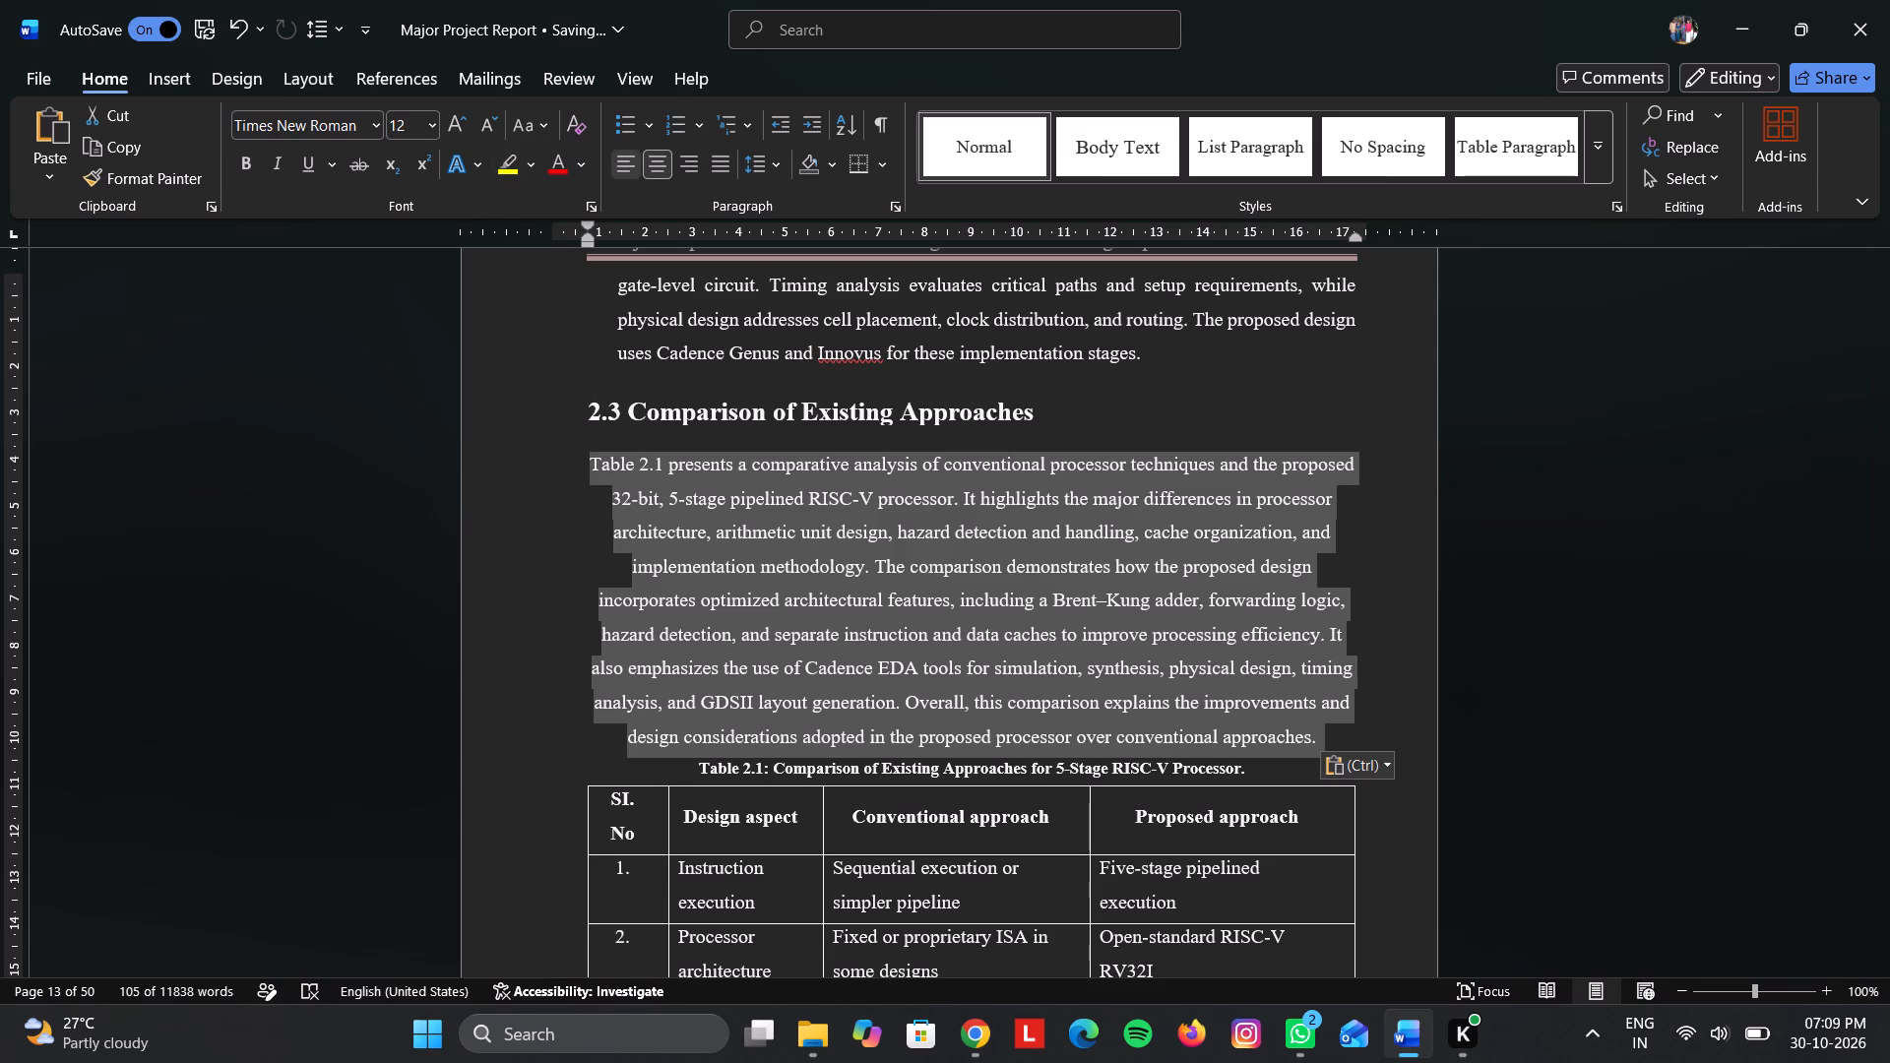
Justify the pasted introductory paragraph about Table 2.1 in section 2.3.
left_click(715, 156)
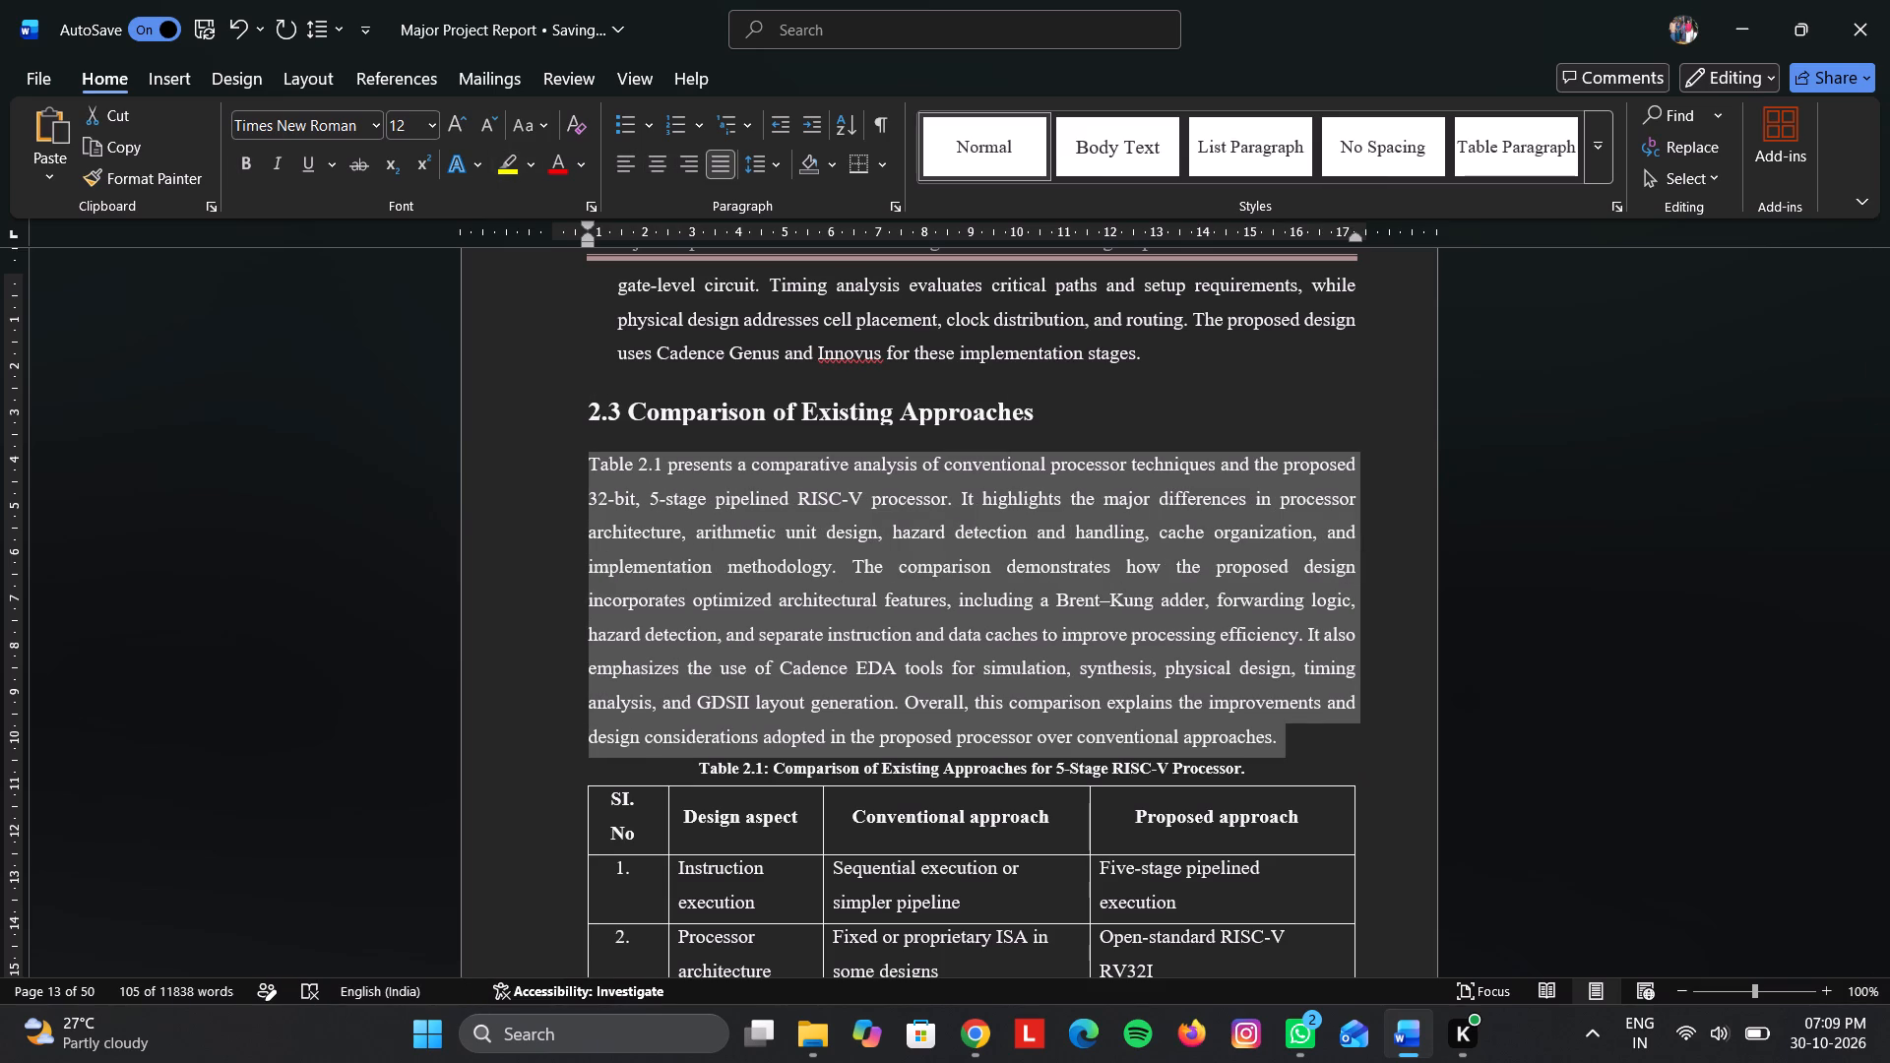
left_click(1168, 666)
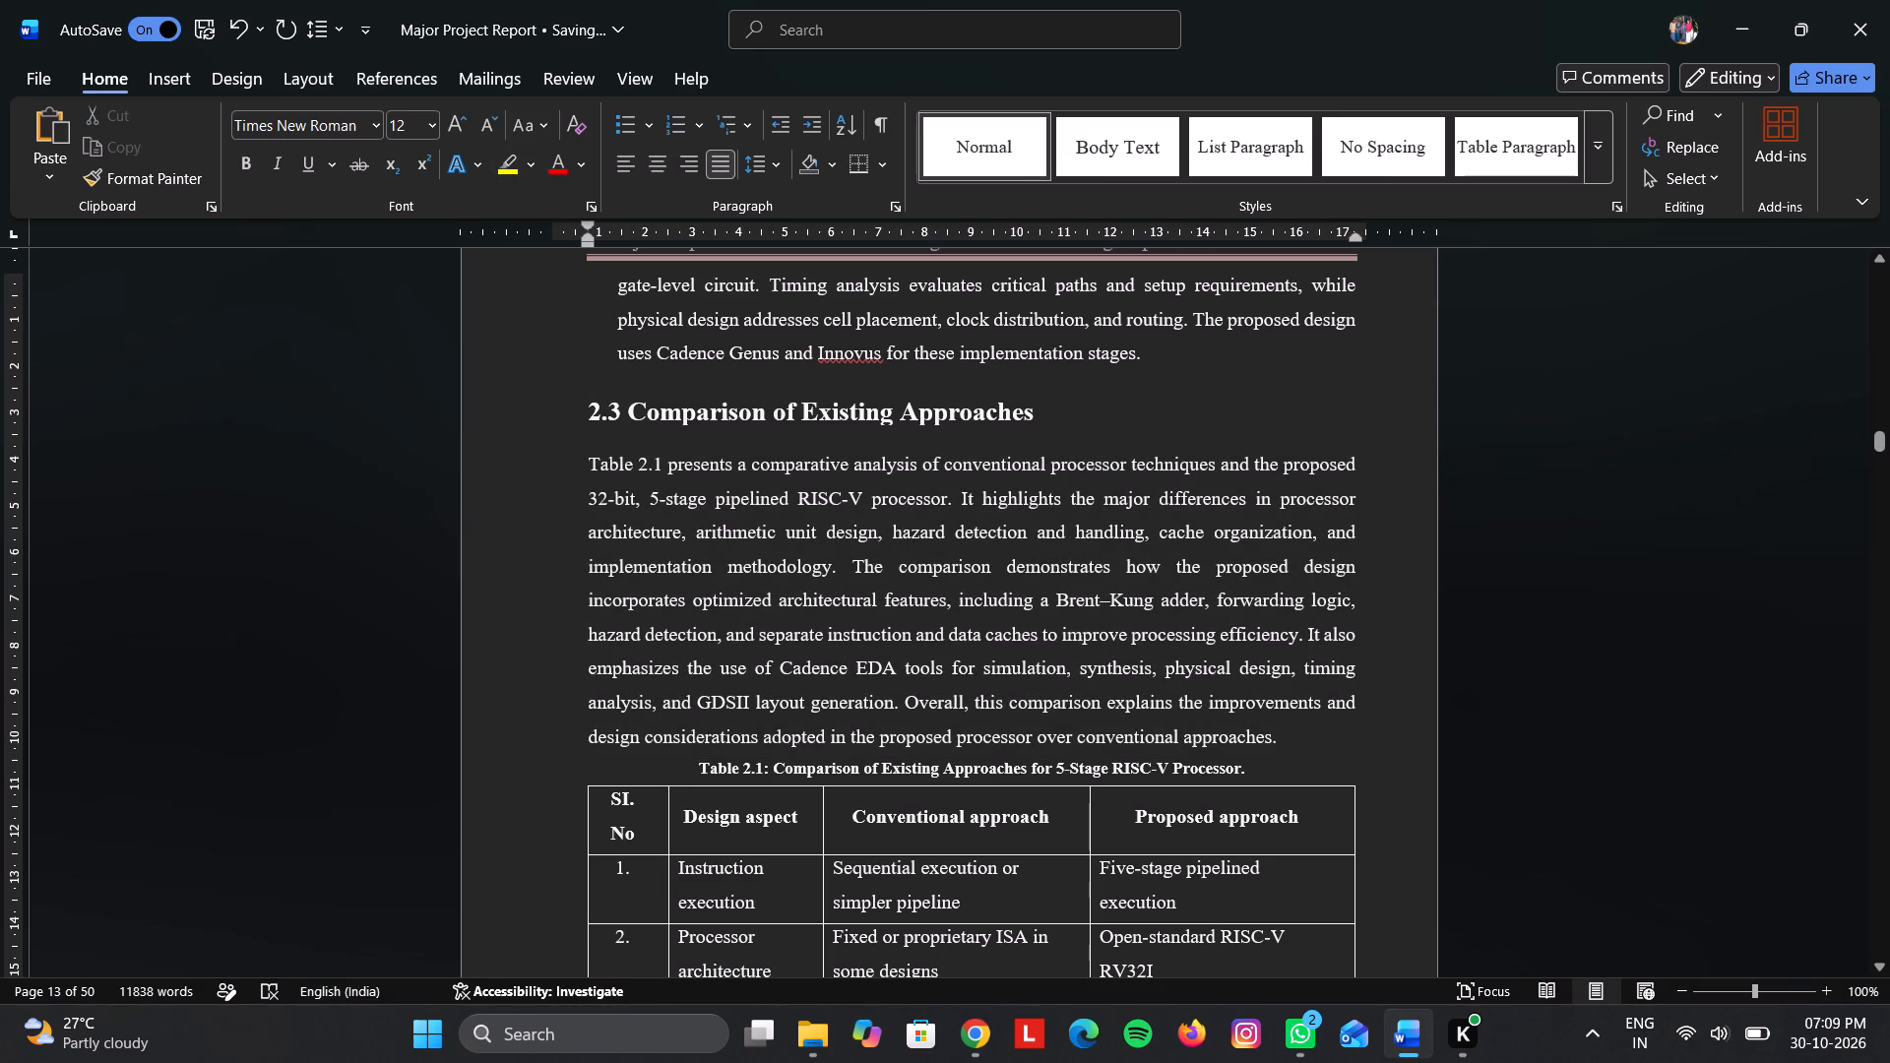
Split the section 2.3 introduction before "It also emphasizes the use of Cadence EDA tools", leaving a blank line between the two paragraphs.
left_click(1309, 630)
key("Return")
key("Return")
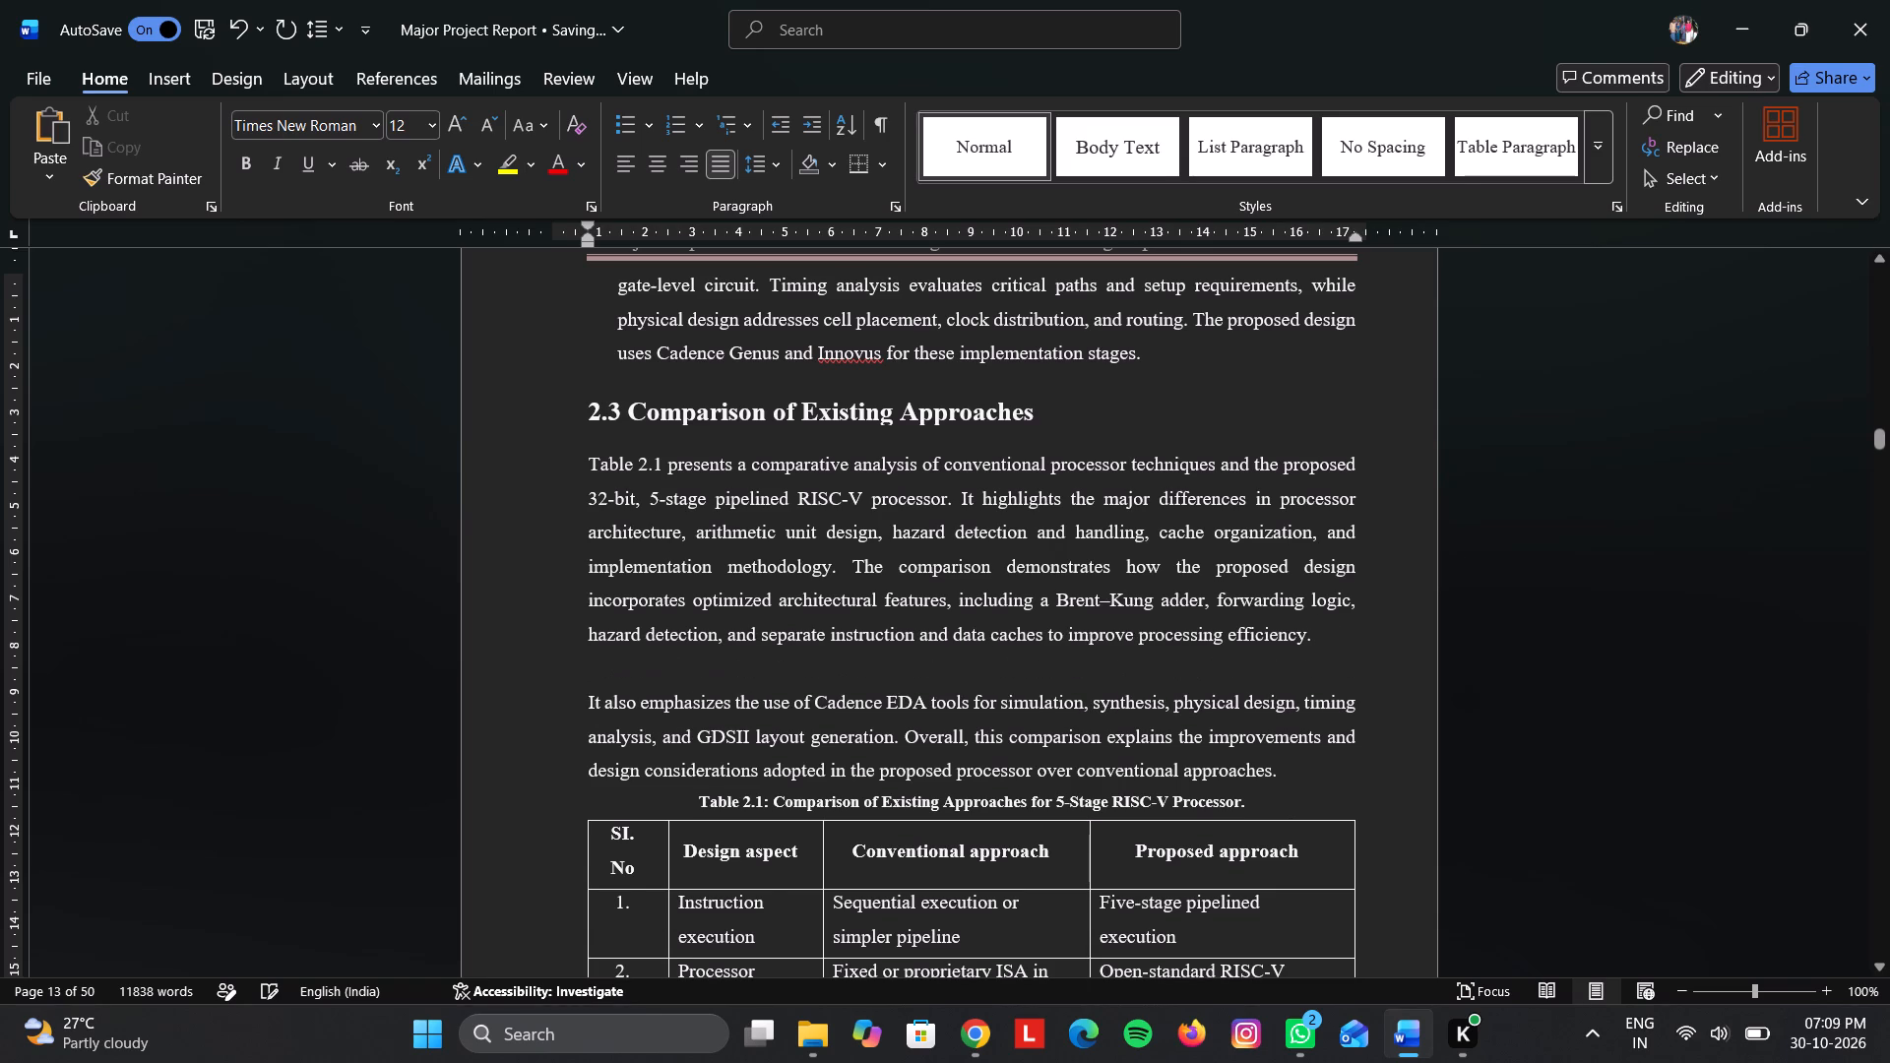
Add a blank line between the section 2.3 introduction and the Table 2.1 caption.
left_click(1287, 777)
key("Return")
Delete the second introductory paragraph of section 2.3, starting "It also emphasizes the use of Cadence EDA tools", keeping one blank line before the Table 2.1 caption.
scroll(1328, 861, "down", 11)
scroll(1253, 941, "down", 5)
scroll(1253, 941, "up", 15)
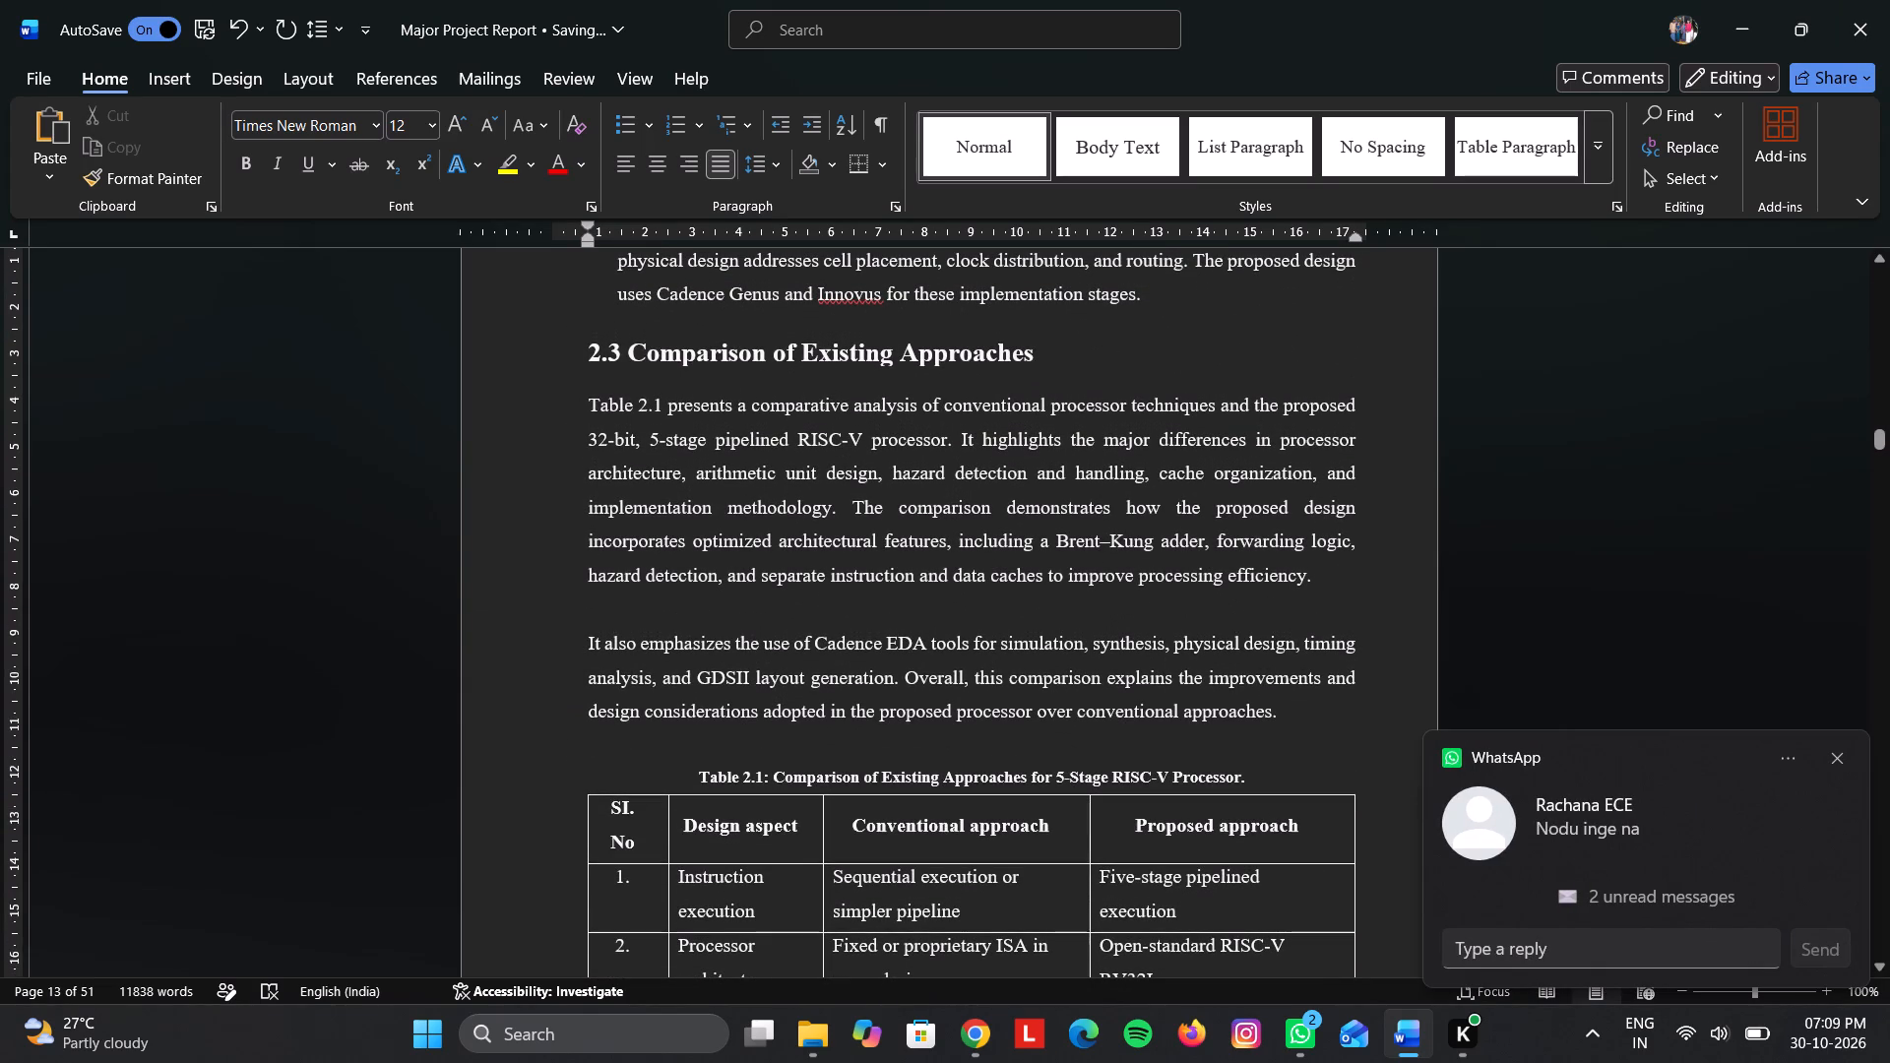
left_click_drag(1291, 715, 677, 613)
key("Delete")
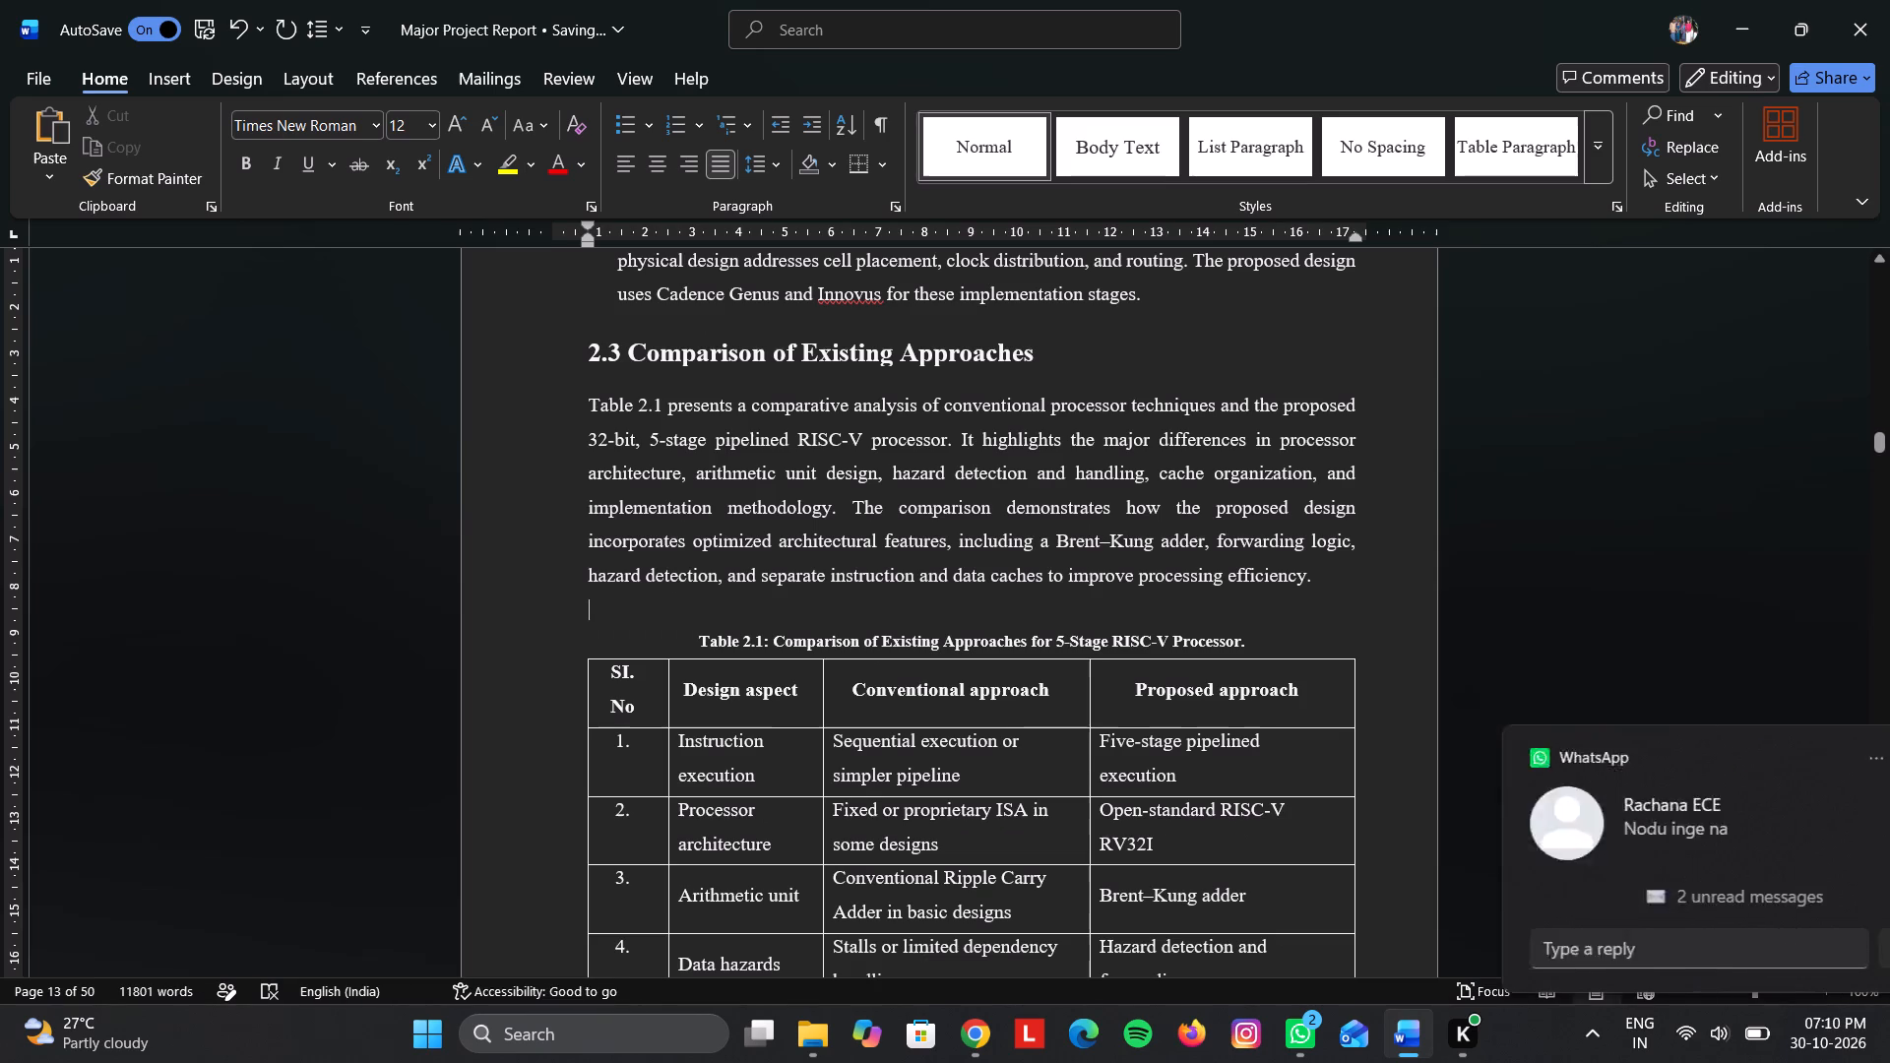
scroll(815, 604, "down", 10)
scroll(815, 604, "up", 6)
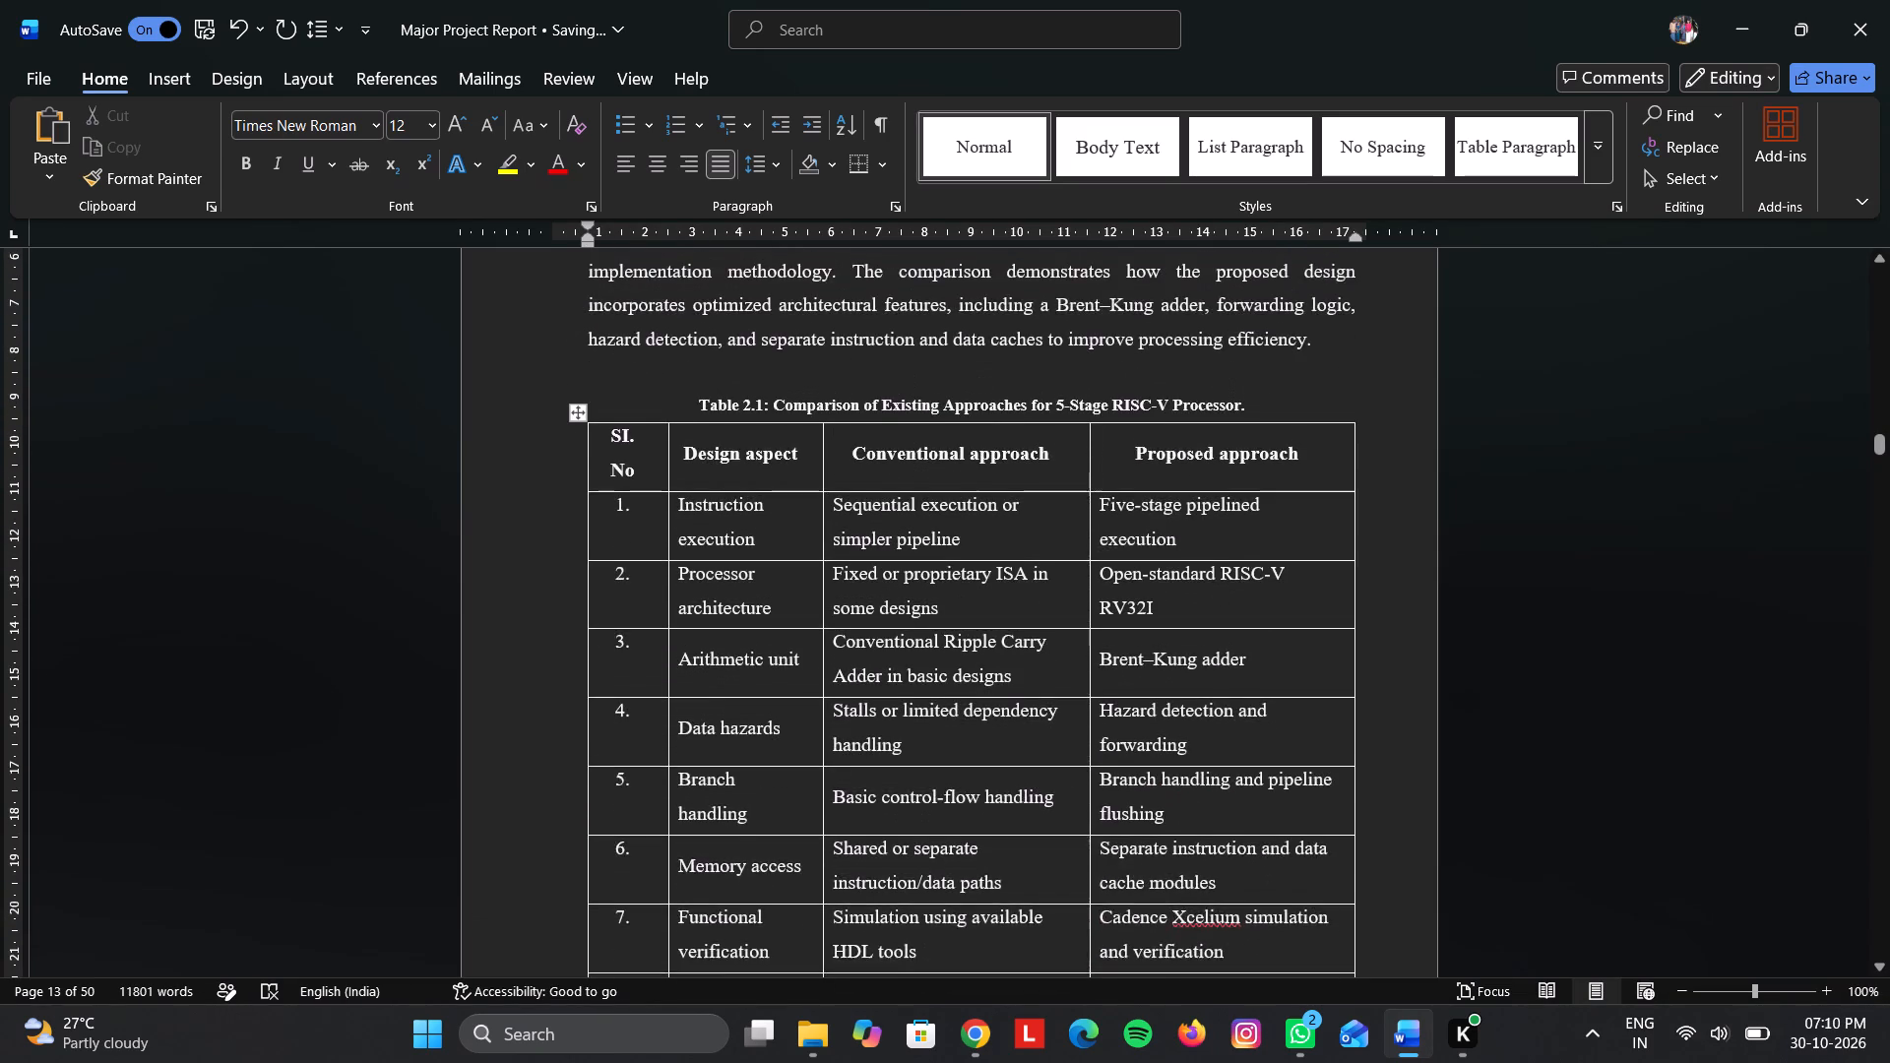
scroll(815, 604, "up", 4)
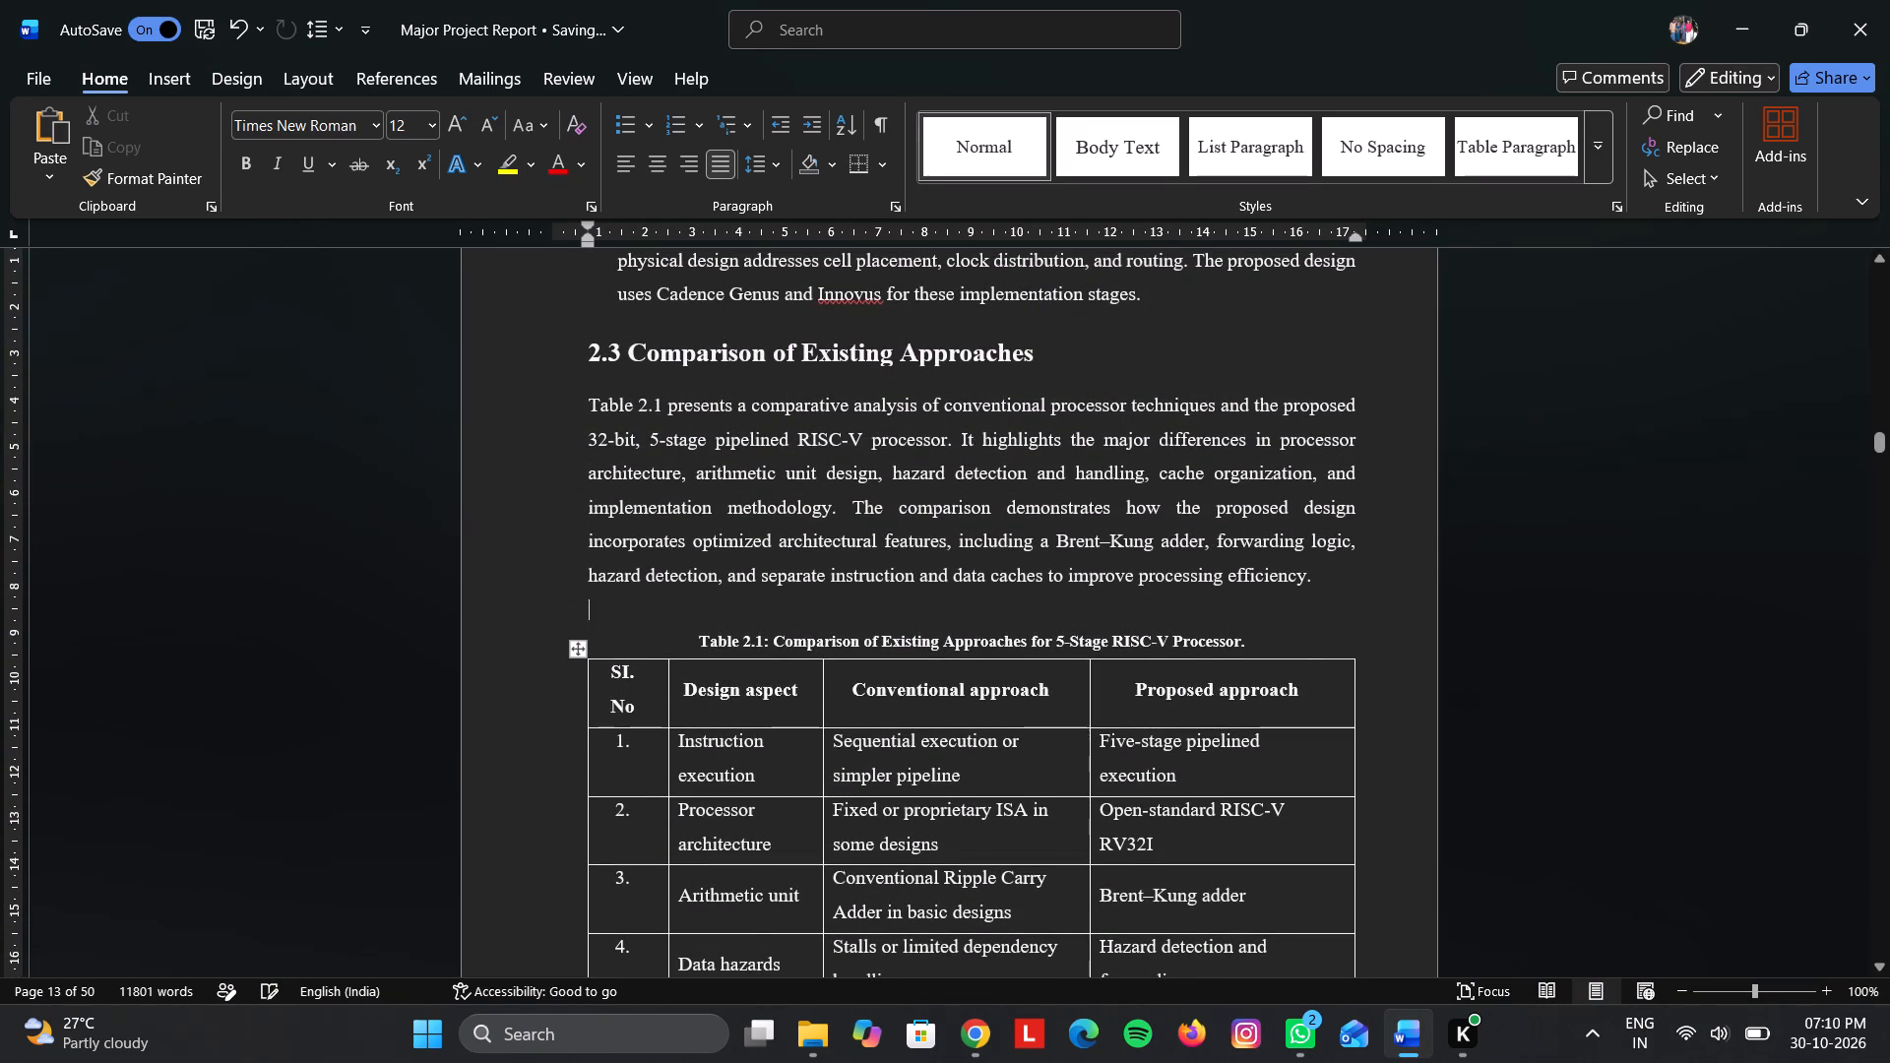
Undo the deletion of the paragraph beginning "It also emphasizes the use of Cadence EDA tools".
key("ctrl+z")
Remove the blank line between the two introductory paragraphs of section 2.3.
left_click(810, 594)
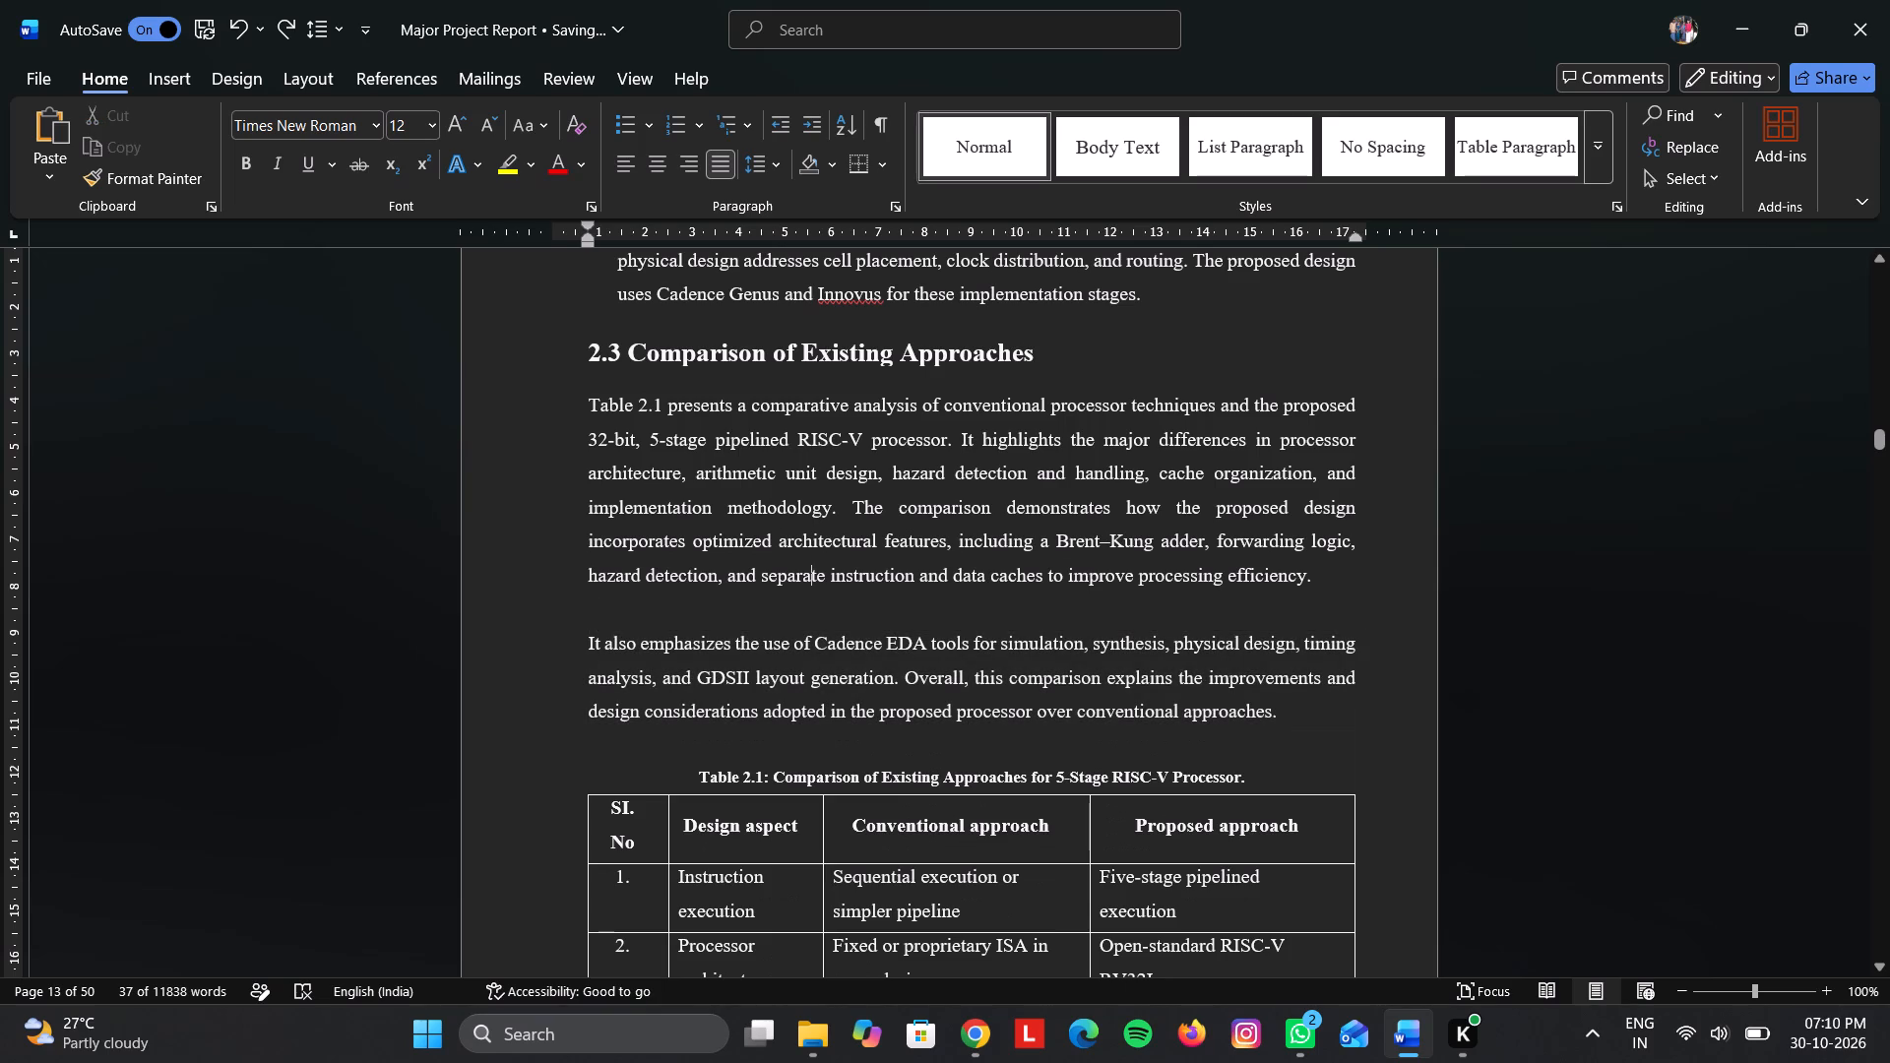
left_click(815, 592)
left_click(816, 610)
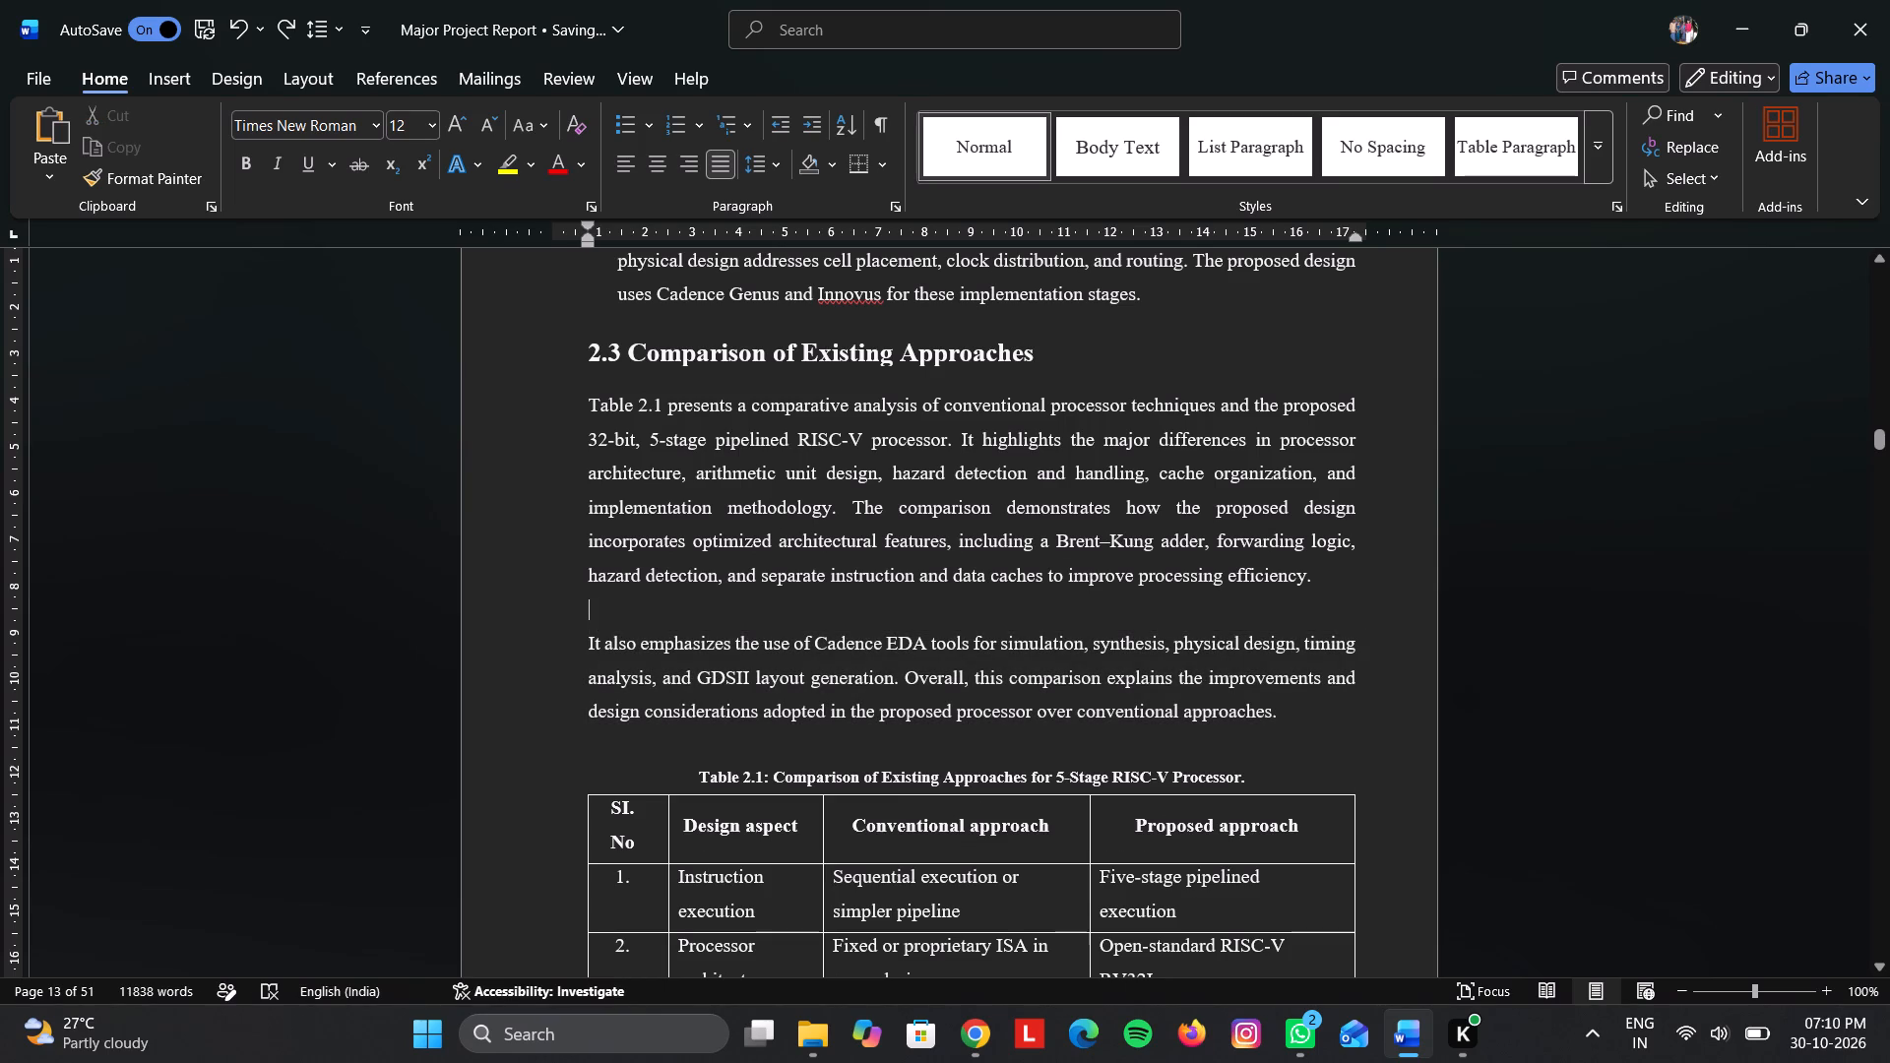
key("BackSpace")
key("BackSpace")
key("BackSpace")
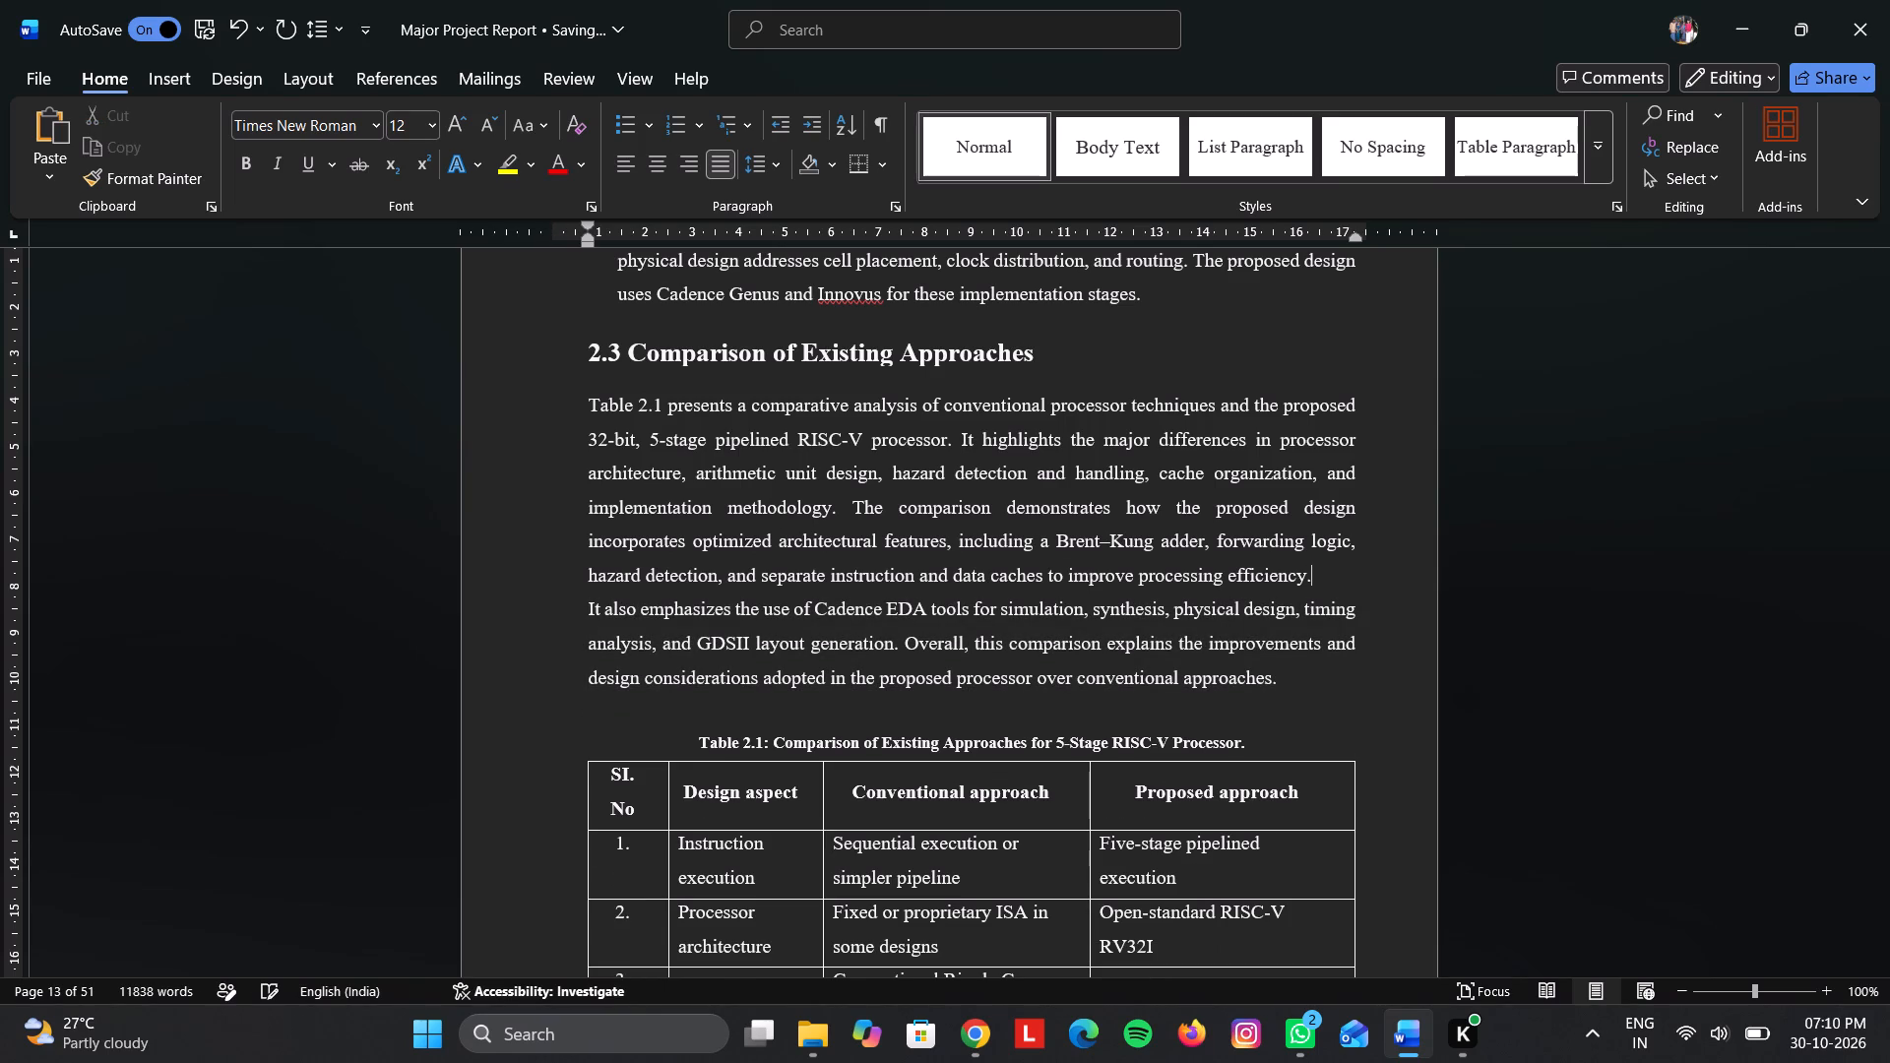
Join the paragraph beginning "It also emphasizes" onto the preceding paragraph of section 2.3, separated by a single space.
left_click(573, 612)
key("BackSpace")
key("BackSpace")
key("space")
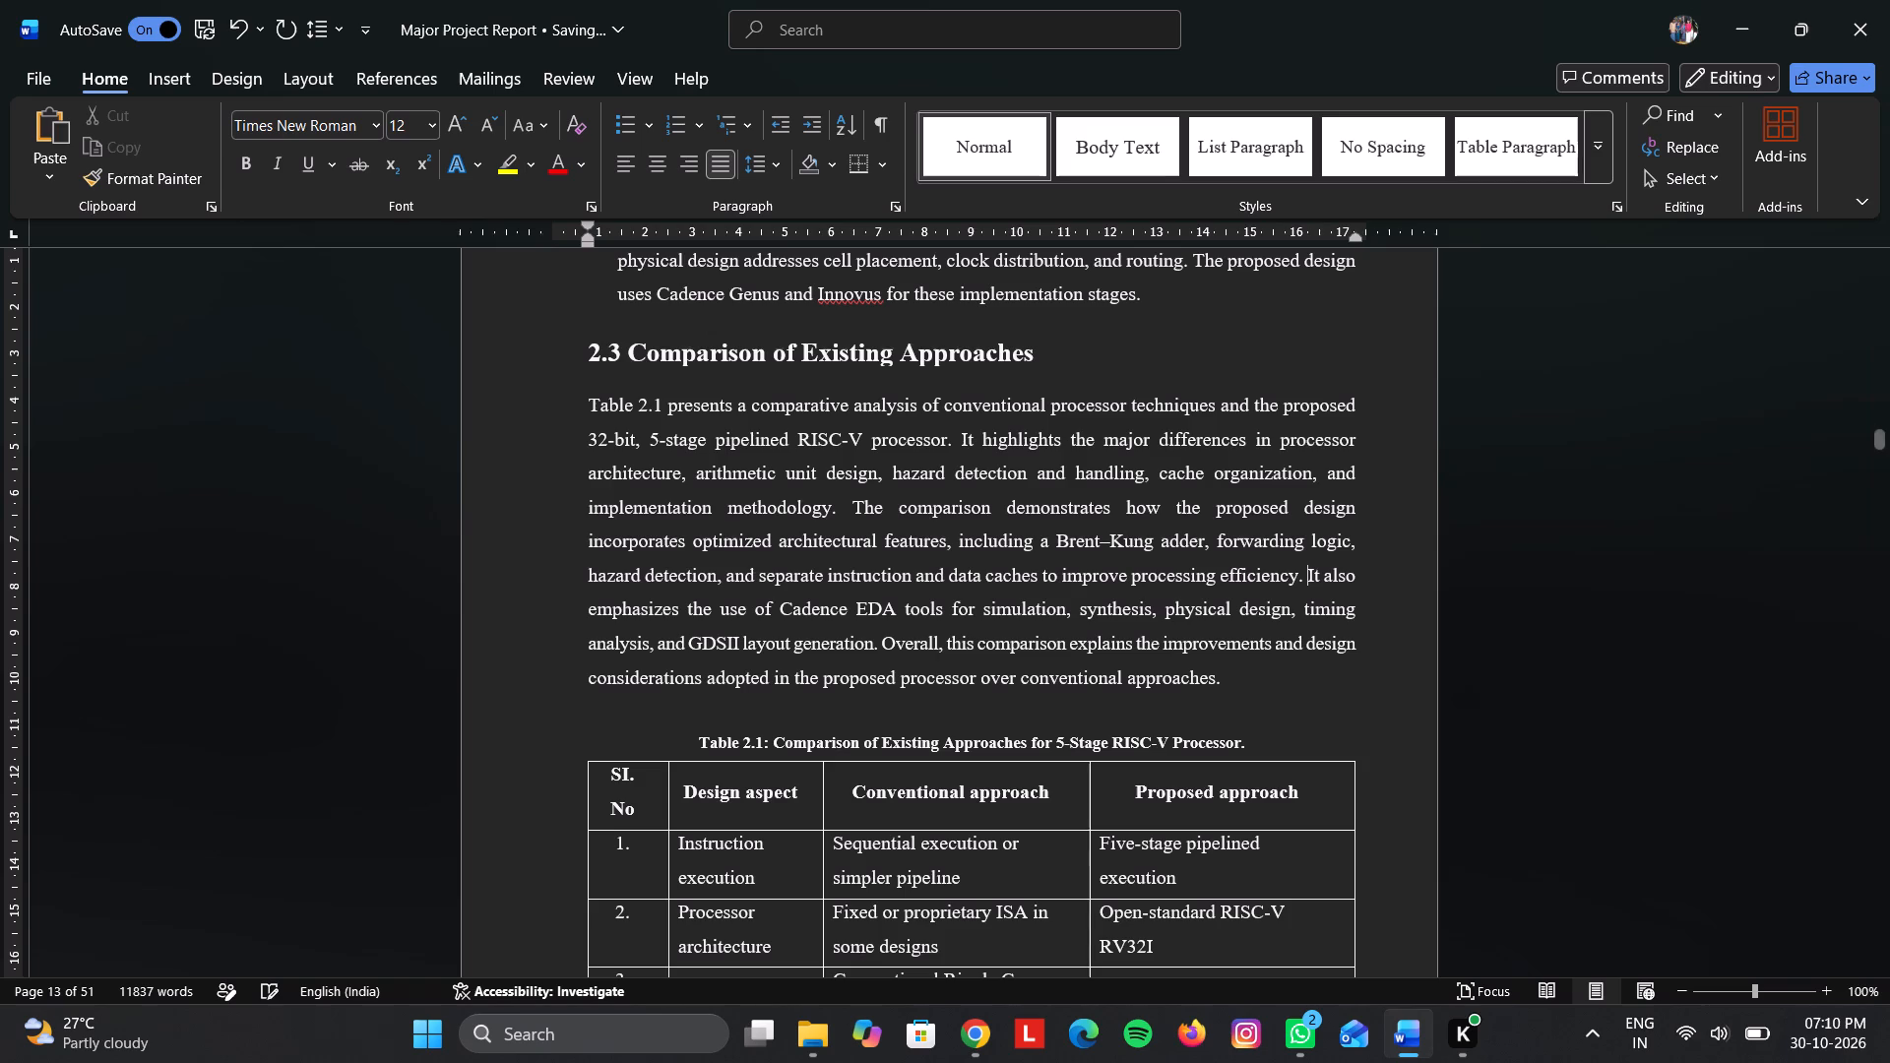
Delete the closing sentence beginning "Overall, this comparison" from section 2.3's introduction, together with the blank line above the Table 2.1 caption.
scroll(767, 720, "down", 13)
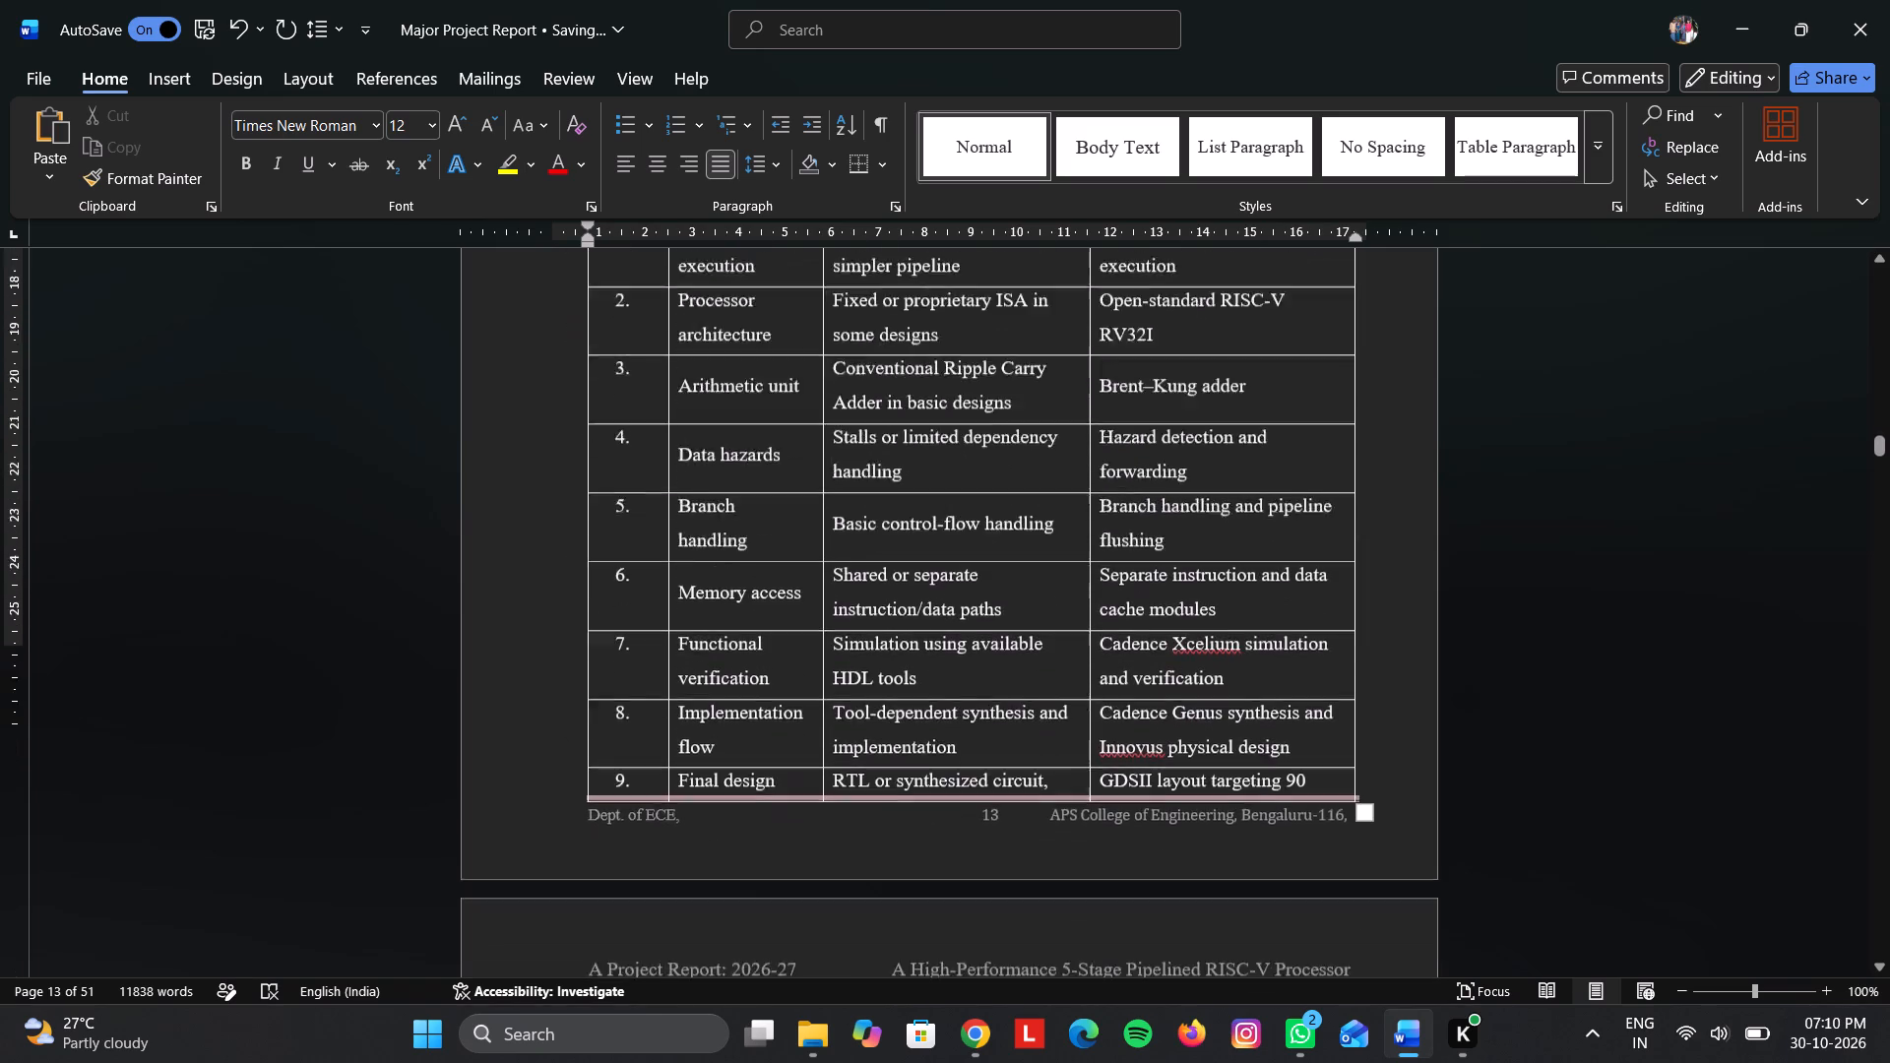
scroll(767, 720, "down", 2)
scroll(767, 720, "up", 13)
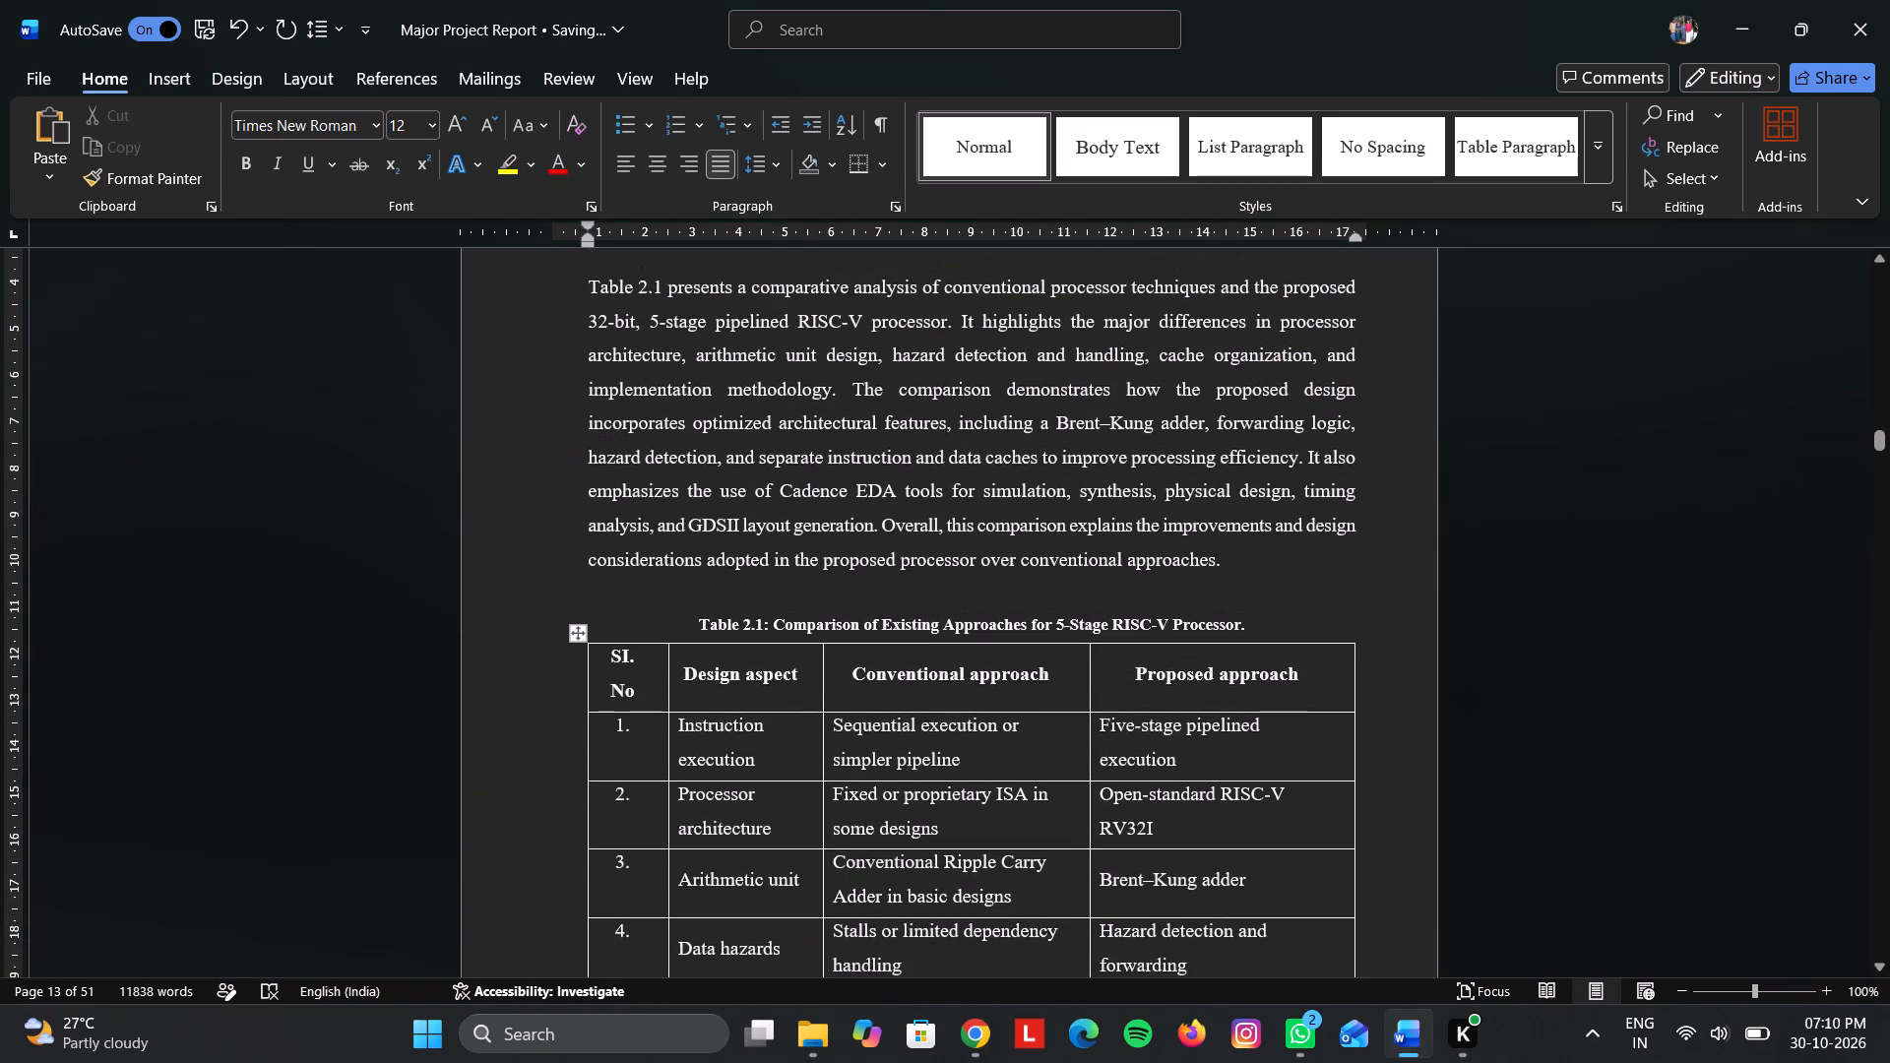
left_click(880, 591)
left_click_drag(882, 523, 1225, 584)
key("Delete")
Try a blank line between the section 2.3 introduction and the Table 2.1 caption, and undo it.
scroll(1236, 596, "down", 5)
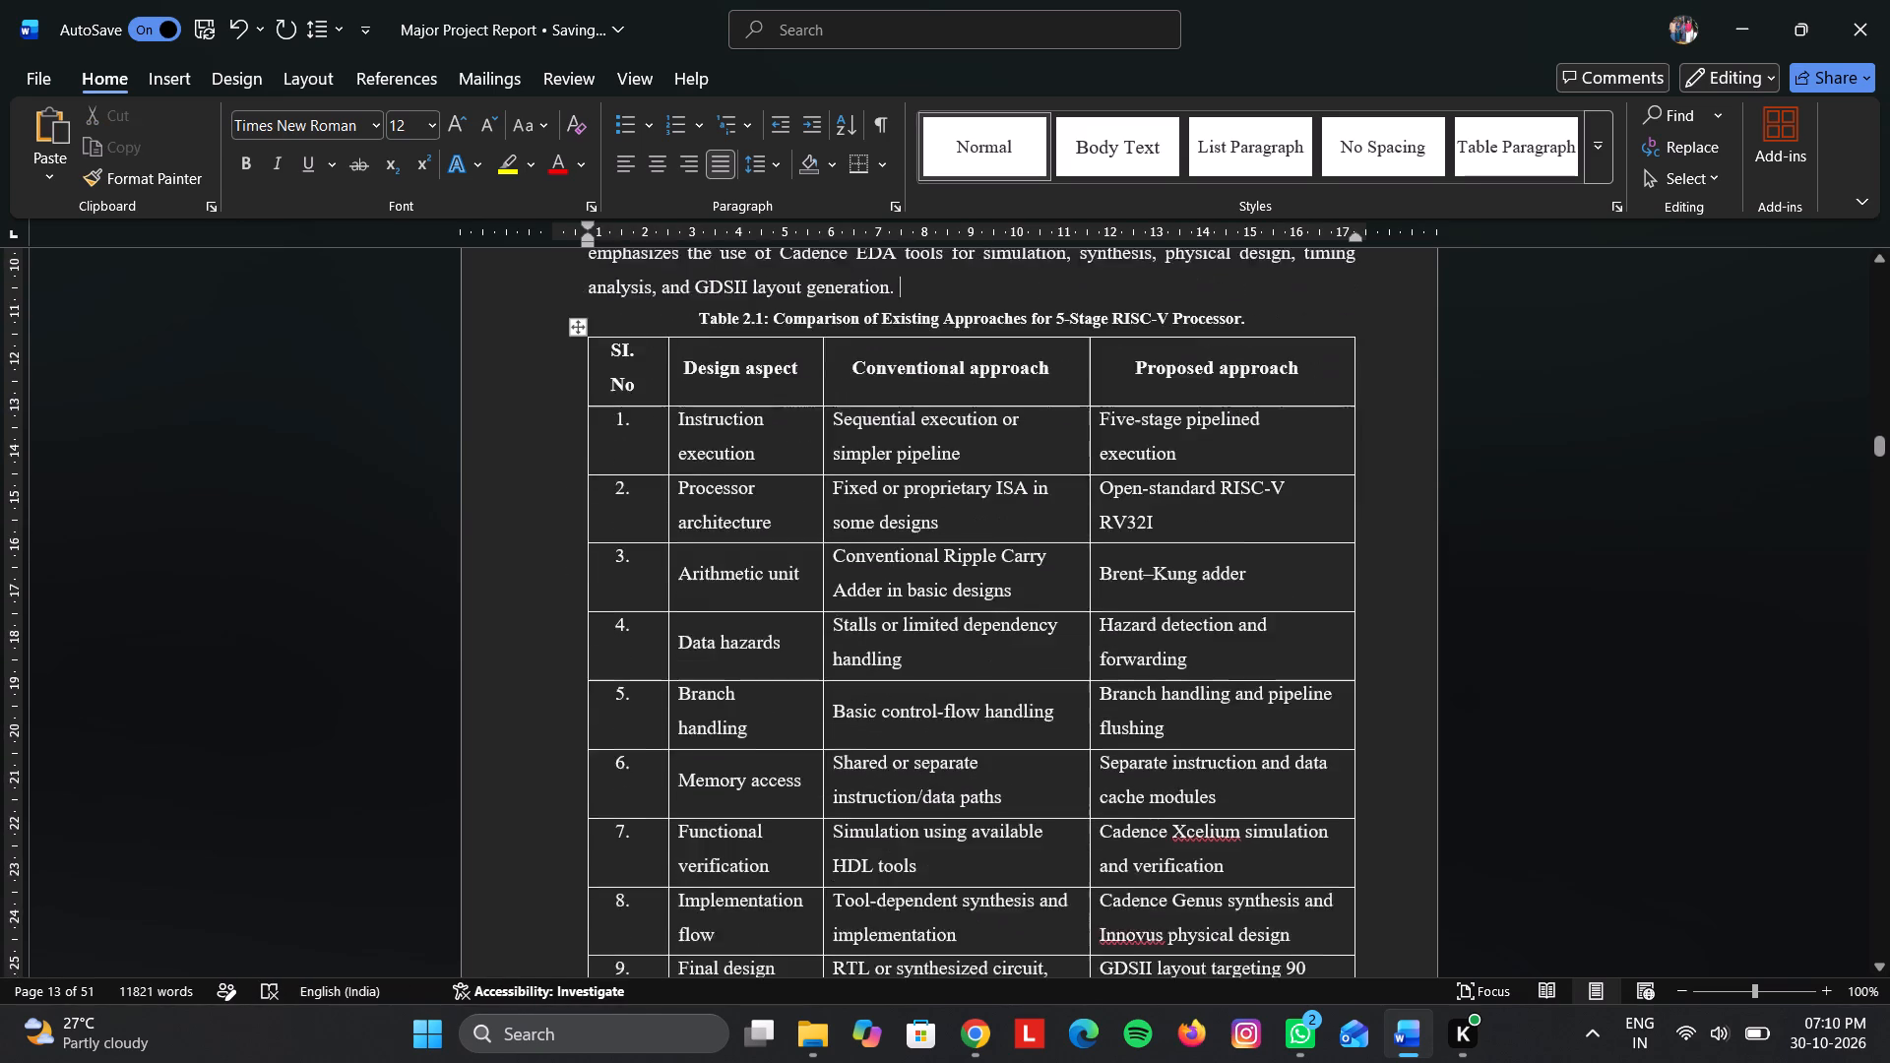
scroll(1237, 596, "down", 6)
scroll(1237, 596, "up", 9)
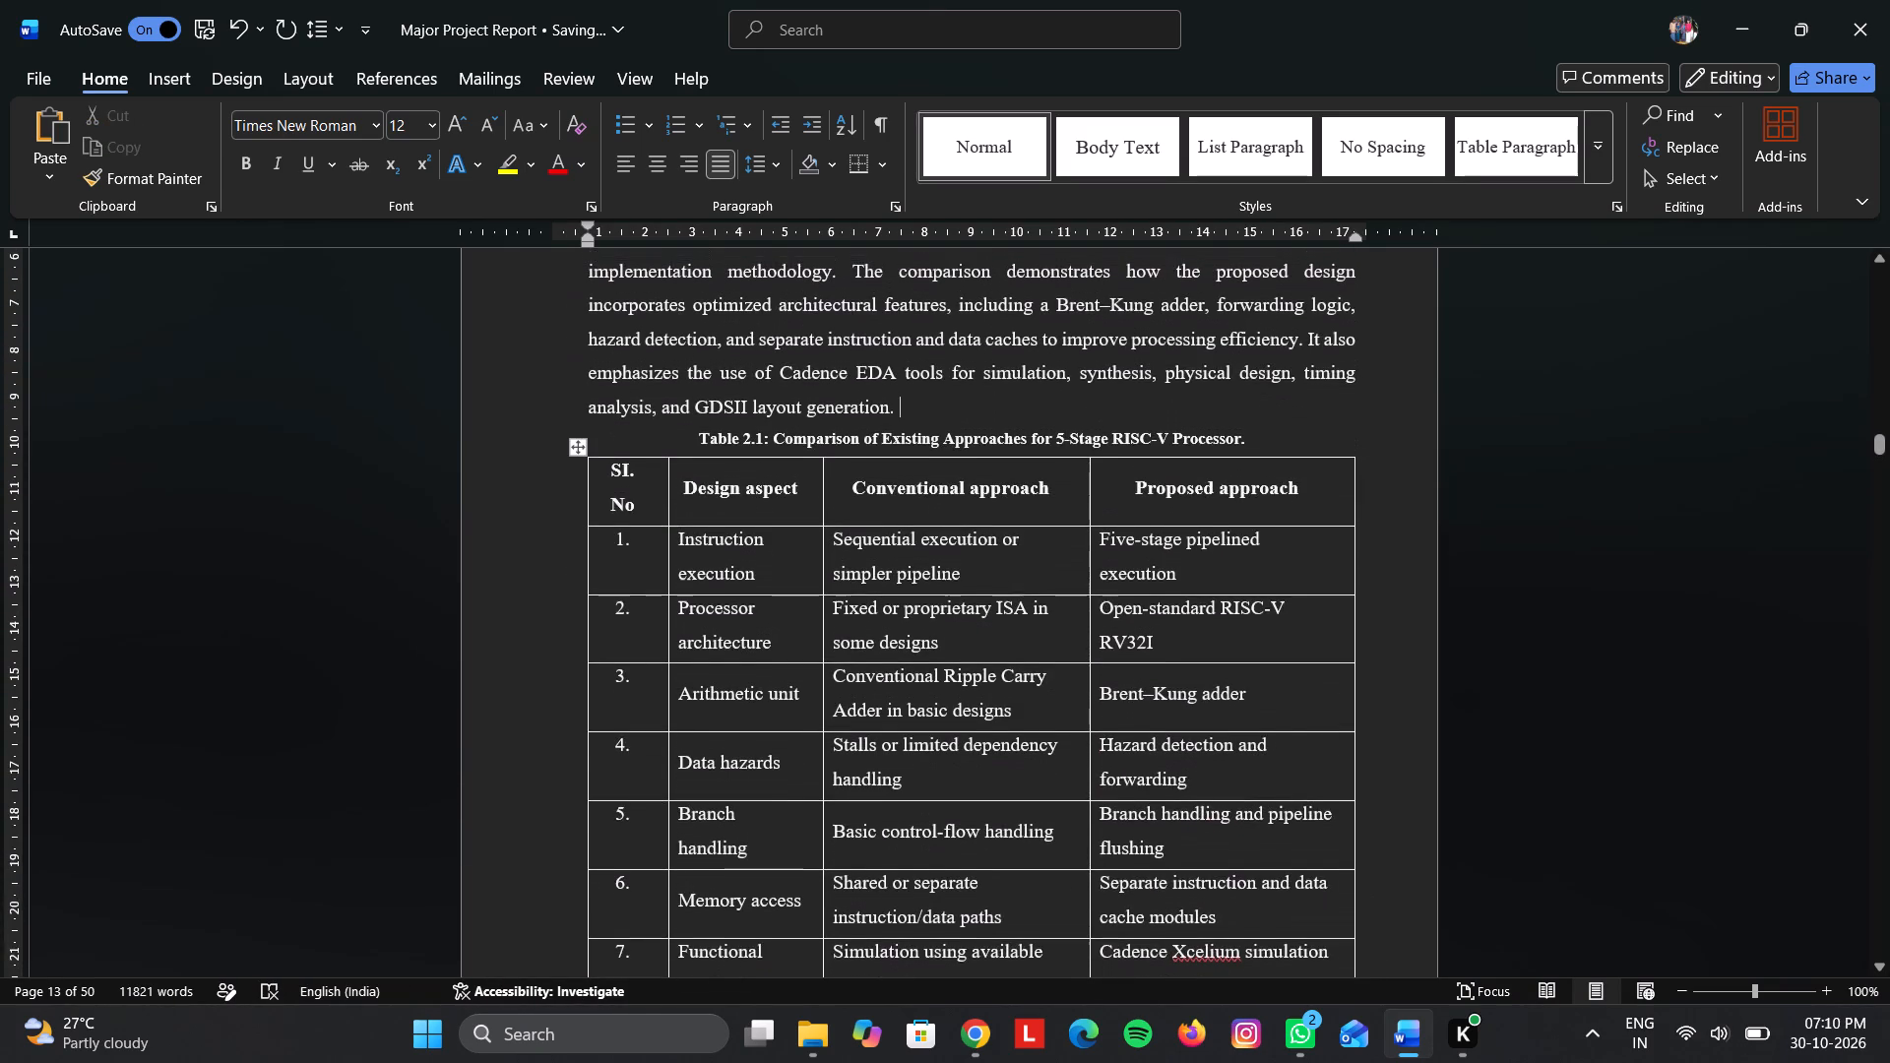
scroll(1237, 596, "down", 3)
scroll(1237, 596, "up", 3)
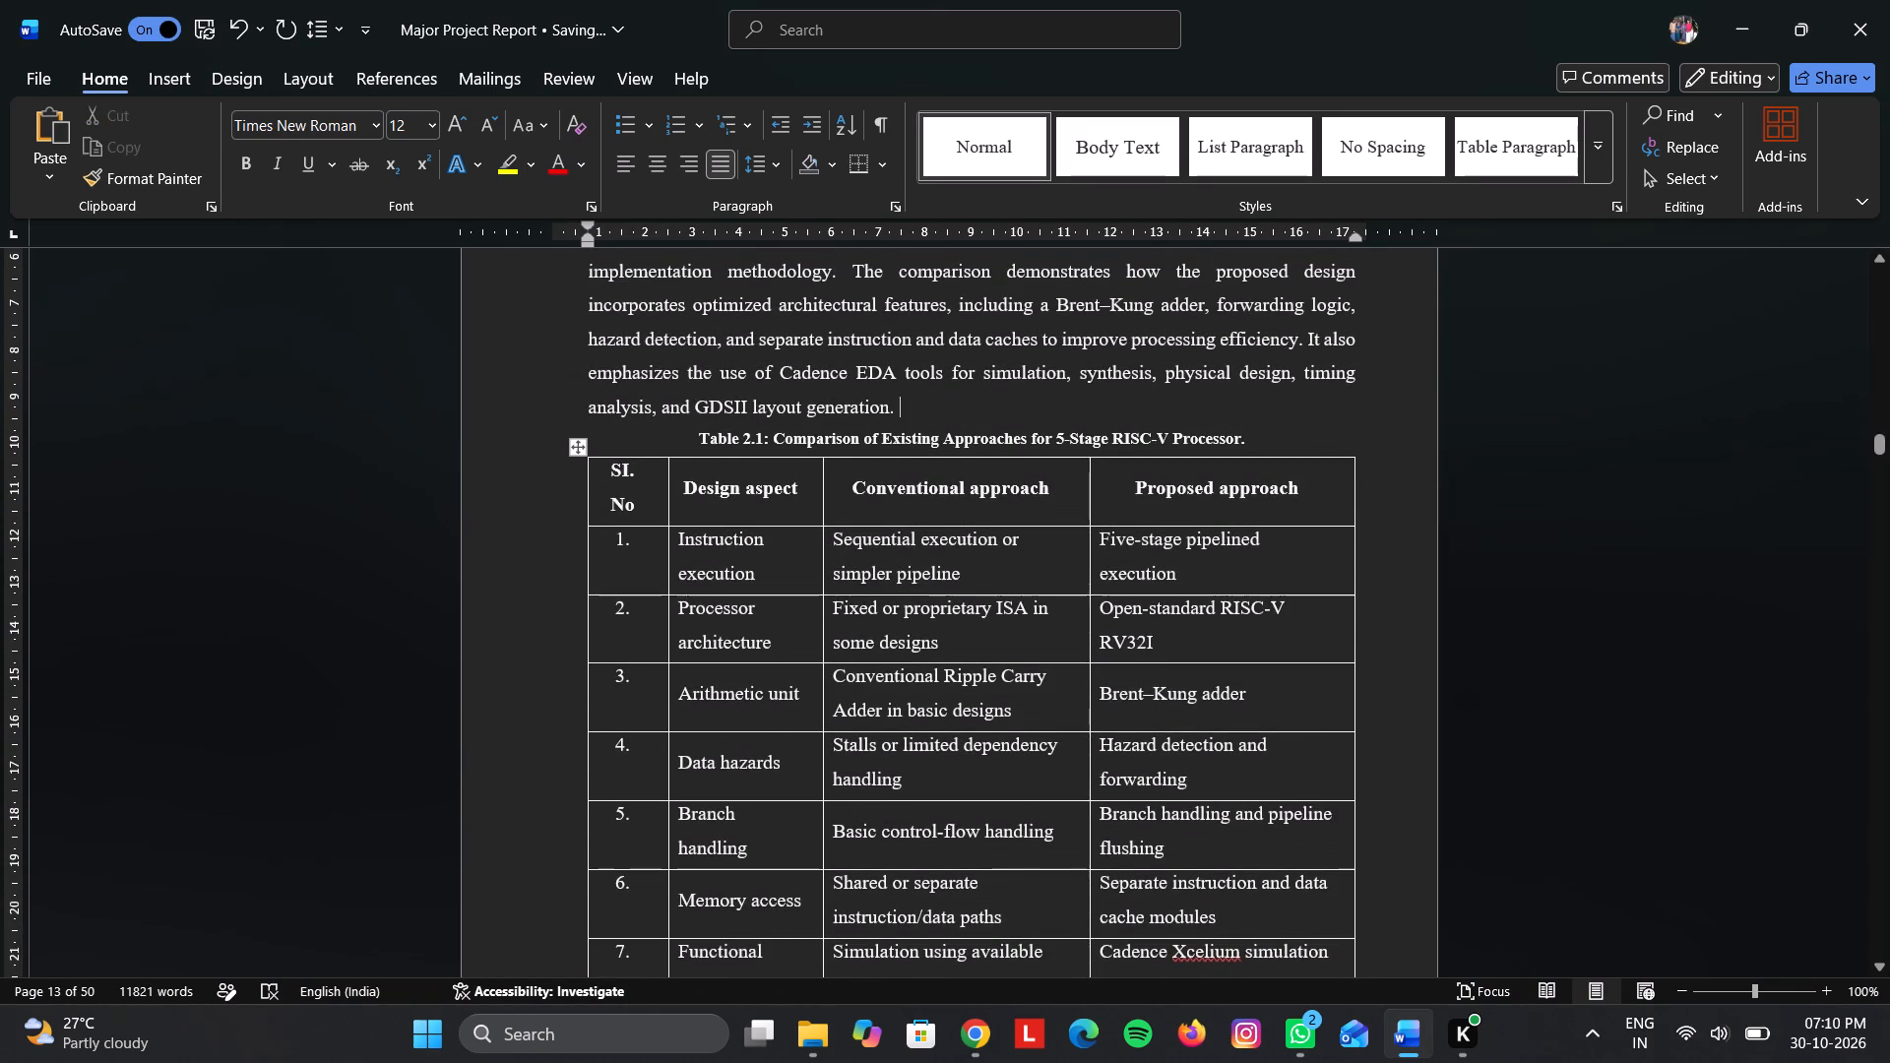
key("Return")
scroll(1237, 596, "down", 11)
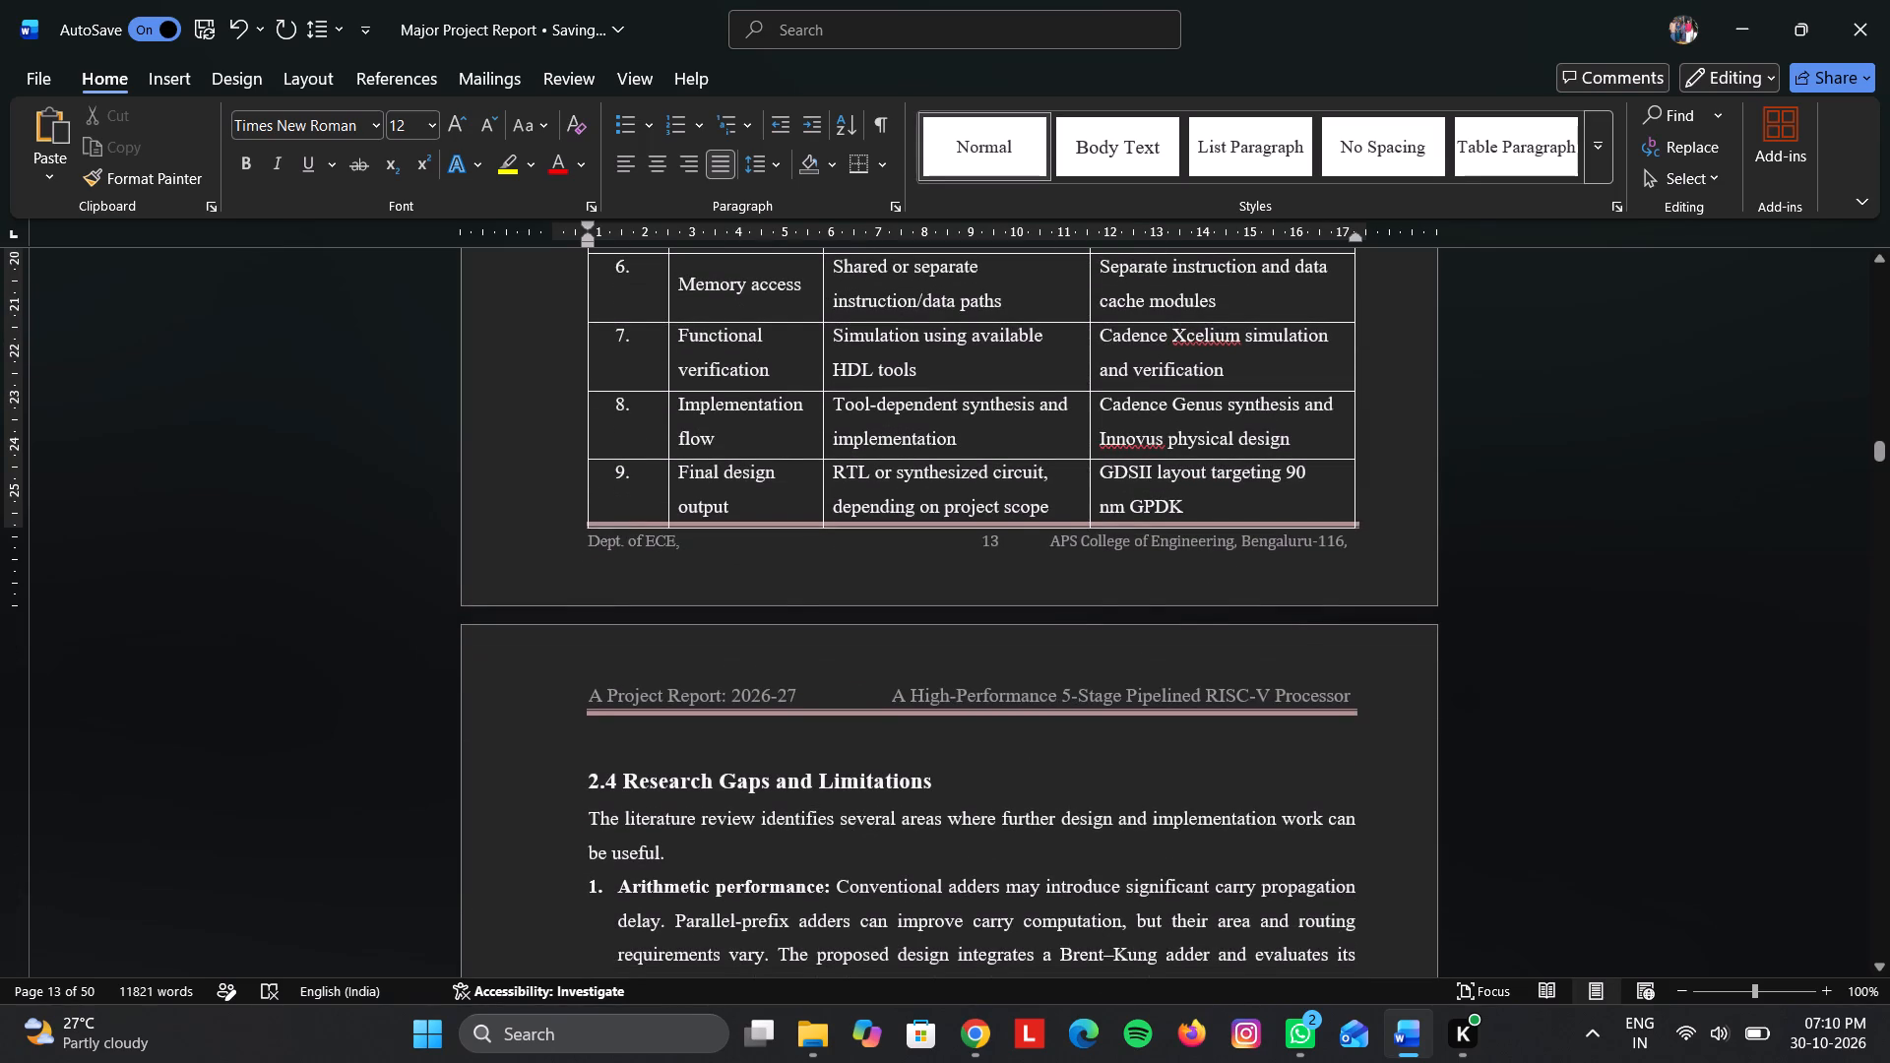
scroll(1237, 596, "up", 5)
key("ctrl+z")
Review how the section 2.3 introduction and Table 2.1 fit on page 13.
scroll(1237, 596, "up", 2)
scroll(1237, 596, "down", 9)
scroll(1237, 597, "up", 11)
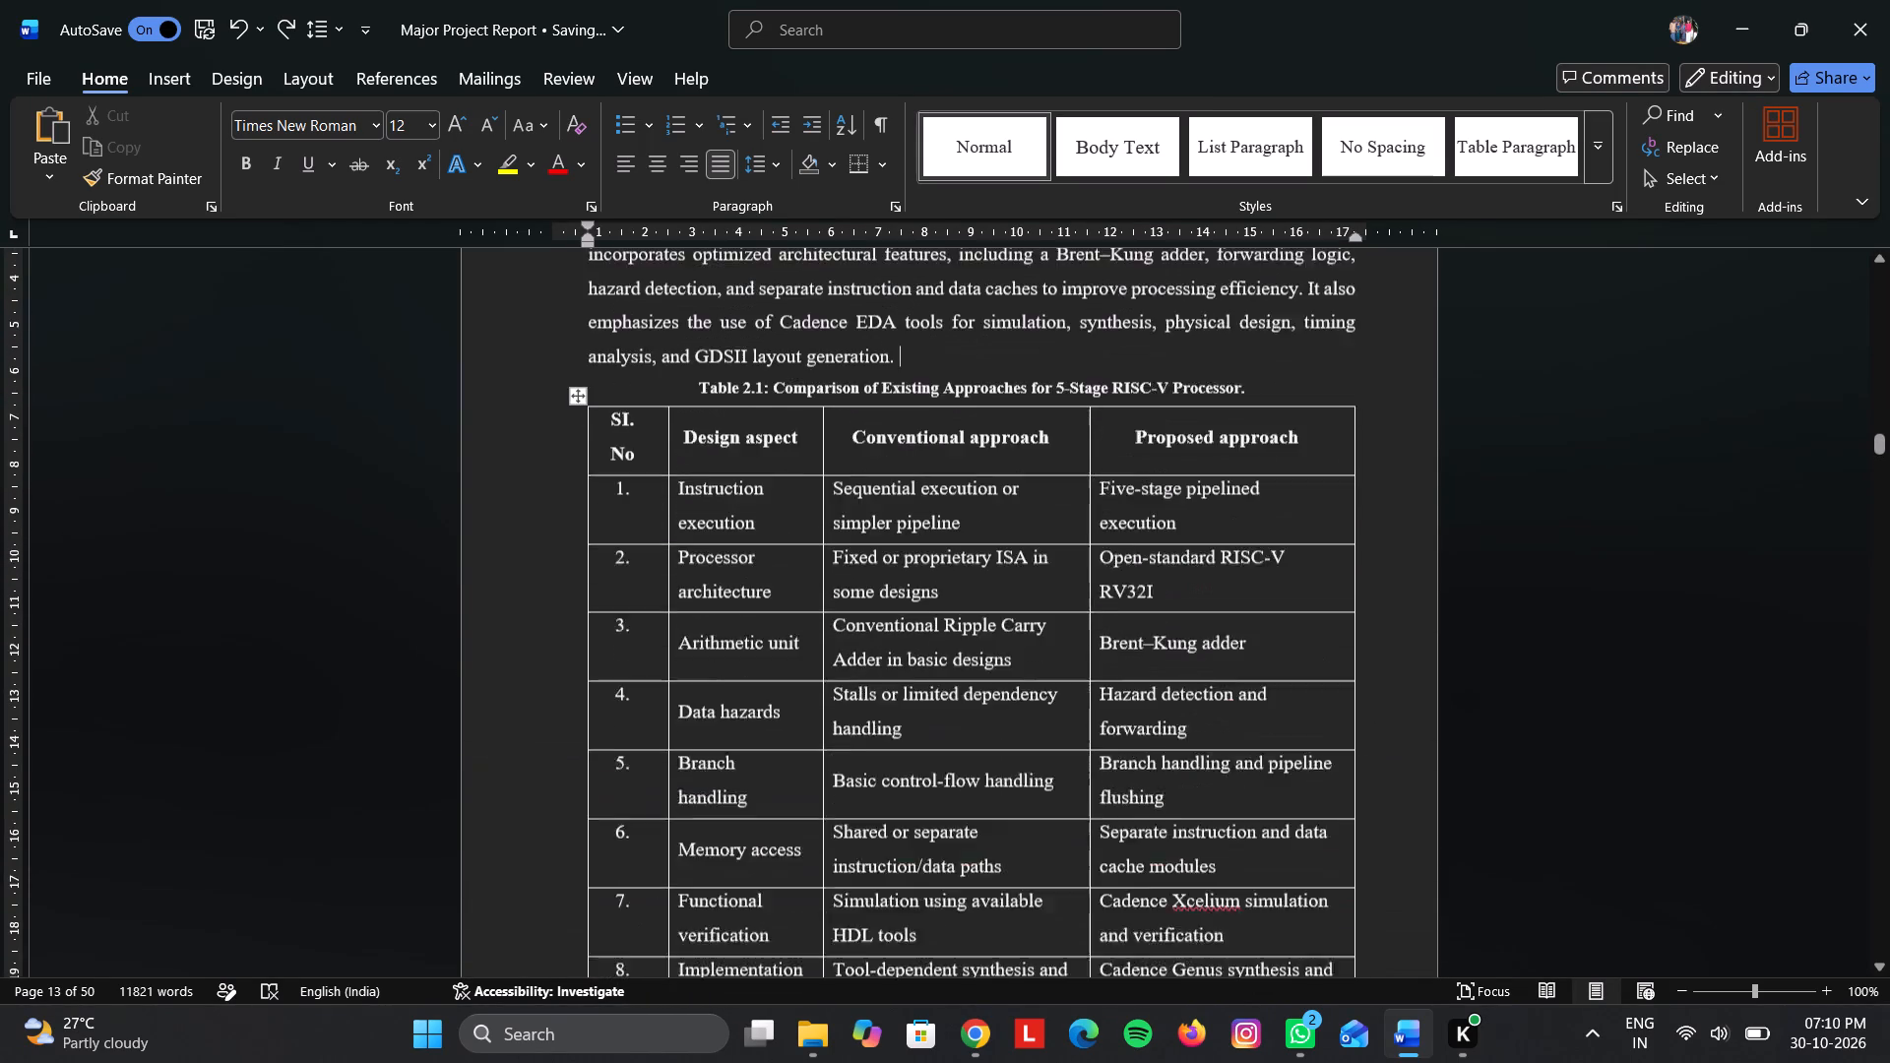
scroll(1237, 597, "up", 1)
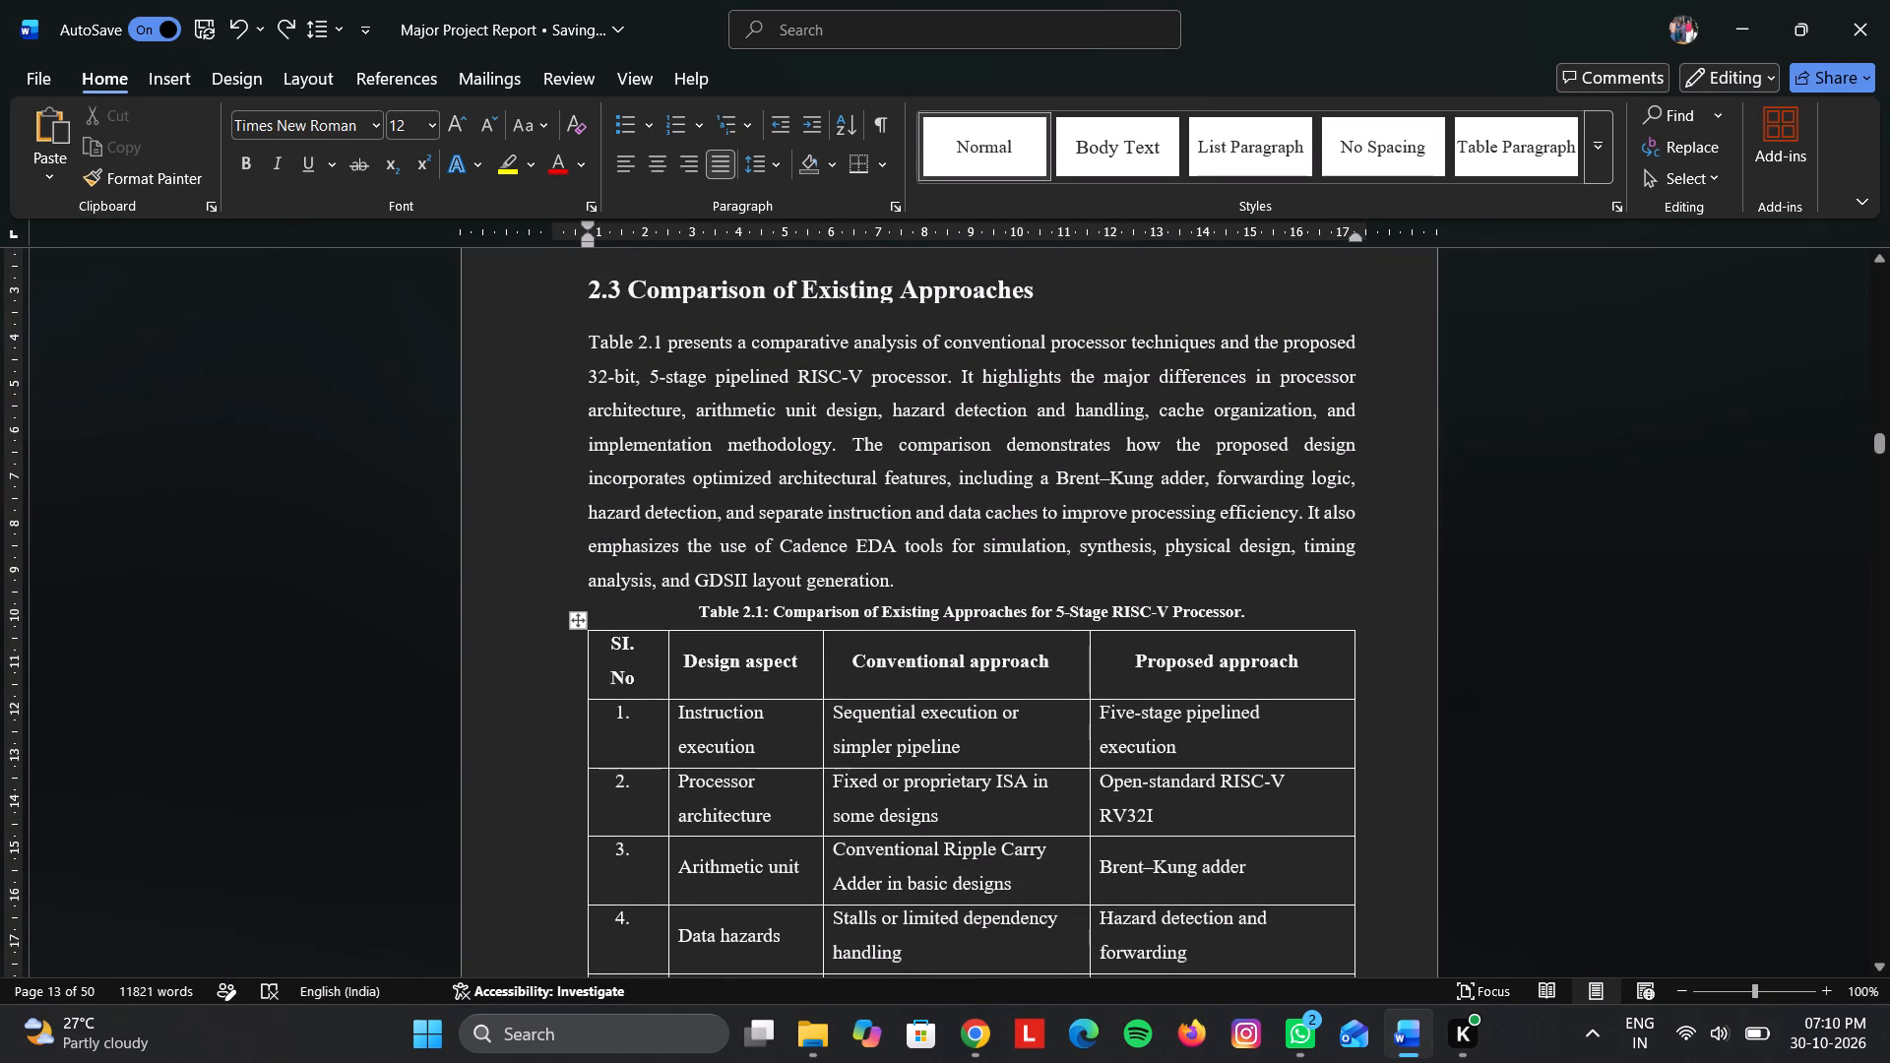
scroll(905, 727, "down", 13)
scroll(904, 727, "up", 5)
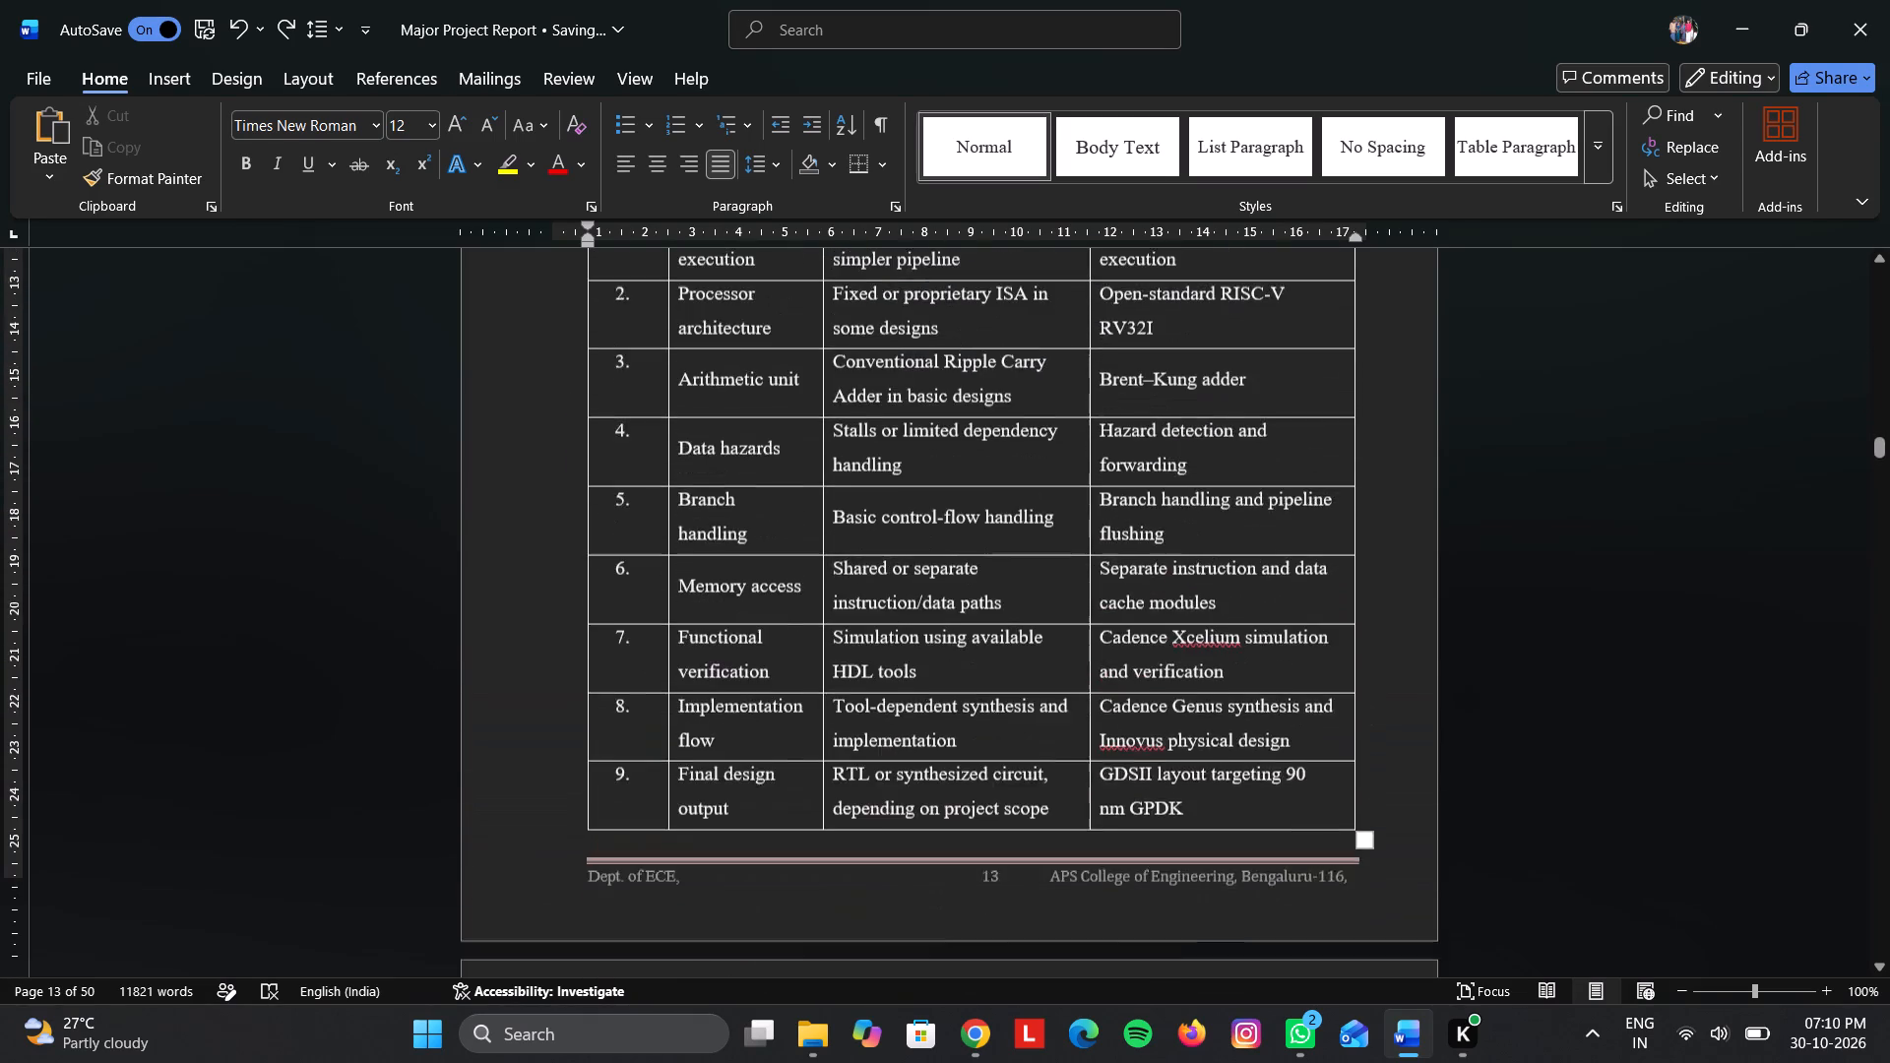
scroll(904, 727, "up", 11)
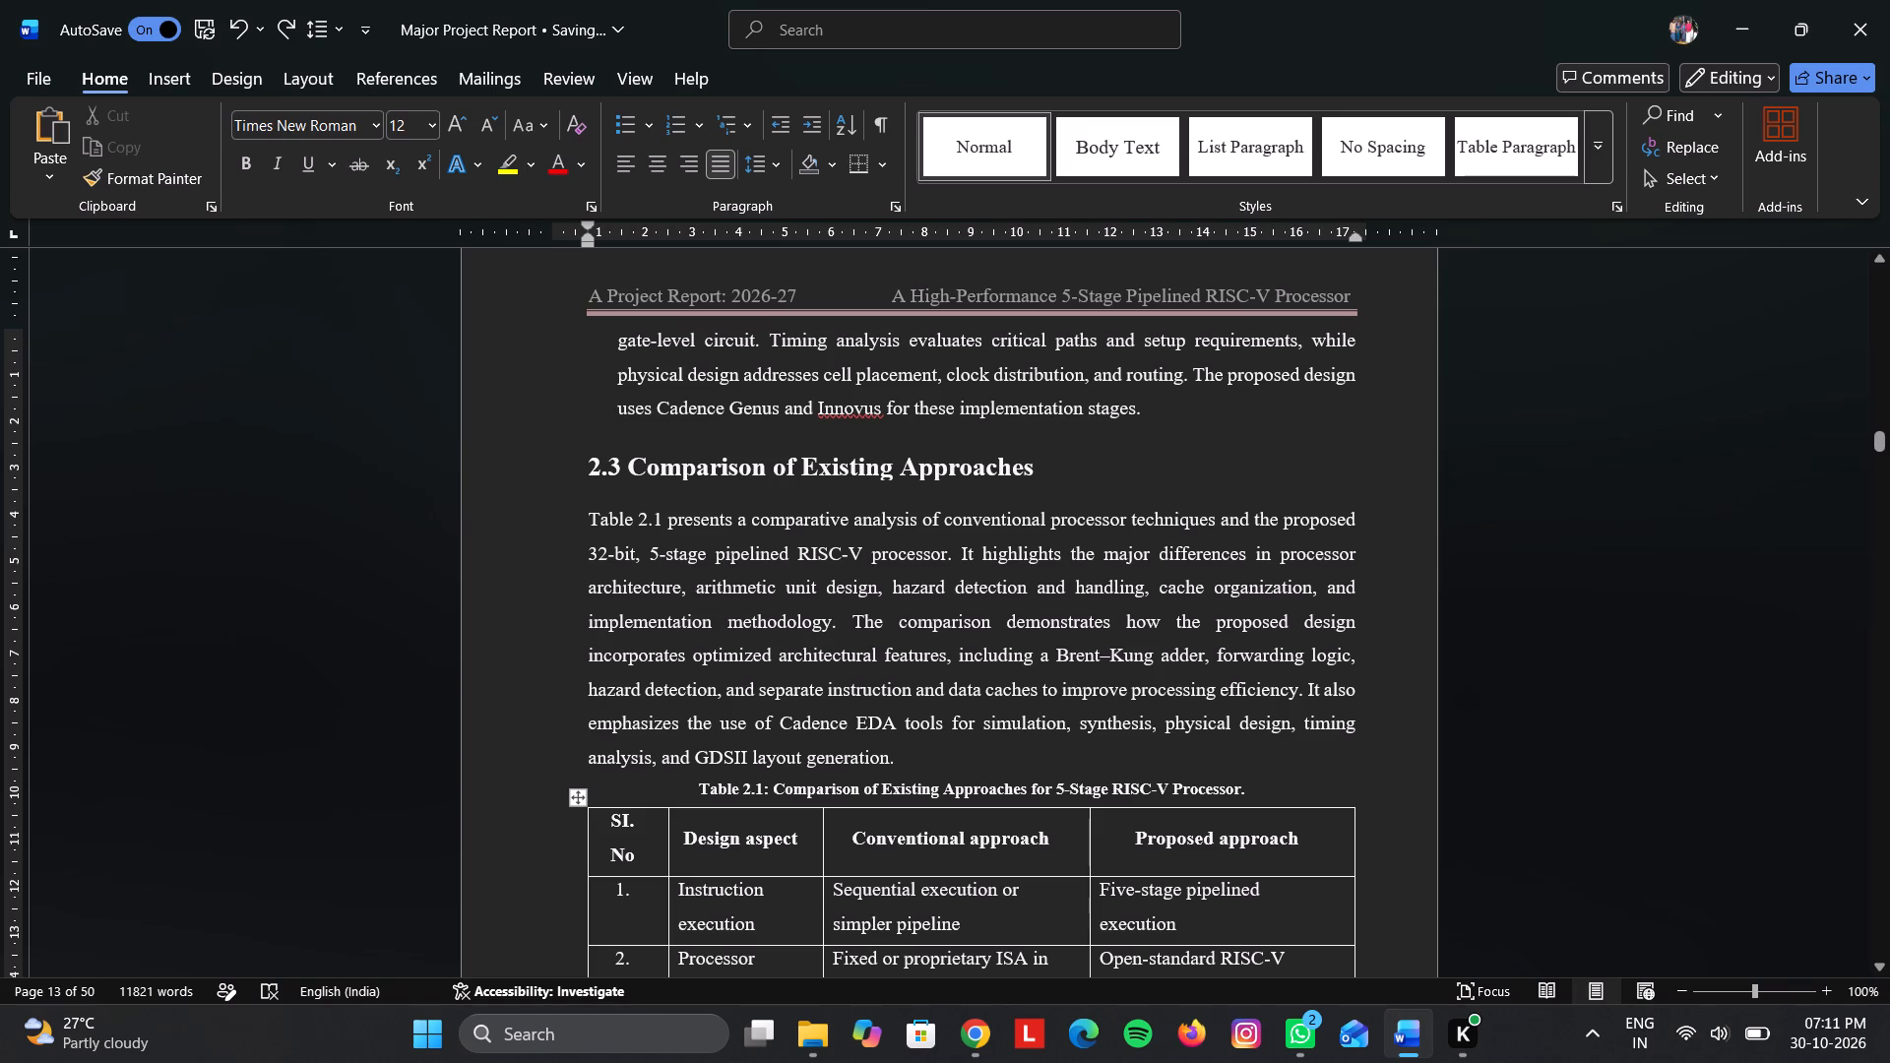
Increase the font size of the "2.4 Research Gaps and Limitations" heading to 16.
scroll(1006, 768, "down", 14)
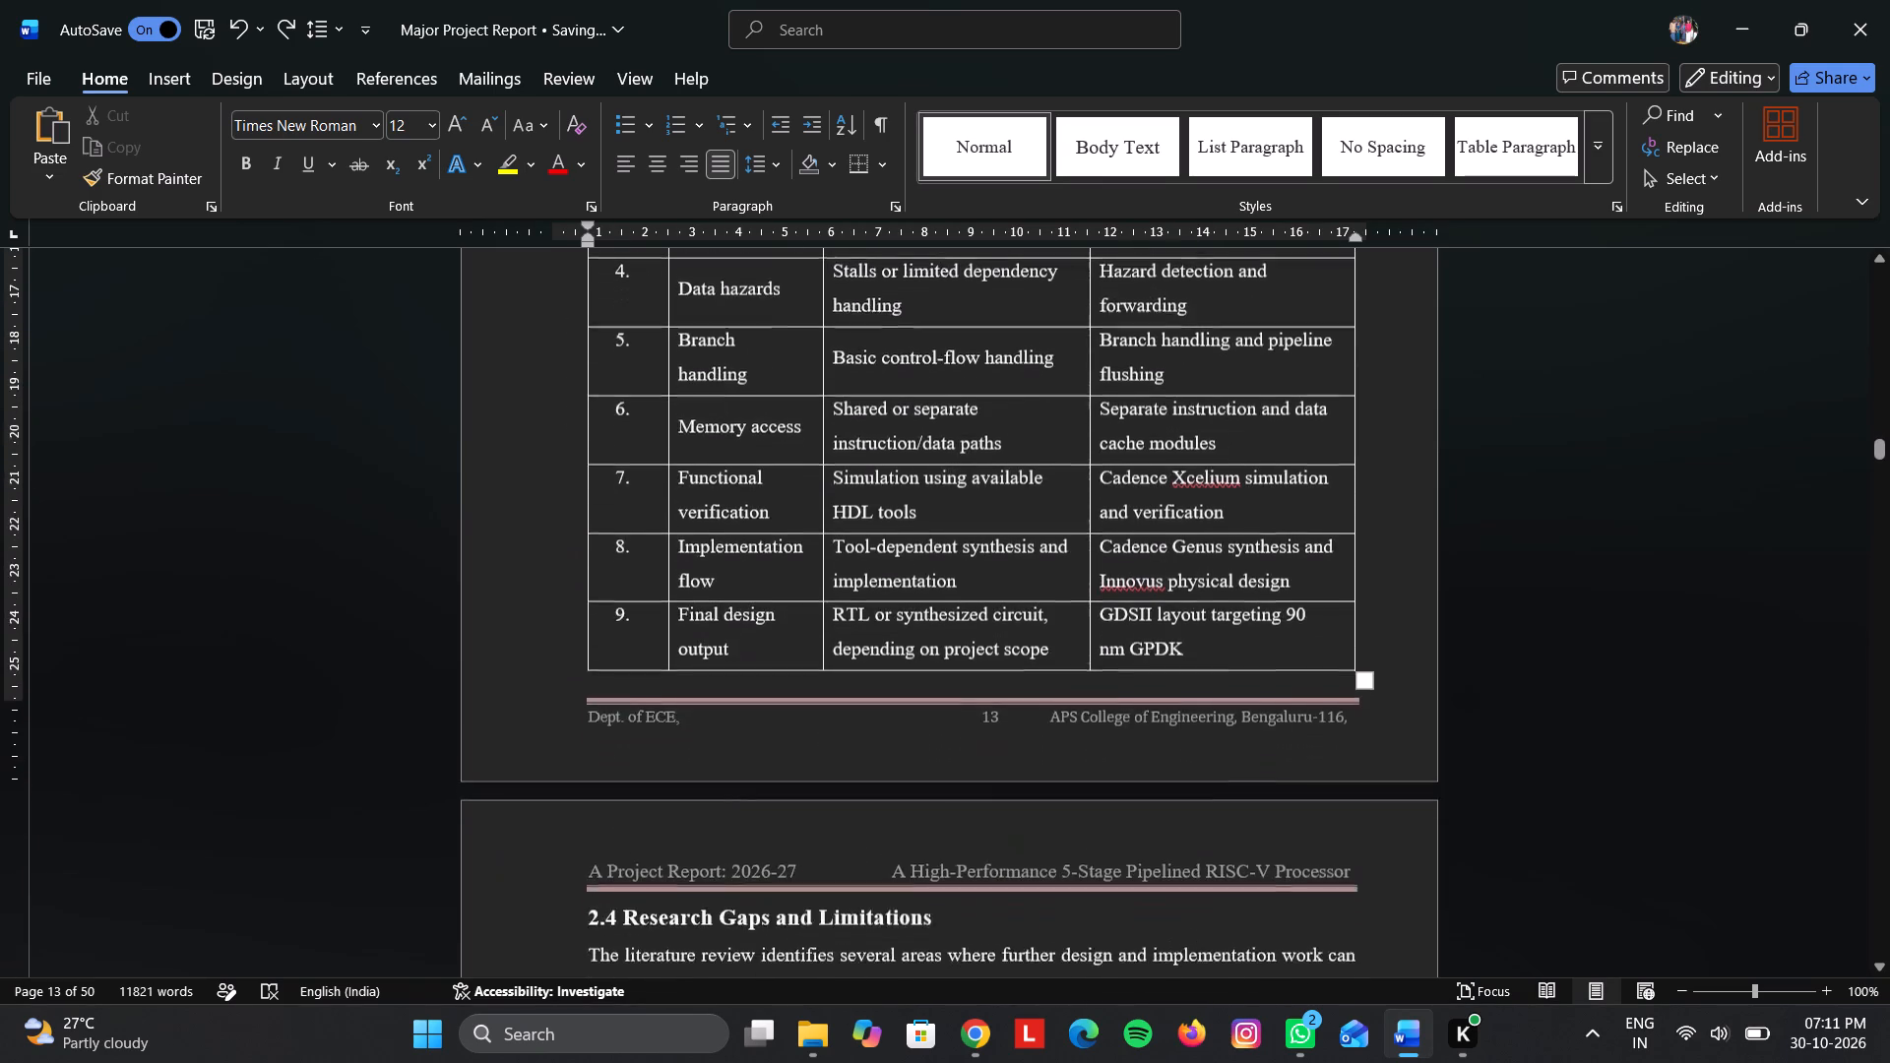
scroll(1006, 768, "down", 4)
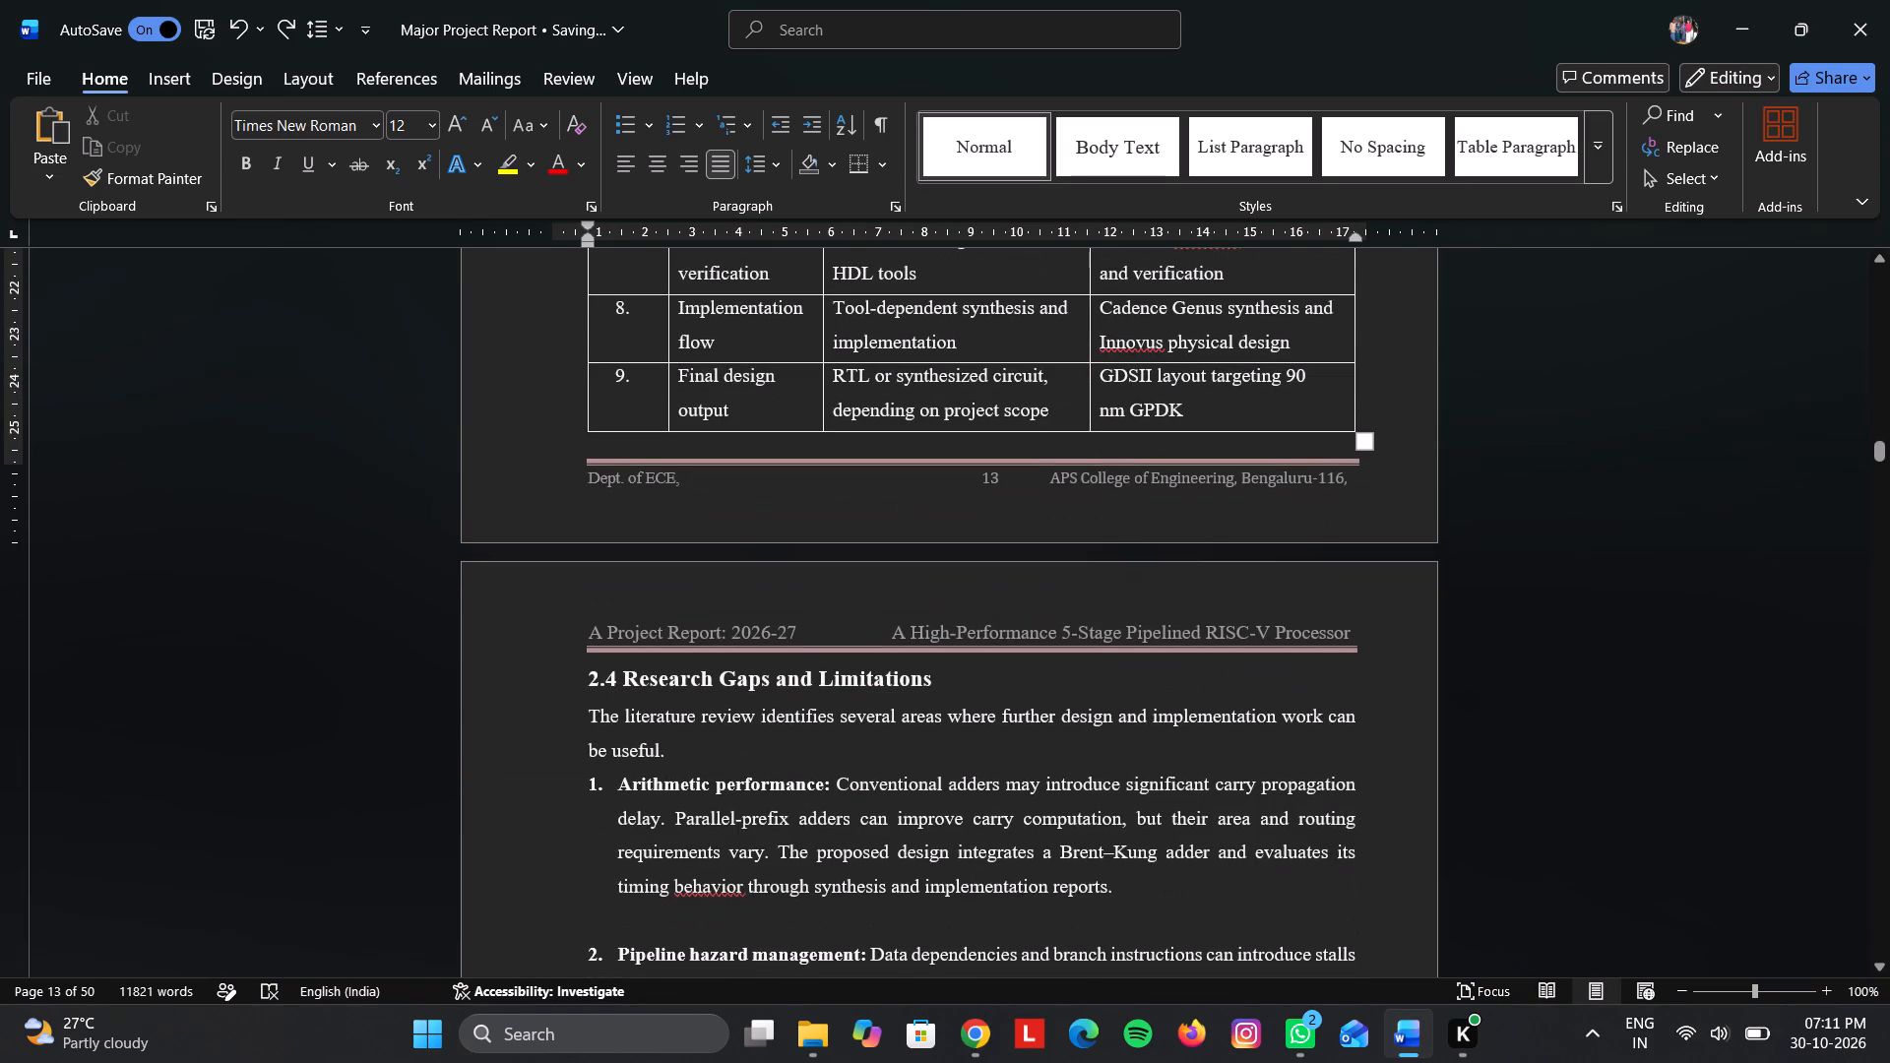
left_click(851, 676)
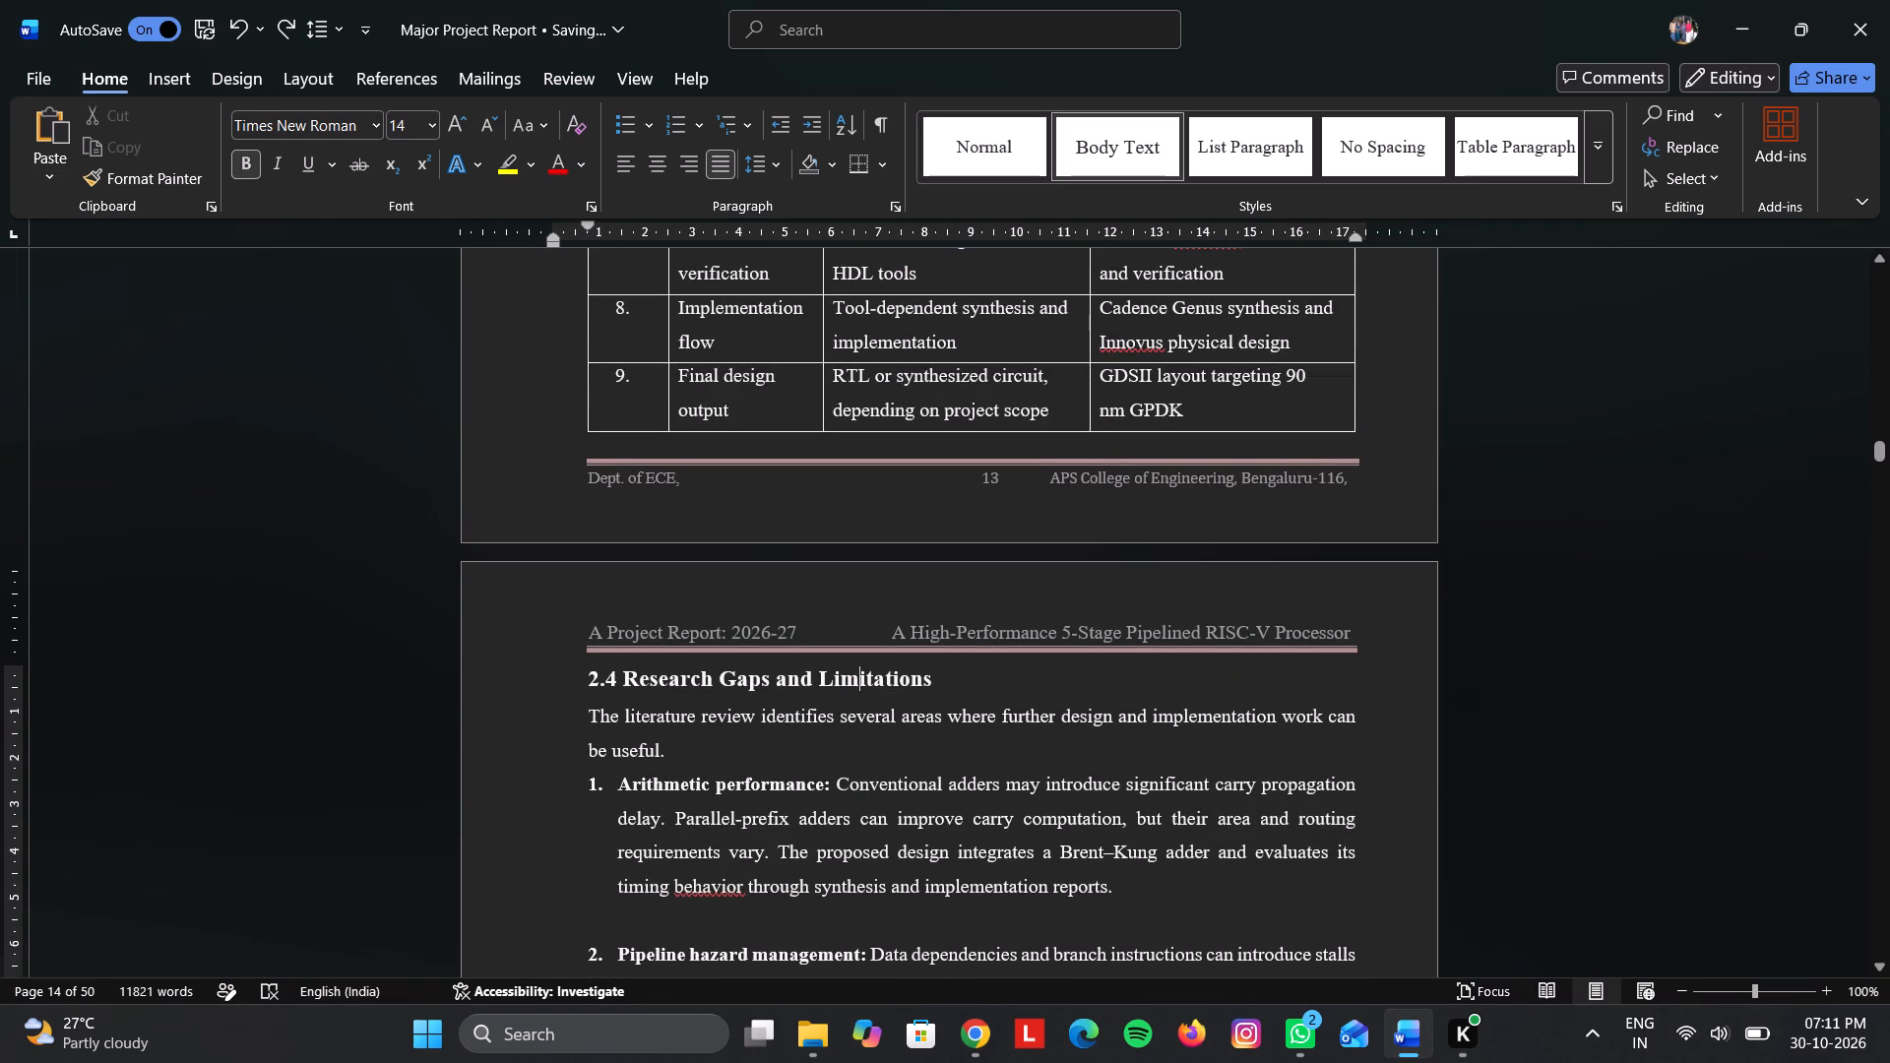
left_click_drag(984, 687, 593, 689)
left_click(811, 614)
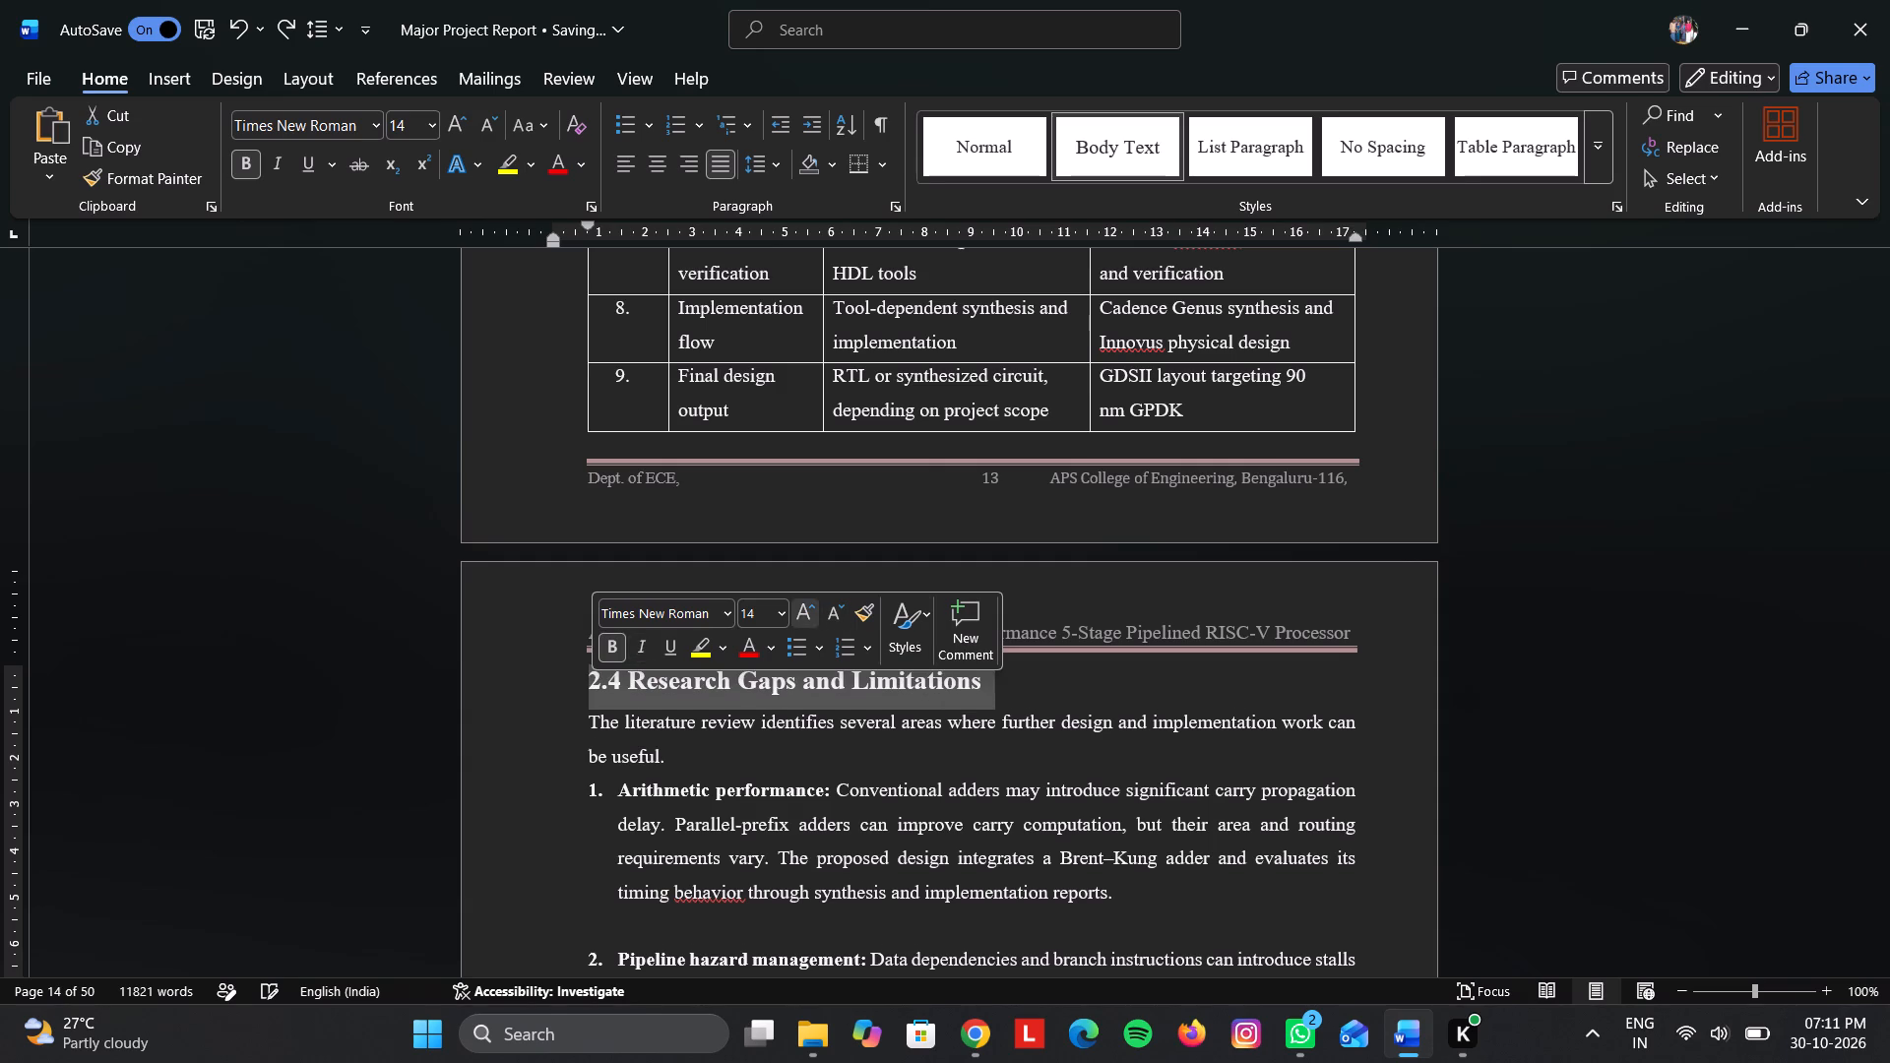
left_click(967, 942)
Compare the font sizes of the section 2.3, 2.2 and 2.4 headings.
scroll(1102, 657, "up", 13)
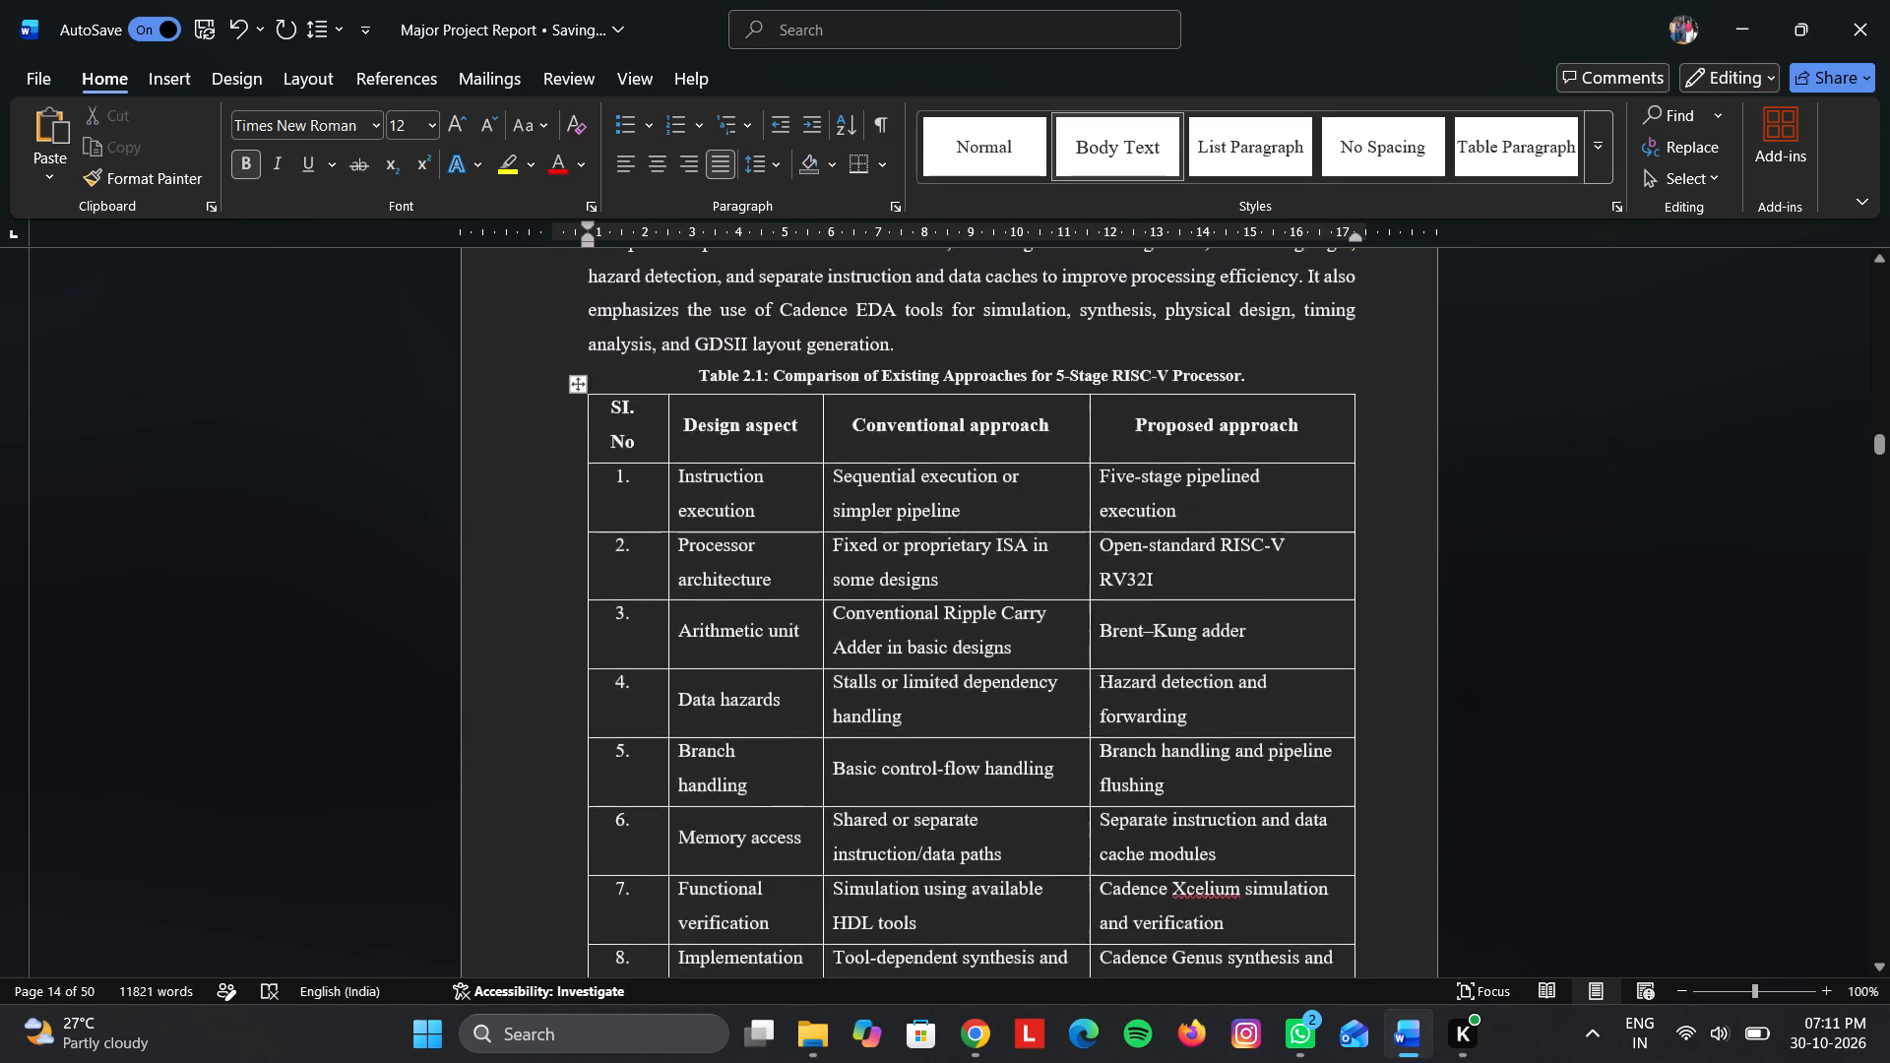
scroll(1102, 657, "up", 7)
left_click(728, 583)
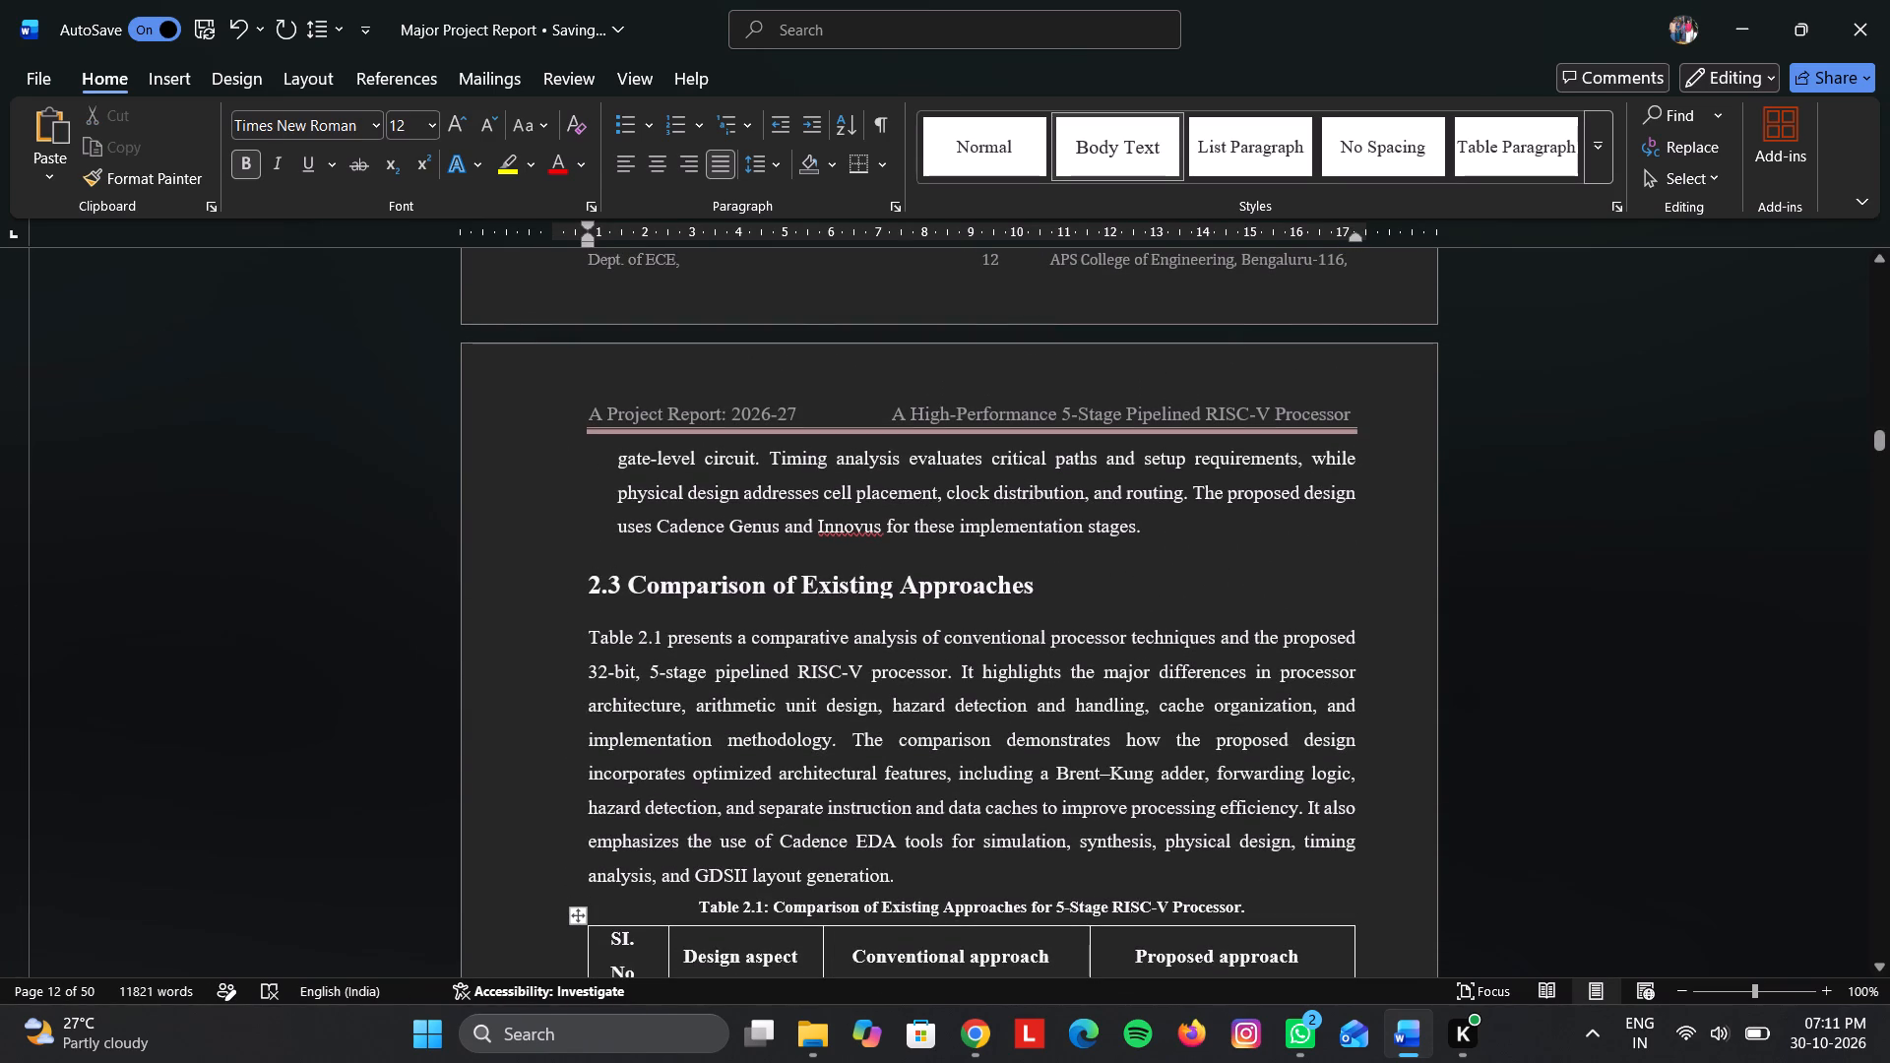
scroll(946, 677, "up", 20)
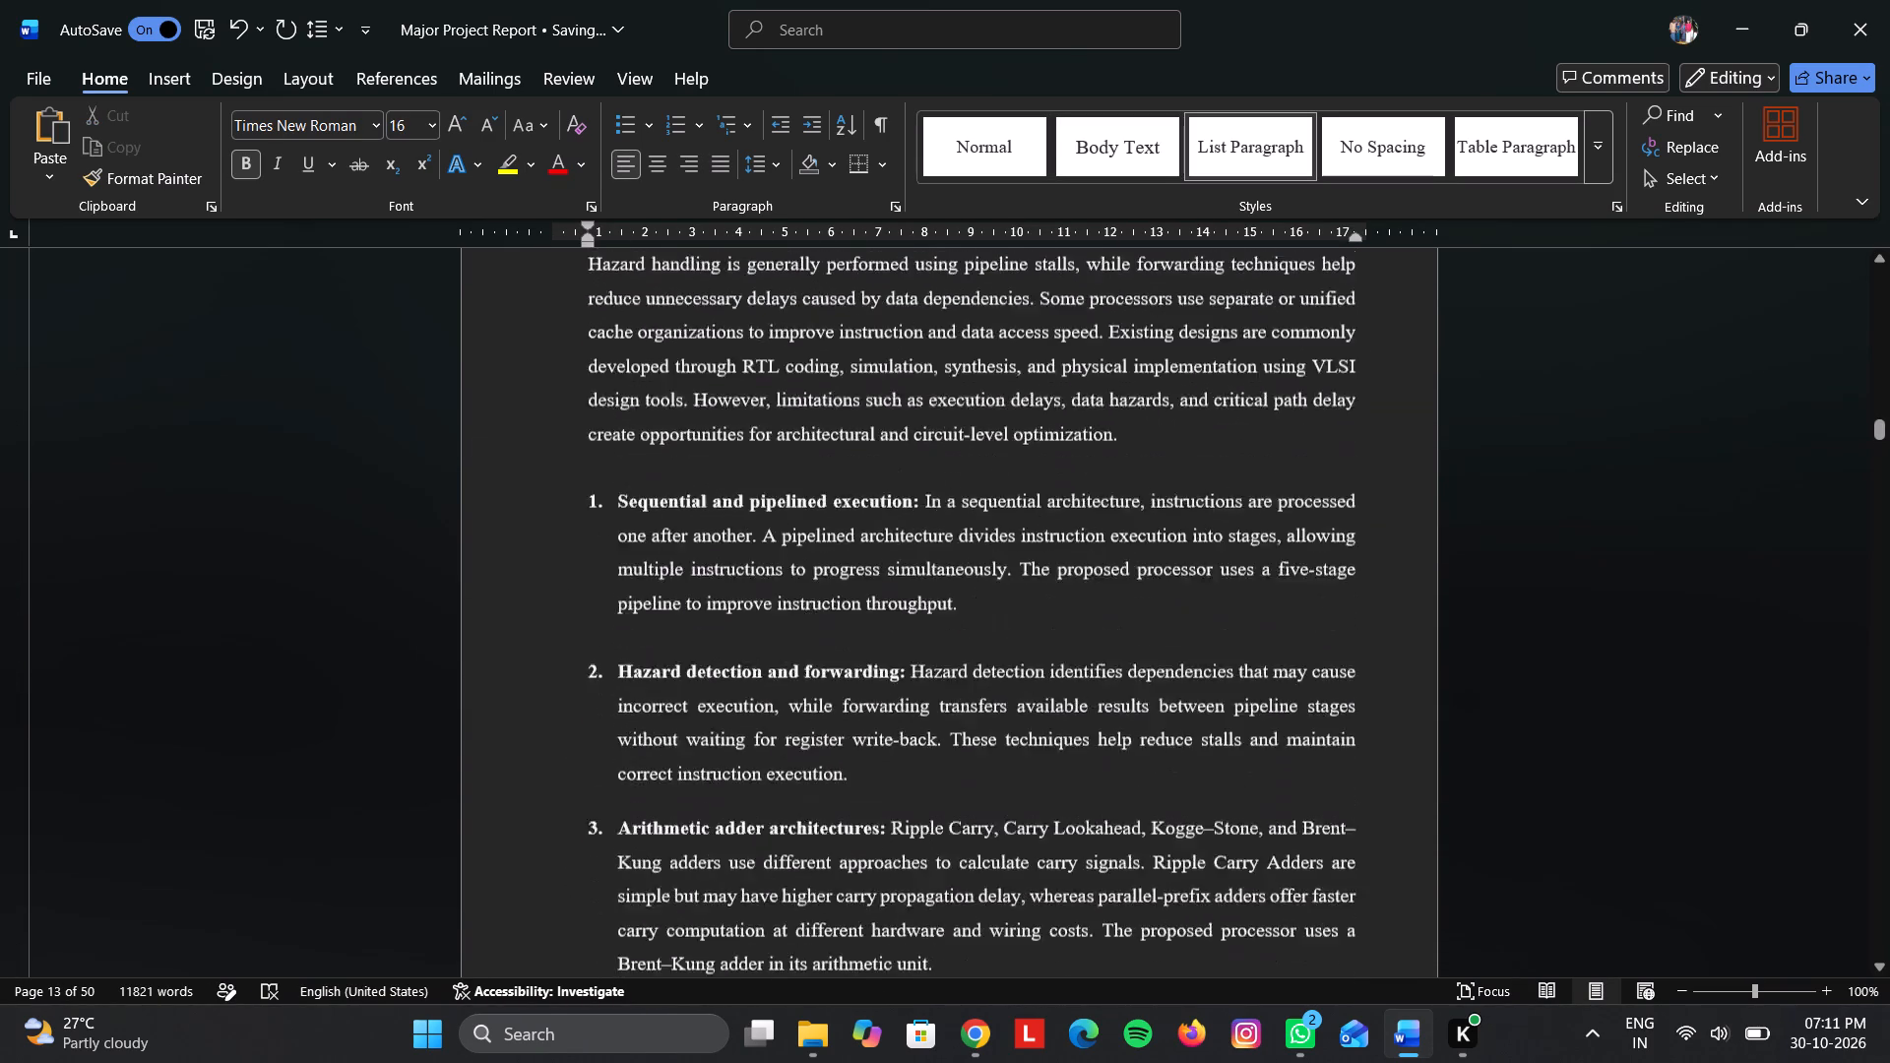
scroll(946, 677, "up", 6)
left_click(750, 595)
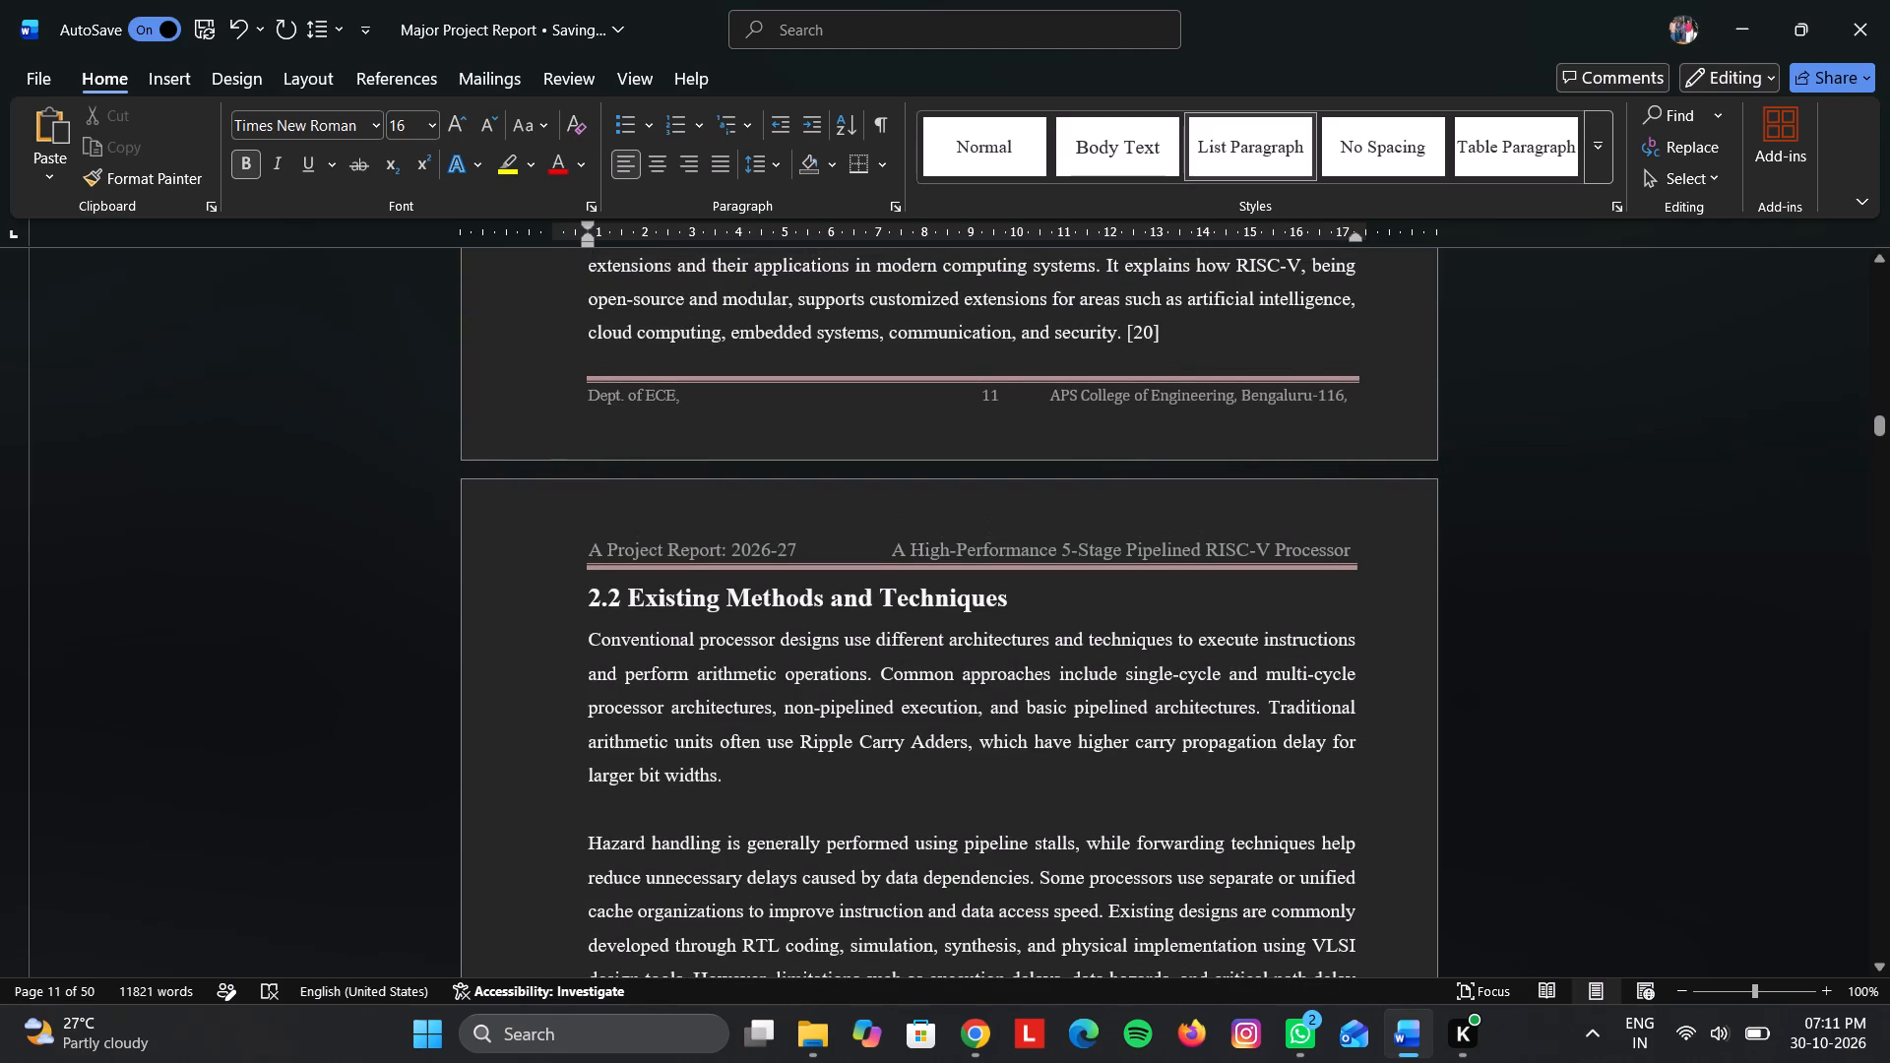
scroll(922, 751, "down", 16)
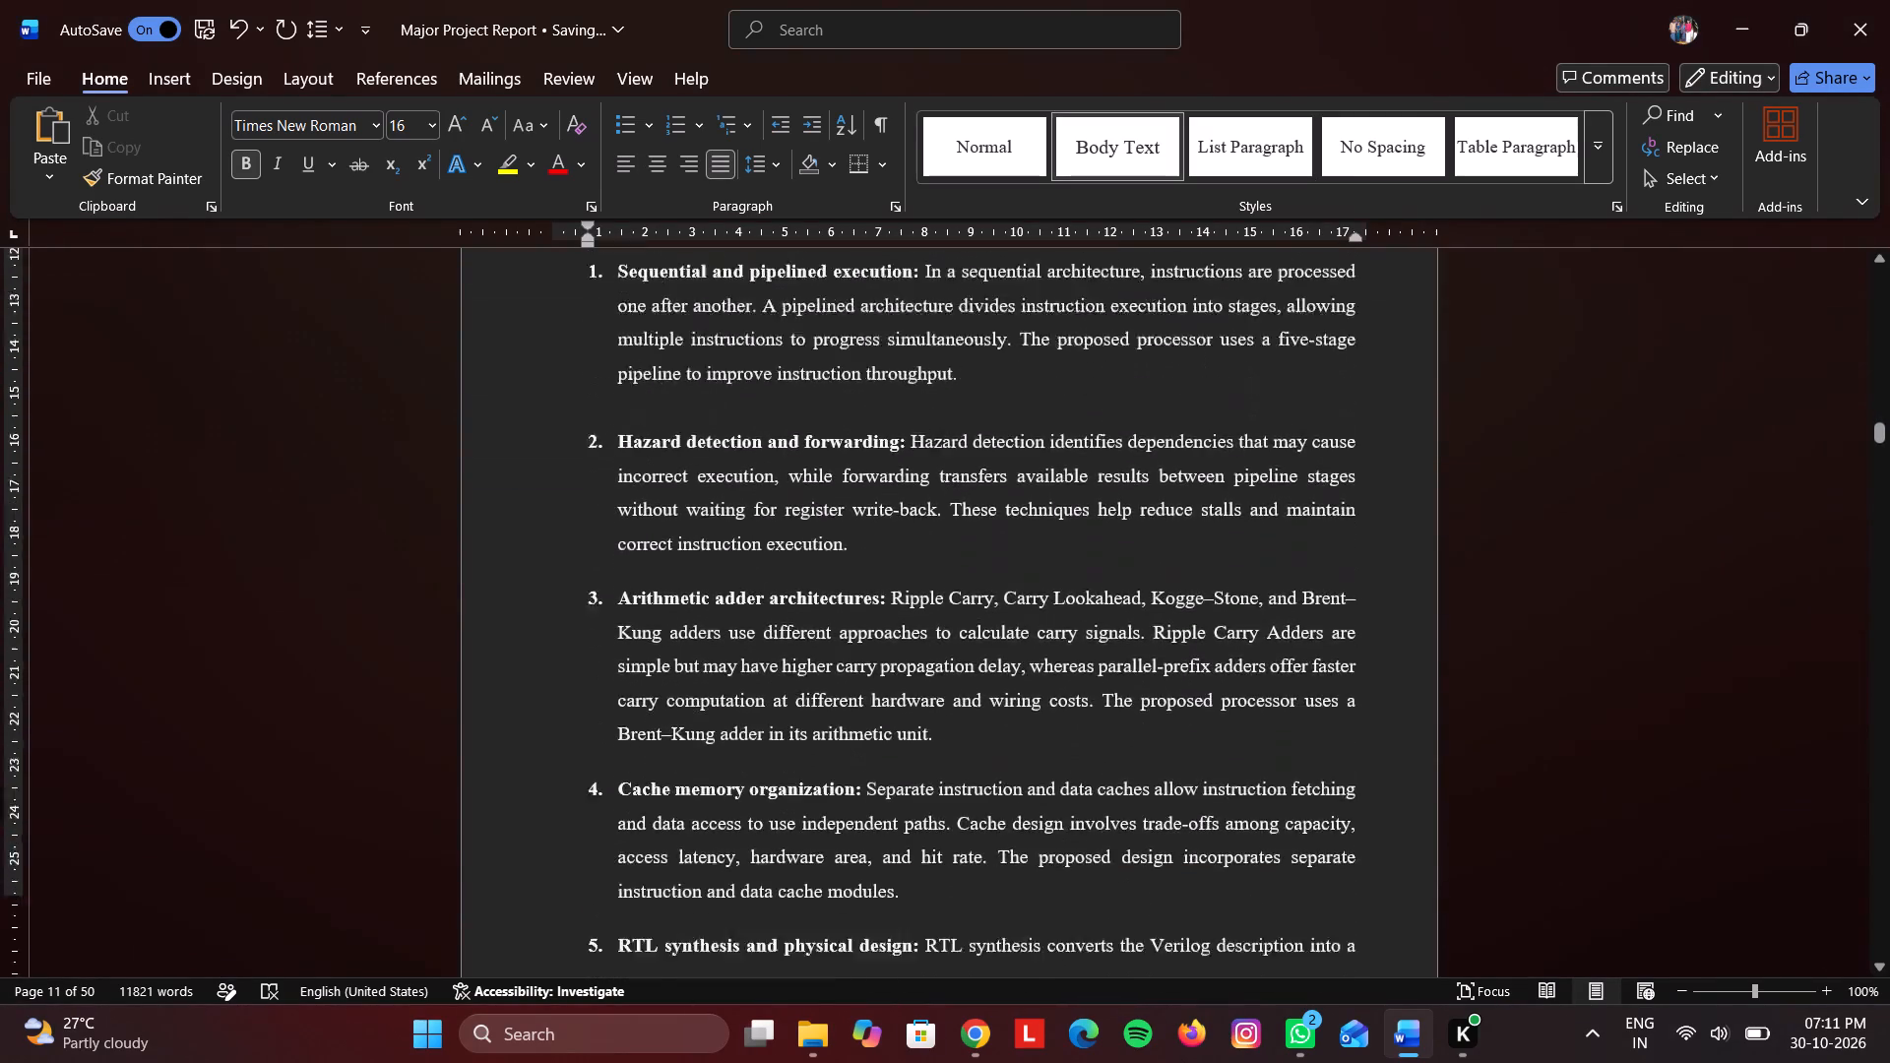
scroll(922, 751, "down", 19)
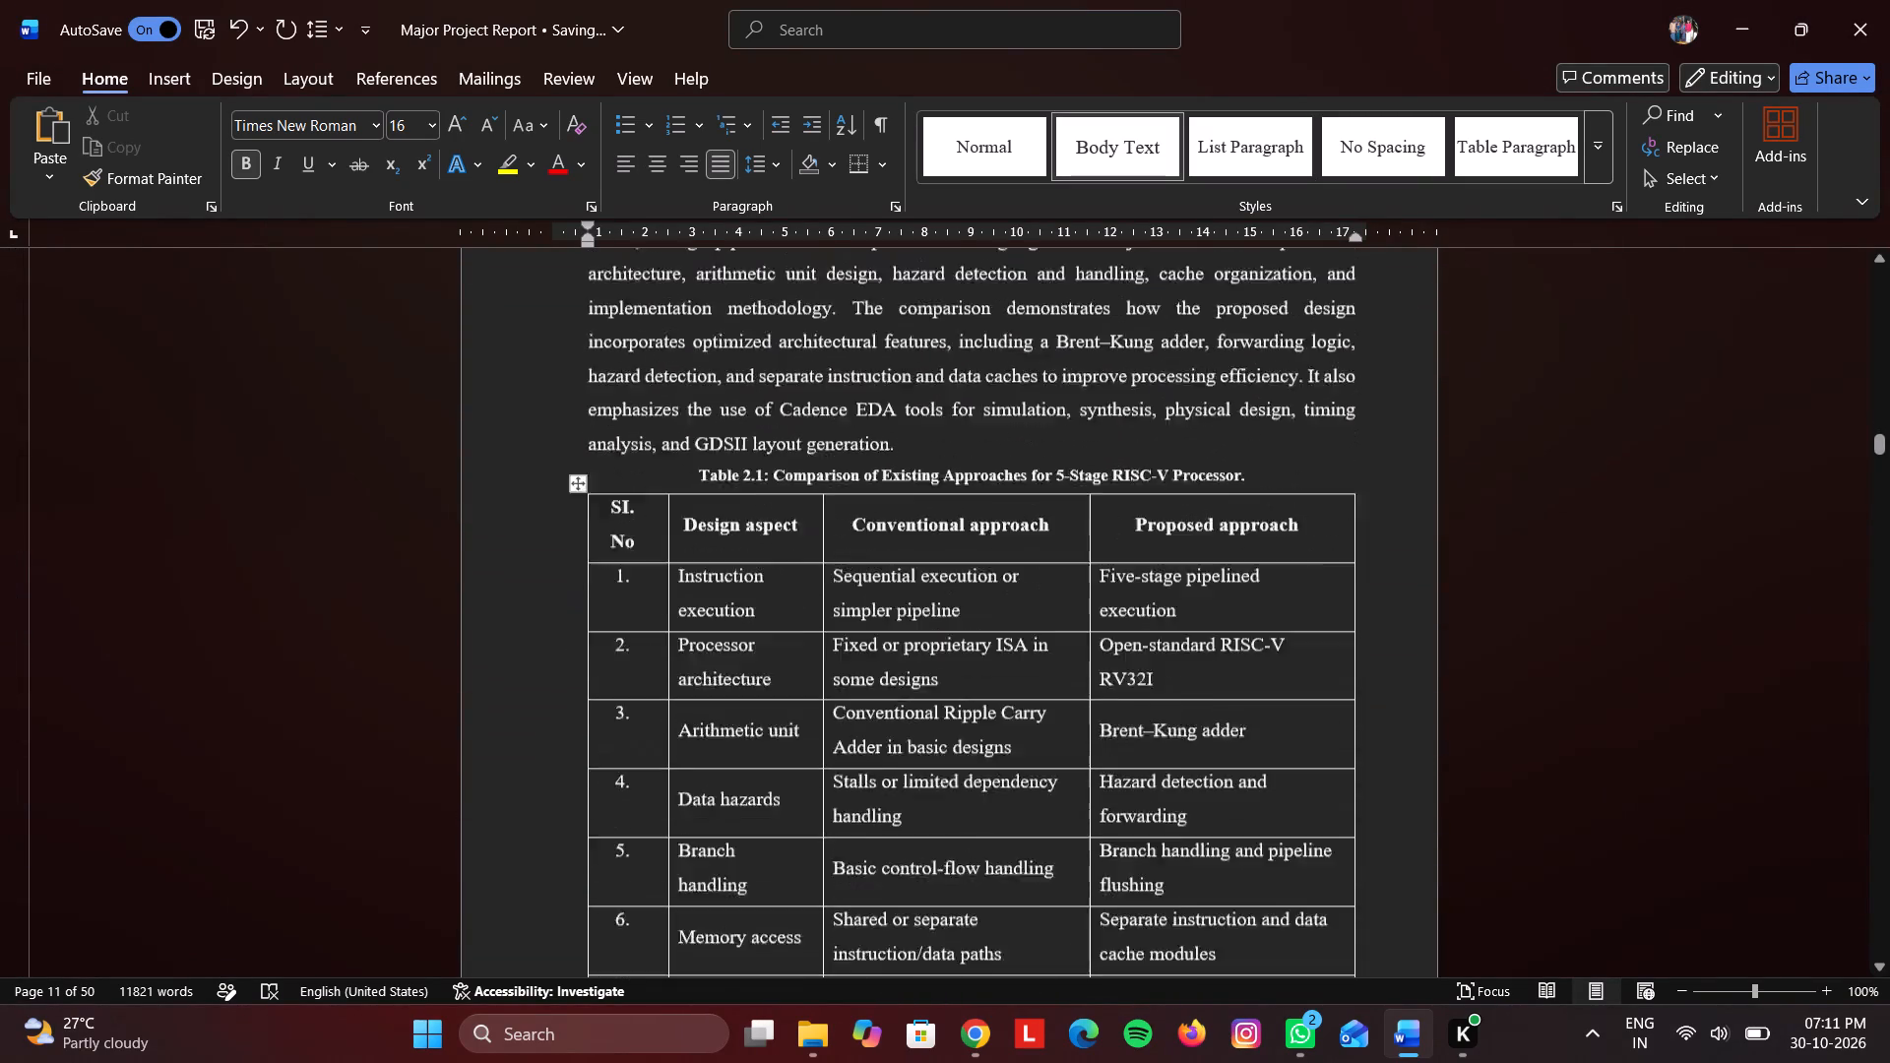
scroll(922, 751, "down", 14)
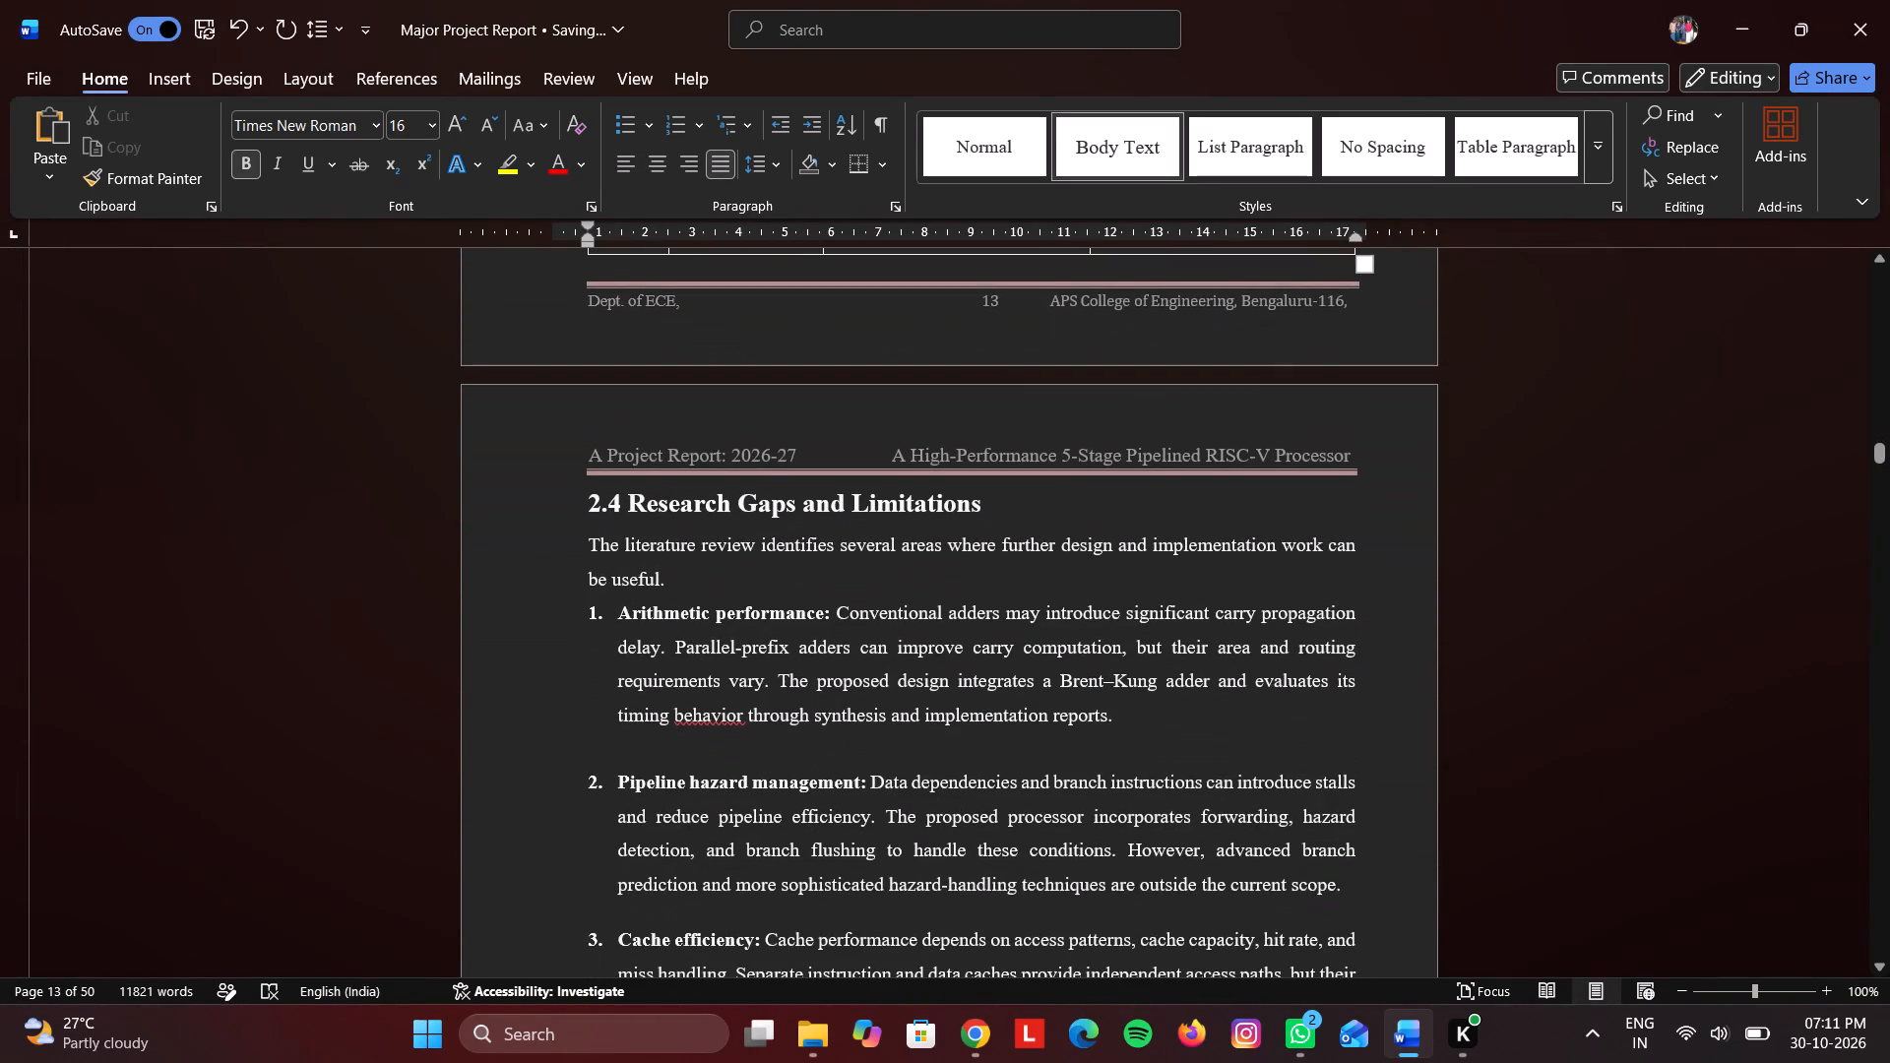
left_click(770, 502)
Centre the "CHAPTER 3" heading above the METHODOLOGY title.
scroll(780, 594, "down", 2)
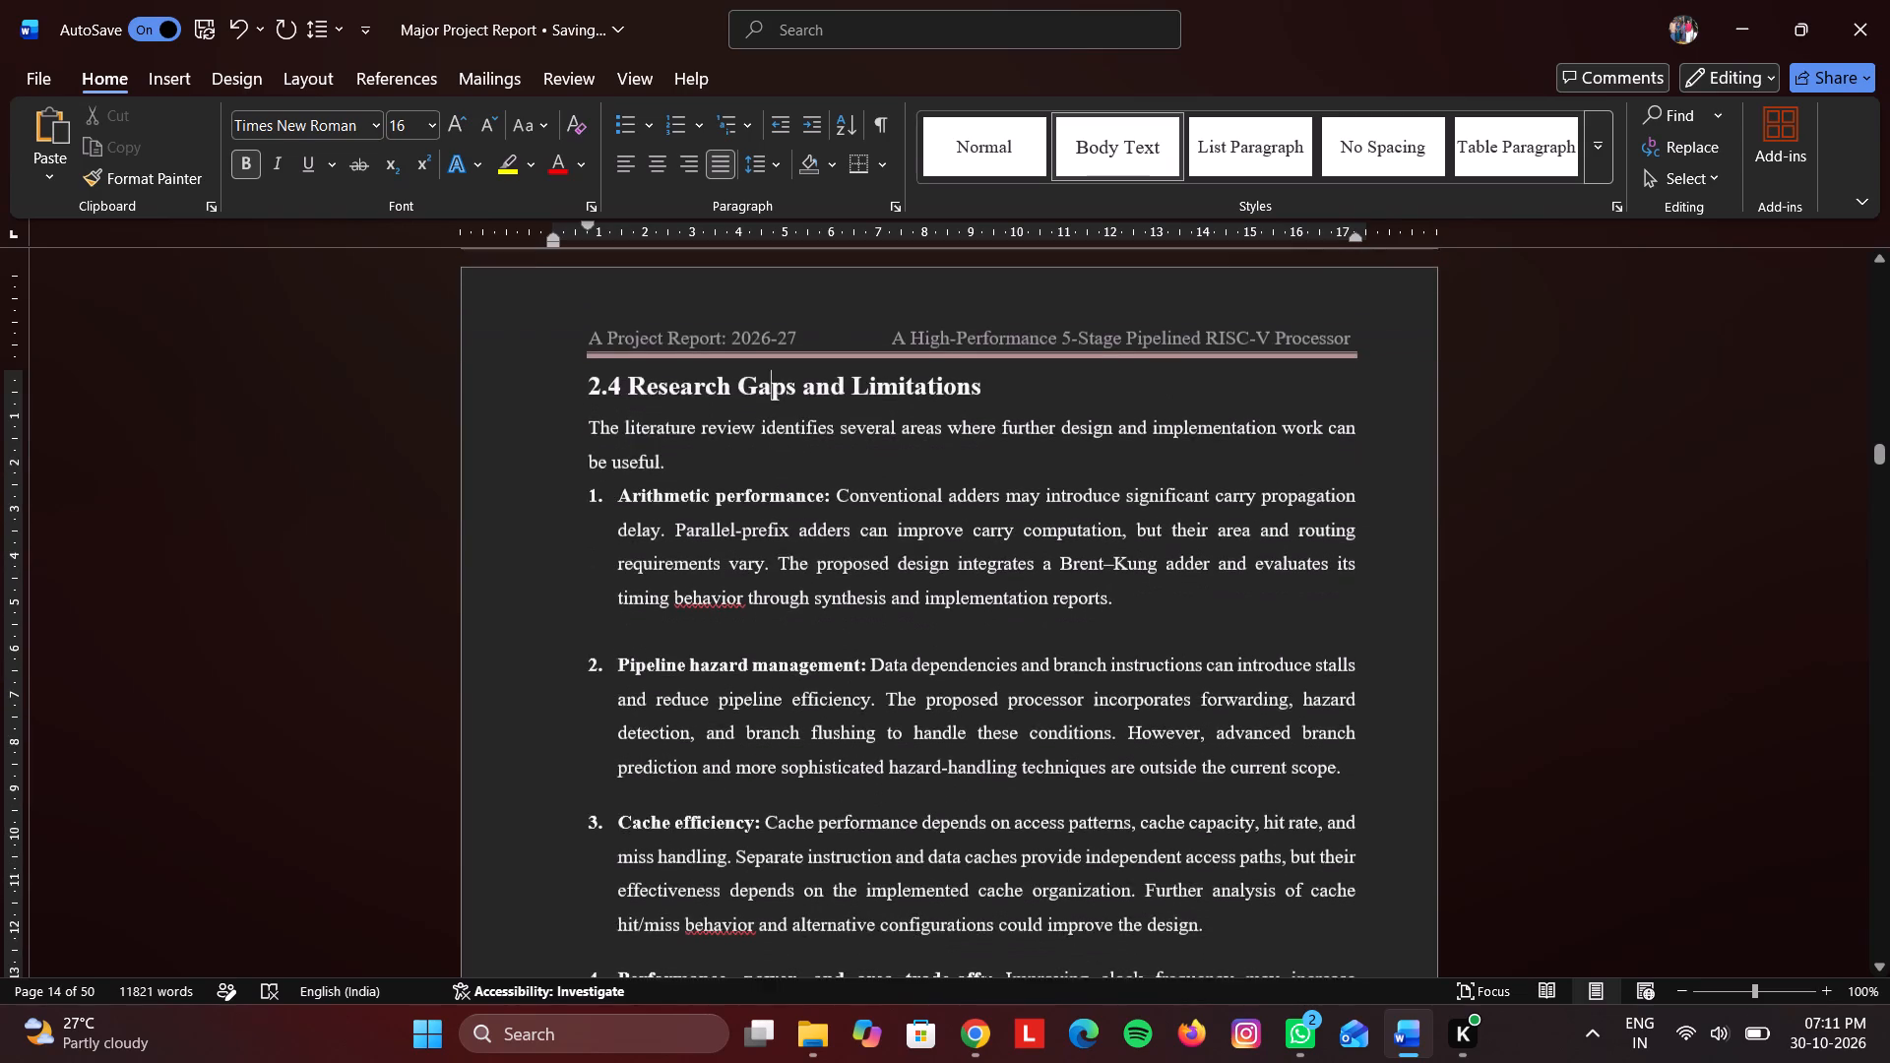
scroll(780, 594, "down", 17)
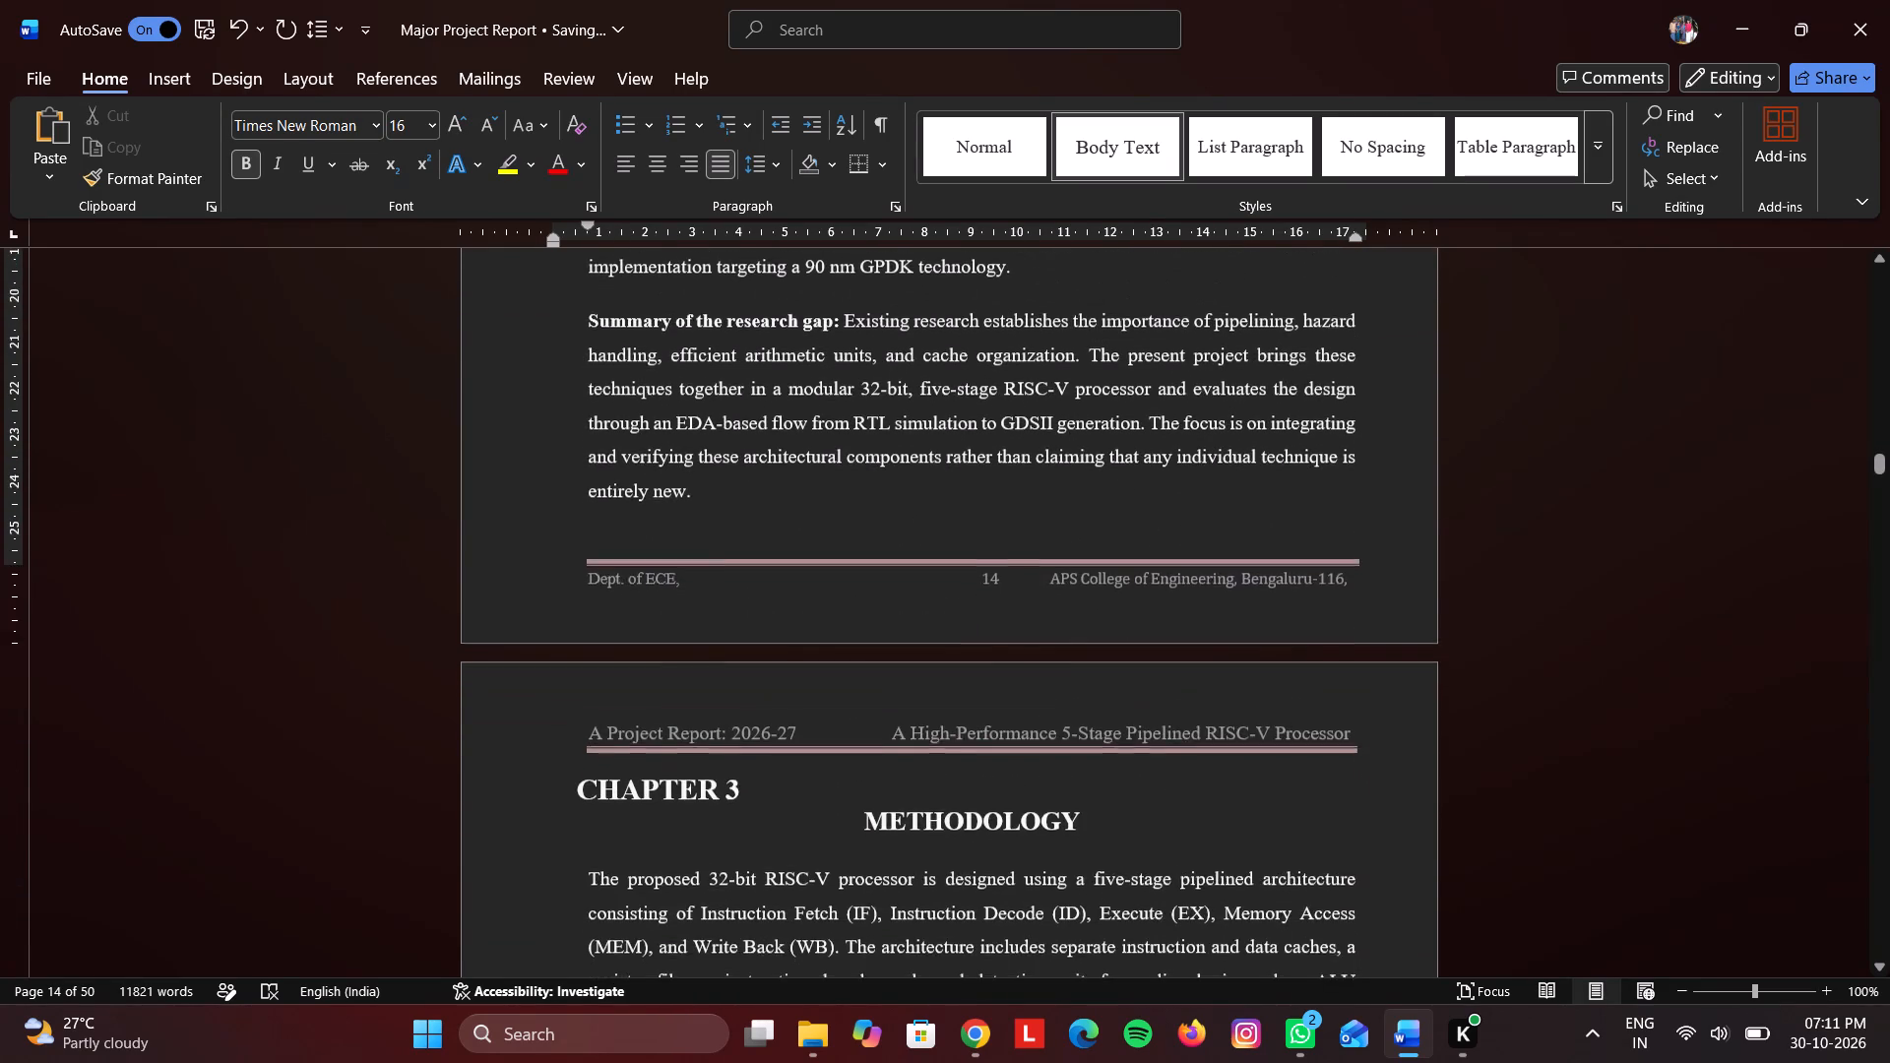
scroll(780, 594, "up", 6)
scroll(780, 594, "down", 11)
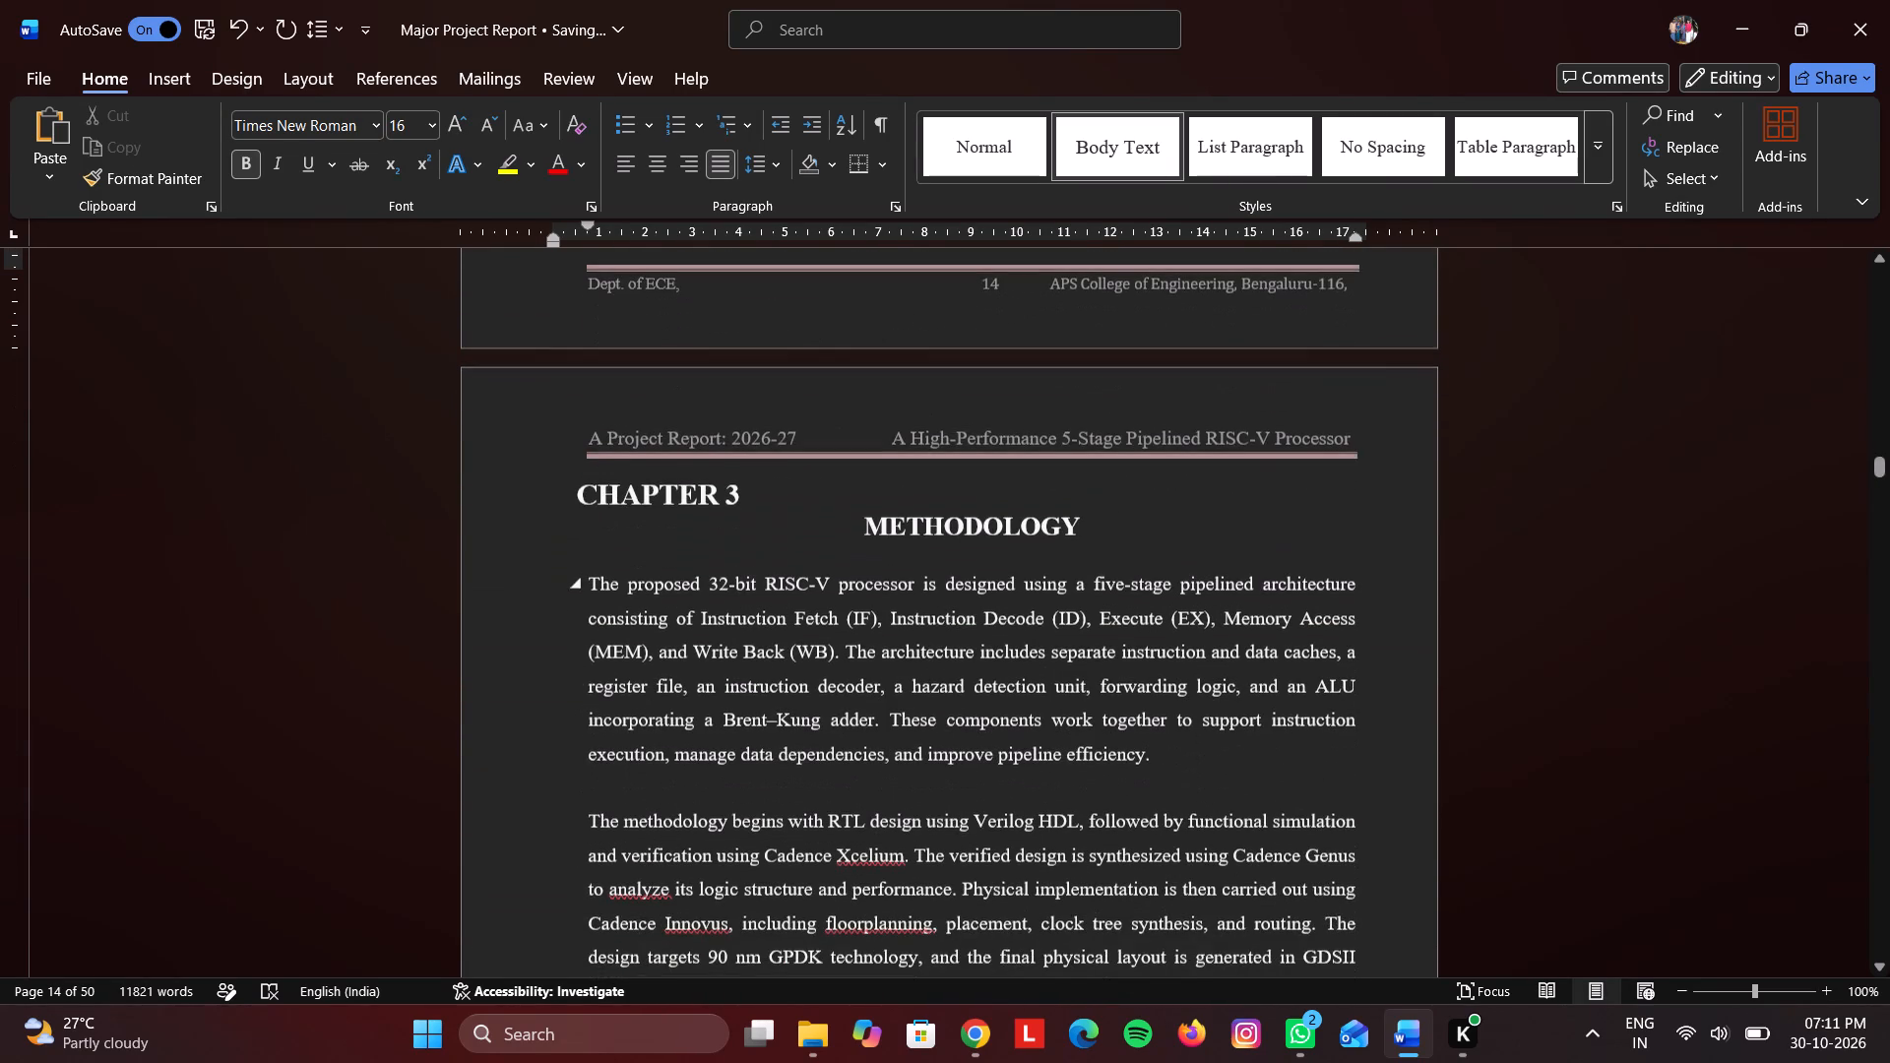
scroll(848, 607, "down", 2)
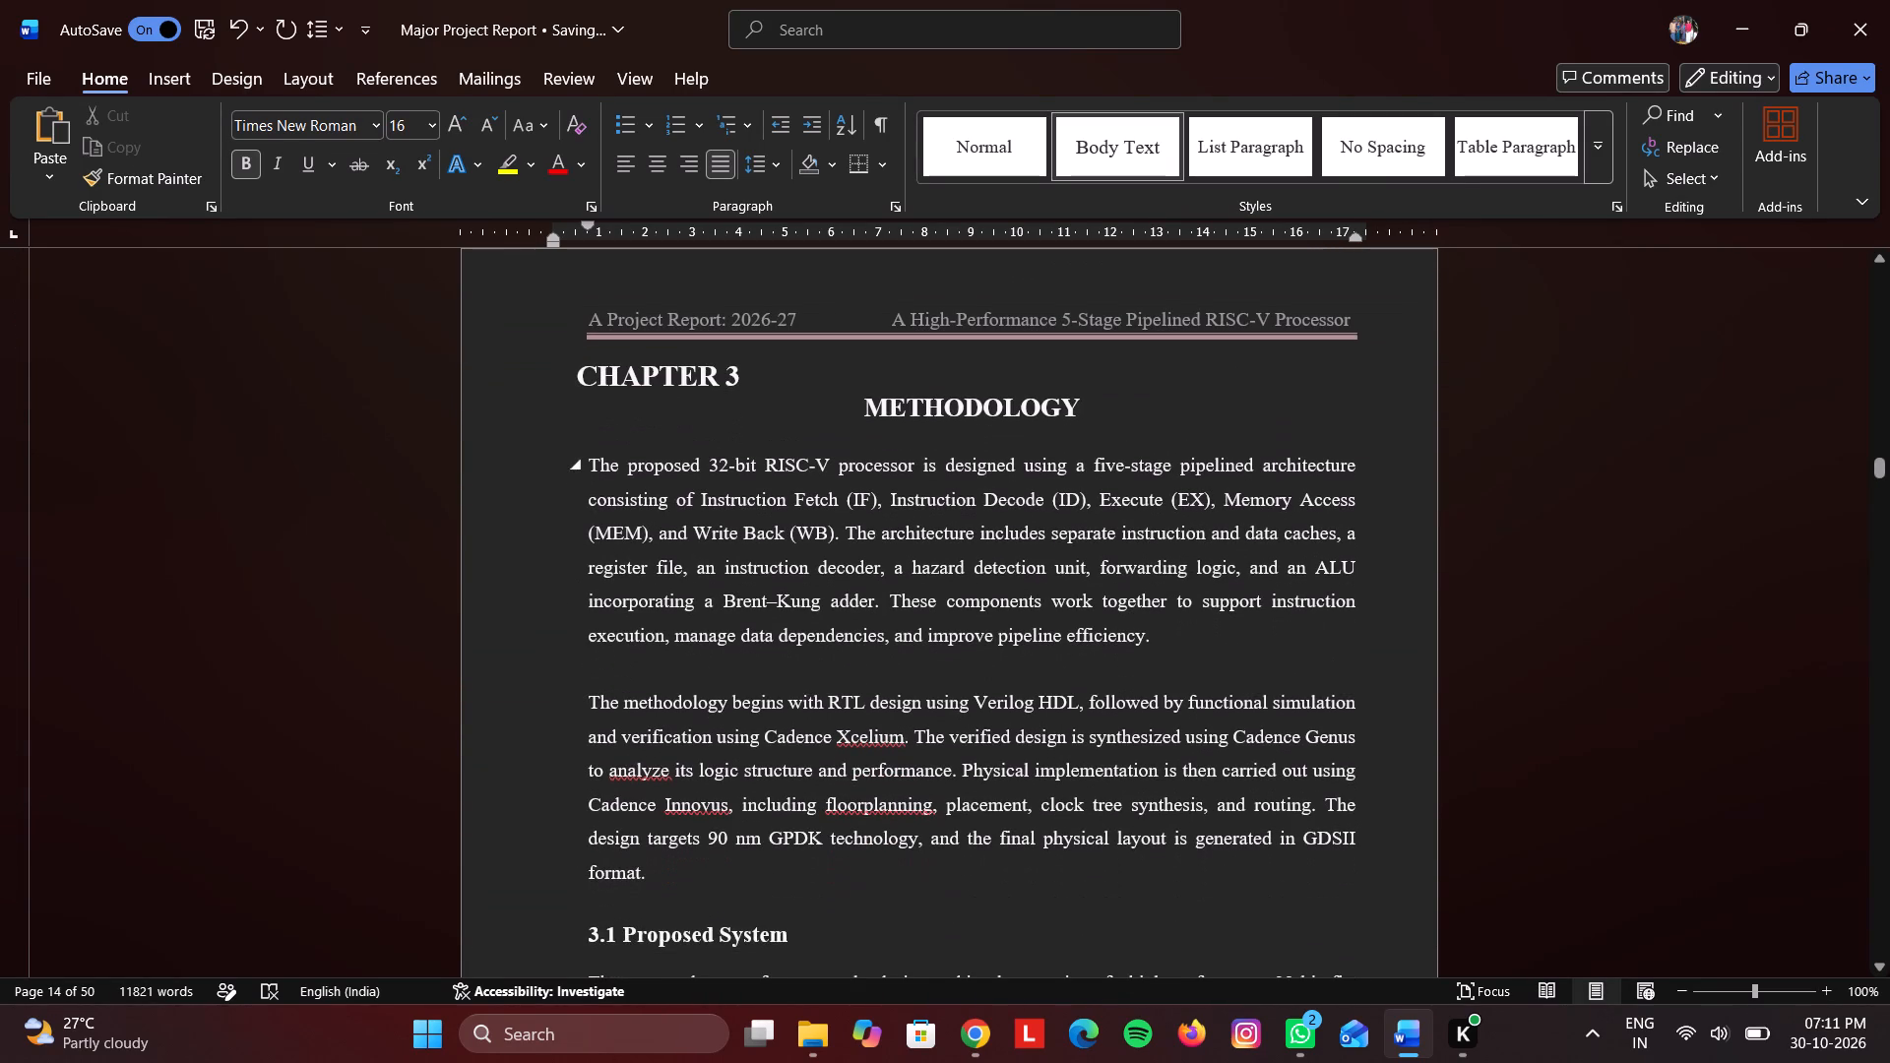
left_click(666, 386)
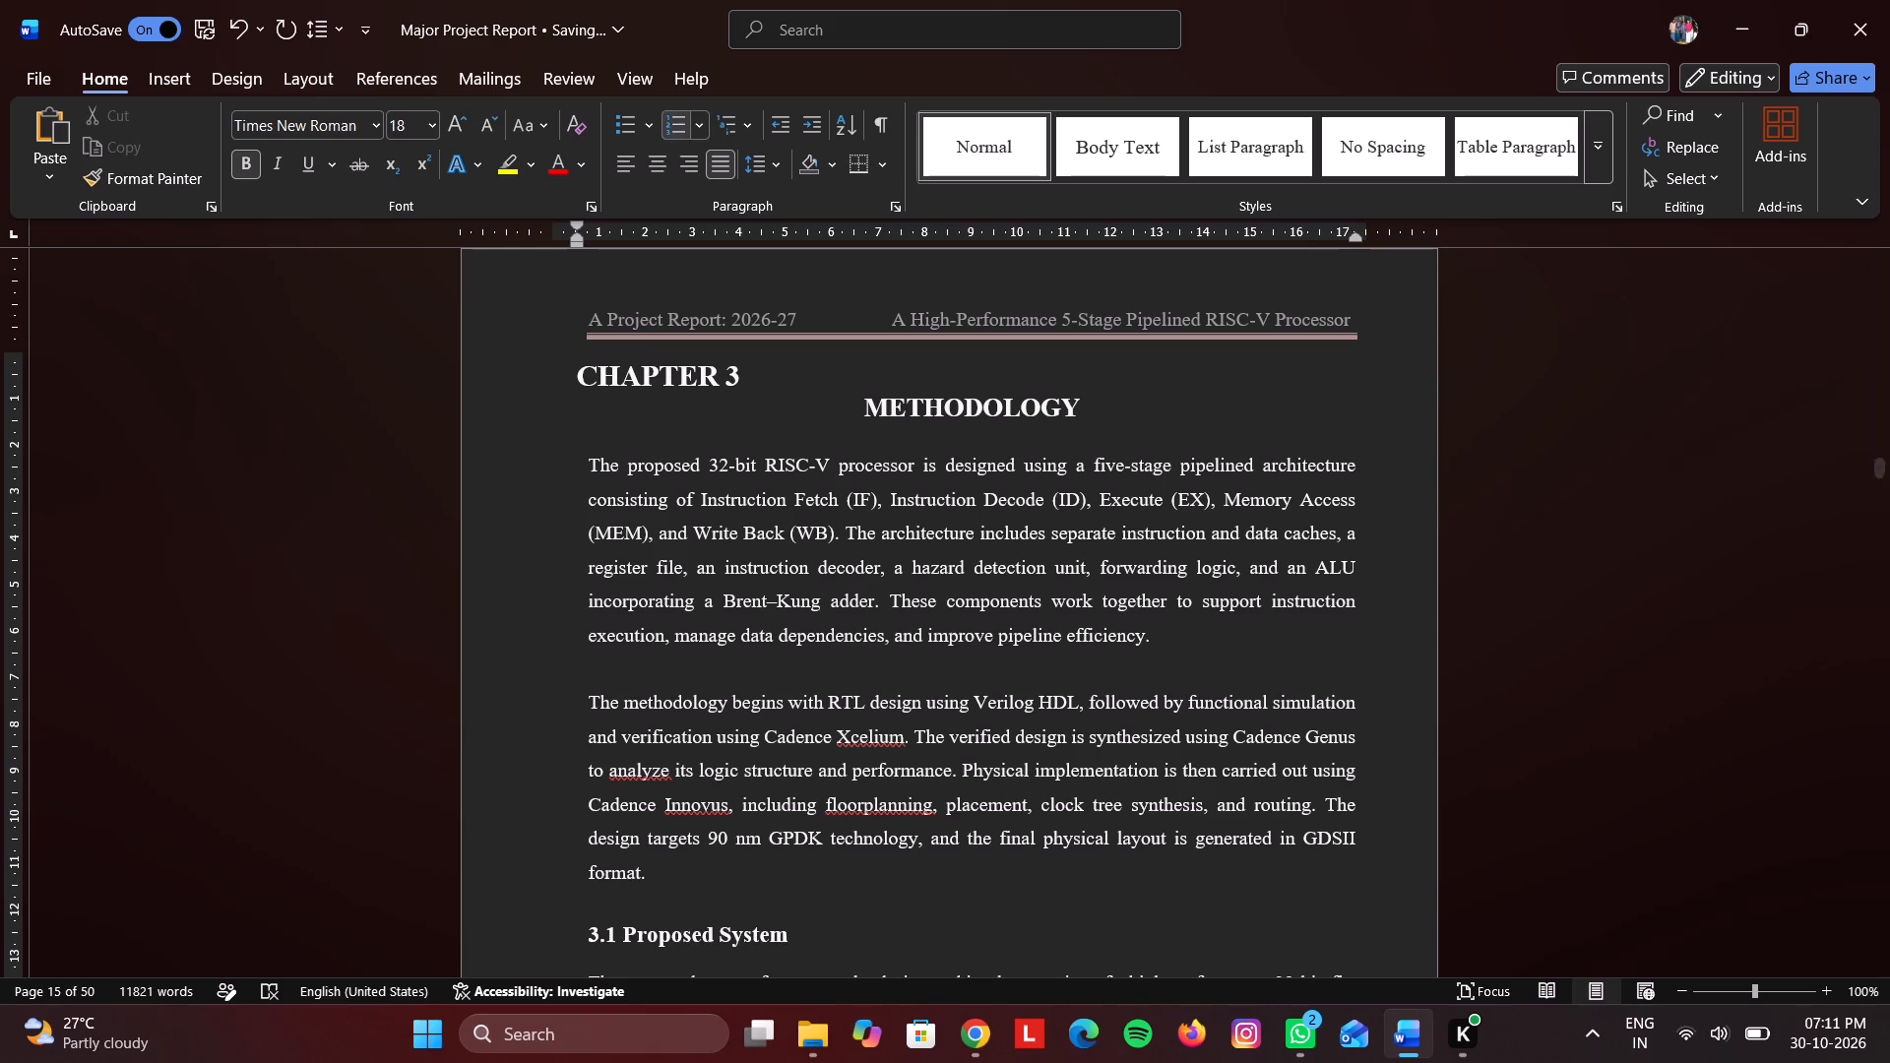
left_click(652, 167)
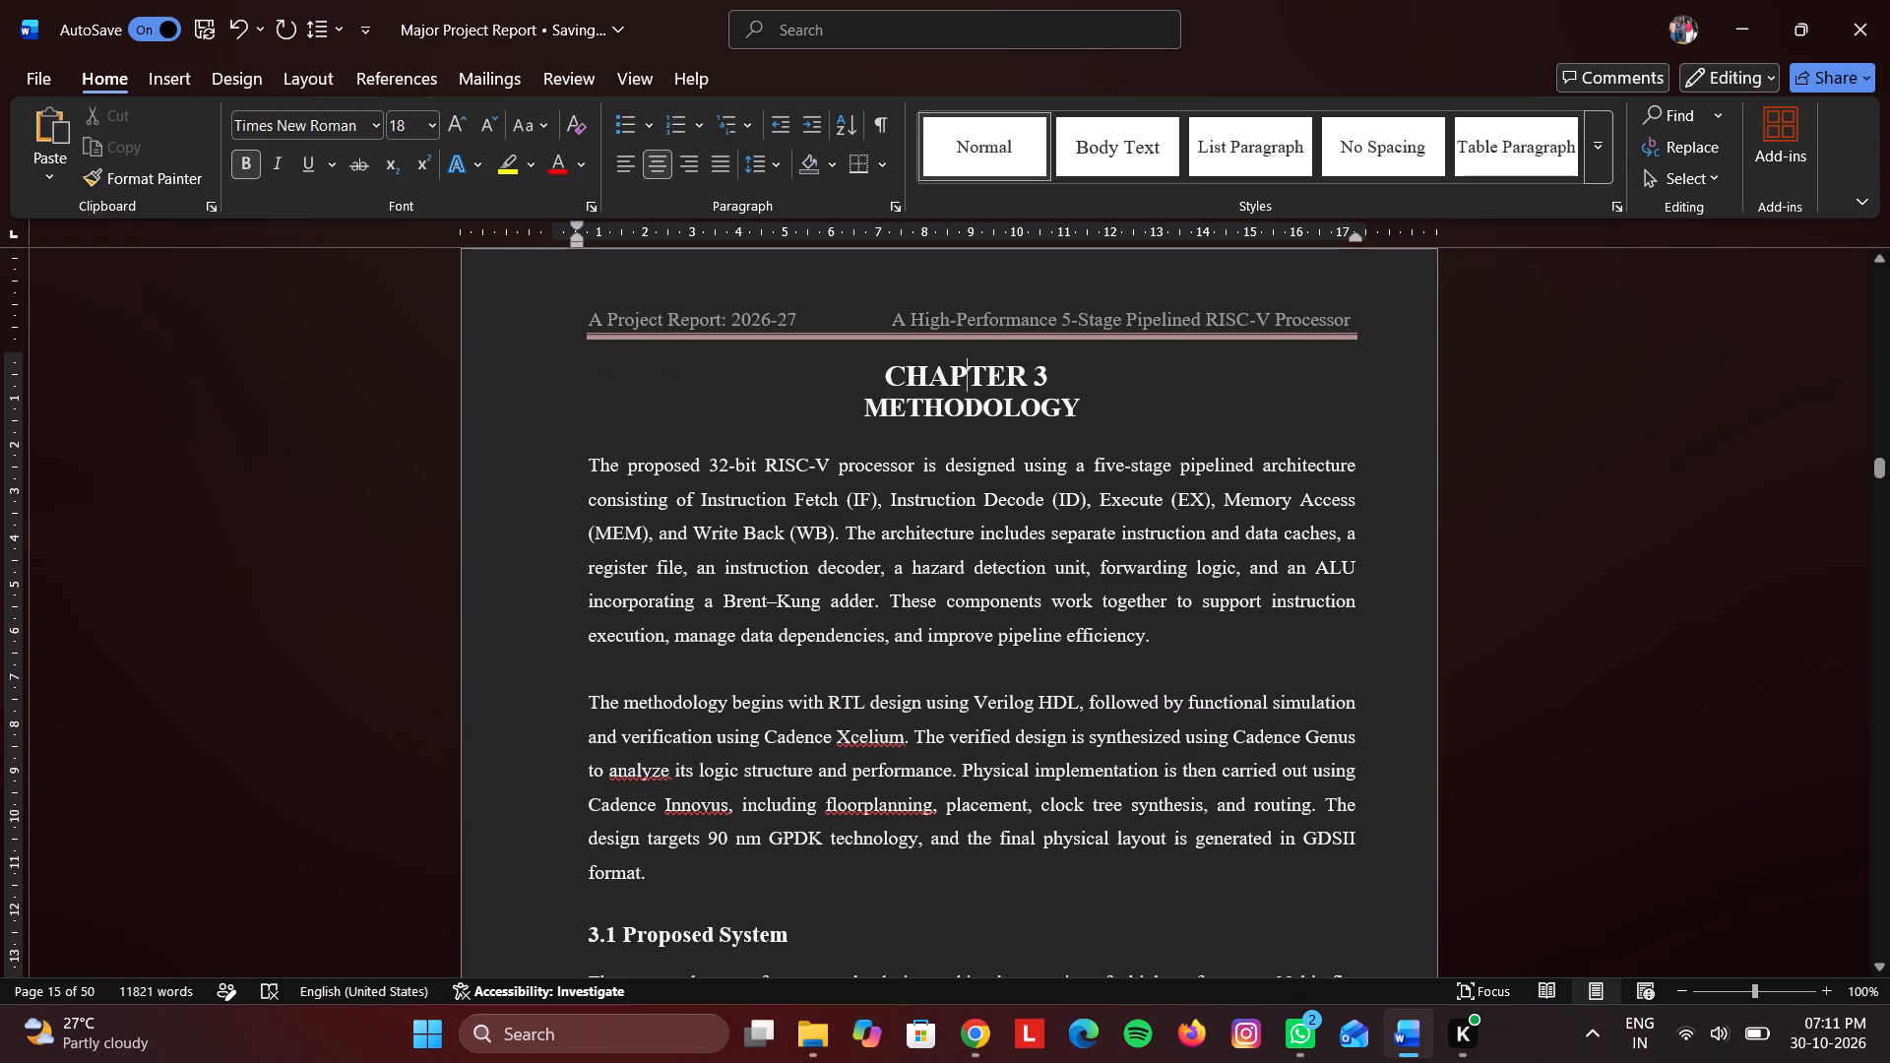
Insert an empty line between "CHAPTER 3" and METHODOLOGY and reduce its font size to 5.
left_click(1068, 360)
key("Return")
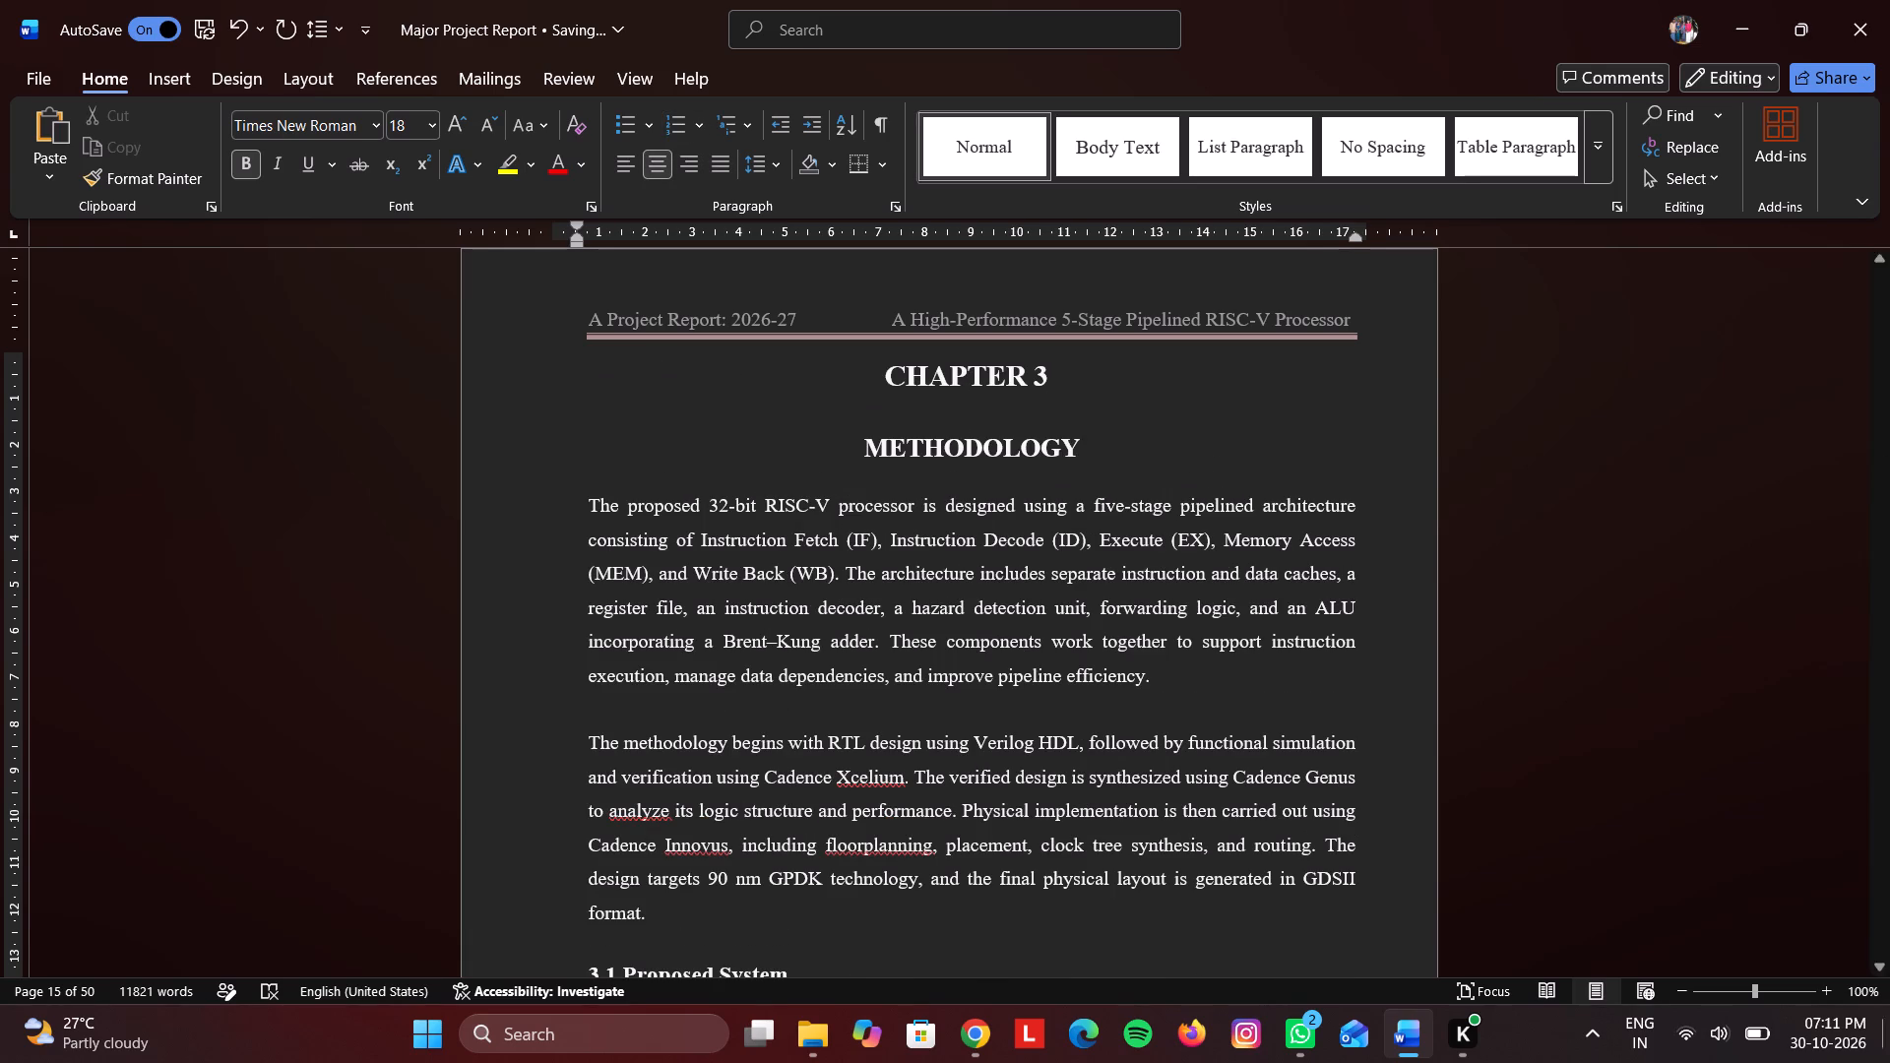
triple_click(484, 124)
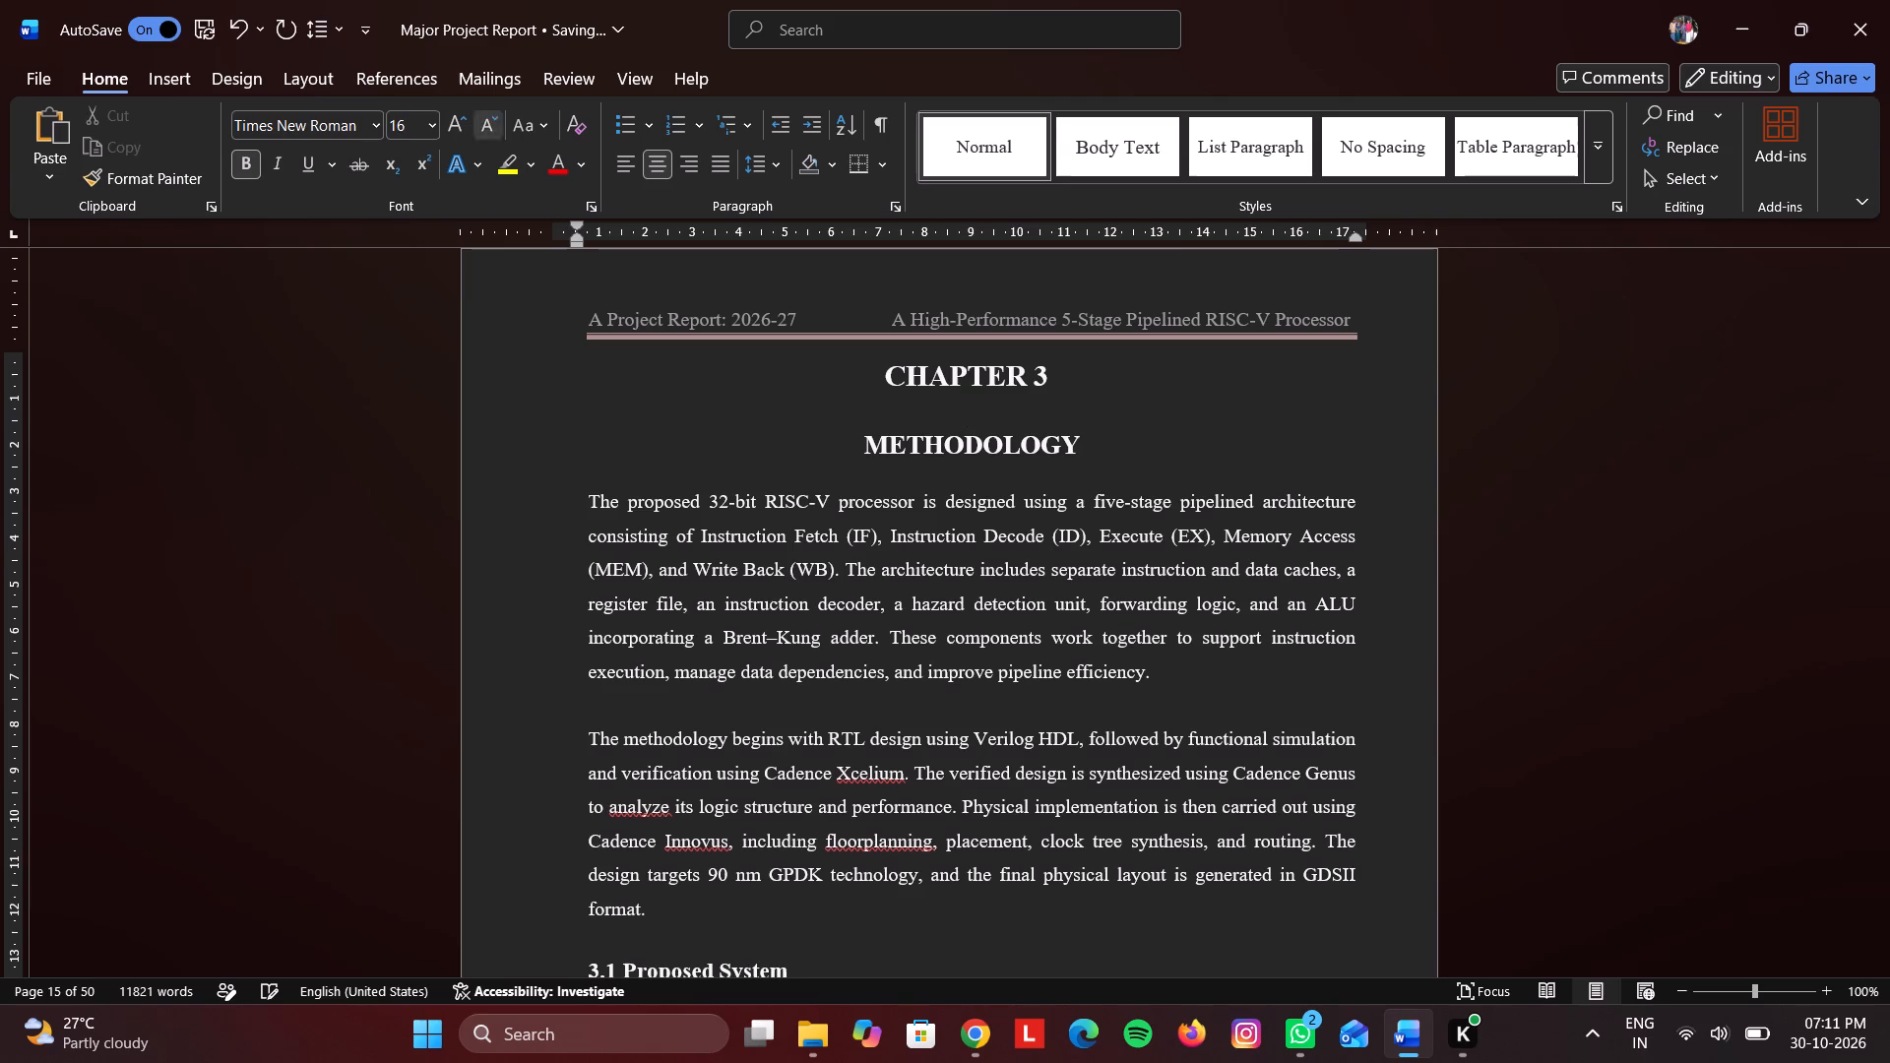
triple_click(484, 124)
triple_click(484, 124)
left_click(484, 124)
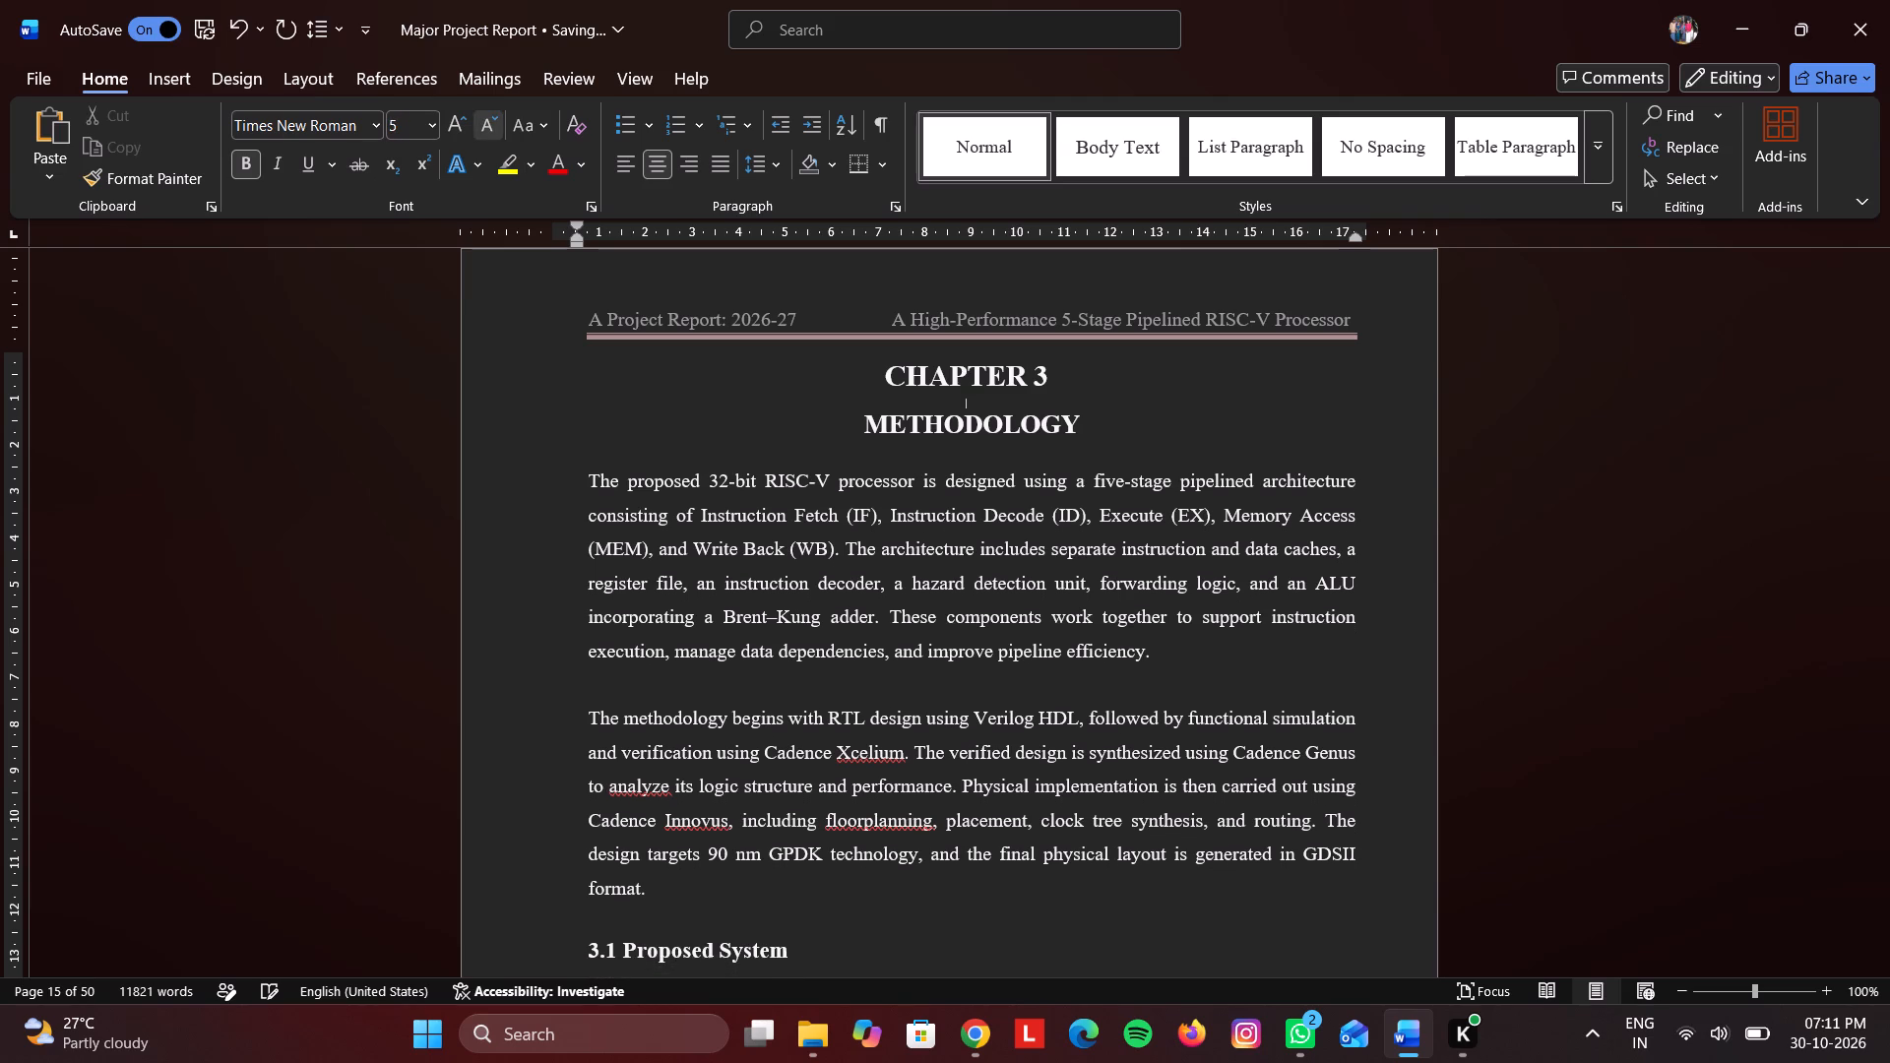
scroll(1405, 658, "up", 8)
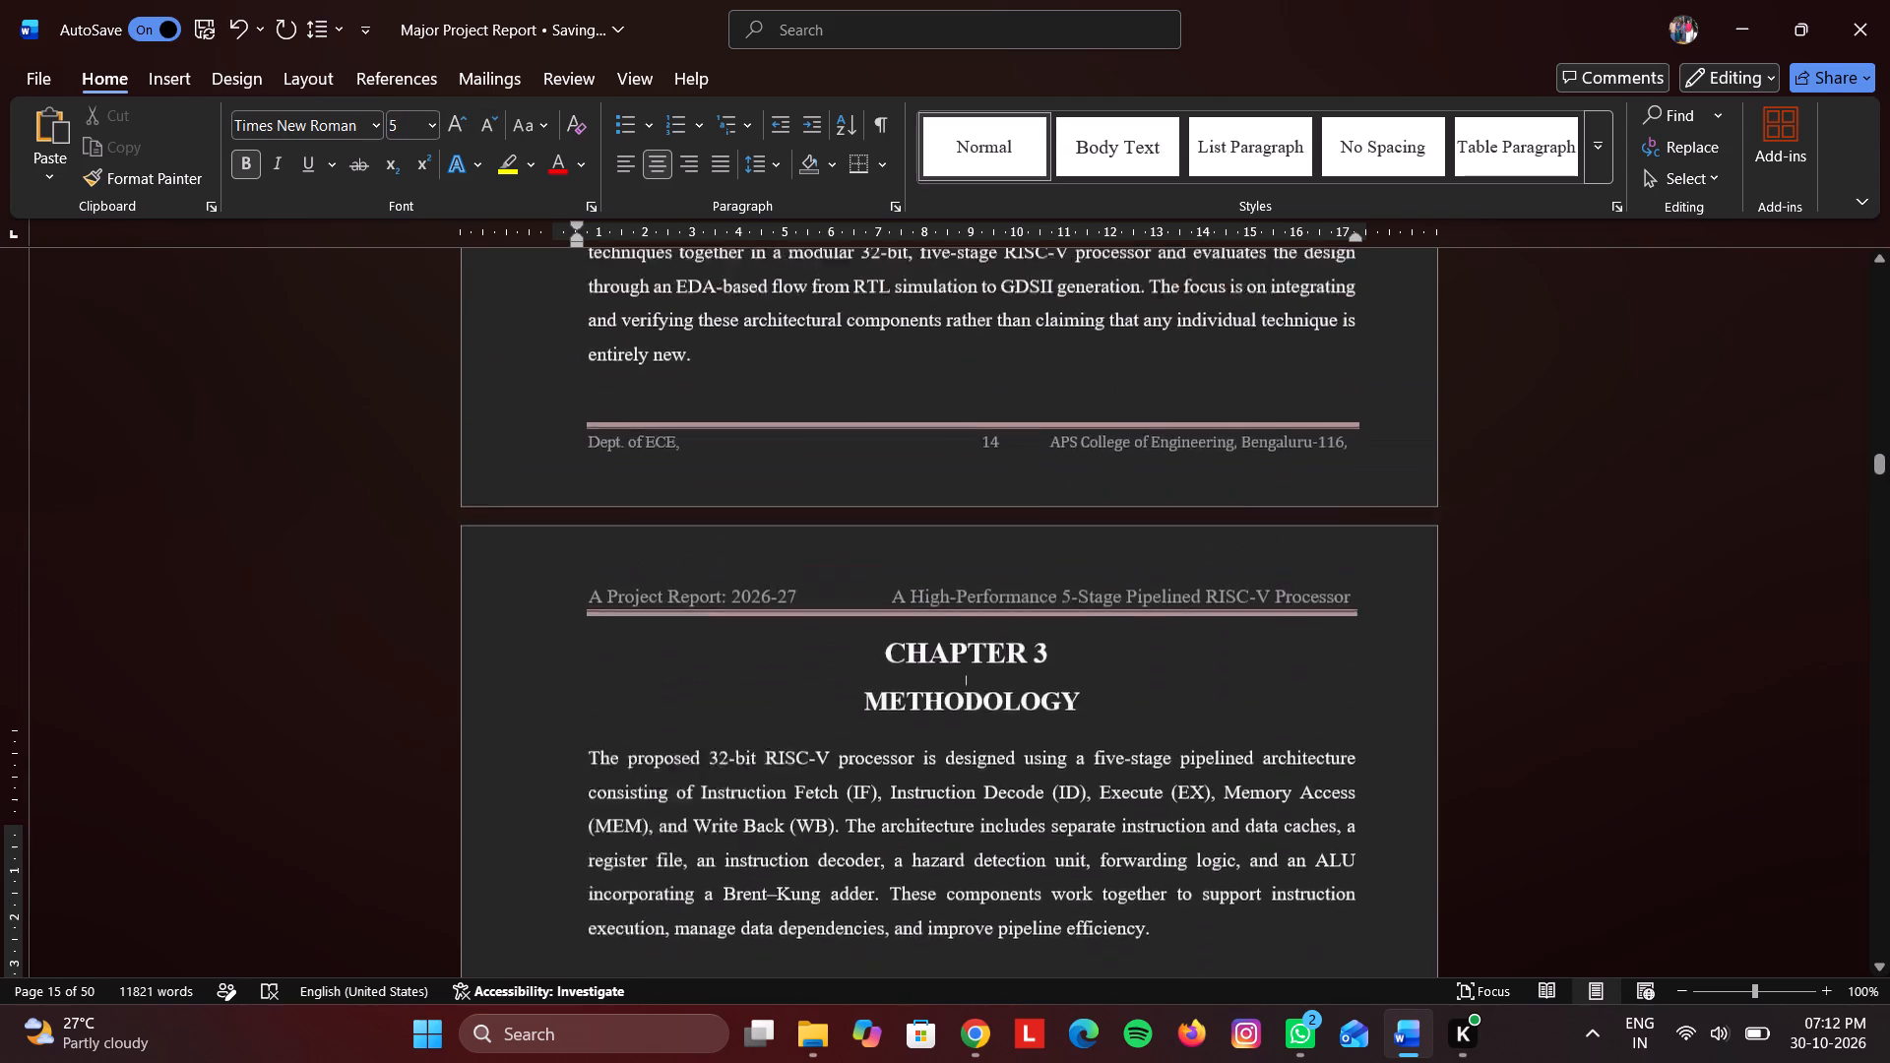
Review the chapter titles and section heading formatting from the start of Chapter 1 through section 3.2.
scroll(1407, 657, "up", 6)
left_click_drag(1888, 453, 1884, 385)
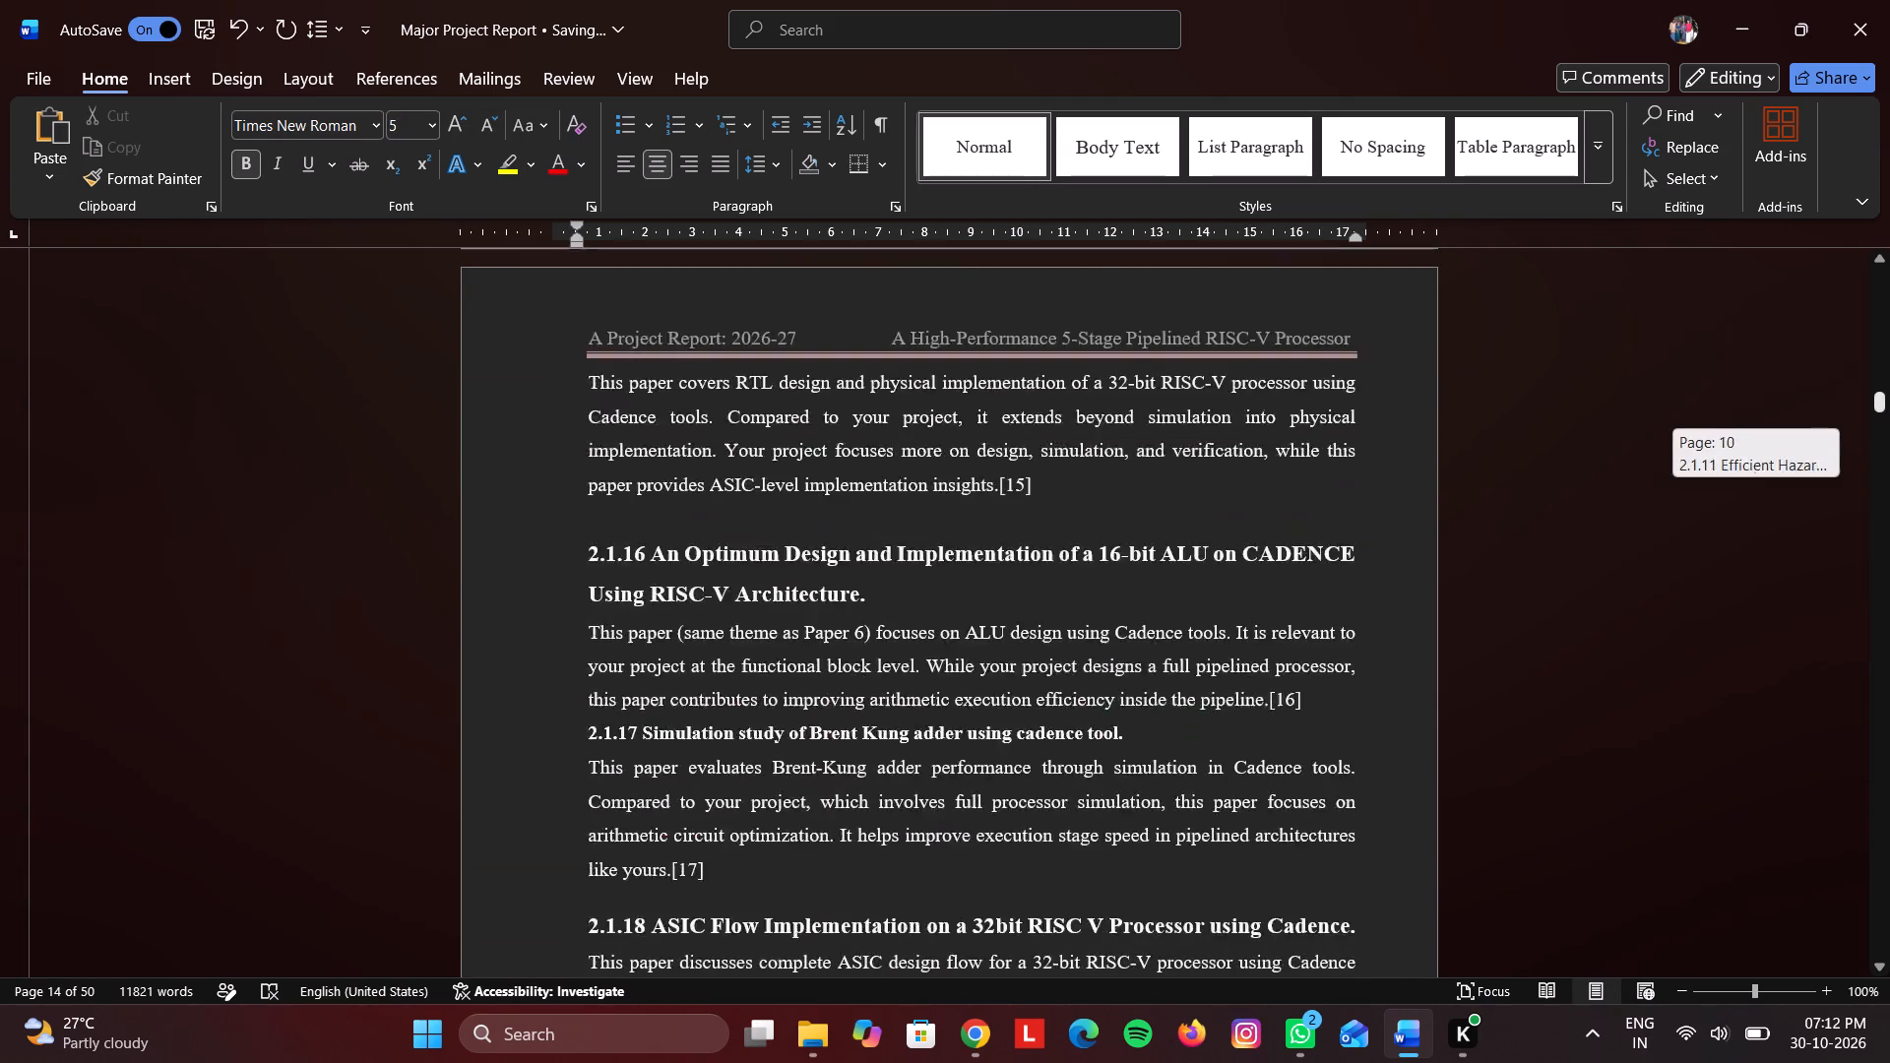
left_click_drag(1884, 385, 1889, 202)
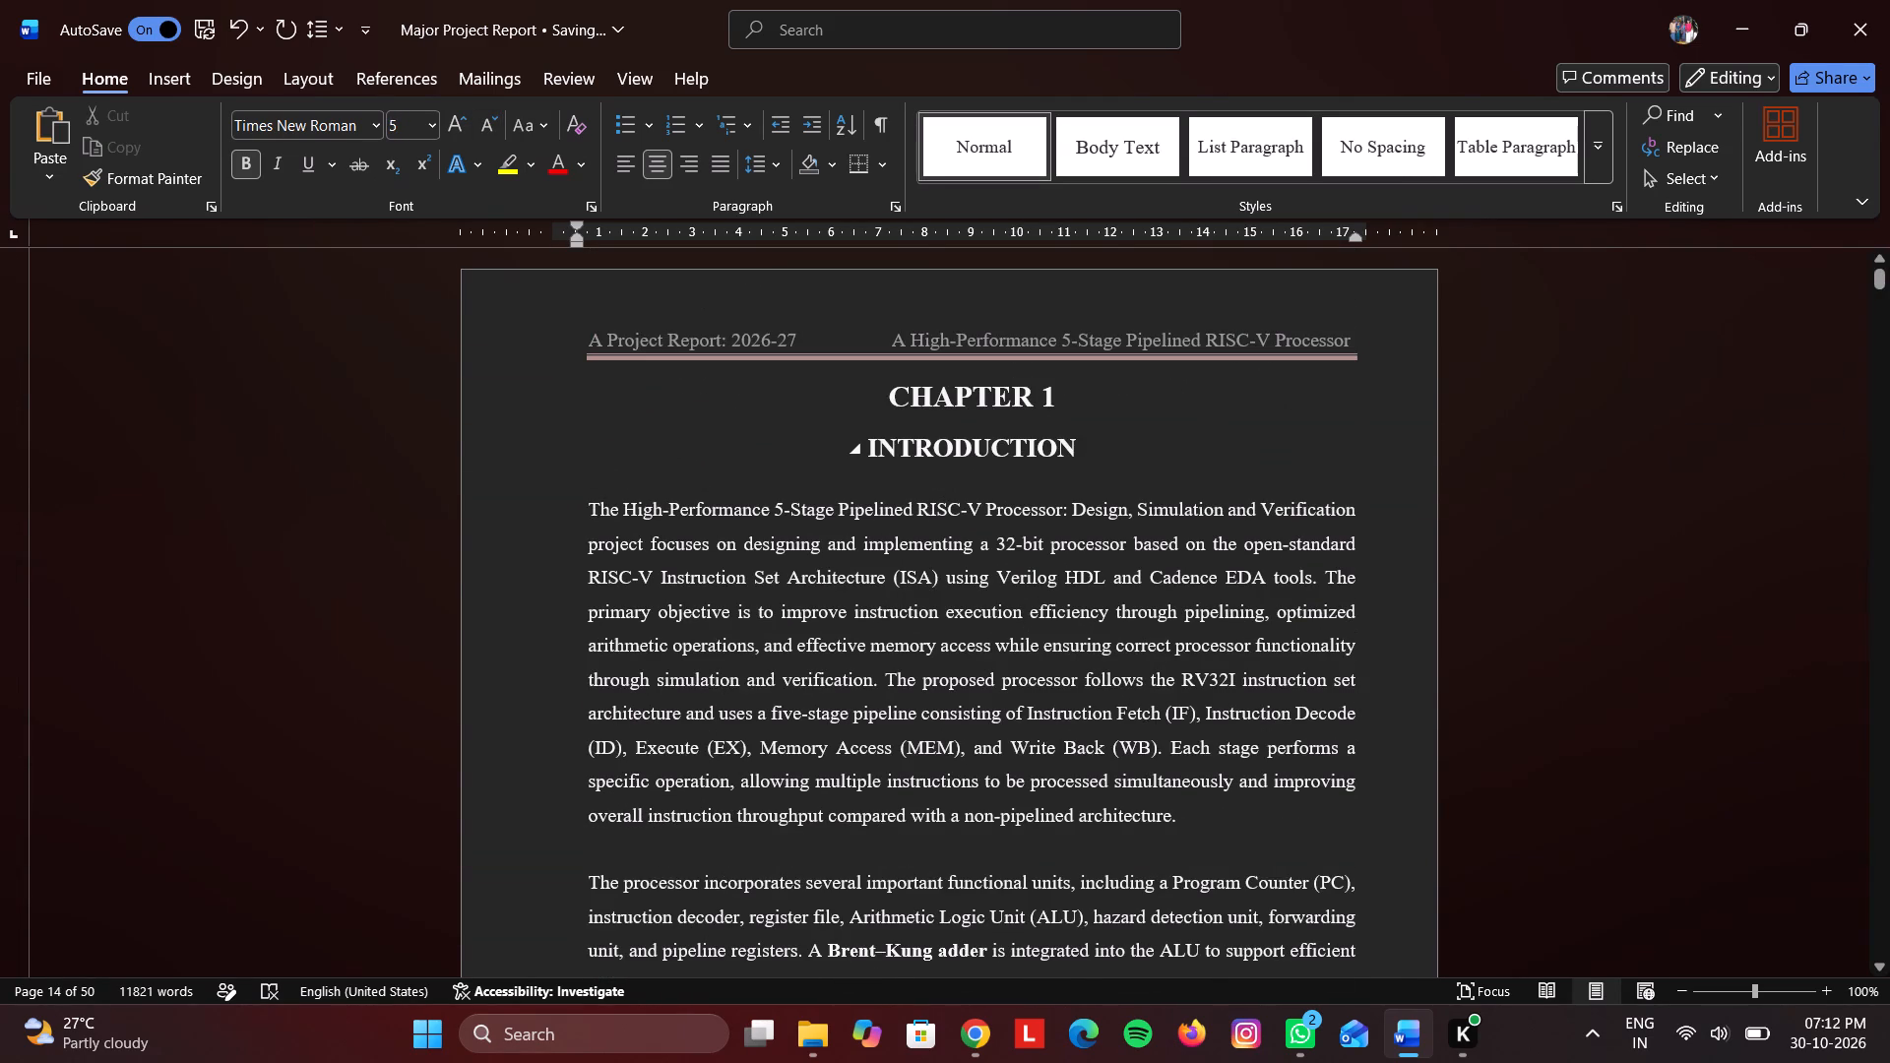
left_click(956, 418)
scroll(1056, 454, "down", 20)
scroll(1056, 454, "down", 7)
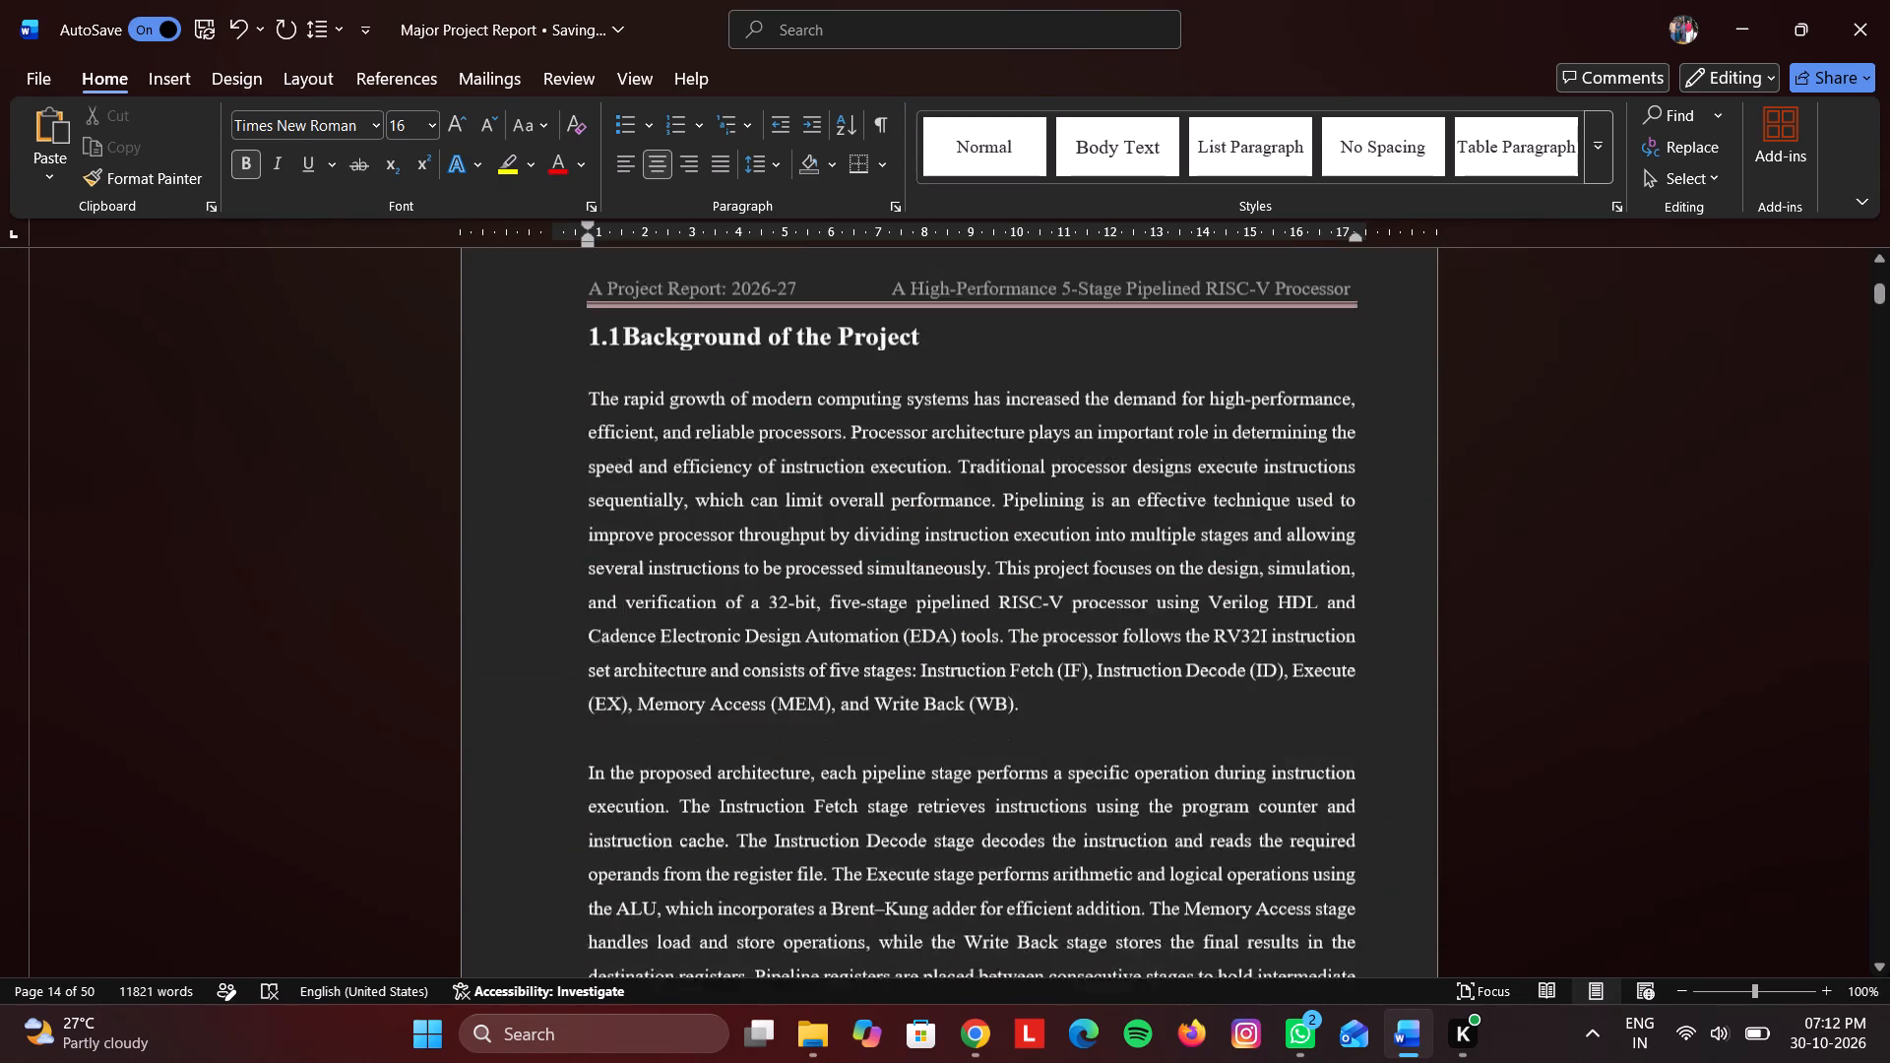
scroll(1058, 458, "down", 20)
scroll(1058, 458, "down", 20)
scroll(1058, 458, "down", 1)
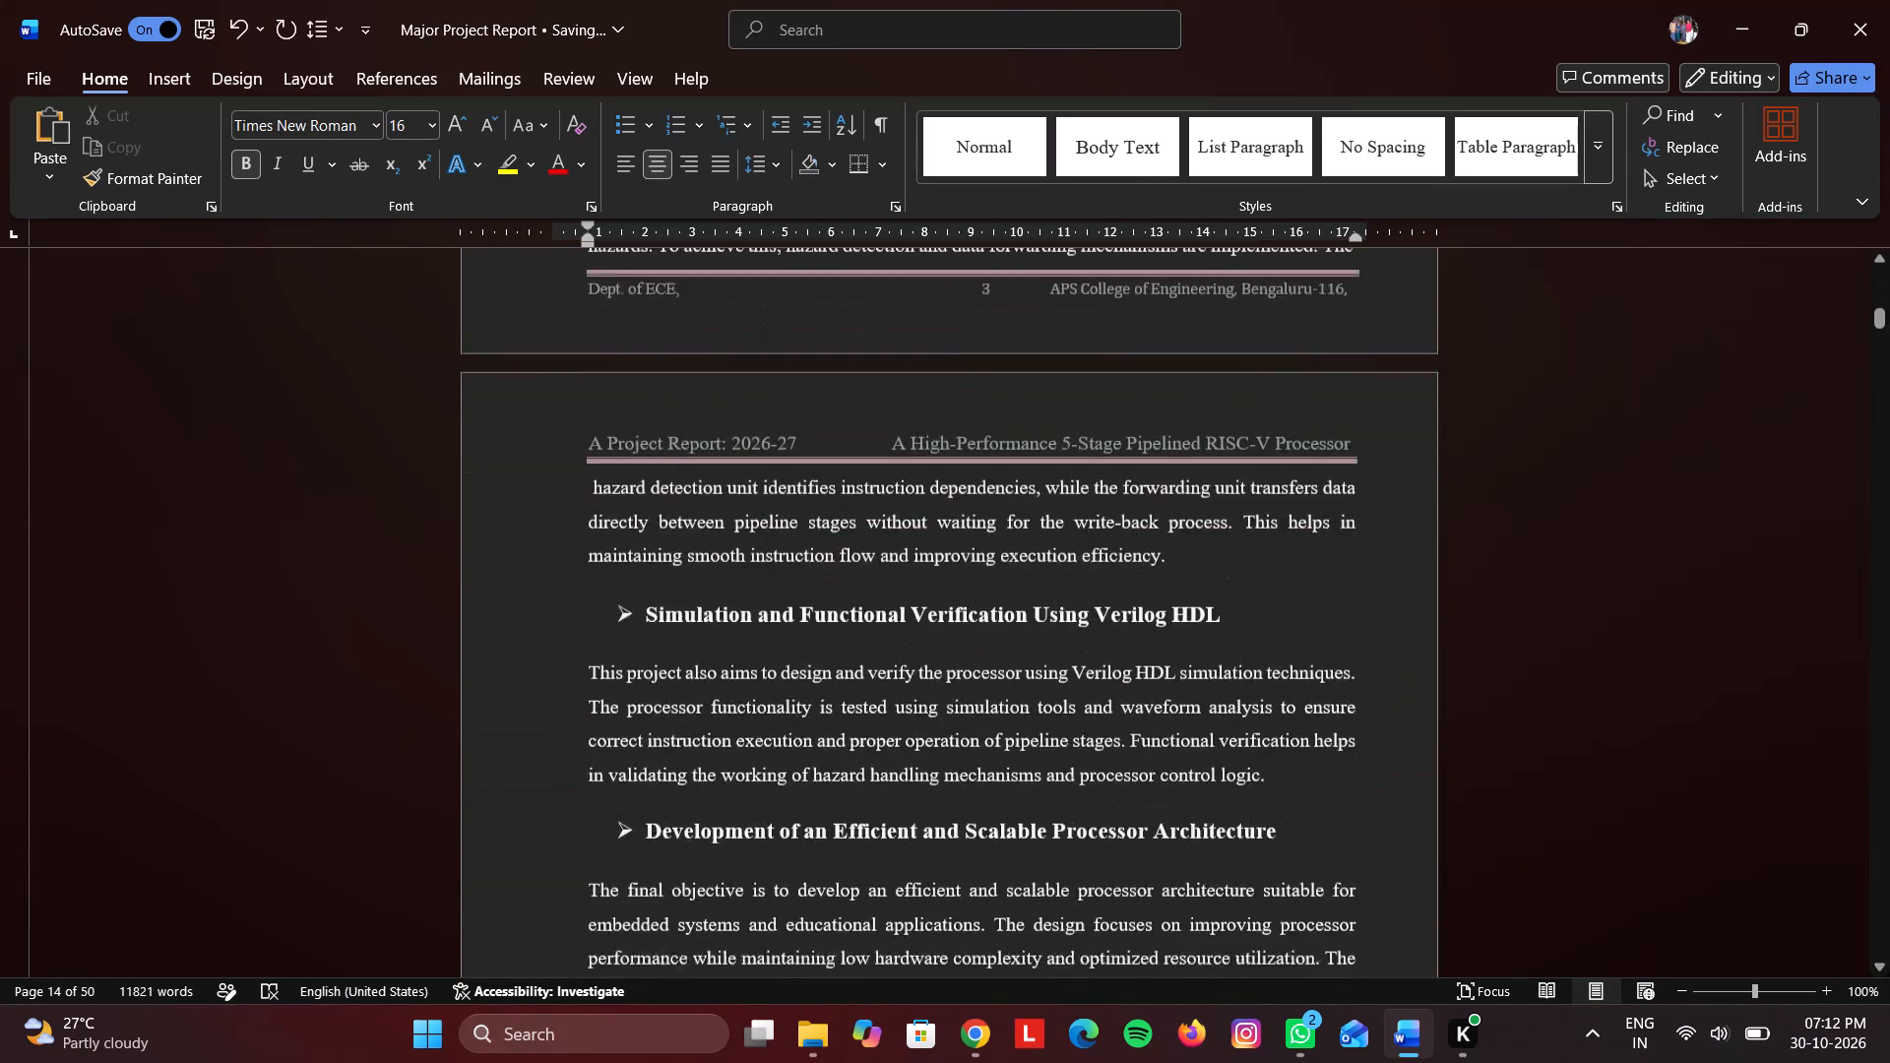
scroll(1058, 458, "down", 20)
scroll(1058, 458, "down", 20)
scroll(1058, 458, "down", 1)
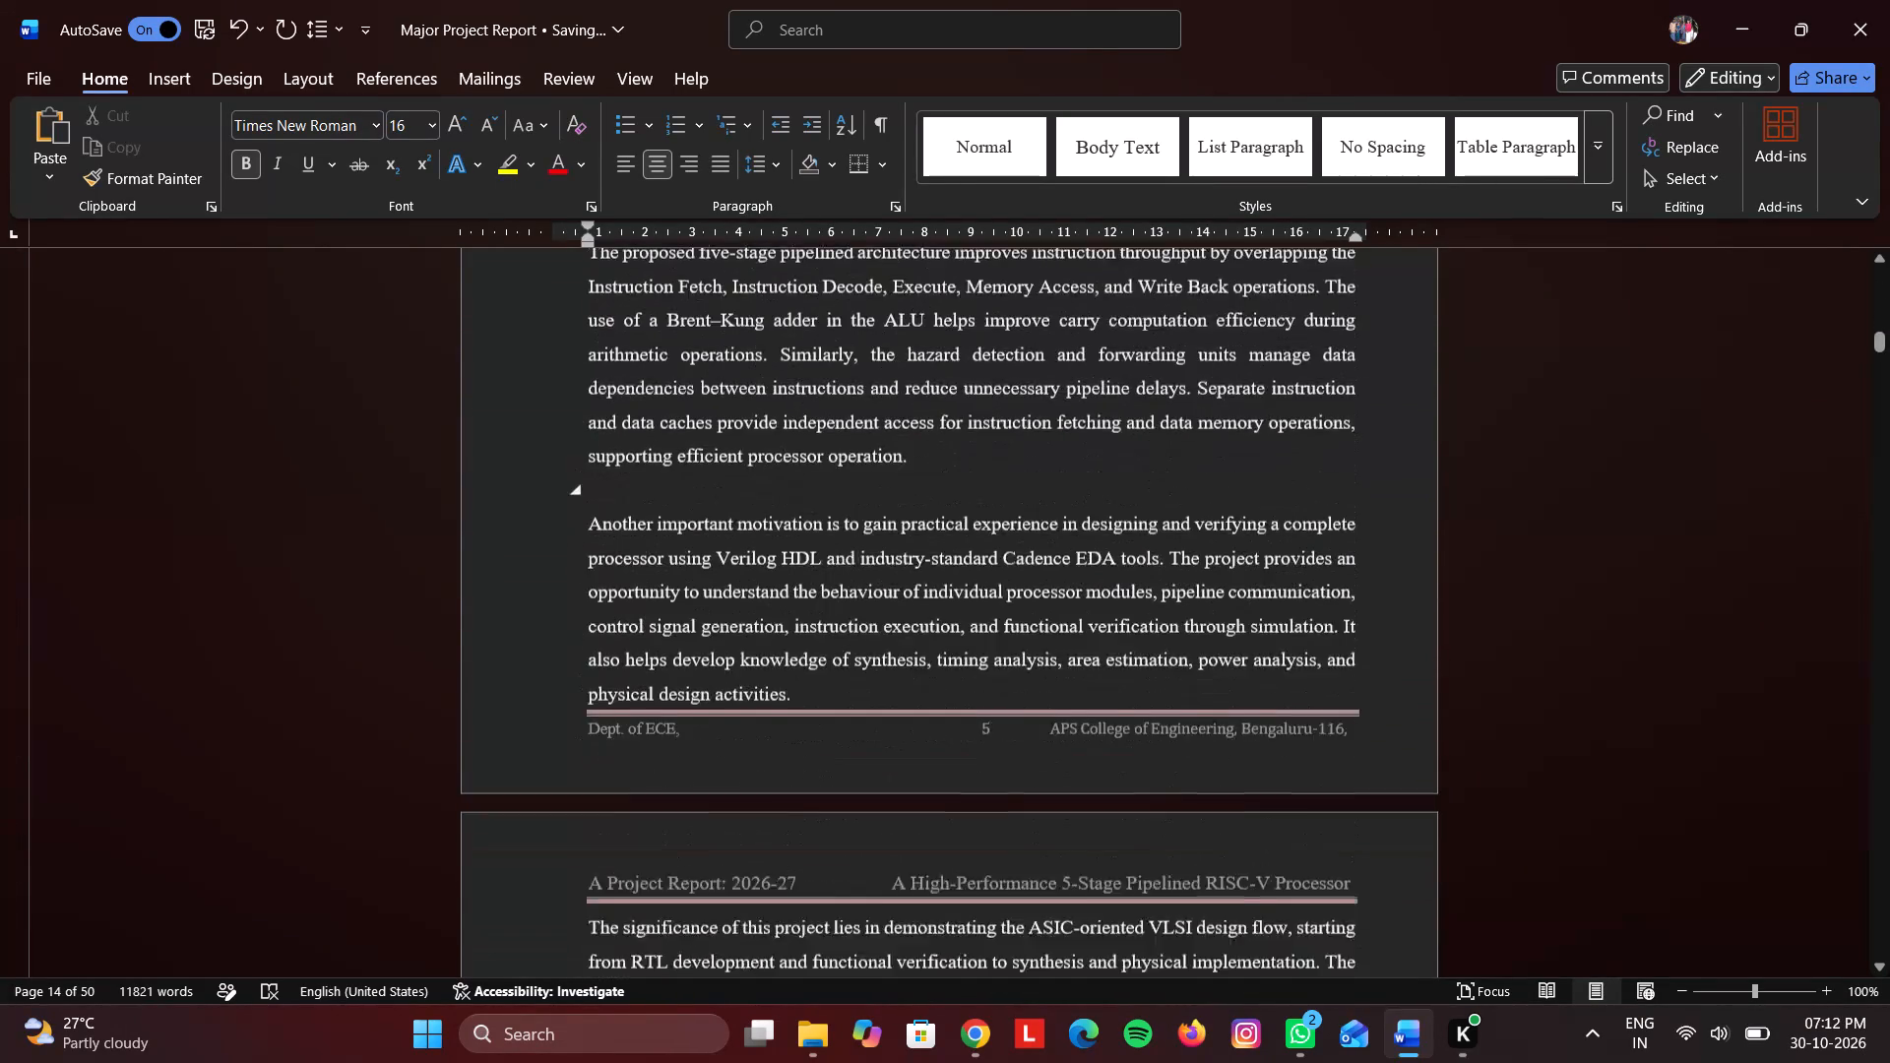
scroll(1058, 458, "down", 12)
scroll(1058, 458, "down", 19)
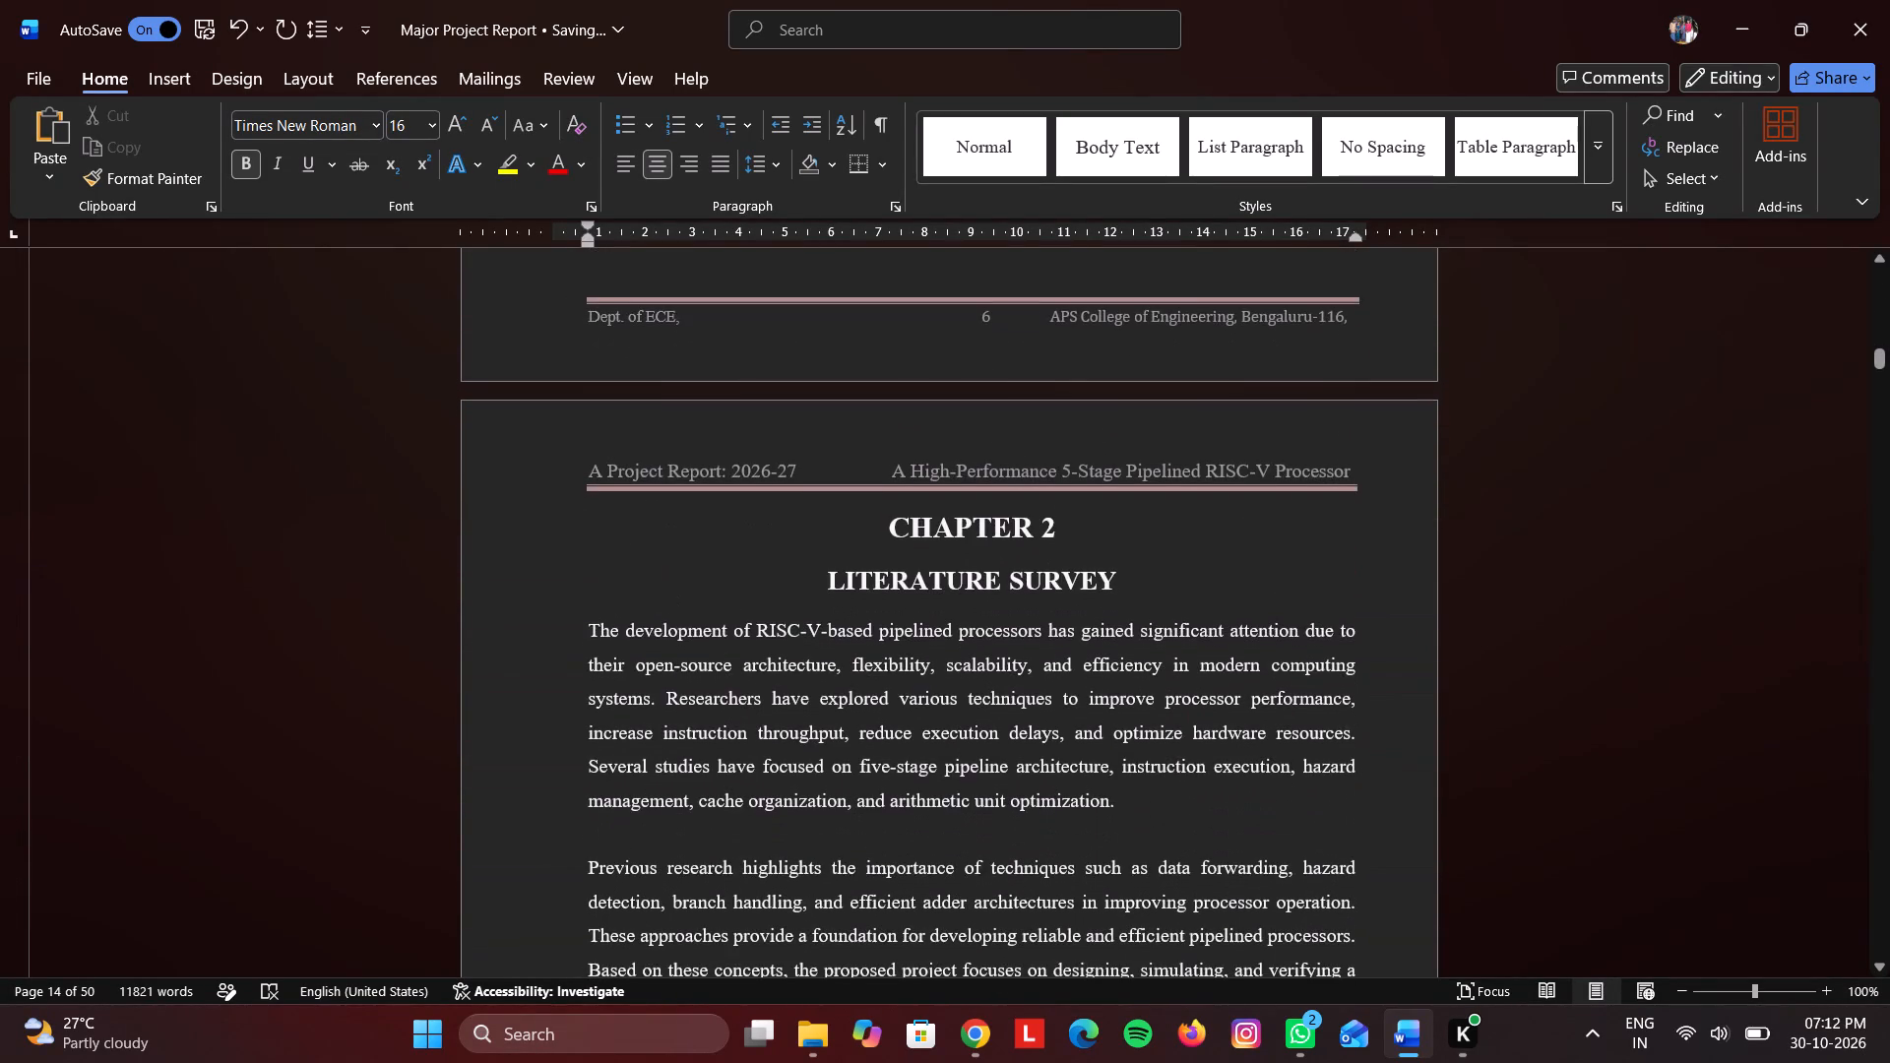
scroll(994, 601, "down", 20)
scroll(994, 601, "down", 15)
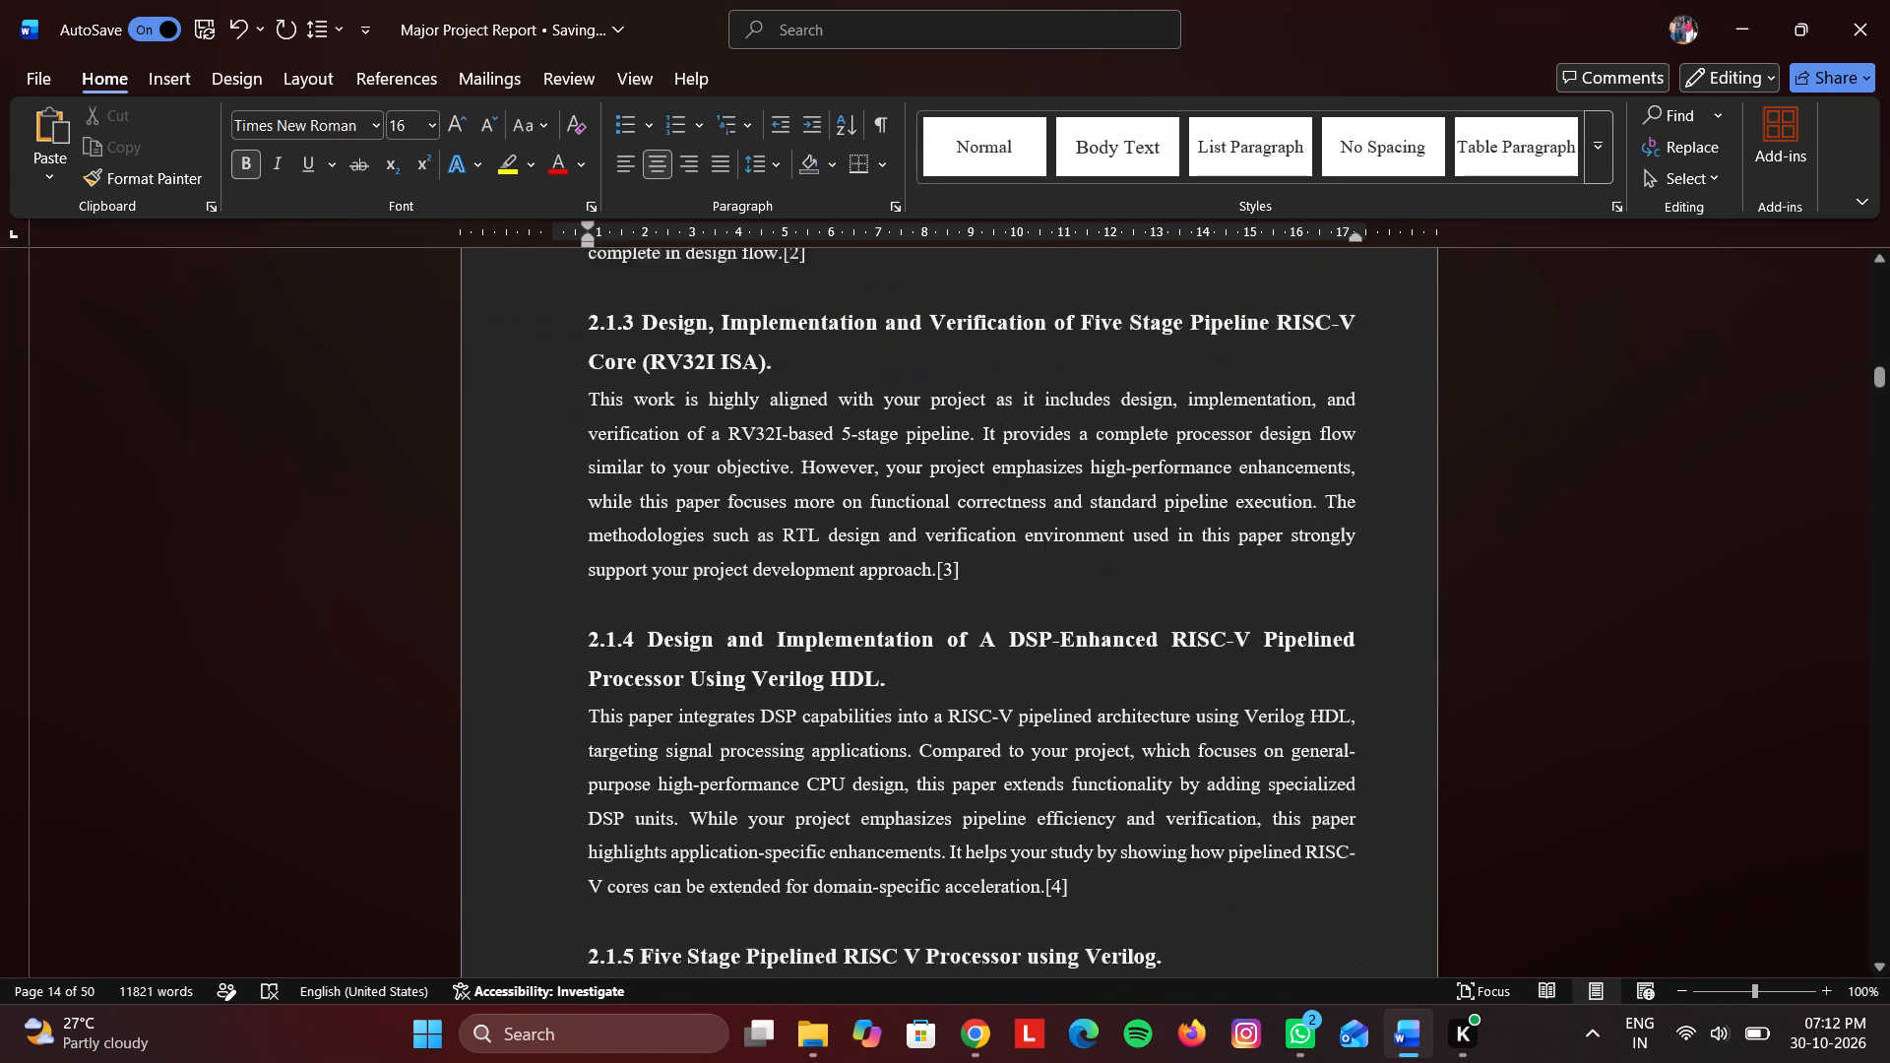
scroll(994, 601, "down", 20)
scroll(994, 601, "down", 13)
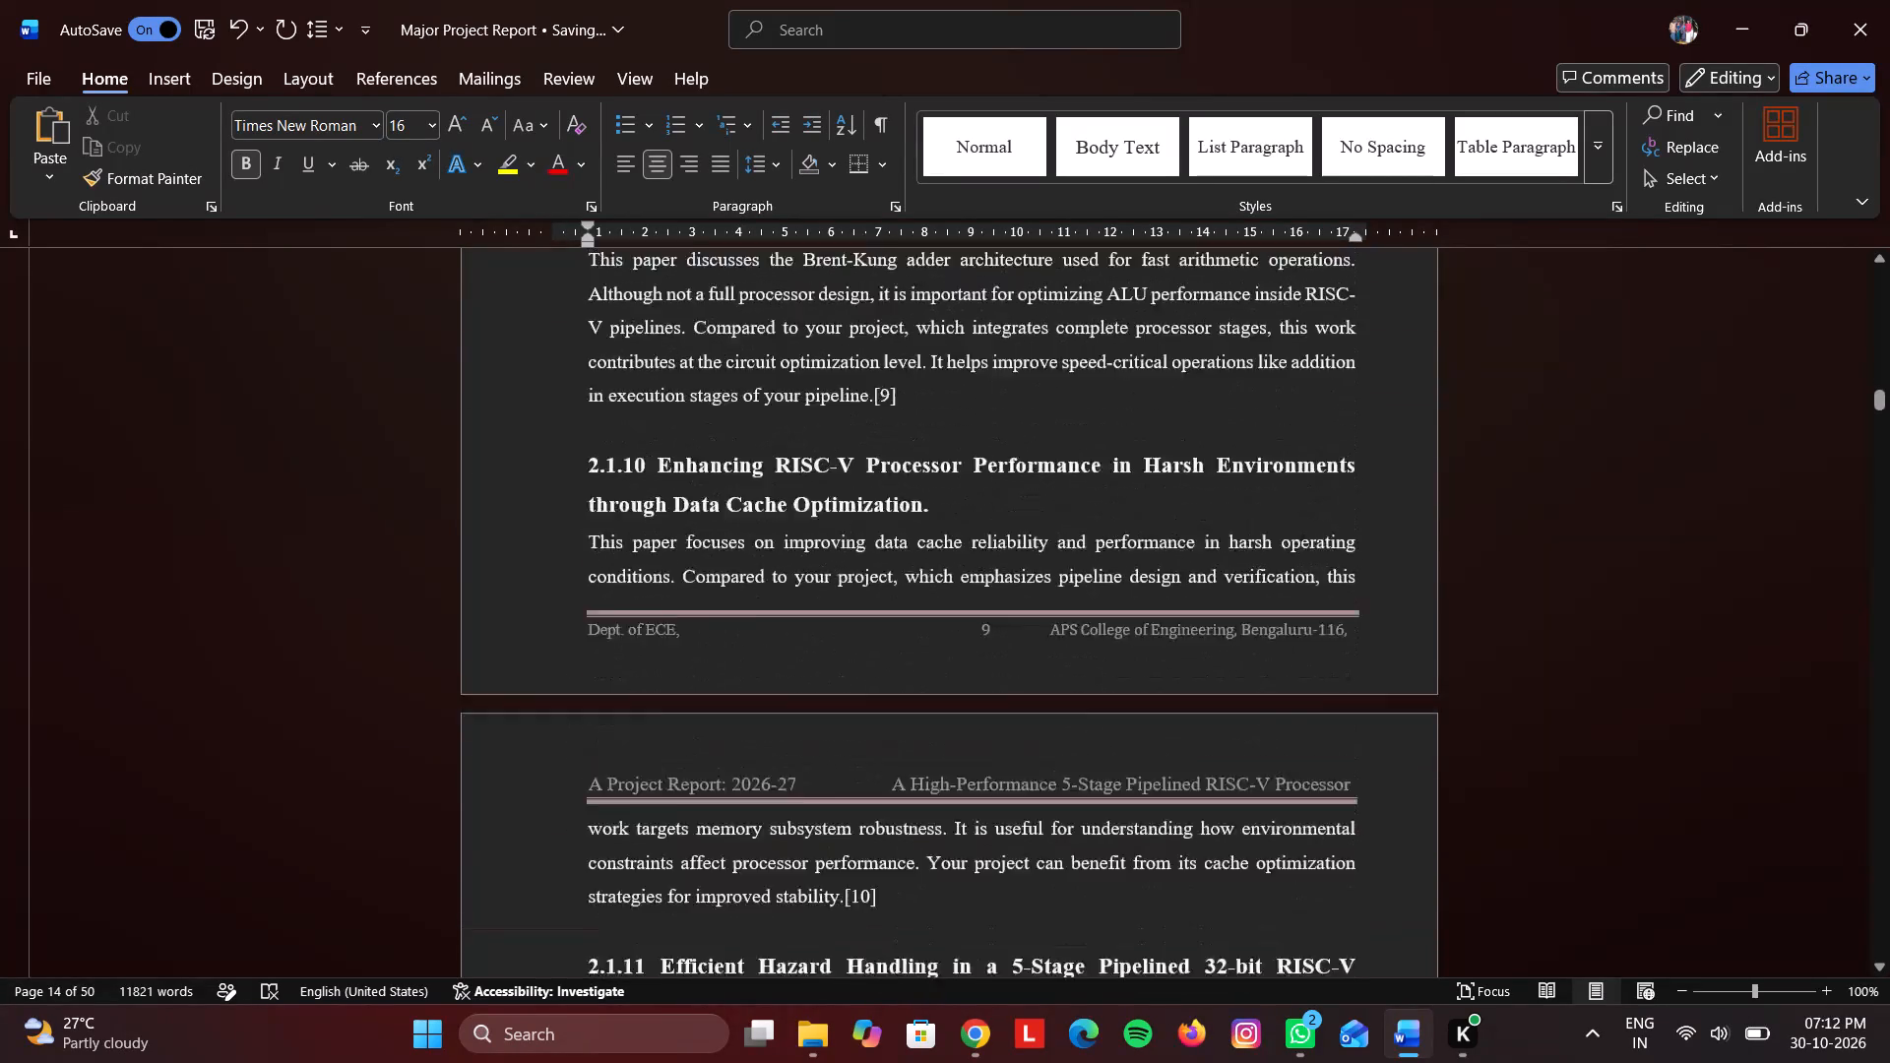
scroll(994, 601, "down", 7)
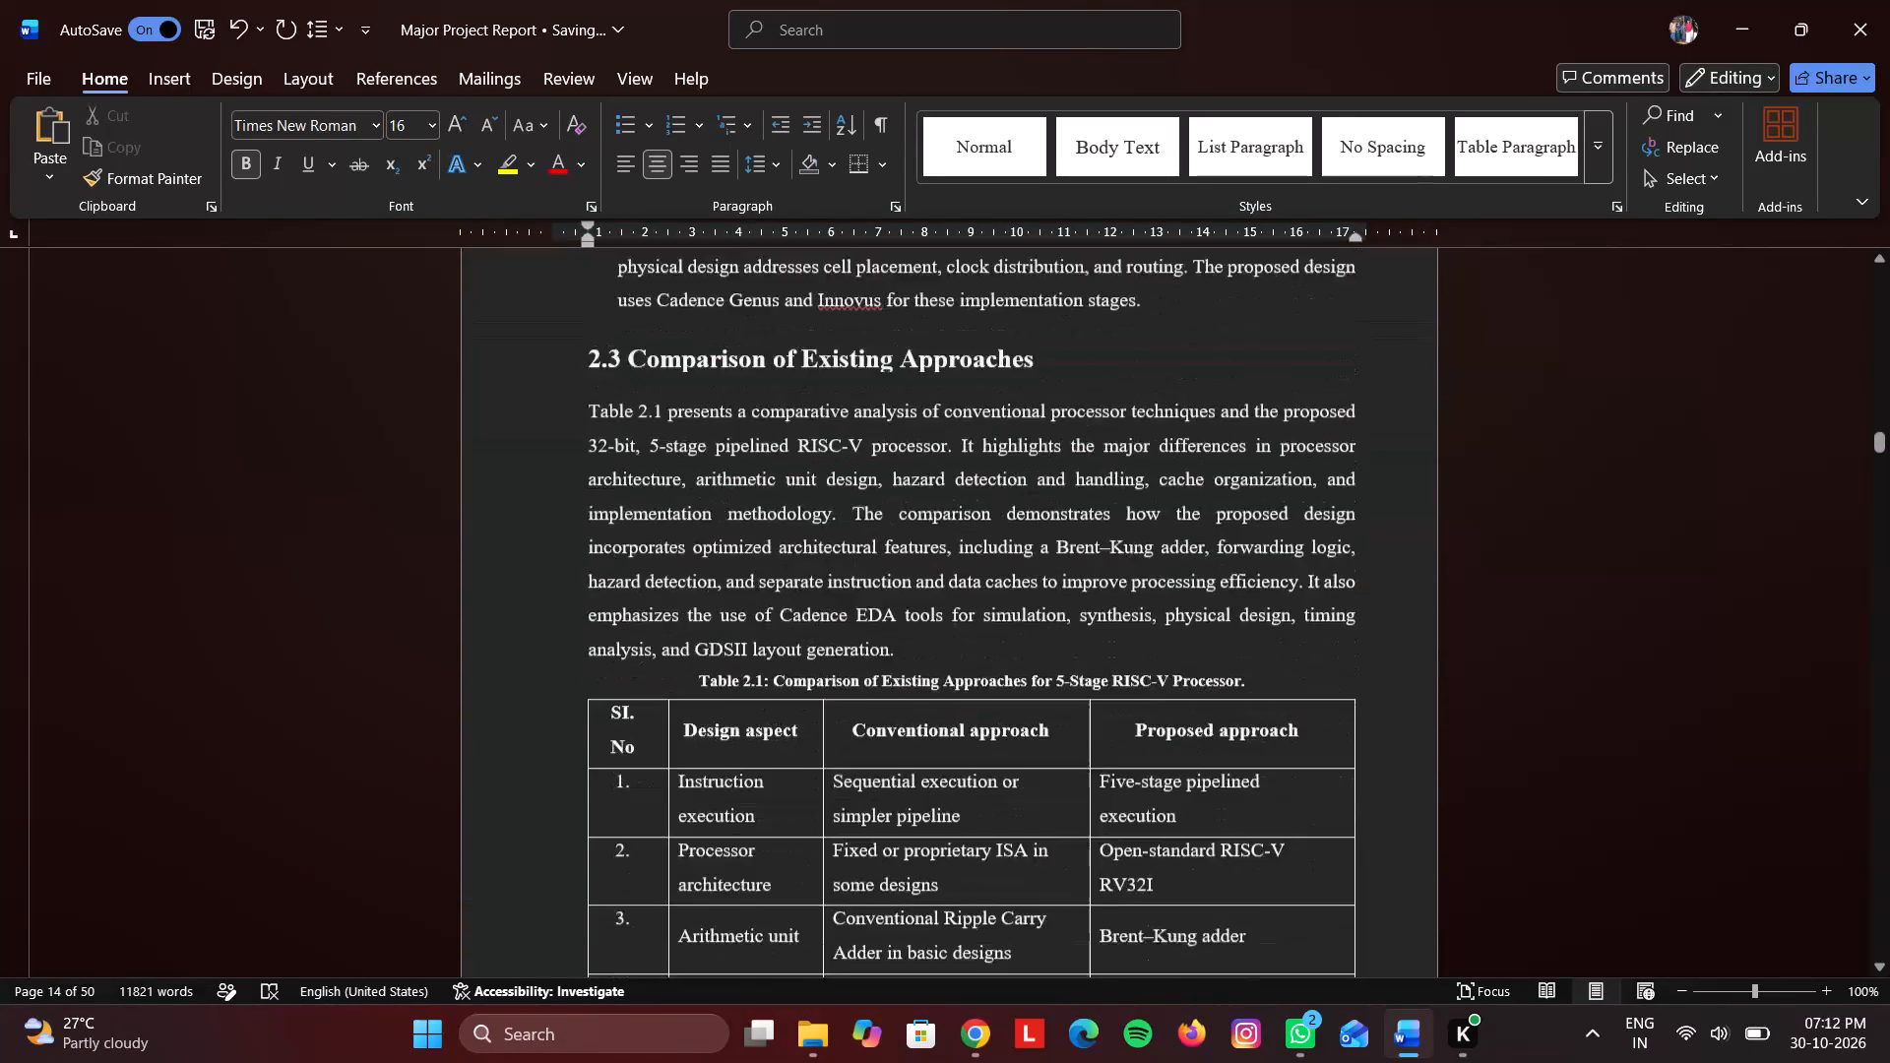
scroll(994, 601, "down", 10)
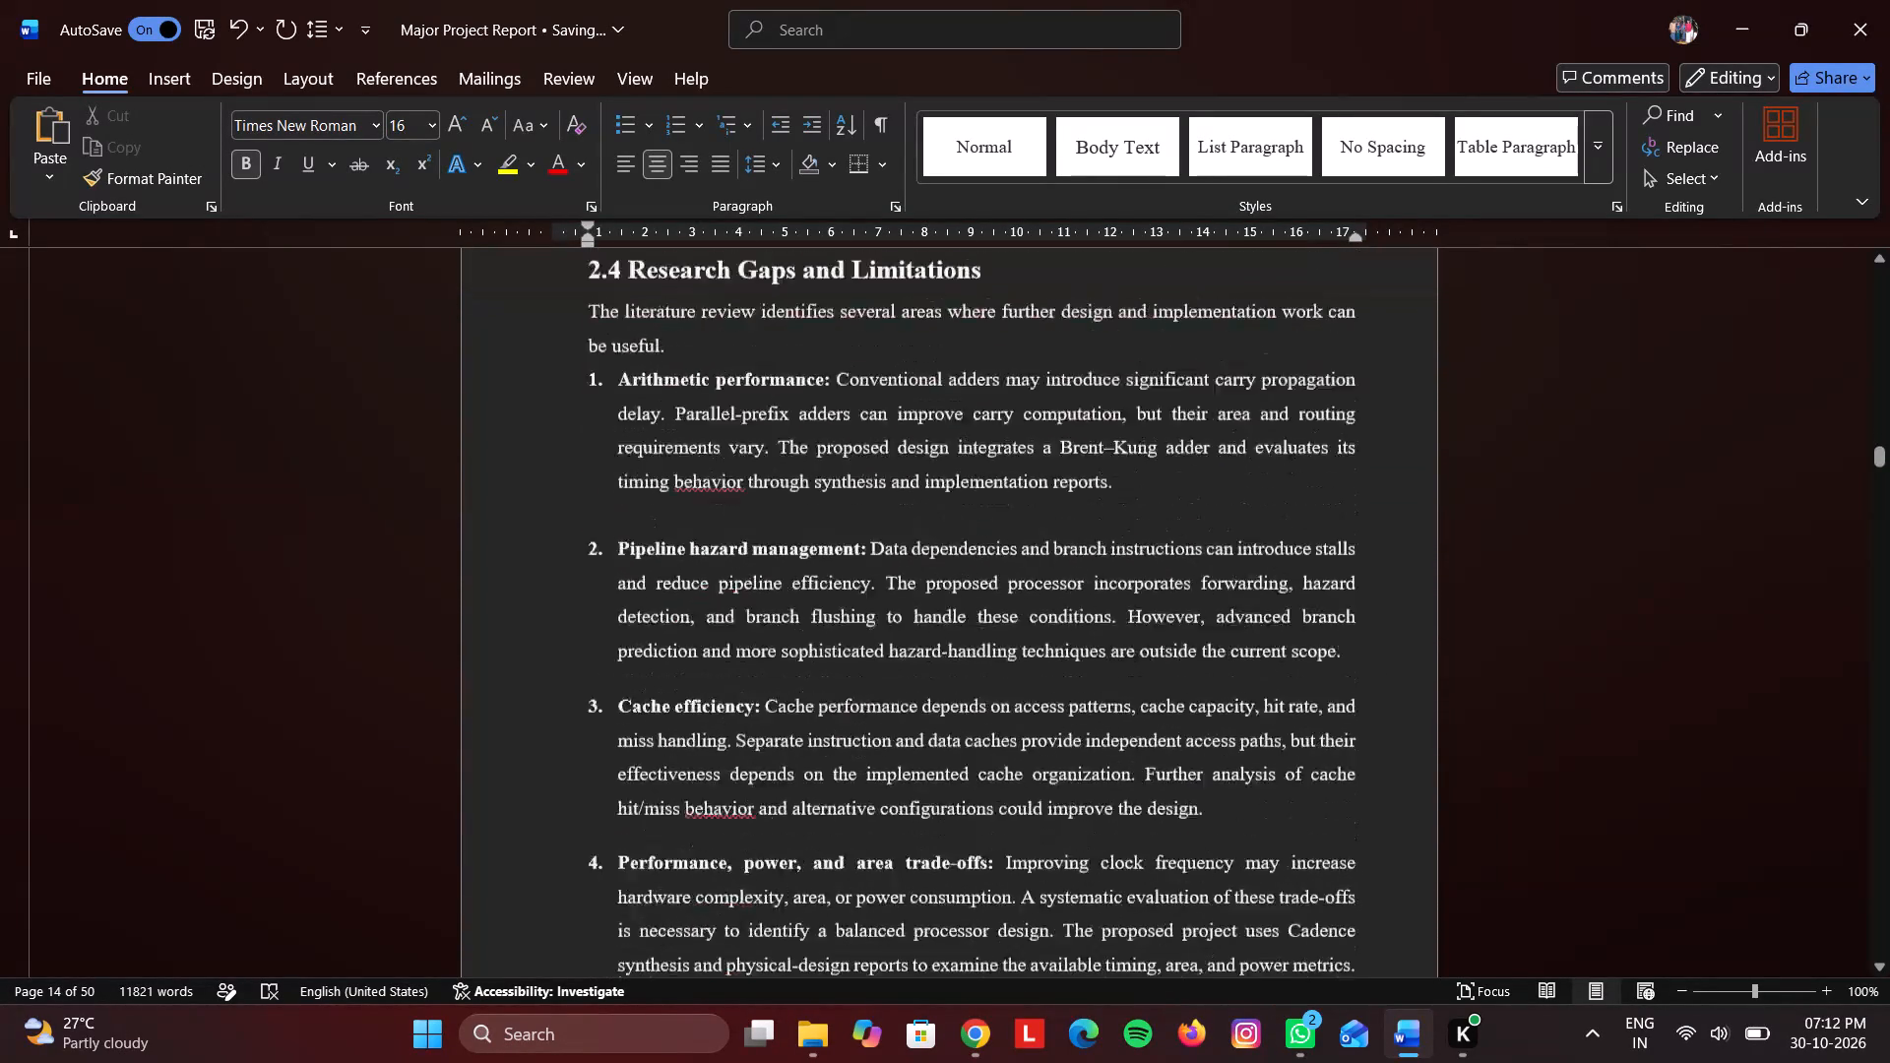
scroll(994, 601, "down", 18)
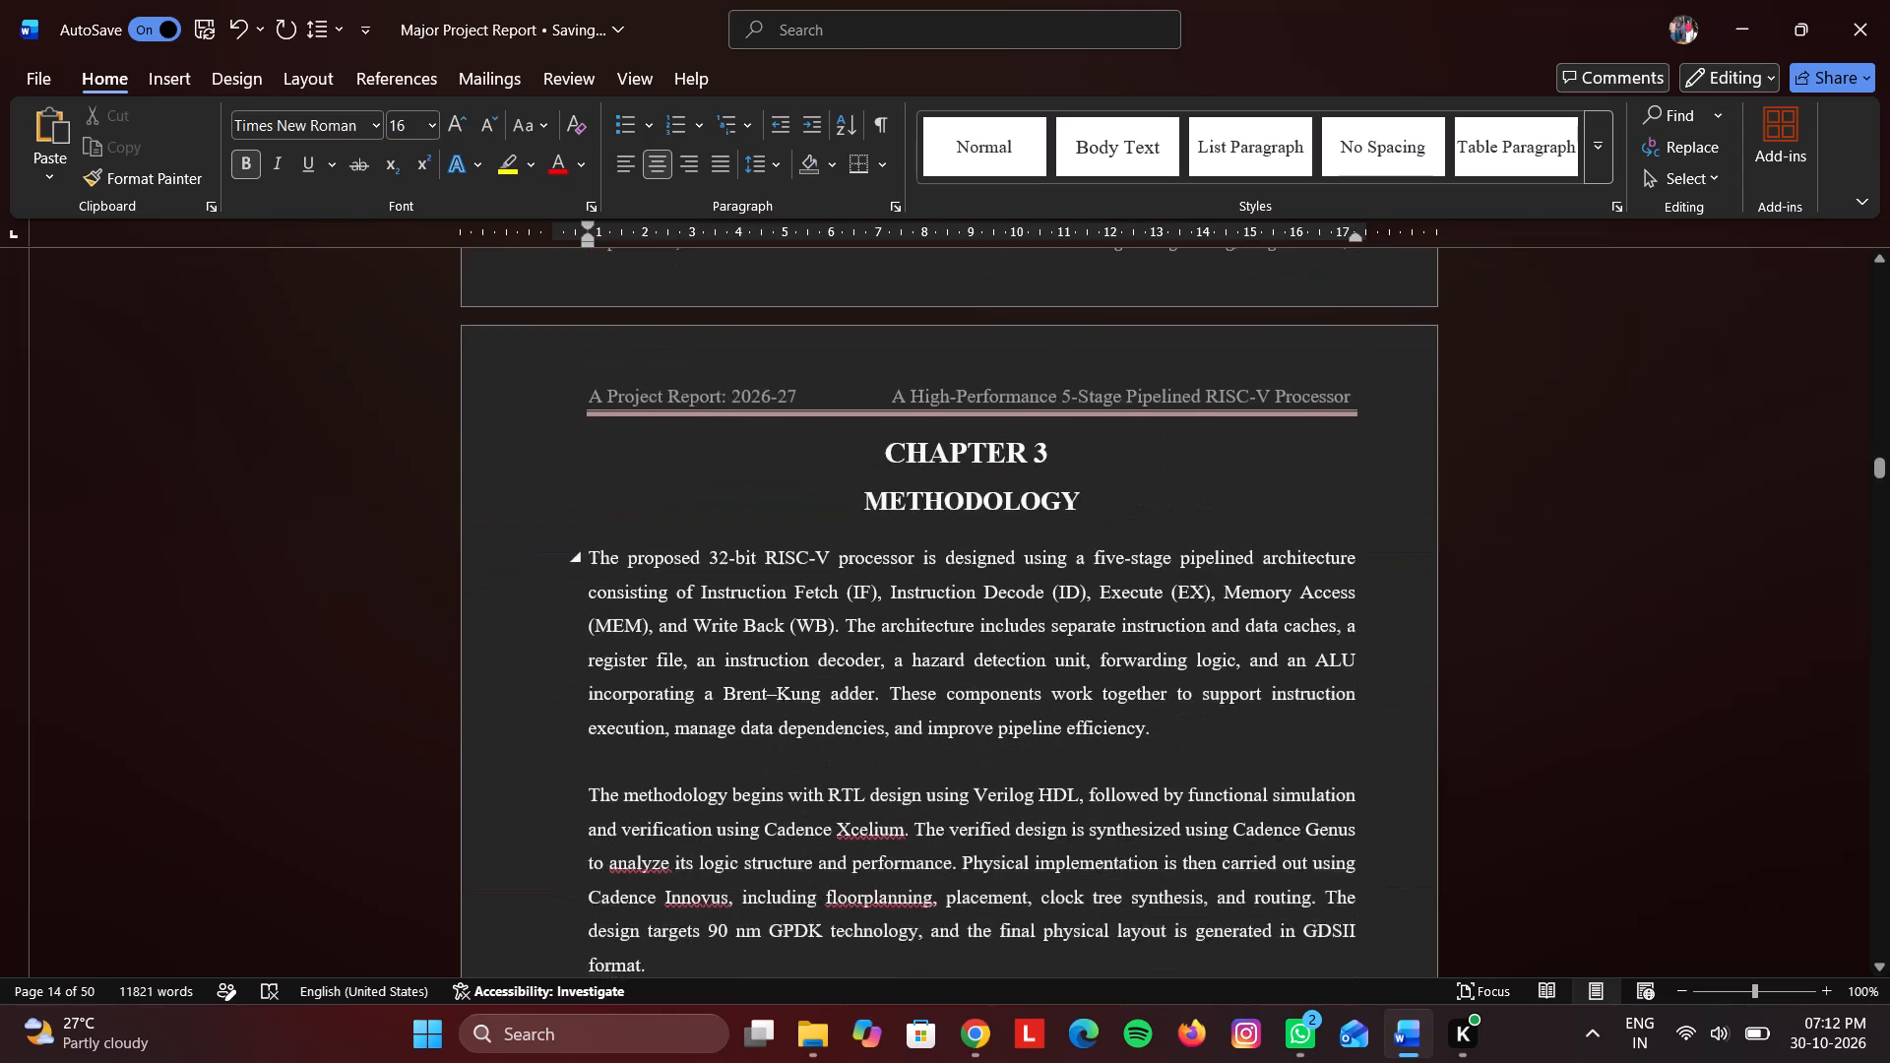
scroll(994, 601, "down", 14)
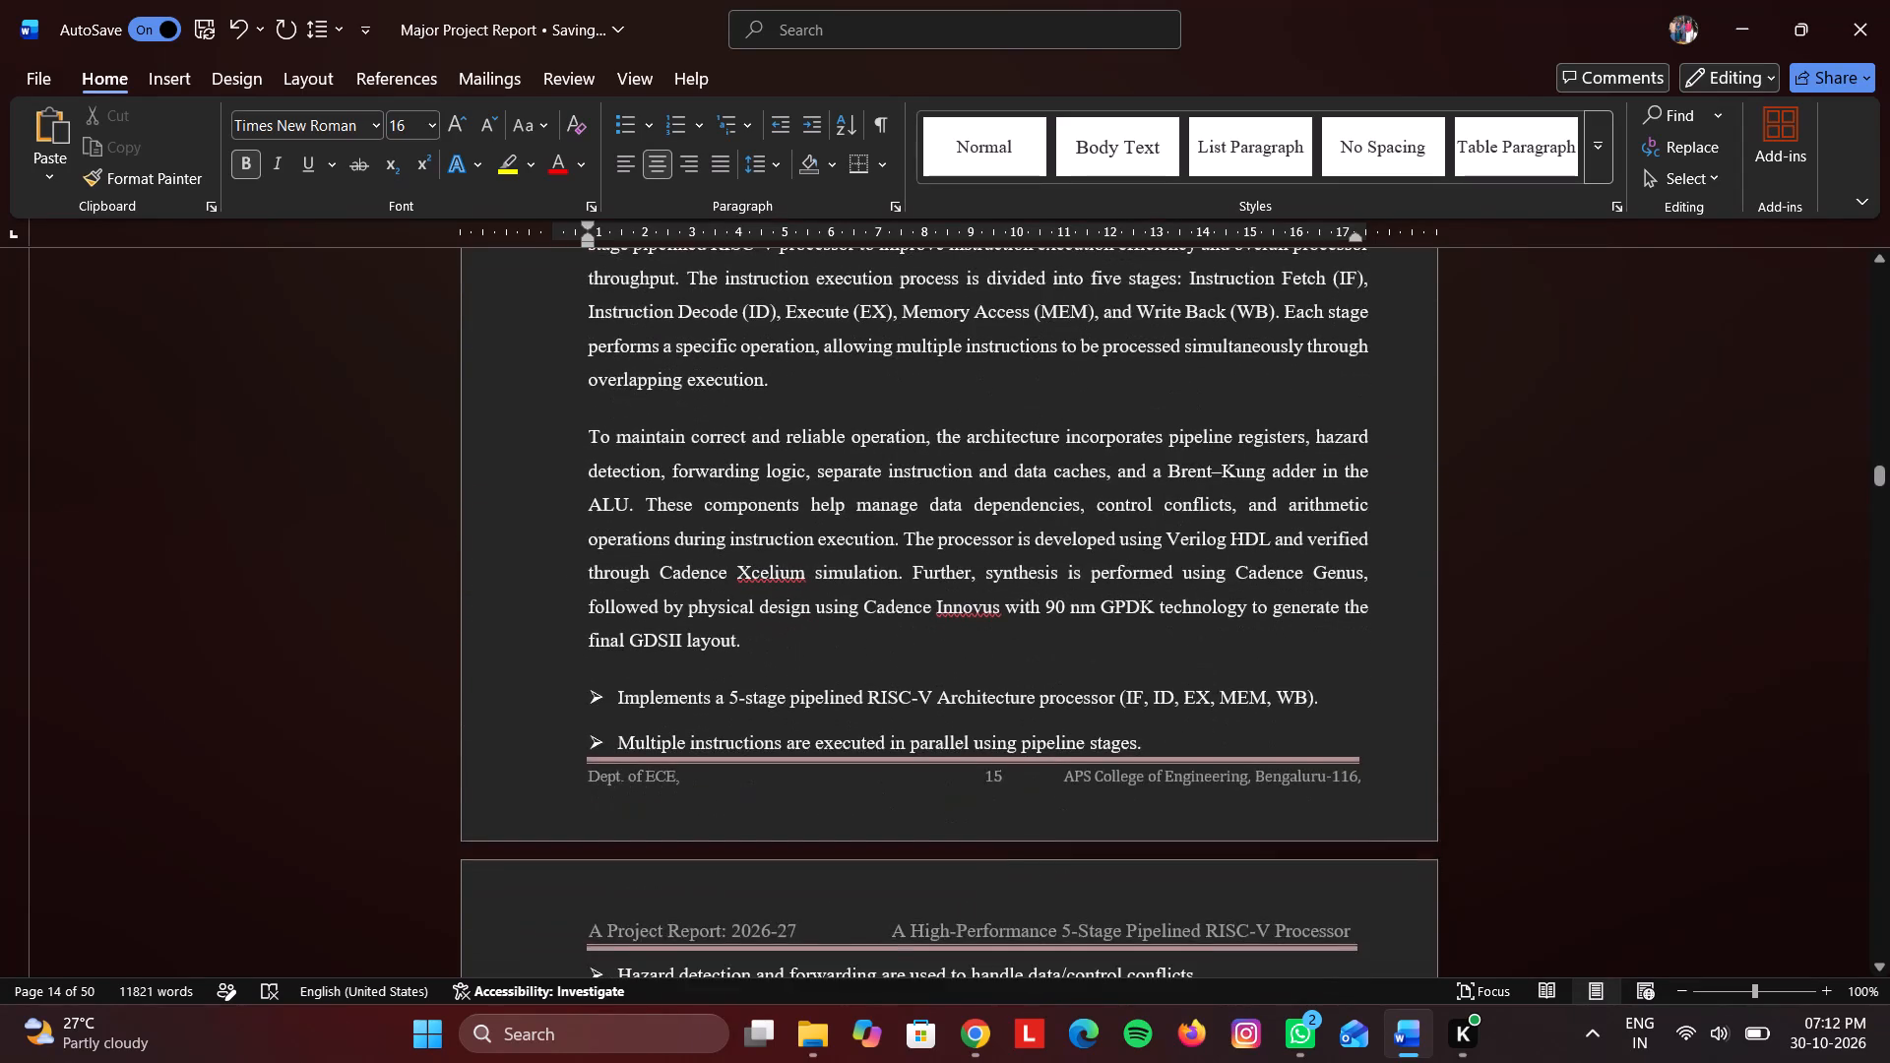
scroll(1003, 558, "down", 13)
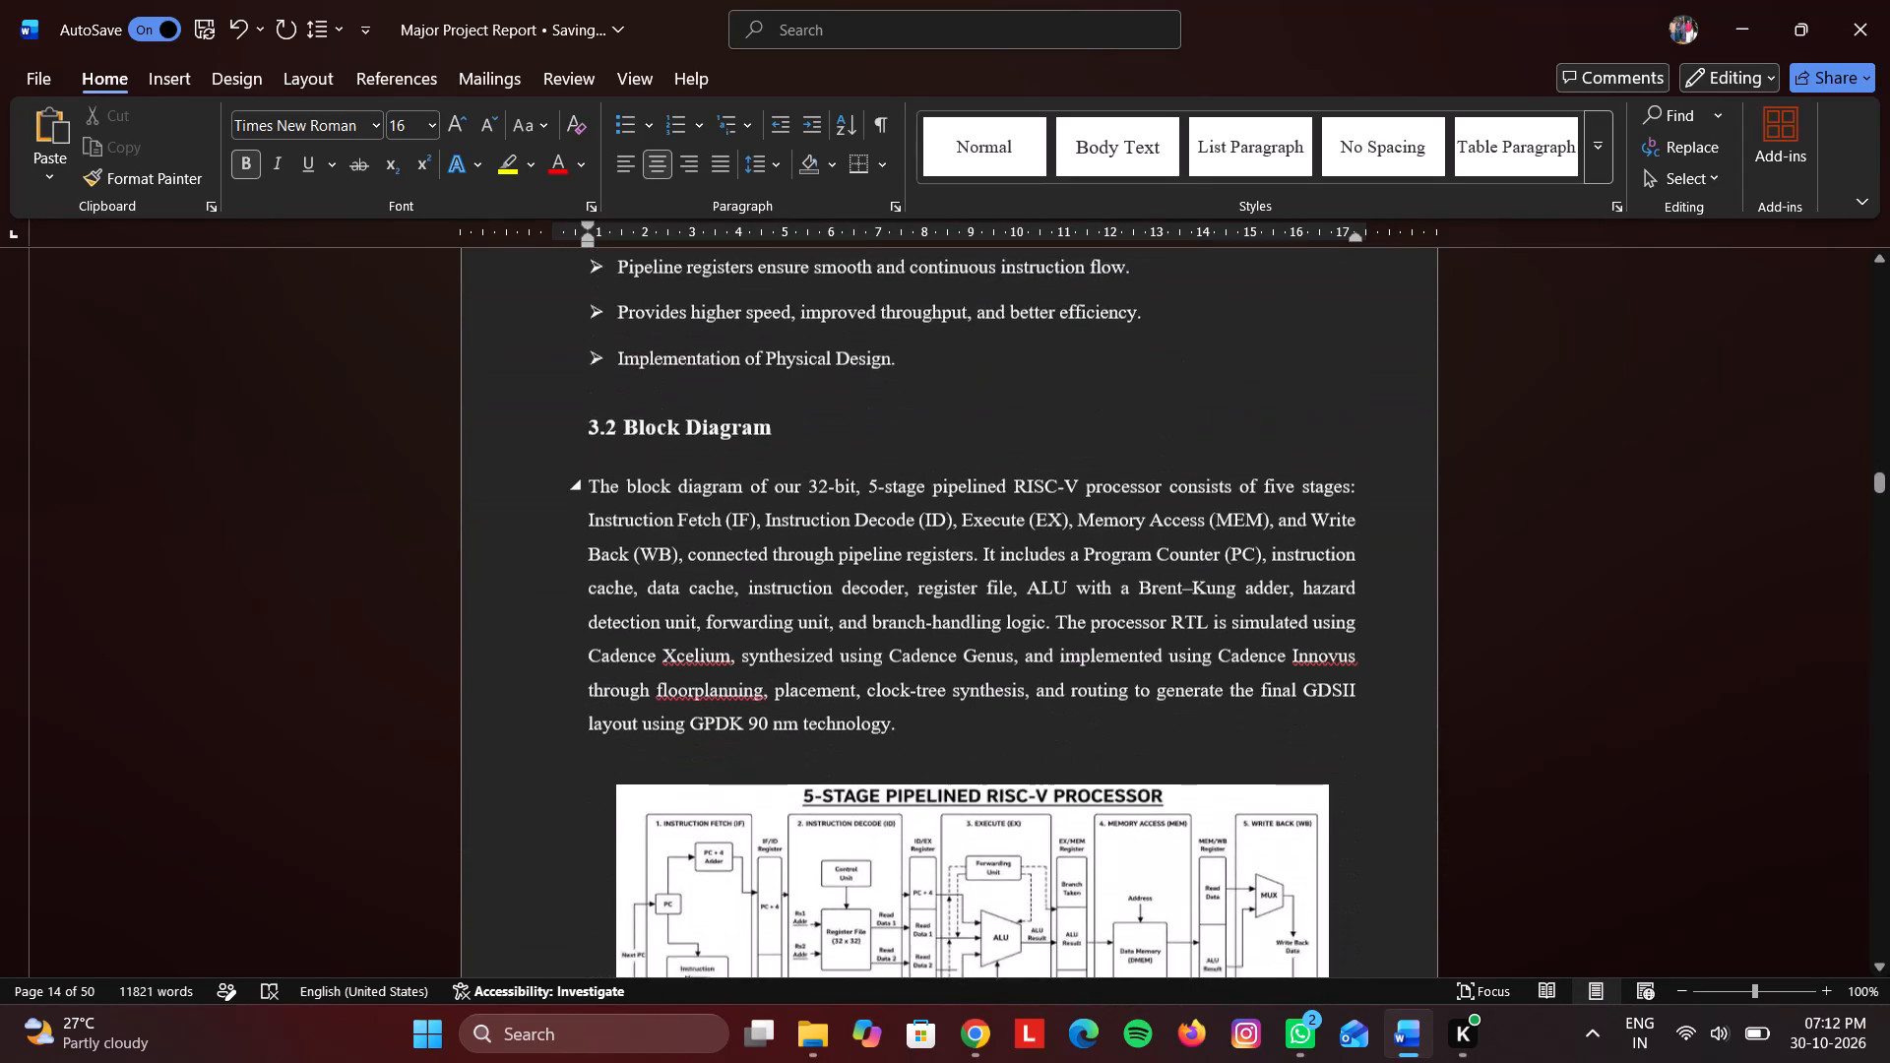
scroll(1003, 557, "down", 6)
Increase the font size of the "3.1 Proposed System" heading, including its section number, to 16.
scroll(1003, 557, "up", 16)
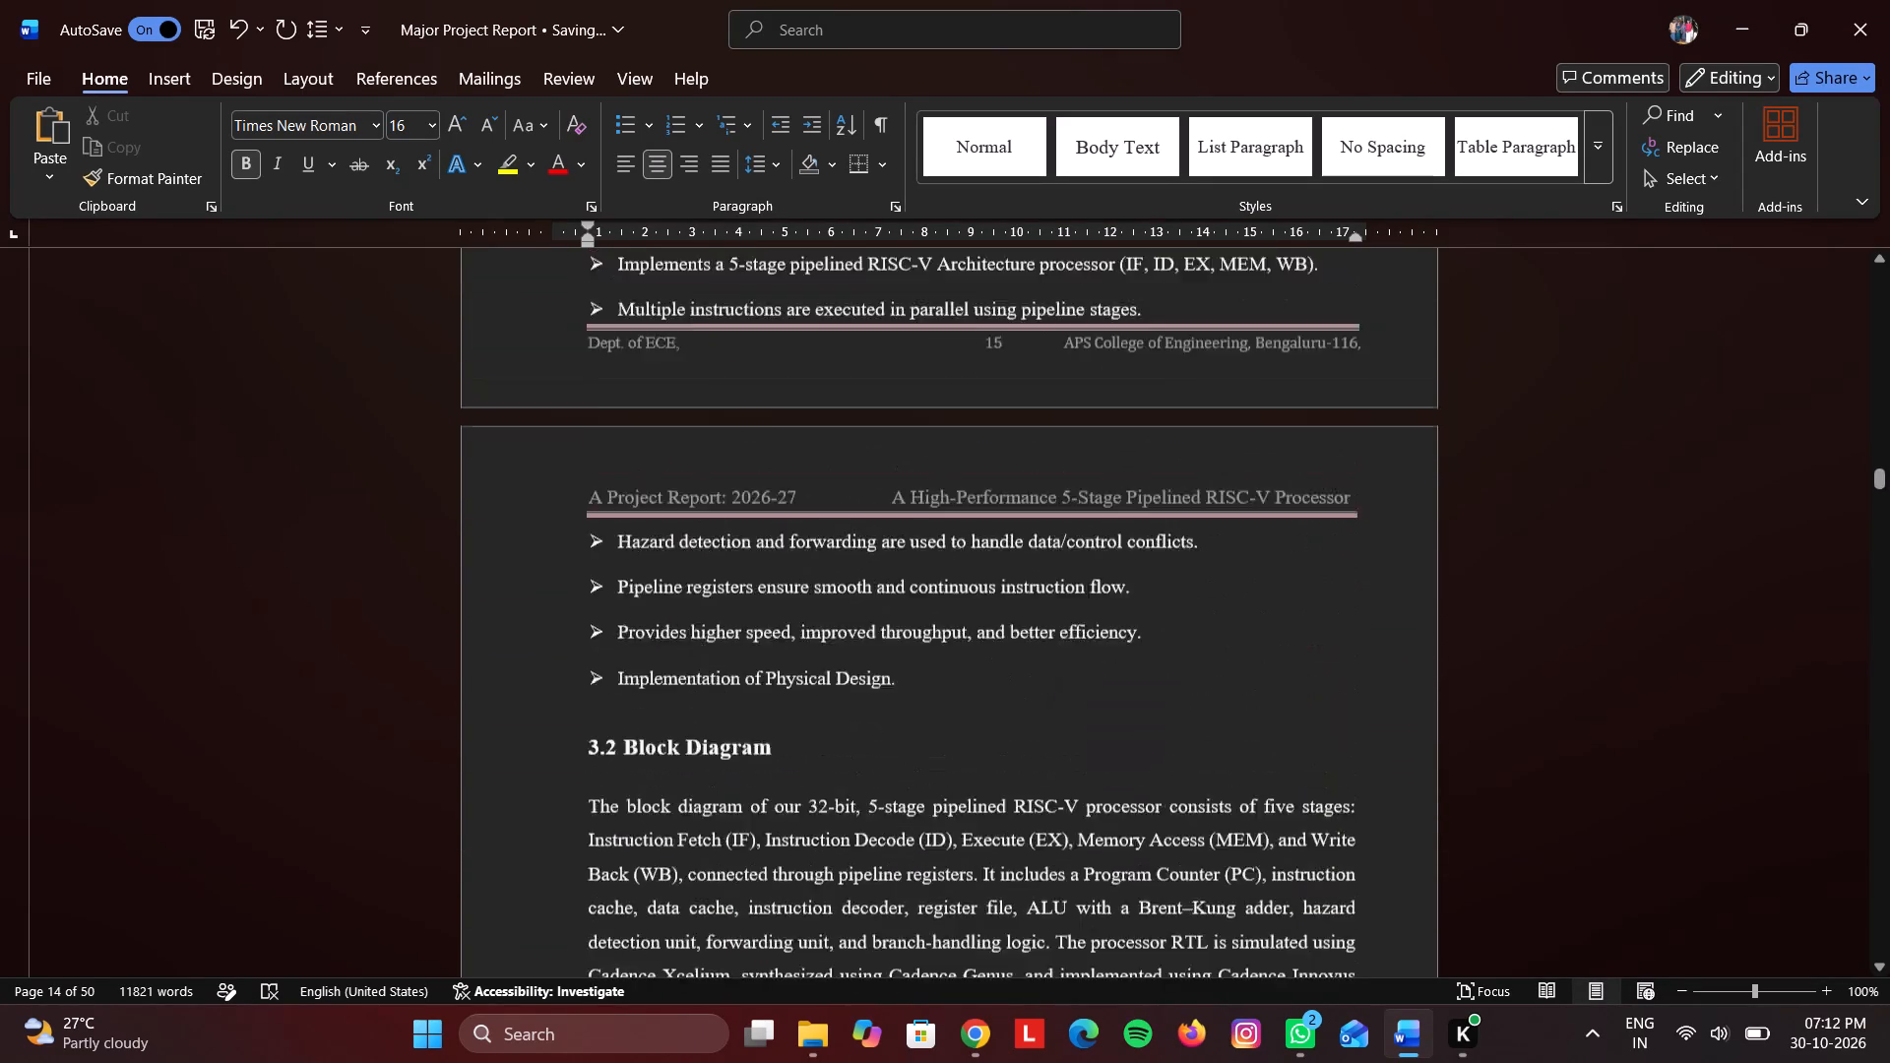
scroll(1003, 557, "up", 17)
scroll(1003, 557, "down", 3)
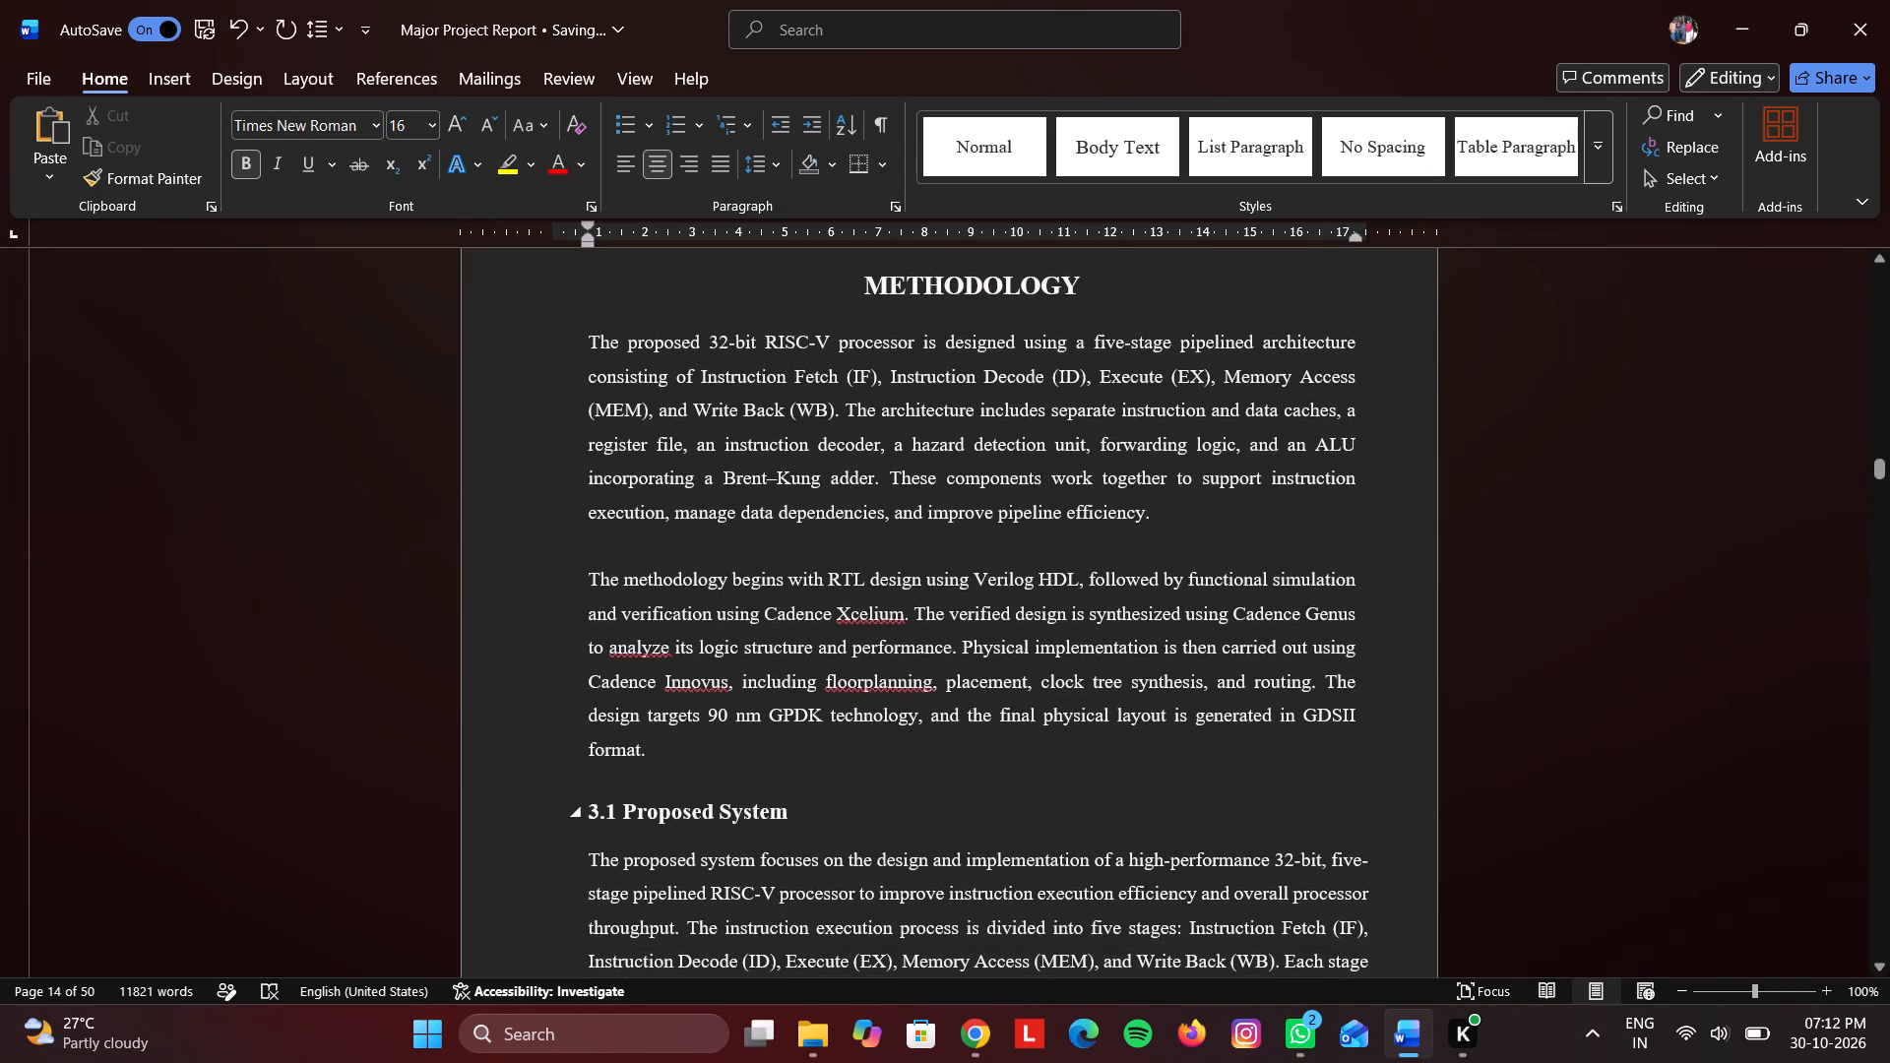
left_click_drag(796, 811, 608, 794)
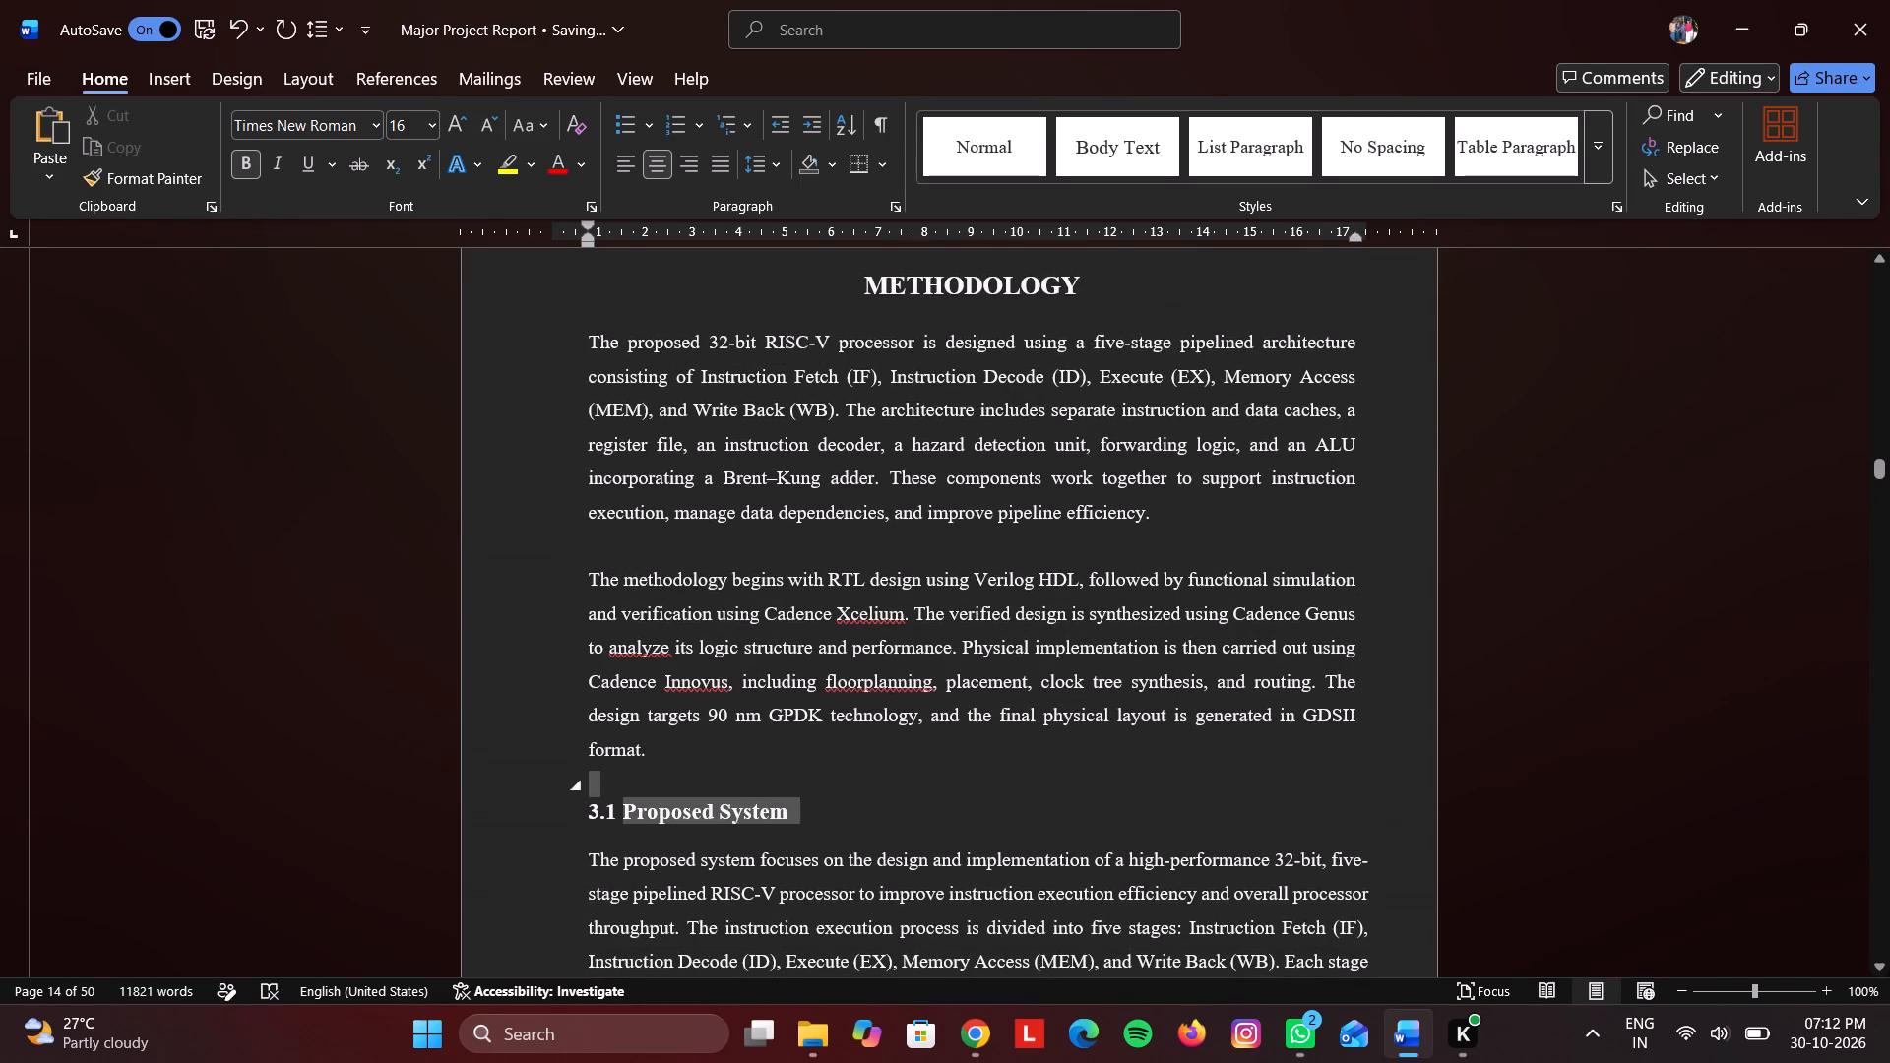
left_click_drag(608, 794, 615, 804)
left_click(830, 732)
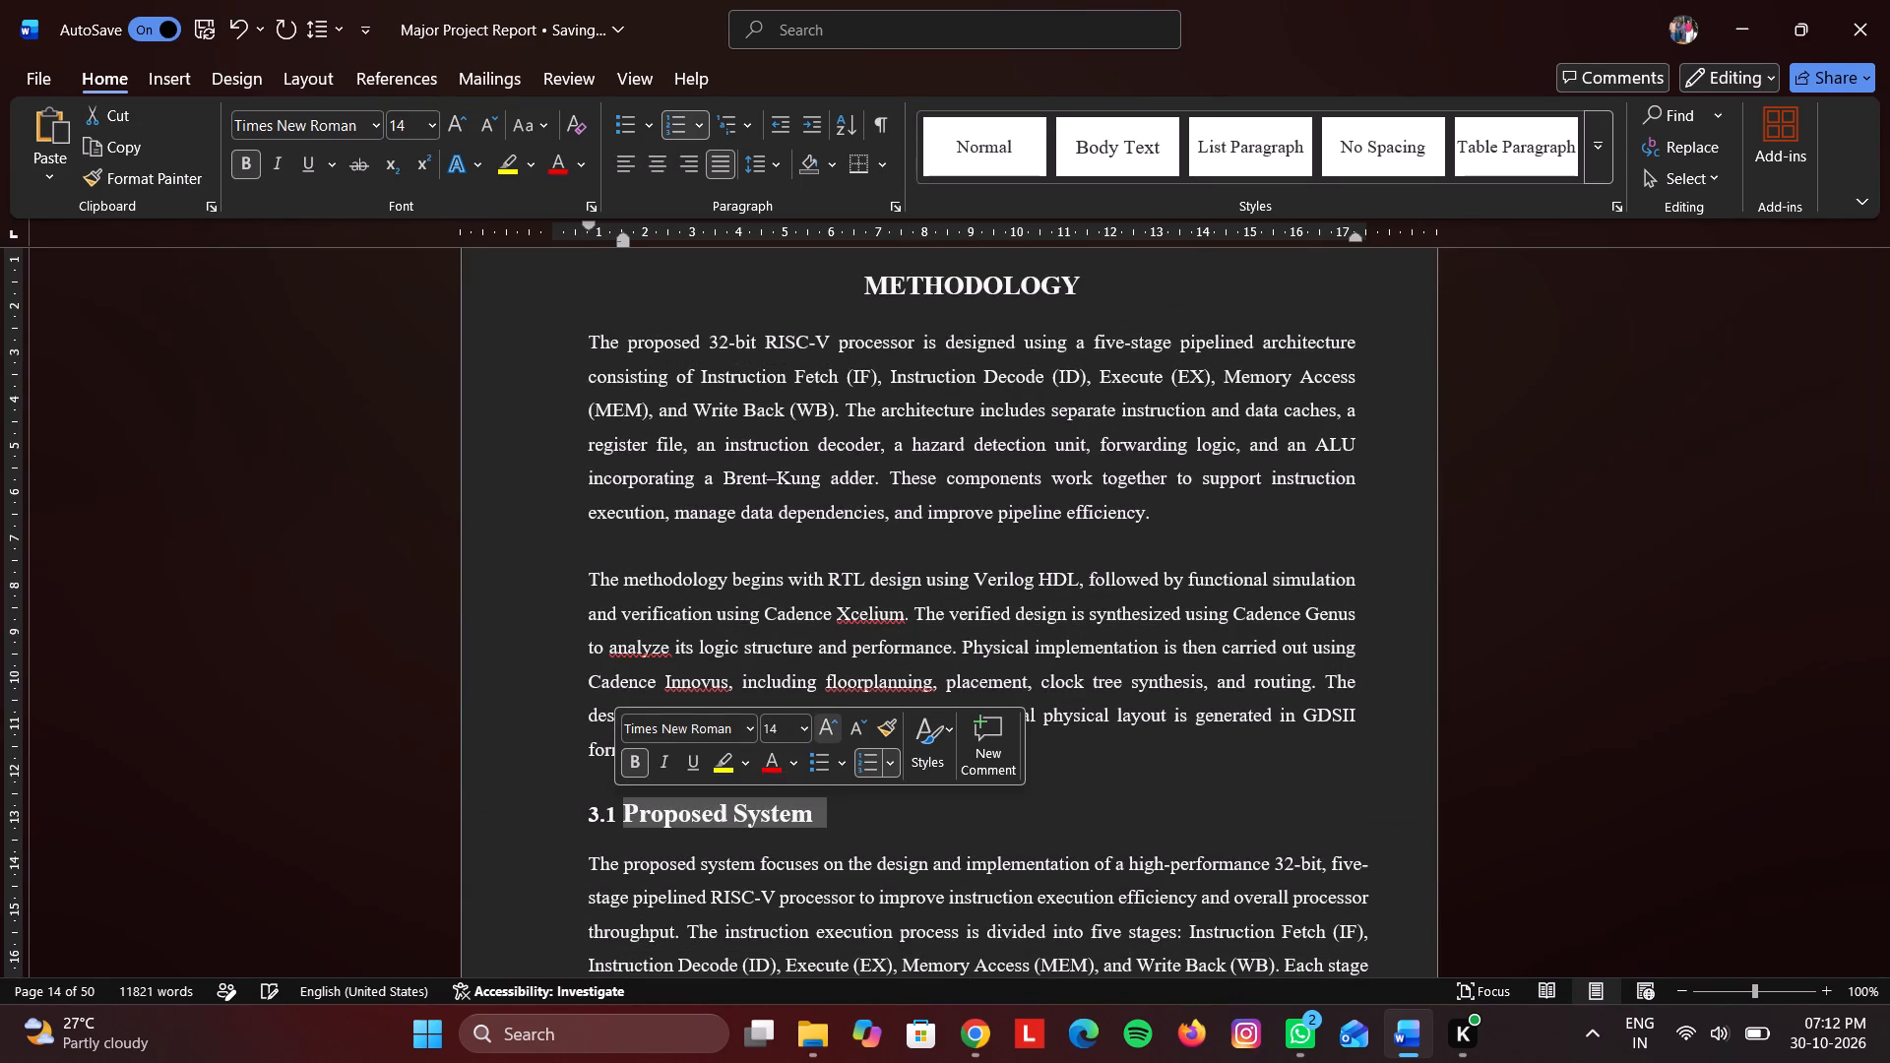
left_click(598, 814)
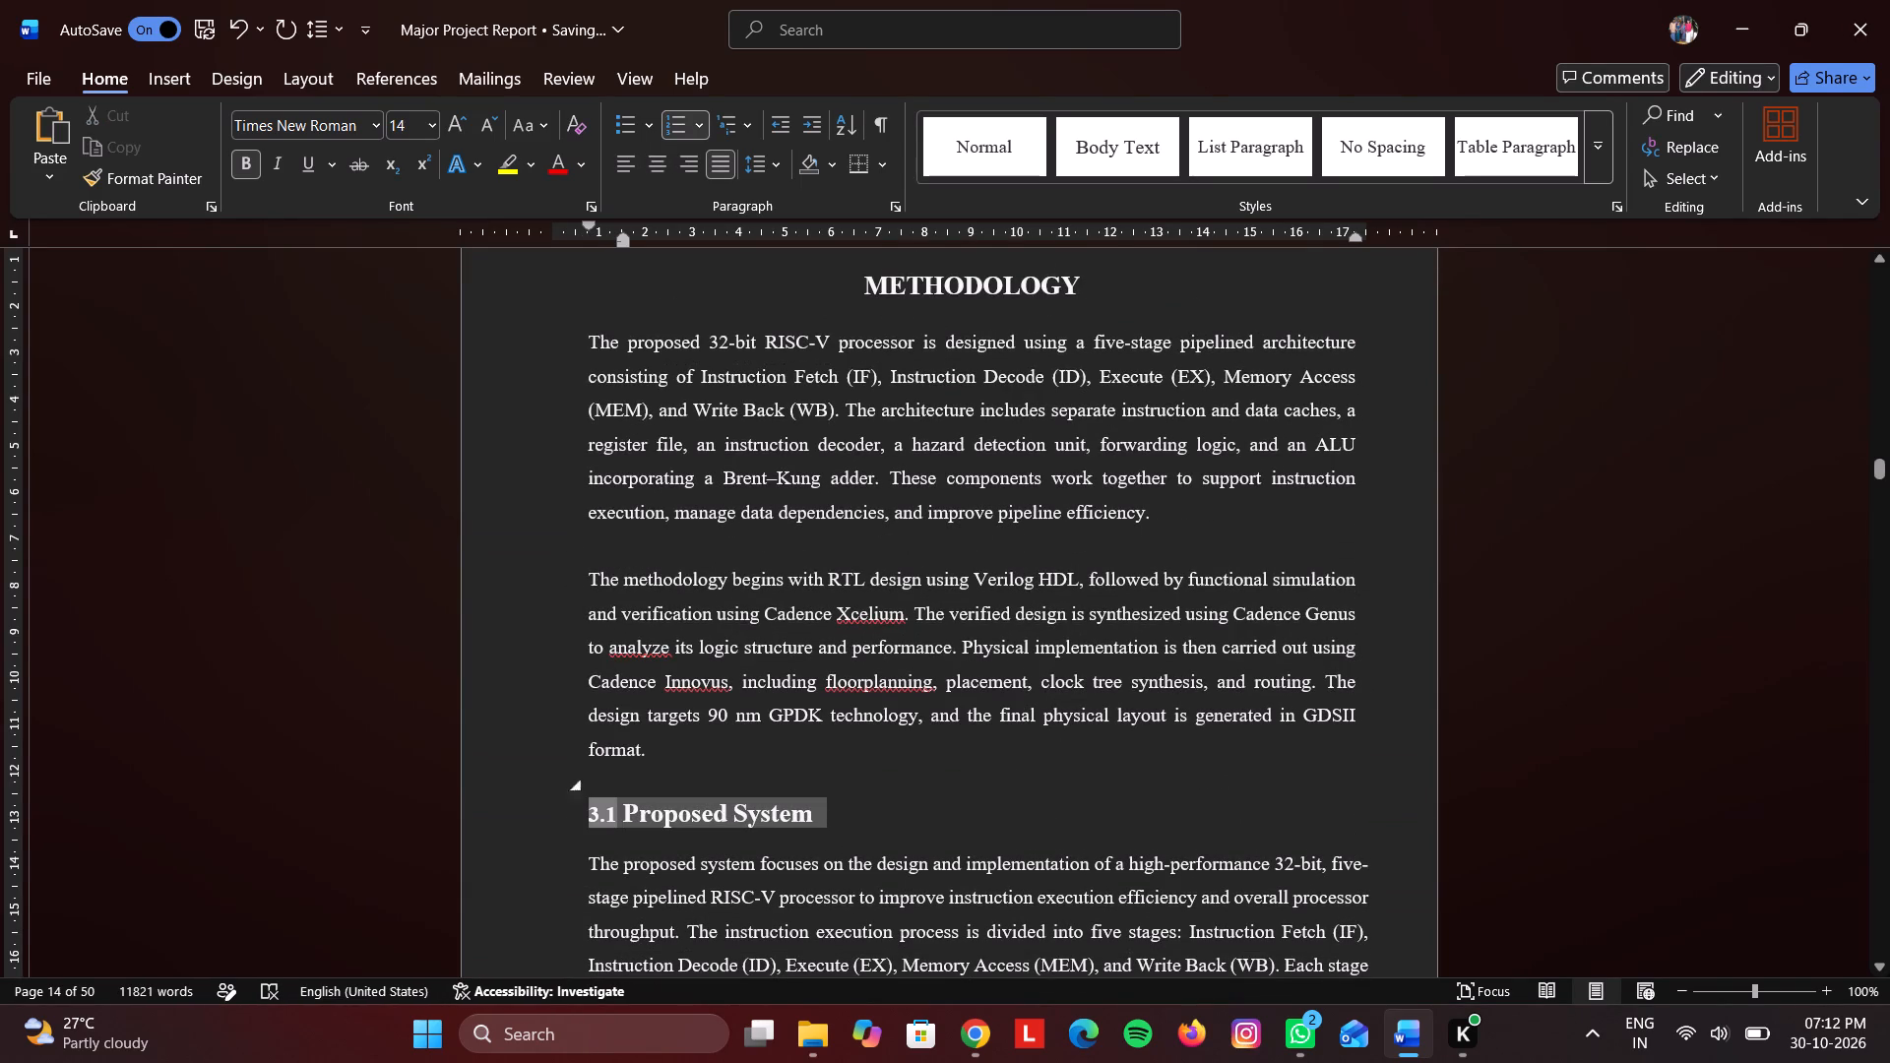
left_click(450, 111)
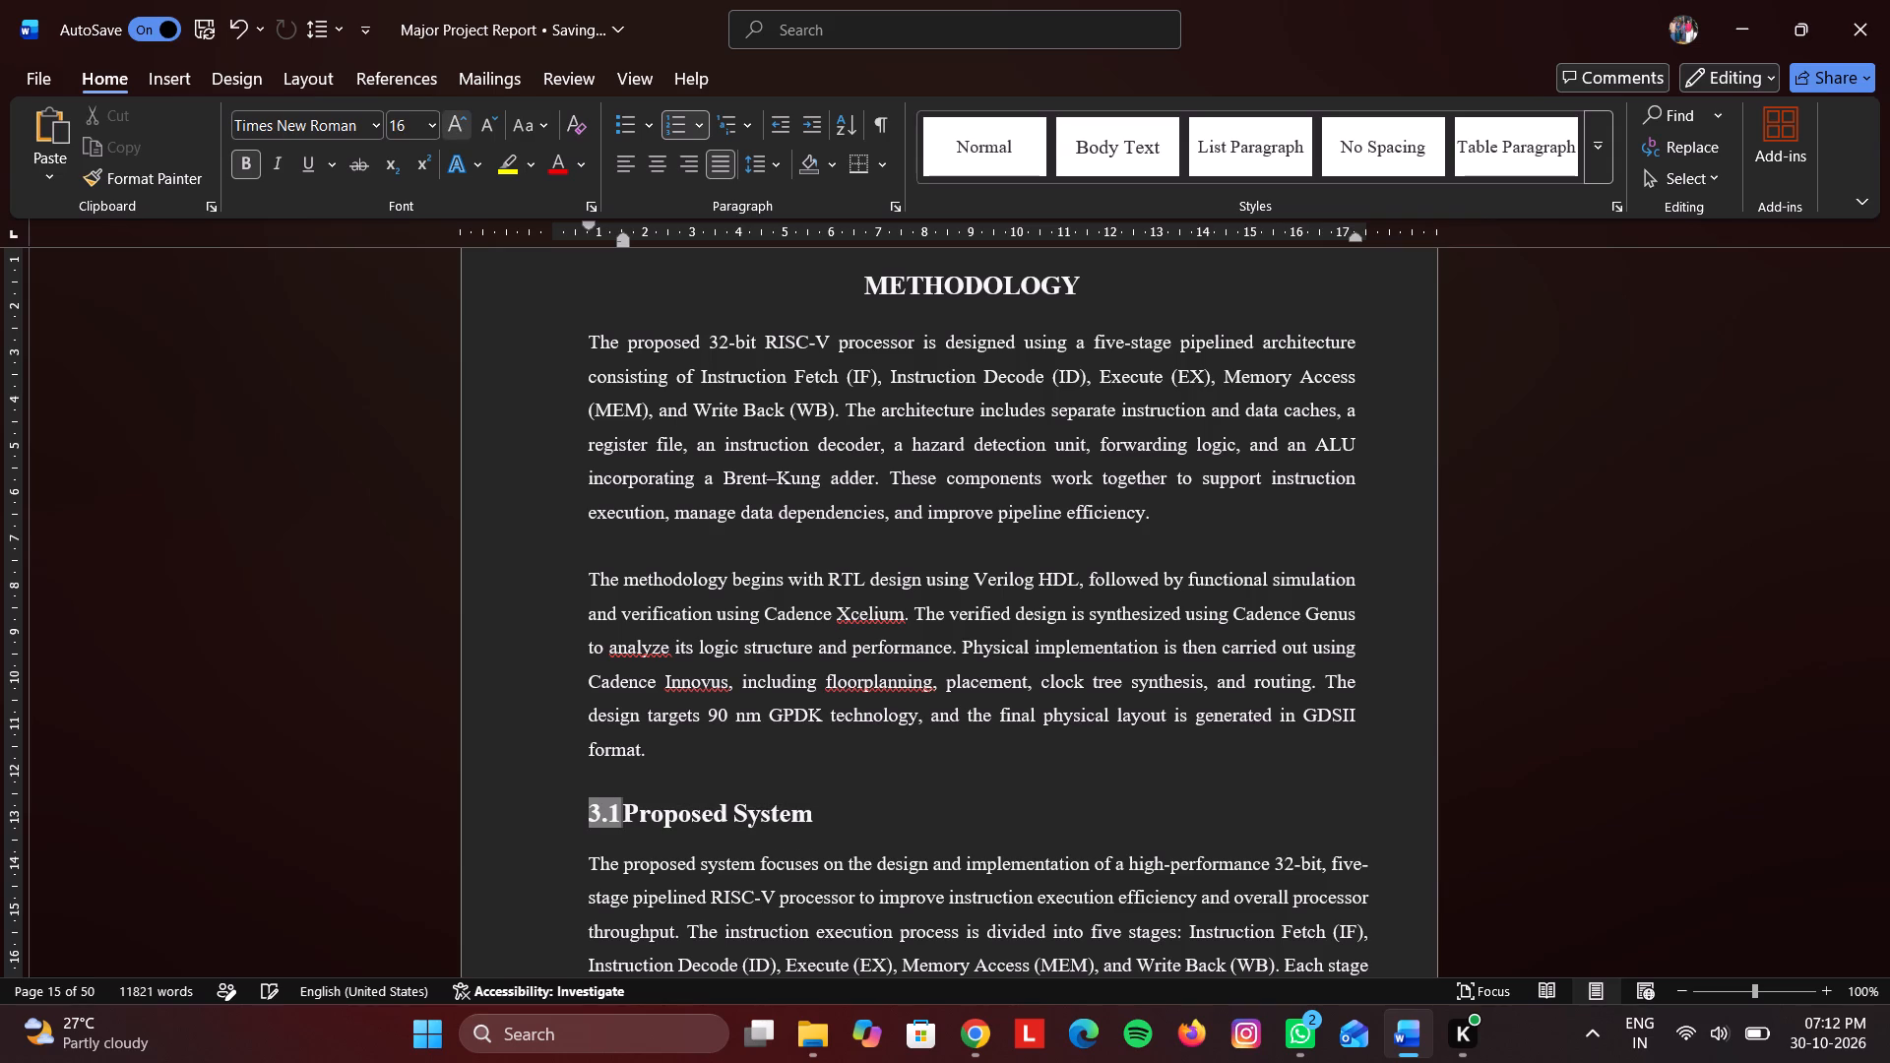
left_click(959, 781)
Increase the font size of the "Block Diagram" heading text in section 3.2 to 16.
scroll(959, 763, "down", 2)
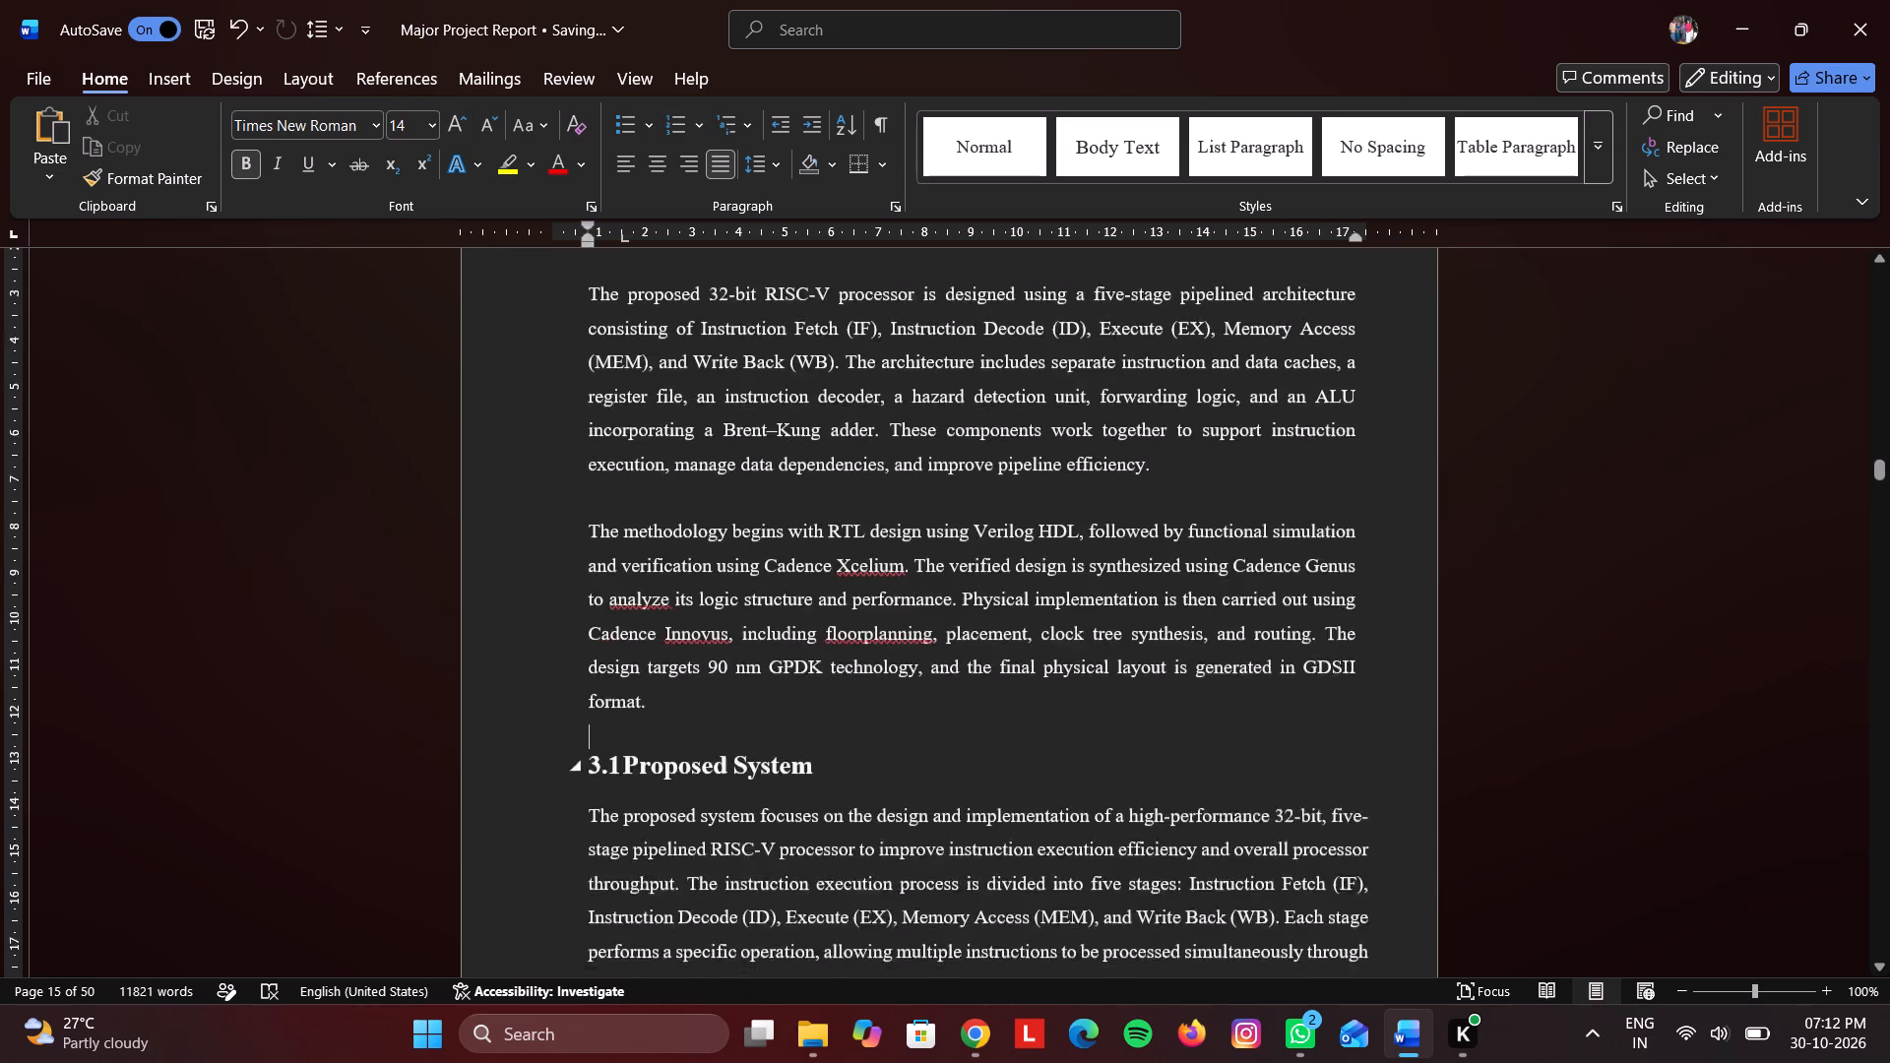
scroll(959, 763, "down", 14)
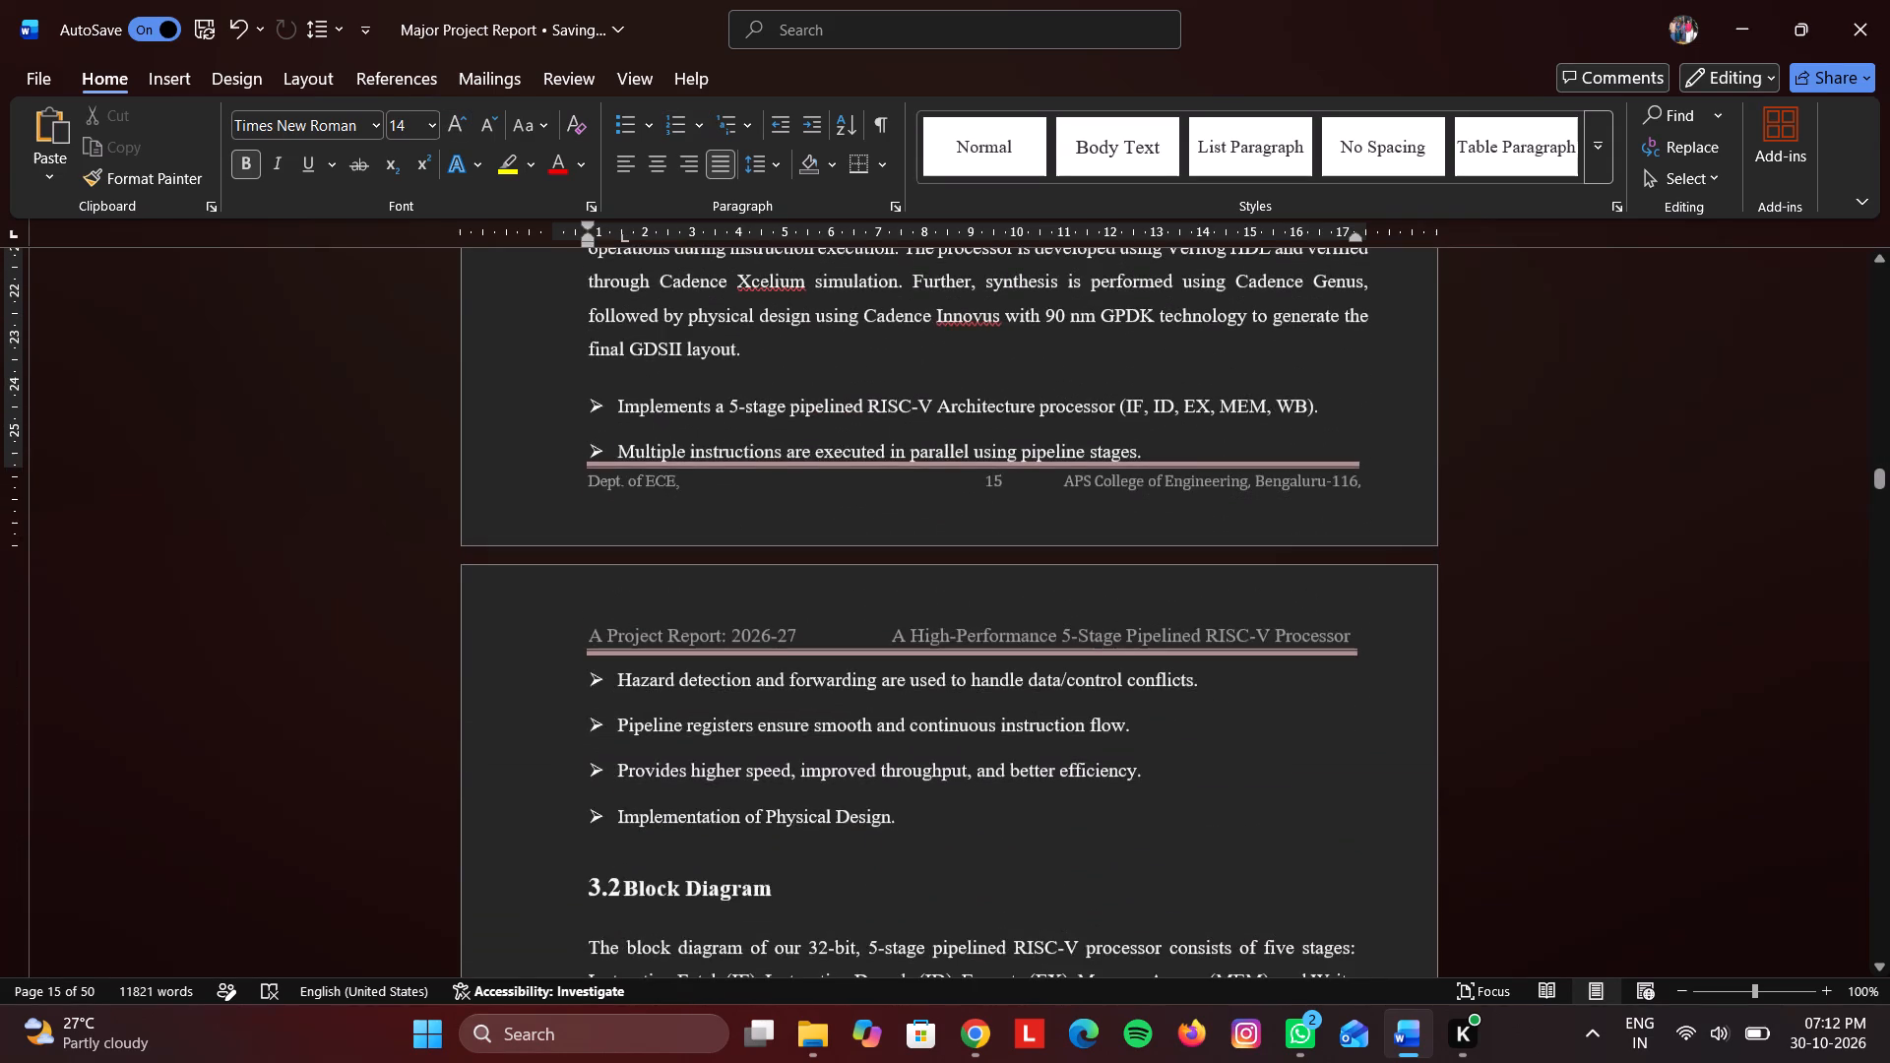
scroll(961, 737, "down", 3)
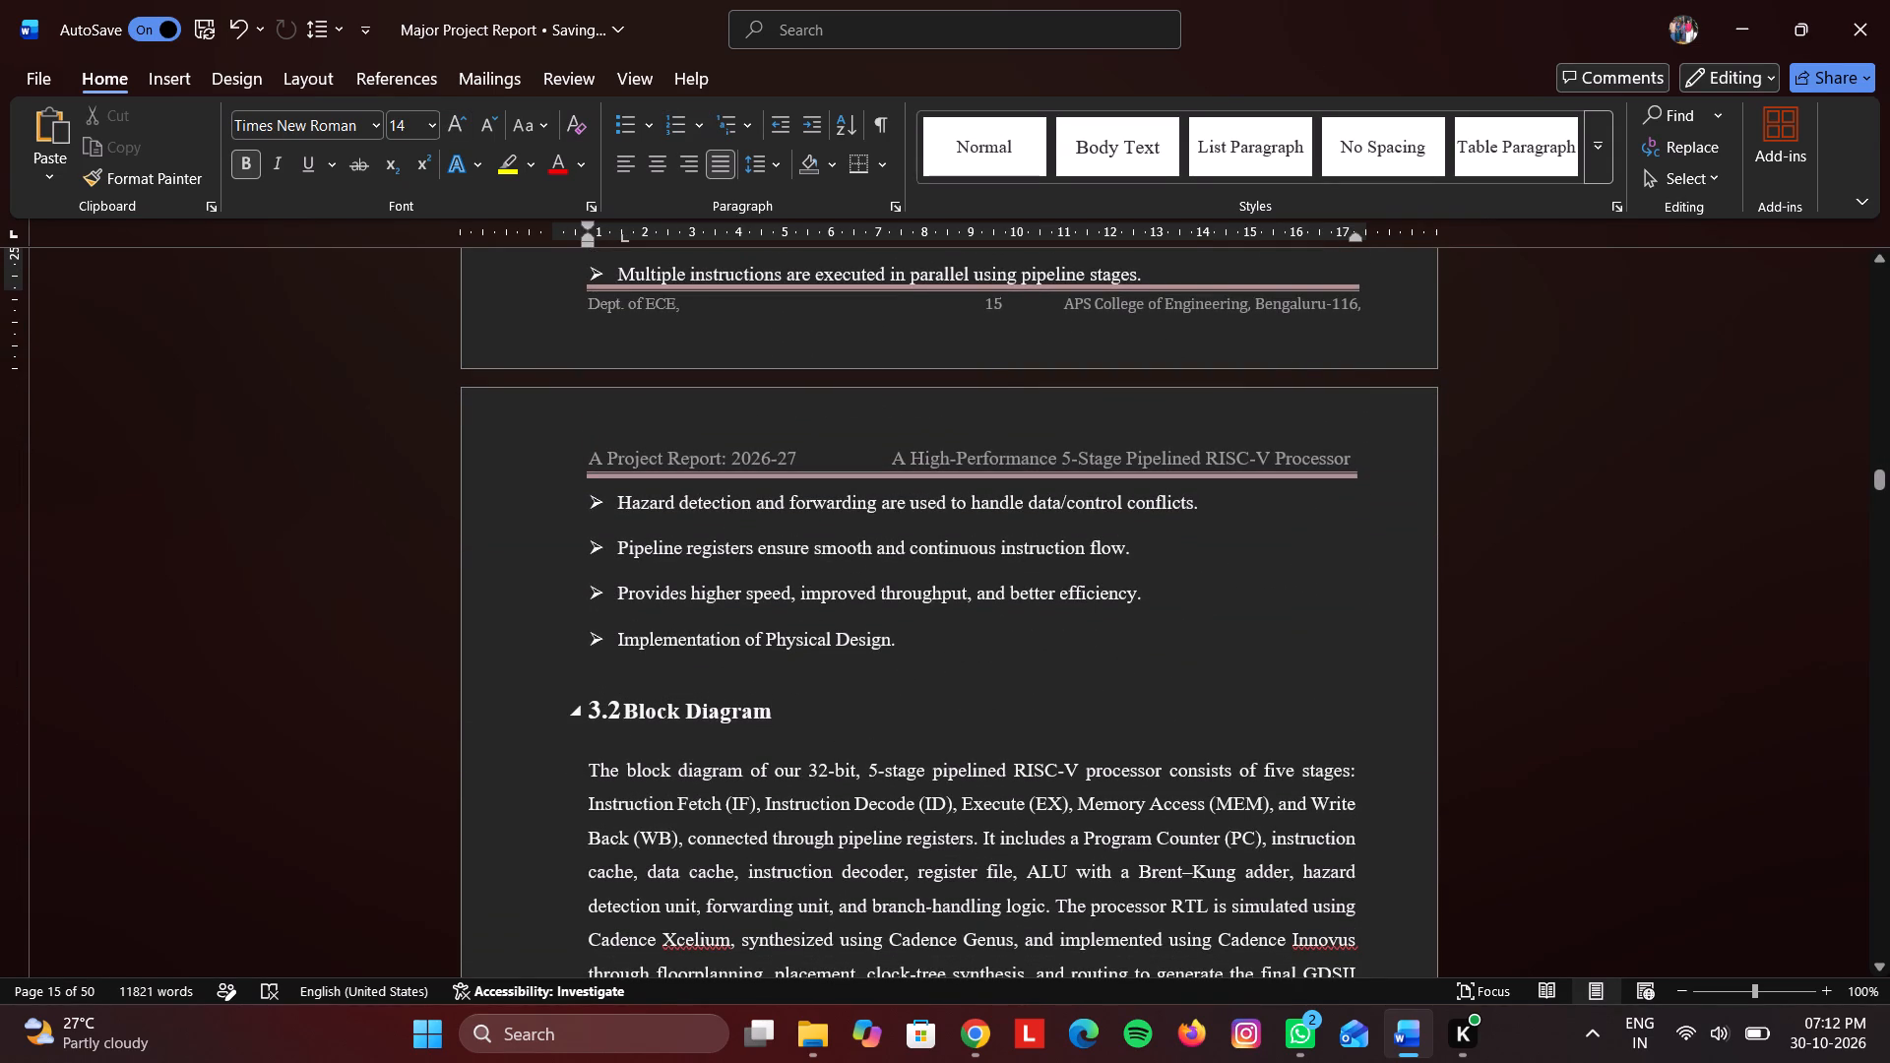
left_click_drag(621, 711, 775, 712)
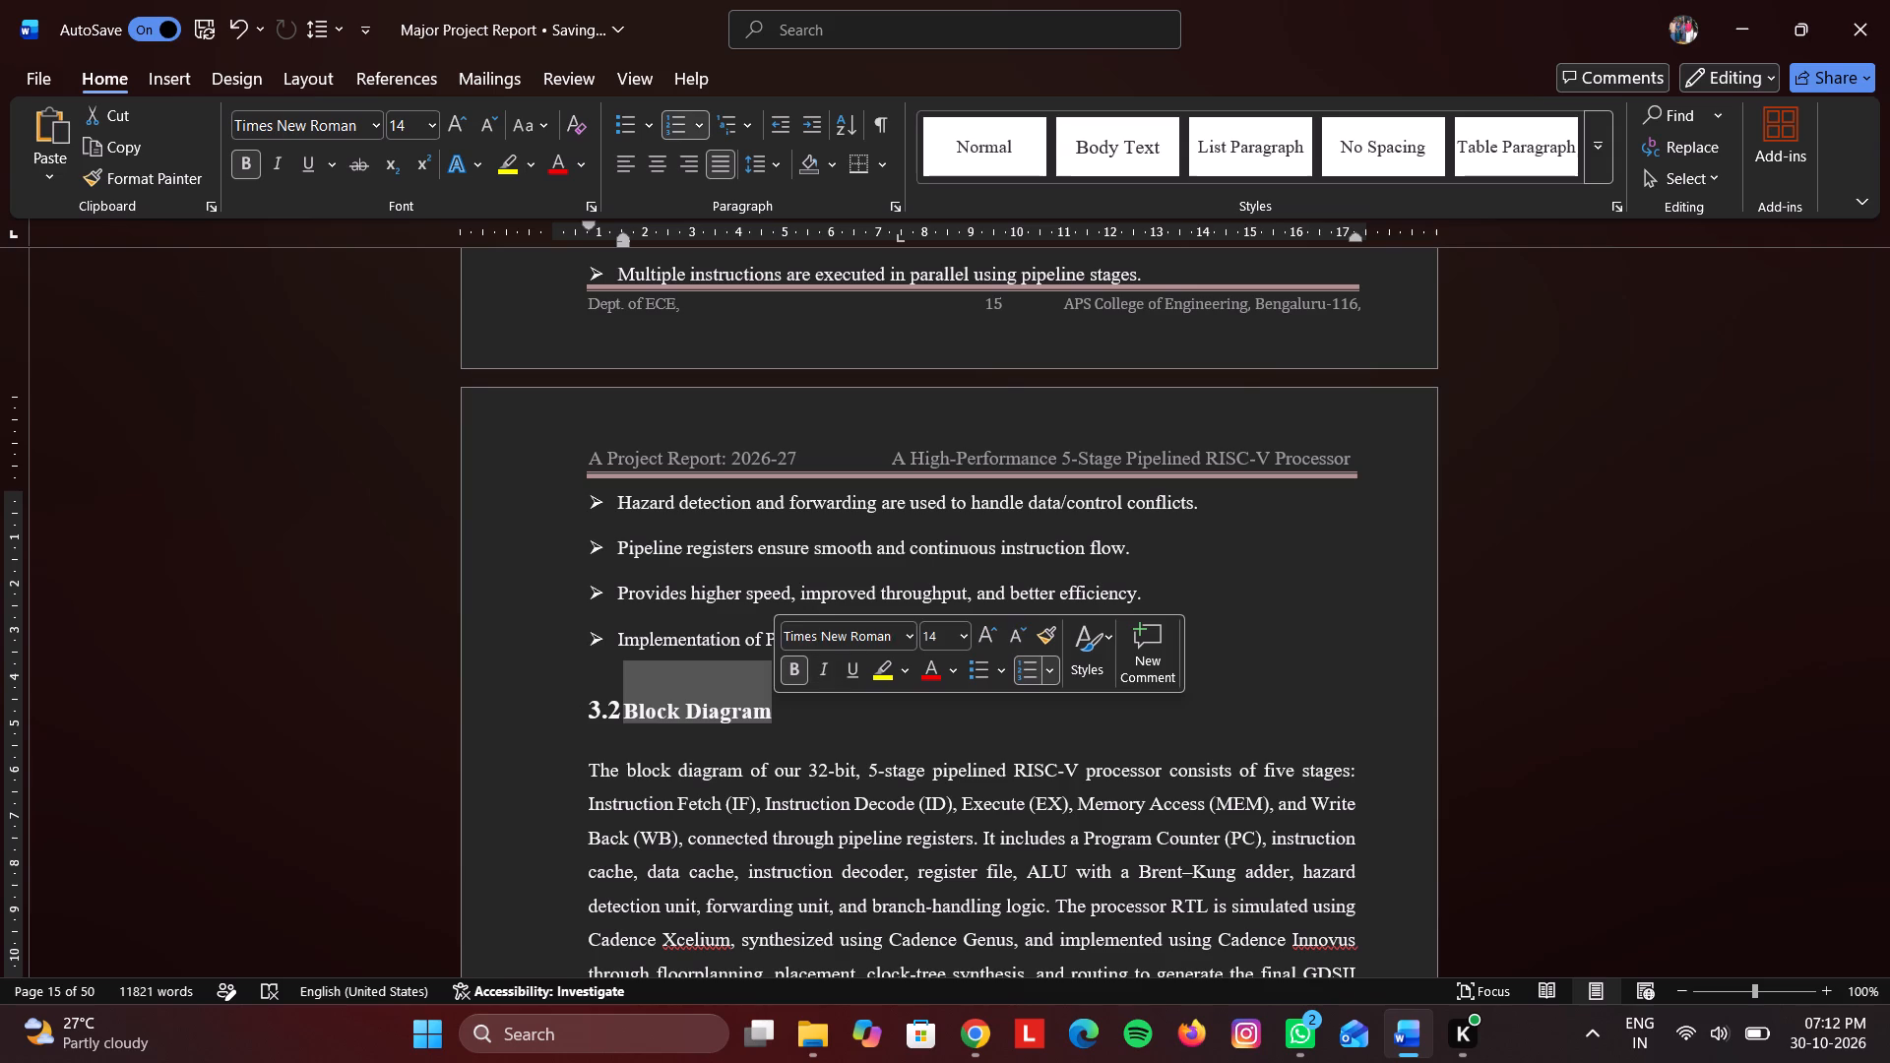
left_click(996, 636)
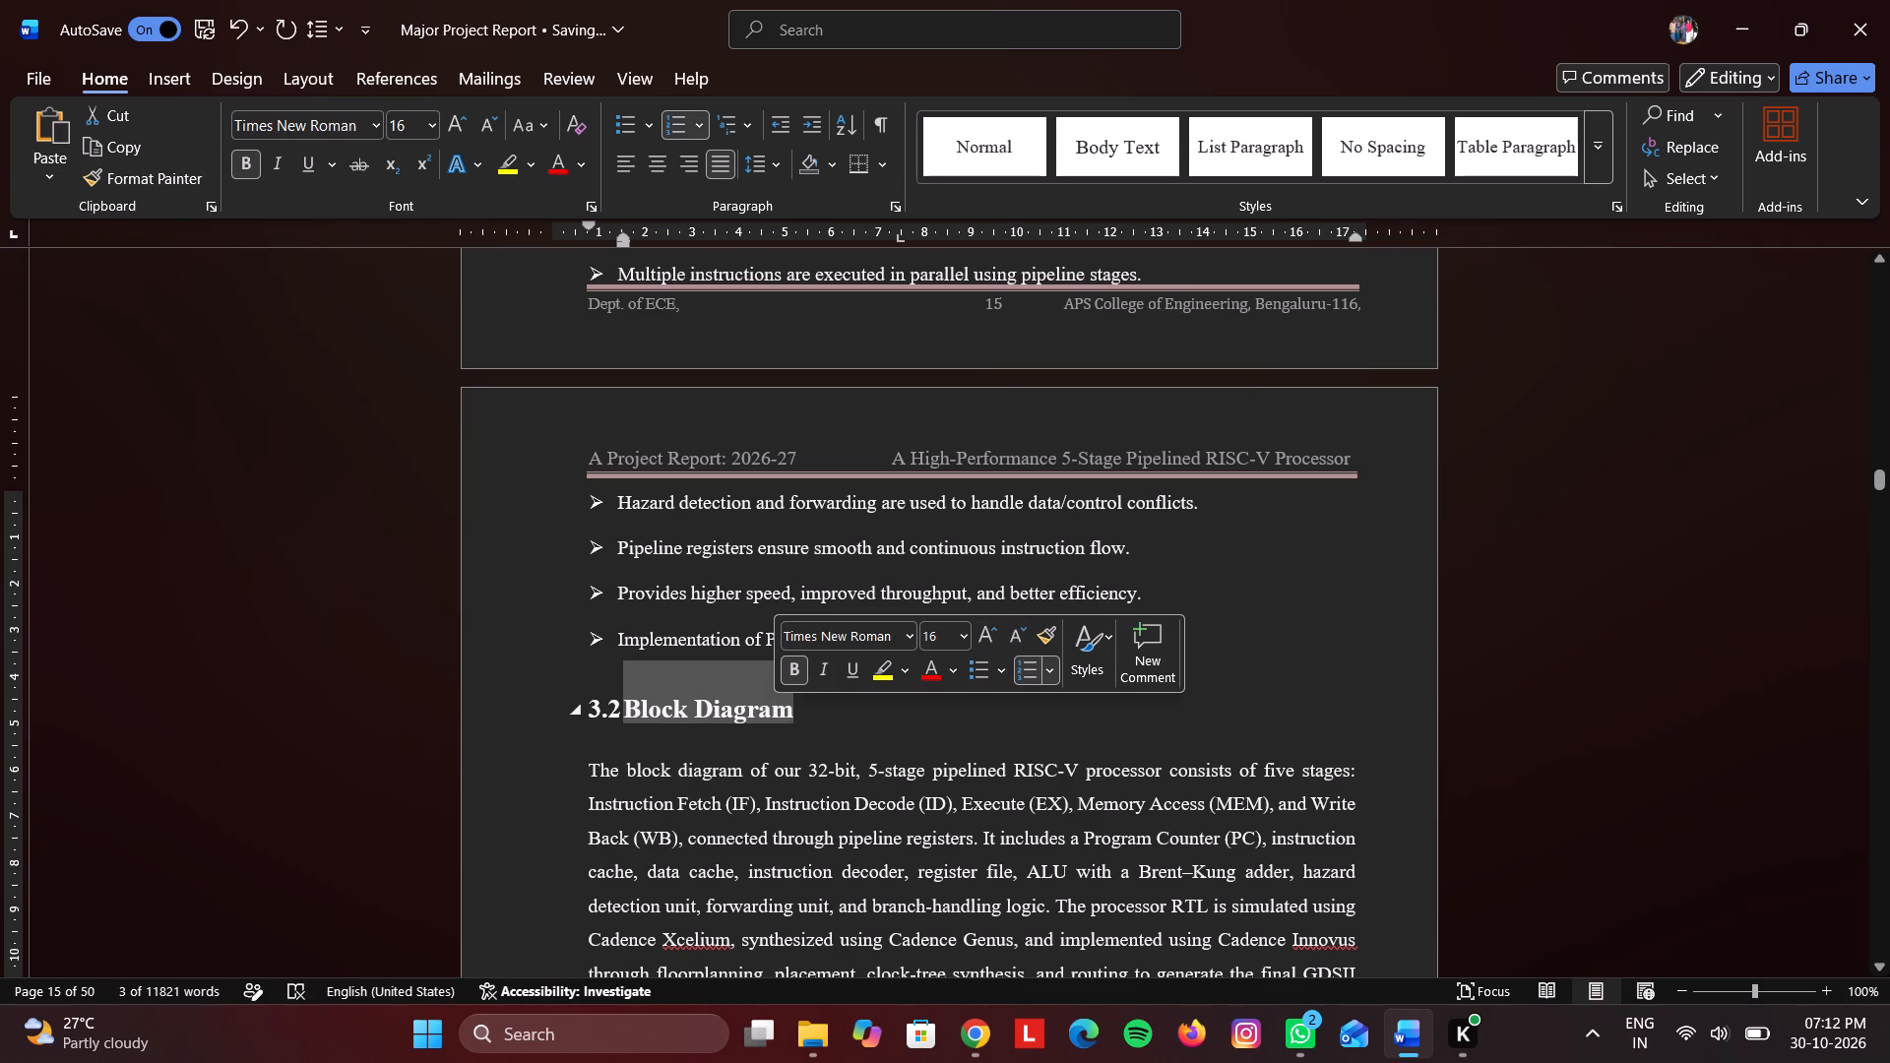
Insert a space between the section number 3.2 and the "Block Diagram" heading text.
left_click(682, 714)
left_click(623, 704)
key("space")
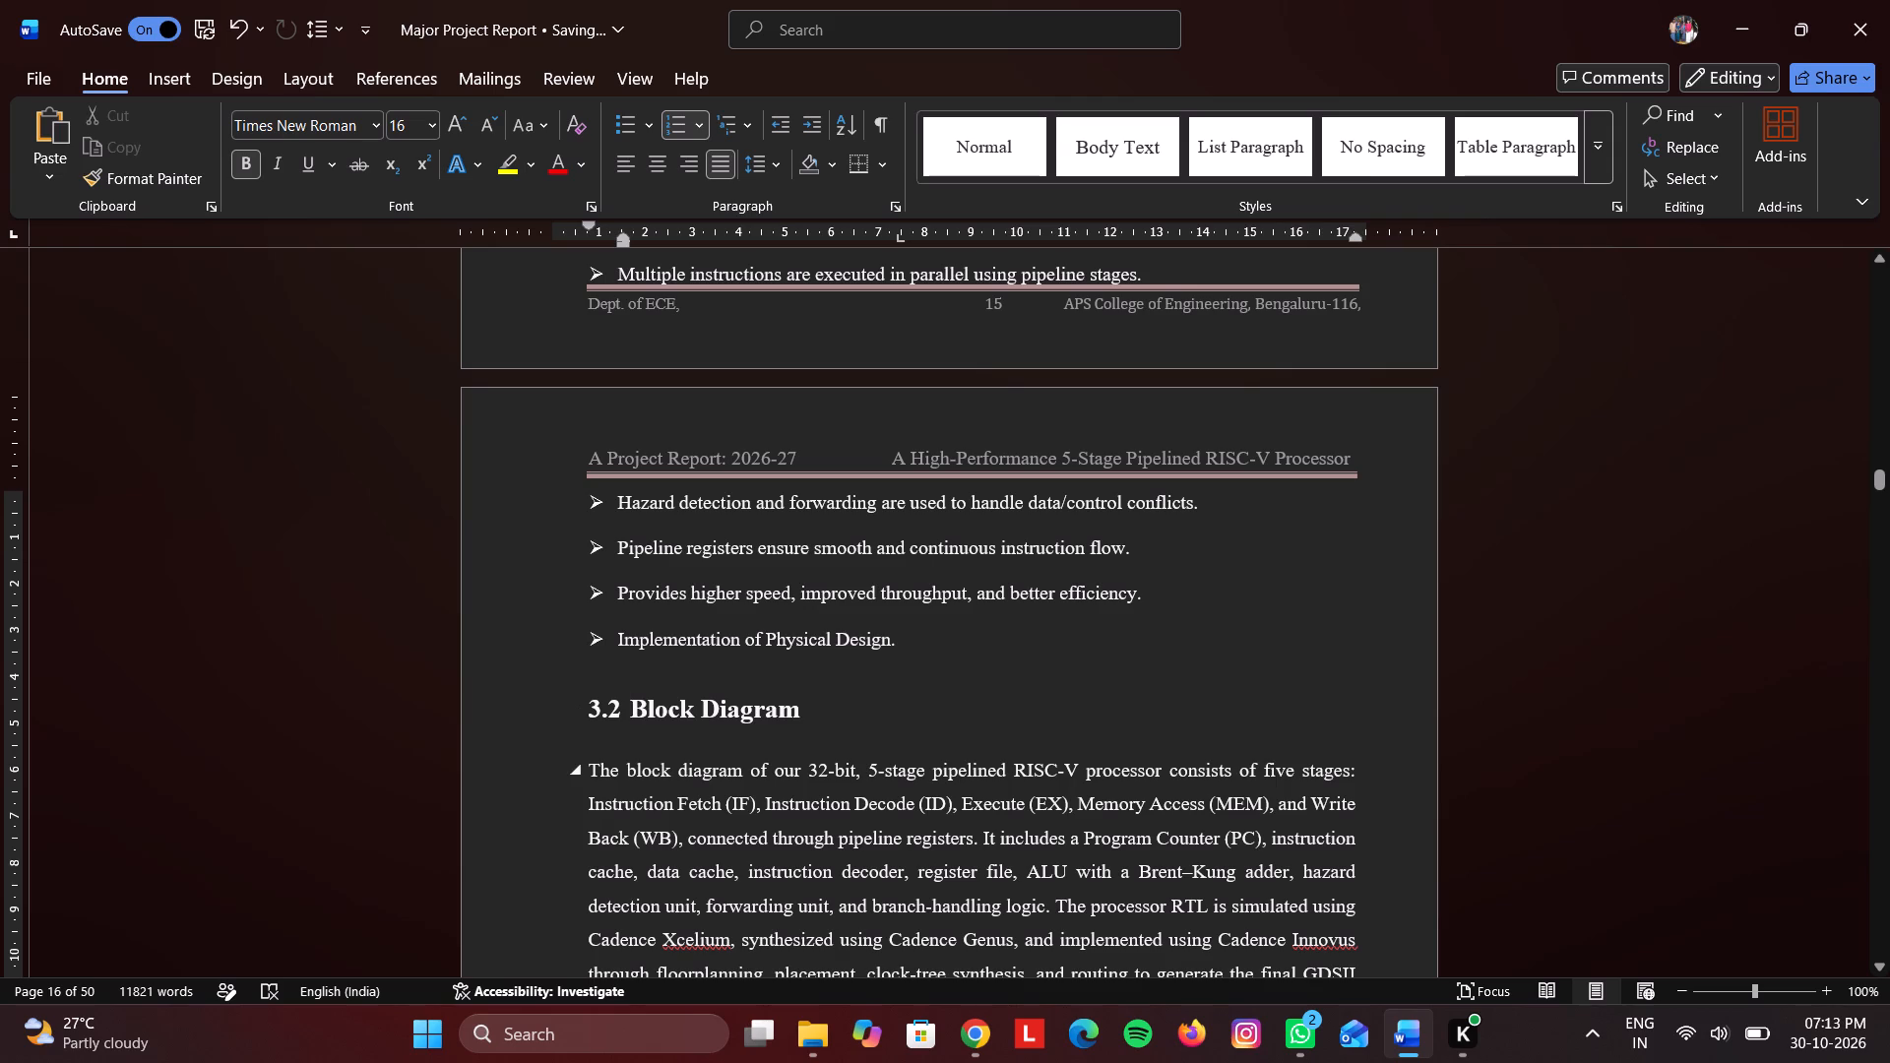
Delete the tiny empty line between the section 3.2 introduction and the block diagram figure.
scroll(764, 877, "down", 5)
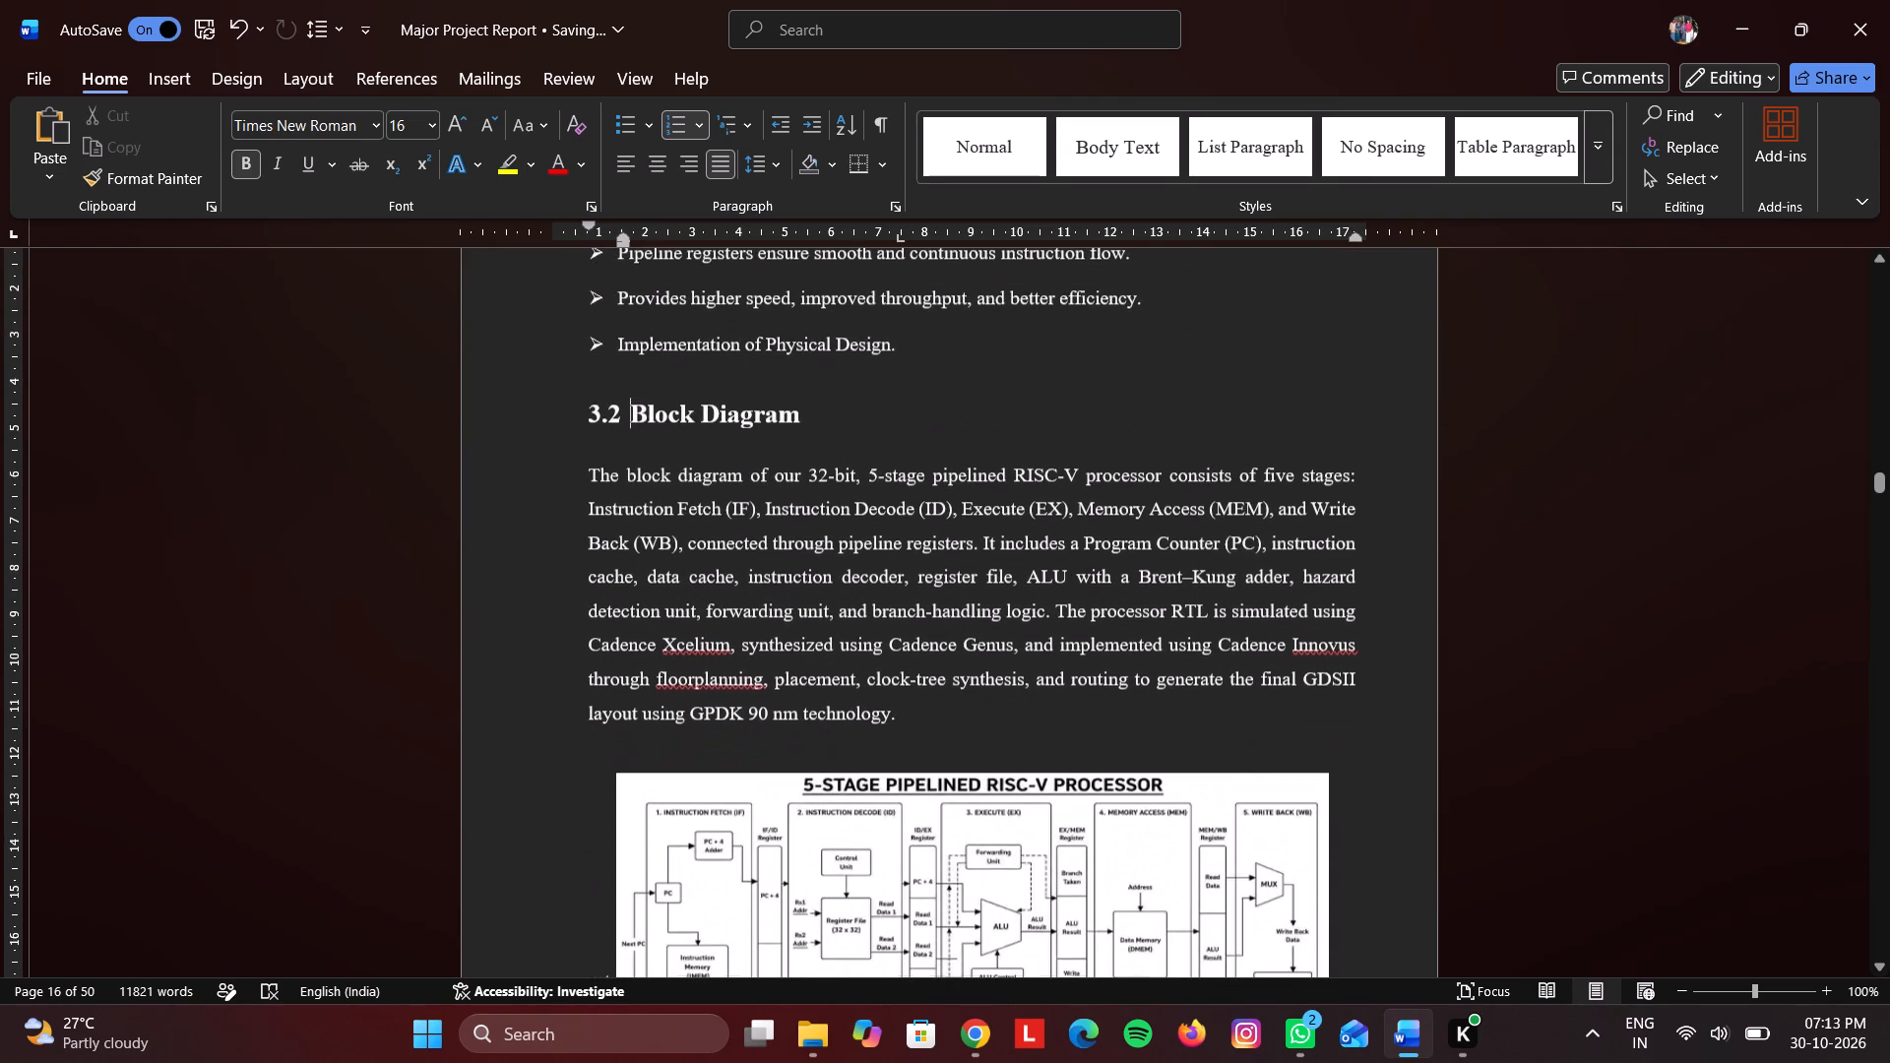
scroll(764, 877, "down", 5)
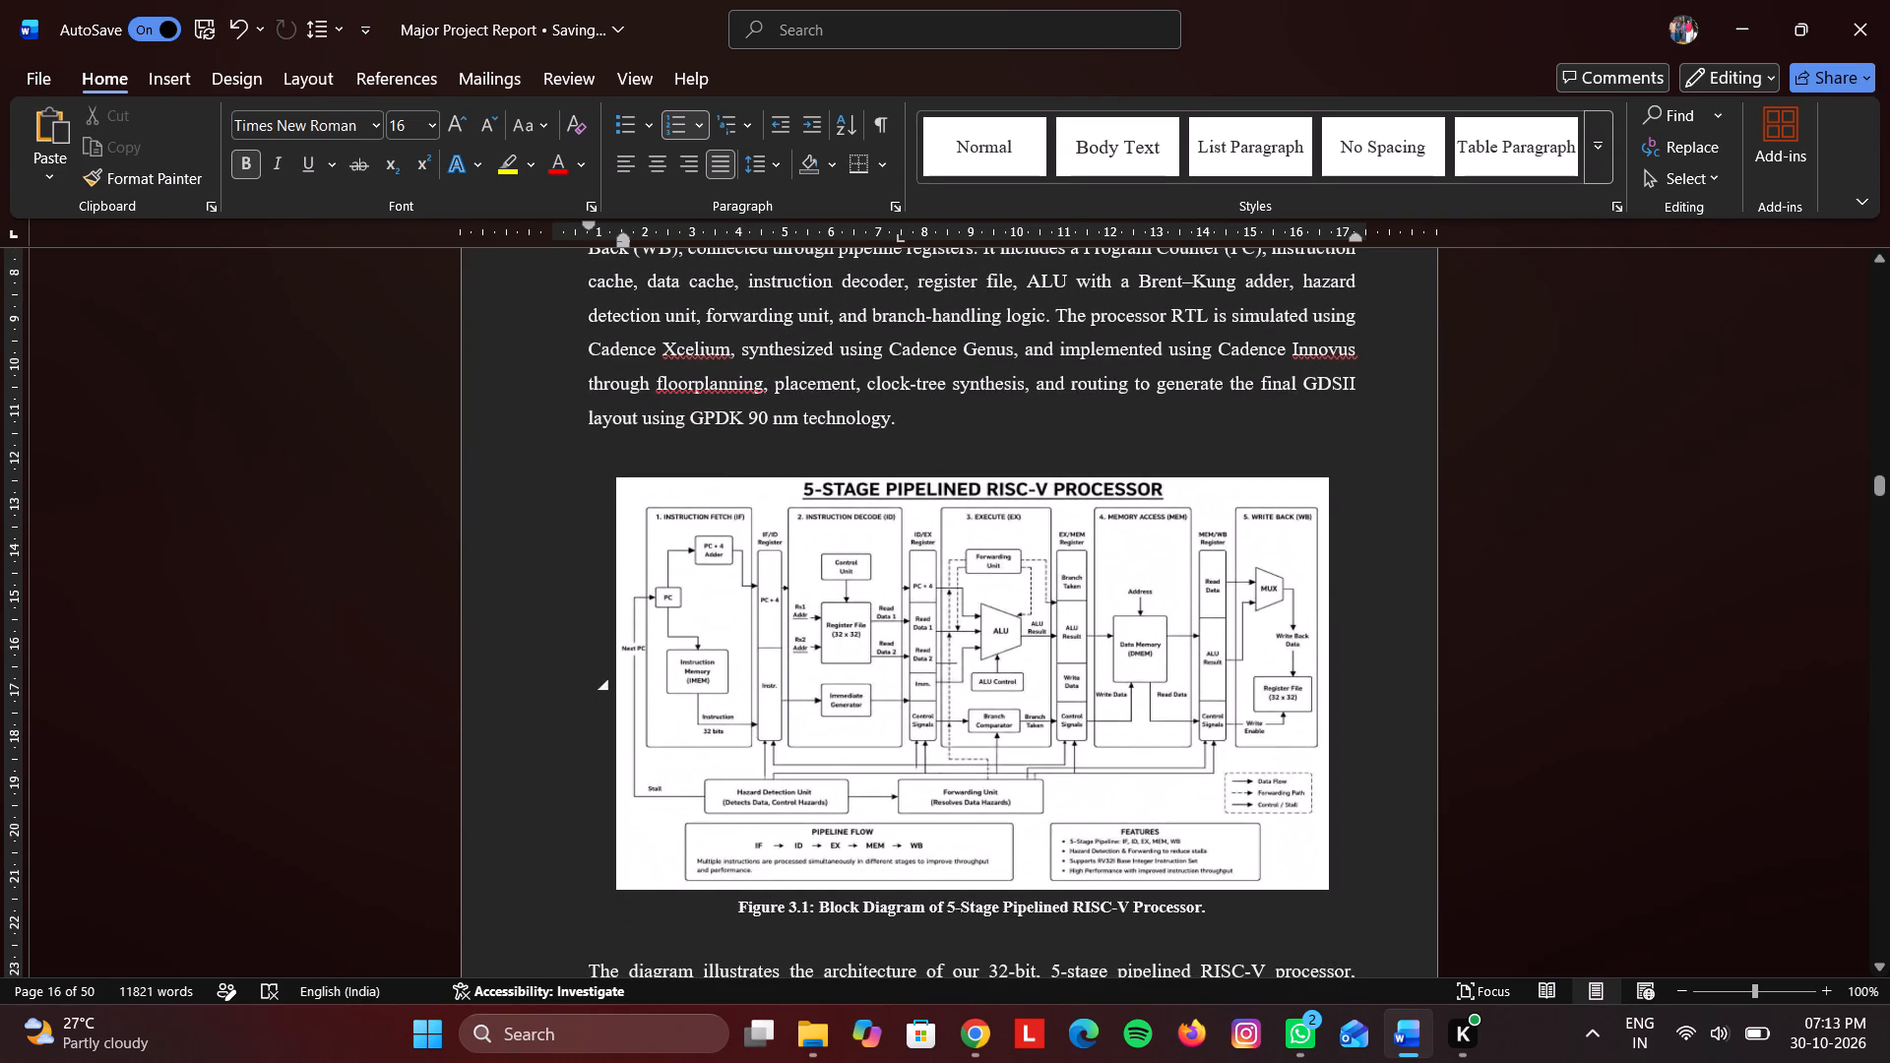
scroll(764, 877, "down", 6)
scroll(764, 877, "up", 9)
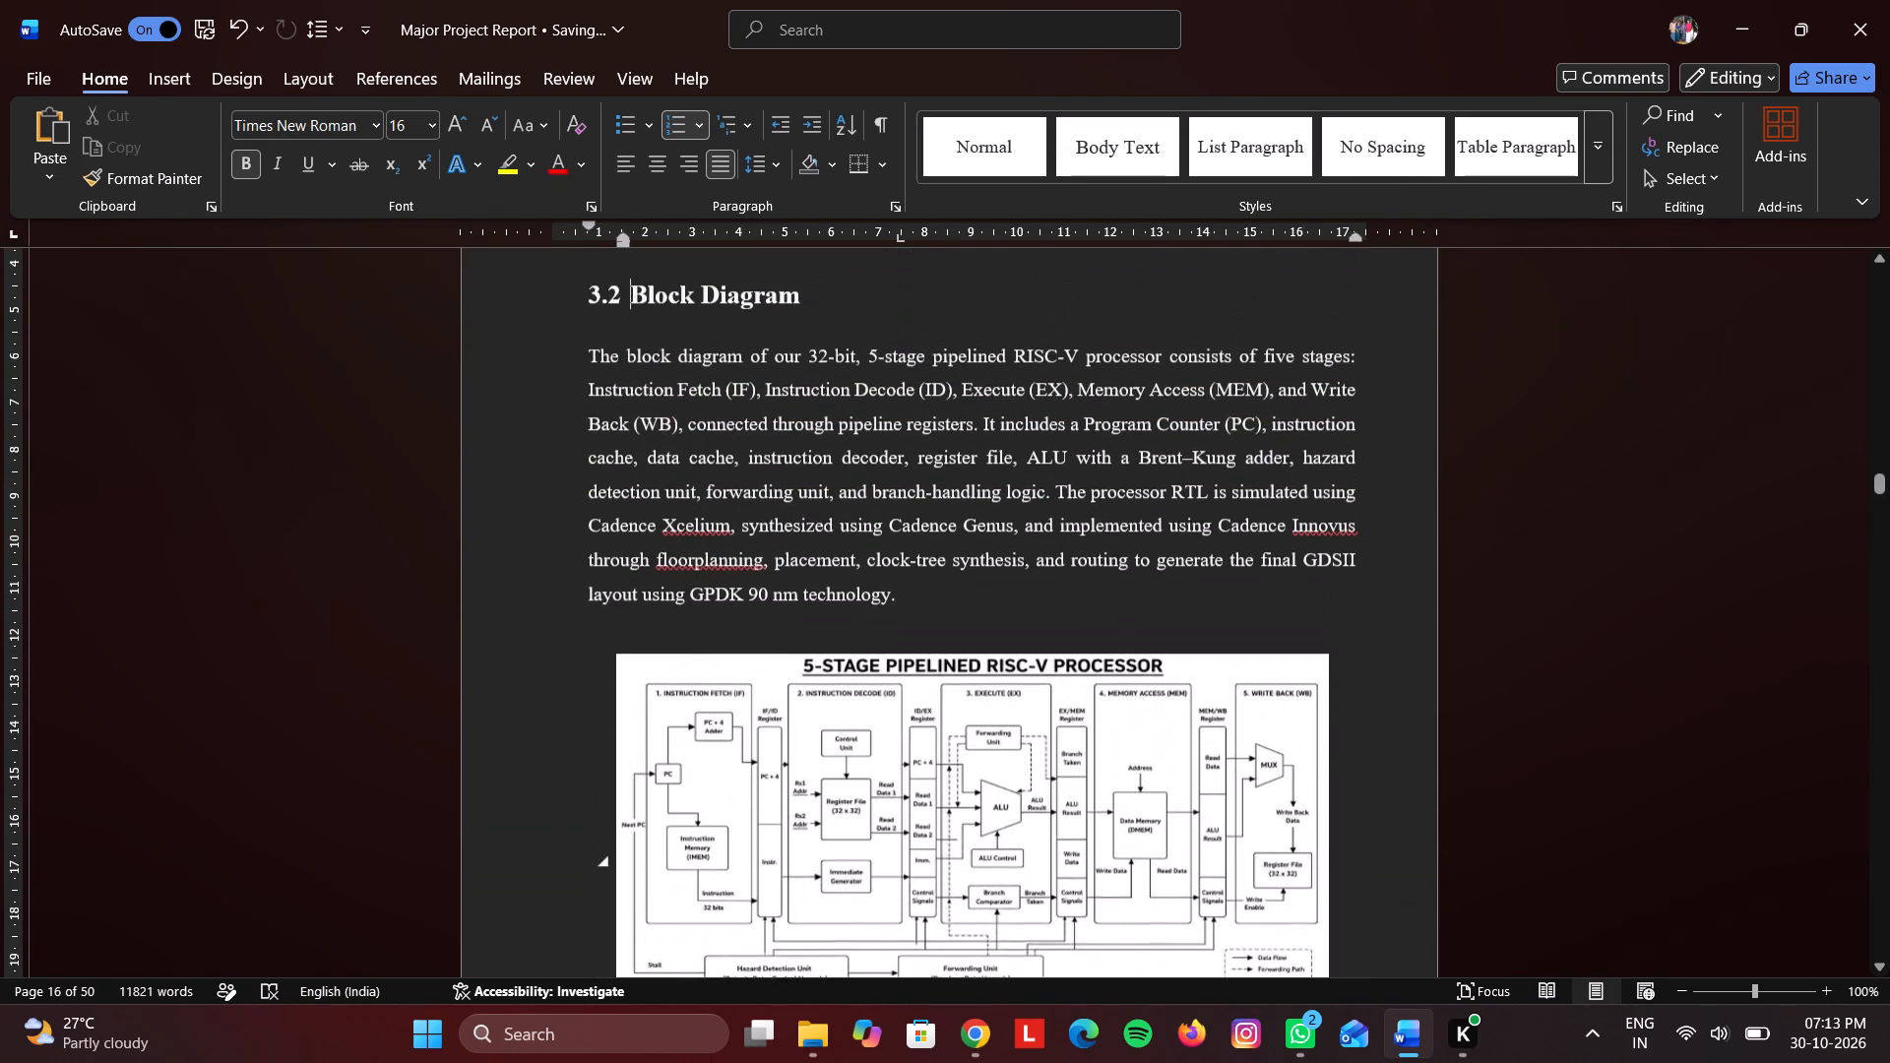
left_click(826, 631)
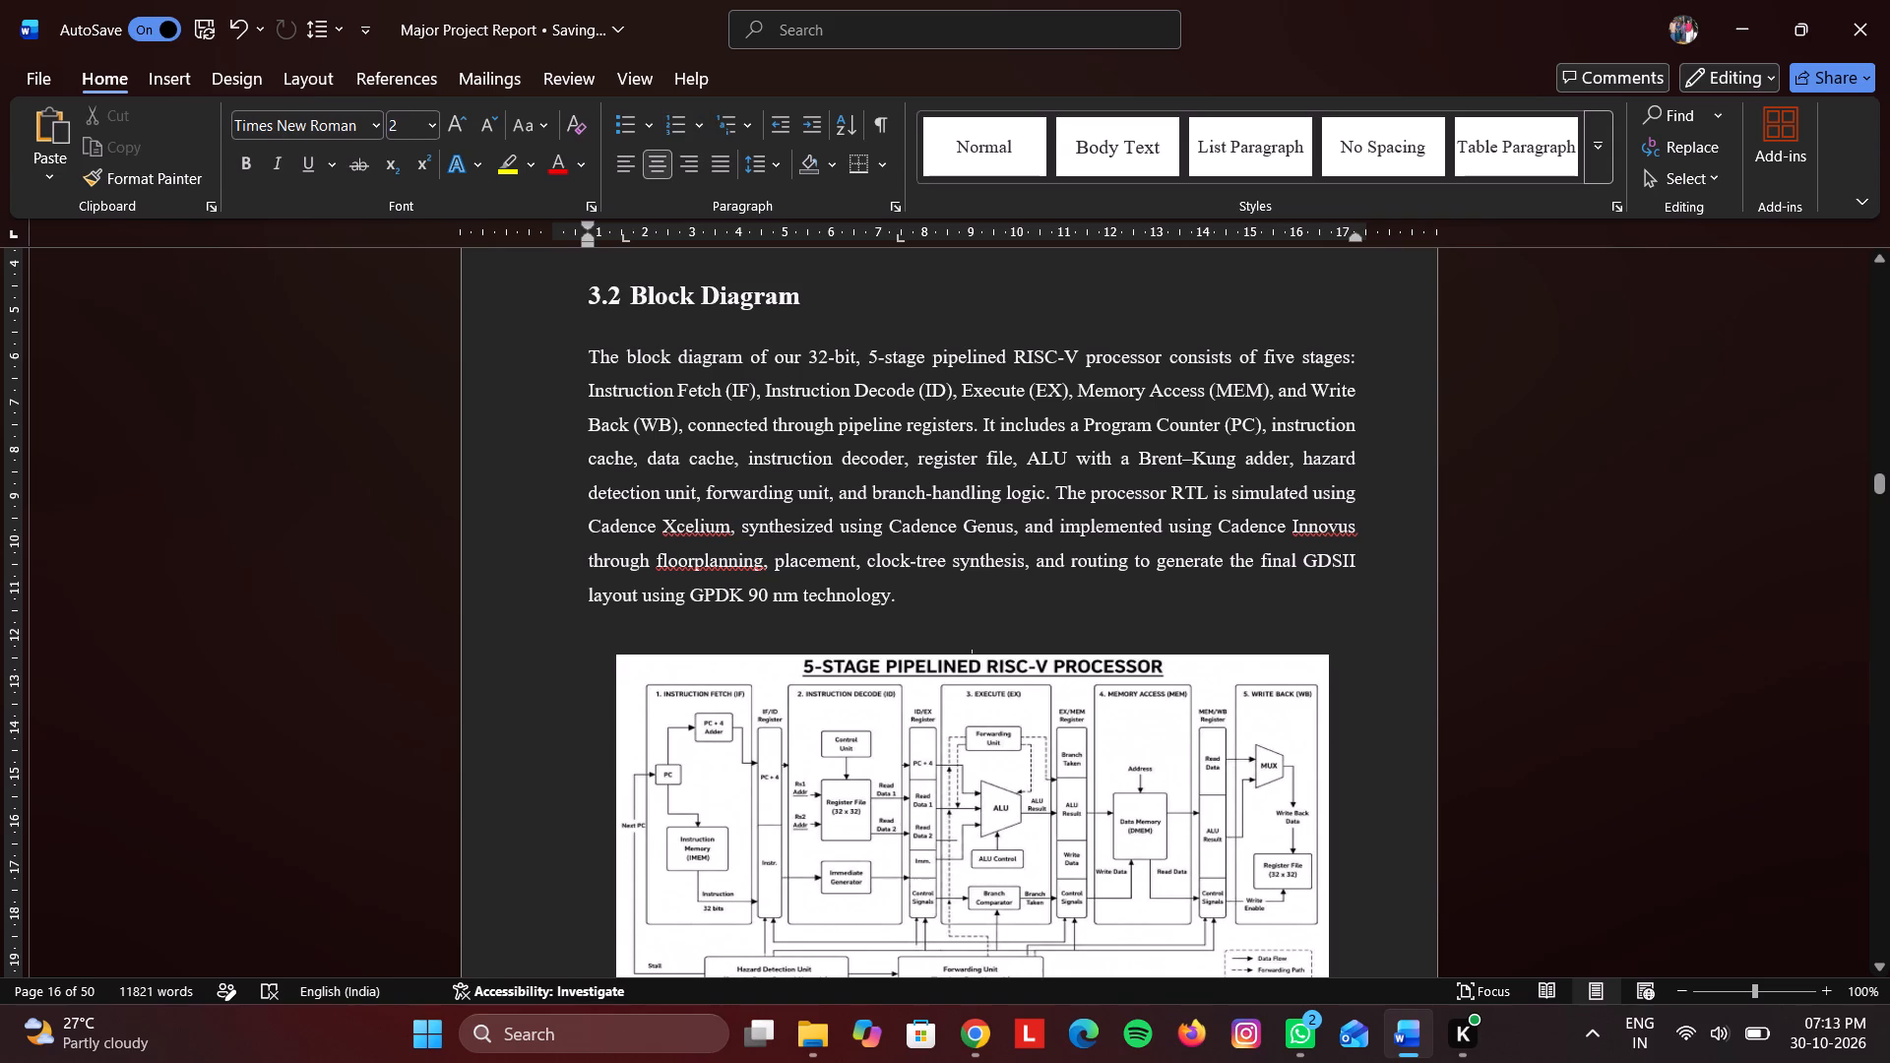
key("Delete")
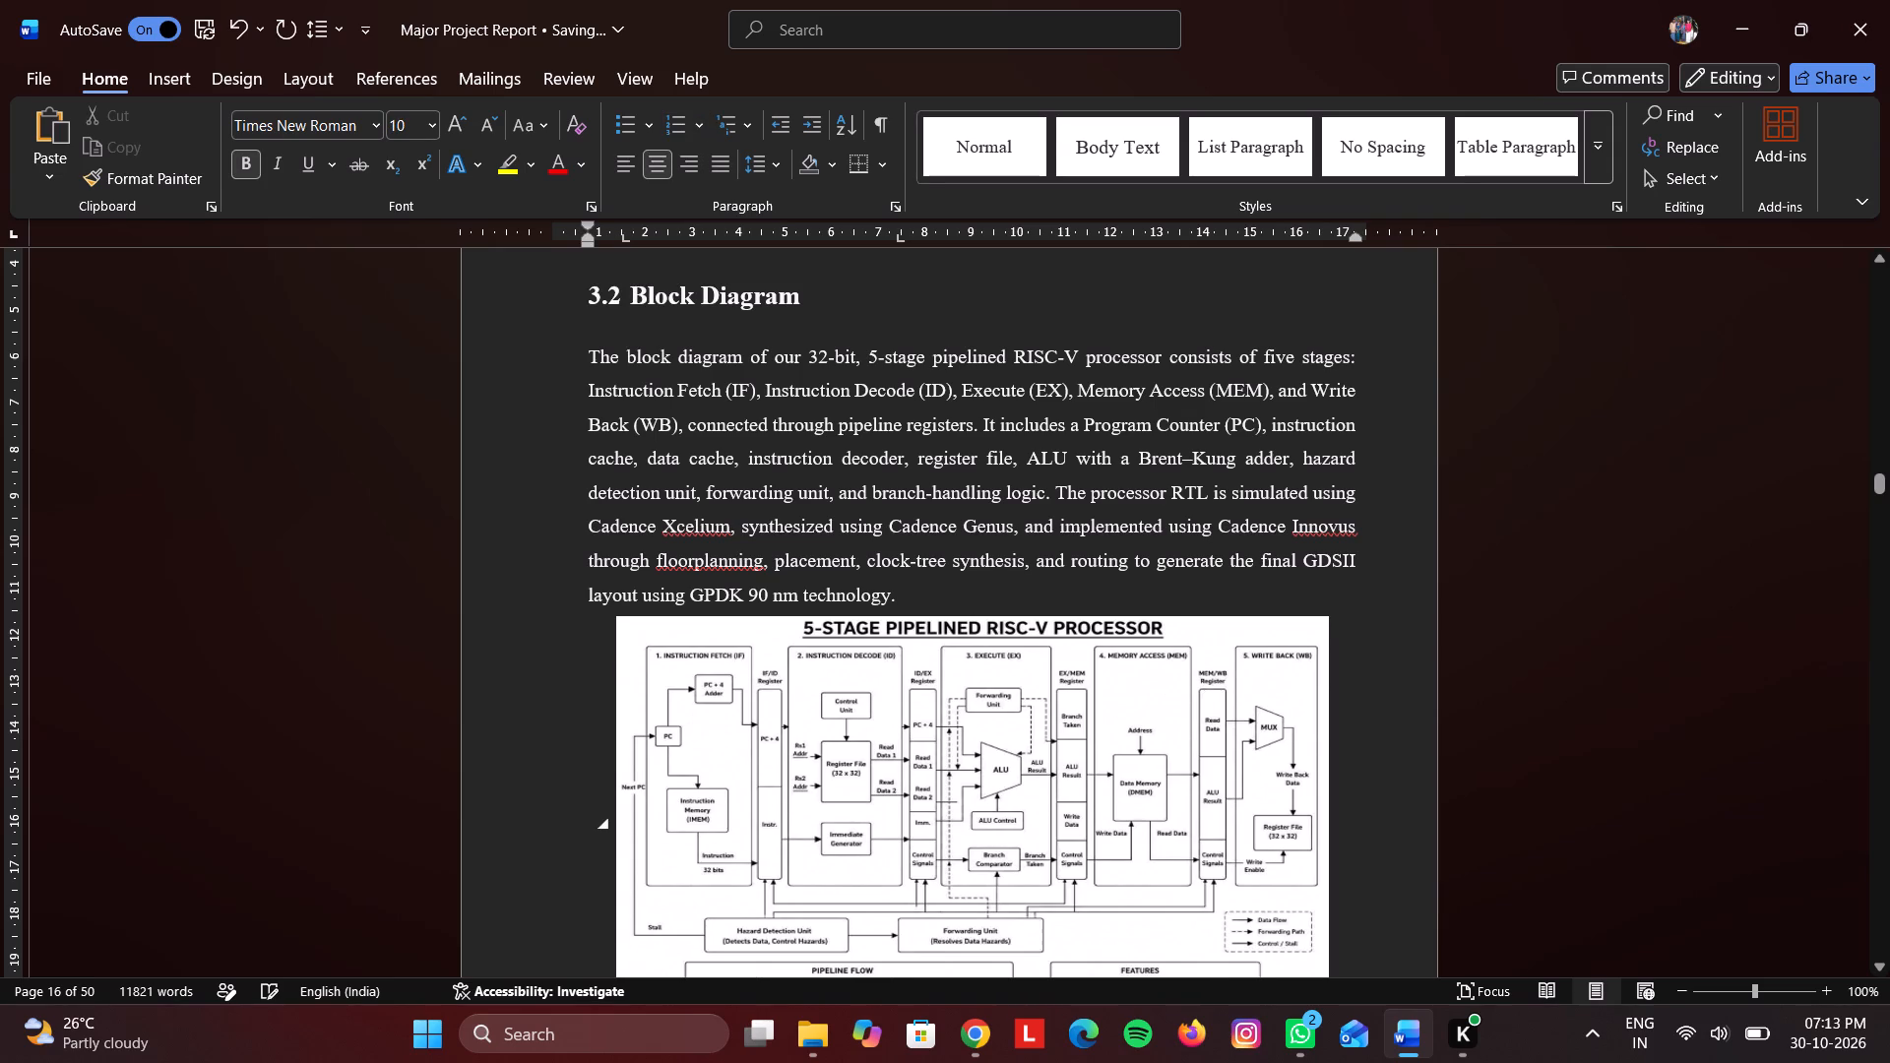
Insert an empty line after the section 3.2 introduction, shift it to the page's left margin and remove its space before paragraph.
left_click(956, 596)
key("Return")
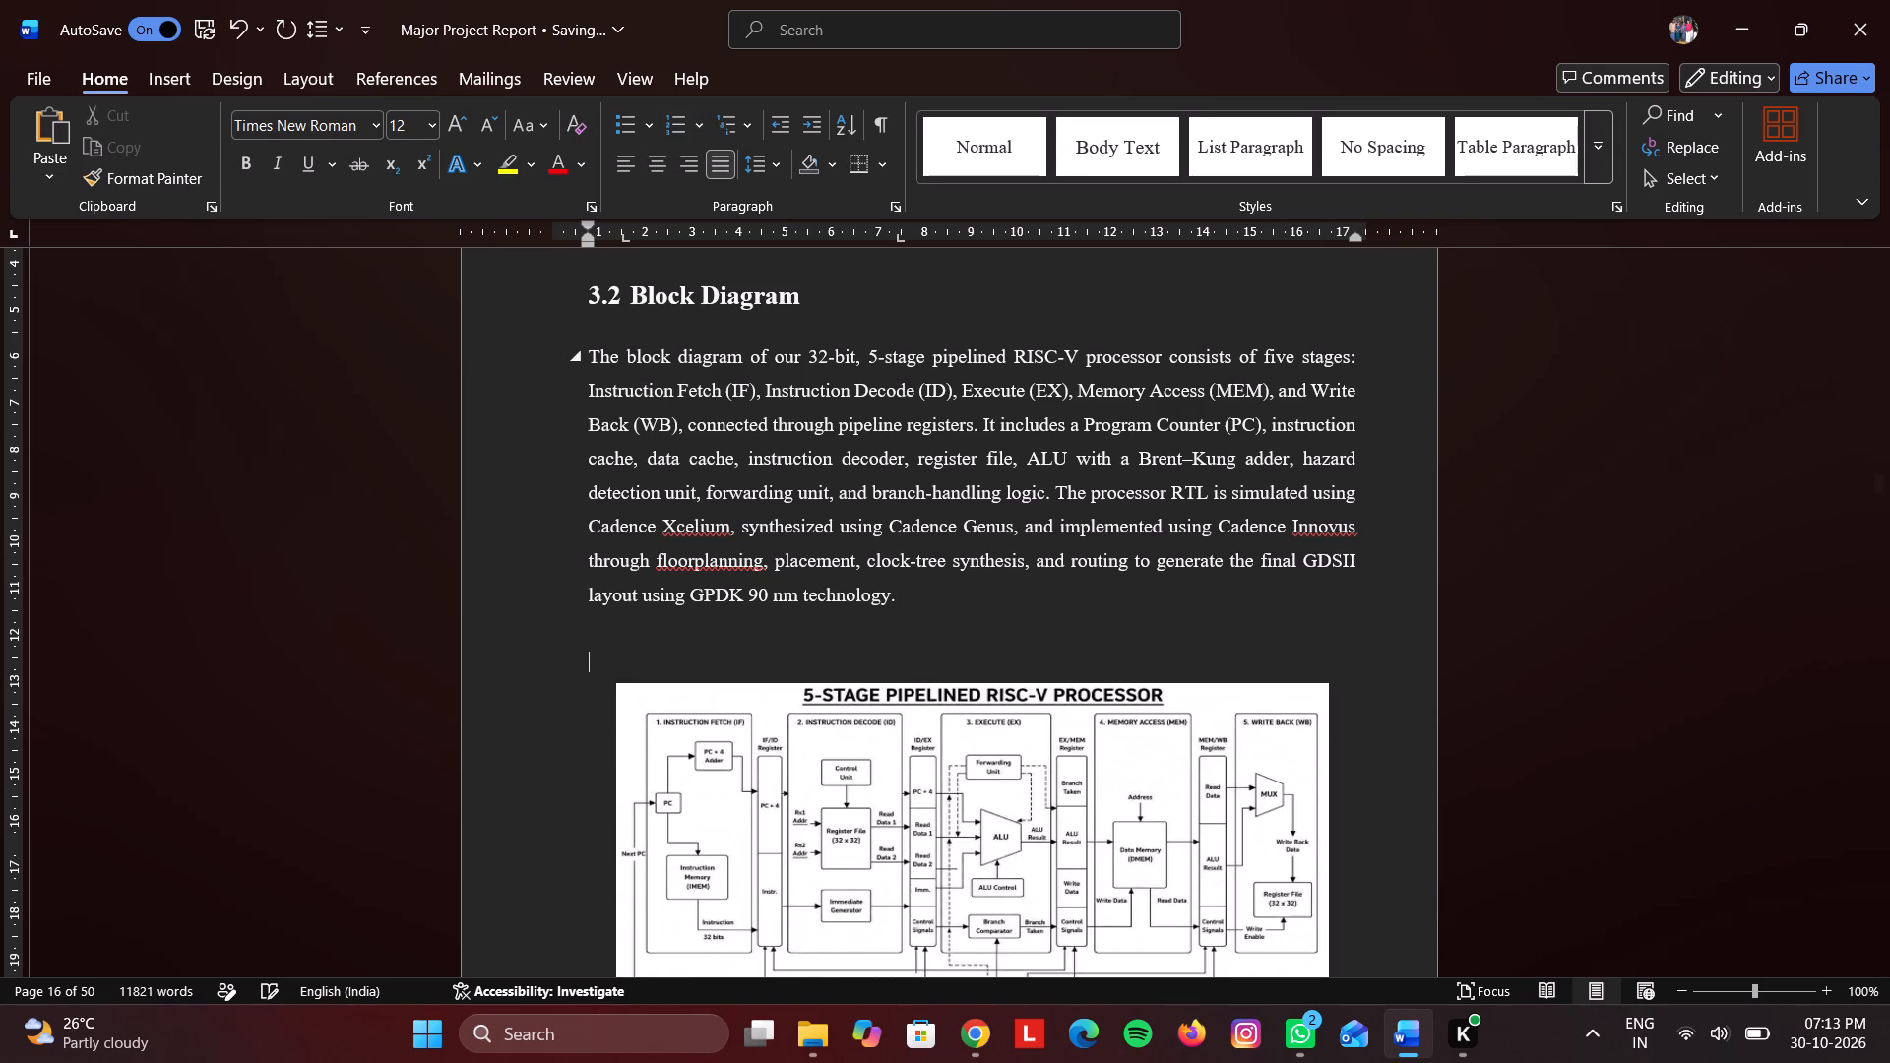
key("BackSpace")
key("BackSpace")
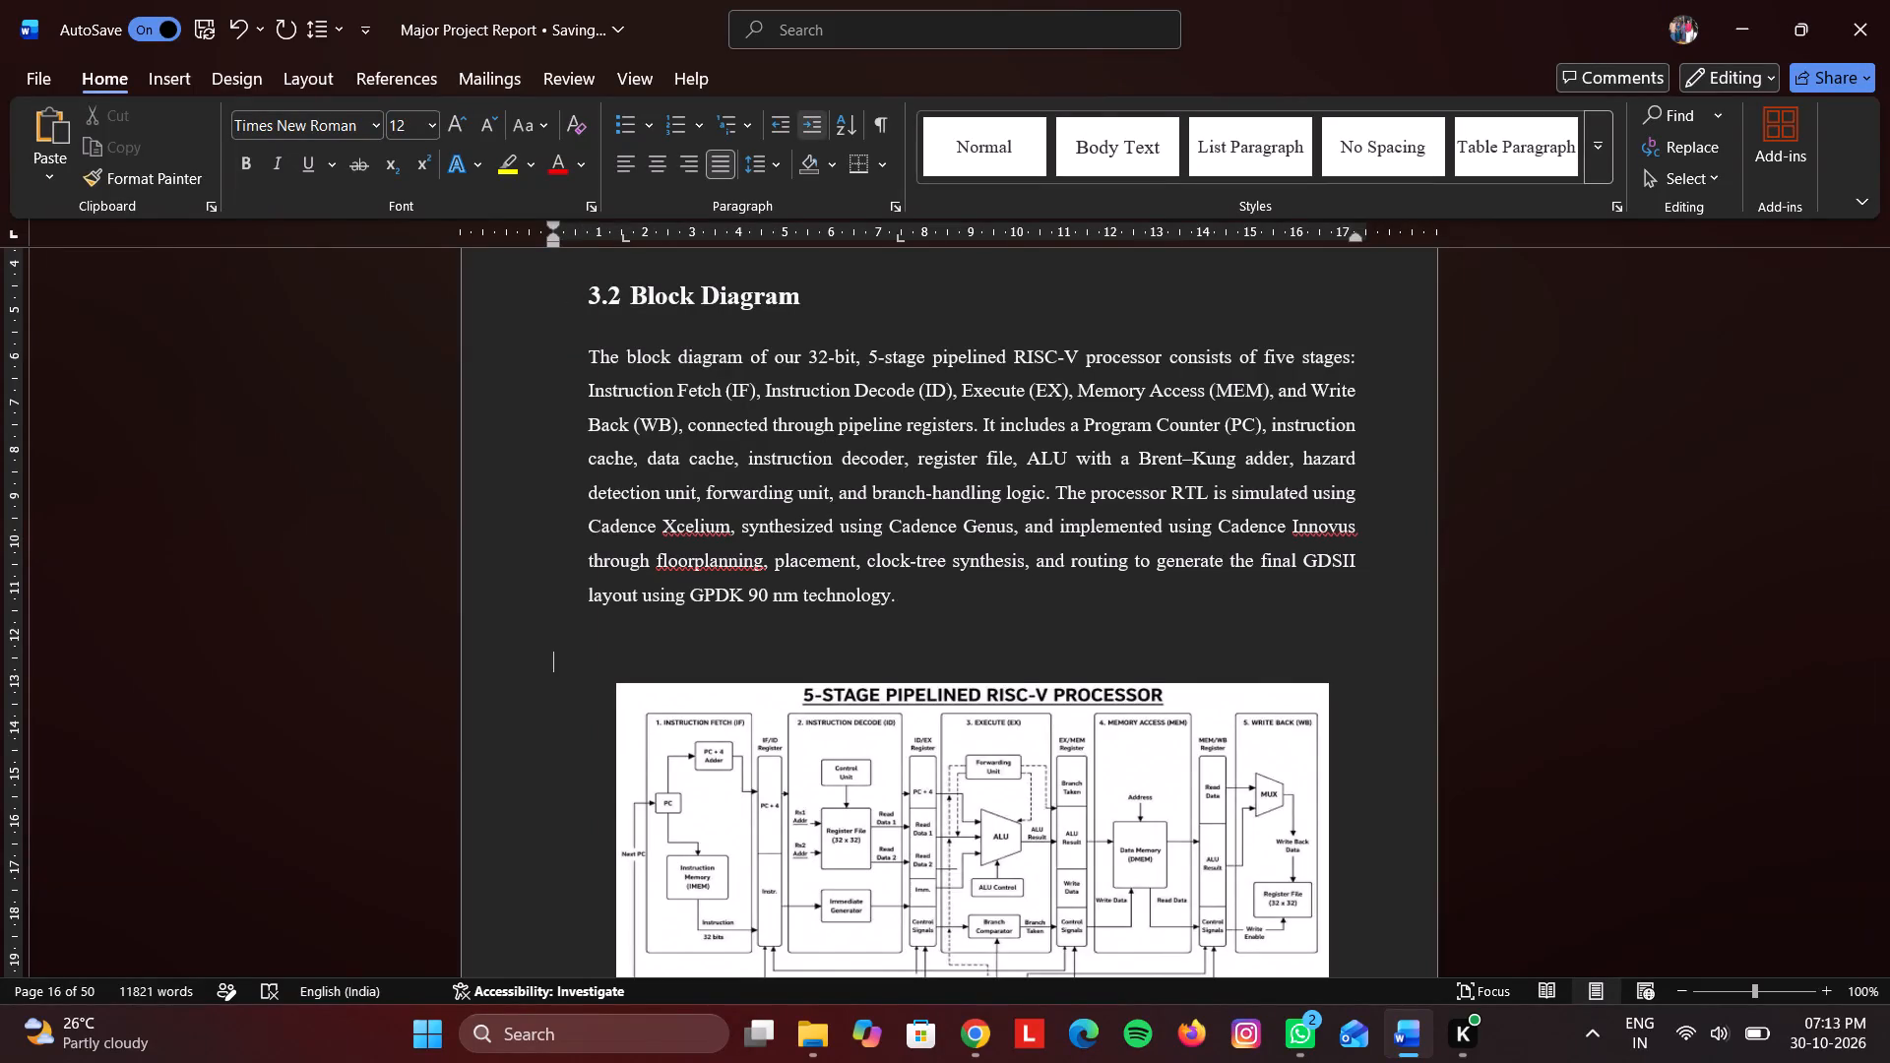
left_click(769, 156)
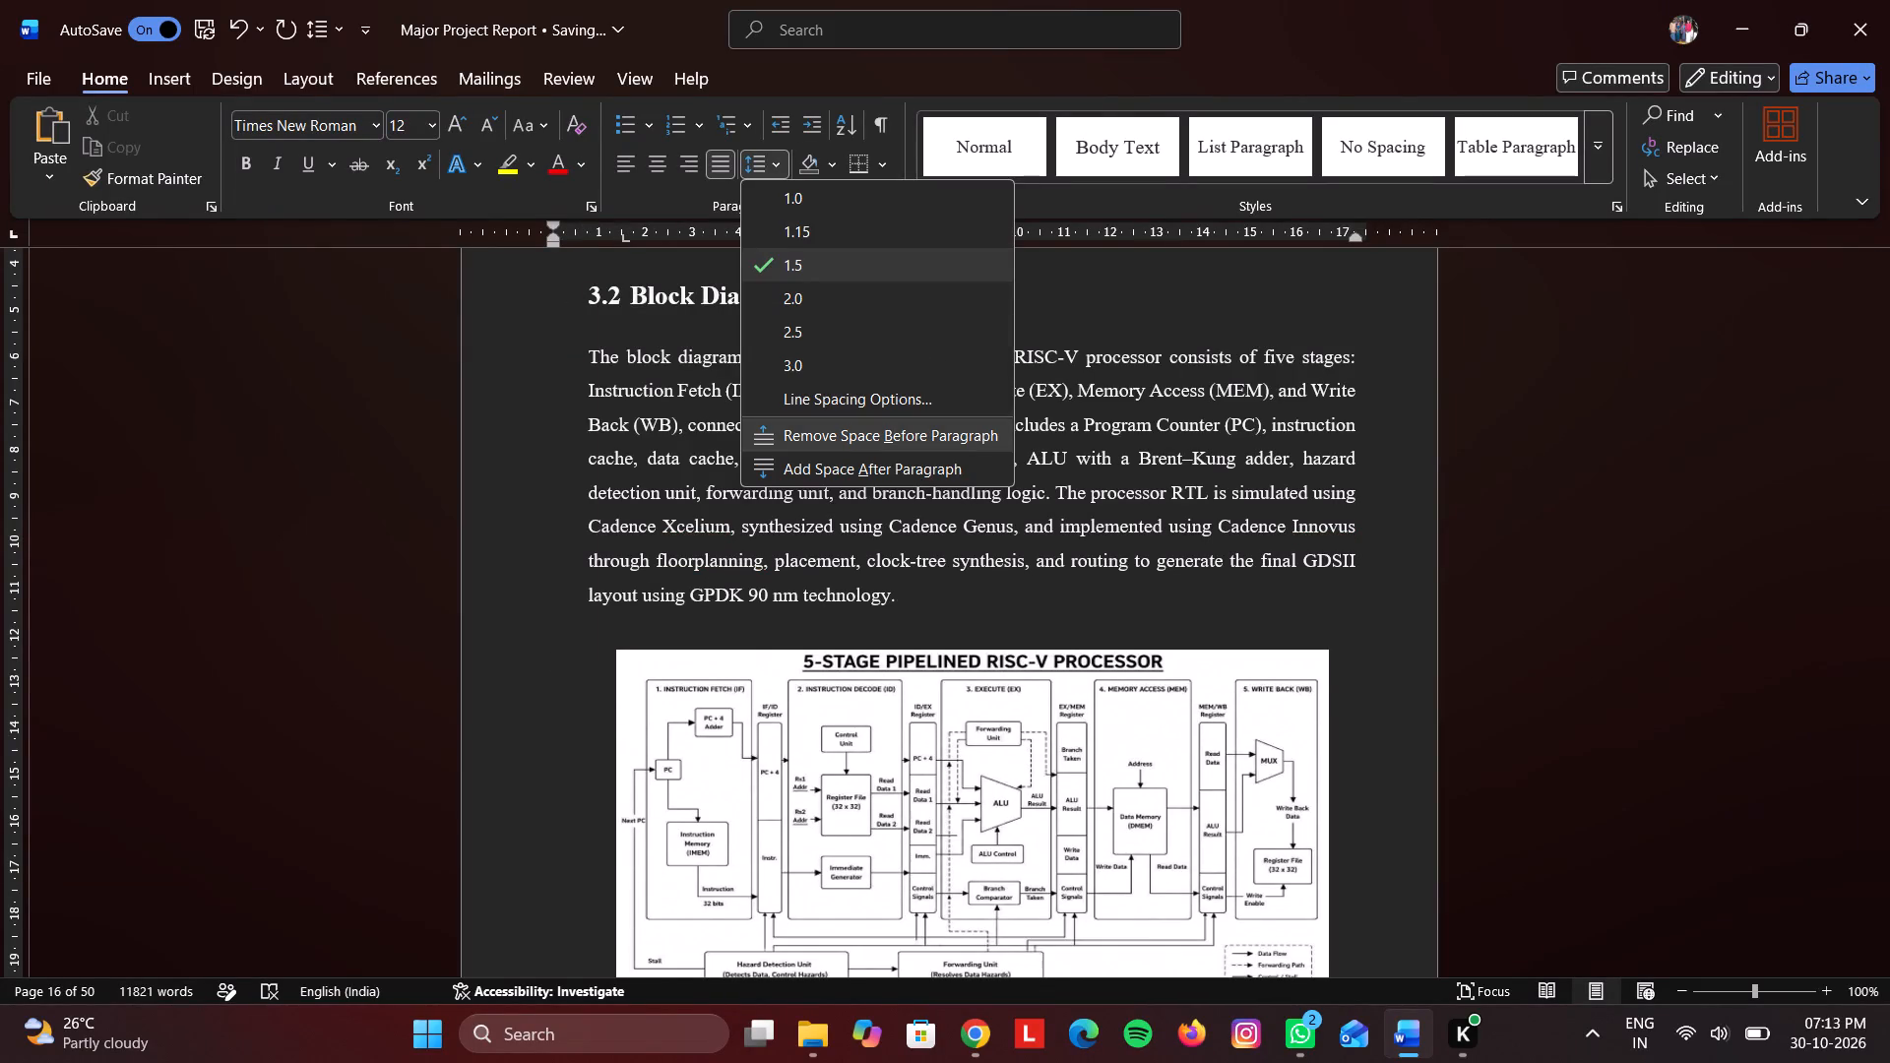
left_click(805, 433)
left_click(928, 627)
scroll(1083, 592, "down", 6)
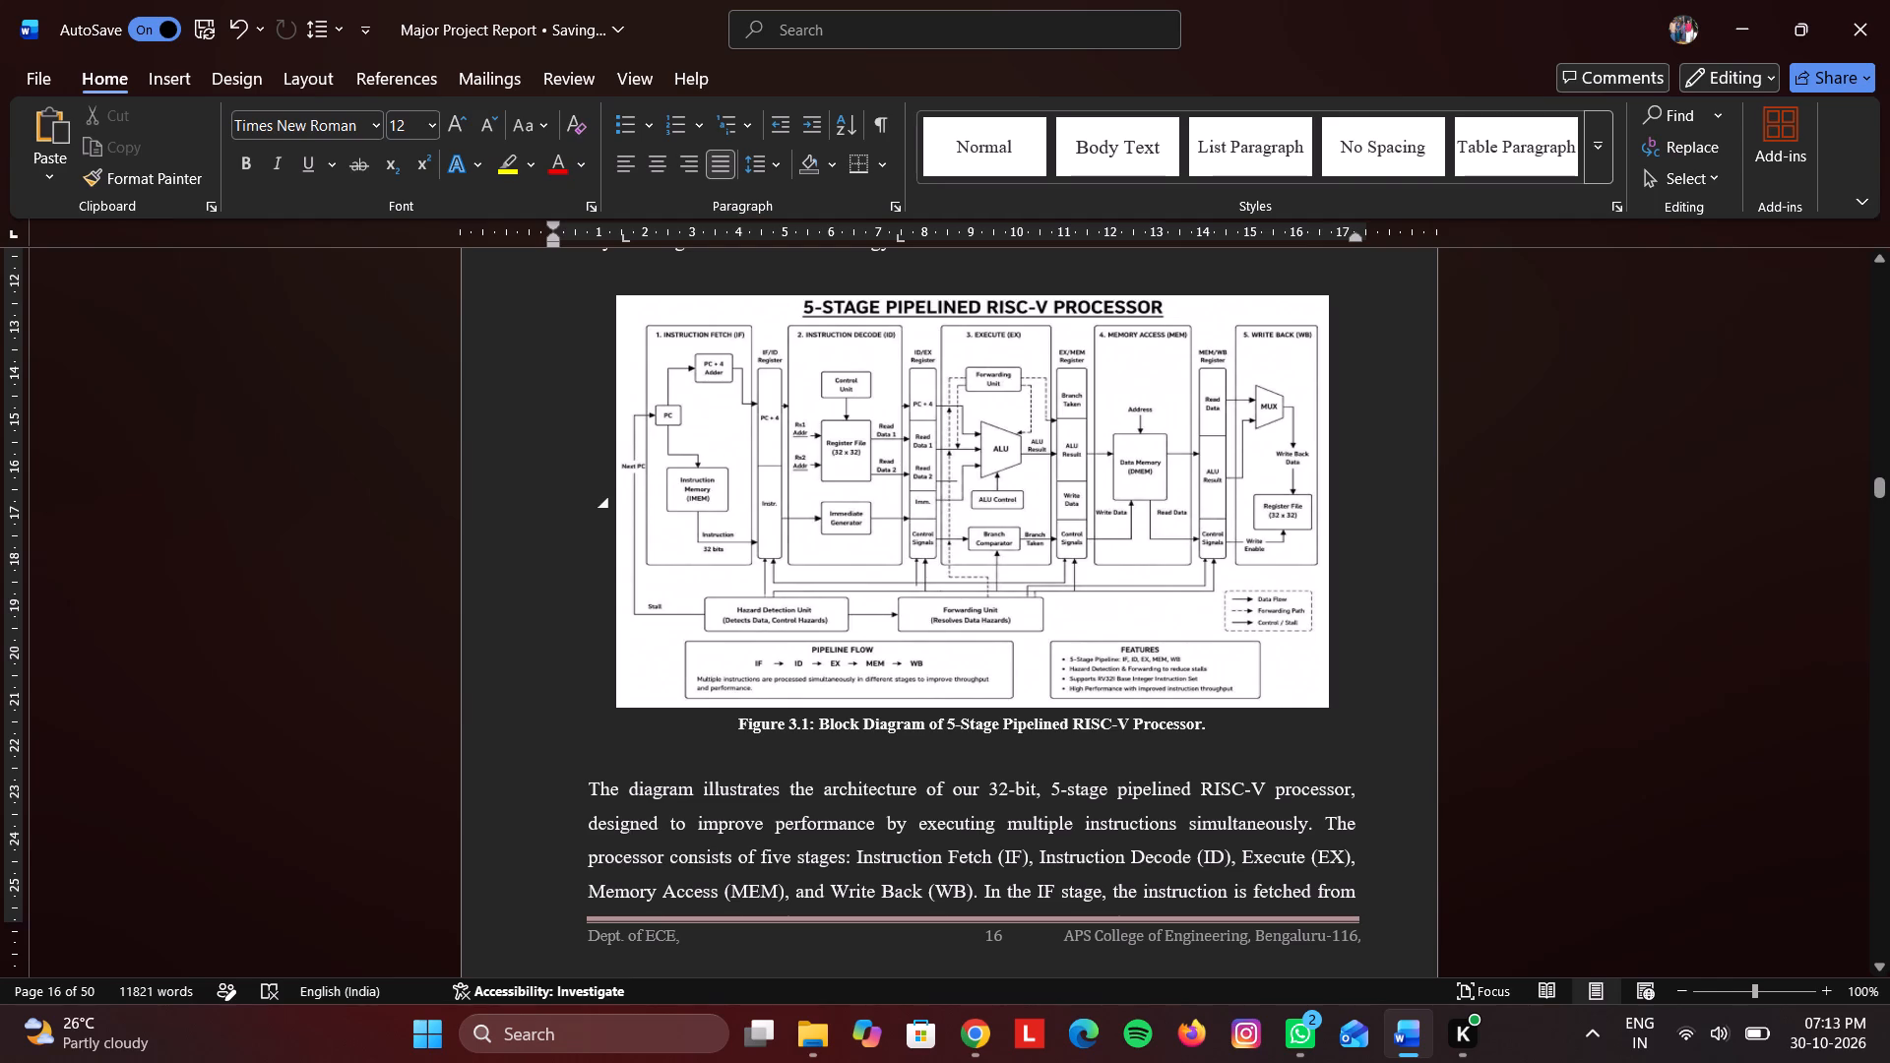
left_click(1291, 769)
scroll(1288, 619, "up", 8)
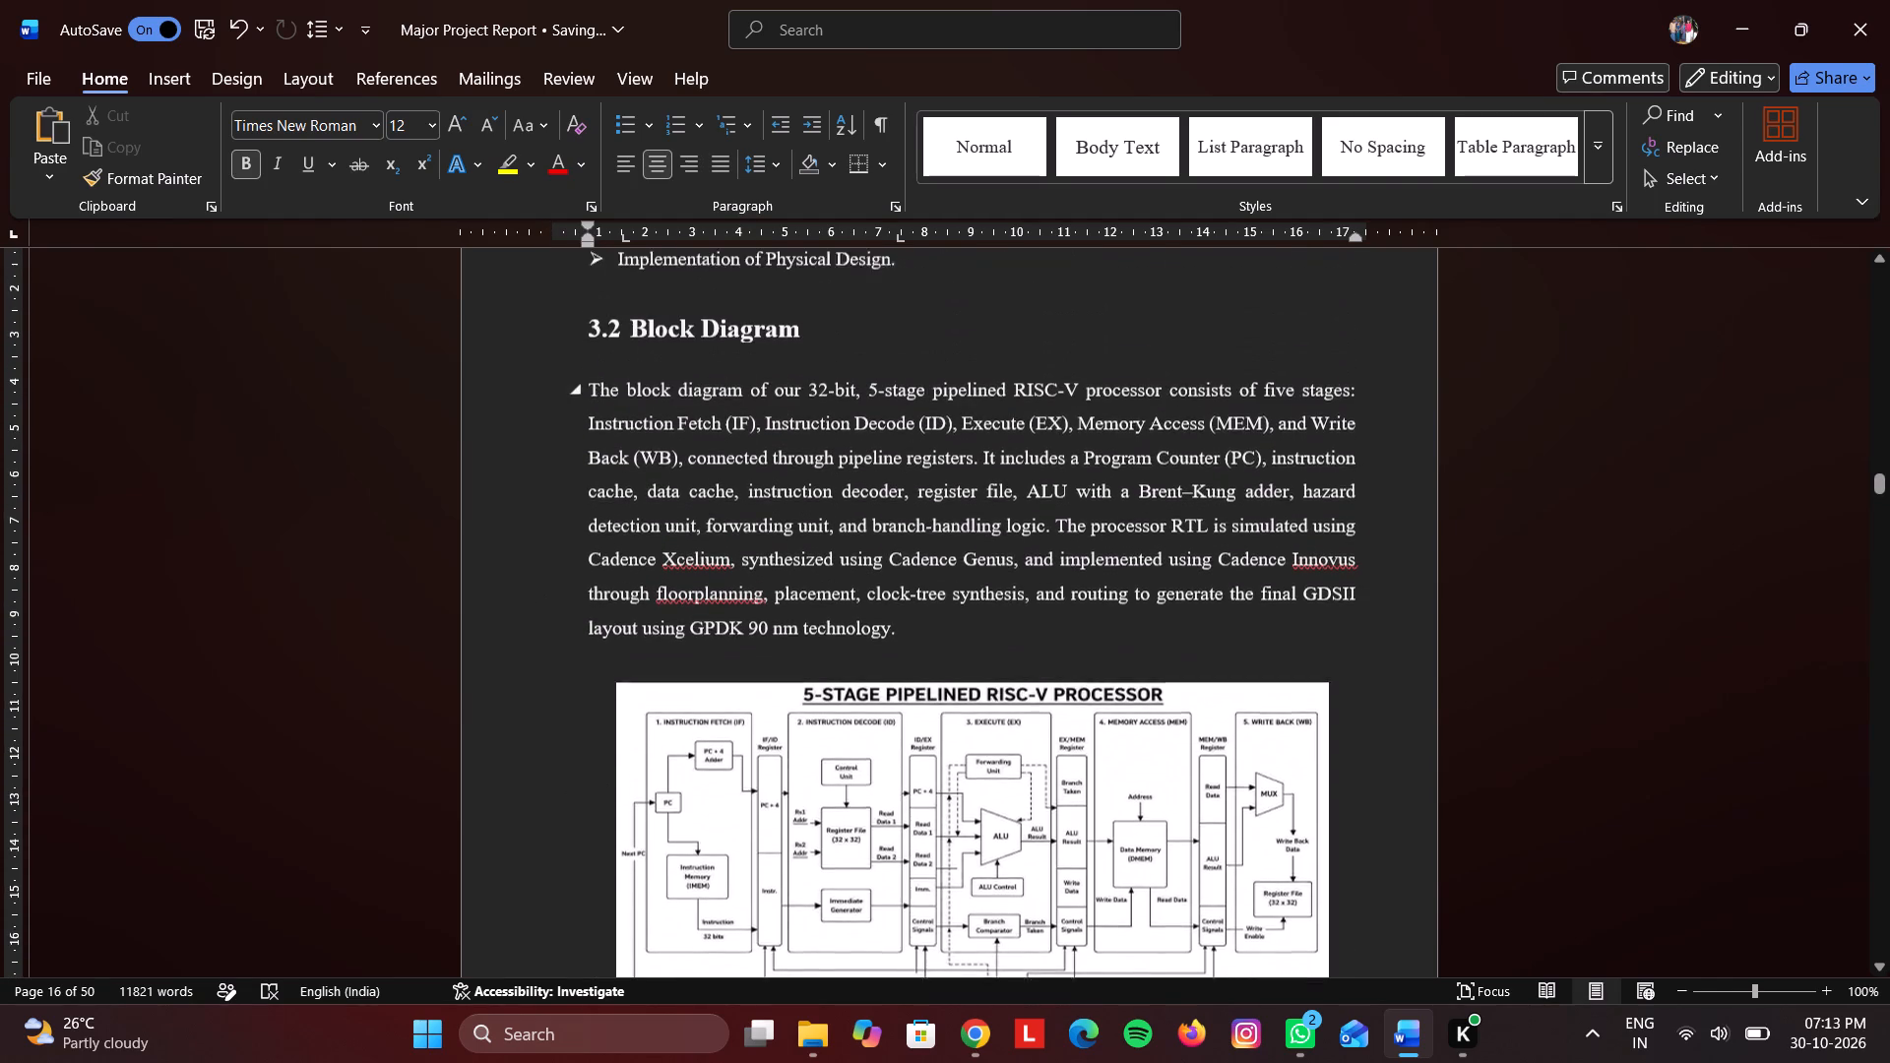
Increase the font size of the "3.3 System Architecture" heading to 16.
scroll(1288, 619, "up", 4)
scroll(1288, 619, "down", 19)
scroll(1288, 619, "down", 3)
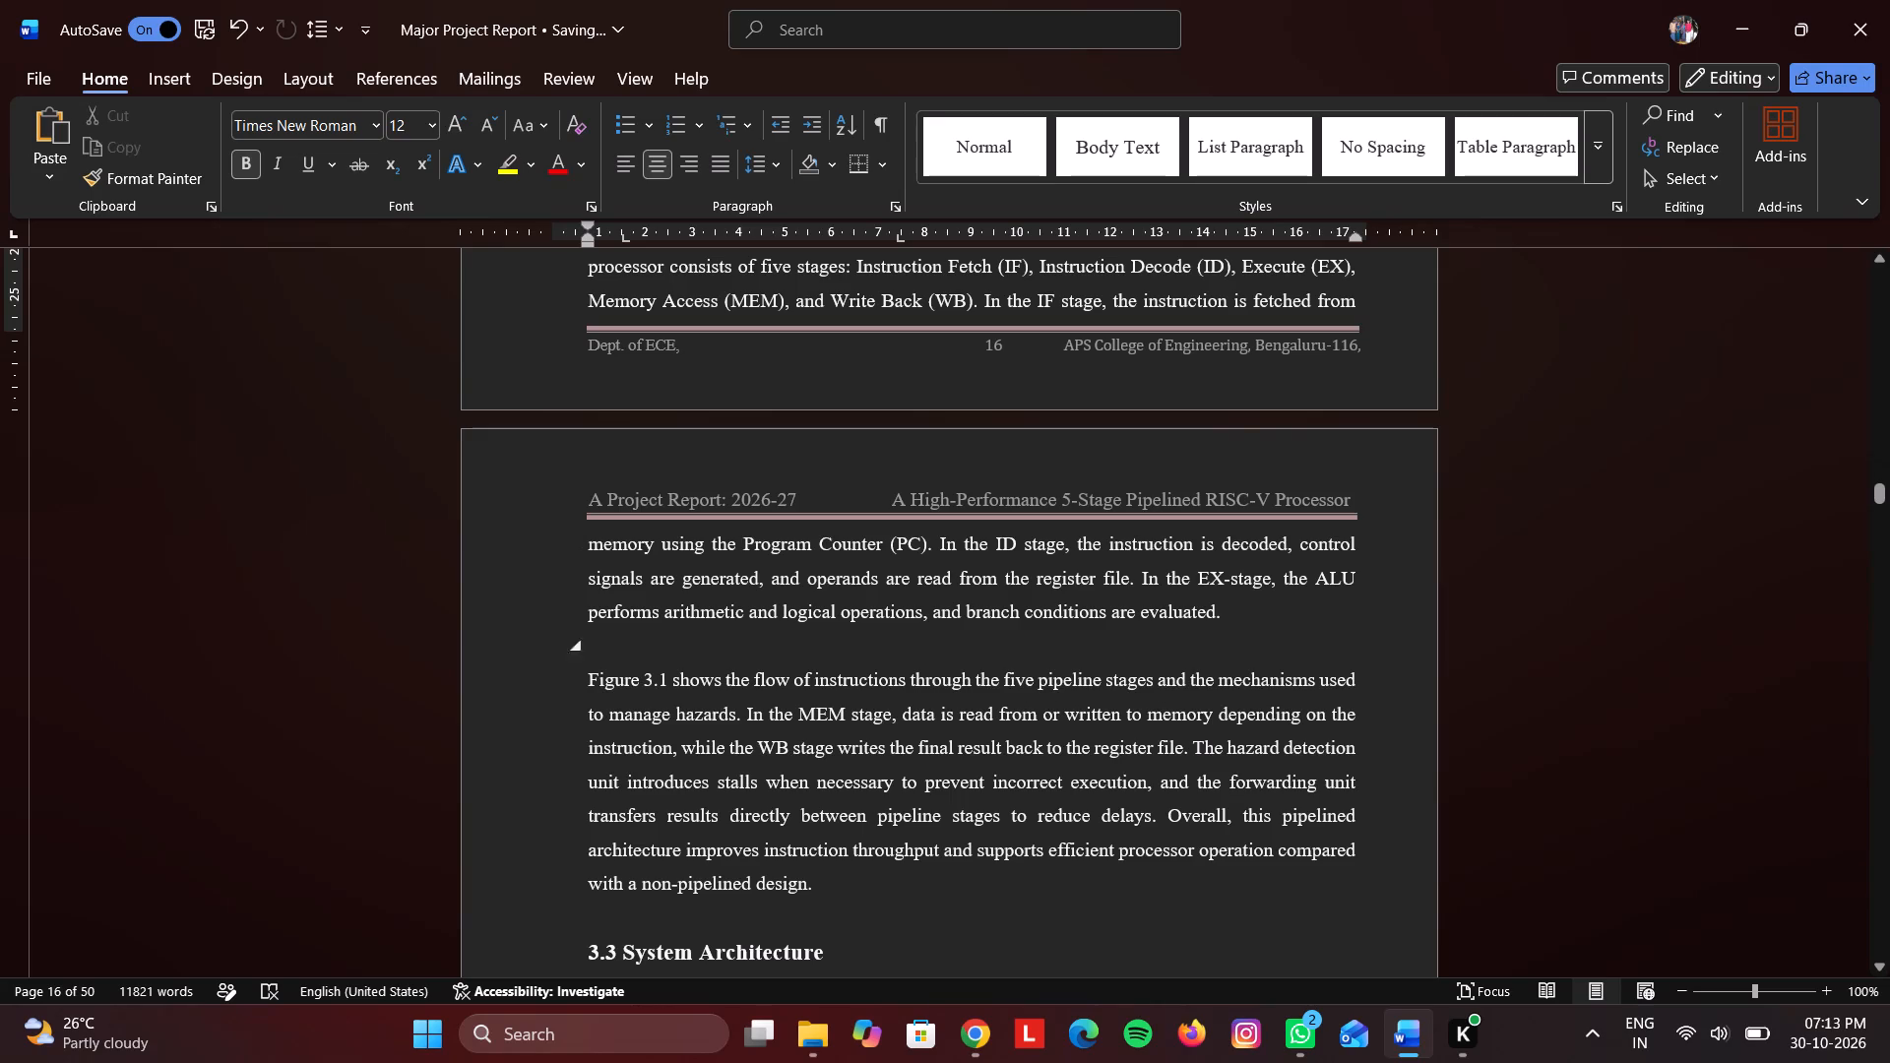
scroll(1097, 683, "down", 5)
scroll(1097, 683, "up", 4)
scroll(1097, 683, "down", 2)
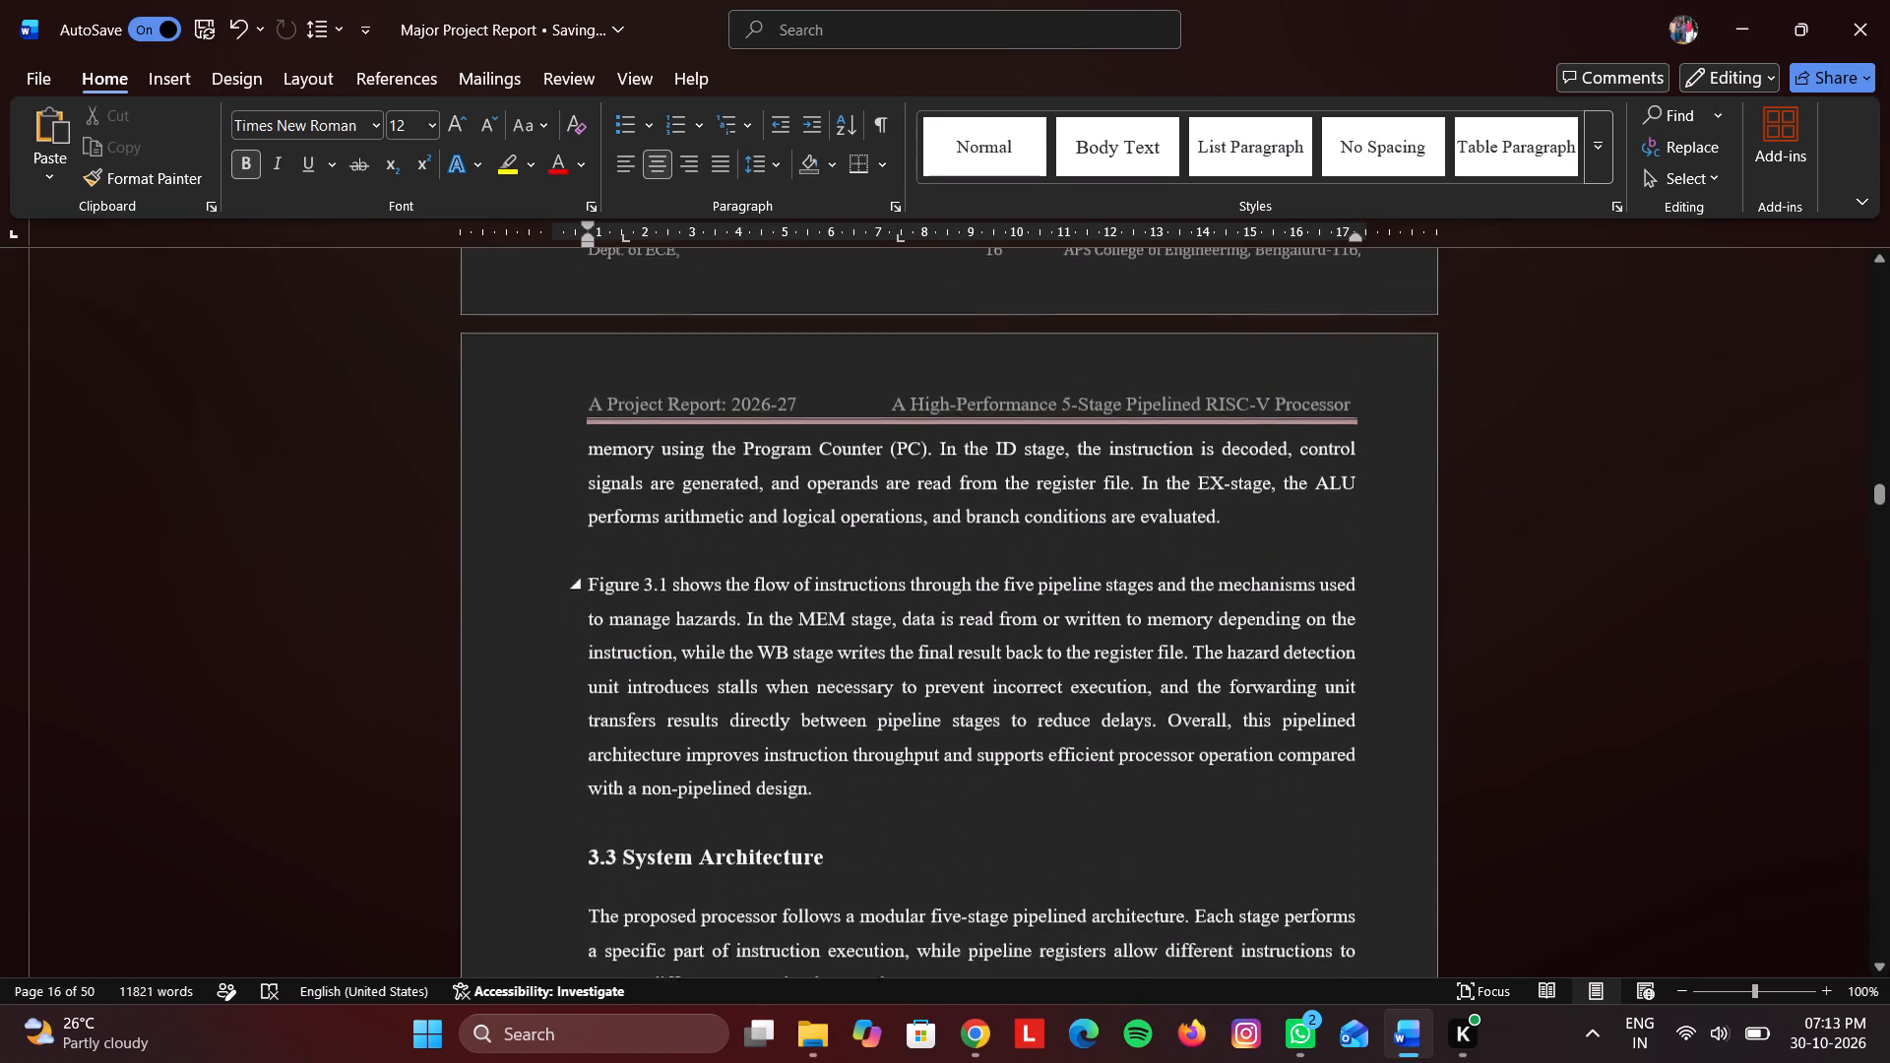
scroll(1097, 683, "down", 2)
left_click(690, 659)
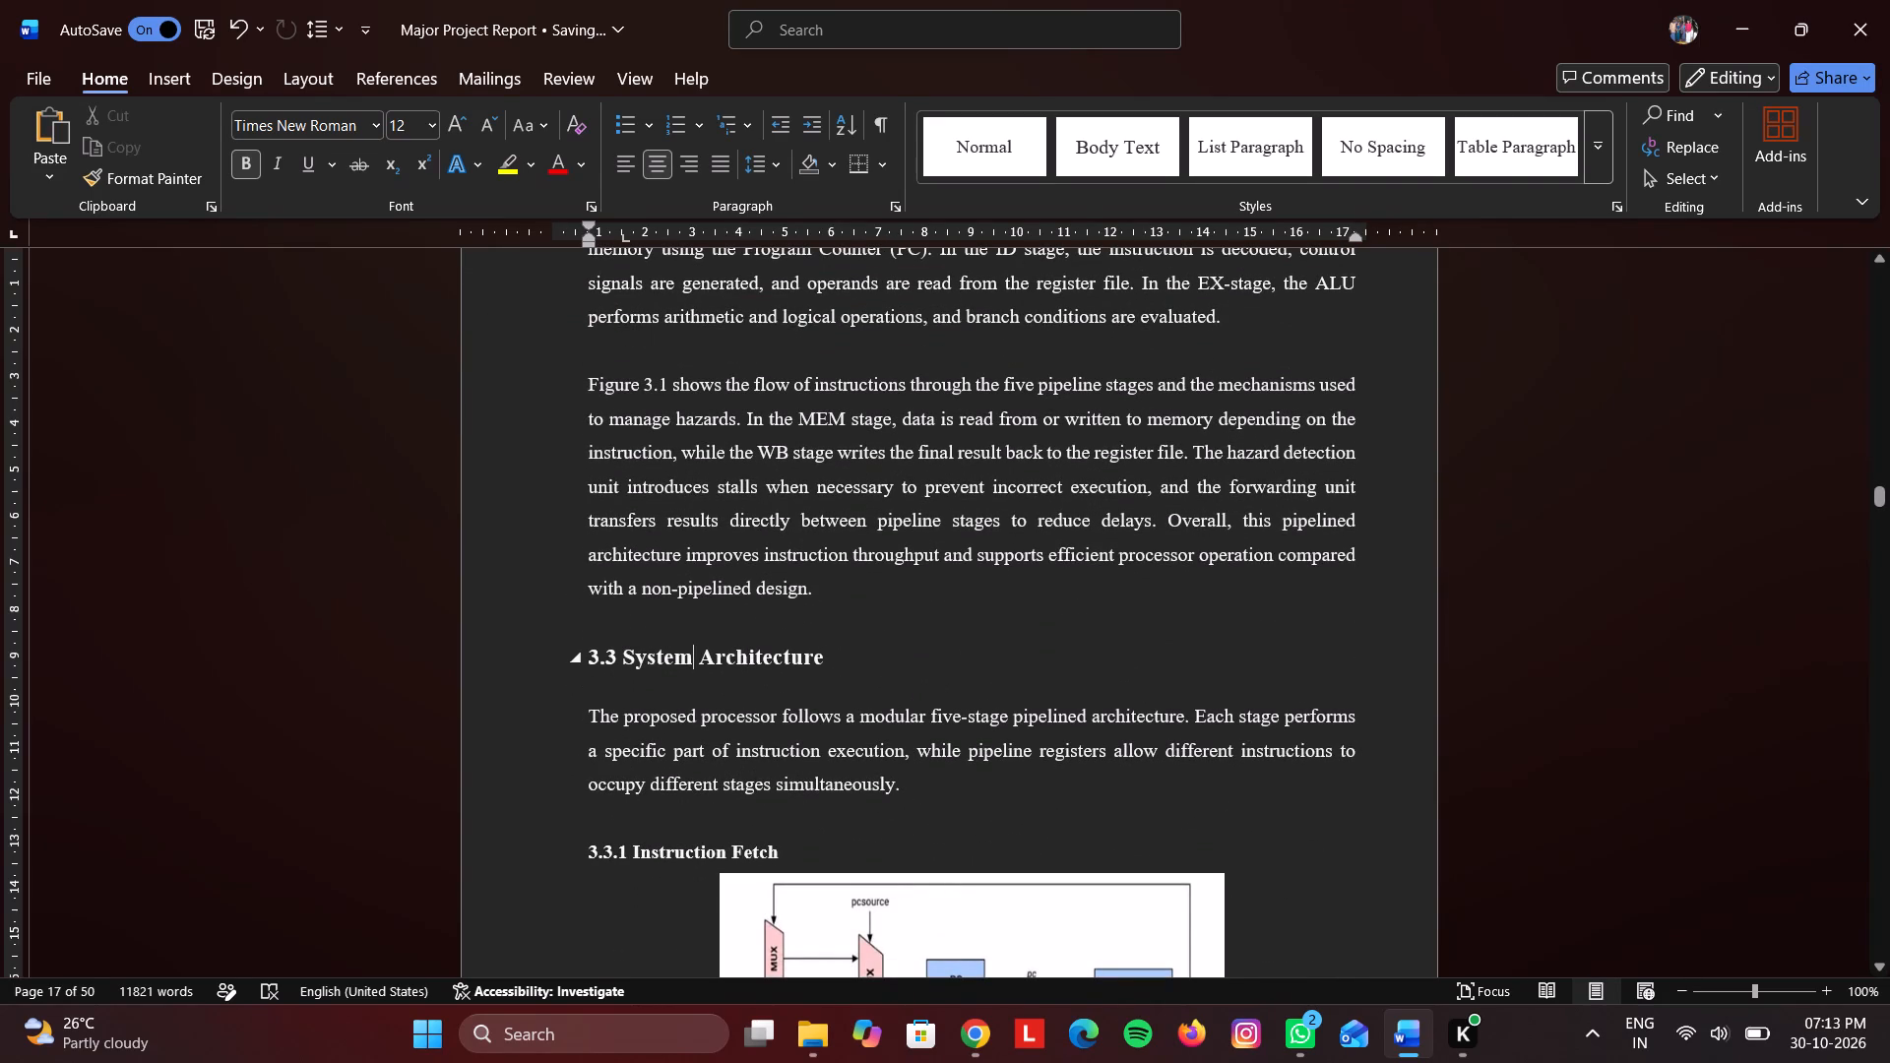
left_click_drag(838, 651, 580, 667)
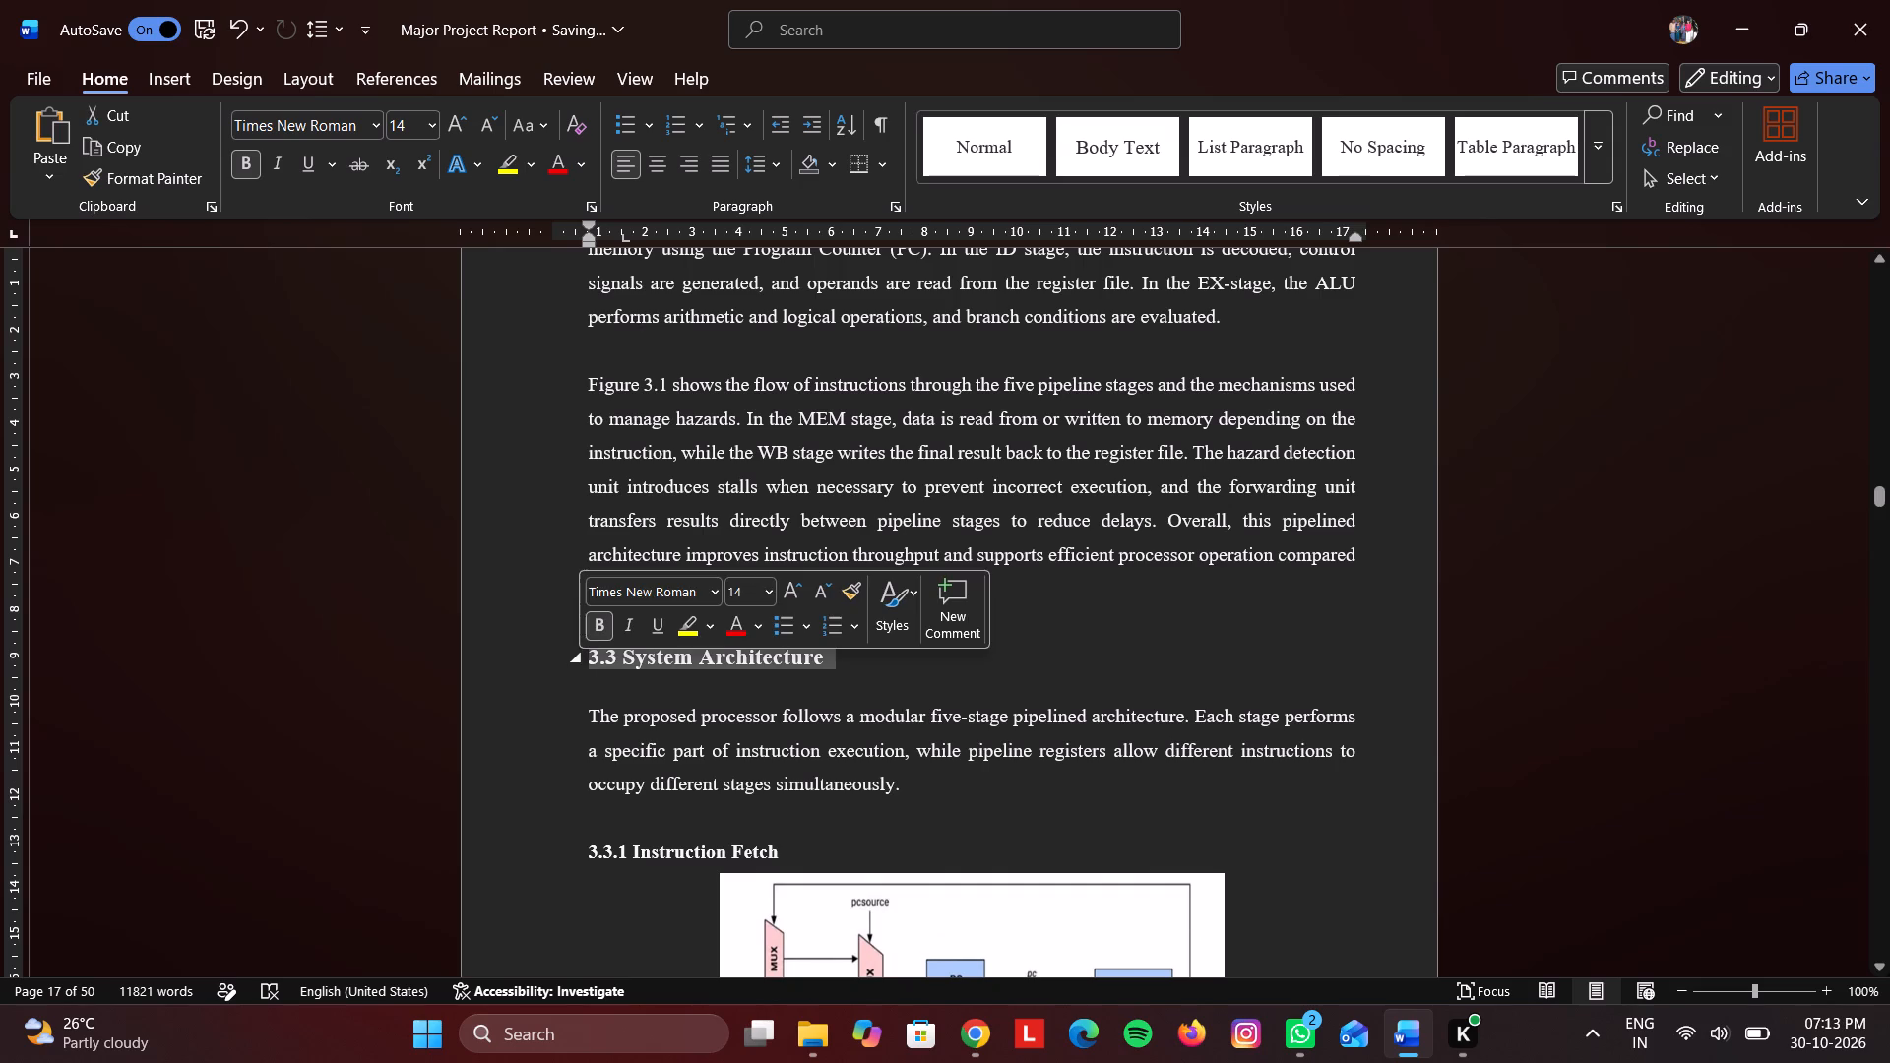
left_click(801, 596)
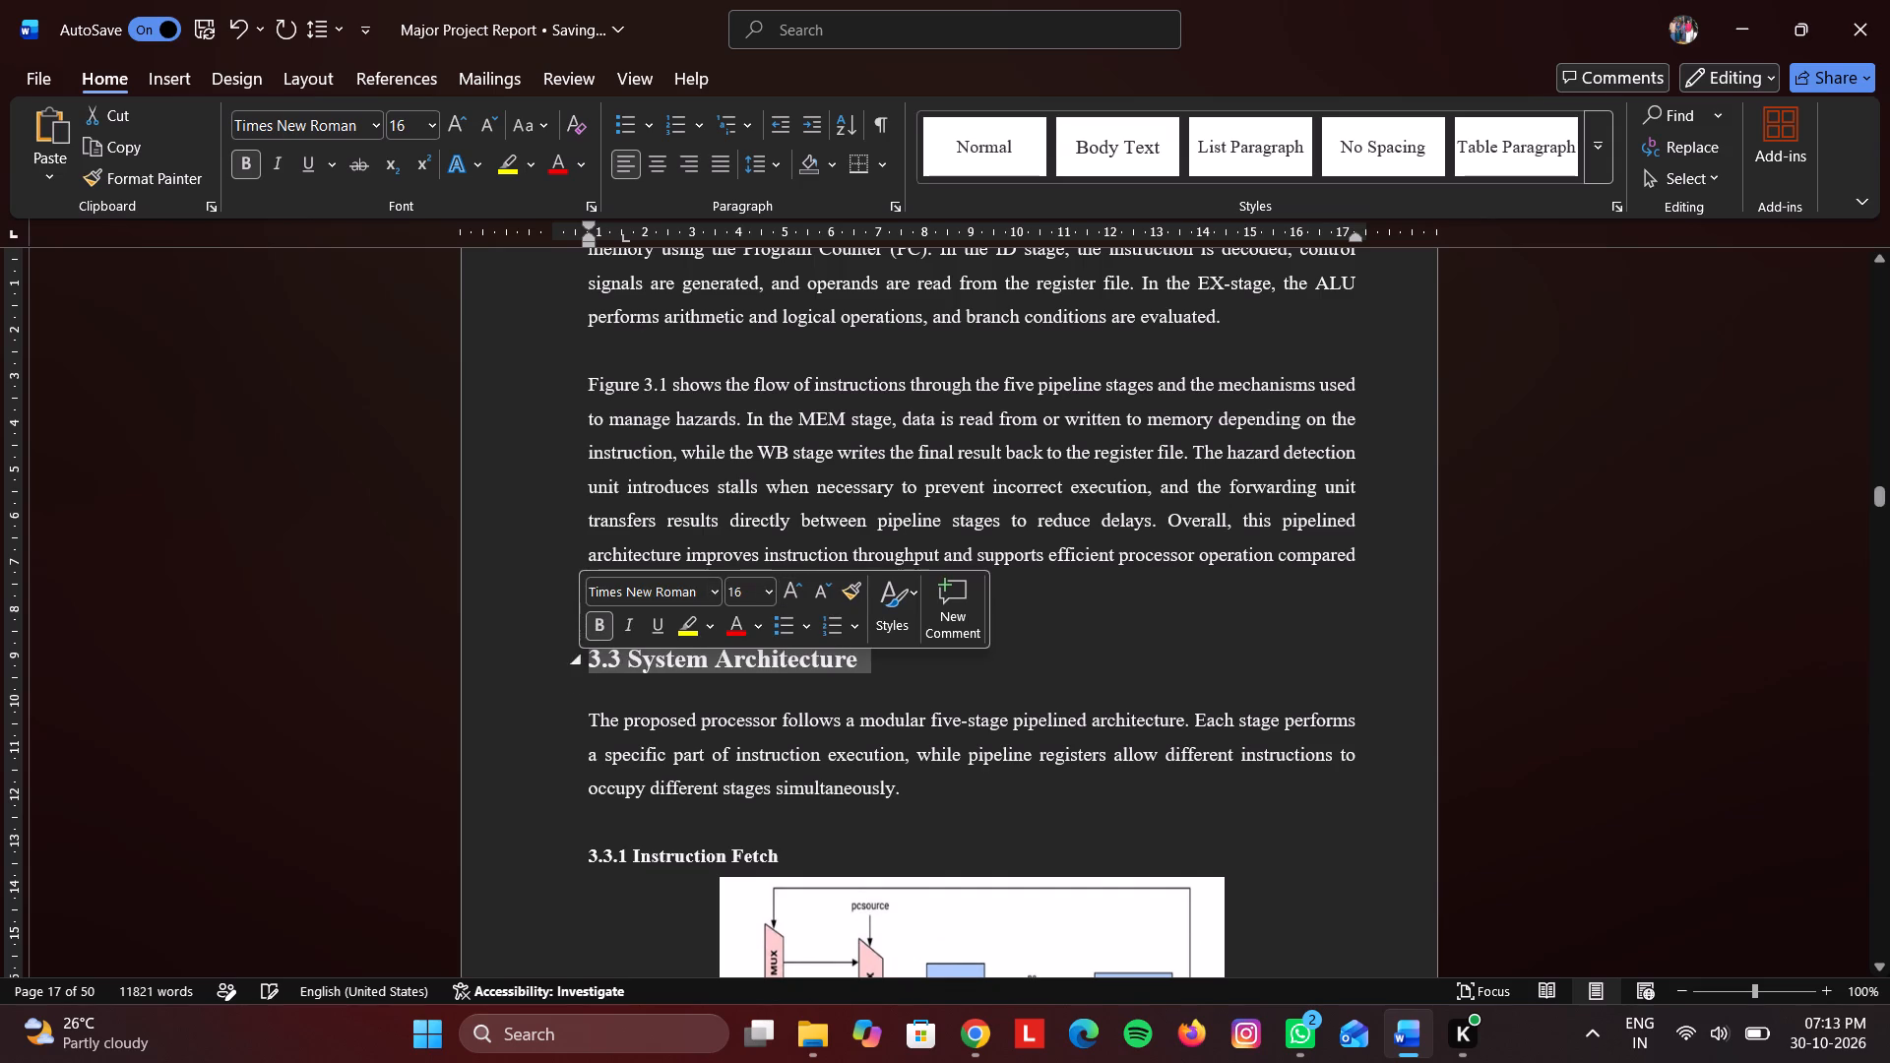
left_click(906, 698)
Look through subsections 3.3.1 to 3.3.3 to examine their heading sizes and the spacing around their figures.
scroll(929, 712, "down", 13)
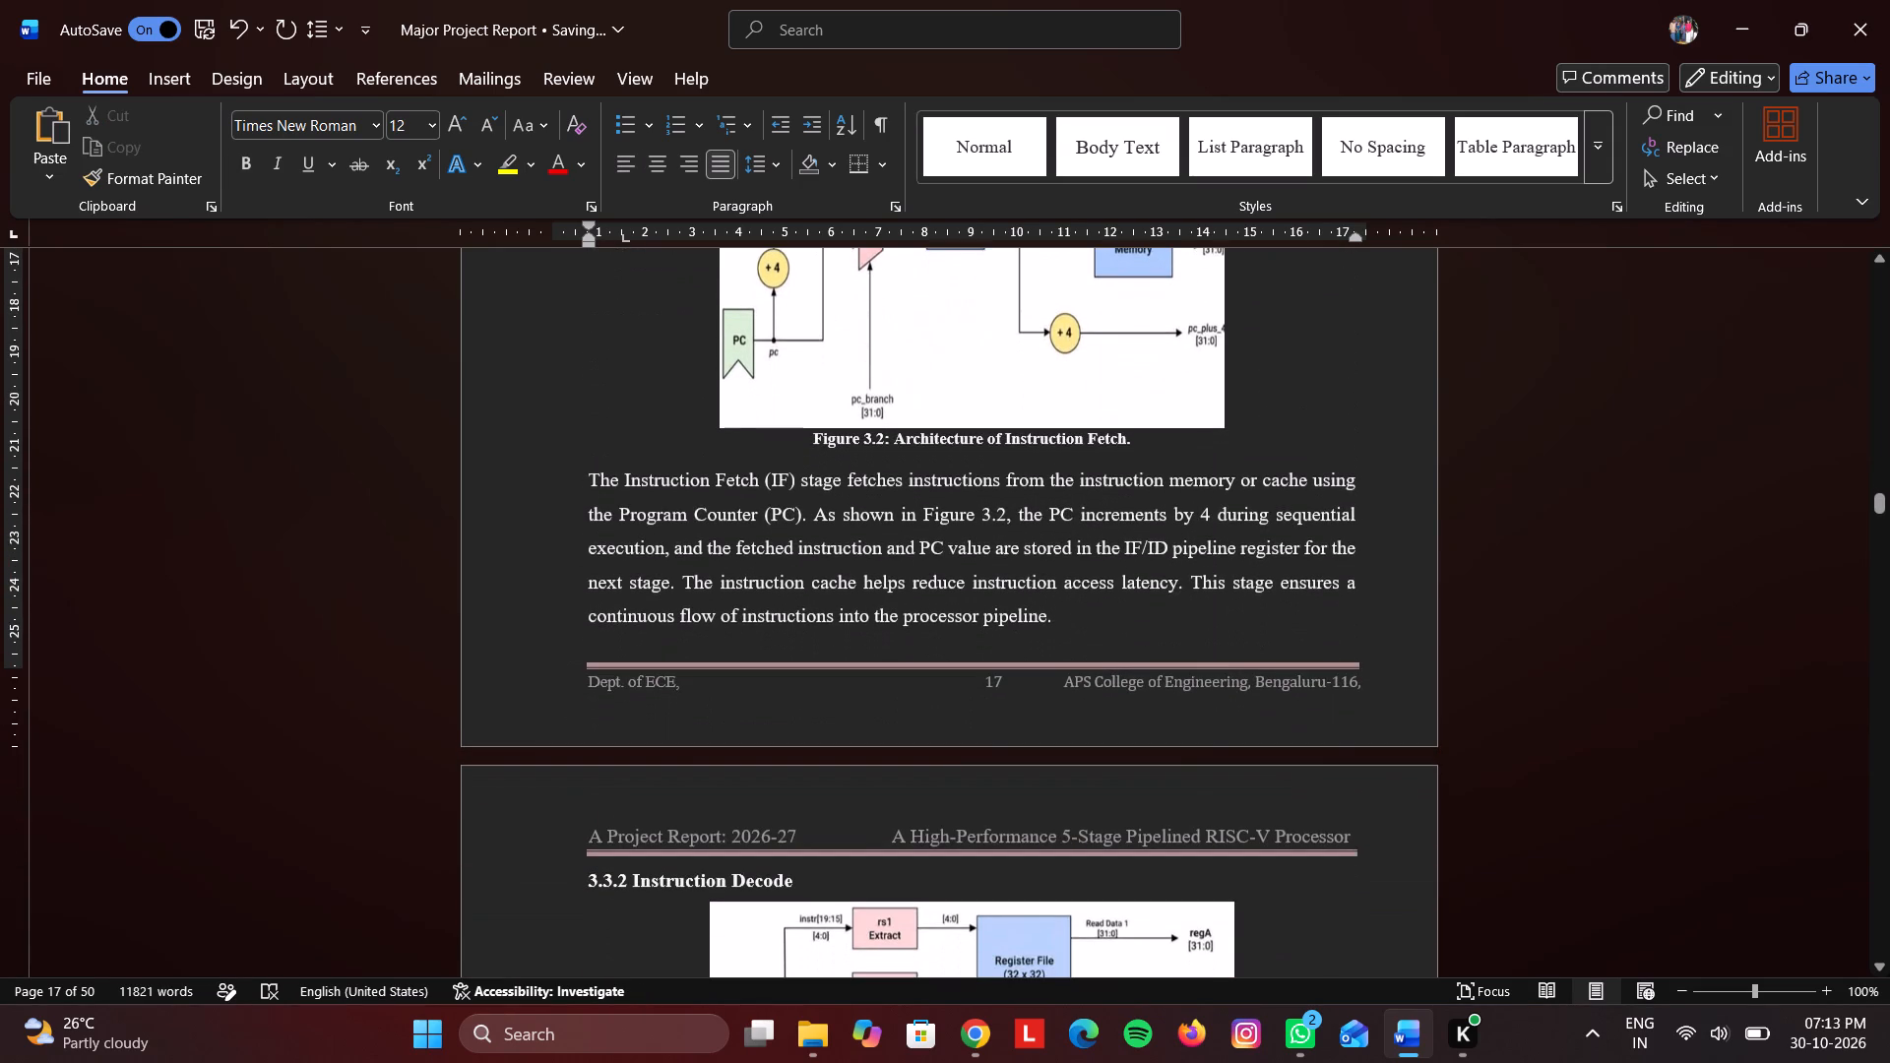
scroll(929, 712, "up", 6)
scroll(929, 712, "down", 3)
scroll(929, 712, "up", 5)
scroll(929, 712, "down", 2)
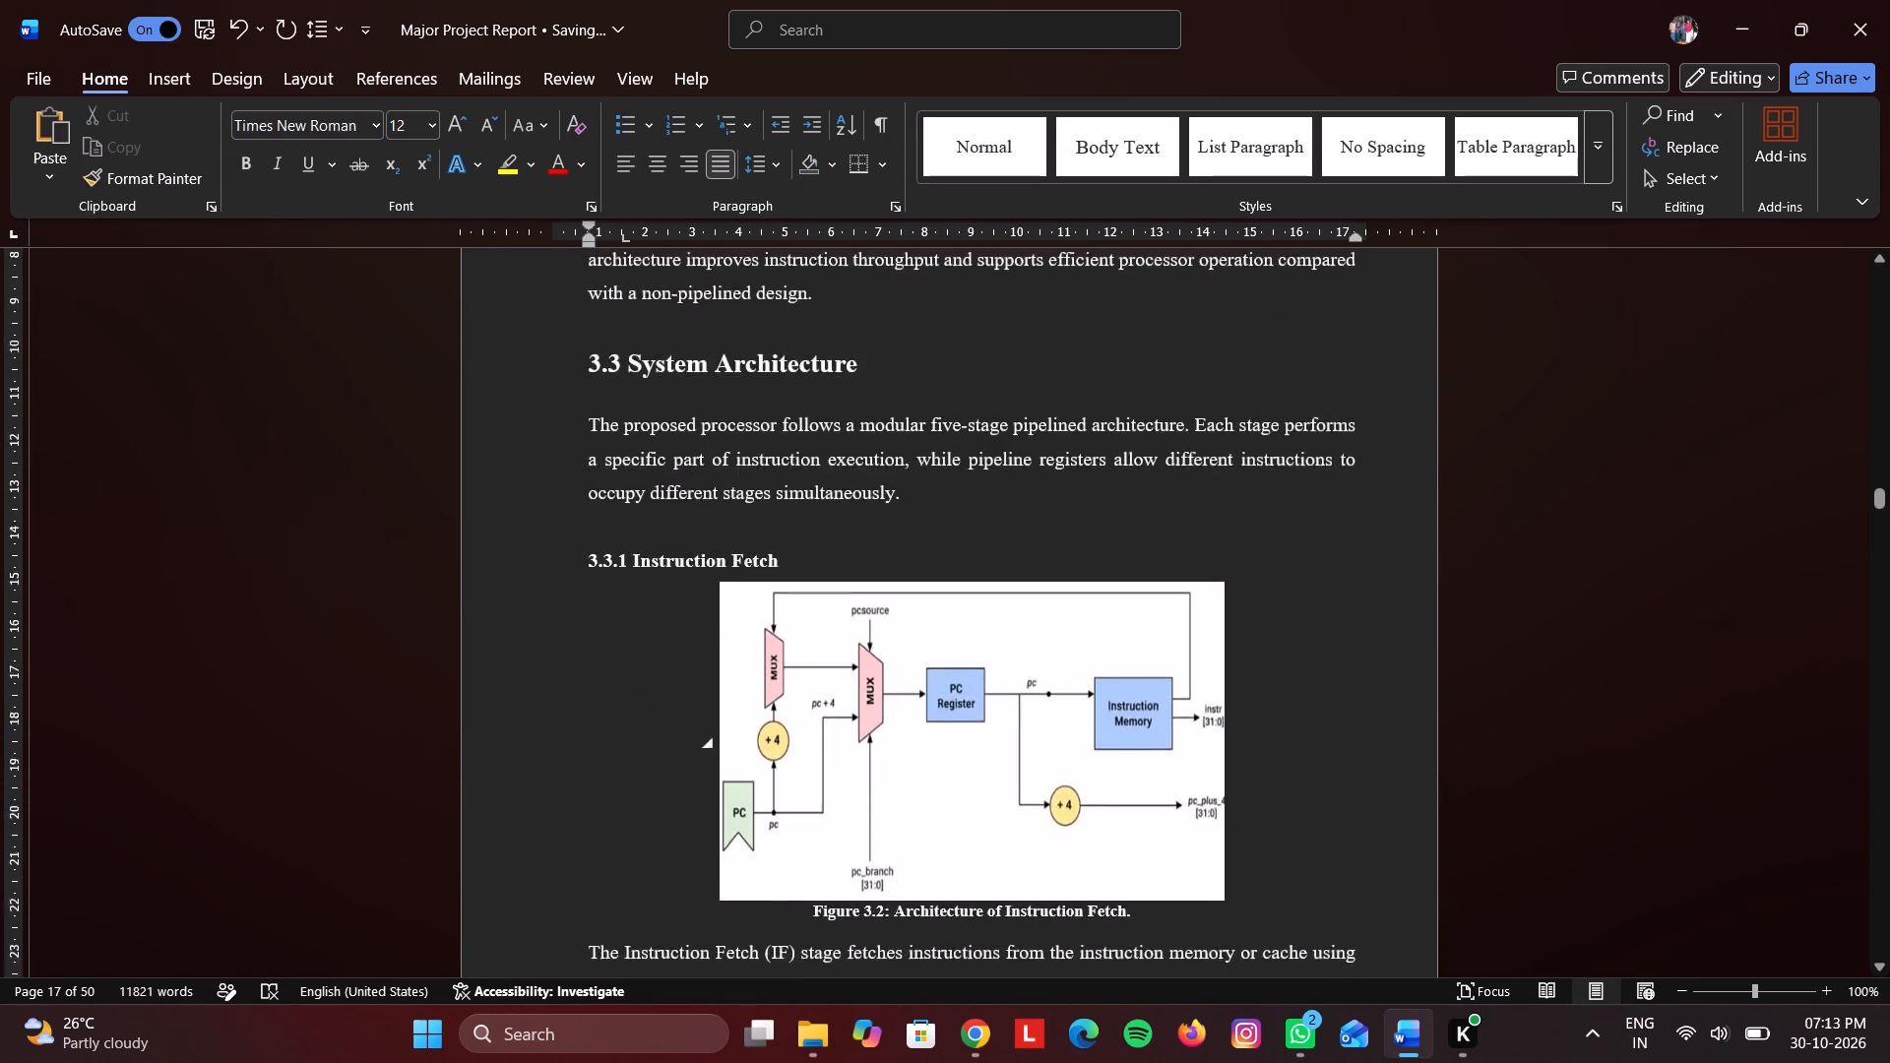
scroll(929, 712, "down", 5)
scroll(929, 712, "up", 6)
scroll(929, 712, "down", 15)
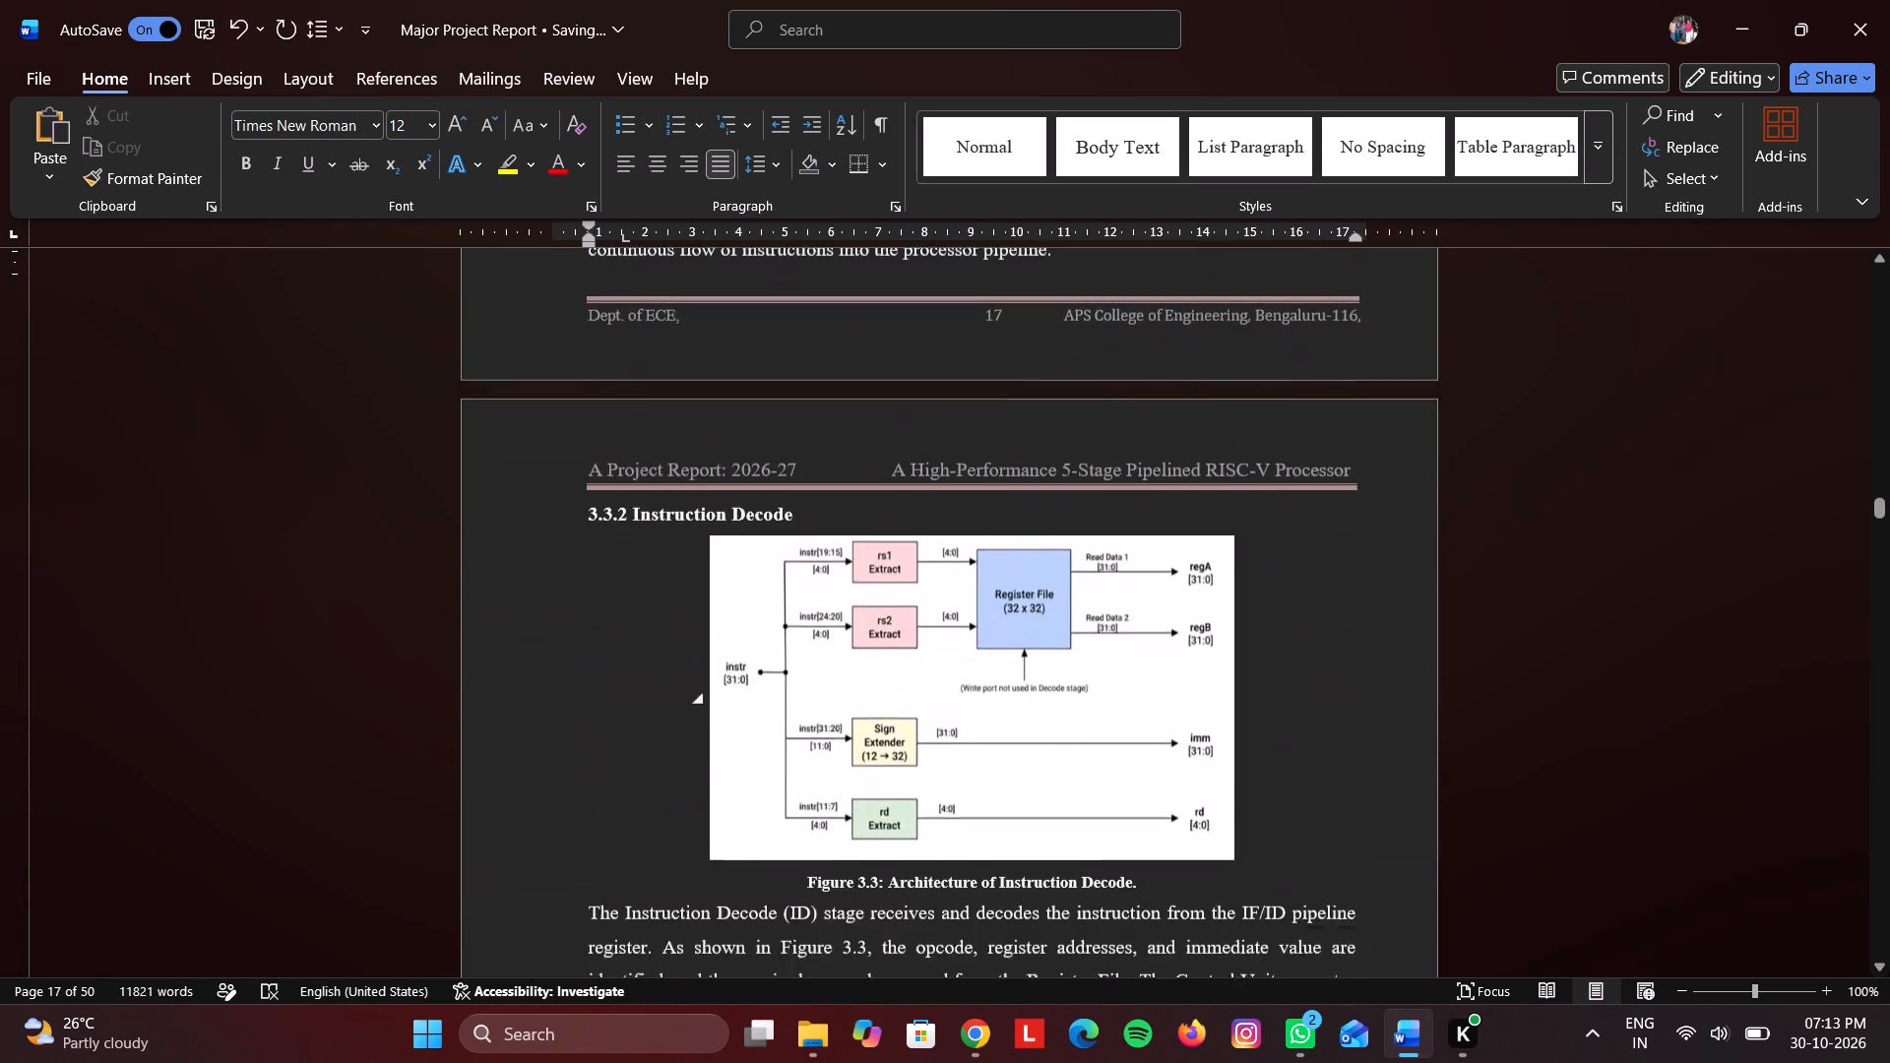
scroll(929, 712, "down", 4)
scroll(929, 712, "up", 3)
scroll(929, 712, "down", 2)
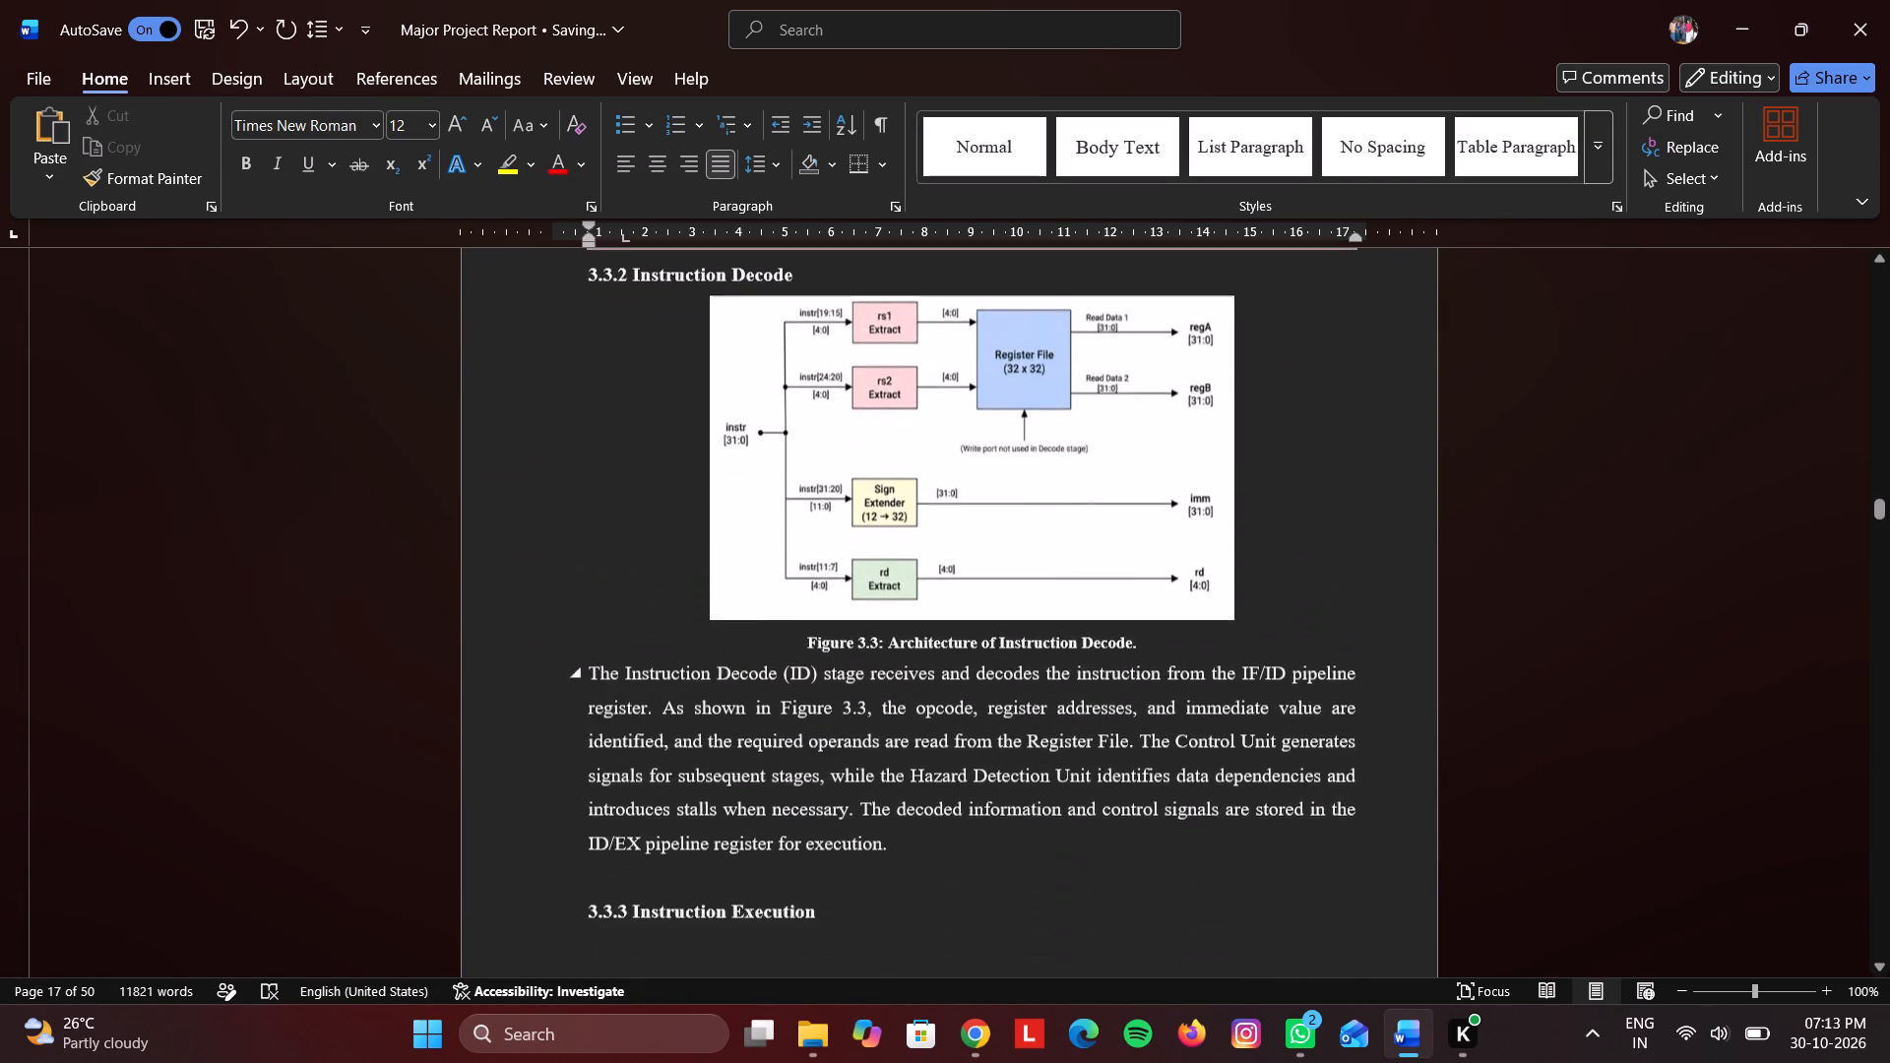
scroll(929, 712, "down", 4)
scroll(929, 712, "up", 4)
Increase the font size of the "3.3.1 Instruction Fetch" heading to 14.
scroll(929, 712, "up", 7)
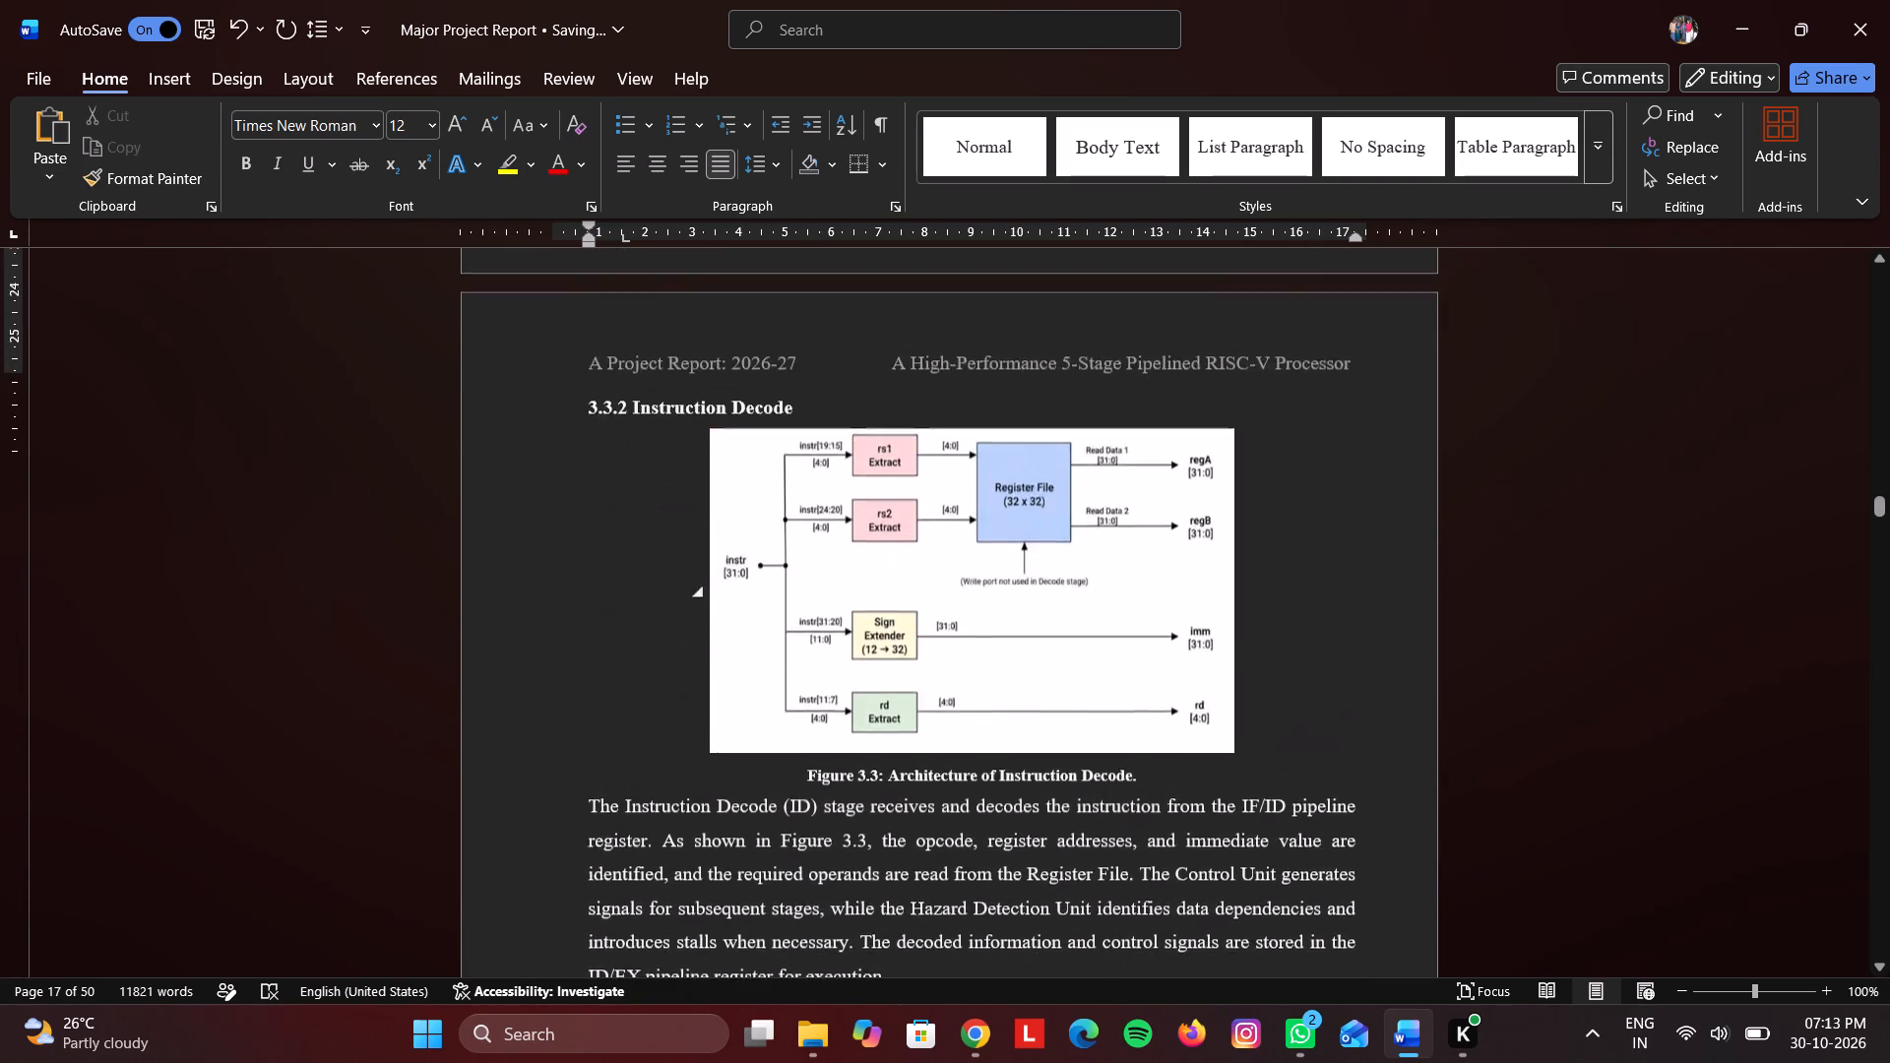
scroll(929, 712, "up", 15)
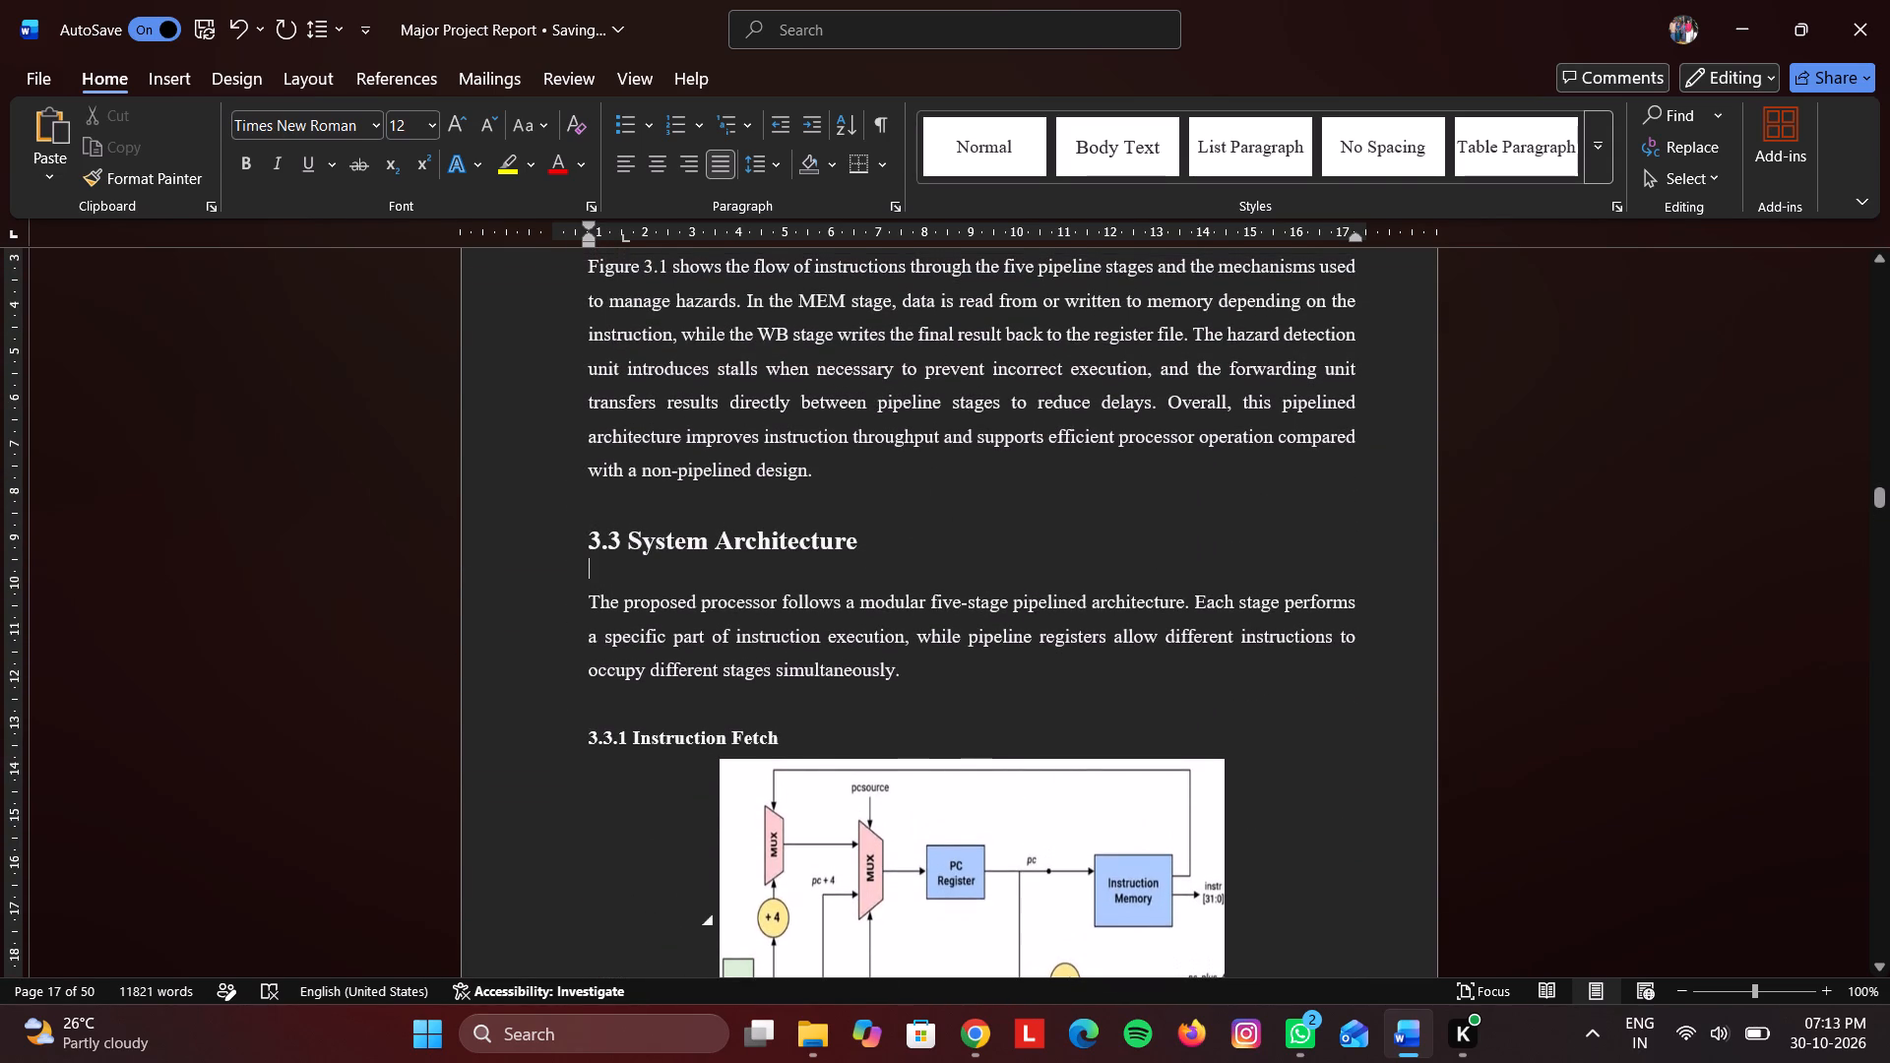
left_click_drag(785, 736, 597, 736)
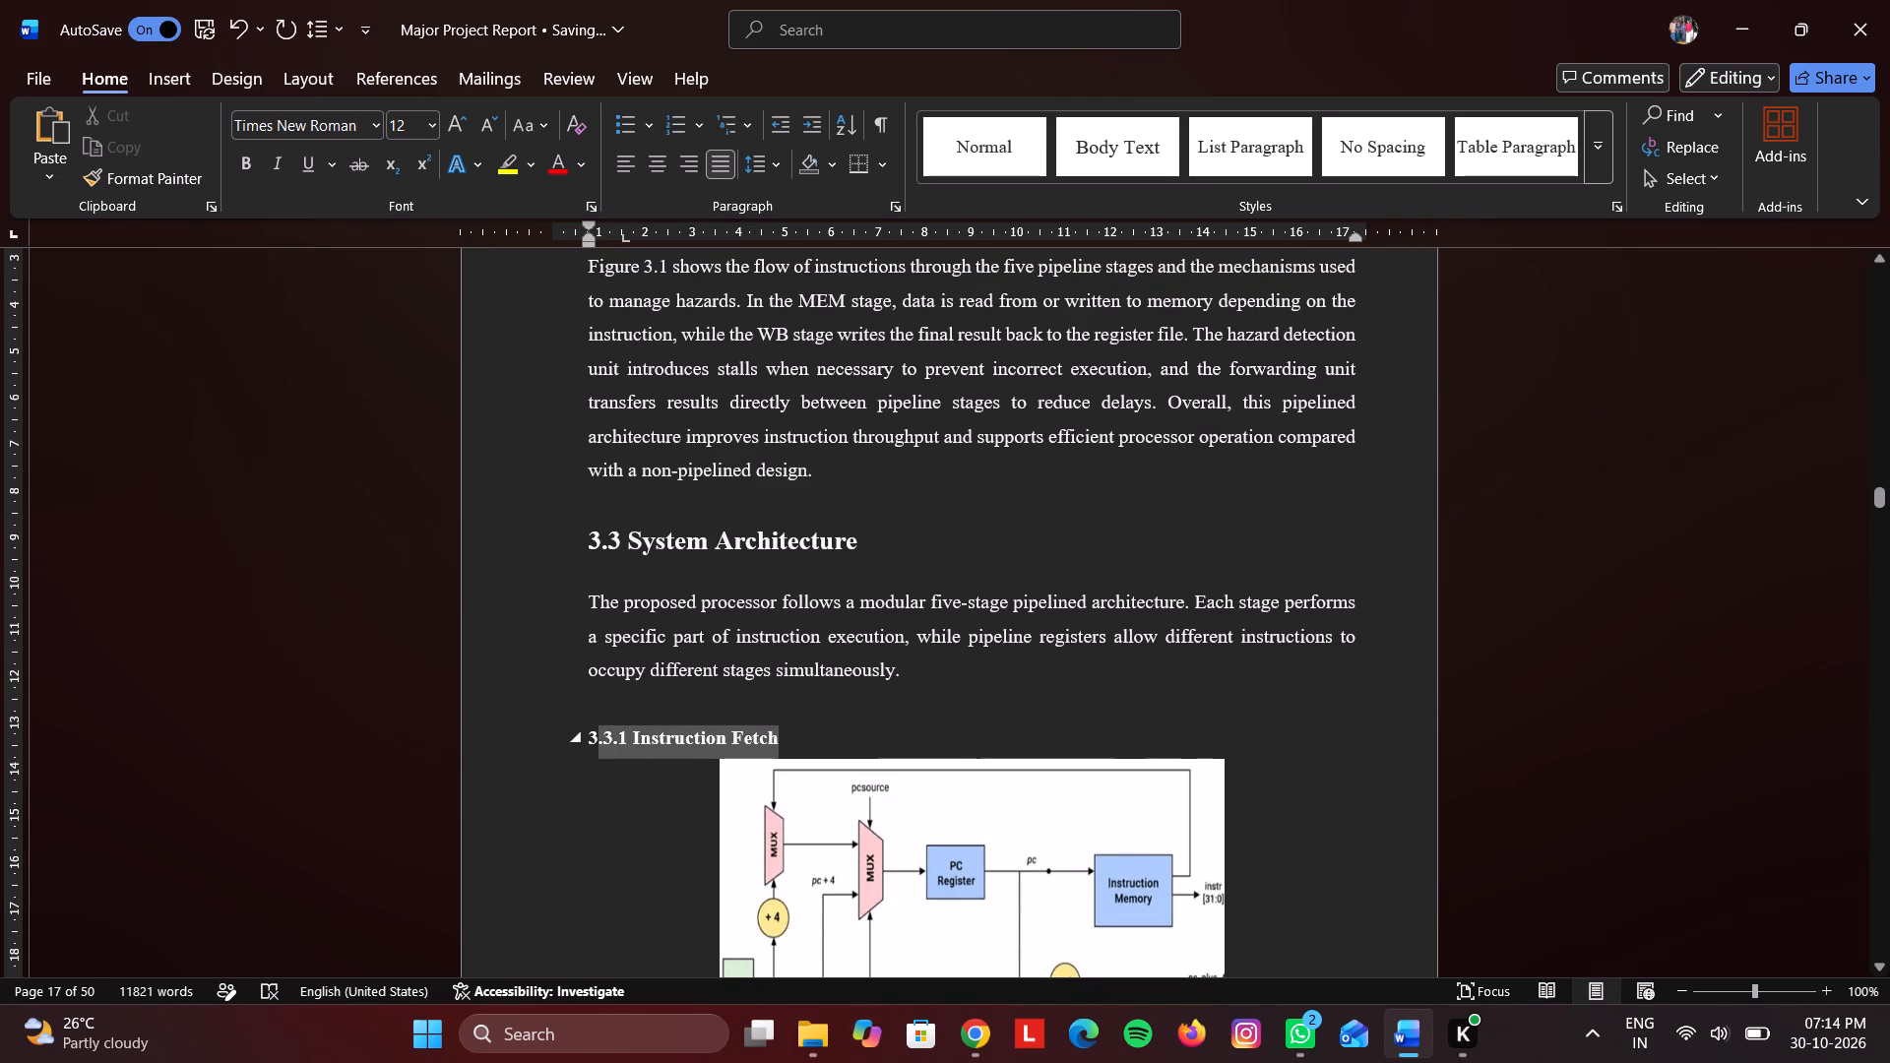
left_click_drag(597, 736, 592, 734)
left_click(791, 654)
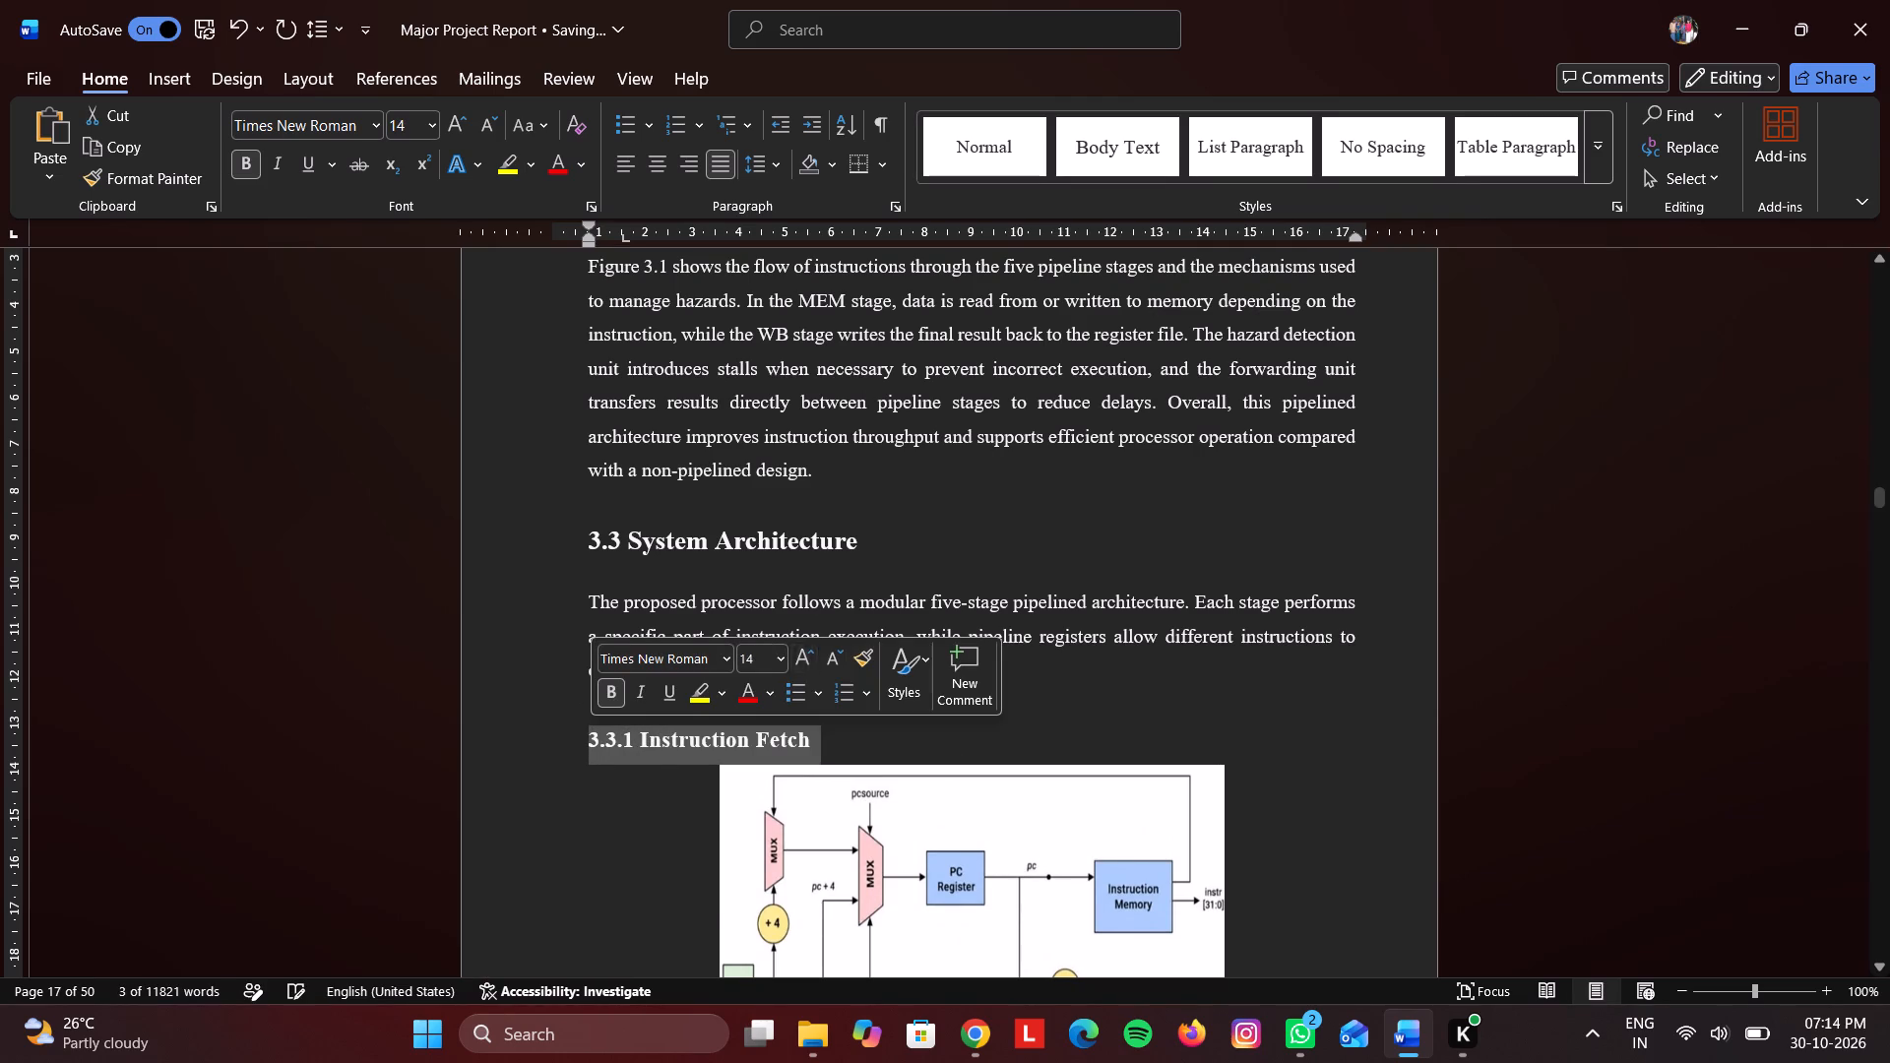
Increase the font size of the "3.3.2 Instruction Decode" heading to 14.
scroll(869, 794, "down", 13)
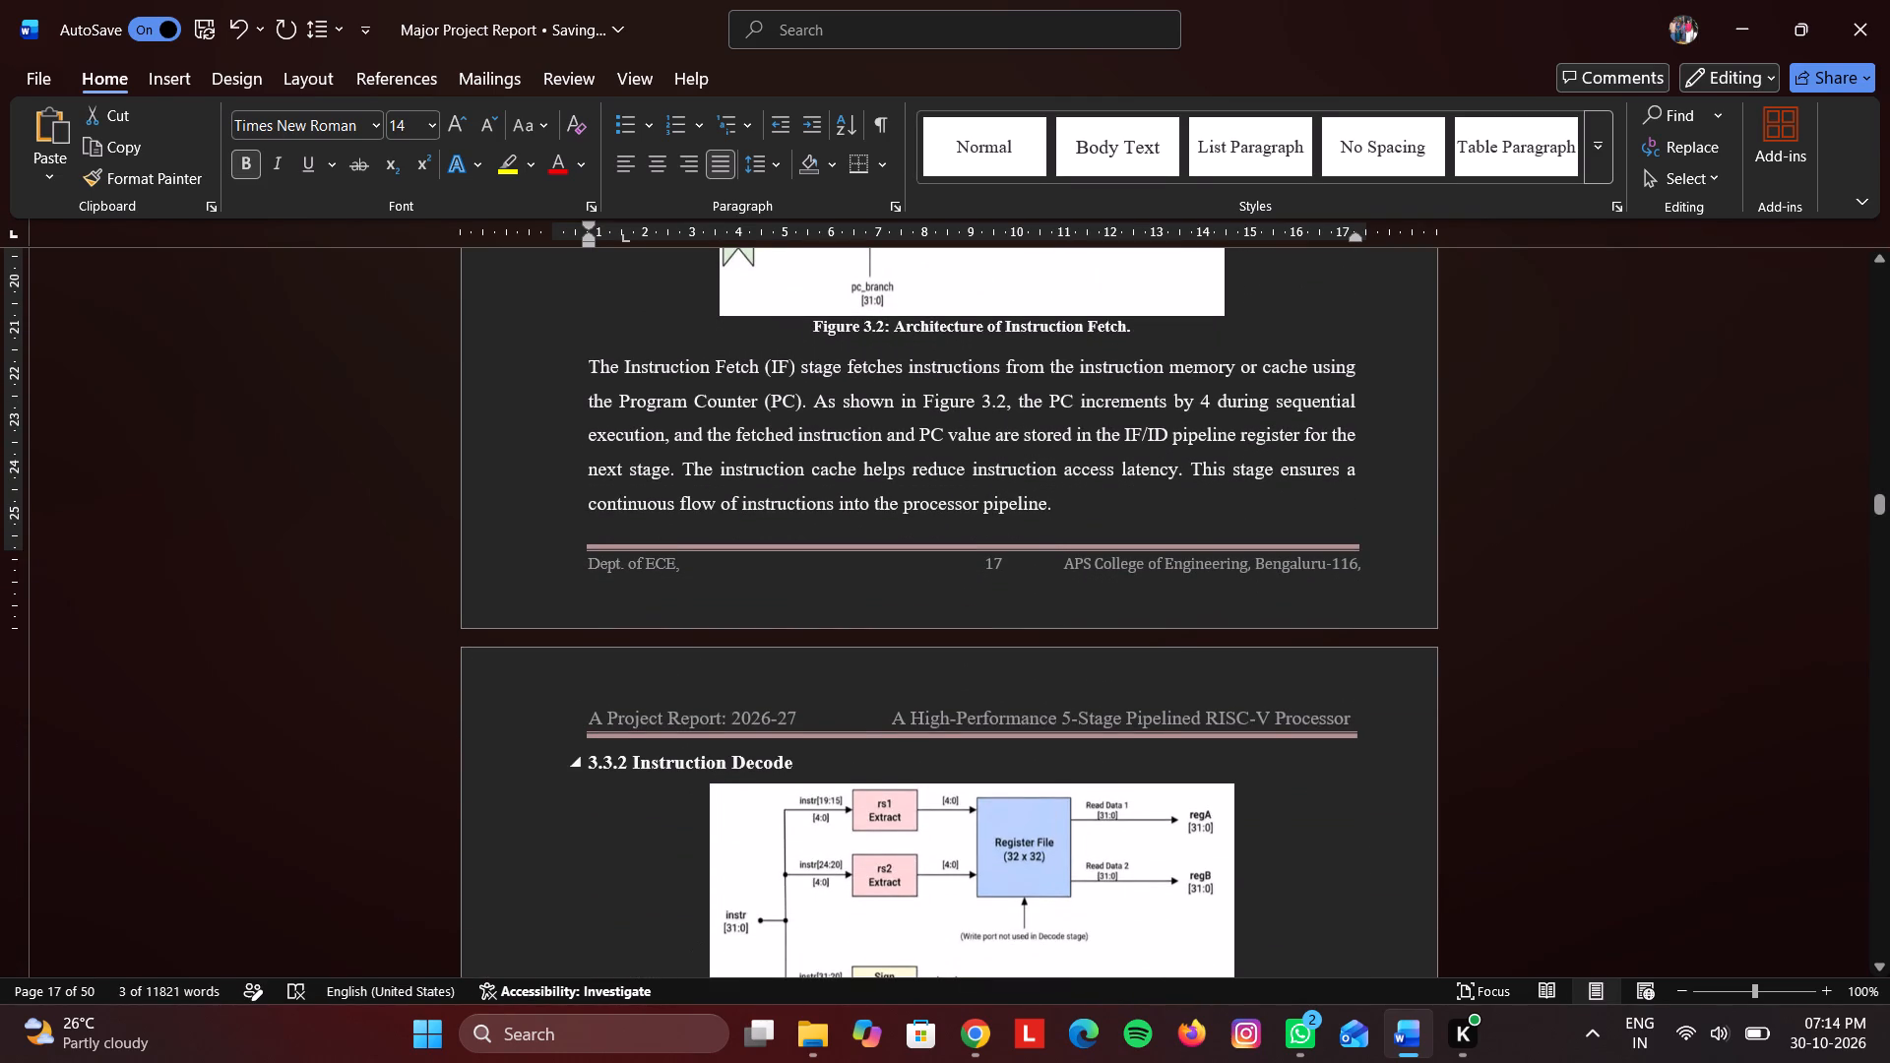
left_click_drag(827, 758, 577, 746)
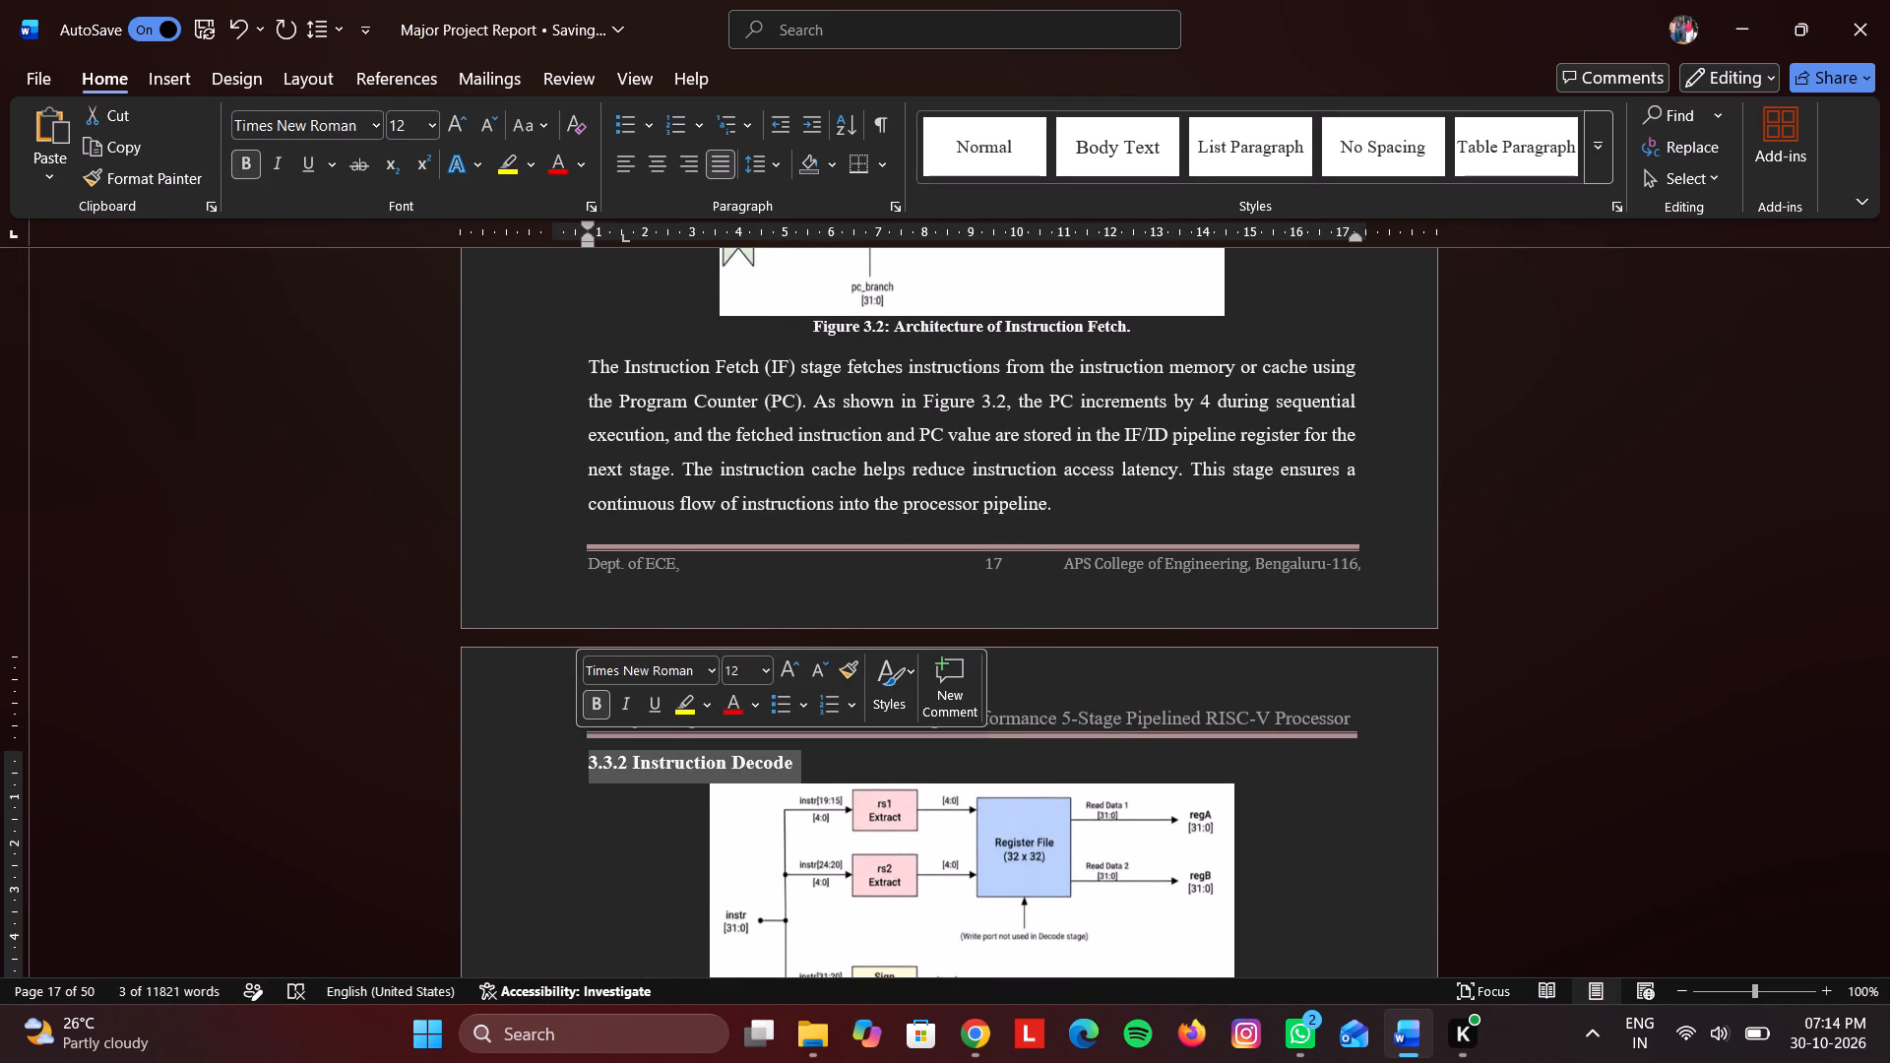
left_click(782, 675)
Increase the font size of the "3.3.3 Instruction Execution" heading to 14.
scroll(901, 825, "down", 11)
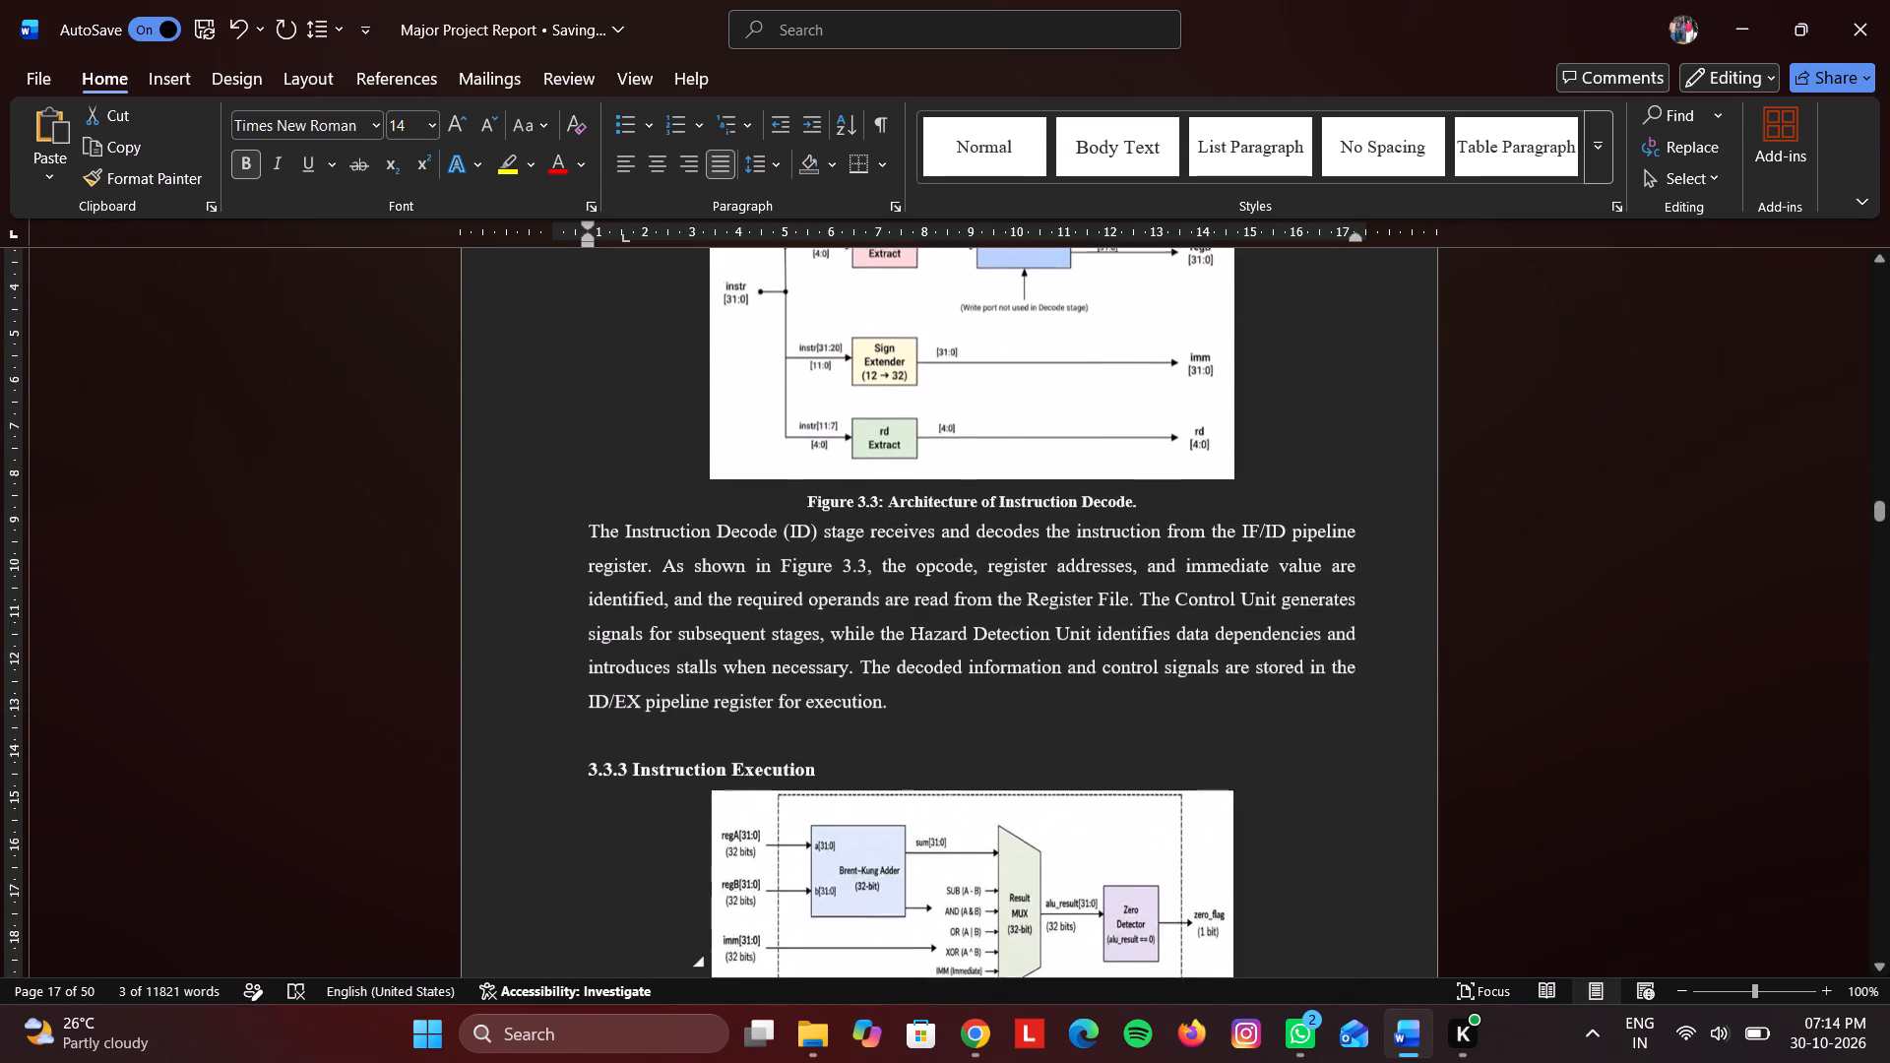
scroll(901, 825, "down", 1)
left_click_drag(835, 688, 706, 697)
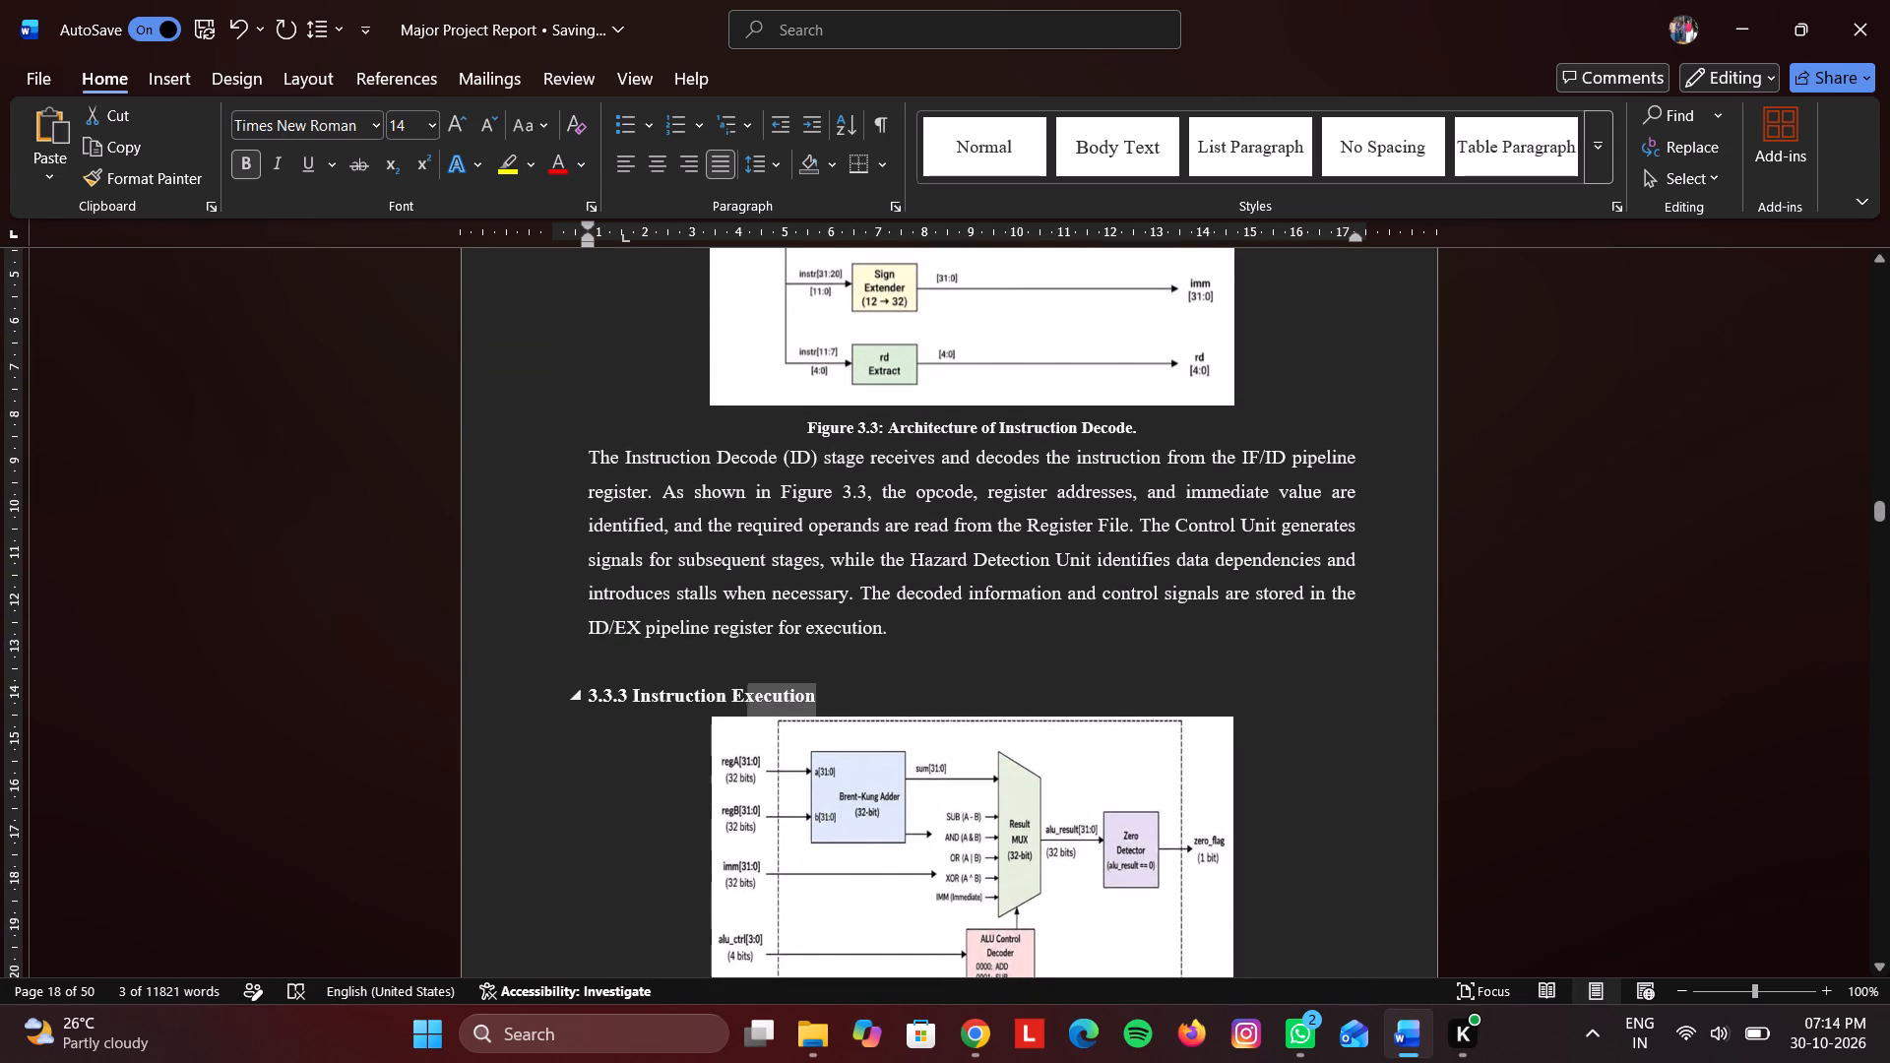
left_click_drag(706, 697, 588, 696)
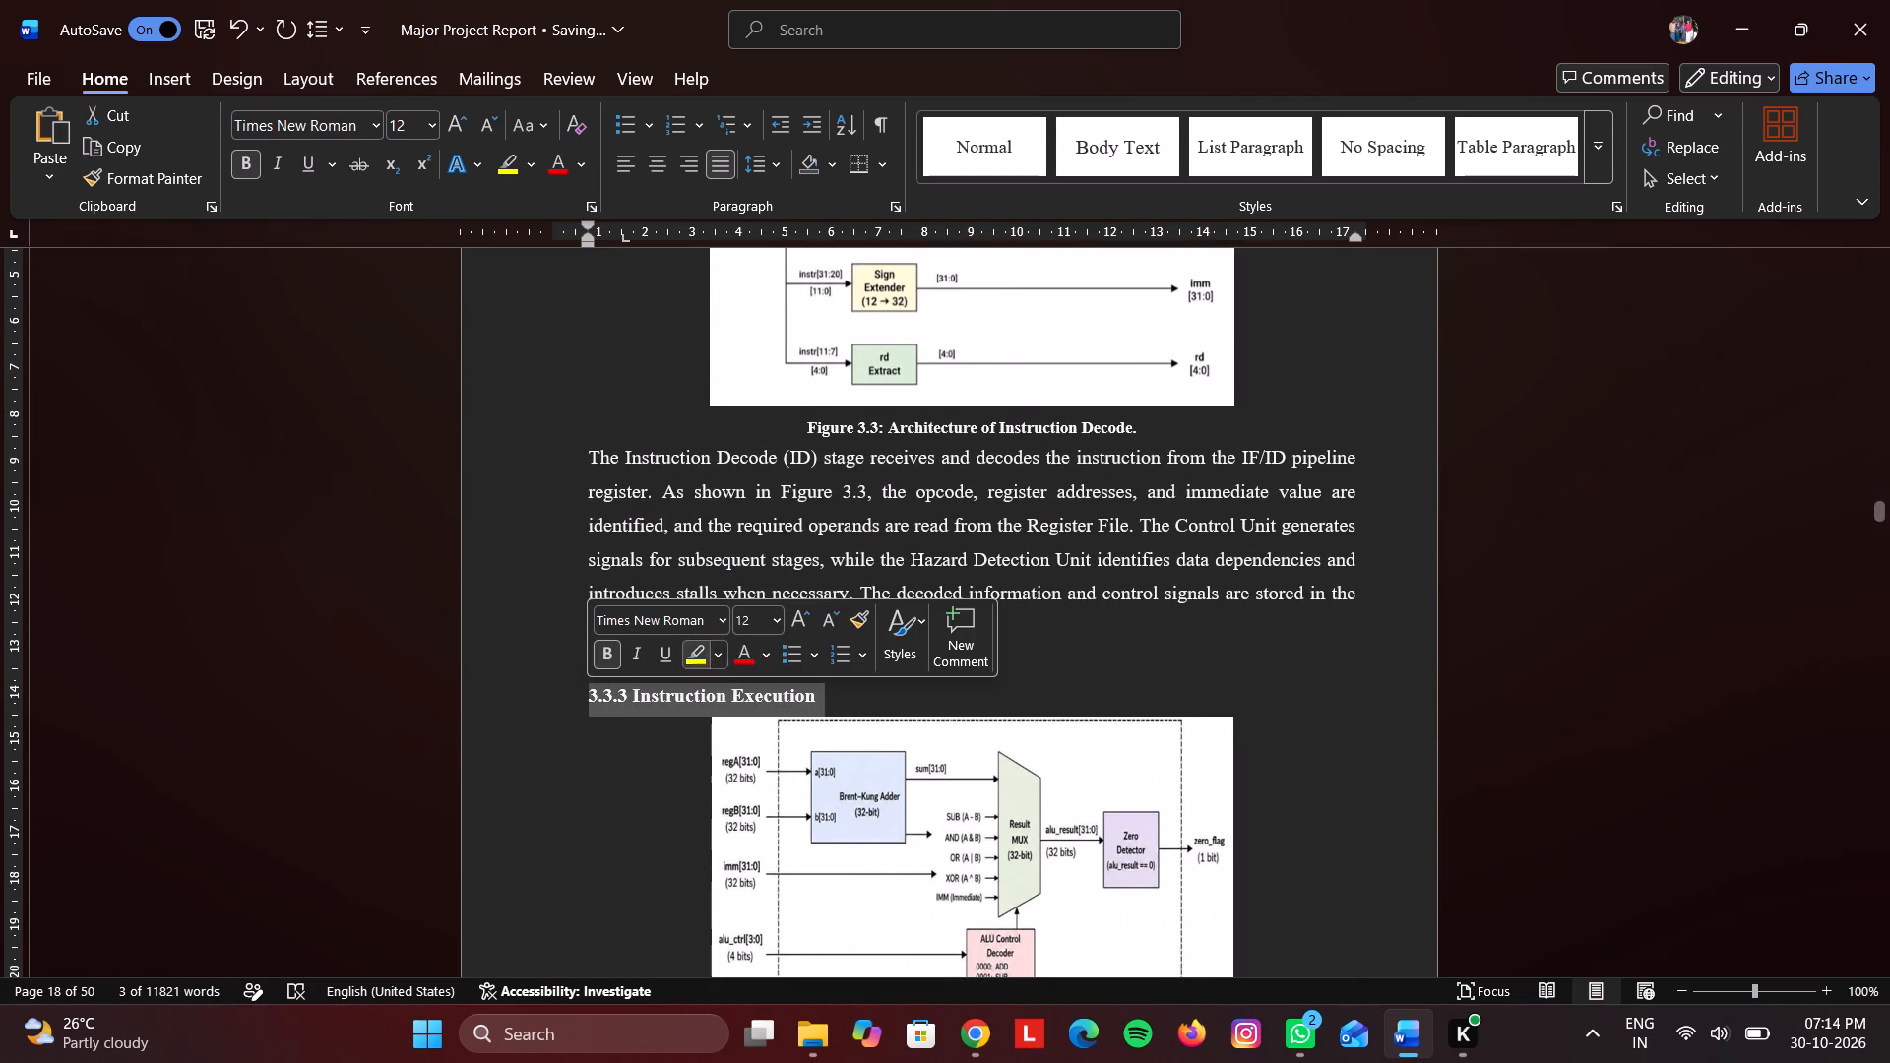
left_click(806, 619)
Increase the font size of the "3.3.4 Memory" heading to 14.
scroll(1052, 752, "down", 3)
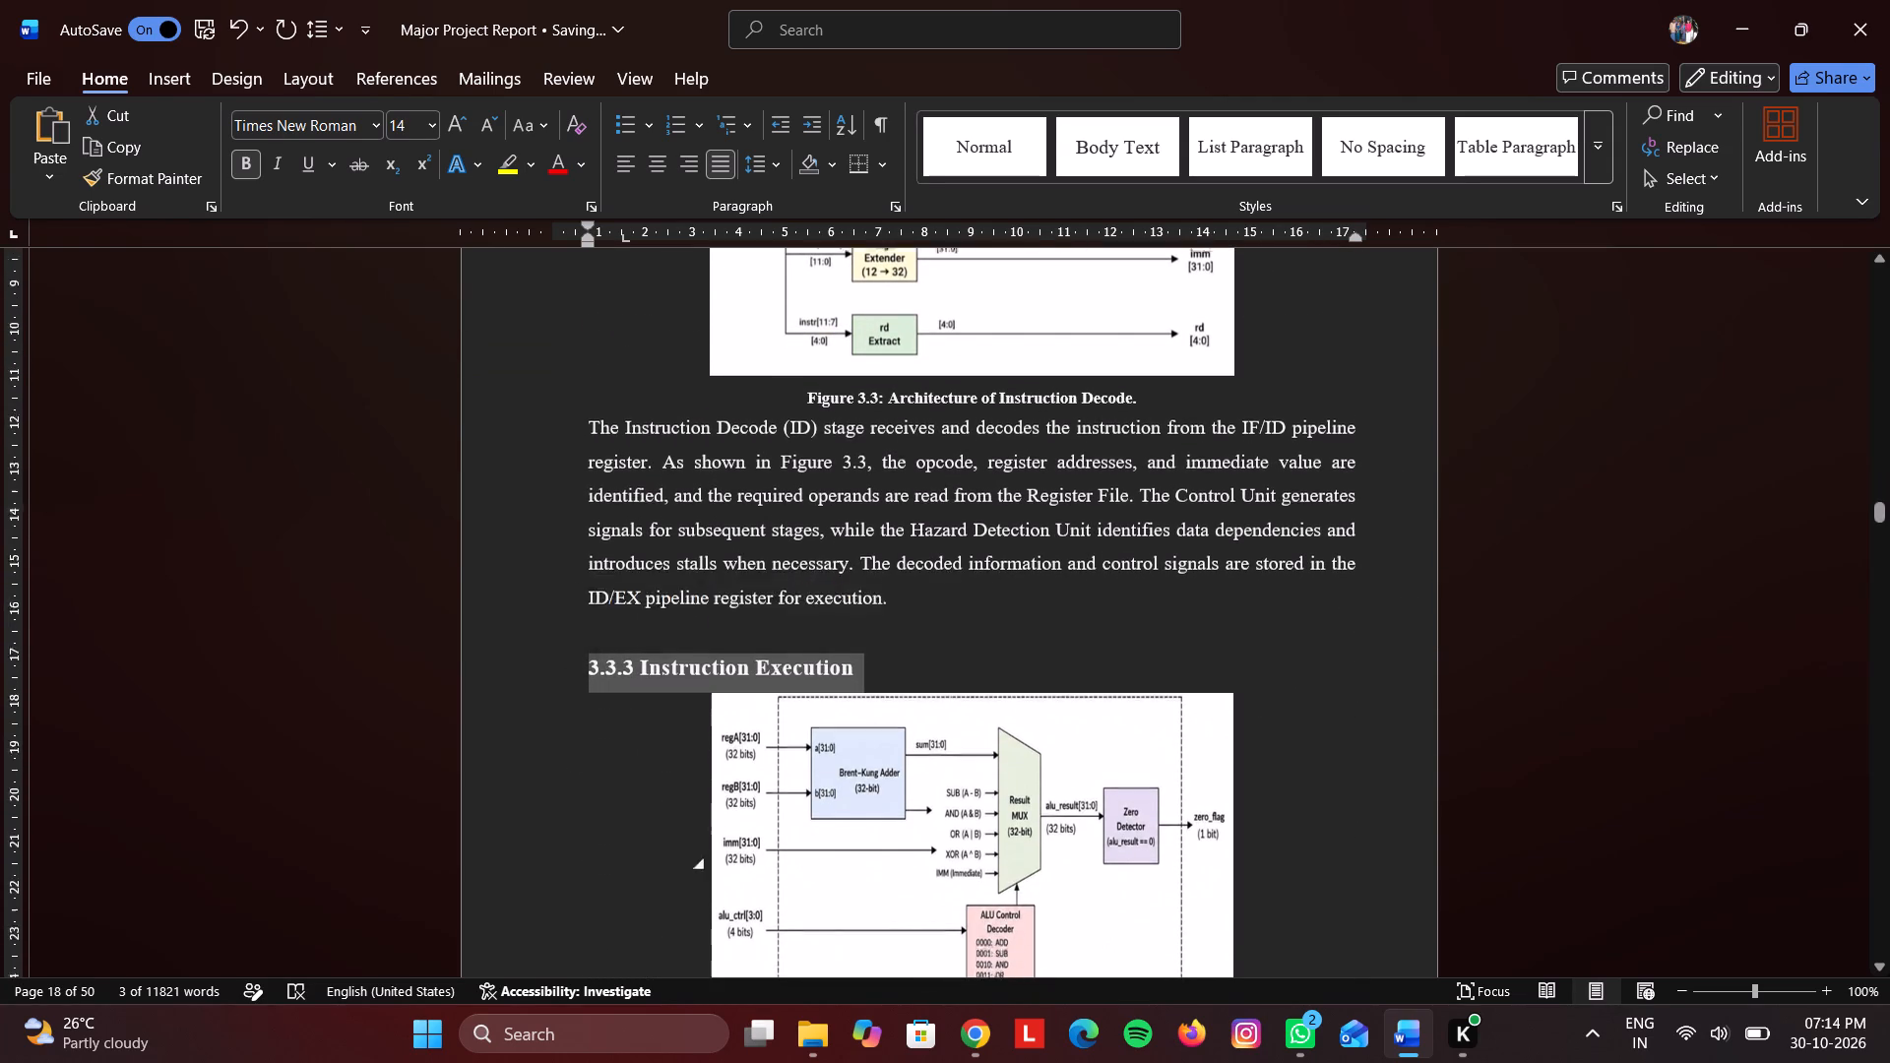
scroll(1053, 752, "down", 7)
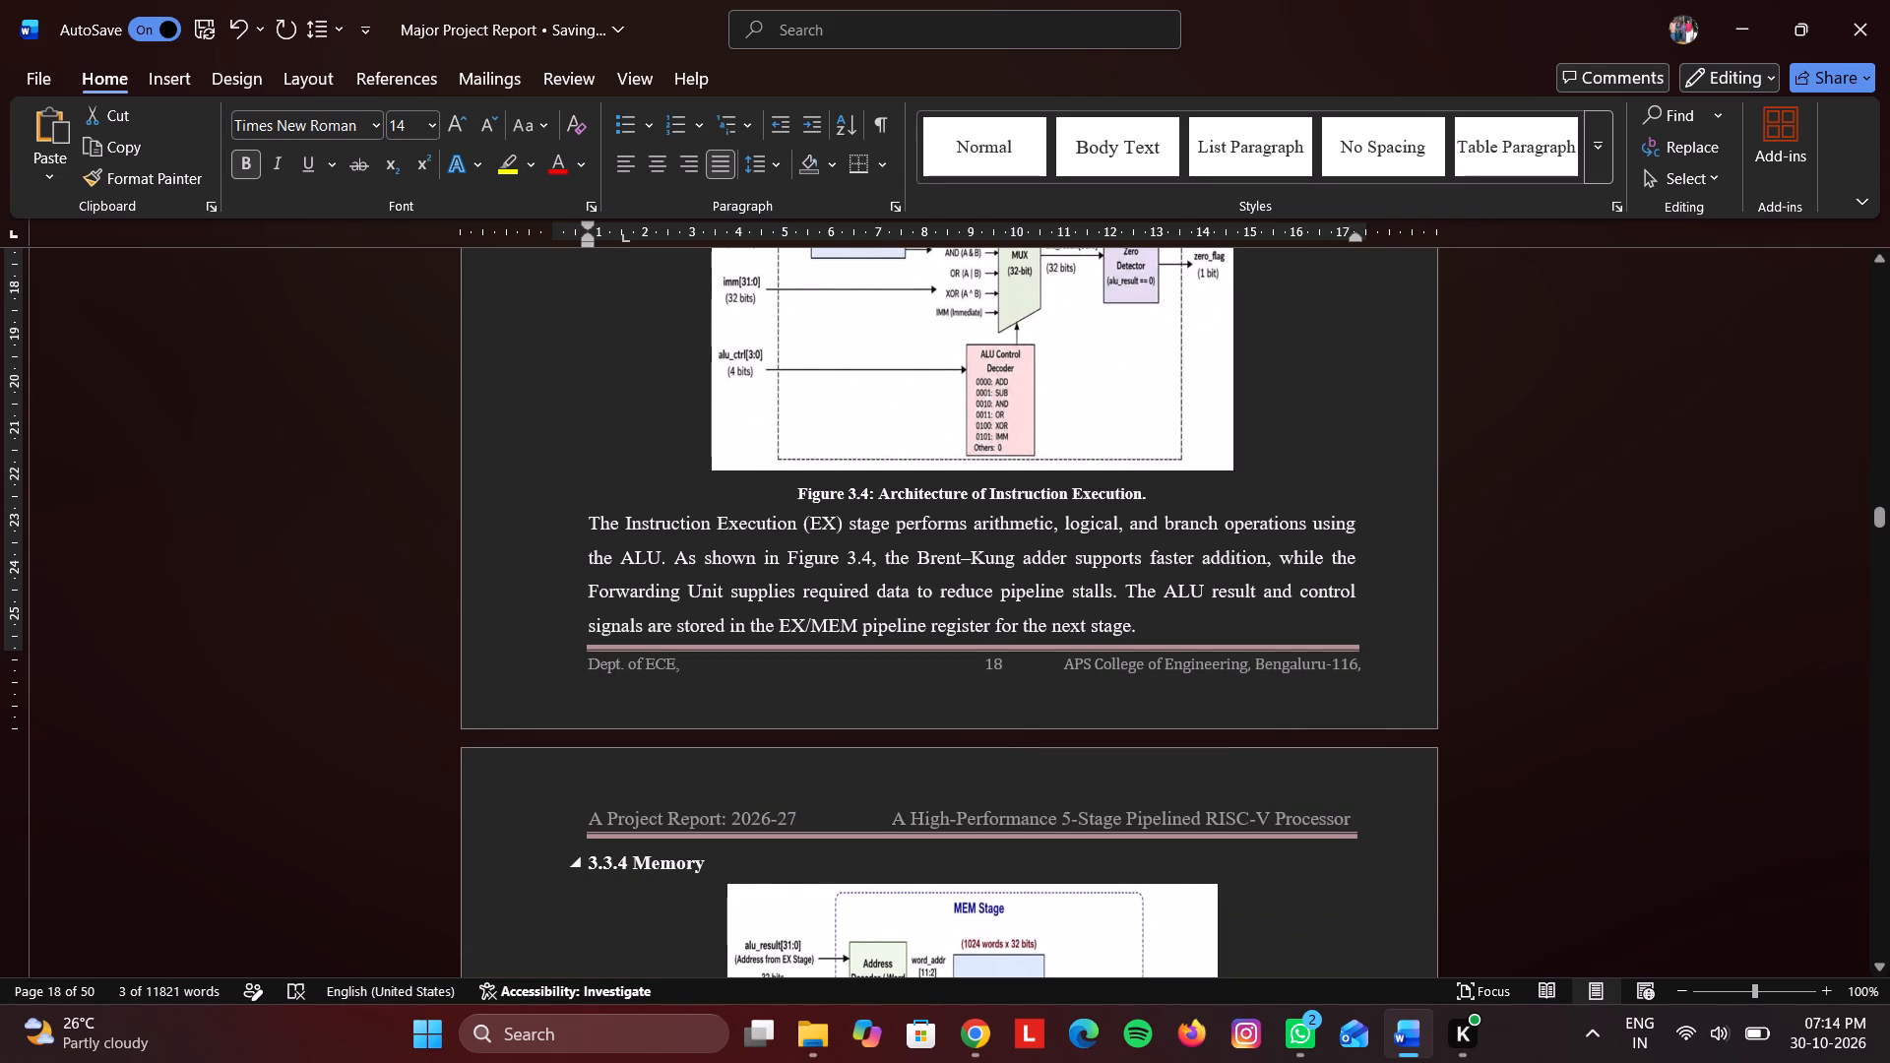
left_click_drag(721, 863, 578, 866)
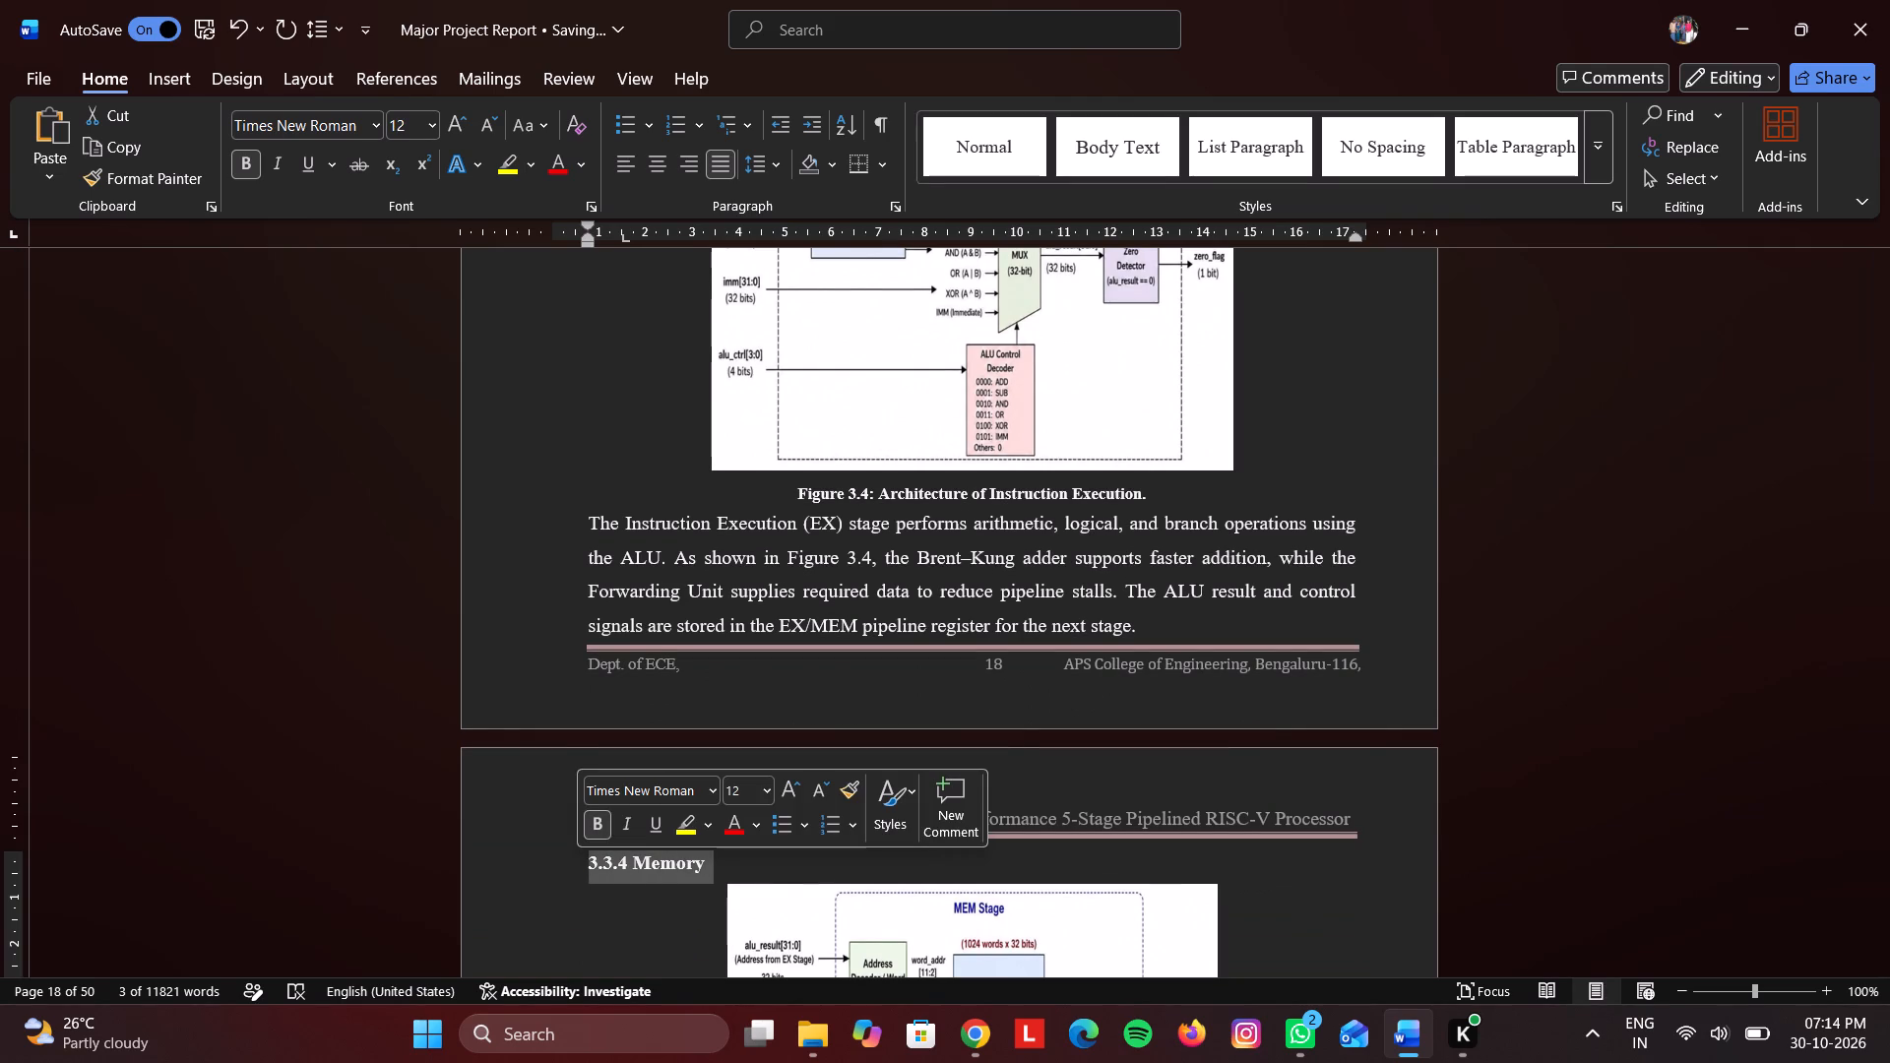
left_click(795, 795)
Increase the font size of the "3.3.5 Write Back" heading to 14.
scroll(865, 891, "down", 17)
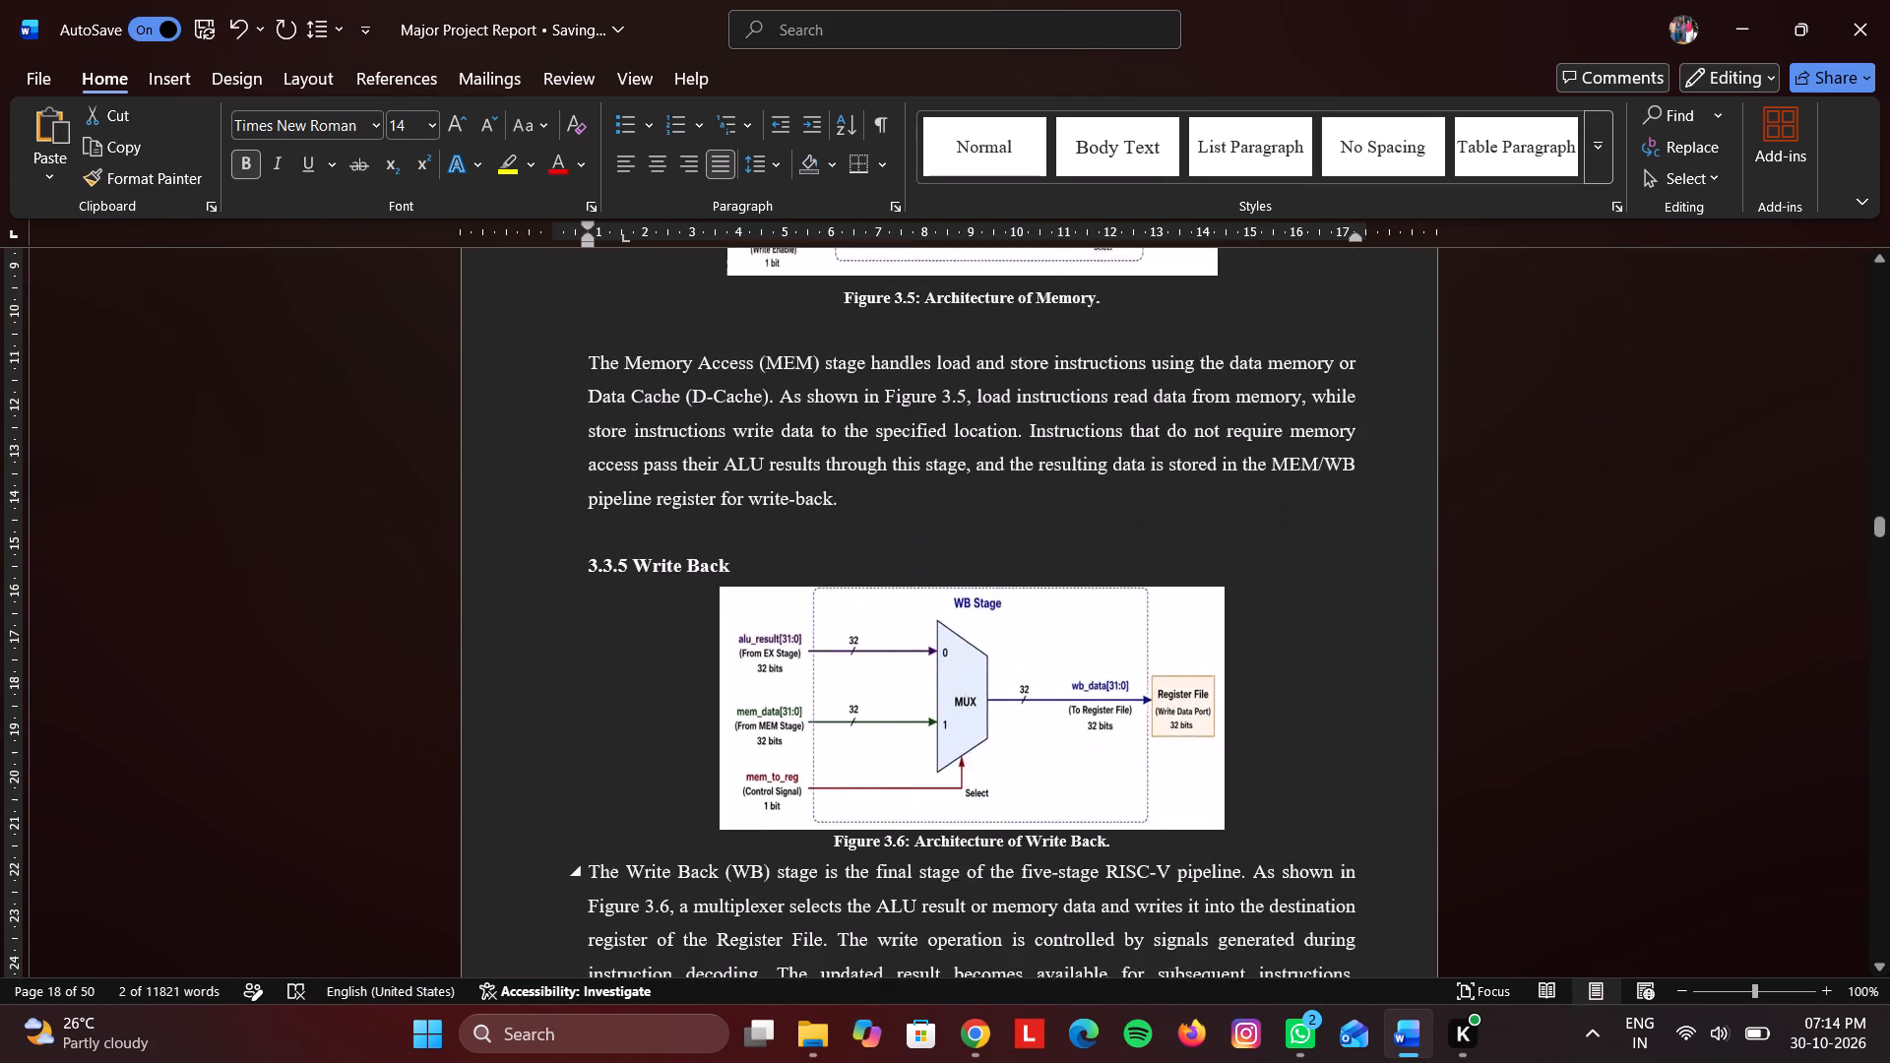
left_click_drag(742, 479, 591, 481)
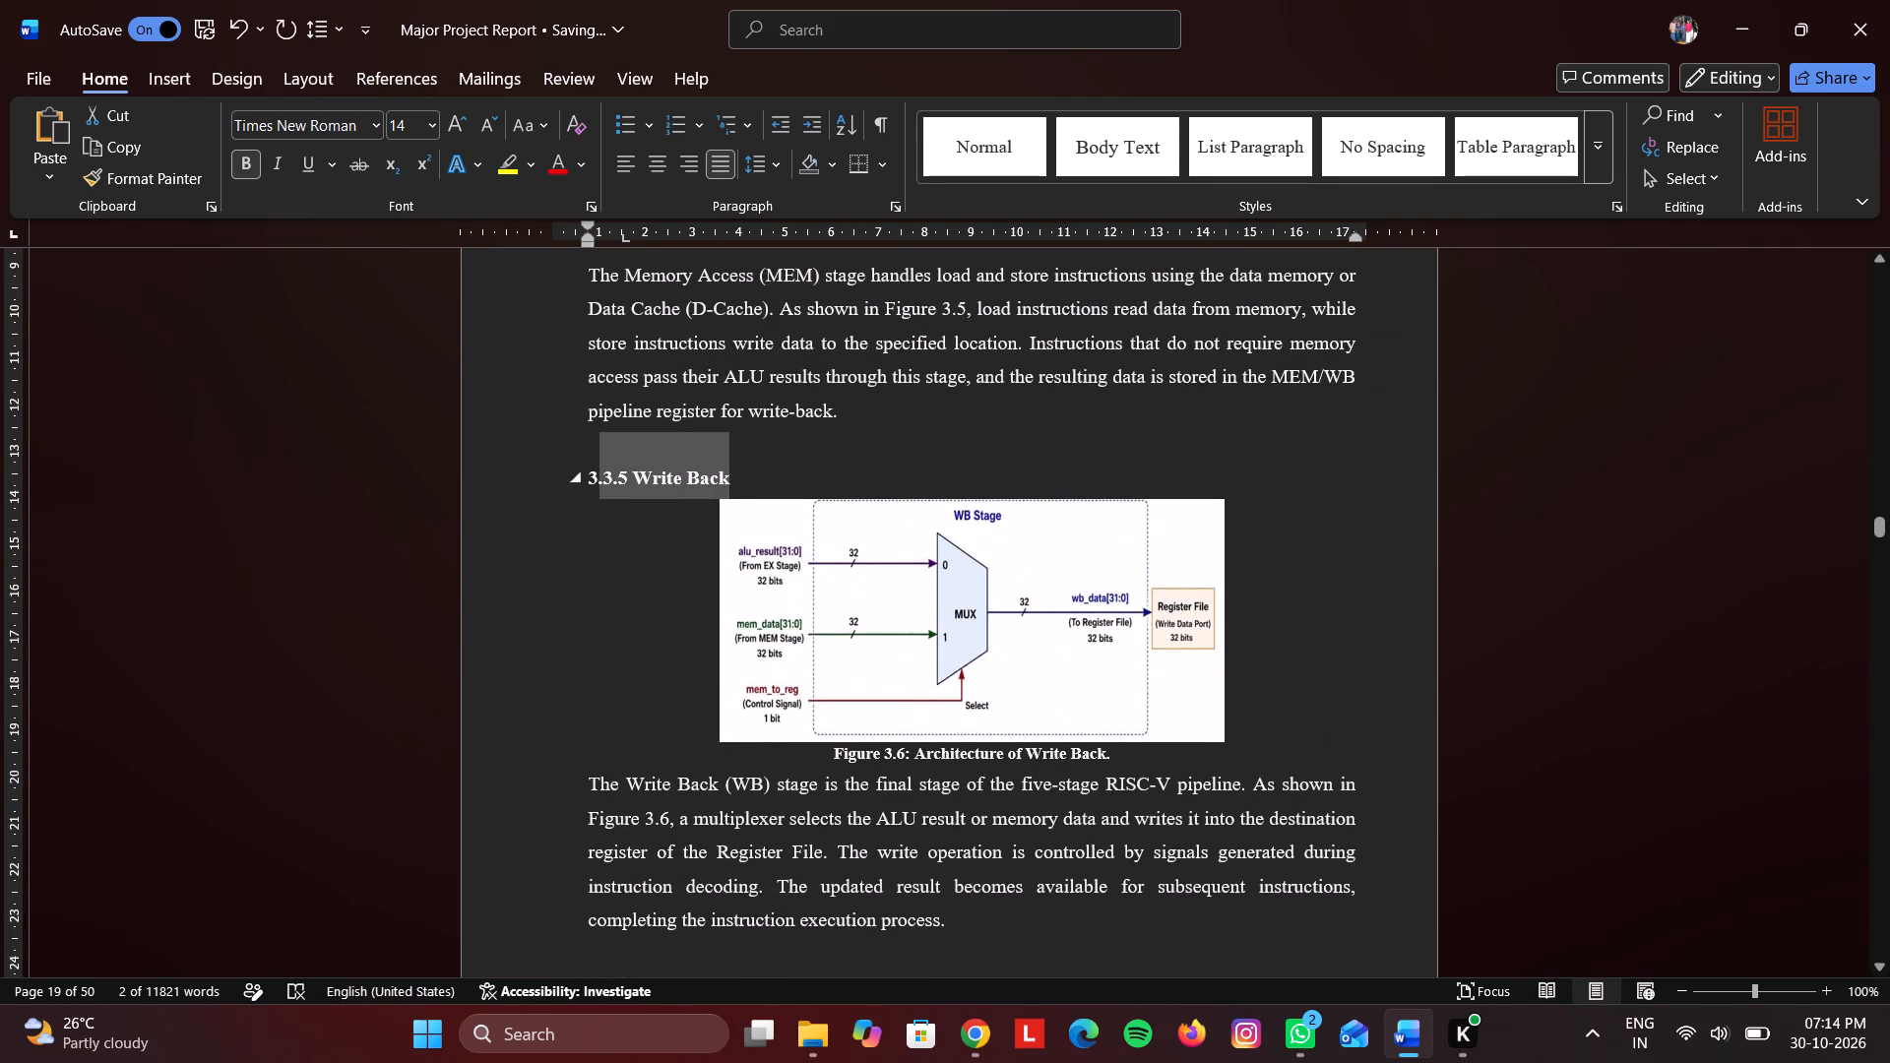
left_click_drag(591, 481, 584, 482)
left_click(796, 409)
Insert an empty line between the Figure 3.6 caption and the Write Back paragraph.
scroll(903, 674, "down", 5)
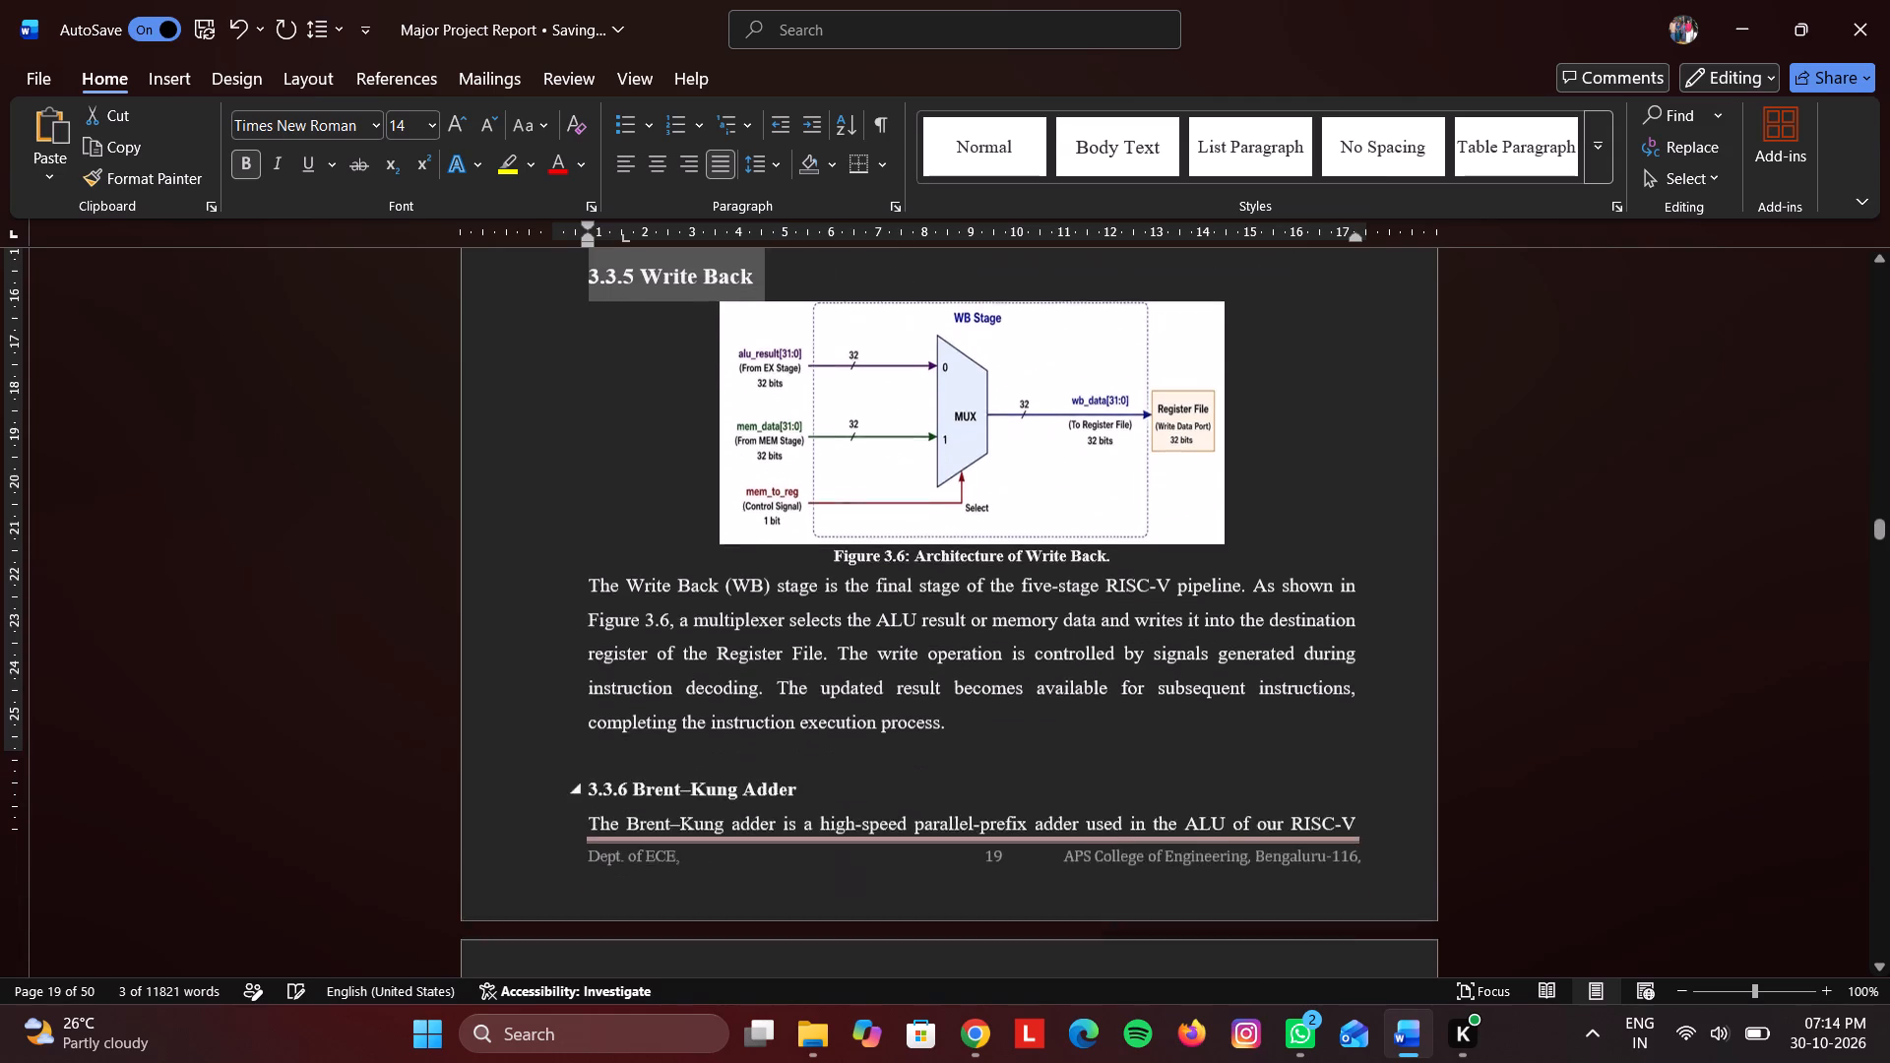
scroll(985, 631, "up", 4)
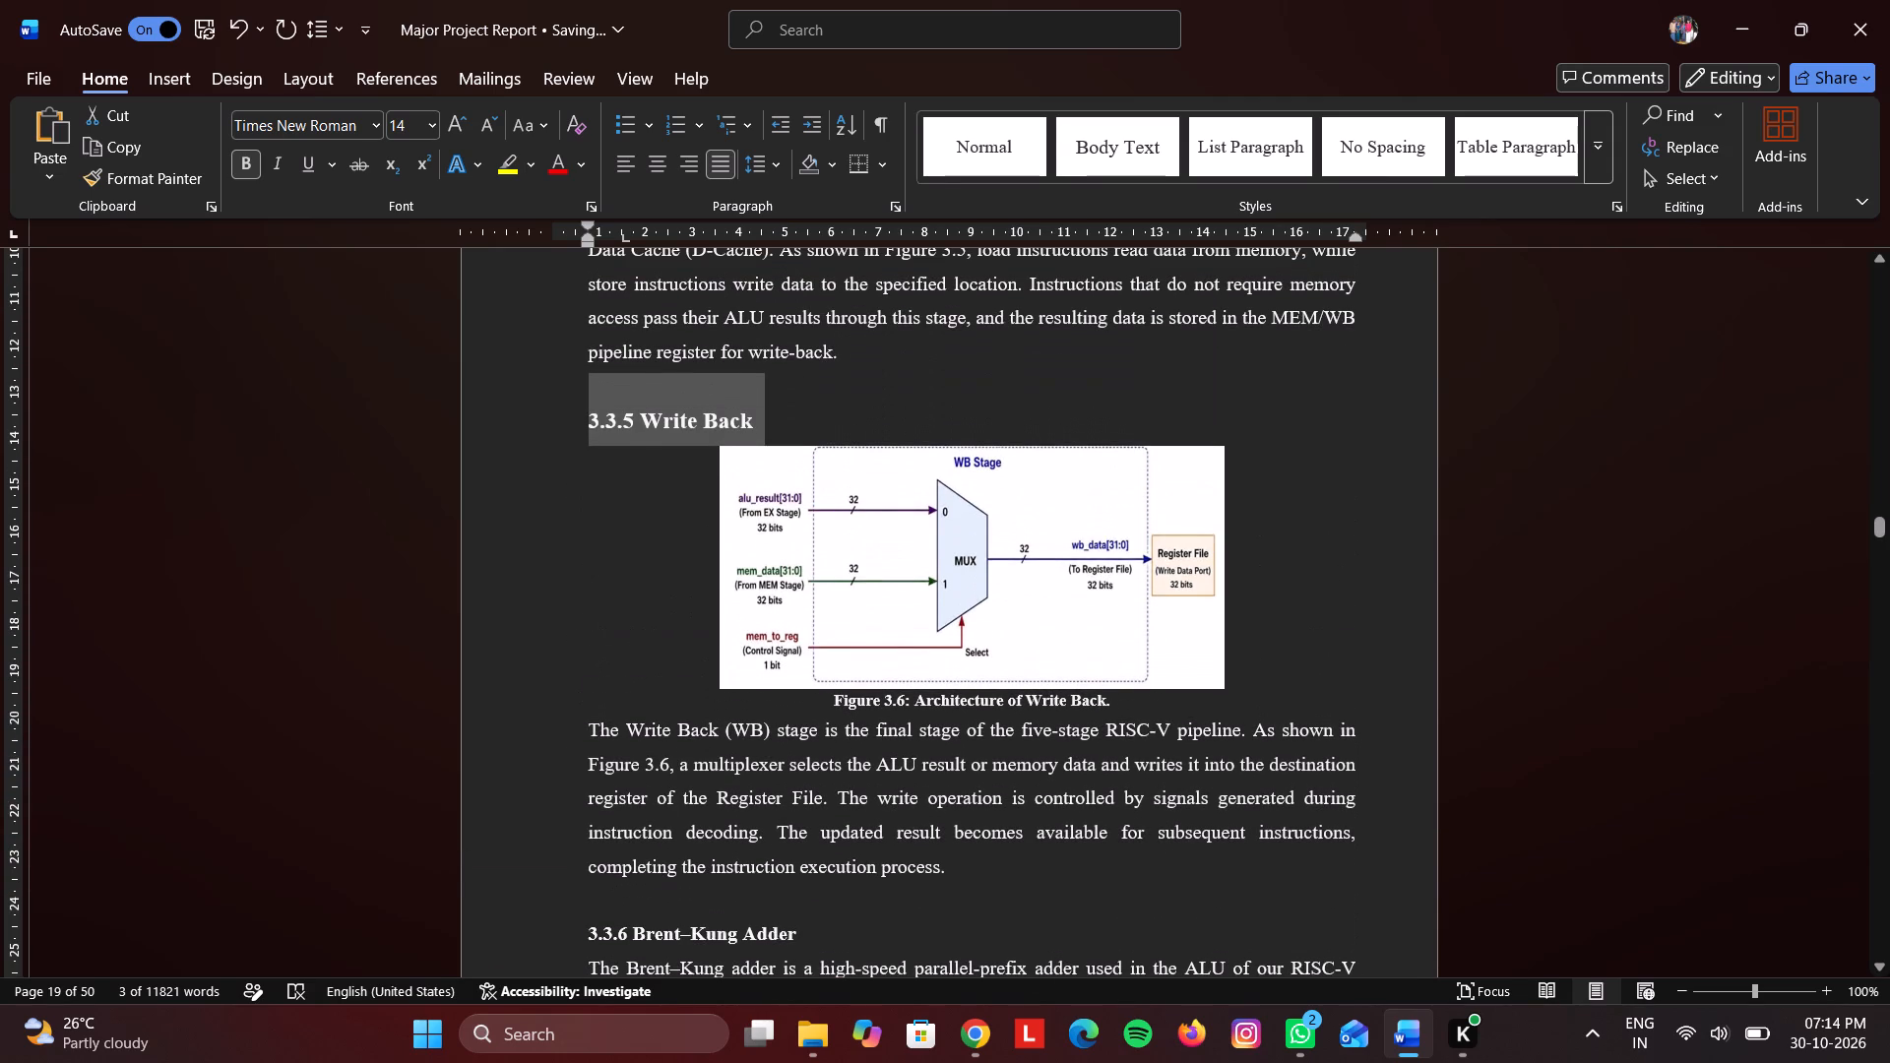
left_click(1166, 707)
key("Return")
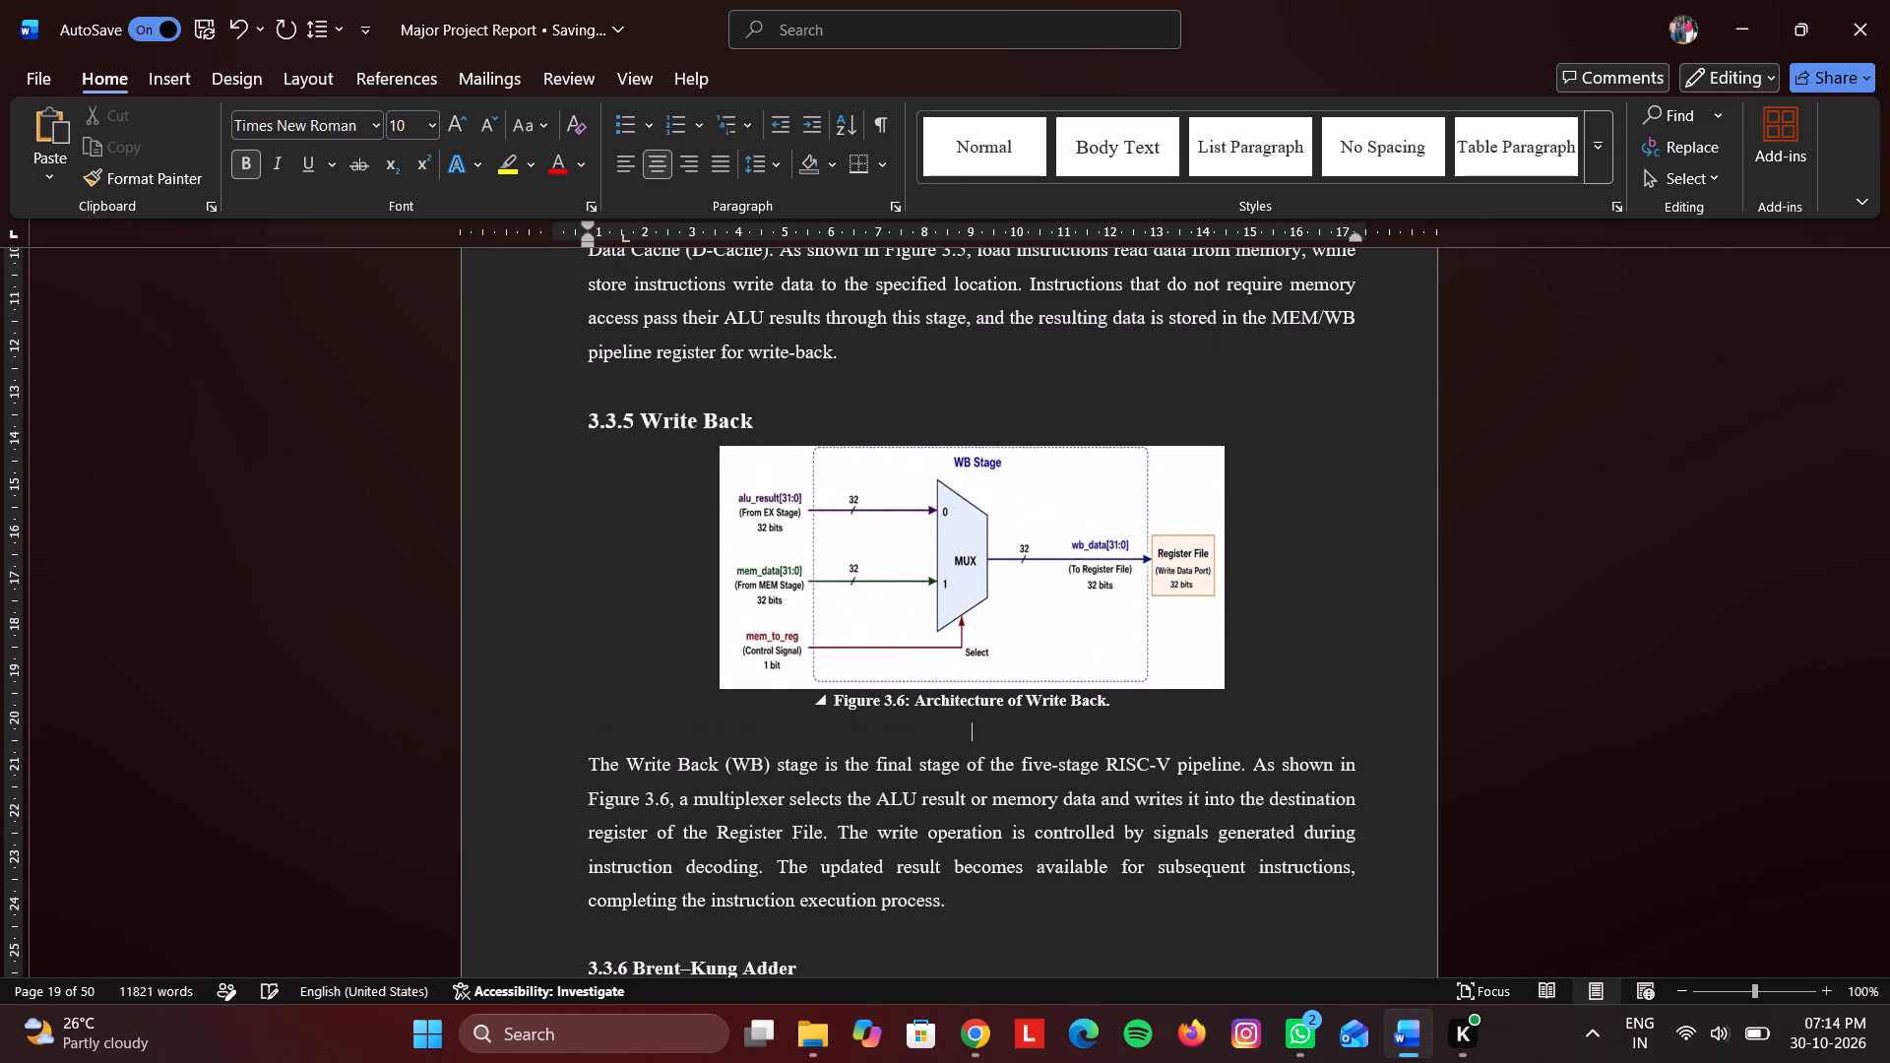
Insert an empty line between the Figure 3.4 caption and the Instruction Execution paragraph.
scroll(1163, 703, "up", 2)
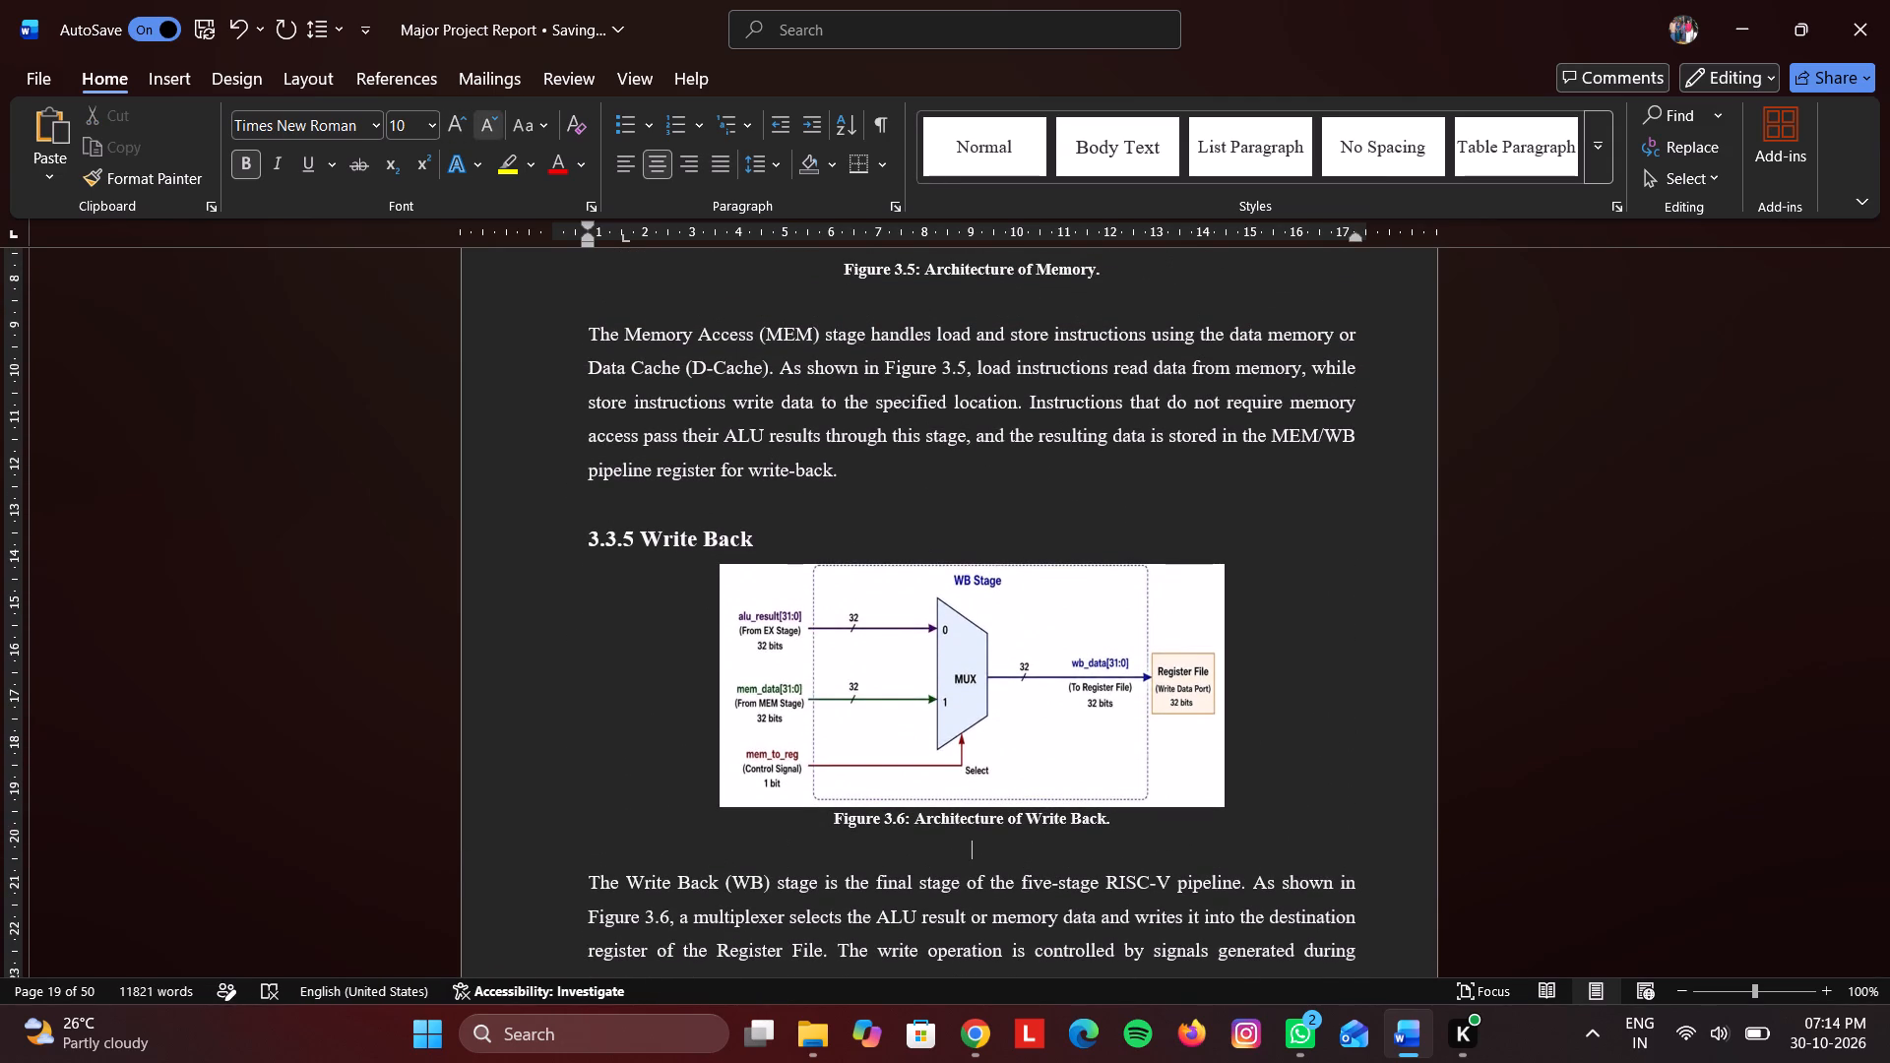
scroll(921, 449, "up", 5)
scroll(995, 619, "up", 4)
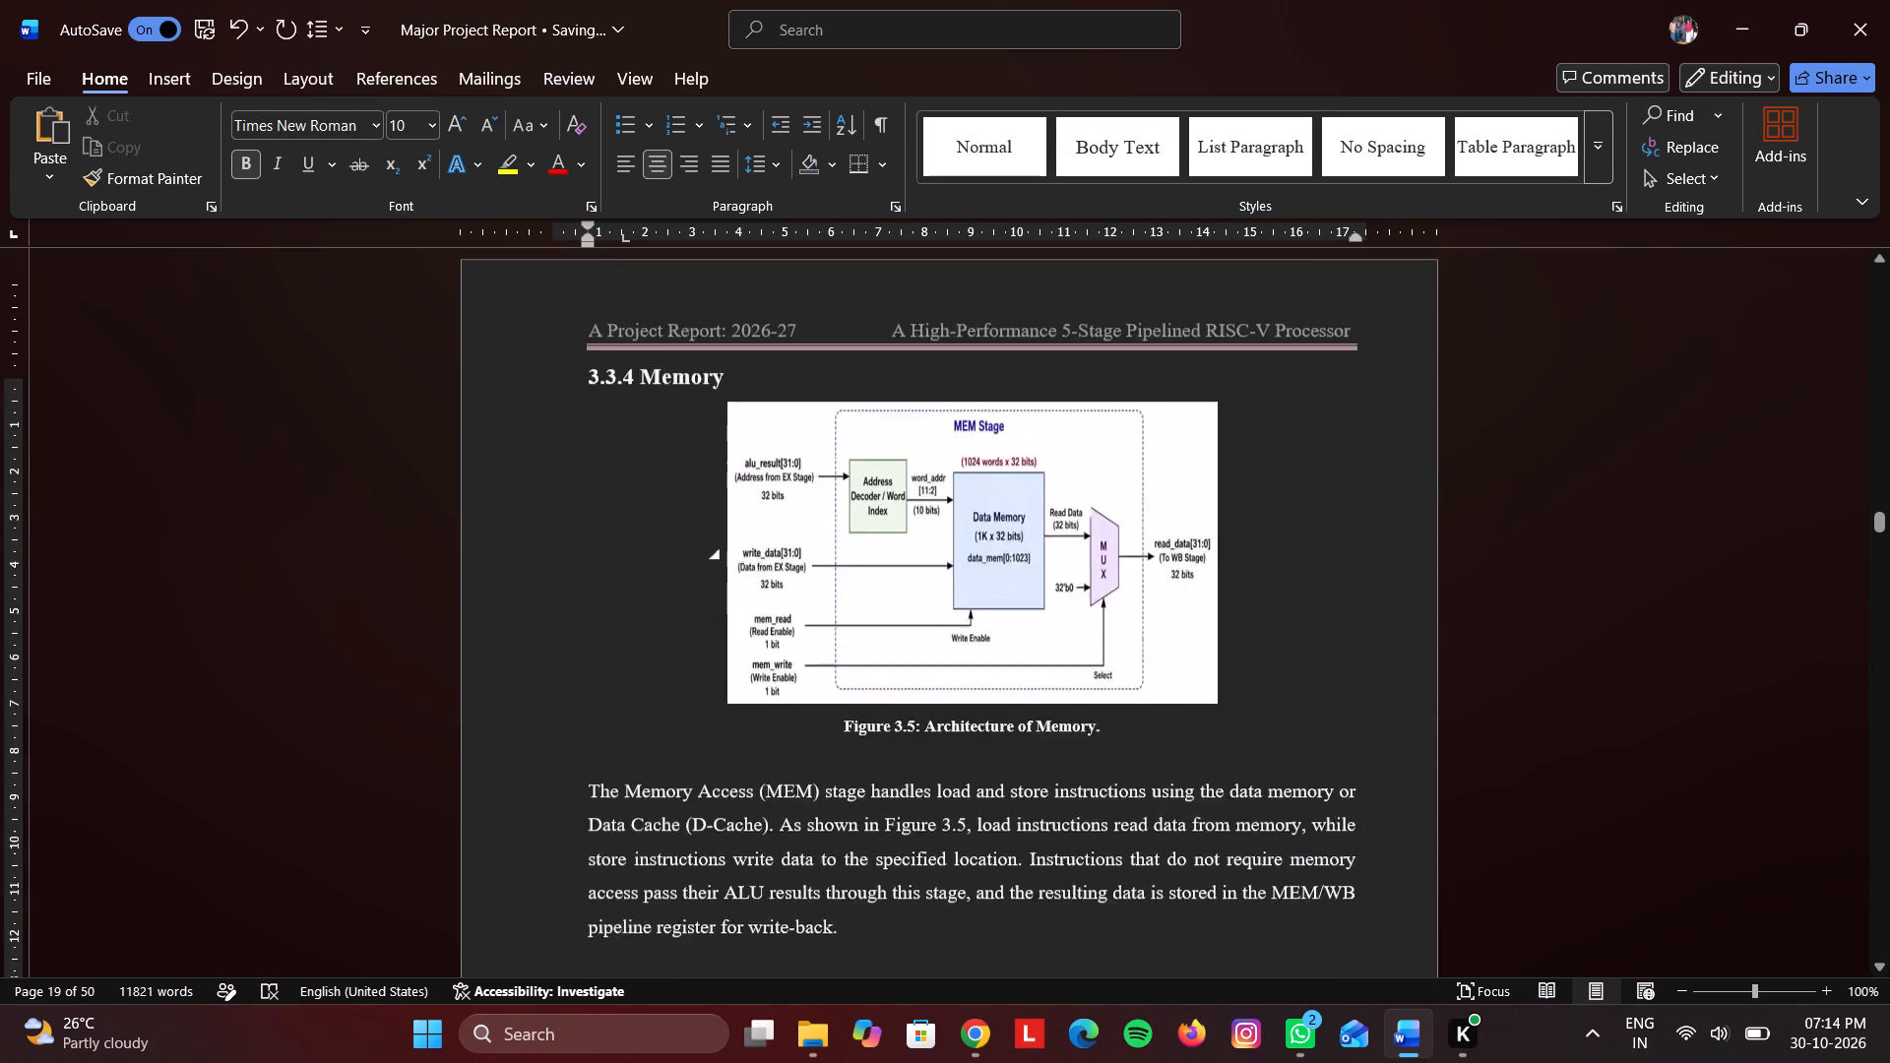
scroll(996, 619, "up", 9)
left_click(1176, 616)
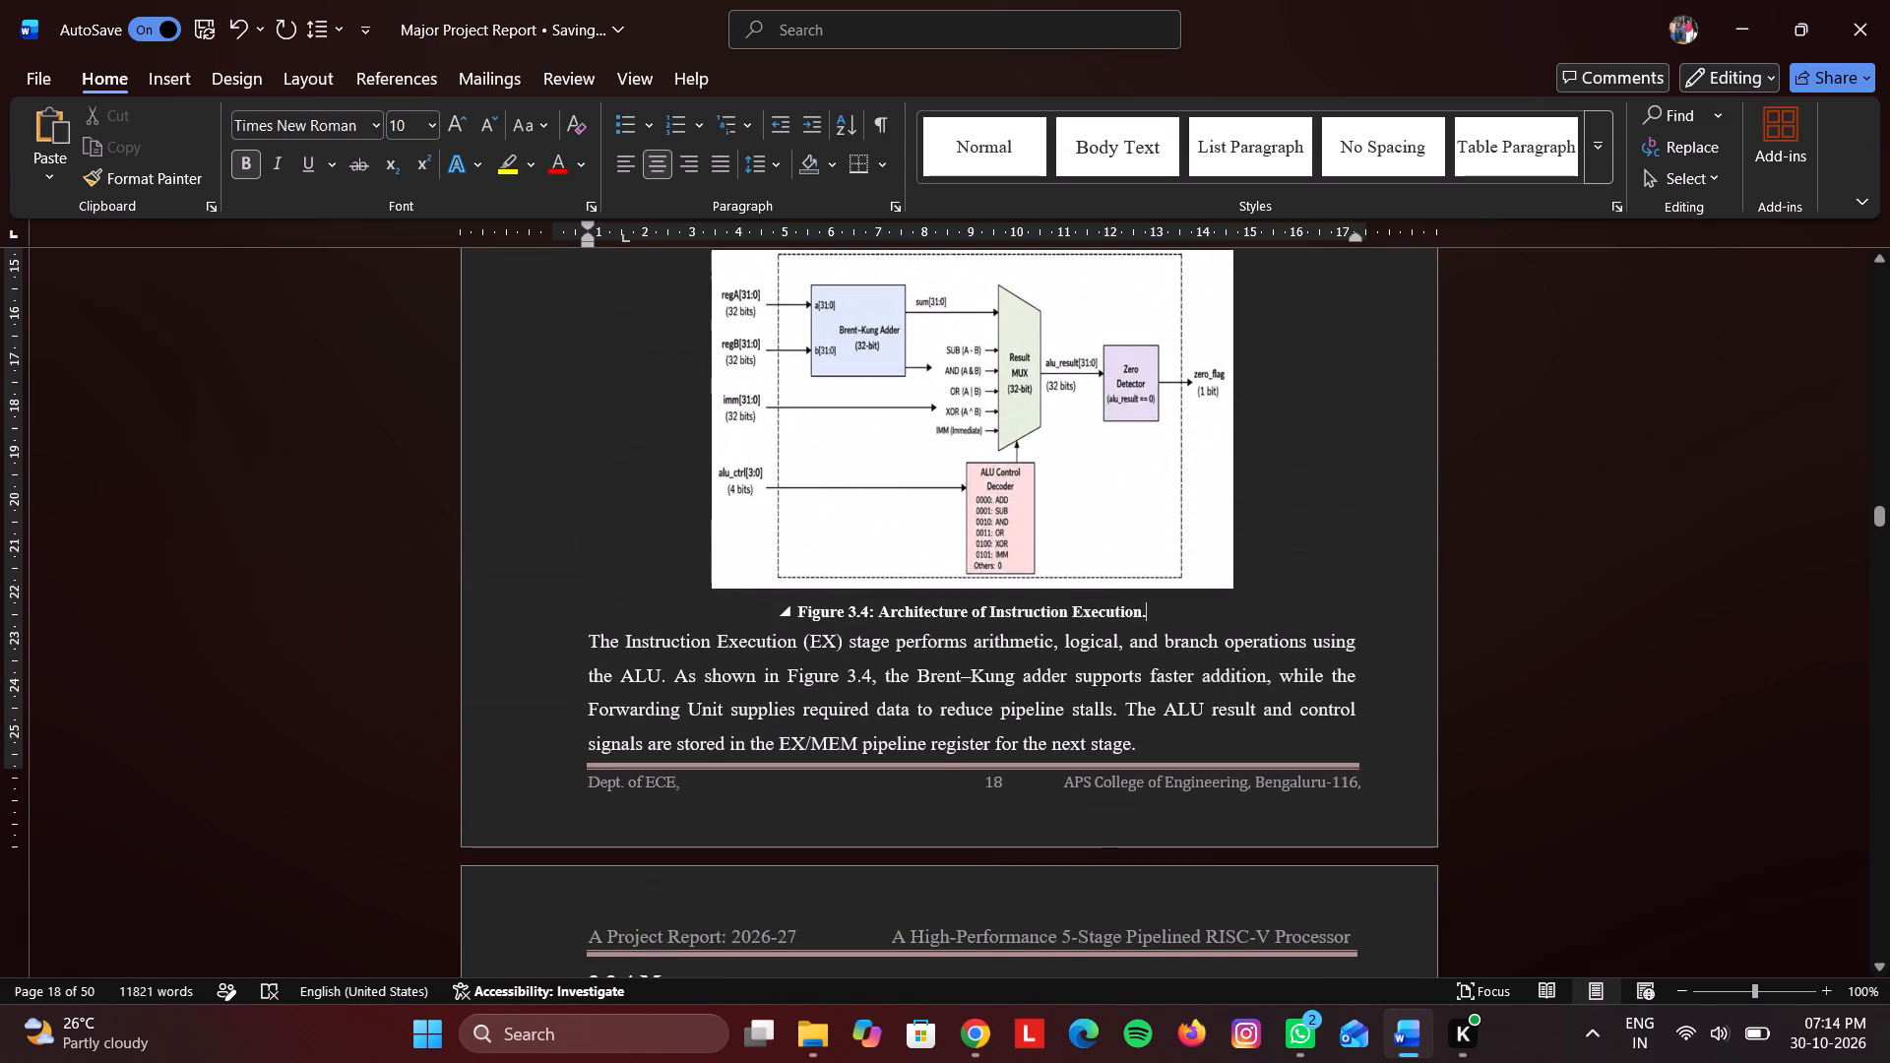
key("Return")
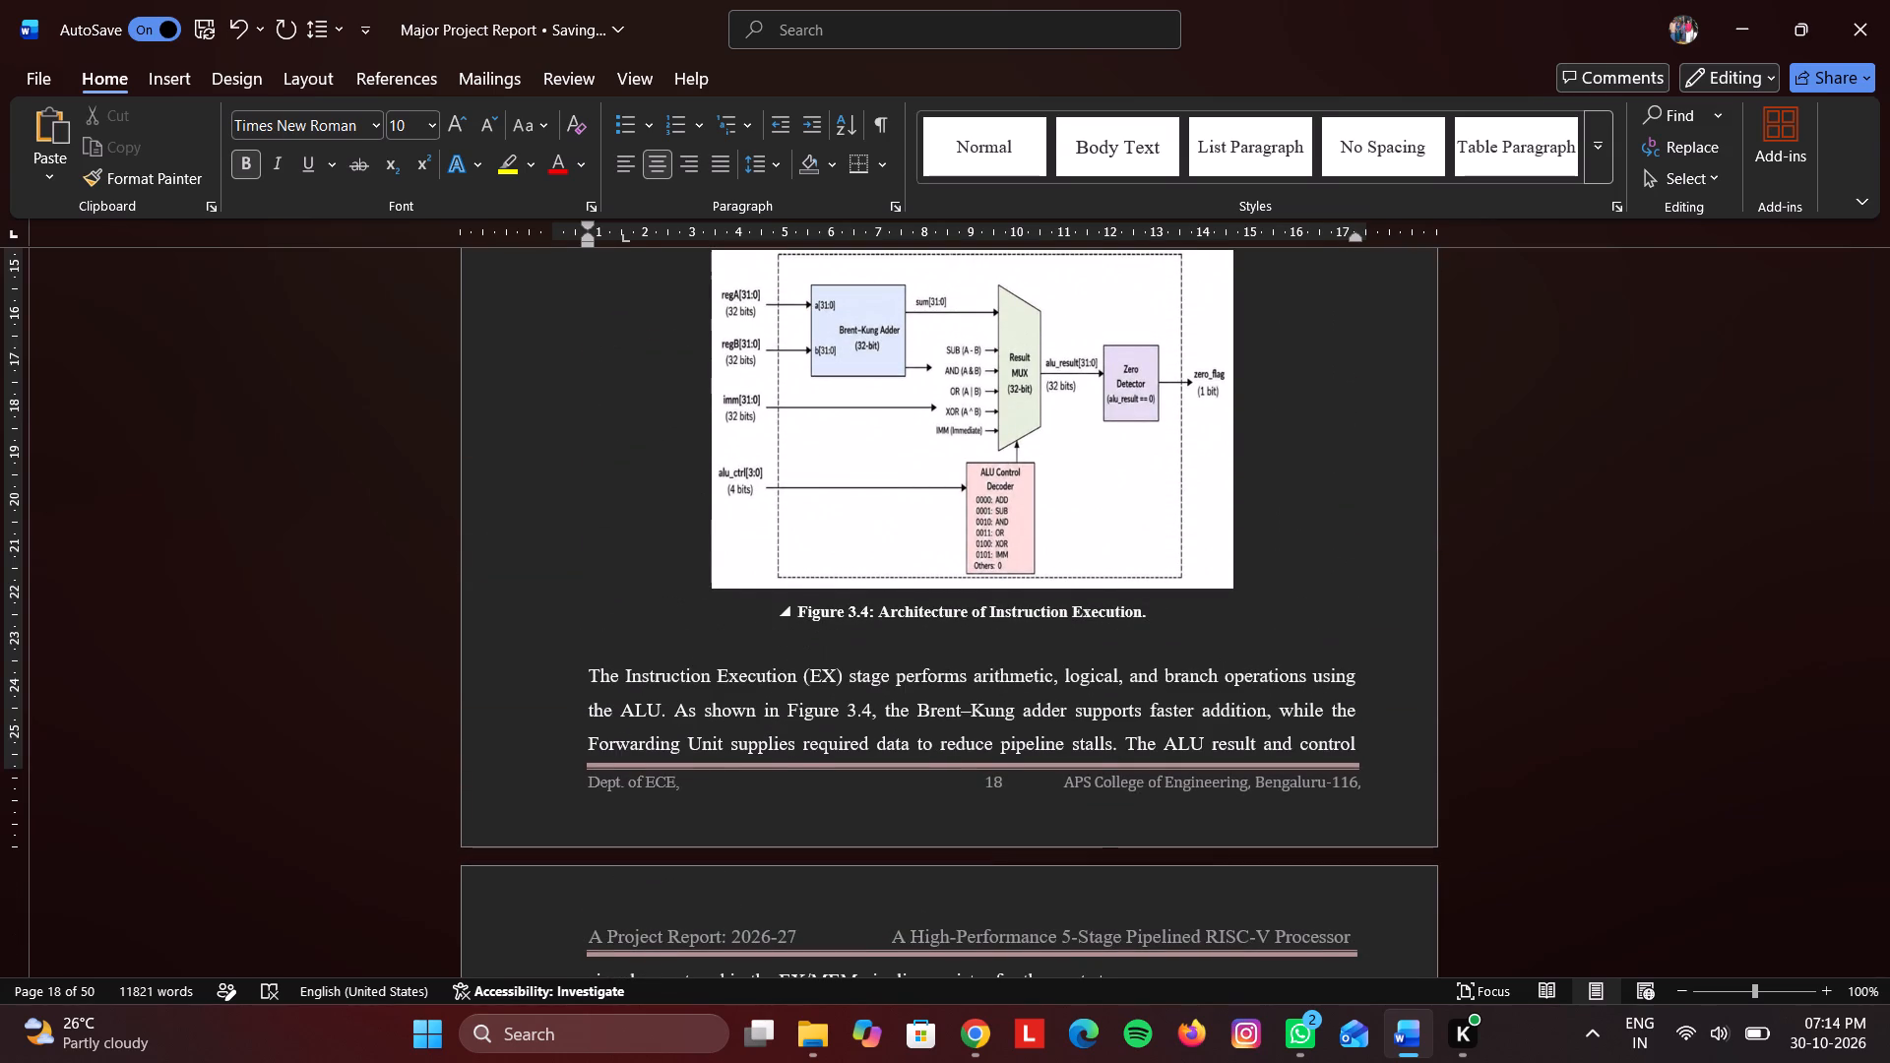
Insert an empty line between the Figure 3.3 caption and the Instruction Decode paragraph.
scroll(1177, 609, "down", 3)
scroll(1177, 609, "up", 10)
scroll(1177, 609, "down", 3)
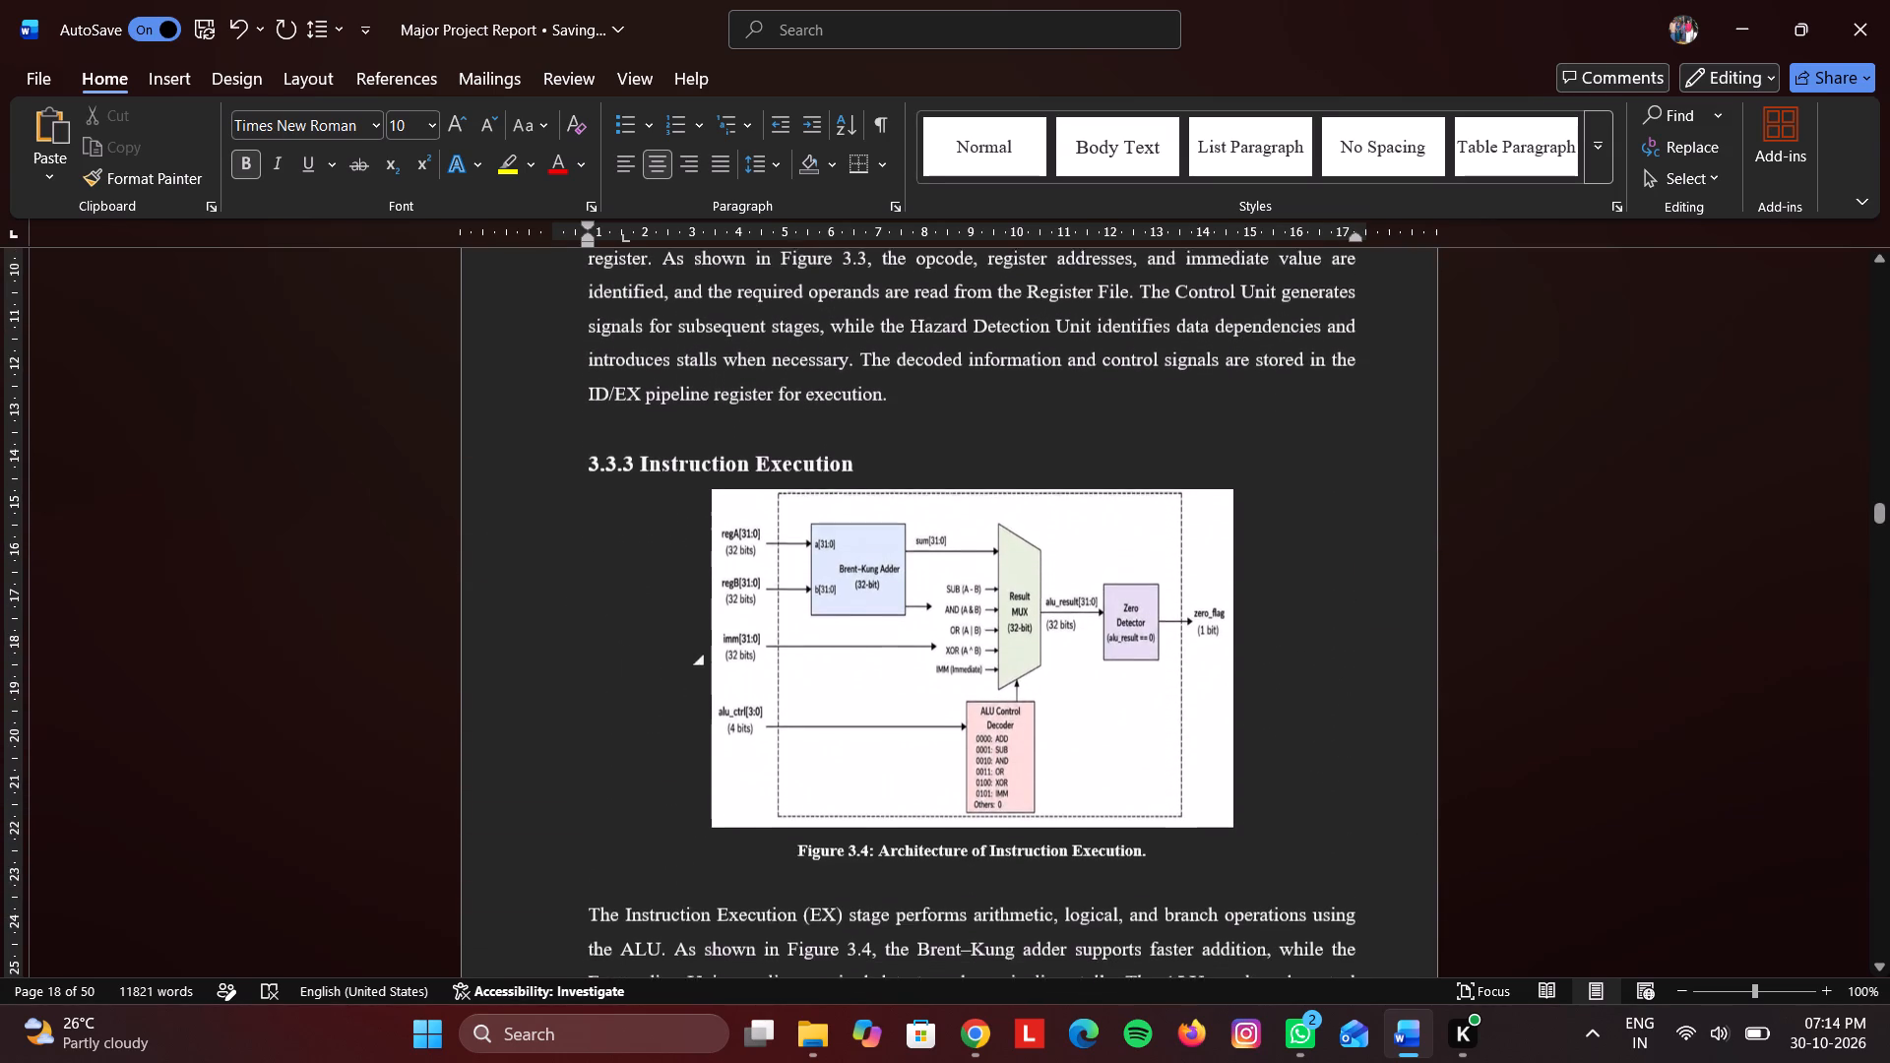
scroll(1177, 609, "up", 3)
left_click(1155, 374)
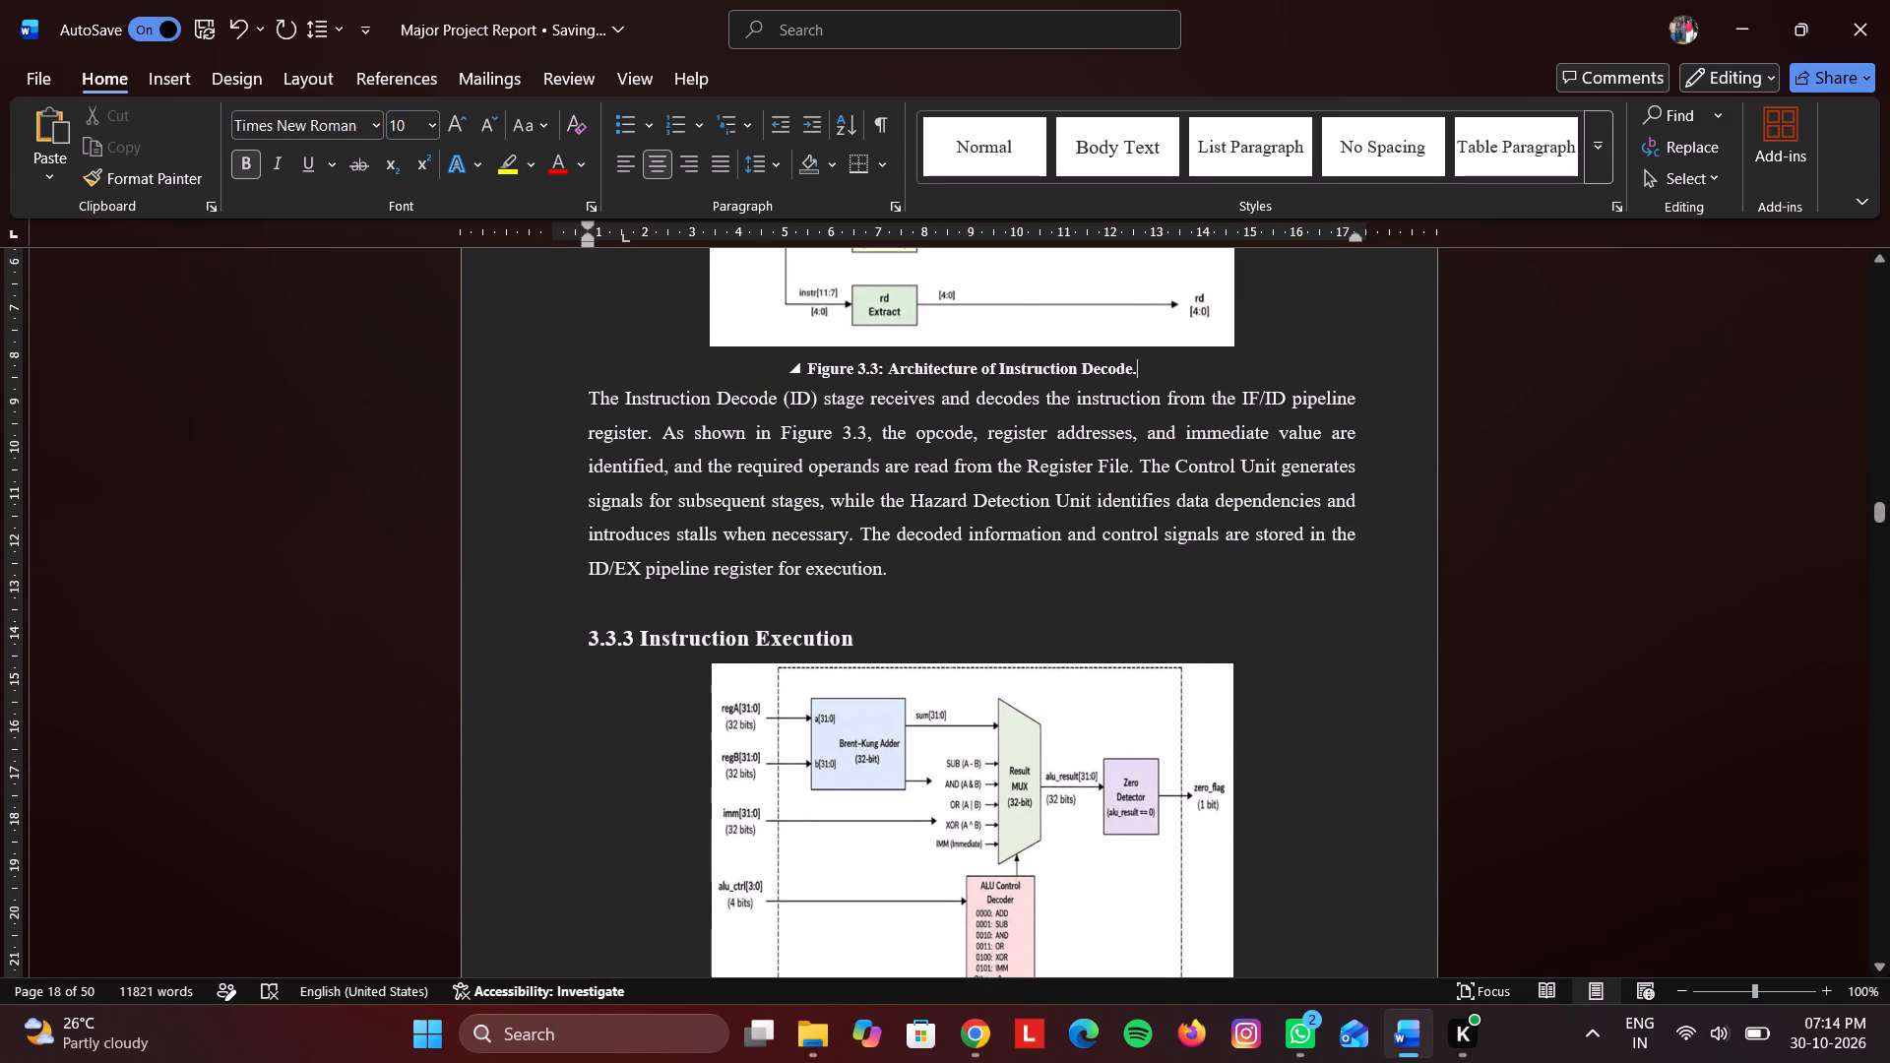
key("Return")
Check the caption spacing and page flow of the text and figures from section 3.3.1 to section 3.3.4.
scroll(1196, 357, "up", 15)
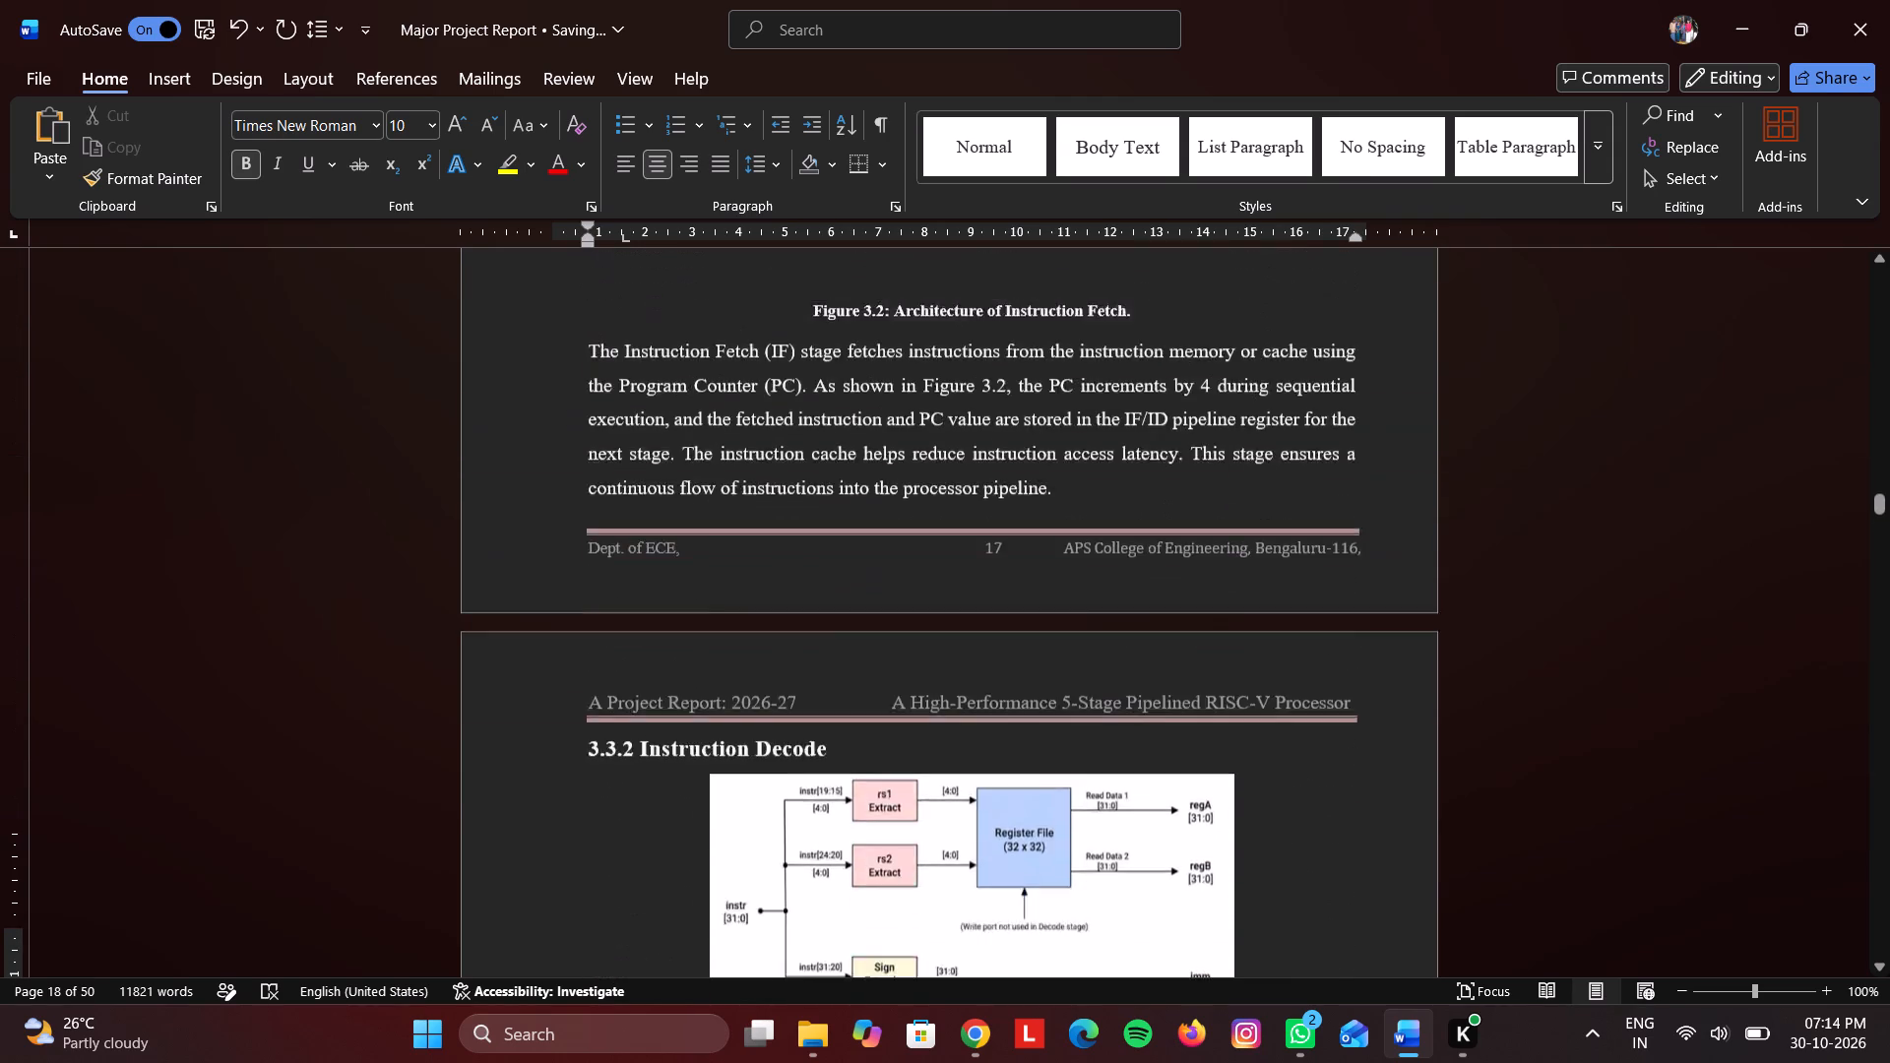
scroll(1196, 357, "up", 1)
scroll(1166, 469, "down", 20)
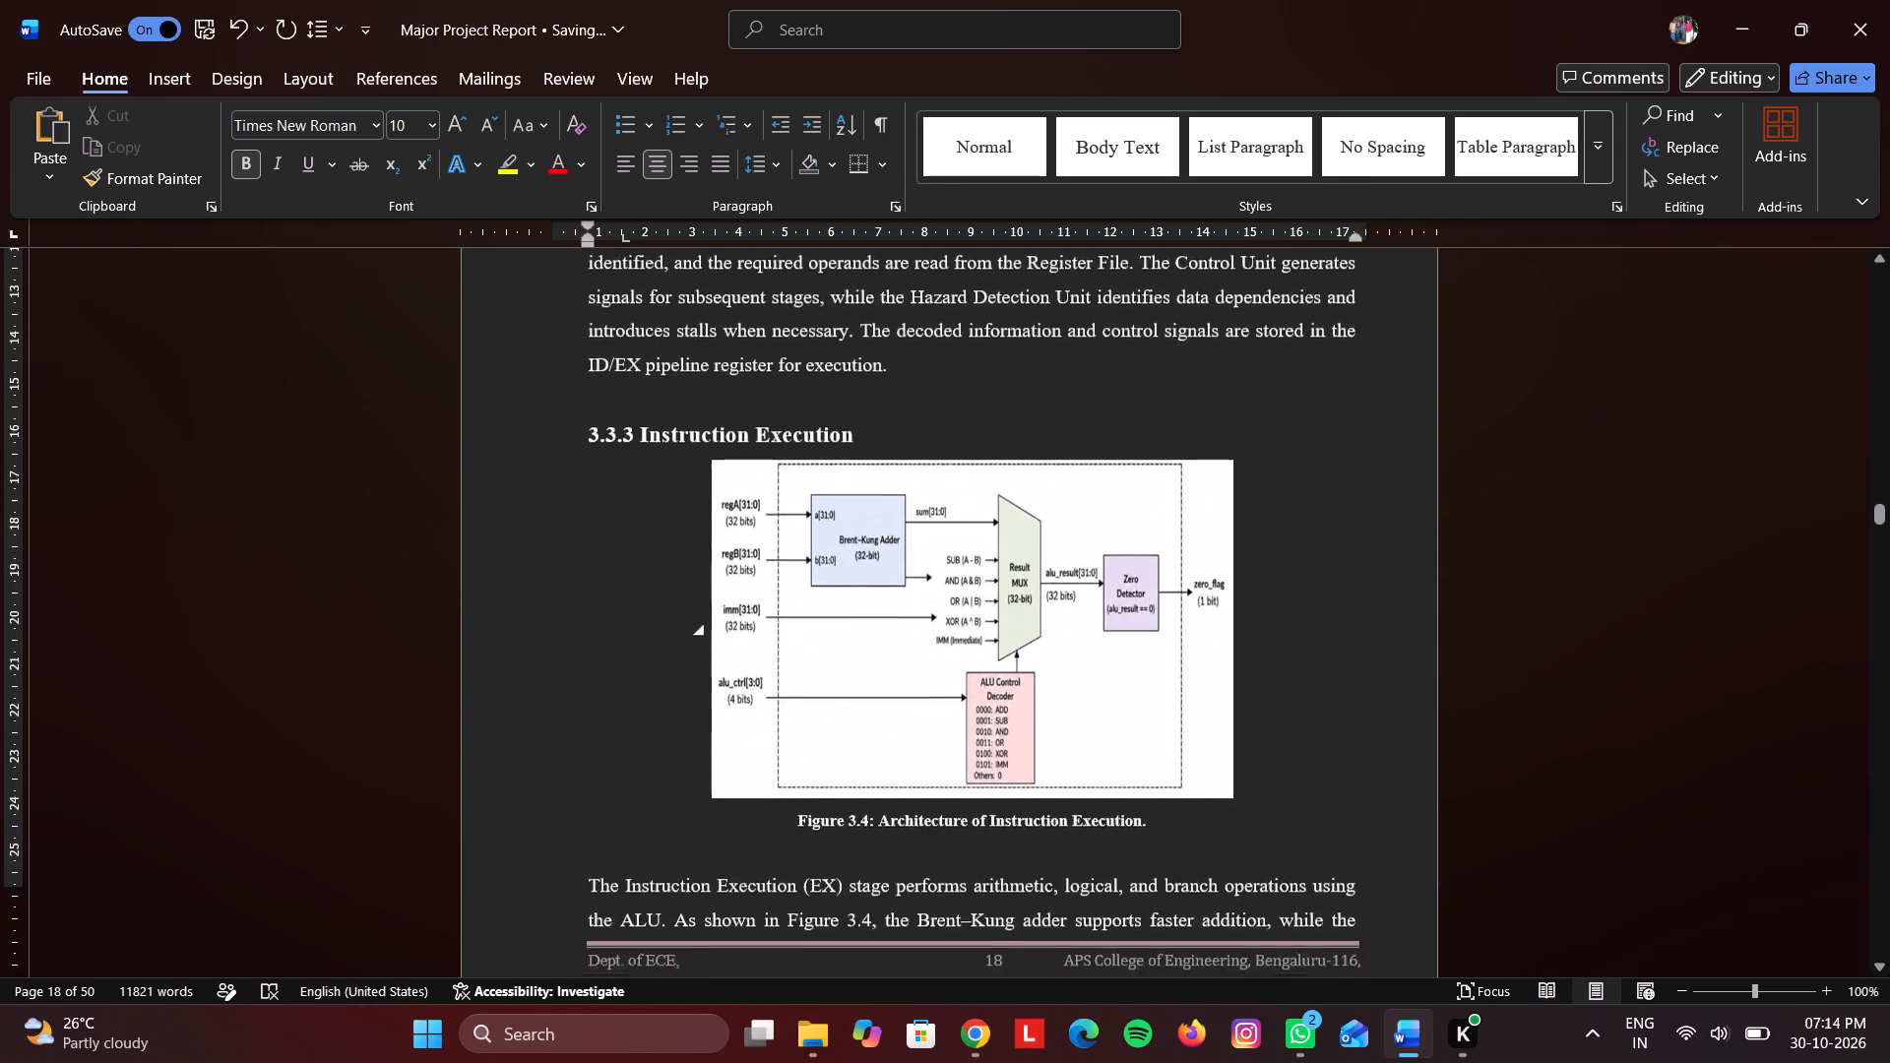
scroll(1164, 496, "down", 18)
scroll(1164, 496, "up", 5)
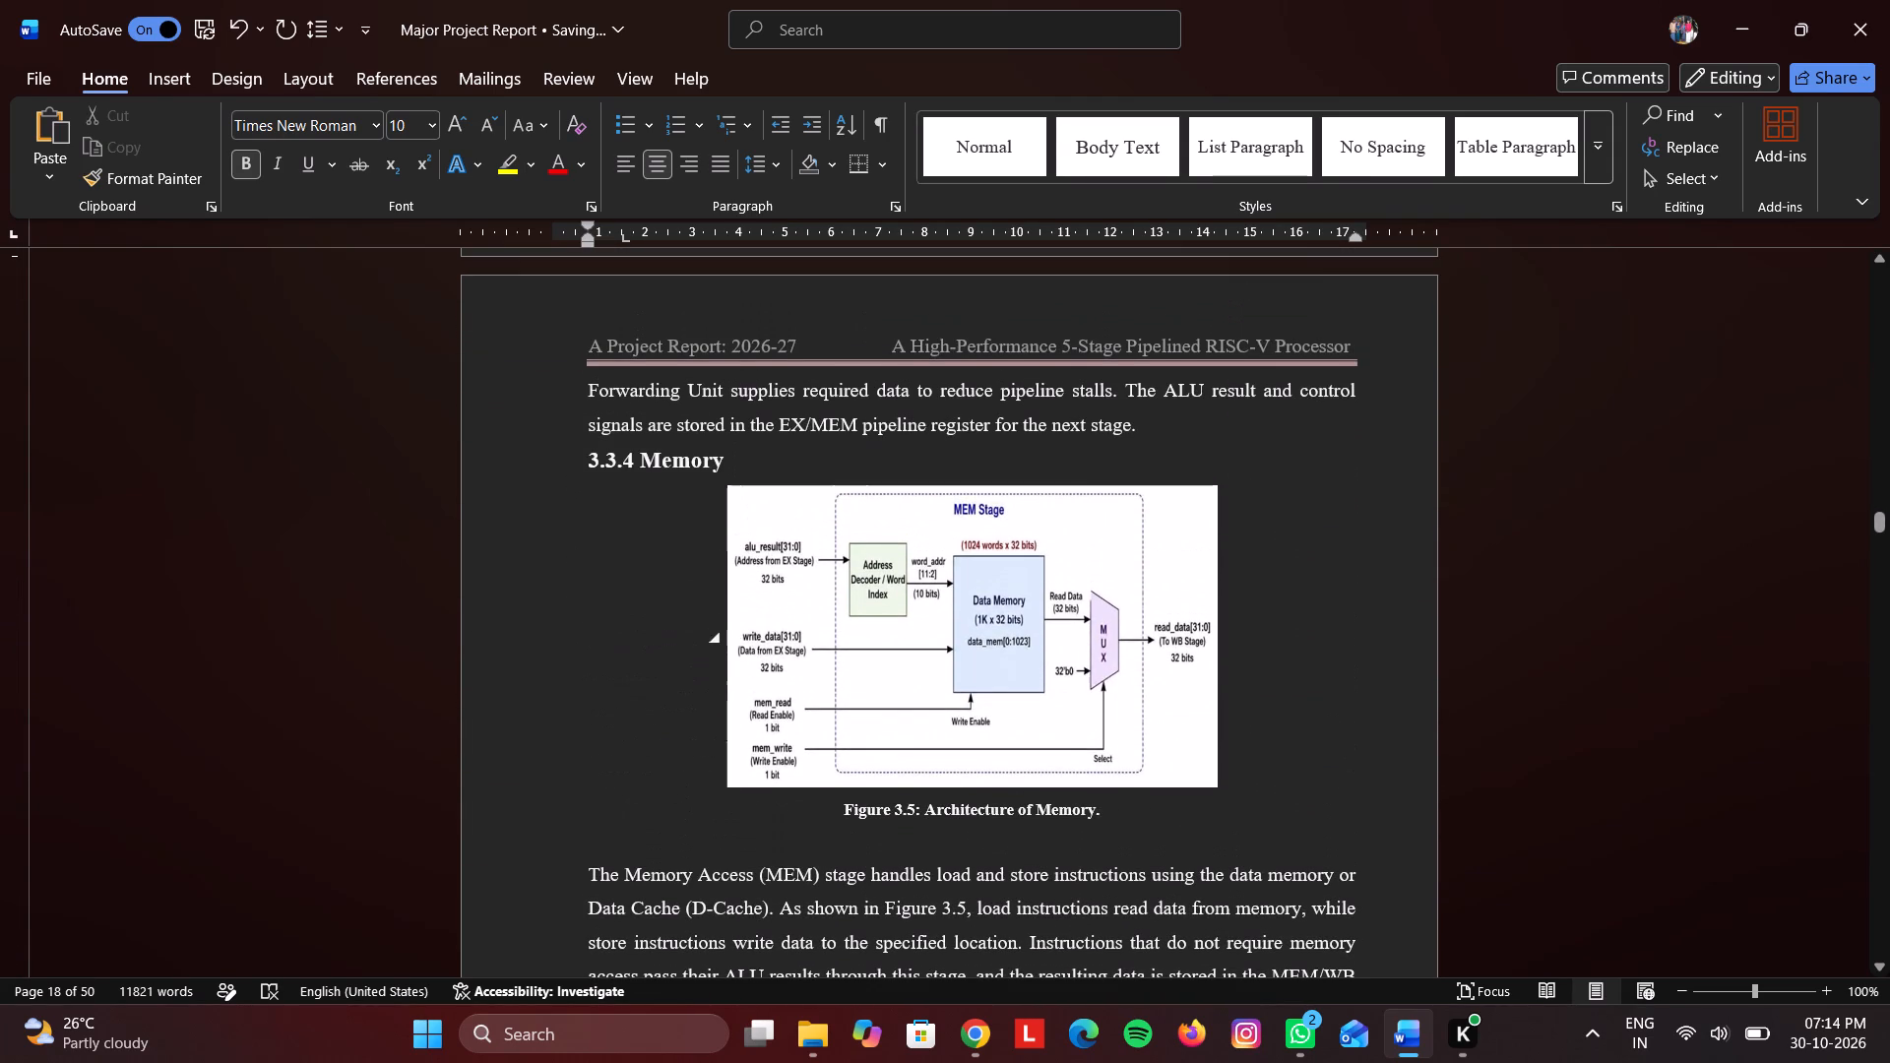
Insert an empty line above the 3.3.4 Memory heading and set its line spacing to 1.0.
left_click(1158, 436)
key("Return")
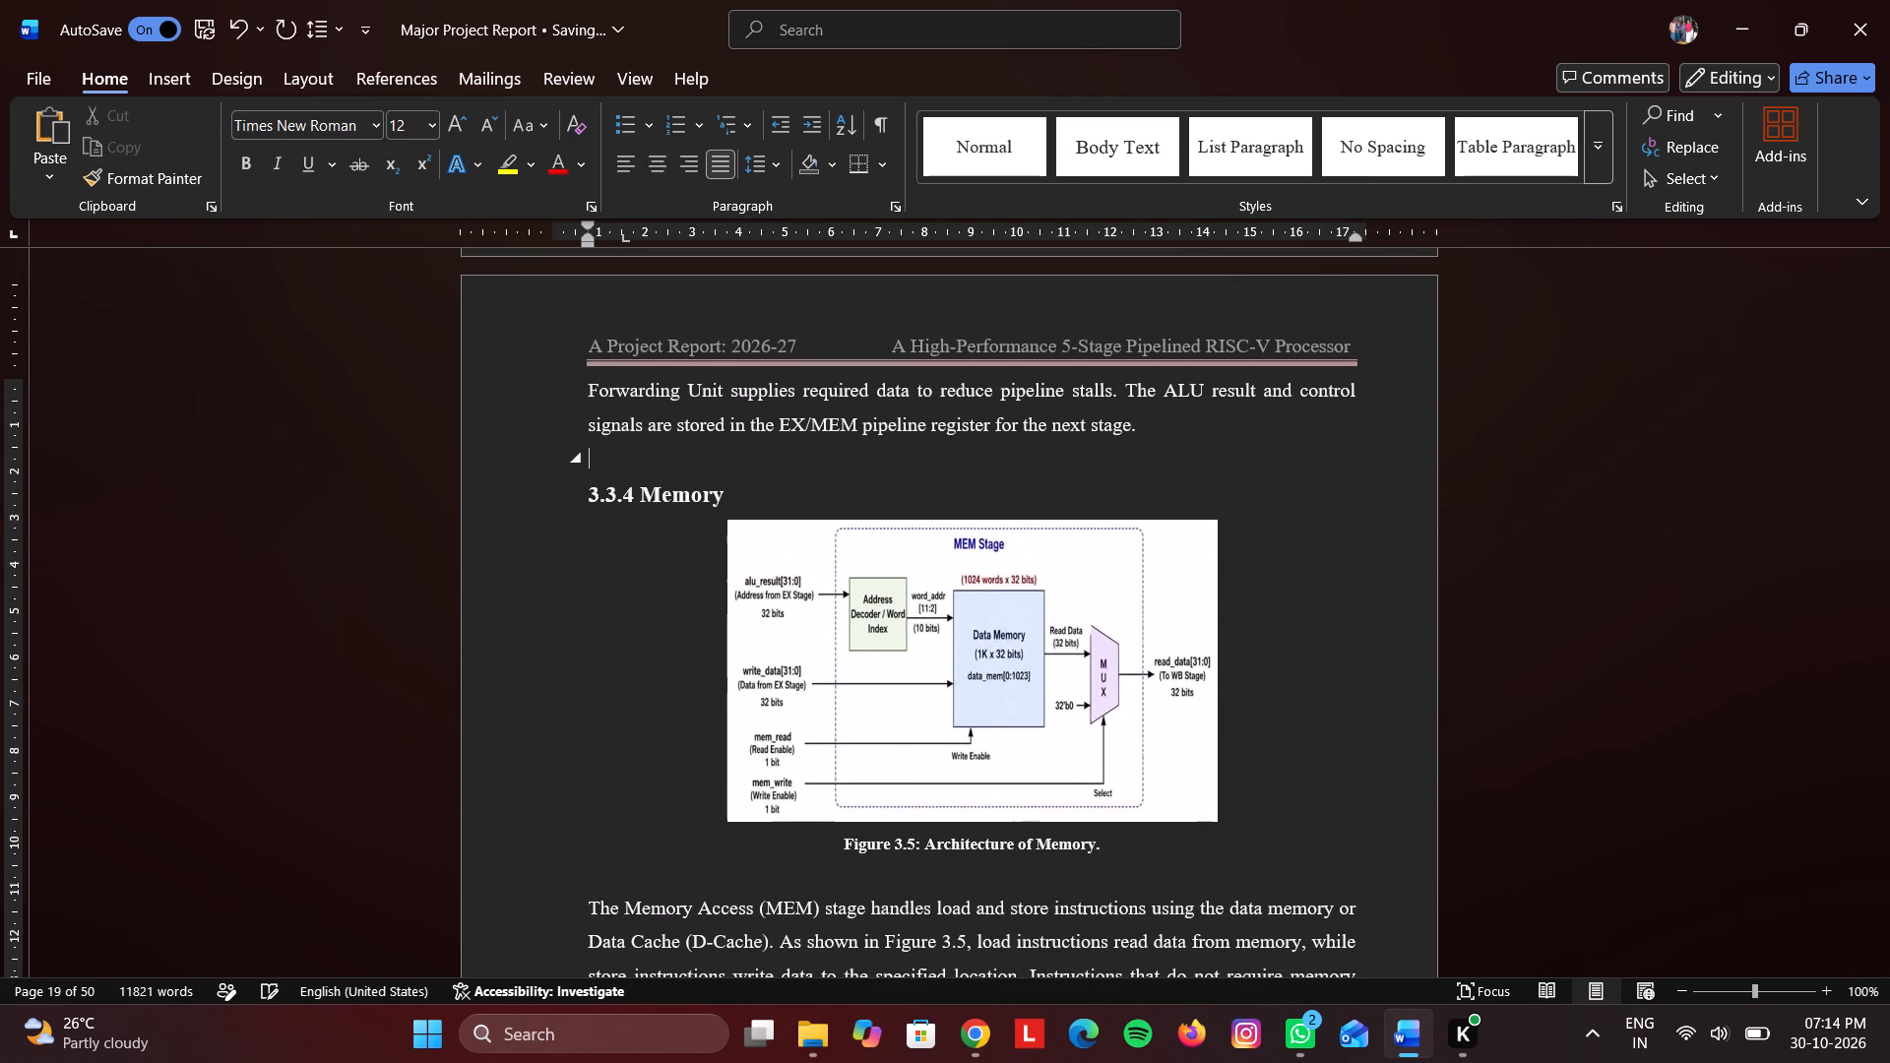
left_click(773, 172)
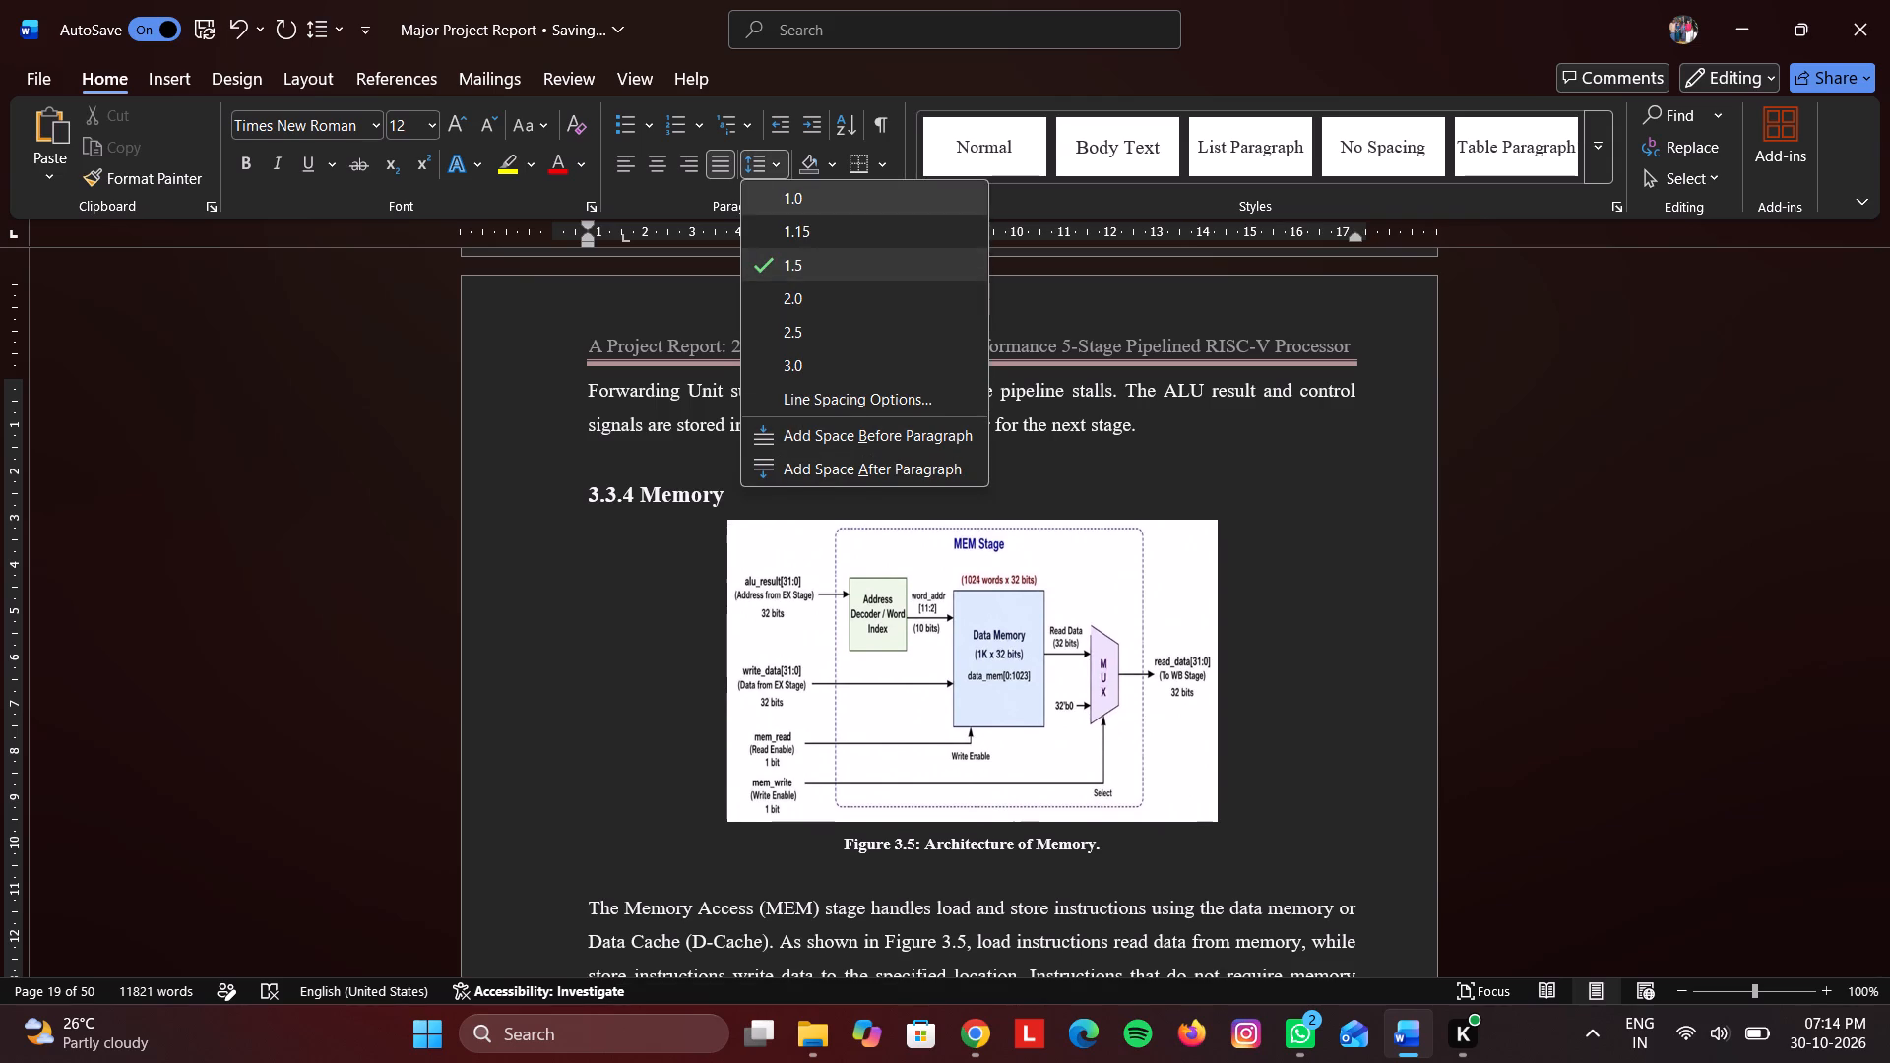
left_click(810, 196)
Remove the space before the Memory Access paragraph below the Figure 3.5 caption.
scroll(1221, 575, "down", 16)
scroll(1222, 576, "down", 5)
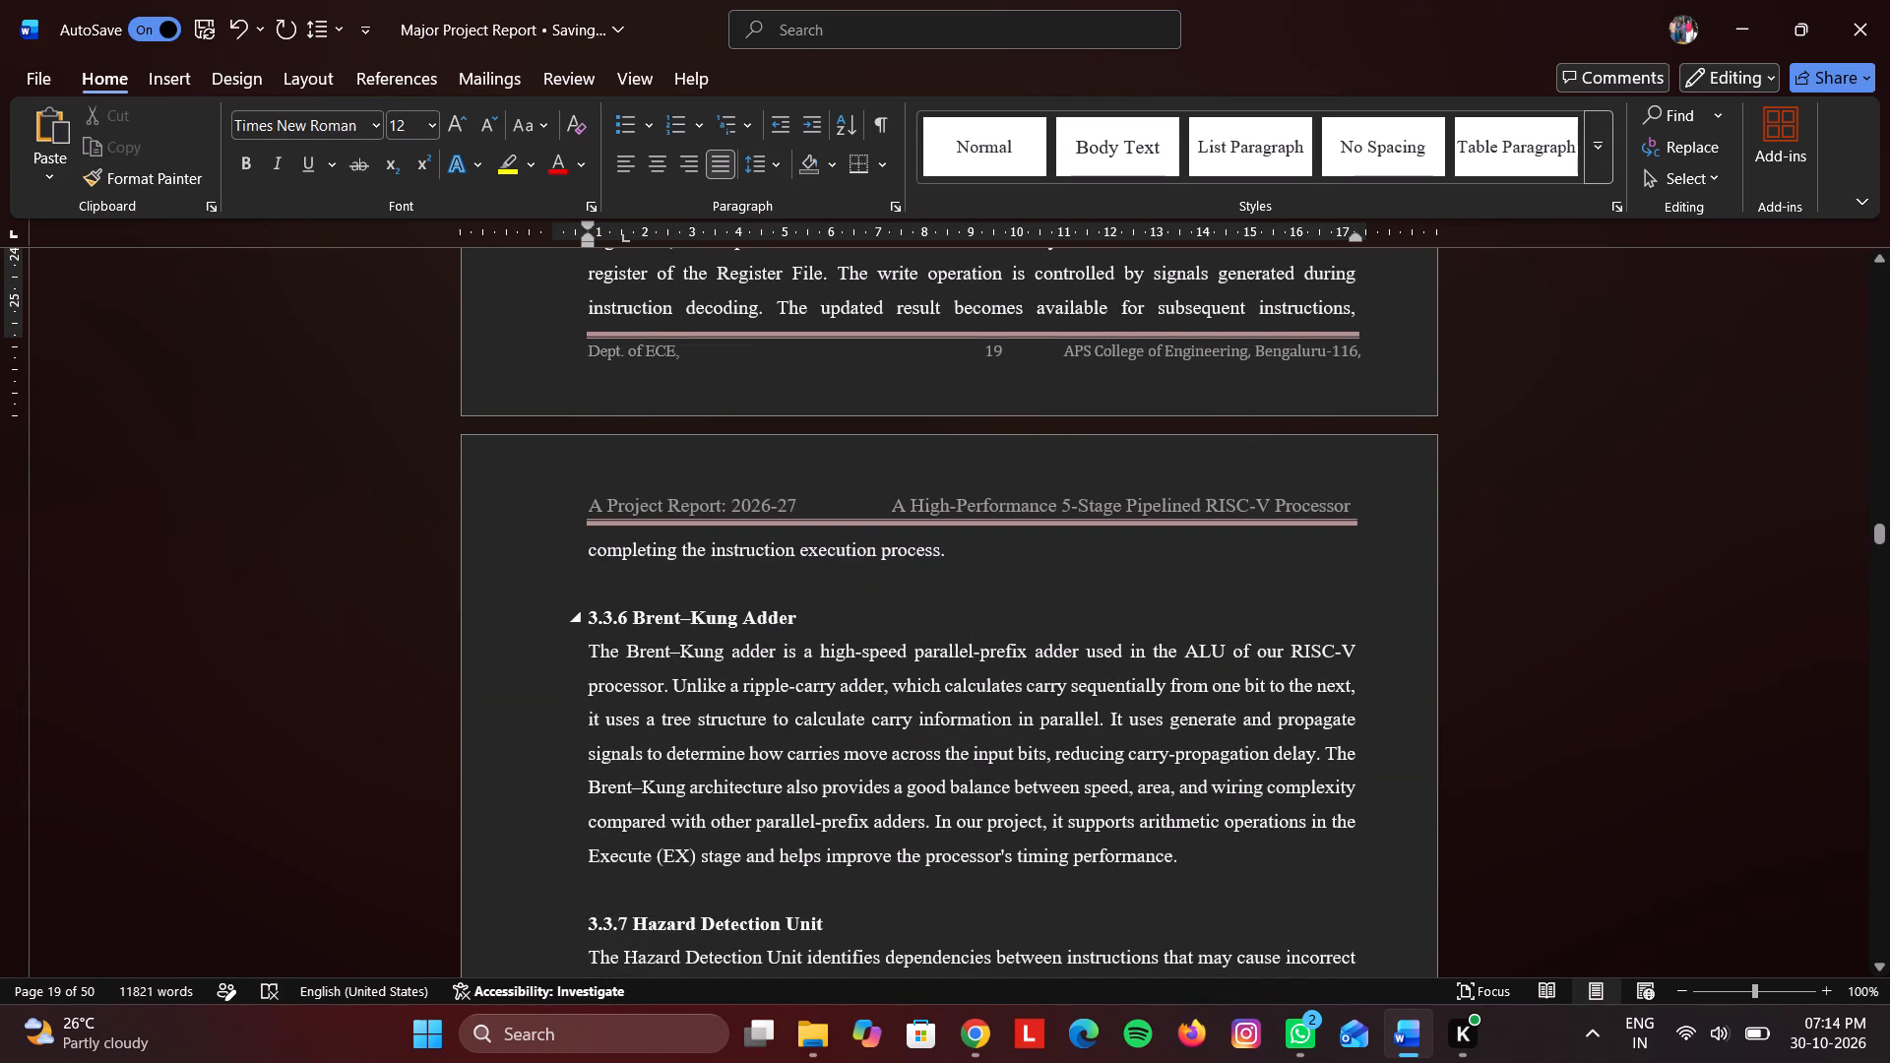
scroll(767, 540, "up", 9)
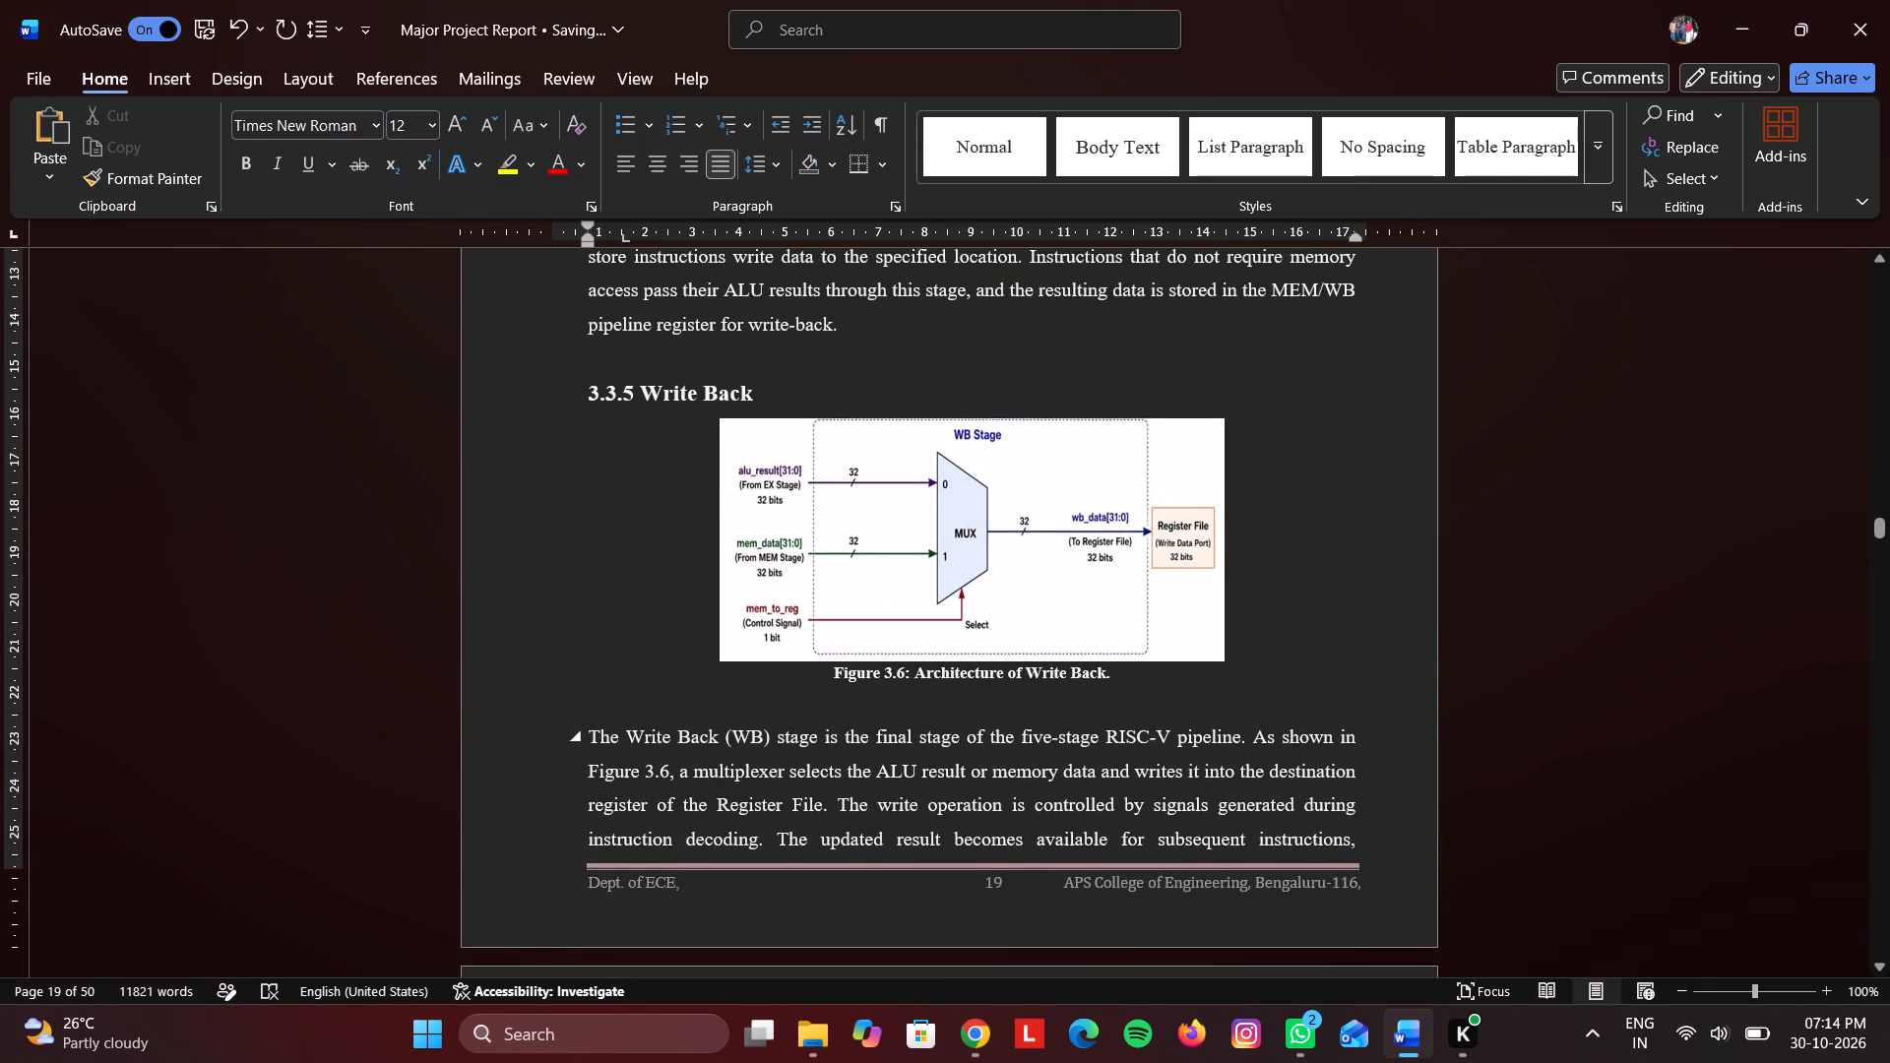
scroll(1061, 401, "up", 3)
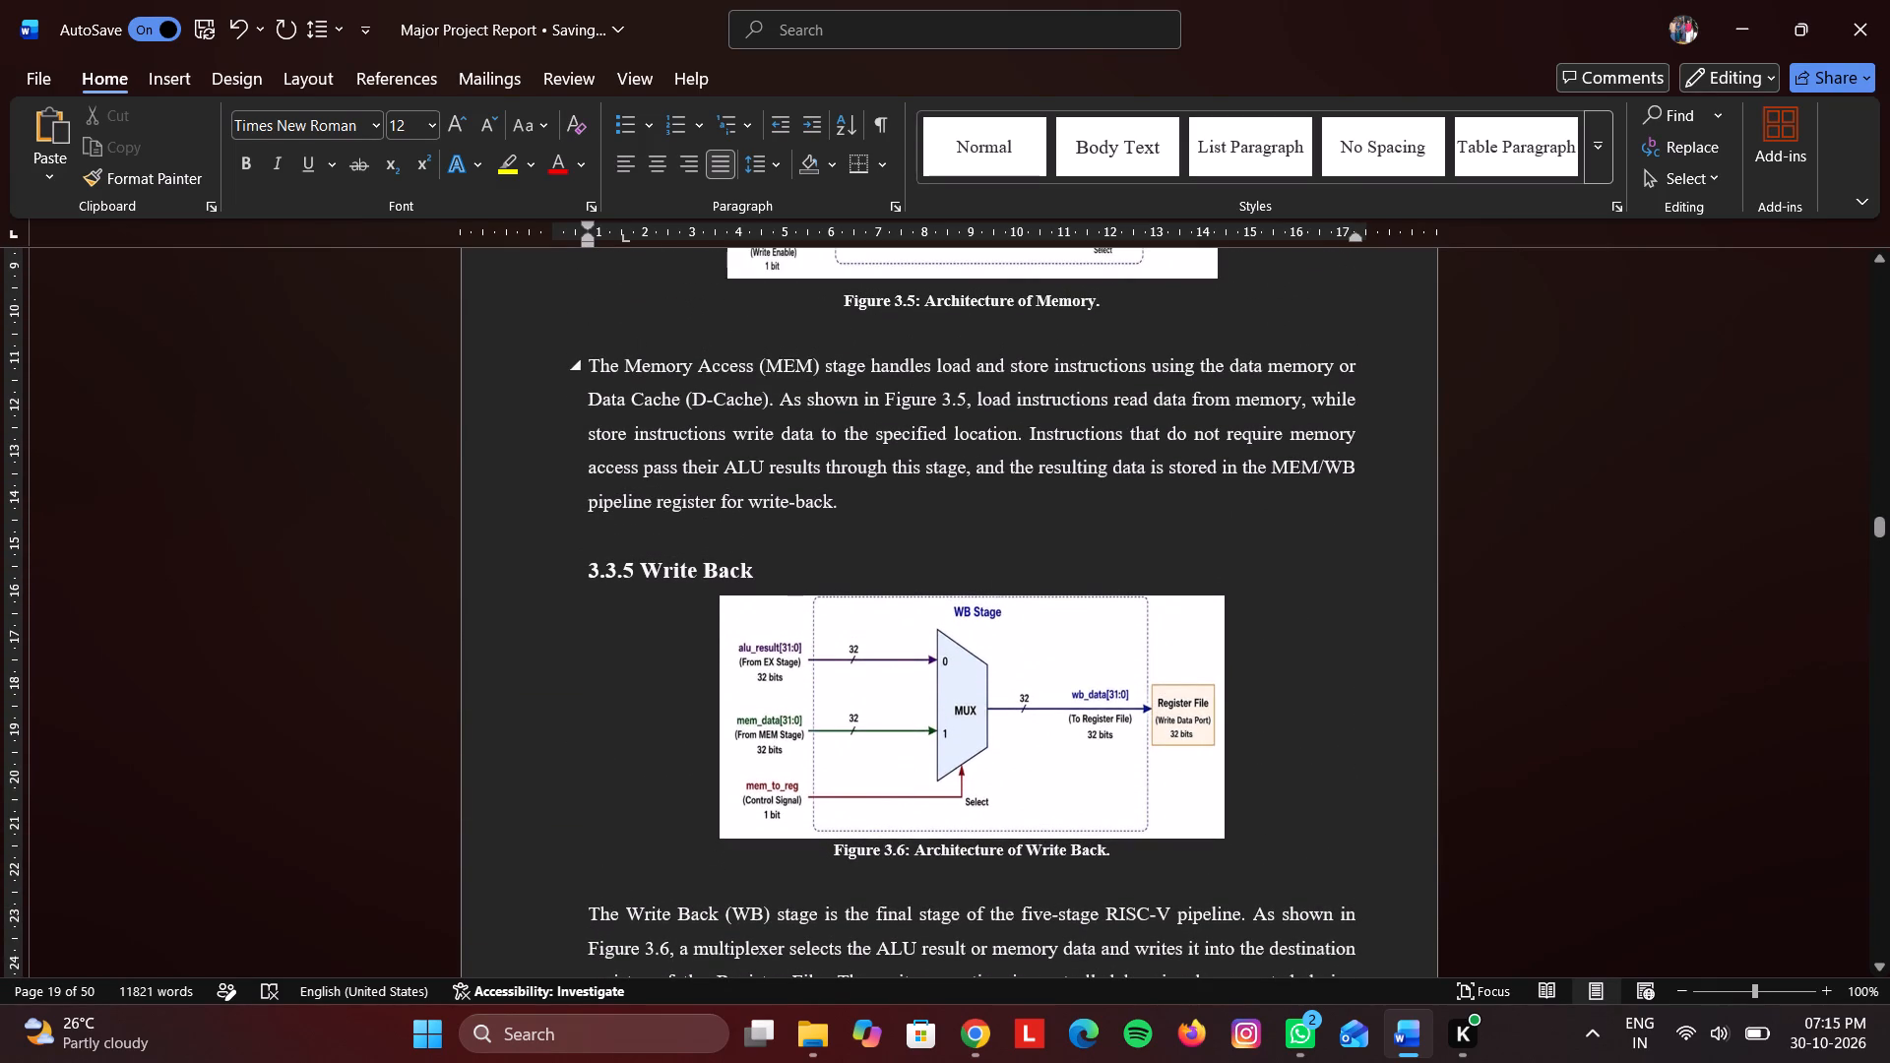
left_click(992, 334)
left_click(999, 325)
left_click(999, 325)
key("Up")
left_click(975, 342)
double_click(971, 338)
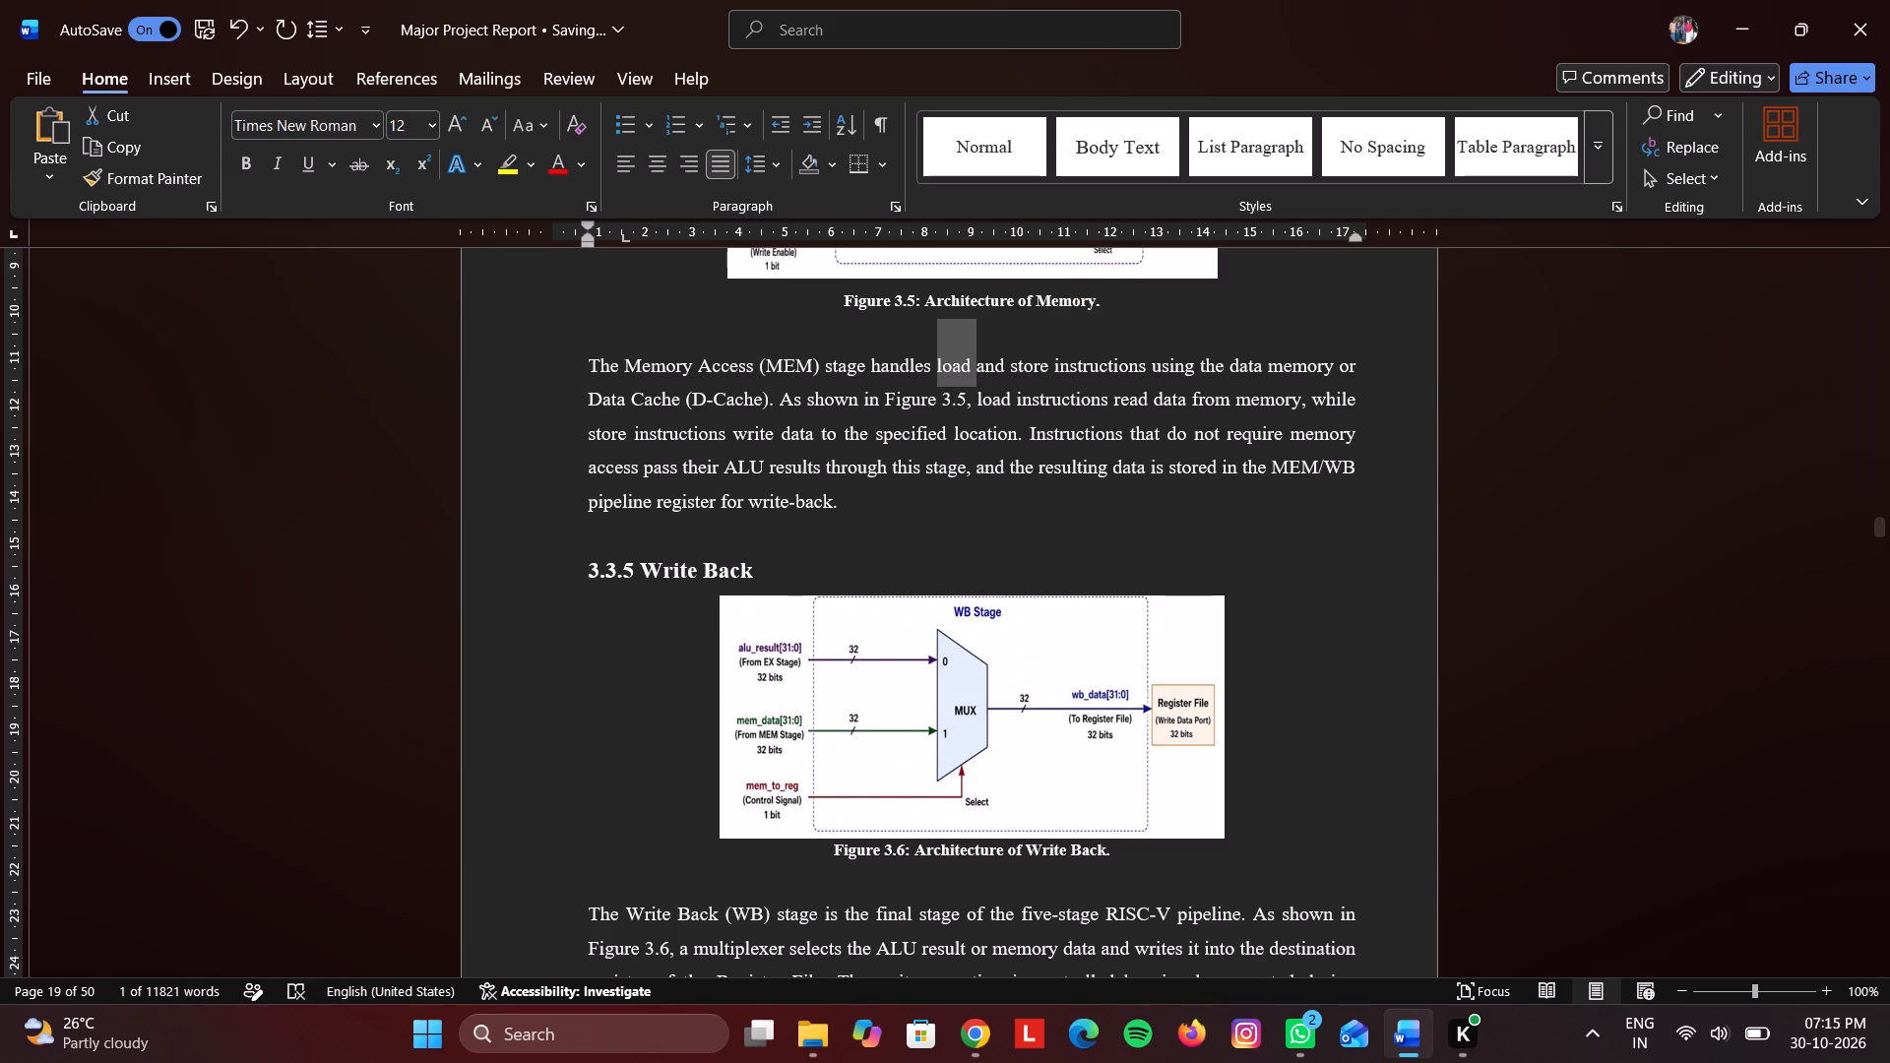
left_click(769, 167)
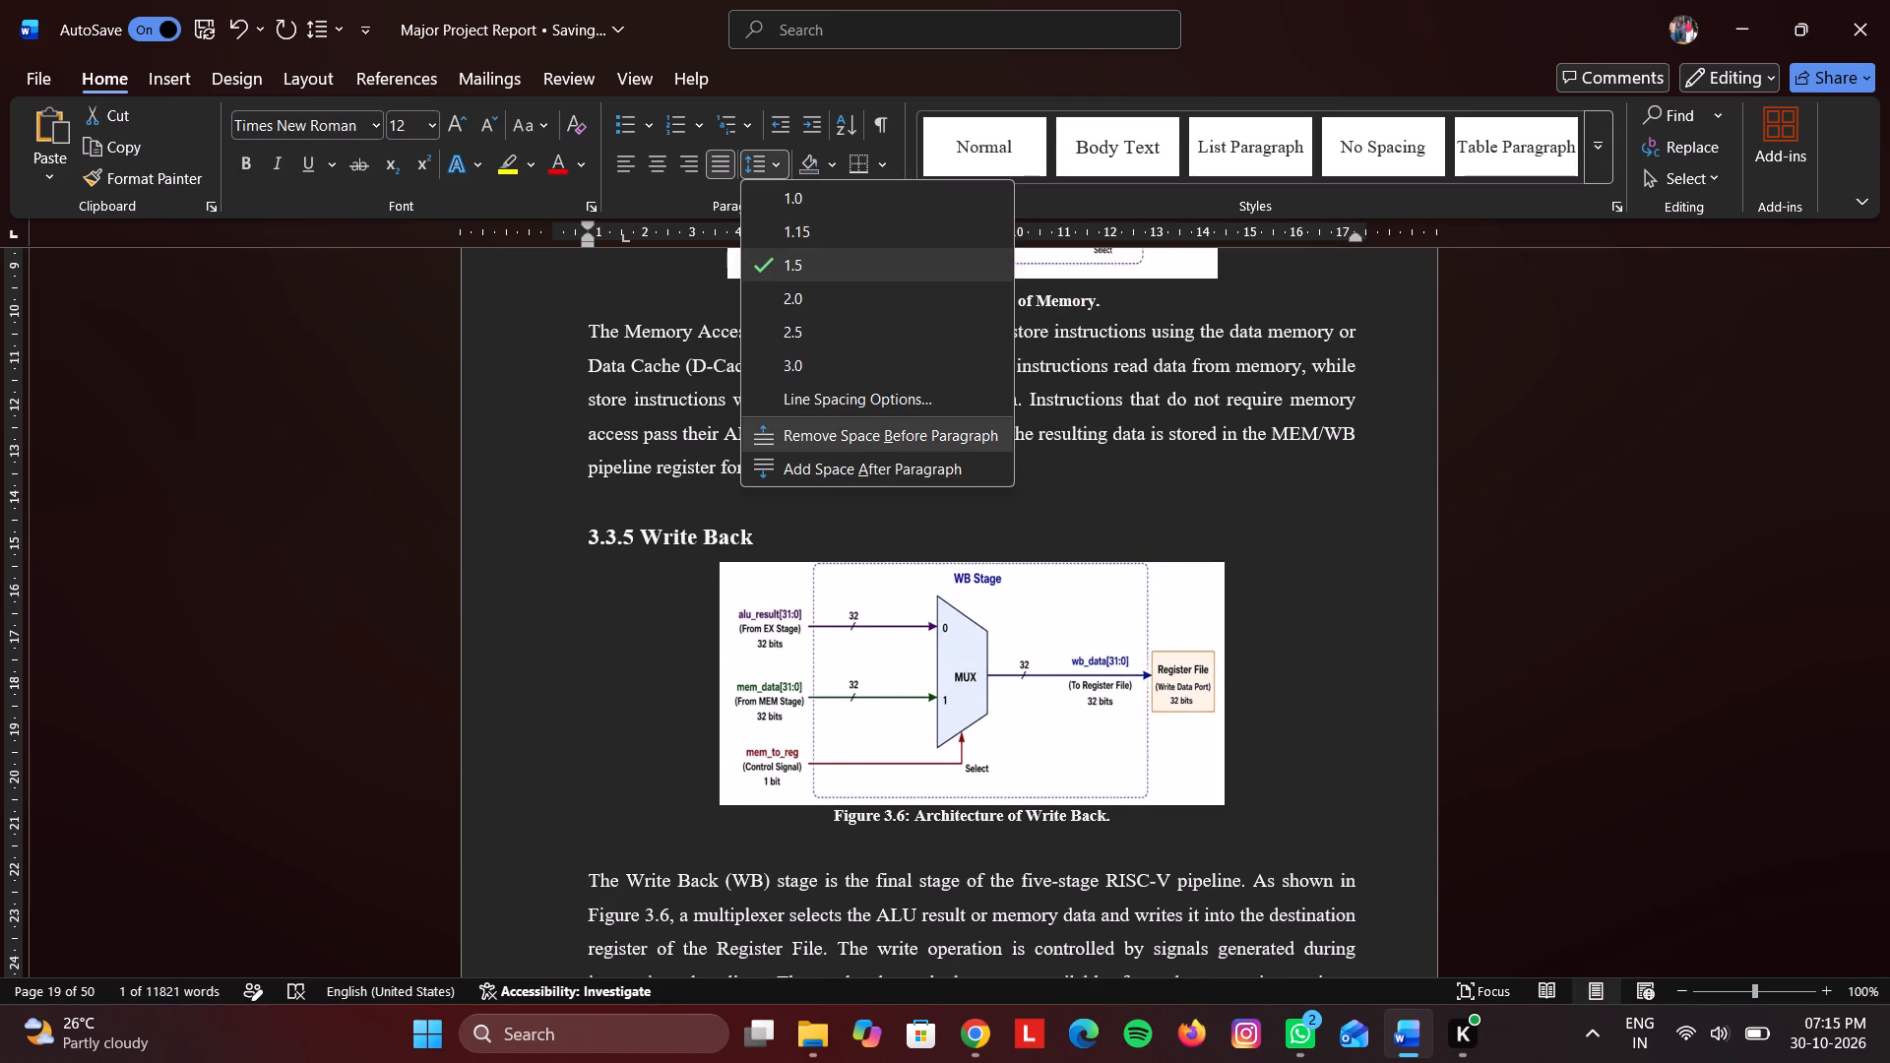
left_click(832, 443)
left_click(1108, 310)
Delete the empty line between the Figure 3.6 caption and the Write Back paragraph.
scroll(1104, 451, "down", 3)
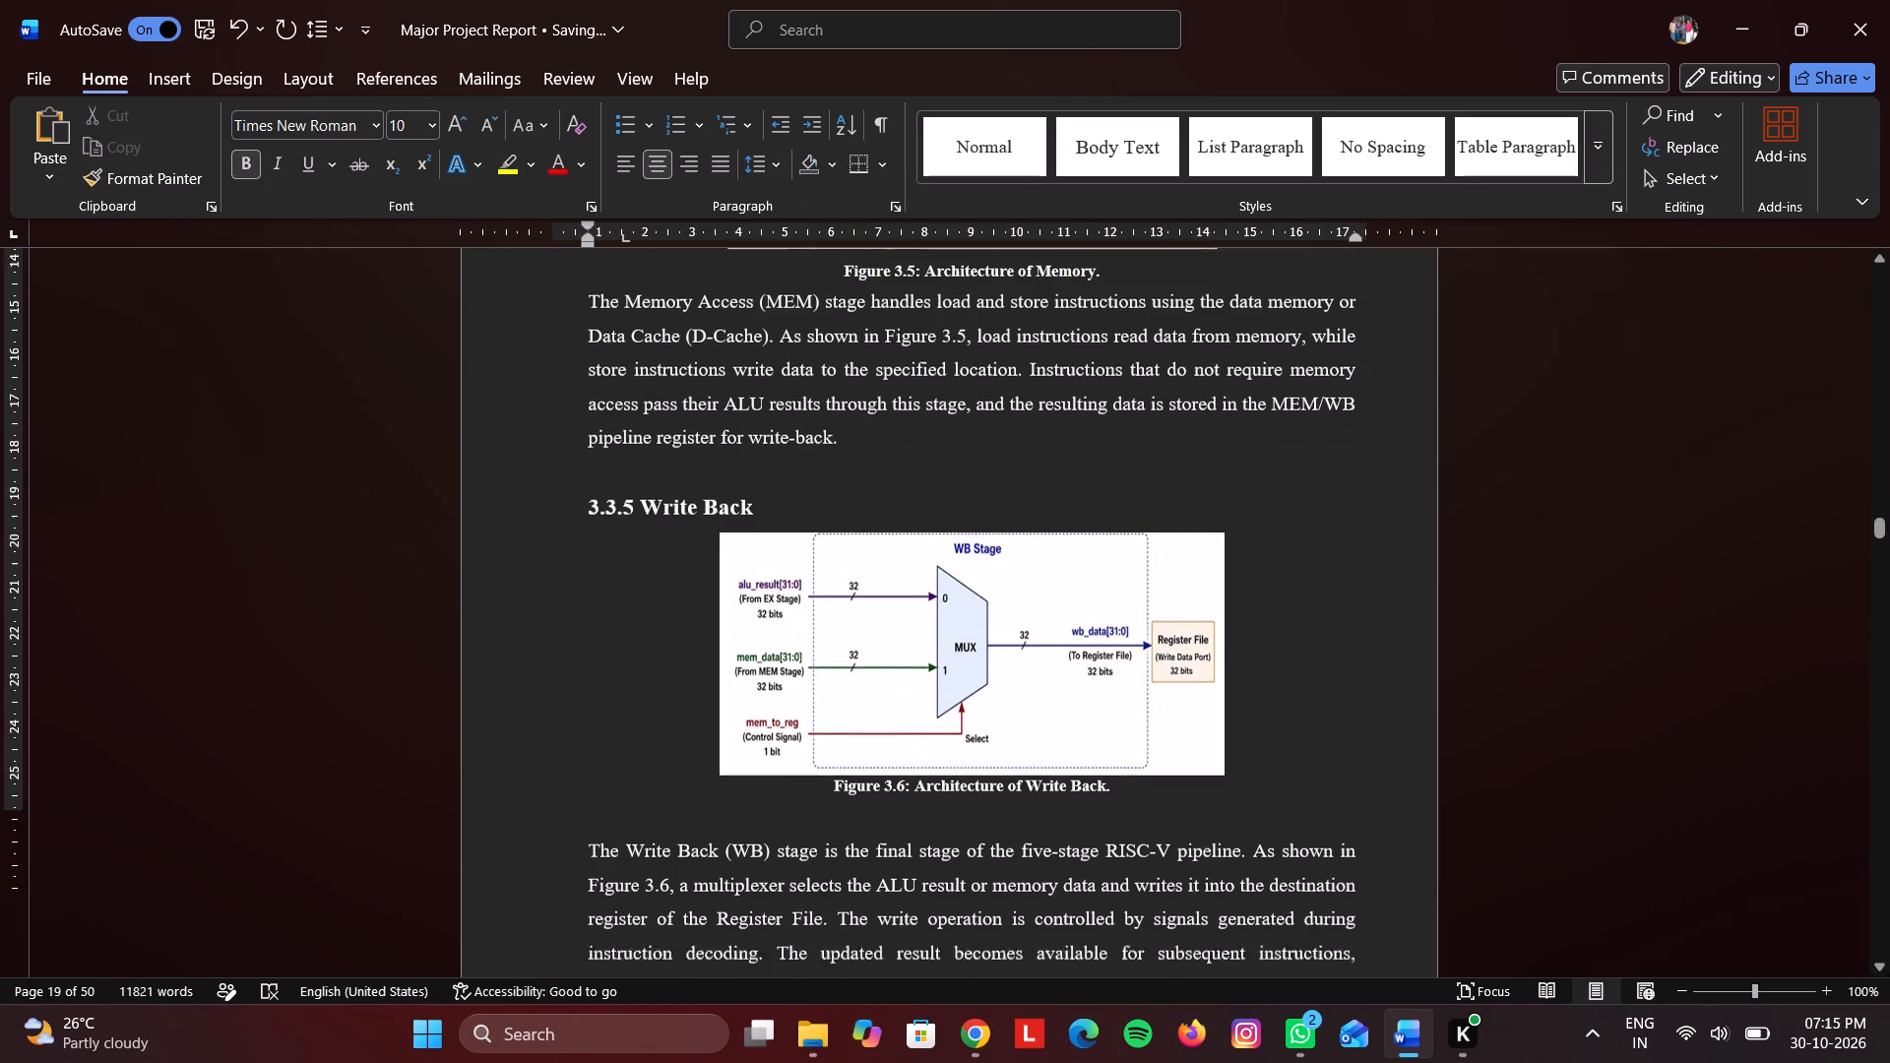
scroll(1104, 451, "down", 2)
scroll(1104, 451, "up", 7)
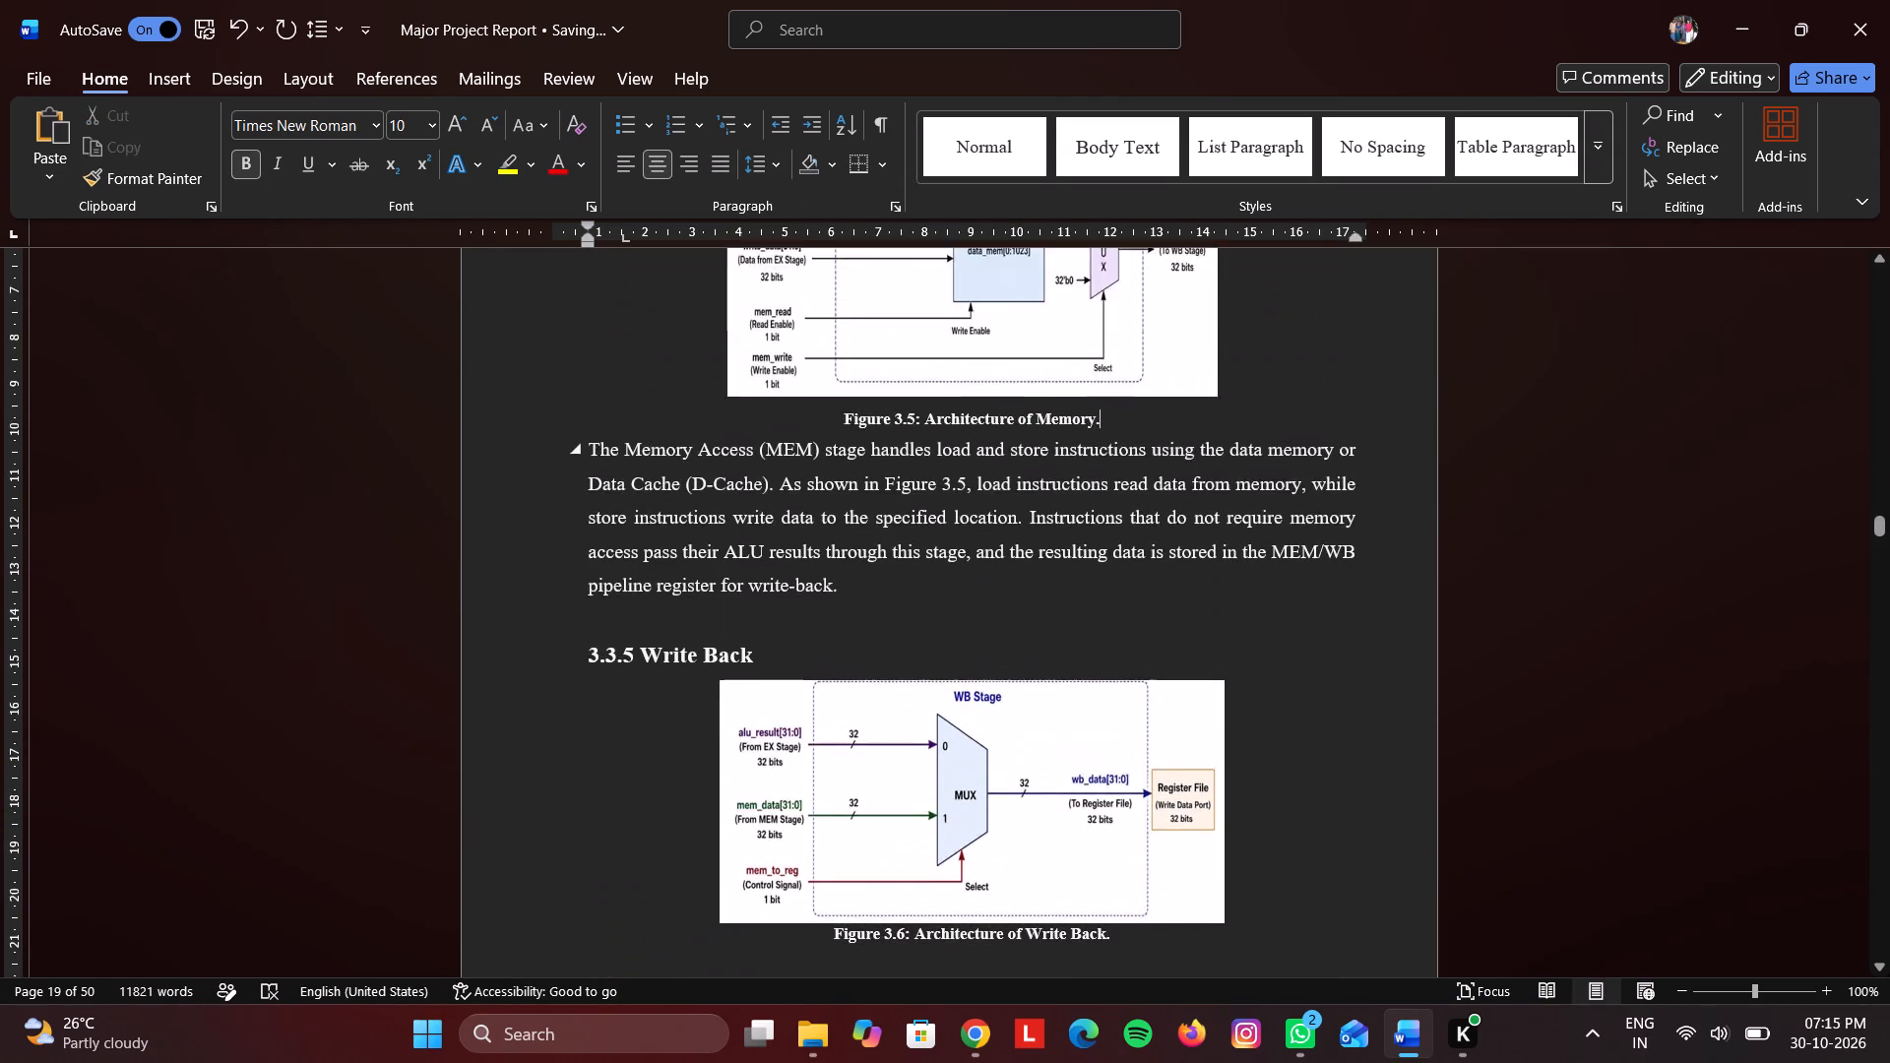
scroll(1104, 451, "down", 5)
left_click(1000, 675)
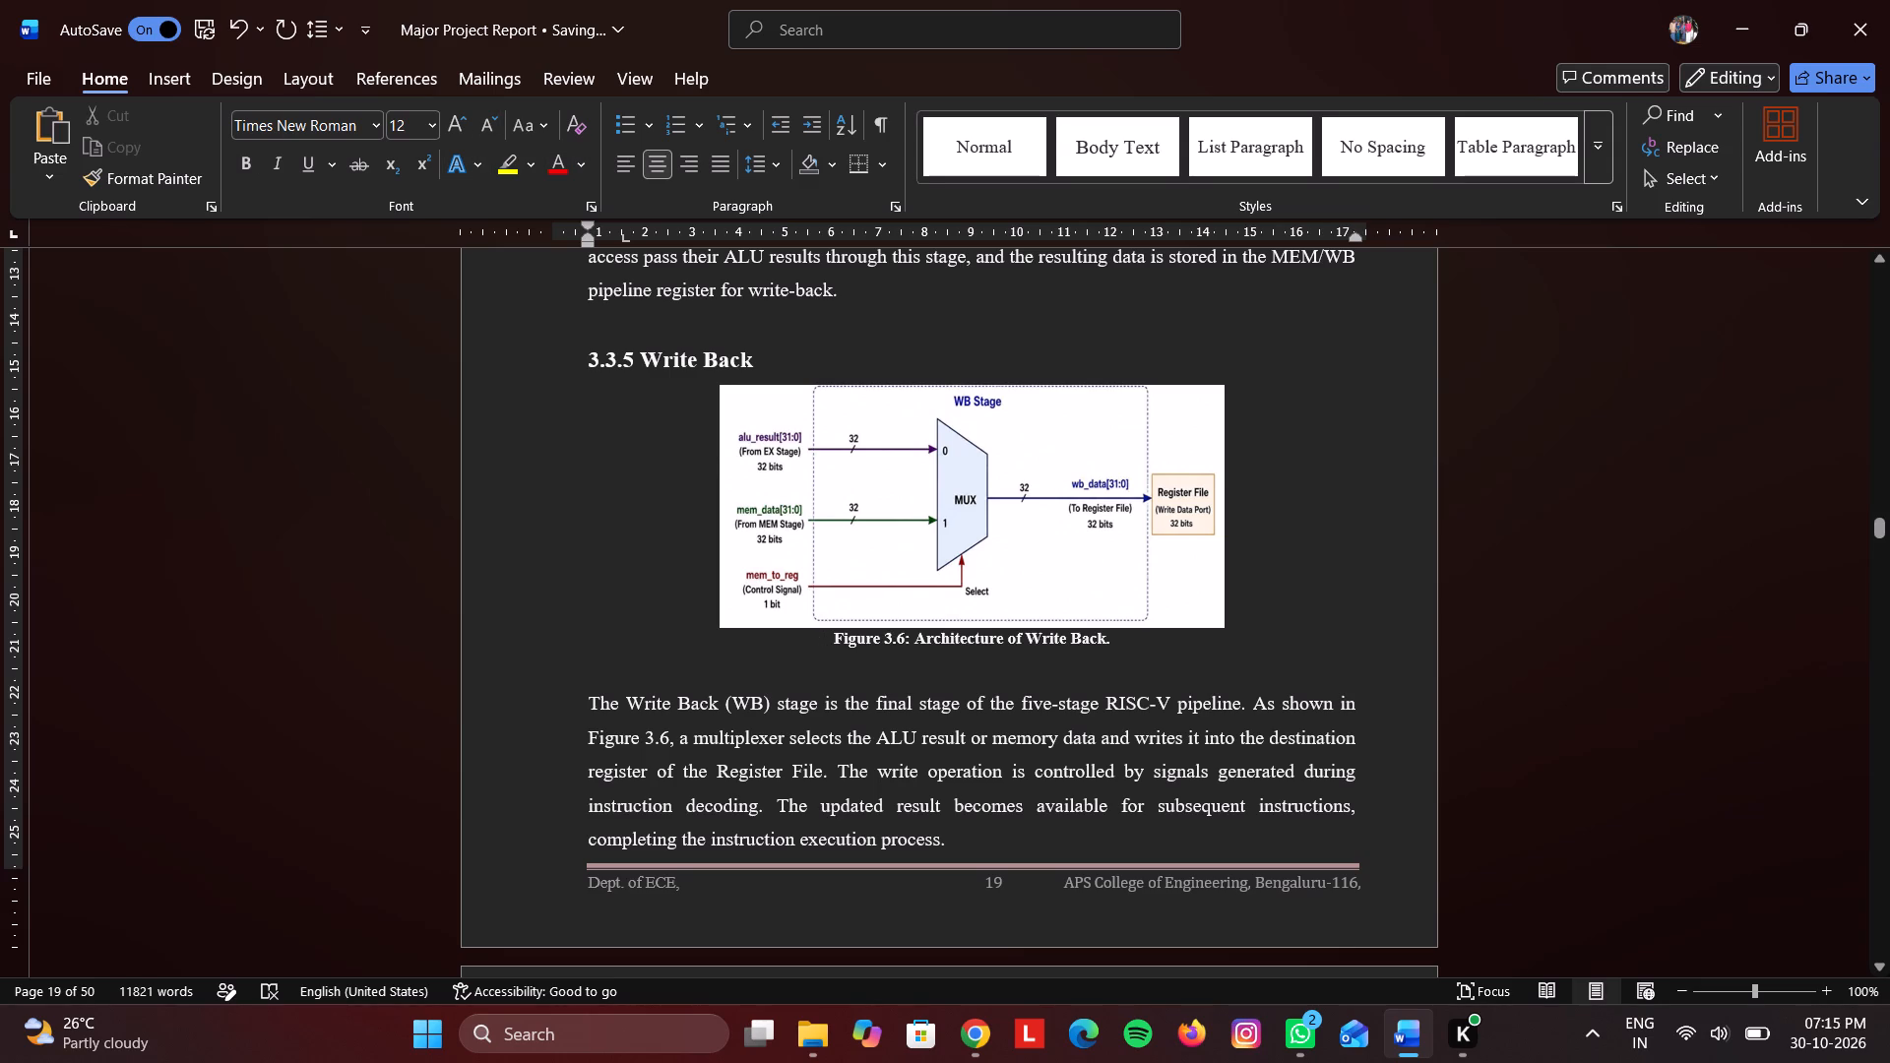
key("Delete")
Stretch the Figure 3.6 picture slightly taller, keeping the whole Write Back paragraph above the footer of page 19.
scroll(1054, 674, "up", 2)
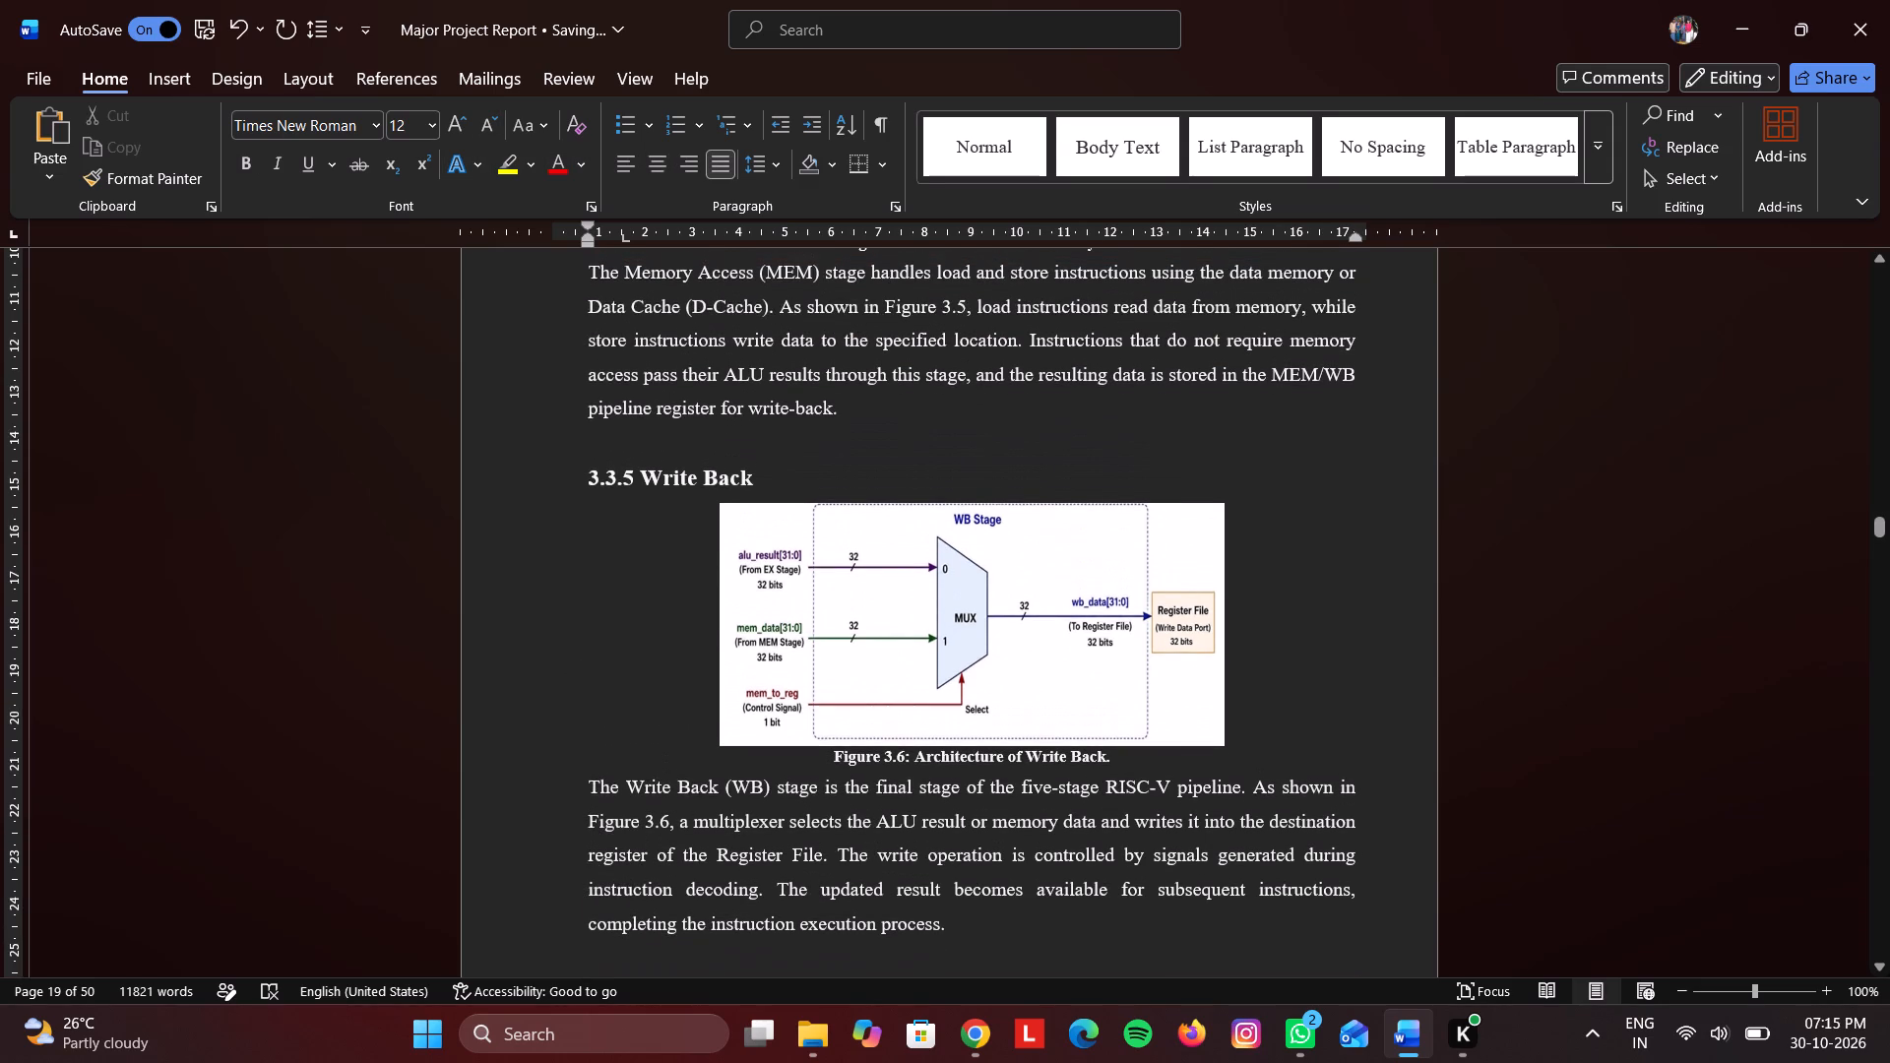
left_click(1055, 672)
left_click_drag(974, 744, 975, 778)
scroll(976, 742, "up", 4)
scroll(977, 610, "up", 3)
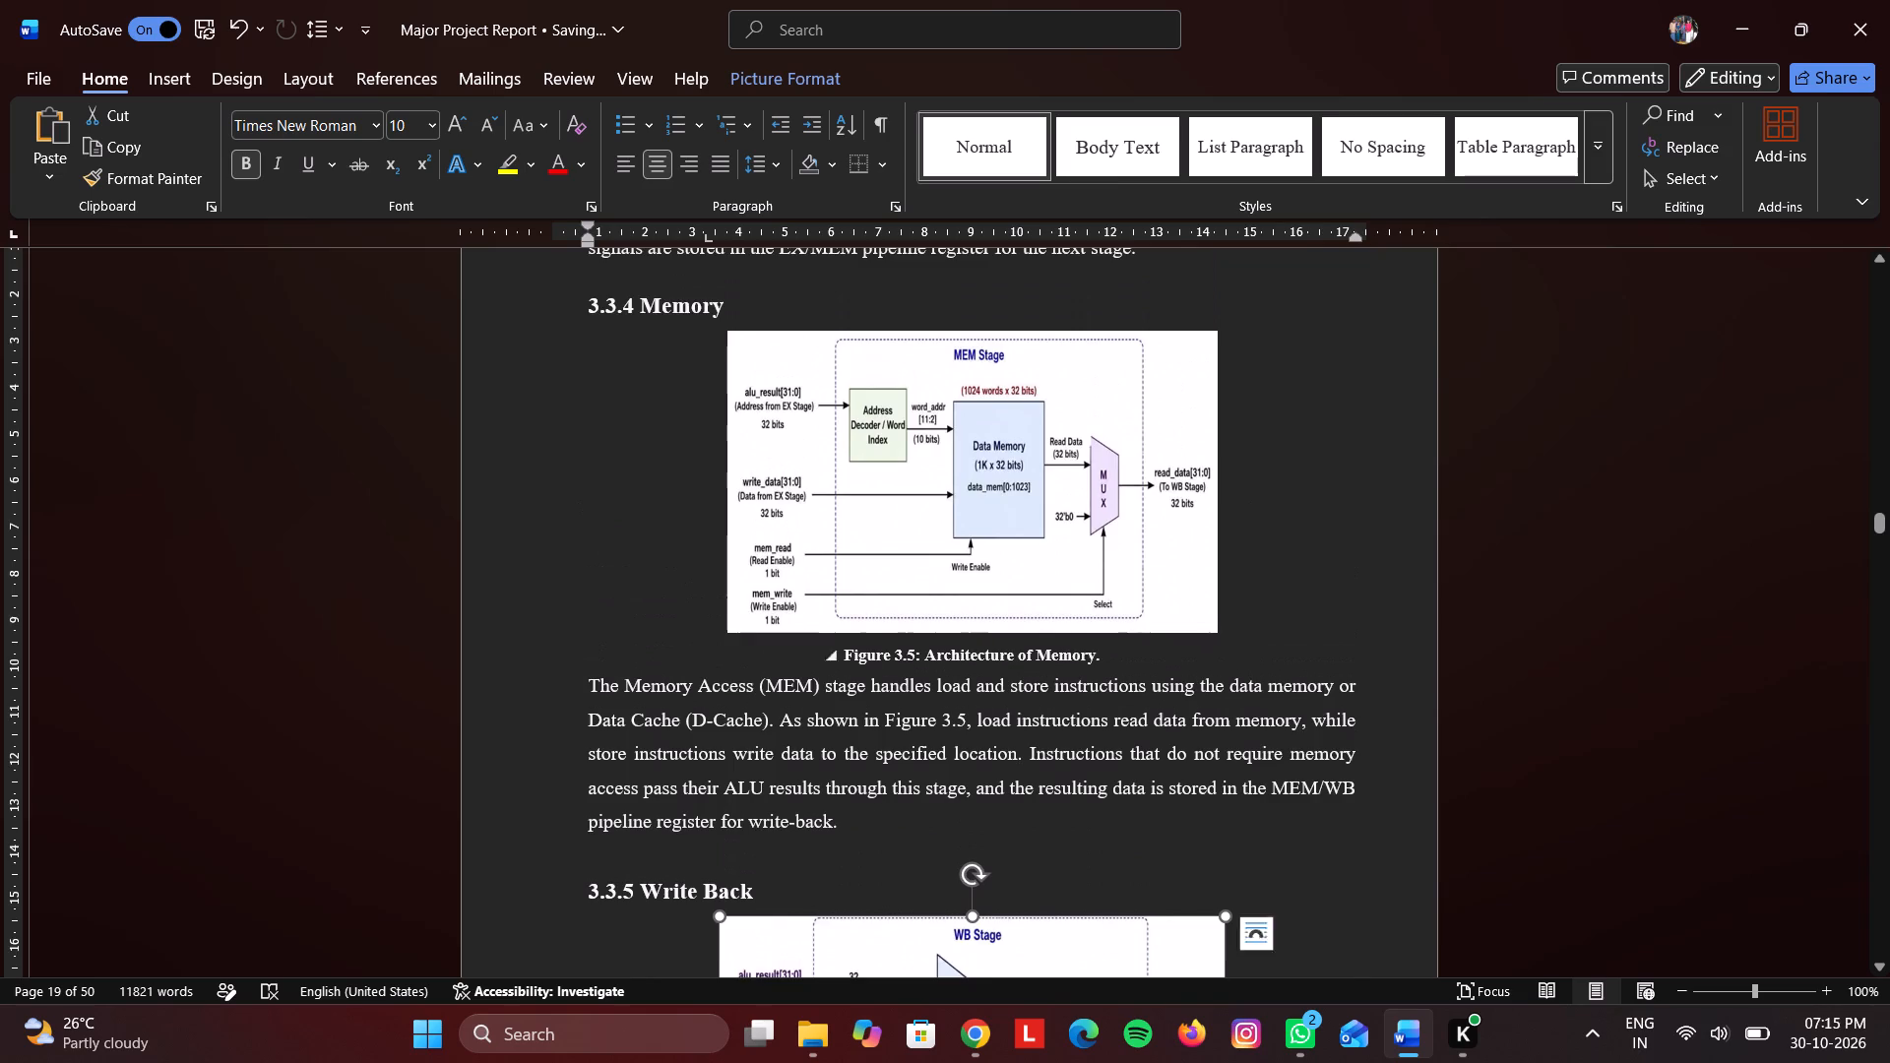
scroll(991, 708, "down", 6)
left_click(992, 720)
left_click_drag(974, 835, 976, 851)
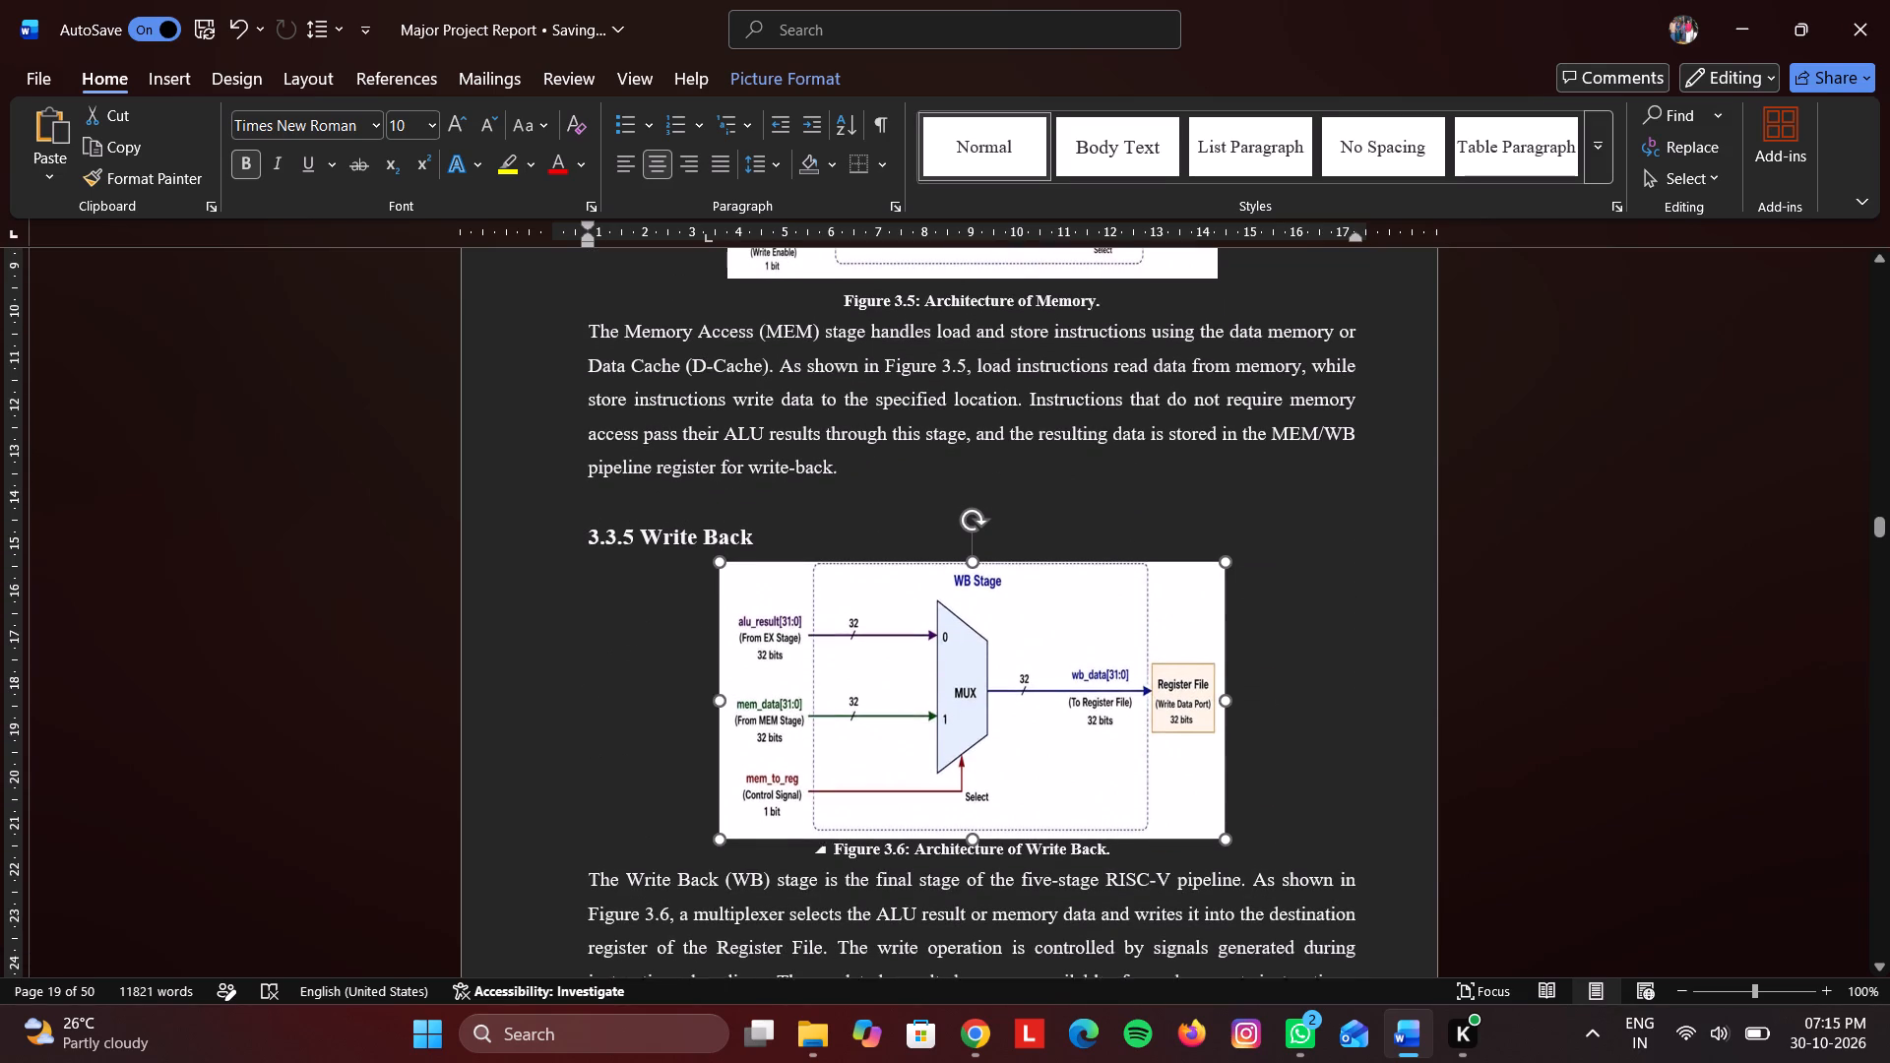
left_click_drag(976, 851, 976, 857)
scroll(1005, 823, "down", 3)
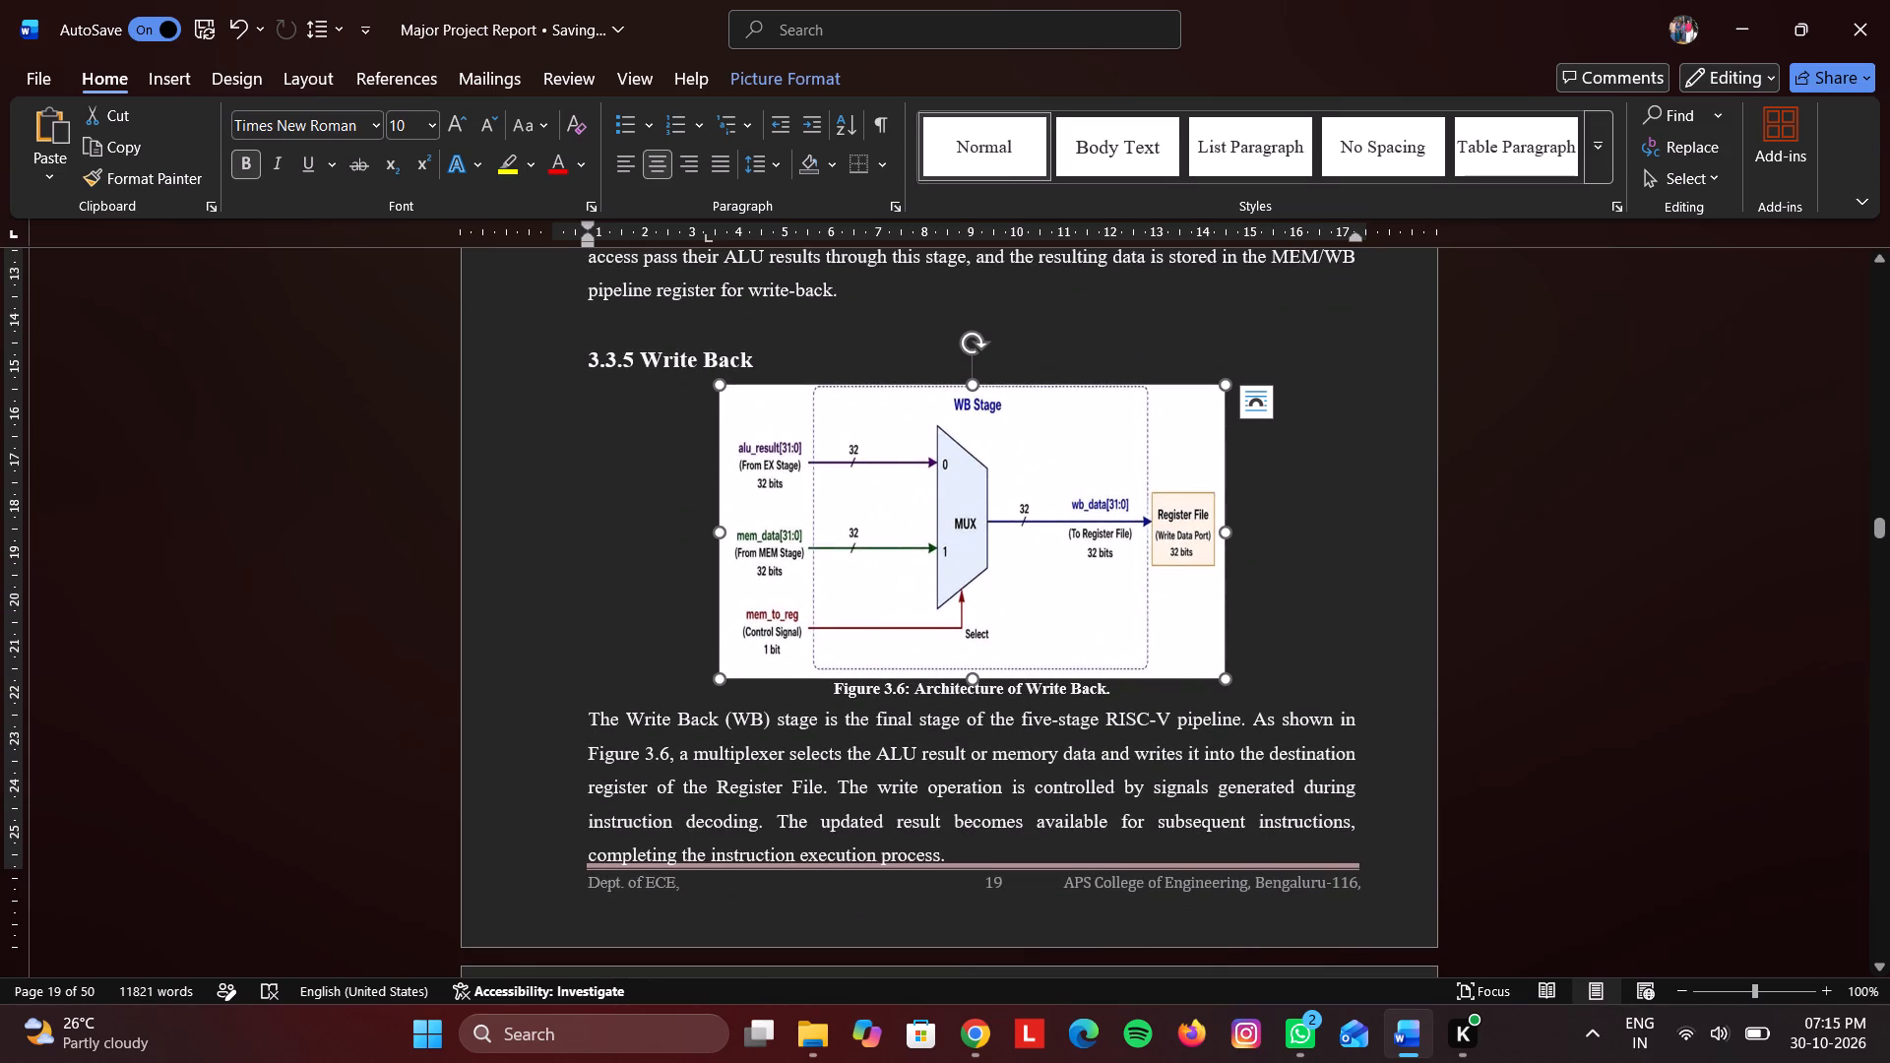
left_click_drag(973, 675, 973, 661)
scroll(1044, 746, "down", 5)
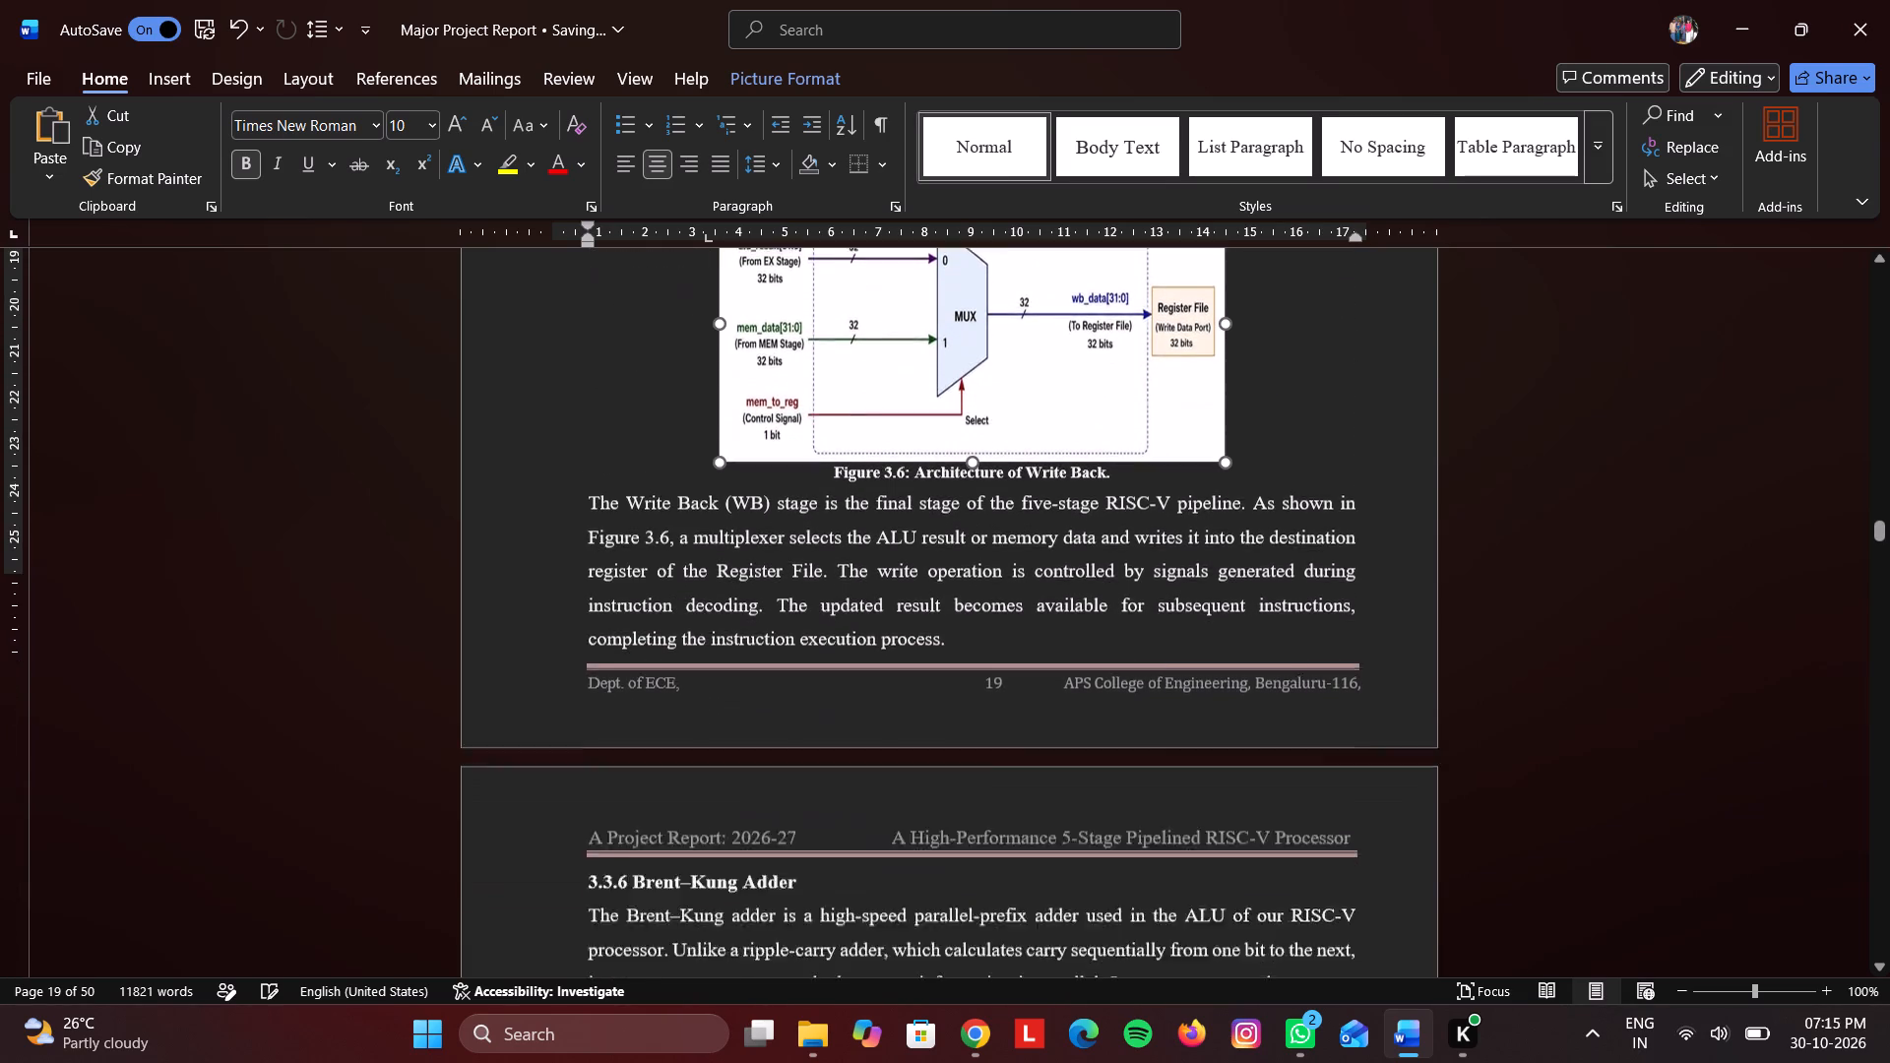
scroll(1061, 773, "down", 4)
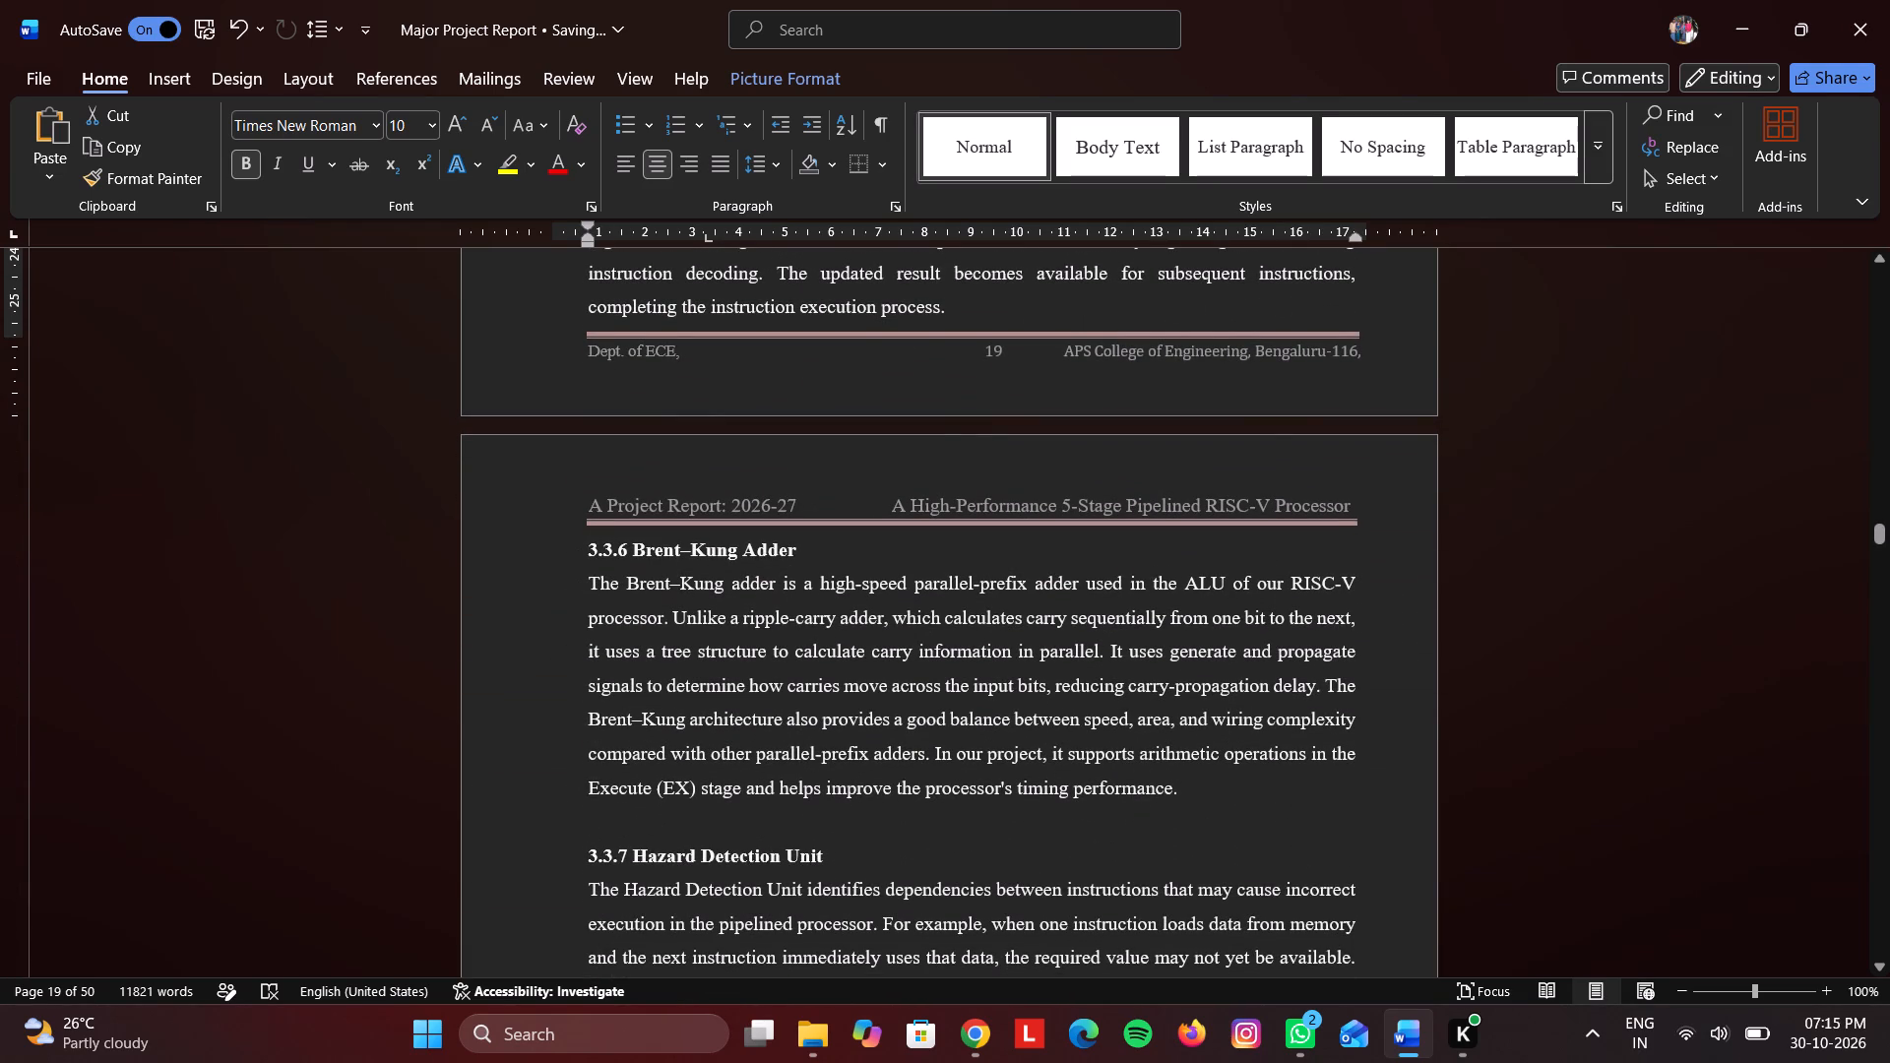
Increase the 3.3.6 Brent–Kung Adder heading to 14 pt, matching the 3.3.5 Write Back heading.
scroll(791, 538, "up", 11)
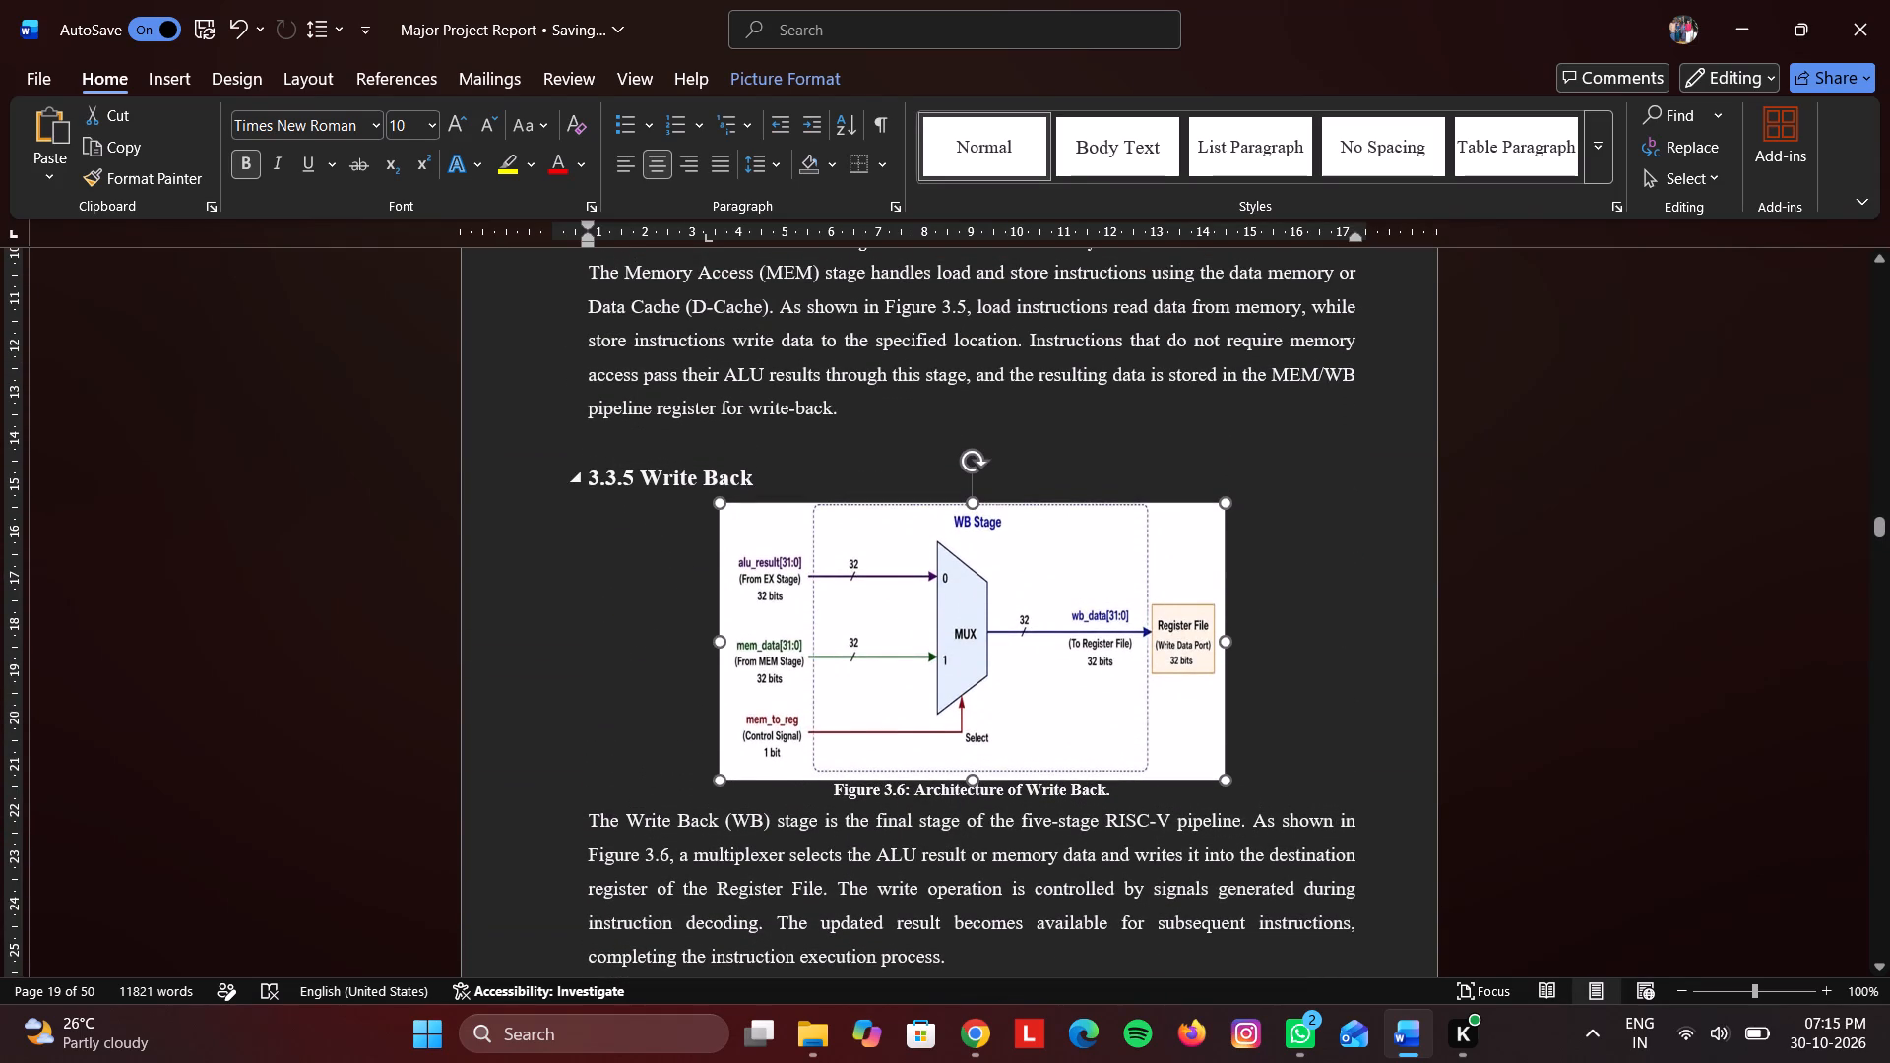
left_click(665, 469)
scroll(800, 661, "down", 6)
scroll(795, 770, "down", 3)
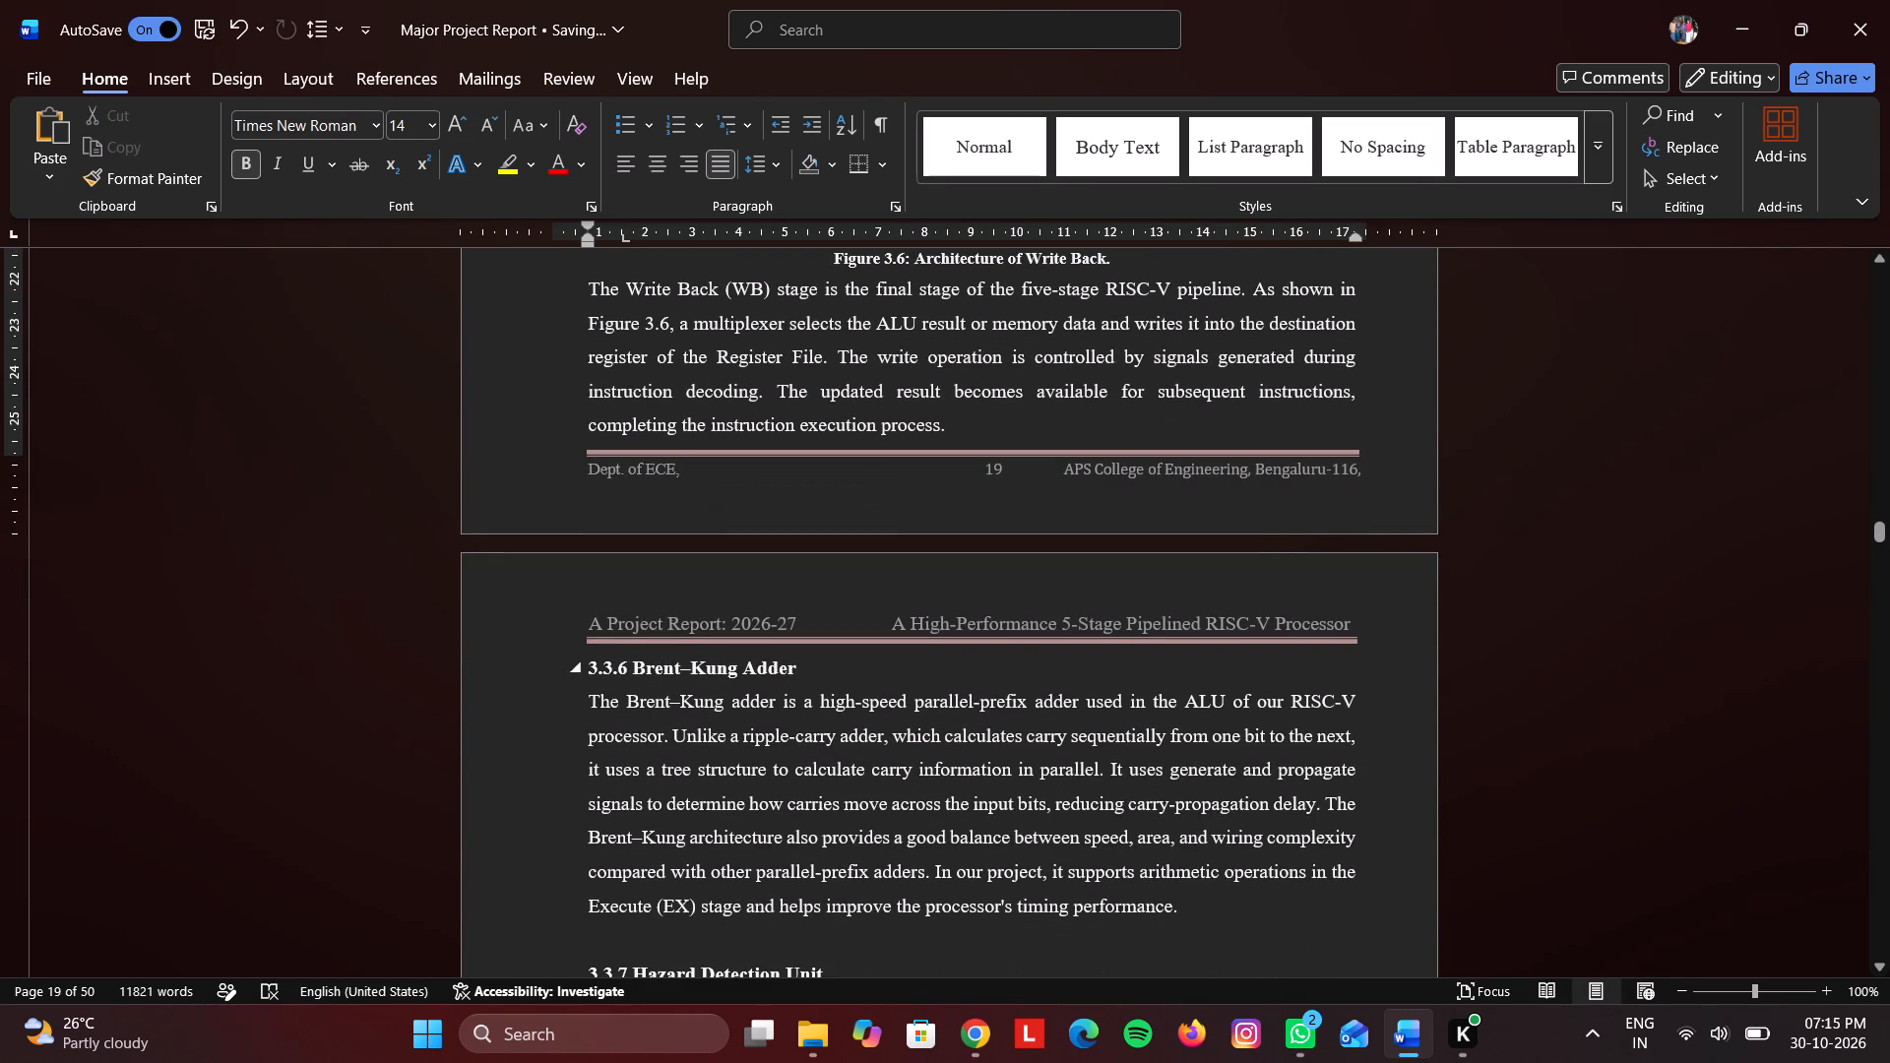
left_click_drag(802, 666, 597, 658)
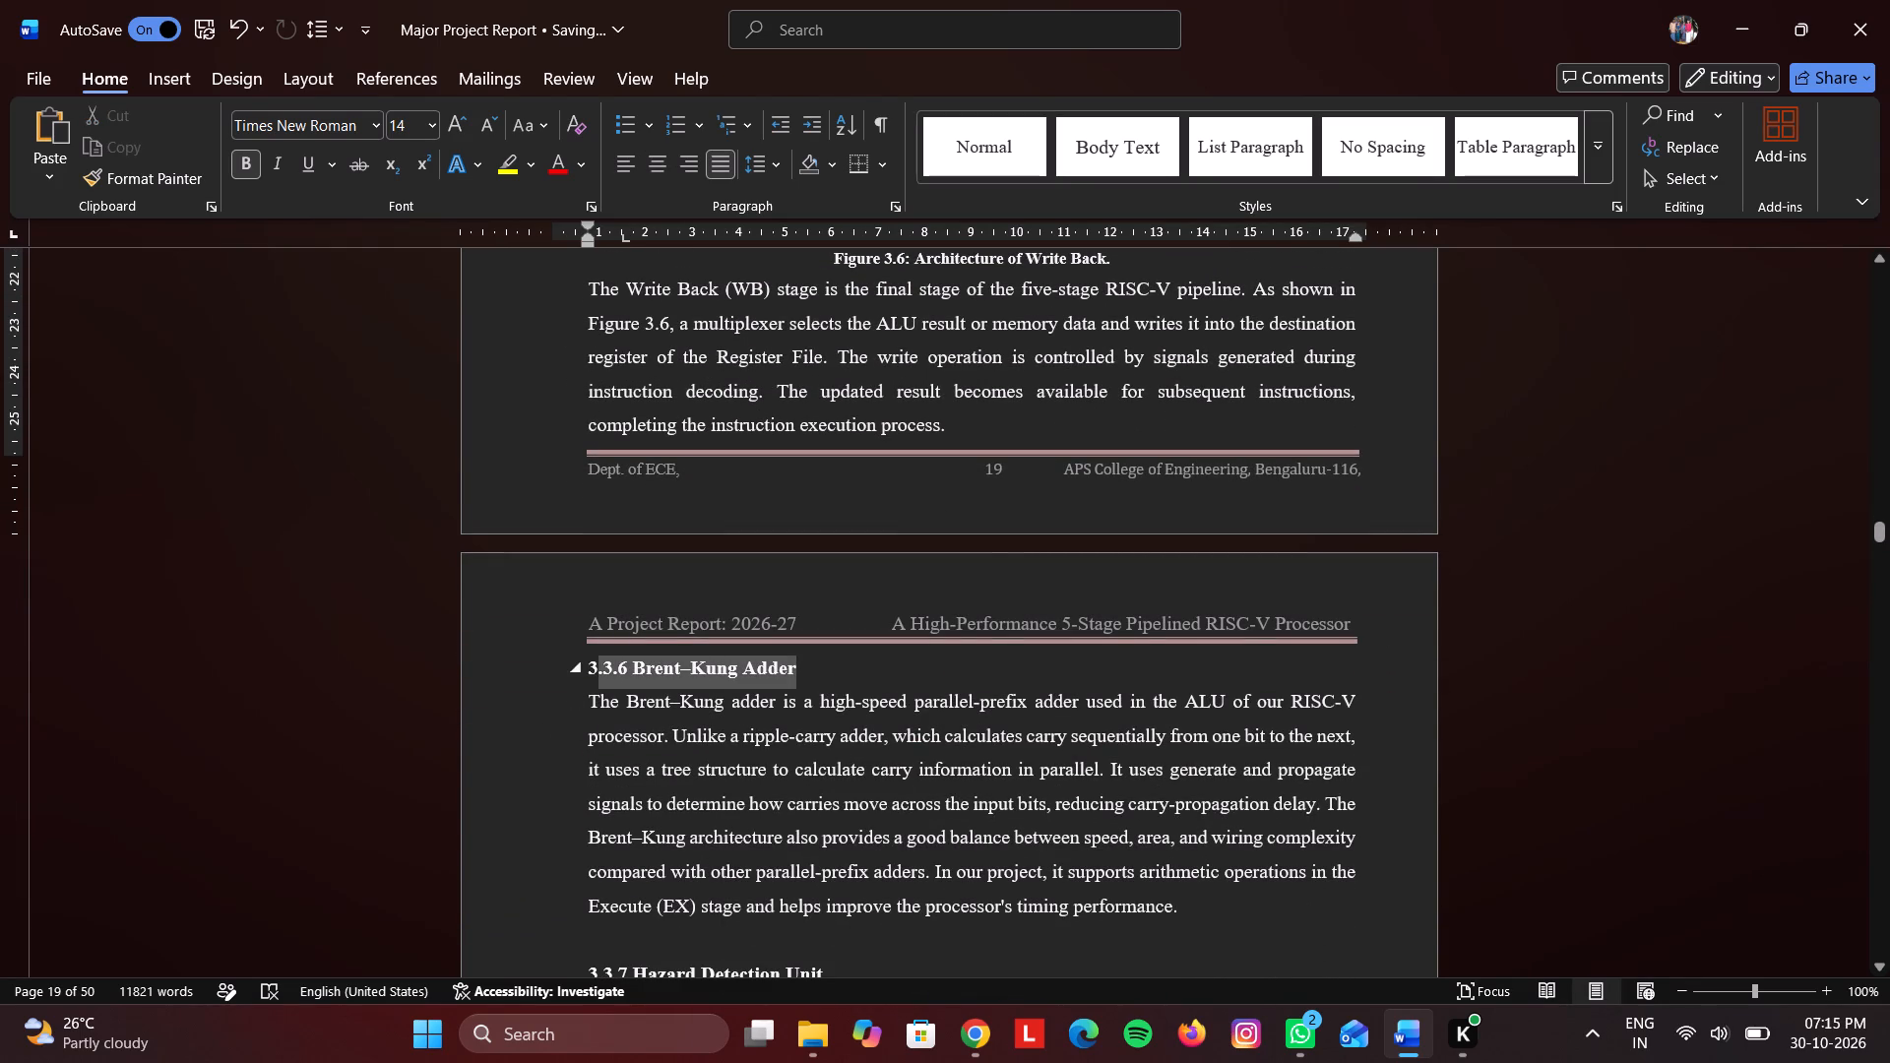
left_click_drag(597, 658, 591, 663)
left_click(801, 584)
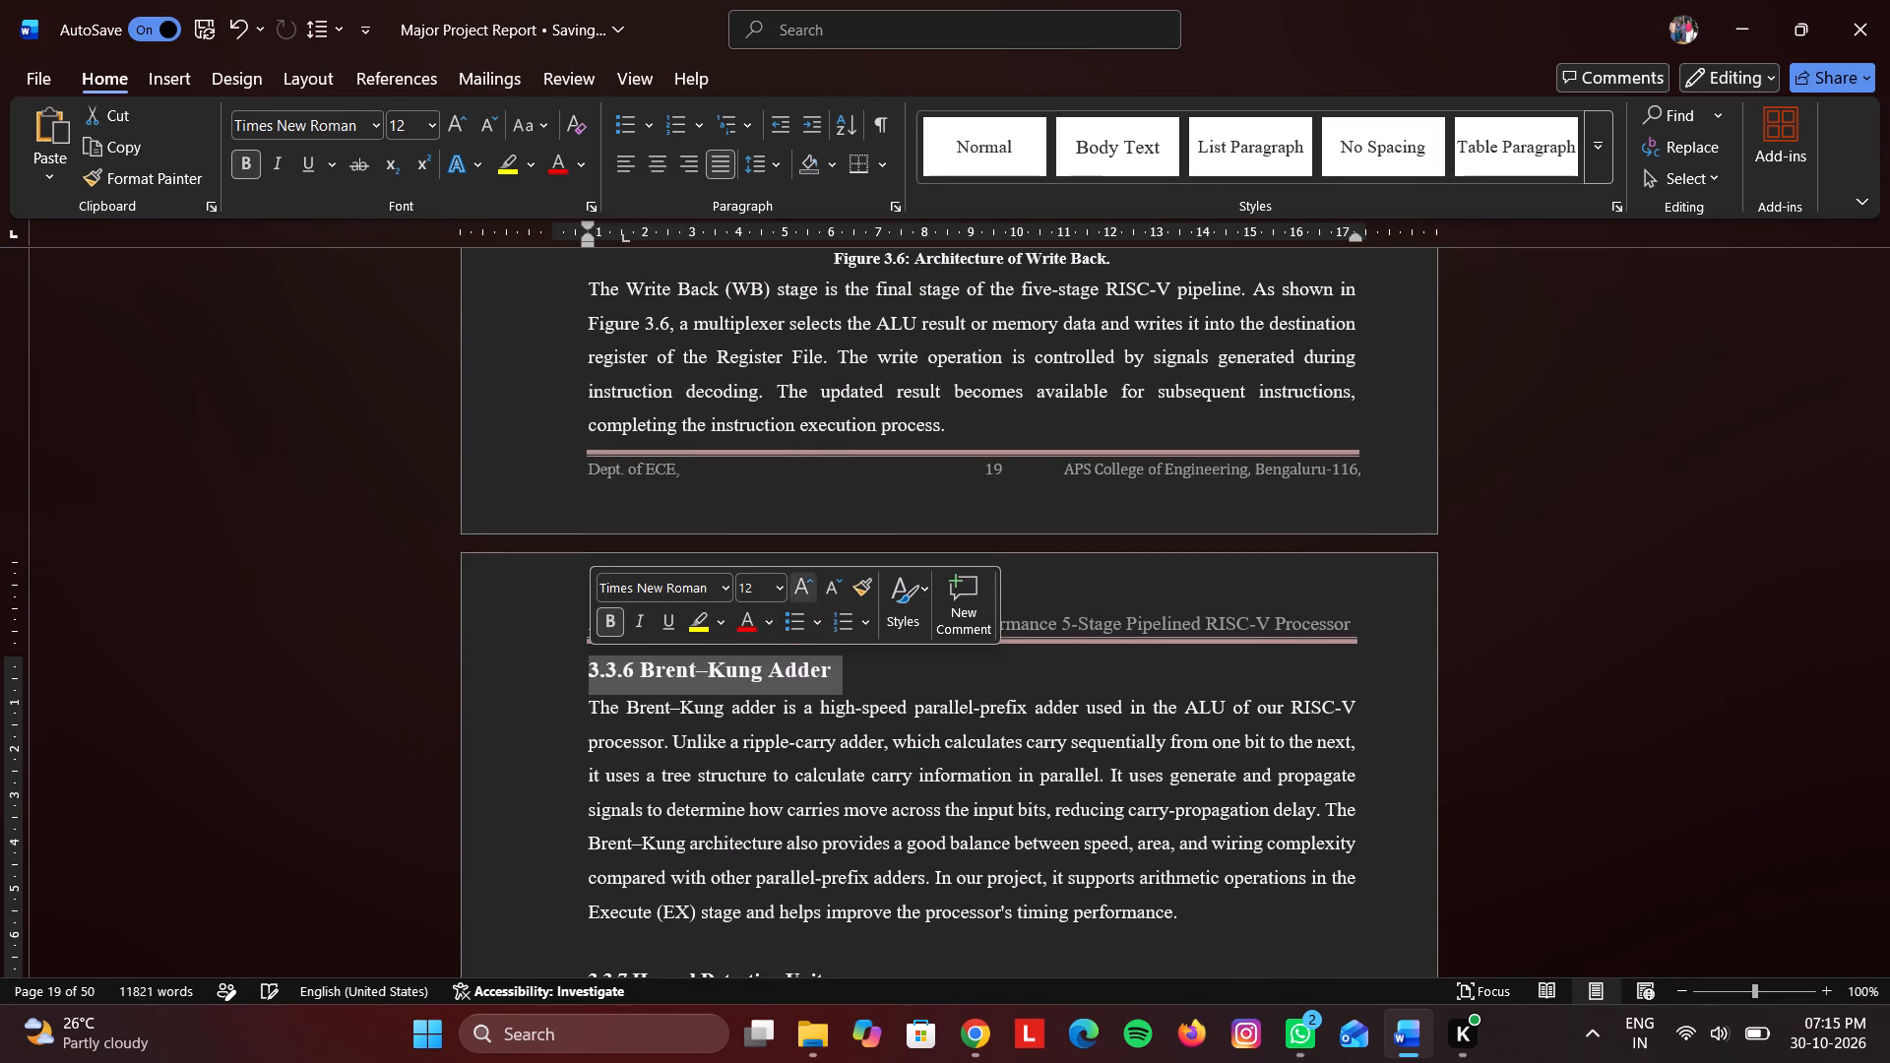
Increase the font size of the 3.3.7 Hazard Detection Unit heading to 14 pt.
scroll(806, 705, "down", 5)
left_click_drag(833, 687, 620, 674)
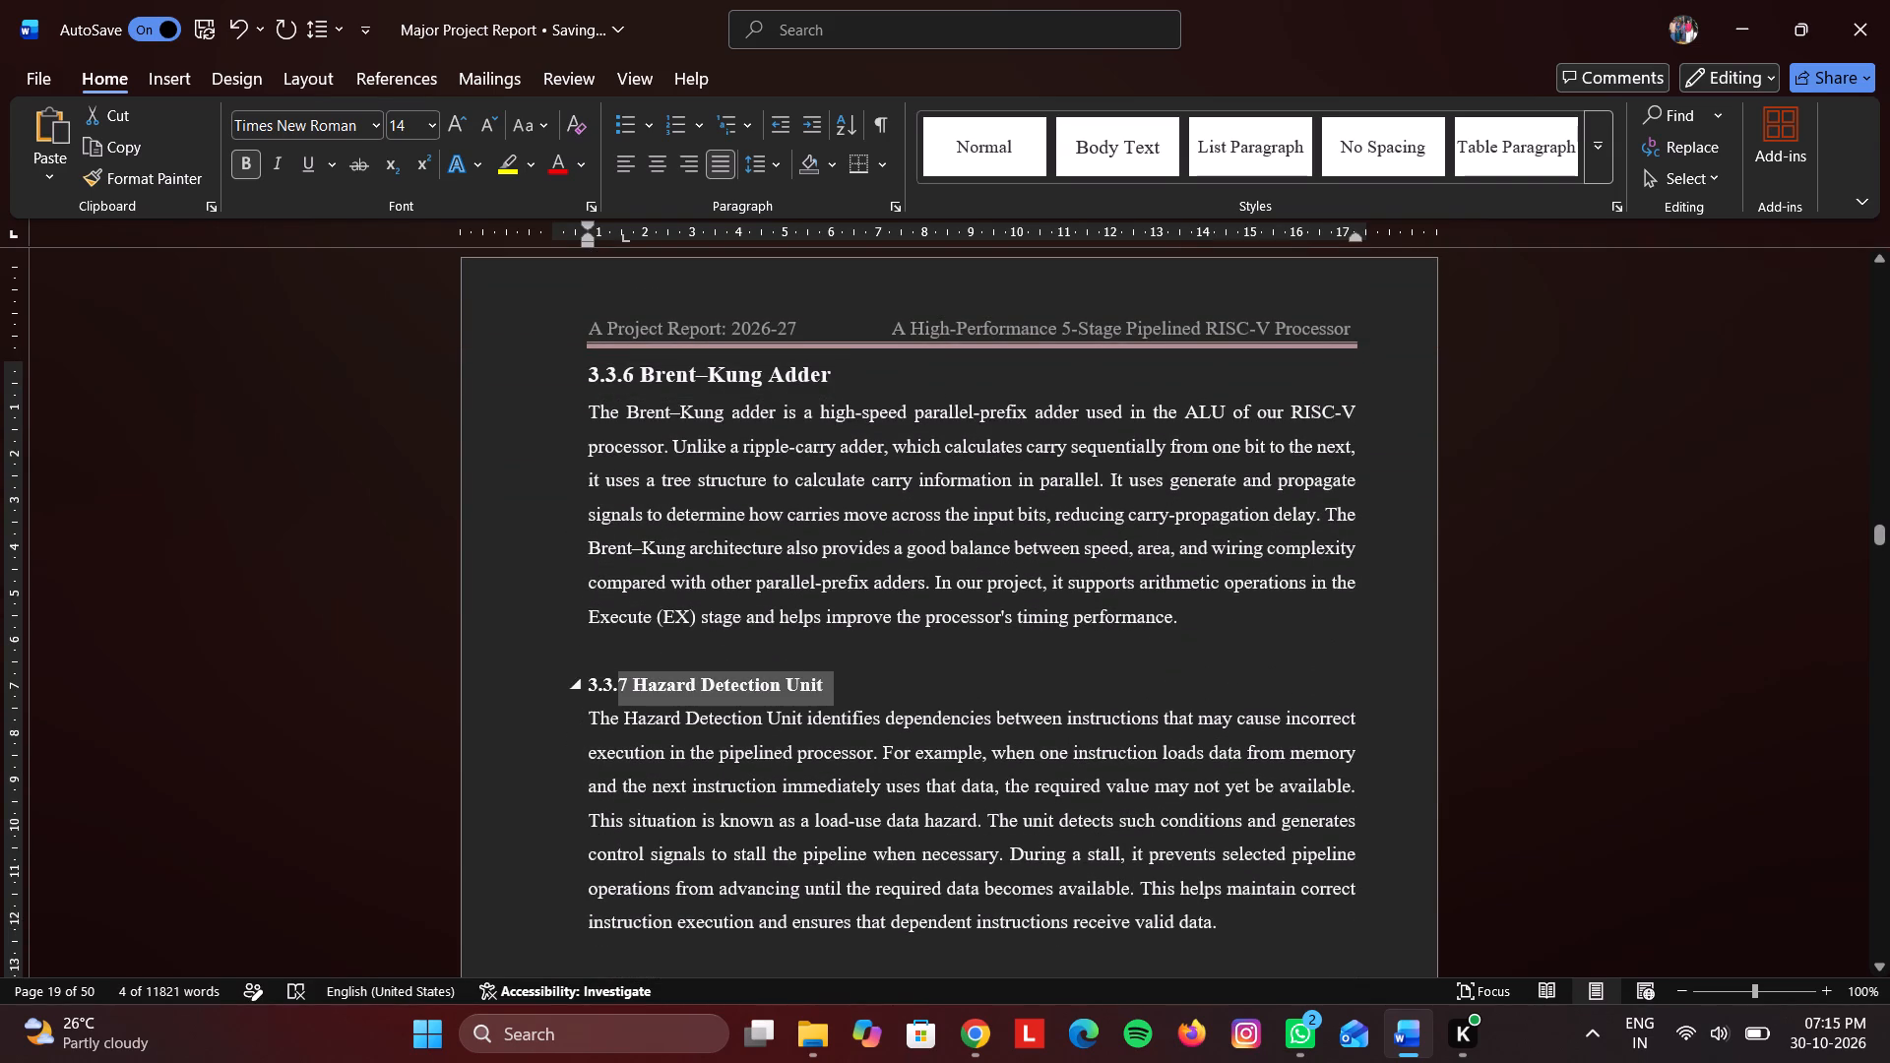
left_click_drag(620, 674, 584, 683)
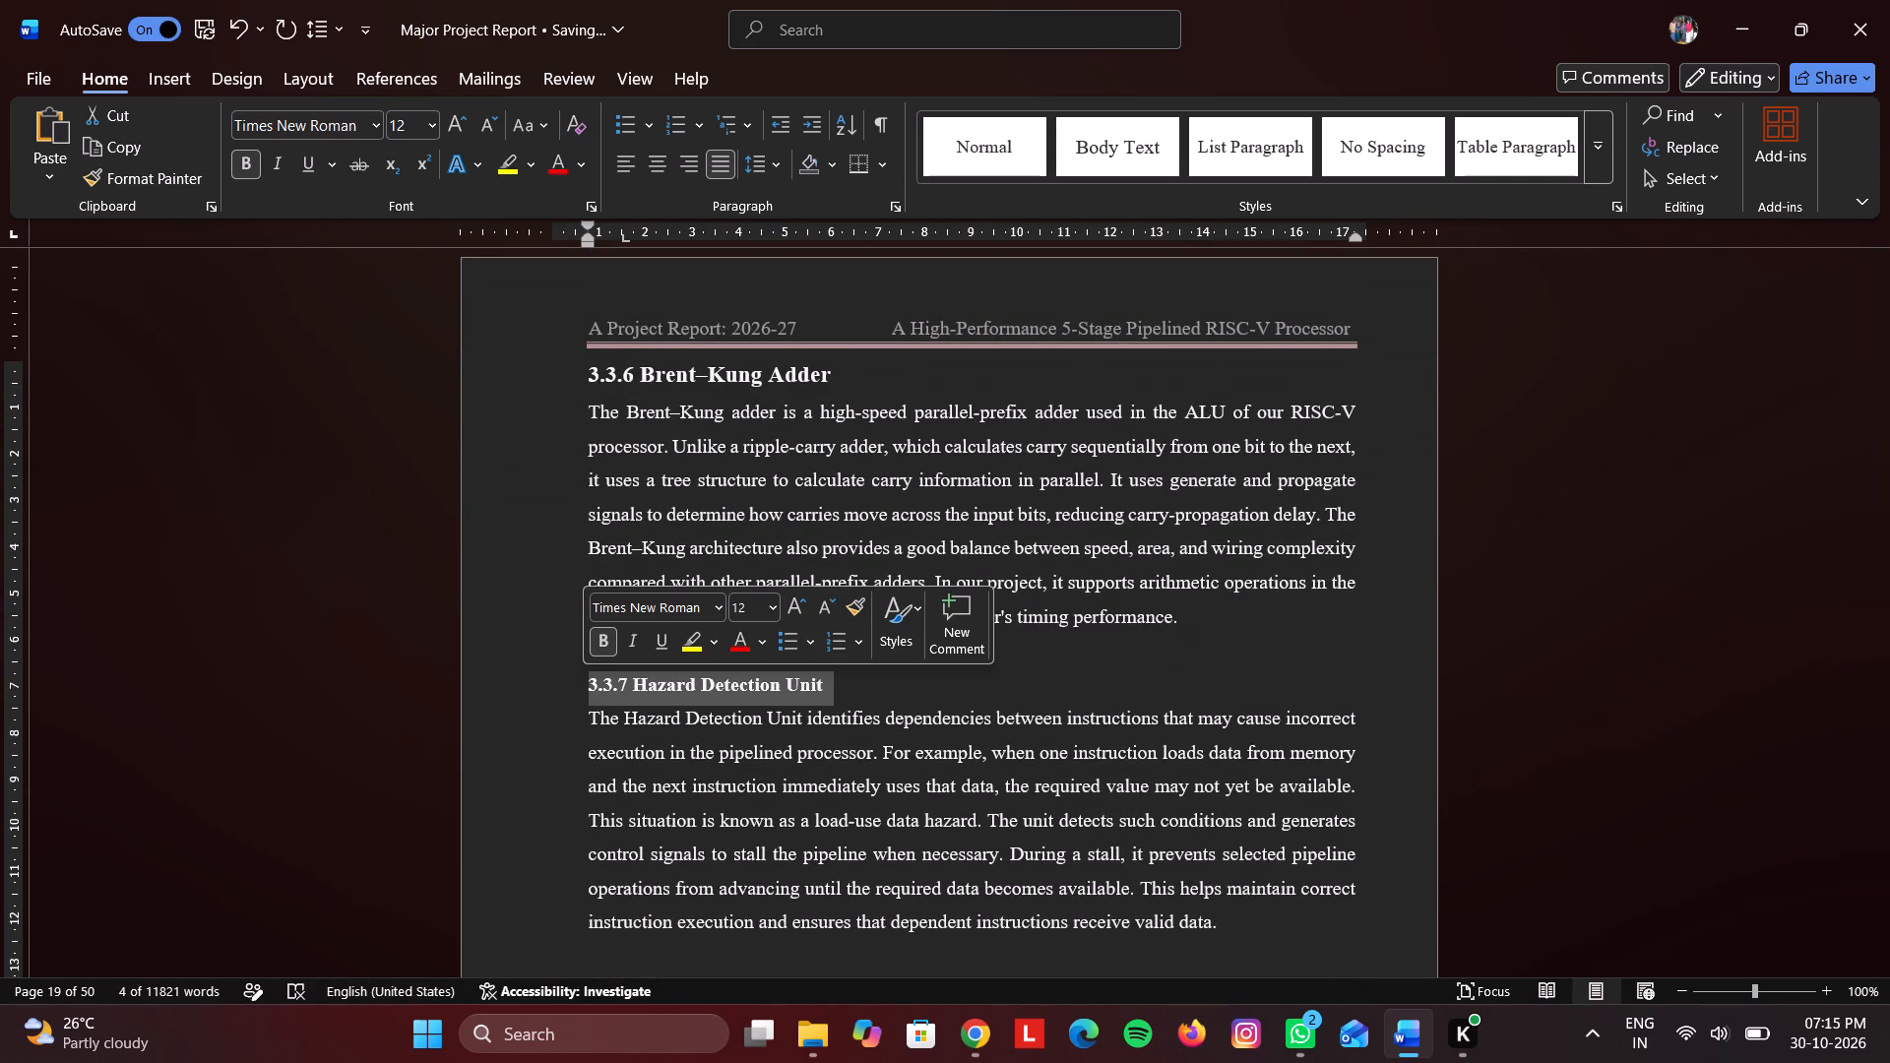
left_click(805, 599)
Increase the font size of the 3.3.8 Forwarding Unit heading to 14 pt.
scroll(805, 629, "down", 5)
left_click_drag(787, 705, 714, 702)
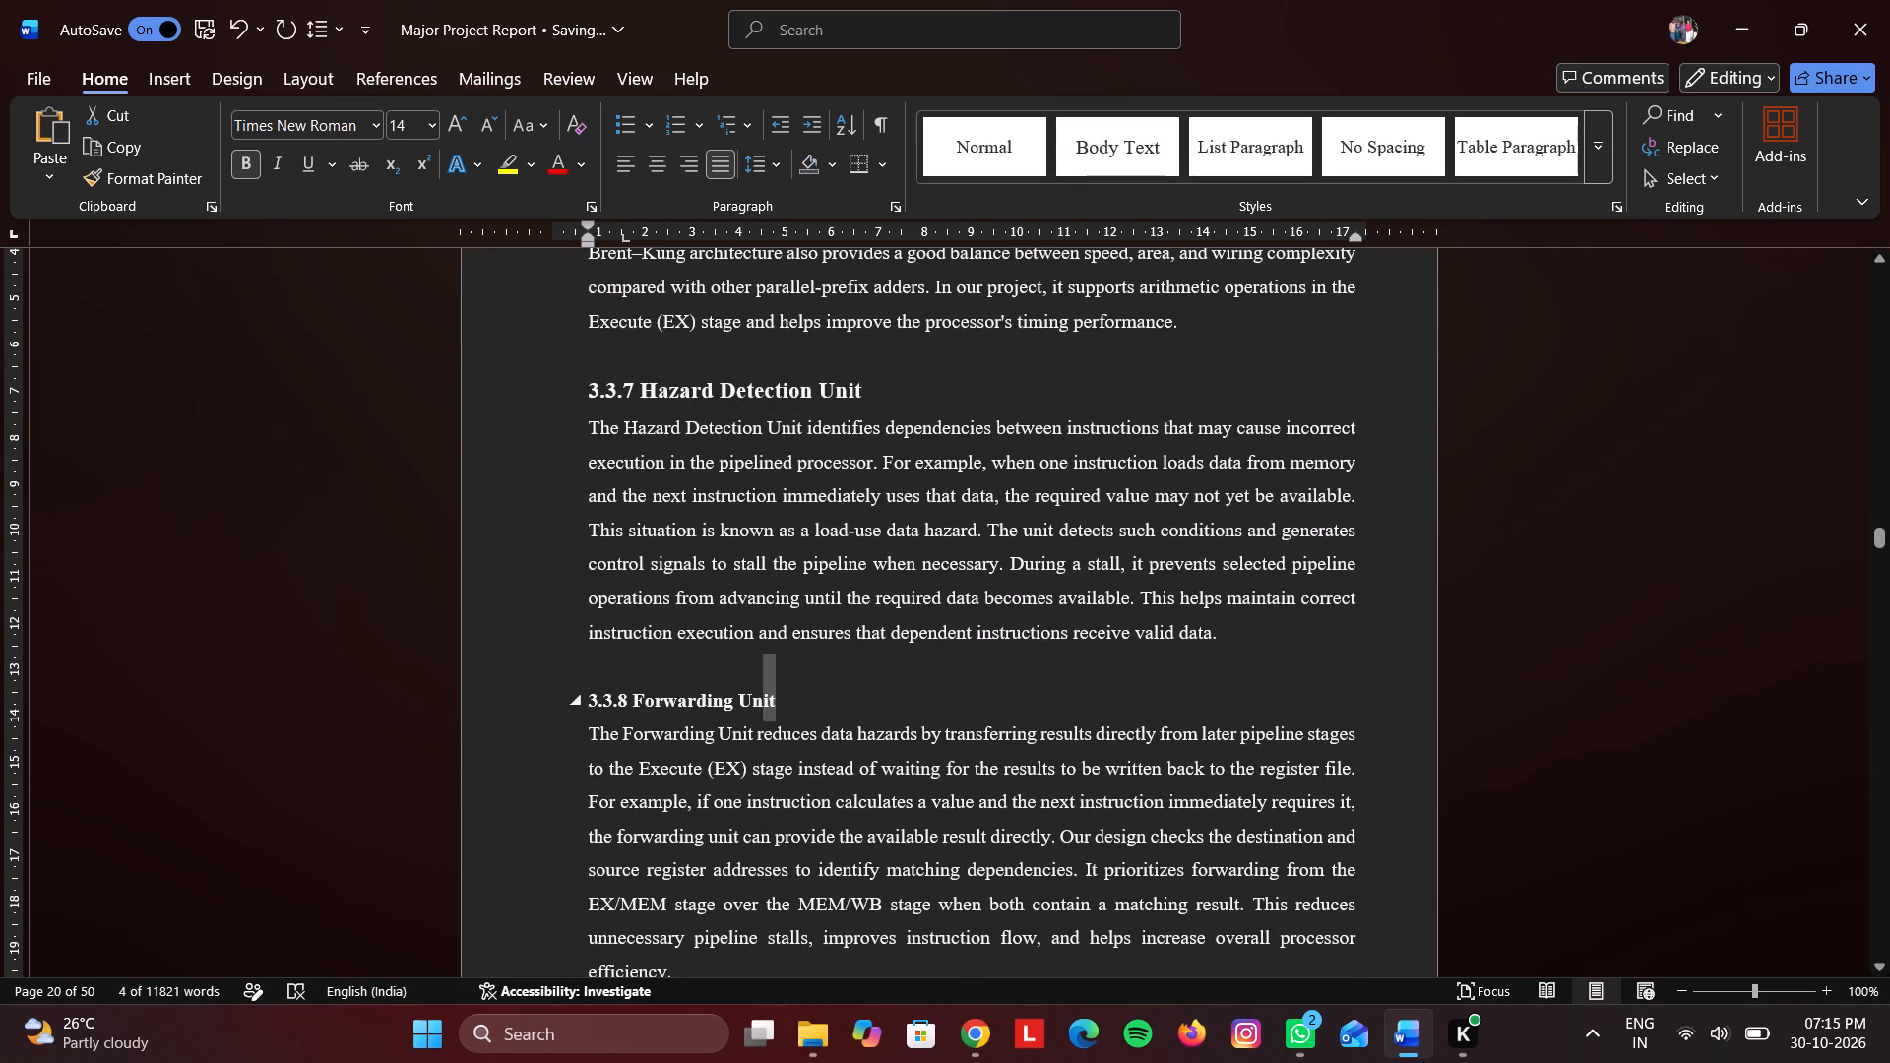
left_click_drag(714, 702, 588, 708)
left_click(801, 630)
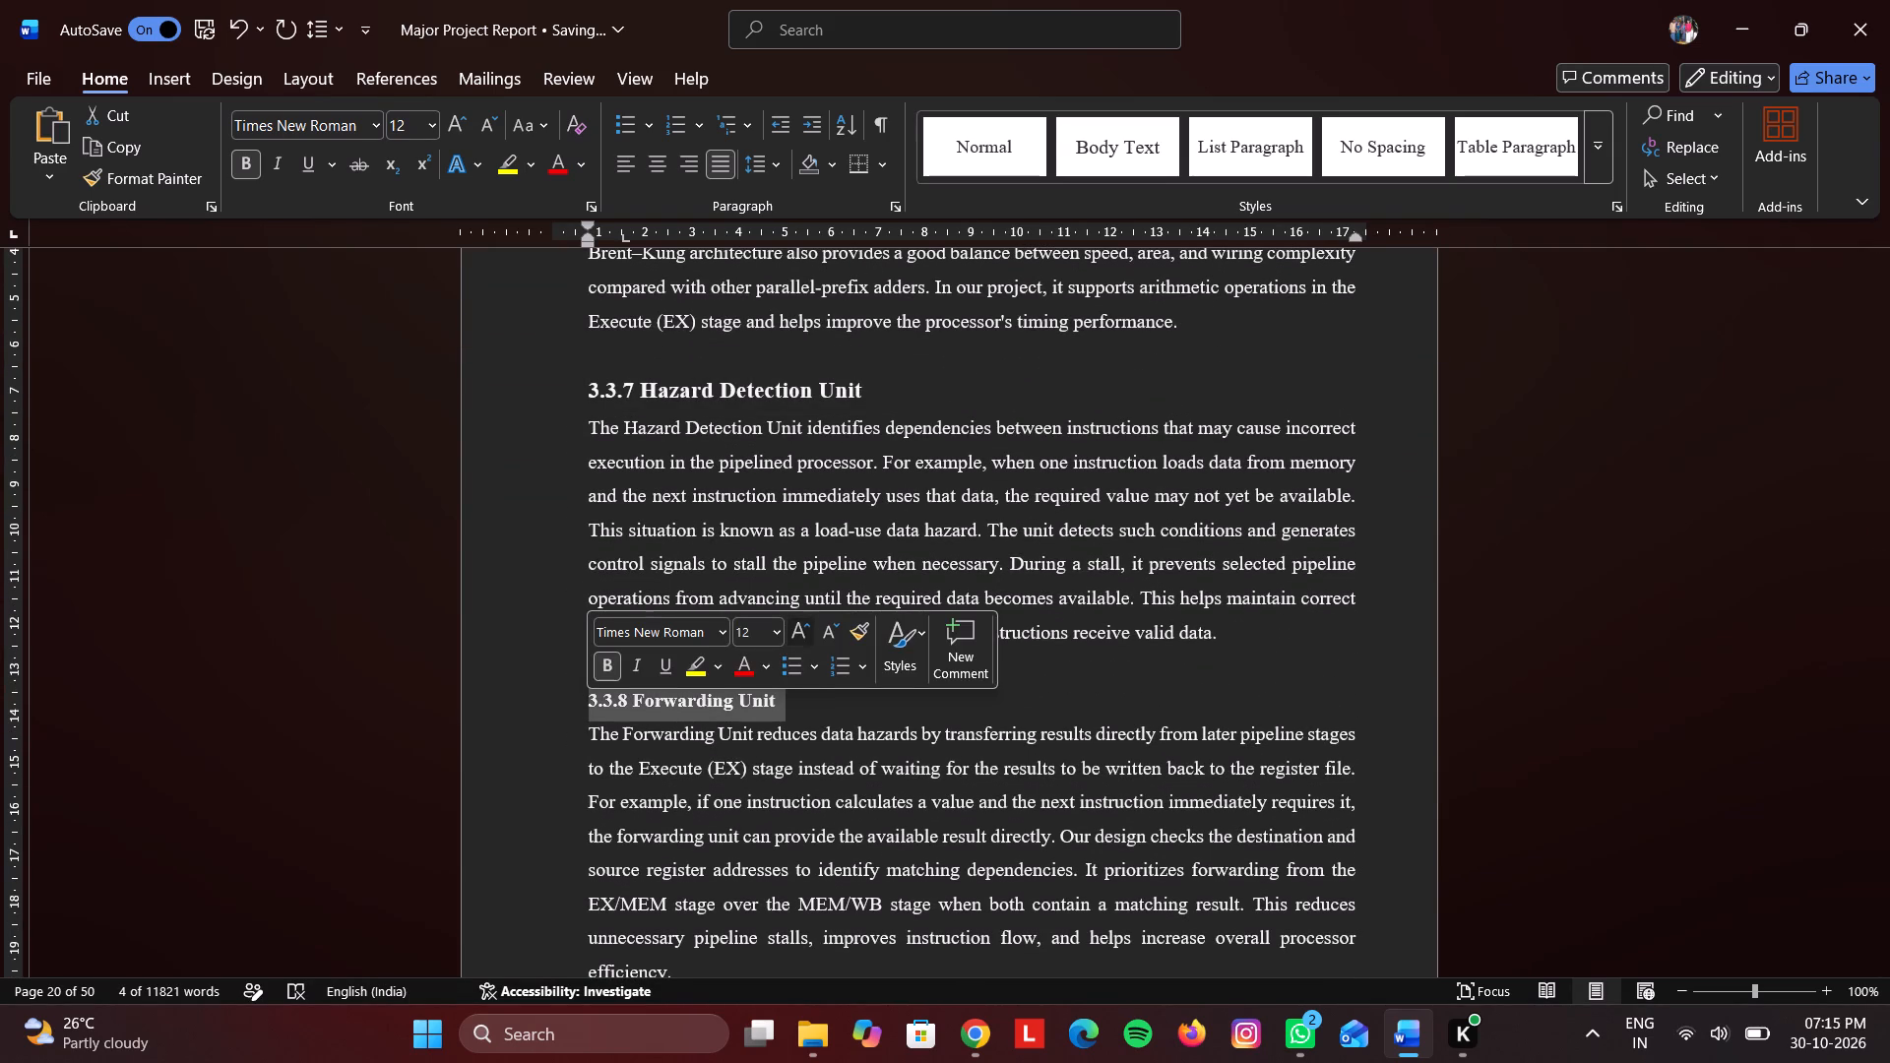
Increase the font size of the 3.3.9 Separate Instruction Cache and Data Cache heading to 14 pt.
scroll(829, 744, "down", 5)
left_click_drag(1022, 751, 568, 740)
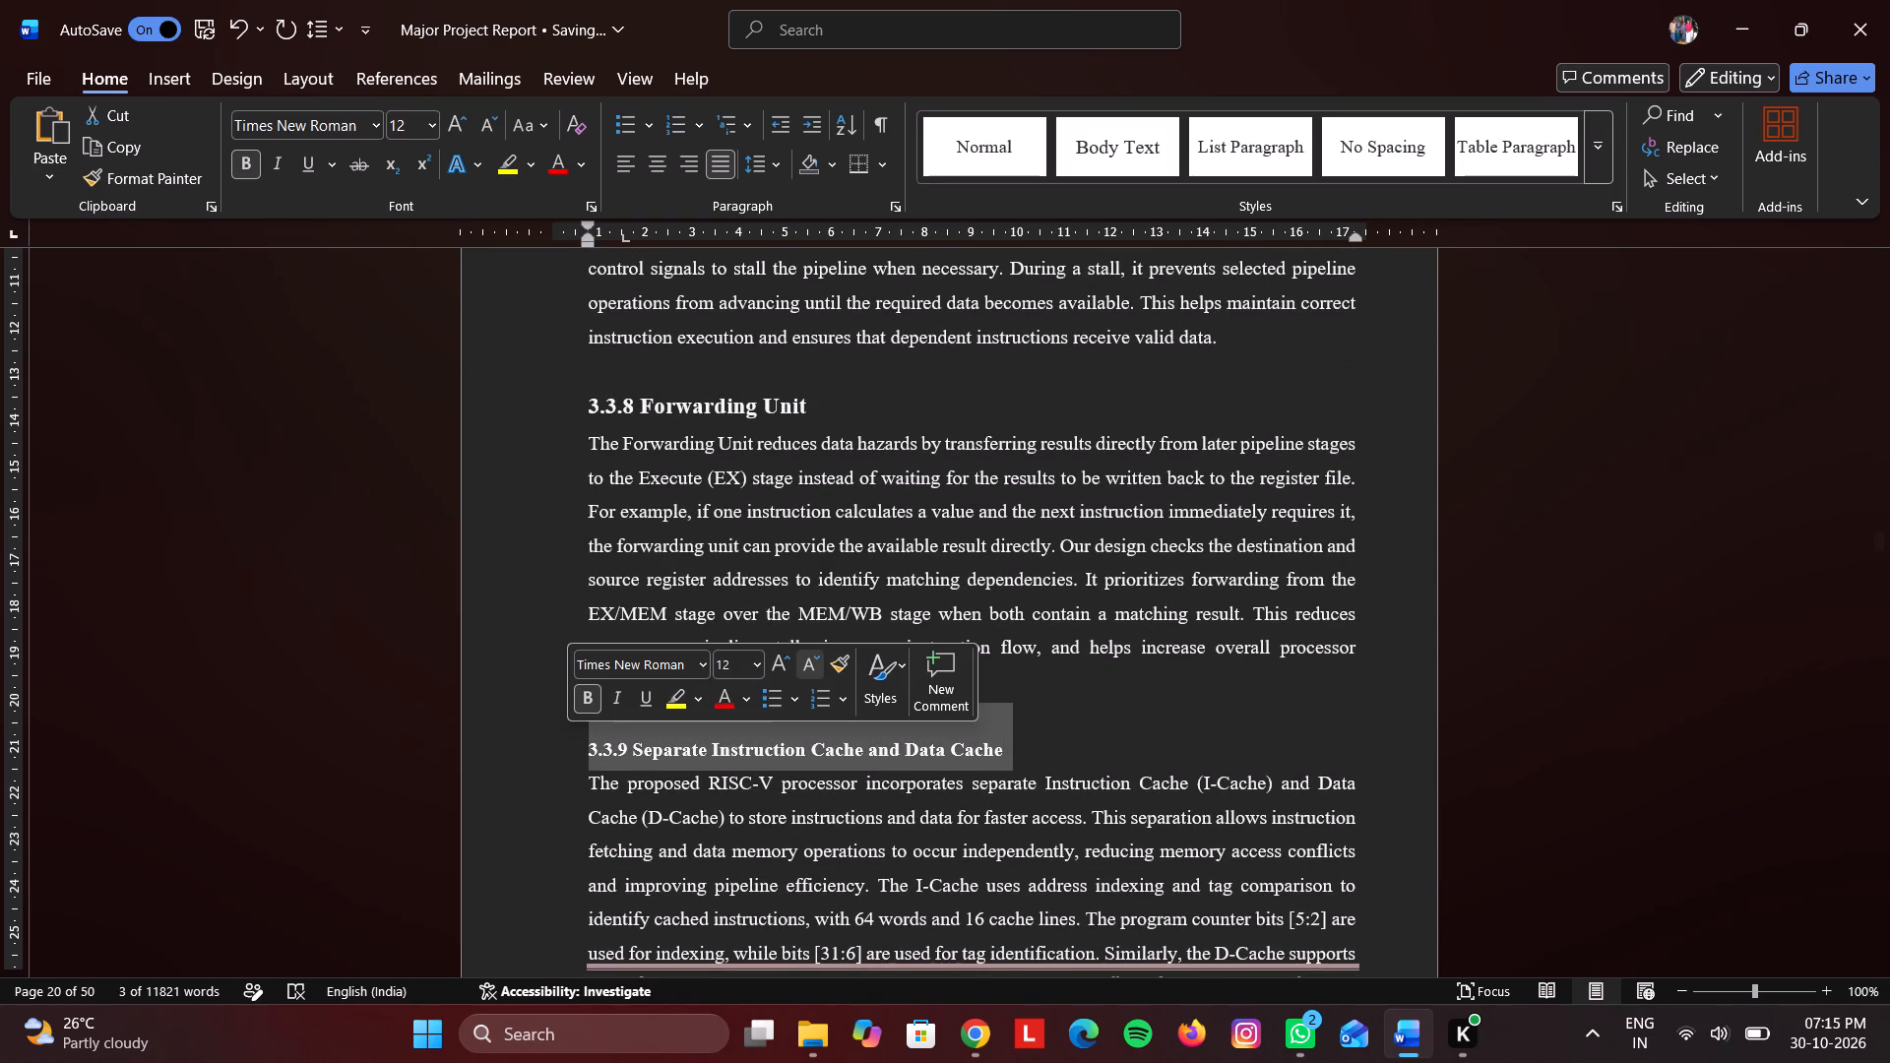
left_click(785, 659)
Remove the space before the 3.3.9 Separate Instruction Cache and Data Cache heading.
scroll(919, 758, "down", 6)
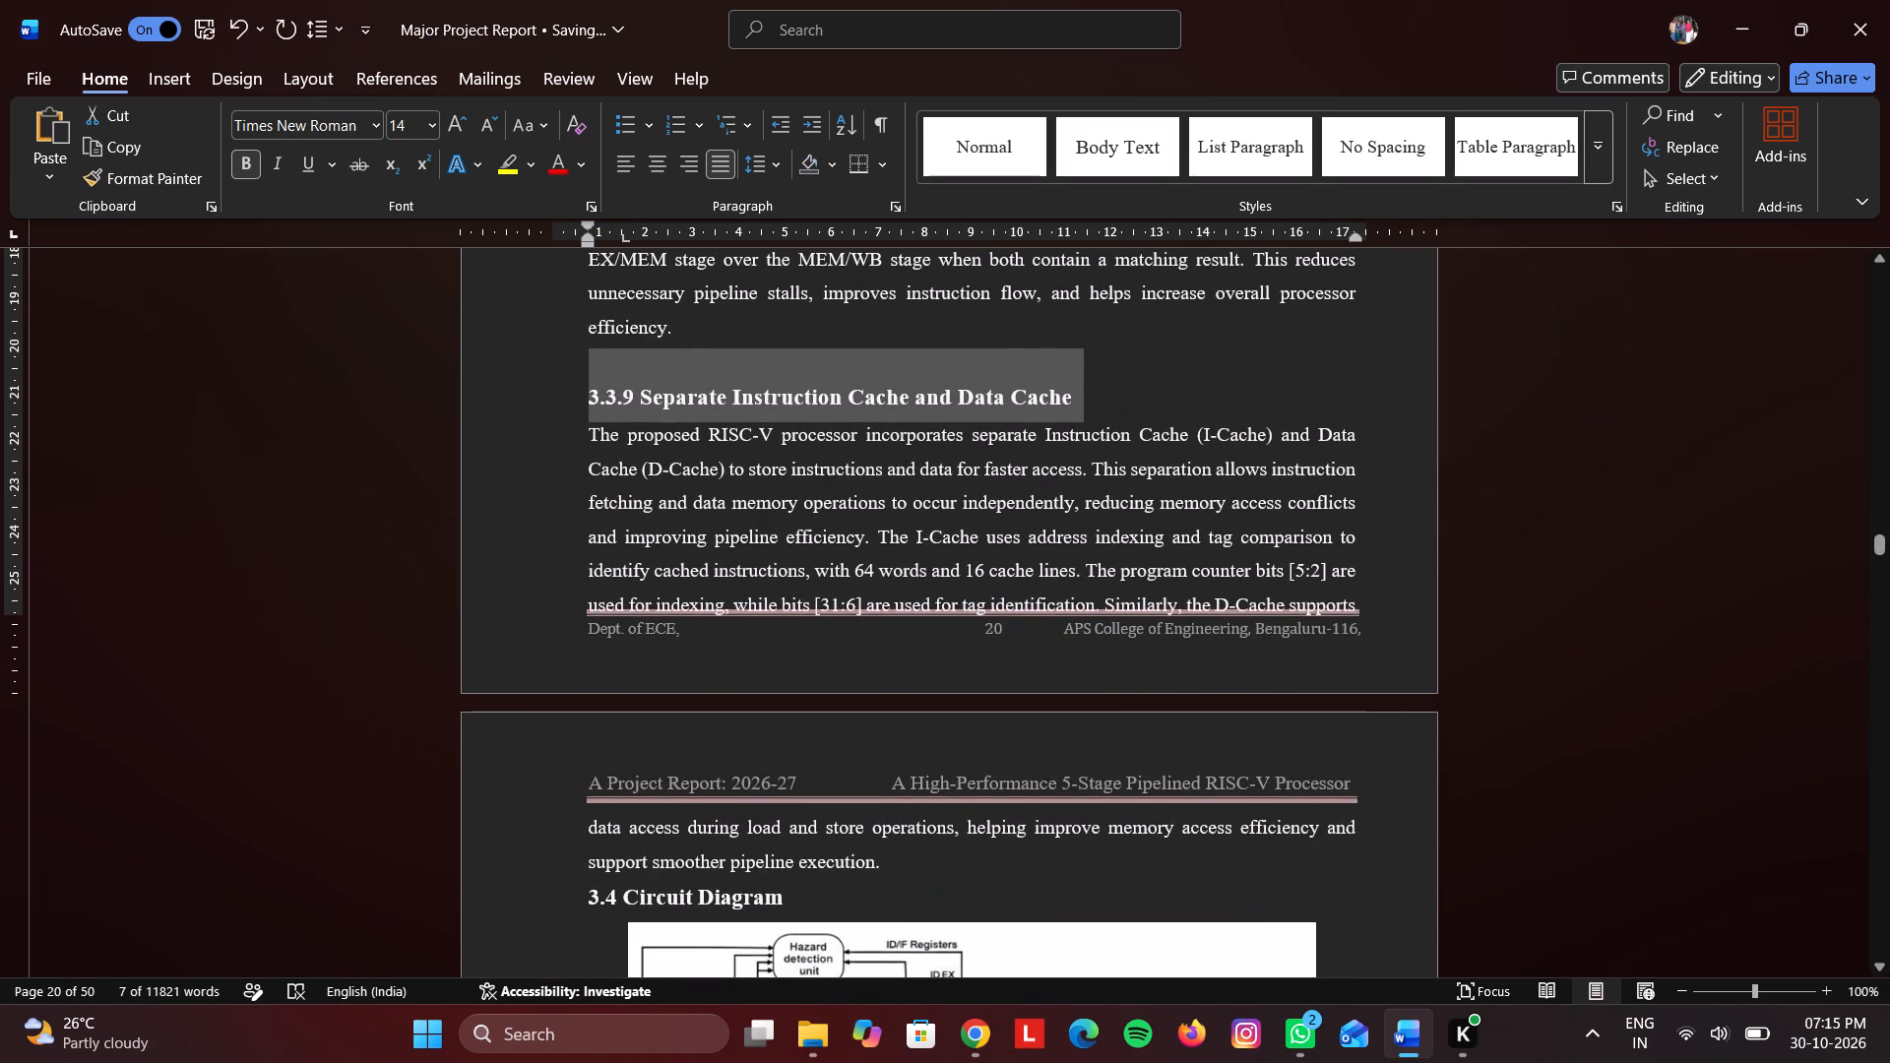
scroll(932, 769, "up", 3)
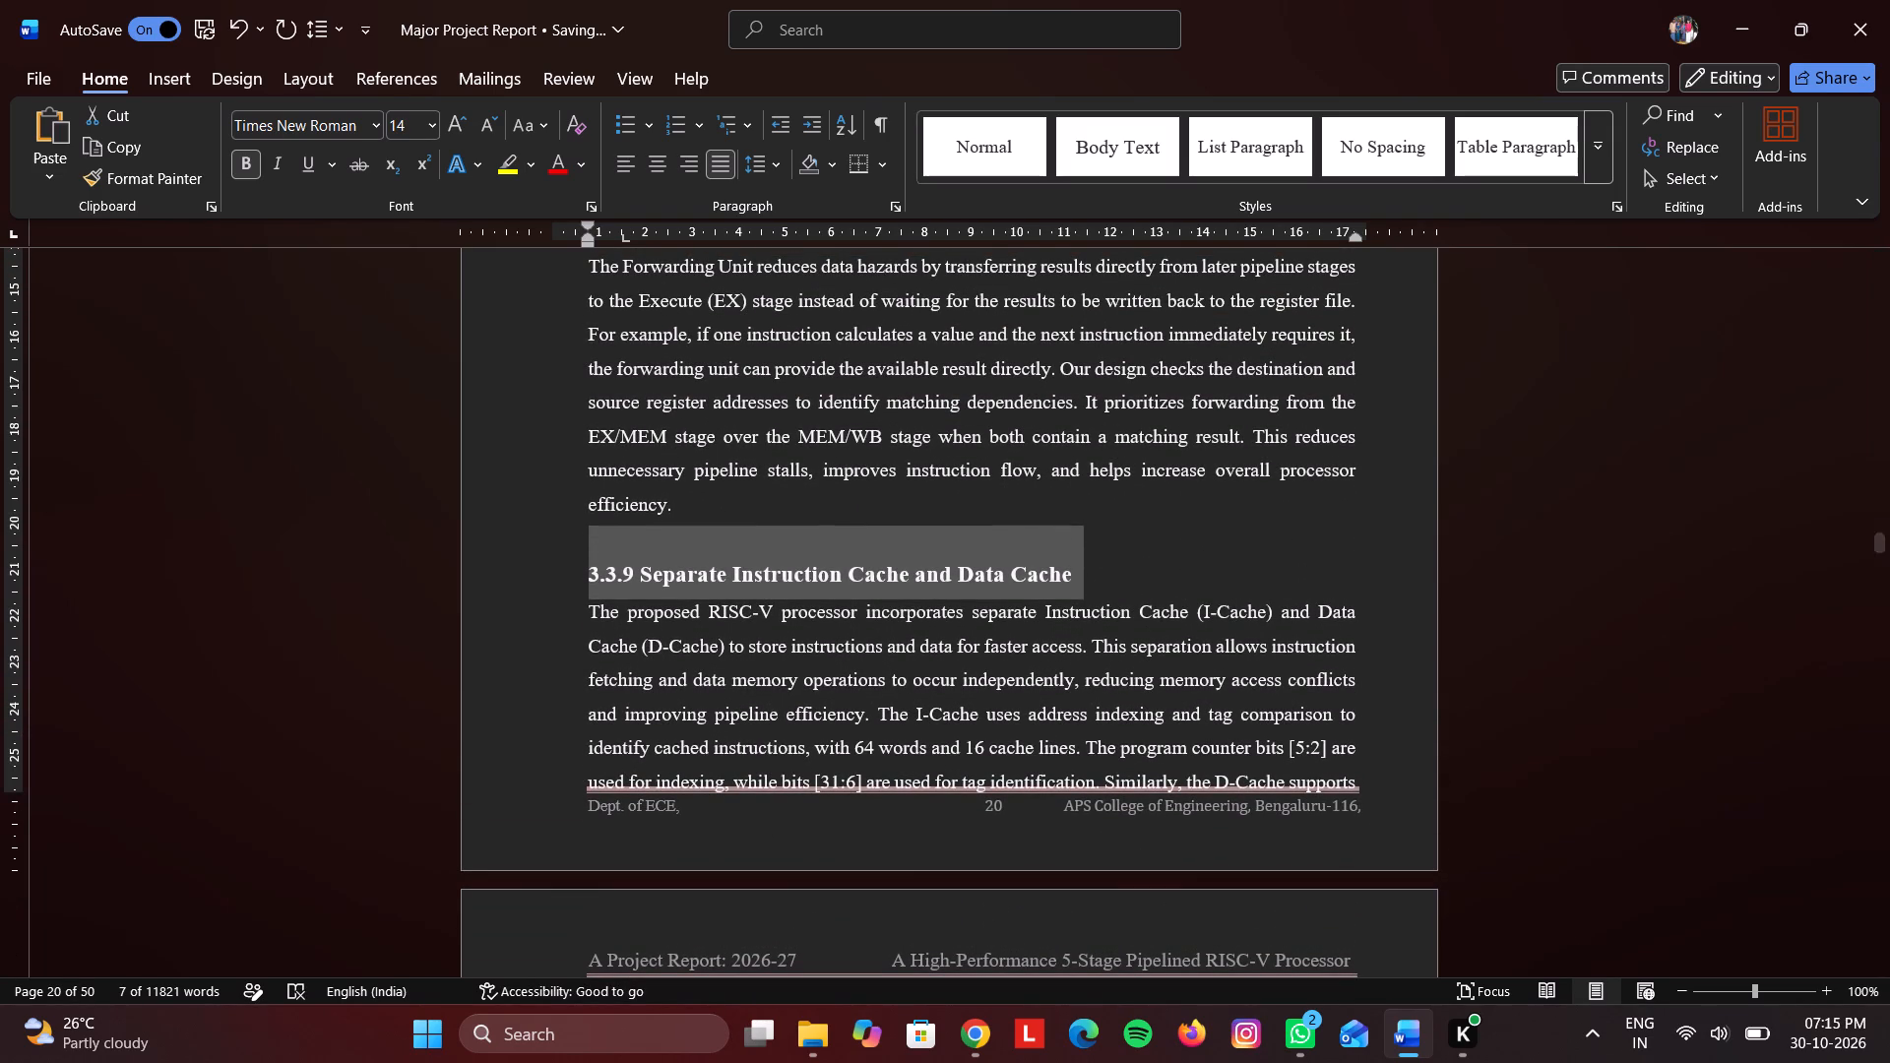
left_click(775, 161)
left_click(823, 425)
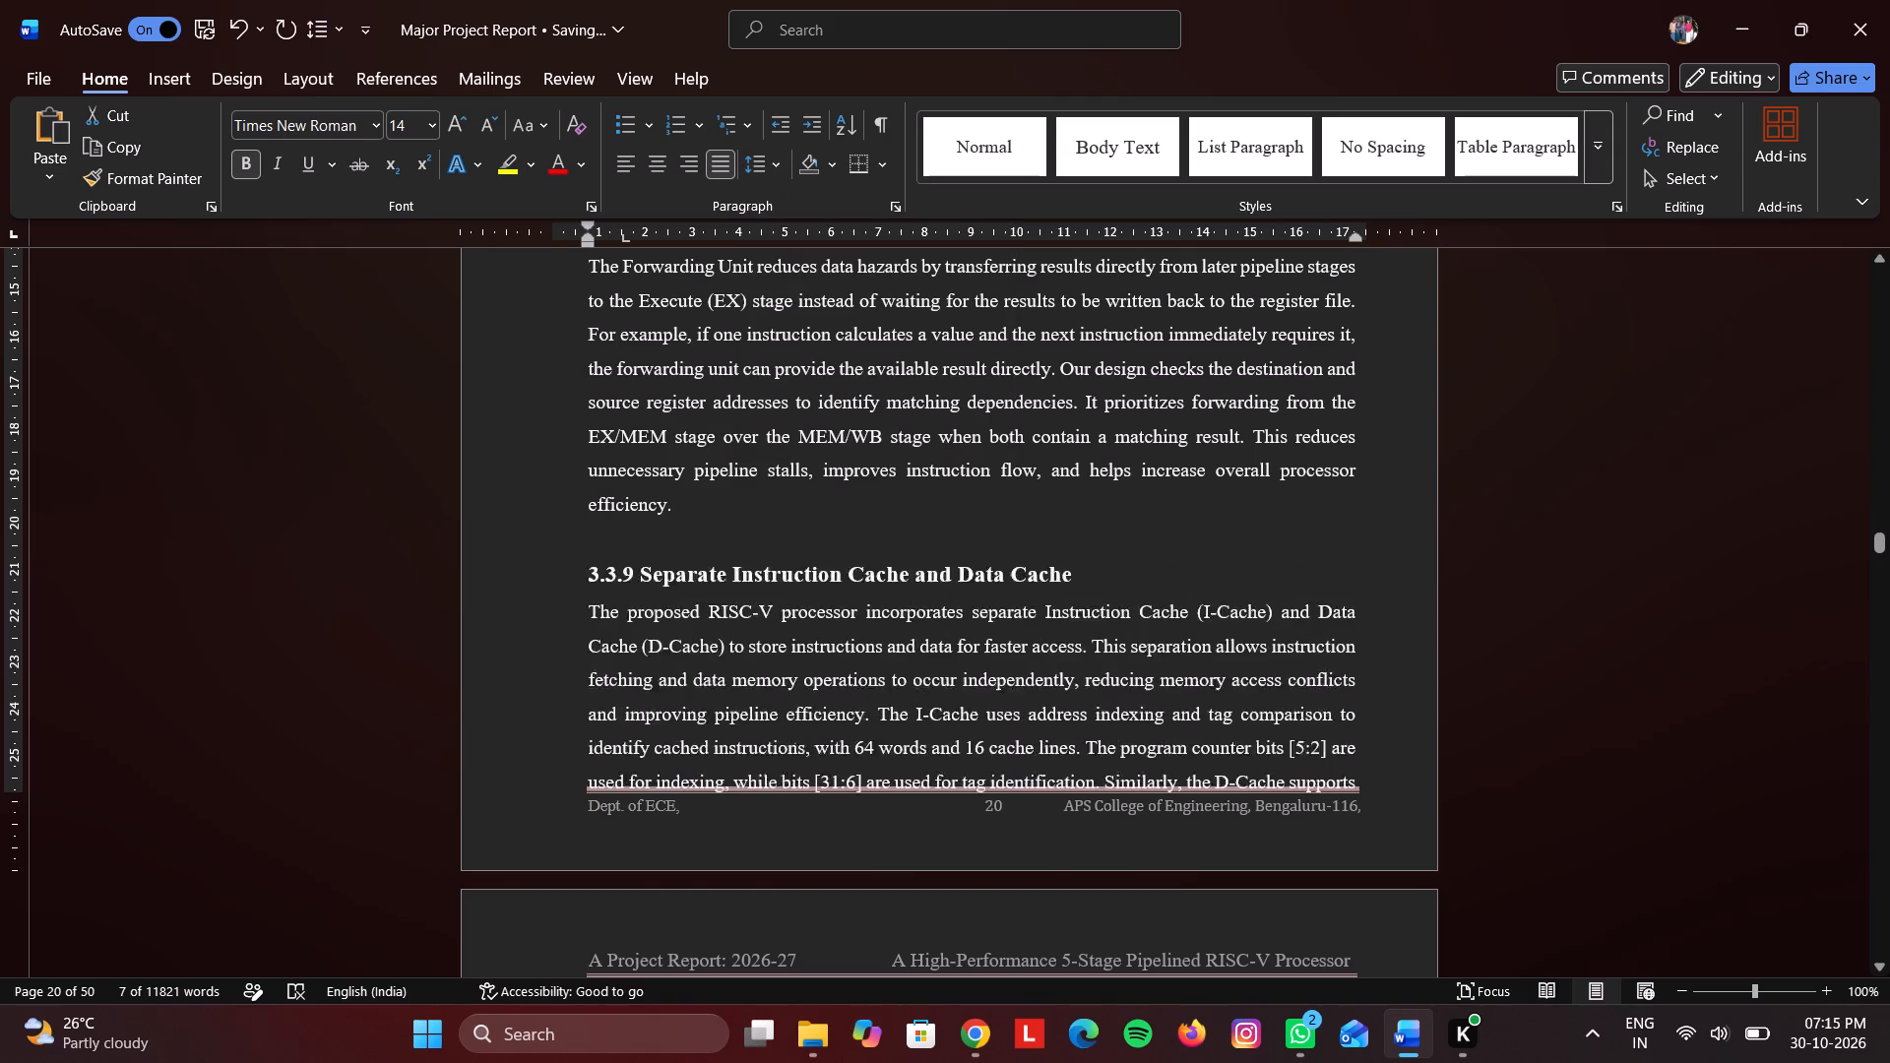
Remove the space before the 3.3.8 Forwarding Unit heading.
scroll(826, 504, "down", 5)
scroll(827, 505, "up", 6)
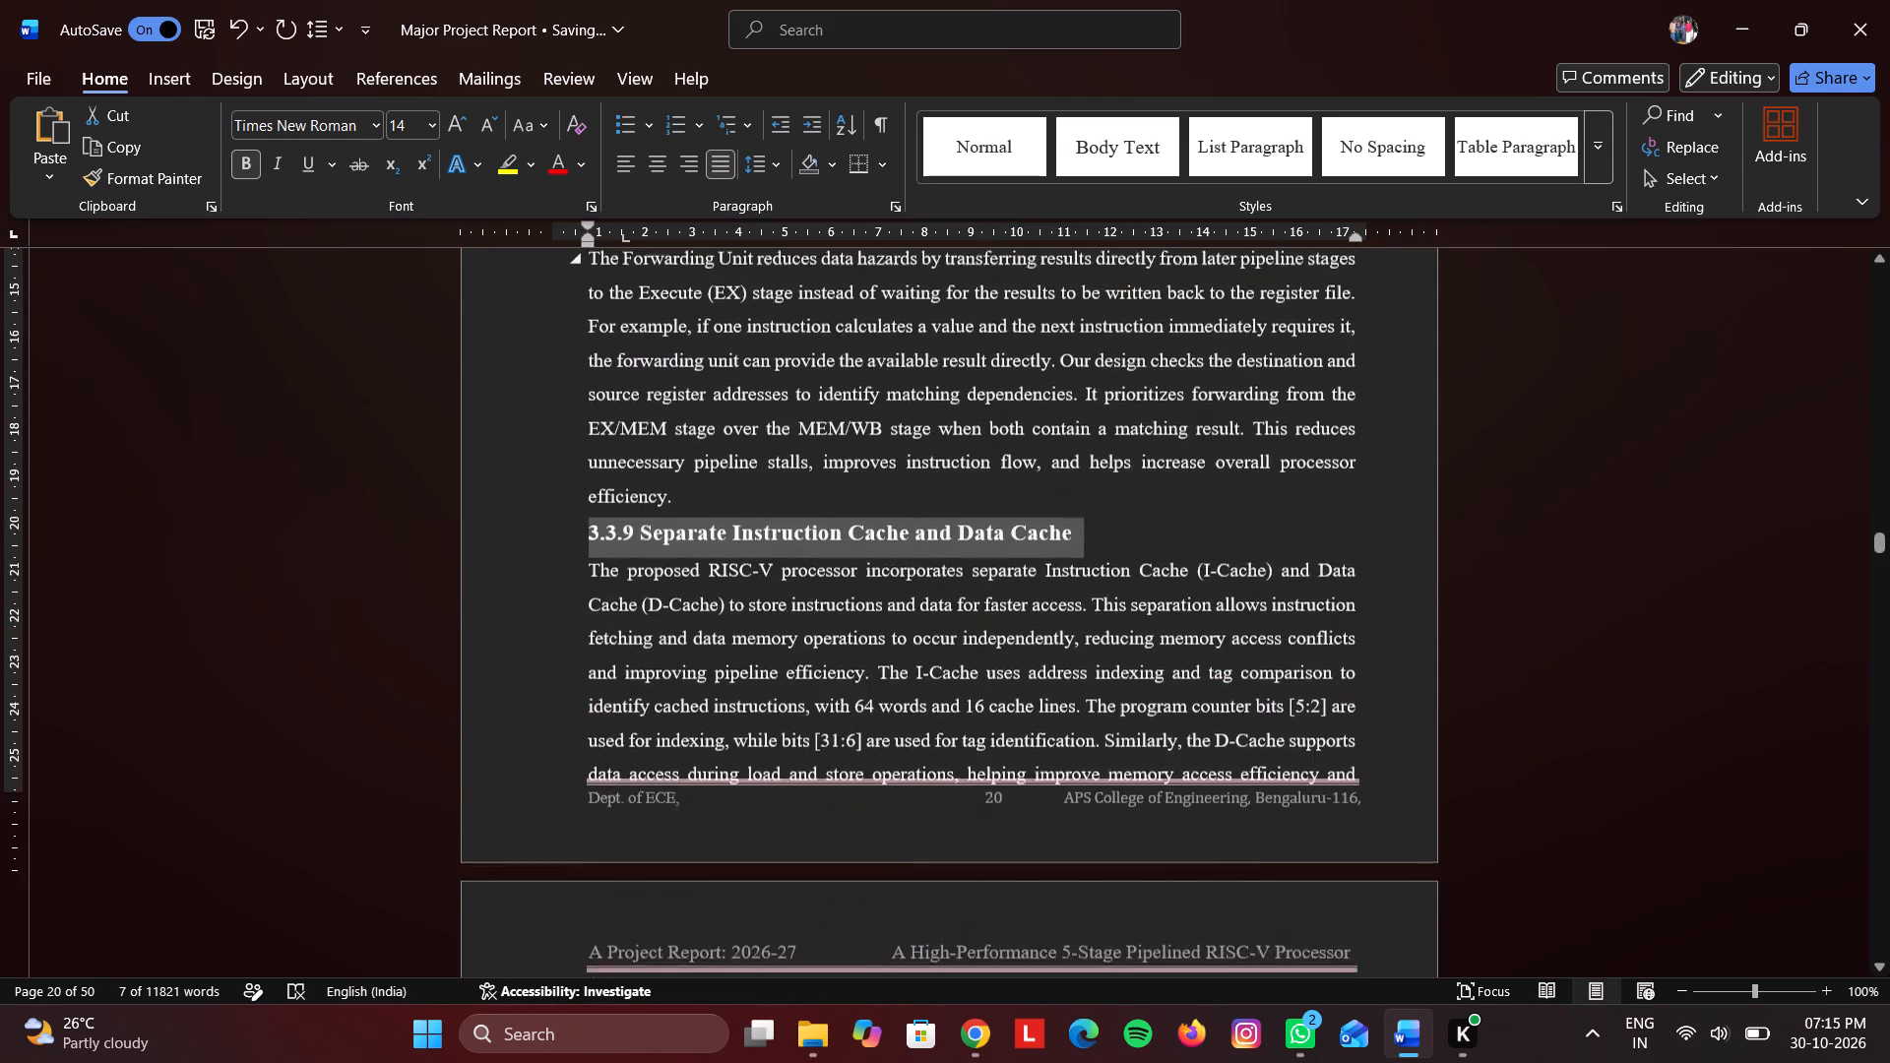
scroll(827, 505, "up", 3)
left_click_drag(817, 465, 587, 458)
left_click(781, 167)
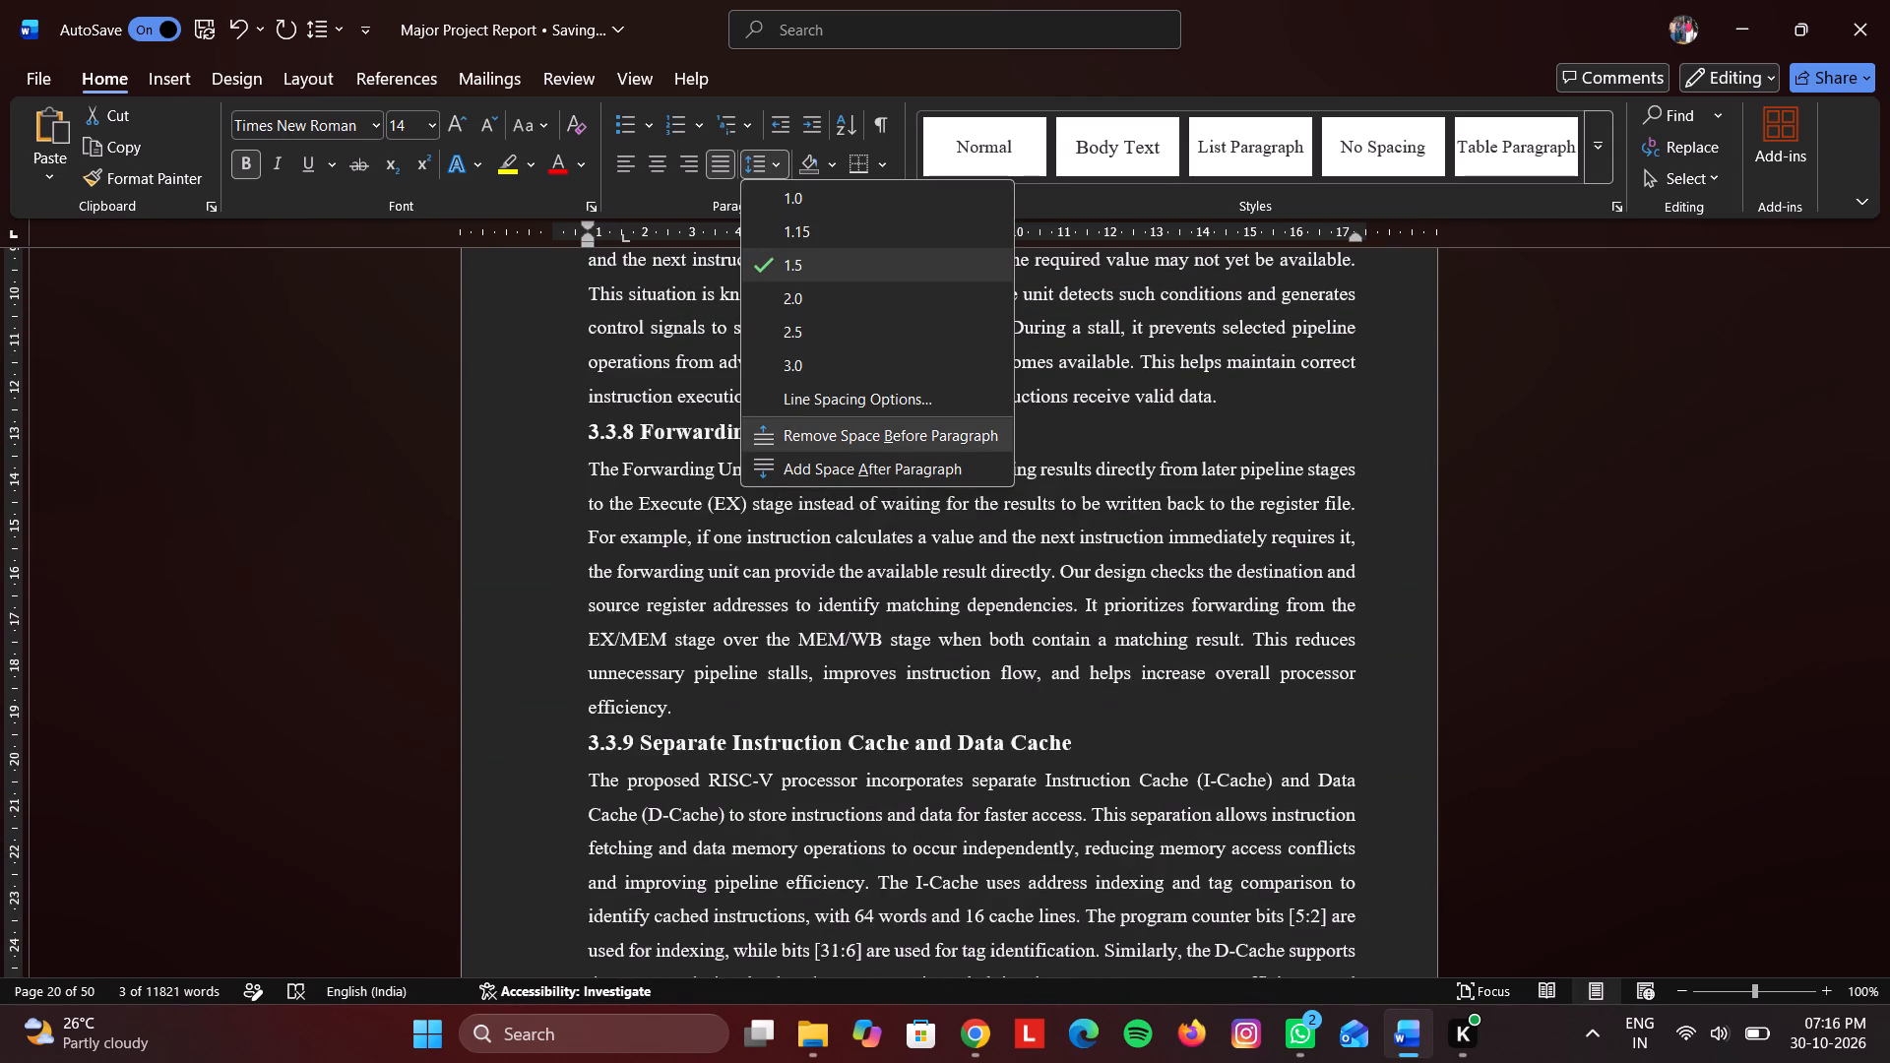
left_click(823, 436)
left_click(997, 448)
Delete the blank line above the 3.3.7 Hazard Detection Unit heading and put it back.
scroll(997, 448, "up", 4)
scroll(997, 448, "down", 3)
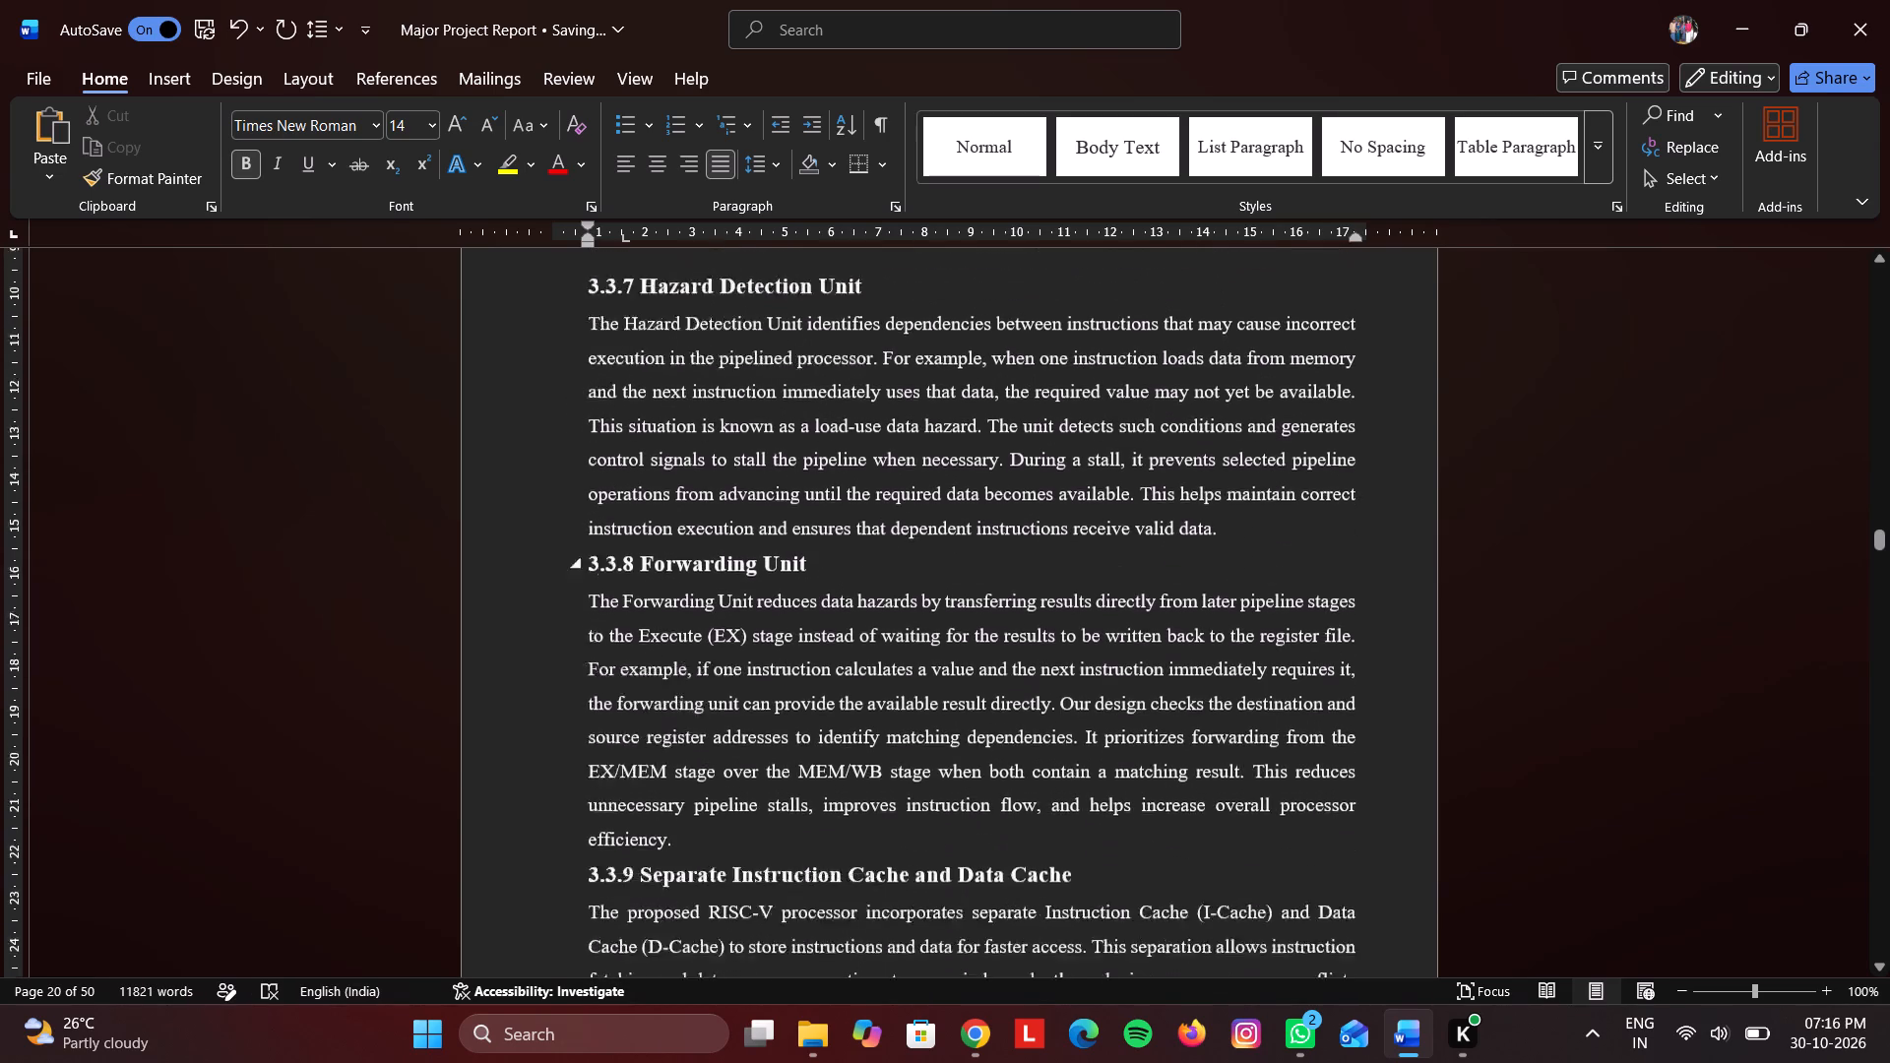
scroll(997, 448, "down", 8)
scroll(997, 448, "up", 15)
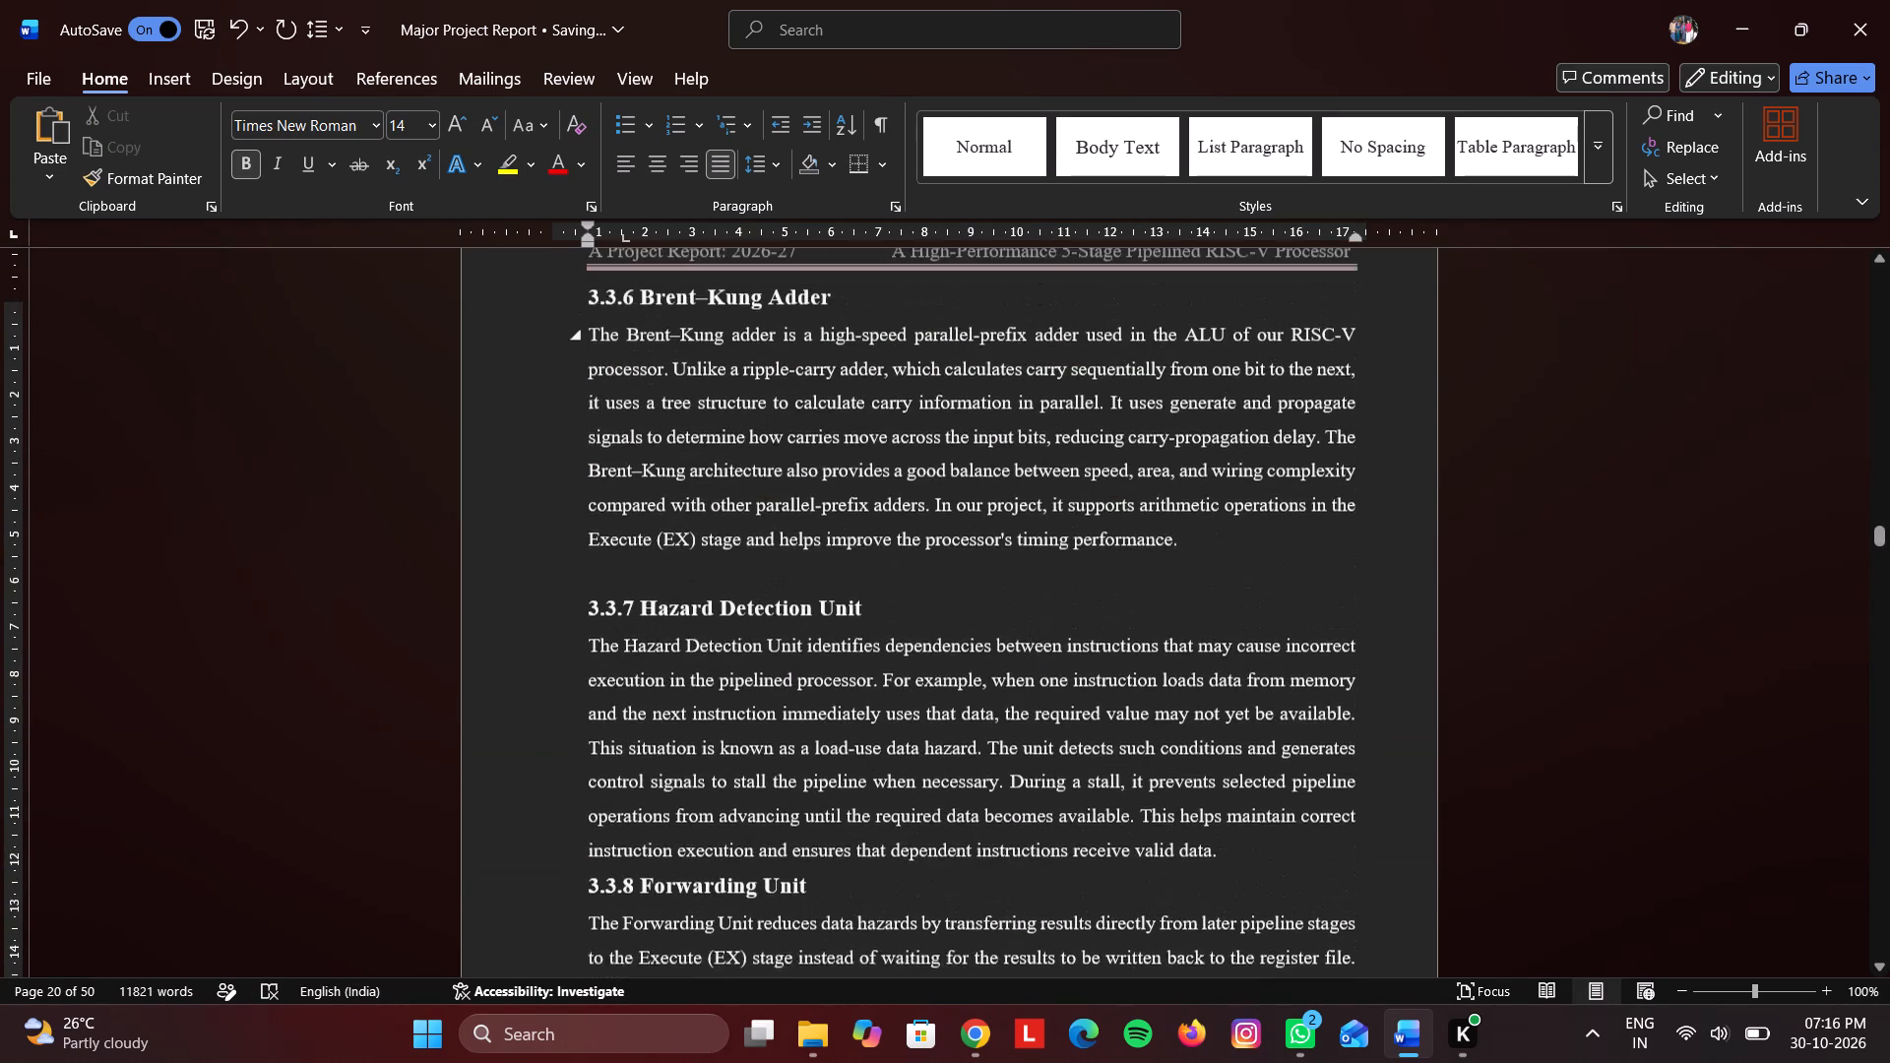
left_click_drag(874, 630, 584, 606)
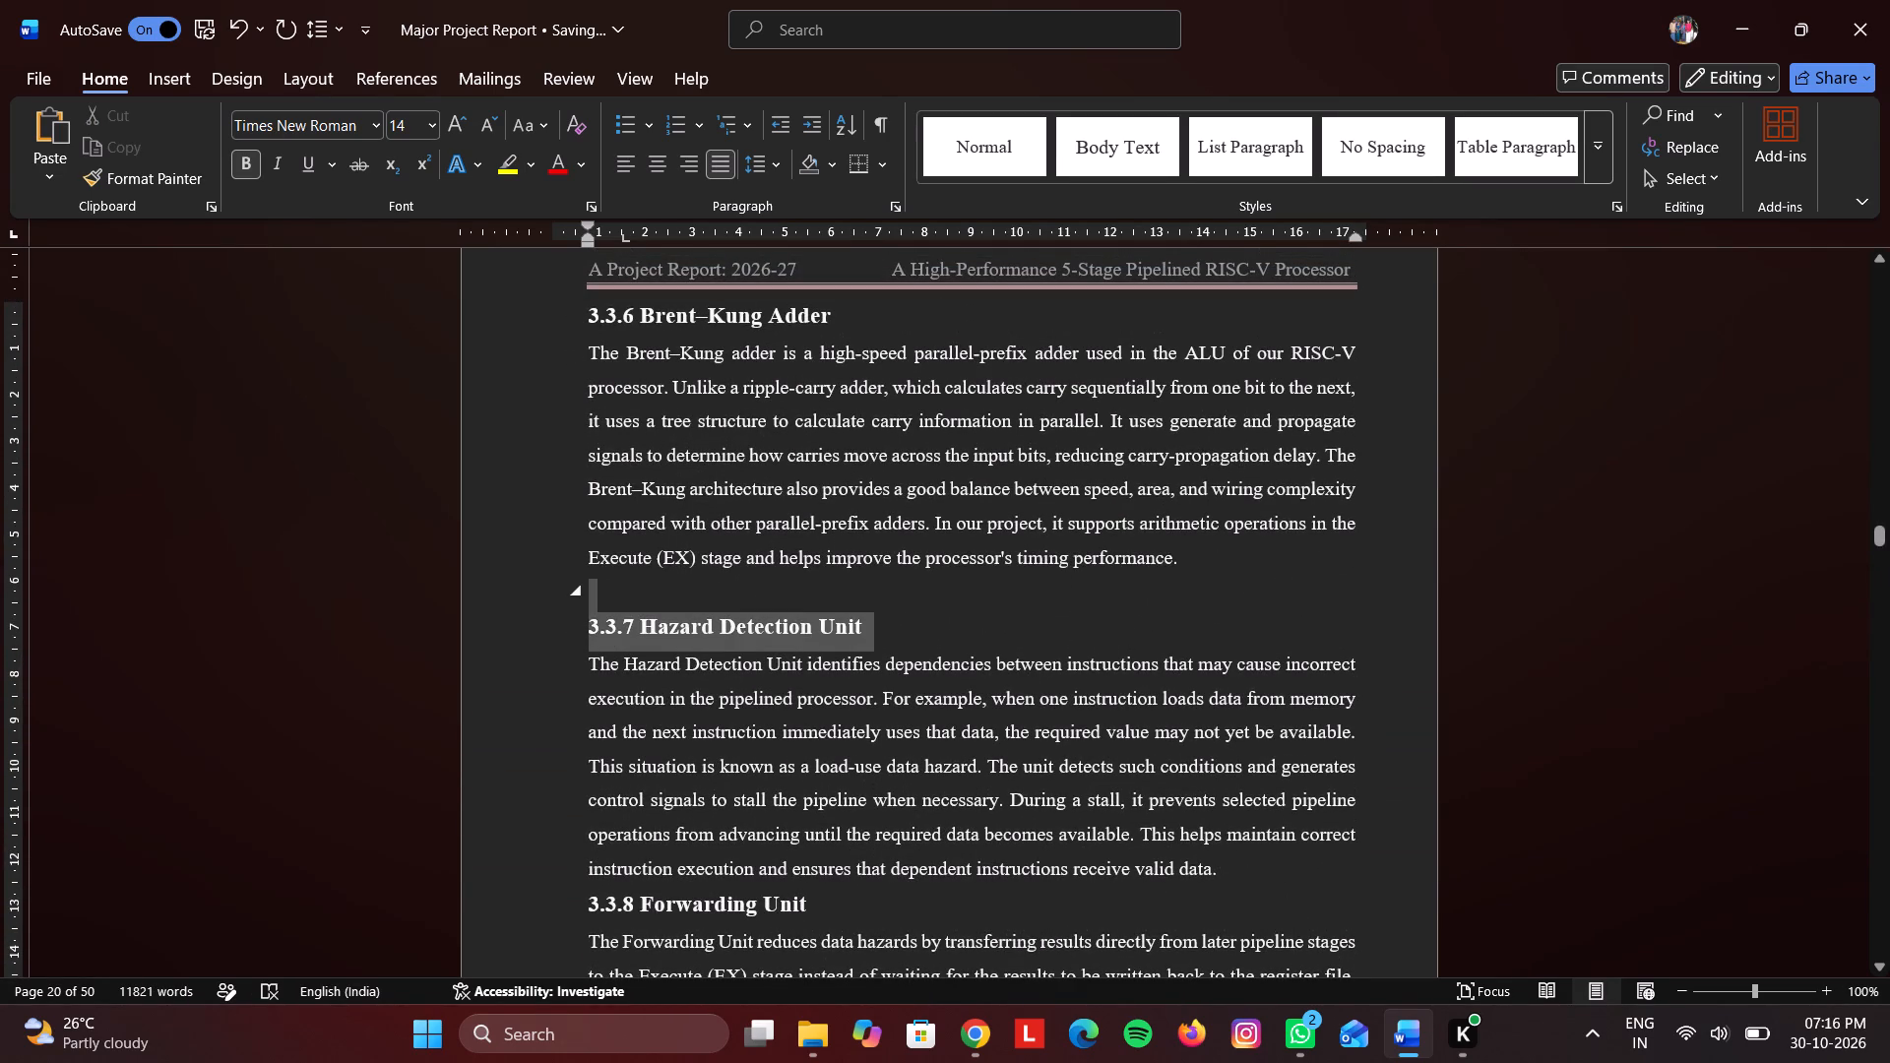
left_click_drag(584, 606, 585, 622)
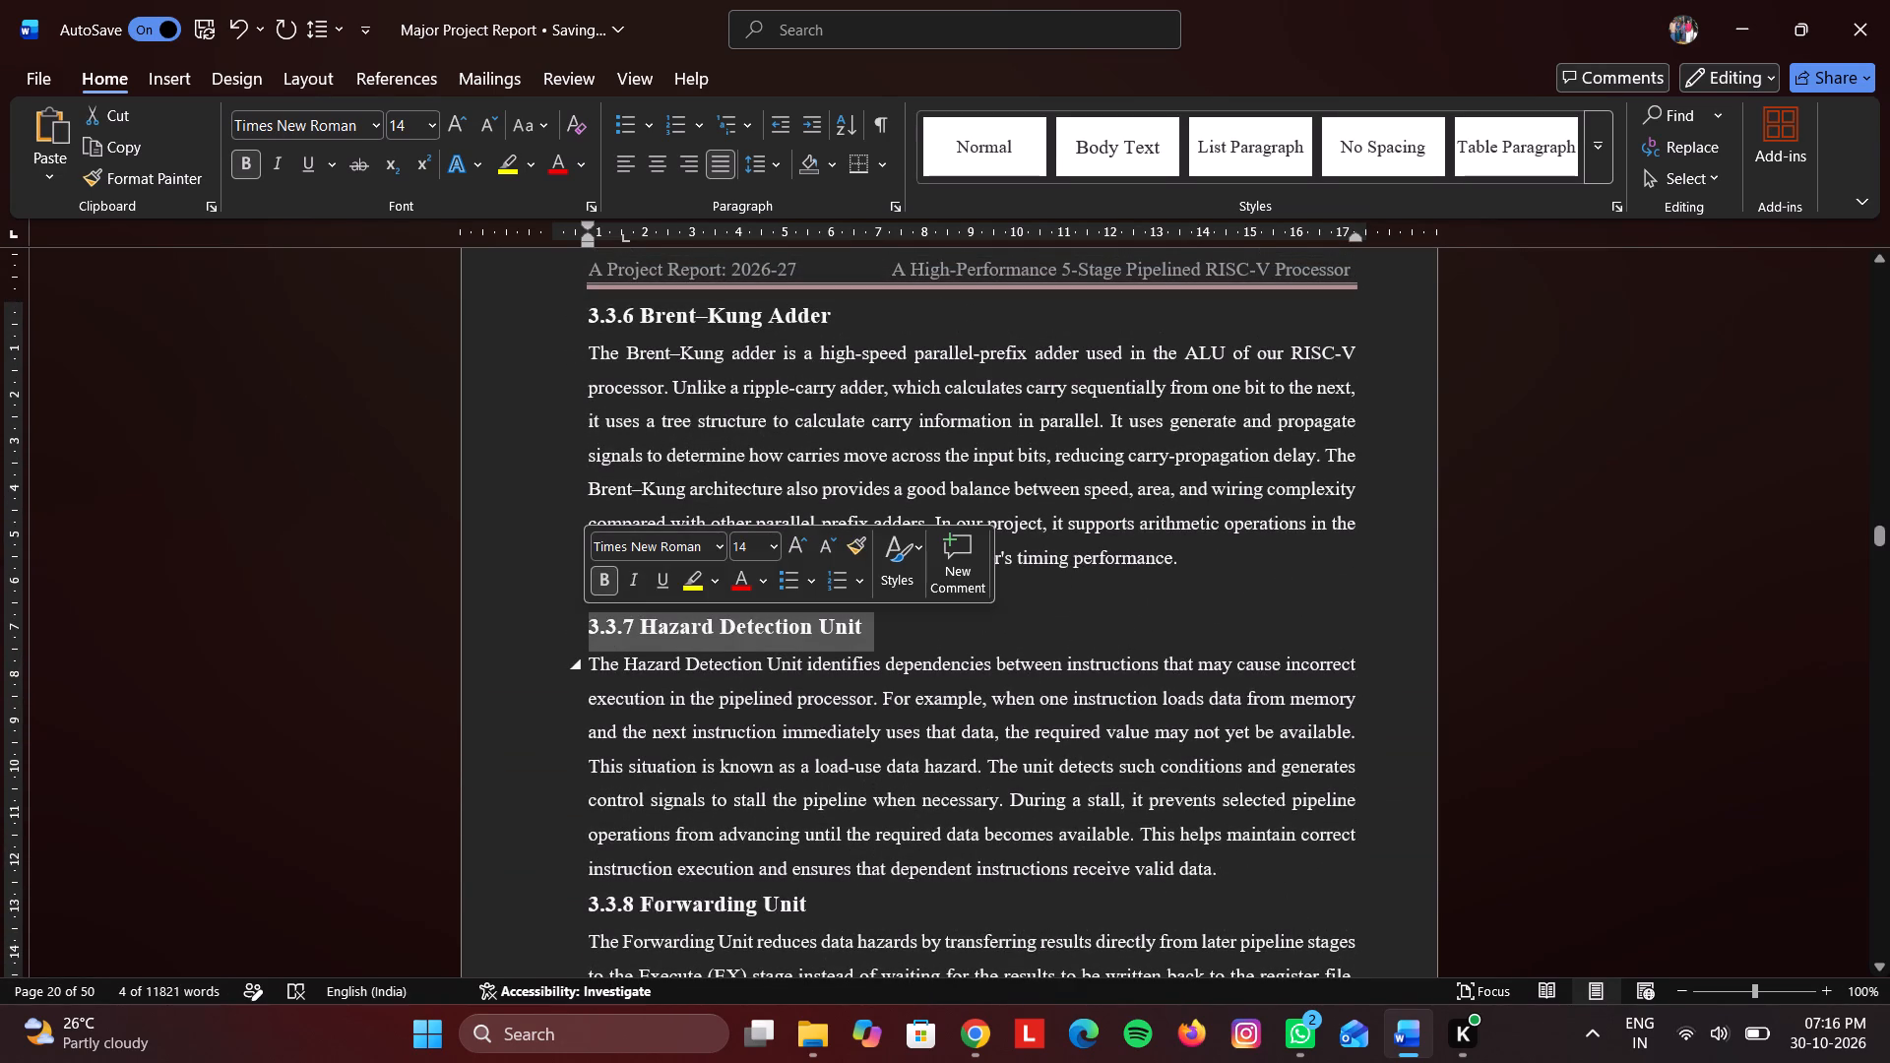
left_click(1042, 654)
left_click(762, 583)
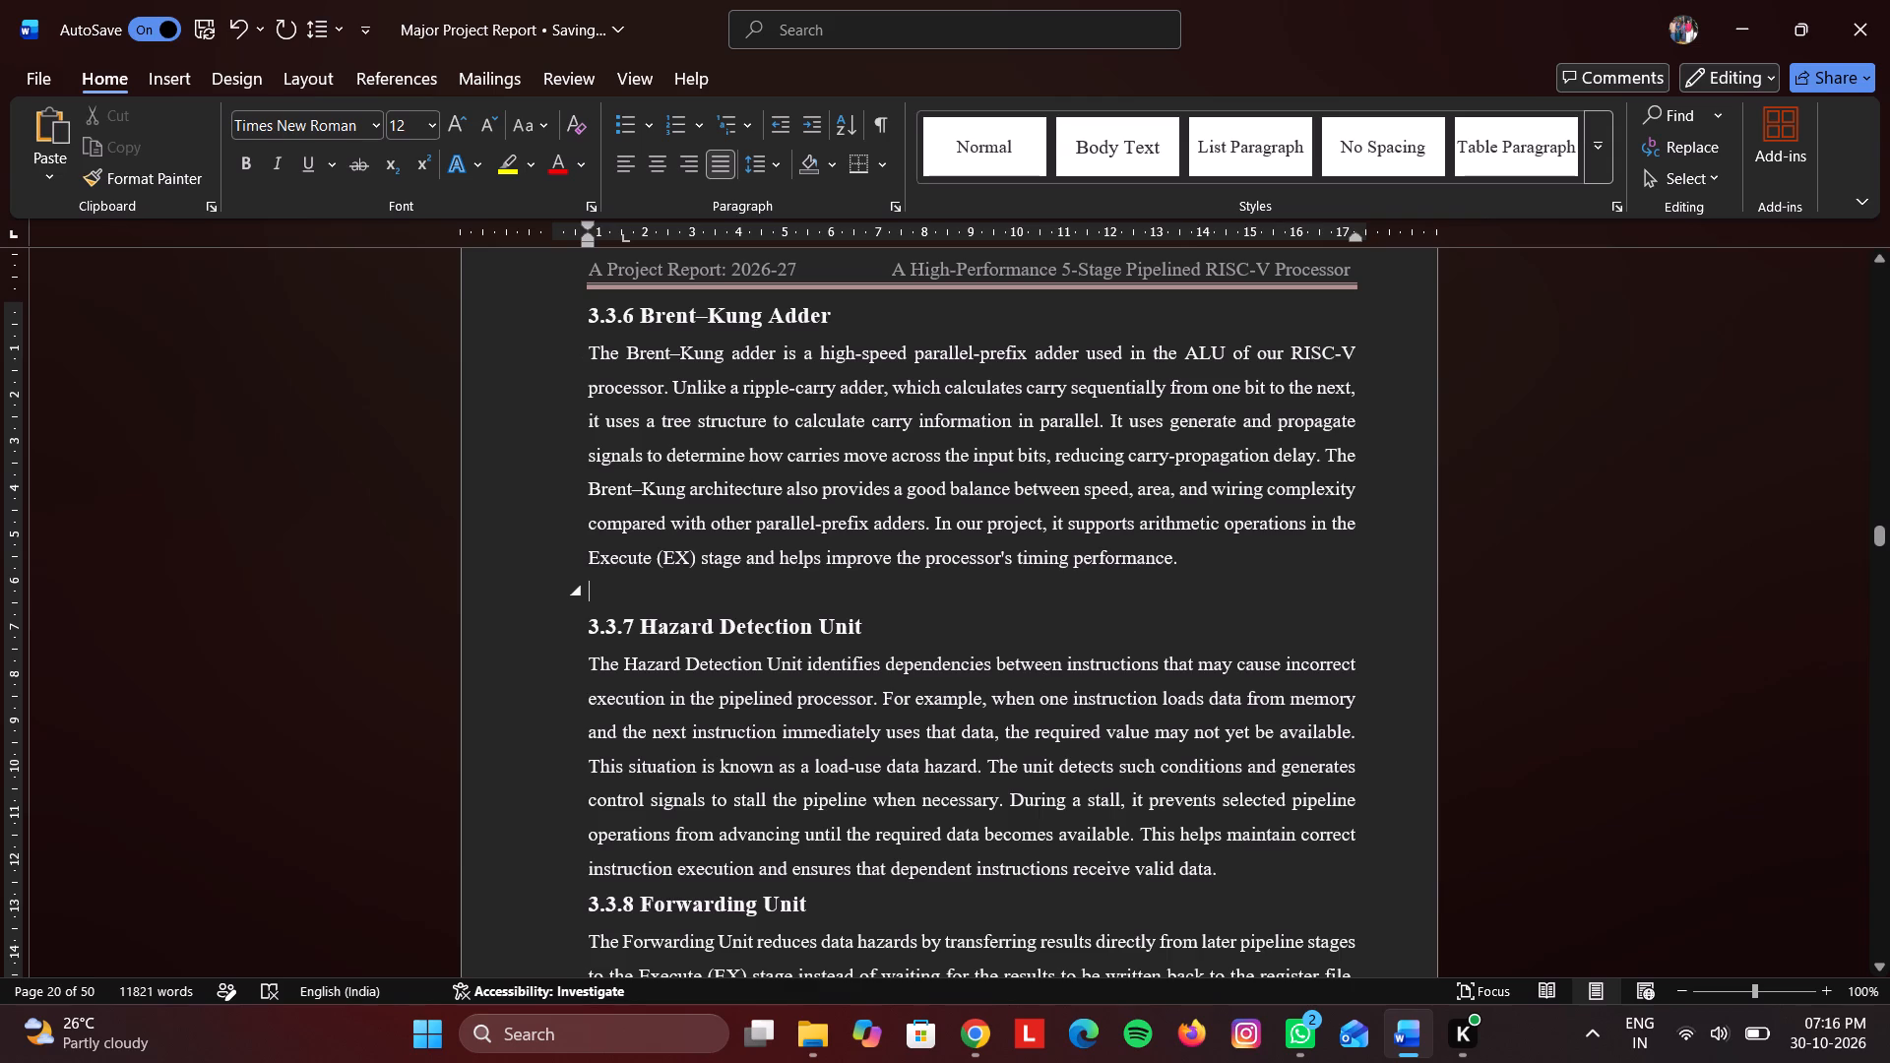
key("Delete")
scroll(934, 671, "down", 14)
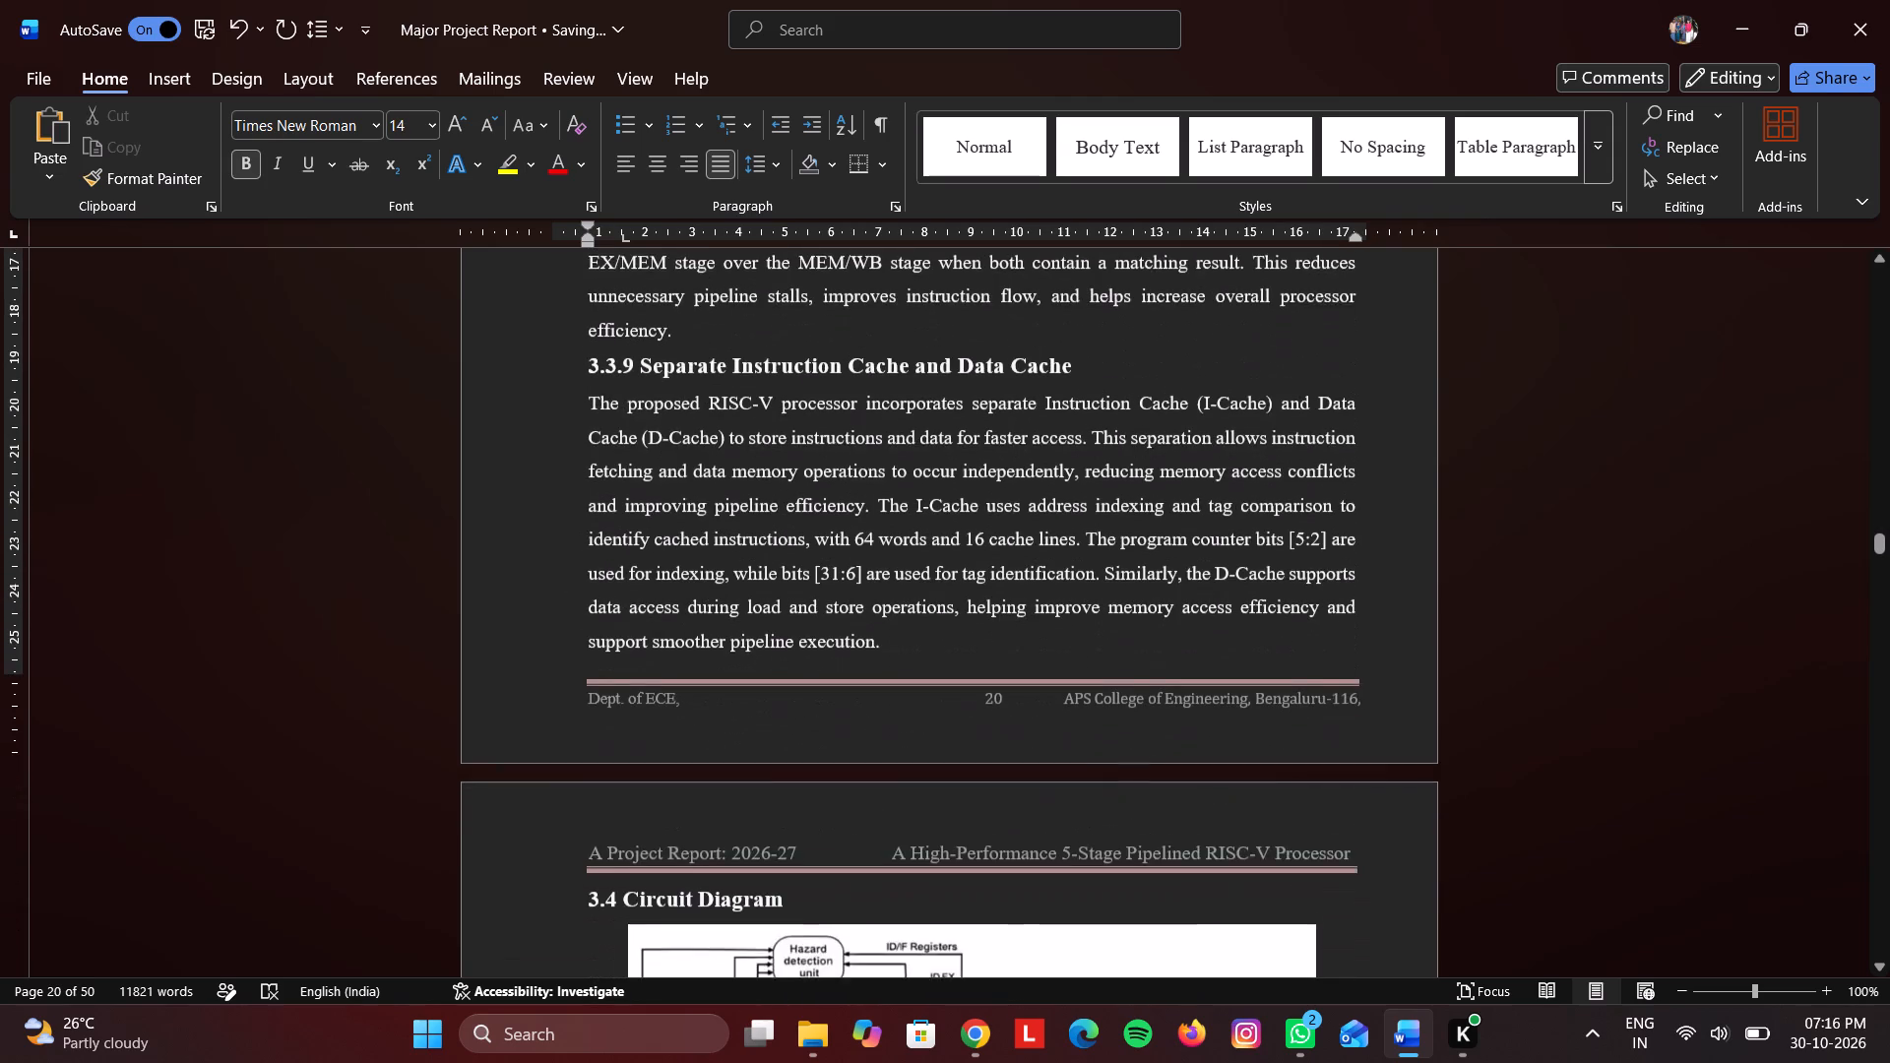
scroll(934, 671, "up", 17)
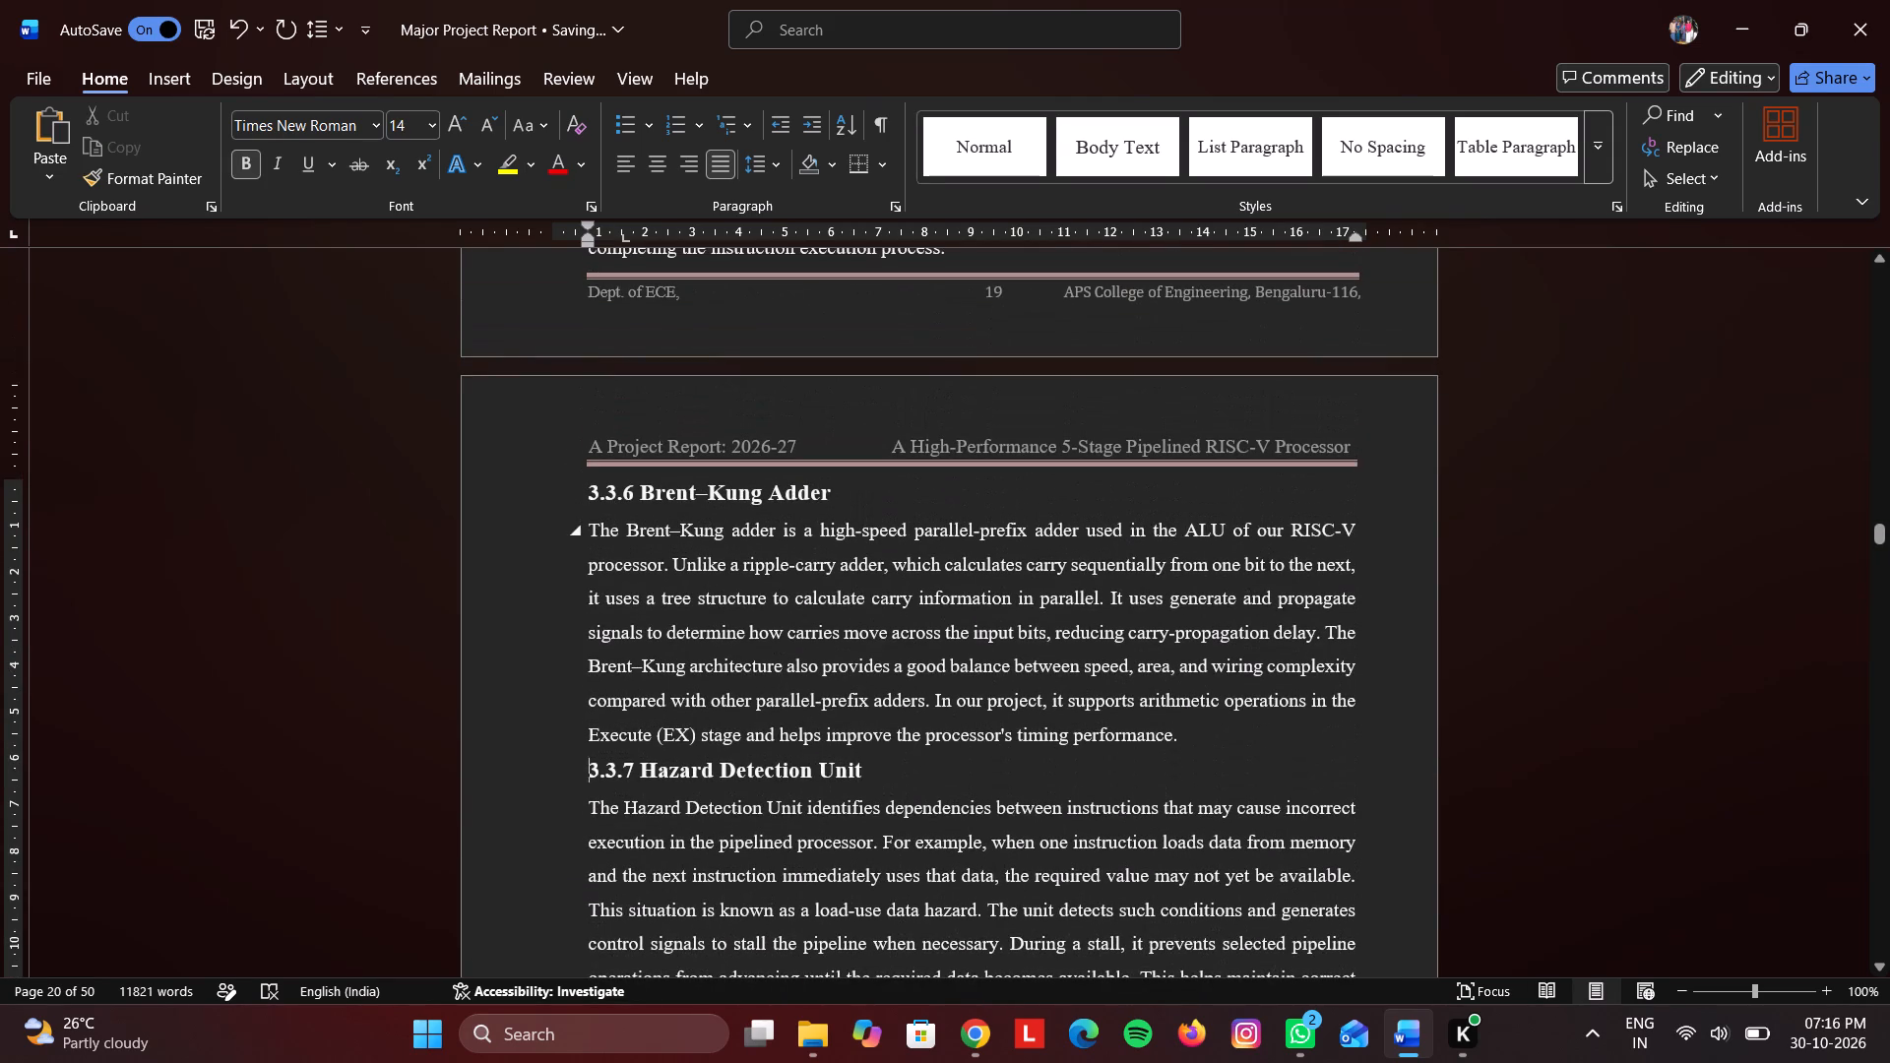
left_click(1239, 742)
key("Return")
Insert a blank line above the 3.3.8 Forwarding Unit and 3.3.9 Separate Instruction Cache and Data Cache headings.
scroll(1239, 742, "down", 5)
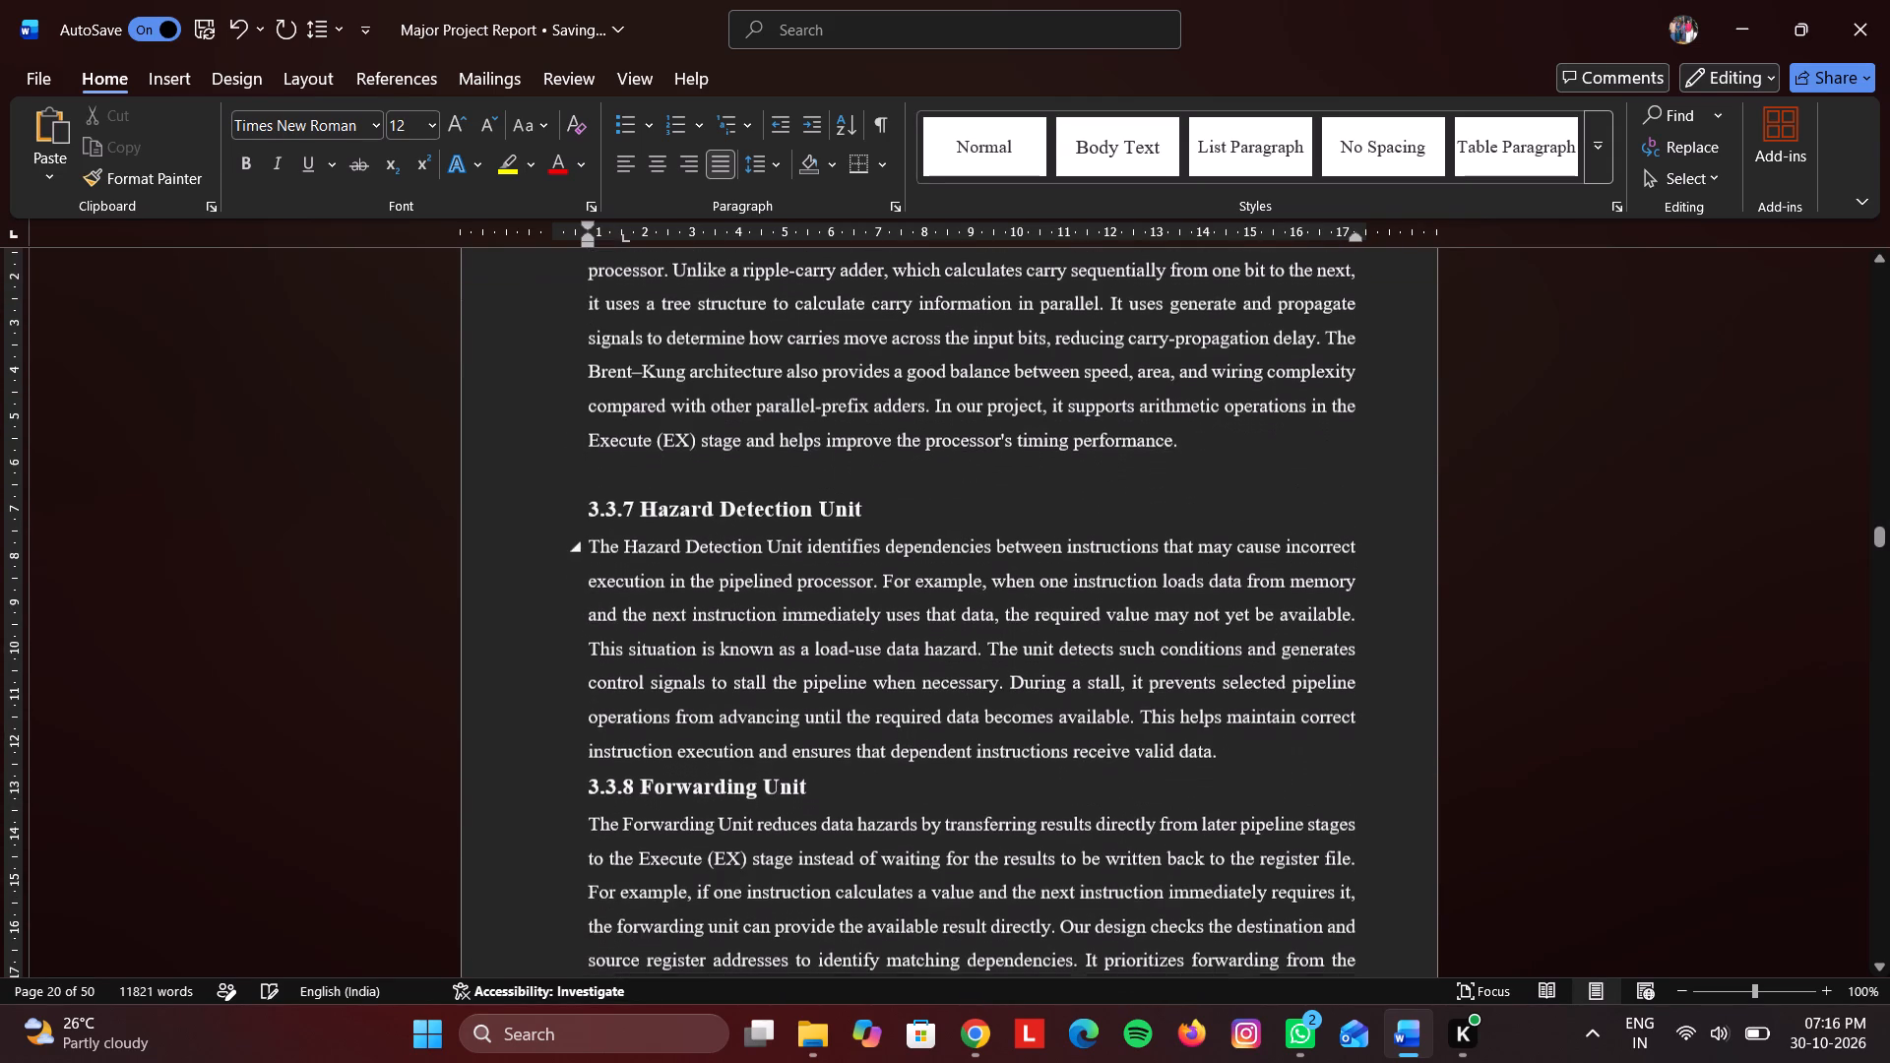
left_click(1229, 759)
key("Return")
scroll(1229, 759, "down", 4)
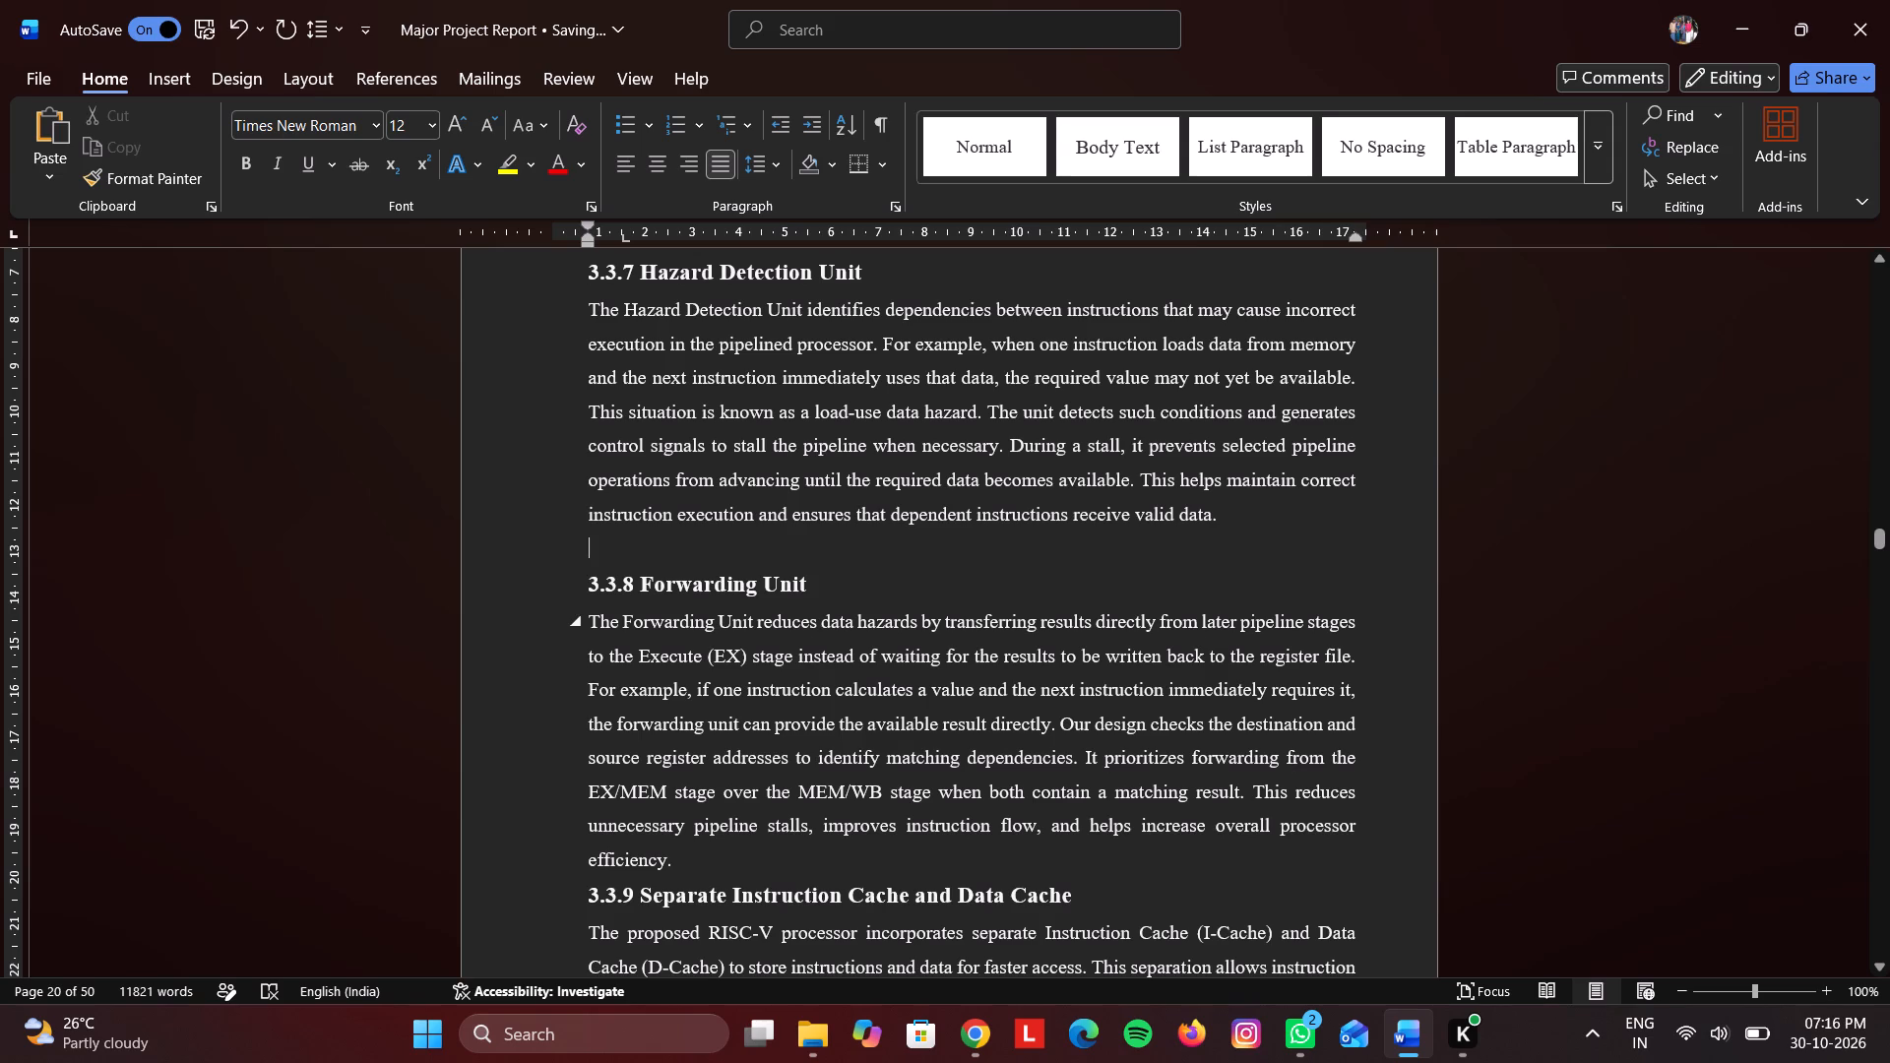
left_click(779, 858)
key("Return")
Break the 3.3.9 paragraph after "16 cache lines." so the remaining text starts on the following page.
scroll(839, 853, "down", 5)
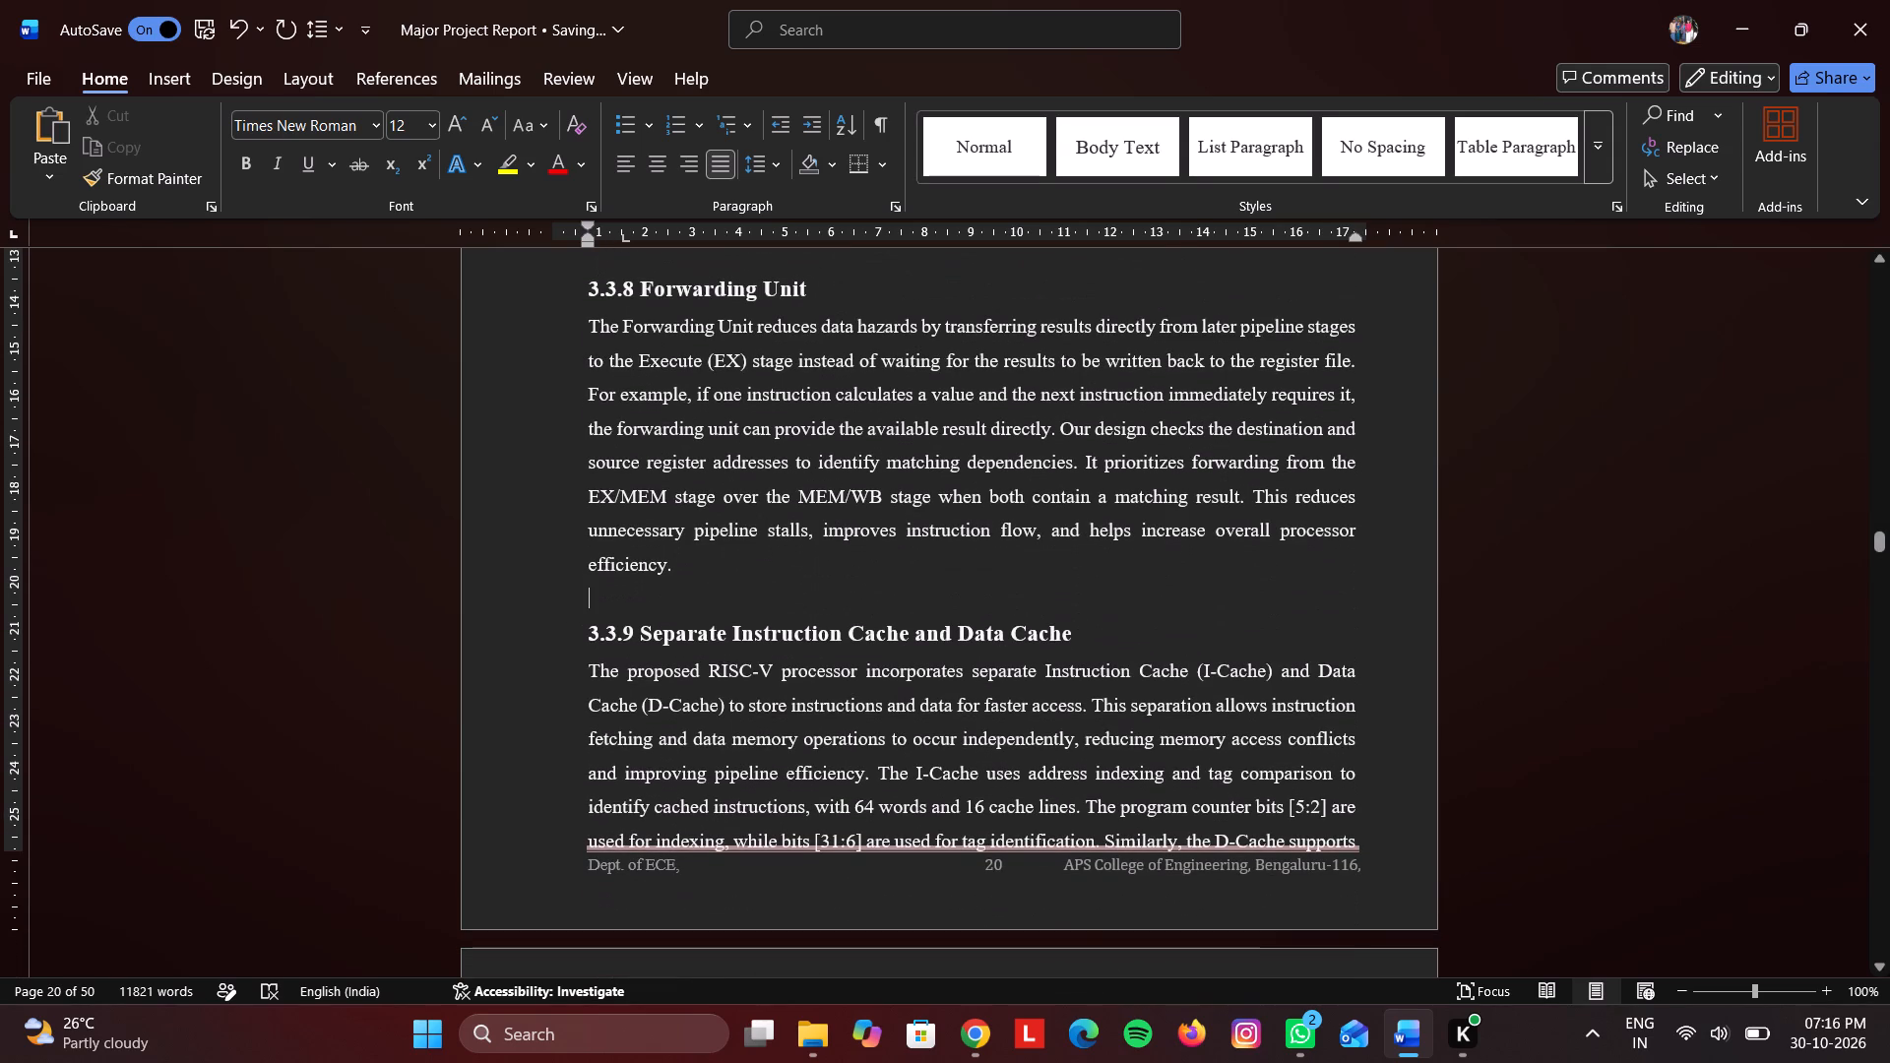
left_click(1085, 810)
key("Return")
key("Return")
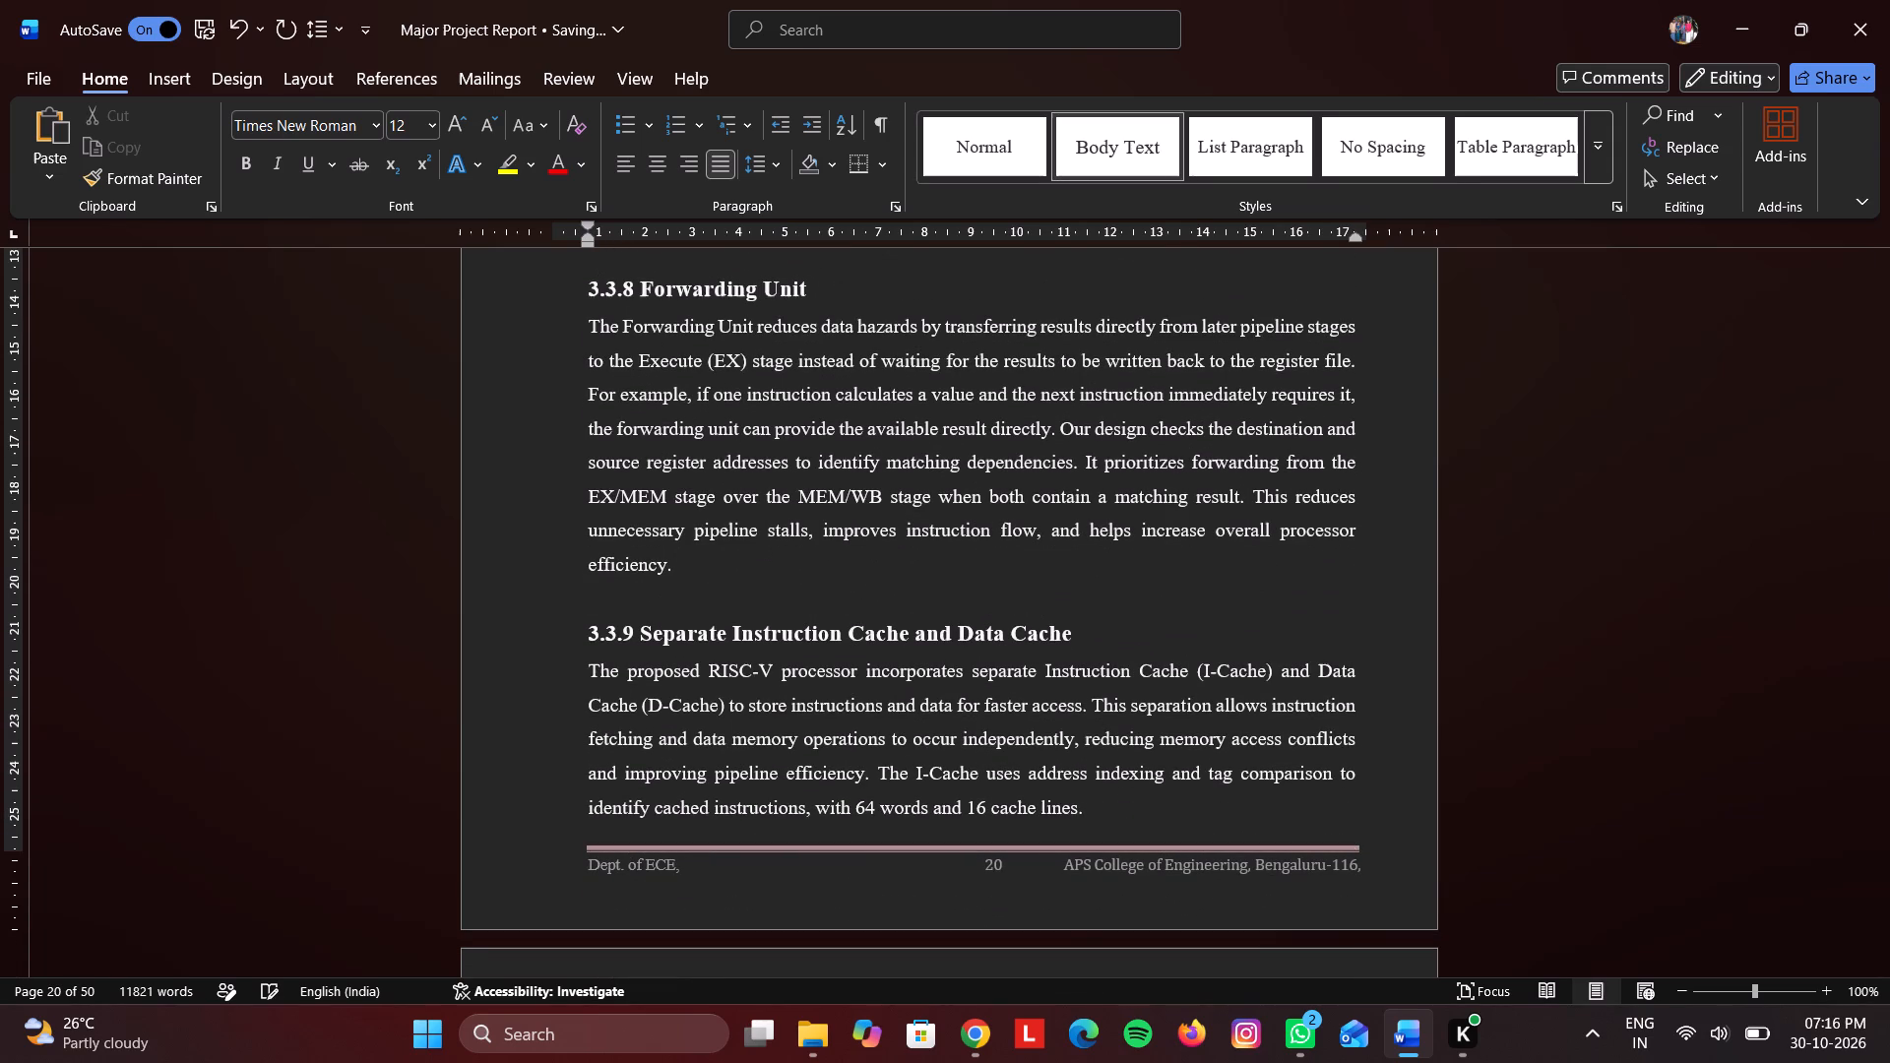
Insert a blank line between the end of the 3.3.9 text and the 3.4 Circuit Diagram heading.
scroll(1137, 842, "down", 6)
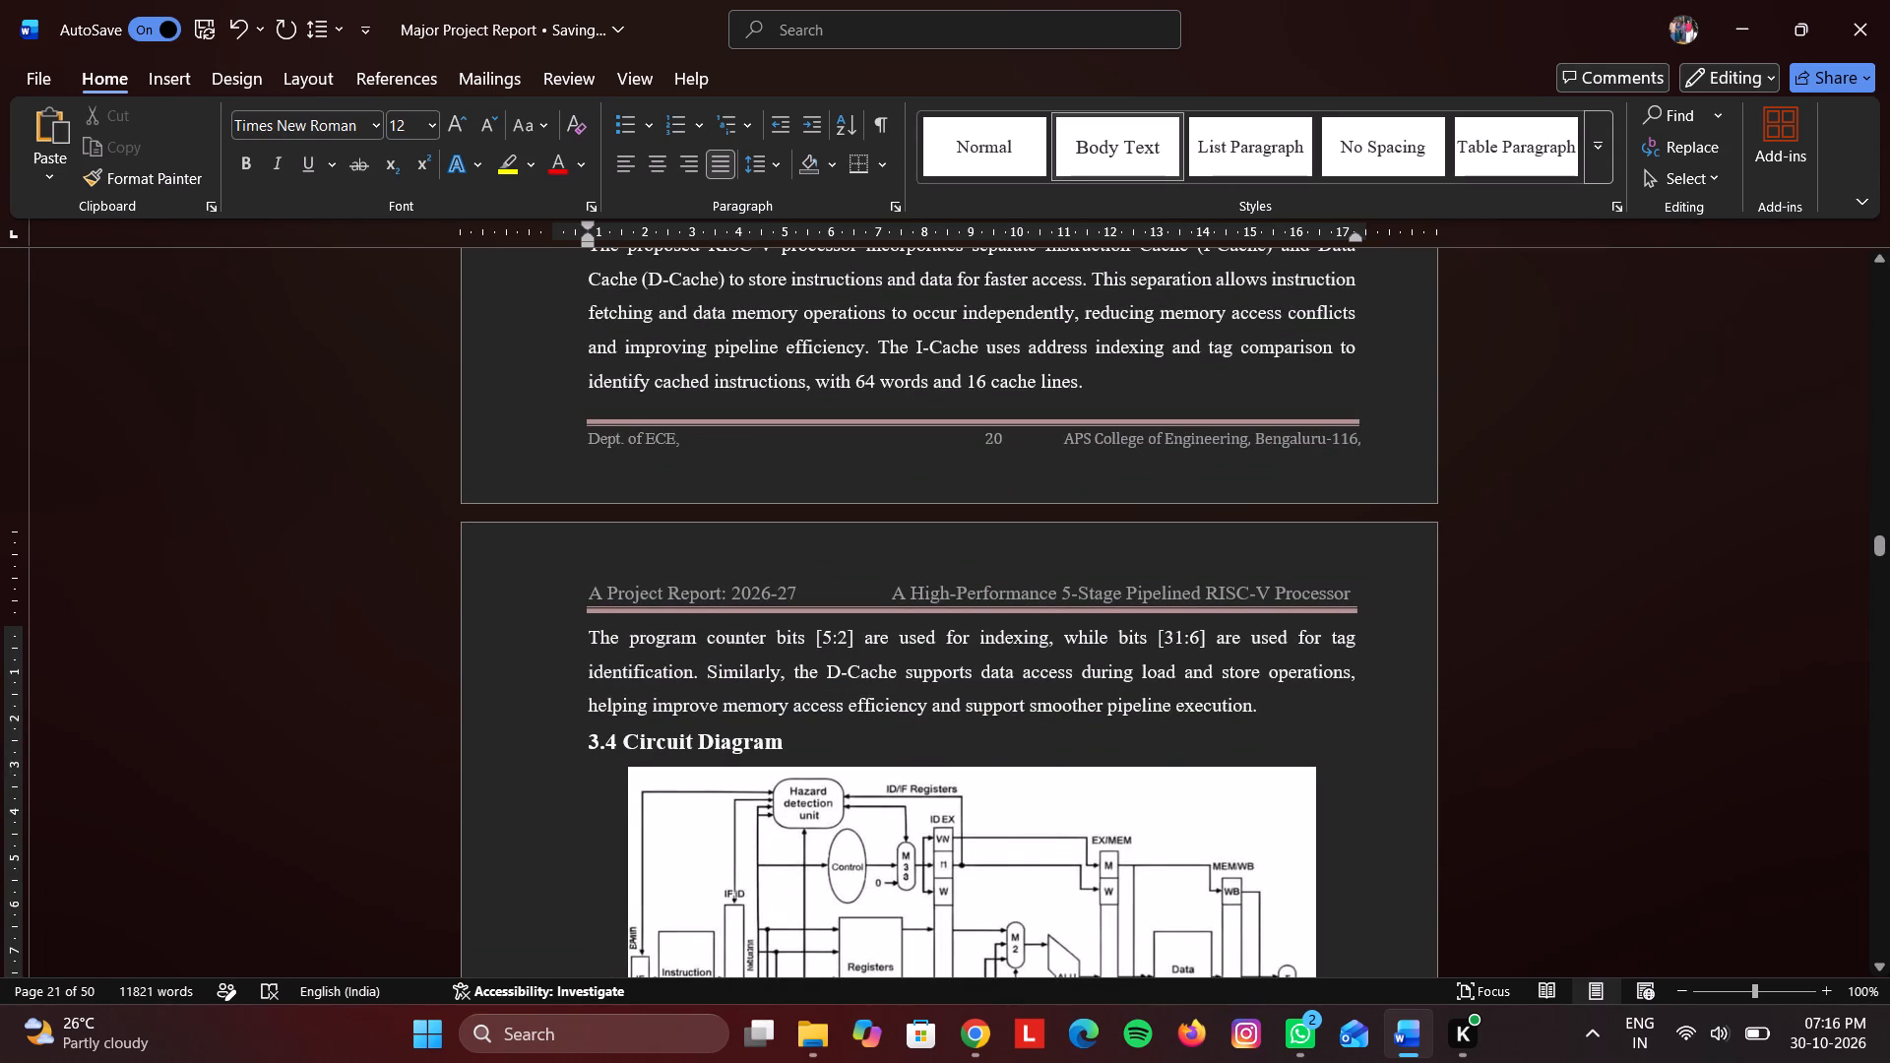
left_click(1276, 707)
key("Return")
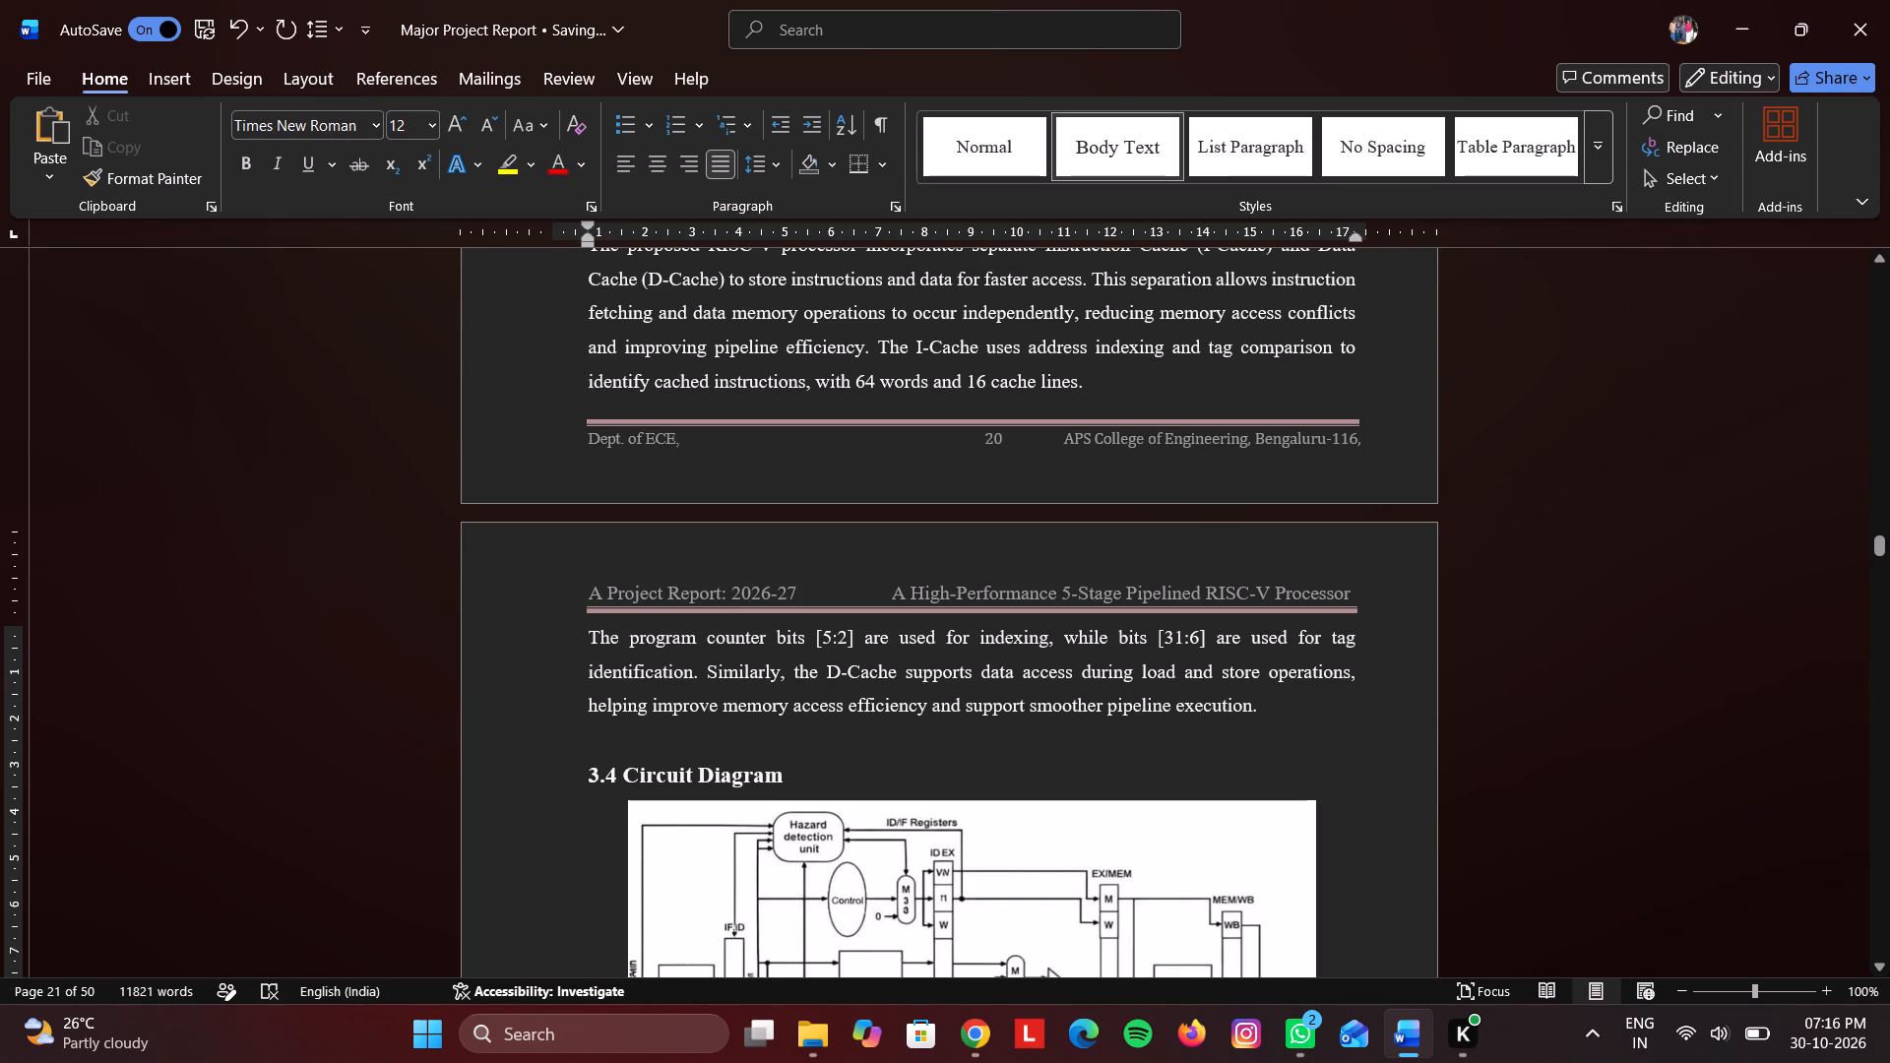
Increase the font size of the 3.4 Circuit Diagram heading to 16 pt.
left_click_drag(585, 772, 796, 770)
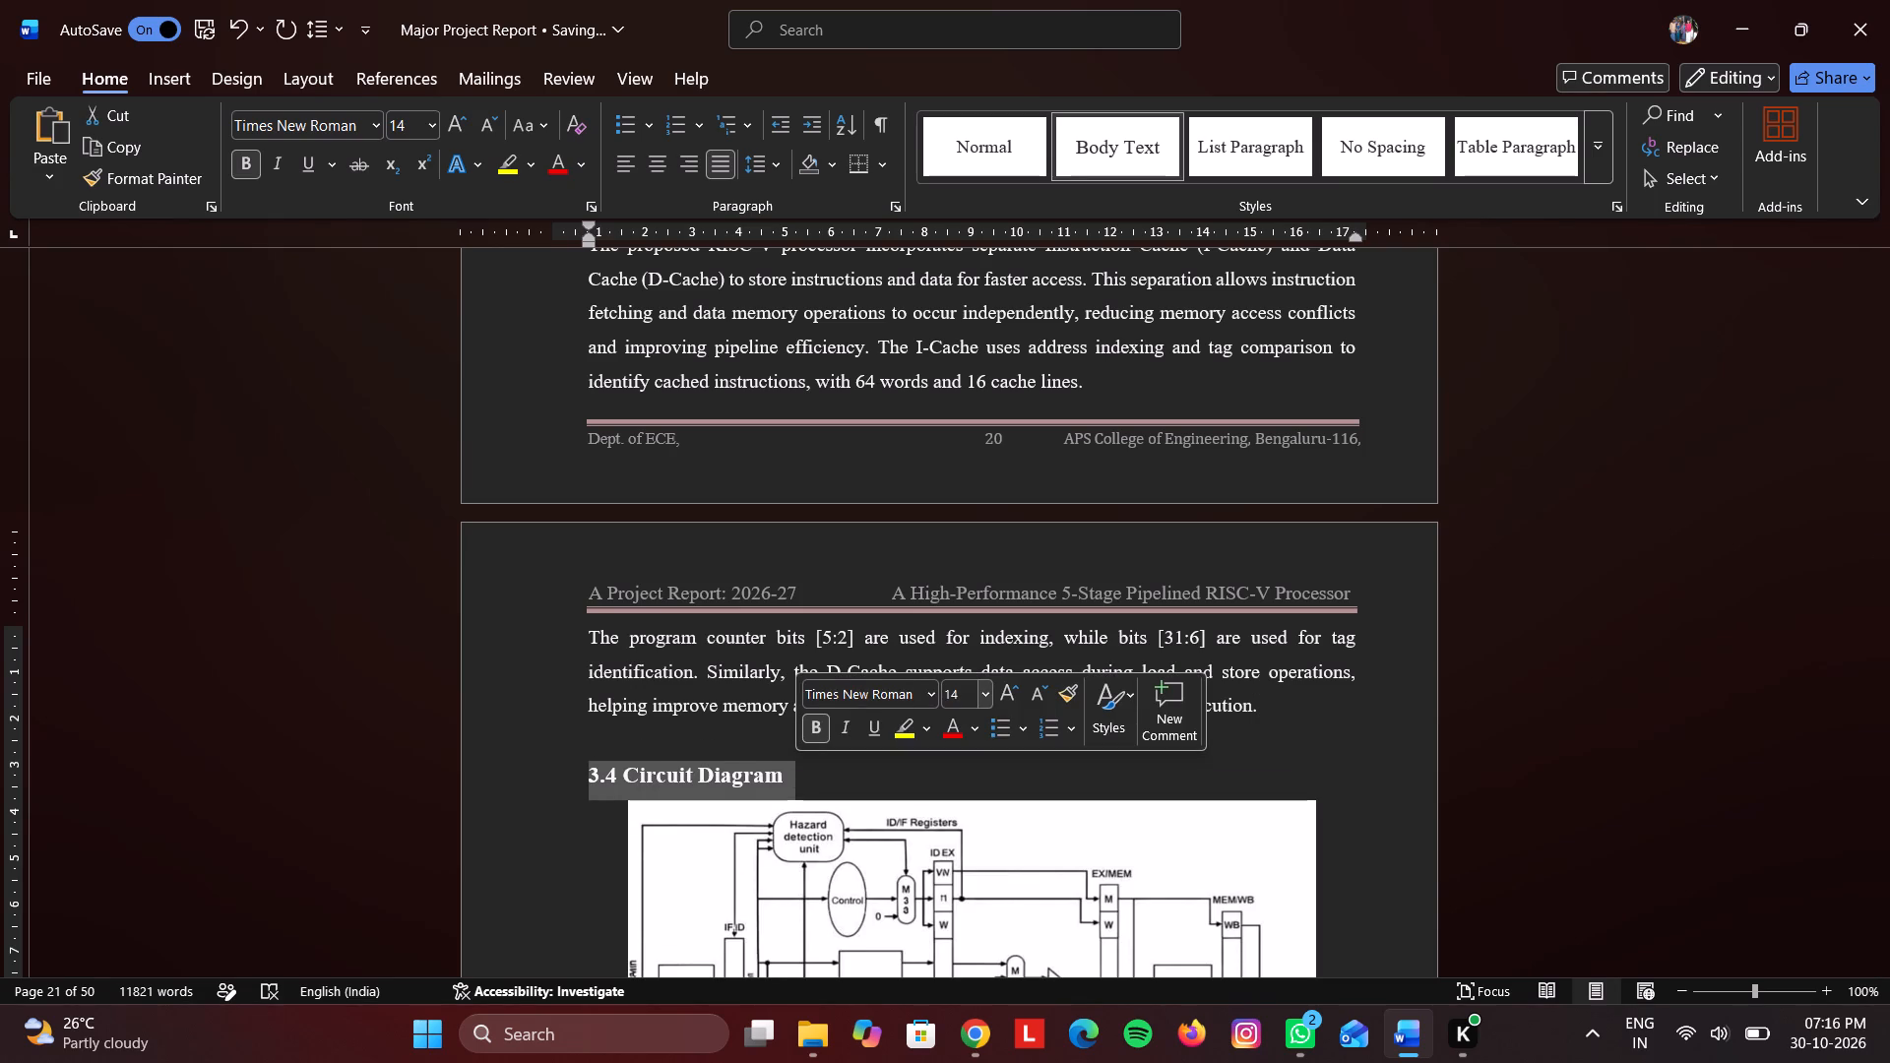
left_click(1006, 697)
left_click(997, 790)
Increase the font size of the 3.5 Flowchart heading to 16 pt.
scroll(998, 785, "down", 7)
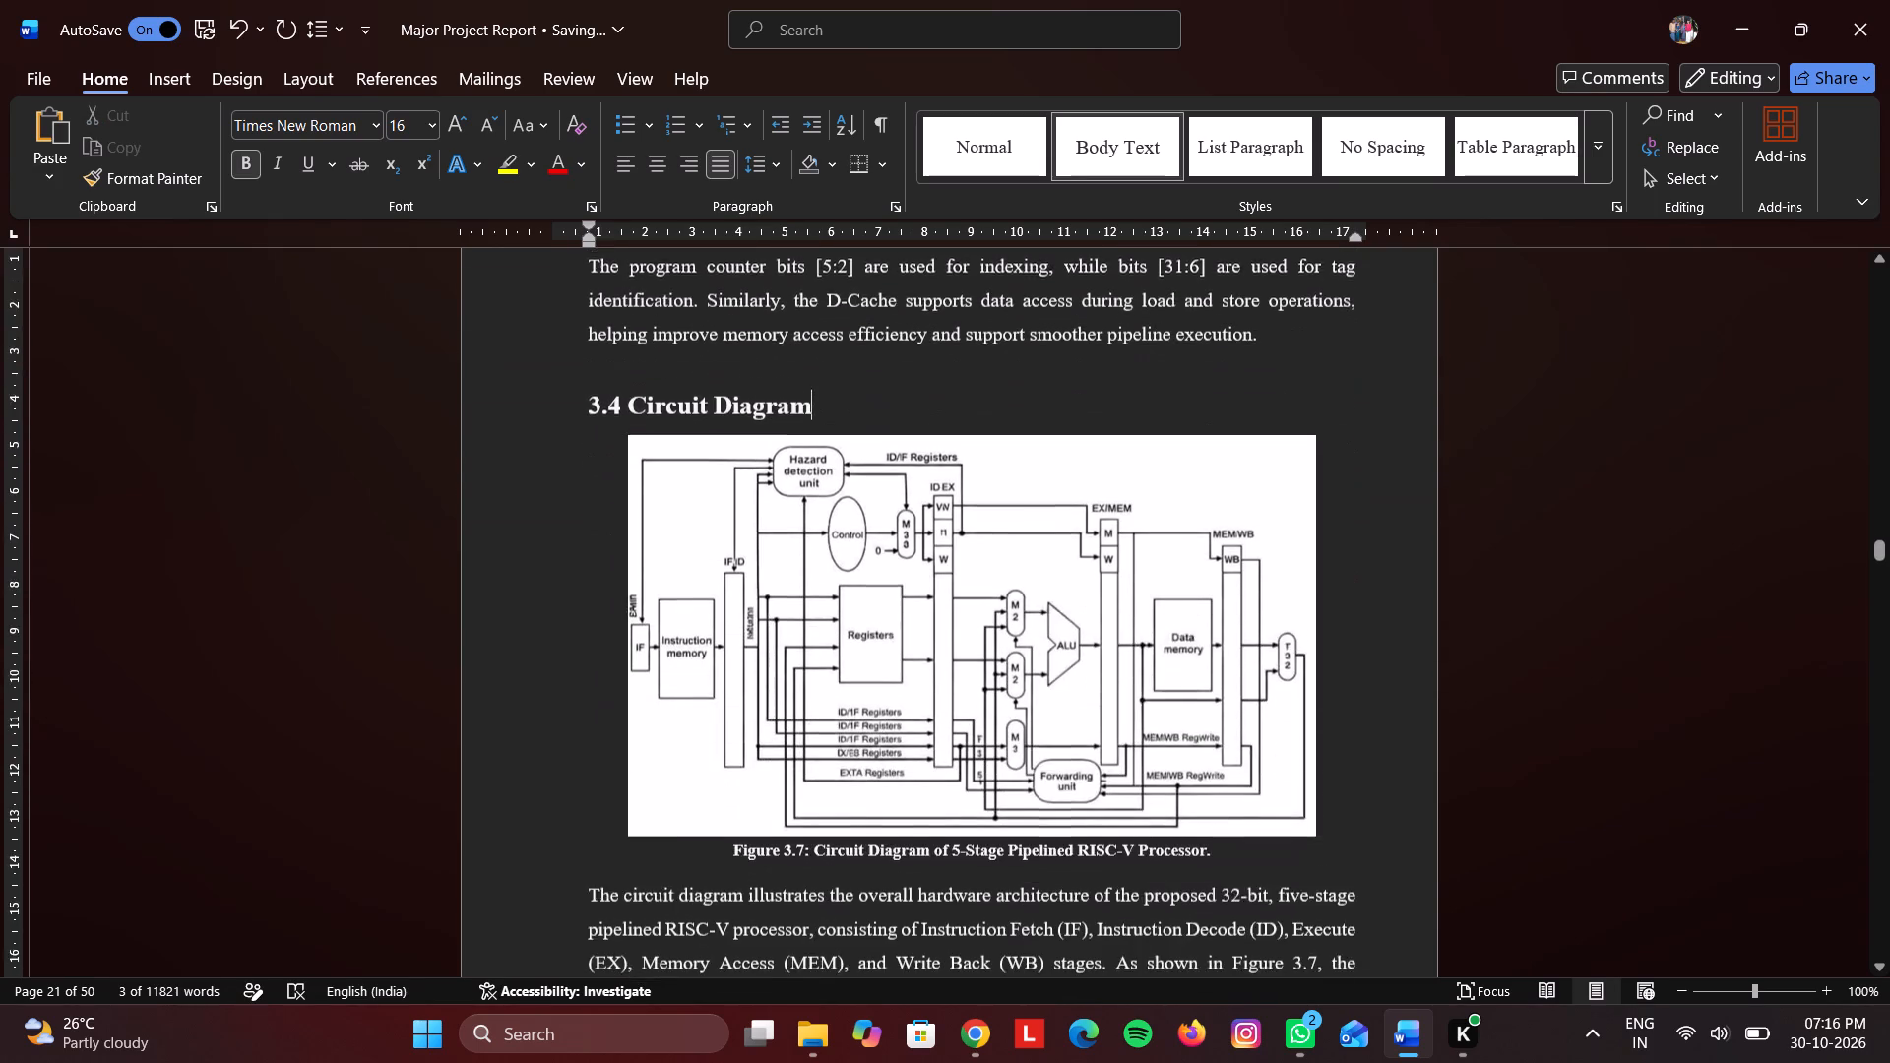
scroll(998, 785, "down", 17)
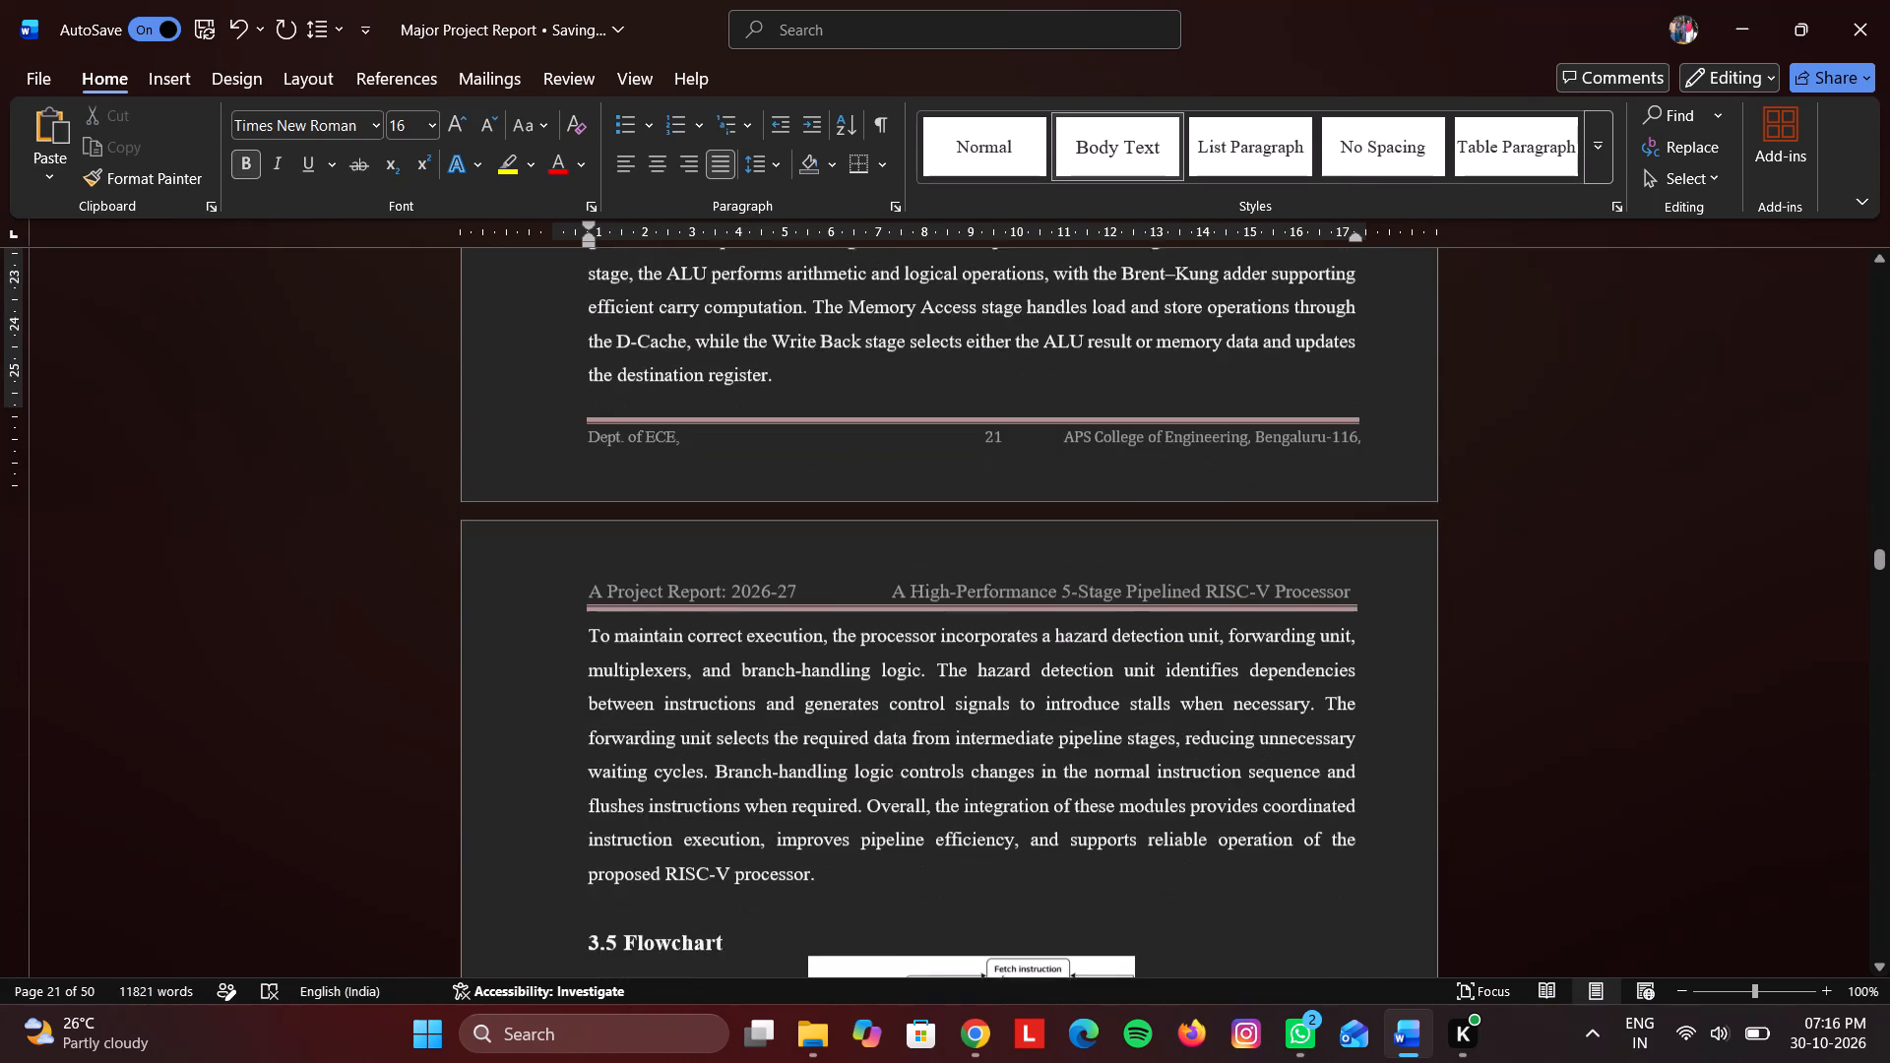
scroll(998, 785, "down", 5)
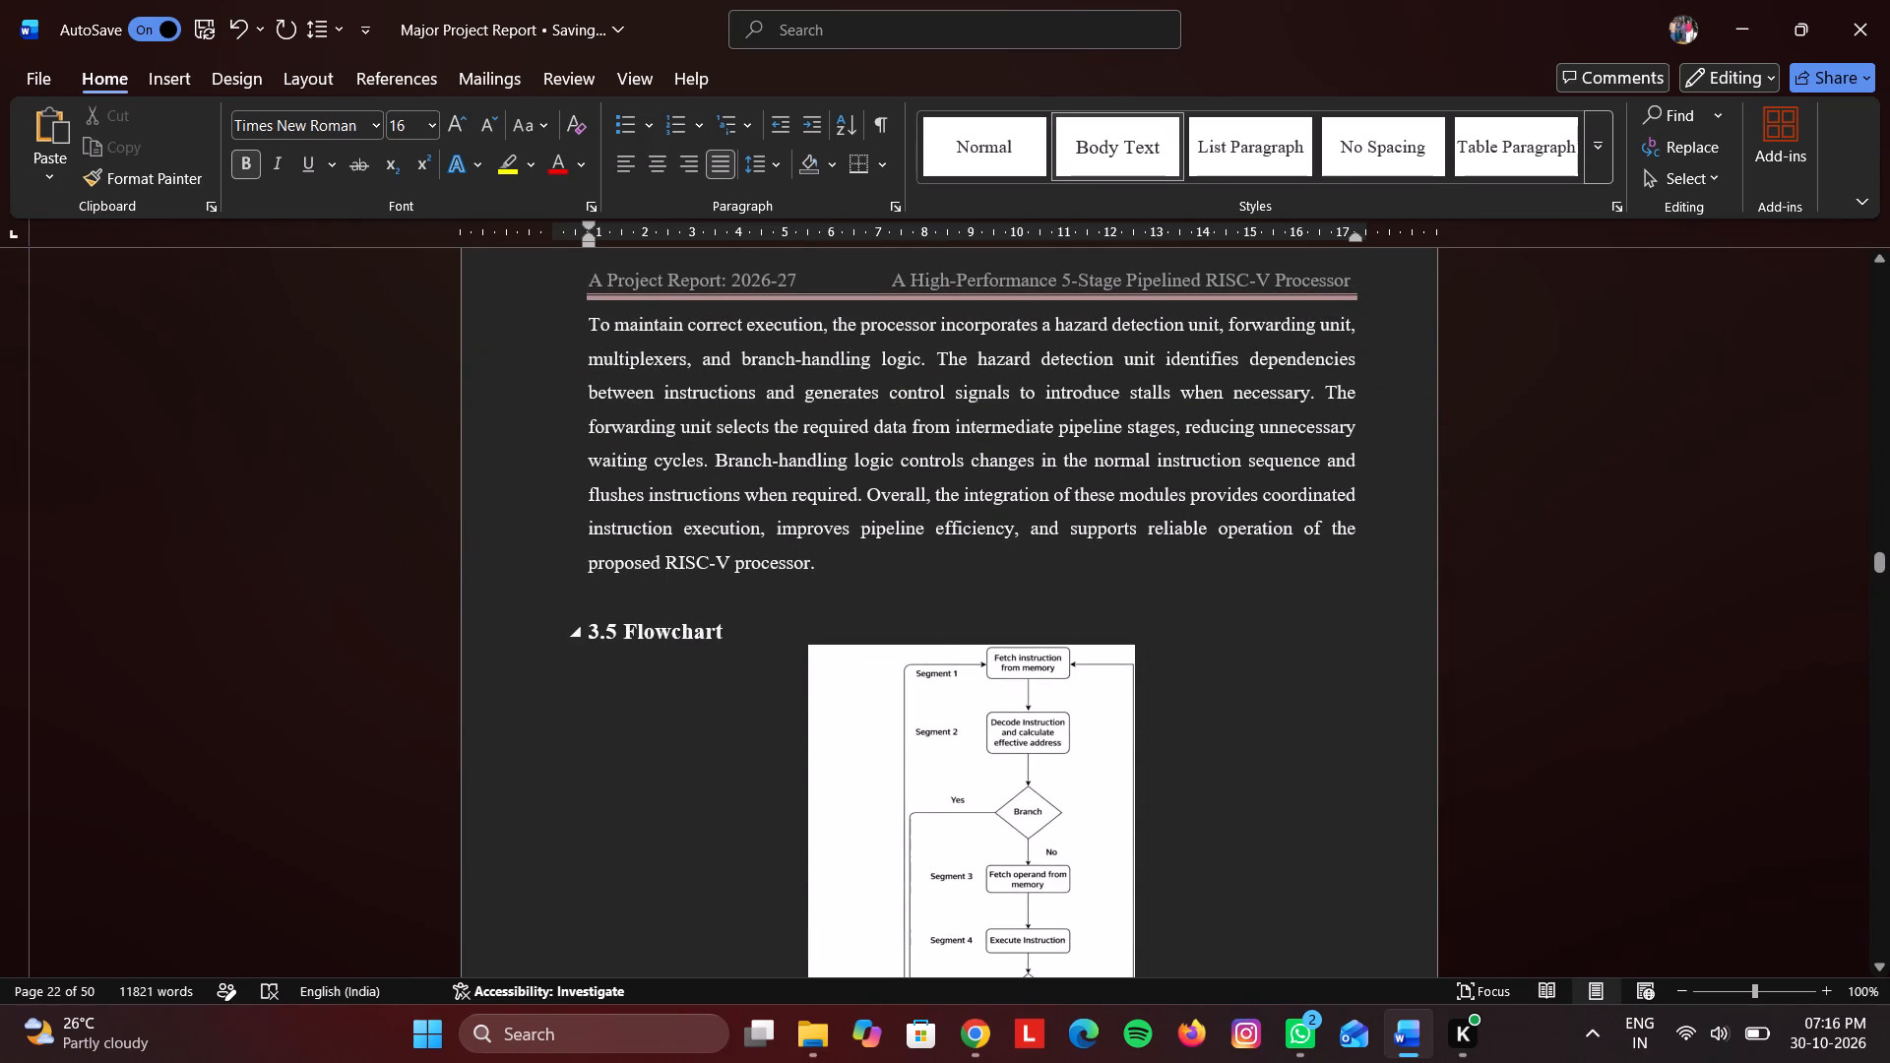
left_click_drag(746, 624, 584, 628)
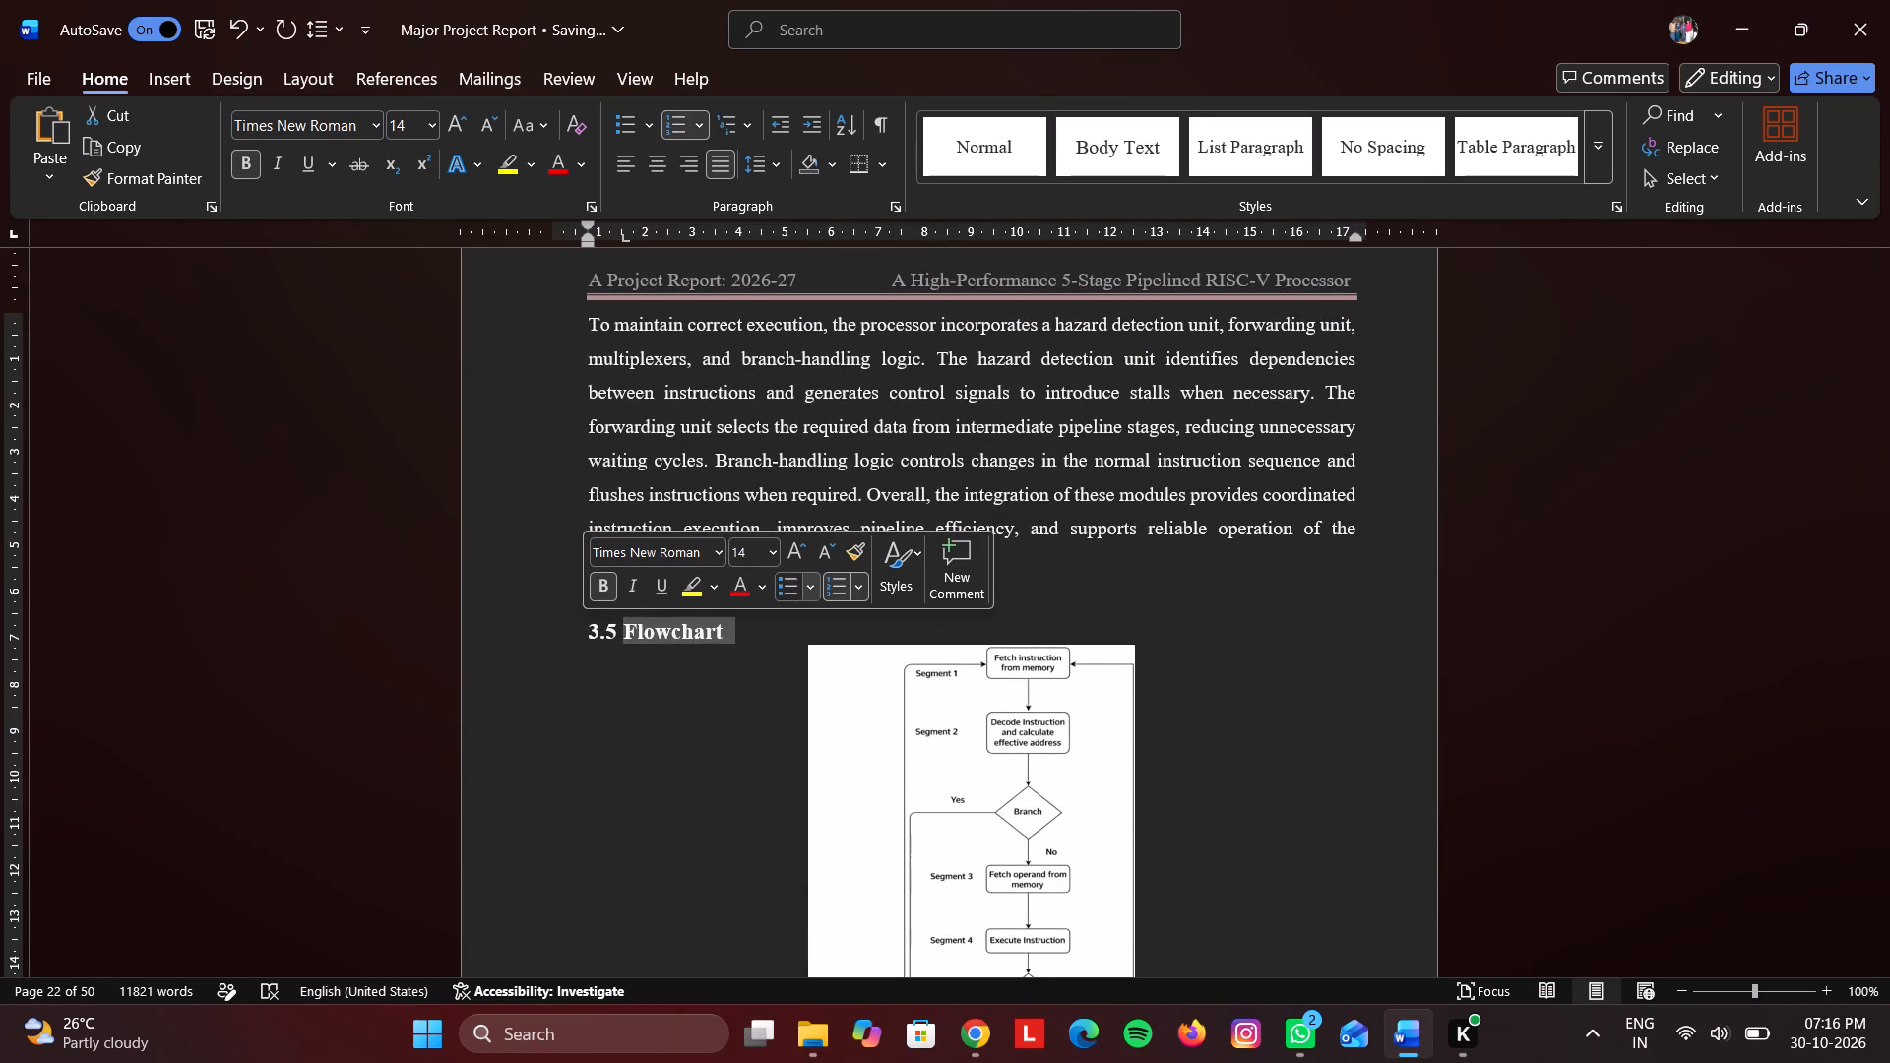
left_click(792, 544)
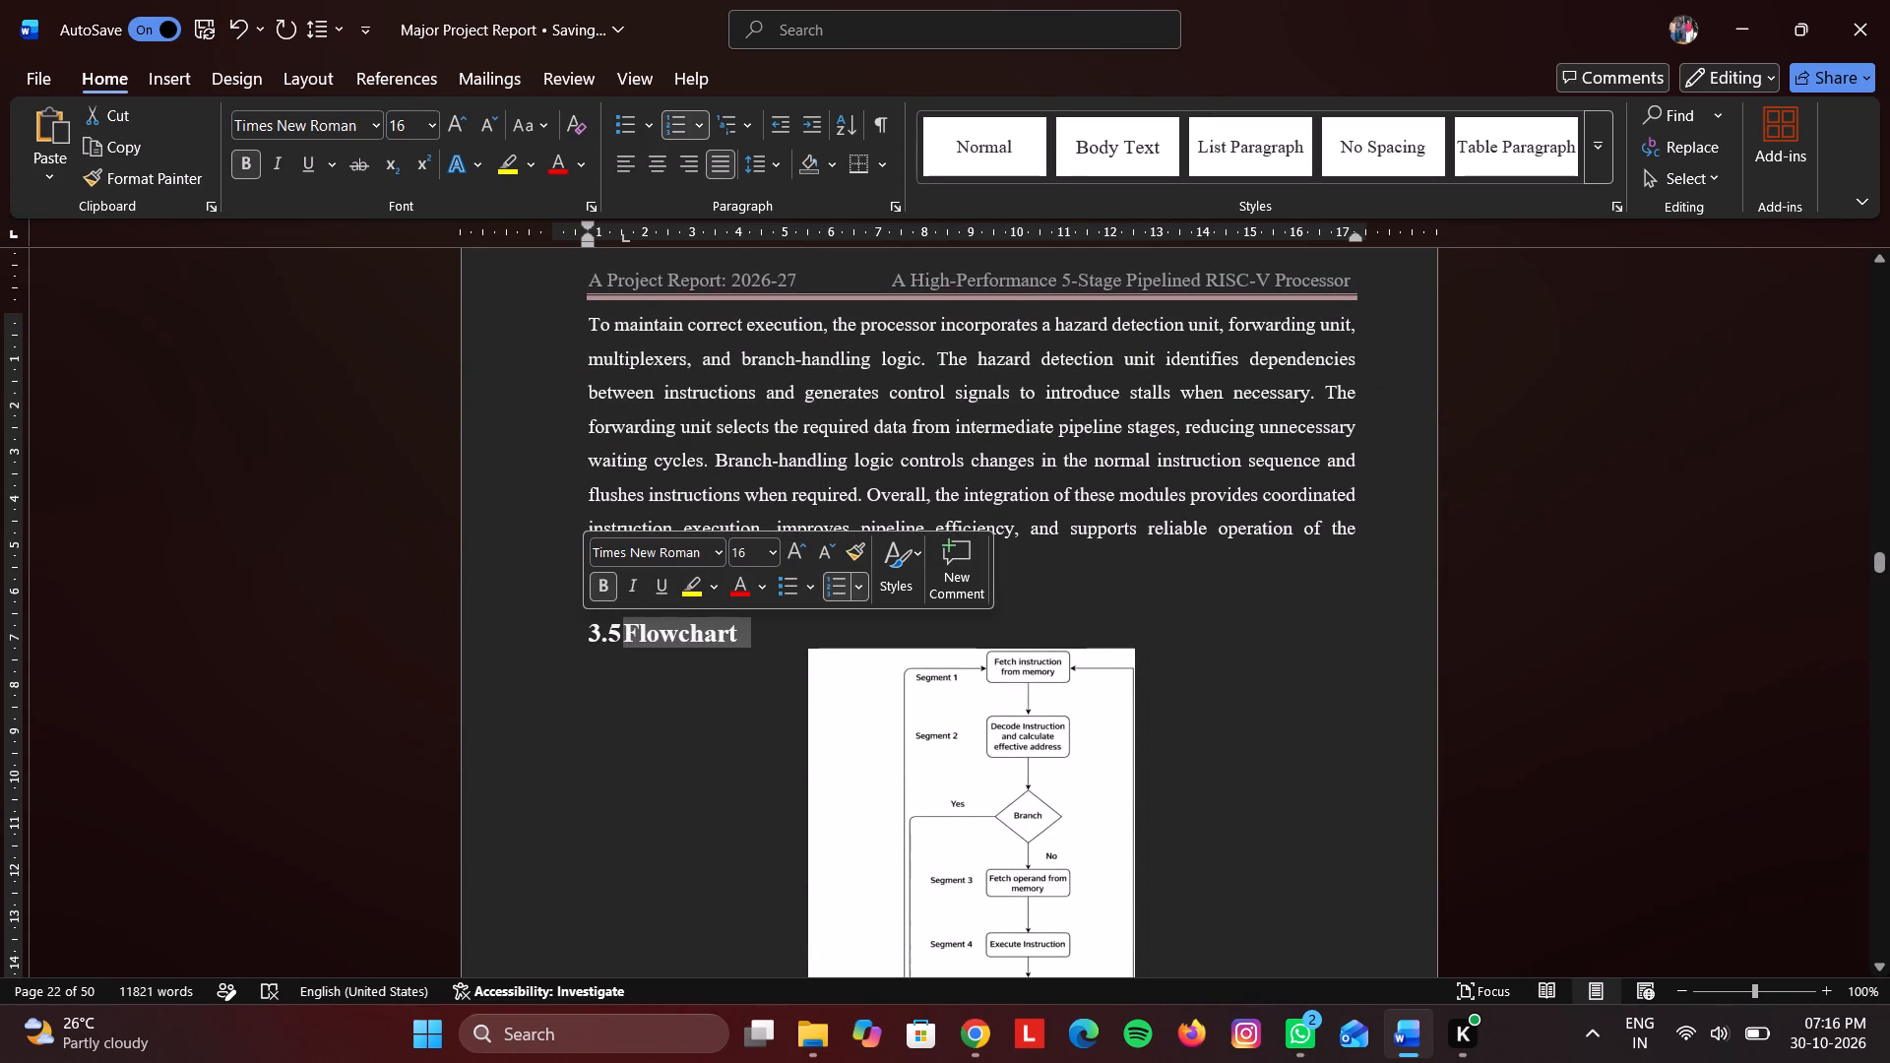
left_click(609, 642)
left_click(696, 641)
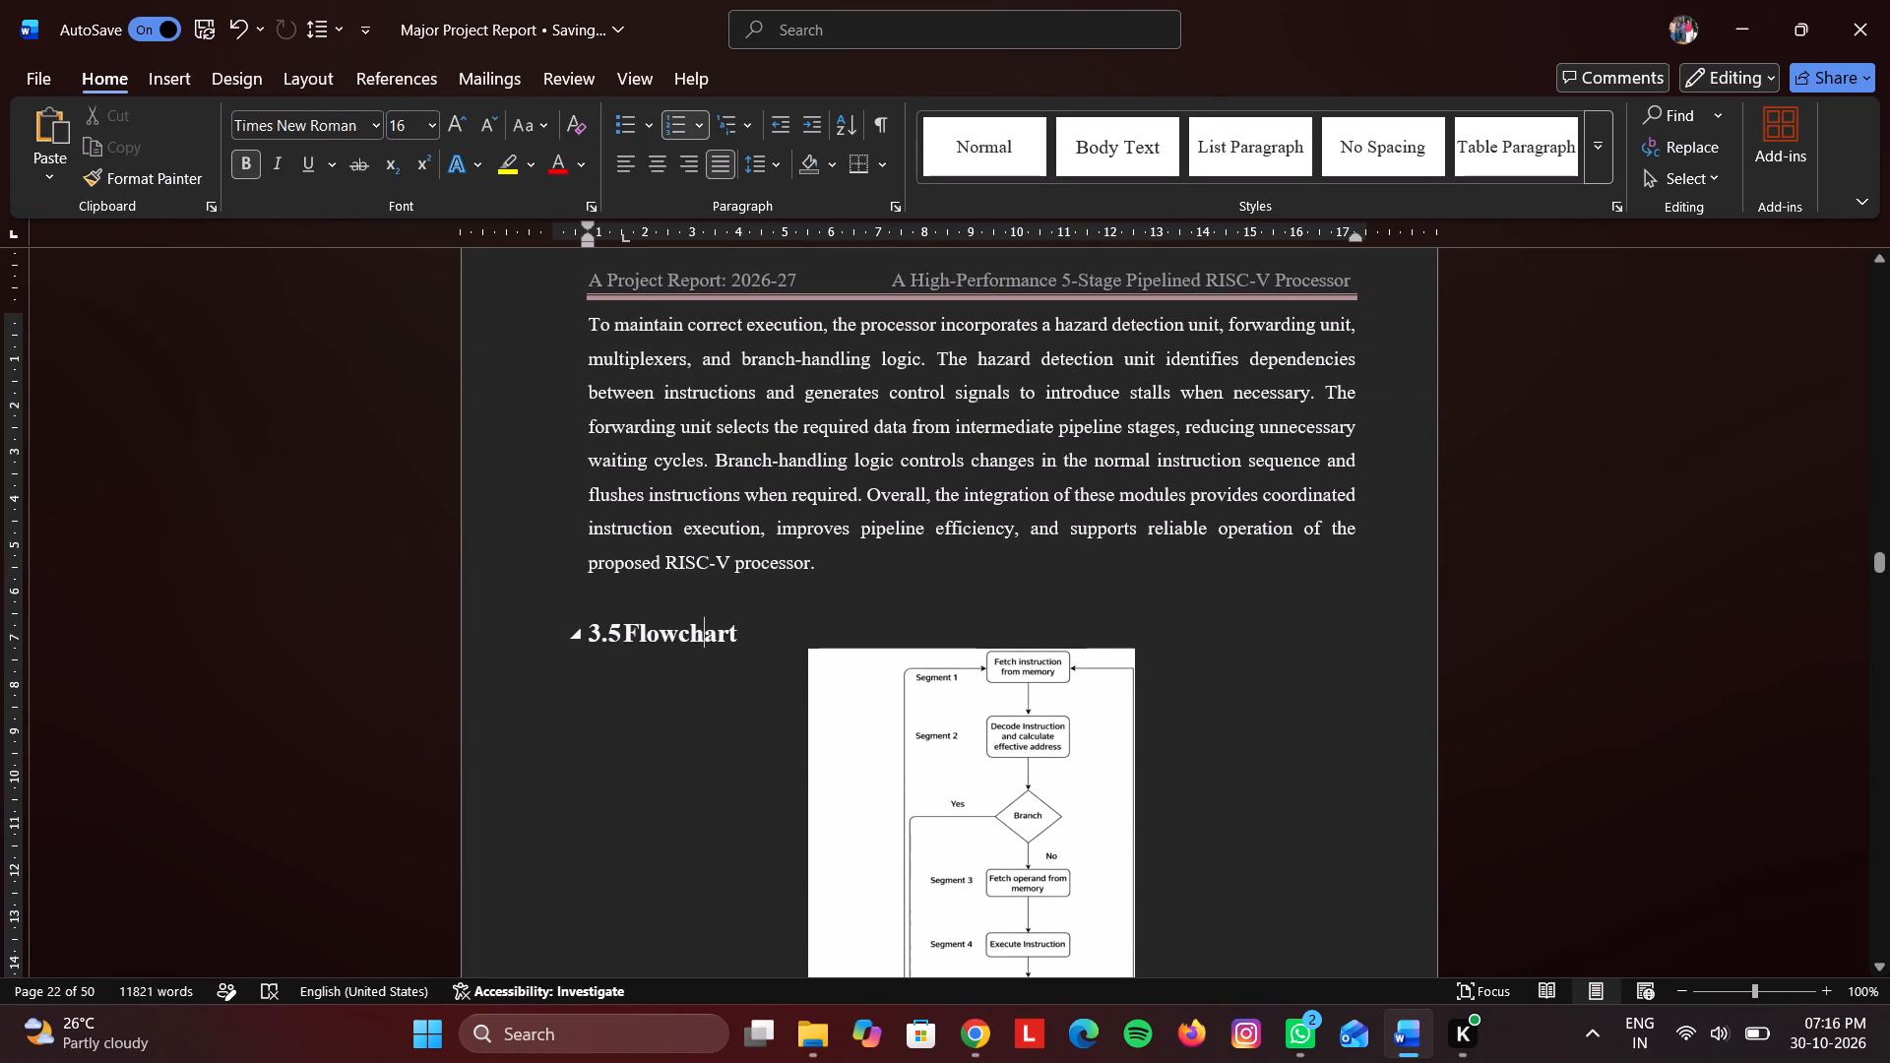
Insert a space between the number 3.5 and the word Flowchart in the heading.
scroll(824, 641, "down", 3)
left_click(617, 454)
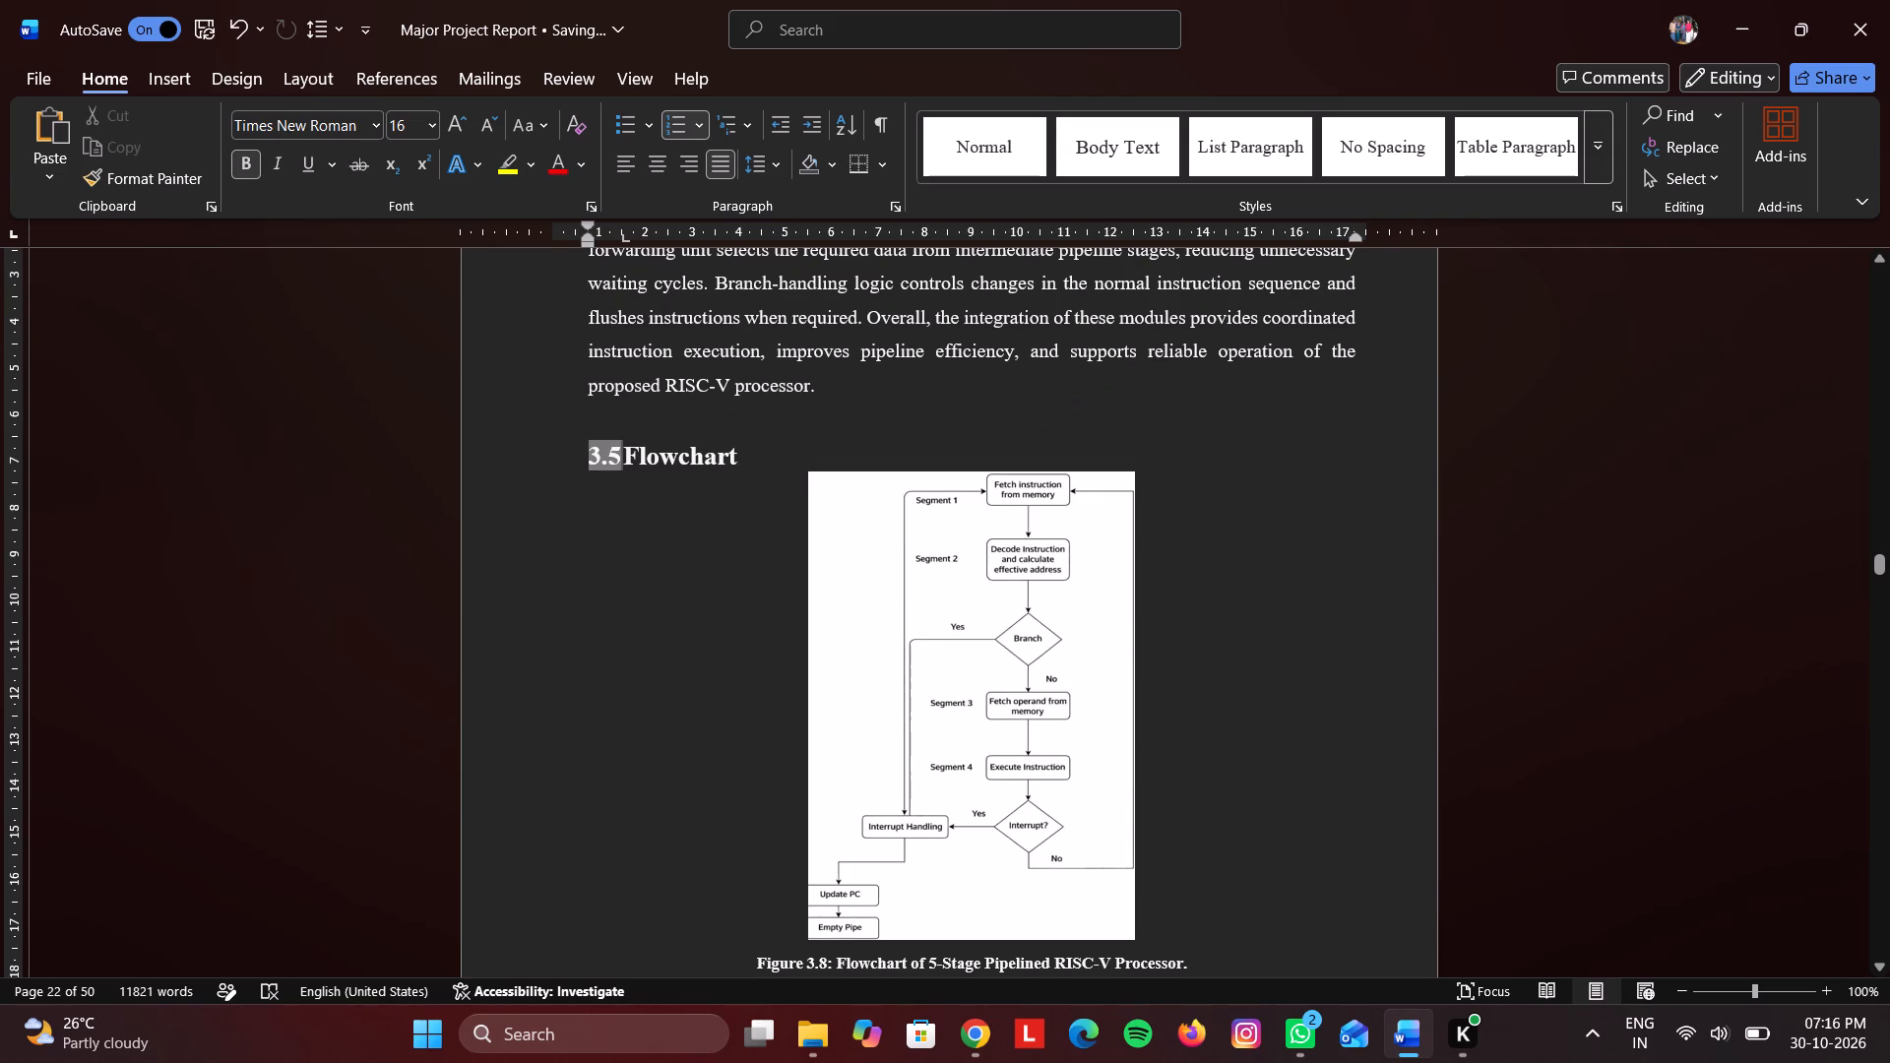
left_click(625, 468)
key("space")
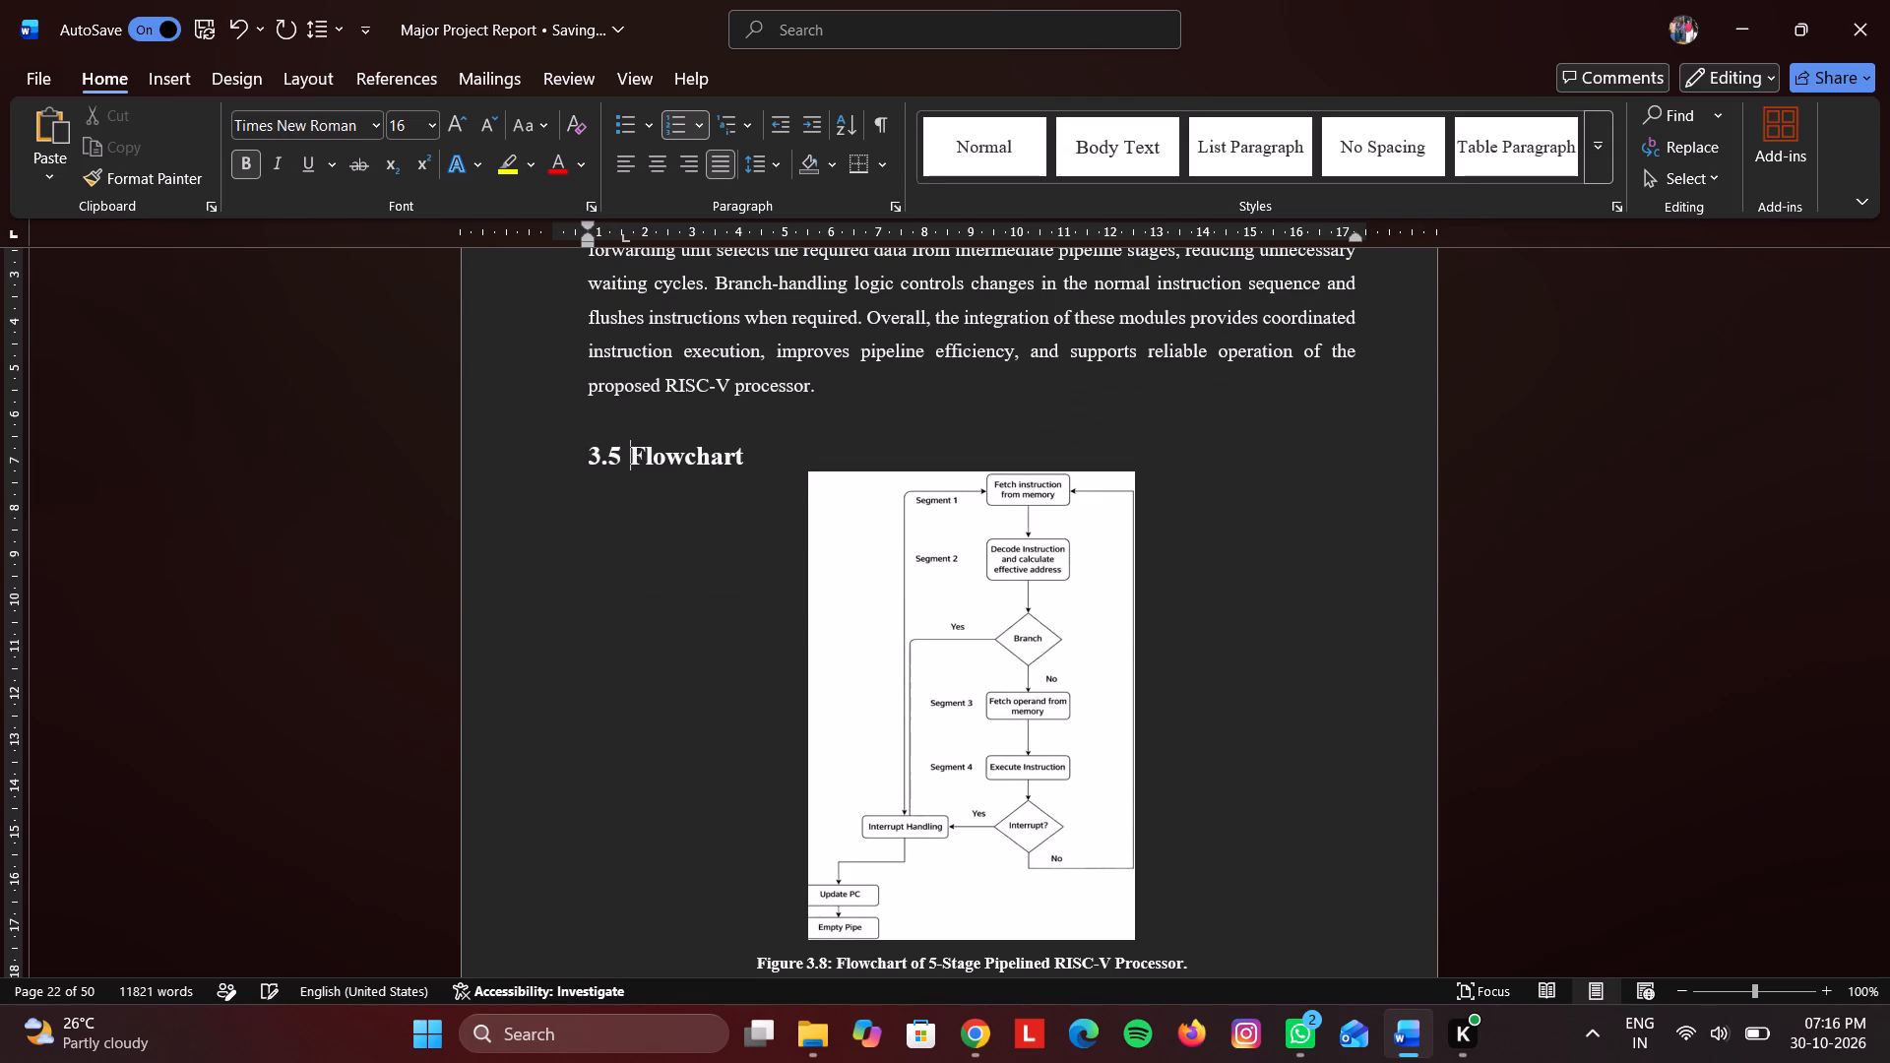
Increase the font size of the 3.6 Design Methodology heading to 16 pt.
scroll(741, 548, "down", 10)
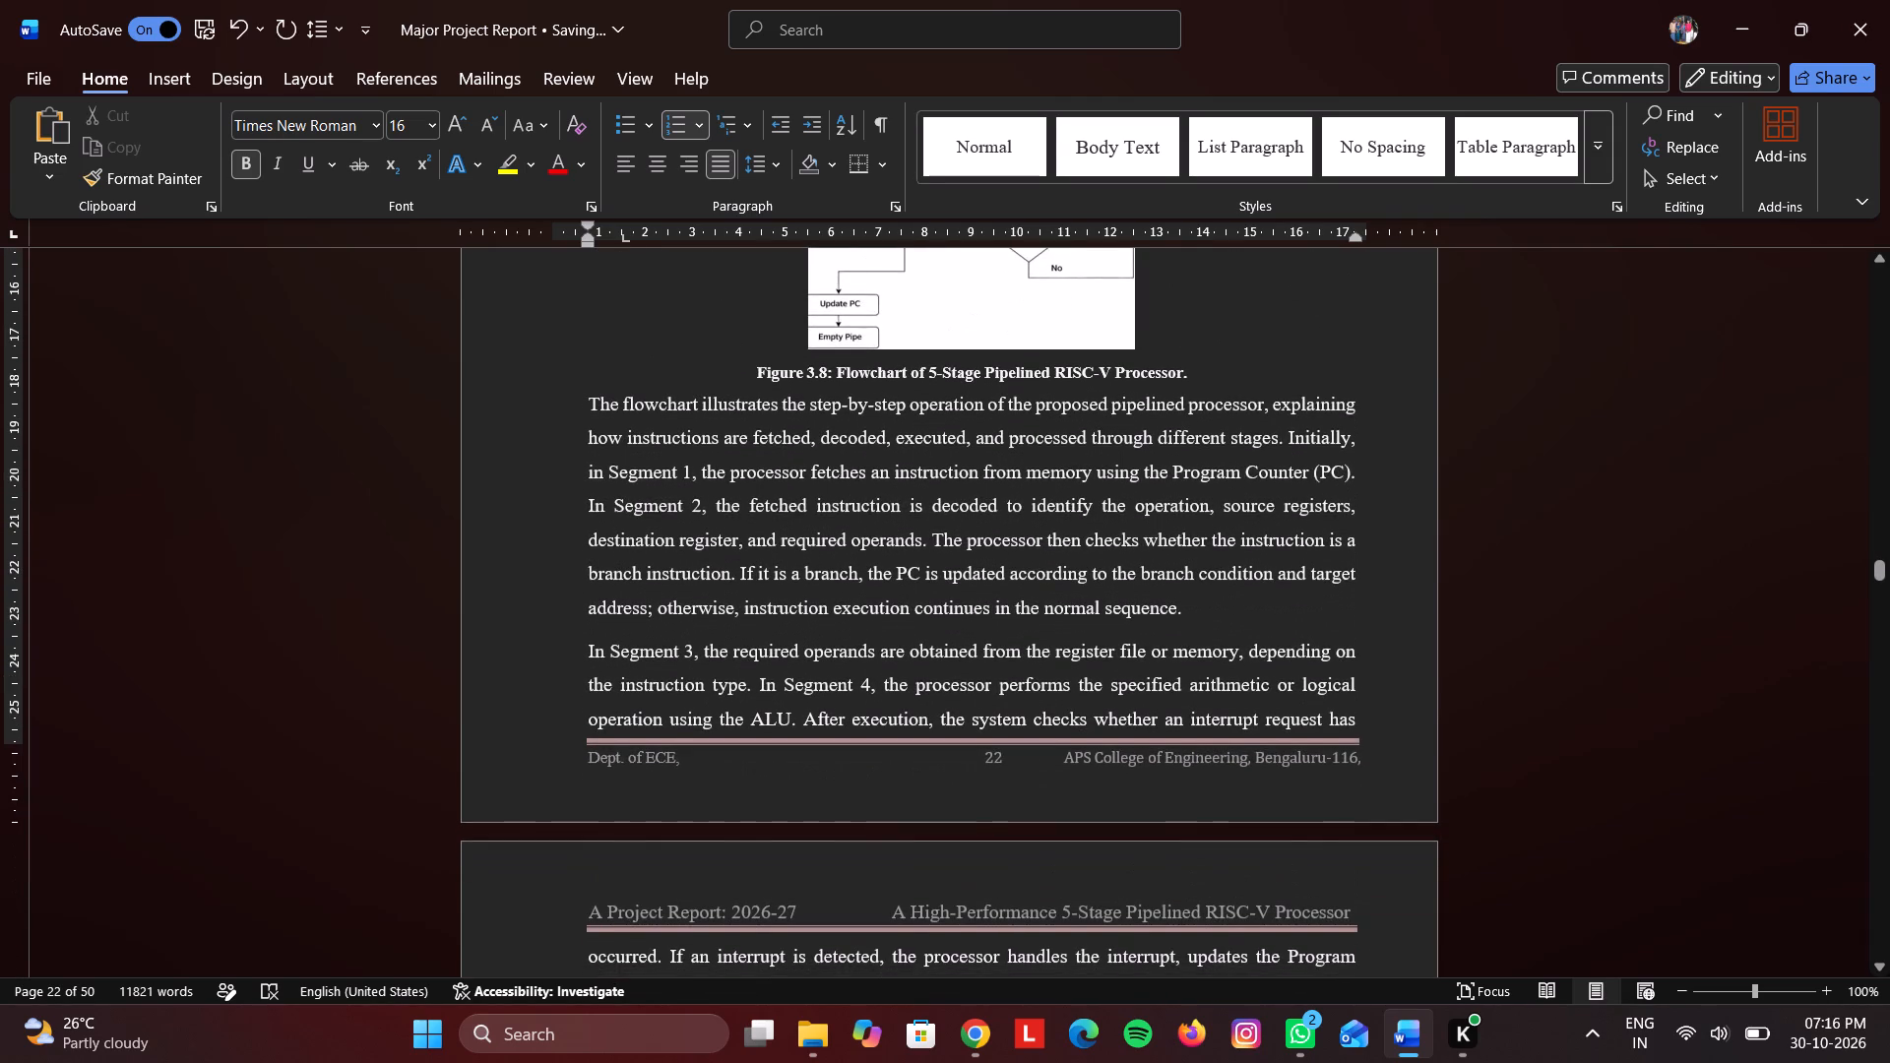
scroll(742, 549, "down", 5)
scroll(742, 549, "up", 4)
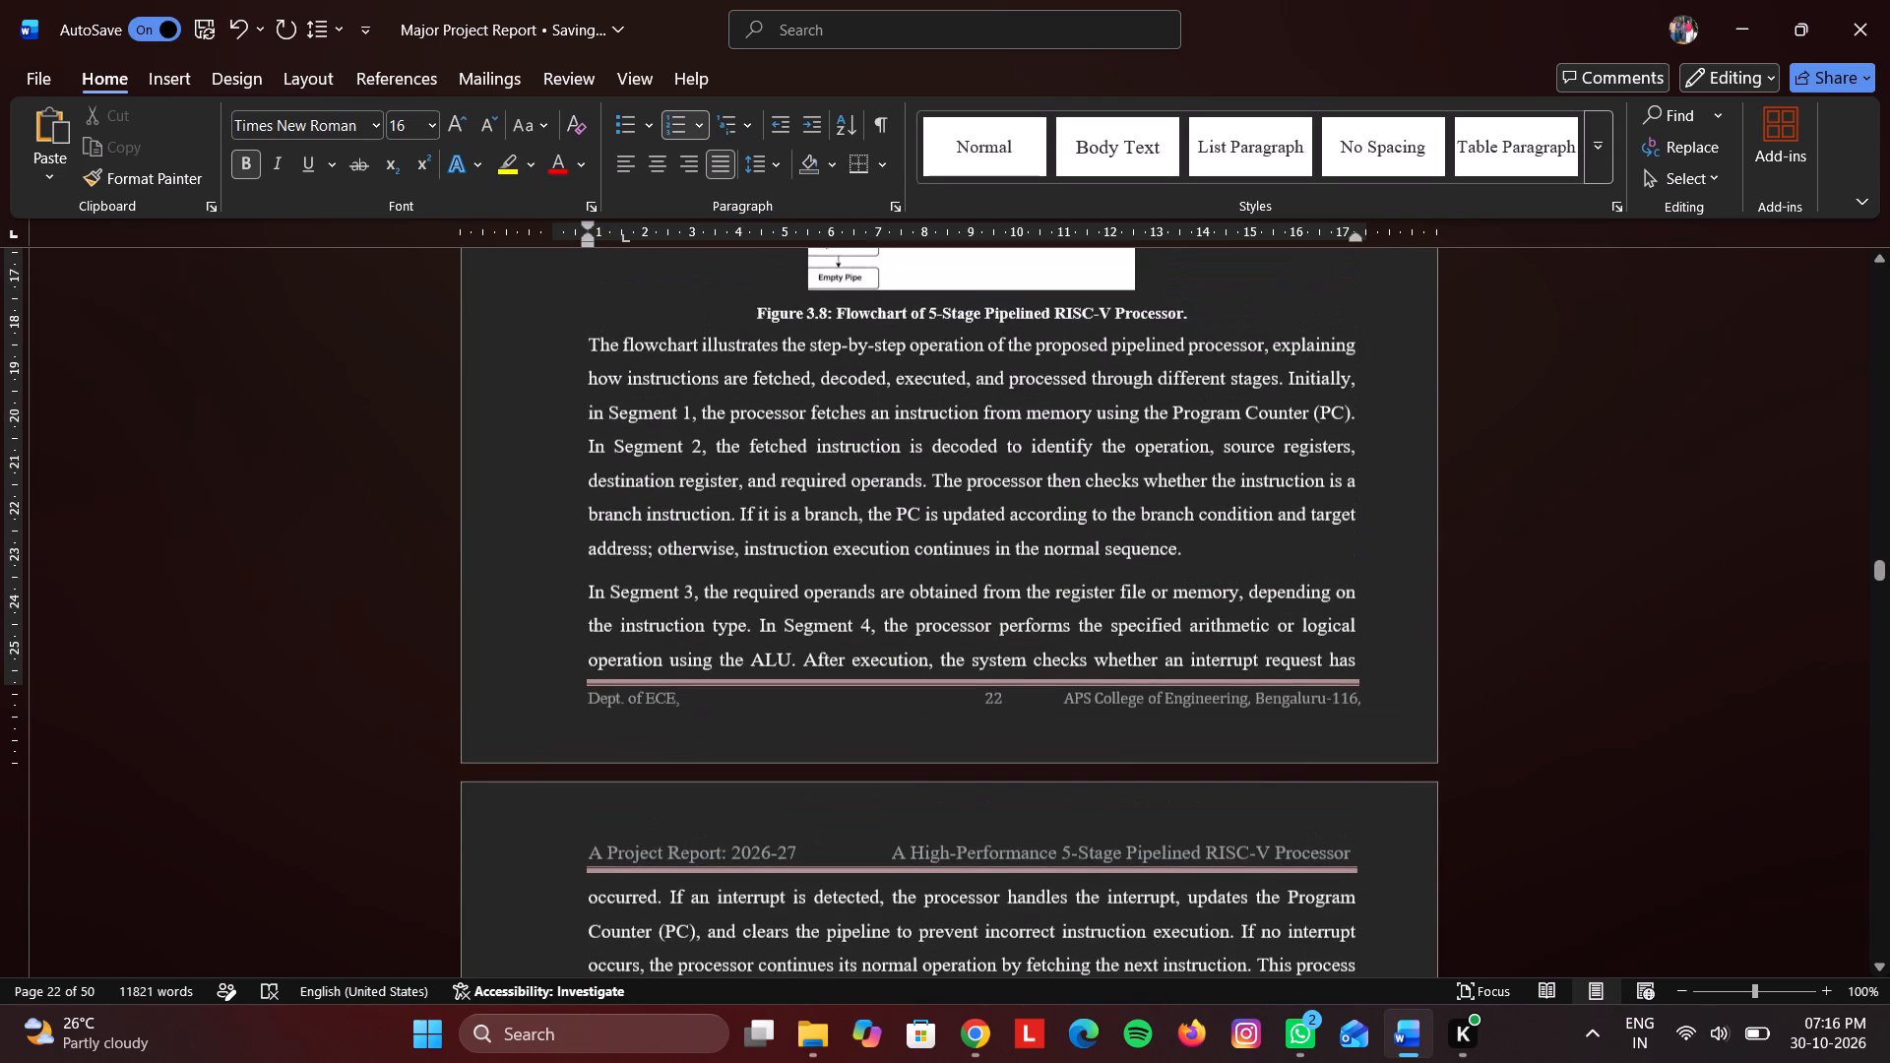
scroll(916, 631, "down", 9)
left_click_drag(831, 576, 586, 570)
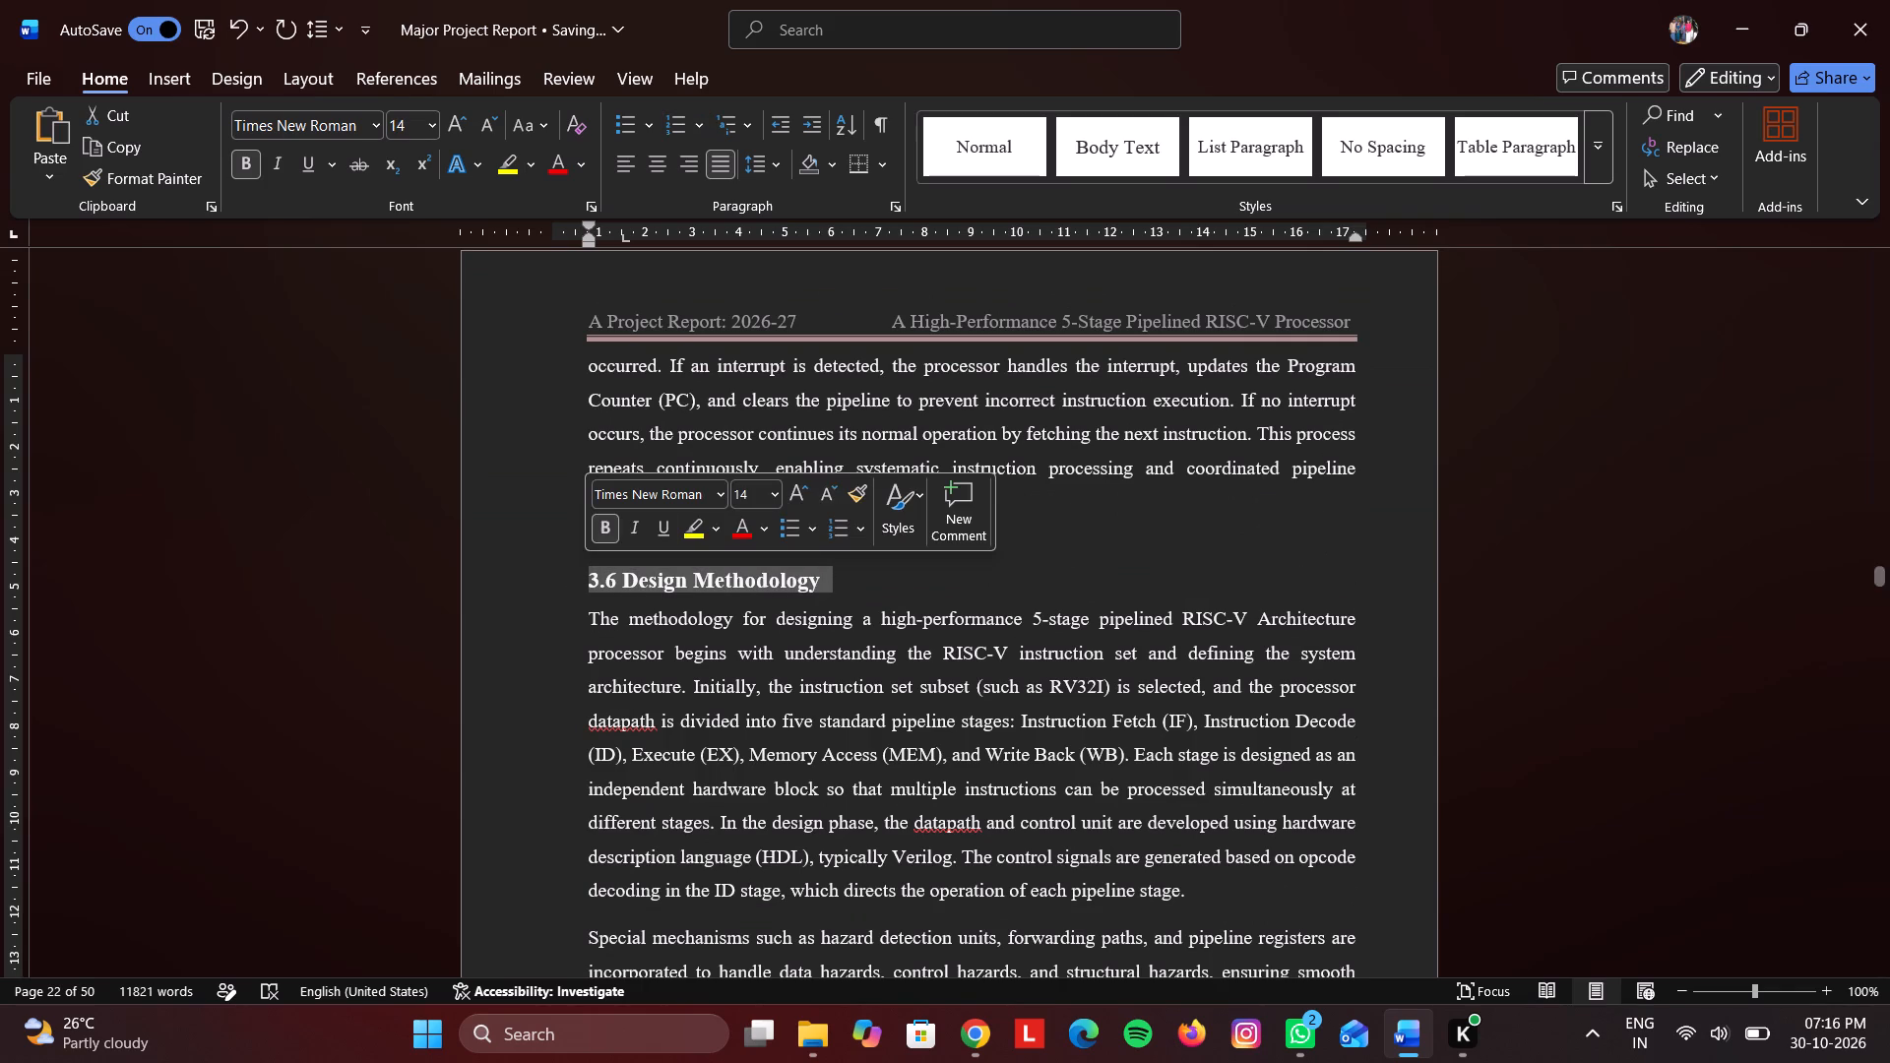
left_click(795, 490)
left_click(923, 592)
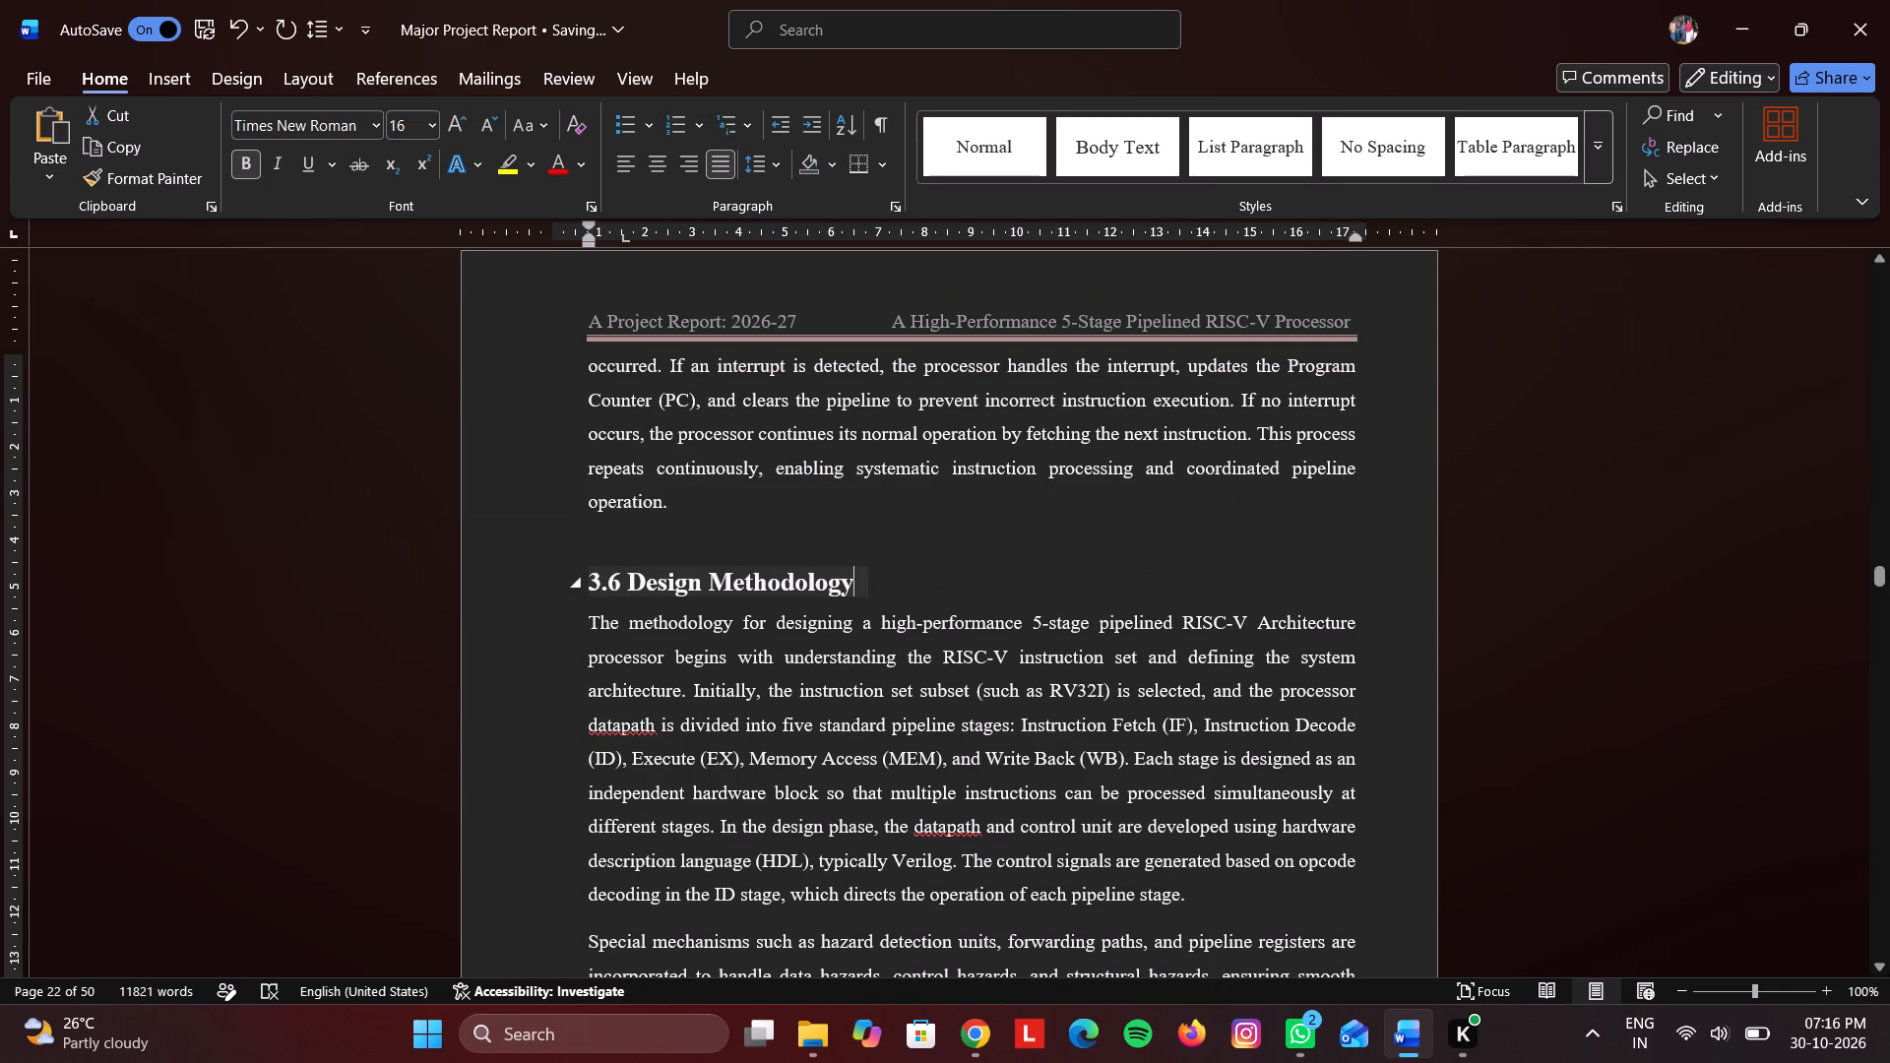
left_click(621, 575)
Add an unnumbered blank line after "Instruction Fetch (IF)" under II. Pipeline Design, moving the following stages to the next page.
scroll(806, 531, "down", 7)
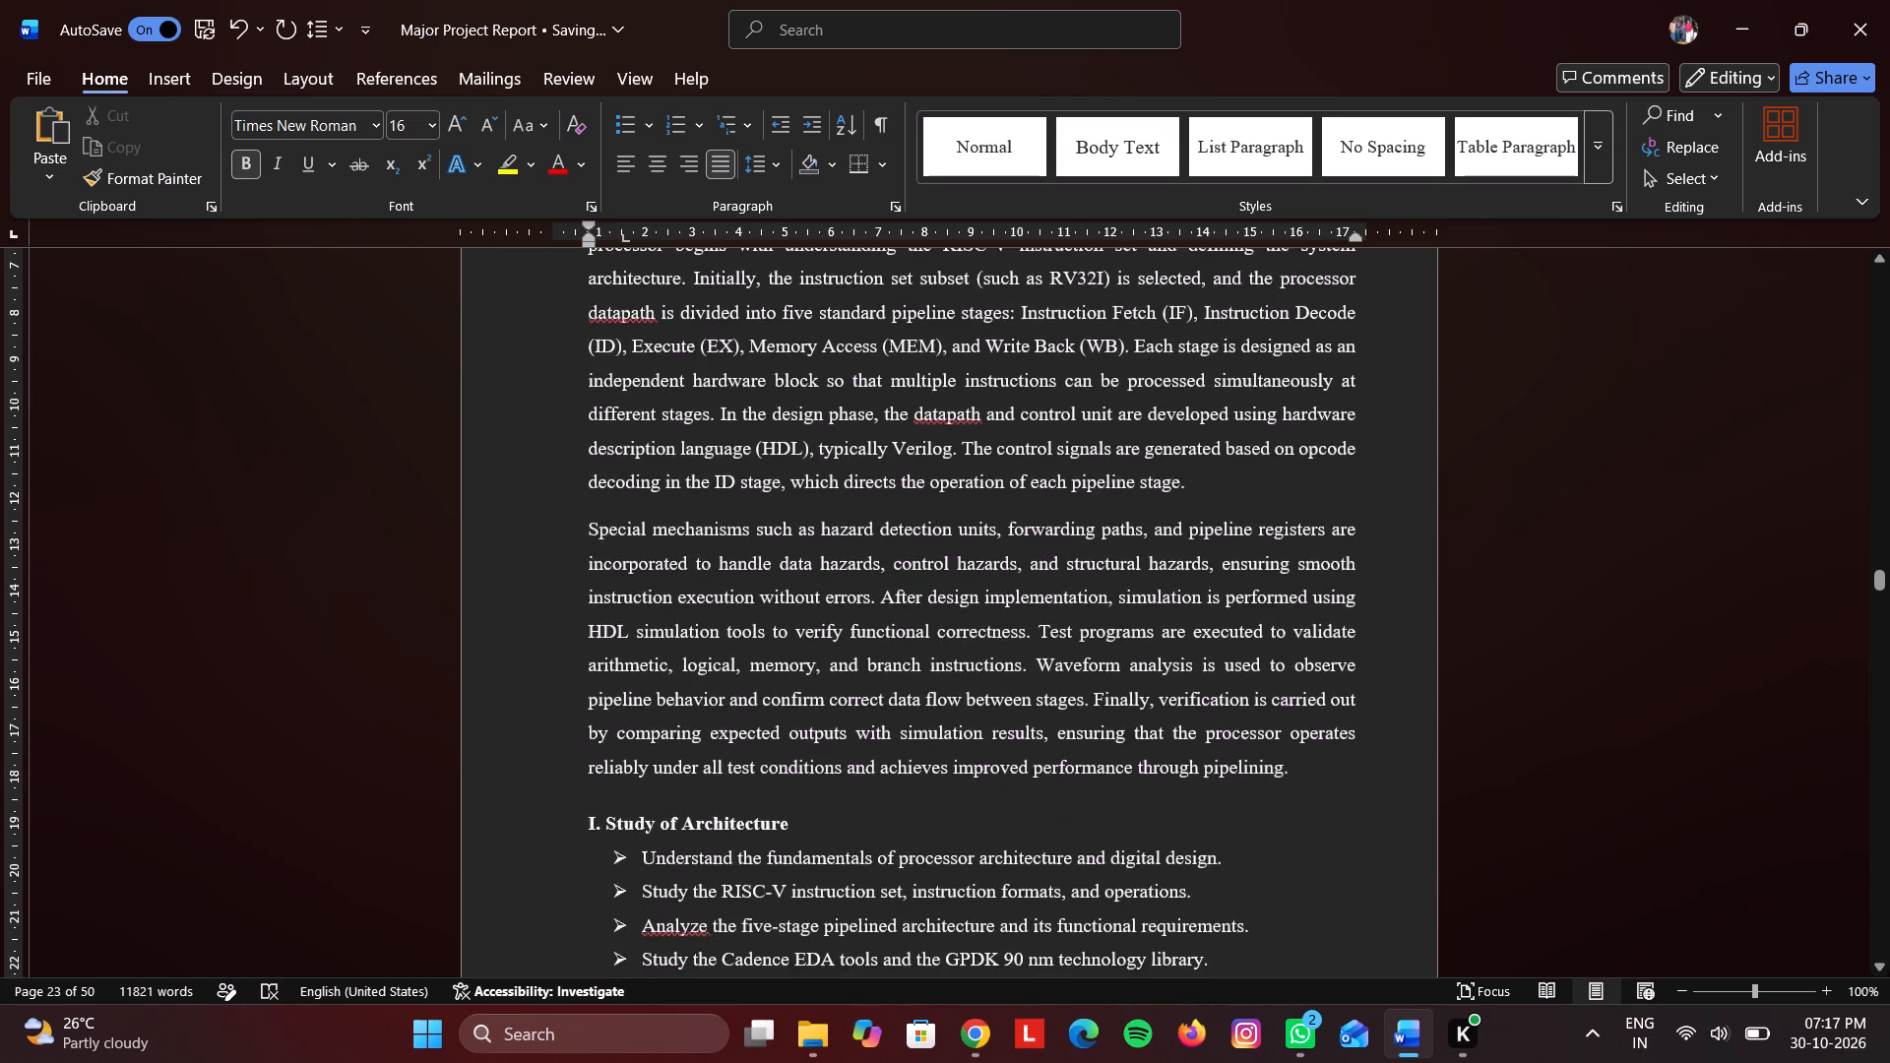
scroll(830, 549, "down", 7)
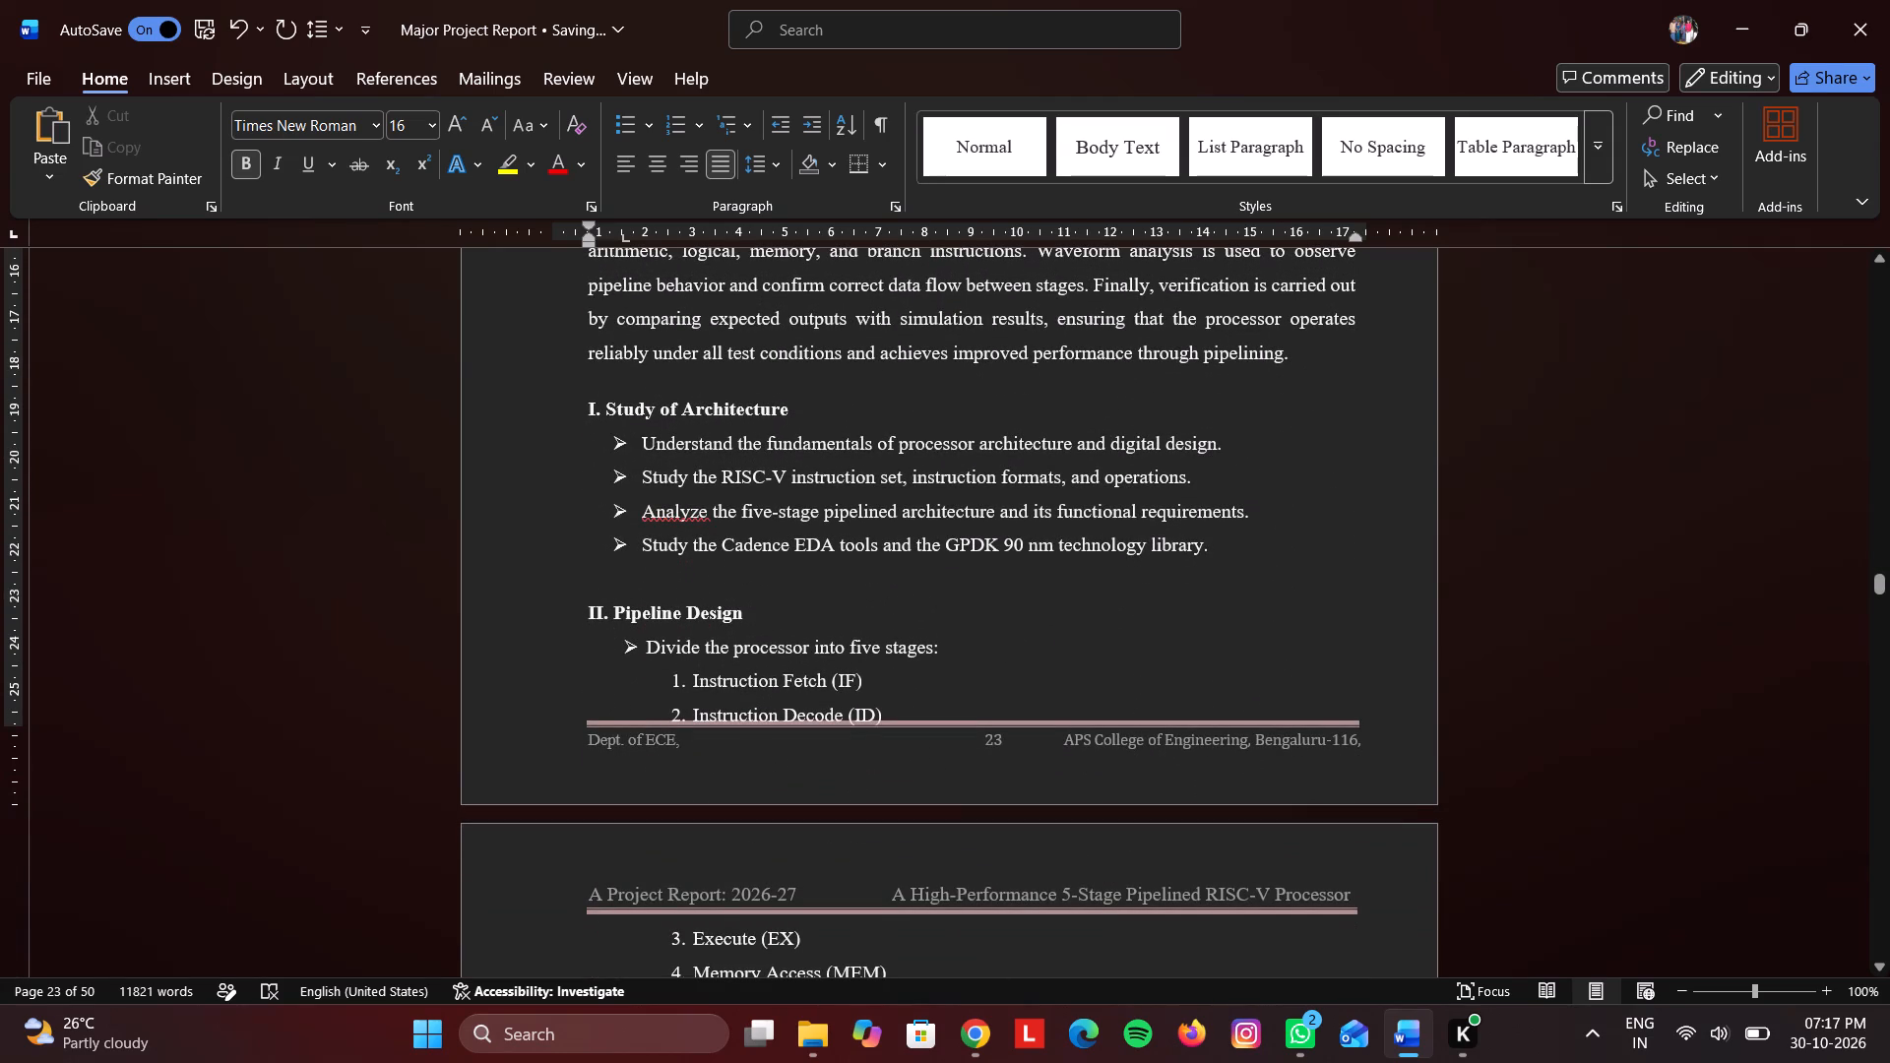
left_click(880, 679)
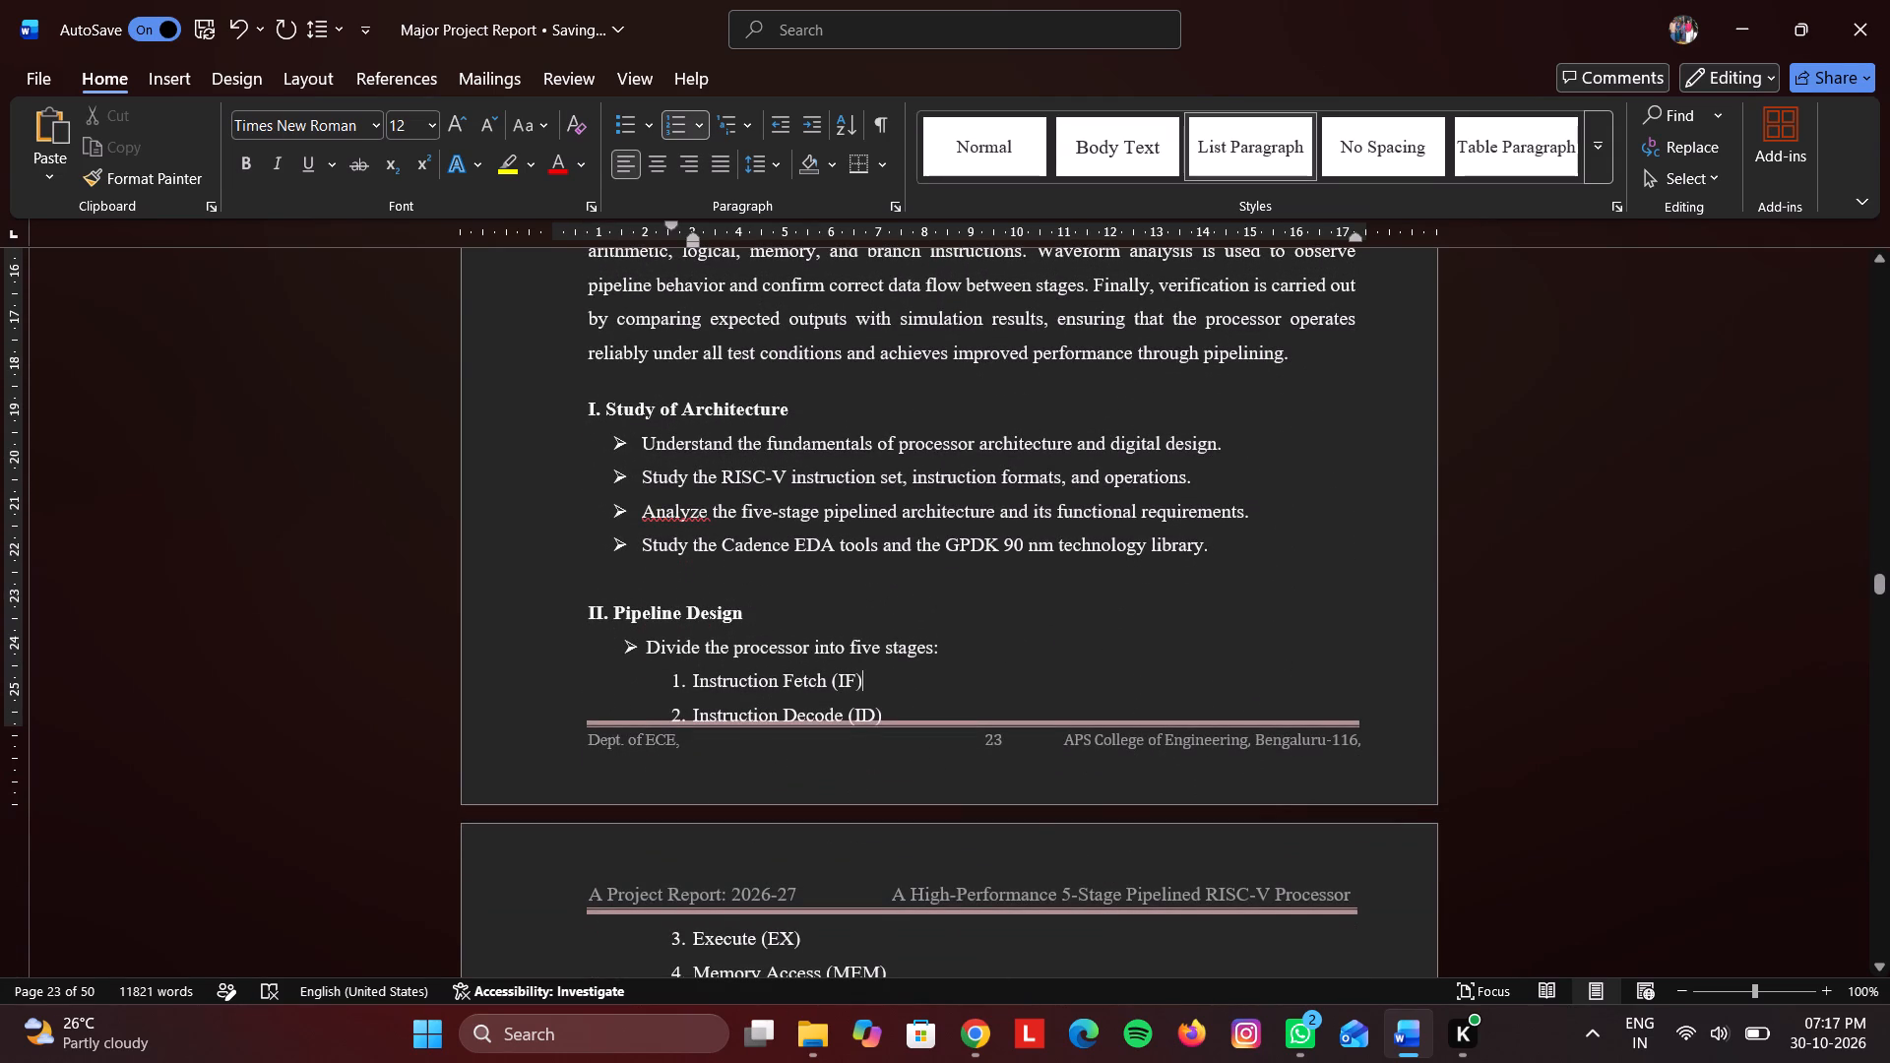
key("Return")
key("BackSpace")
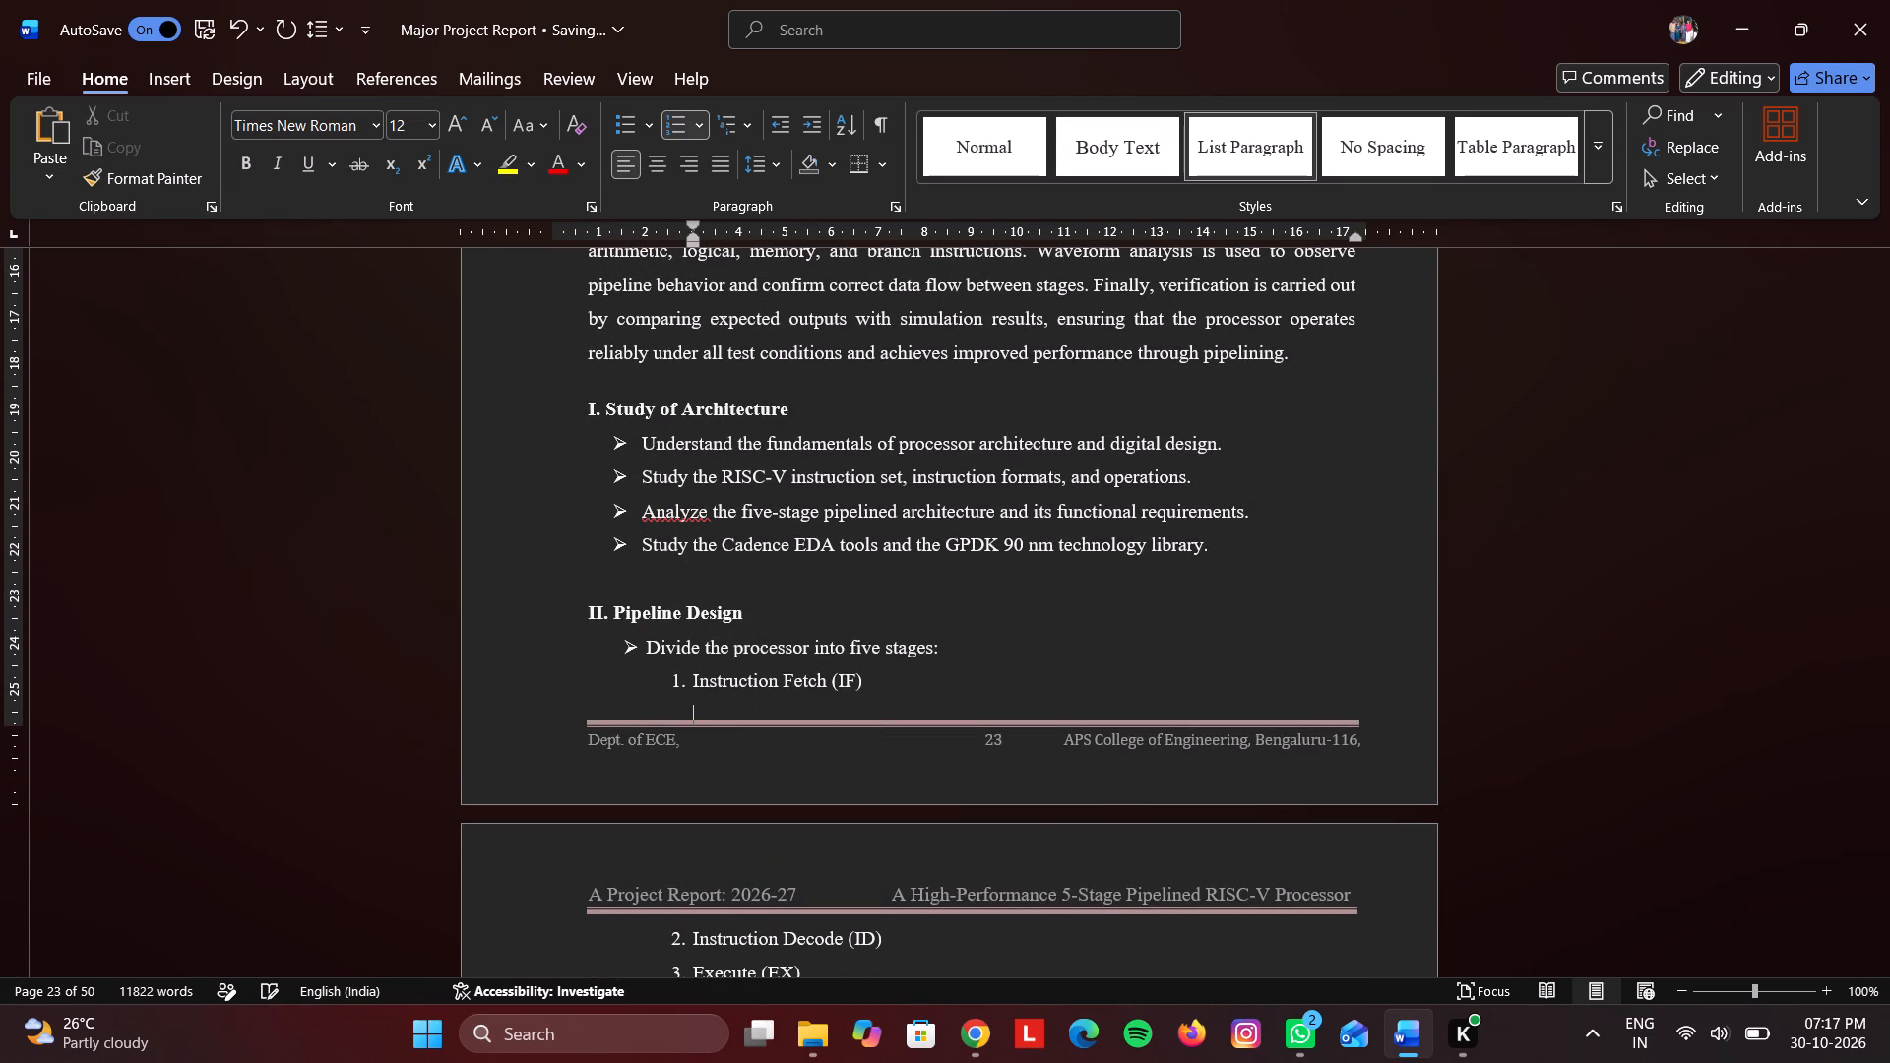
Insert an unbulleted blank line between the VII. Logic Synthesis list and the VIII. Physical Design and GDSII Generation heading.
scroll(1045, 618, "down", 15)
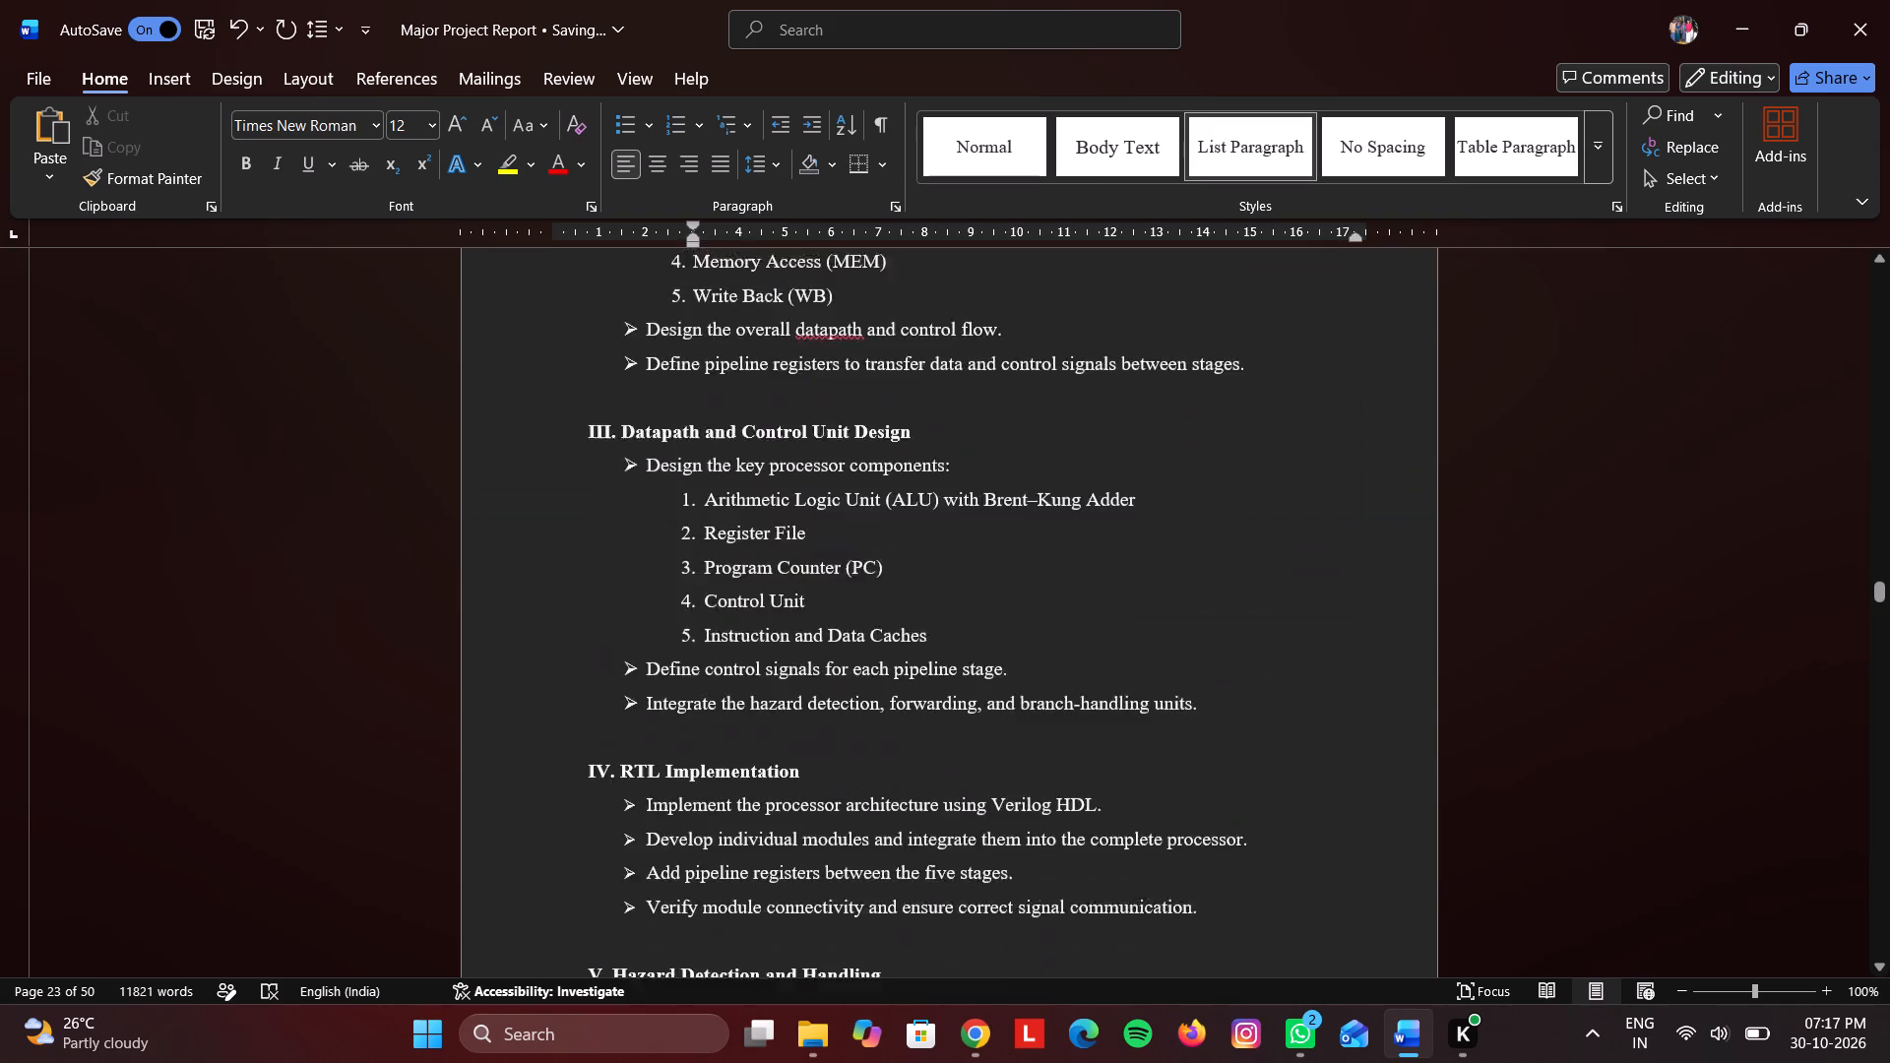
scroll(1045, 618, "down", 12)
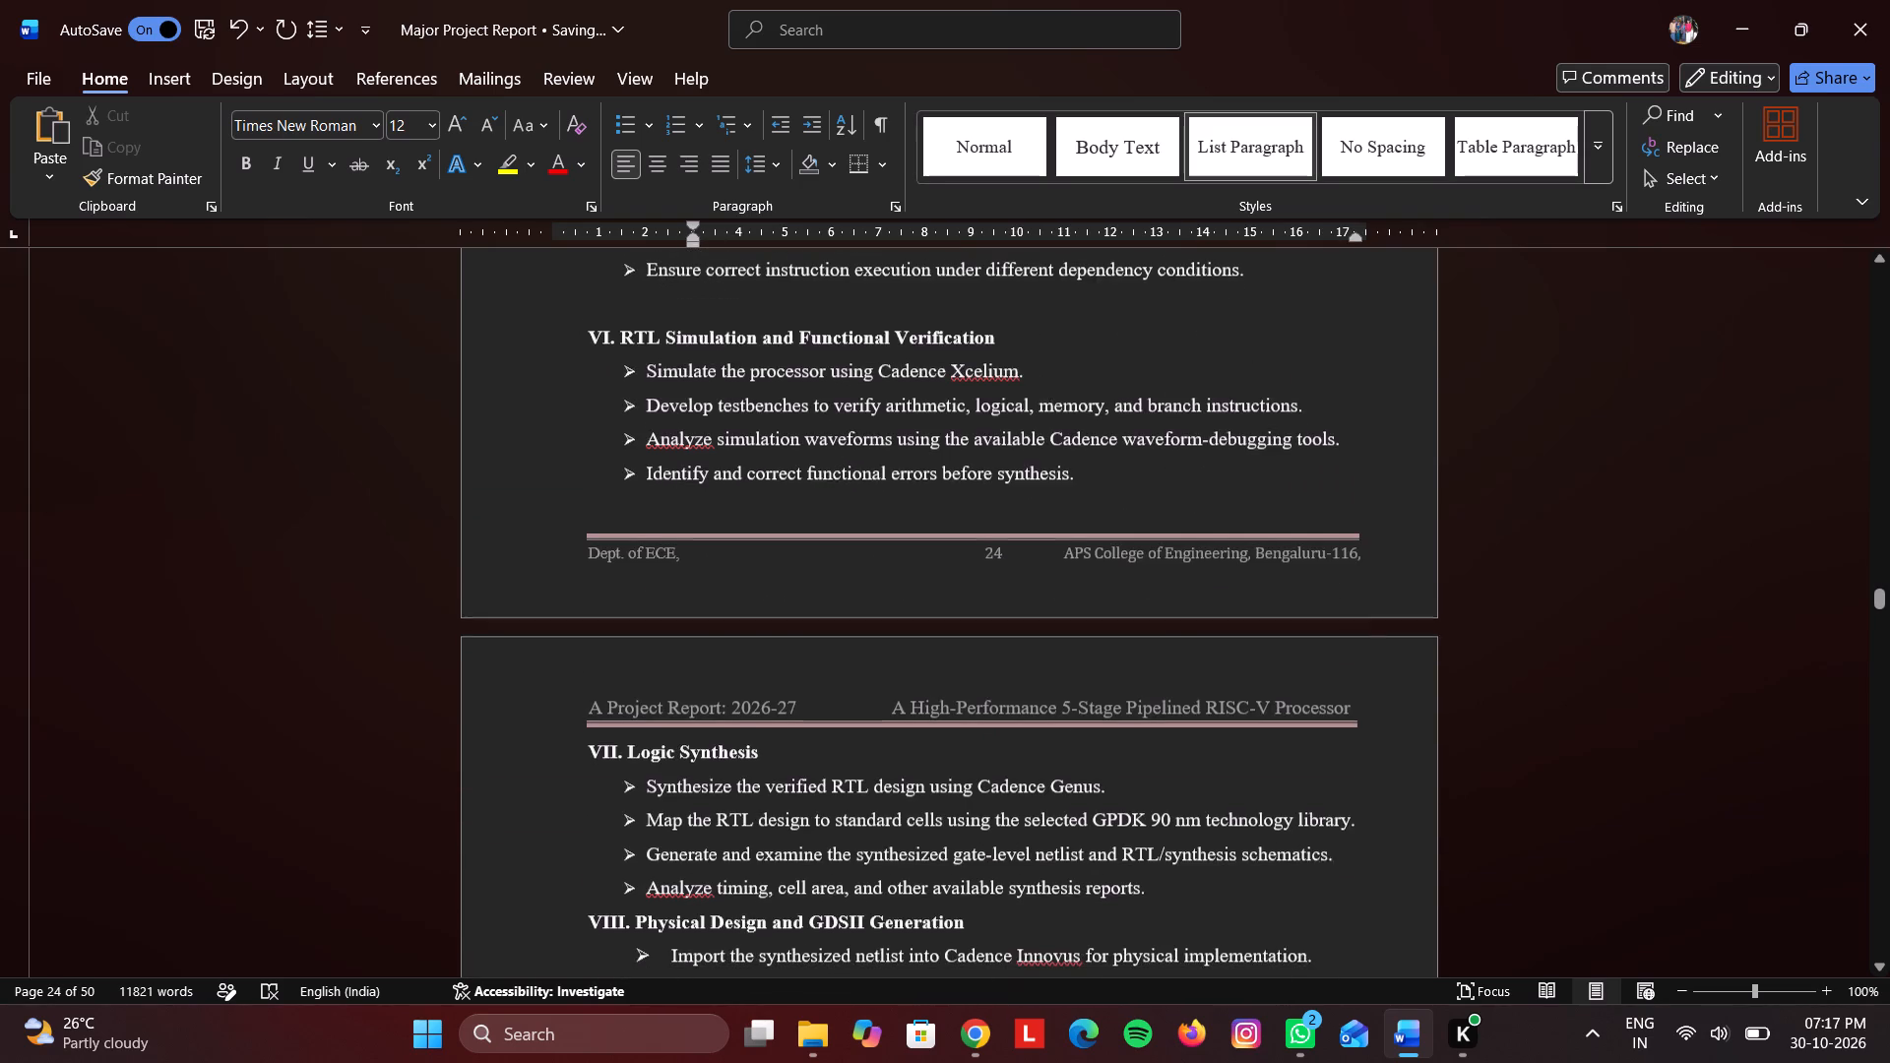
scroll(1045, 618, "down", 6)
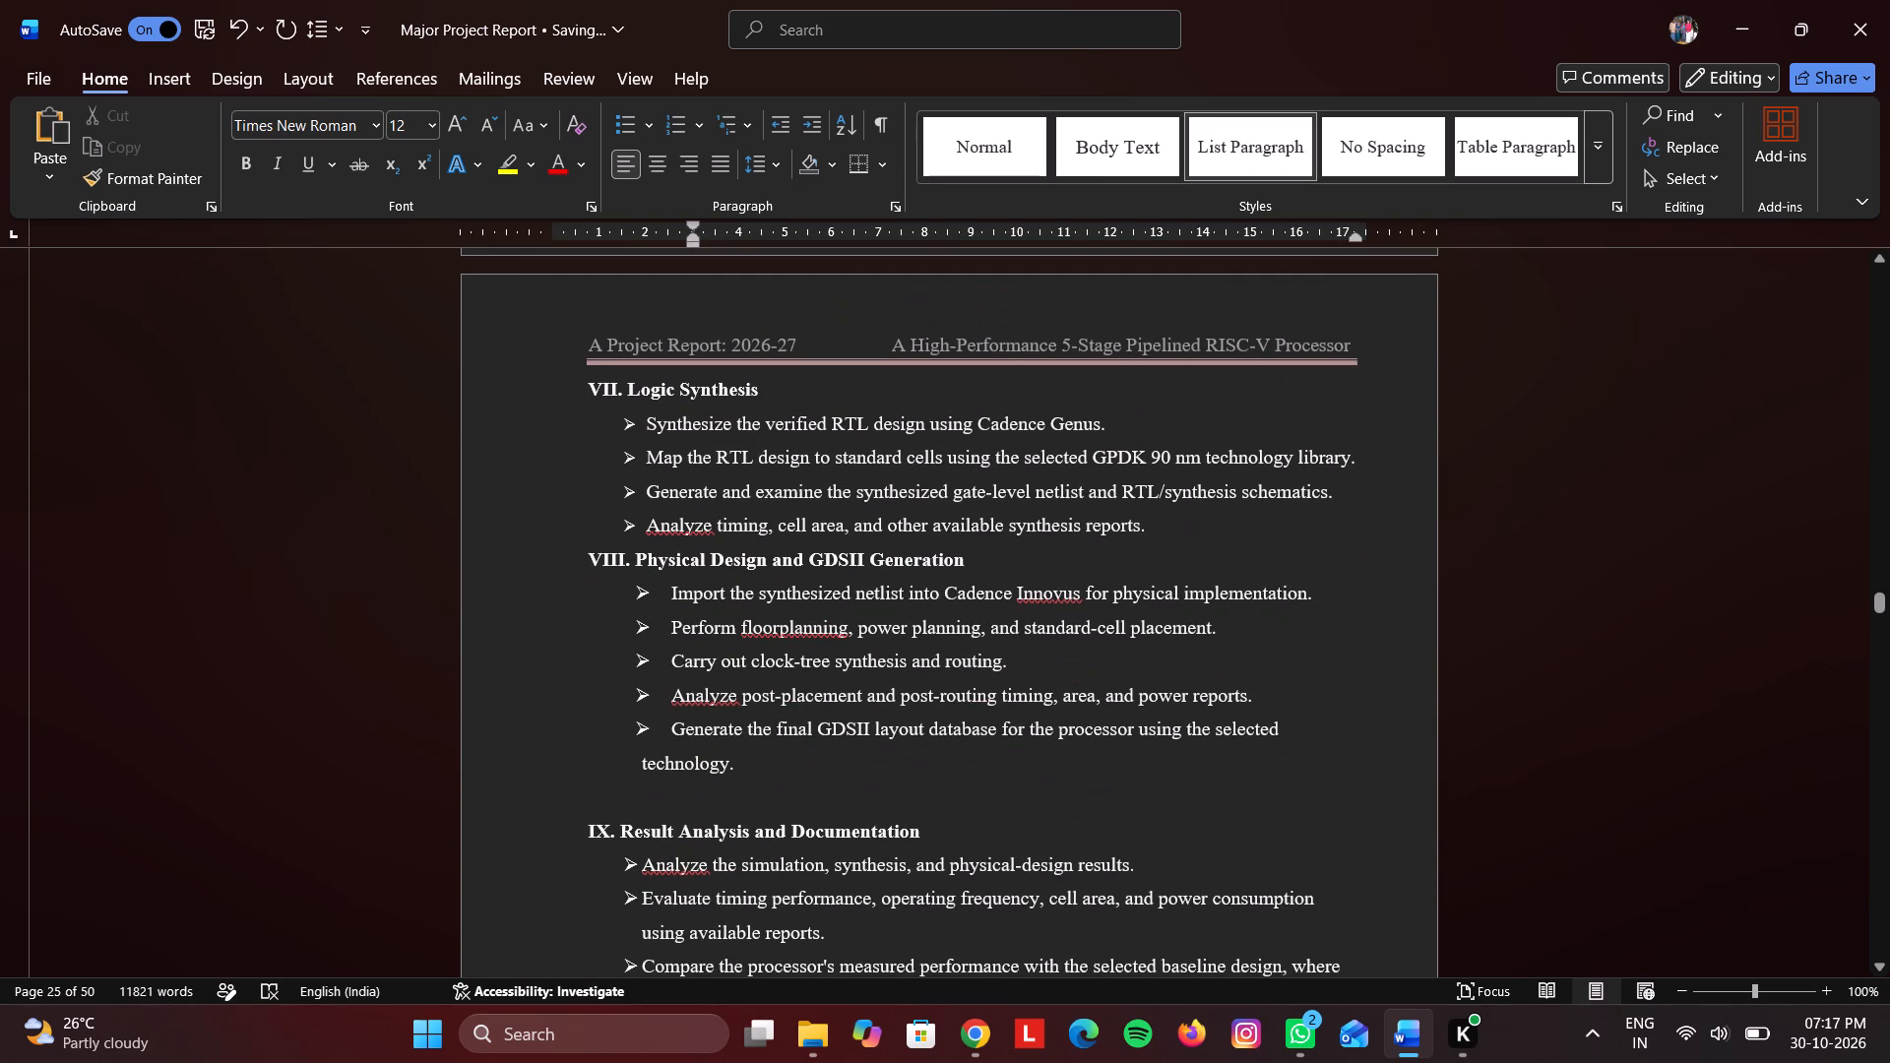
left_click(1188, 530)
key("Return")
scroll(1188, 530, "down", 1)
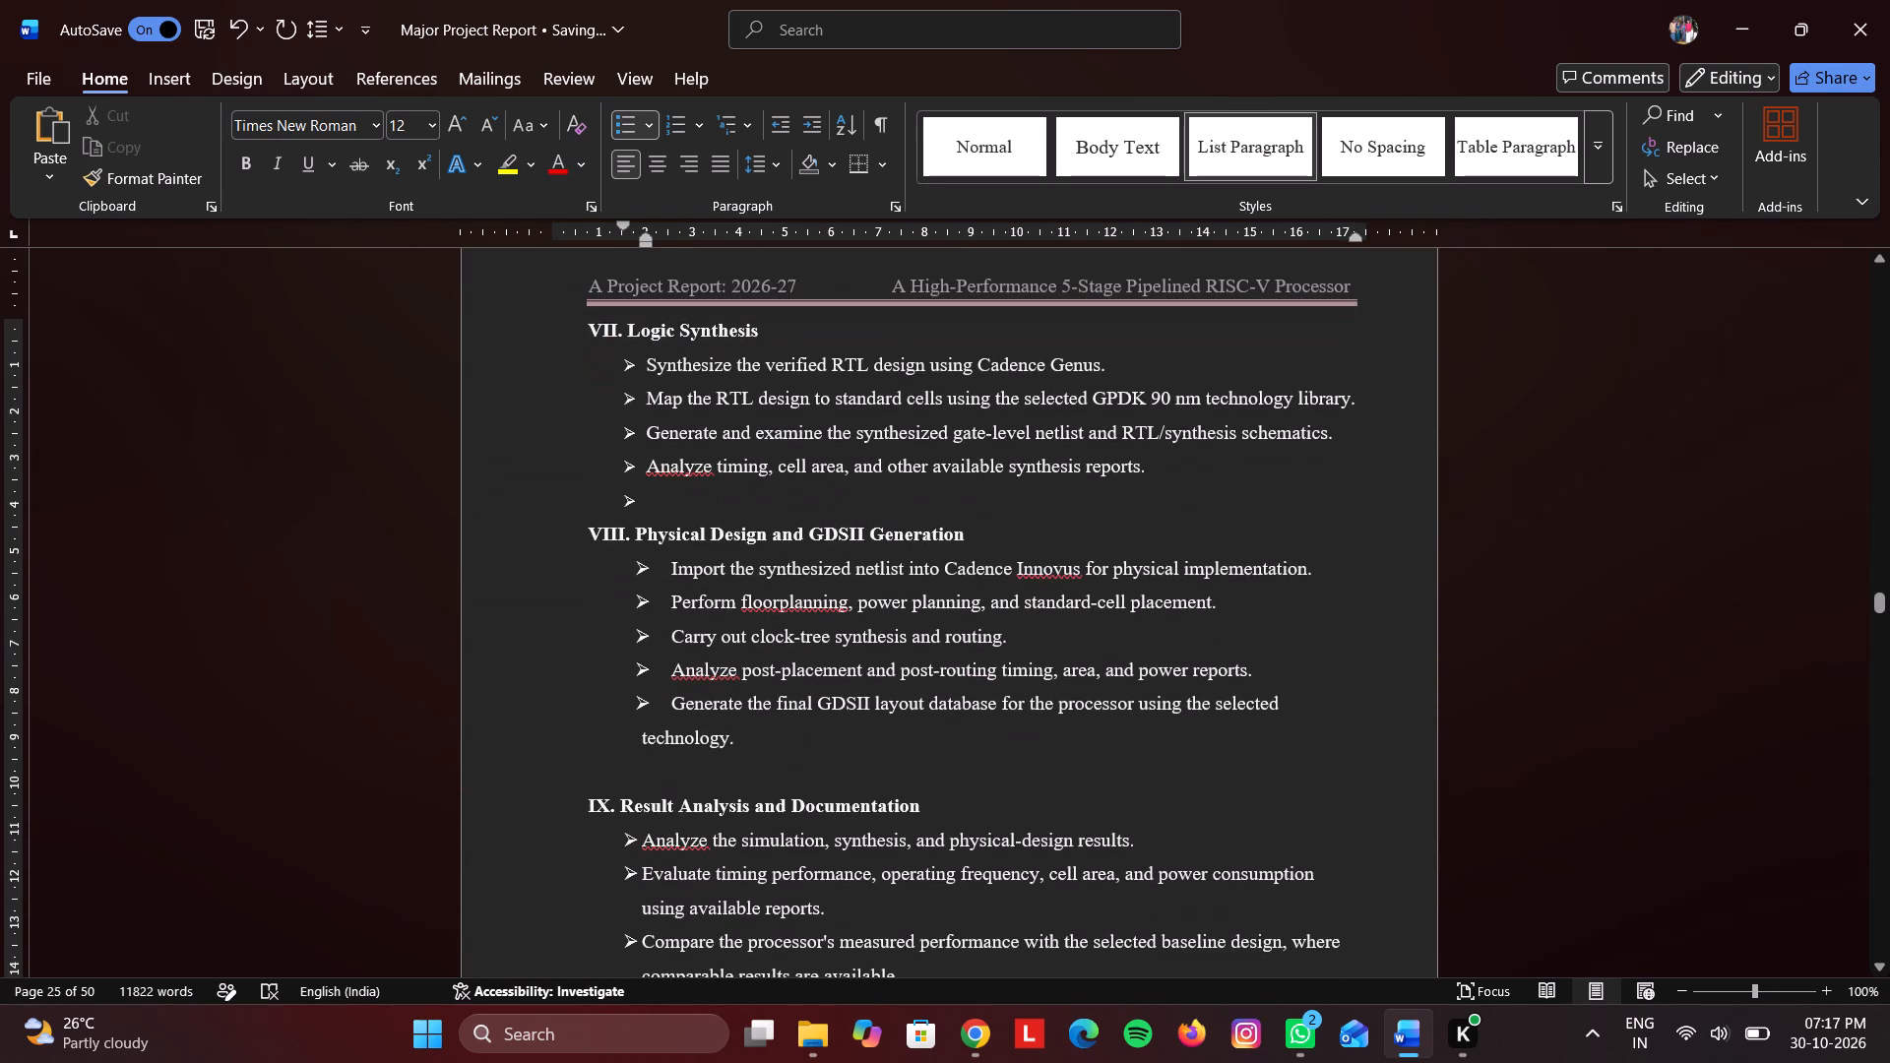
key("BackSpace")
scroll(1188, 530, "down", 5)
scroll(1188, 530, "up", 4)
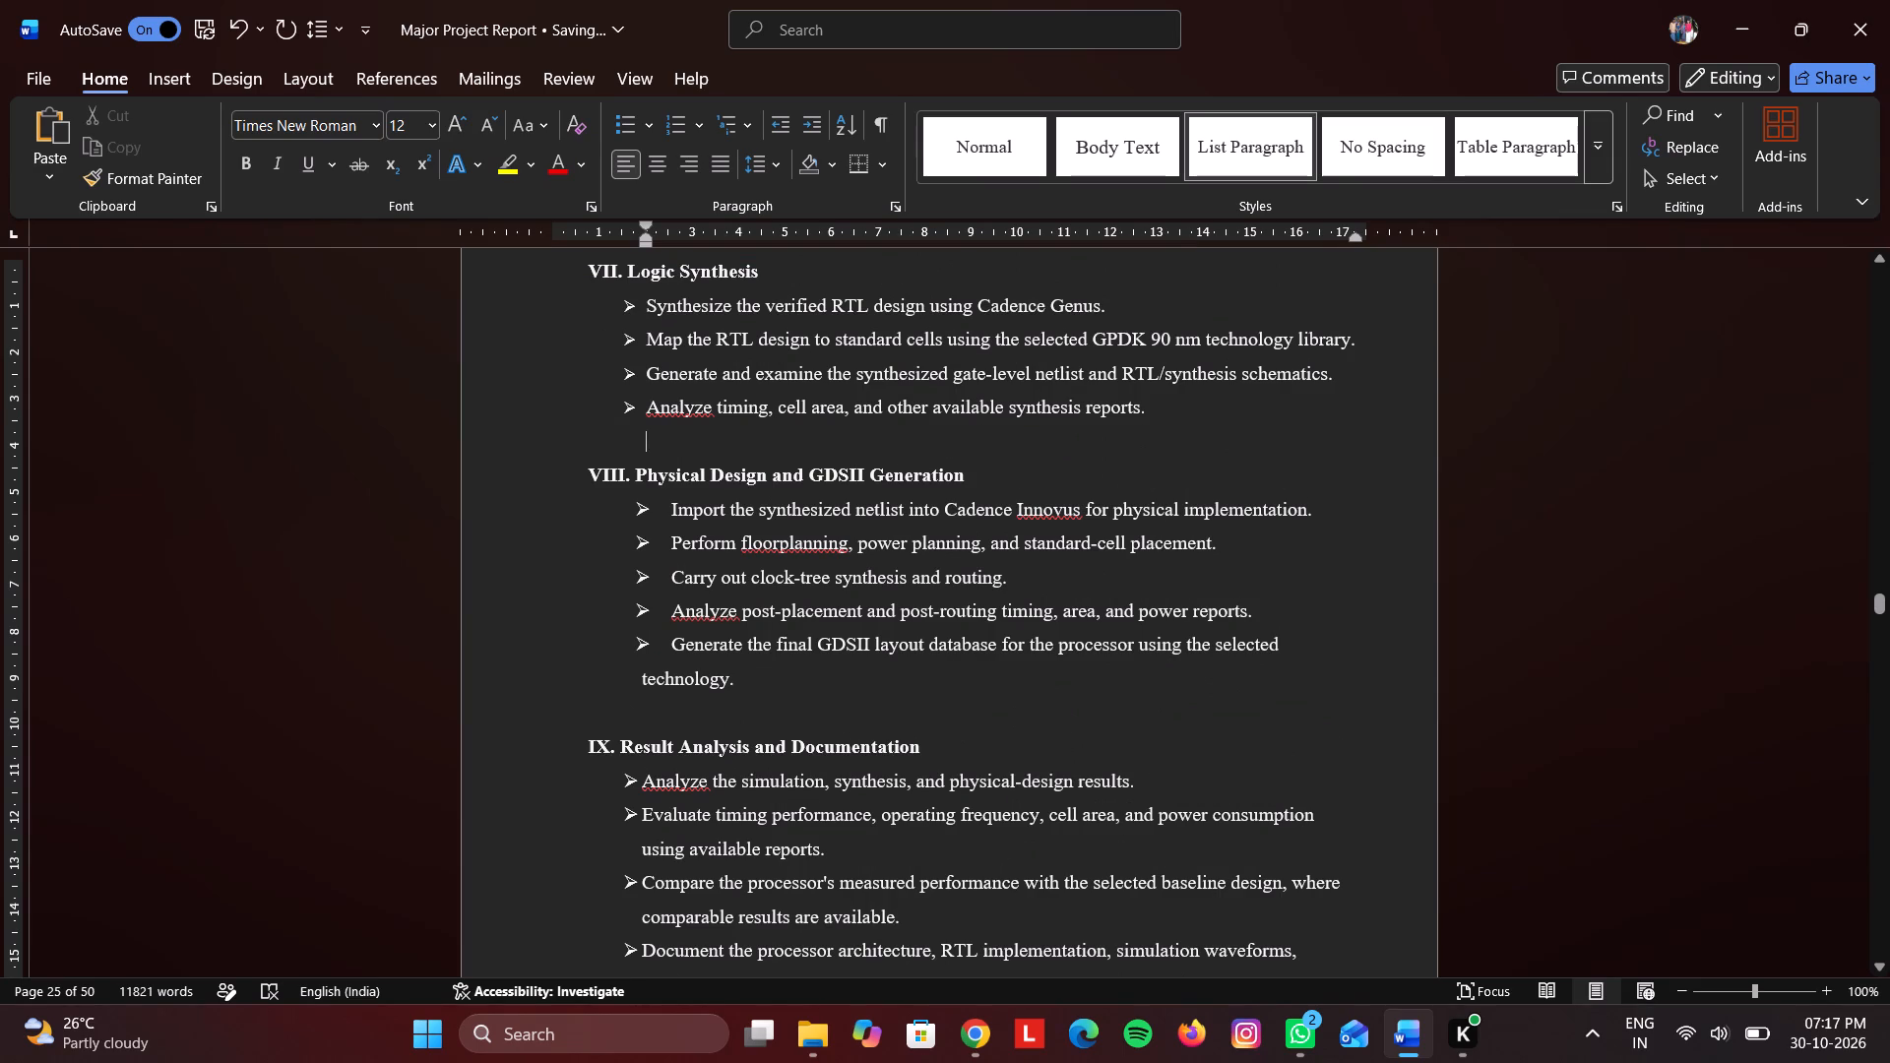
Move the first-line indent of the bullets under VIII. Physical Design and GDSII Generation outward to match the IX list.
left_click(607, 260)
left_click(613, 473)
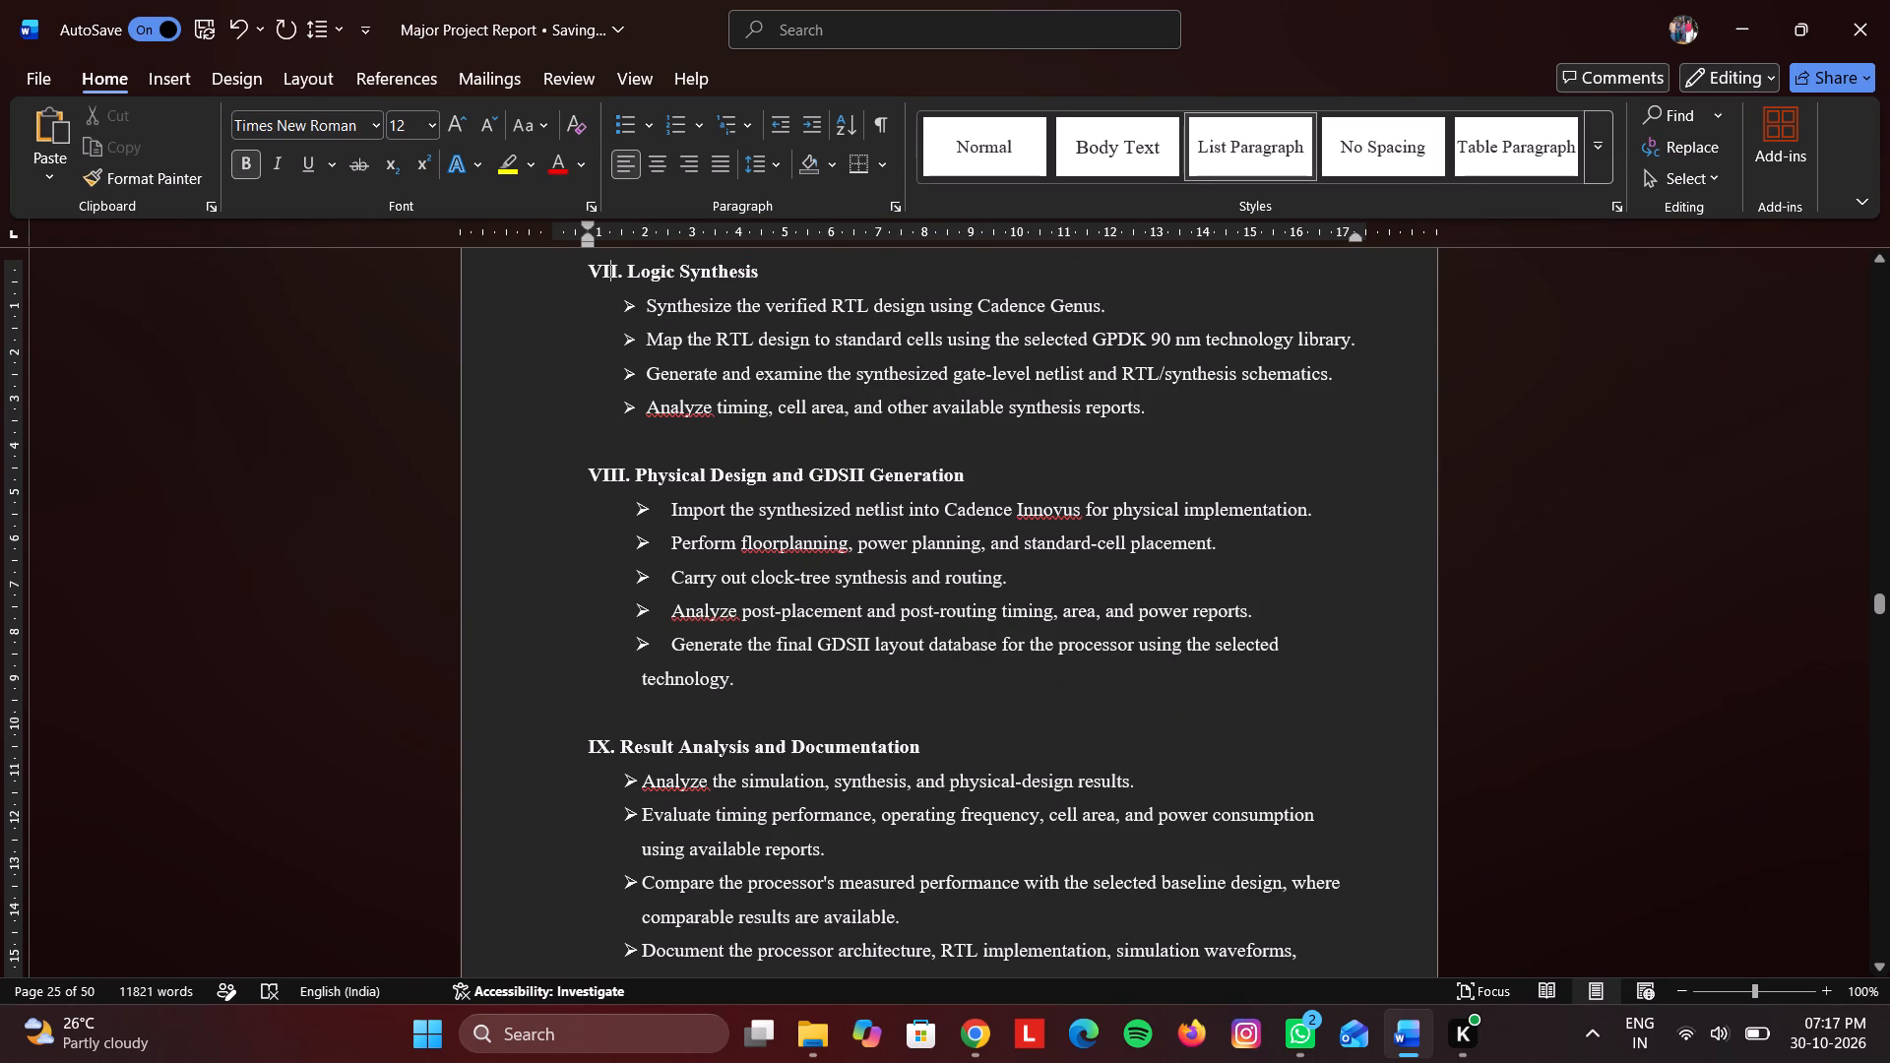
left_click(672, 474)
left_click(688, 370)
left_click(700, 578)
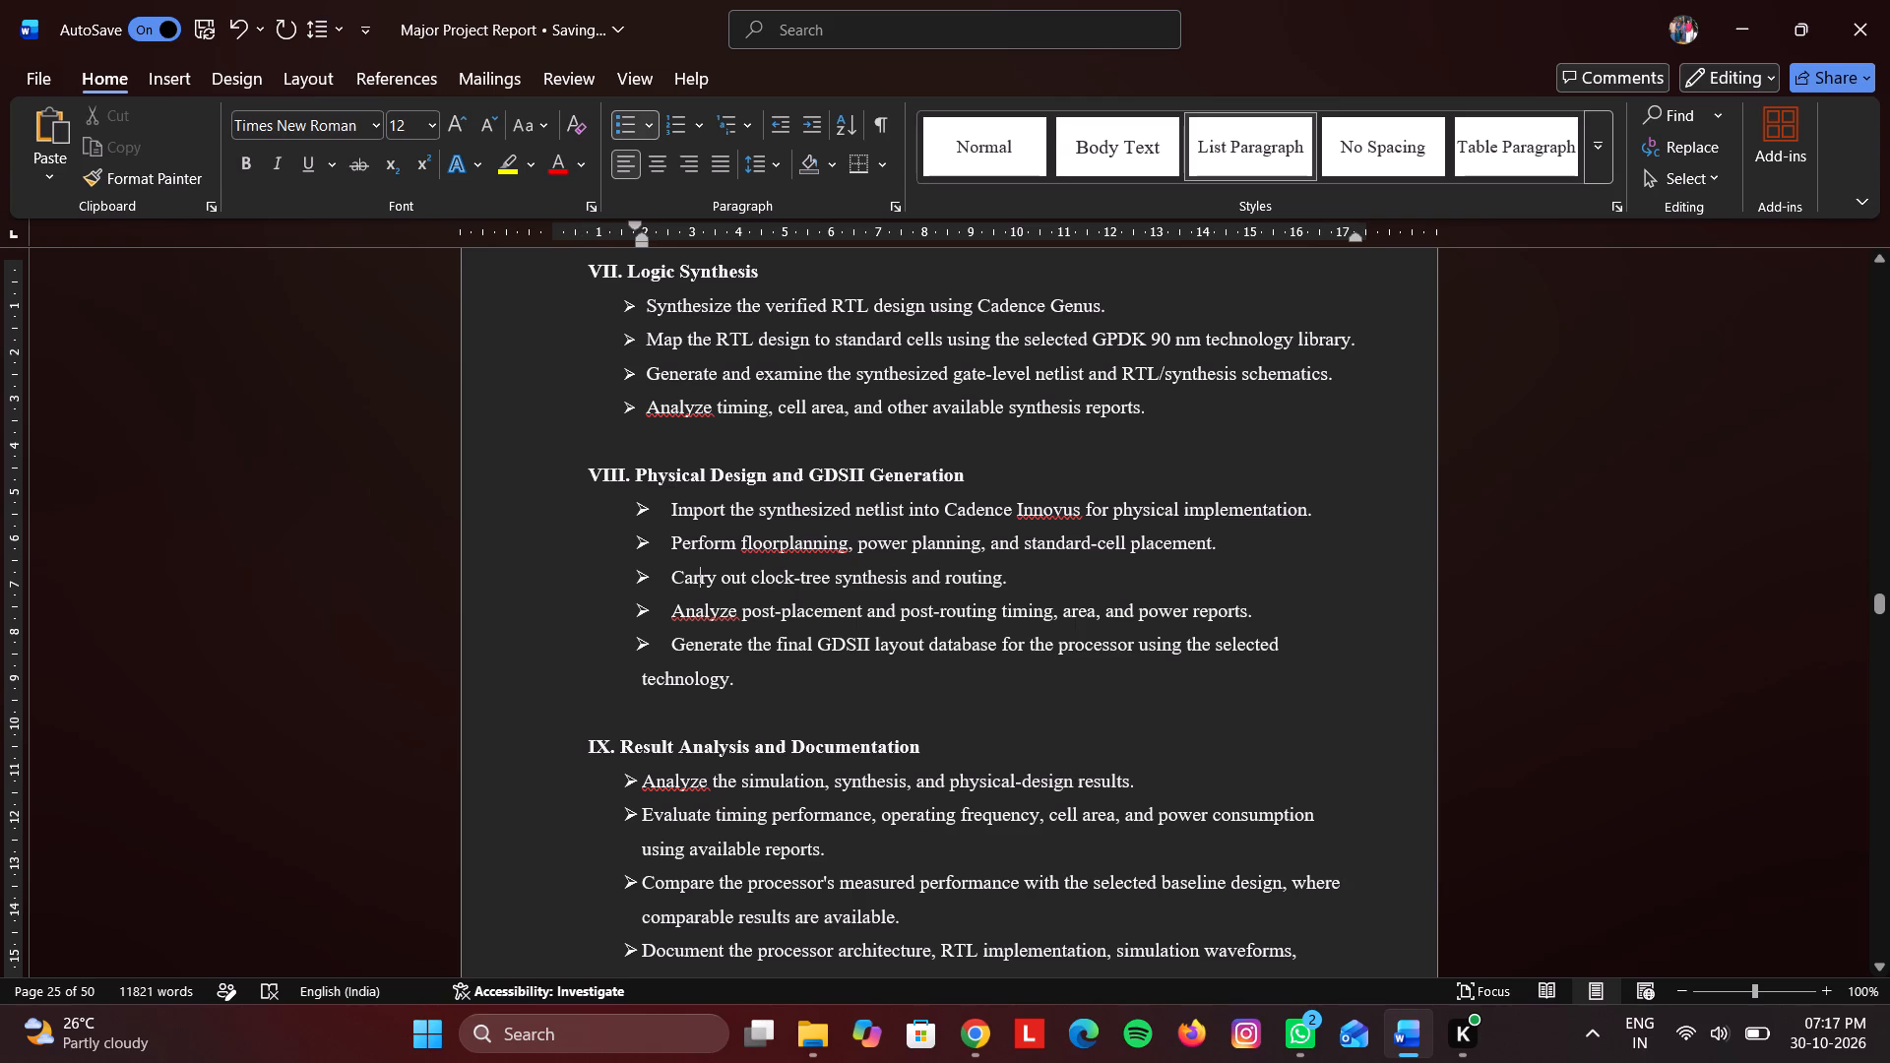
left_click(738, 396)
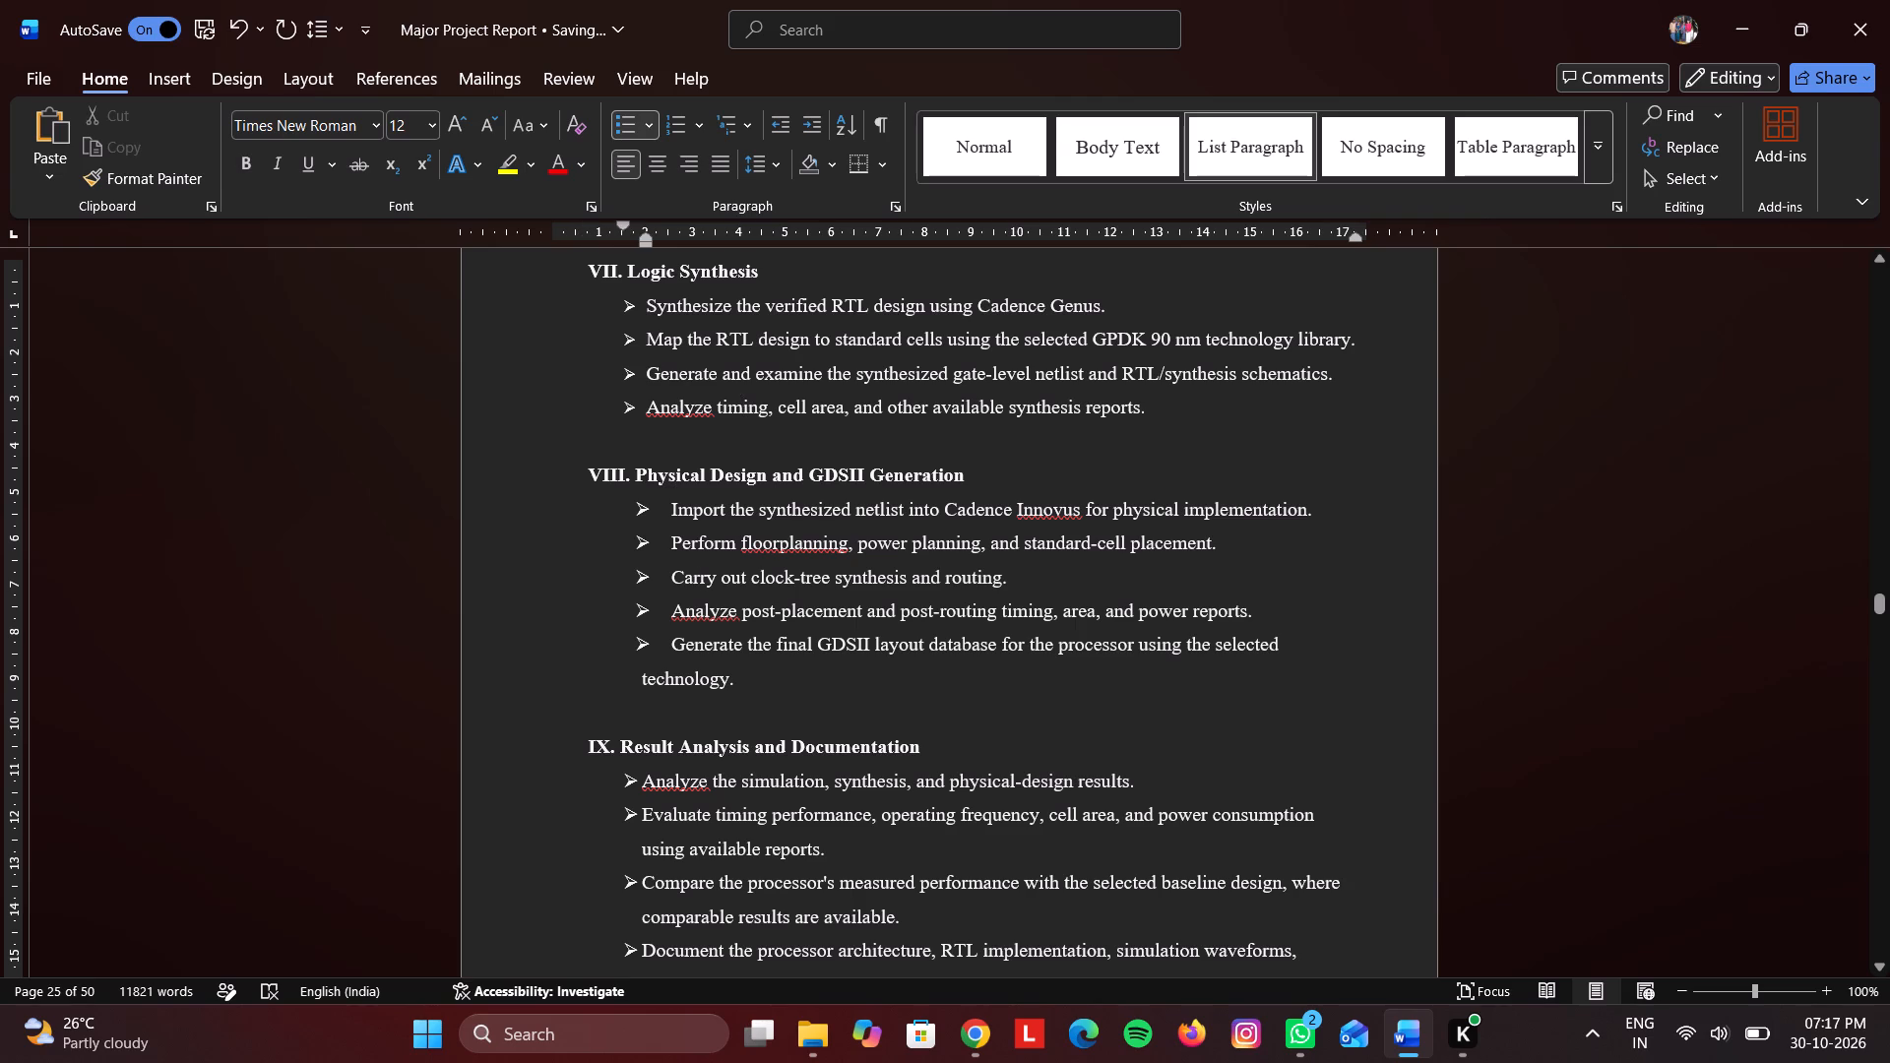
left_click(723, 658)
left_click_drag(738, 680, 661, 503)
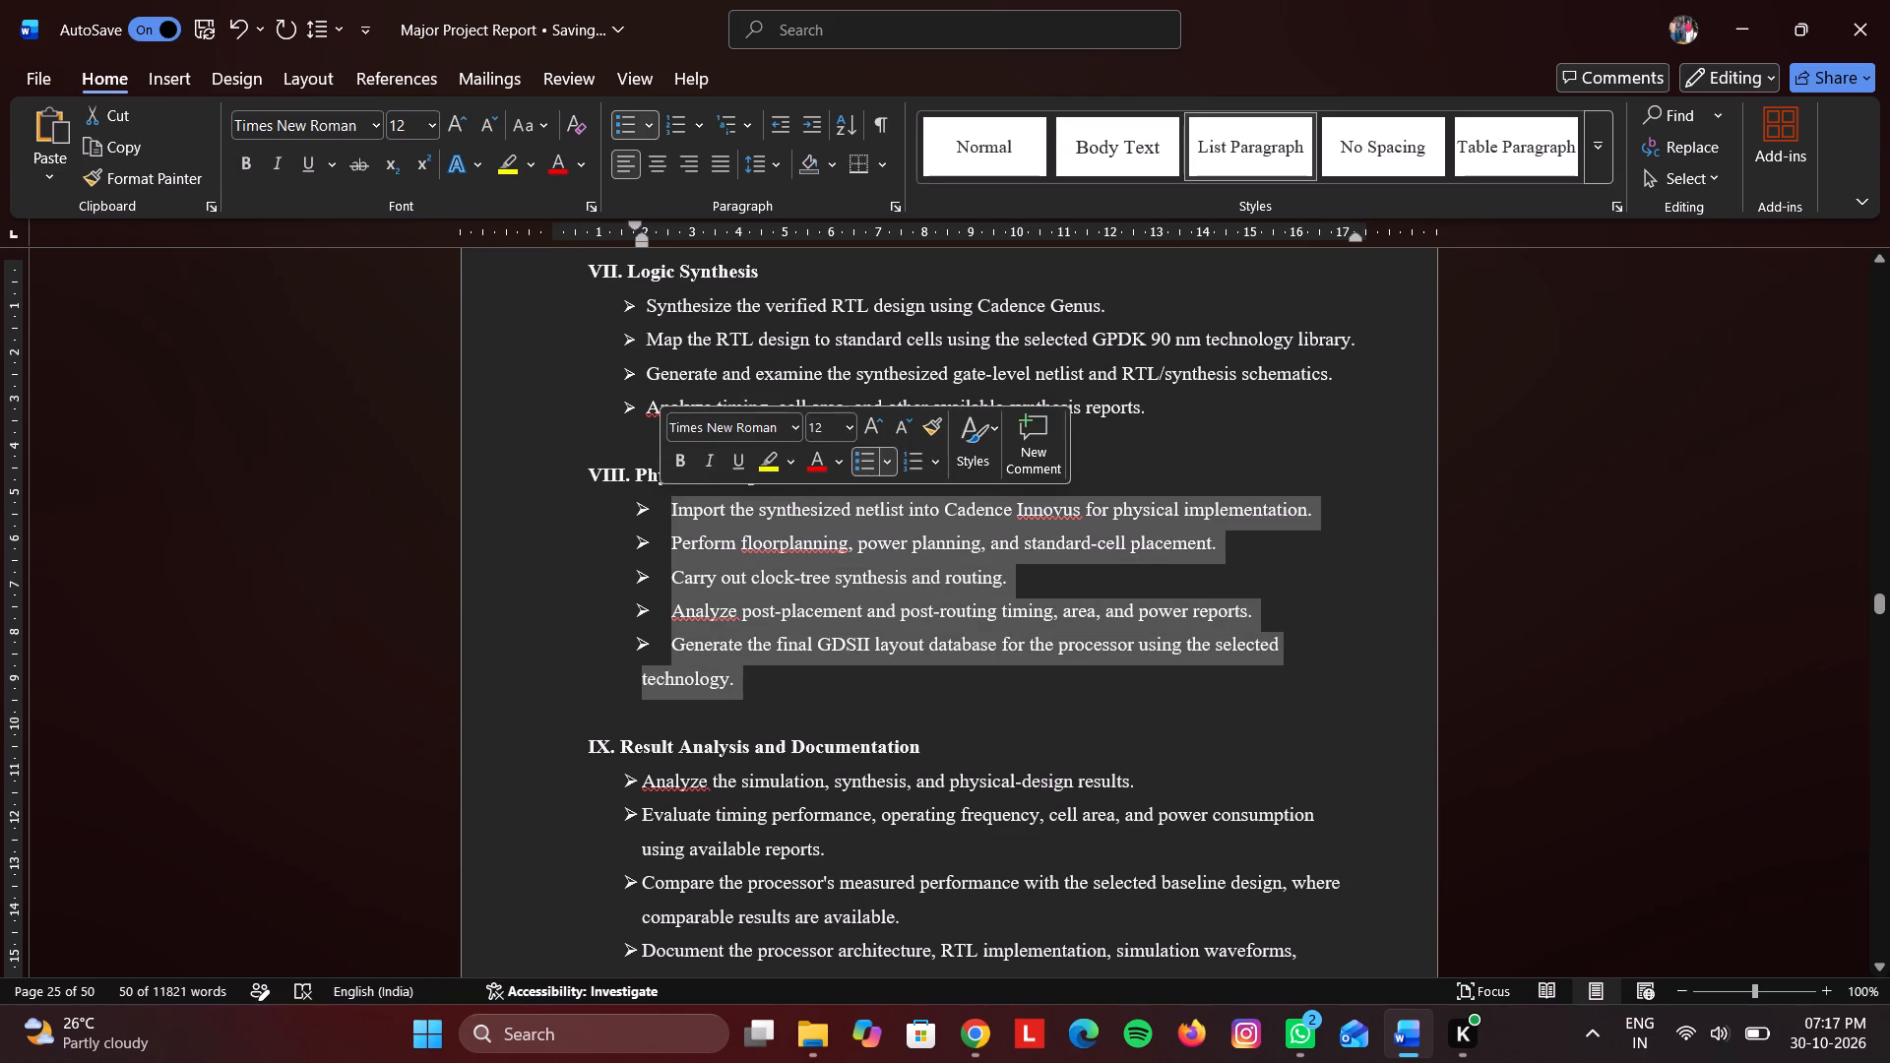
left_click_drag(631, 221, 620, 223)
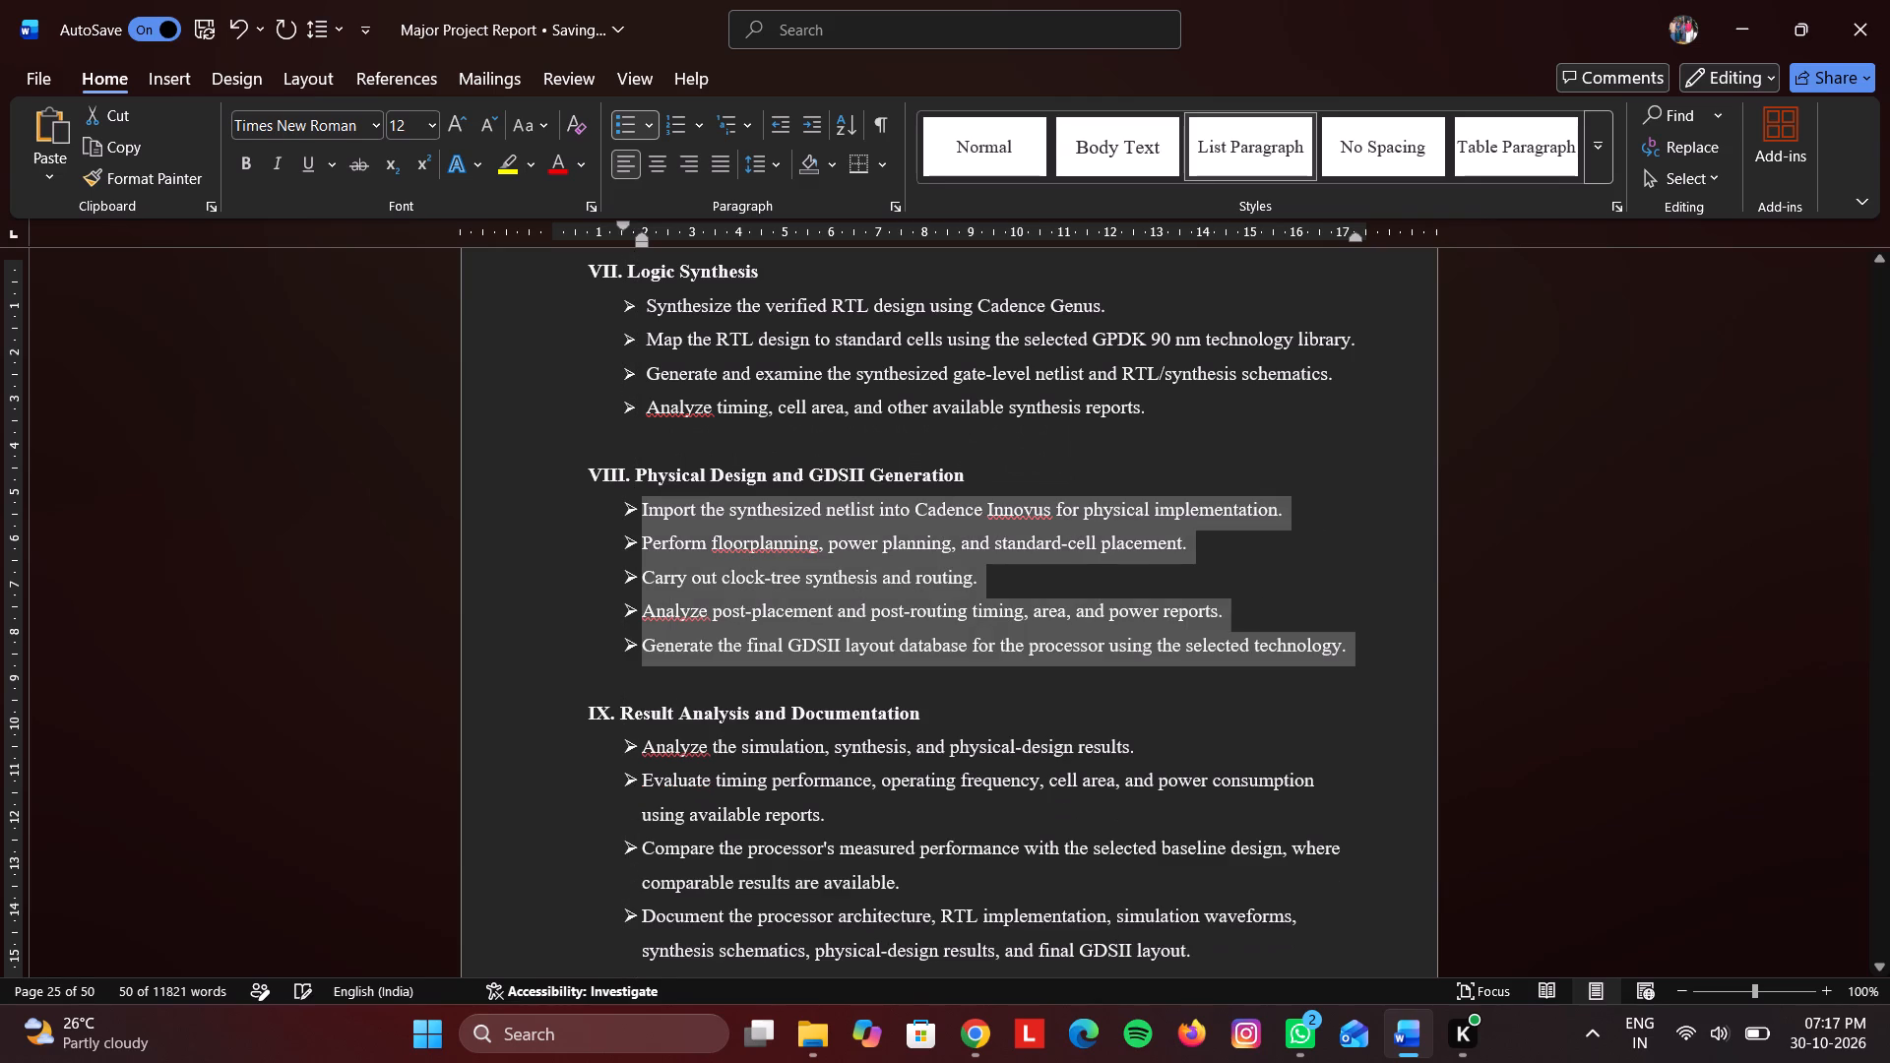
left_click_drag(640, 248, 633, 246)
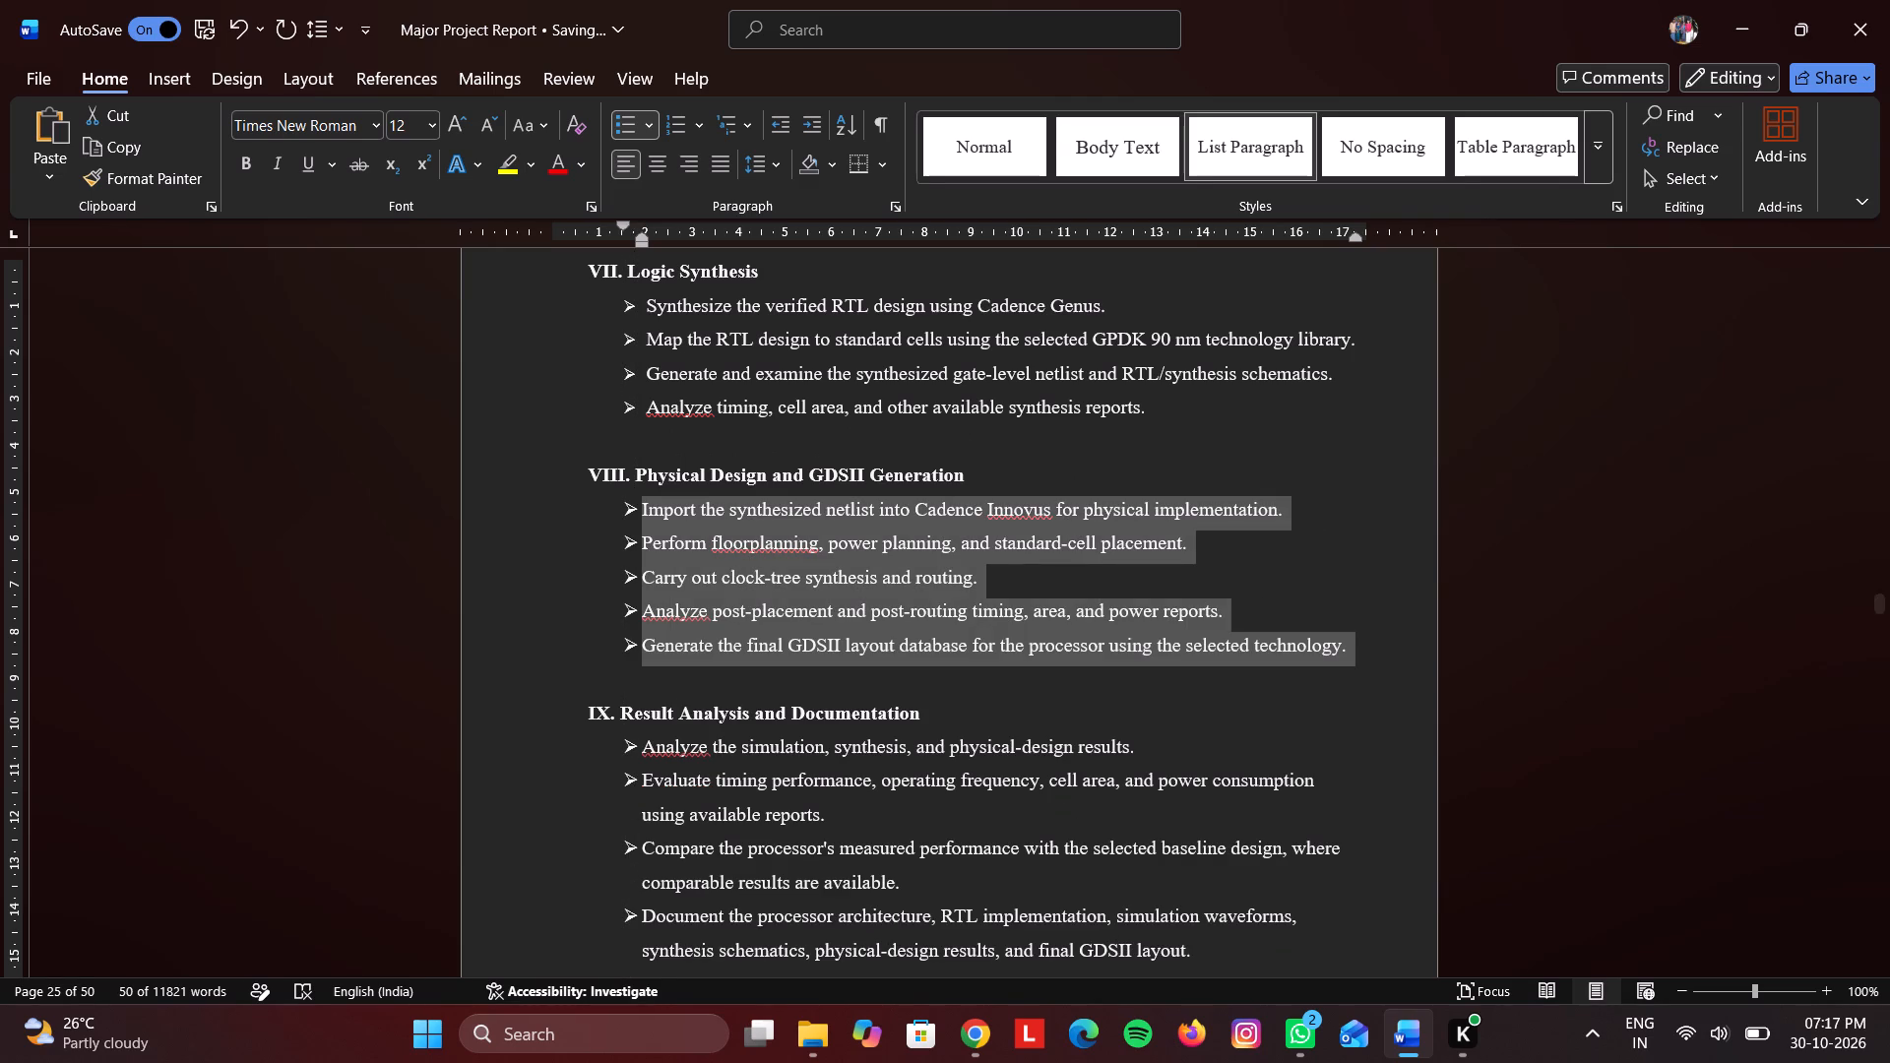
left_click_drag(633, 246, 628, 245)
left_click(624, 225)
left_click(725, 582)
Delete the blank lines above the CHAPTER 4 title so it starts near the top of its page.
scroll(808, 654, "down", 3)
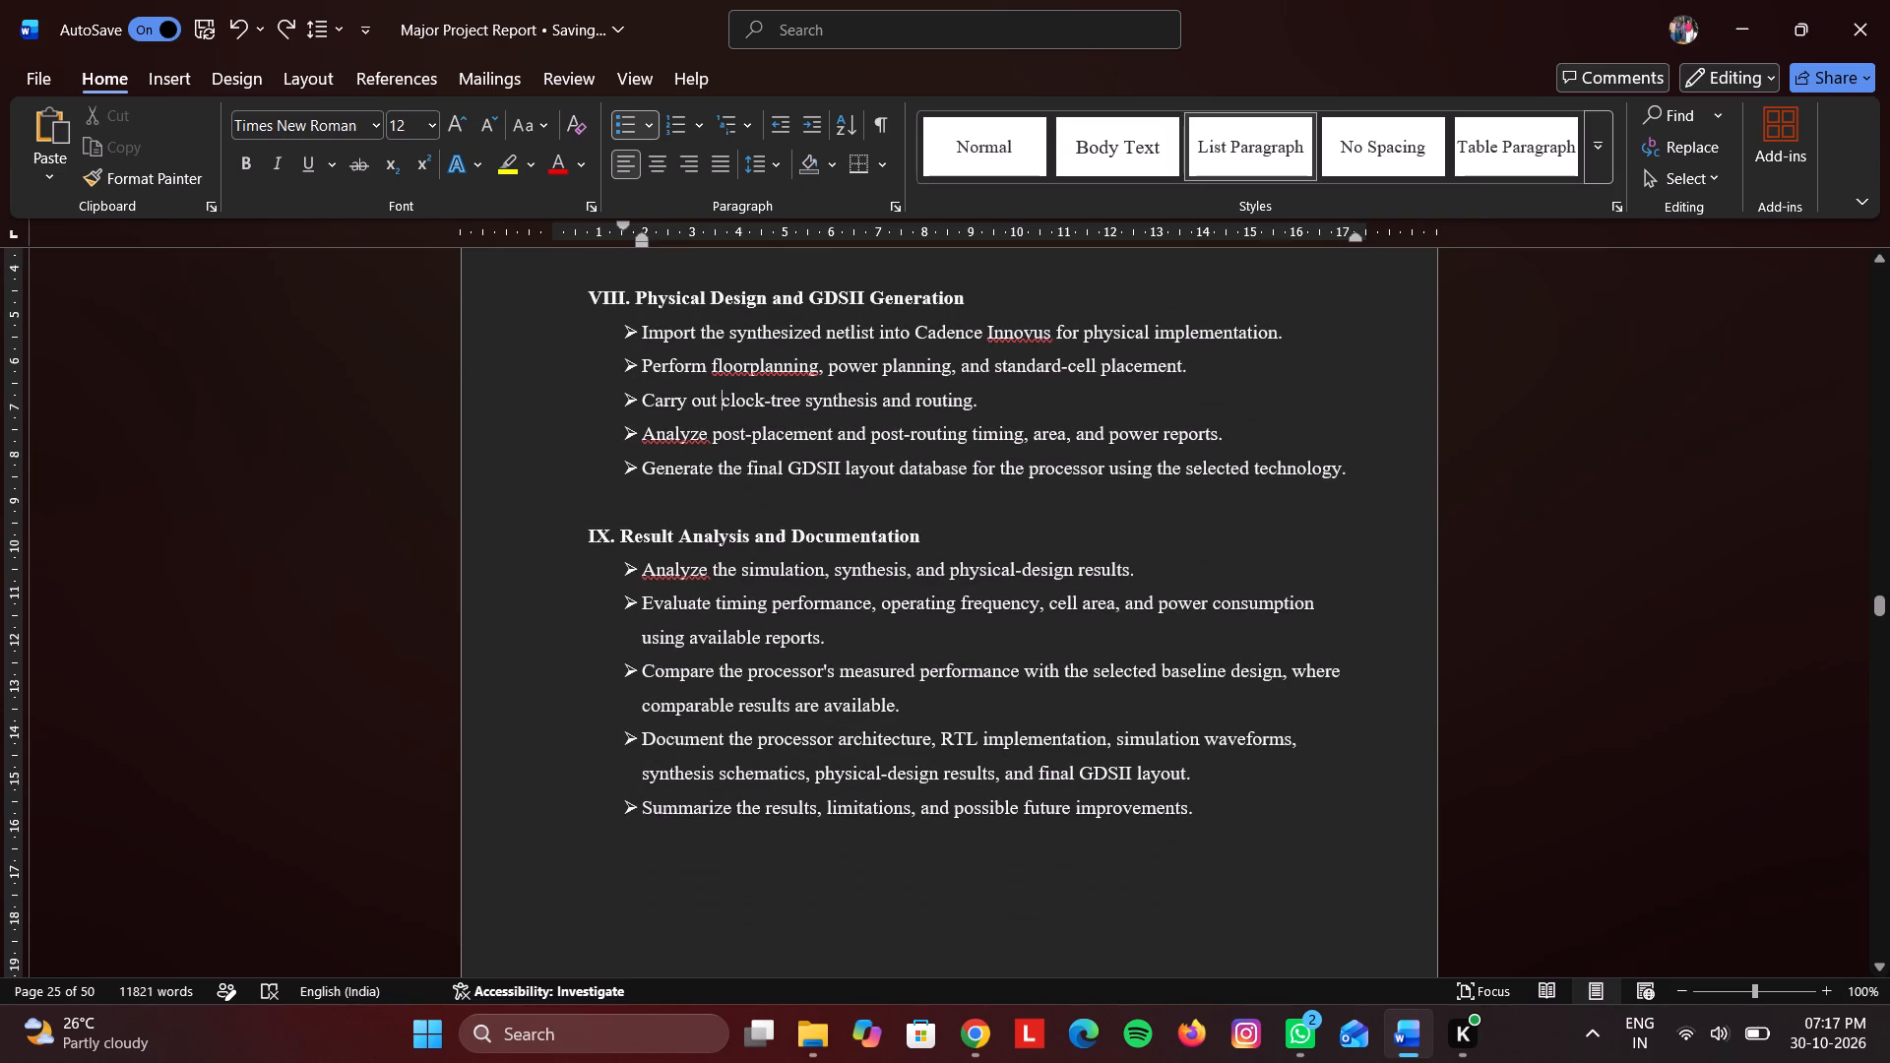
scroll(837, 648, "down", 16)
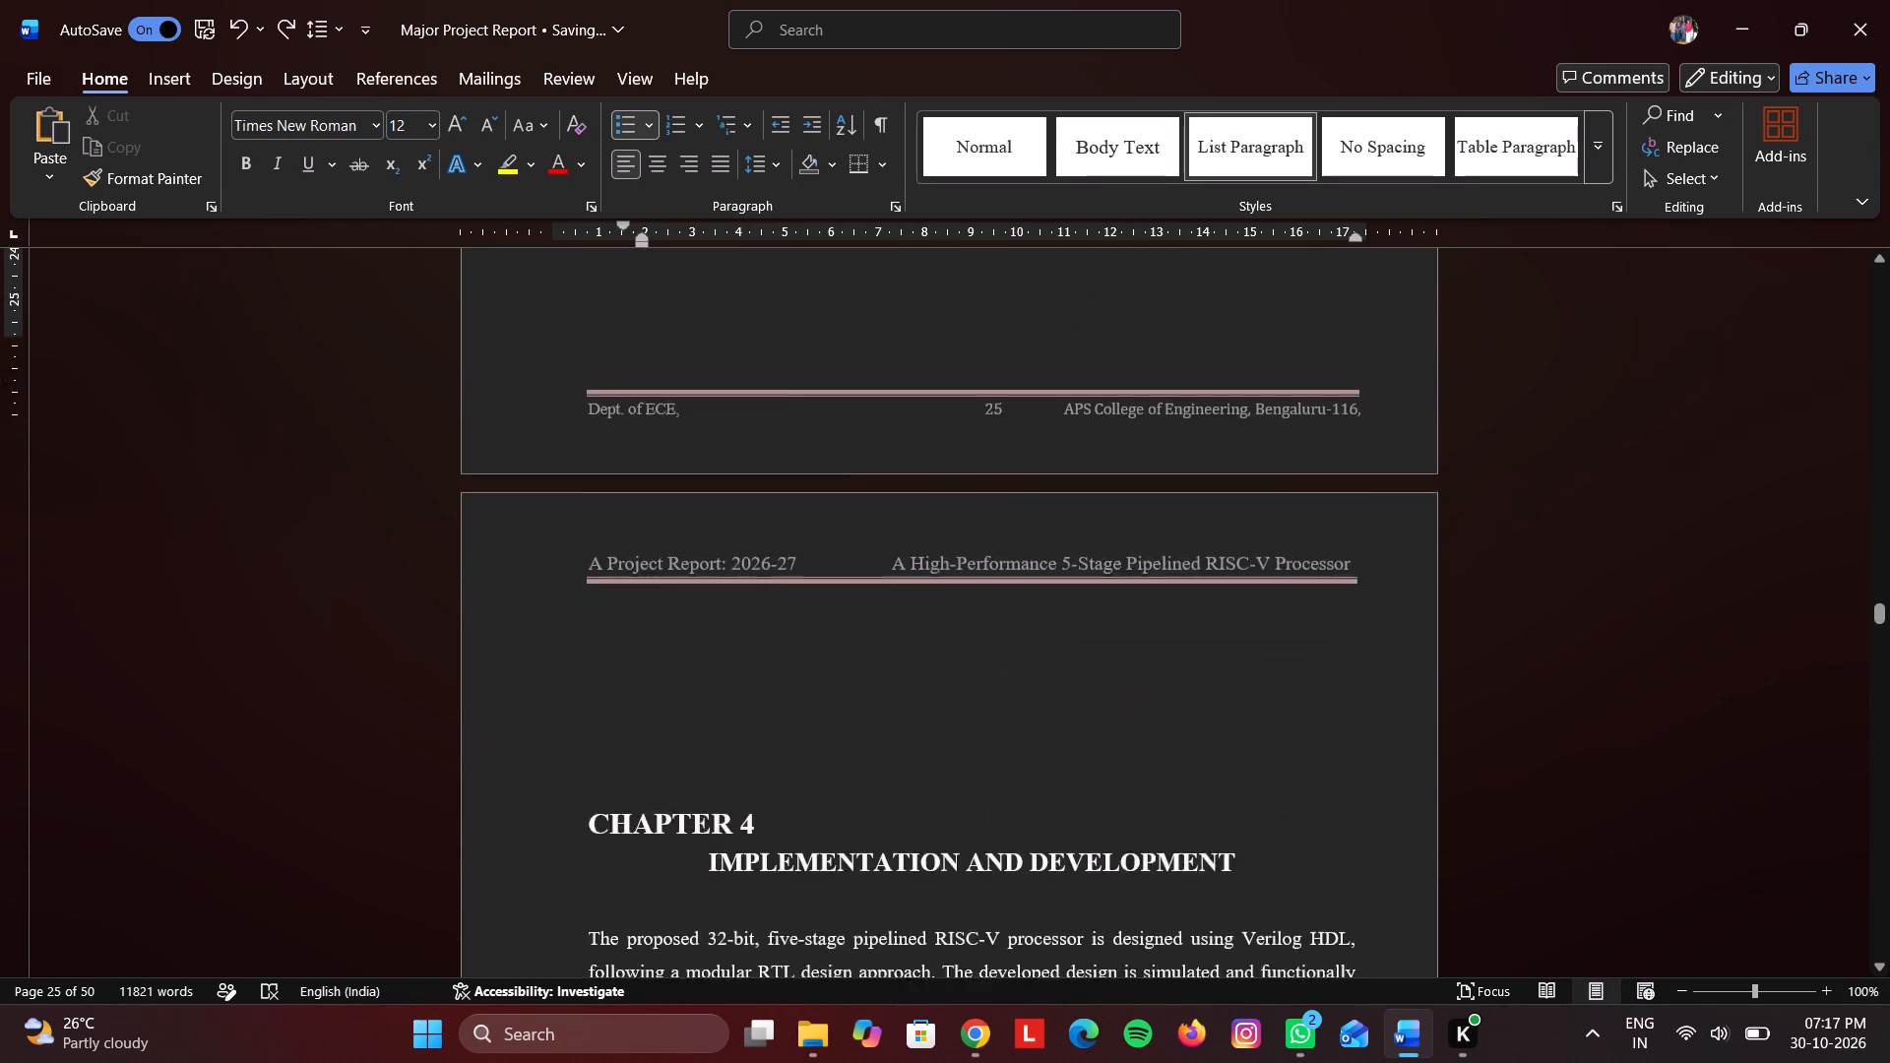
scroll(837, 648, "down", 1)
left_click(699, 651)
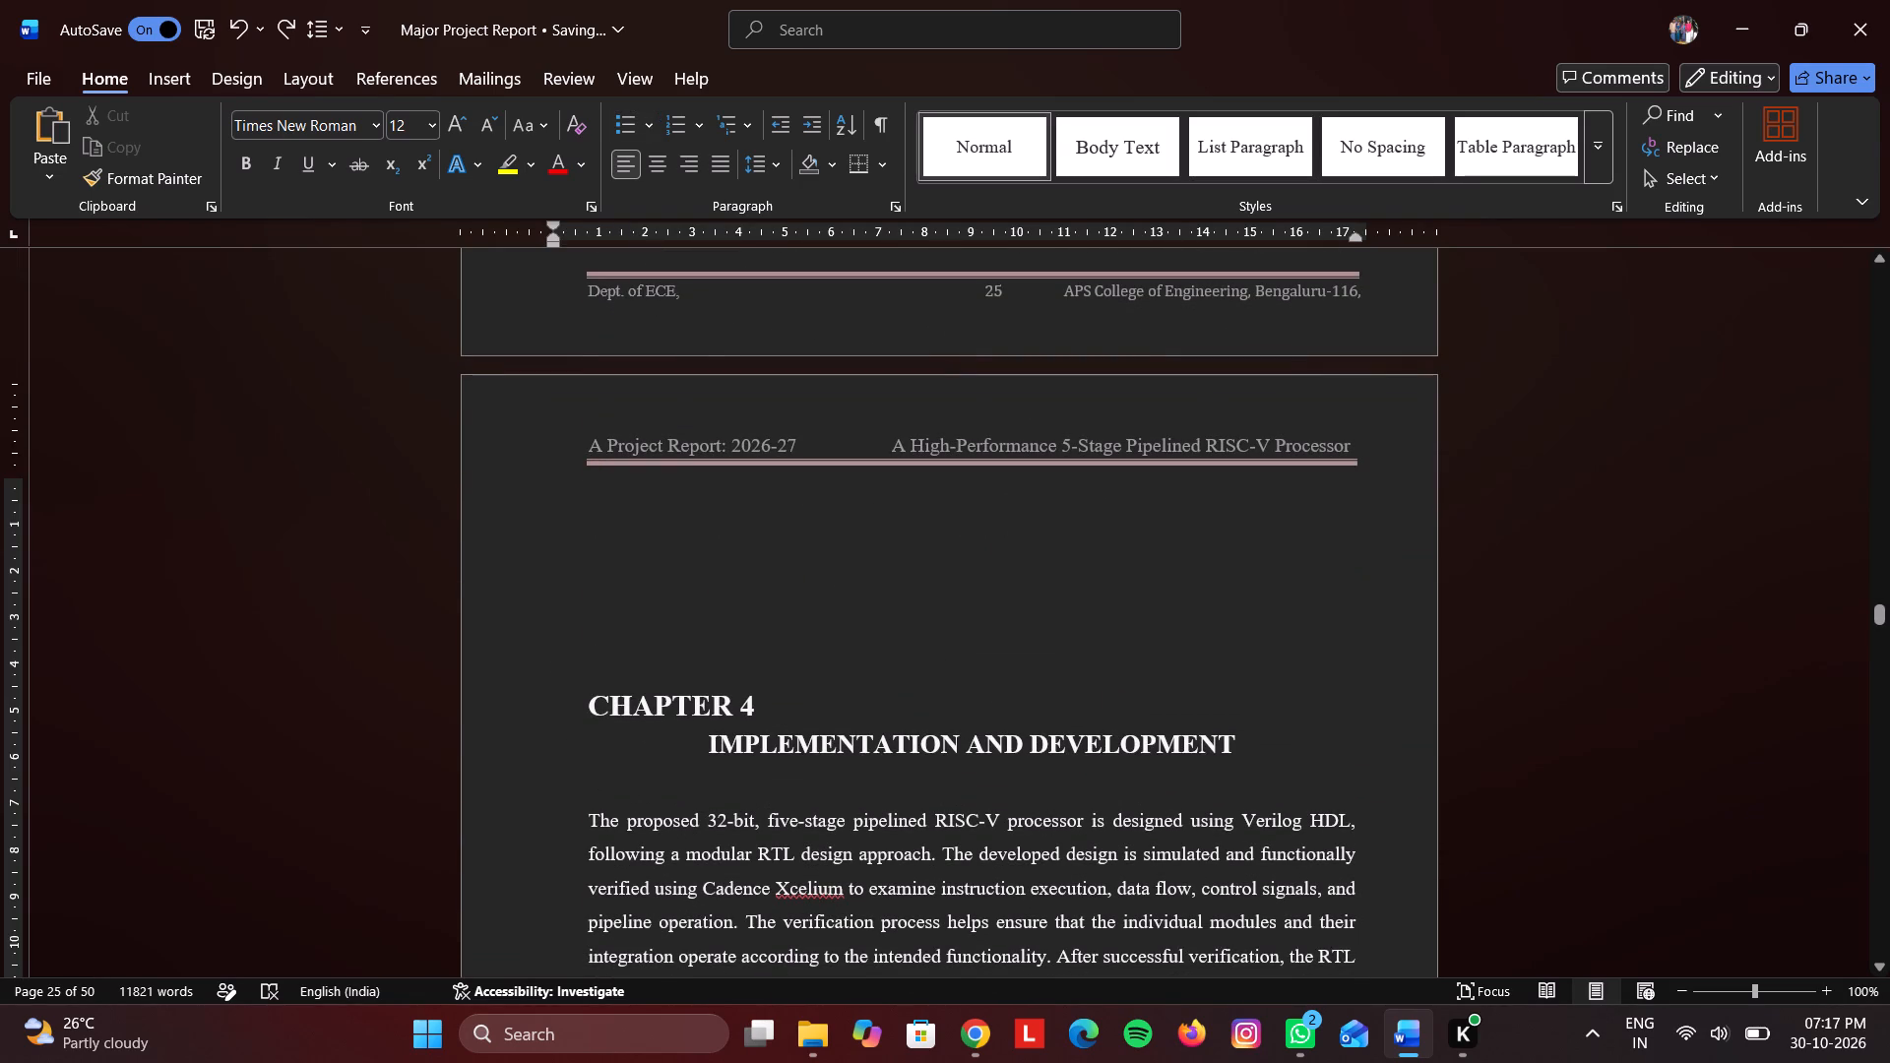
key("BackSpace")
key("BackSpace")
key("BackSpace")
key("BackSpace")
key("BackSpace")
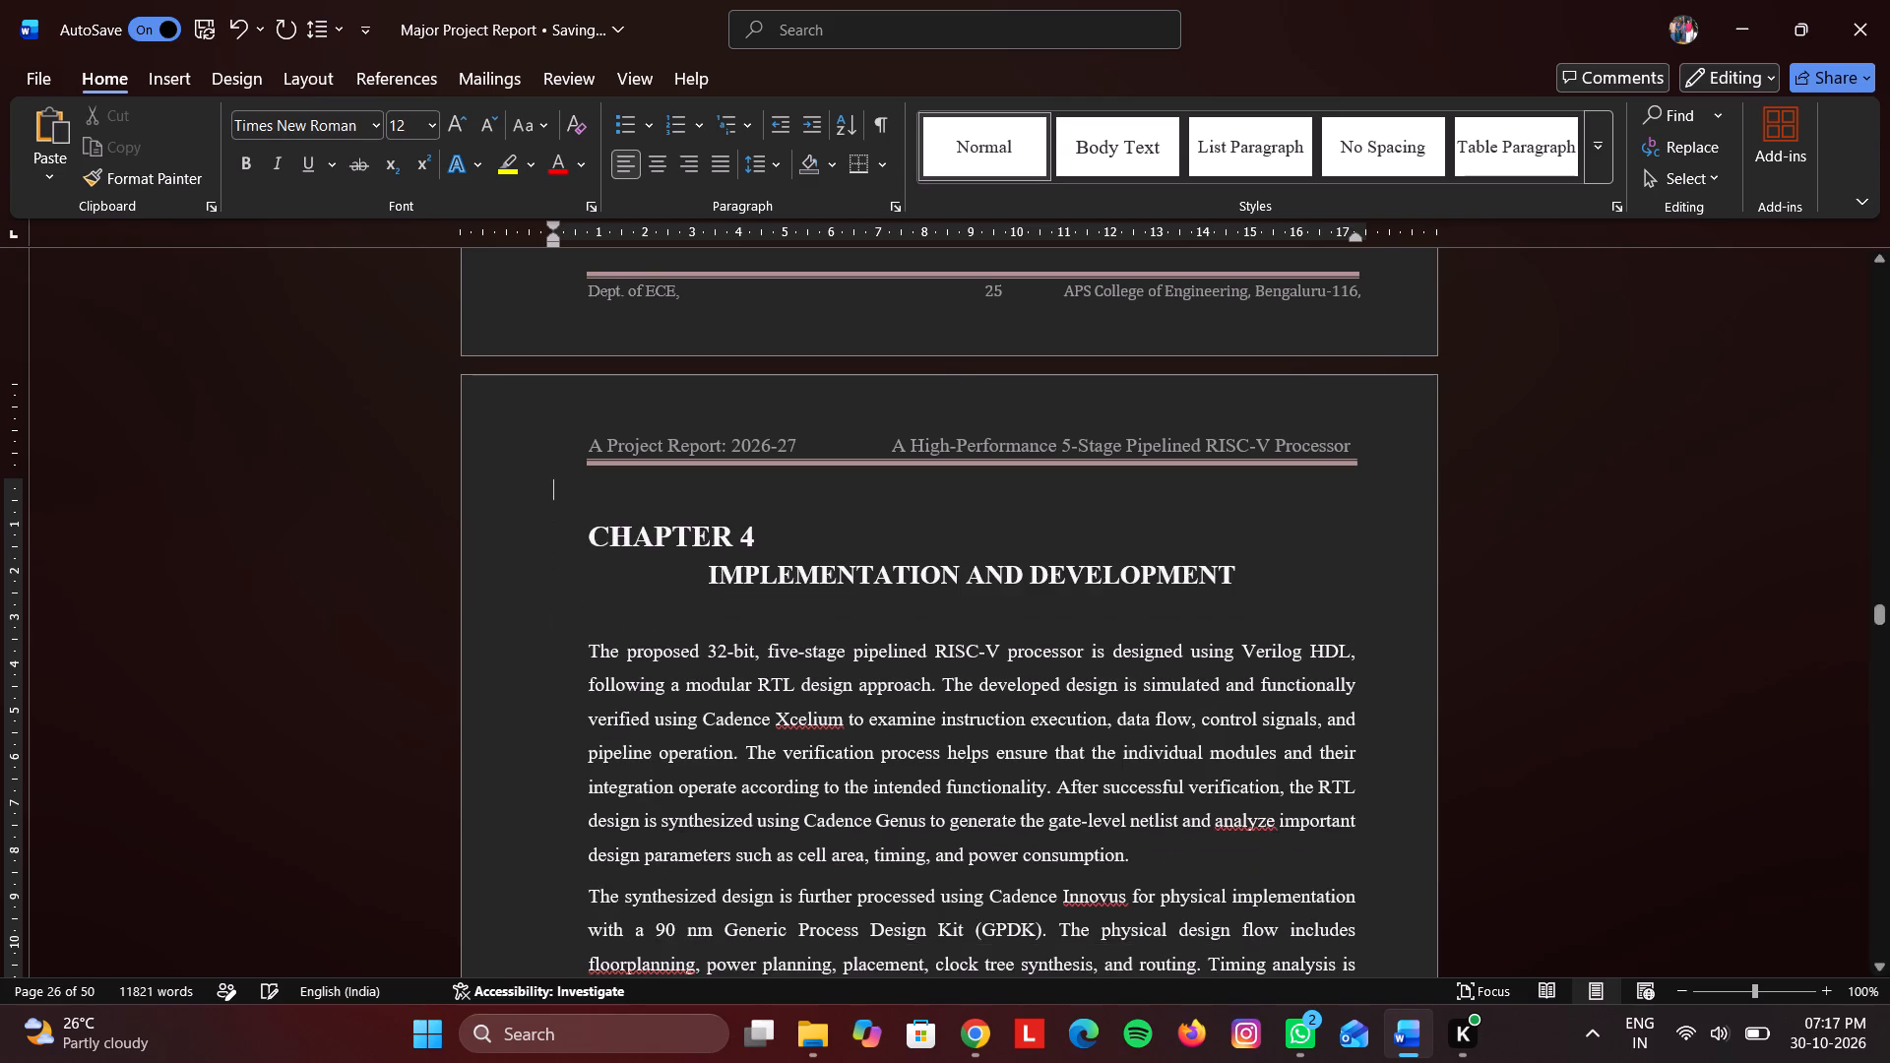
key("BackSpace")
Increase the font size of the 4.1 Detailed Implementation Procedure heading to 16 pt.
scroll(922, 586, "down", 5)
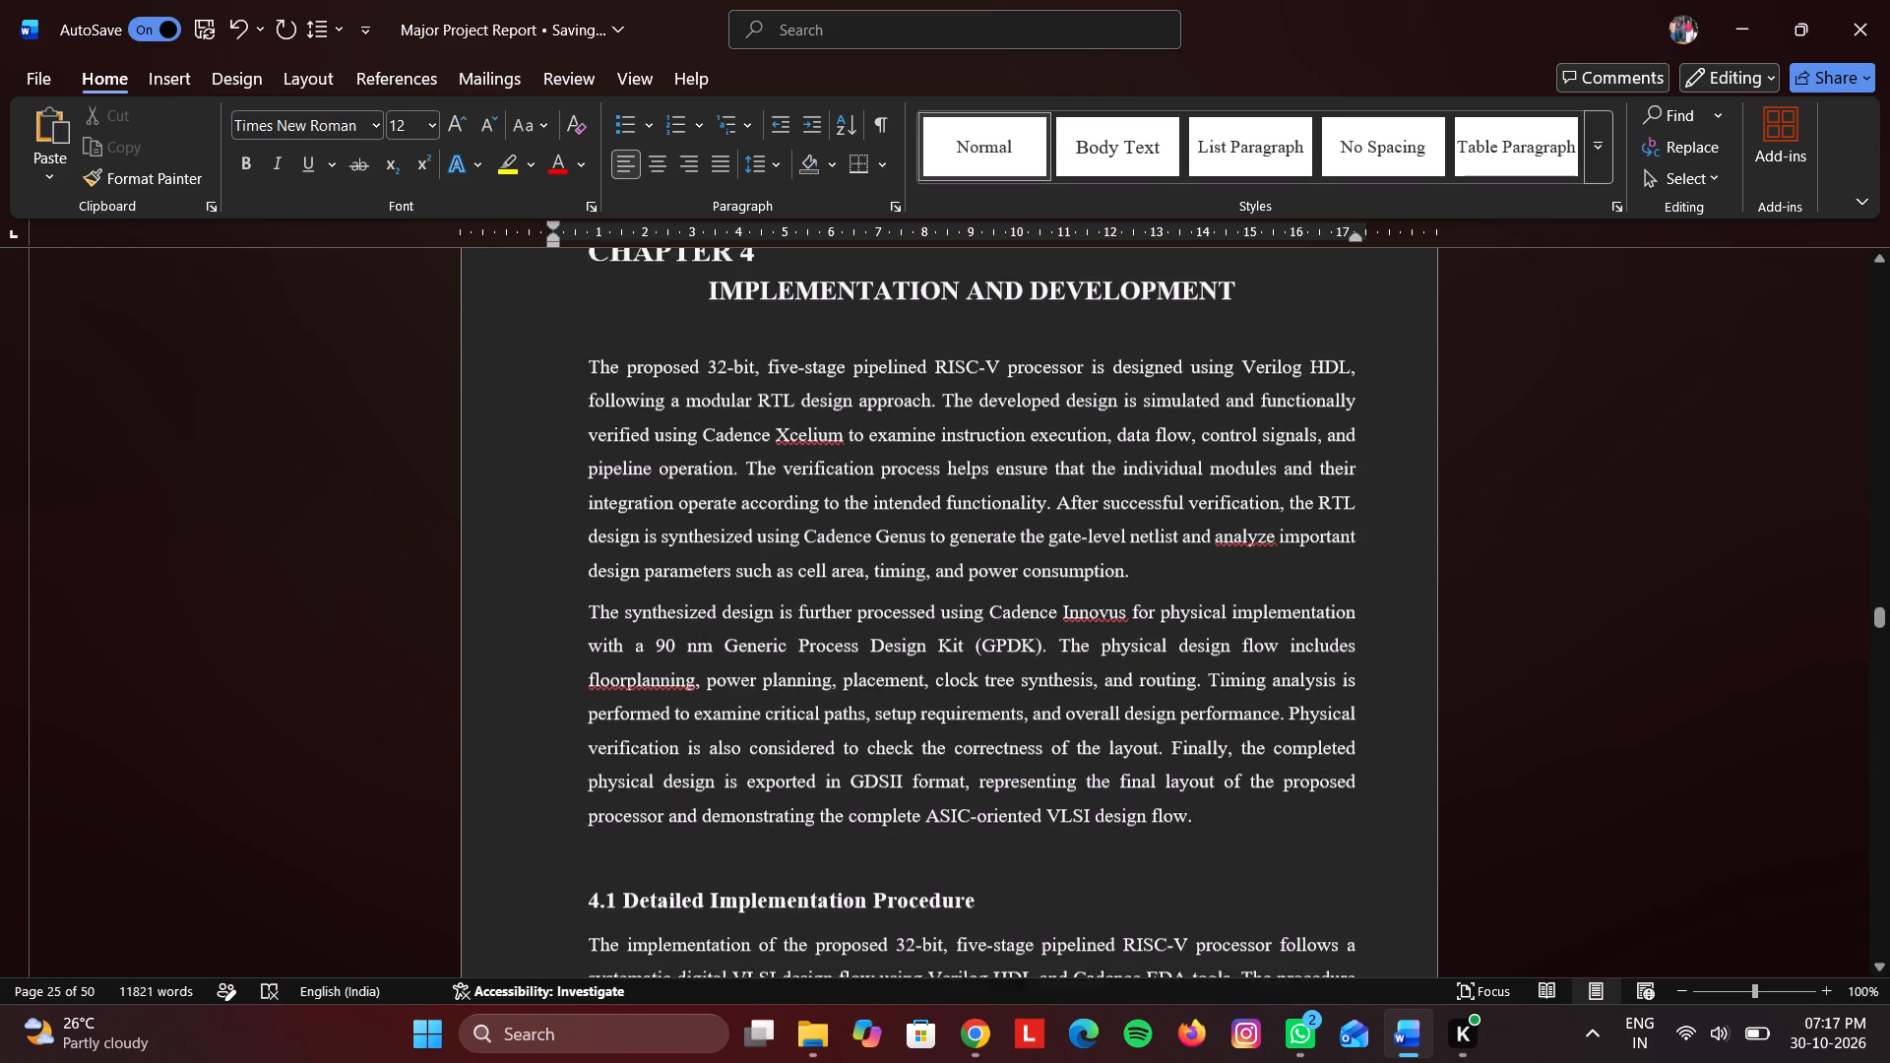
scroll(1075, 462, "down", 5)
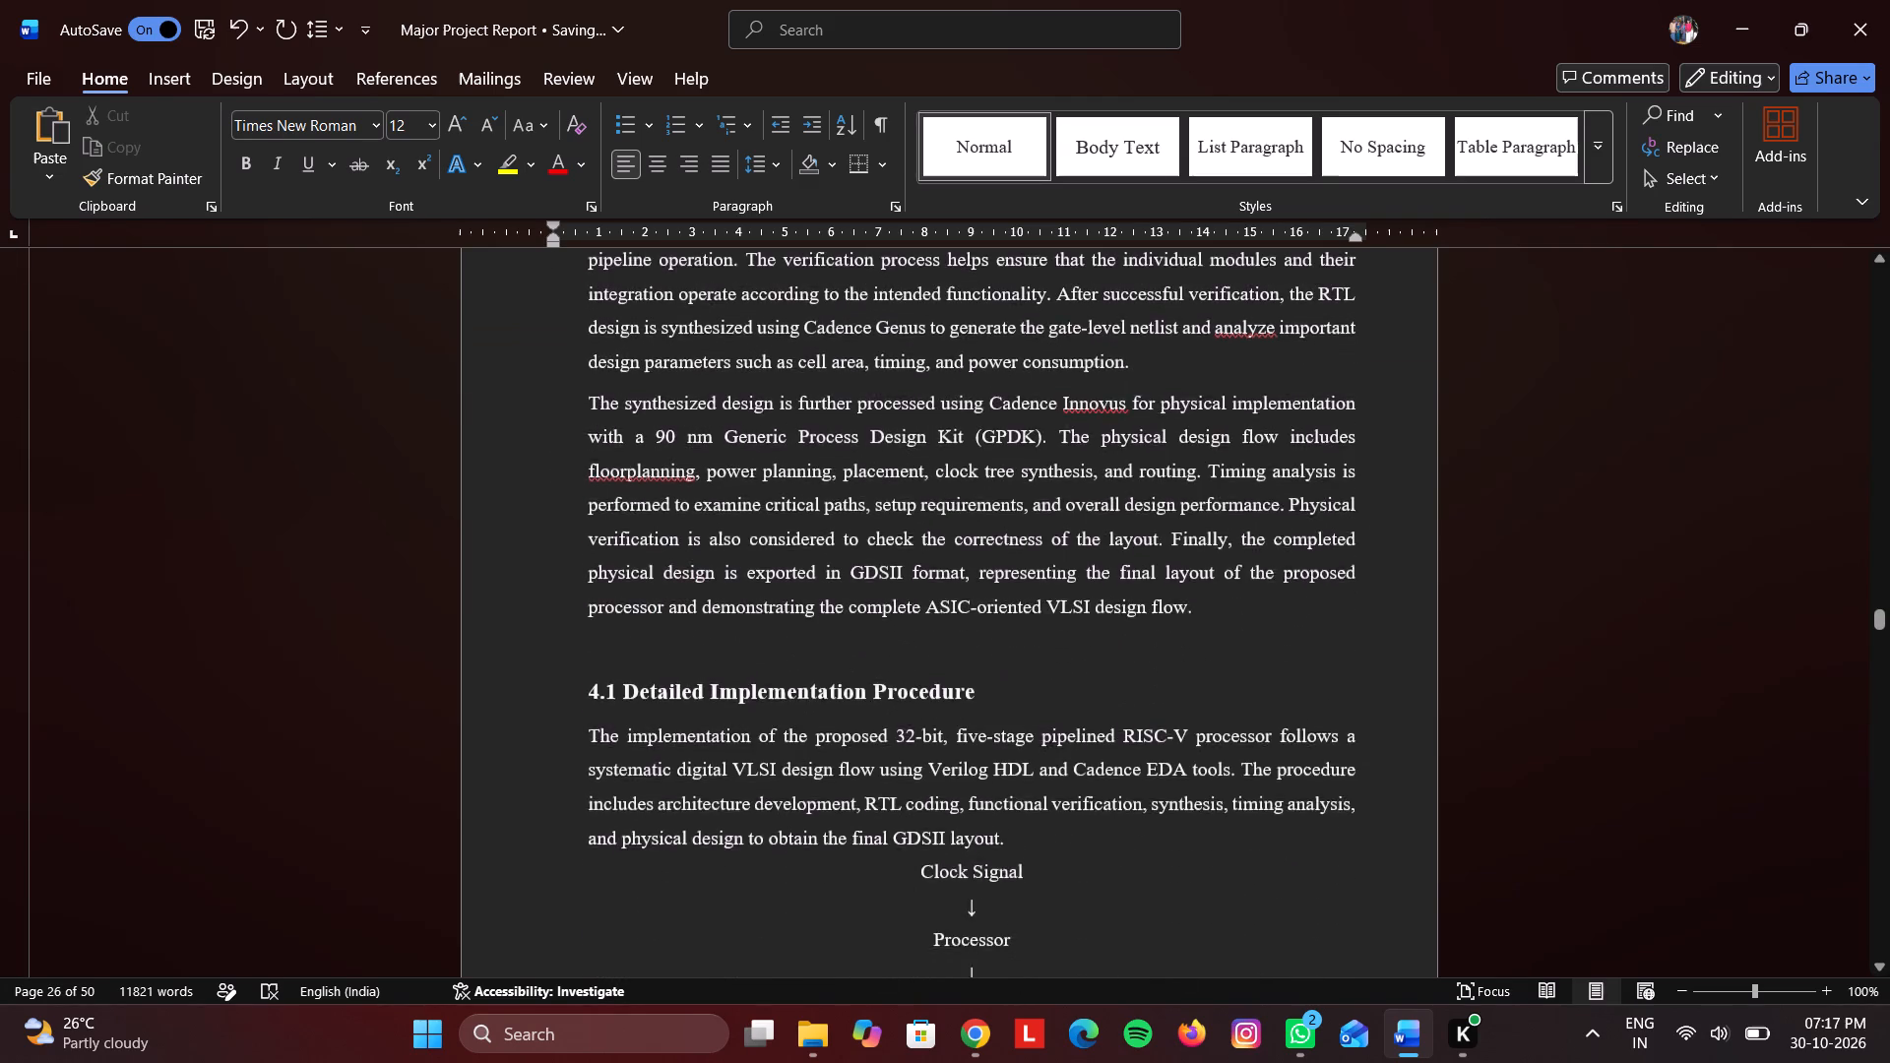
scroll(1075, 462, "down", 1)
left_click_drag(1014, 535, 522, 546)
left_click(734, 473)
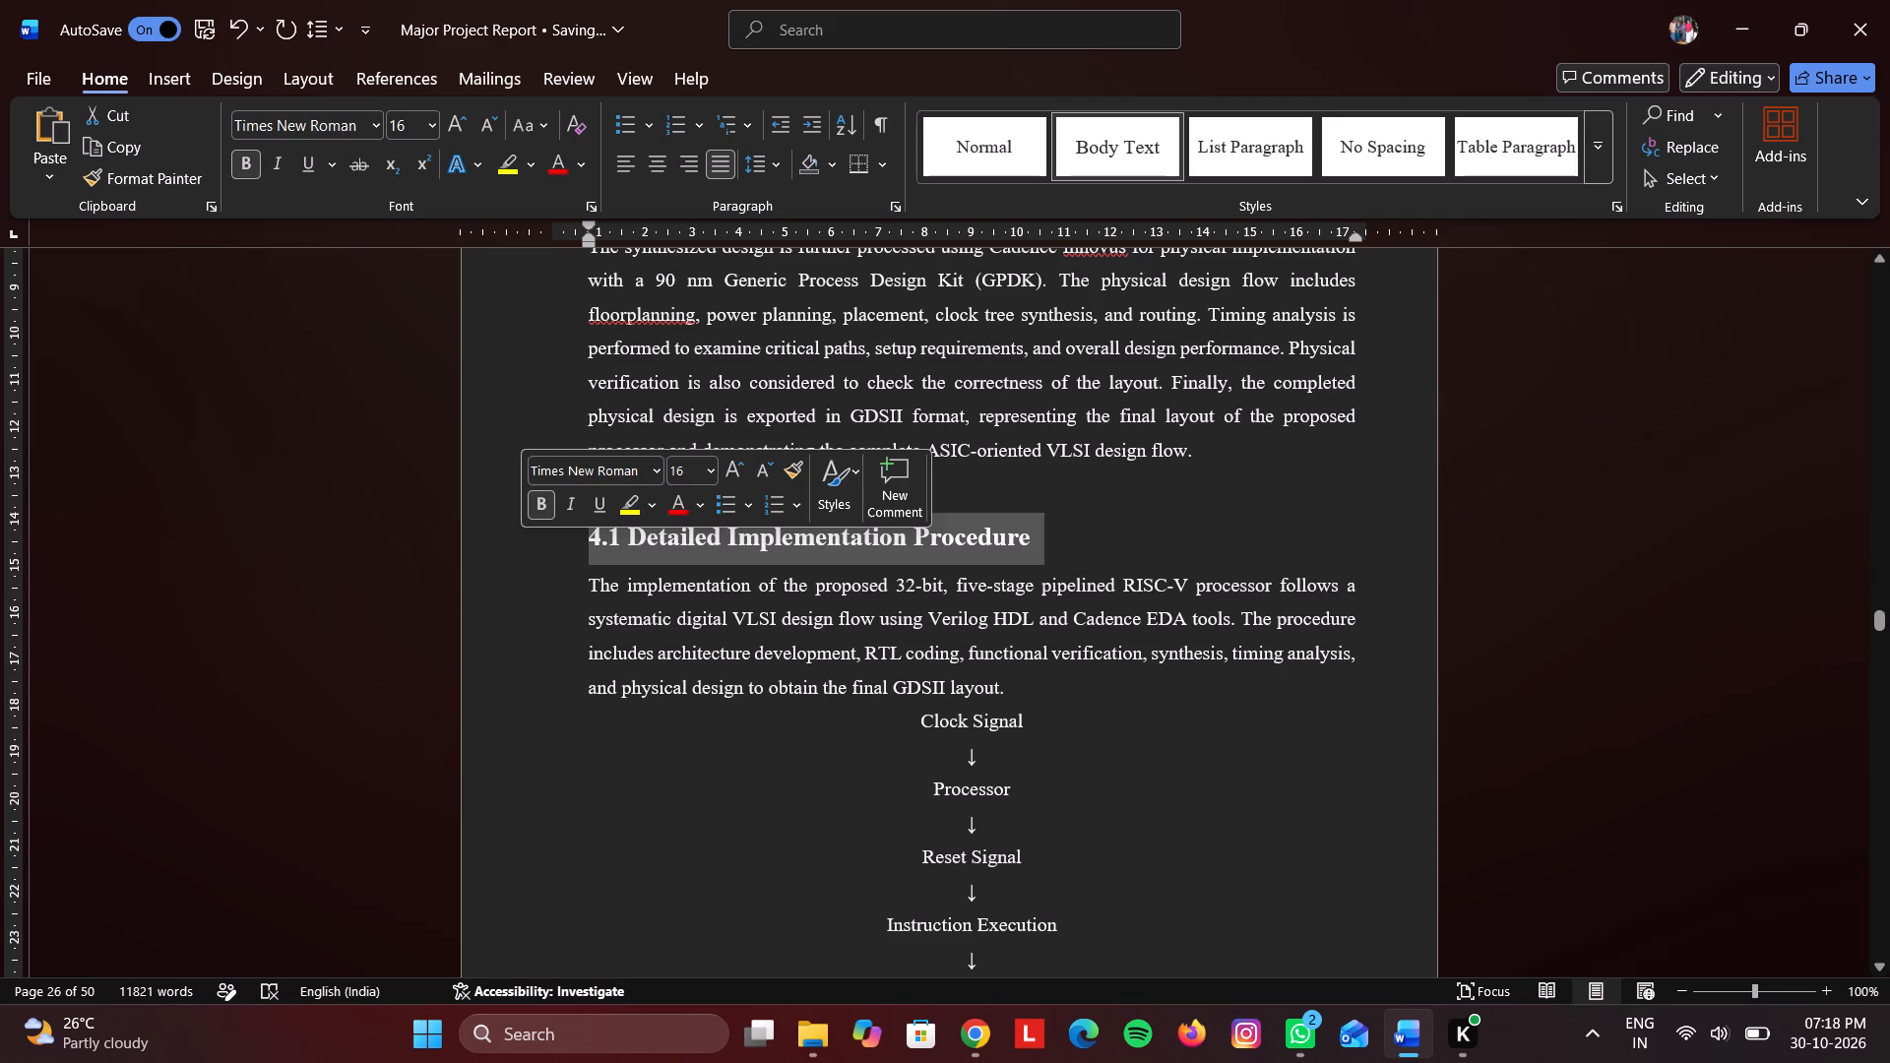
left_click(1158, 568)
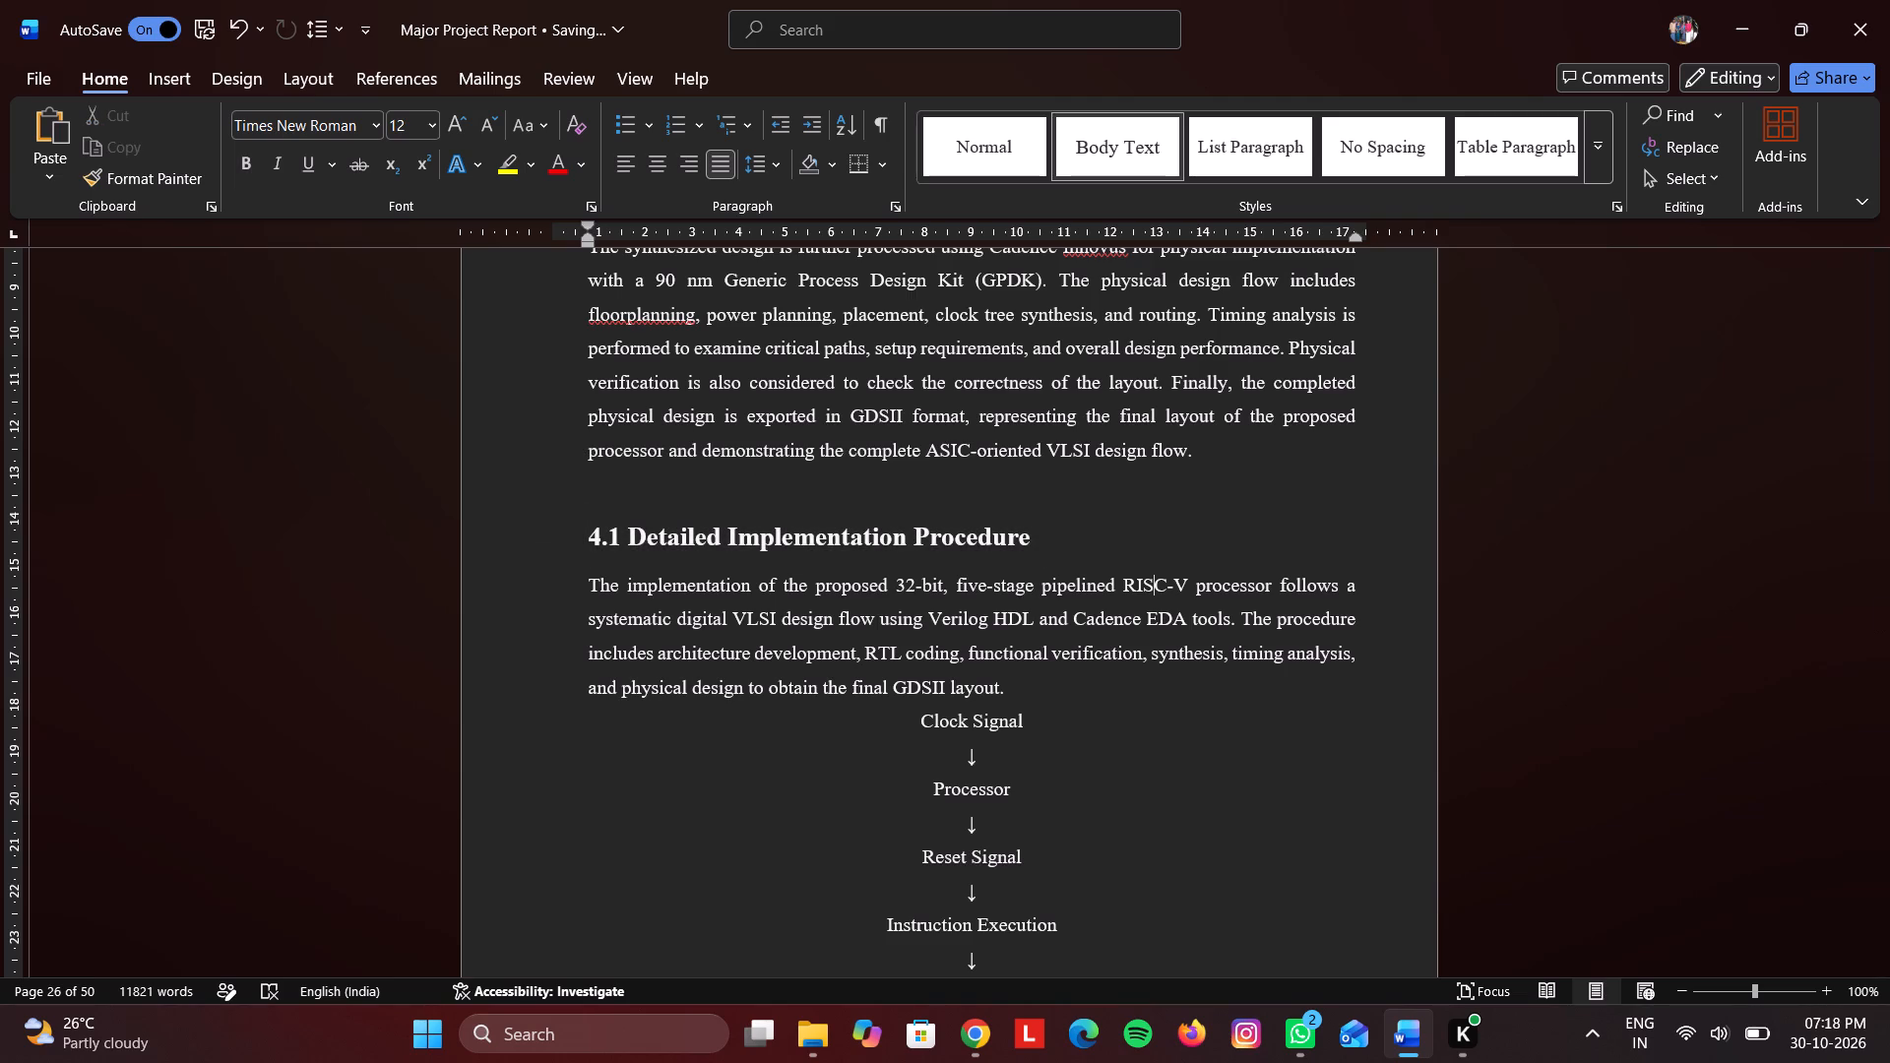
Insert a blank line between the 4.1 paragraph and the Clock Signal flow, and remove that line's space before the paragraph.
scroll(1158, 568, "down", 3)
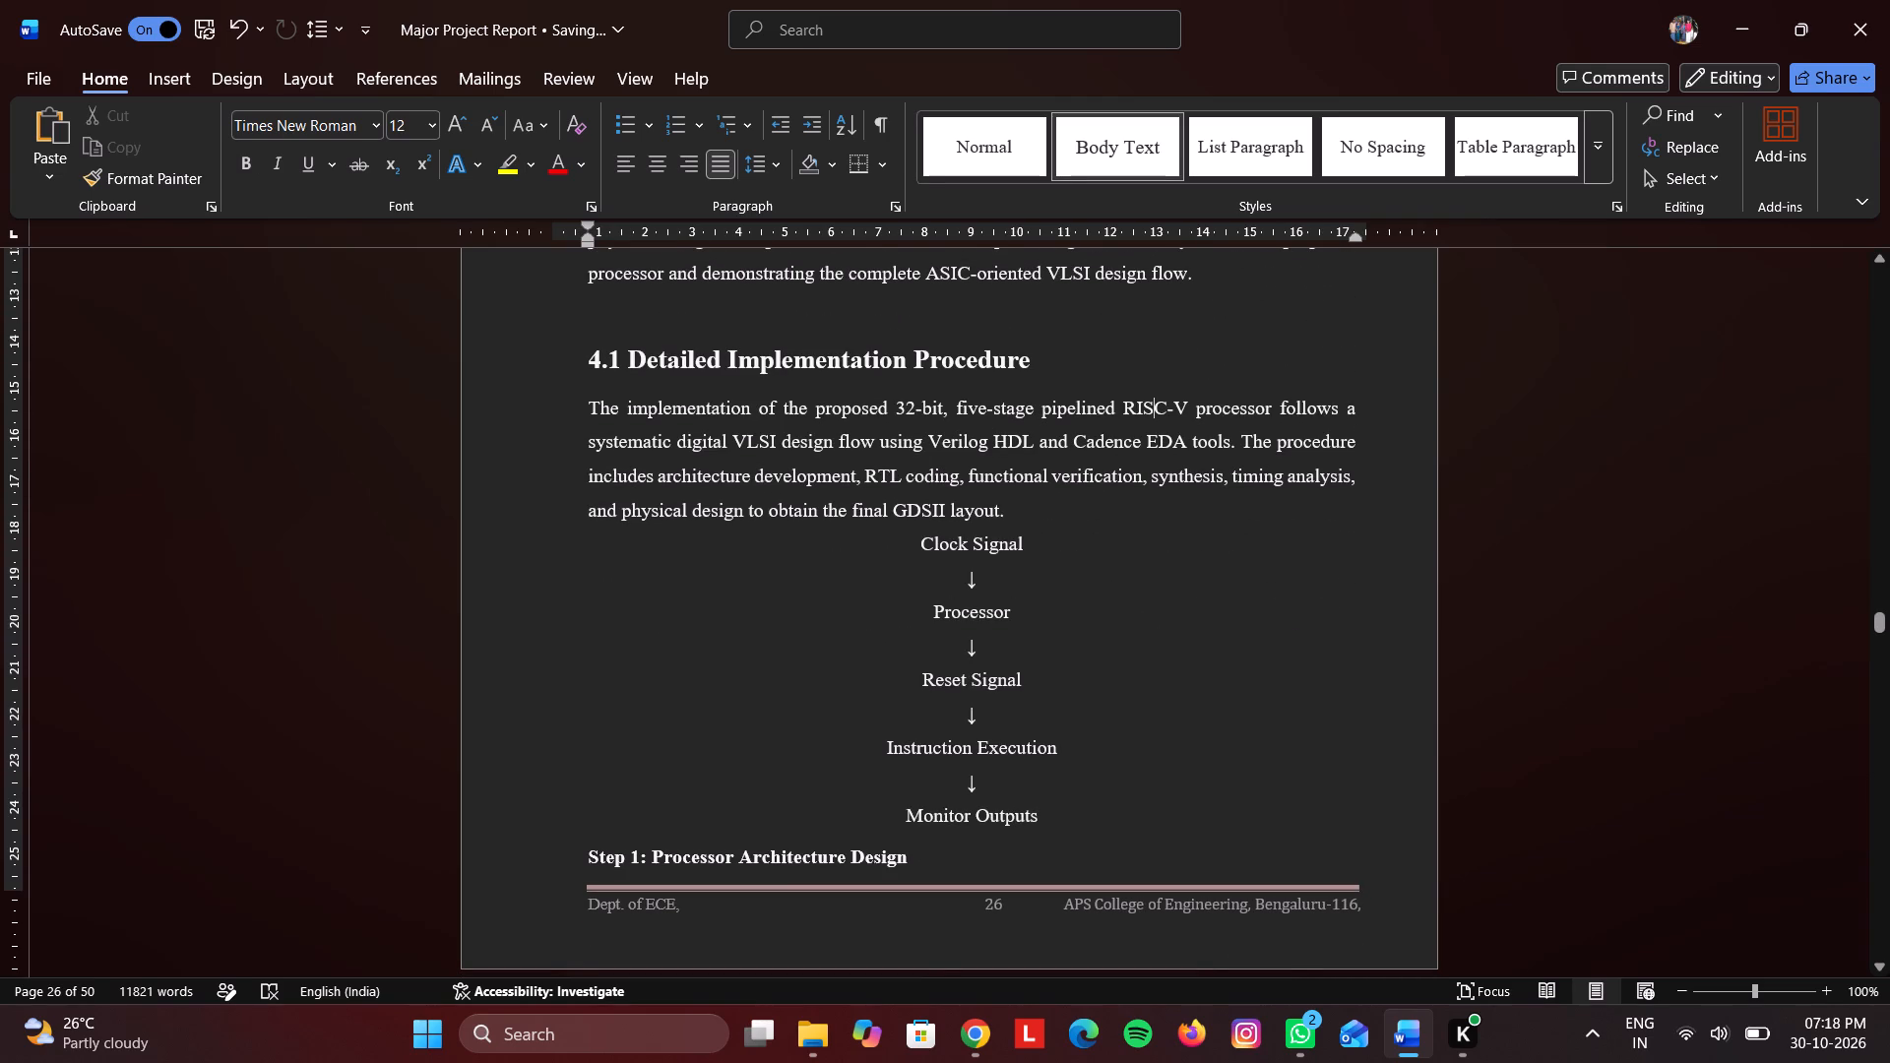
left_click(1018, 514)
key("Return")
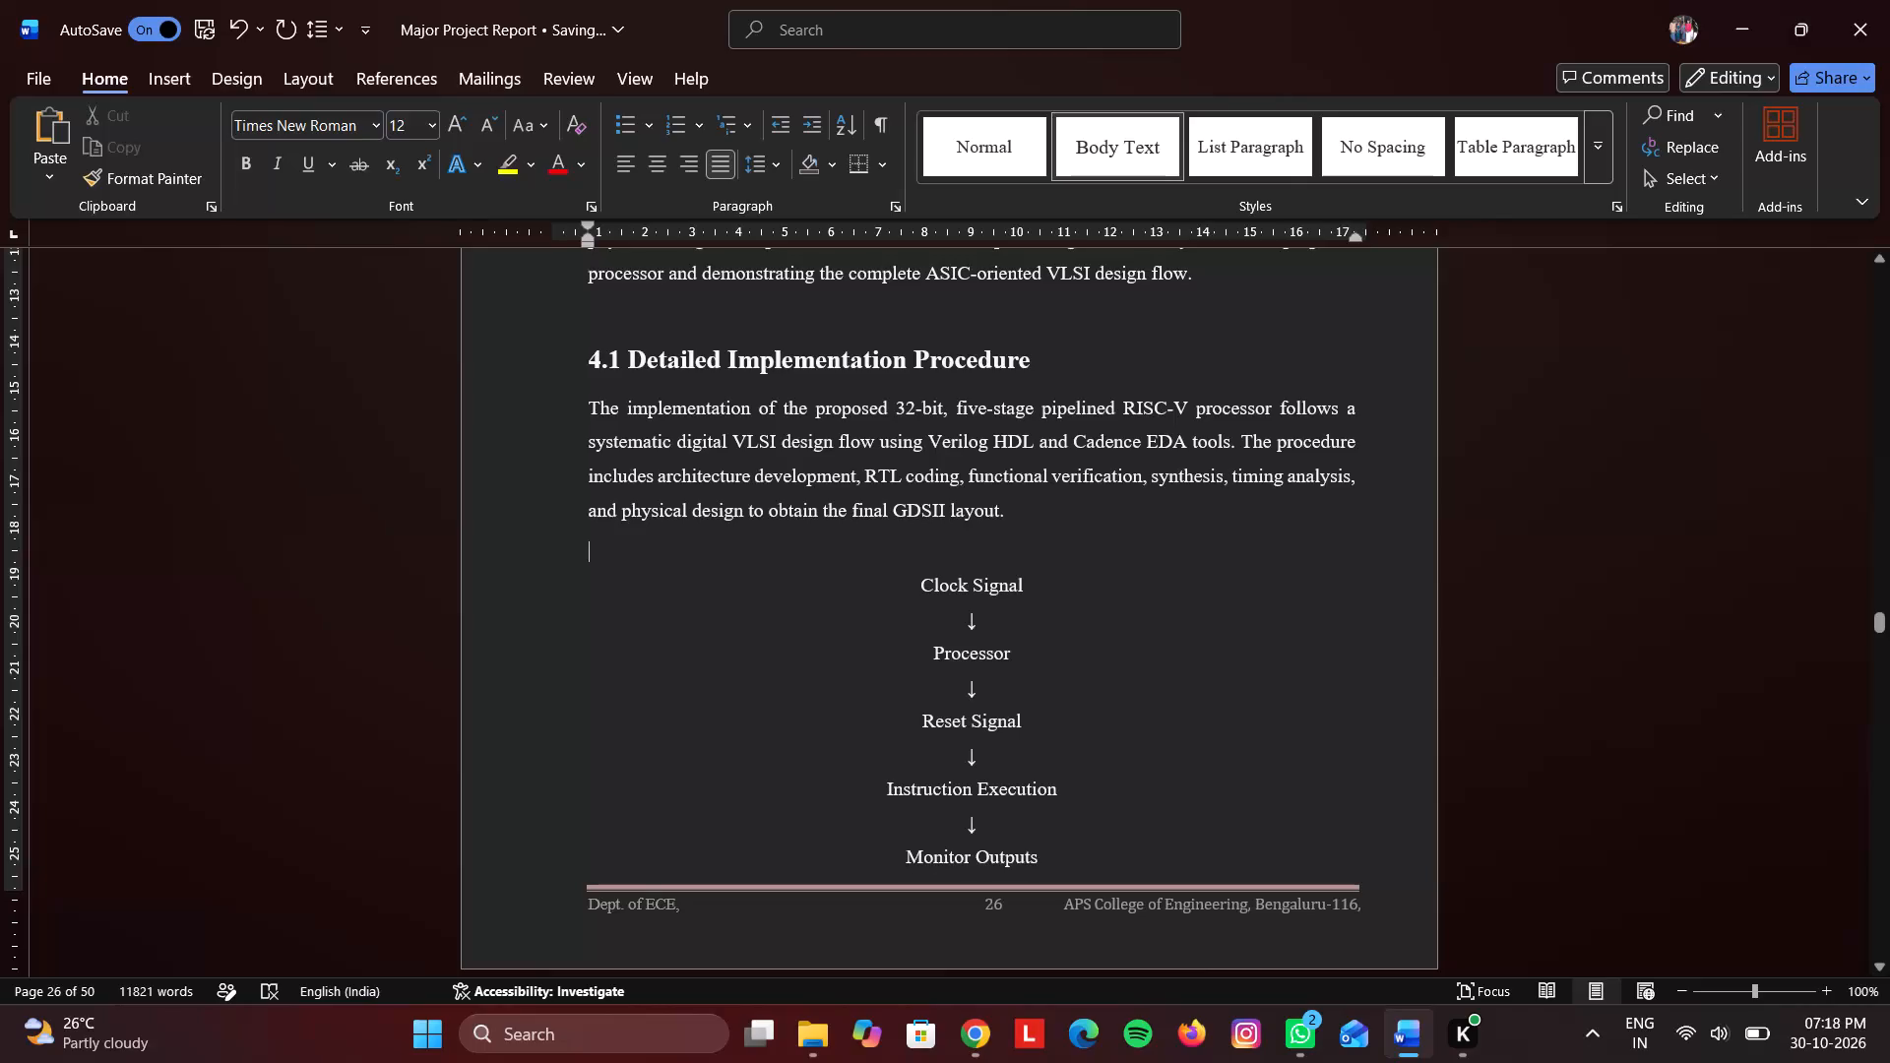
left_click(782, 172)
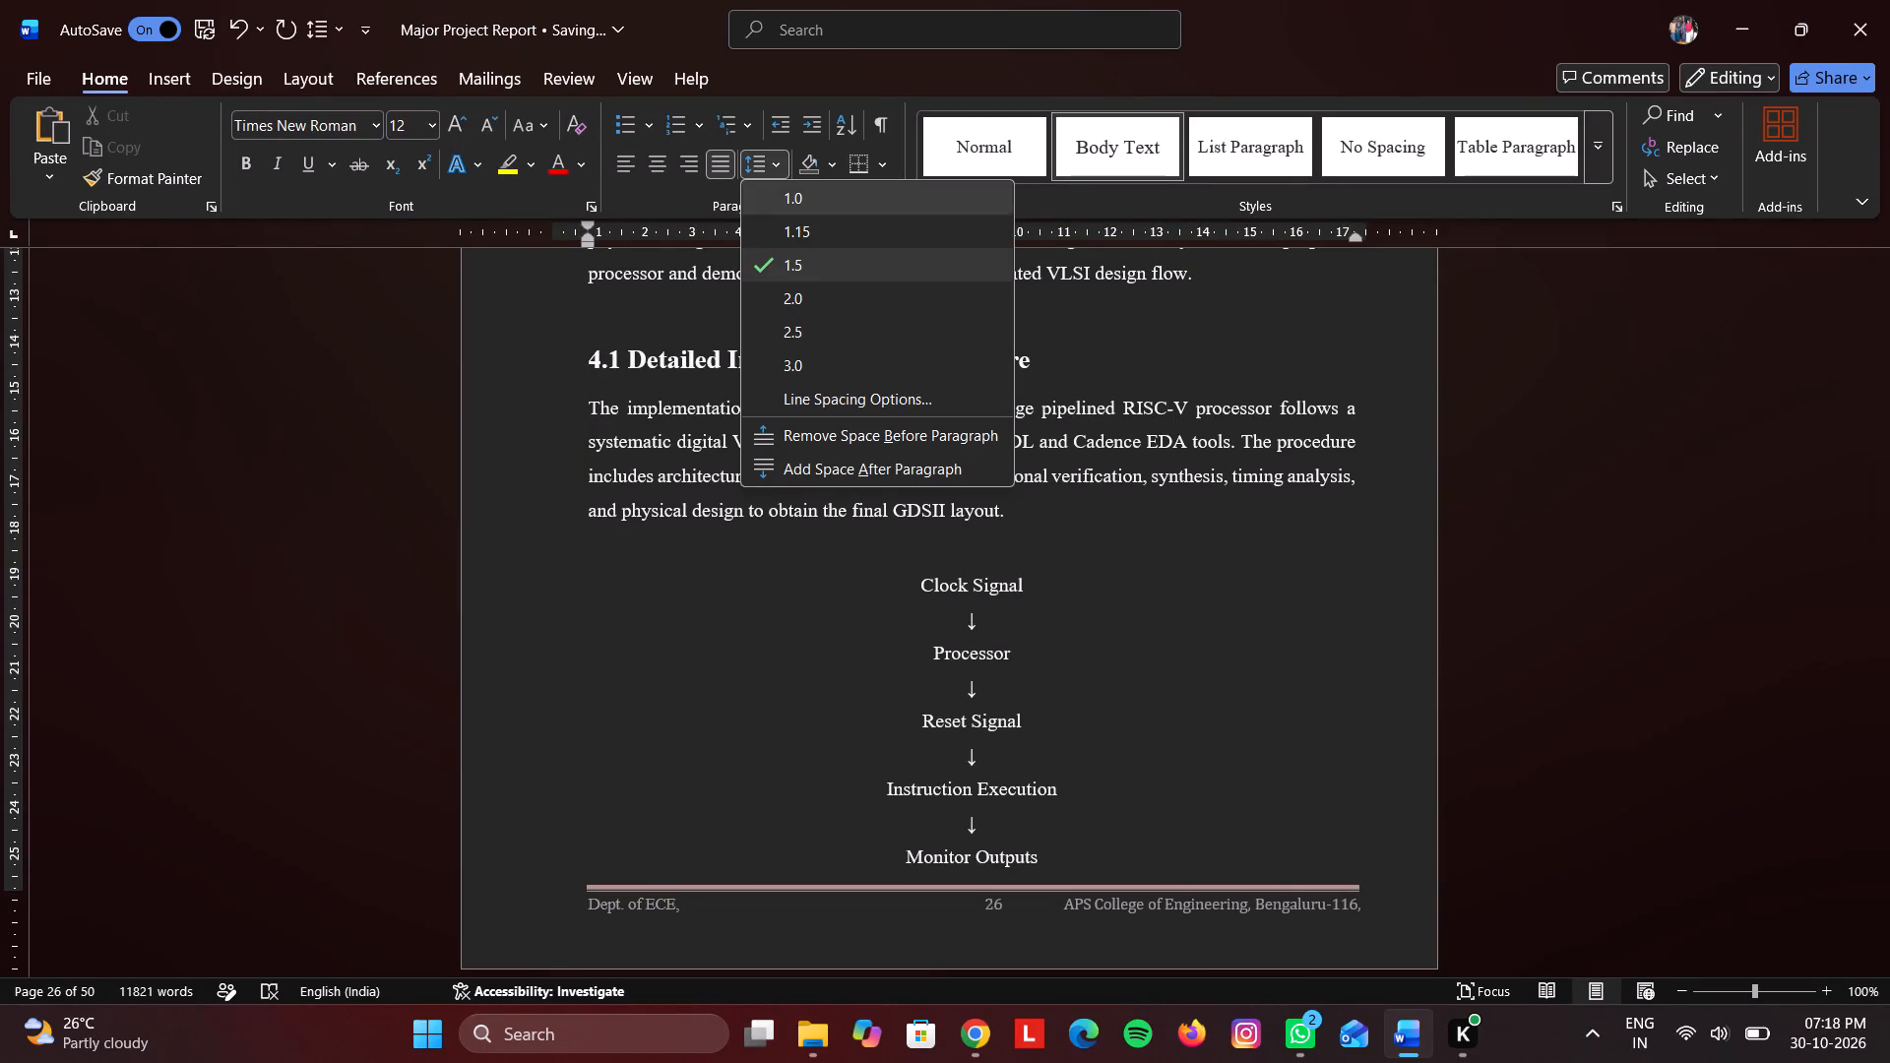
left_click(809, 424)
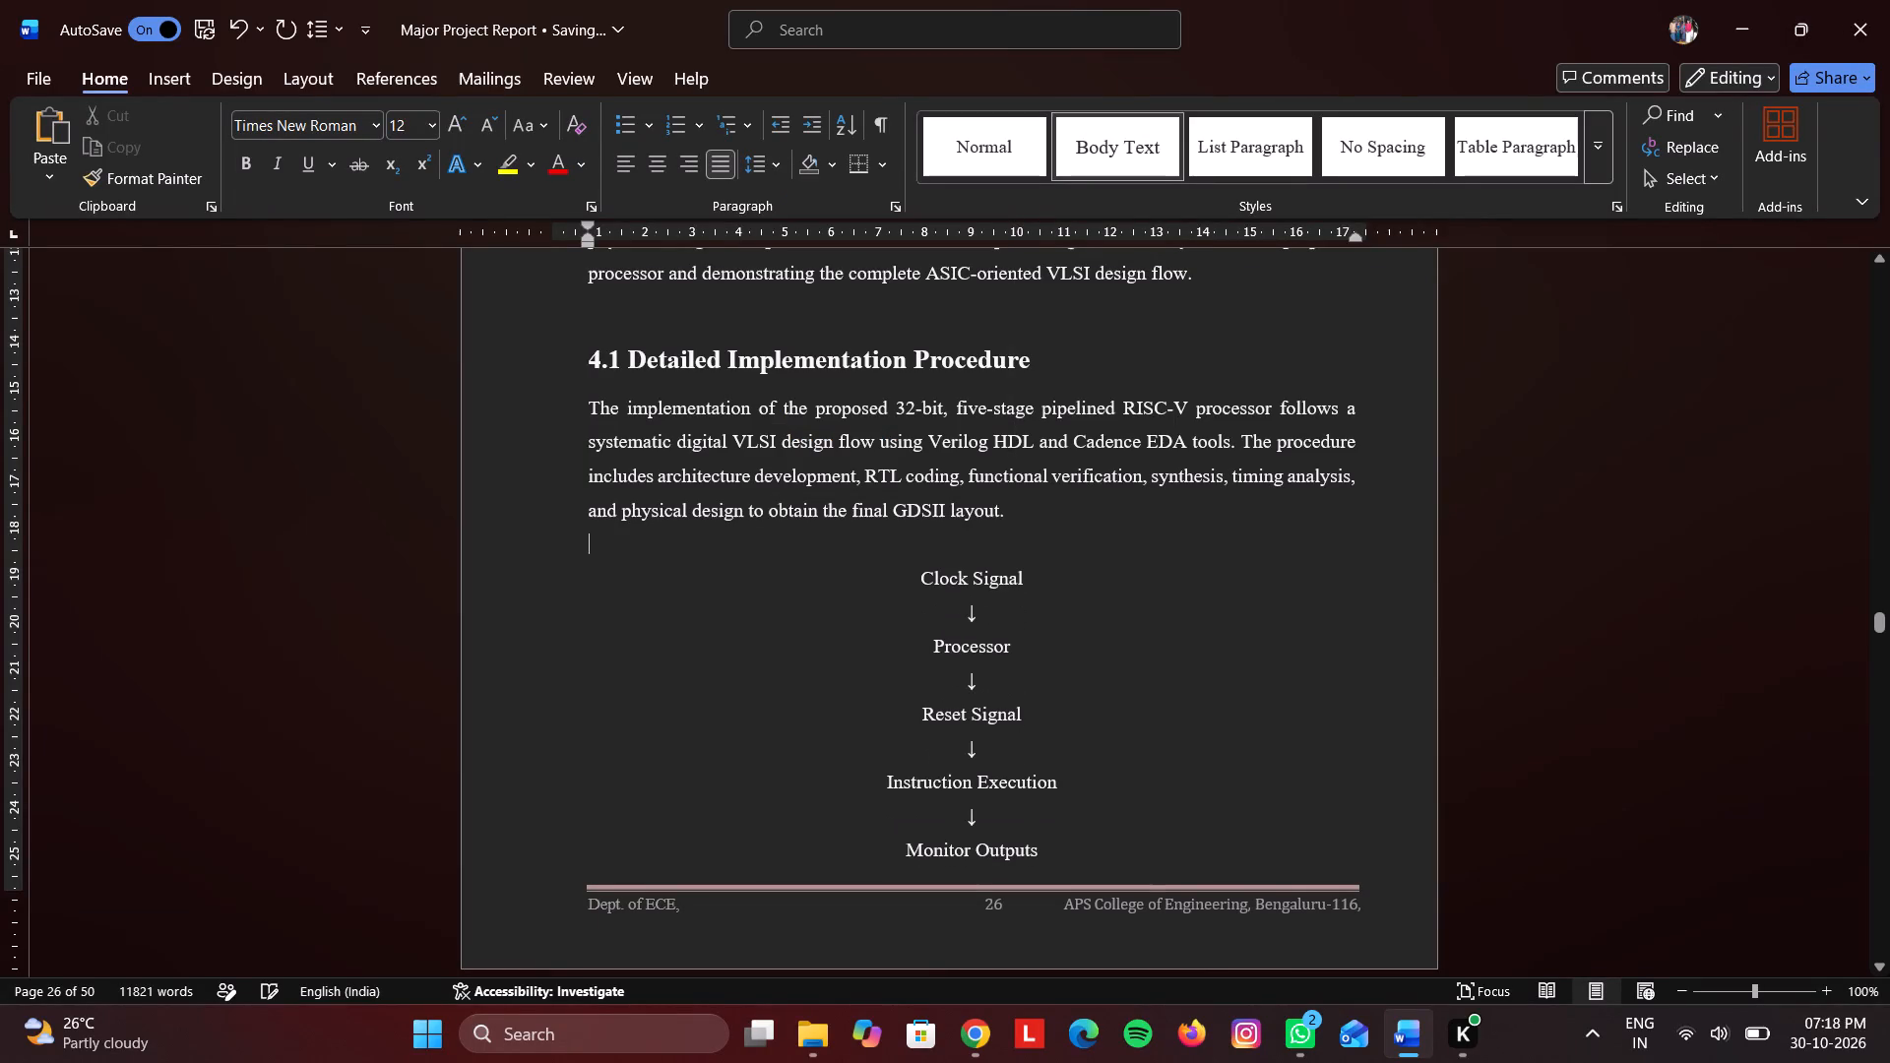
left_click(1188, 658)
Insert a blank line between the Step 1 paragraph and the Step 2: RTL Design Using Verilog HDL heading.
scroll(1188, 658, "down", 12)
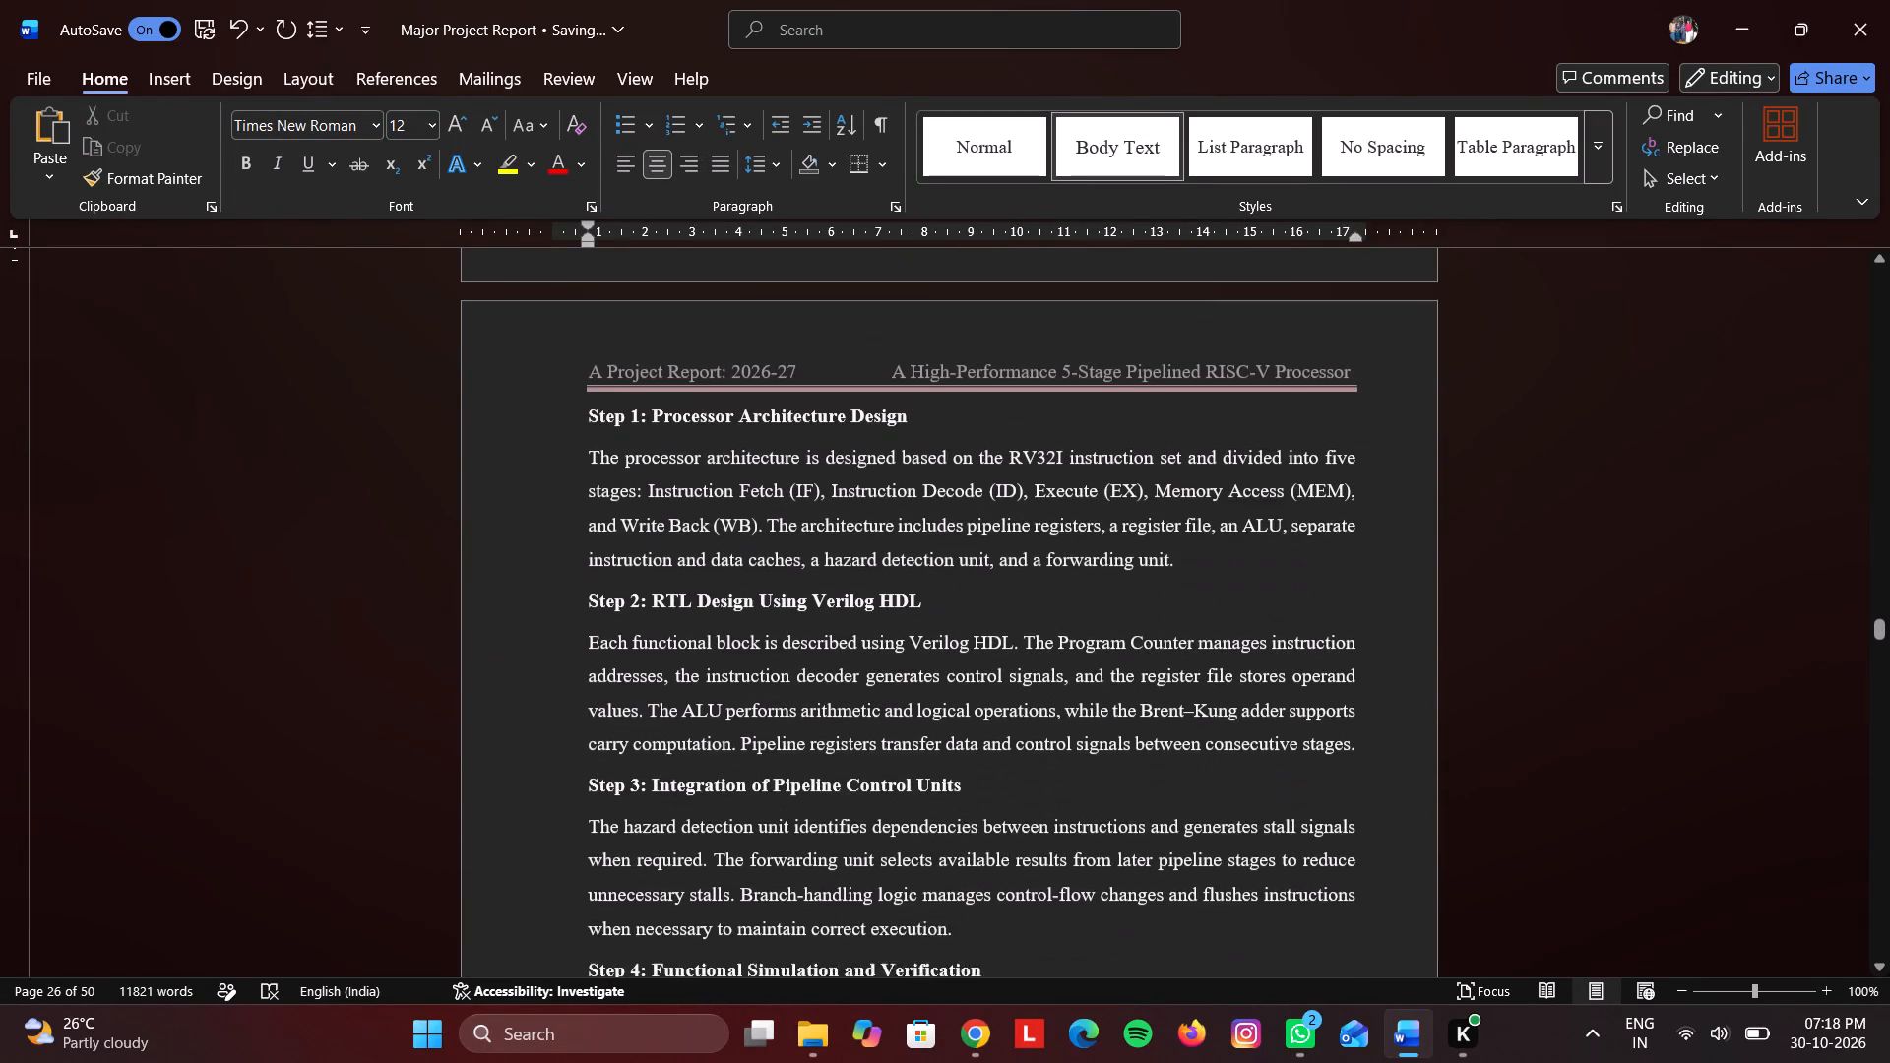
left_click(1202, 525)
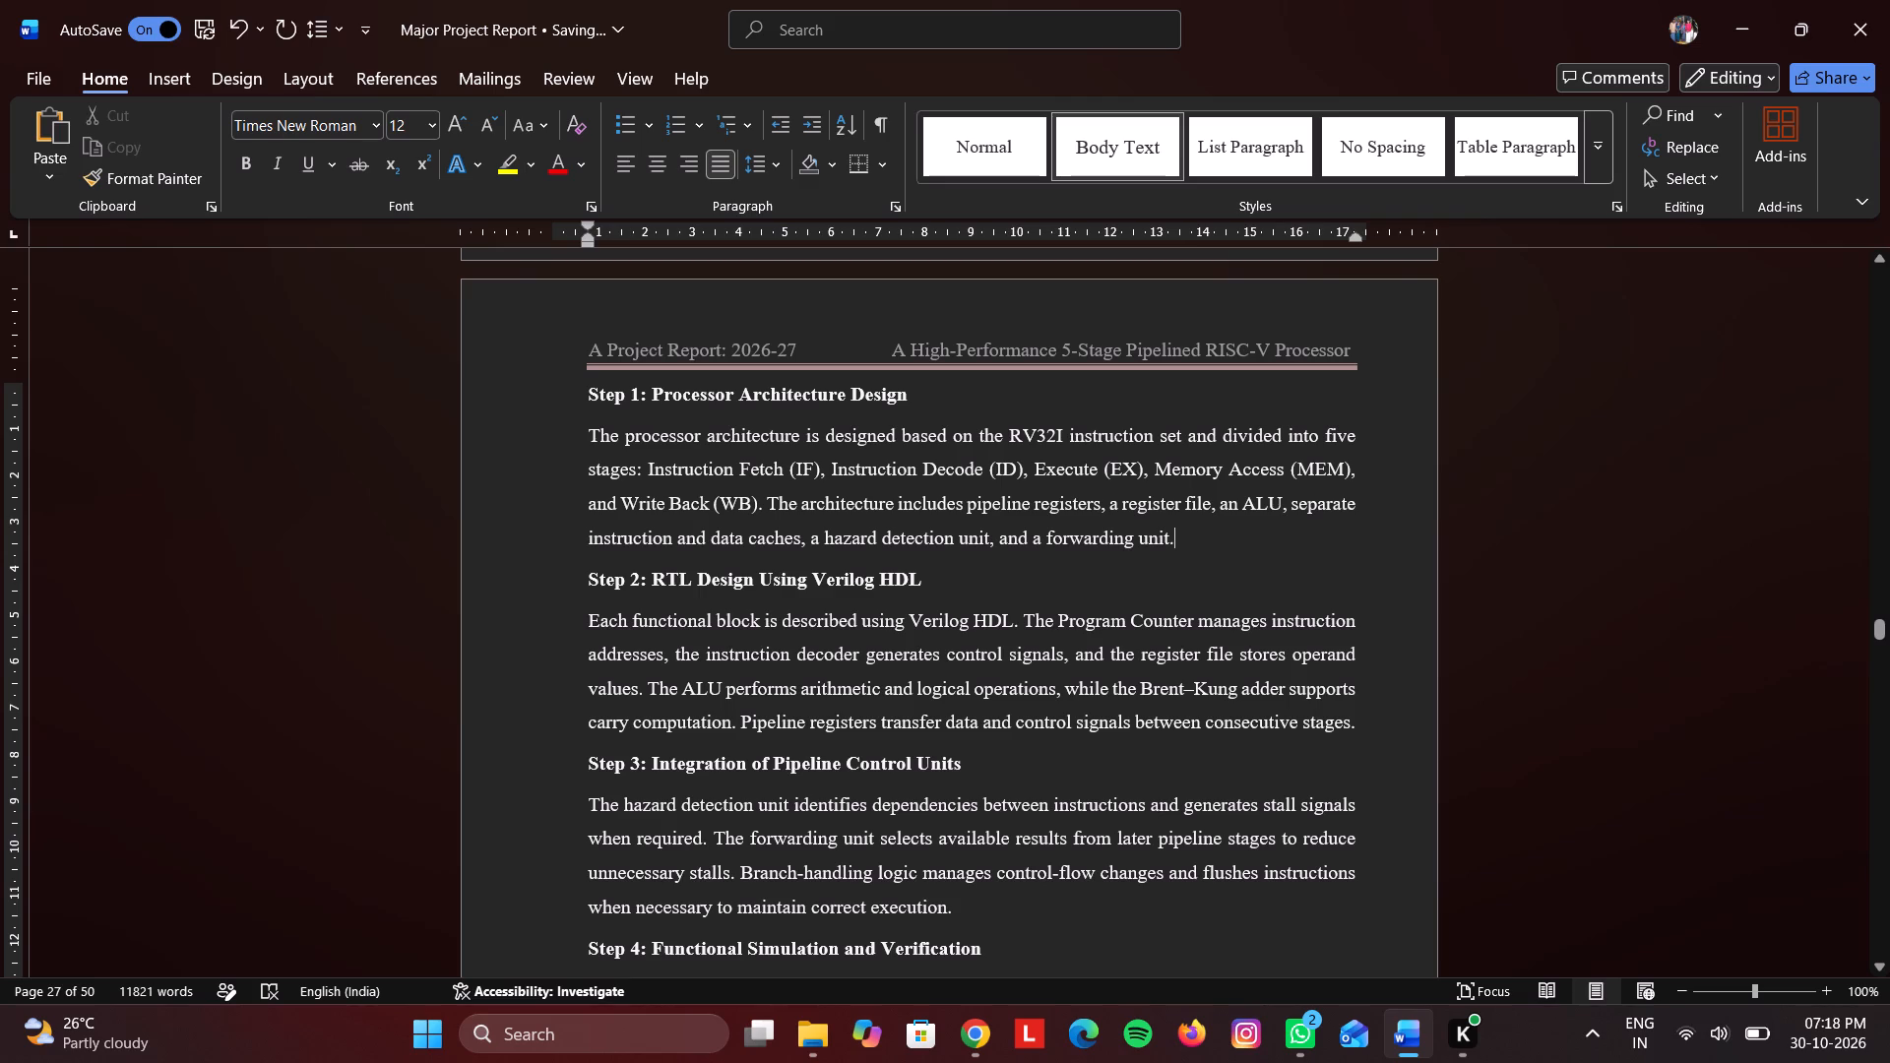
key("Return")
Increase the font size of the Step 1: Processor Architecture Design heading to 14 pt.
scroll(1228, 526, "down", 3)
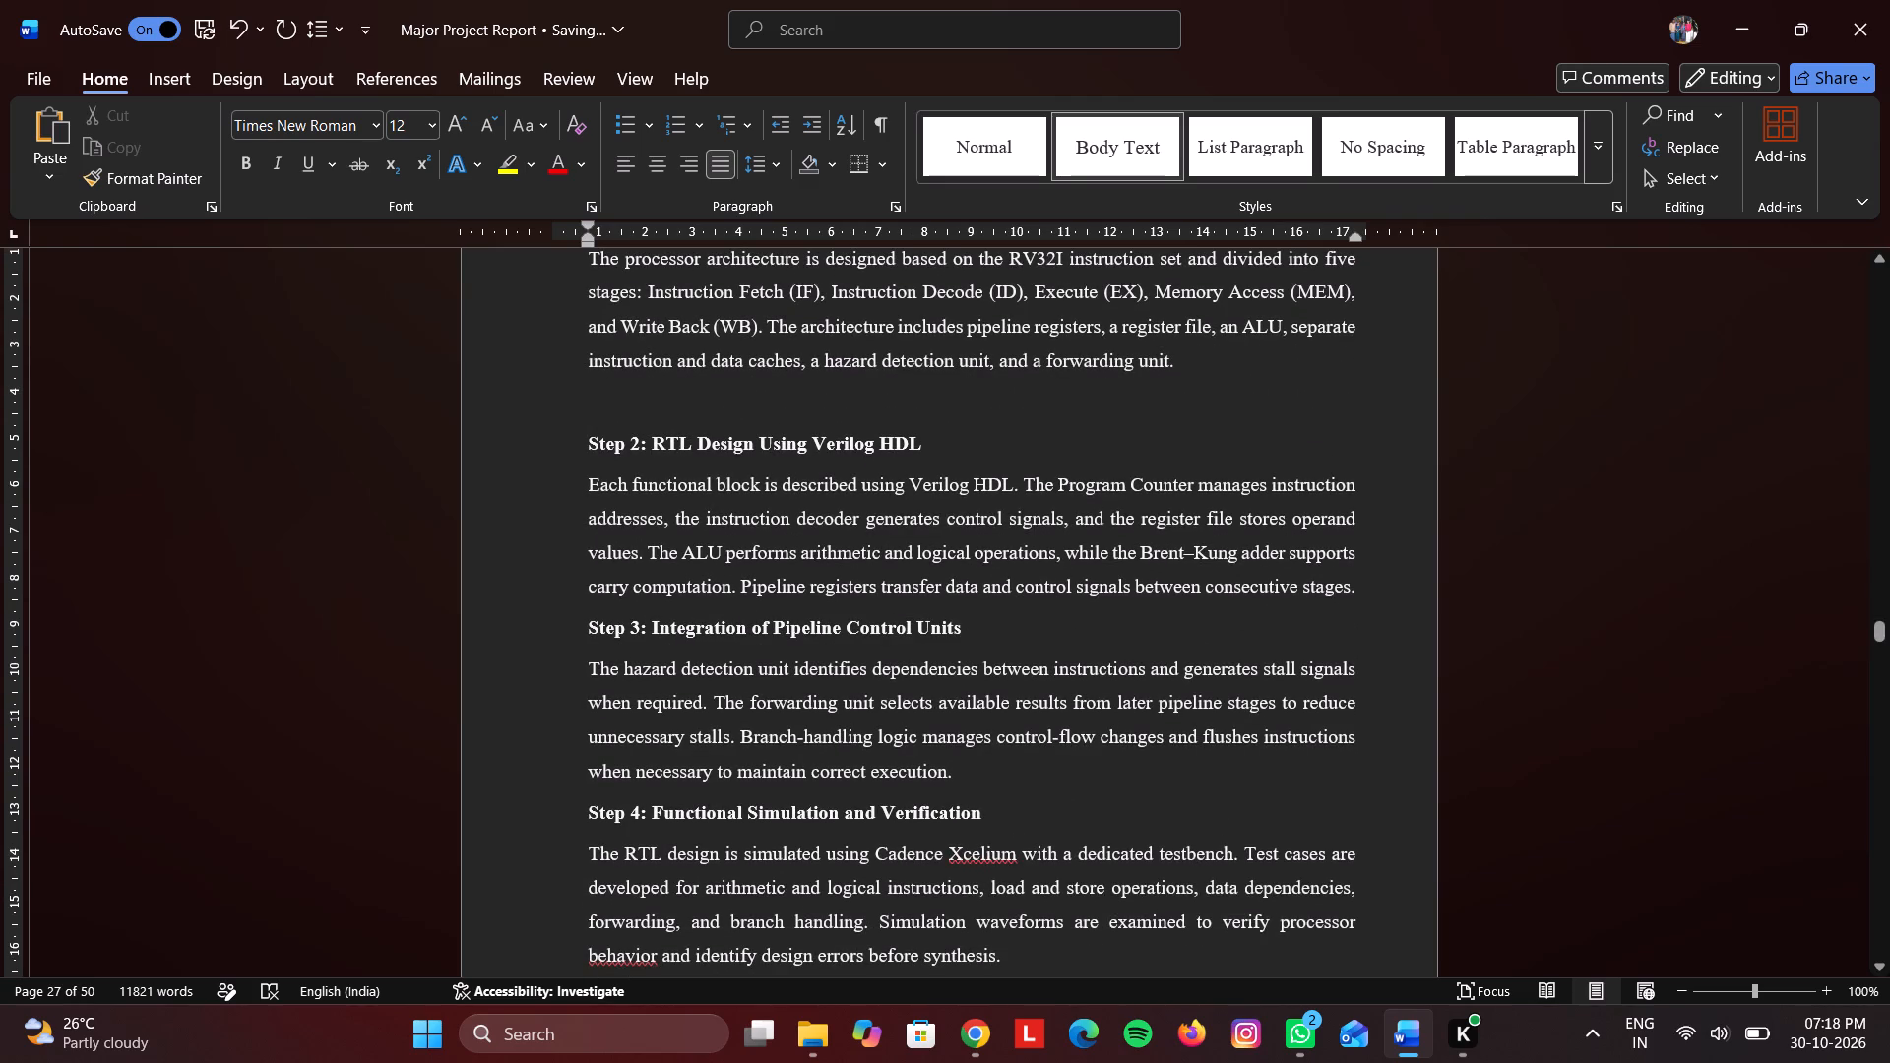
scroll(996, 539, "up", 20)
scroll(996, 539, "up", 1)
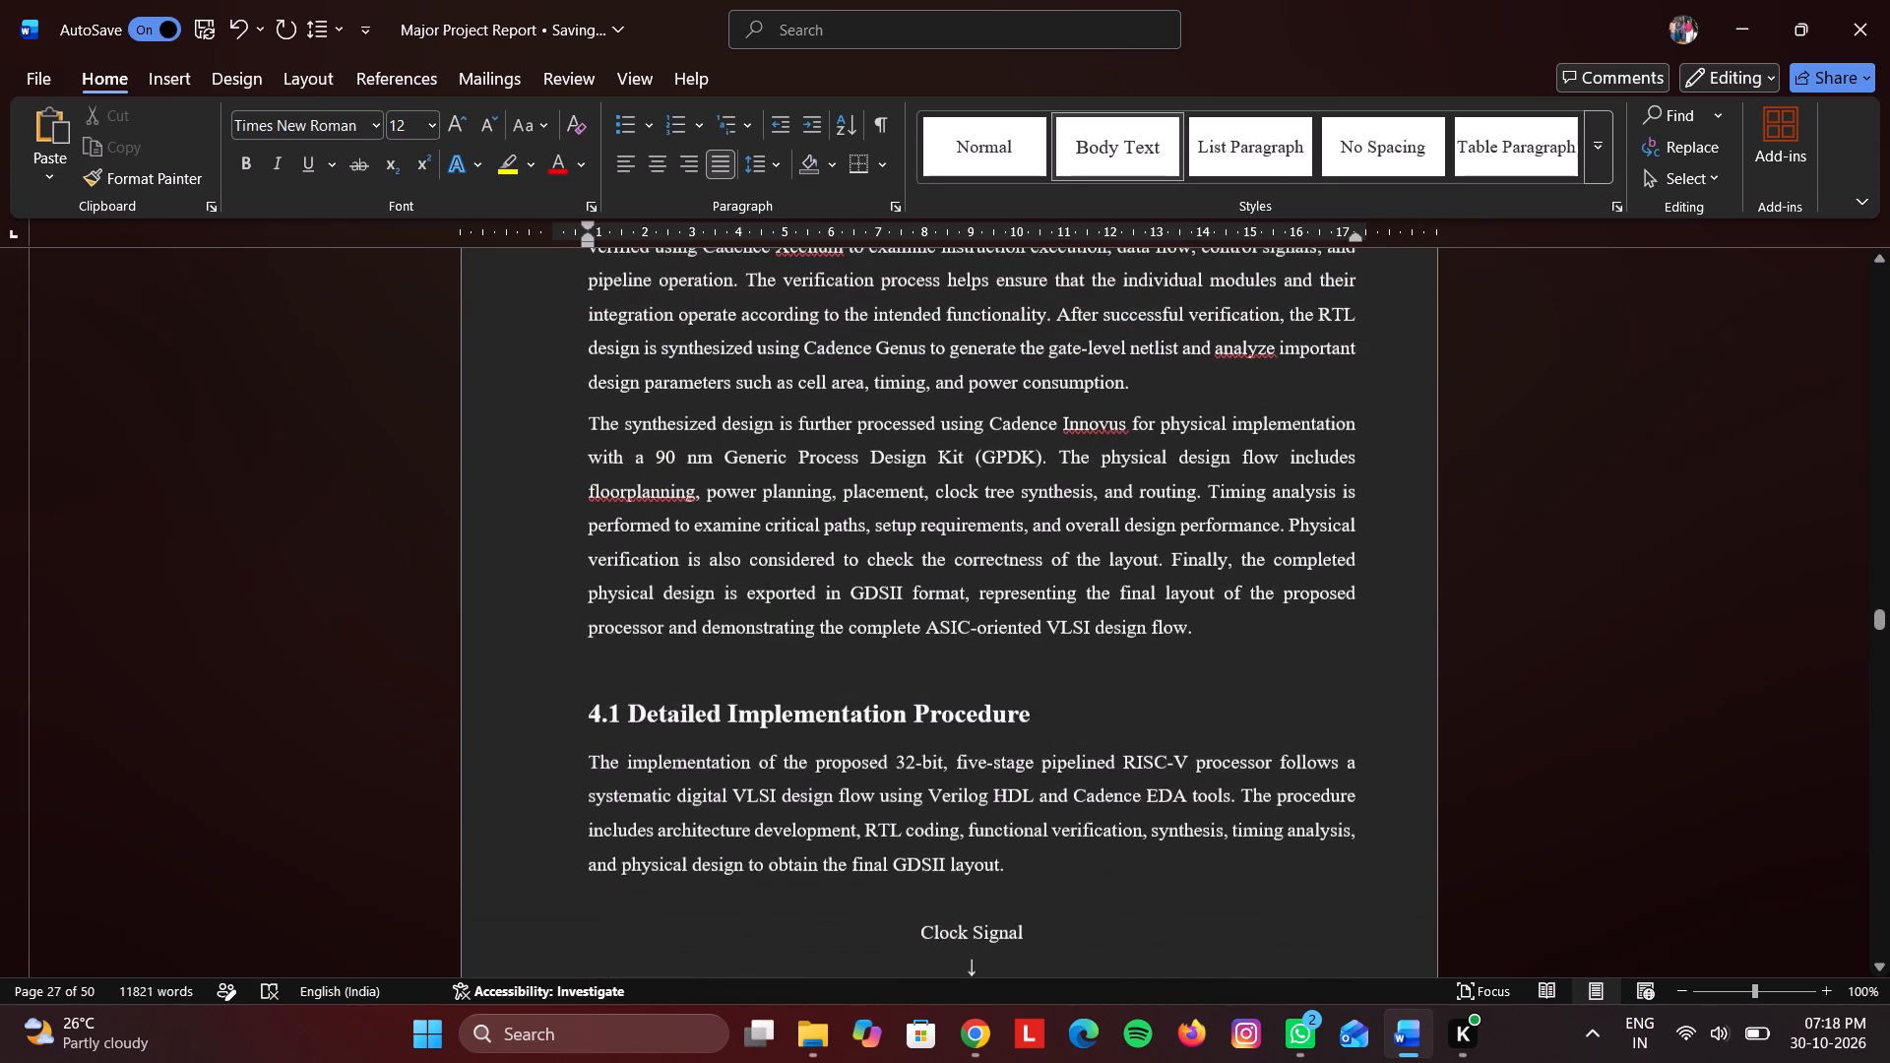
scroll(995, 537, "down", 3)
left_click(992, 537)
scroll(991, 536, "down", 5)
scroll(936, 645, "down", 3)
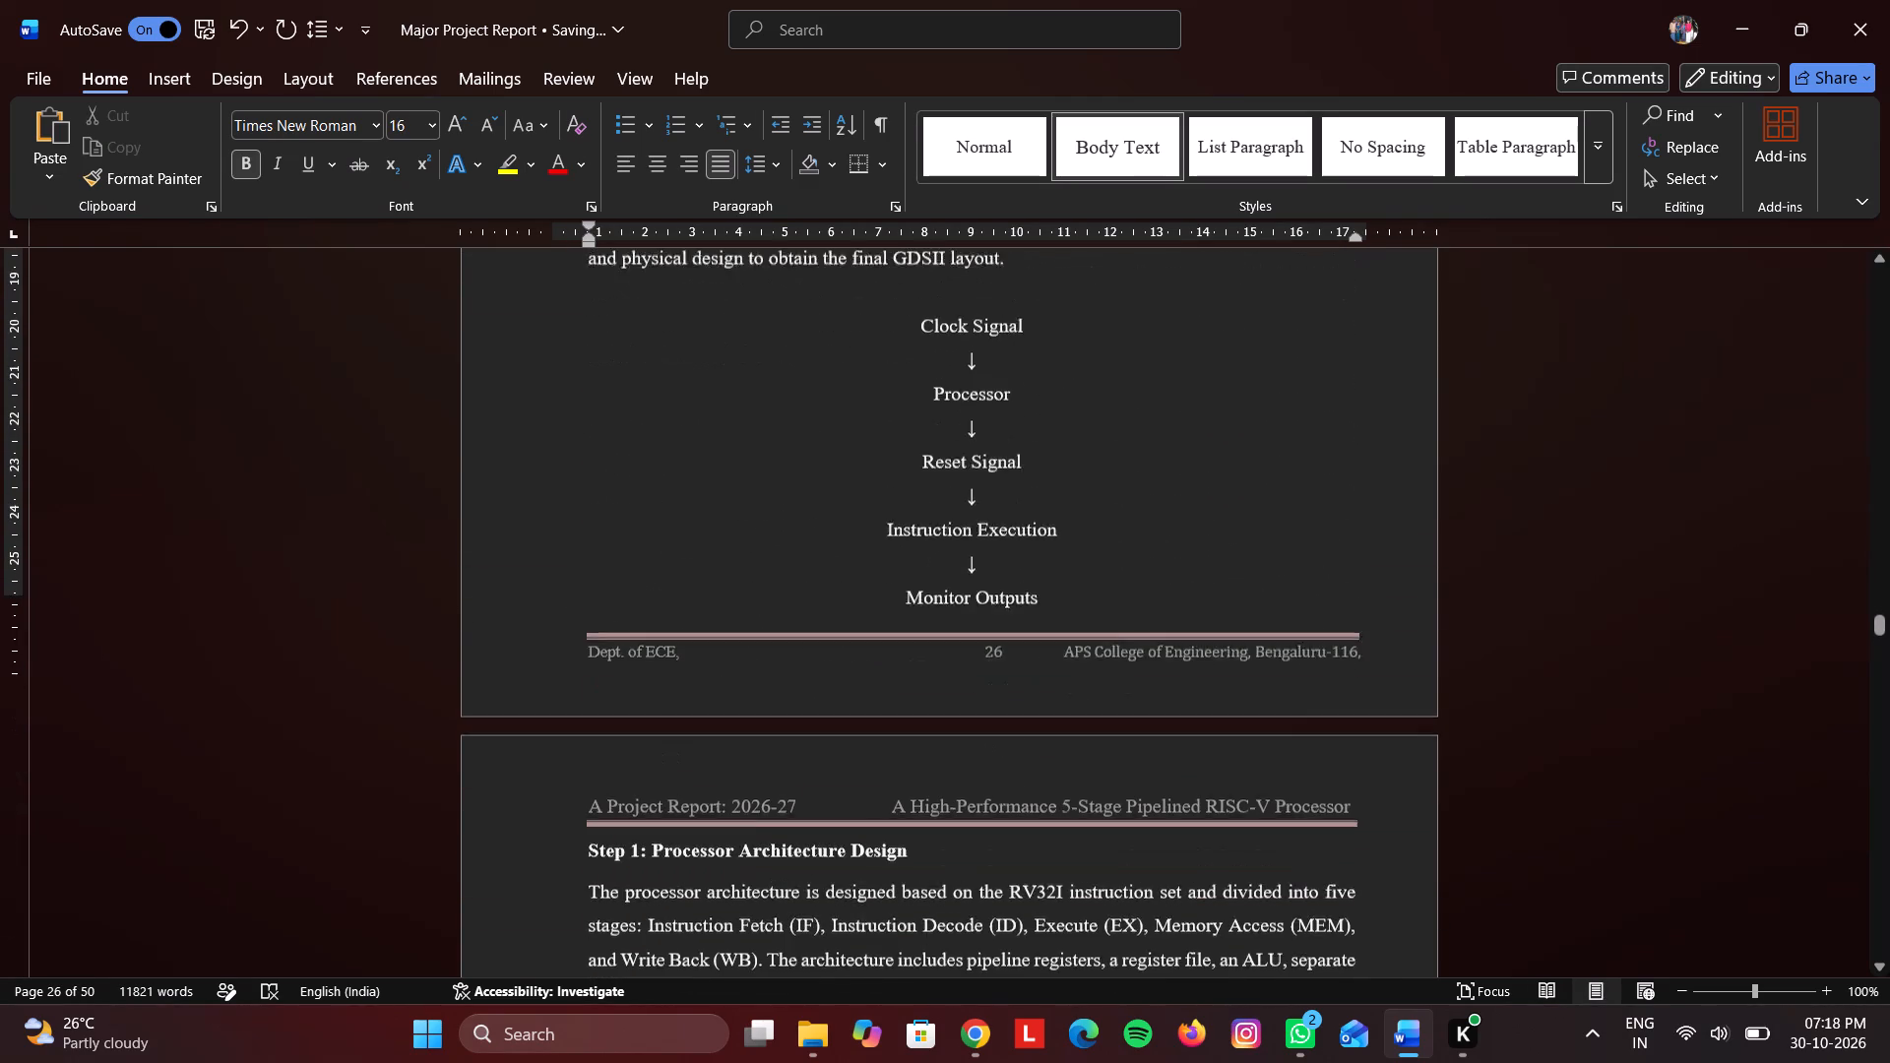
left_click_drag(923, 799, 523, 752)
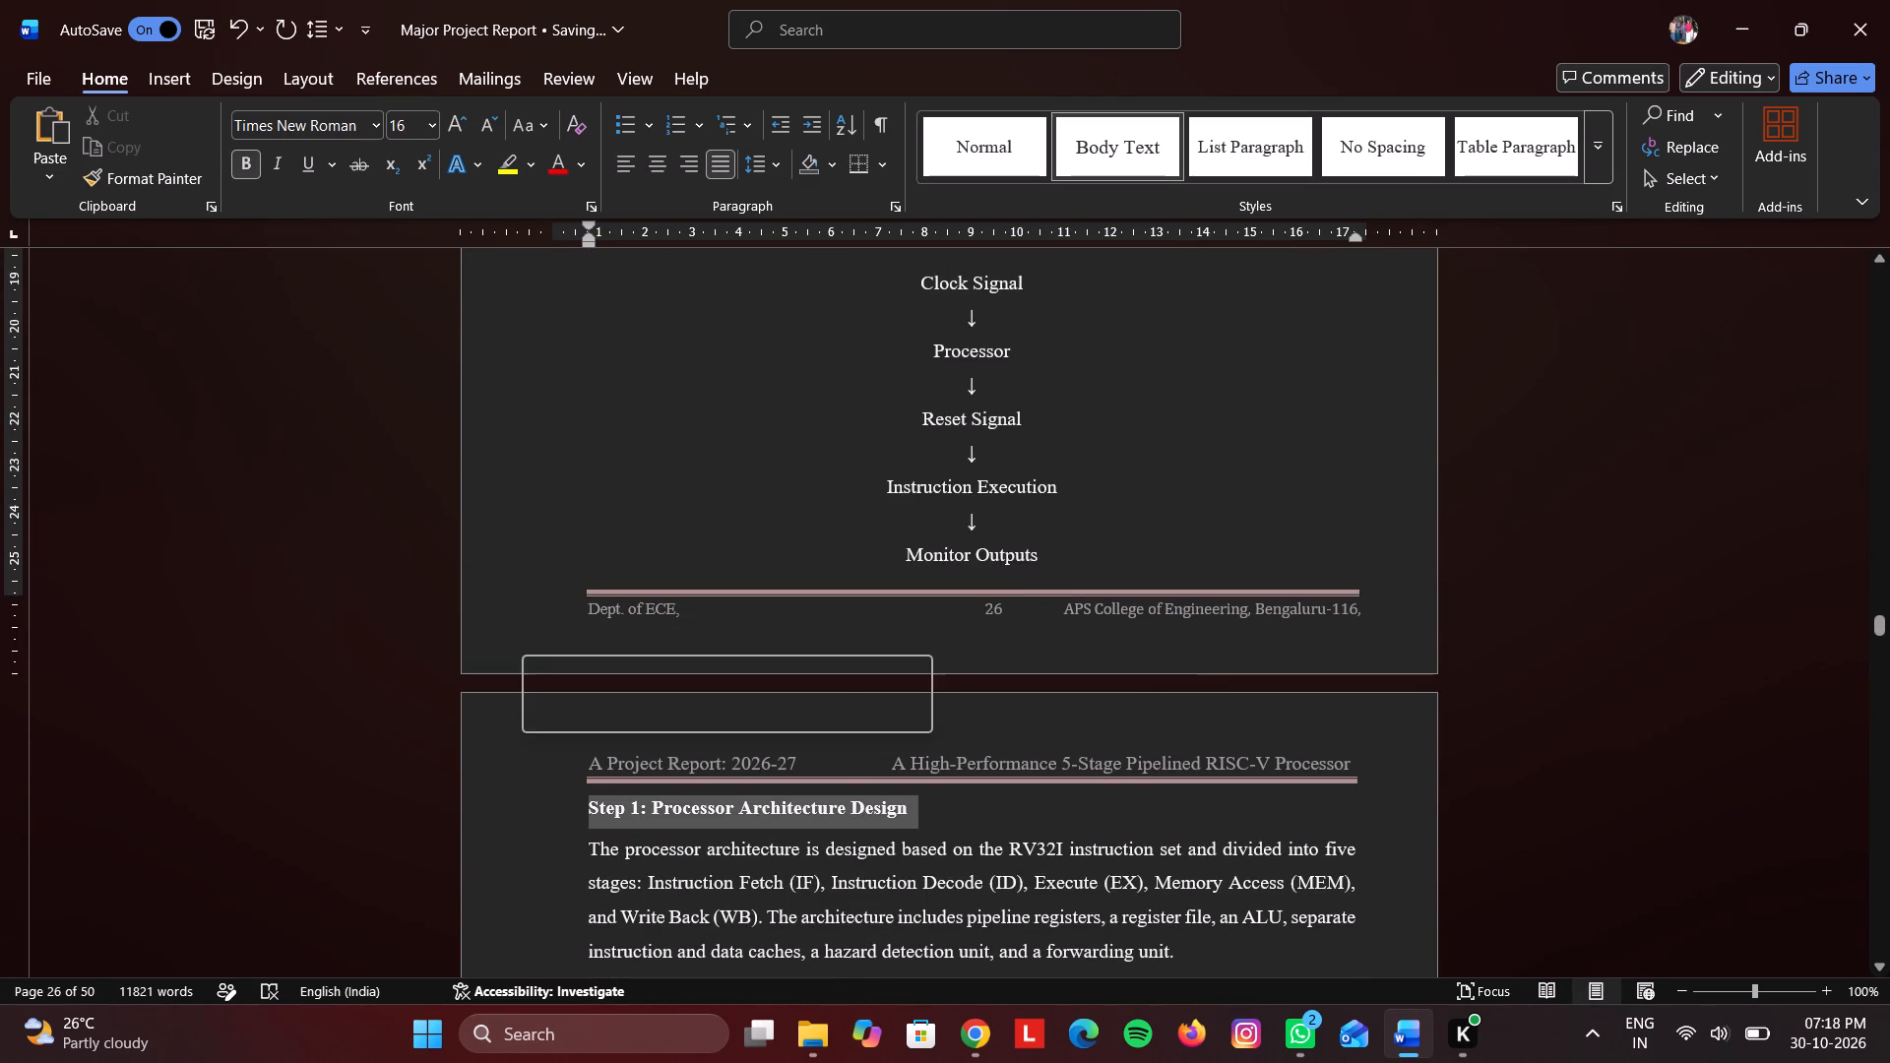
left_click(727, 661)
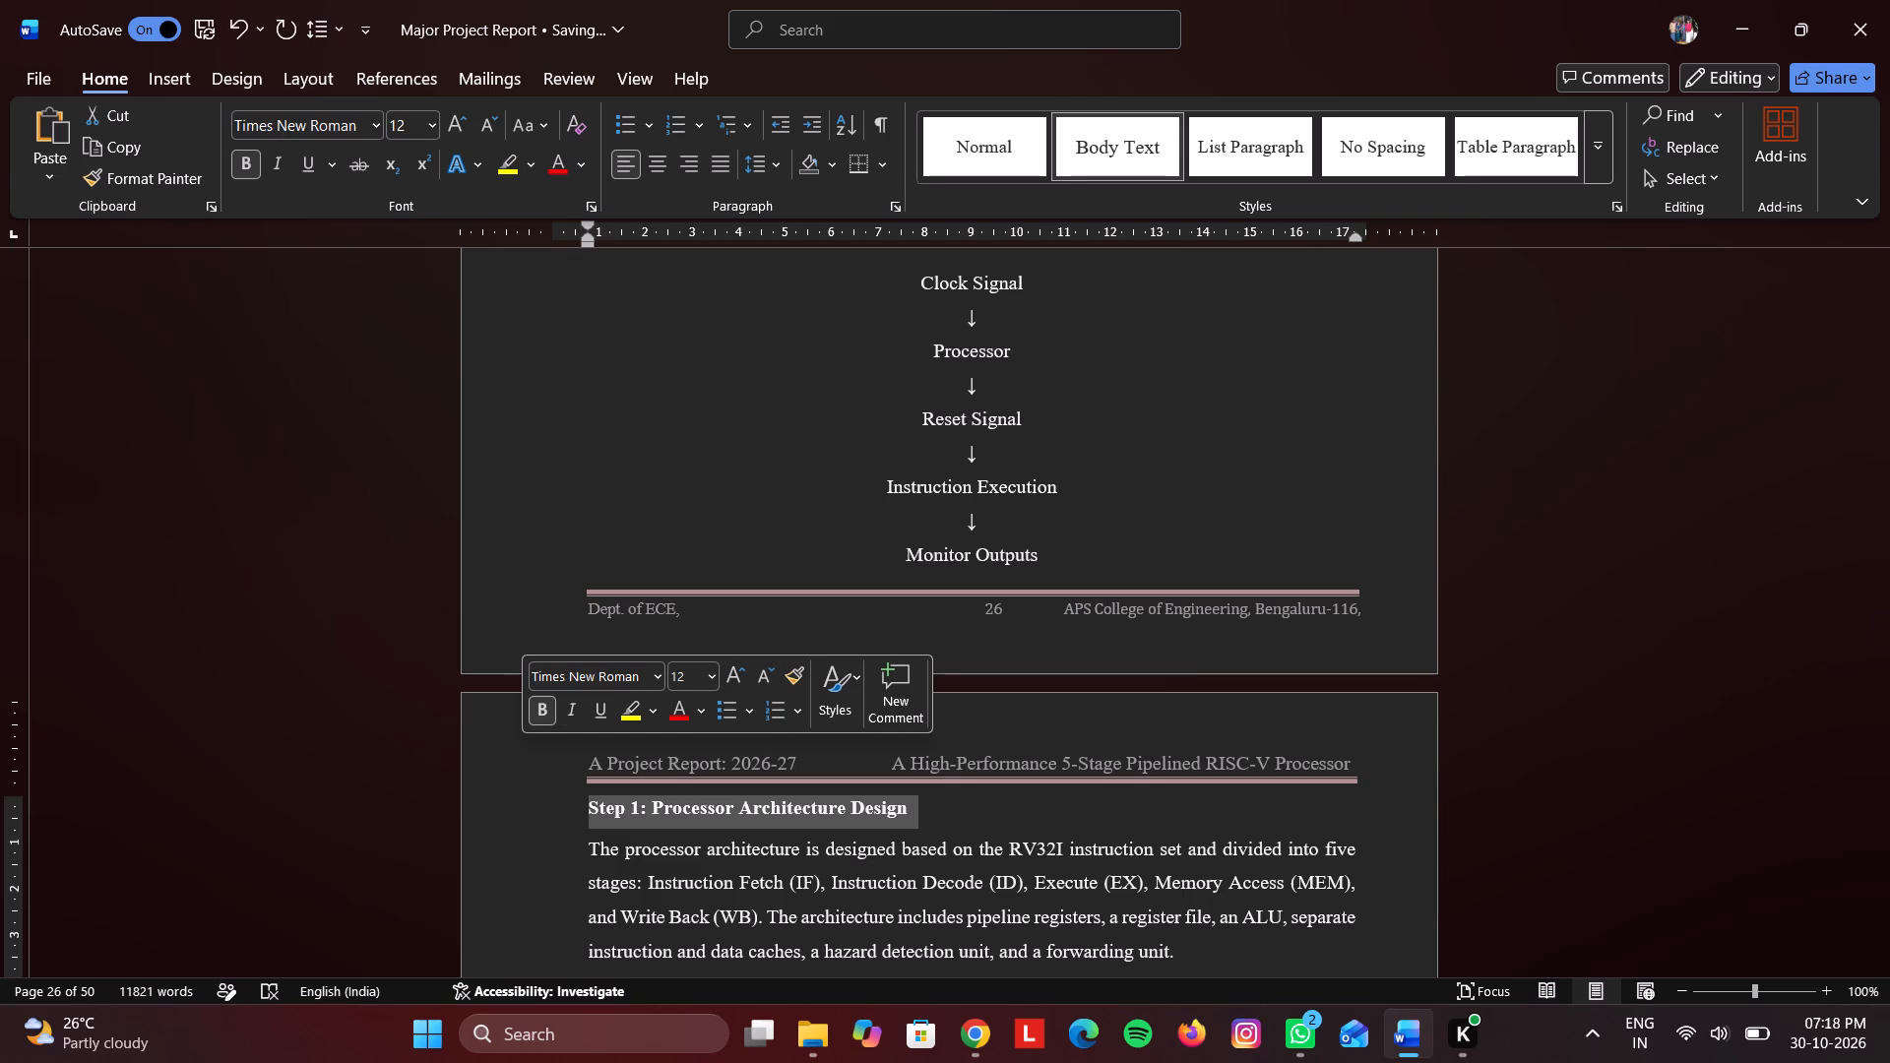
left_click(731, 672)
Increase the font size of the Step 2: RTL Design Using Verilog HDL heading by one increment.
scroll(810, 778, "down", 5)
left_click_drag(945, 741, 944, 743)
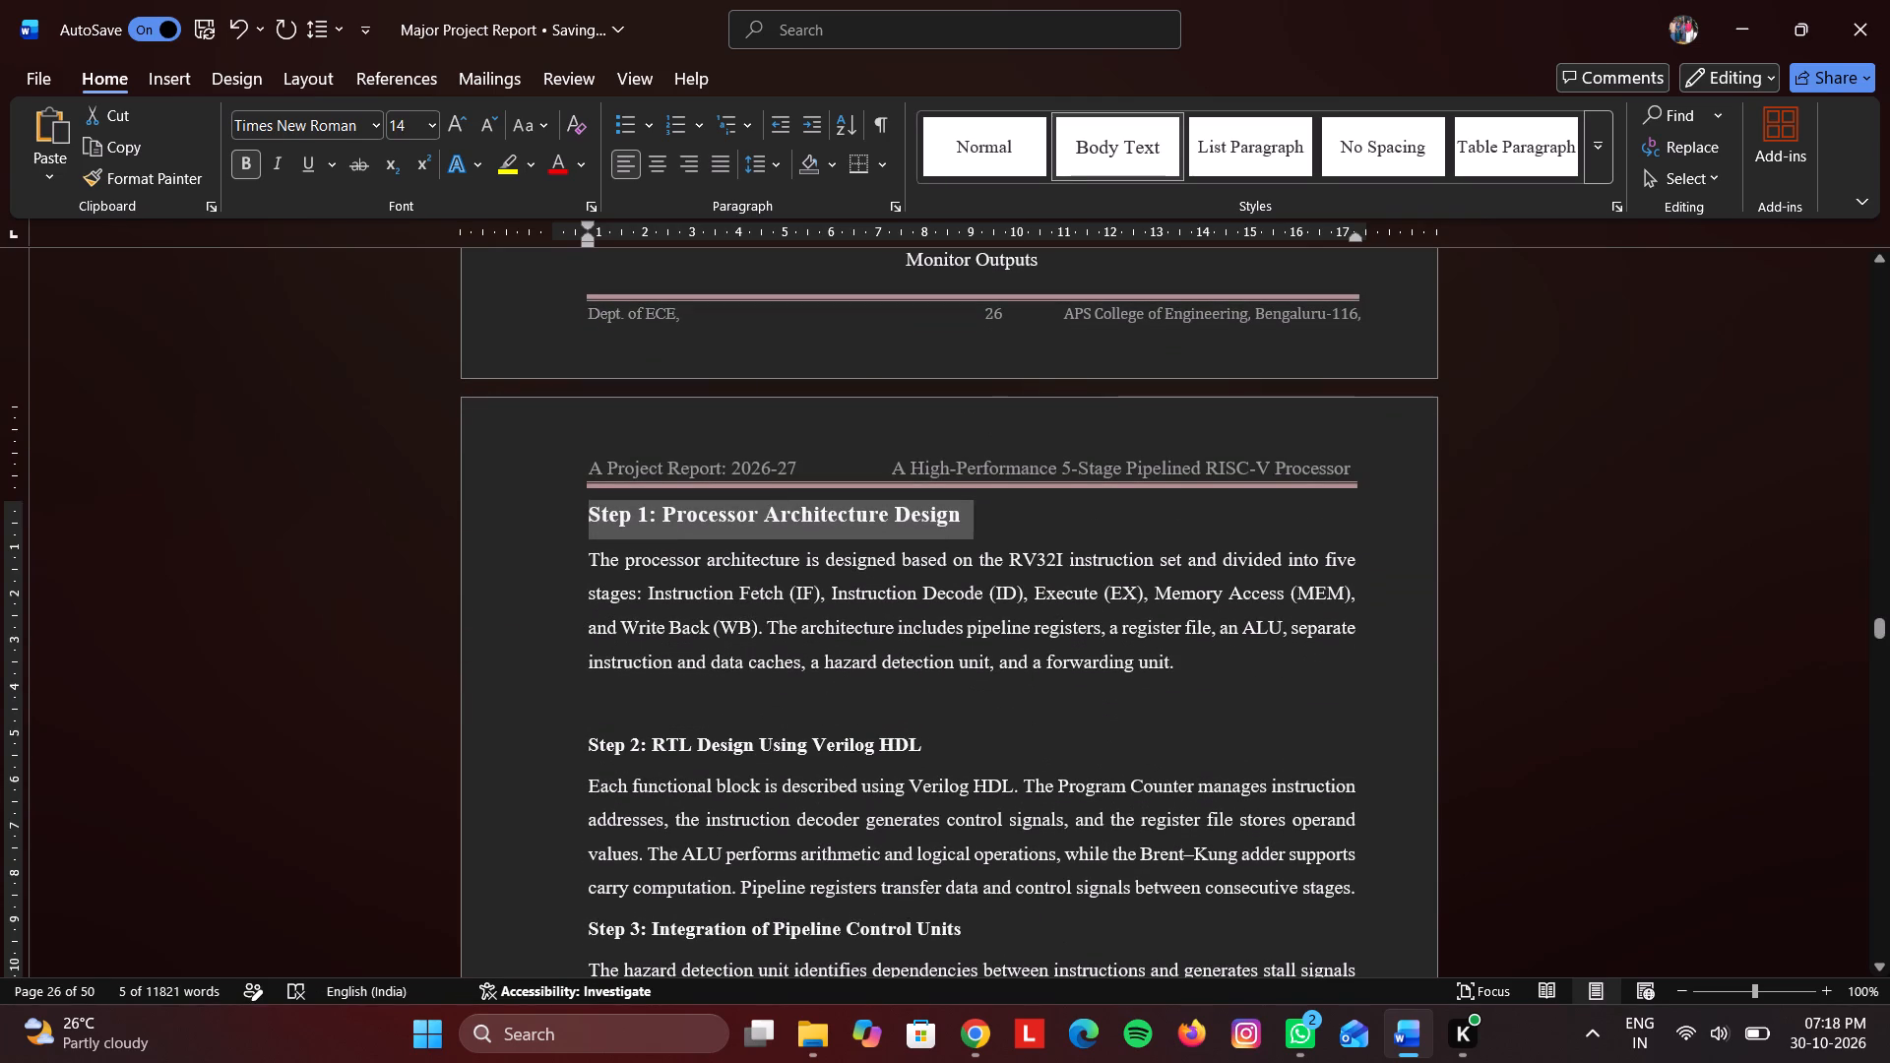
left_click_drag(944, 743, 610, 732)
left_click(816, 657)
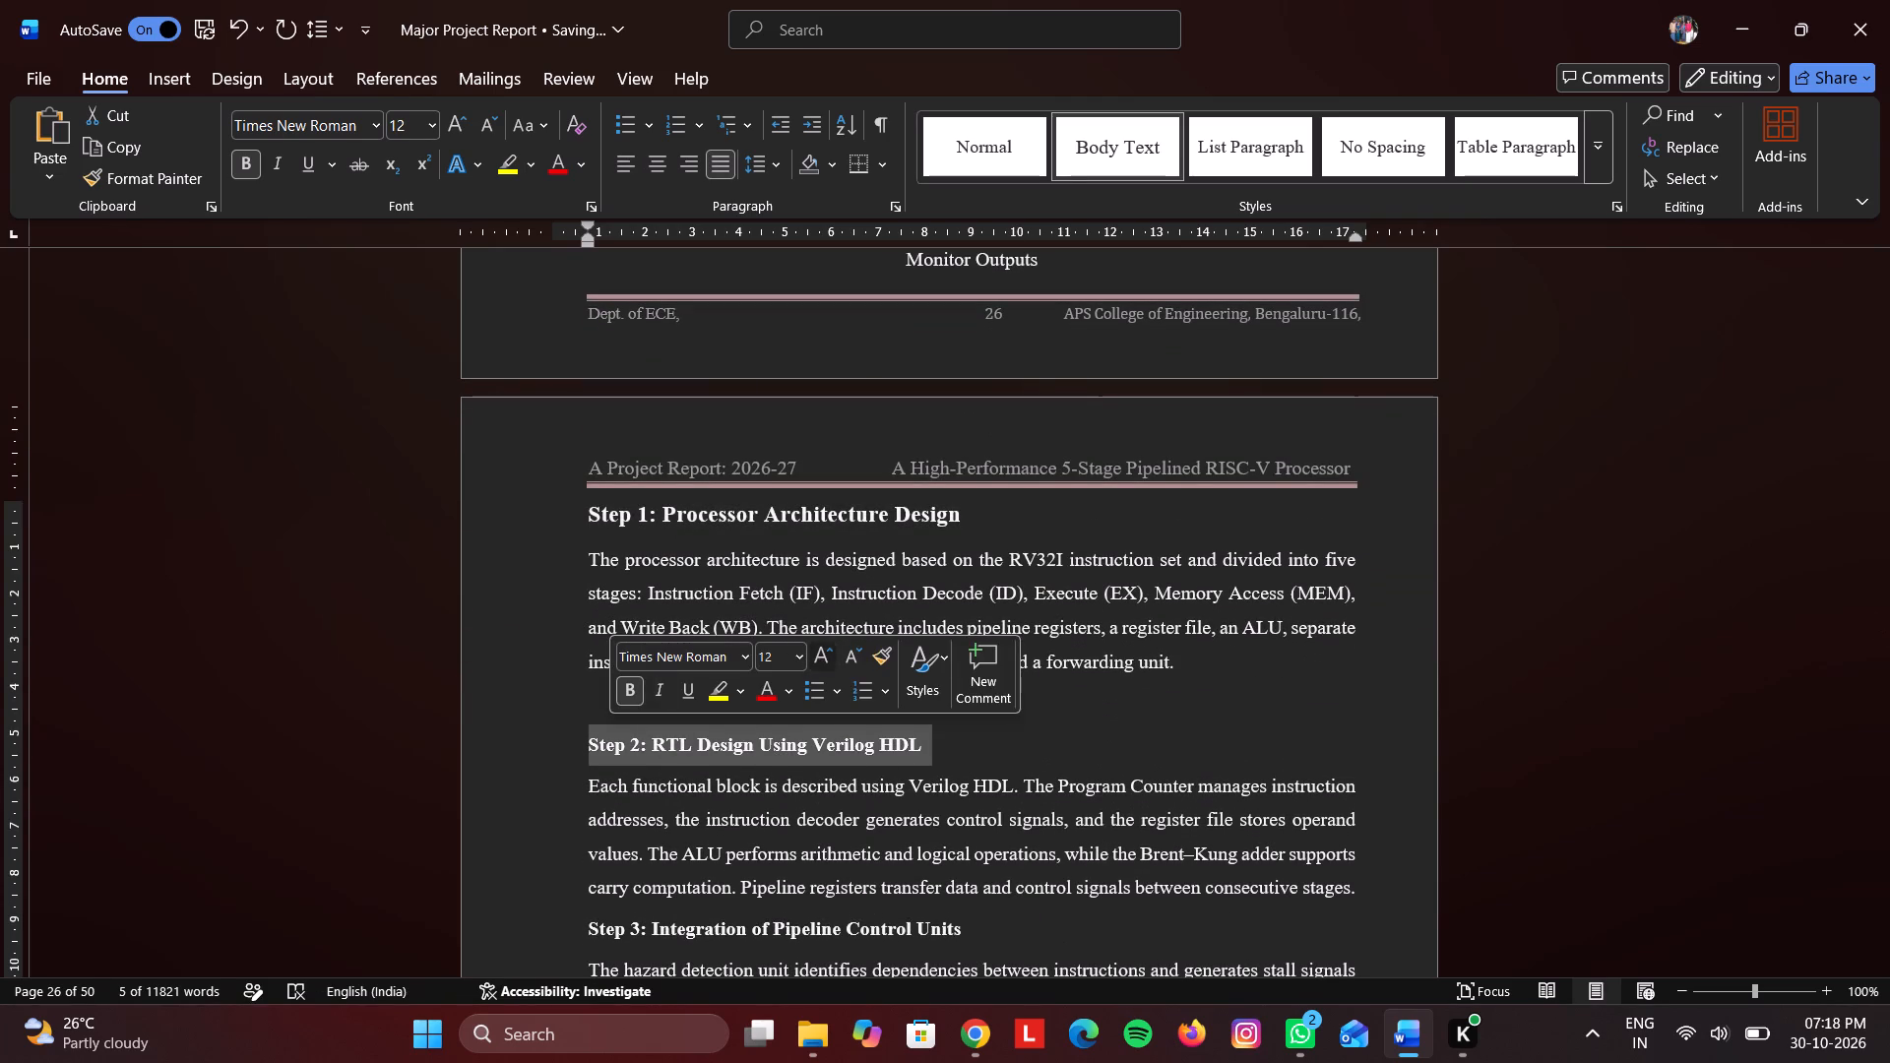
Increase the Step 3: Integration of Pipeline Control Units heading to 14 pt and insert a blank line above it.
scroll(818, 658, "down", 4)
left_click_drag(981, 704, 568, 705)
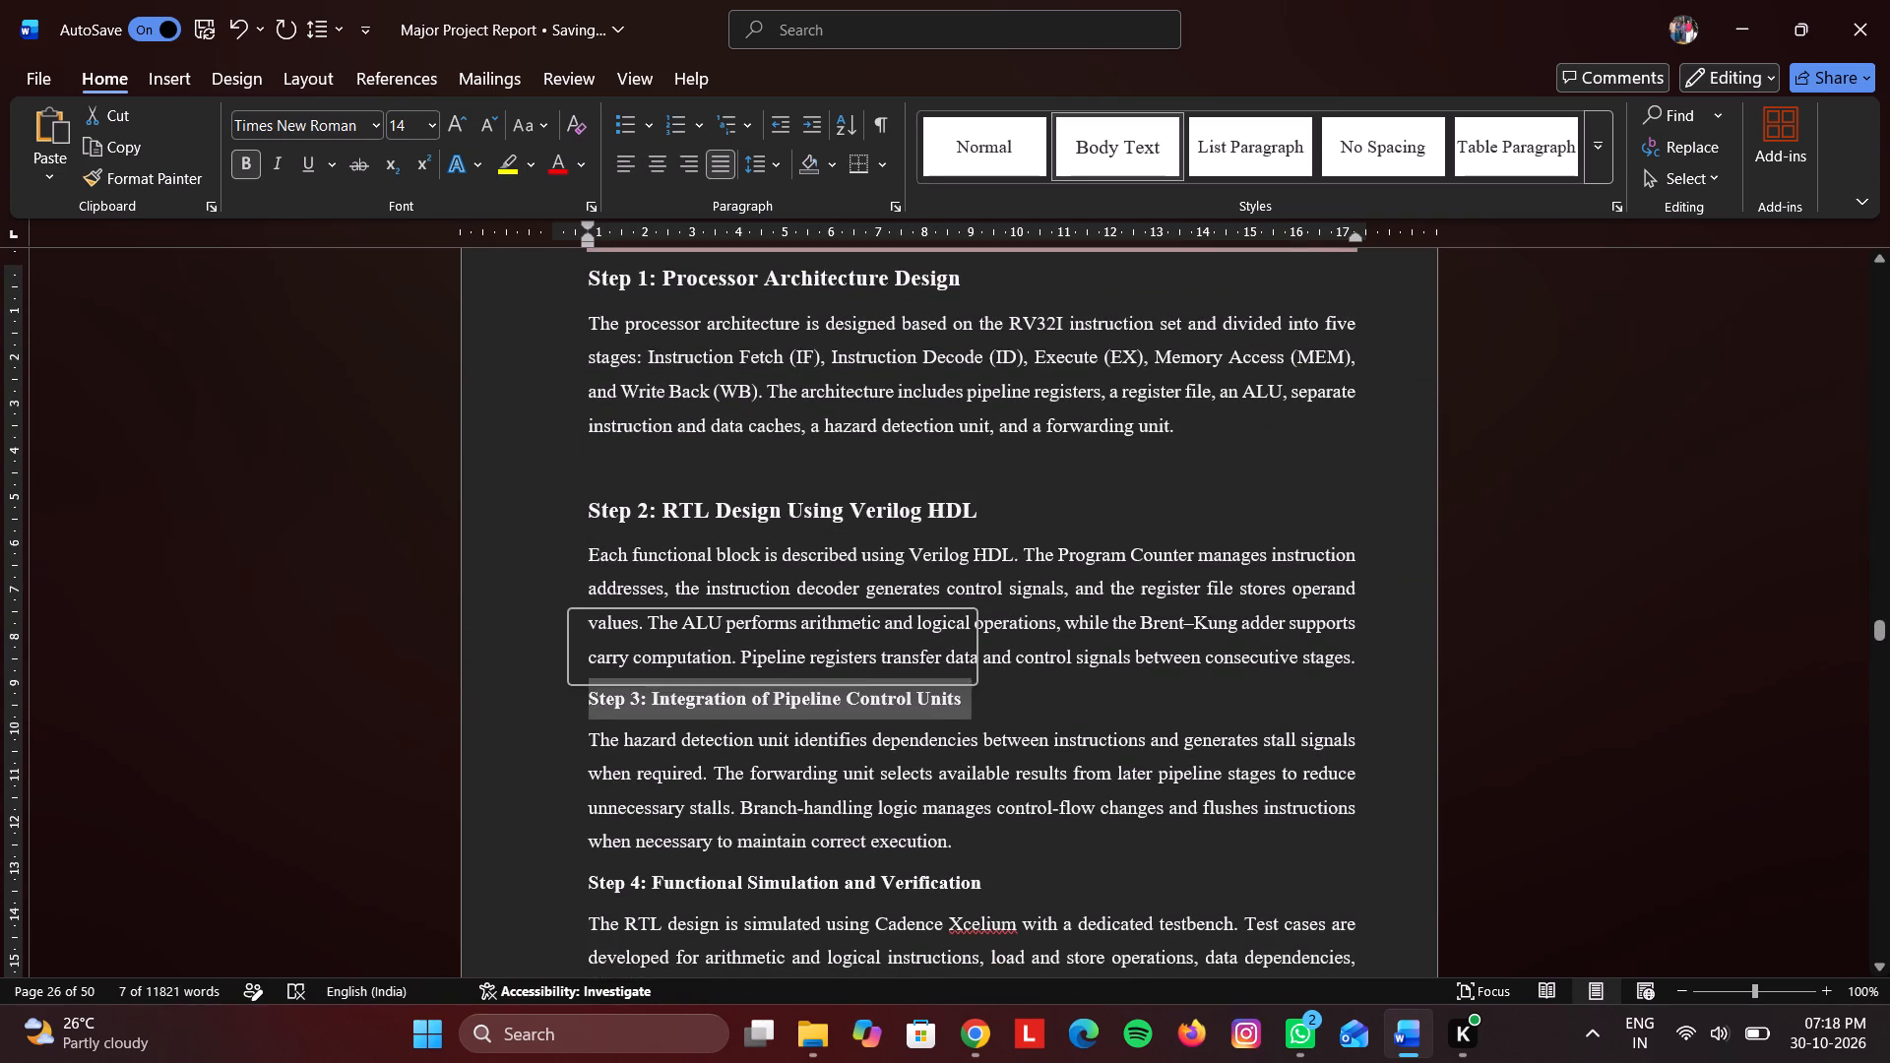
left_click(774, 614)
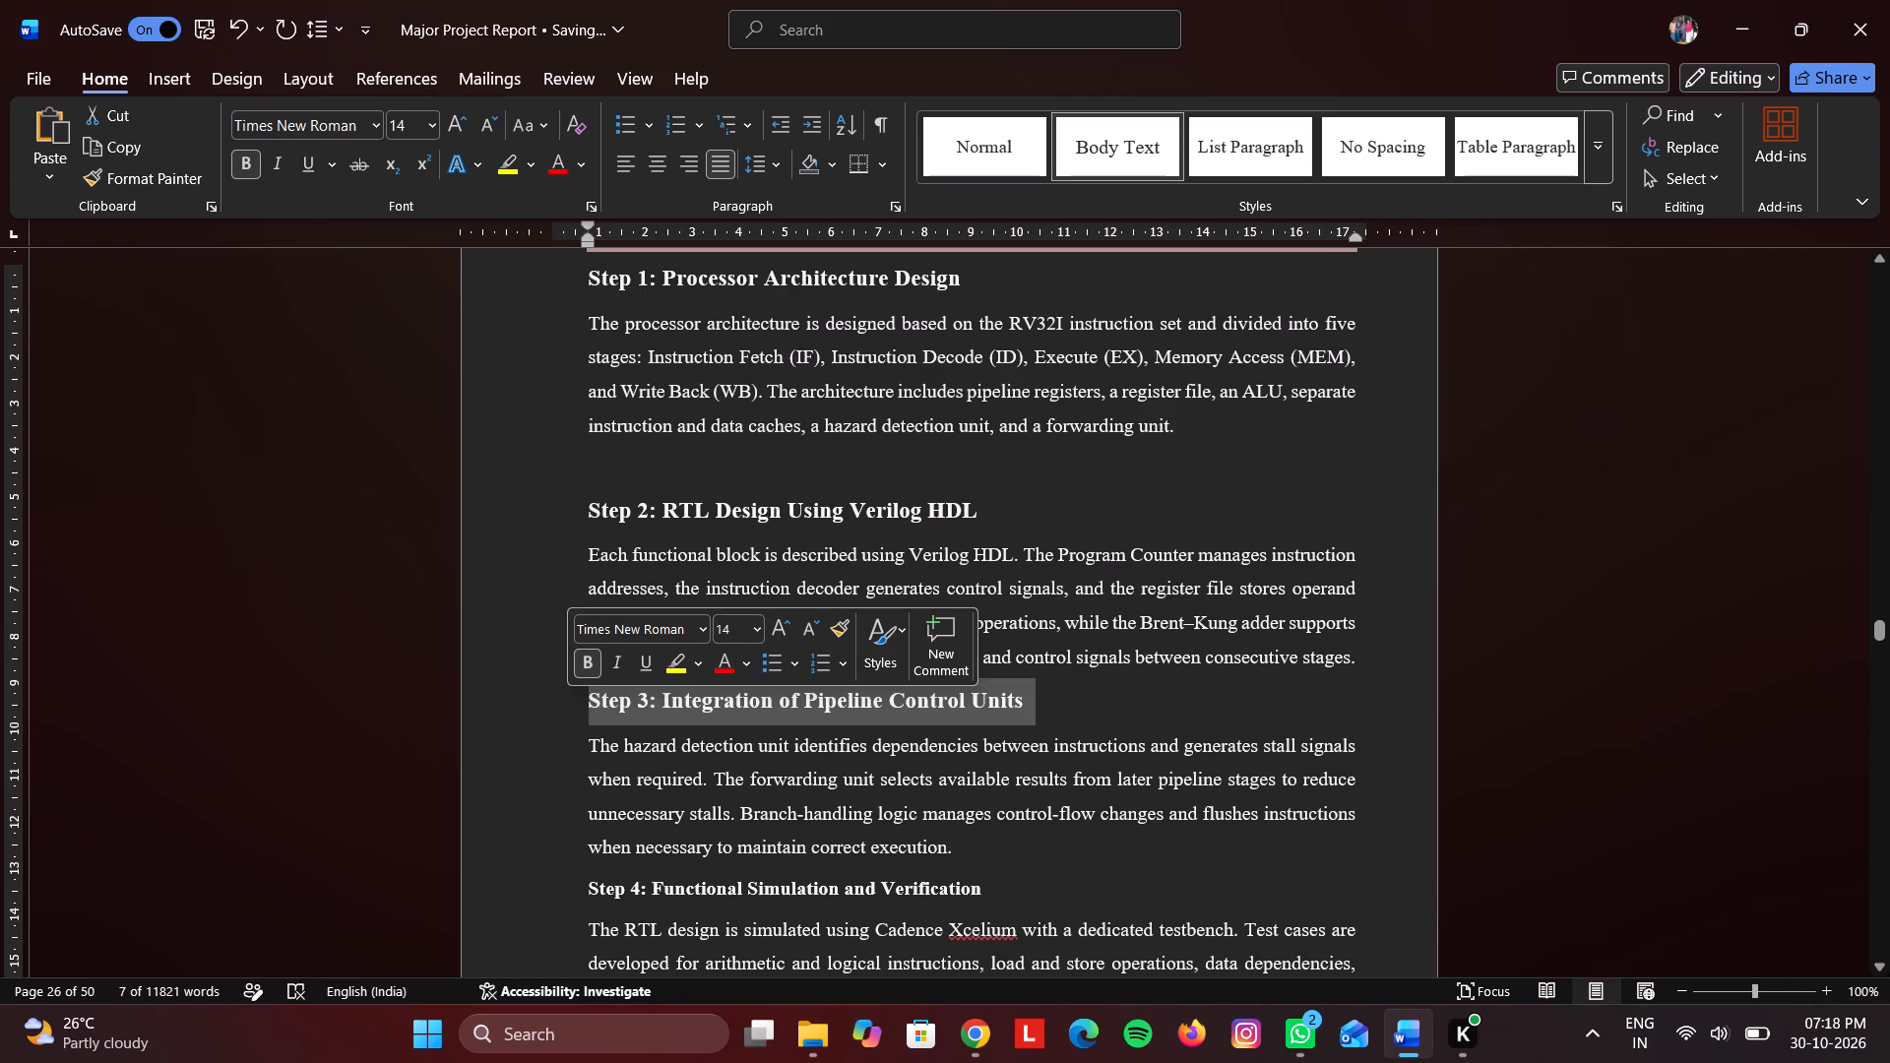
left_click(1358, 658)
key("Return")
Insert a blank line above the Step 4: Functional Simulation and Verification heading and increase the heading to 14 pt.
scroll(1444, 644, "down", 2)
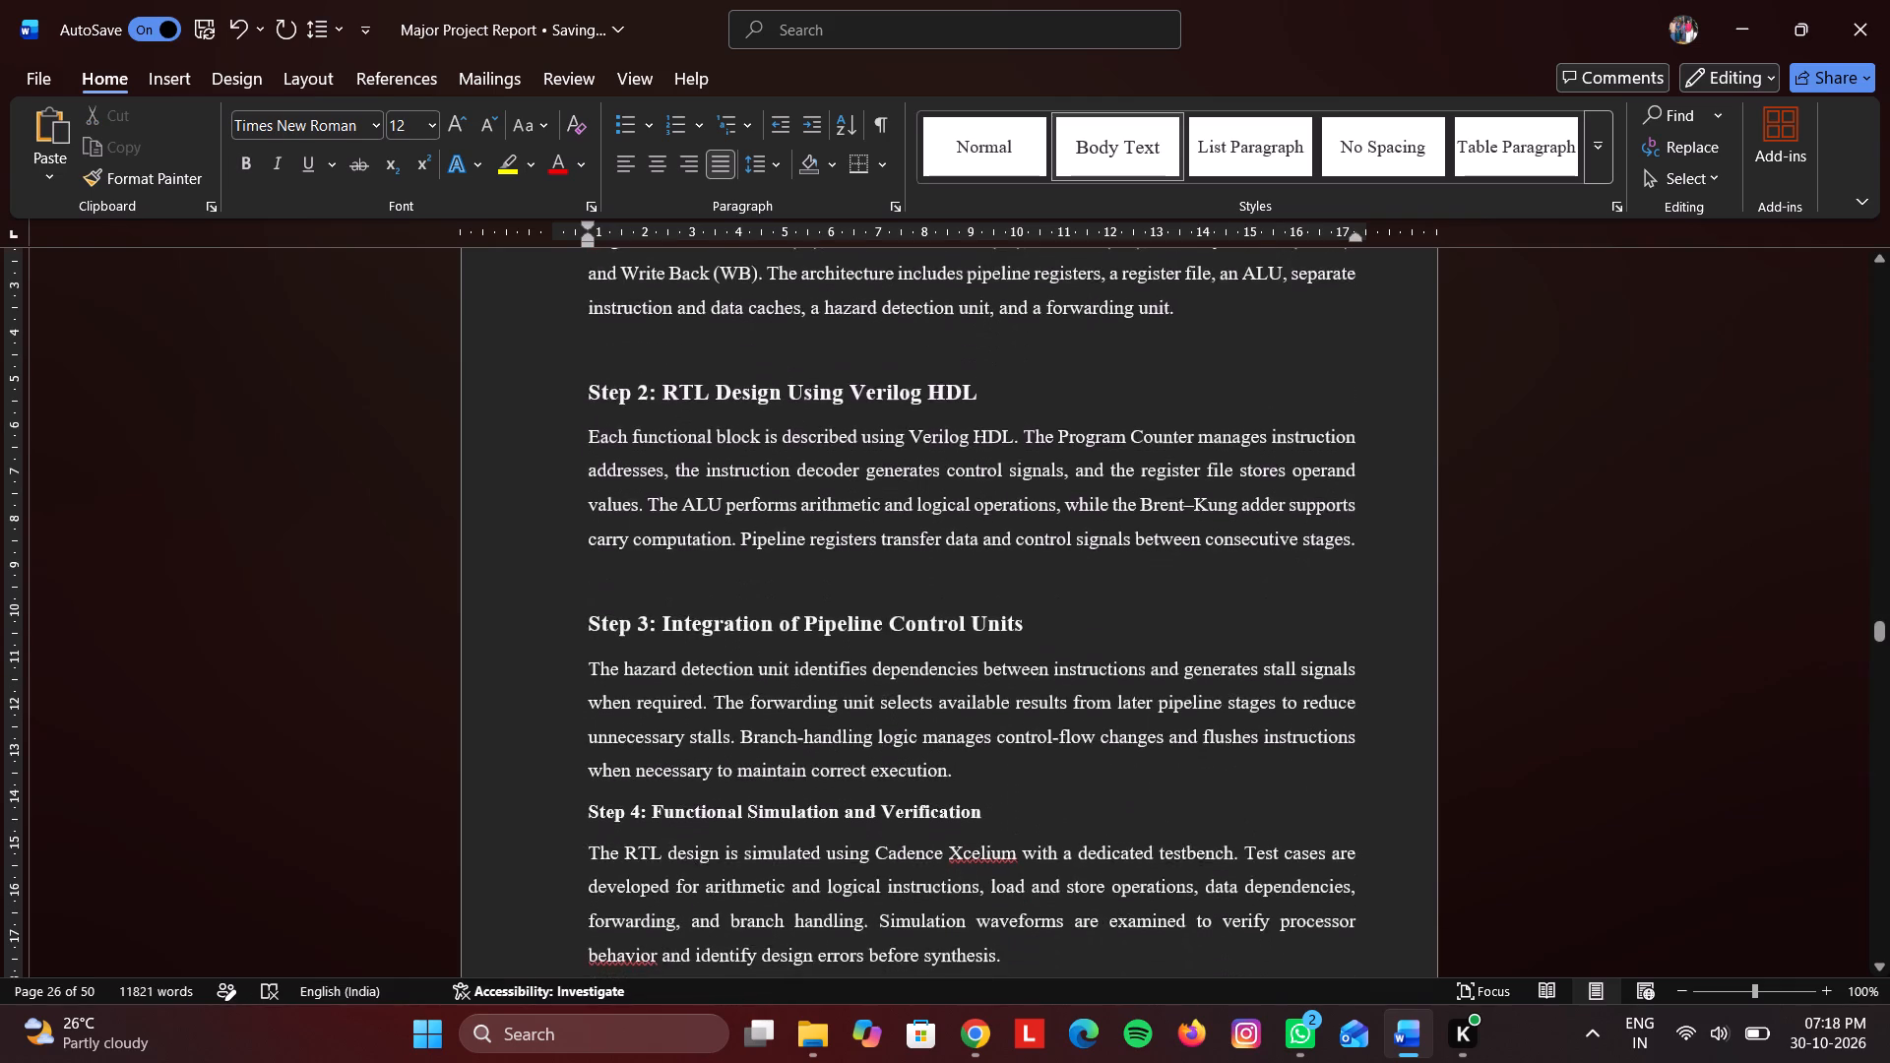
scroll(1182, 762, "down", 2)
left_click(994, 657)
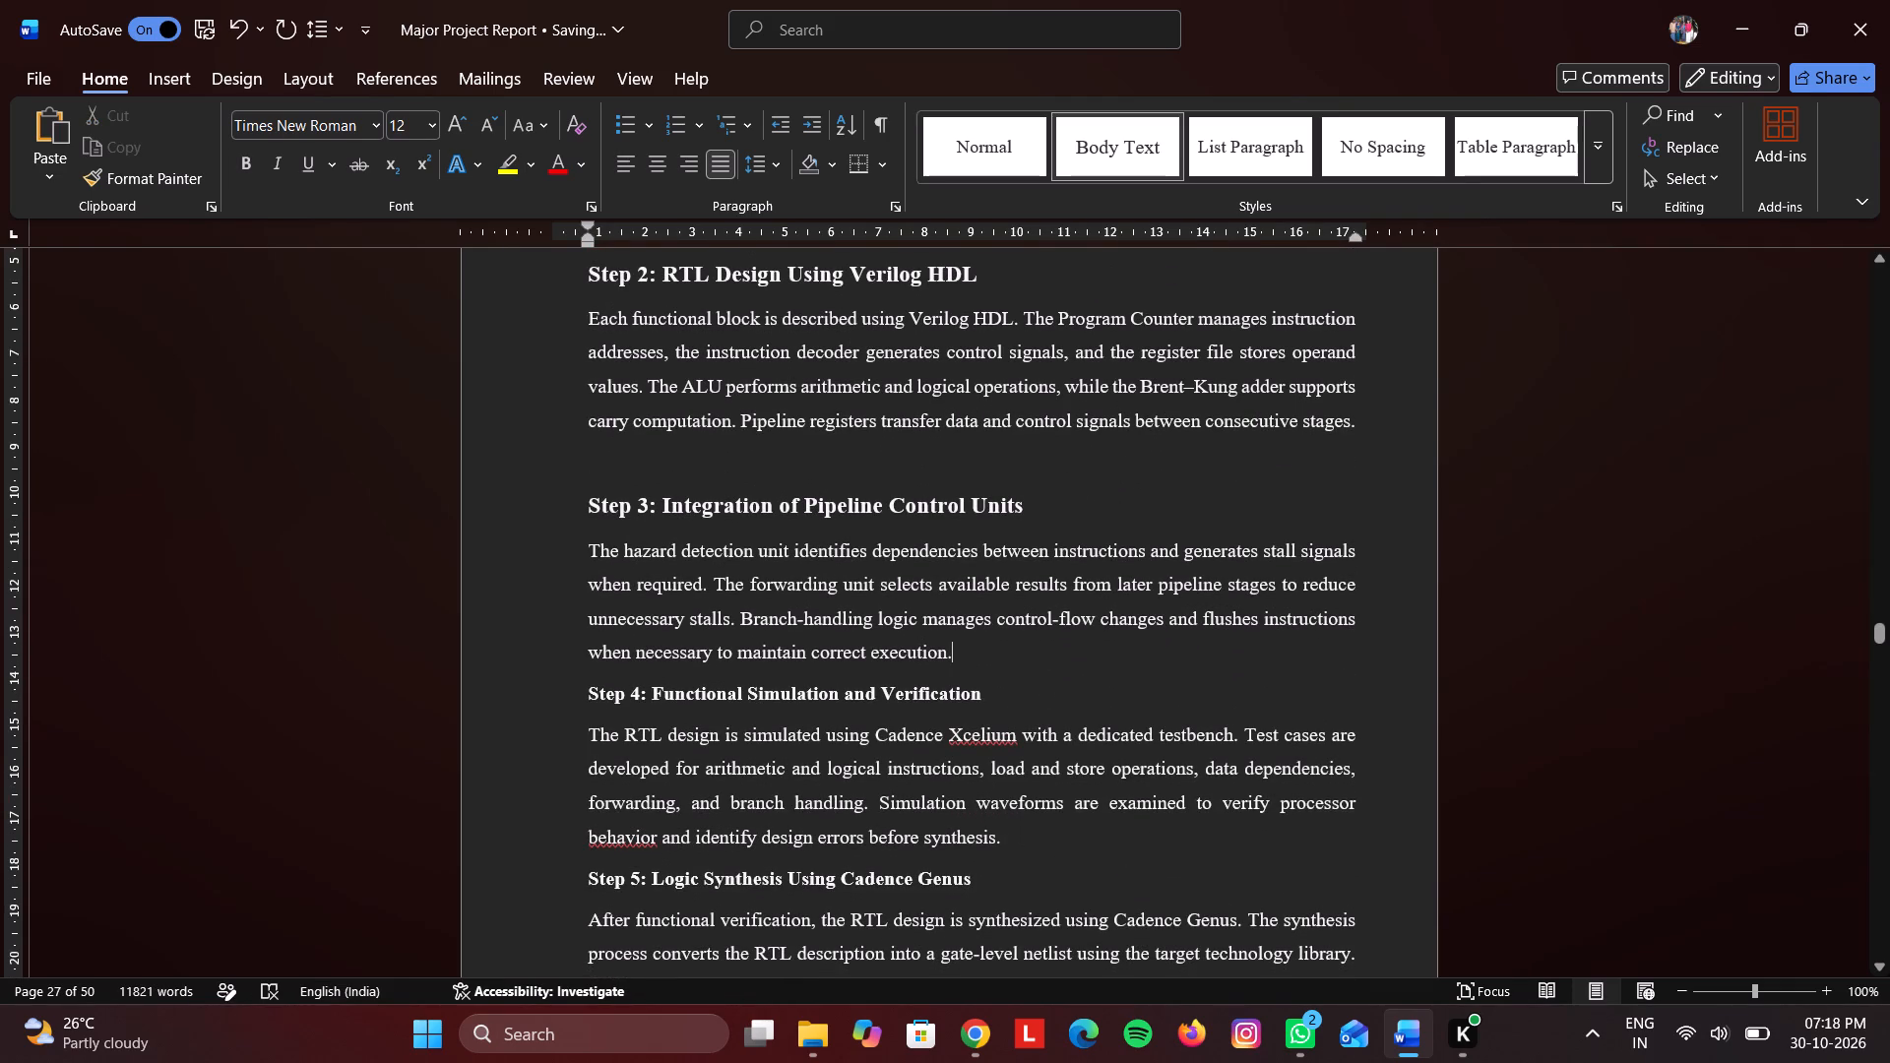
key("Return")
left_click_drag(999, 724, 599, 710)
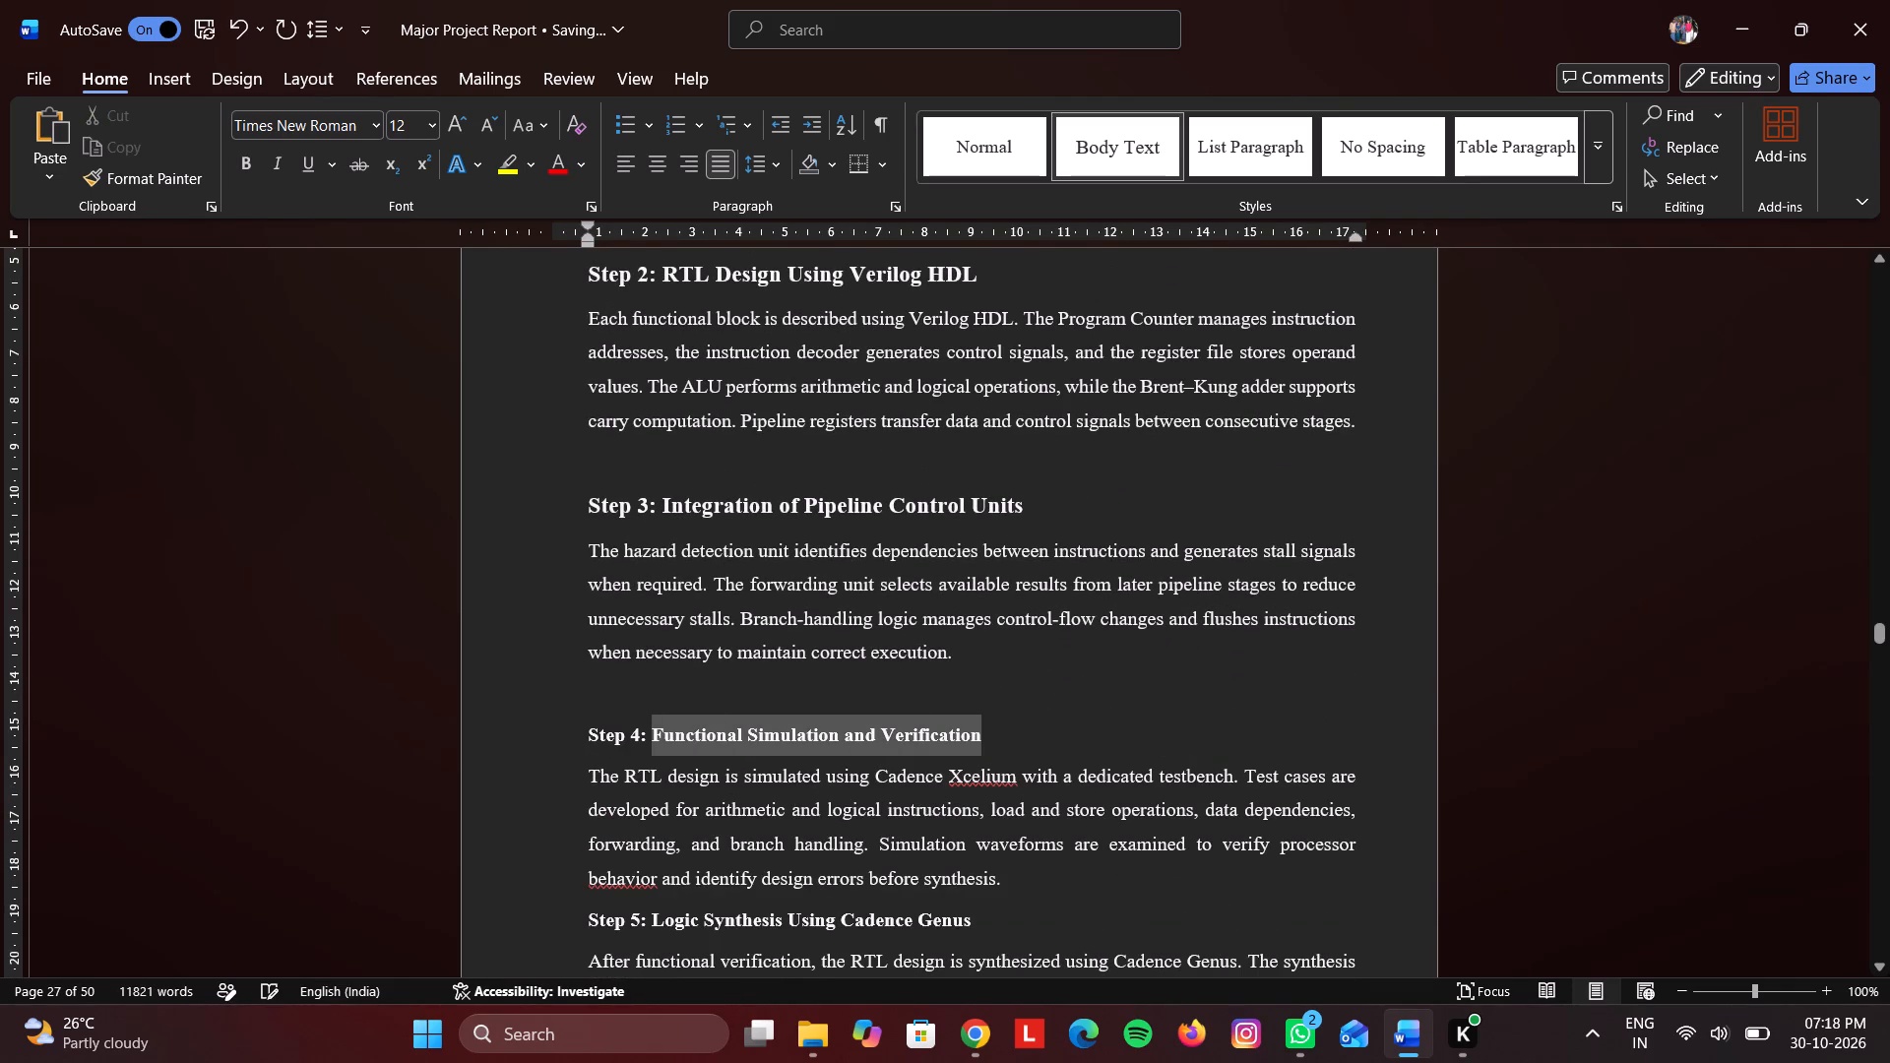
left_click_drag(599, 710, 592, 742)
left_click(811, 671)
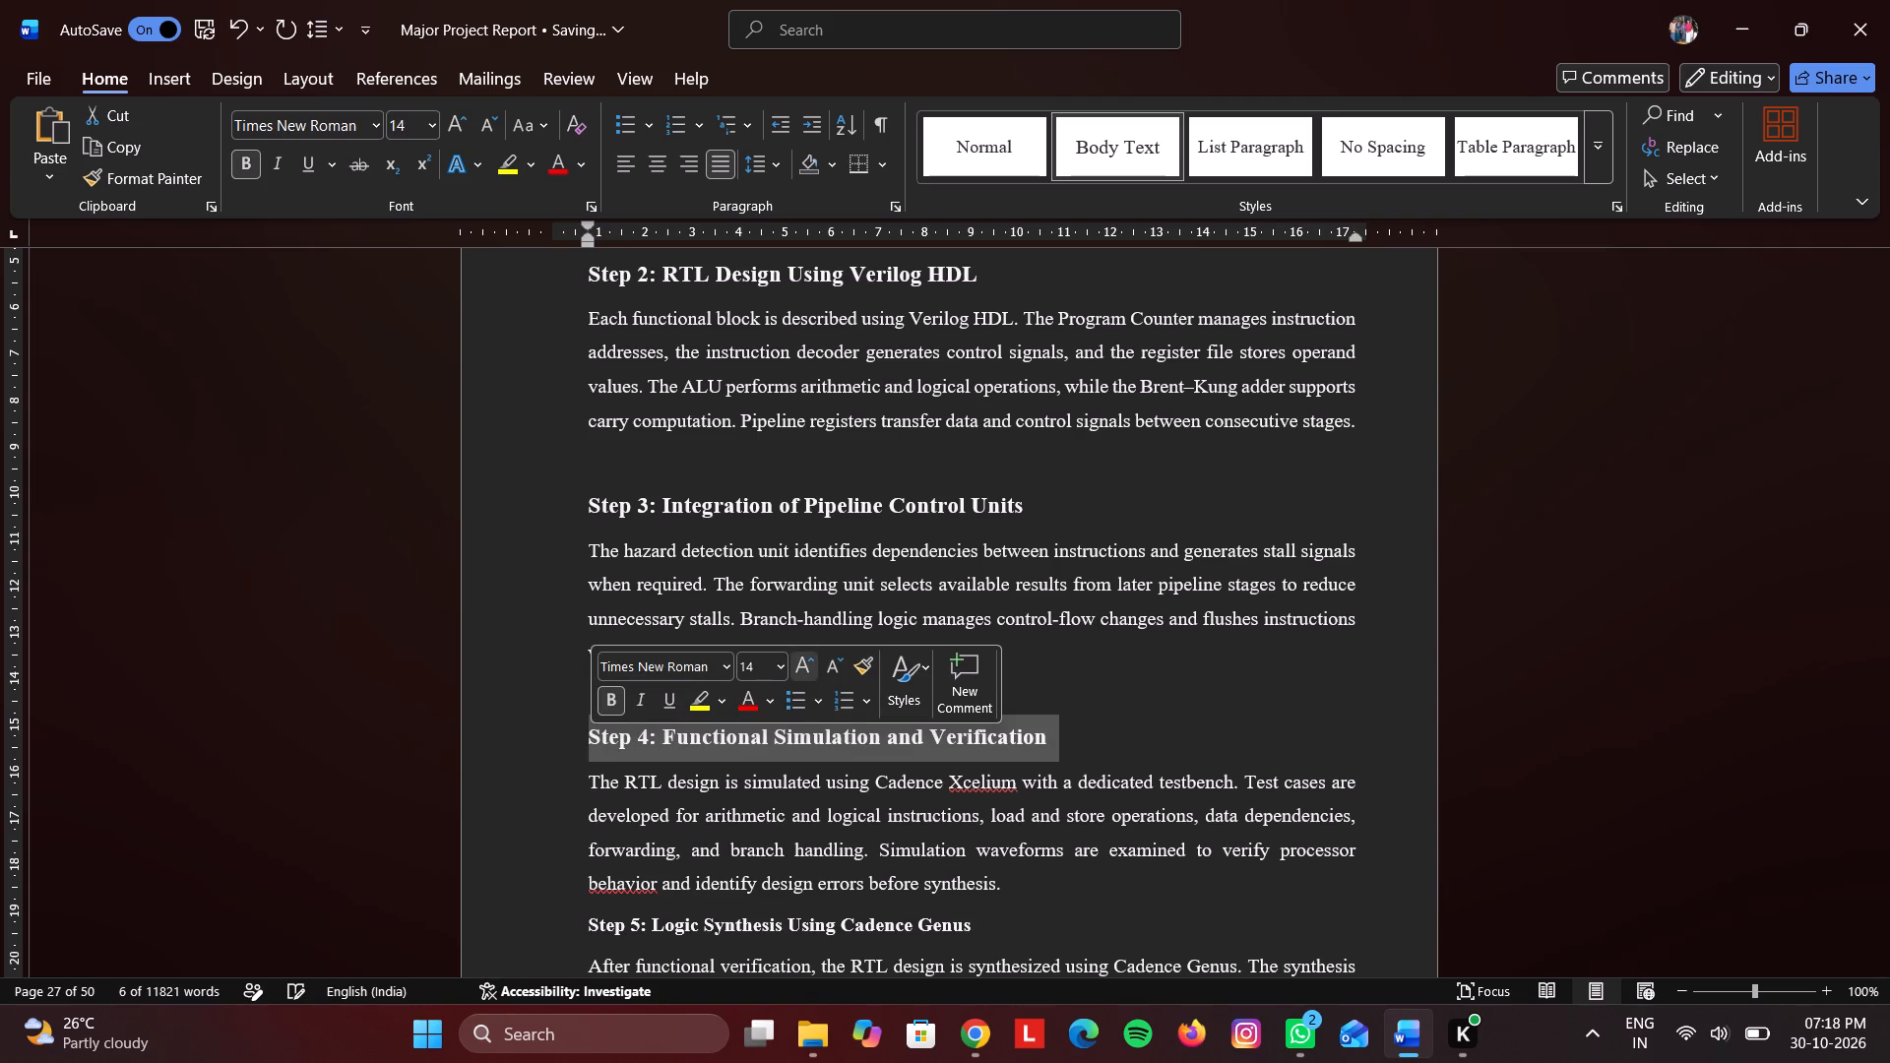
left_click(1228, 749)
Insert a blank line above the Step 5: Logic Synthesis Using Cadence Genus heading and increase the heading to 14 pt.
scroll(1228, 749, "down", 3)
left_click(1051, 692)
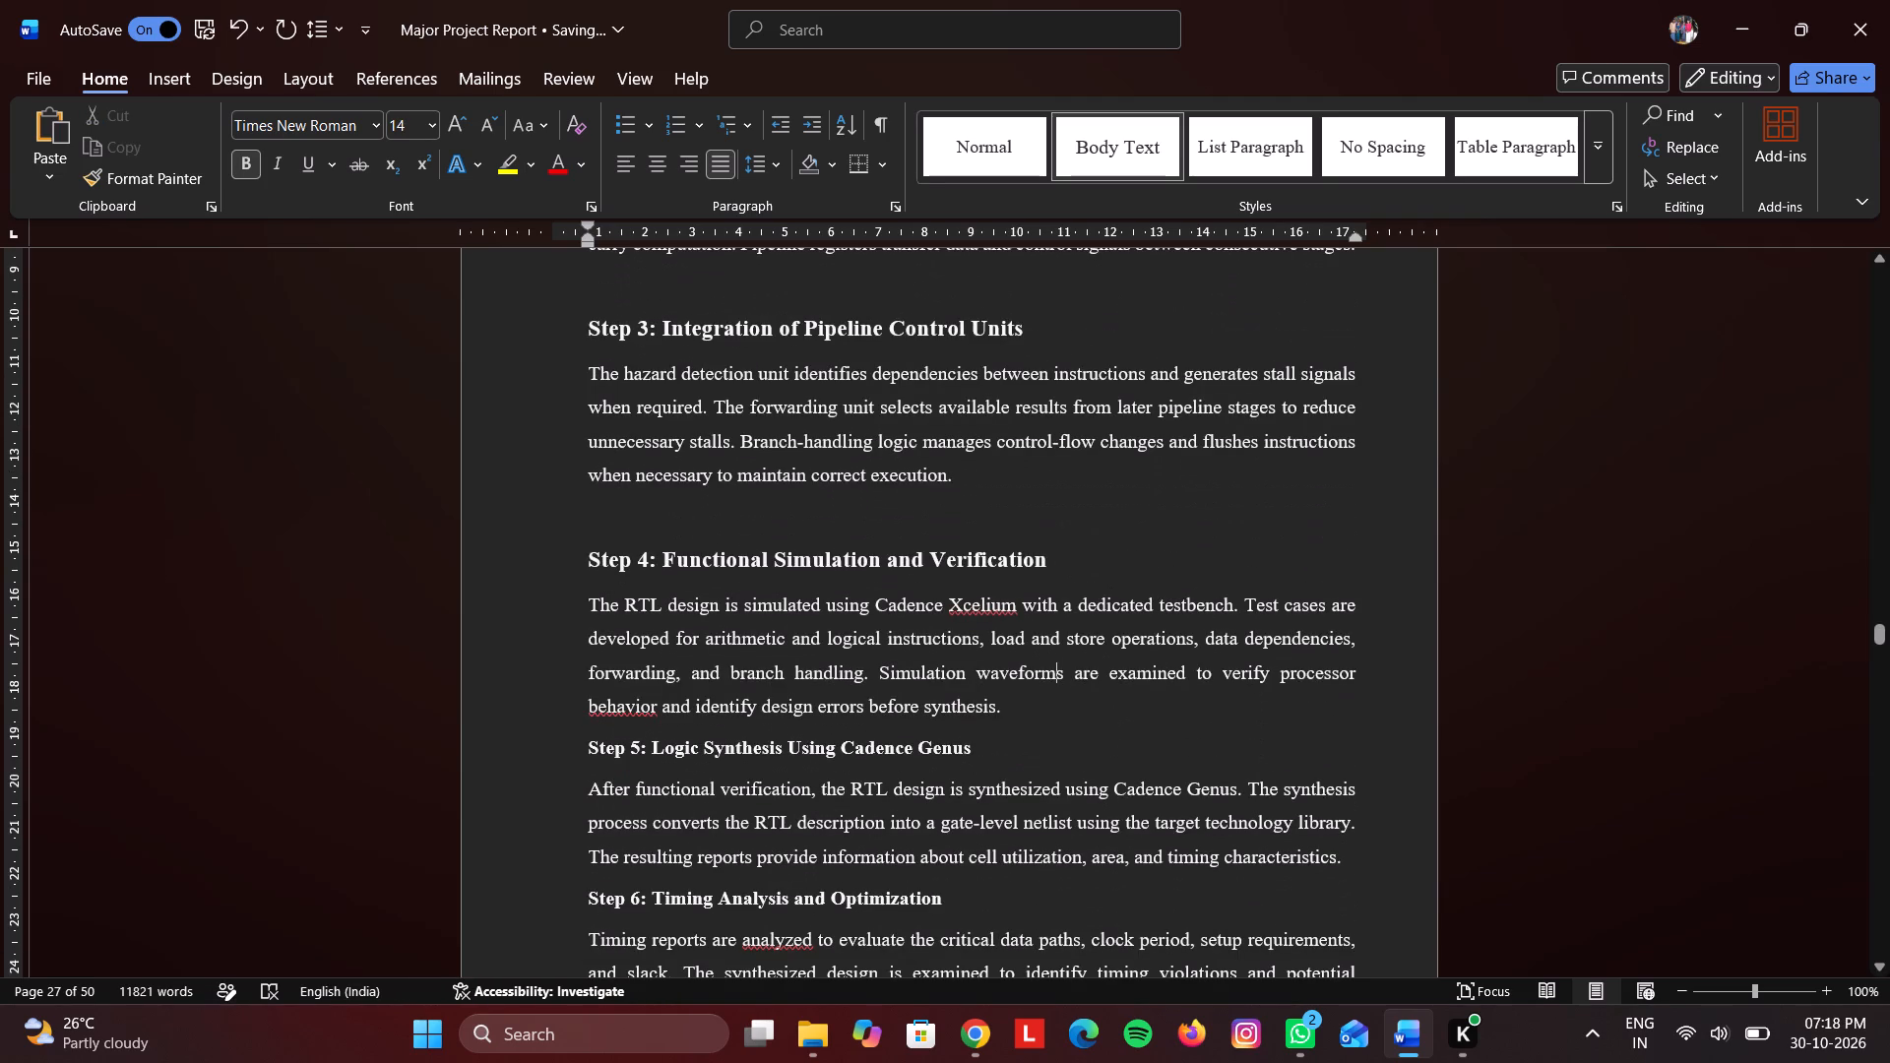
left_click(1031, 703)
key("Return")
left_click_drag(996, 792, 581, 784)
left_click(793, 694)
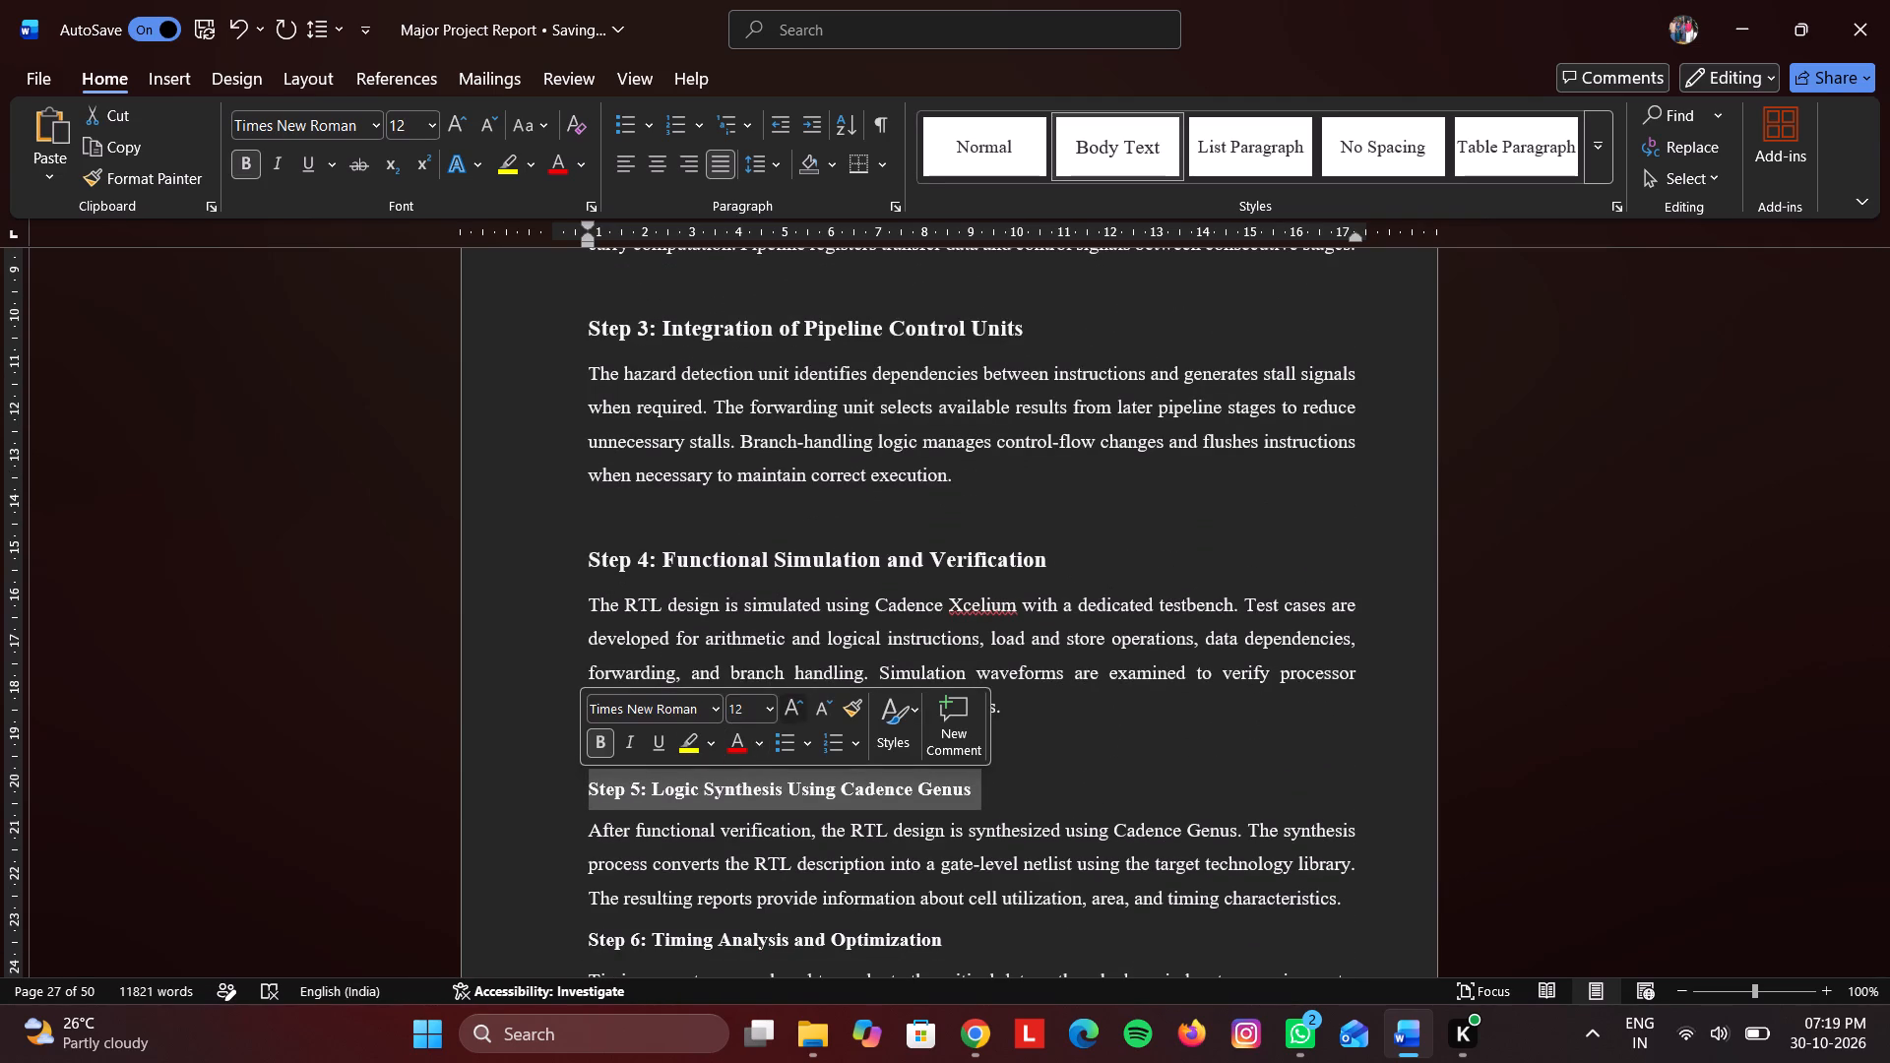
left_click(1061, 780)
Insert a blank line above the Step 6: Timing Analysis and Optimization heading and increase the heading to 14 pt.
scroll(1062, 780, "down", 5)
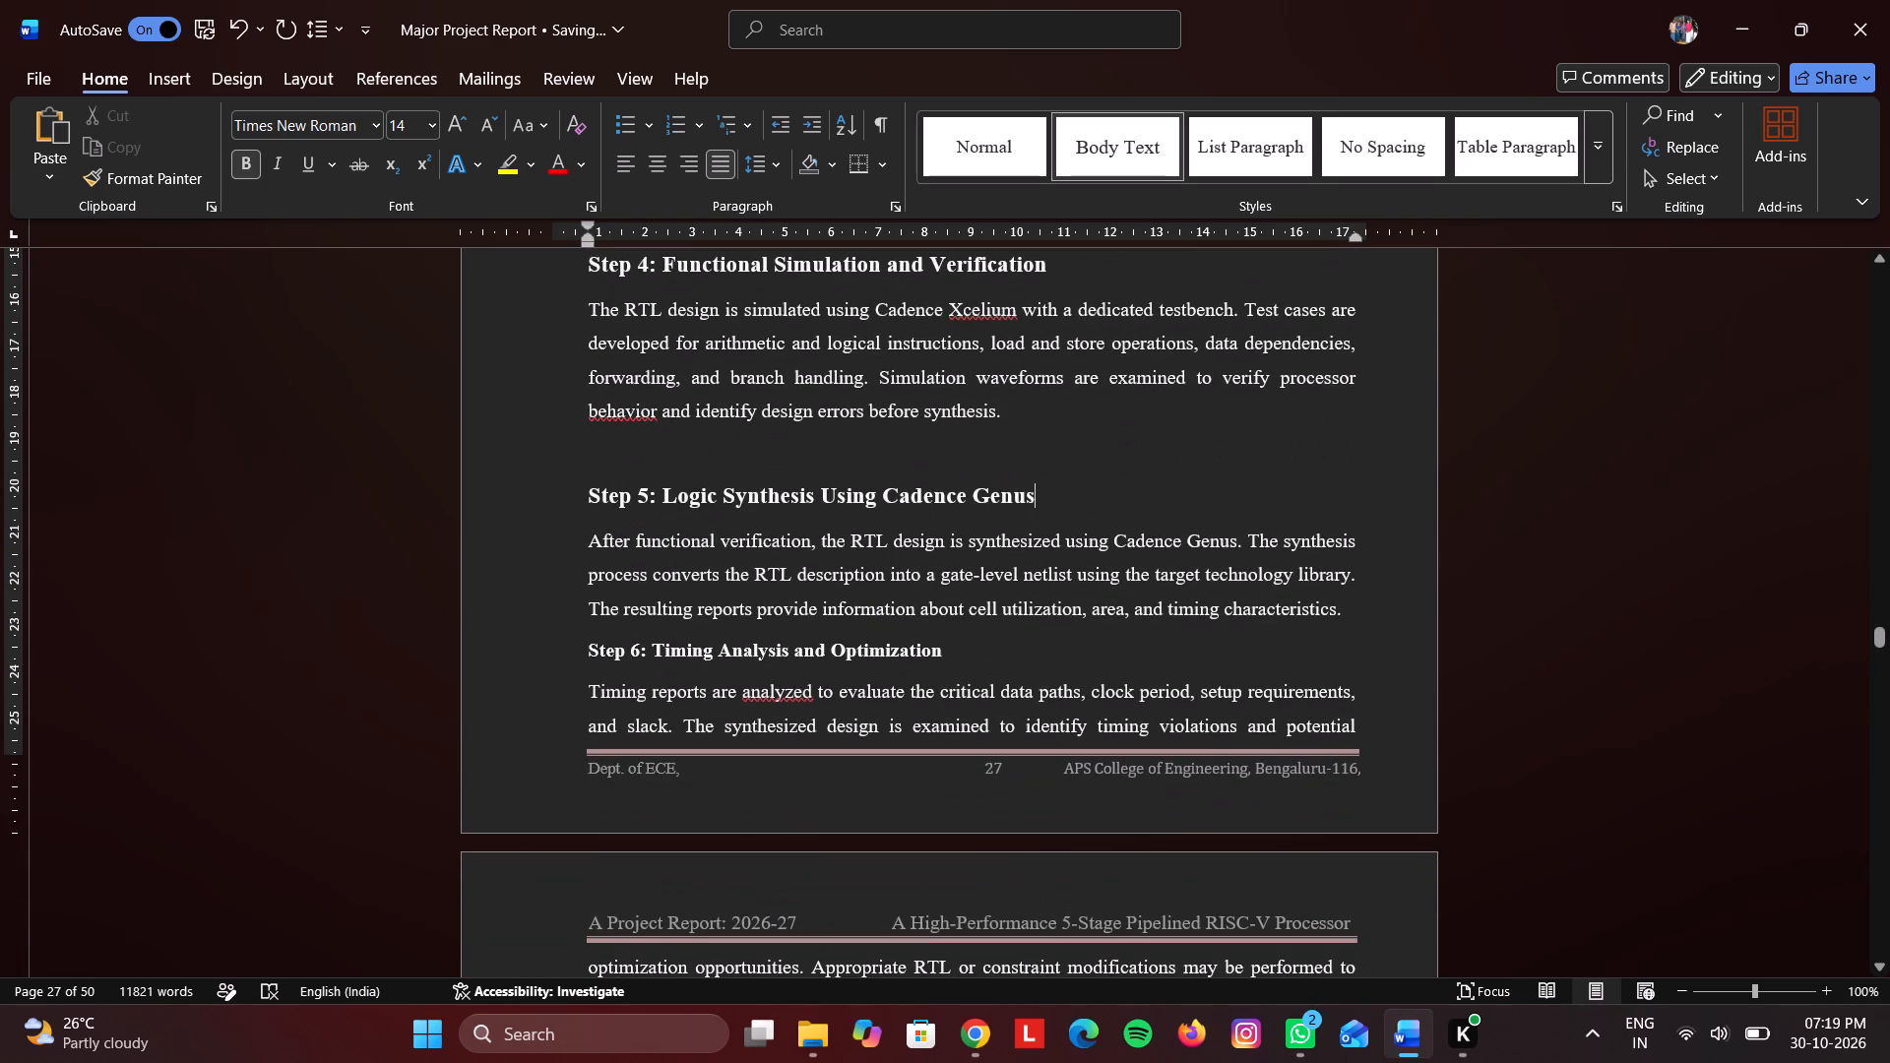
left_click(1349, 609)
key("Return")
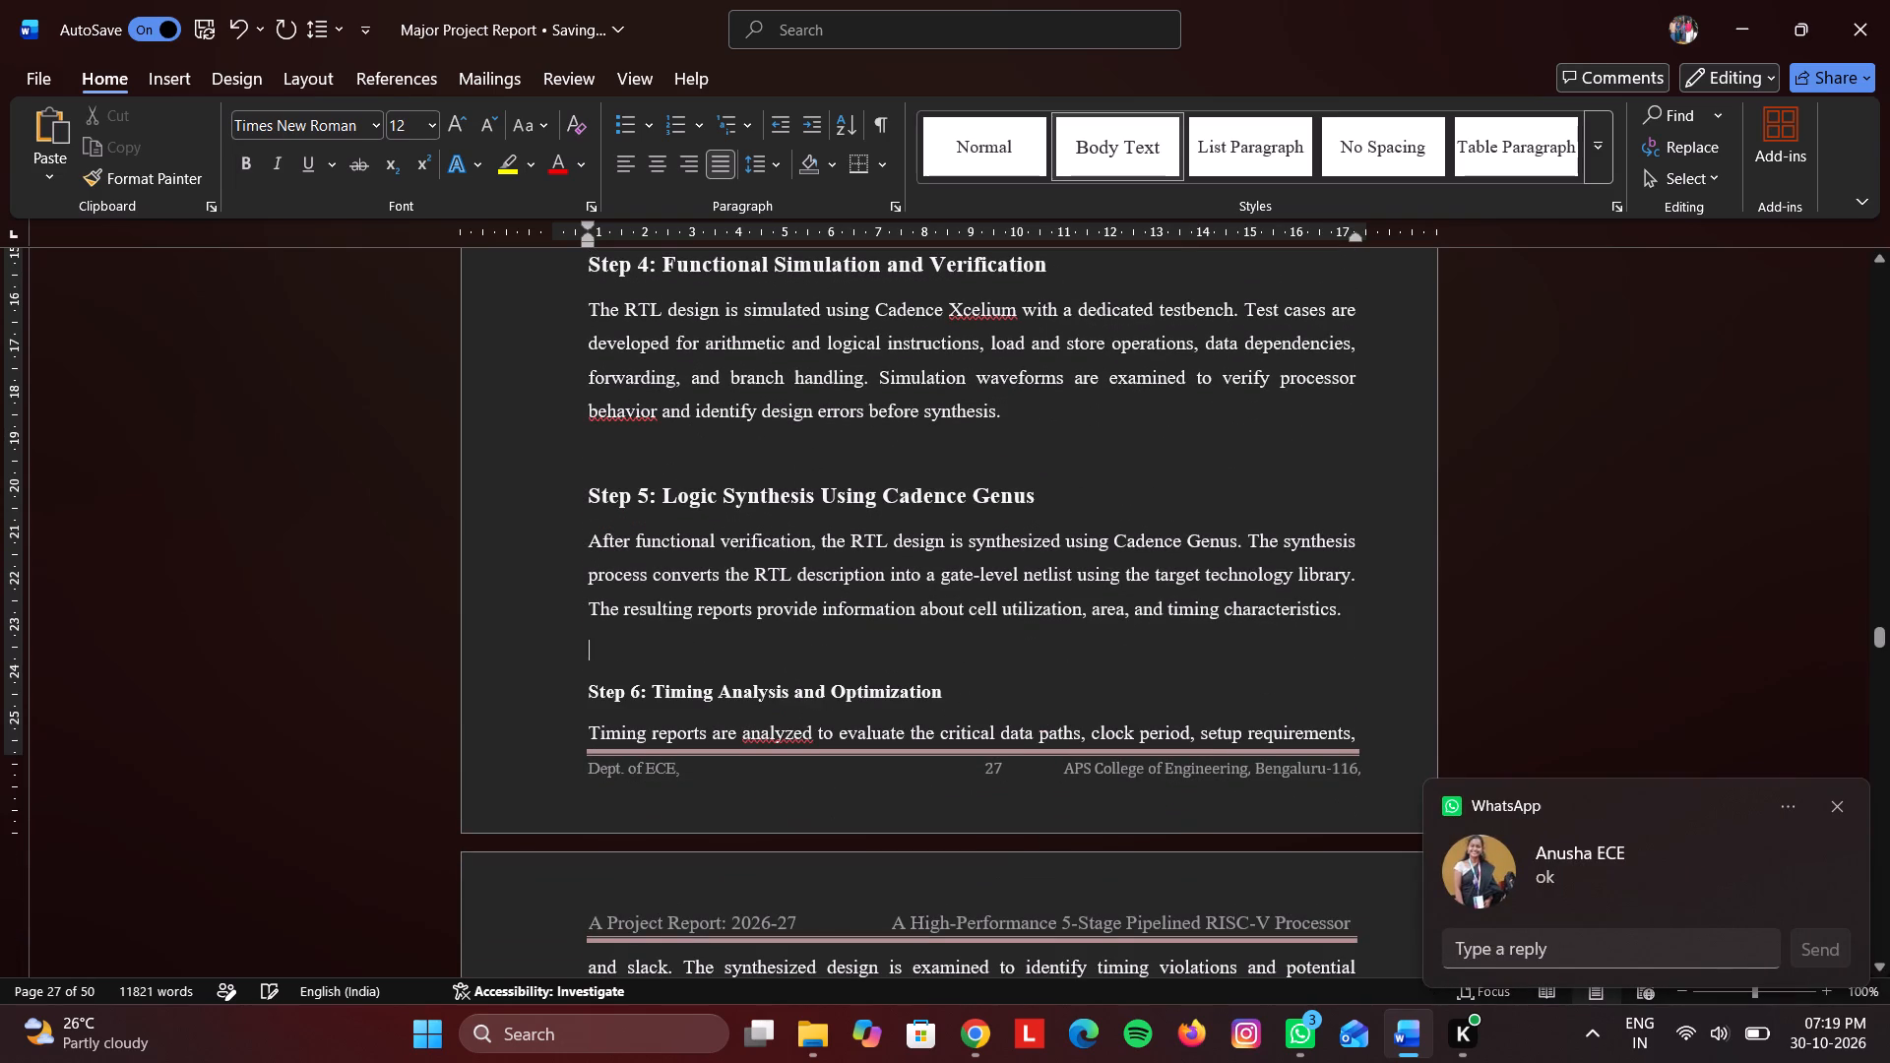
left_click_drag(954, 701, 654, 686)
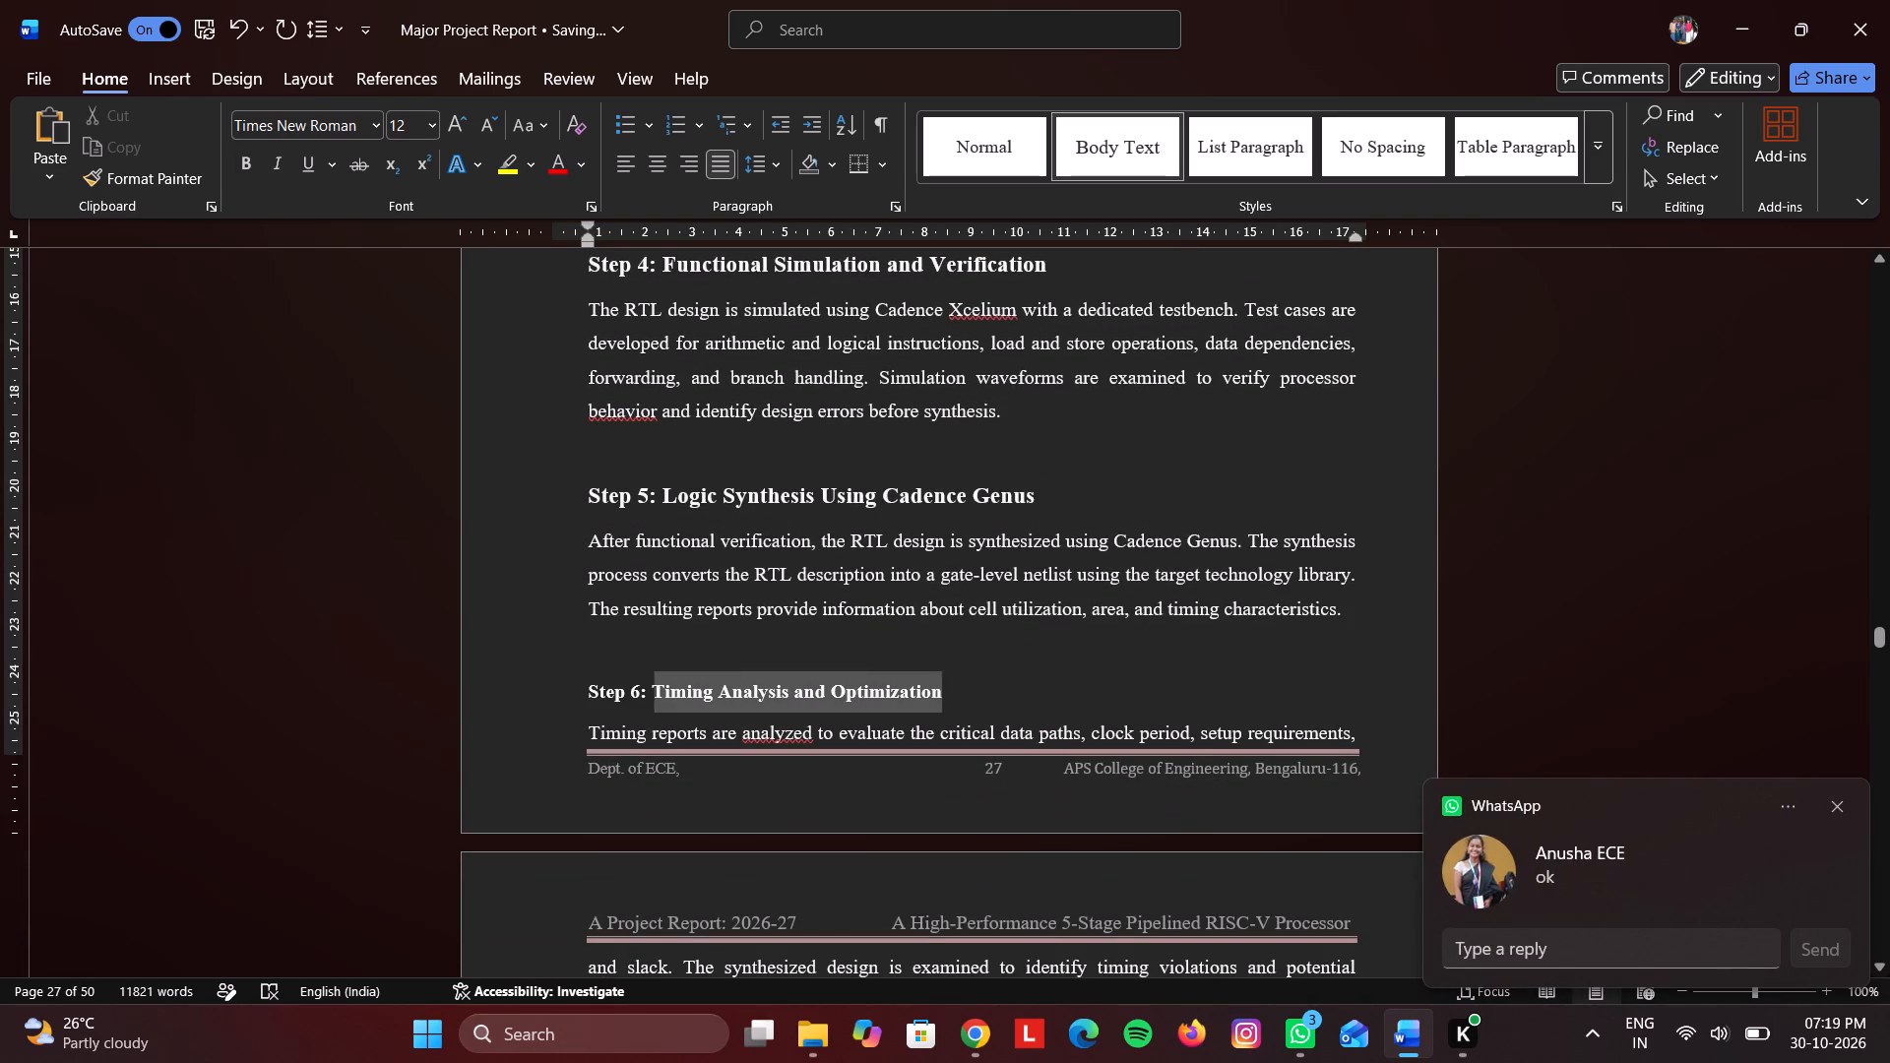
left_click_drag(654, 686, 581, 684)
left_click(797, 604)
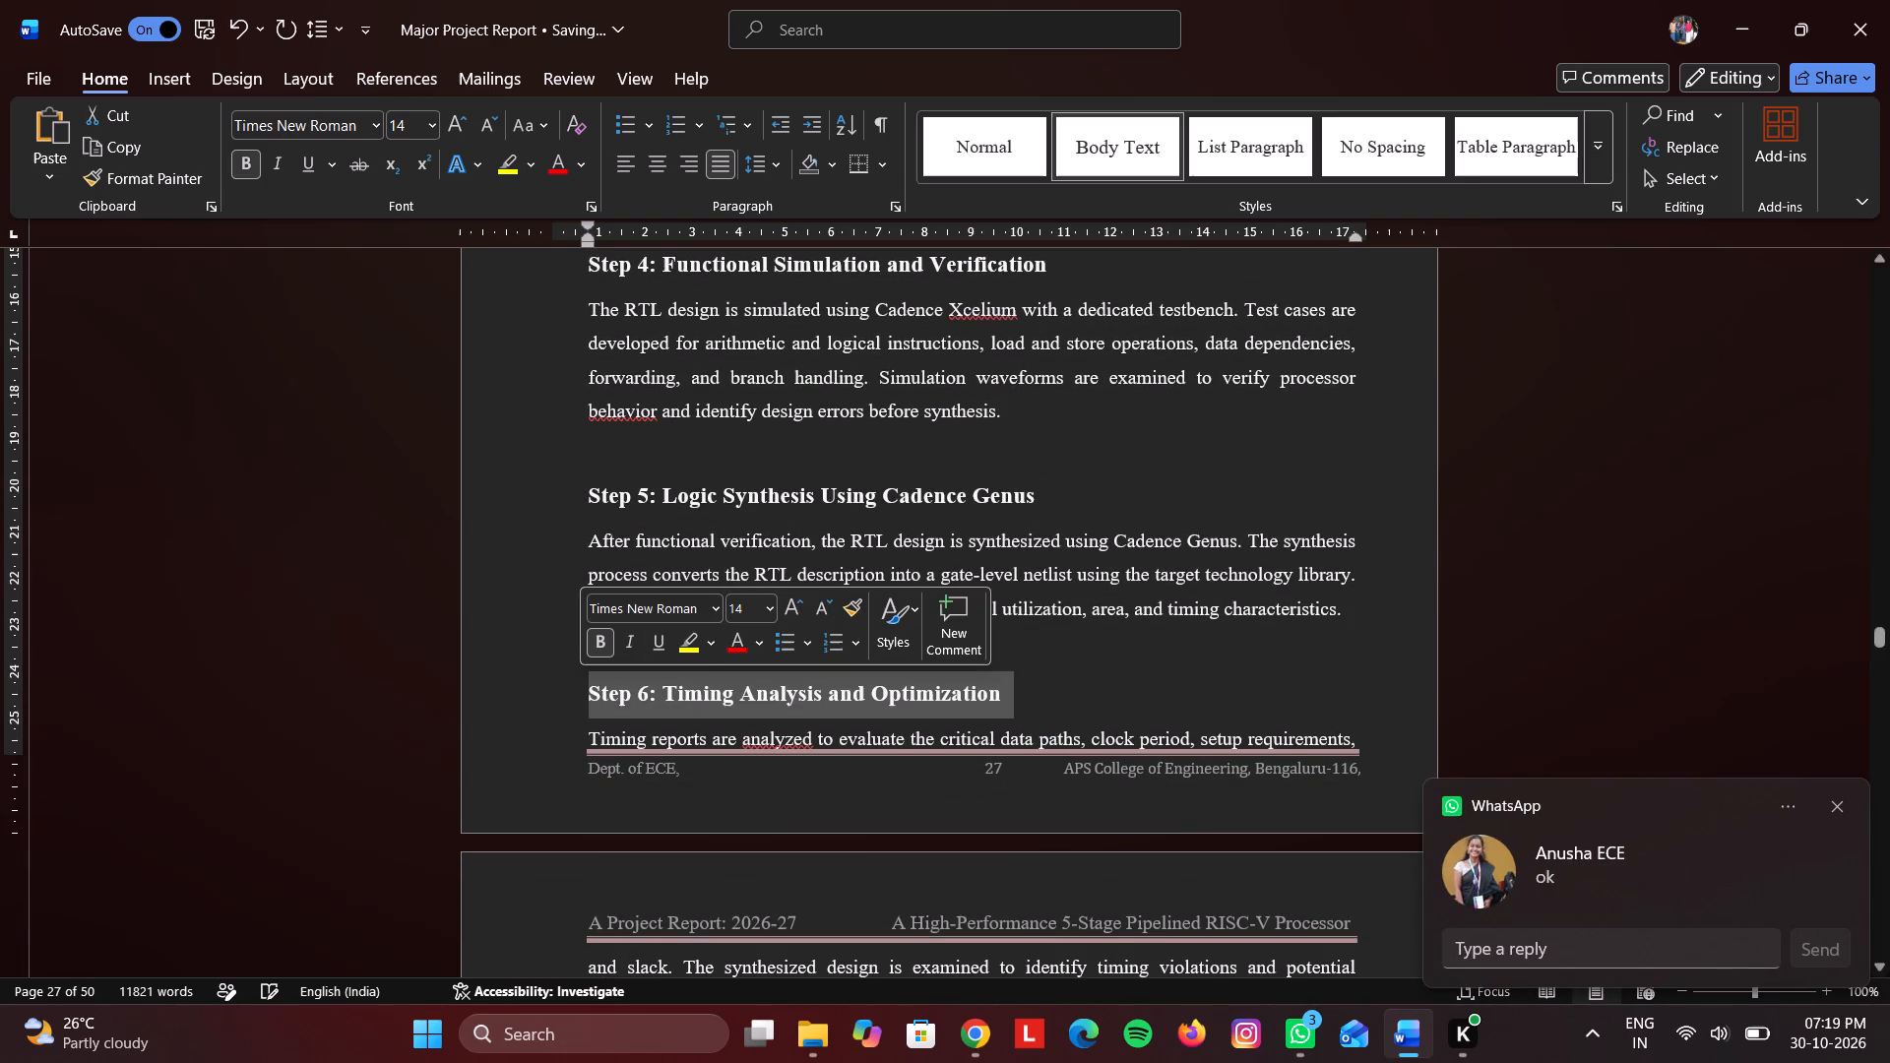
Reply "kalsu bega" to the incoming WhatsApp message from its notification.
left_click(1508, 937)
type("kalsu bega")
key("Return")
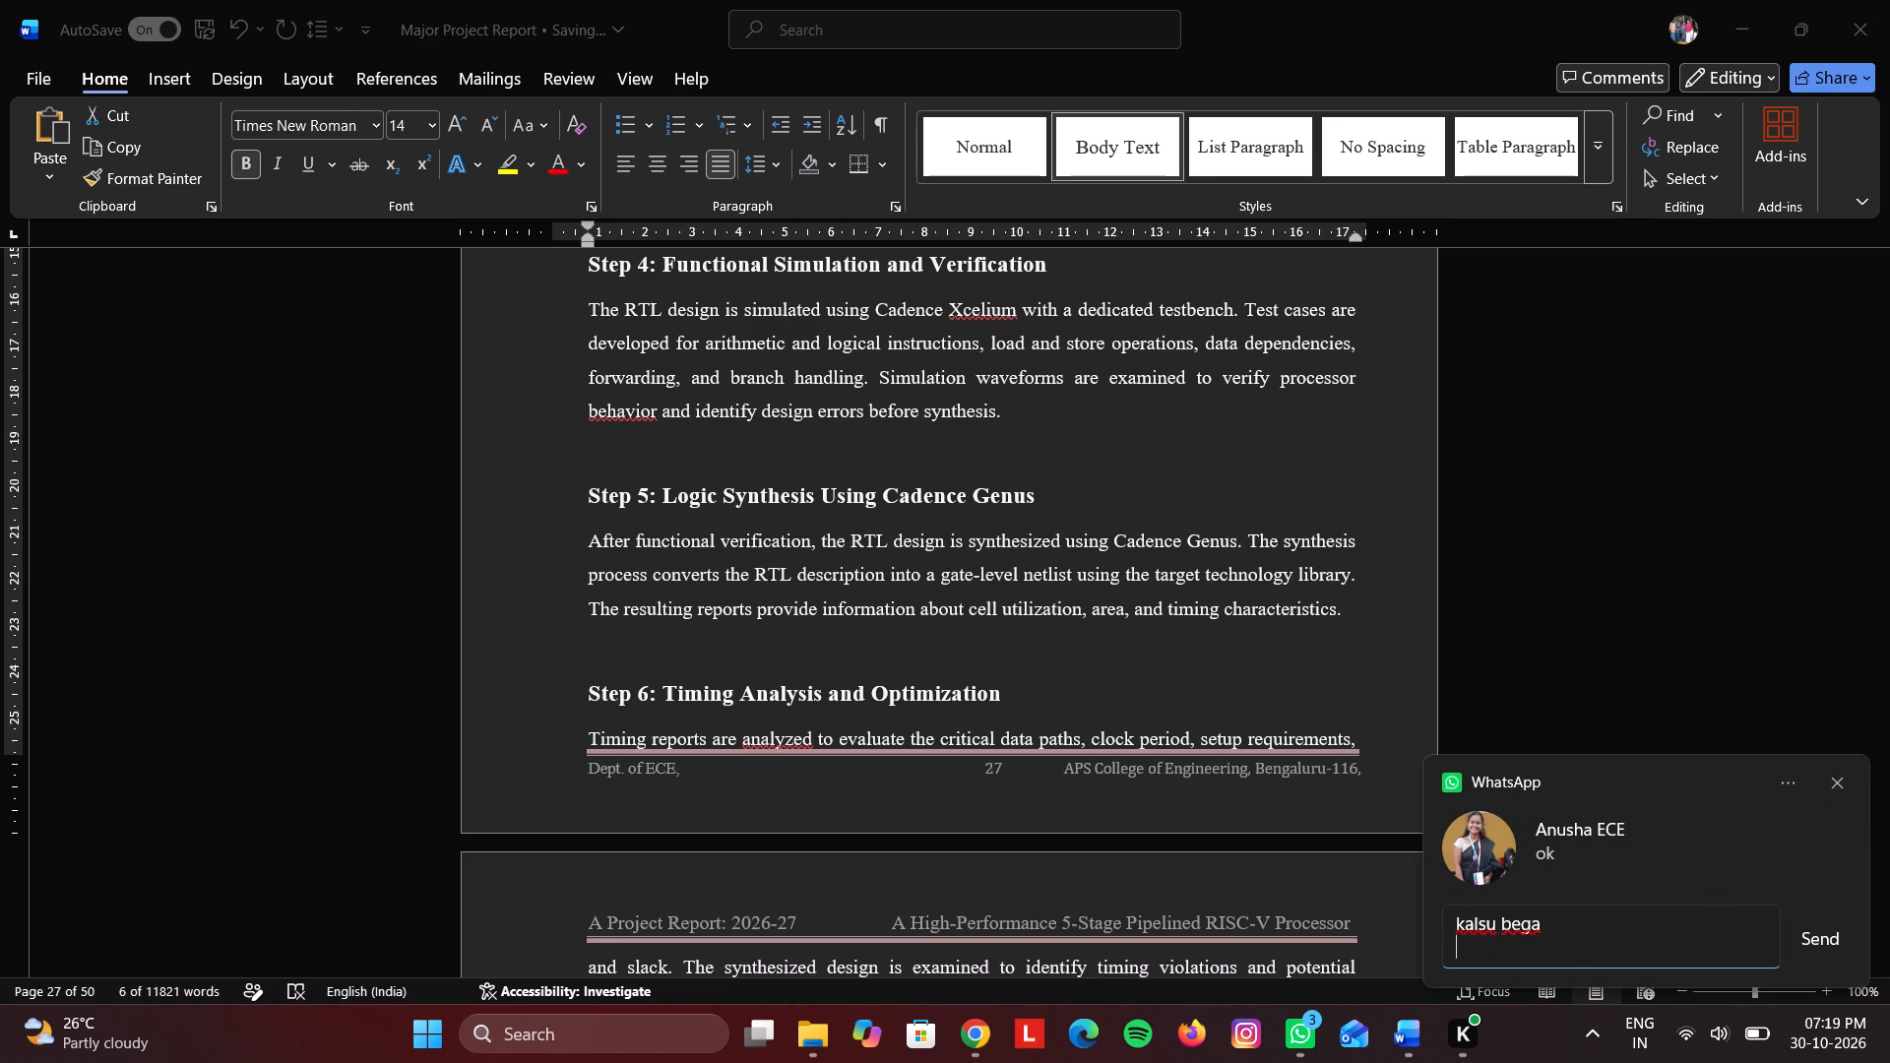
left_click(1810, 938)
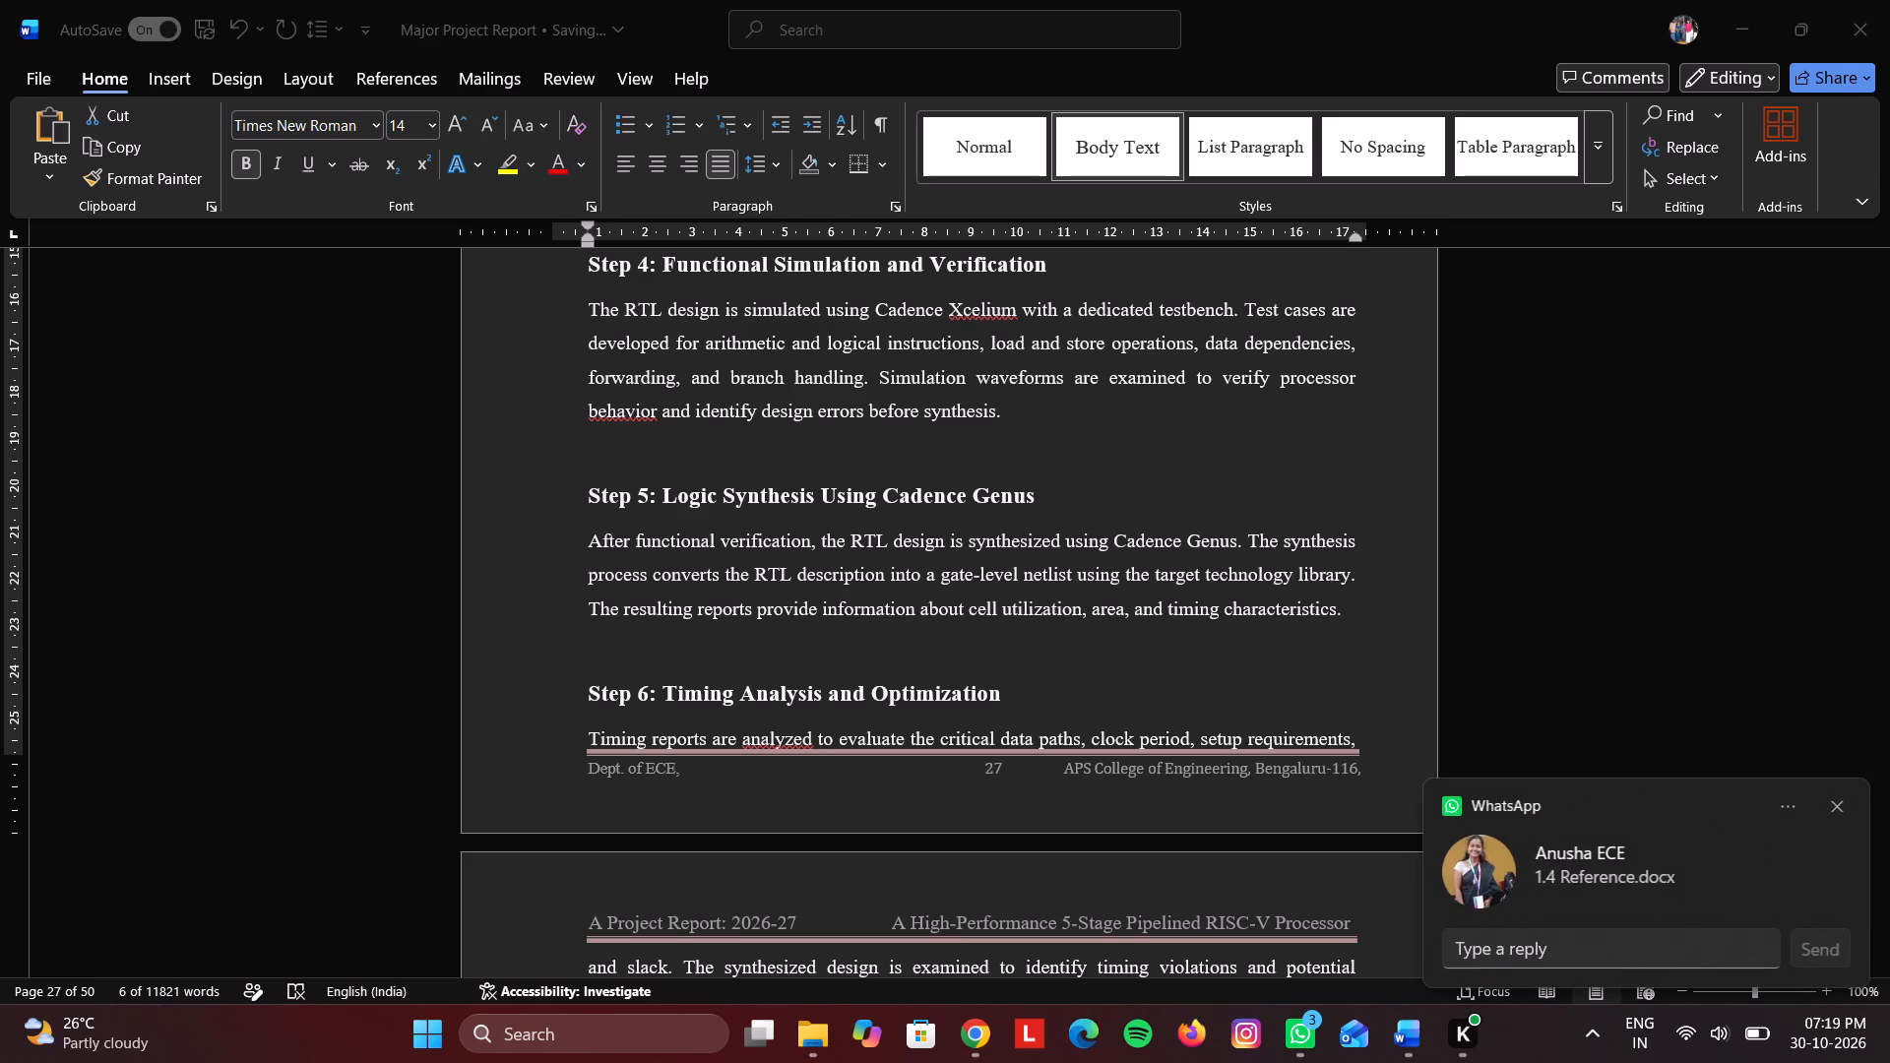
In the Word report, insert a blank line above the Step 7: Physical Design Using Cadence Innovus heading and increase the heading to 14 pt.
scroll(680, 658, "down", 8)
left_click(843, 561)
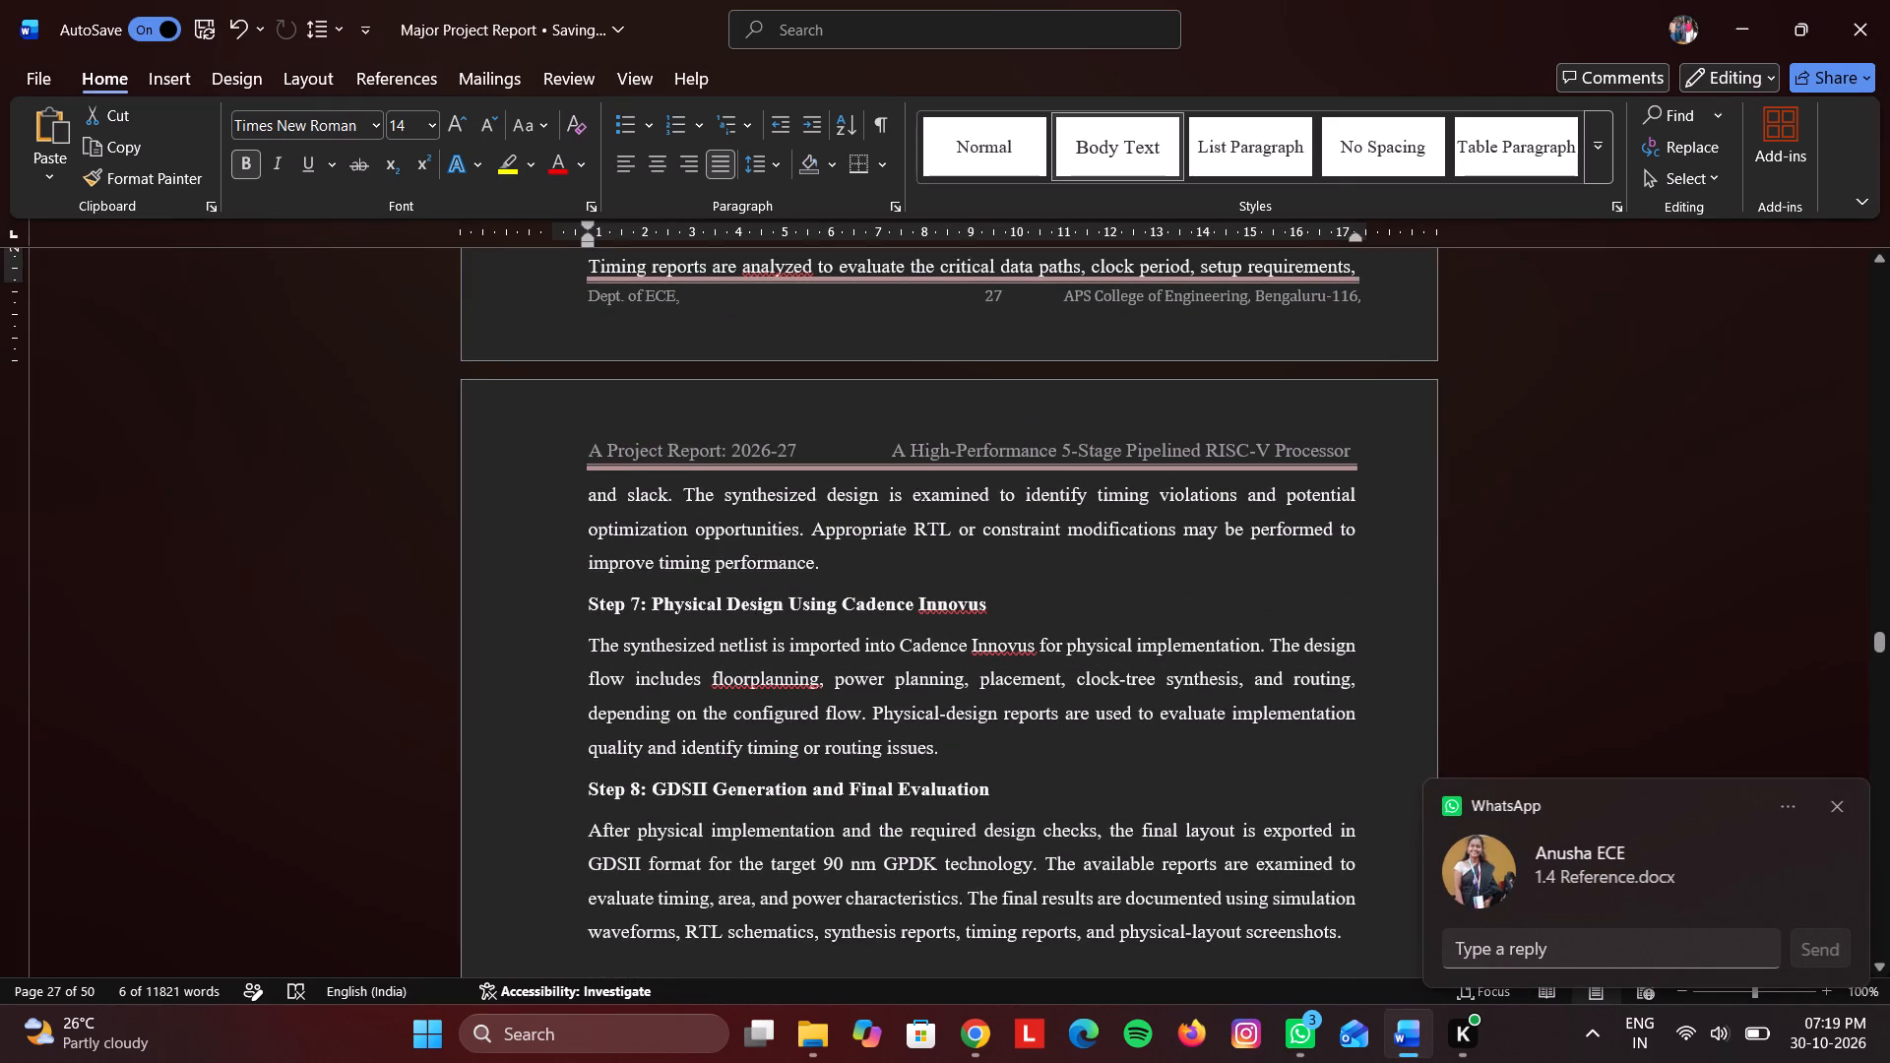
left_click(843, 561)
left_click(835, 572)
key("Return")
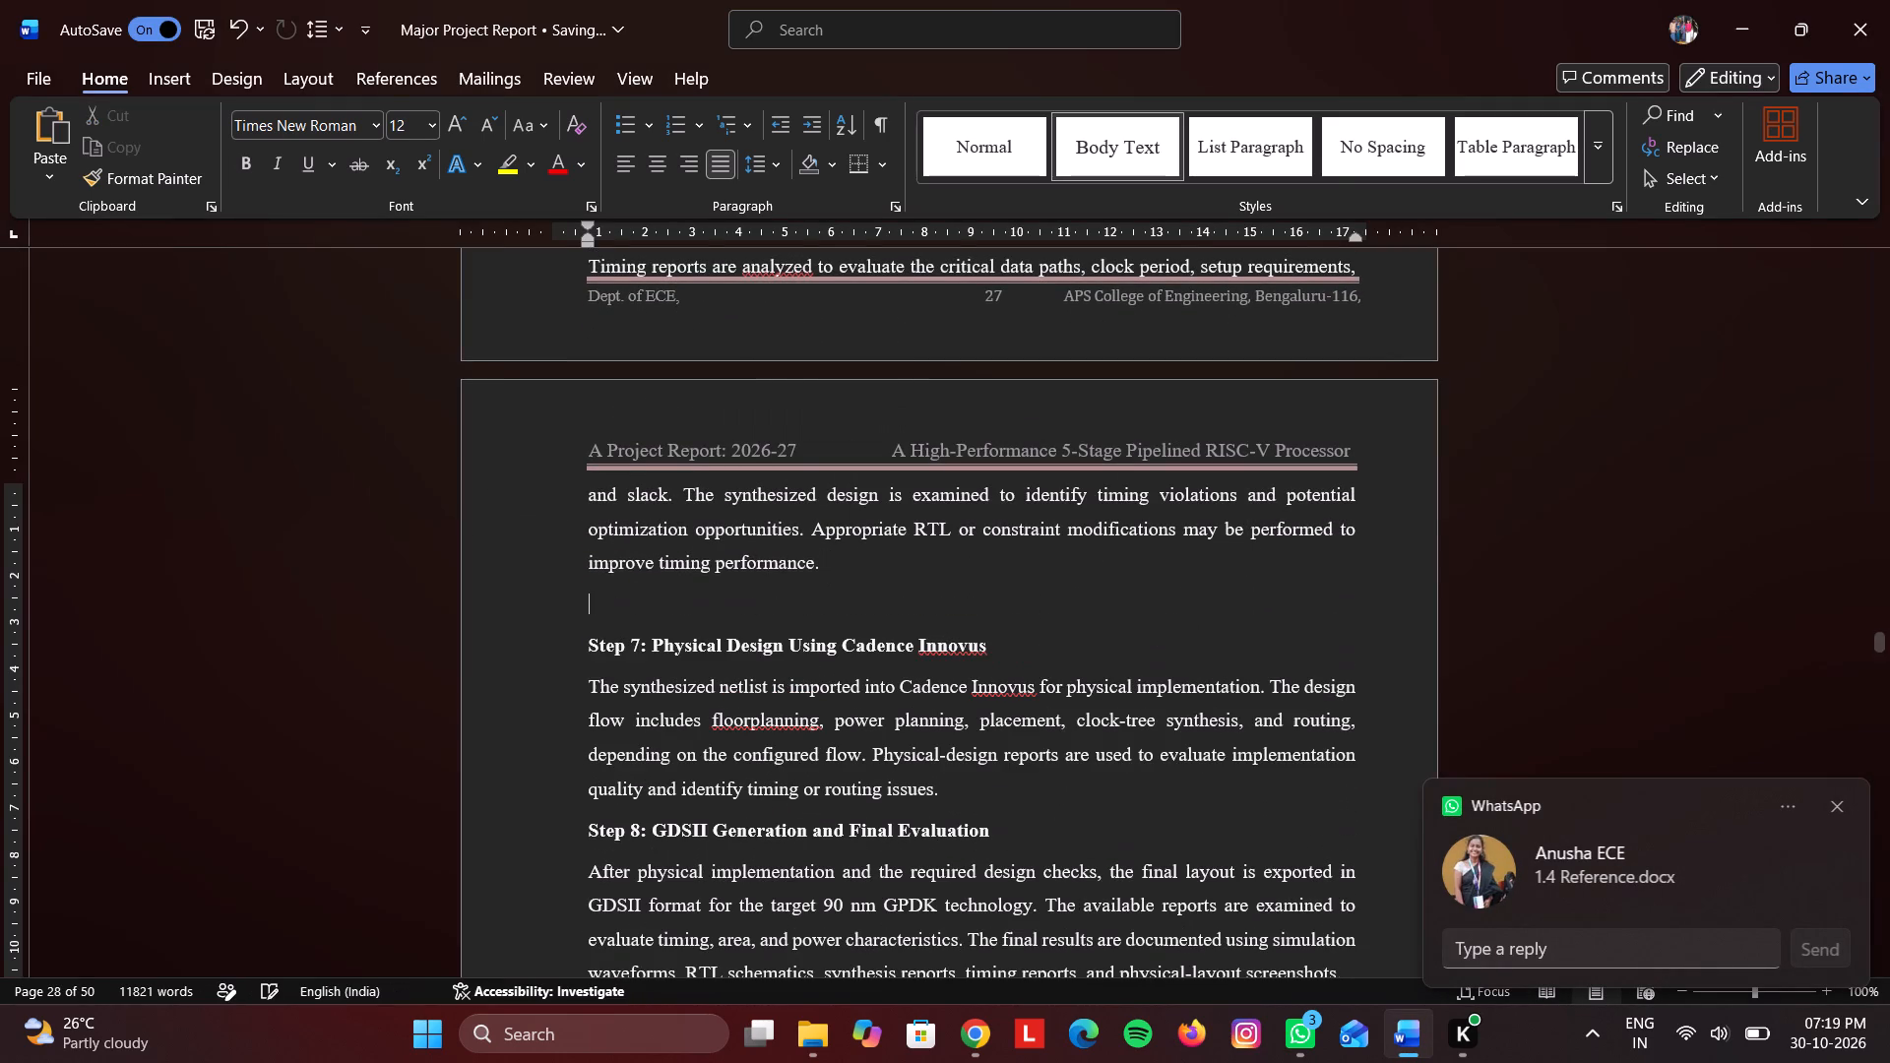
left_click_drag(1000, 651, 585, 648)
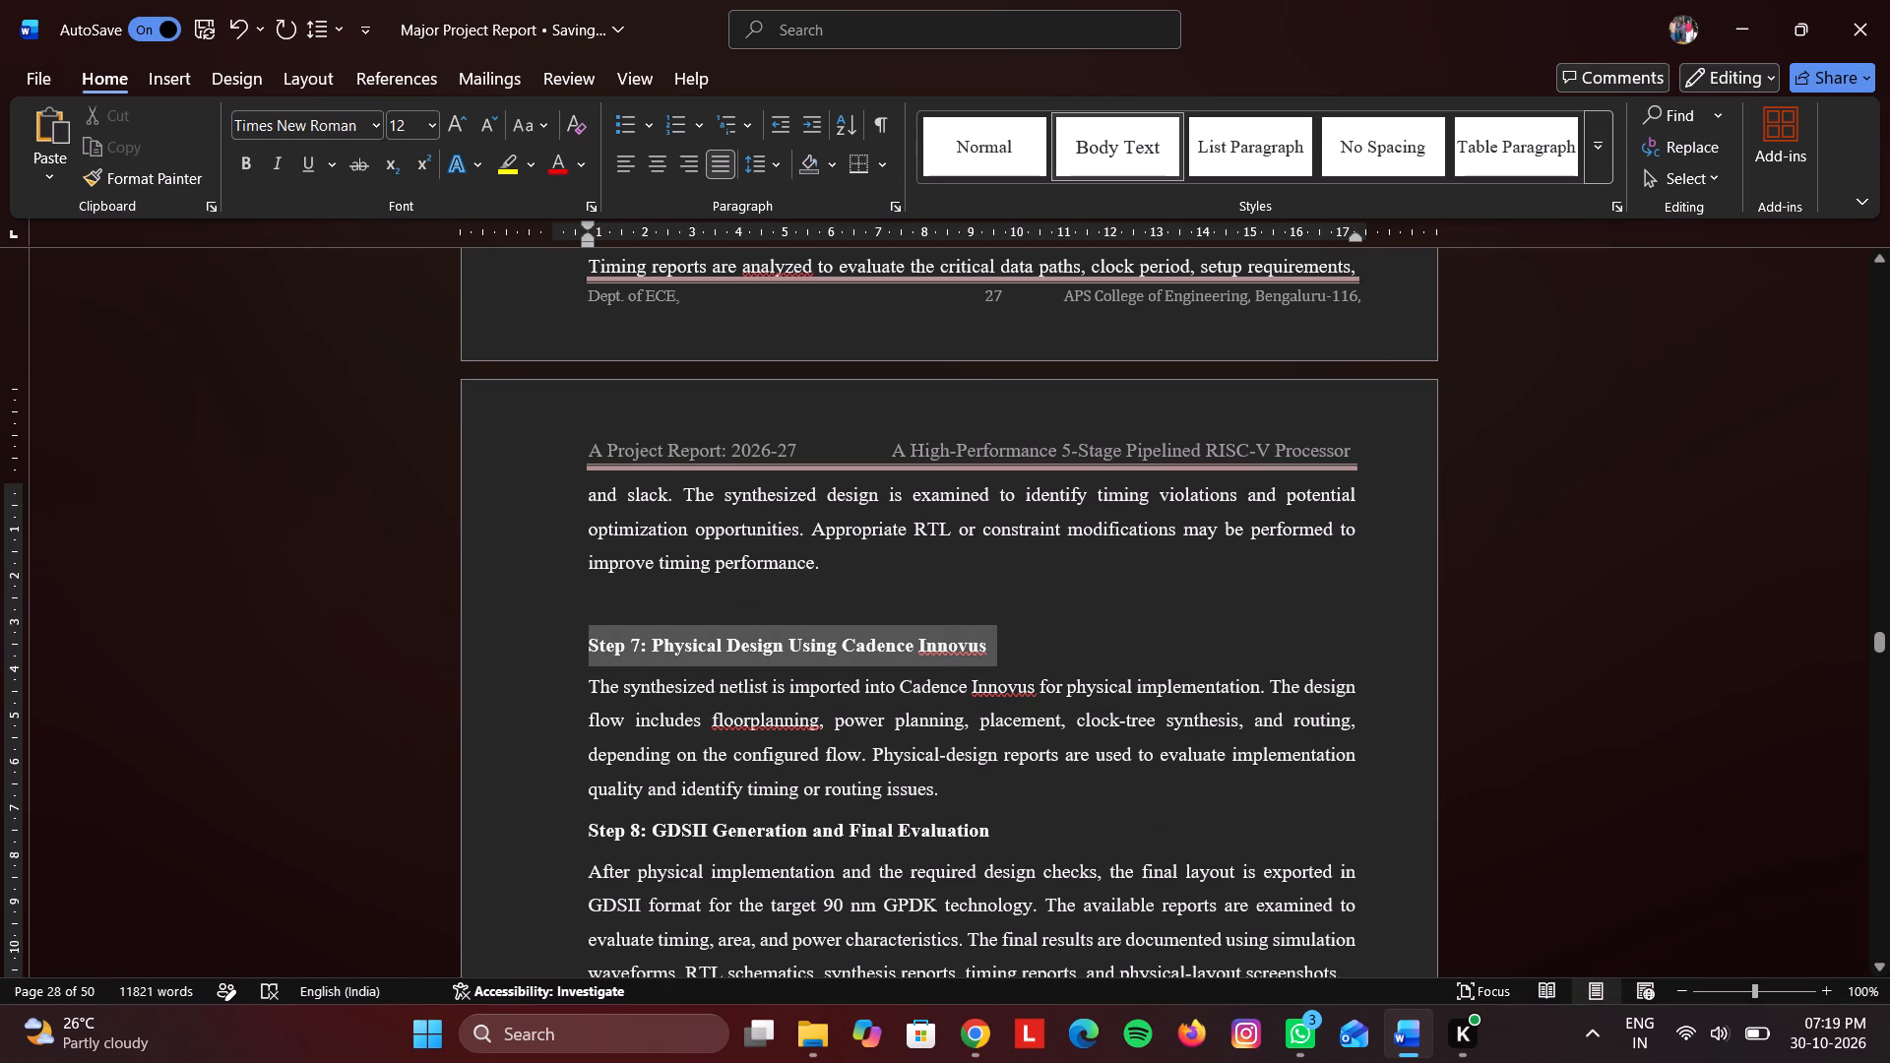
left_click_drag(585, 648, 578, 648)
left_click(779, 570)
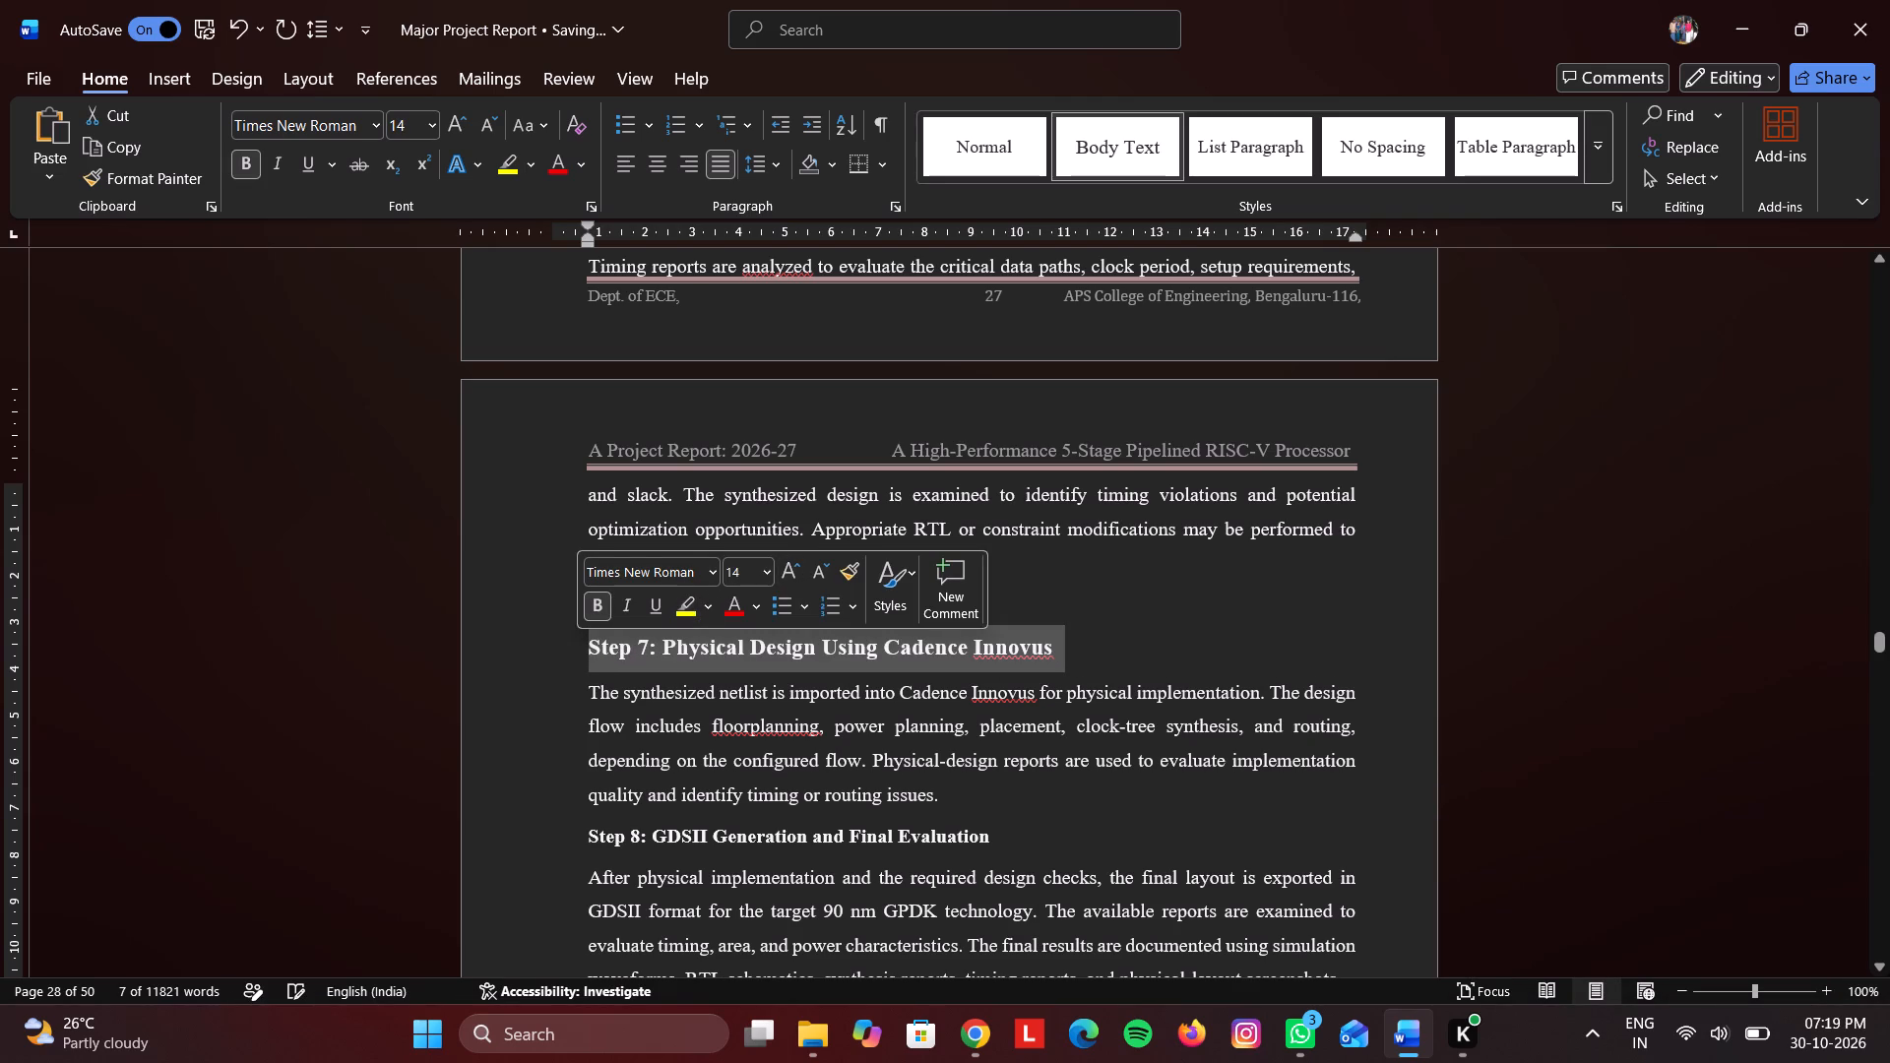
Insert a blank line above the Step 8: GDSII Generation and Final Evaluation heading and increase the heading's font size by one increment.
left_click(982, 803)
key("Return")
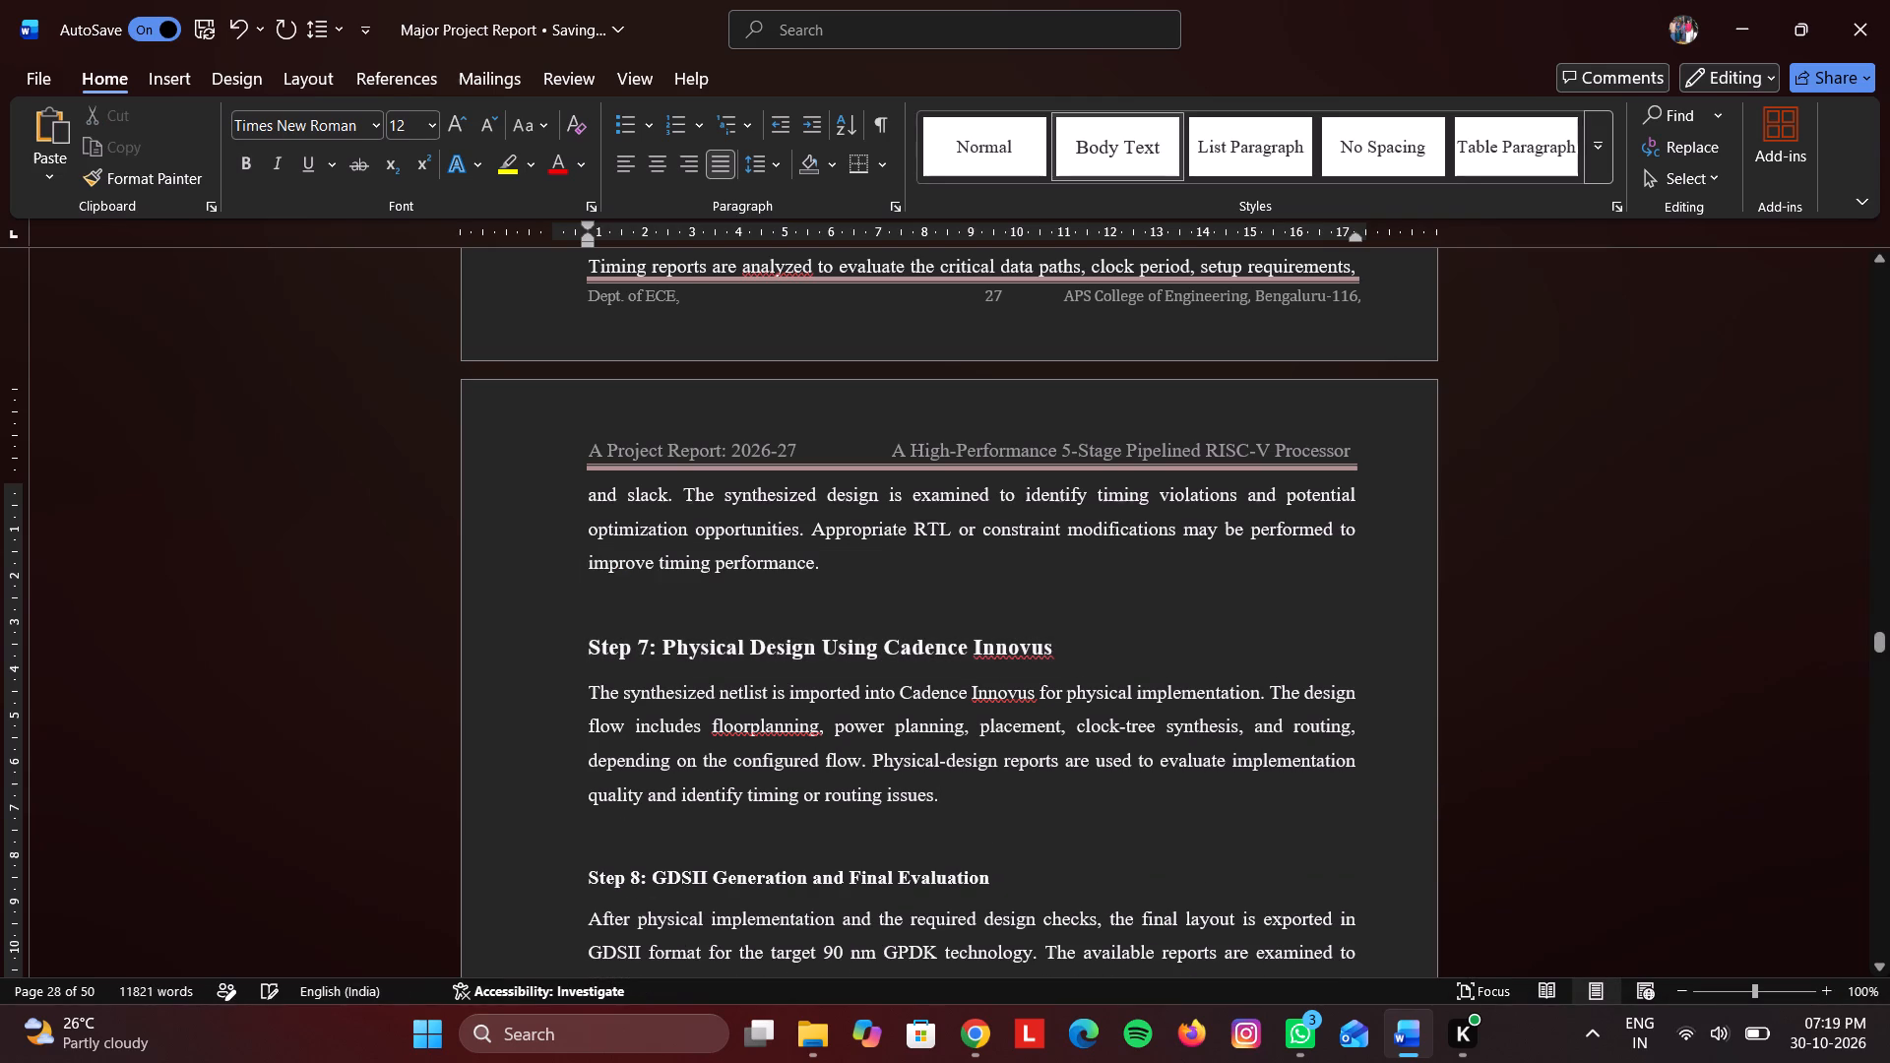
left_click_drag(1000, 876, 587, 877)
left_click(795, 793)
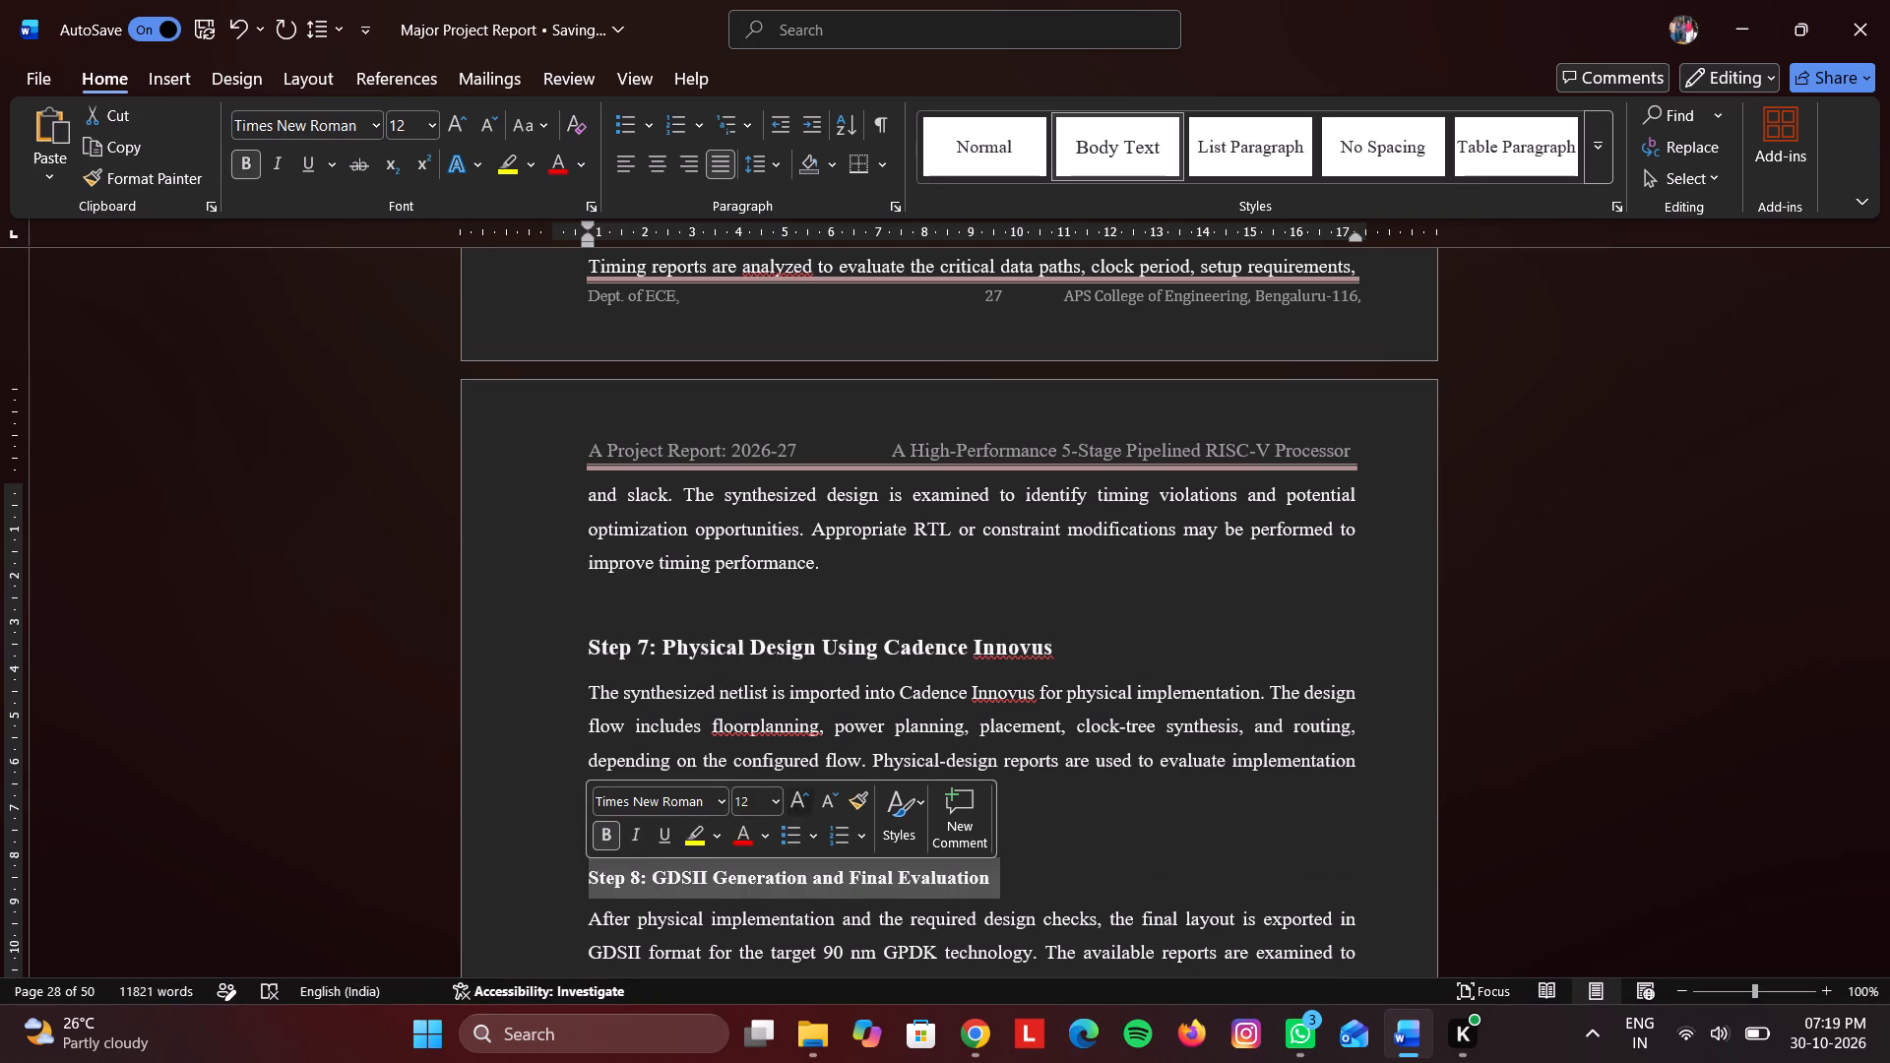
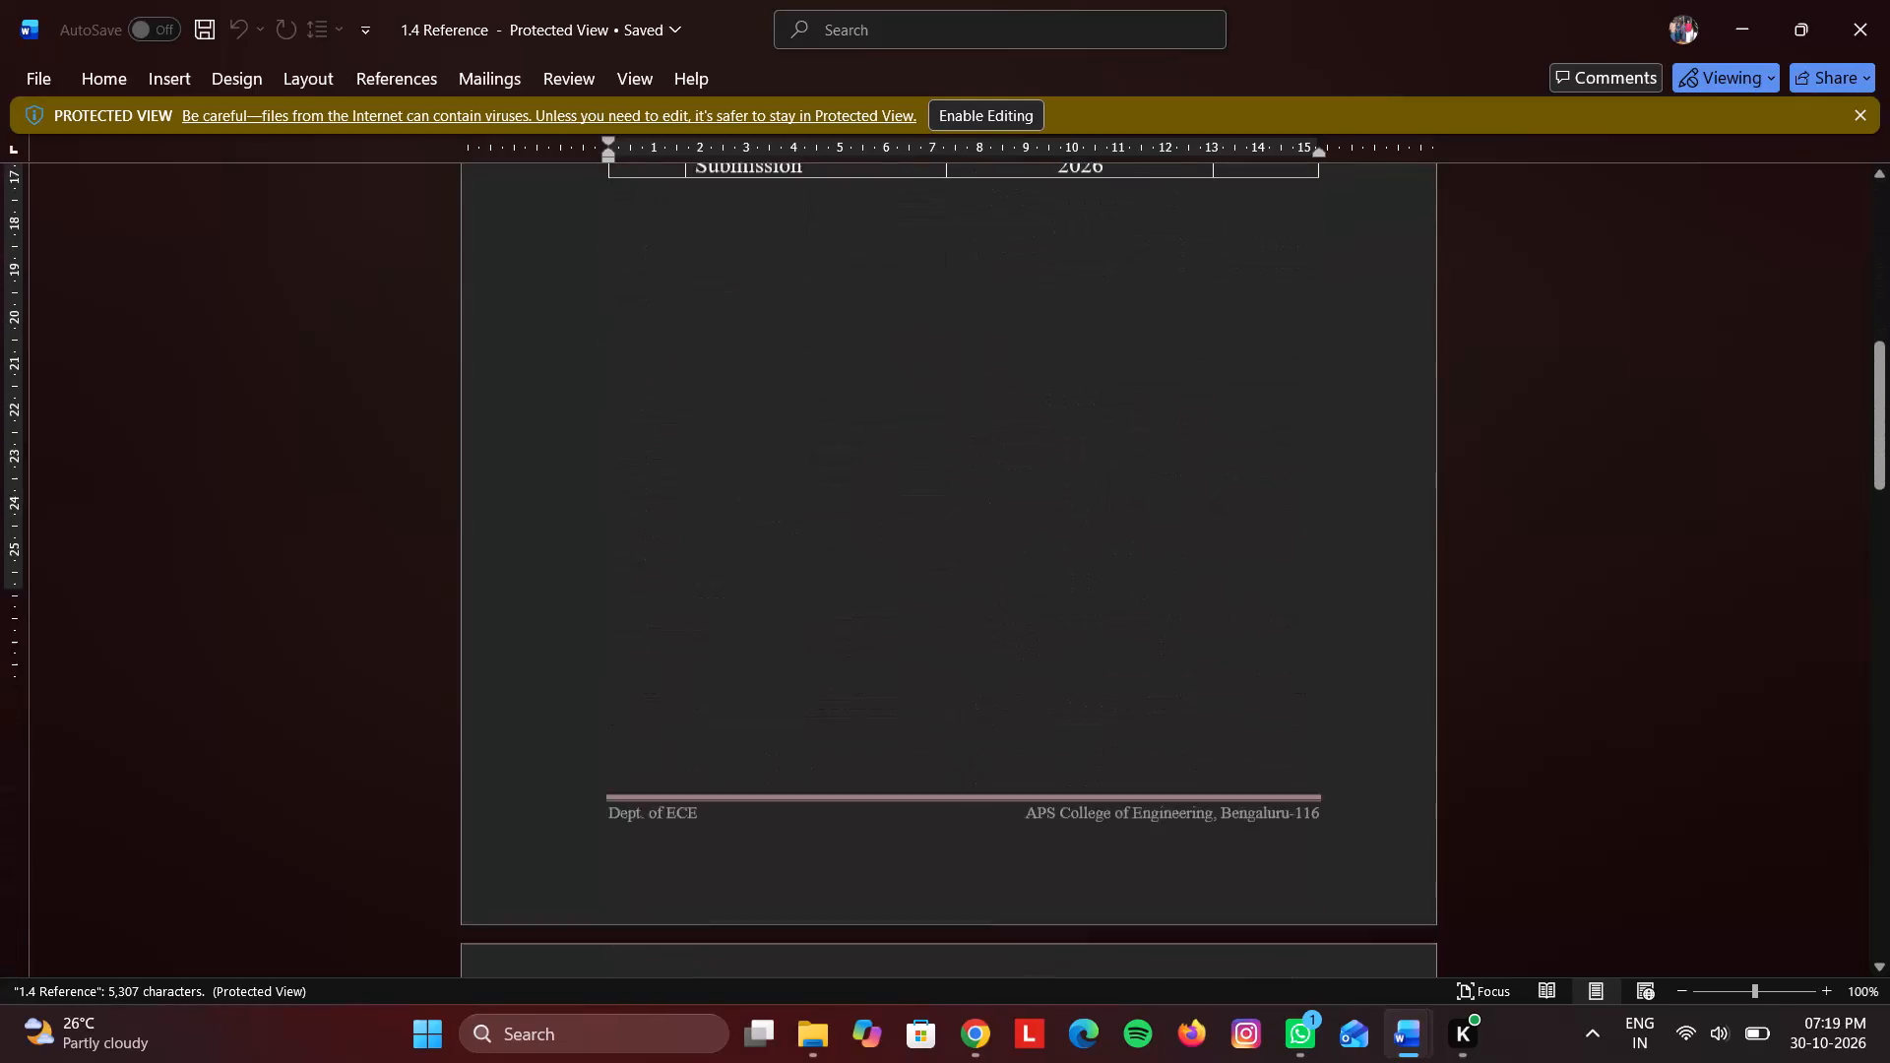
Look through the references list and the Time Utilization Chart in the 1.4 Reference document, and return to the Major Project Report.
scroll(982, 701, "down", 7)
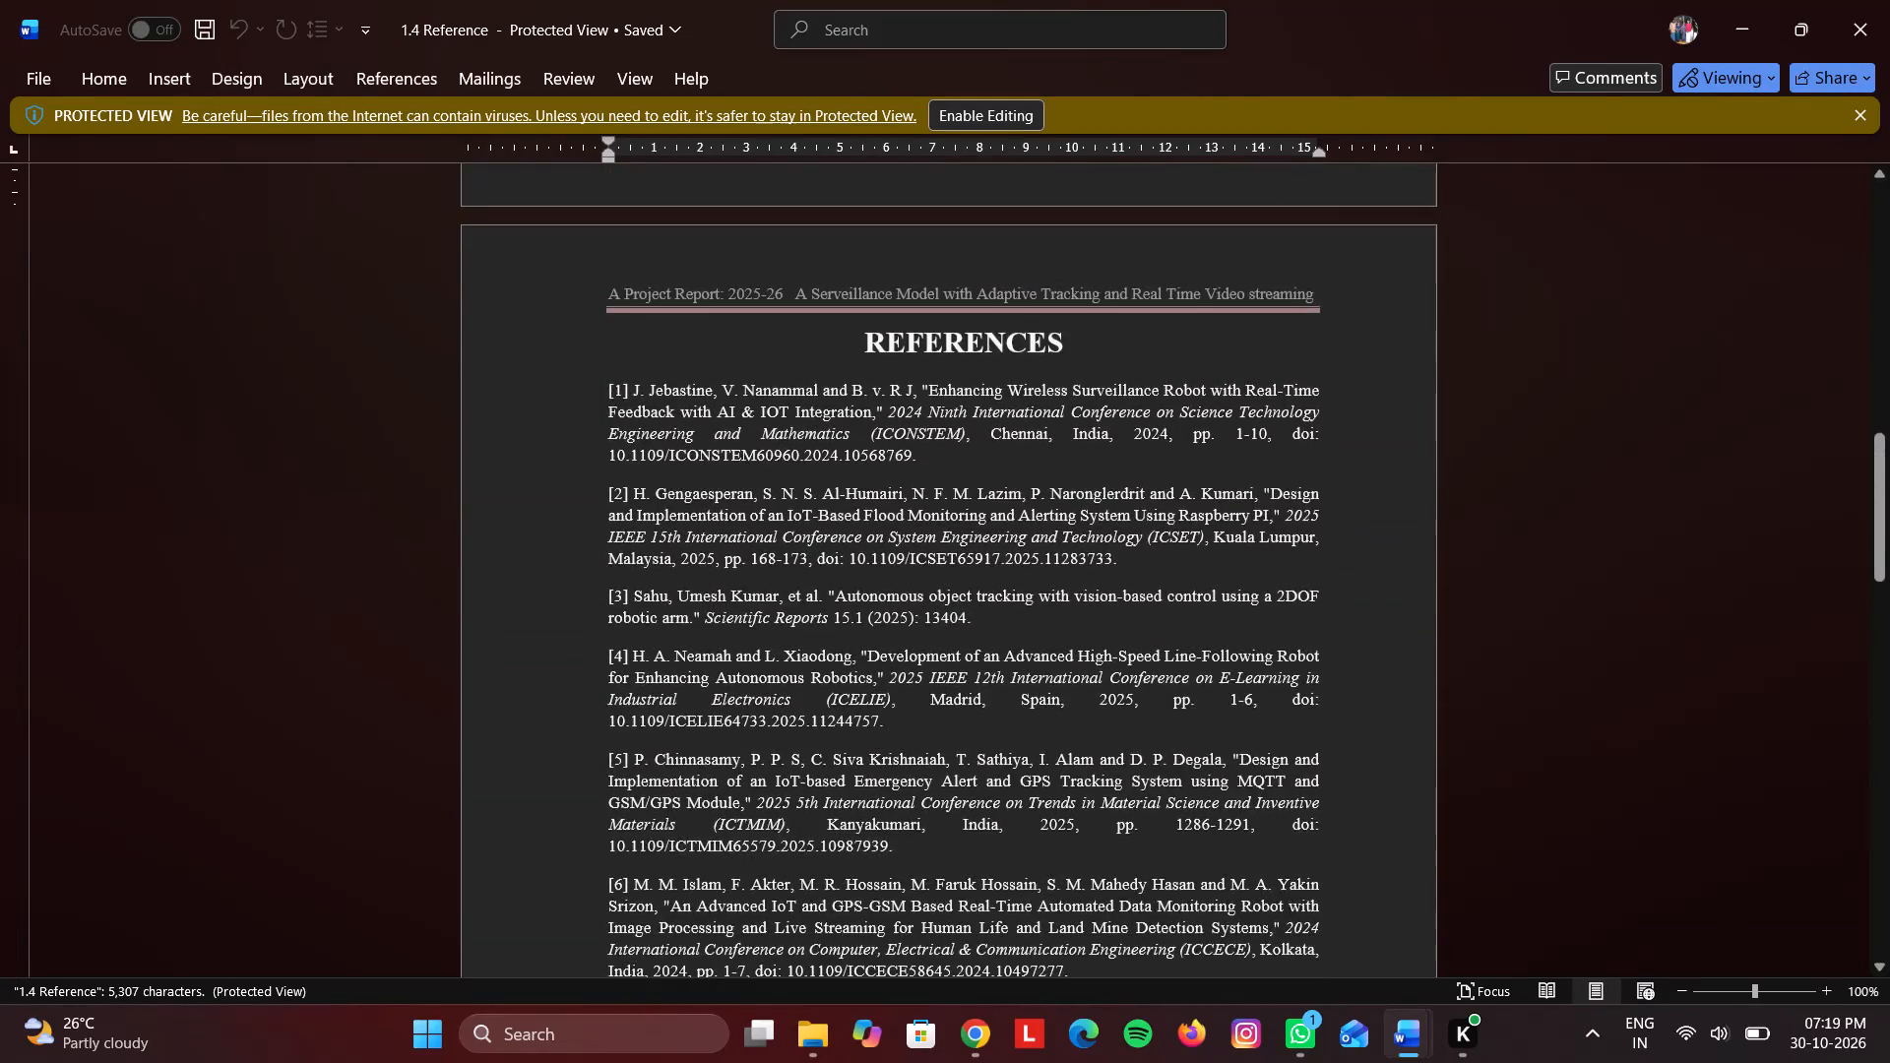
scroll(982, 701, "down", 8)
scroll(982, 701, "down", 15)
scroll(982, 701, "down", 15)
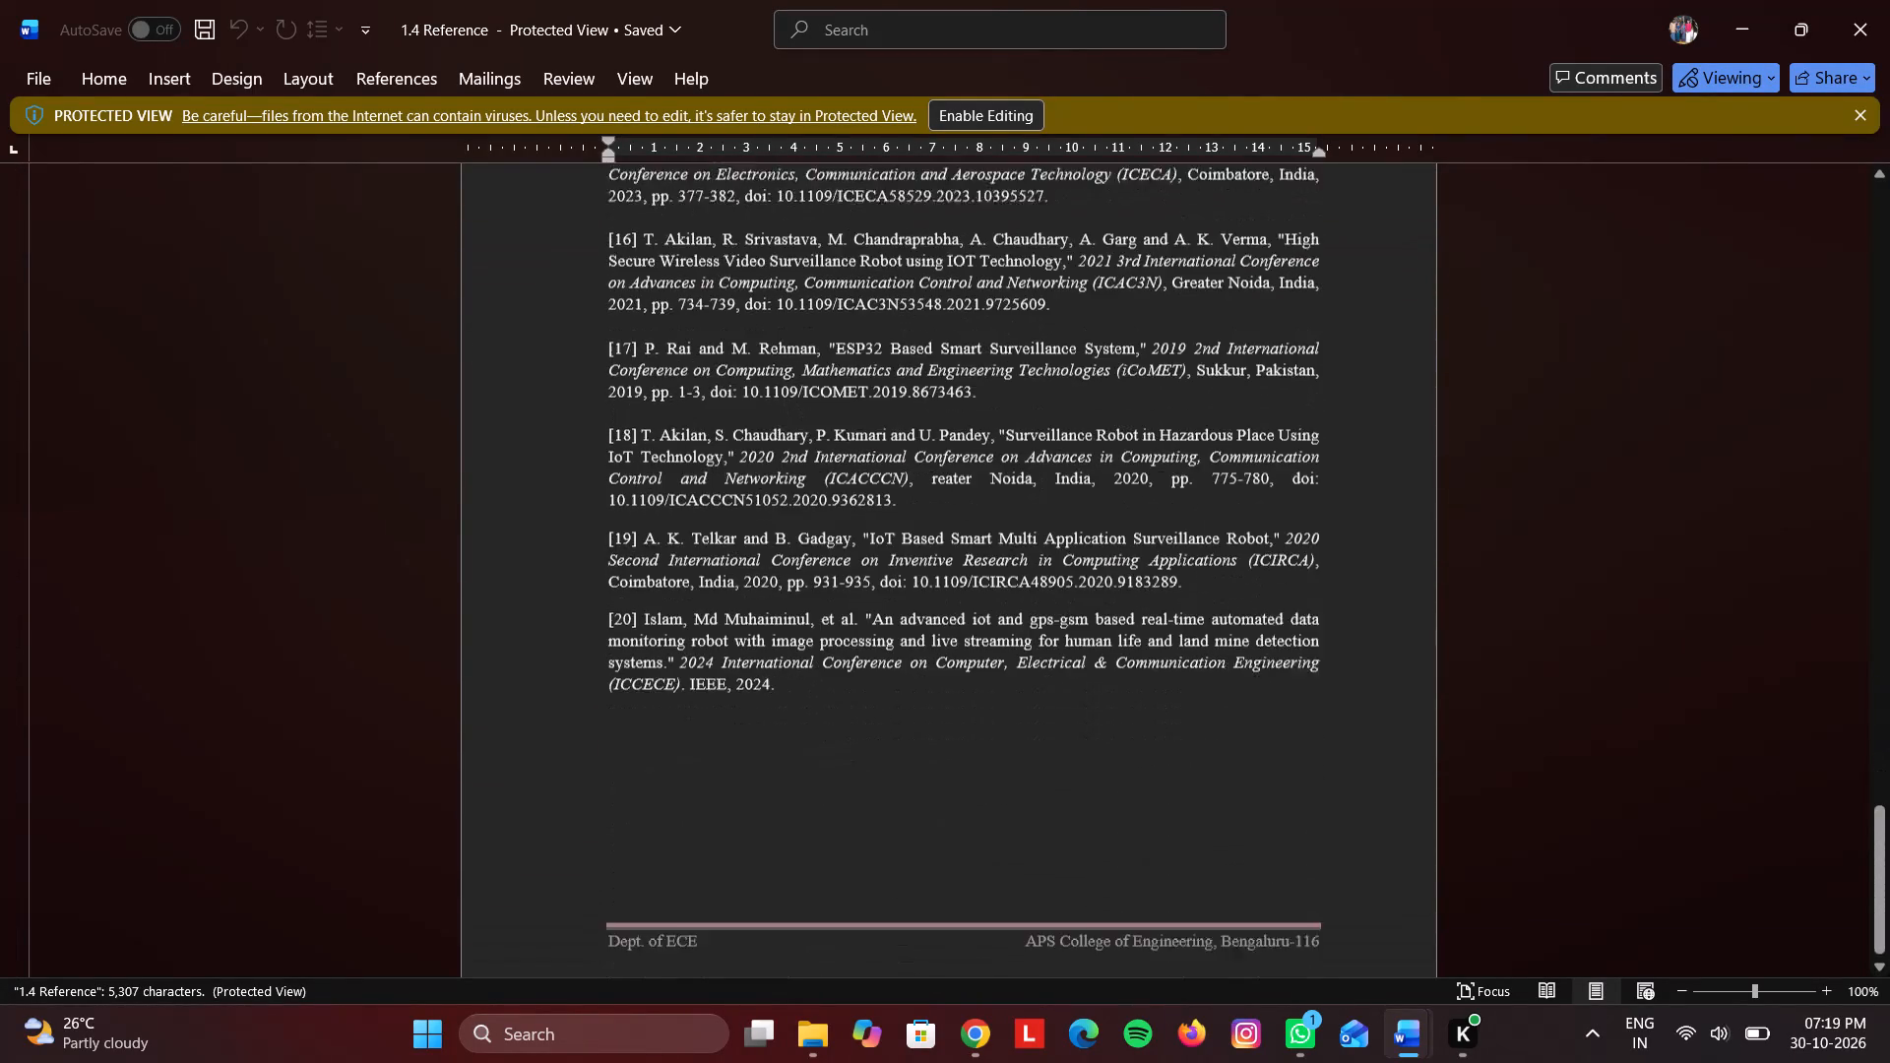
scroll(982, 701, "down", 10)
scroll(982, 701, "up", 8)
scroll(982, 701, "down", 2)
scroll(982, 701, "up", 20)
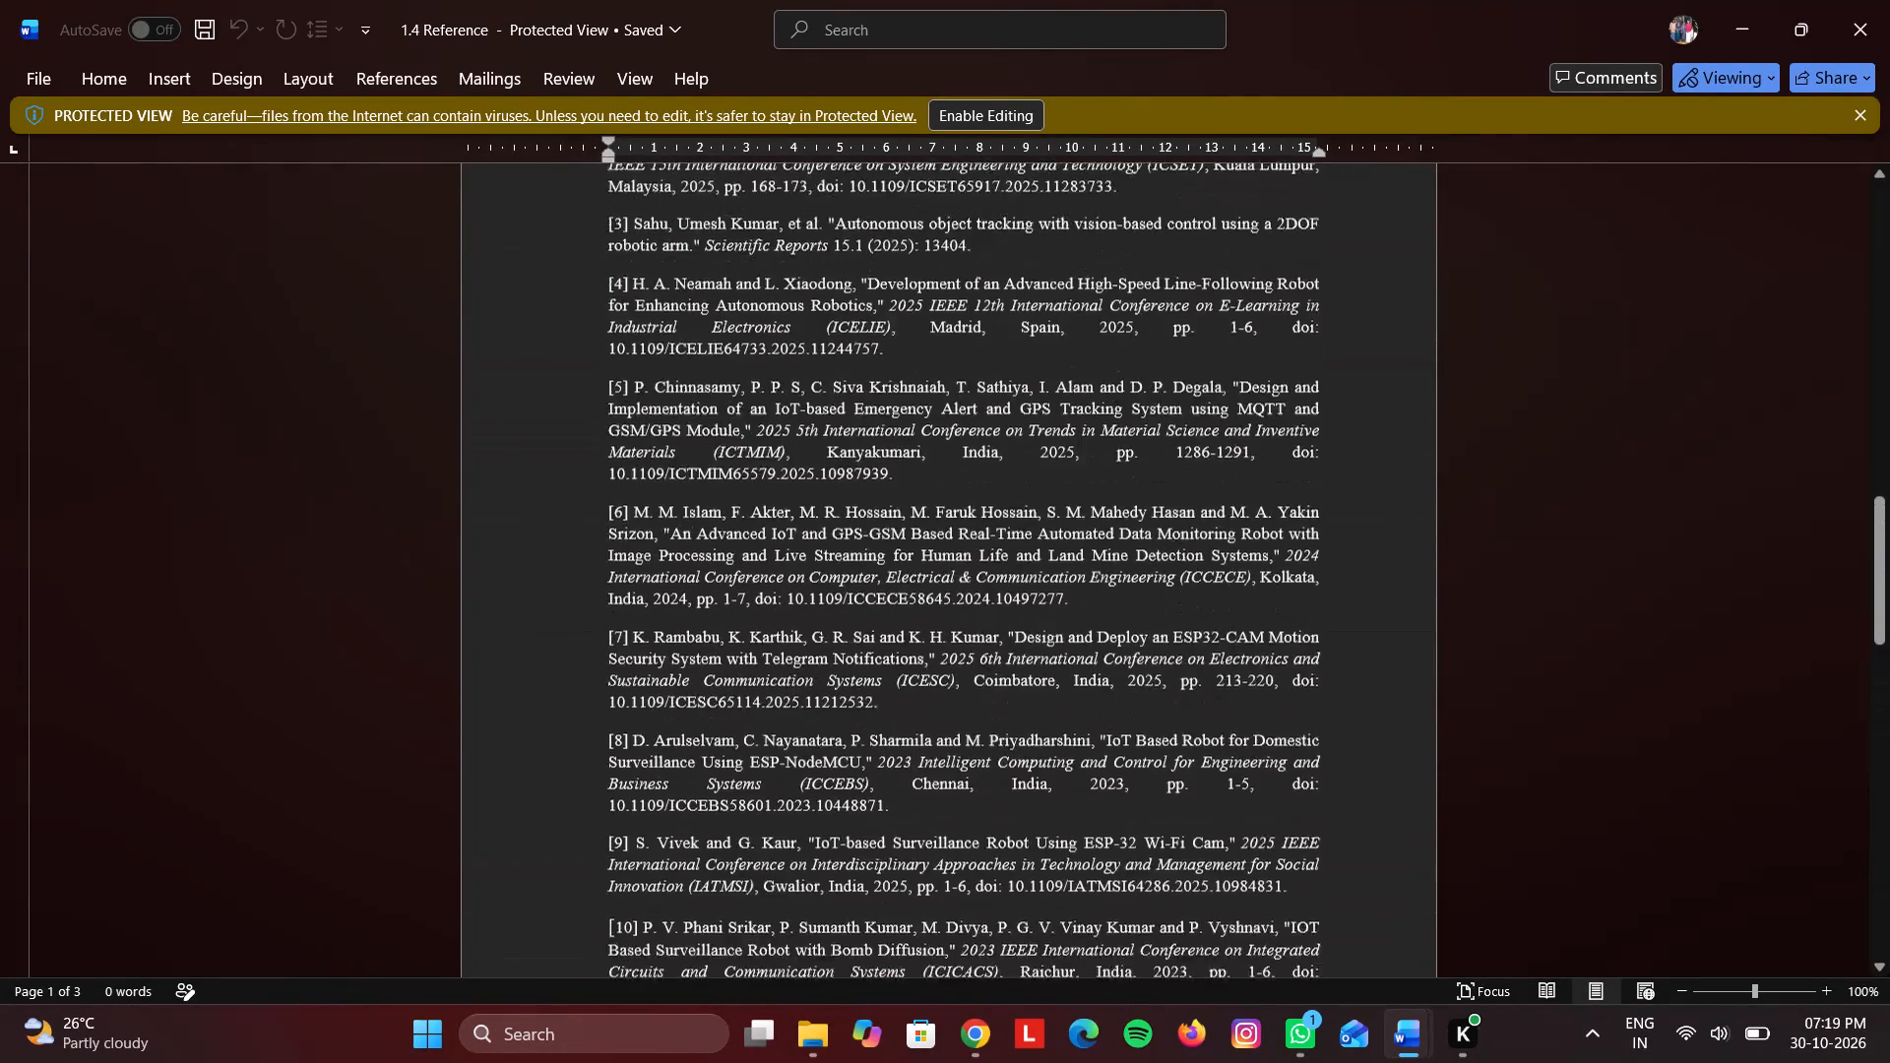
scroll(982, 701, "up", 20)
scroll(982, 701, "up", 11)
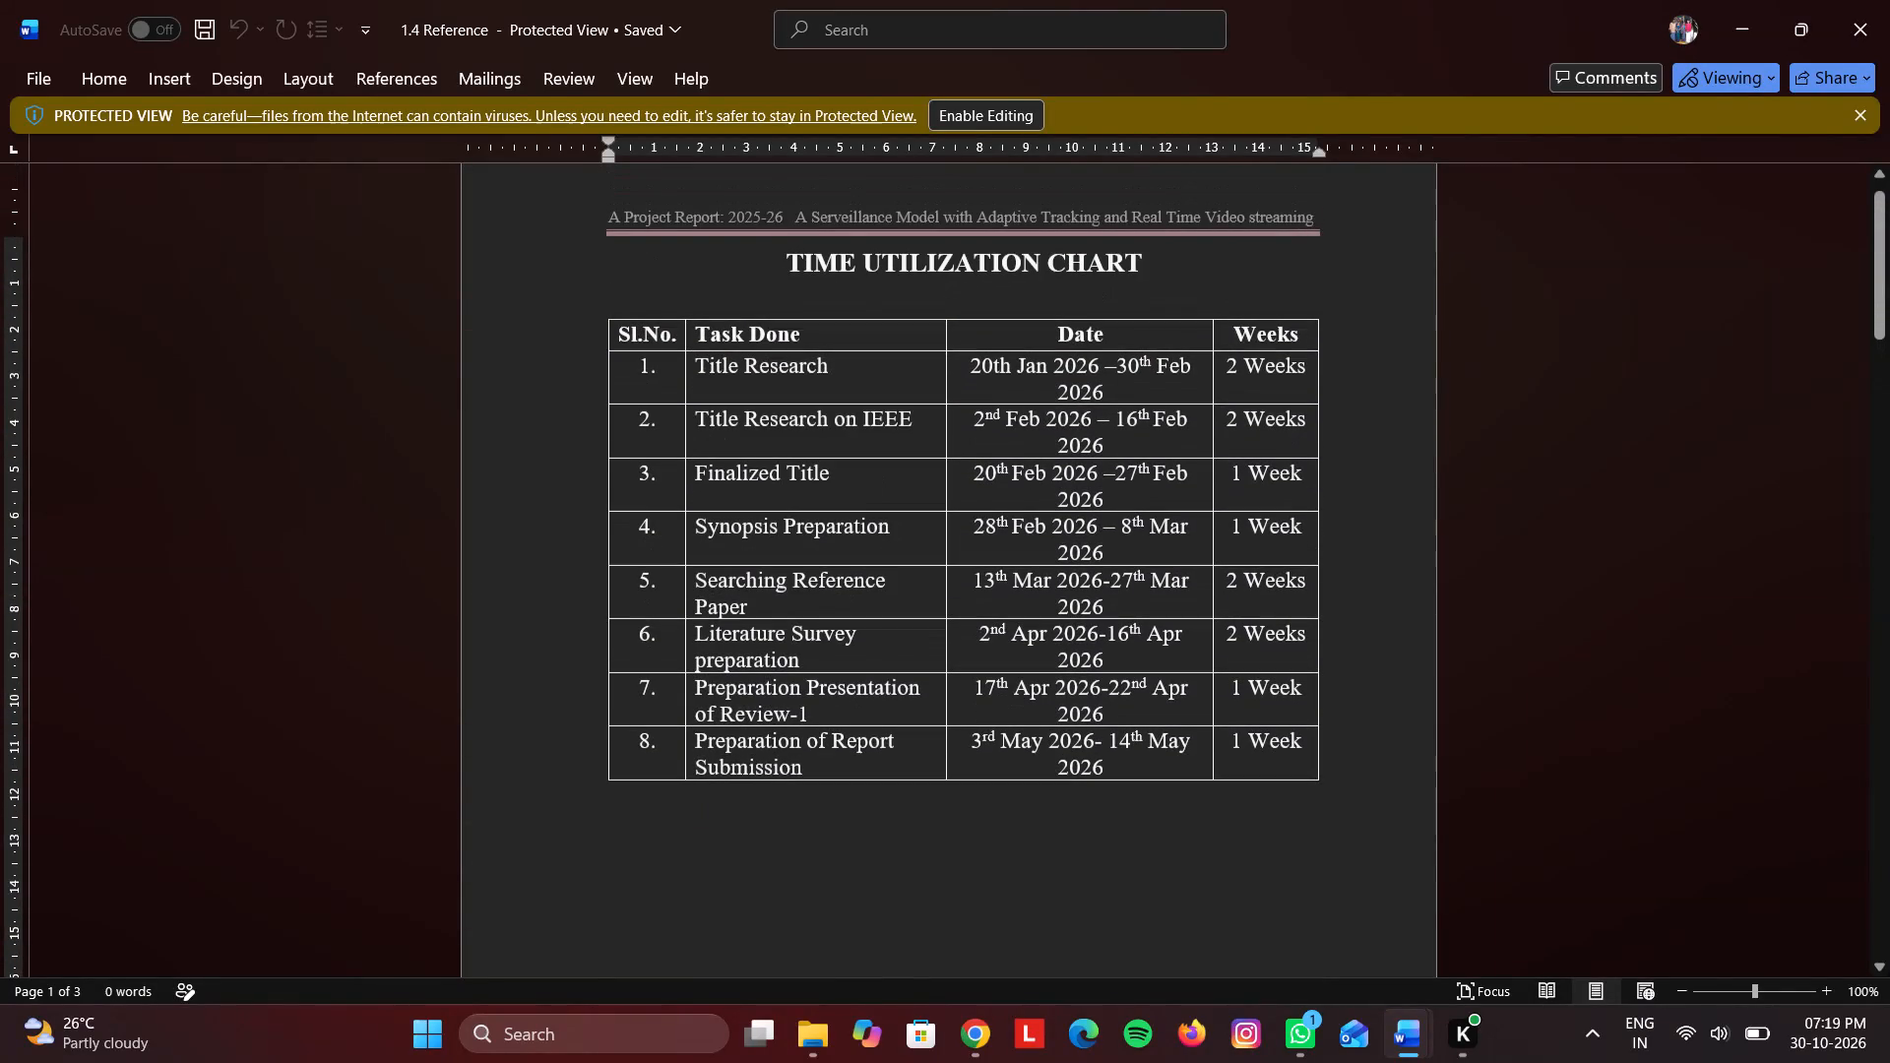
scroll(982, 701, "up", 6)
scroll(982, 701, "down", 2)
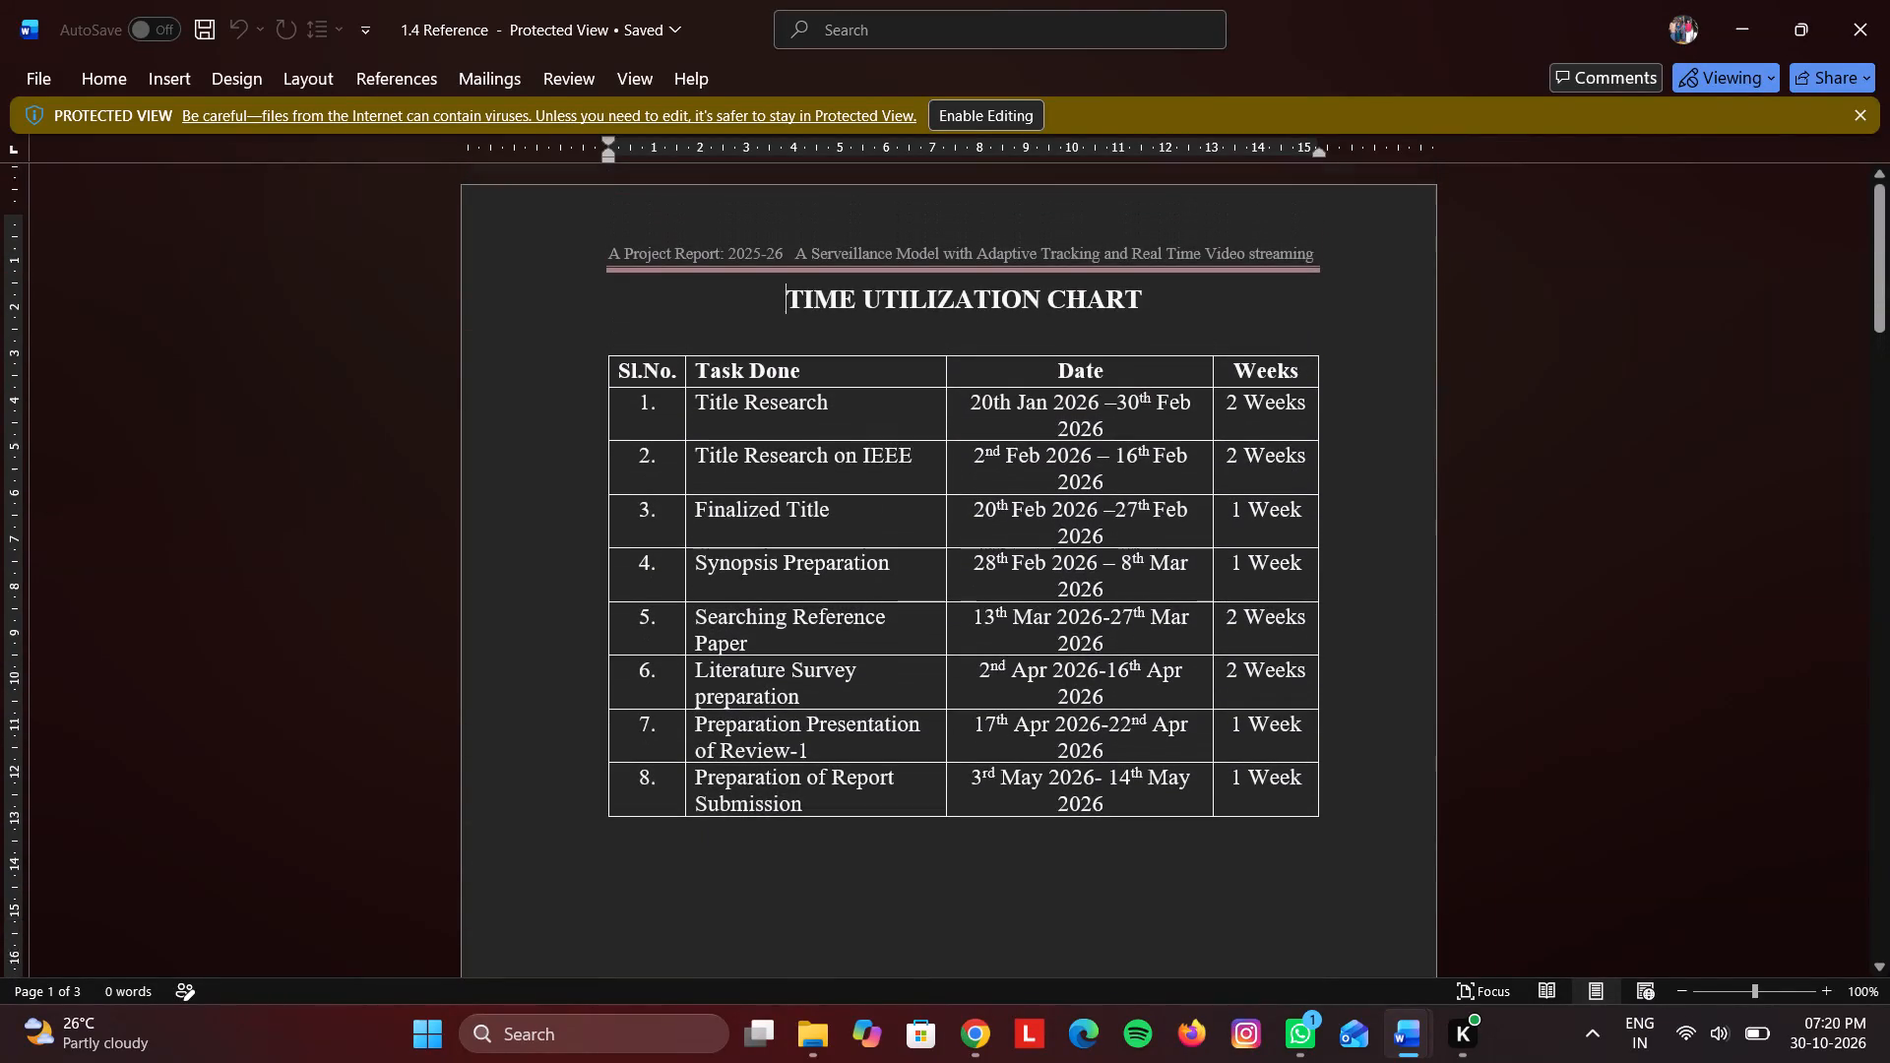
scroll(982, 701, "down", 3)
scroll(982, 701, "up", 8)
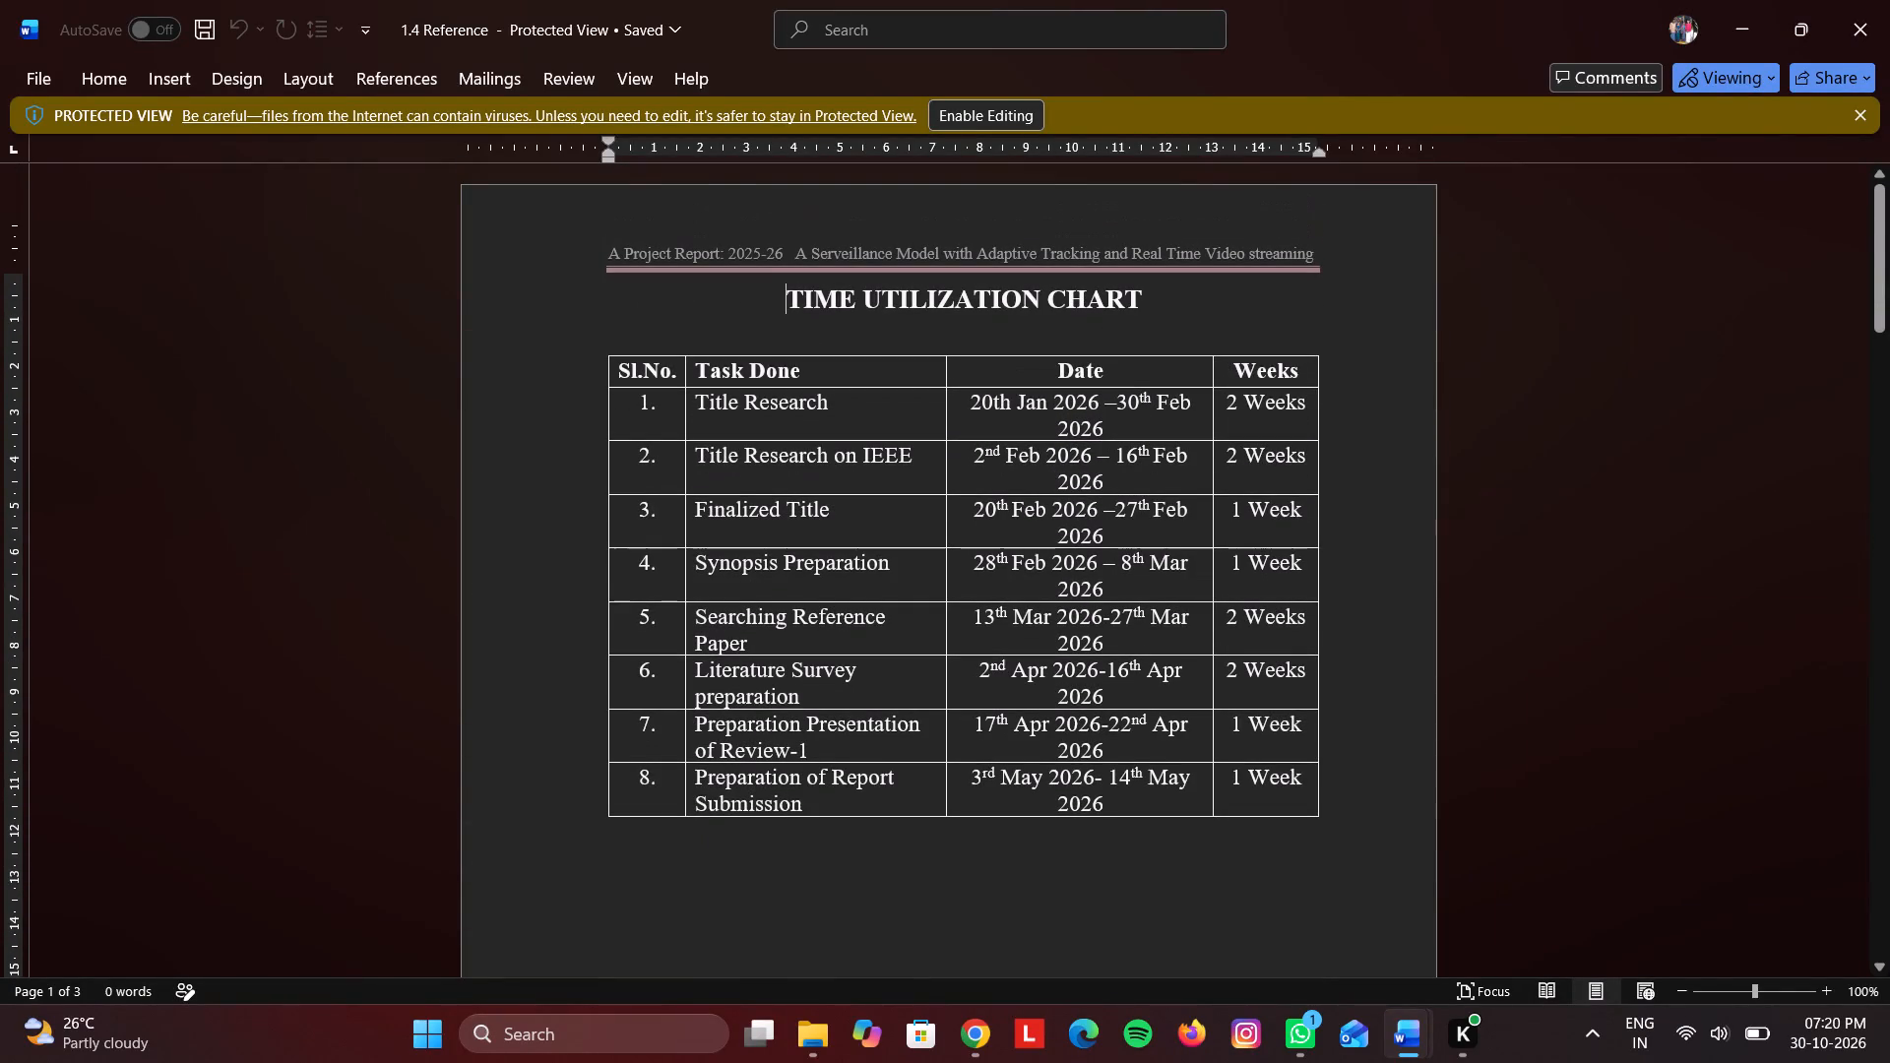
scroll(982, 701, "up", 3)
key("alt+Tab")
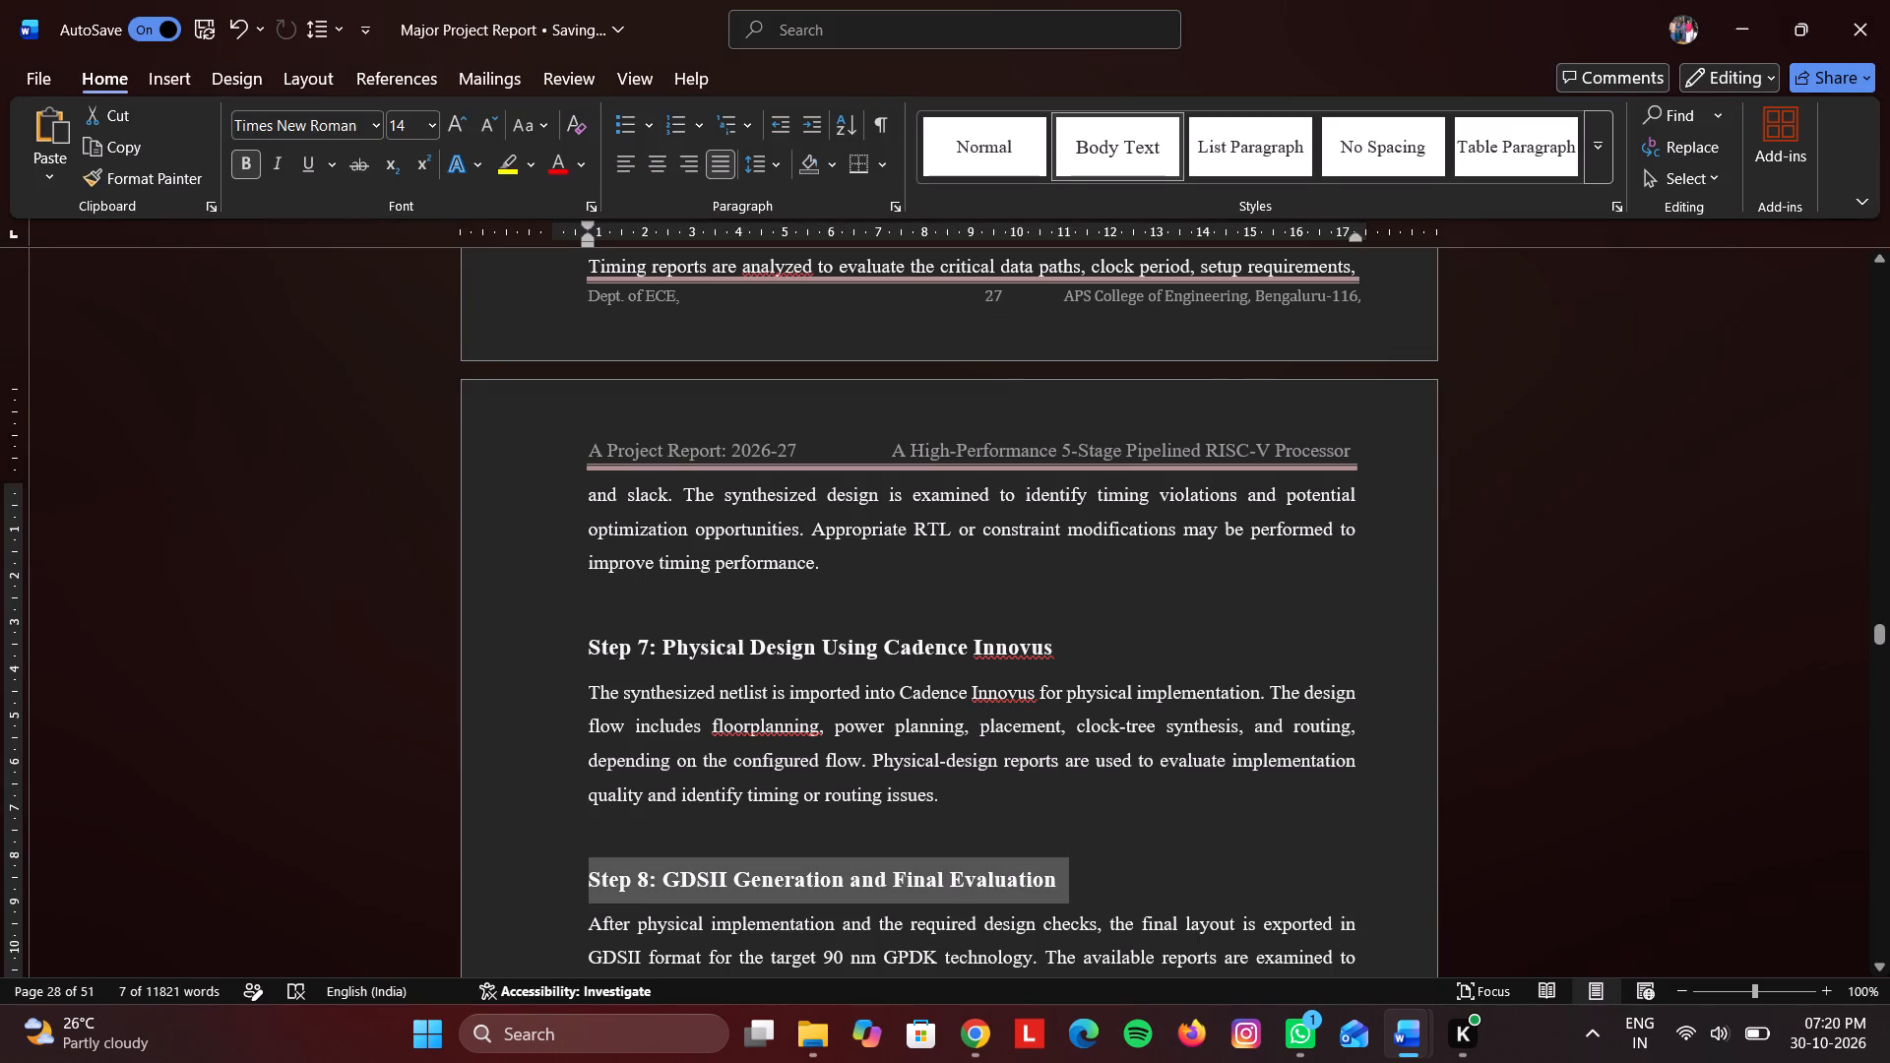
Switch from the project report to the open 1.4 Reference document in Word.
key("alt+Tab")
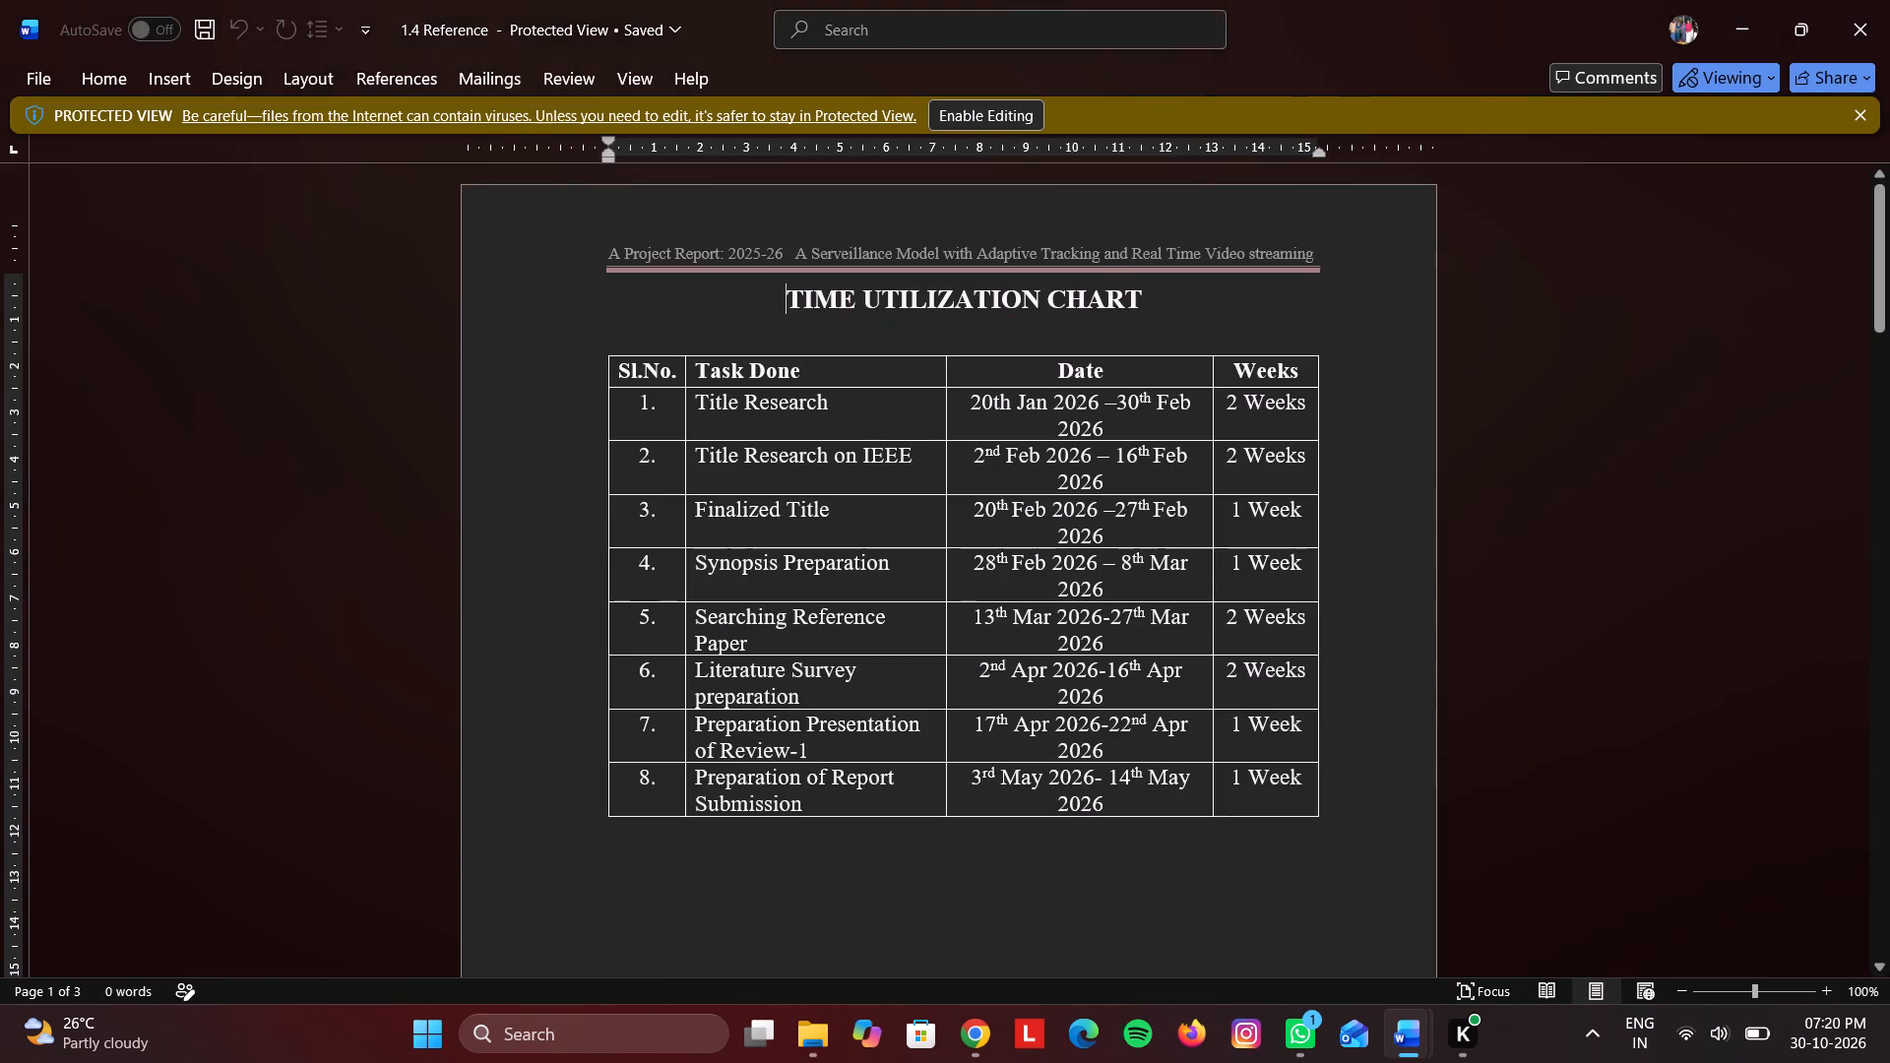
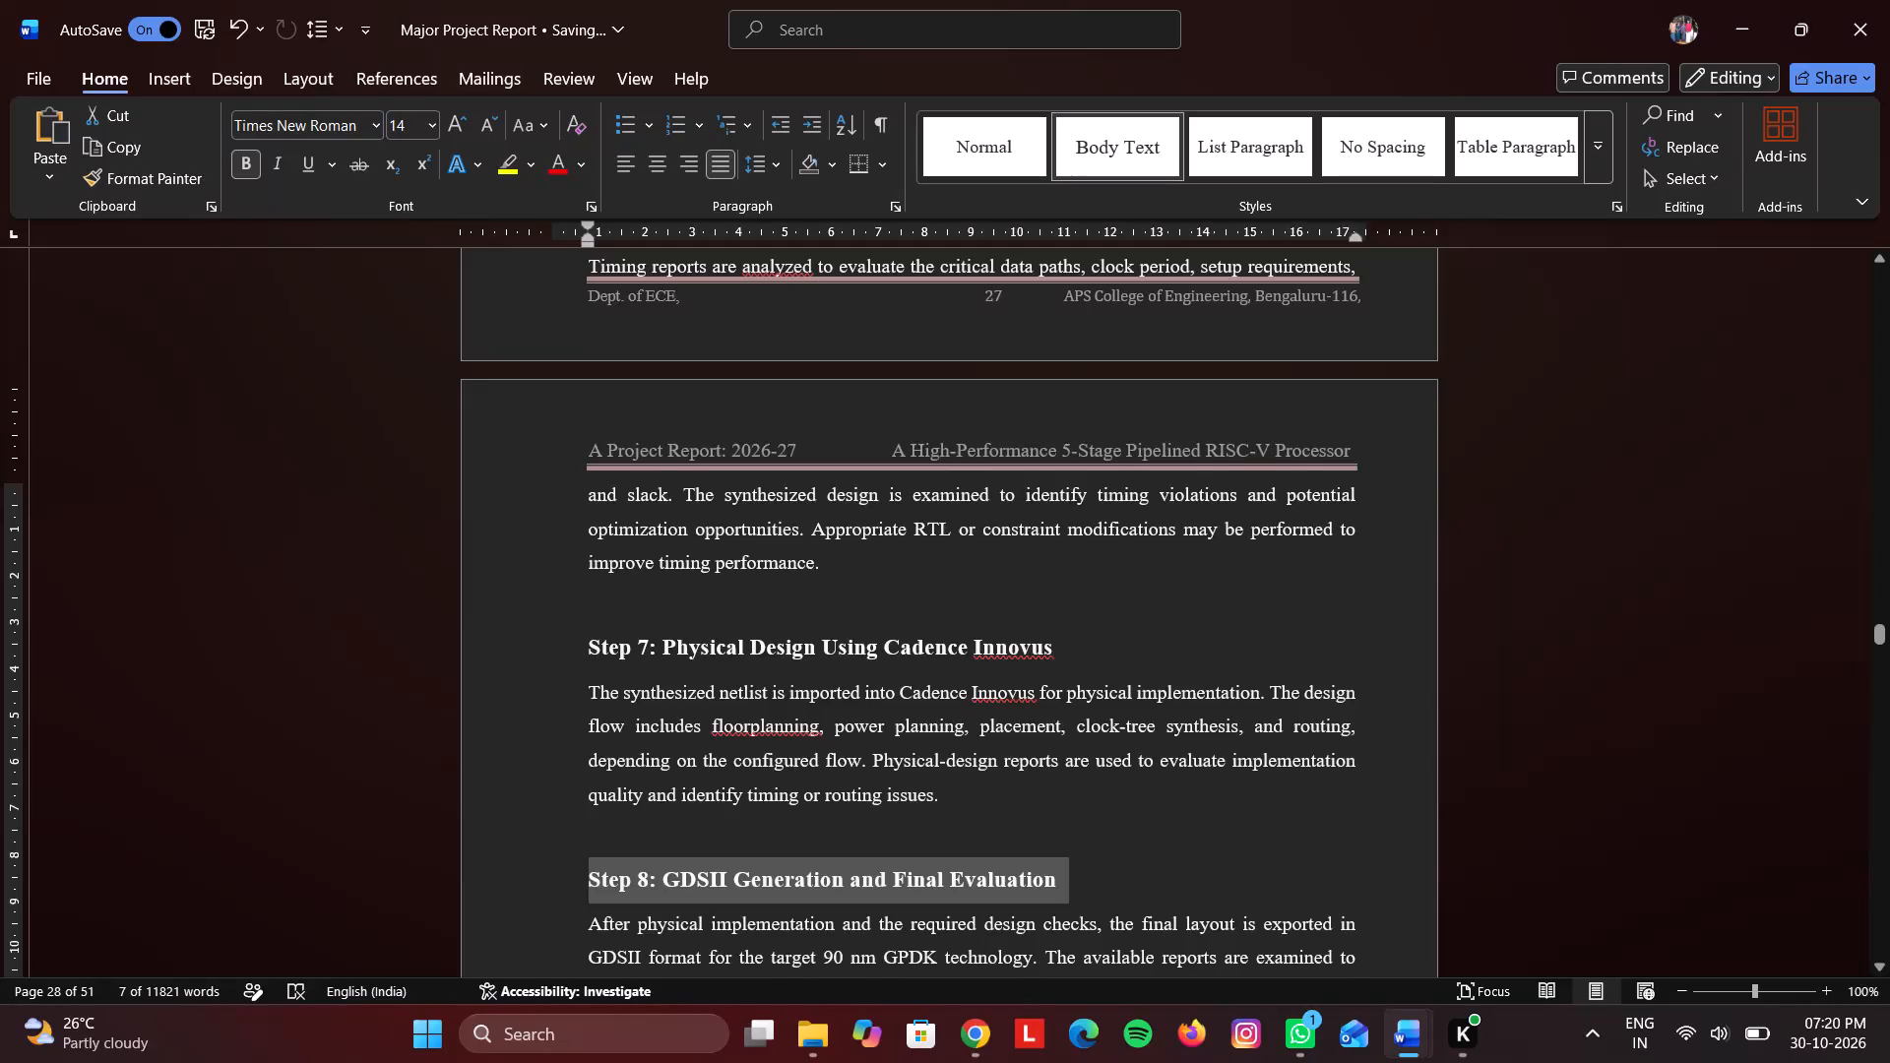
Review the project report from Step 7 through section 4.2 and the start of the Verilog Modules hierarchy.
scroll(1010, 763, "down", 3)
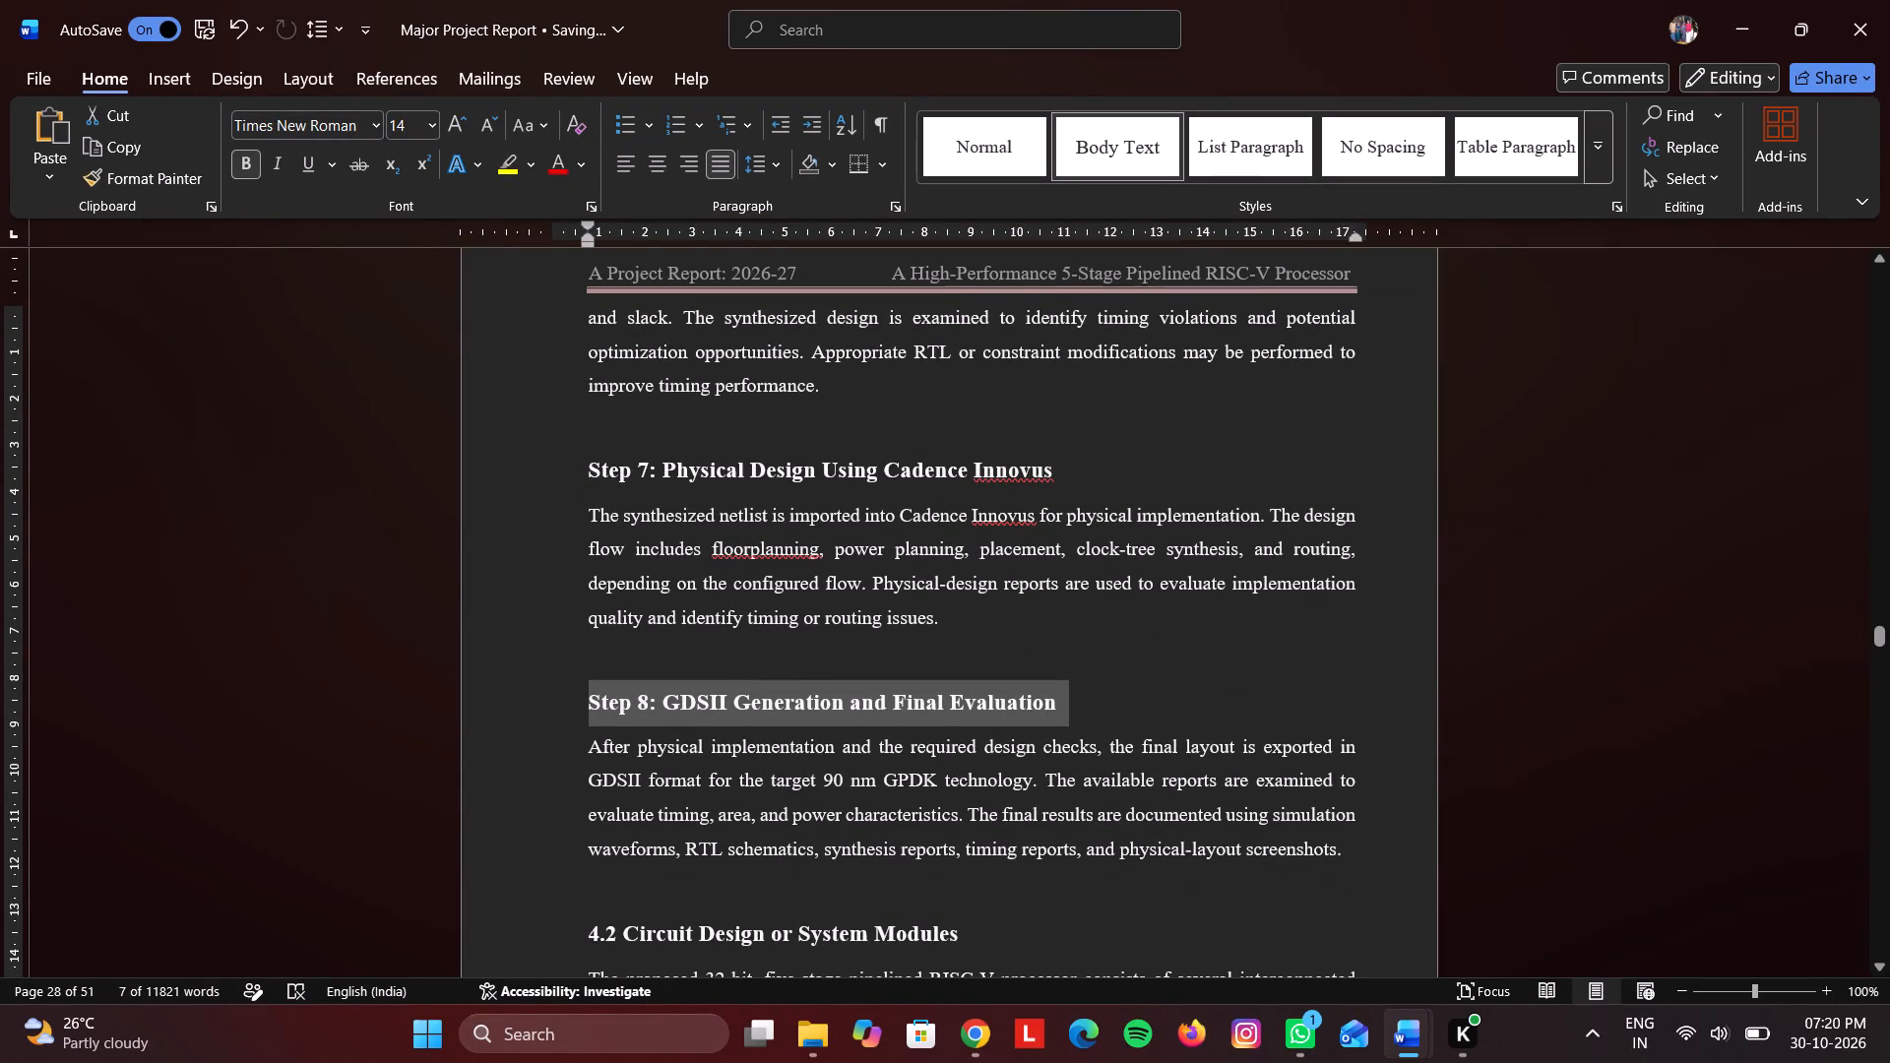
left_click(1159, 680)
scroll(1159, 680, "down", 3)
left_click(967, 758)
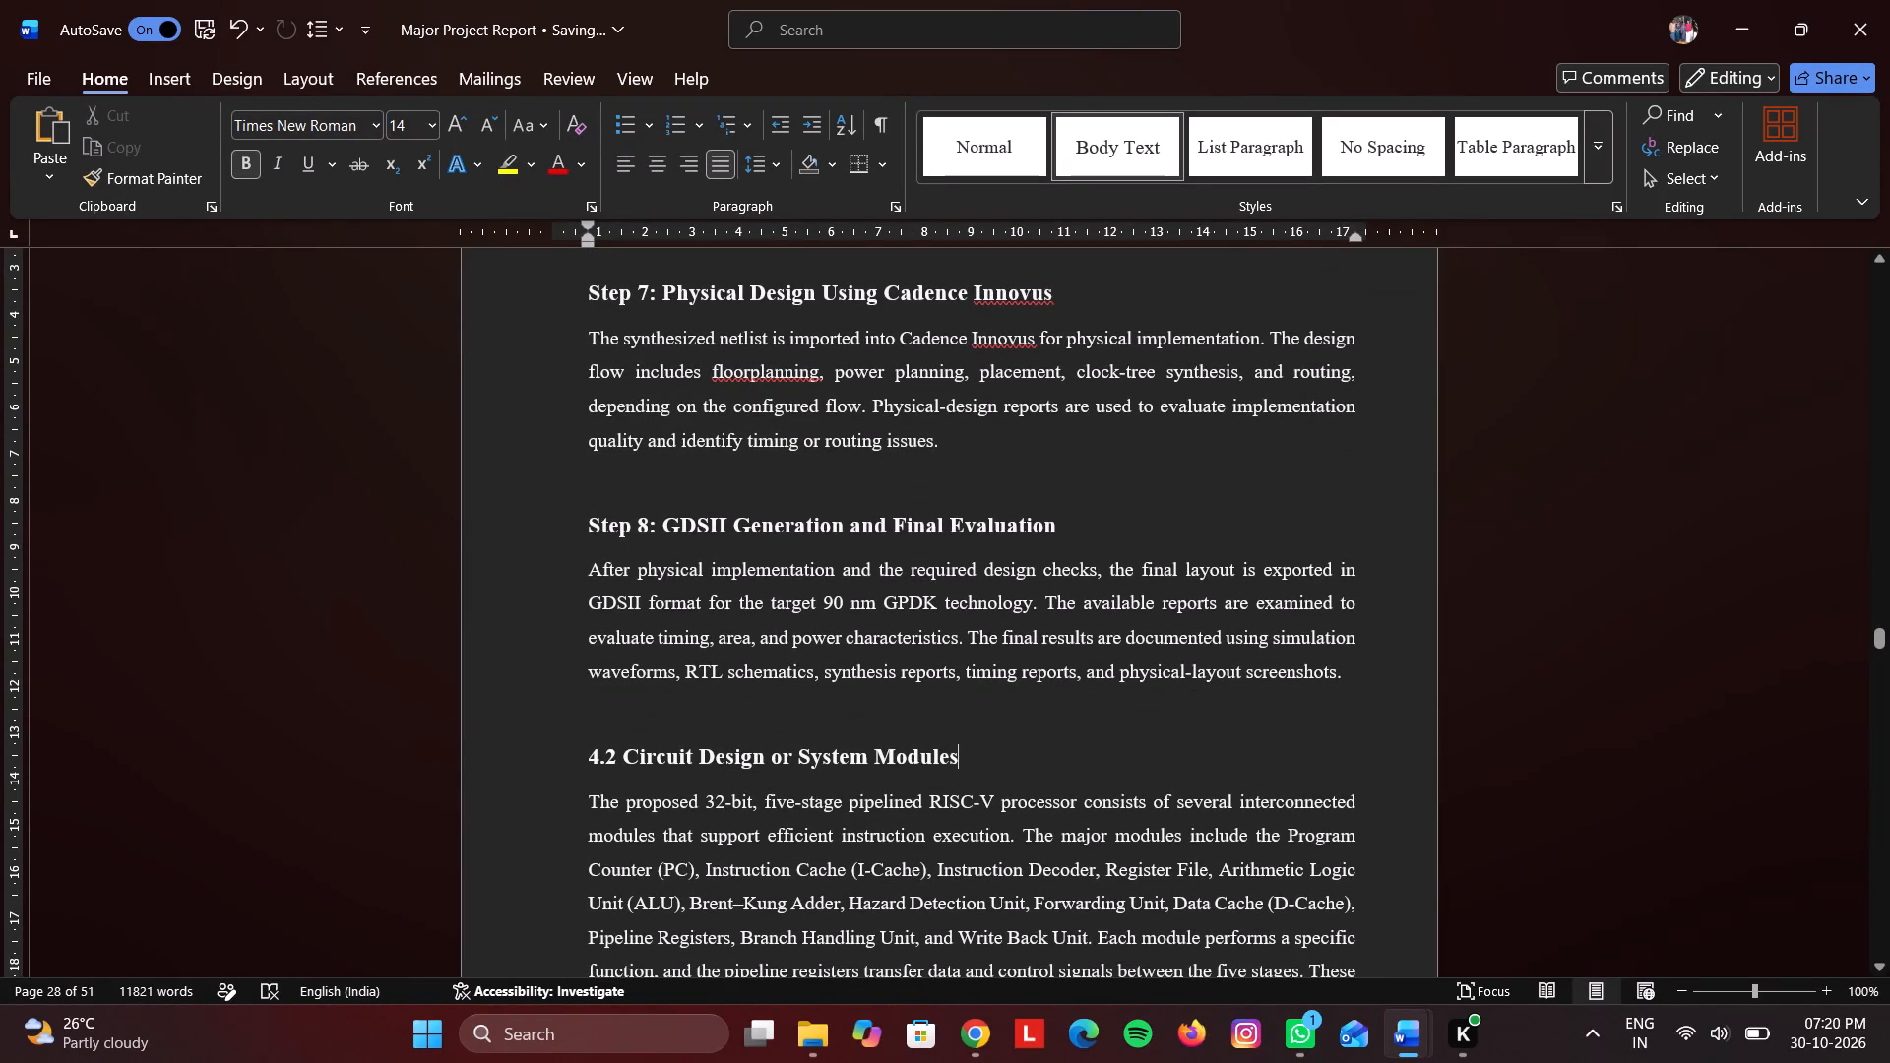
scroll(979, 755, "down", 5)
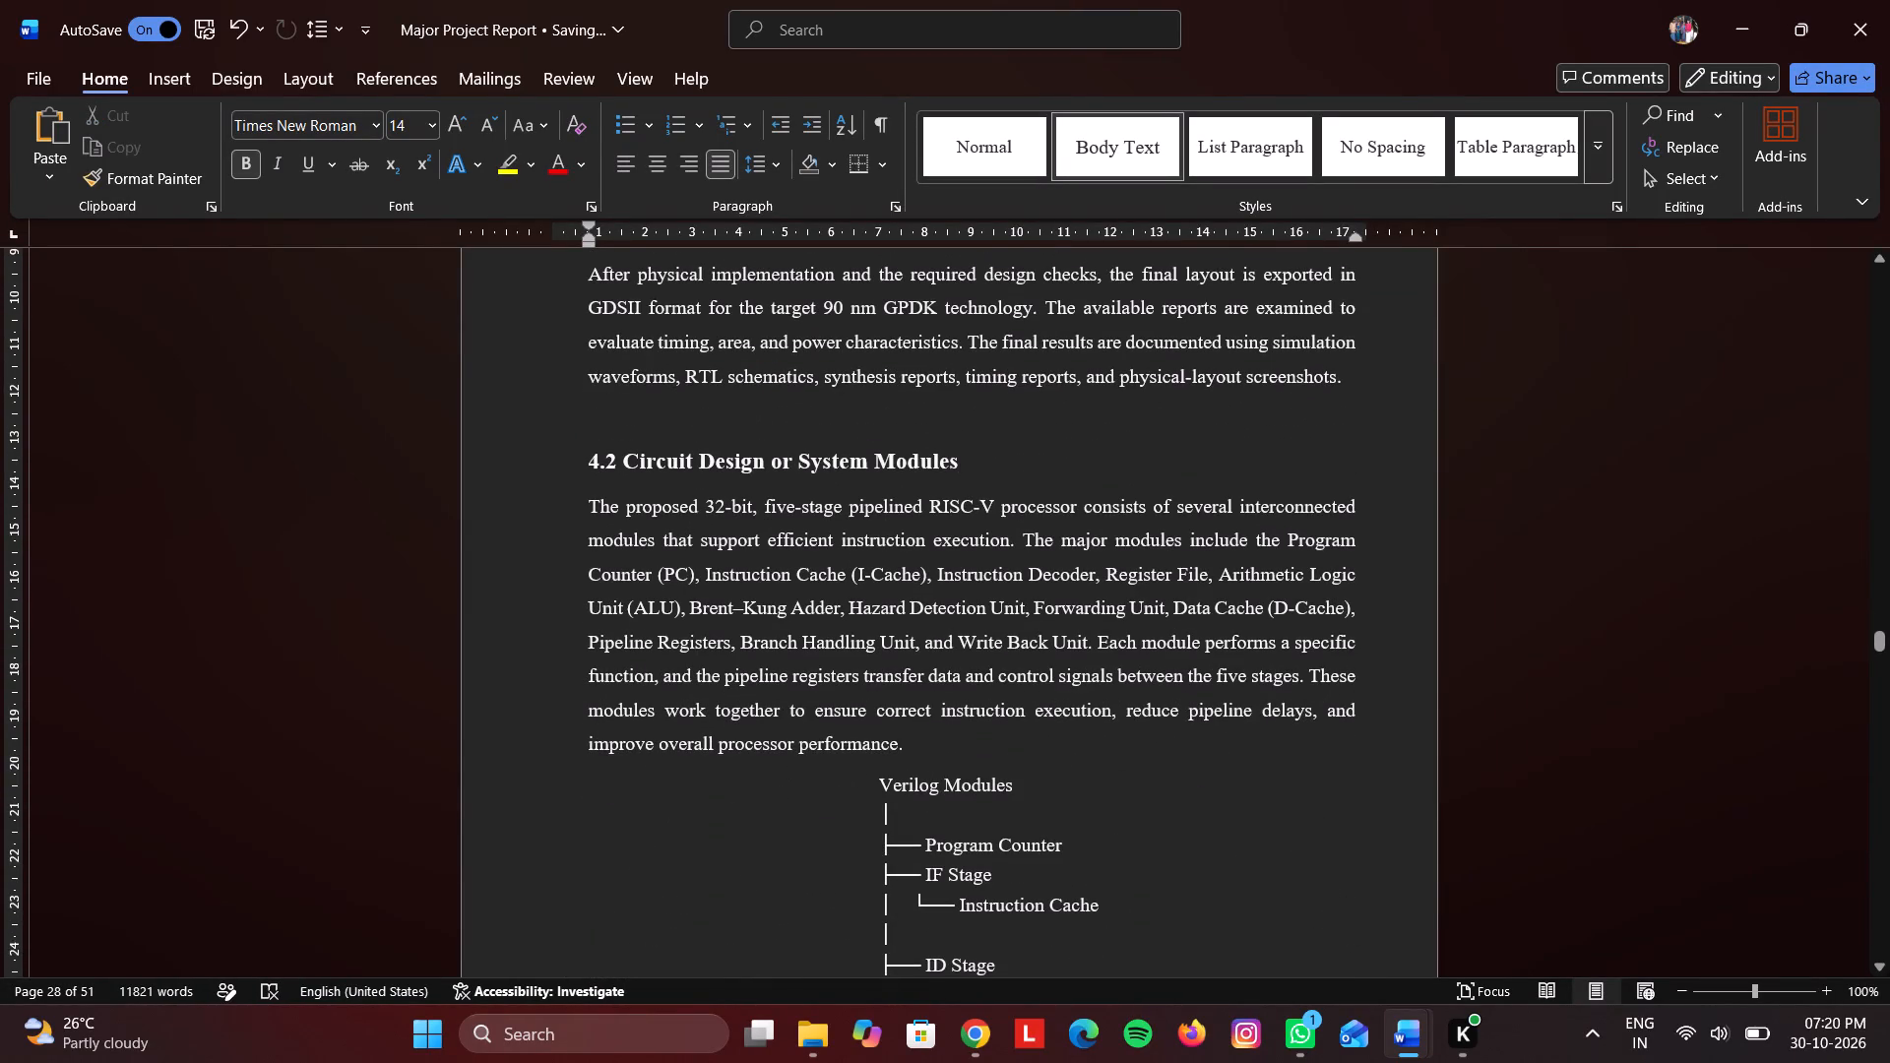
scroll(995, 697, "down", 6)
scroll(997, 697, "up", 7)
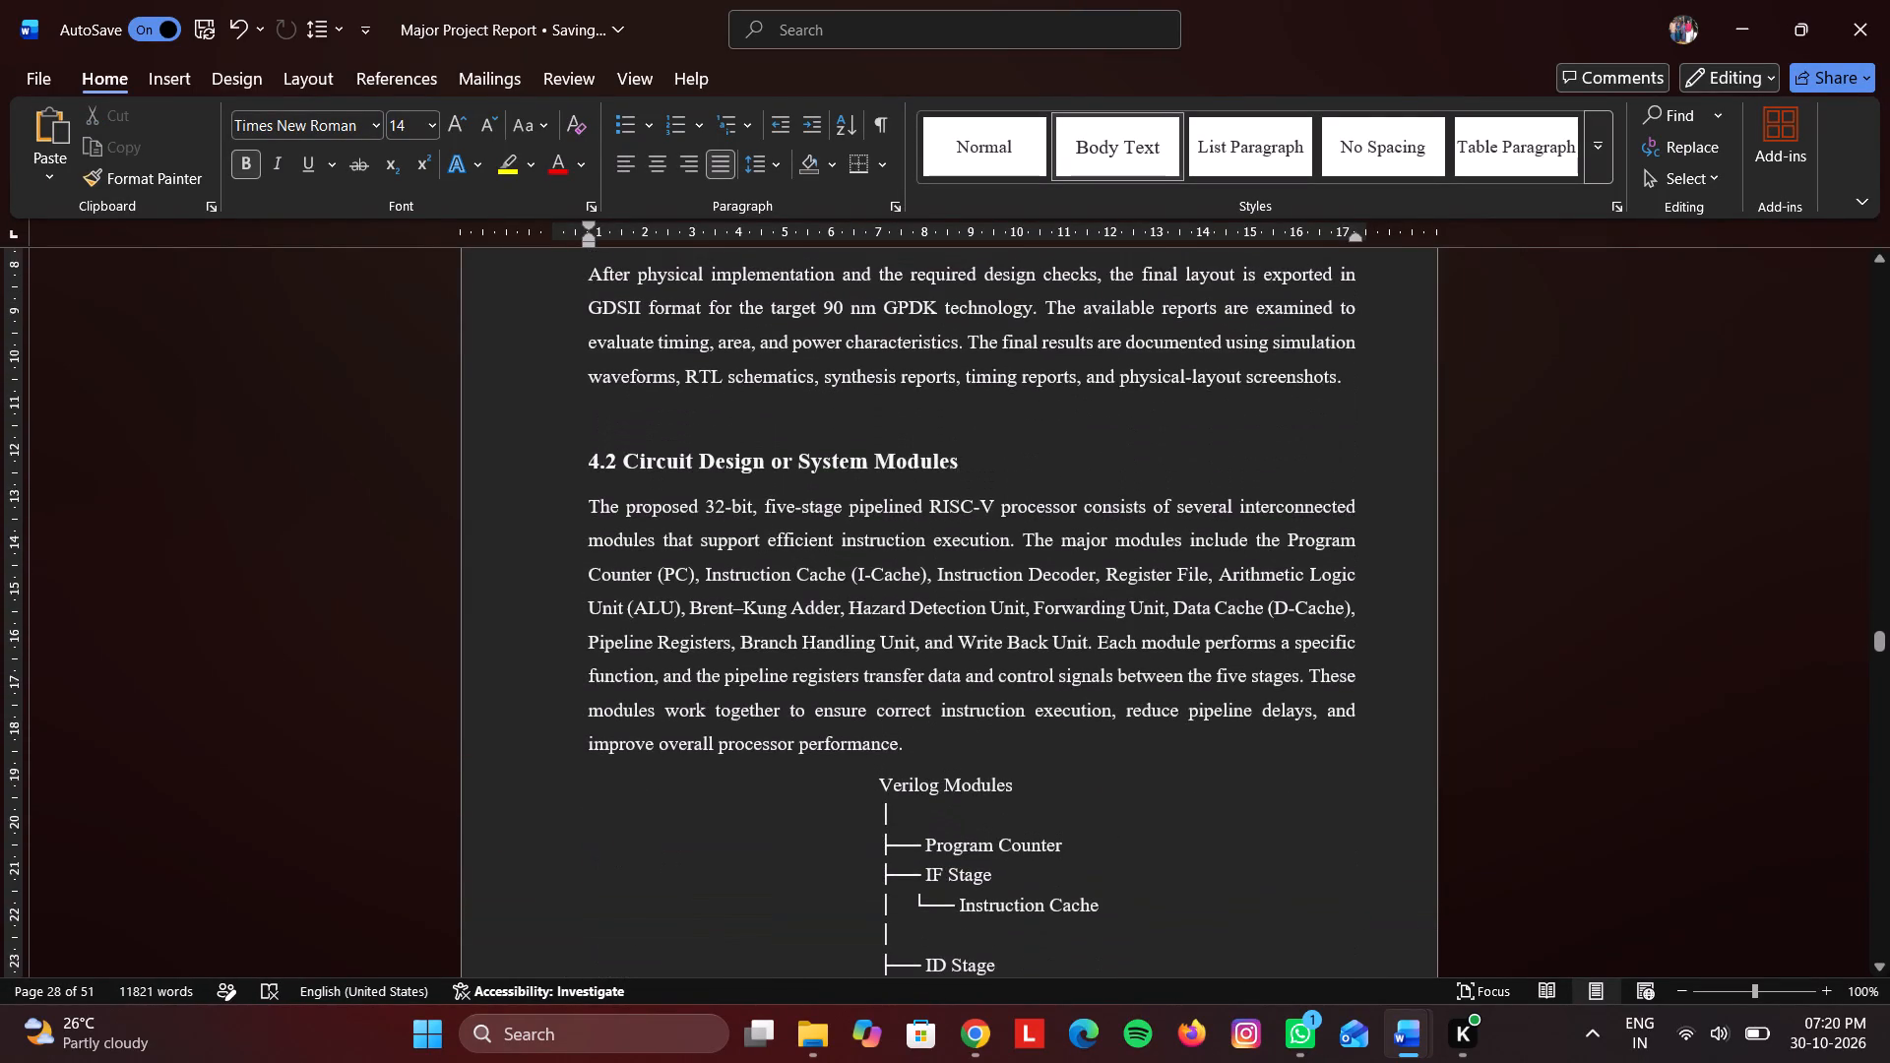
scroll(997, 696, "up", 2)
scroll(997, 696, "down", 5)
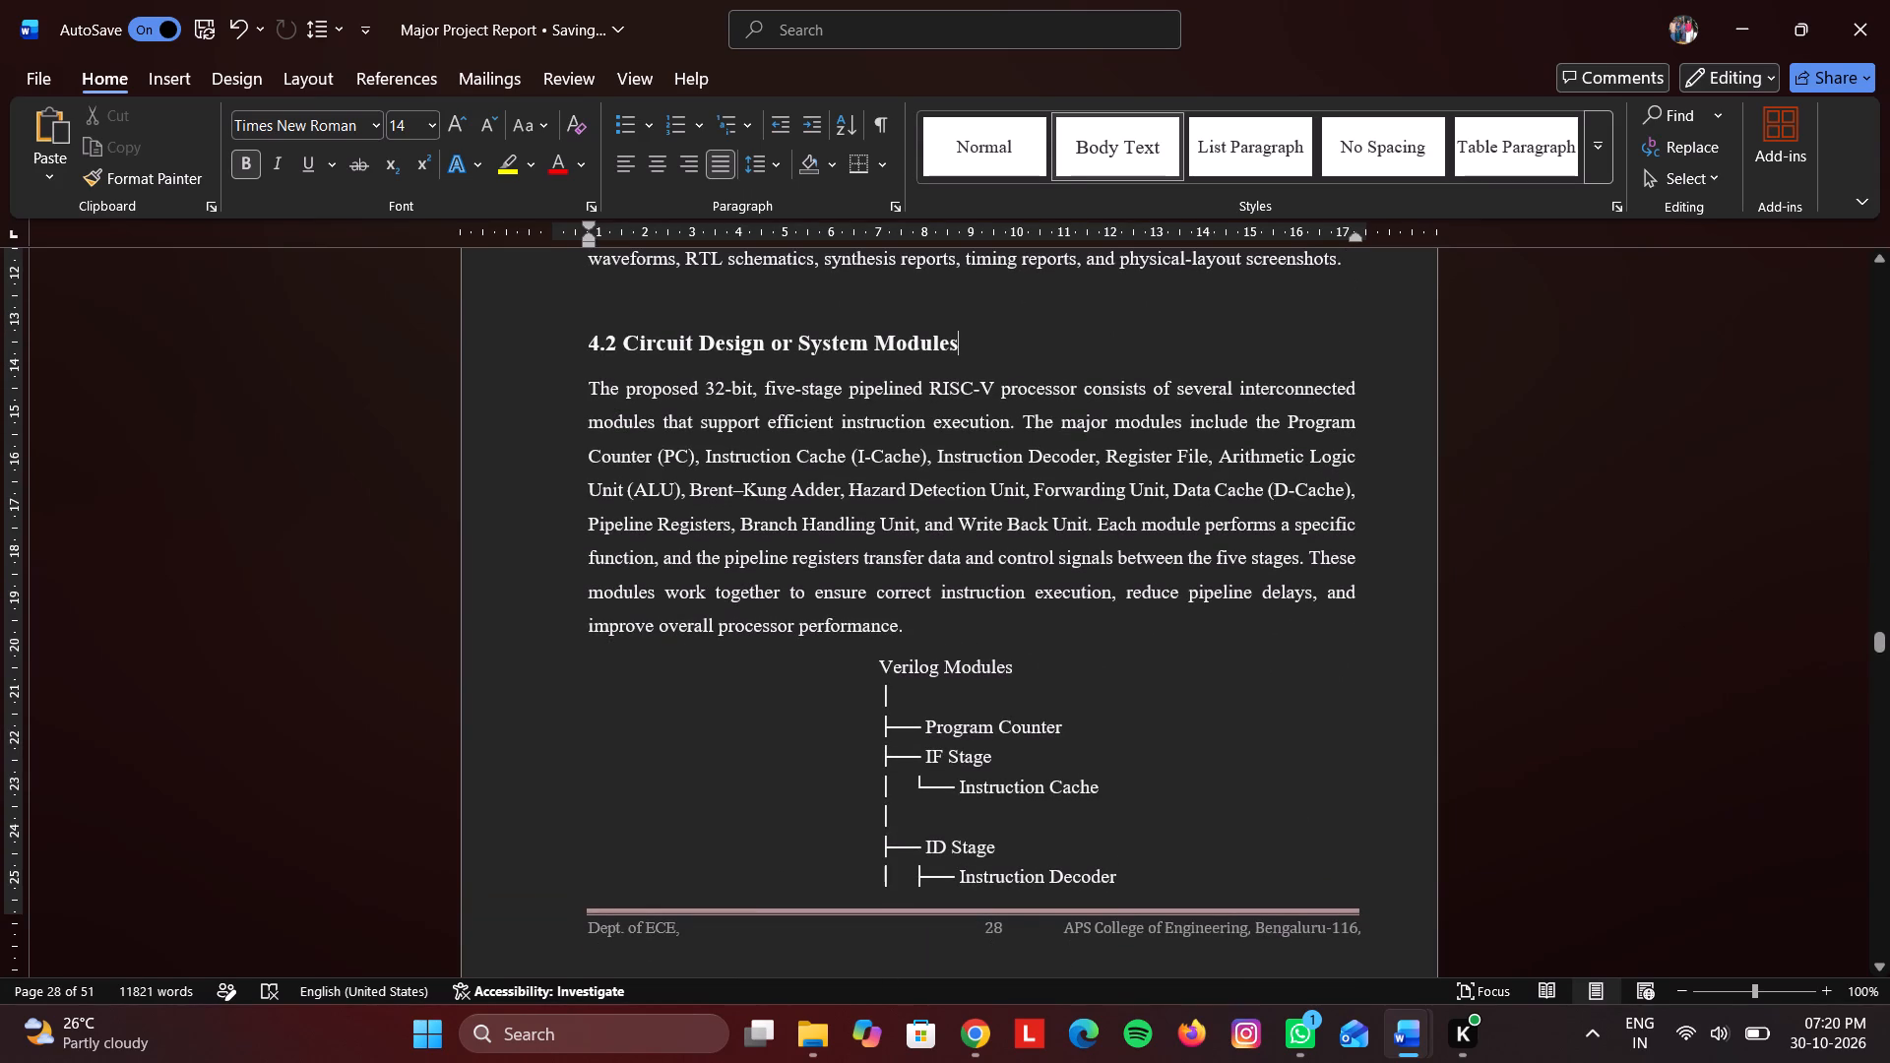
left_click_drag(623, 338, 992, 349)
key("ctrl+c")
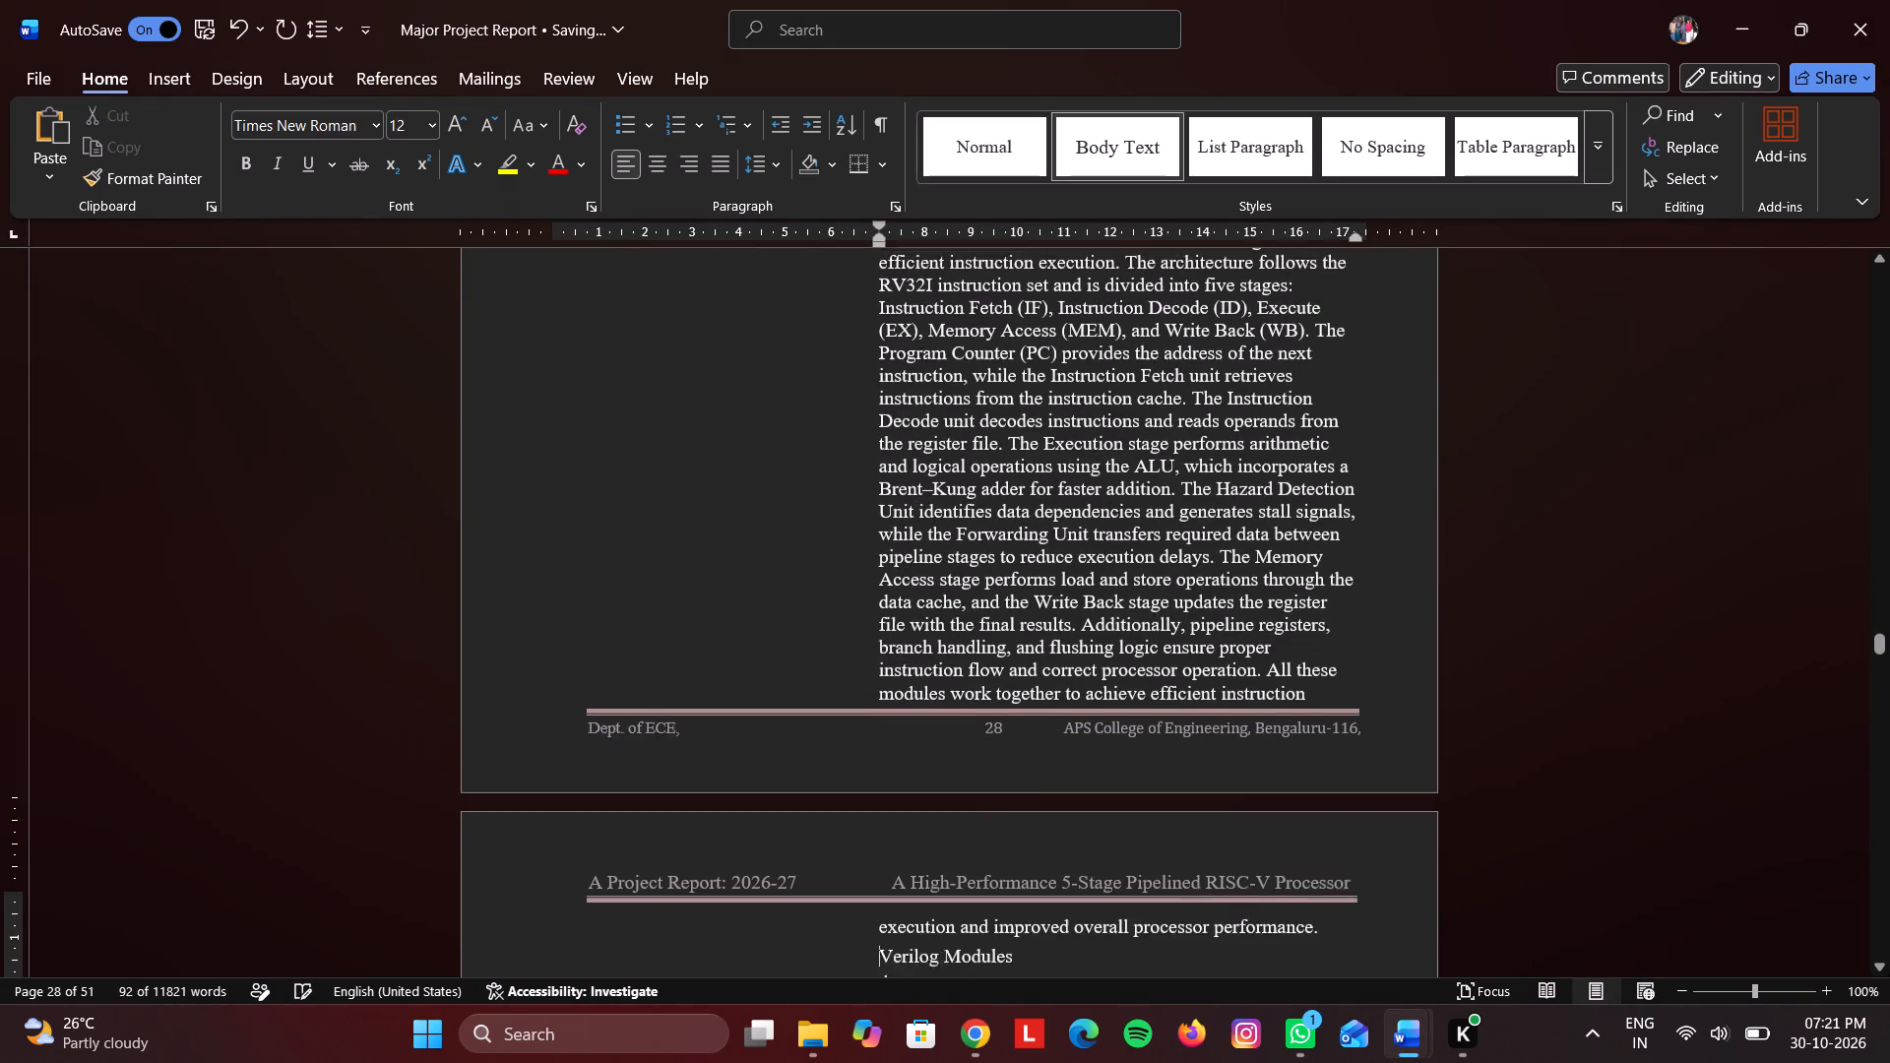
Move the left and first-line indents of the pasted section 4.2 heading and paragraph back to the page's left margin.
scroll(992, 587, "up", 6)
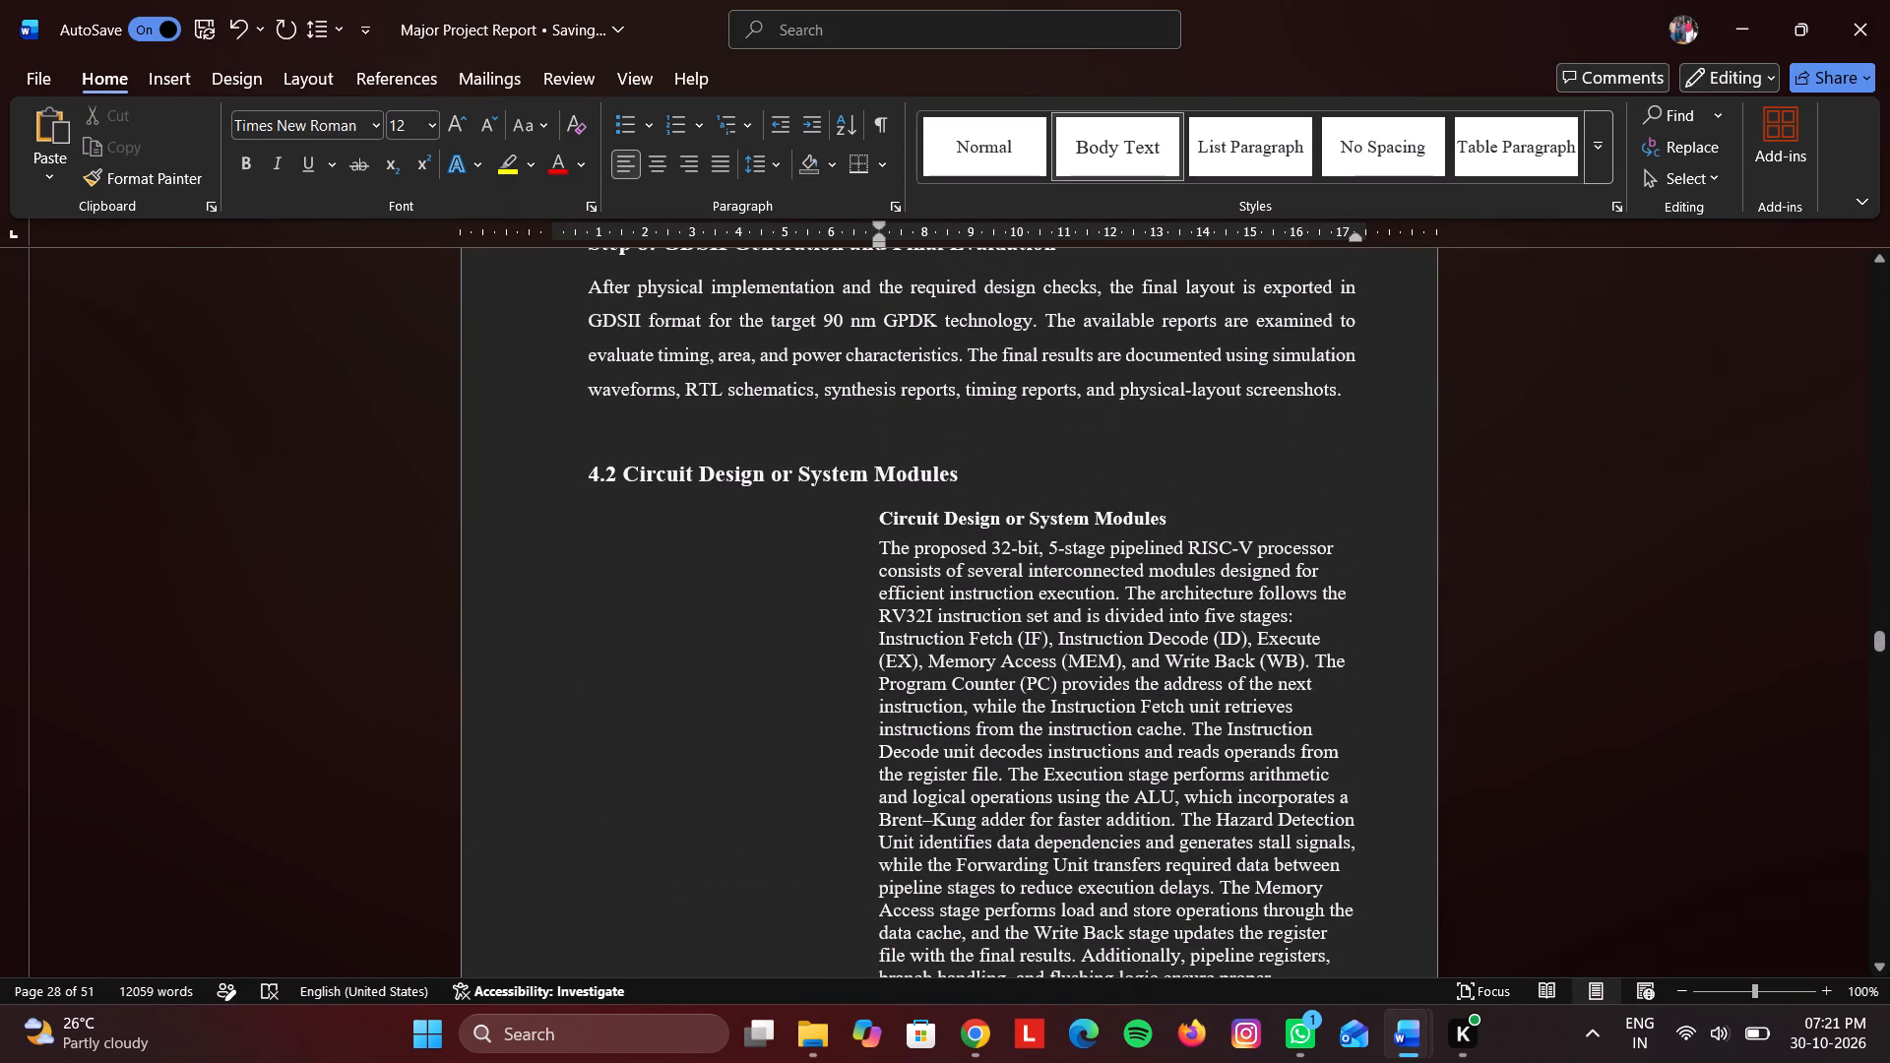
left_click_drag(873, 513, 981, 693)
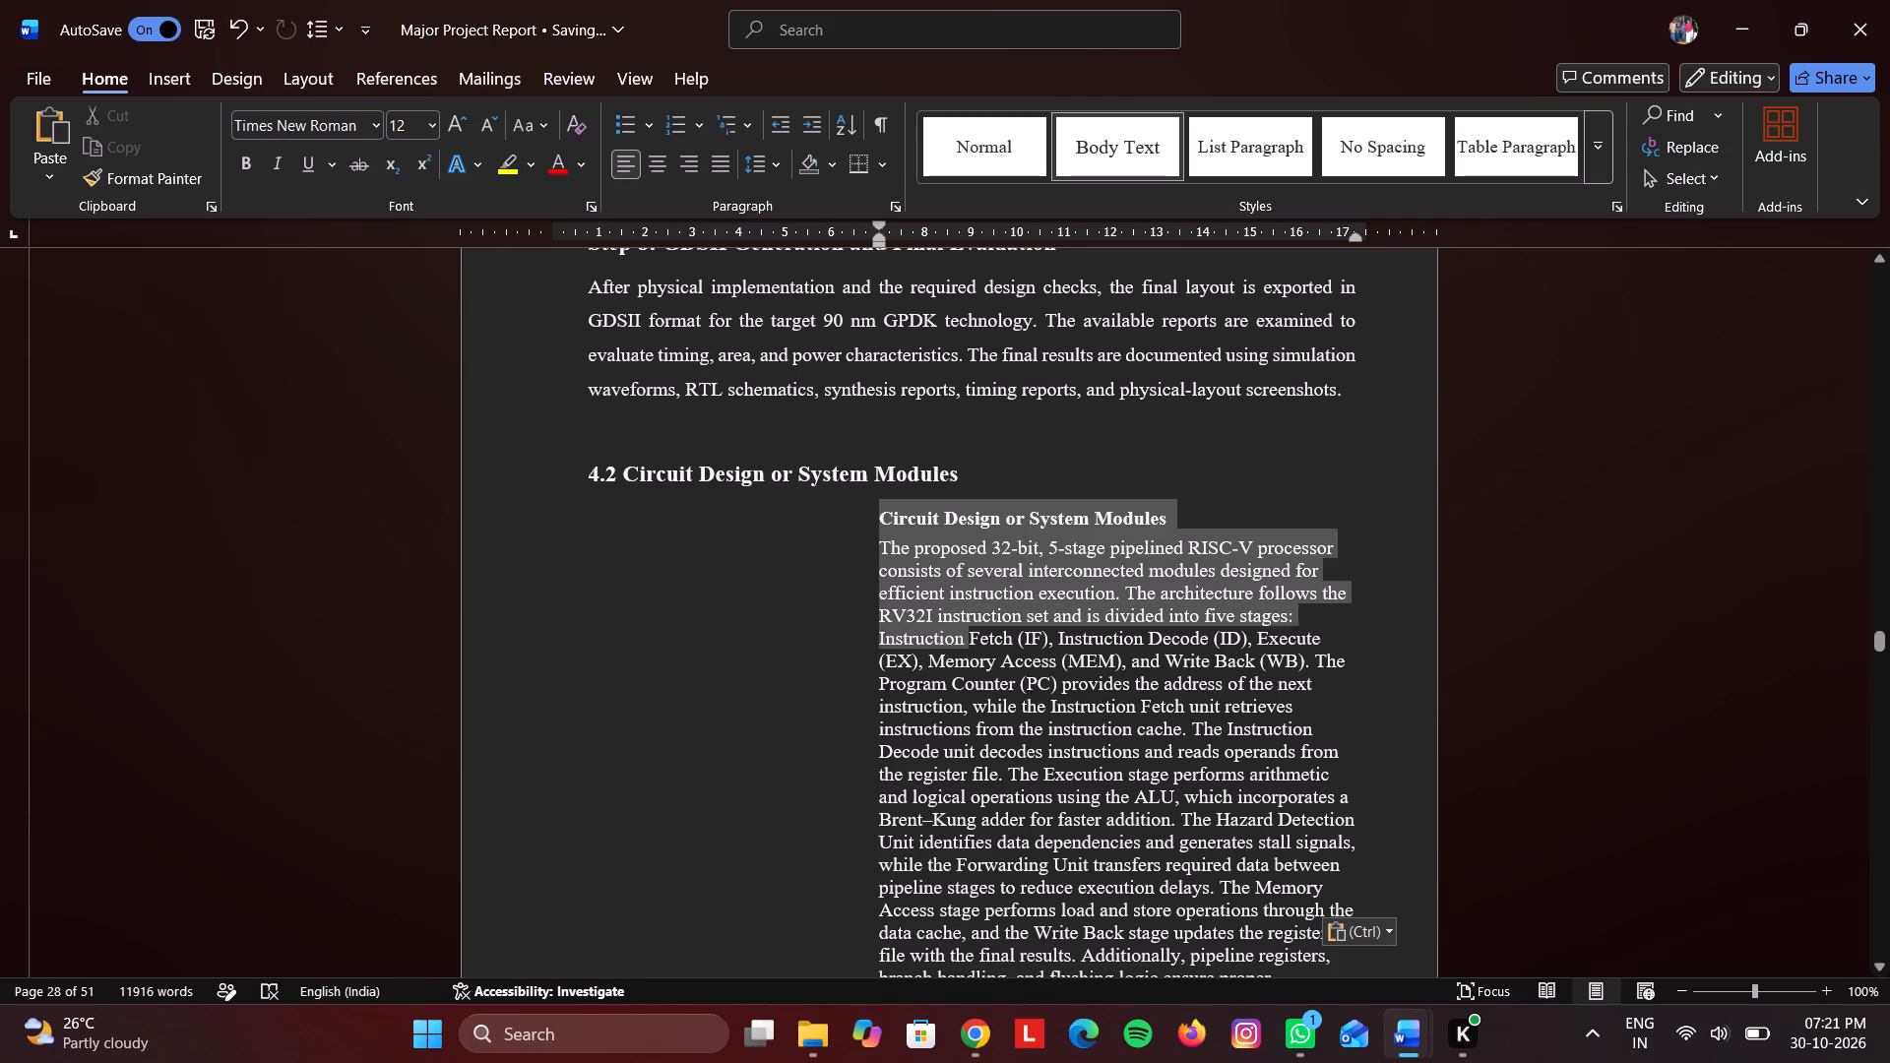
left_click_drag(981, 693, 1005, 793)
scroll(1018, 748, "down", 6)
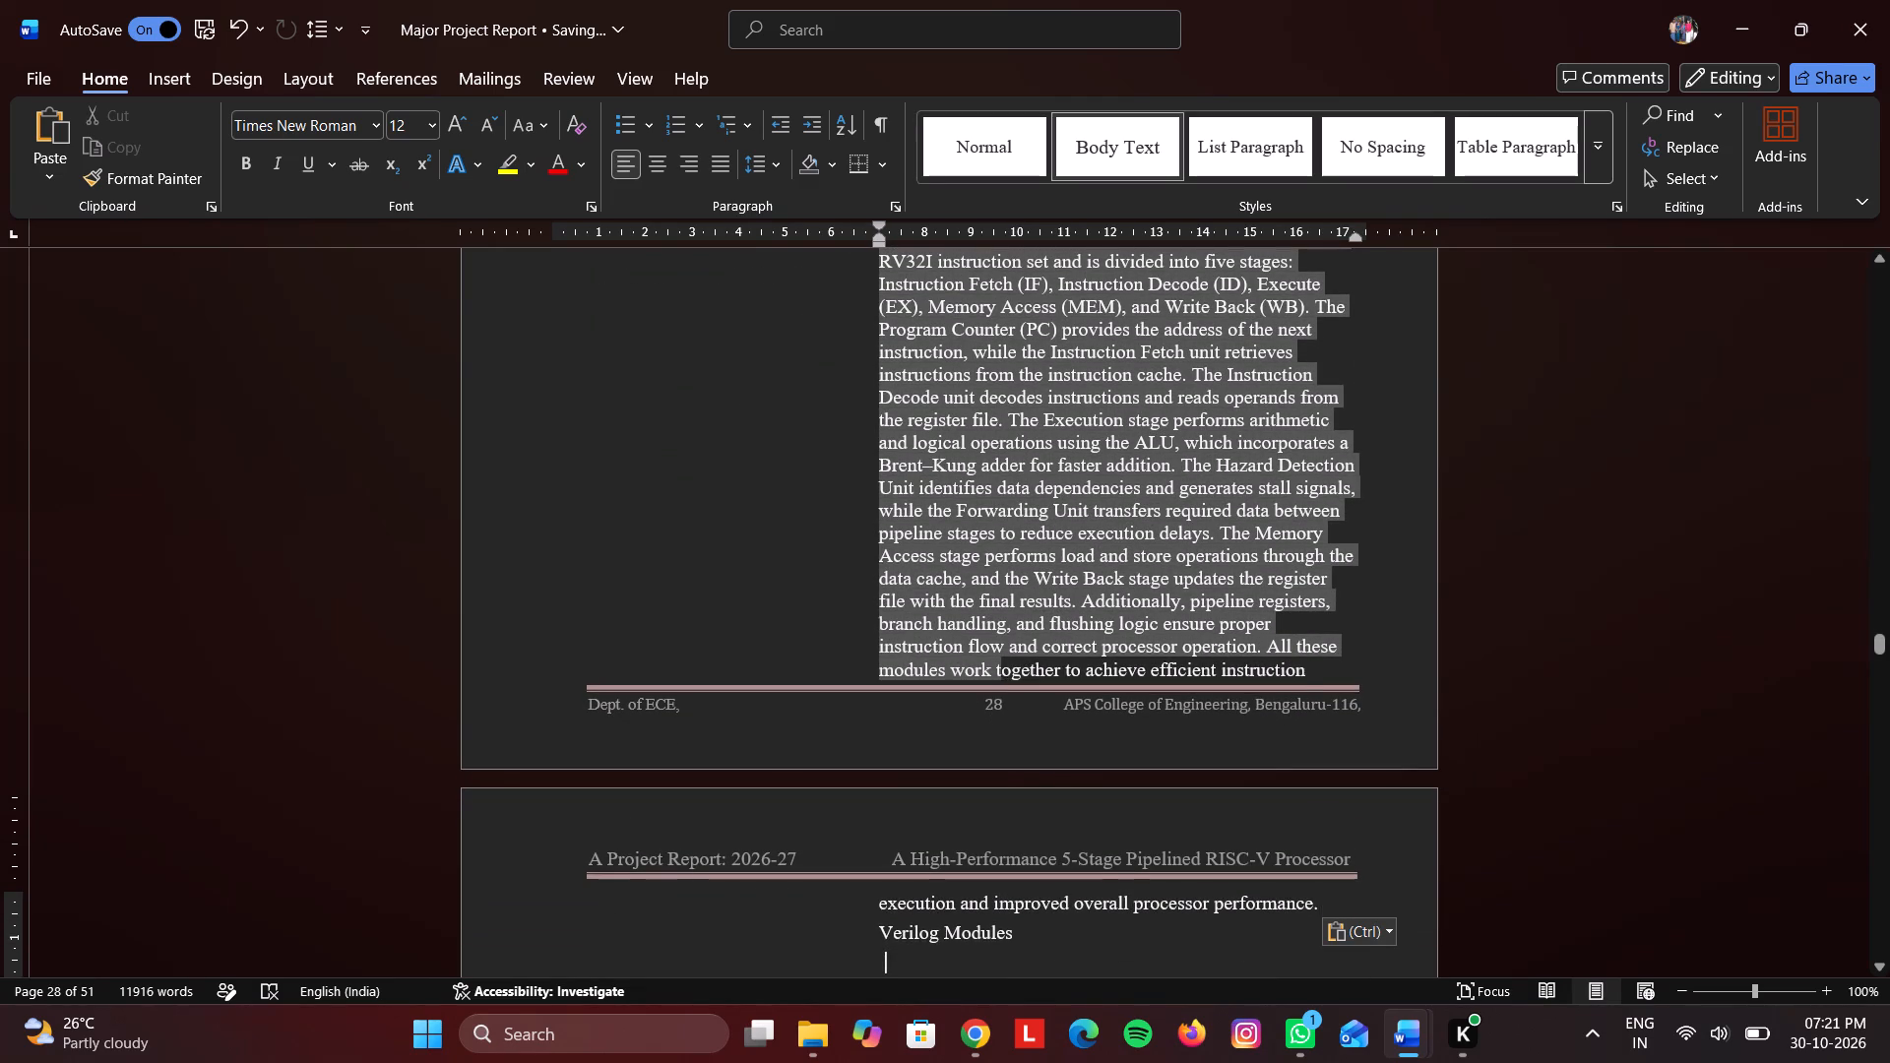
left_click_drag(1005, 793, 1331, 893)
left_click_drag(880, 237, 870, 237)
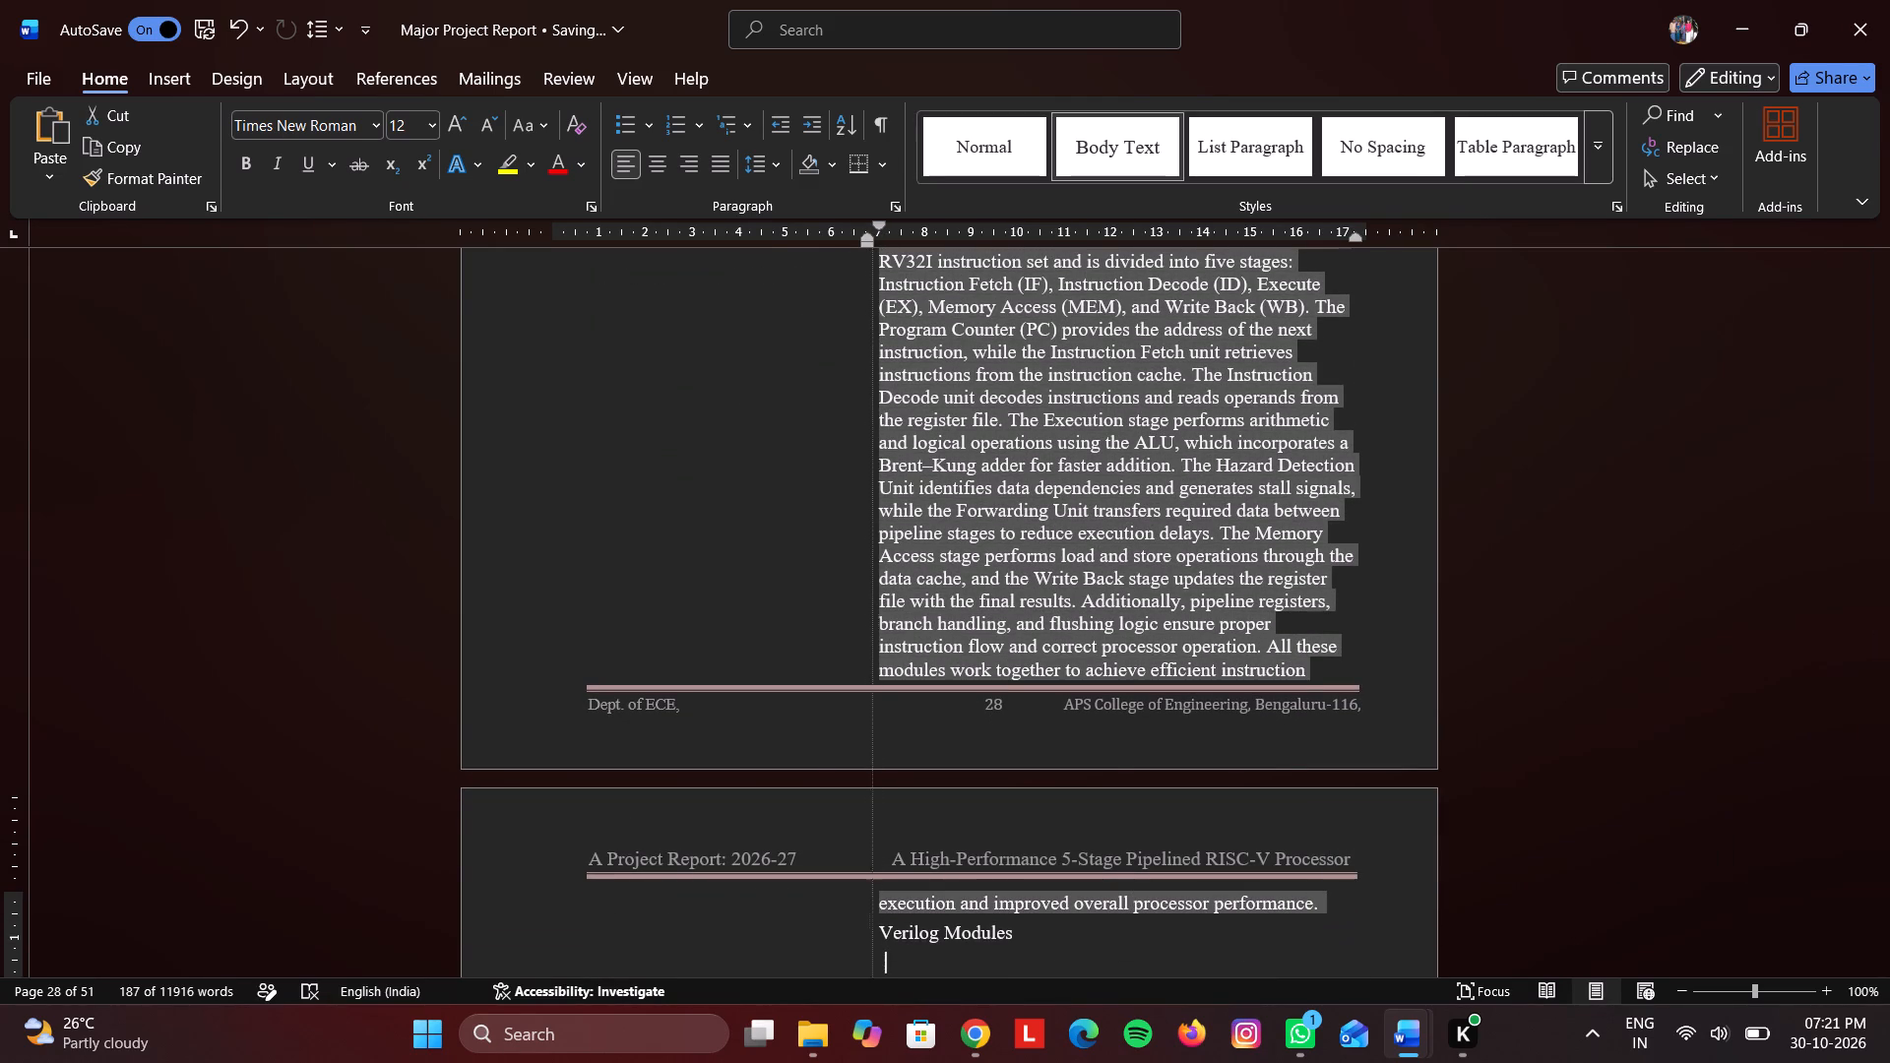
left_click_drag(870, 237, 739, 256)
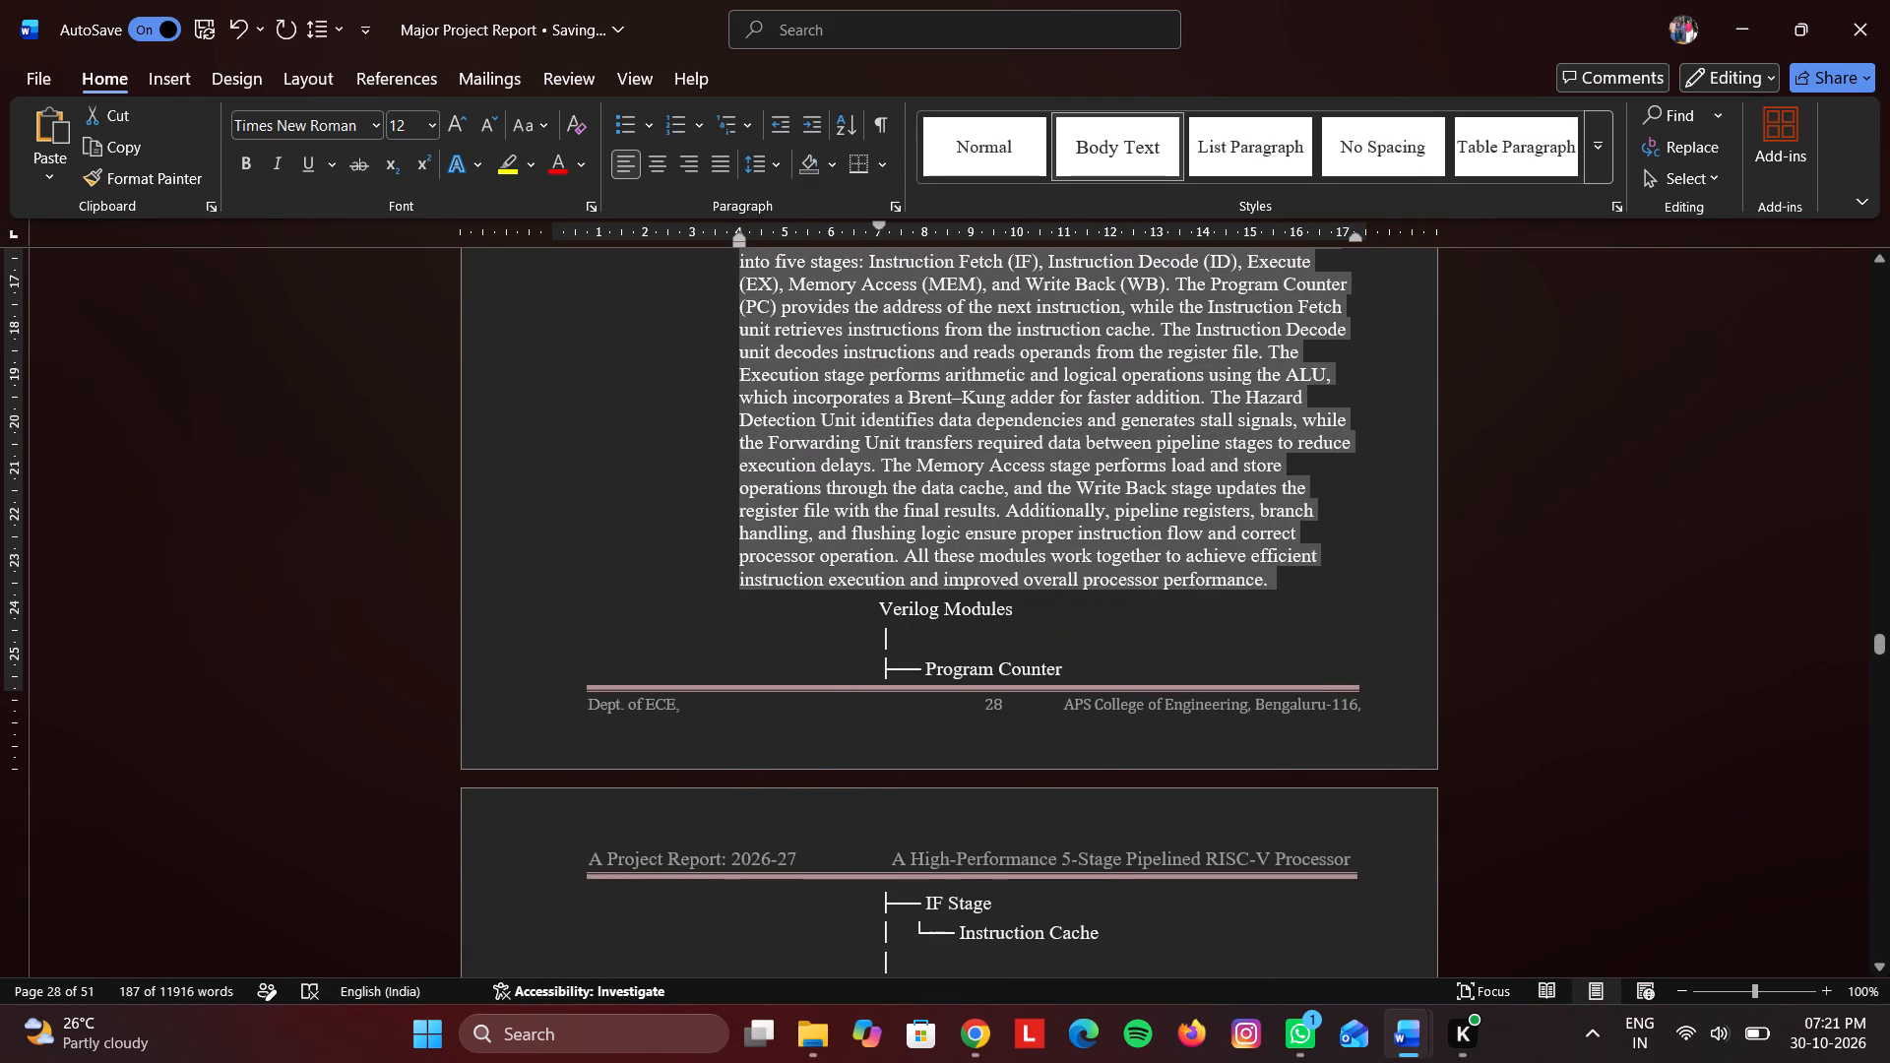
left_click_drag(741, 241, 678, 242)
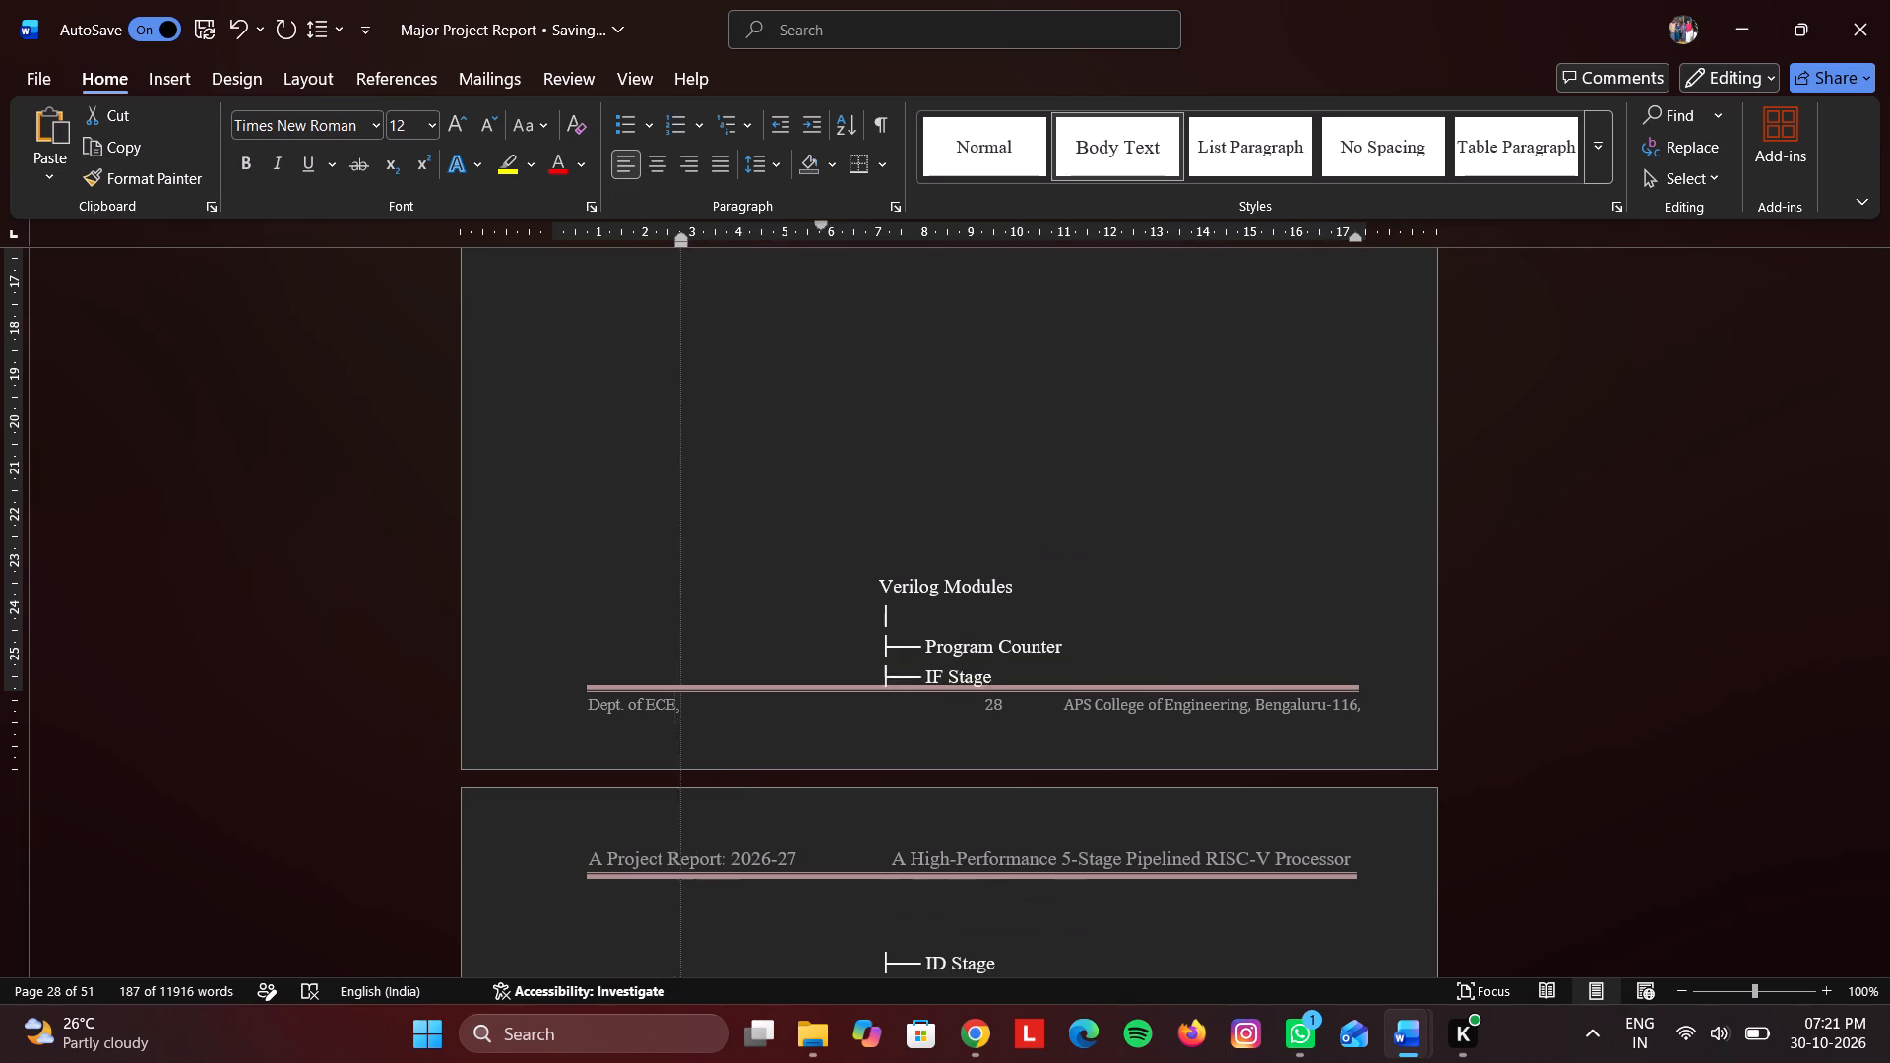
left_click_drag(678, 242, 584, 247)
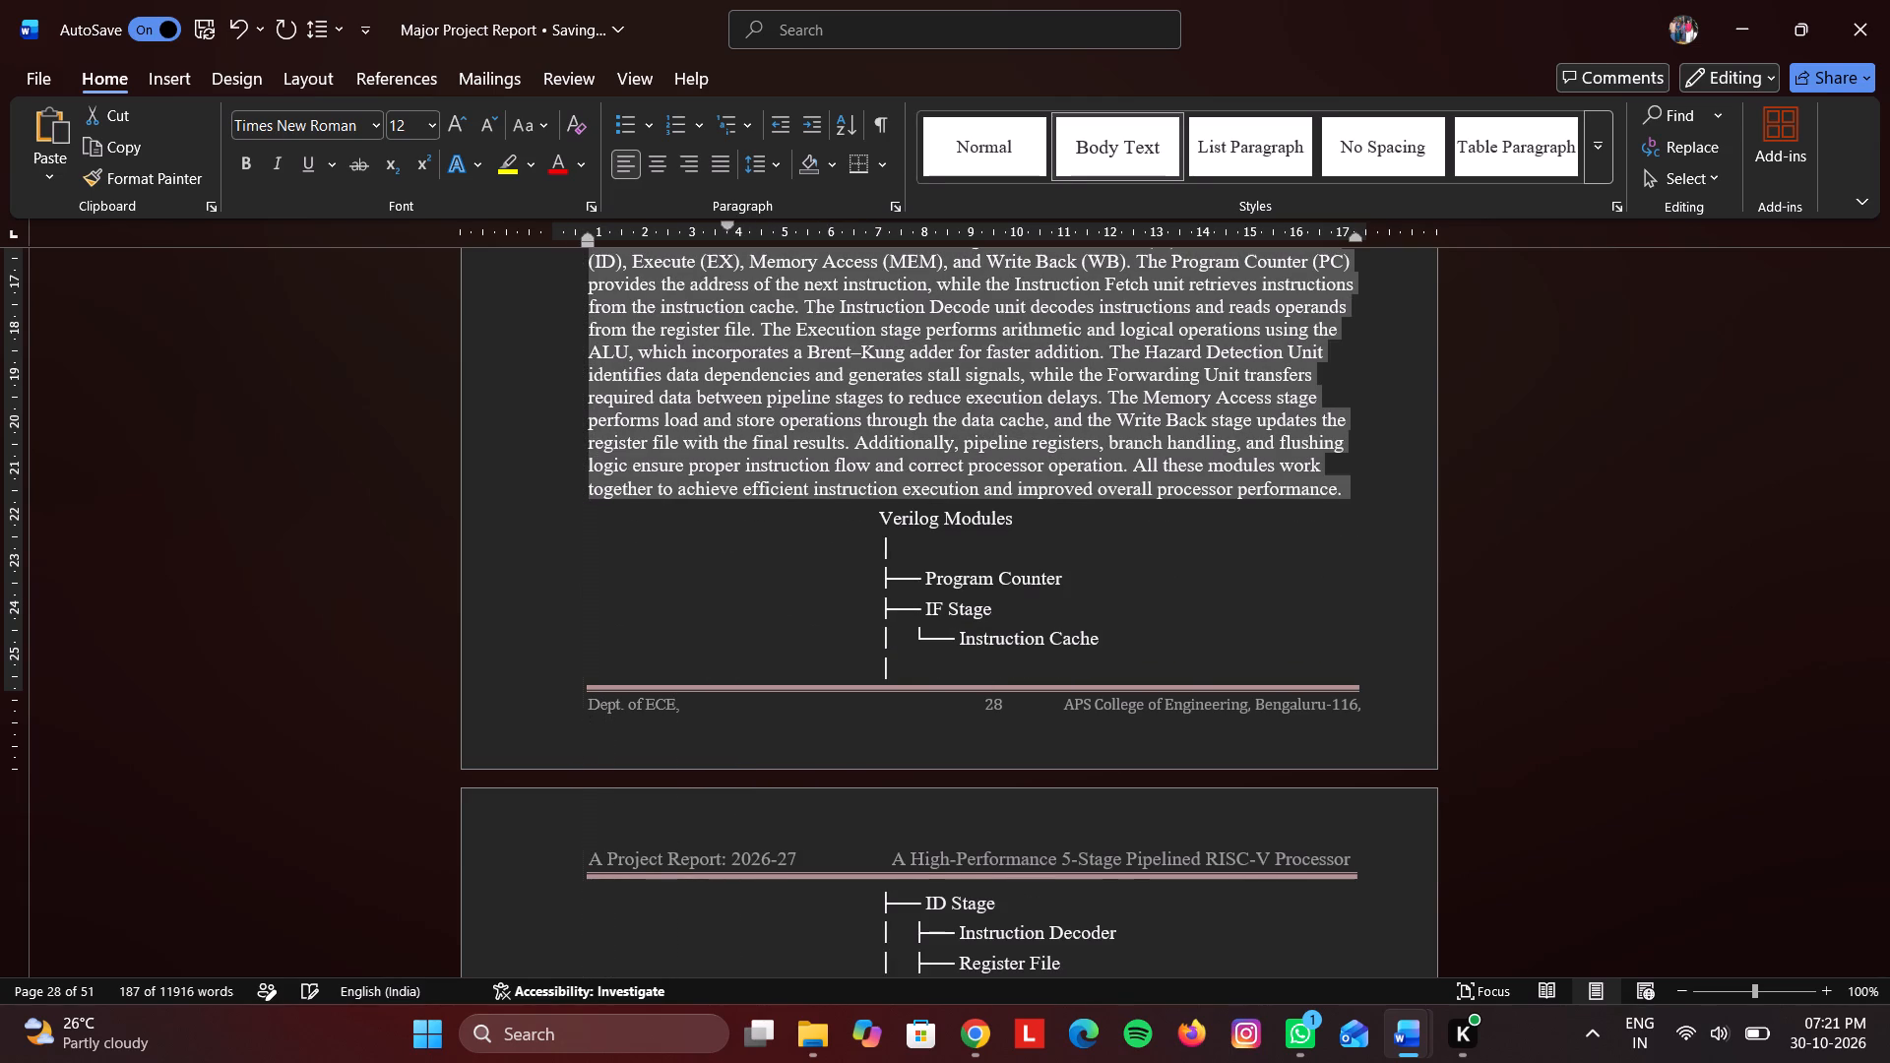
left_click_drag(726, 225, 726, 224)
left_click_drag(726, 224, 587, 248)
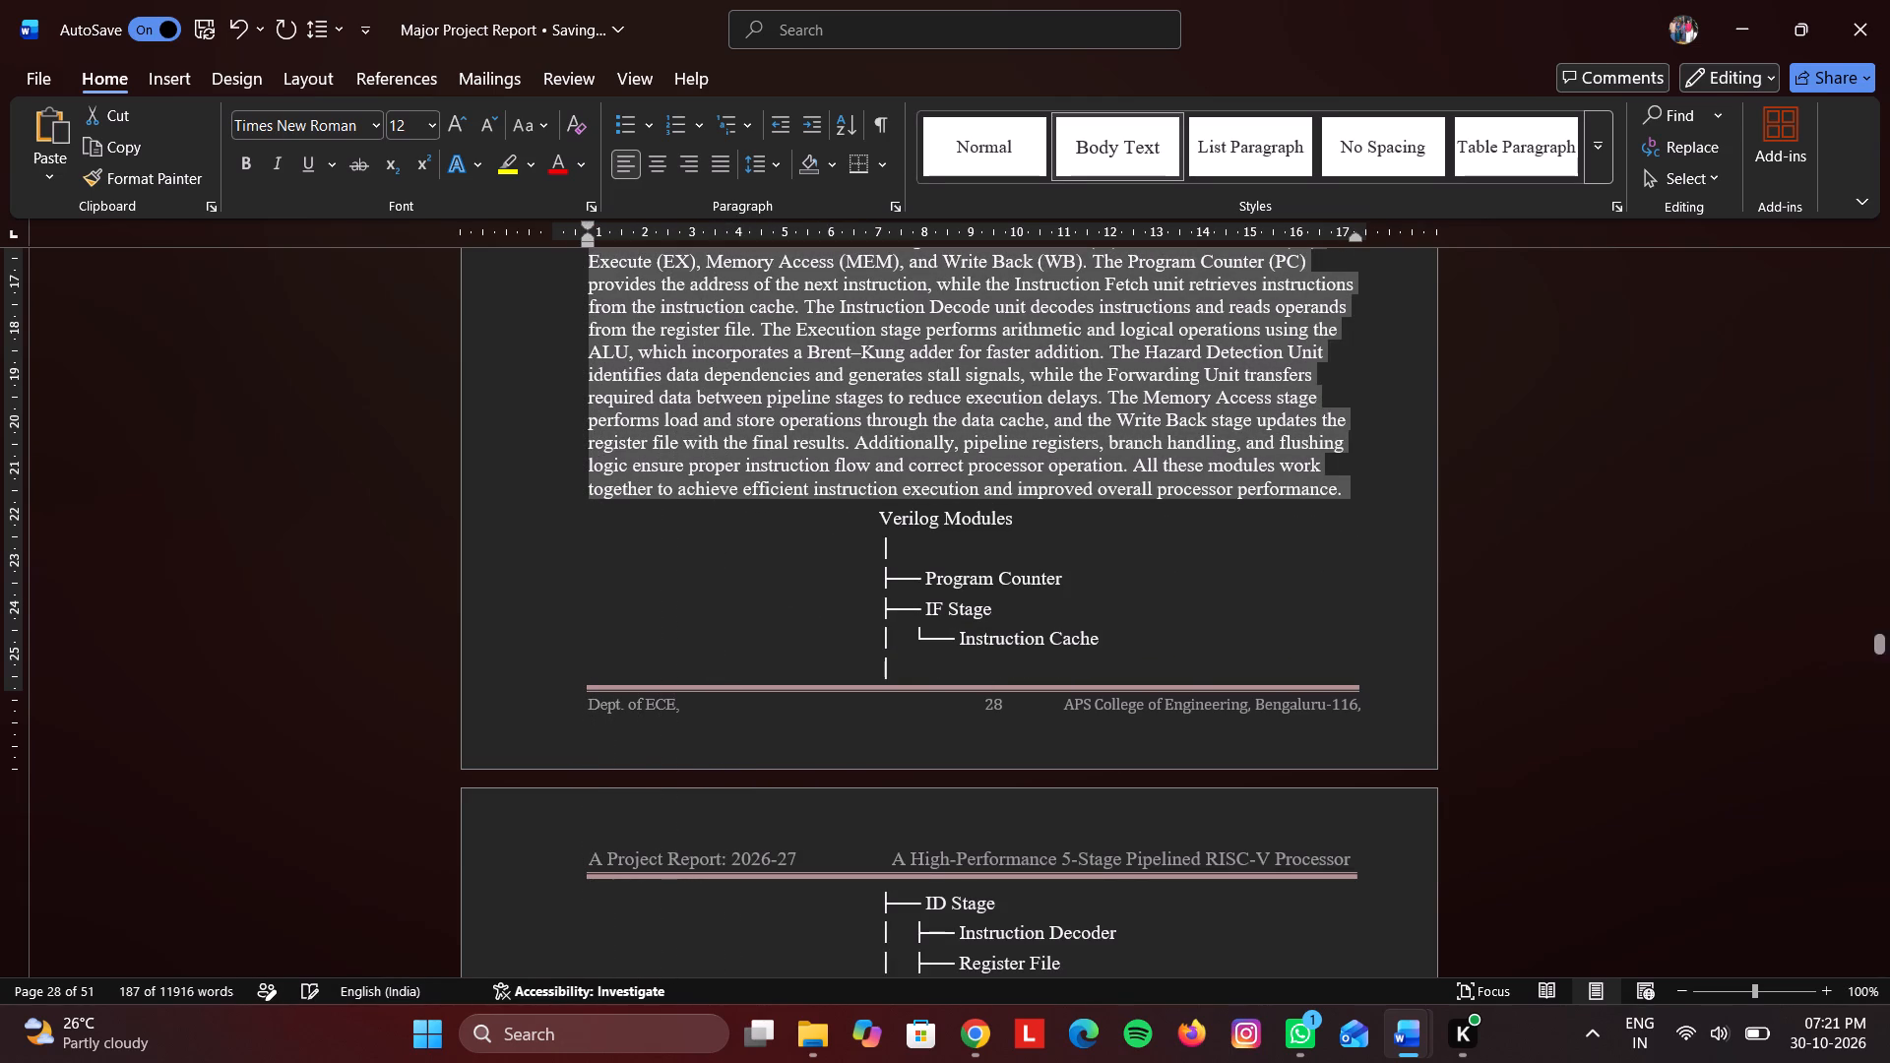
Justify the pasted section 4.2 text and set its line spacing to 1.5.
left_click(715, 163)
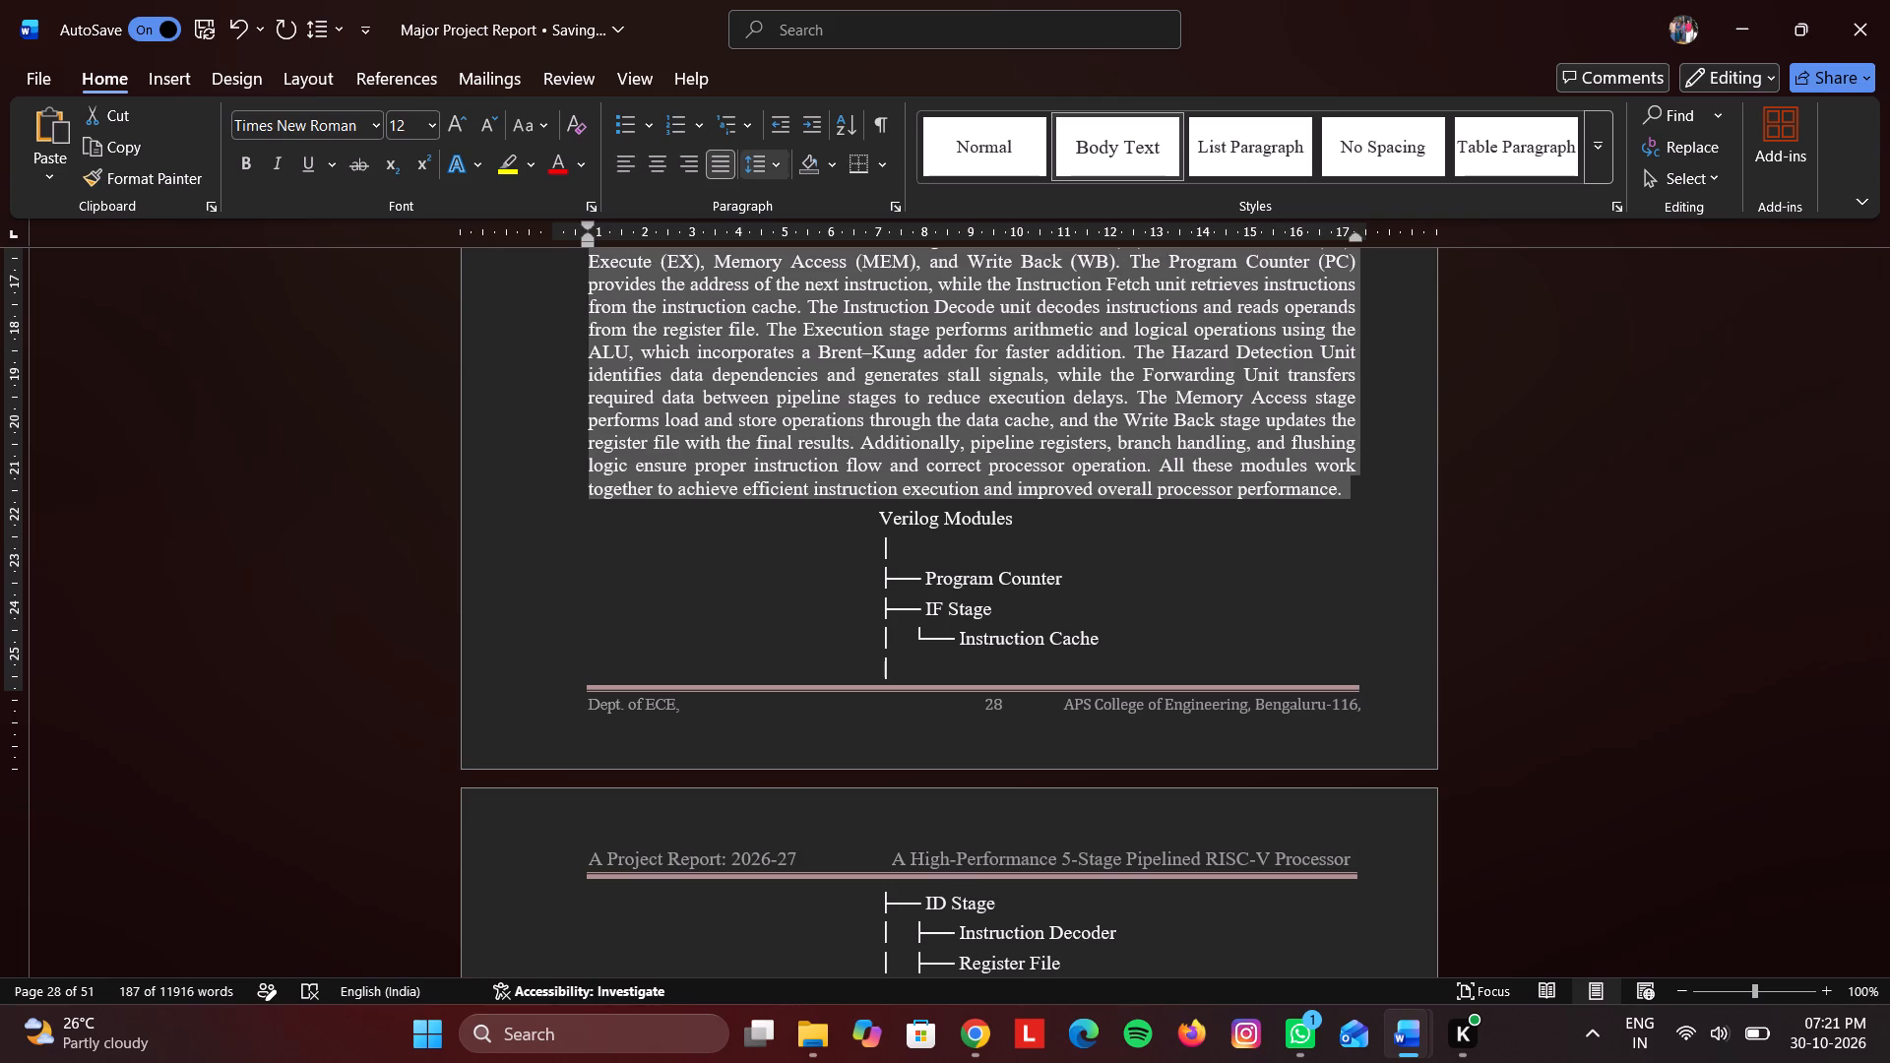
left_click(787, 167)
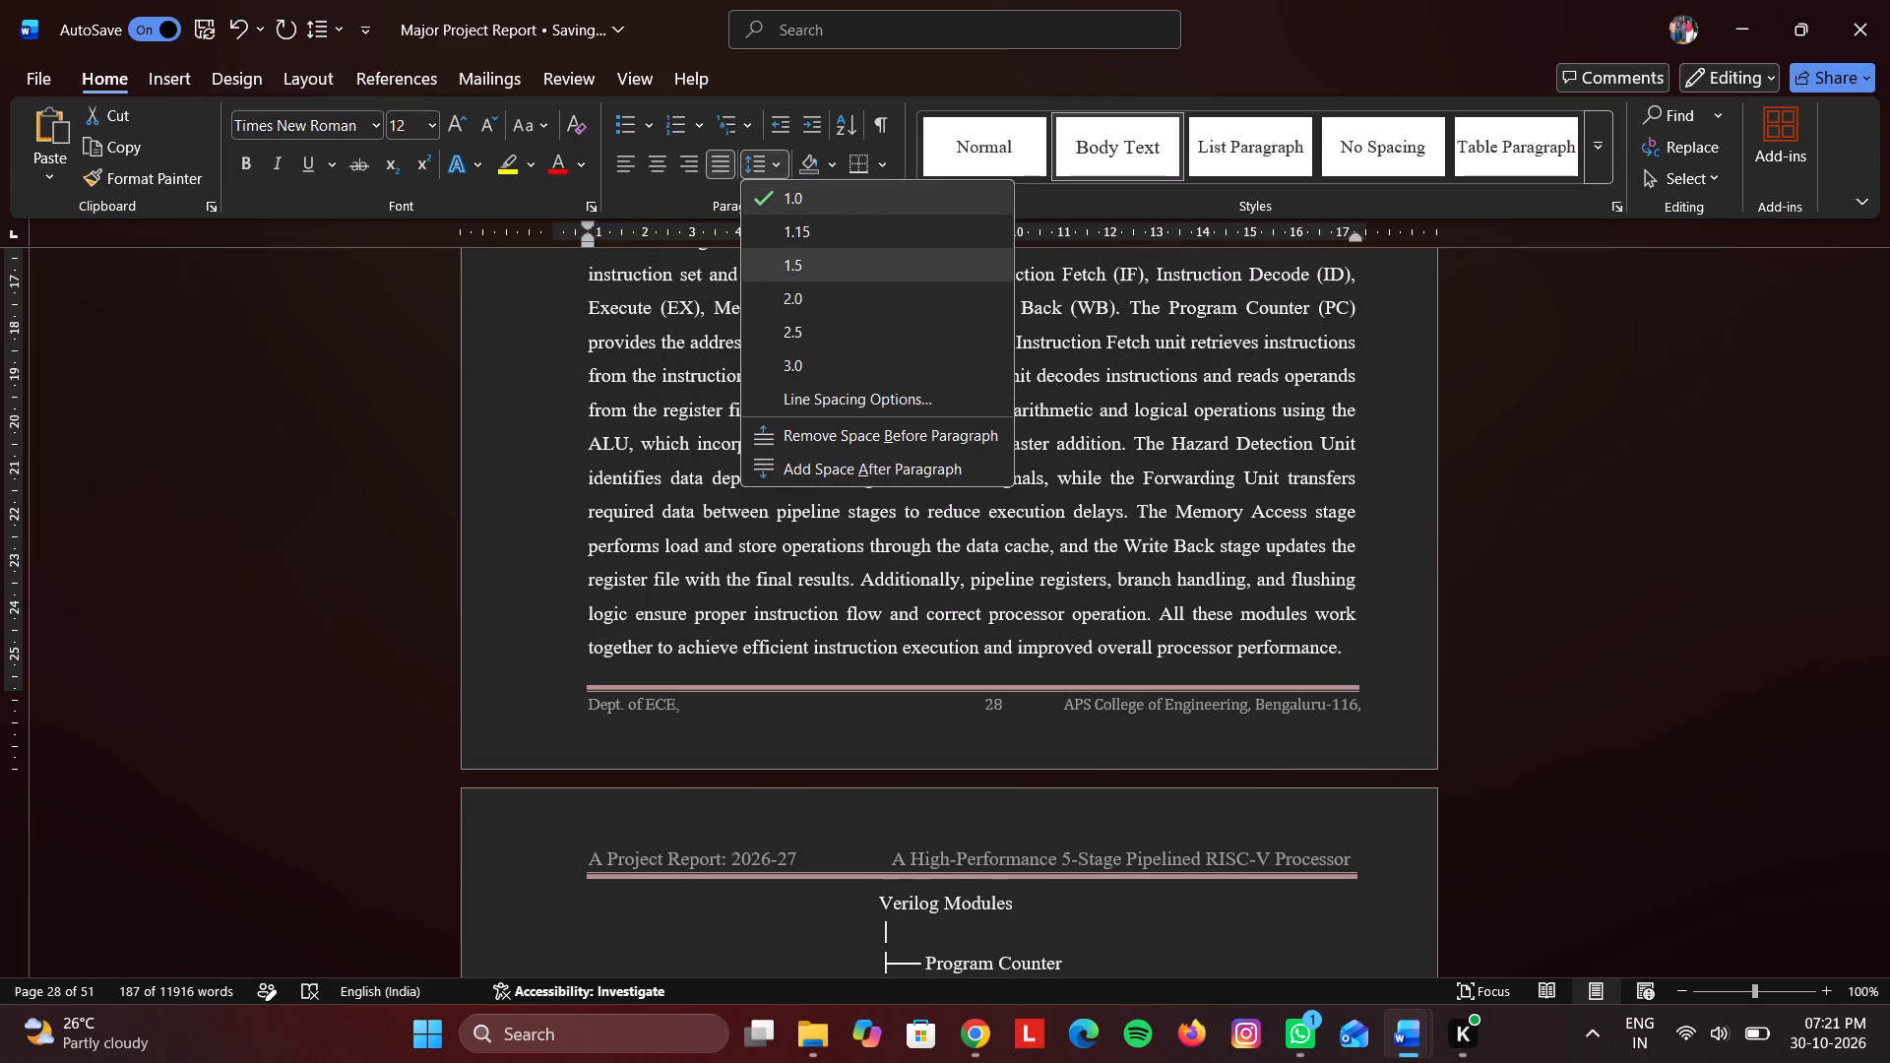
left_click(790, 259)
Delete the duplicate pasted line "Circuit Design or System Modules" beneath the 4.2 heading.
scroll(874, 451, "up", 3)
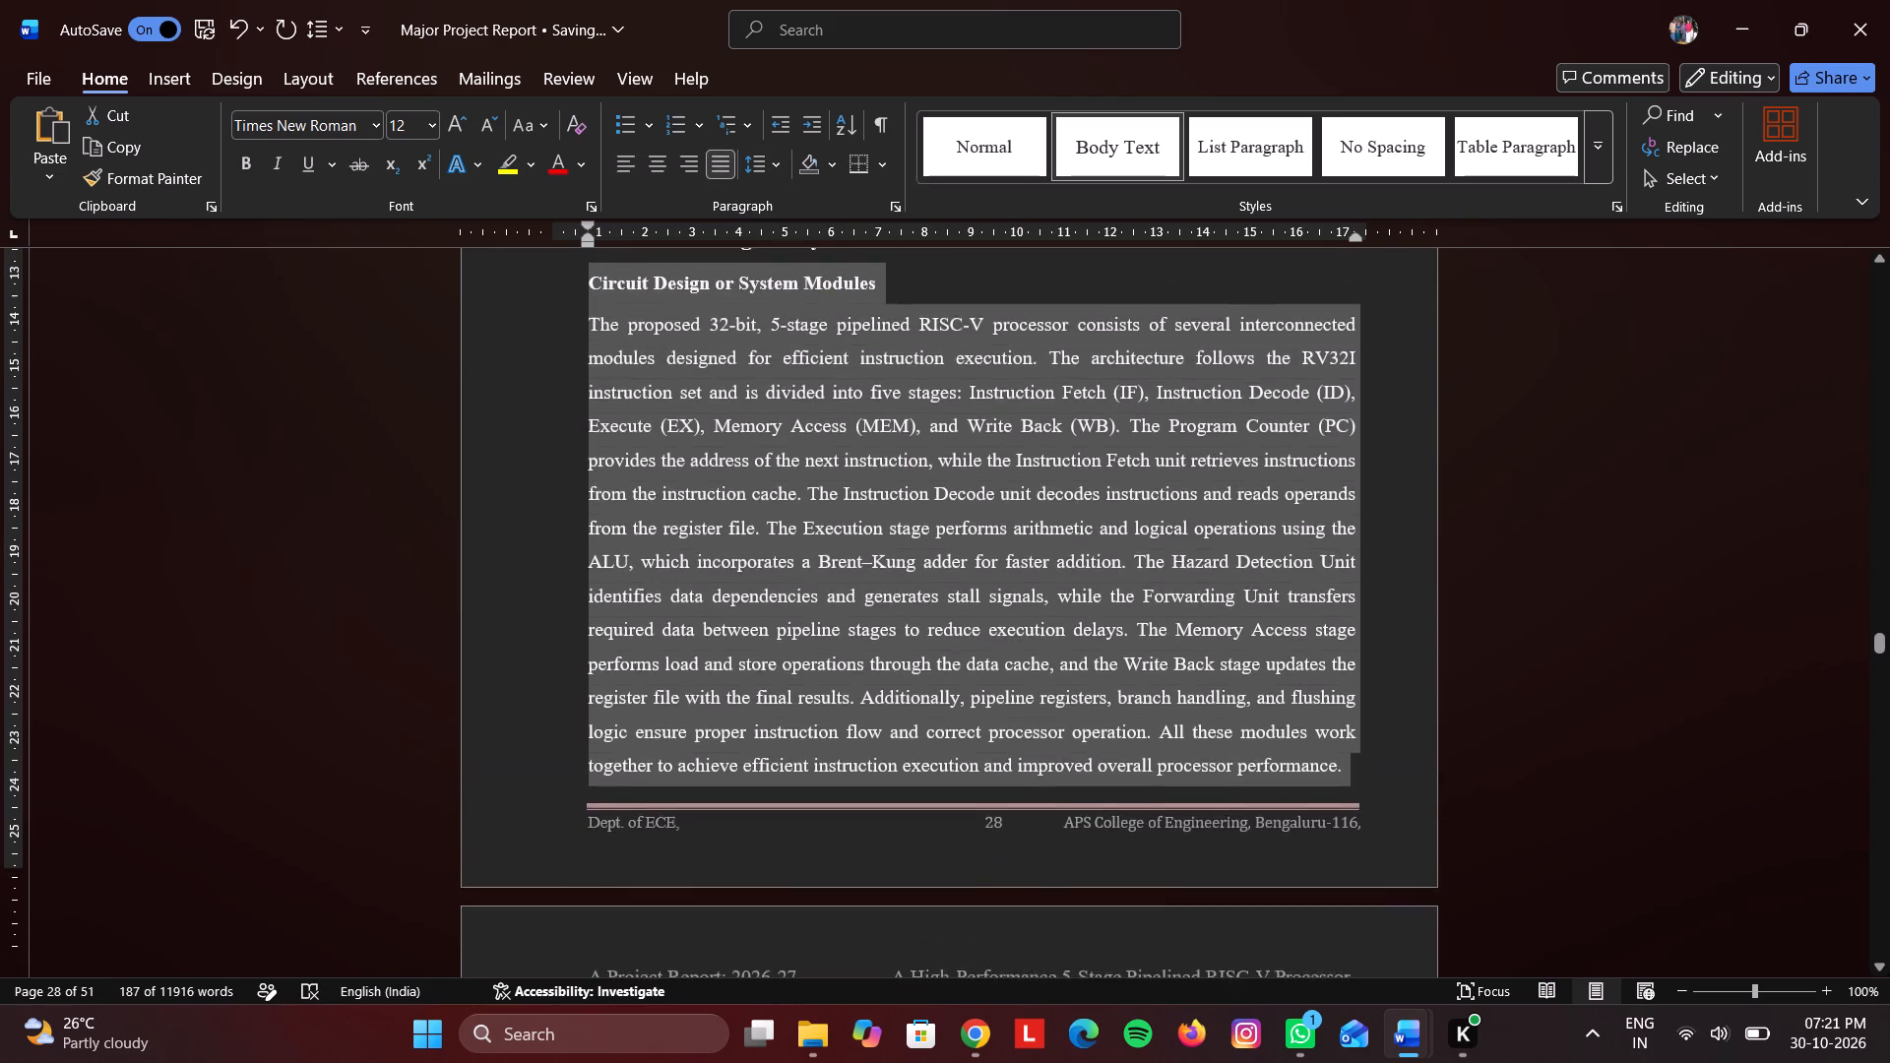
left_click(901, 345)
left_click_drag(894, 338, 886, 336)
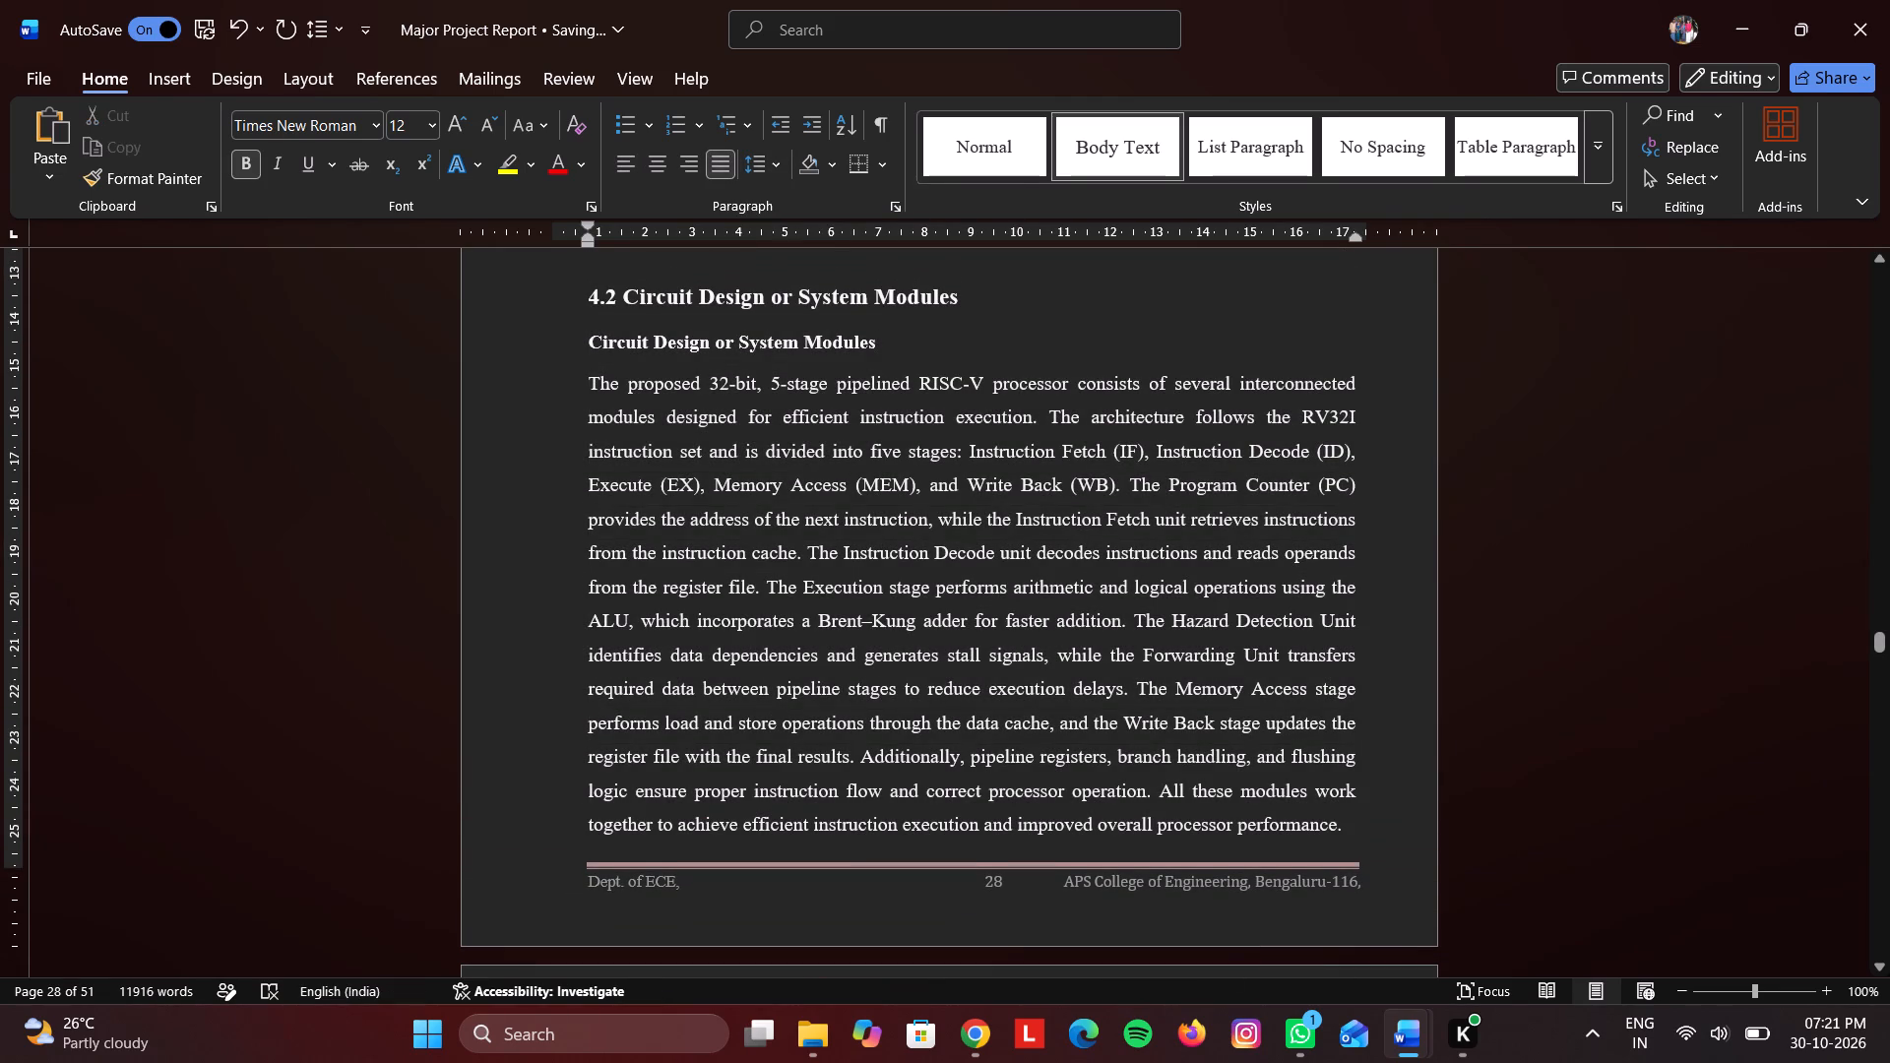
left_click_drag(886, 336, 580, 345)
key("Delete")
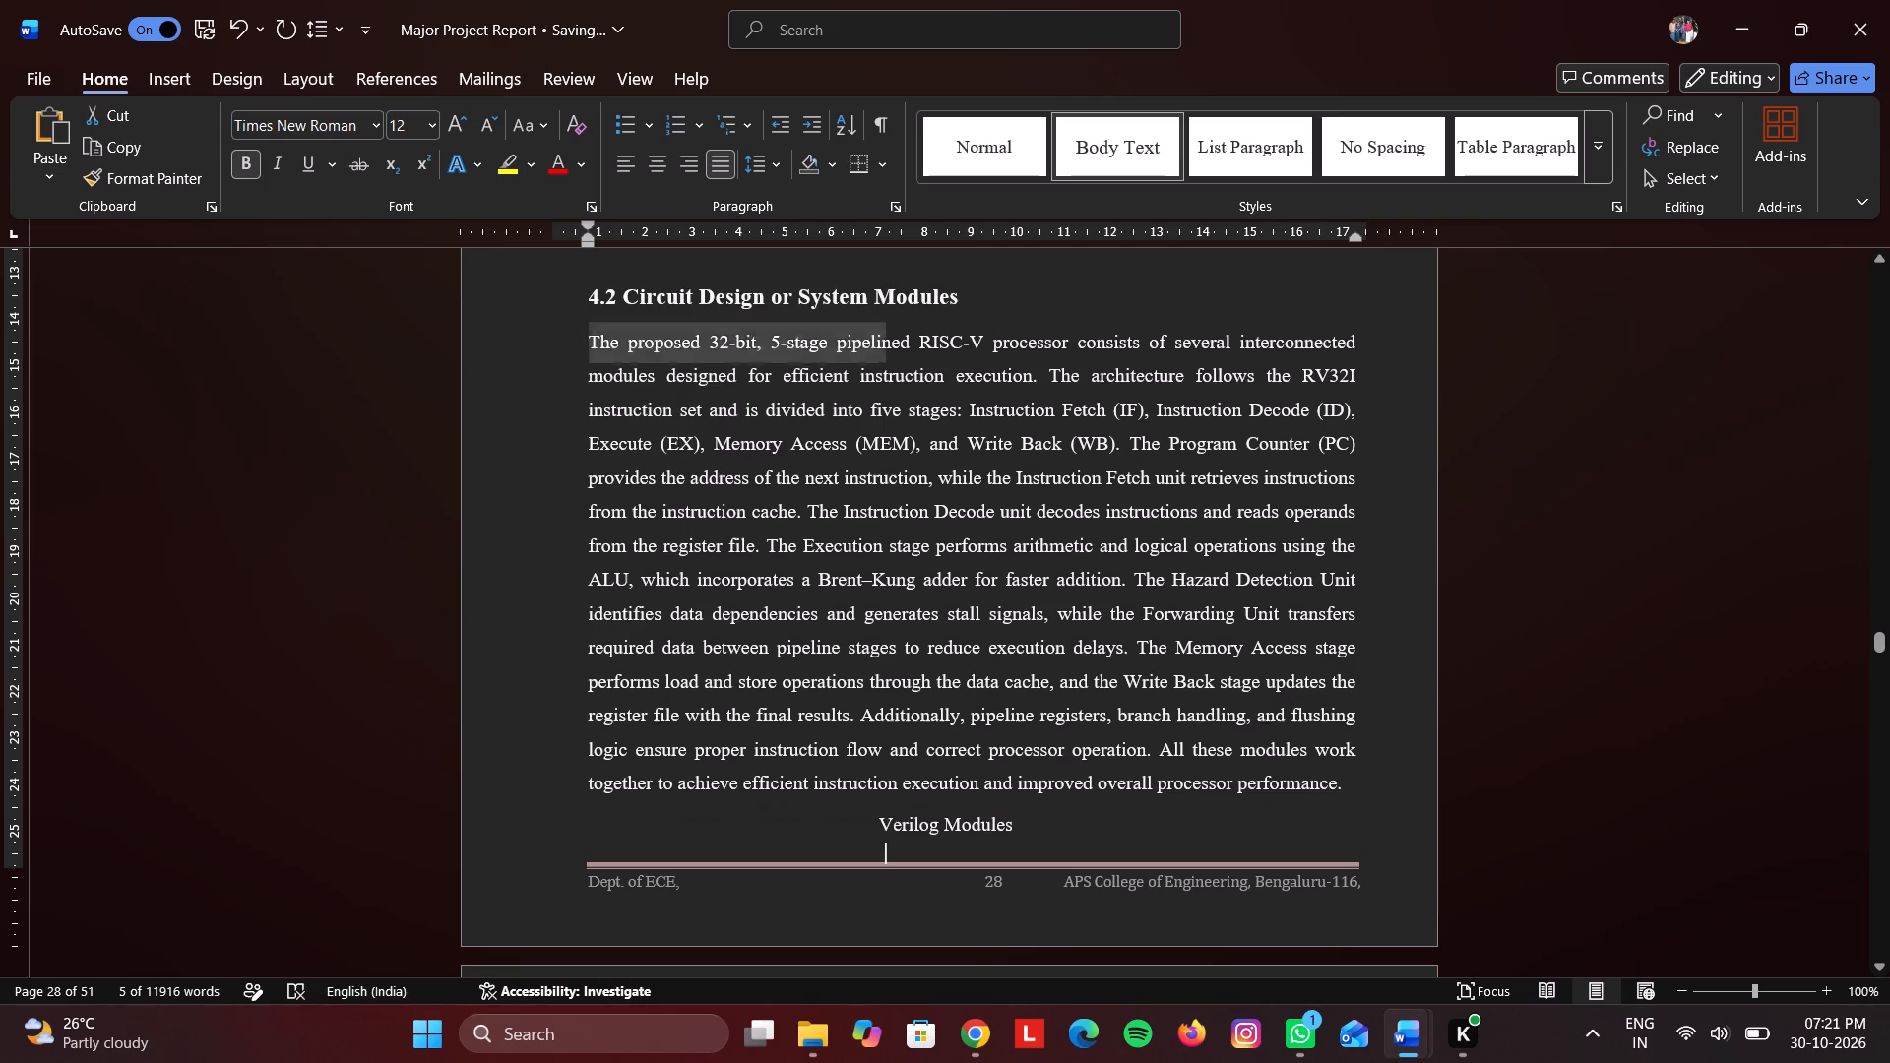
Split the section 4.2 text into two paragraphs before "The Hazard Detection Unit", with no blank line between them.
left_click(1141, 582)
key("Left")
key("Return")
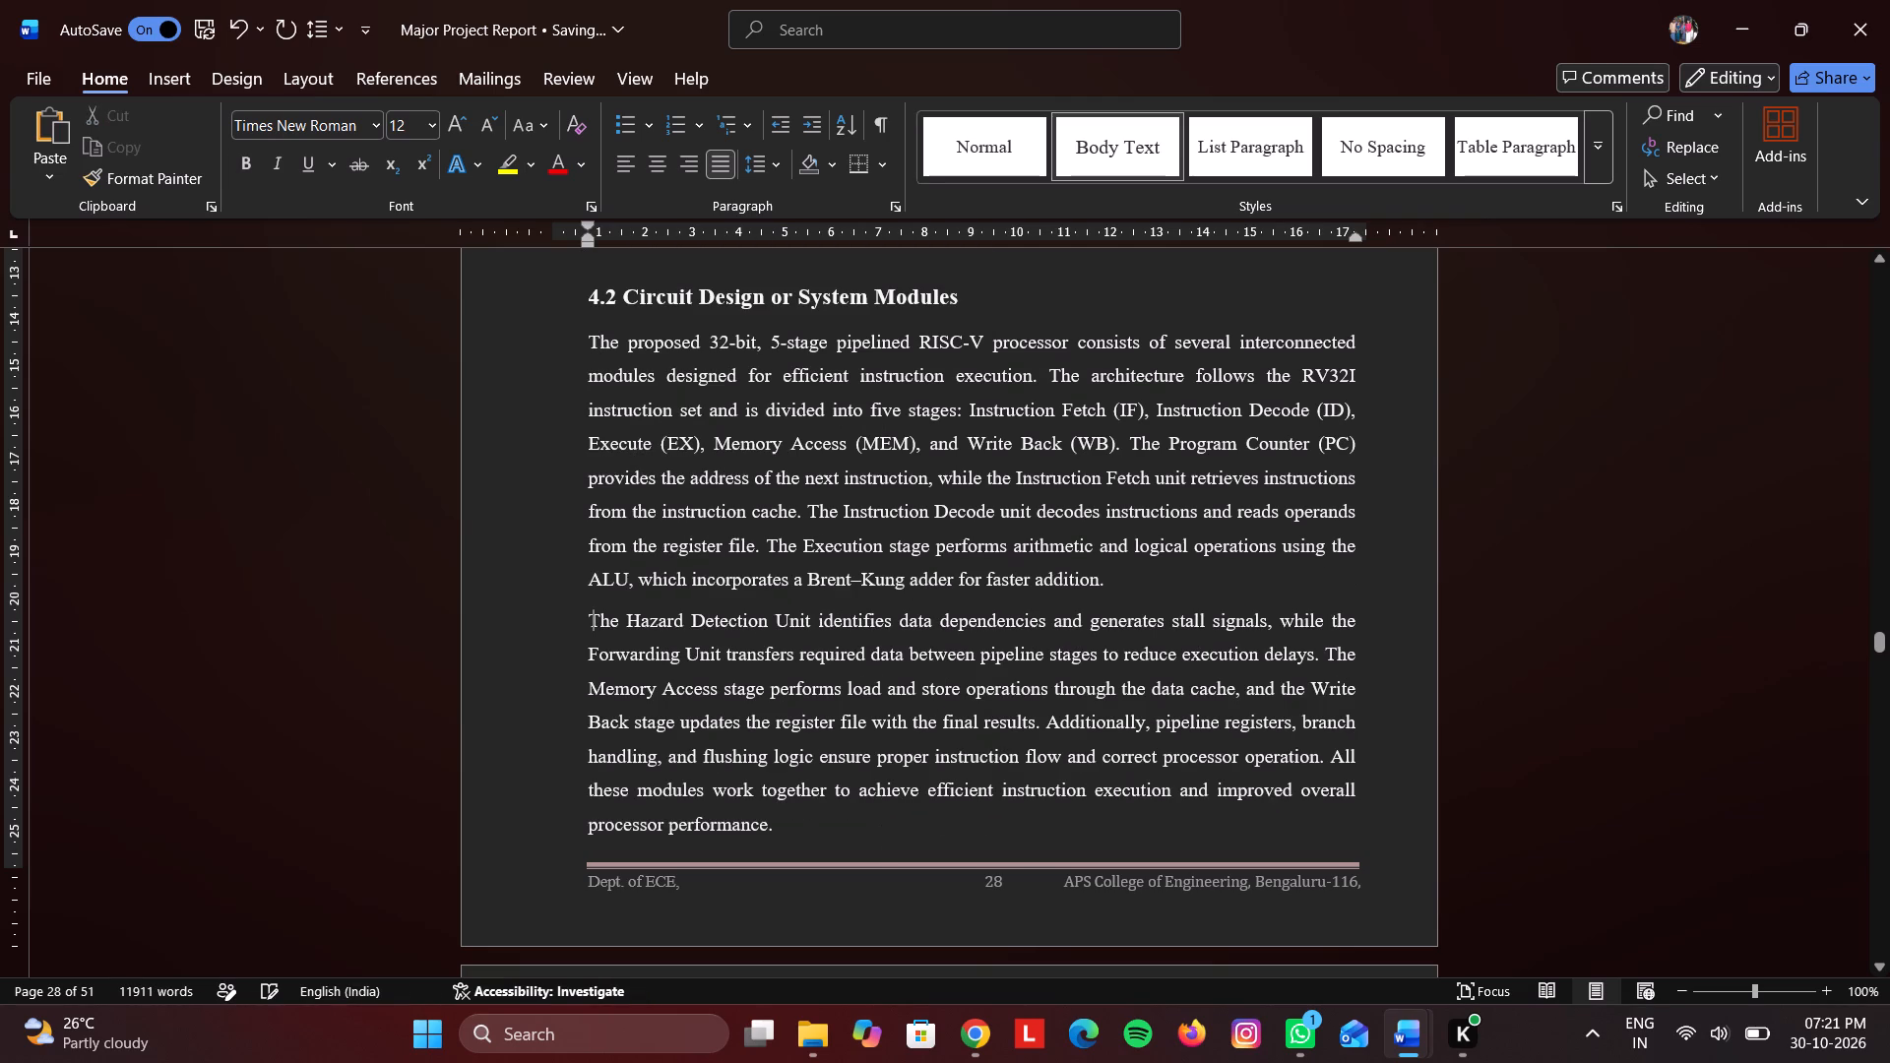
key("Return")
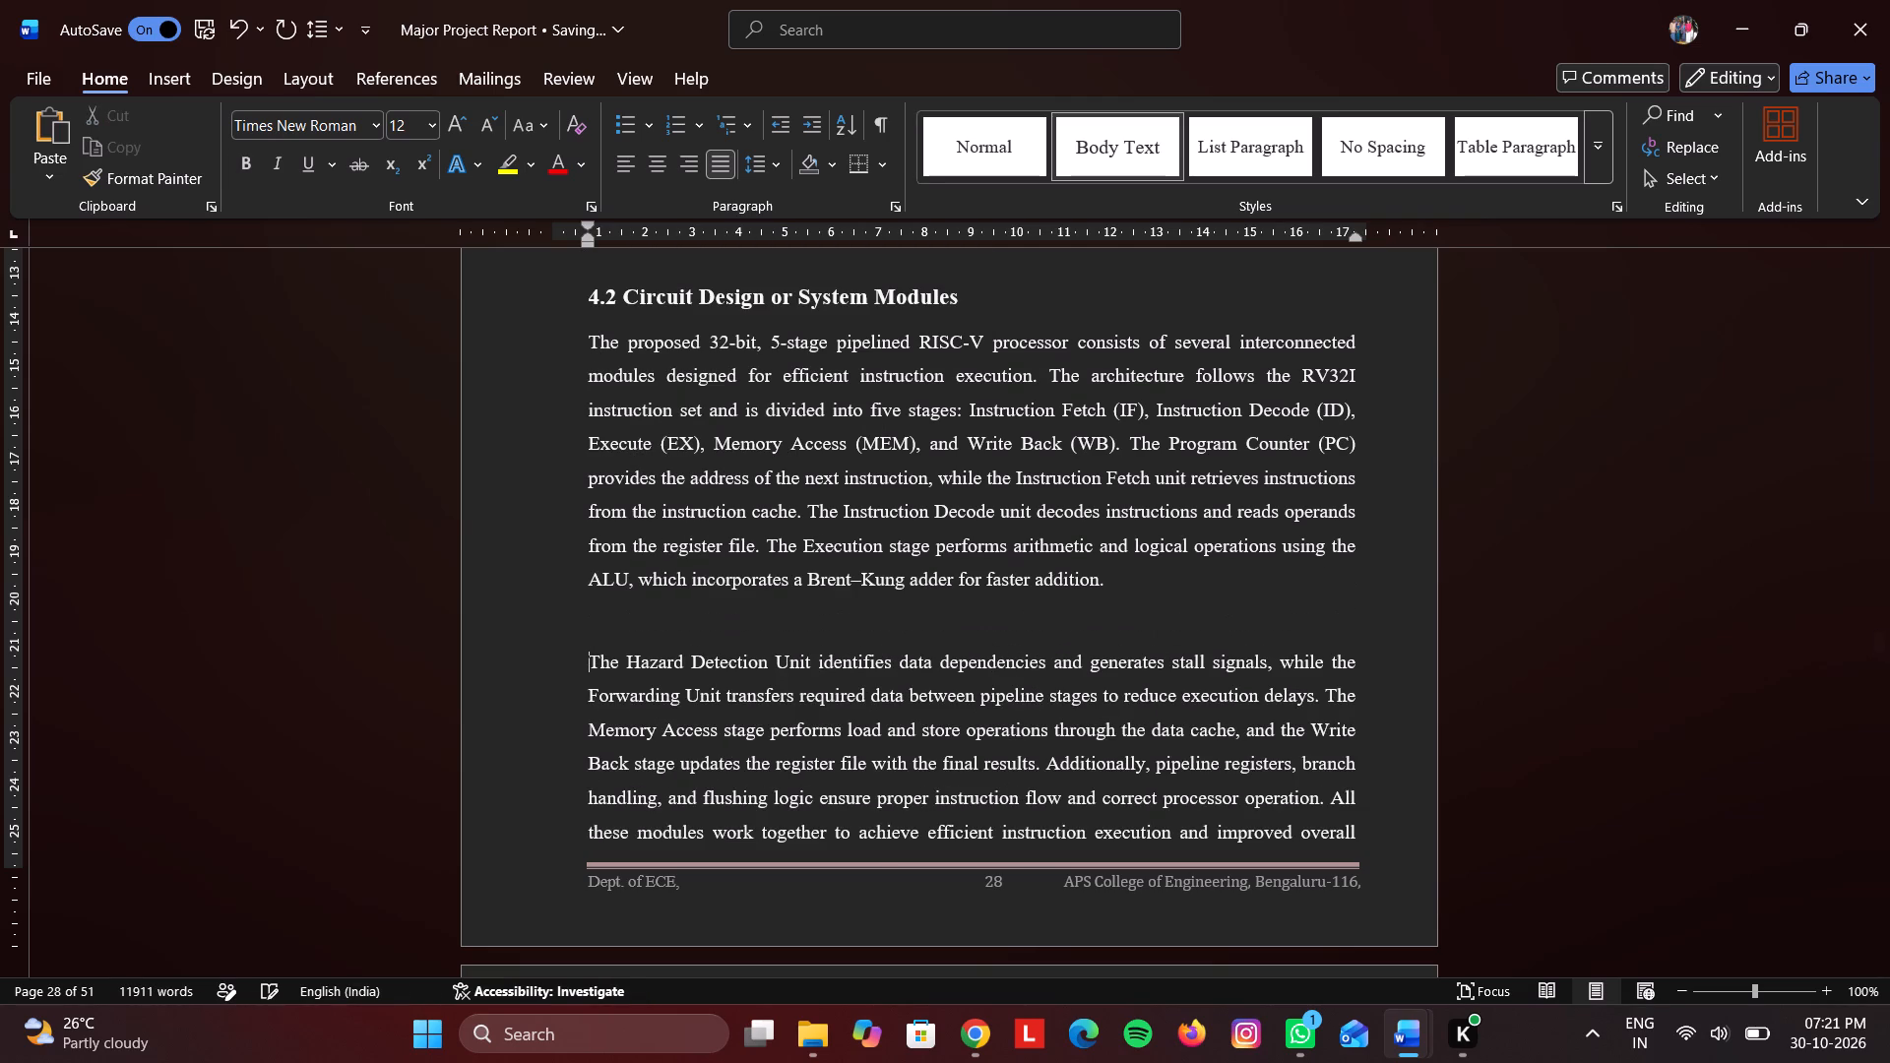
scroll(1177, 564, "down", 4)
scroll(1177, 564, "up", 2)
key("BackSpace")
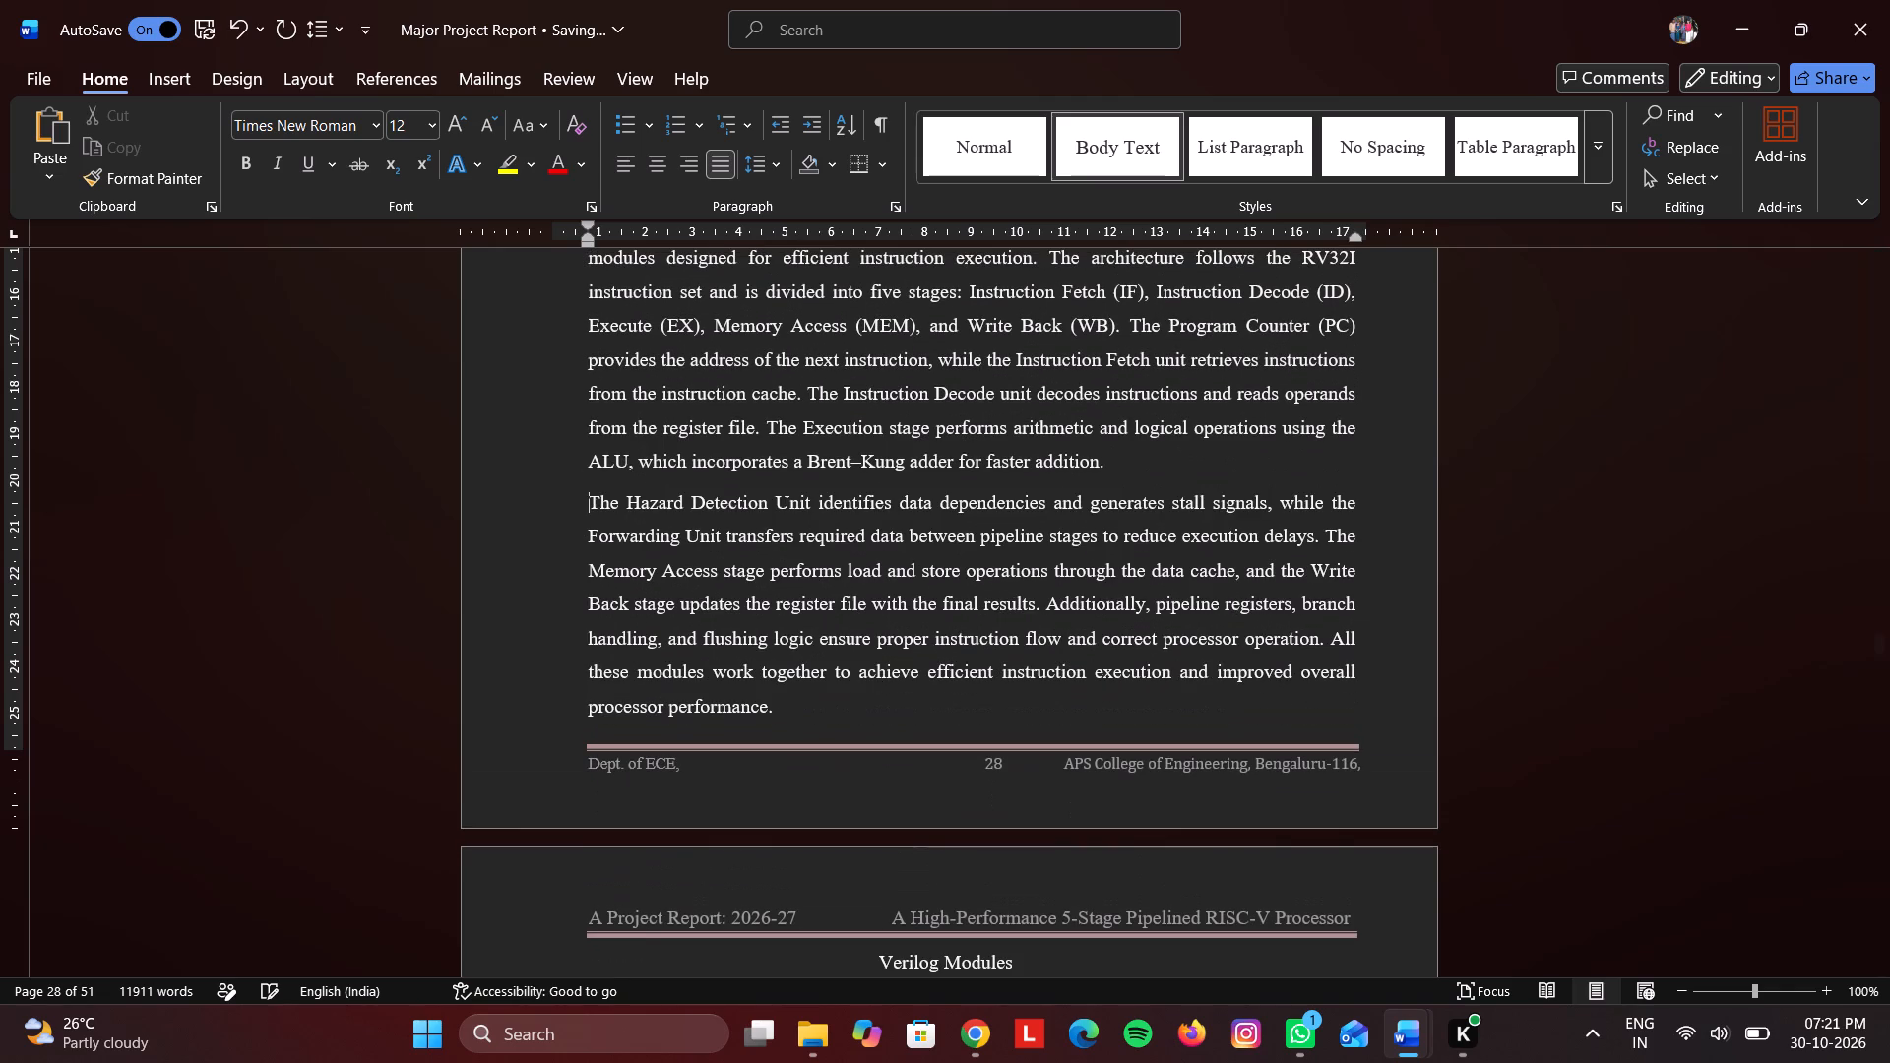
Review the revised section 4.2, the Verilog Modules hierarchy with its description, and the start of section 4.3.
scroll(1202, 501, "up", 4)
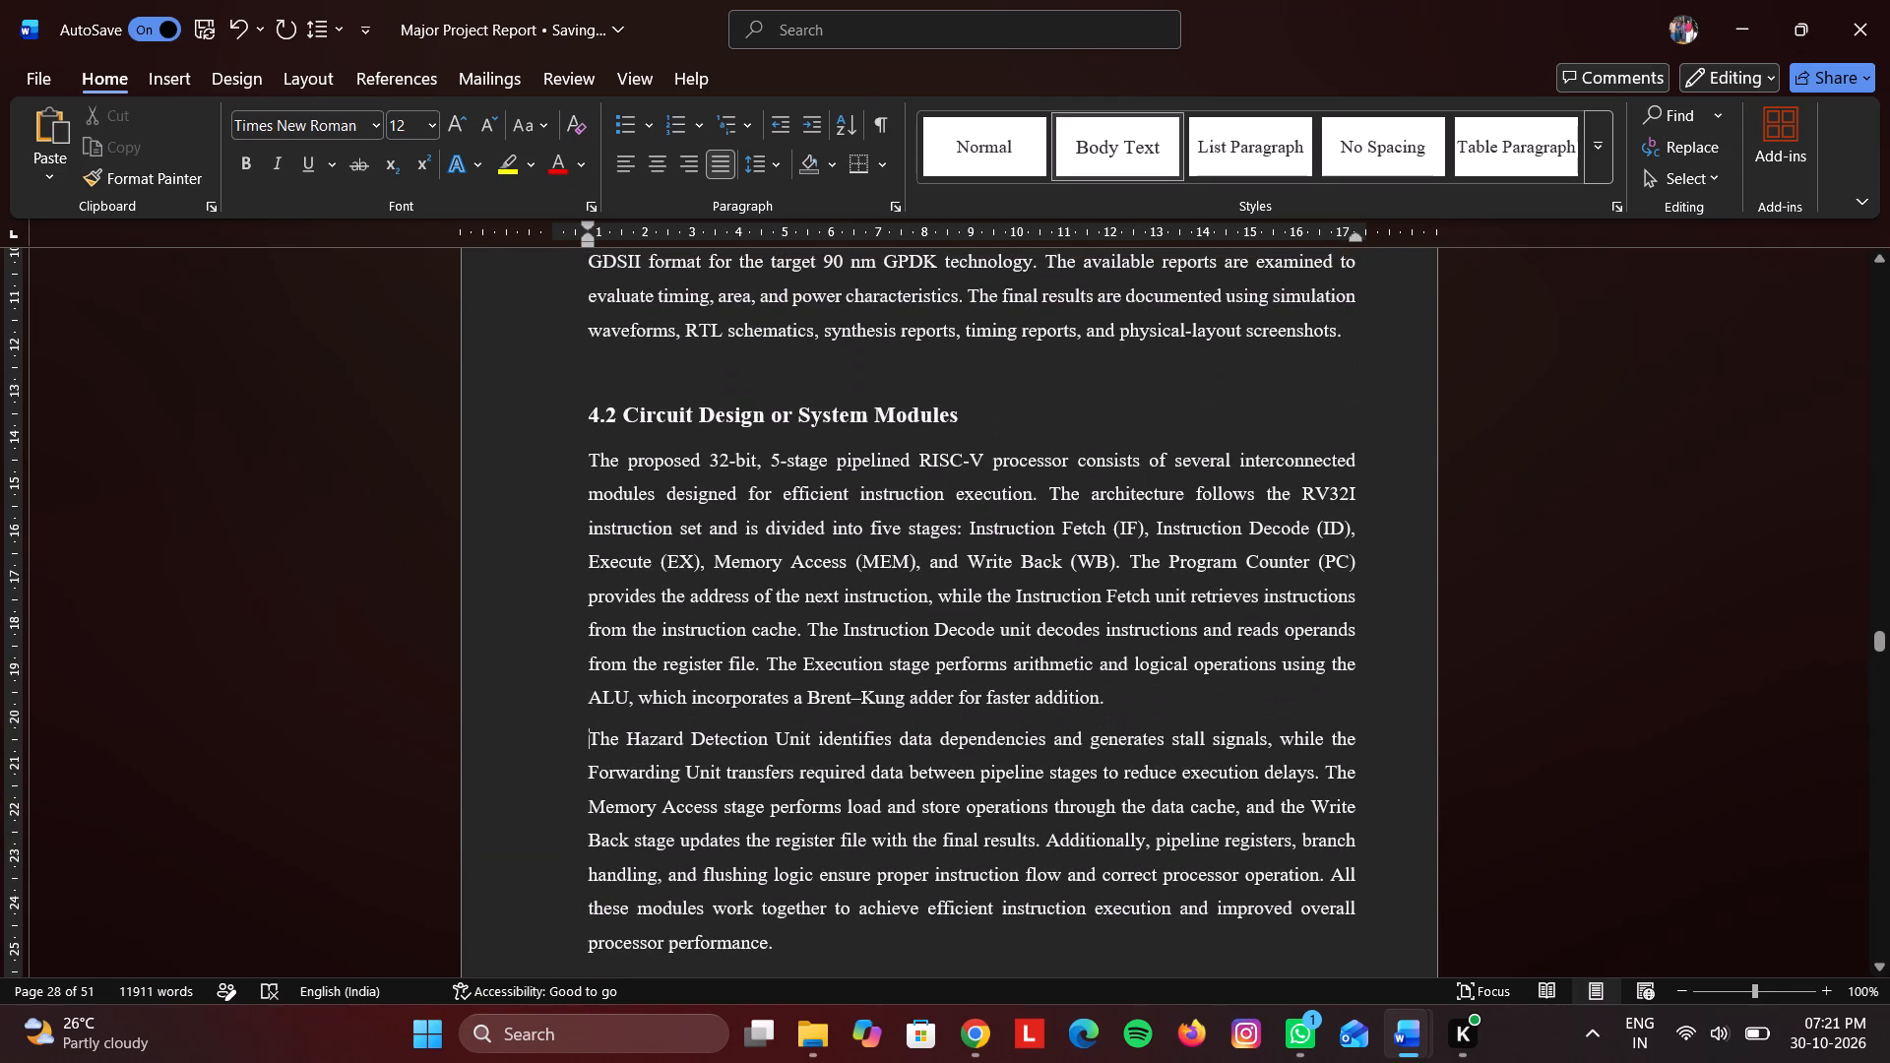
left_click(943, 419)
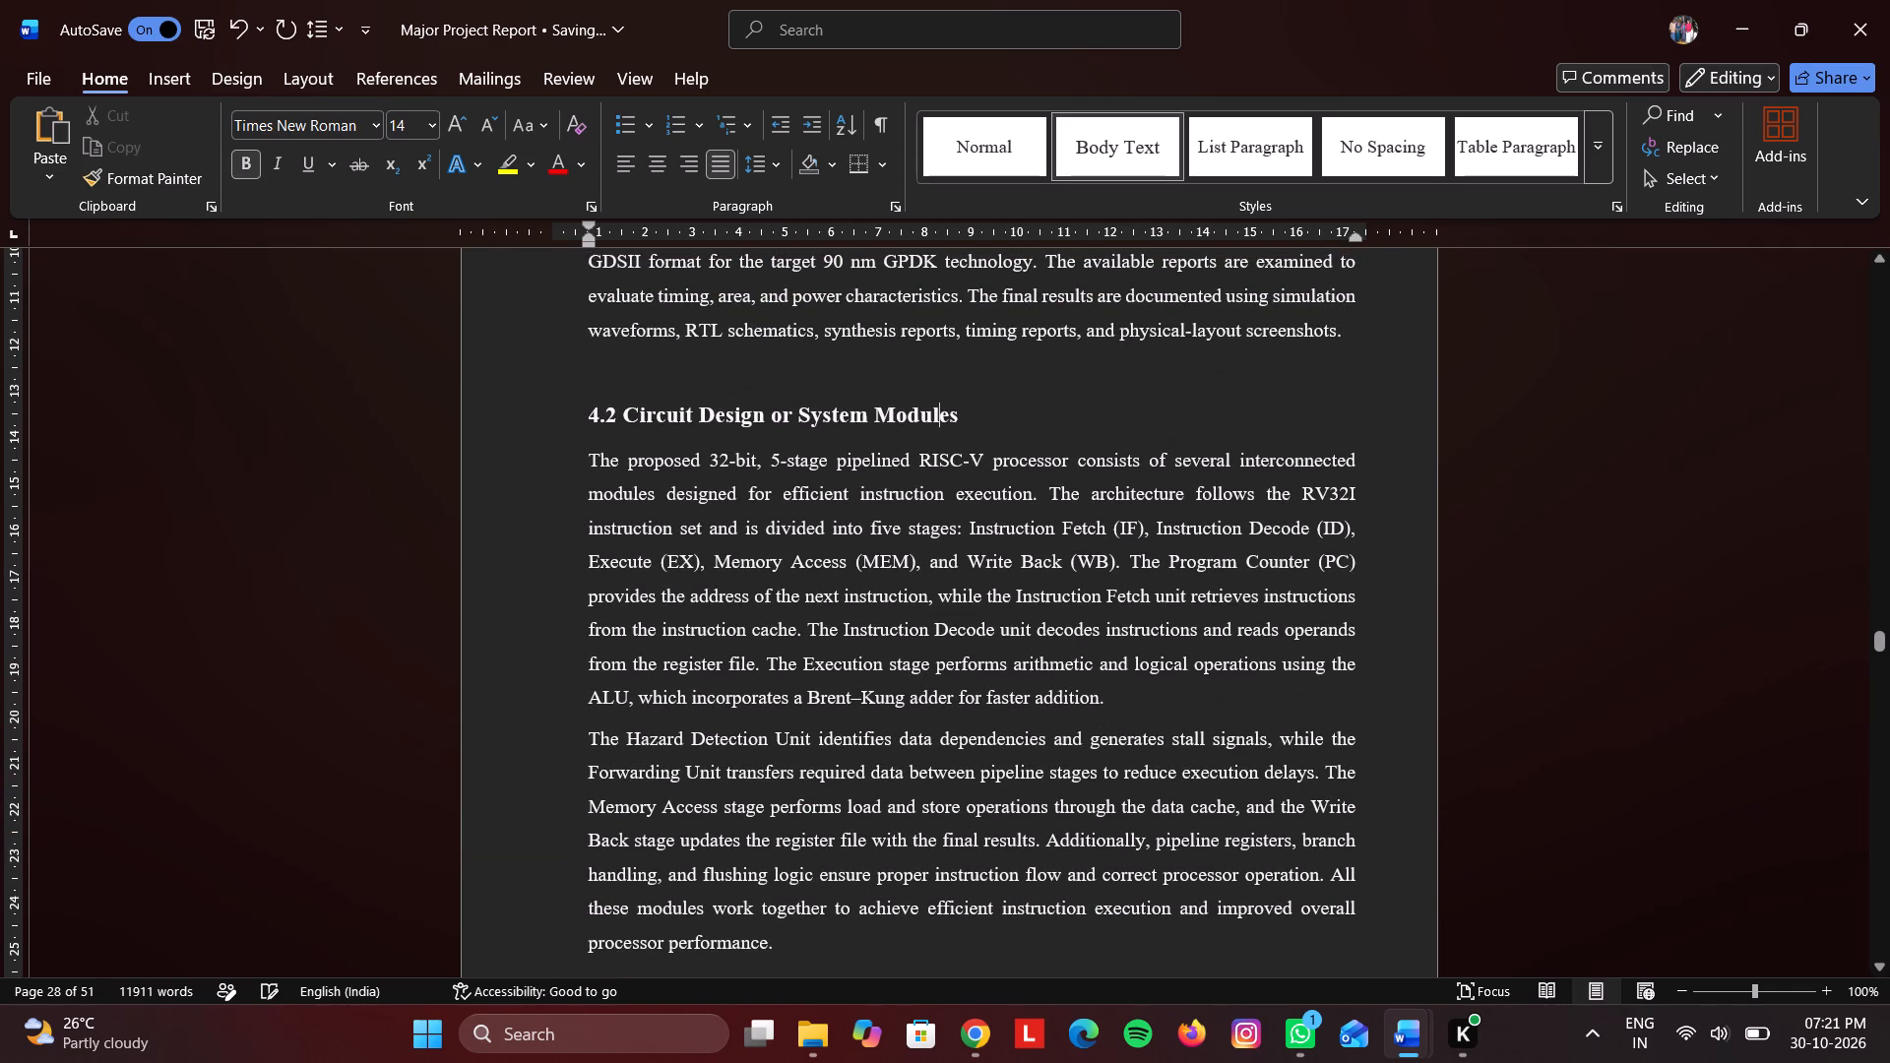
scroll(952, 457, "down", 16)
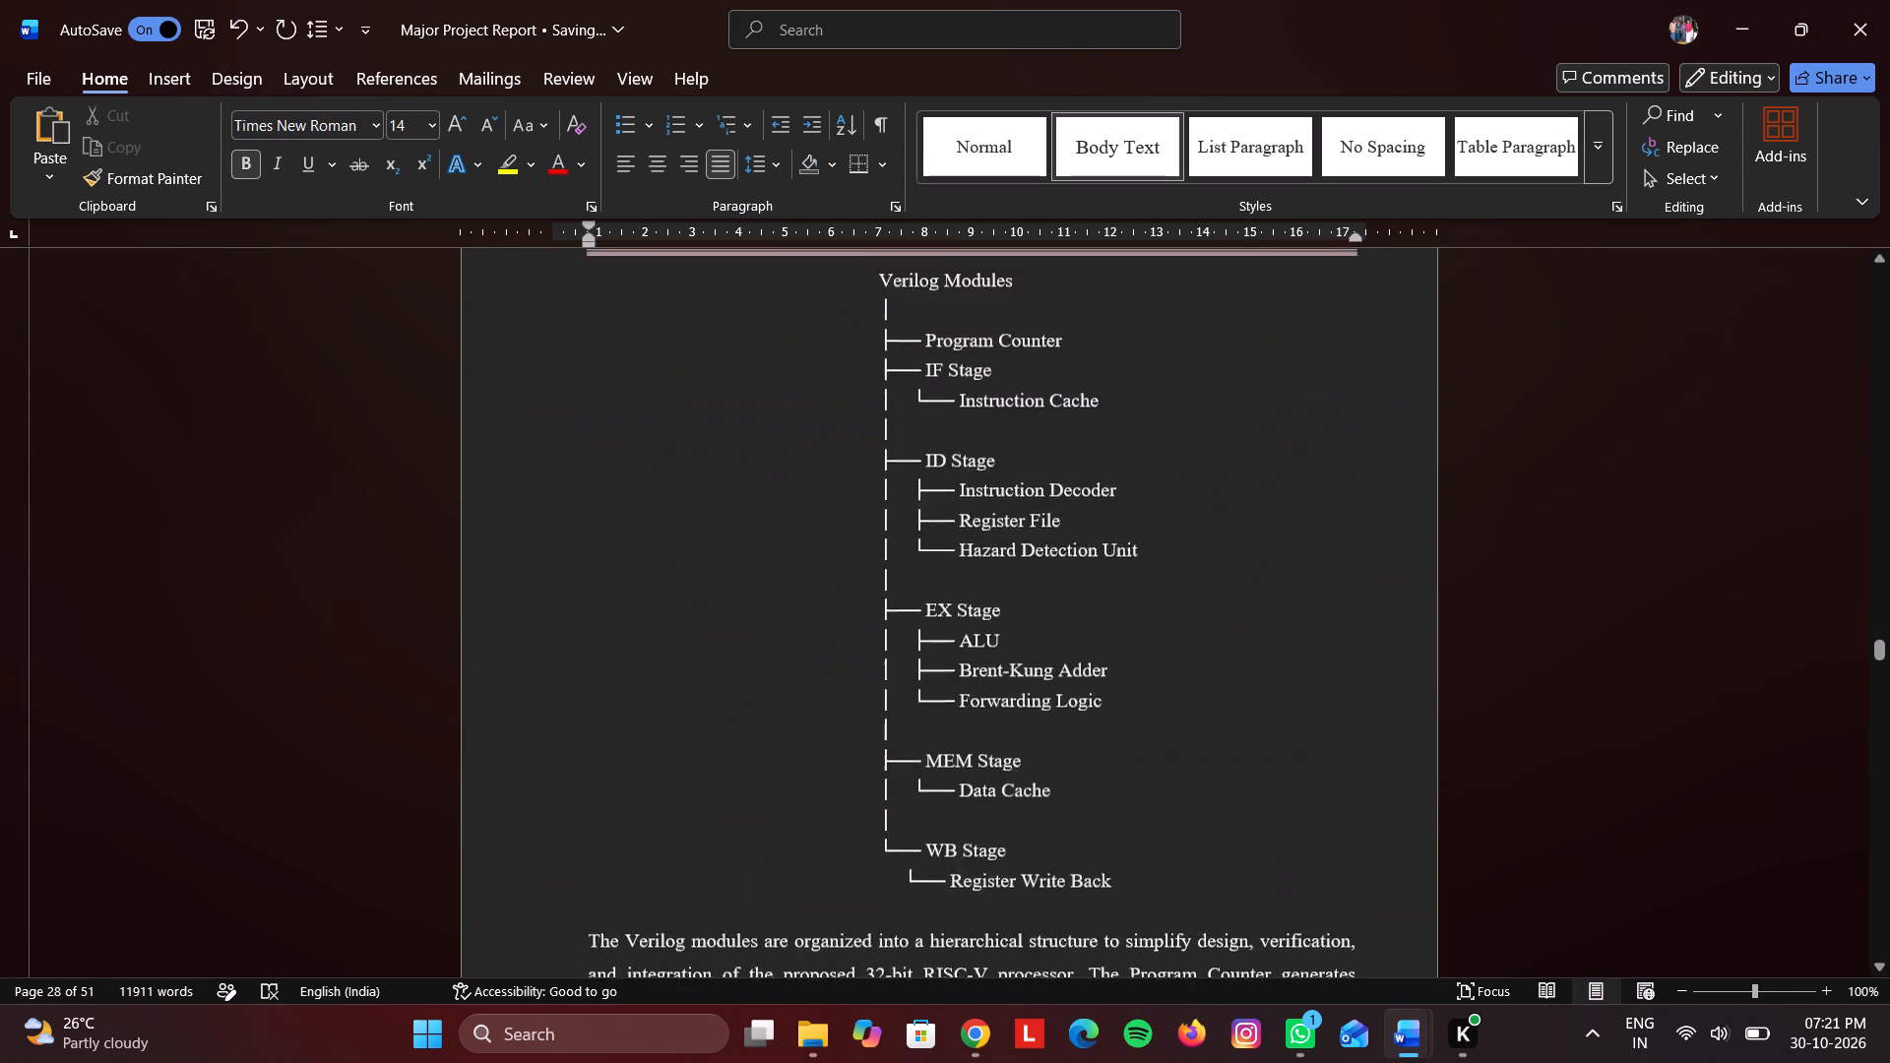
scroll(955, 497, "down", 11)
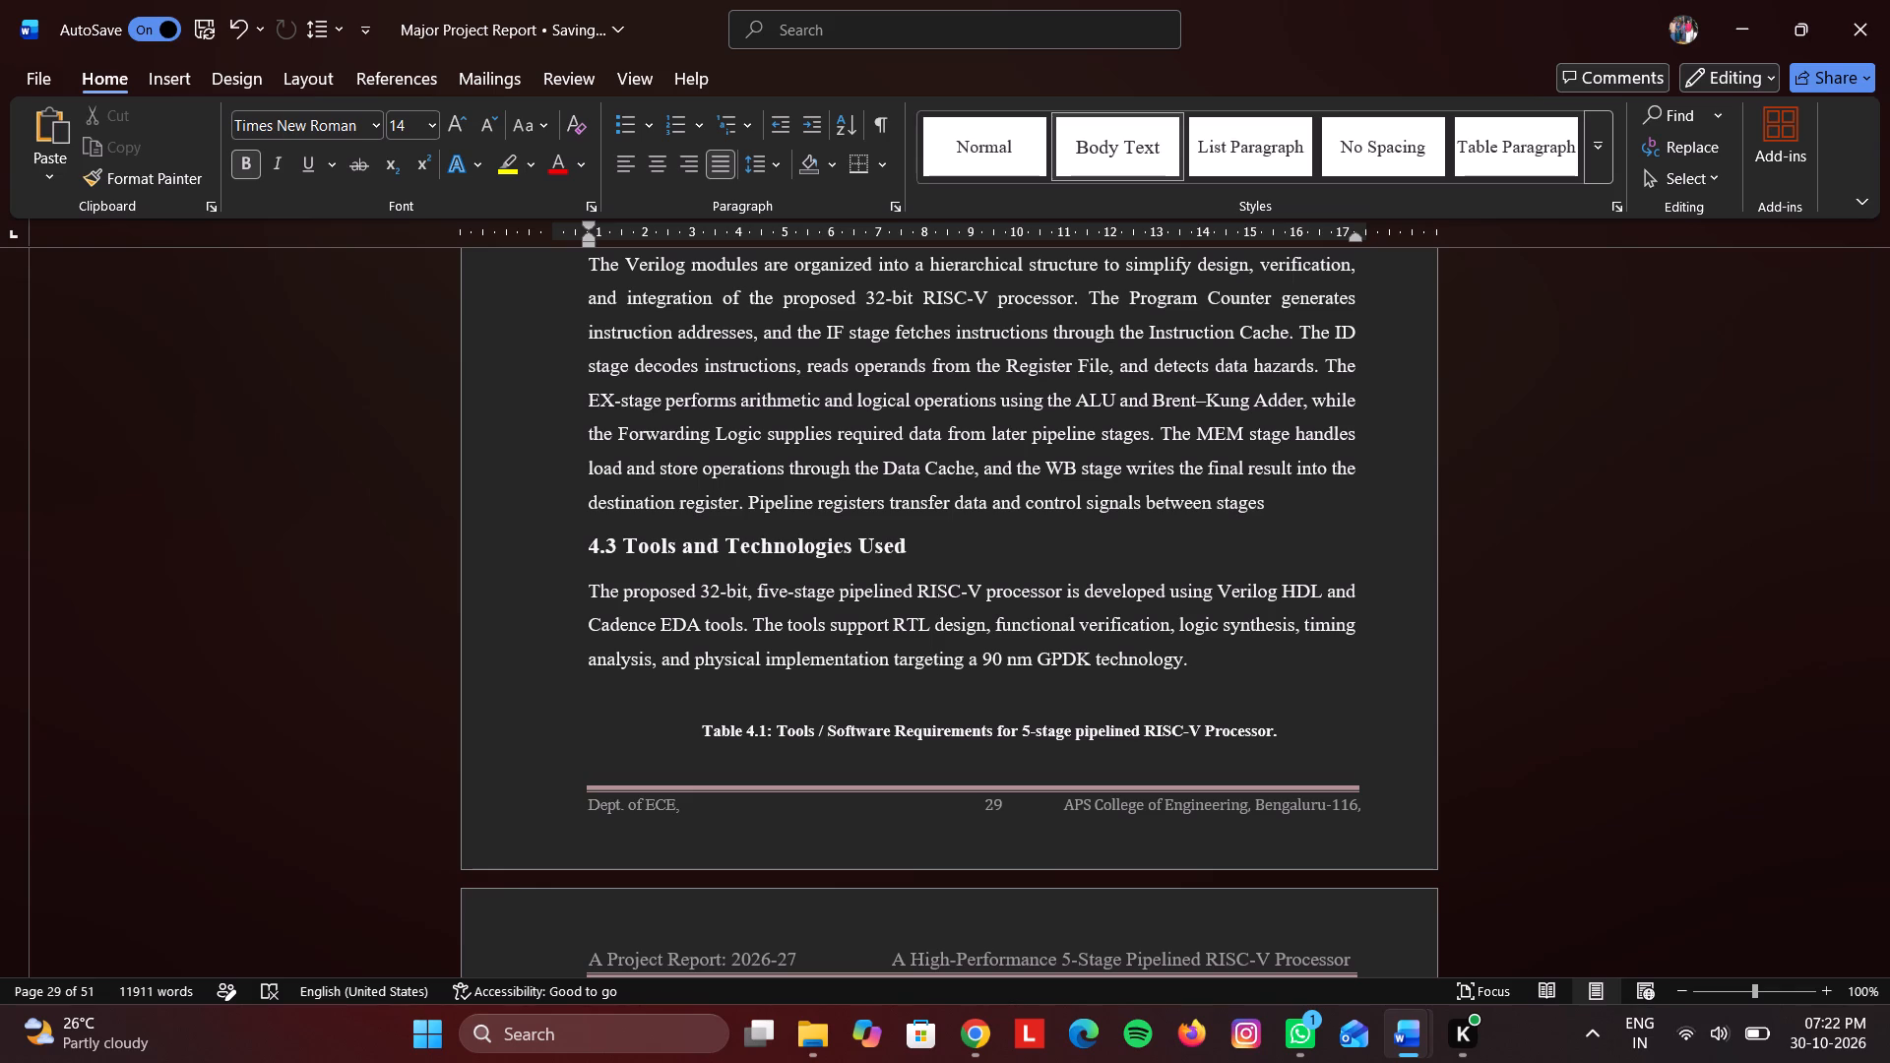
scroll(1227, 552, "up", 17)
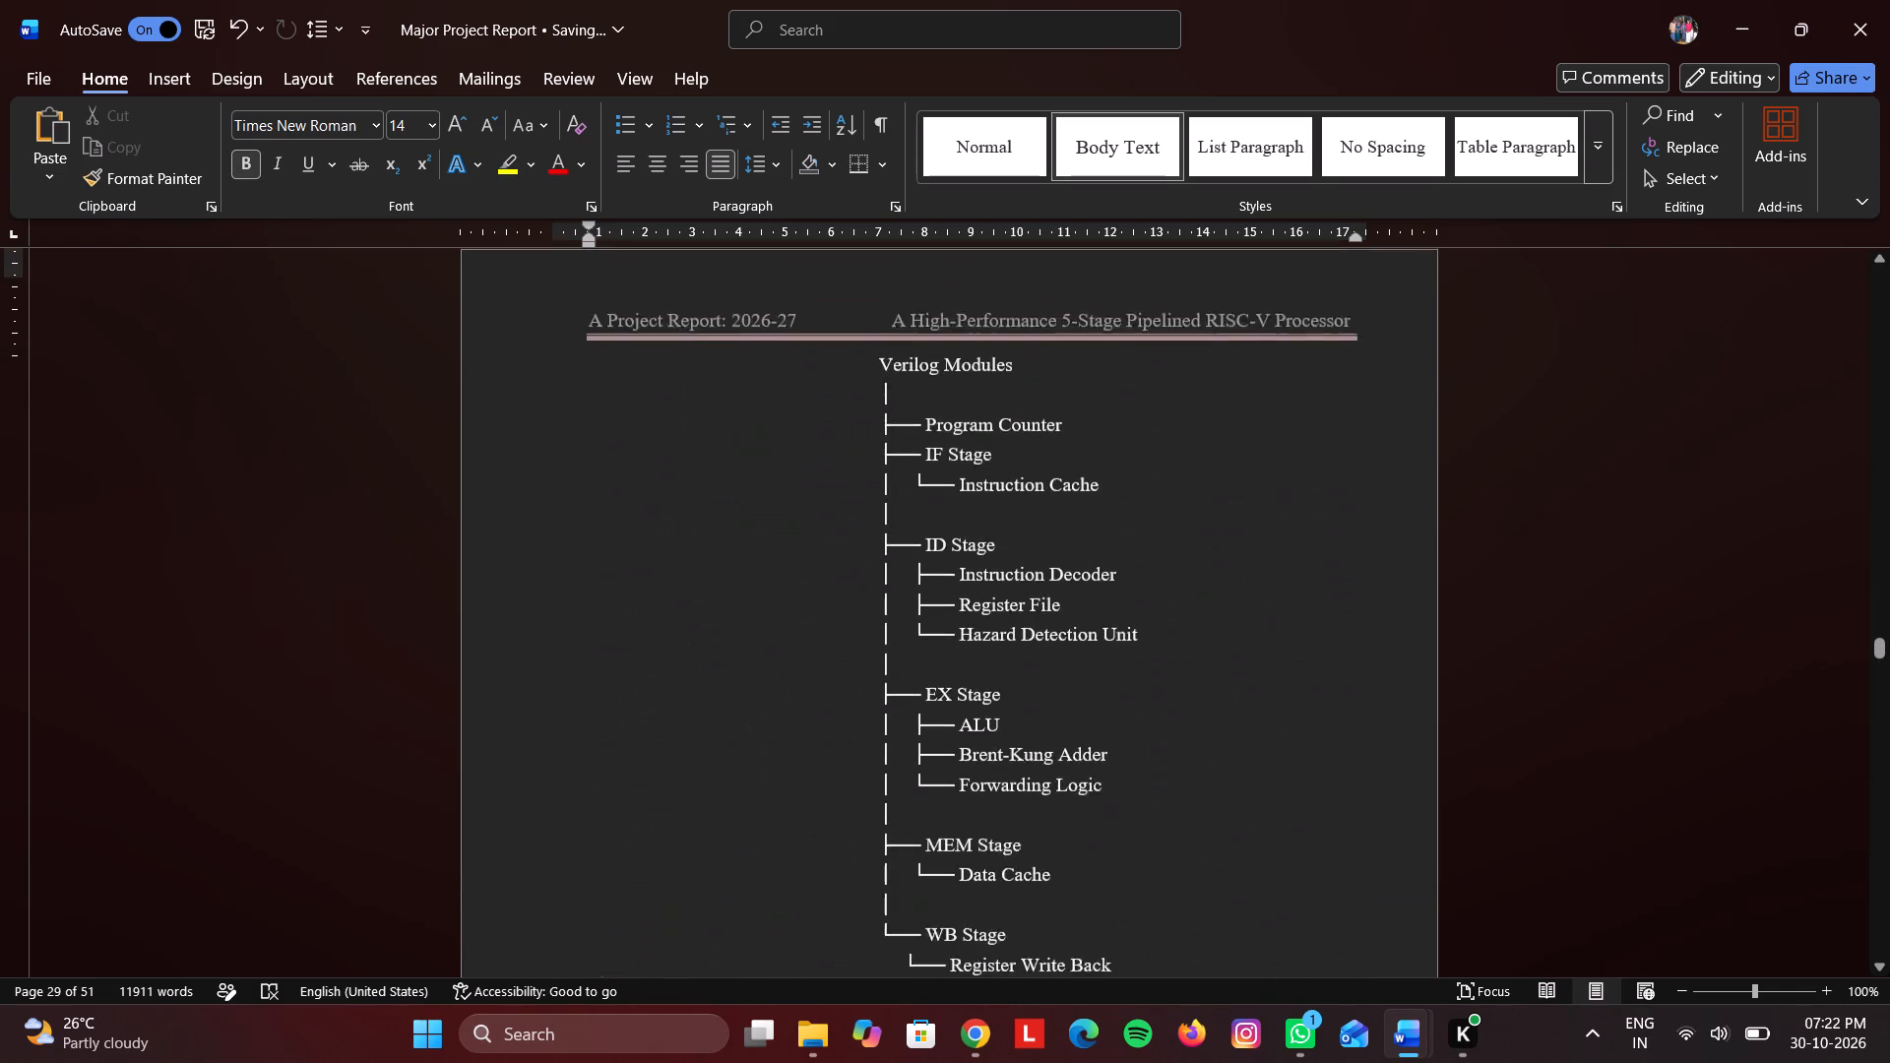
Review the Chapter 4 pages from section 4.1 and its implementation steps through the Verilog Modules hierarchy to the start of section 4.3.
scroll(1187, 497, "up", 20)
scroll(1187, 497, "up", 17)
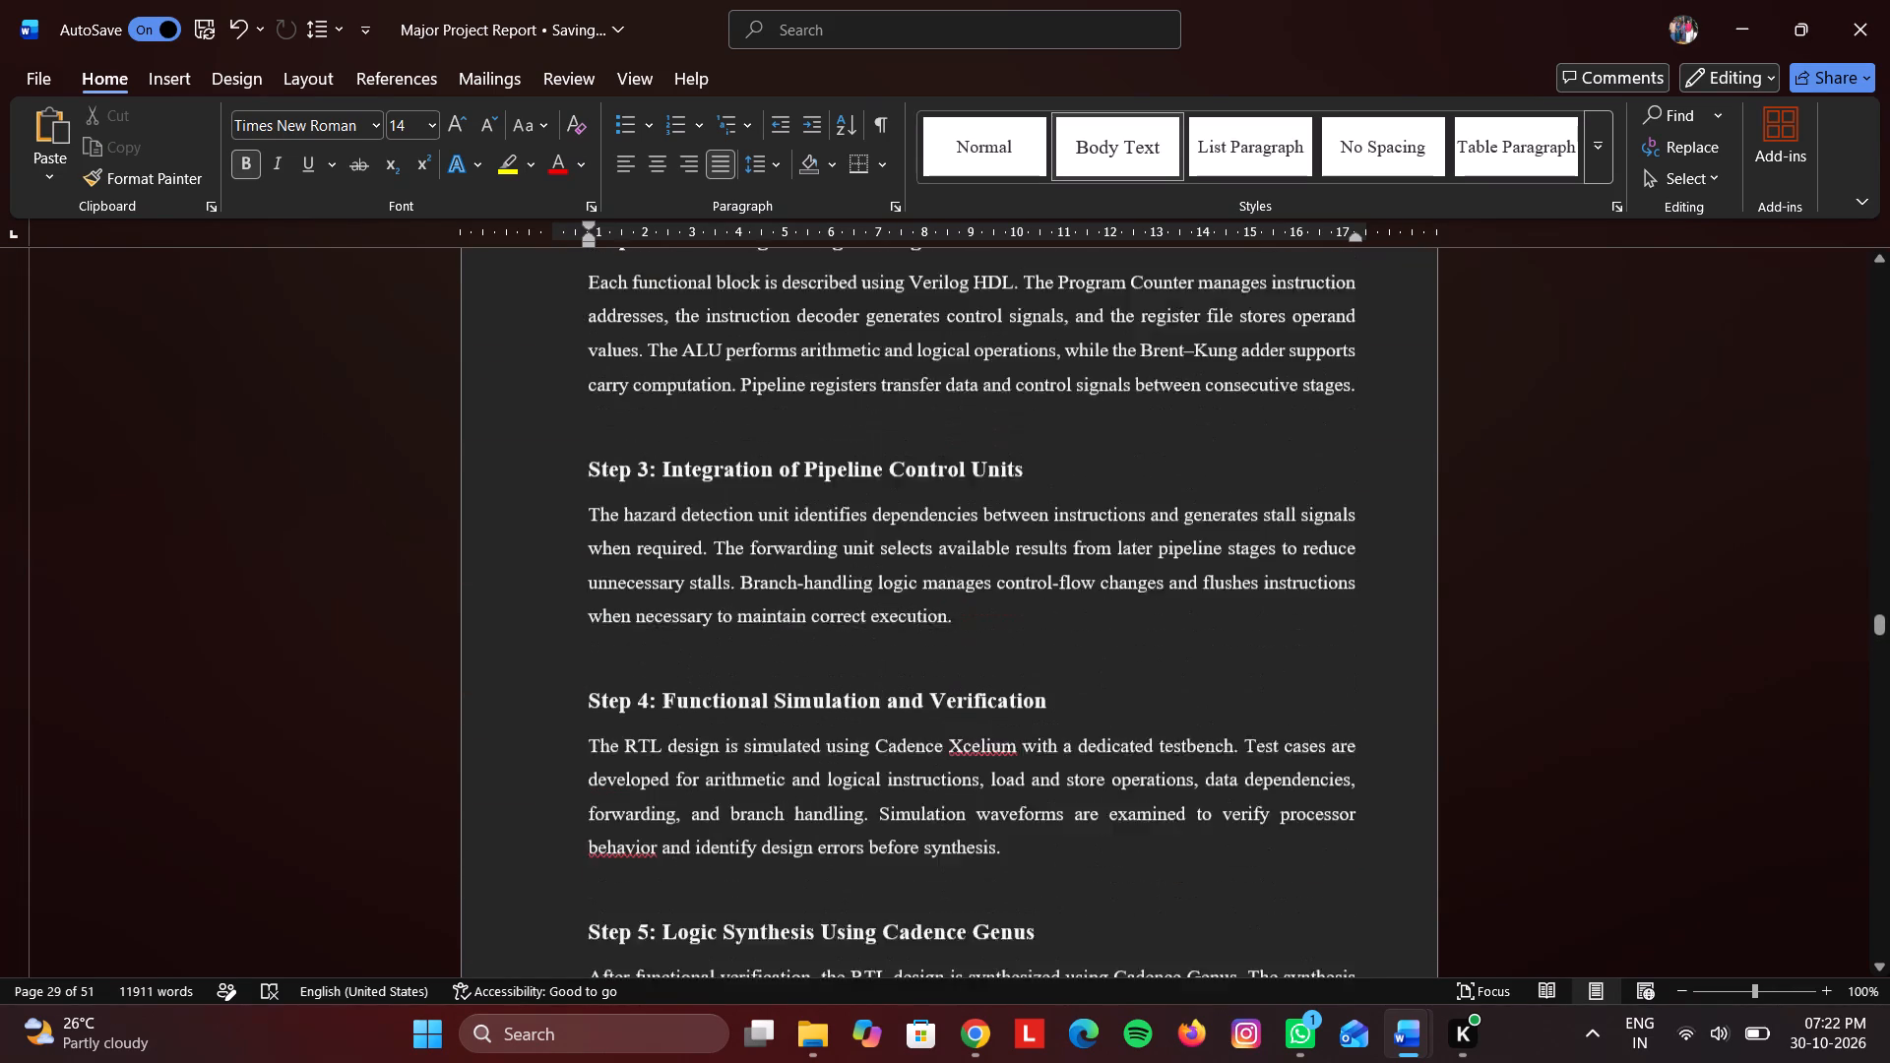
scroll(1185, 494, "up", 20)
scroll(1185, 494, "up", 5)
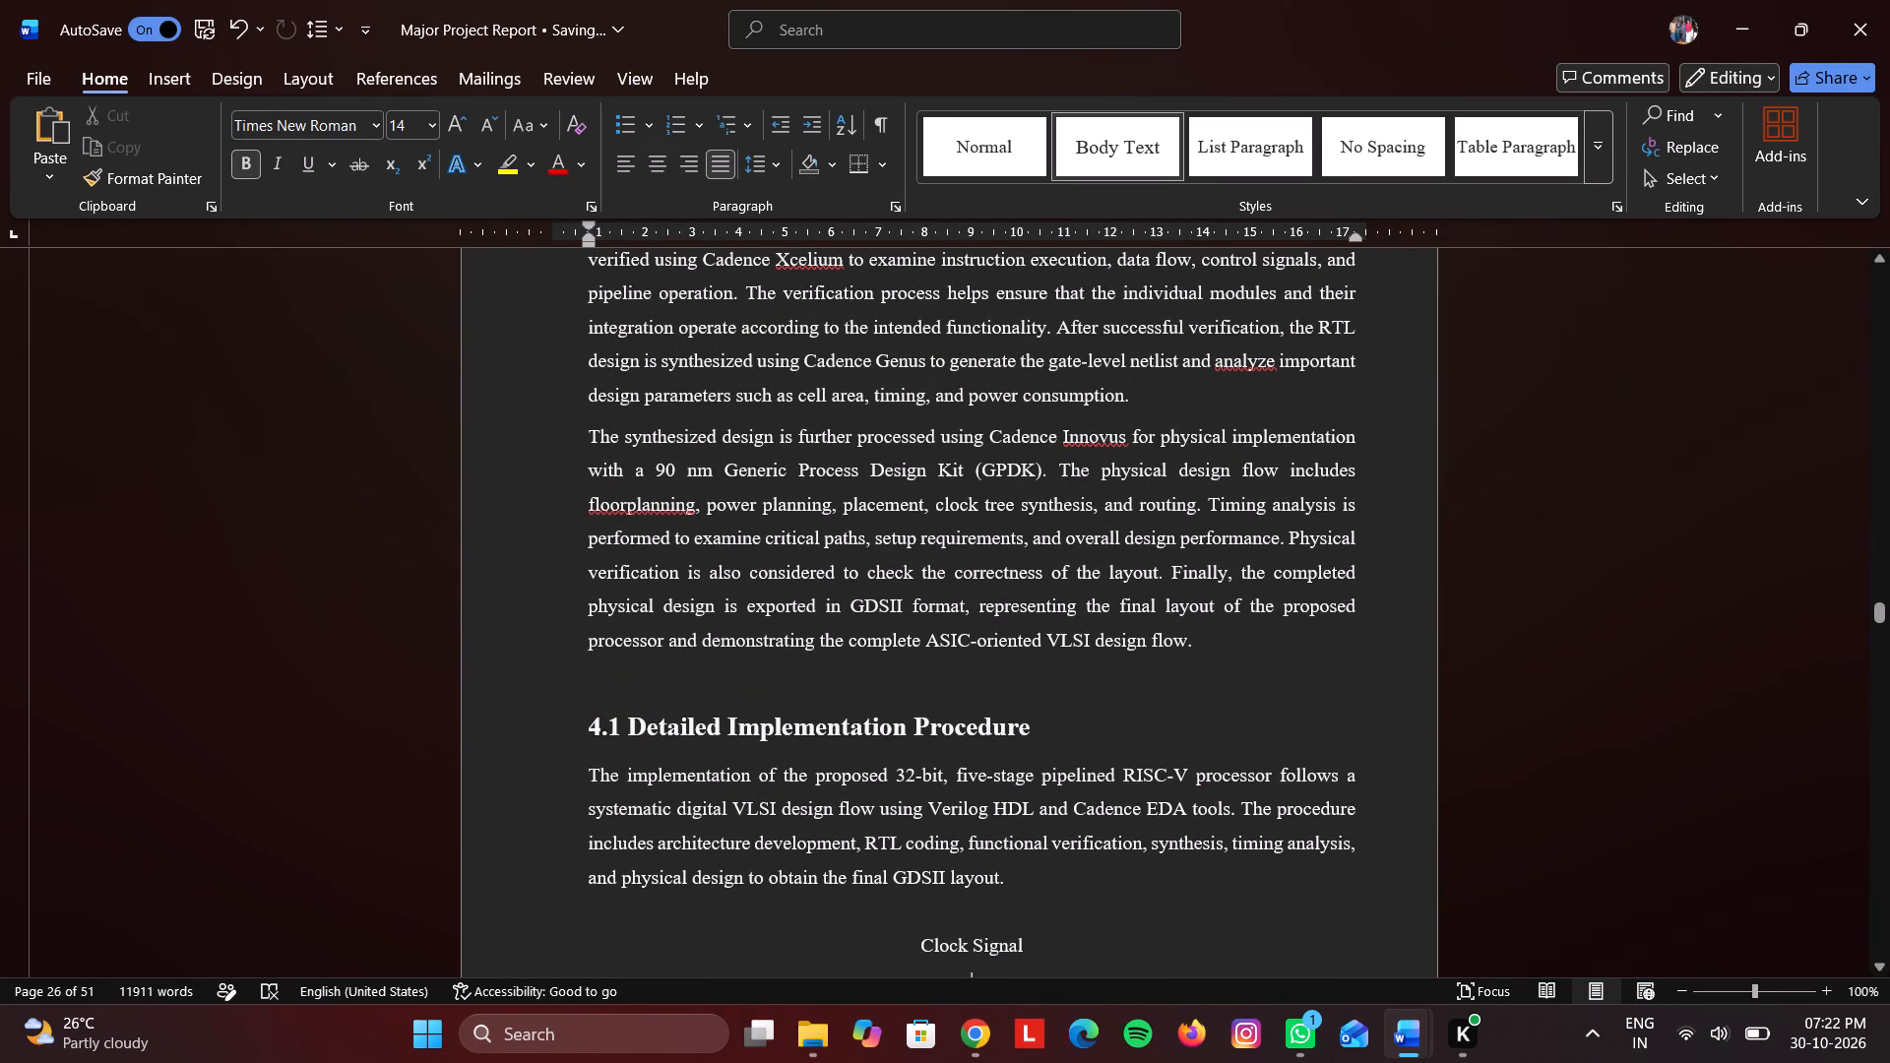
scroll(1036, 826, "down", 11)
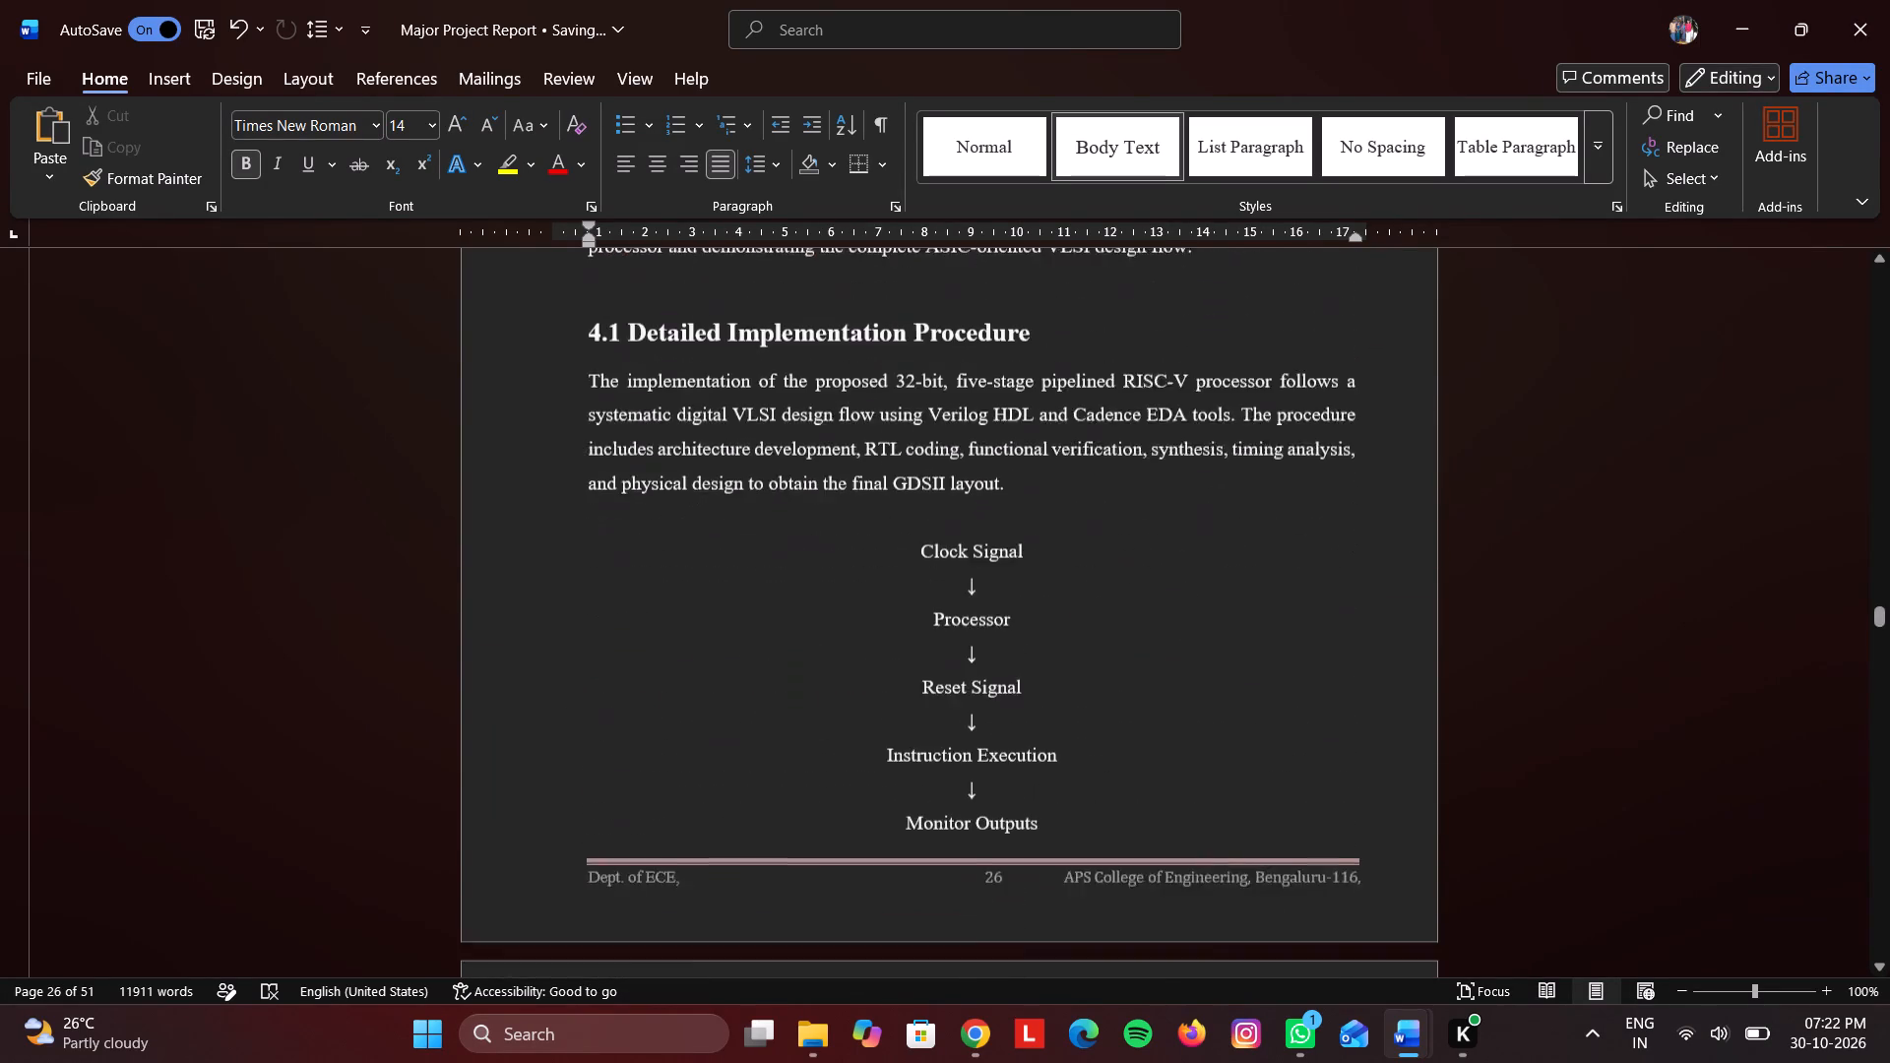
scroll(1033, 835, "down", 4)
scroll(1033, 835, "up", 1)
scroll(1033, 835, "down", 15)
scroll(1022, 844, "down", 16)
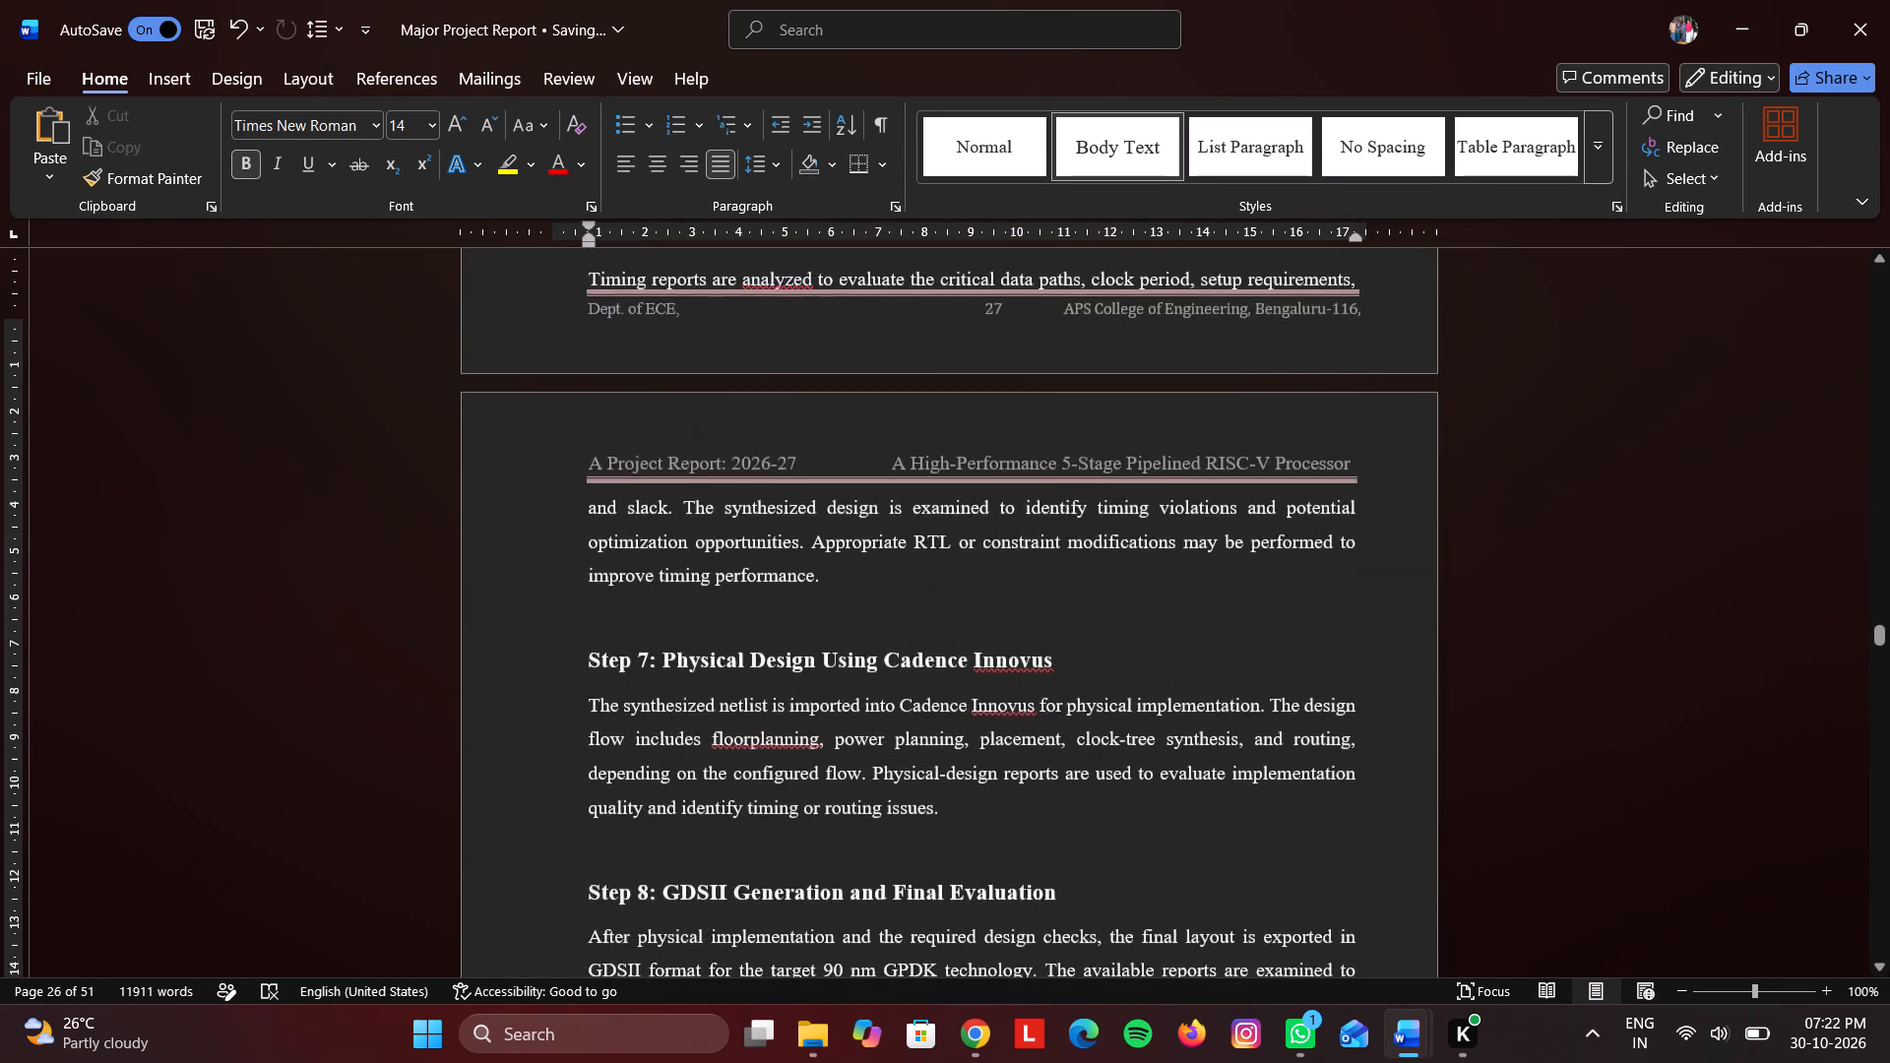
scroll(1022, 844, "down", 20)
scroll(1022, 844, "down", 5)
scroll(1022, 844, "up", 3)
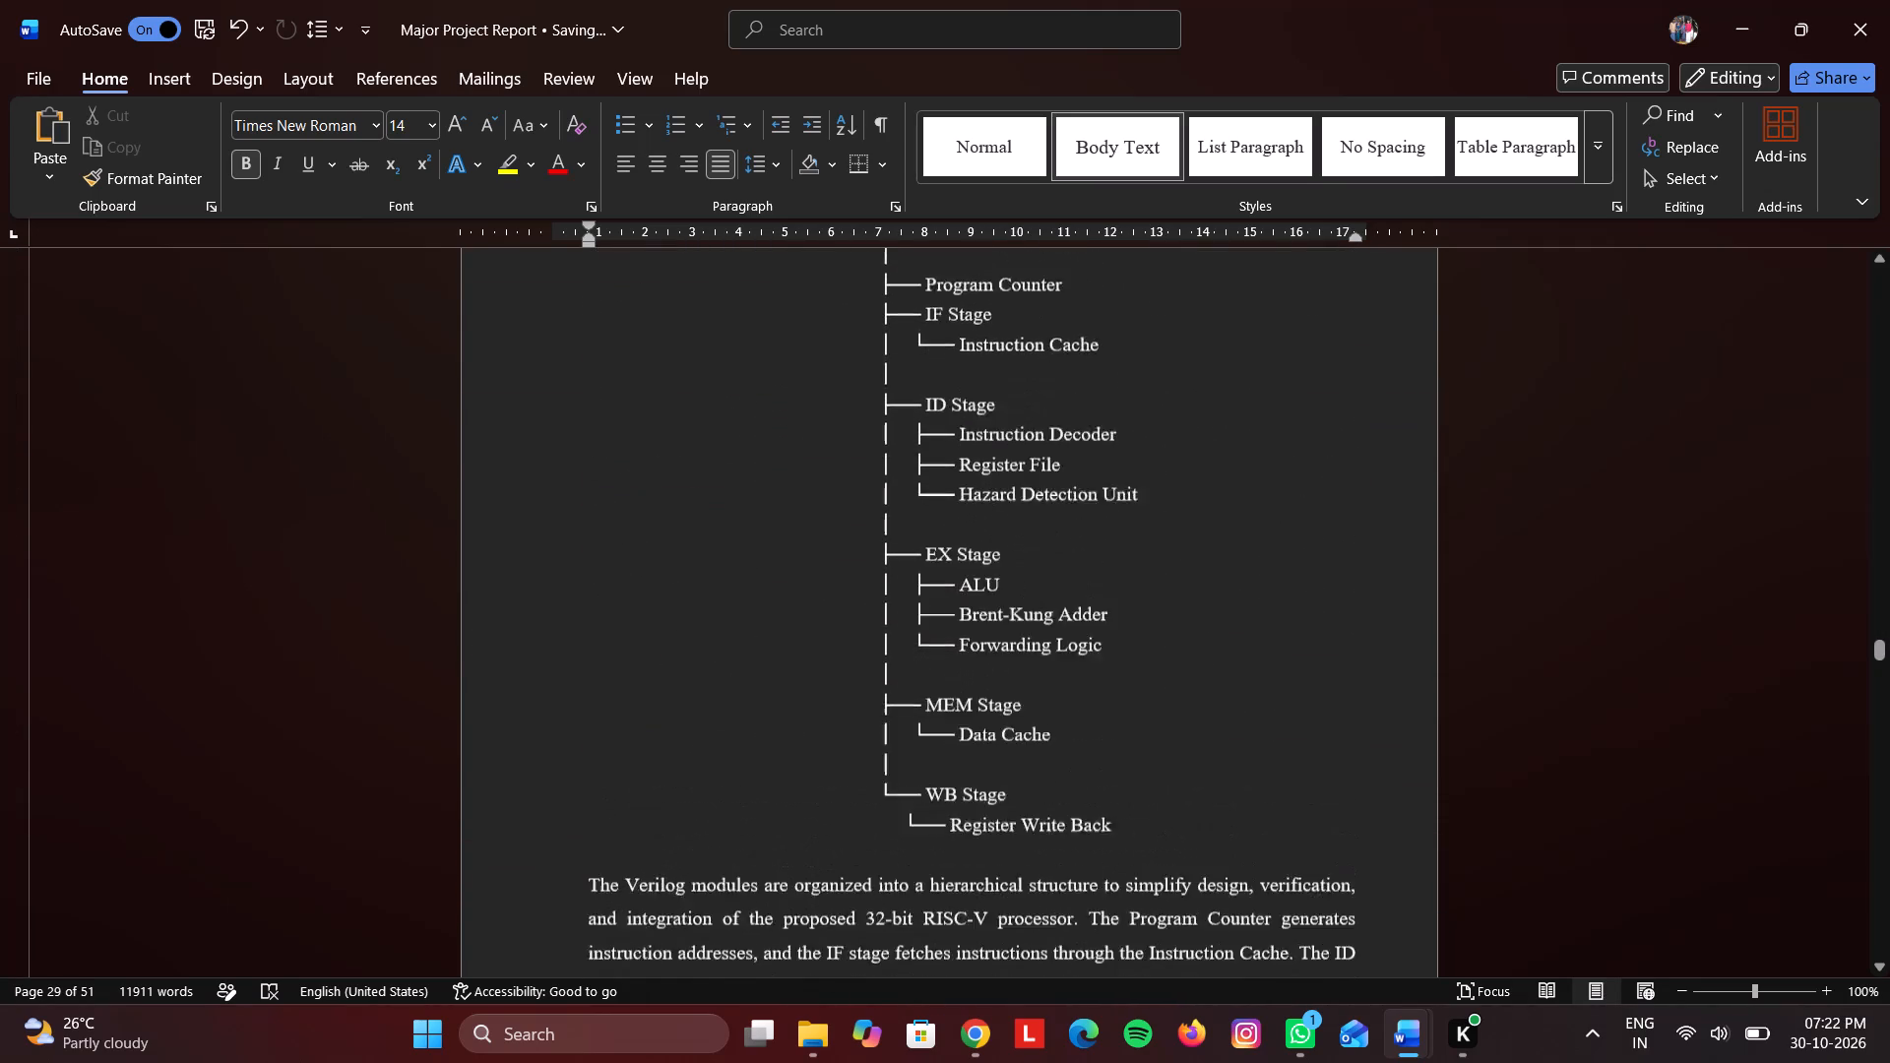
scroll(1022, 844, "up", 2)
scroll(1022, 844, "down", 7)
scroll(913, 855, "down", 6)
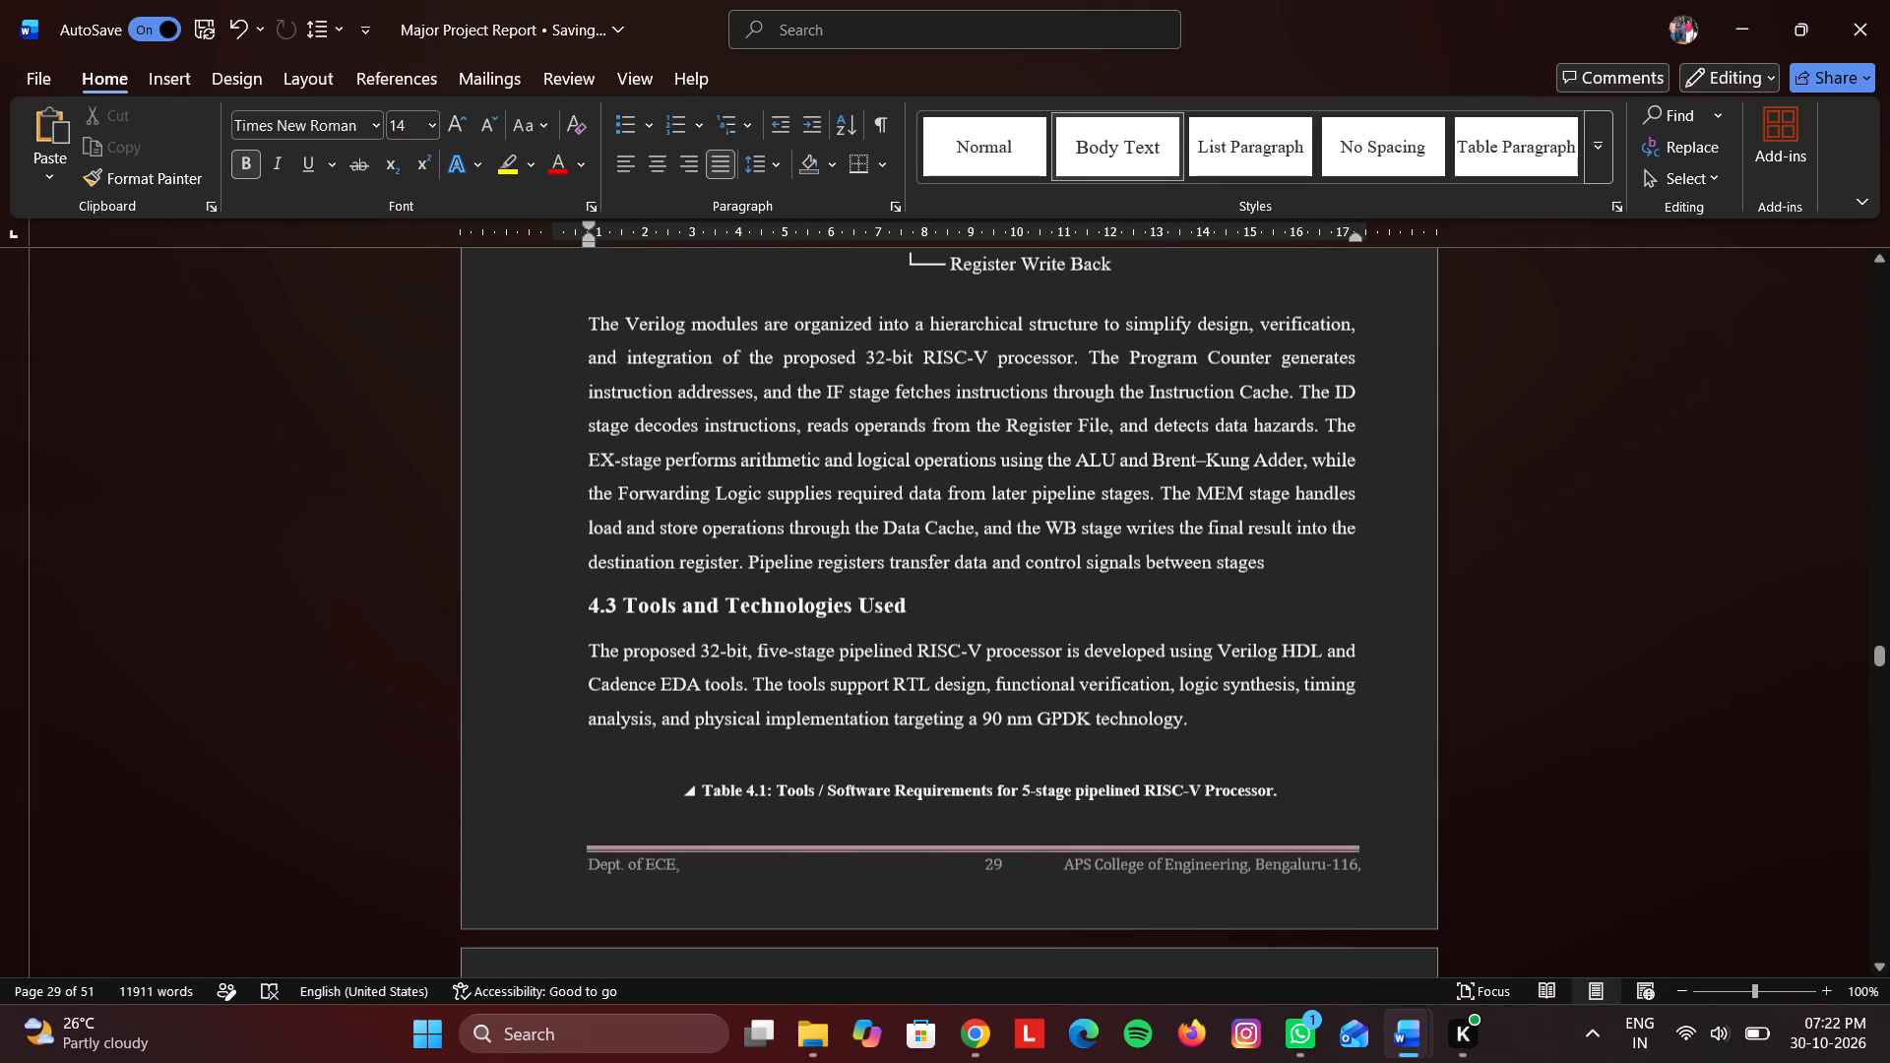
Add a blank line above the "4.3 Tools and Technologies Used" heading and set the heading's font size to 16.
left_click(1283, 565)
key("Return")
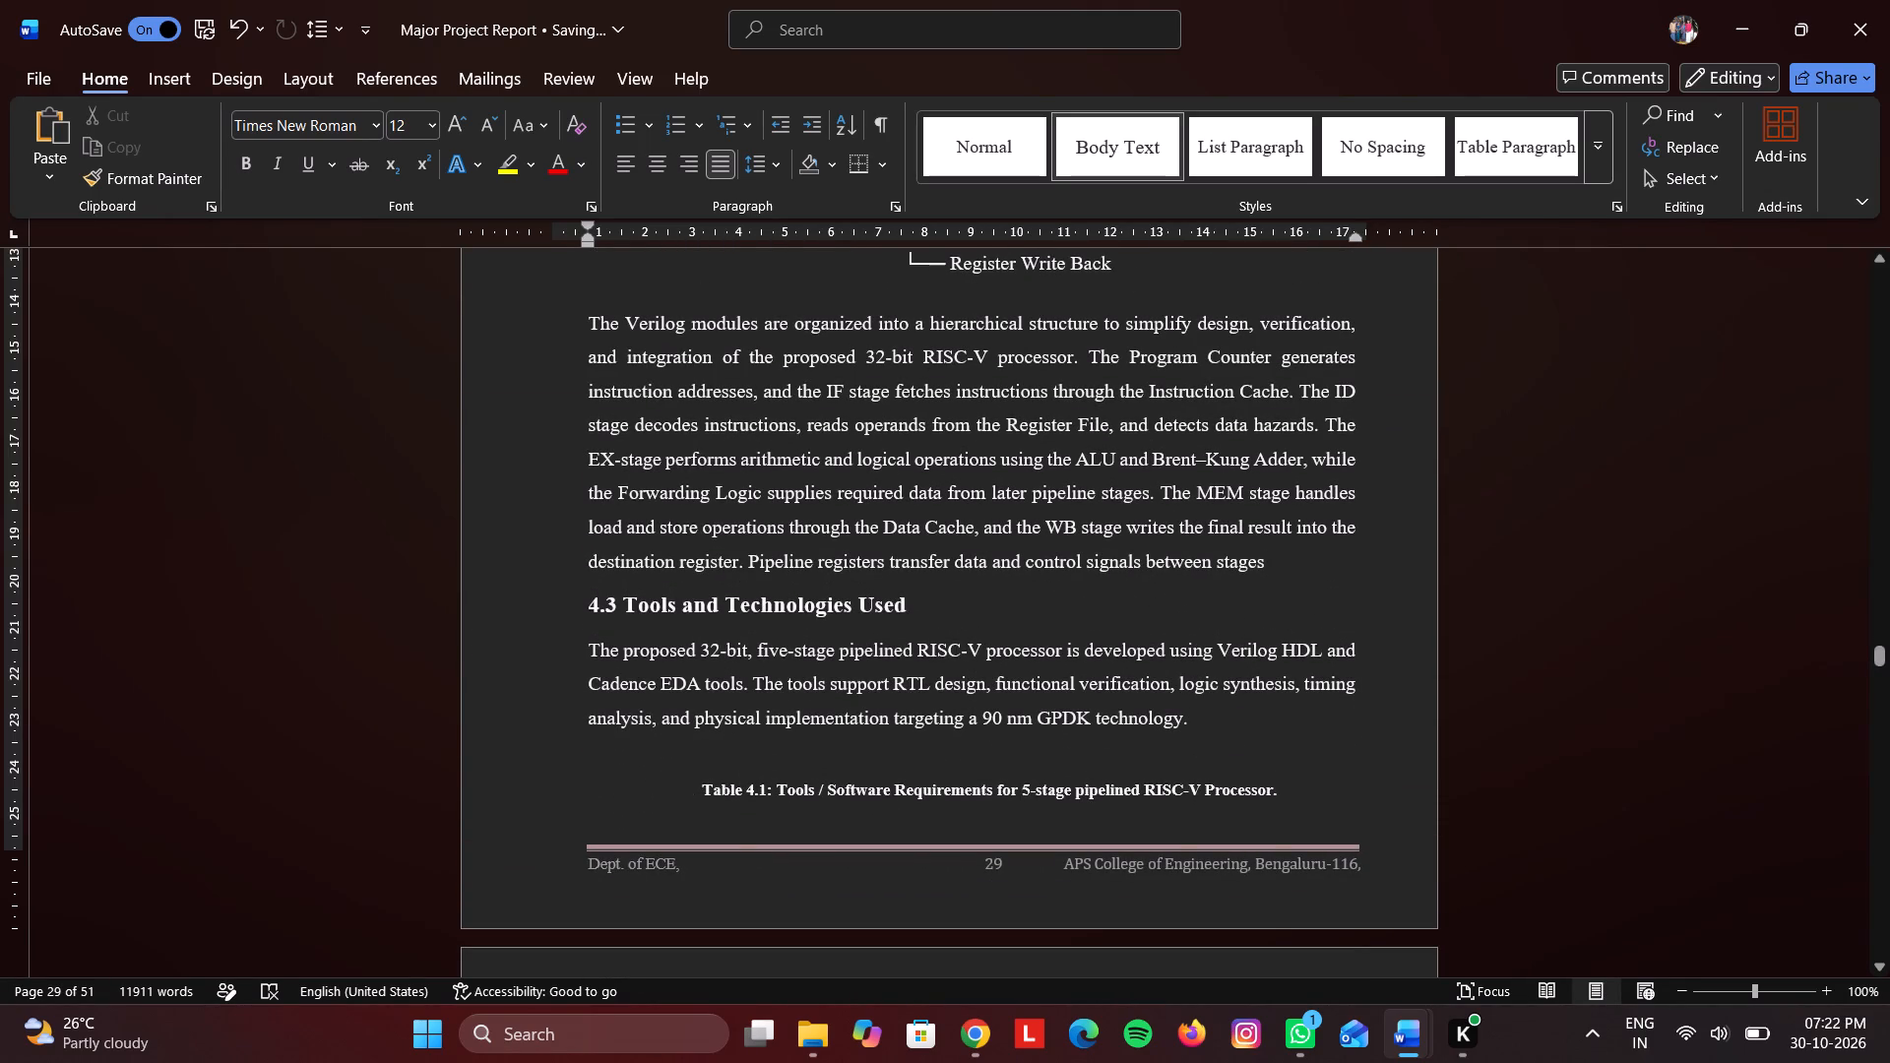
left_click_drag(957, 647, 493, 641)
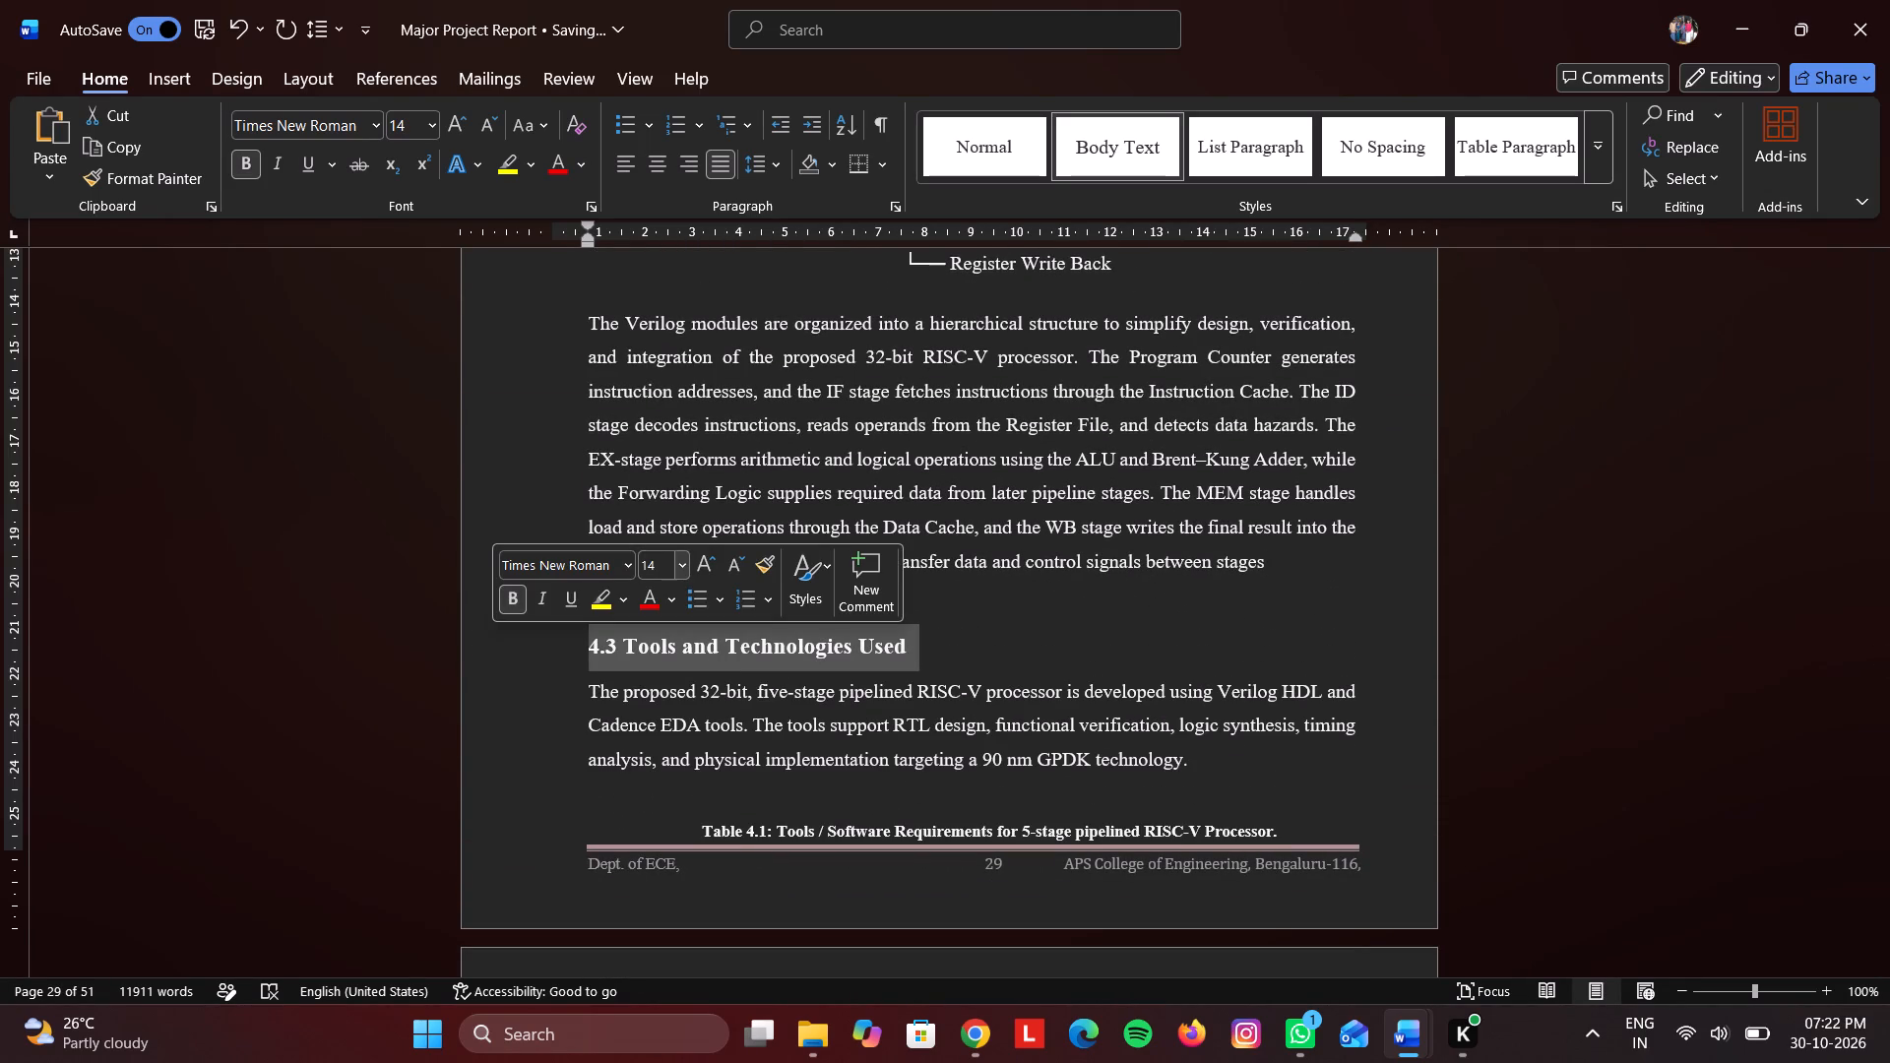
left_click(698, 566)
left_click(1103, 671)
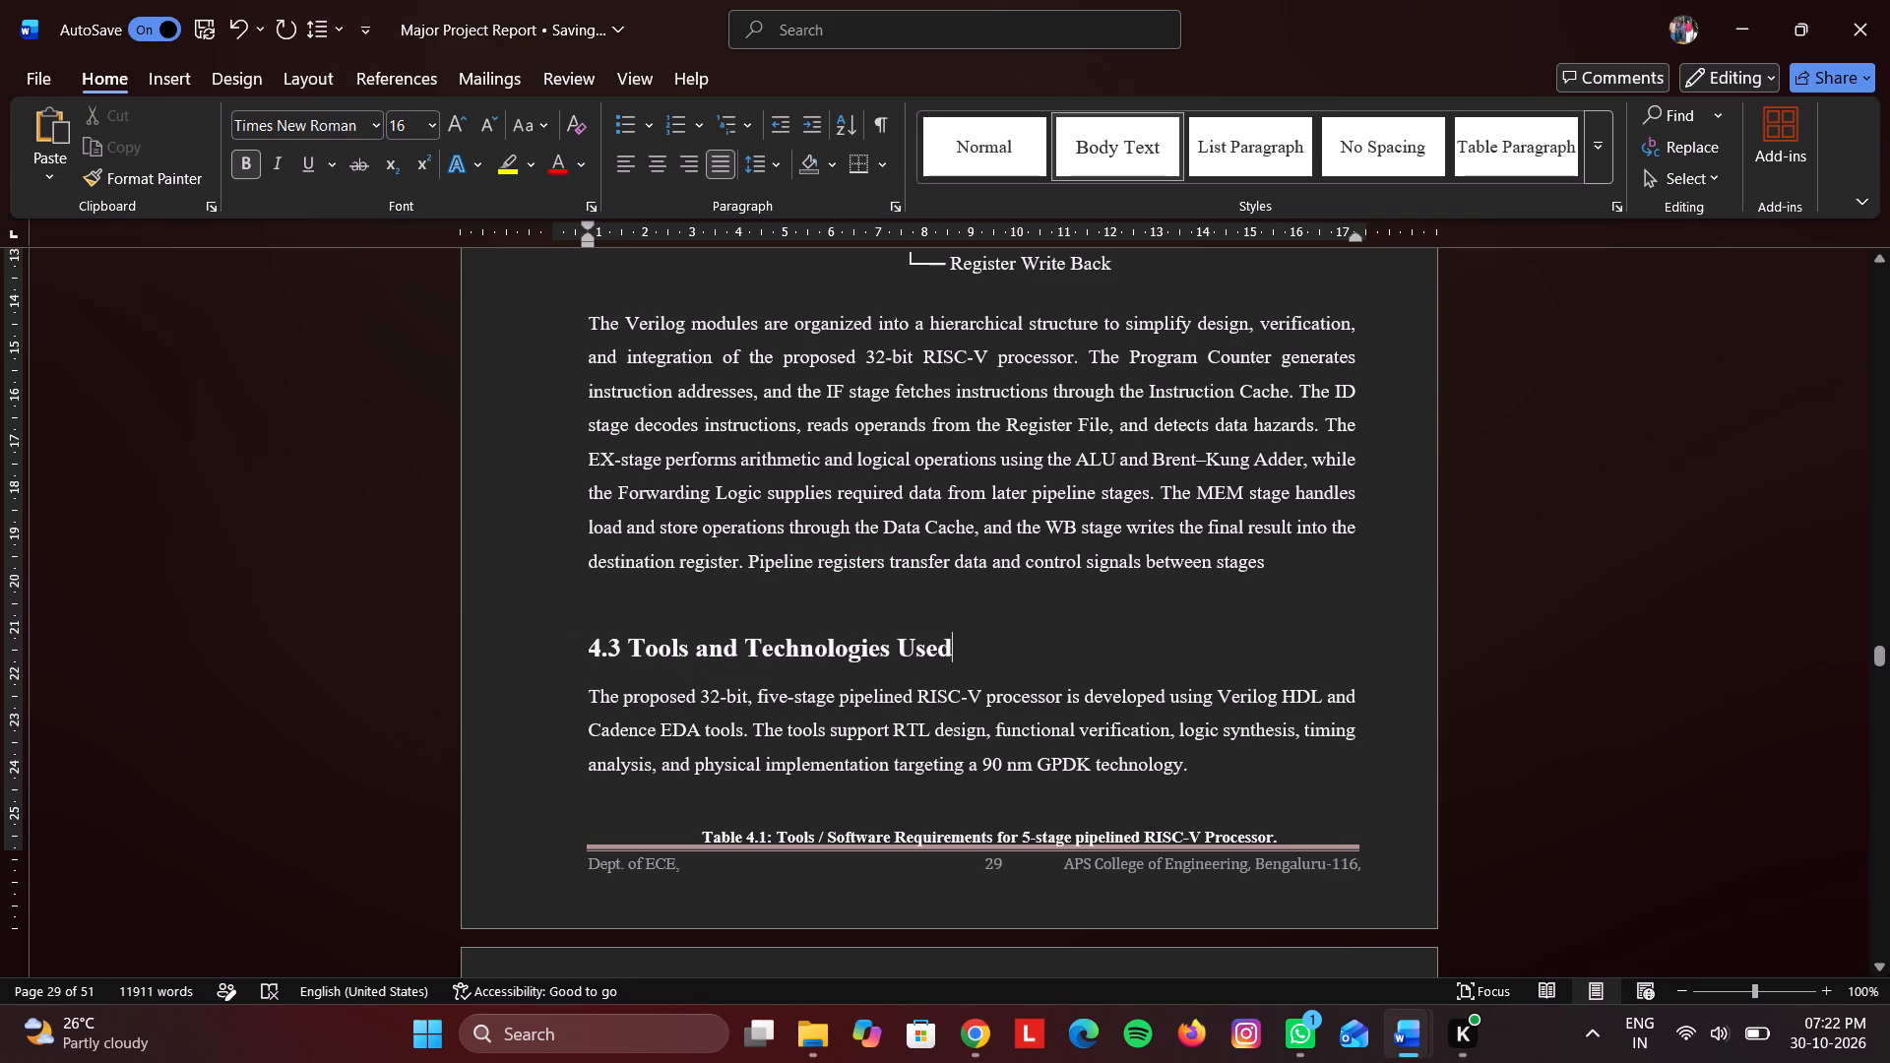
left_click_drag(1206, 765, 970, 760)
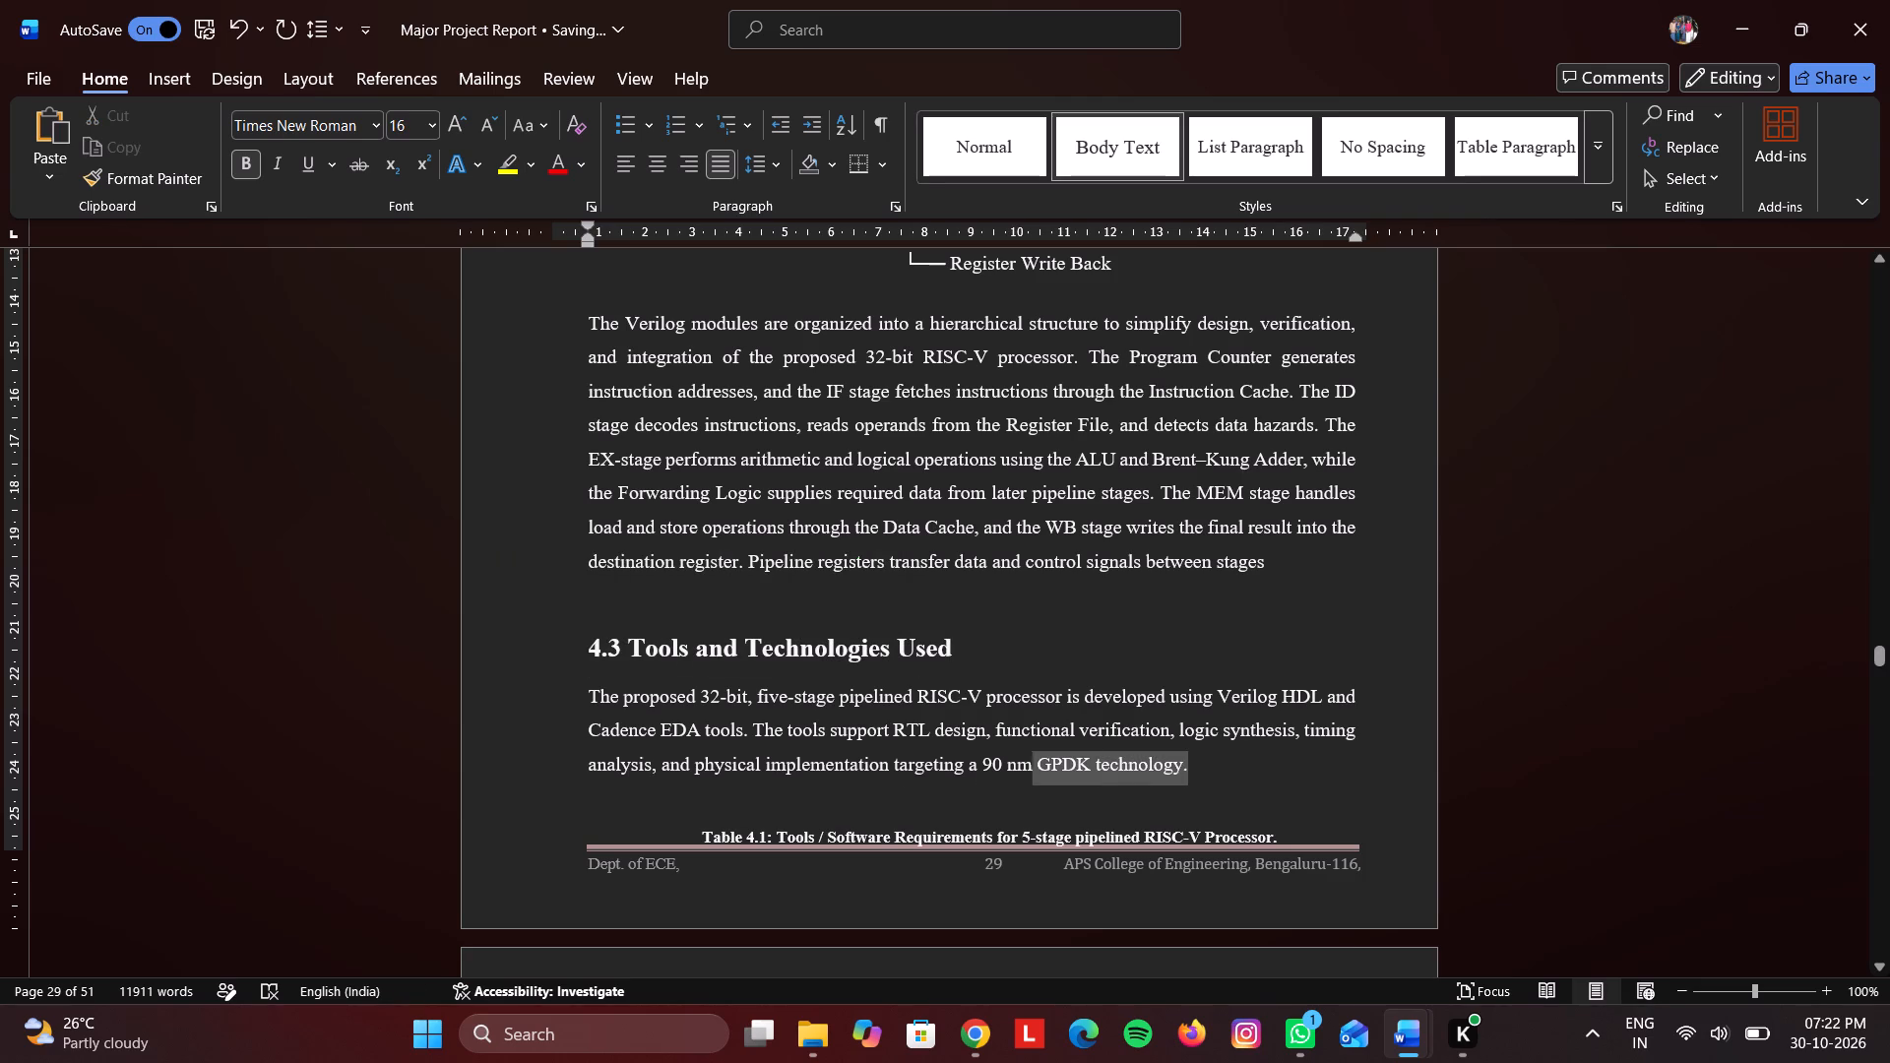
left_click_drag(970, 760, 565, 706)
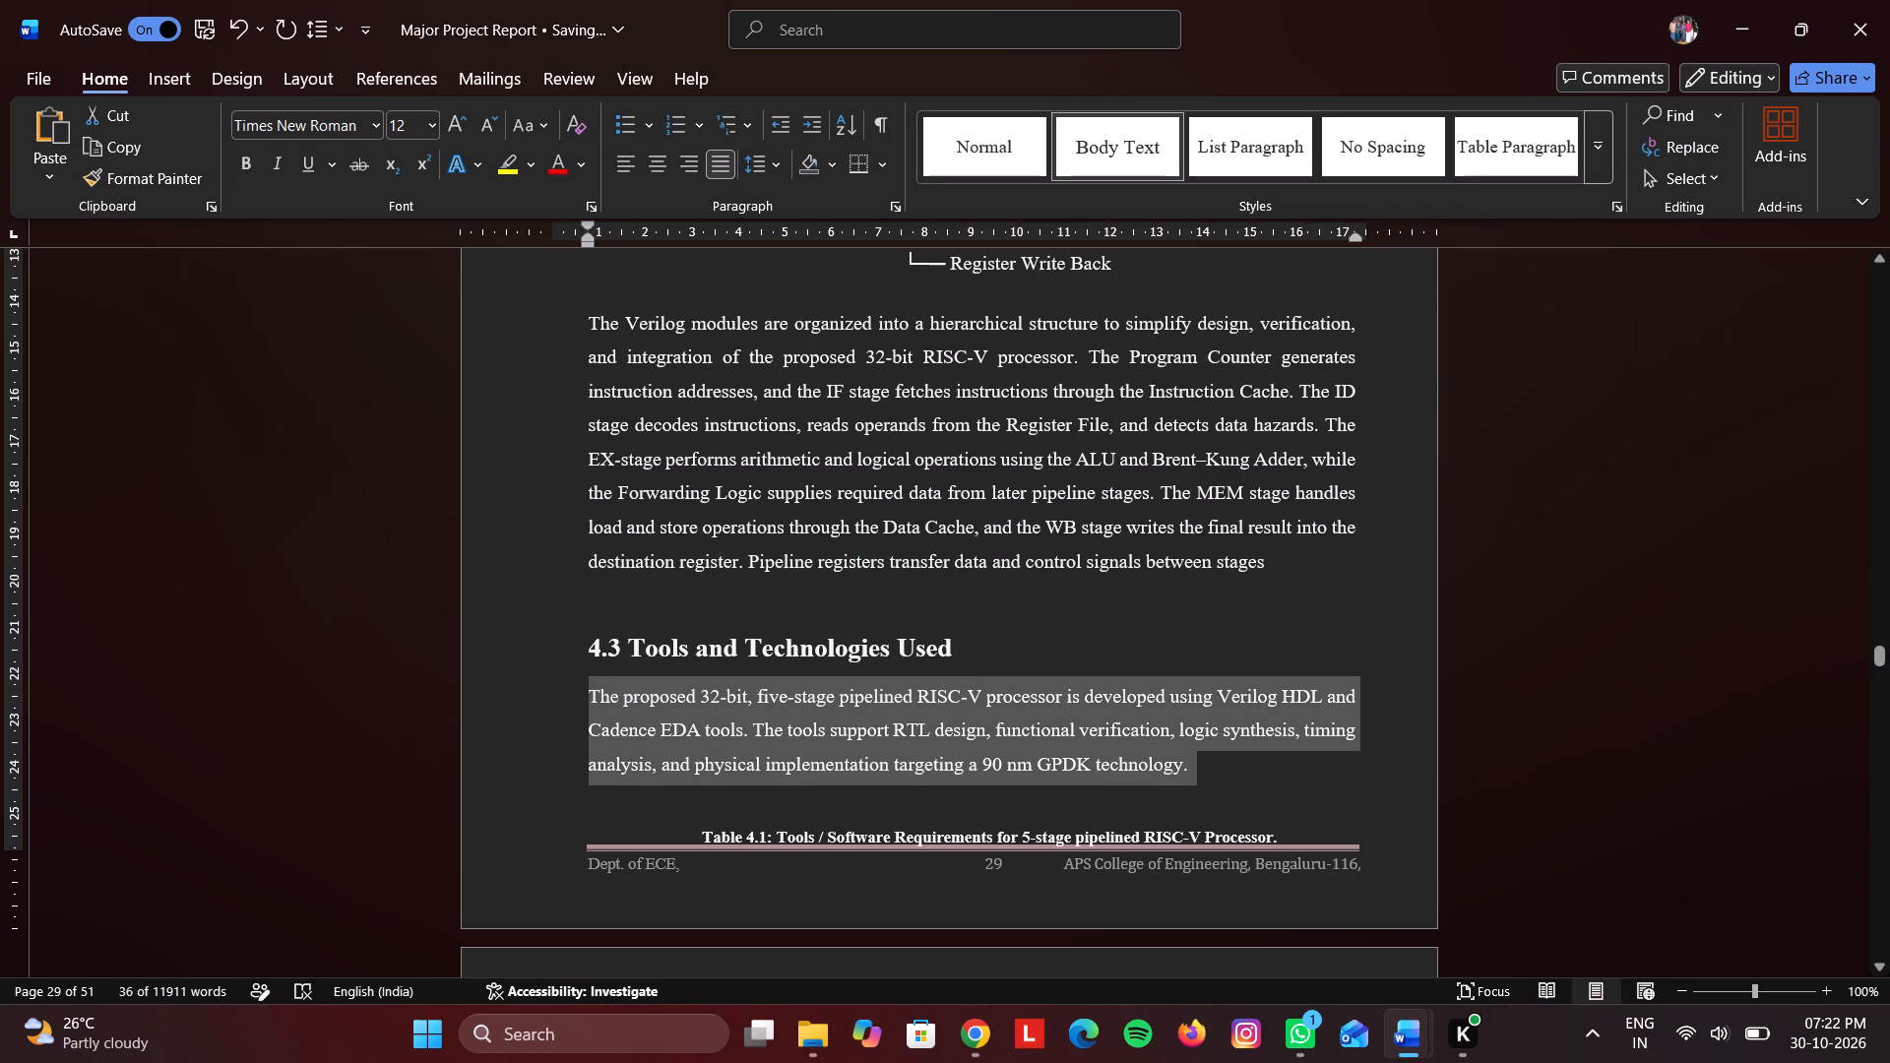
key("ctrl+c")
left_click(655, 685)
left_click_drag(634, 648, 830, 637)
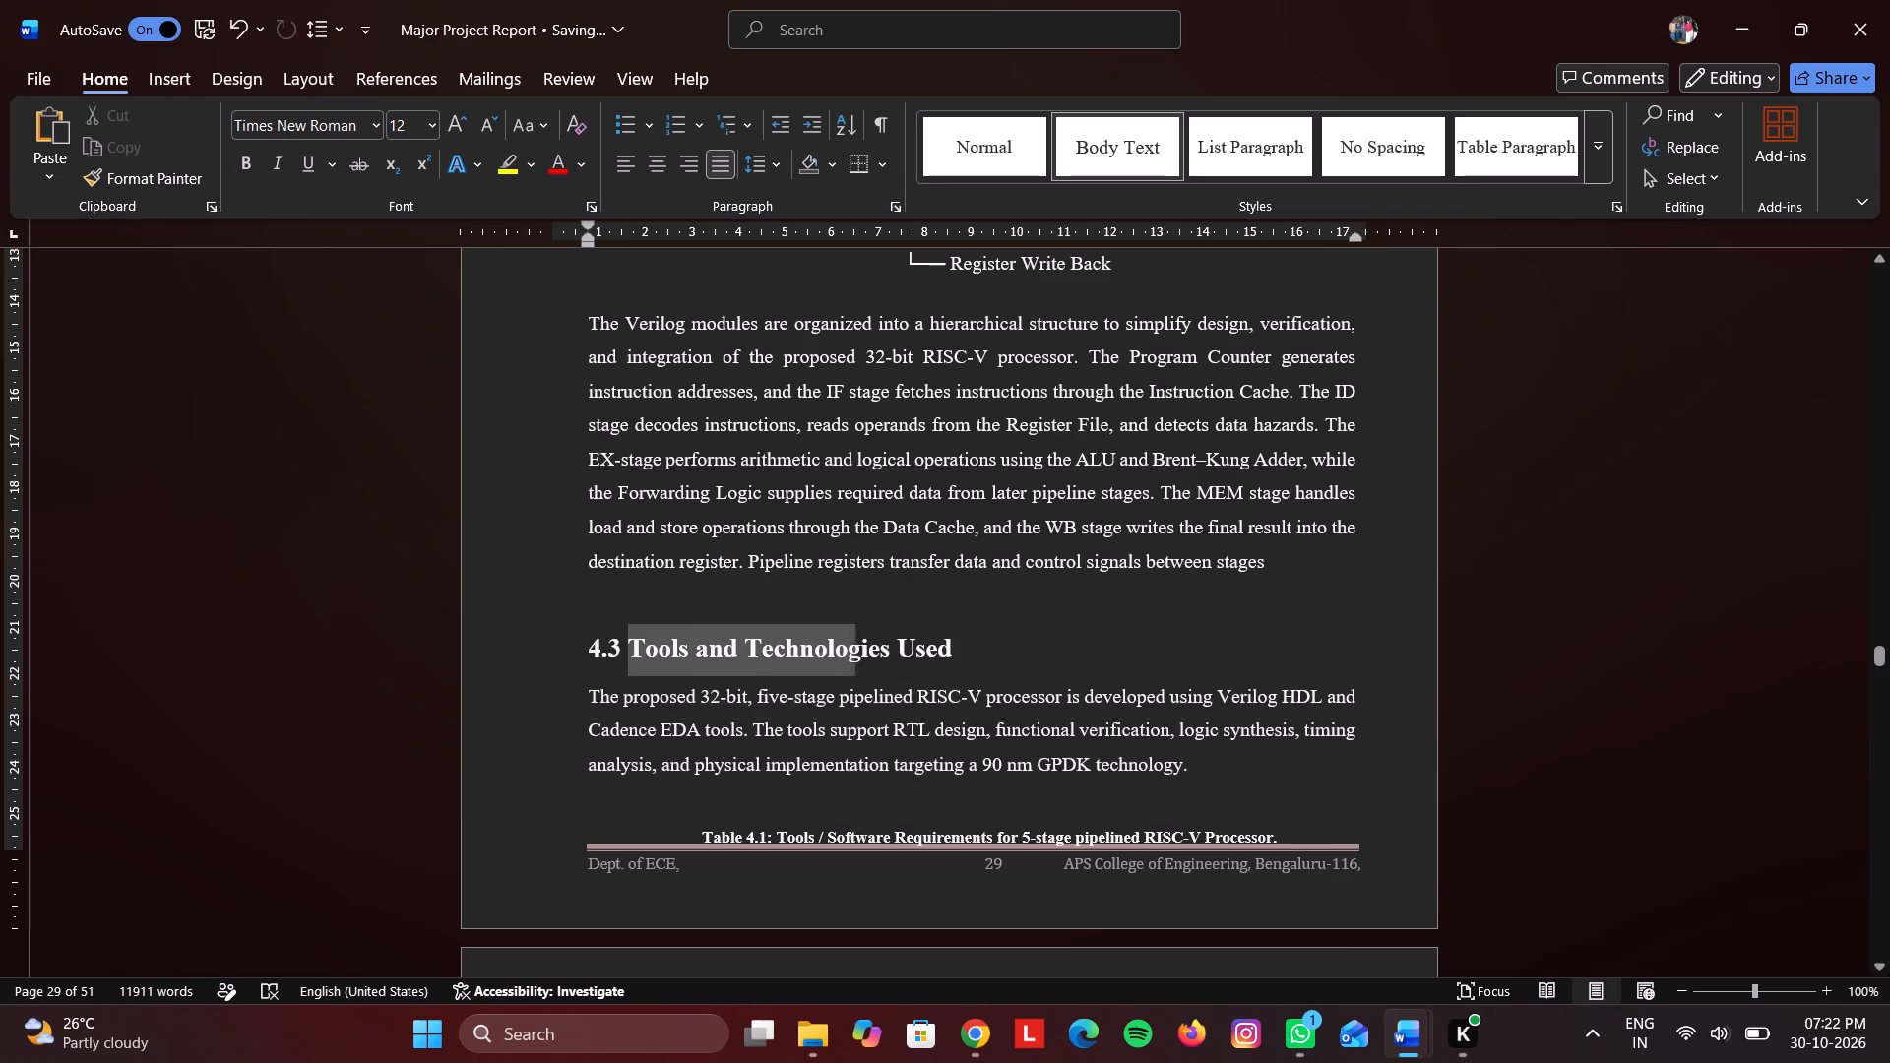
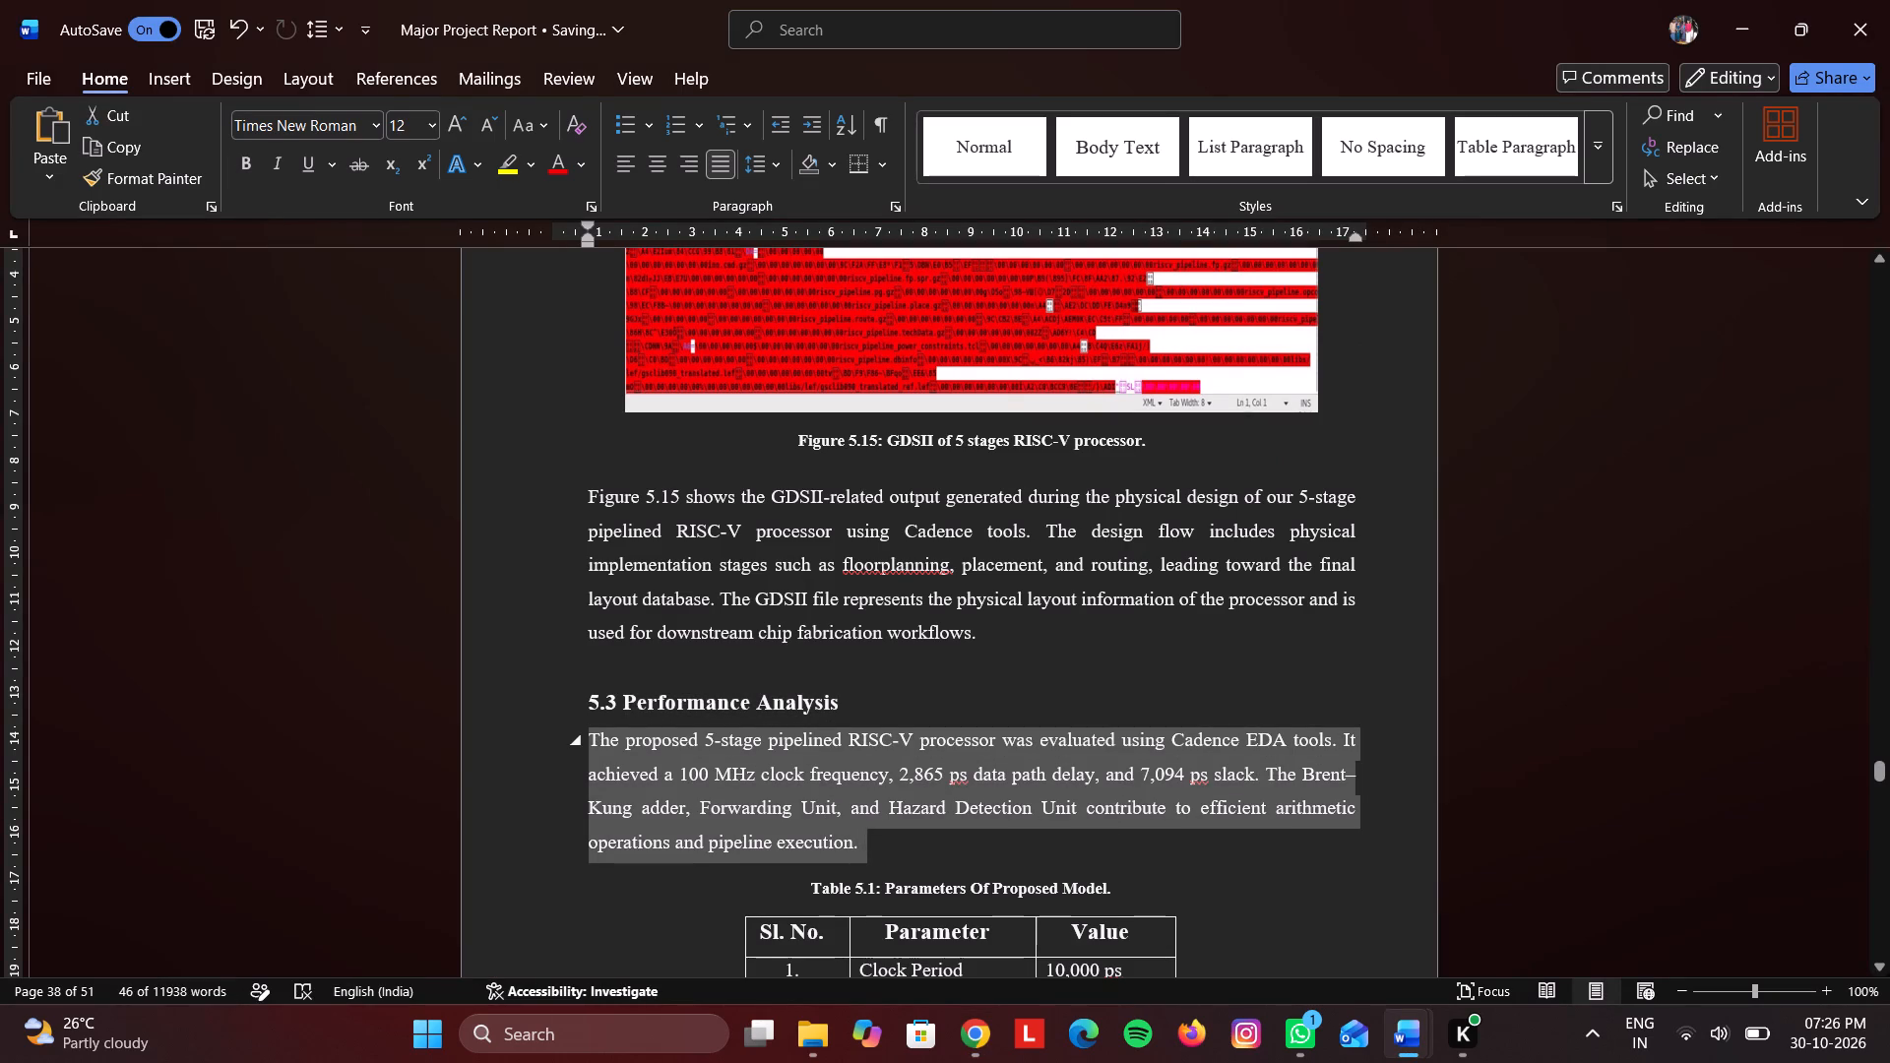
key("ctrl+v")
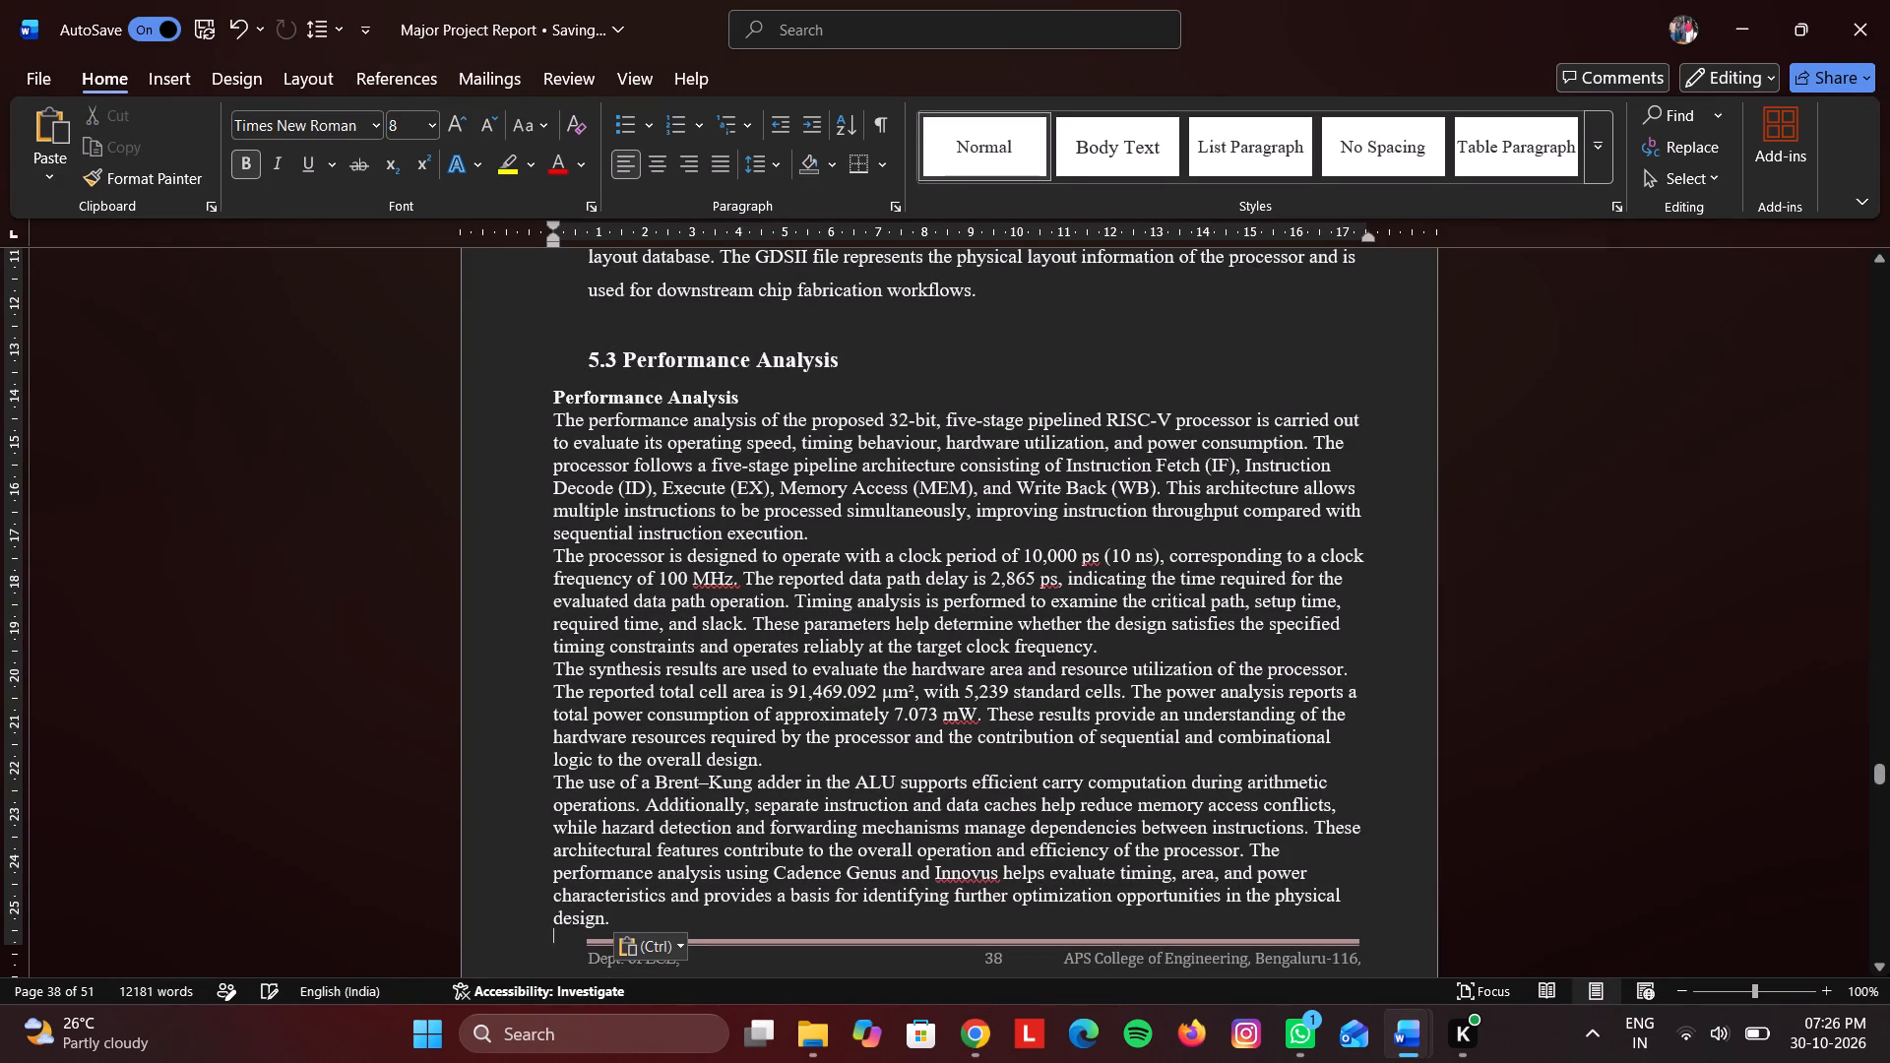
left_click_drag(759, 395, 688, 393)
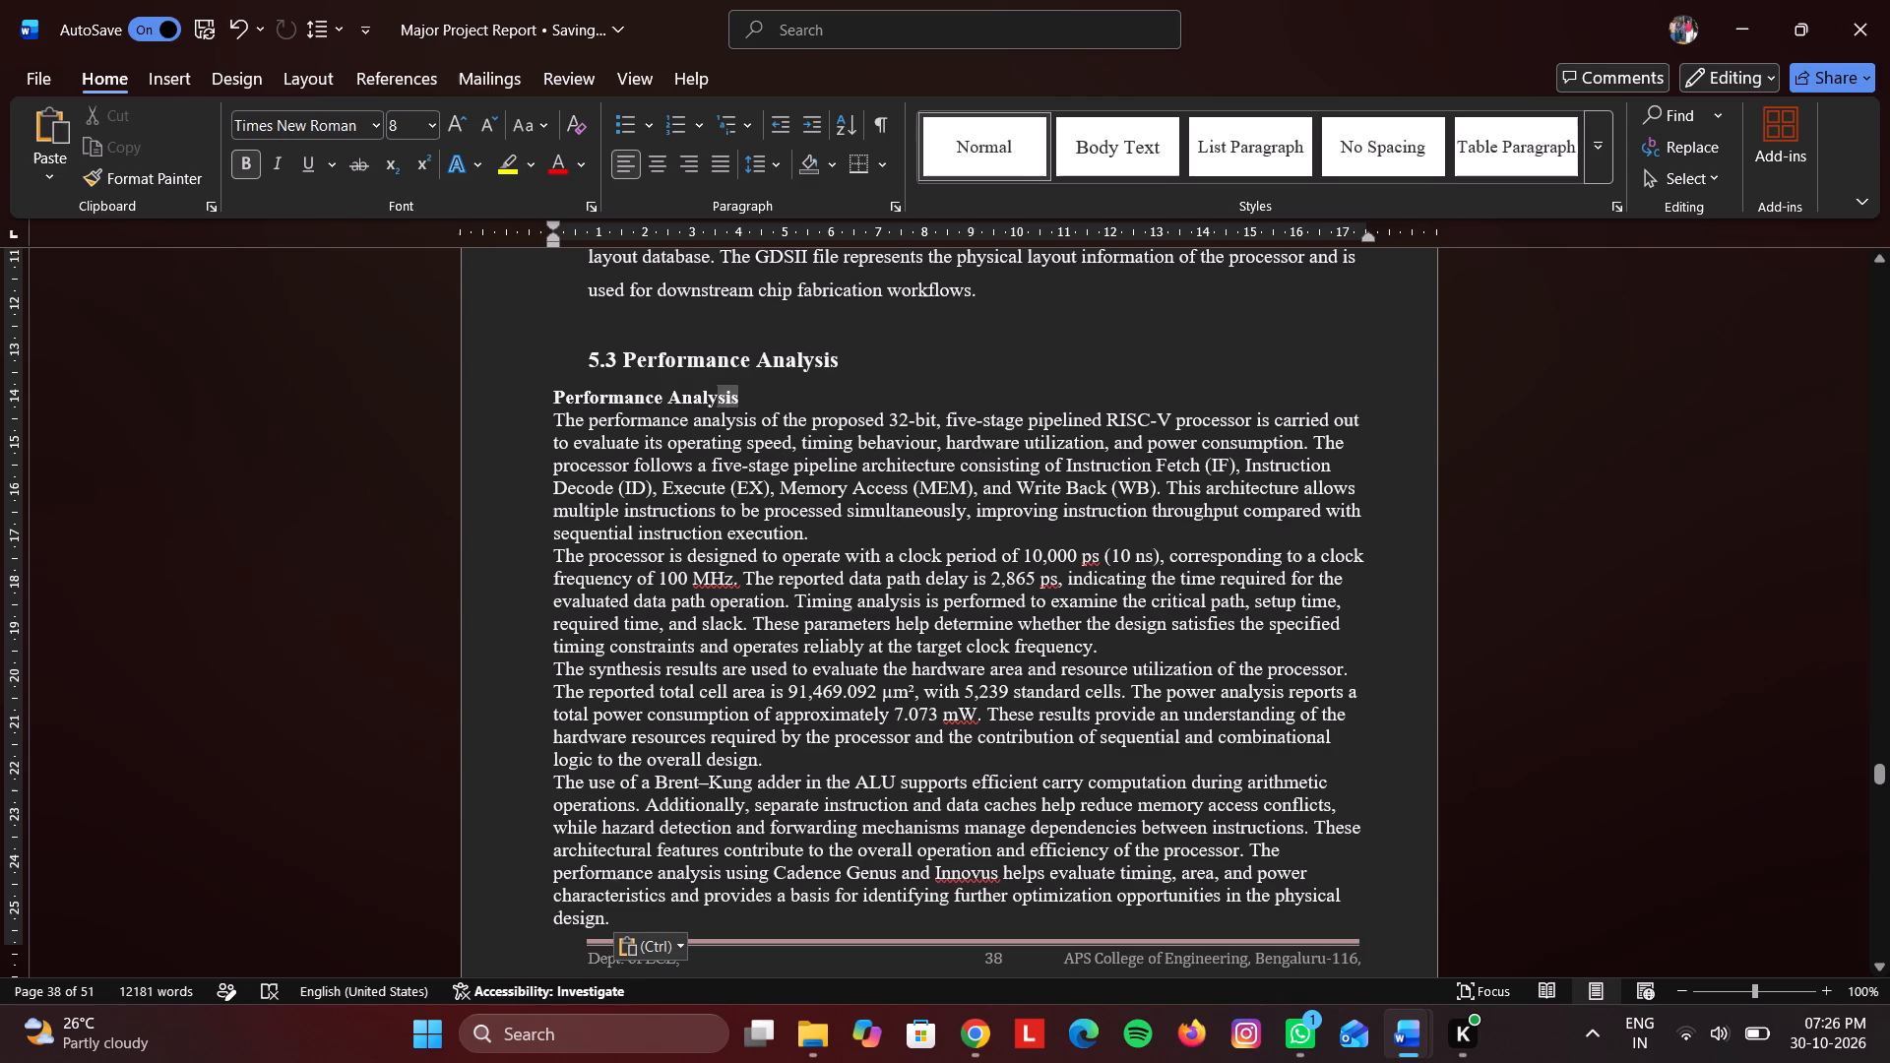
left_click_drag(688, 393, 598, 394)
key("Delete")
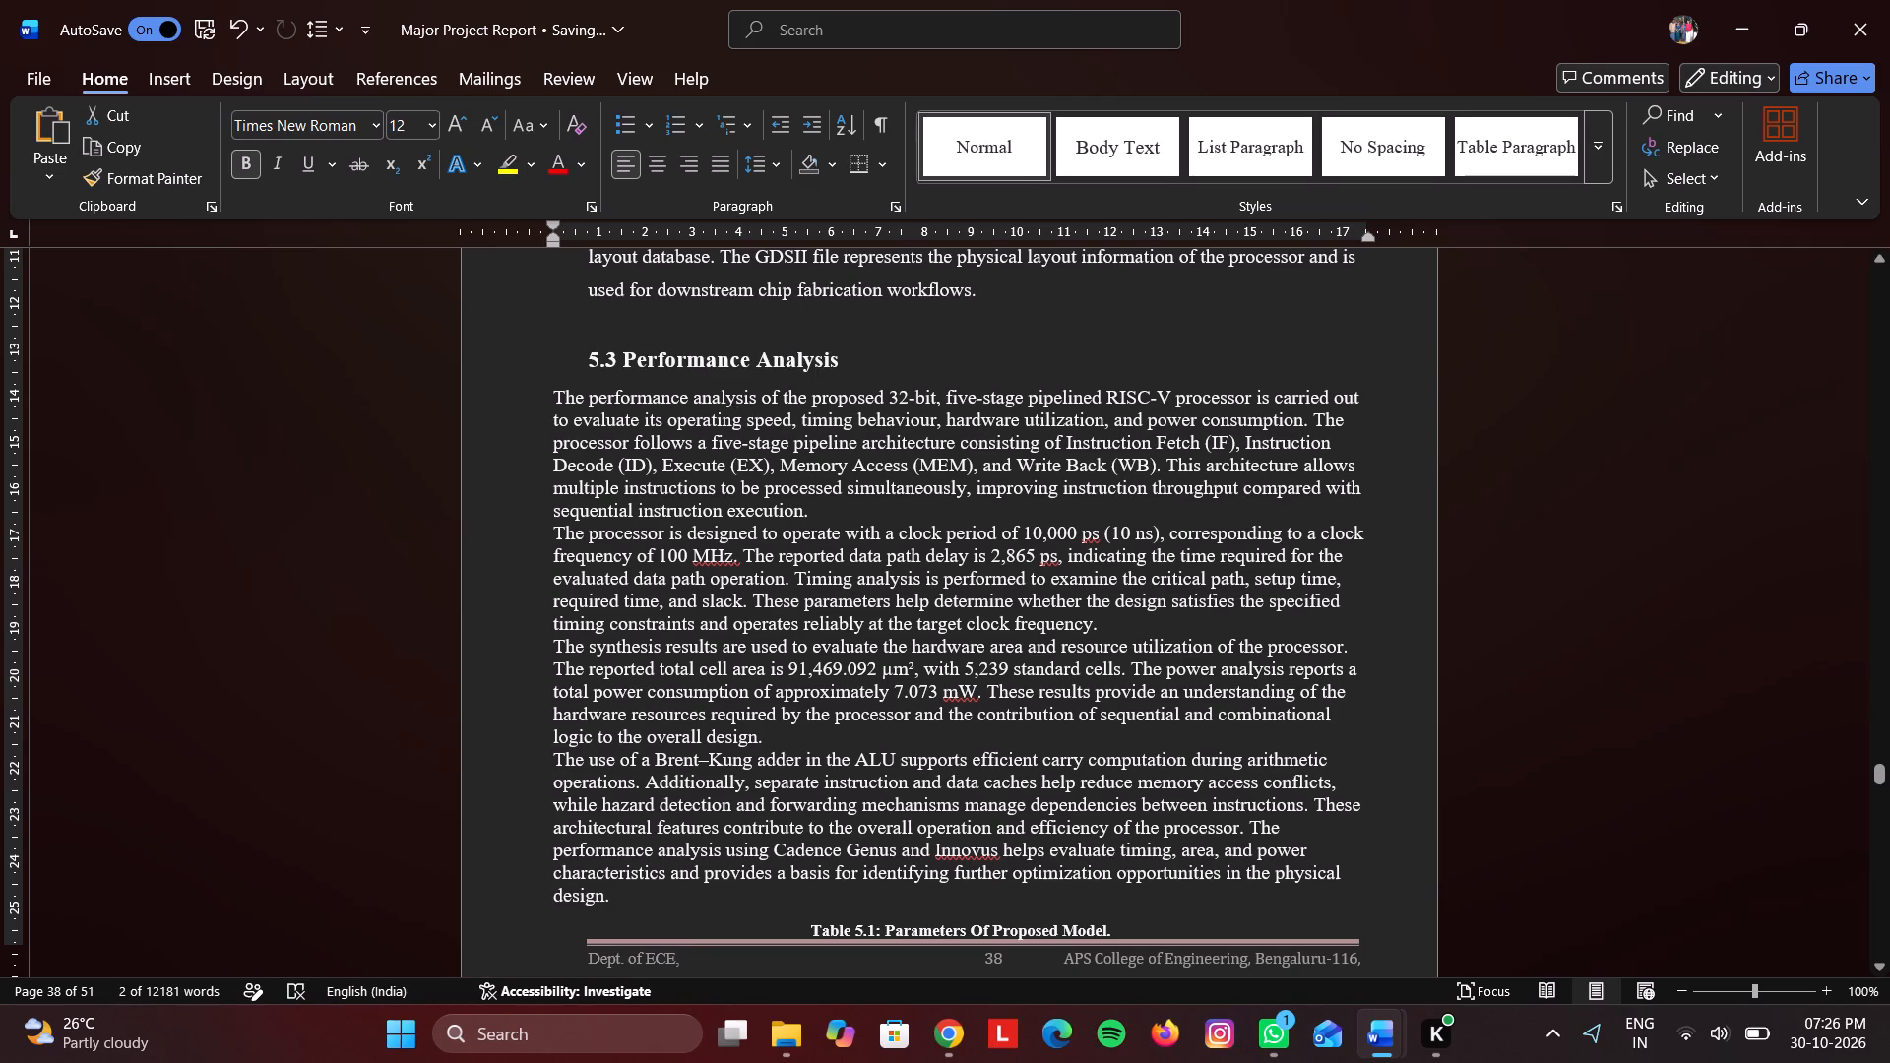
Format the pasted section 5.3 paragraphs with left and right indents matching the surrounding body text, justified alignment and 1.5 line spacing.
left_click_drag(548, 395, 717, 782)
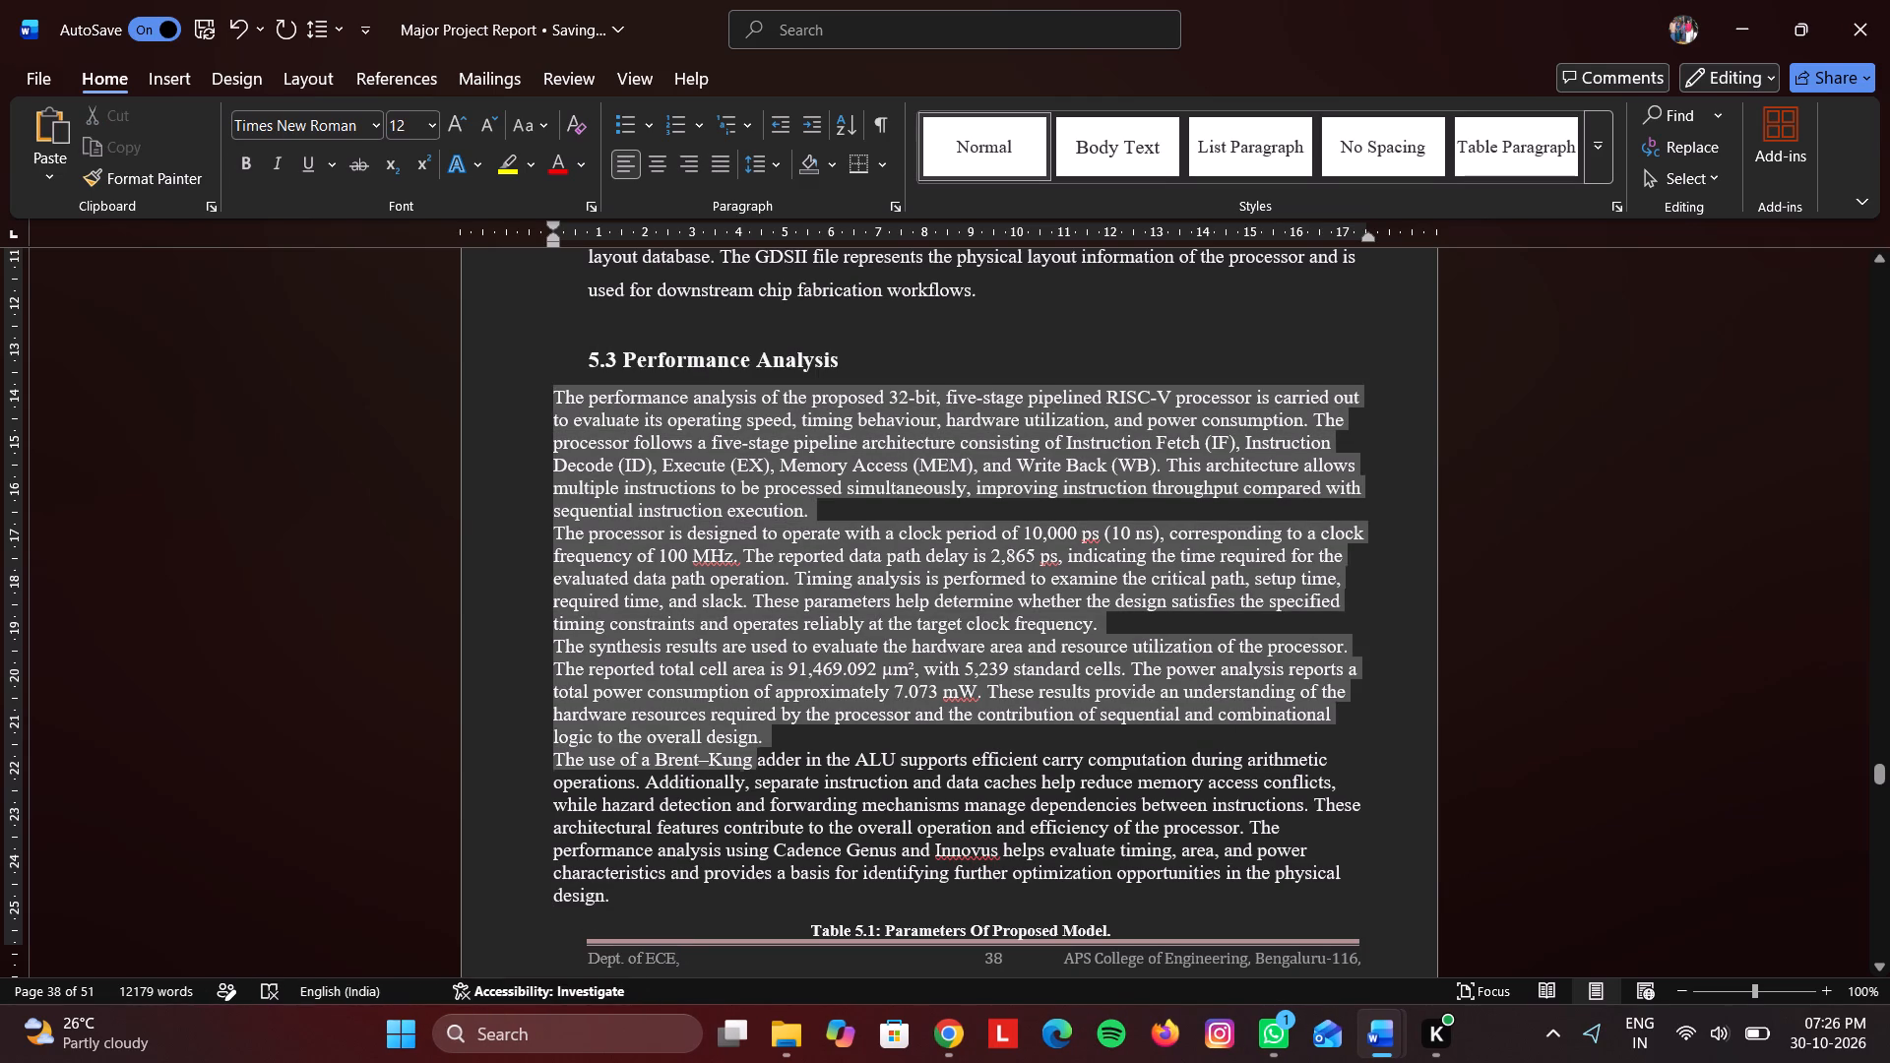
left_click_drag(717, 782, 700, 890)
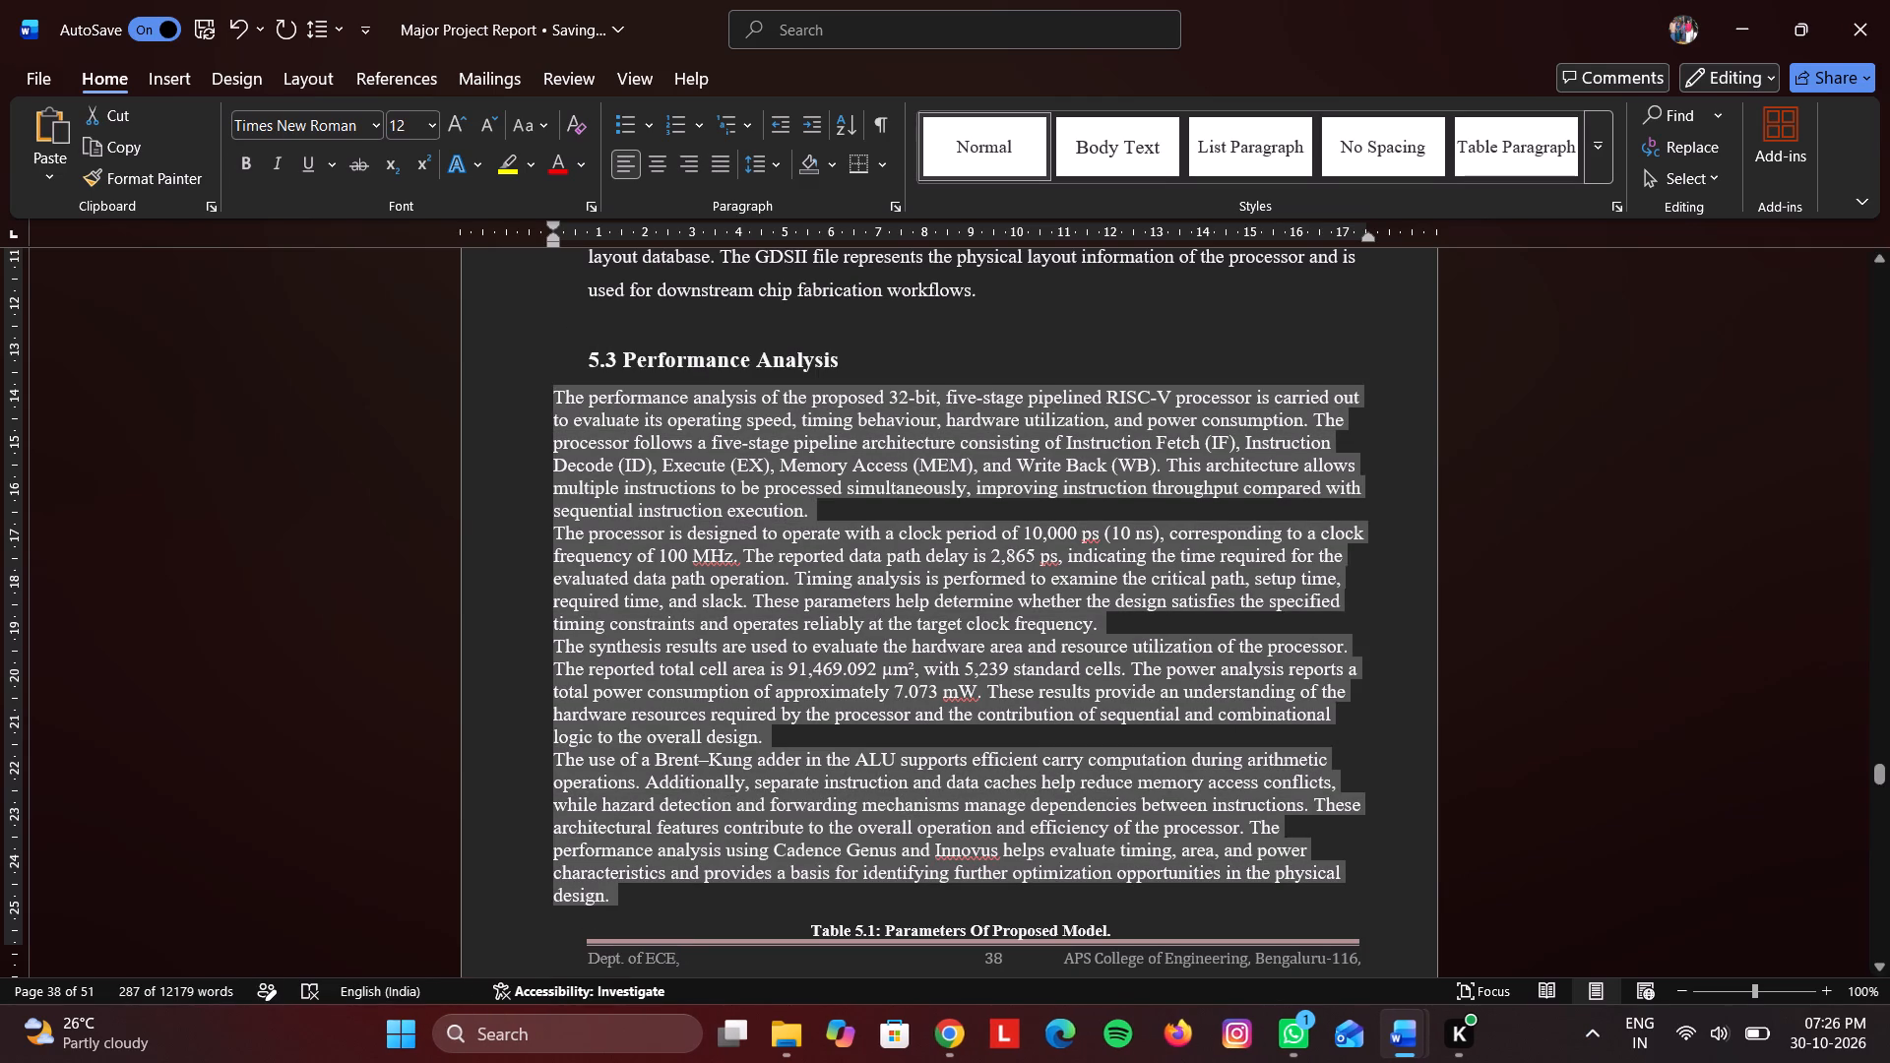
left_click_drag(550, 242, 582, 252)
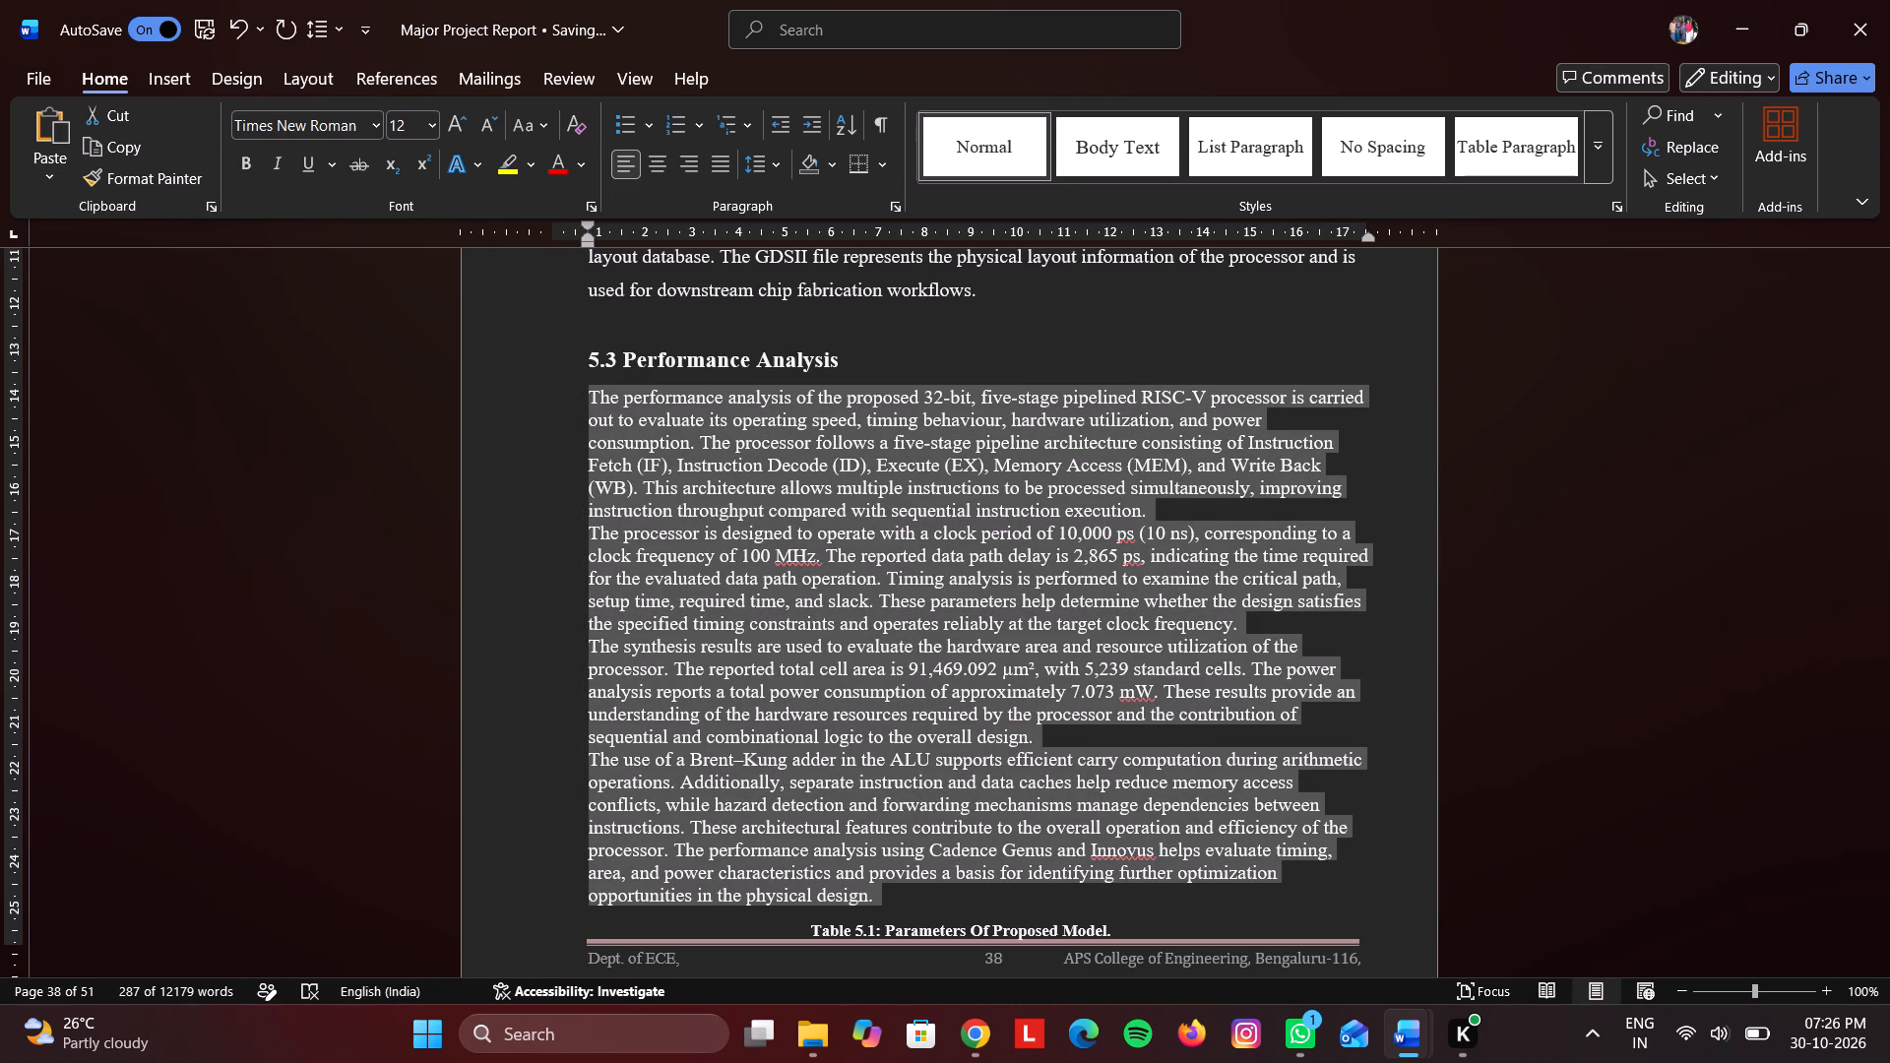
left_click_drag(1369, 235, 1355, 237)
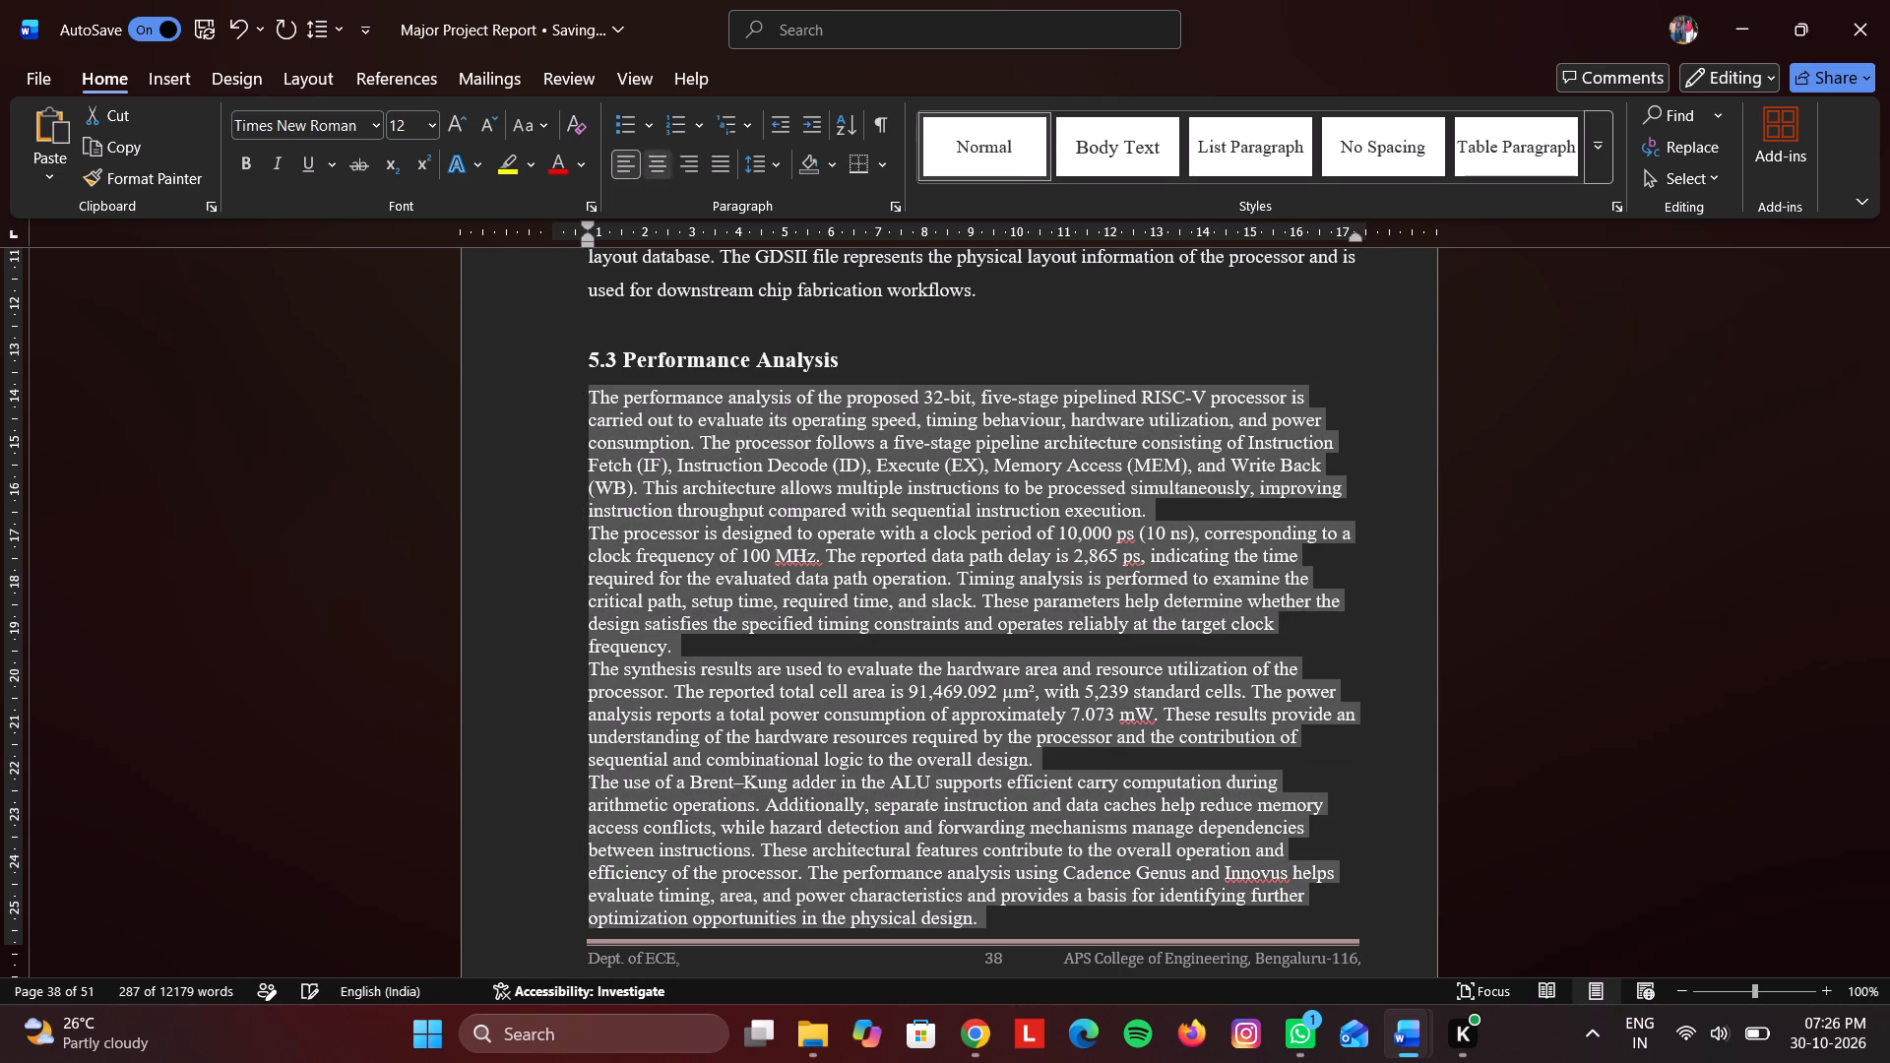
left_click(722, 170)
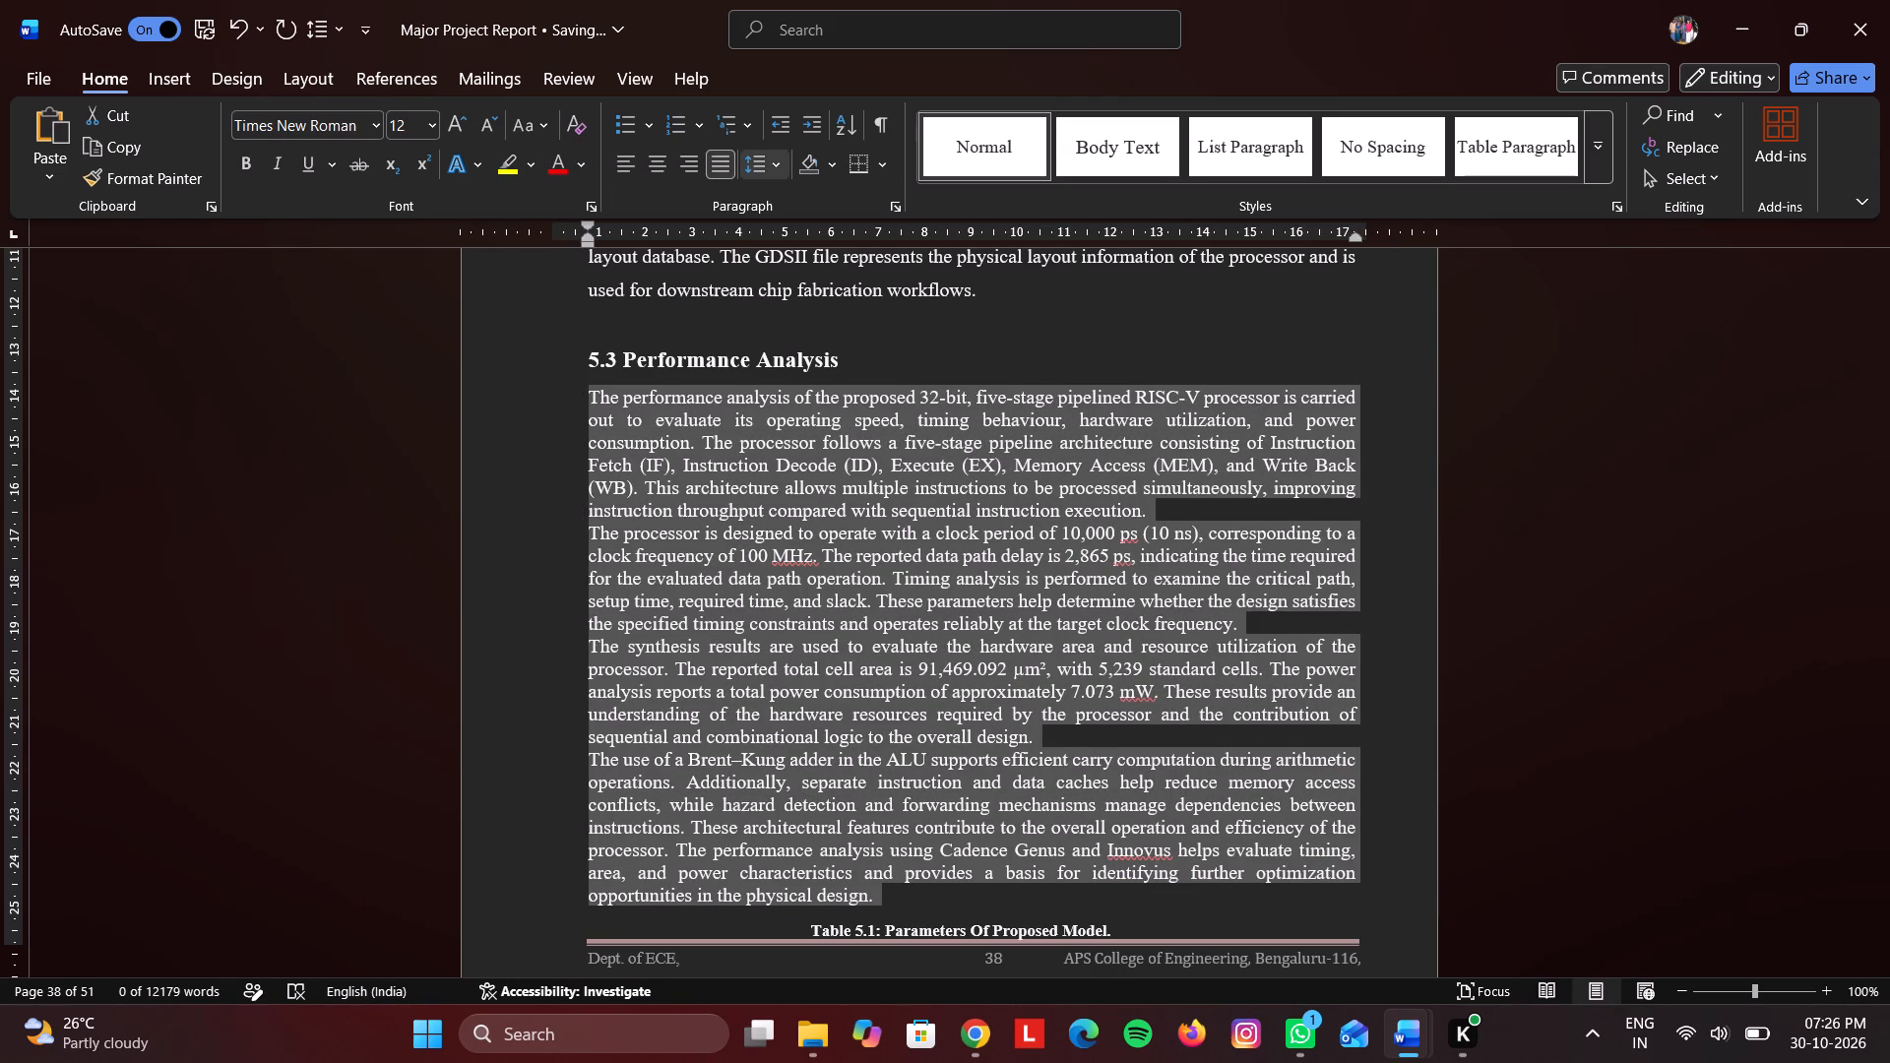
left_click(784, 166)
left_click(795, 268)
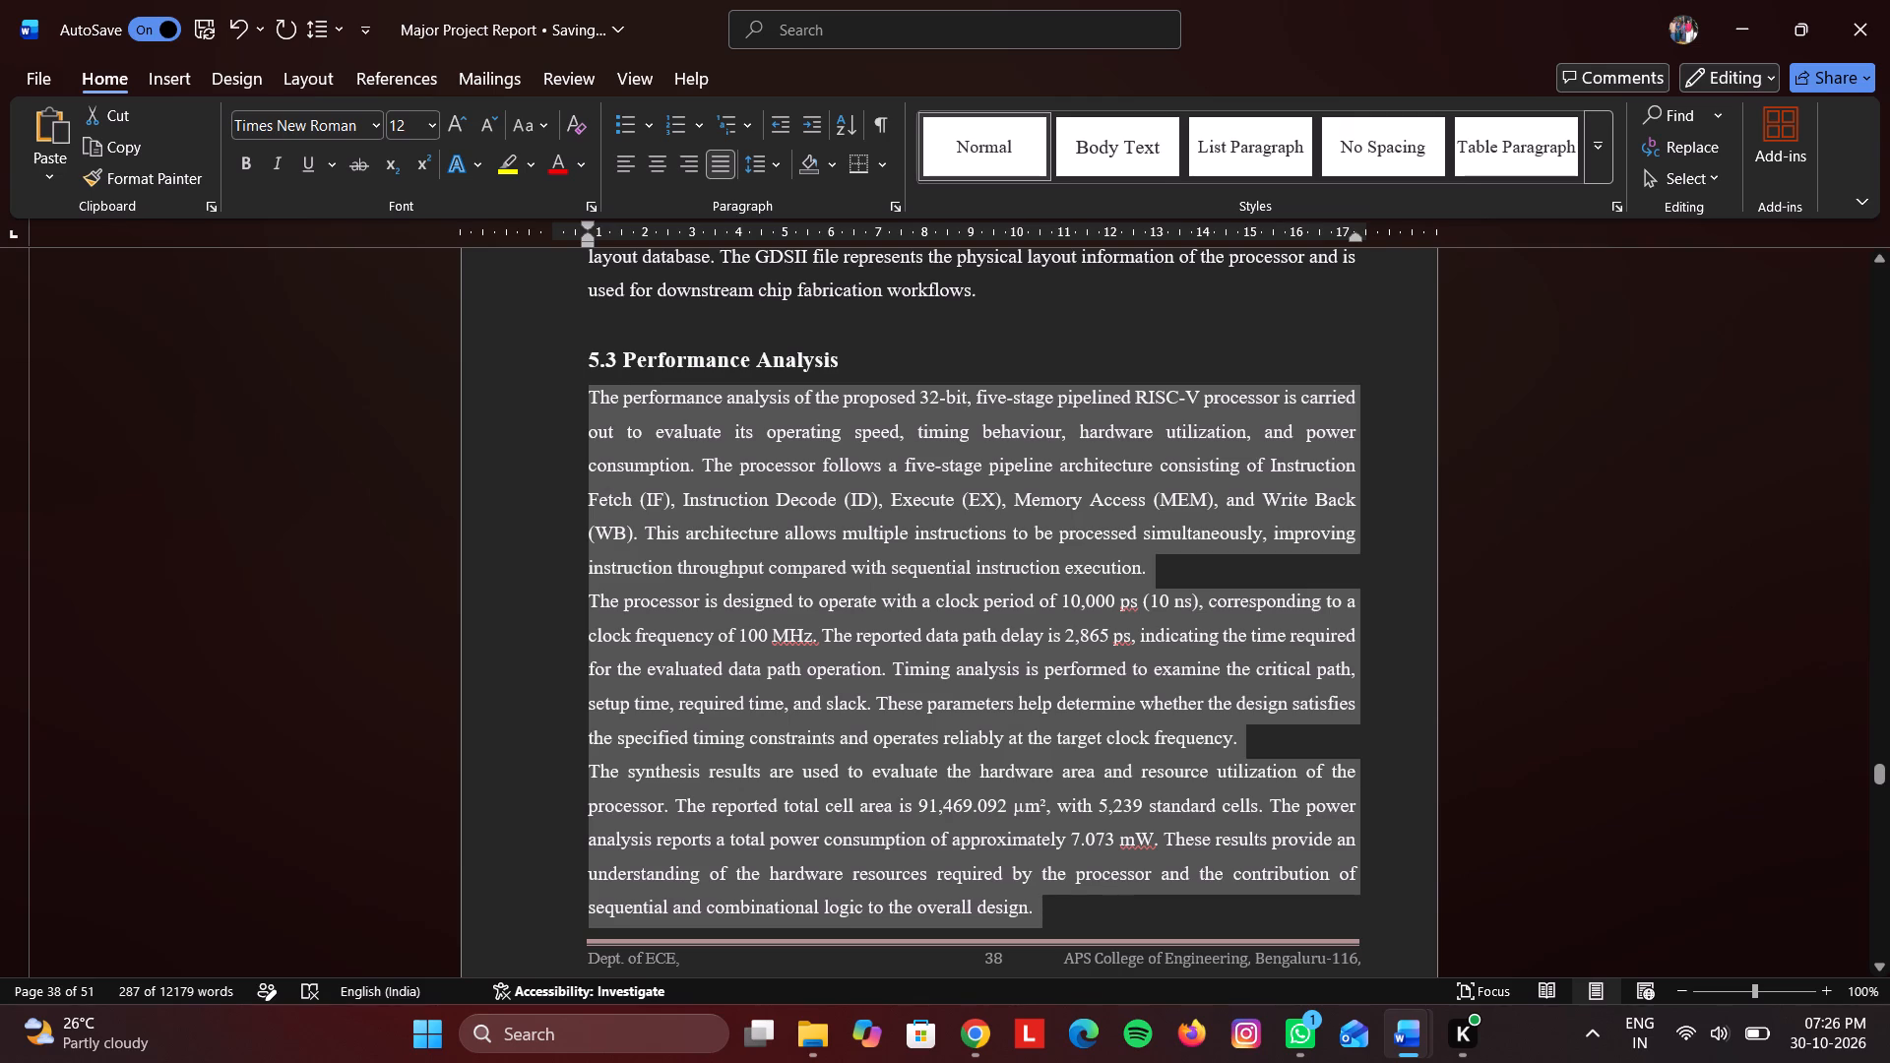
Insert a blank line between each of the four pasted paragraphs in section 5.3 Performance Analysis.
left_click(1148, 559)
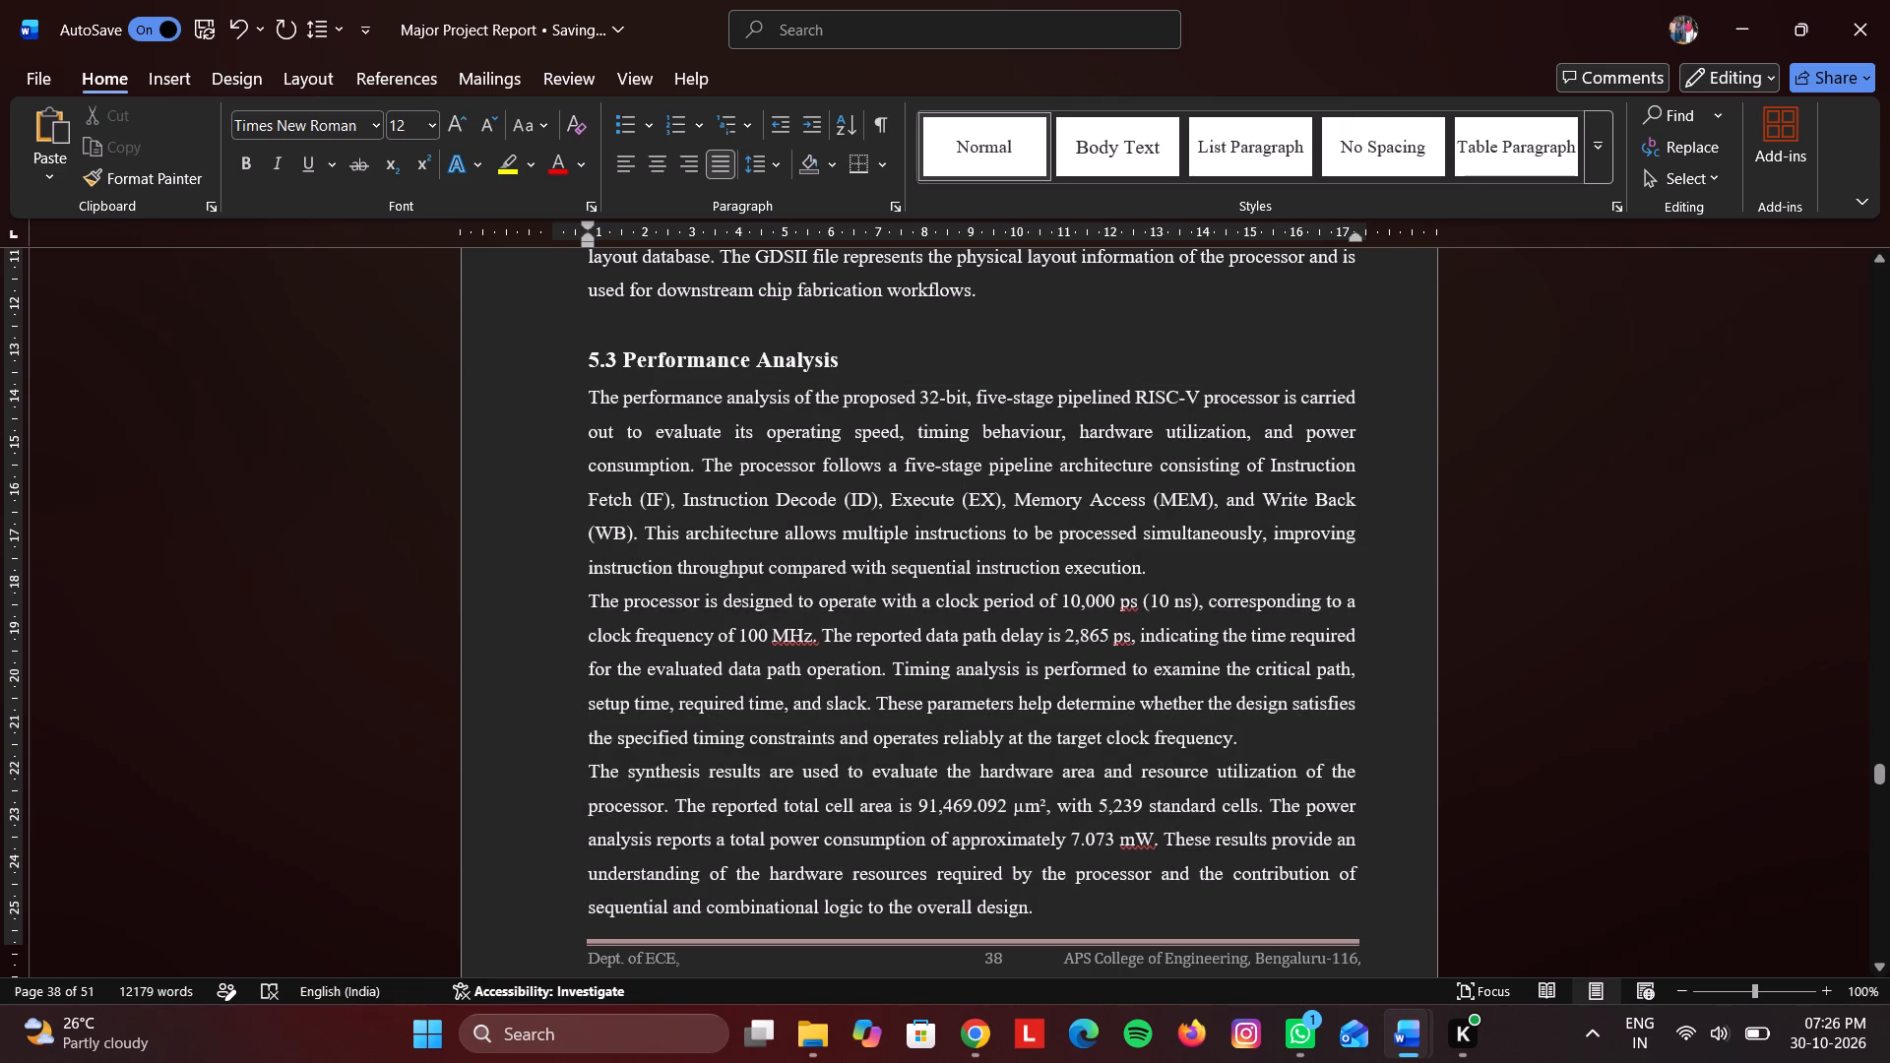
key("Return")
scroll(1165, 562, "down", 3)
left_click(1256, 596)
key("Return")
scroll(1261, 597, "down", 2)
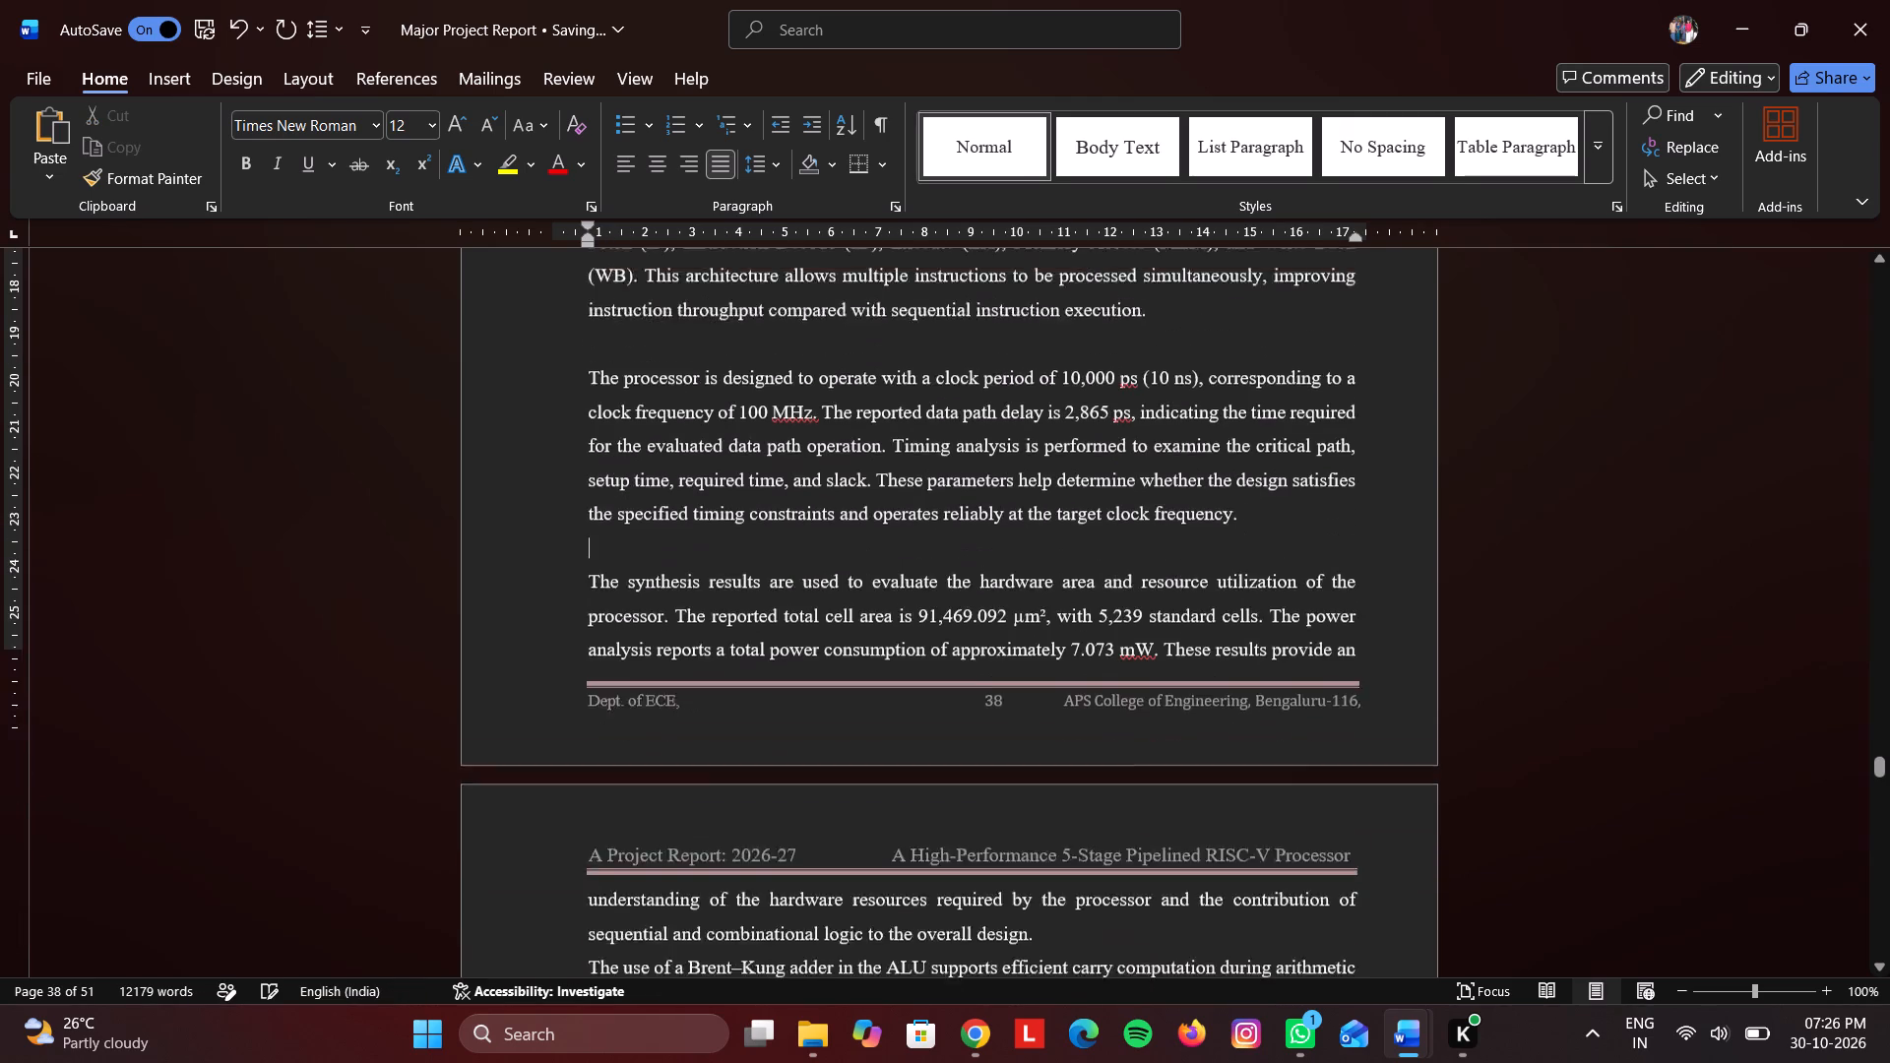
scroll(1262, 598, "down", 1)
scroll(1151, 732, "down", 1)
left_click(1081, 773)
key("Return")
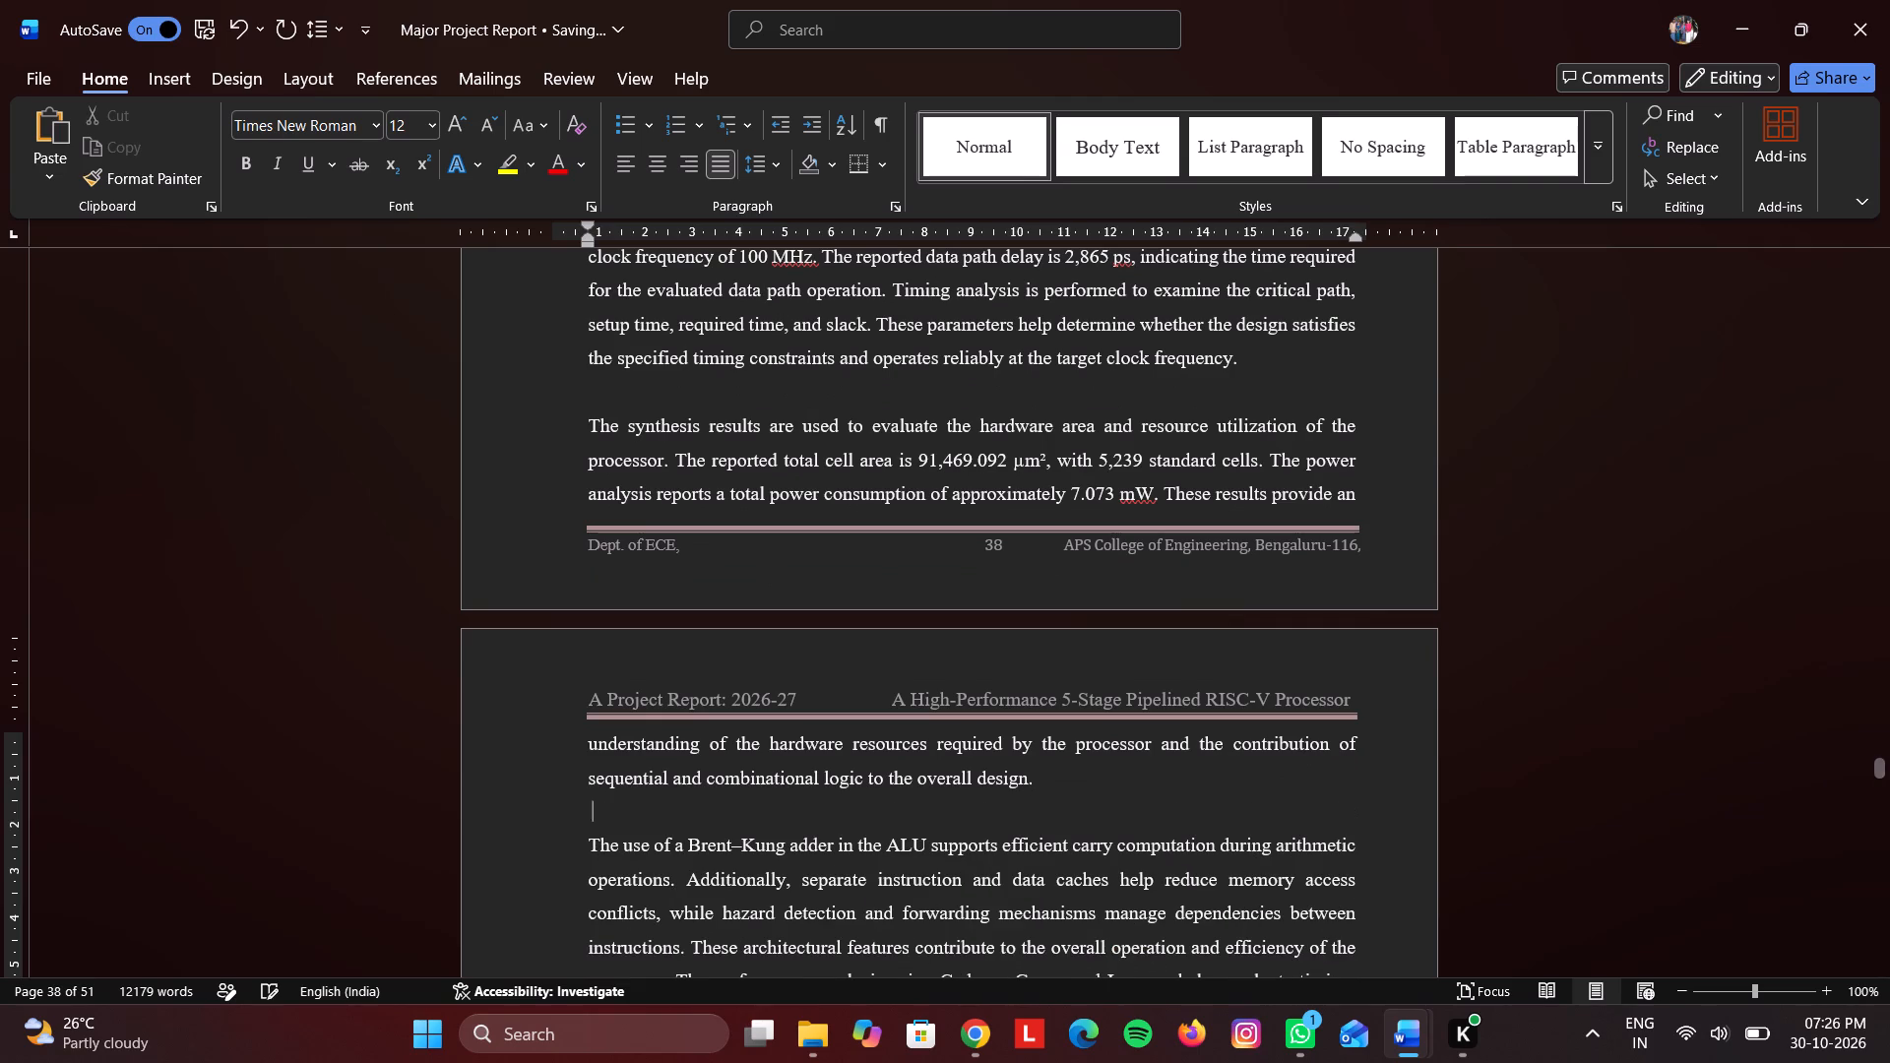
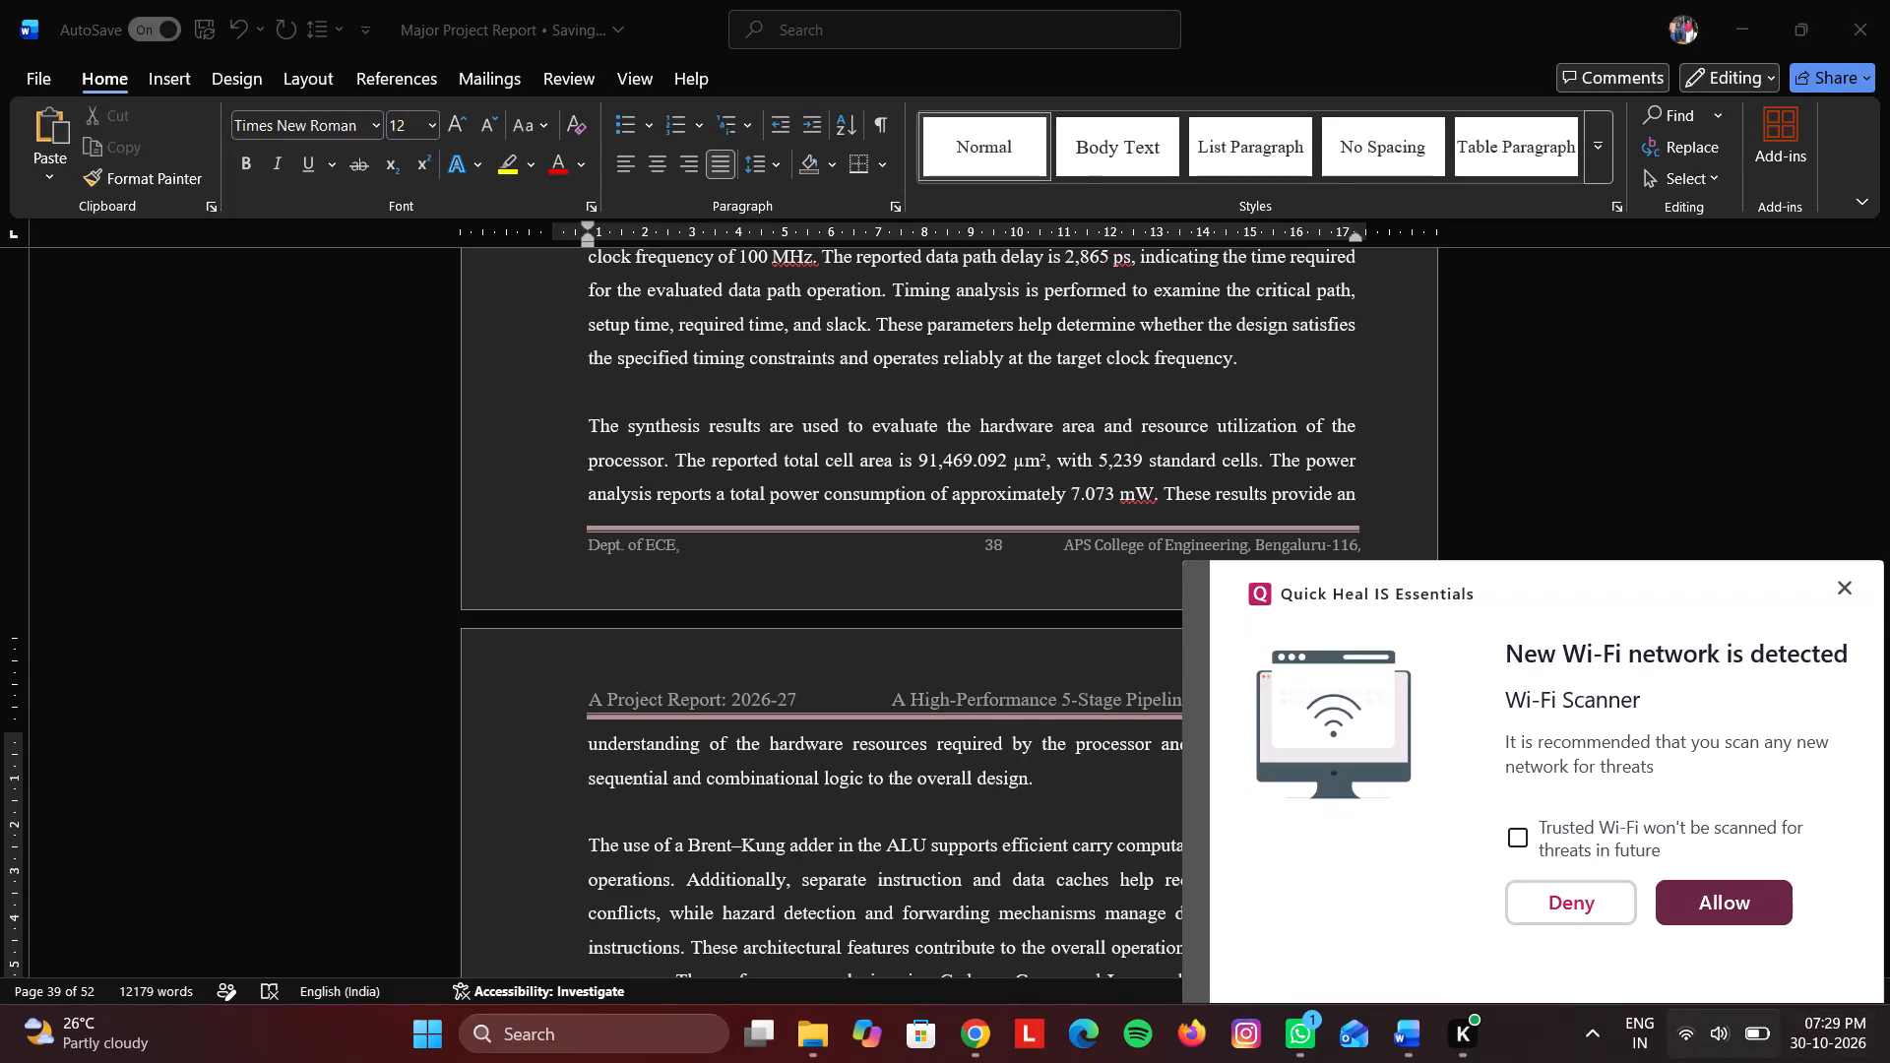
Dismiss the Quick Heal notification about the new Wi-Fi network without allowing or denying the scan.
left_click(1681, 1030)
left_click(1681, 1030)
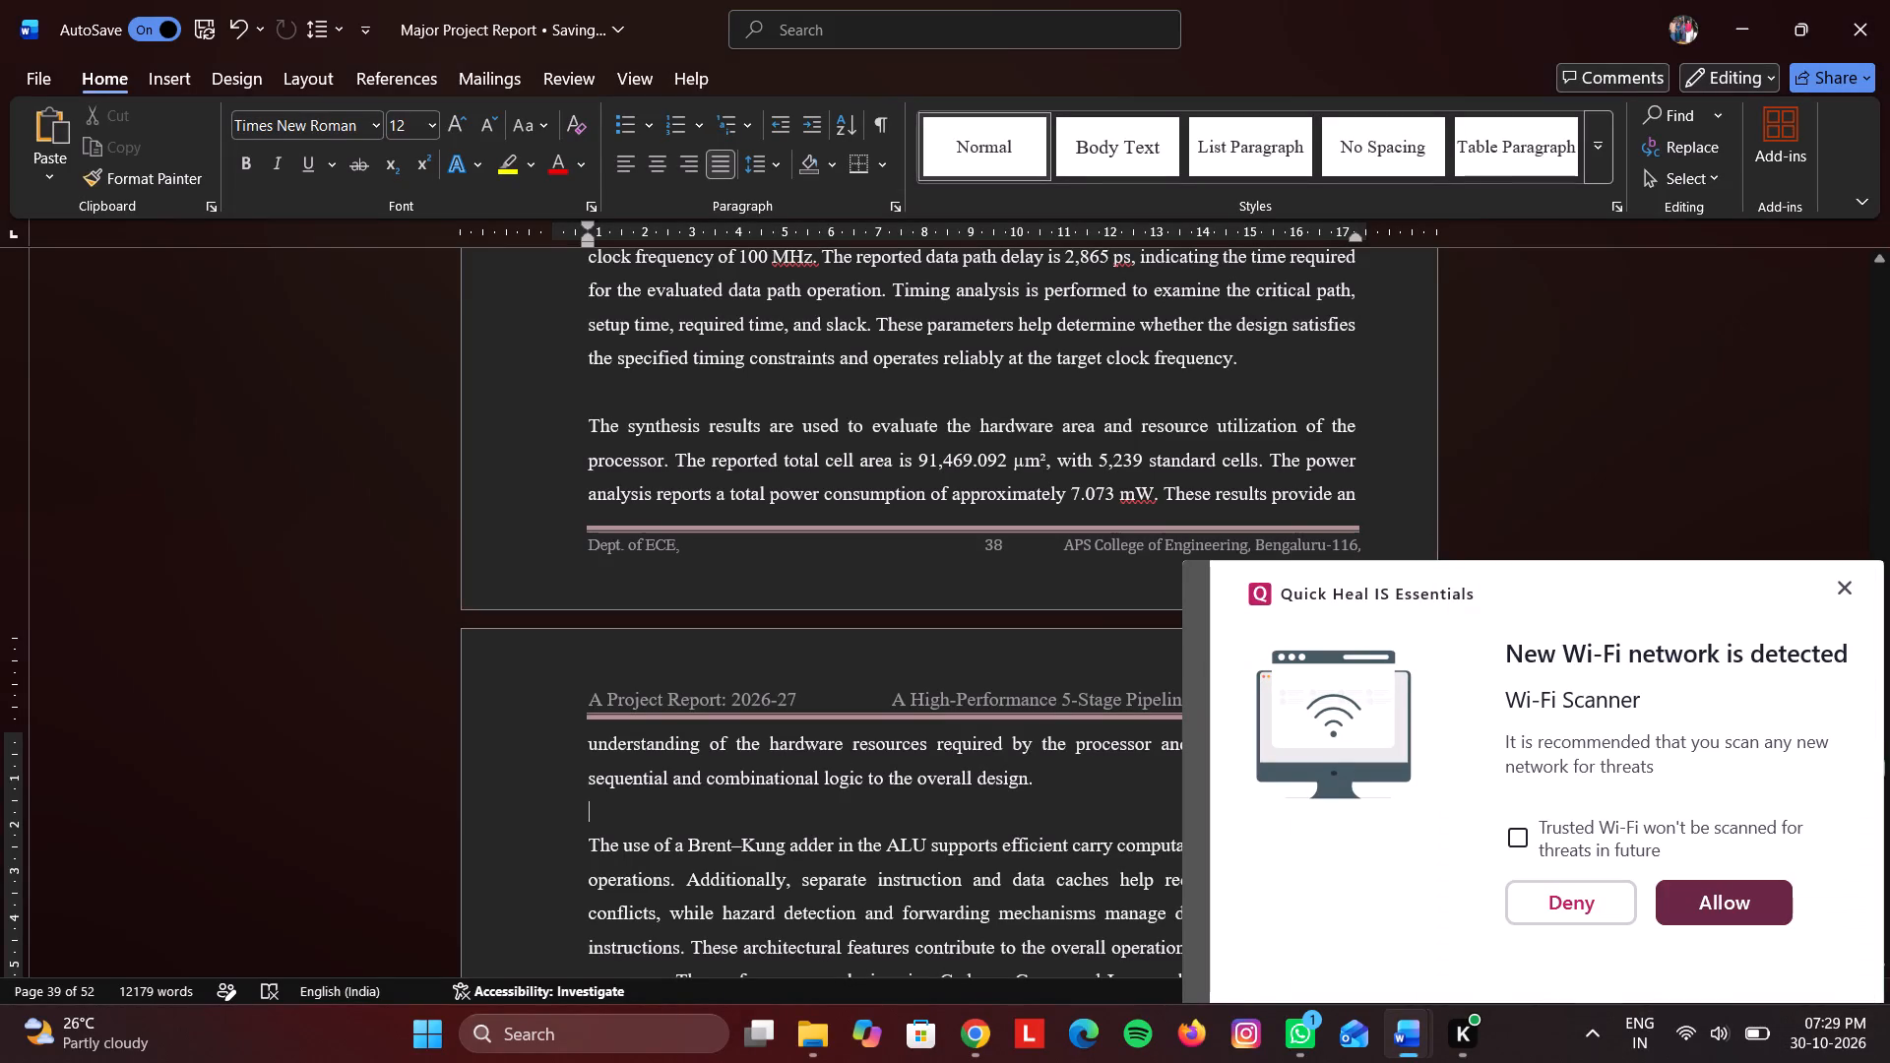
left_click(1701, 448)
left_click(1855, 585)
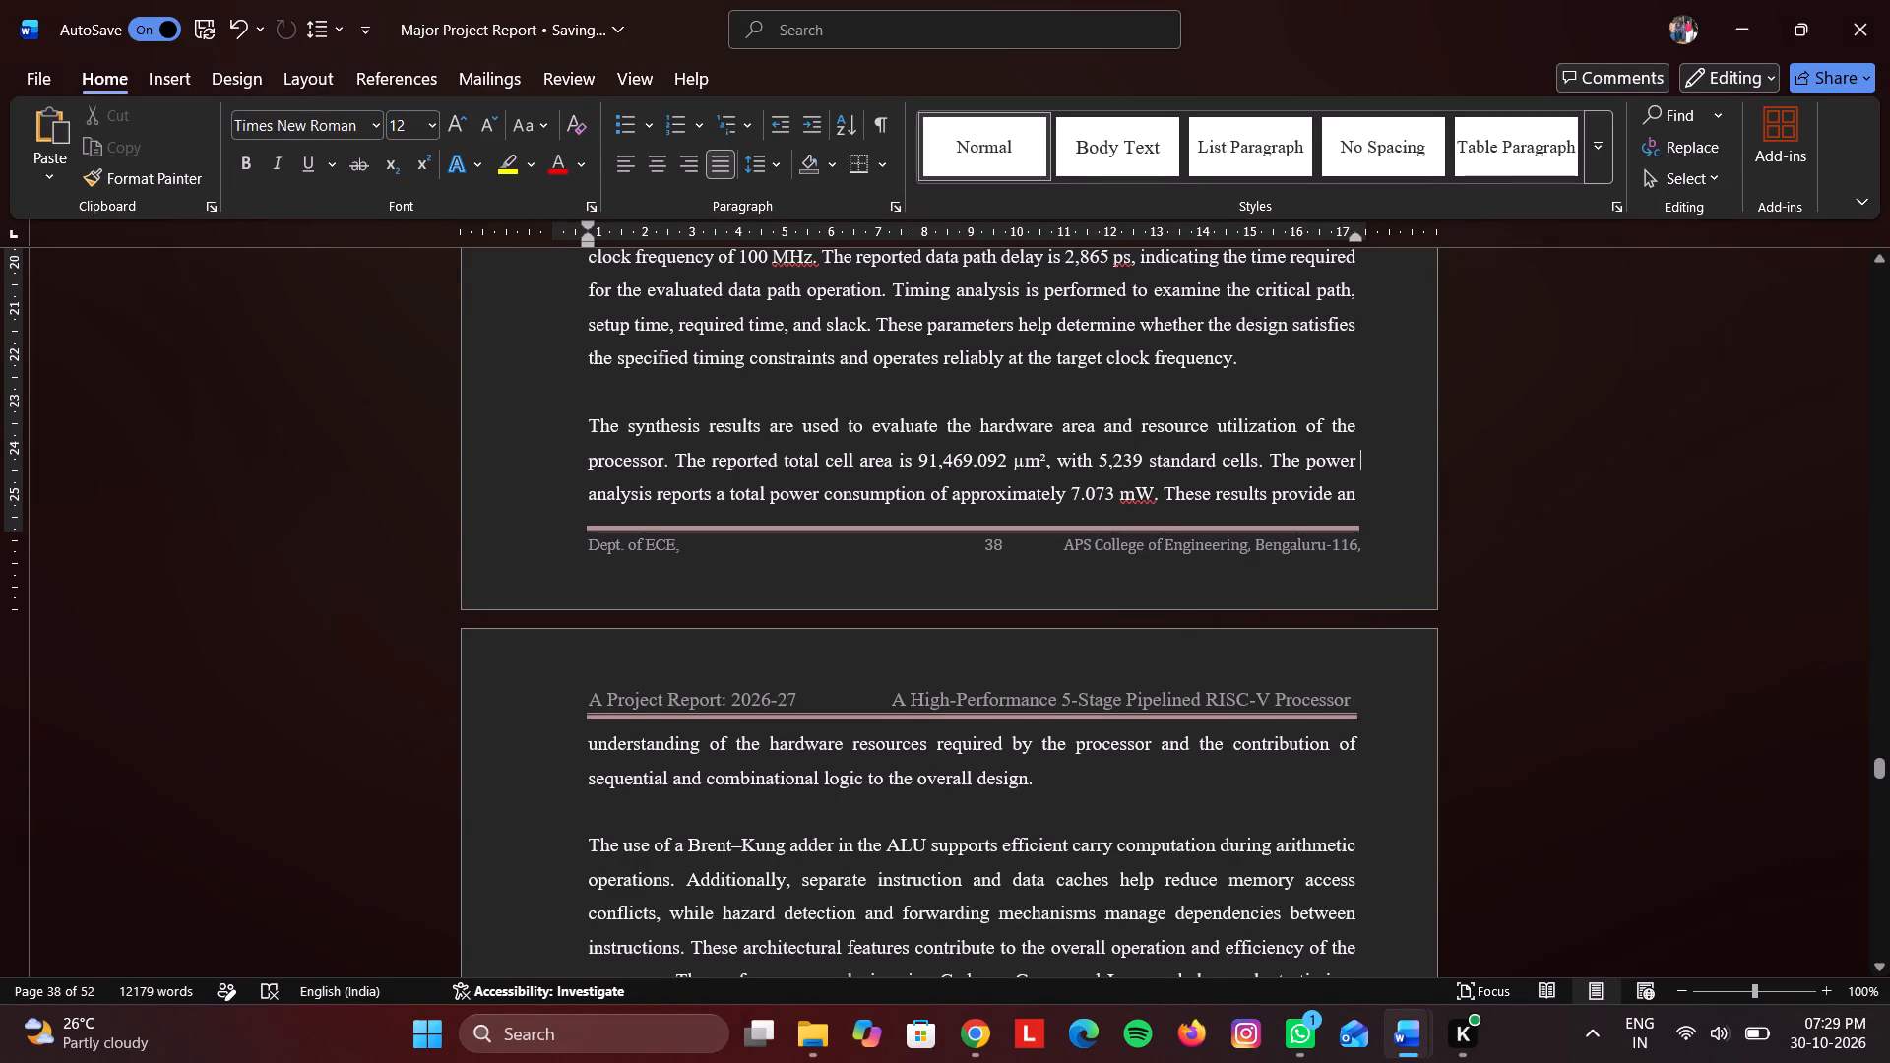
Place the text cursor in the first line of the performance analysis paragraph directly below Table 5.1, Parameters Of Proposed Model.
scroll(1190, 756, "down", 6)
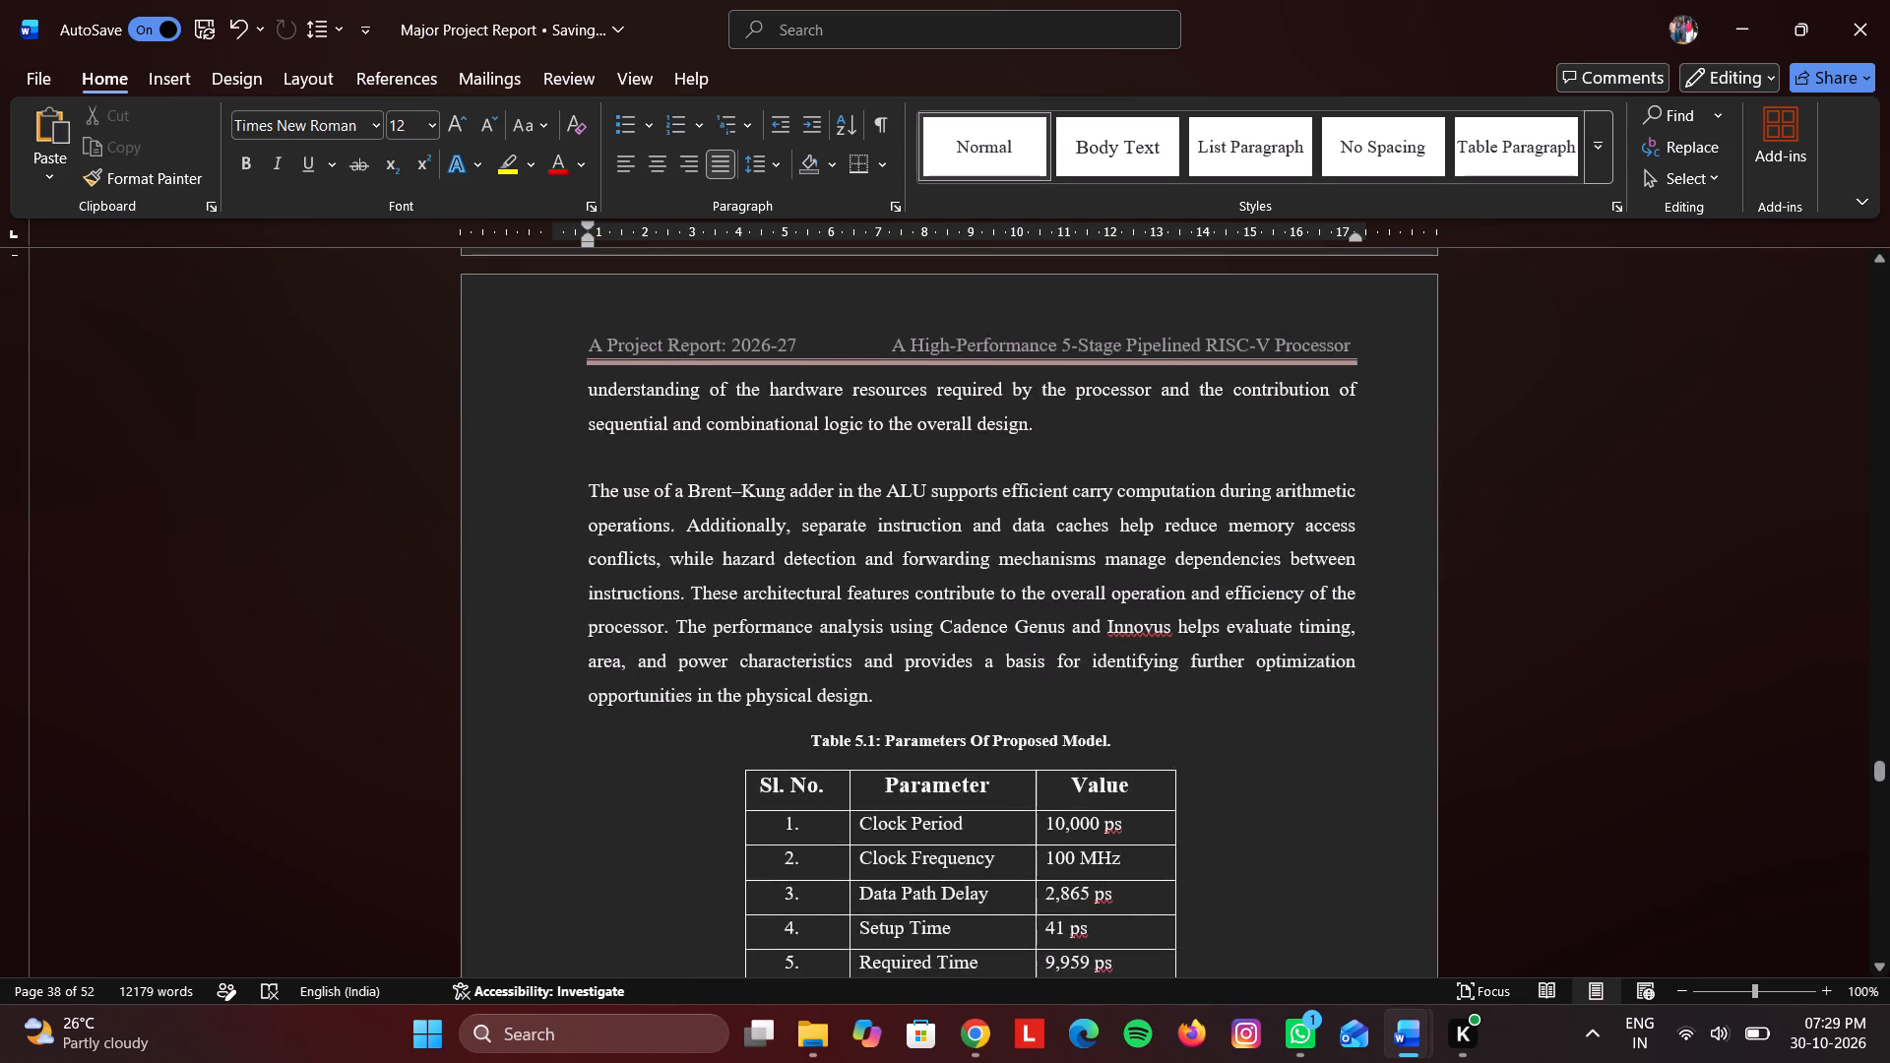
scroll(1190, 756, "down", 8)
left_click(643, 579)
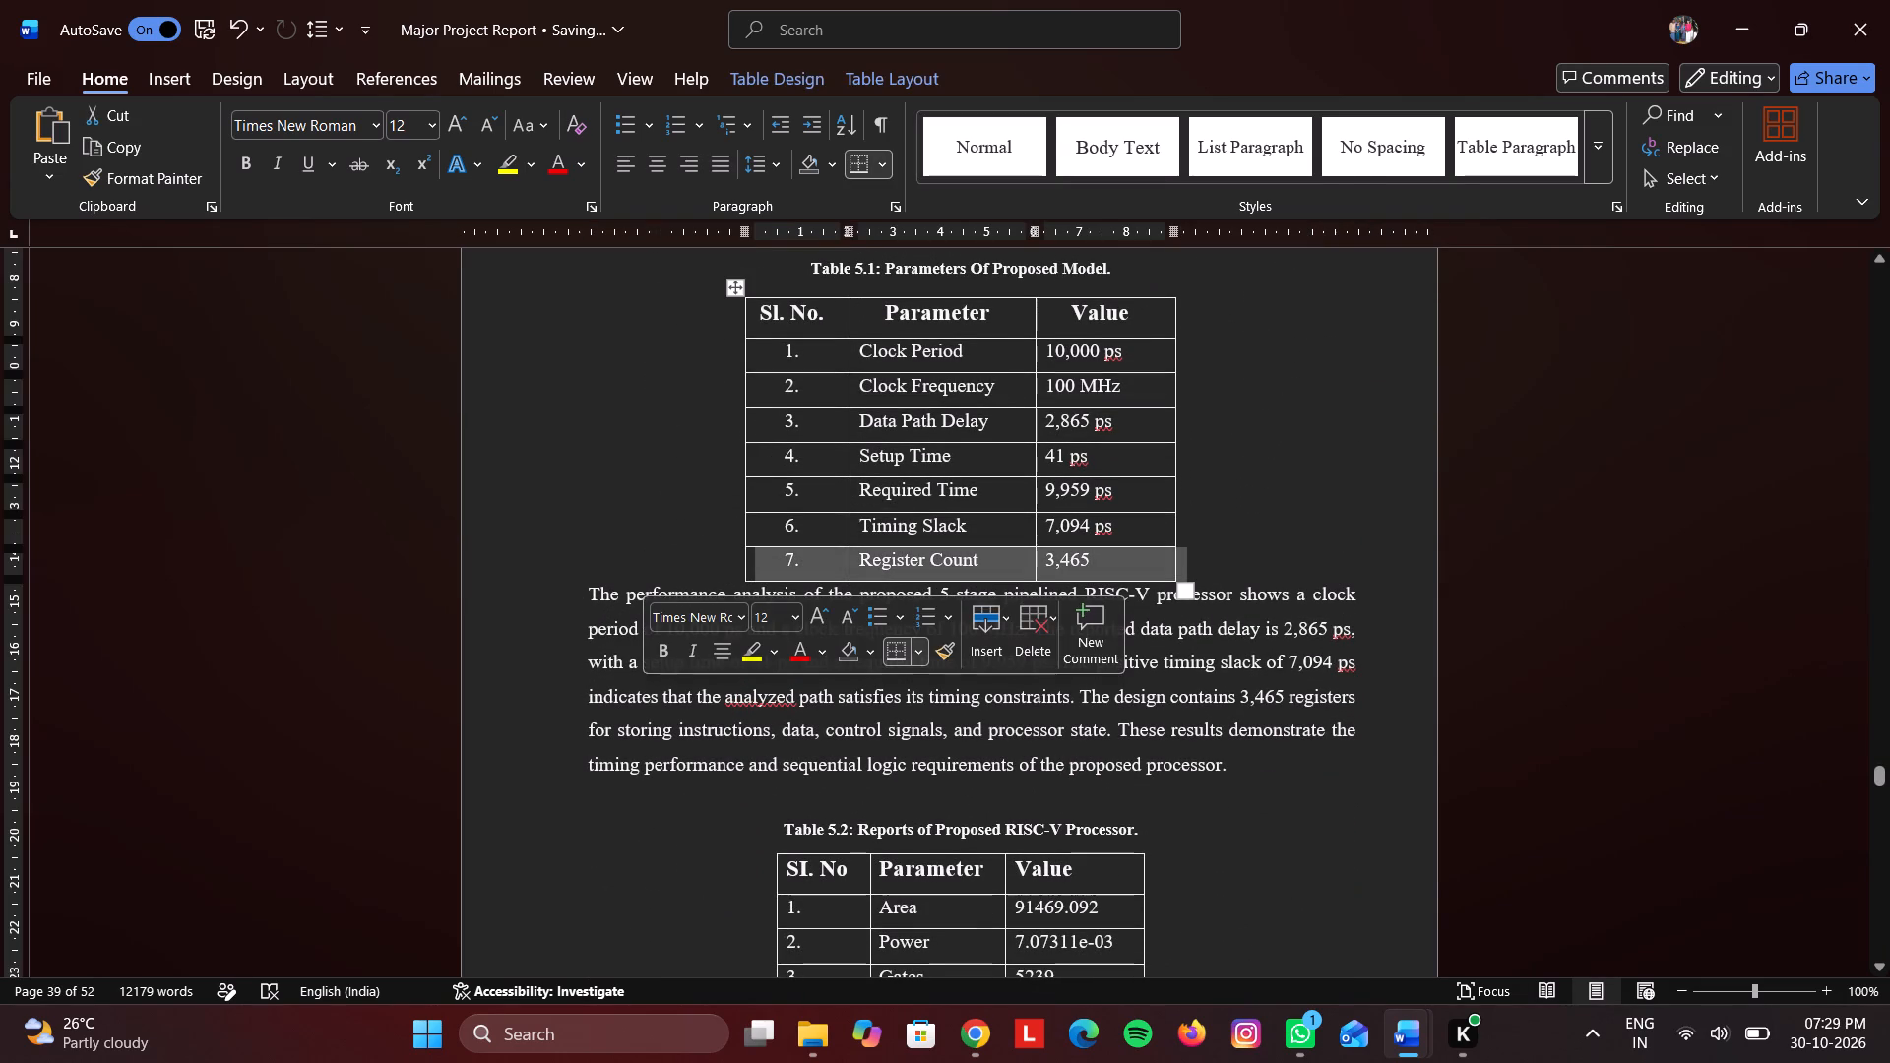
left_click(665, 587)
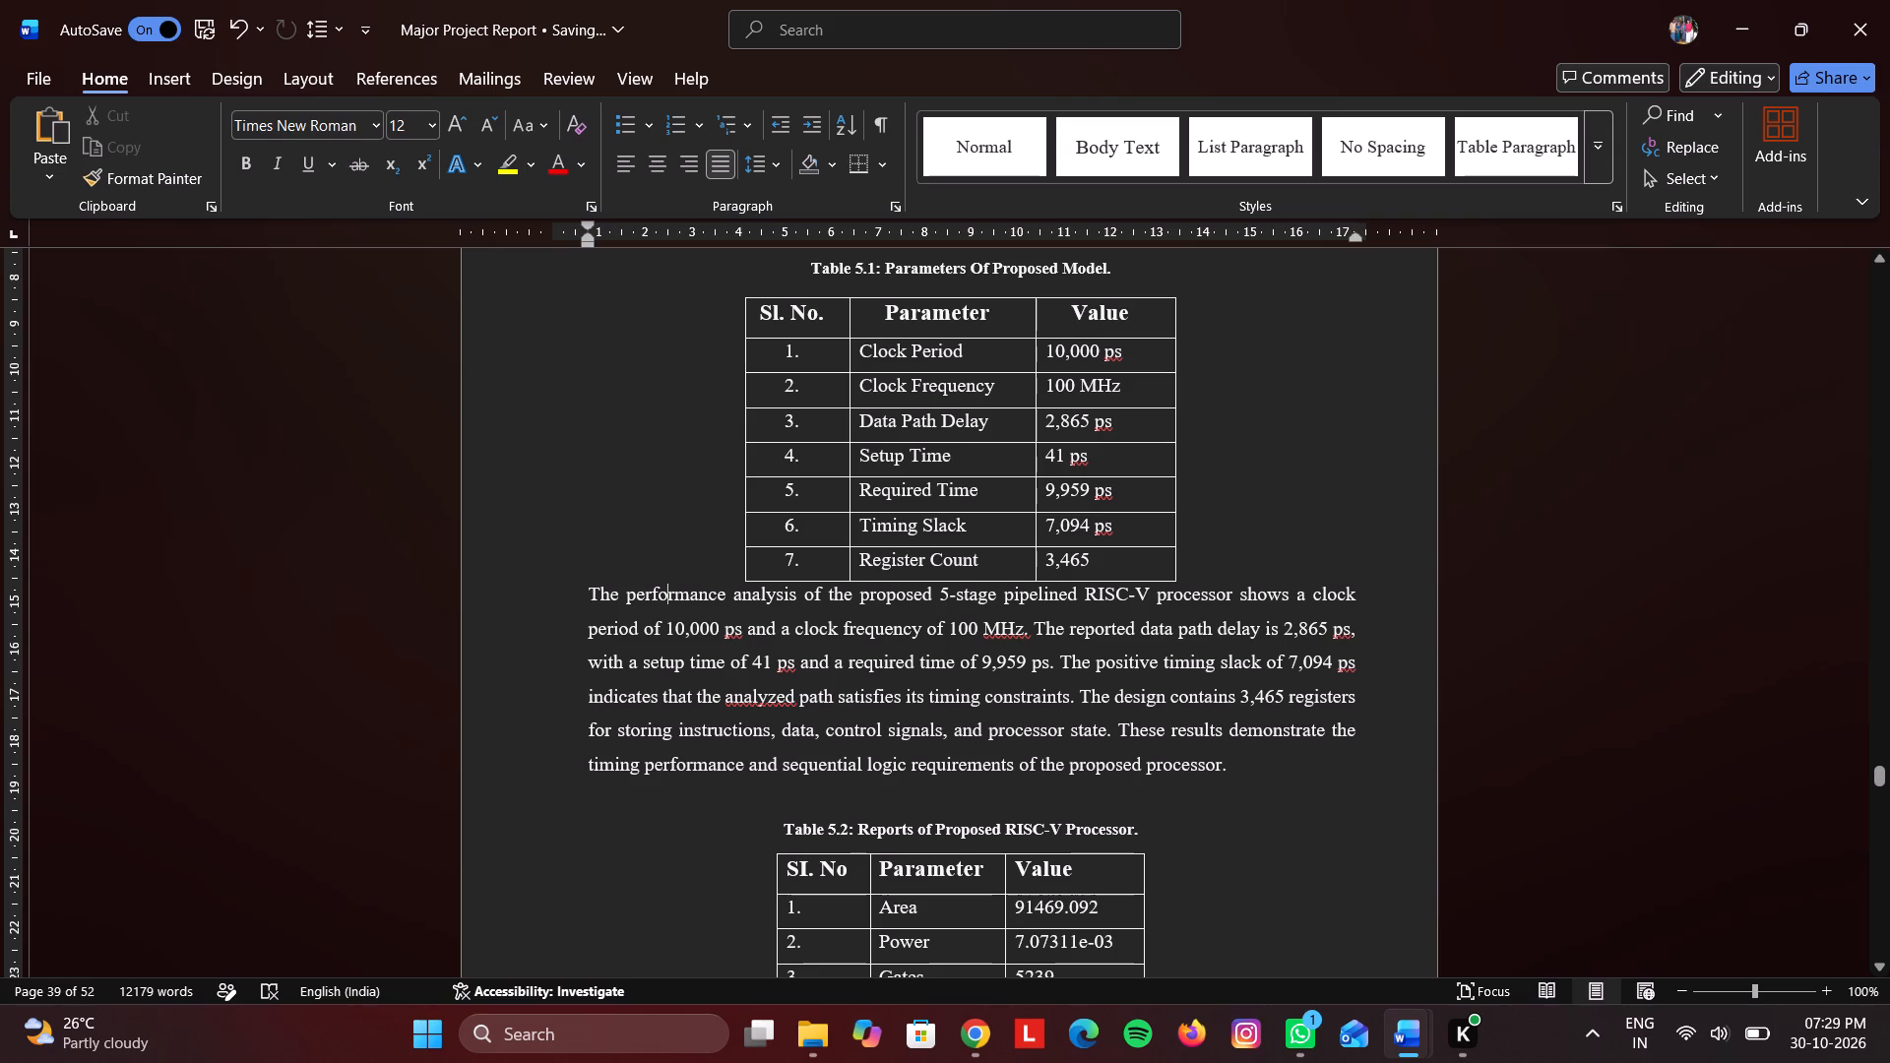
Insert a blank line between Table 5.1 and the performance analysis paragraph below it.
left_click(589, 589)
key("Return")
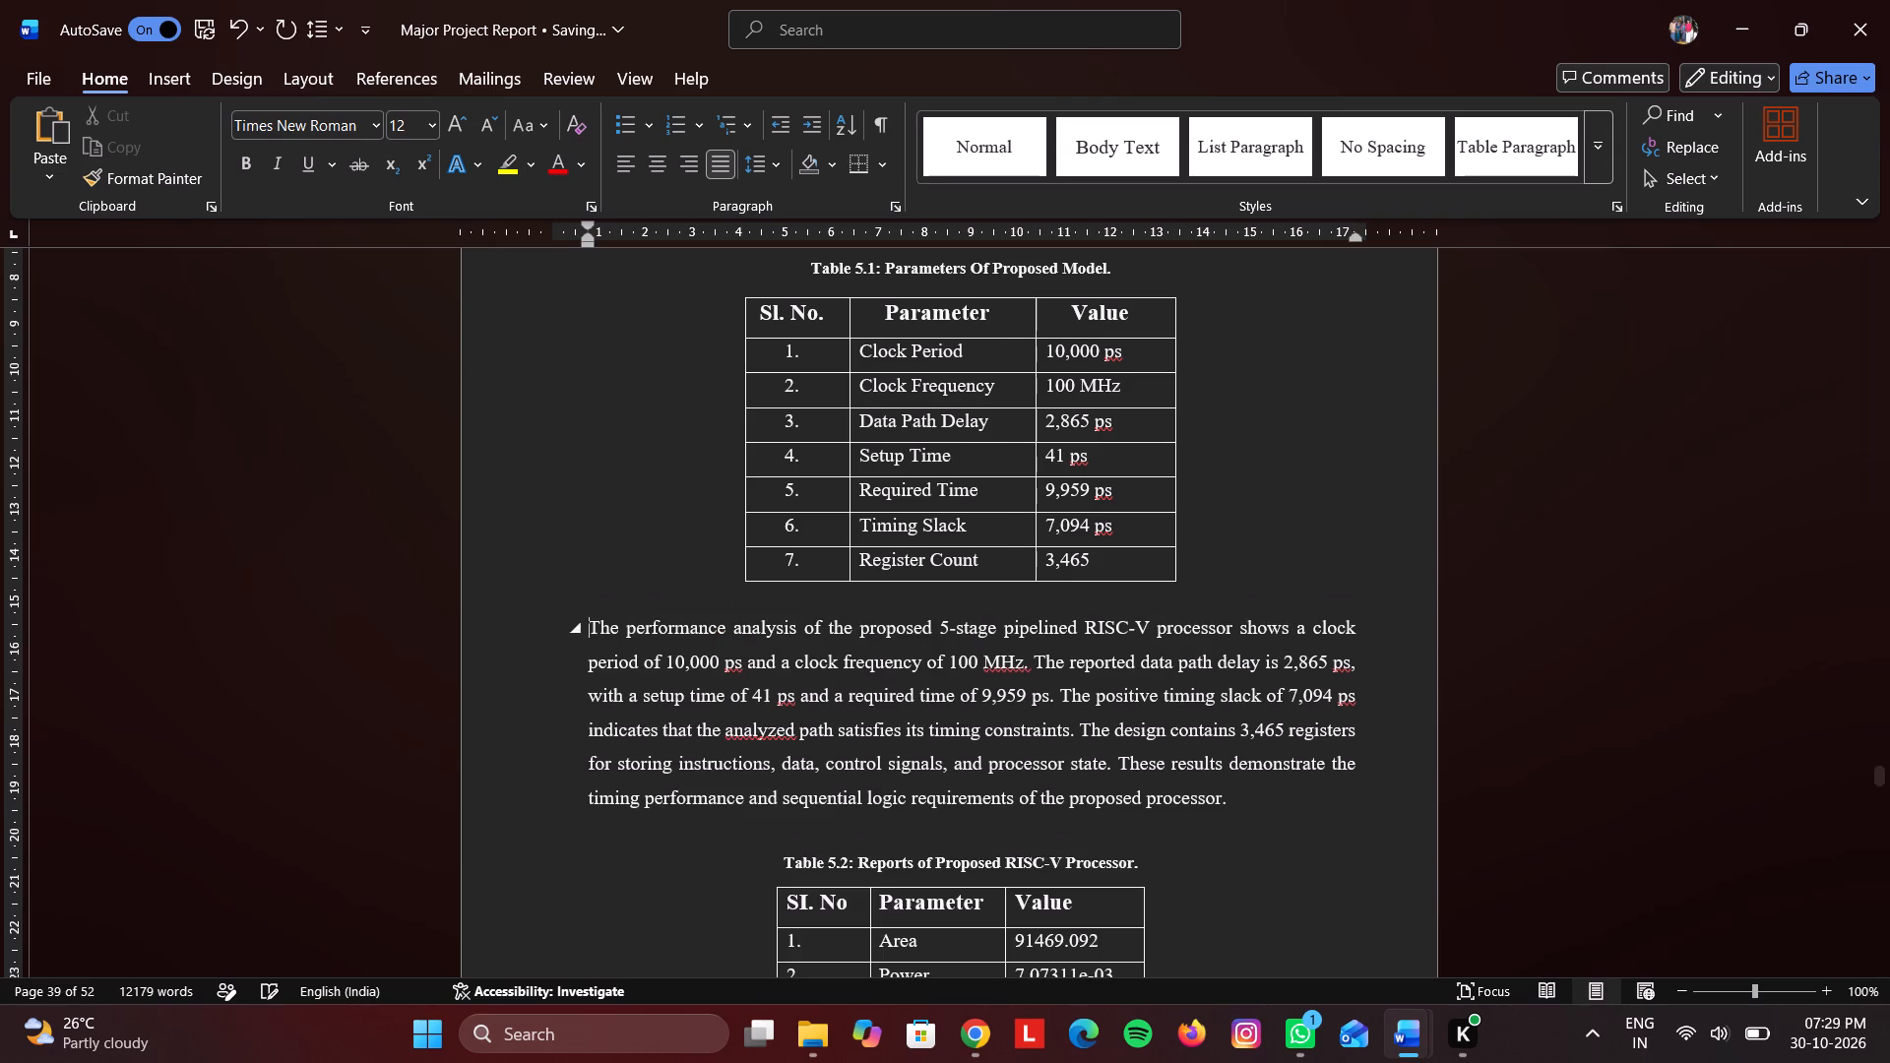
Review the spacing and page breaks from Table 5.2 through sections 5.3.1 Report Area, 5.3.2 Report Power and 5.3.3 Report Gates.
scroll(810, 654, "down", 11)
scroll(810, 654, "up", 7)
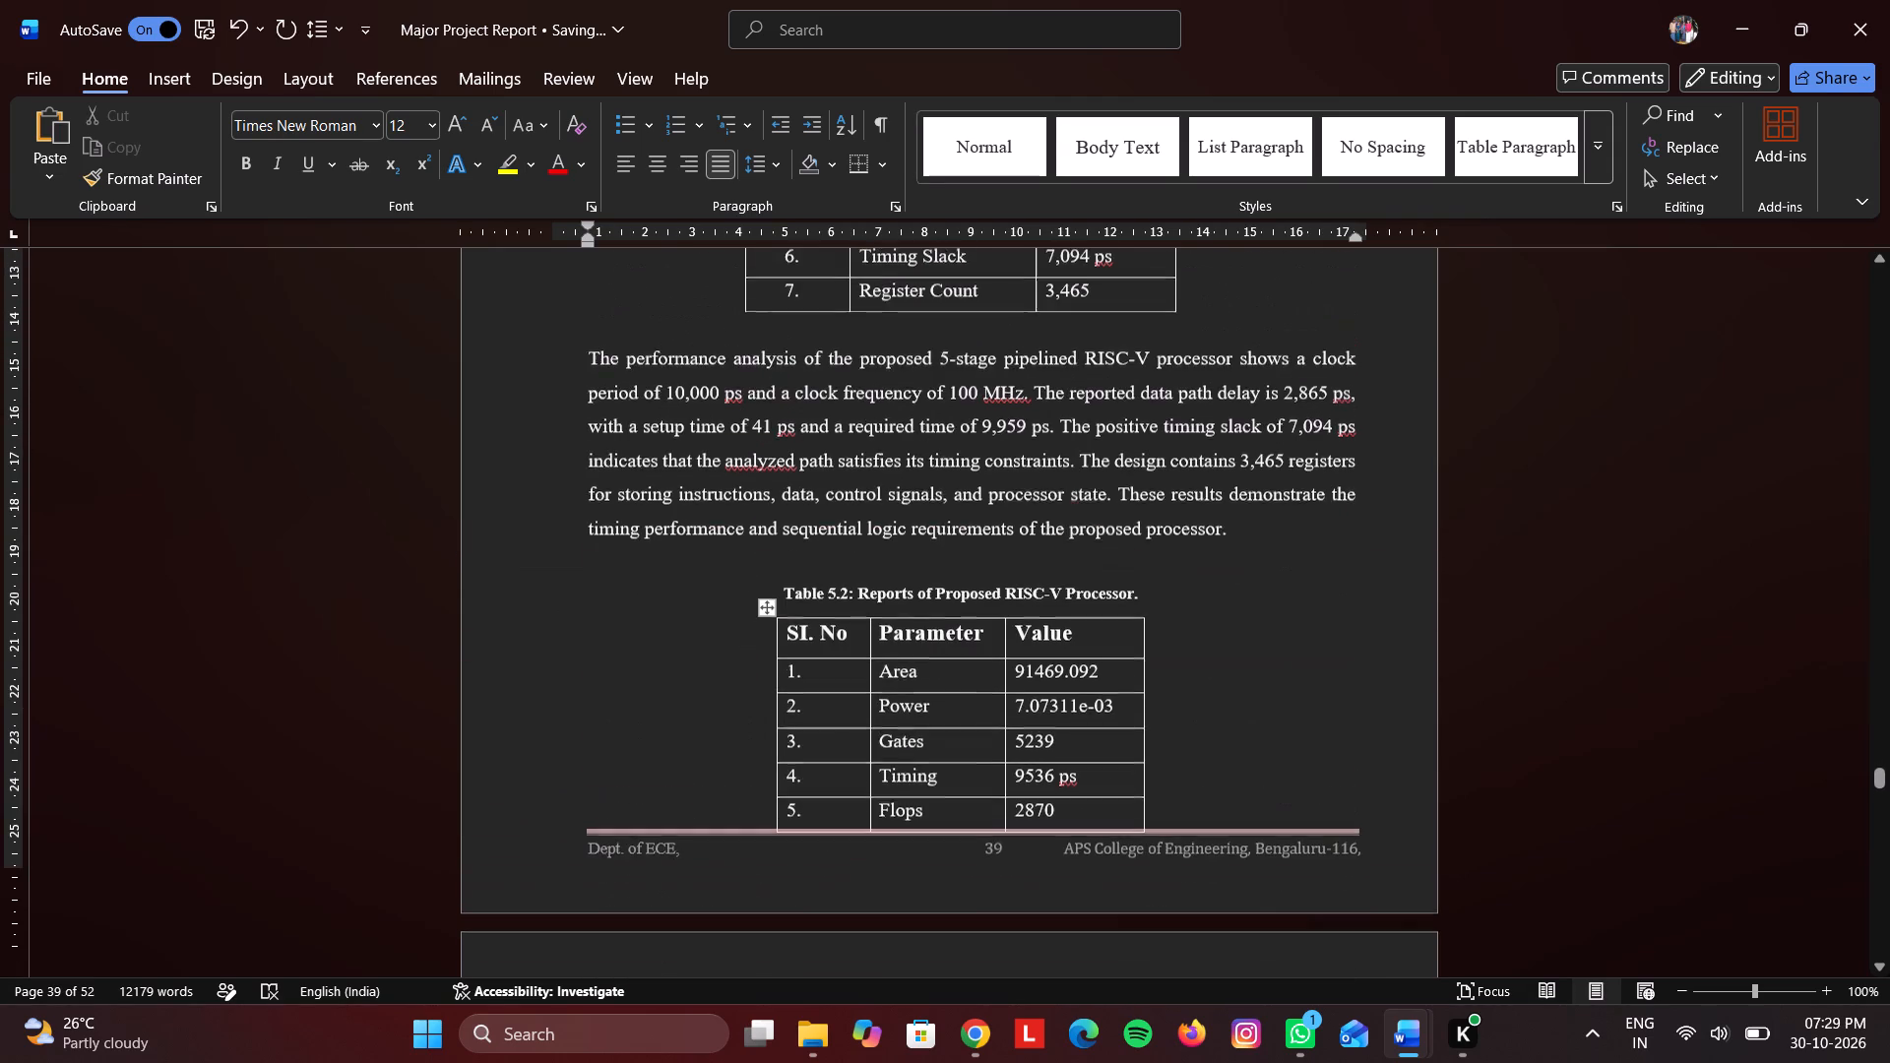
scroll(951, 638, "up", 2)
scroll(1022, 685, "down", 4)
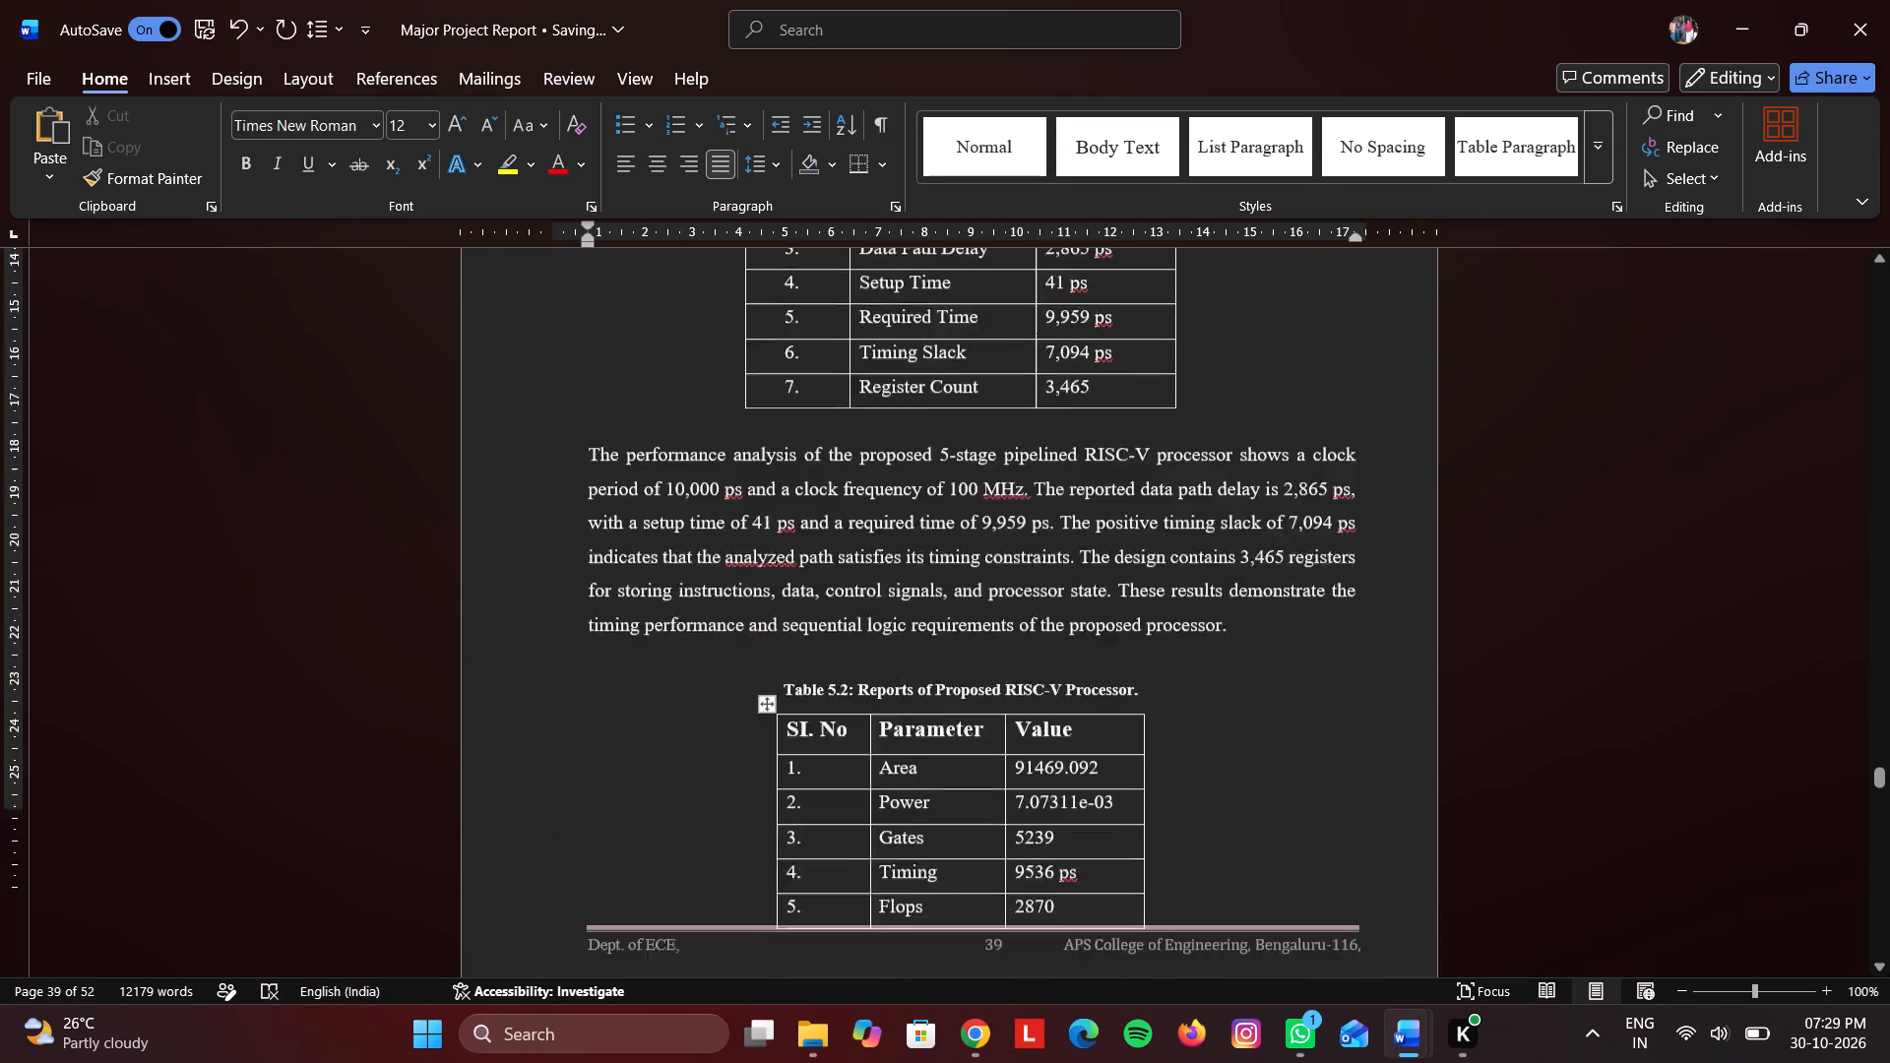
scroll(1028, 683, "down", 3)
scroll(1081, 482, "down", 3)
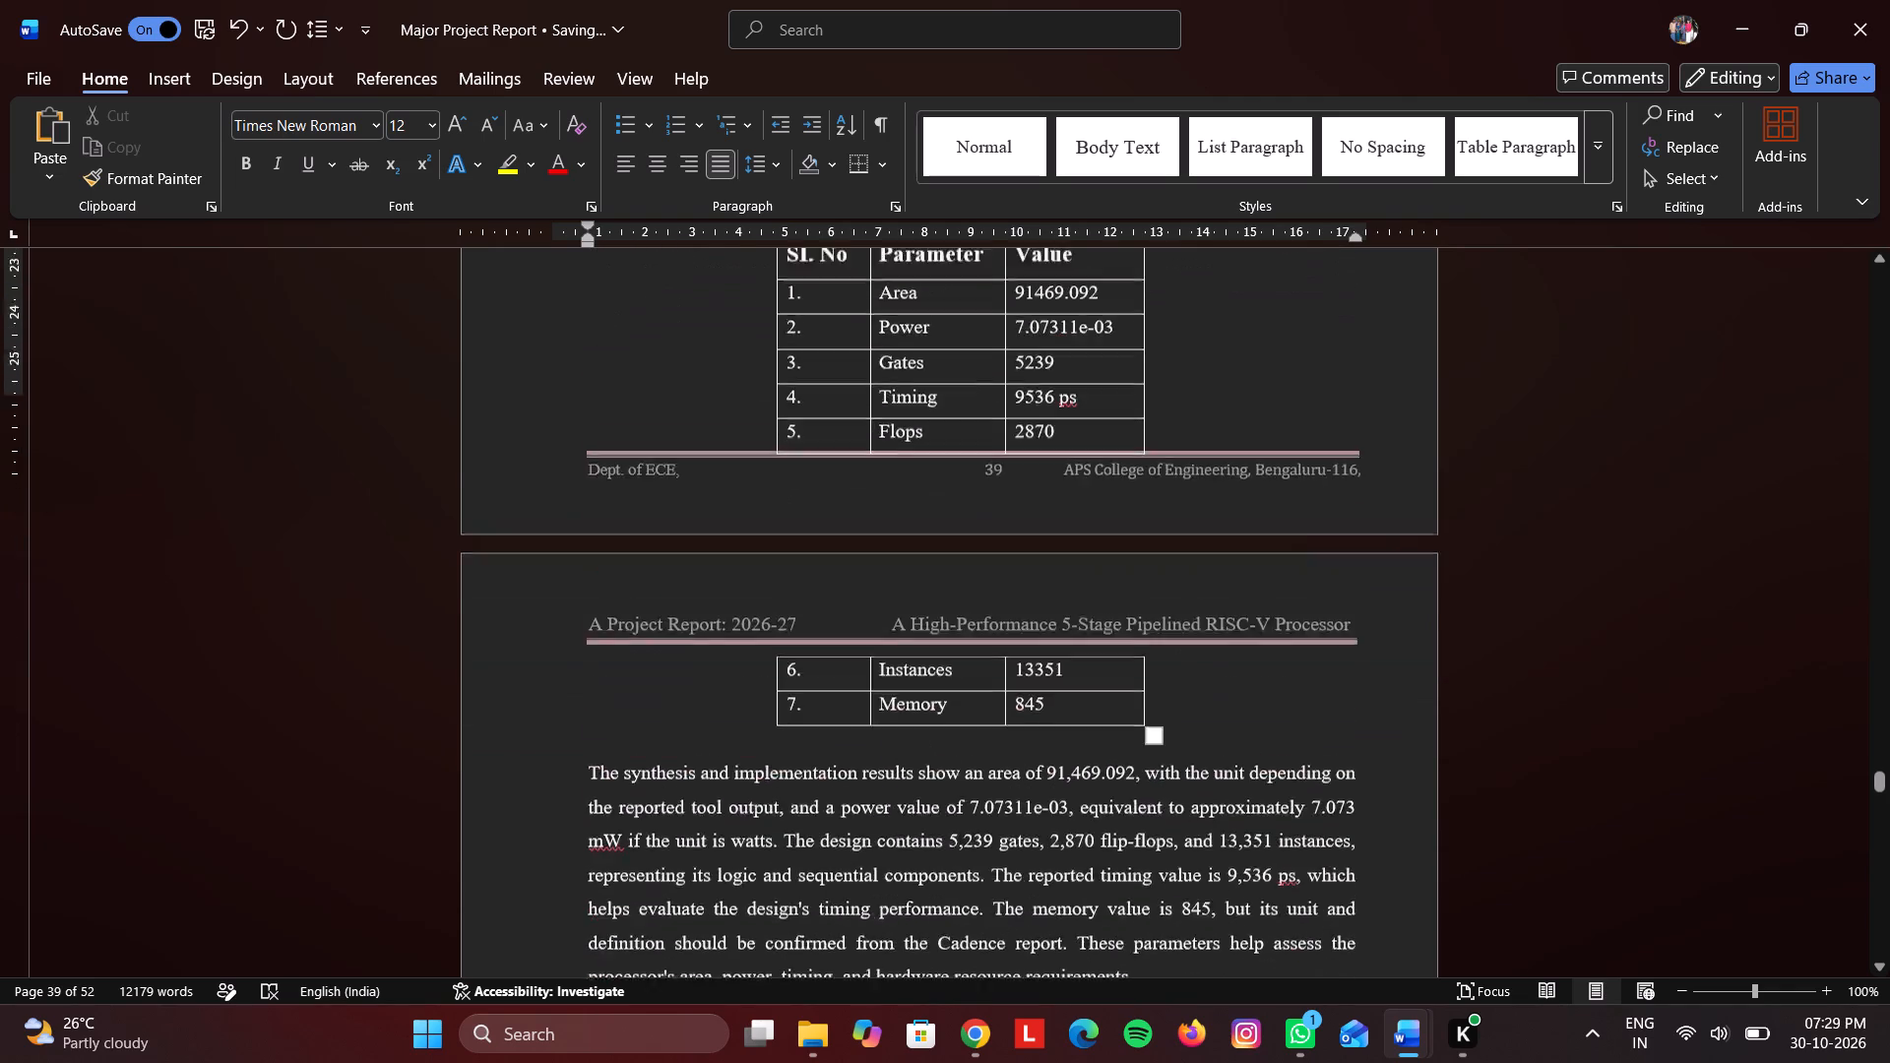
scroll(1081, 482, "down", 7)
scroll(1081, 482, "up", 3)
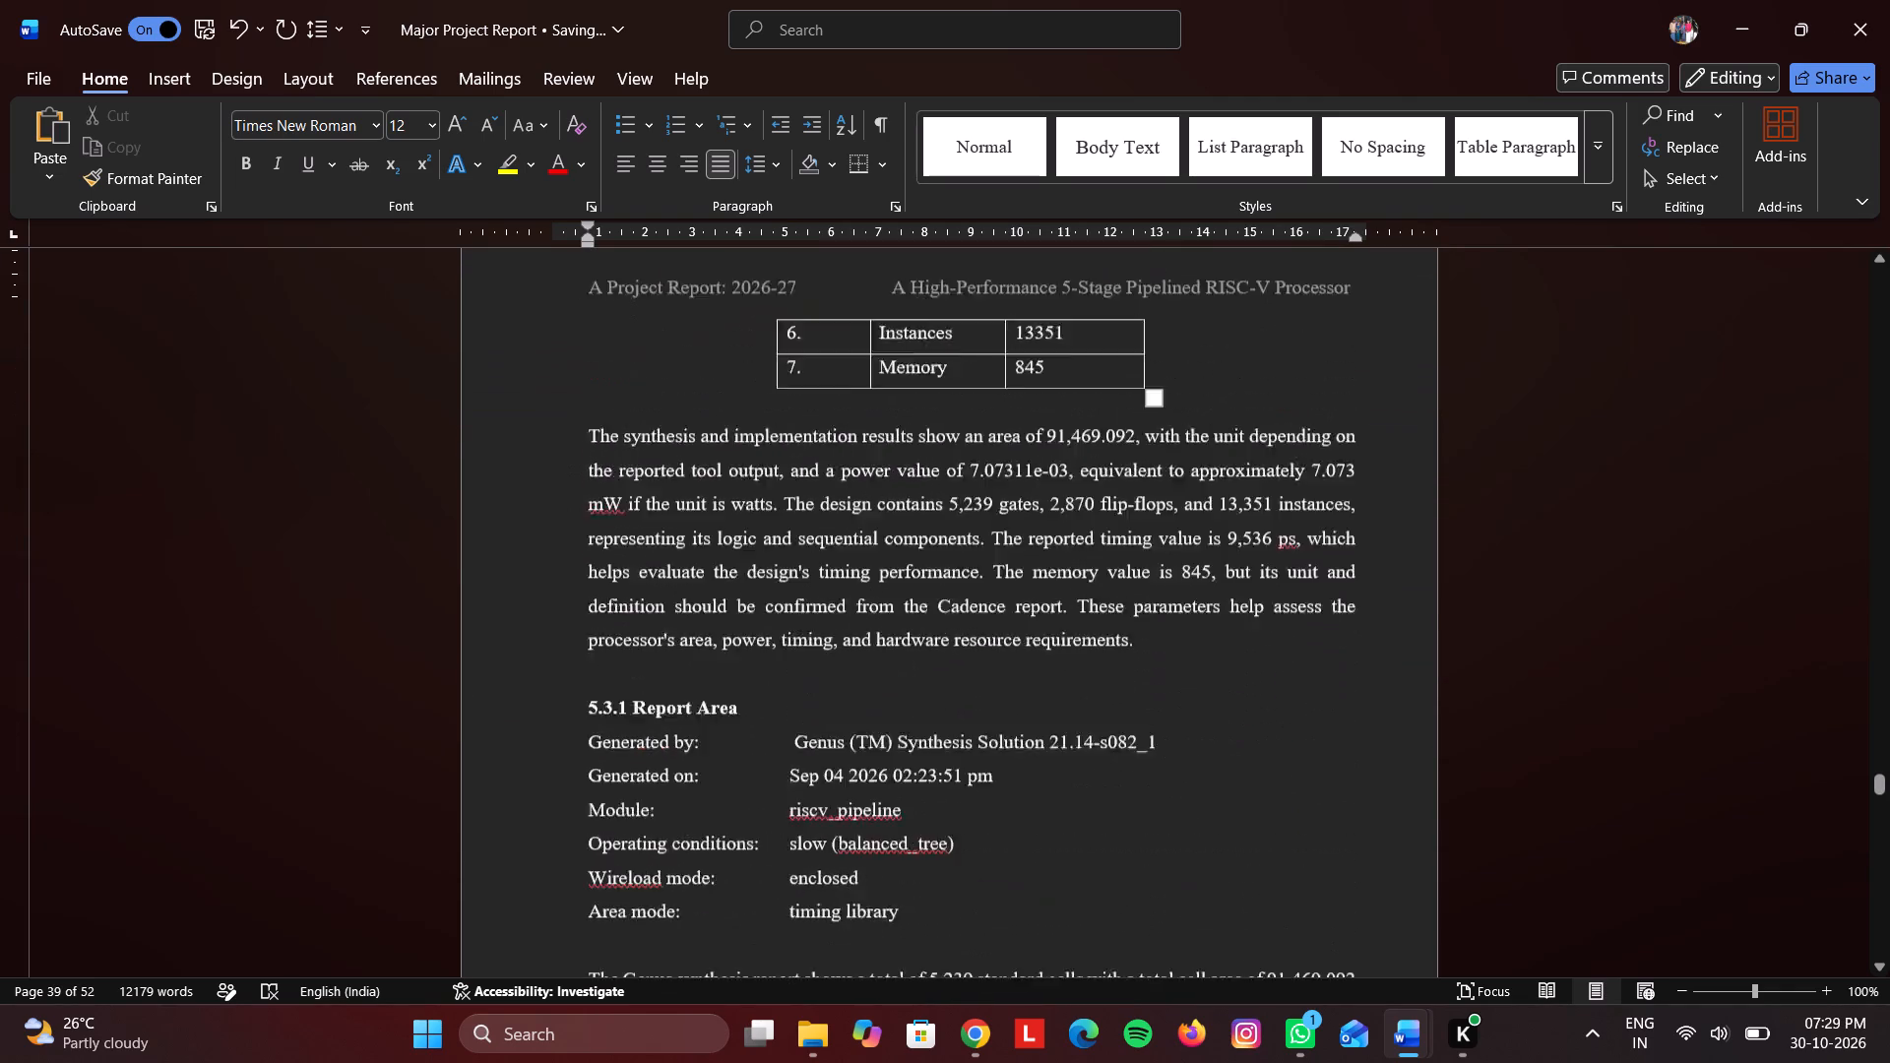
scroll(1081, 482, "up", 19)
scroll(1081, 482, "down", 6)
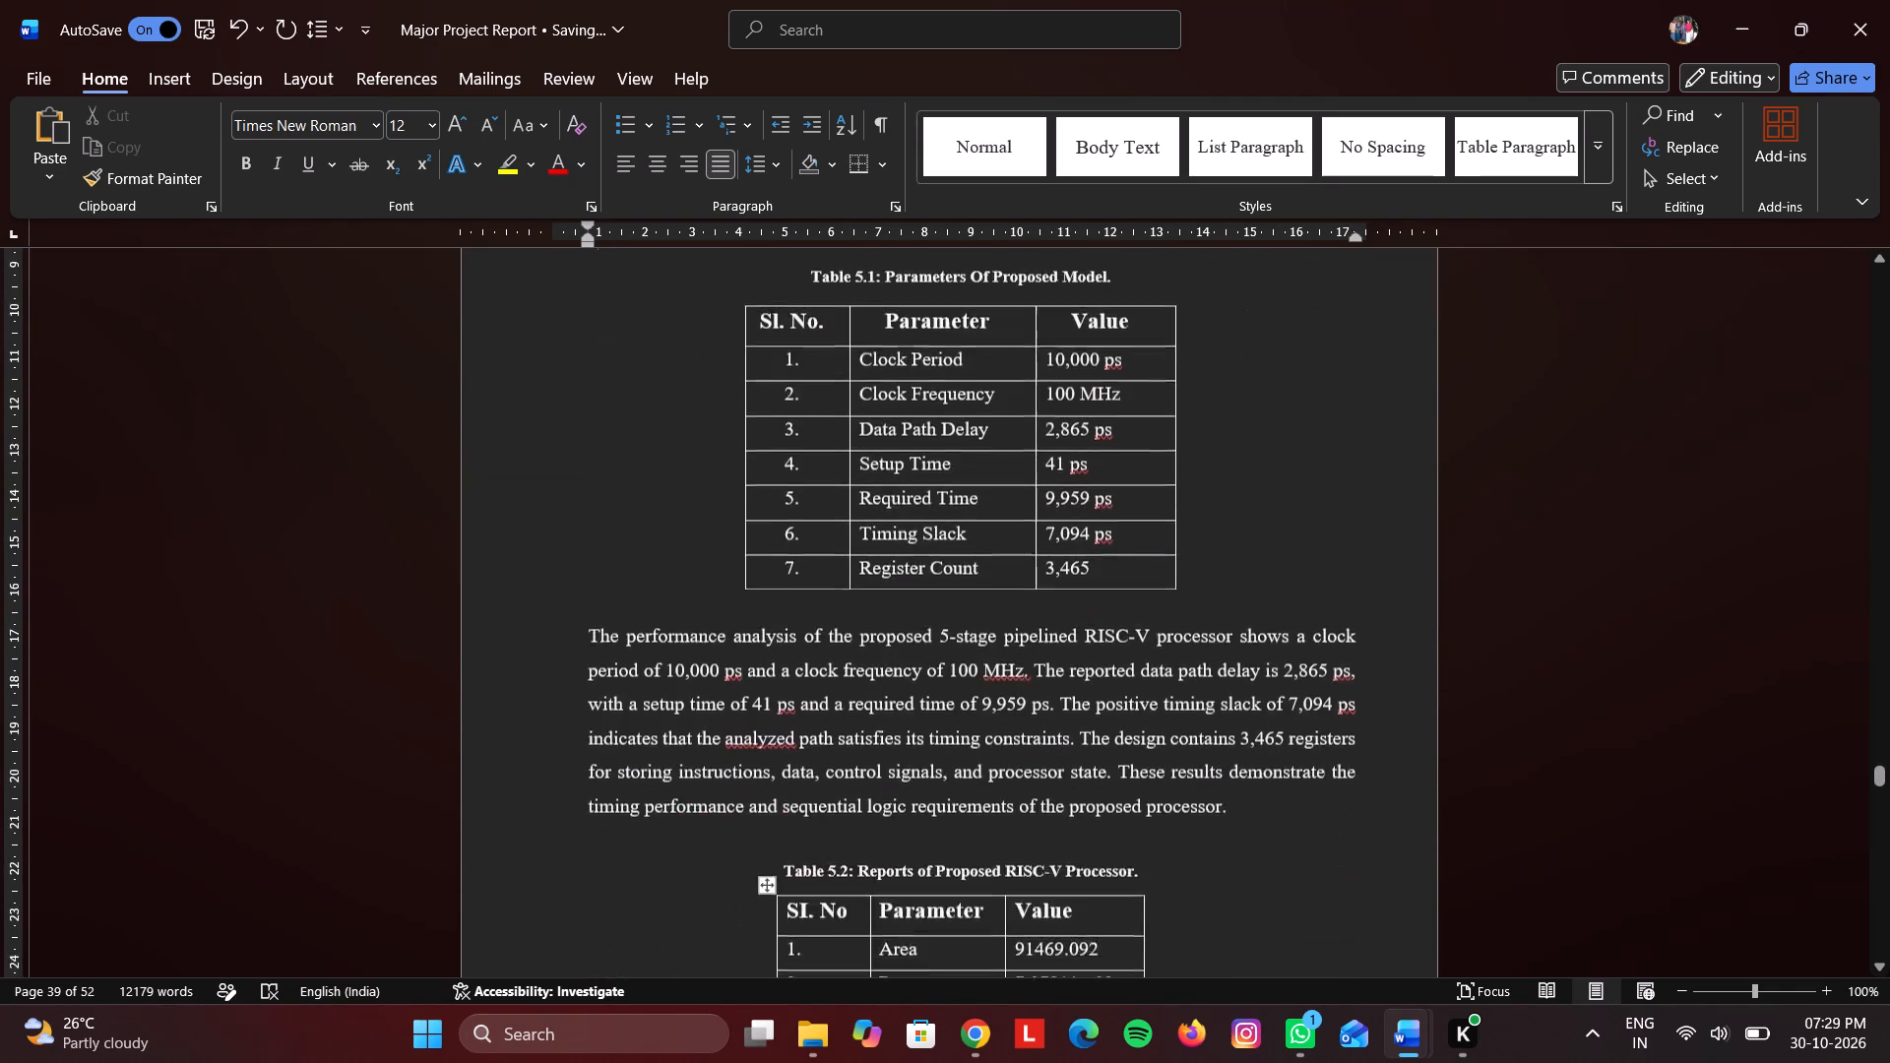
scroll(1081, 482, "down", 20)
scroll(1081, 482, "down", 10)
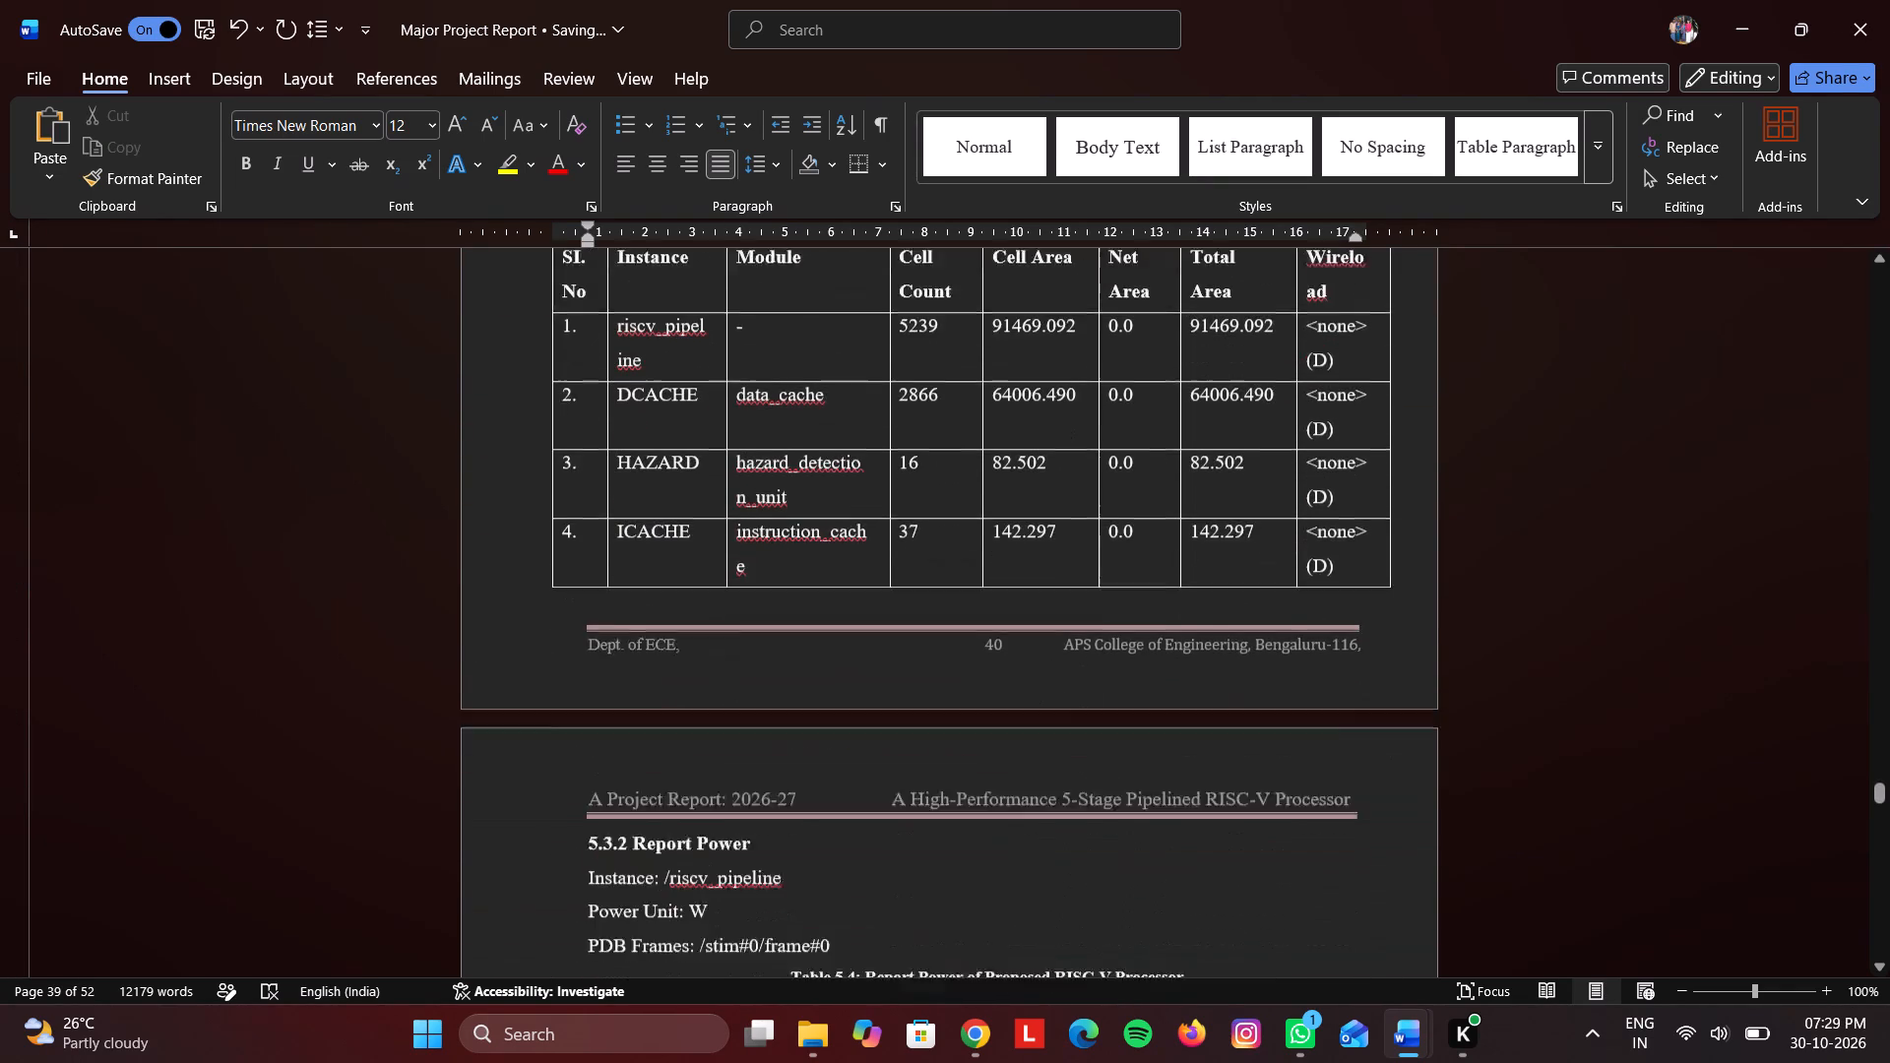
scroll(1081, 482, "down", 11)
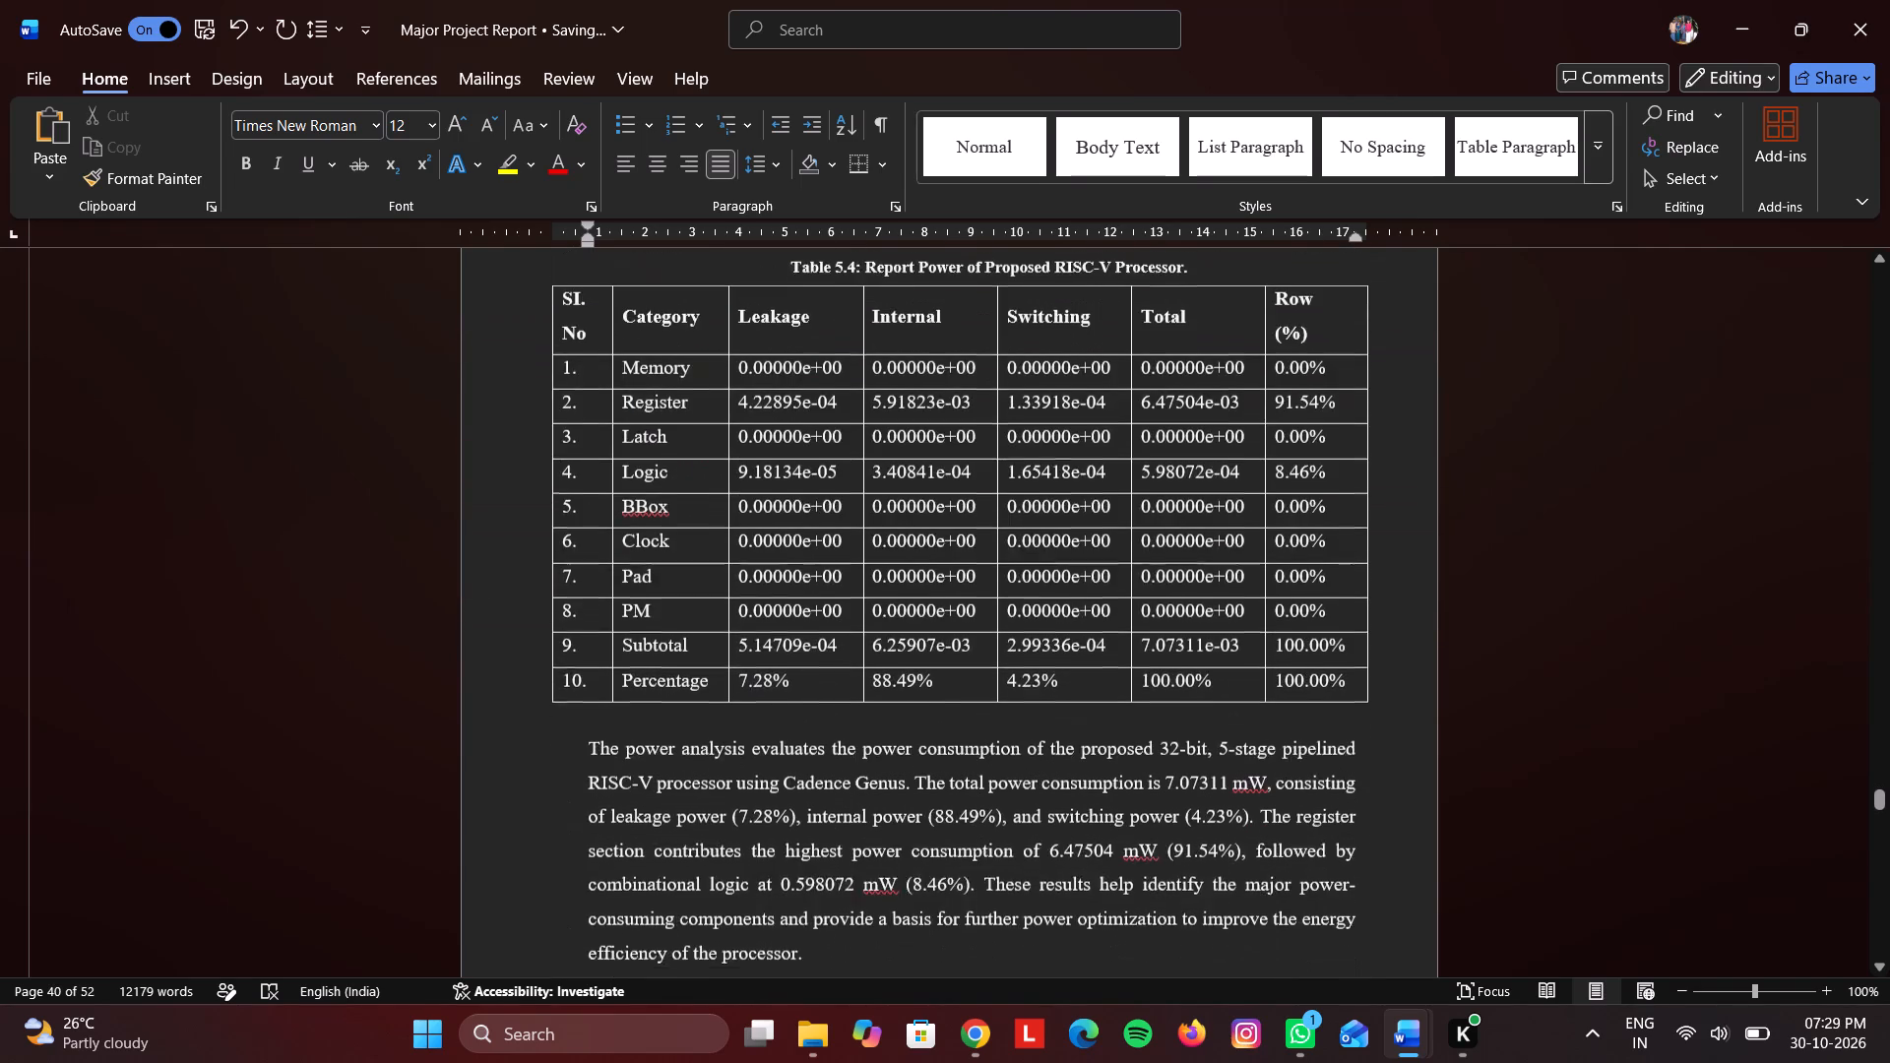
scroll(1081, 482, "down", 14)
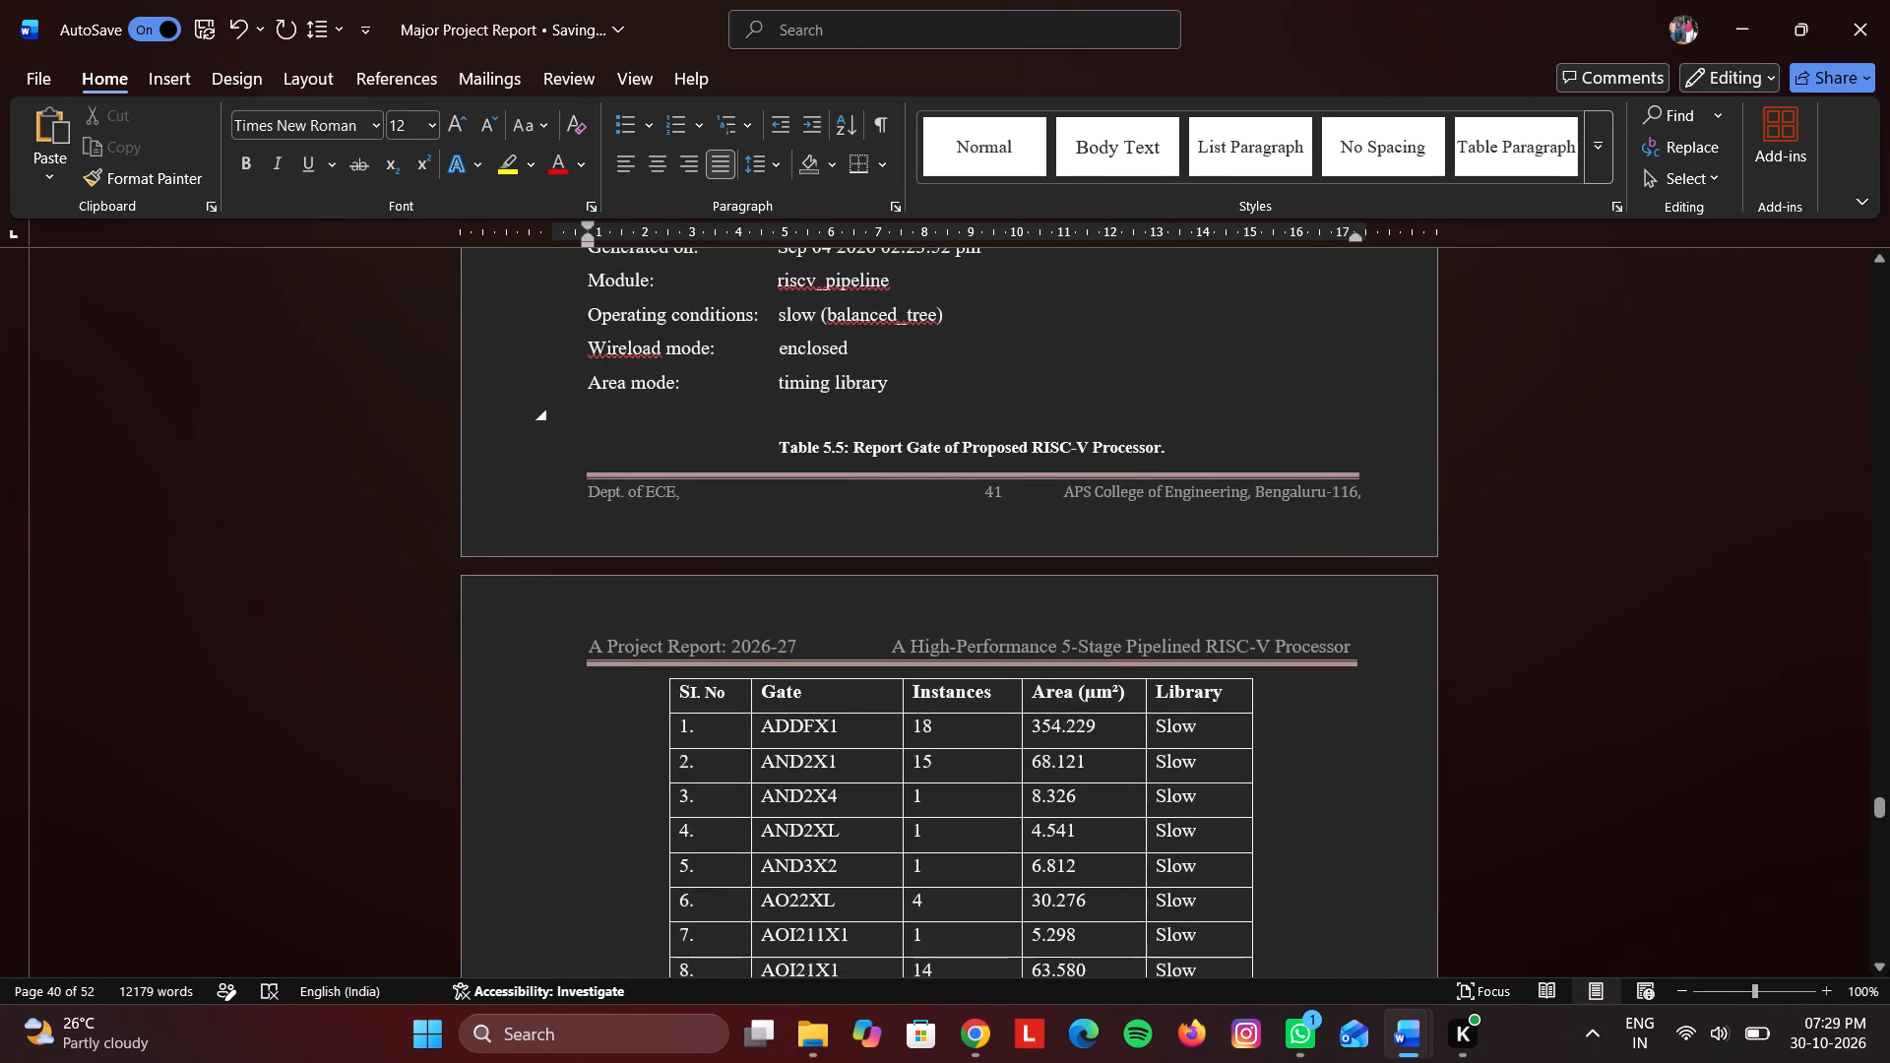
Add a blank line above the Table 5.5 caption to push it onto the next page with its table.
left_click(984, 412)
key("Return")
scroll(1069, 454, "up", 4)
scroll(874, 428, "up", 3)
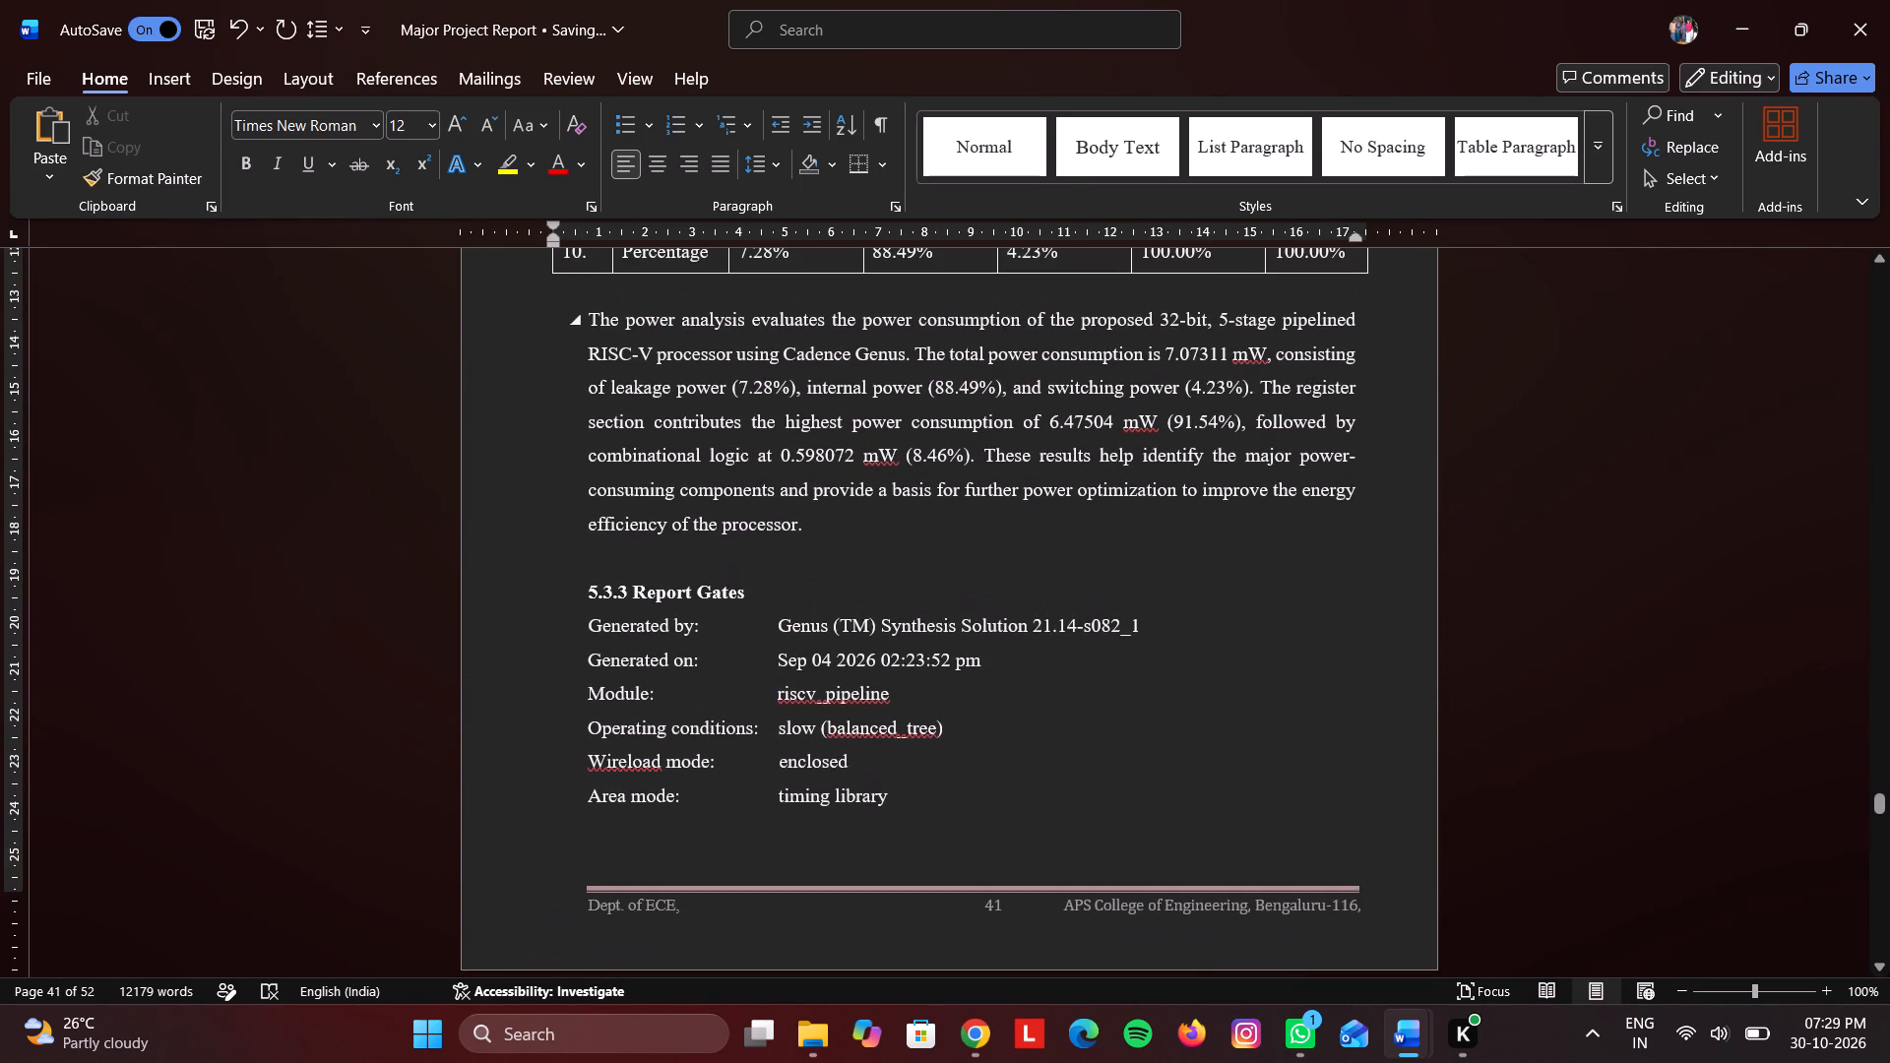
Review the layout from Table 5.5 through 5.3.4 Report Time and 5.4 Discussion of Results to the start of Chapter 6.
scroll(871, 425, "down", 19)
scroll(879, 431, "down", 7)
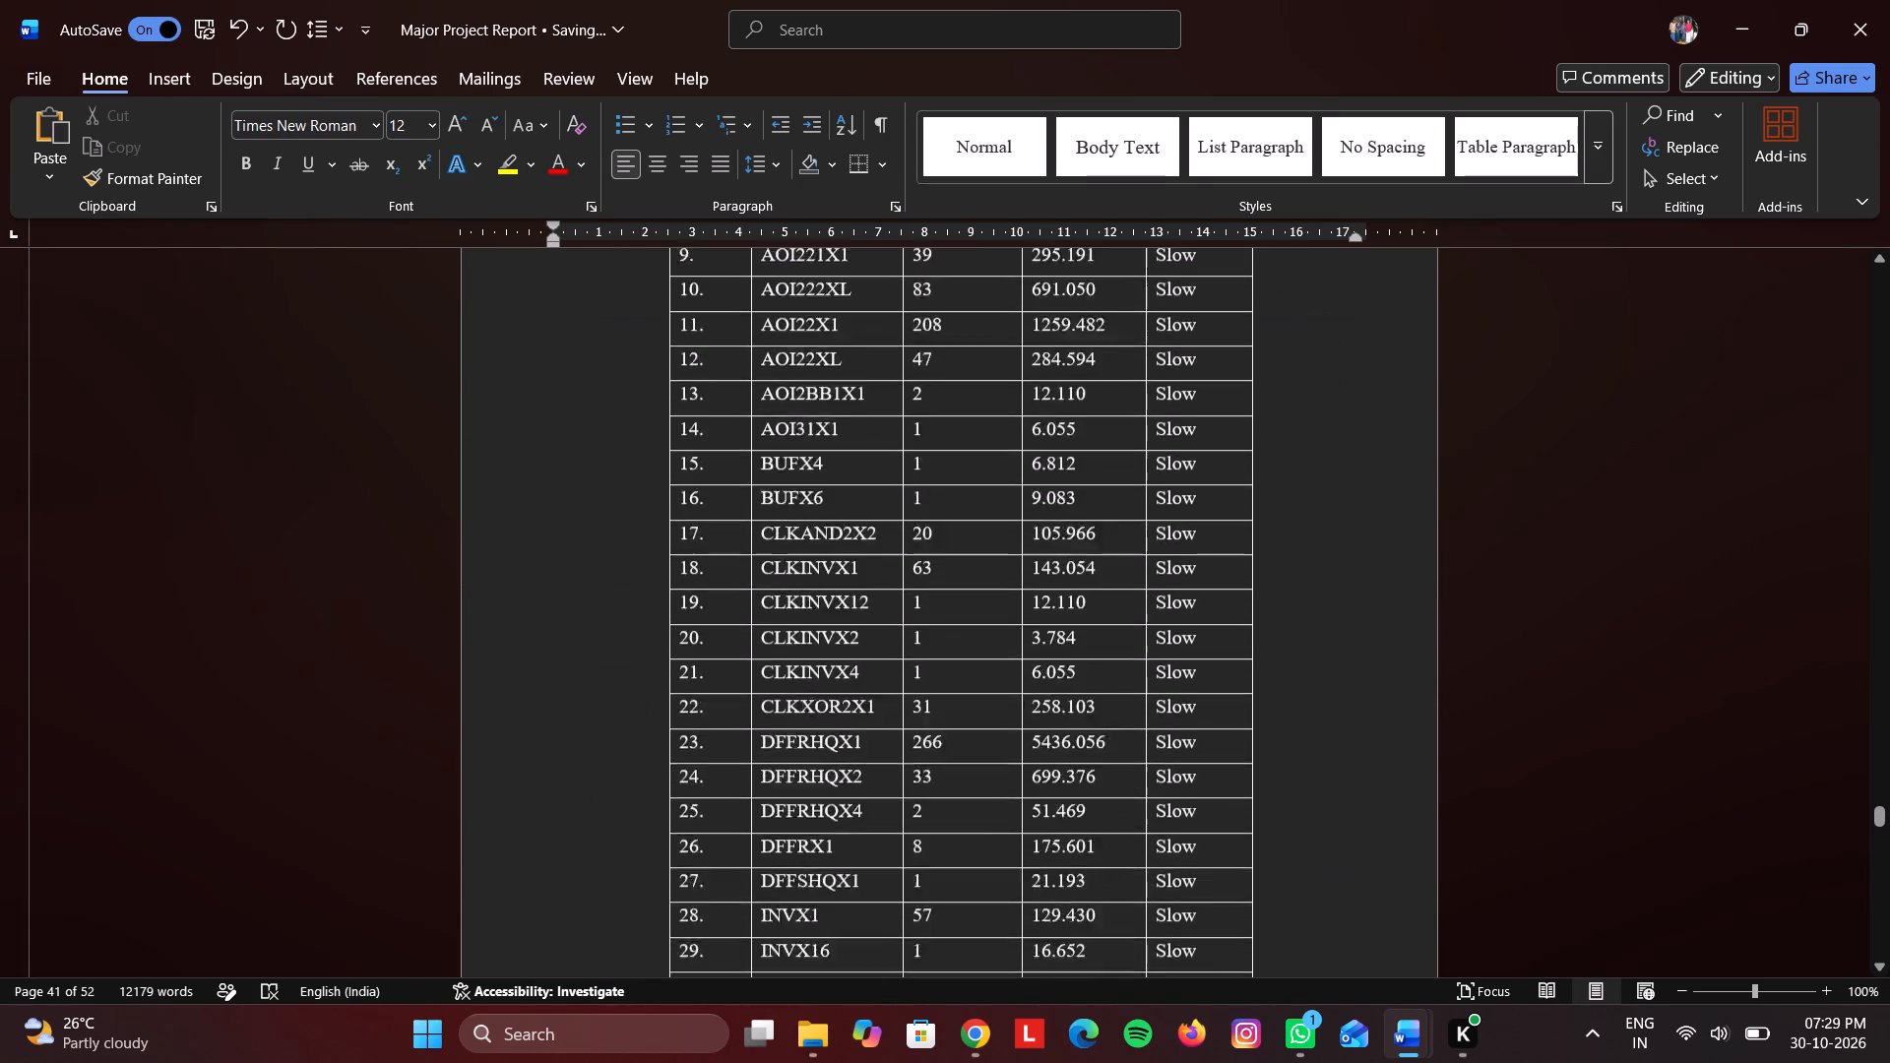
scroll(907, 416, "down", 19)
scroll(907, 415, "up", 1)
scroll(907, 415, "down", 13)
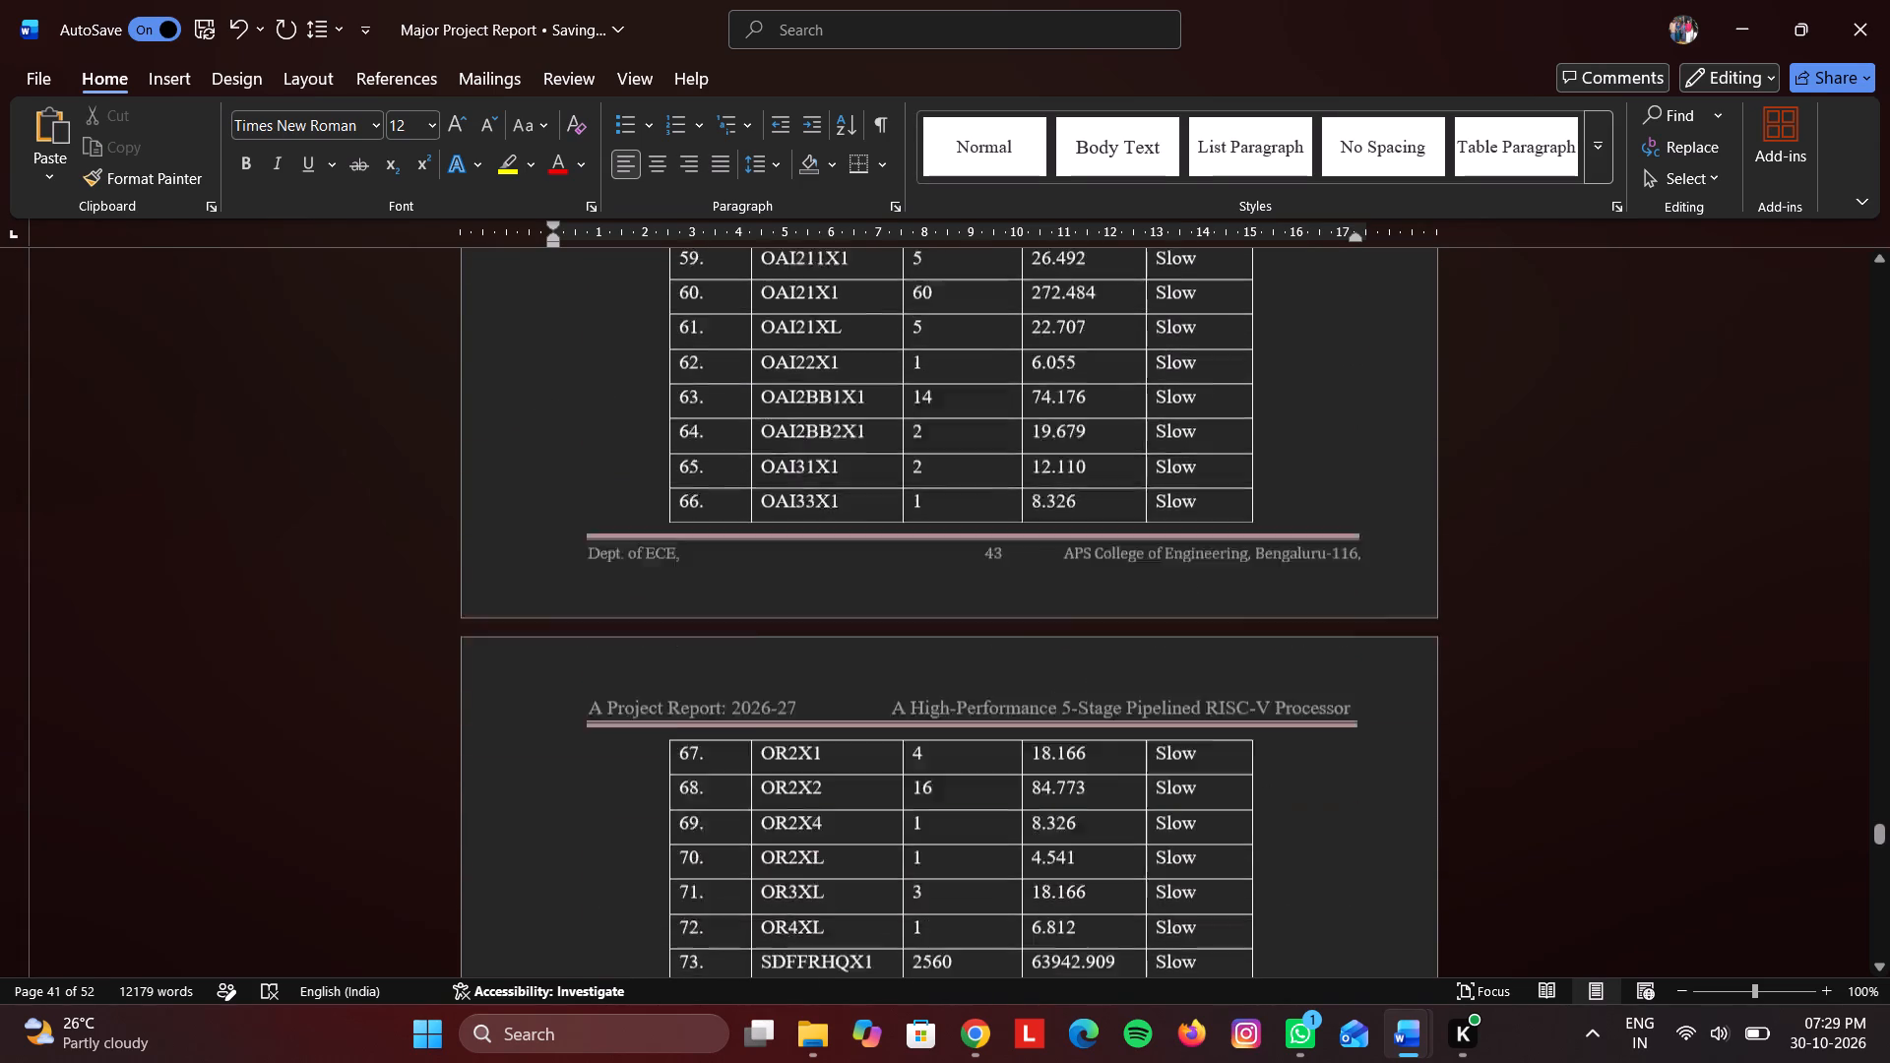
scroll(922, 408, "down", 16)
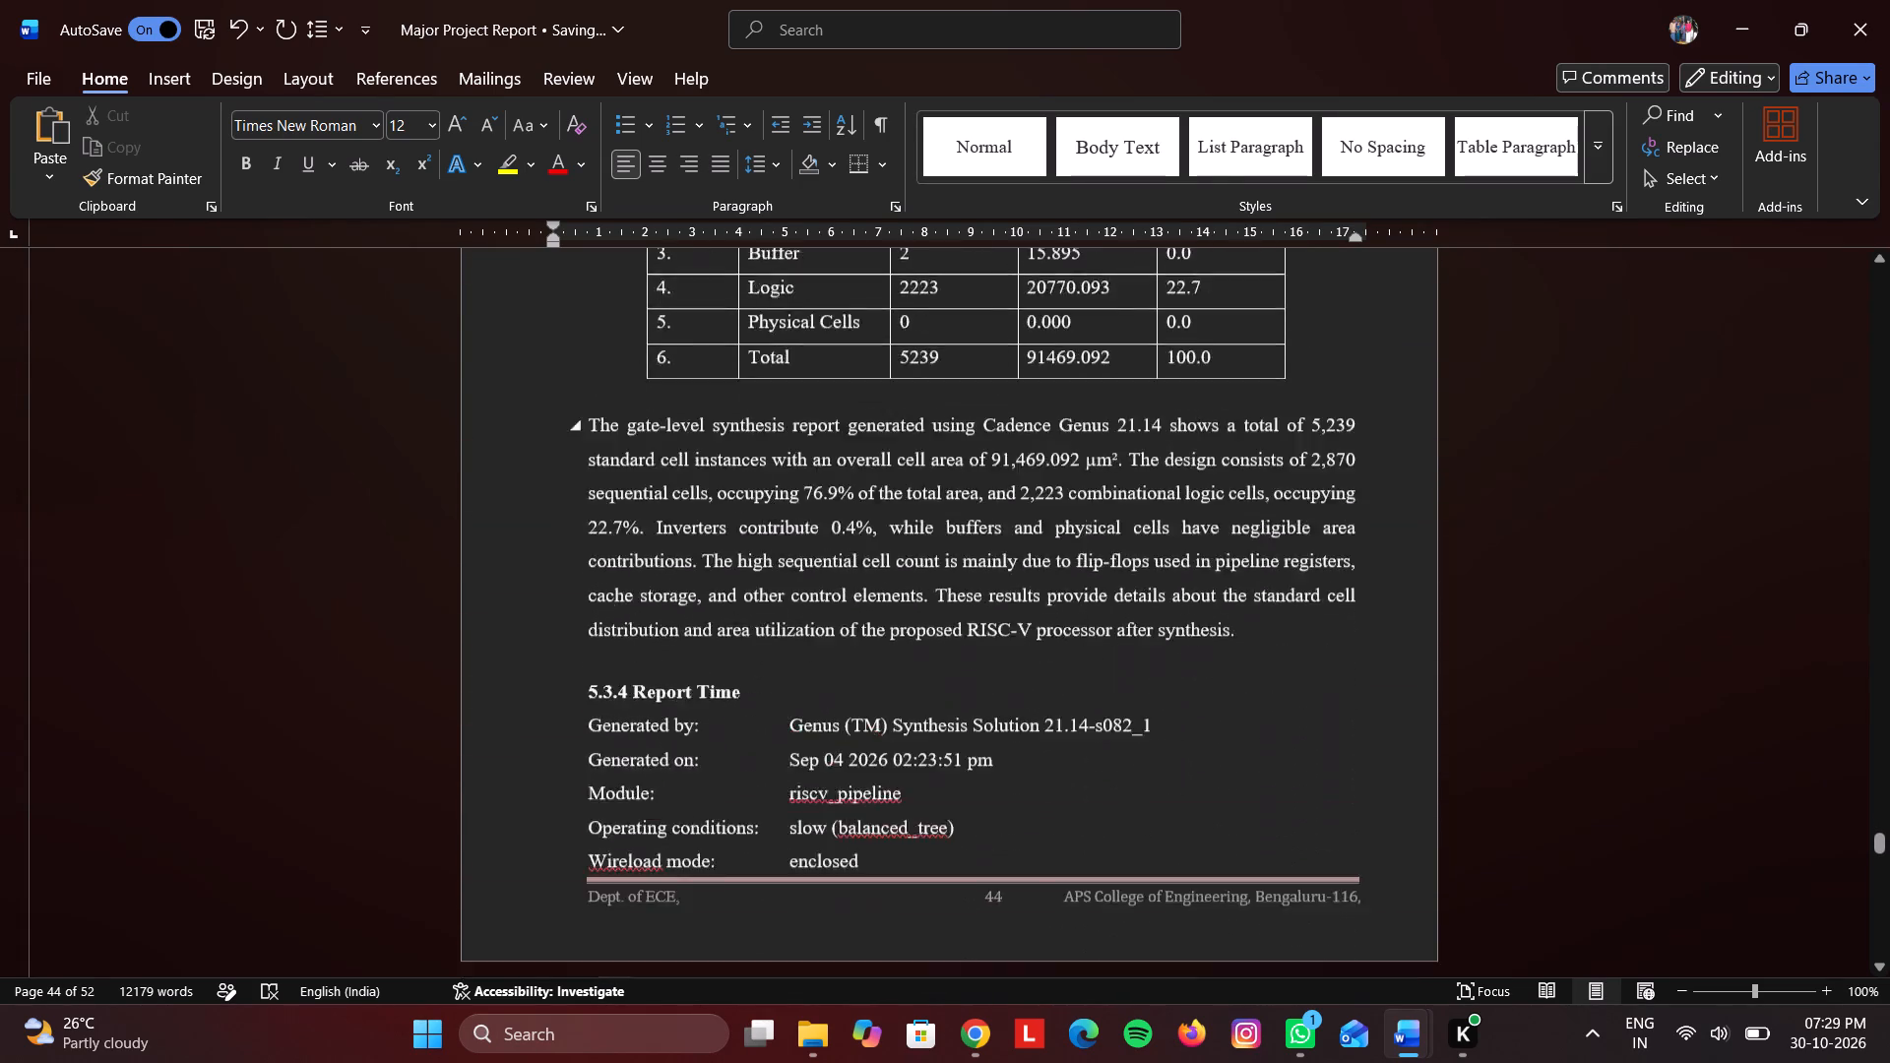
scroll(945, 447, "down", 16)
scroll(945, 447, "down", 6)
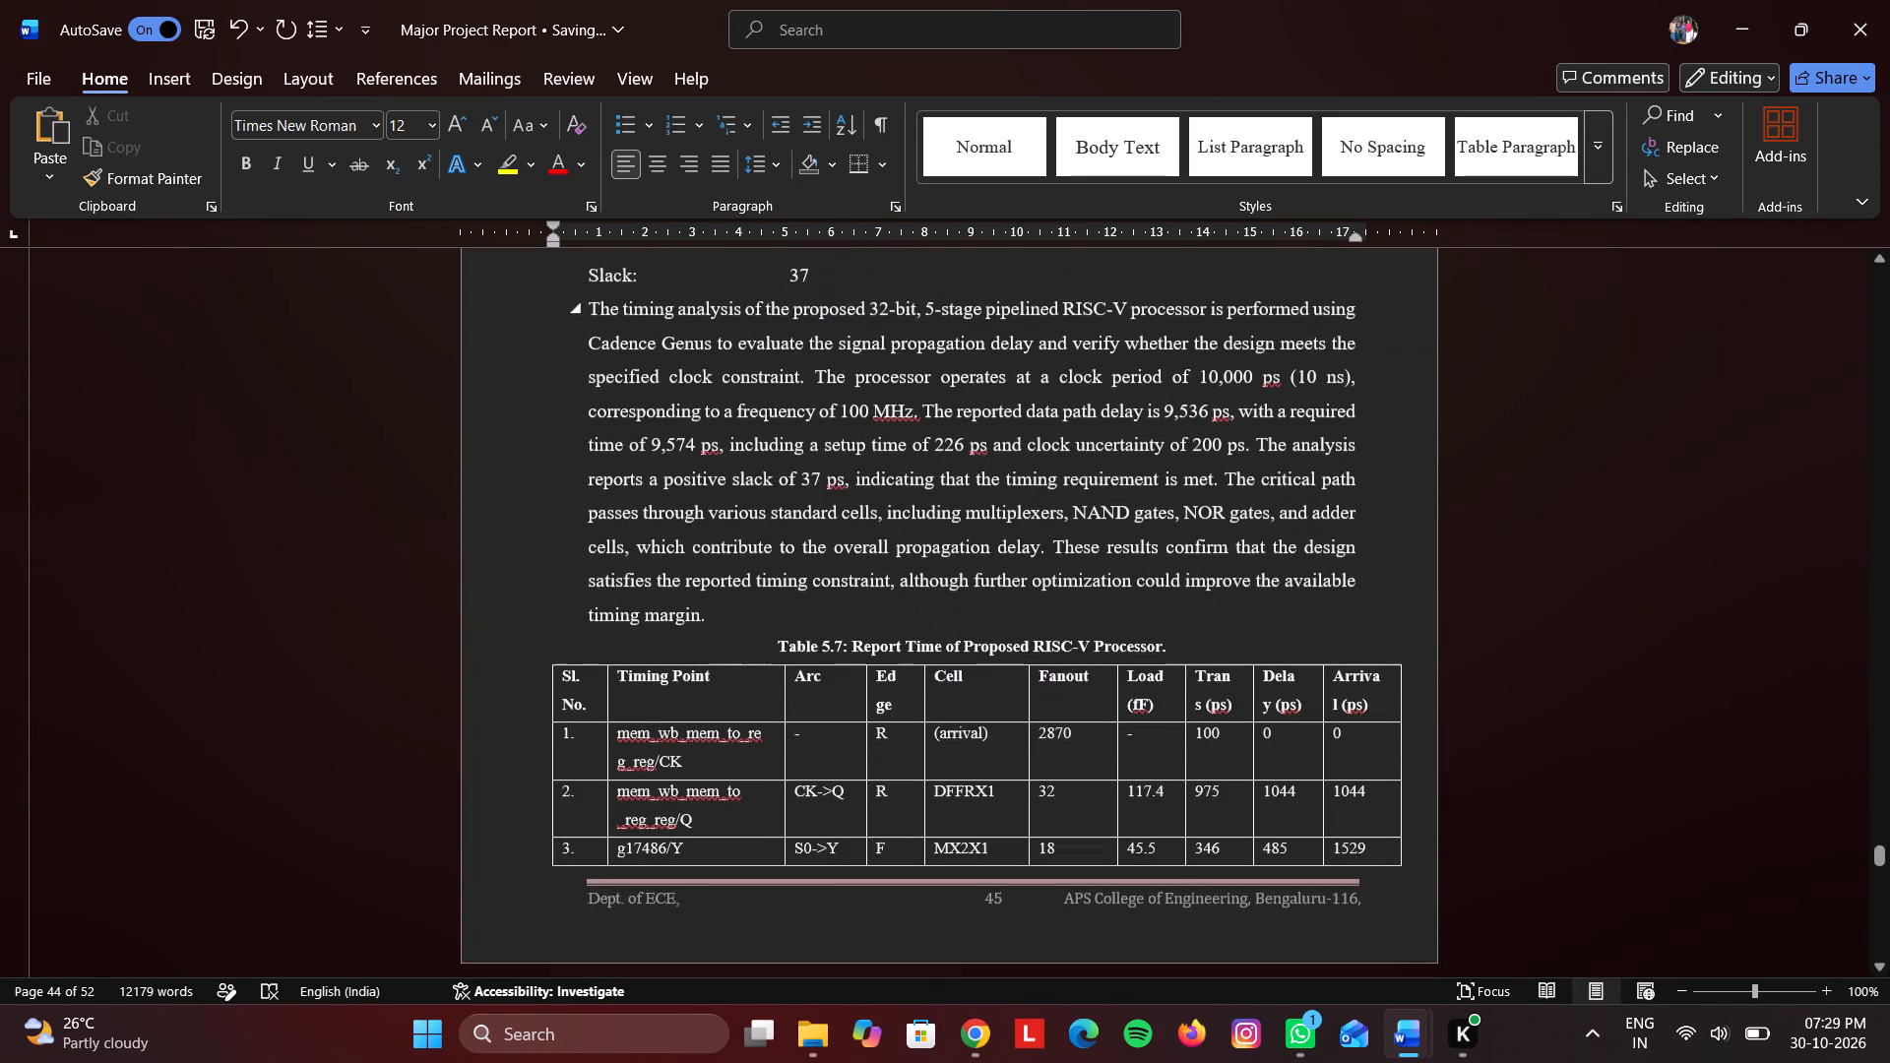
scroll(945, 447, "up", 2)
scroll(945, 447, "down", 3)
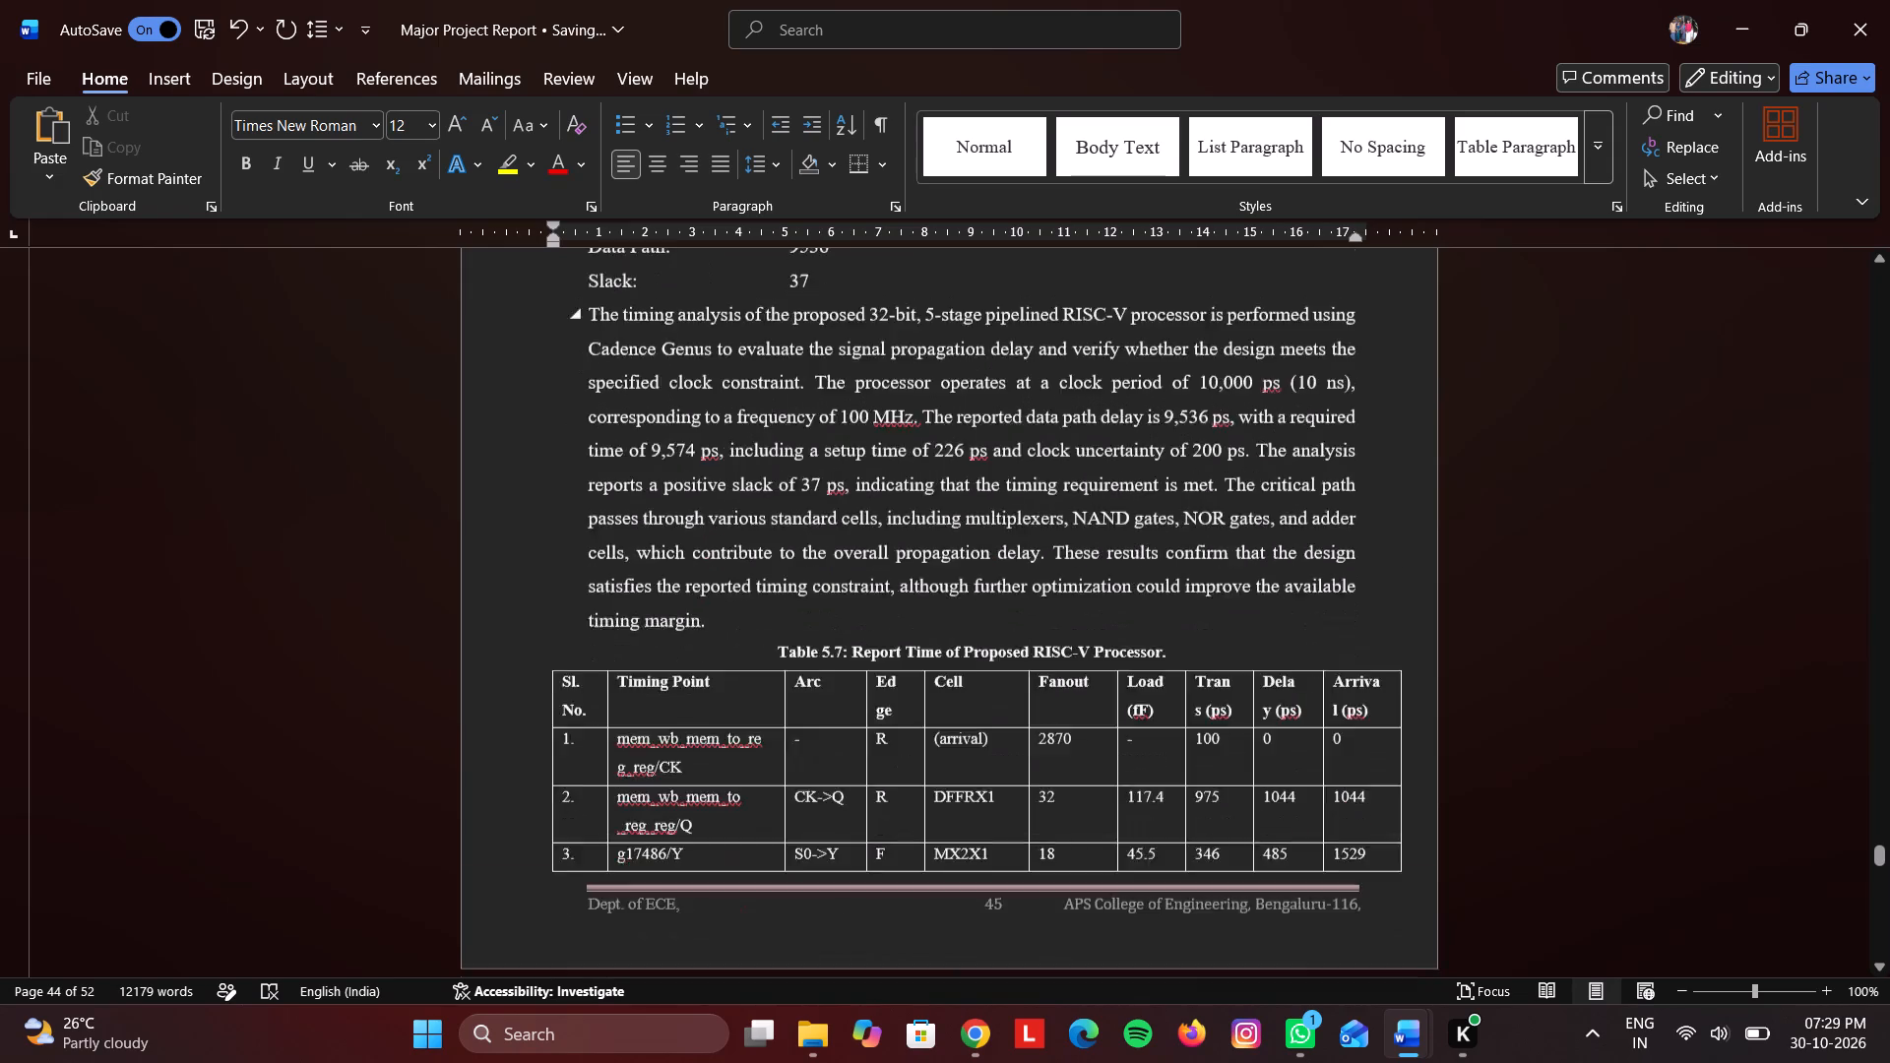
scroll(945, 447, "down", 16)
scroll(945, 447, "down", 14)
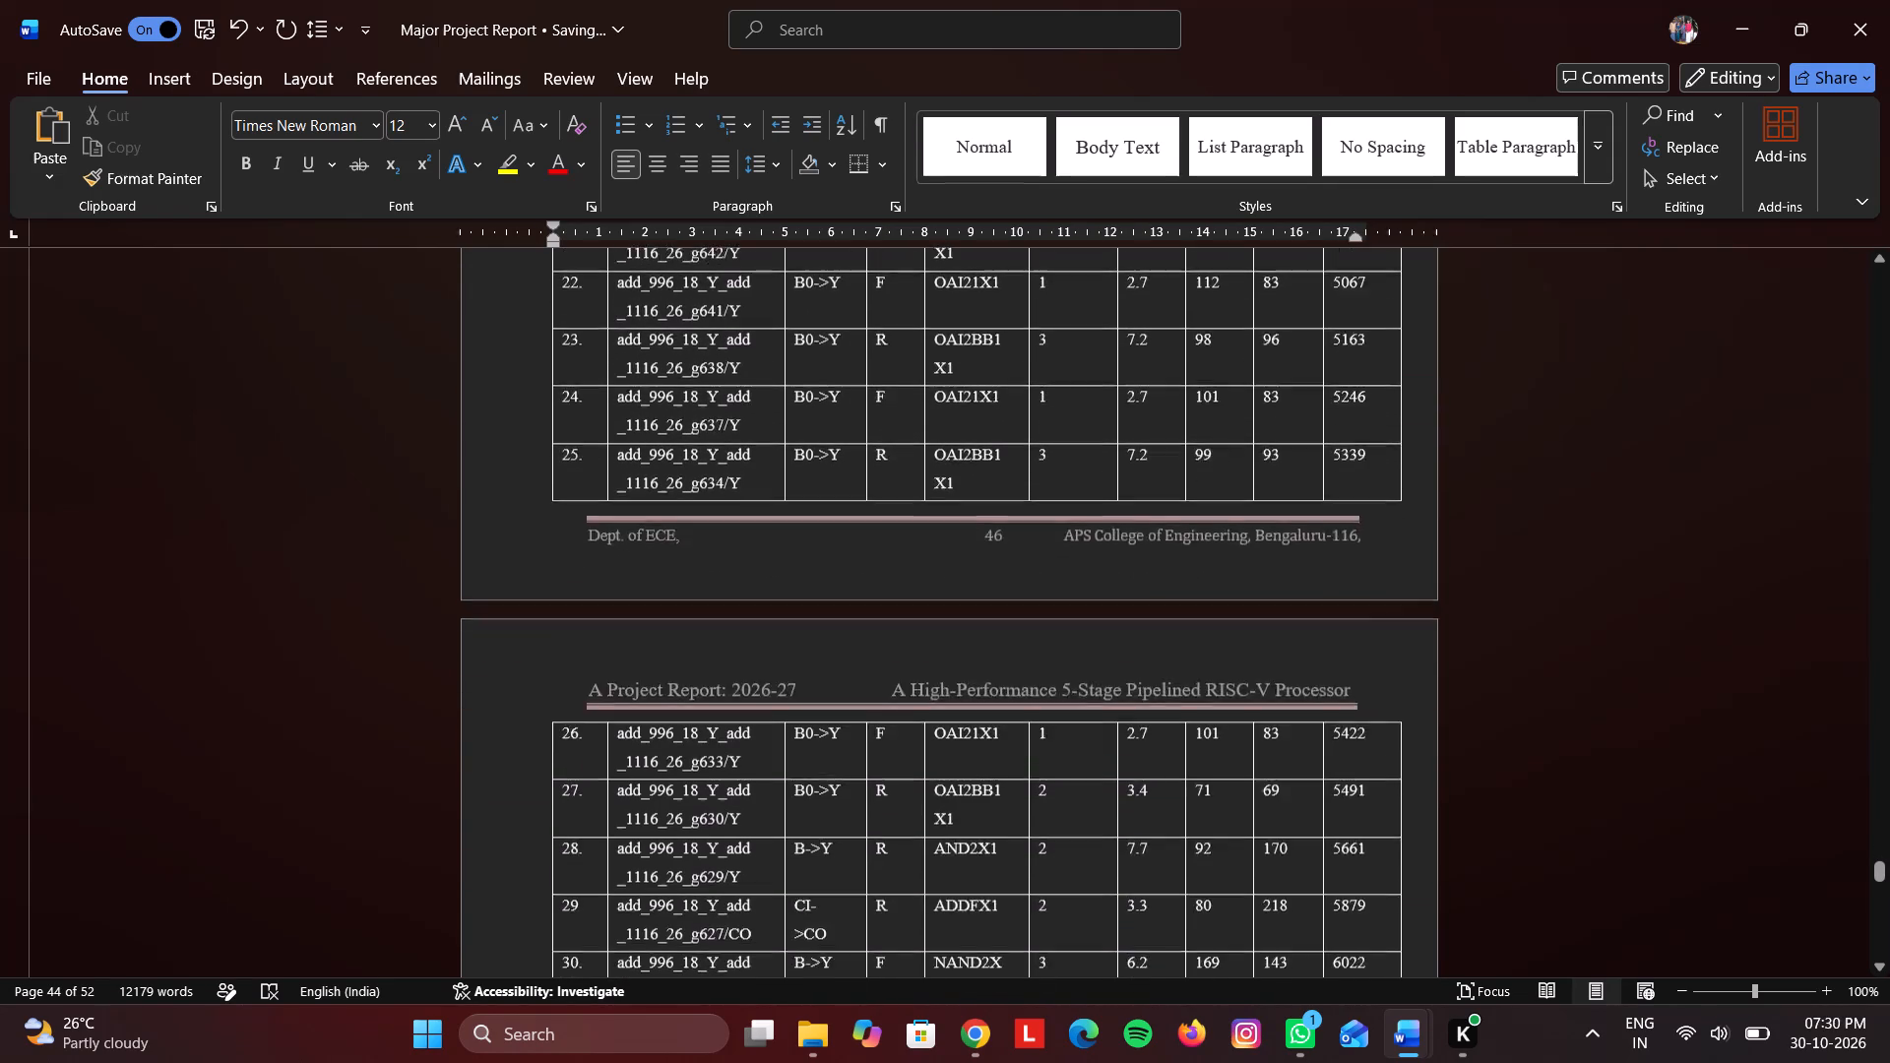
scroll(945, 447, "down", 6)
scroll(946, 448, "down", 20)
scroll(946, 448, "down", 9)
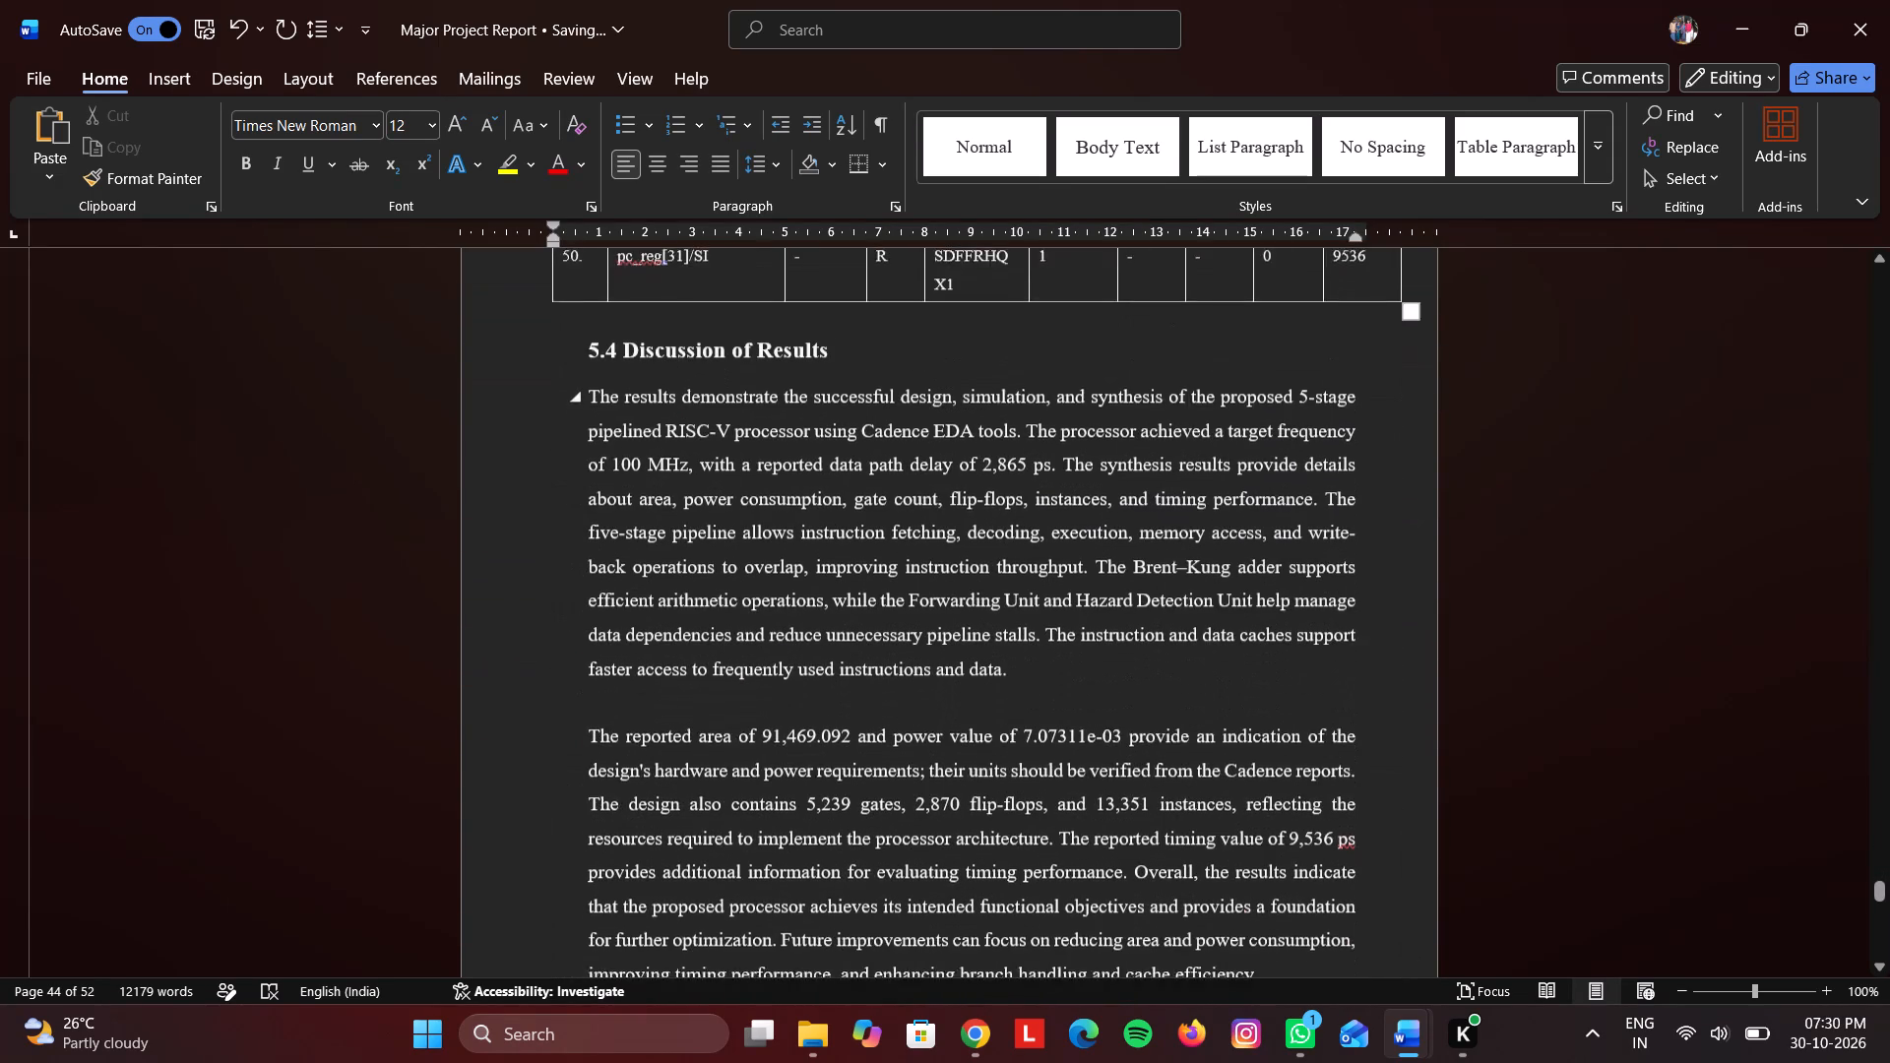
scroll(827, 516, "down", 13)
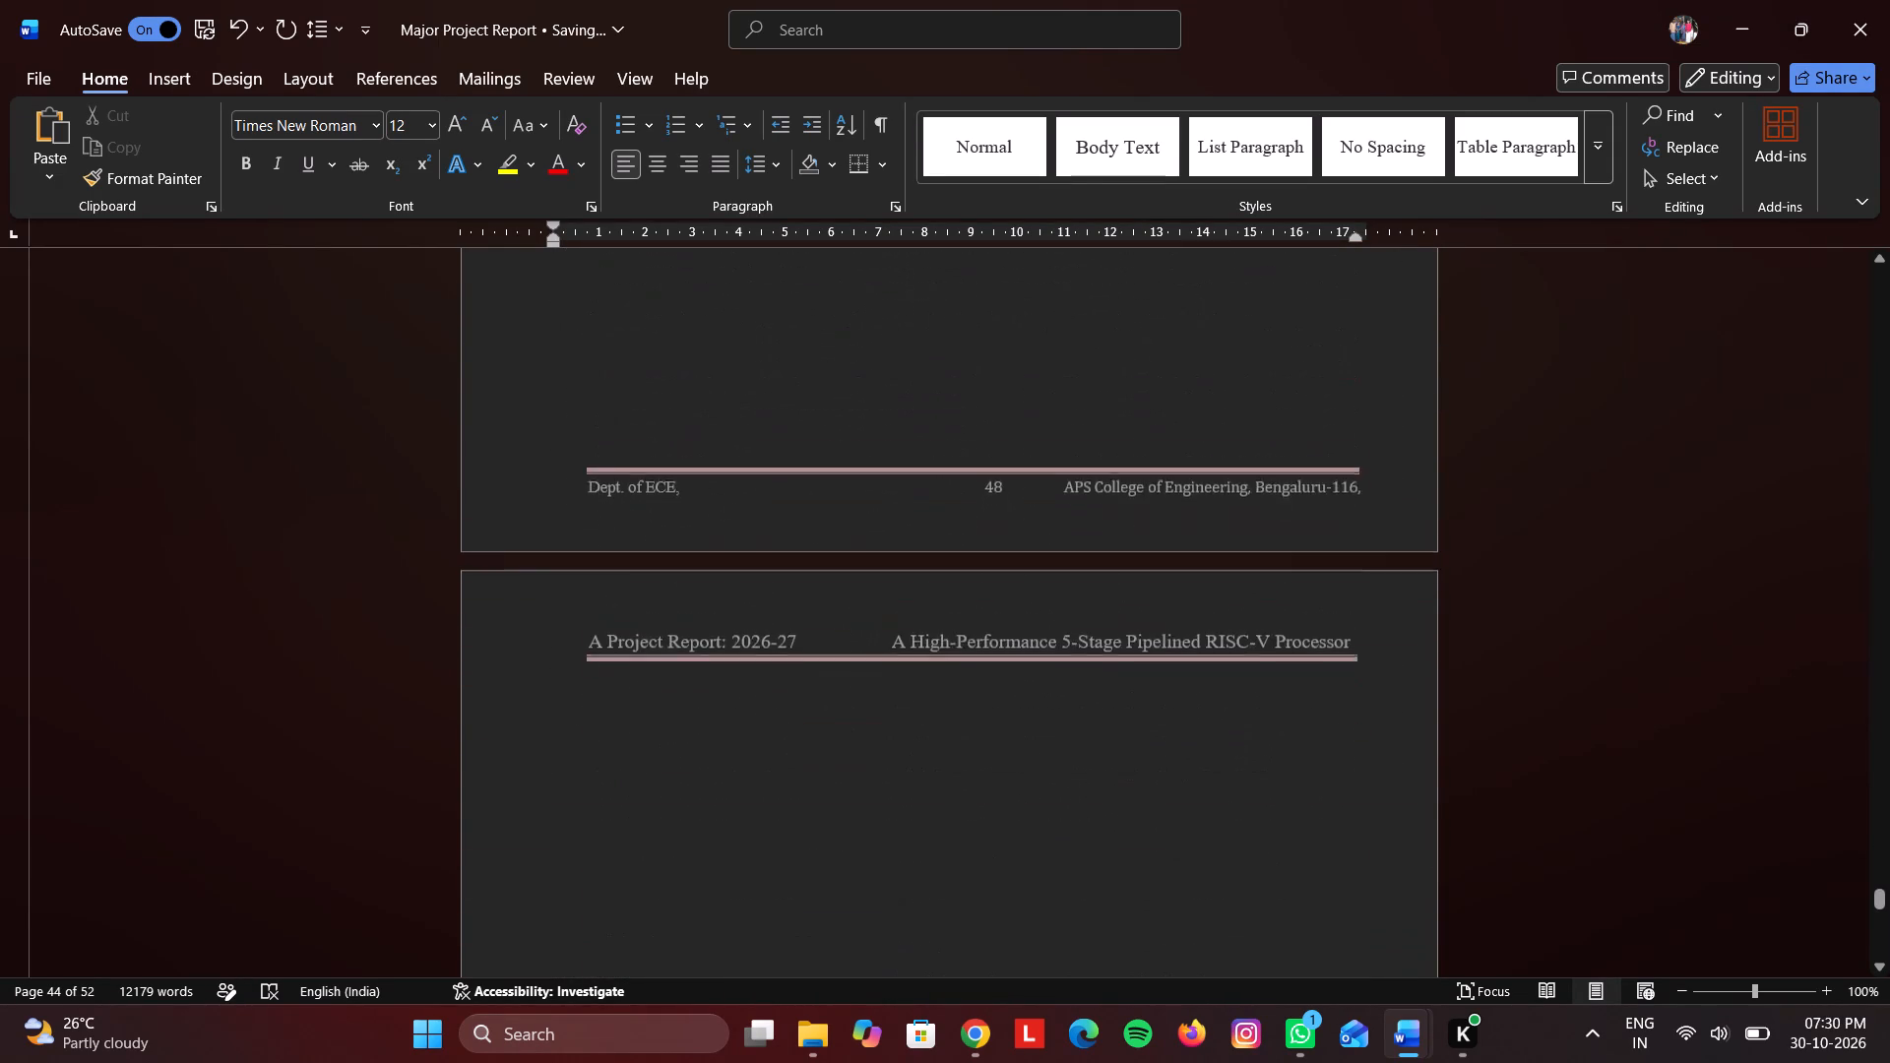
scroll(851, 508, "down", 14)
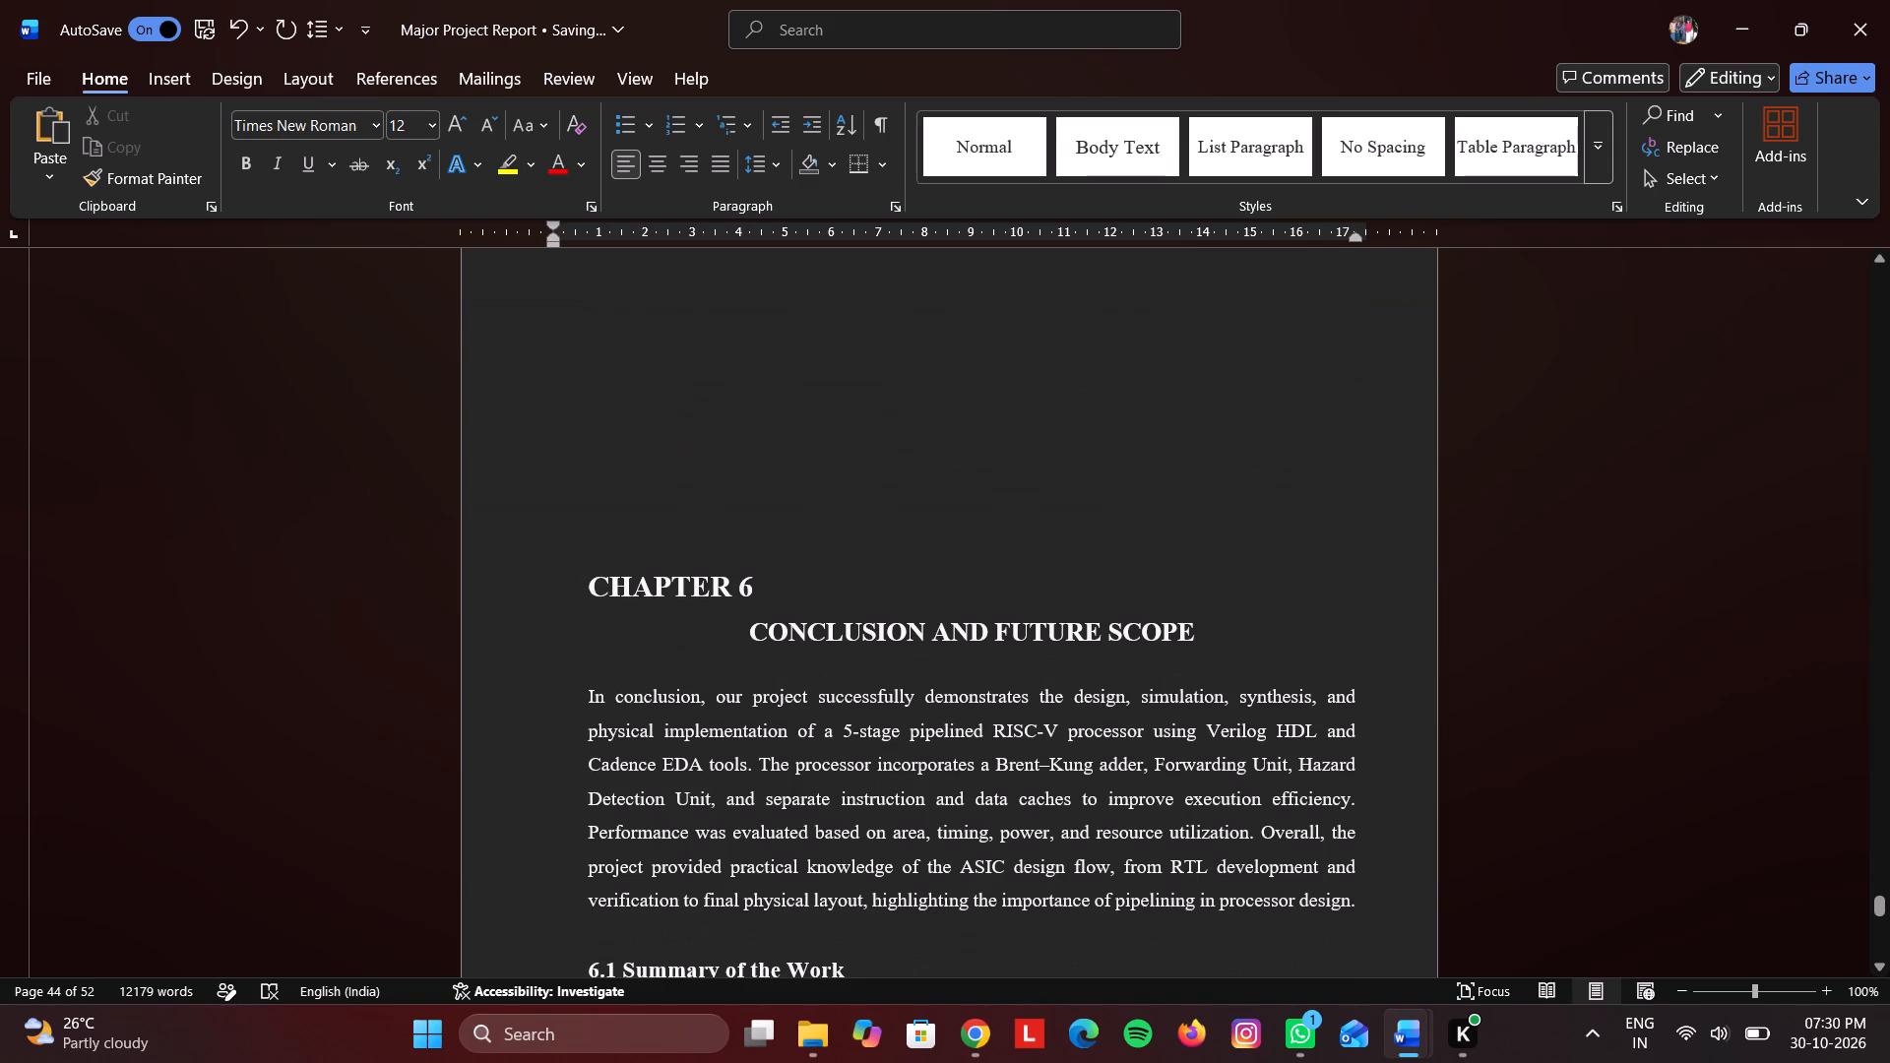
Delete all the blank lines above the CHAPTER 6 heading so that it starts directly below the page header.
scroll(852, 503, "up", 3)
left_click(636, 731)
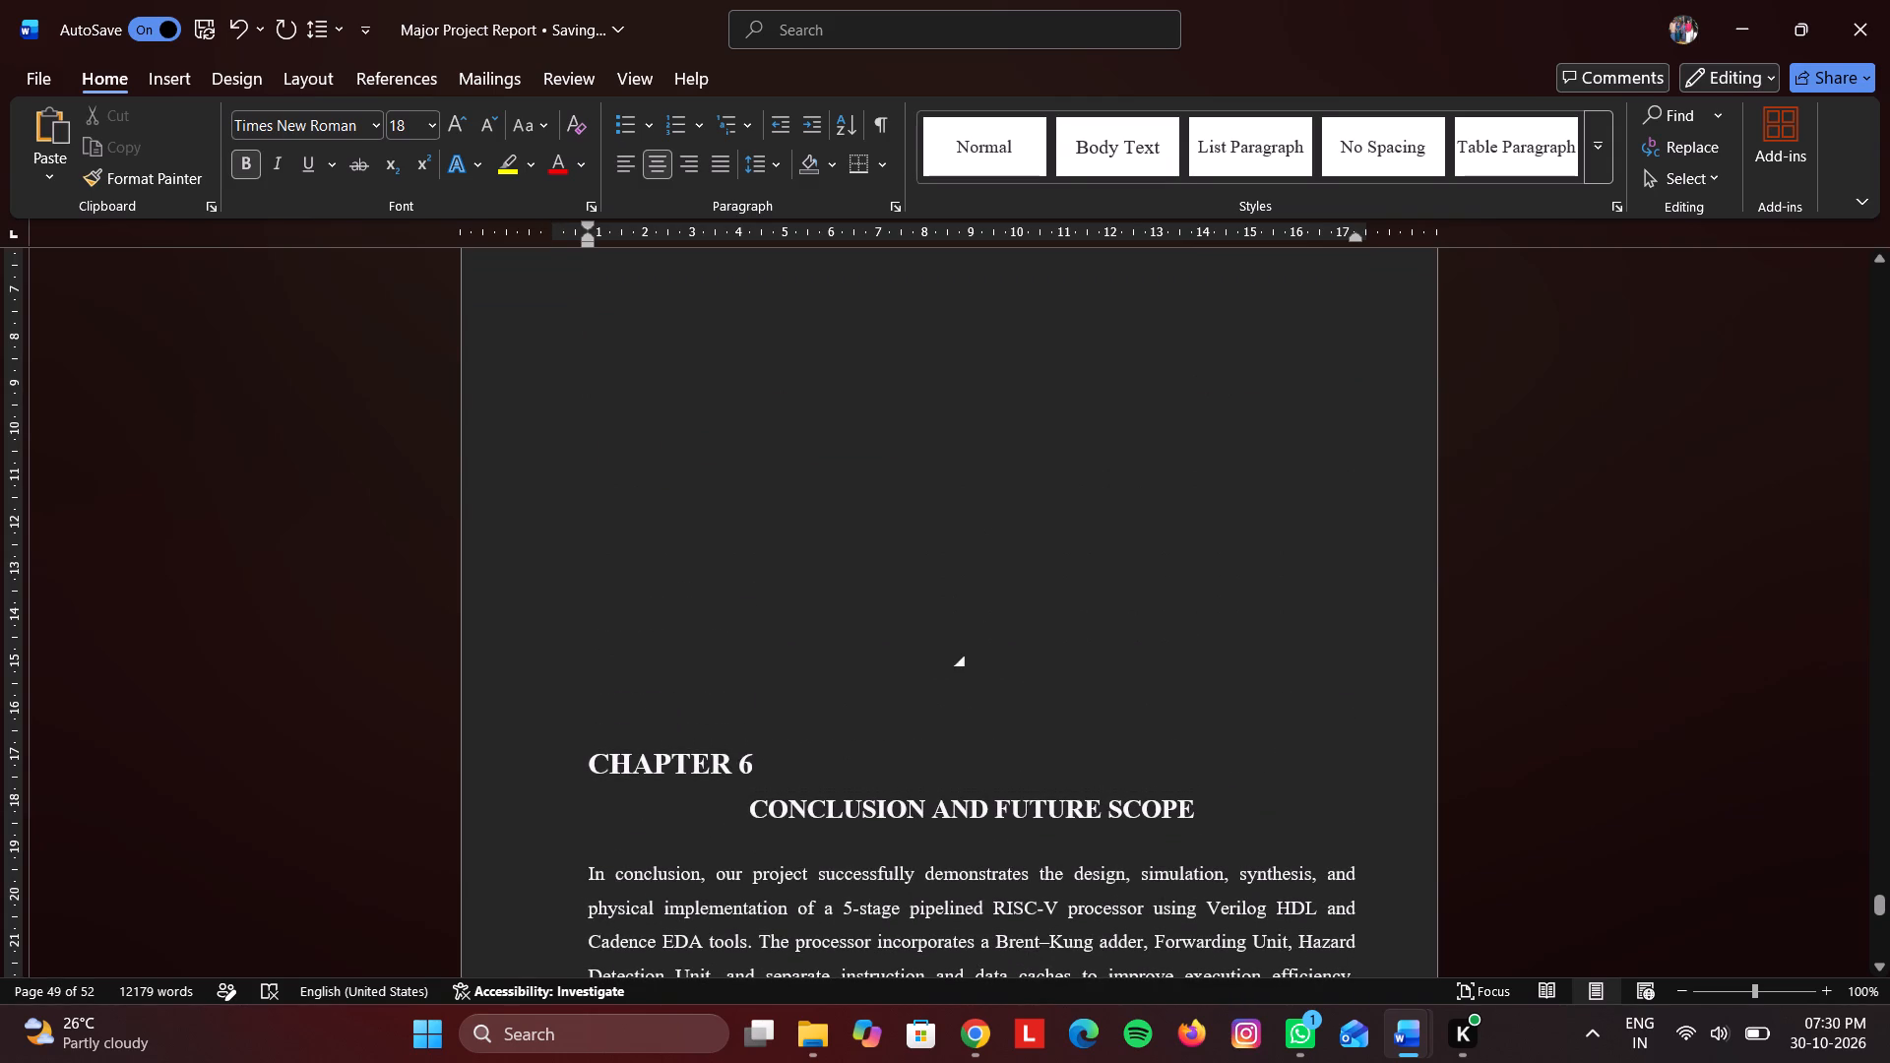
left_click(998, 645)
left_click_drag(998, 645, 1028, 351)
key("Delete")
scroll(1028, 351, "up", 4)
left_click_drag(989, 566, 1003, 357)
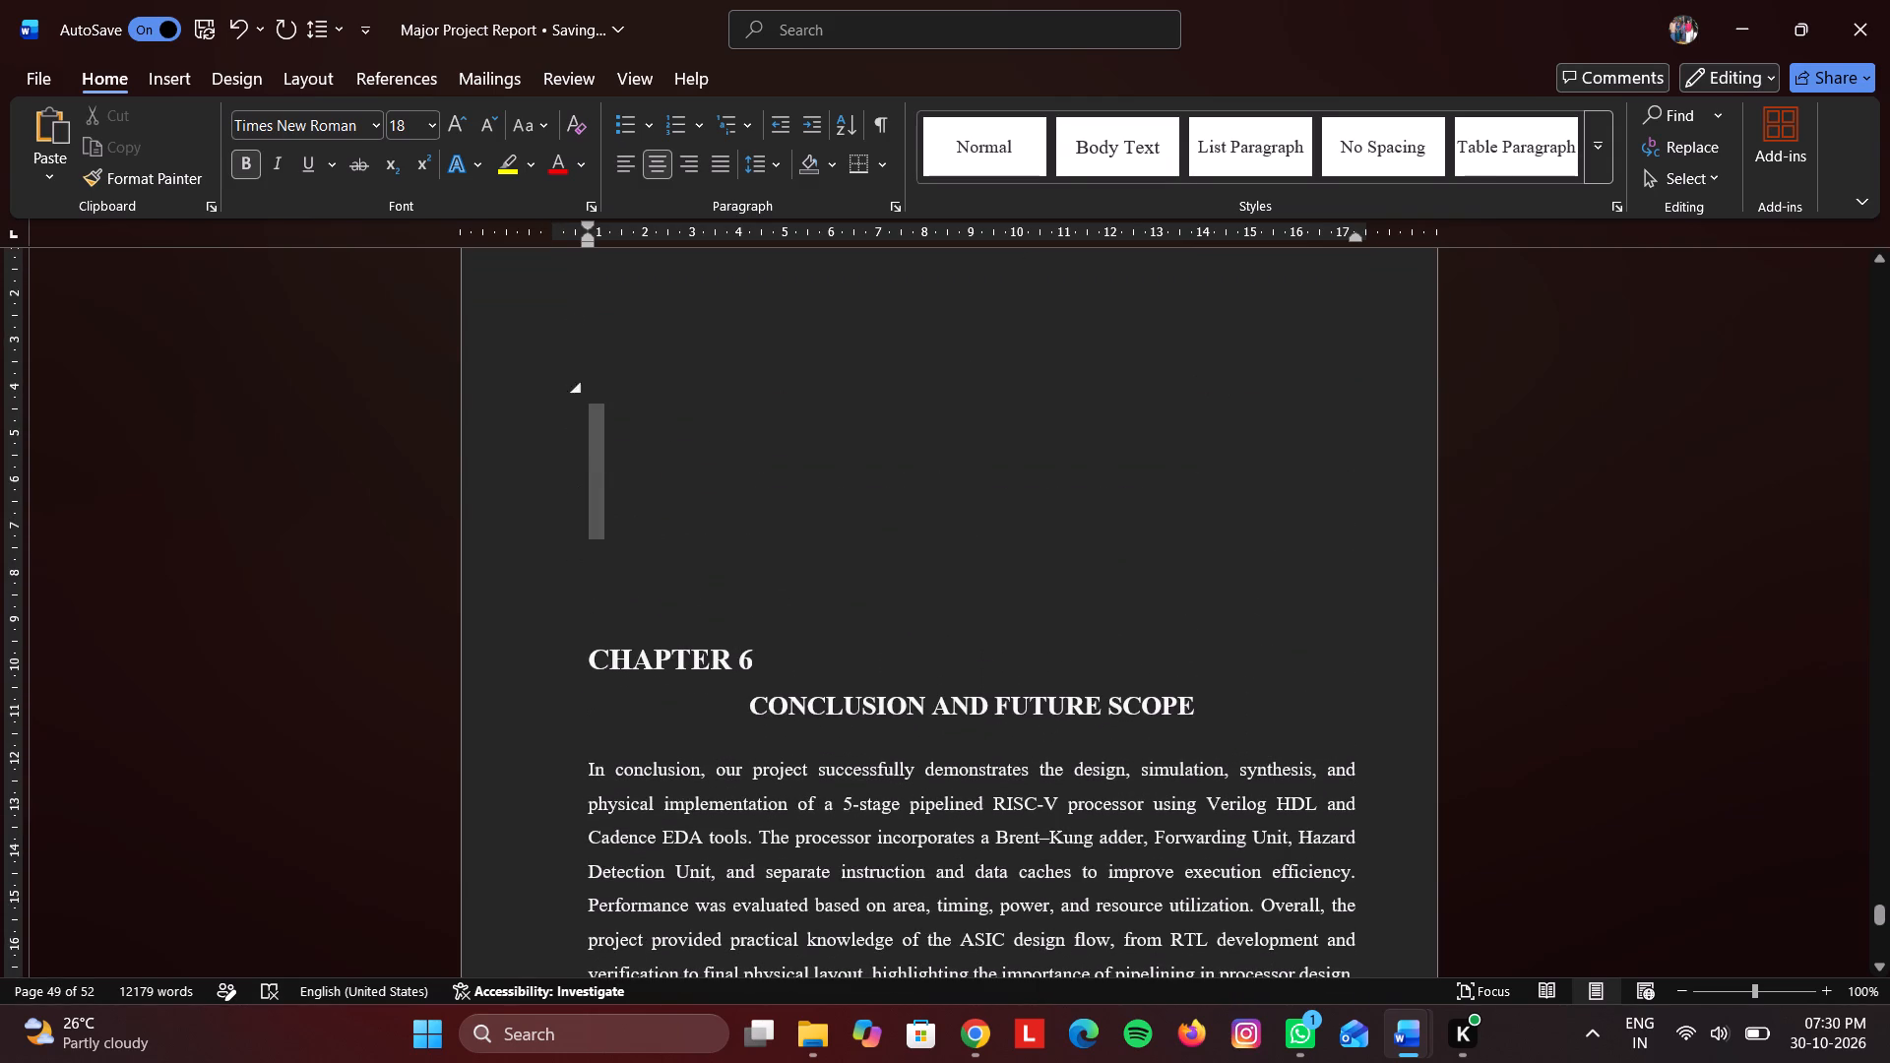
left_click_drag(1003, 357, 1013, 330)
key("Delete")
scroll(1089, 507, "up", 4)
key("Delete")
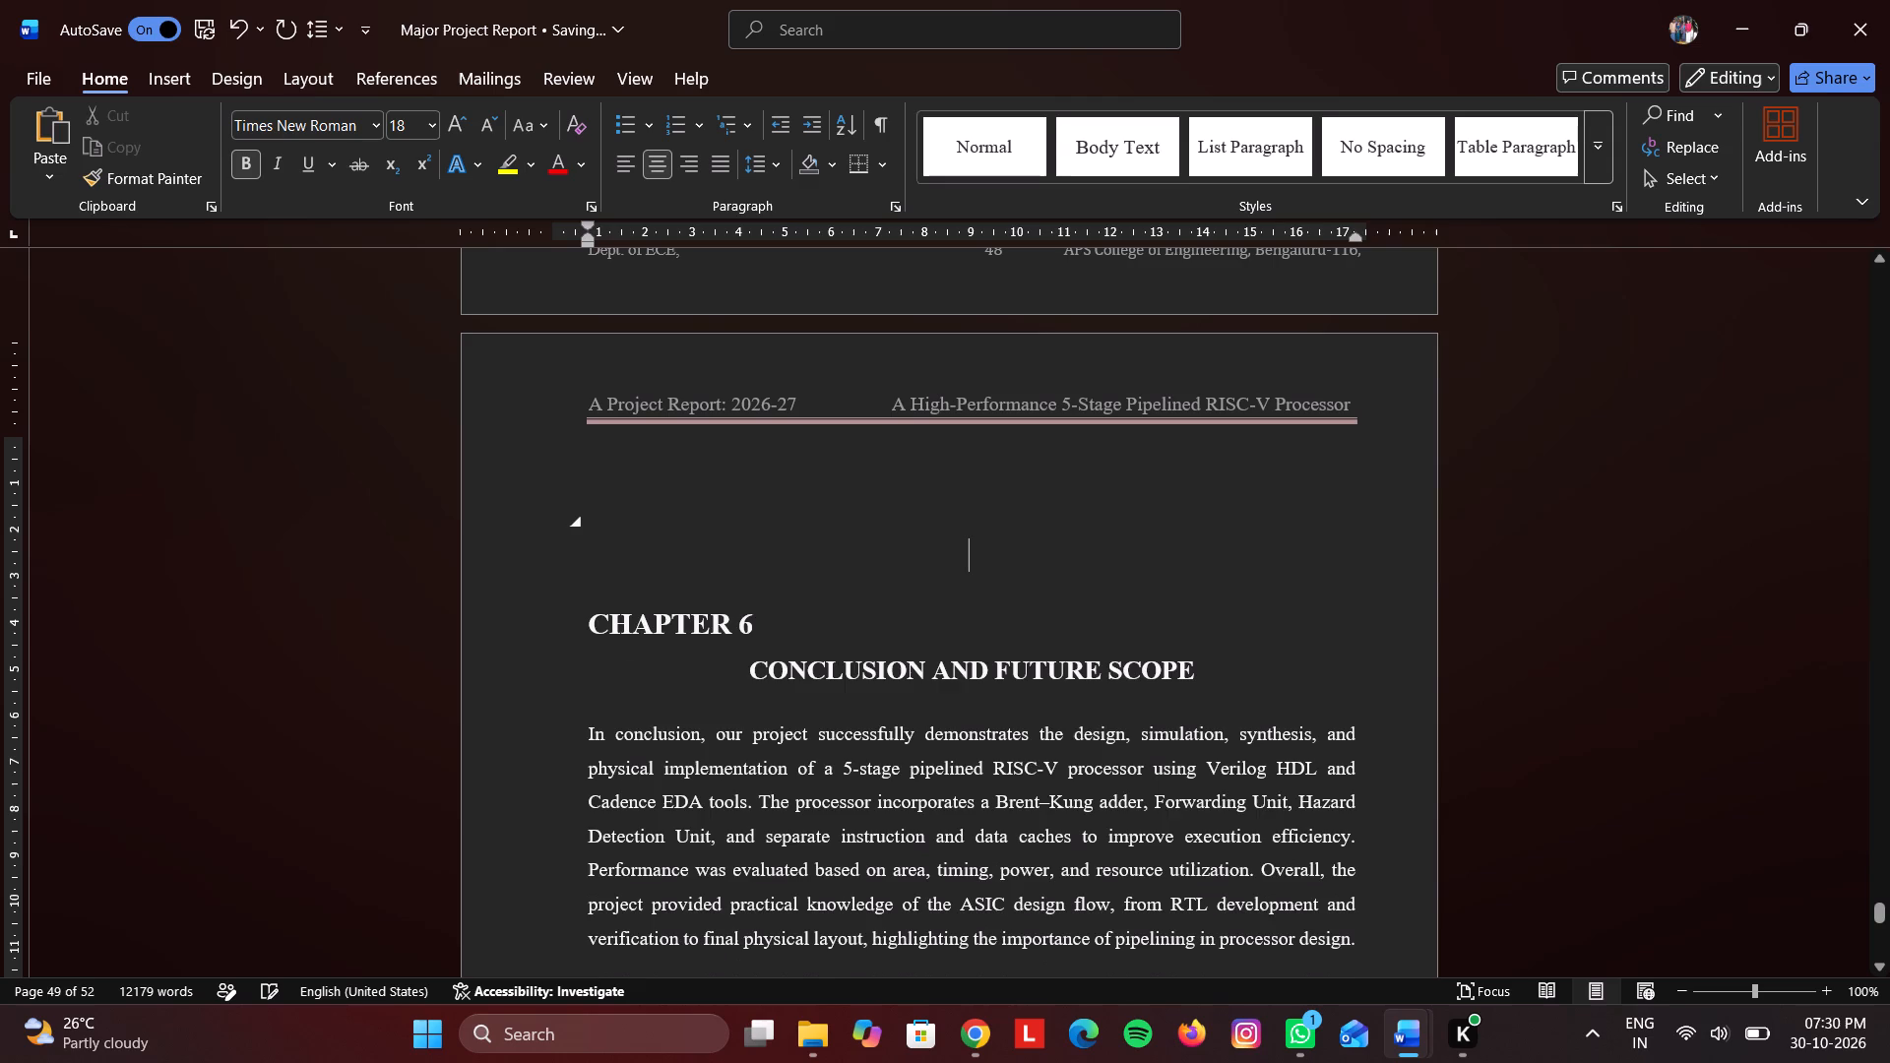
key("Delete")
key("Up")
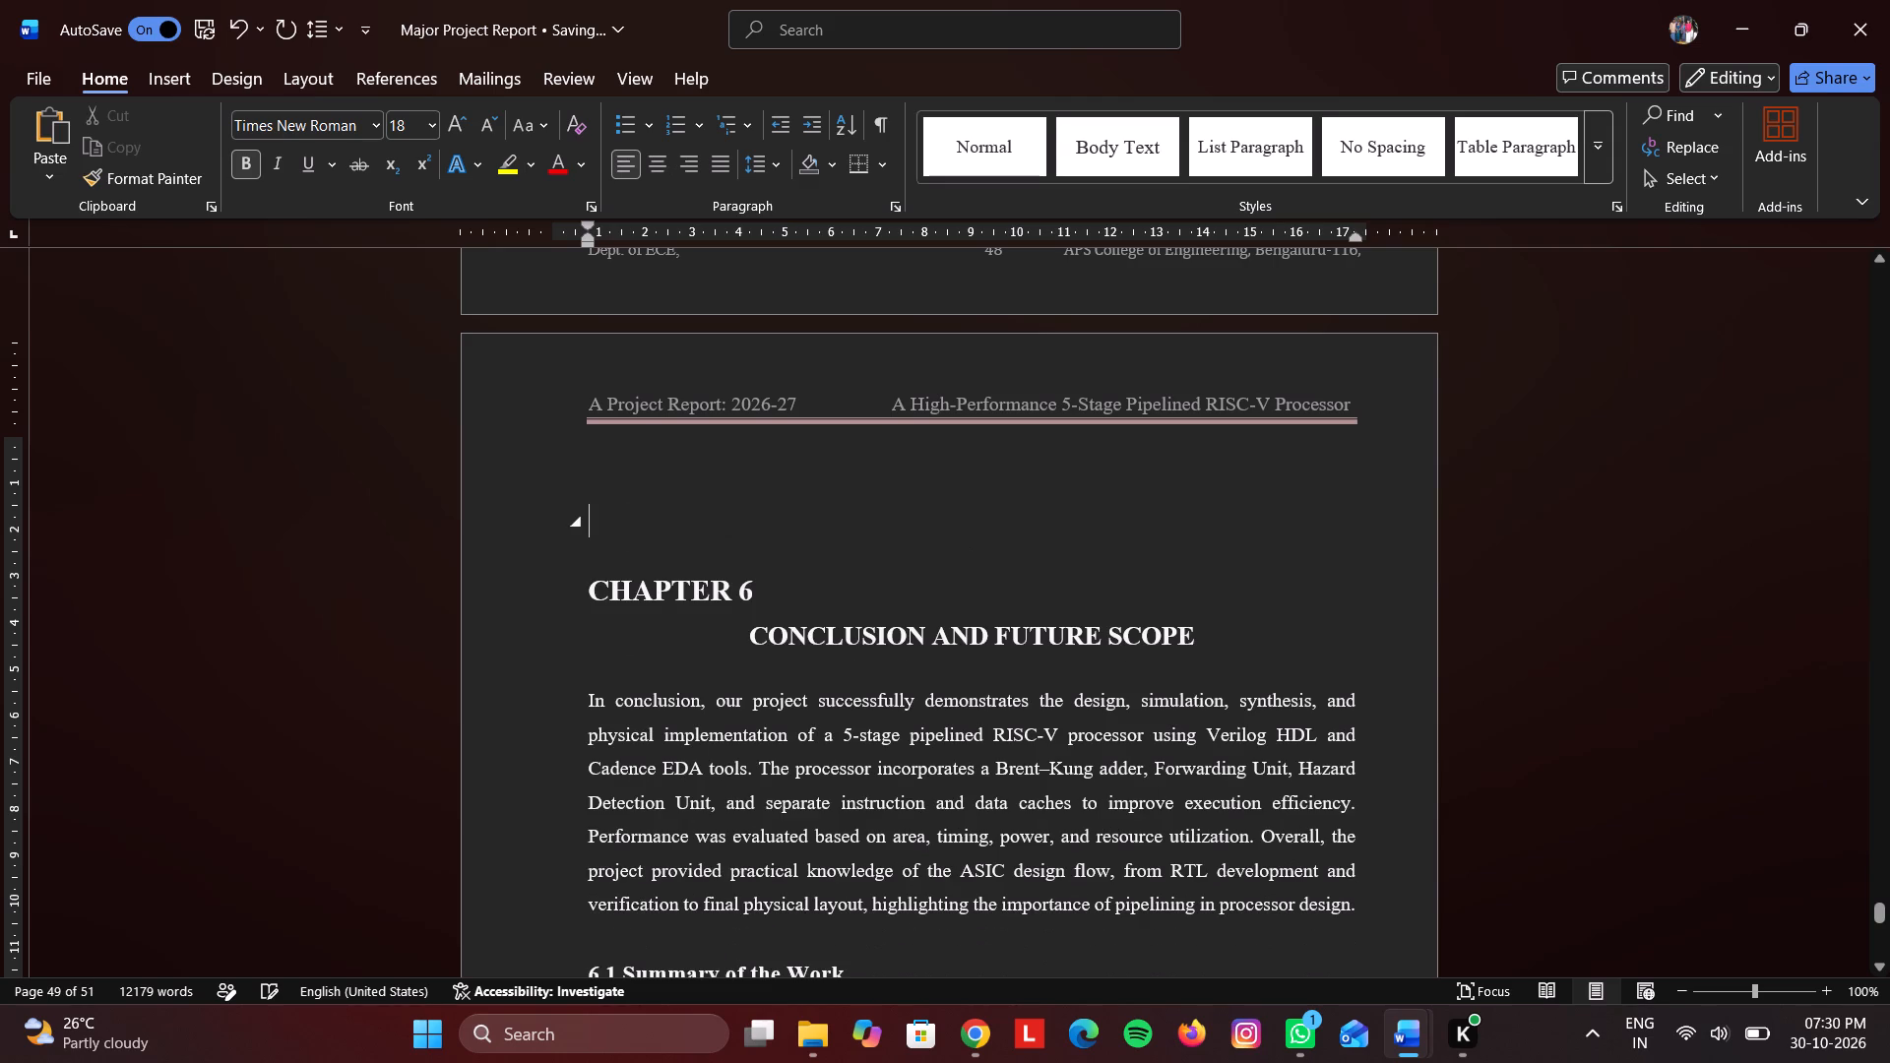
key("Delete")
key("Delete")
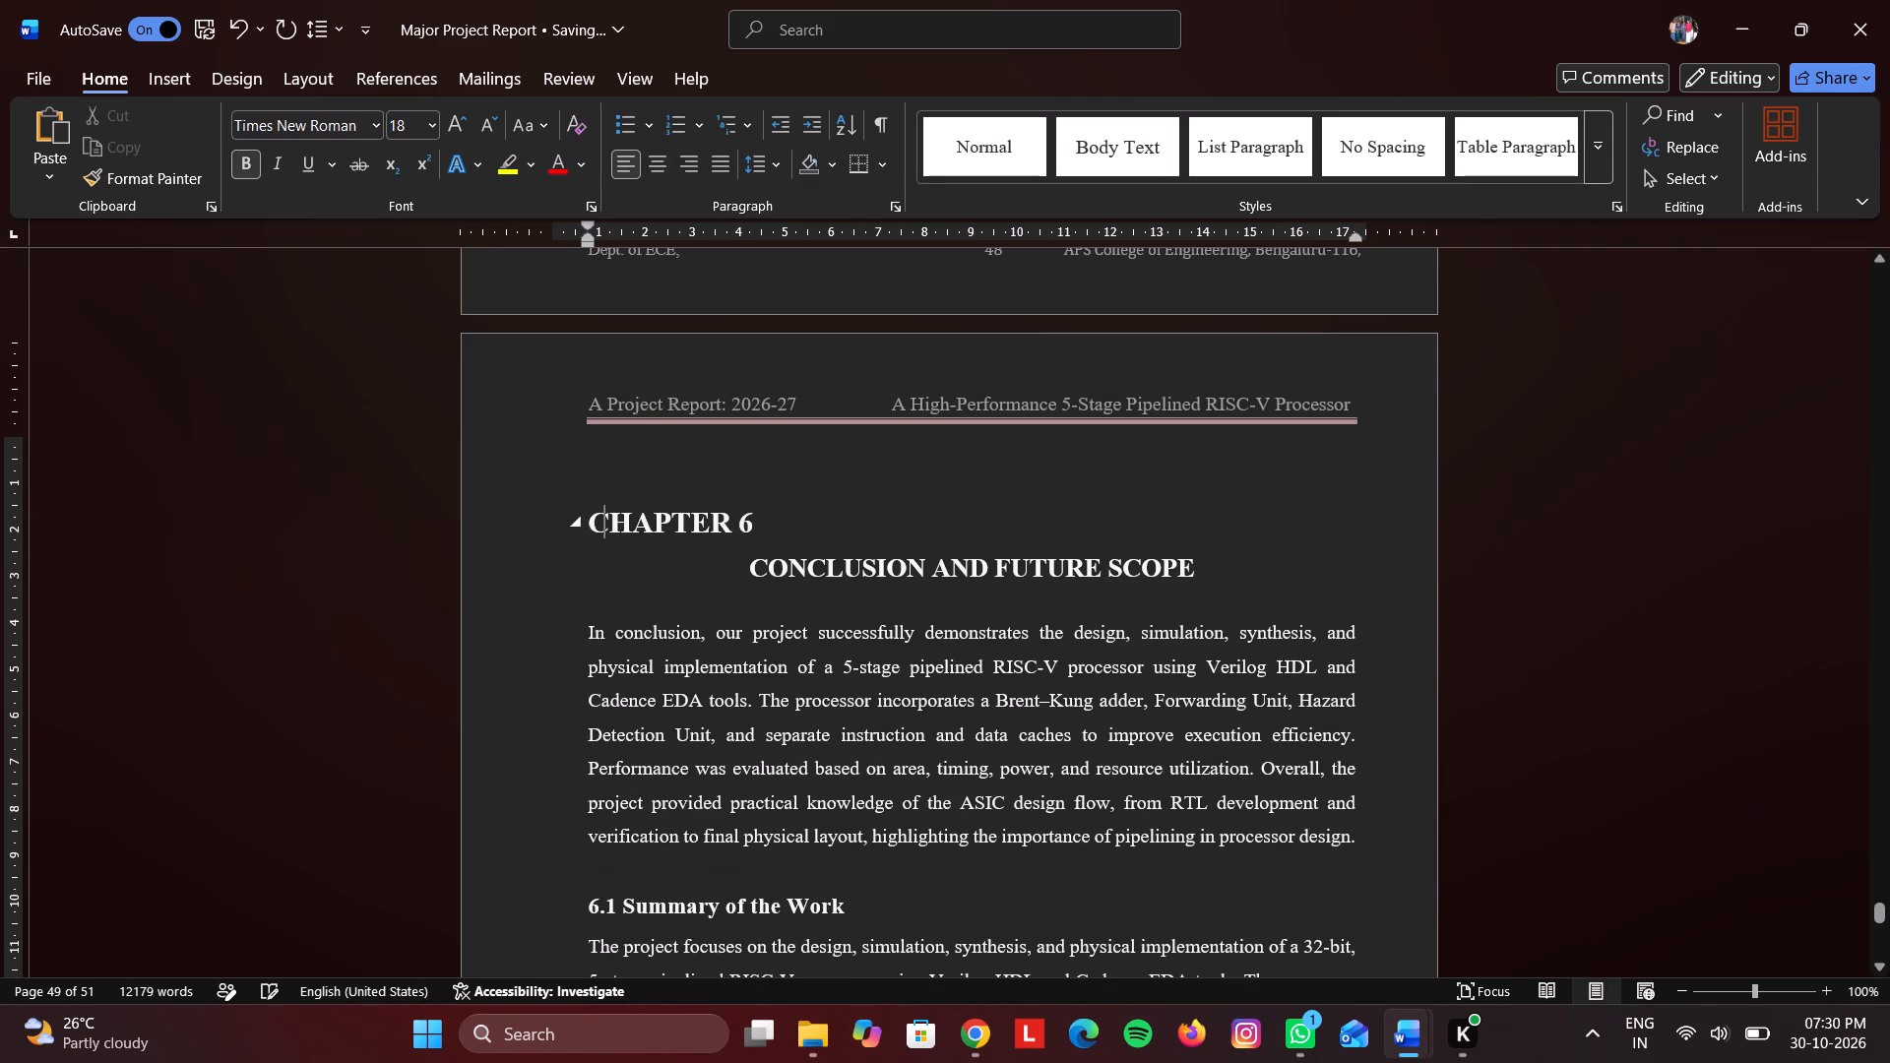
key("Up")
key("Delete")
key("Up")
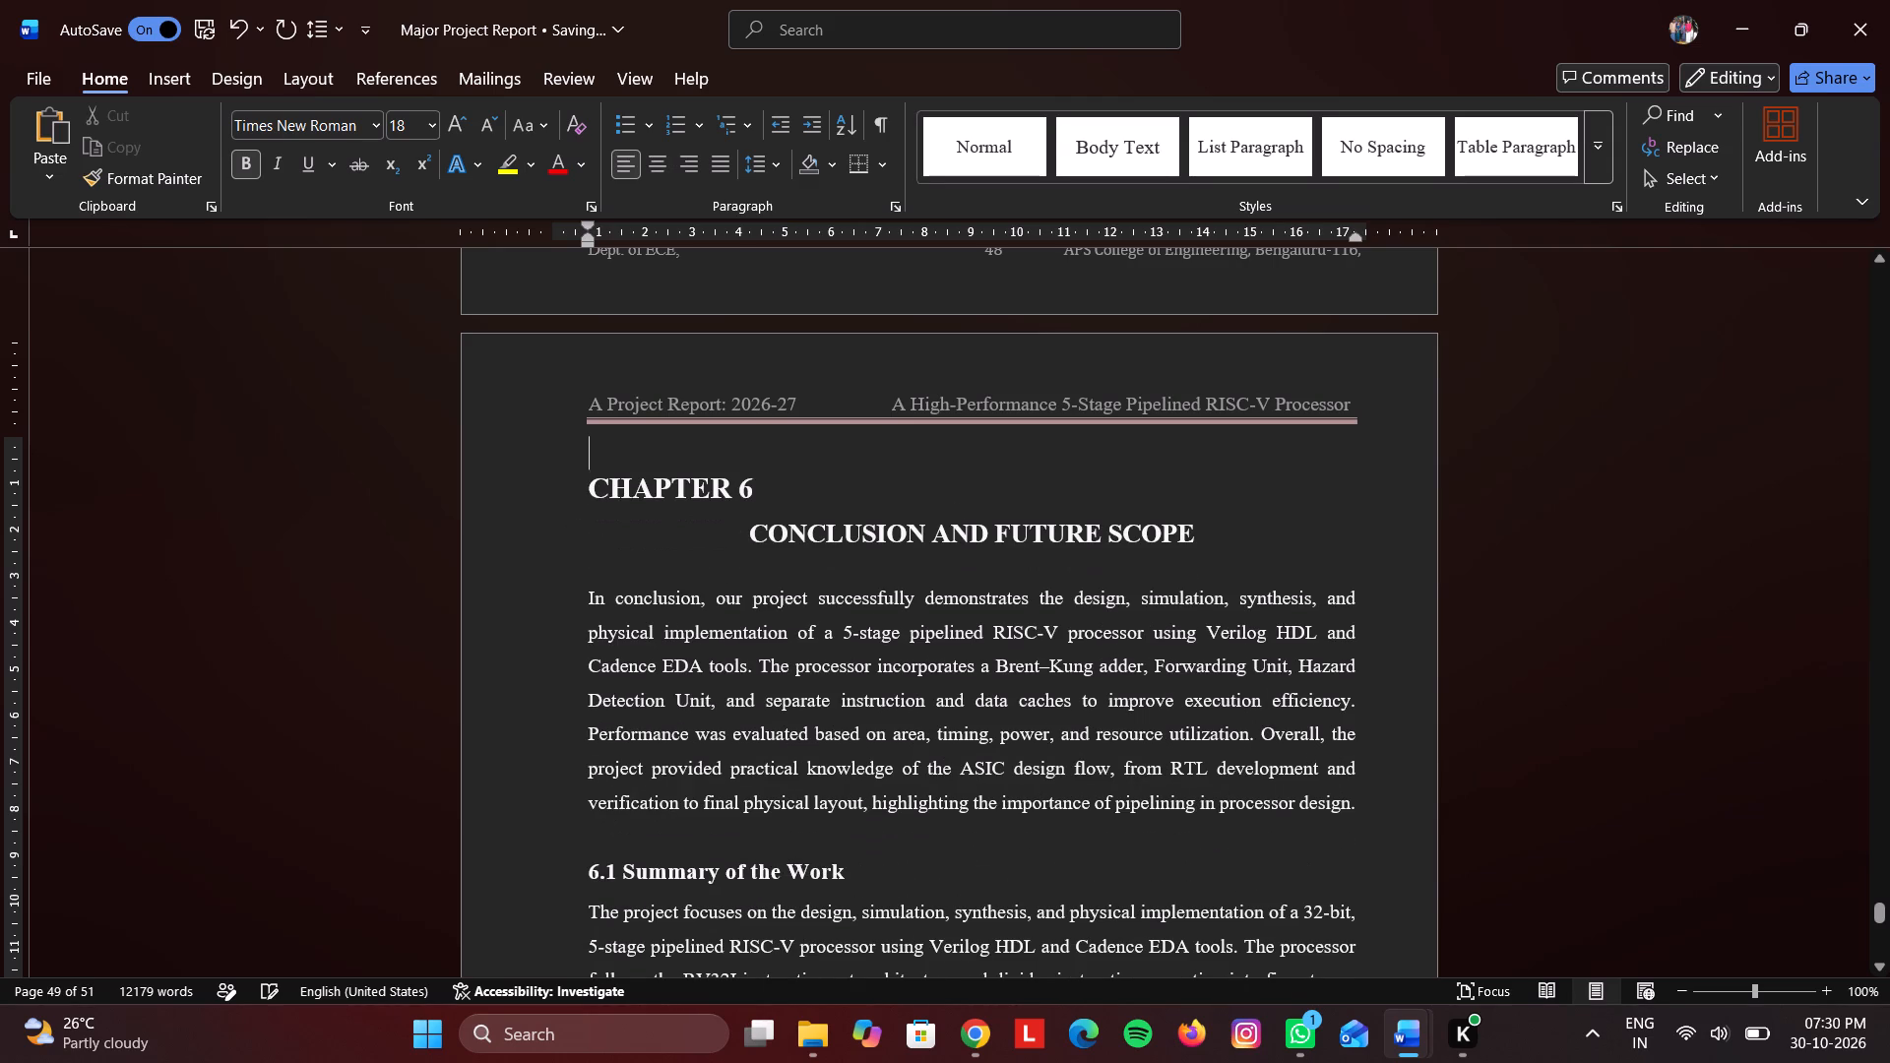
key("Delete")
Centre the CHAPTER 6 heading above the title CONCLUSION AND FUTURE SCOPE.
left_click(652, 464)
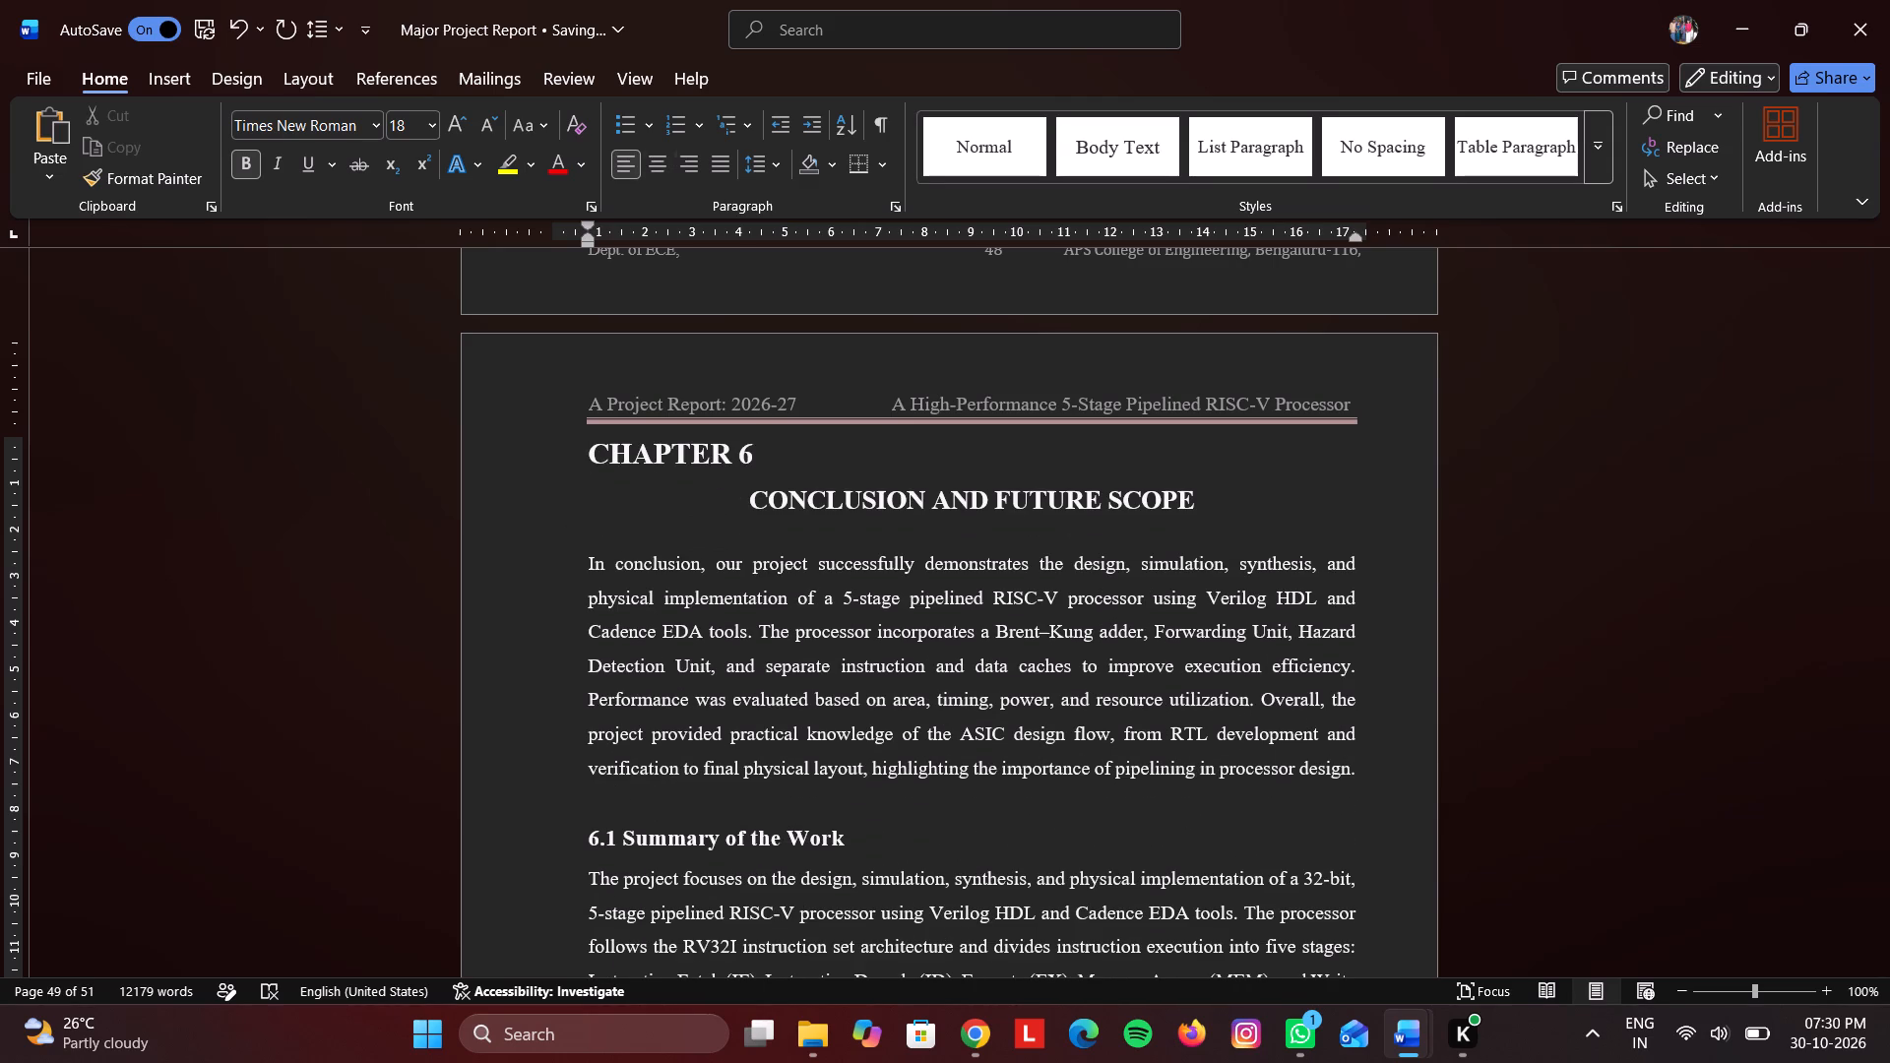
left_click(663, 169)
left_click(1050, 514)
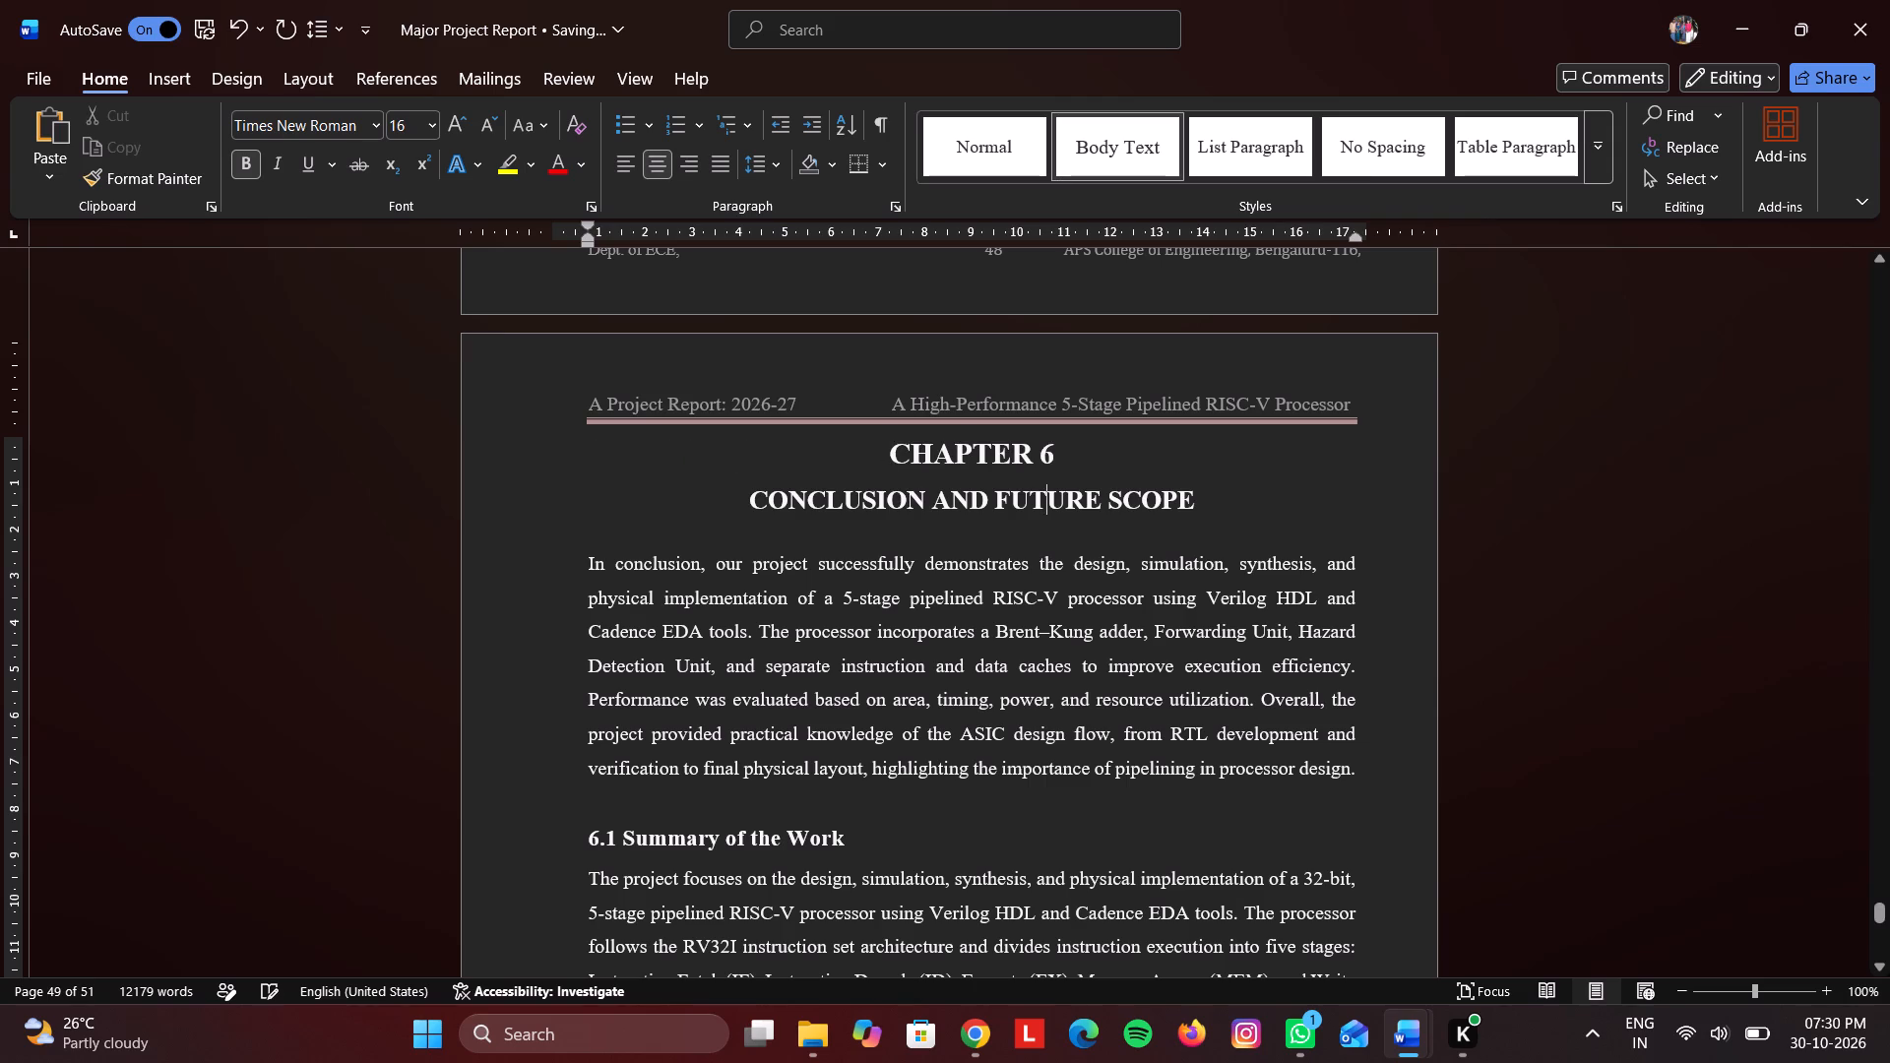
Increase the heading "6.1 Summary of the Work" to 16 pt.
scroll(1115, 485, "up", 20)
scroll(1116, 484, "up", 5)
scroll(1116, 484, "down", 7)
scroll(1116, 484, "down", 18)
scroll(1116, 484, "down", 8)
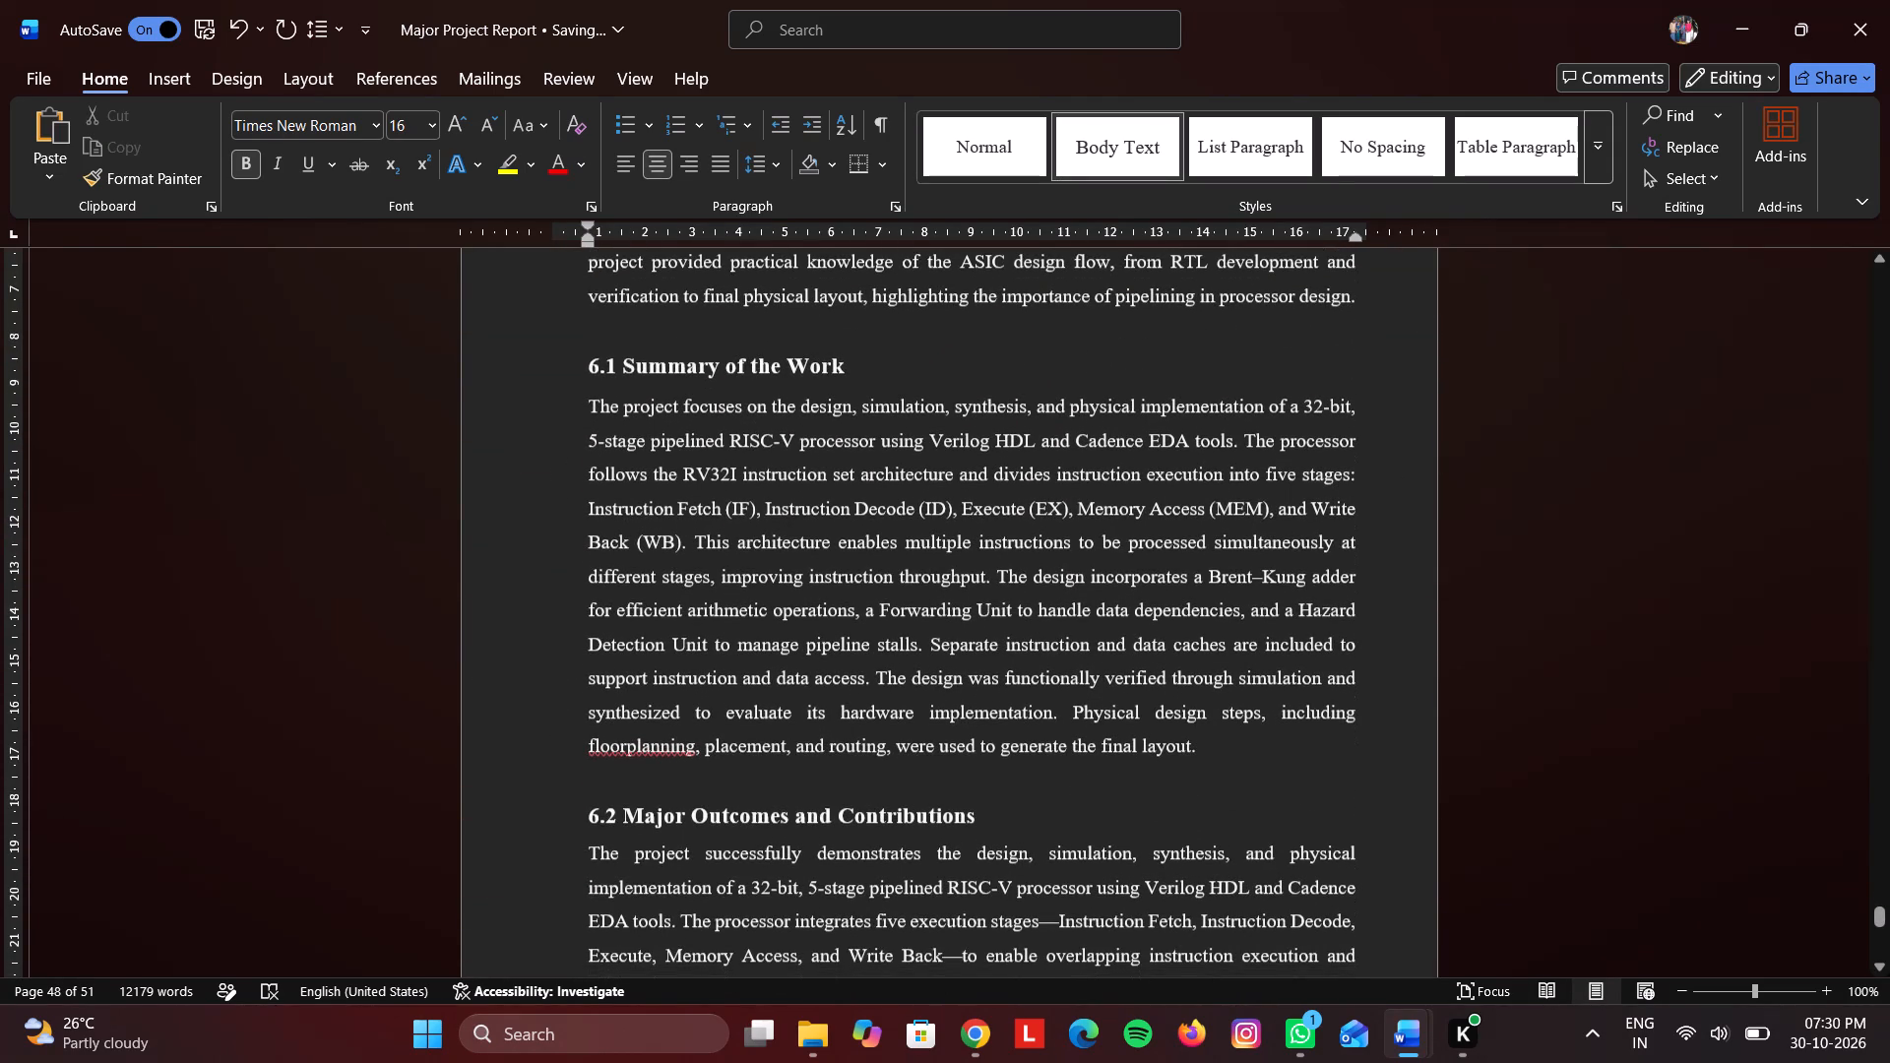
left_click_drag(913, 363, 536, 369)
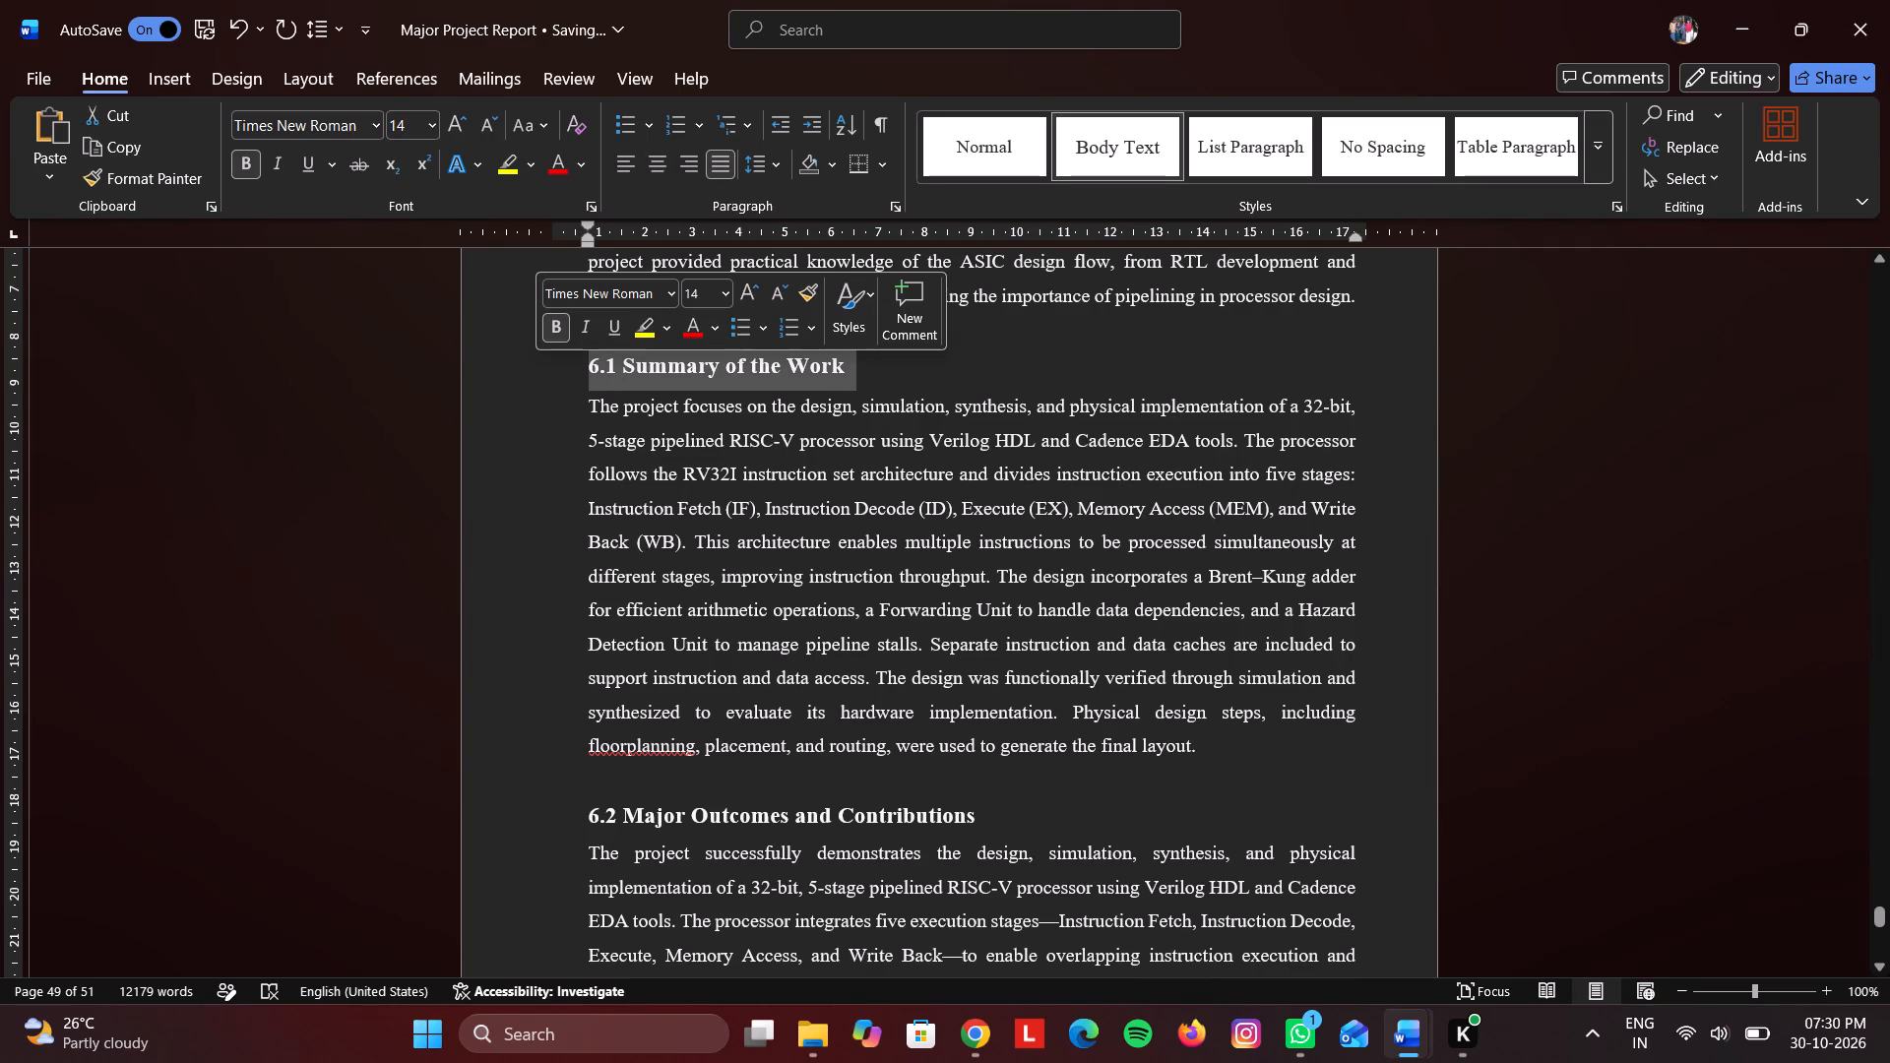
left_click(744, 289)
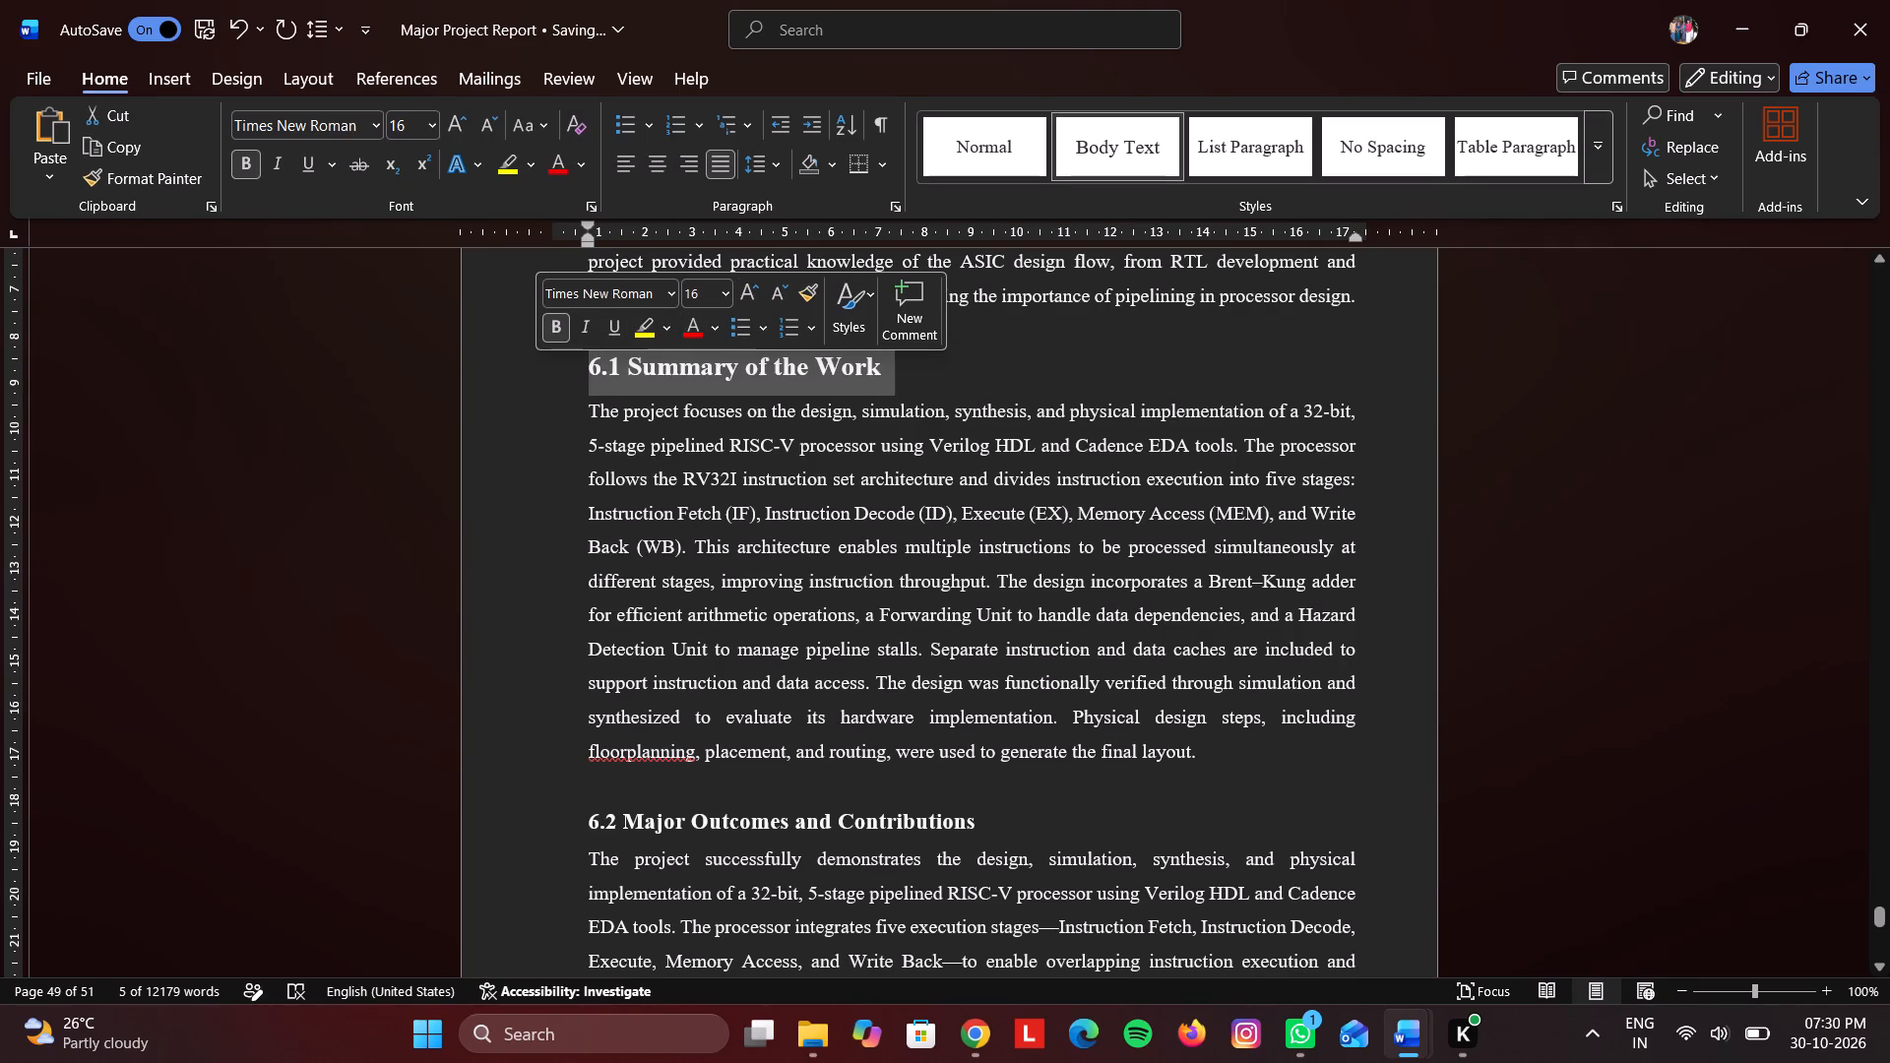
left_click(983, 501)
Enlarge the heading "5.4 Discussion of Results" by one font size step to match the 16 pt heading 6.1.
scroll(984, 501, "up", 20)
scroll(984, 501, "up", 9)
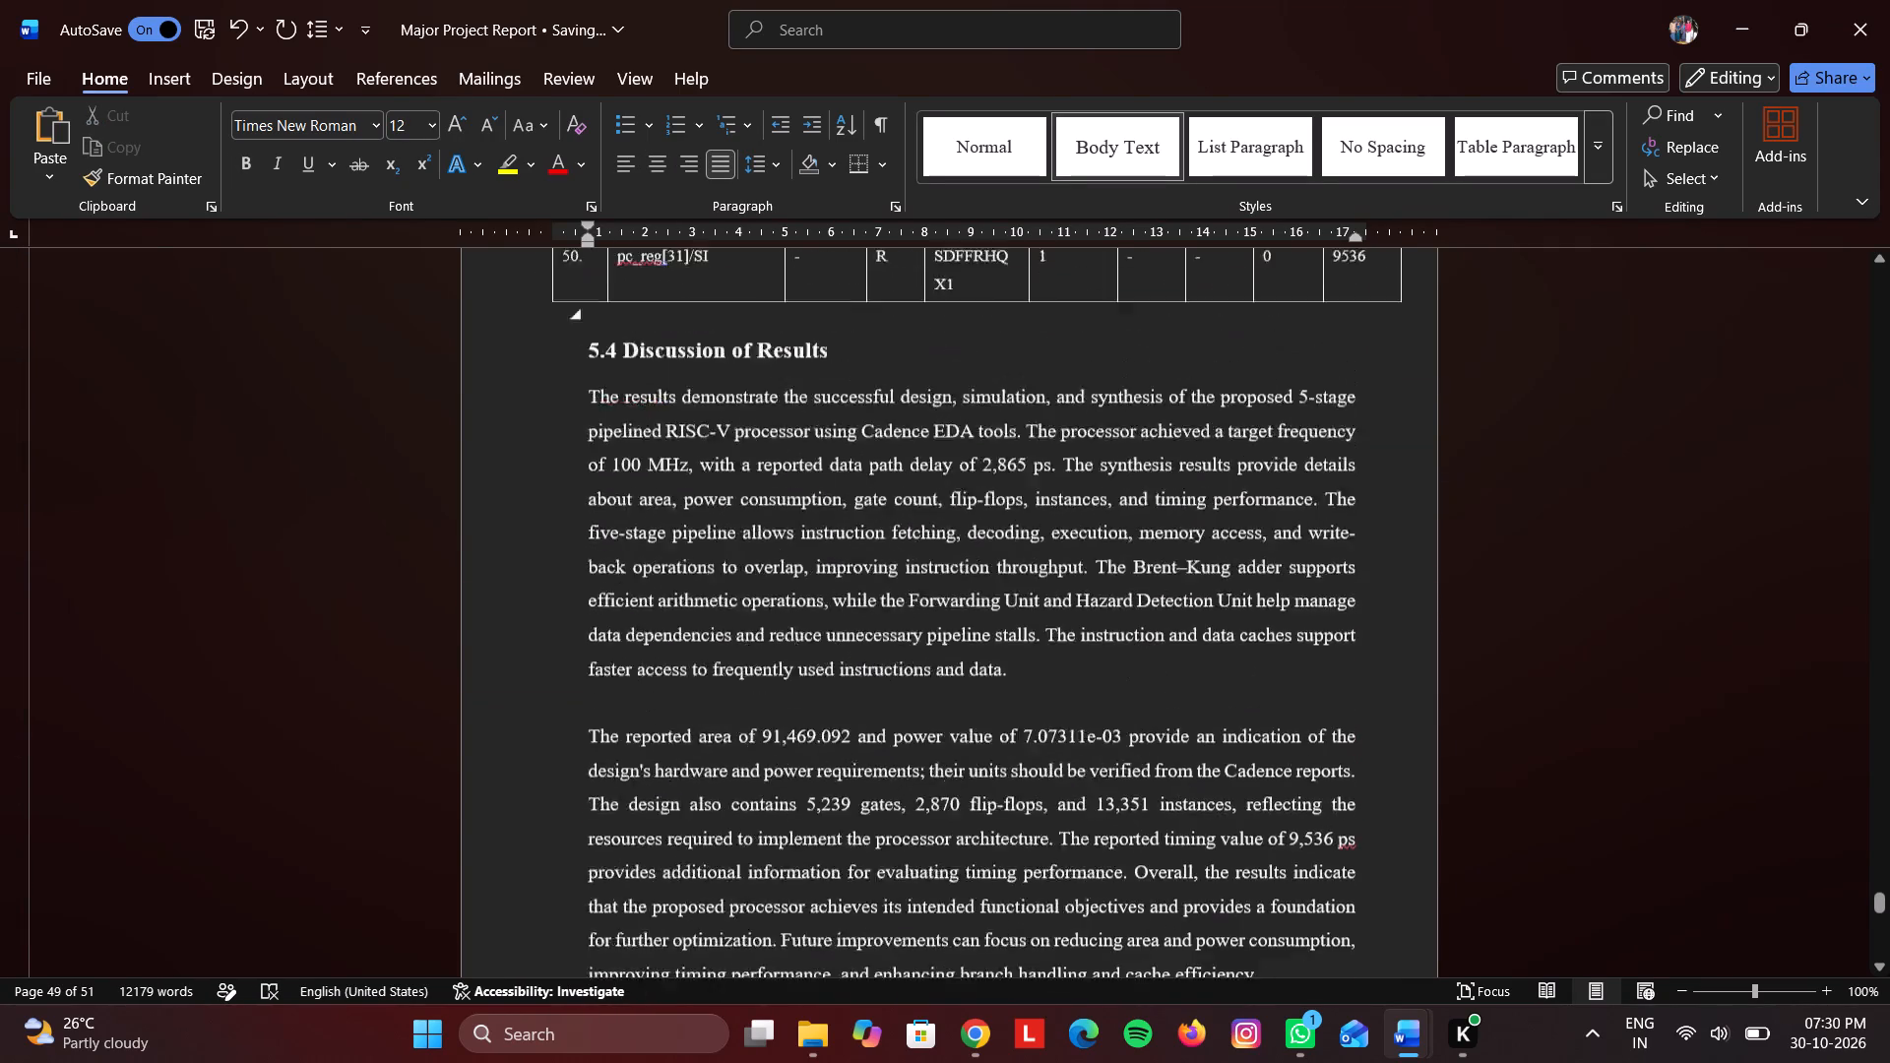
scroll(984, 501, "up", 3)
left_click(778, 752)
left_click_drag(838, 763, 573, 759)
left_click(780, 686)
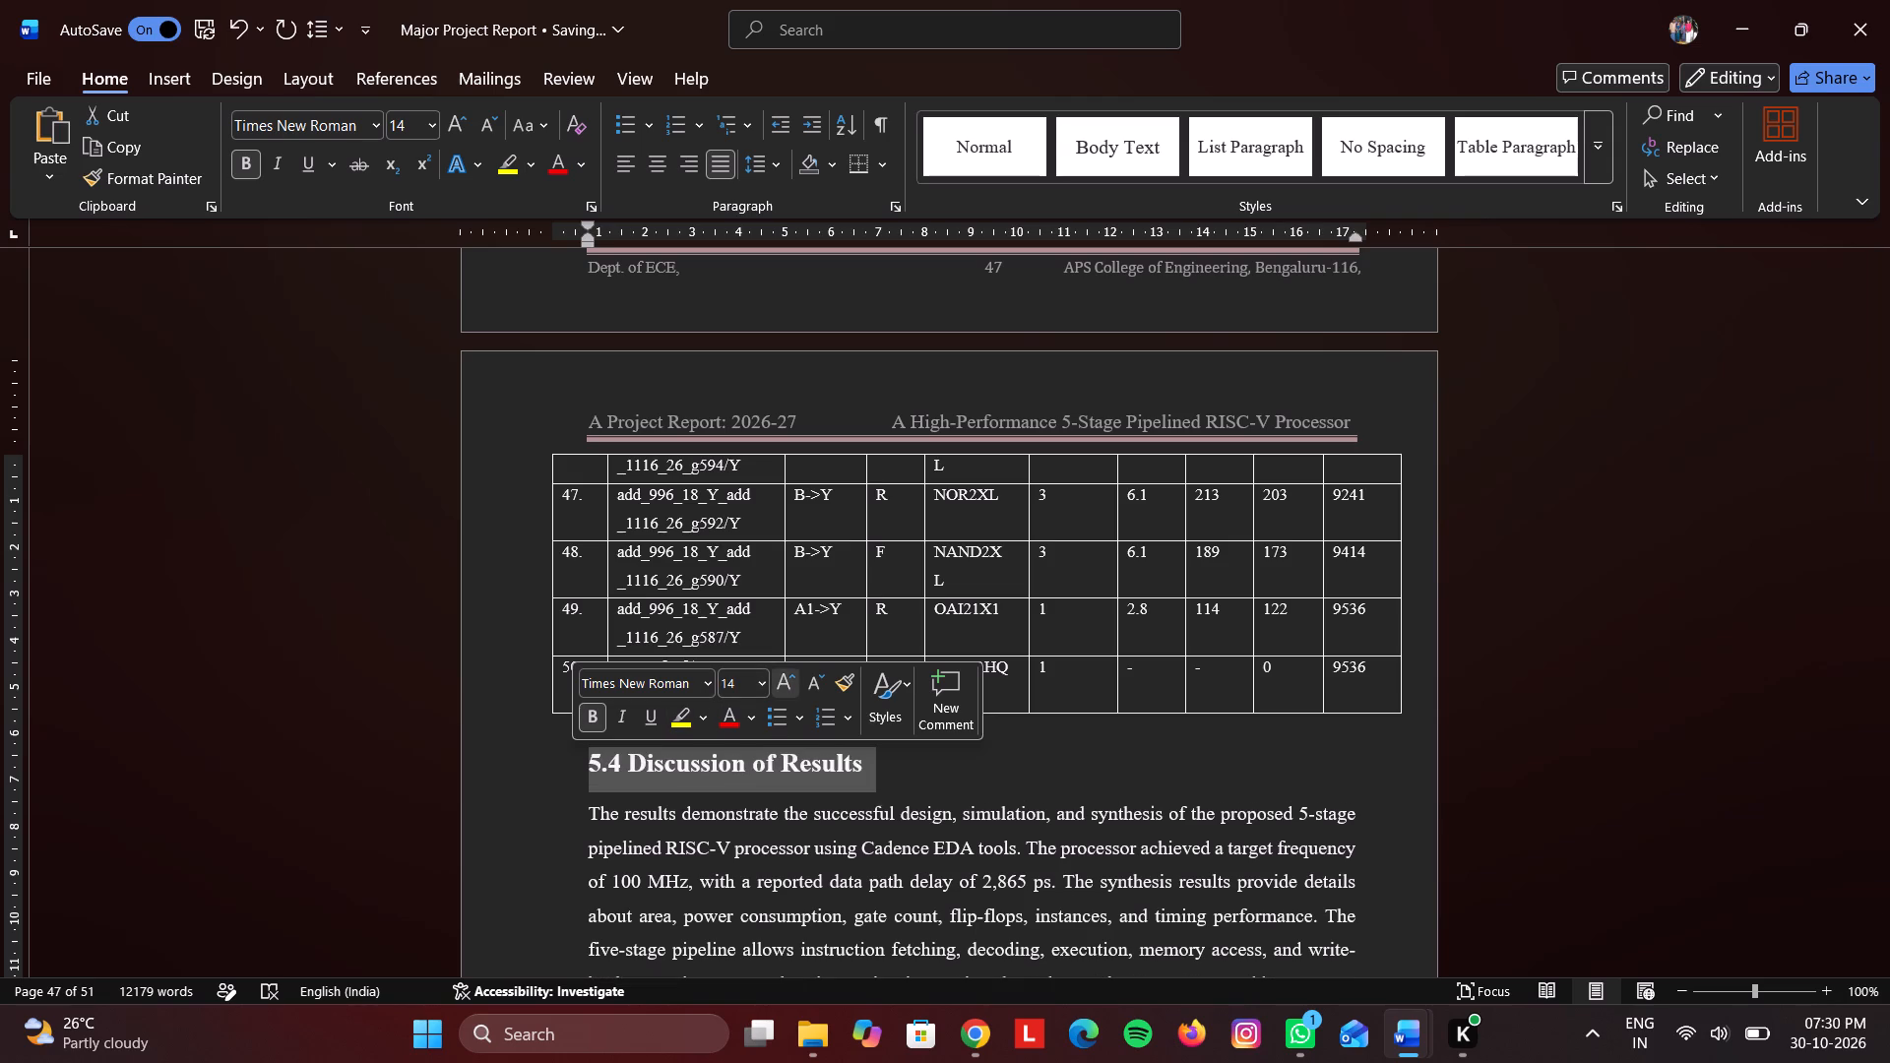
left_click(924, 805)
scroll(925, 806, "up", 8)
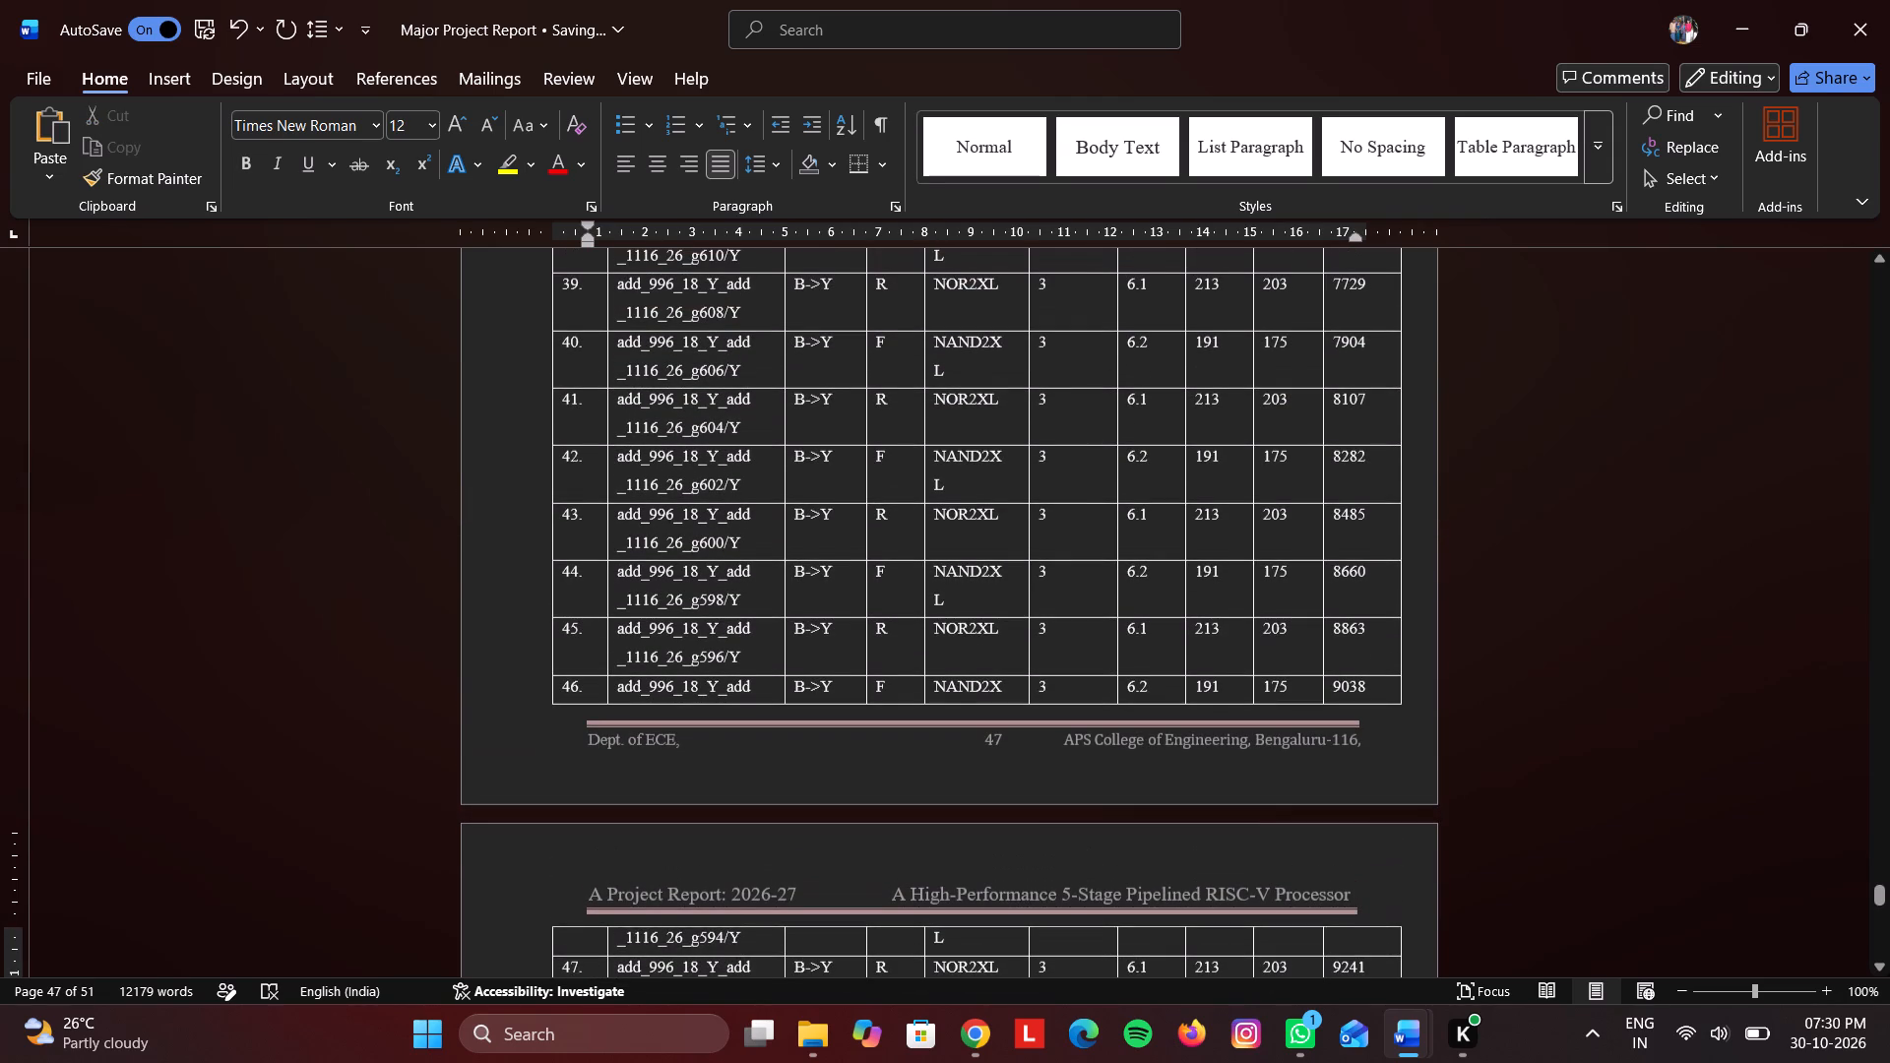
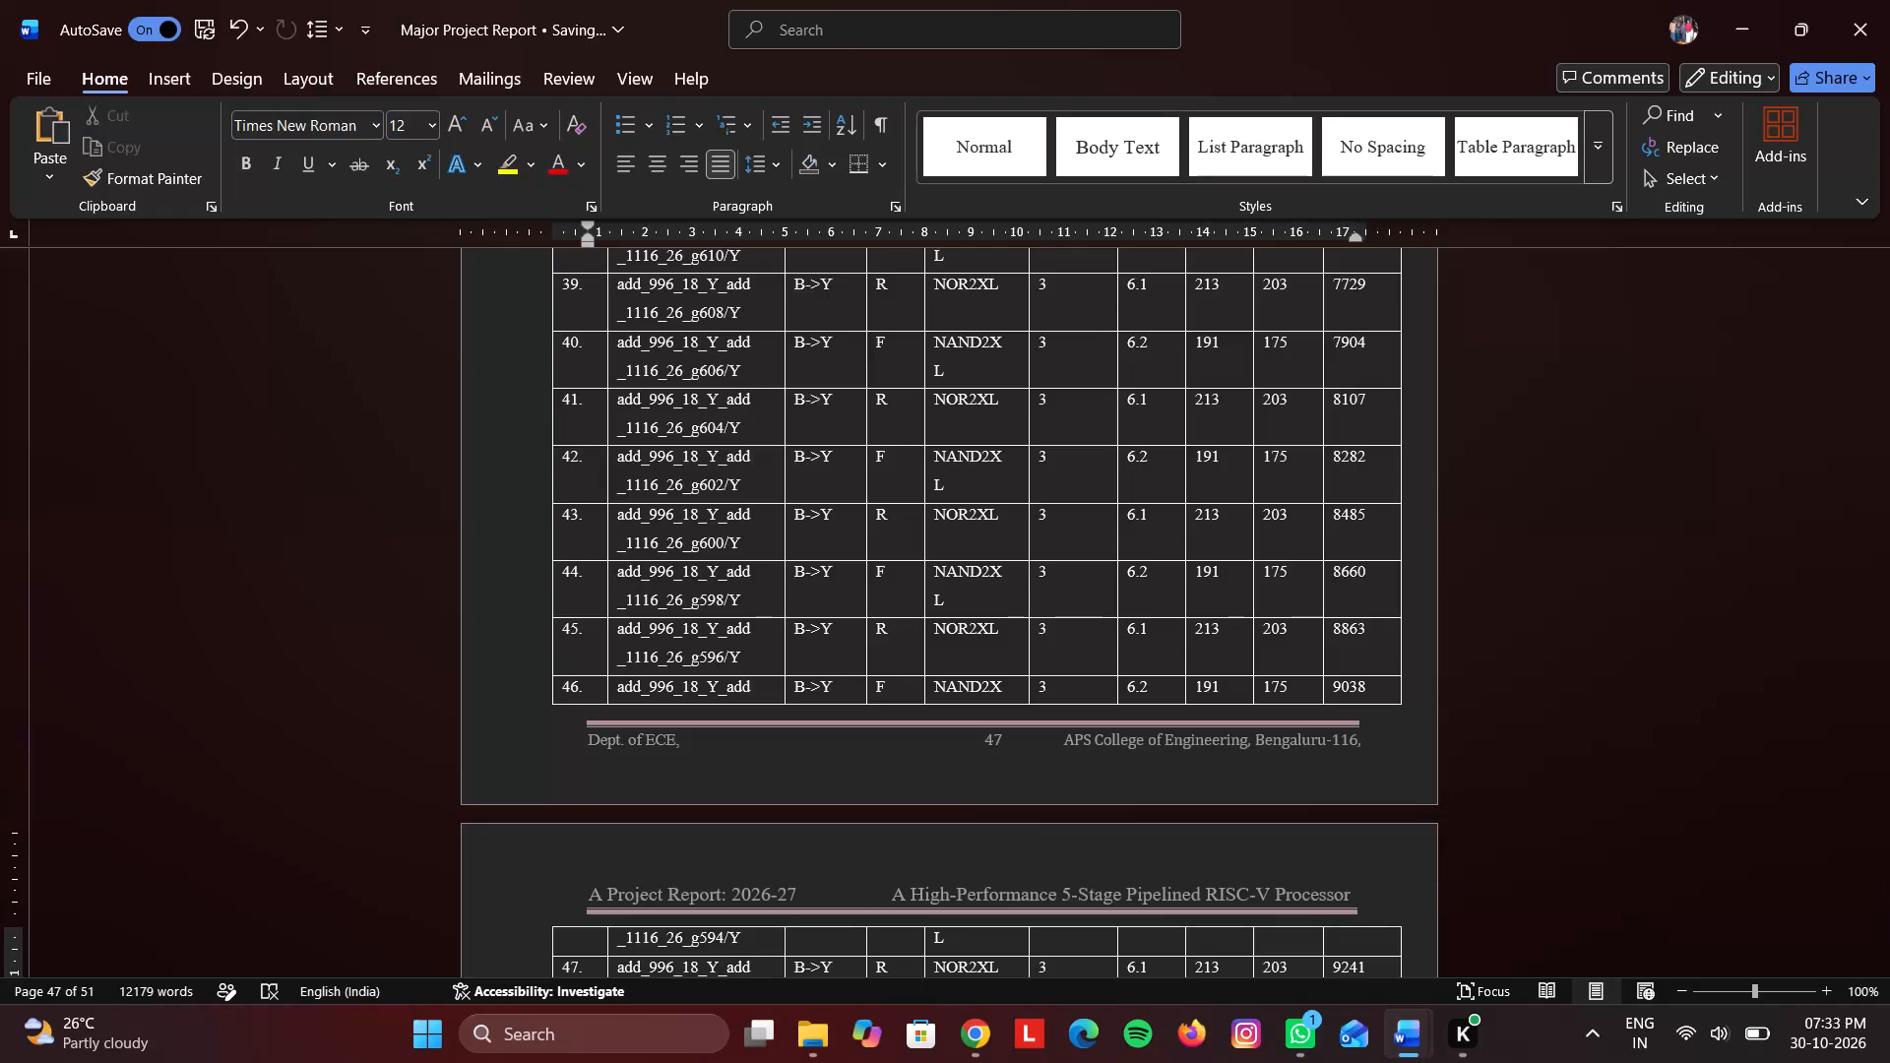
Check the font size of the heading "5.4 Discussion of Results" below the timing table.
scroll(1346, 588, "up", 2)
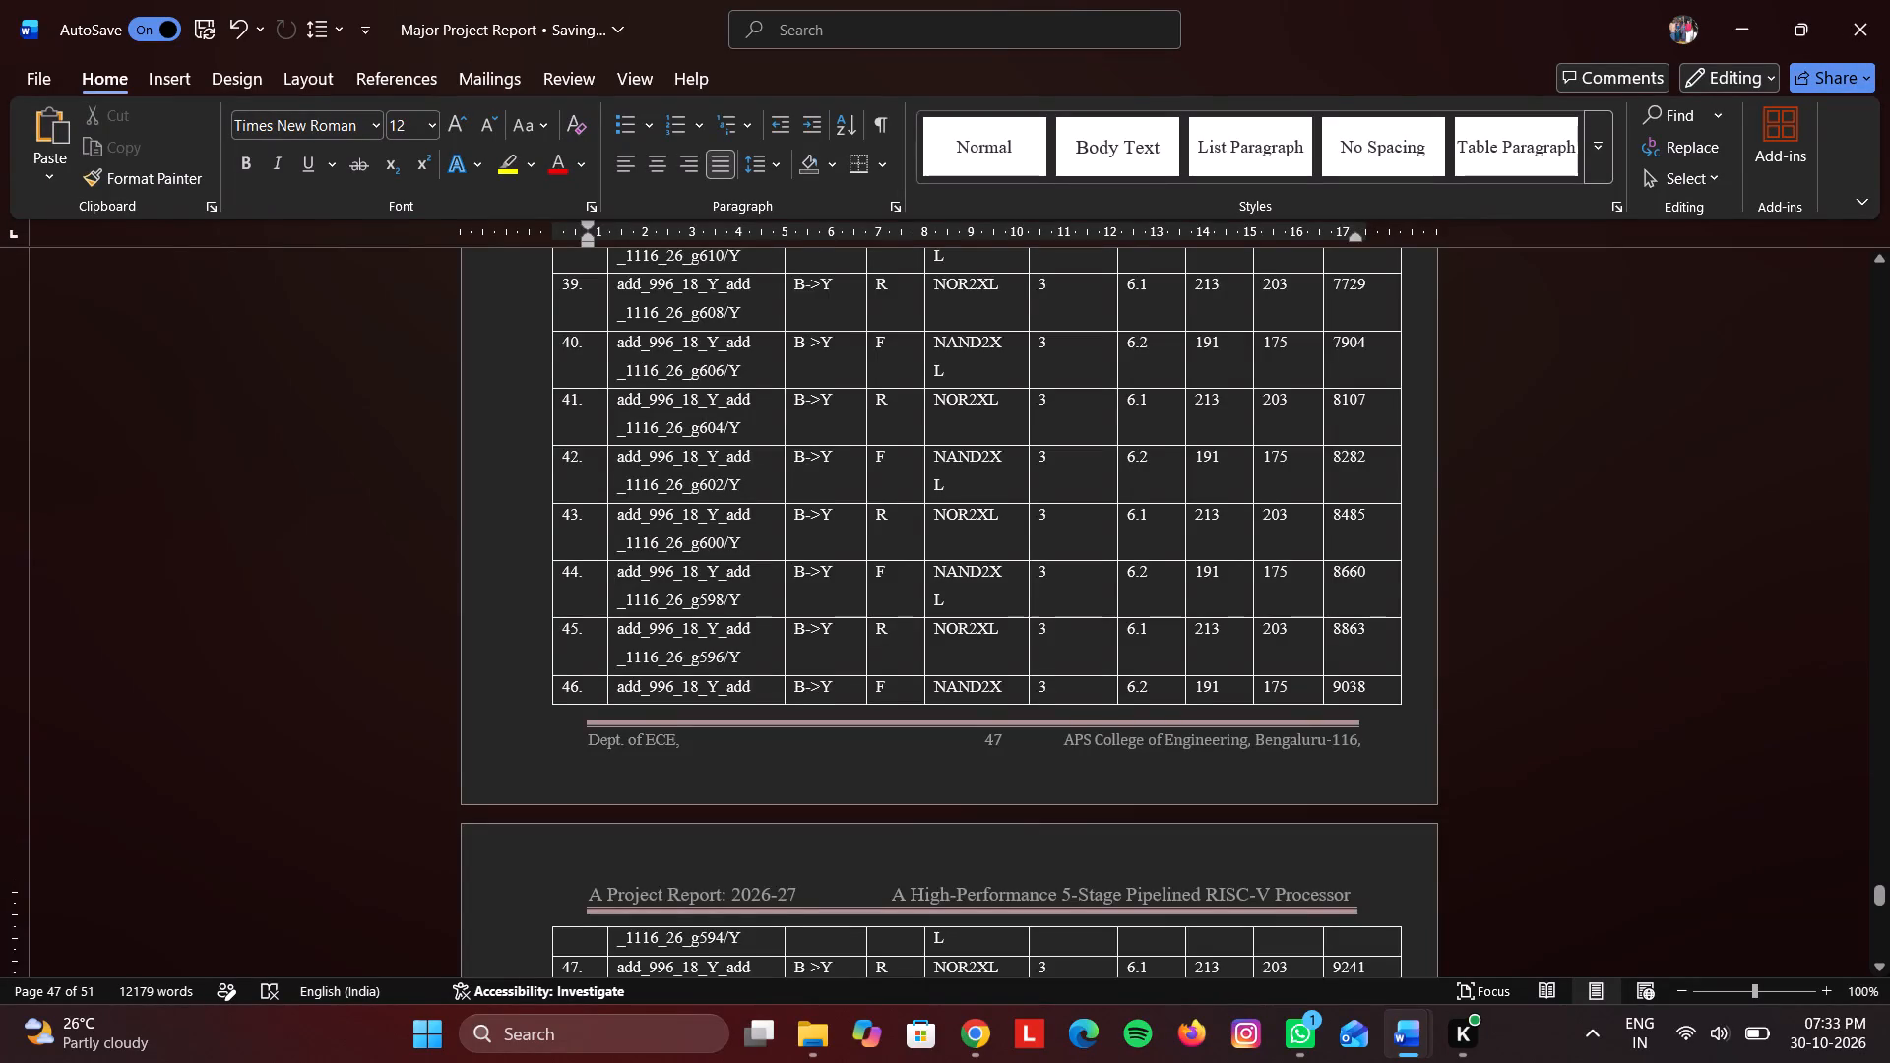
scroll(1338, 592, "up", 20)
scroll(1338, 592, "up", 7)
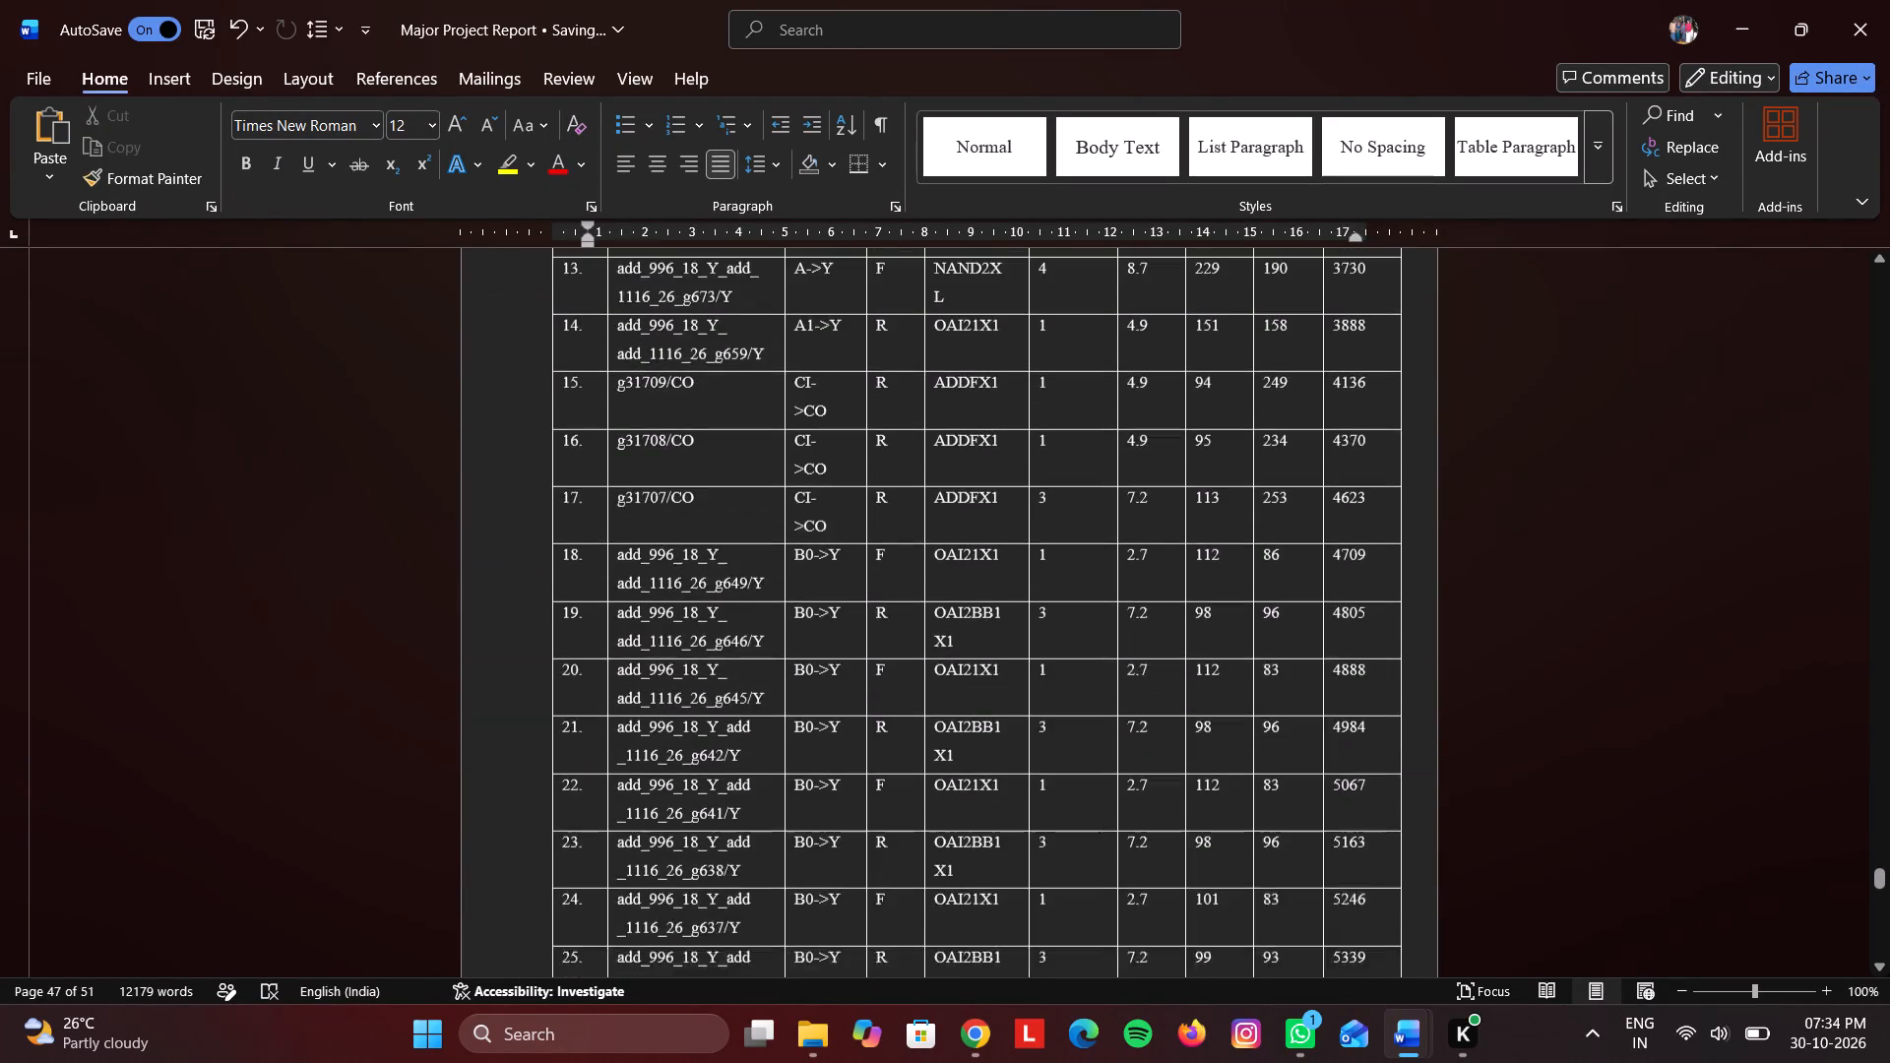
scroll(1285, 515, "up", 5)
scroll(1285, 515, "down", 17)
scroll(1285, 515, "down", 9)
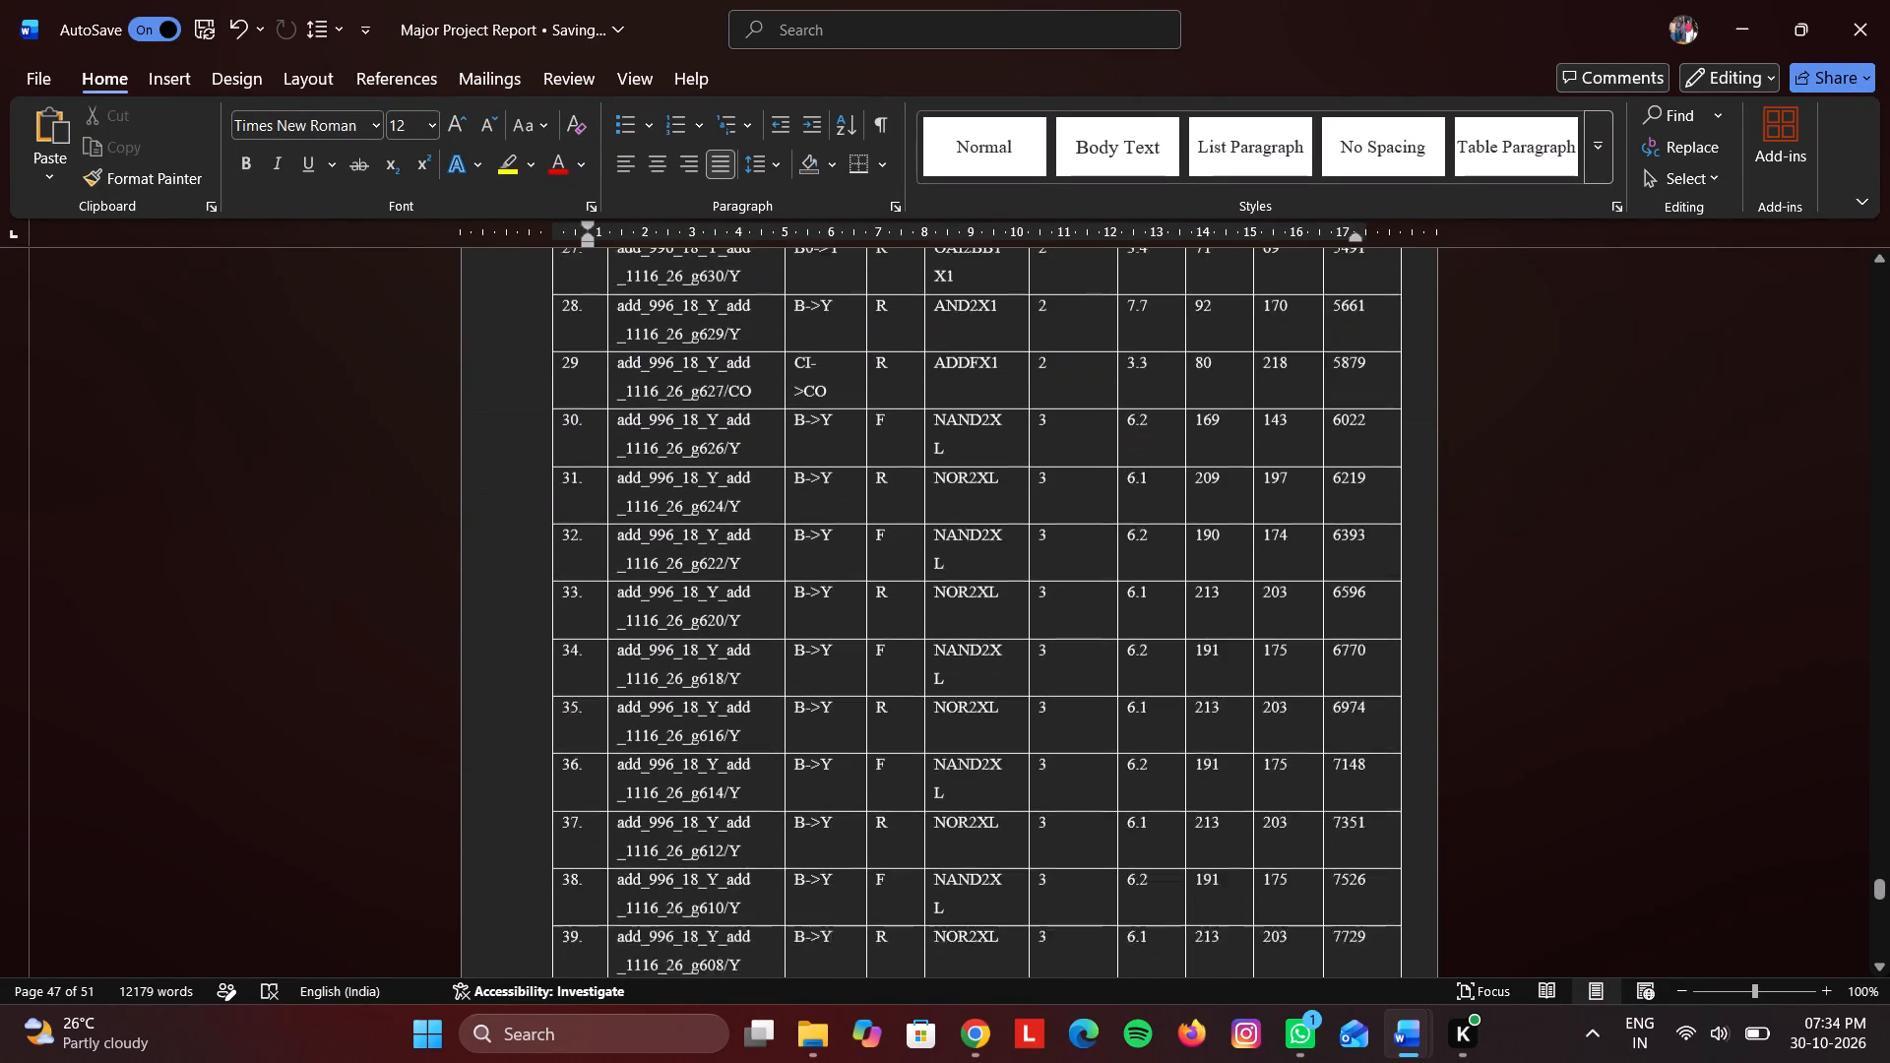
scroll(1285, 515, "down", 18)
scroll(1285, 515, "down", 3)
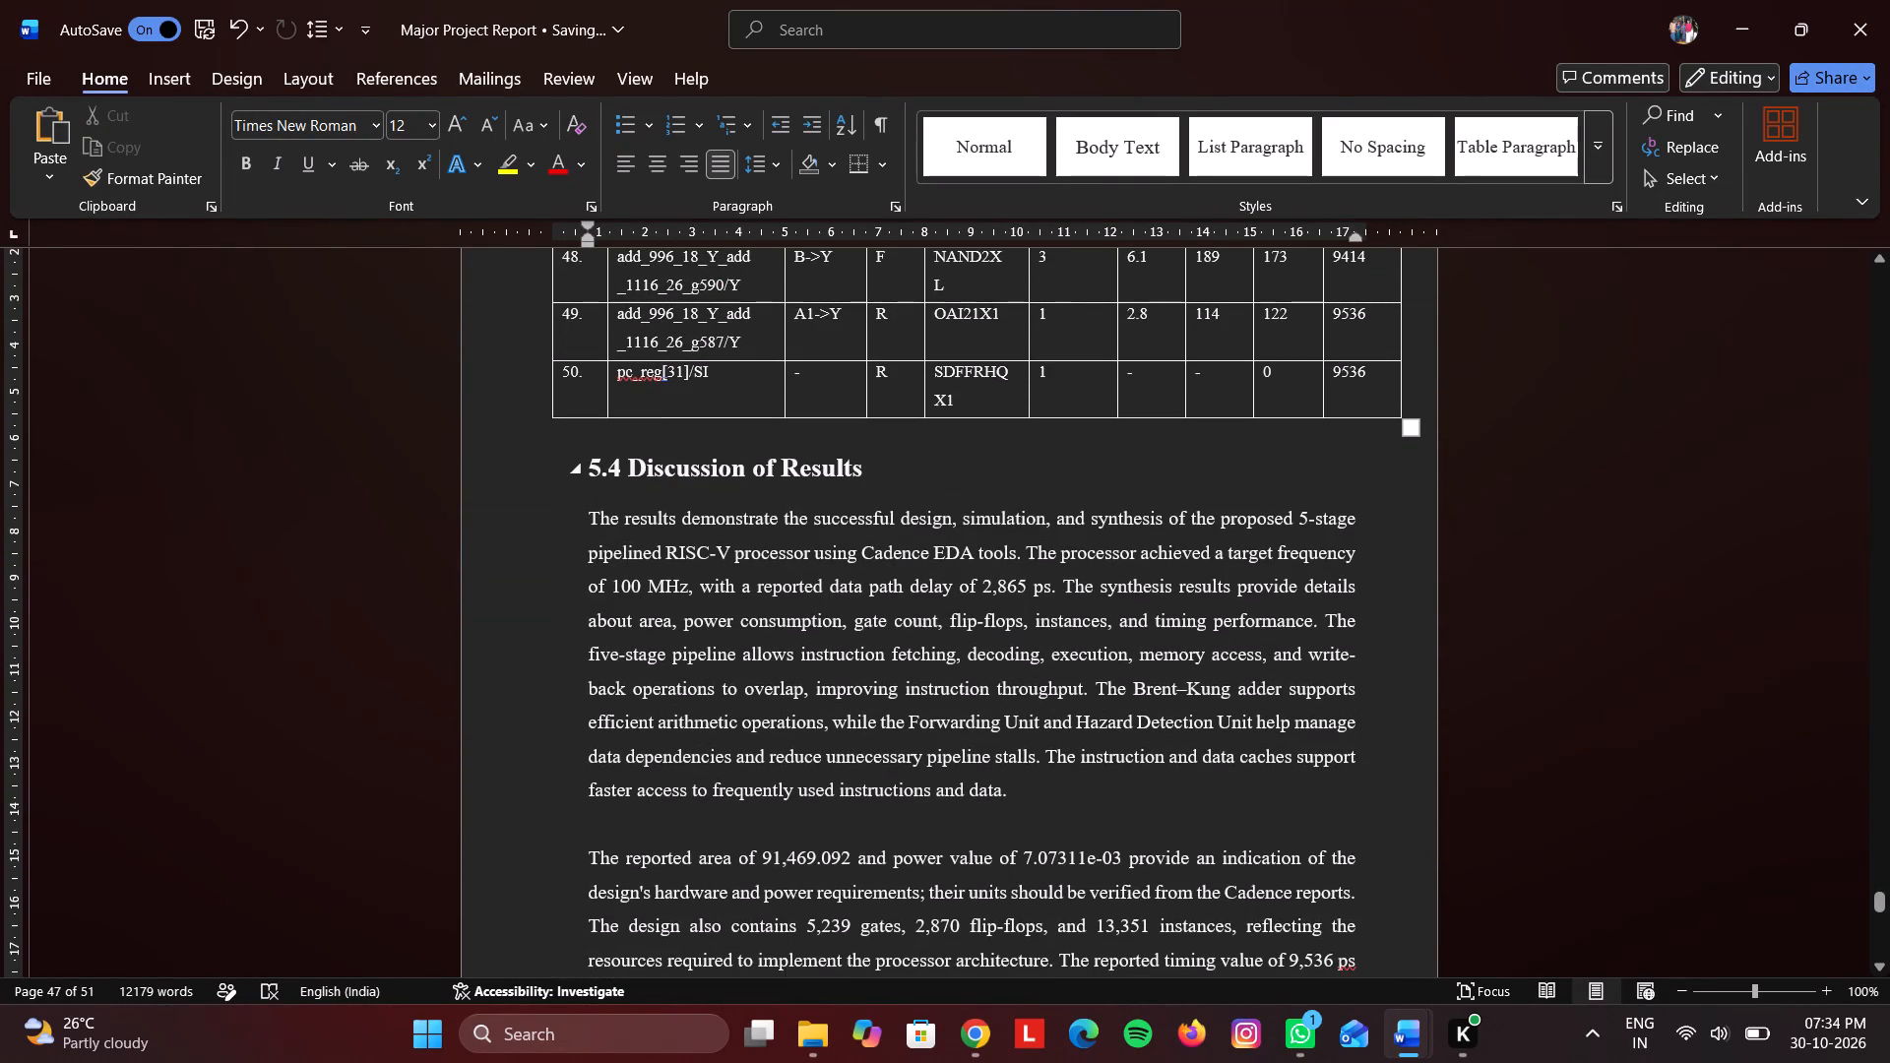
left_click(811, 459)
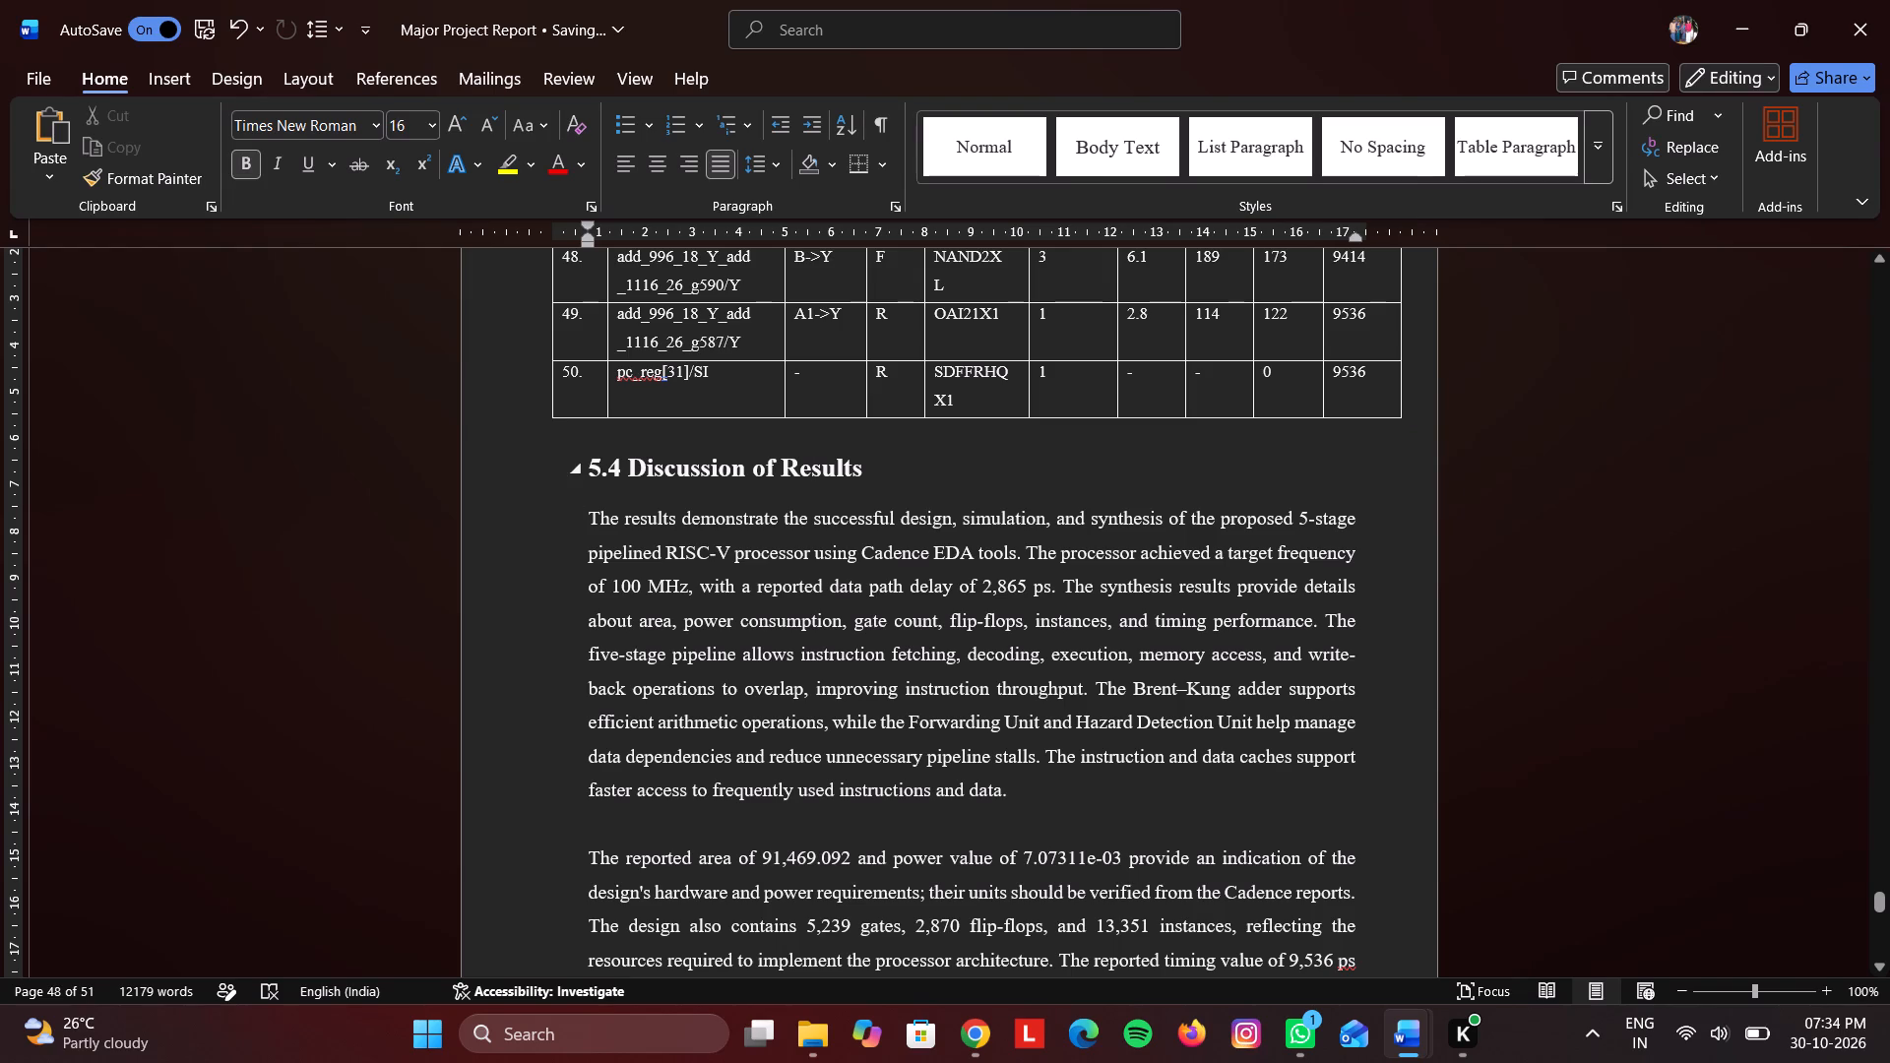
Delete the blank line above the CHAPTER 6 heading so that it starts directly below the page header.
scroll(759, 561, "down", 20)
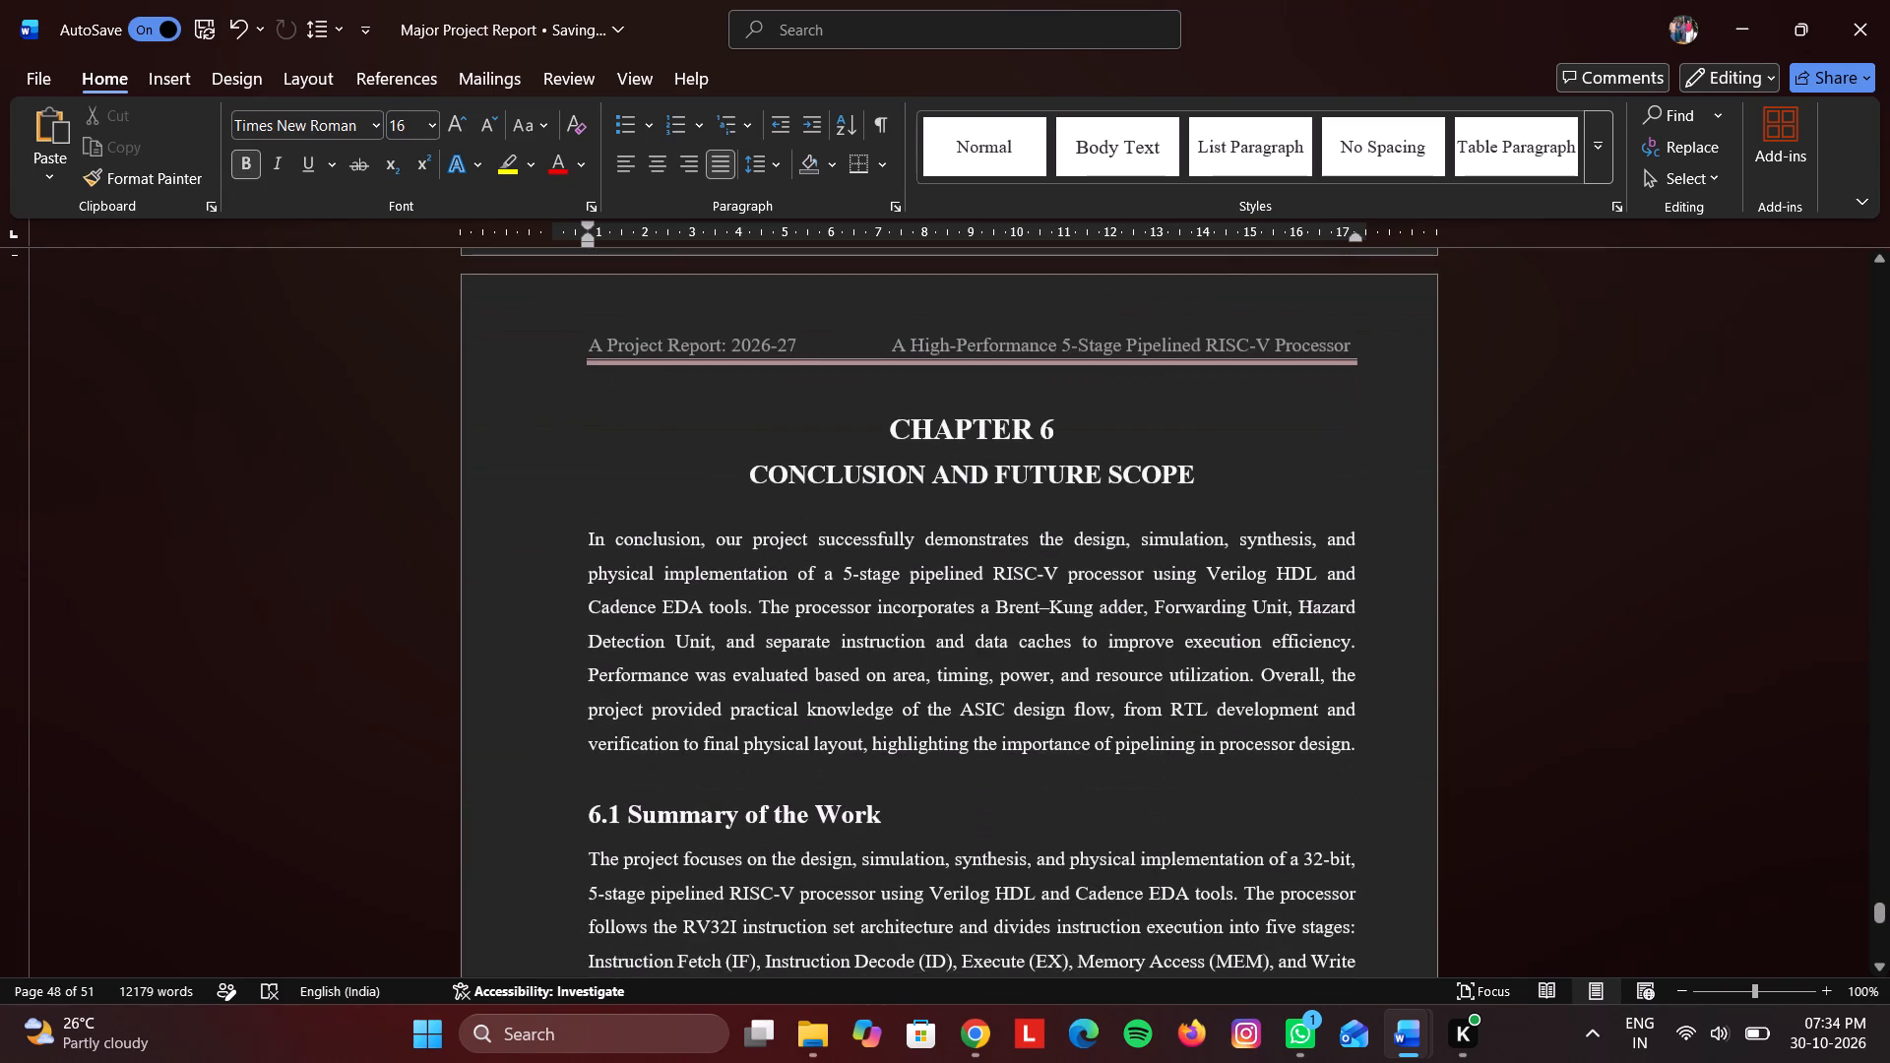
left_click(980, 398)
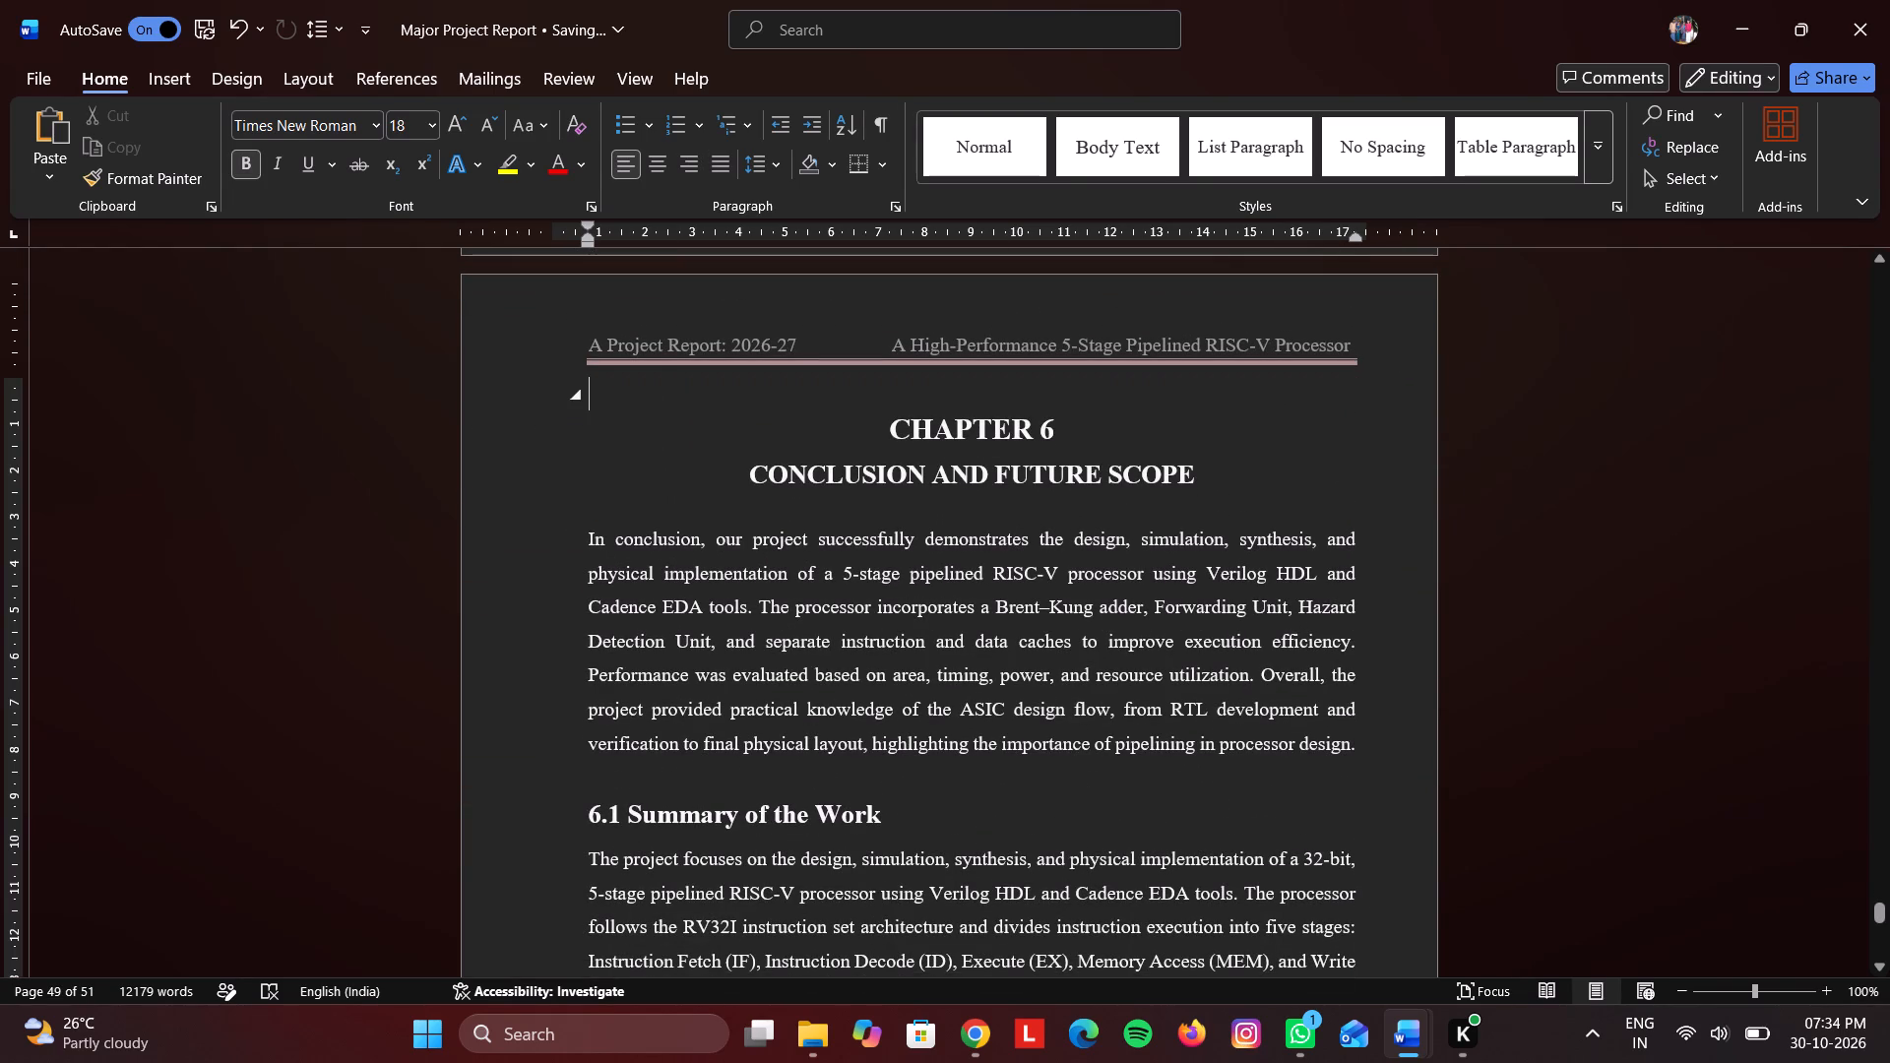
key("Delete")
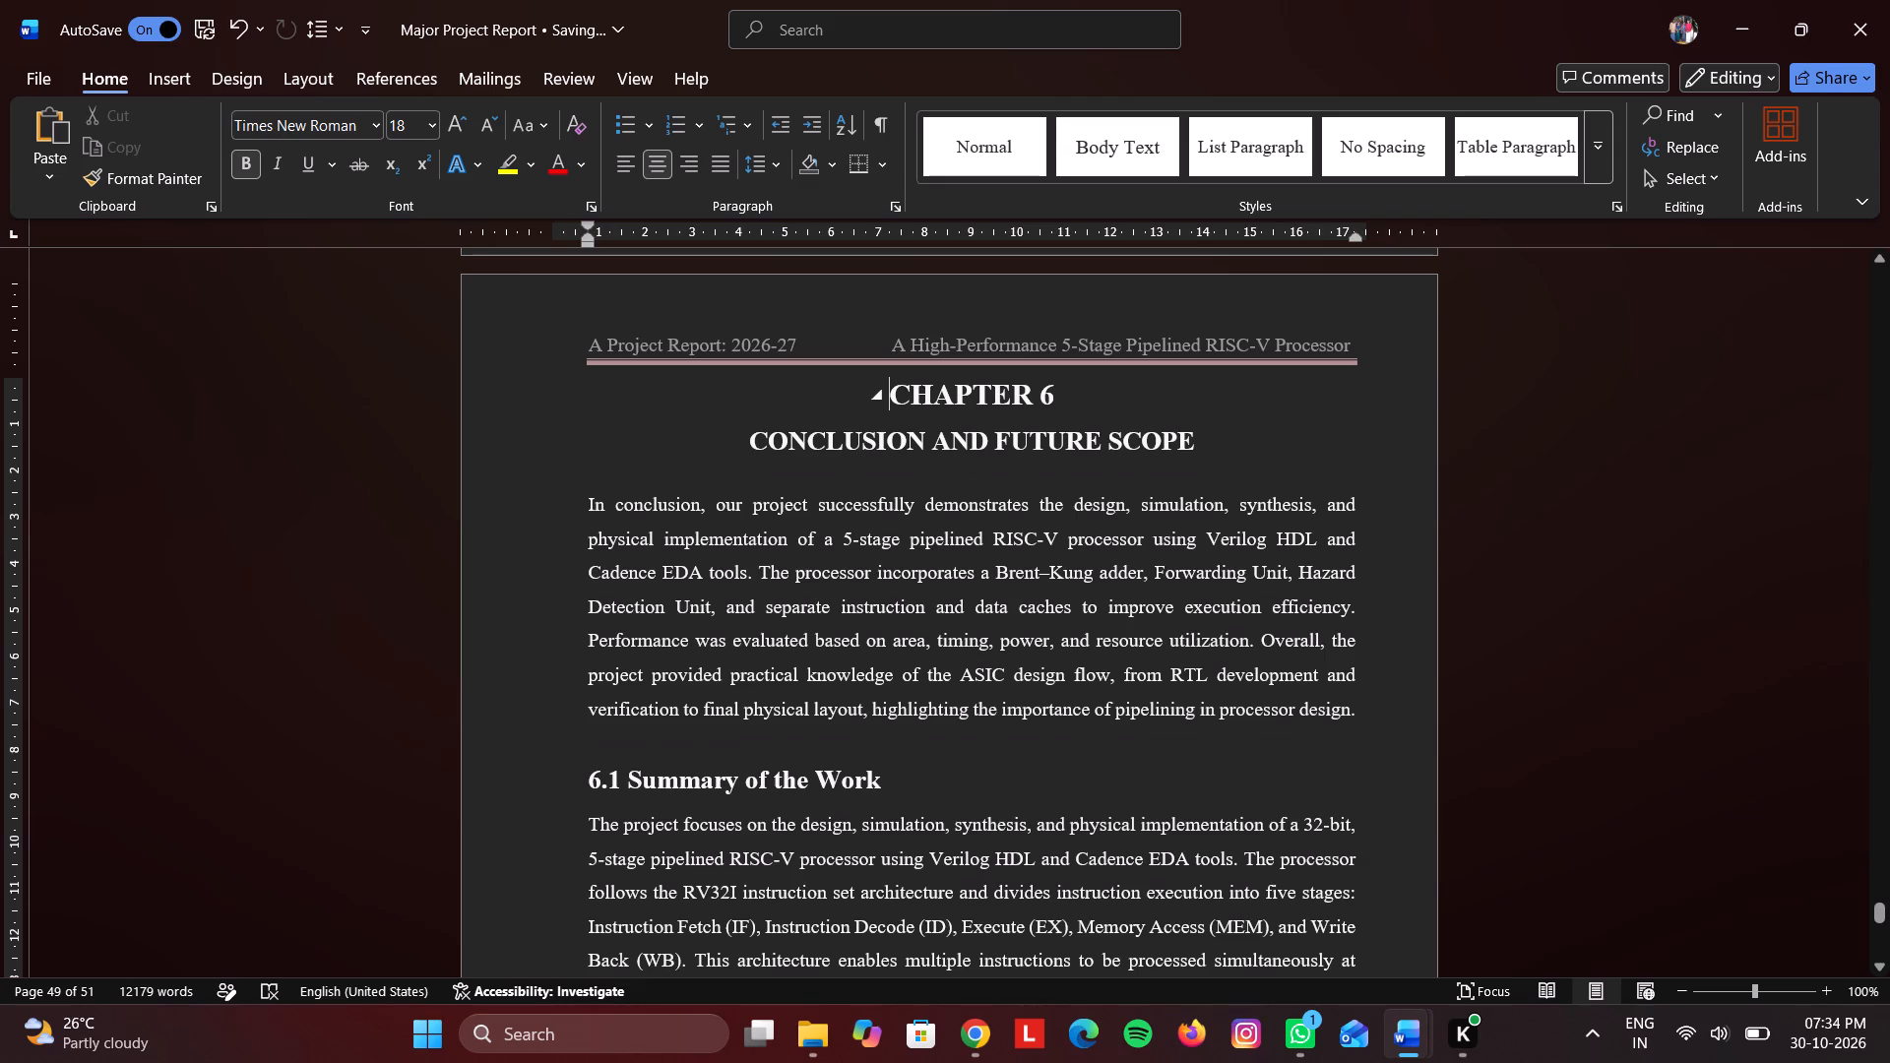
Compare the font sizes of the headings "6.1 Summary of the Work" and "6.2 Major Outcomes and Contributions".
scroll(986, 393, "down", 6)
left_click(693, 431)
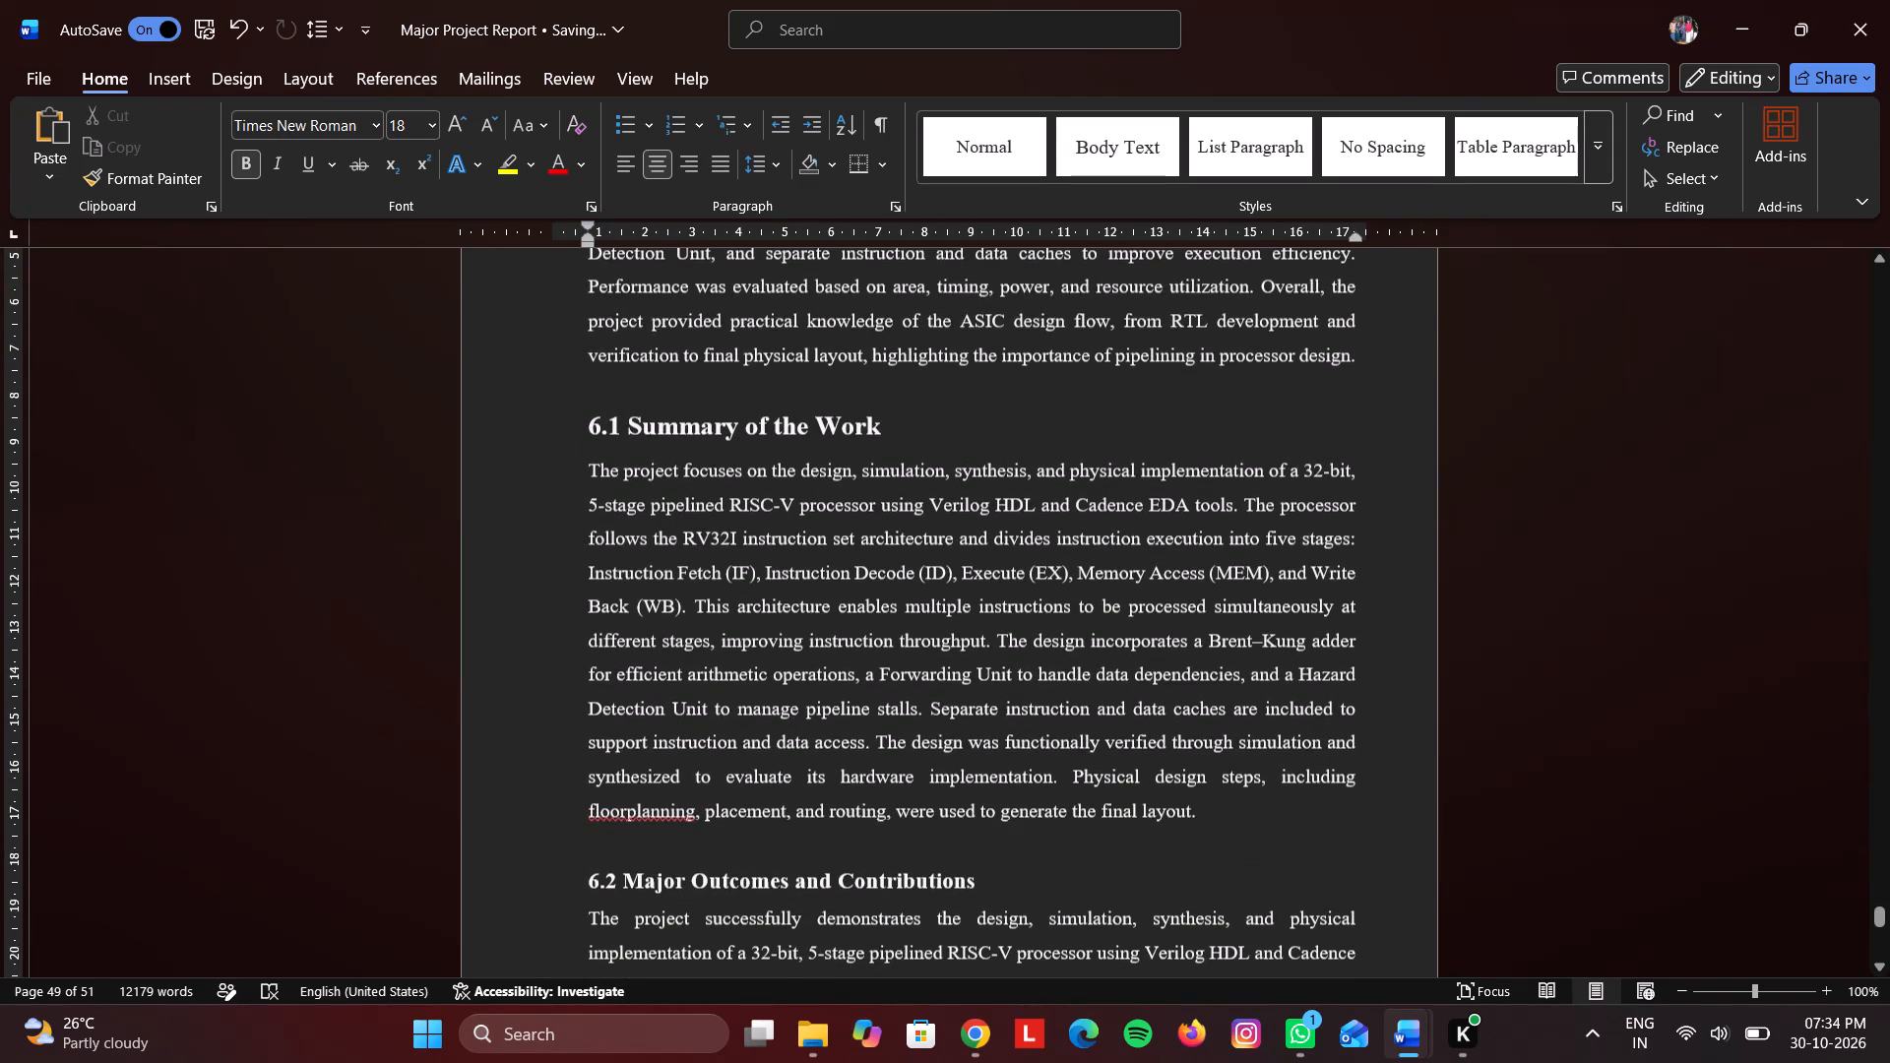
scroll(726, 647, "down", 8)
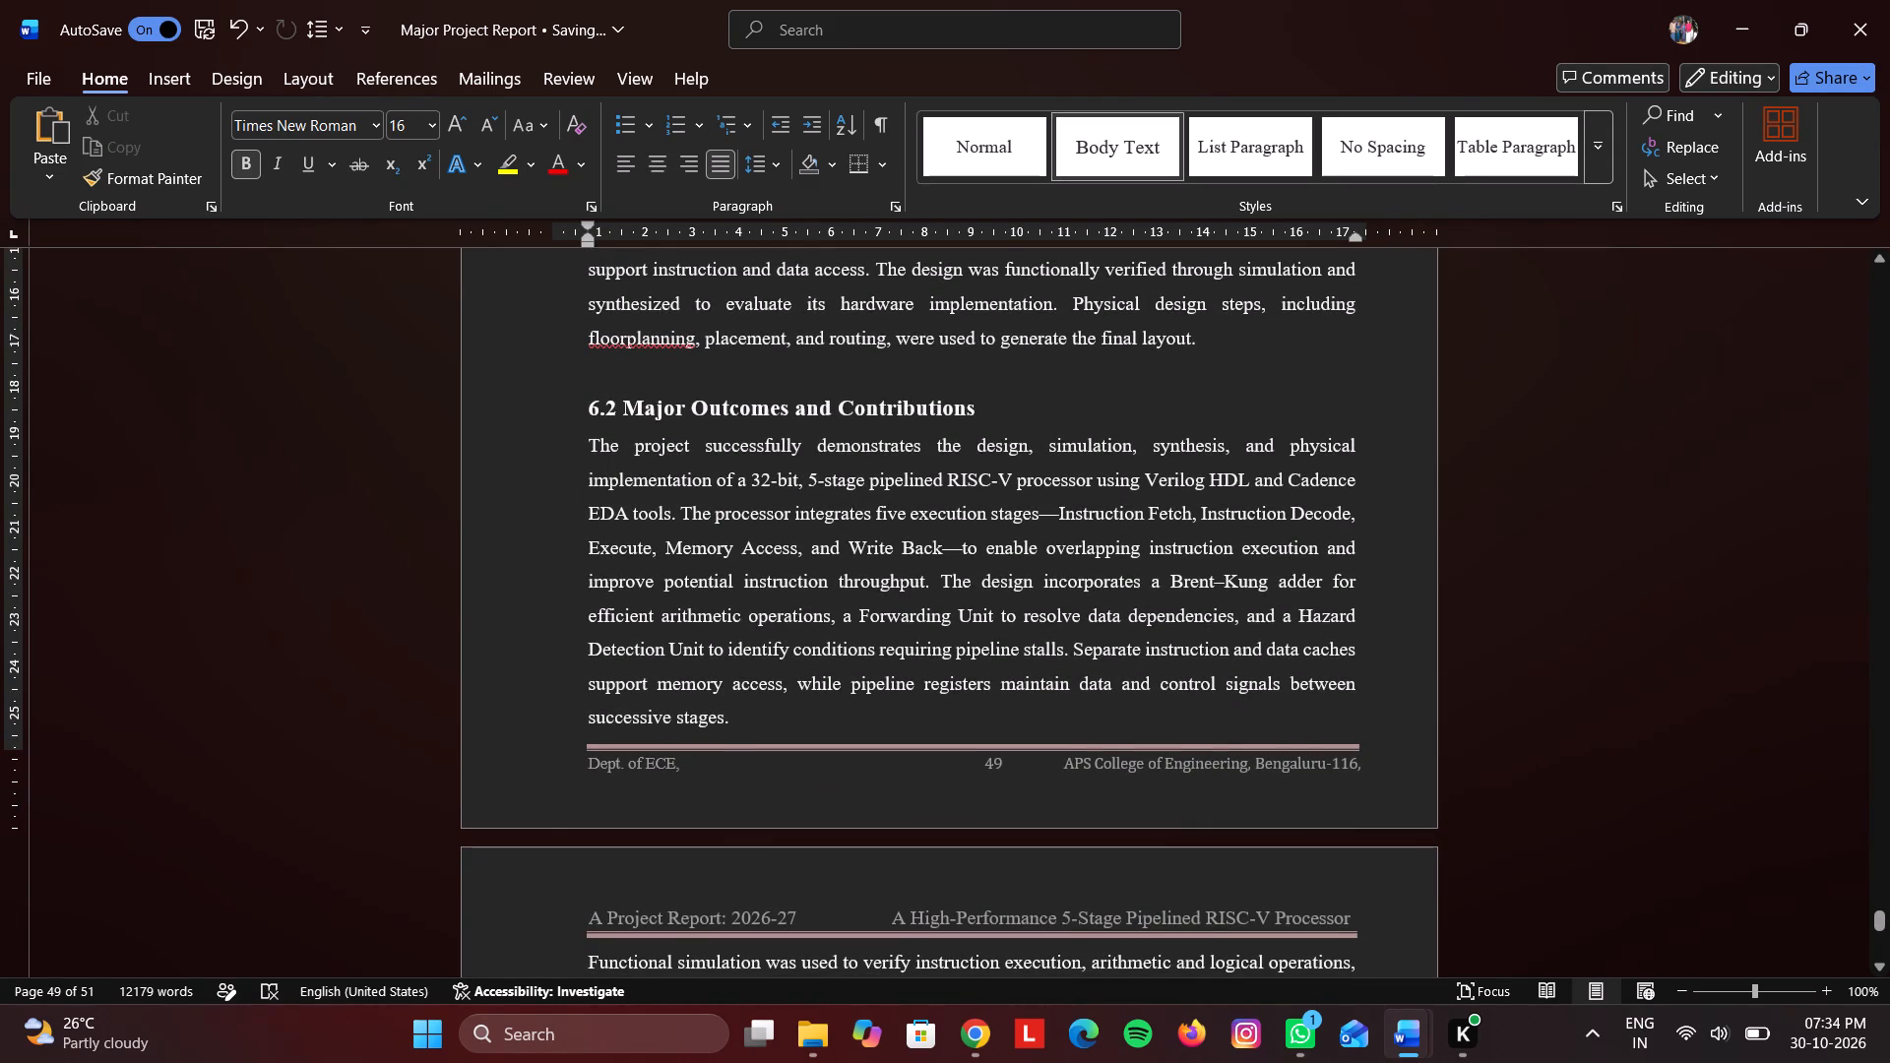
left_click(748, 400)
scroll(778, 482, "down", 5)
scroll(778, 488, "up", 5)
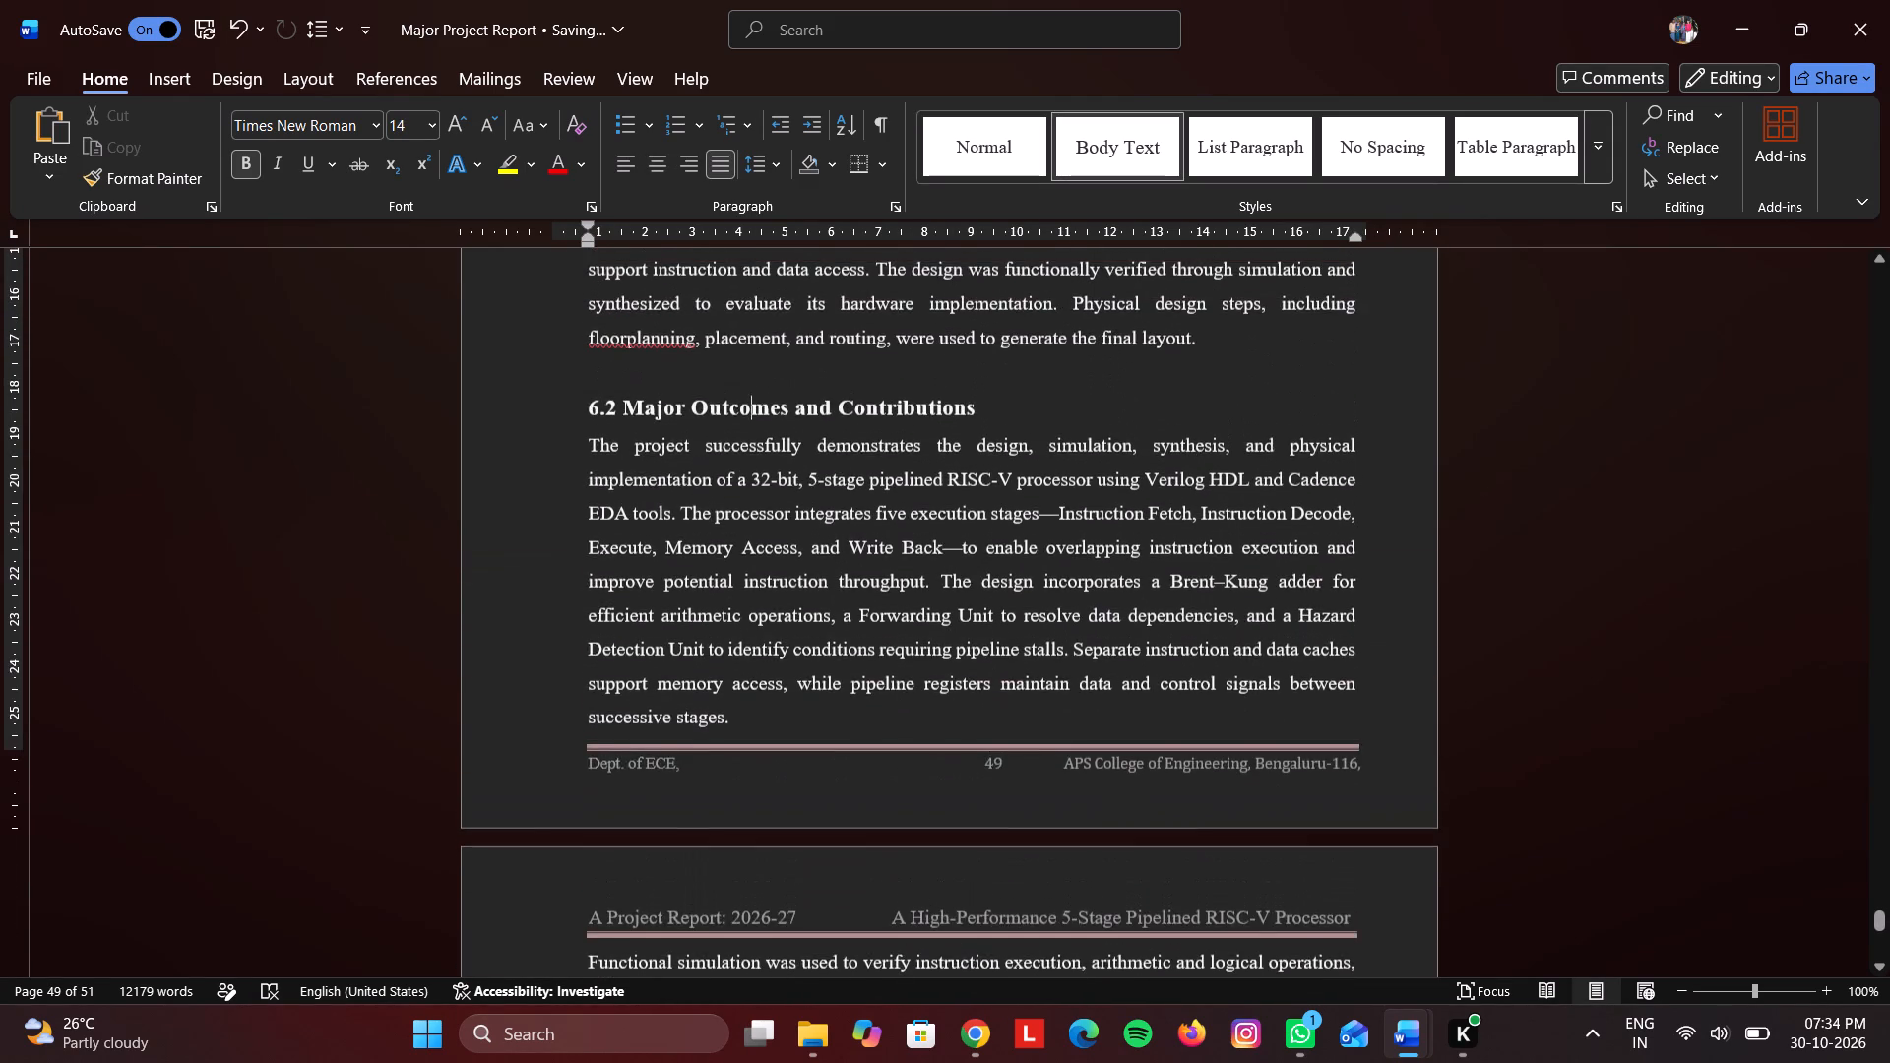
scroll(778, 488, "down", 12)
scroll(778, 488, "up", 15)
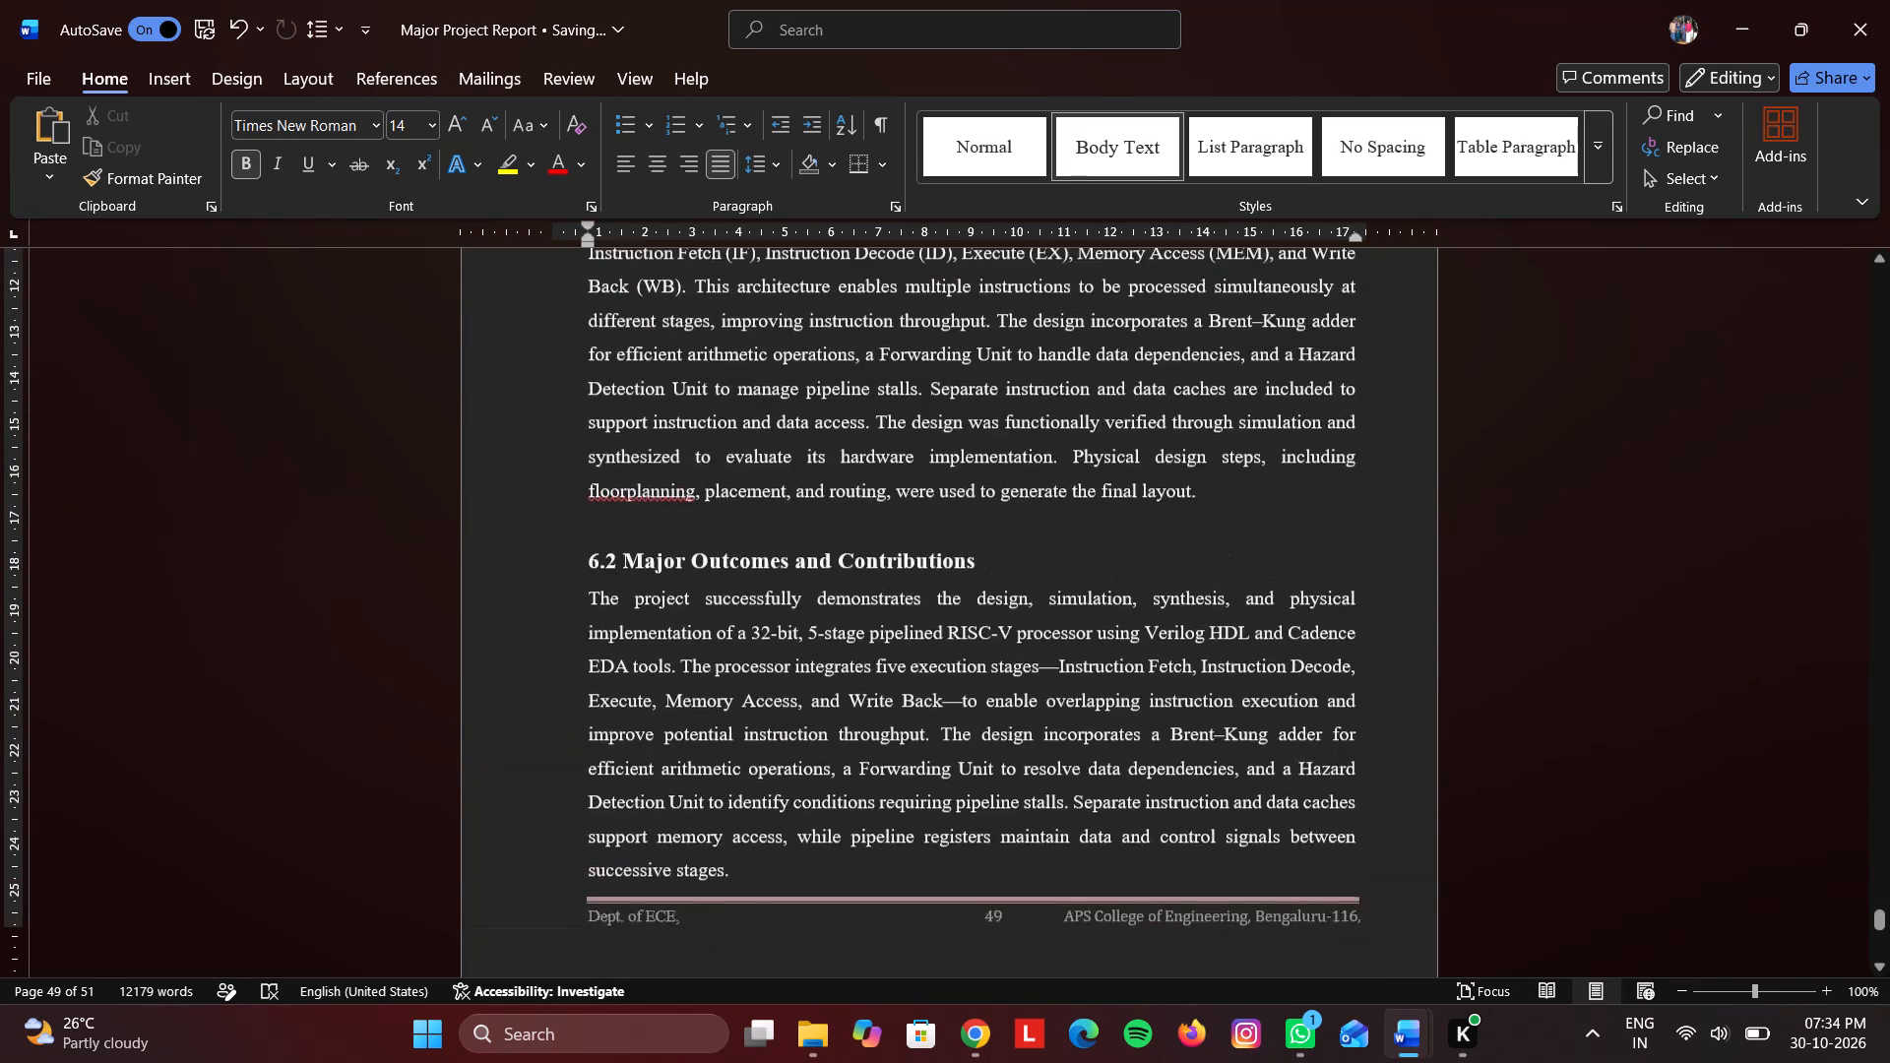
scroll(778, 488, "up", 5)
left_click(778, 428)
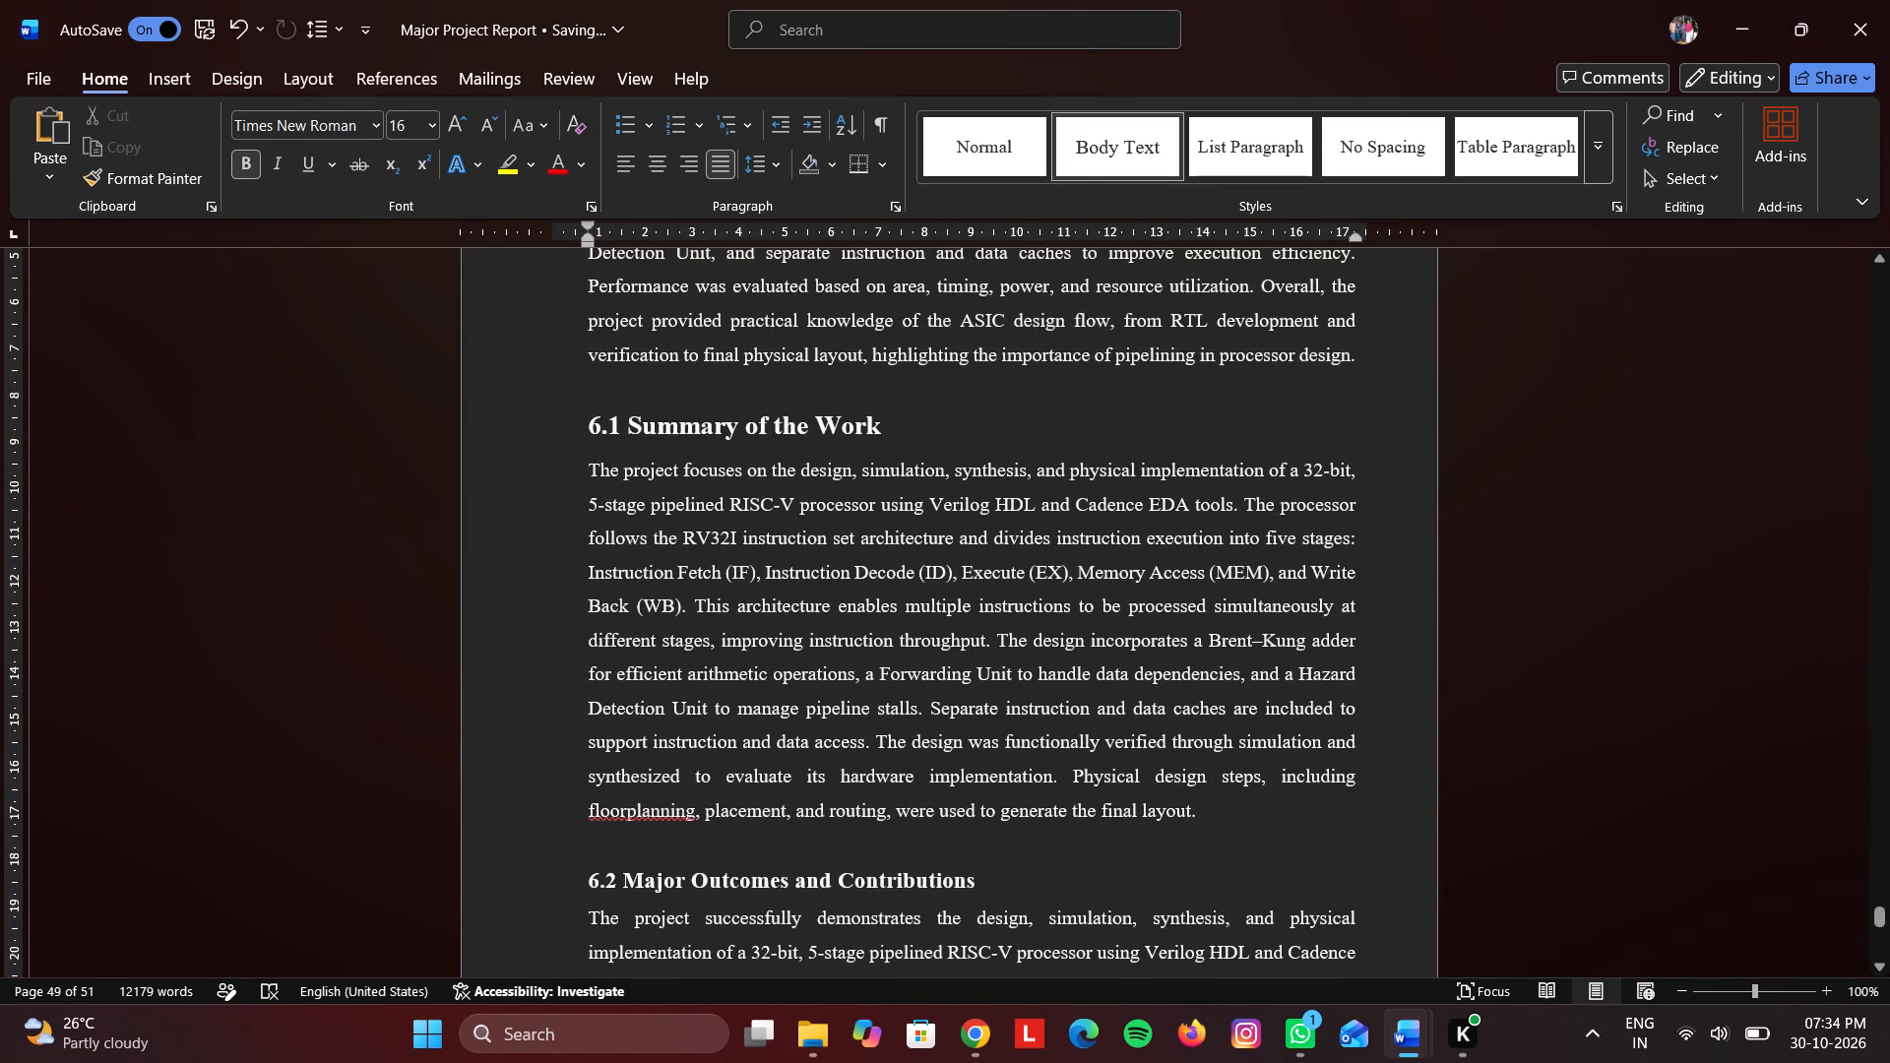
Increase the heading "6.2 Major Outcomes and Contributions" to 16 pt to match heading 6.1.
scroll(792, 500, "down", 4)
left_click_drag(994, 642, 621, 611)
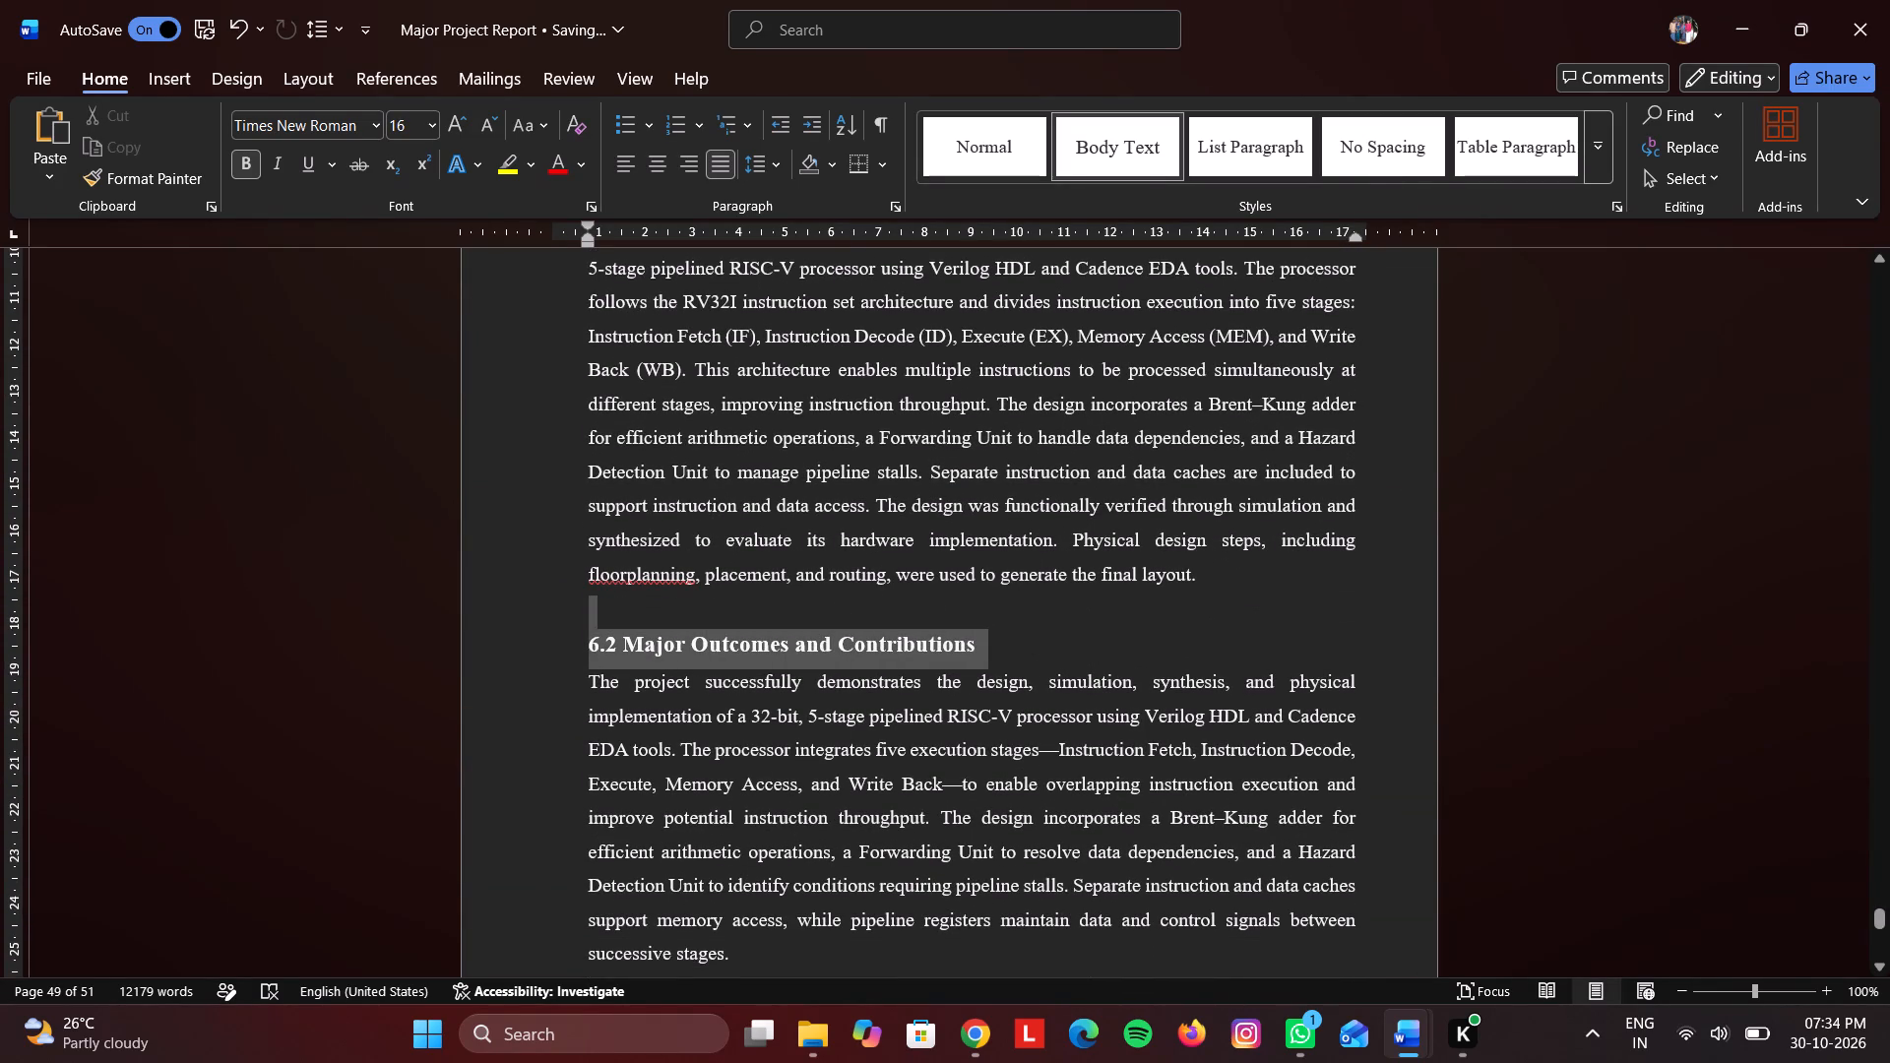
left_click_drag(621, 611, 588, 653)
left_click(794, 583)
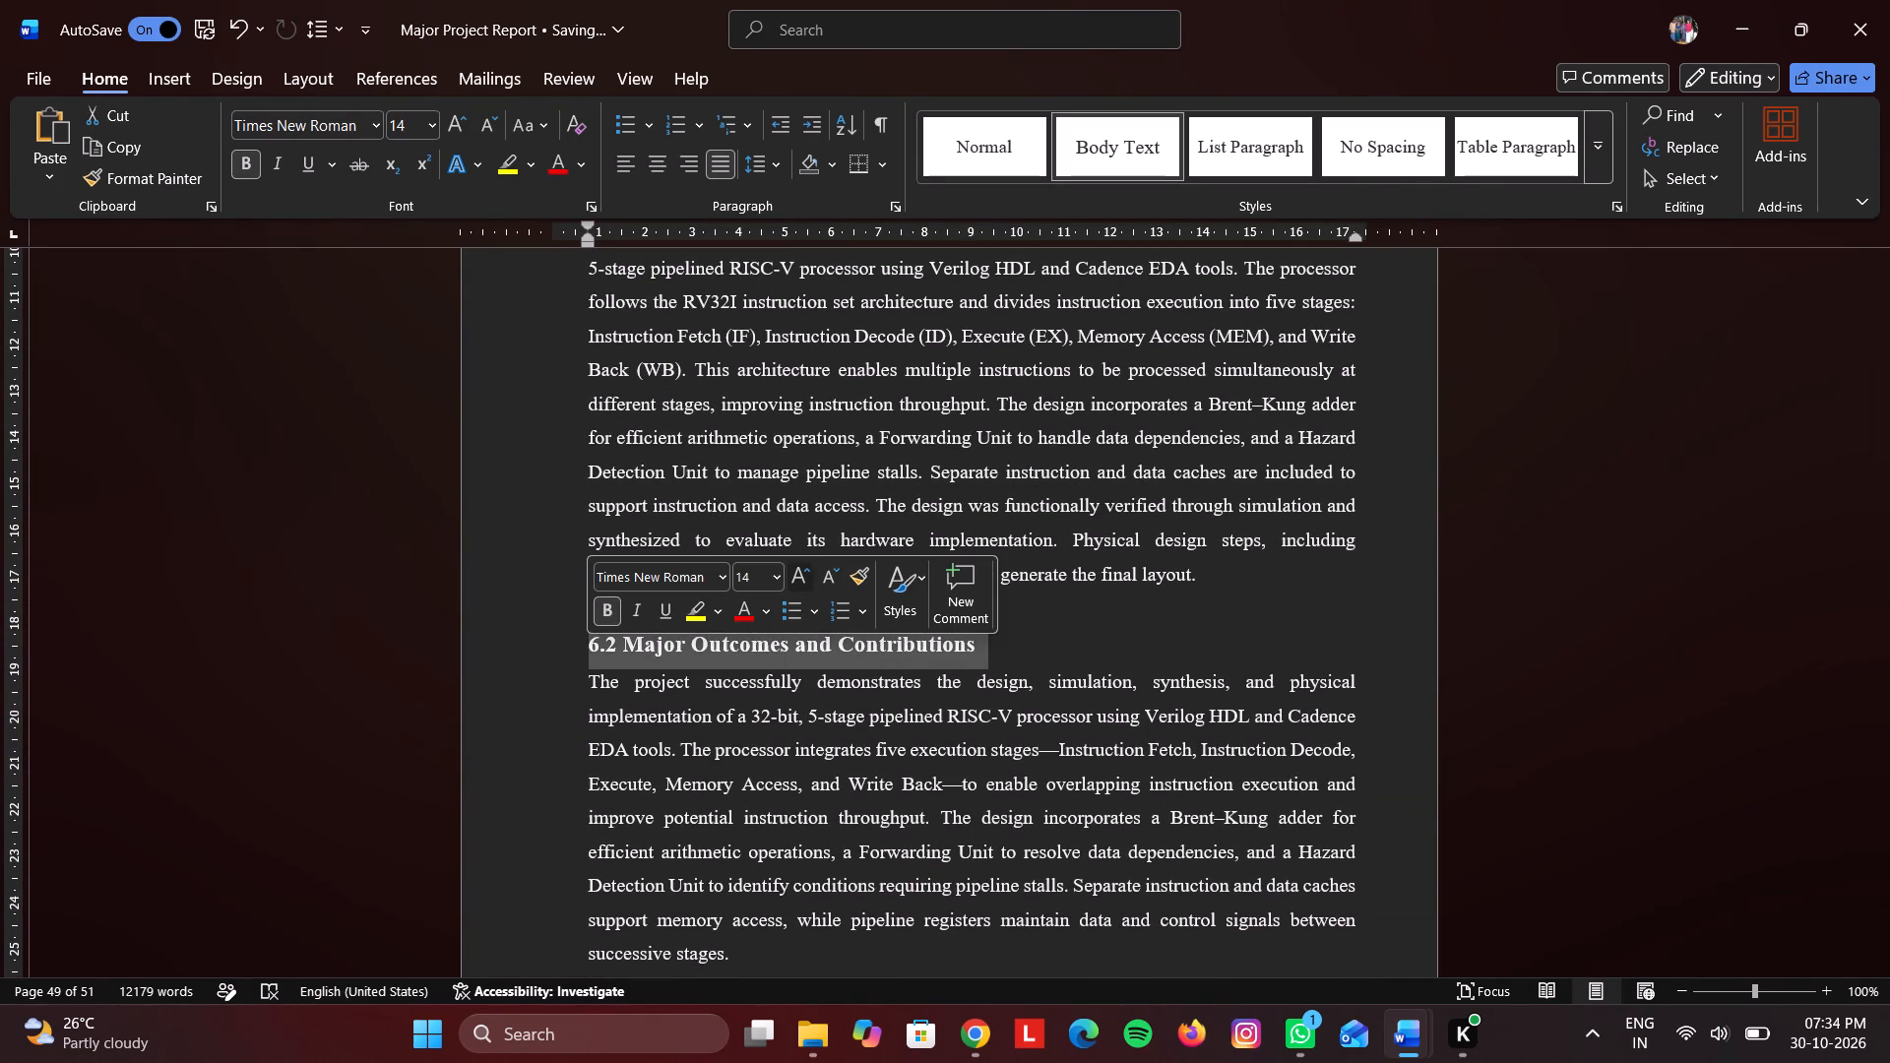
left_click(801, 755)
Increase the heading "6.3 Advantages" to 16 pt.
scroll(801, 756, "down", 15)
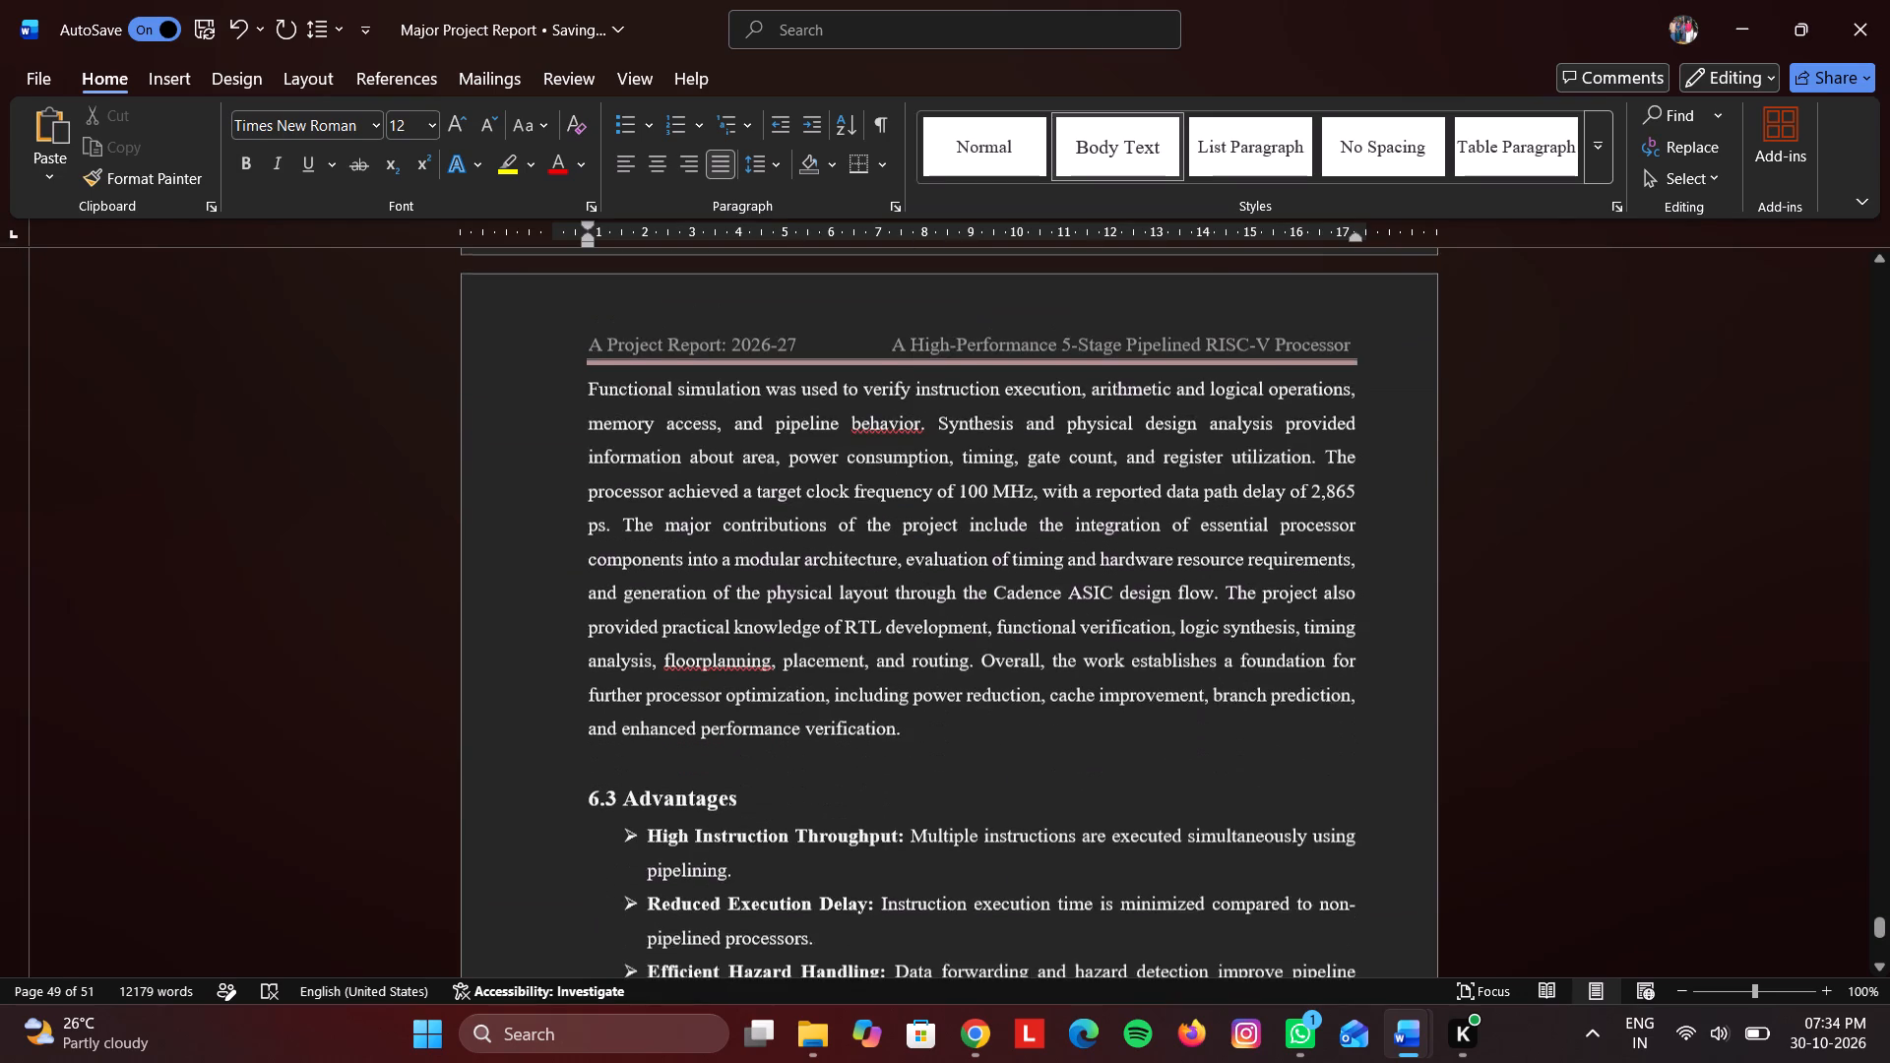
left_click_drag(759, 718, 592, 712)
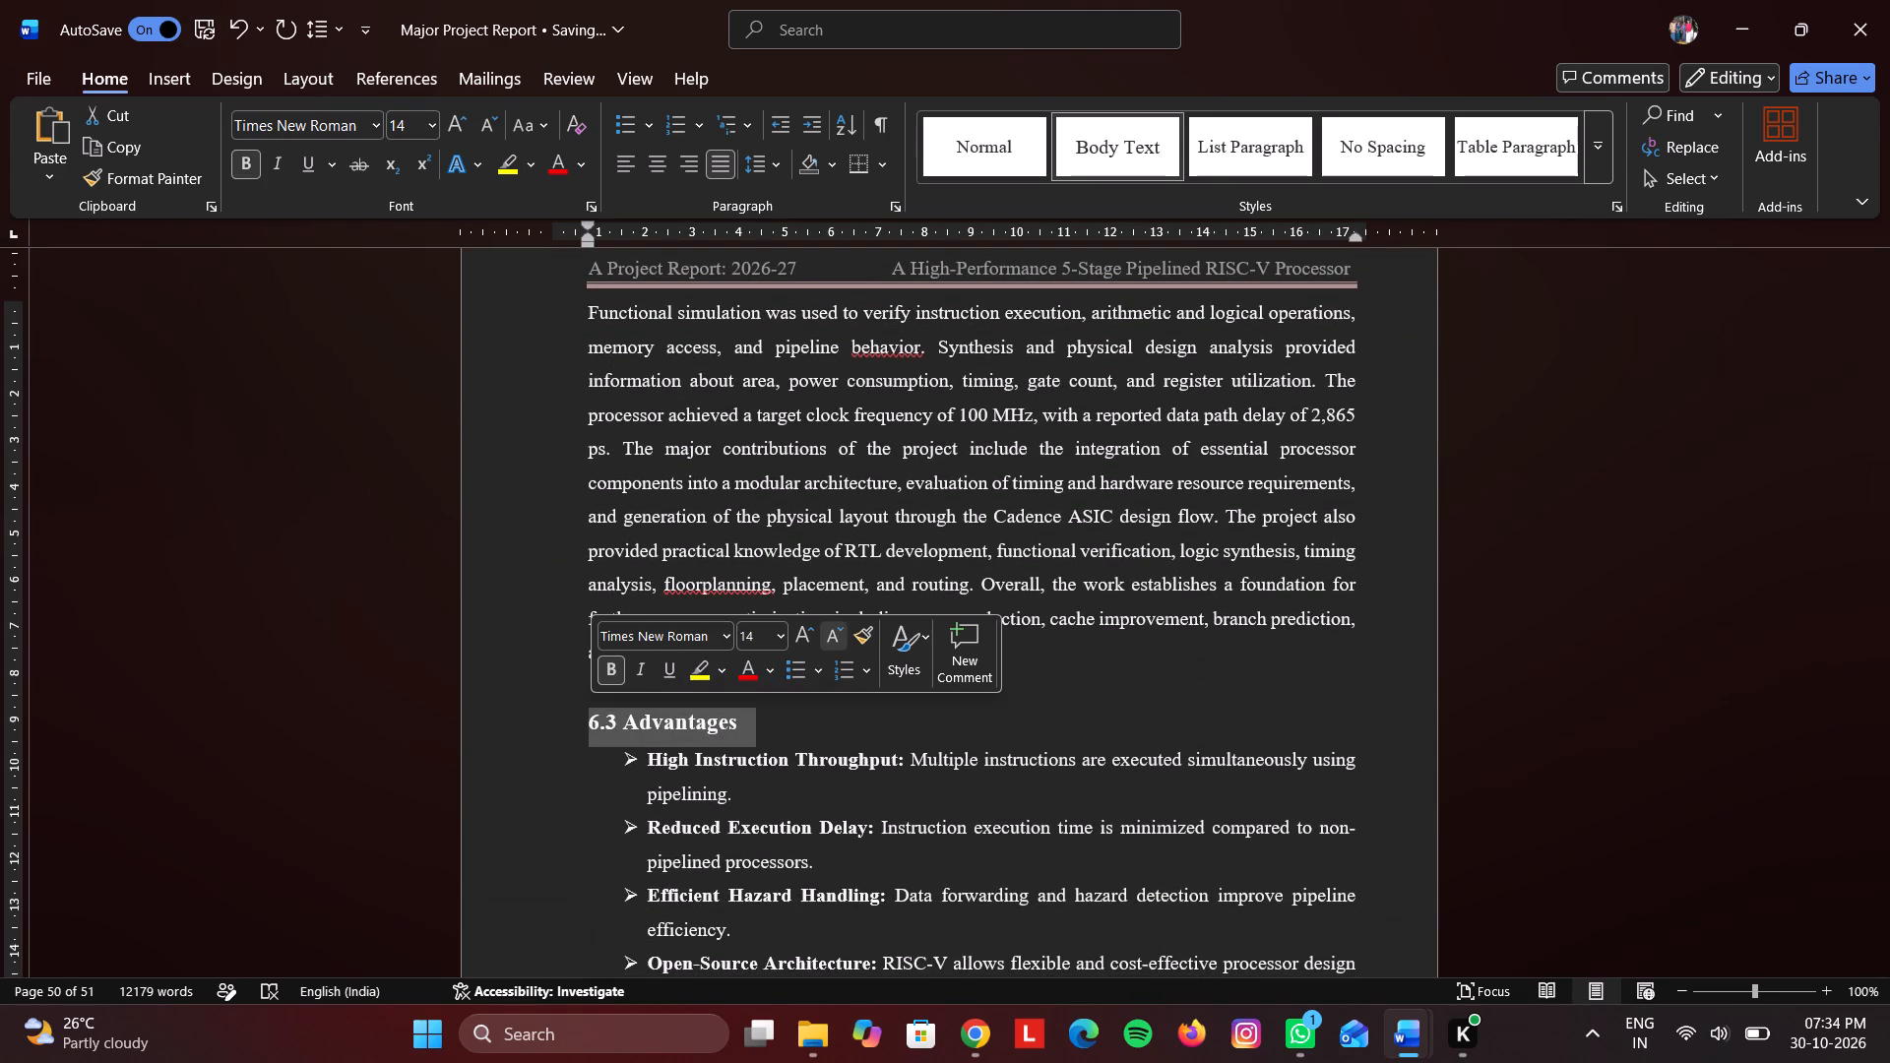
left_click(812, 639)
Increase the heading "6.4 Disadvantages" to 16 pt.
scroll(828, 694, "down", 6)
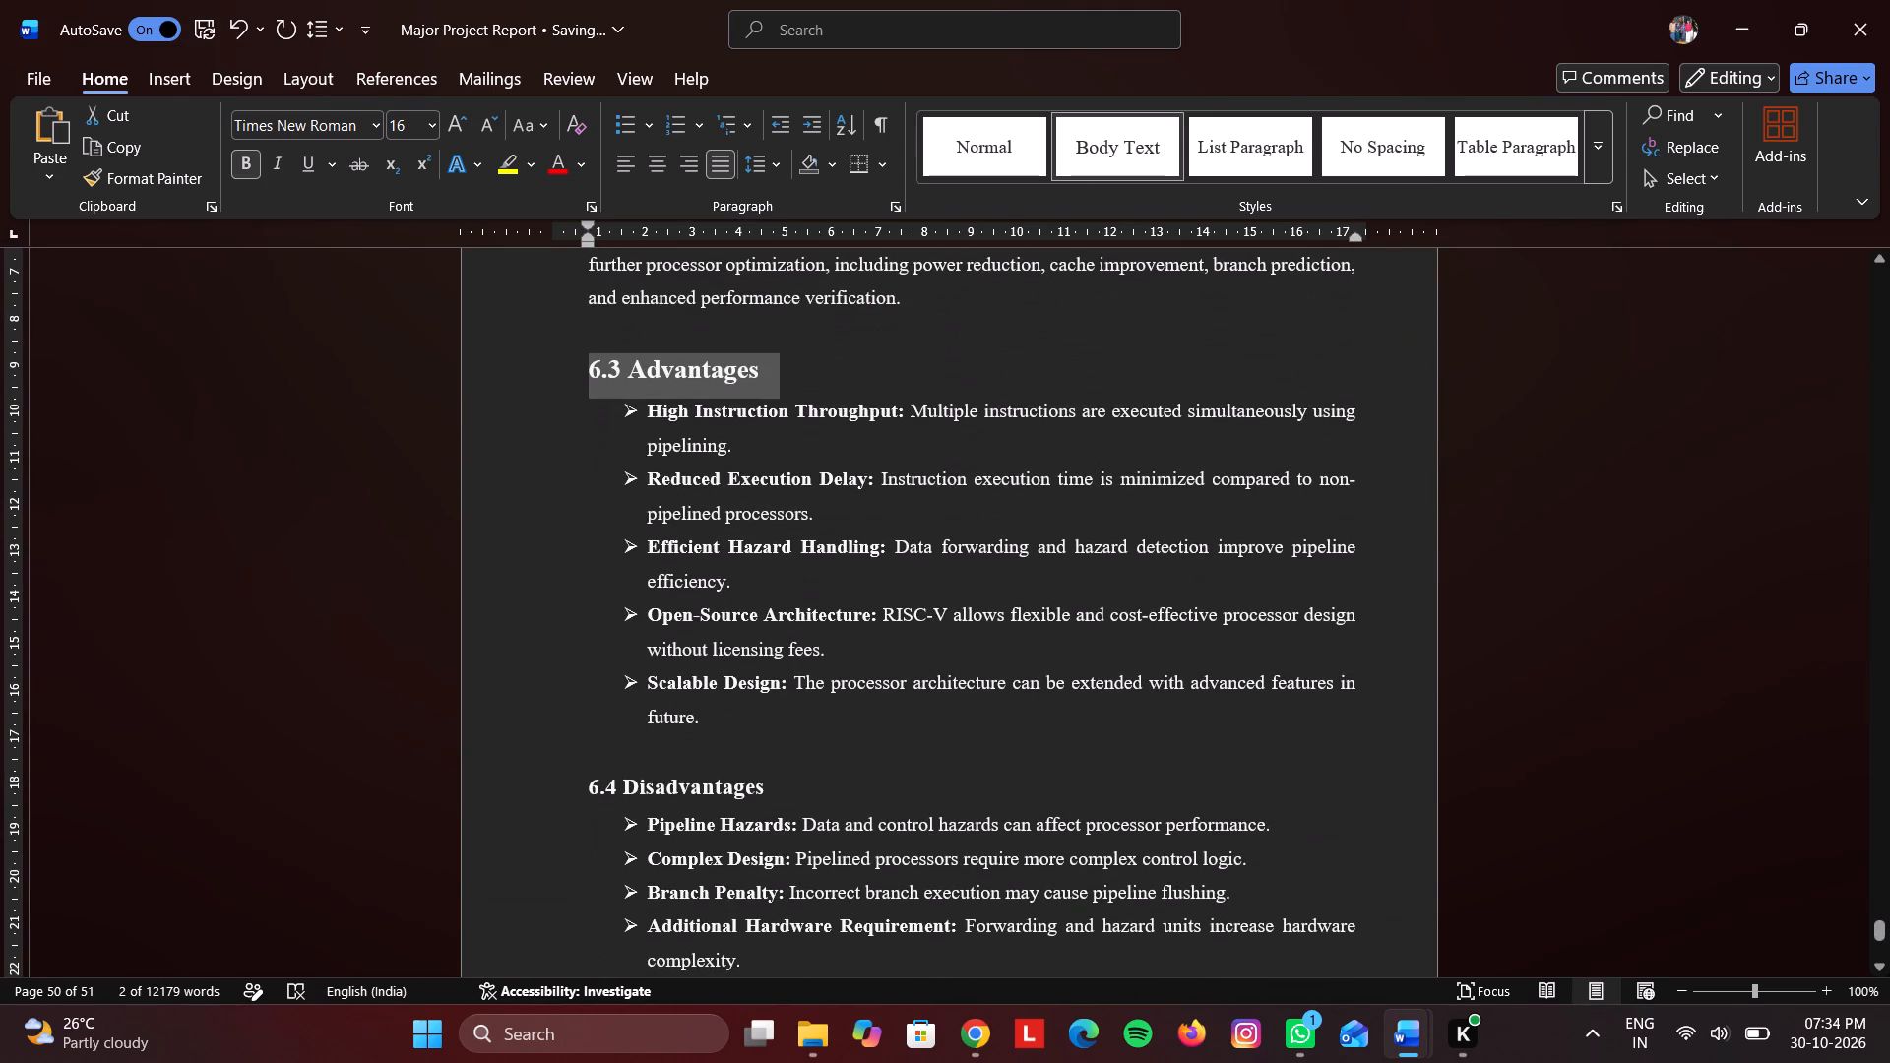
left_click_drag(799, 791, 543, 796)
left_click(766, 713)
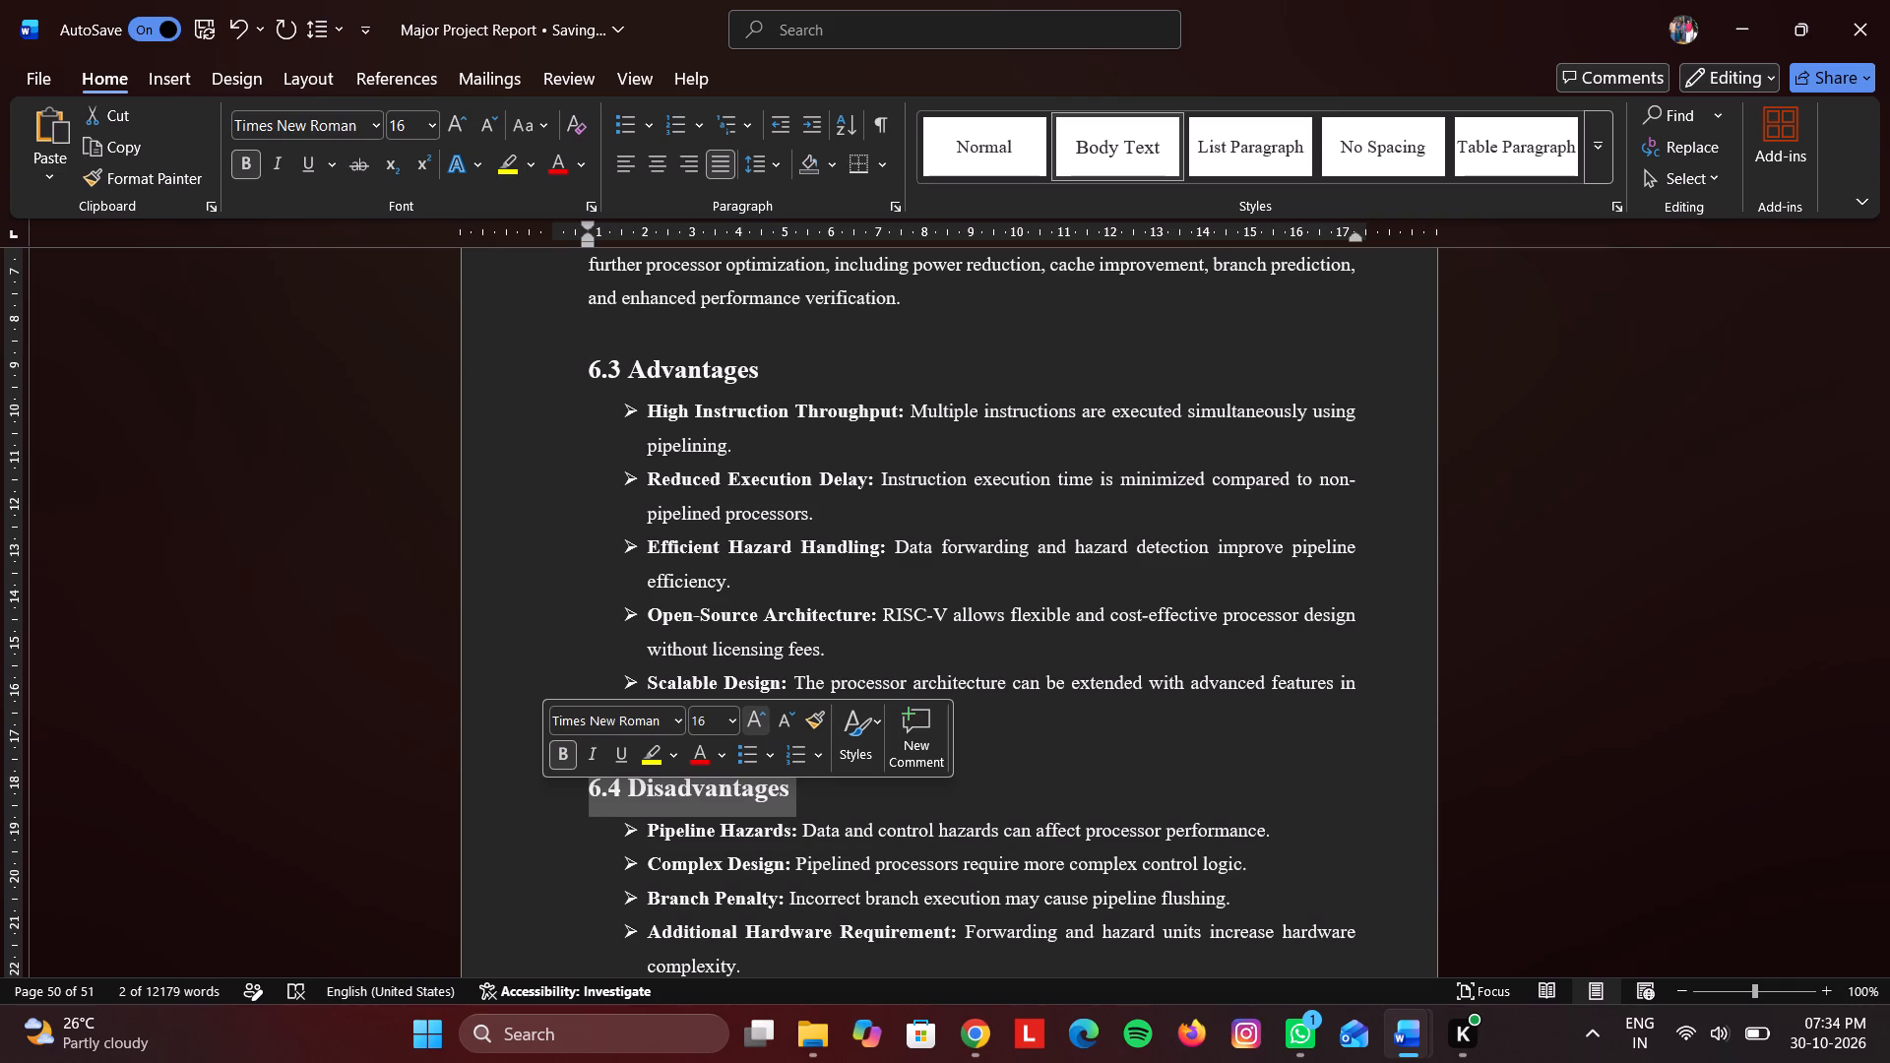
left_click(850, 820)
Go back to Chapter 2 and check the font size of the heading "2.3 Comparison of Existing Approaches".
scroll(850, 820, "down", 2)
scroll(850, 820, "up", 10)
scroll(1170, 530, "up", 11)
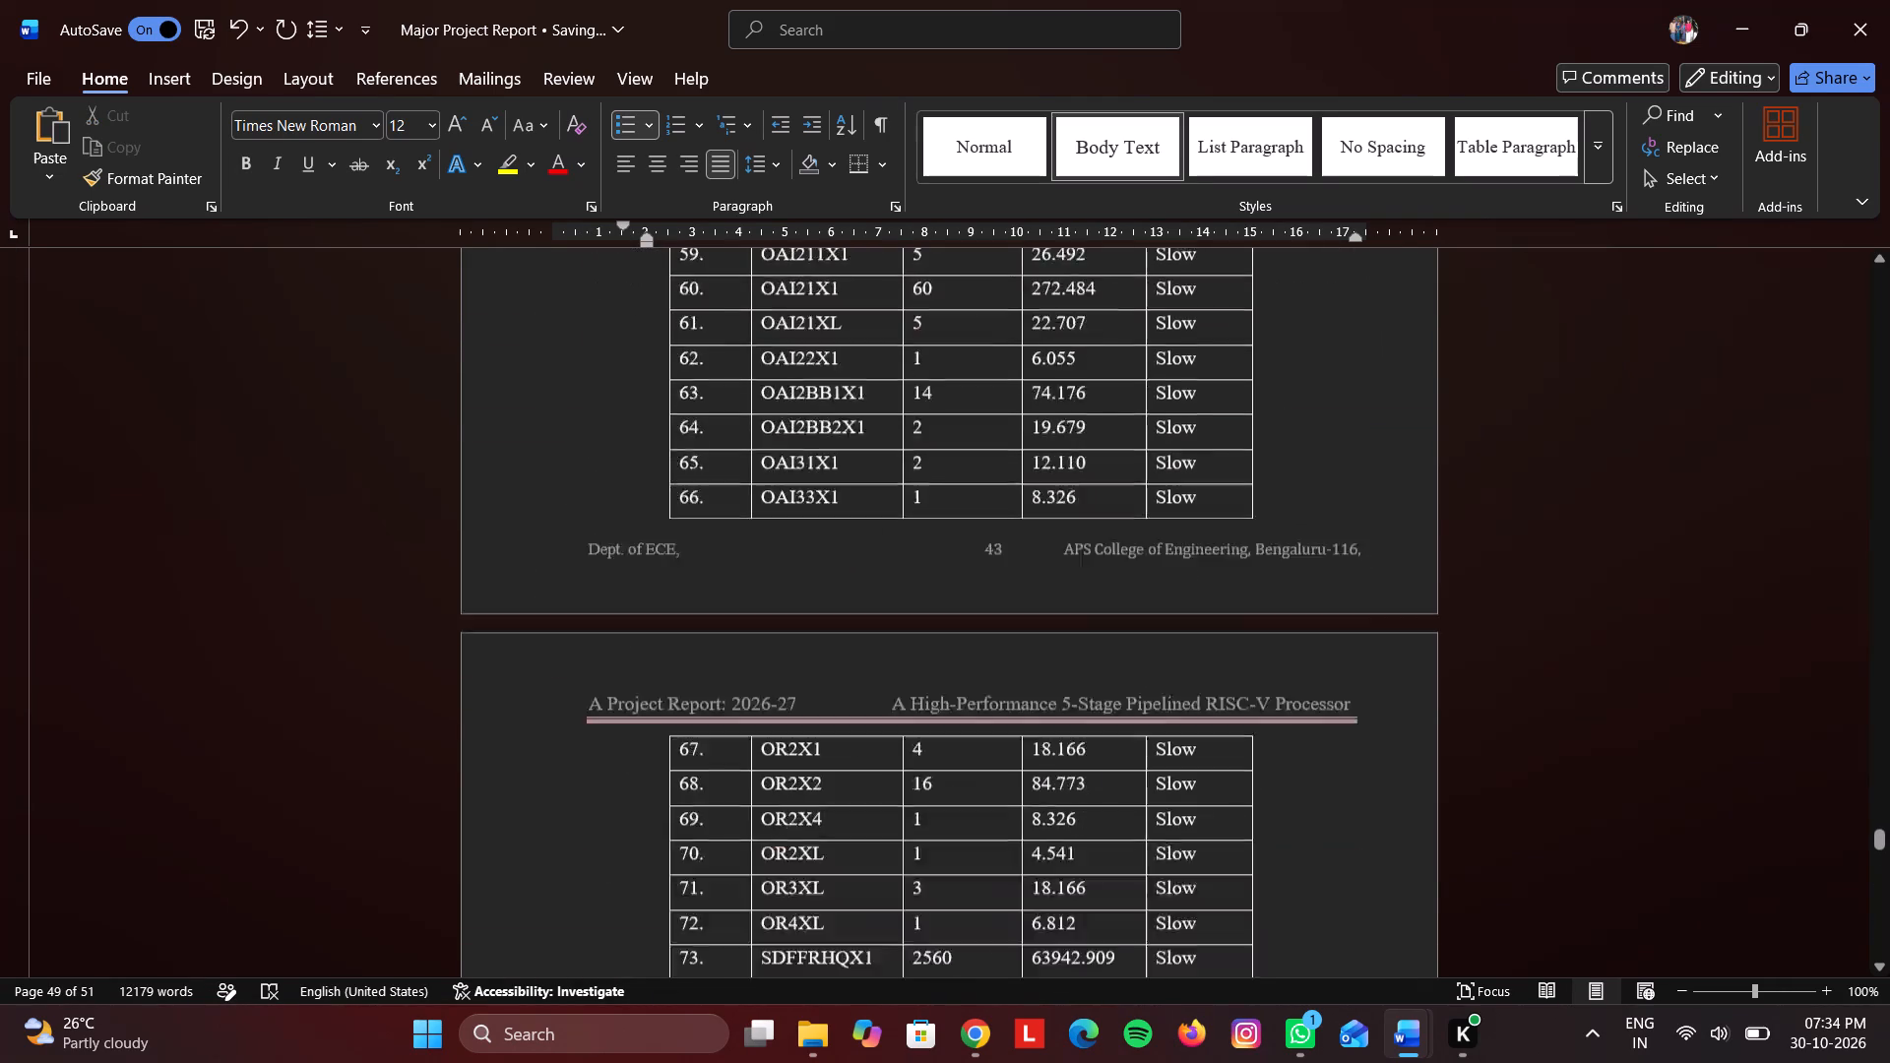
scroll(1170, 530, "up", 11)
scroll(1170, 530, "up", 11)
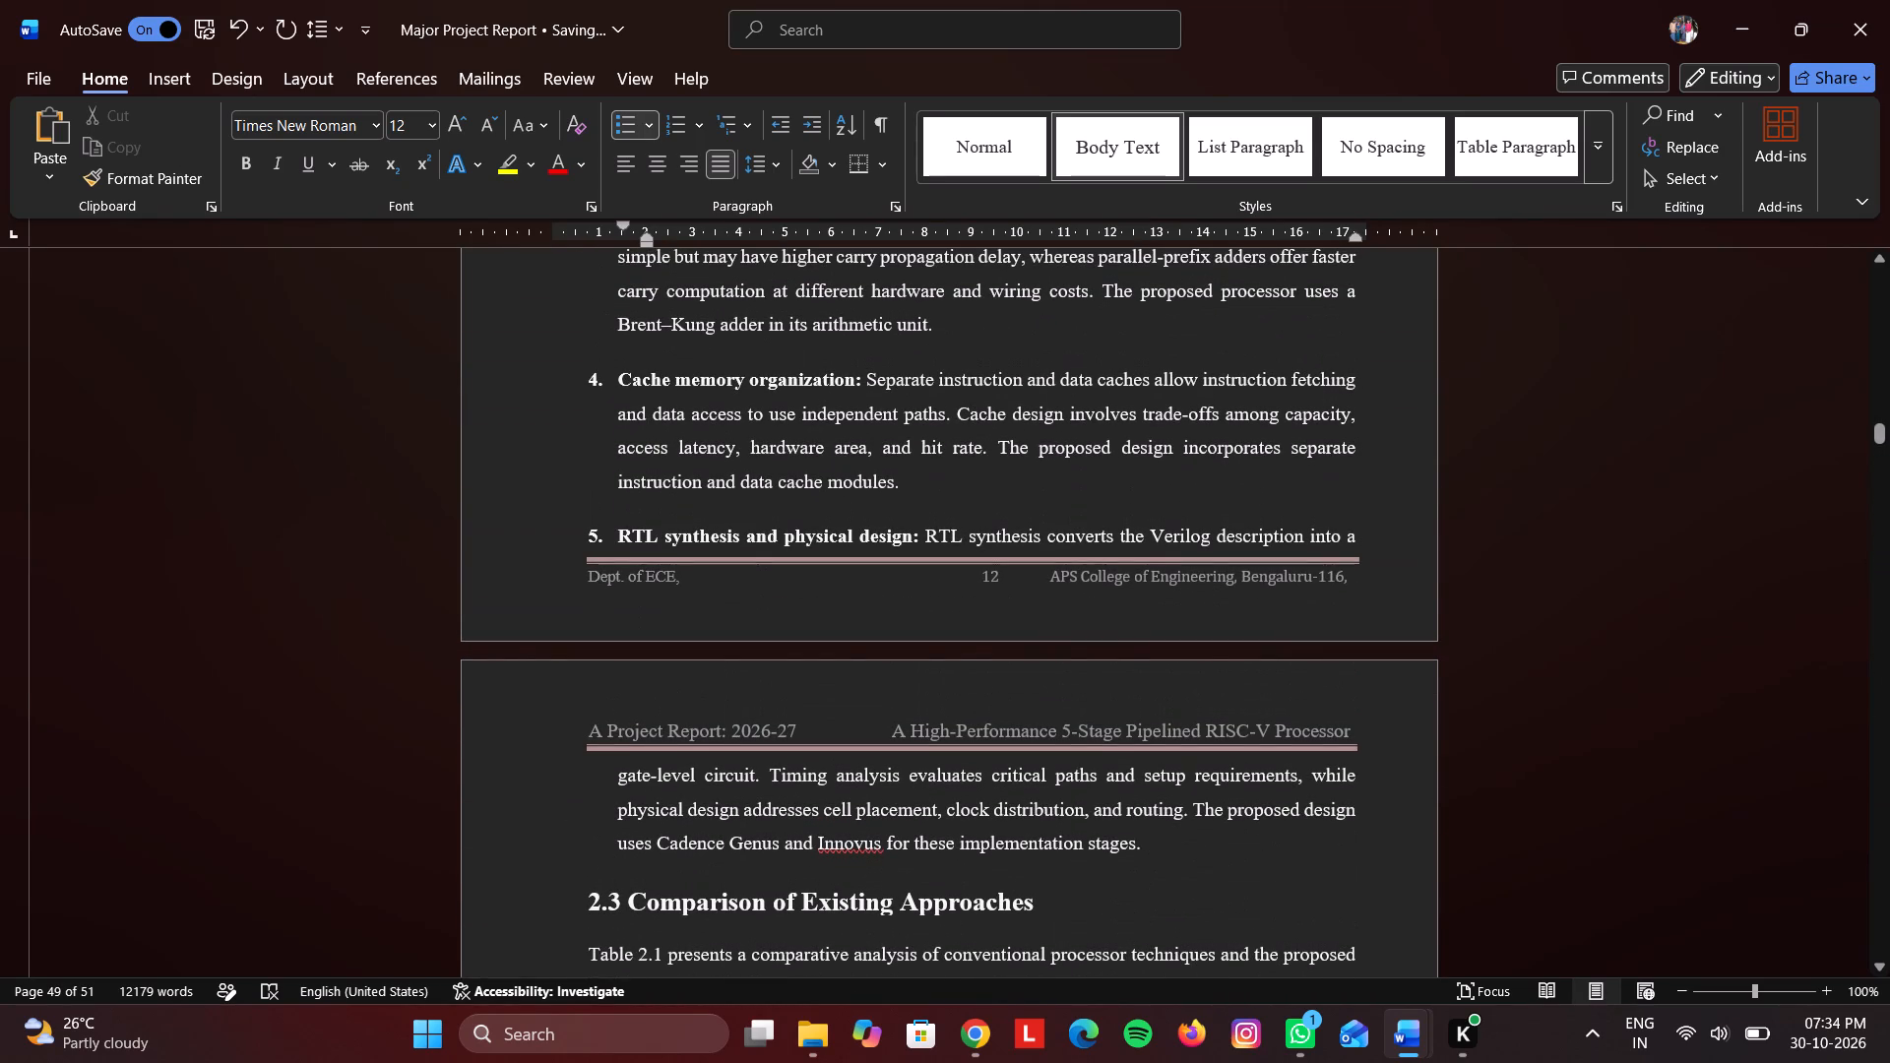
left_click(1012, 894)
scroll(1590, 735, "down", 7)
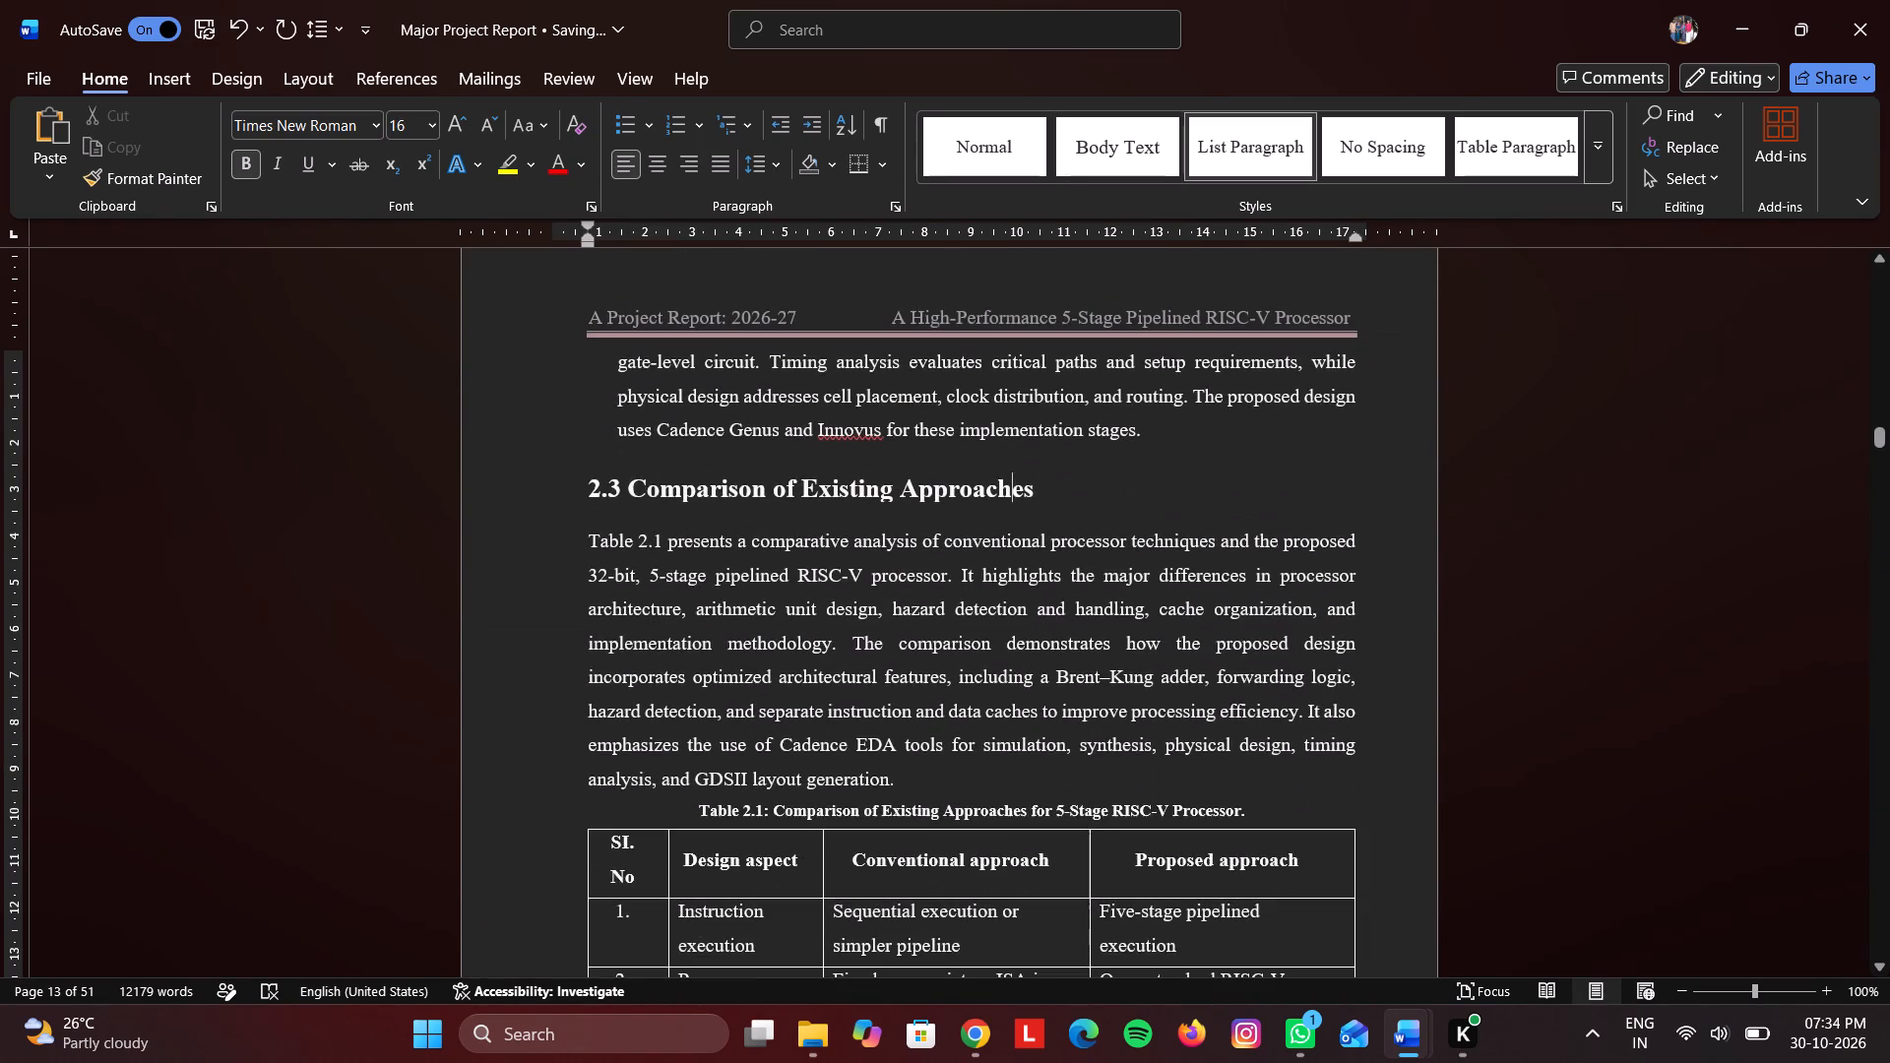
Increase the Chapter 5 heading "5.1 Simulation Results" to 16 pt.
scroll(1889, 524, "down", 18)
scroll(1889, 524, "down", 4)
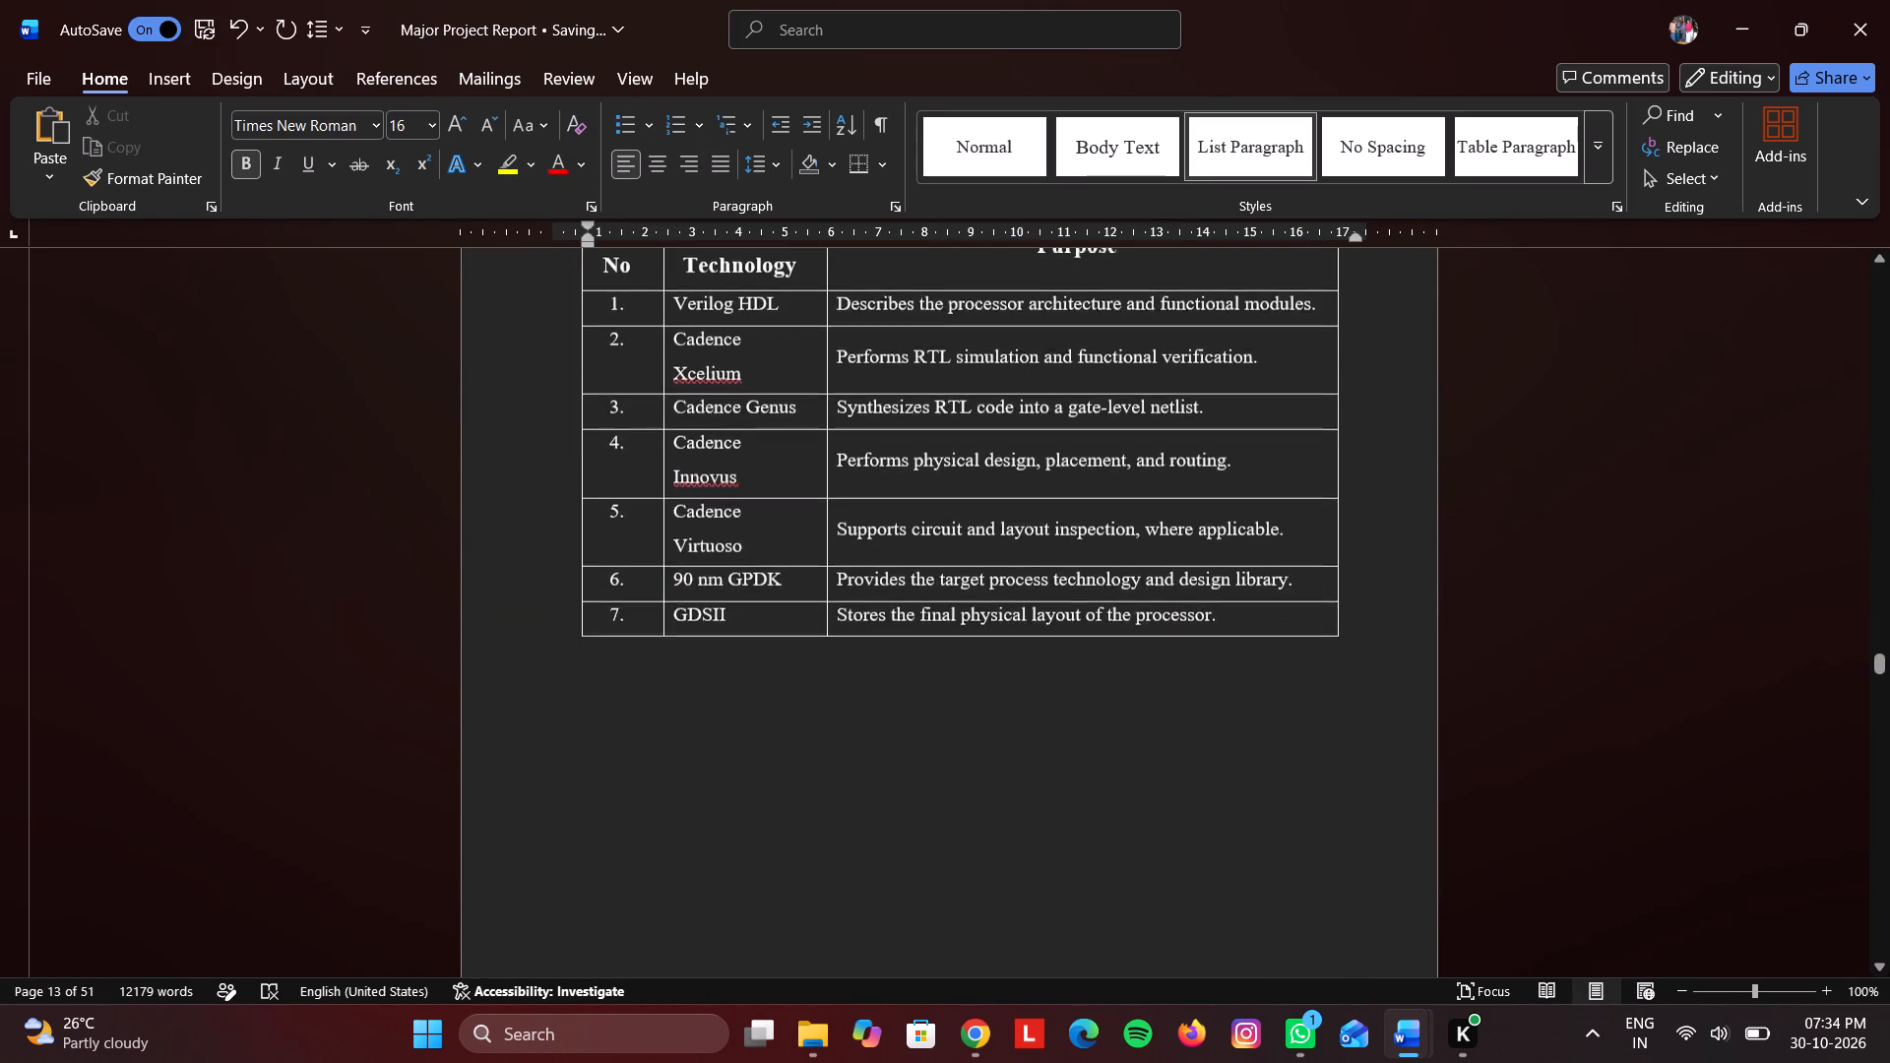
scroll(1889, 524, "down", 7)
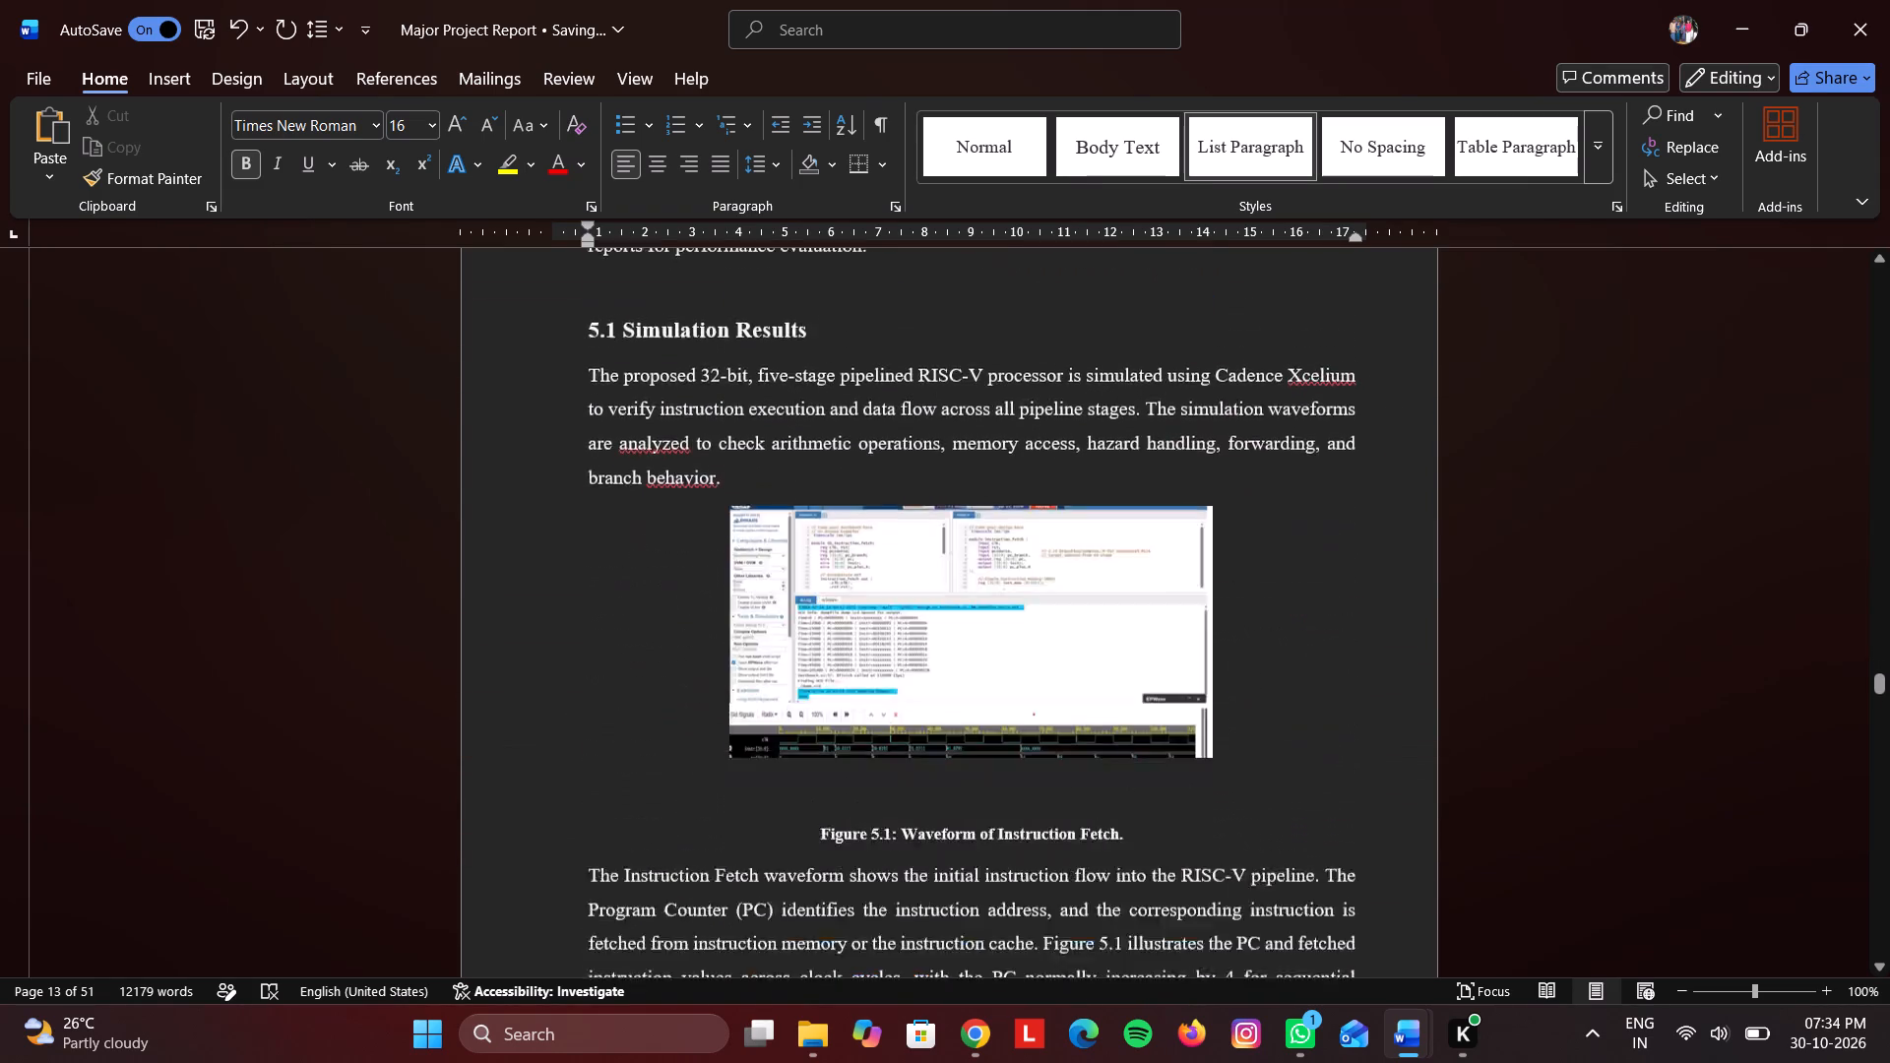
scroll(1889, 524, "up", 1)
scroll(1889, 524, "down", 1)
scroll(1889, 524, "up", 3)
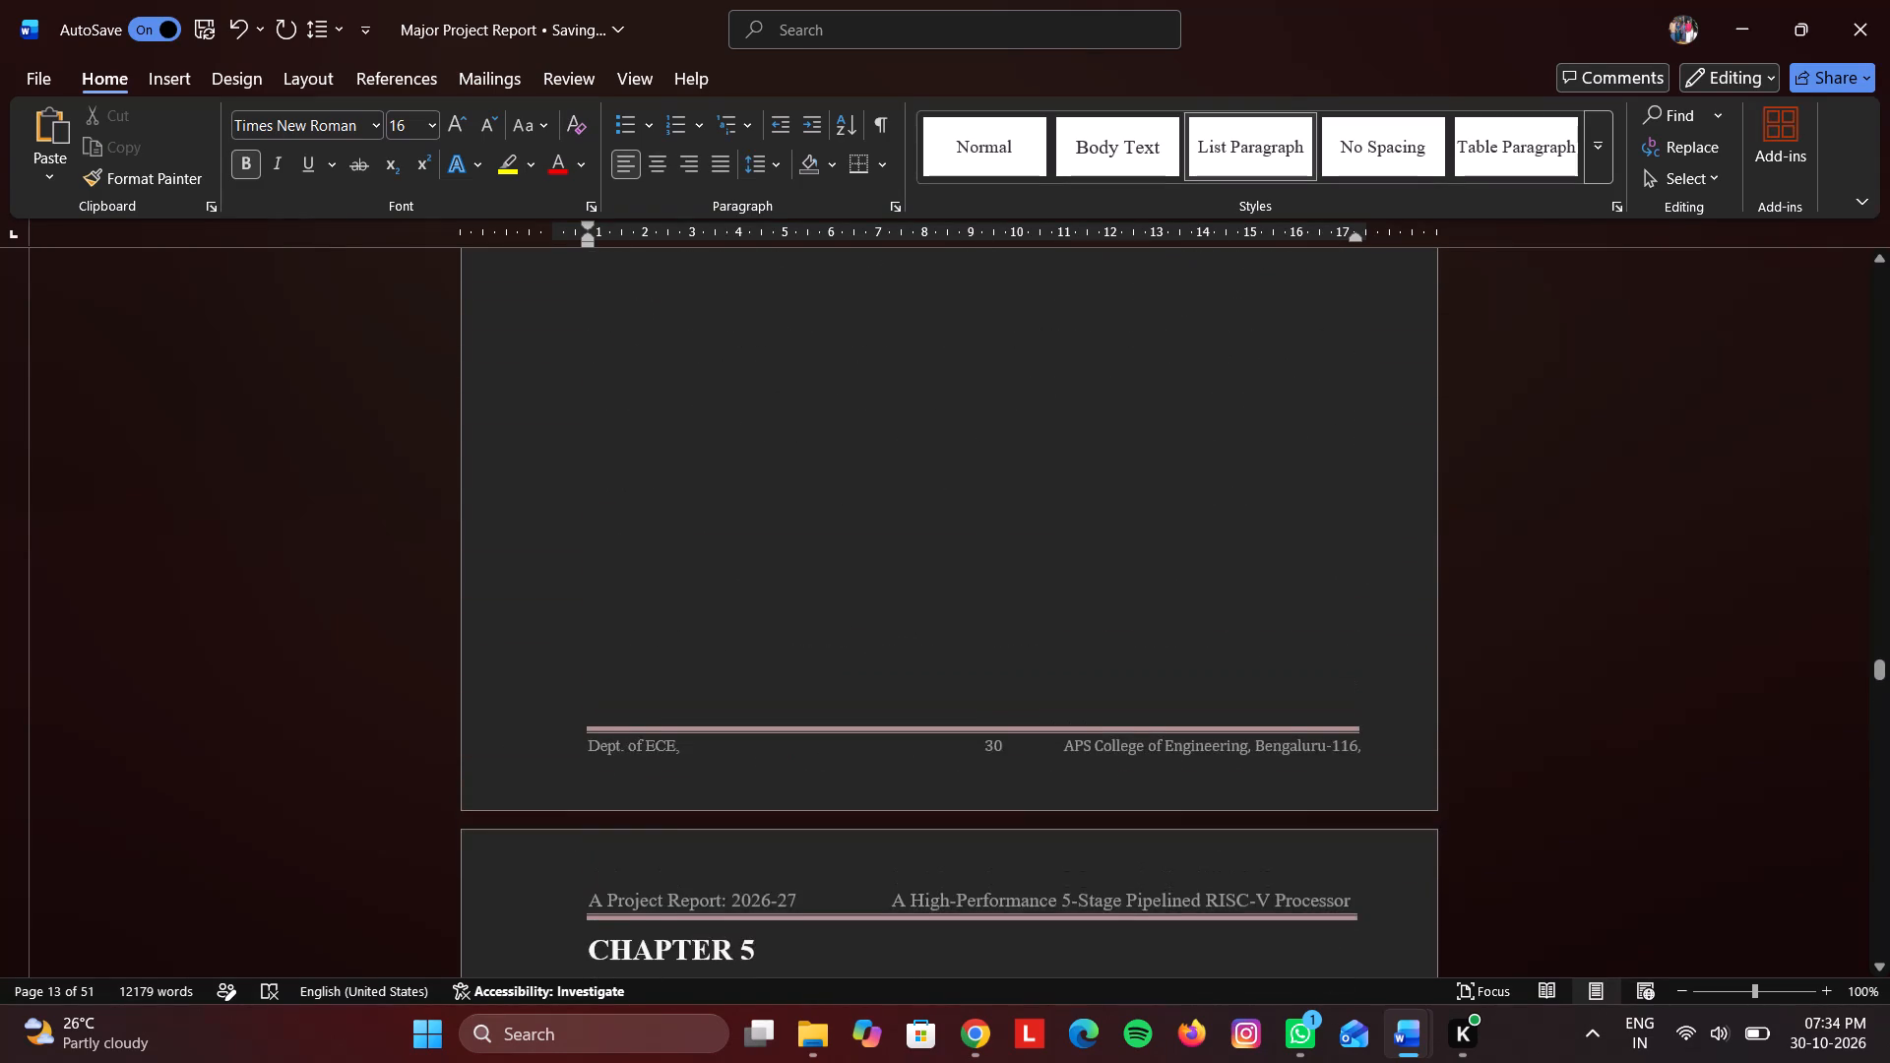
scroll(1889, 524, "down", 3)
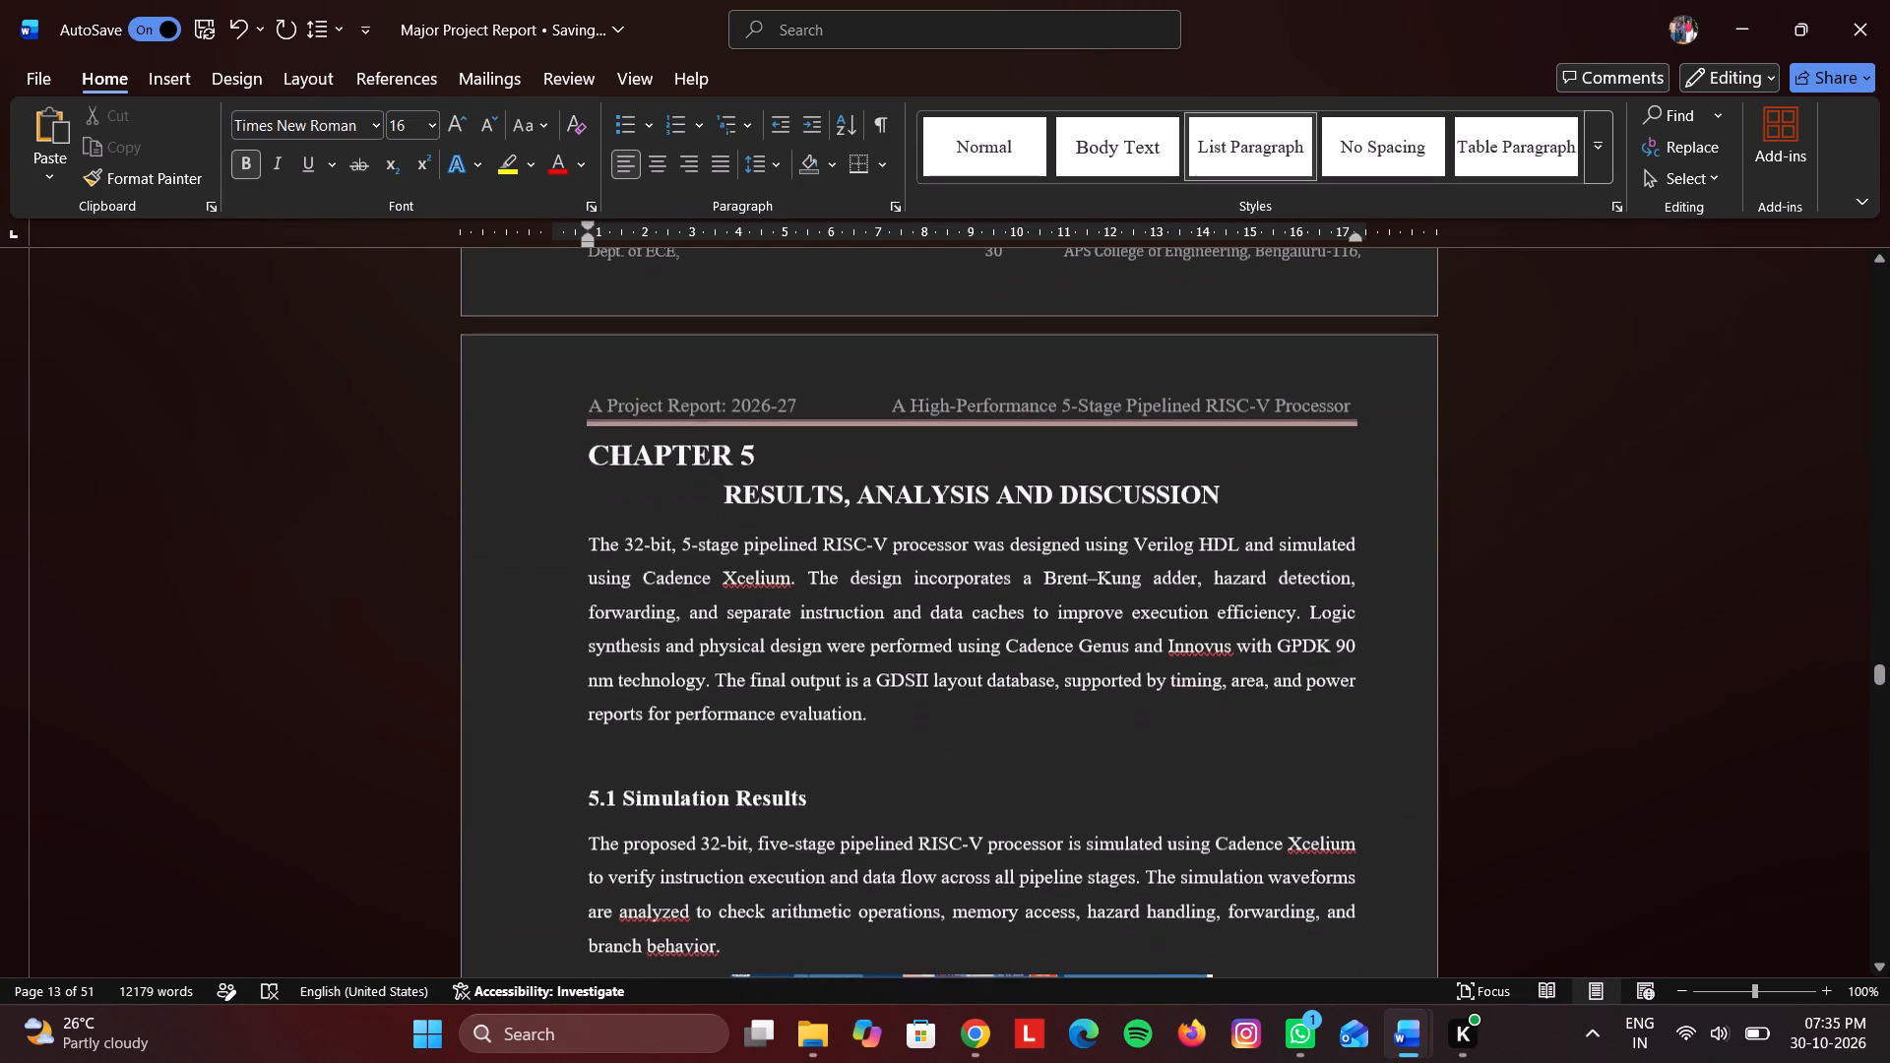
left_click(695, 780)
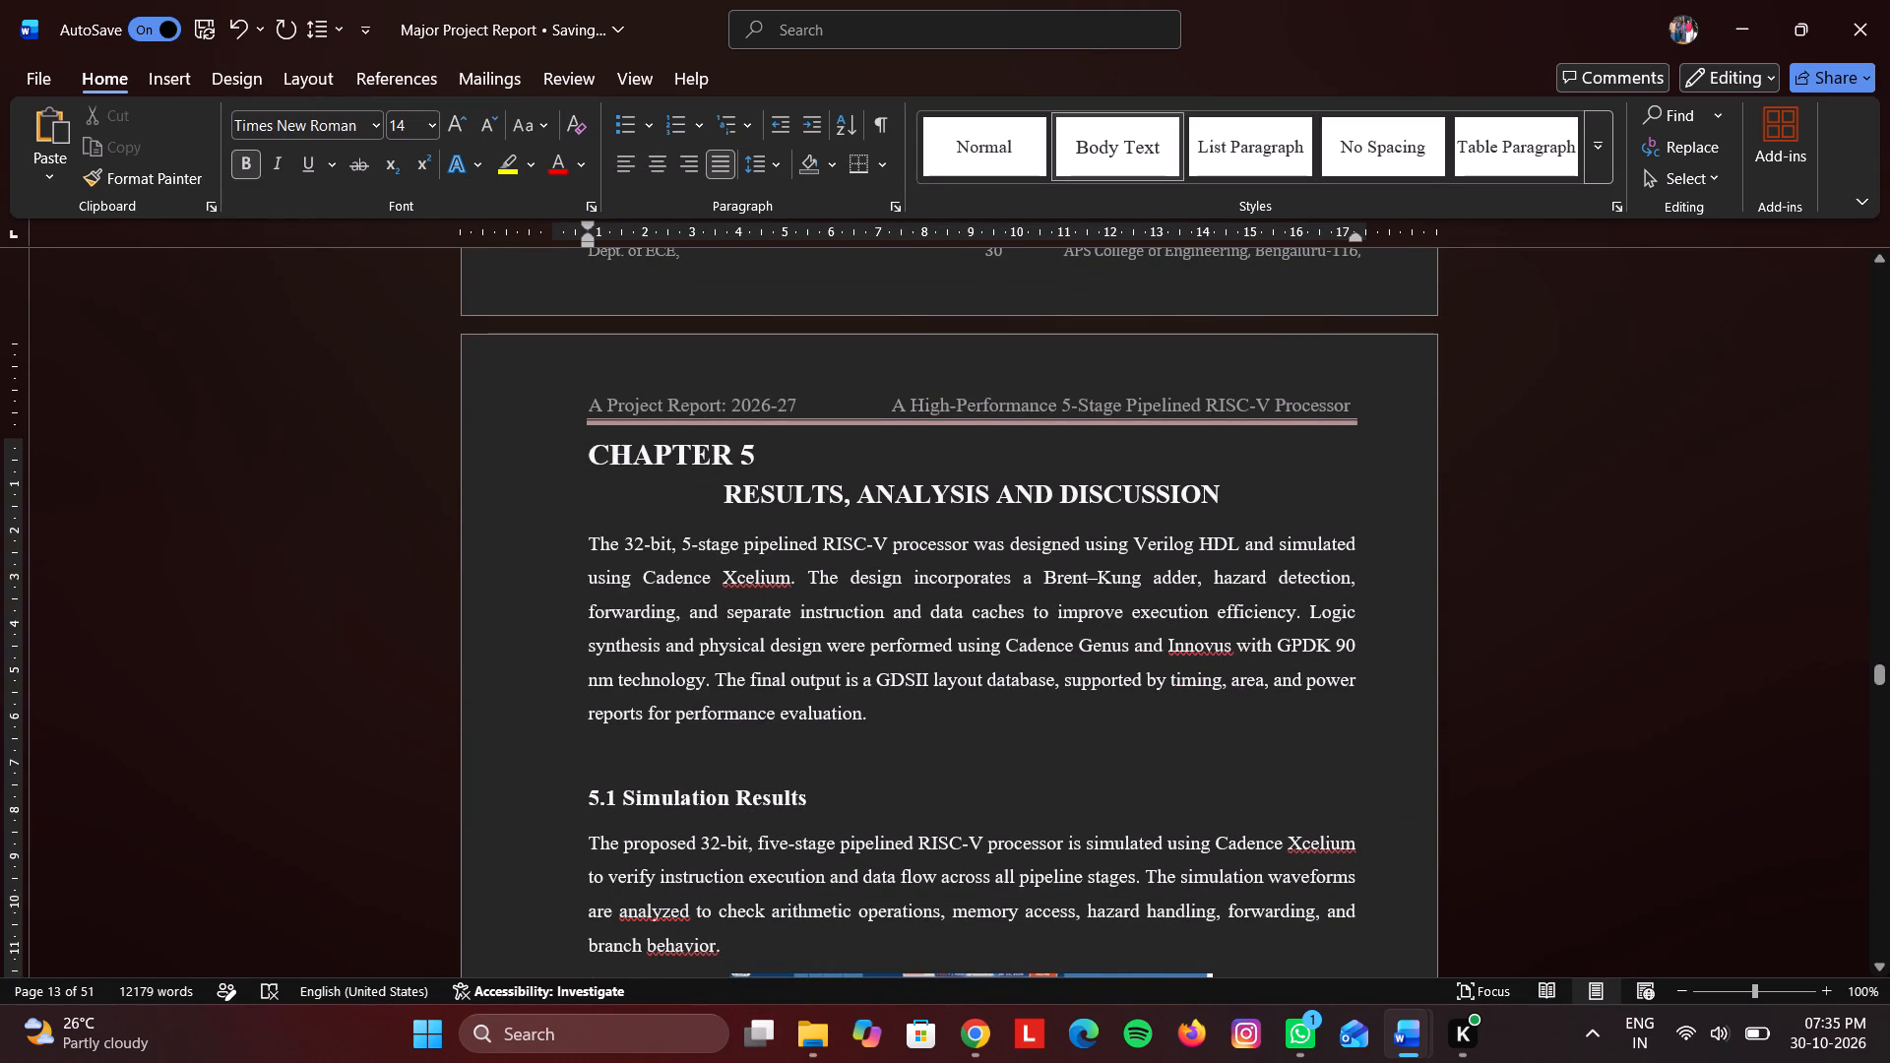
left_click_drag(836, 804, 537, 804)
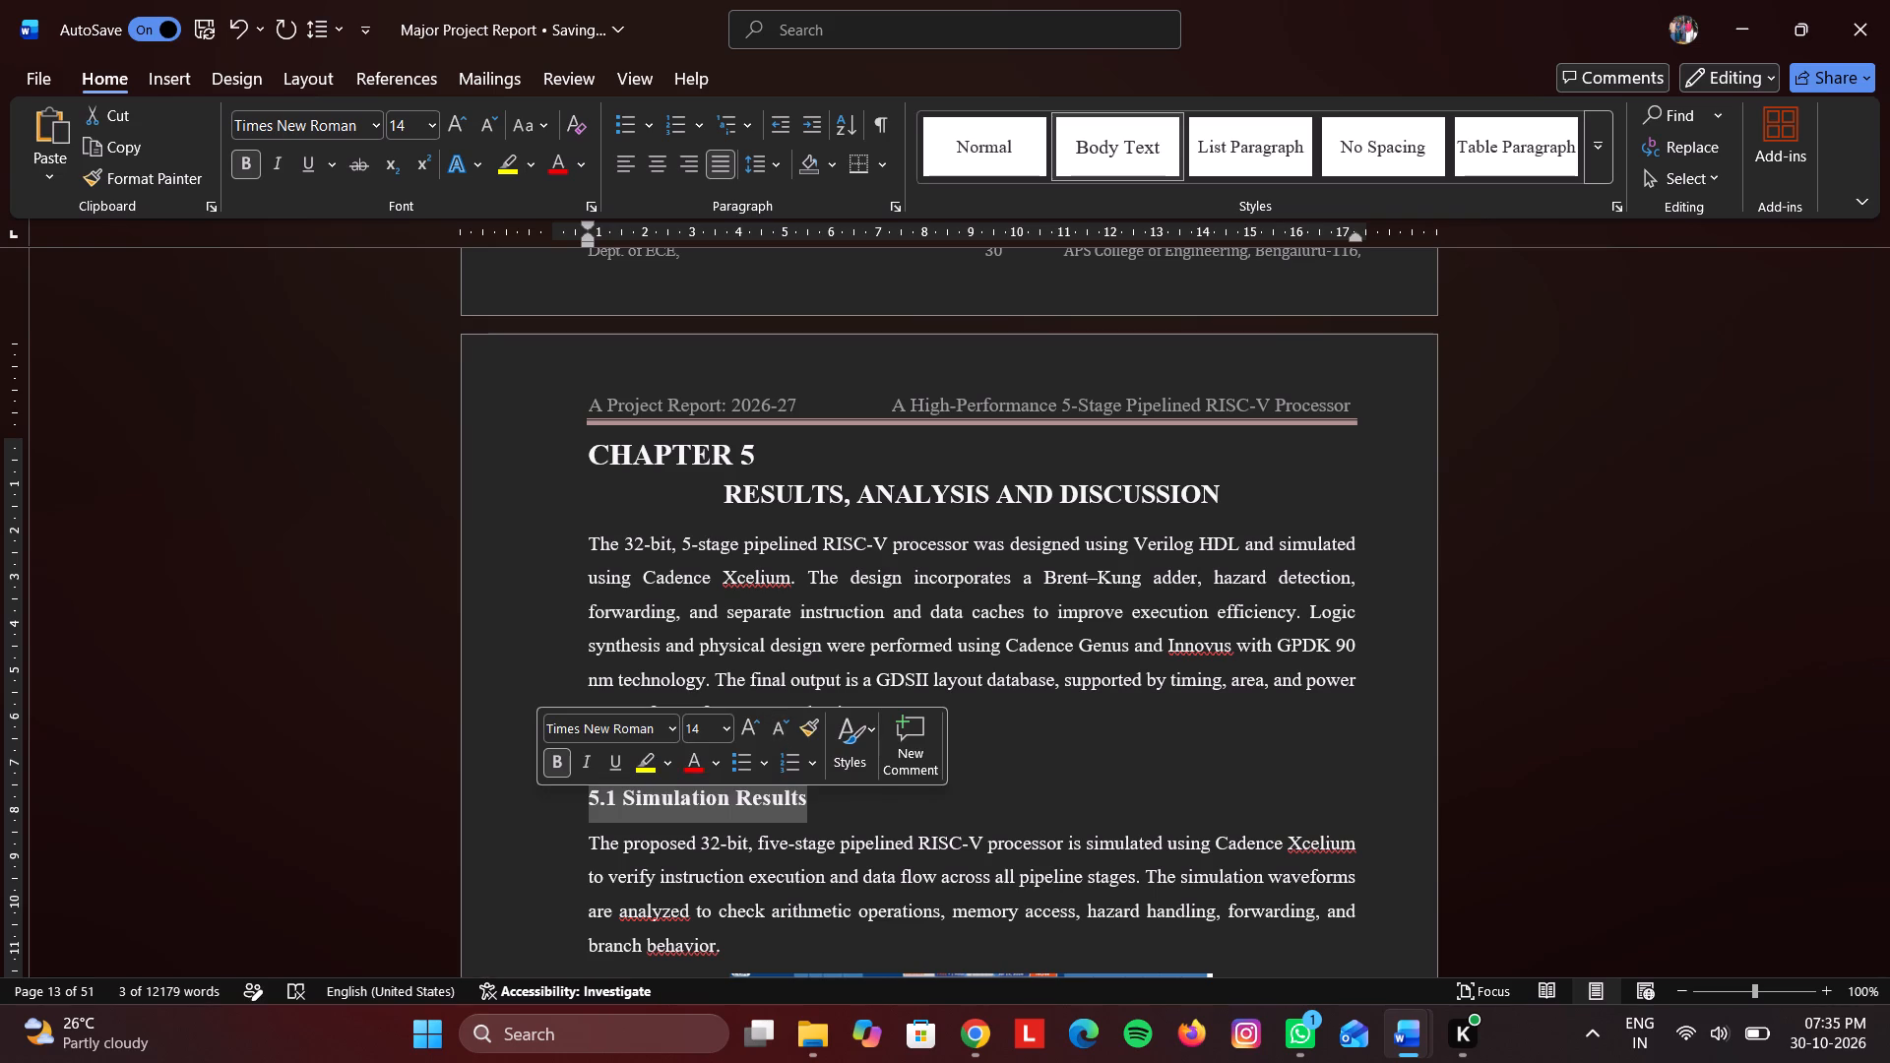
left_click(757, 724)
left_click(920, 799)
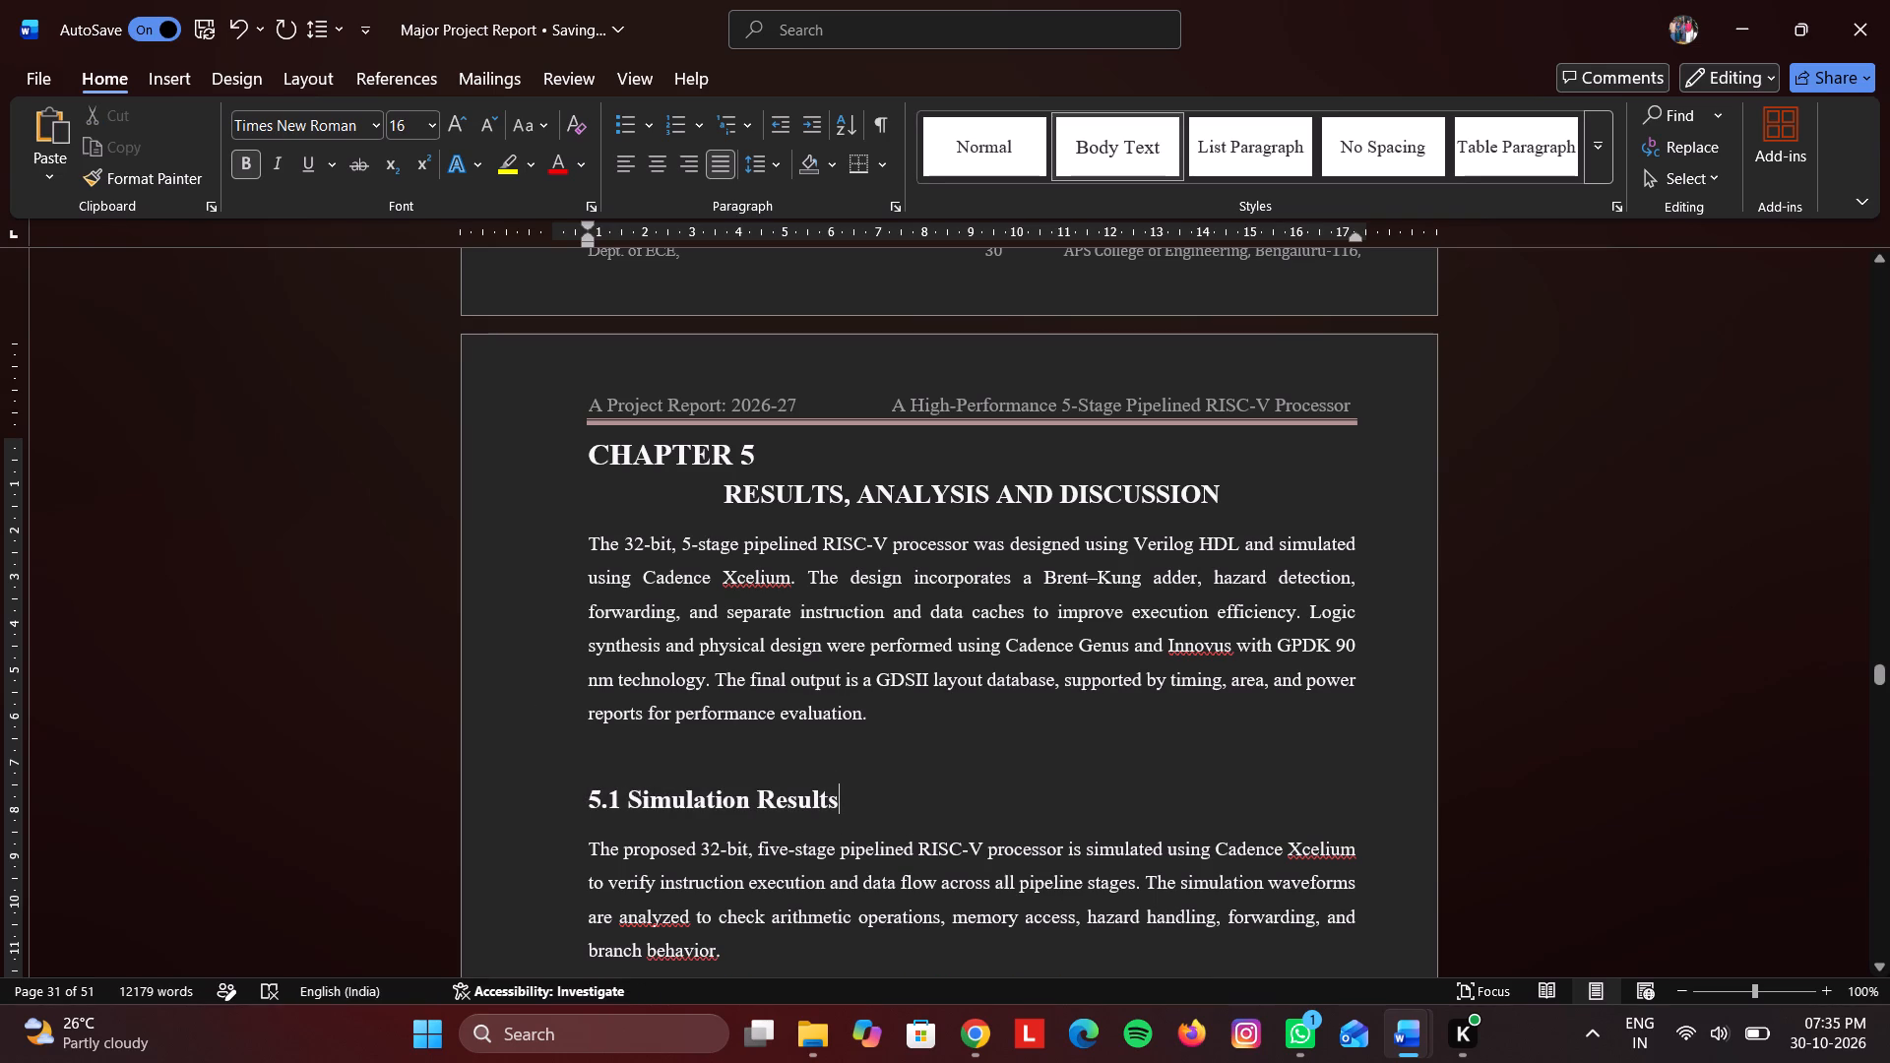
Increase the heading "5.2 Output Screenshots" above the RTL schematic figure to 16 pt.
scroll(803, 755, "down", 12)
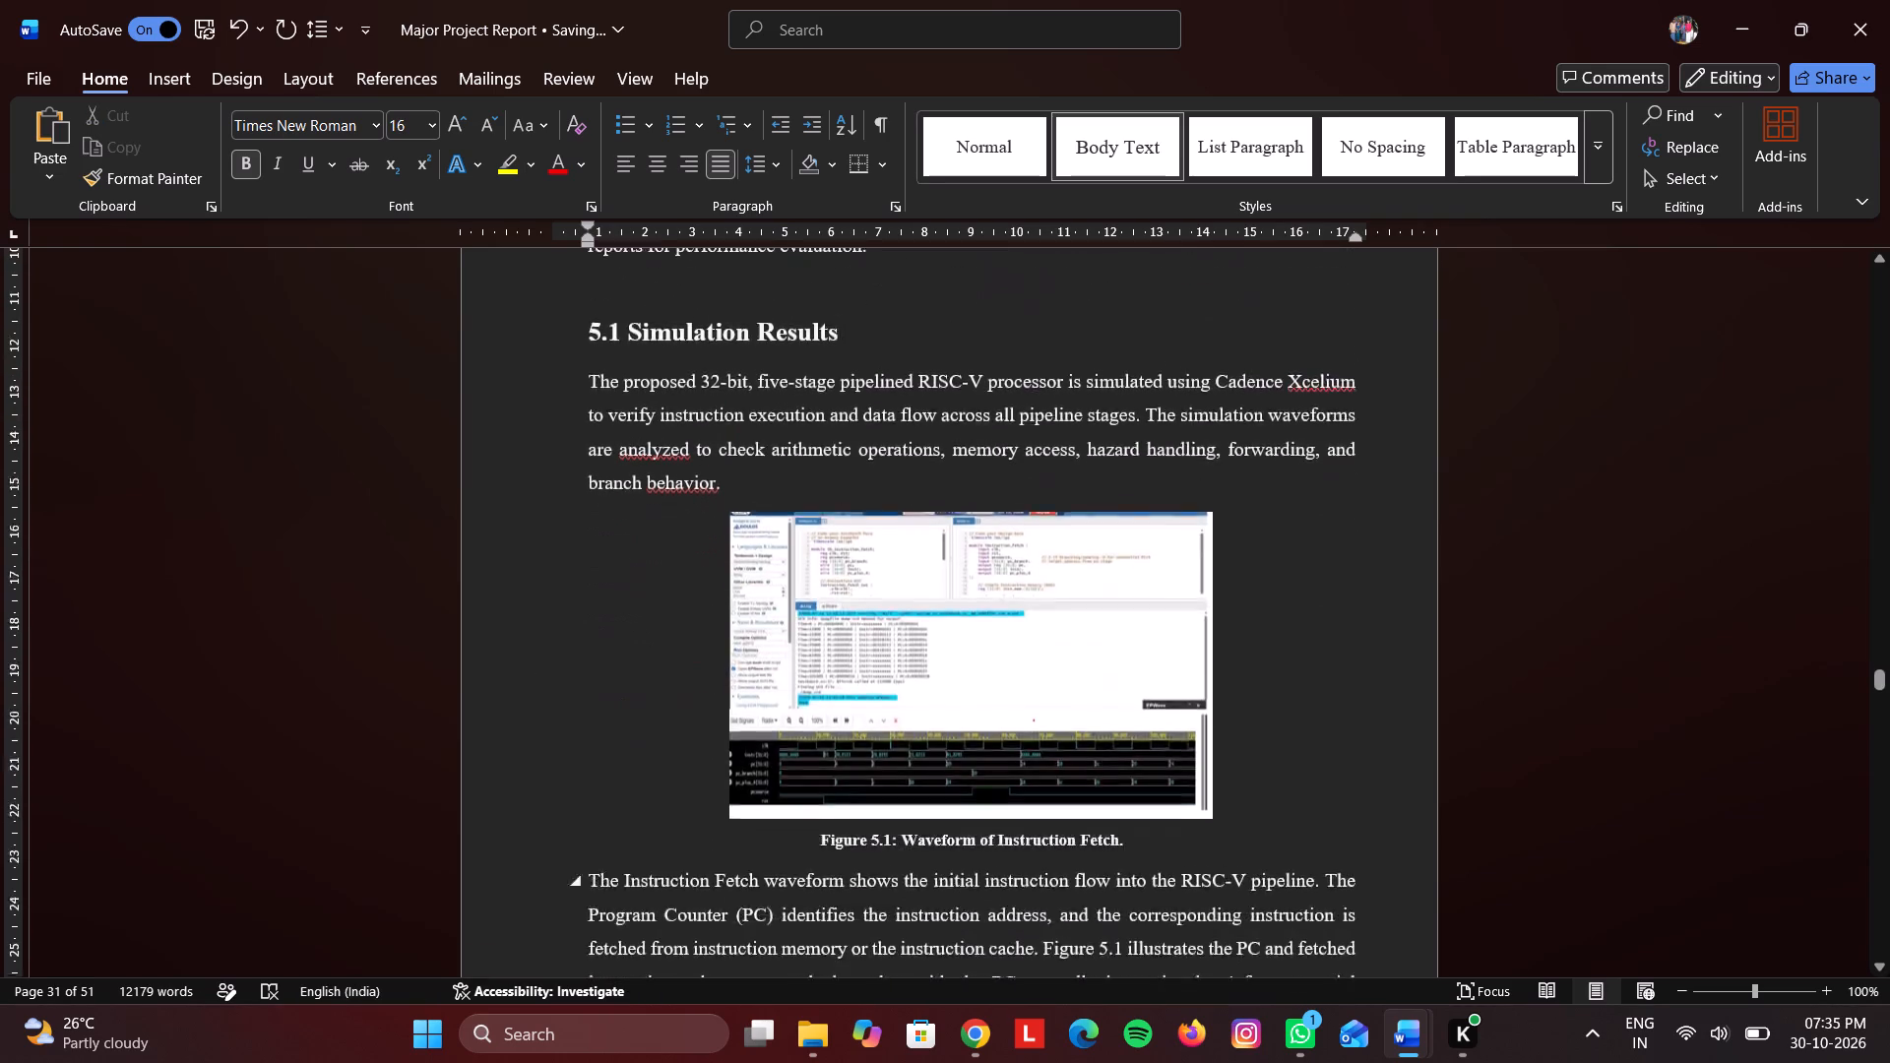
scroll(805, 757, "down", 3)
scroll(805, 757, "down", 20)
scroll(805, 757, "down", 6)
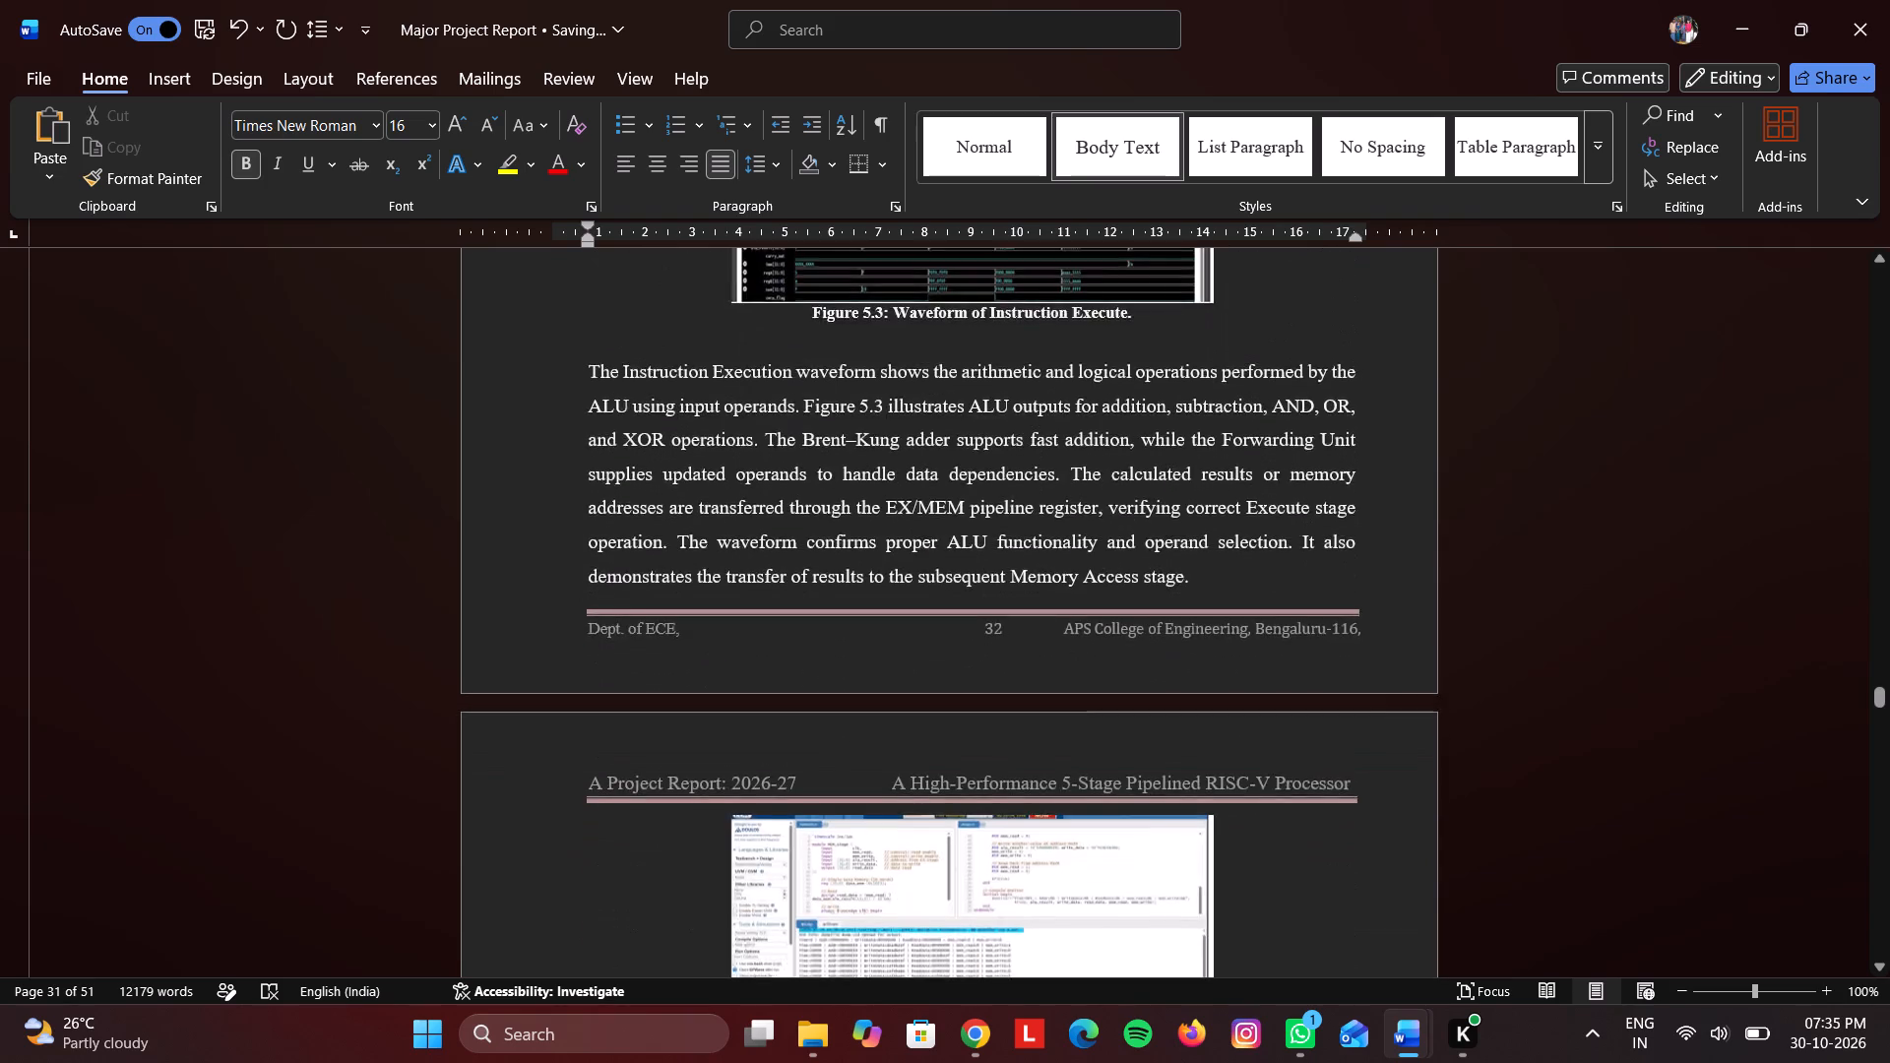
scroll(805, 757, "down", 15)
scroll(805, 757, "down", 12)
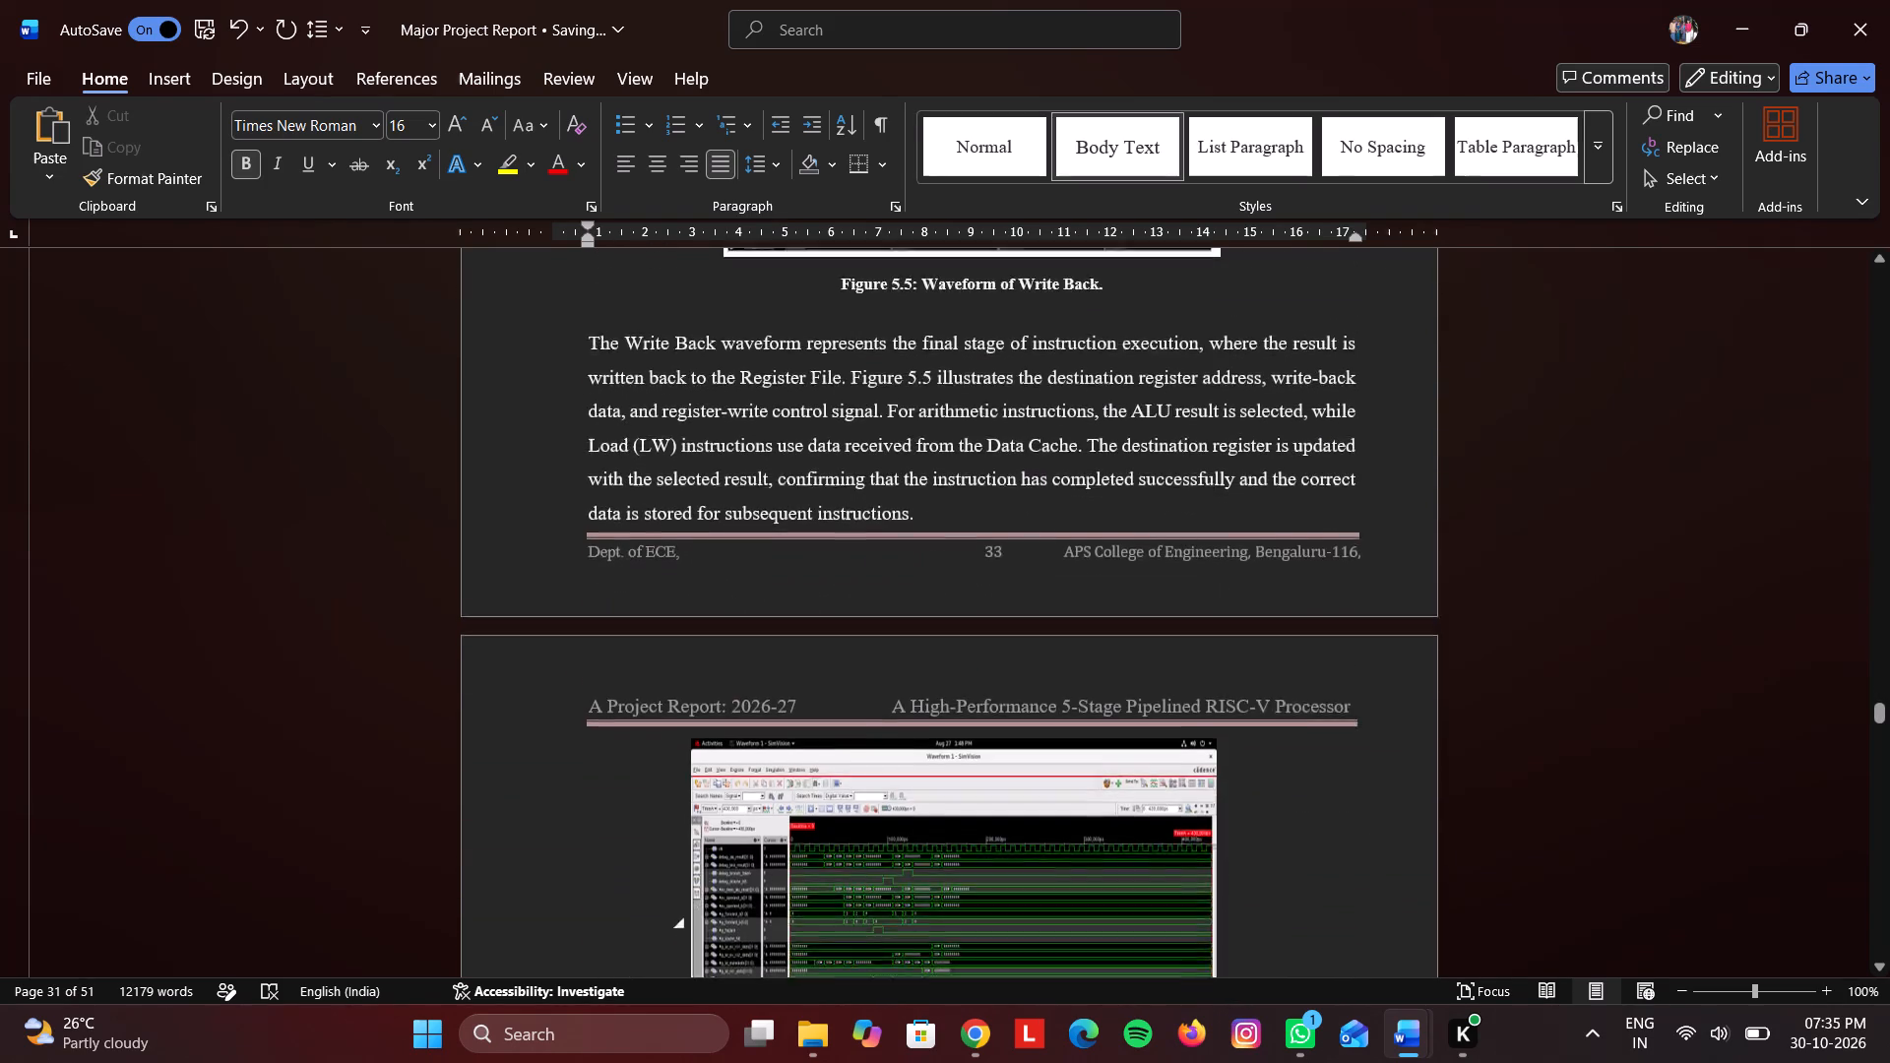
scroll(805, 757, "down", 13)
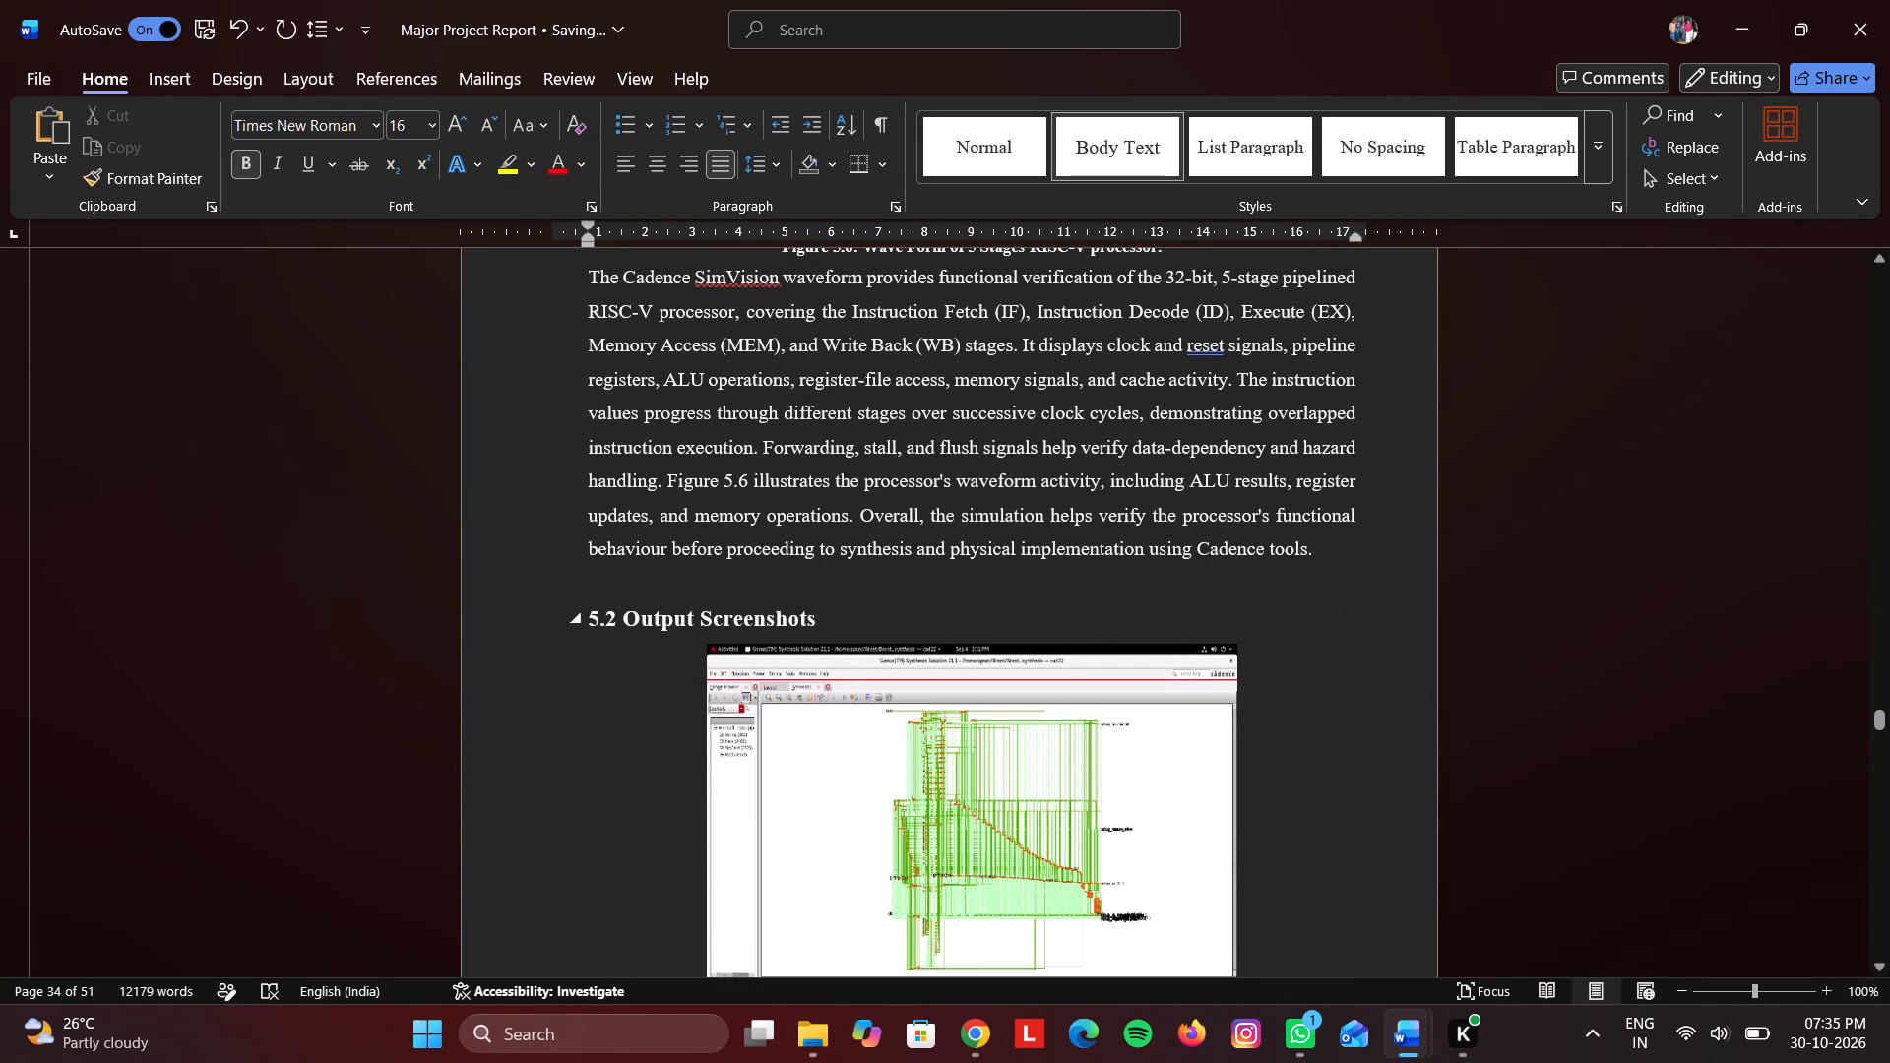
left_click_drag(837, 620, 442, 644)
left_click(661, 562)
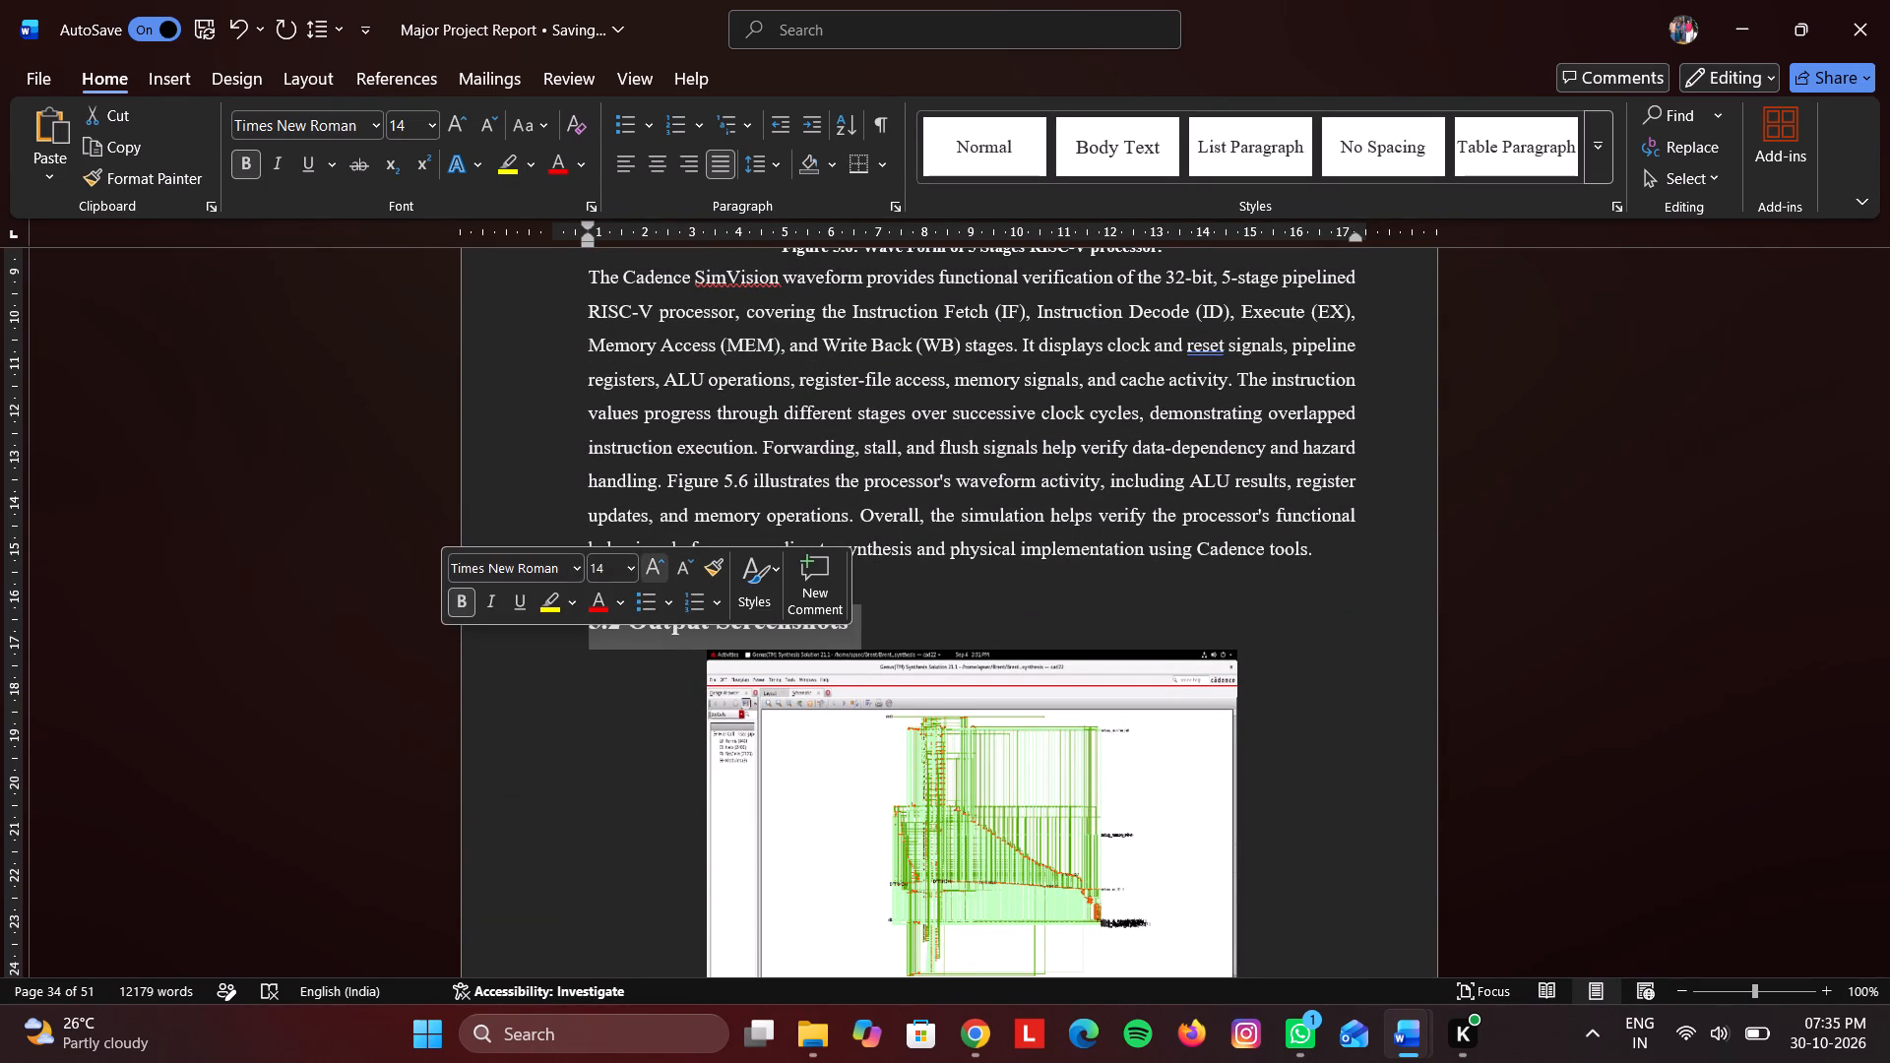
left_click(930, 577)
scroll(930, 577, "down", 7)
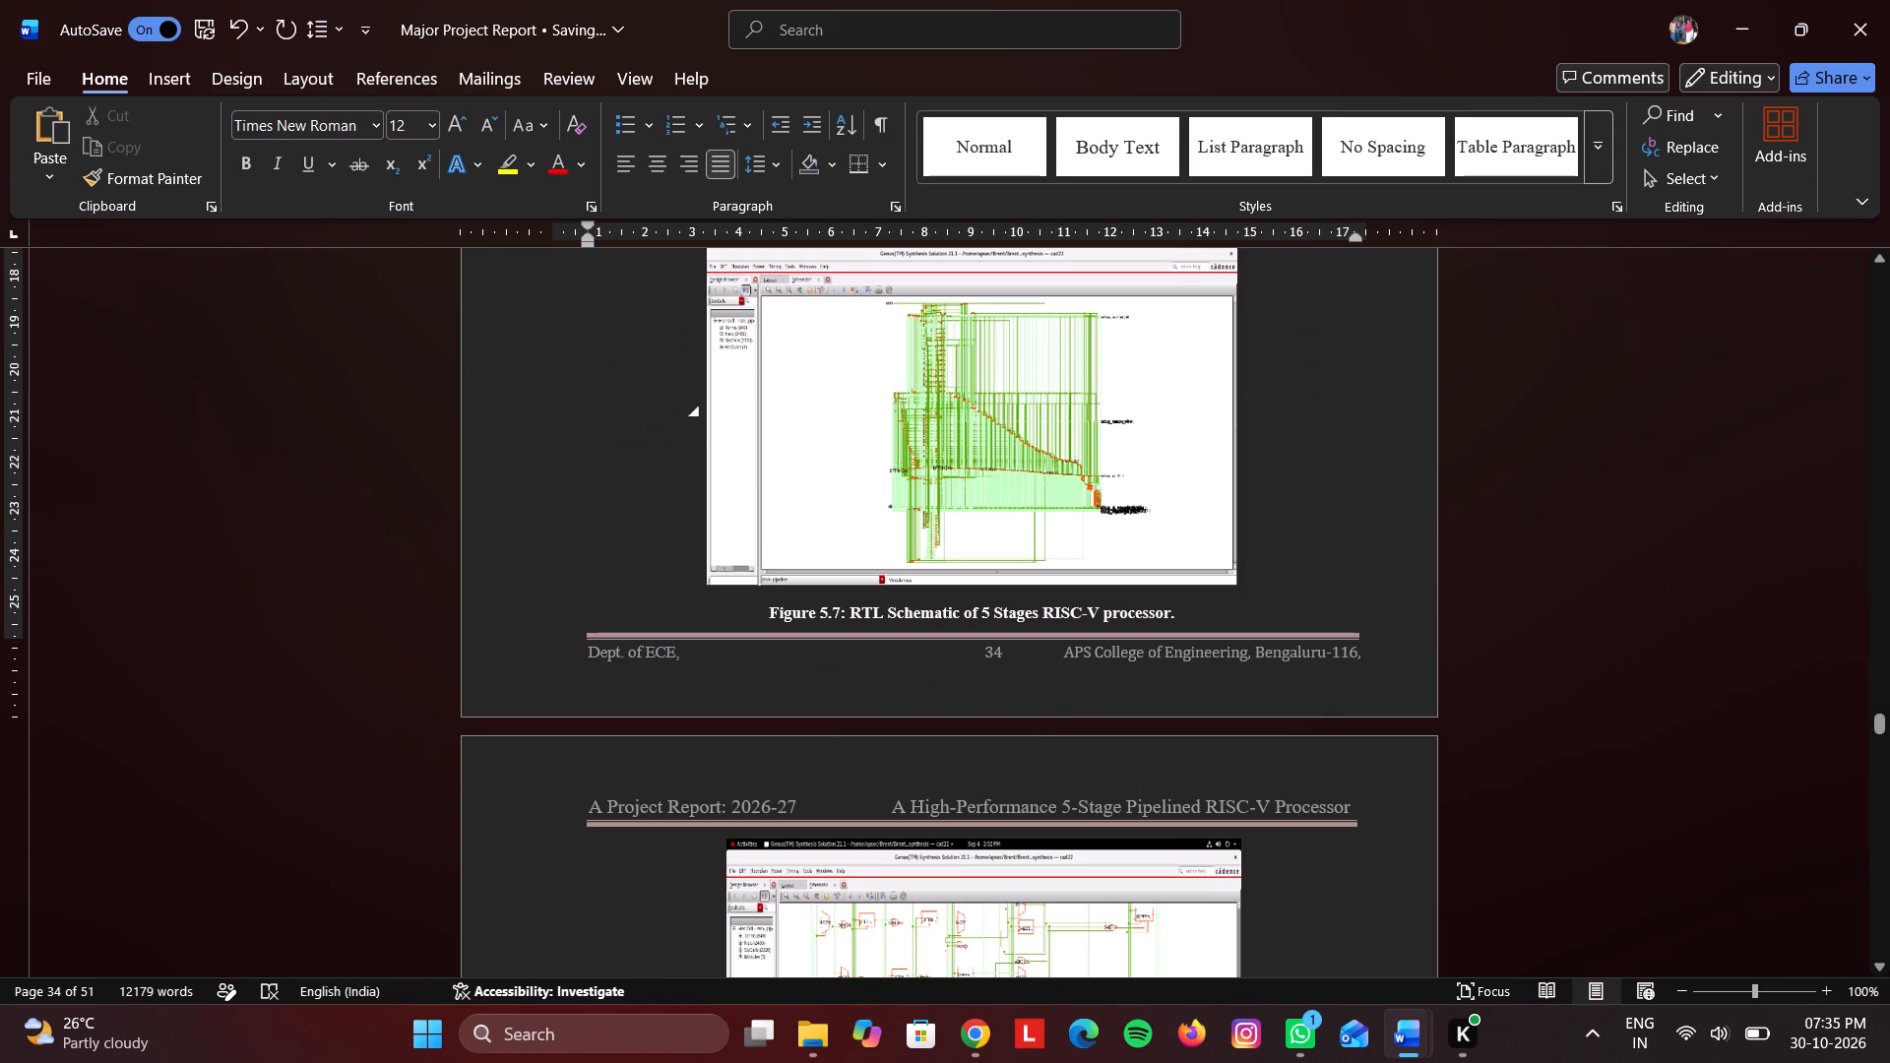
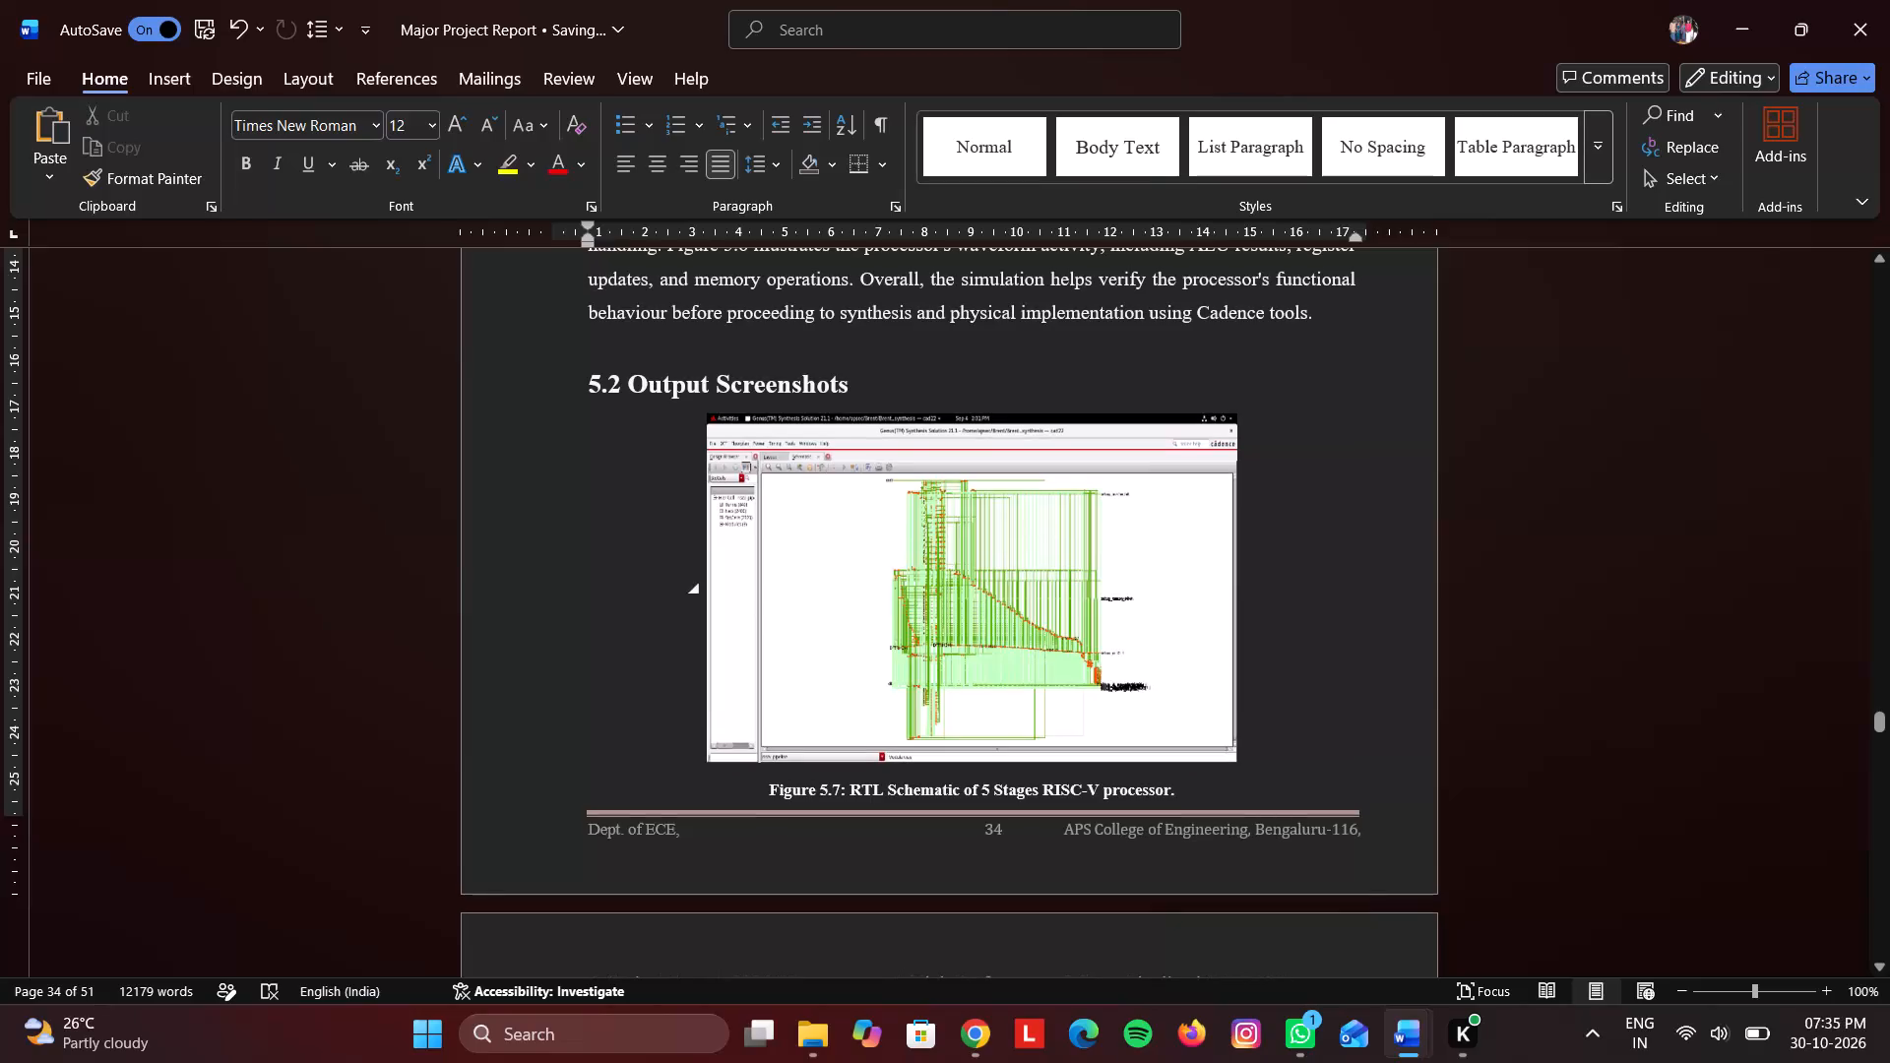
Increase the Chapter 5 heading "5.3 Performance Analysis" to 16 pt.
scroll(930, 577, "down", 20)
scroll(930, 577, "down", 13)
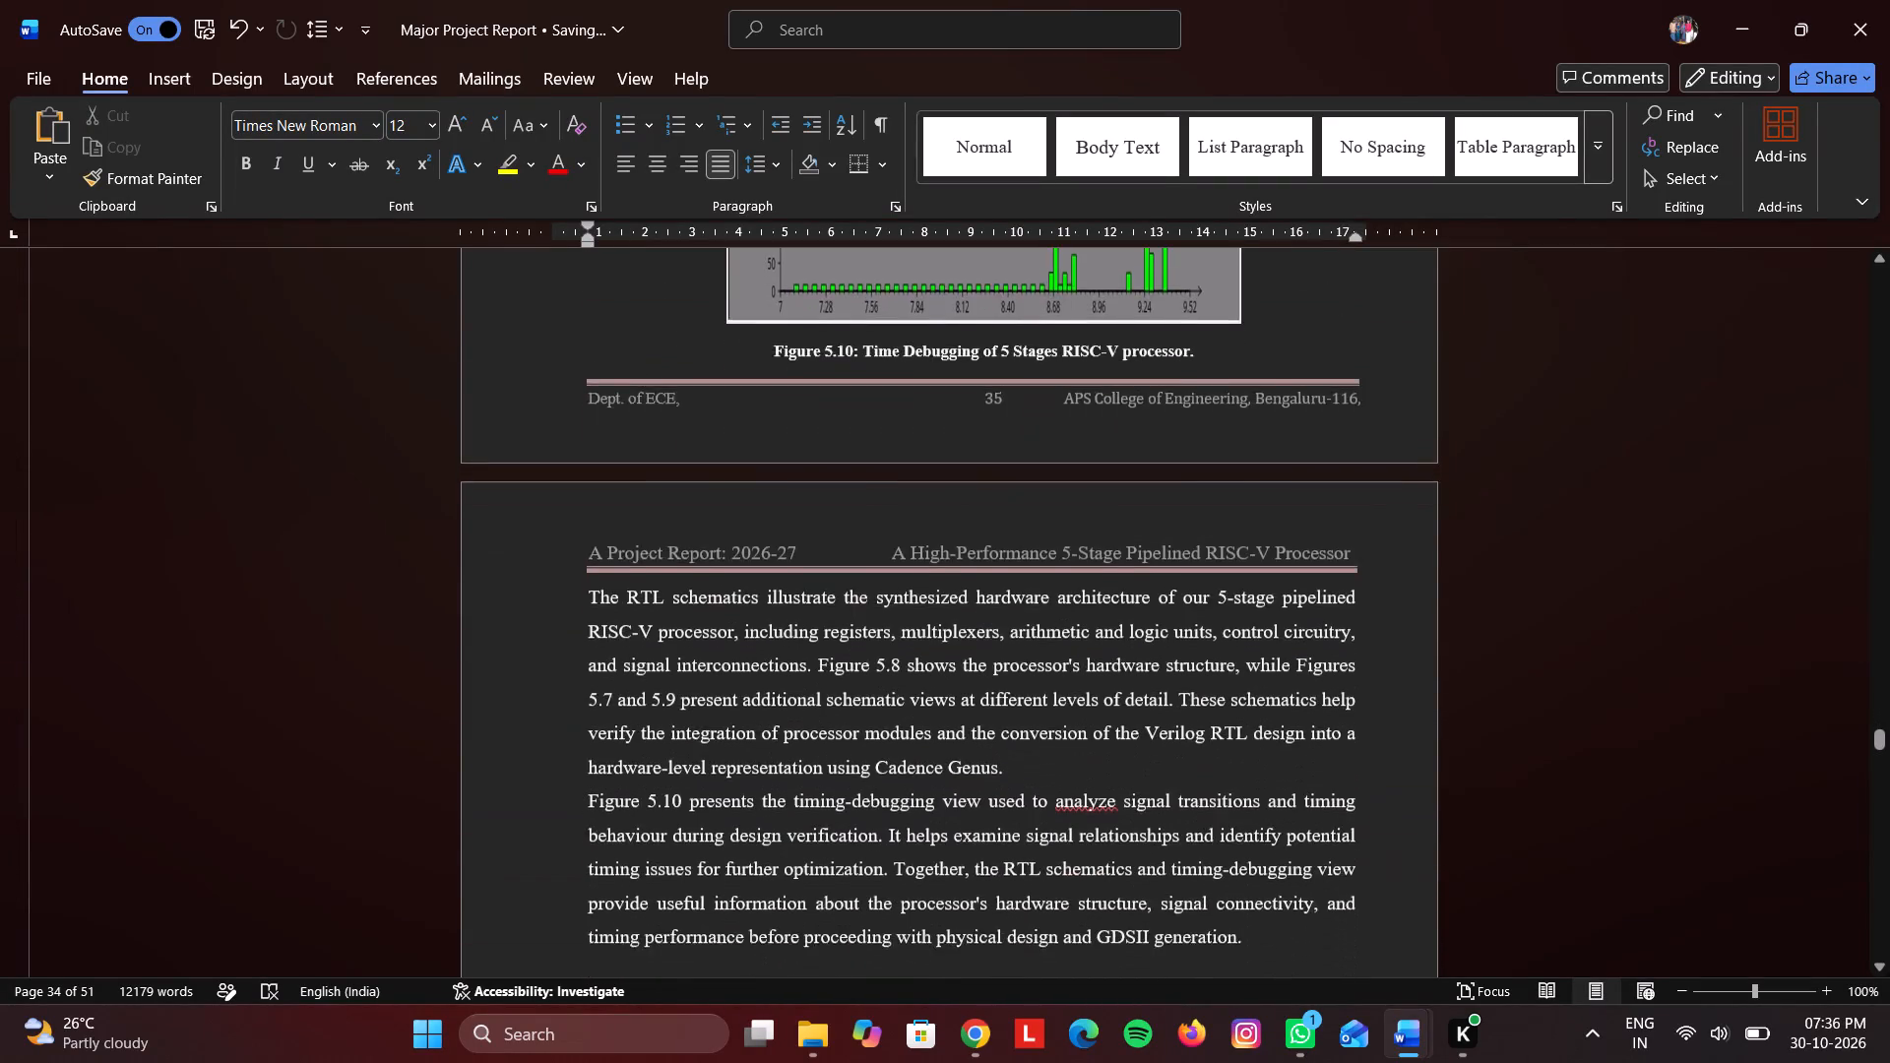
scroll(930, 577, "down", 9)
scroll(930, 577, "down", 20)
scroll(930, 577, "down", 2)
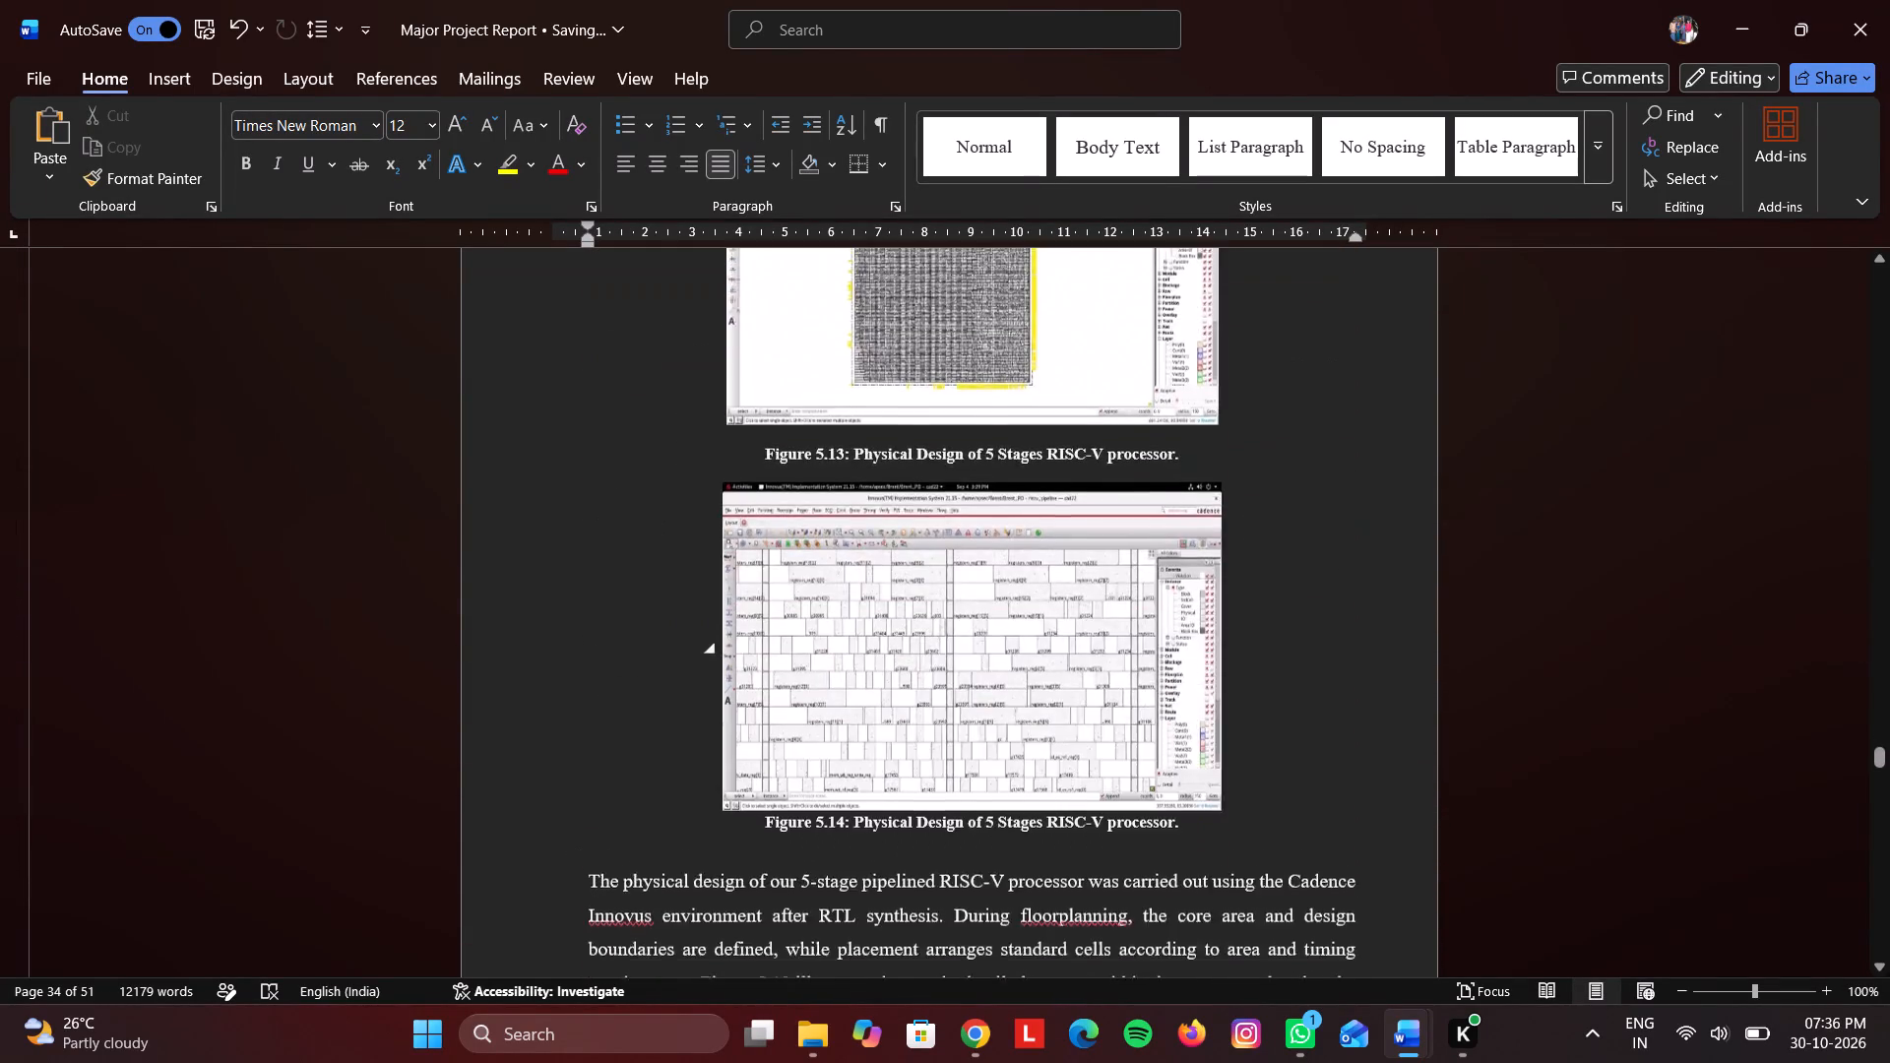
scroll(944, 584, "down", 11)
scroll(944, 584, "down", 18)
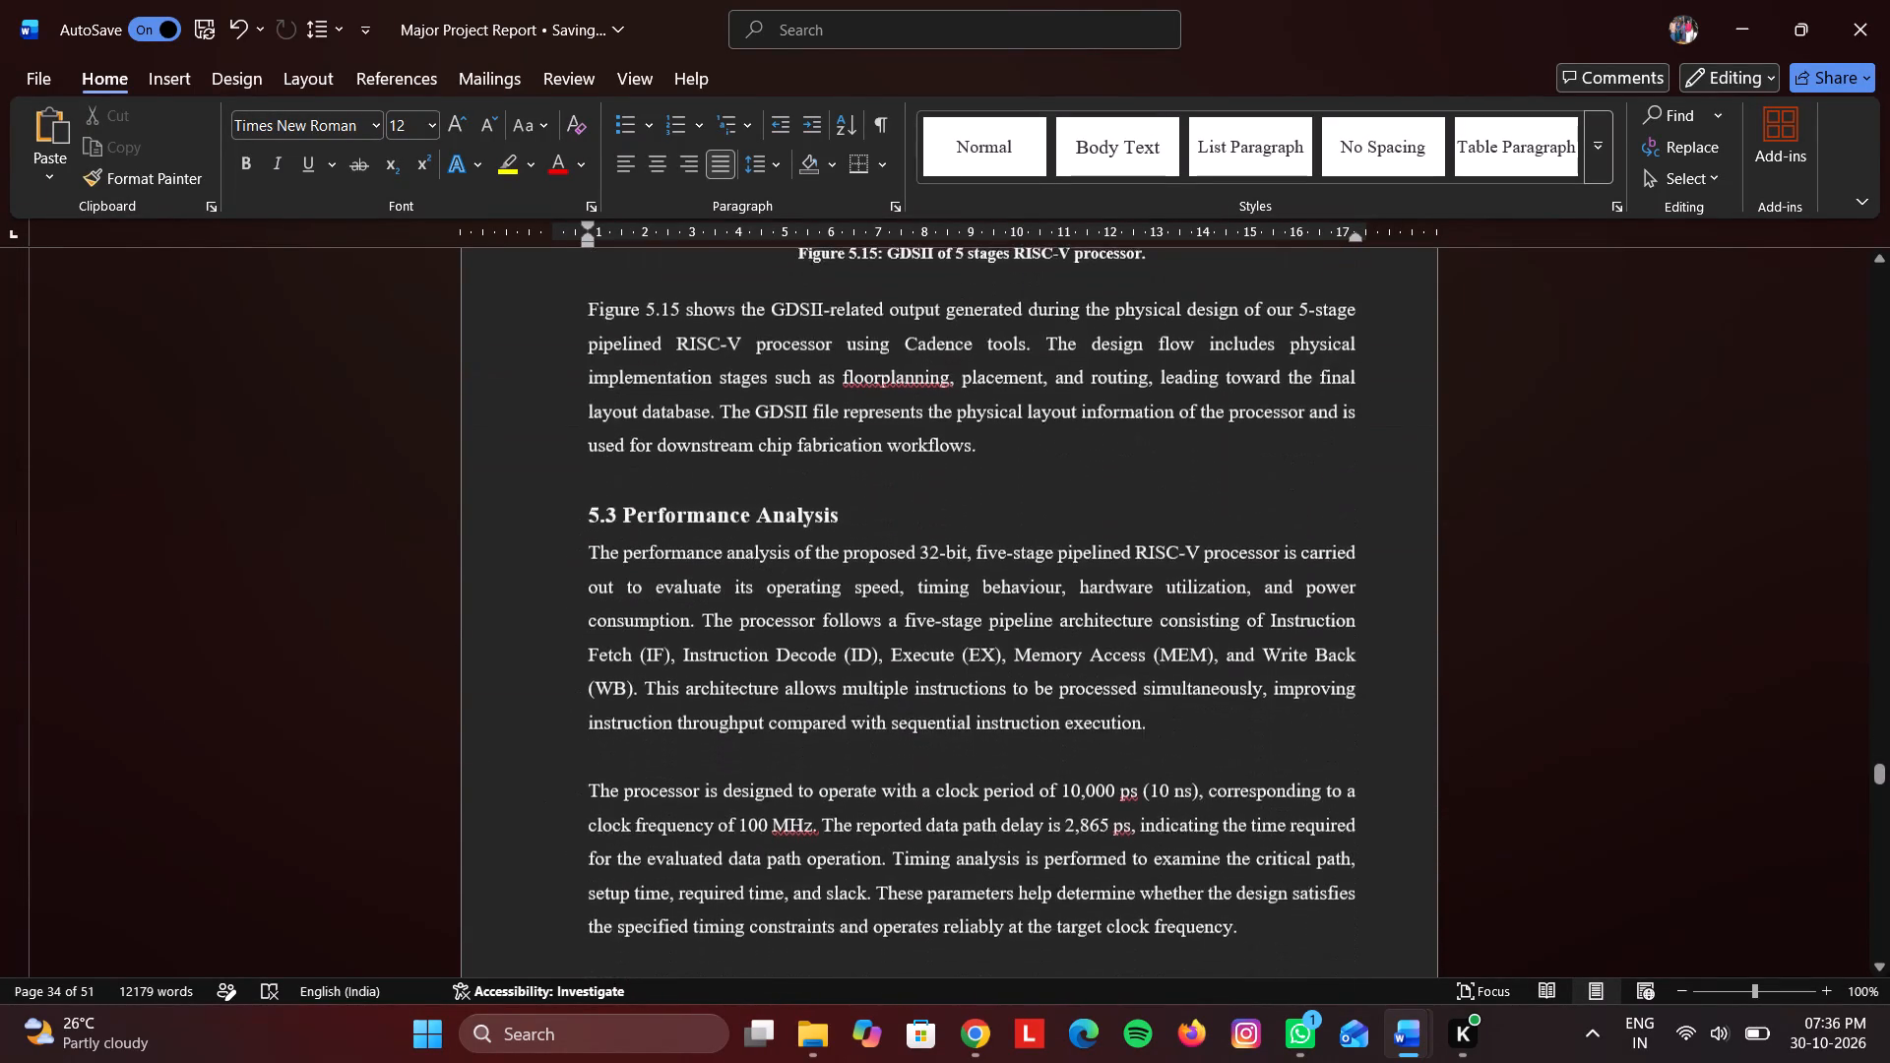
left_click_drag(870, 331, 589, 352)
left_click(791, 281)
left_click(874, 494)
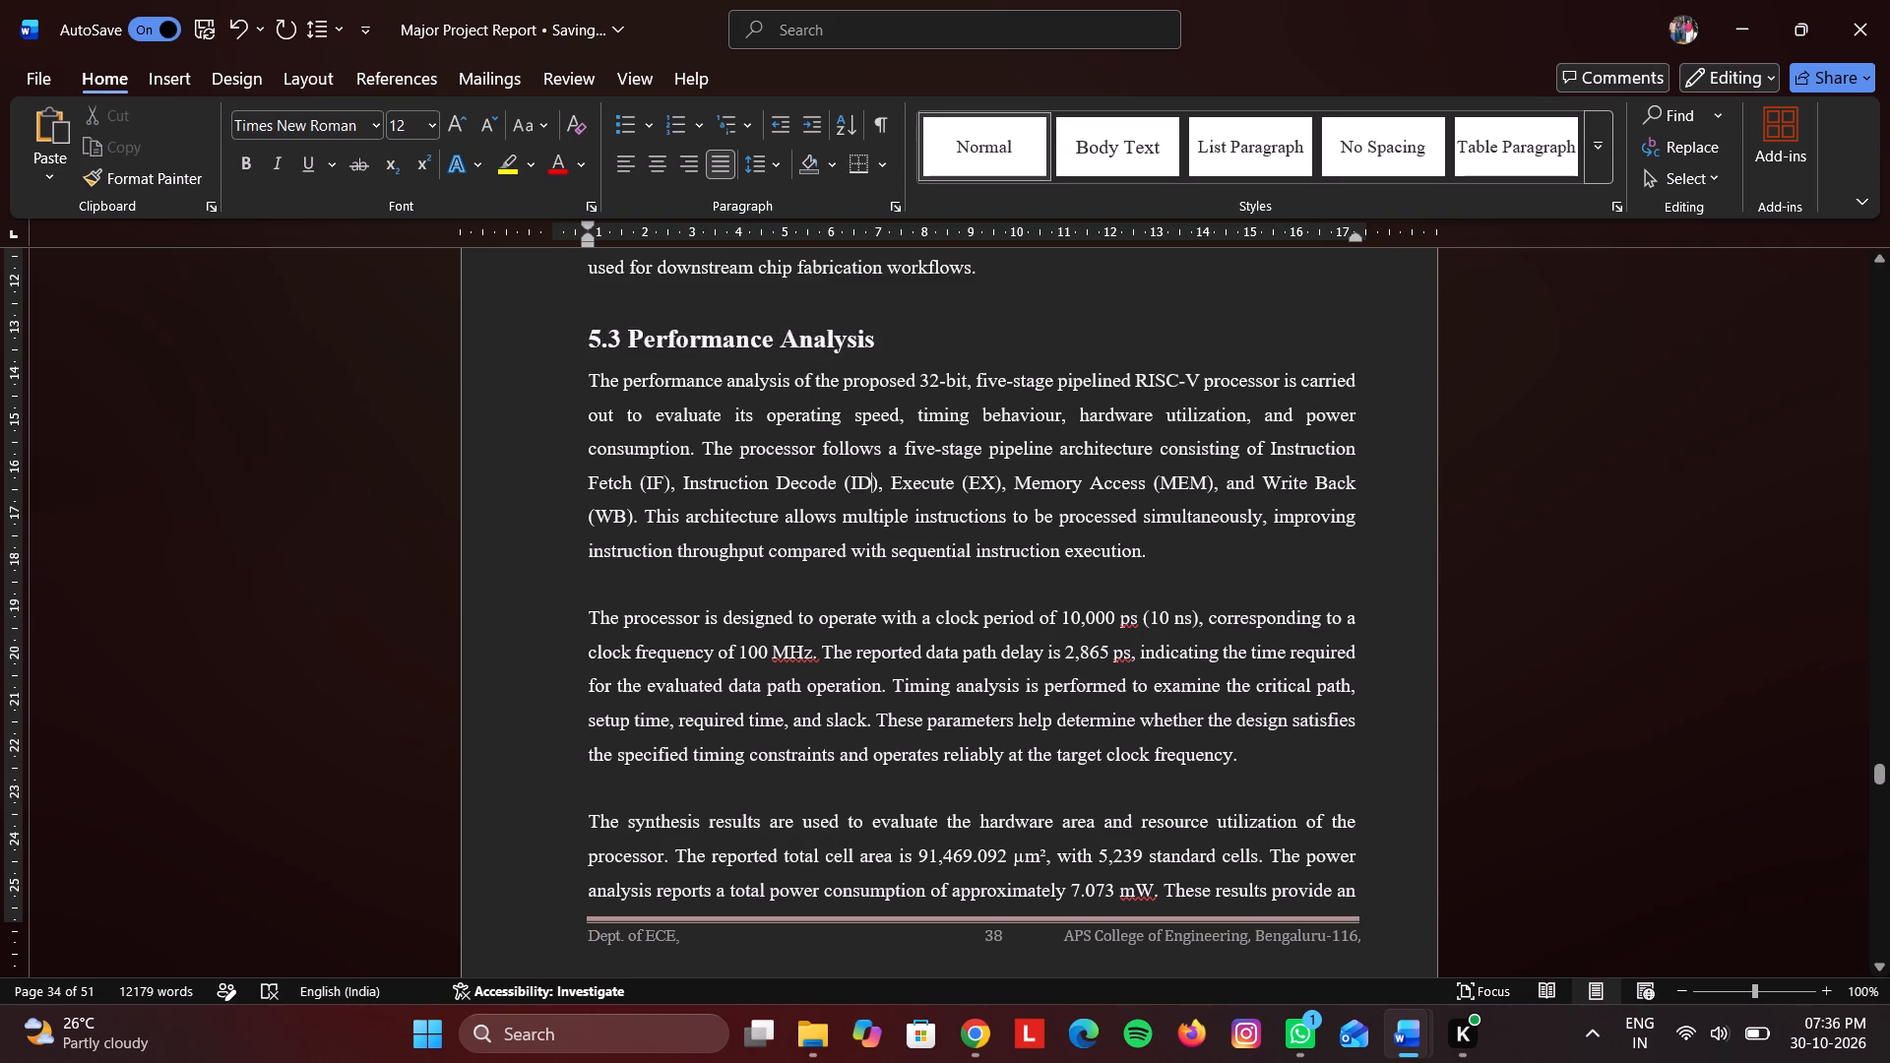
Review the Section 5.3 text and the layout of Tables 5.1 and 5.2 across their pages.
scroll(874, 494, "down", 15)
scroll(874, 494, "down", 6)
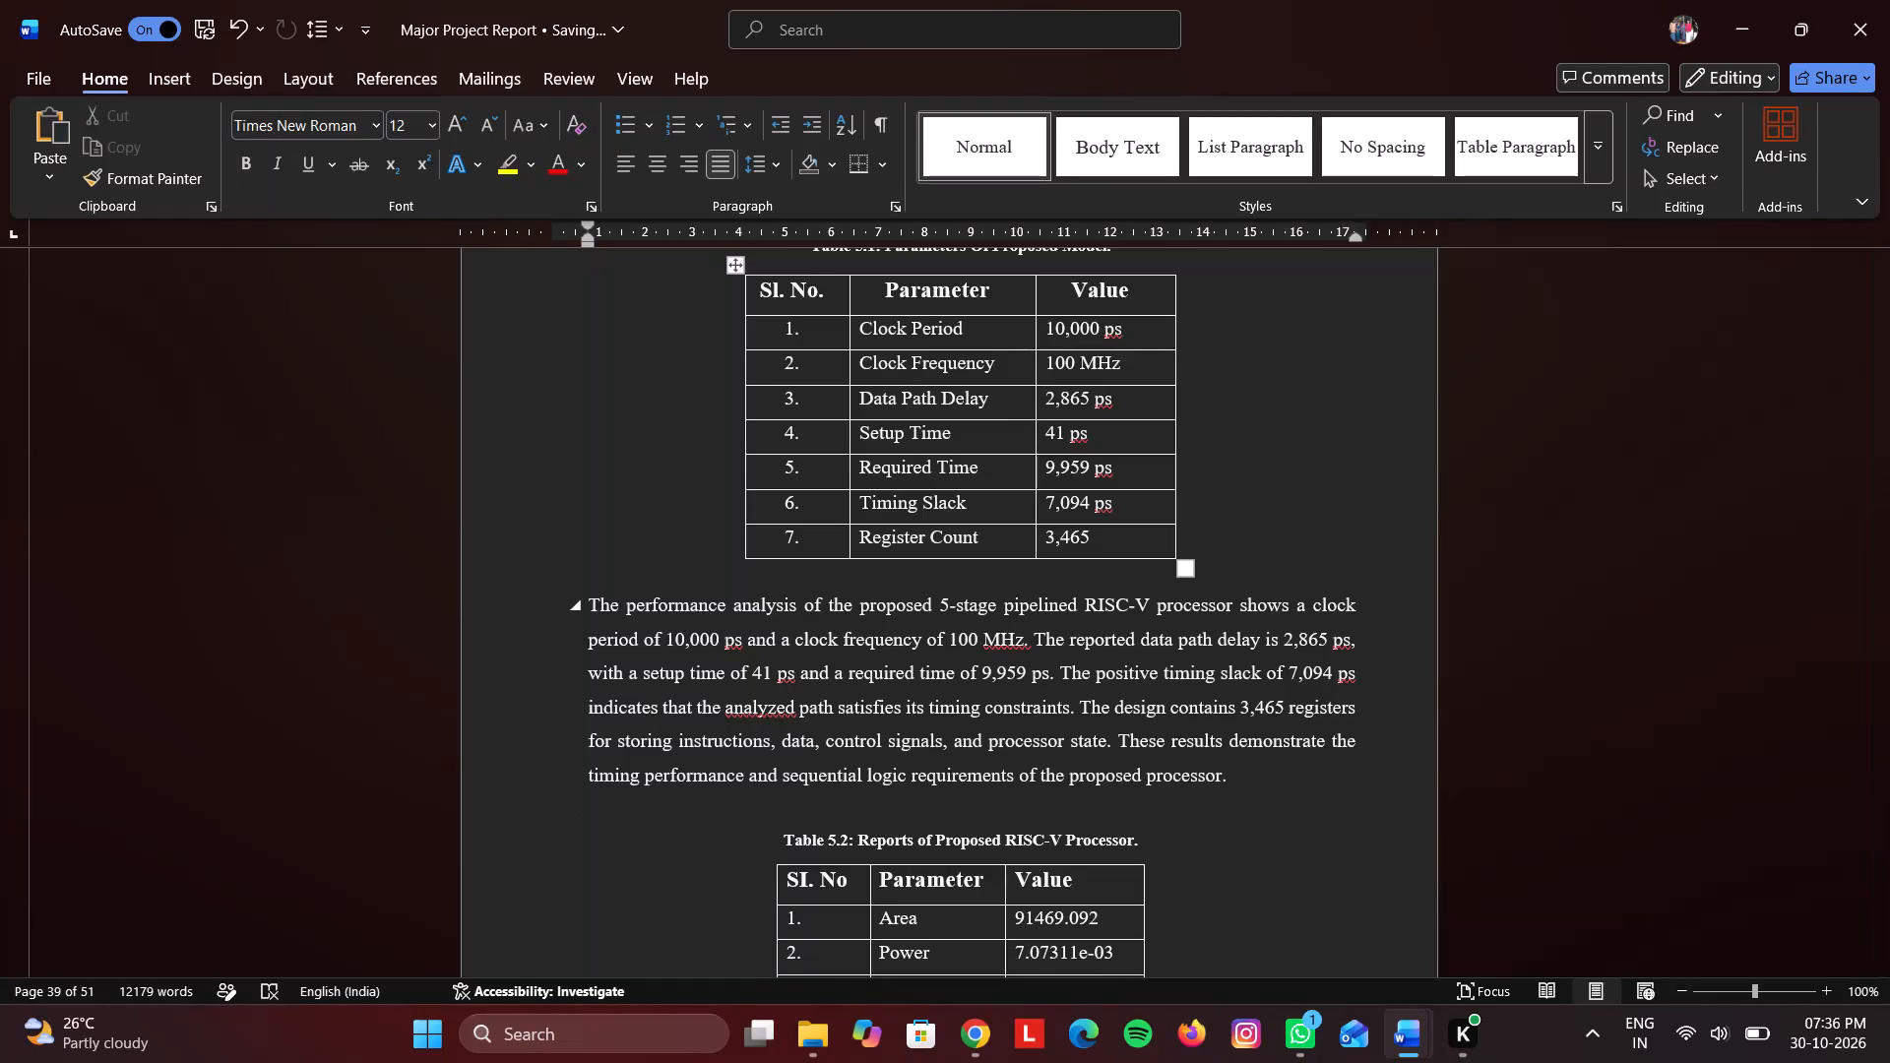
scroll(1214, 597, "up", 3)
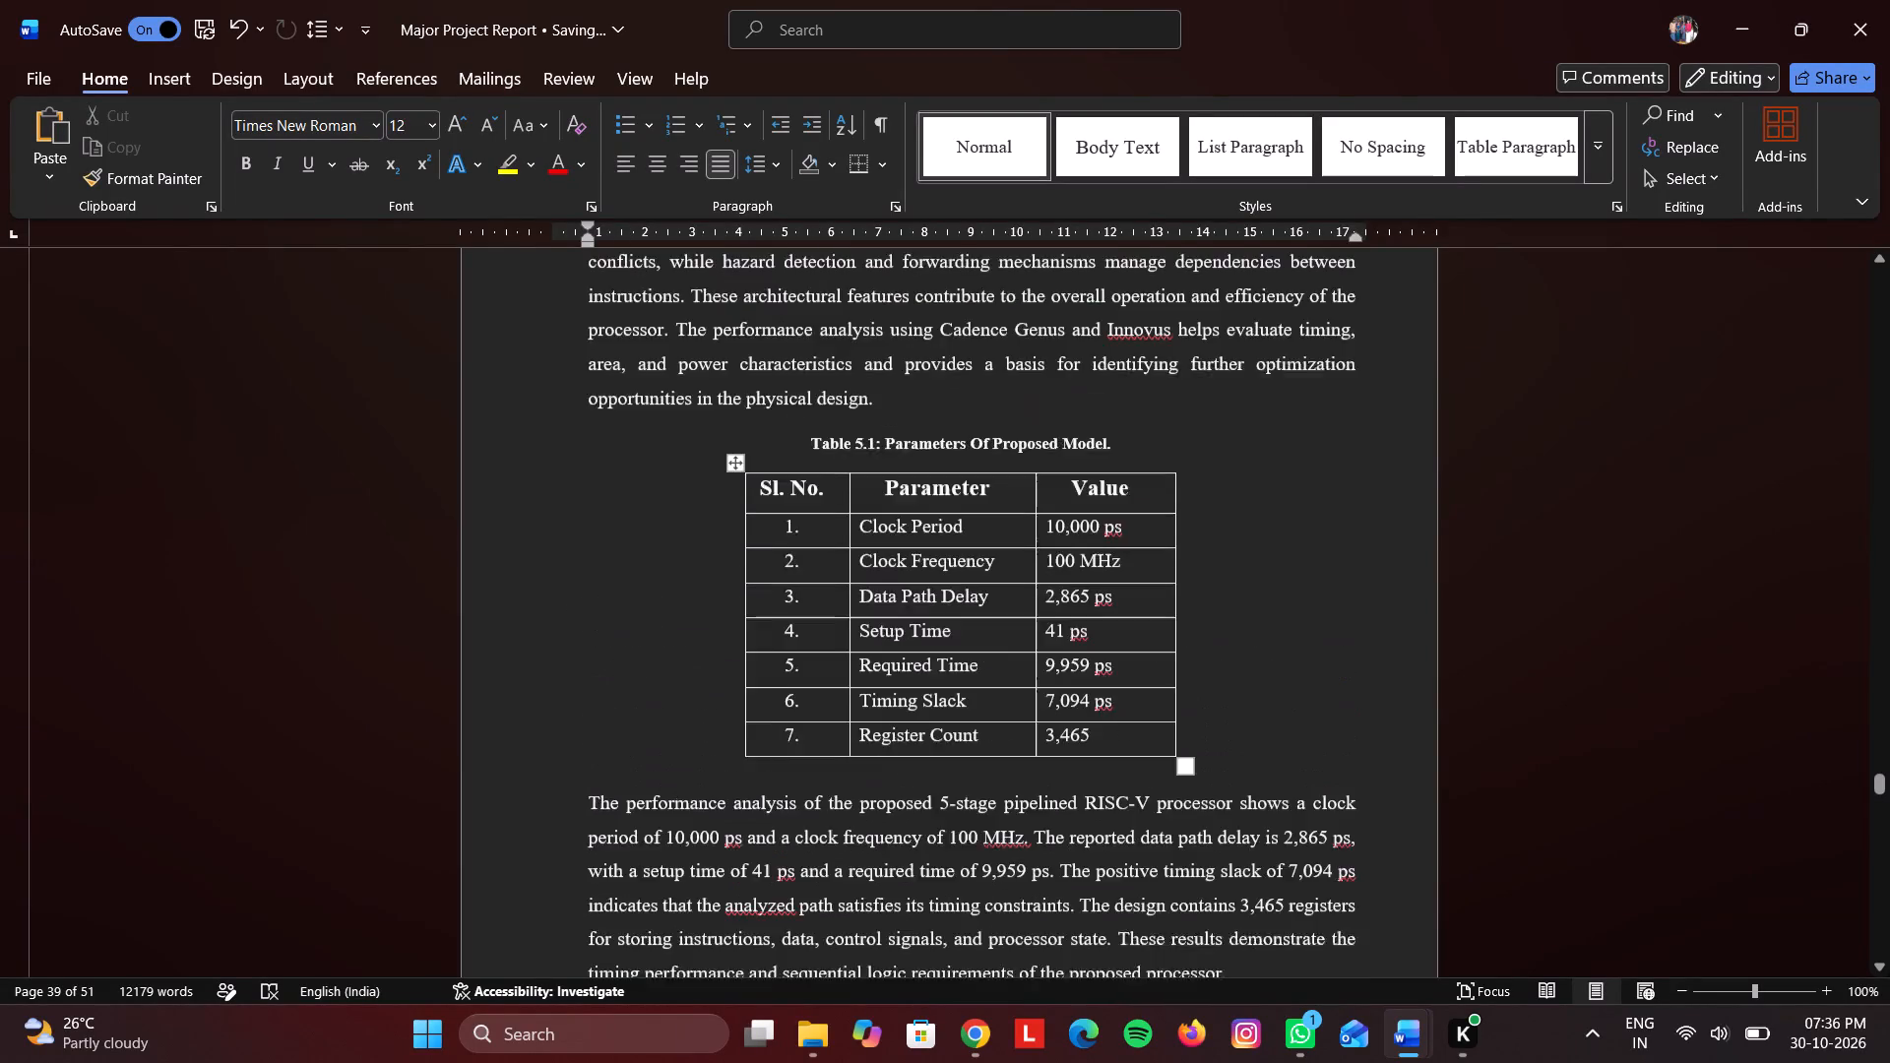
scroll(1214, 597, "up", 6)
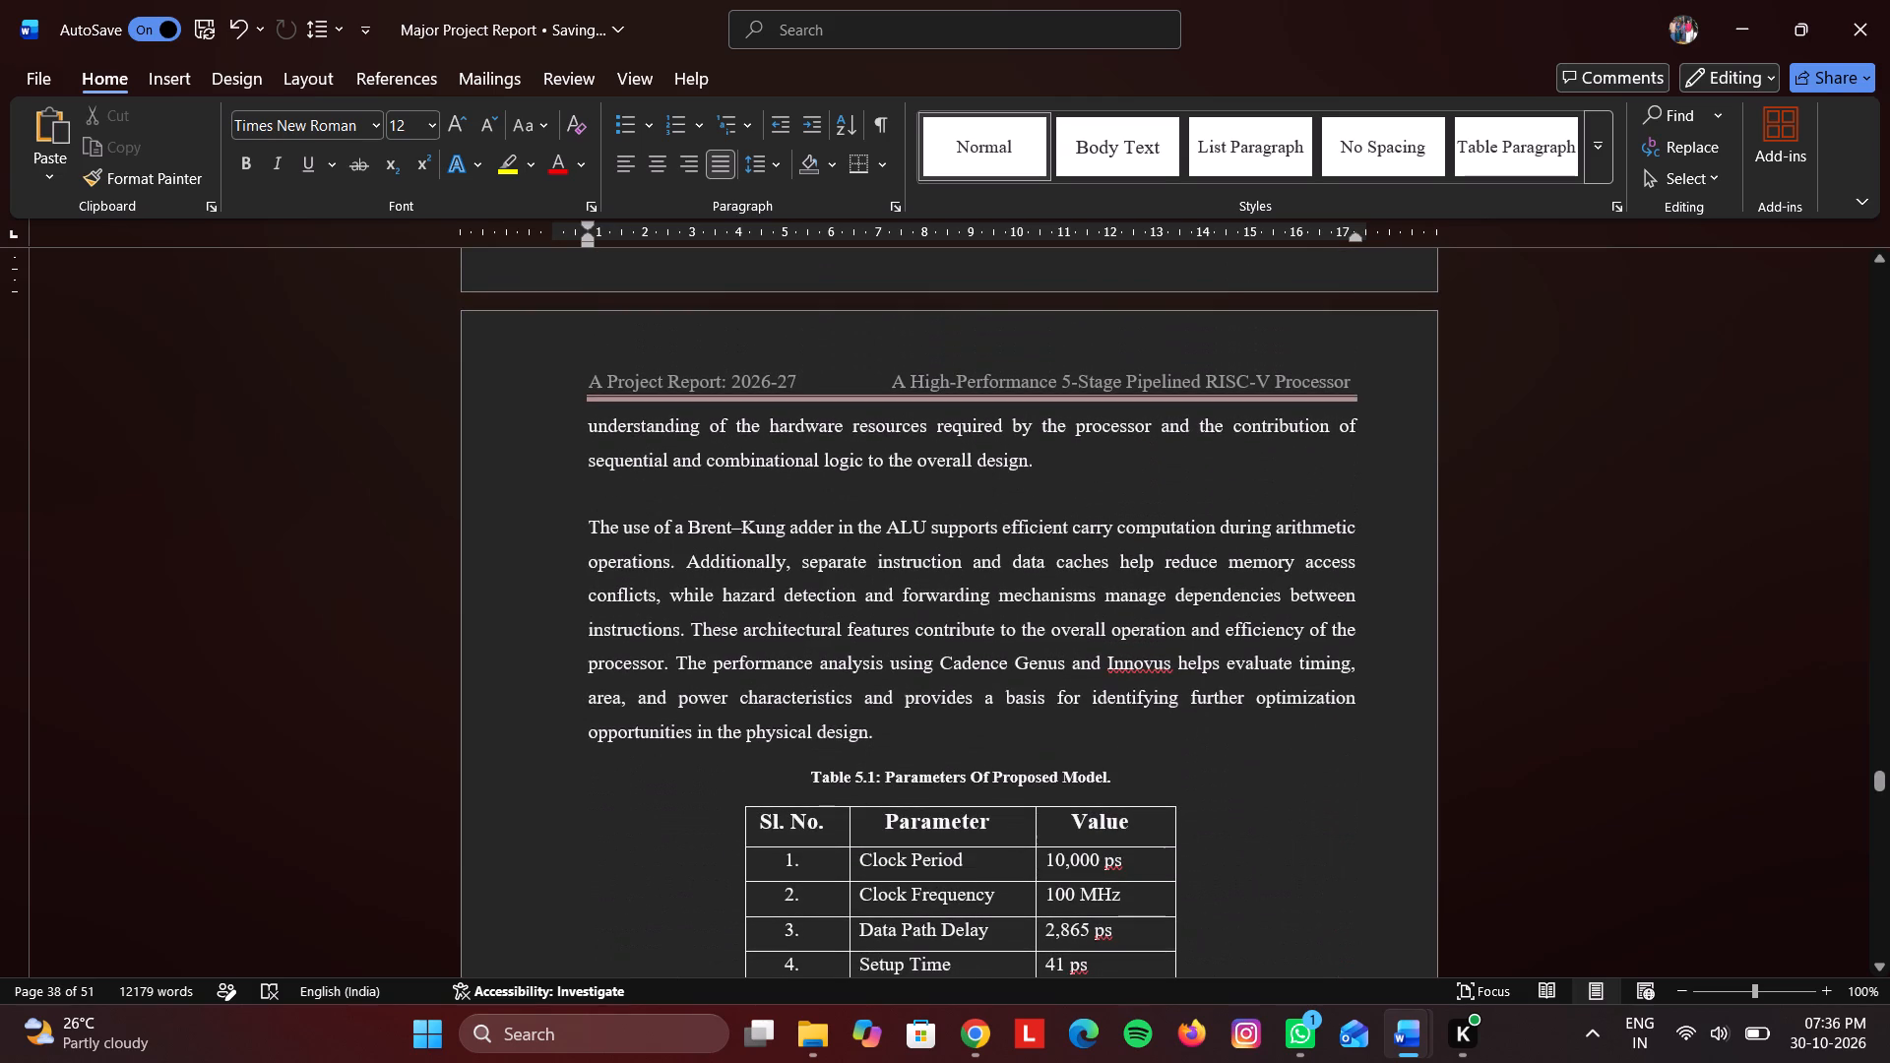
scroll(1214, 597, "down", 14)
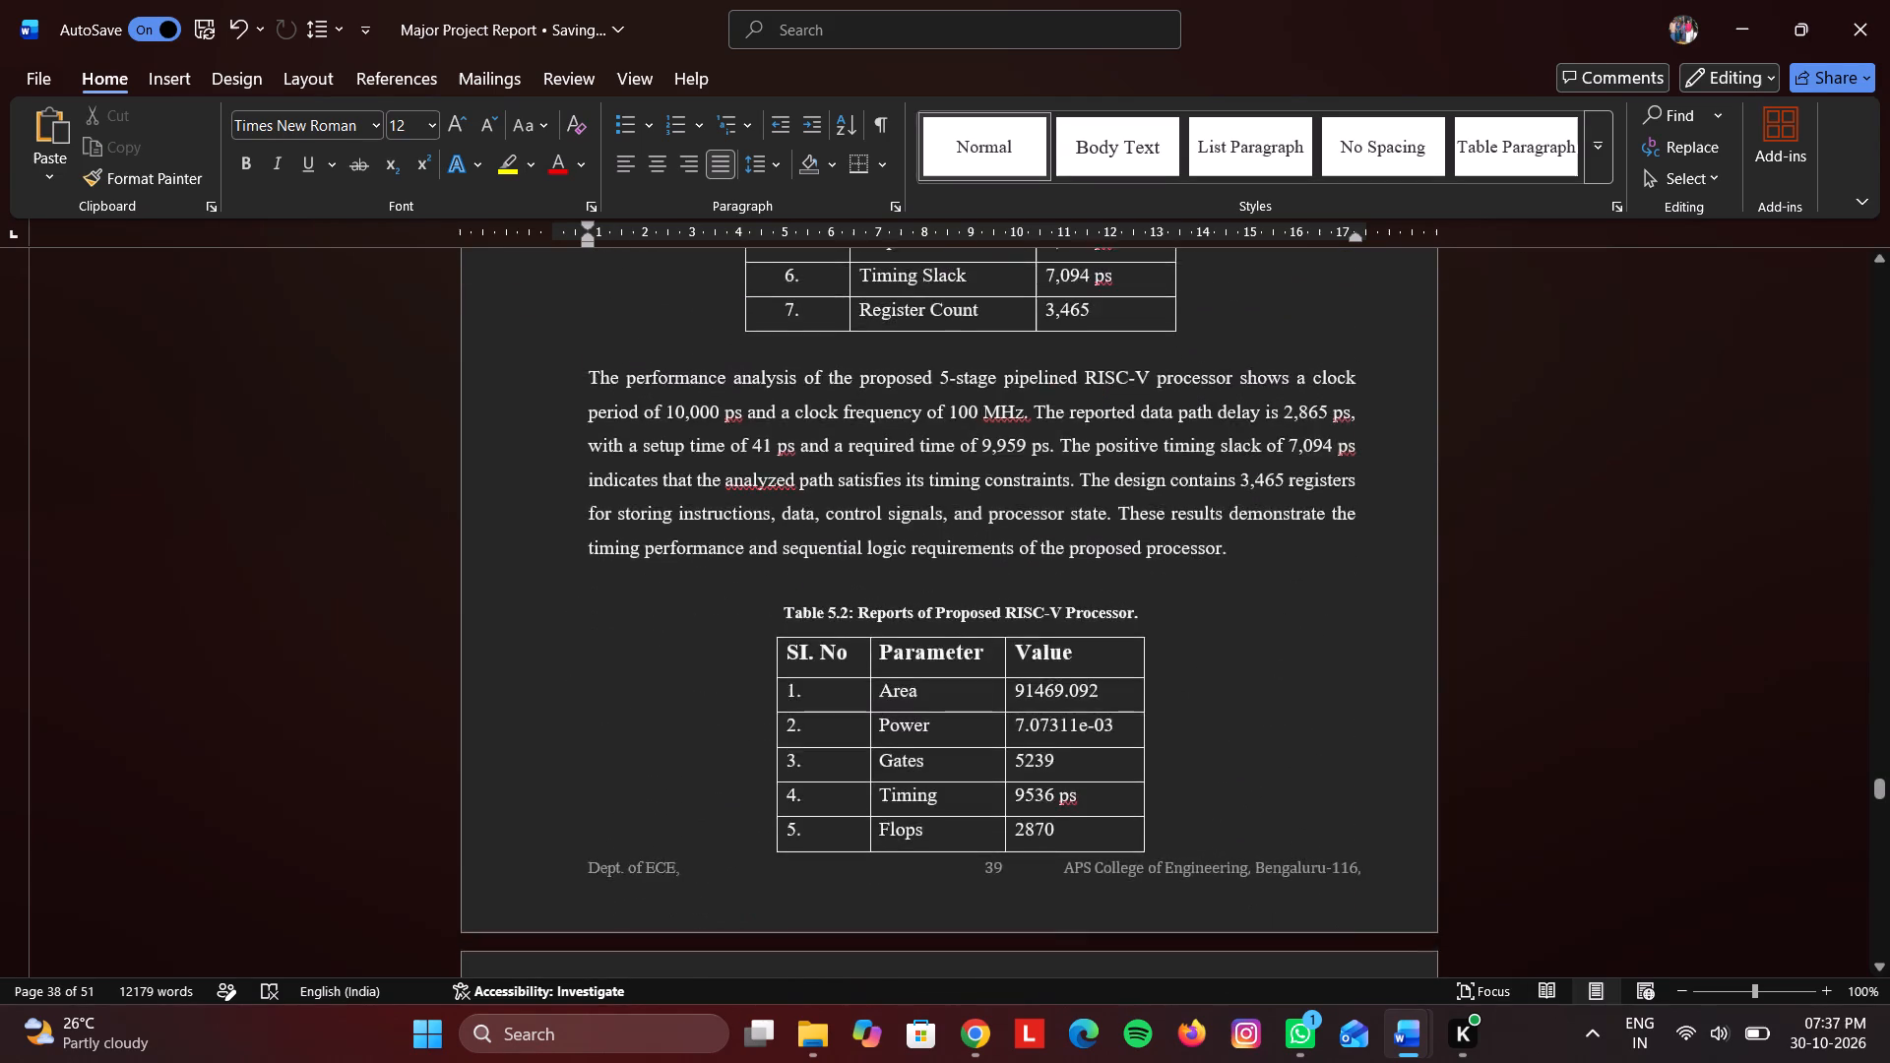
scroll(1214, 597, "down", 5)
scroll(1214, 597, "up", 16)
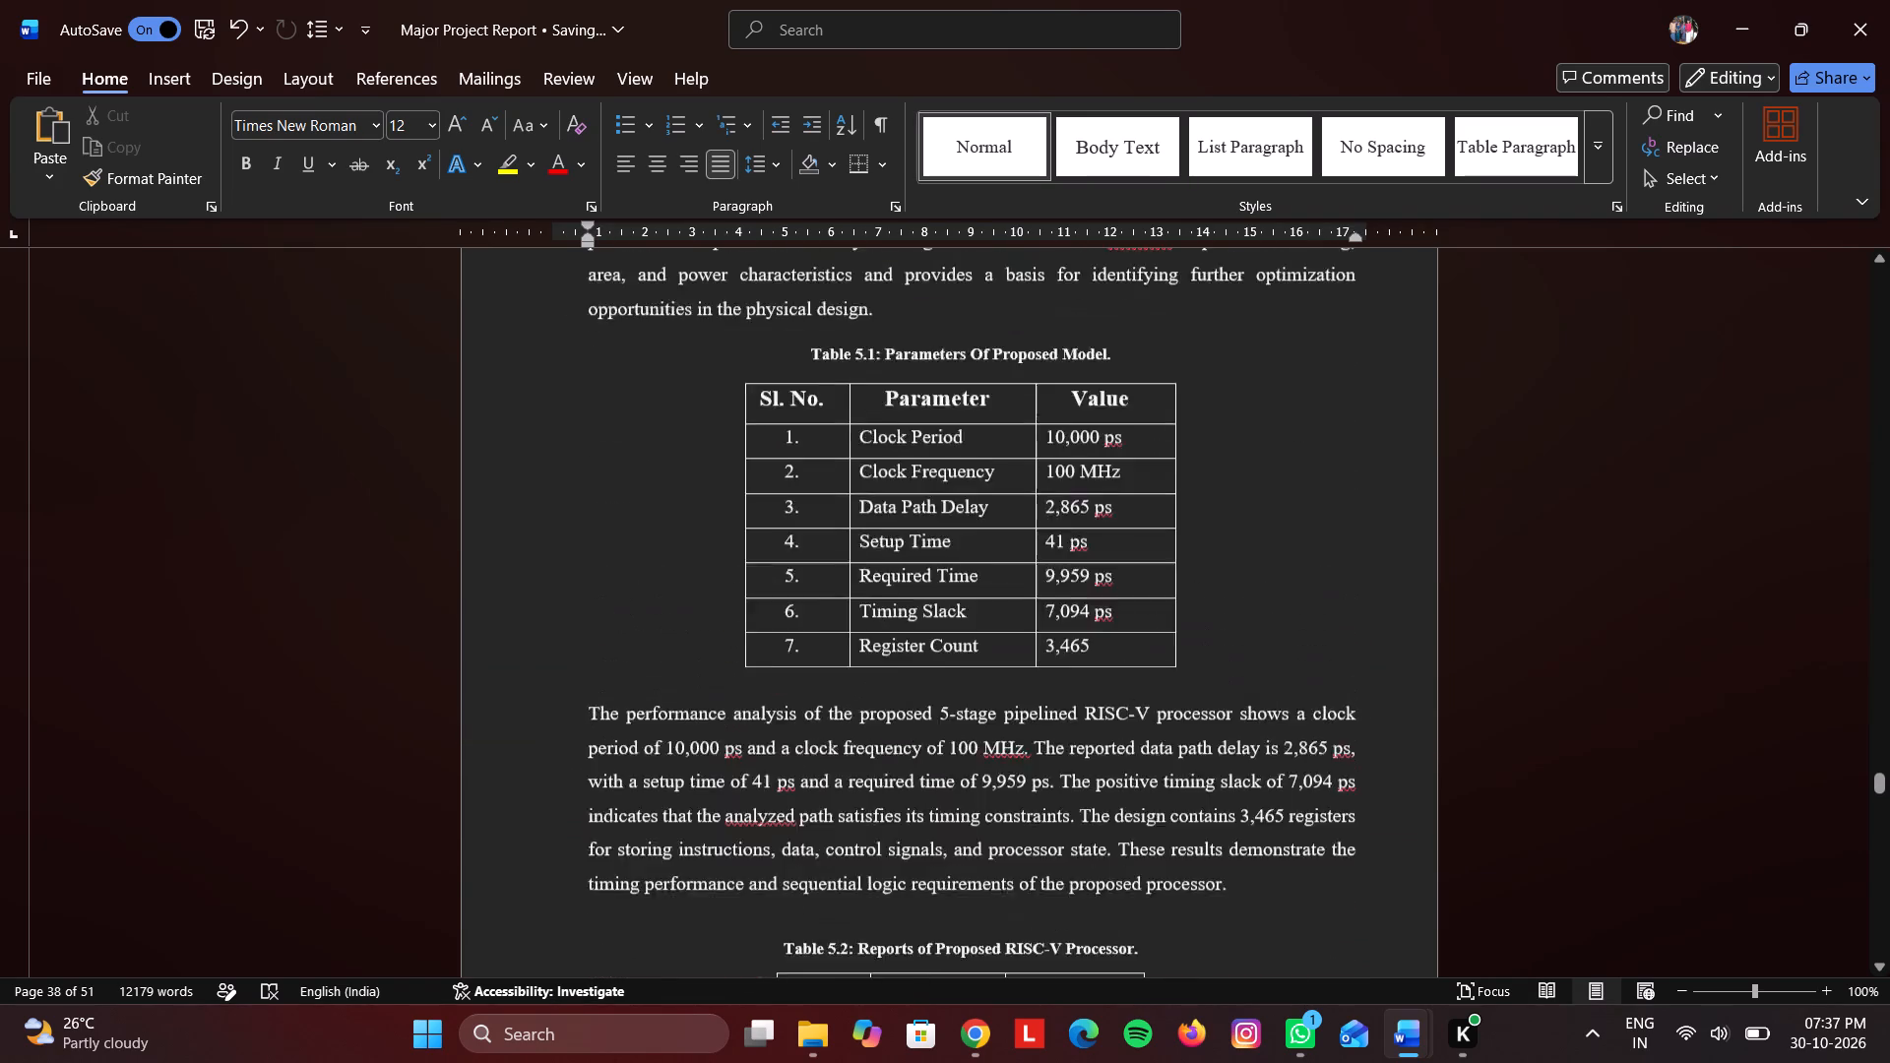
scroll(1214, 597, "up", 18)
scroll(1214, 597, "down", 2)
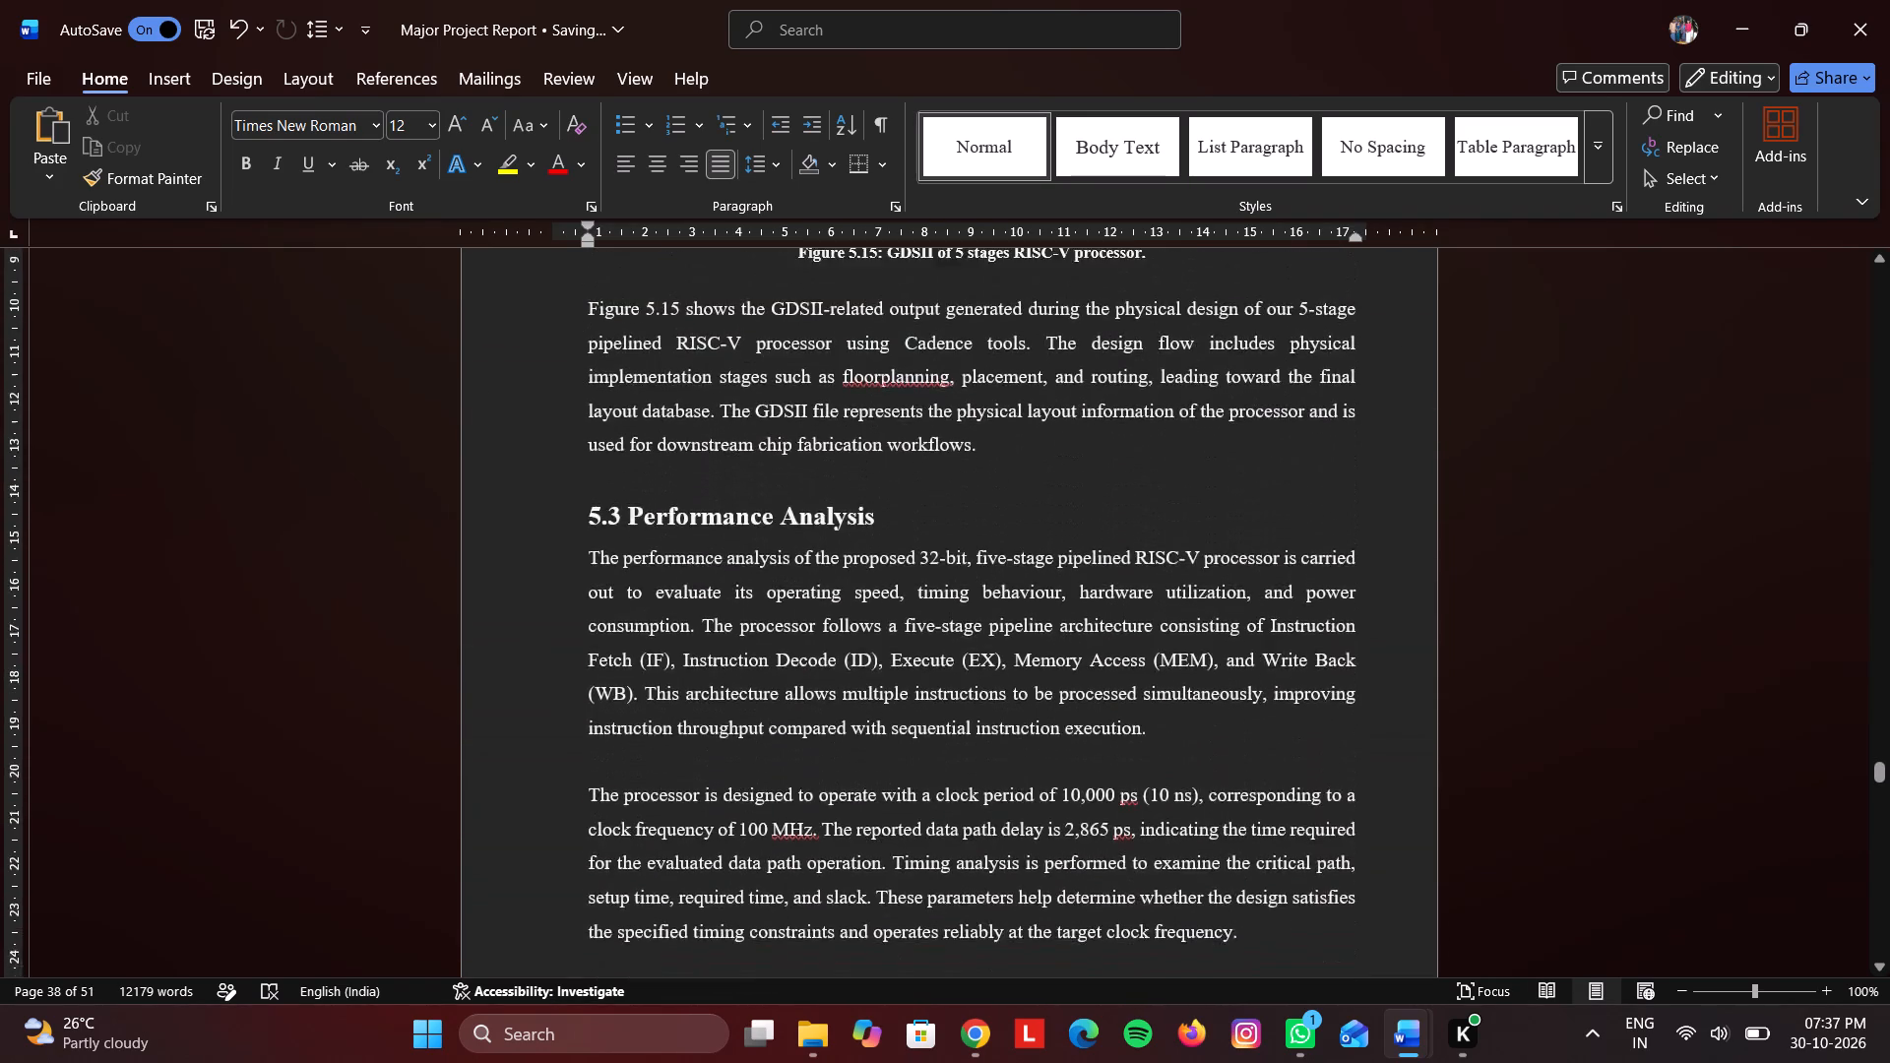
Increase the subheading "5.3.1 Report Area" to 14 pt.
scroll(1214, 597, "down", 20)
scroll(1214, 597, "down", 16)
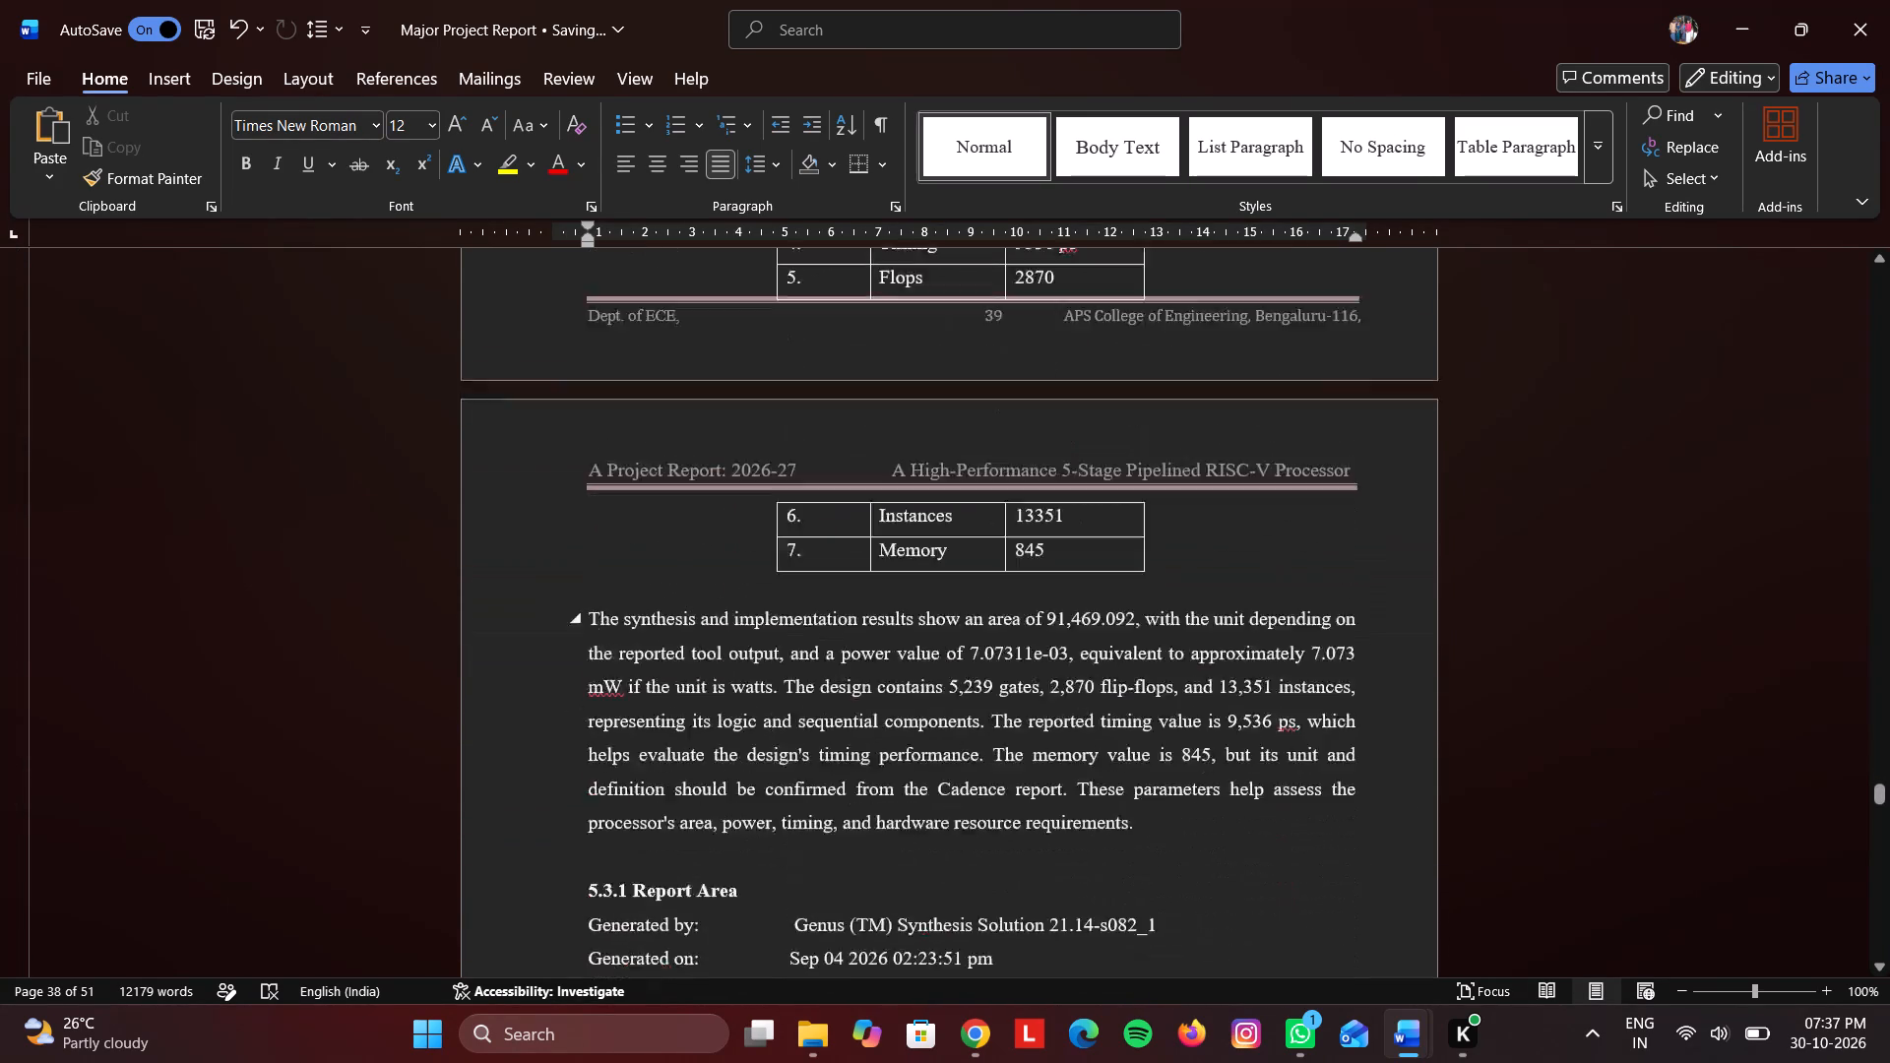
scroll(1214, 597, "down", 9)
scroll(1214, 597, "up", 3)
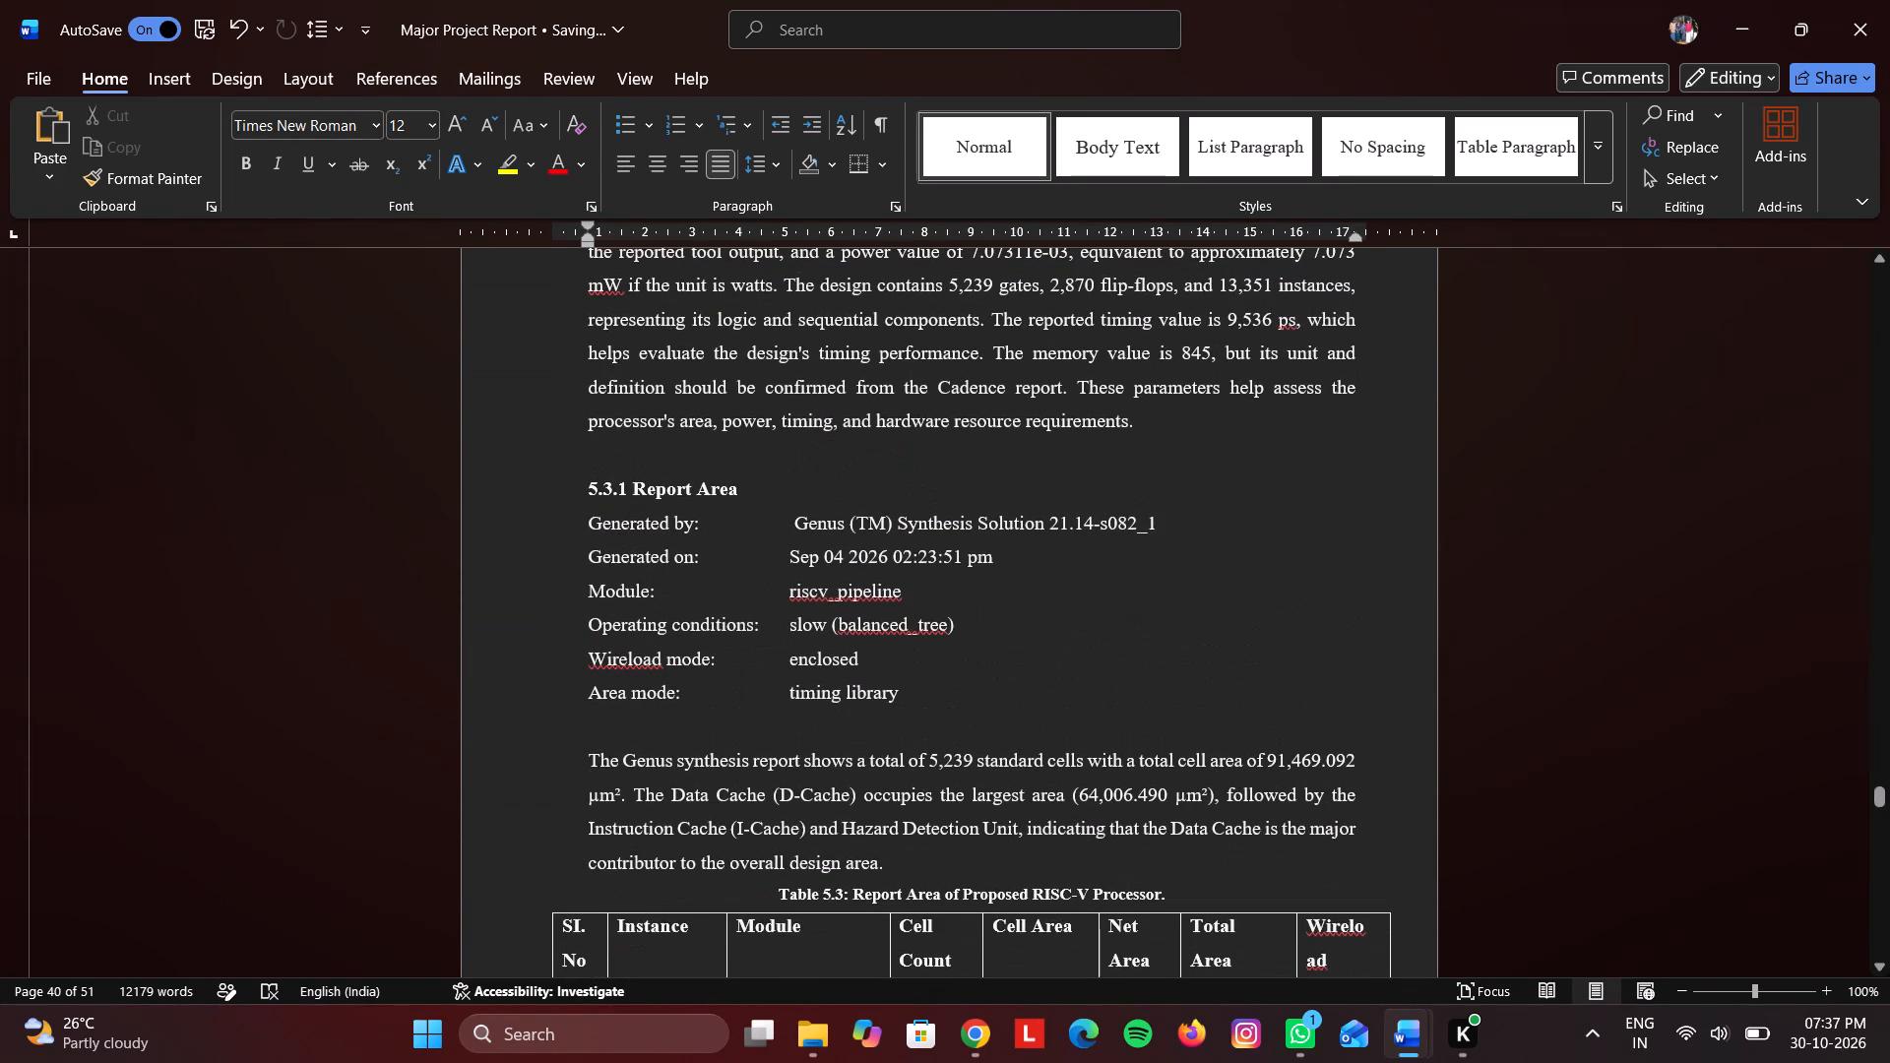
left_click_drag(587, 479, 752, 502)
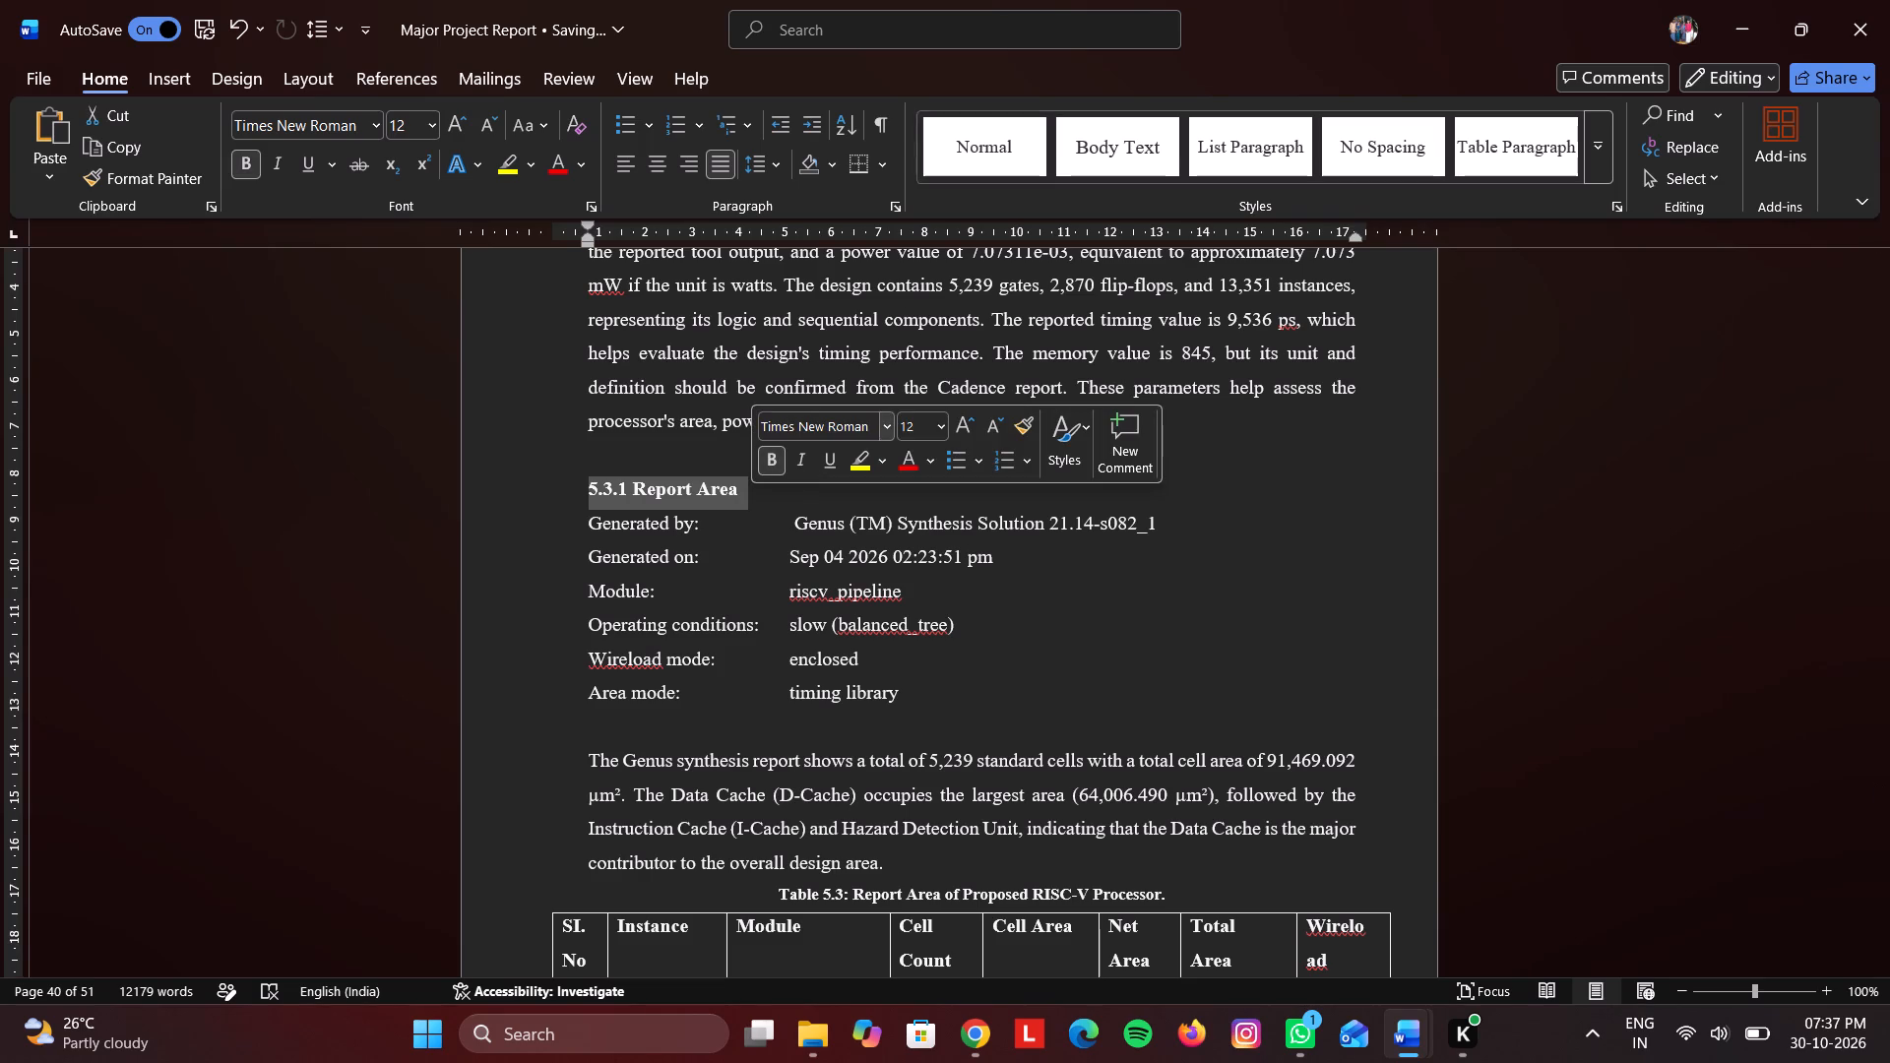
left_click(970, 428)
Increase the subheading "5.3.2 Report Power" to 14 pt.
scroll(1024, 626, "down", 6)
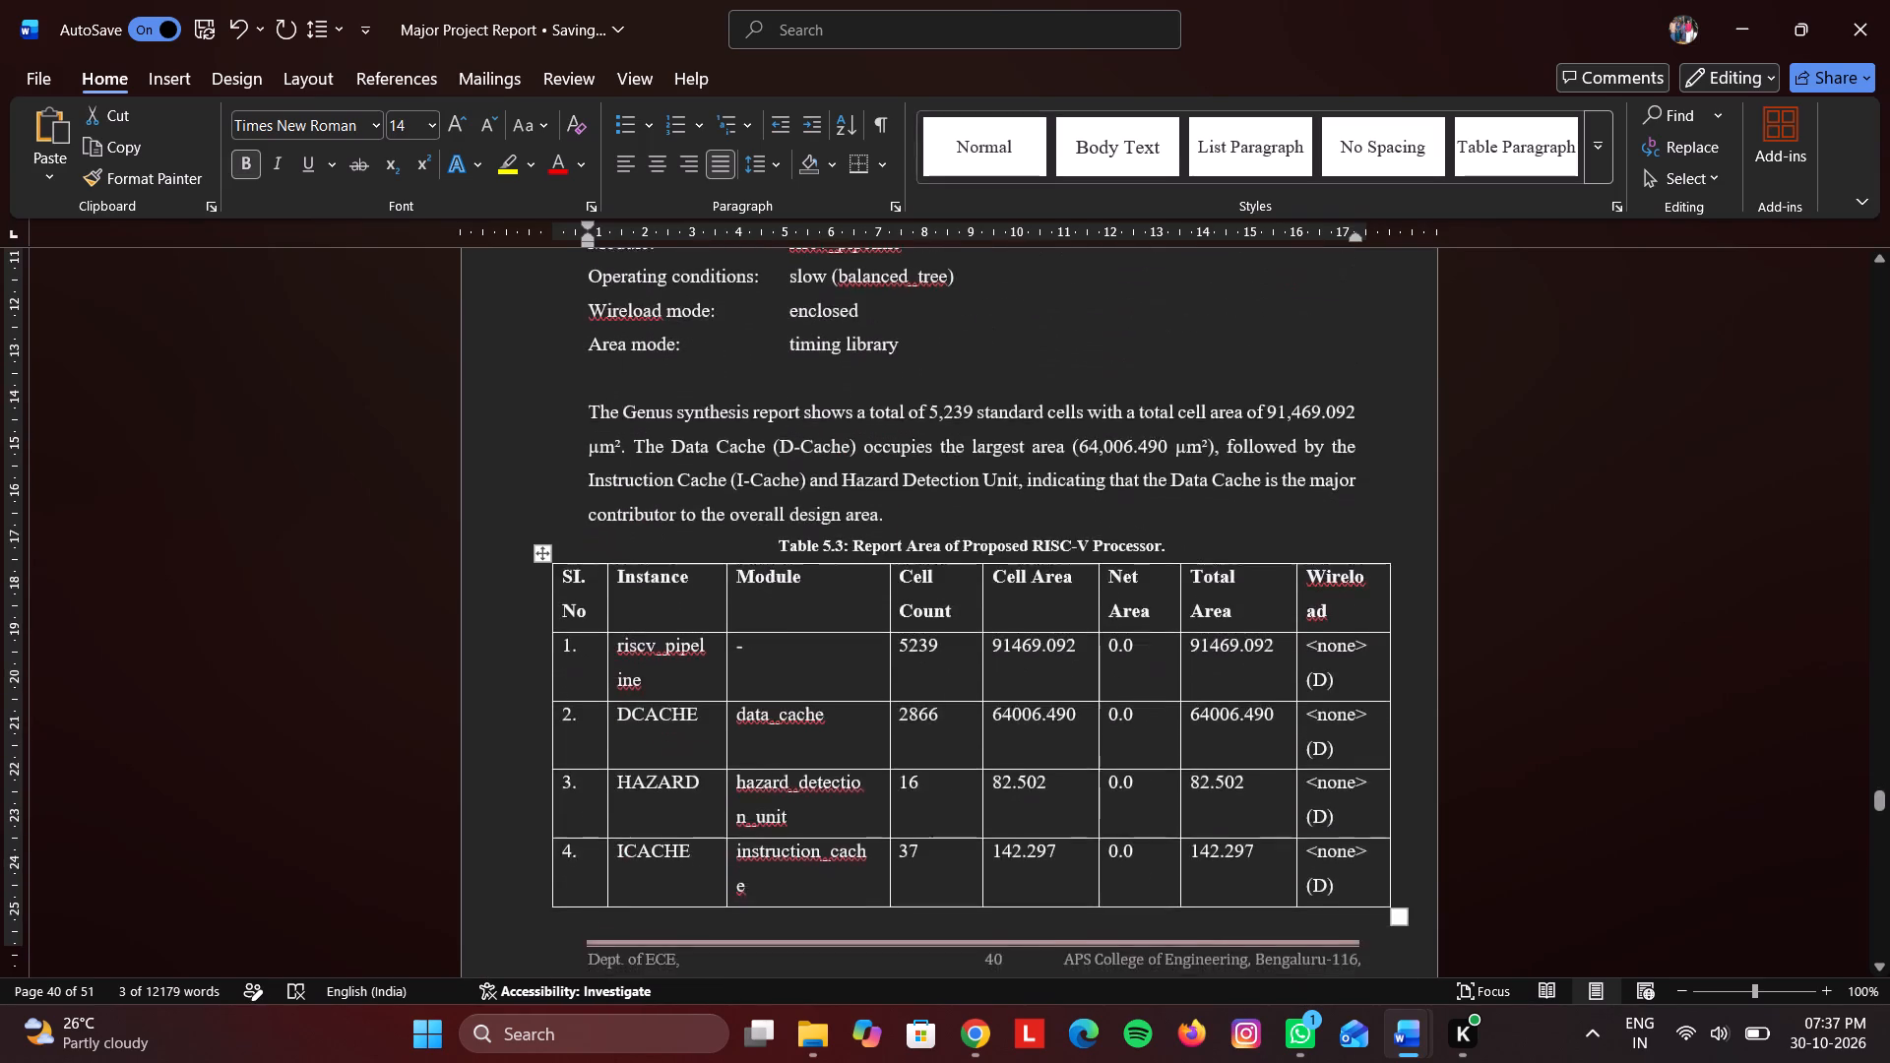
scroll(1024, 626, "down", 12)
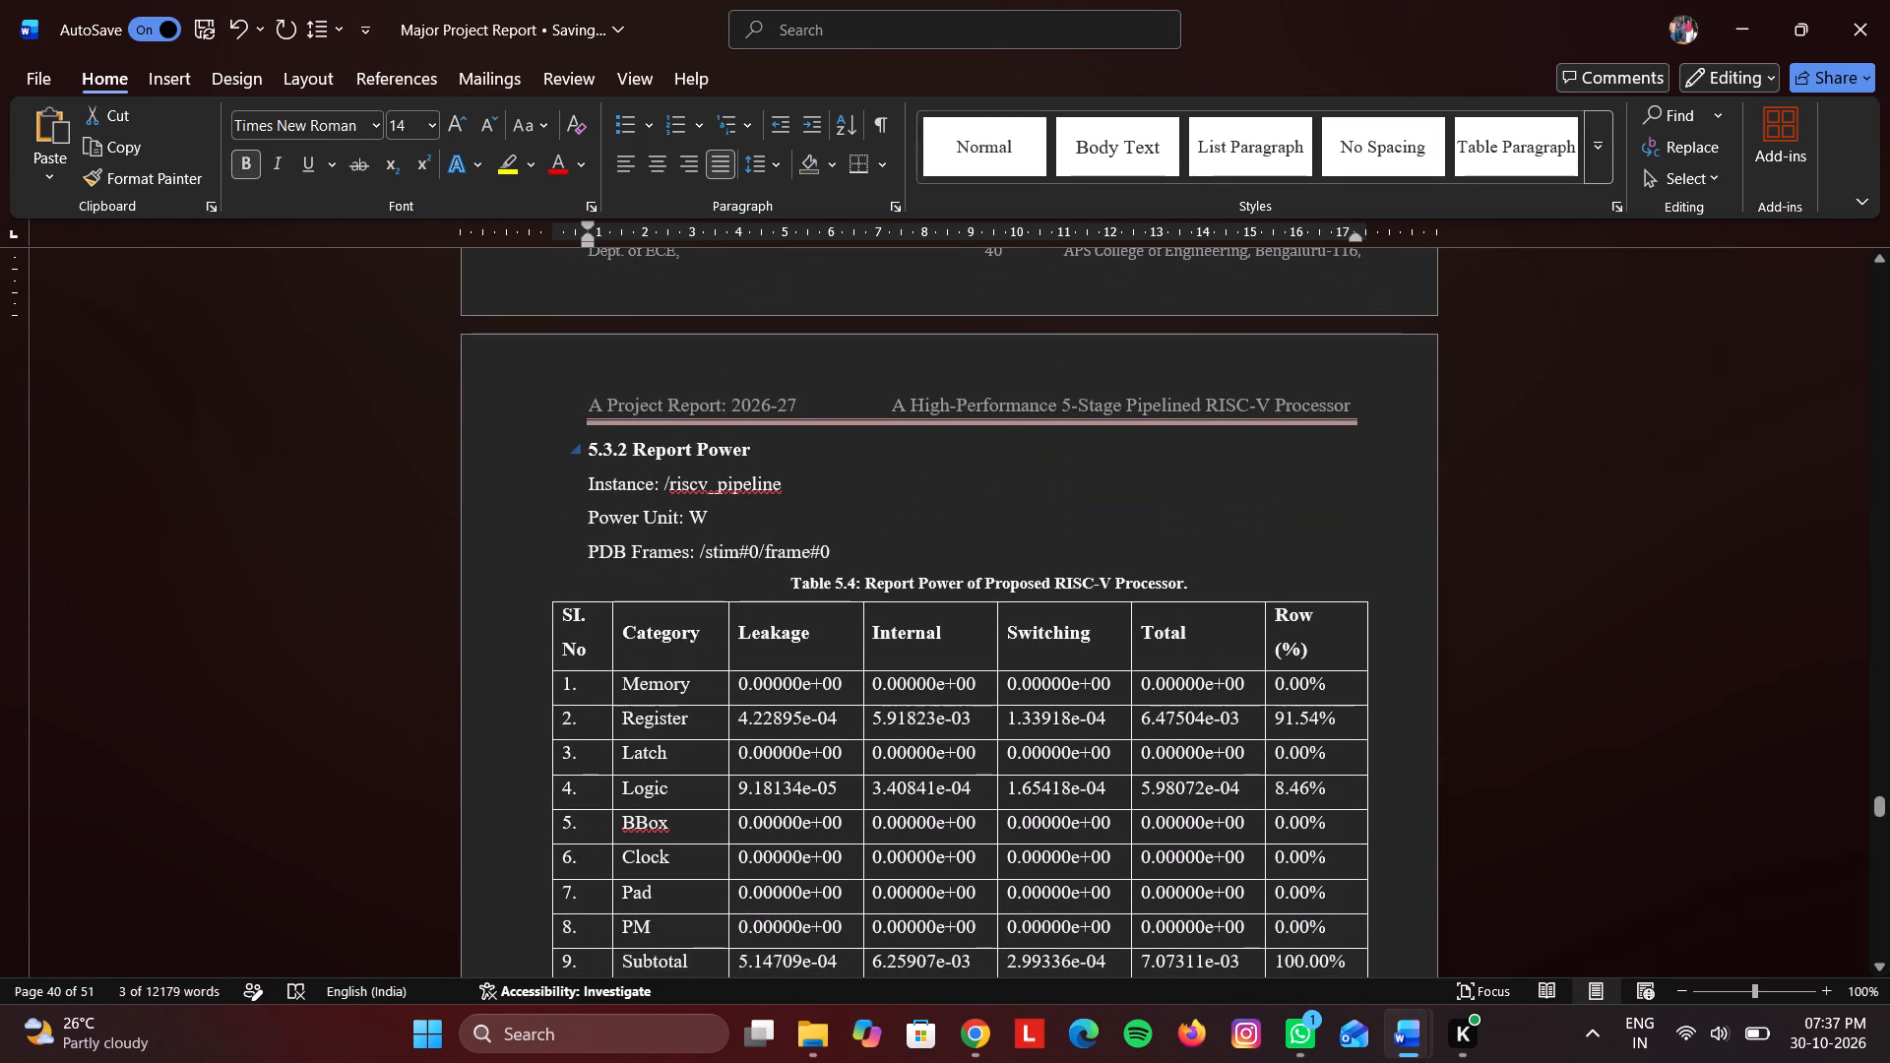
left_click_drag(590, 442, 763, 456)
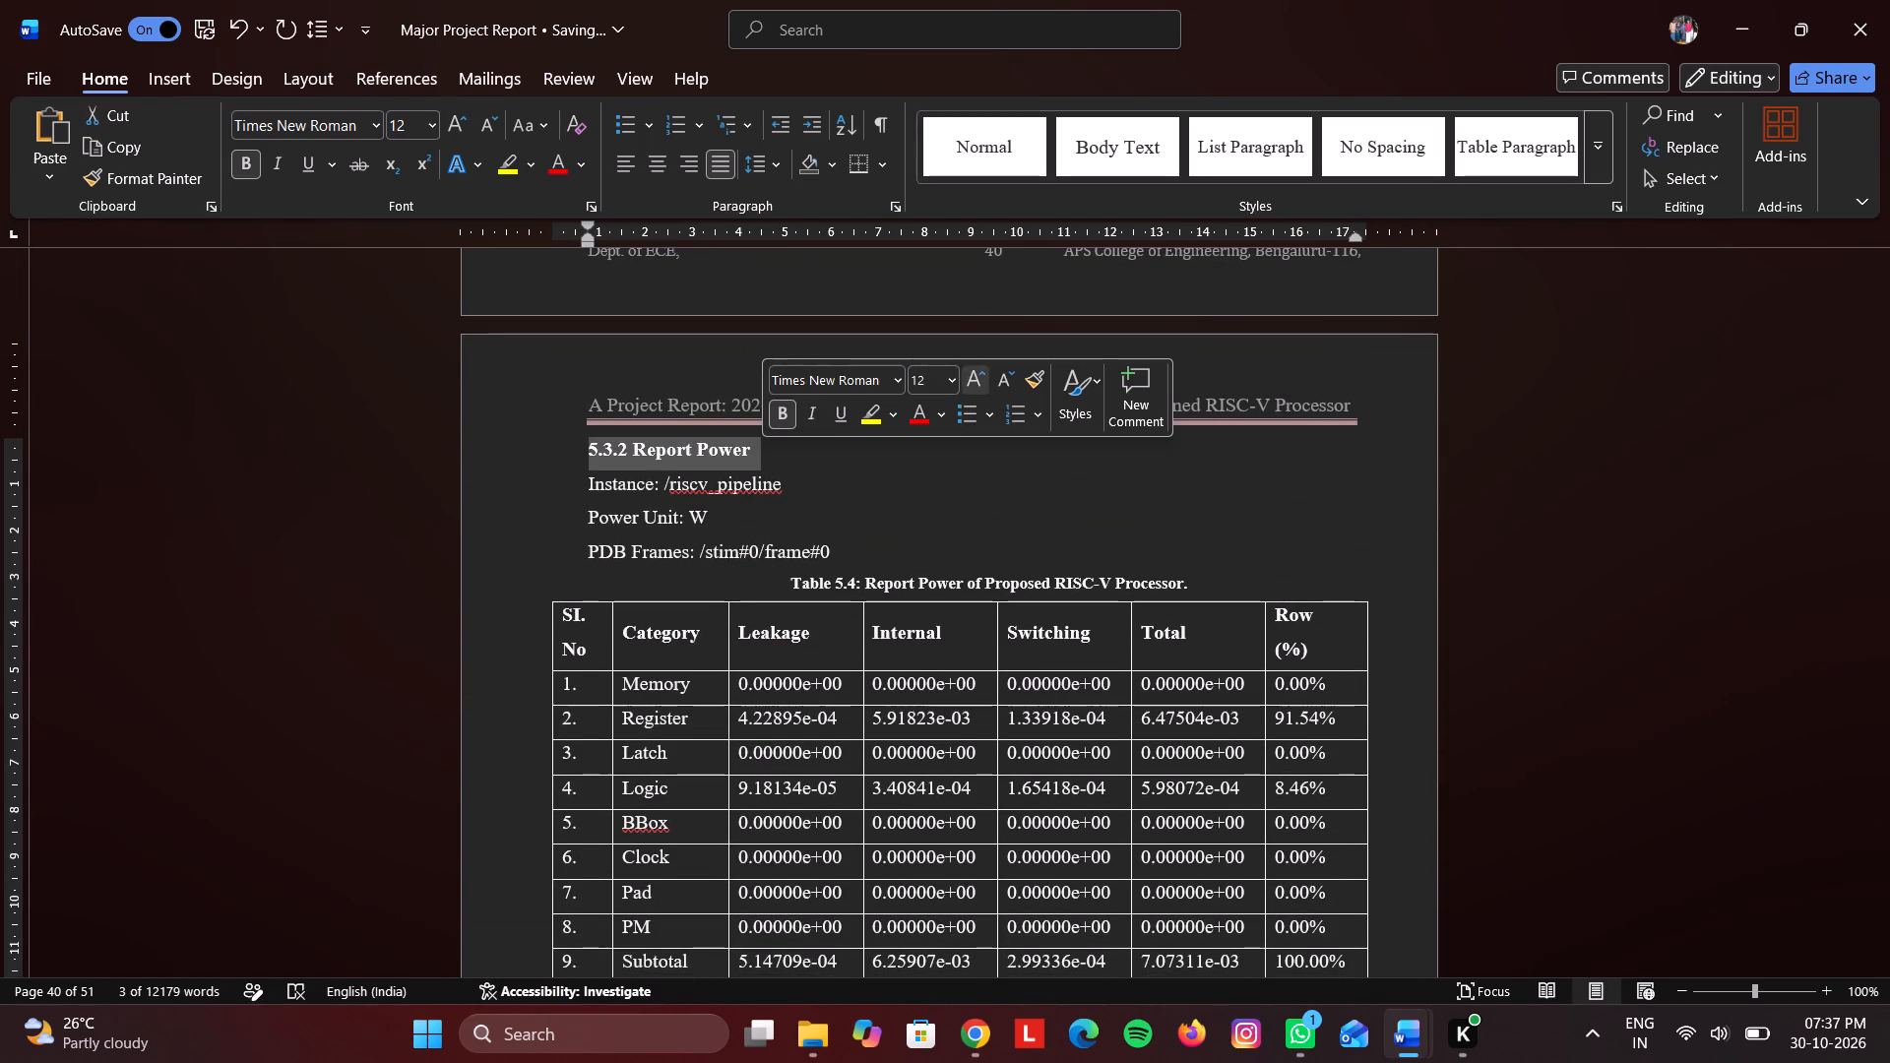
left_click(975, 366)
Increase the subheading "5.3.3 Report Gates" to 14 pt.
scroll(938, 585, "down", 16)
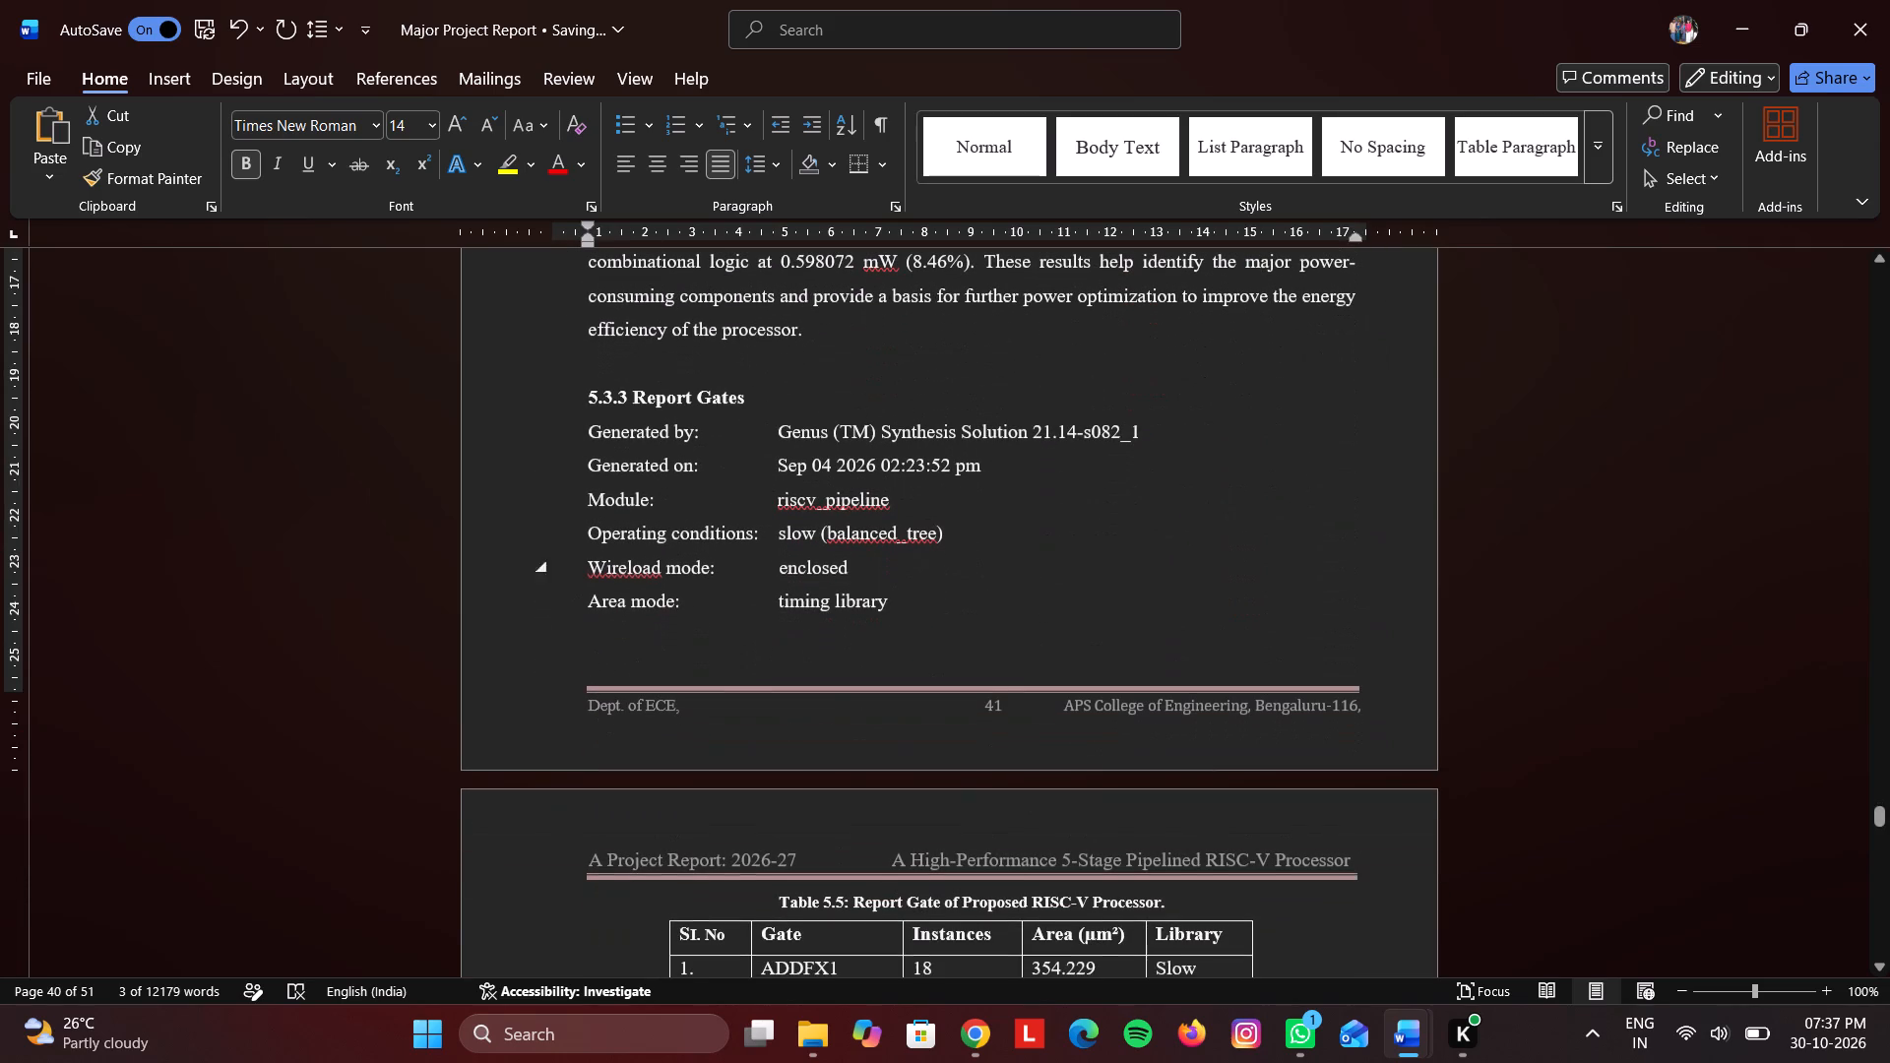
left_click_drag(587, 395, 721, 398)
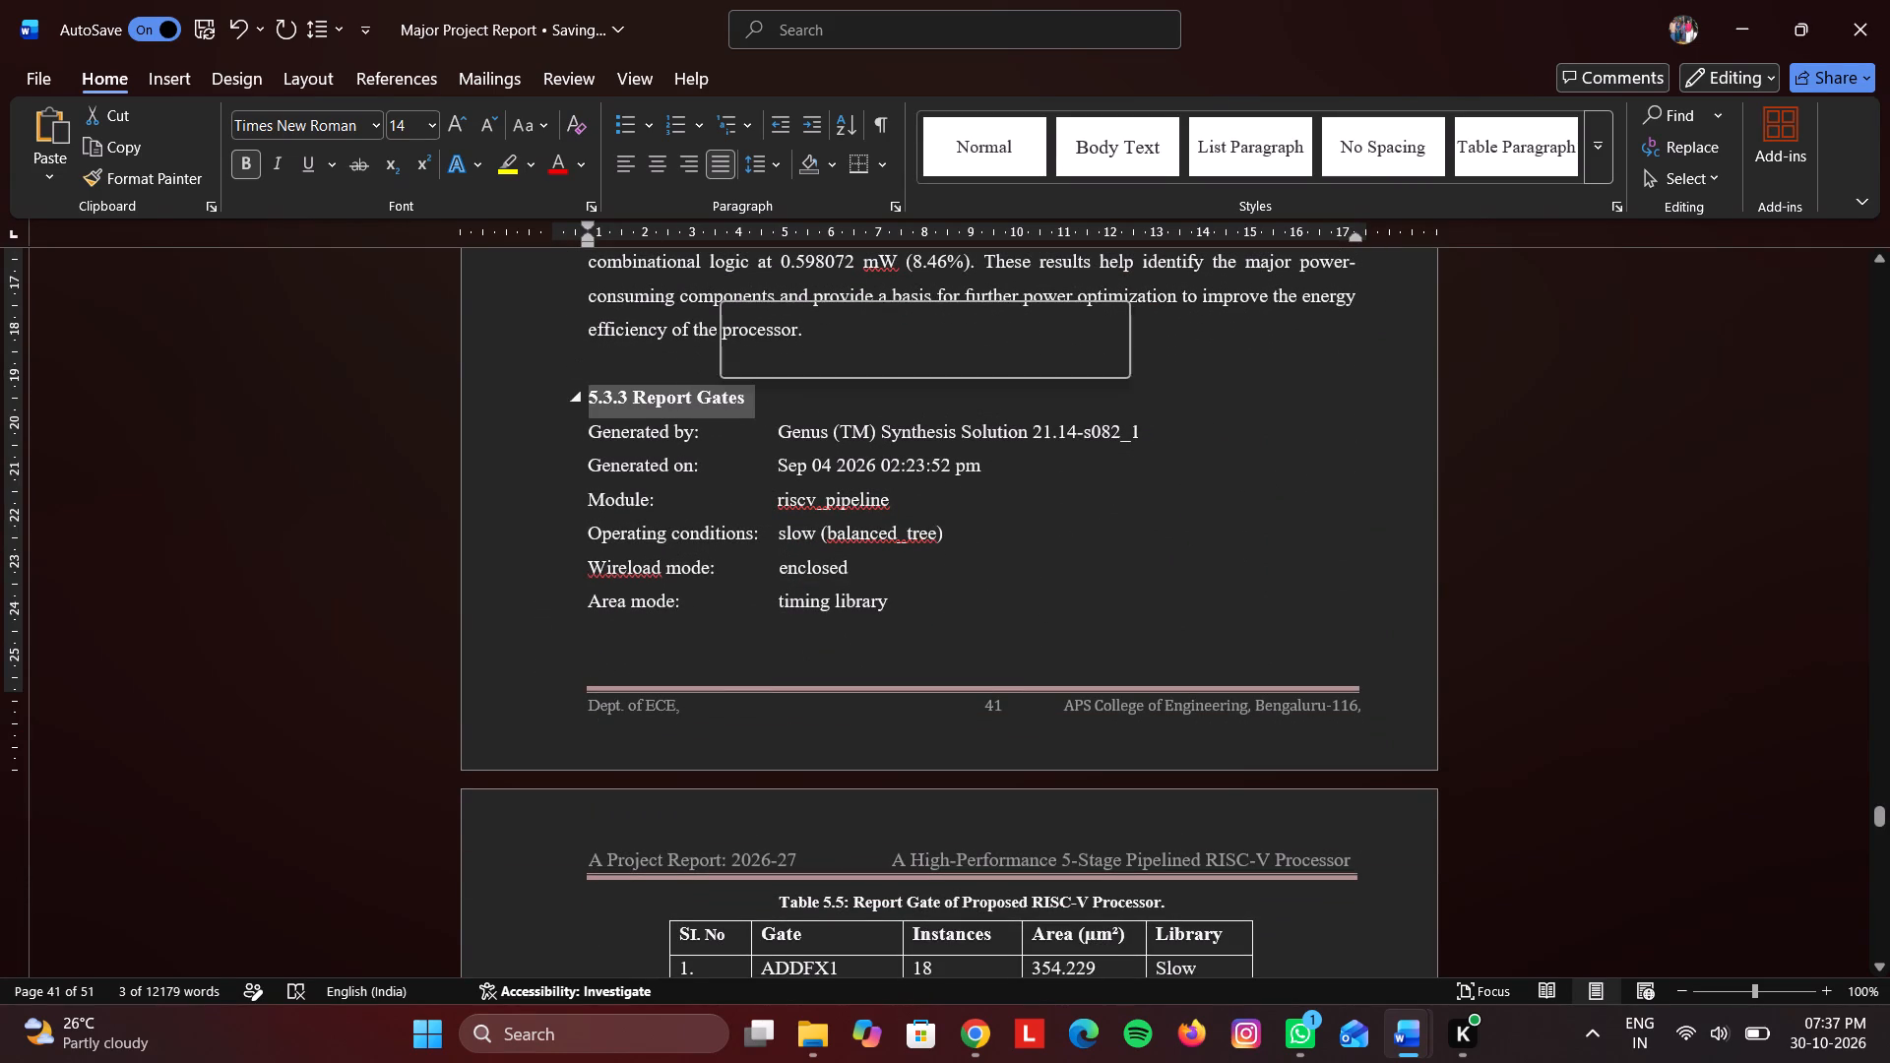
left_click(939, 317)
Increase the subheading "5.3.4 Report Time", below the gate report tables, to 14 pt.
scroll(912, 471, "down", 4)
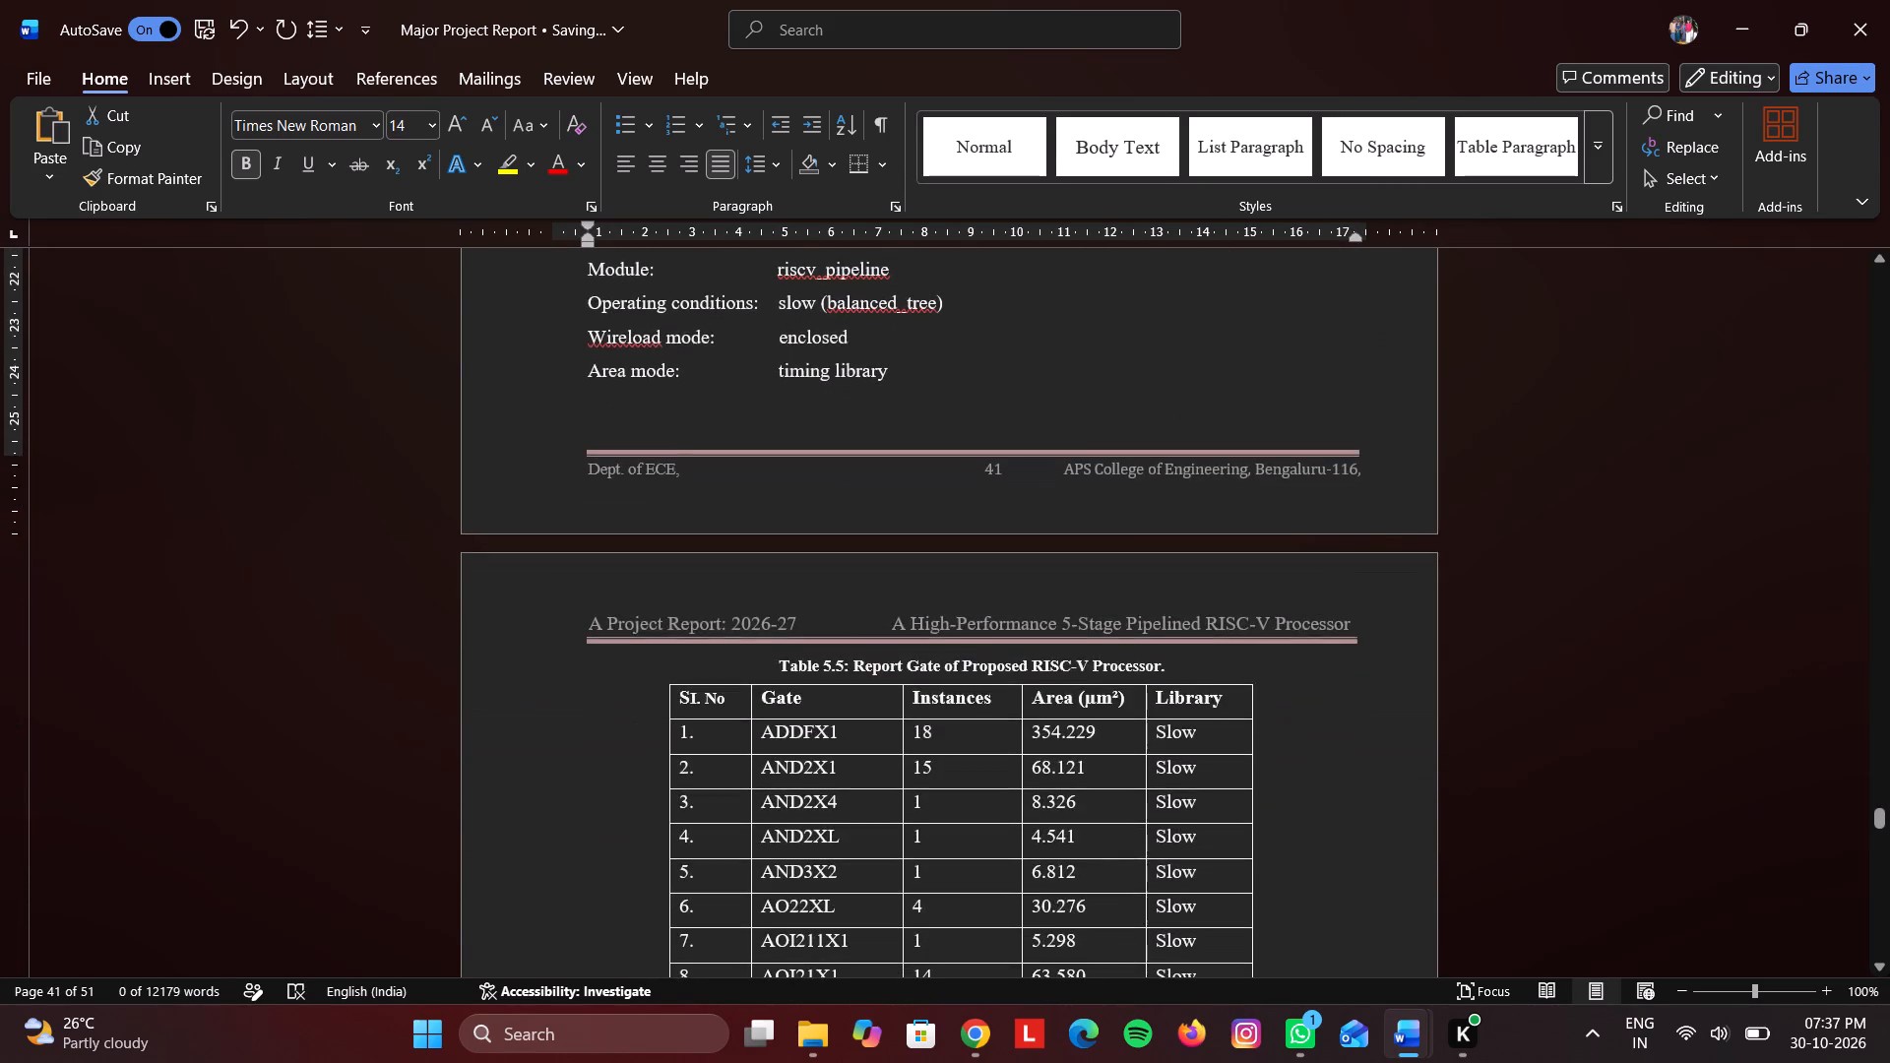
scroll(912, 472, "down", 3)
scroll(912, 472, "down", 20)
scroll(912, 472, "down", 8)
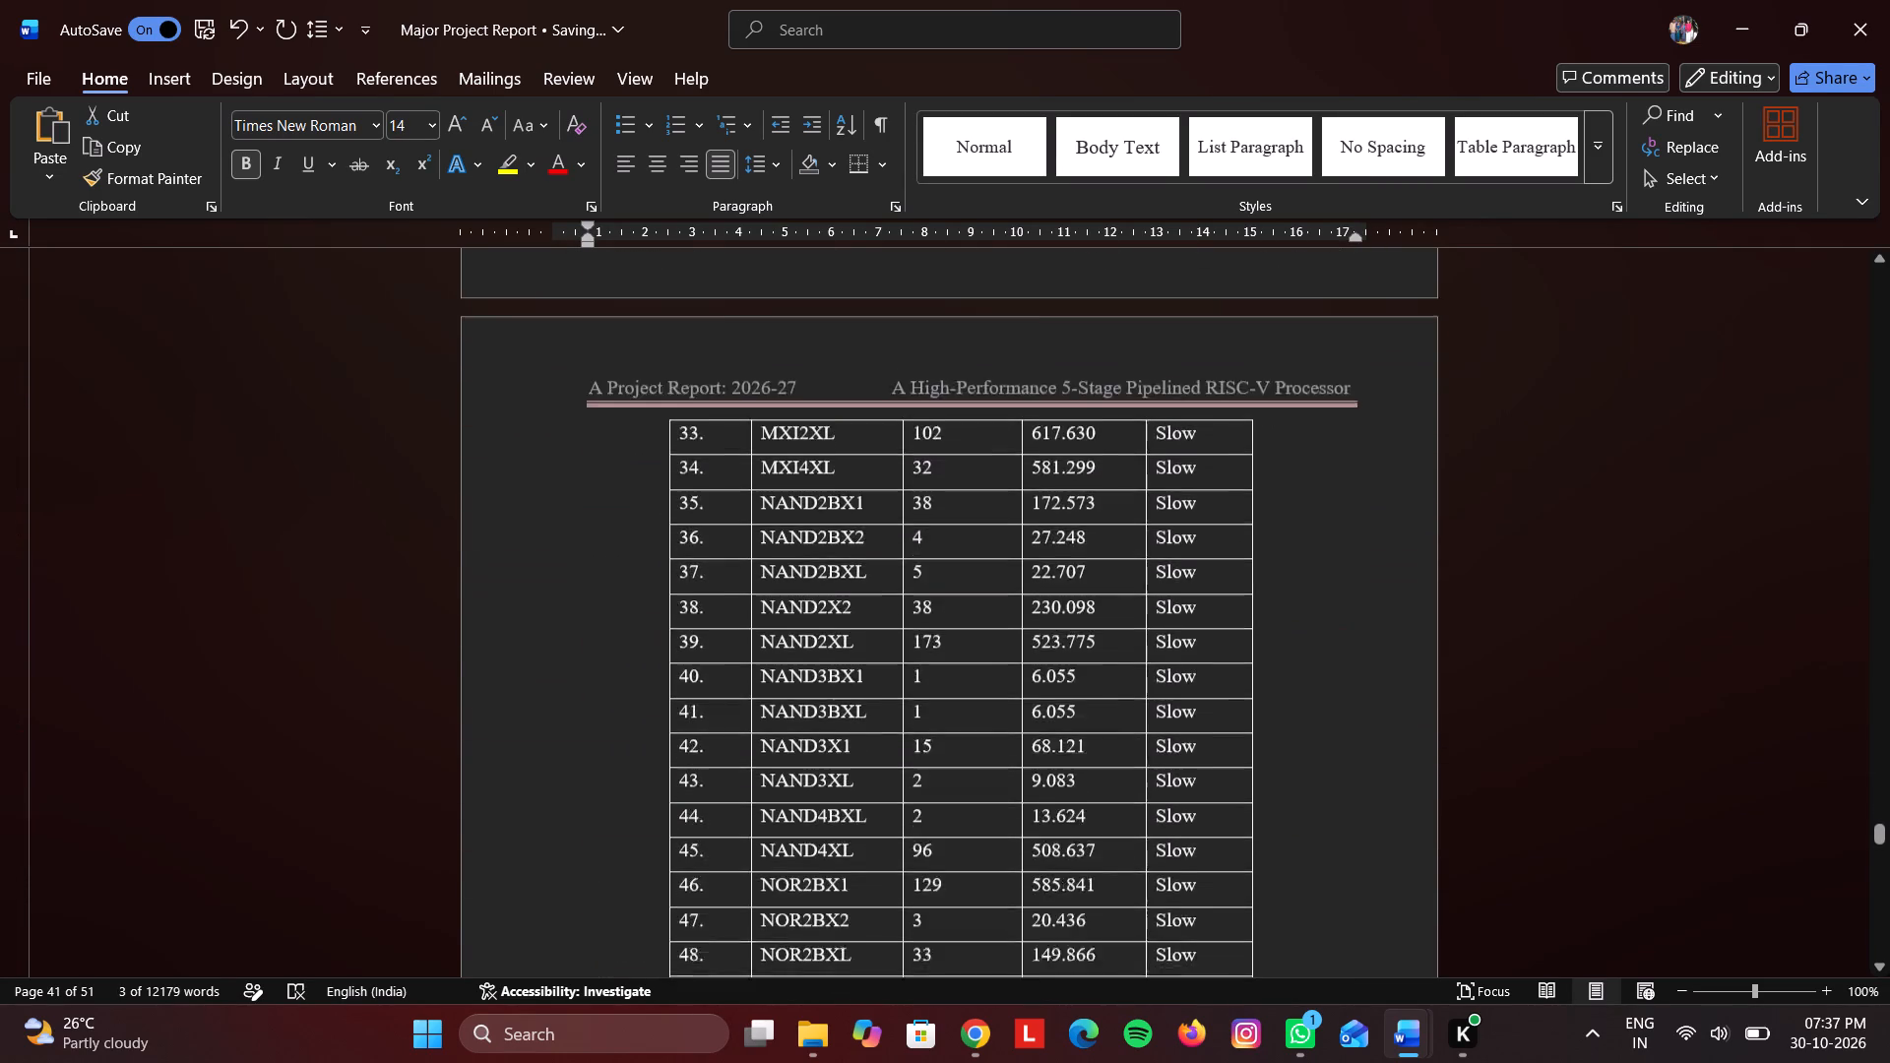
scroll(912, 472, "down", 20)
scroll(912, 472, "down", 16)
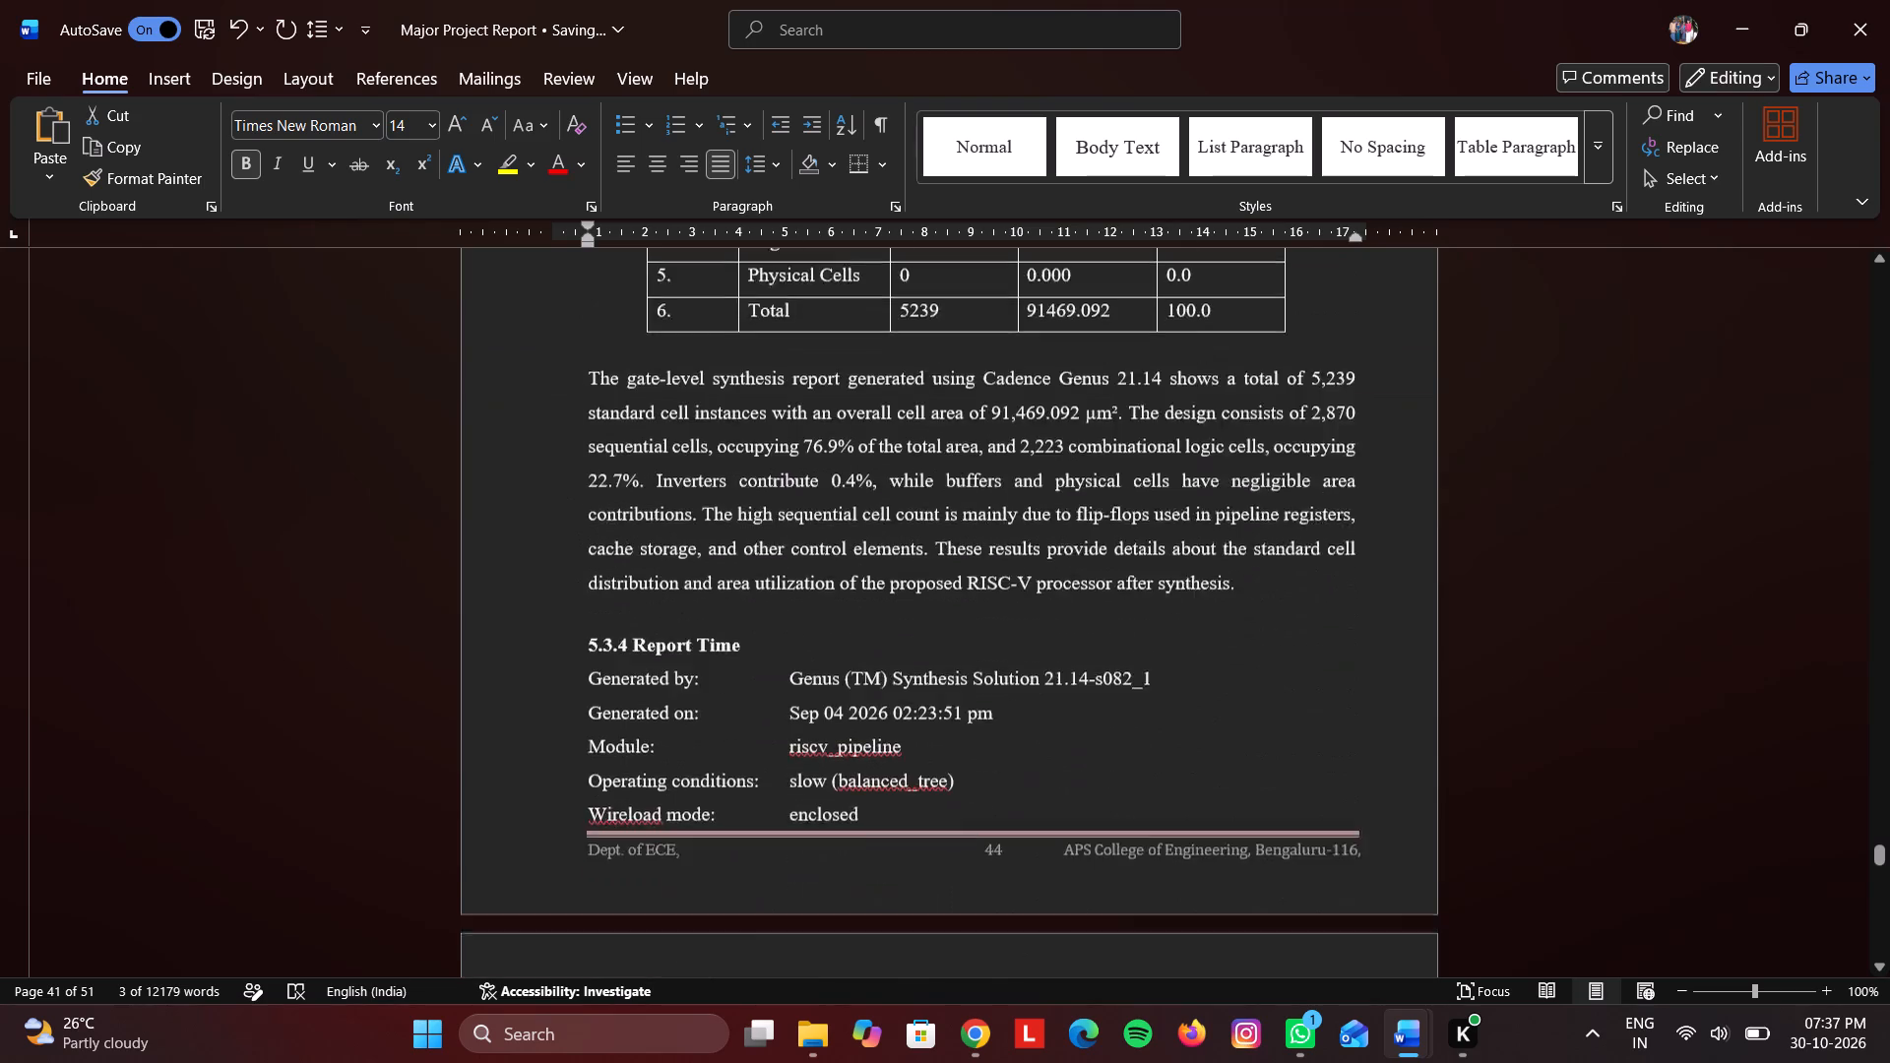
scroll(912, 472, "down", 1)
left_click_drag(586, 440, 730, 456)
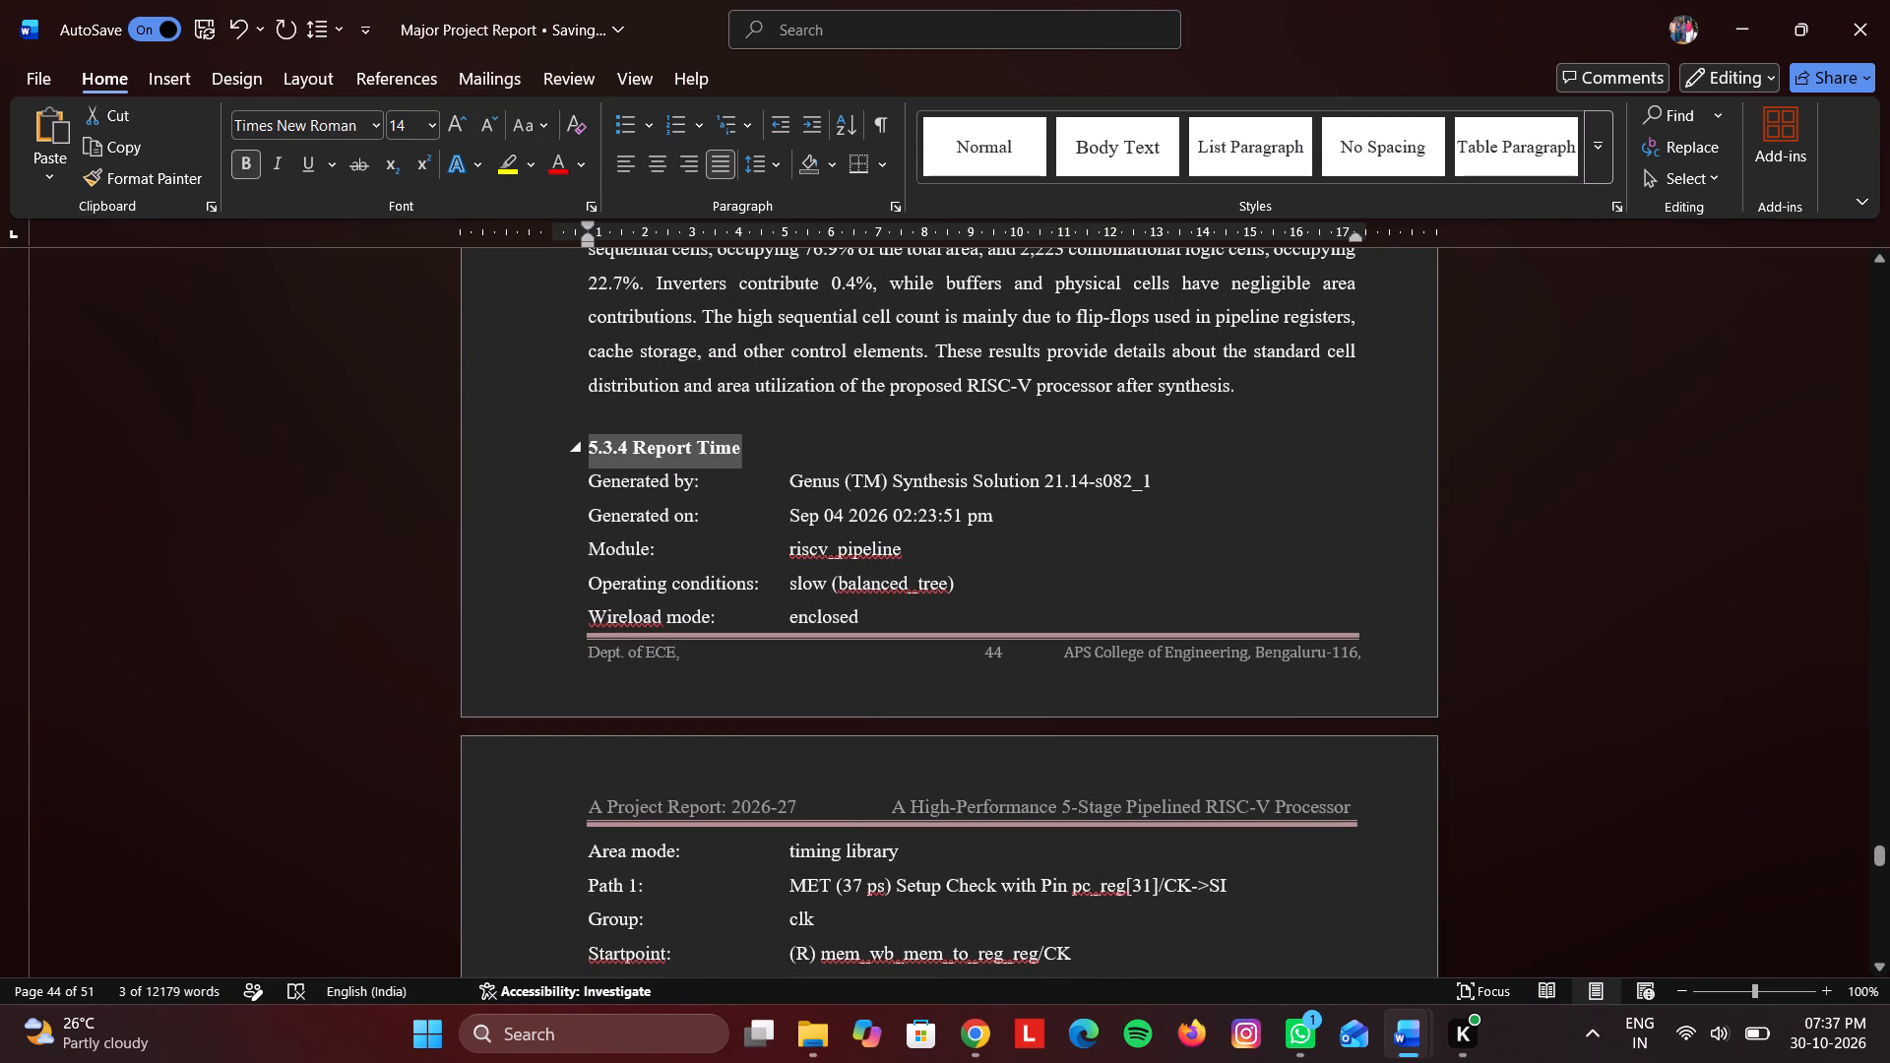
left_click_drag(730, 456, 753, 456)
left_click(965, 386)
Check the font sizes of the heading "5.4 Discussion of Results" and the Chapter 6 headings 6.1 through 6.4.
scroll(942, 525, "down", 3)
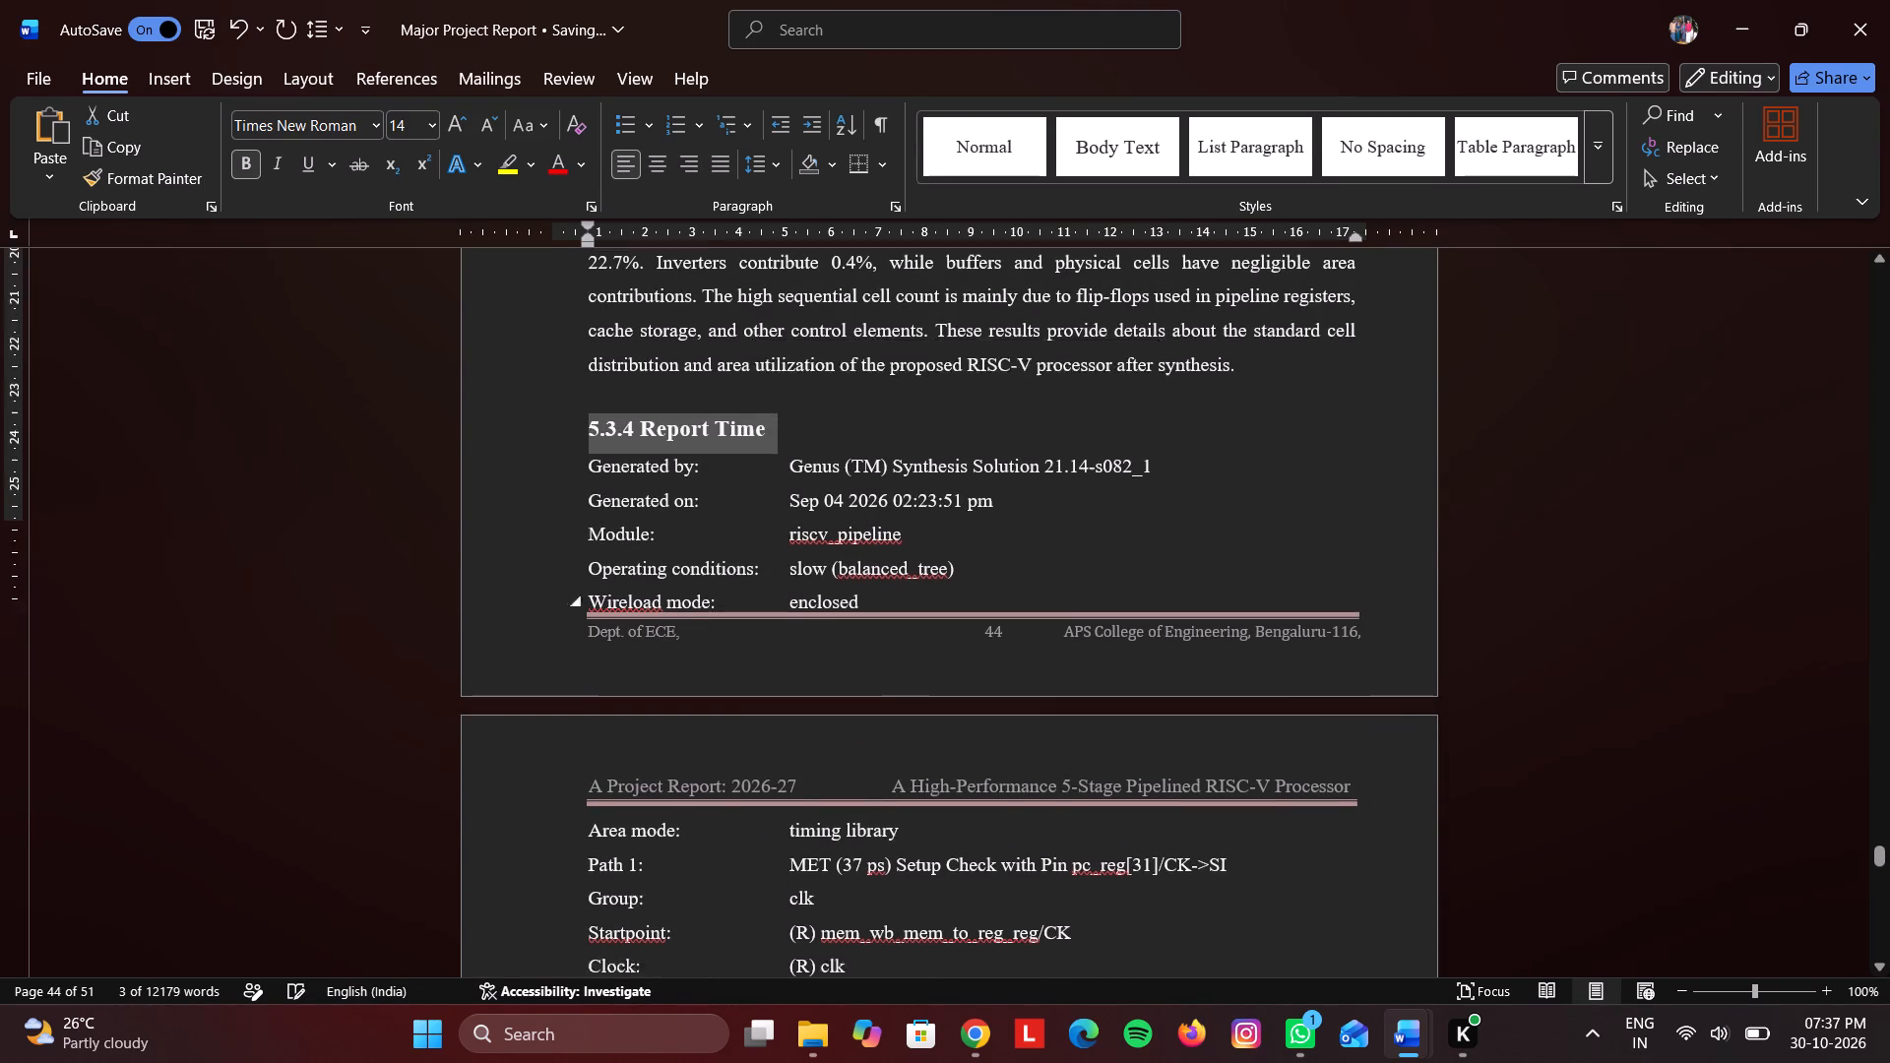
scroll(942, 525, "down", 8)
scroll(942, 525, "down", 19)
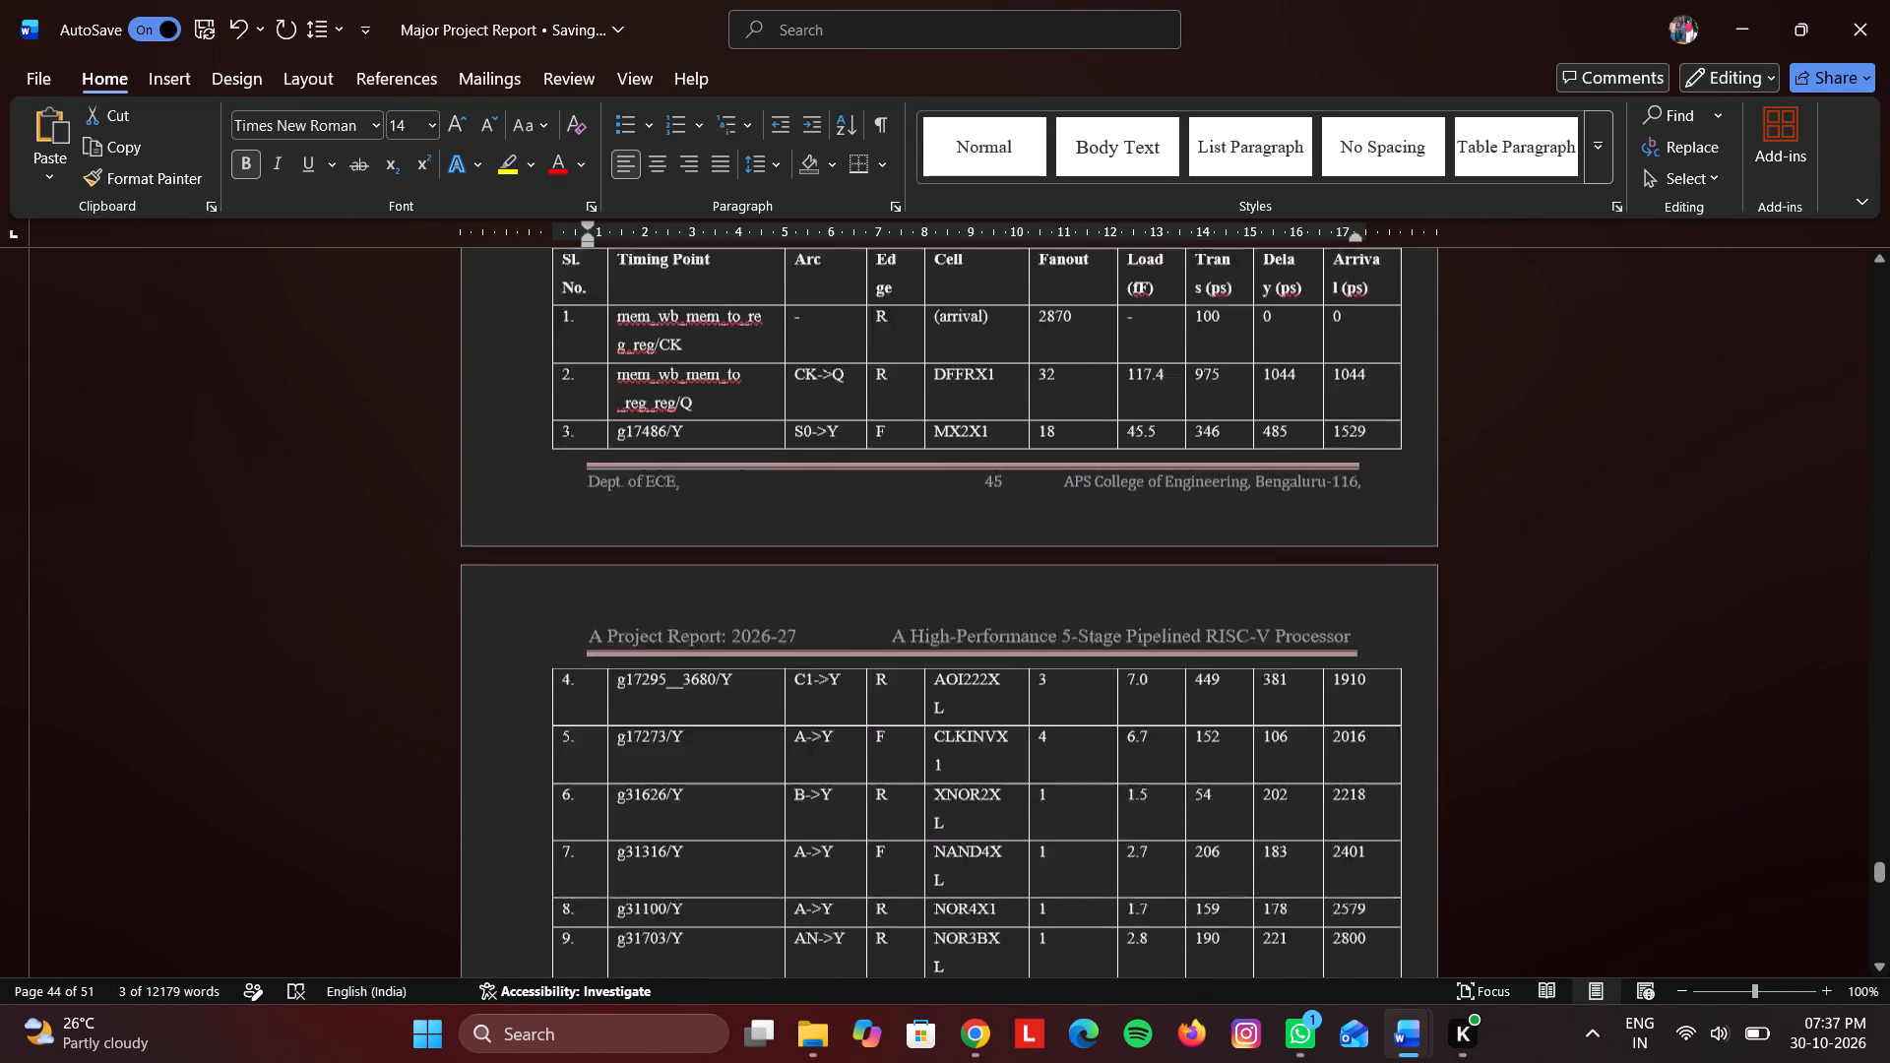
scroll(942, 525, "down", 20)
scroll(941, 525, "down", 15)
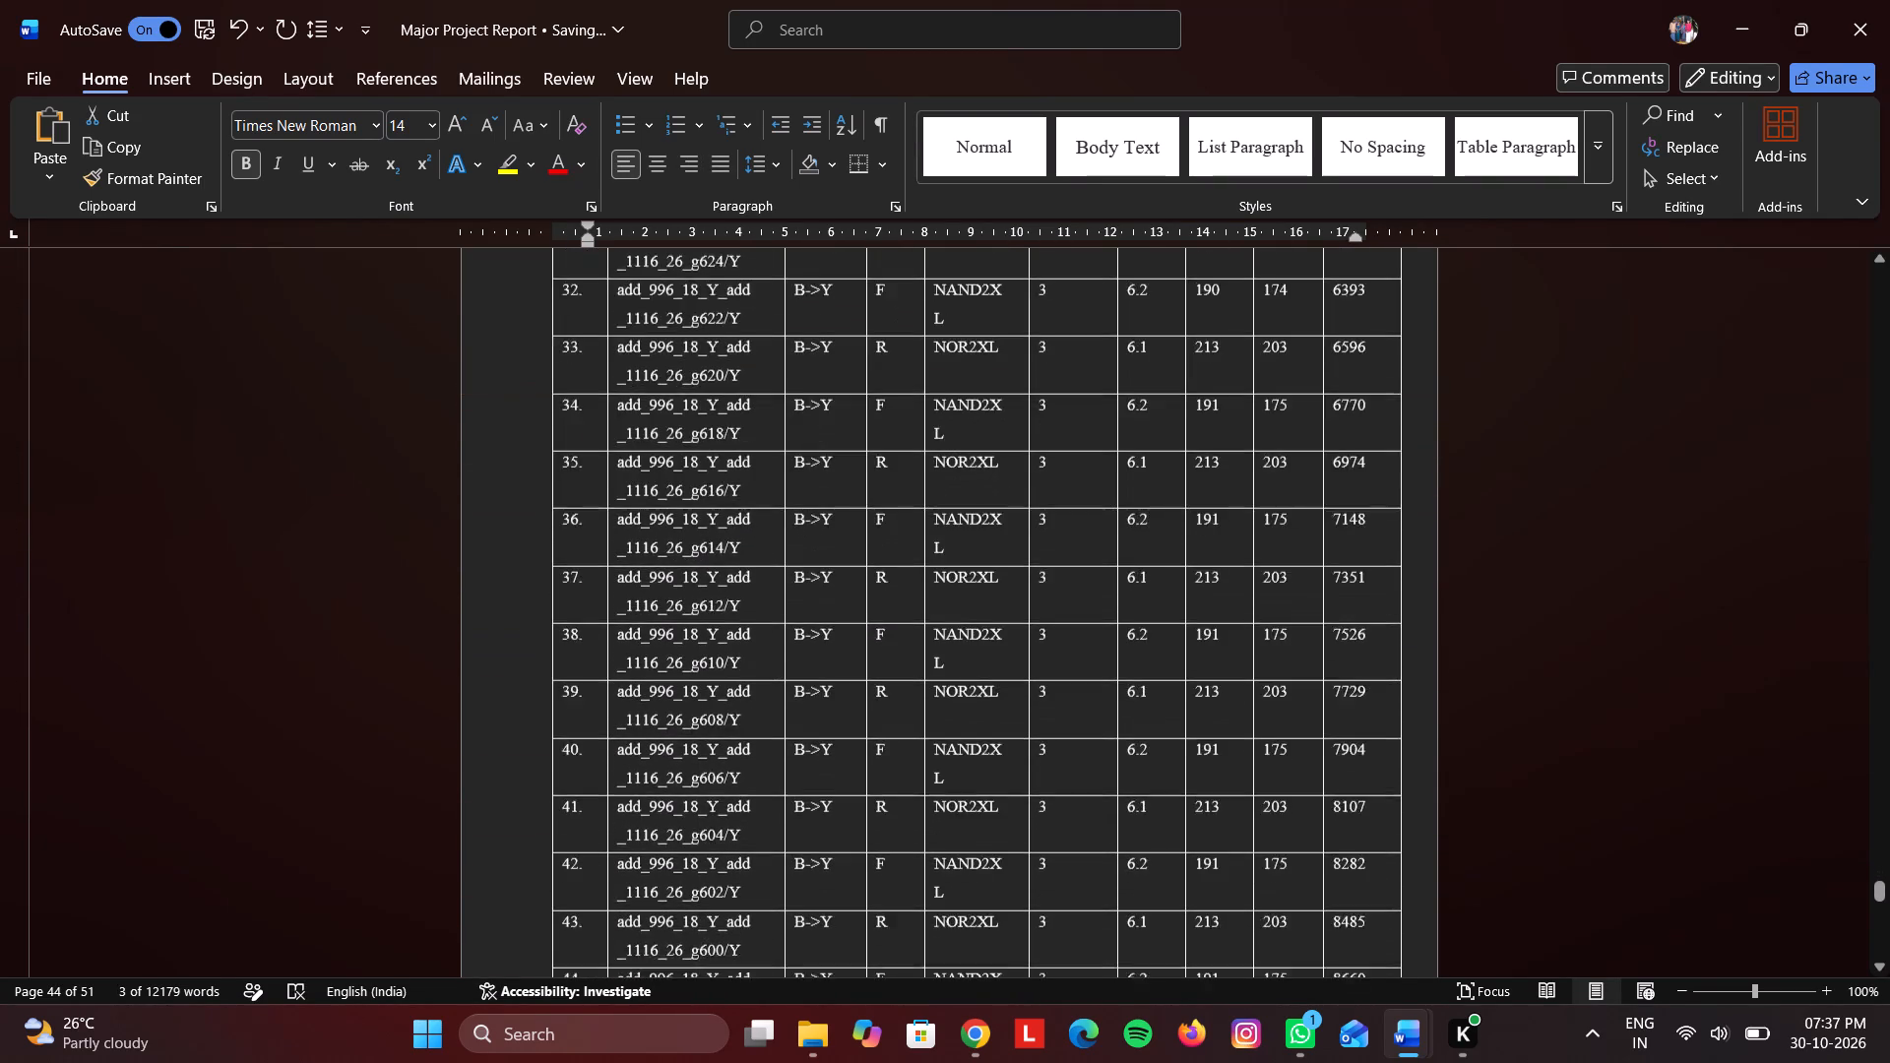
scroll(941, 525, "down", 18)
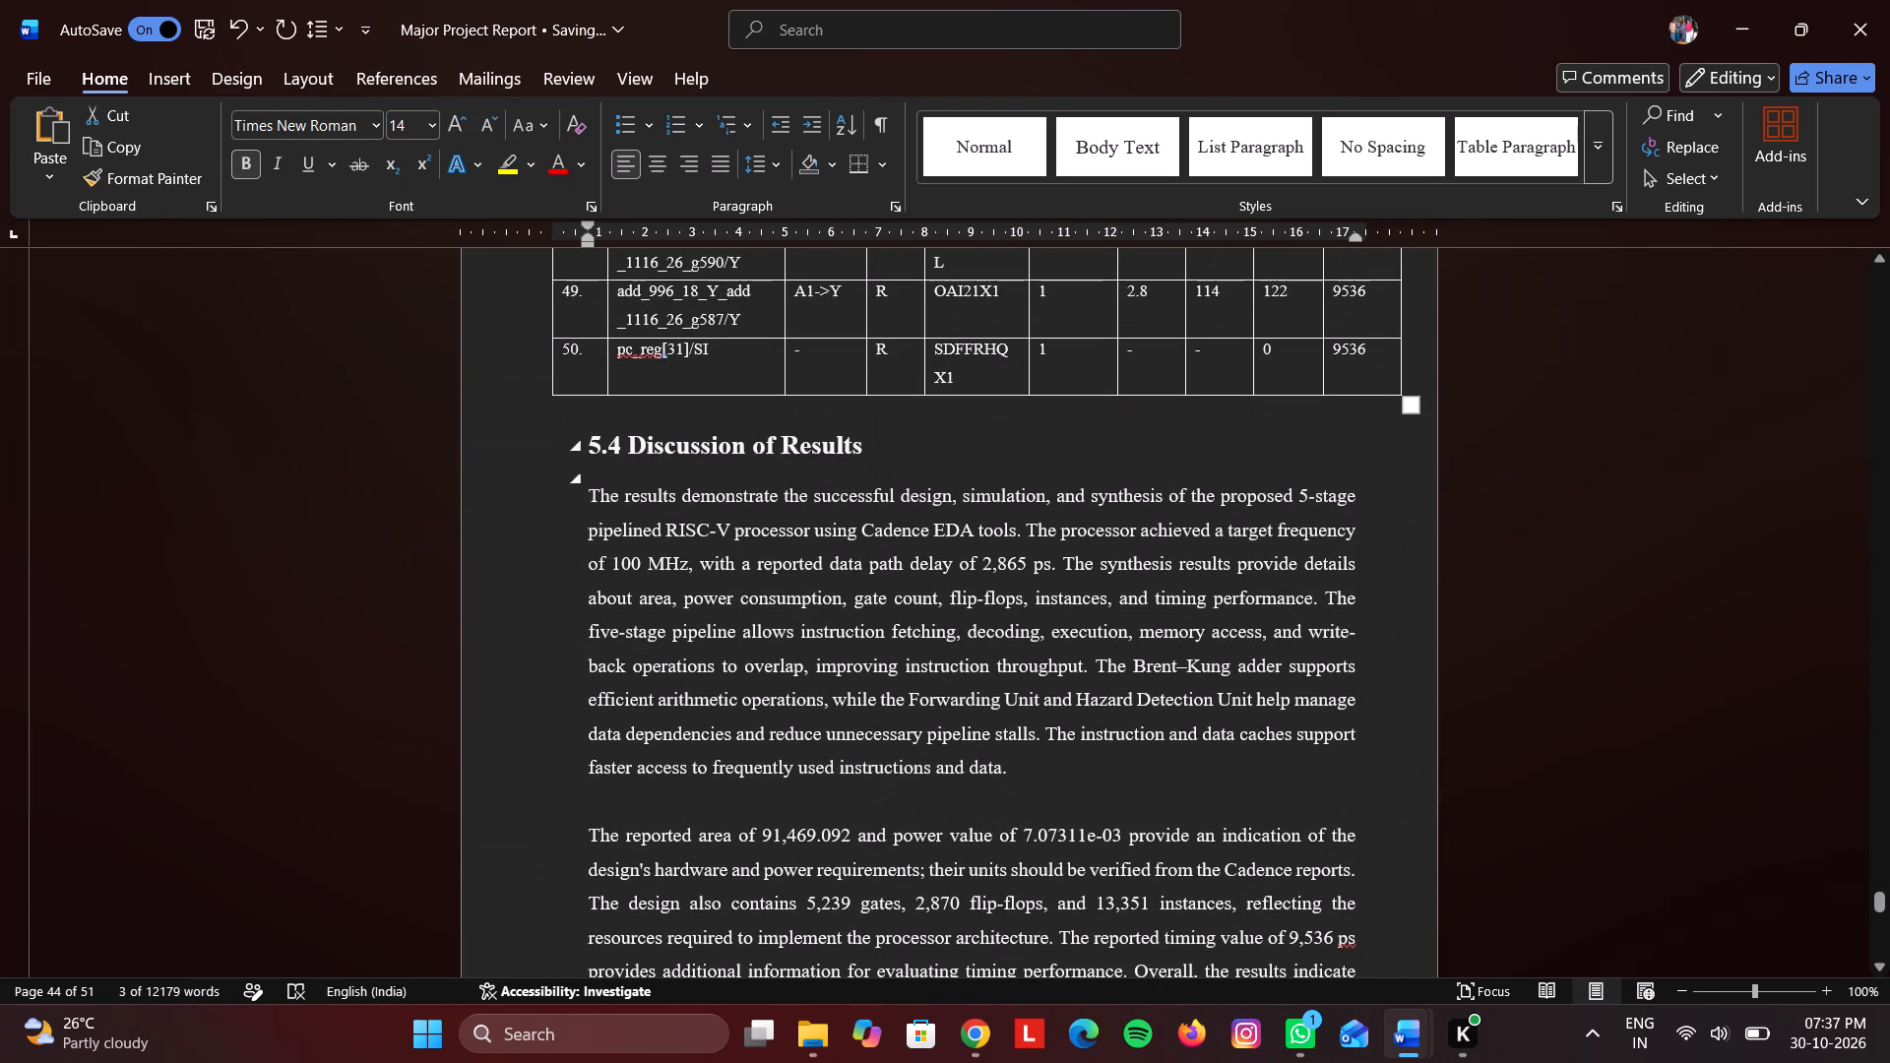
left_click(674, 459)
scroll(678, 459, "down", 18)
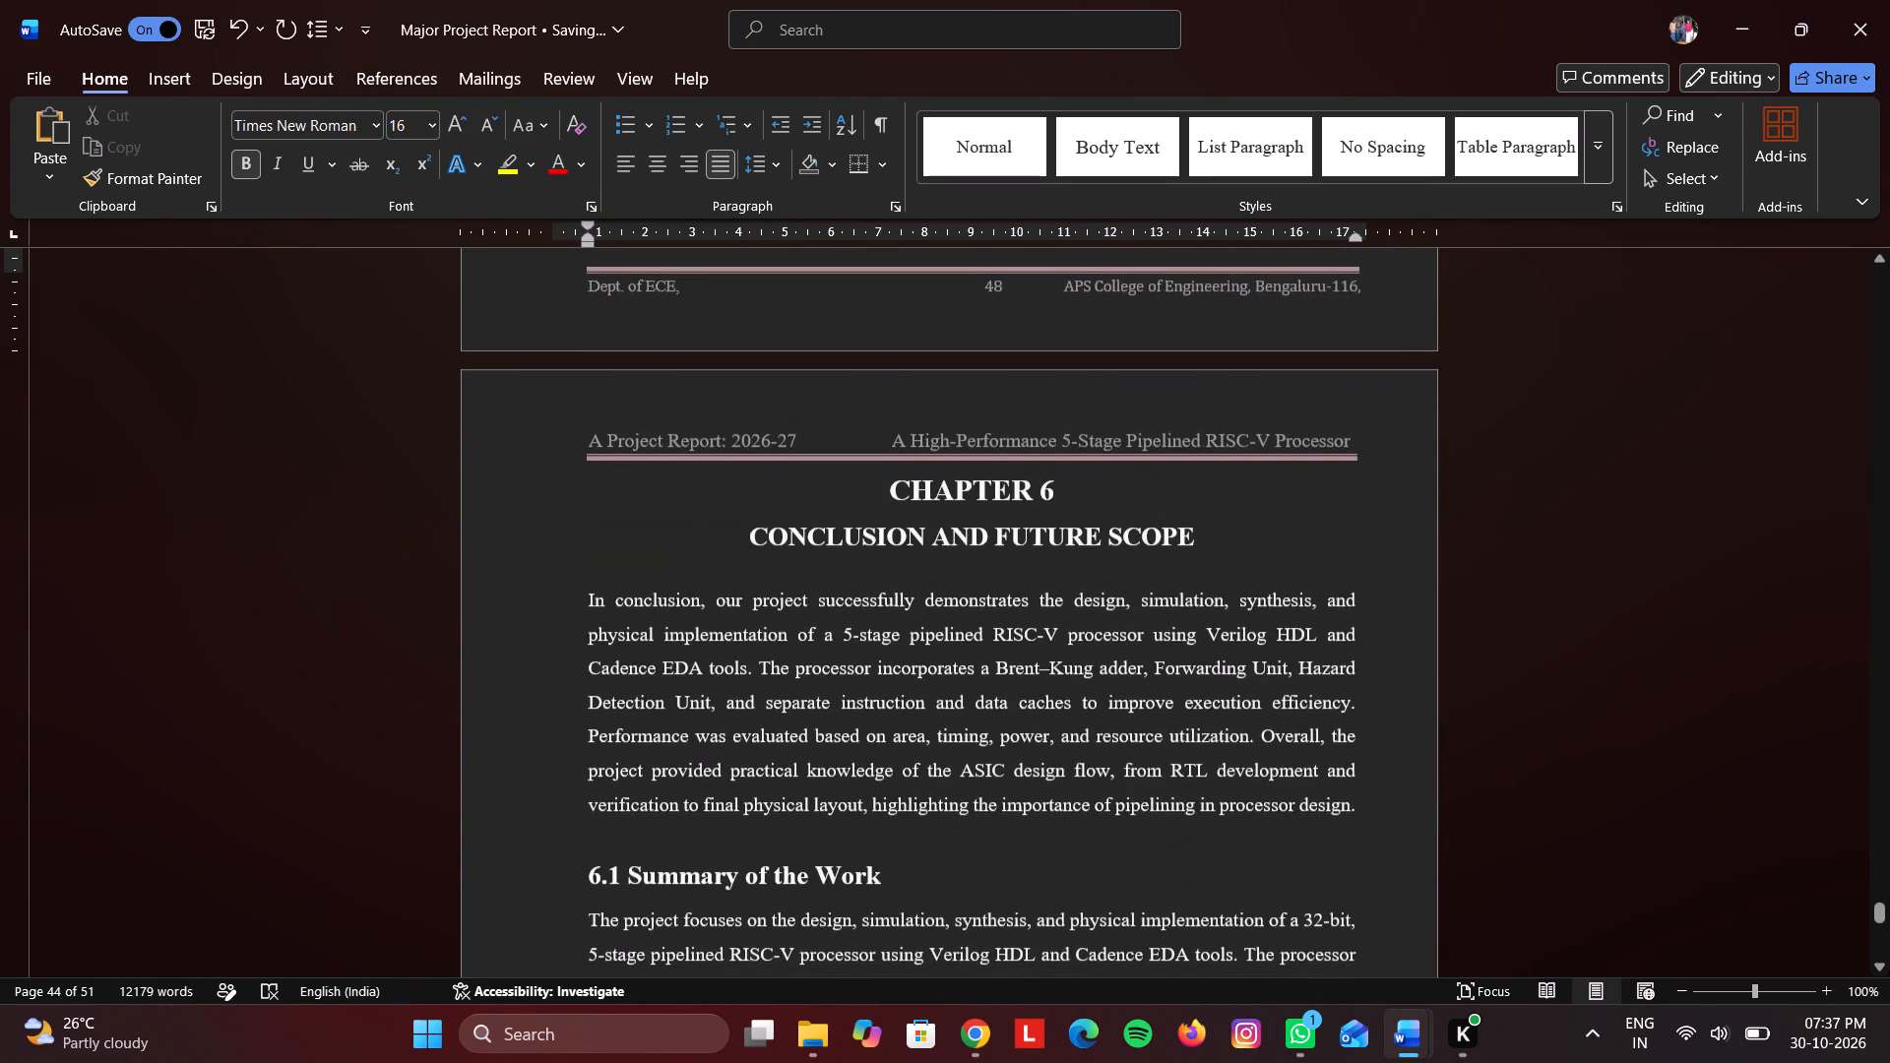
scroll(678, 459, "down", 6)
left_click(695, 521)
scroll(694, 522, "down", 5)
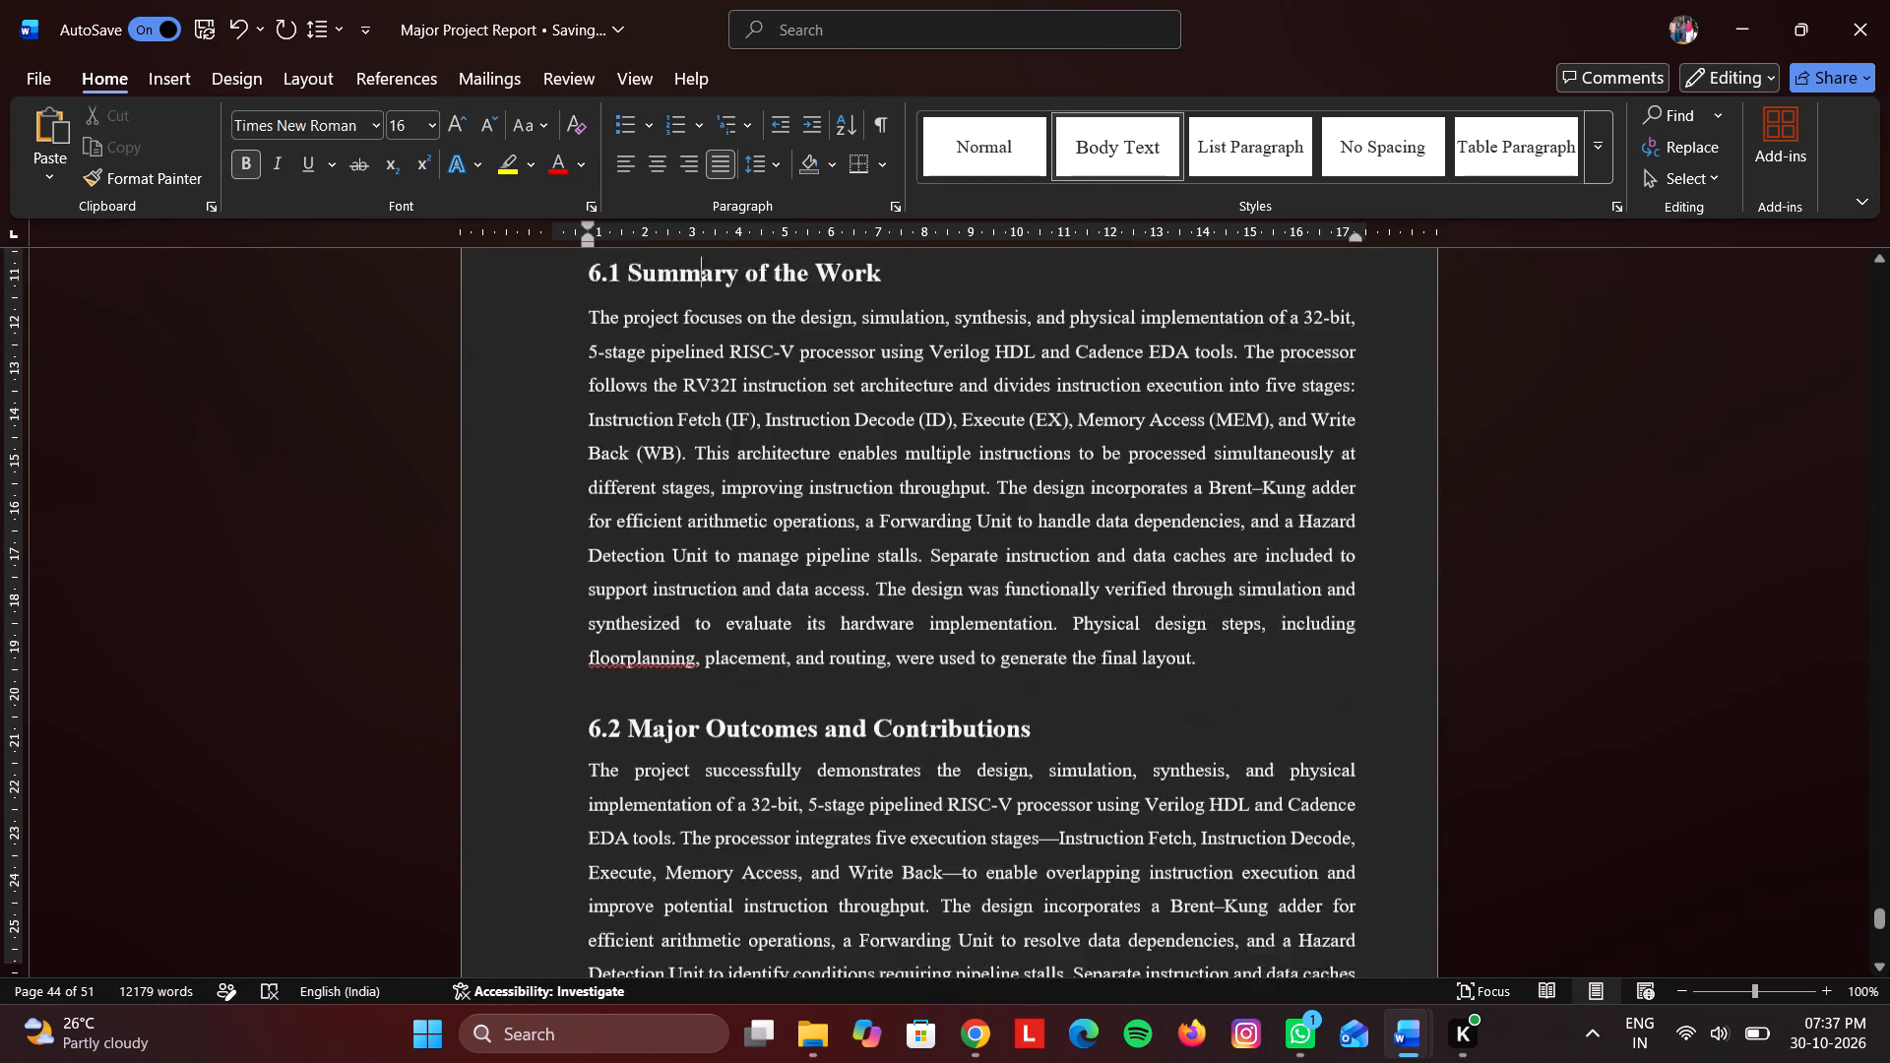
scroll(696, 524, "down", 8)
scroll(696, 524, "up", 4)
left_click(728, 443)
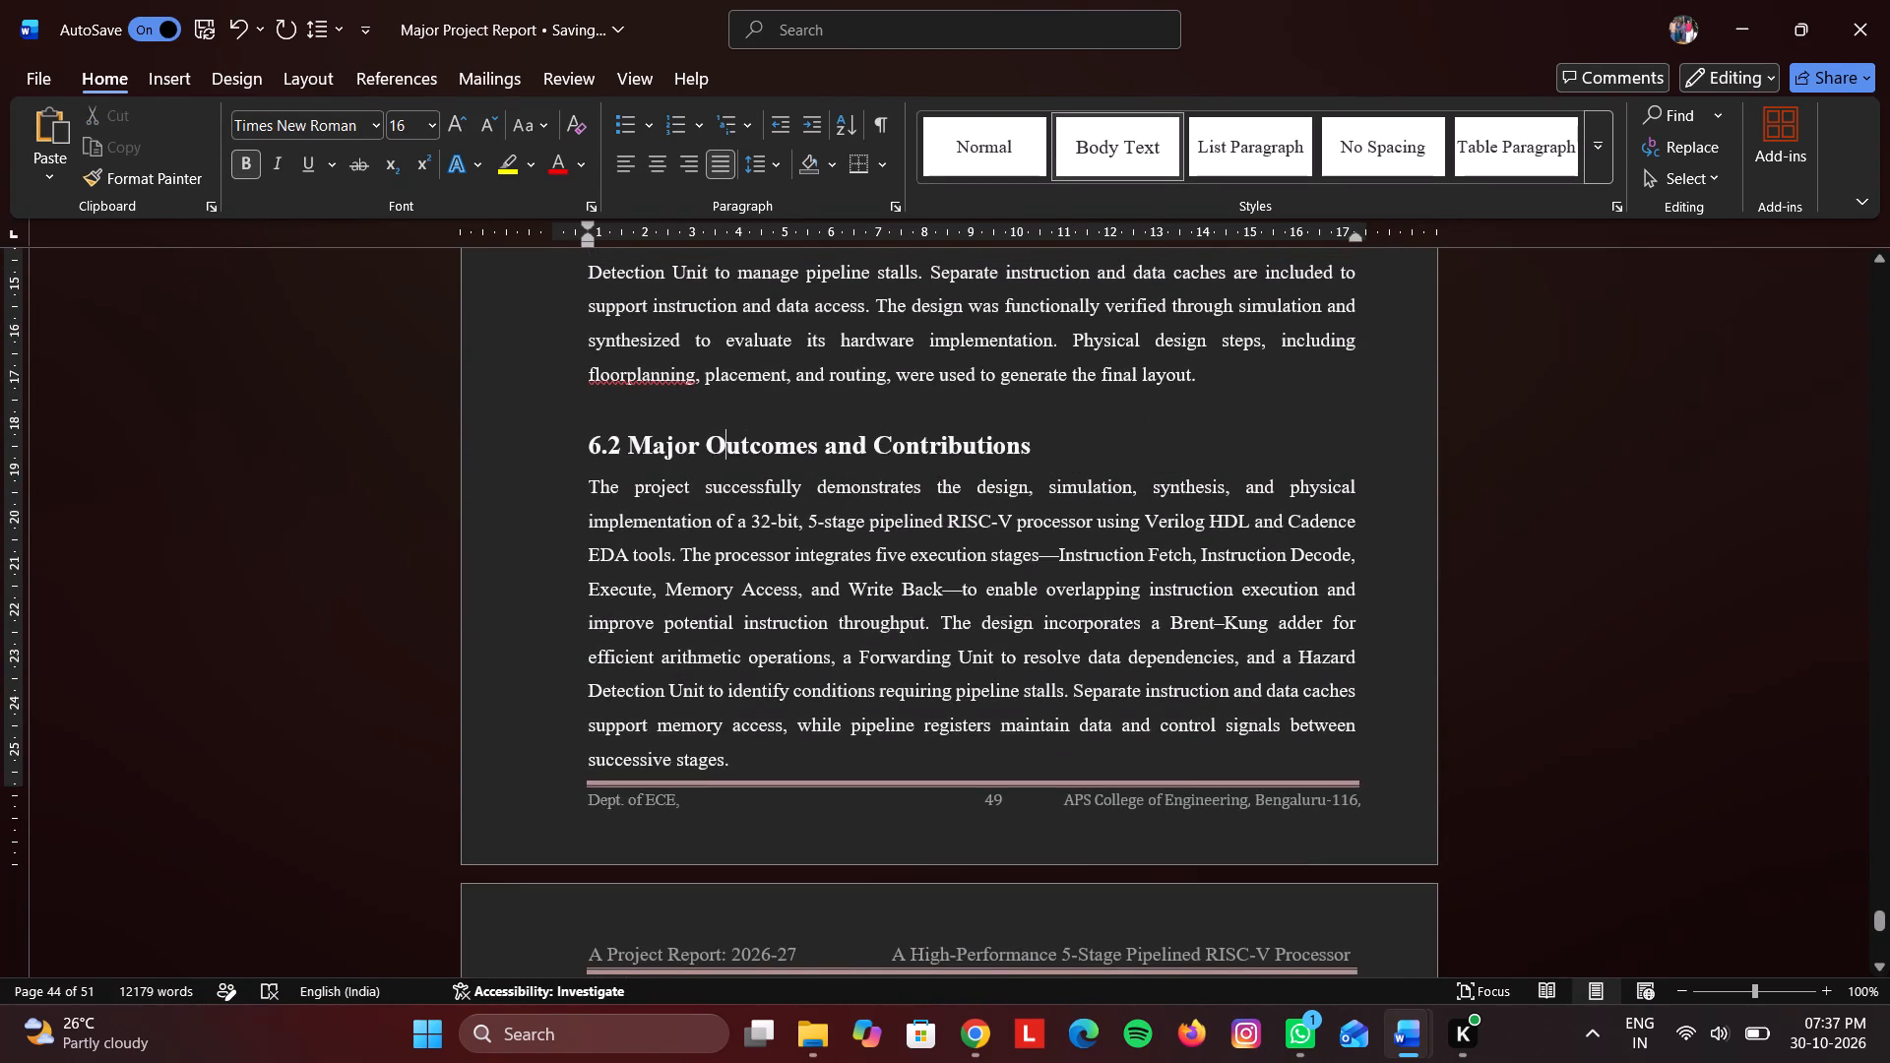
scroll(728, 443, "down", 17)
left_click(720, 417)
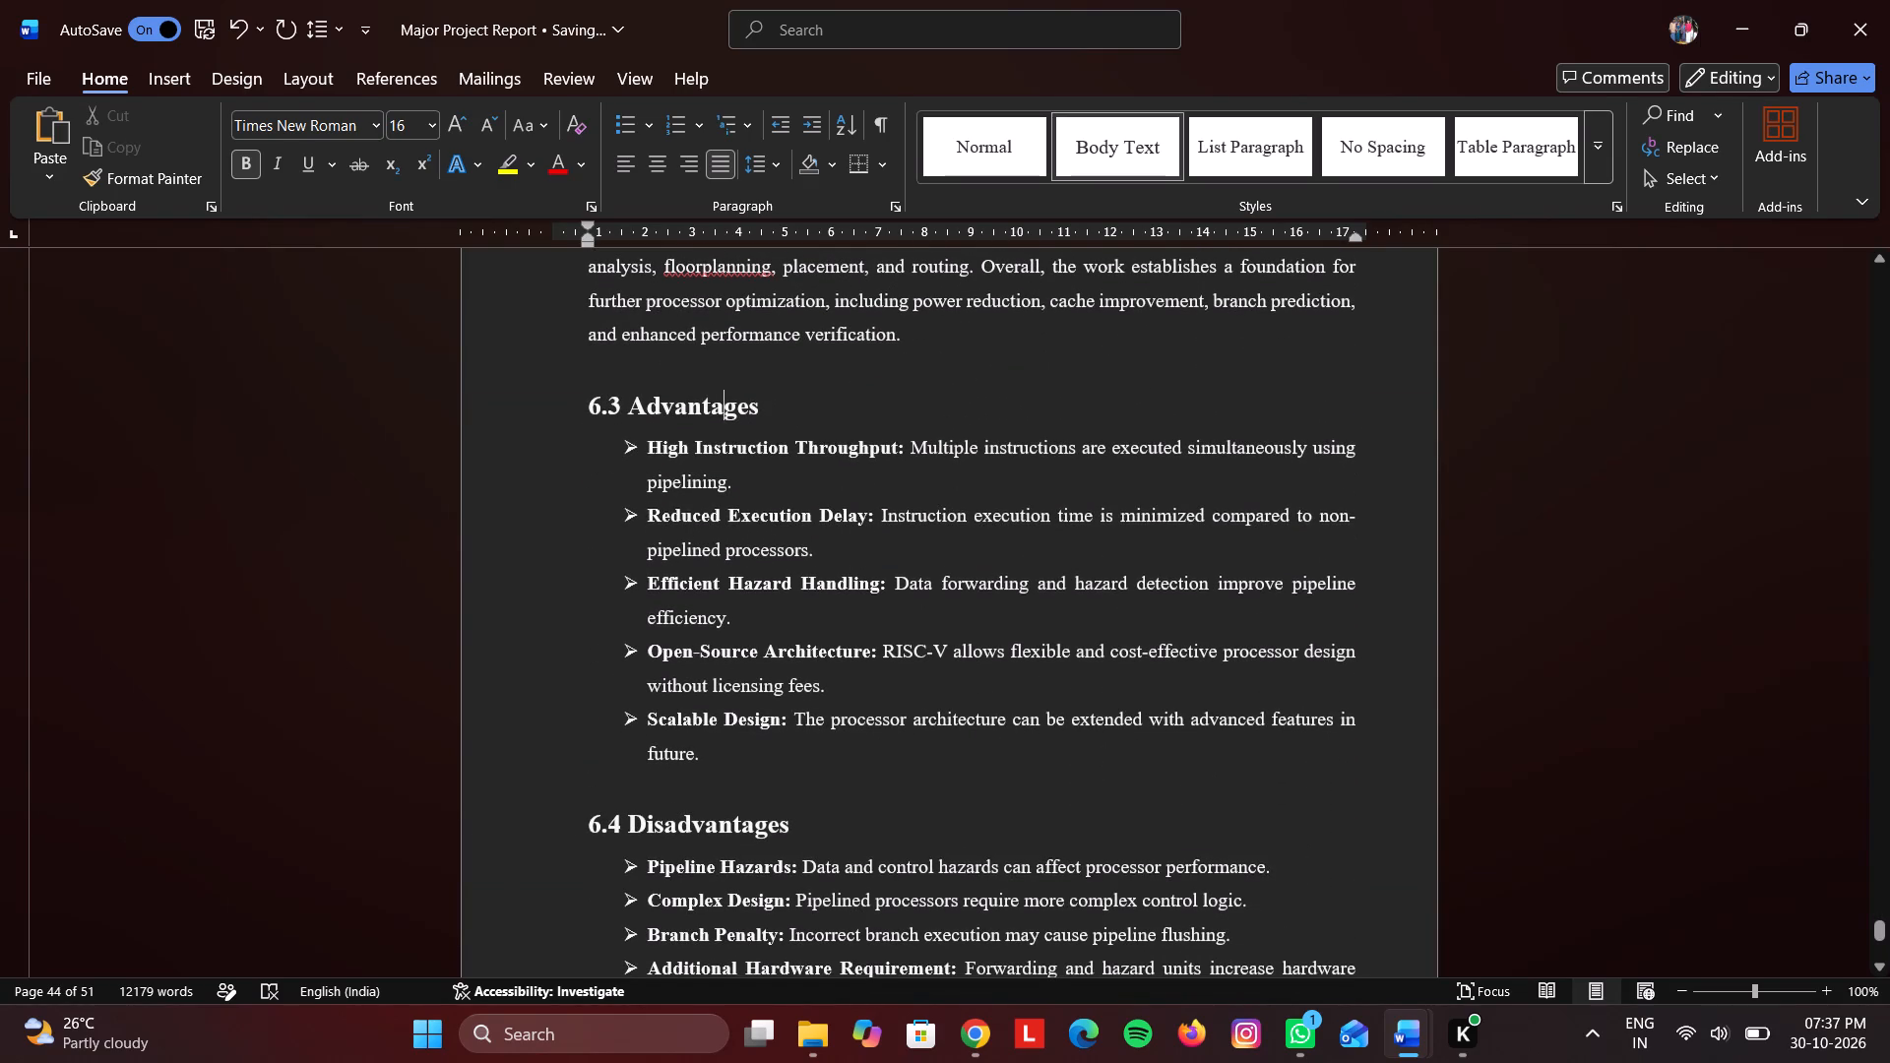
left_click(704, 830)
Increase the Chapter 6 heading "6.5 Applications" to 16 pt.
scroll(704, 830, "down", 10)
left_click_drag(759, 513, 605, 519)
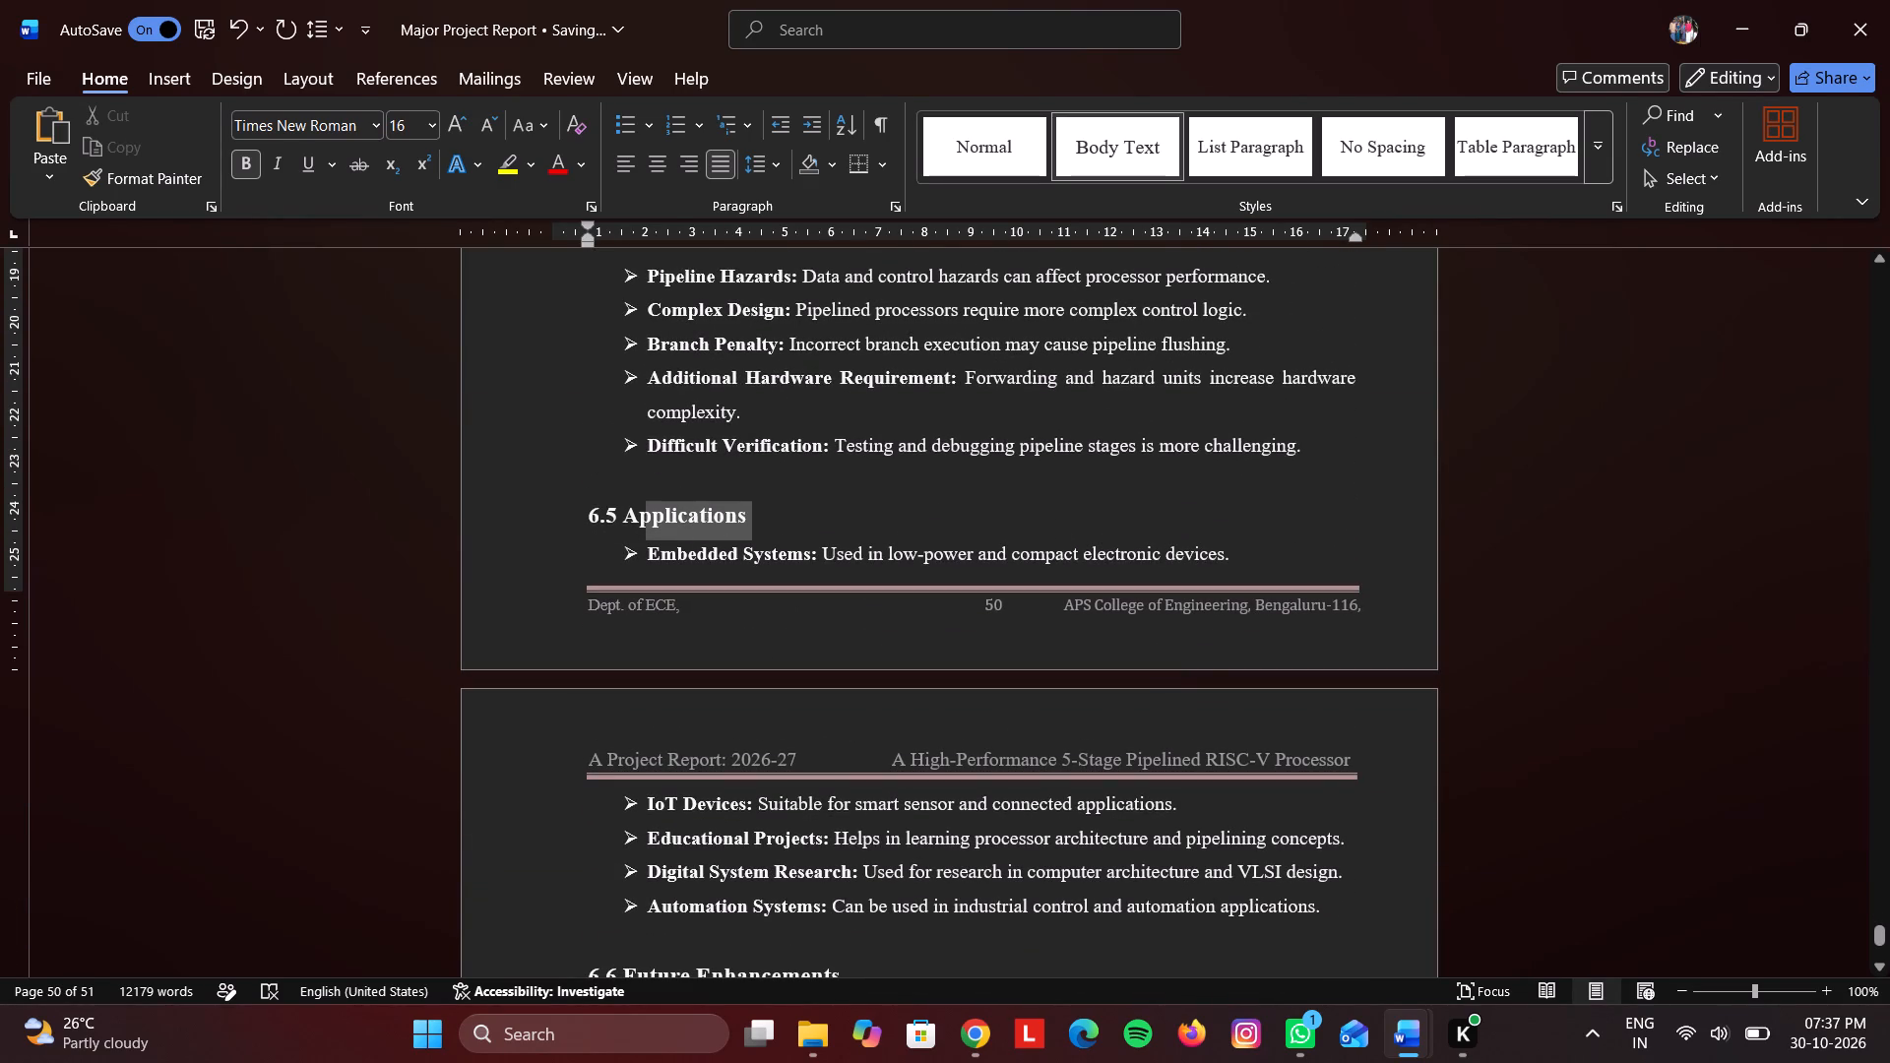
left_click_drag(605, 519, 581, 522)
left_click(798, 451)
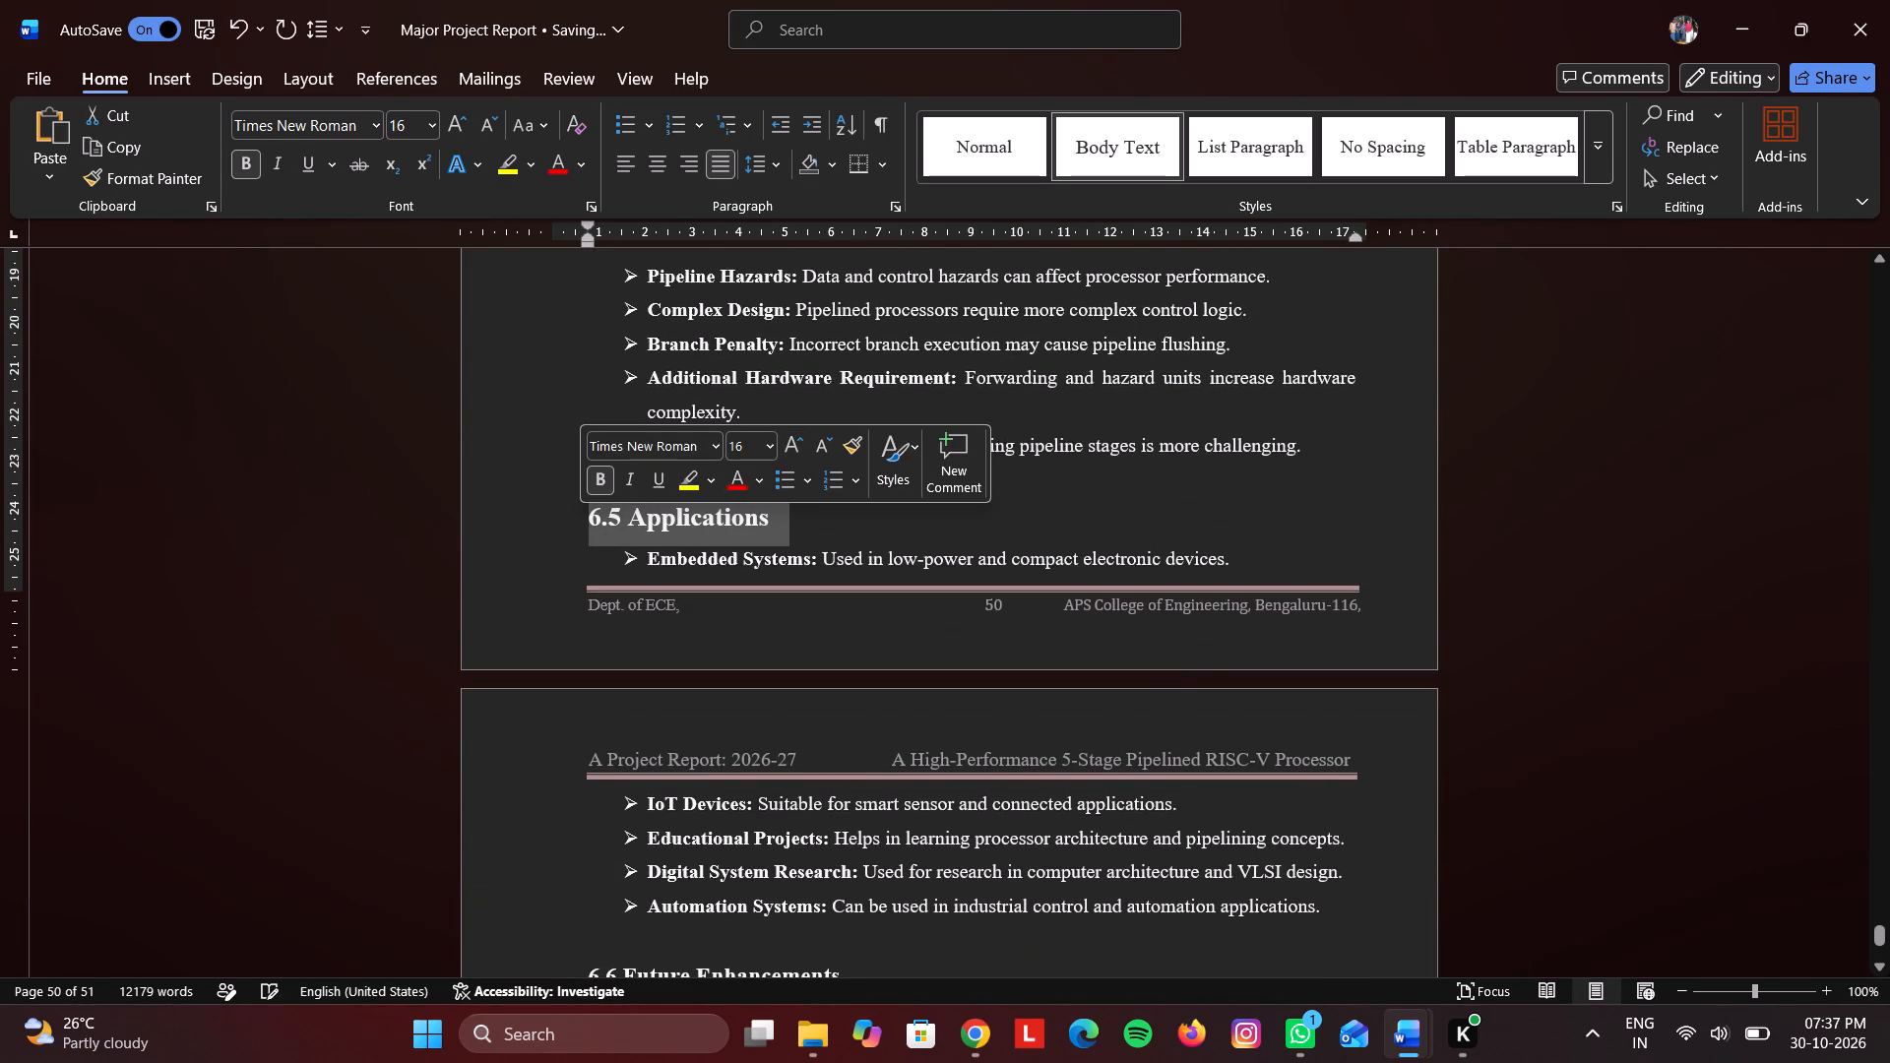
Increase the Chapter 6 heading "6.6 Future Enhancements" to 16 pt.
scroll(854, 611, "down", 5)
left_click_drag(854, 690, 844, 685)
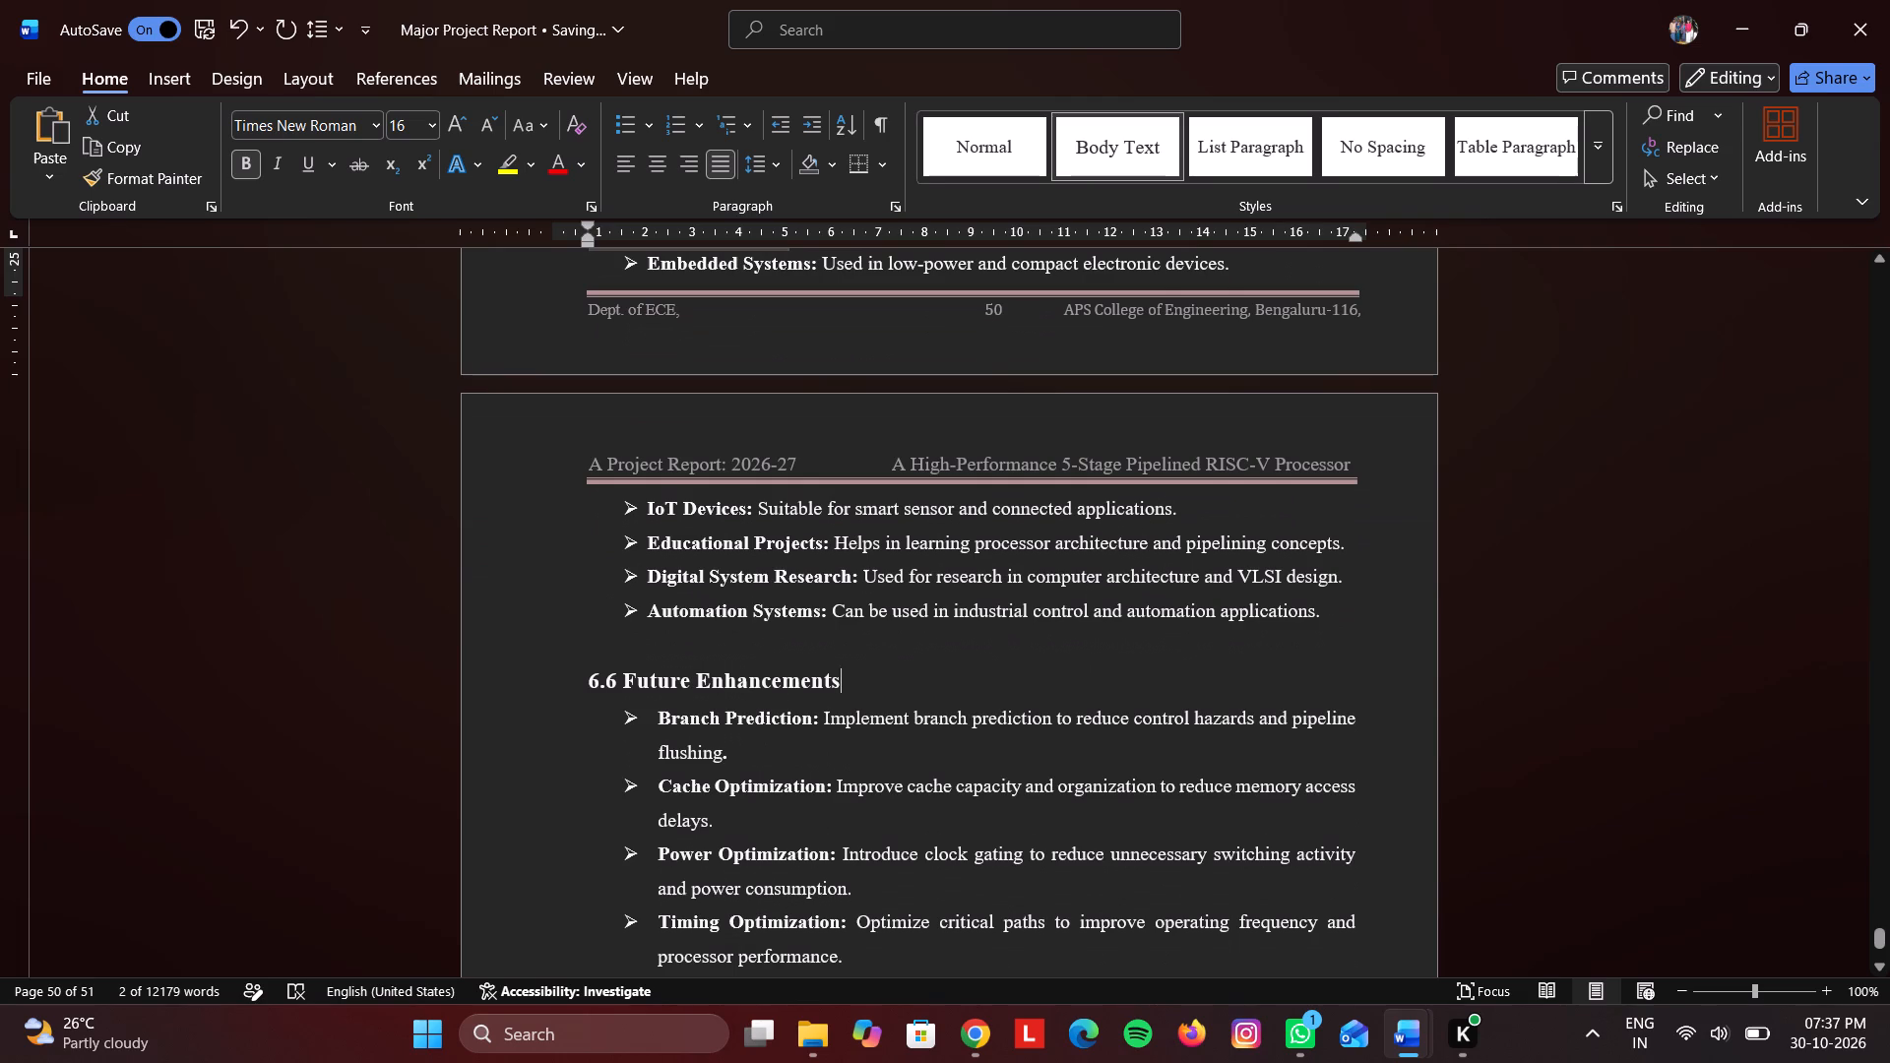
left_click_drag(844, 685, 574, 694)
left_click(779, 614)
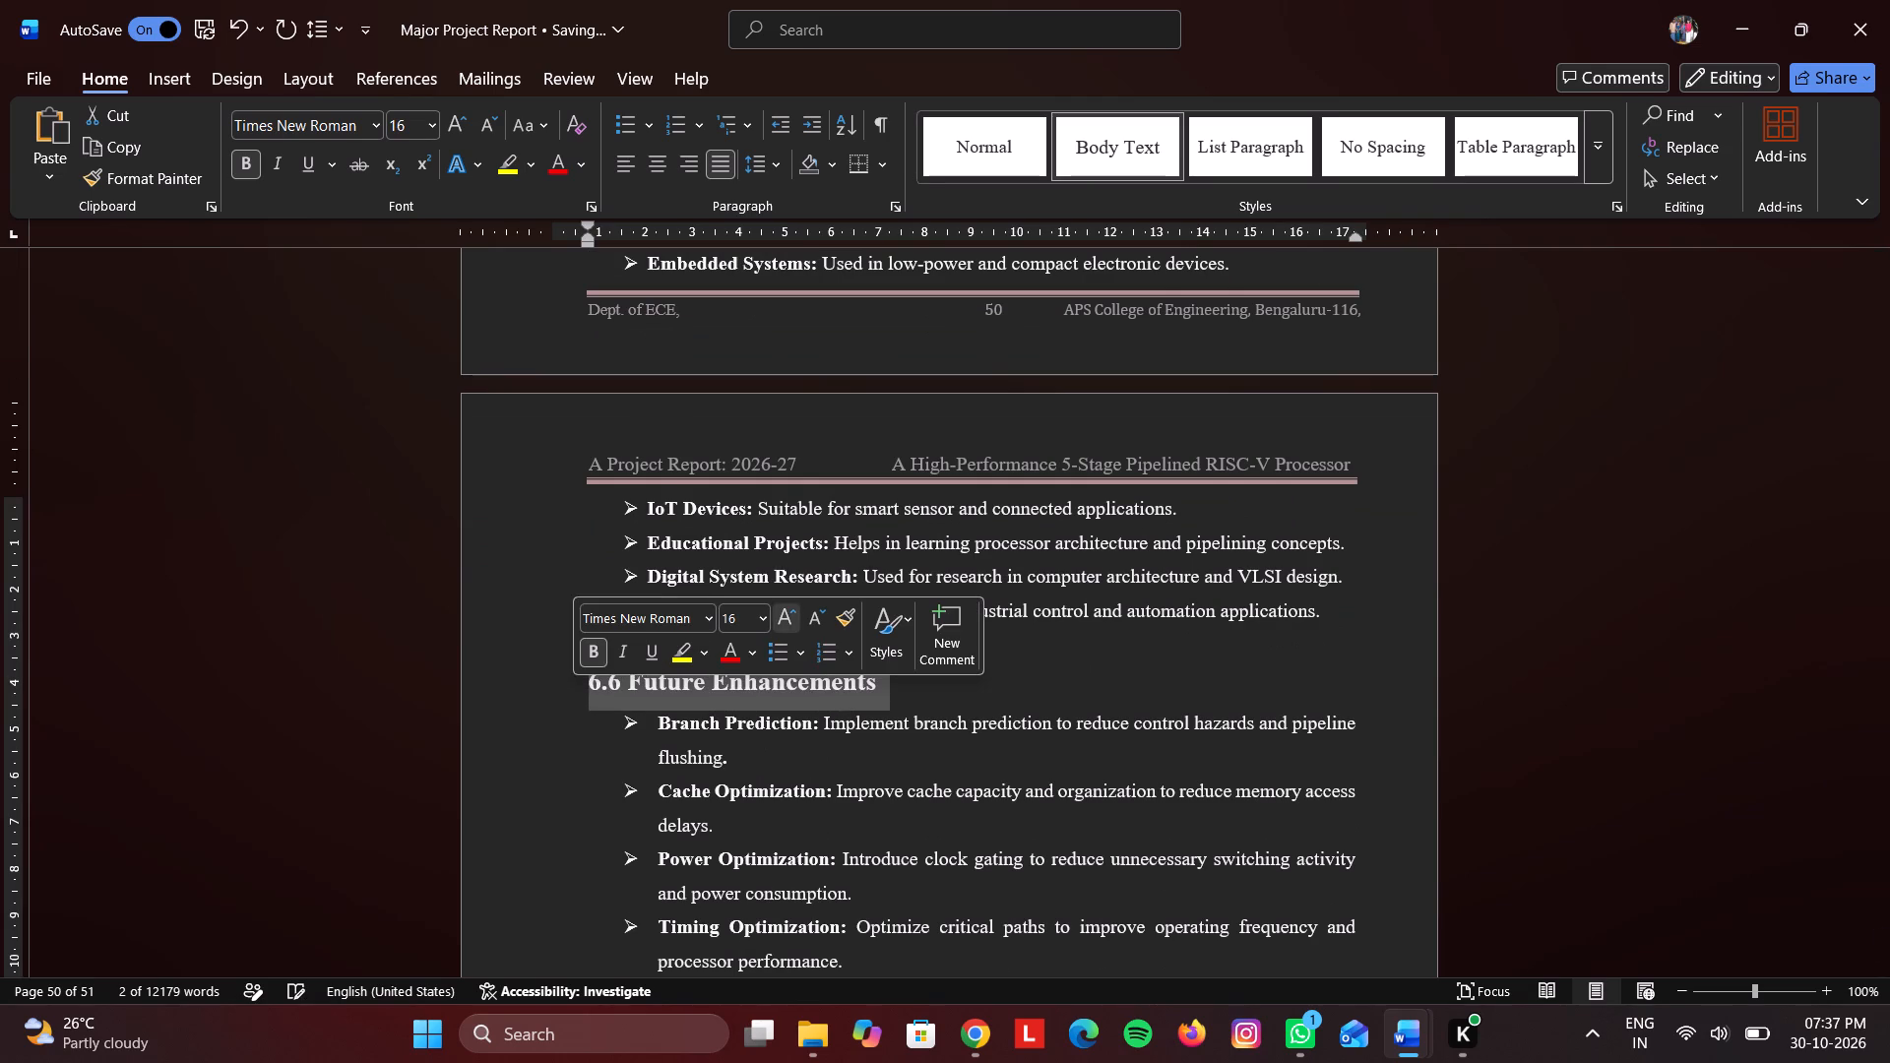
Look over the remaining content following the heading "6.6 Future Enhancements".
scroll(833, 728, "down", 6)
left_click(833, 728)
scroll(833, 728, "down", 18)
scroll(833, 728, "down", 7)
scroll(833, 728, "up", 13)
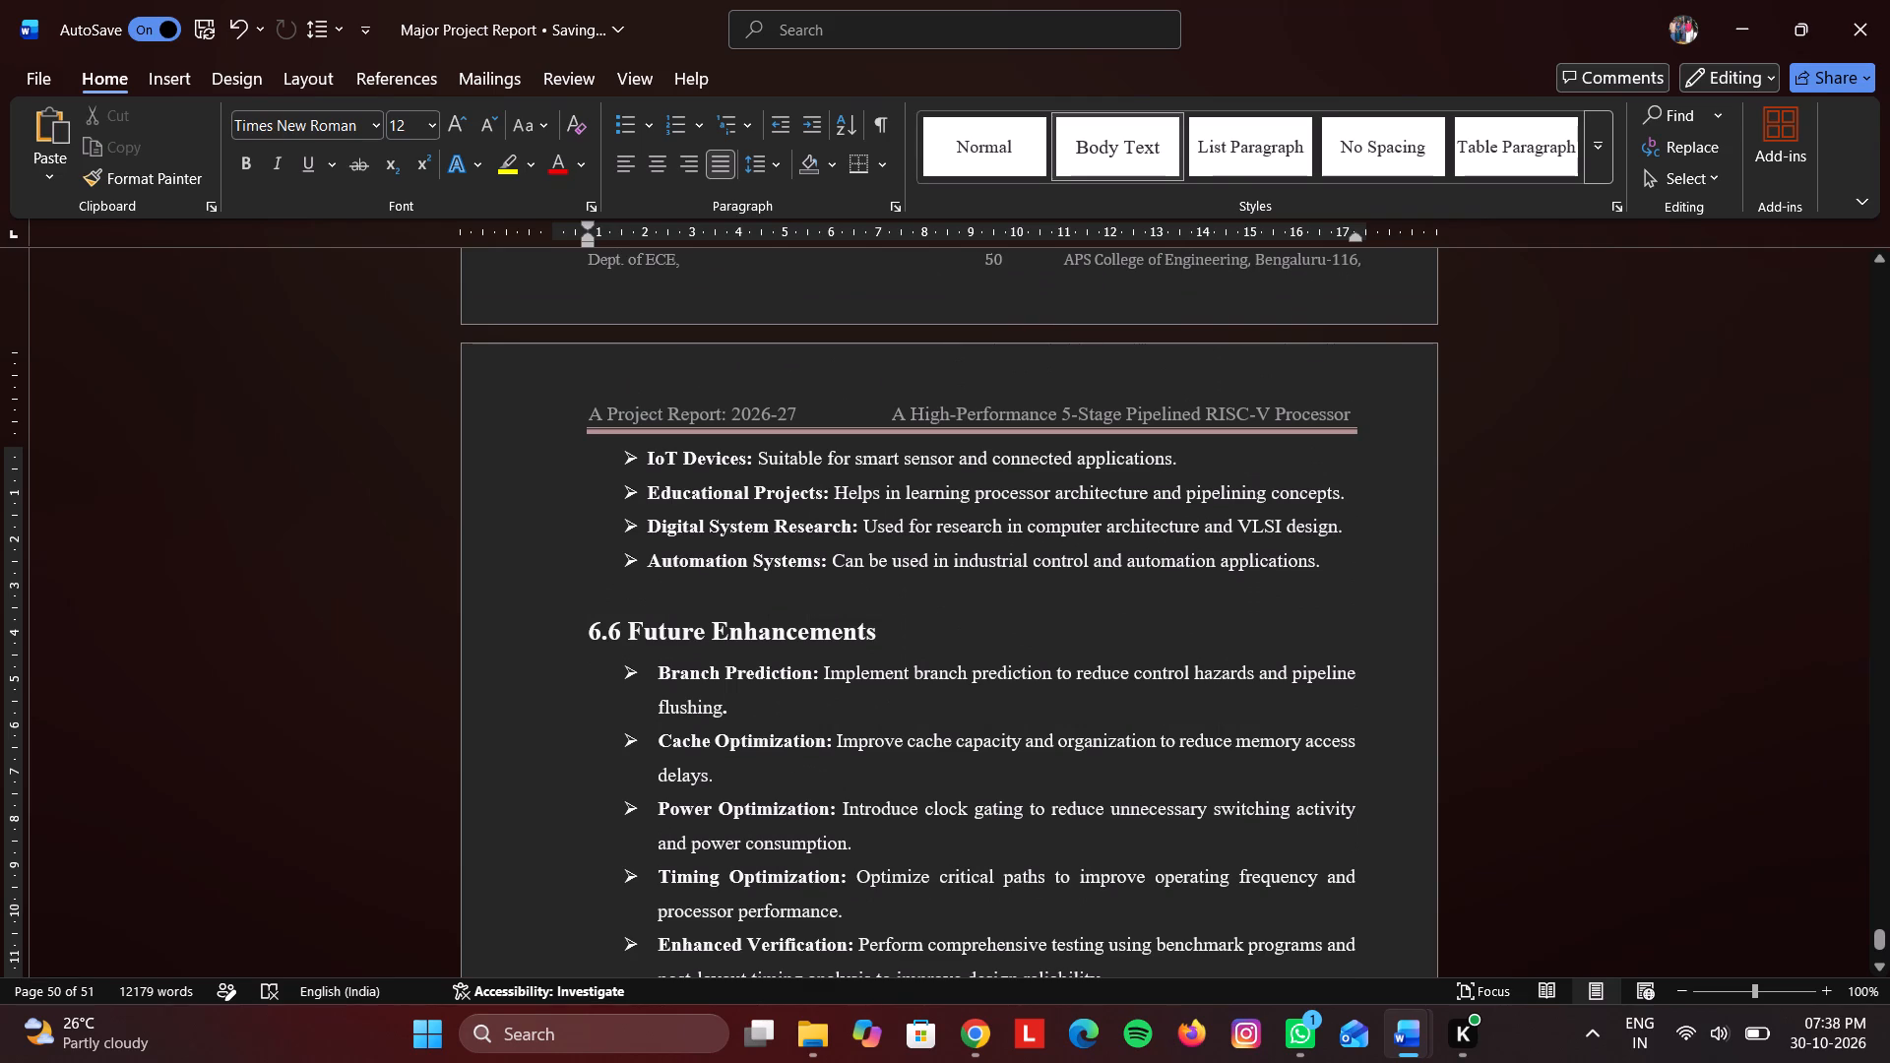
Look over the Chapter 6 pages, from the chapter title and section 6.1 through the start of section 6.6.
scroll(777, 651, "up", 11)
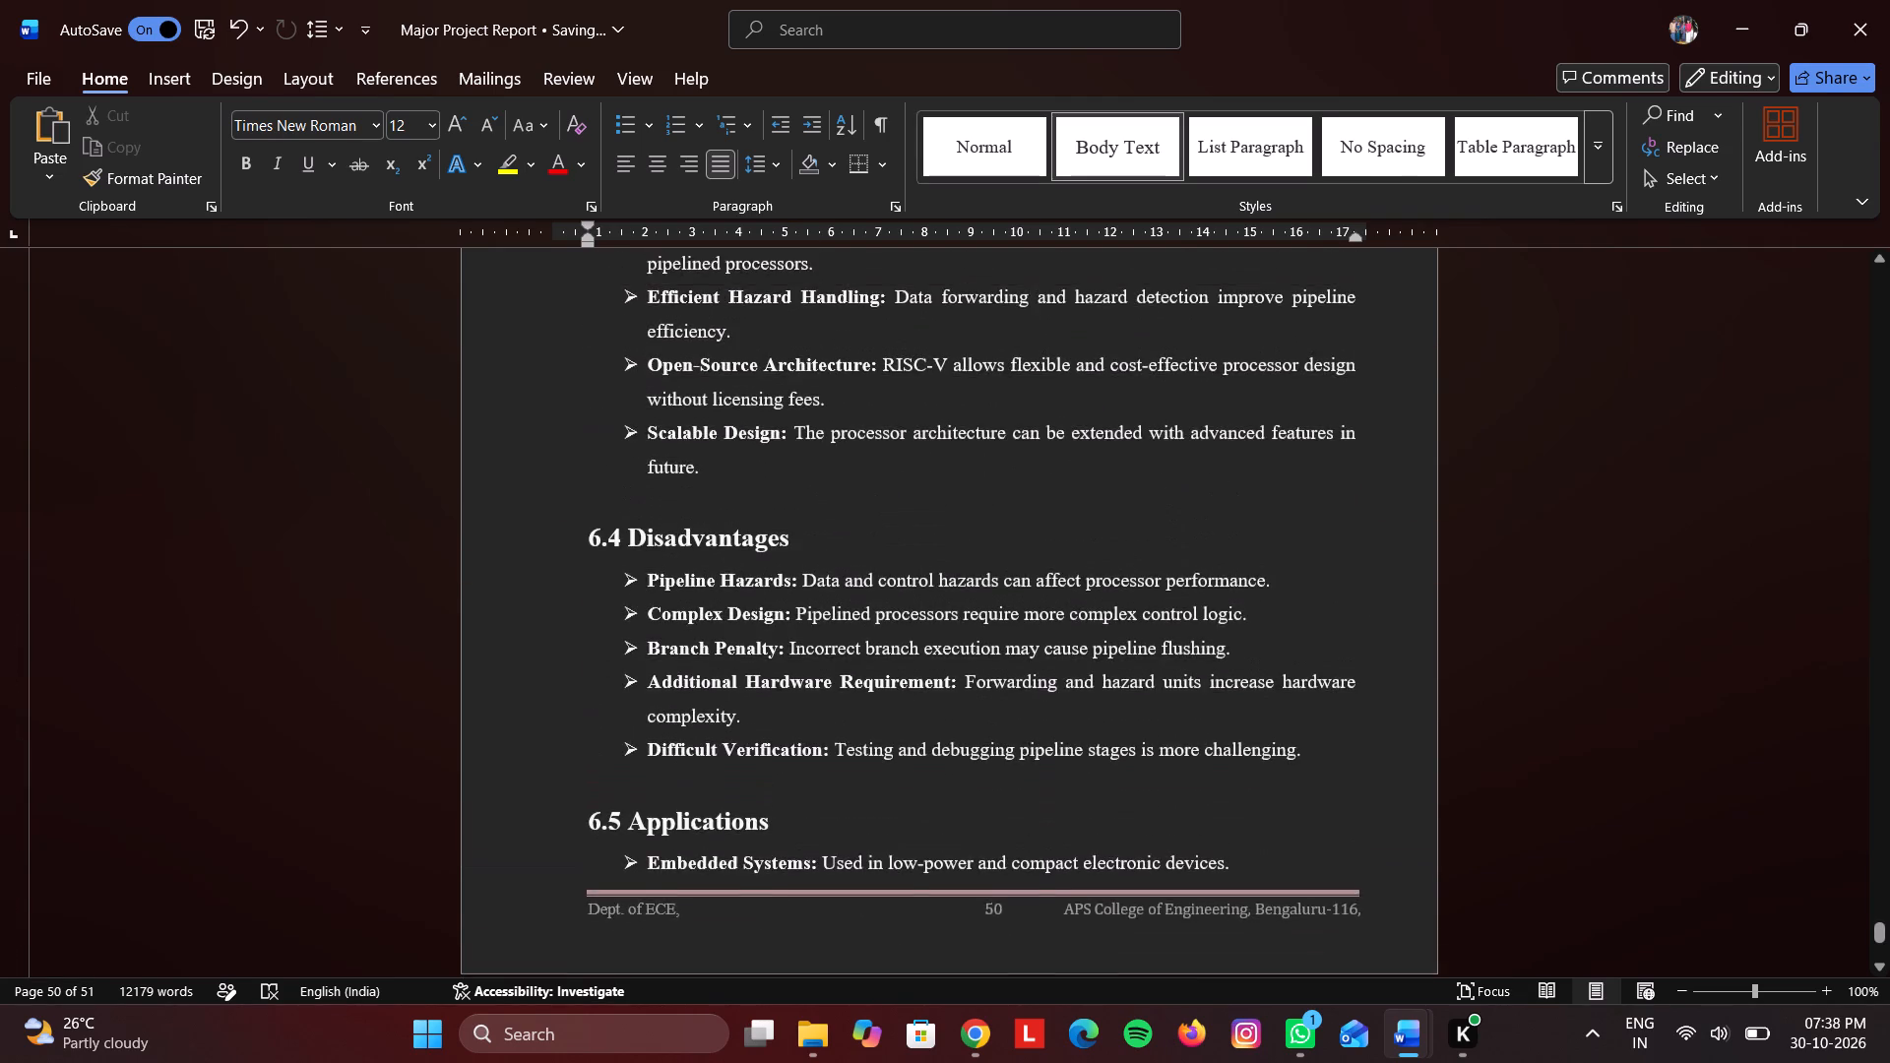
scroll(777, 651, "down", 10)
left_click(880, 565)
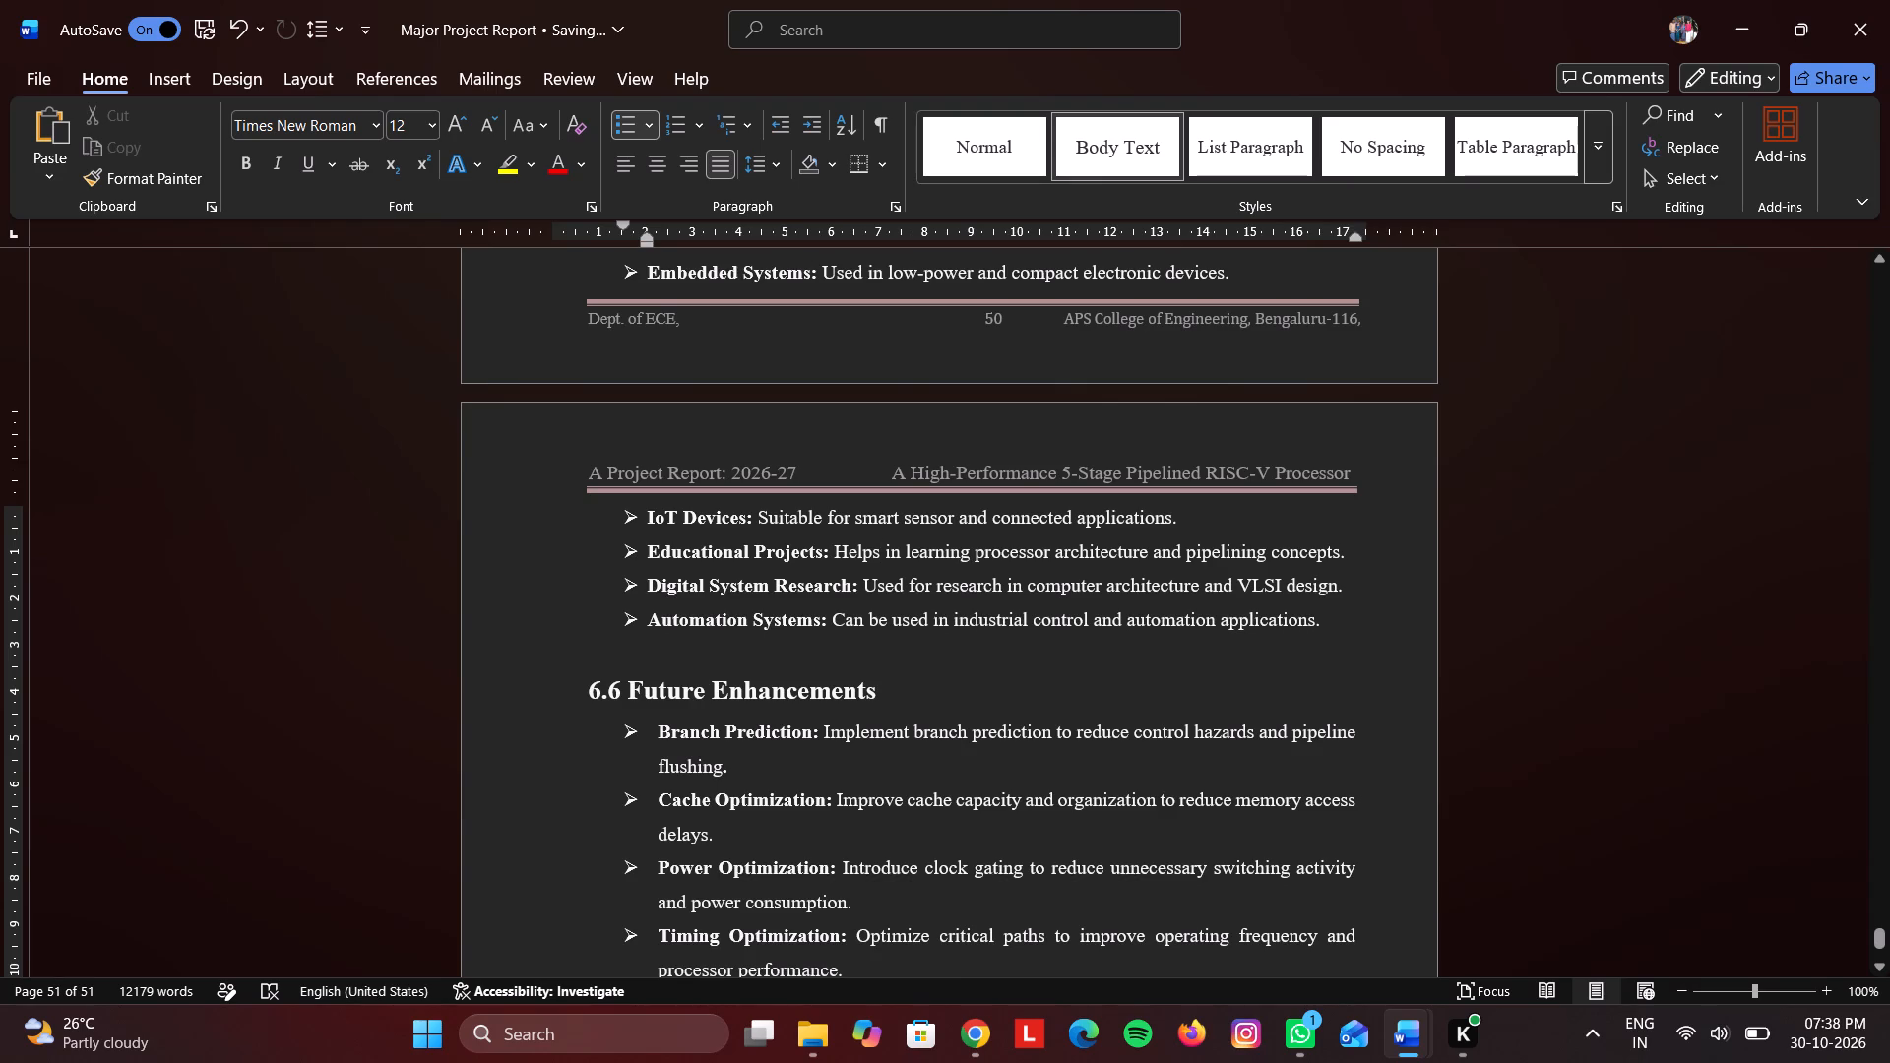
scroll(771, 561, "up", 19)
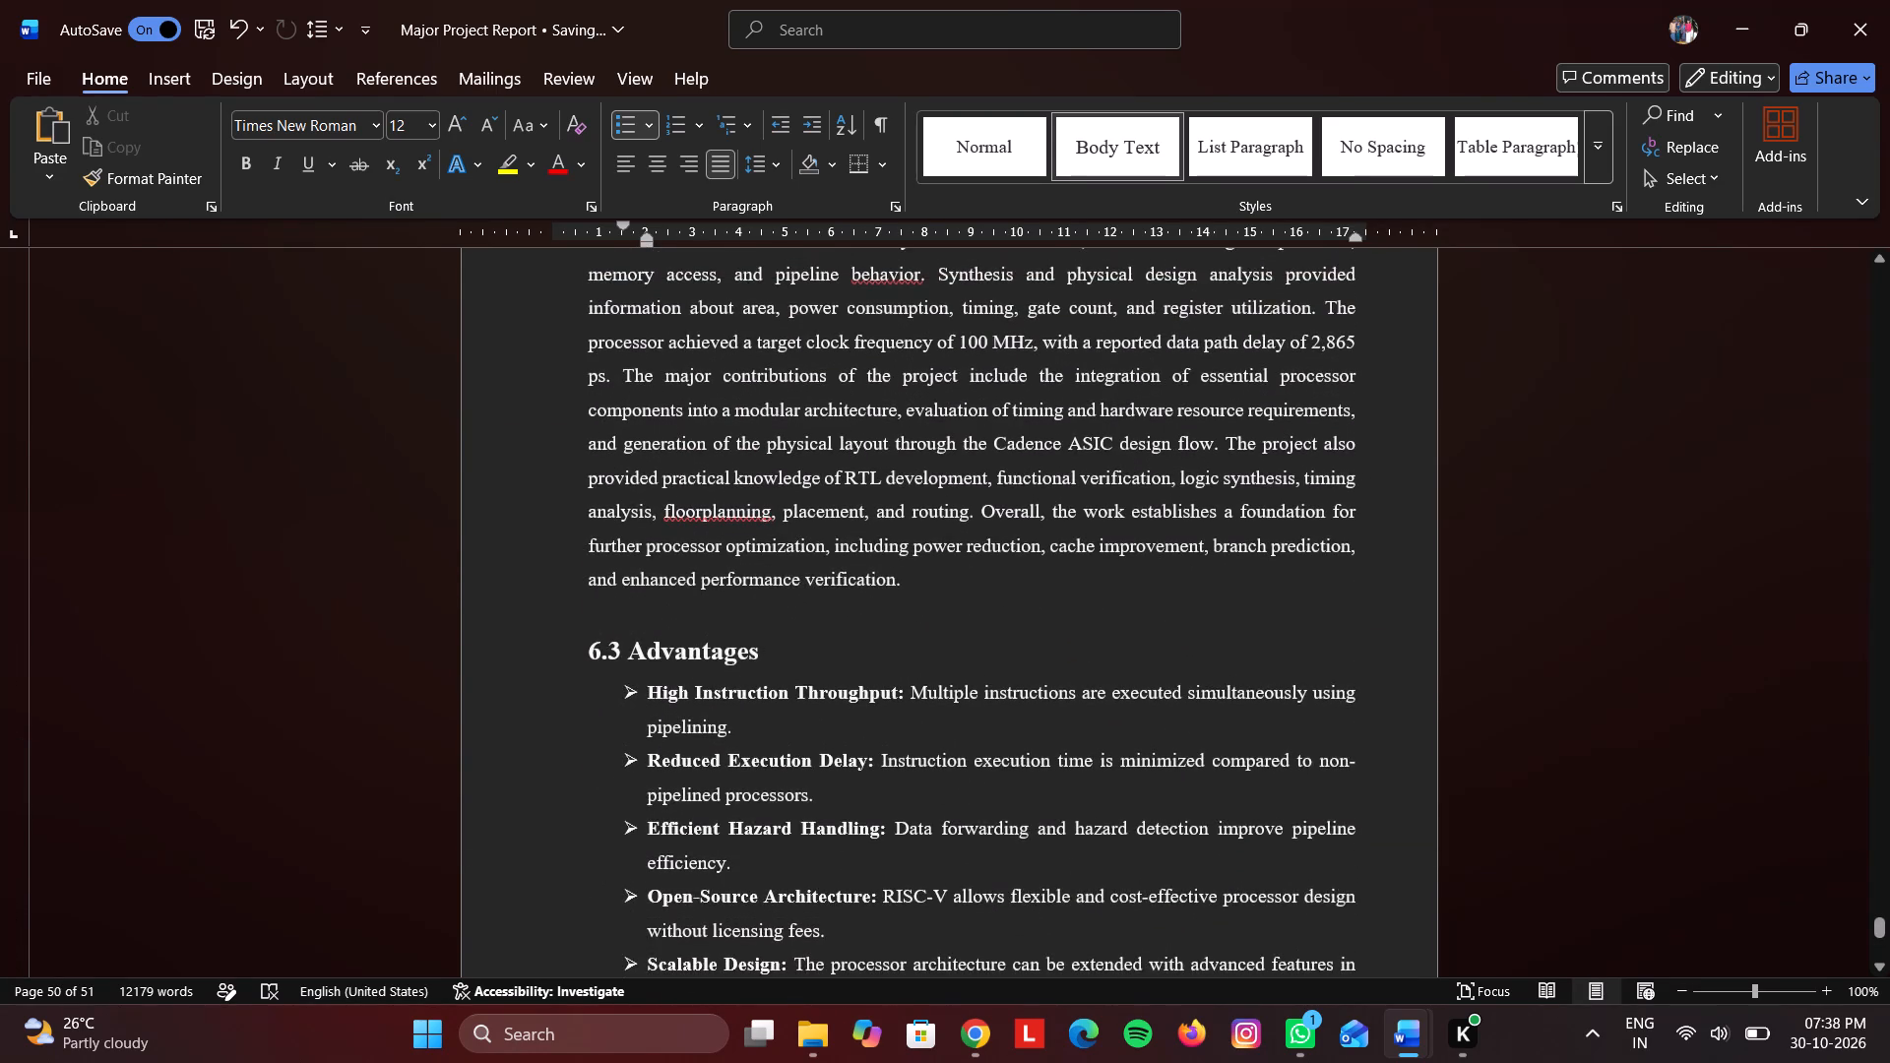
scroll(722, 523, "up", 4)
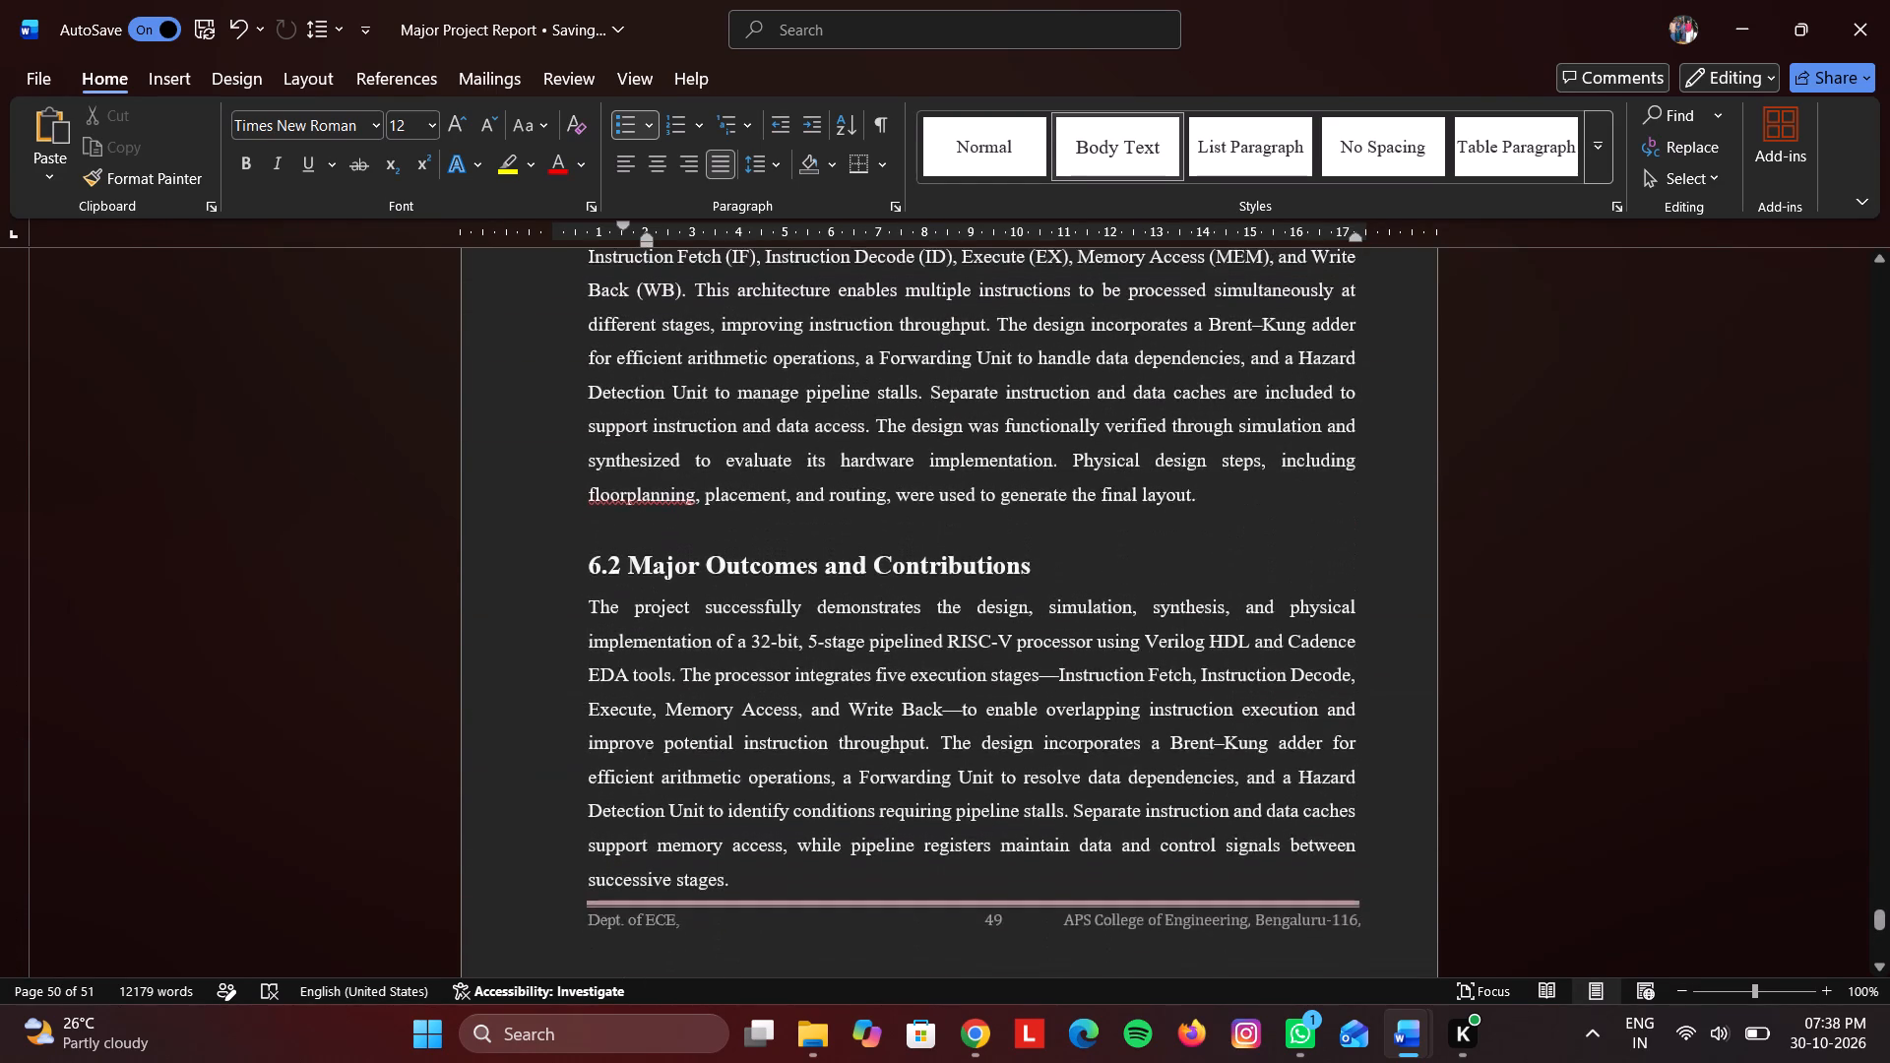
scroll(722, 523, "up", 3)
scroll(722, 523, "down", 2)
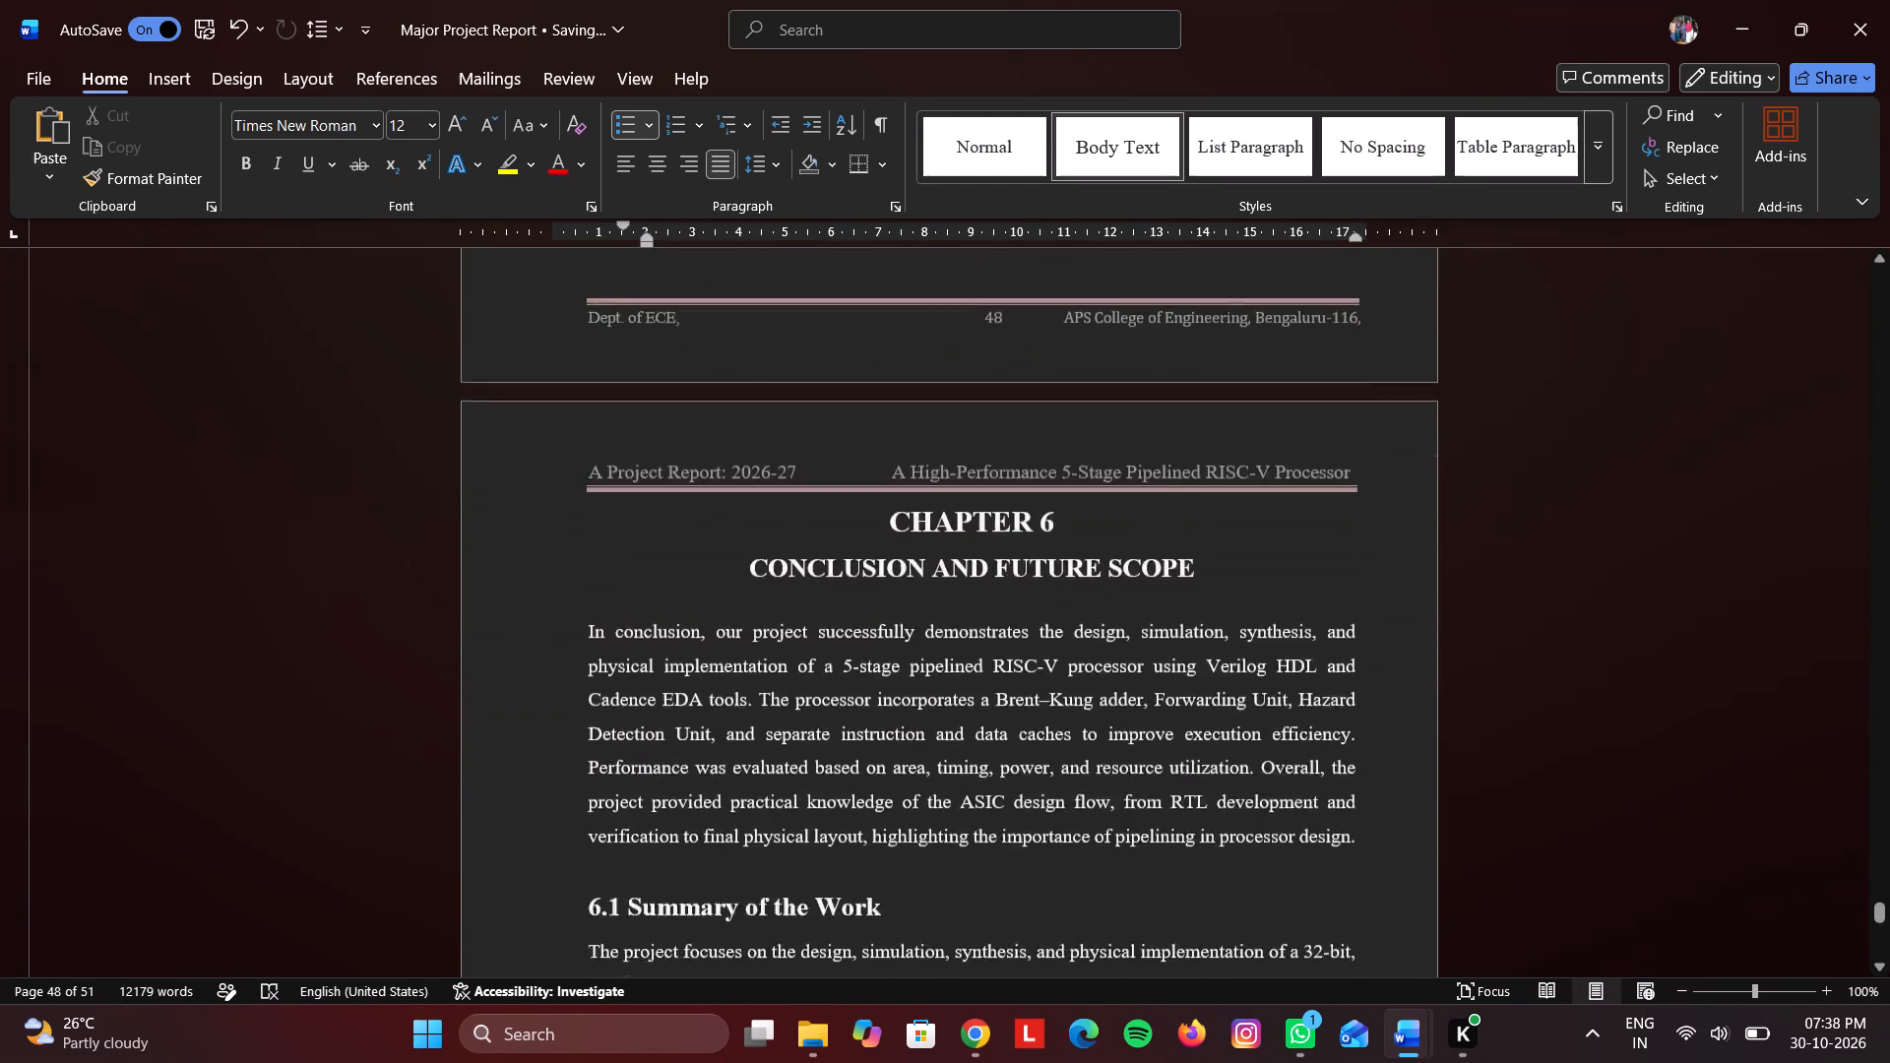
scroll(722, 523, "down", 2)
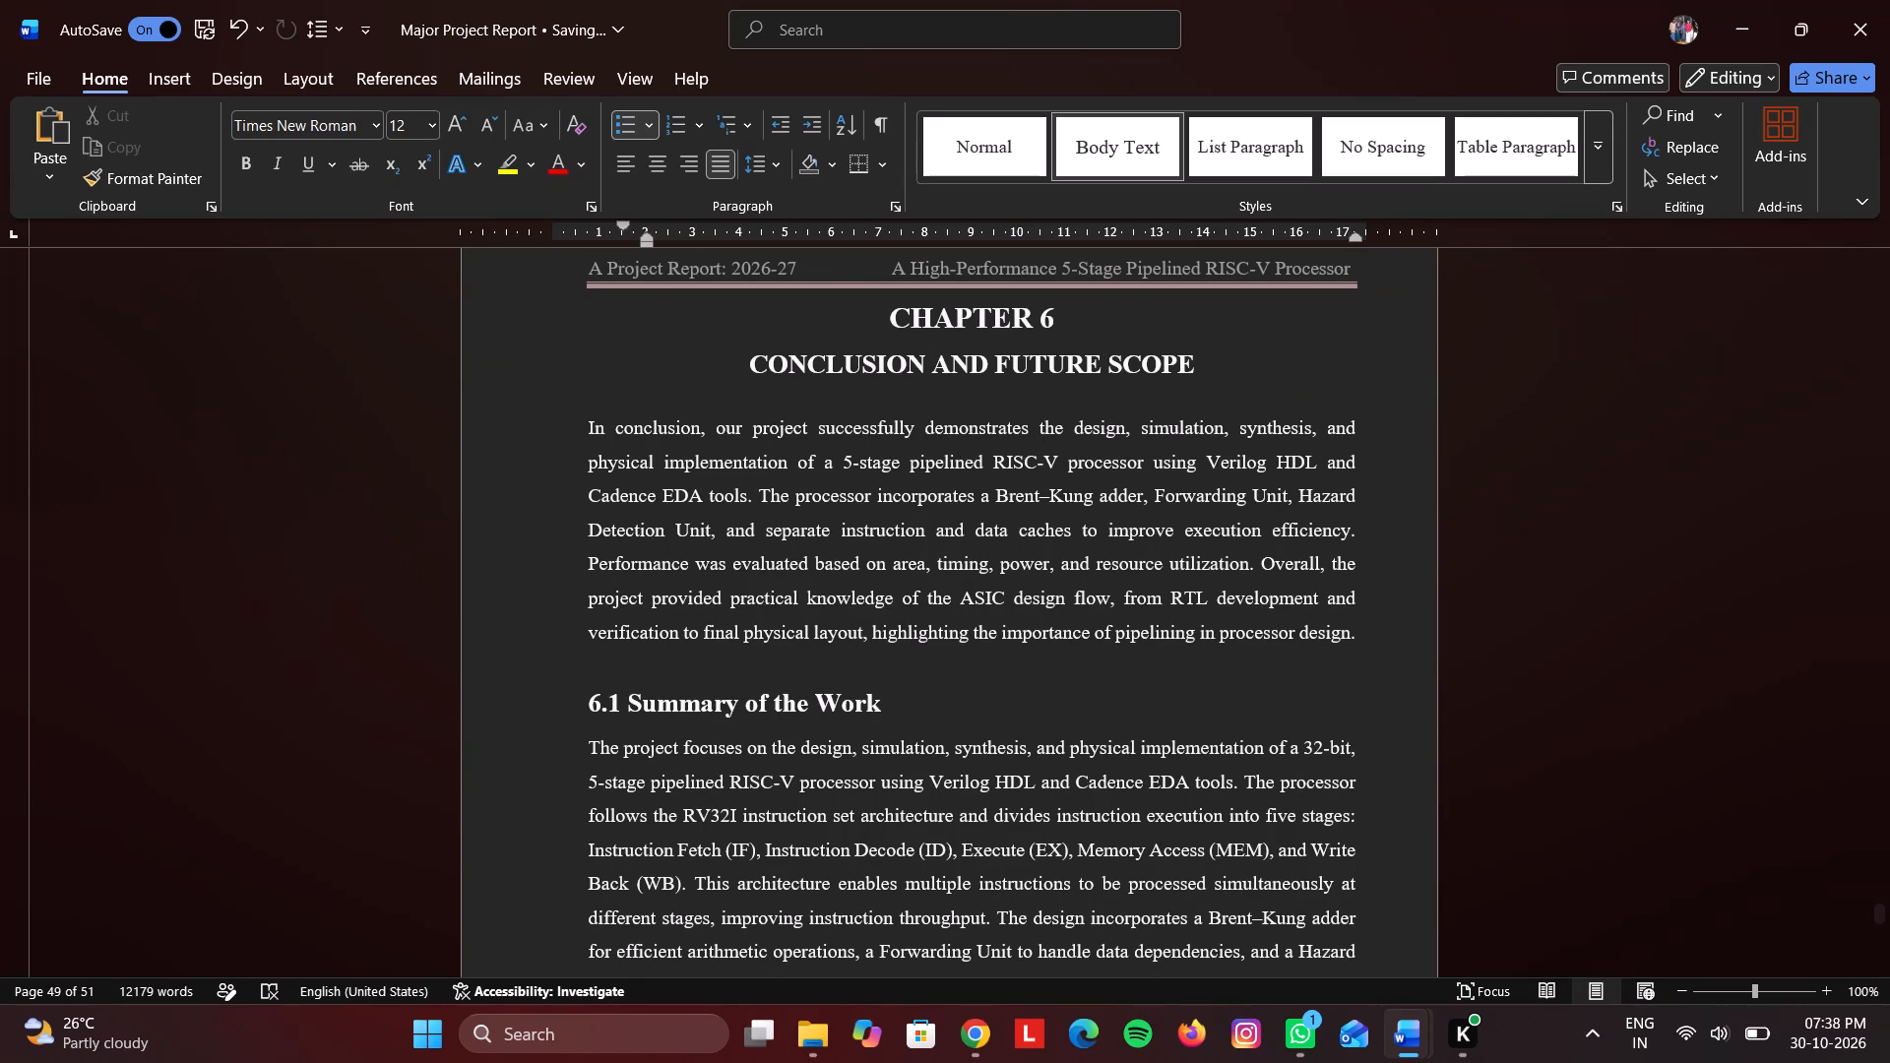
left_click(973, 1040)
left_click(958, 925)
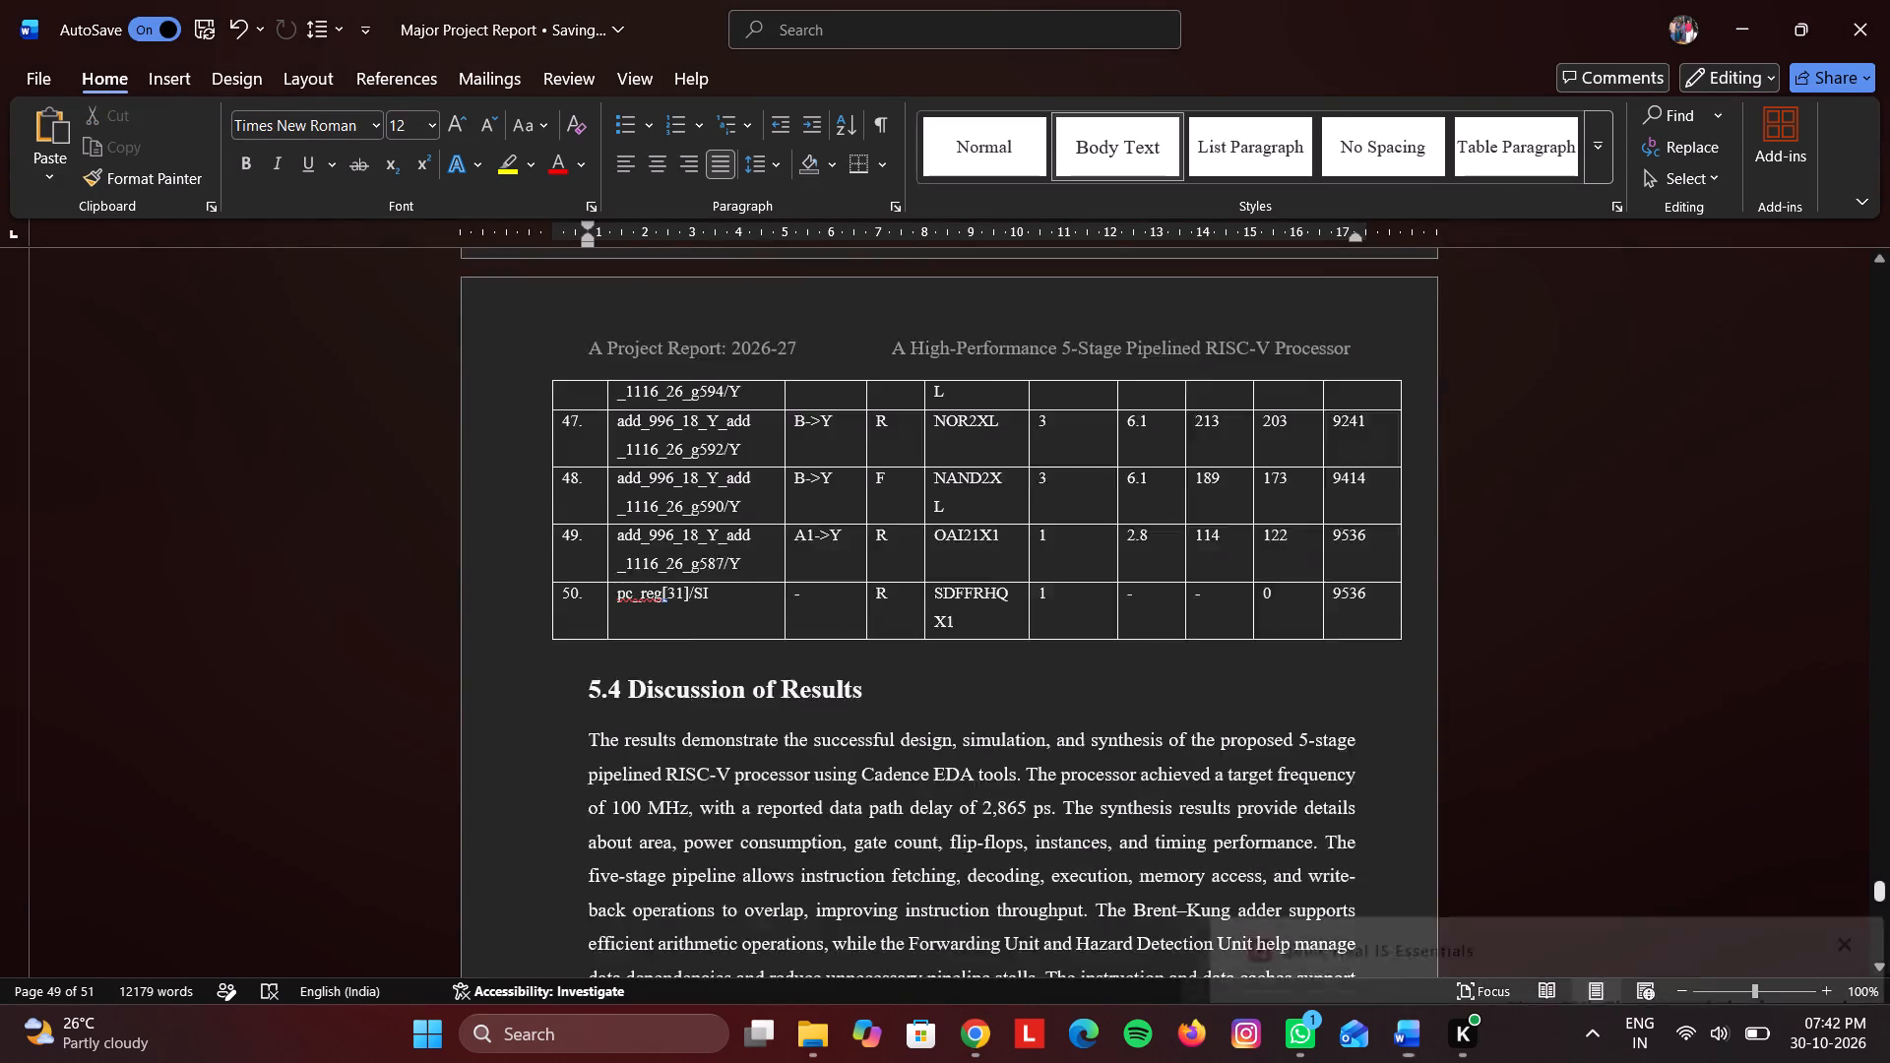
Dismiss the Quick Heal notification about the new Wi-Fi network.
left_click_drag(1887, 628, 1867, 0)
left_click(1836, 582)
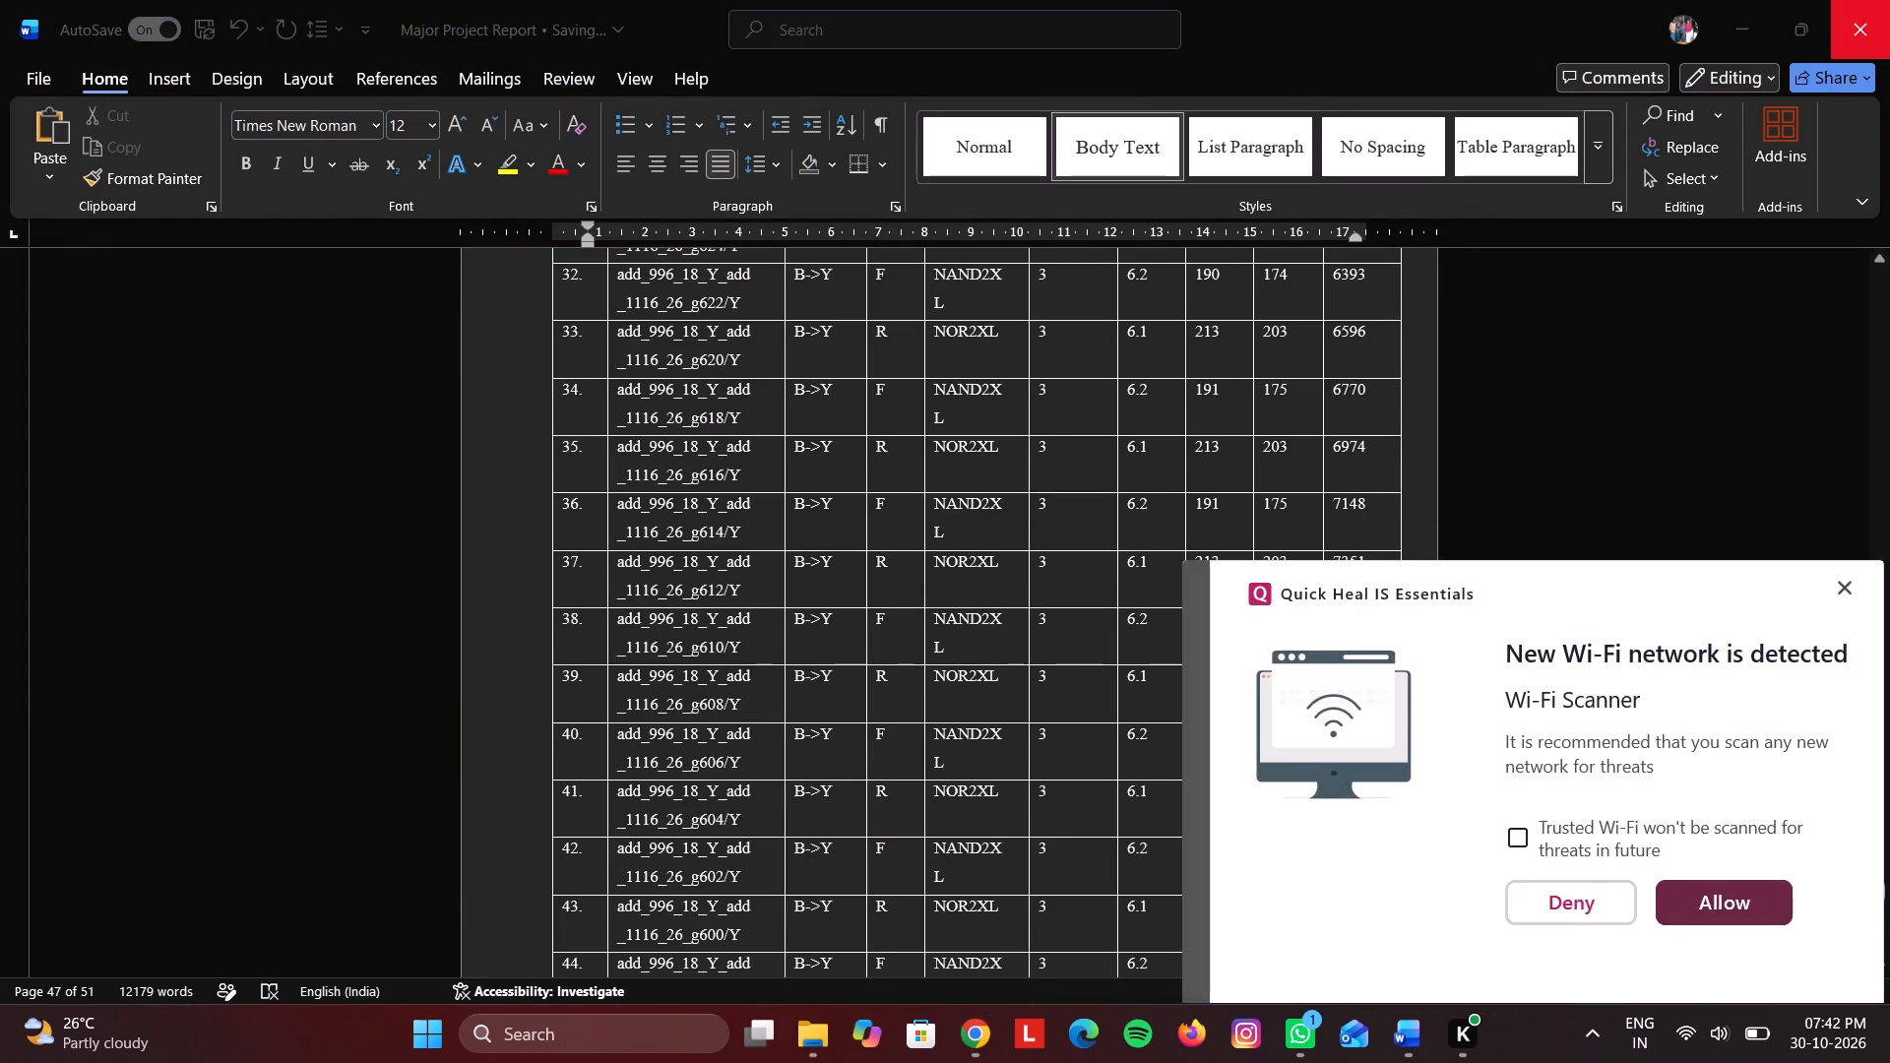
Go back to Chapter 1 of the report and check the font formatting of the chapter title and the 1.1 Background of the Project heading.
left_click_drag(1882, 900, 1824, 329)
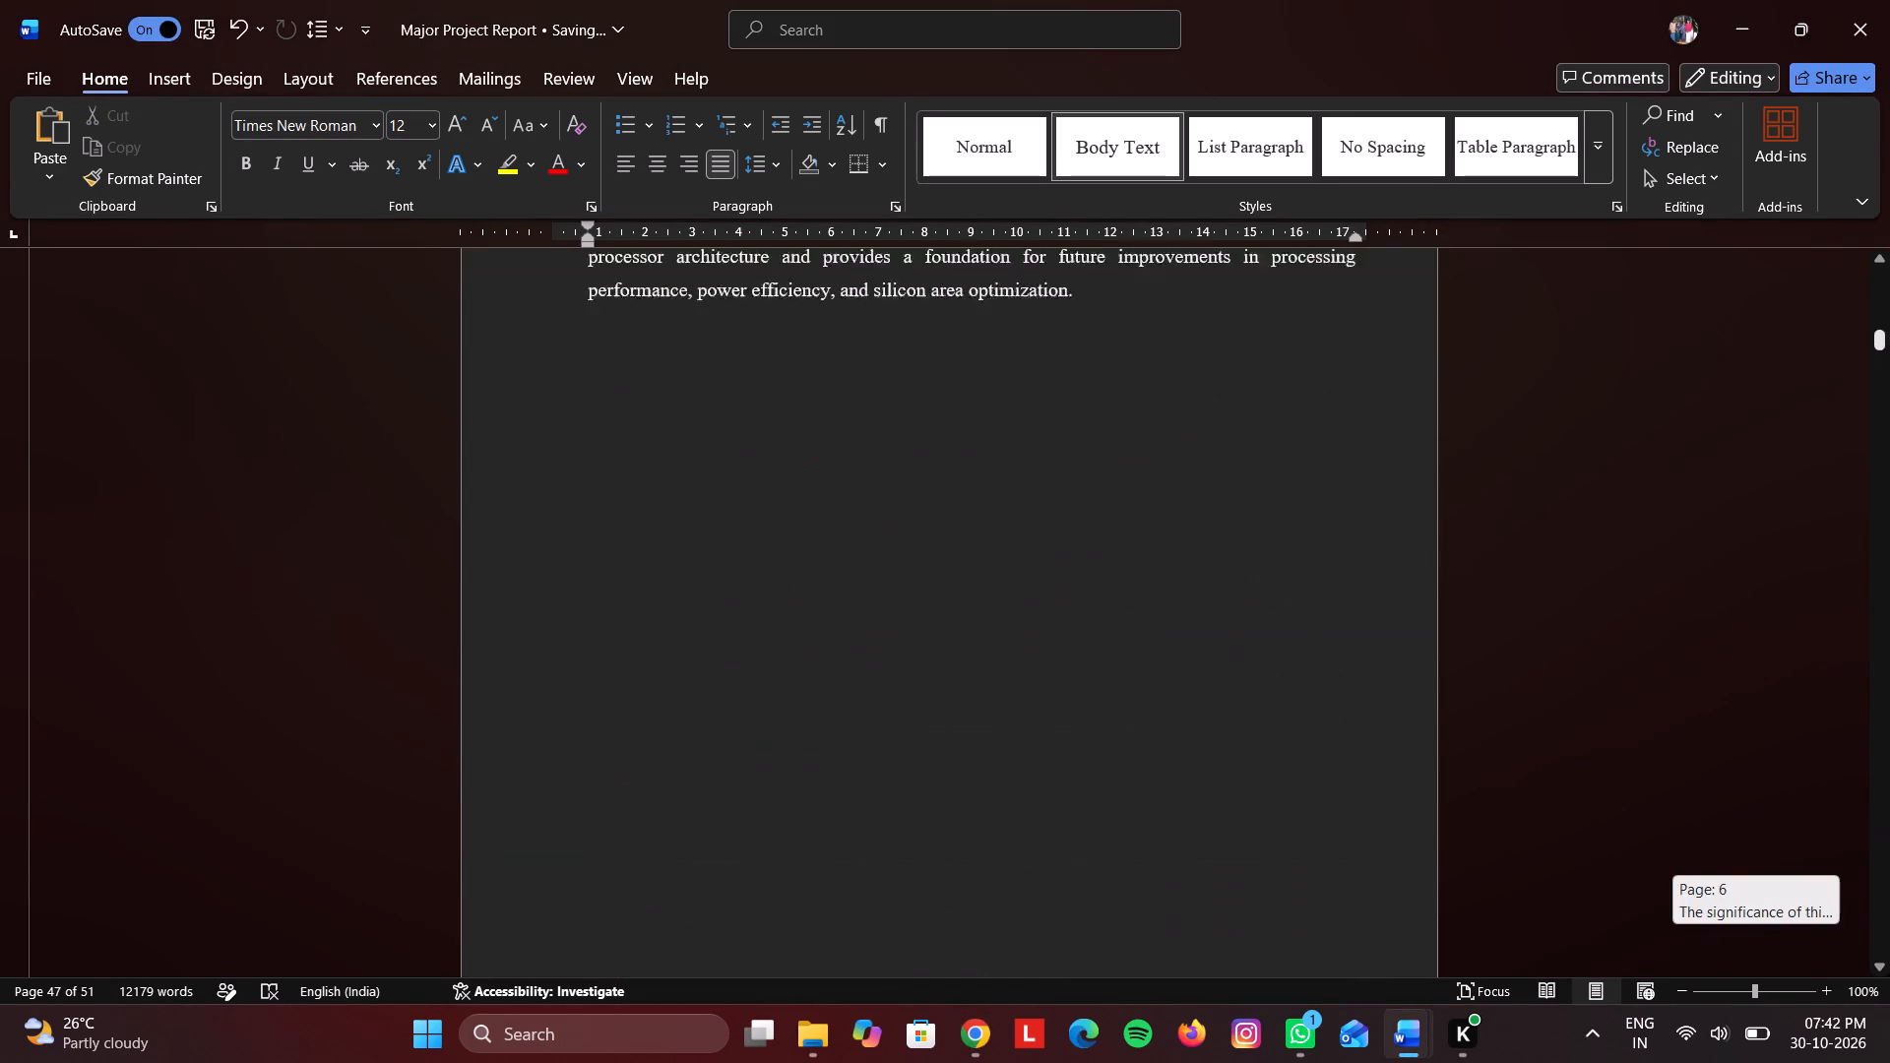
left_click_drag(1824, 329, 1824, 281)
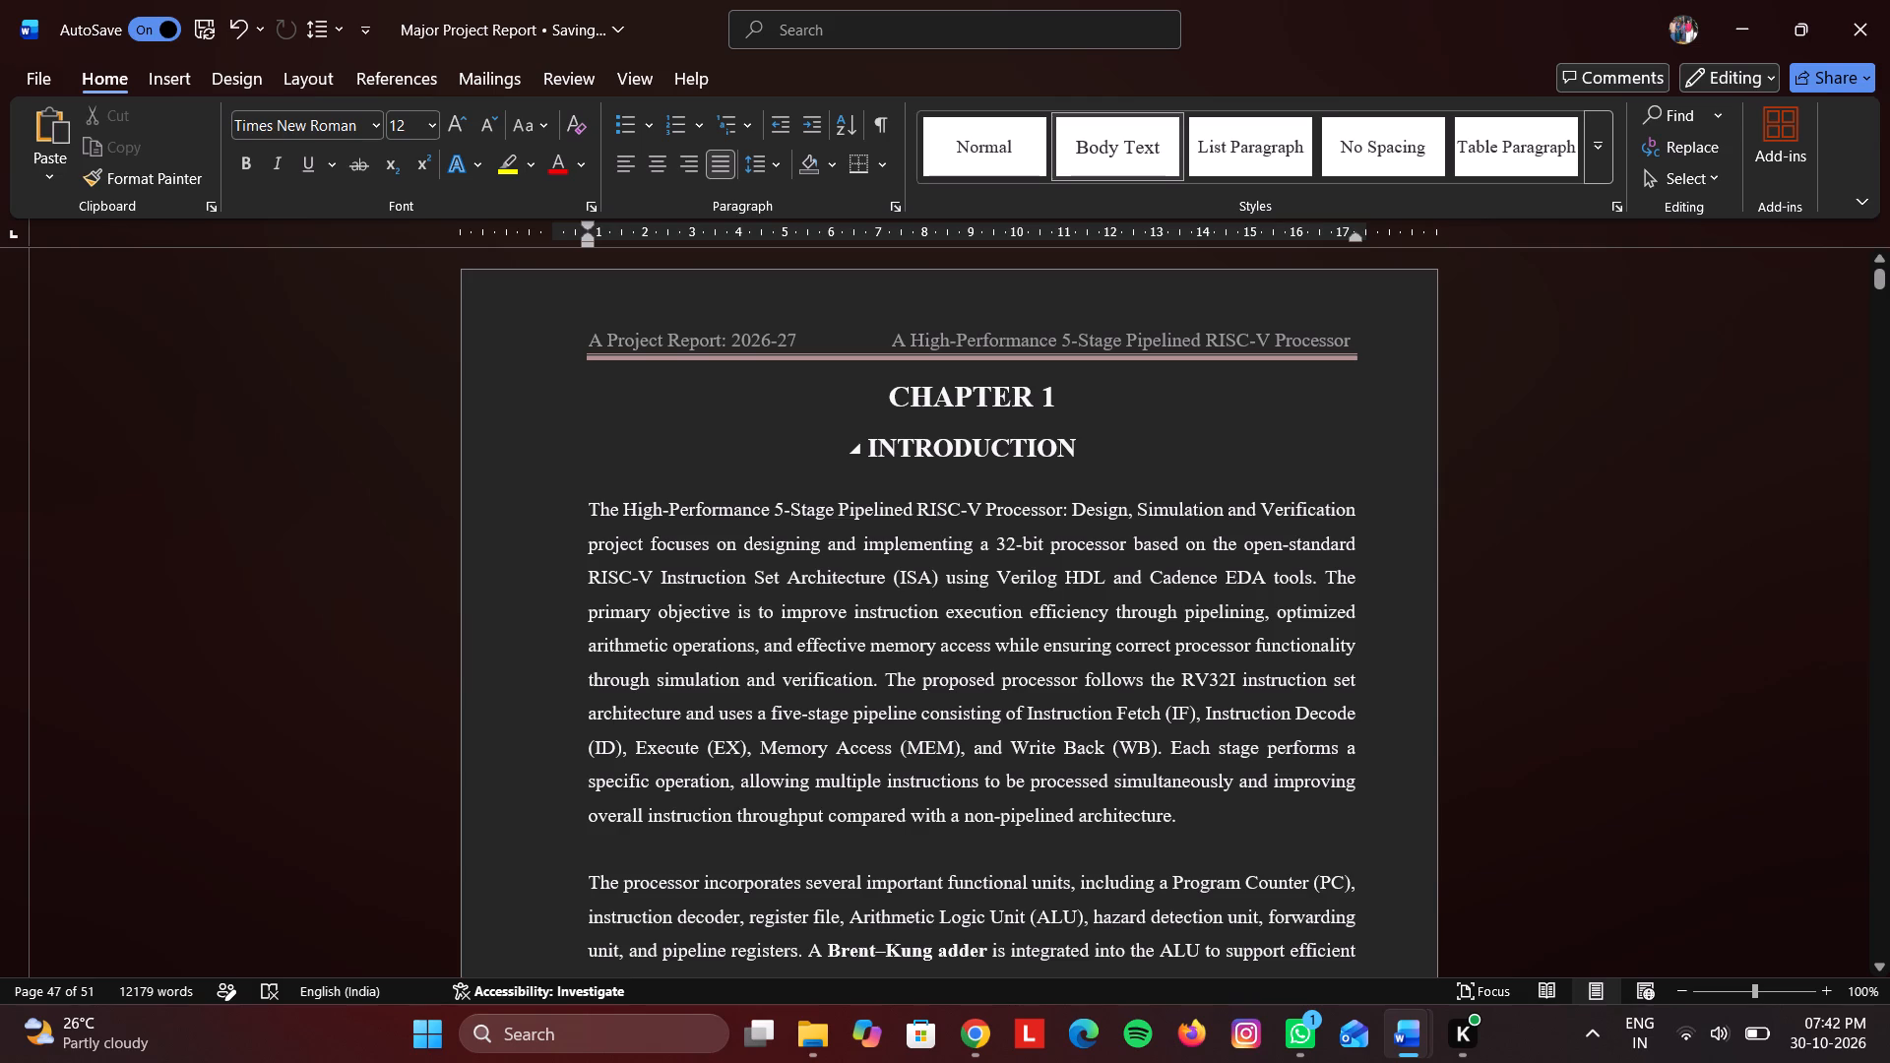
left_click(926, 443)
left_click(963, 406)
scroll(984, 464, "down", 4)
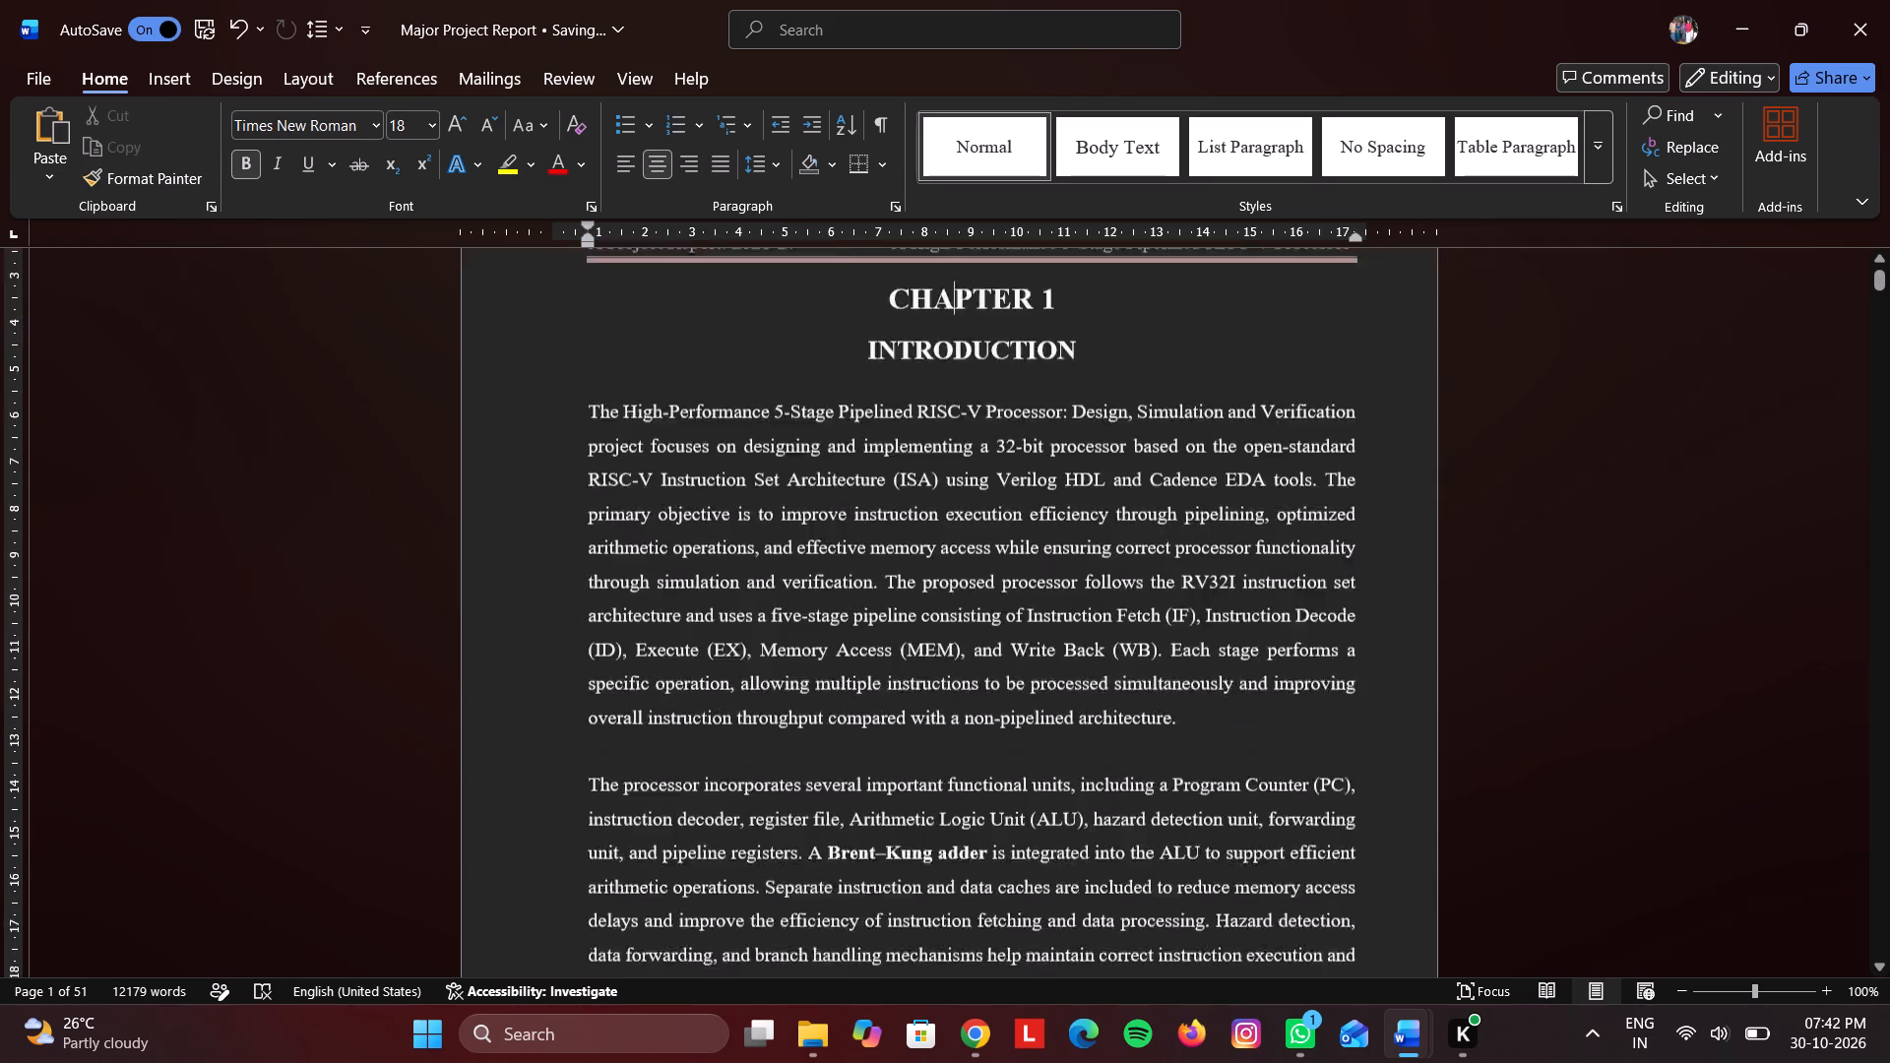
scroll(986, 468, "down", 16)
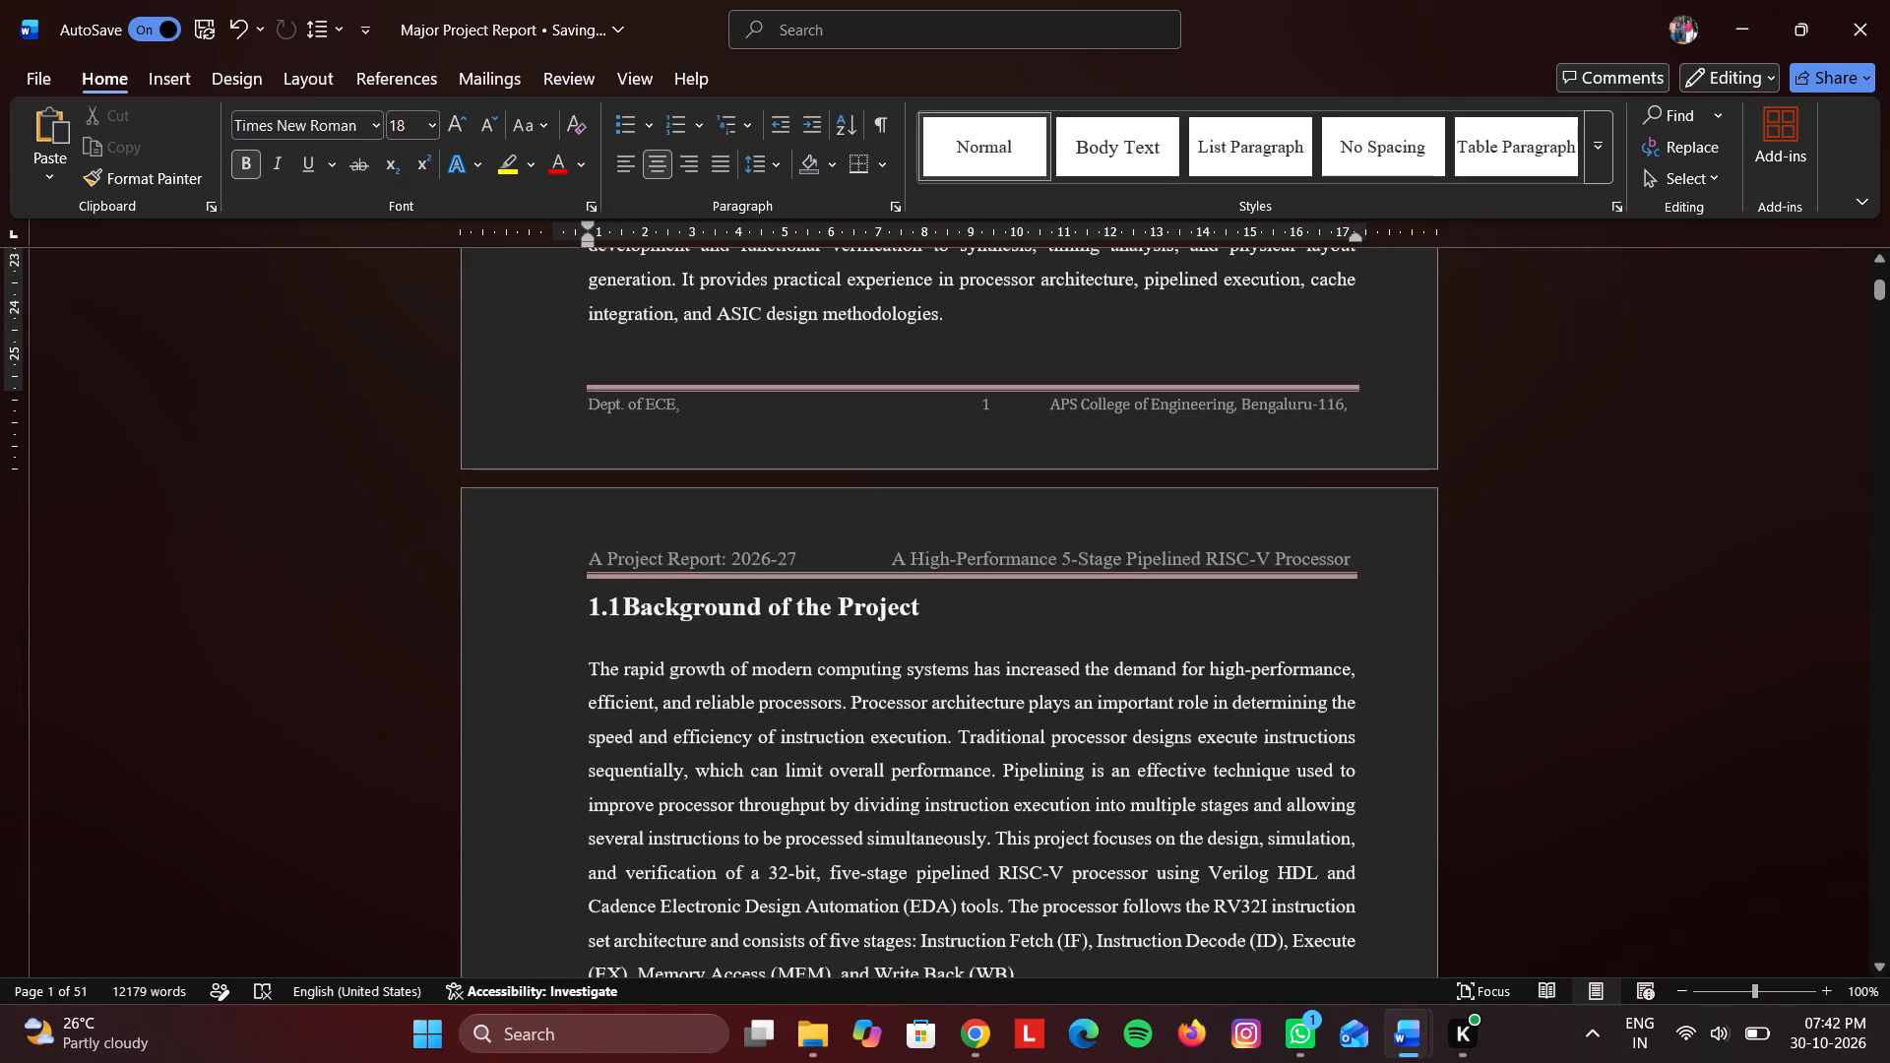
left_click(655, 610)
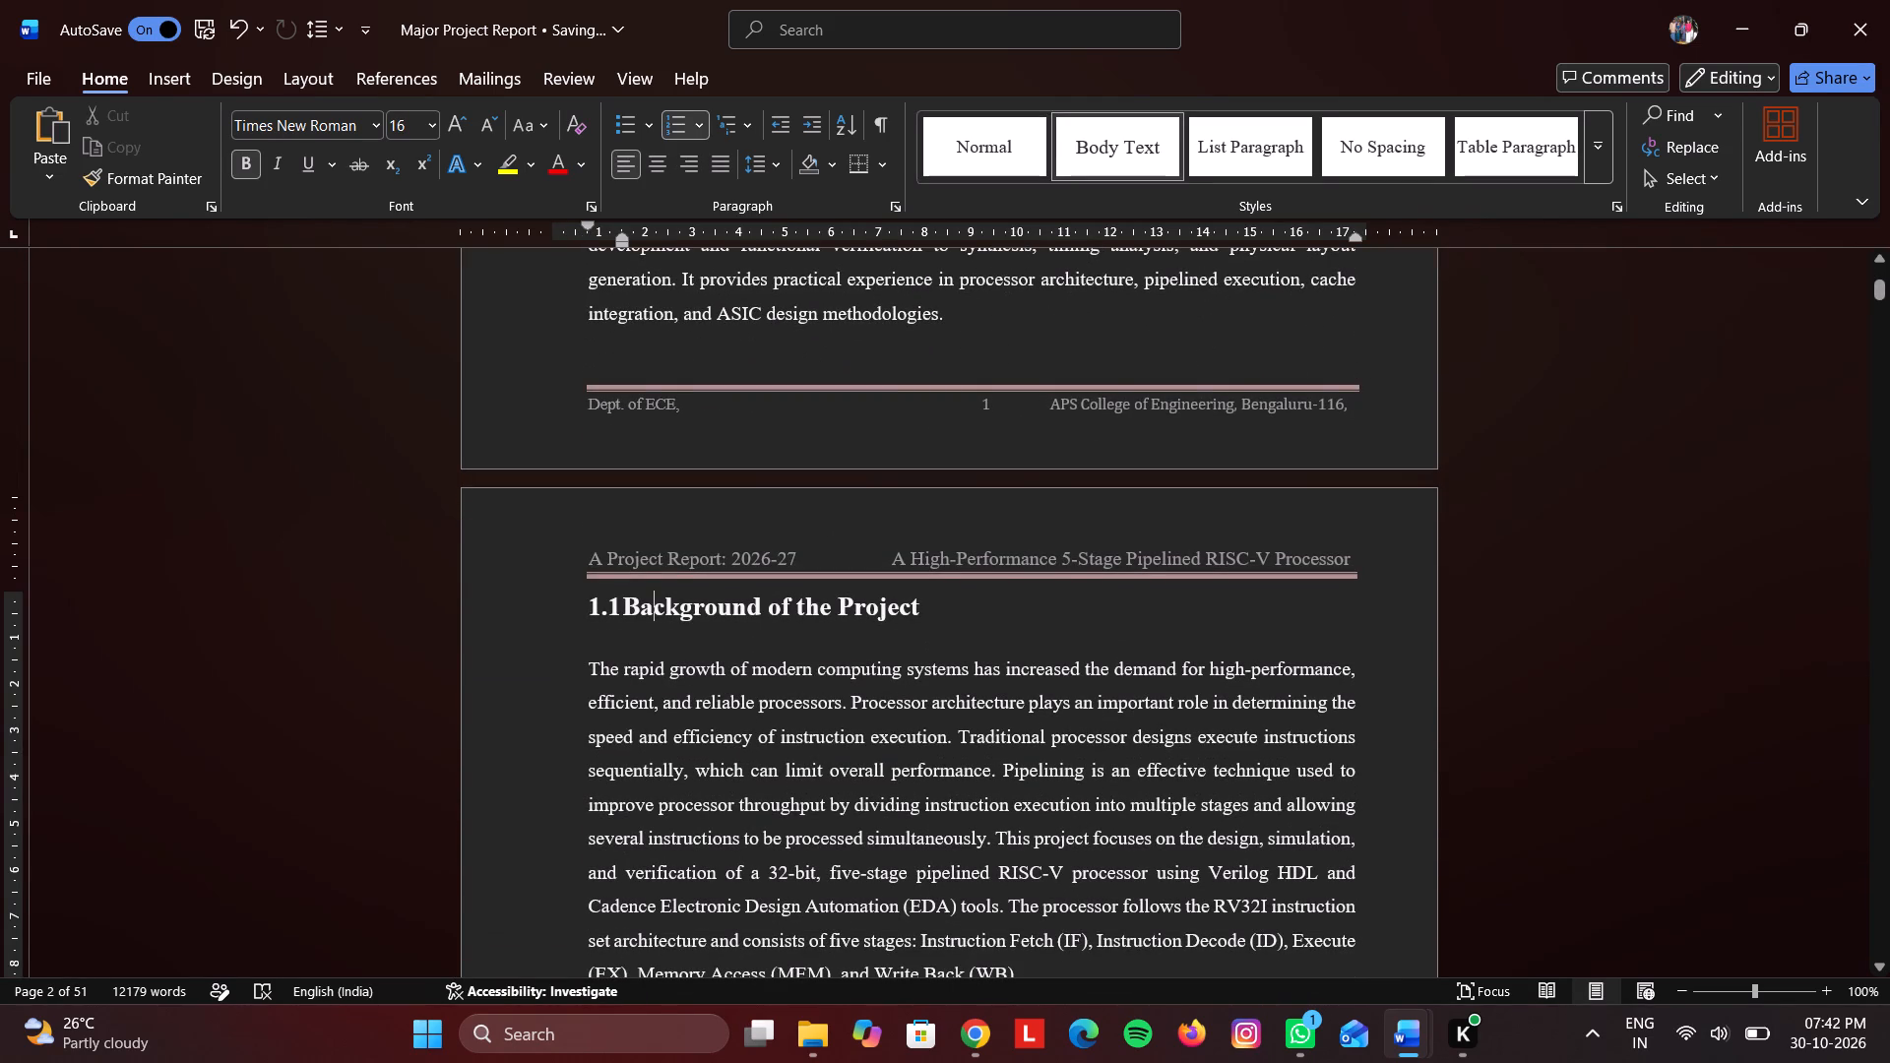
left_click(607, 615)
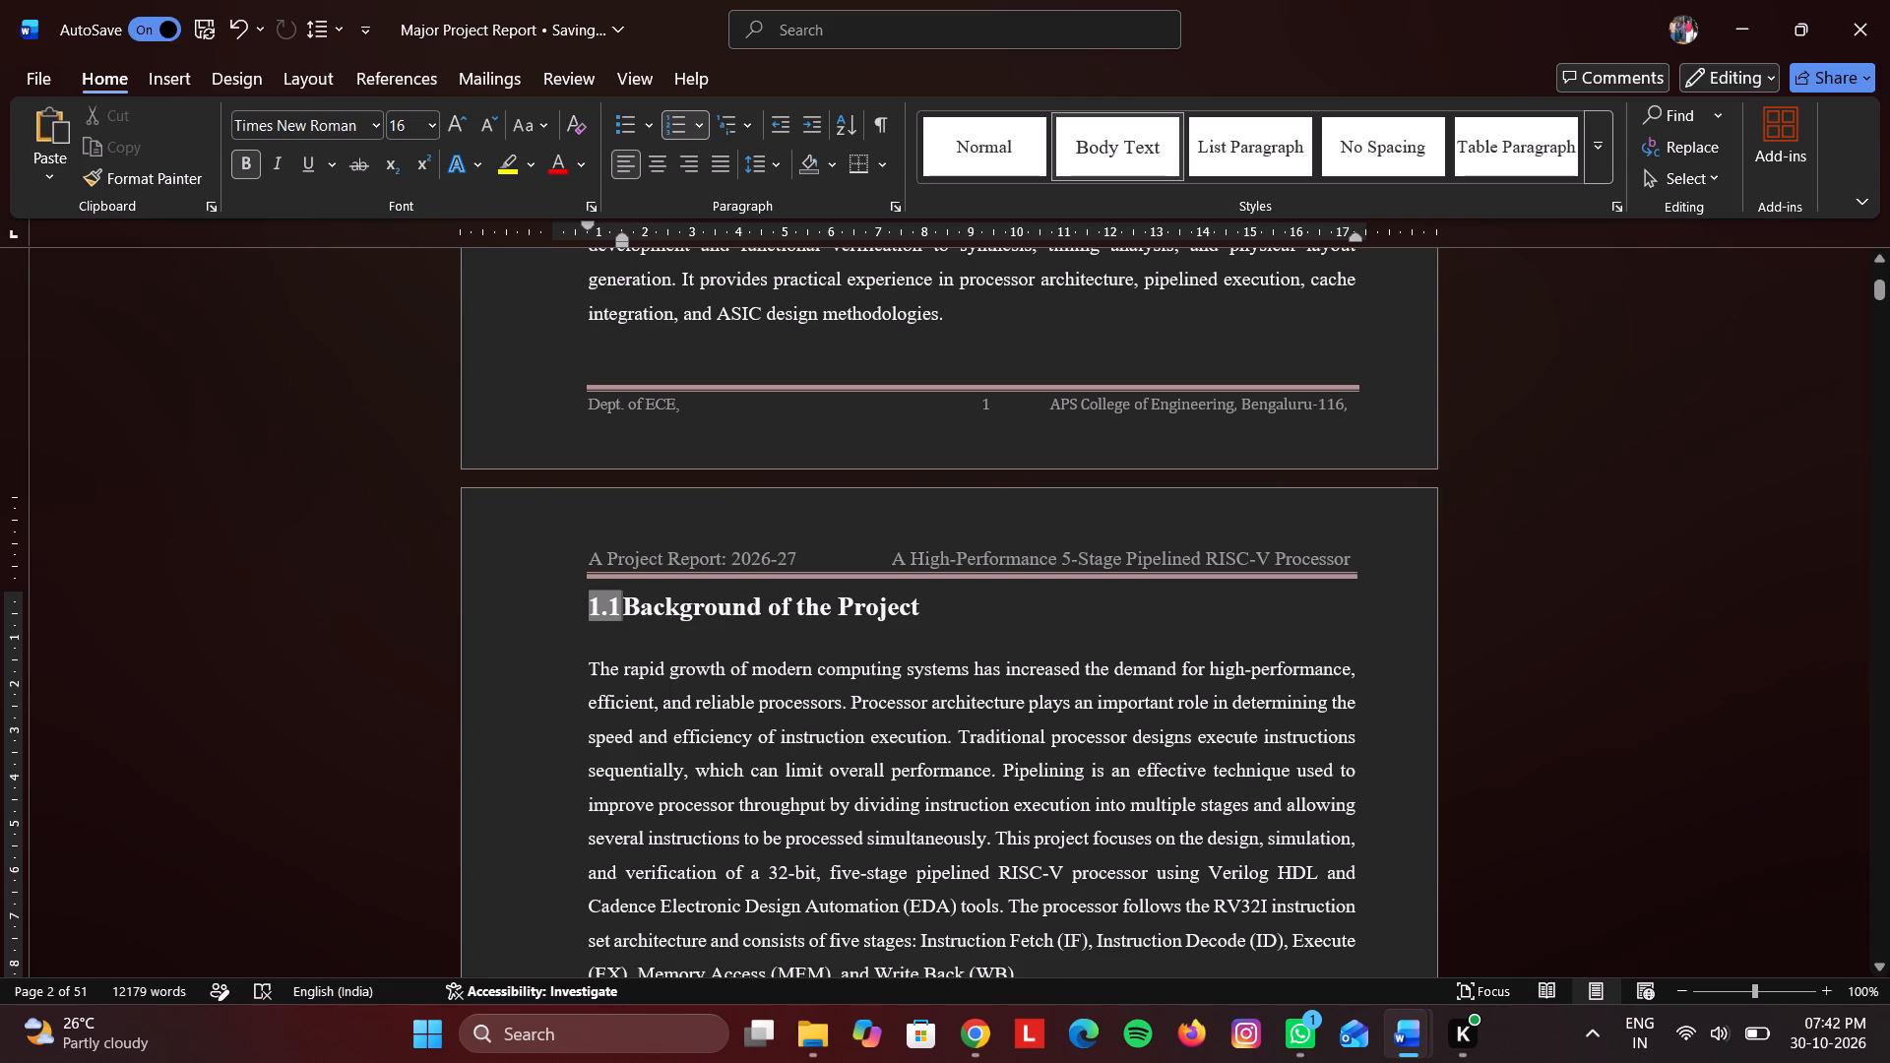
left_click(870, 597)
Check the font formatting of the 1.2 Problem Statement and 1.3 Objectives headings and the bulleted objective subheadings in Chapter 1.
scroll(870, 597, "down", 19)
scroll(870, 598, "down", 5)
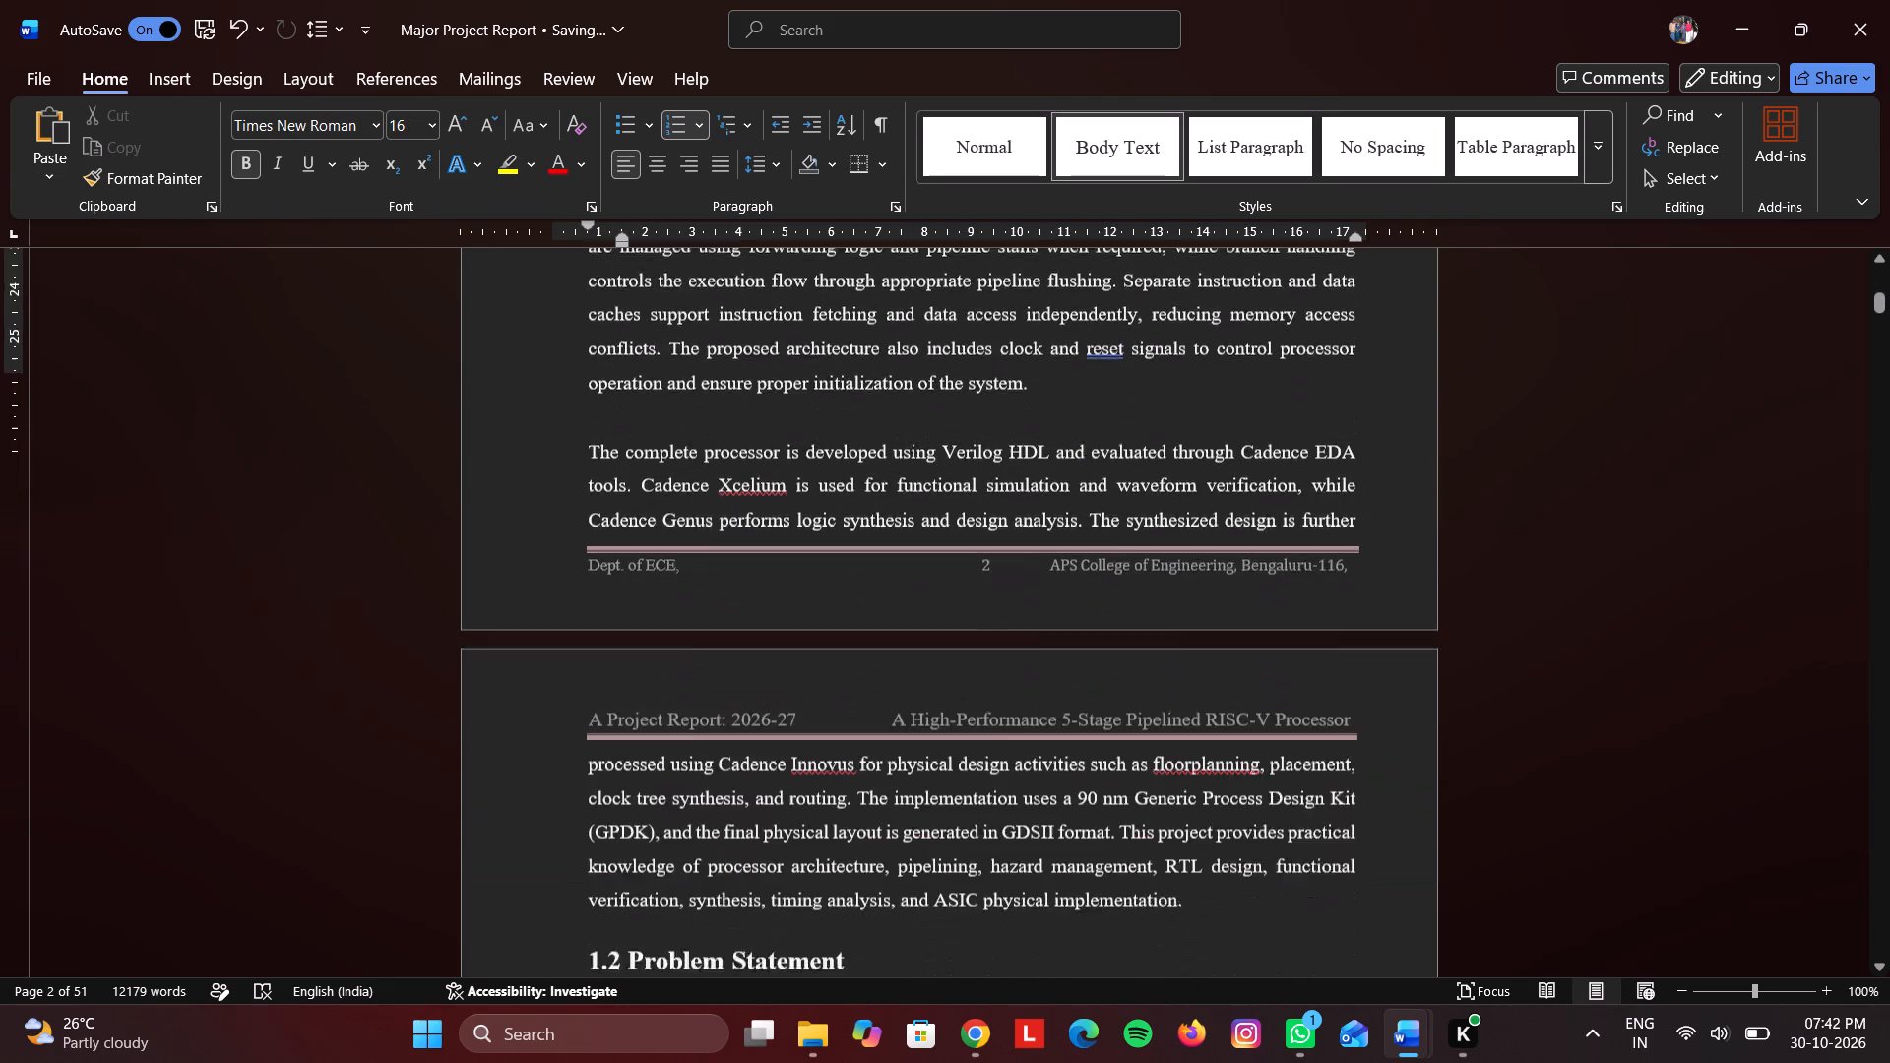
scroll(870, 598, "down", 6)
left_click(669, 418)
scroll(807, 584, "down", 6)
left_click(746, 594)
left_click(872, 656)
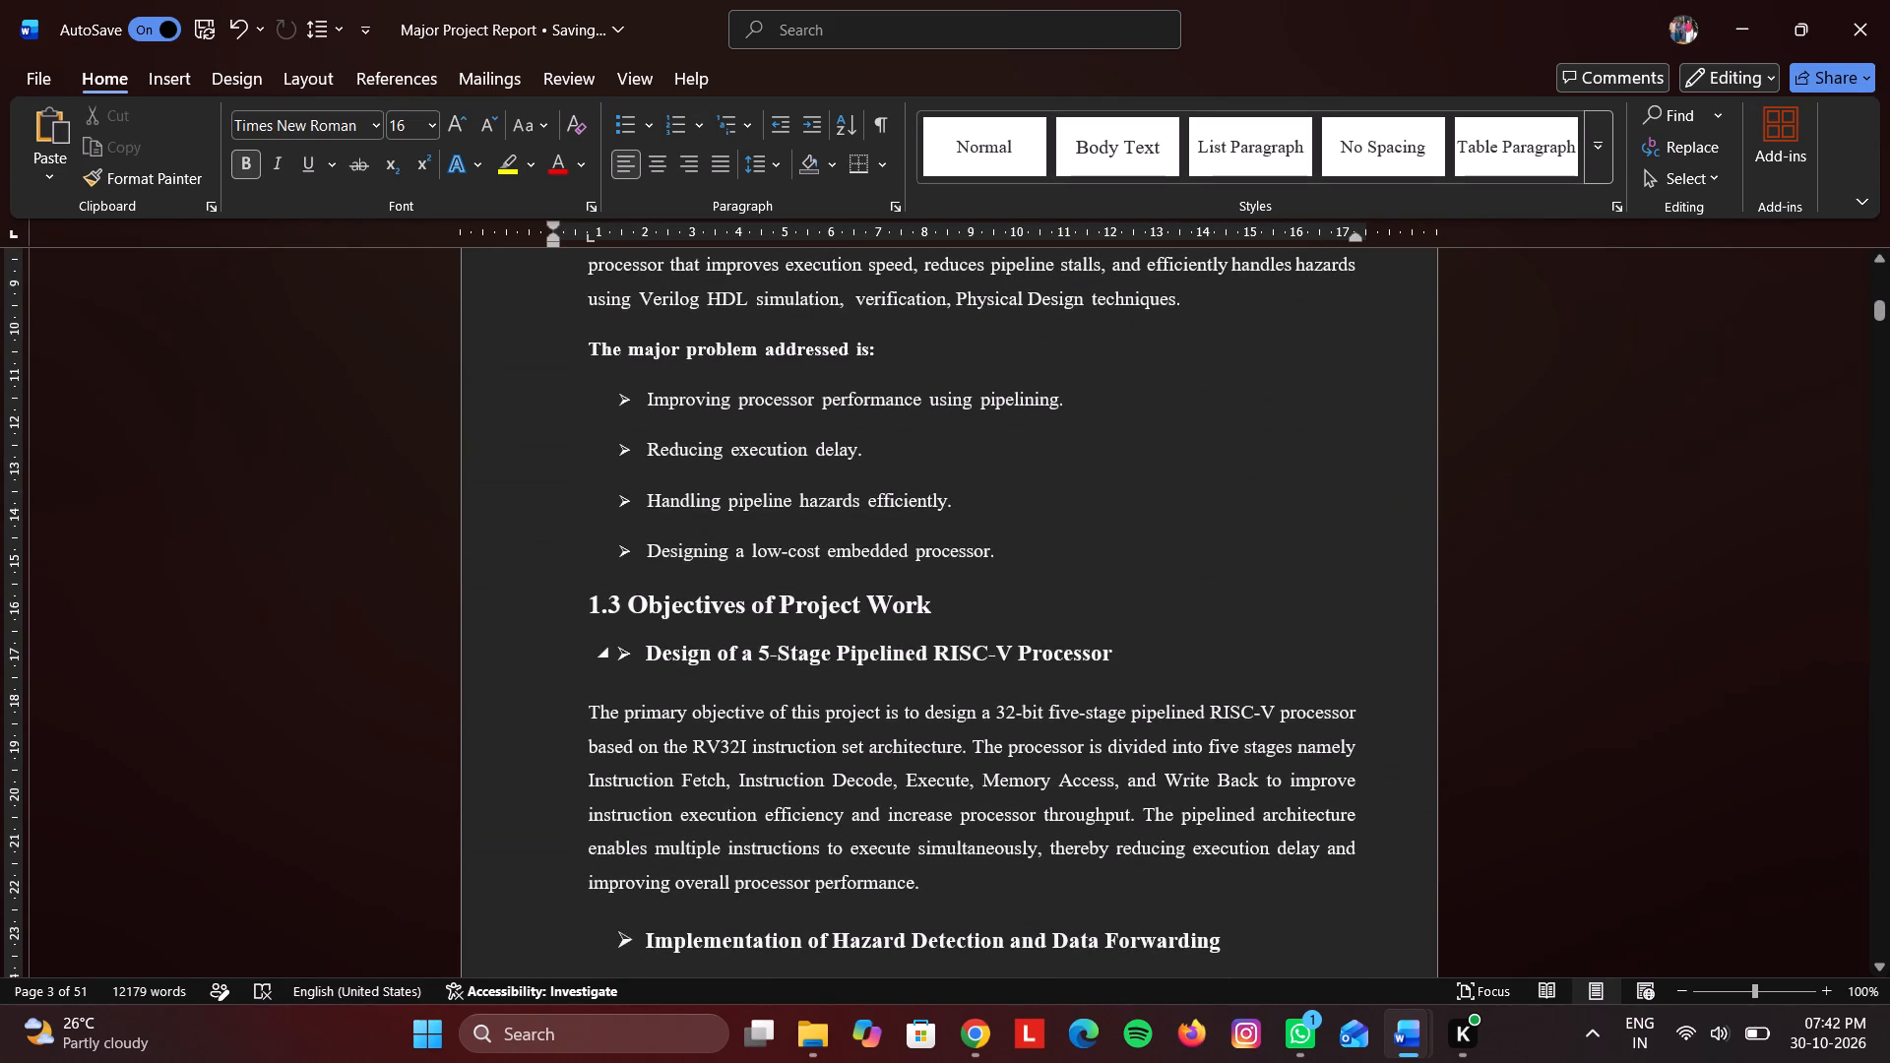
scroll(881, 658, "down", 15)
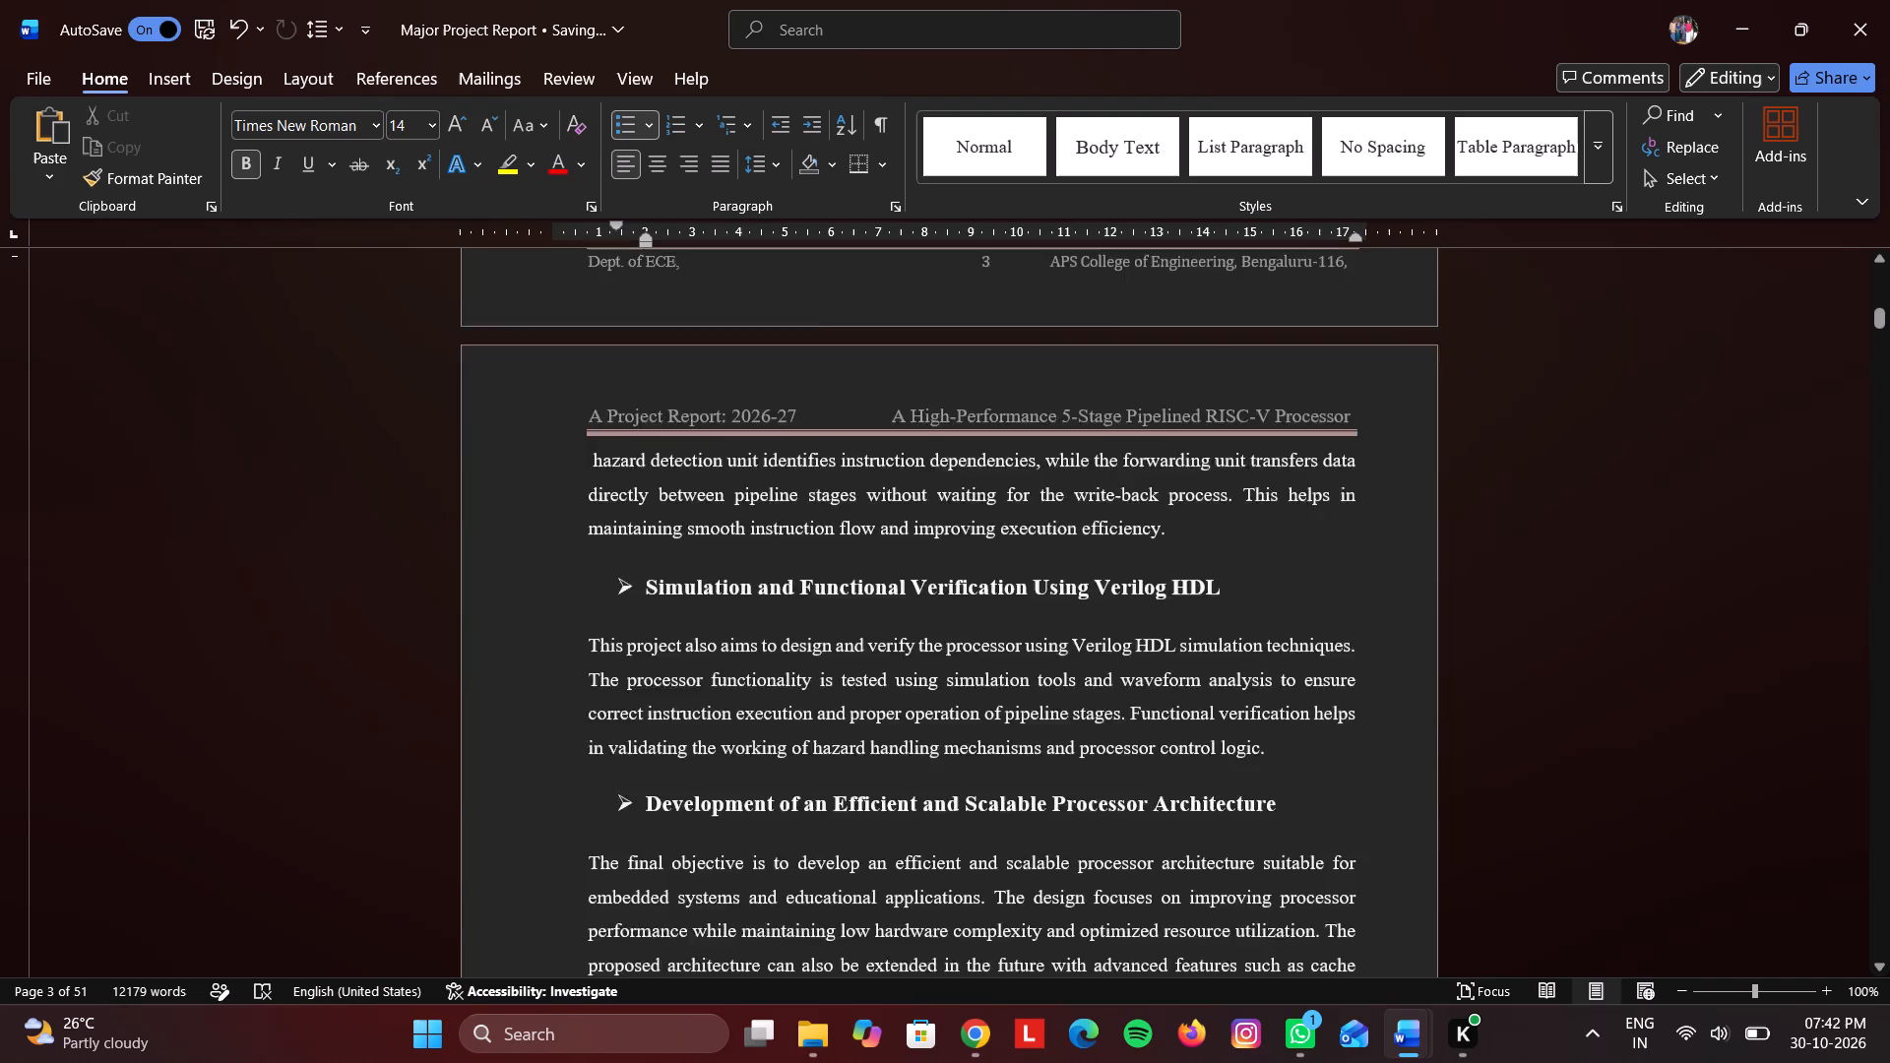
Check the font sizes of the Chapter 1 headings "1.4 Scope of the Project" and "1.5 Motivation and Significance" in the Word report.
scroll(881, 658, "down", 5)
left_click(790, 701)
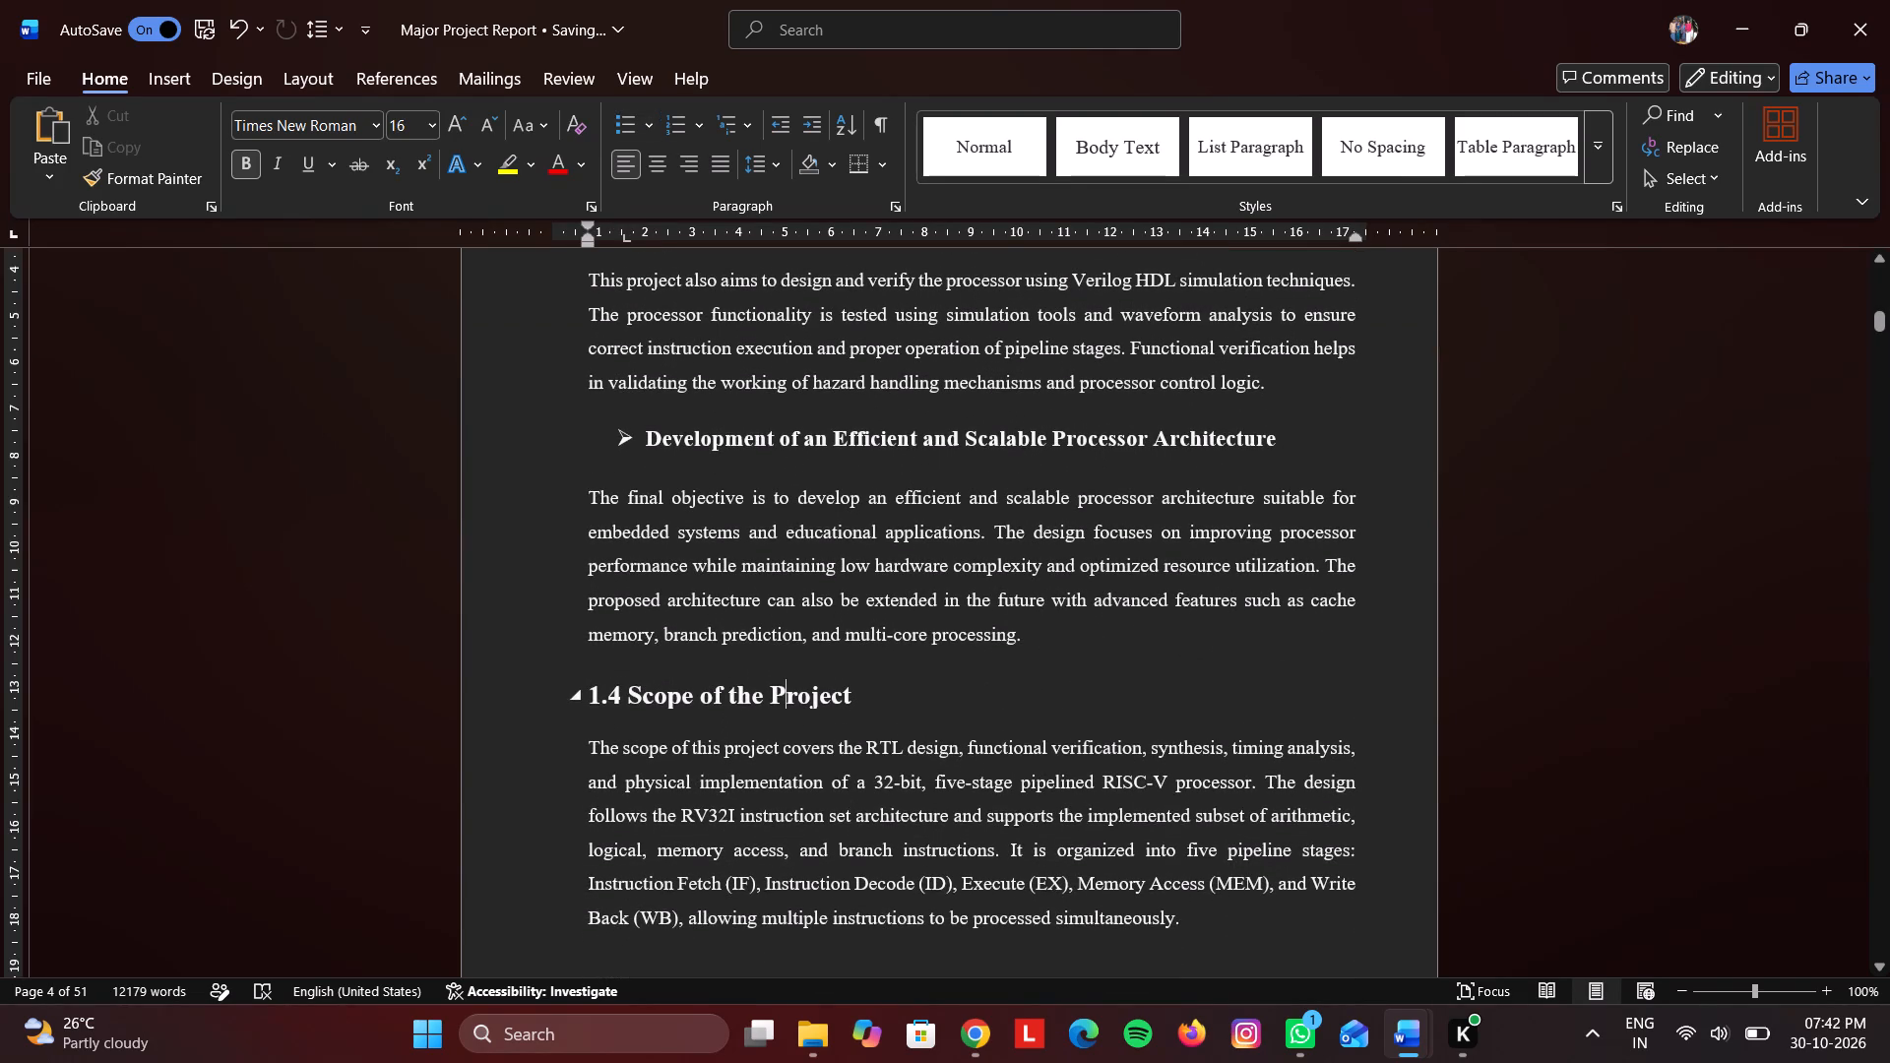
scroll(911, 724, "down", 11)
scroll(911, 724, "up", 5)
scroll(911, 724, "down", 17)
left_click(712, 525)
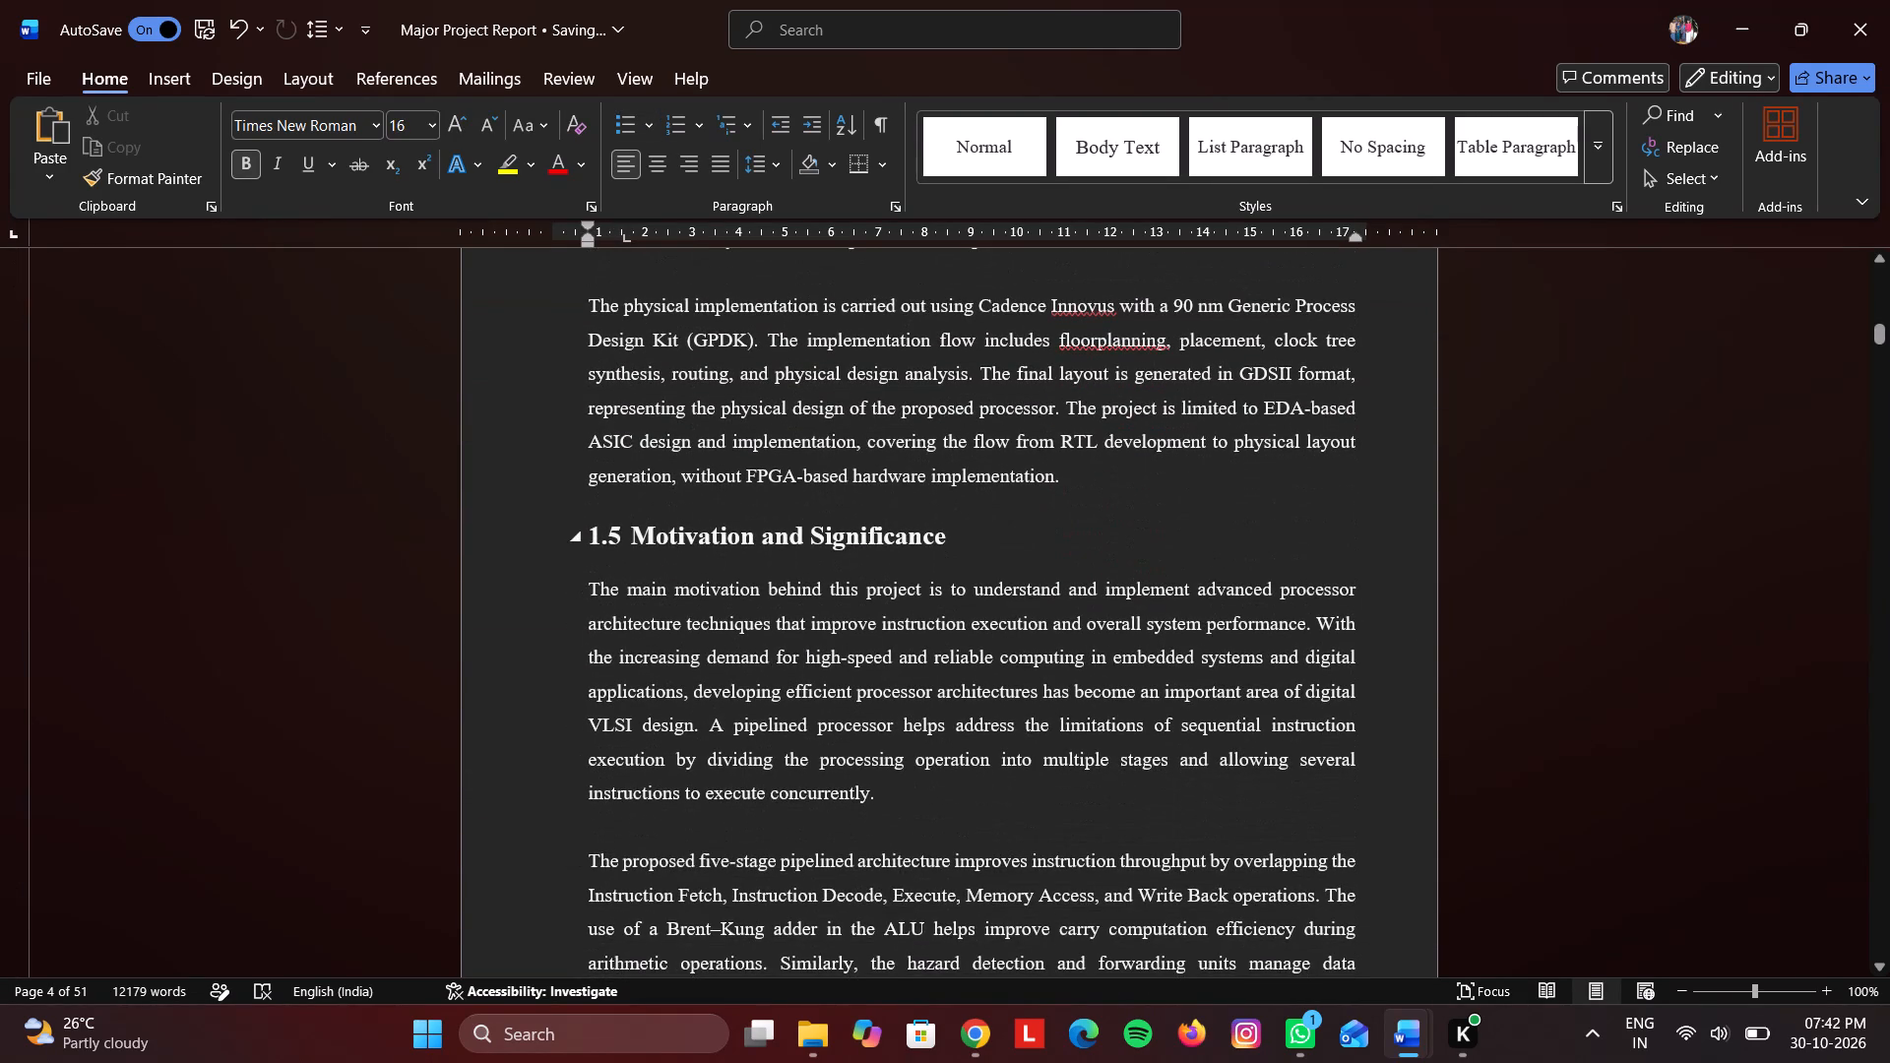
Check the font sizes of the Chapter 2 title "LITERATURE SURVEY" and the section heading "2.1 Review of Relevant IEEE Papers And Research Articles".
scroll(779, 636, "down", 18)
scroll(780, 639, "down", 5)
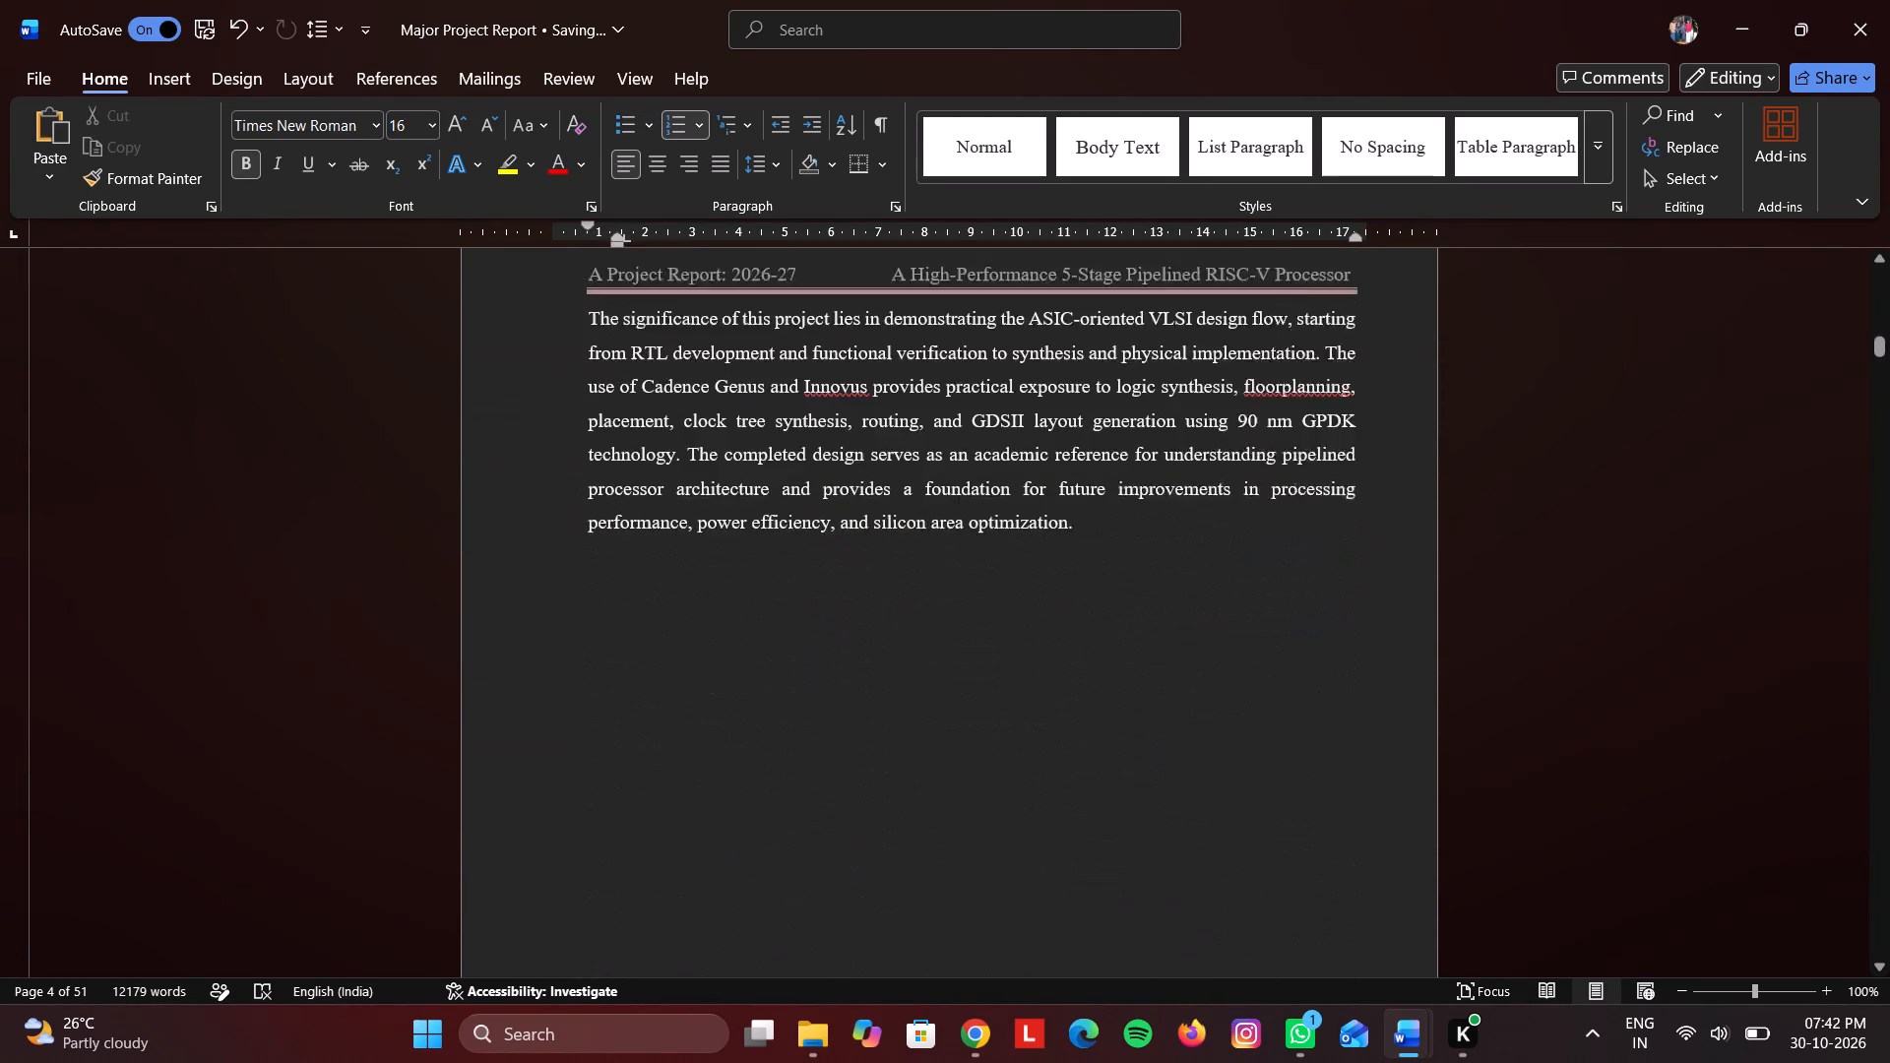
scroll(780, 639, "down", 19)
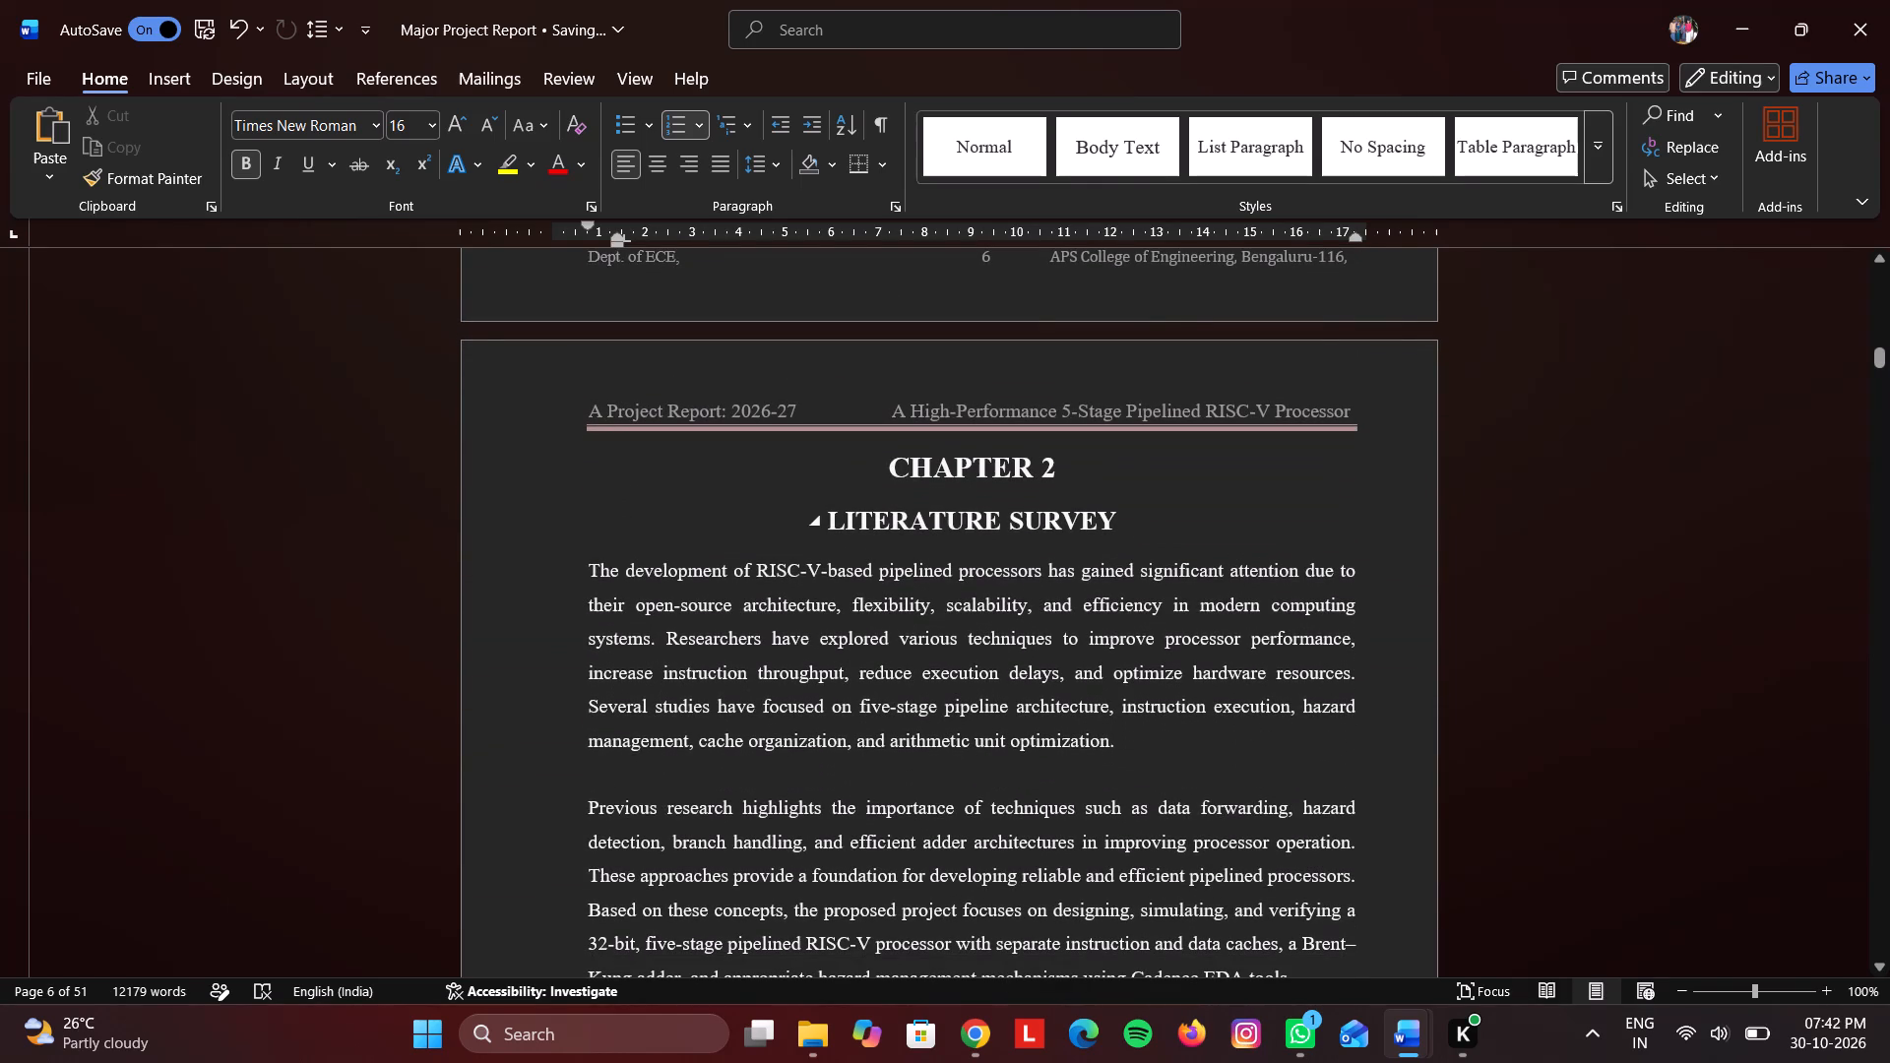
left_click(904, 529)
scroll(896, 523, "down", 2)
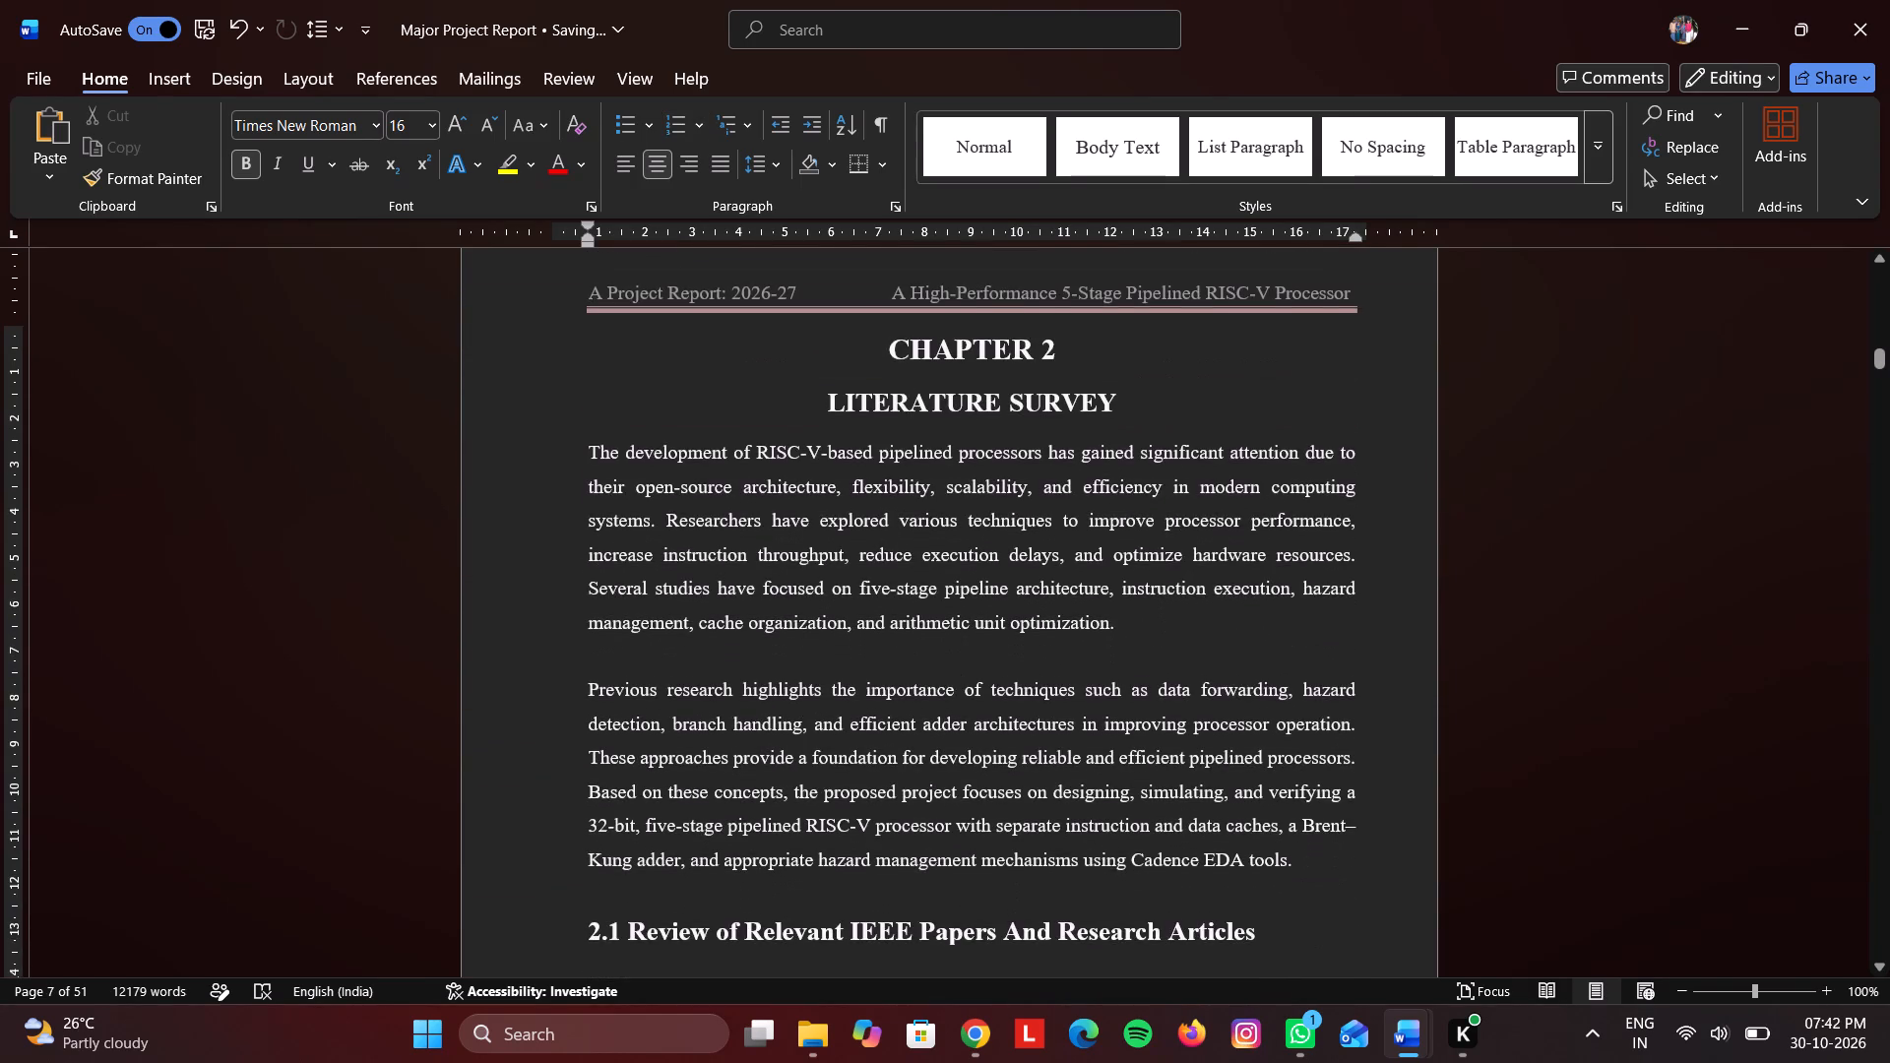
scroll(908, 510, "down", 5)
left_click(678, 642)
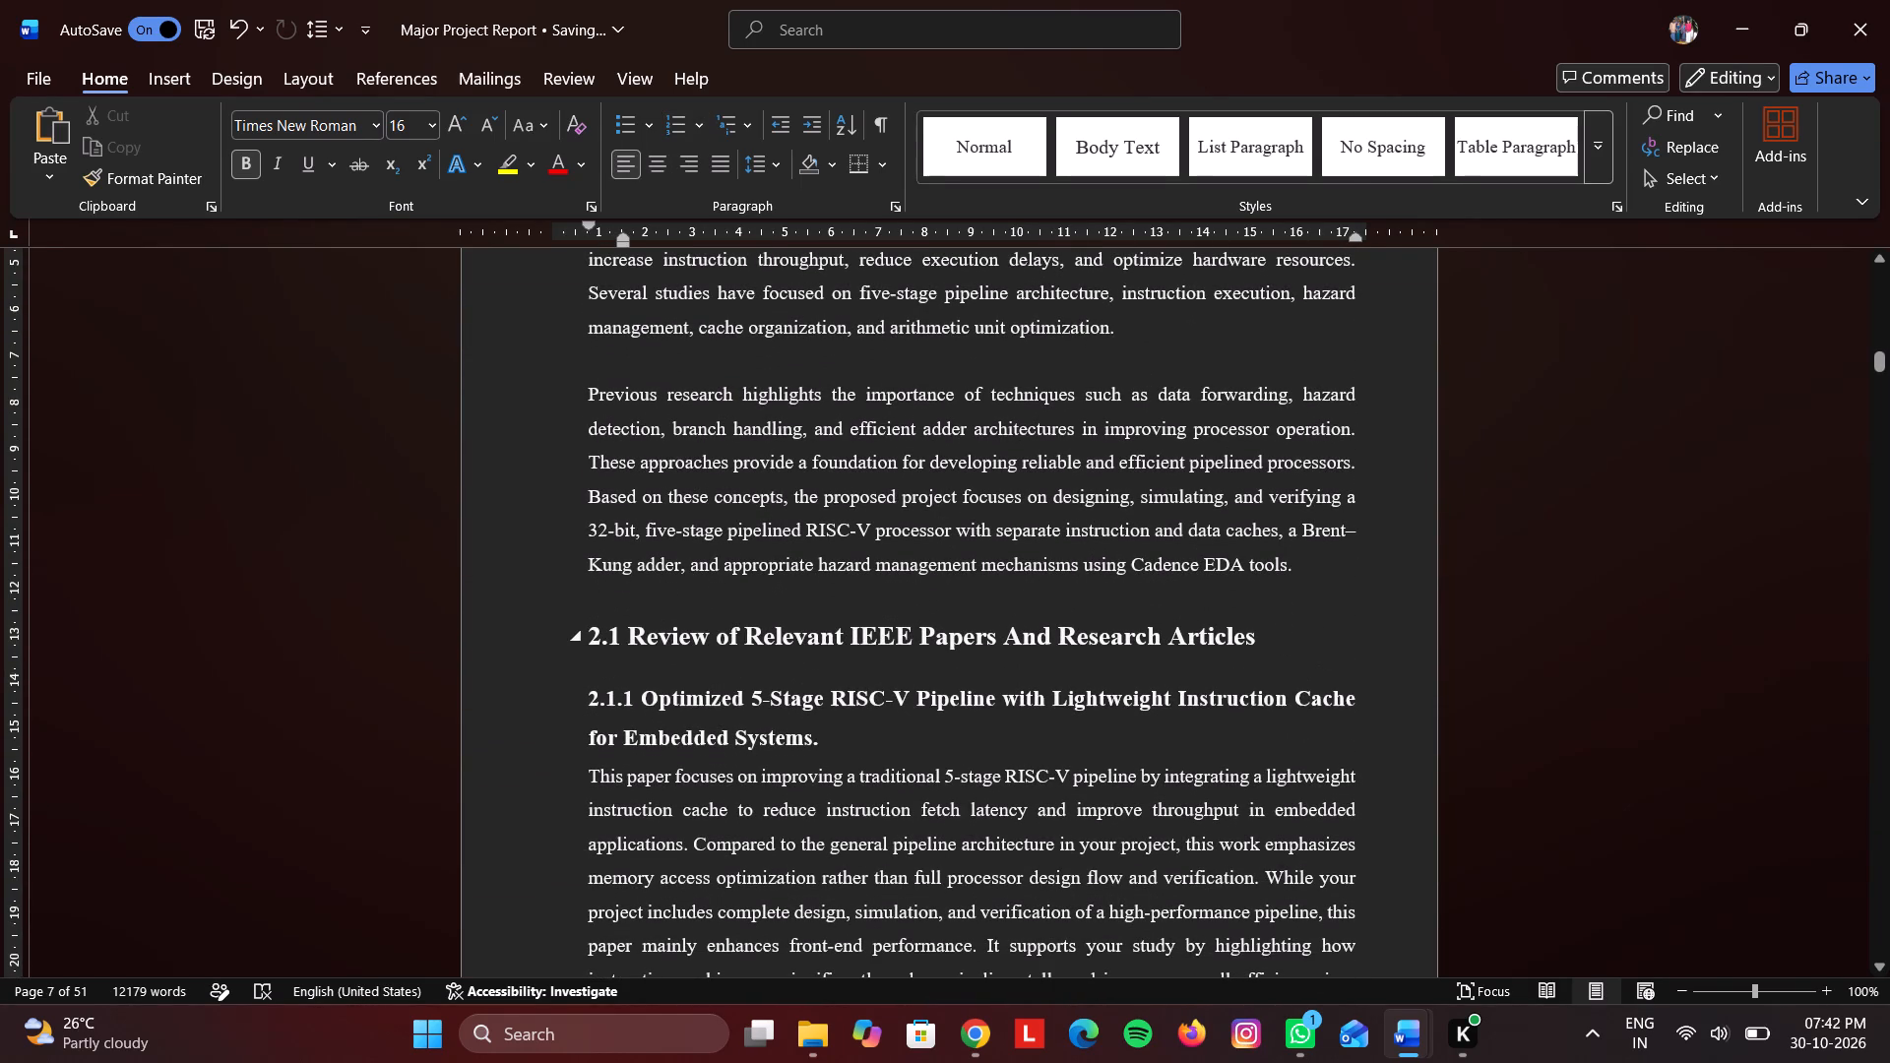
left_click(1224, 691)
left_click(1216, 636)
Check the font sizes of the paper-title subheadings under section 2.1, including "2.1.2 Design and Performance Optimization of a RISC-V Processor".
scroll(1204, 628, "up", 3)
scroll(1204, 628, "down", 11)
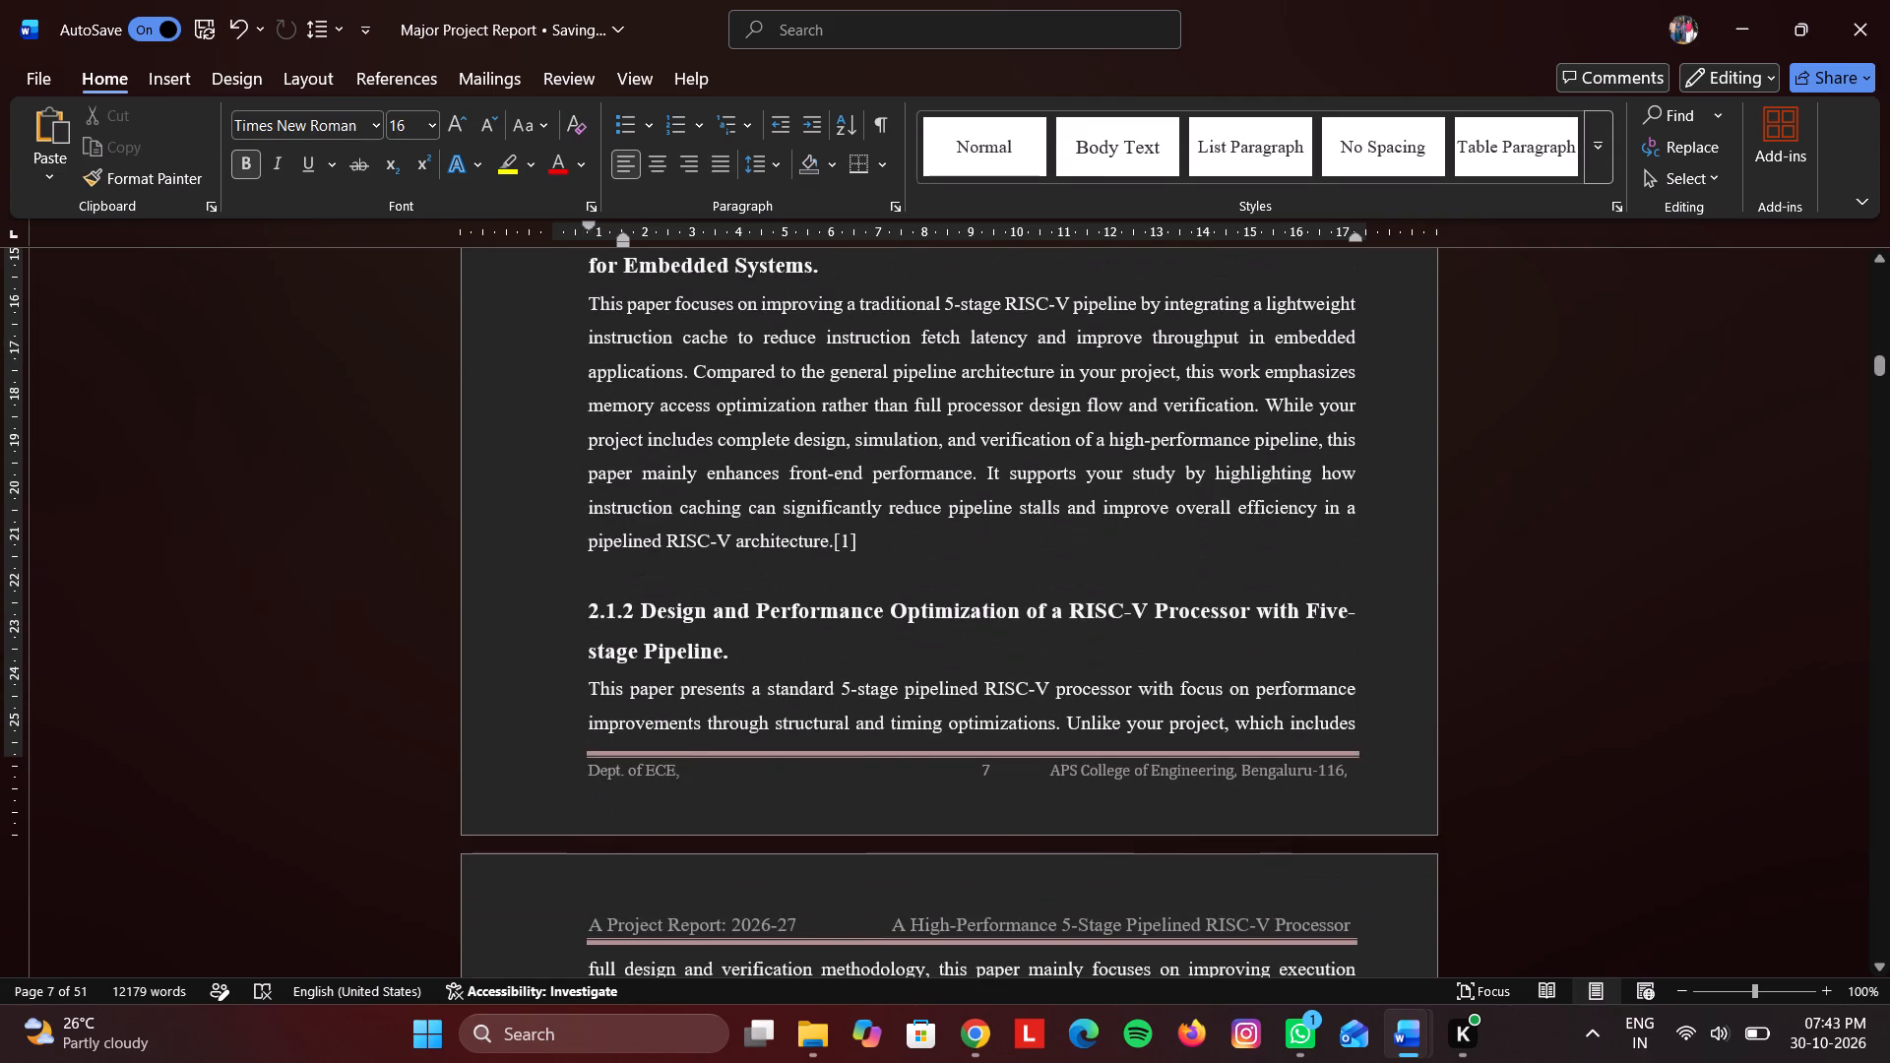
left_click(826, 616)
scroll(826, 616, "down", 16)
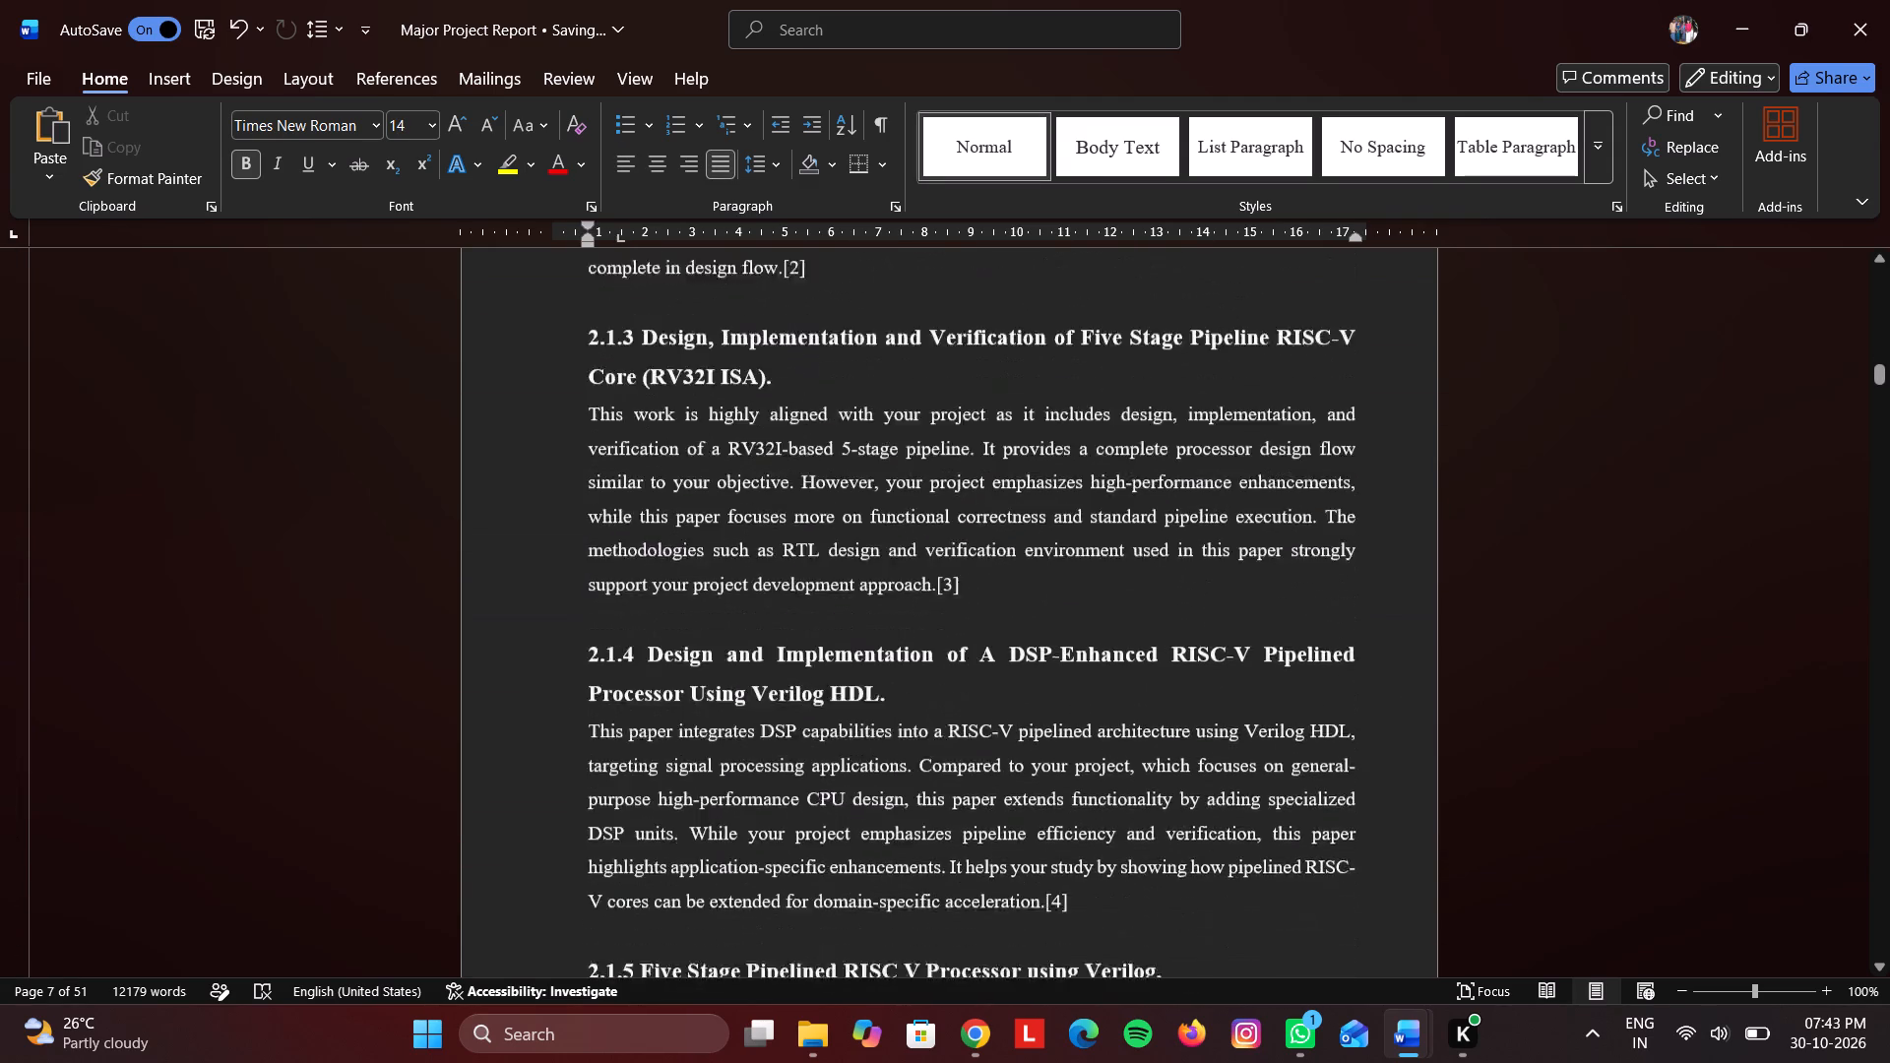
scroll(826, 616, "down", 8)
left_click(818, 664)
Check the font sizes of the remaining Chapter 2 section headings, from "2.2 Existing Methods and Techniques" to "2.4 Research Gaps and Limitations".
scroll(819, 665, "down", 20)
scroll(819, 665, "down", 17)
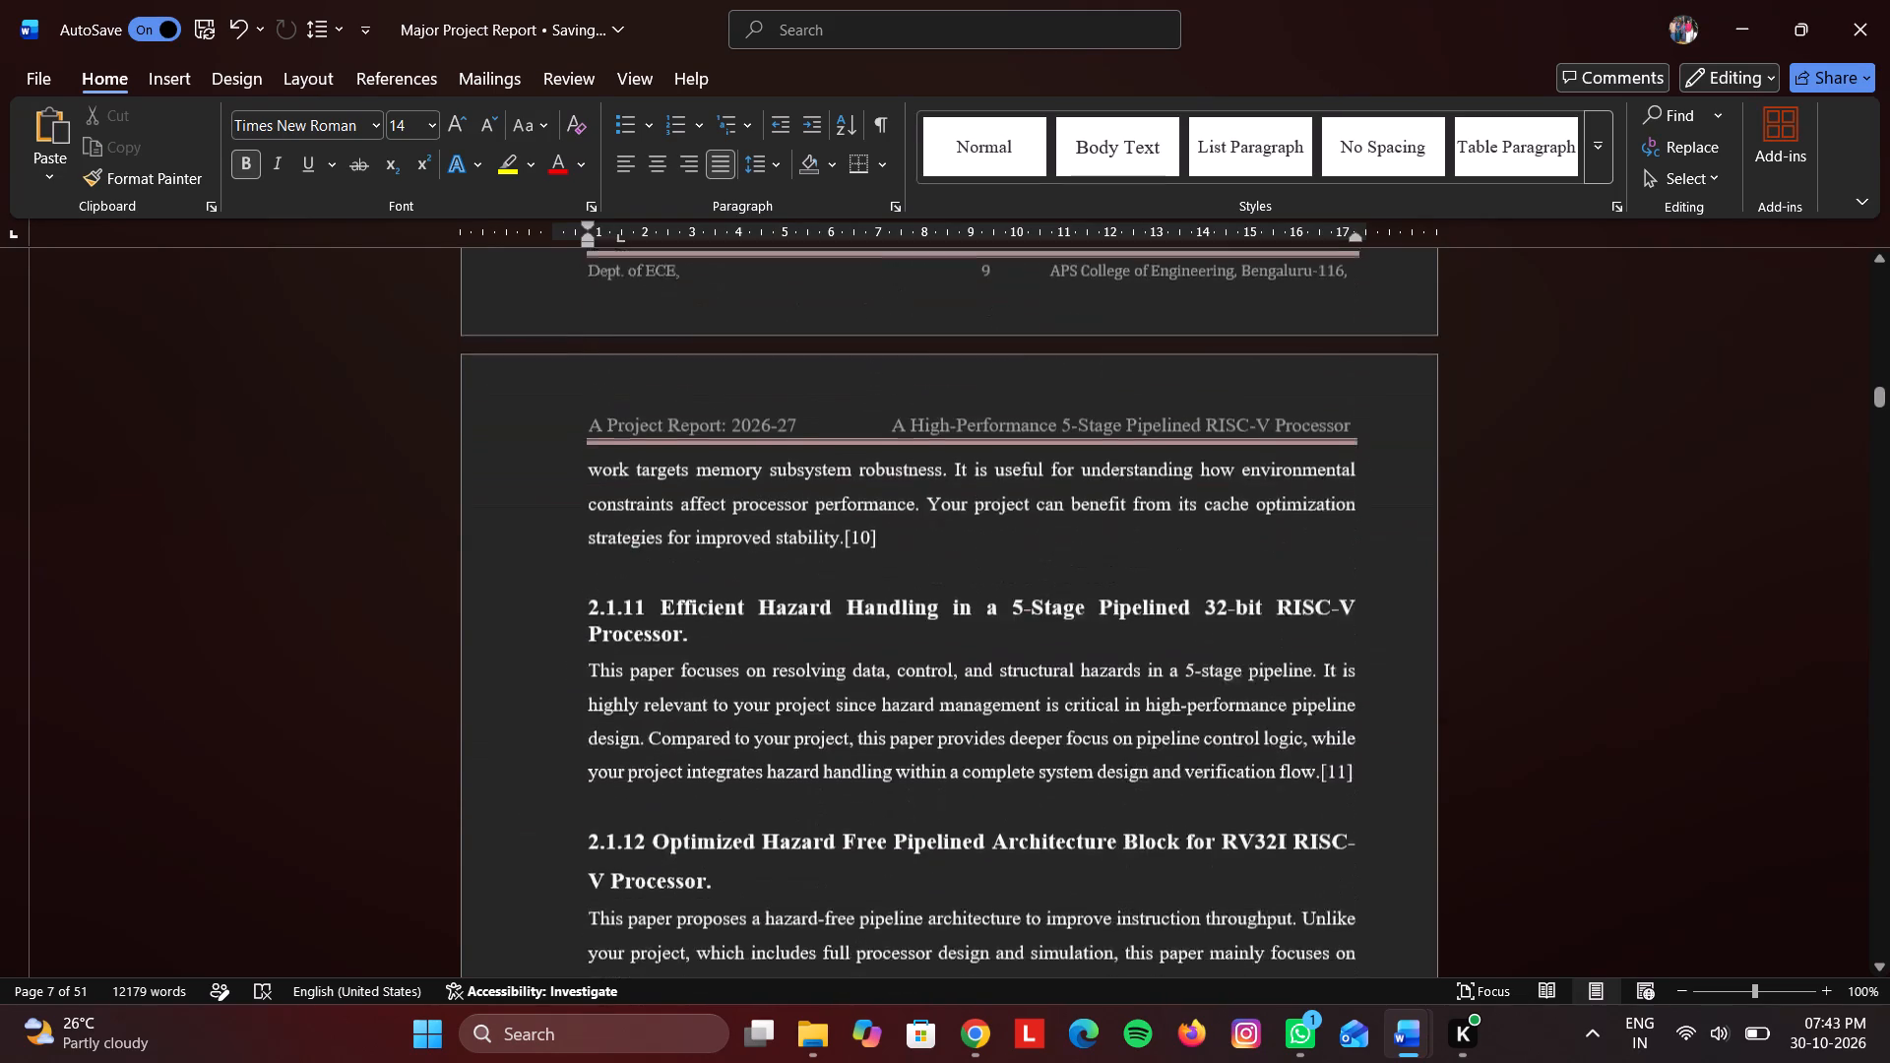
scroll(819, 665, "down", 2)
scroll(820, 665, "down", 20)
scroll(820, 665, "down", 6)
scroll(821, 663, "up", 2)
scroll(821, 663, "down", 5)
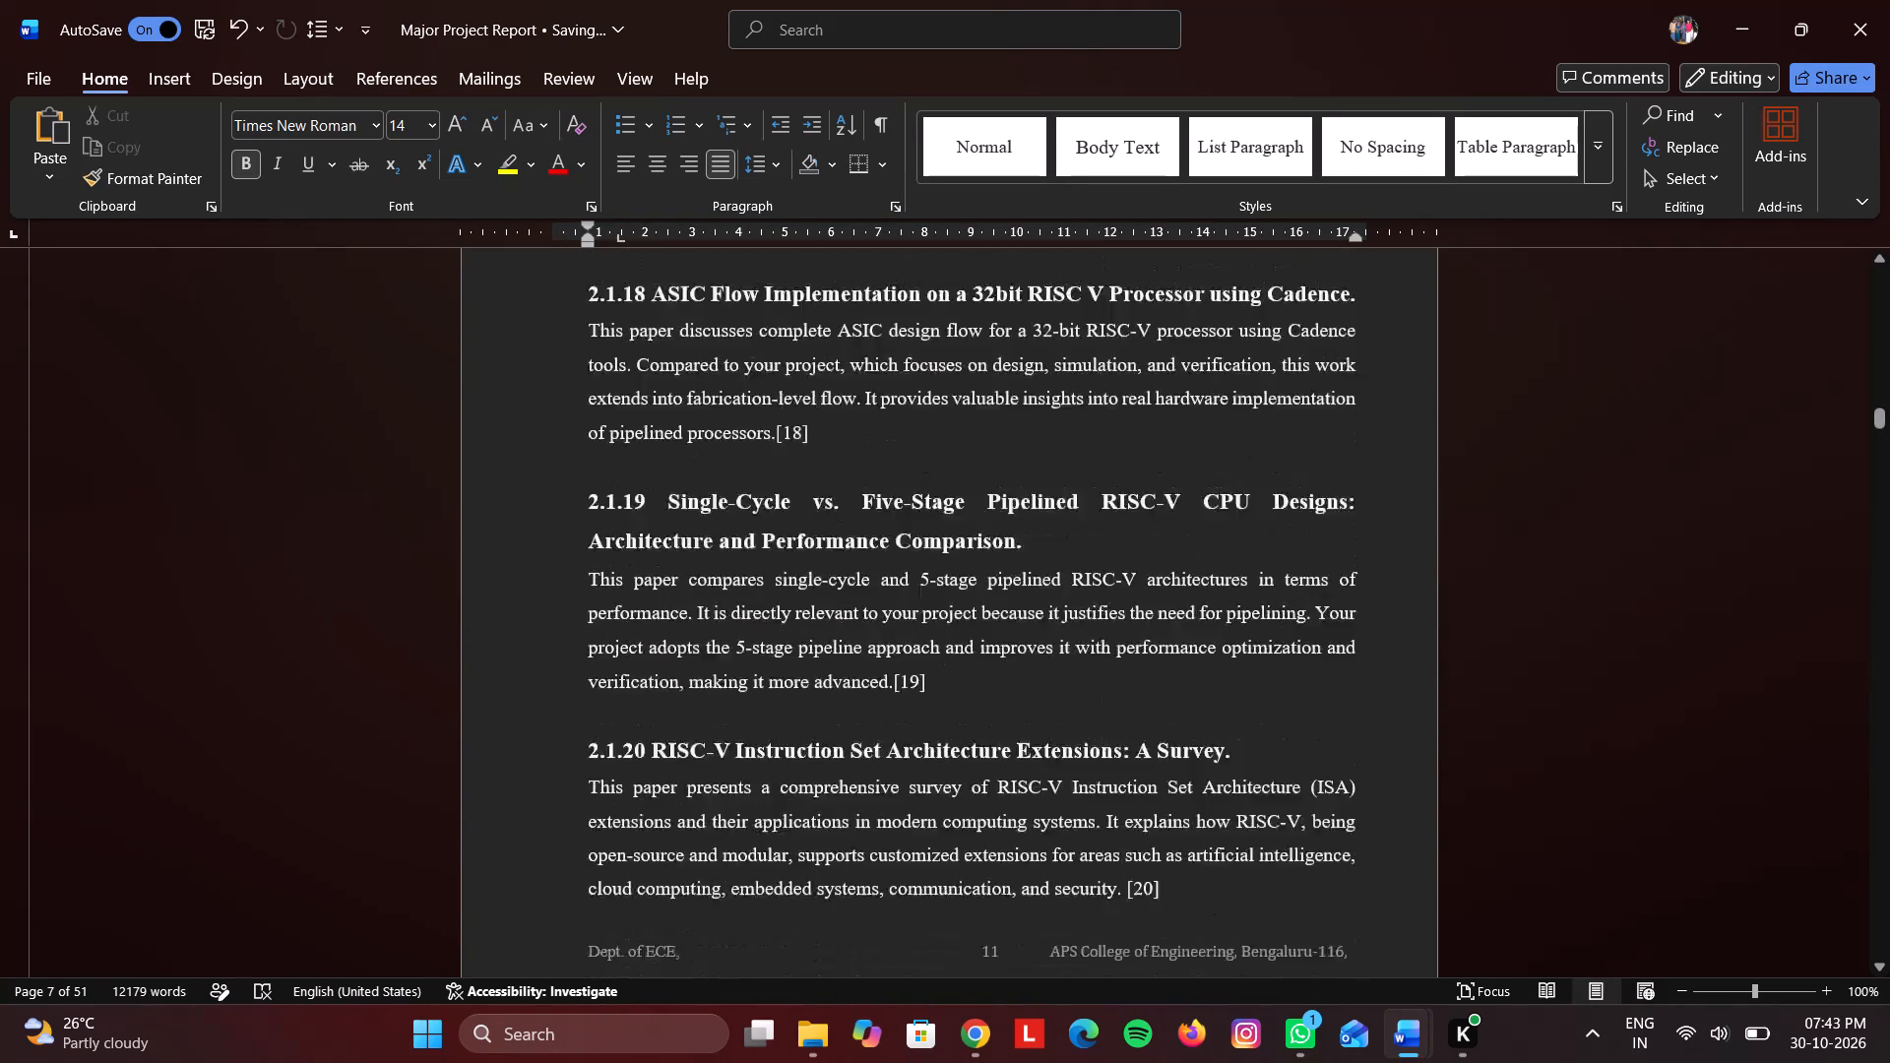
scroll(821, 663, "down", 20)
scroll(821, 663, "down", 1)
scroll(822, 663, "up", 5)
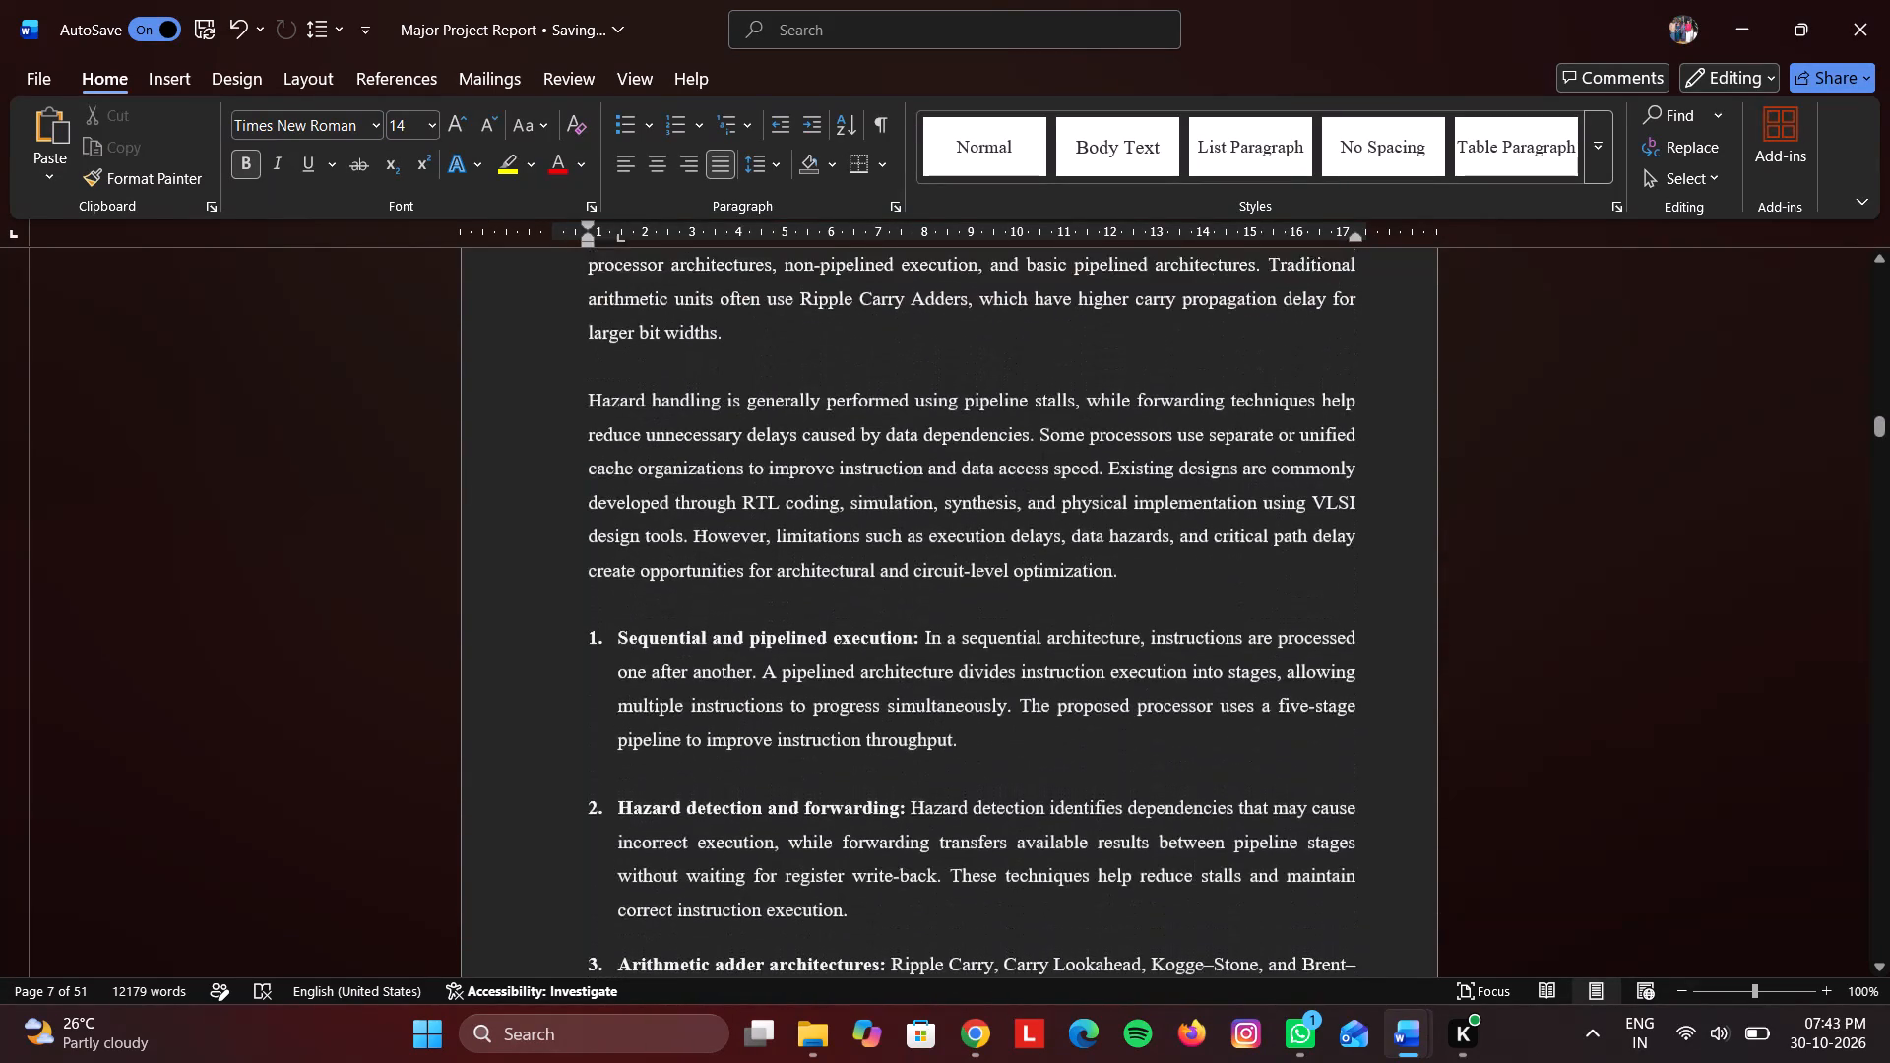
scroll(822, 663, "up", 5)
left_click(780, 486)
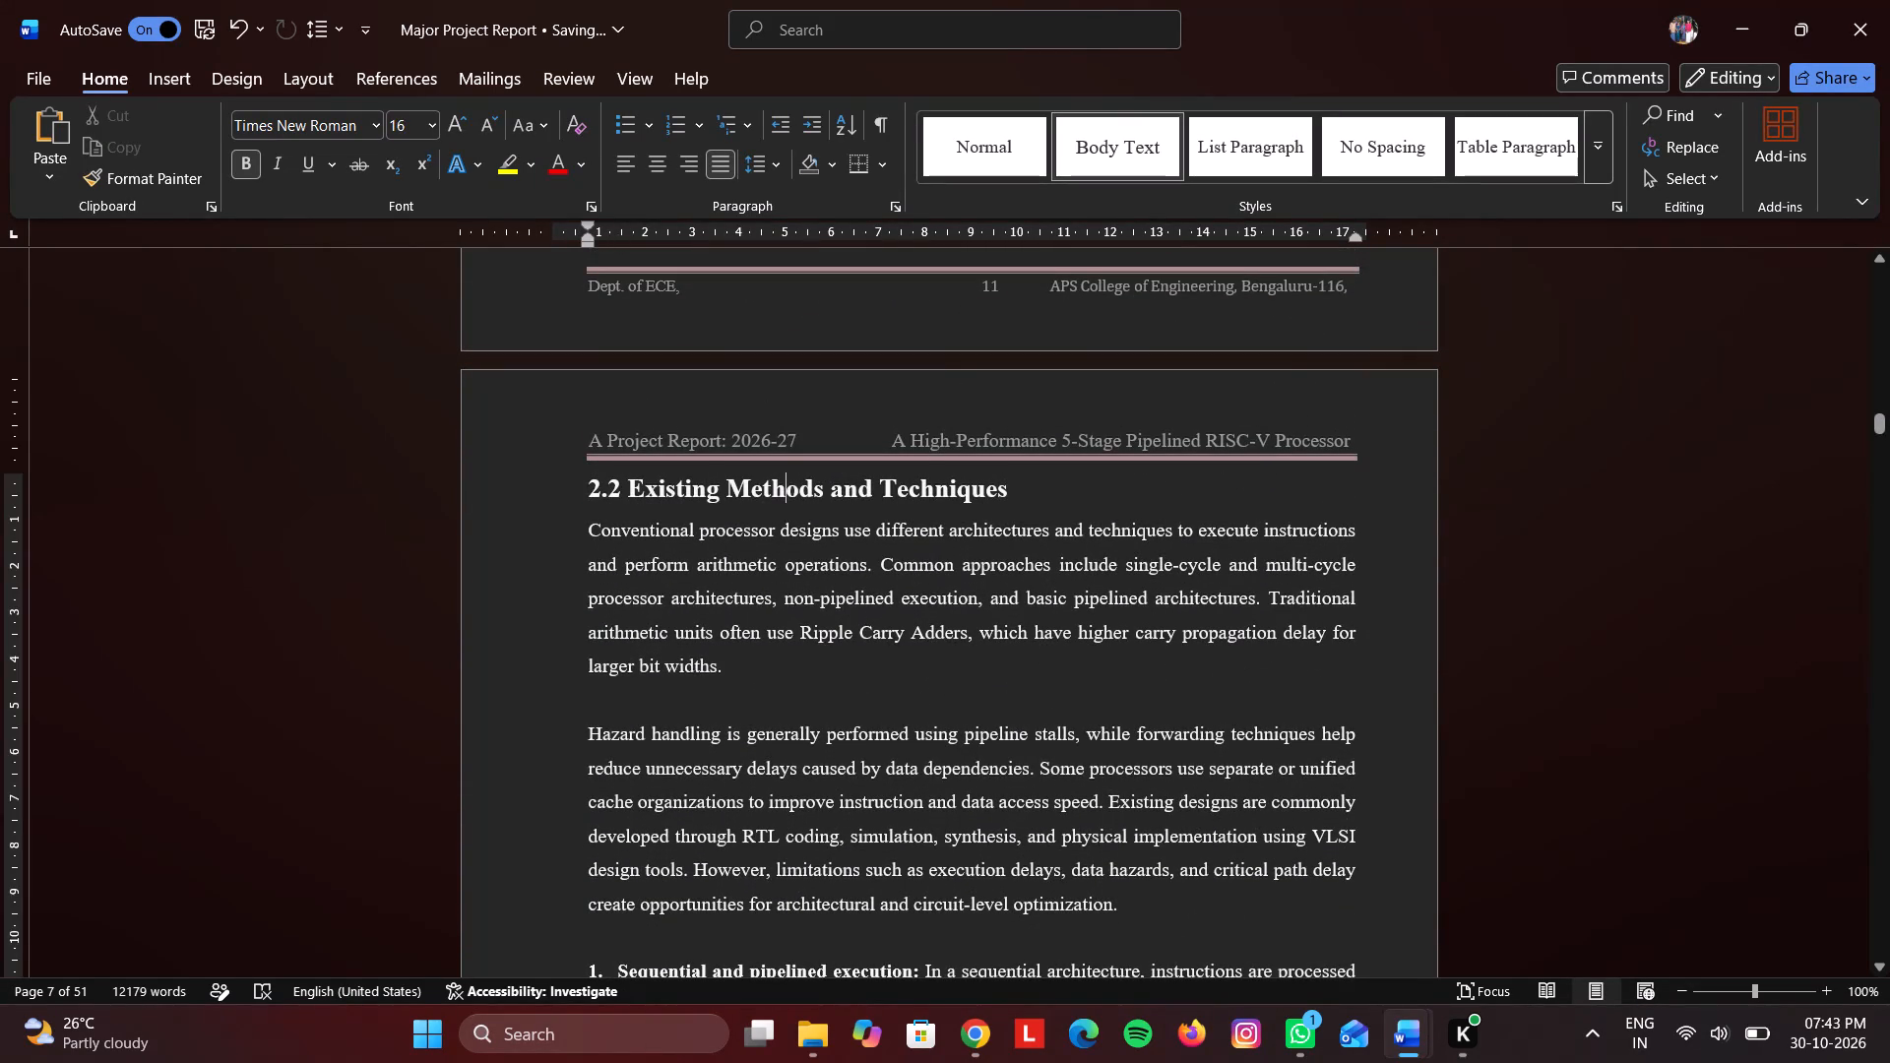
scroll(779, 484, "down", 10)
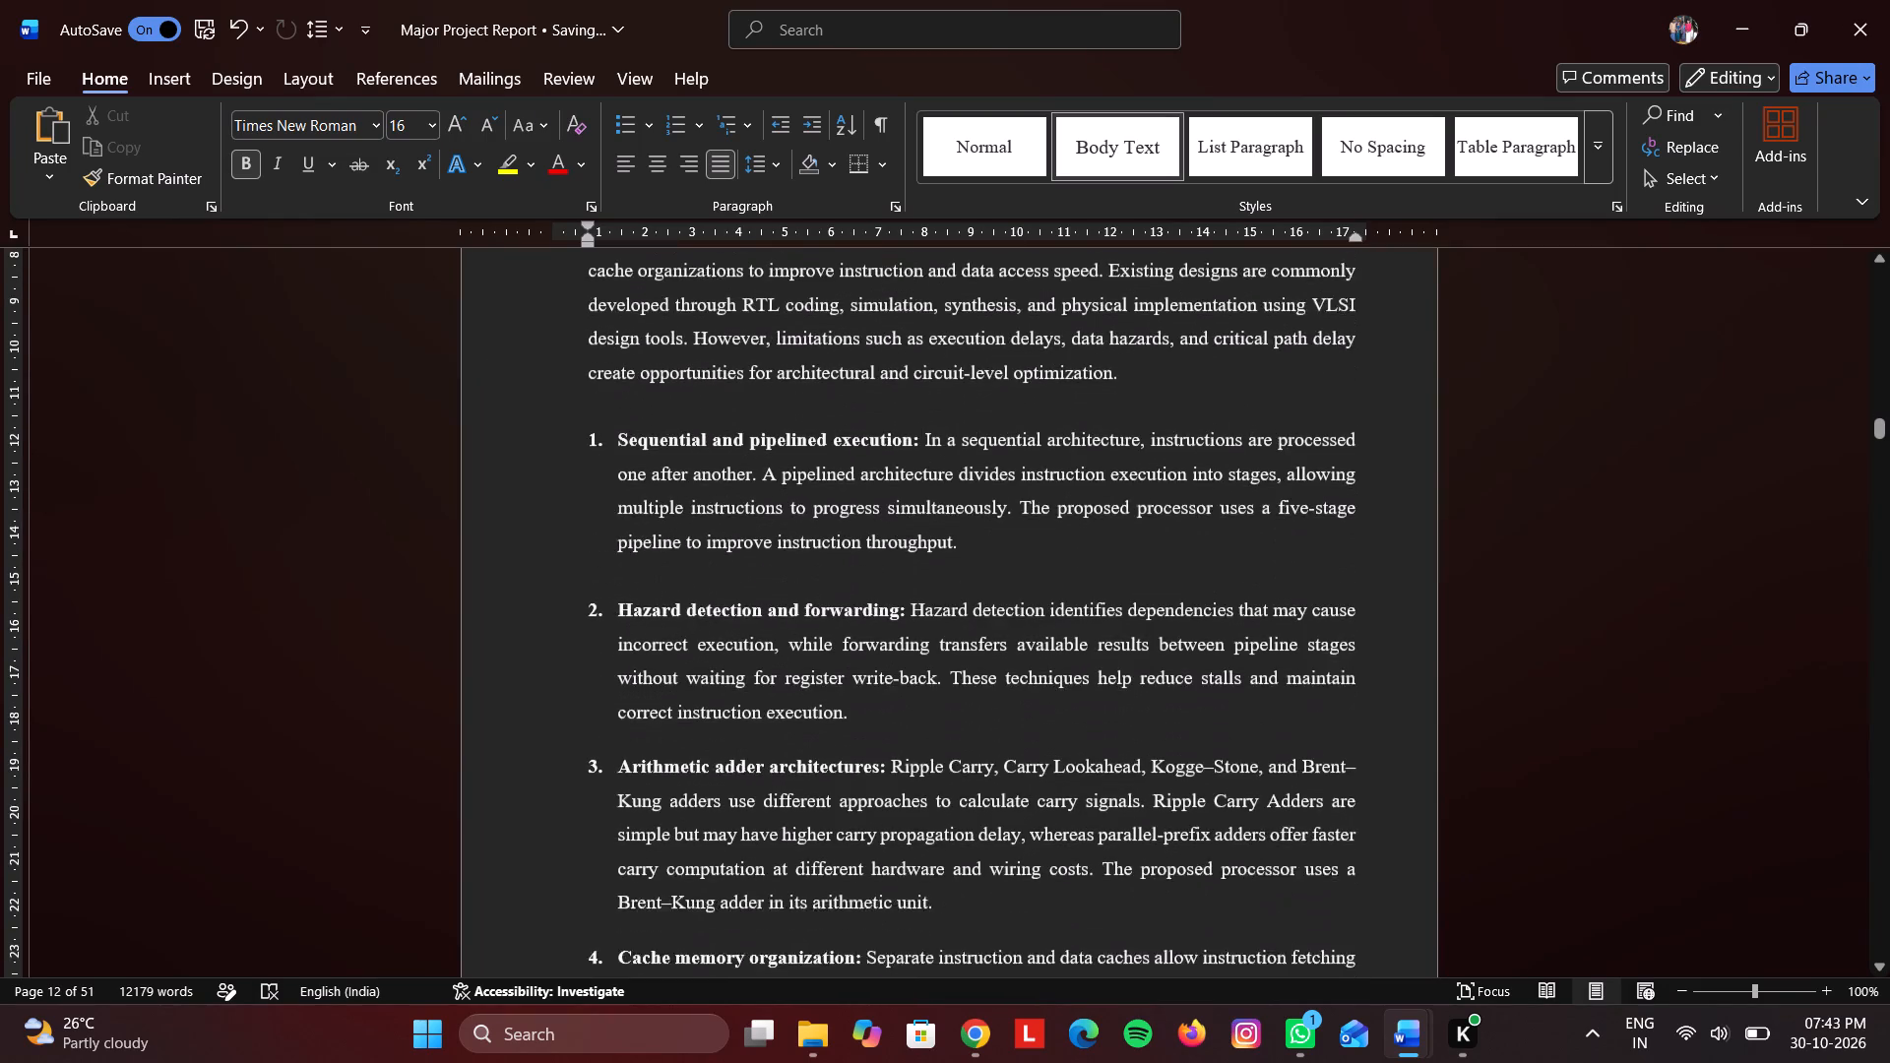
scroll(779, 484, "down", 16)
left_click(752, 485)
scroll(752, 485, "down", 8)
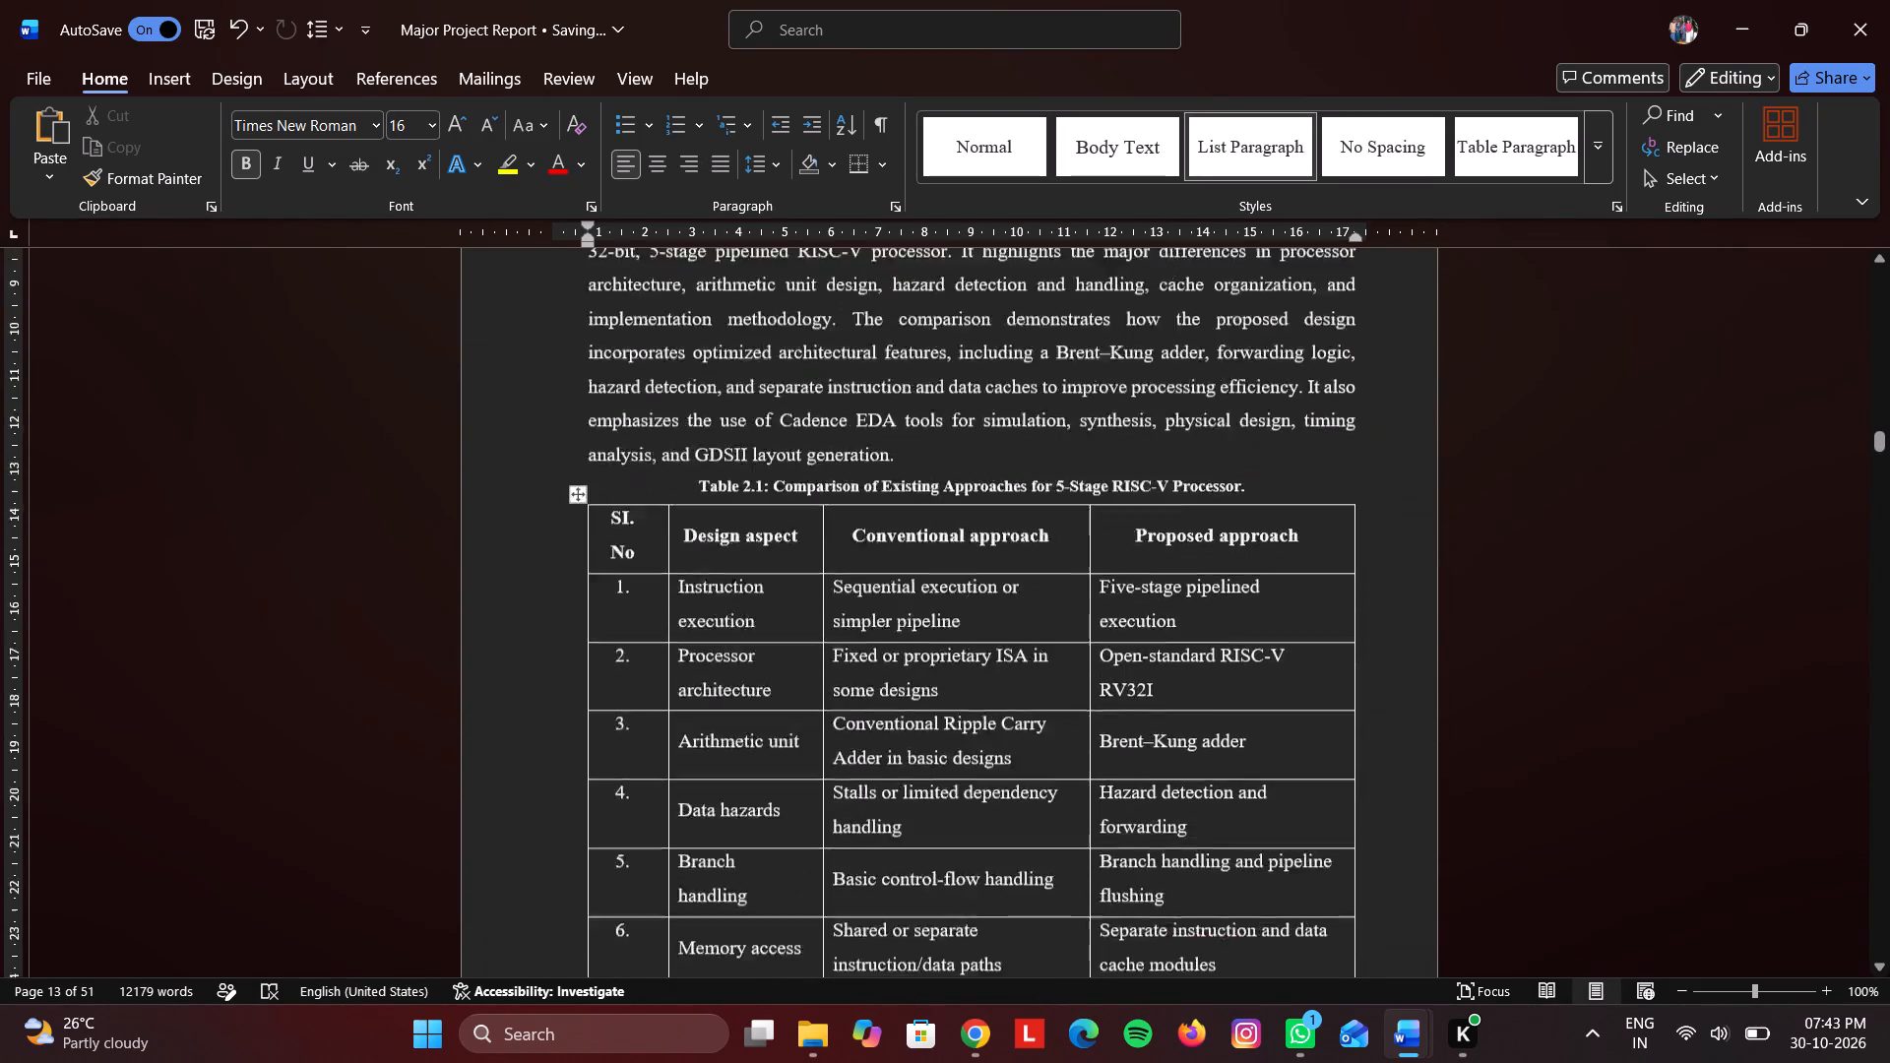
scroll(752, 485, "down", 10)
left_click(716, 690)
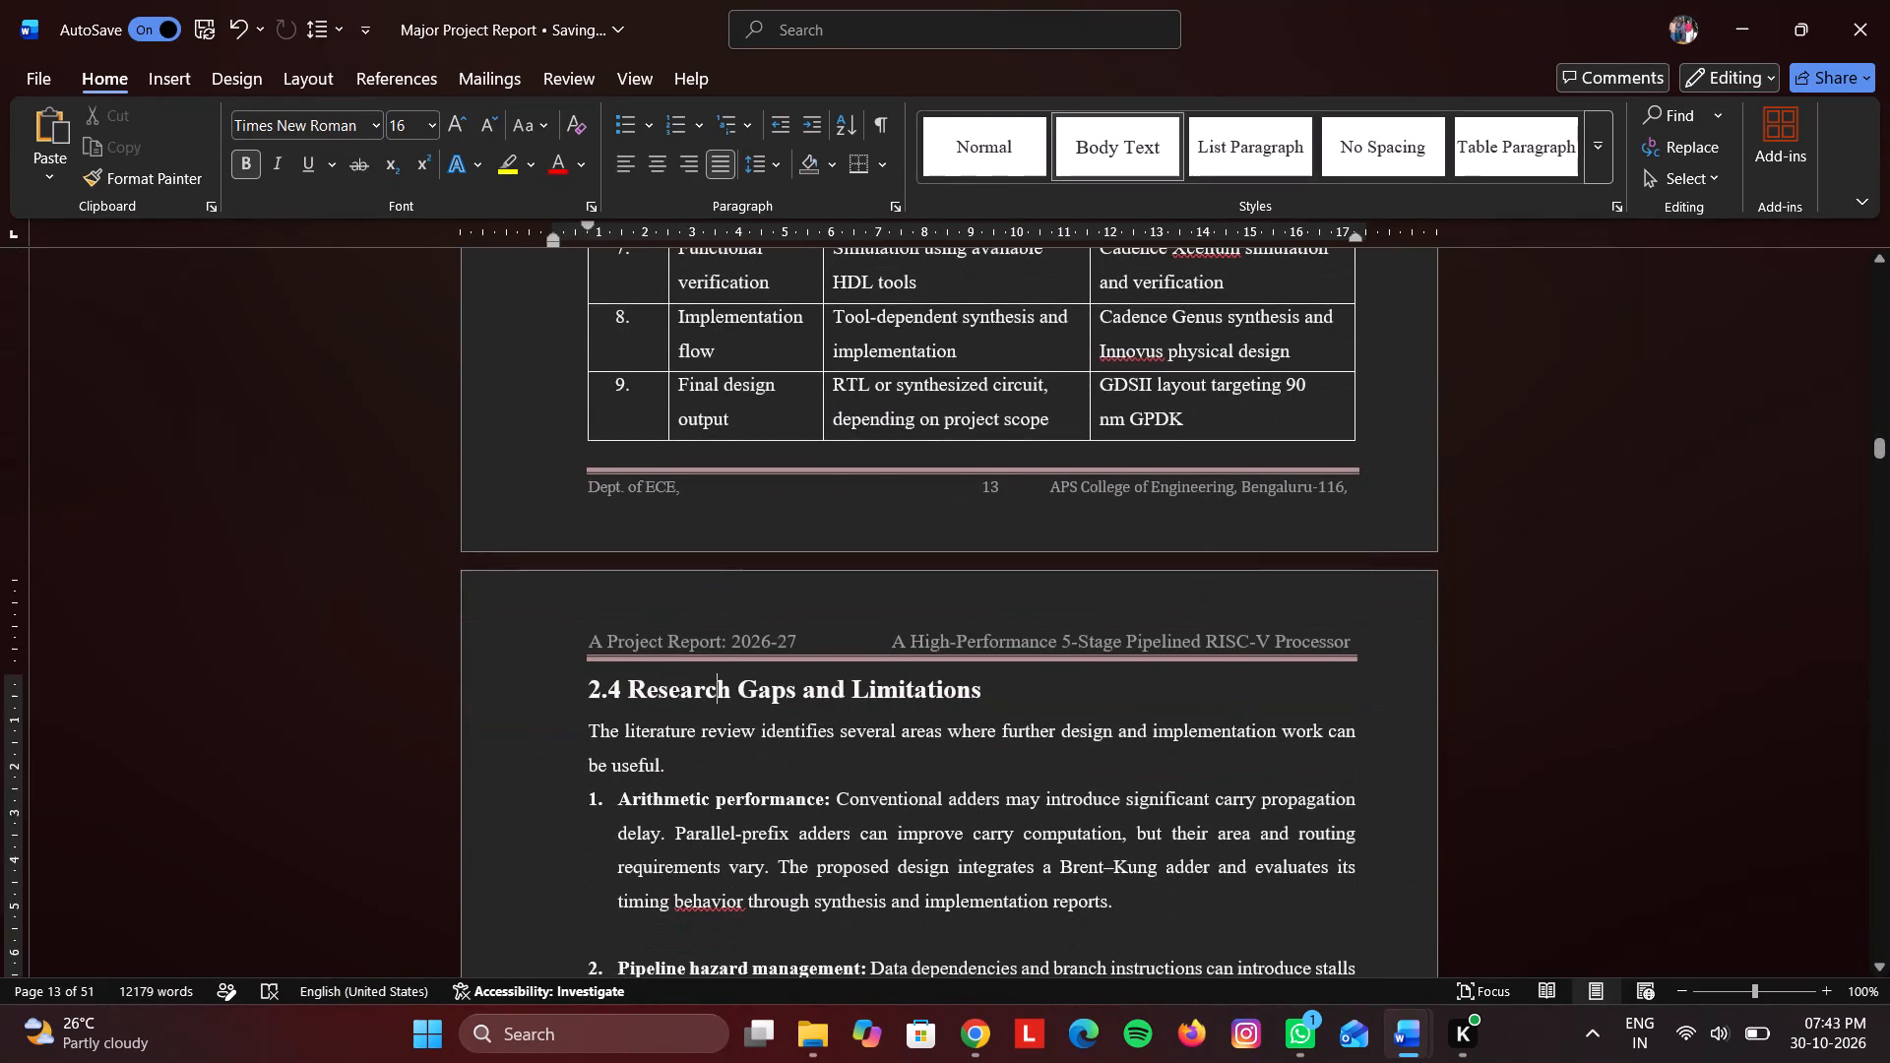
Check the font sizes of the Chapter 3 title lines and the section headings 3.1 Proposed System, 3.2 Block Diagram and 3.3 System Architecture.
scroll(716, 690, "down", 19)
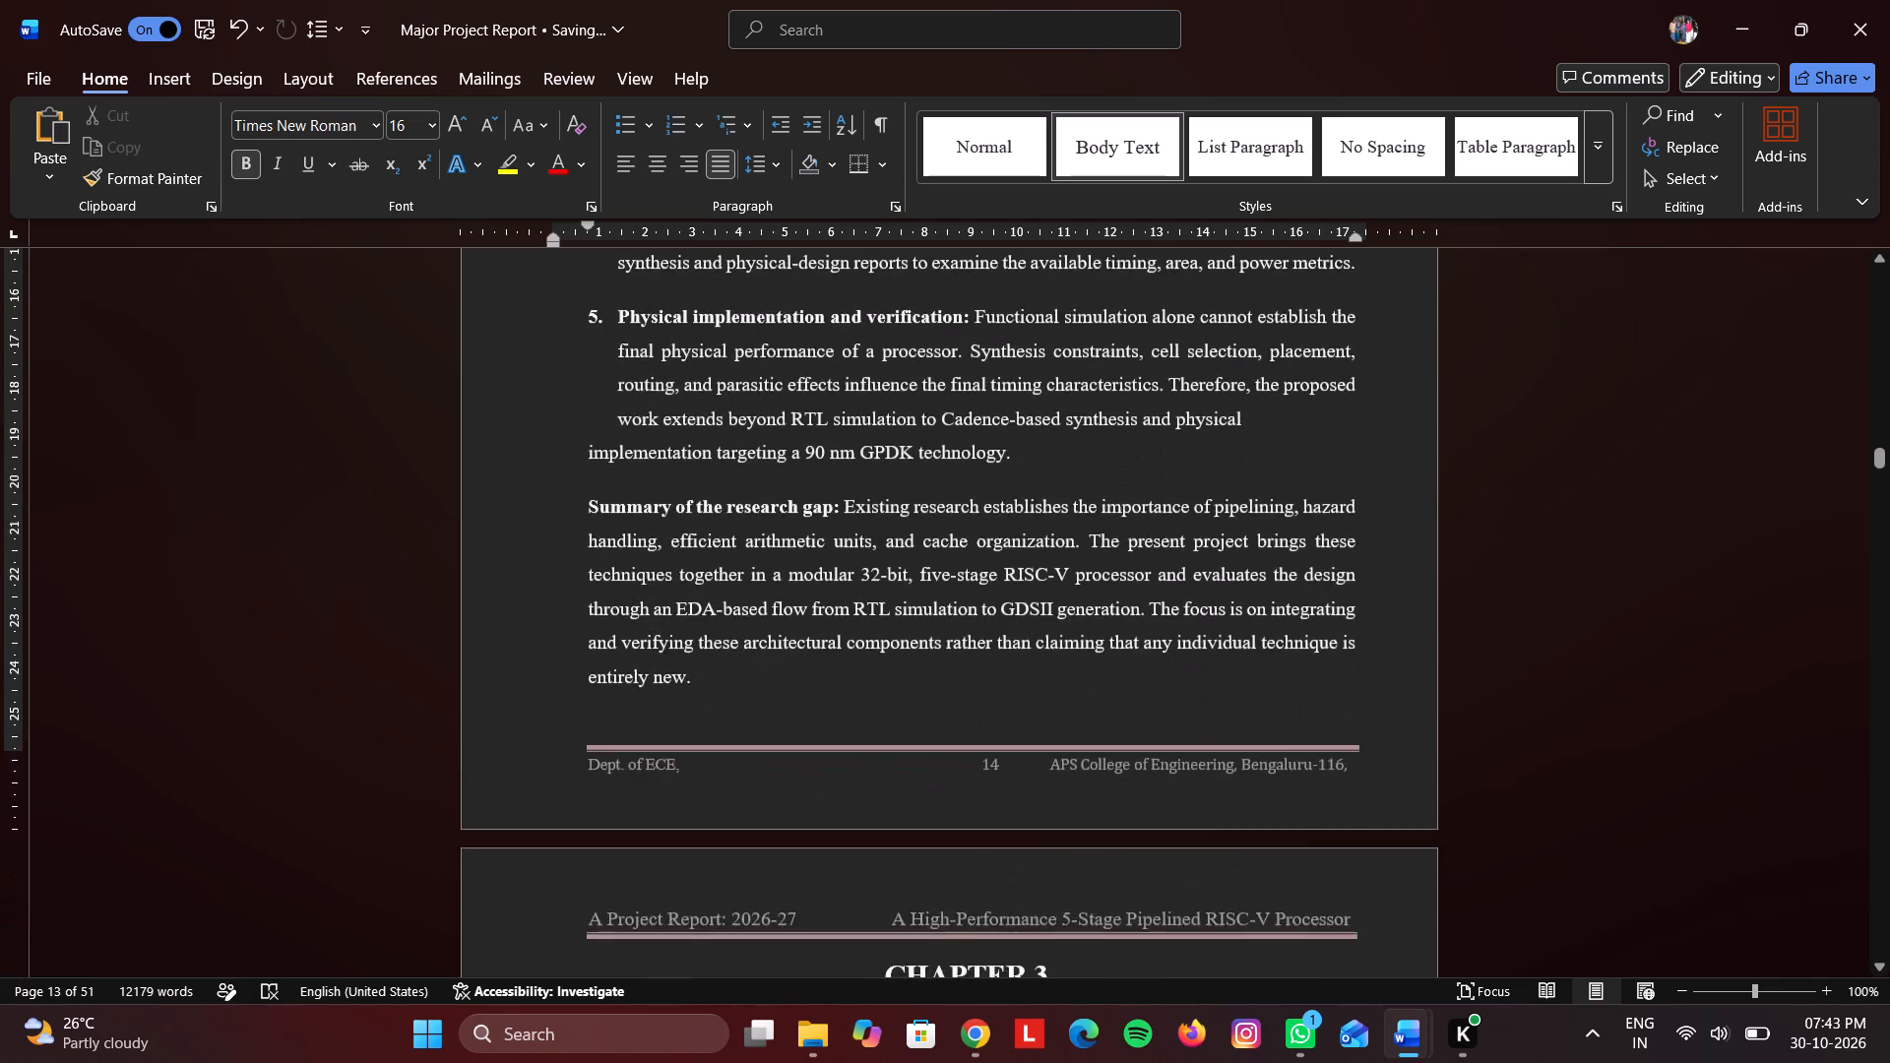
scroll(714, 688, "down", 5)
left_click(940, 714)
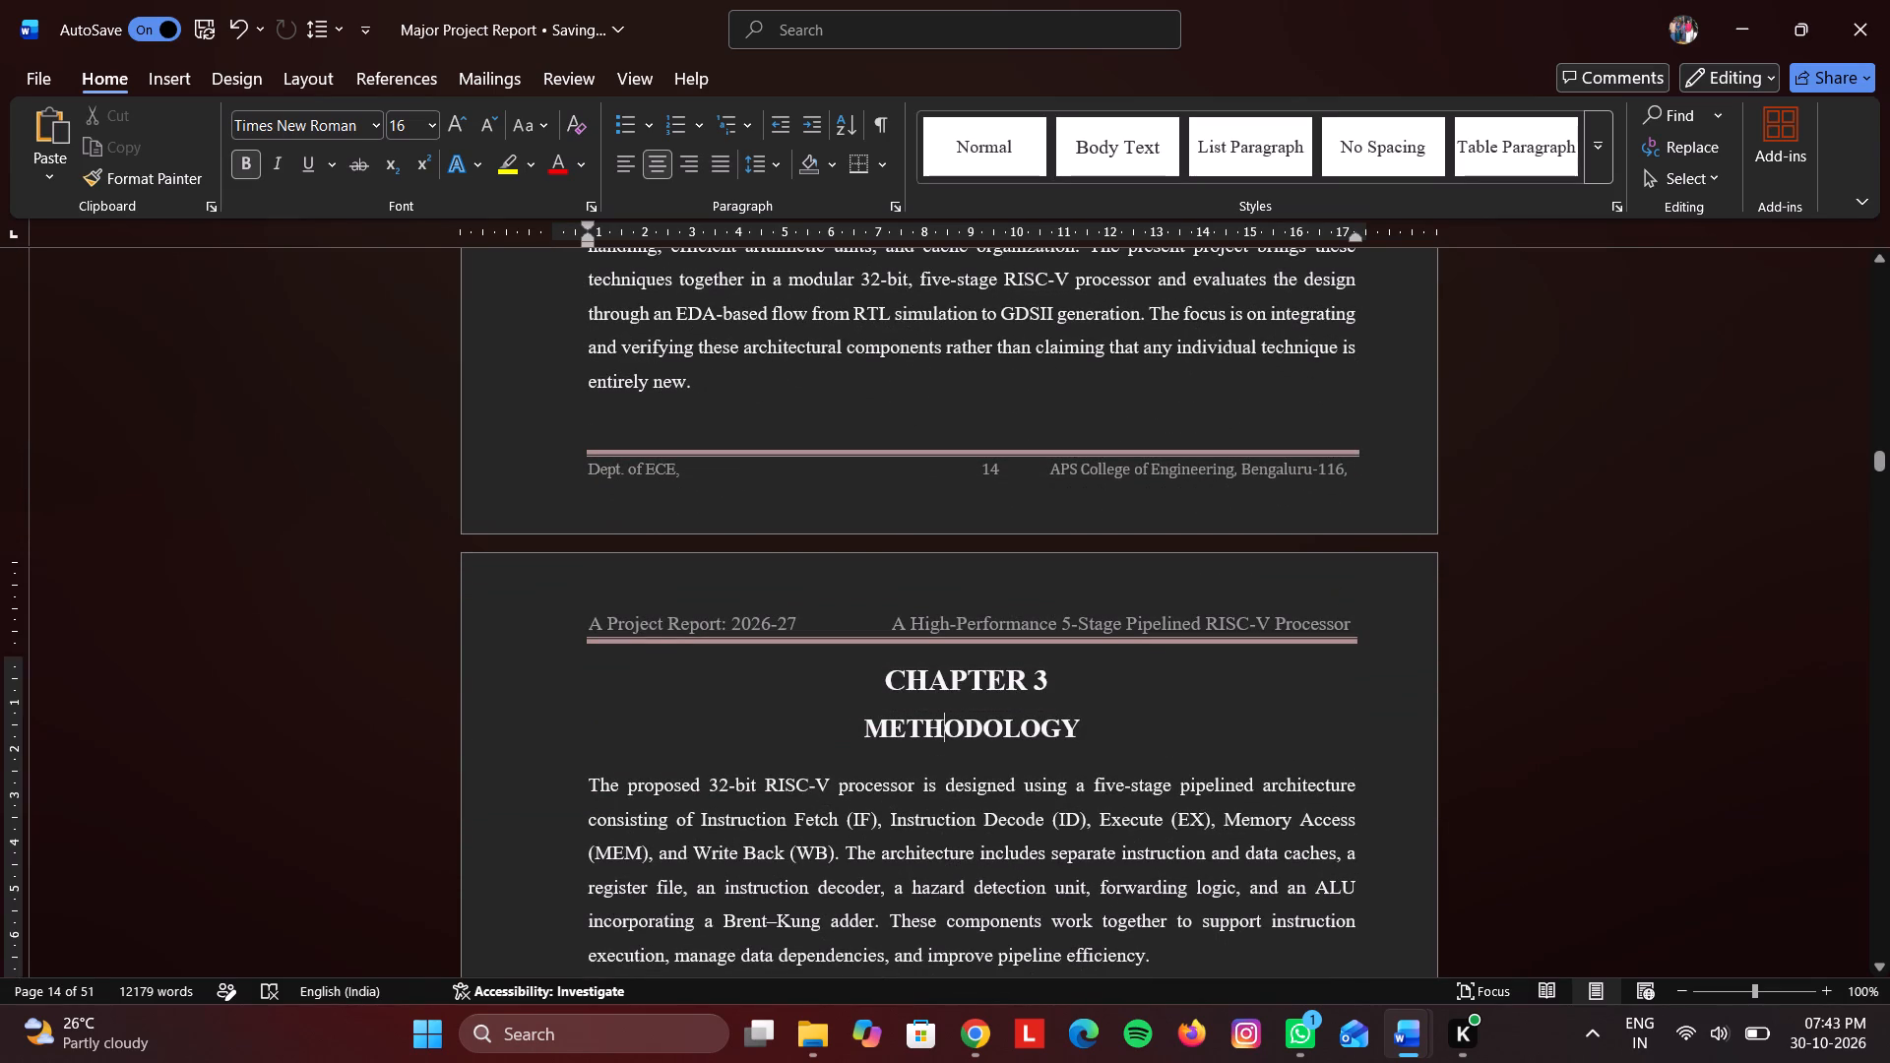
left_click(952, 678)
scroll(952, 678, "down", 11)
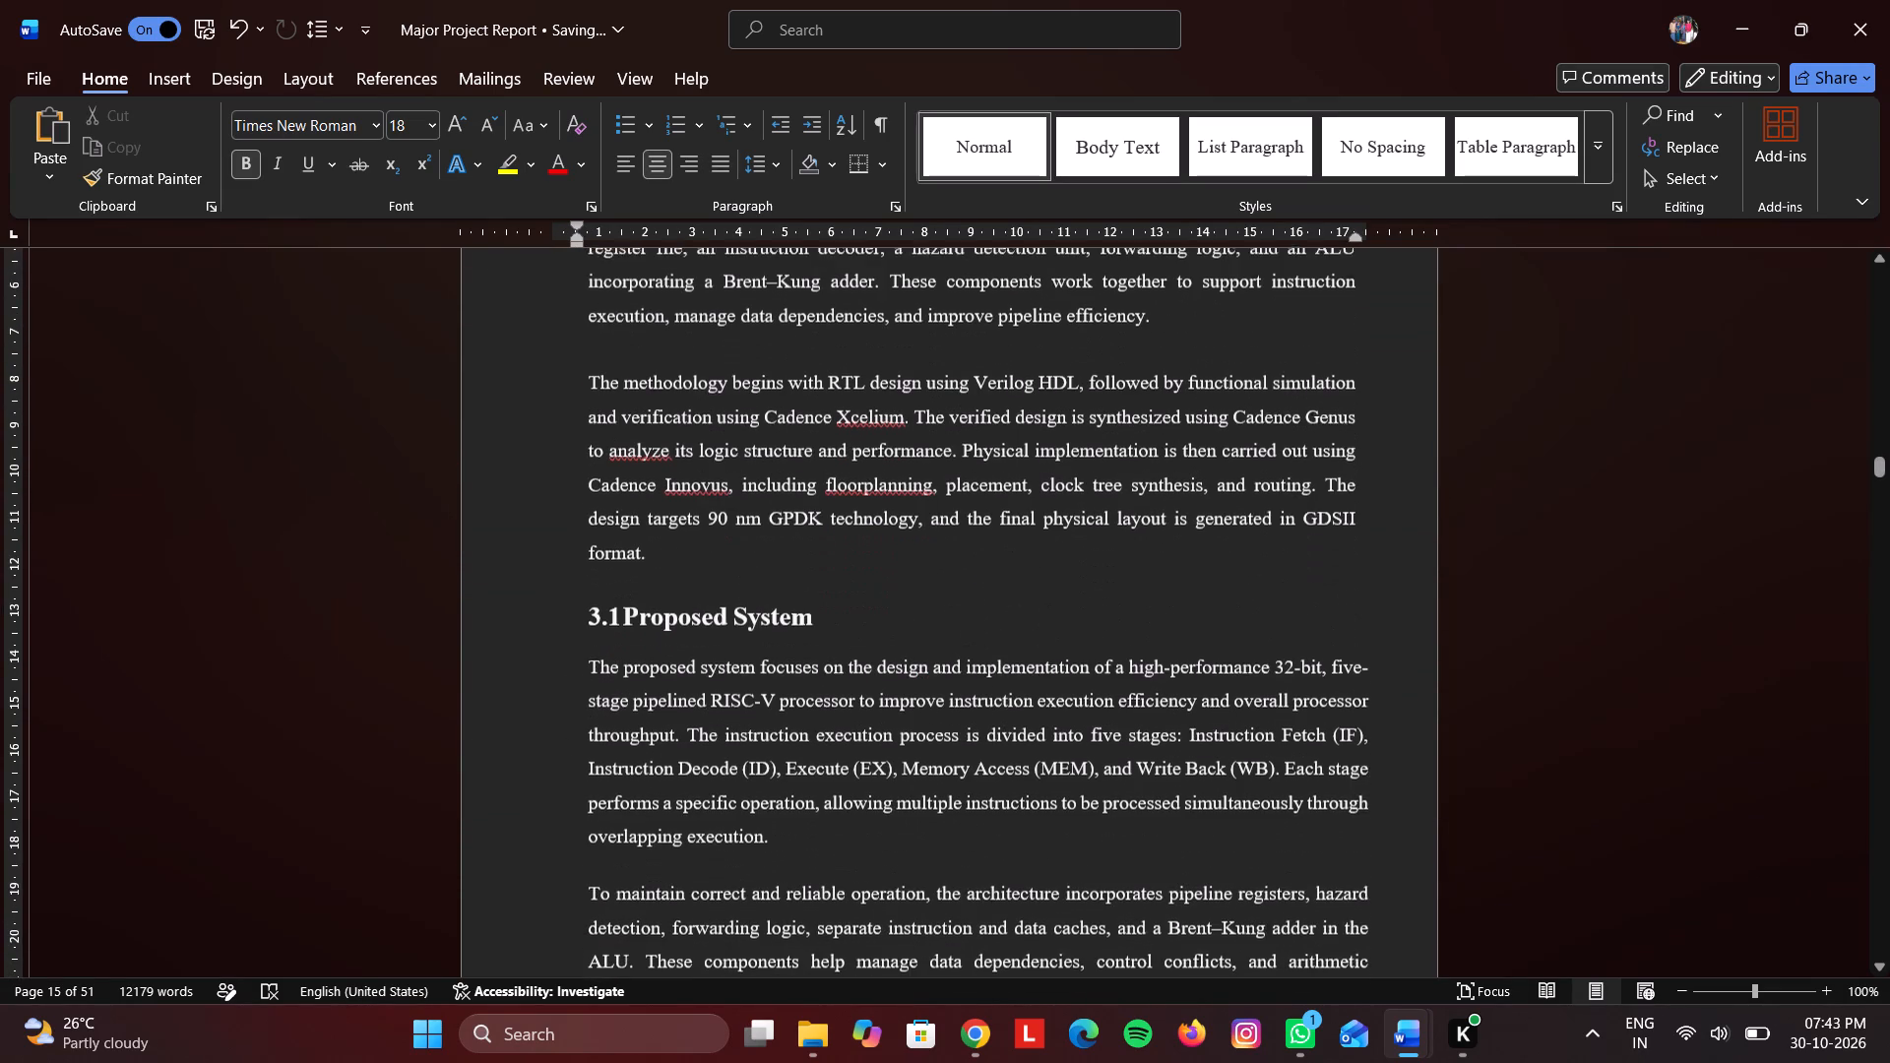
left_click(689, 597)
scroll(877, 671, "down", 5)
scroll(749, 673, "down", 5)
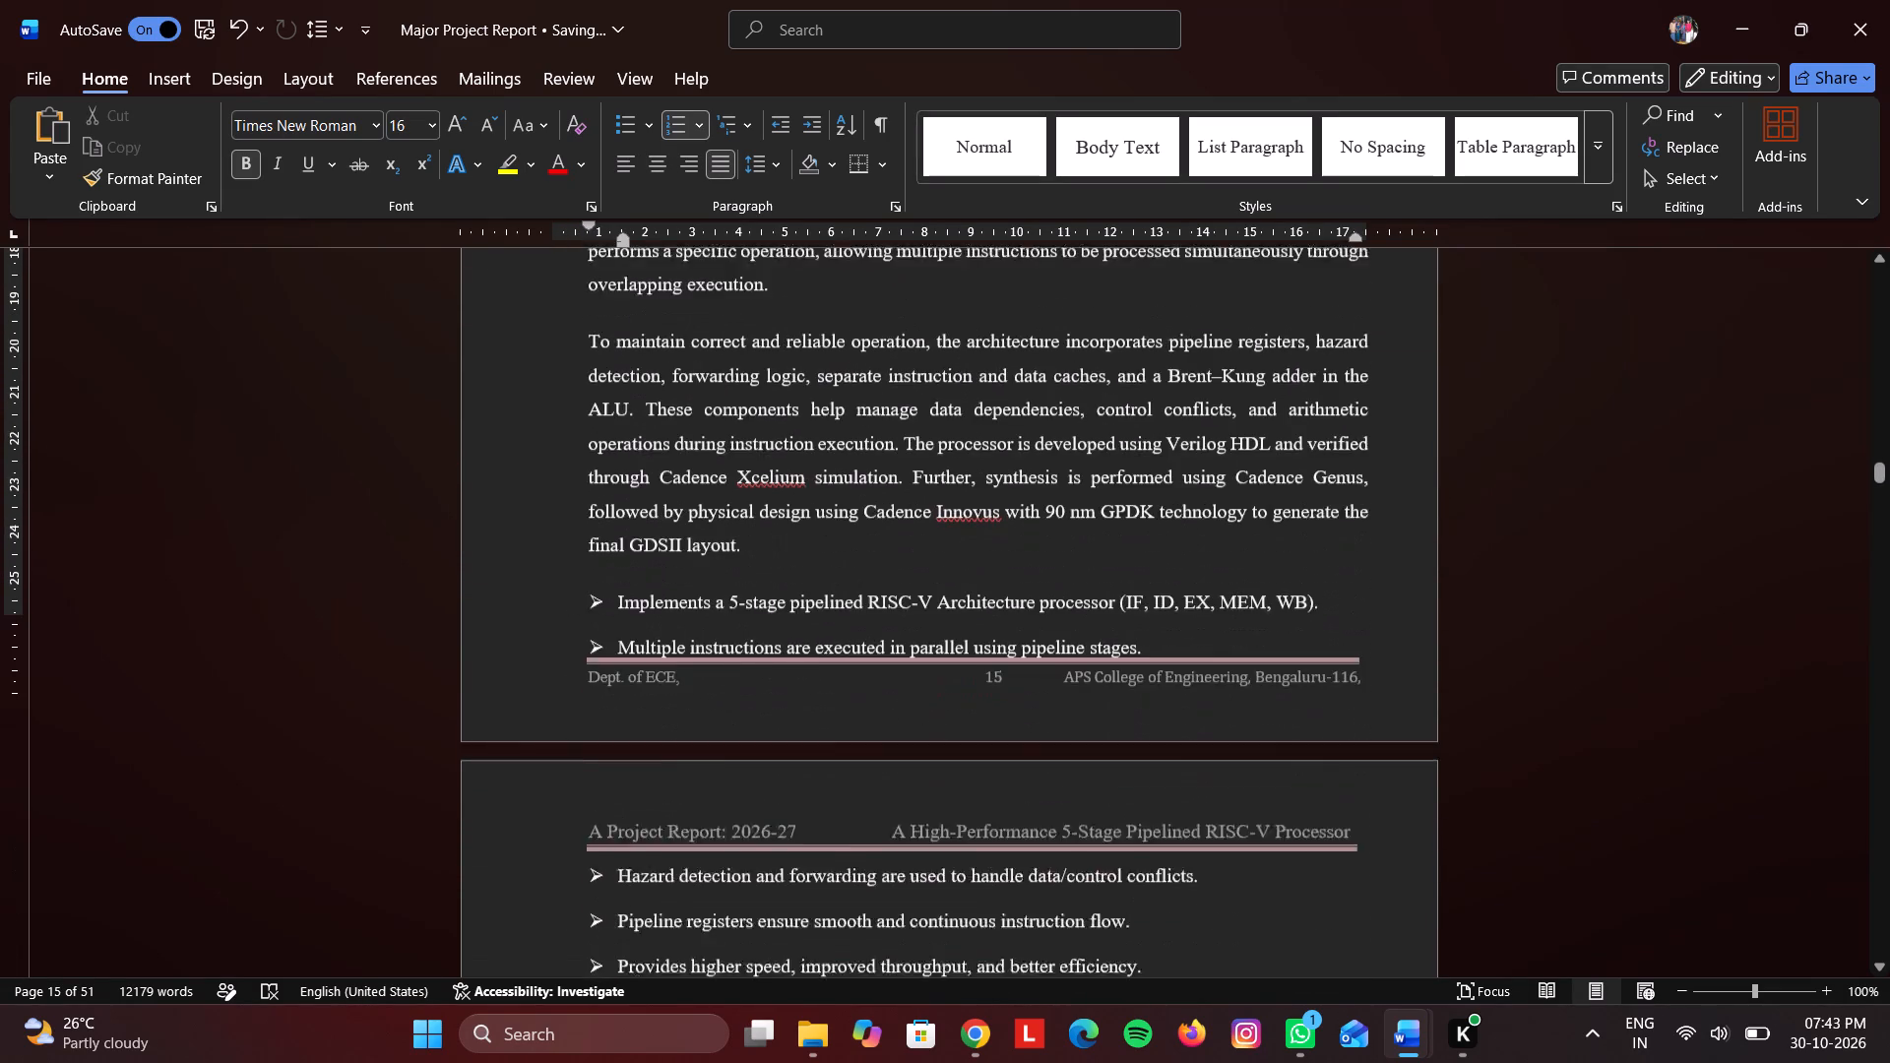
scroll(749, 673, "down", 5)
left_click(698, 741)
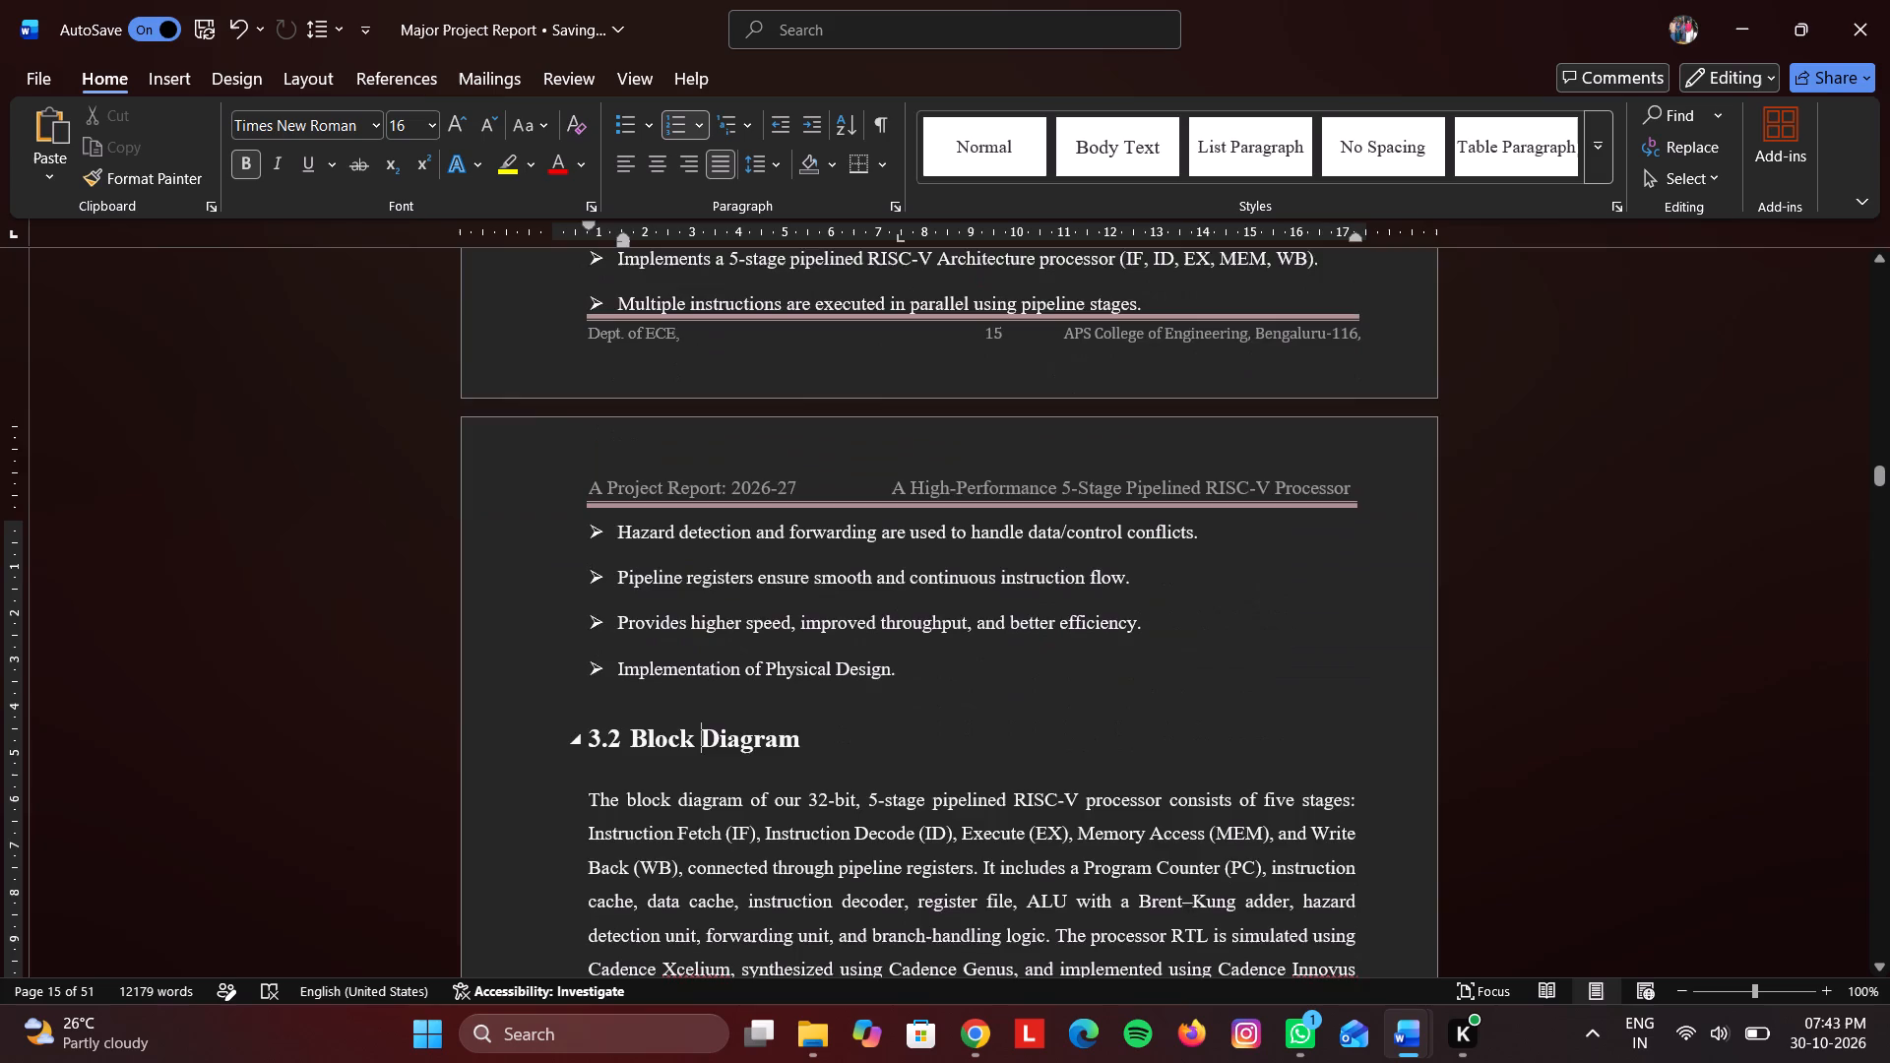
scroll(1041, 743, "down", 19)
scroll(827, 679, "down", 6)
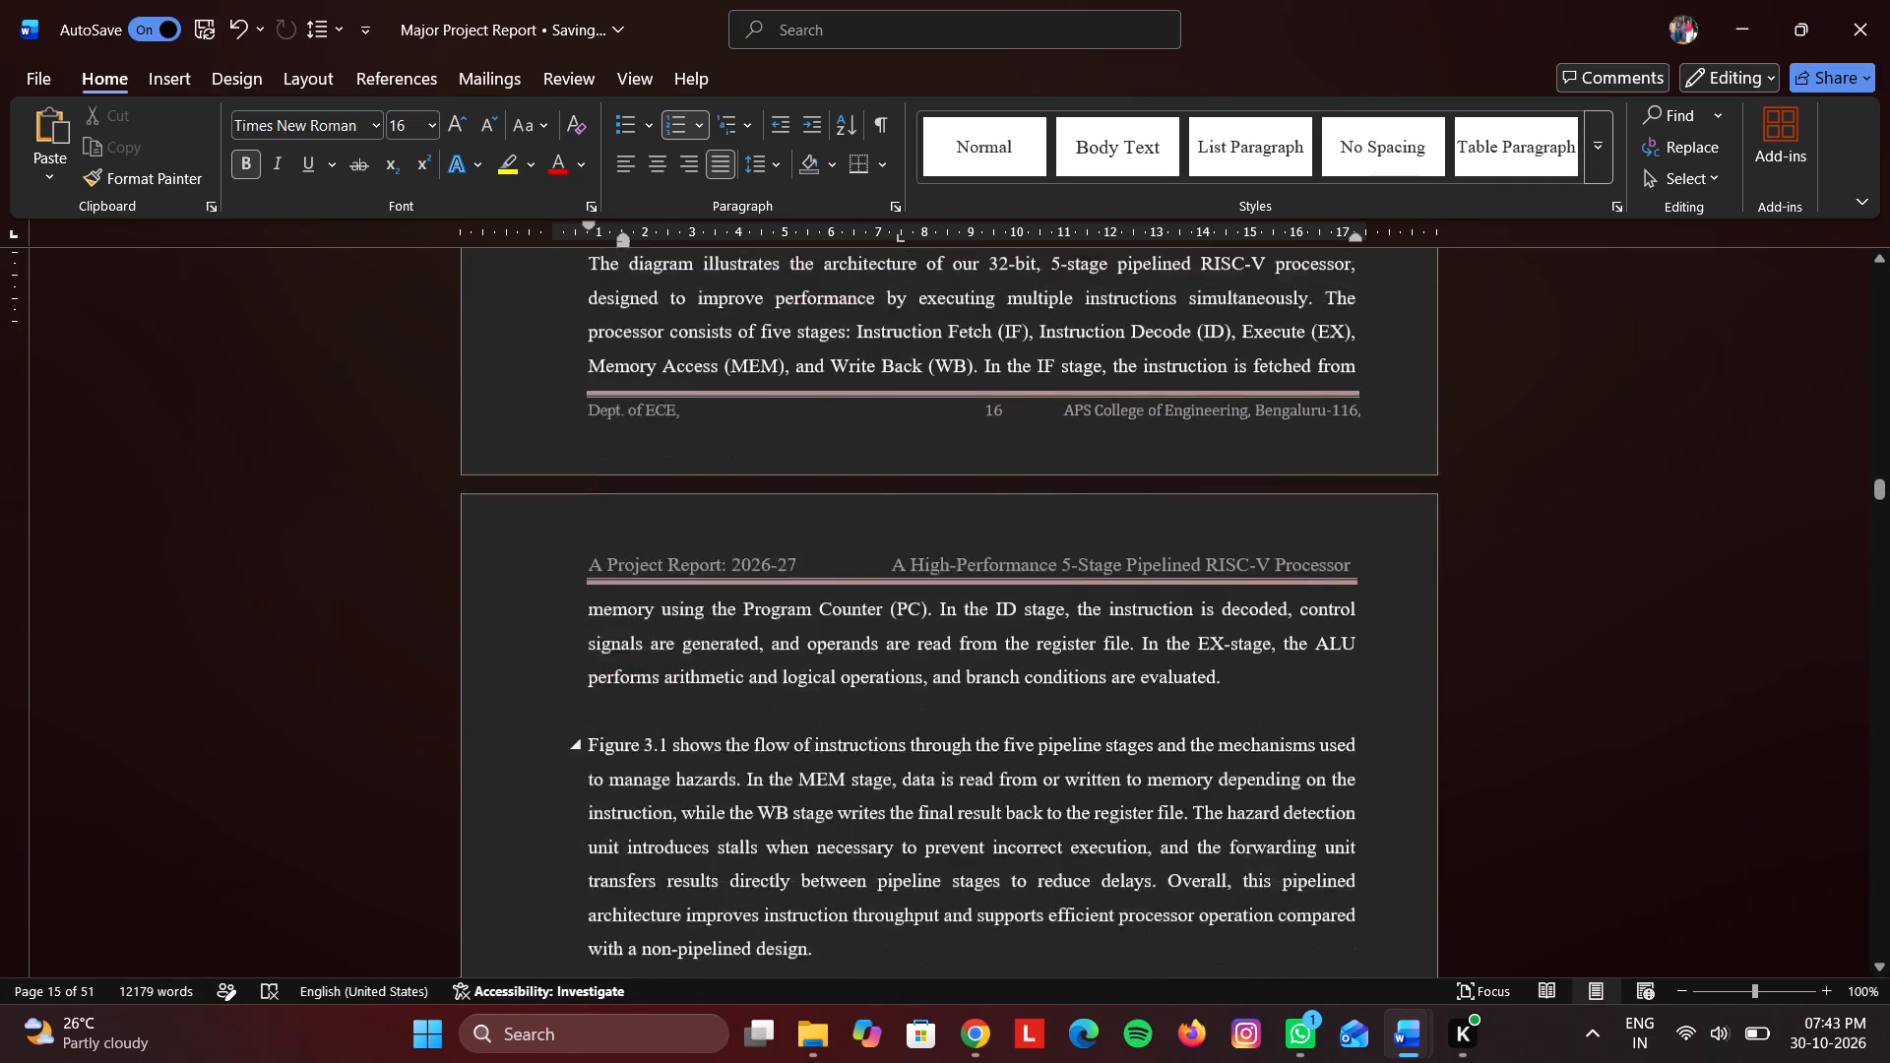
scroll(789, 691, "down", 4)
left_click(686, 626)
Check the font sizes of the section 3.3 subheadings from "3.3.1 Instruction Fetch" to "3.3.7 Hazard Detection Unit".
scroll(828, 674, "down", 6)
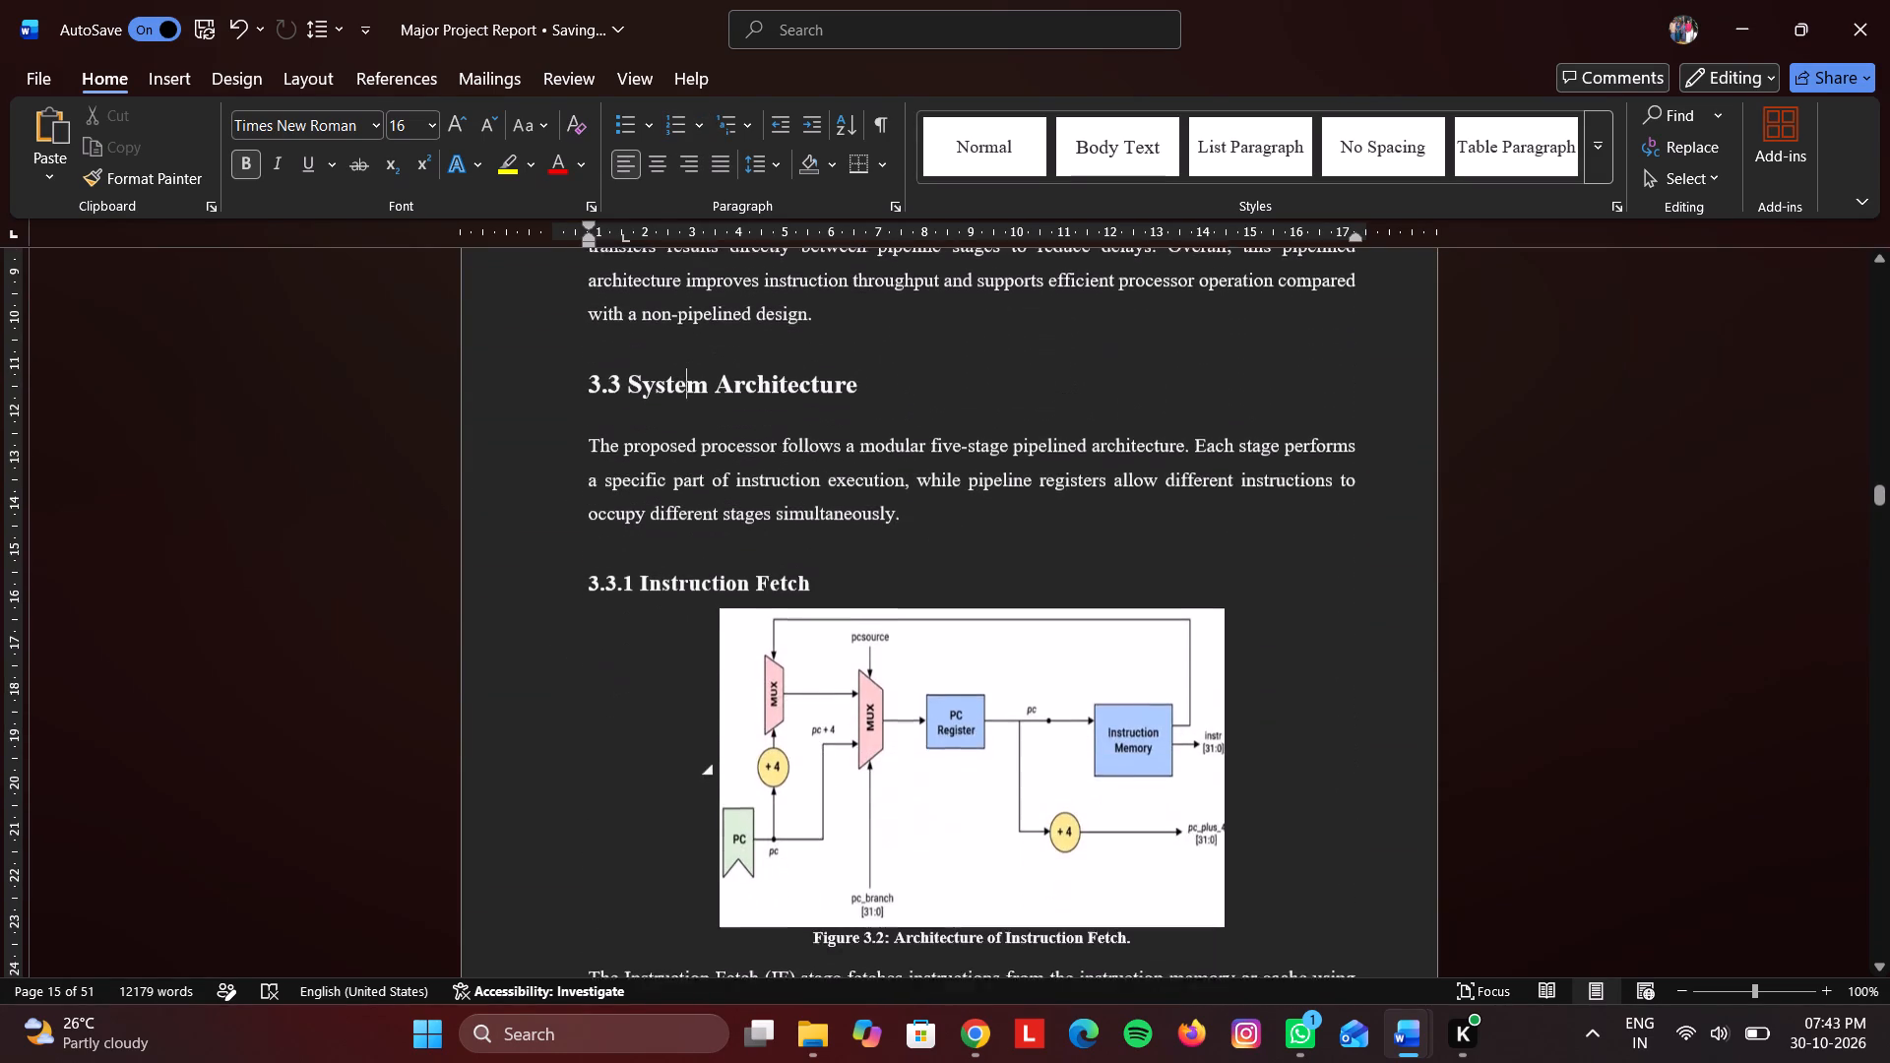
left_click(684, 472)
scroll(794, 593, "down", 6)
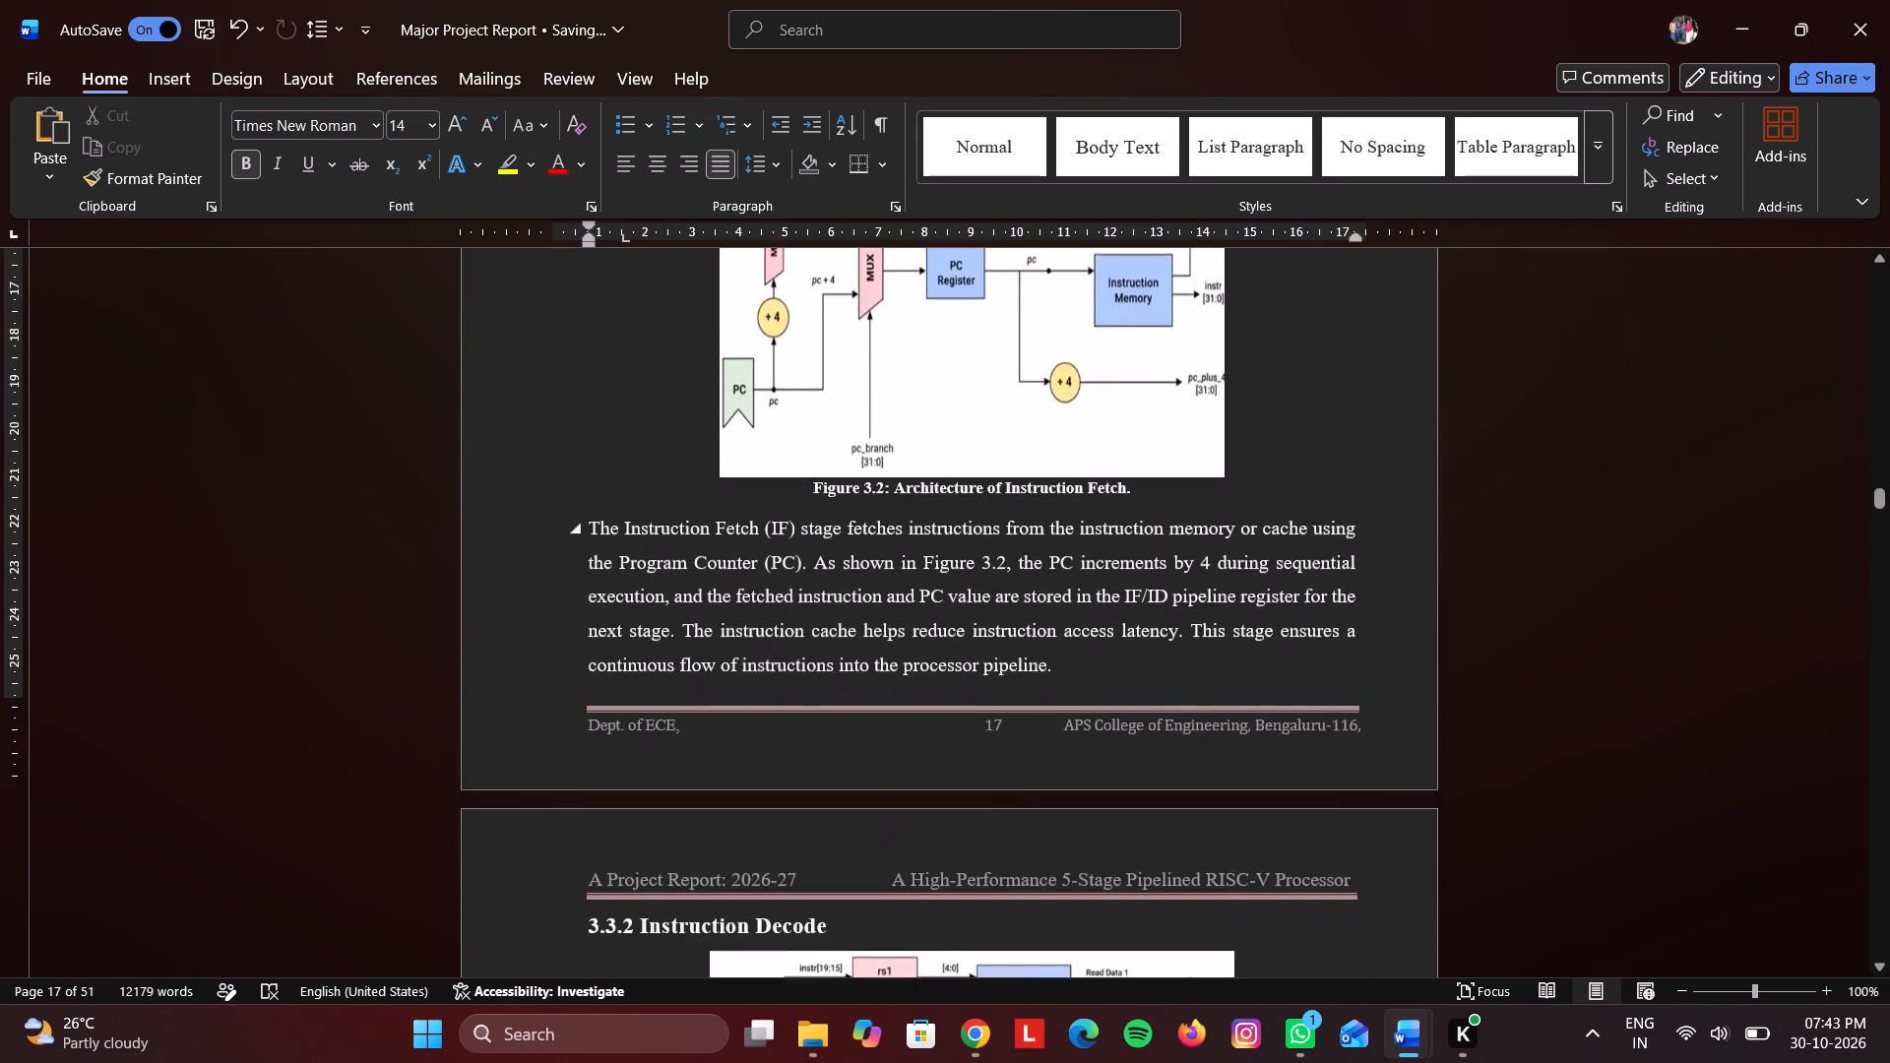
scroll(795, 594, "down", 7)
left_click(685, 500)
scroll(763, 634, "down", 7)
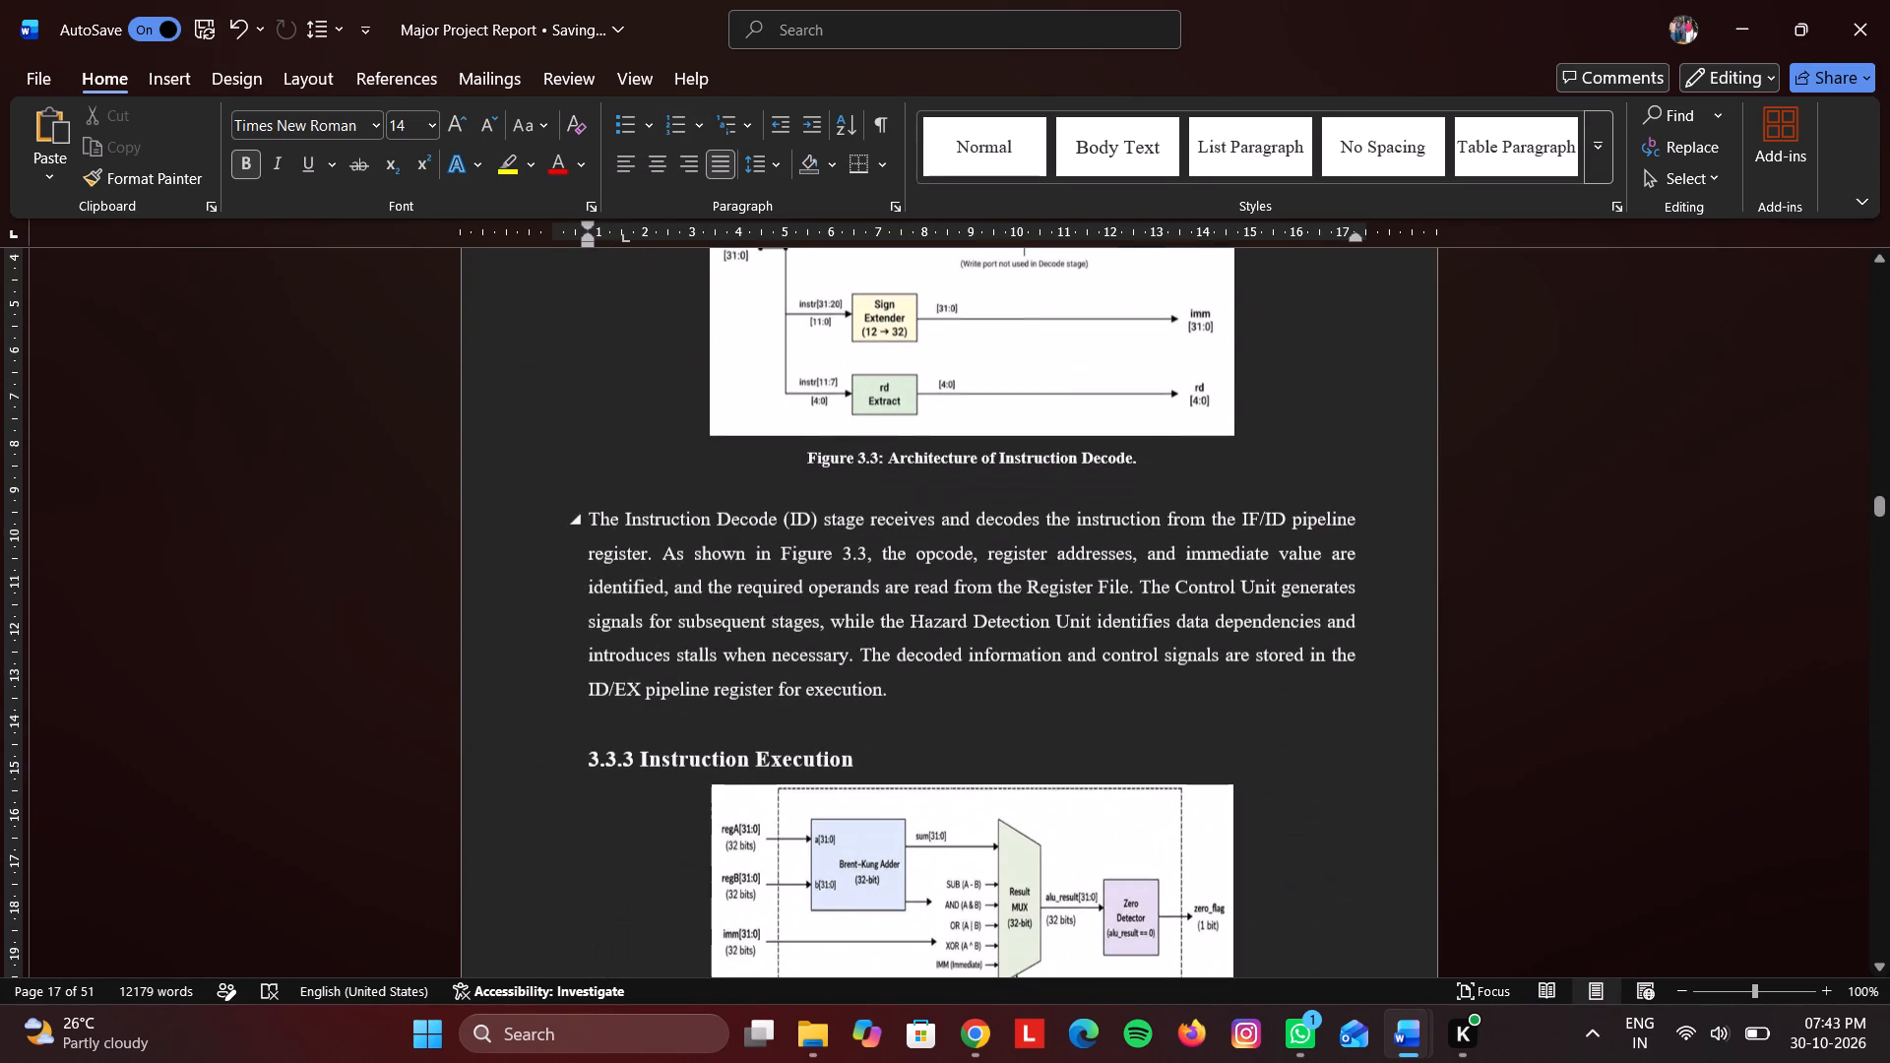
left_click(703, 750)
scroll(1036, 703, "down", 8)
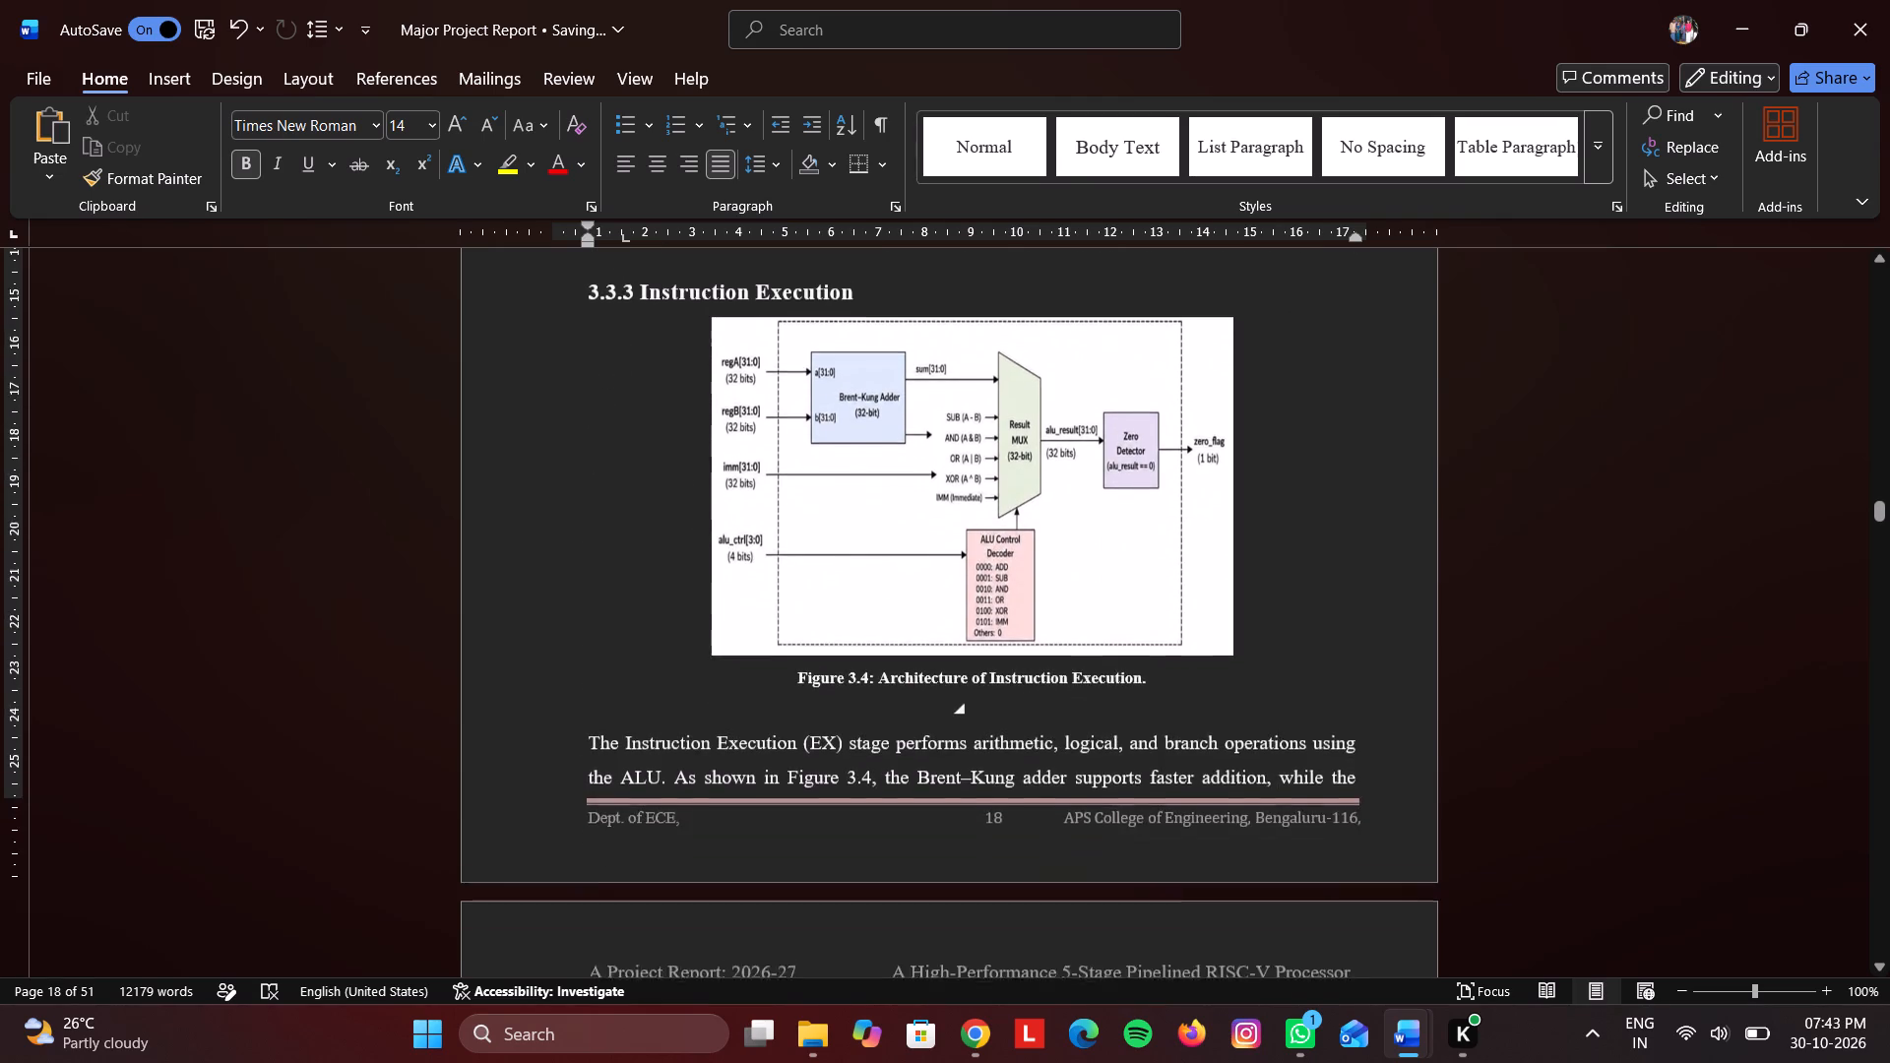
scroll(1044, 696, "down", 9)
left_click(691, 570)
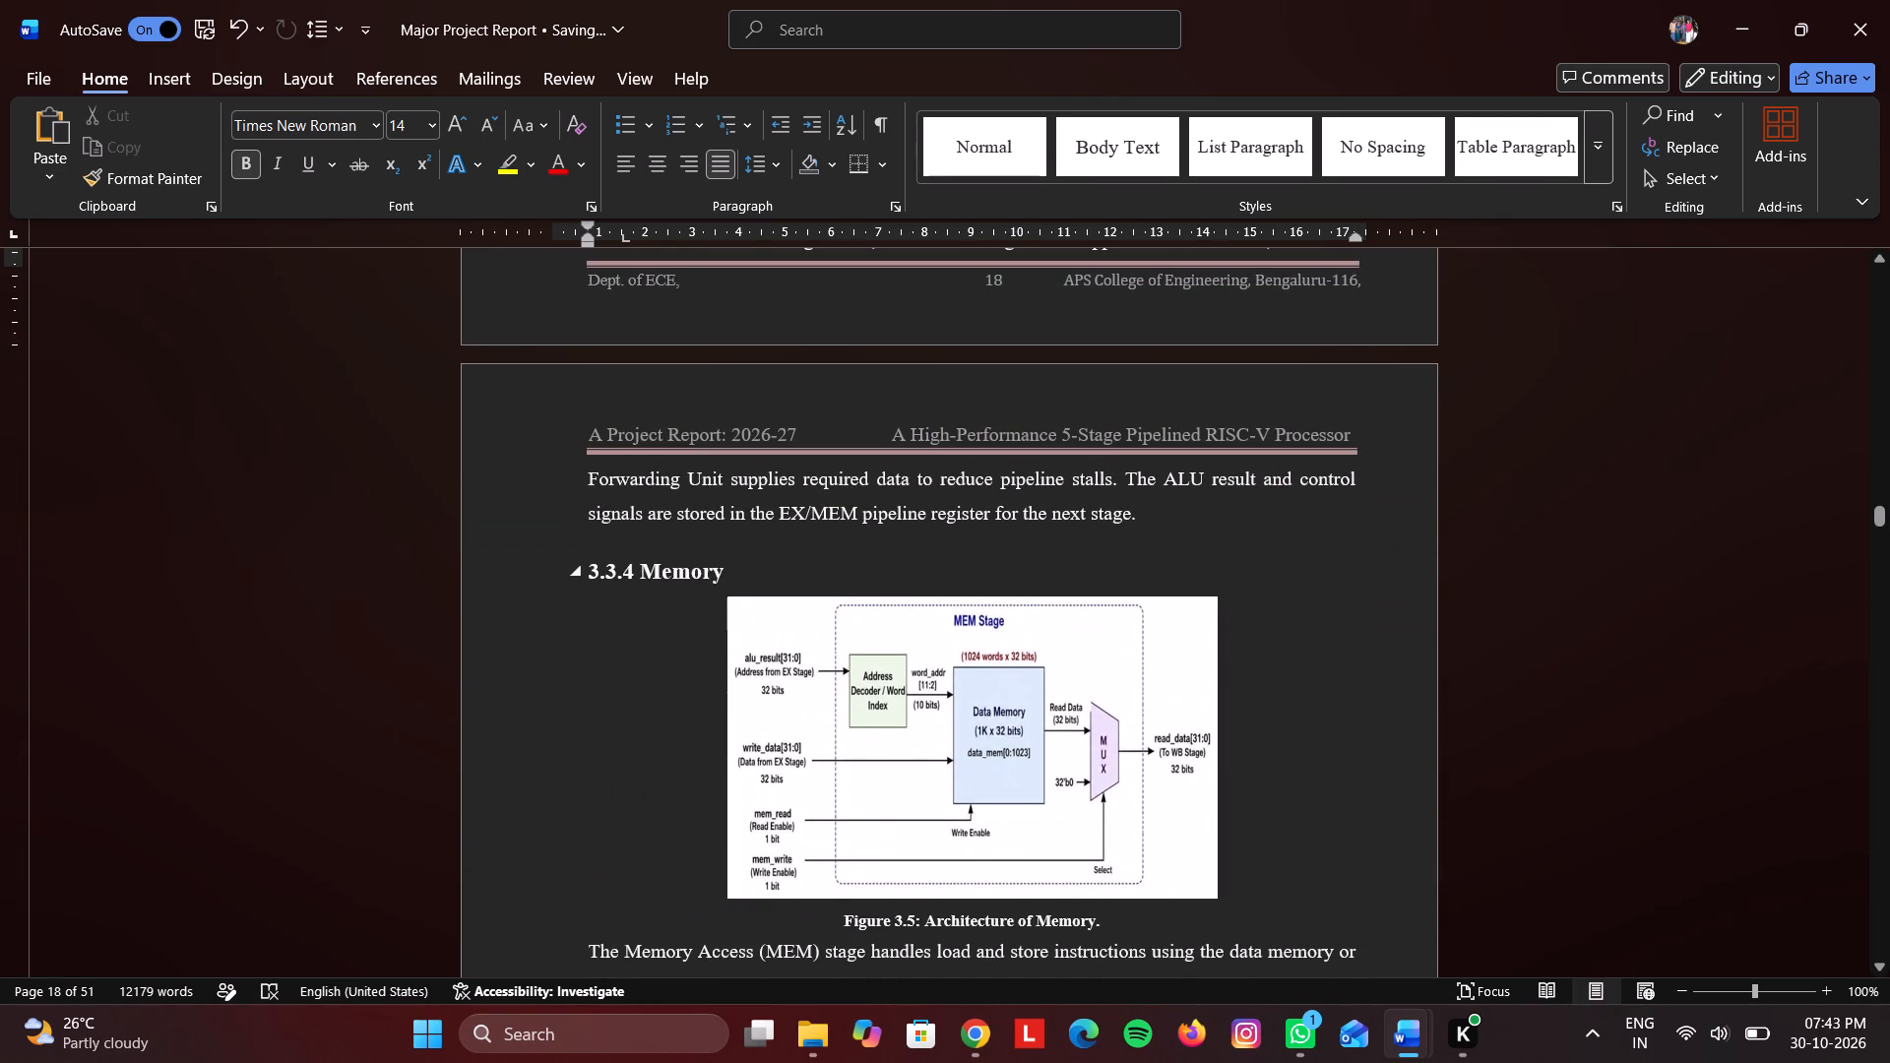
scroll(750, 702, "down", 6)
left_click(671, 811)
scroll(853, 782, "down", 4)
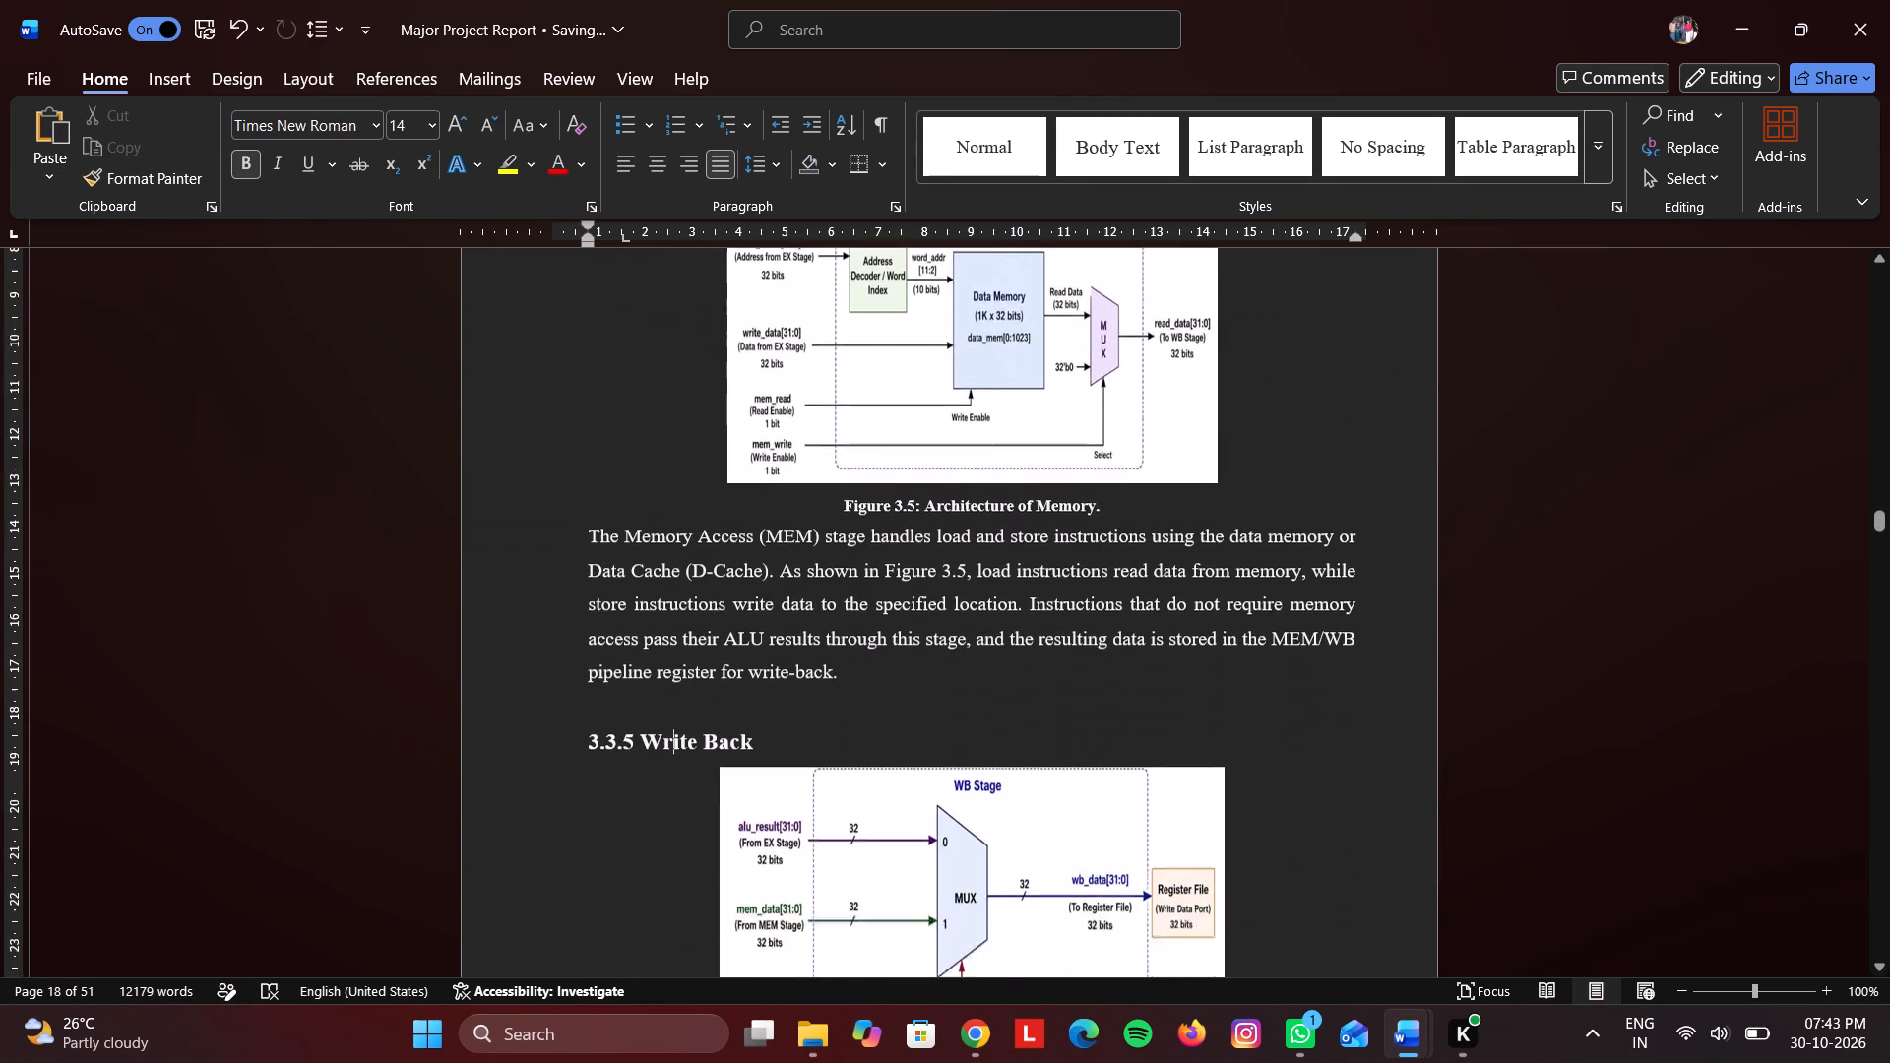
scroll(853, 782, "down", 11)
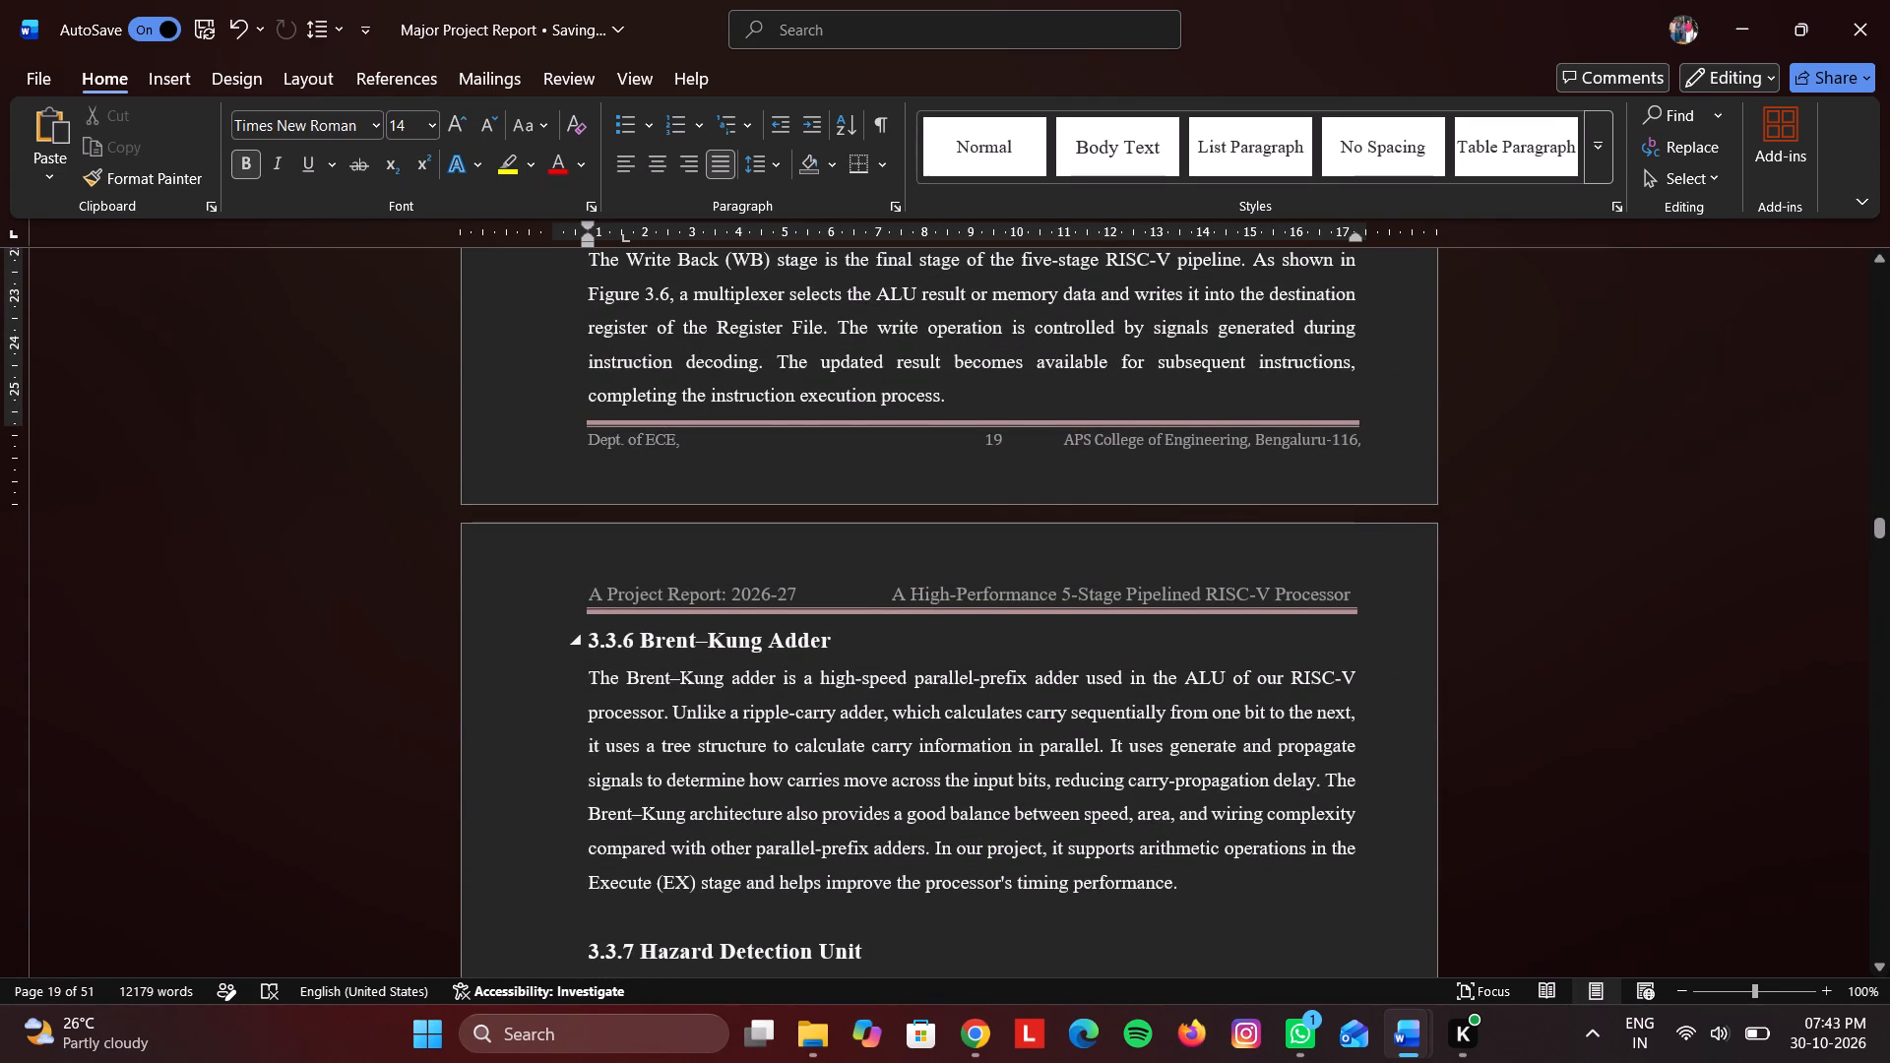
left_click(652, 628)
scroll(678, 656, "down", 5)
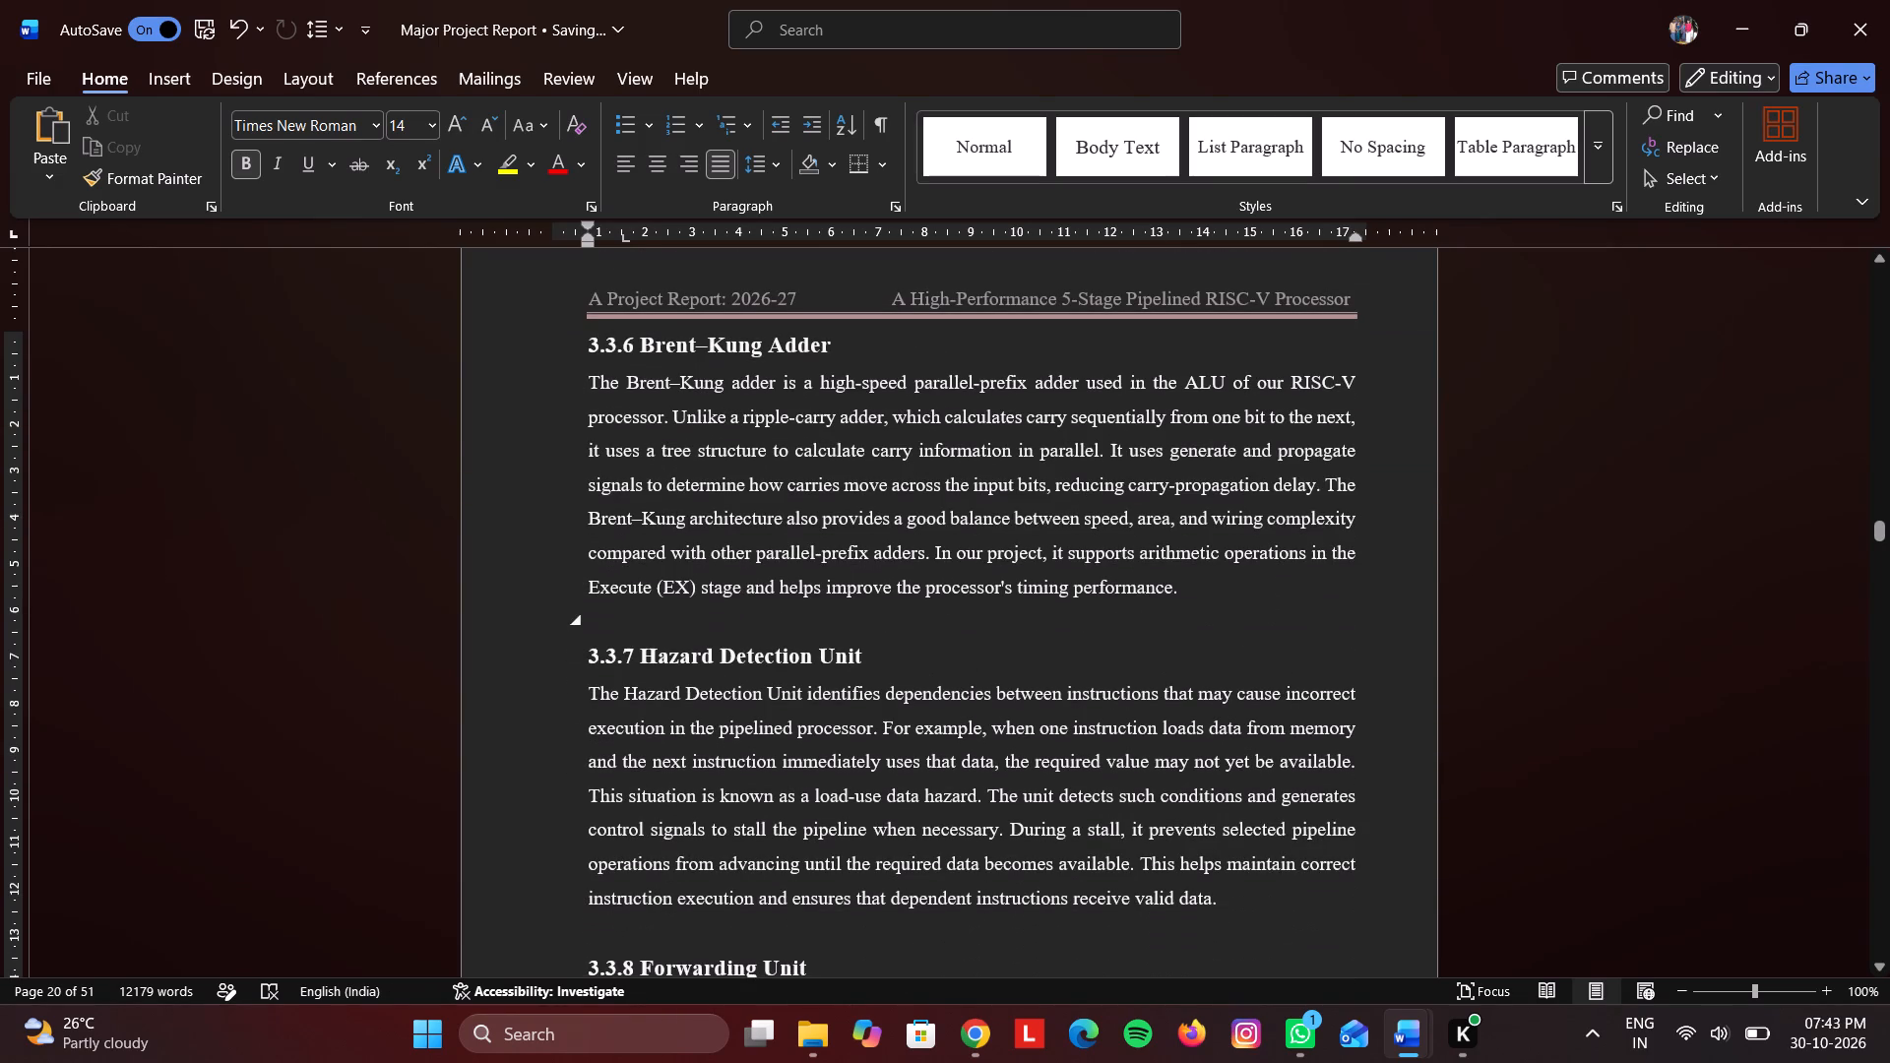
left_click(674, 657)
Check the font sizes of the subheadings "3.3.8 Forwarding Unit" and "3.3.9 Separate Instruction Cache and Data Cache".
scroll(1069, 619, "down", 4)
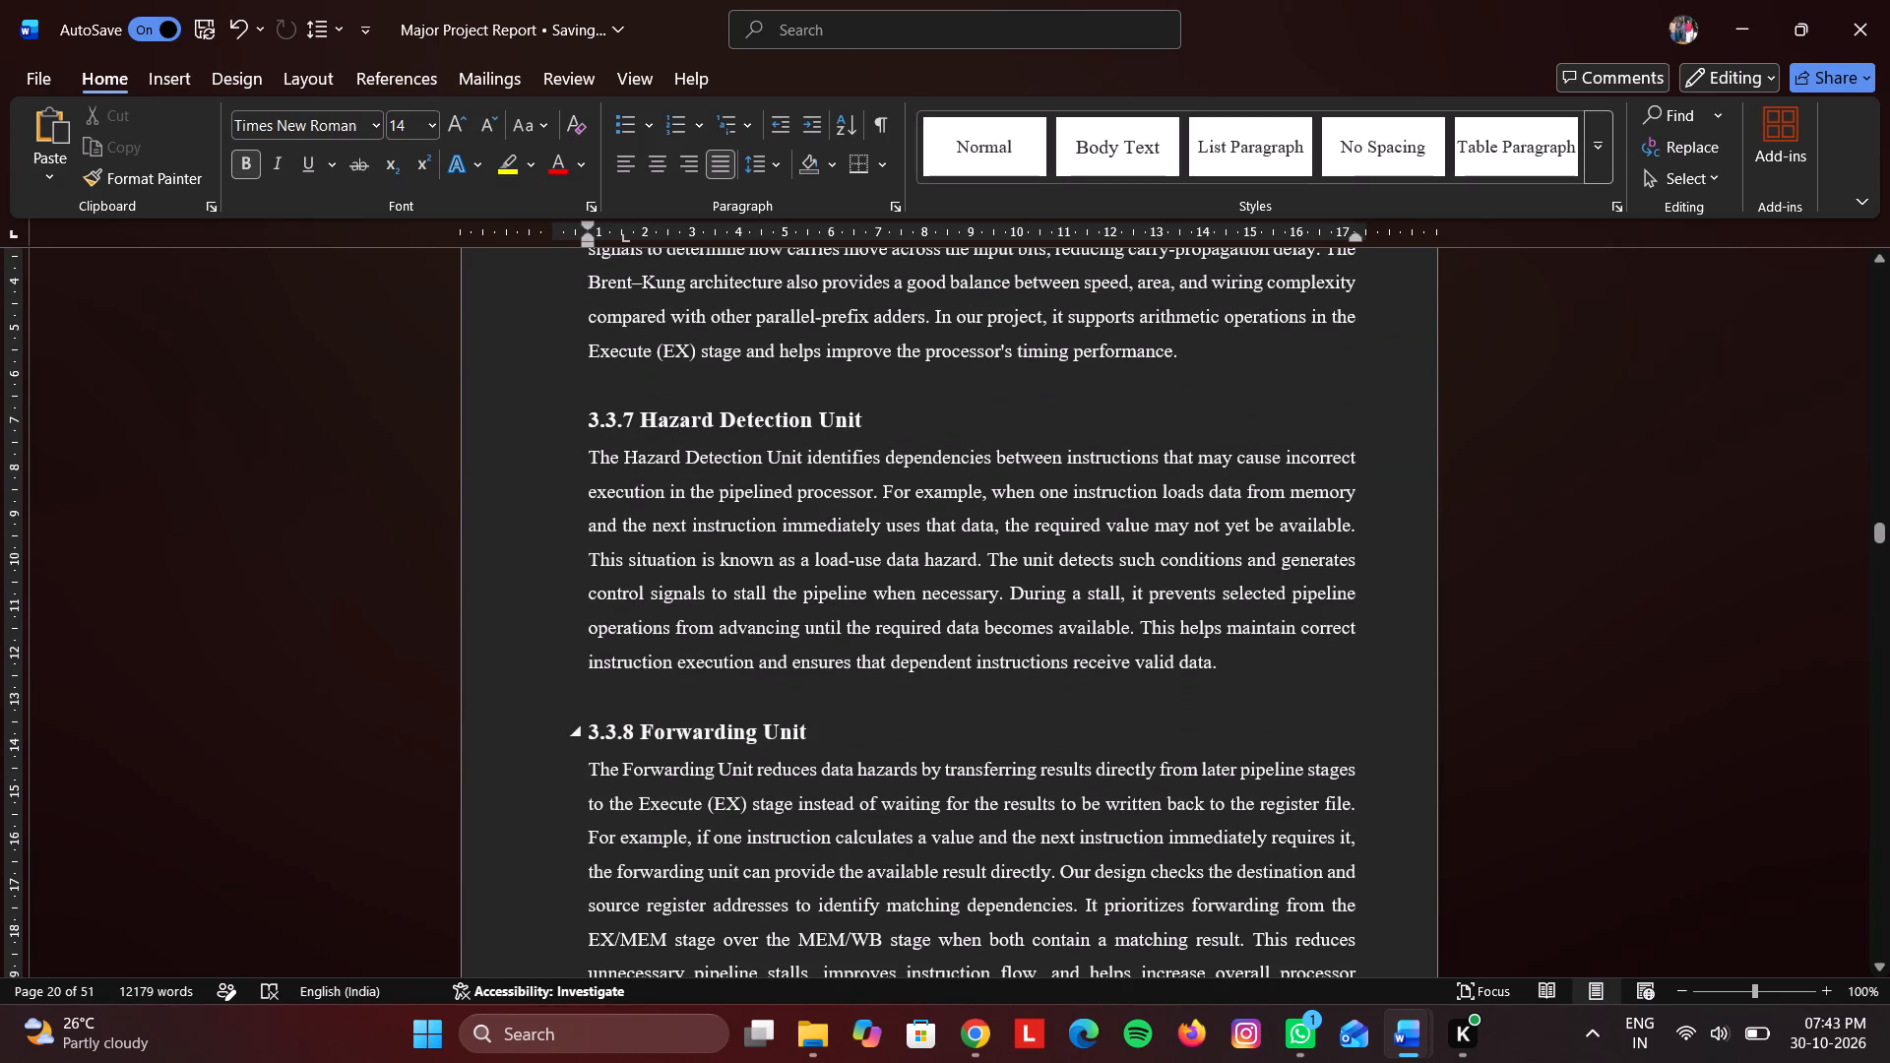
left_click(721, 734)
scroll(736, 728, "down", 6)
left_click(736, 728)
Check the font sizes of the section headings from "3.4 Circuit Diagram" to "3.6 Design Methodology".
scroll(736, 728, "down", 6)
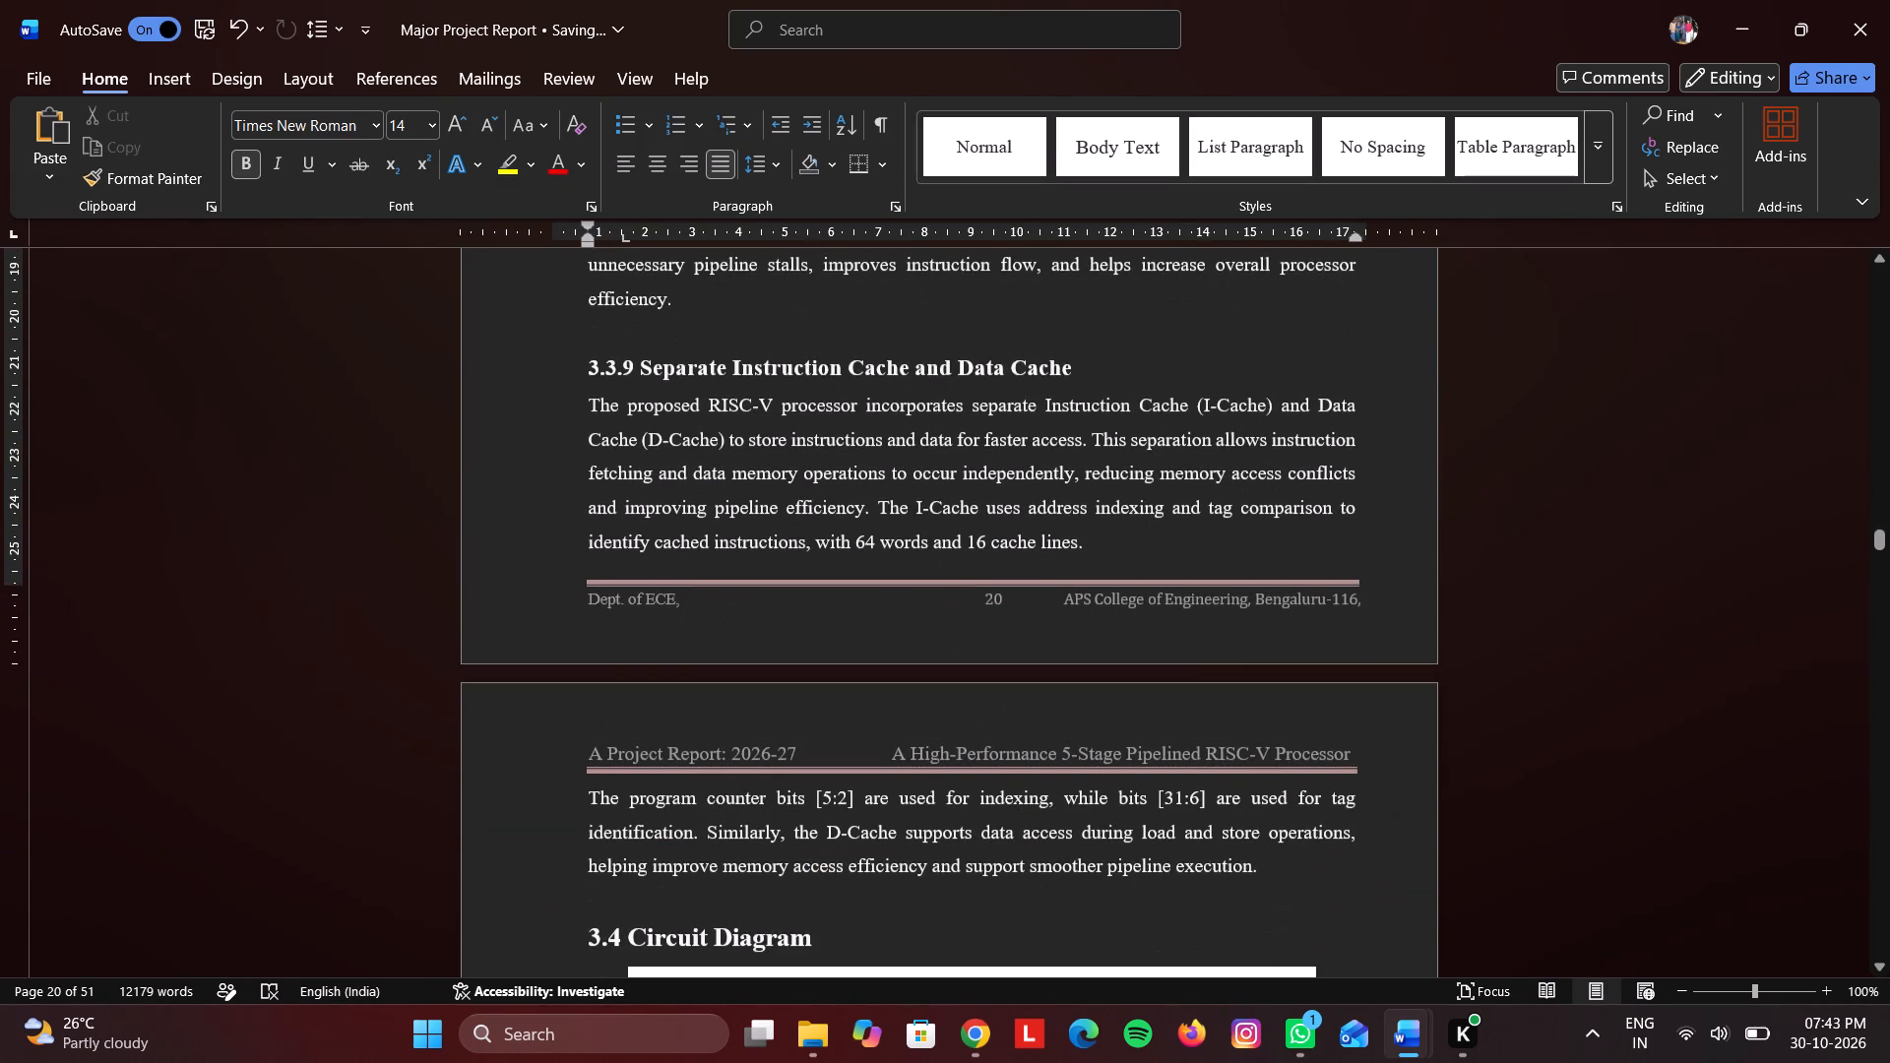
left_click(728, 932)
scroll(787, 793, "down", 5)
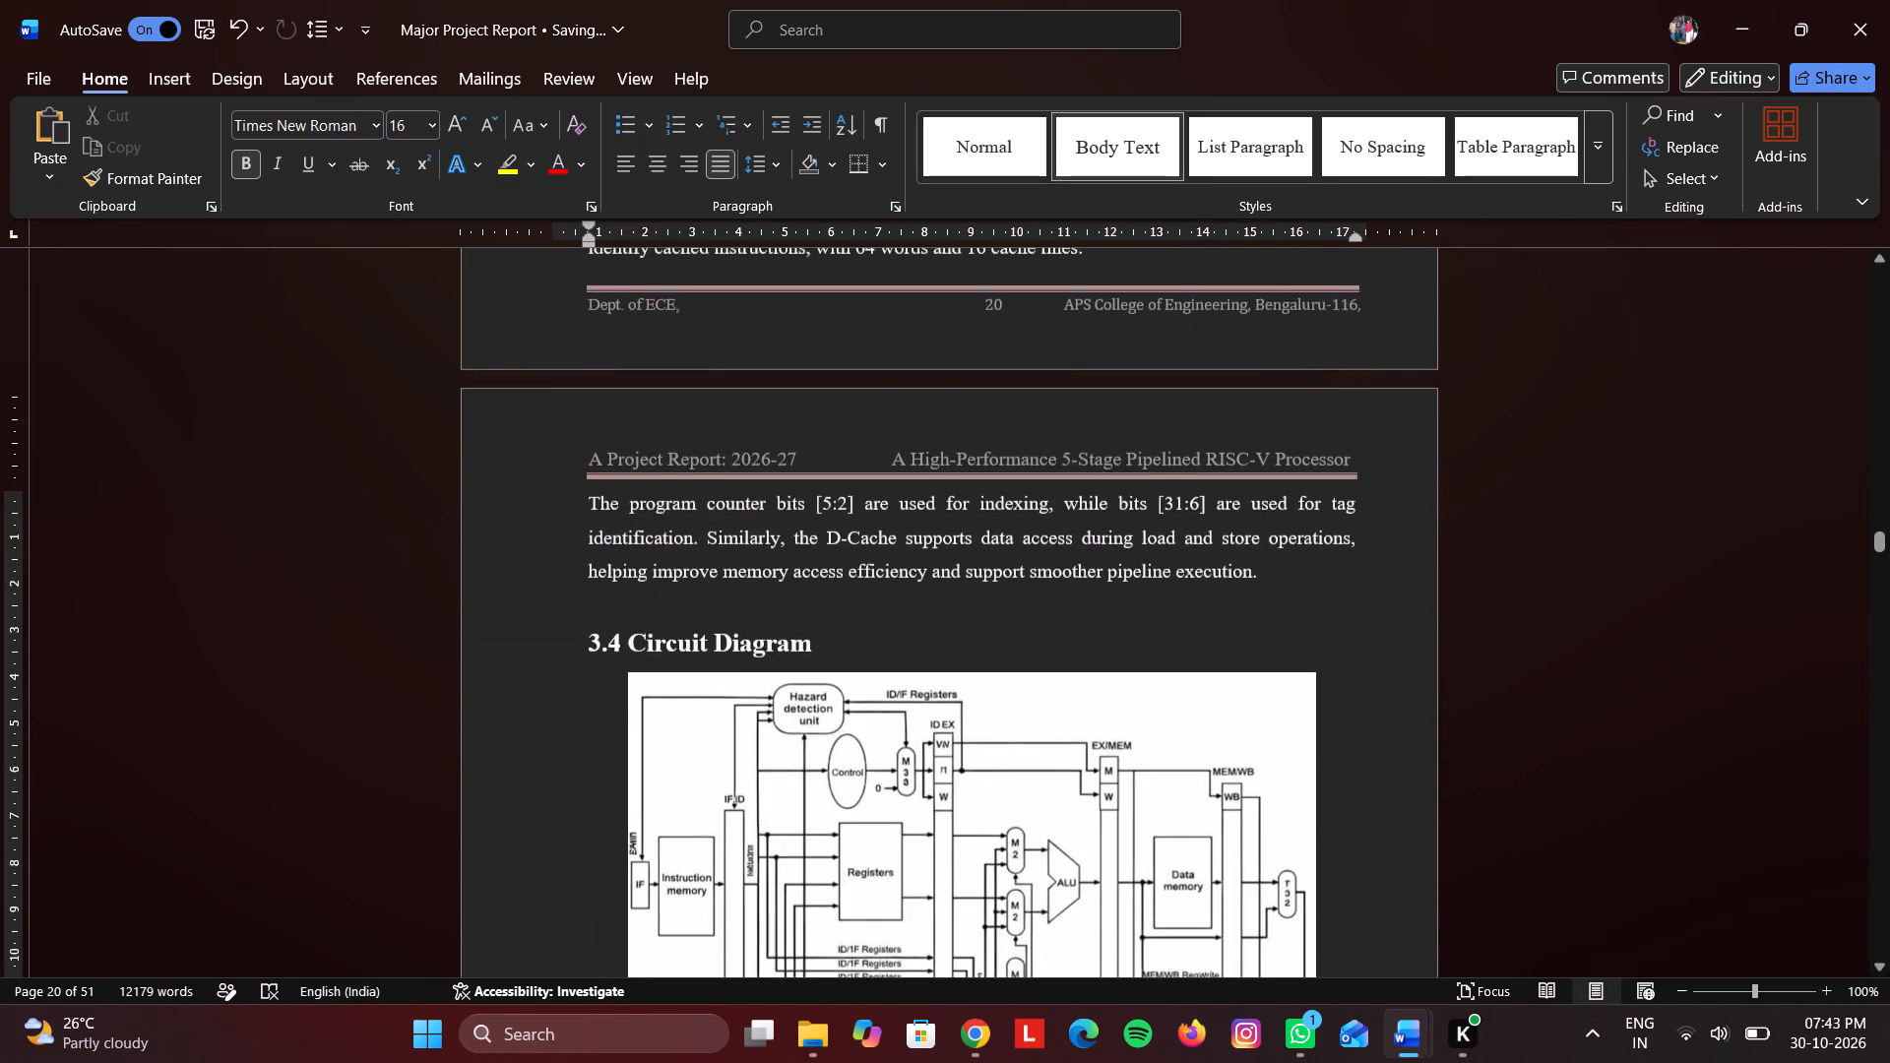
scroll(795, 774, "down", 20)
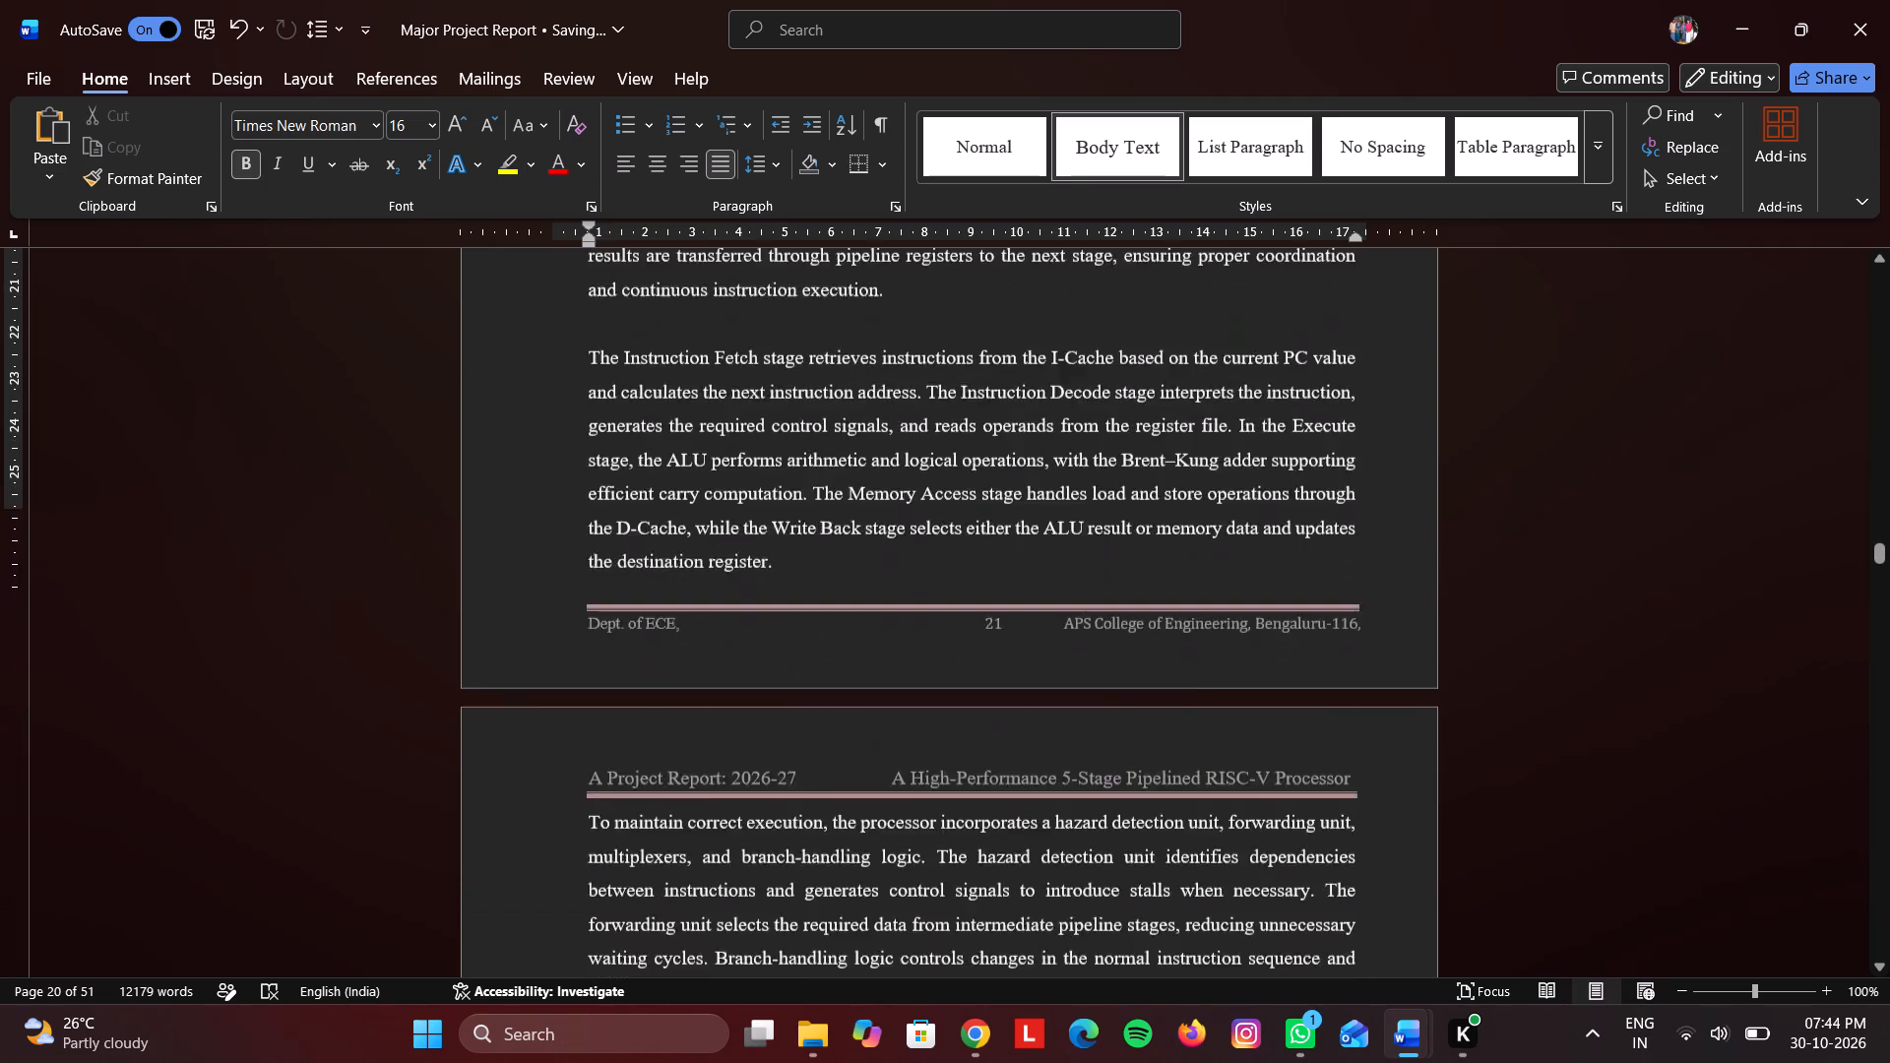
scroll(743, 727, "down", 6)
left_click(708, 674)
scroll(713, 683, "down", 17)
scroll(708, 686, "down", 5)
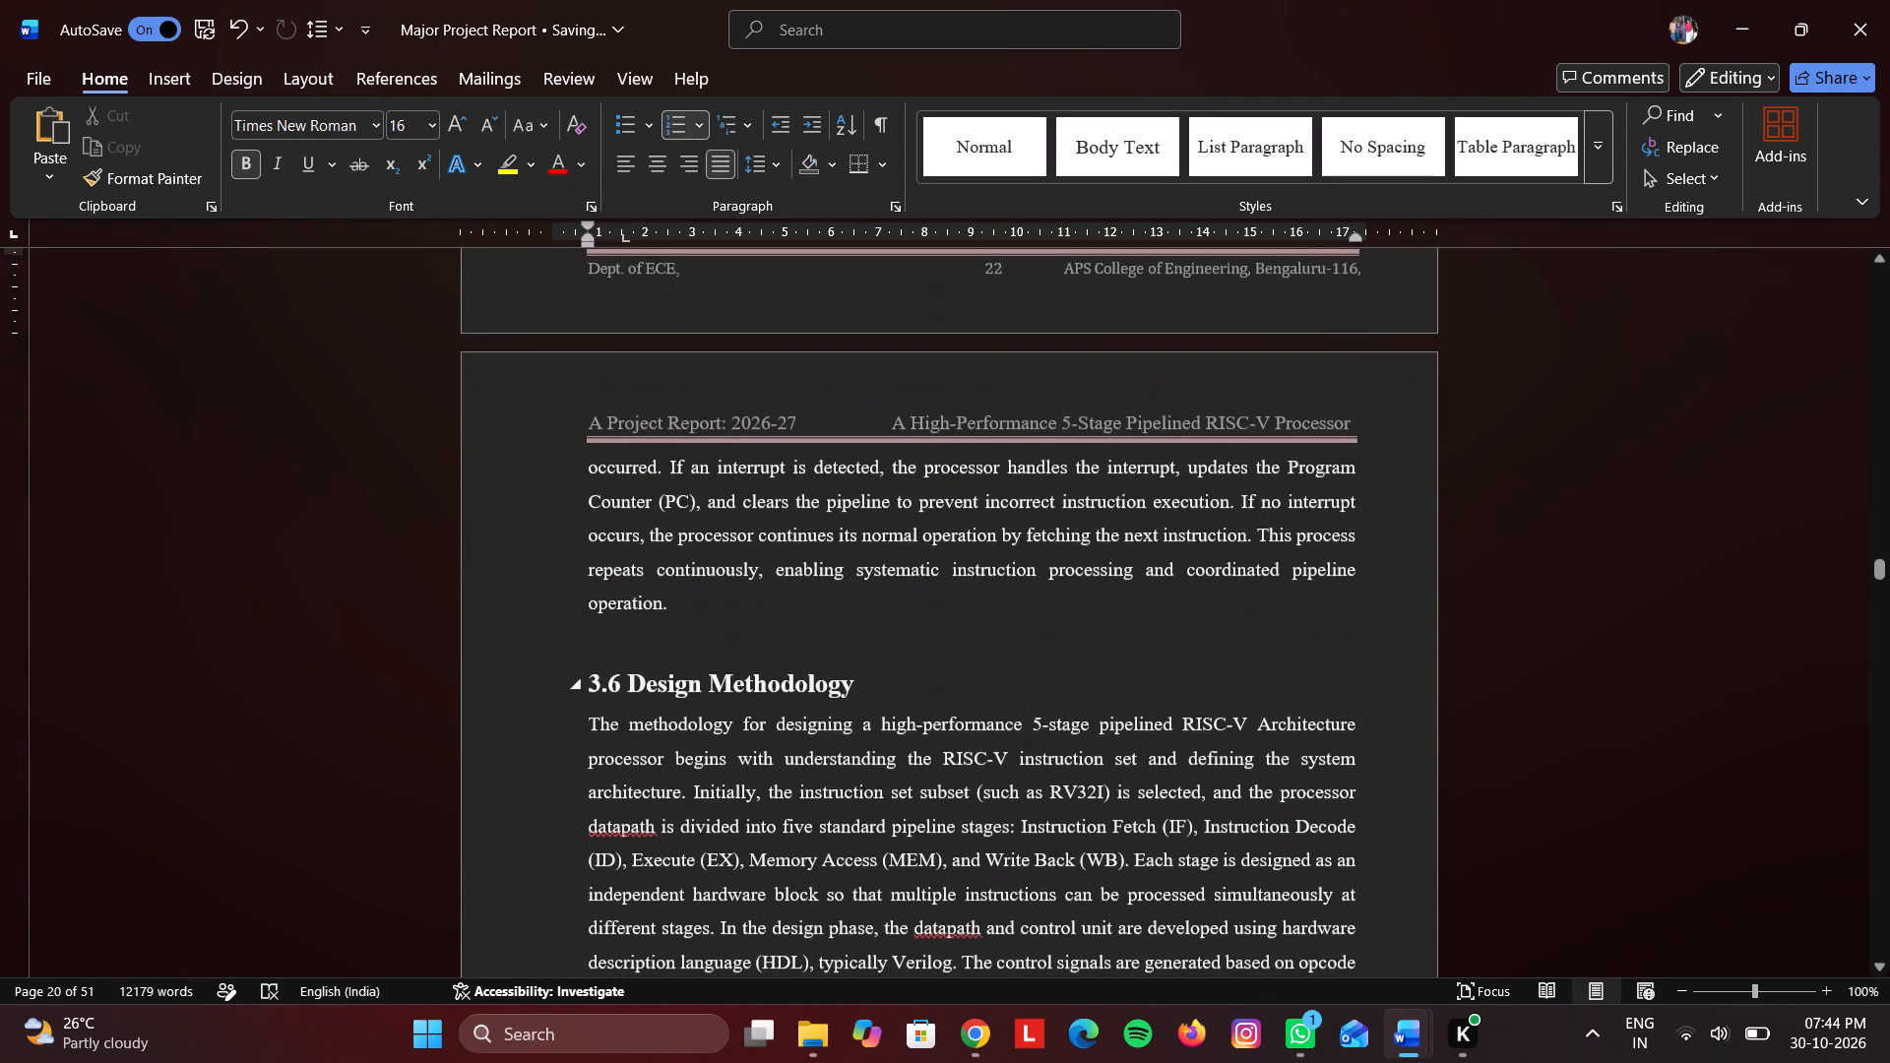
left_click(696, 685)
Increase the section 3.6 subheadings "I. Study of Architecture" and "II. Pipeline Design" to 14 pt.
scroll(696, 685, "down", 12)
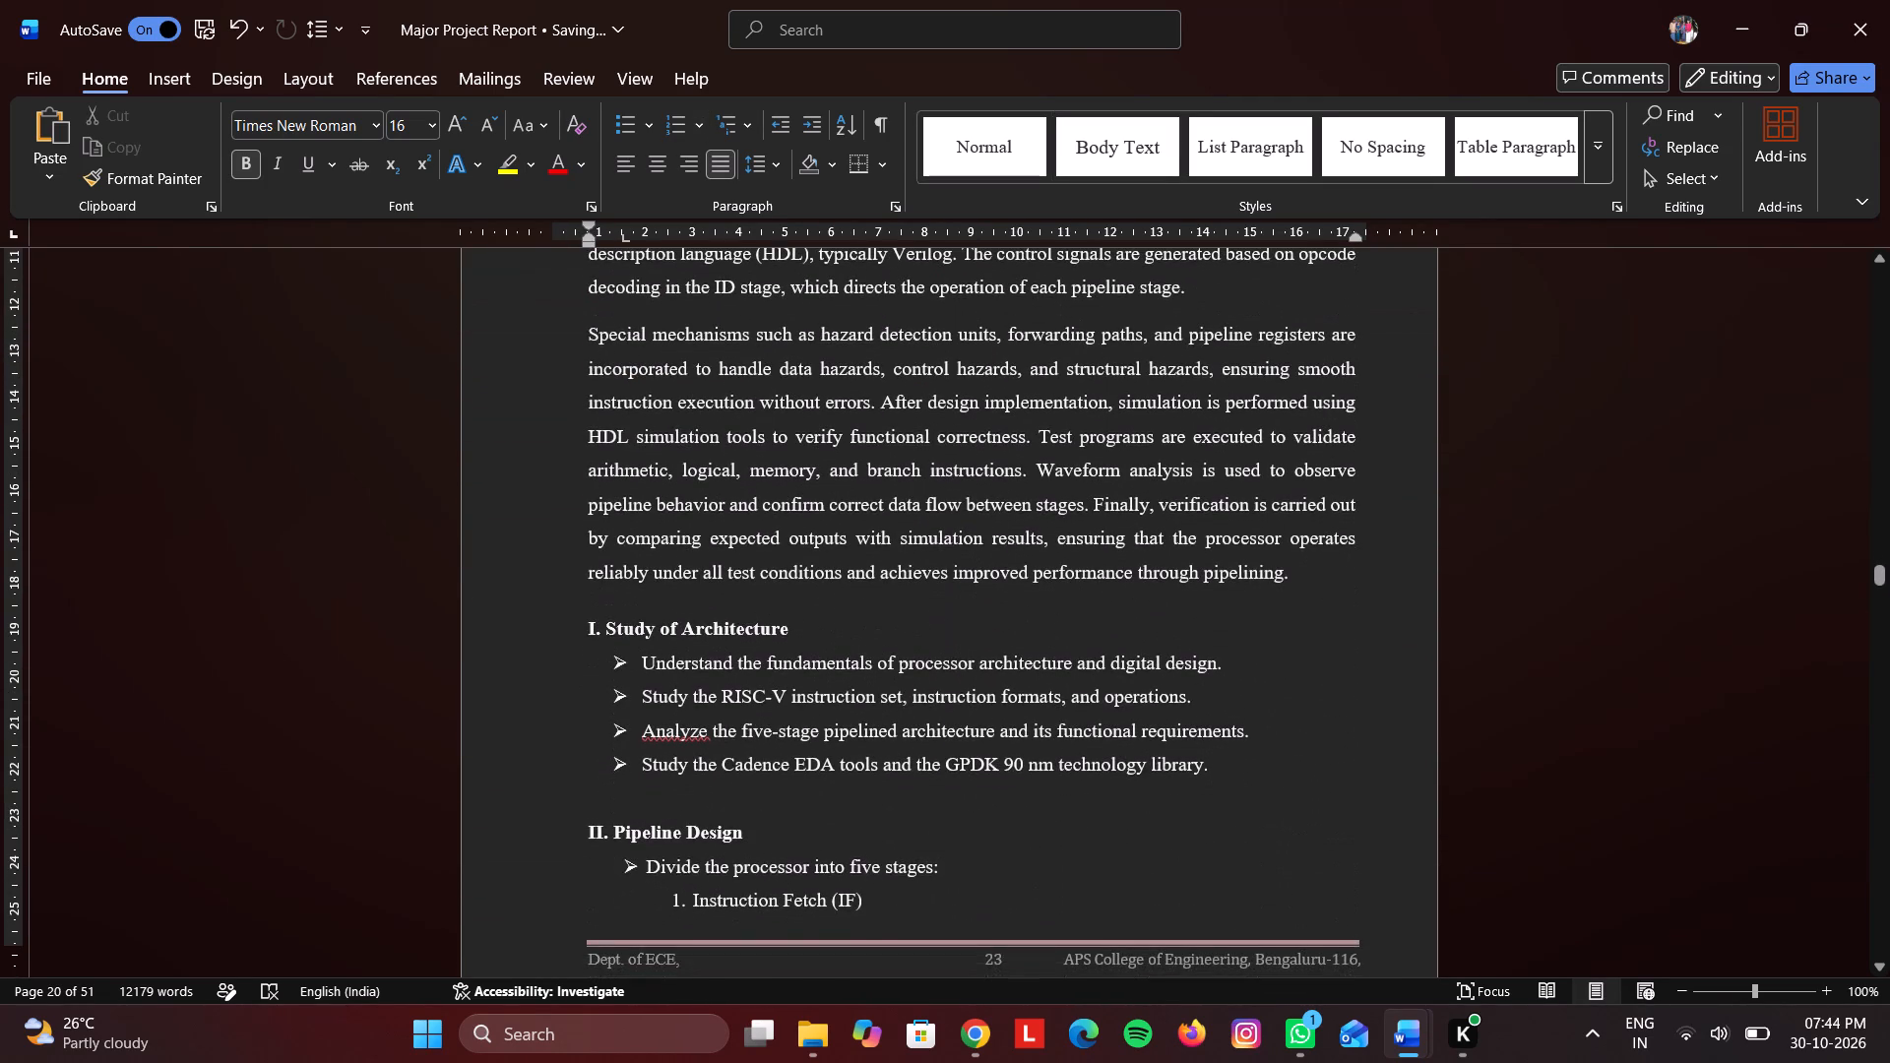
scroll(711, 641, "up", 7)
scroll(711, 641, "down", 7)
left_click_drag(802, 634, 488, 639)
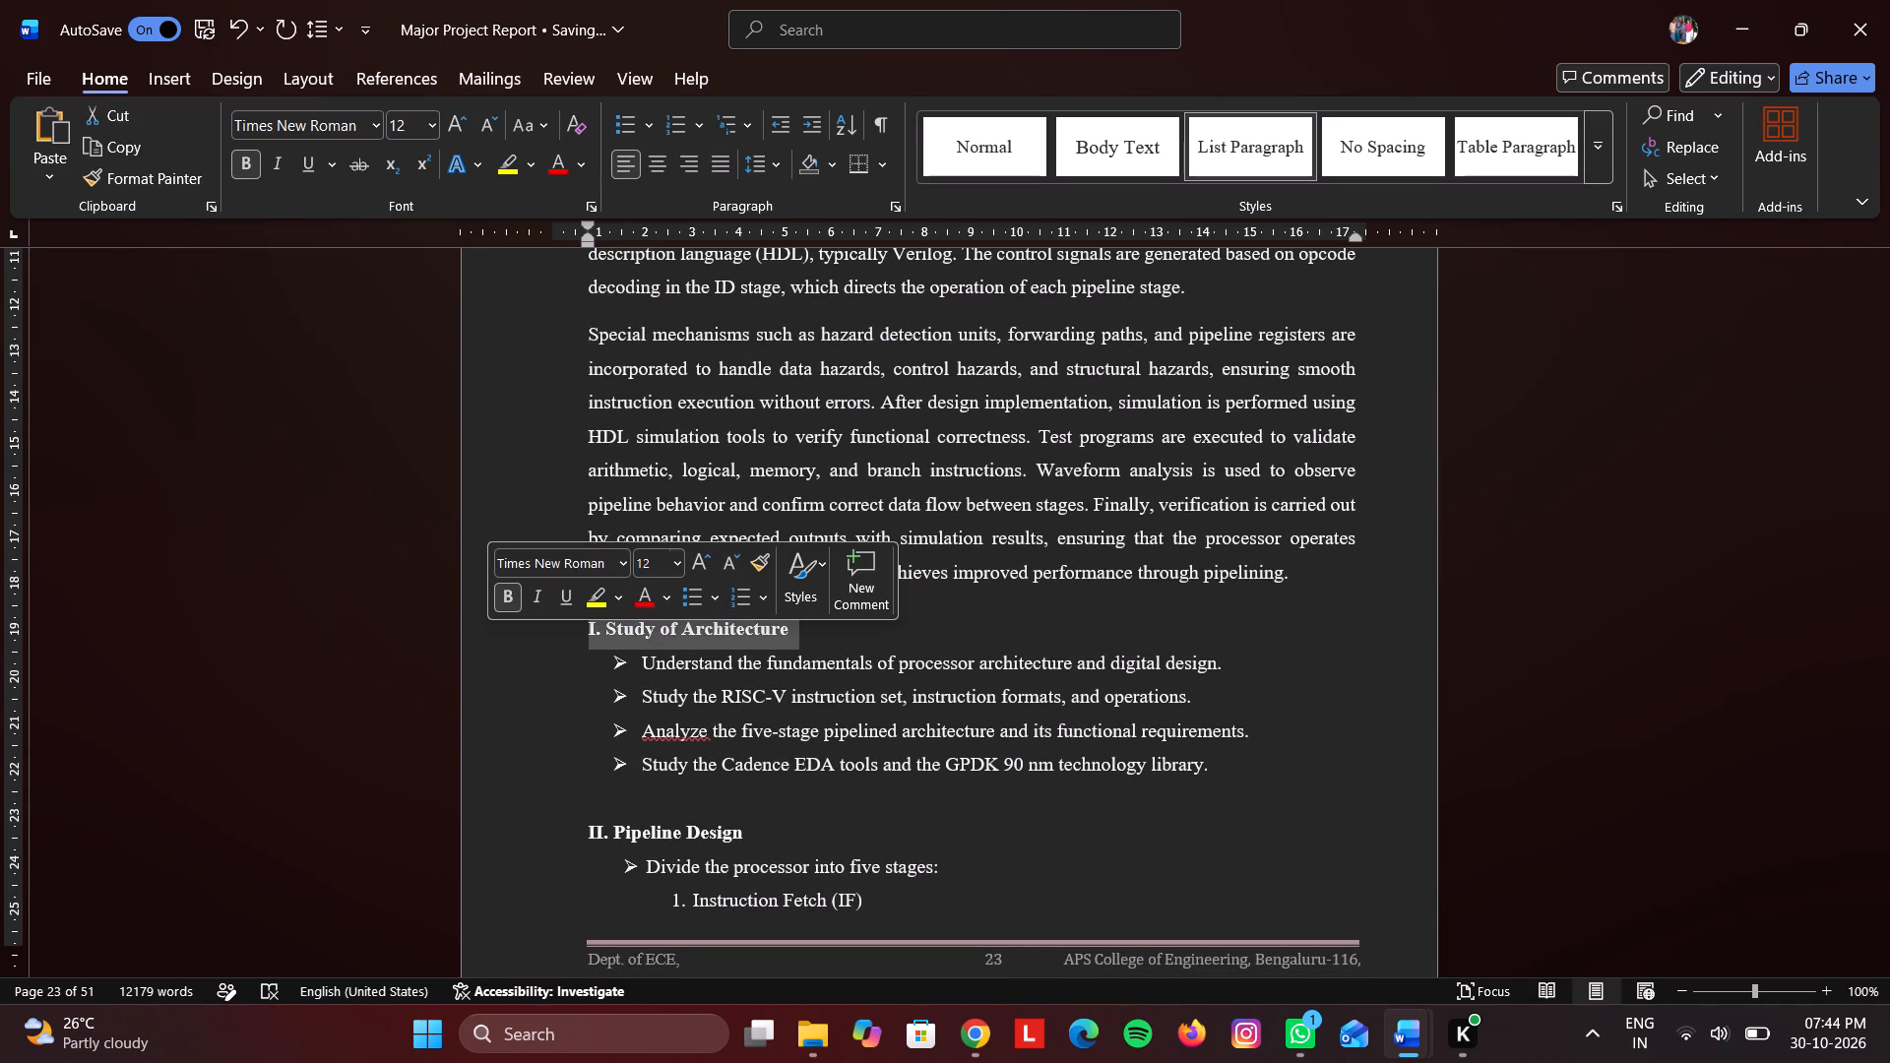
left_click(694, 566)
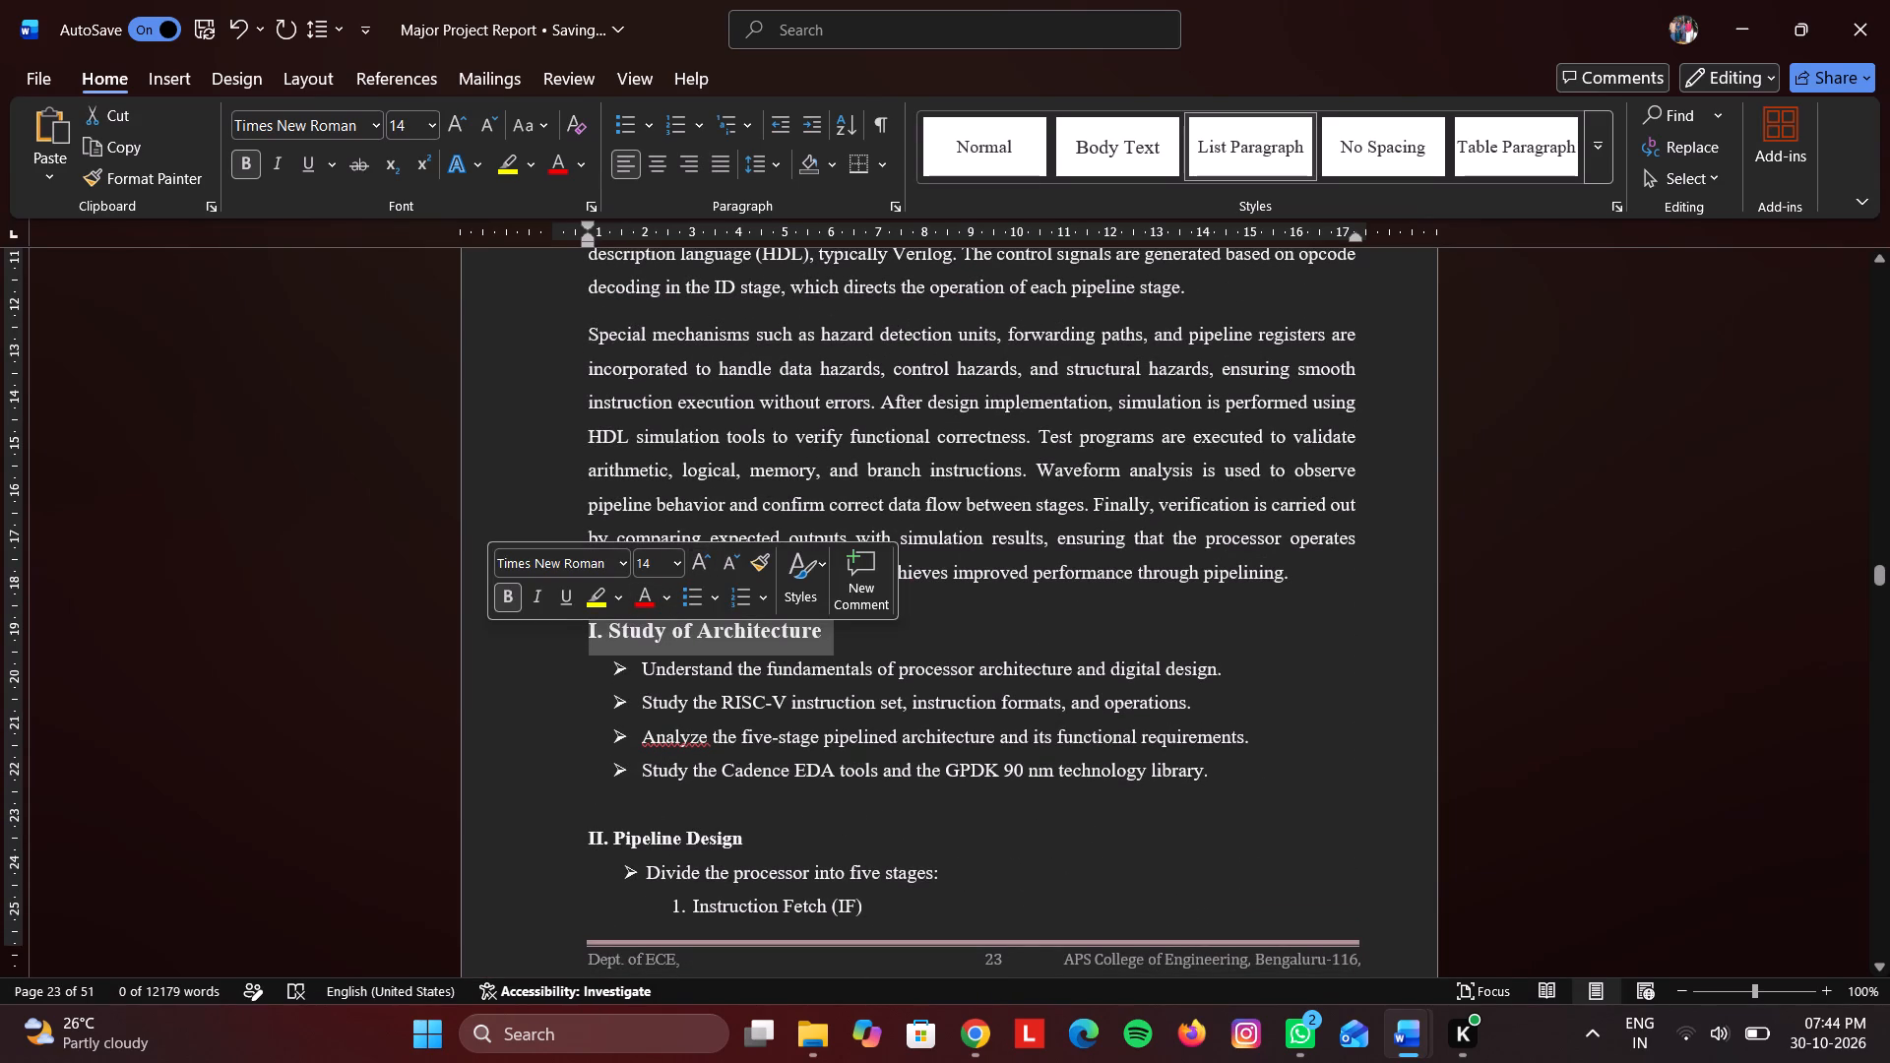
left_click_drag(757, 838, 567, 845)
left_click(788, 765)
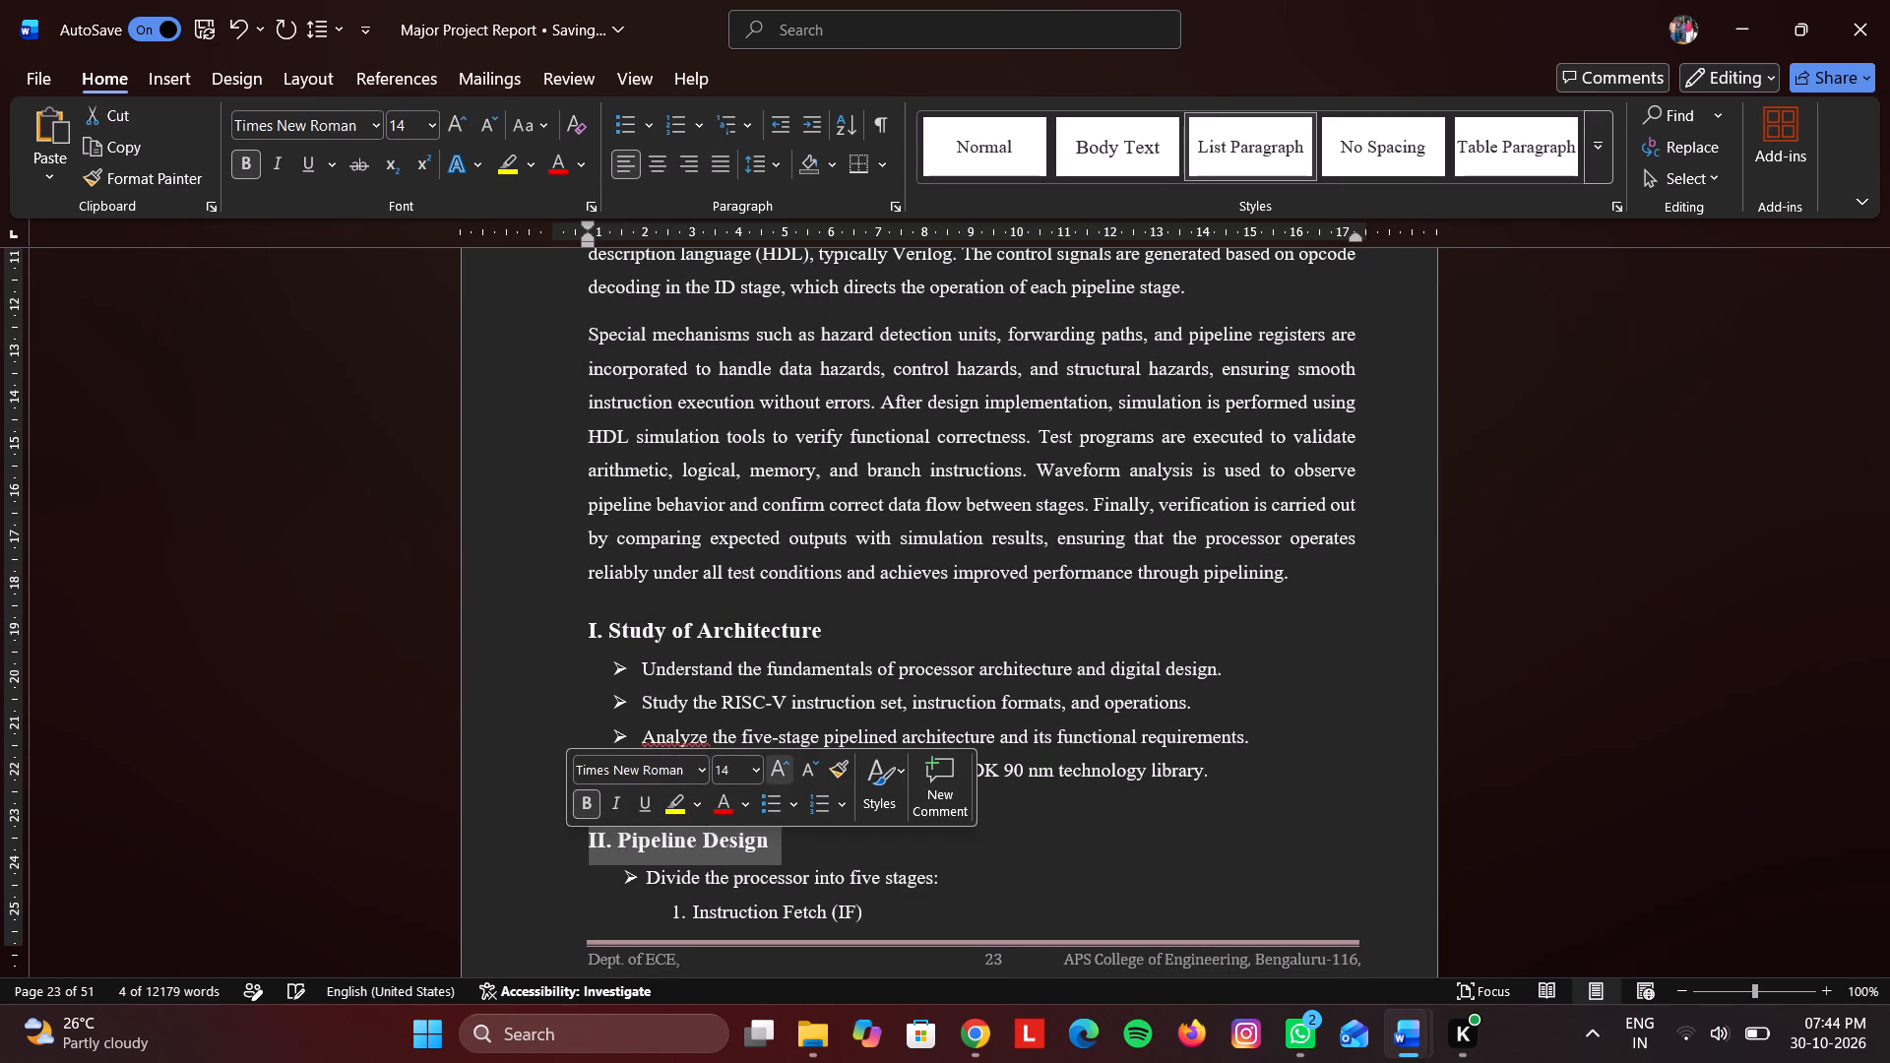
Delete the blank line above the list item "Instruction Decode (ID)" at the start of page 24.
scroll(776, 842, "down", 7)
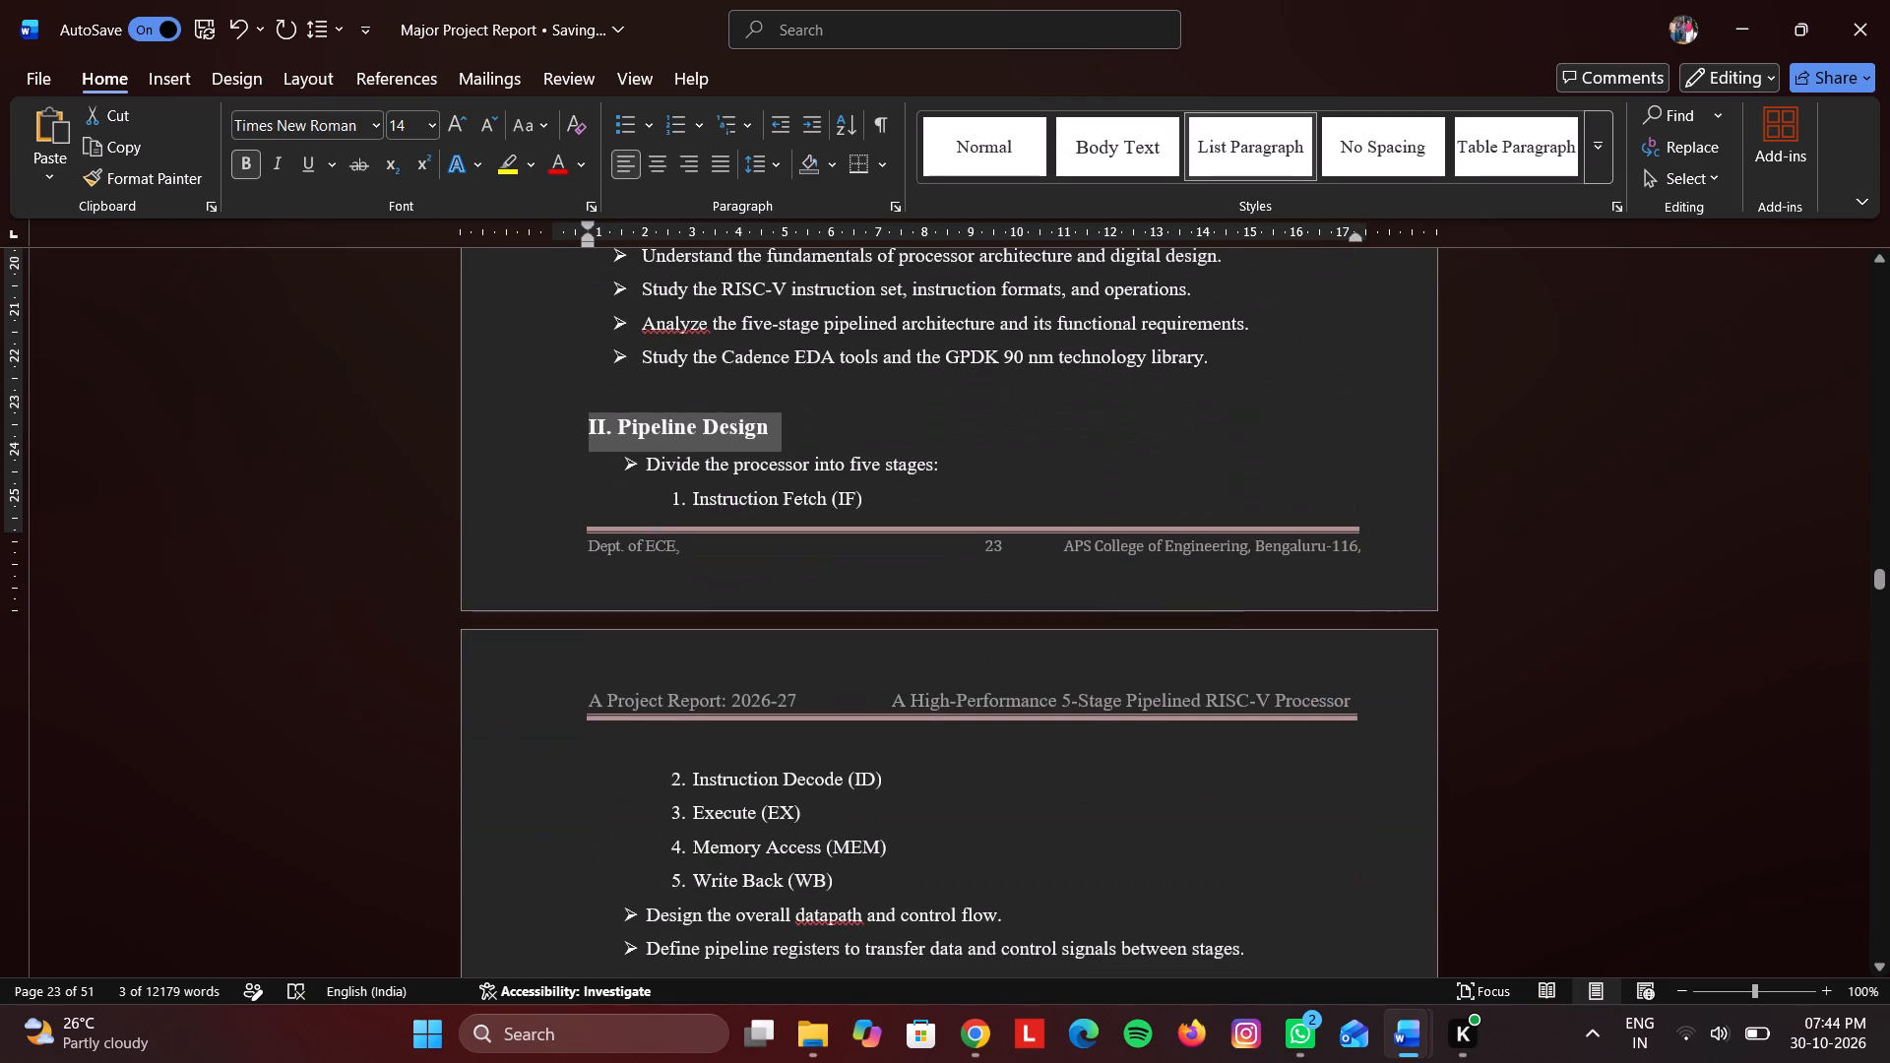
left_click(752, 754)
key("Delete")
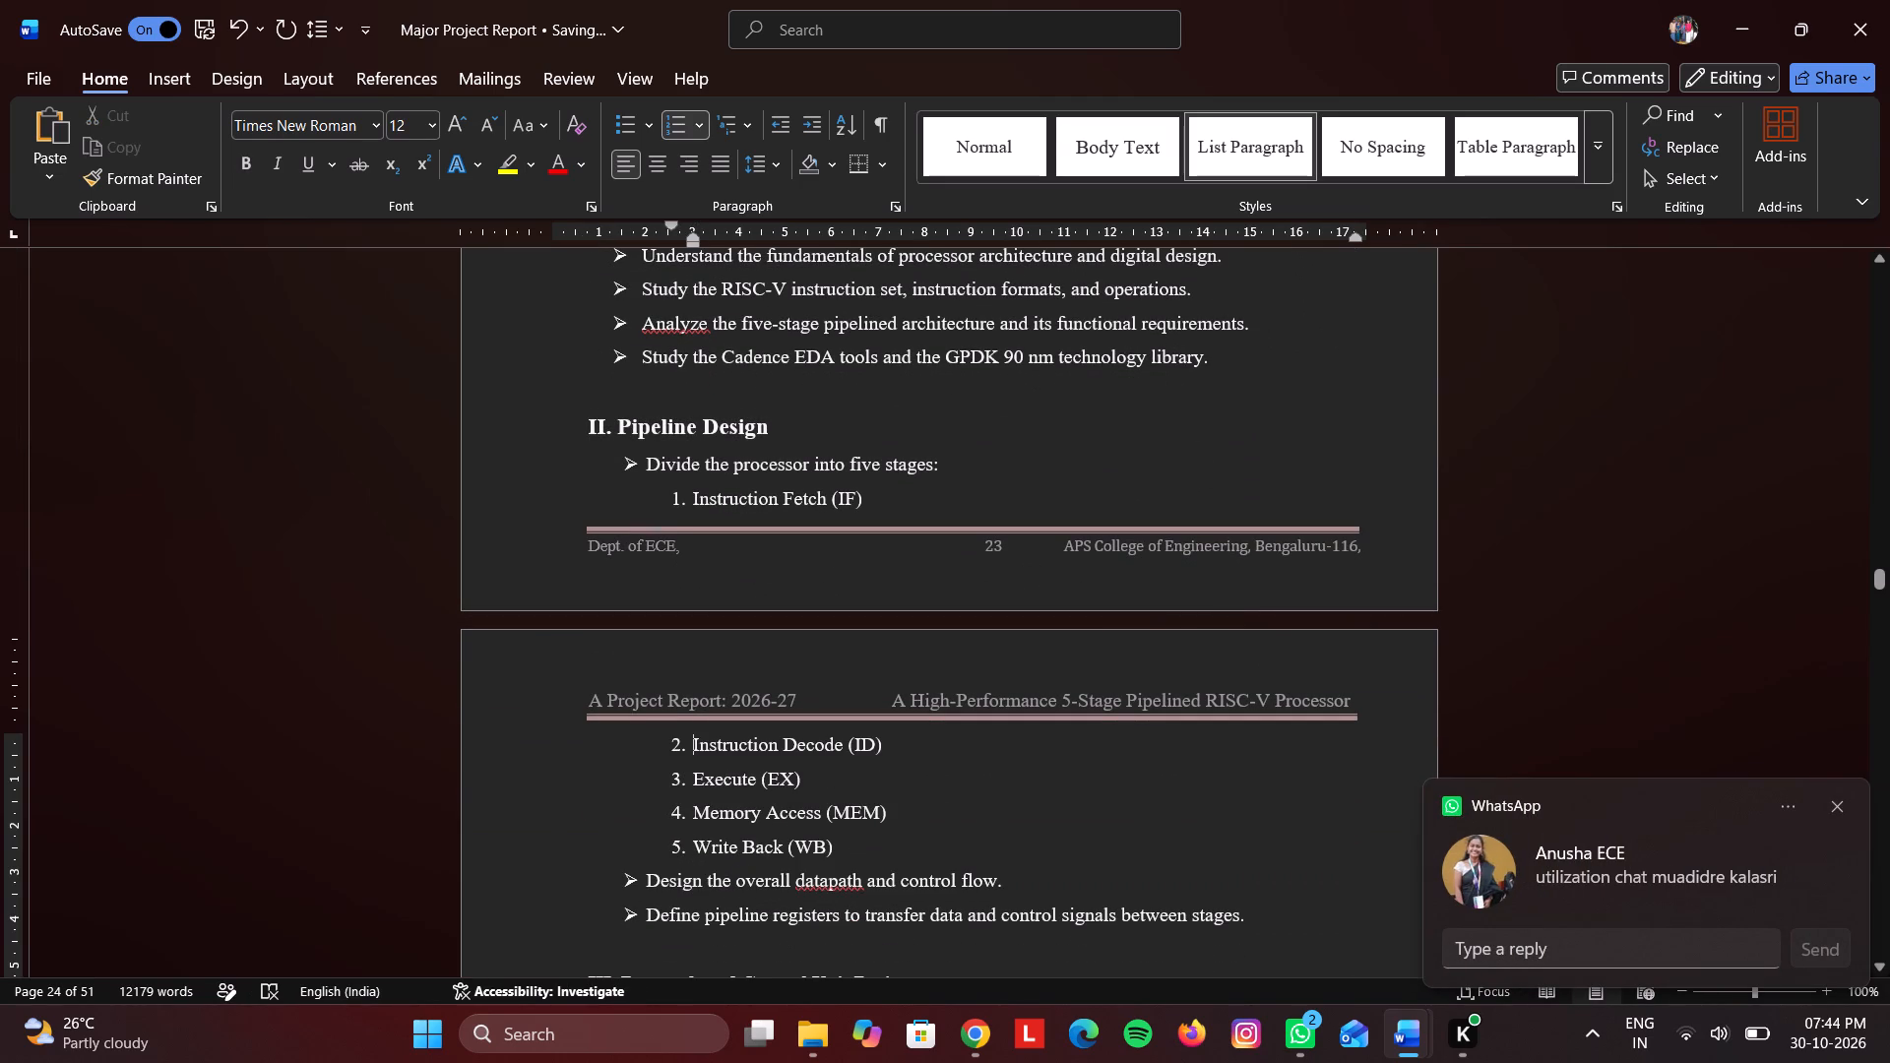
left_click(1588, 948)
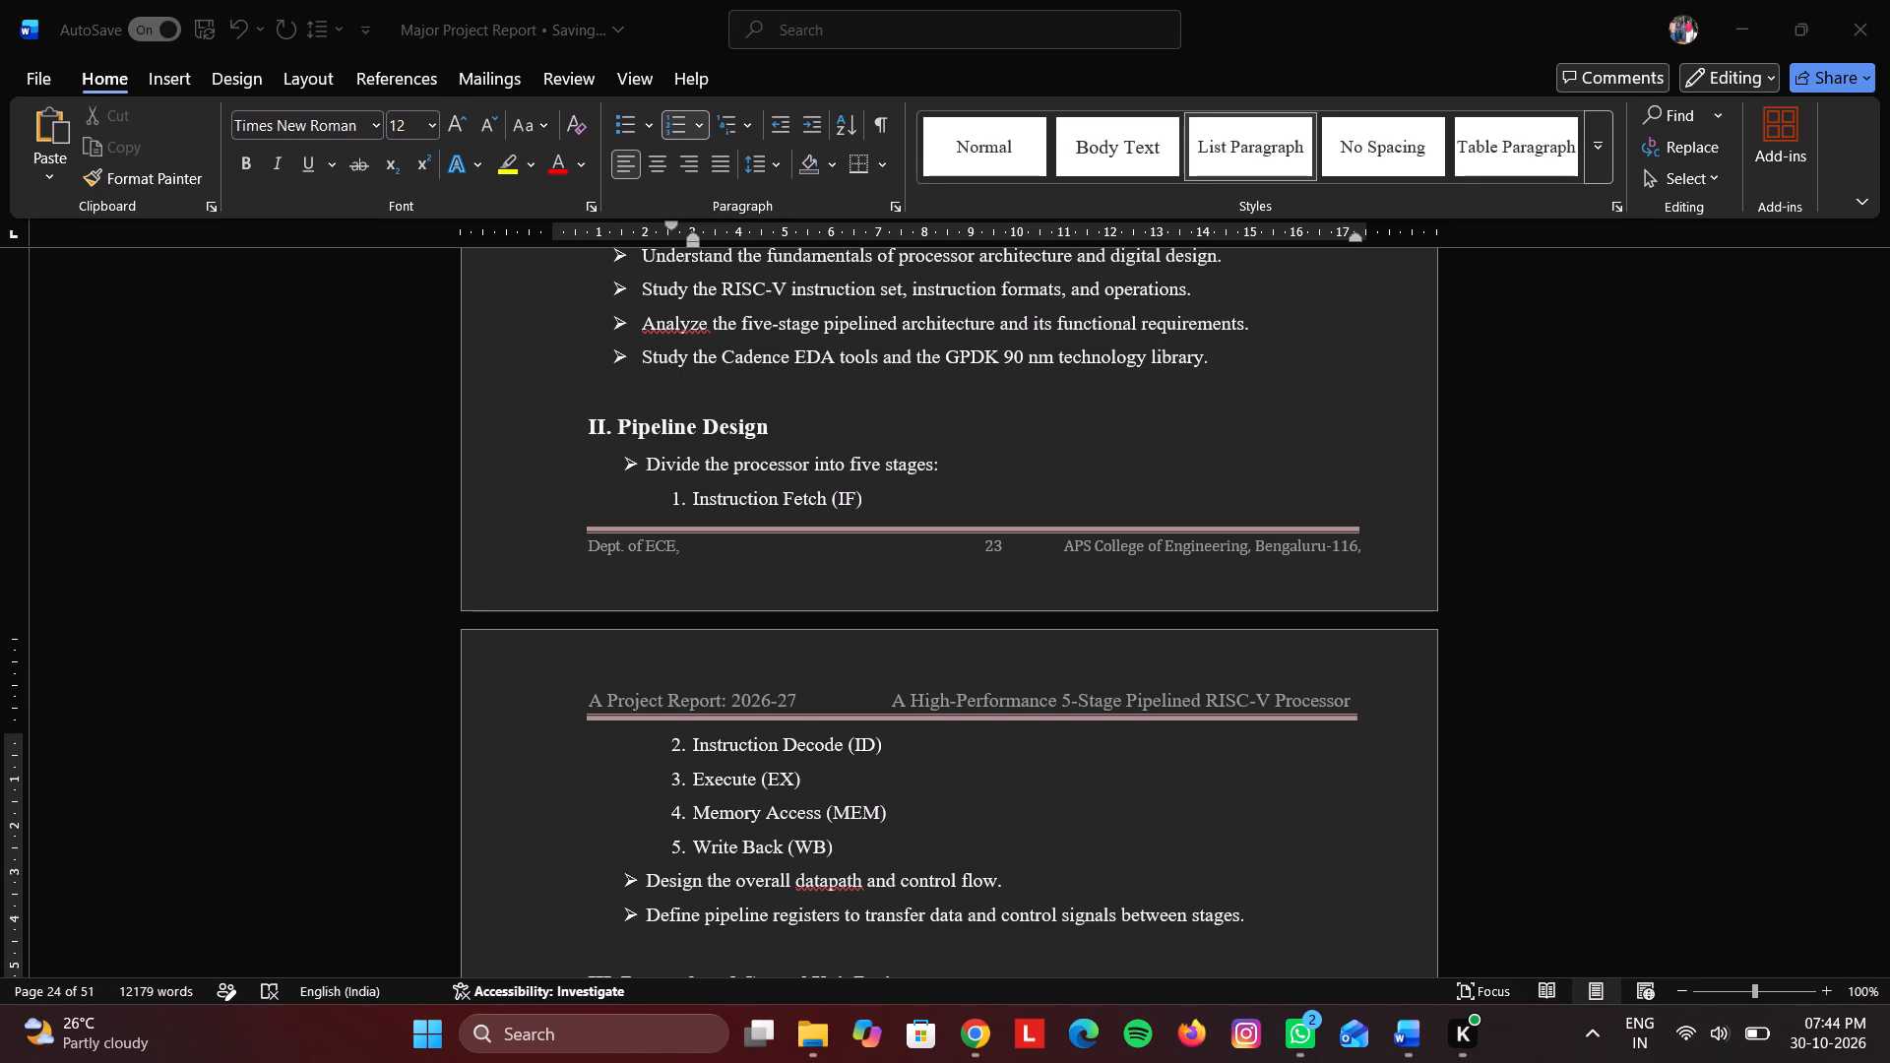
Return to the Word report and increase the subheading "III. Datapath and Control Unit Design" to 14 pt.
scroll(756, 703, "down", 4)
scroll(731, 691, "up", 7)
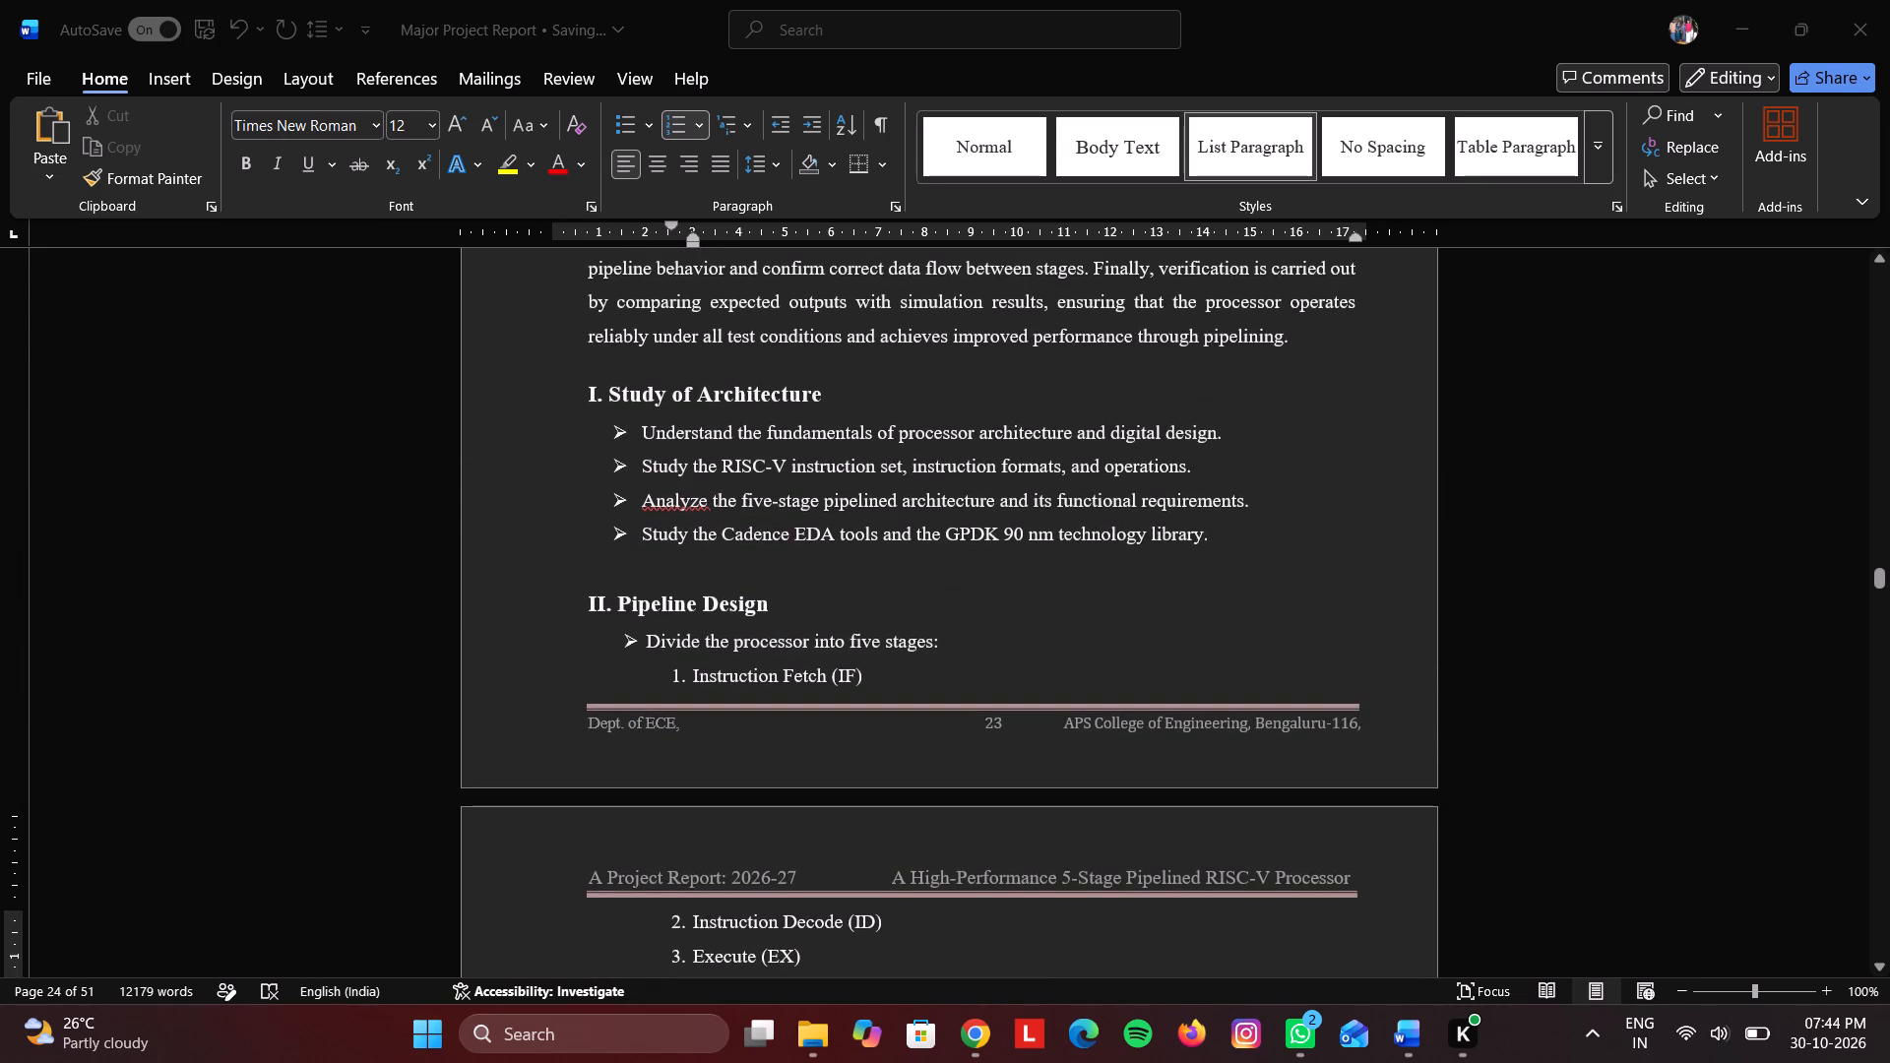
scroll(828, 892, "down", 3)
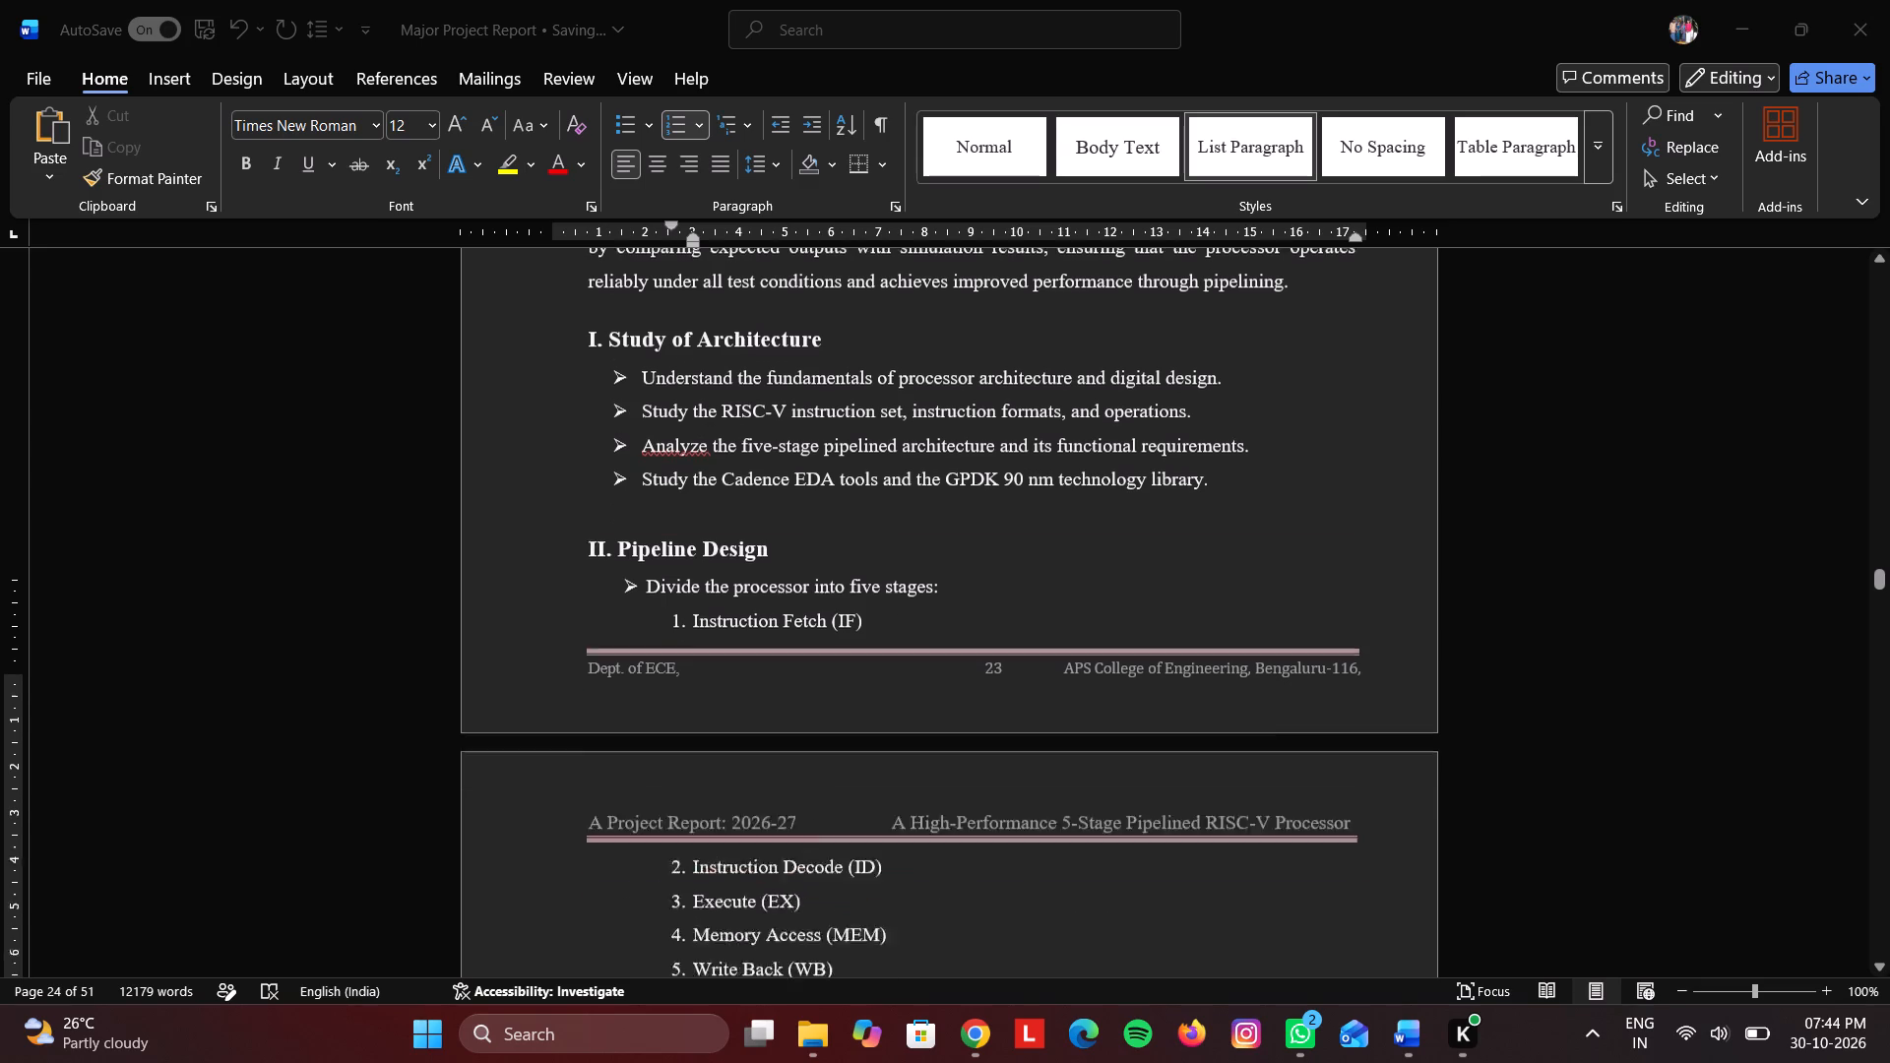
scroll(828, 892, "down", 3)
left_click(913, 804)
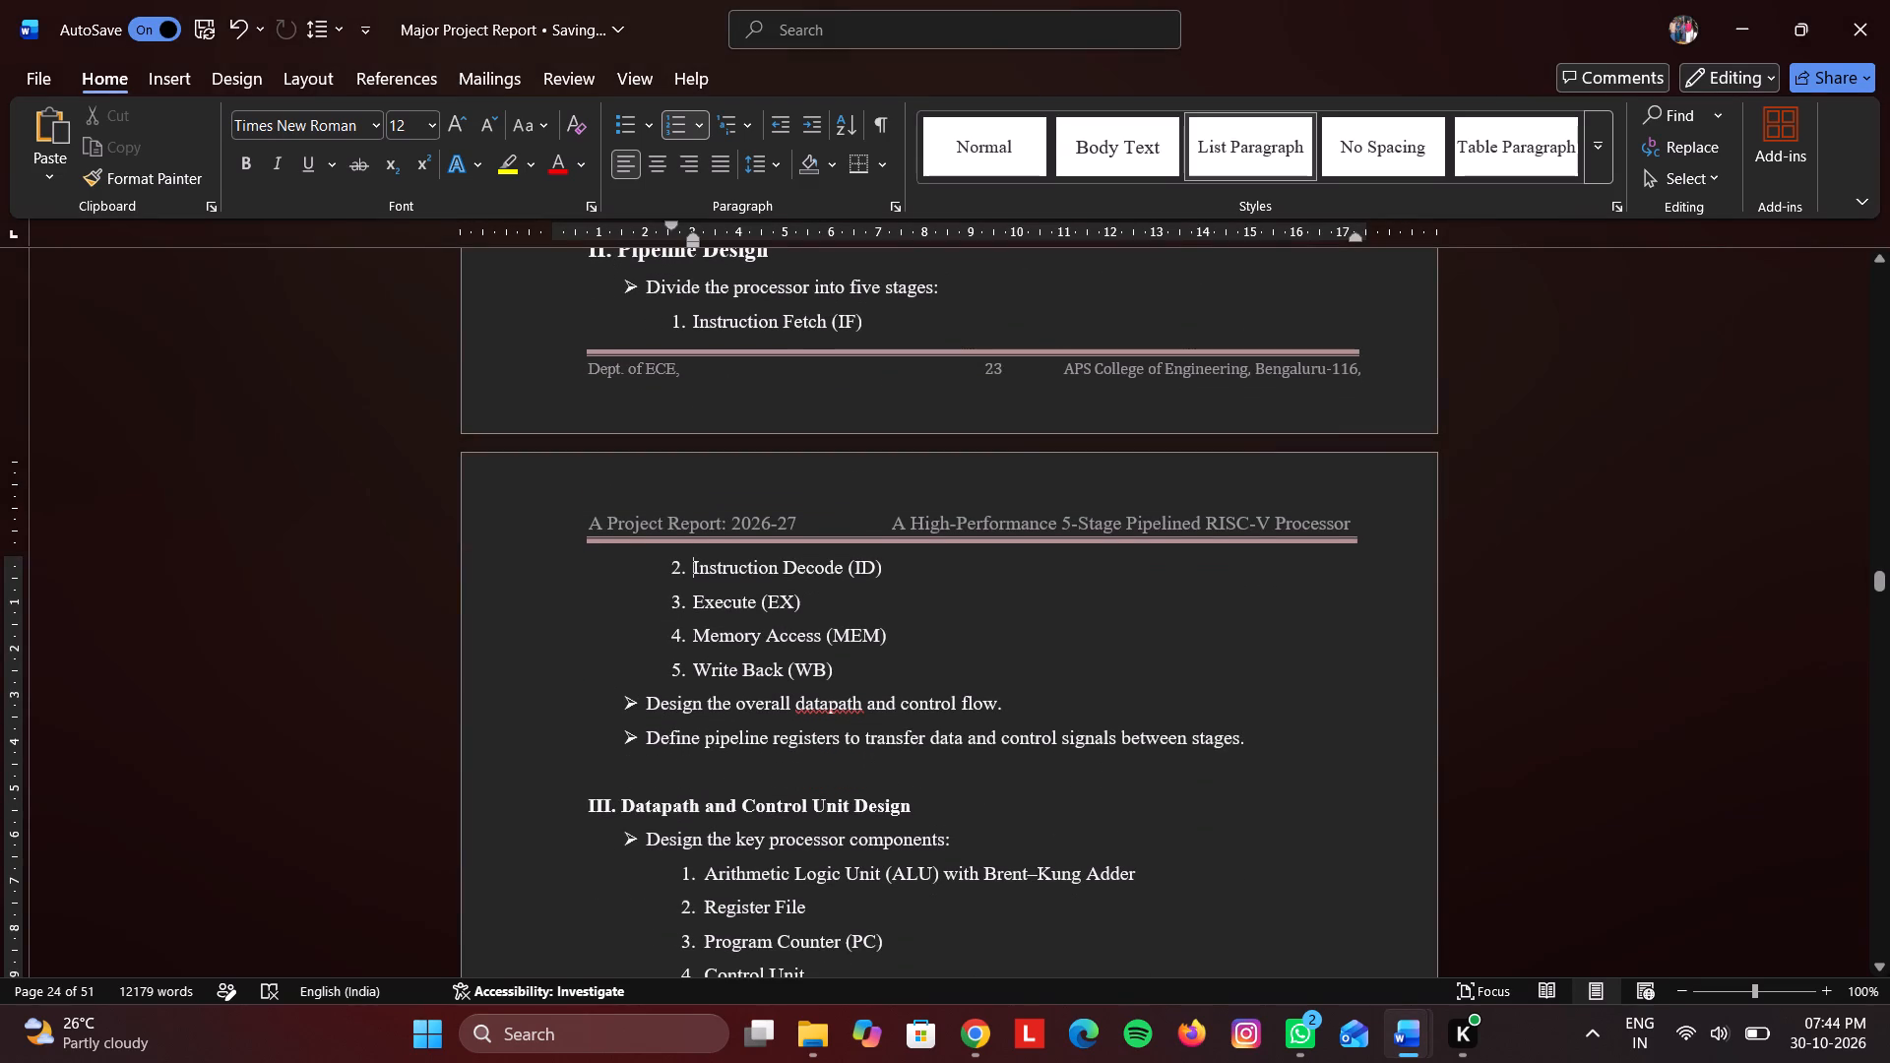
left_click_drag(917, 809, 580, 818)
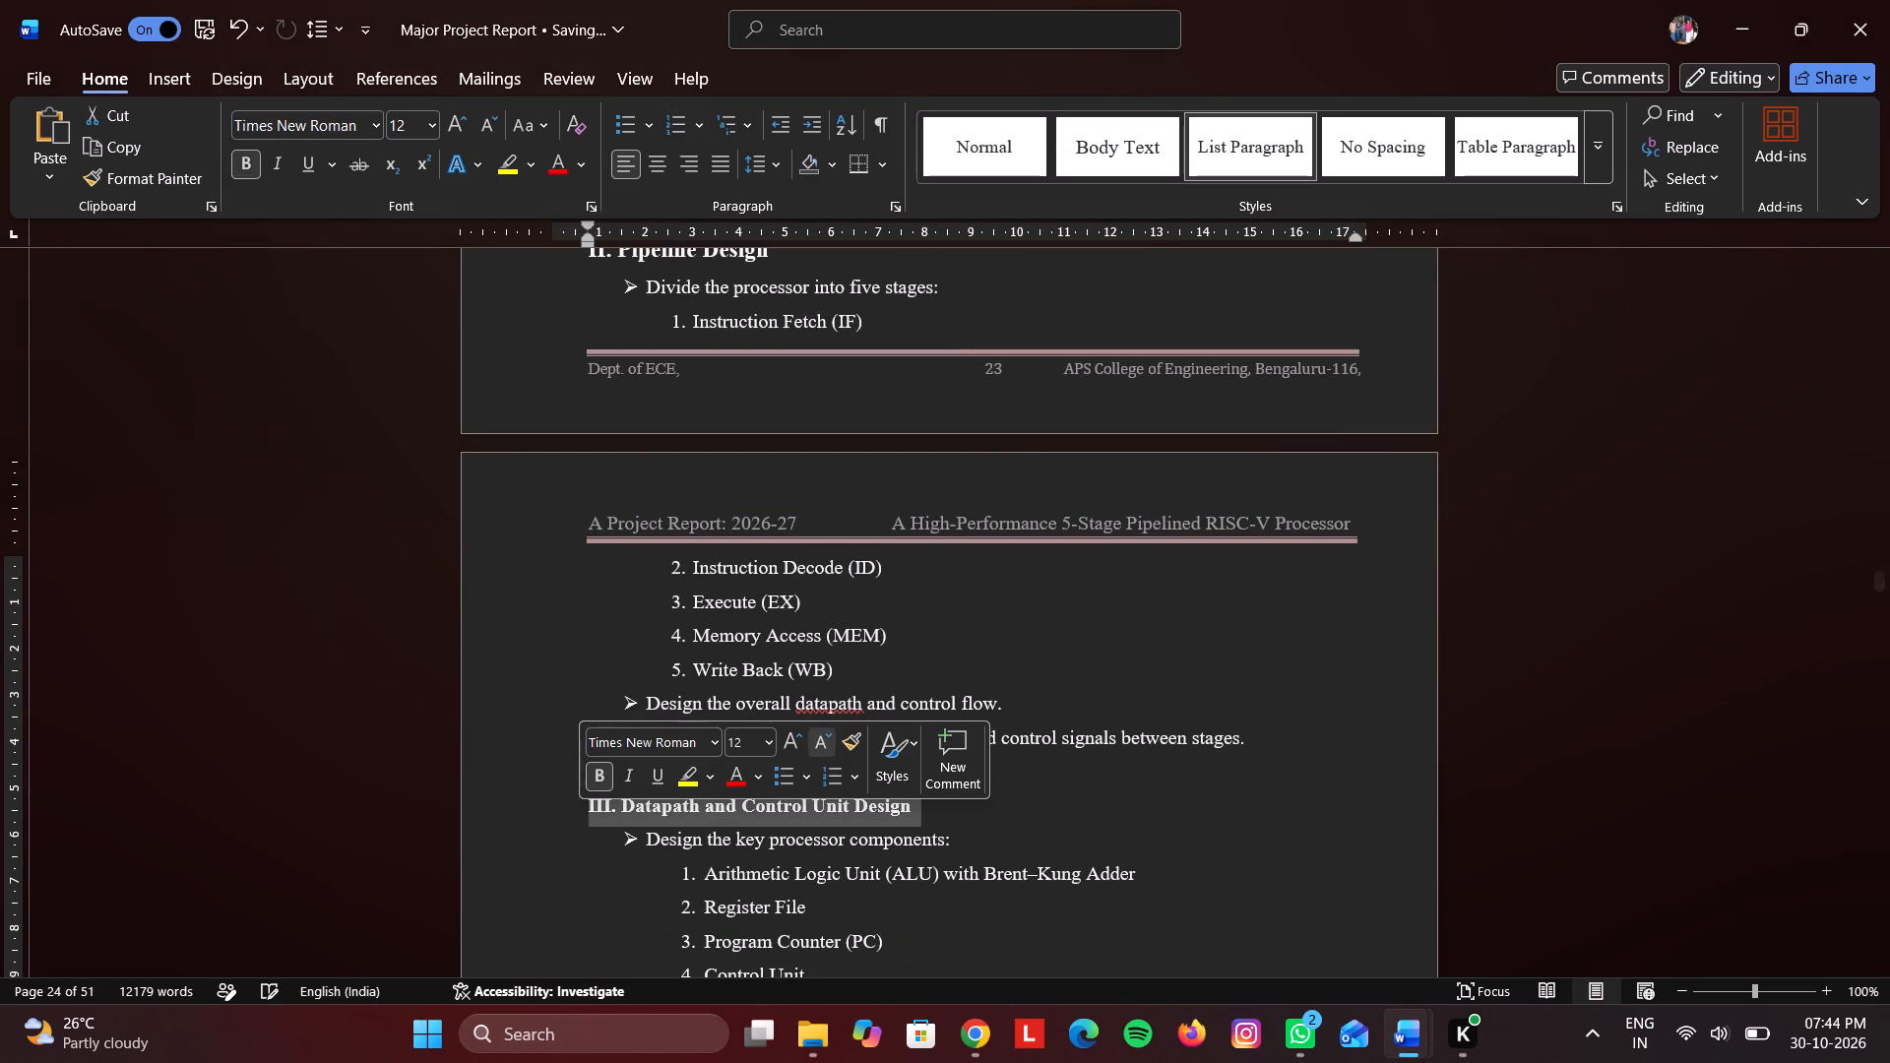
left_click(801, 742)
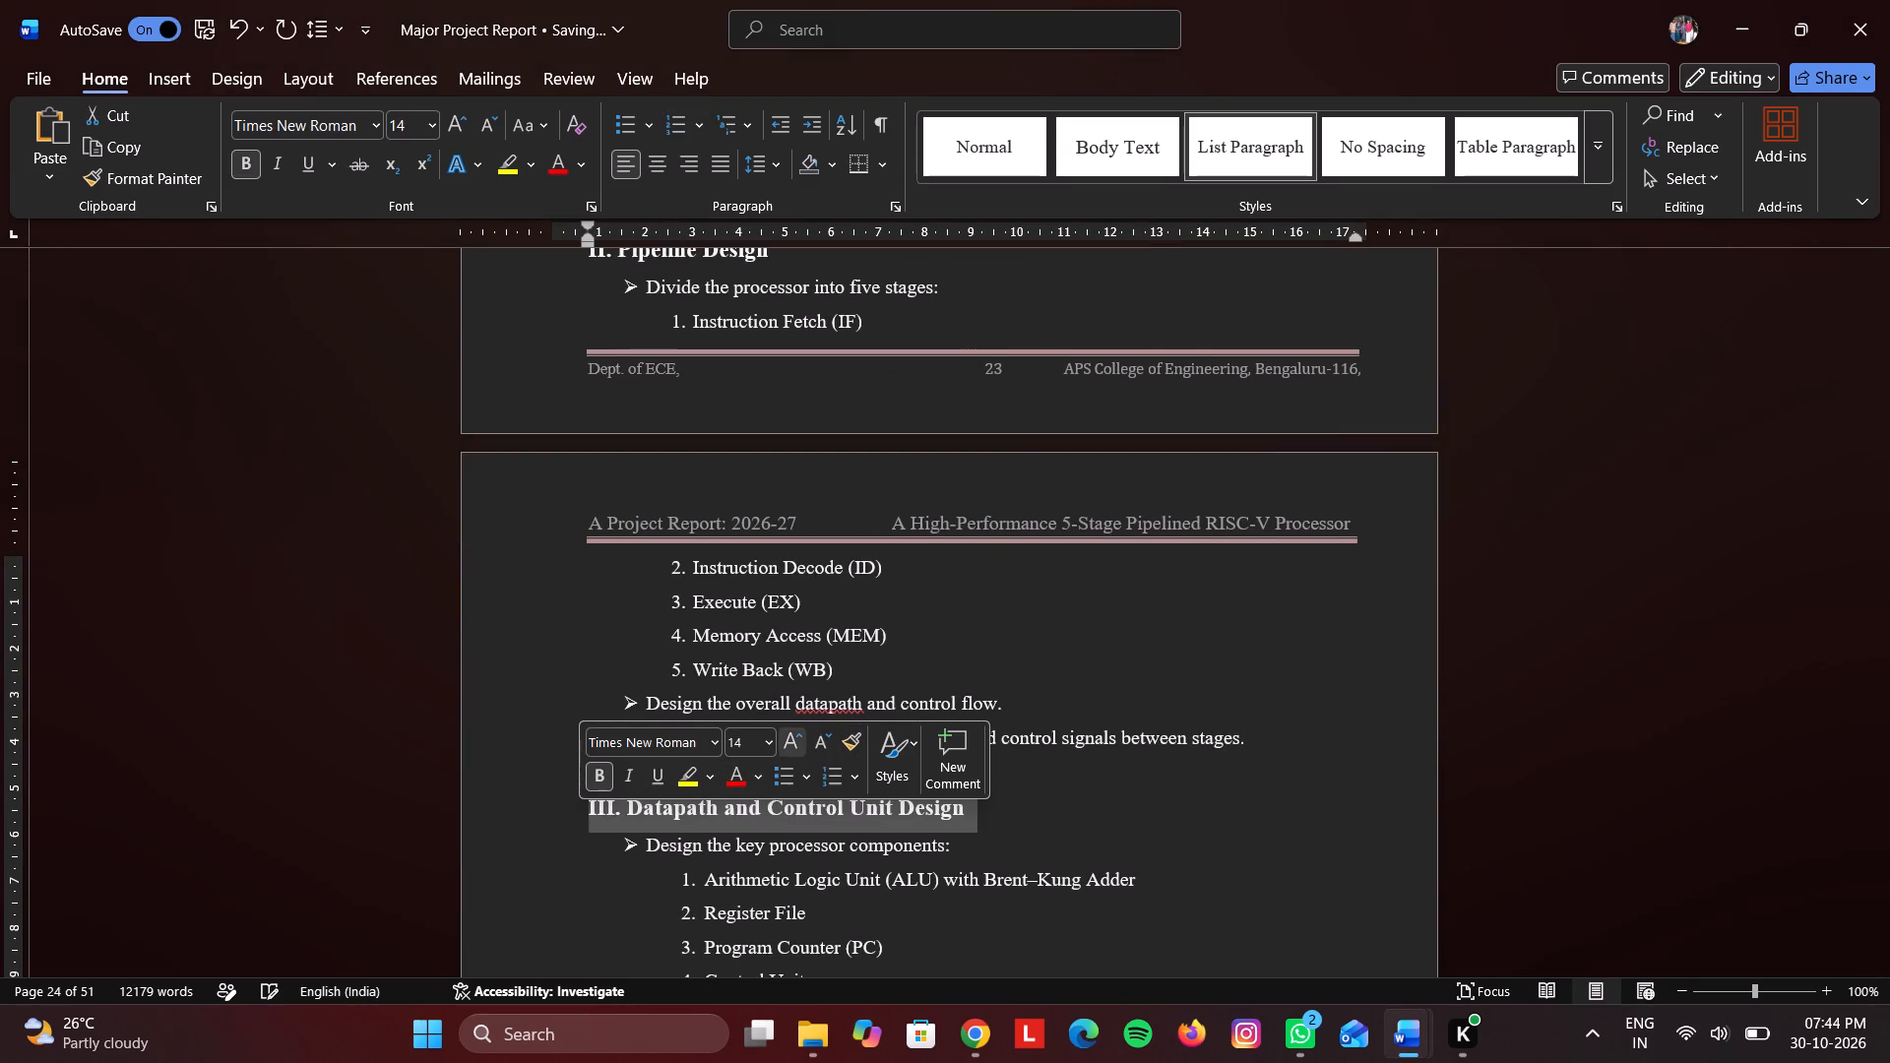
Increase the subheadings "IV. RTL Implementation" and "V. Hazard Detection and Handling" to 14 pt.
scroll(844, 821, "down", 6)
left_click_drag(828, 796, 684, 811)
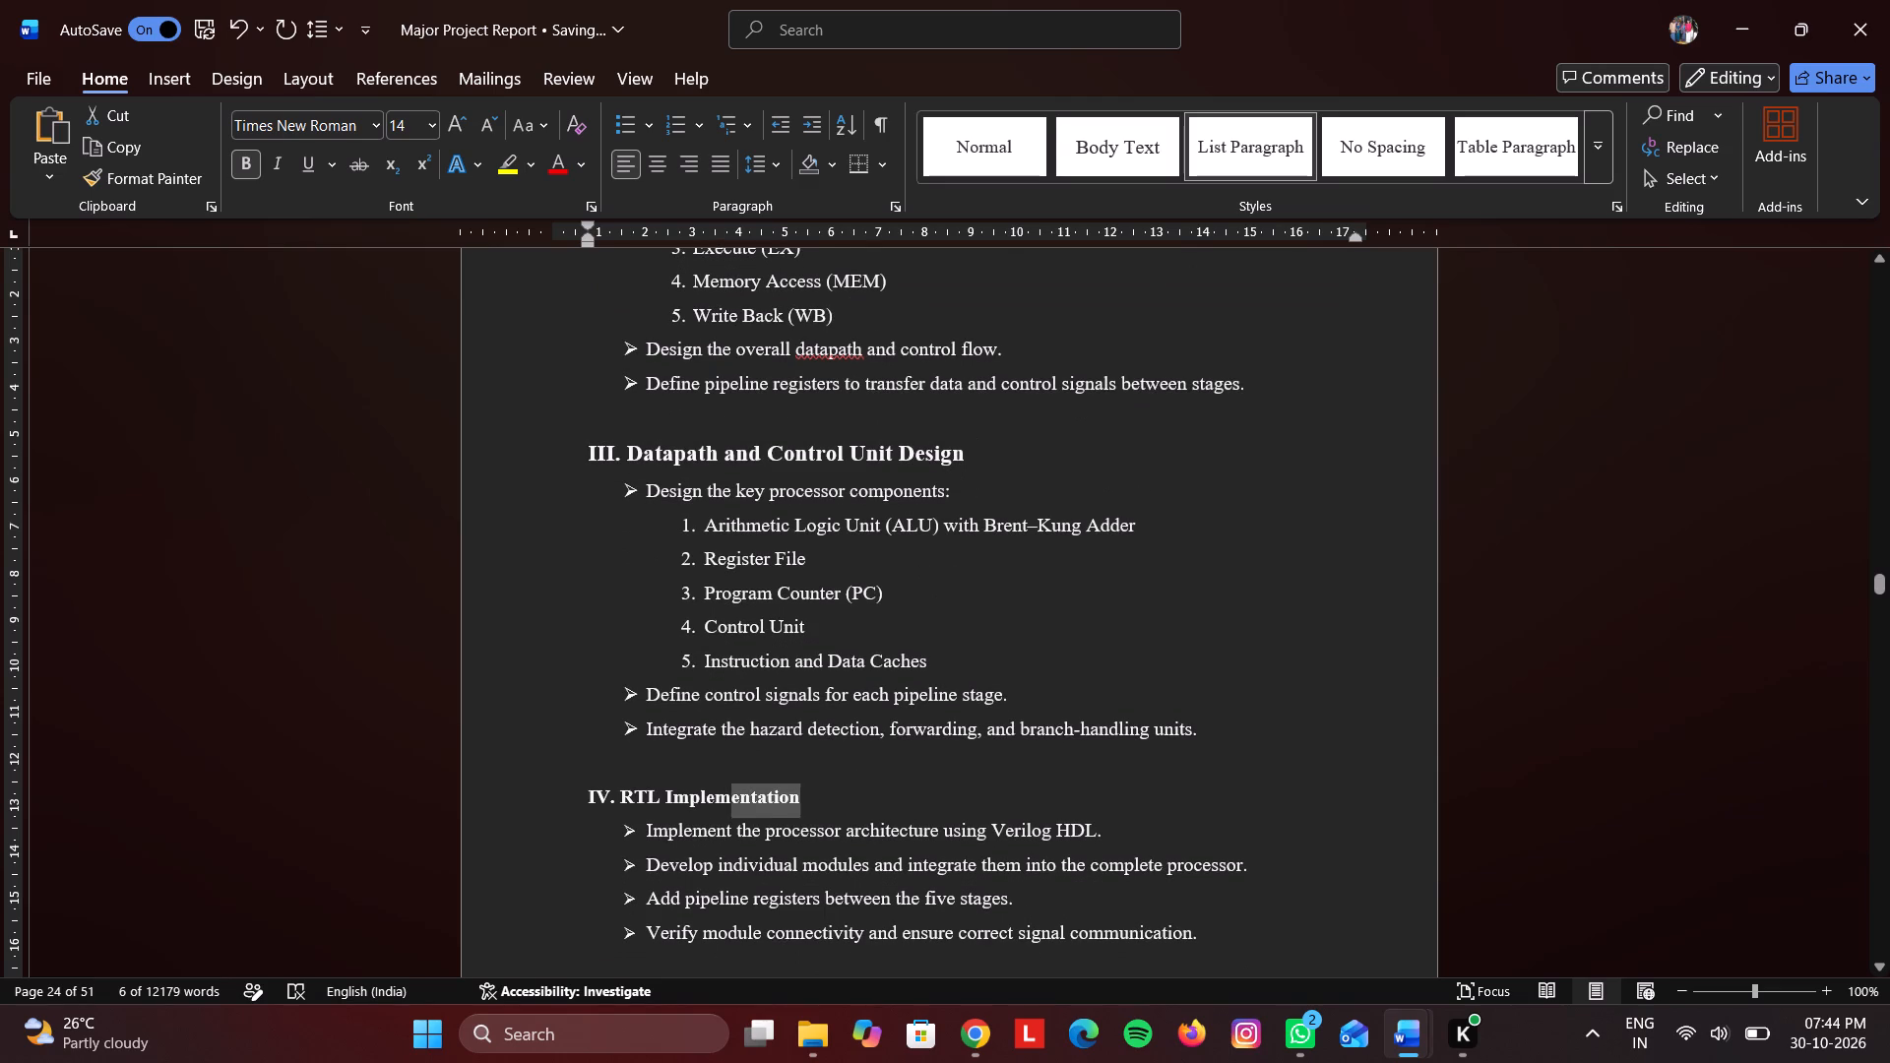
left_click_drag(684, 811, 577, 791)
left_click(794, 714)
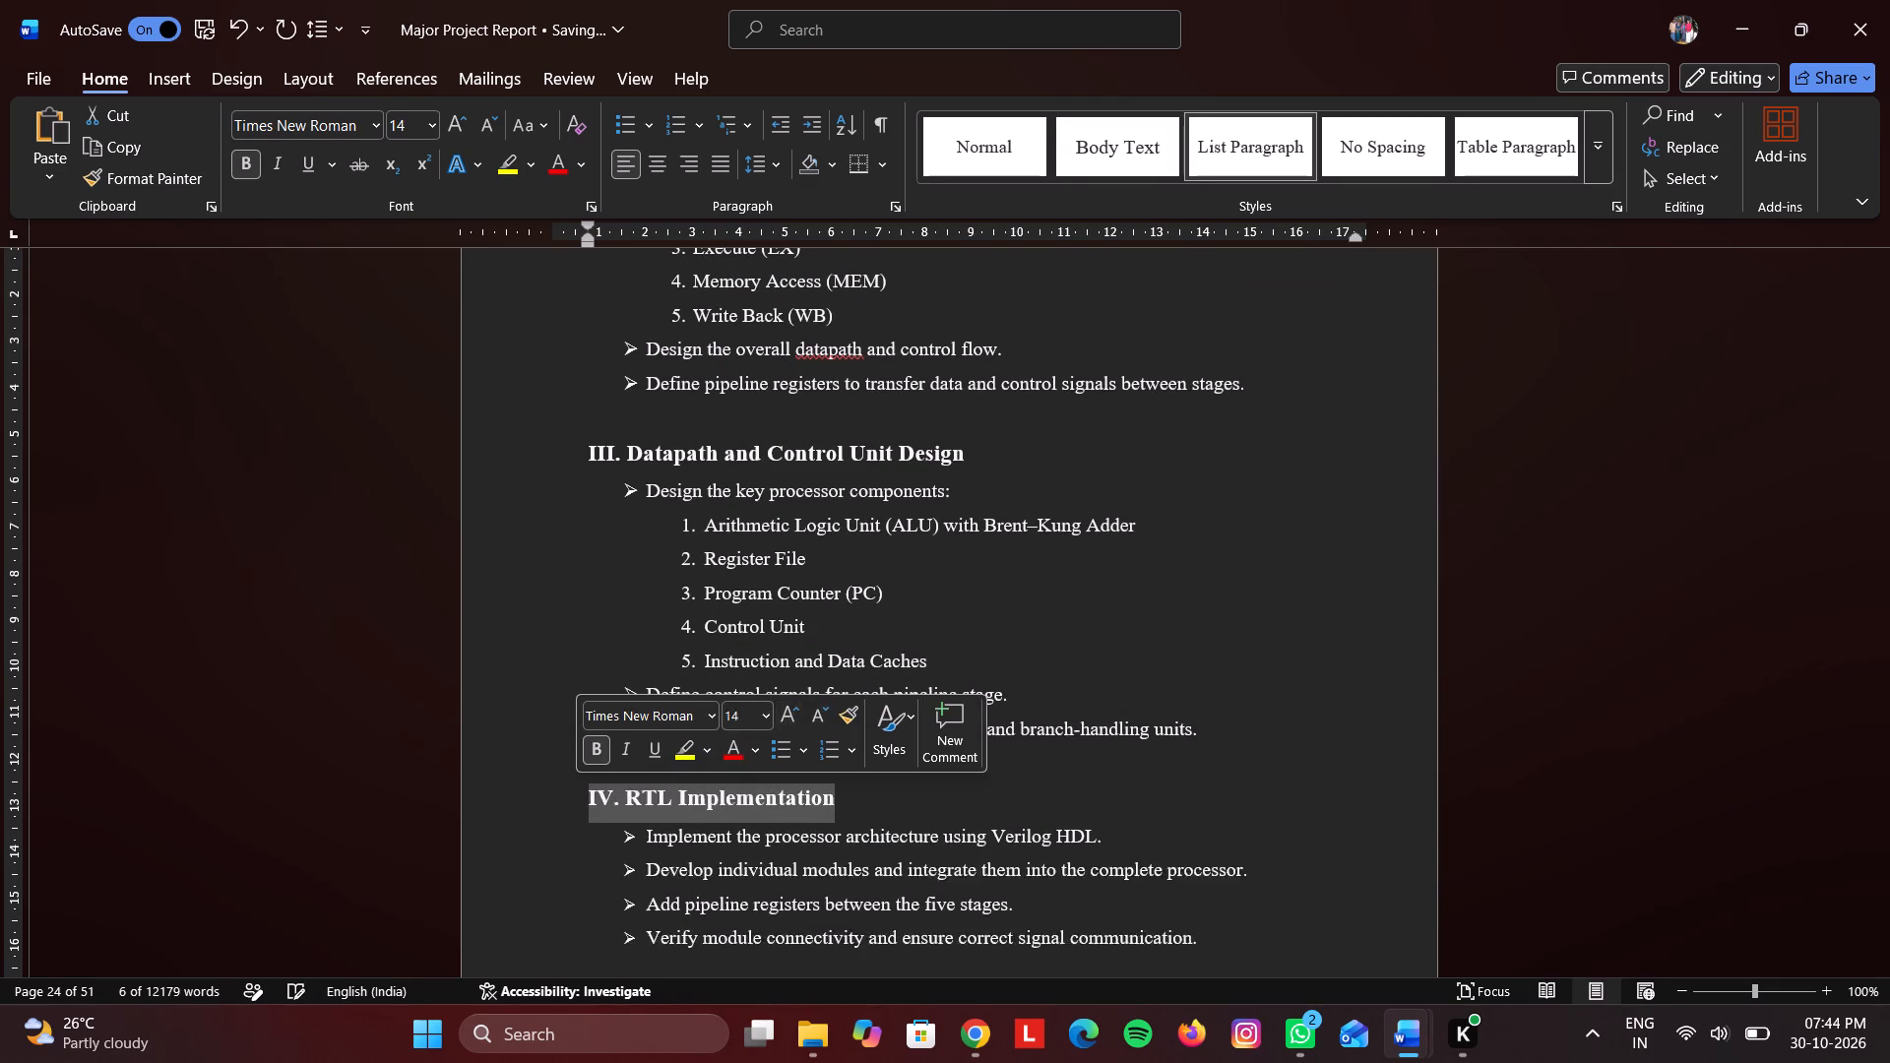
scroll(806, 742, "down", 4)
left_click_drag(903, 777, 586, 775)
left_click(803, 702)
Set the headings "VI. RTL Simulation and Functional Verification", "VII. Logic Synthesis", "VIII. Physical Design and GDSII Generation" and "IX. Result Analysis and Documentation" to 14 pt.
scroll(818, 728, "down", 4)
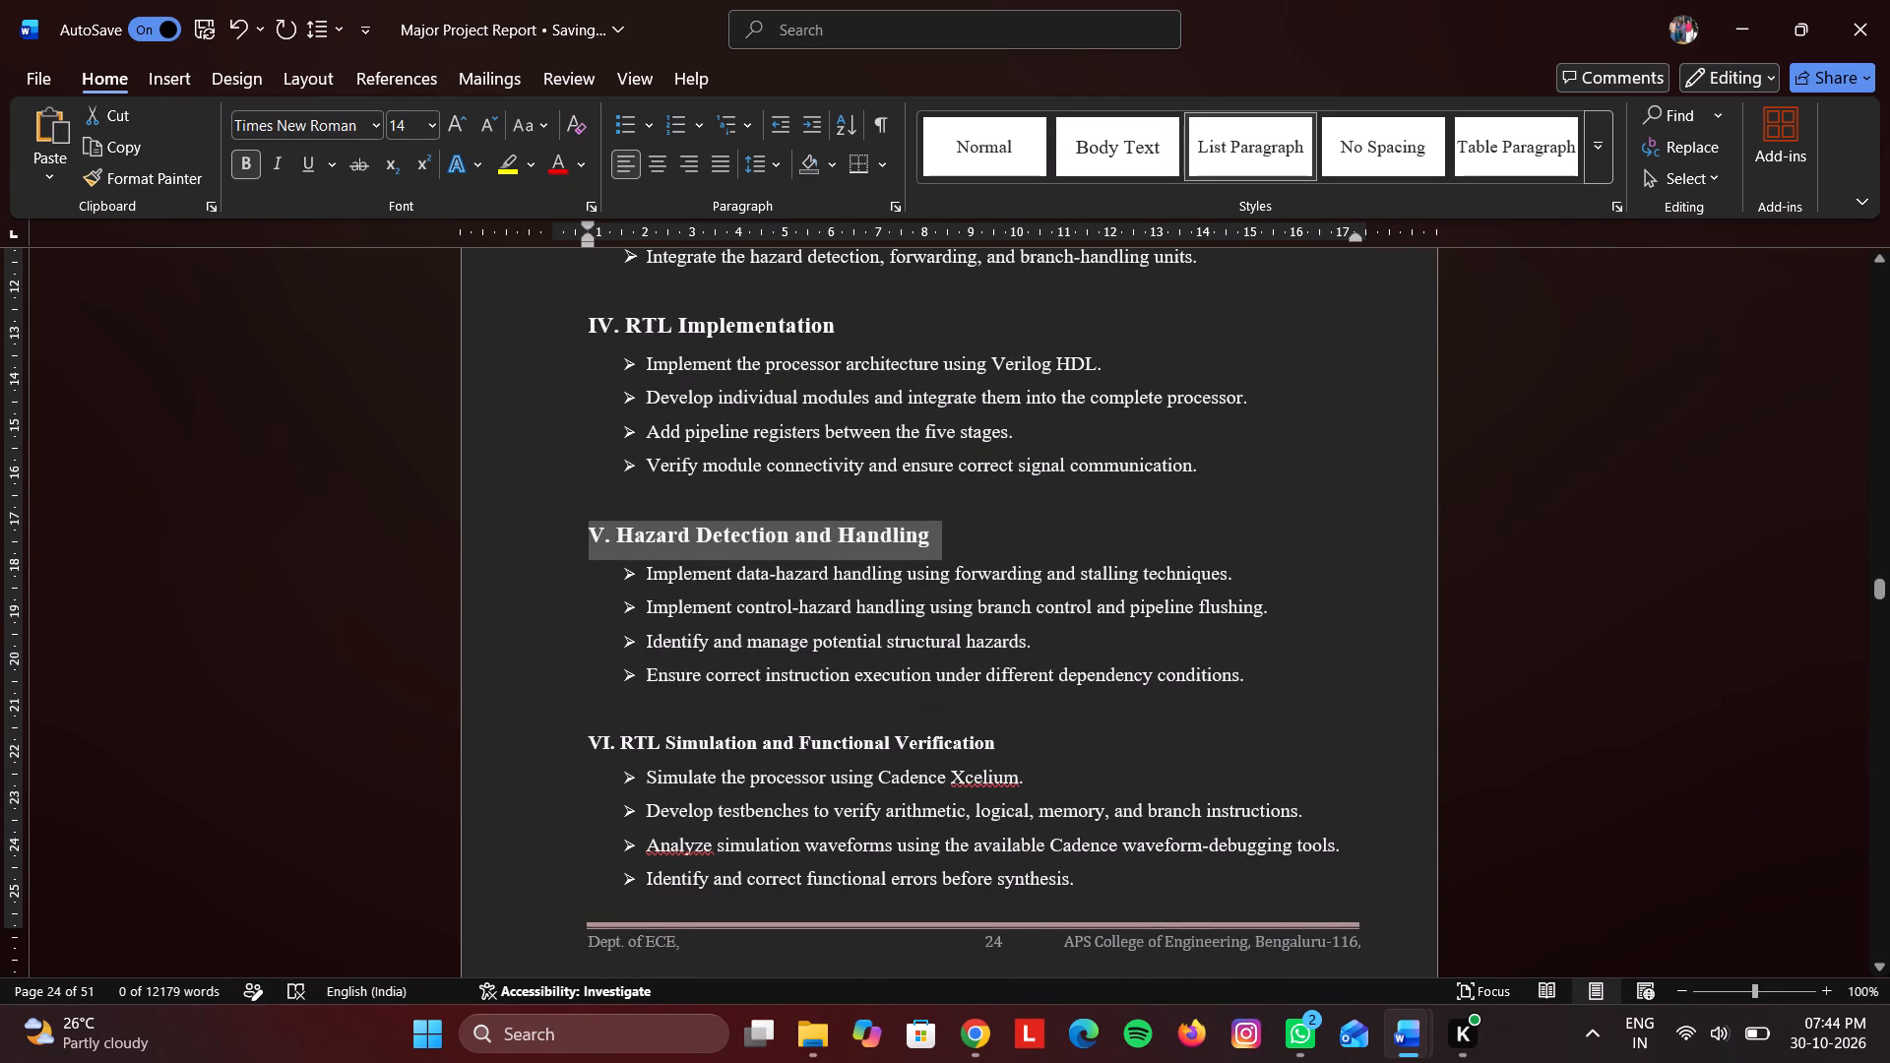
left_click_drag(1039, 749, 585, 746)
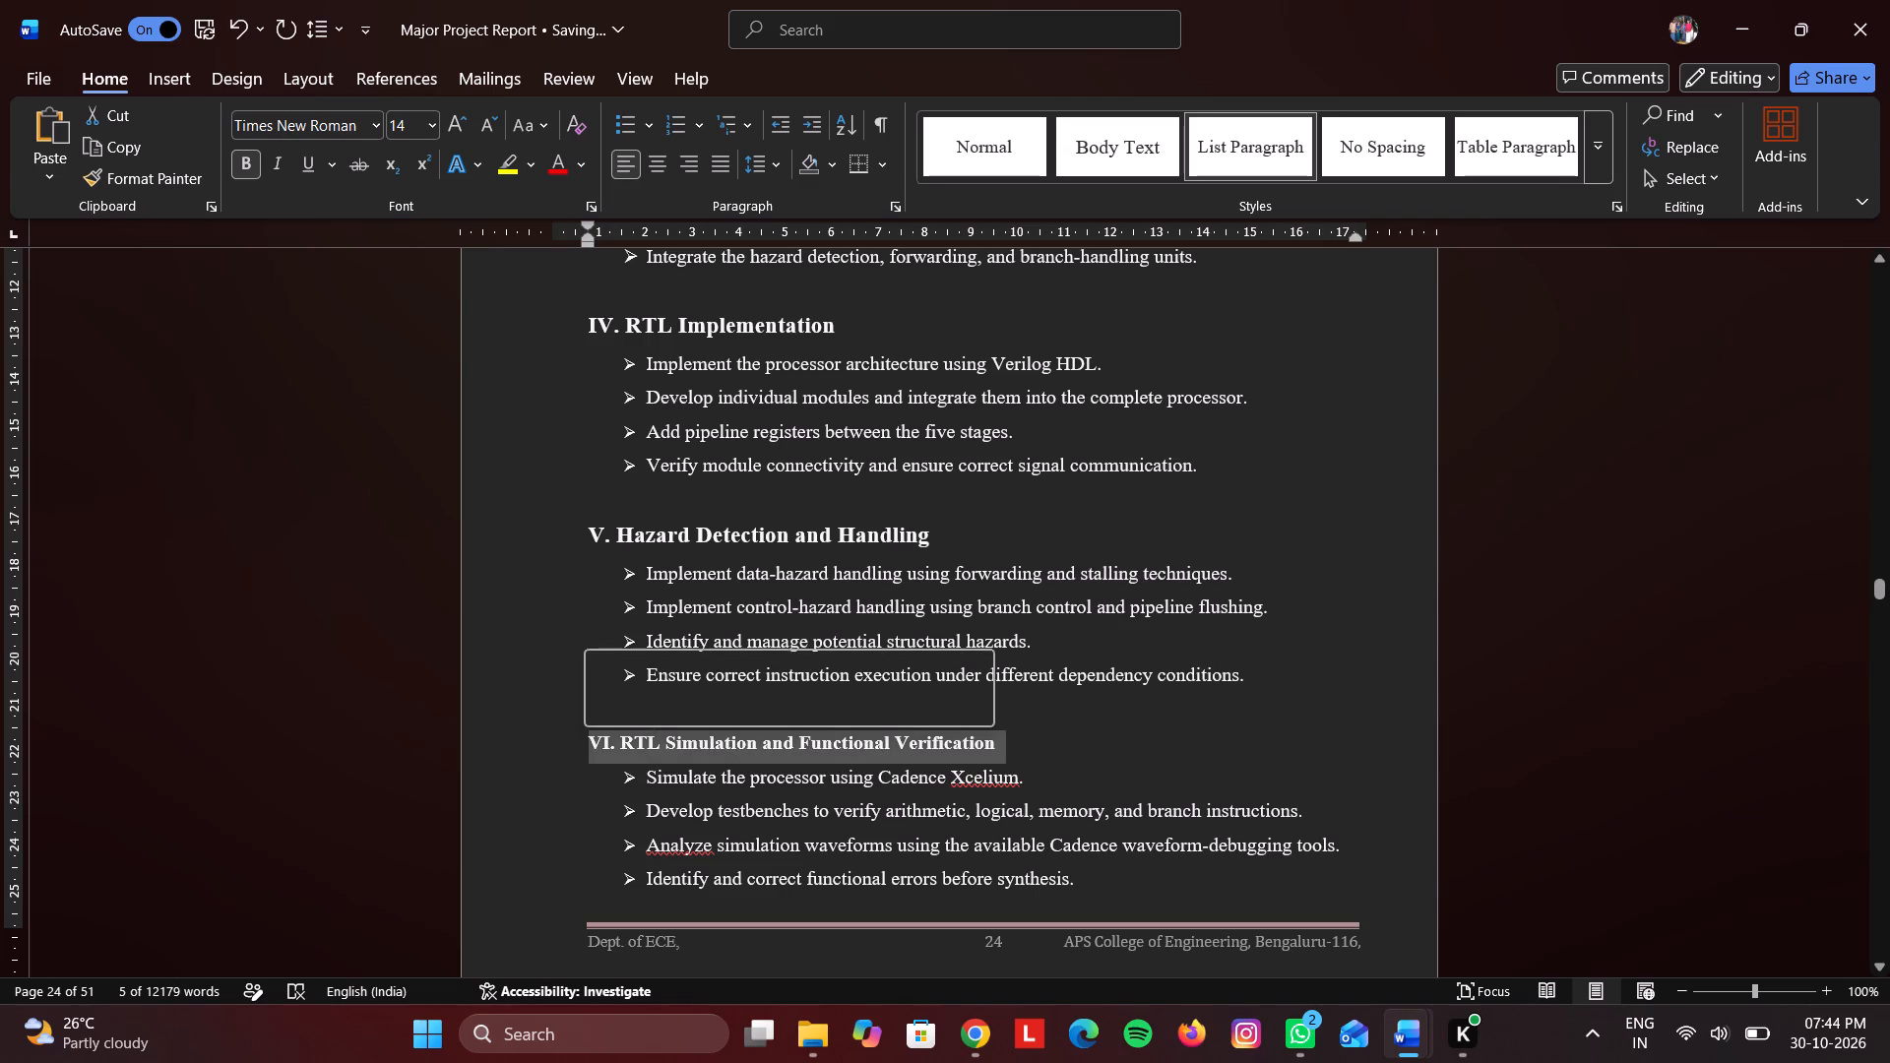
left_click(792, 667)
scroll(857, 747, "down", 7)
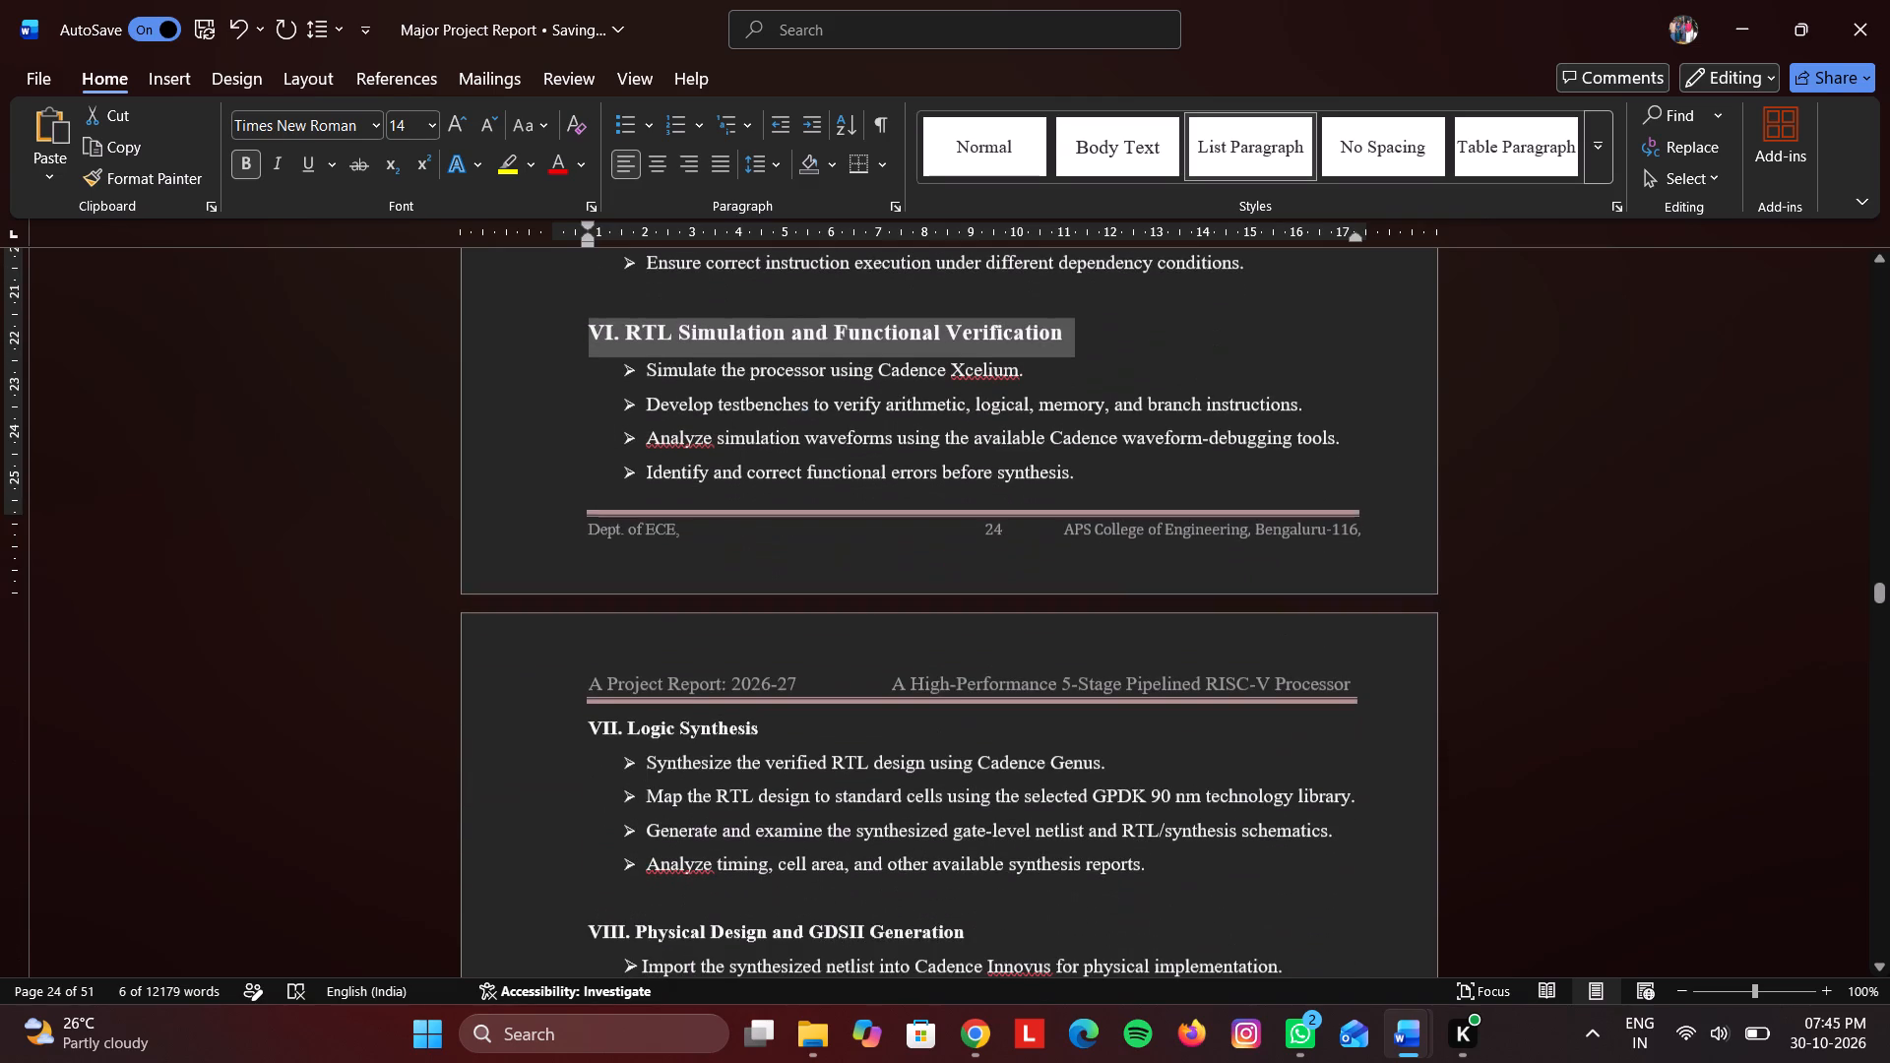
left_click_drag(784, 737, 567, 724)
left_click(784, 657)
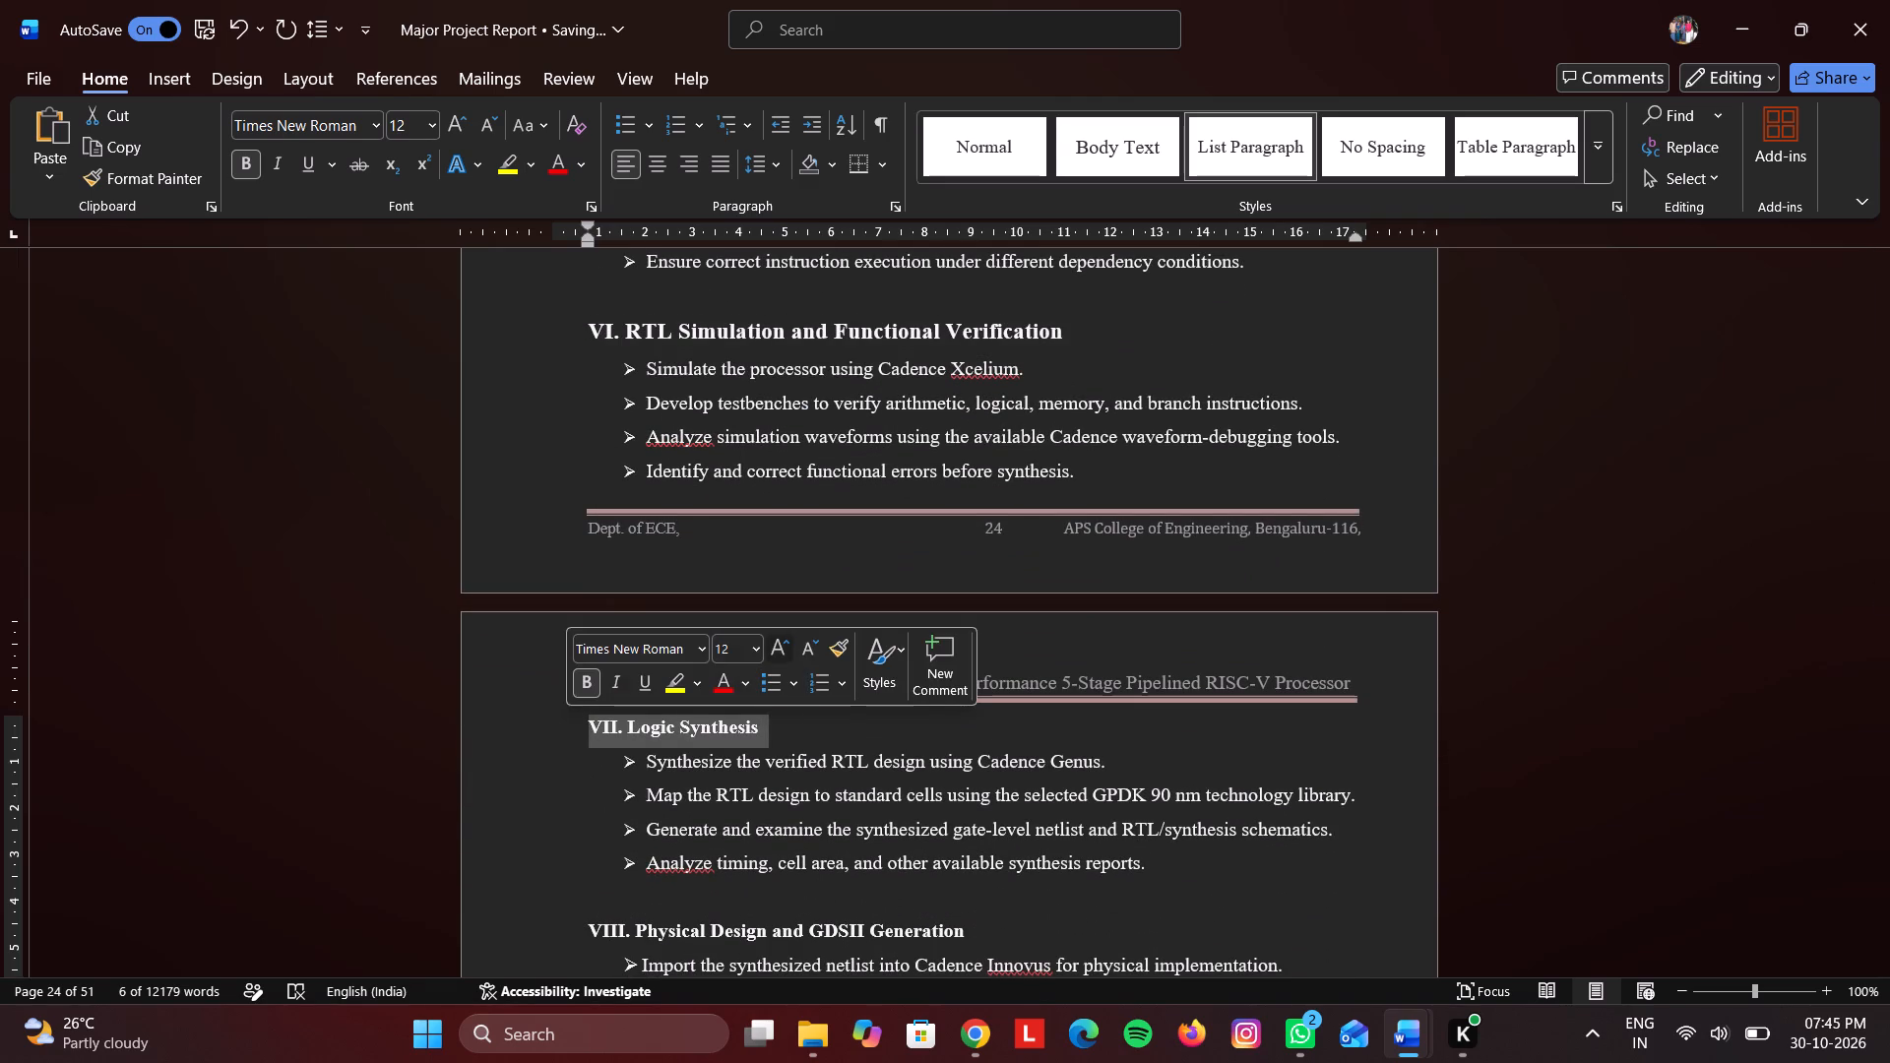
scroll(793, 669, "down", 4)
left_click_drag(973, 703, 557, 716)
left_click(775, 644)
scroll(780, 656, "down", 4)
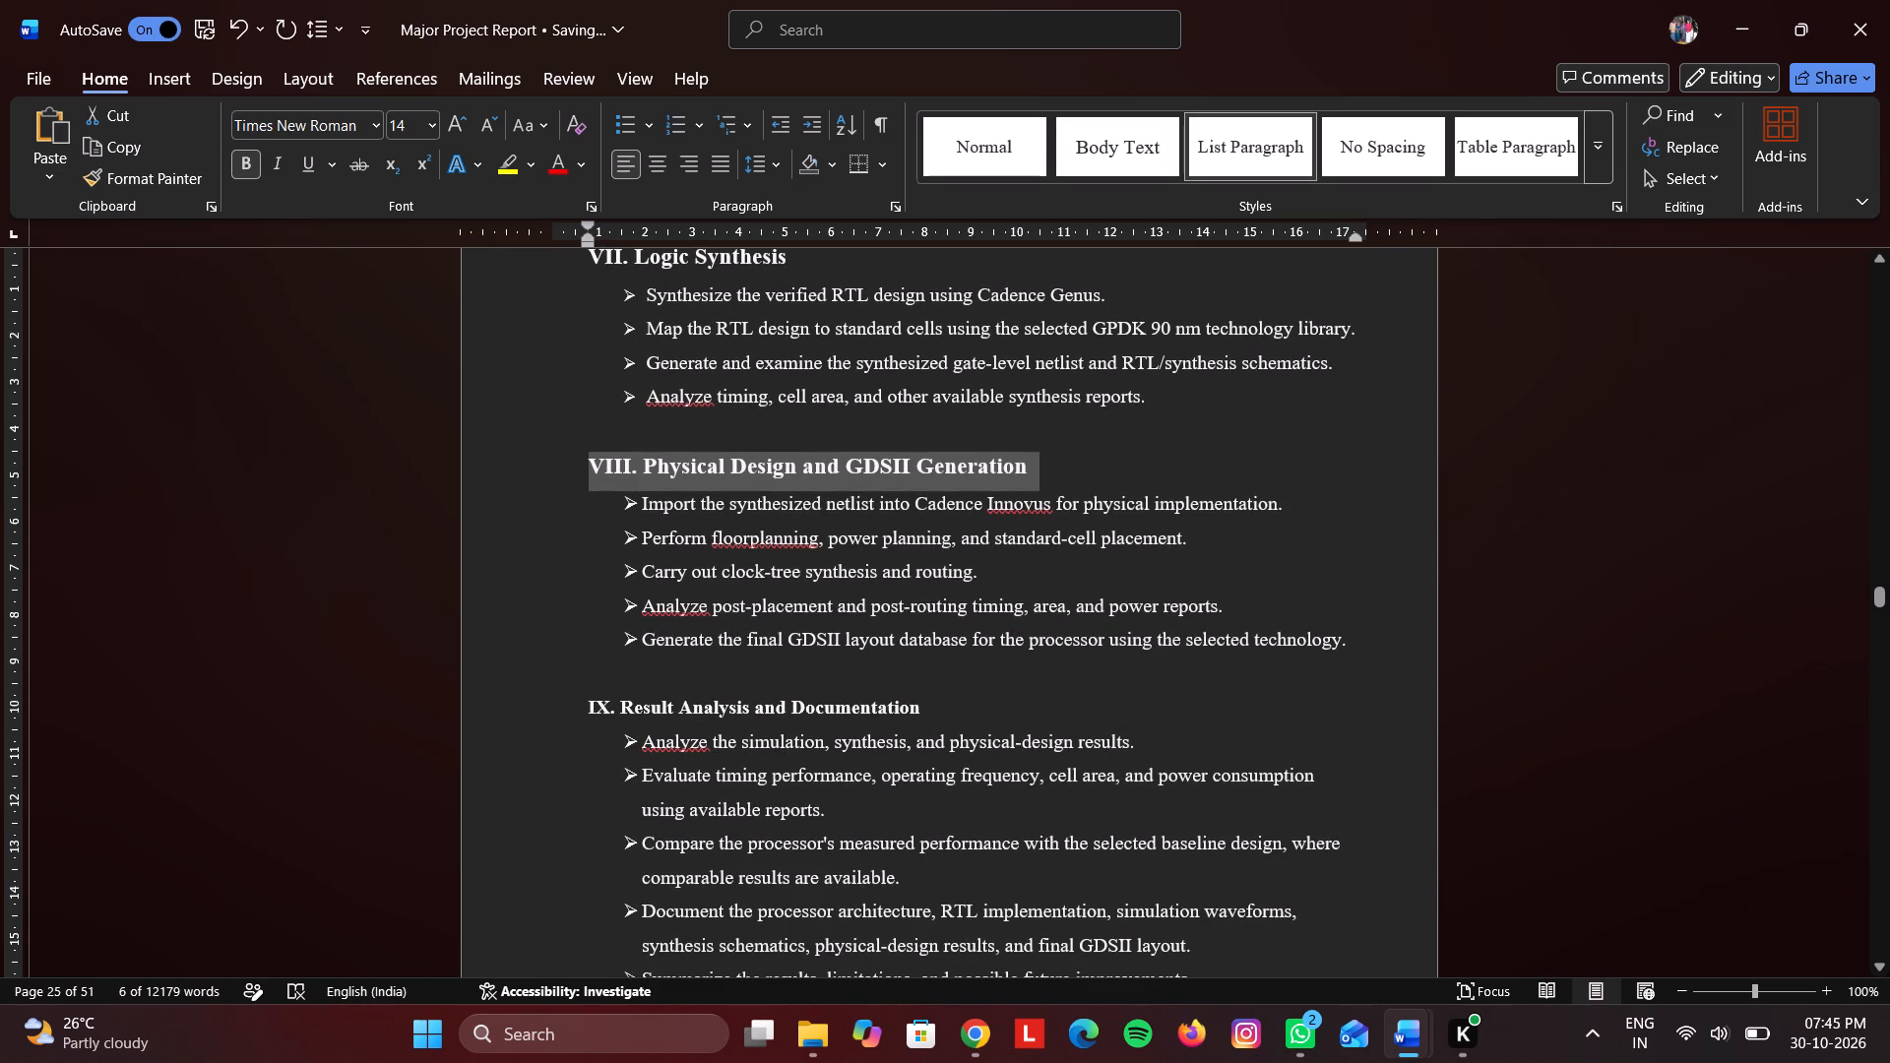
left_click_drag(943, 708, 524, 706)
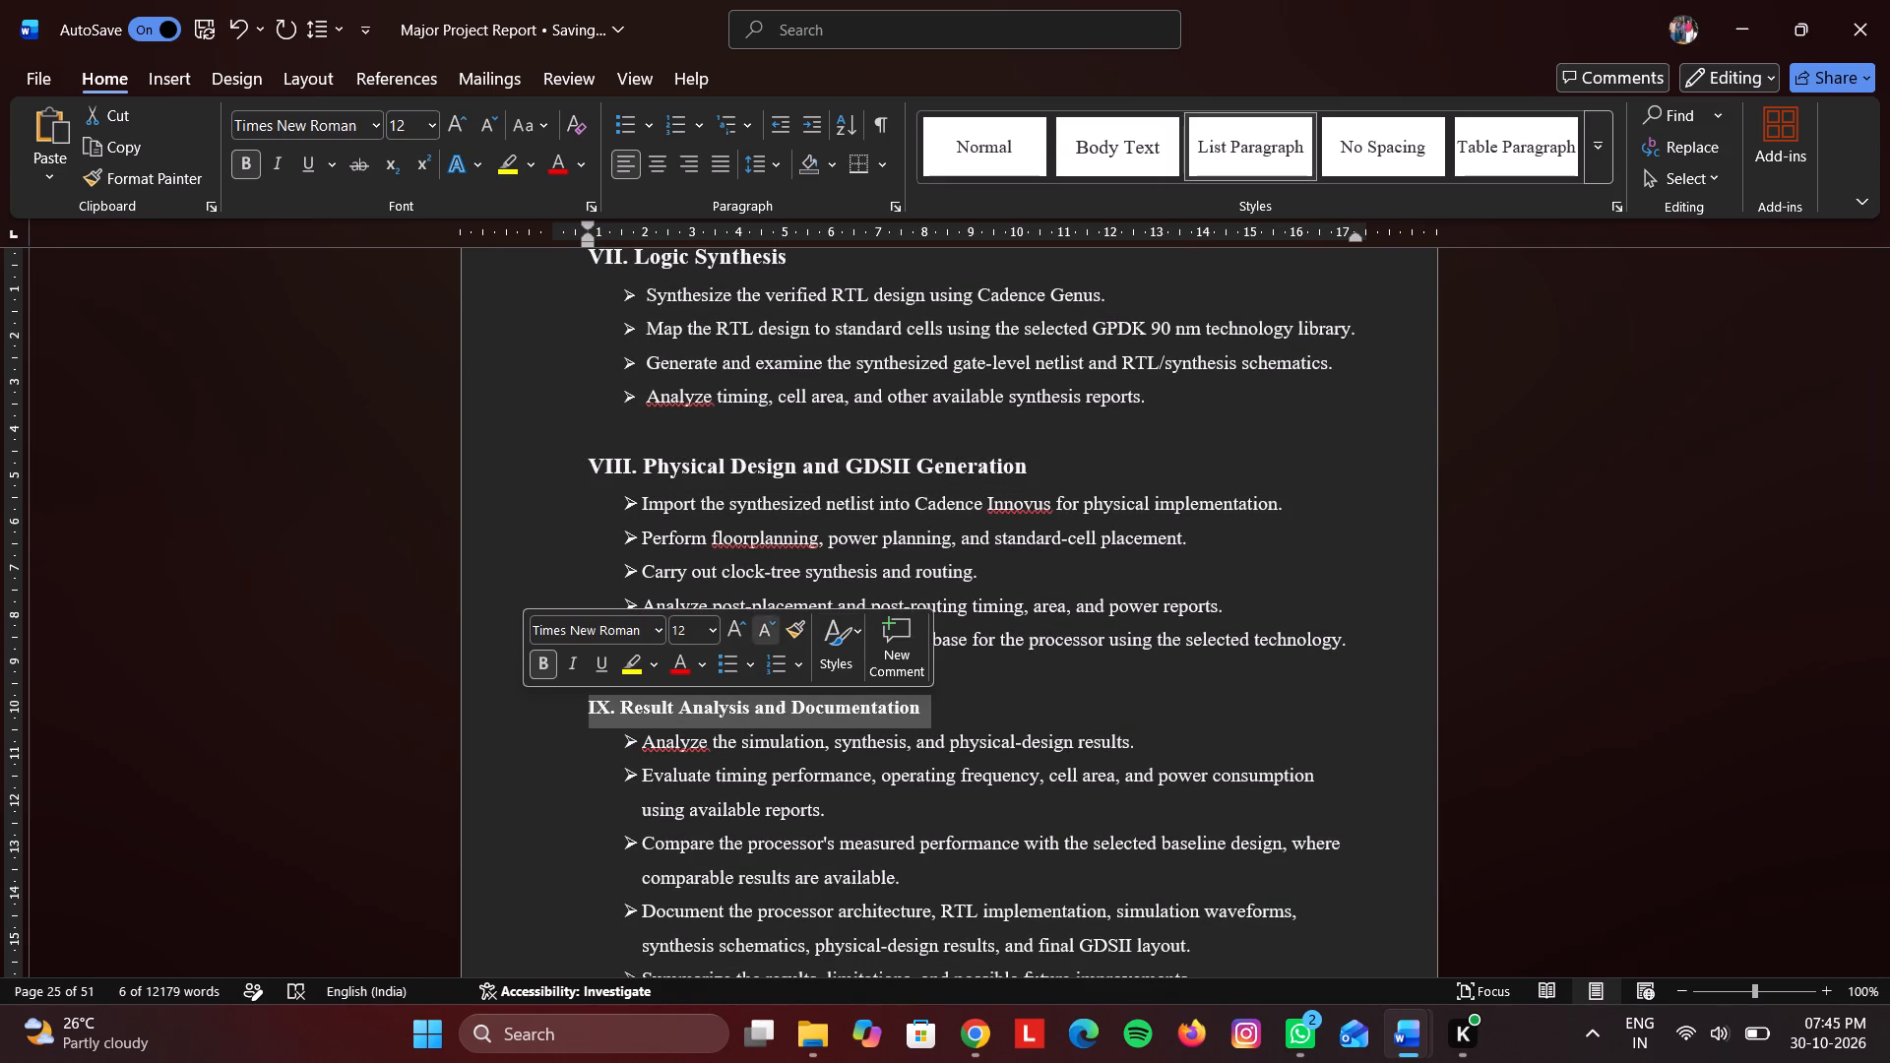
left_click(744, 636)
scroll(917, 801, "down", 7)
left_click(919, 804)
Center the "CHAPTER 4" title line above "IMPLEMENTATION AND DEVELOPMENT".
scroll(920, 804, "down", 3)
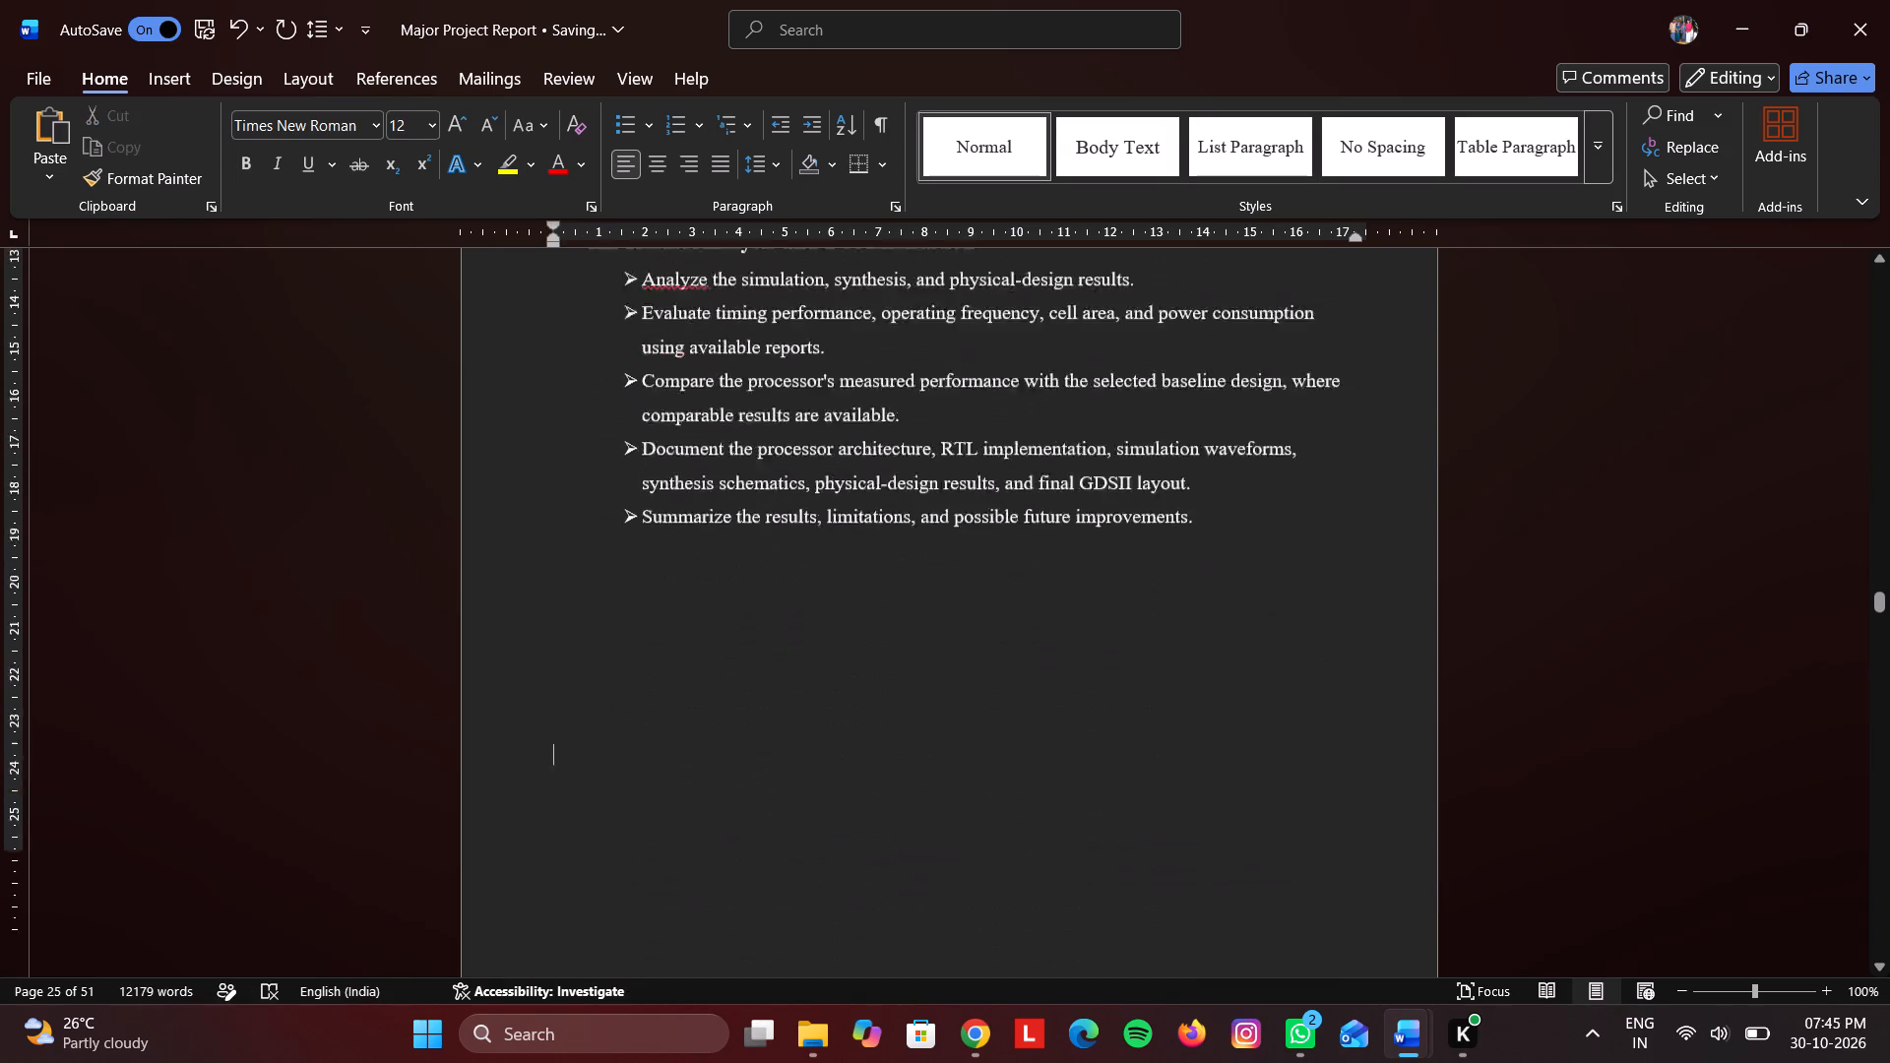
scroll(920, 804, "down", 12)
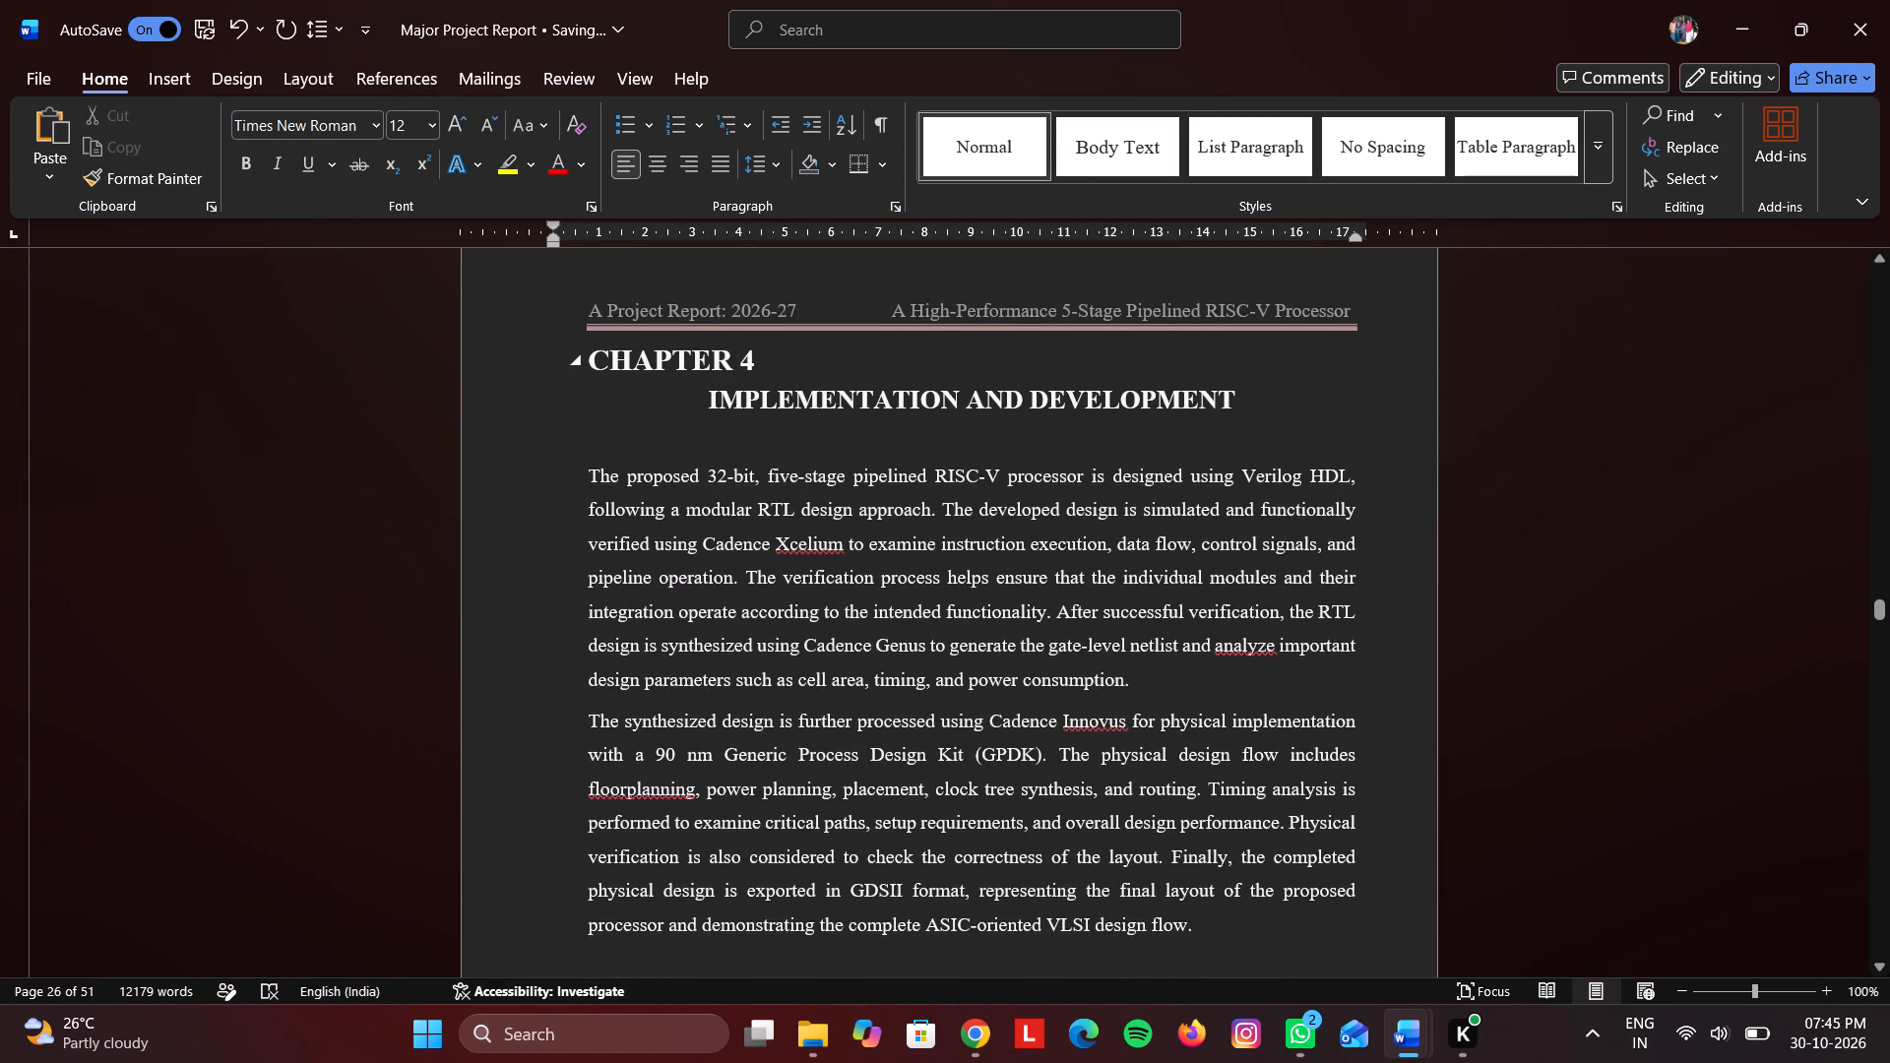
left_click(627, 344)
left_click(660, 159)
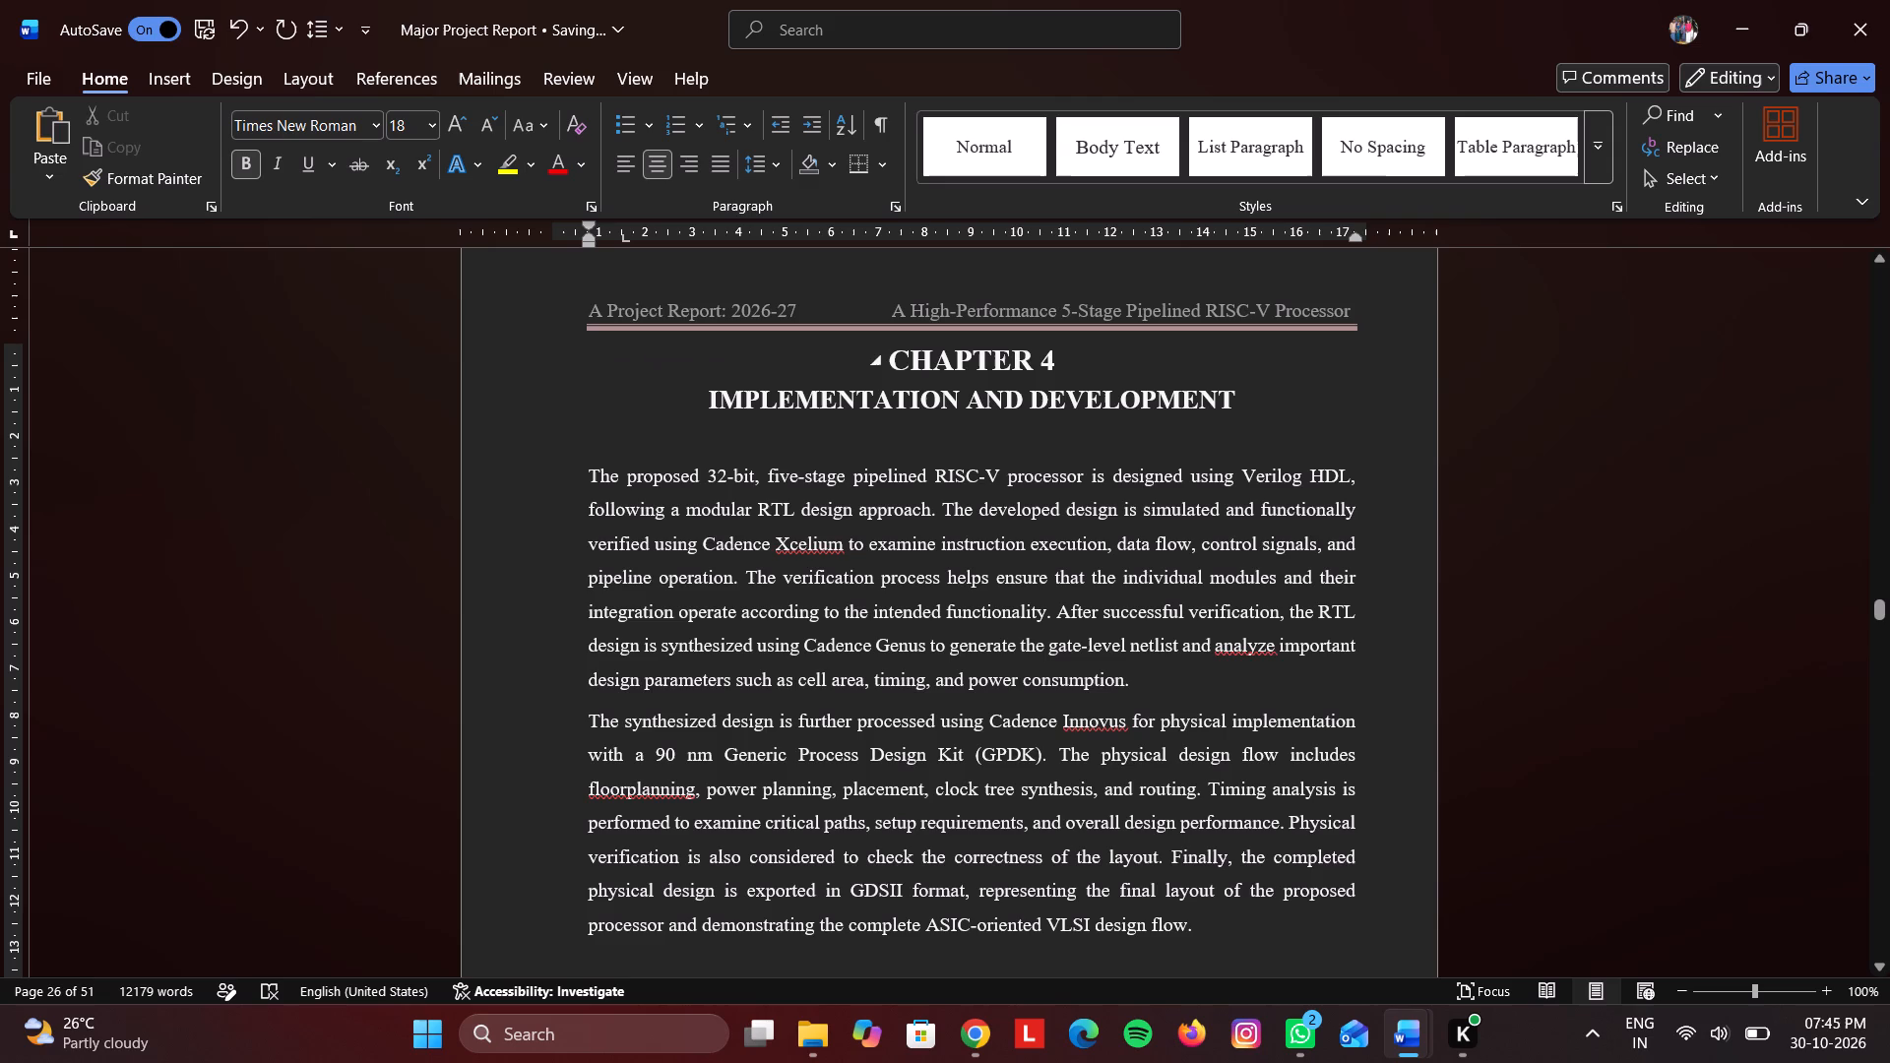
Insert a blank line between "CHAPTER 4" and "IMPLEMENTATION AND DEVELOPMENT" and reduce its font size to 4 pt.
scroll(1130, 391, "down", 3)
scroll(1130, 391, "up", 3)
left_click(1108, 383)
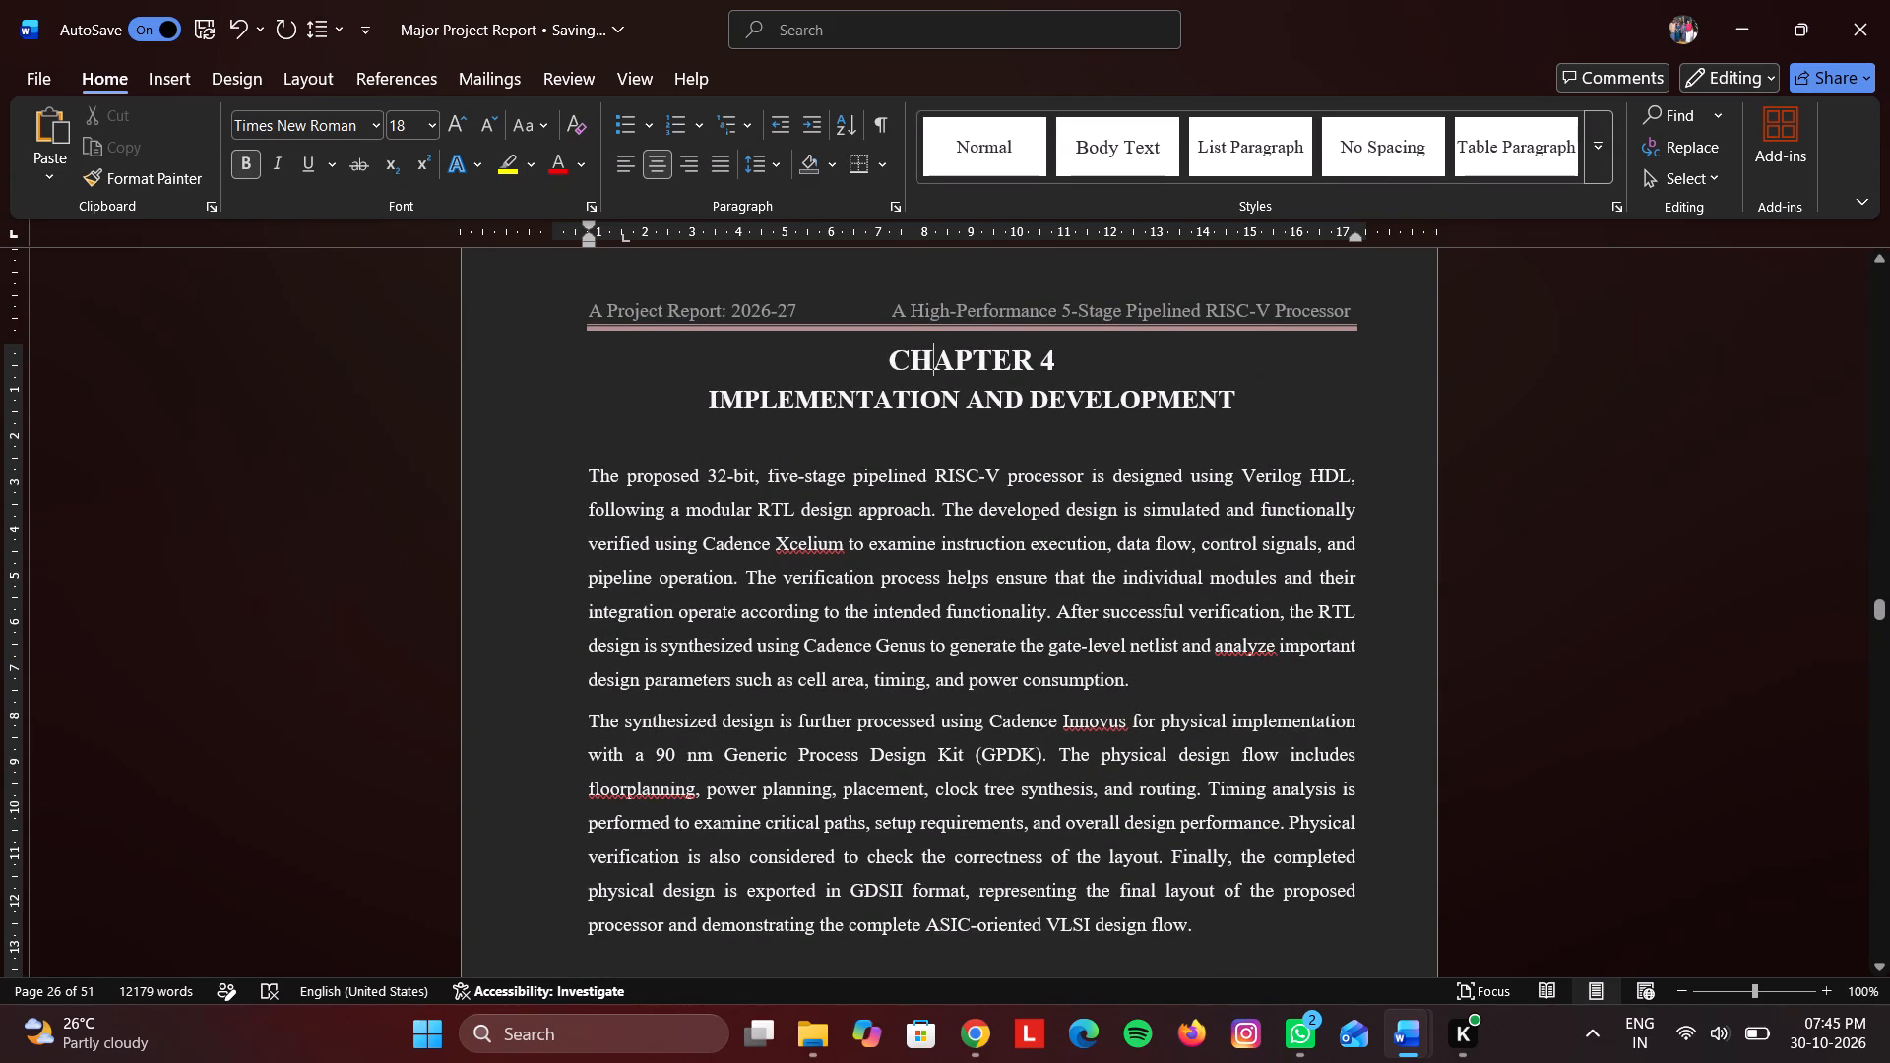
left_click(1090, 367)
key("Return")
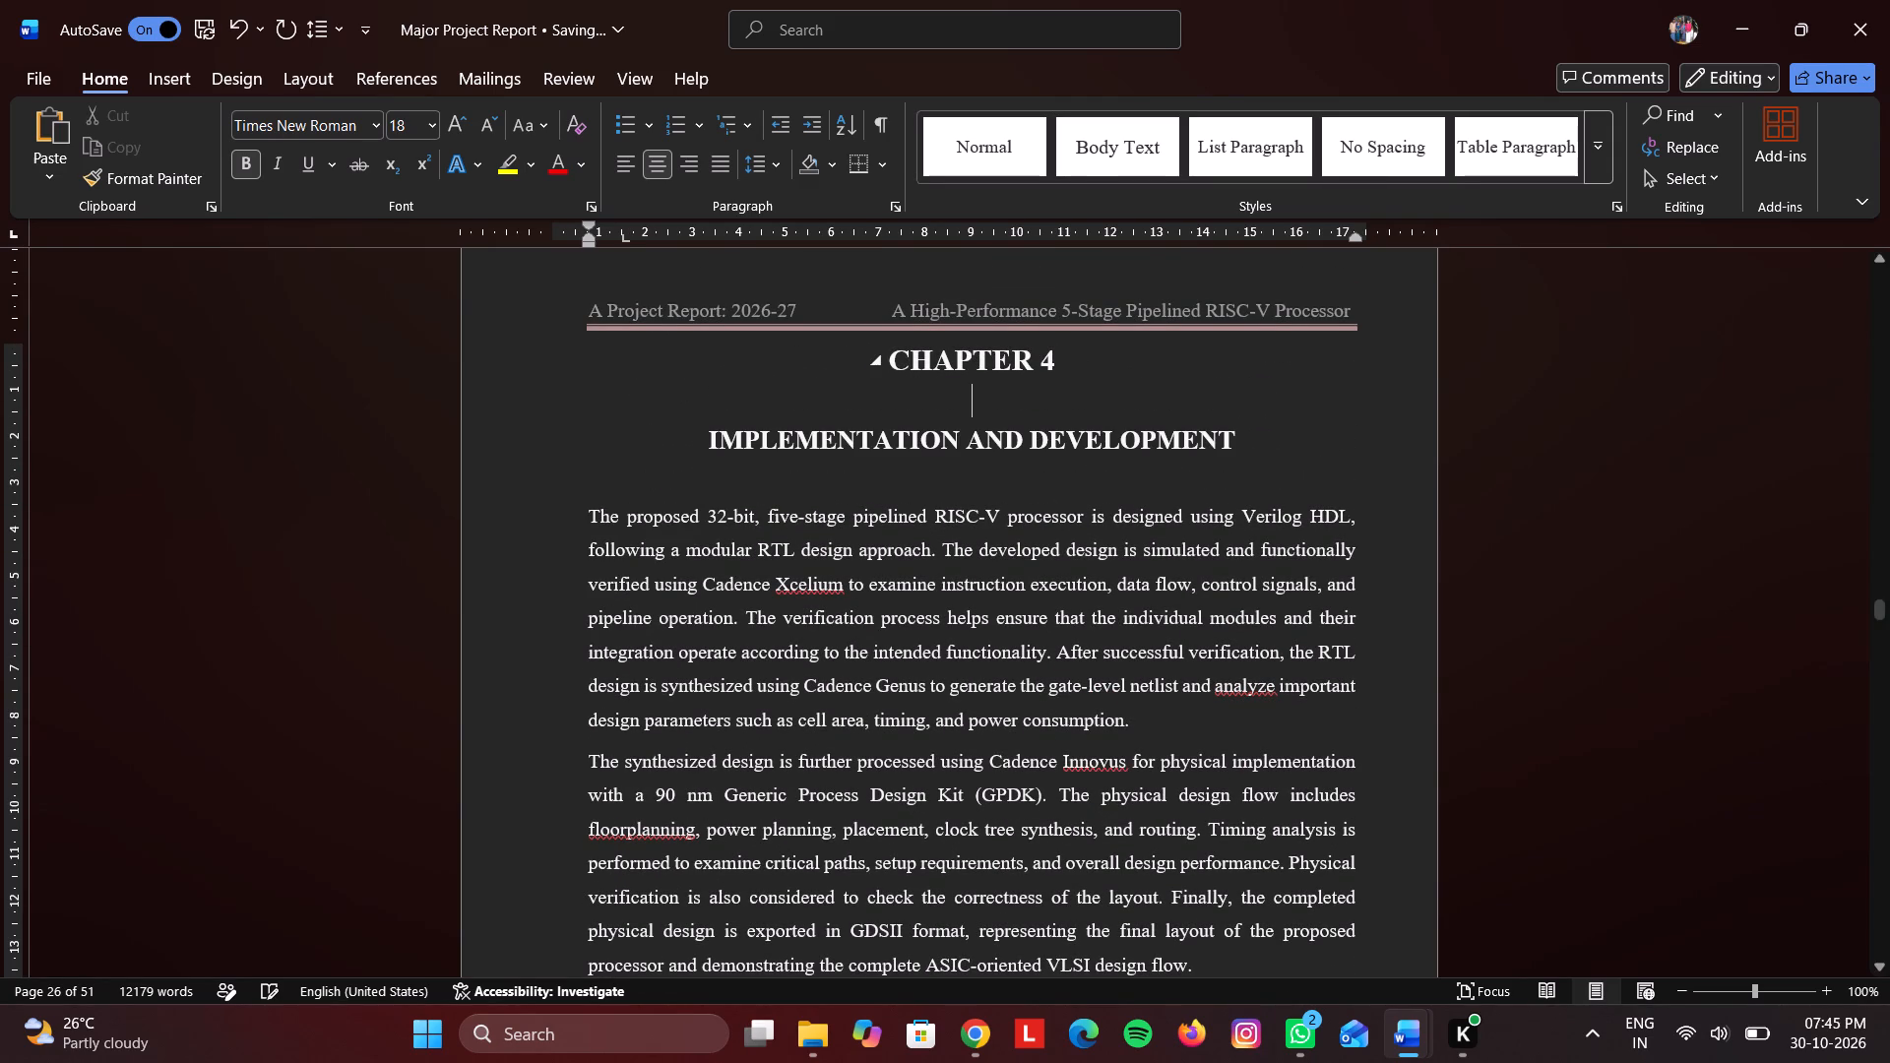
triple_click(500, 130)
triple_click(500, 130)
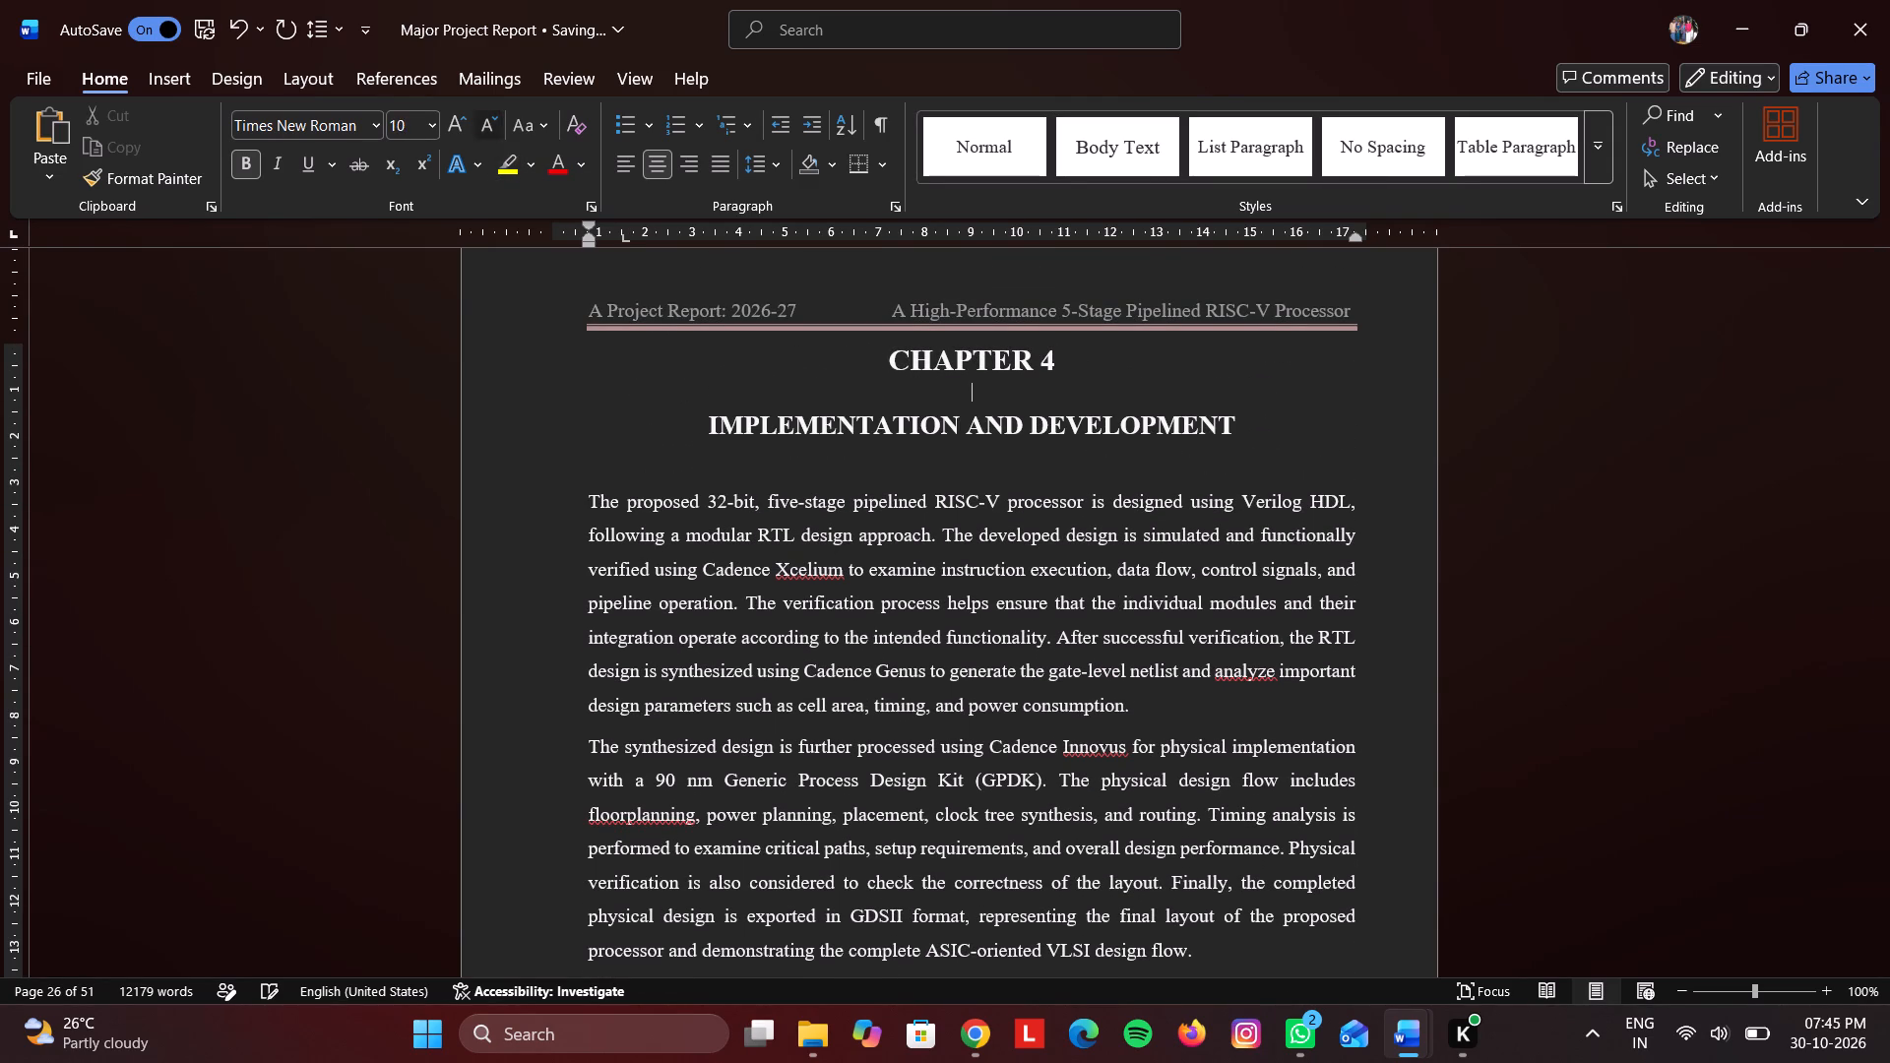
triple_click(500, 130)
double_click(500, 130)
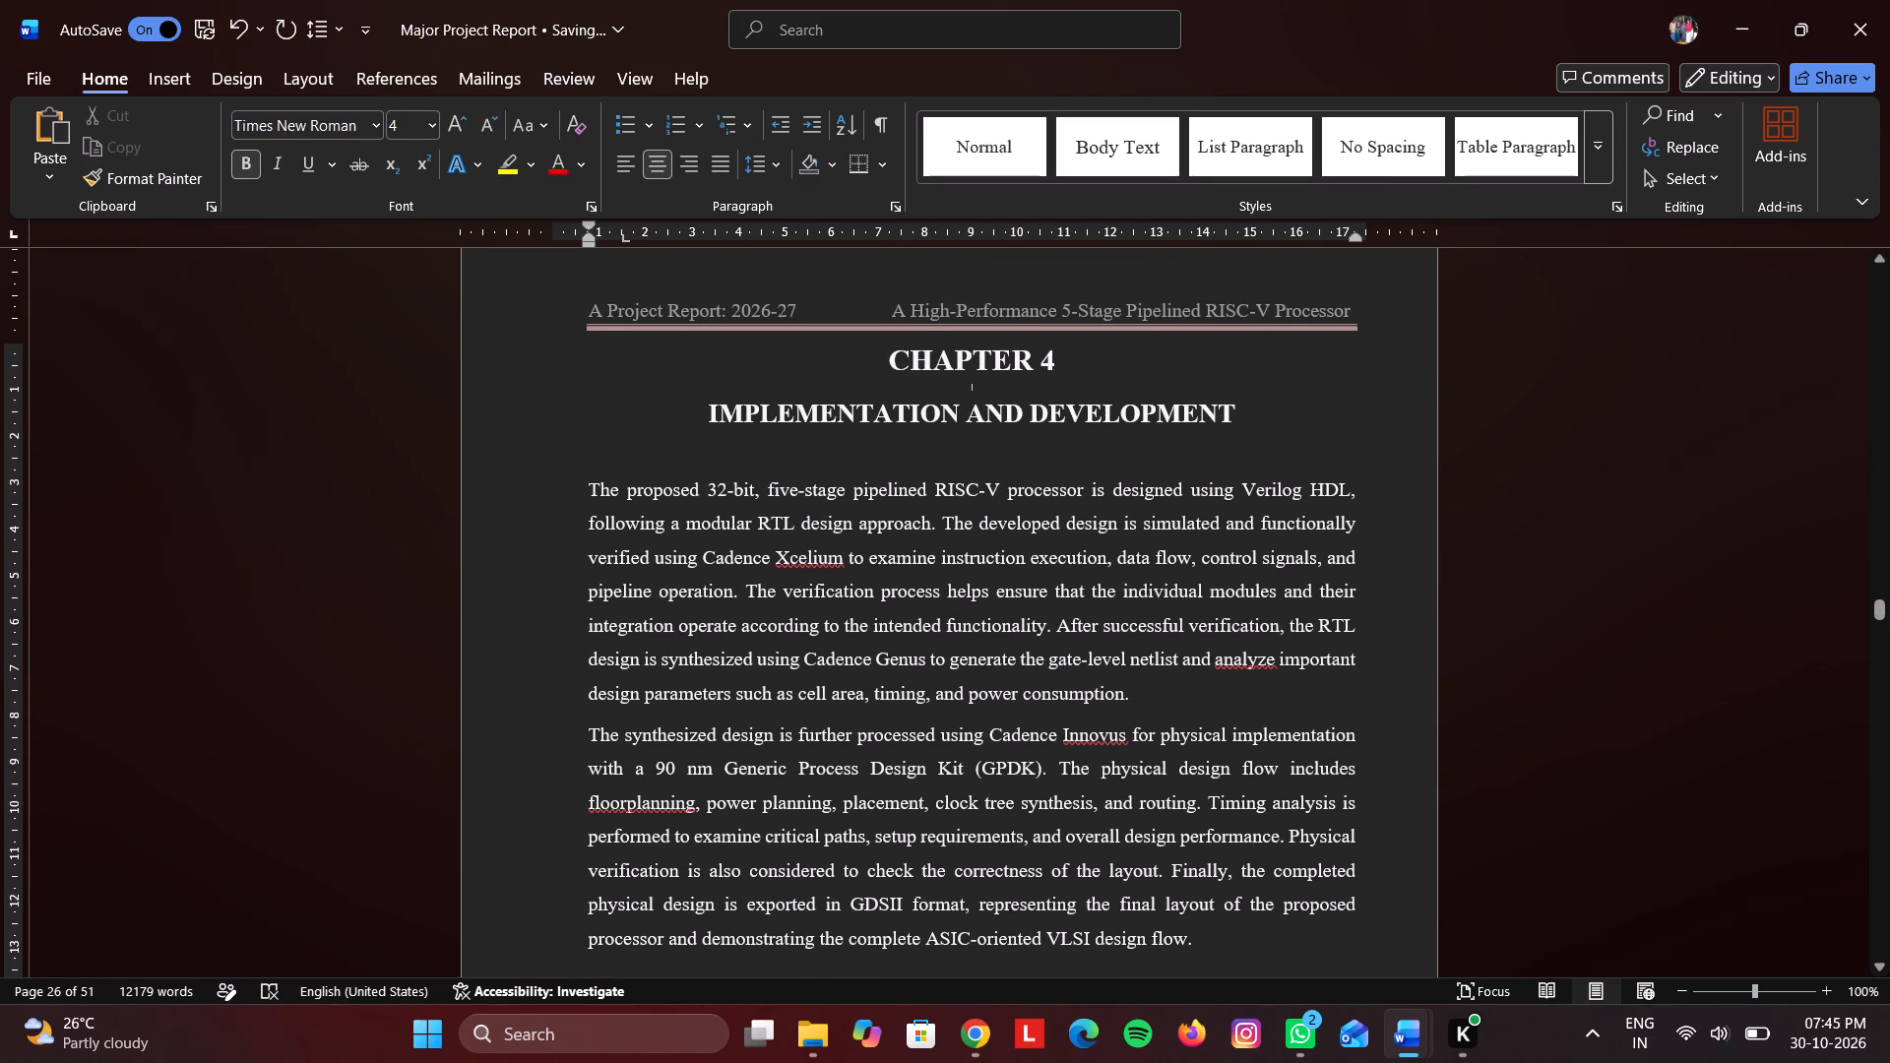
Remove the space before the empty paragraph above the heading "4.1 Detailed Implementation Procedure".
scroll(631, 394, "down", 6)
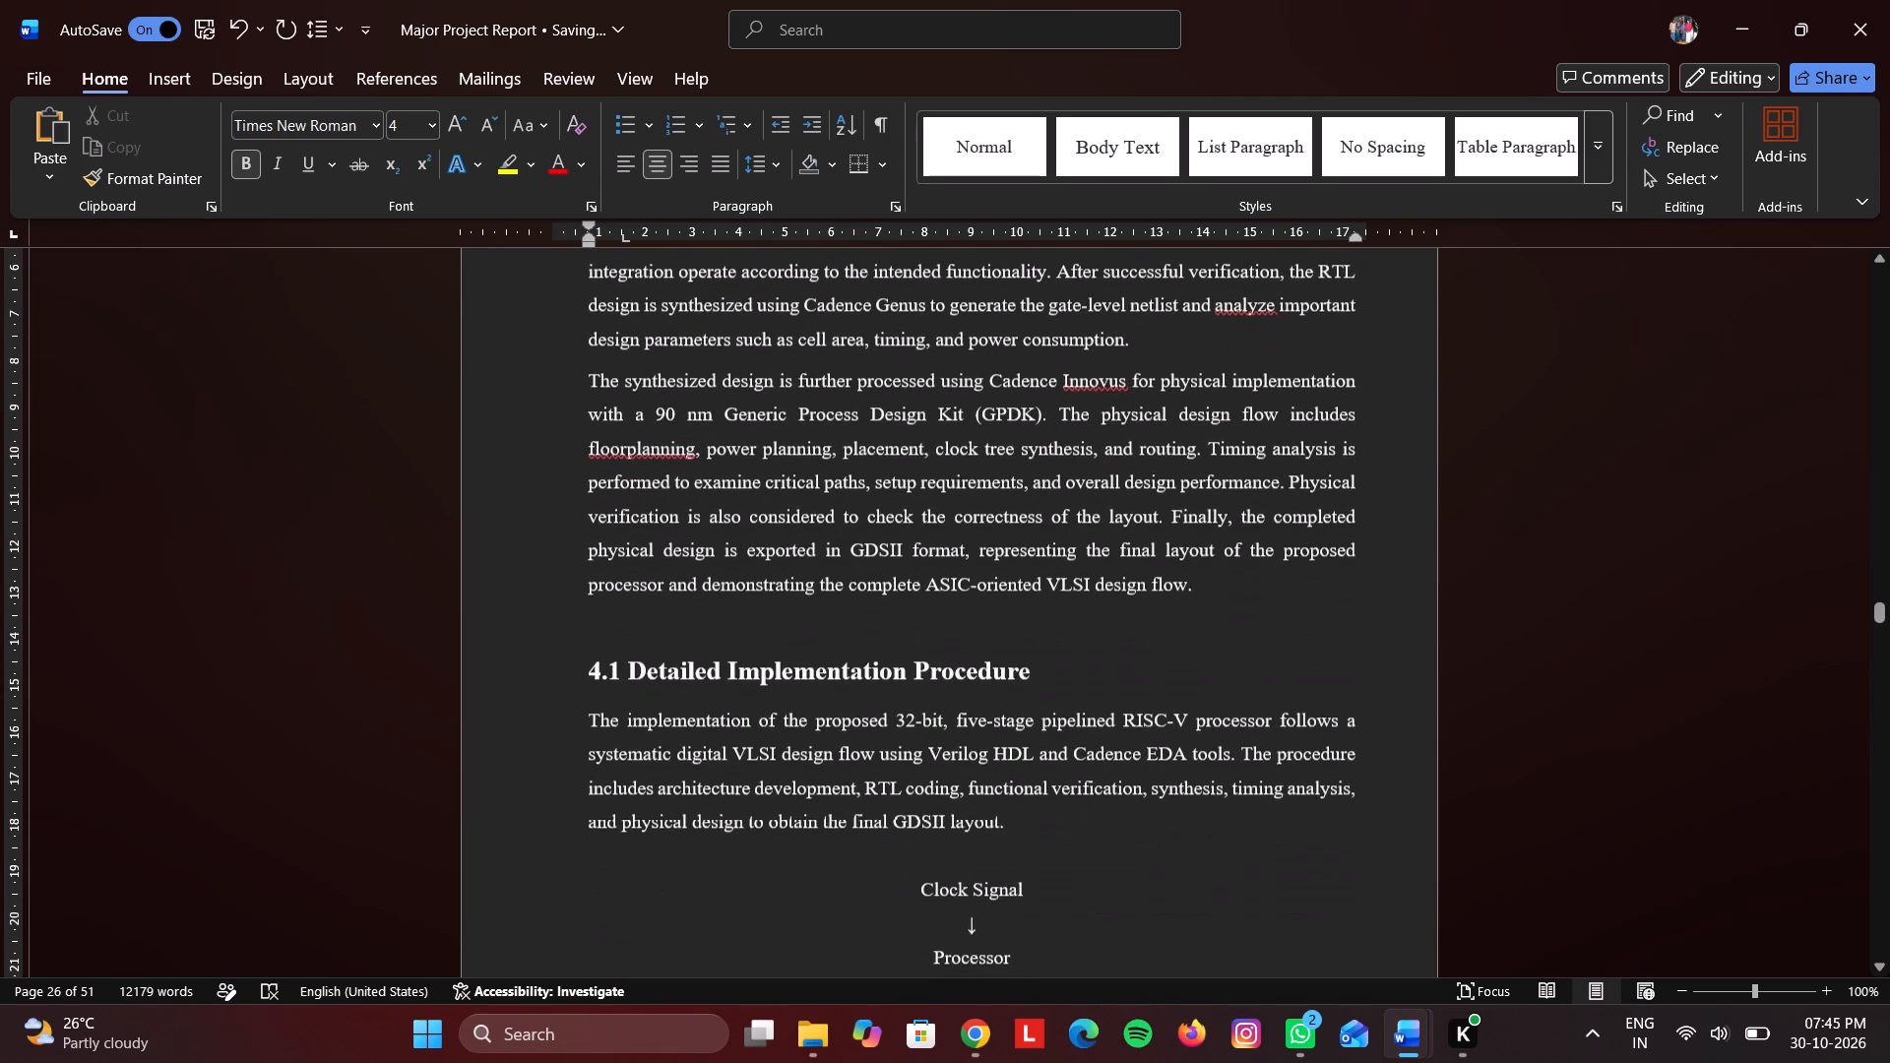
left_click(760, 624)
left_click(786, 165)
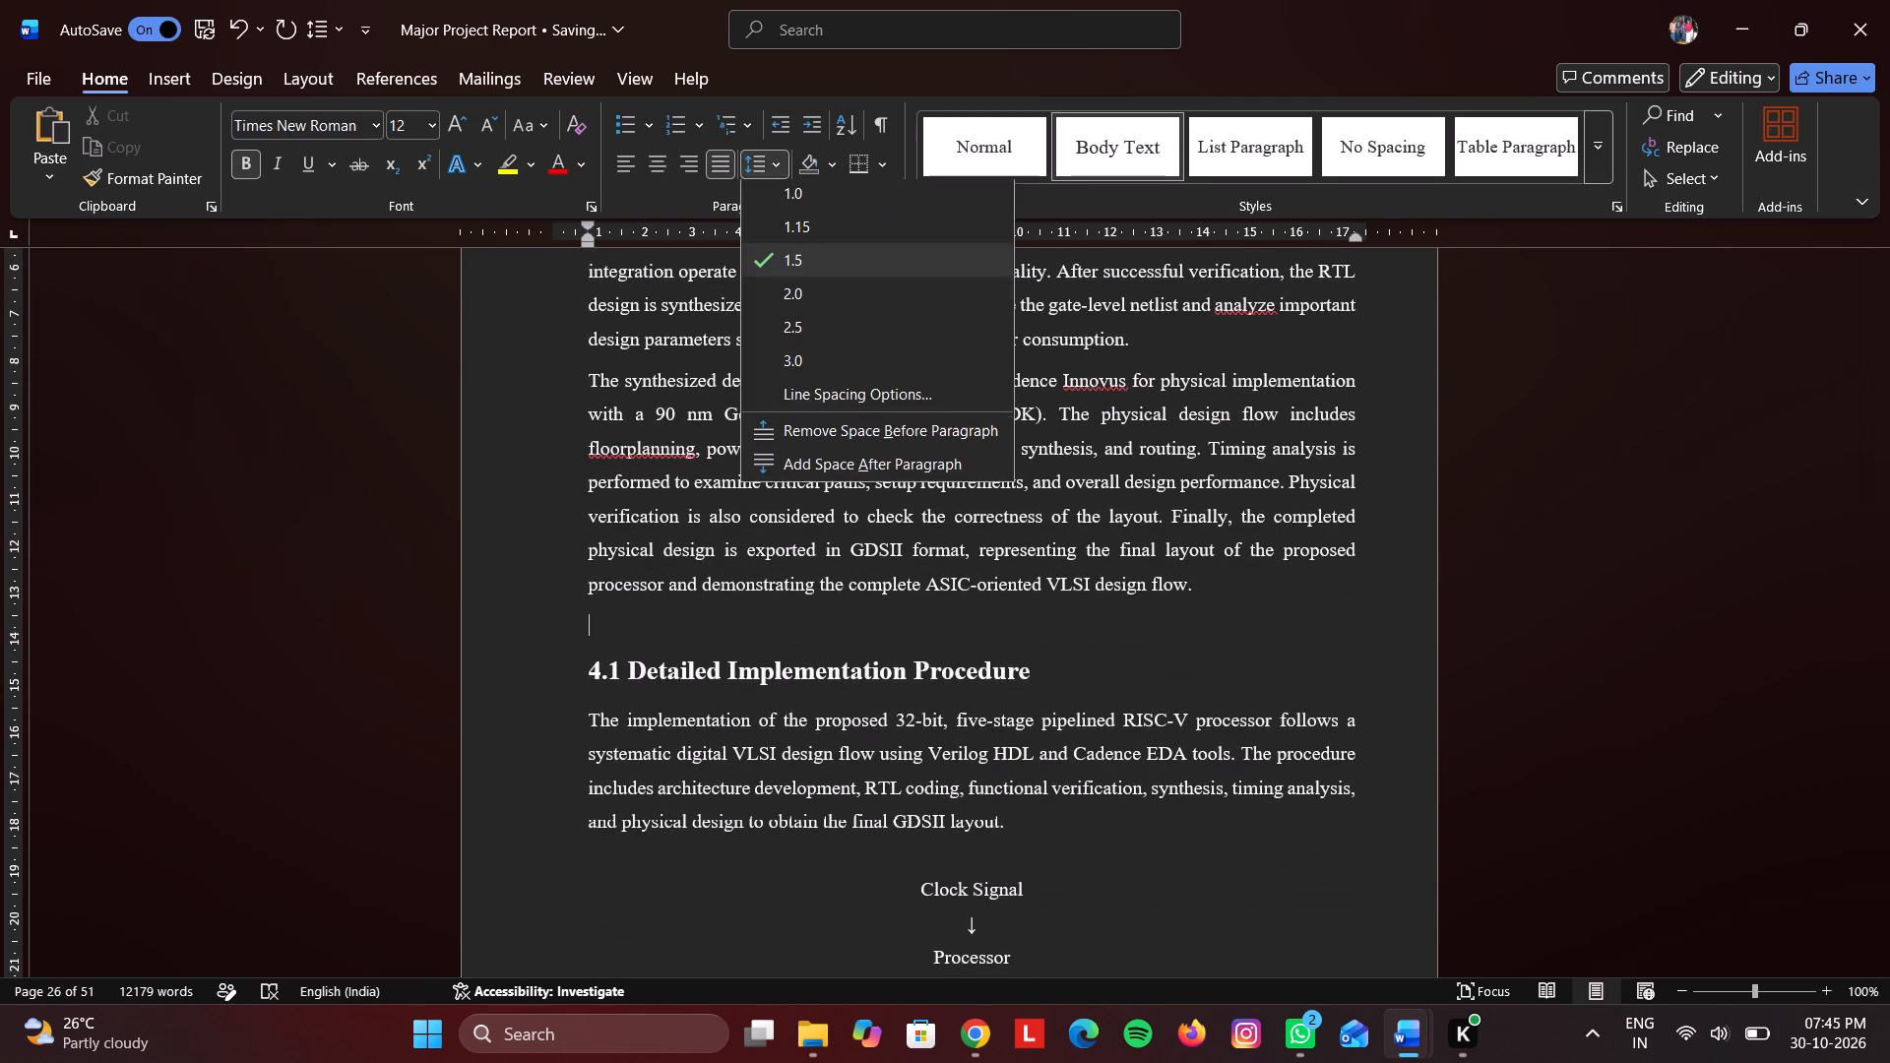
left_click(808, 430)
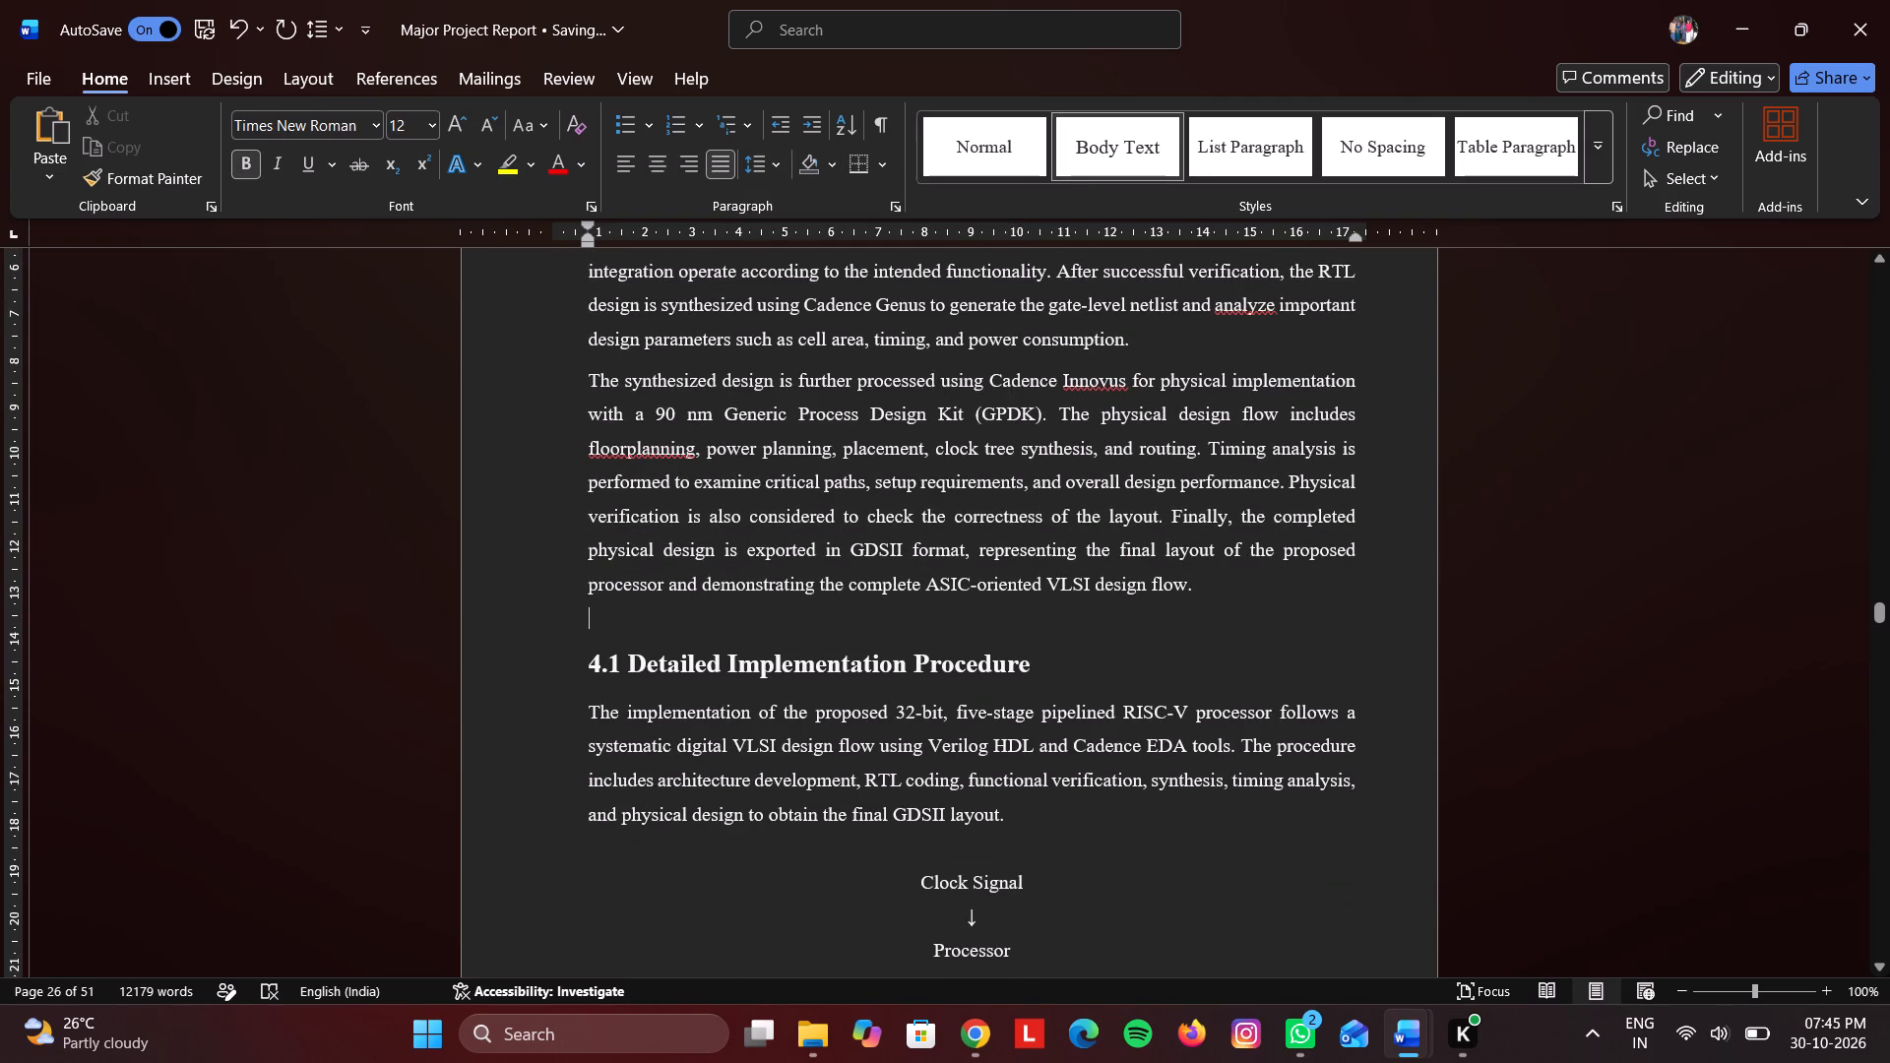
Check the font sizes of the heading "4.1 Detailed Implementation Procedure" and its subheadings Step 1 to Step 3.
left_click(886, 678)
scroll(886, 678, "down", 8)
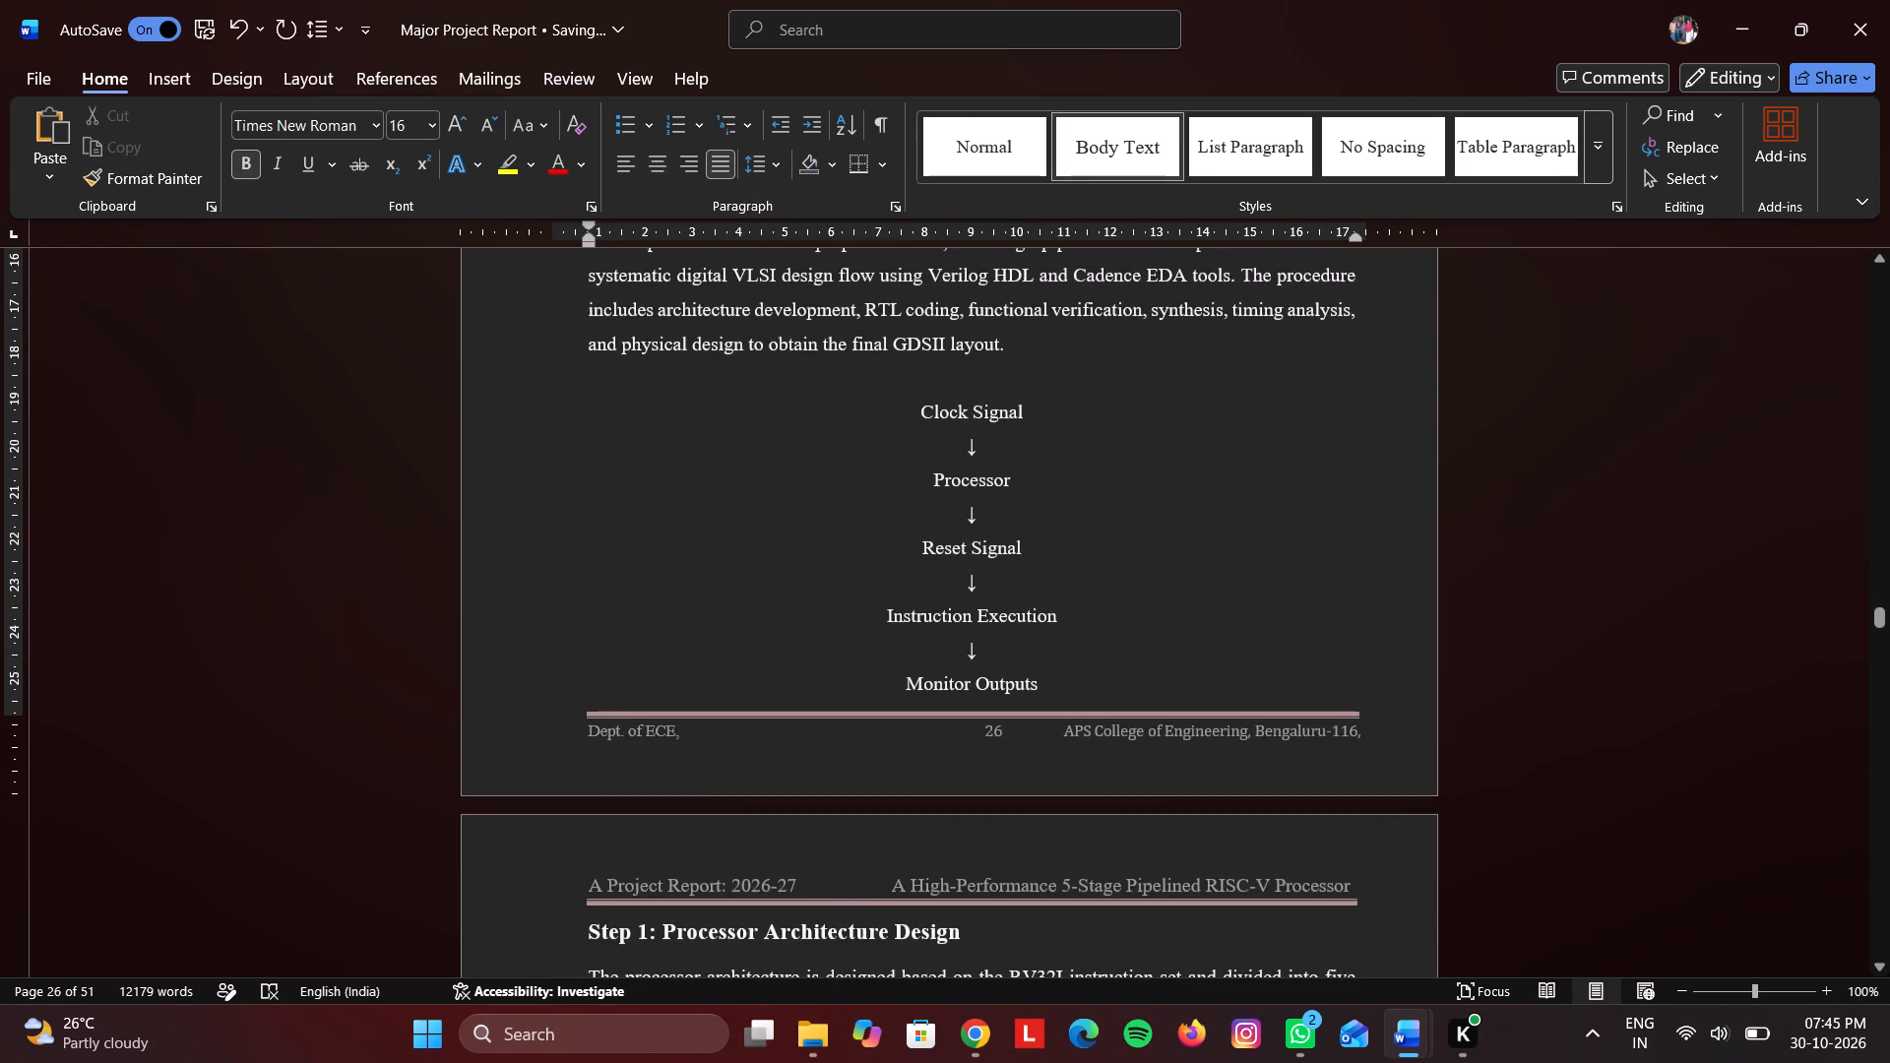
scroll(886, 678, "down", 6)
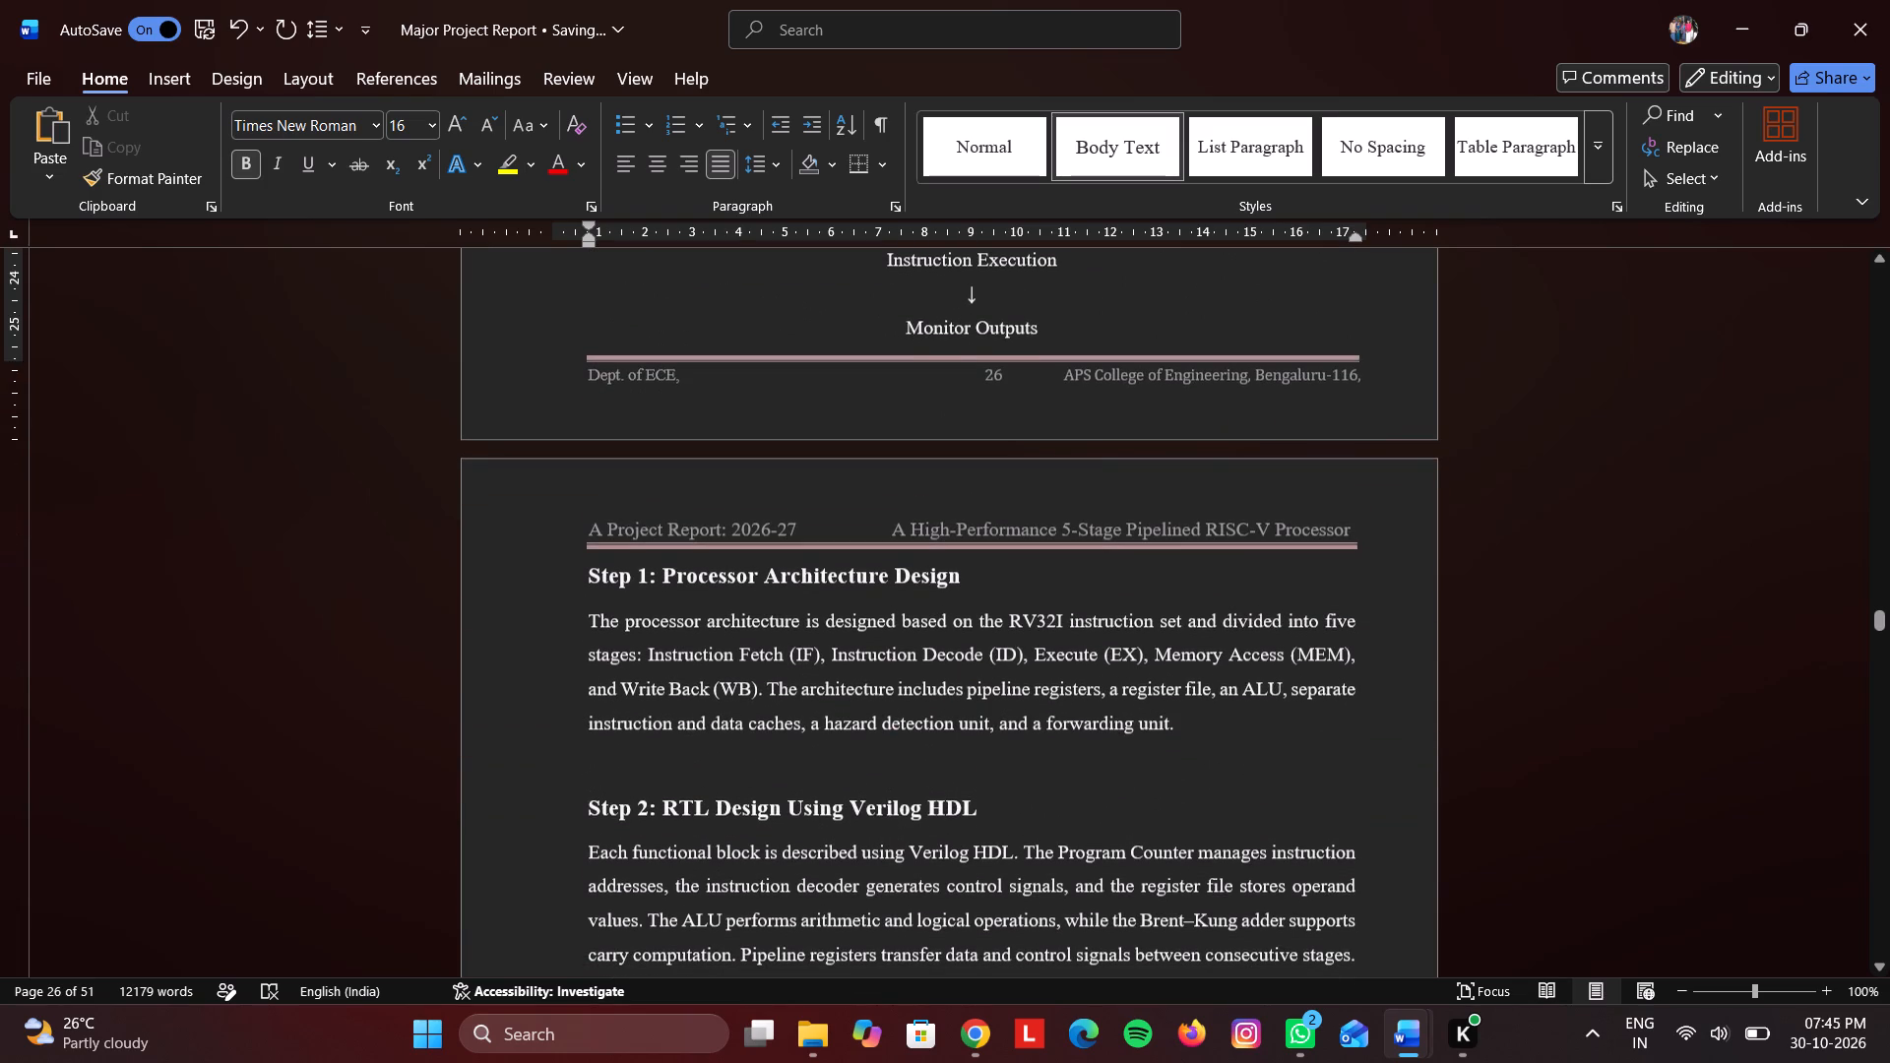
left_click(815, 577)
scroll(816, 718, "down", 1)
left_click(812, 765)
scroll(812, 765, "down", 7)
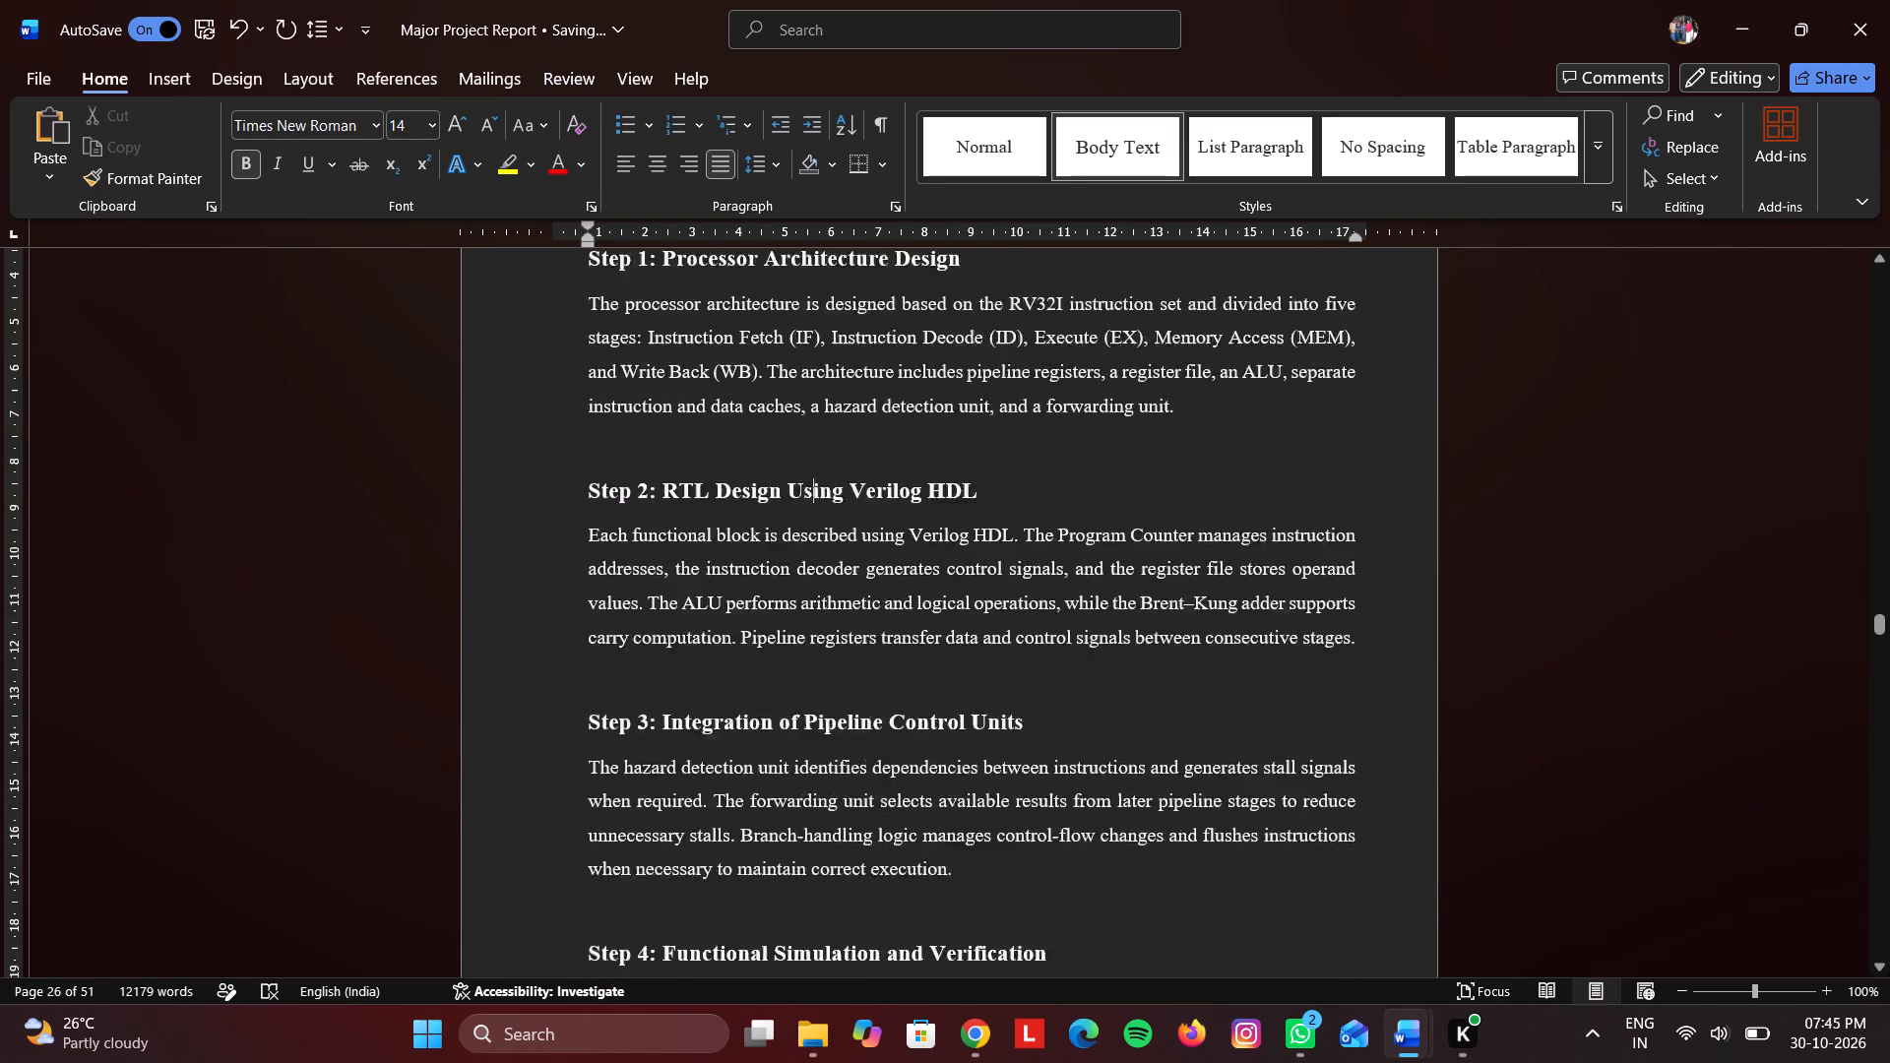
left_click(832, 578)
Check the font sizes of the section 4.1 subheadings from "Step 4: Functional Simulation and Verification" to "Step 8: GDSII Generation and Final Evaluation".
scroll(832, 663, "down", 2)
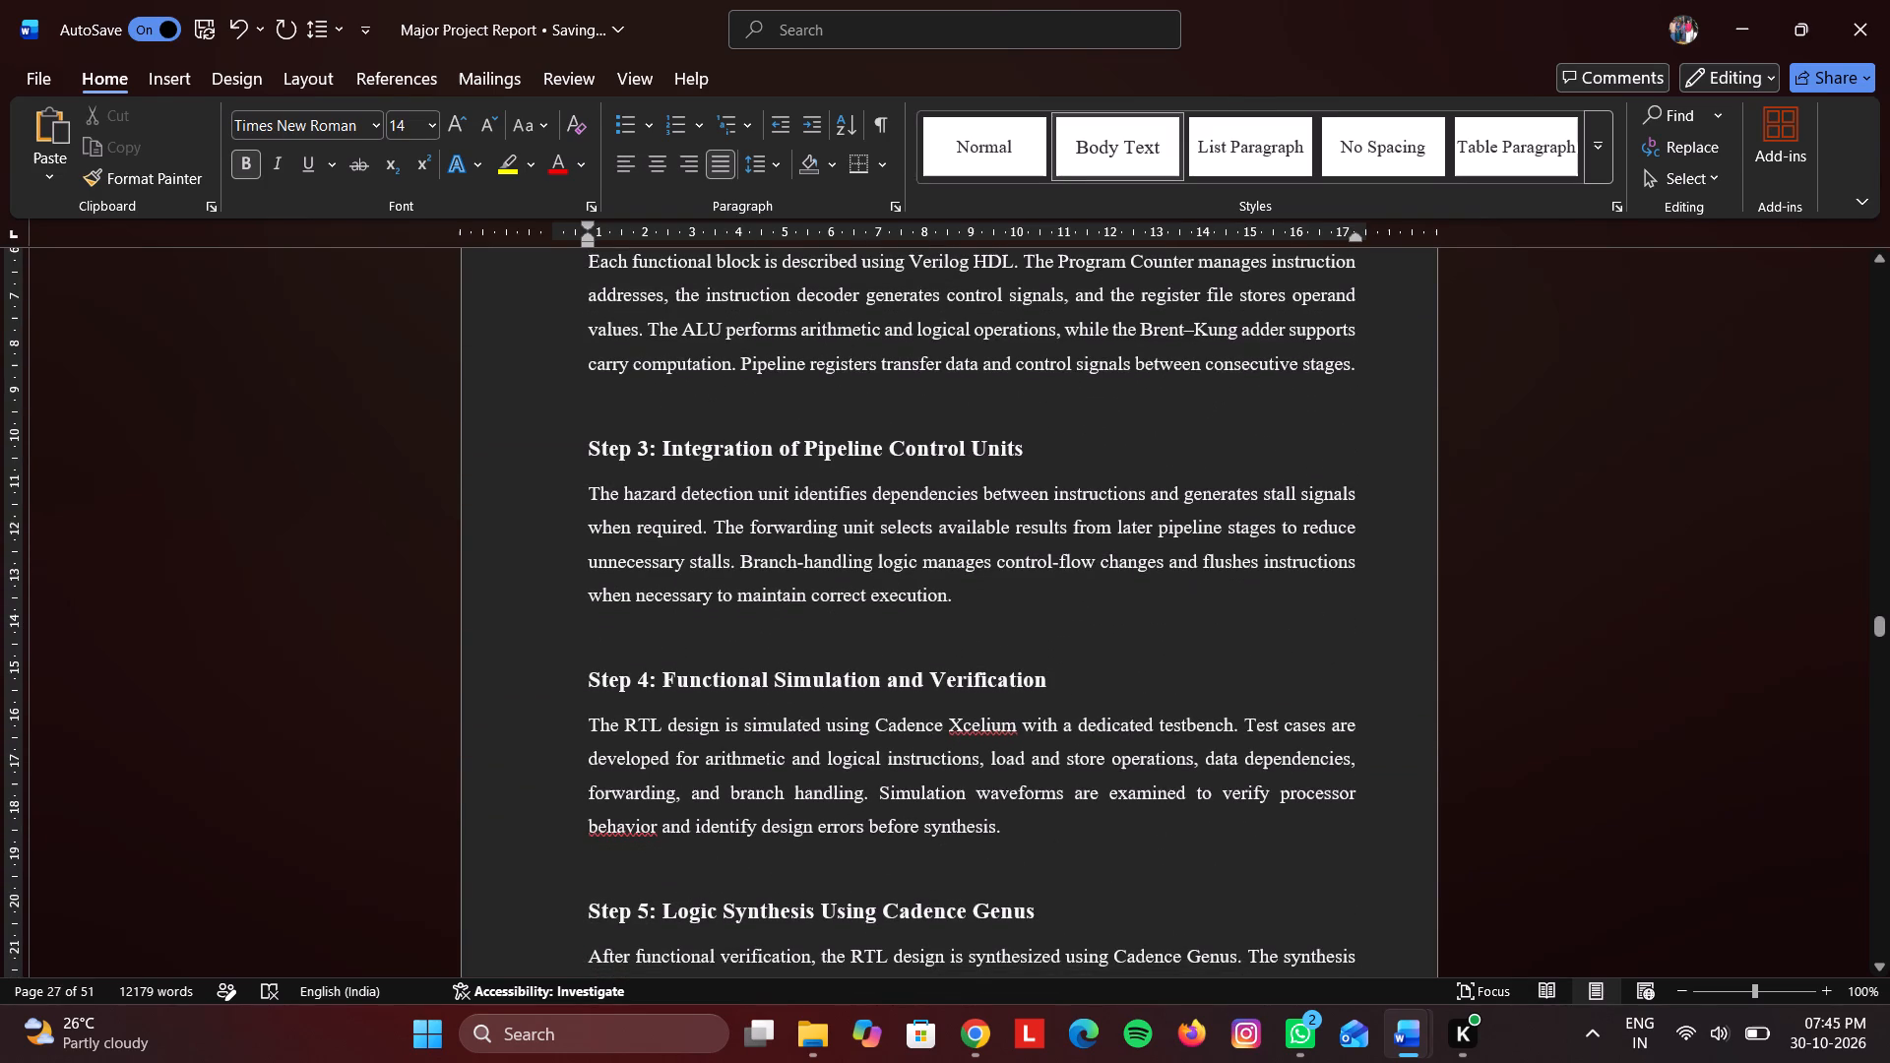
left_click(834, 674)
scroll(834, 675, "down", 3)
left_click(835, 739)
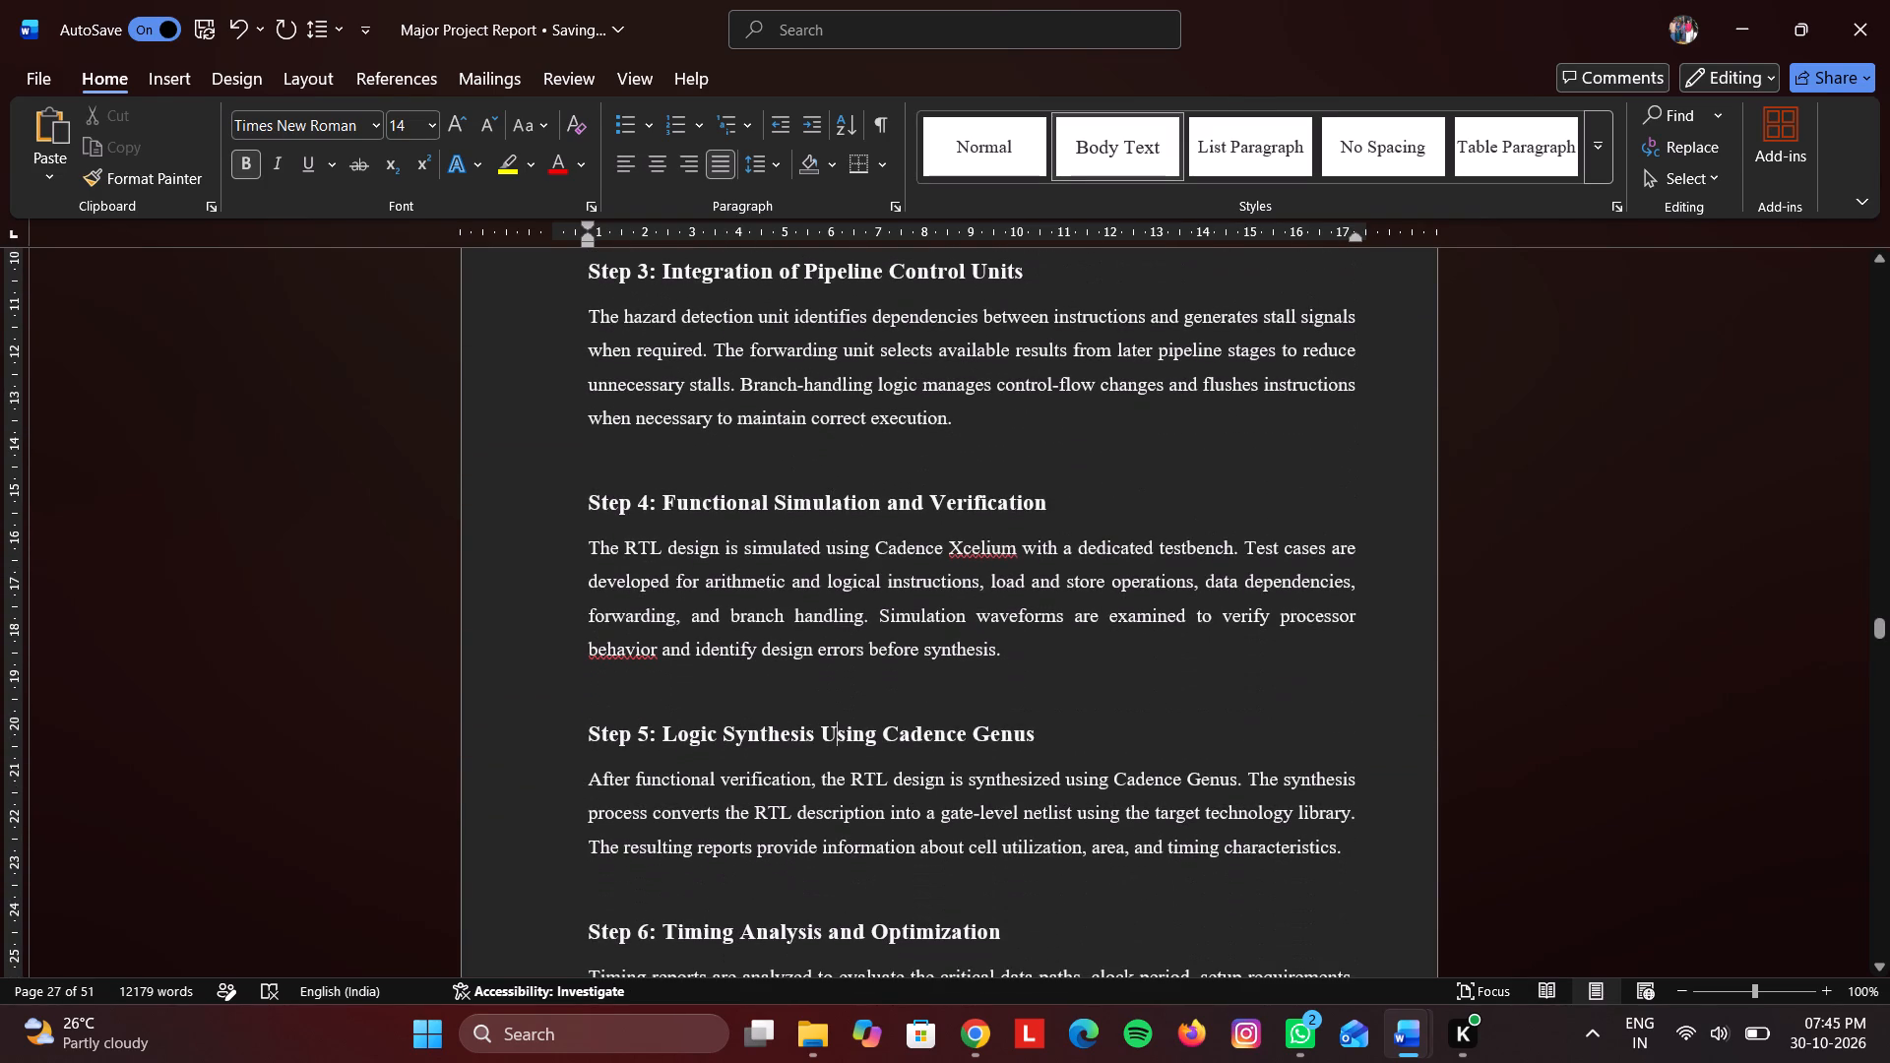
scroll(835, 739, "down", 4)
left_click(830, 702)
scroll(846, 690, "down", 5)
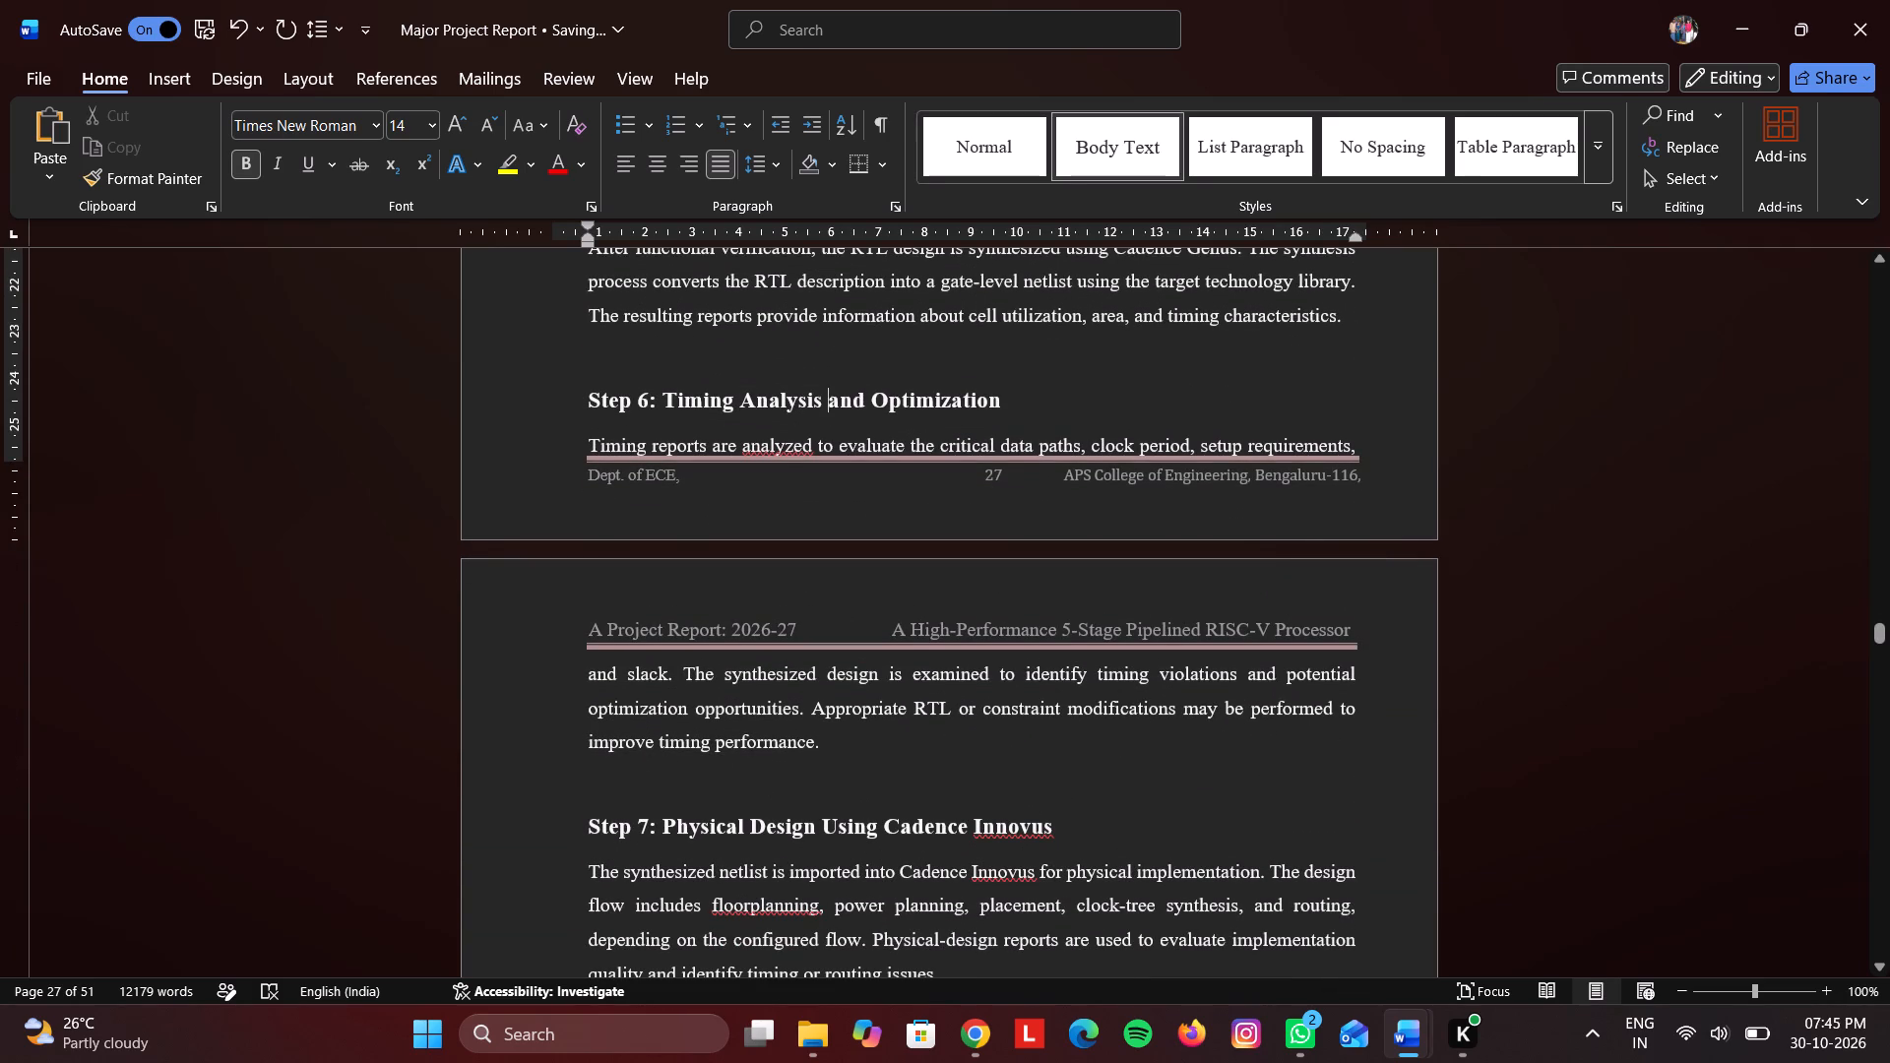
left_click(836, 816)
scroll(836, 816, "down", 6)
left_click(856, 707)
Check the font sizes of the headings "4.2 Circuit Design or System Modules" and "4.3 Tools and Technologies Used".
scroll(856, 707, "down", 5)
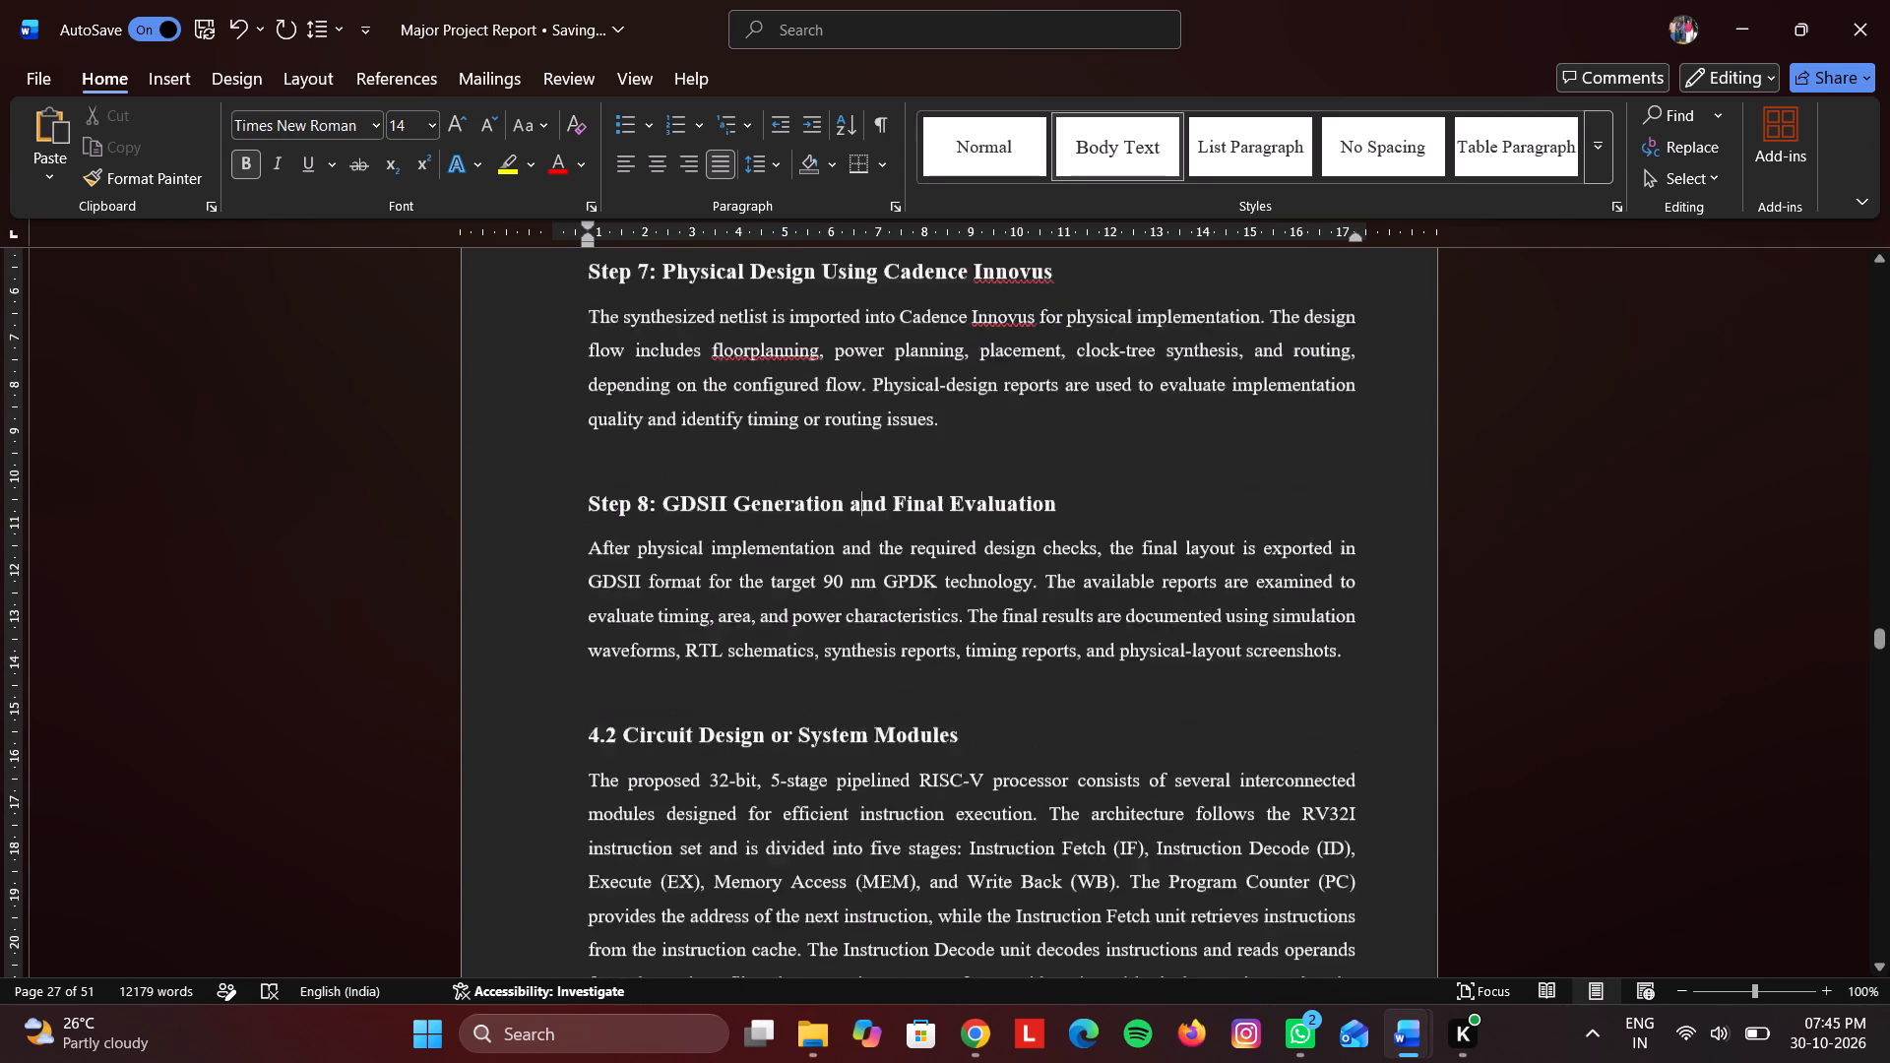
left_click(883, 639)
scroll(883, 665, "down", 3)
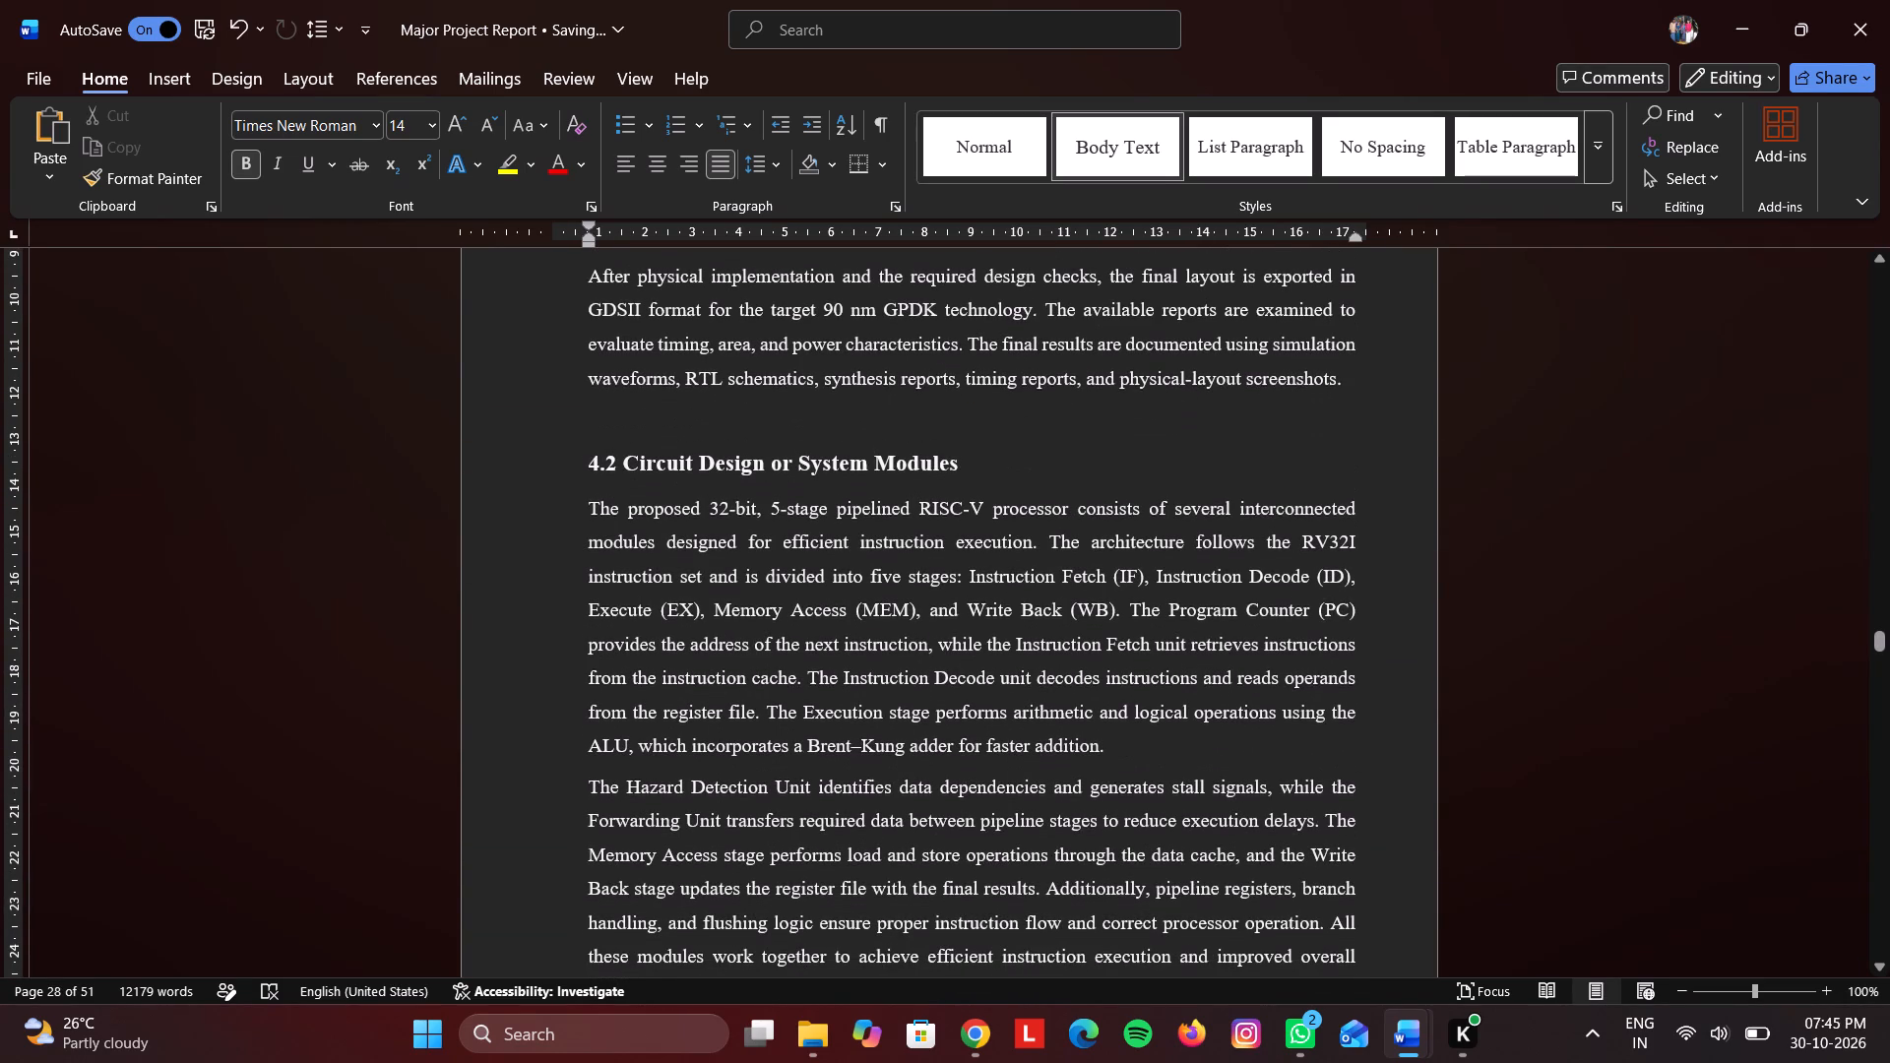
scroll(883, 666, "down", 19)
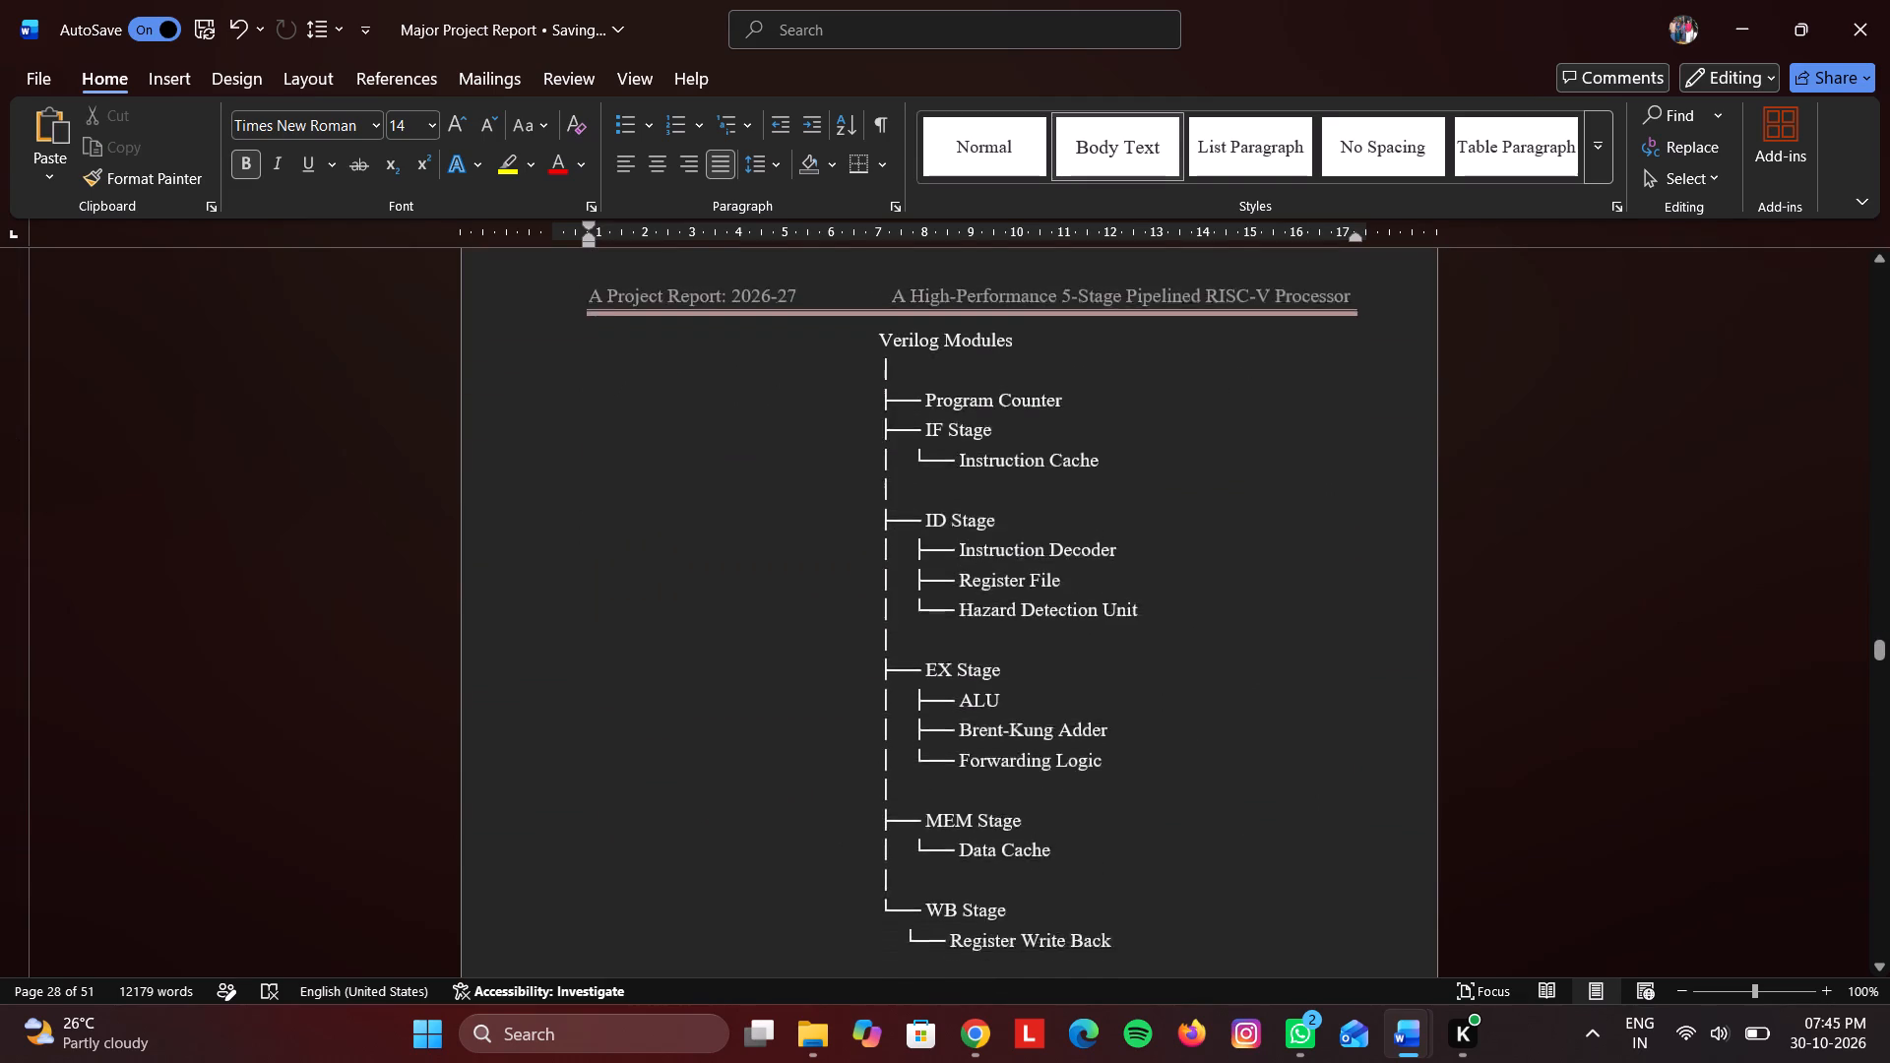
scroll(883, 666, "down", 4)
scroll(883, 666, "up", 1)
scroll(883, 666, "down", 7)
left_click(835, 510)
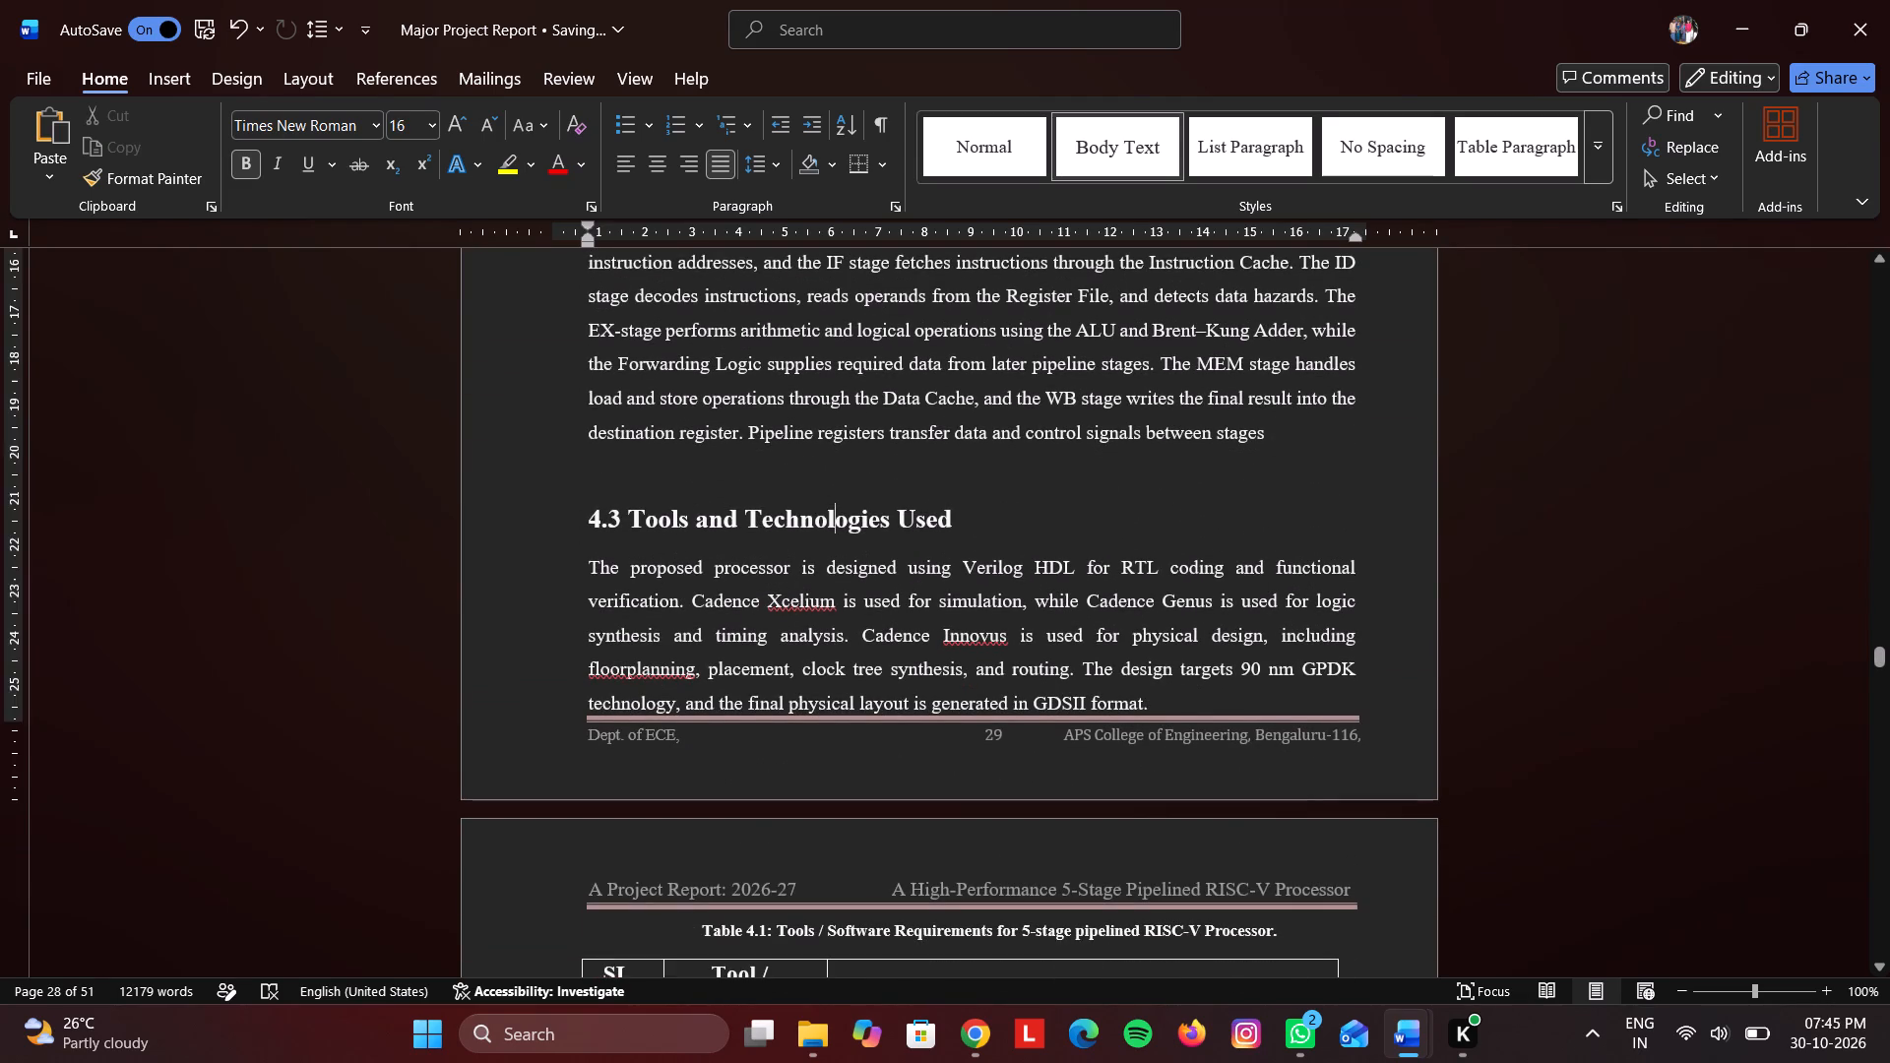
Center the "CHAPTER 5" title line above "RESULTS, ANALYSIS AND DISCUSSION".
scroll(835, 510, "down", 5)
scroll(835, 510, "up", 4)
scroll(835, 510, "down", 13)
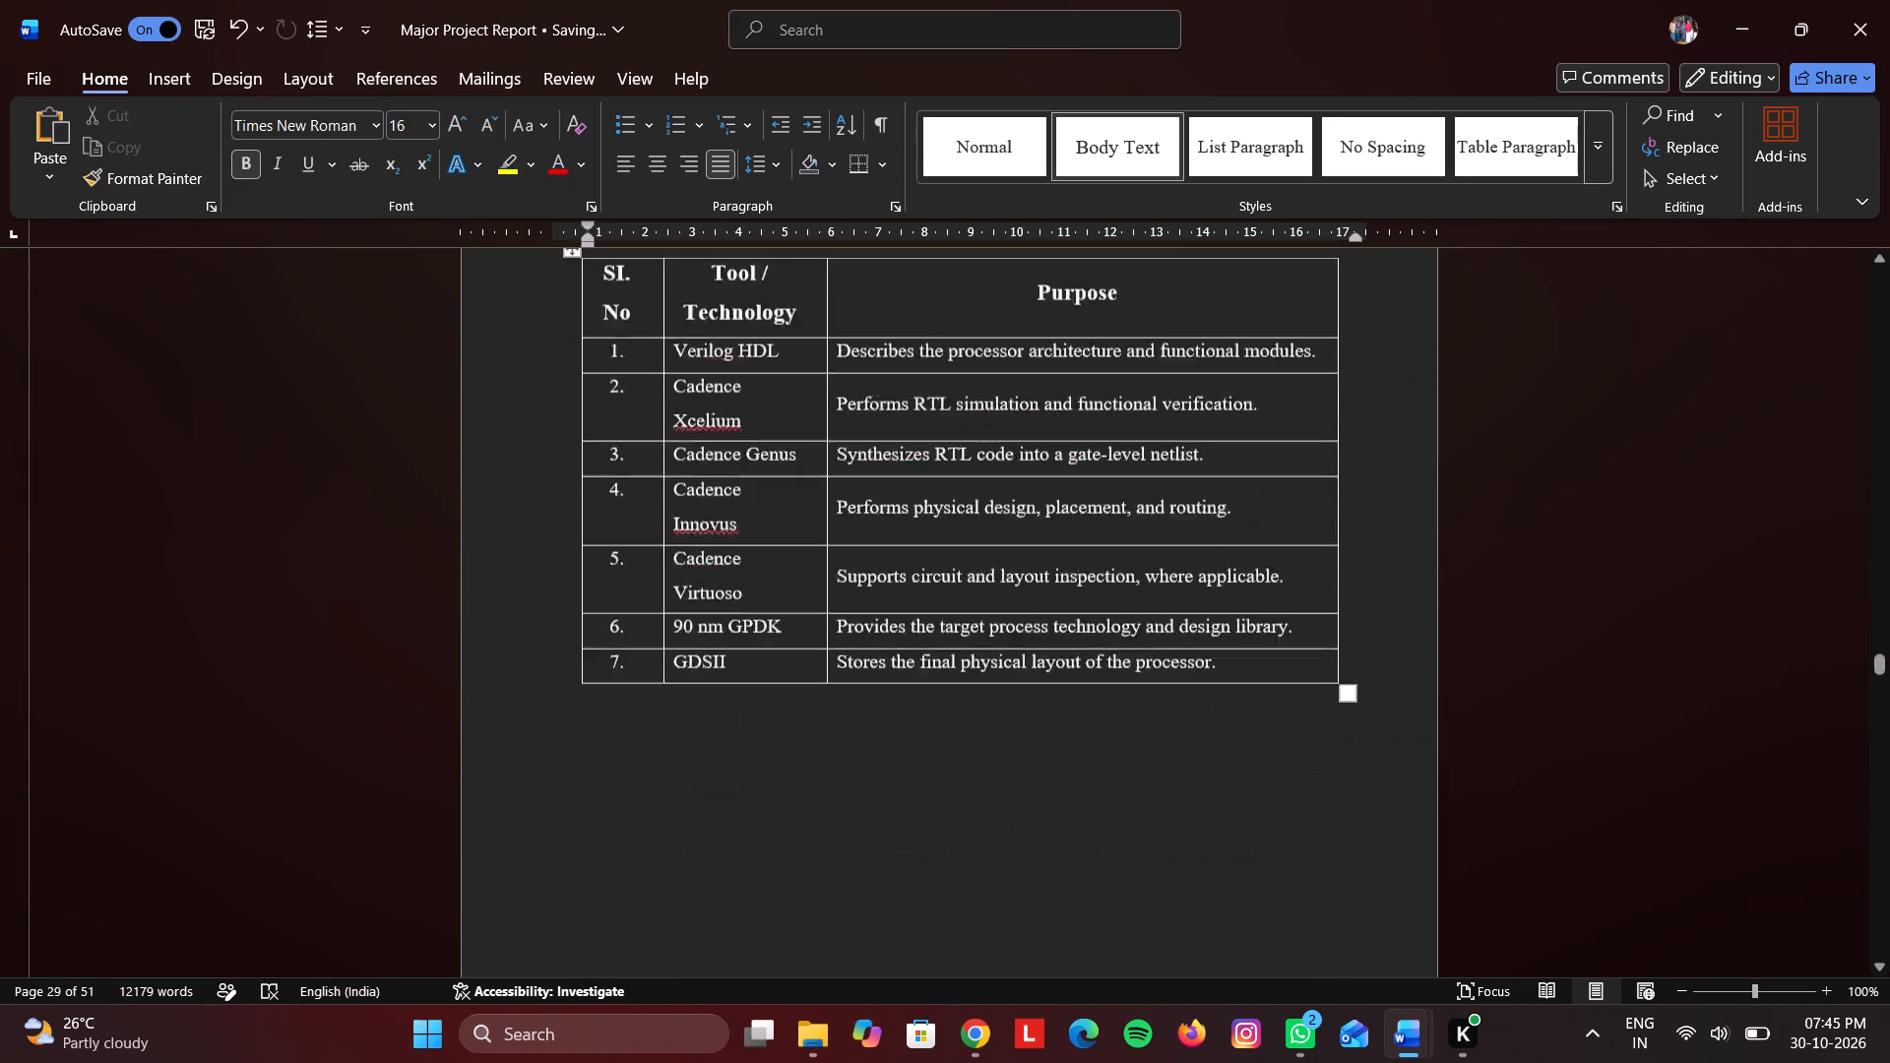
scroll(835, 510, "up", 6)
scroll(835, 510, "down", 17)
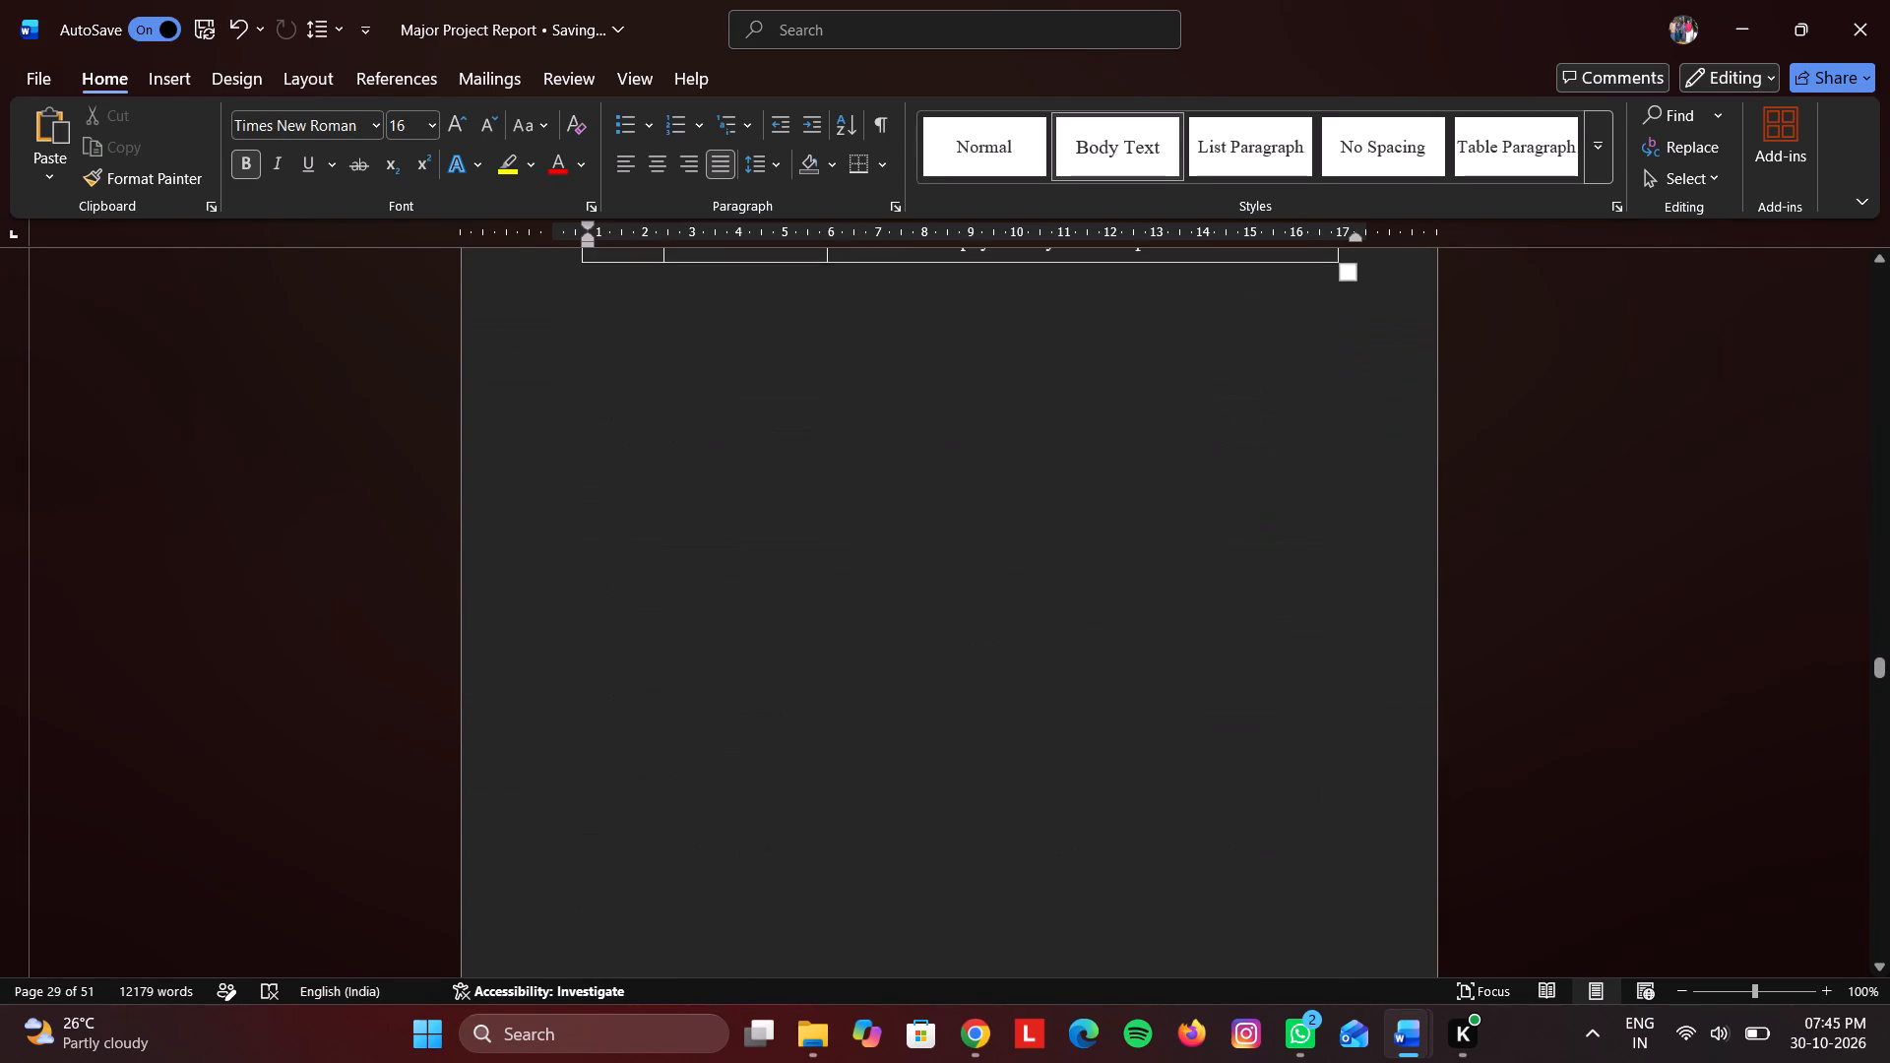
scroll(835, 510, "down", 6)
left_click(714, 500)
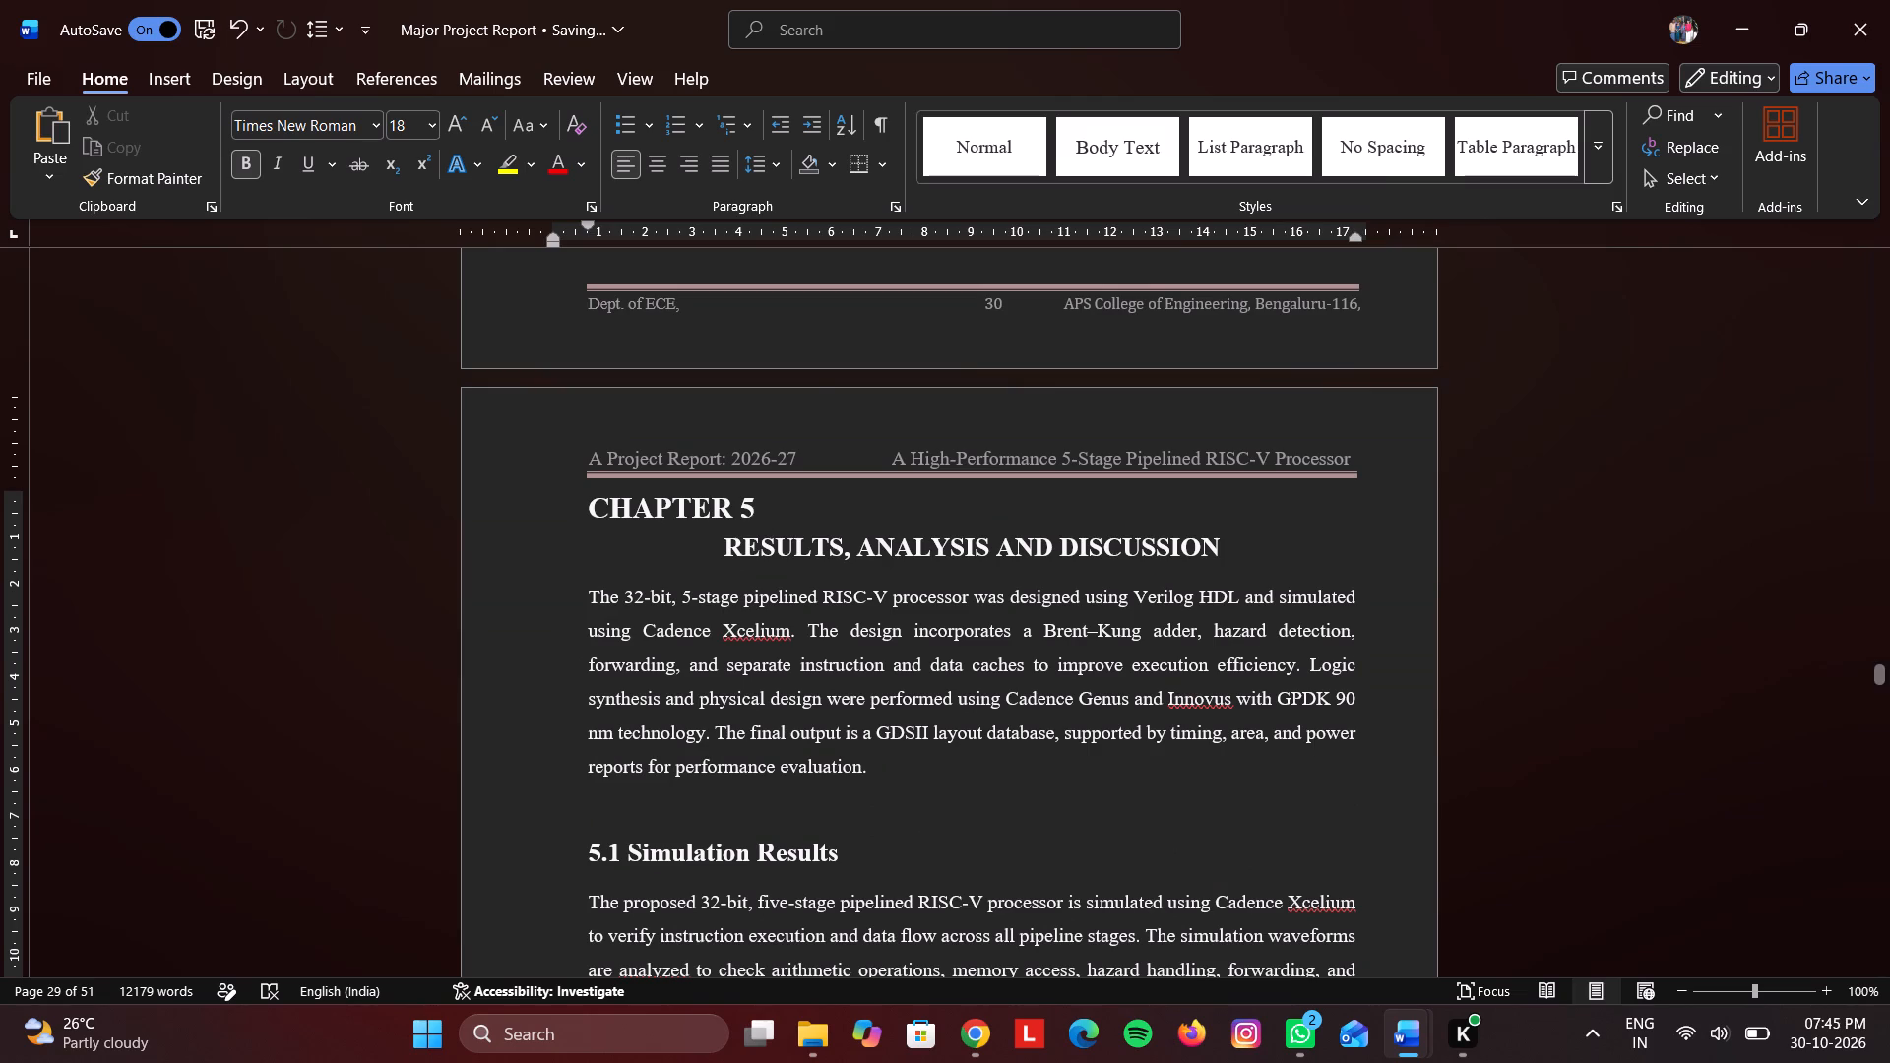
left_click(665, 167)
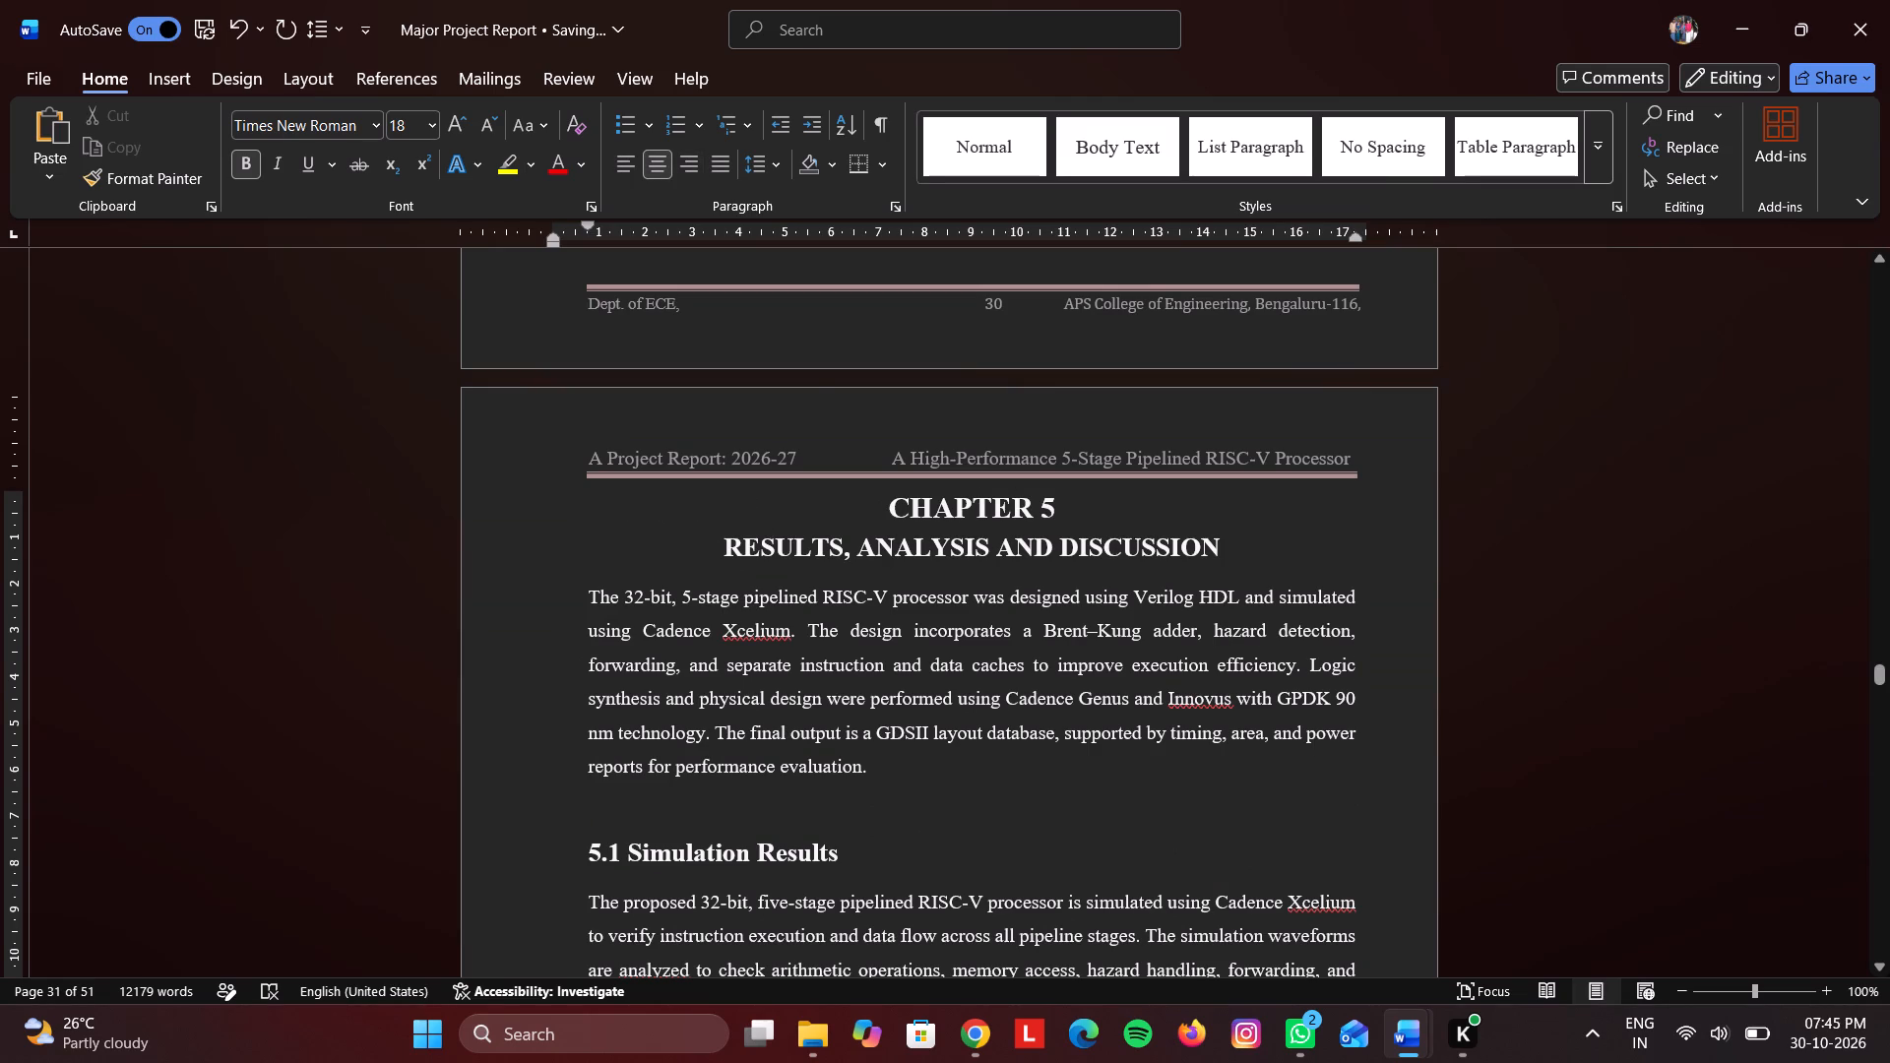
Insert a blank line between "CHAPTER 5" and "RESULTS, ANALYSIS AND DISCUSSION" and reduce its font size to 6 pt.
left_click(1010, 557)
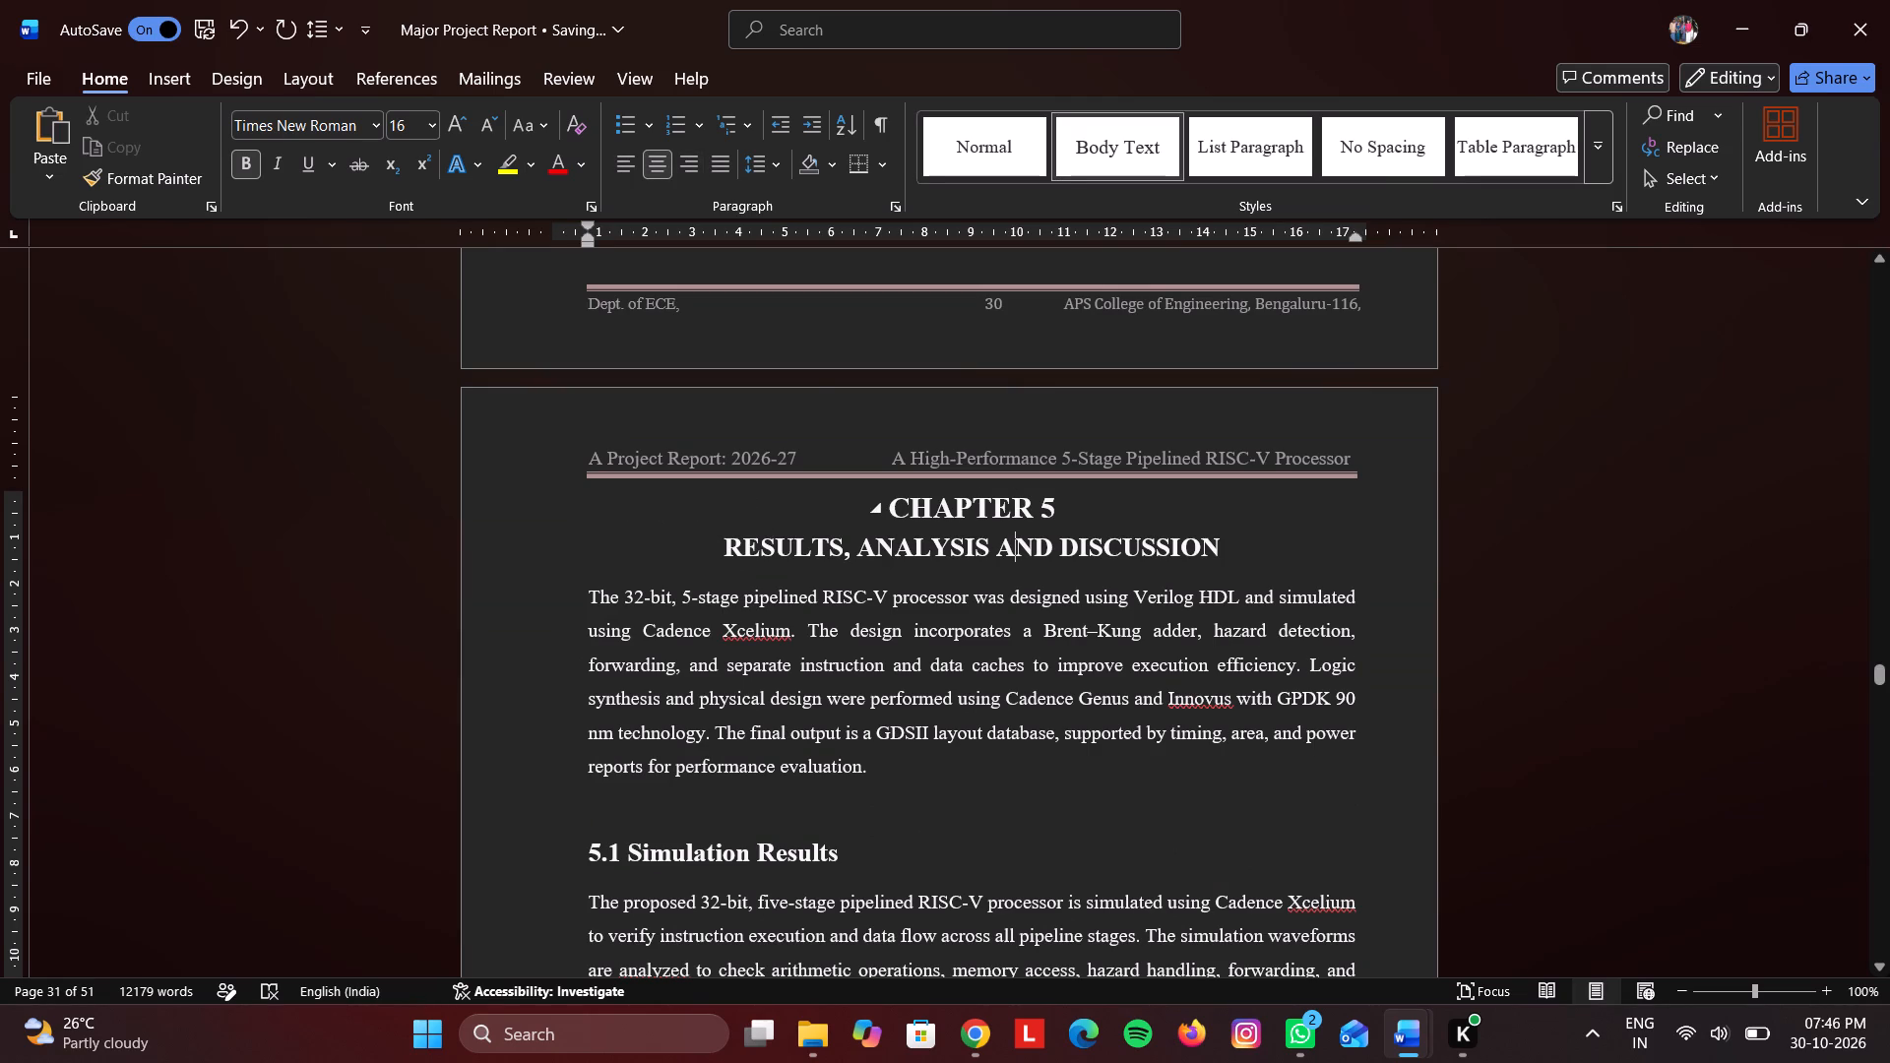
left_click(1098, 515)
key("Return")
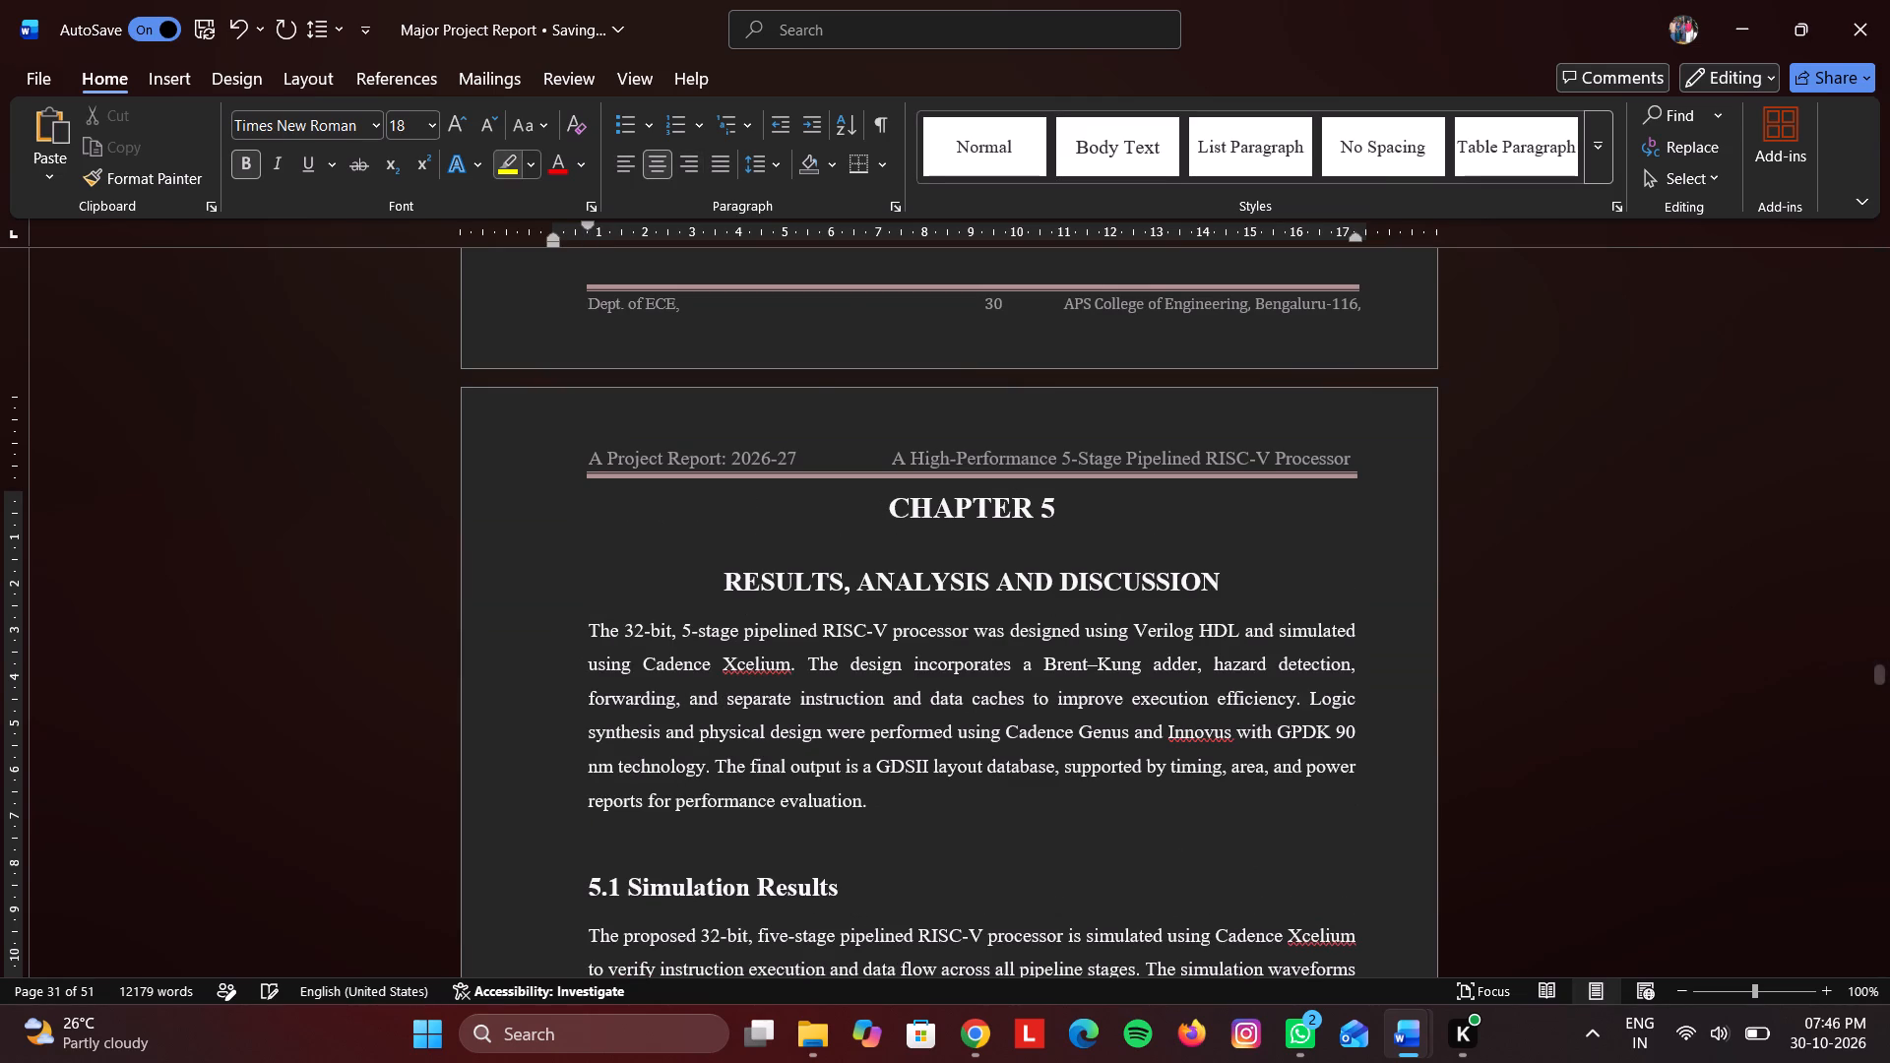
triple_click(485, 127)
triple_click(485, 127)
double_click(485, 127)
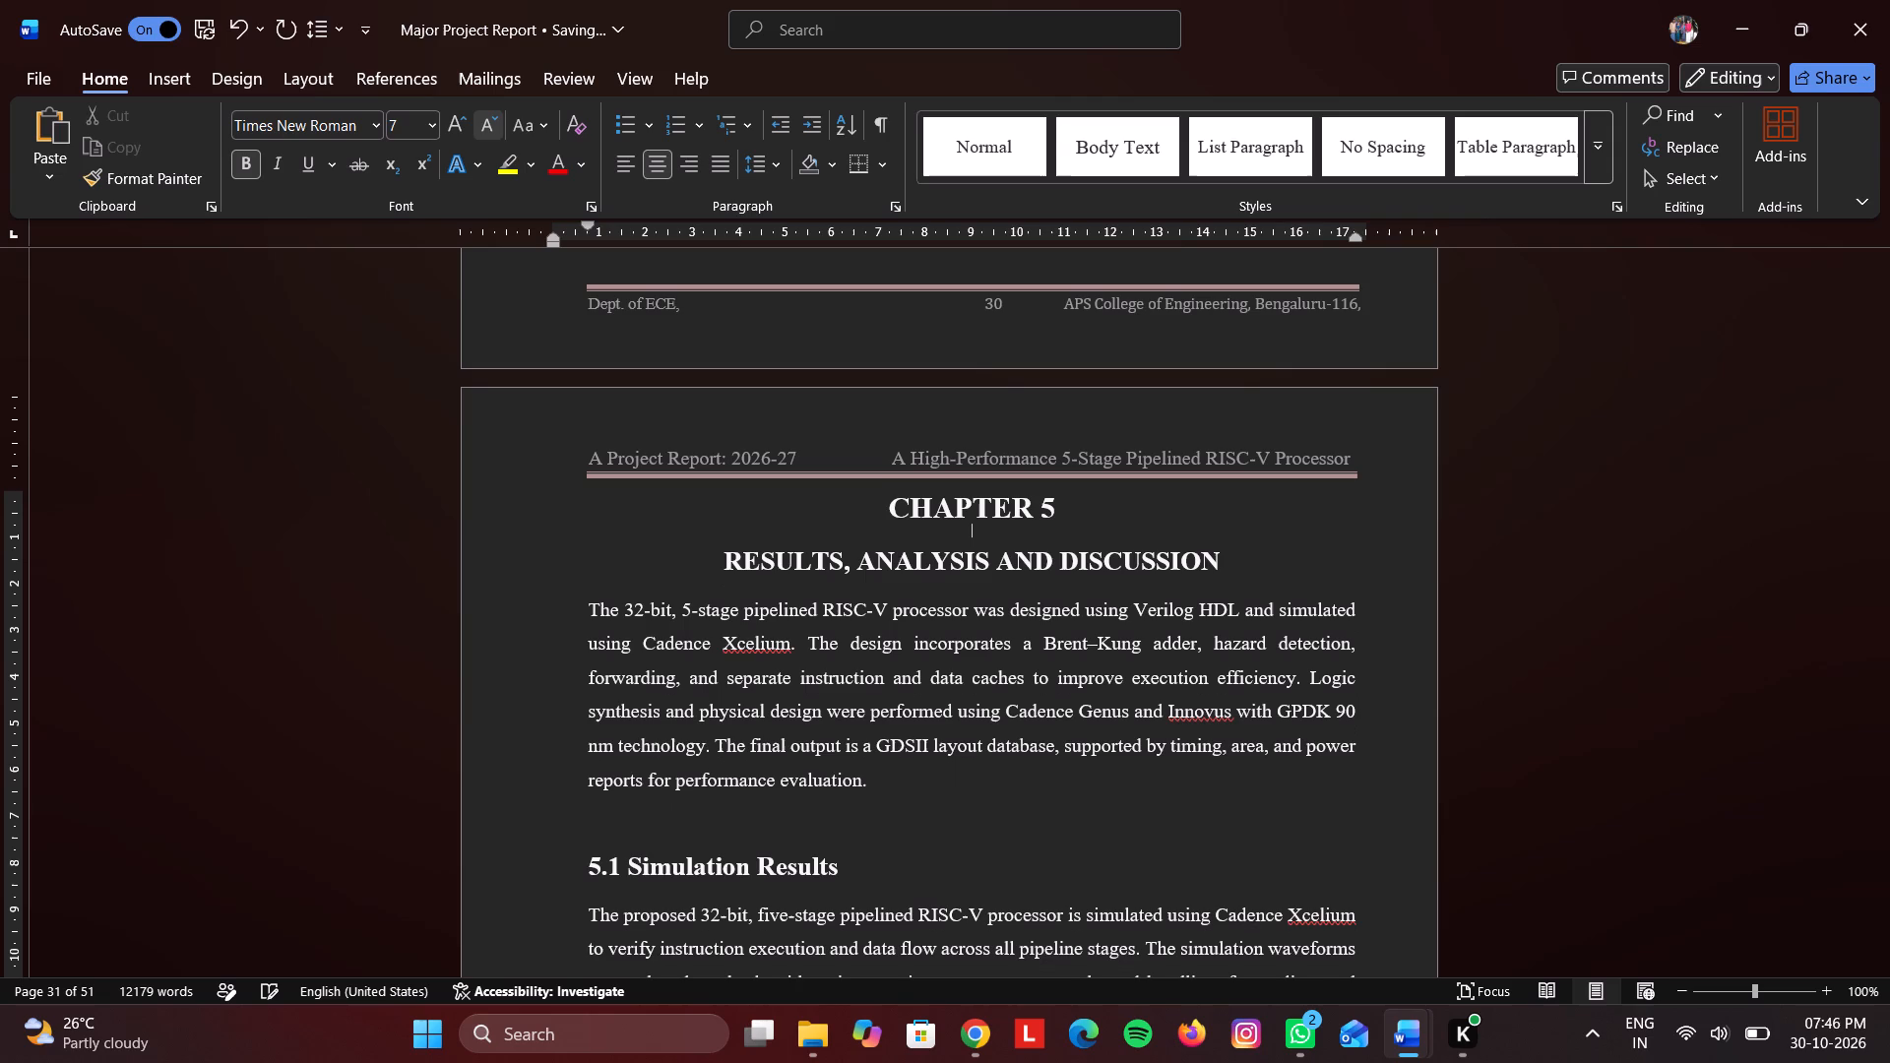
left_click(485, 127)
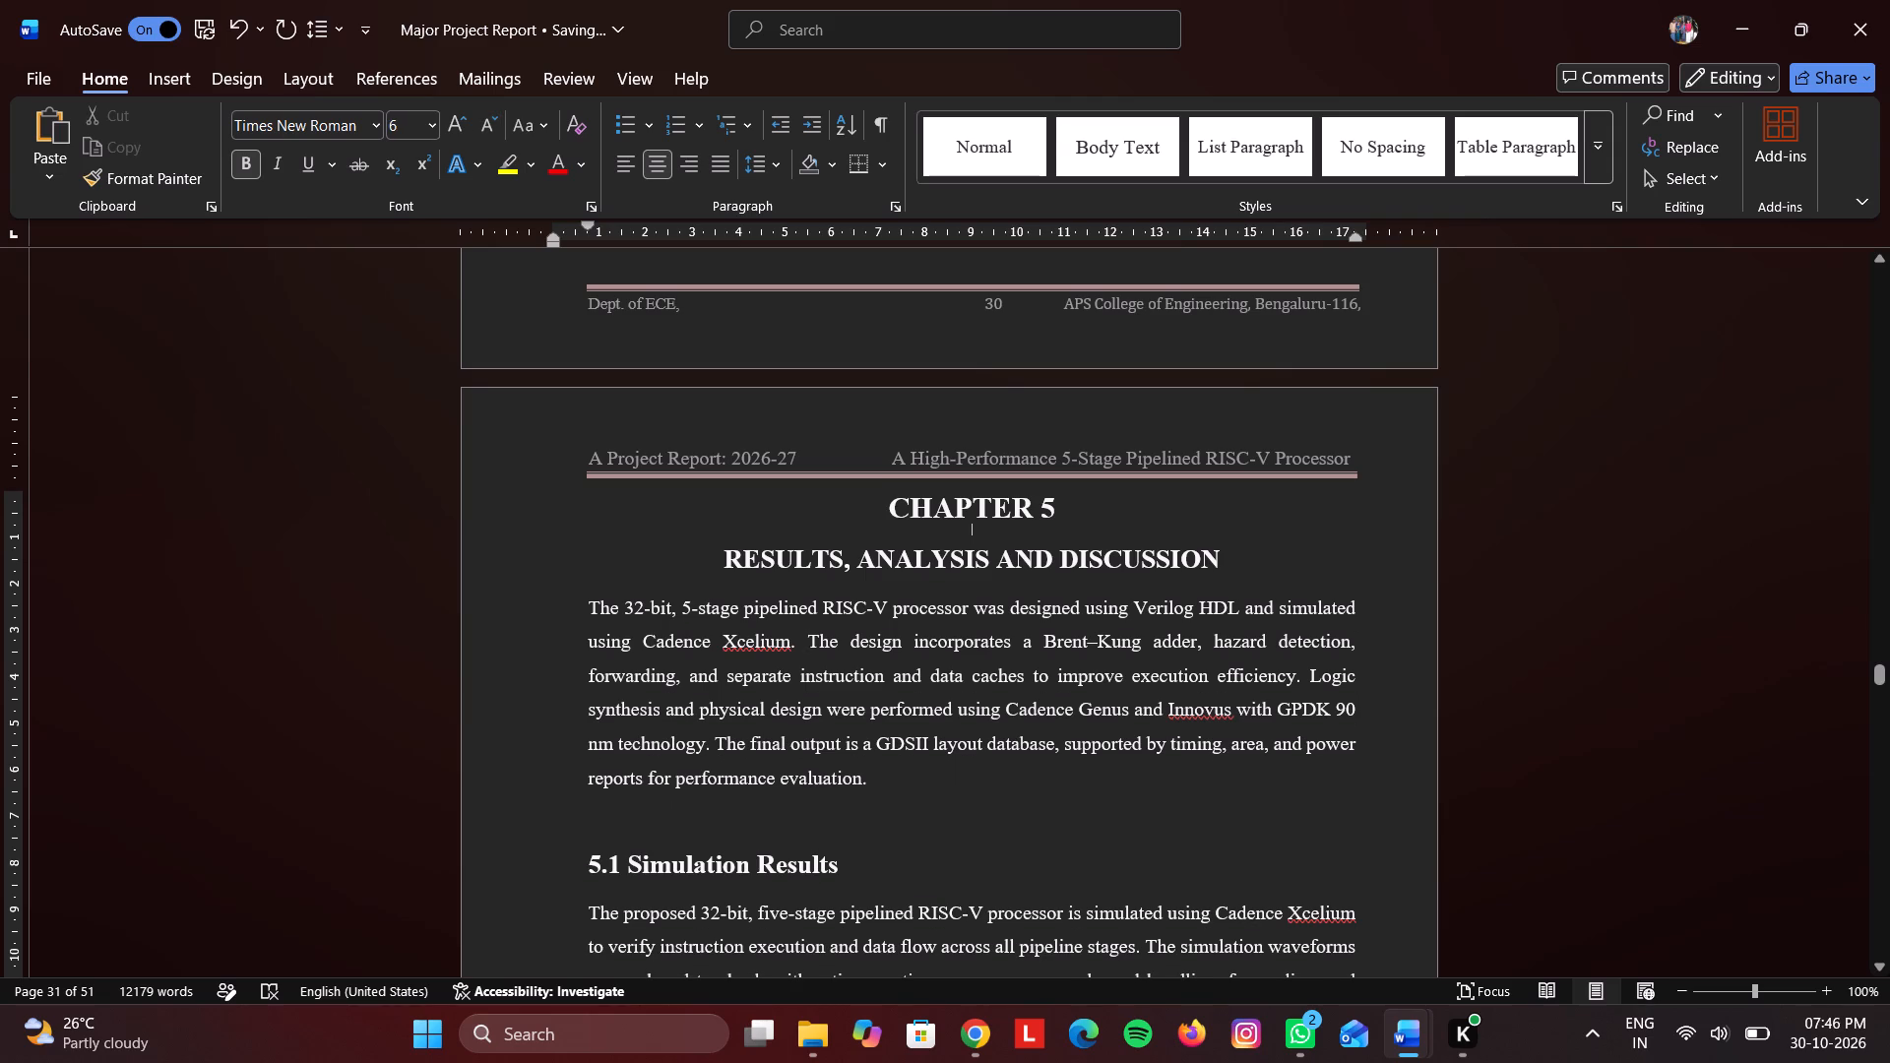
Remove the extra paragraph spacing from the blank line above the heading "5.1 Simulation Results".
scroll(932, 629, "down", 4)
left_click(687, 635)
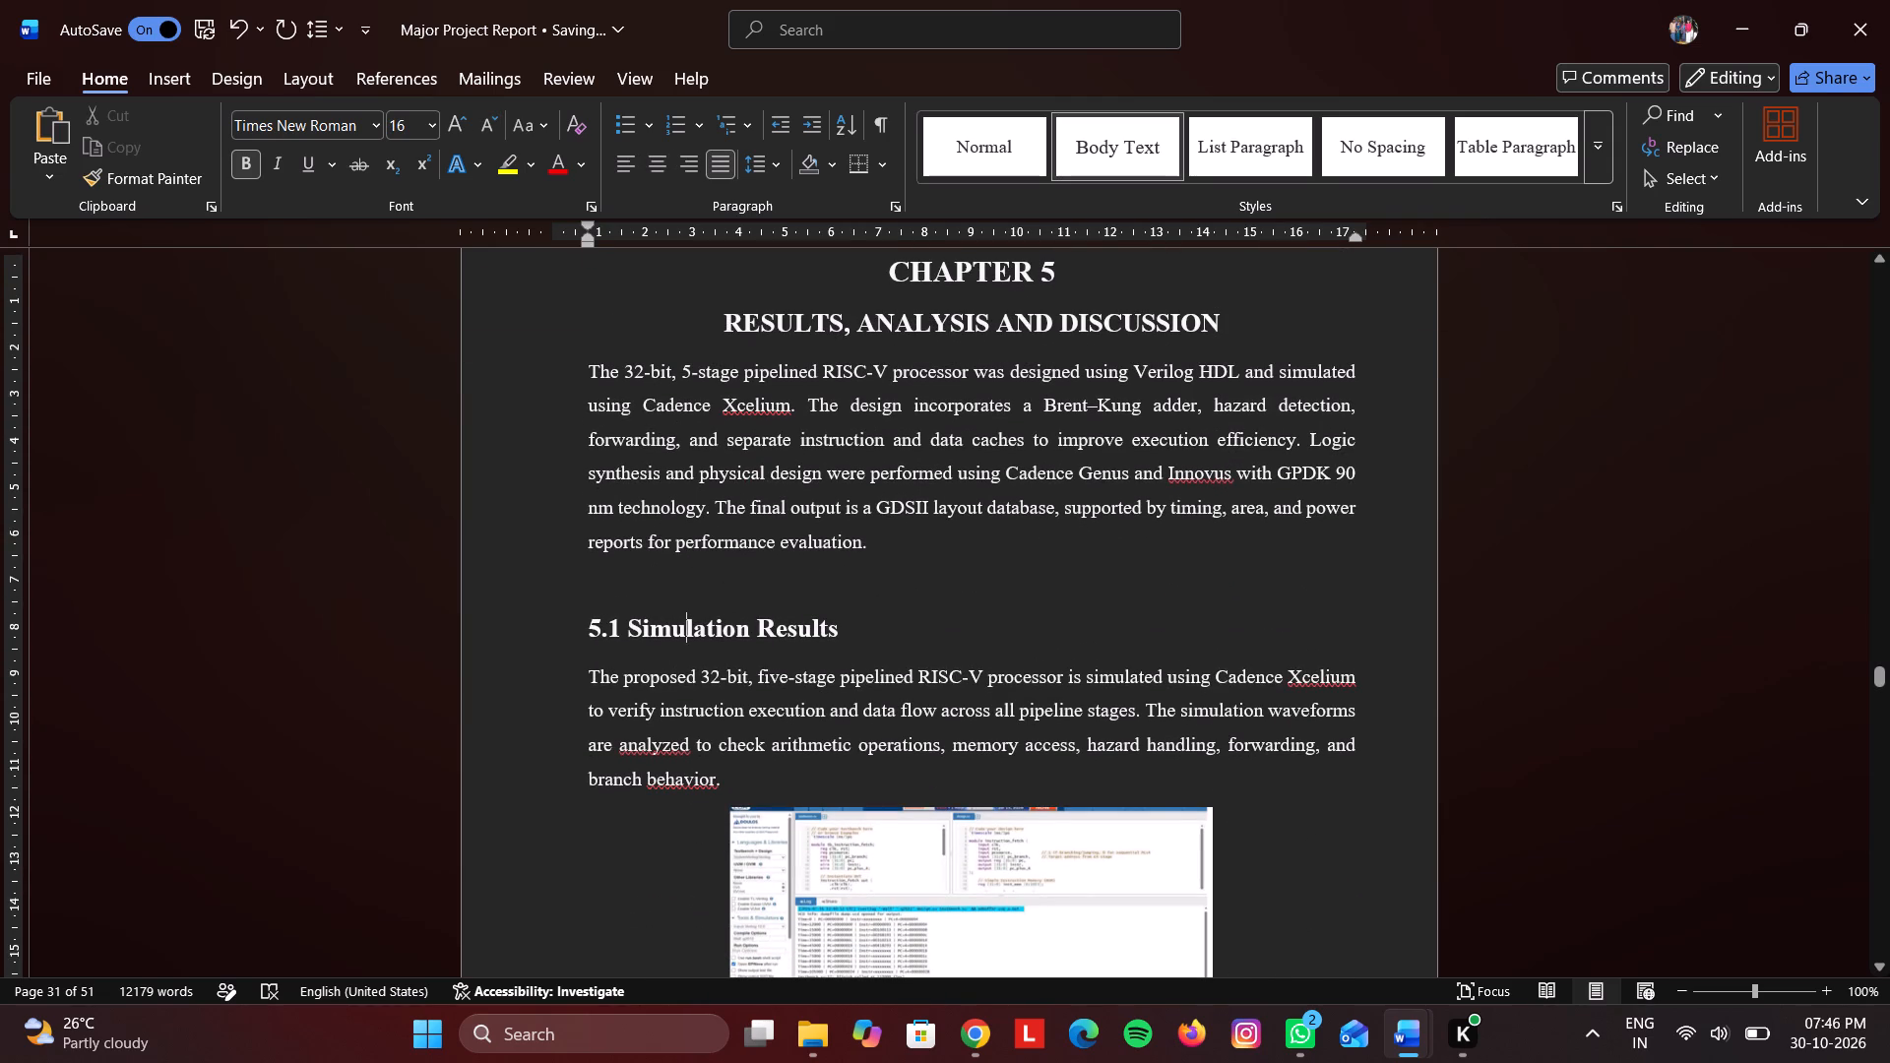
left_click(690, 581)
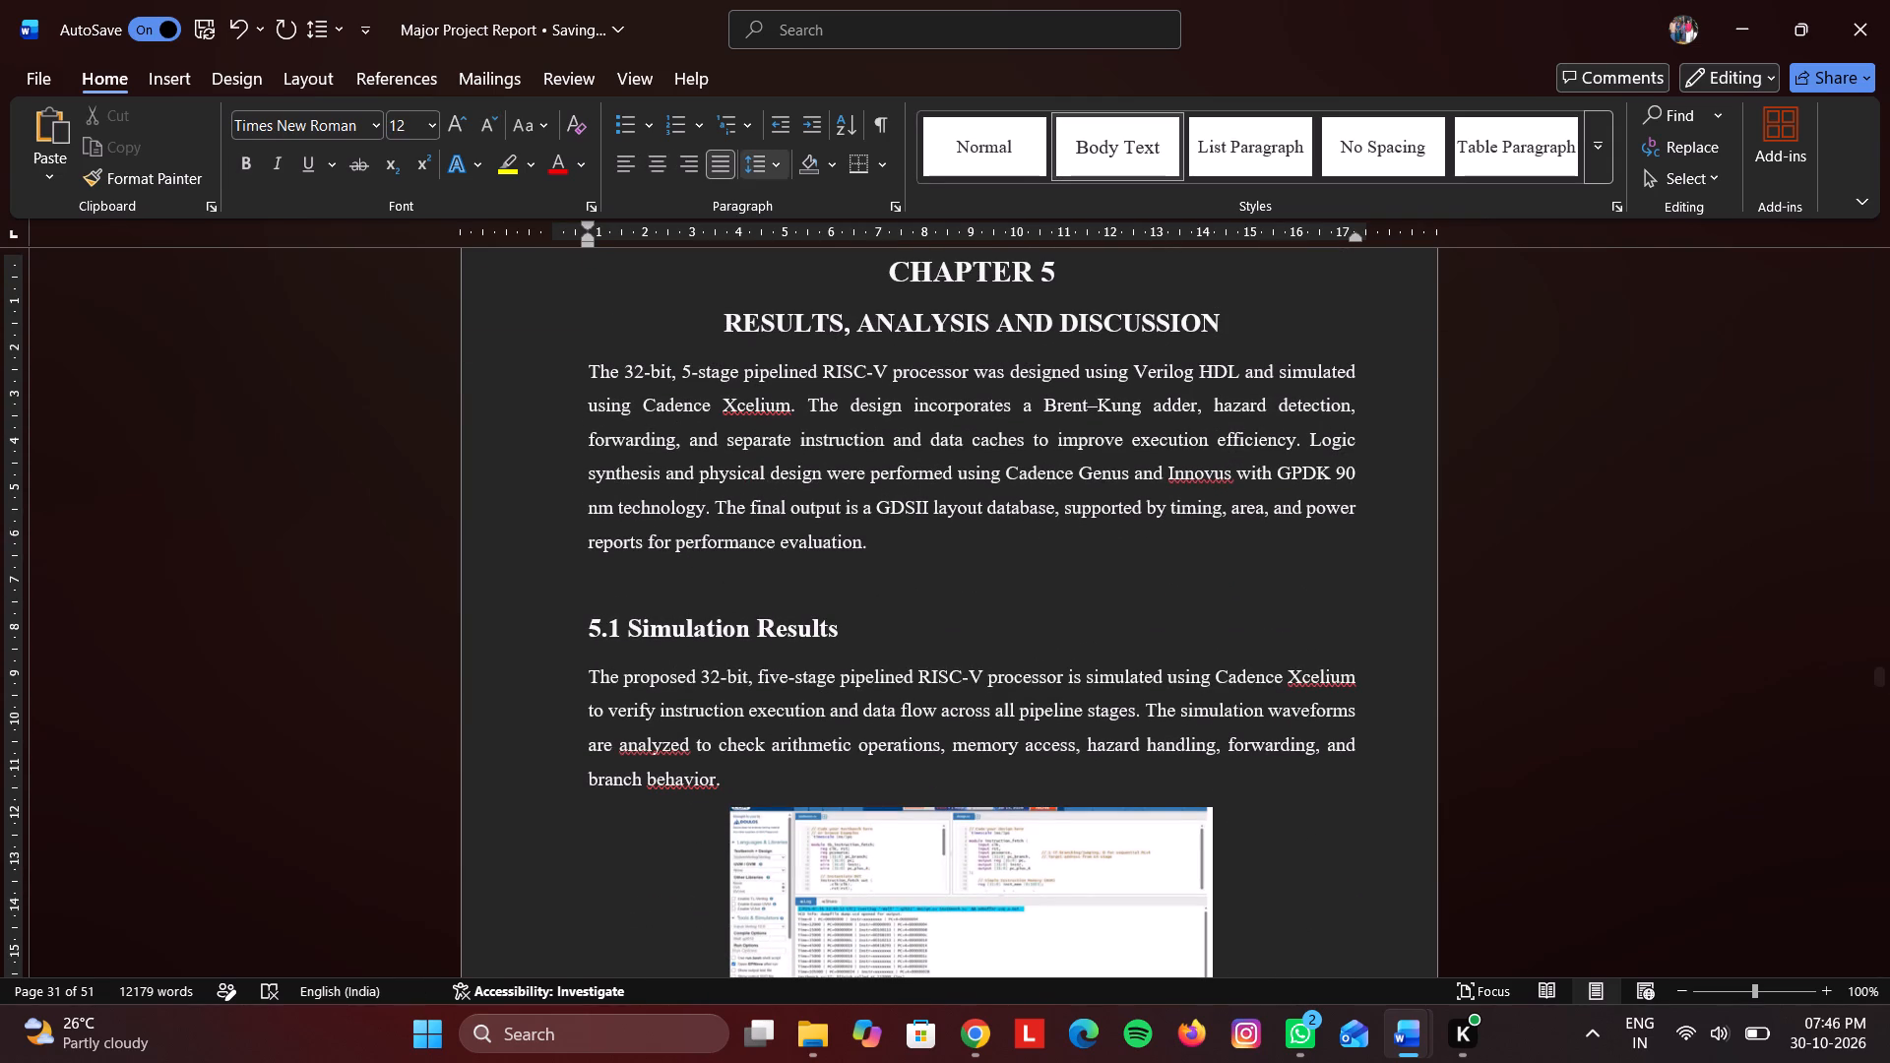
left_click(784, 157)
left_click(815, 431)
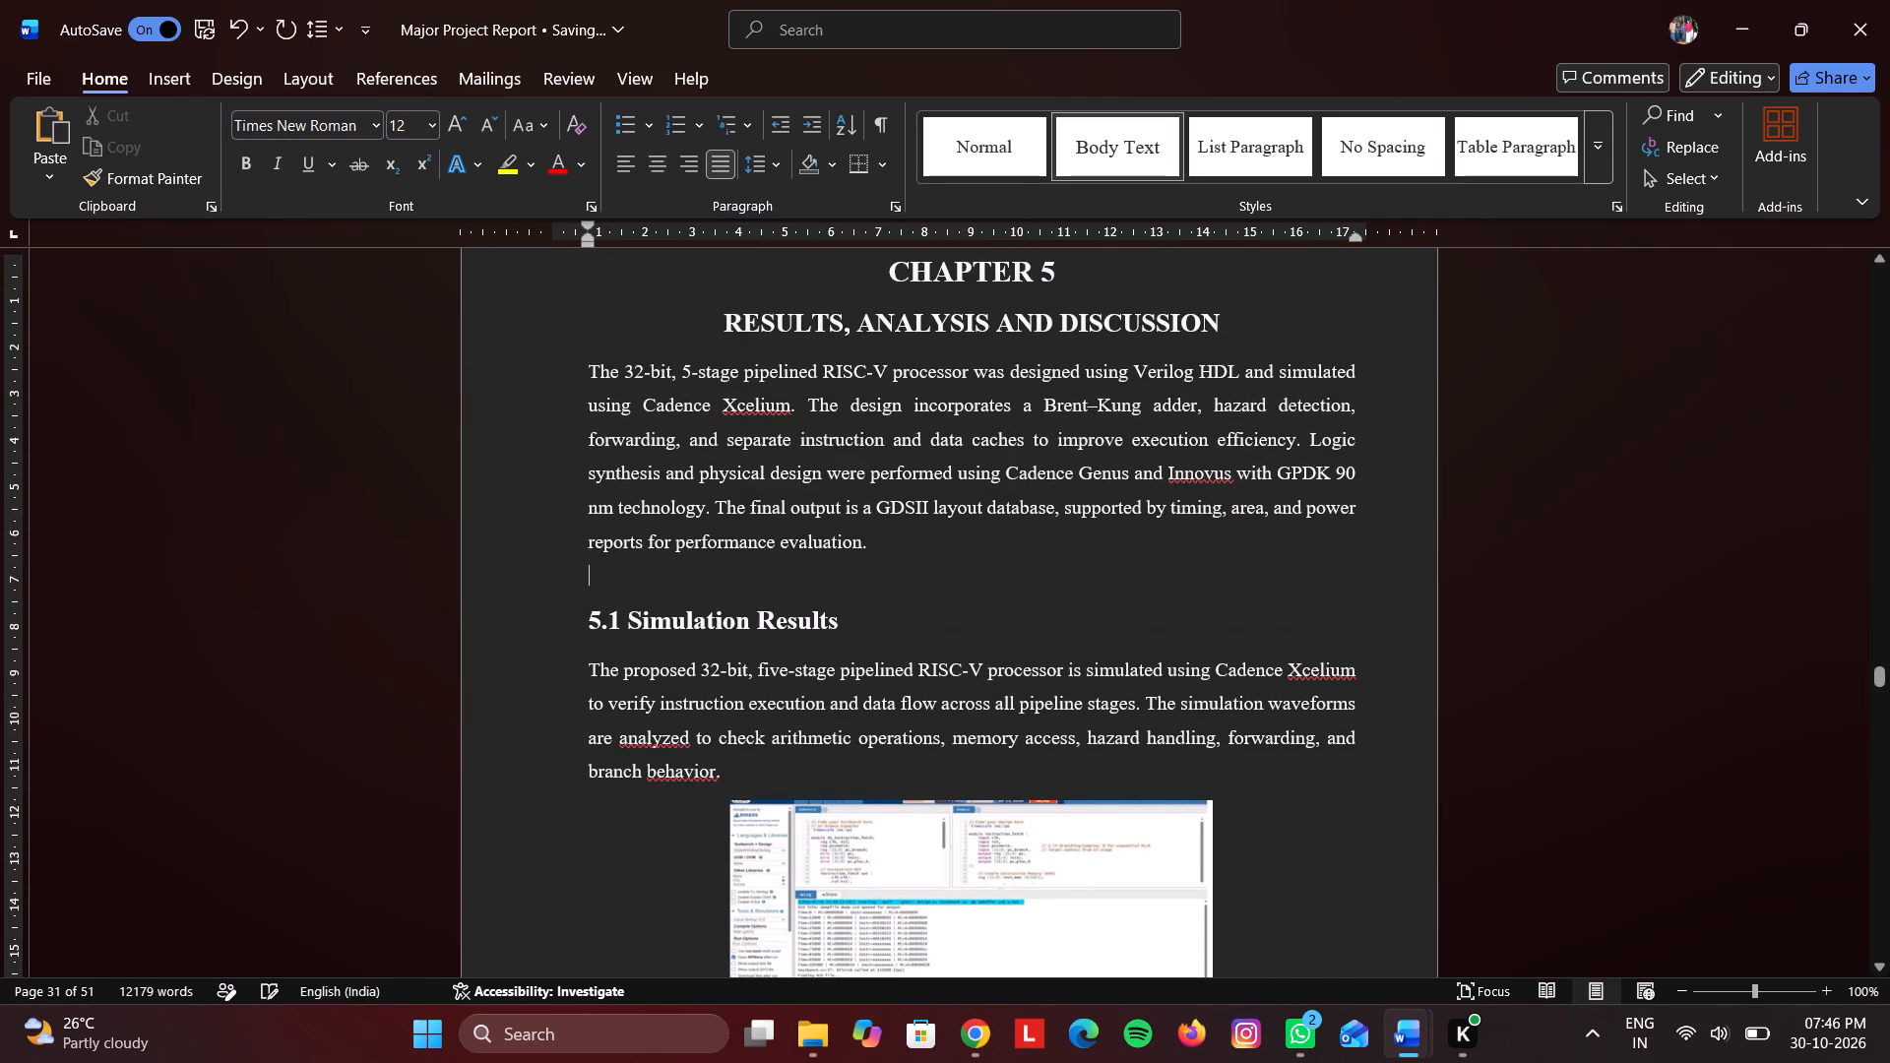
left_click(901, 557)
Check the font sizes of the headings "5.2 Output Screenshots" and "5.3 Performance Analysis", looking over the Chapter 5 figures and captions between them.
scroll(901, 557, "down", 20)
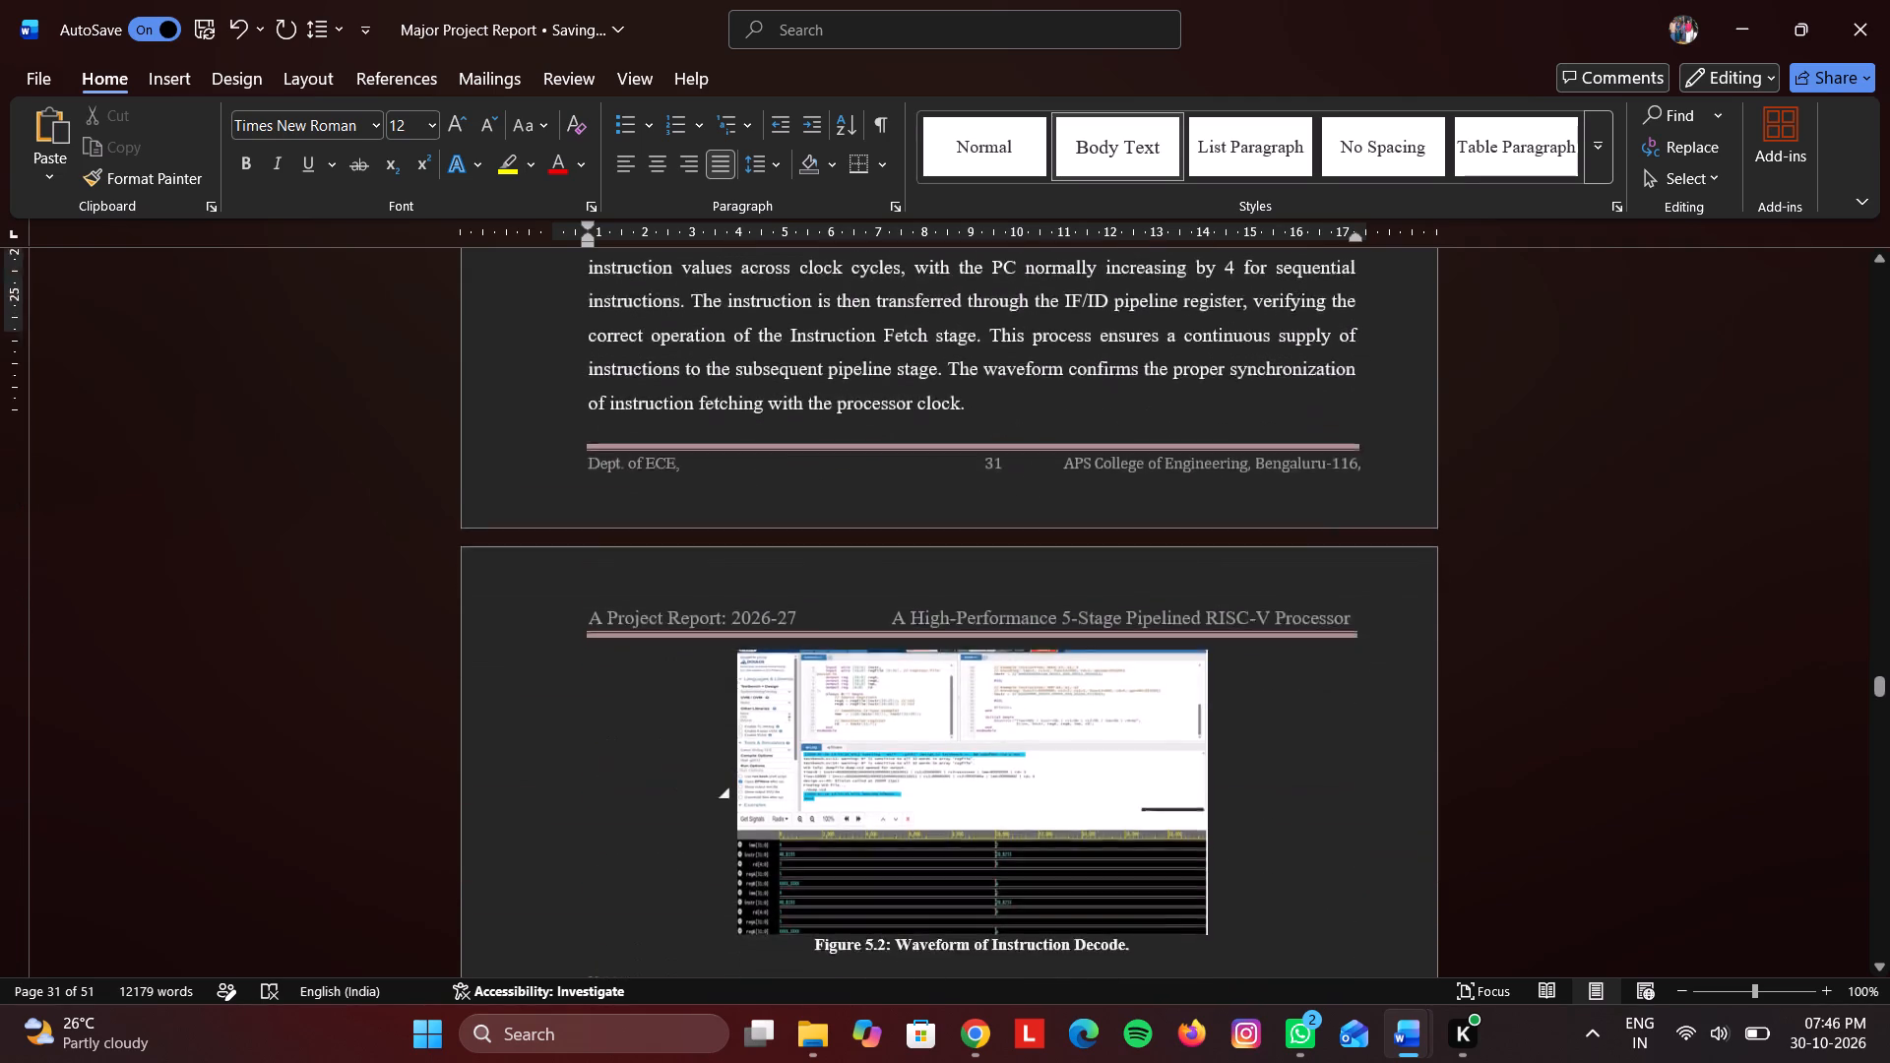
scroll(901, 557, "down", 17)
scroll(901, 557, "down", 10)
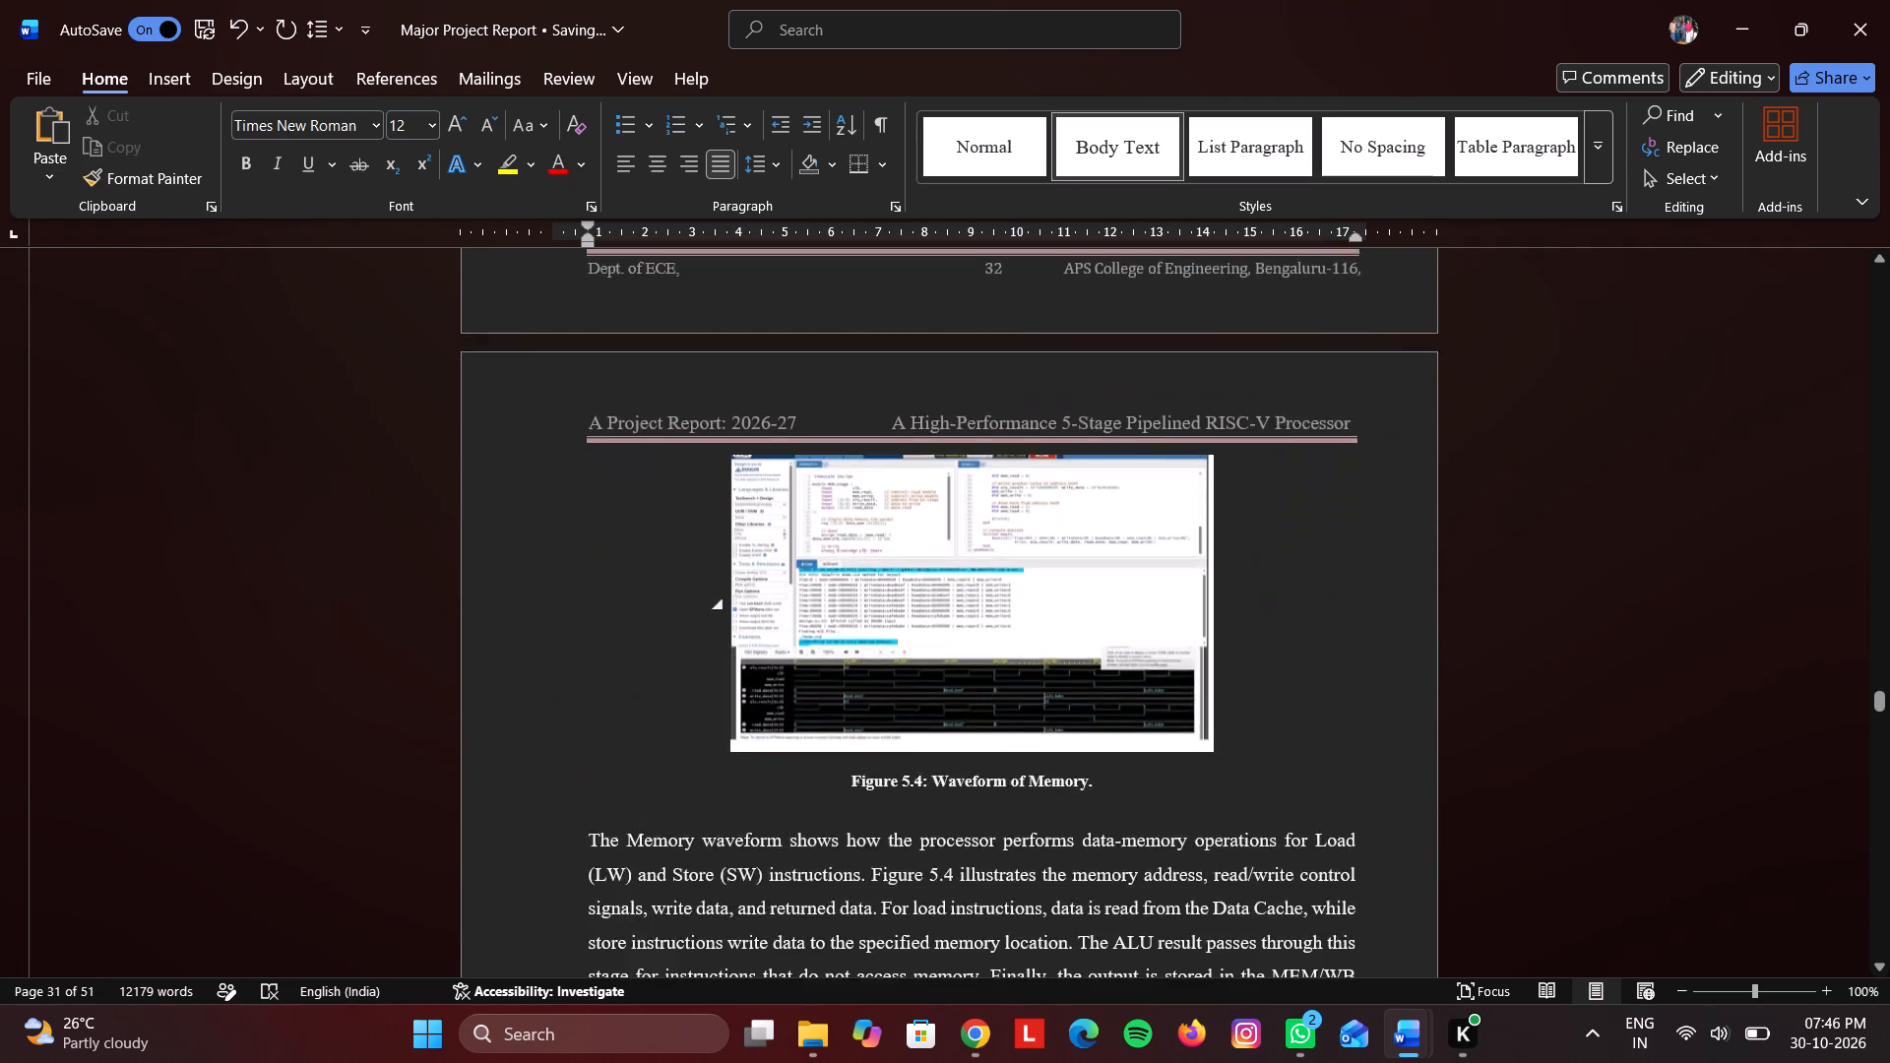
scroll(901, 557, "down", 19)
scroll(901, 557, "down", 10)
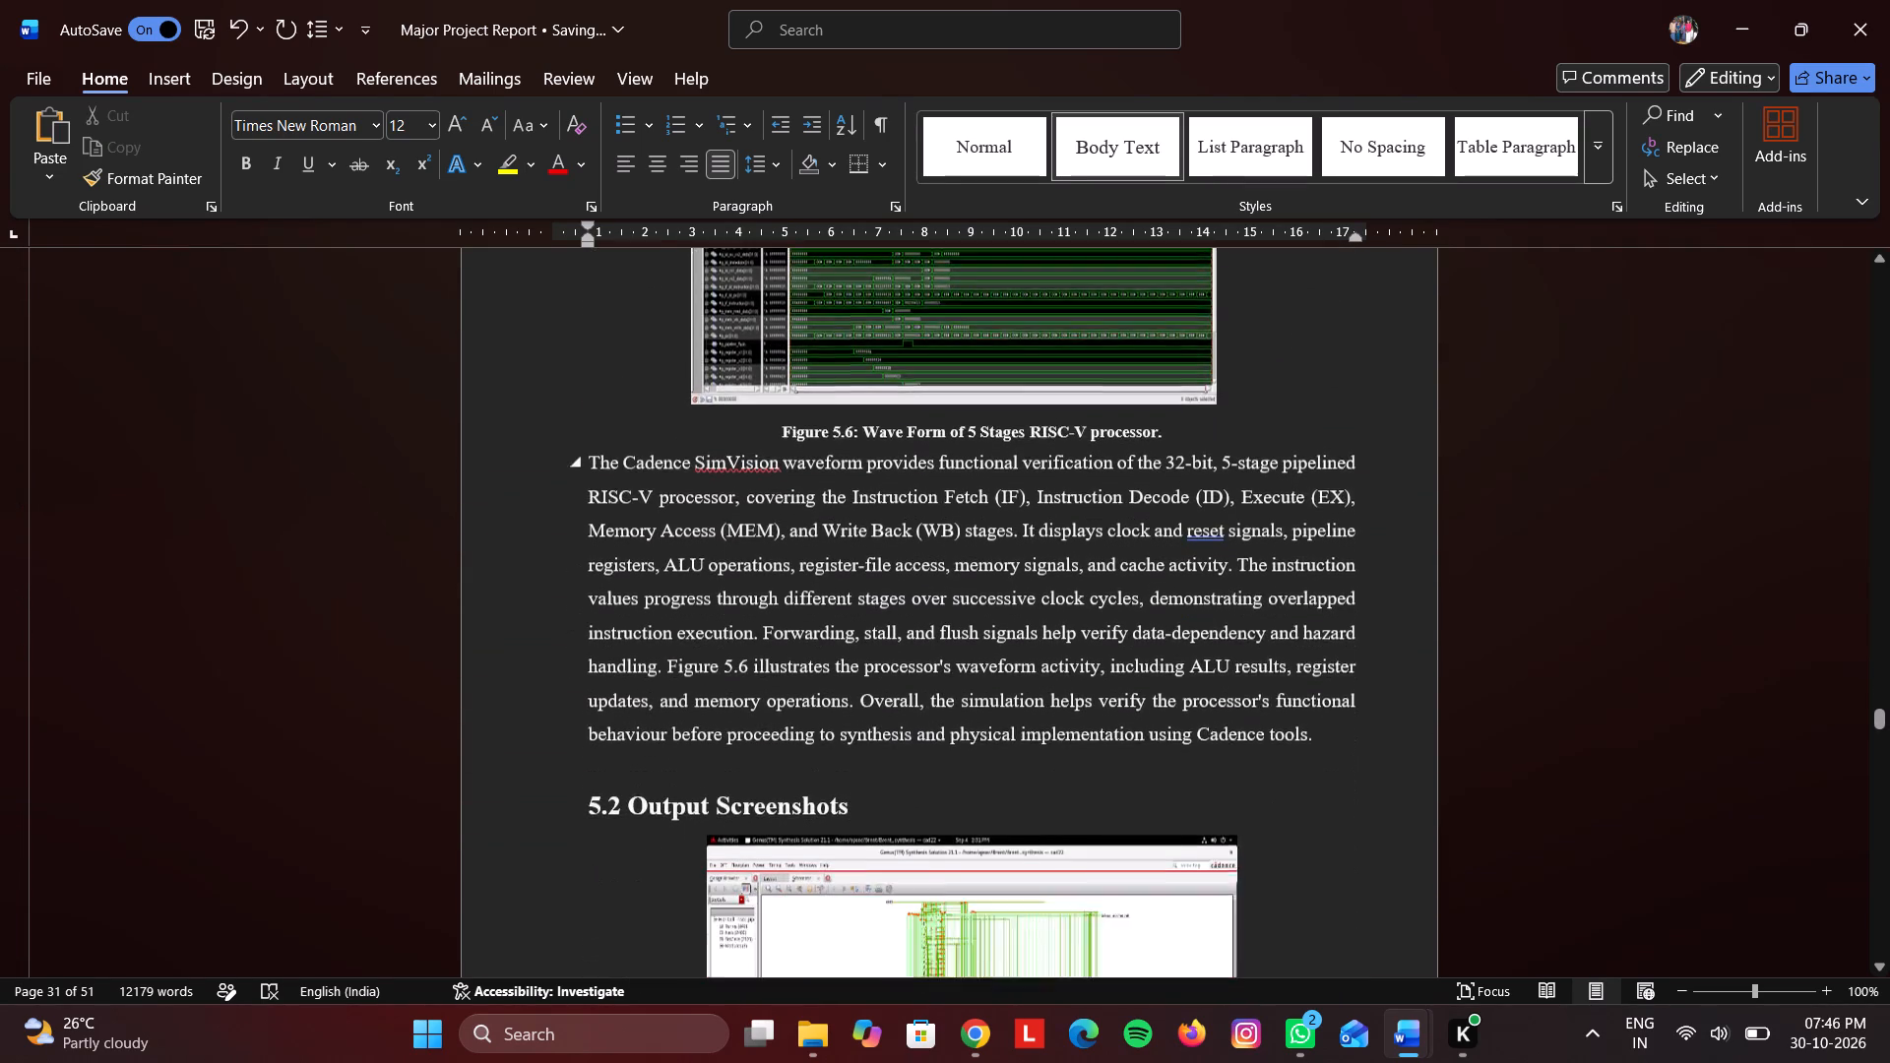
scroll(901, 557, "down", 1)
left_click(797, 677)
scroll(894, 675, "down", 10)
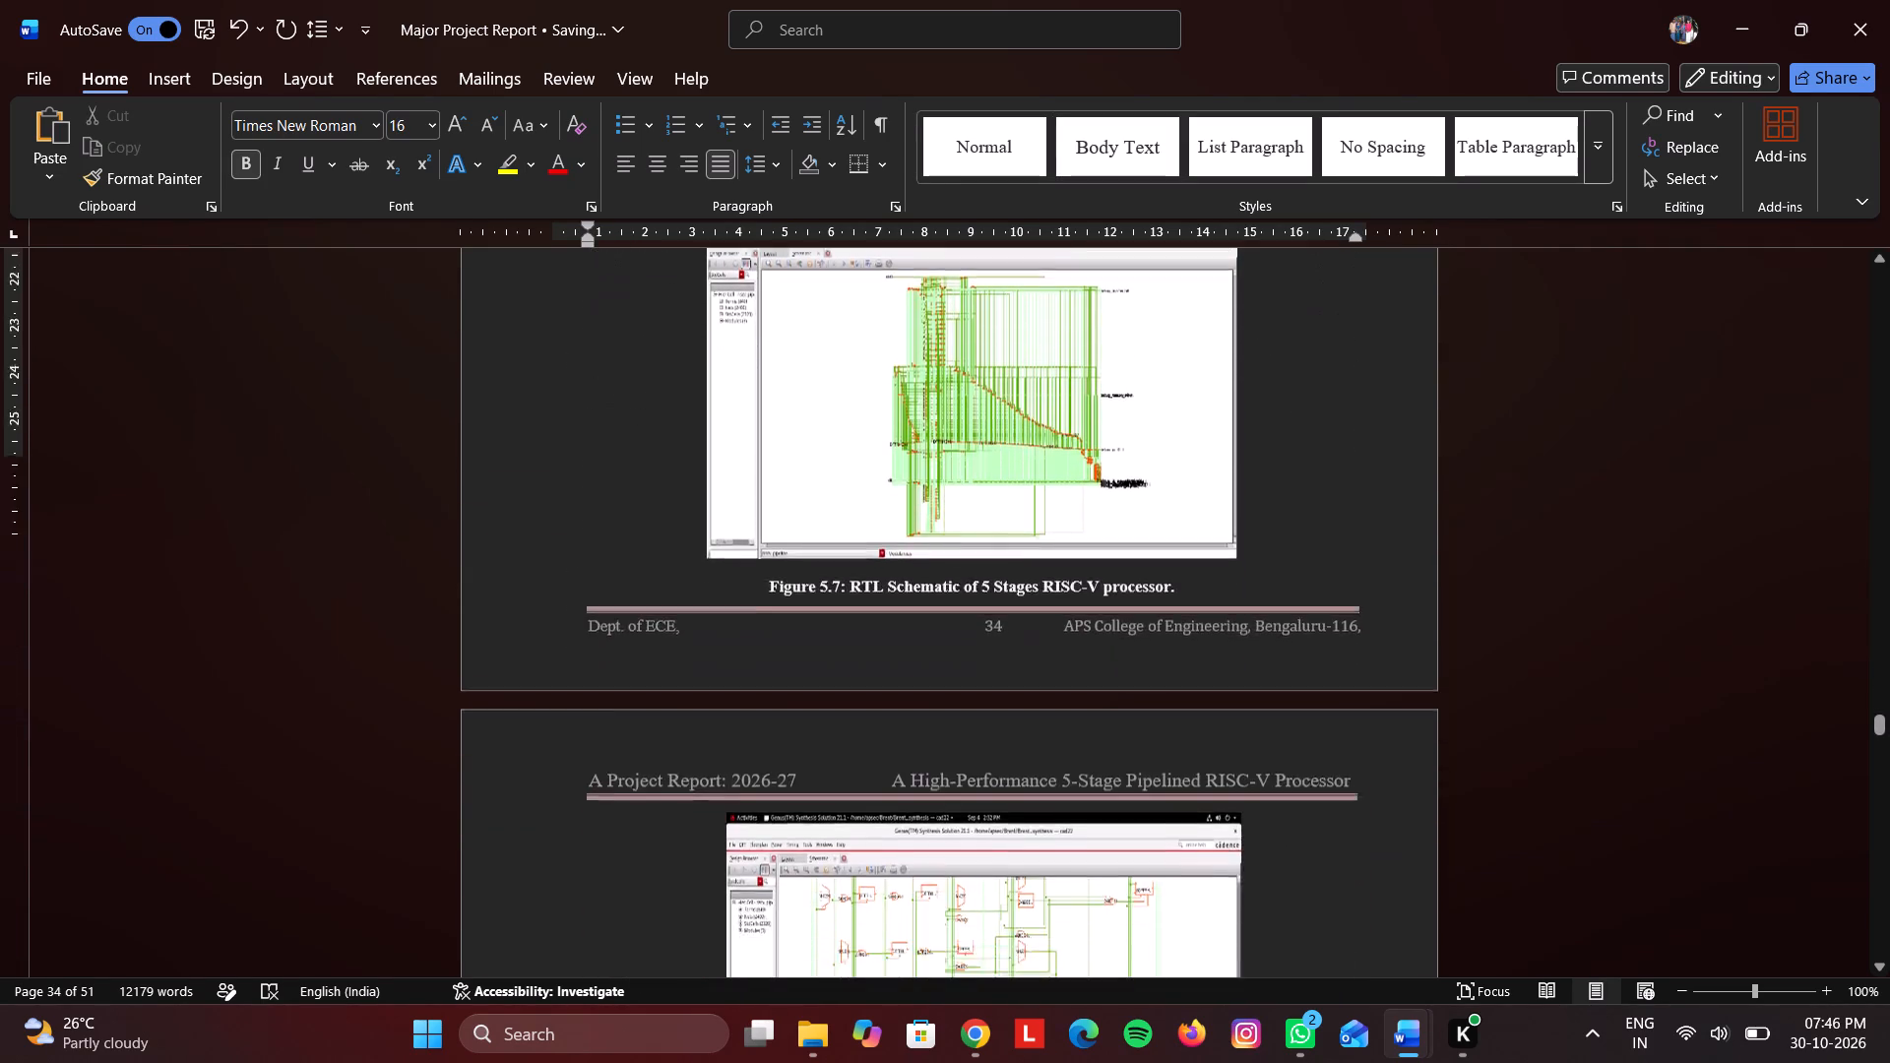
scroll(901, 675, "down", 20)
scroll(901, 675, "down", 14)
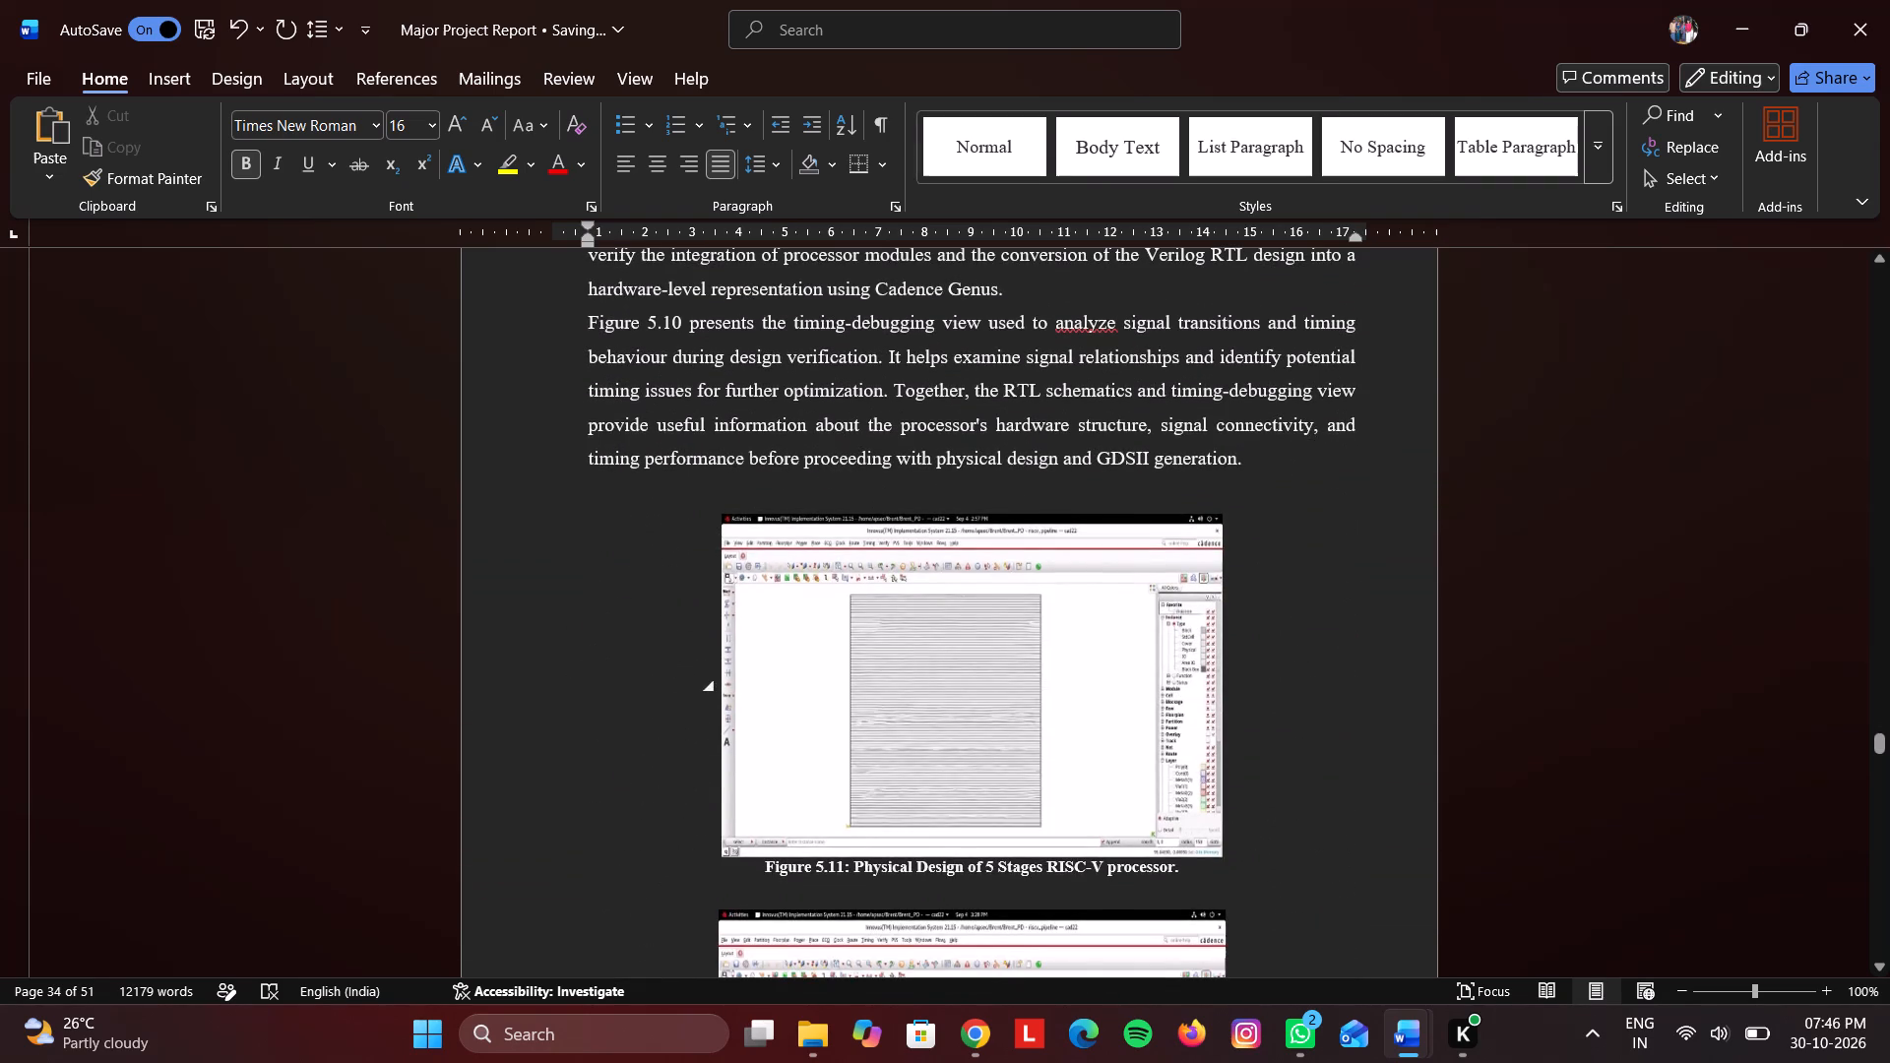
scroll(911, 678, "down", 12)
scroll(911, 678, "up", 10)
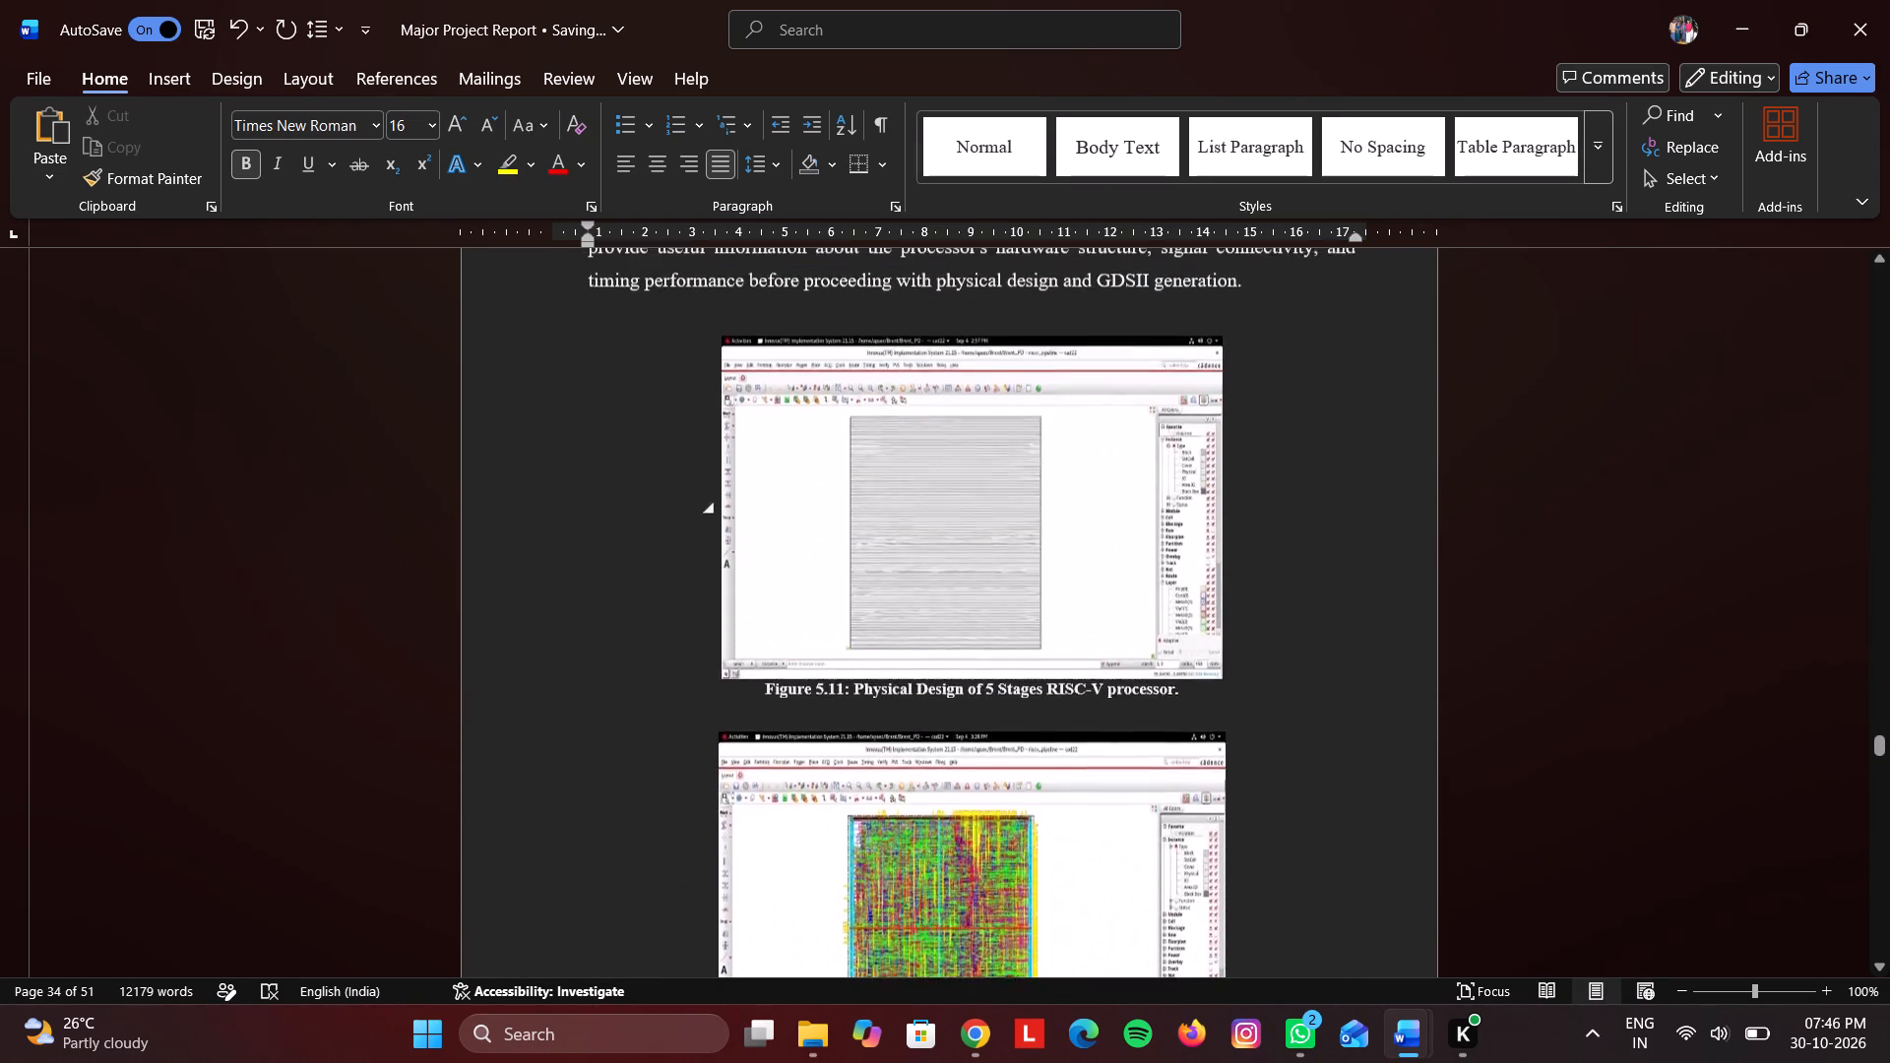
scroll(911, 678, "up", 4)
scroll(911, 678, "down", 13)
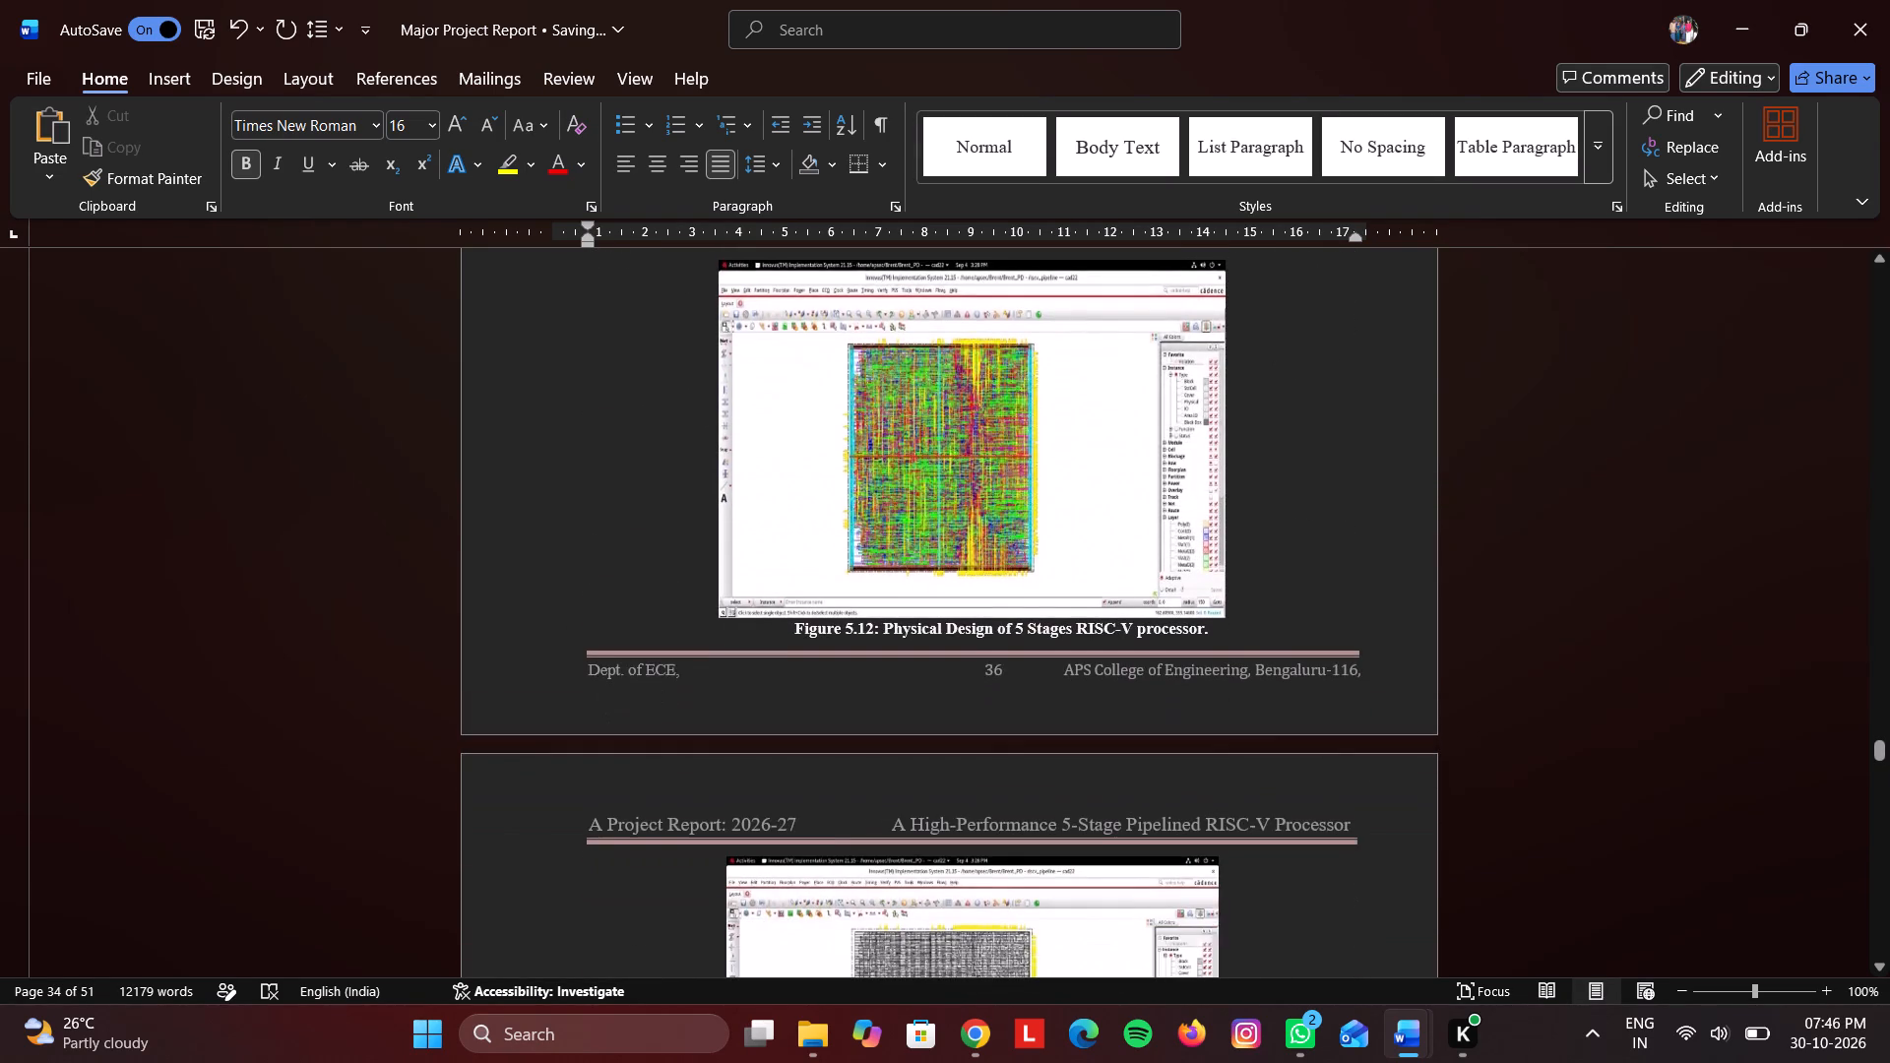
scroll(911, 678, "down", 19)
scroll(911, 678, "down", 7)
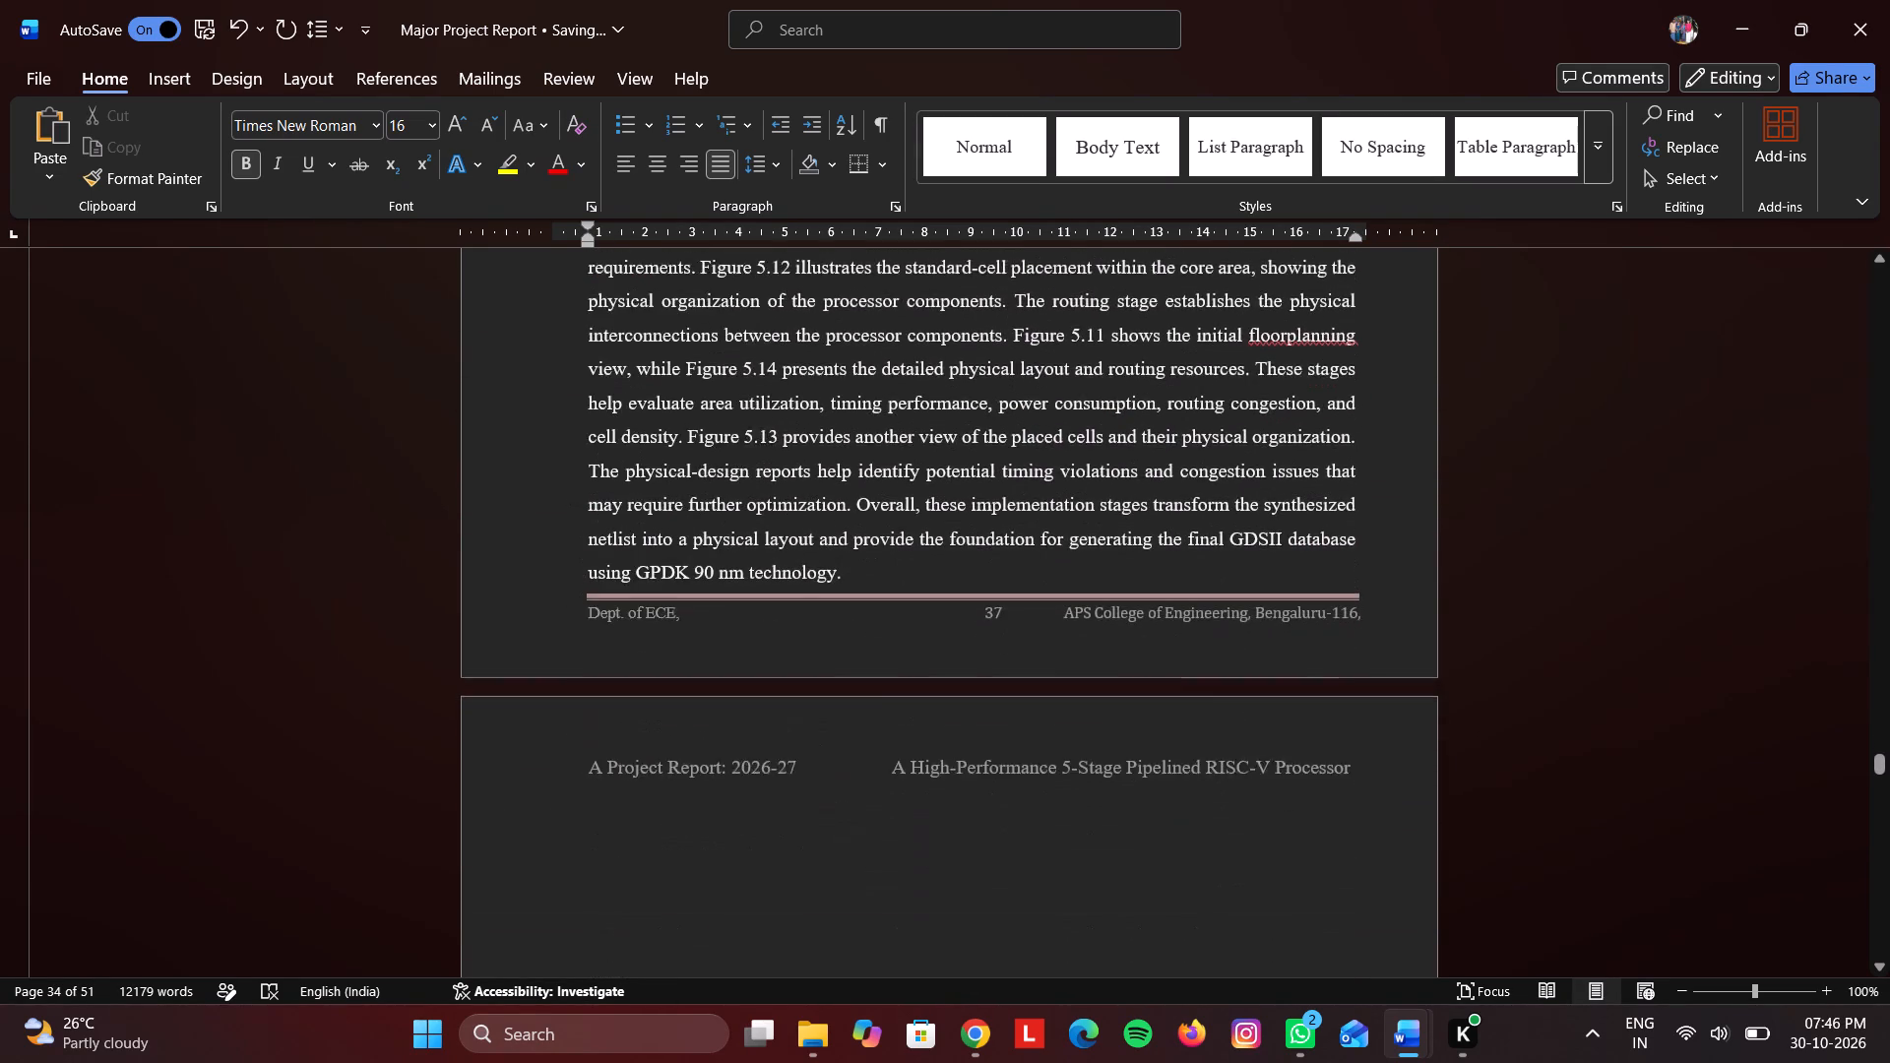
scroll(911, 678, "down", 11)
left_click(756, 685)
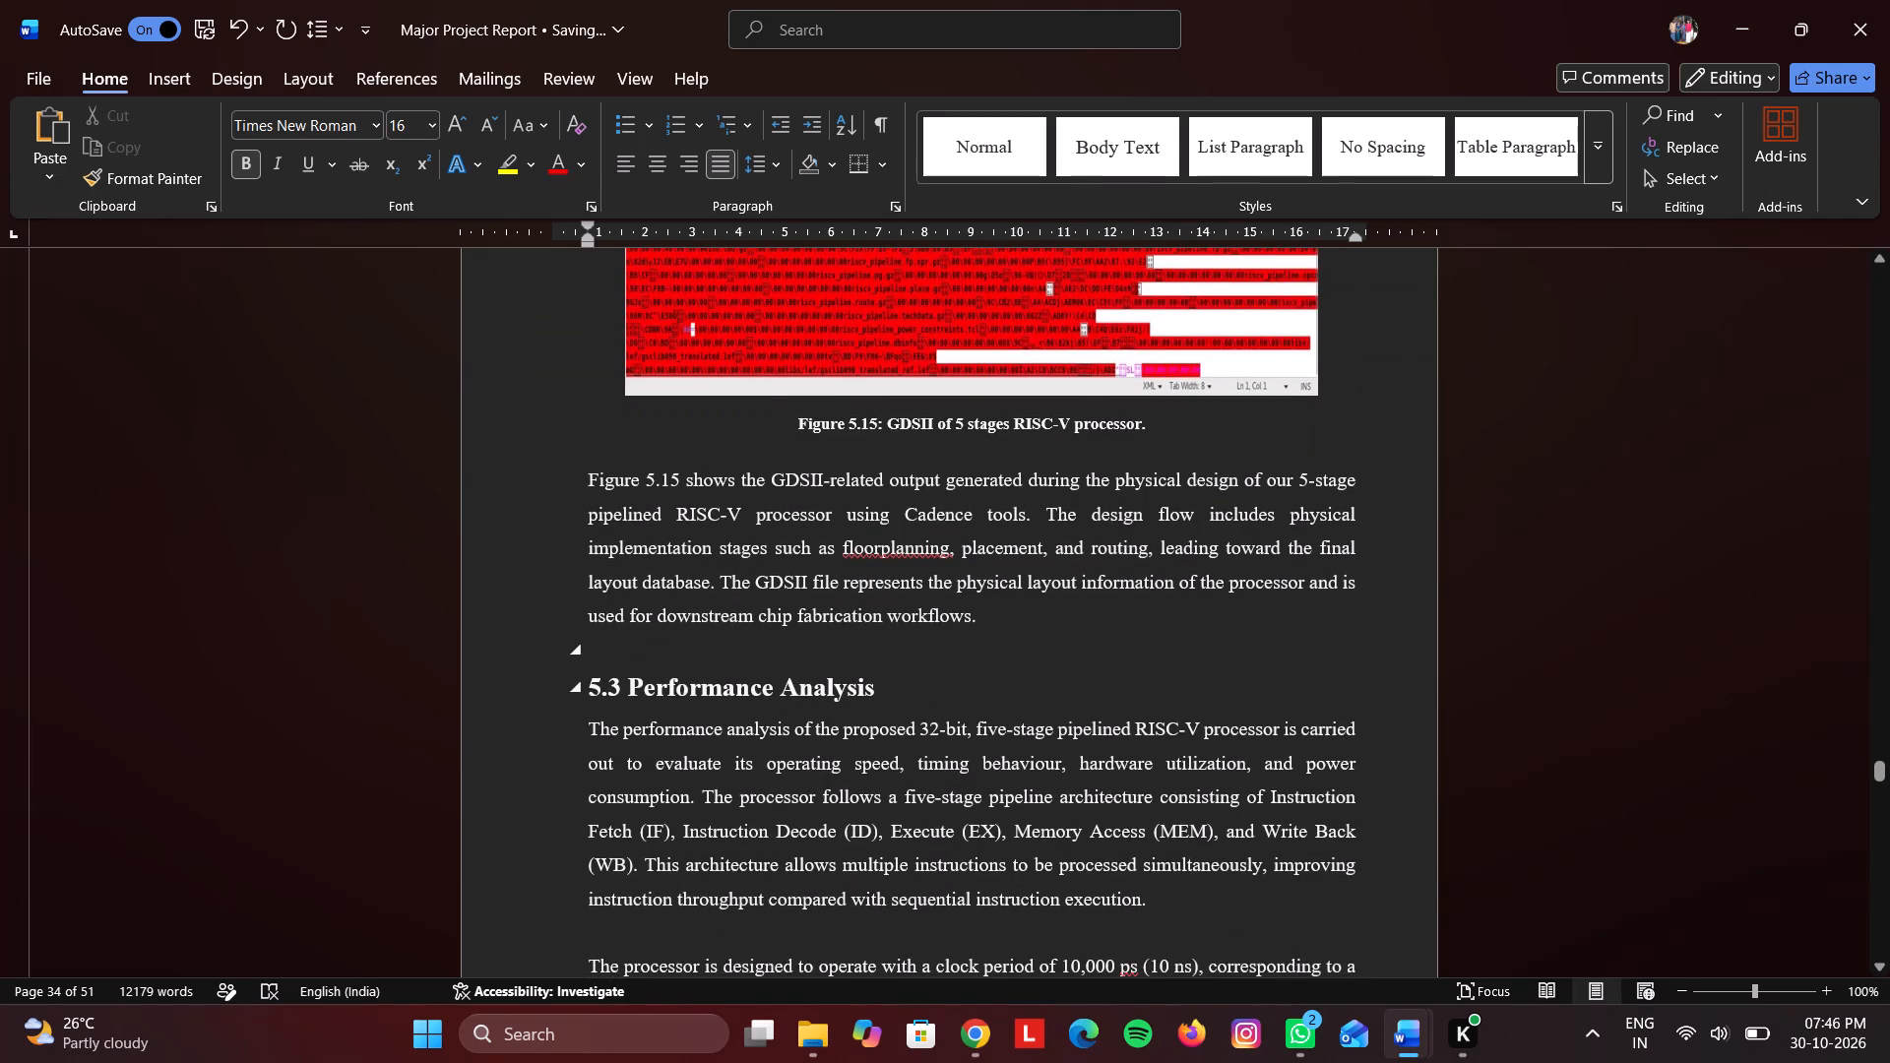
Reduce the blank line above the caption "Table 5.2: Reports of Proposed RISC-V Processor." to 7 pt.
scroll(761, 689, "down", 17)
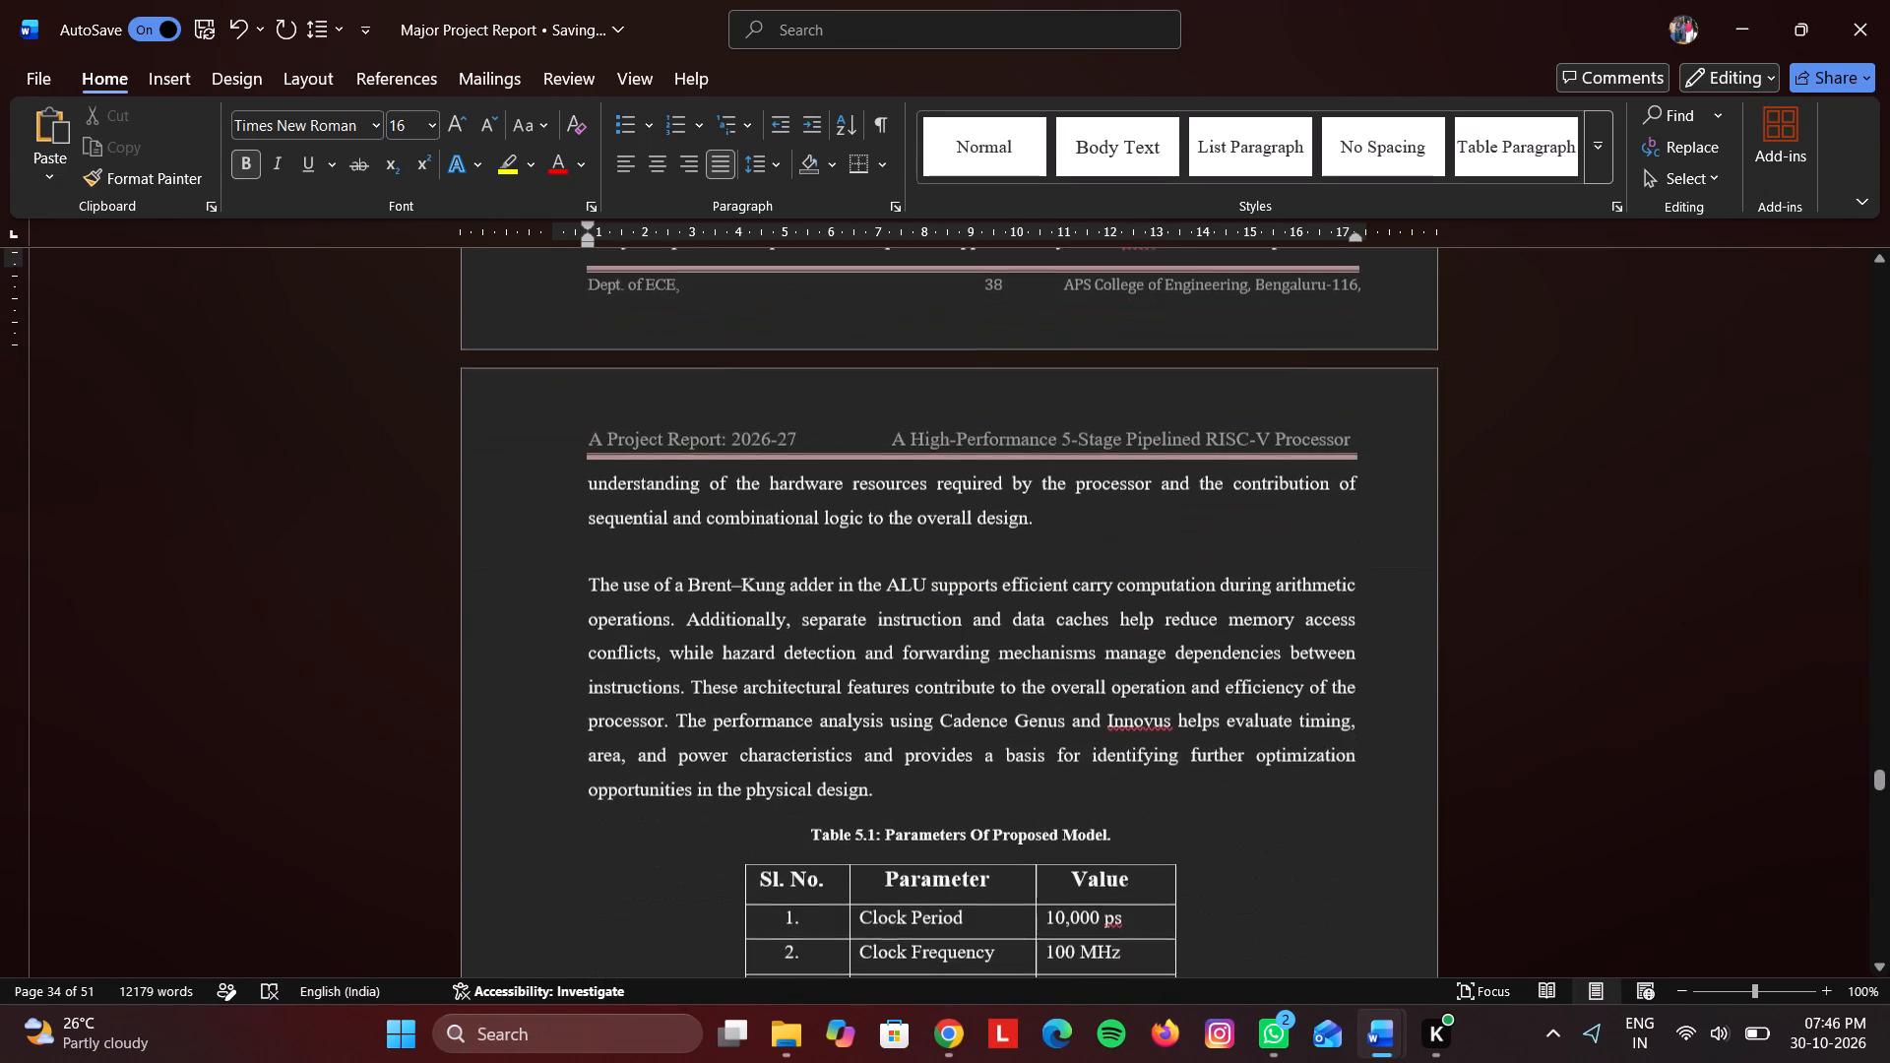
scroll(761, 689, "down", 17)
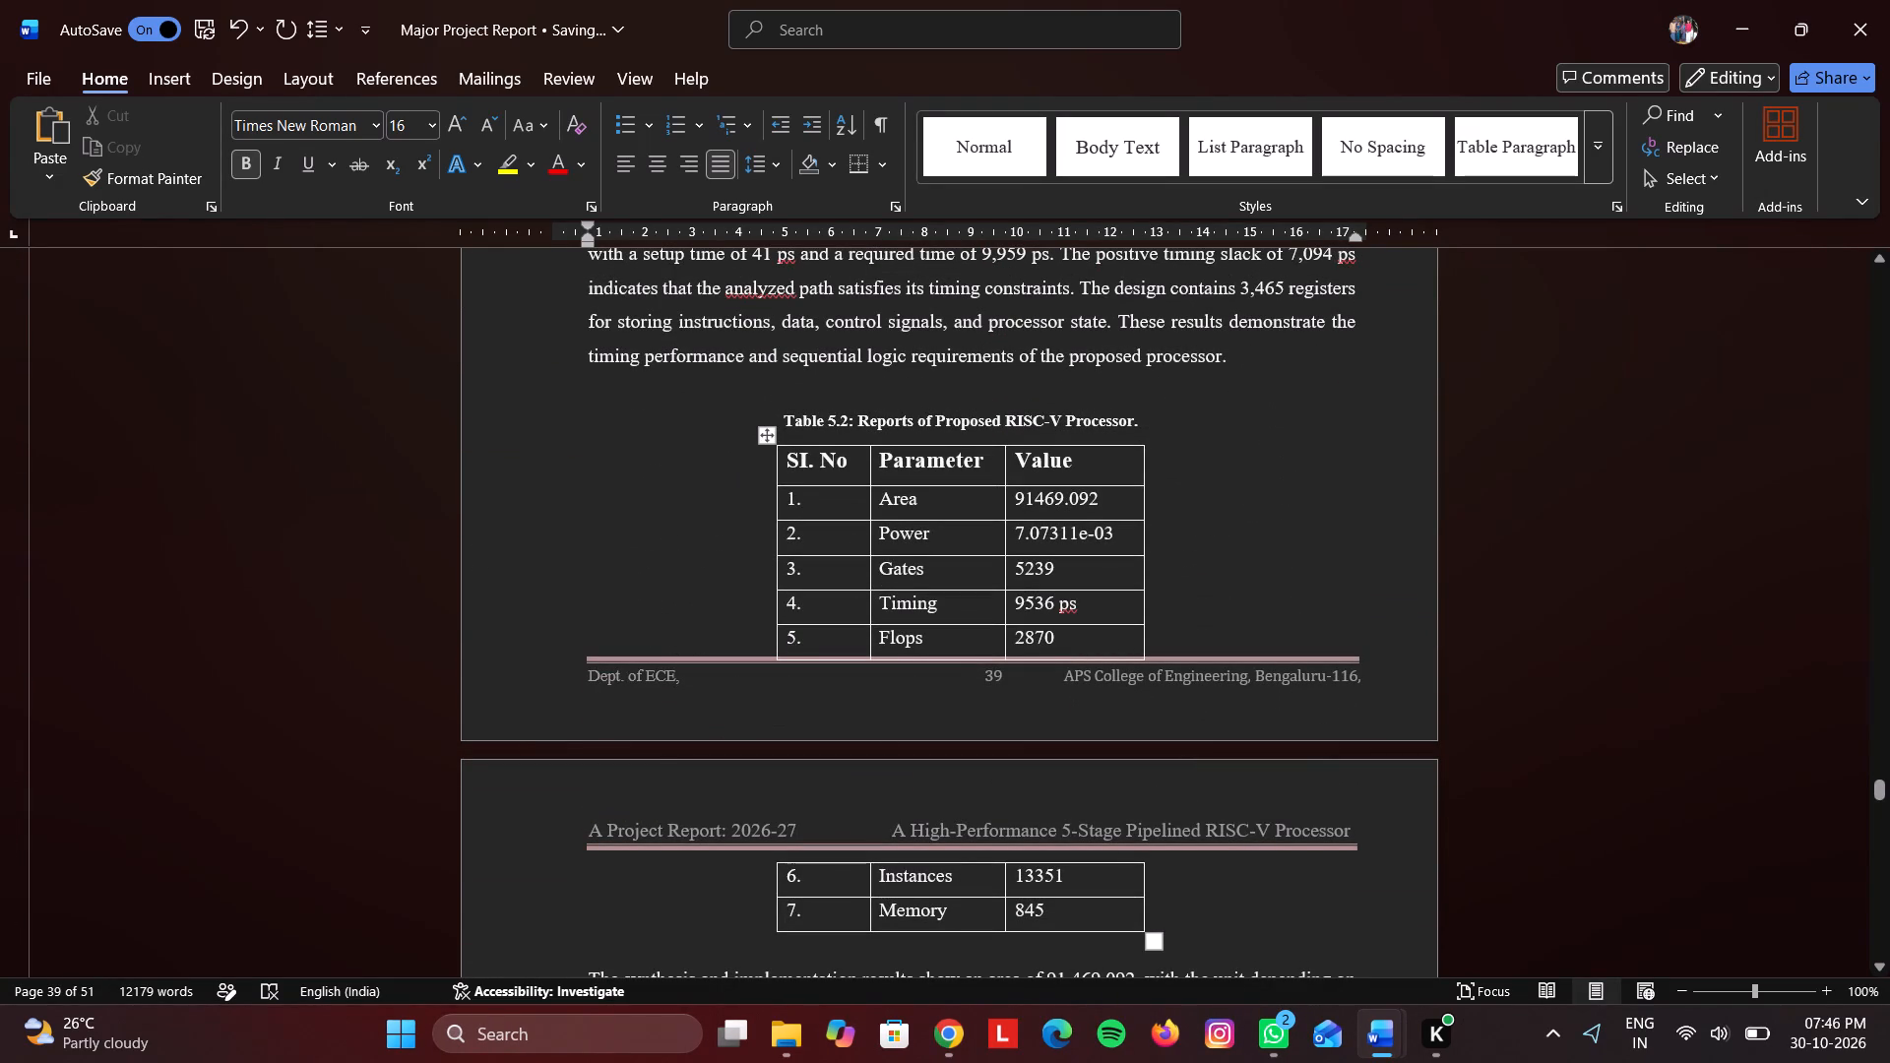
left_click(935, 386)
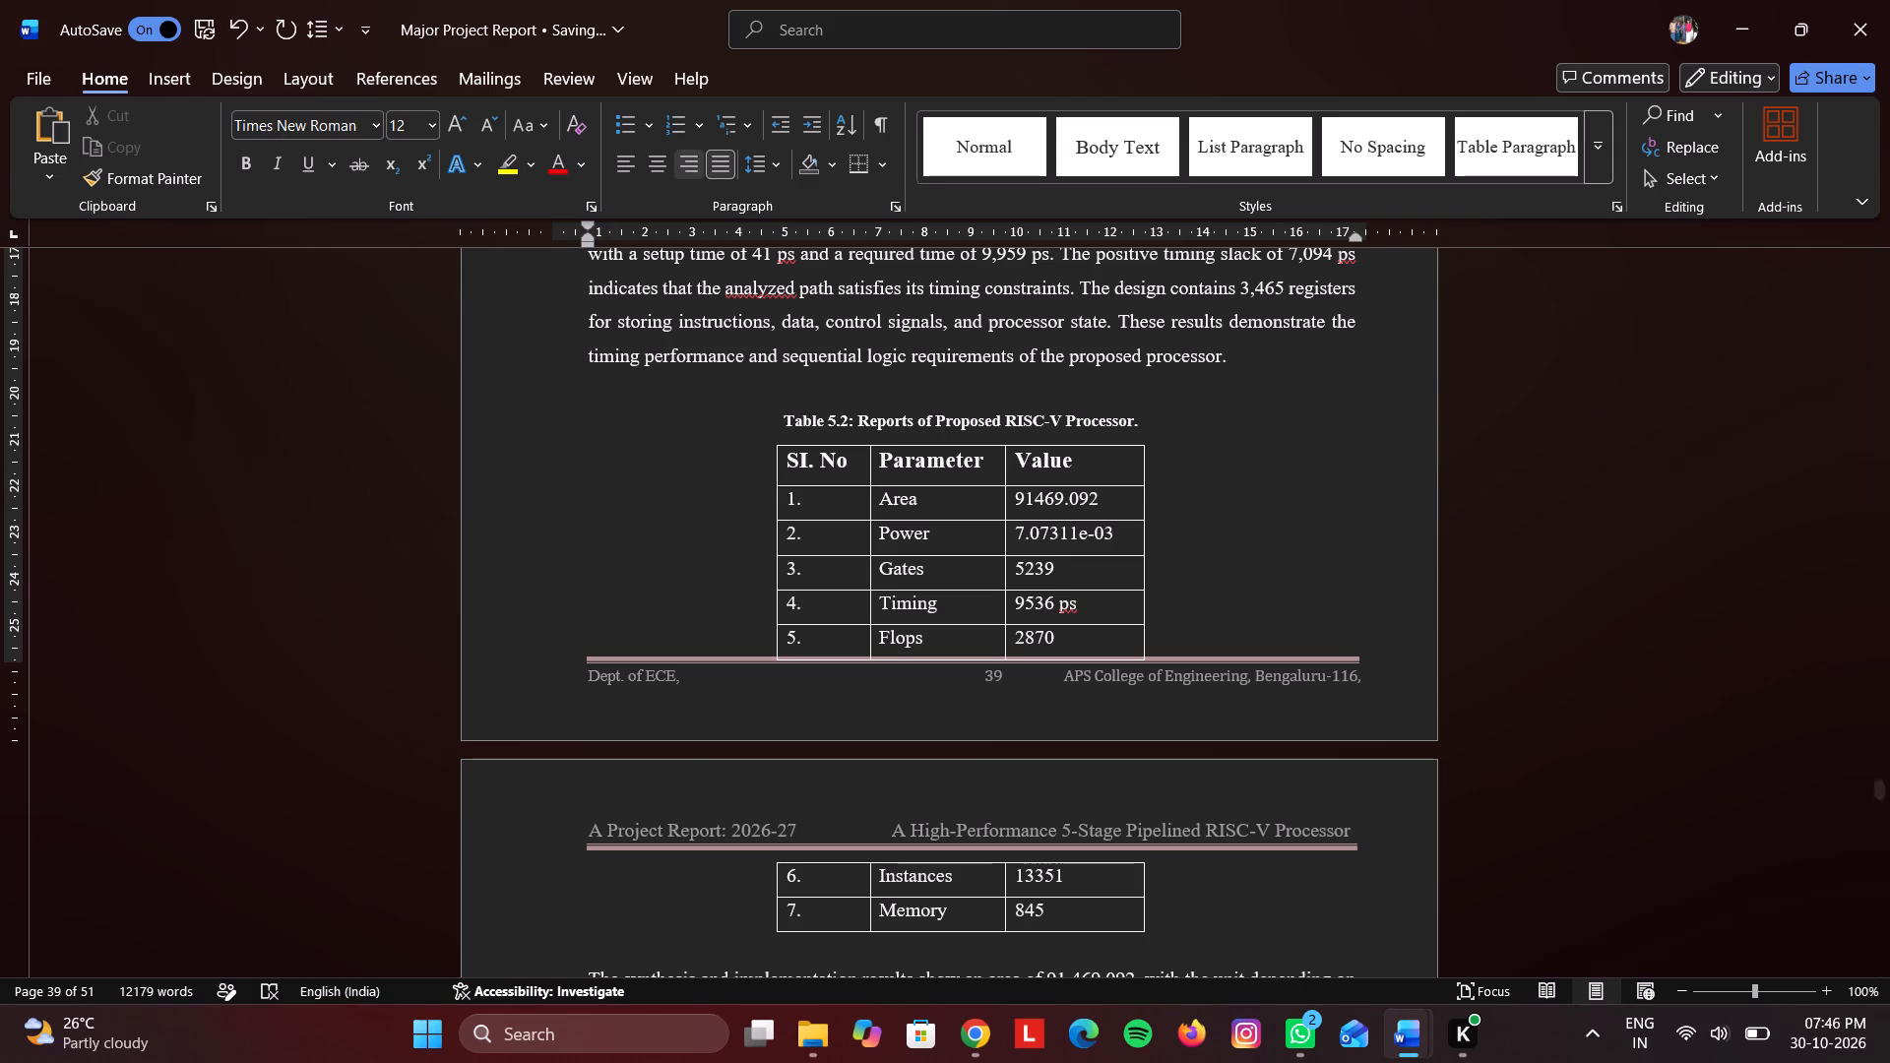
triple_click(490, 123)
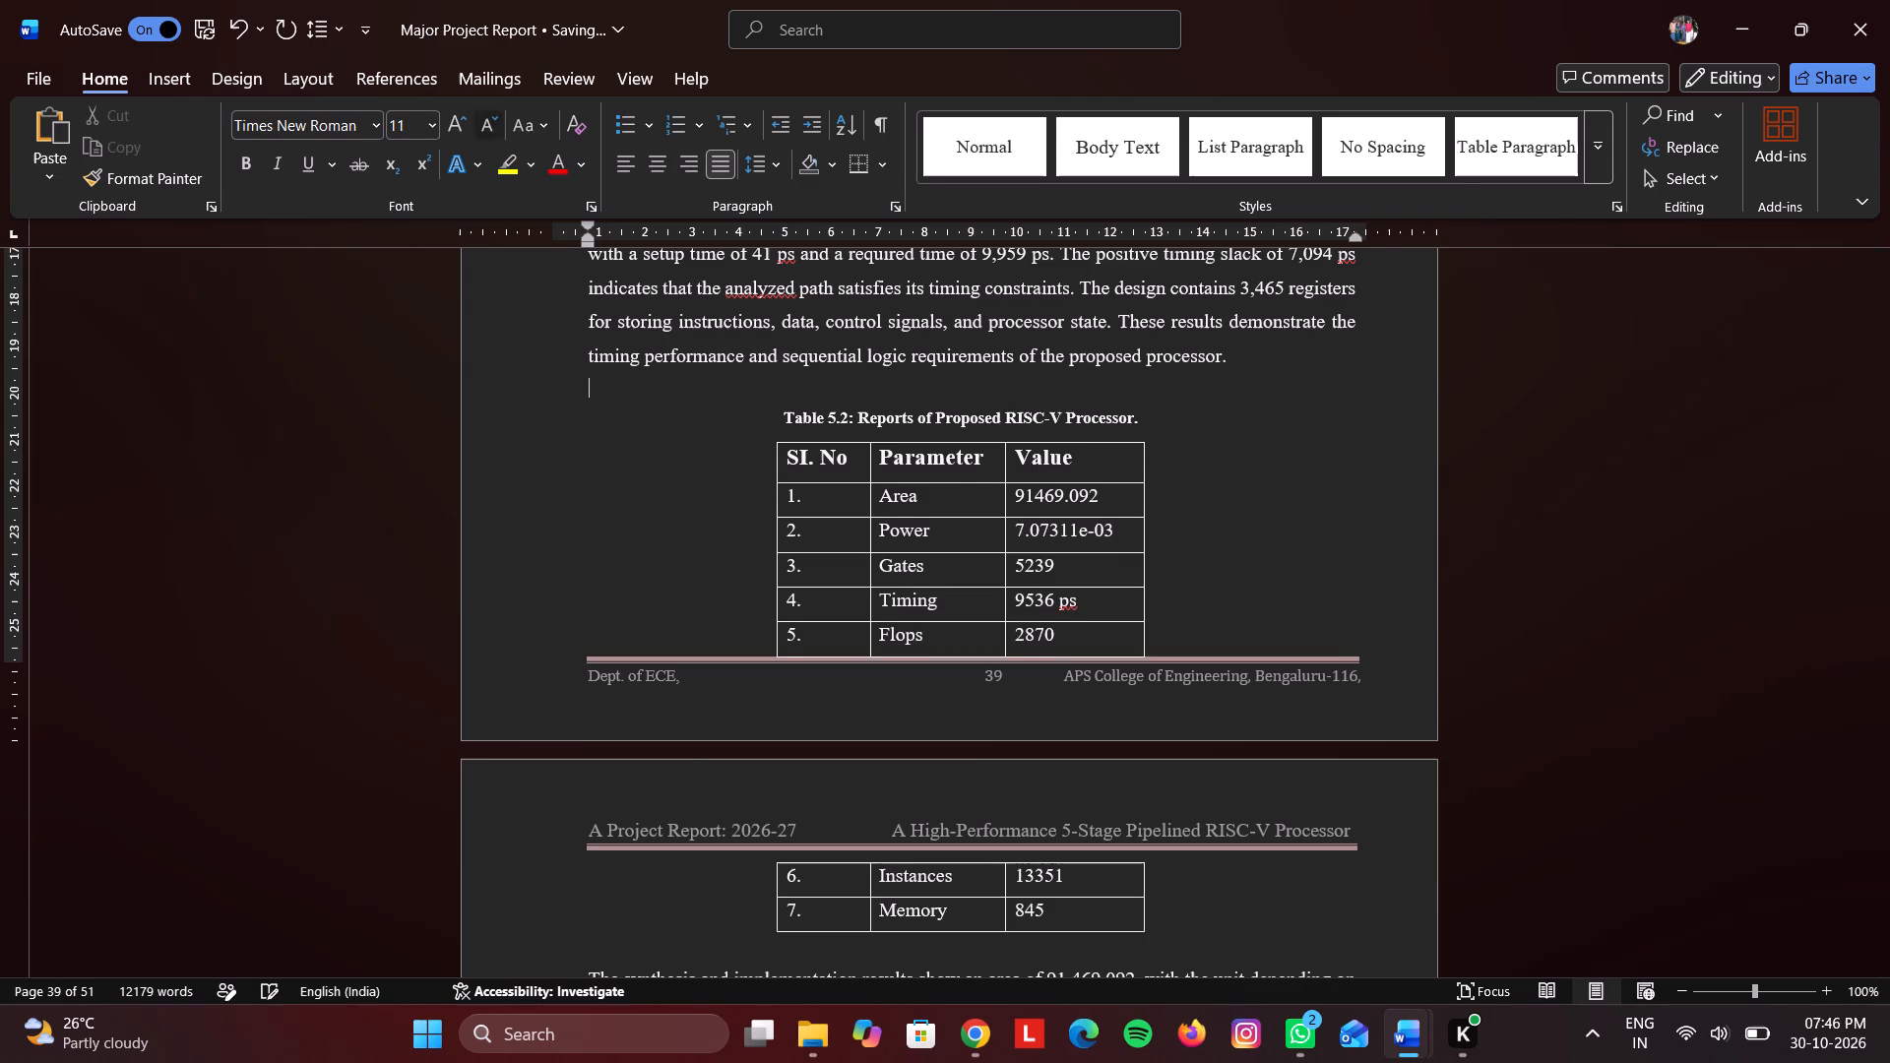
double_click(490, 123)
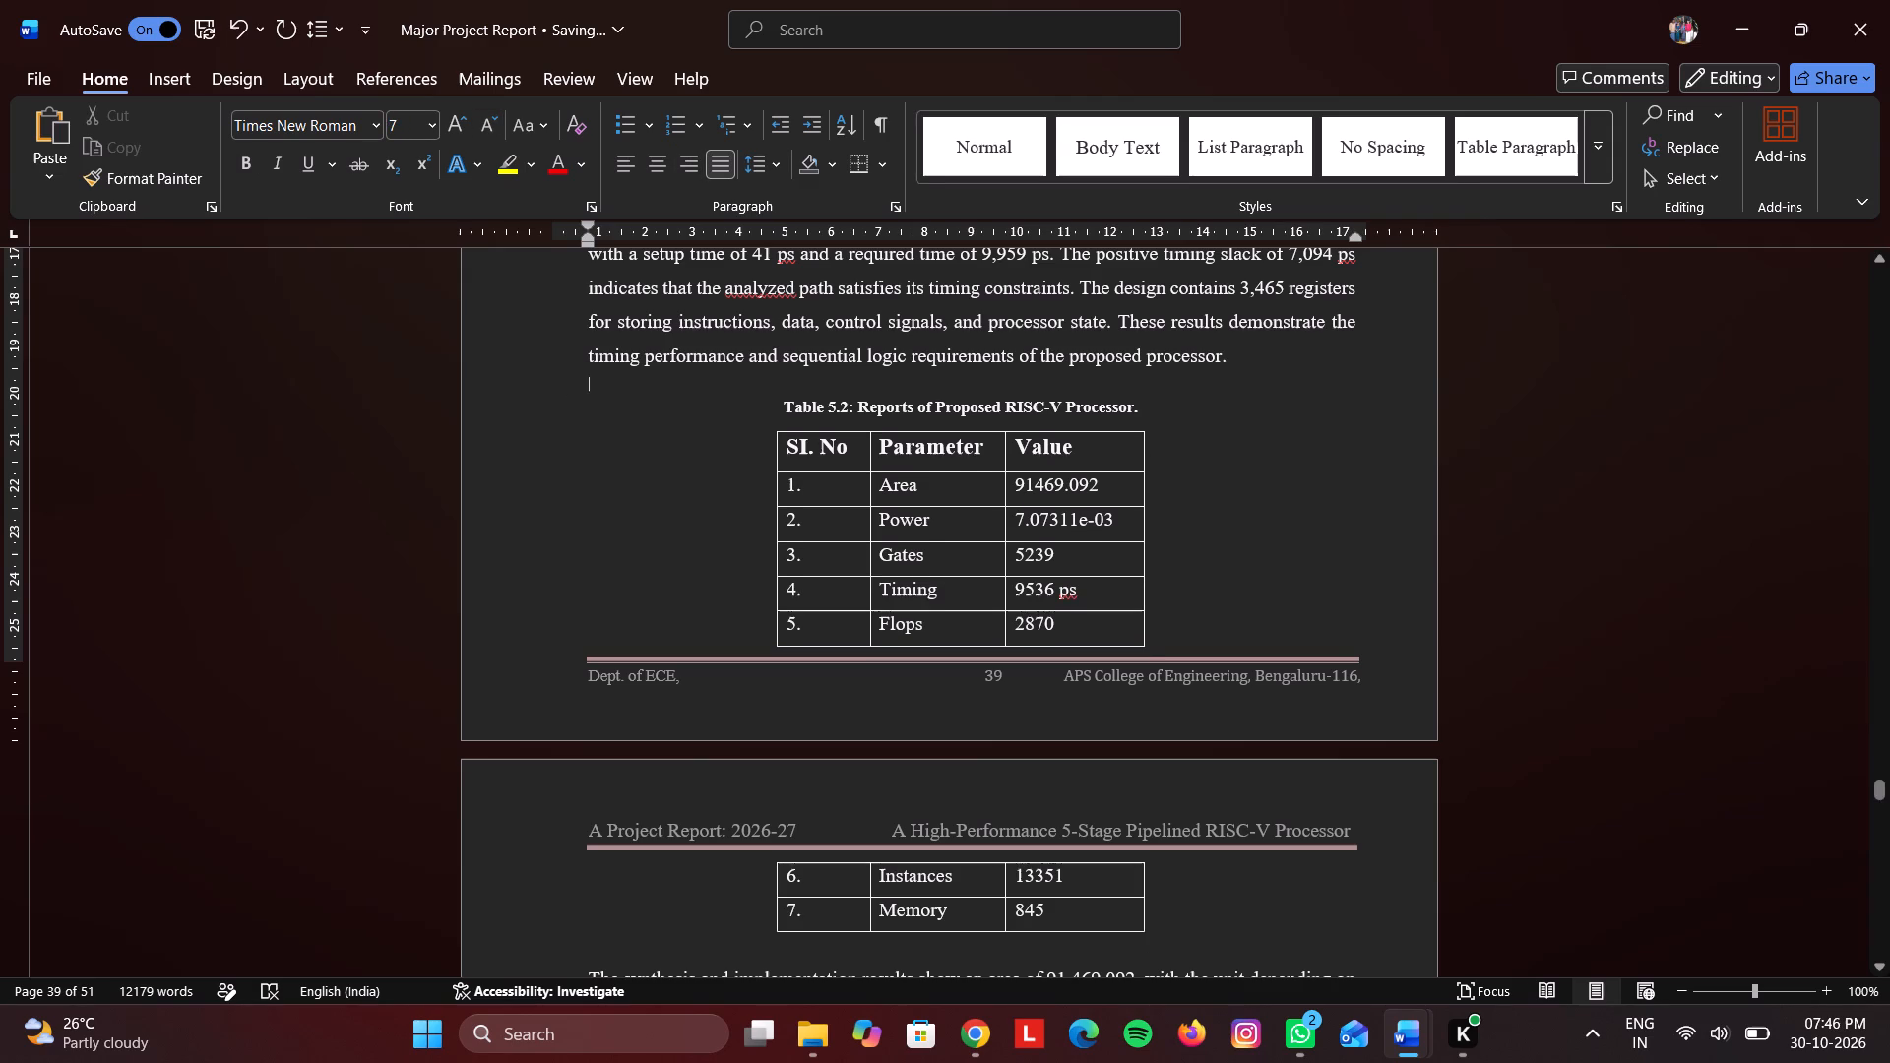
Check the font sizes of the section 5.3 subheadings from "5.3.1 Report Area" to "5.3.4 Report Time".
scroll(821, 637, "down", 9)
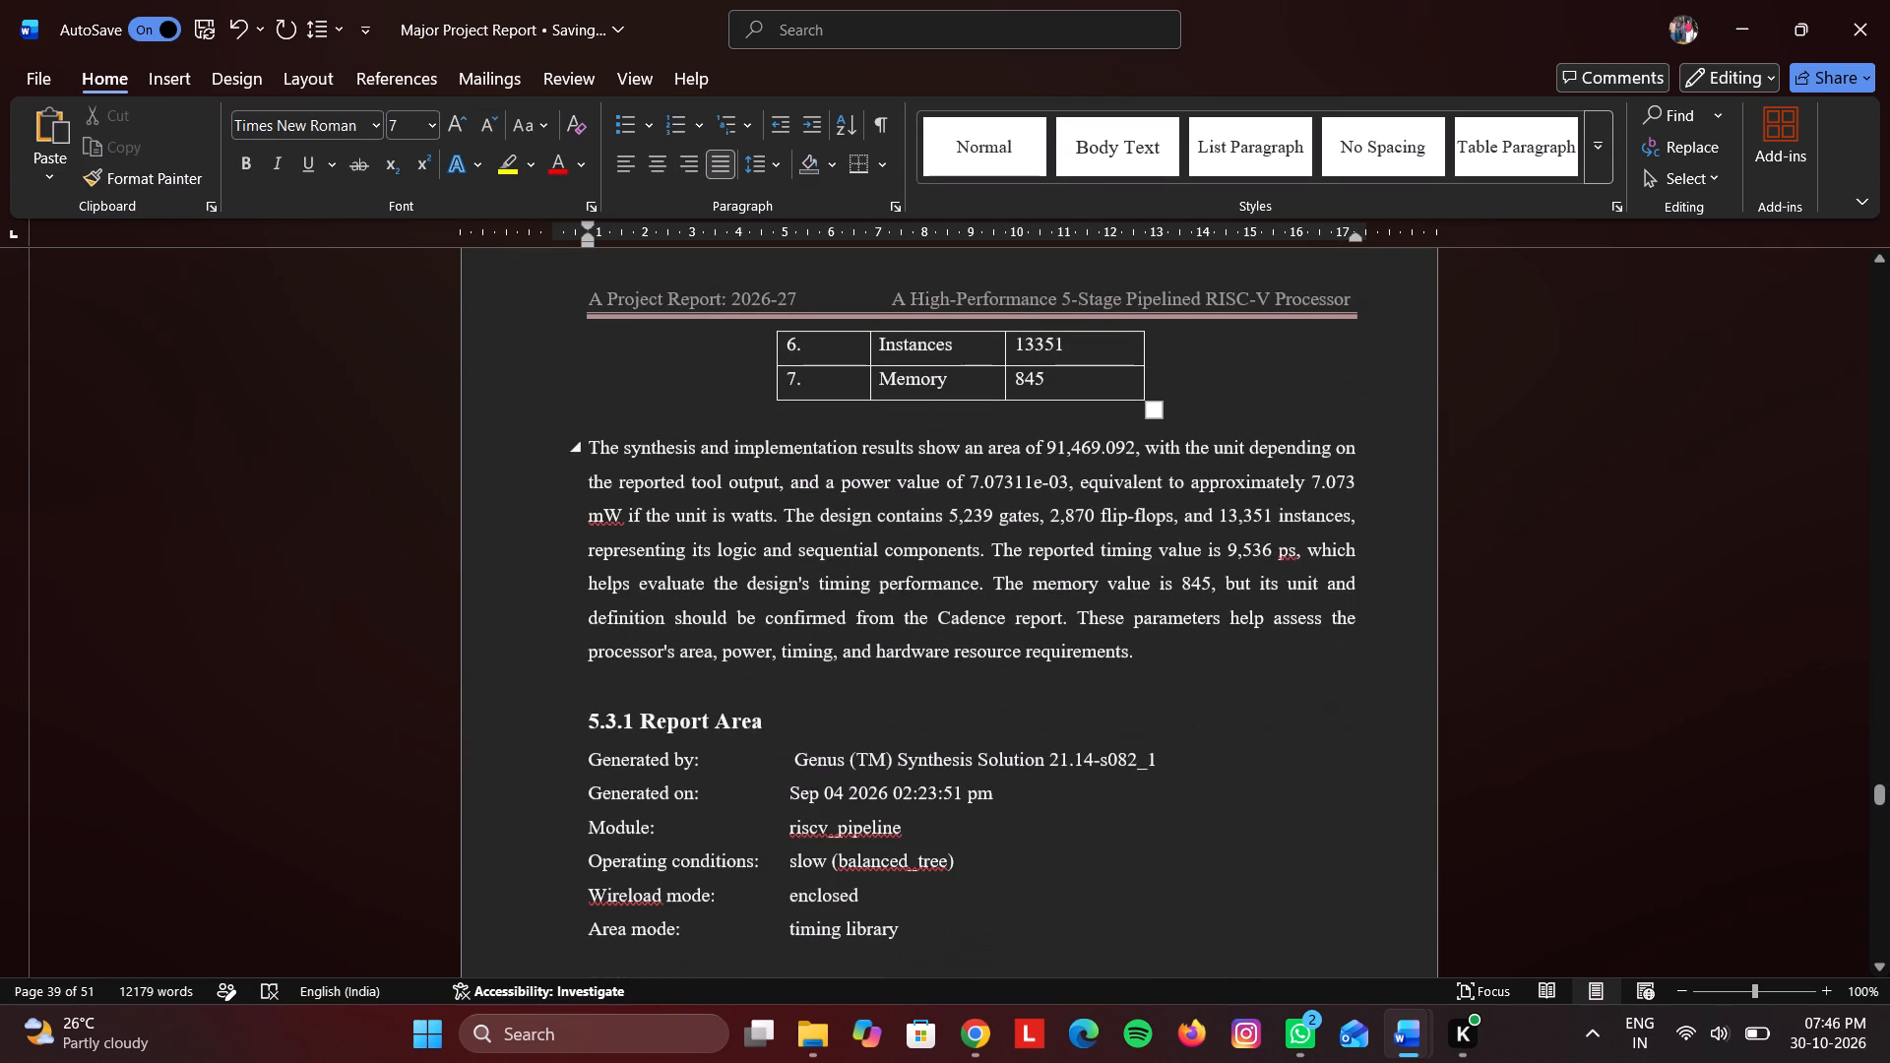
scroll(821, 637, "down", 2)
left_click(726, 570)
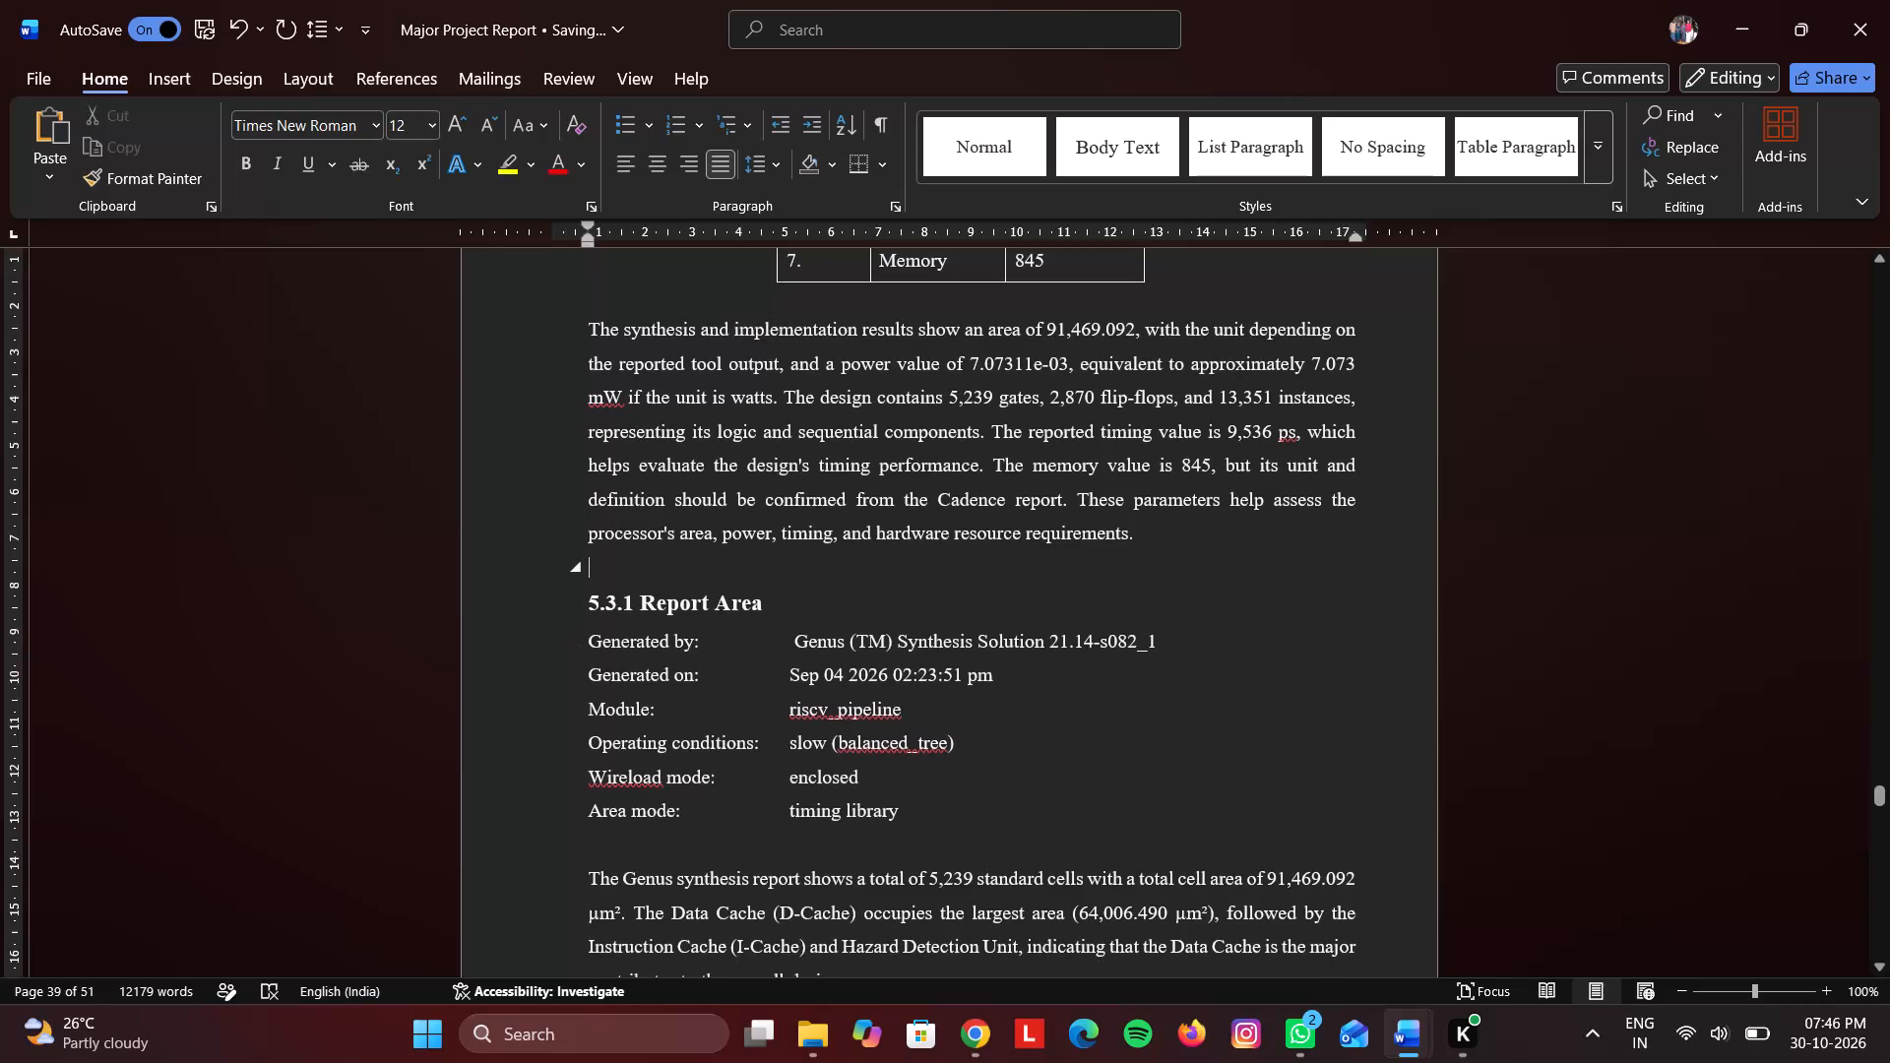
scroll(726, 570, "down", 6)
scroll(726, 590, "up", 5)
left_click(685, 548)
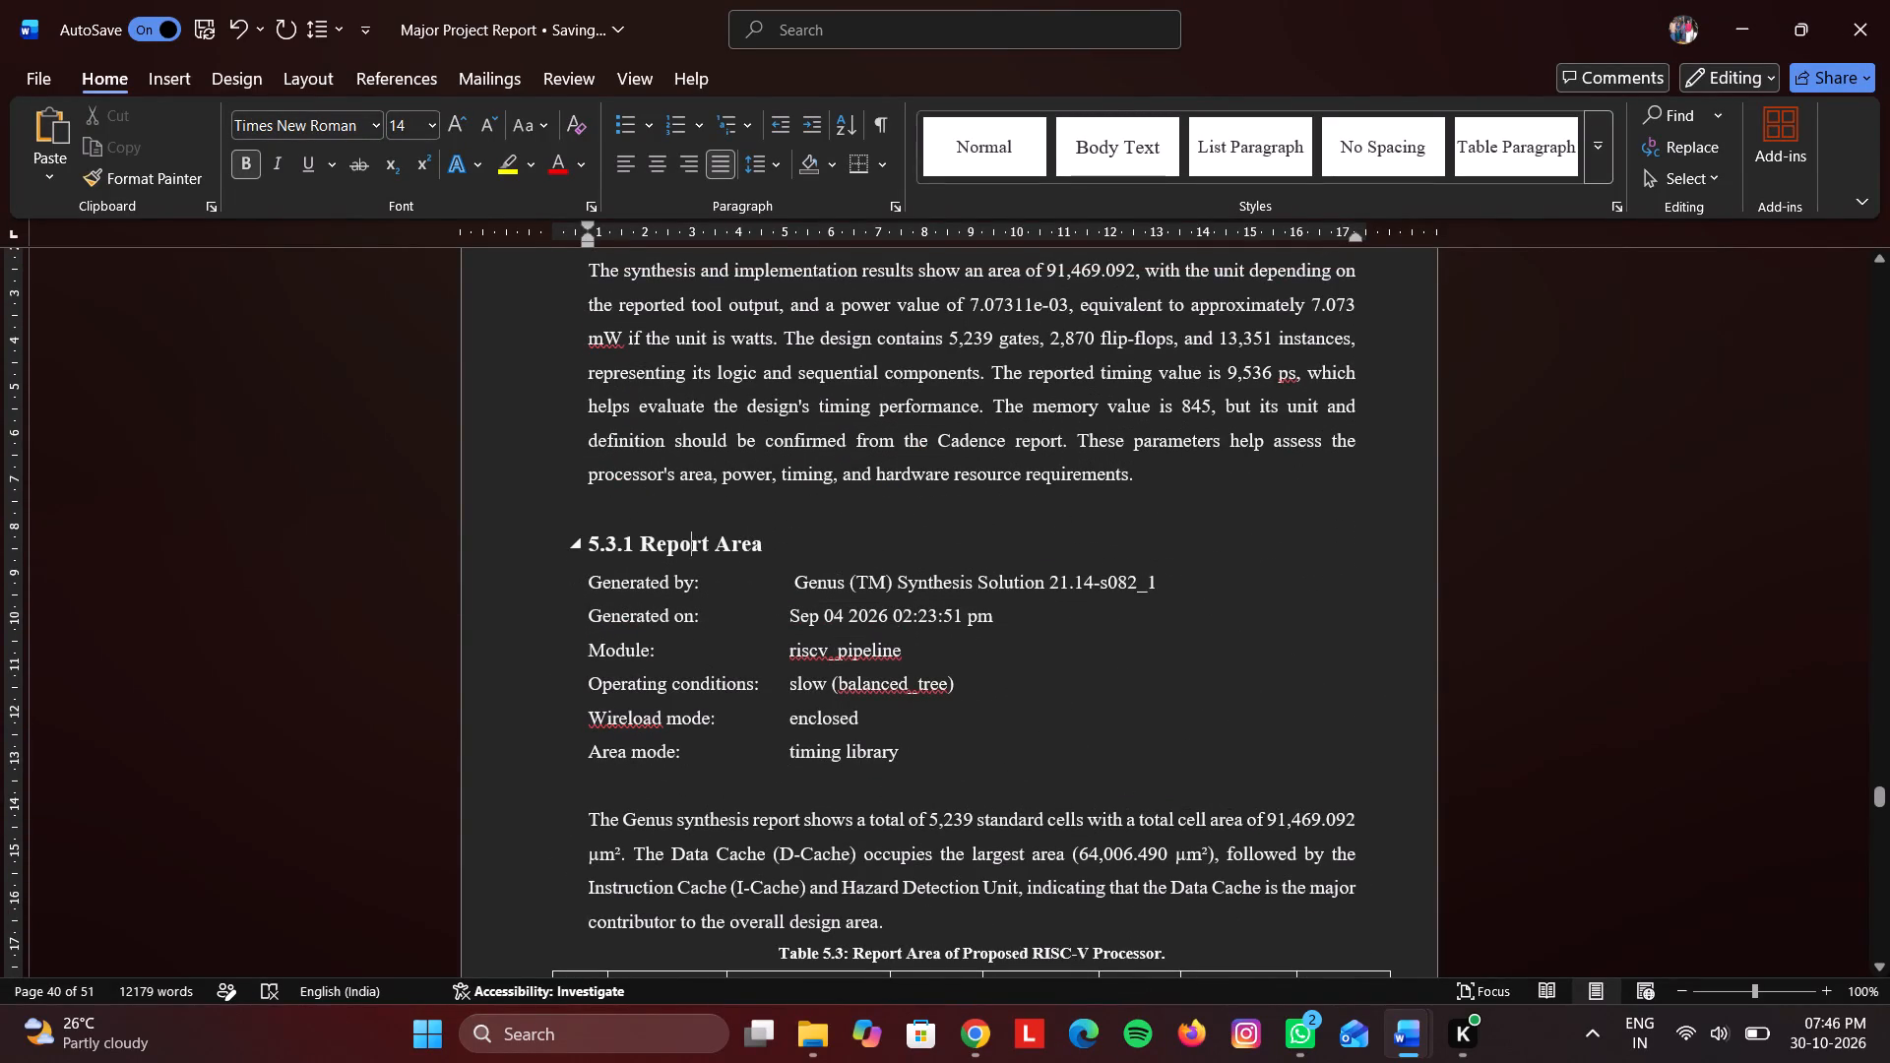
scroll(685, 548, "down", 19)
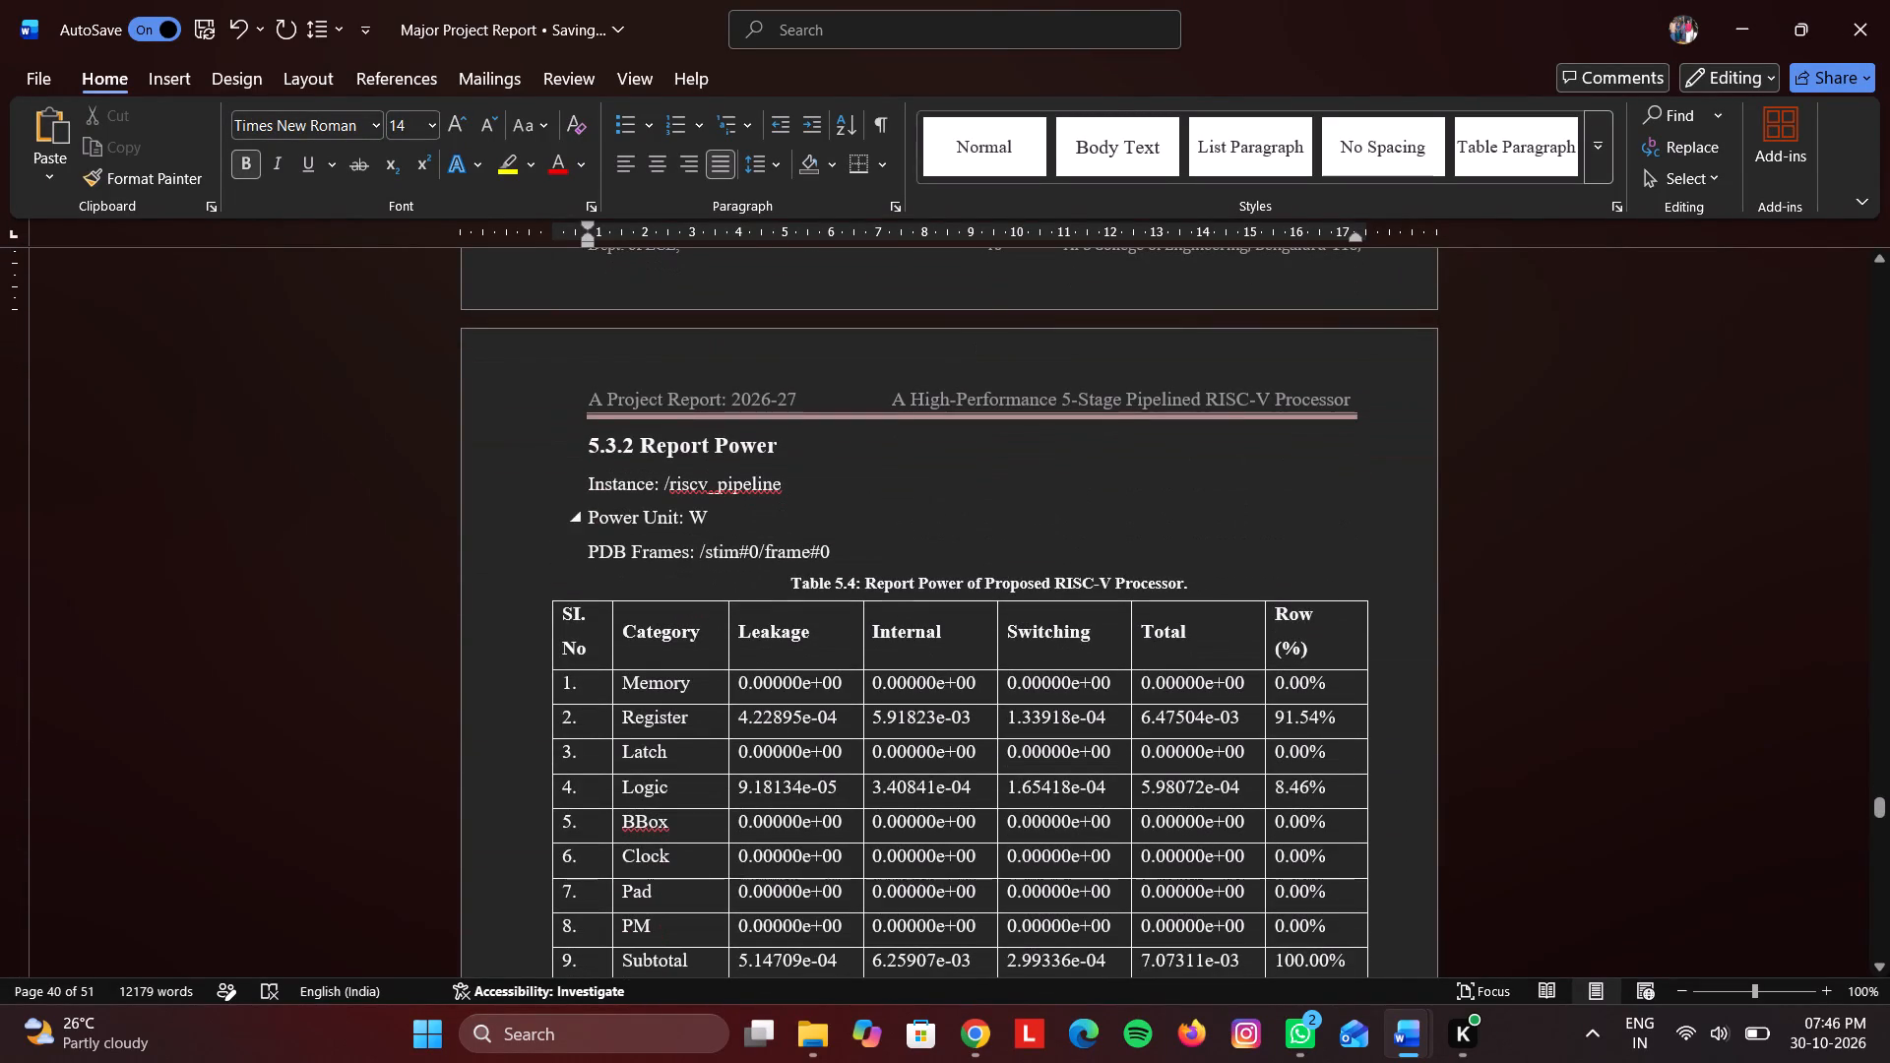
left_click(697, 448)
scroll(693, 528, "down", 12)
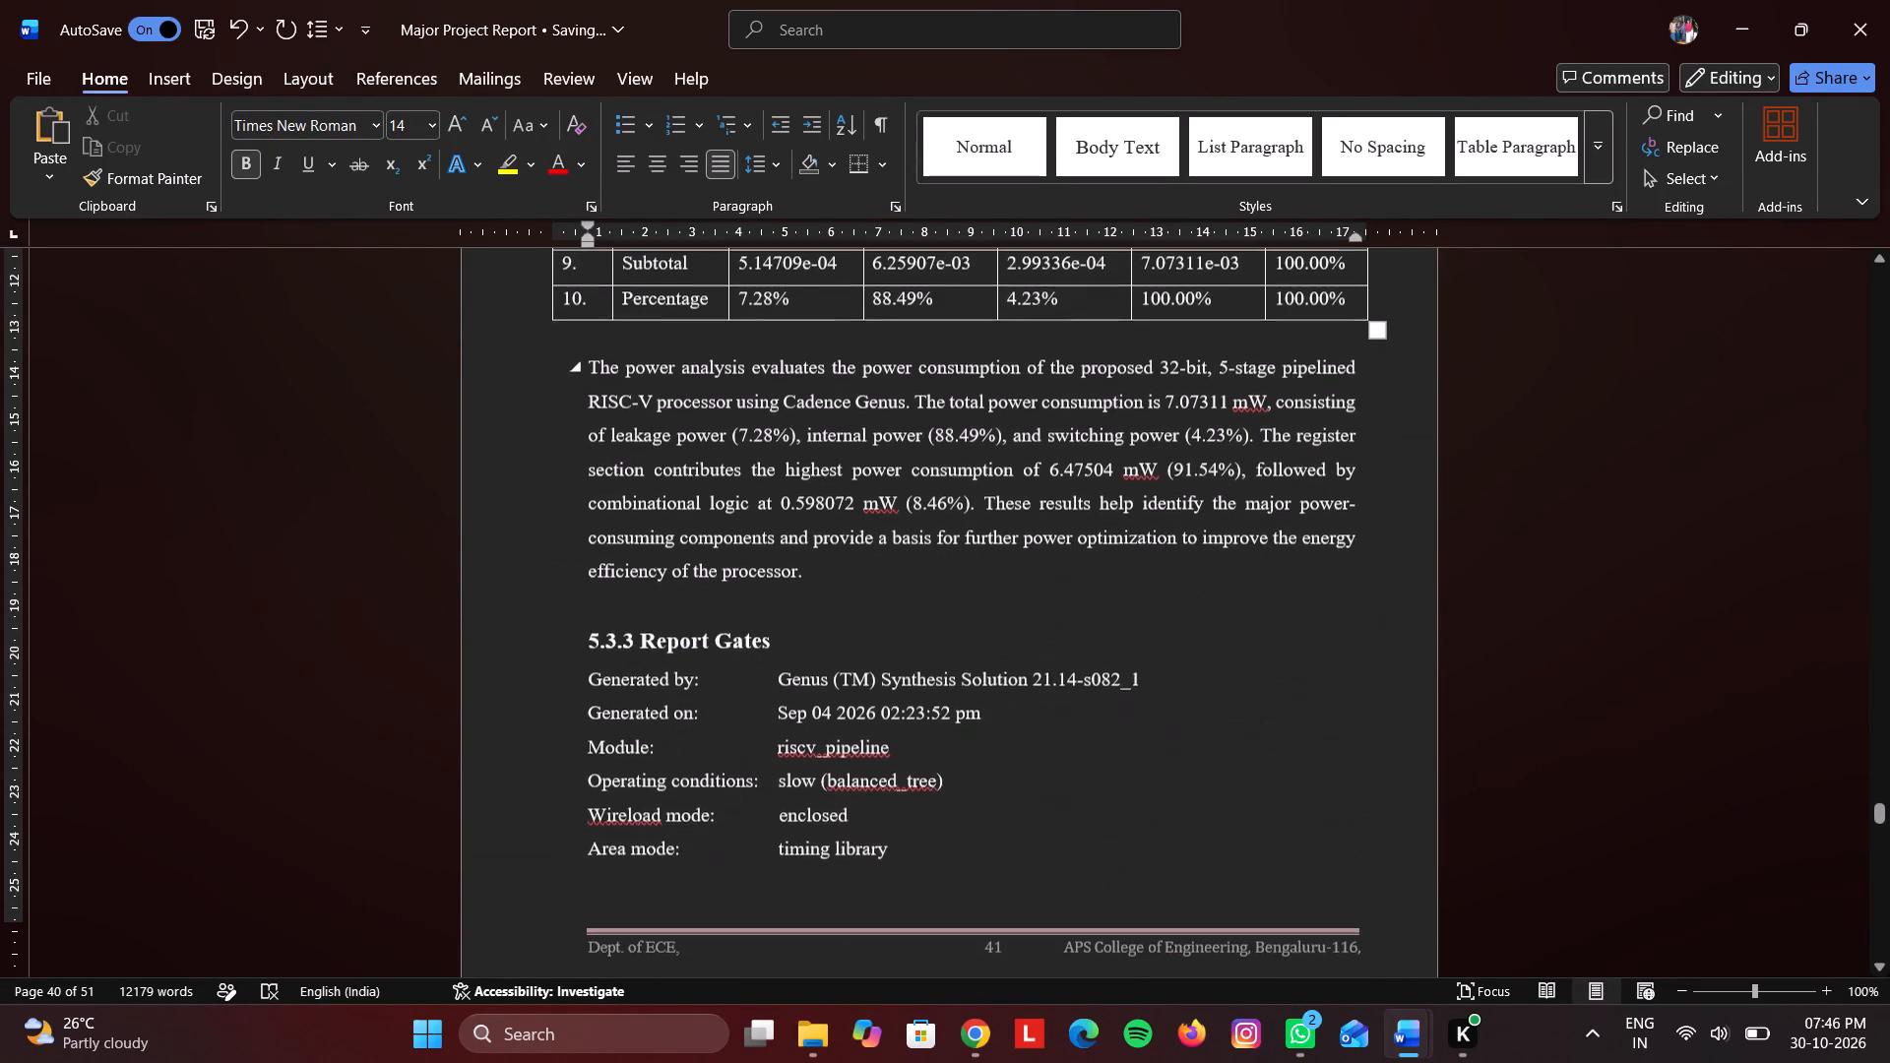
left_click(670, 627)
scroll(670, 627, "down", 6)
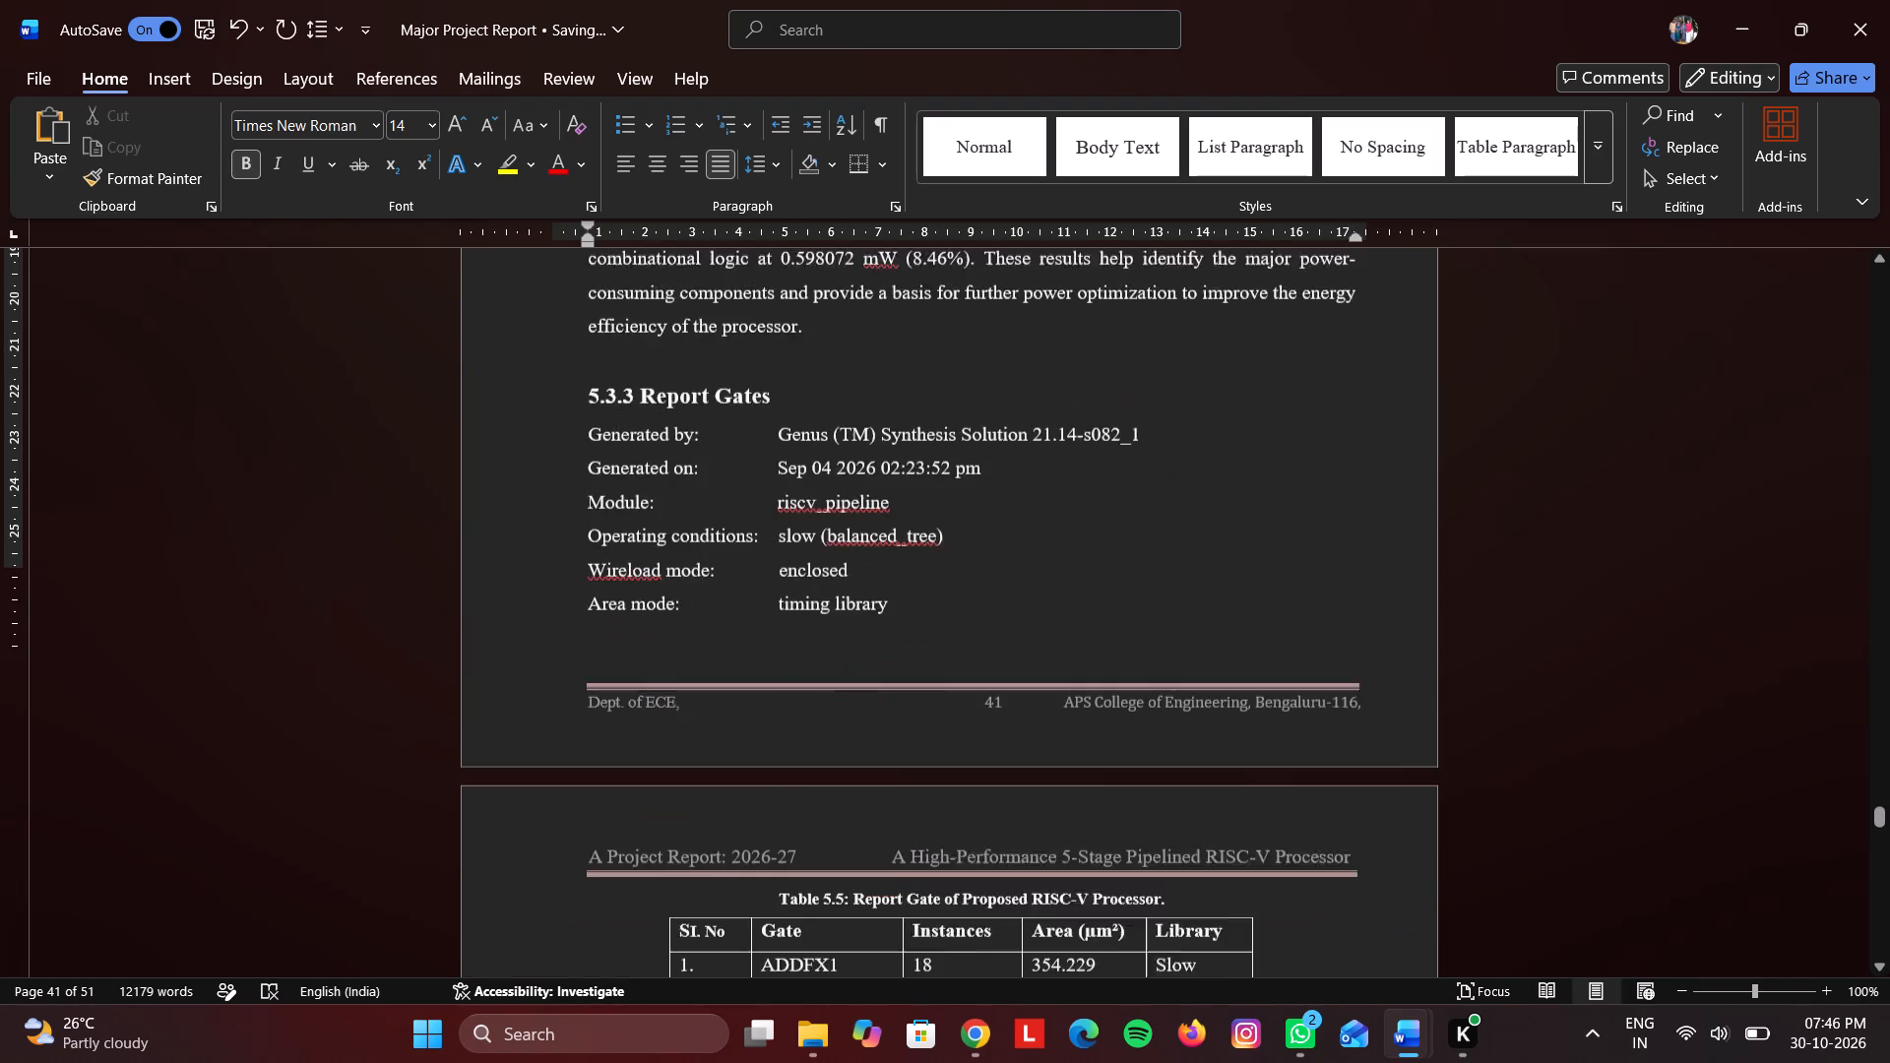
scroll(670, 627, "down", 20)
scroll(670, 627, "up", 1)
scroll(670, 627, "down", 10)
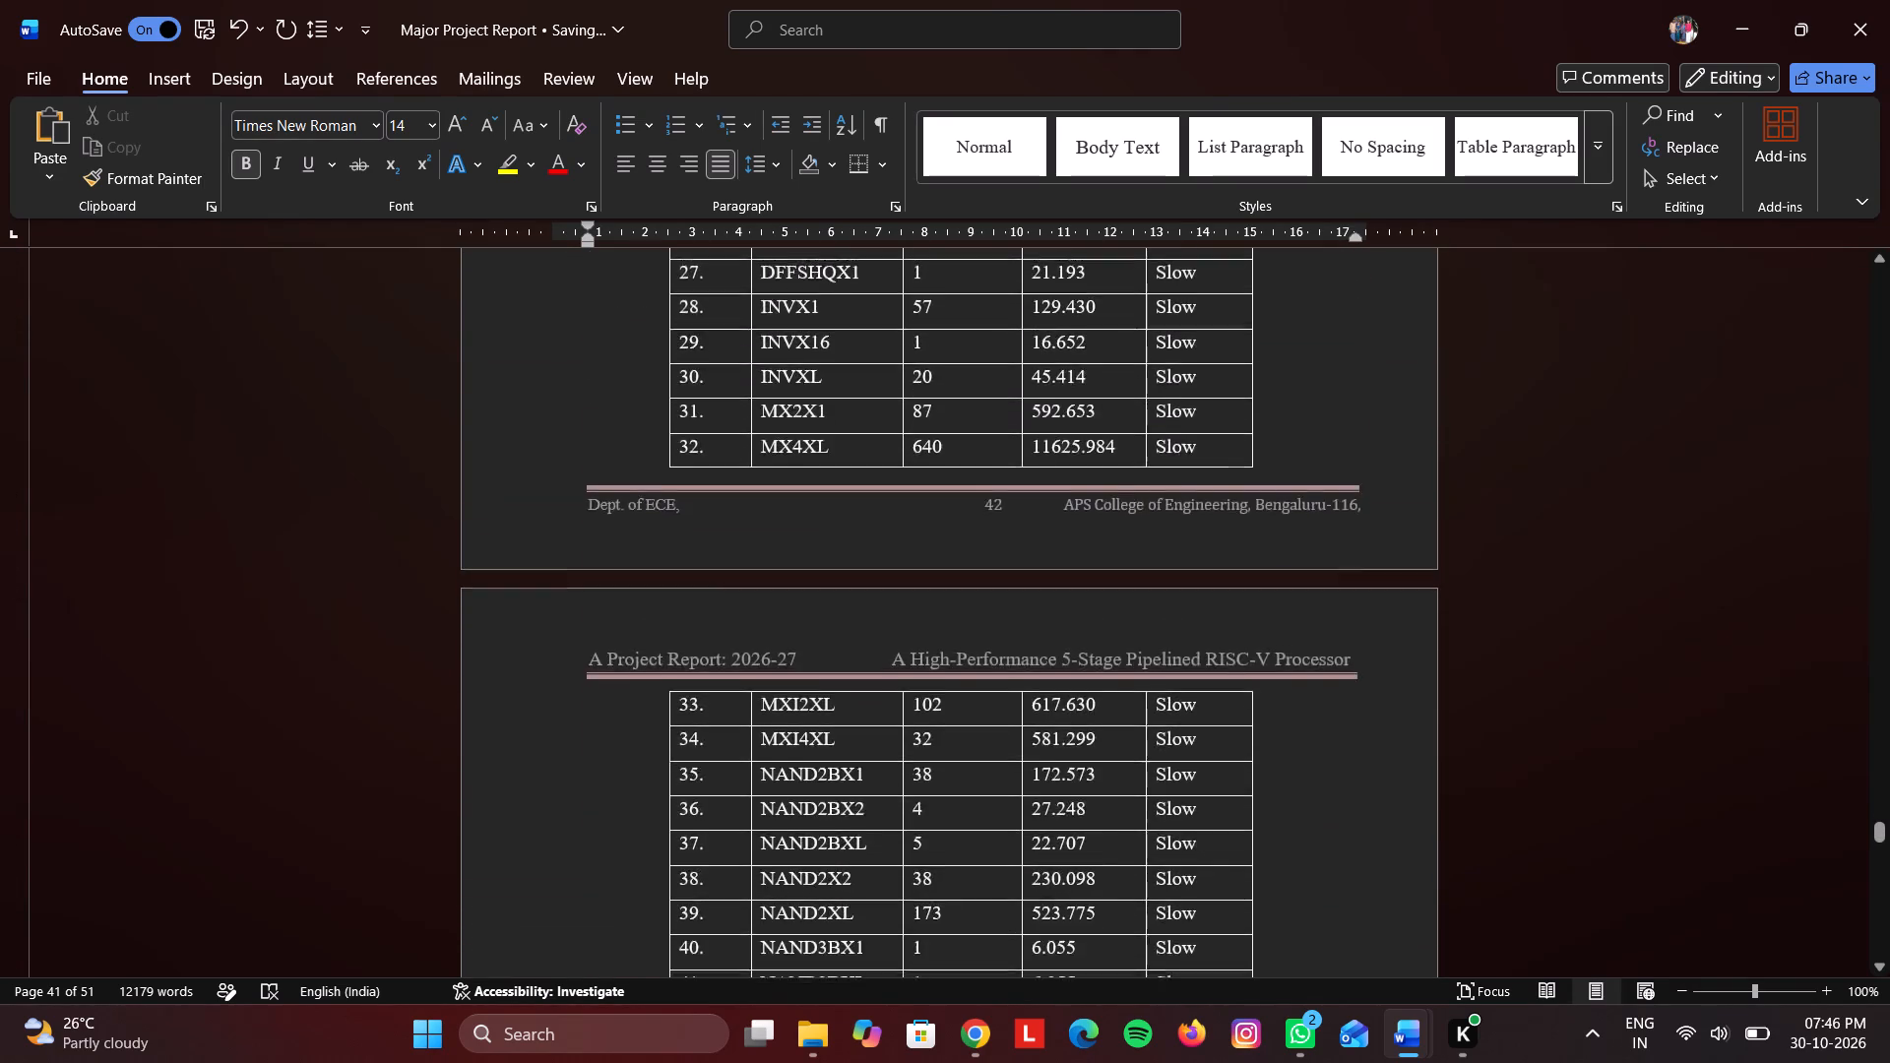
scroll(670, 627, "down", 20)
scroll(670, 627, "down", 13)
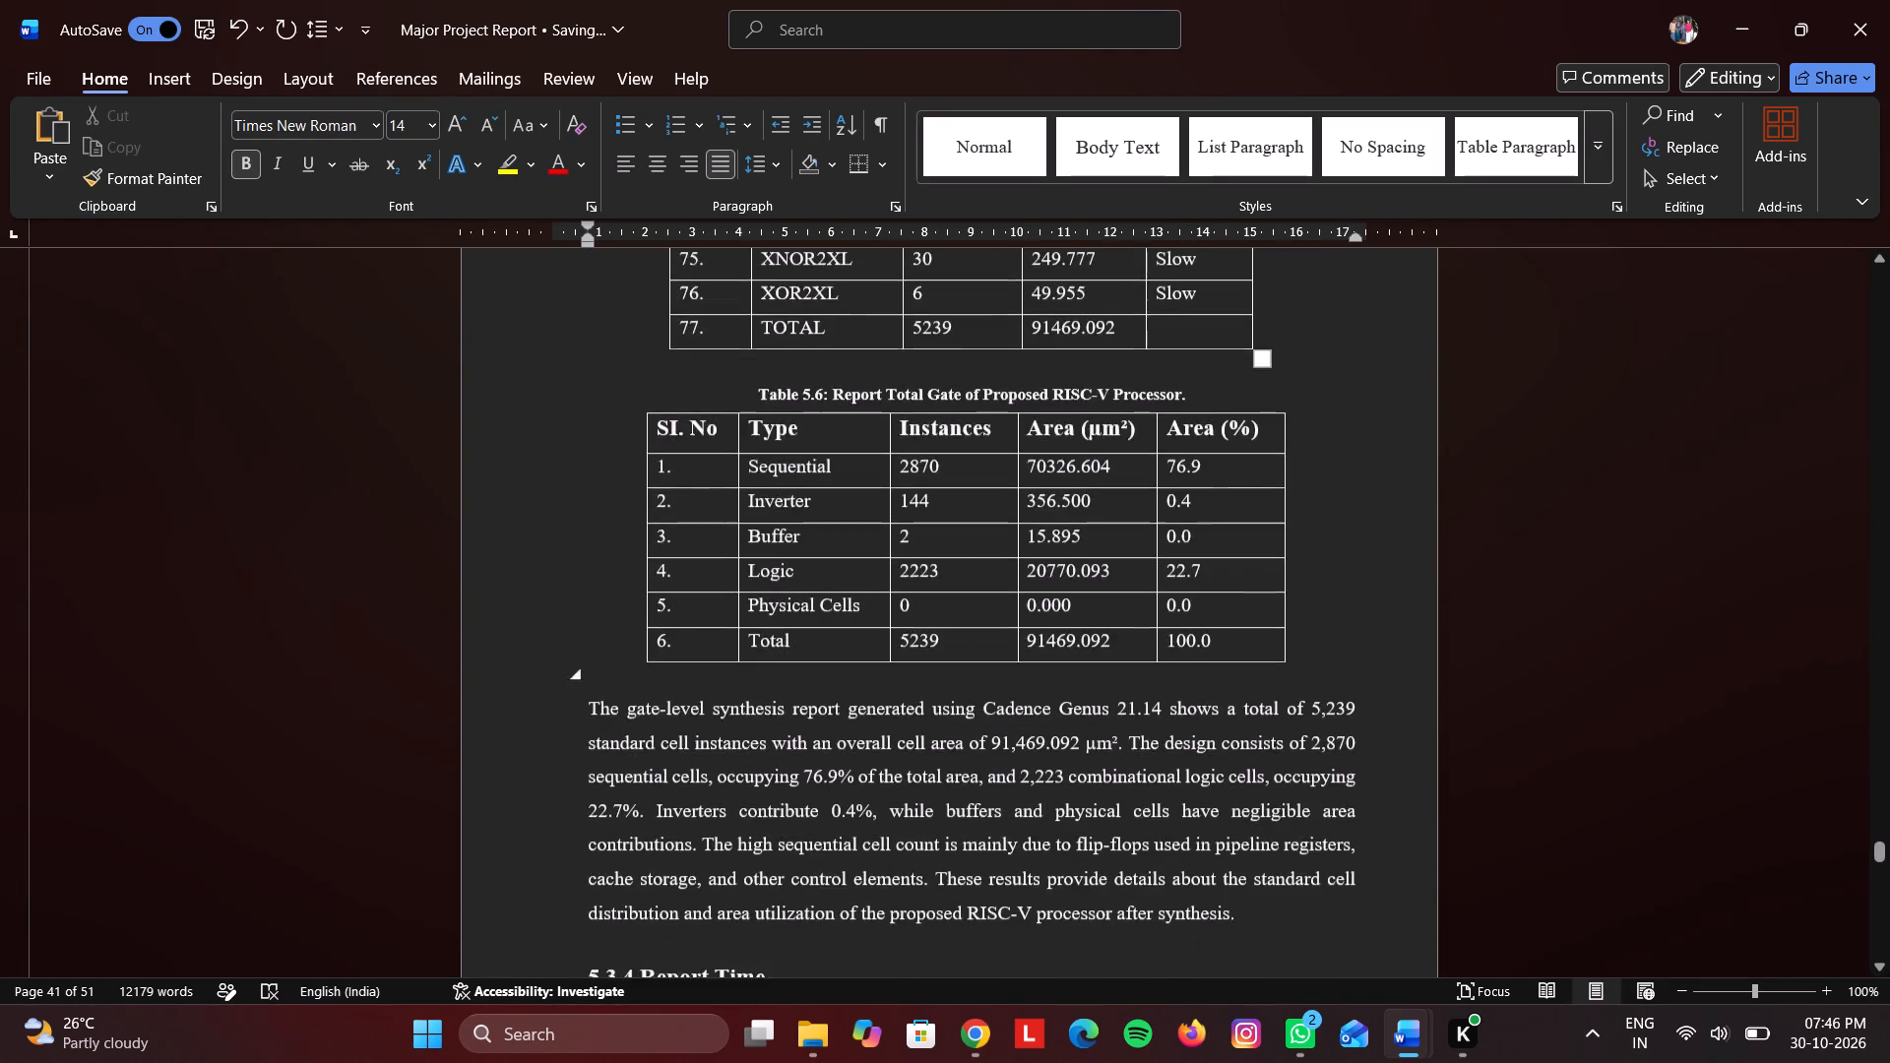
scroll(670, 627, "down", 12)
scroll(670, 627, "up", 4)
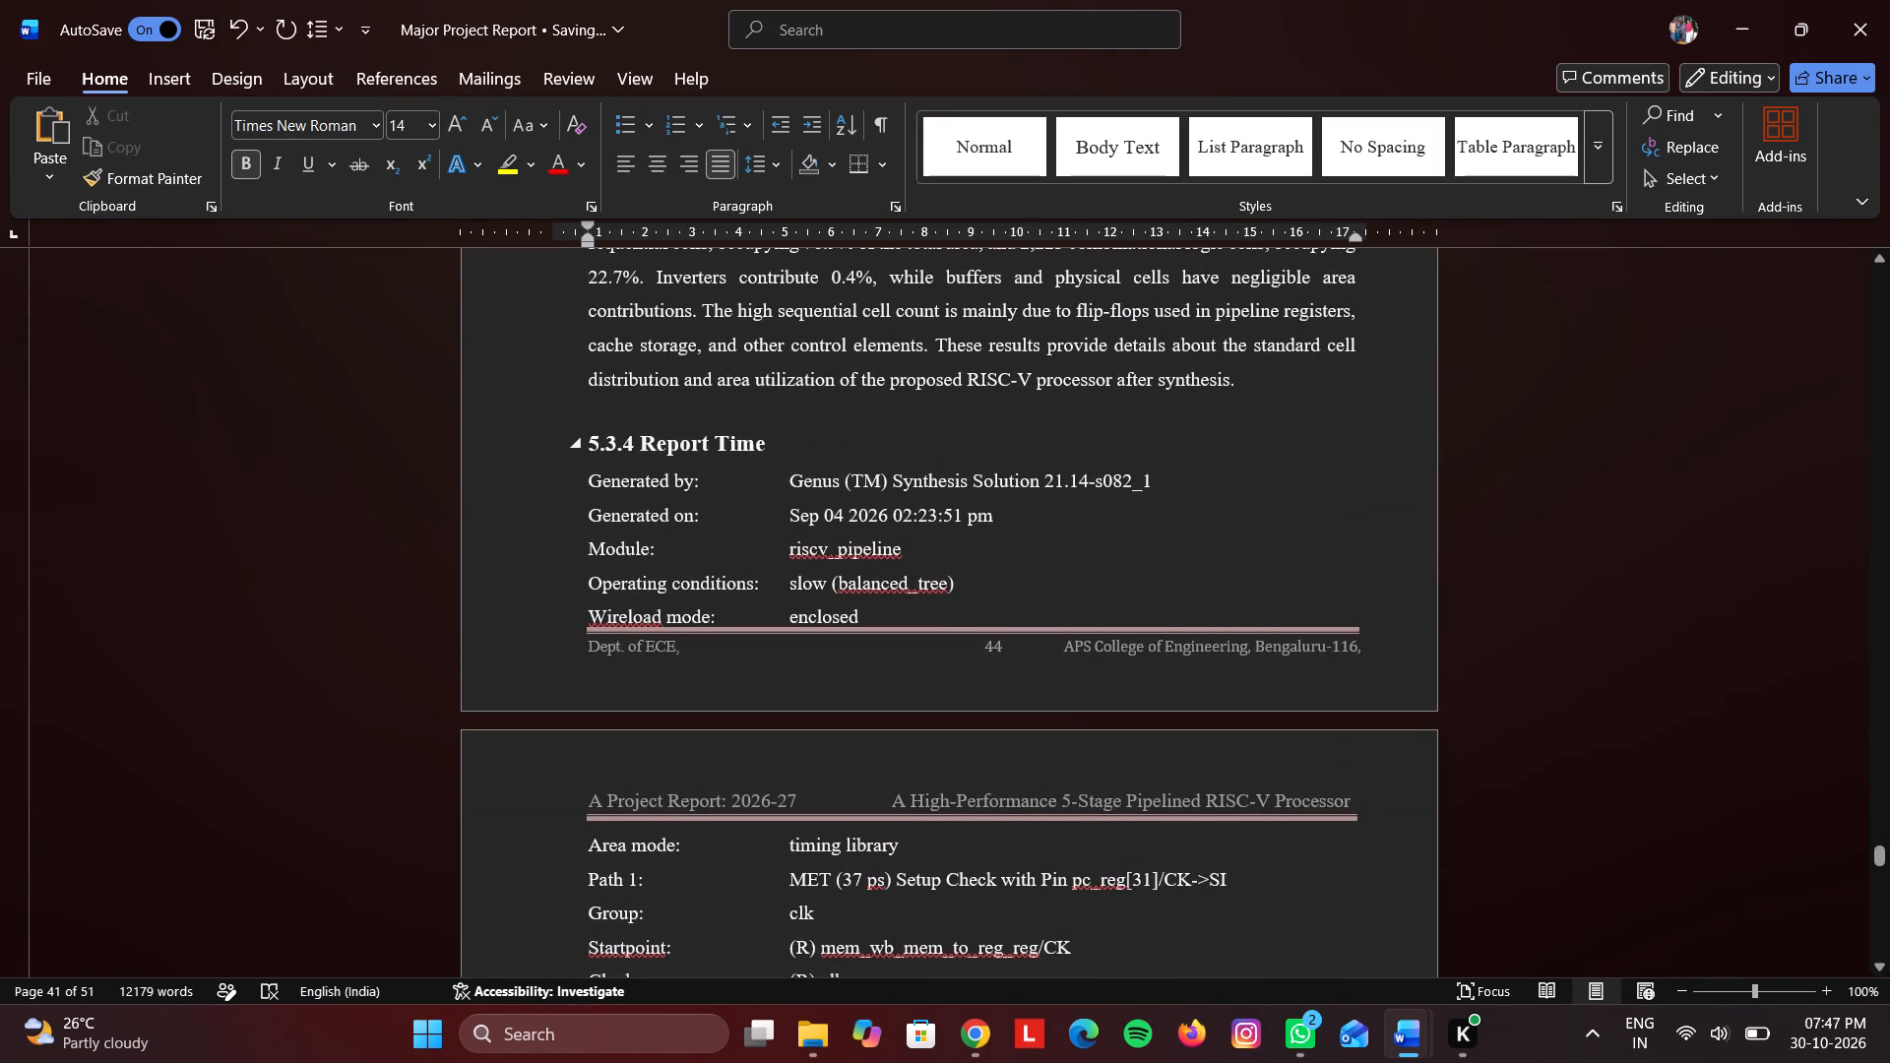
left_click(694, 450)
Check the font size of the heading "5.4 Discussion of Results" and review the layout of the timing tables and text around it.
scroll(694, 450, "down", 15)
scroll(694, 450, "up", 2)
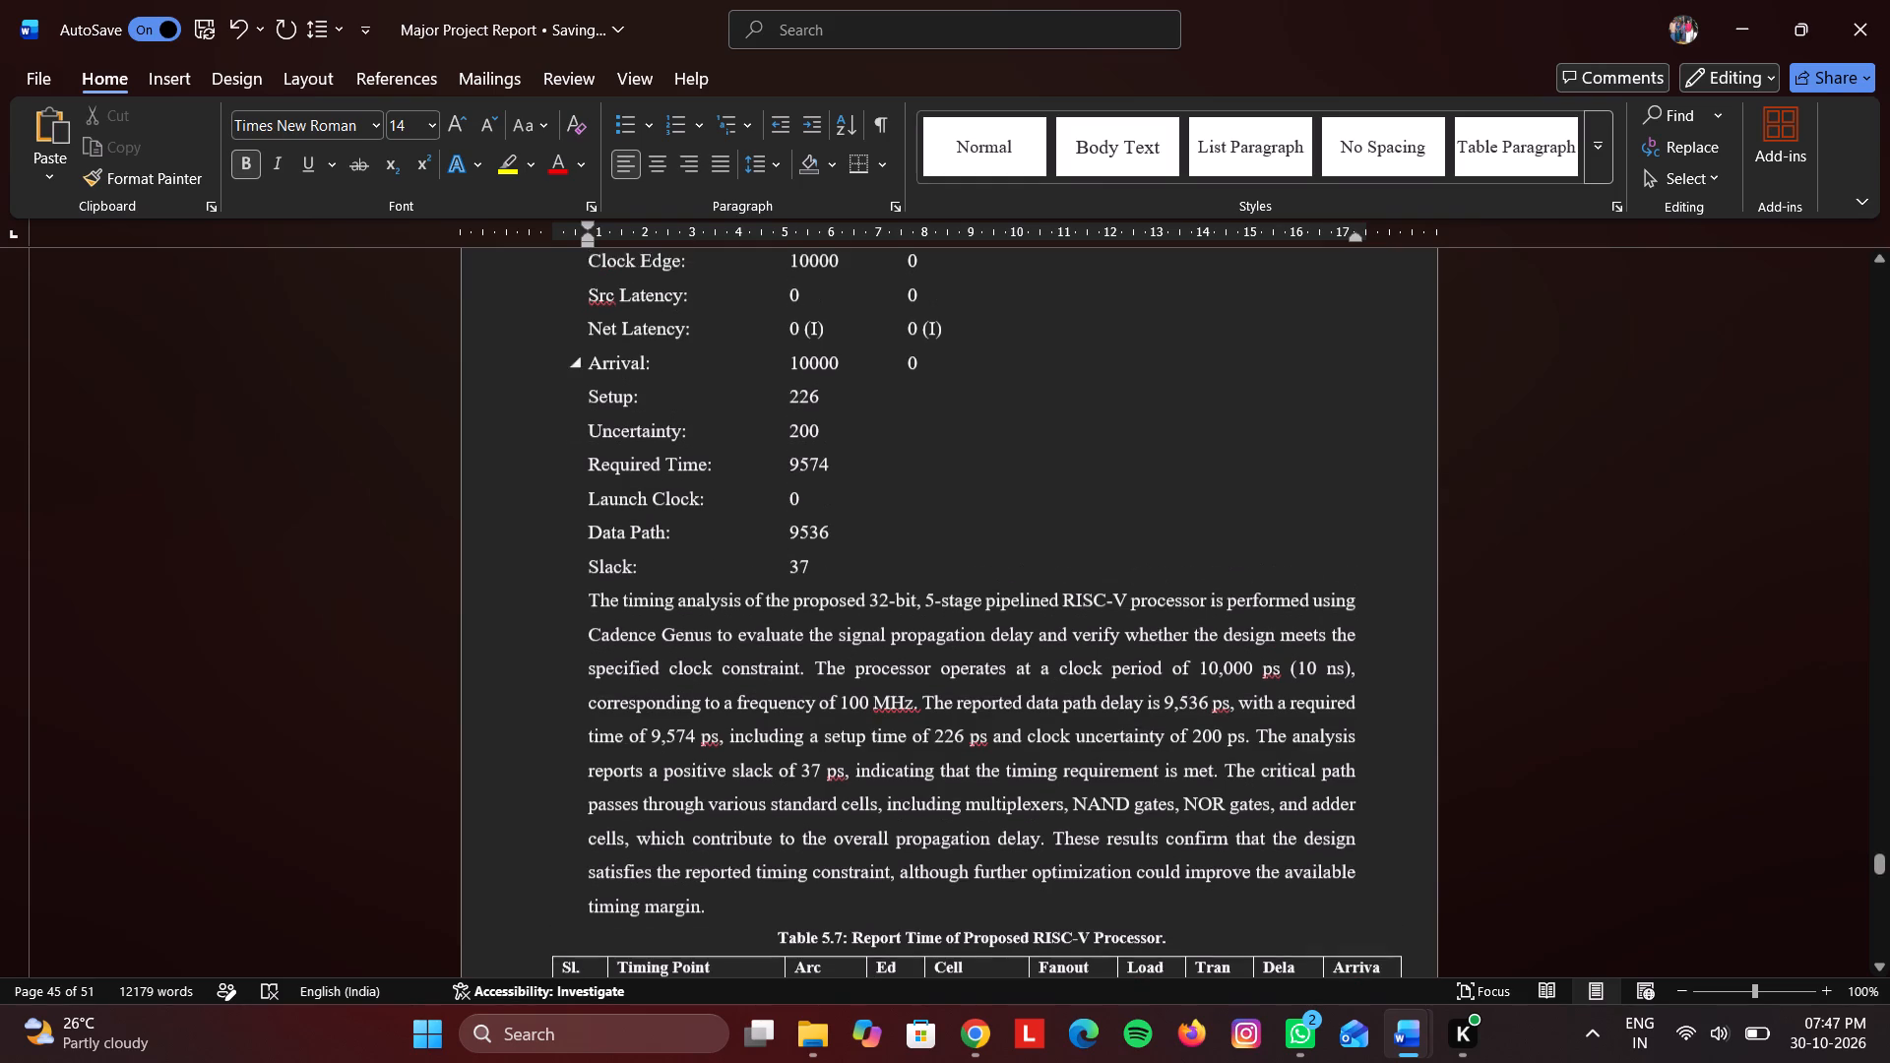
scroll(694, 450, "down", 19)
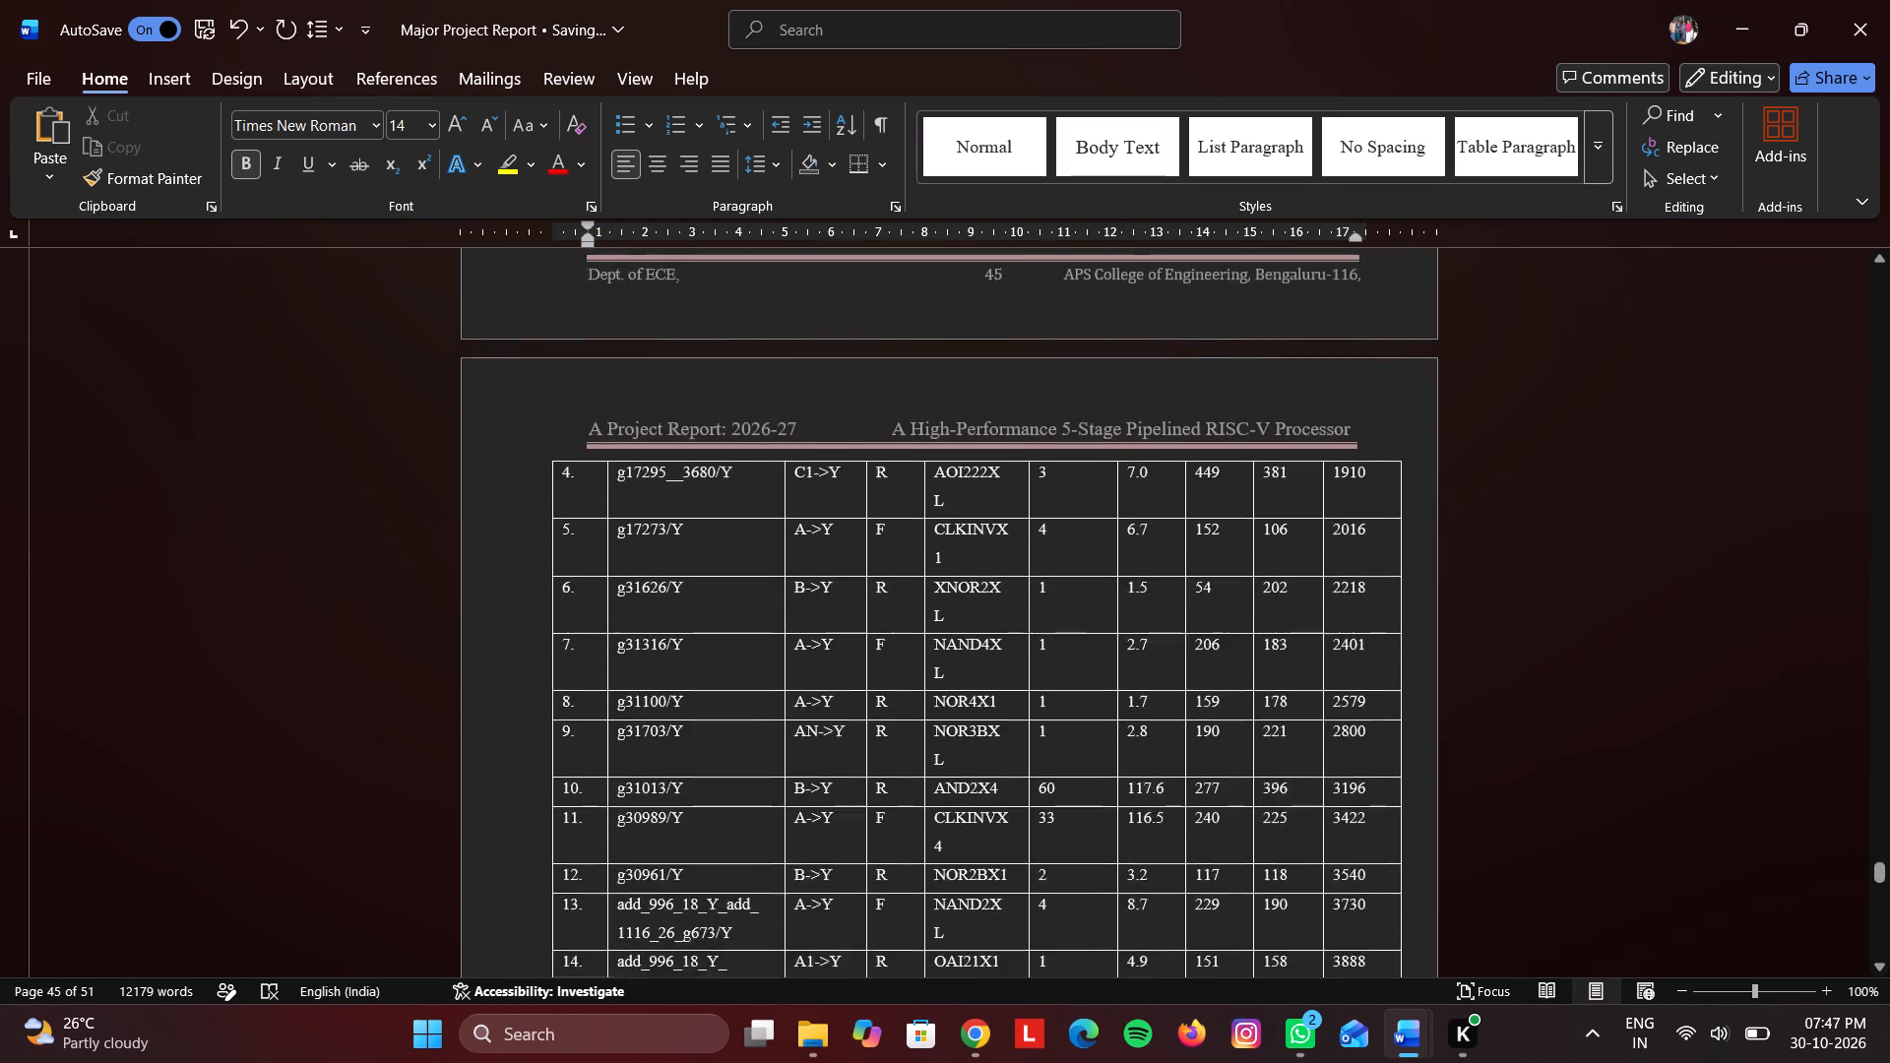
scroll(694, 450, "down", 4)
scroll(694, 450, "down", 20)
scroll(694, 450, "down", 11)
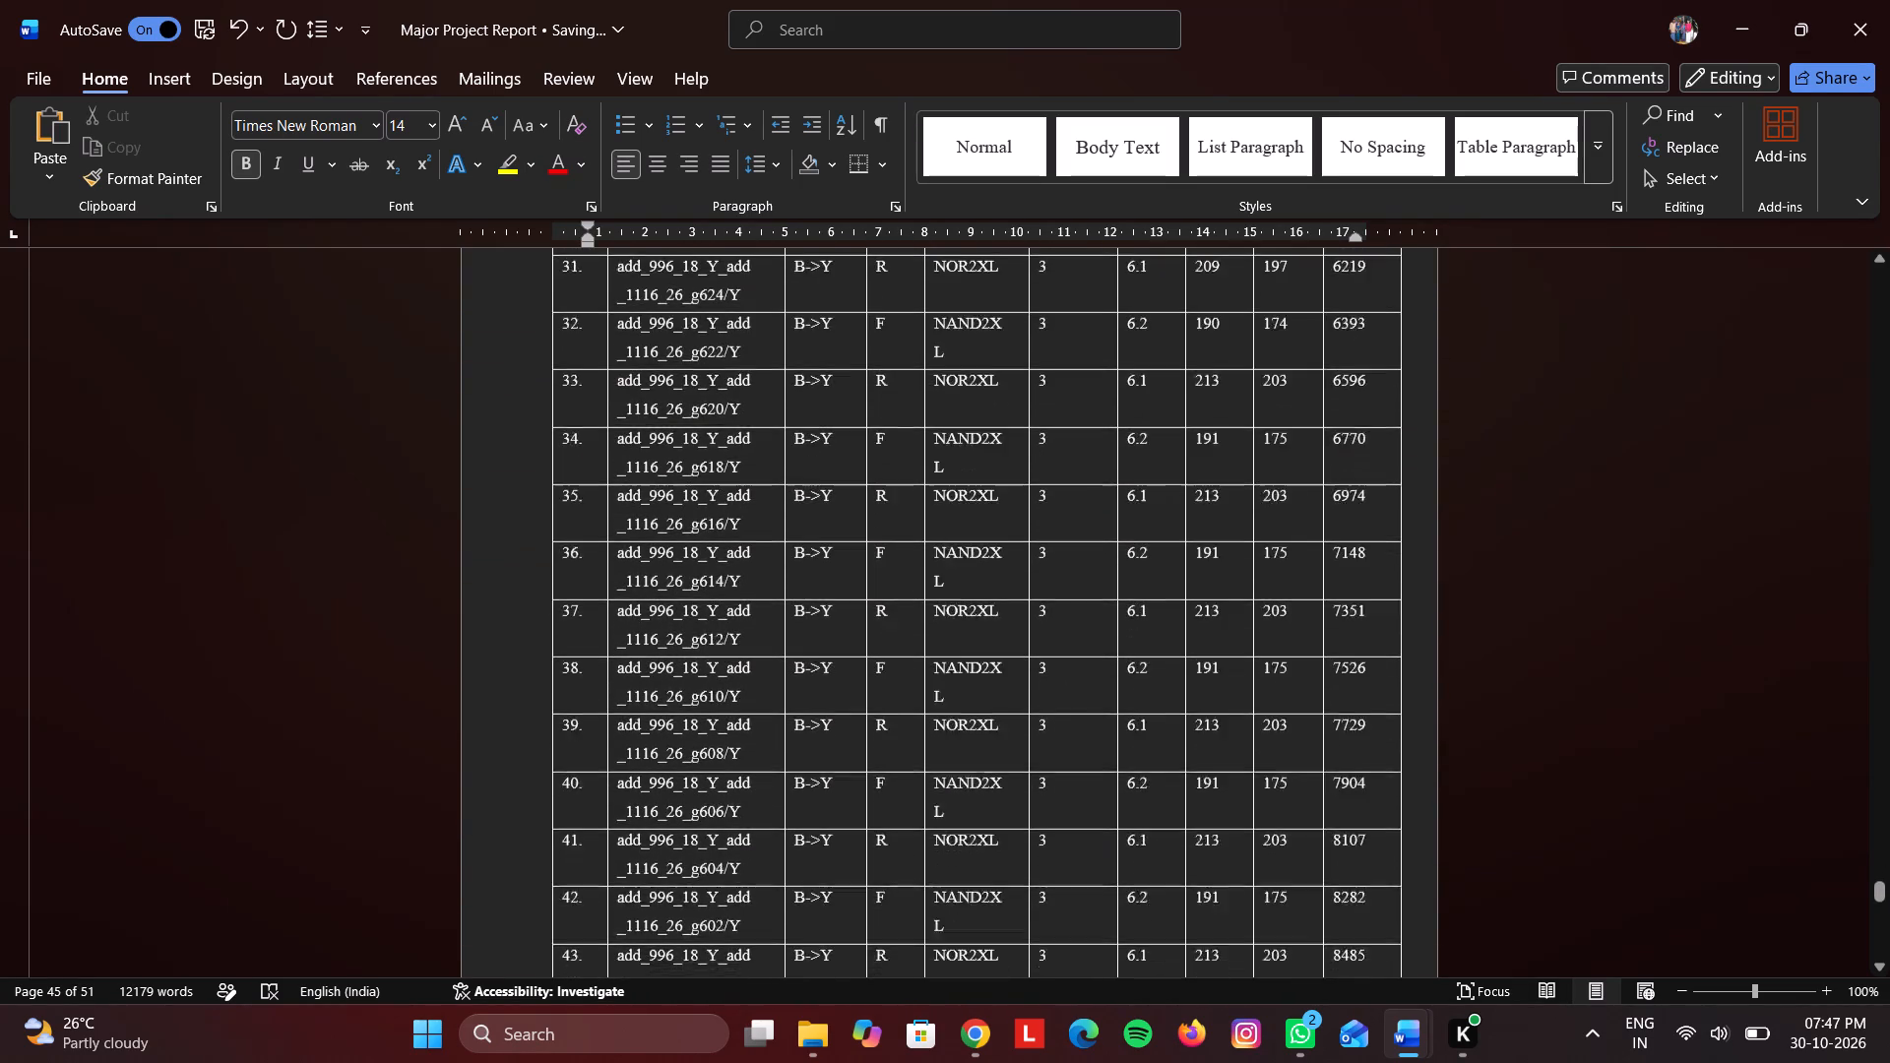
scroll(694, 450, "down", 15)
left_click(698, 494)
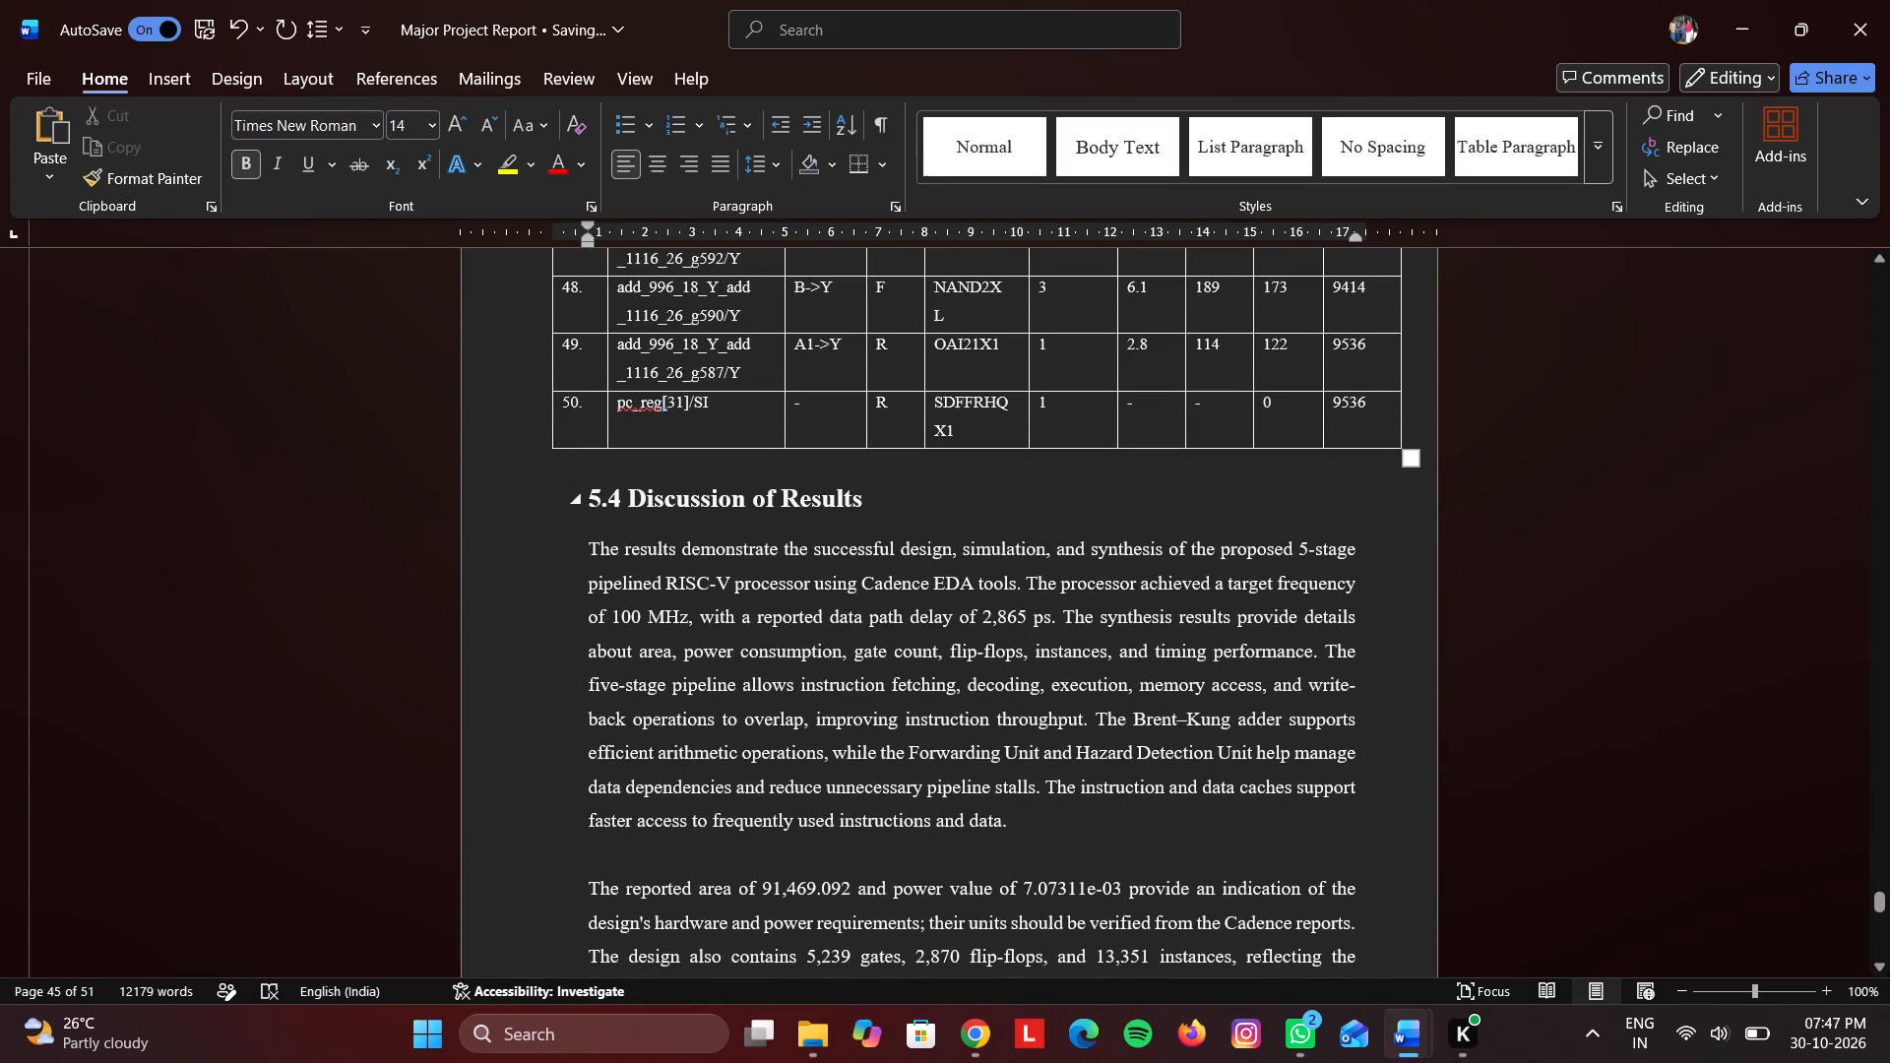
scroll(752, 636, "down", 20)
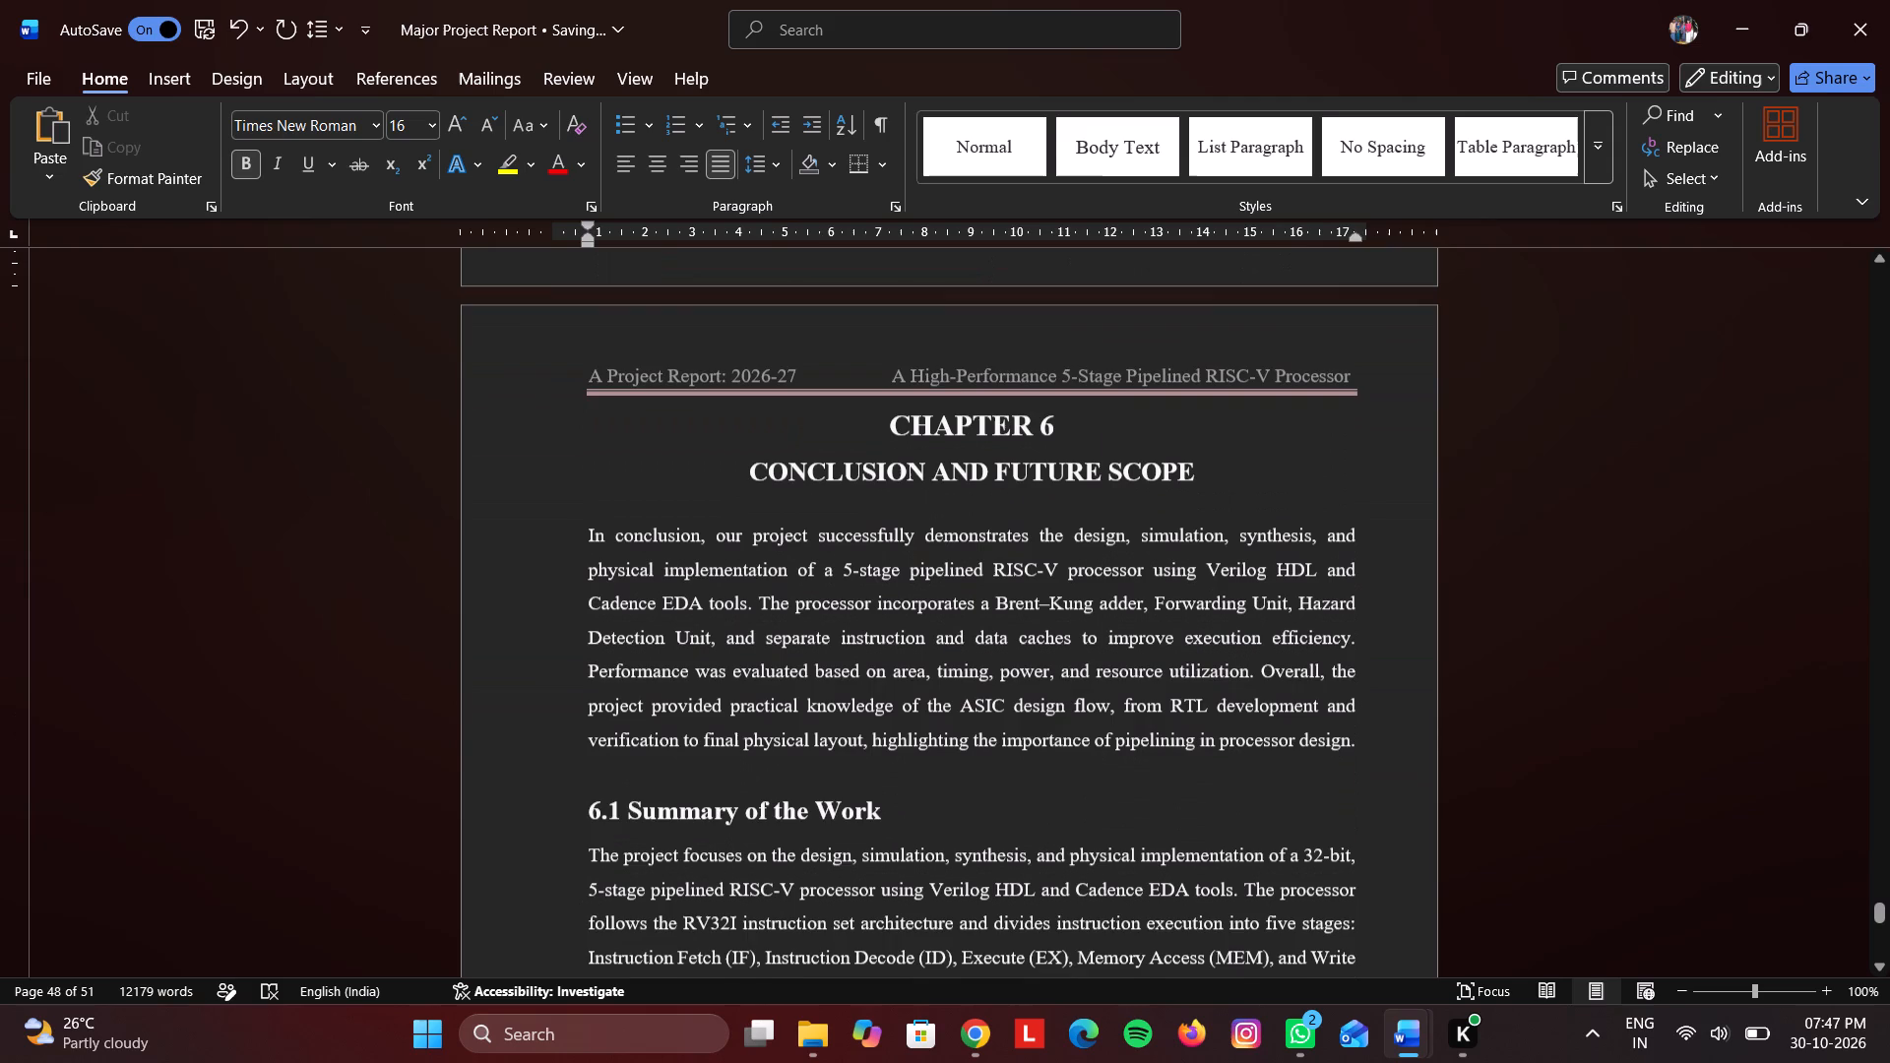
scroll(831, 501, "up", 18)
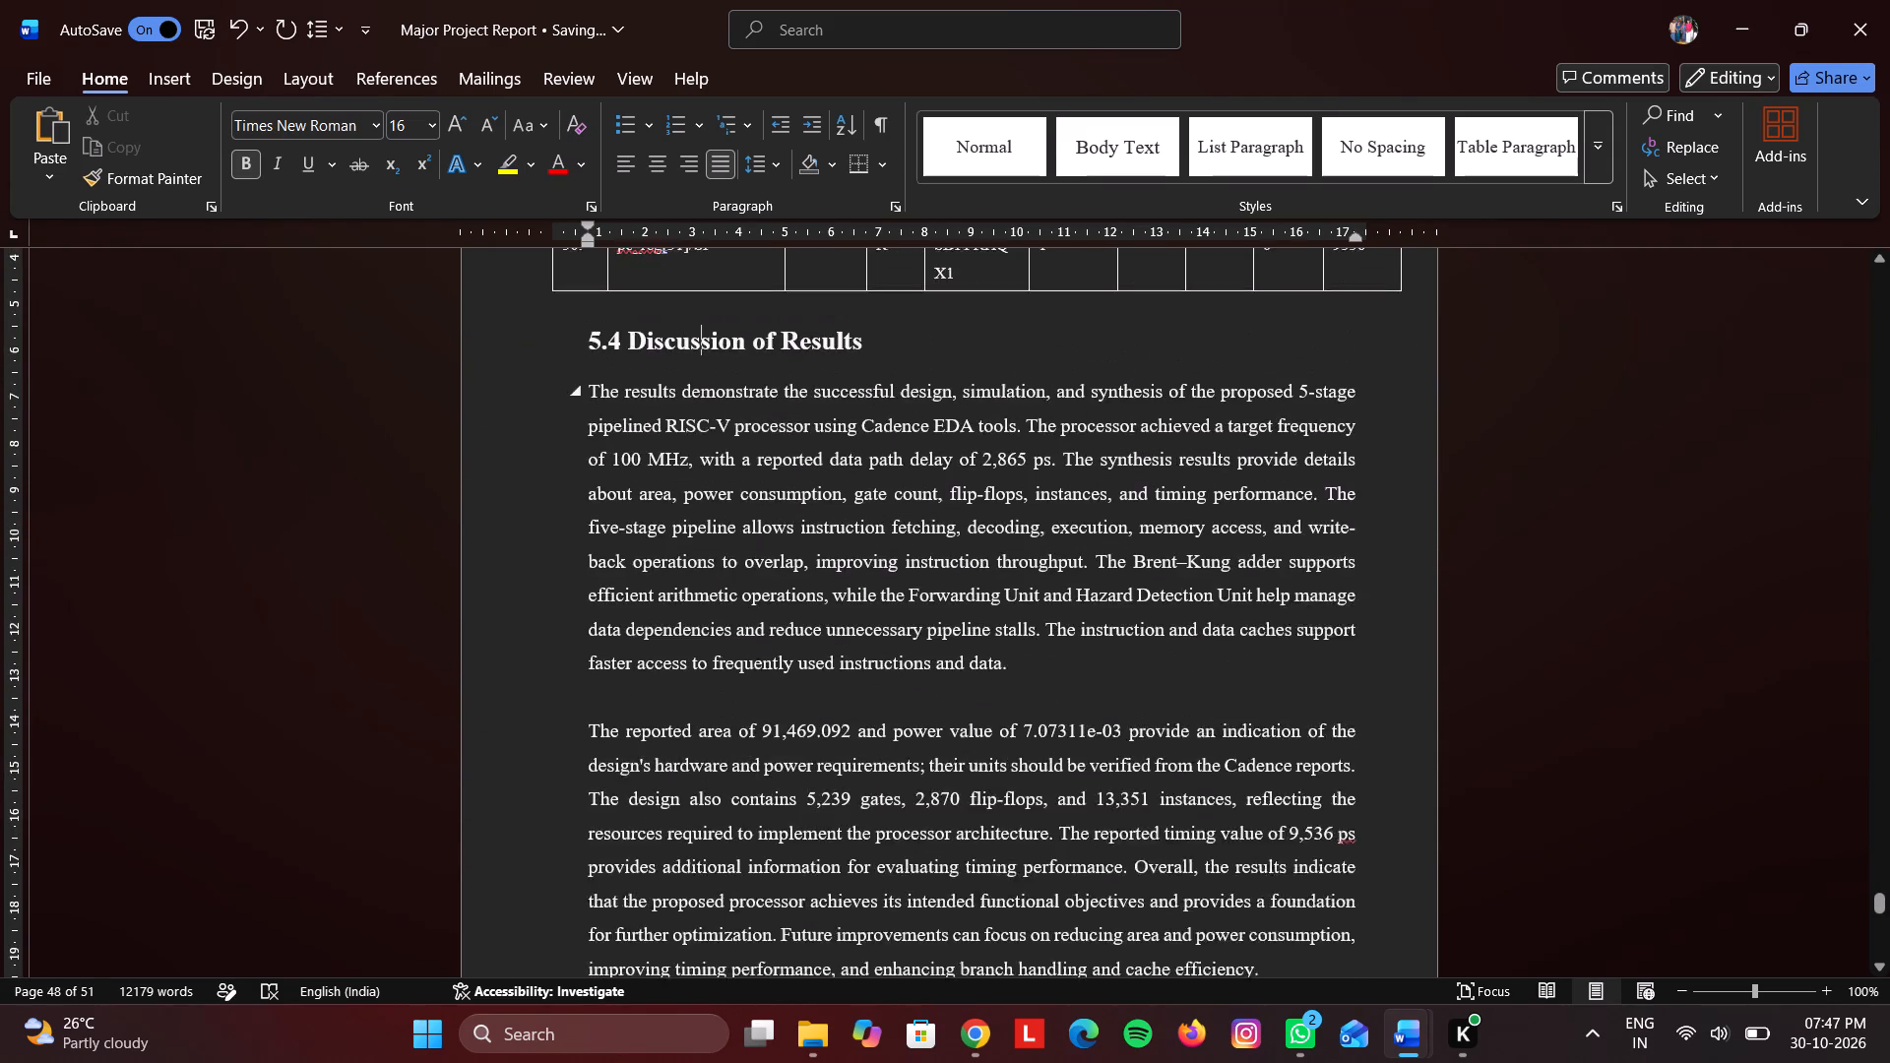
Check the font size and alignment of the title lines "CHAPTER 6" and "CONCLUSION AND FUTURE SCOPE".
scroll(831, 501, "down", 20)
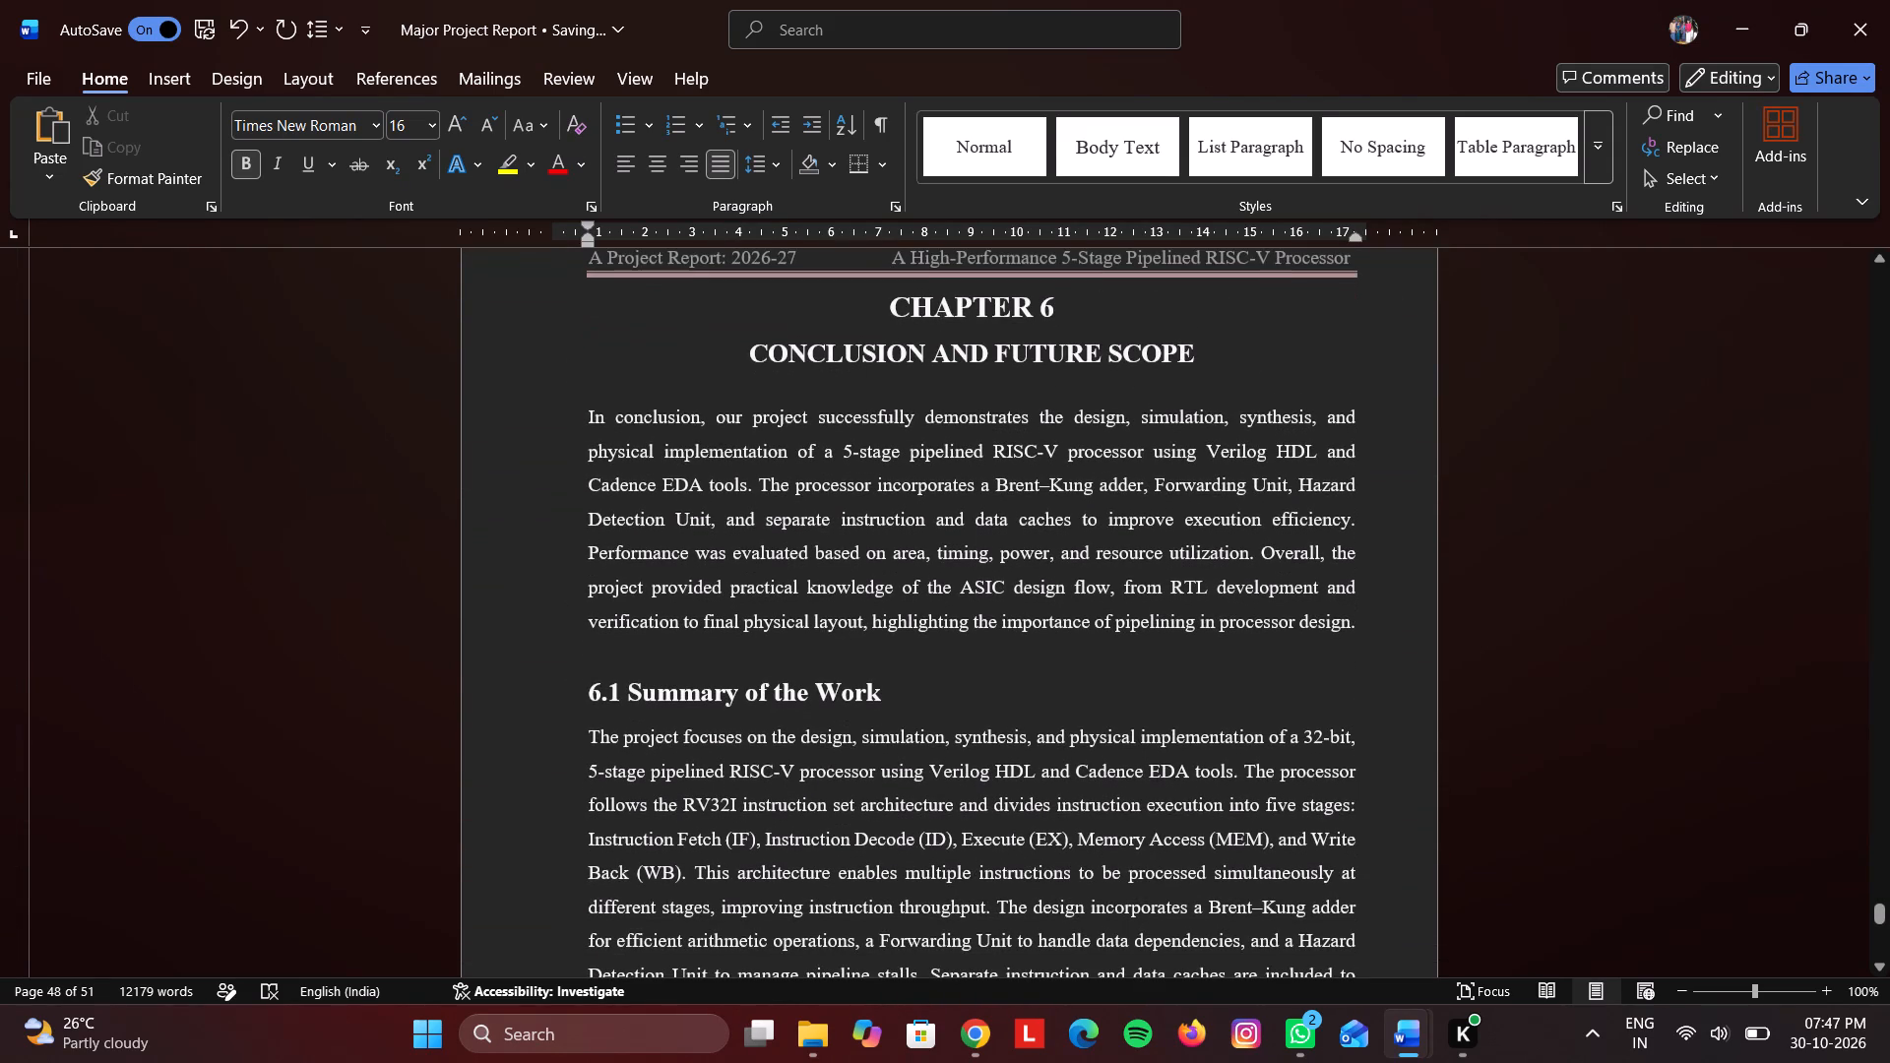
left_click(942, 363)
left_click(965, 332)
left_click(1004, 320)
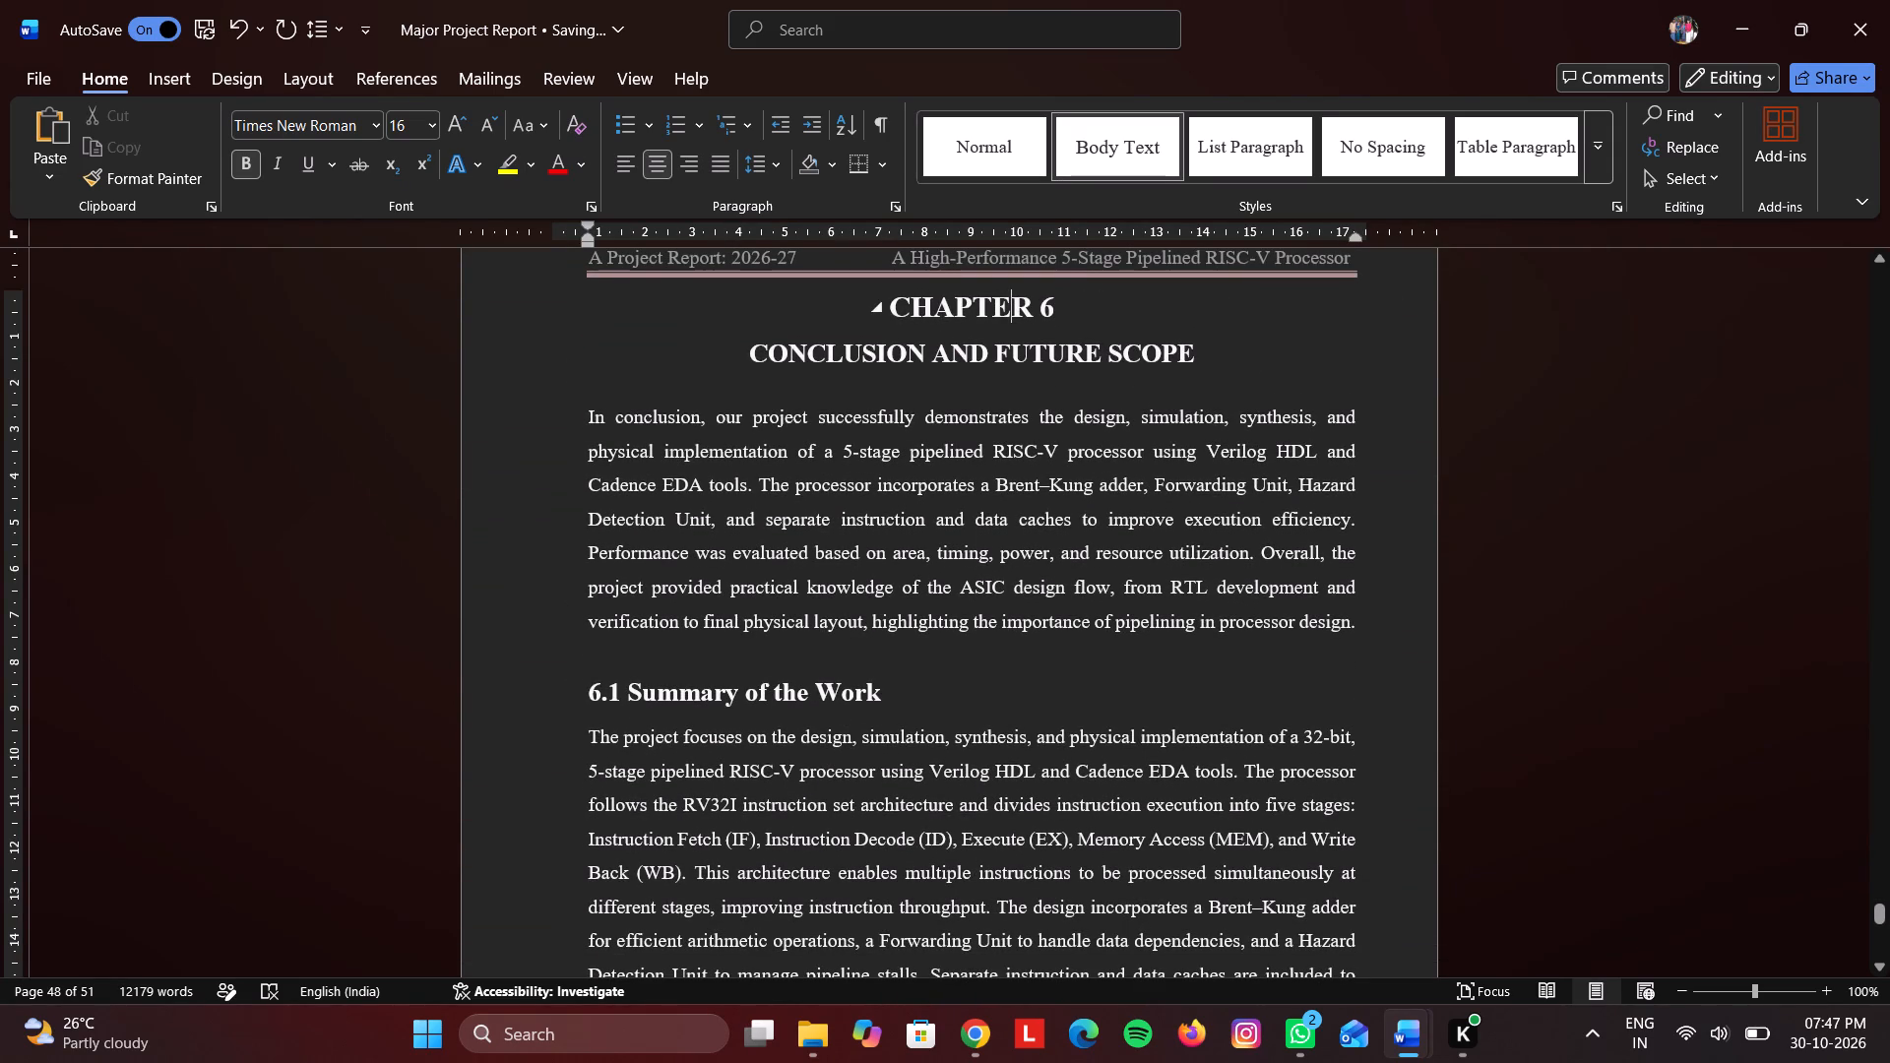
left_click(1081, 302)
scroll(1008, 377, "down", 4)
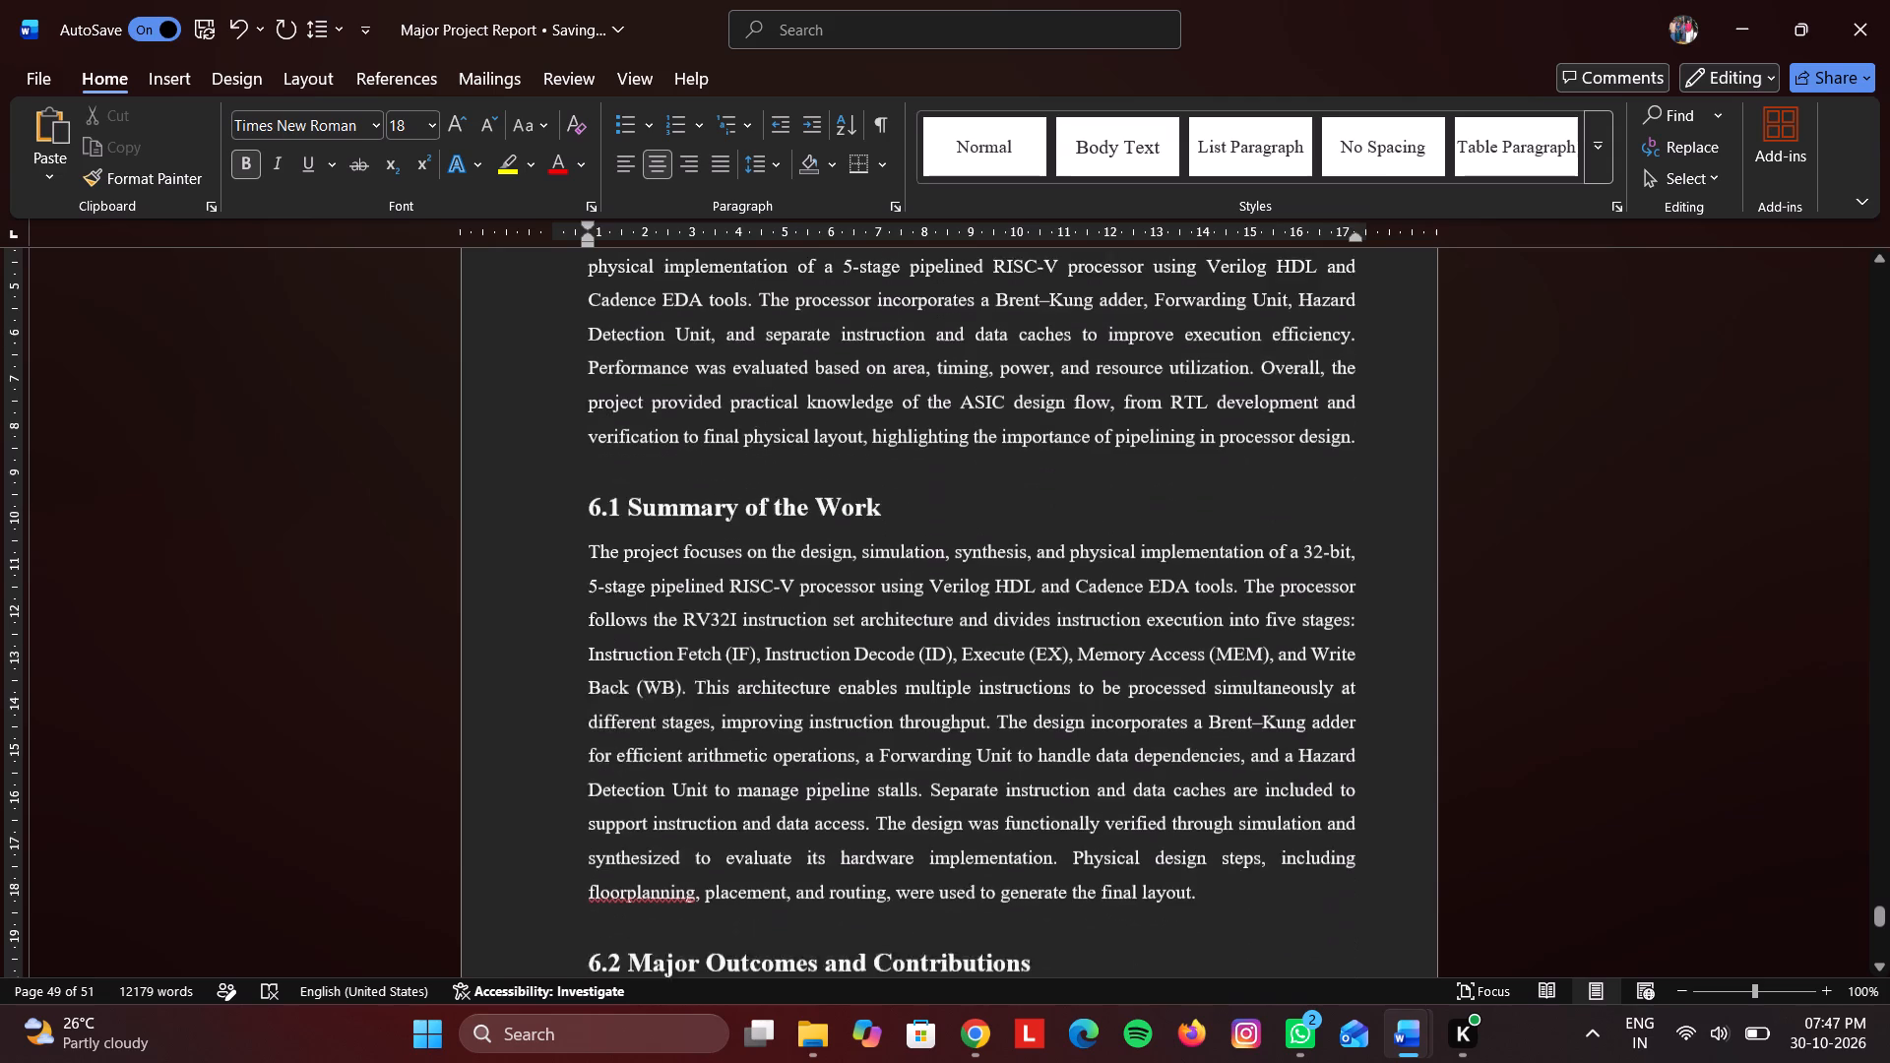
Check the font sizes of the chapter 6 section headings from "6.1 Summary of the Work" to "6.5 Applications".
scroll(1008, 377, "down", 1)
left_click(693, 401)
scroll(788, 416, "down", 2)
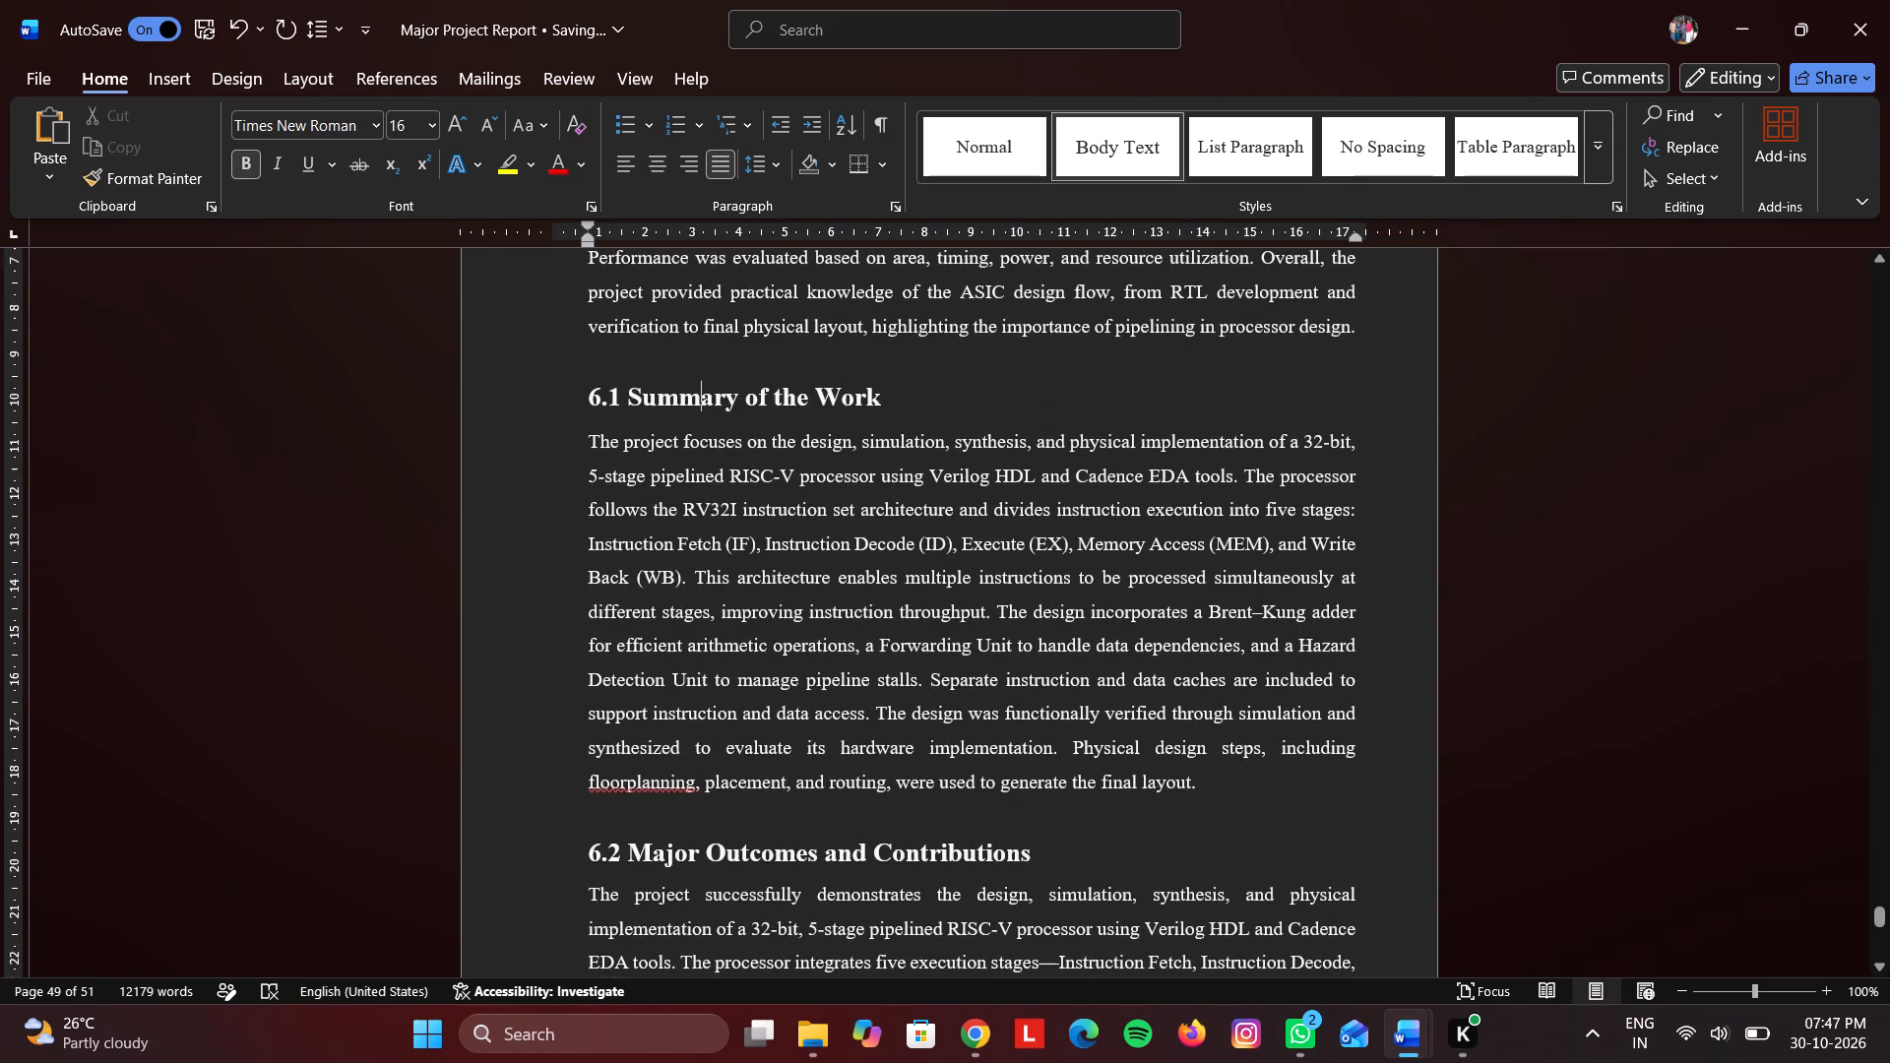
scroll(789, 418, "down", 4)
left_click(771, 498)
scroll(771, 498, "down", 7)
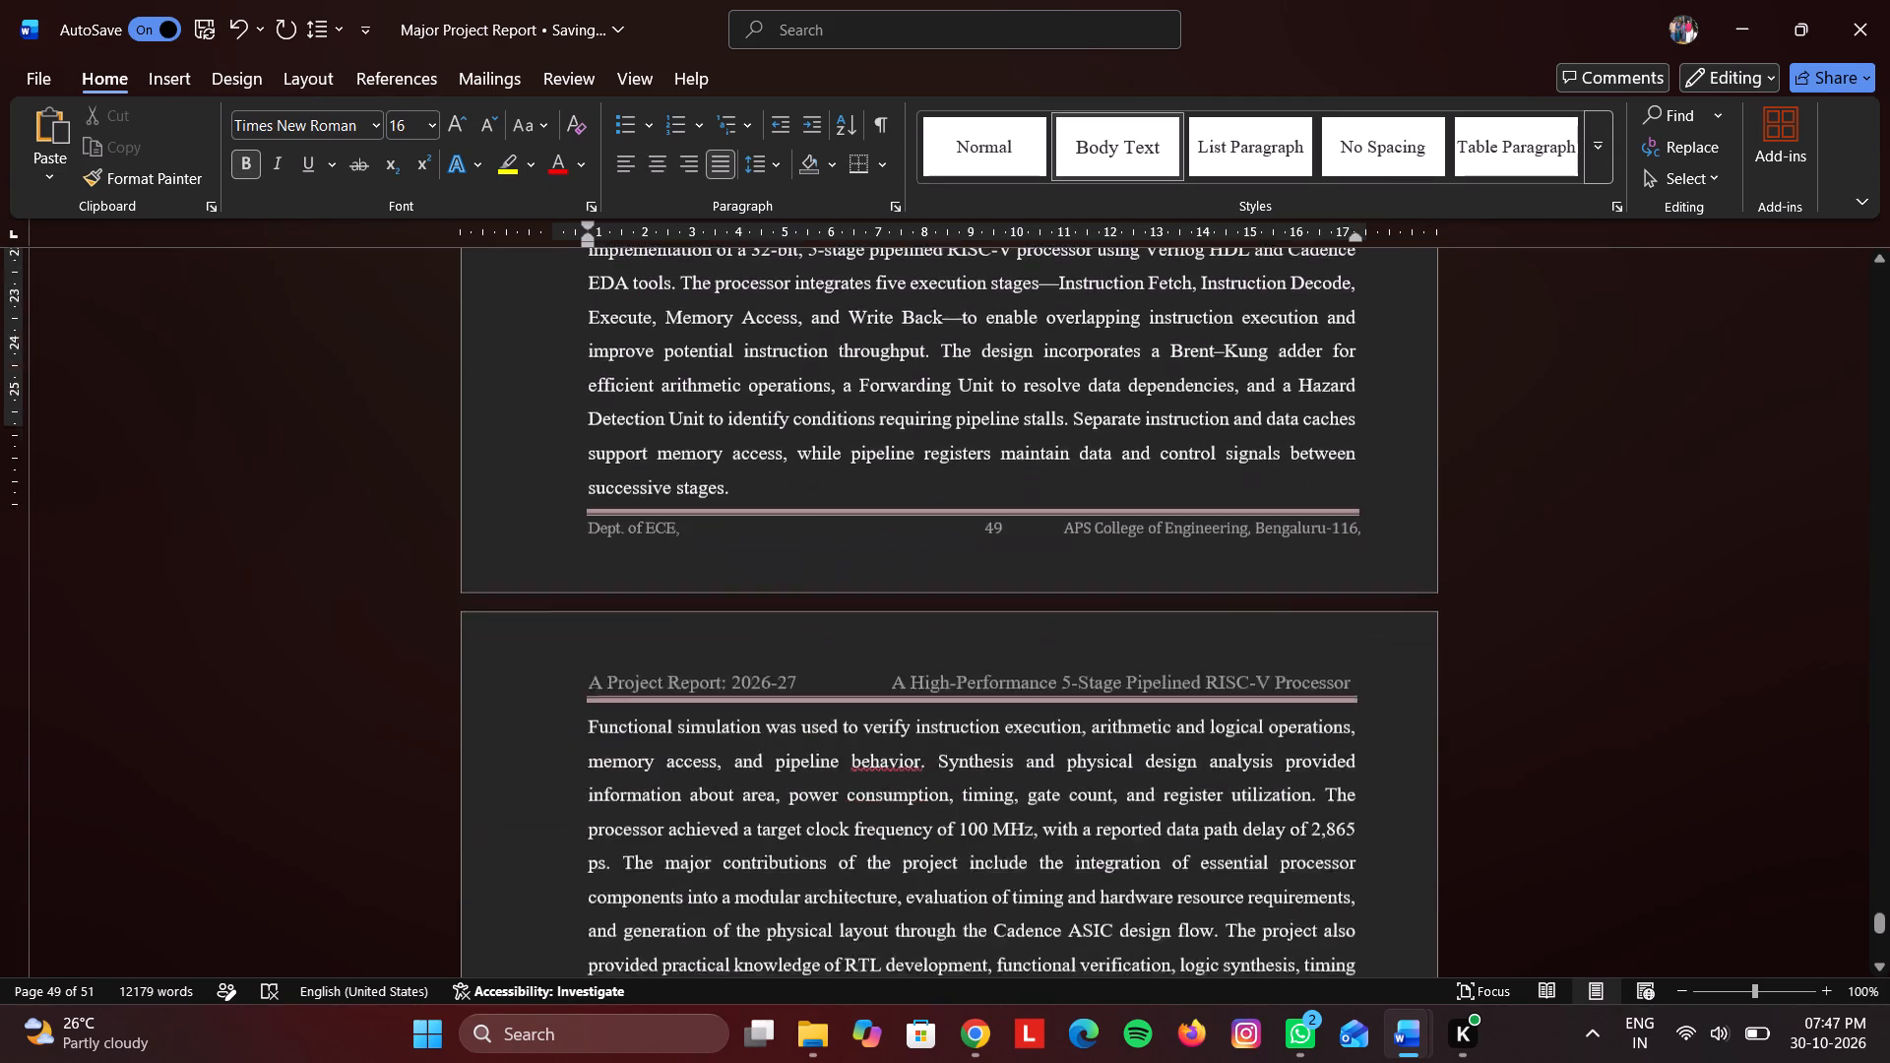
scroll(771, 498, "down", 11)
left_click(723, 393)
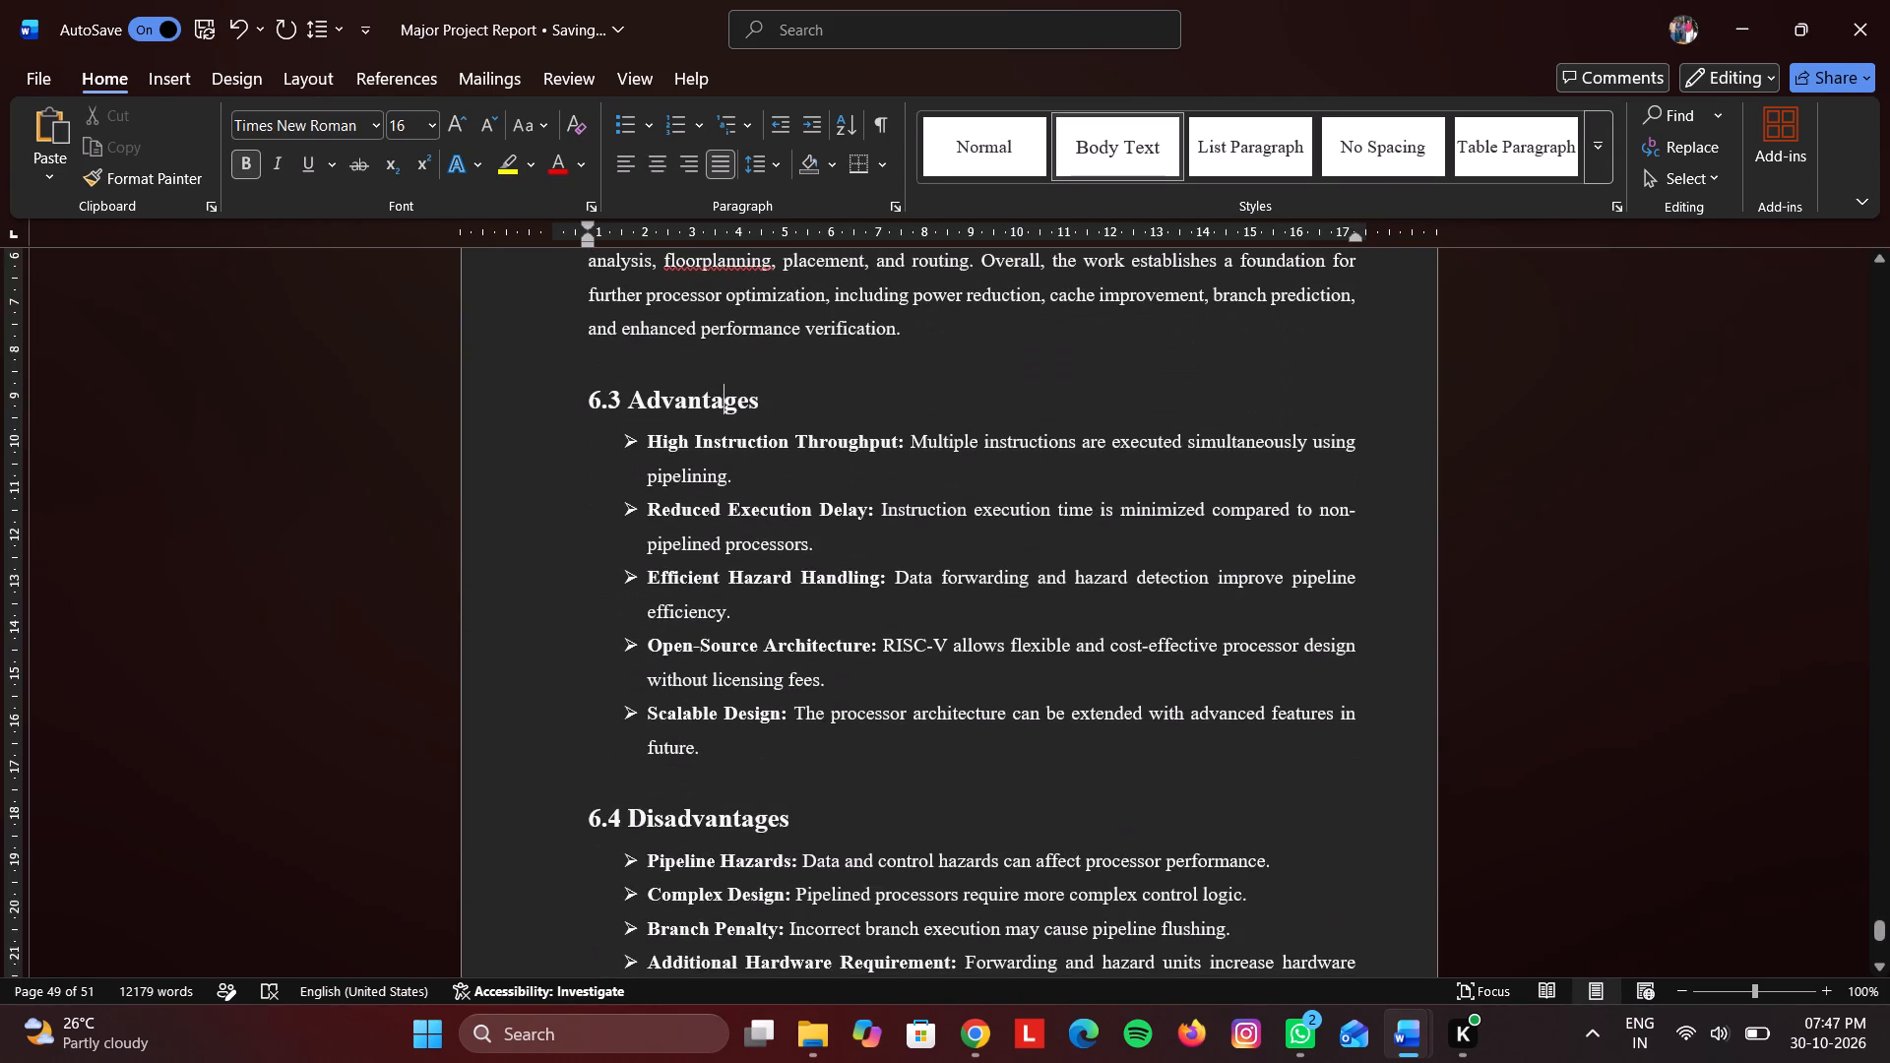
scroll(694, 547, "down", 4)
left_click(698, 588)
scroll(698, 588, "down", 4)
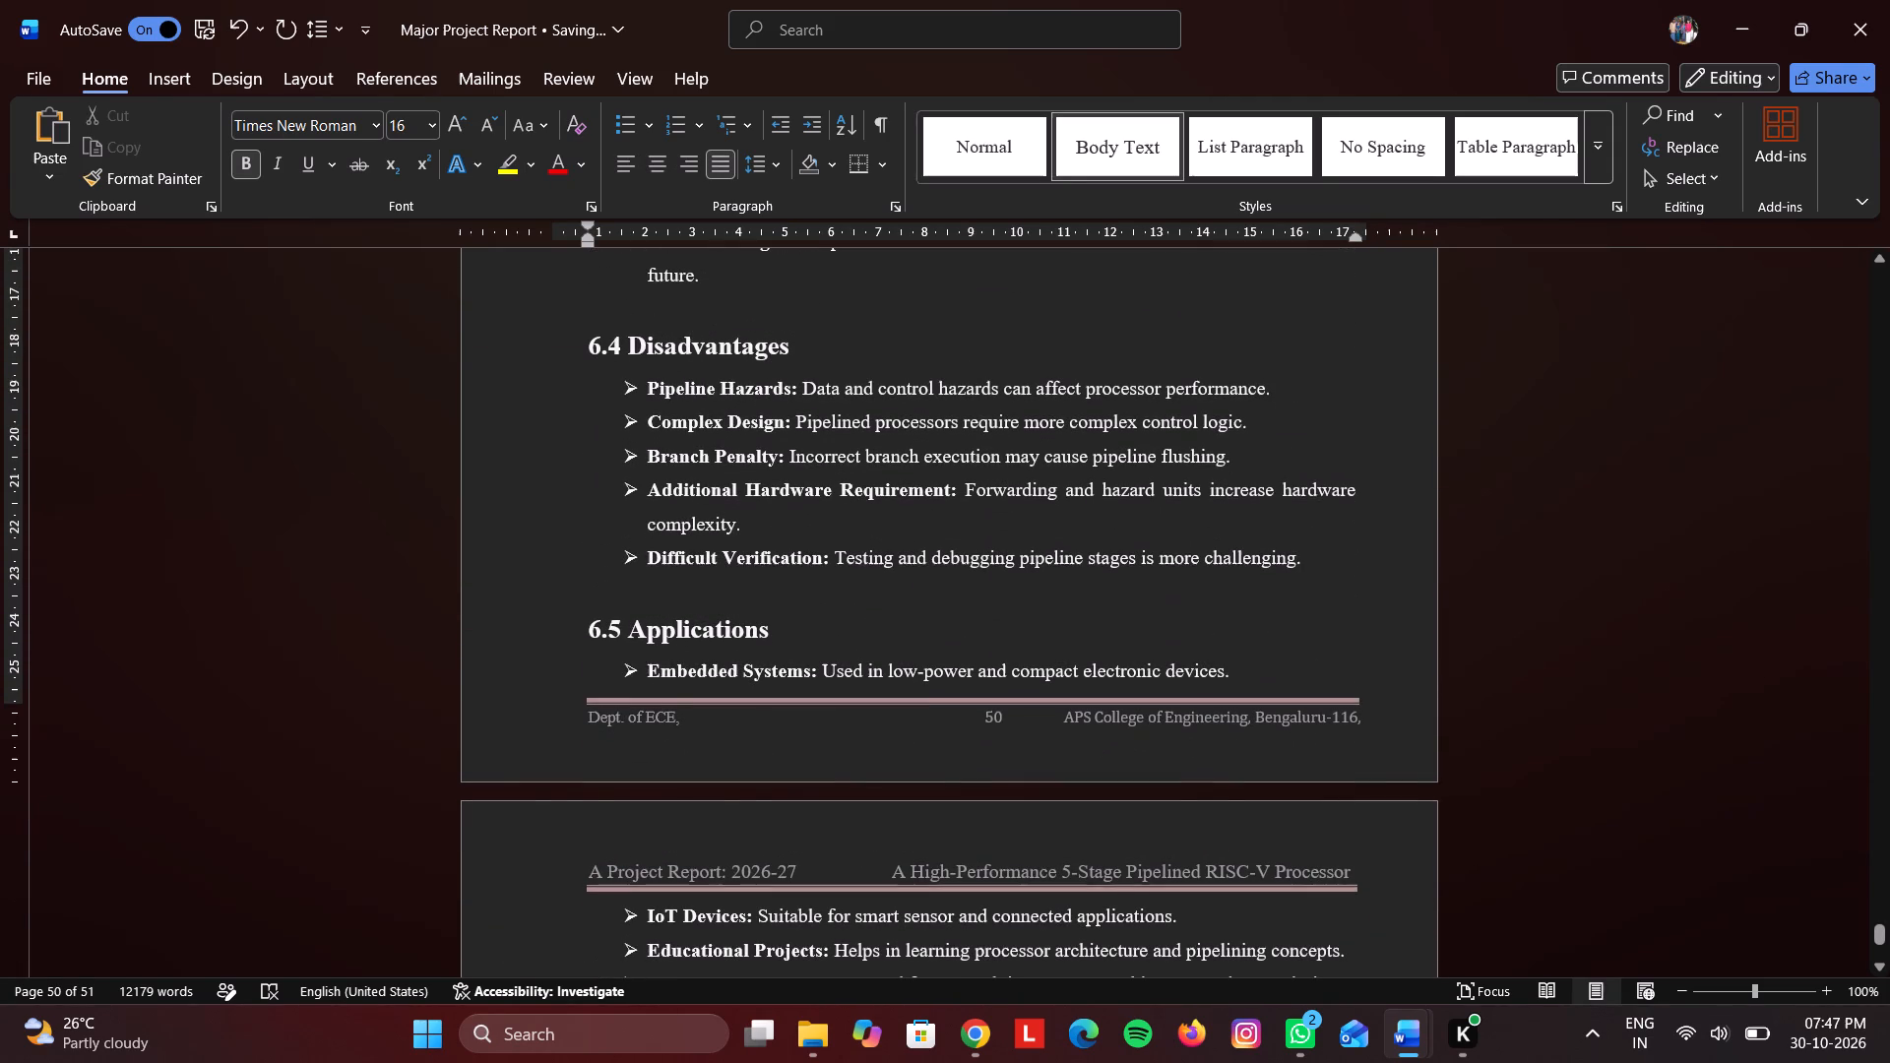
left_click(699, 621)
Check the line spacing of the "Branch Penalty" bullet in section 6.4 Disadvantages.
left_click(746, 471)
left_click(780, 173)
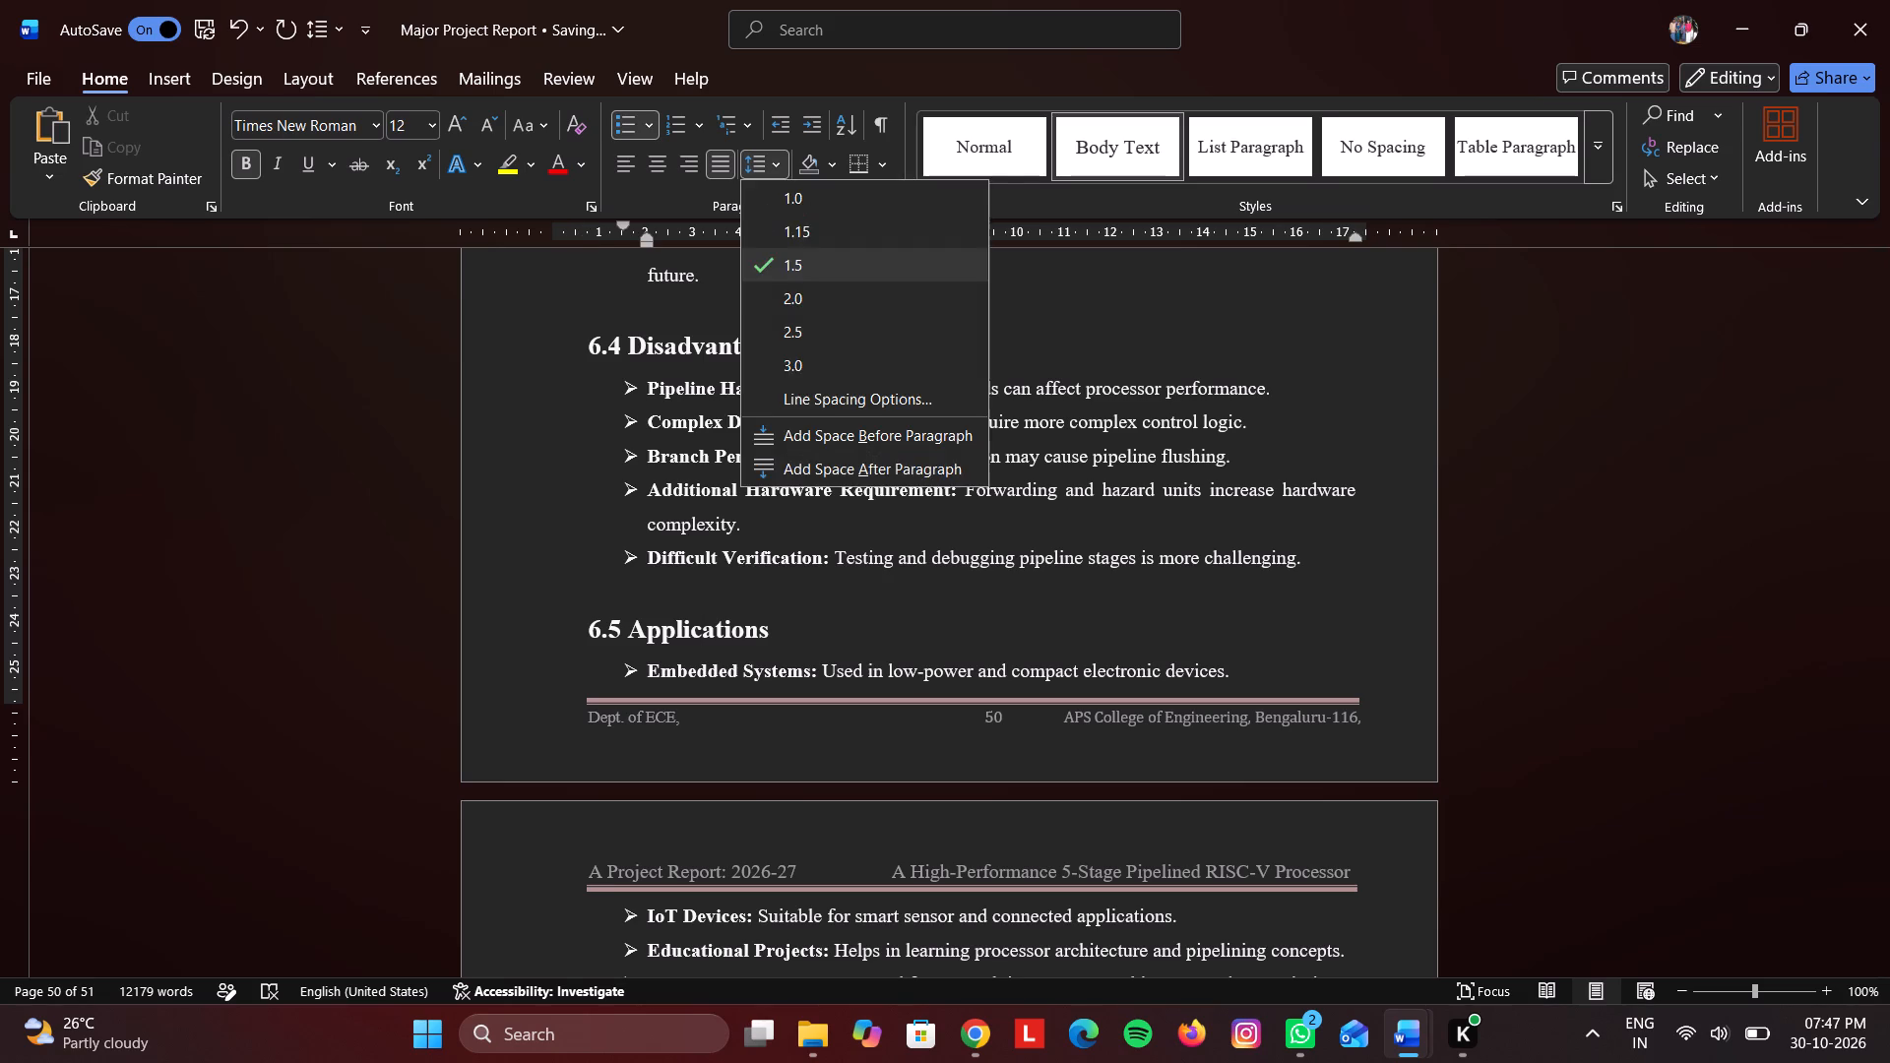
left_click(780, 173)
left_click(850, 435)
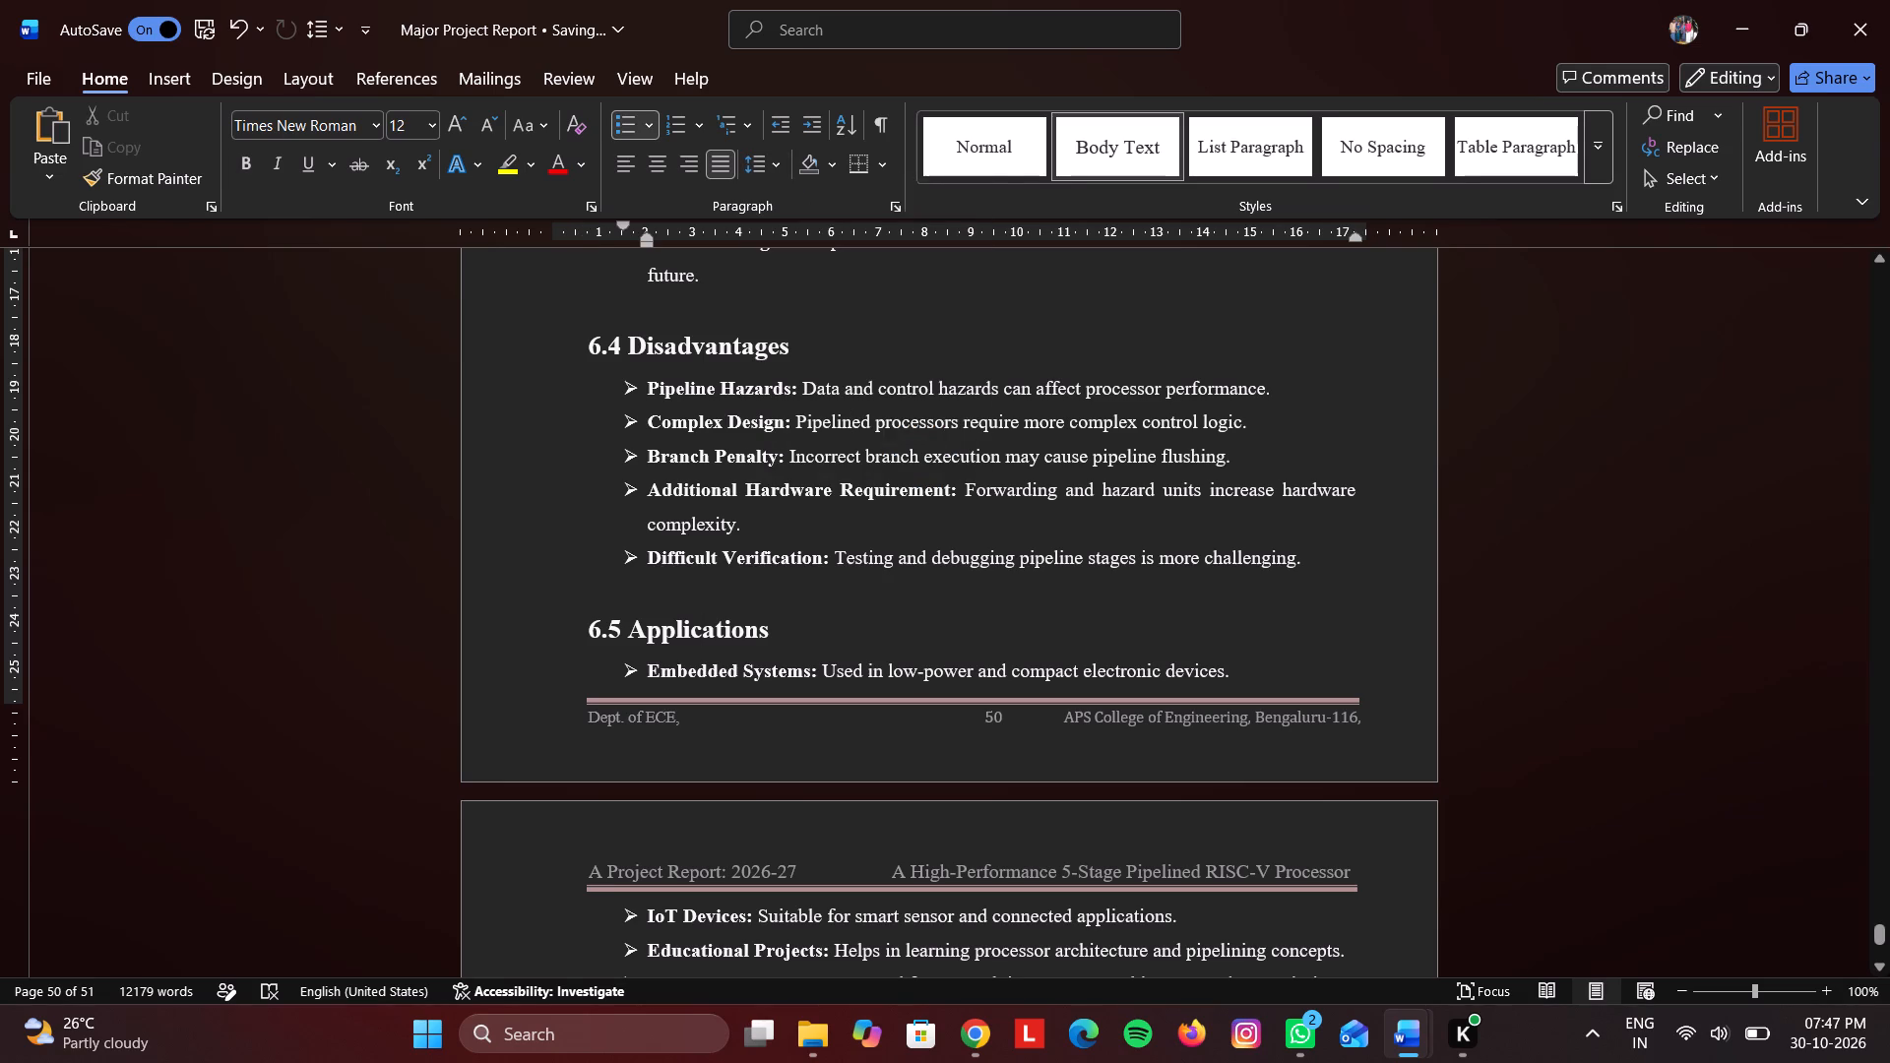
Review the layout of the report's last page and check the font size of the heading "6.6 Future Enhancements".
scroll(847, 436, "down", 9)
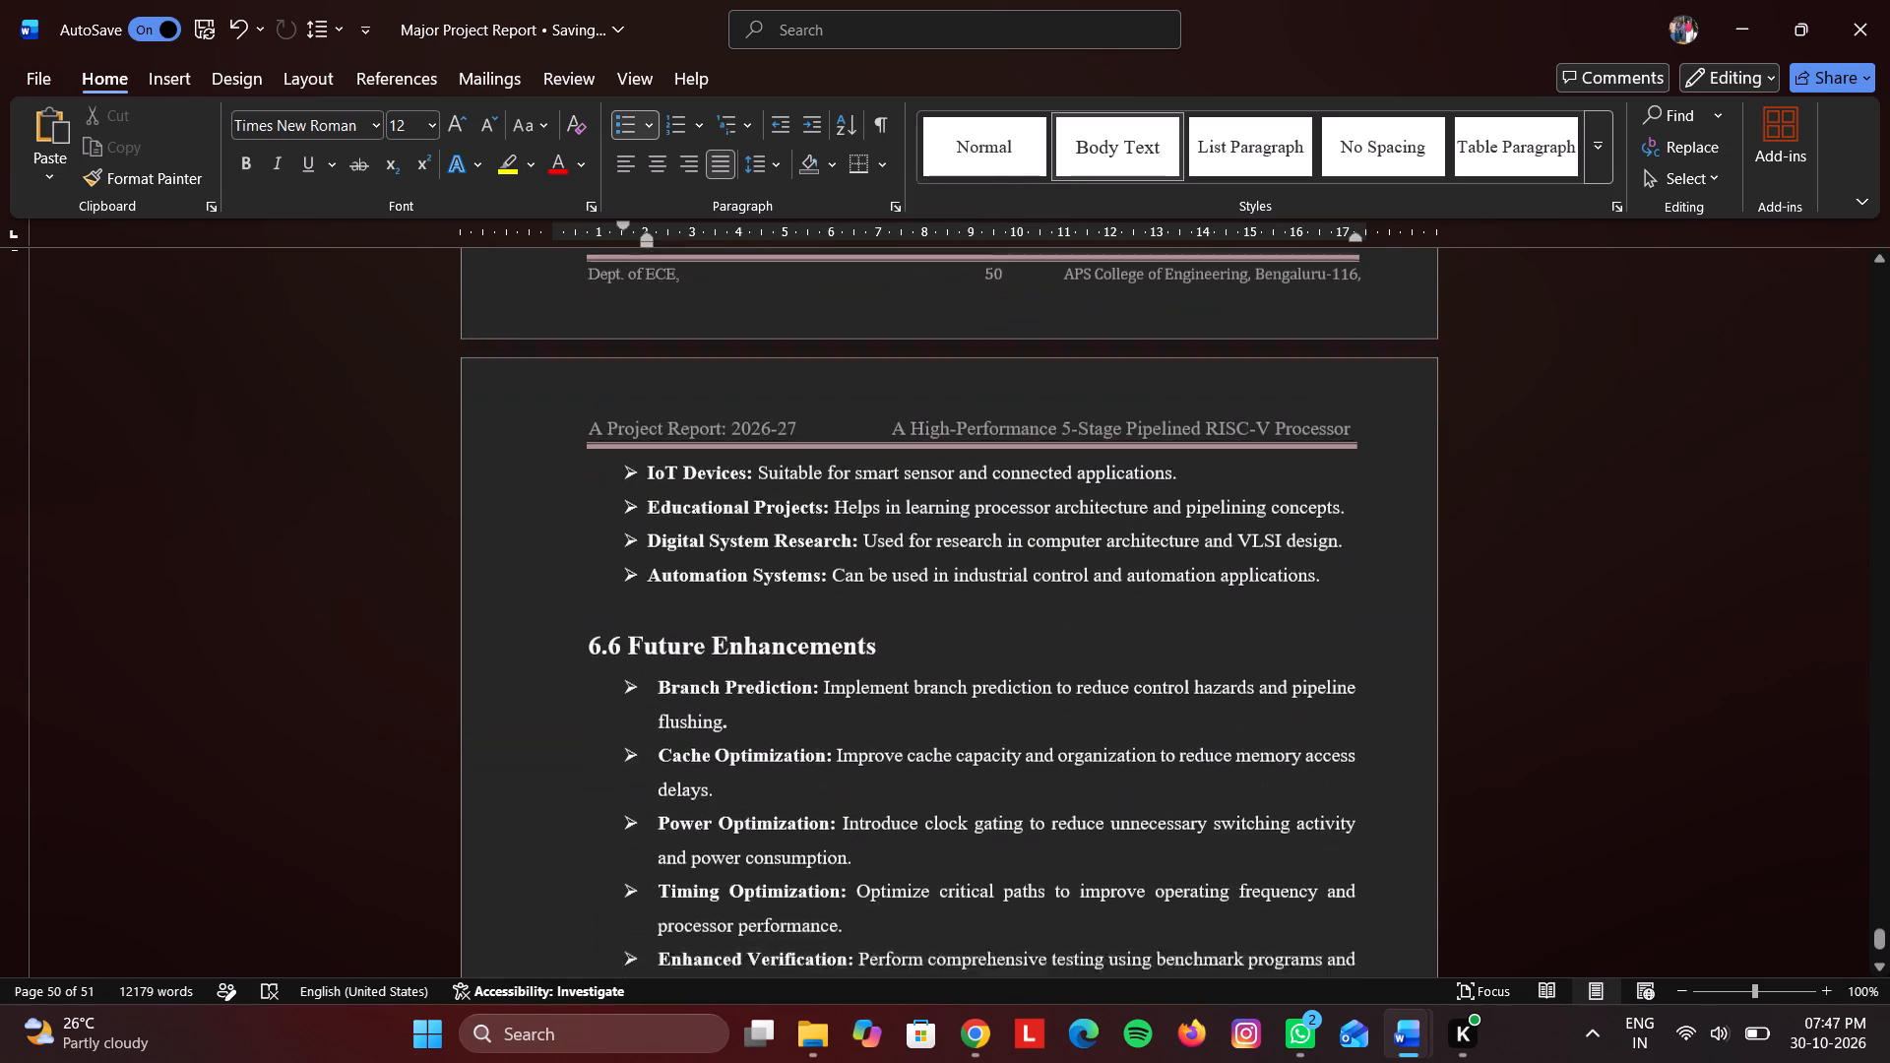
scroll(847, 436, "down", 14)
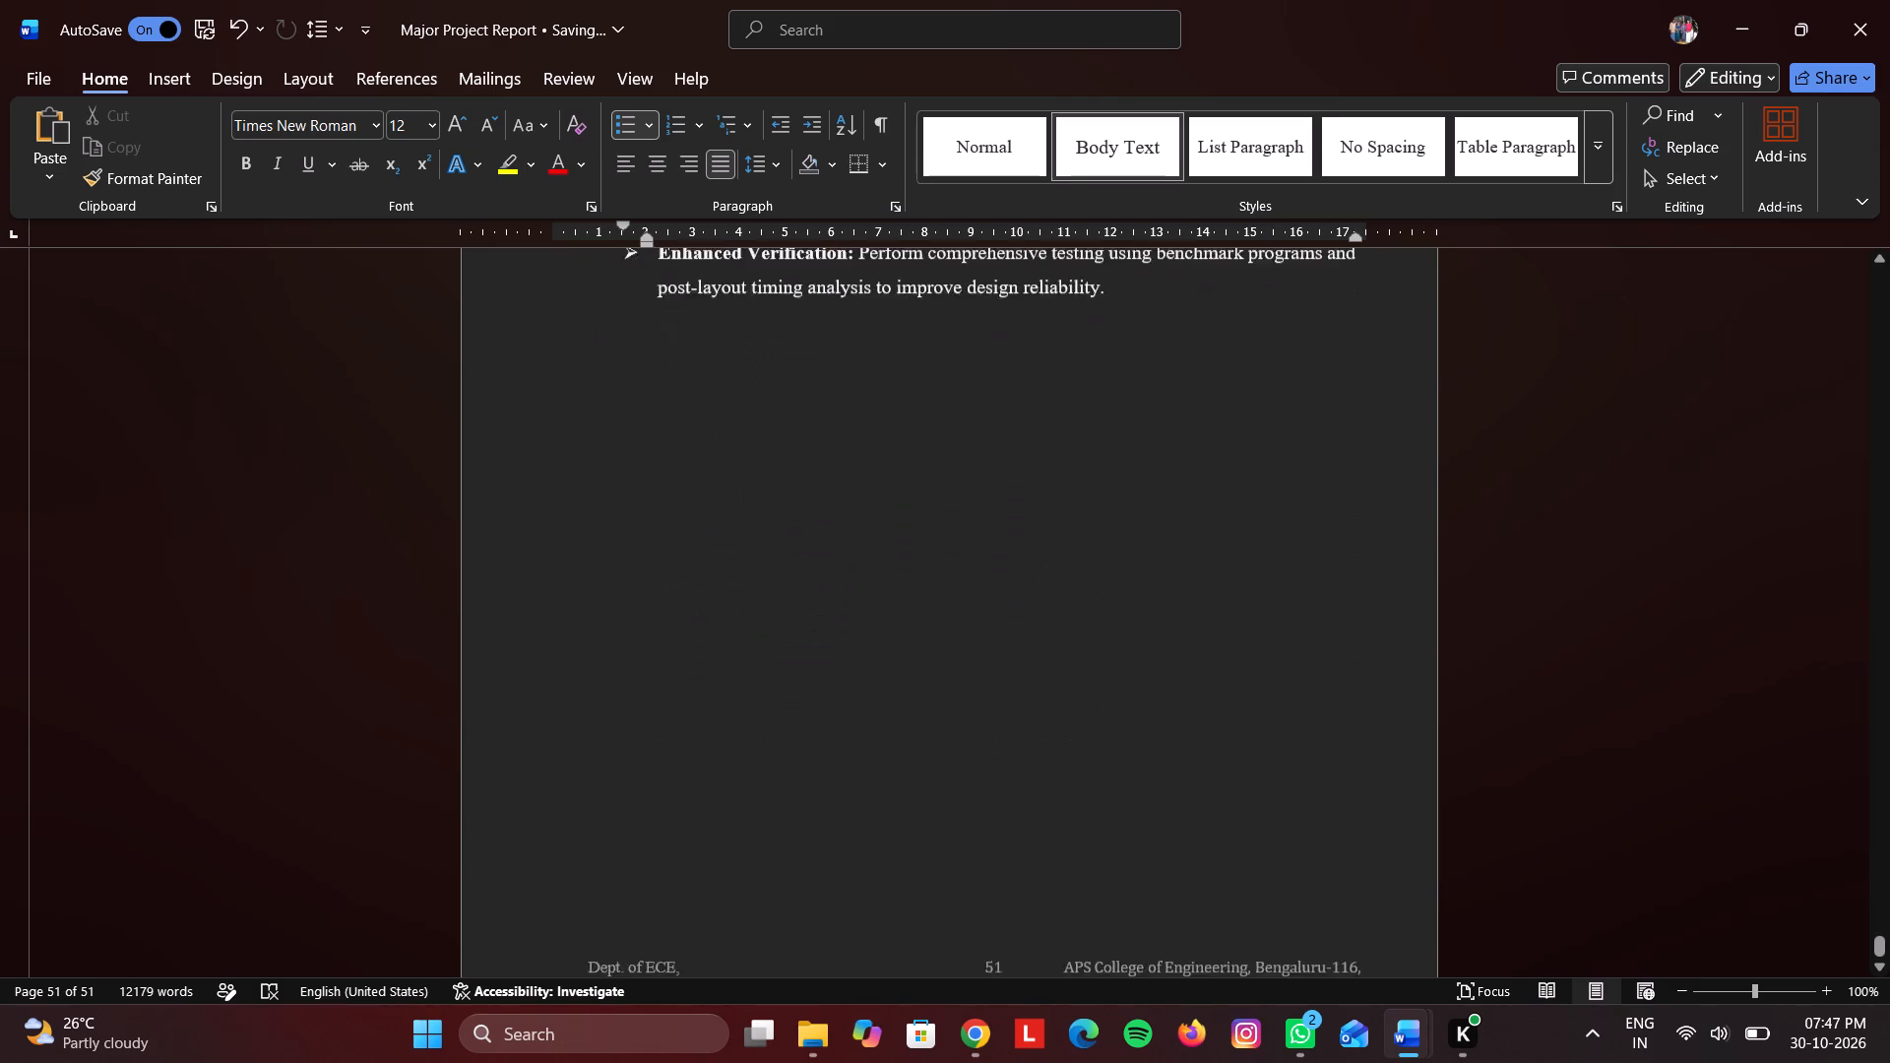
scroll(829, 479, "down", 13)
scroll(826, 480, "up", 13)
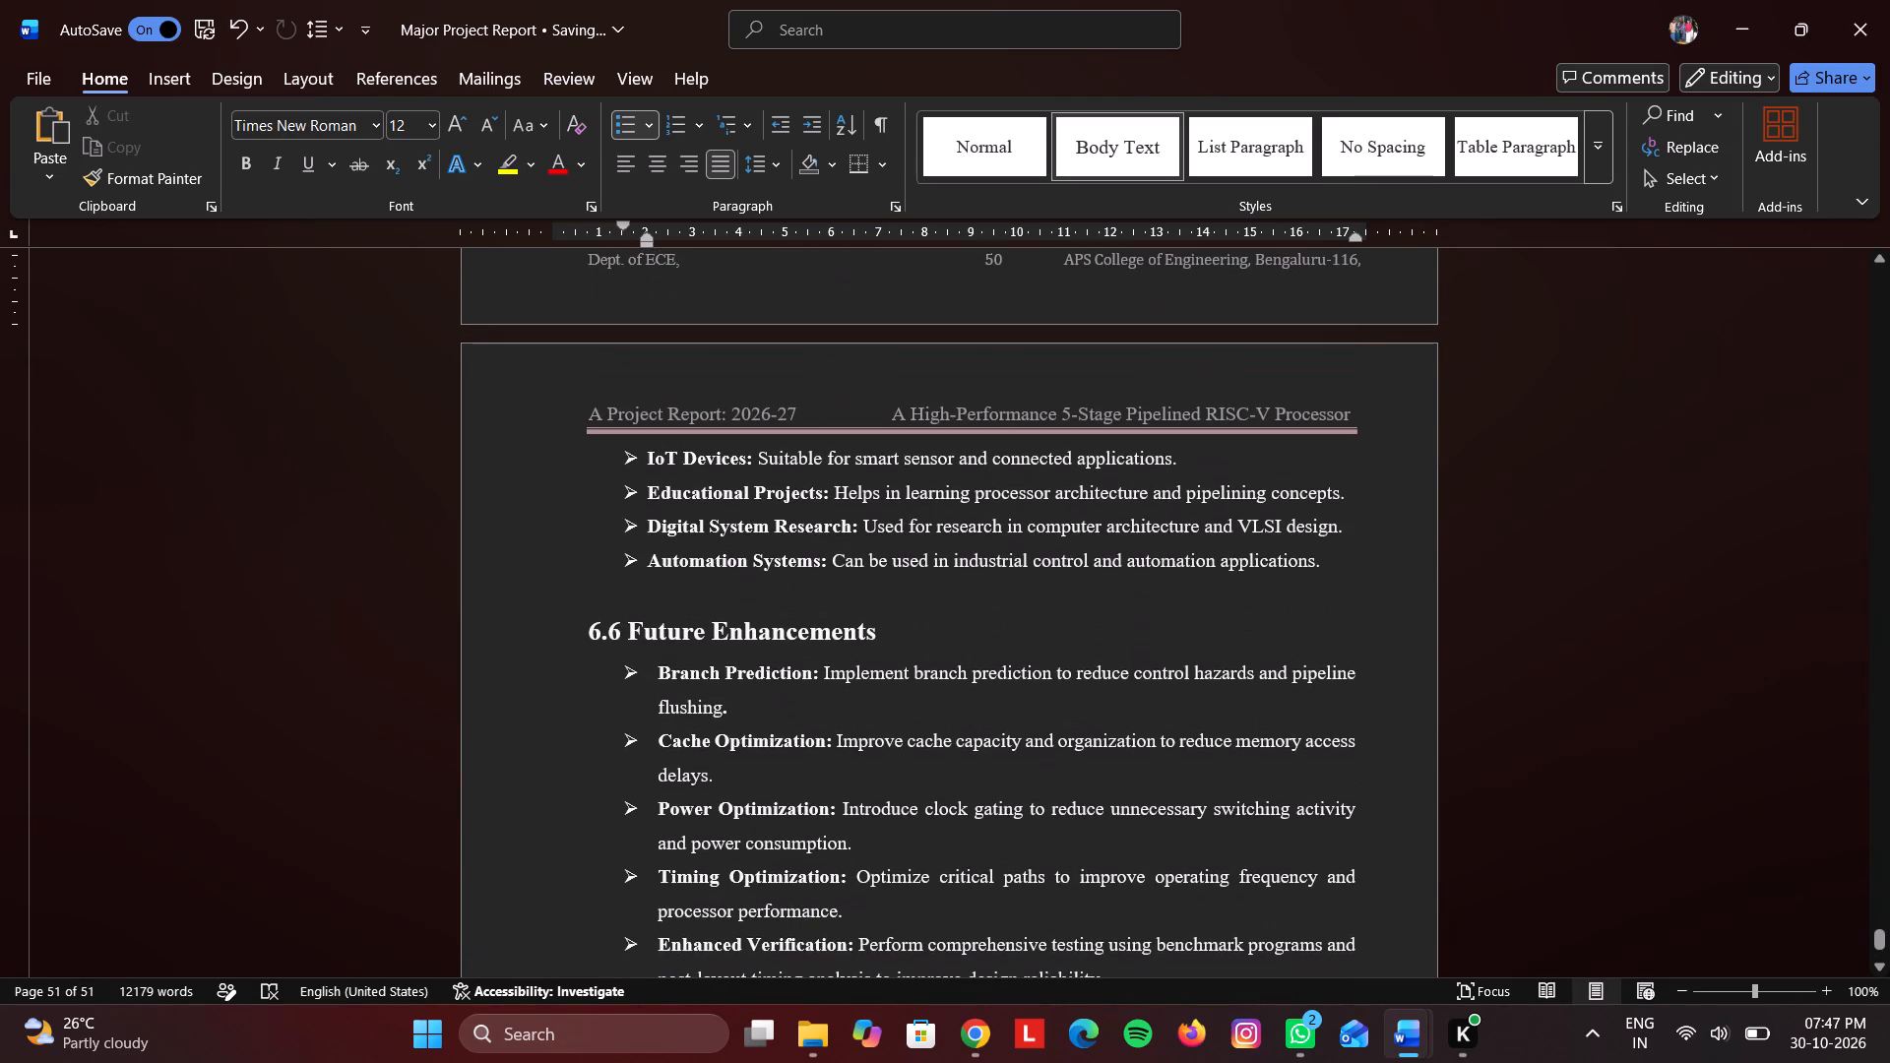
left_click(737, 633)
scroll(1038, 520, "up", 4)
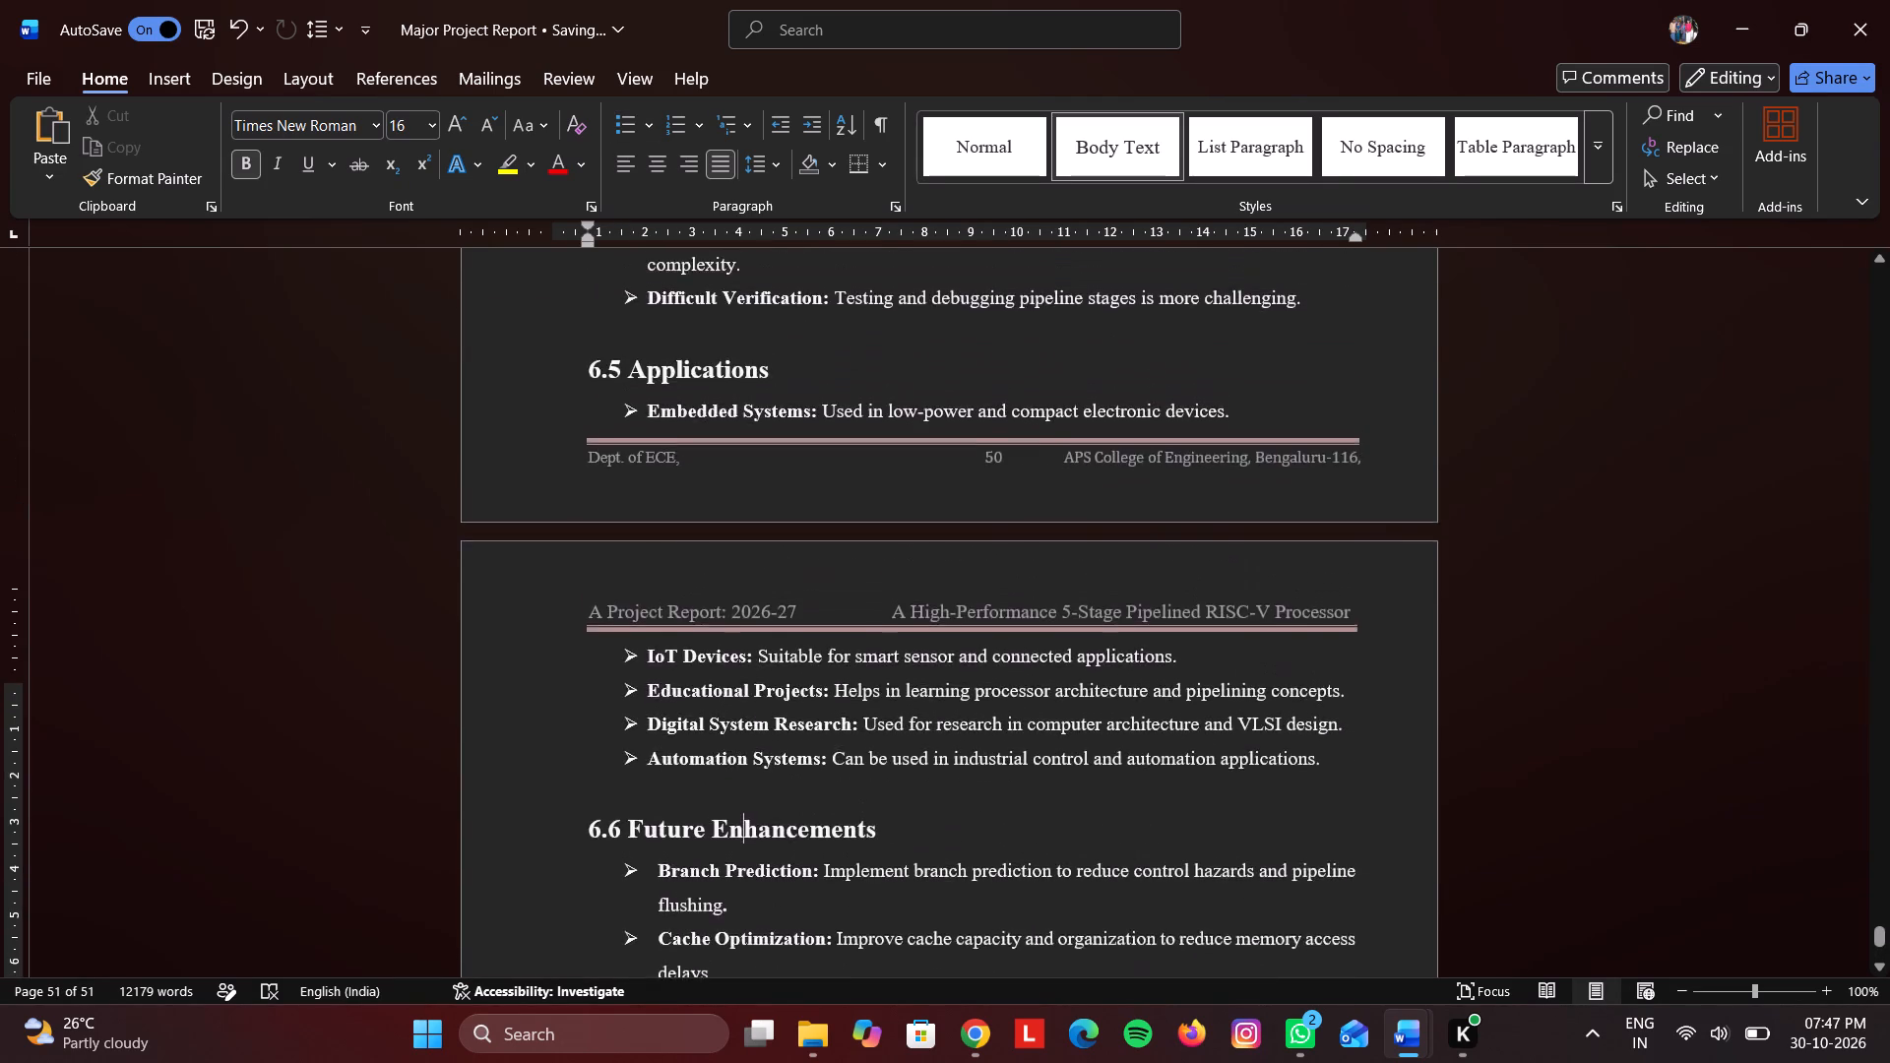
scroll(1038, 520, "up", 4)
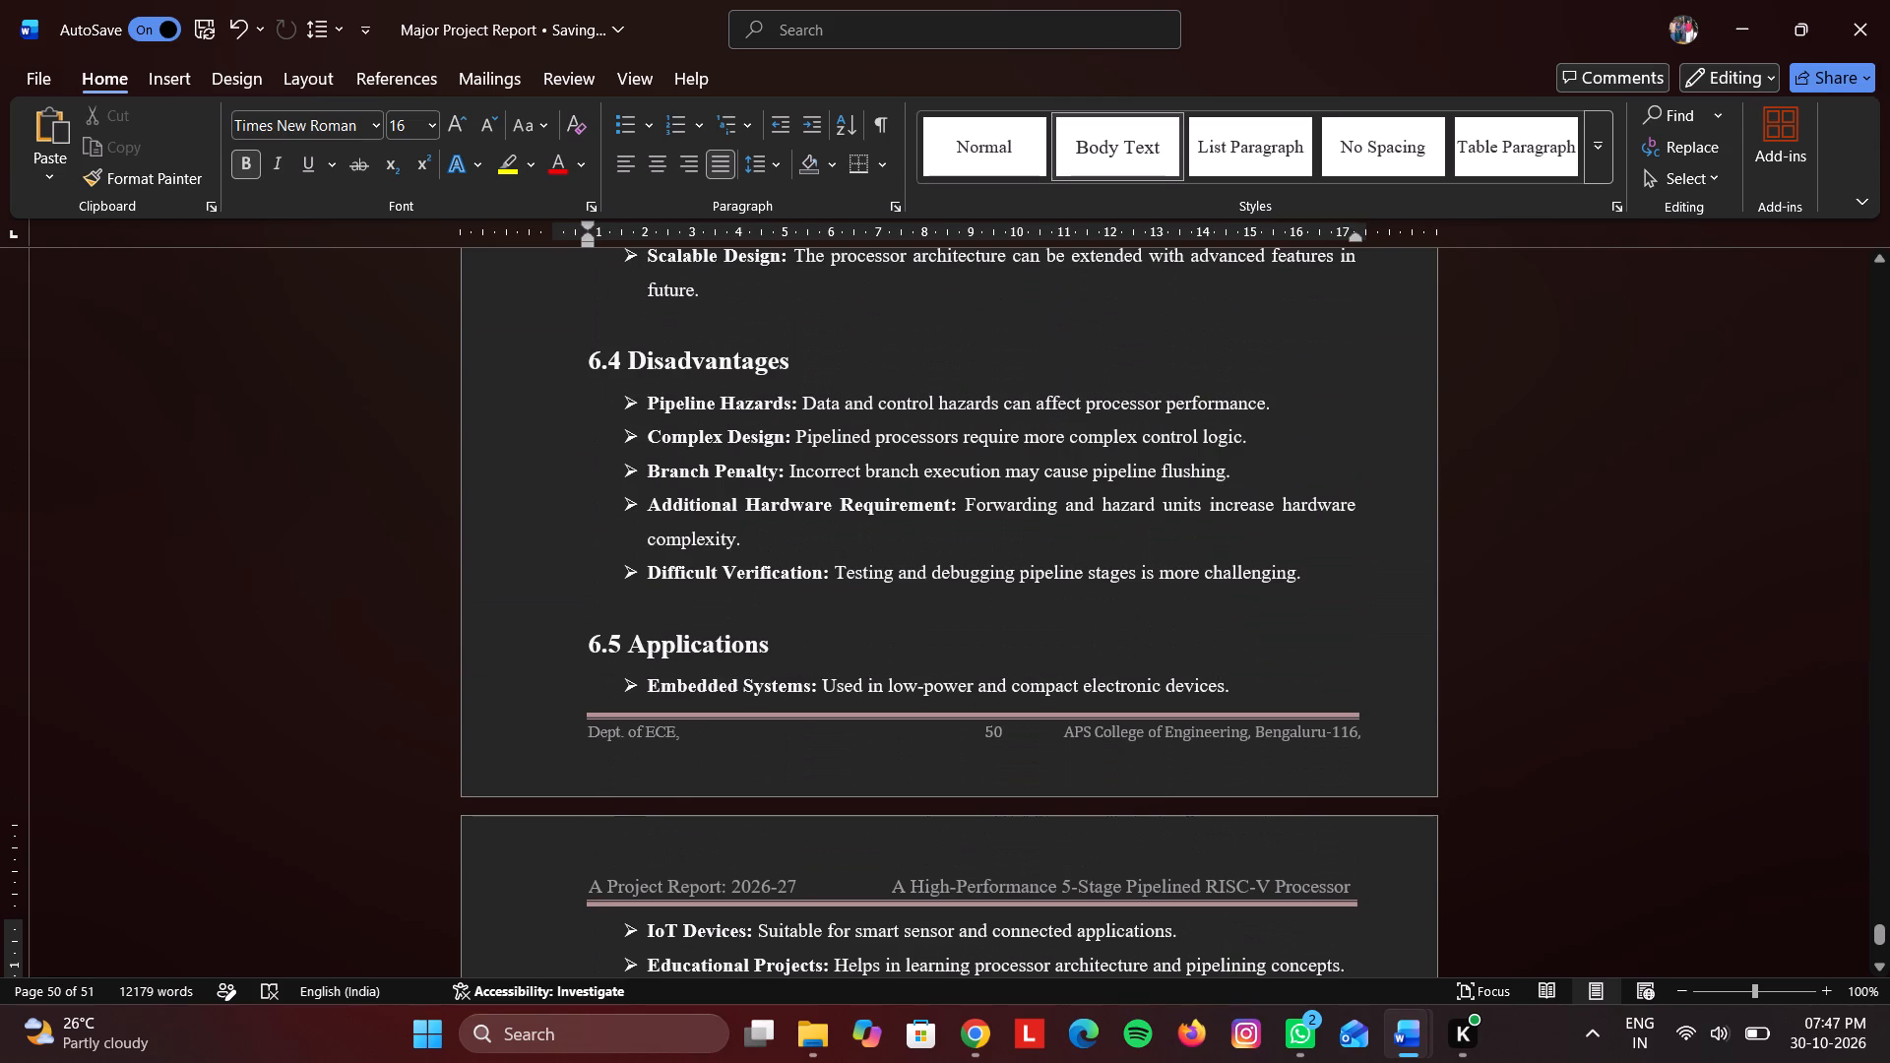
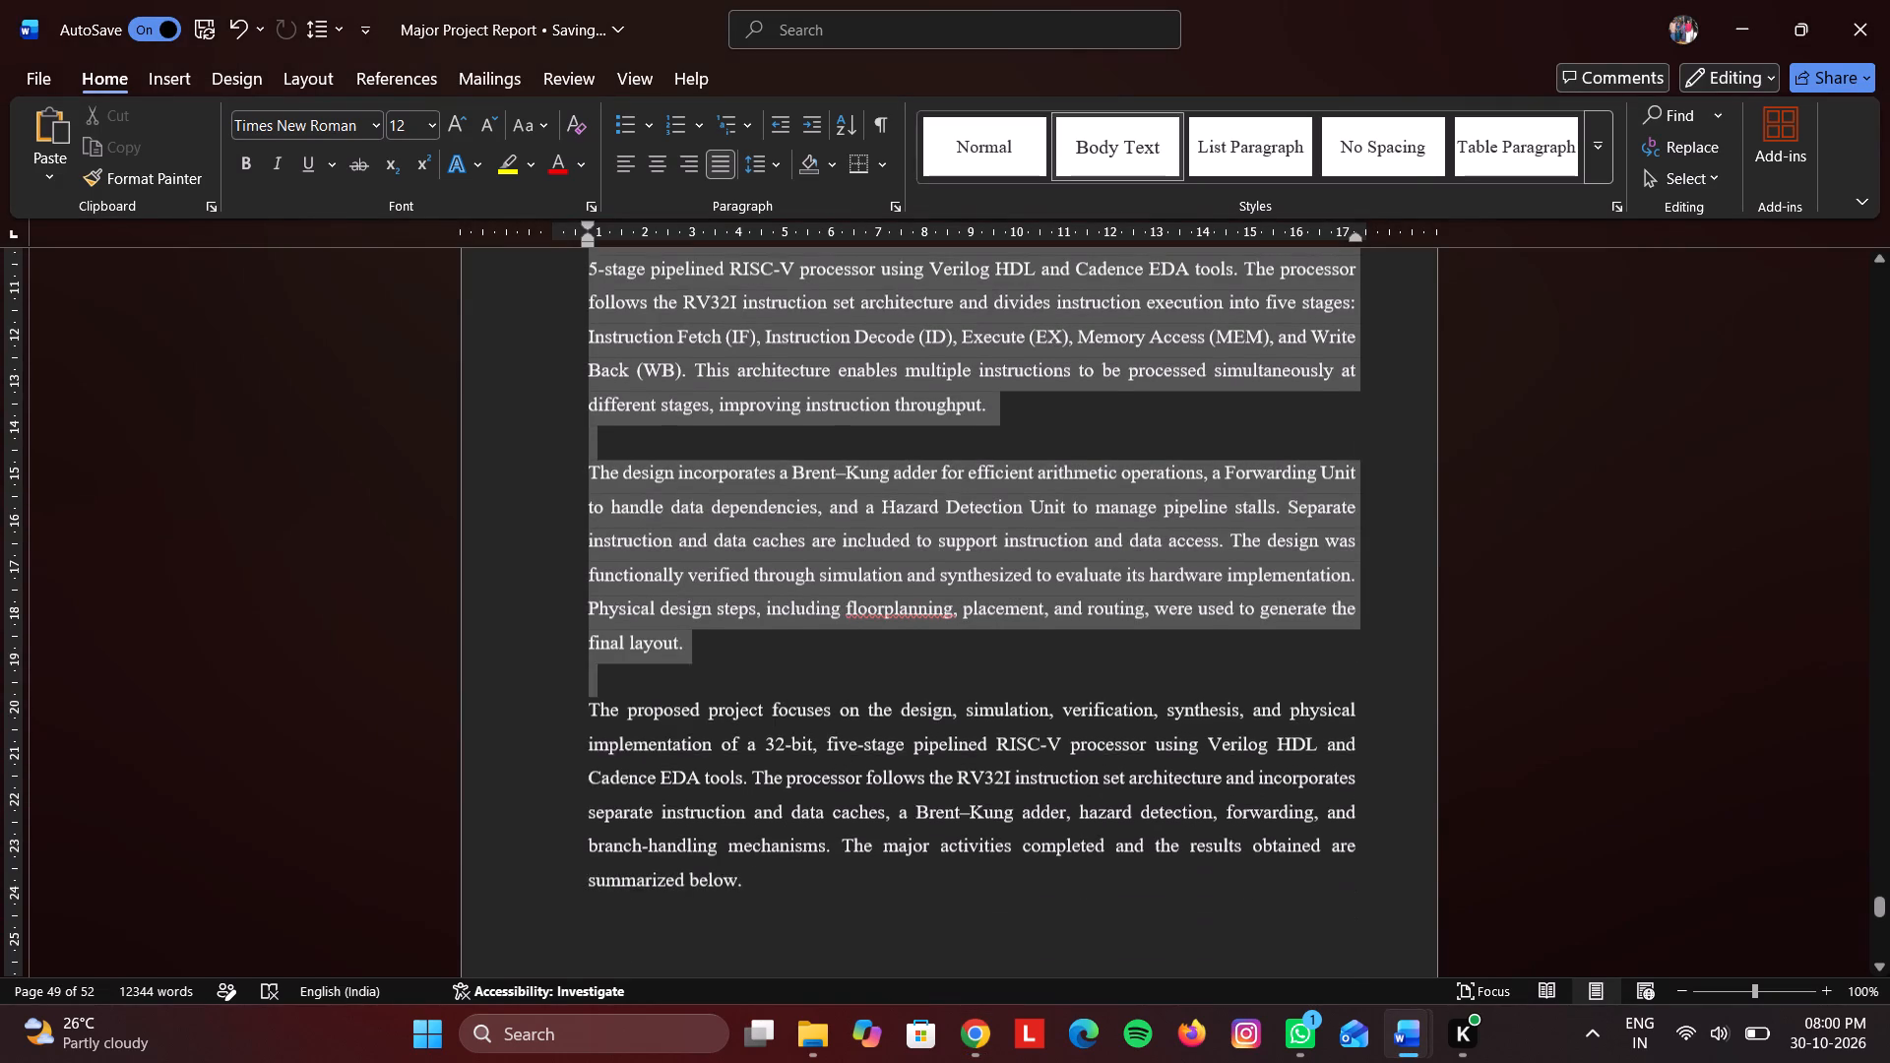
left_click_drag(819, 728, 814, 875)
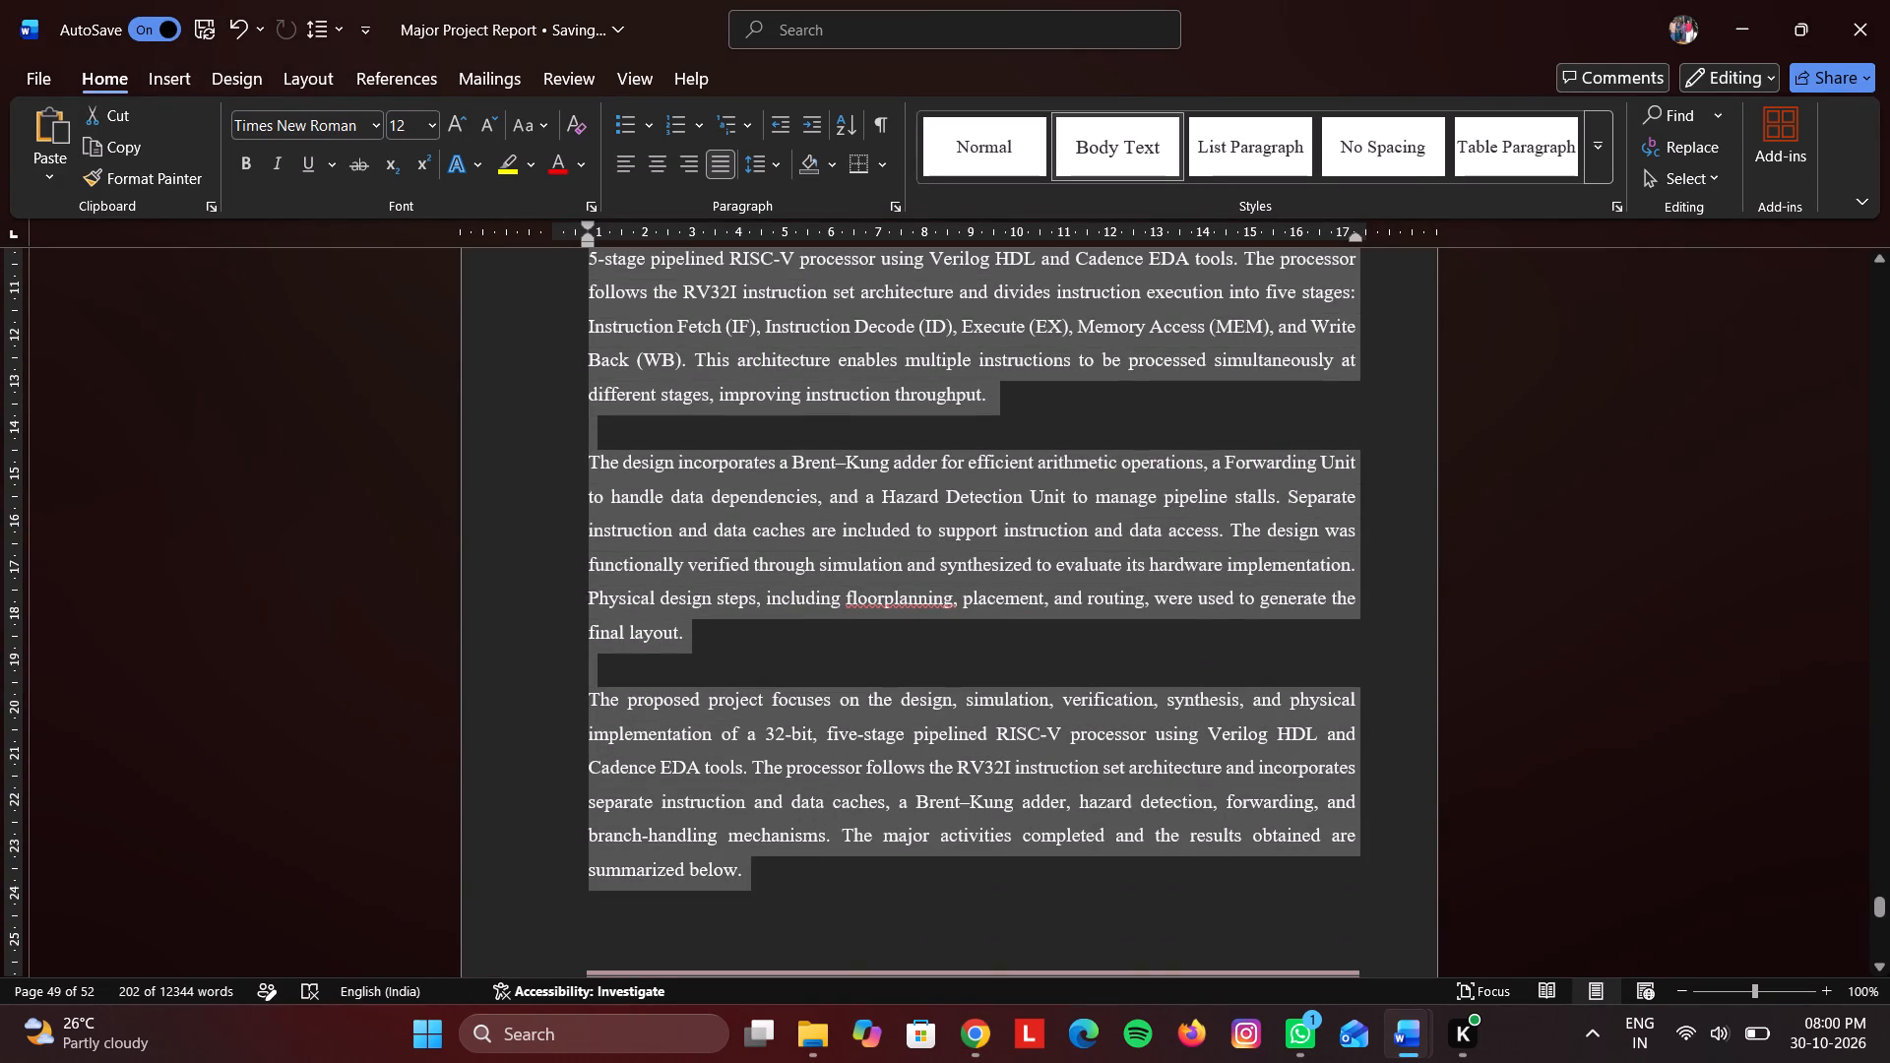
key("ctrl+v")
Split the first 6.1 paragraph after "Write Back (WB) stages." and separate the resulting three paragraphs with blank lines.
scroll(825, 796, "up", 3)
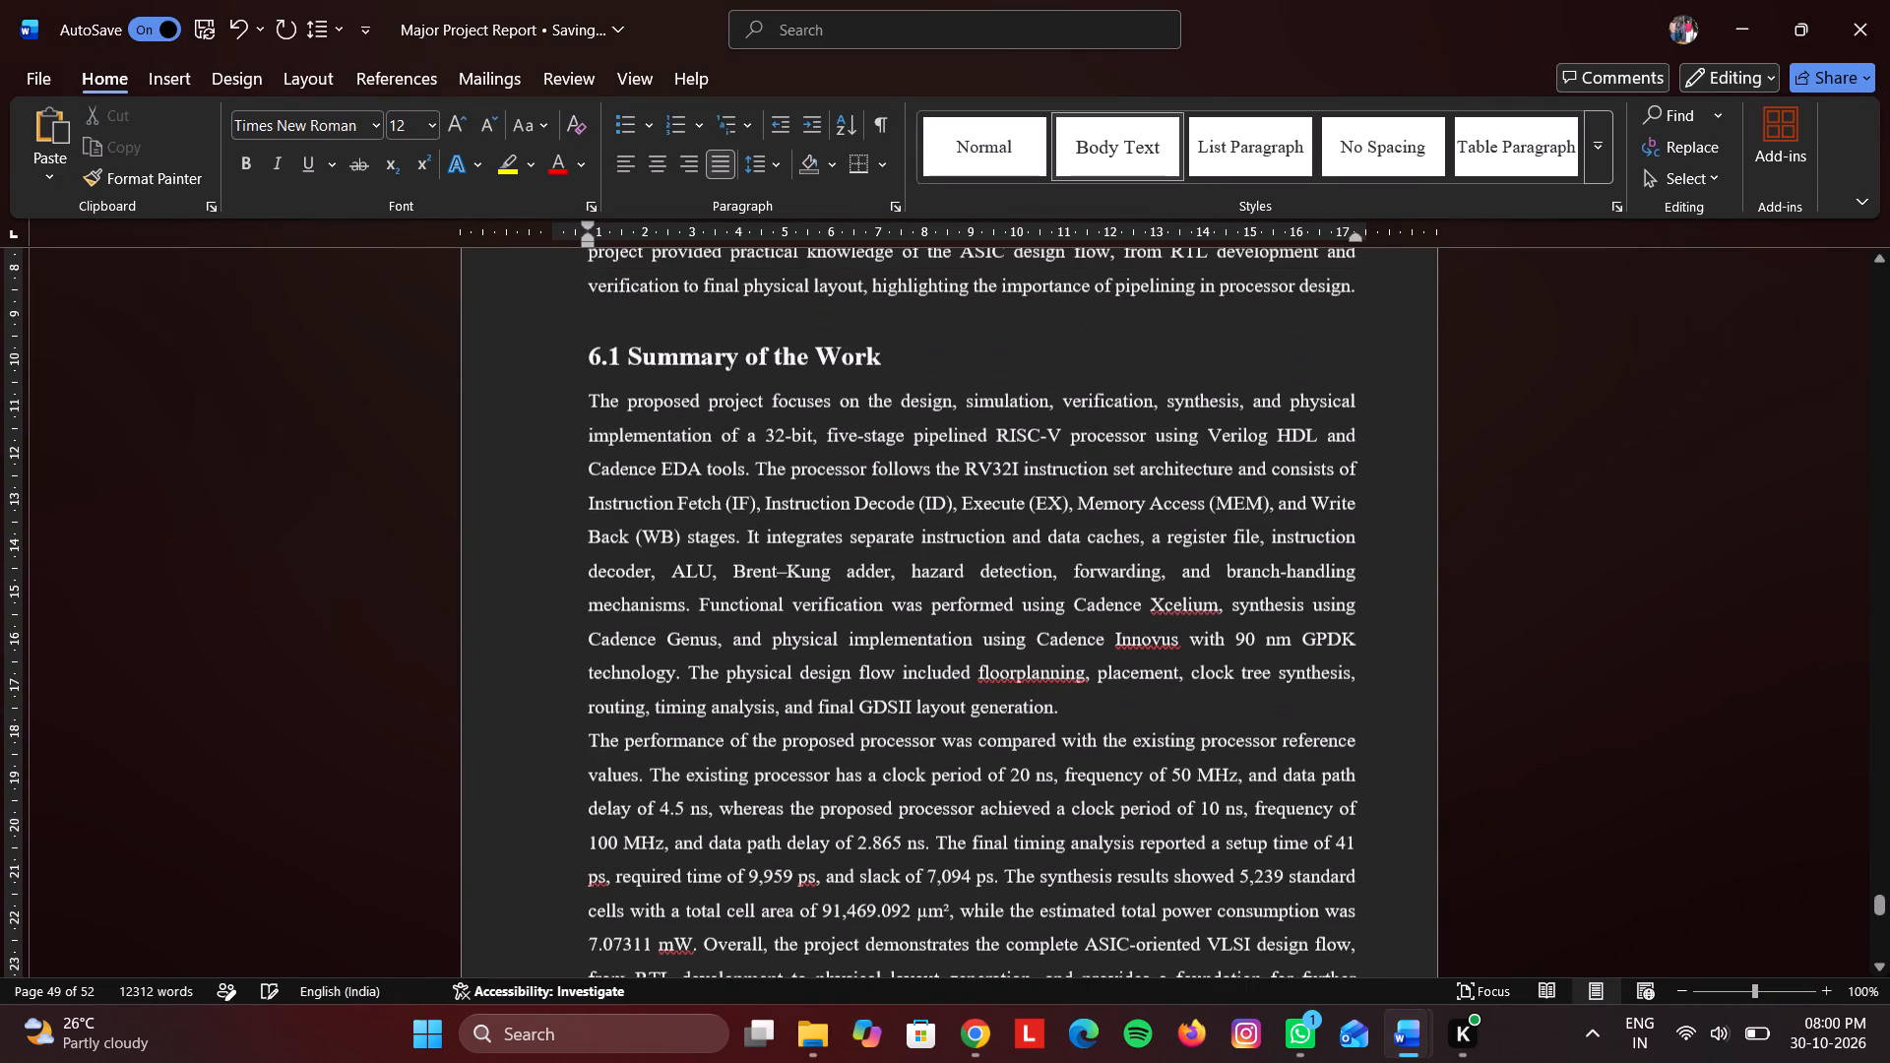
left_click(748, 537)
key("Return")
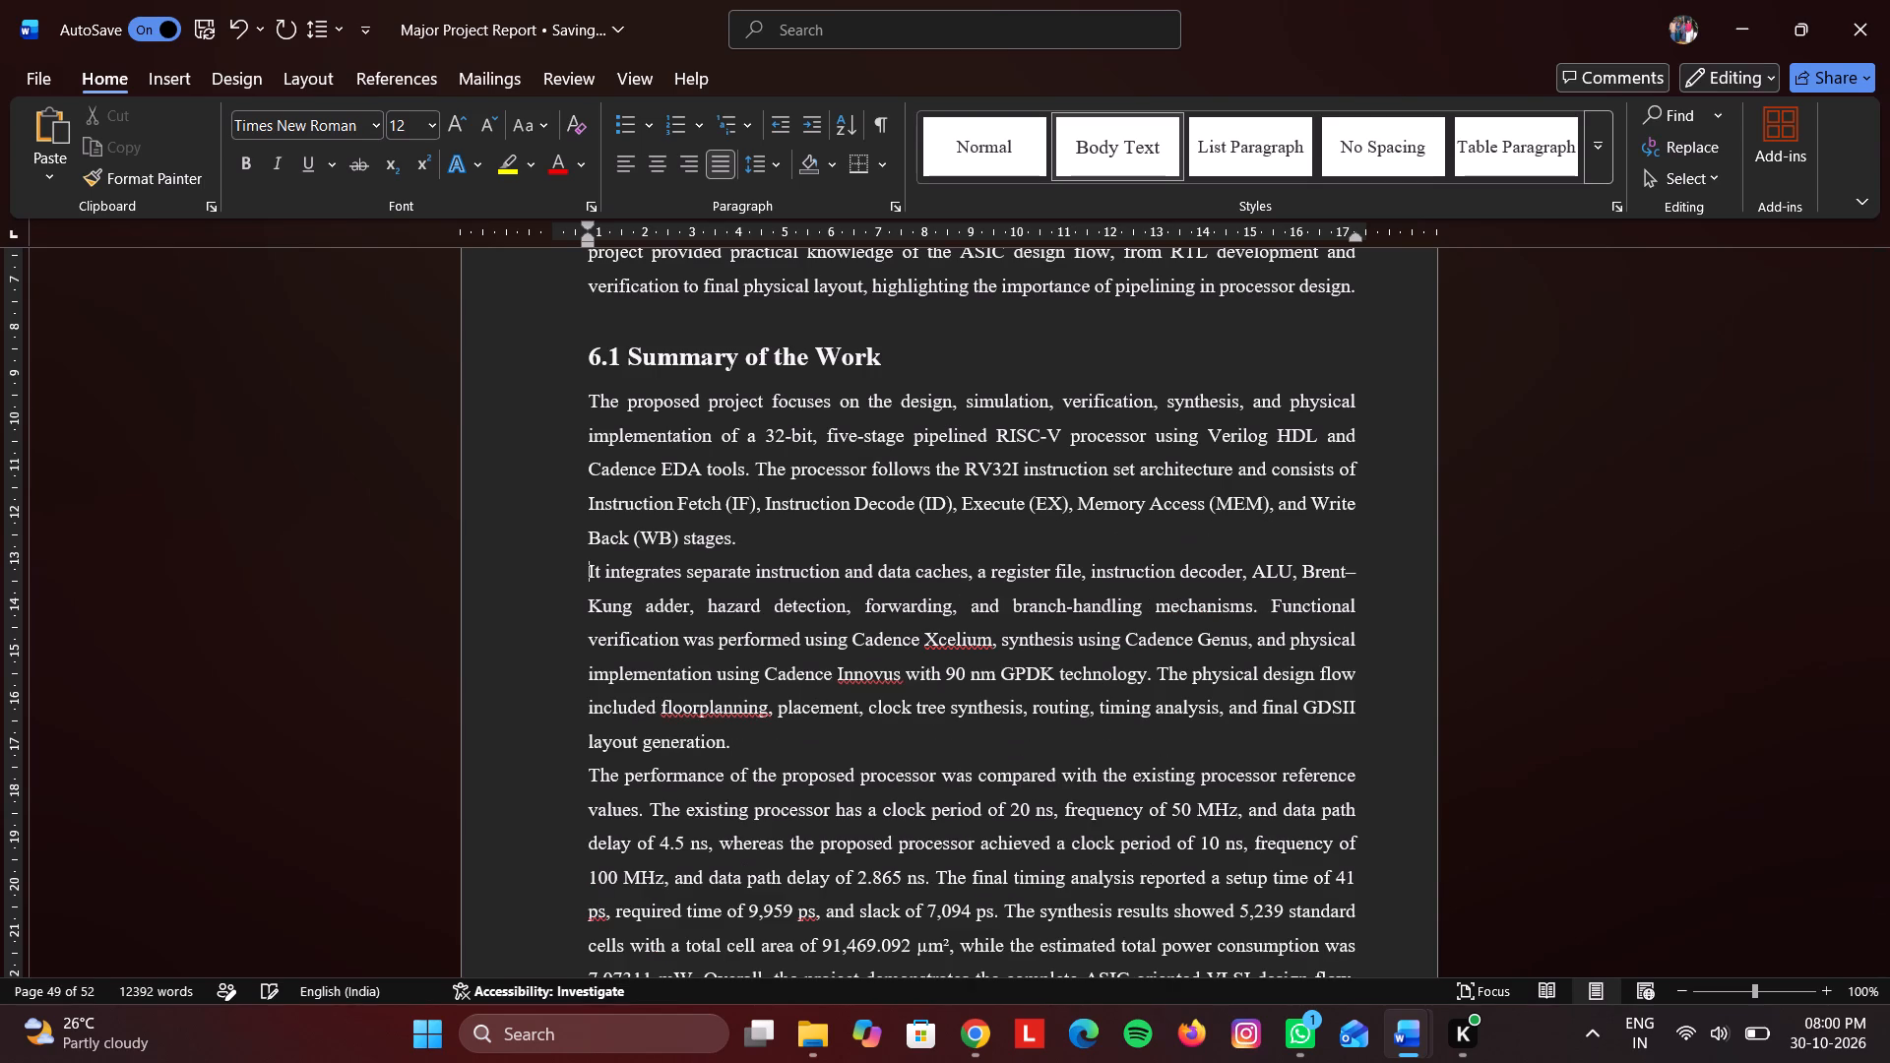
key("Return")
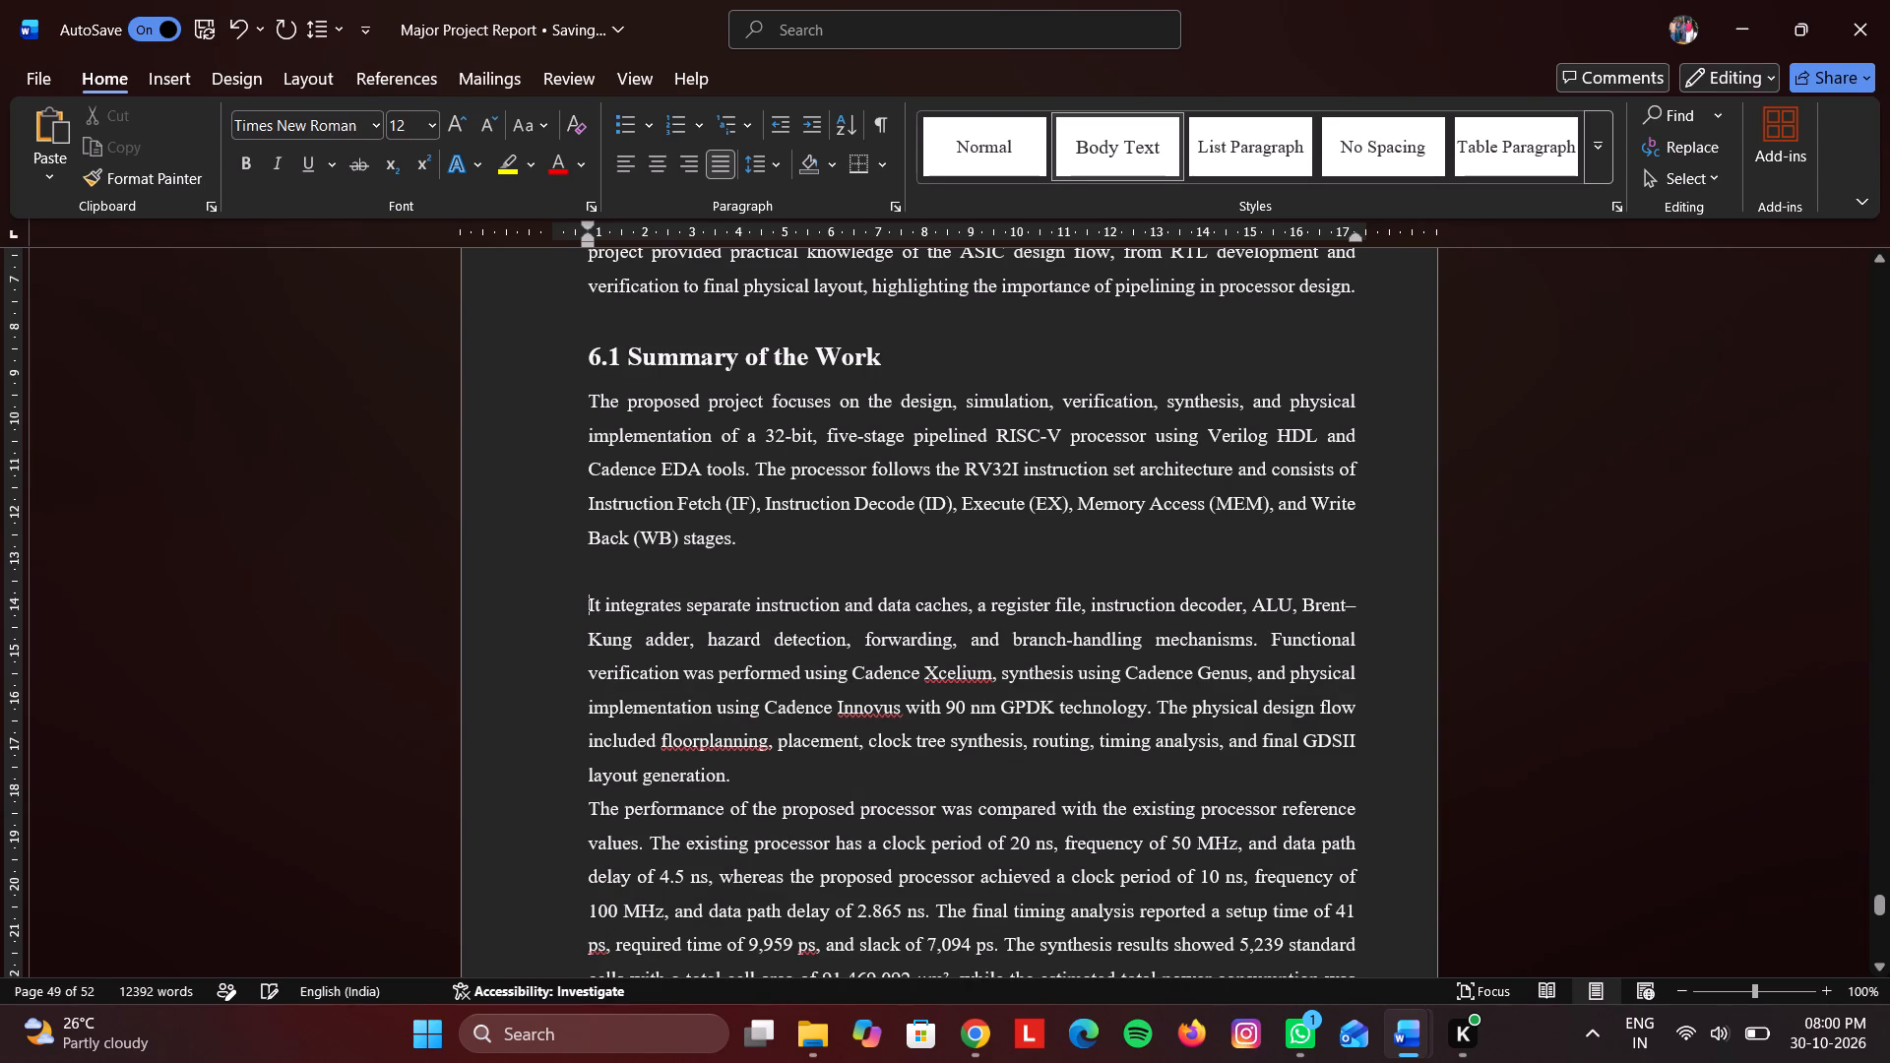
left_click(801, 767)
key("Return")
scroll(801, 767, "down", 5)
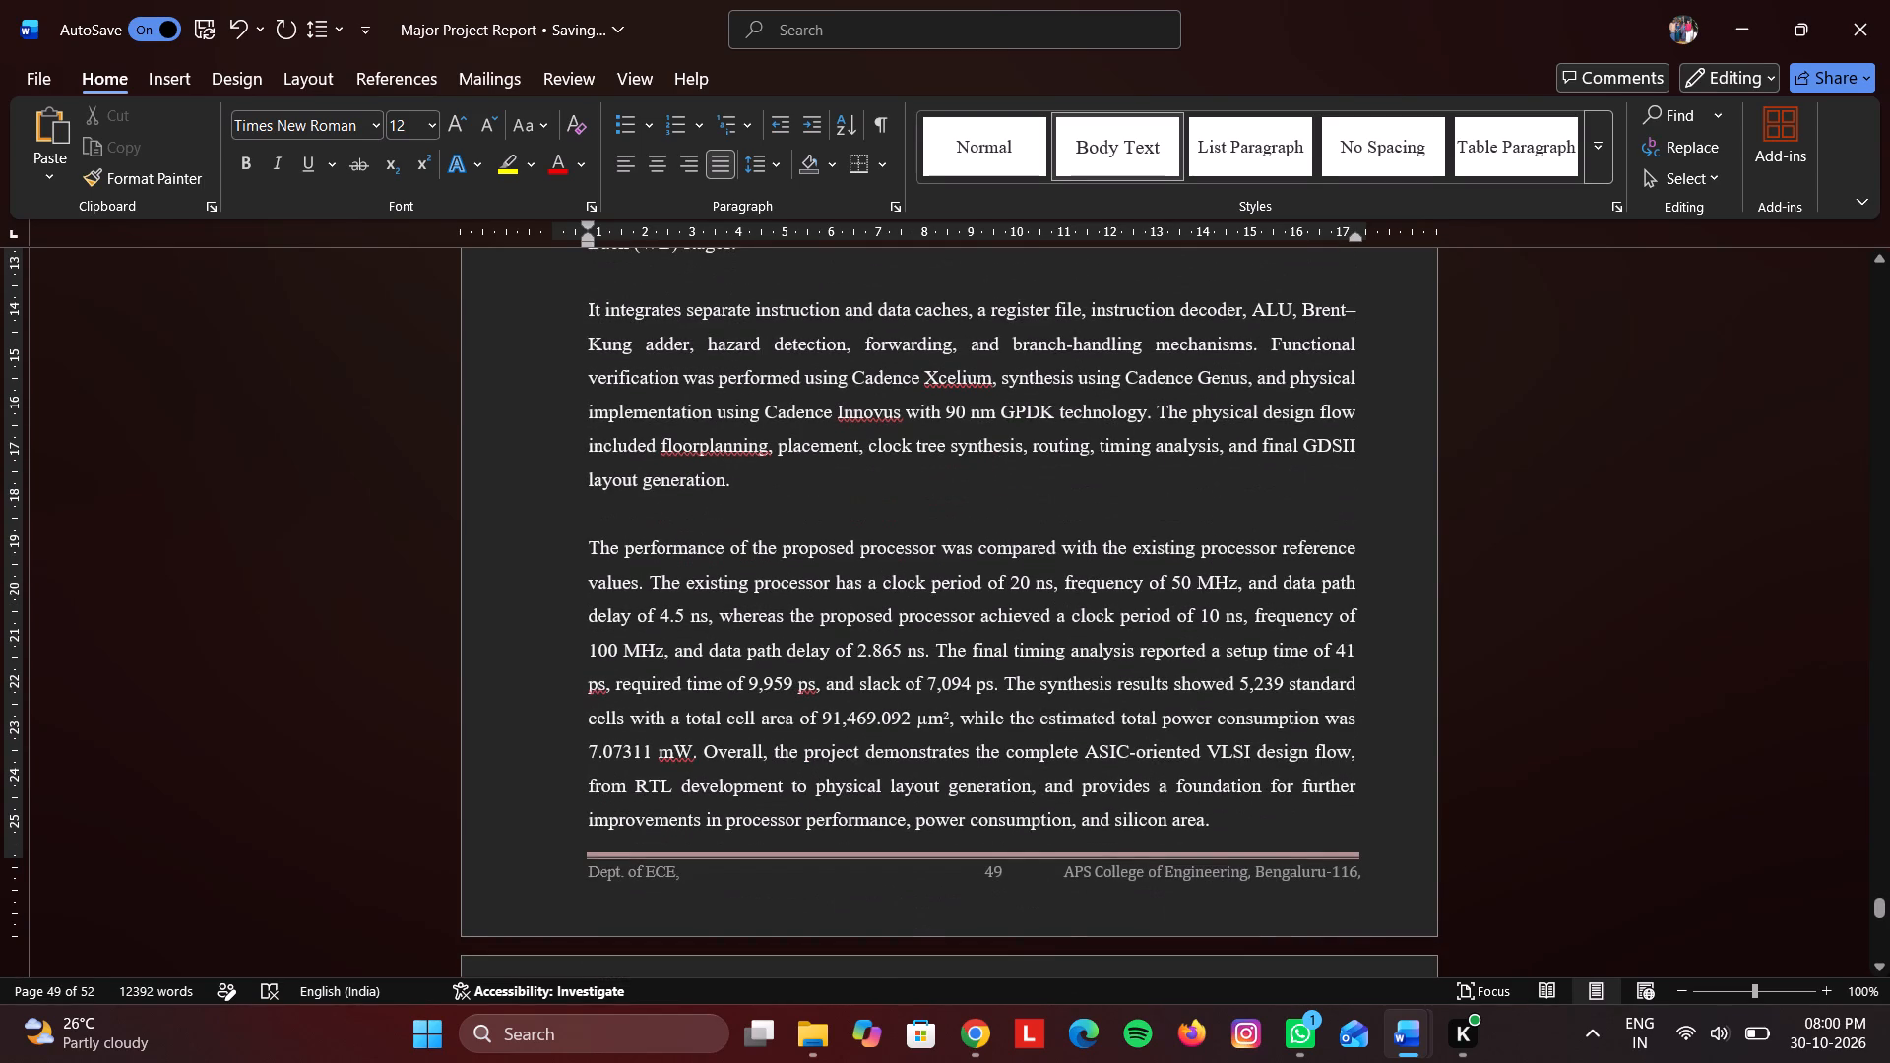
Remove the empty lines above "Major Work Carried Out:" so it starts directly below the page header.
scroll(930, 720, "up", 3)
scroll(931, 719, "down", 11)
left_click(652, 646)
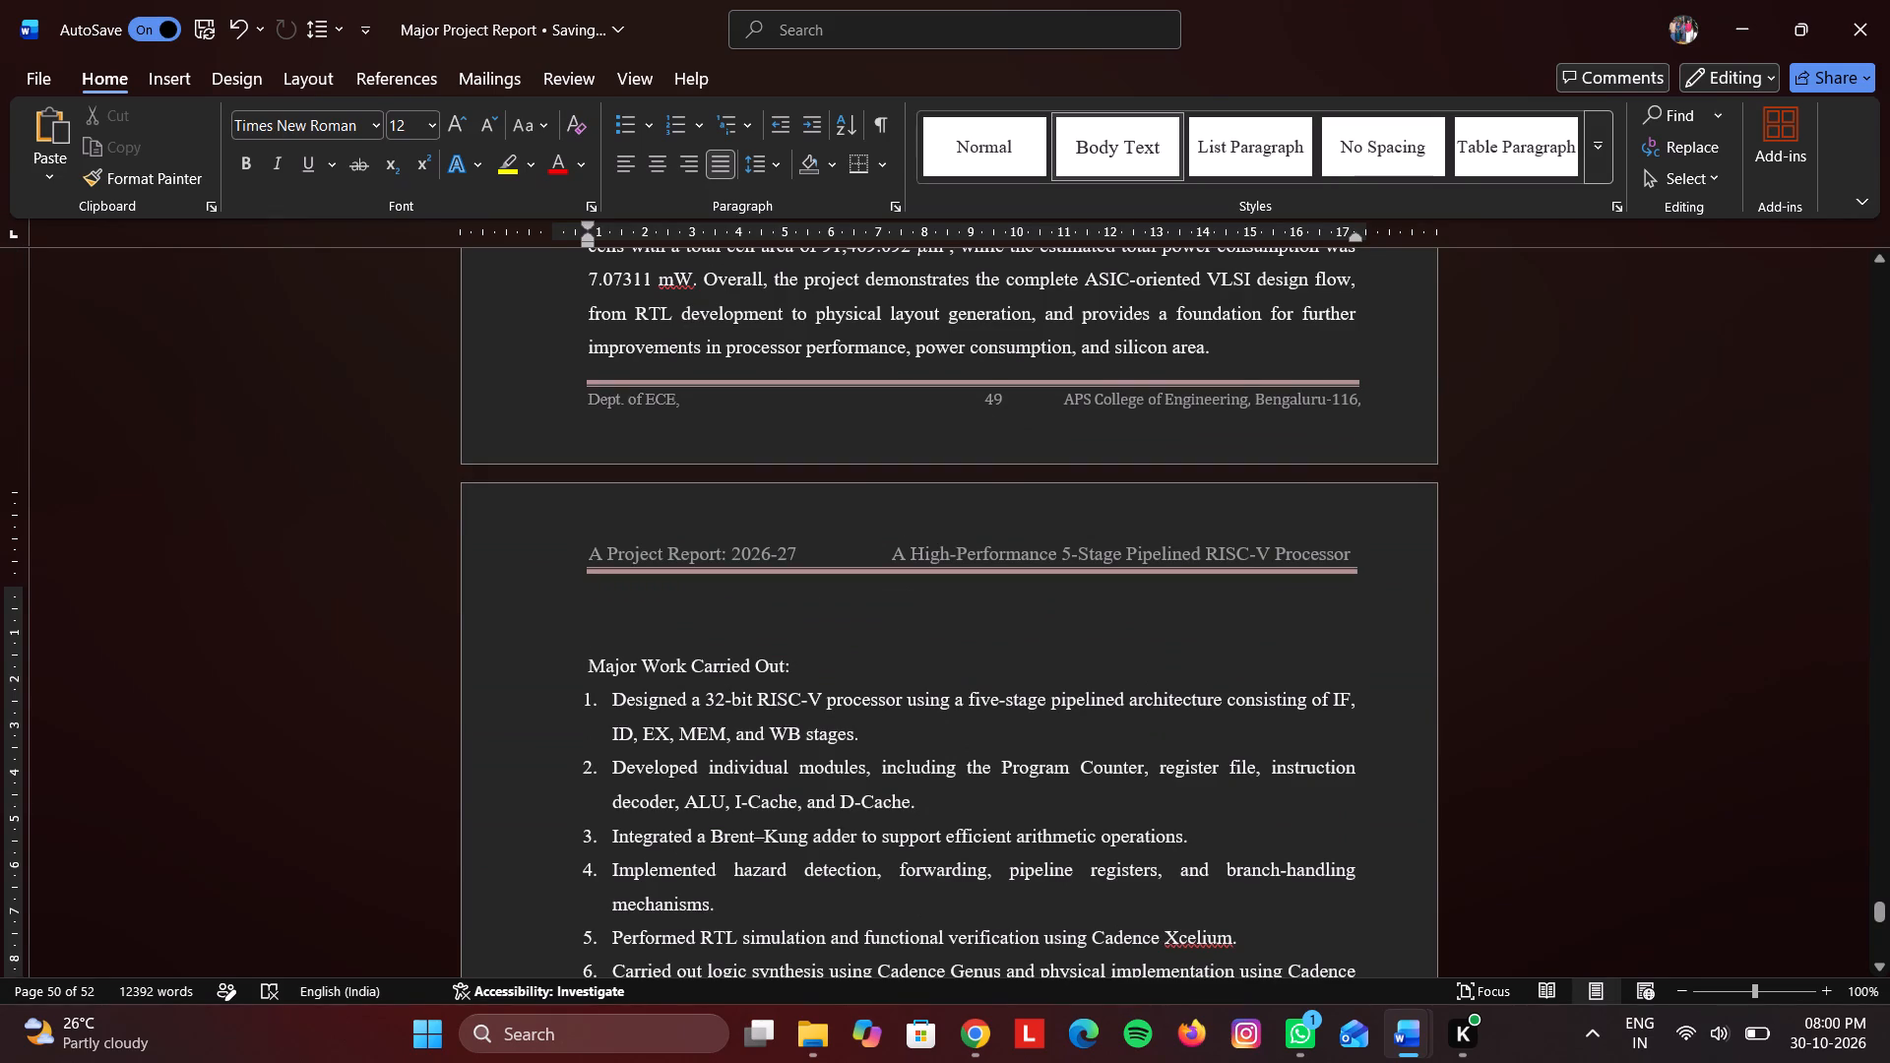
key("BackSpace")
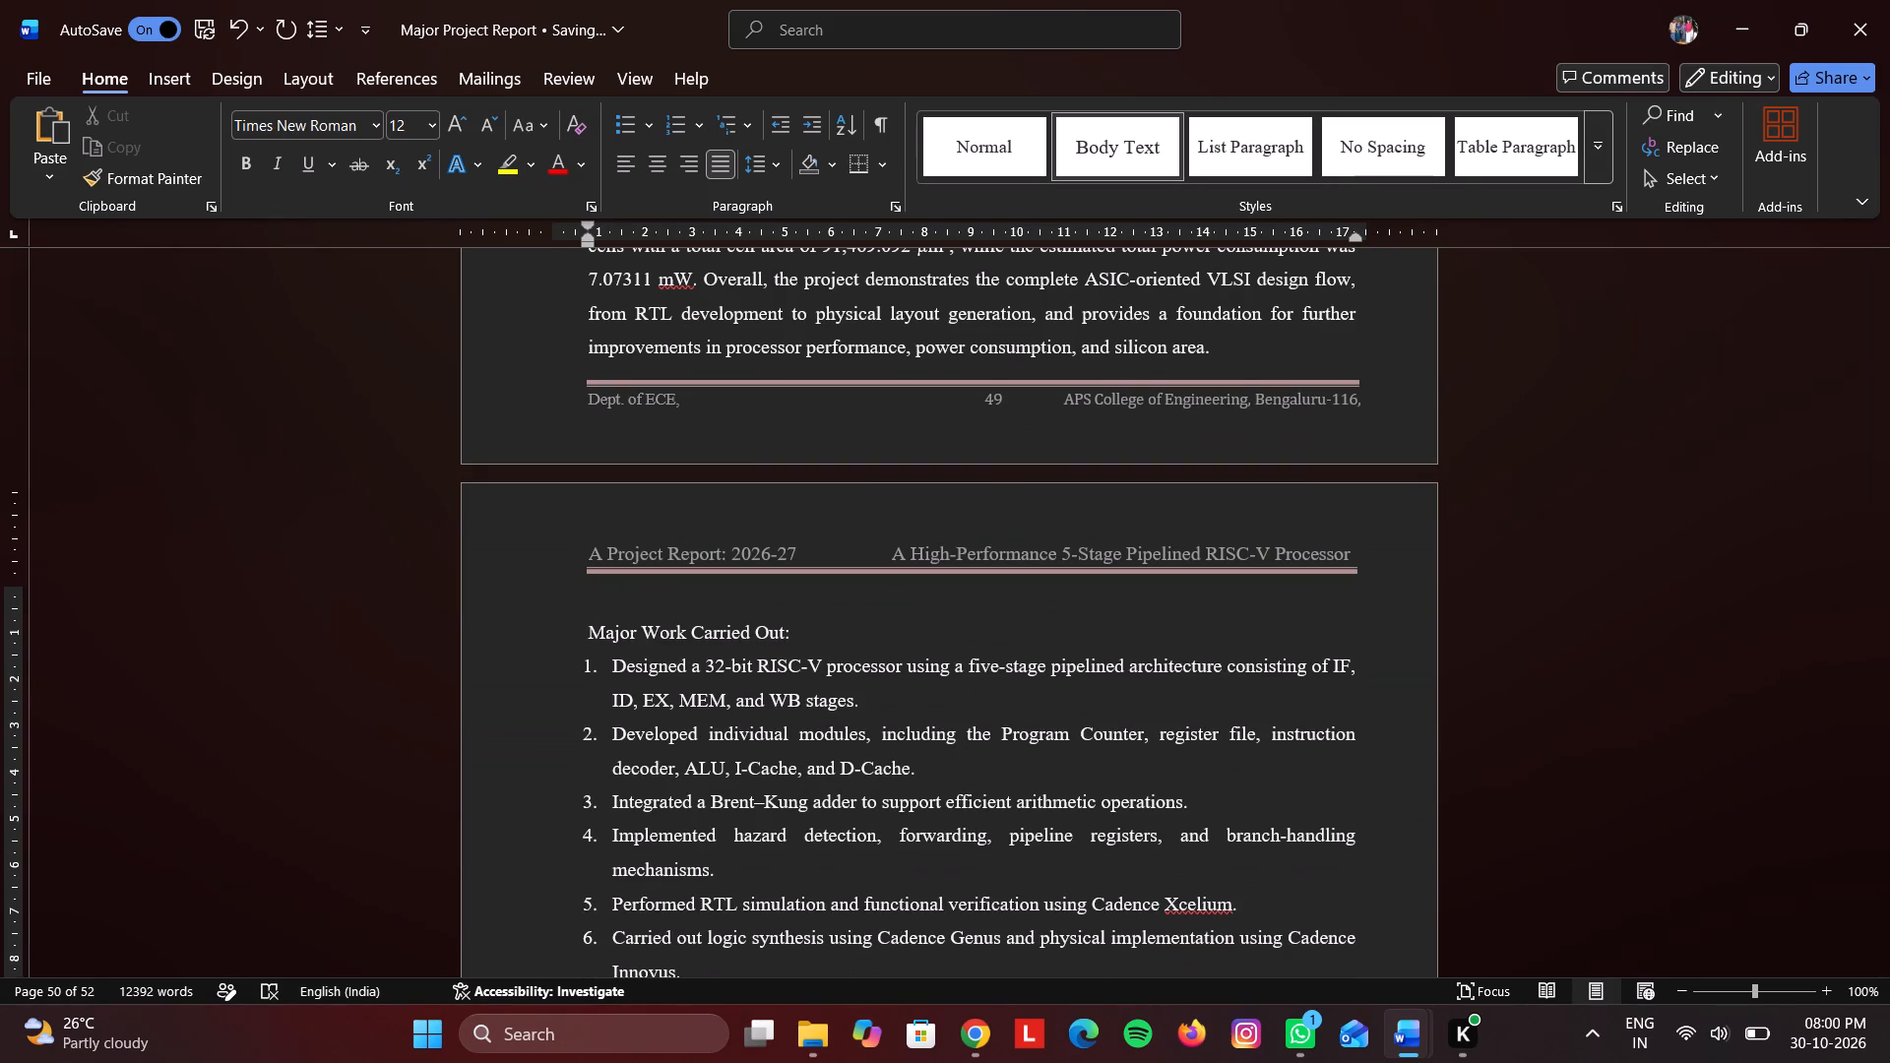
key("BackSpace")
key("BackSpace")
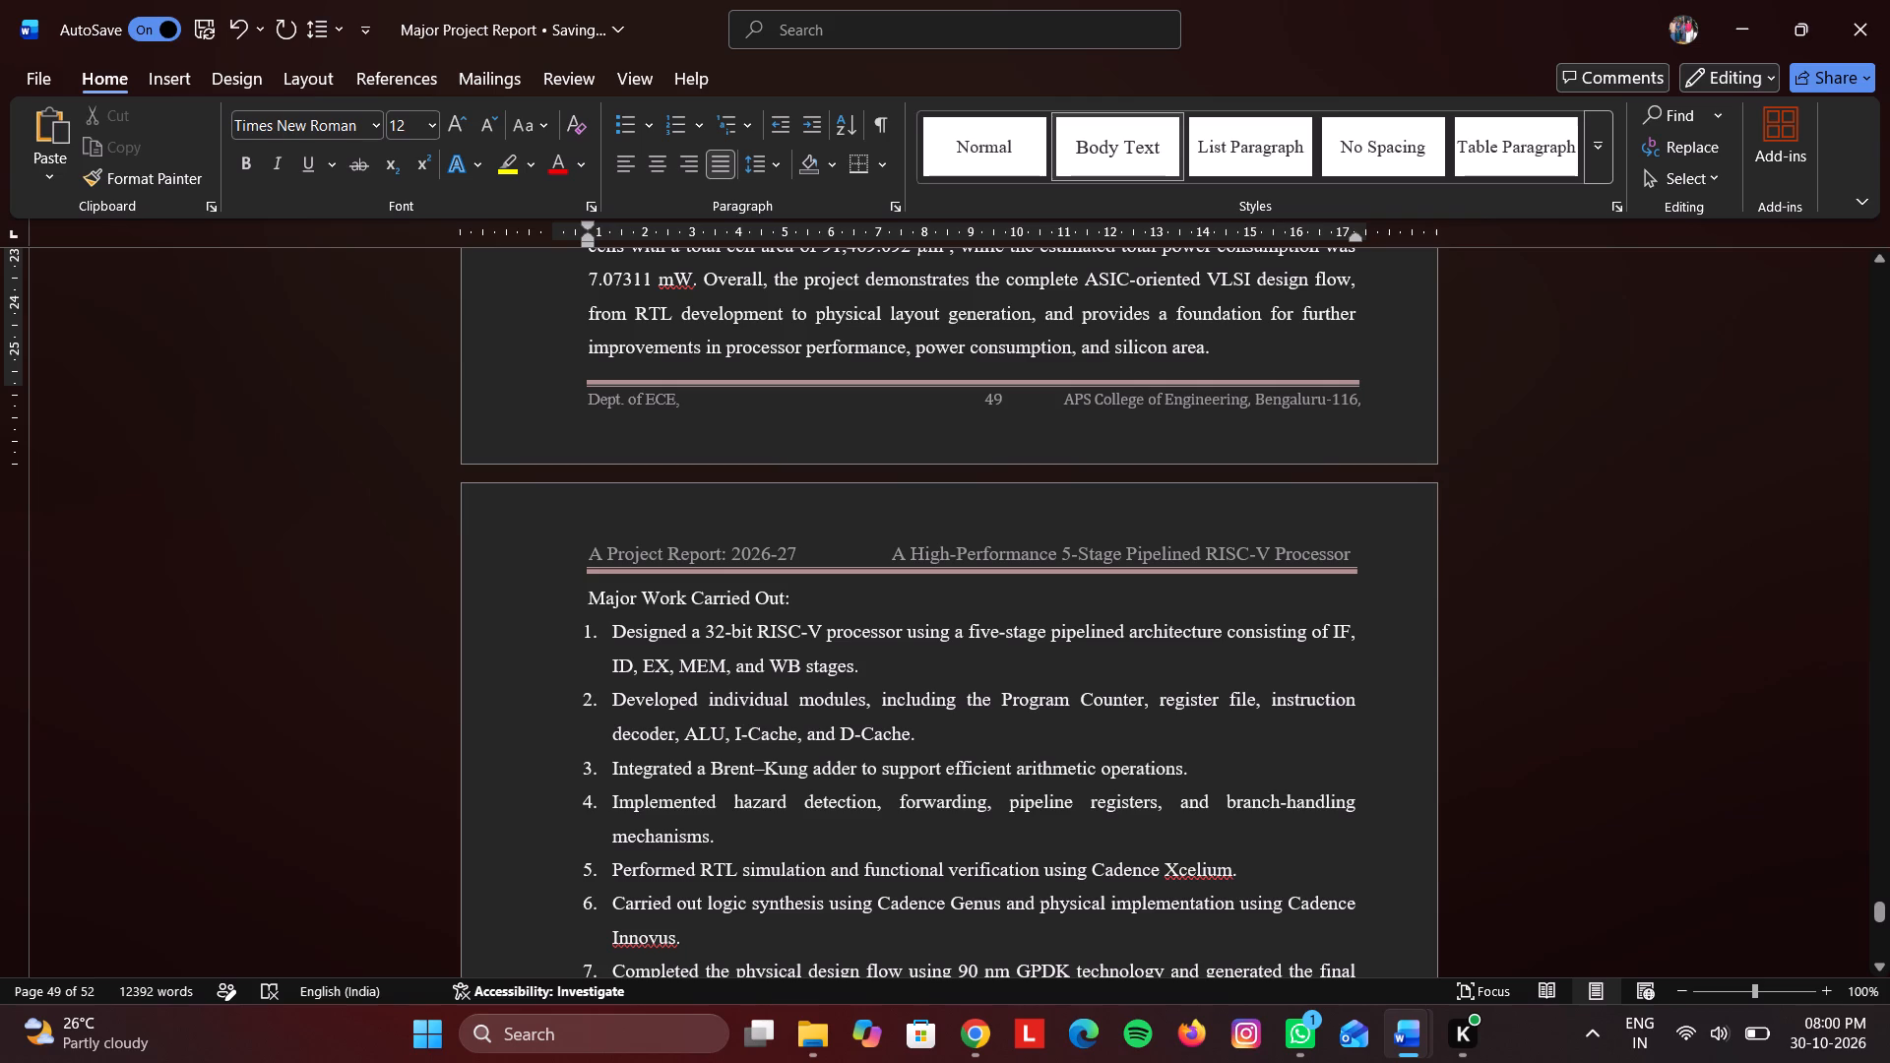
Make the "Major Work Carried Out:" line bold.
left_click_drag(585, 594, 792, 605)
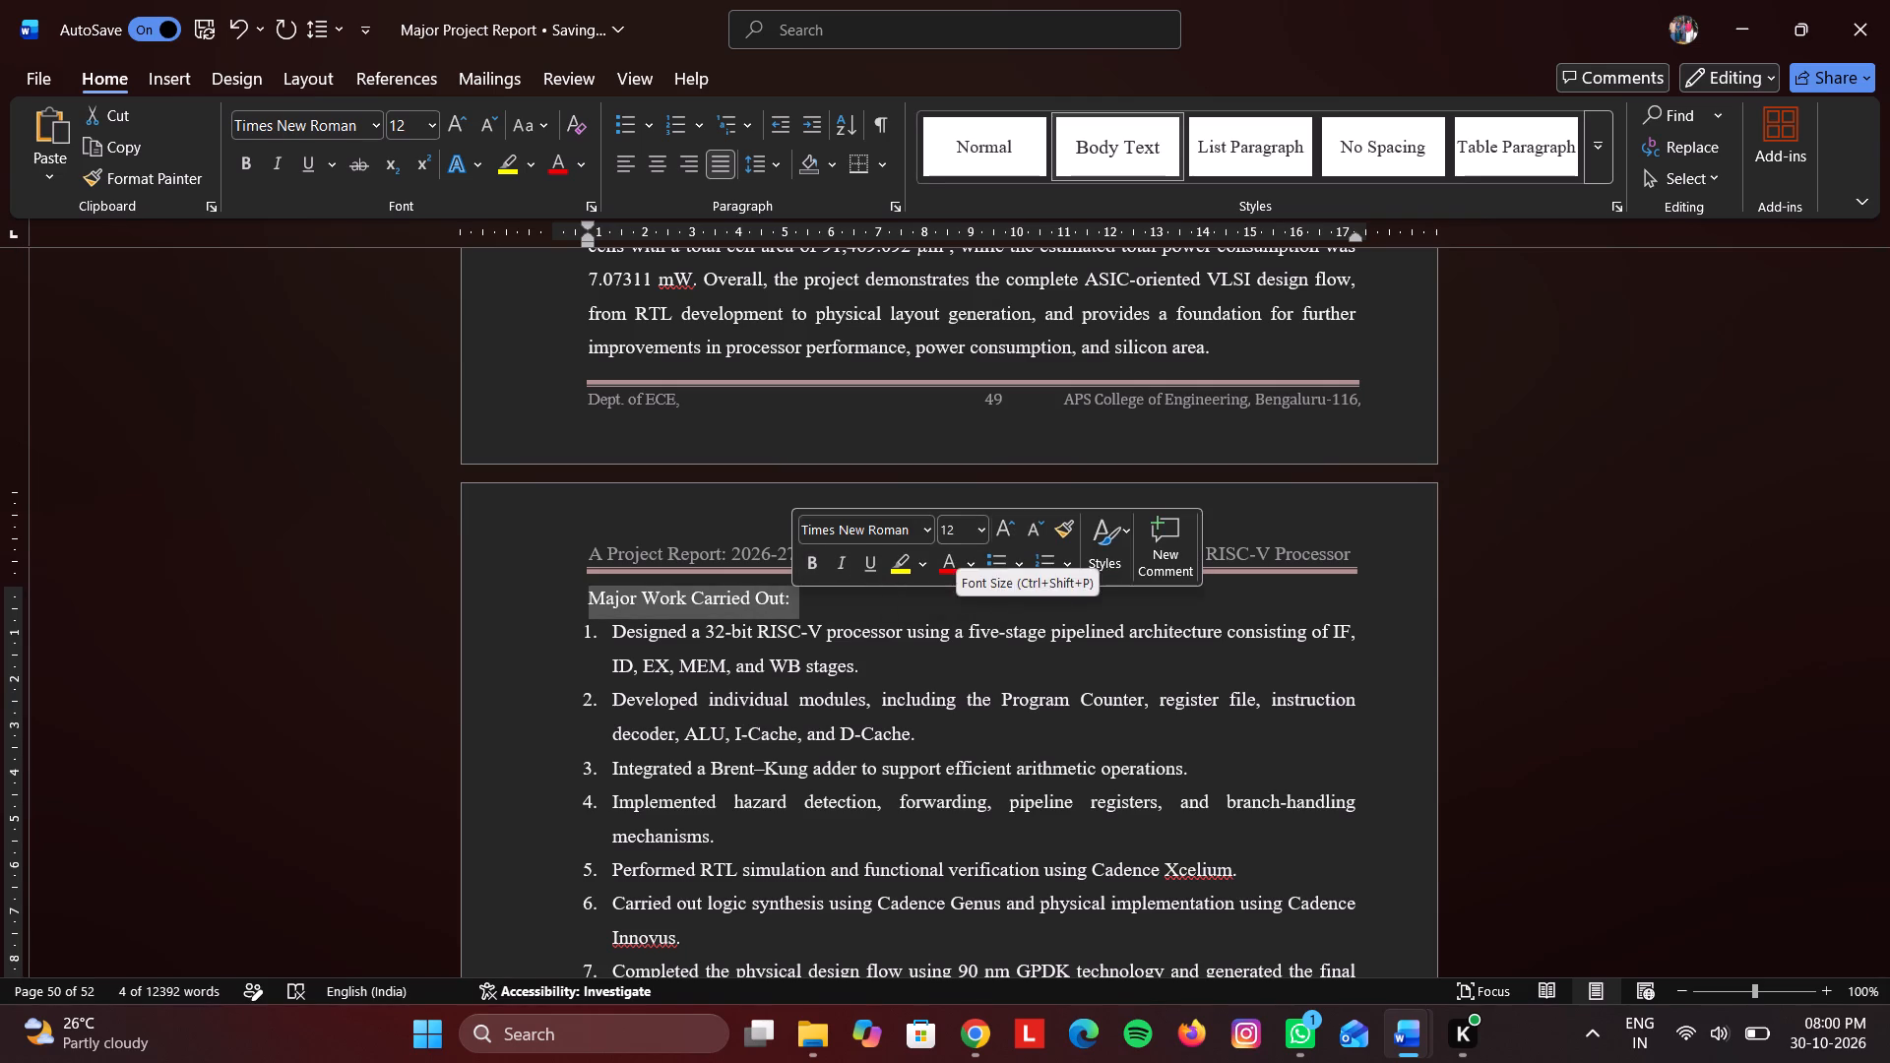
left_click(816, 565)
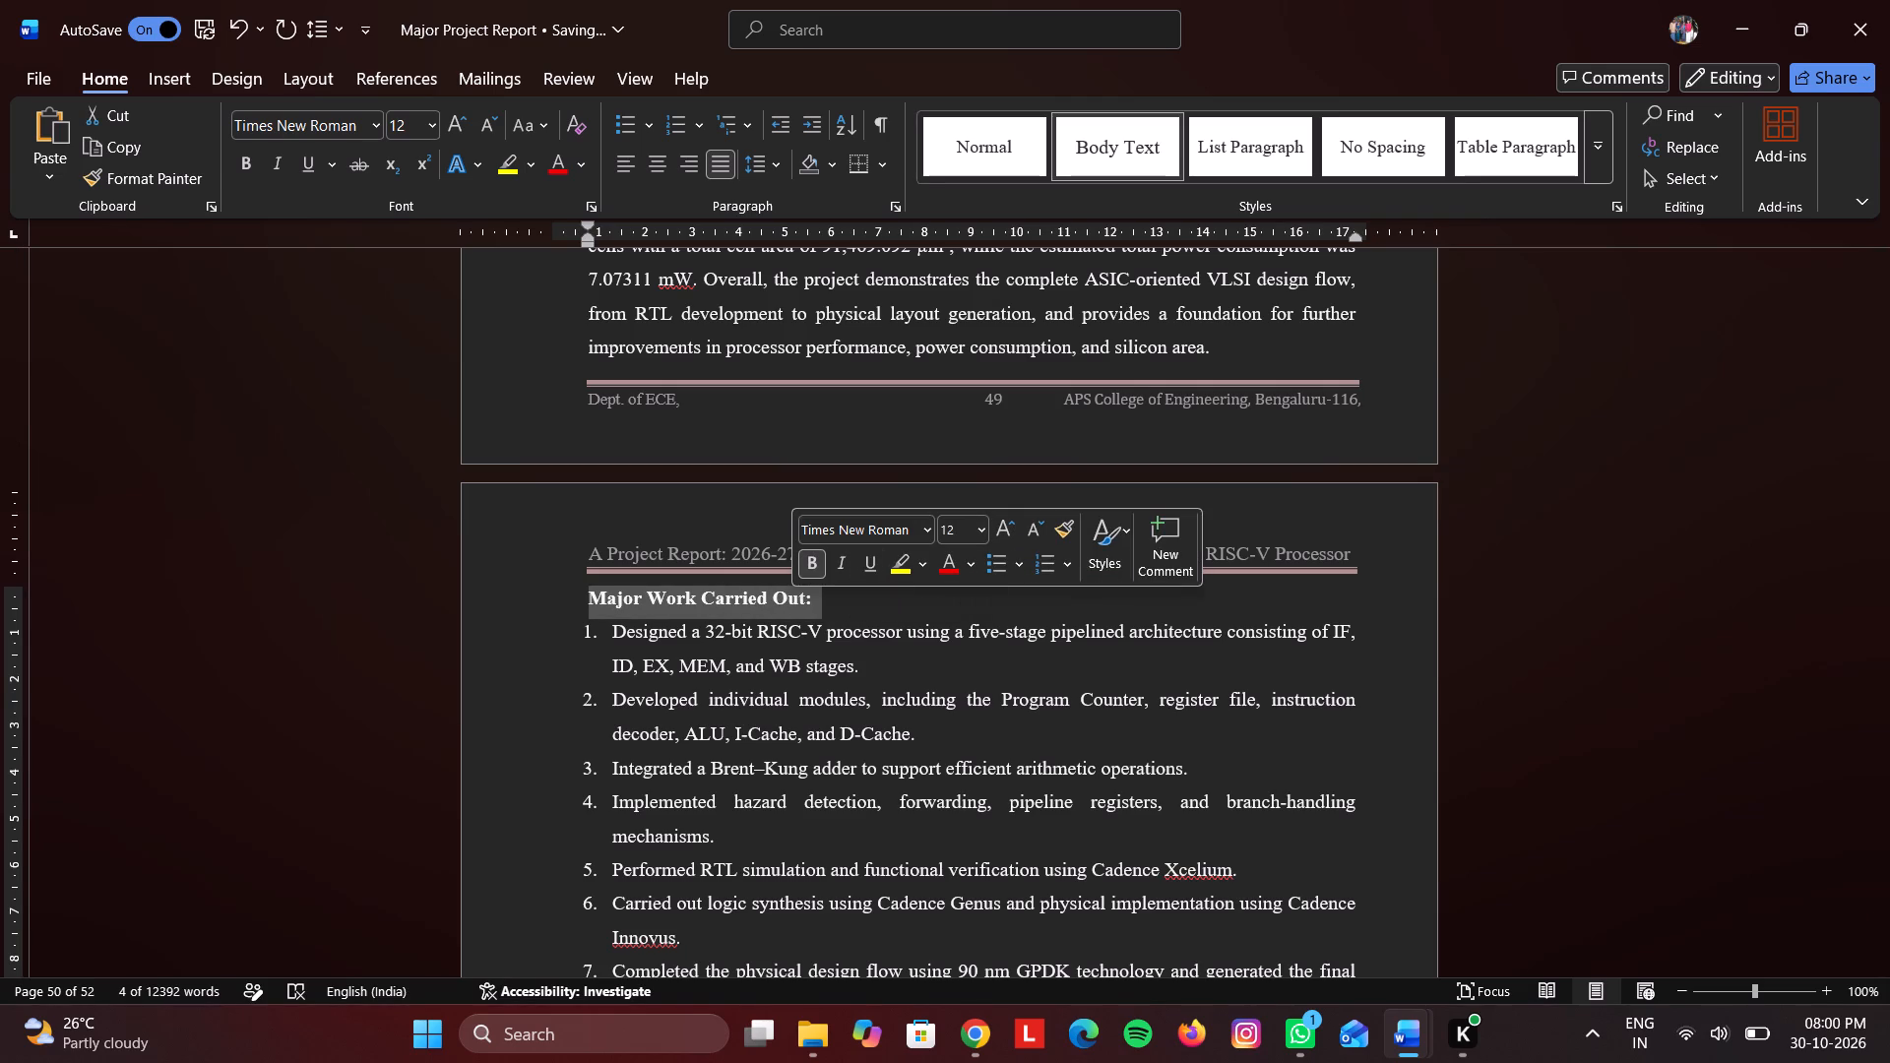
left_click(819, 614)
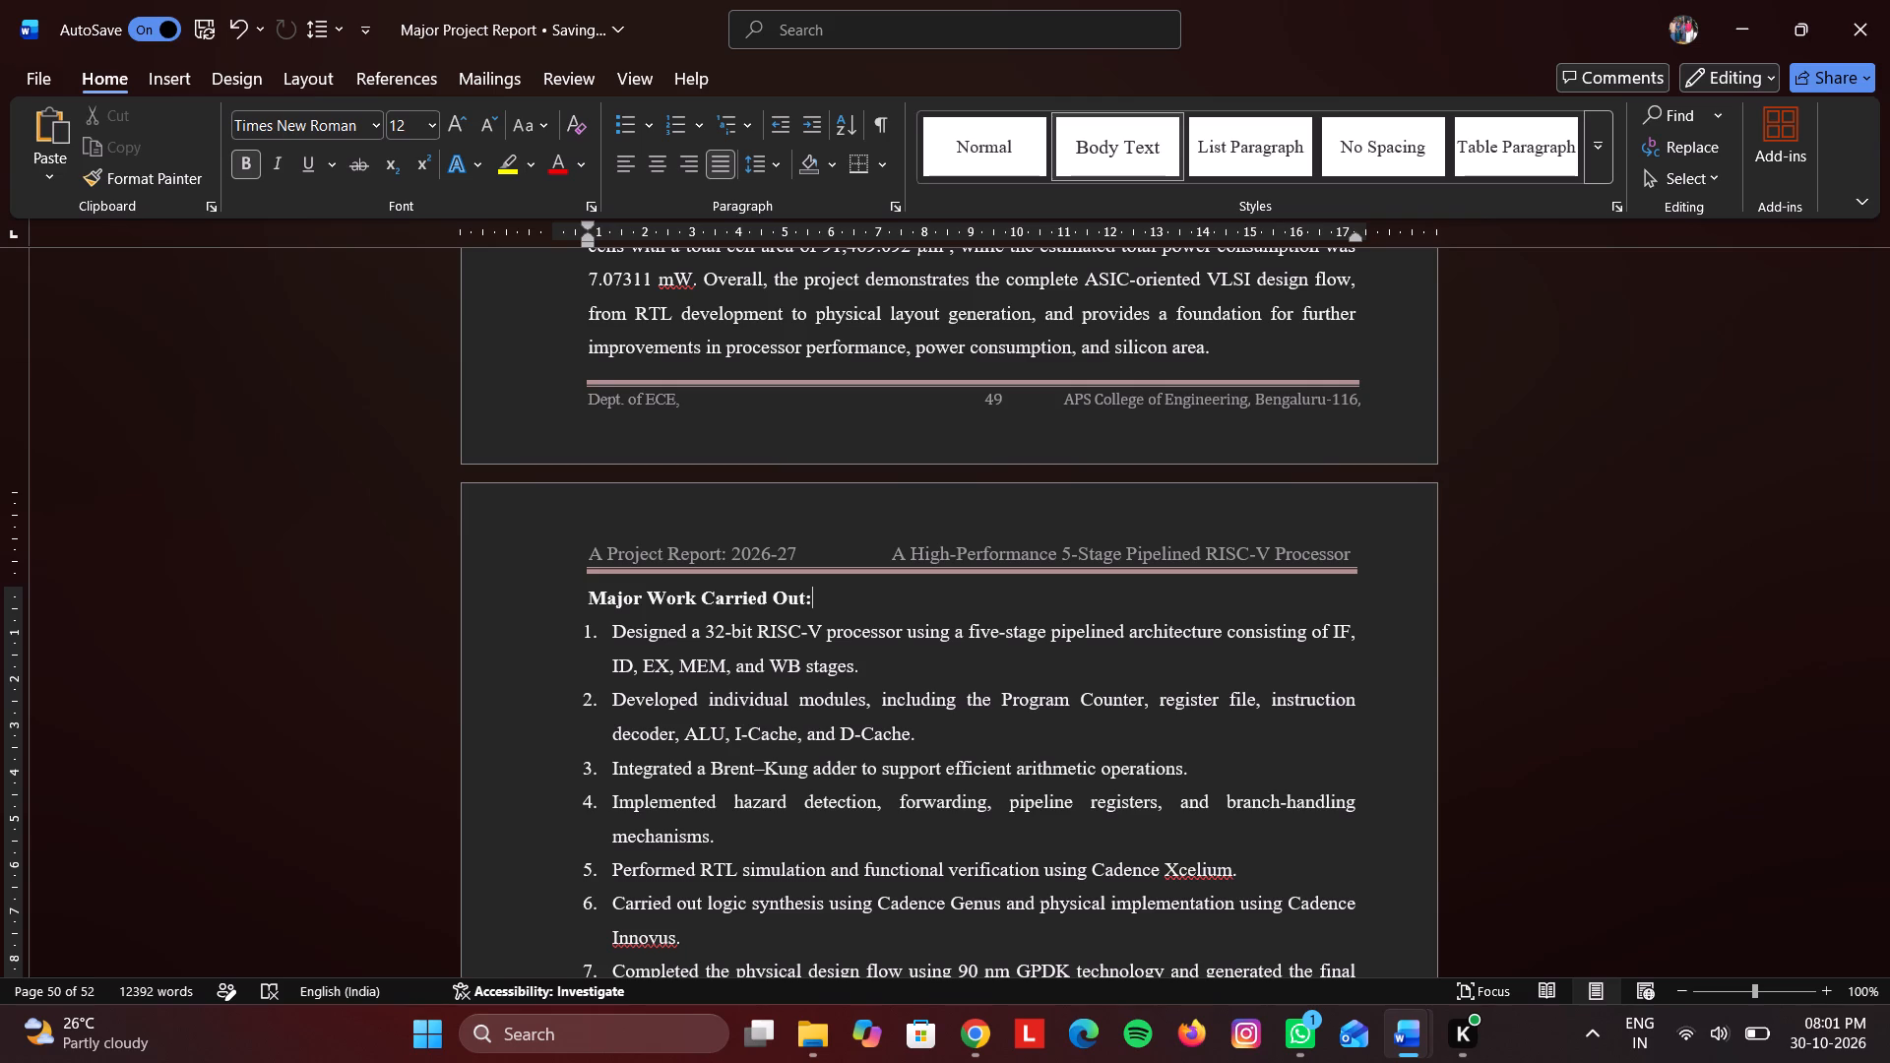
Delete one of the two empty lines between the numbered list and the 6.2 Major Outcomes and Contributions heading.
scroll(780, 867, "down", 5)
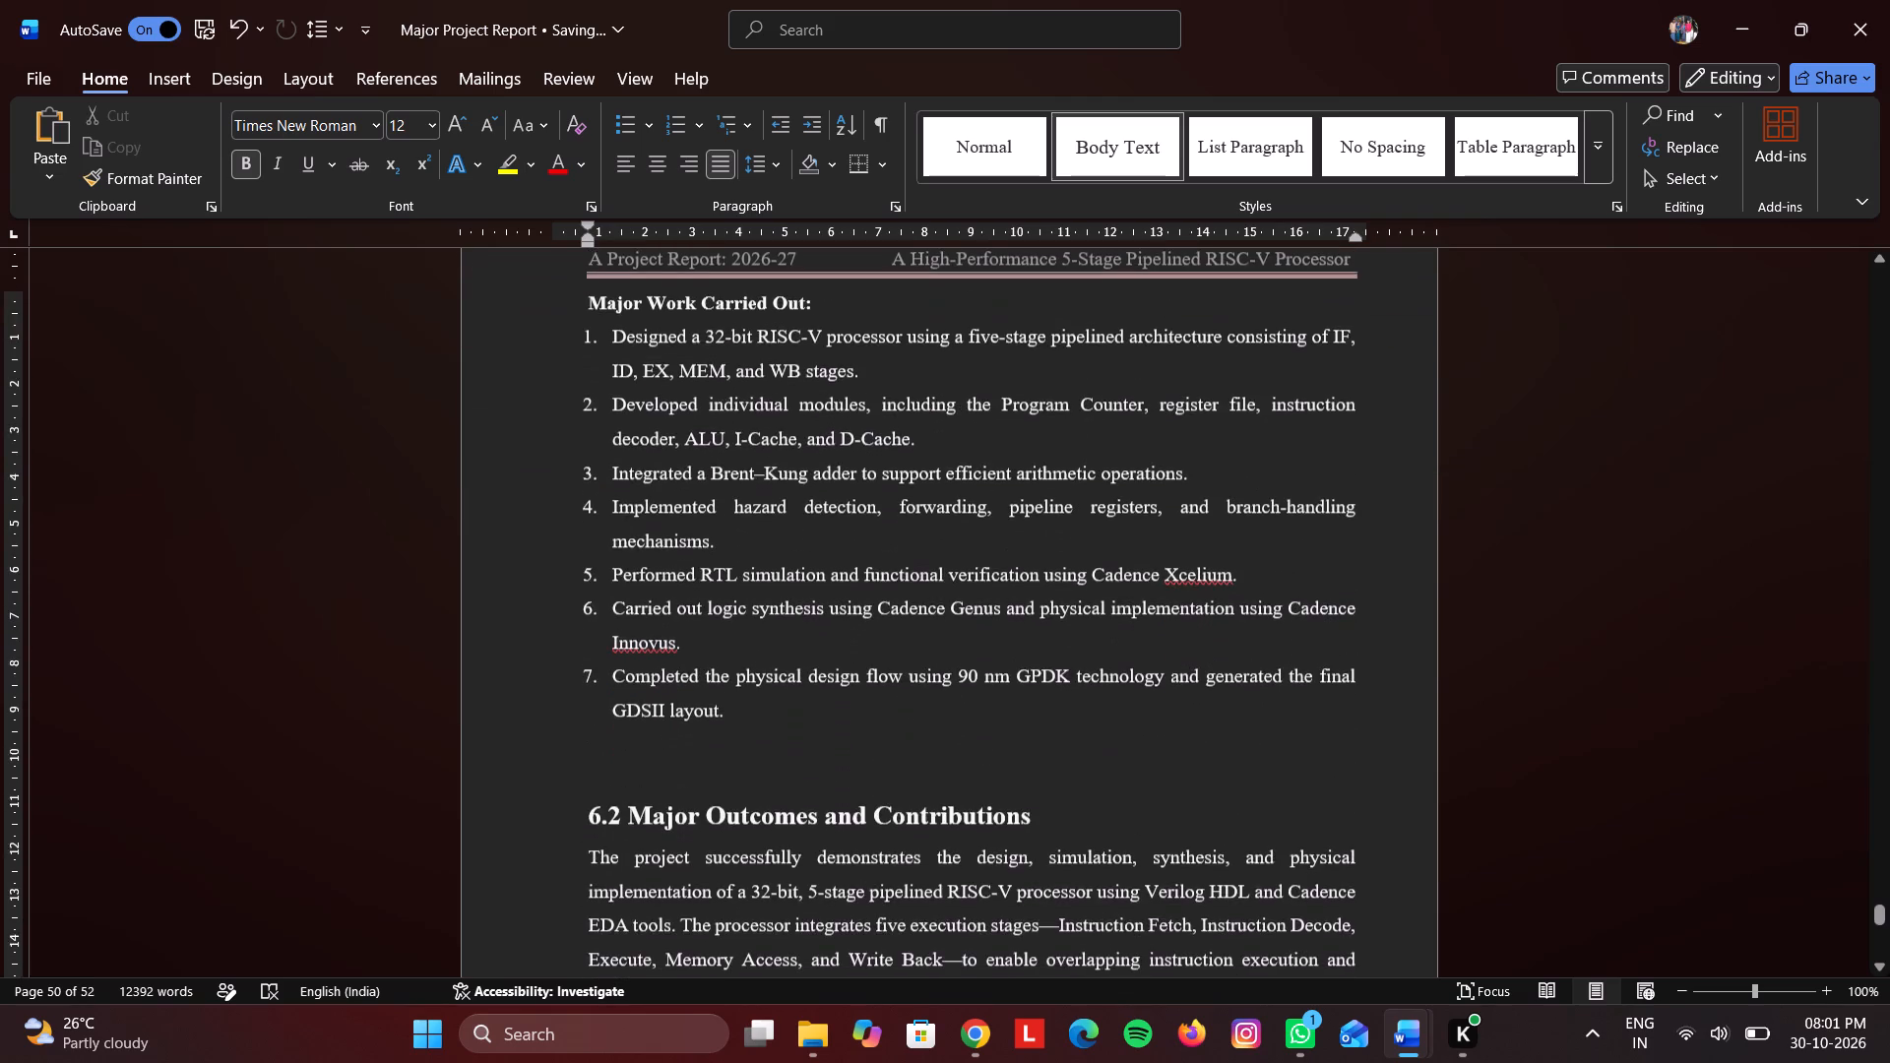
left_click(703, 787)
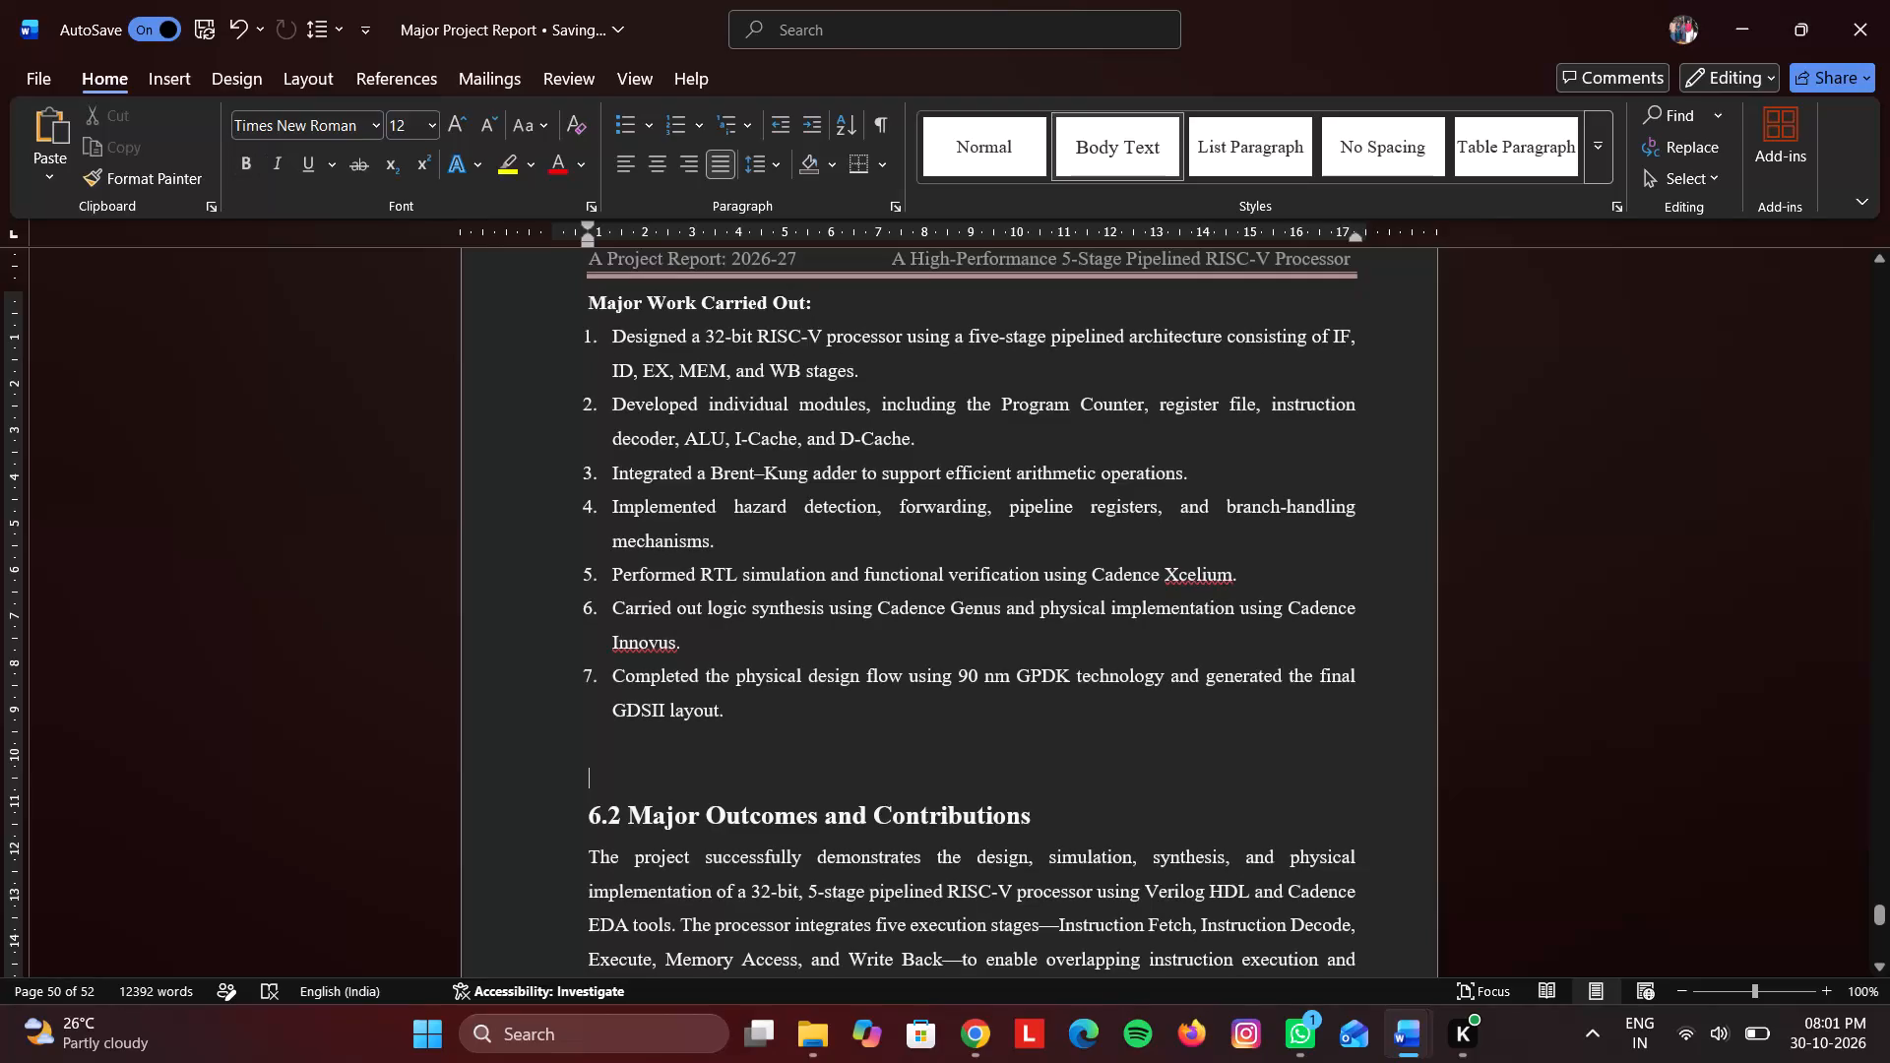
key("Delete")
key("Up")
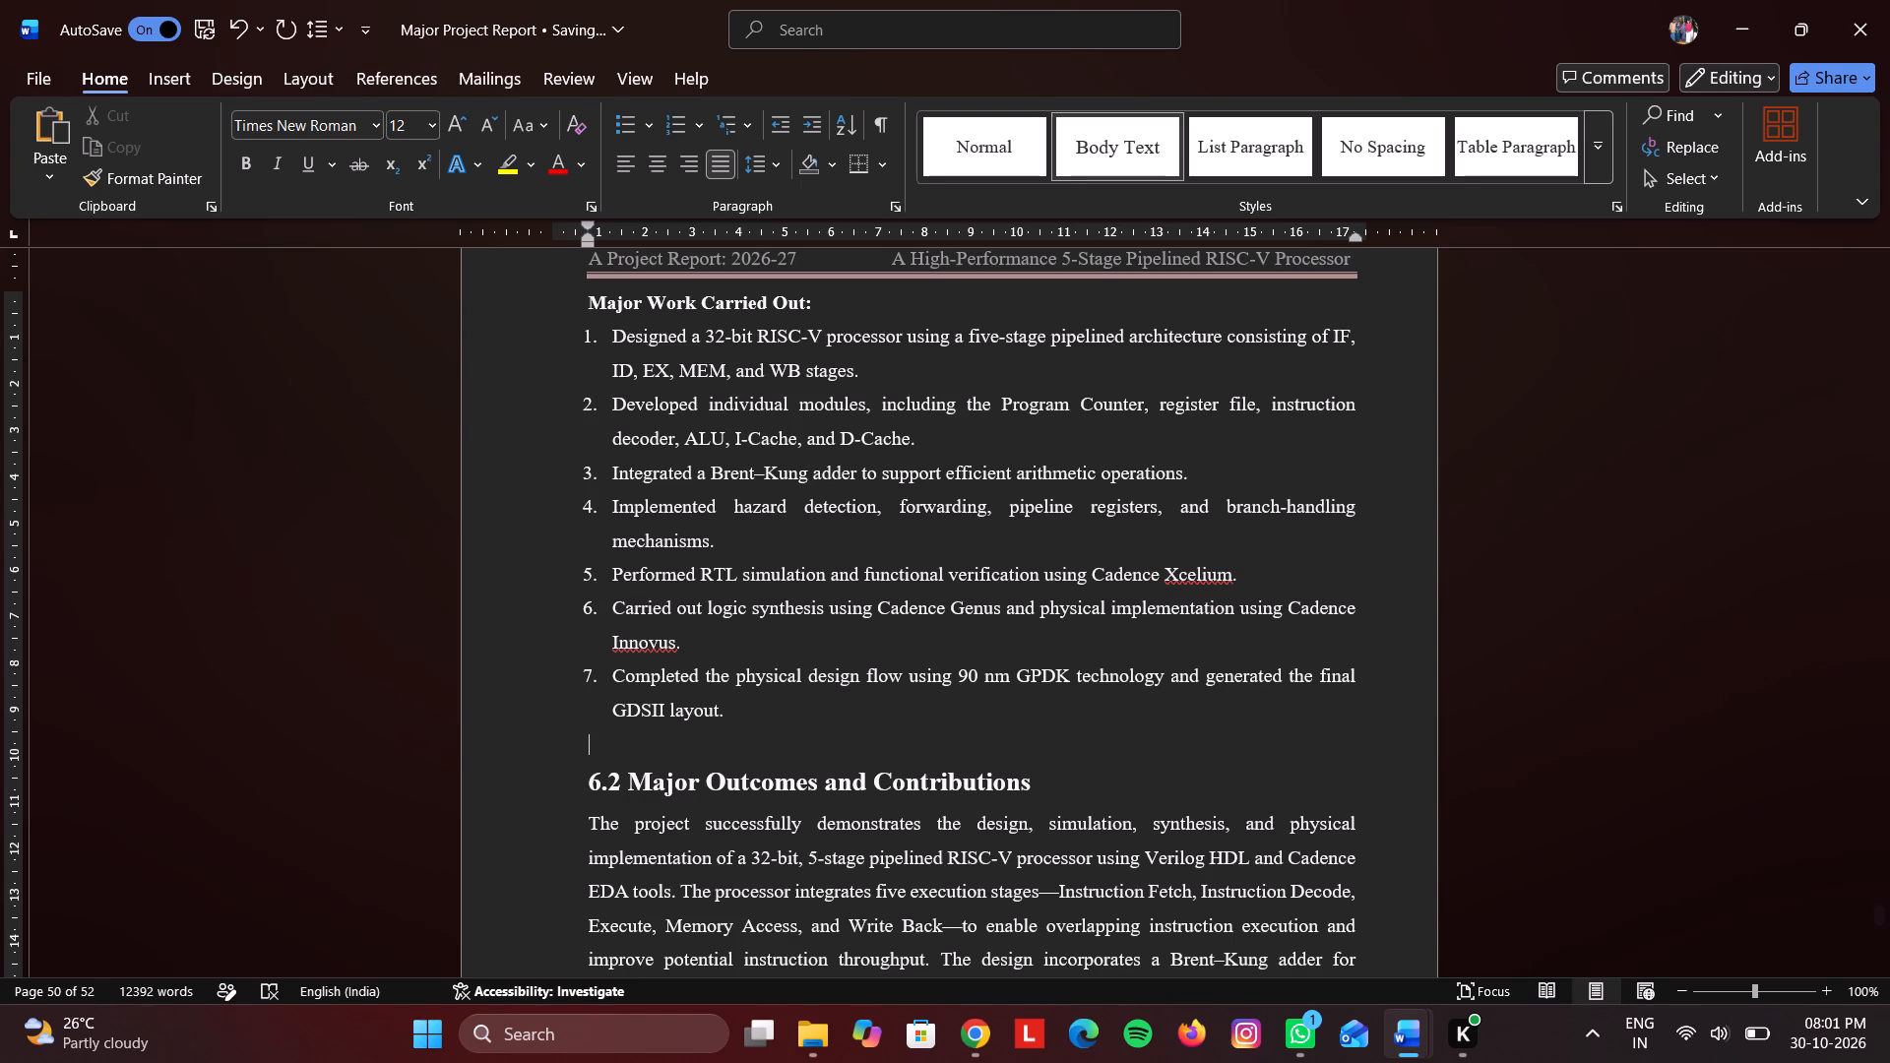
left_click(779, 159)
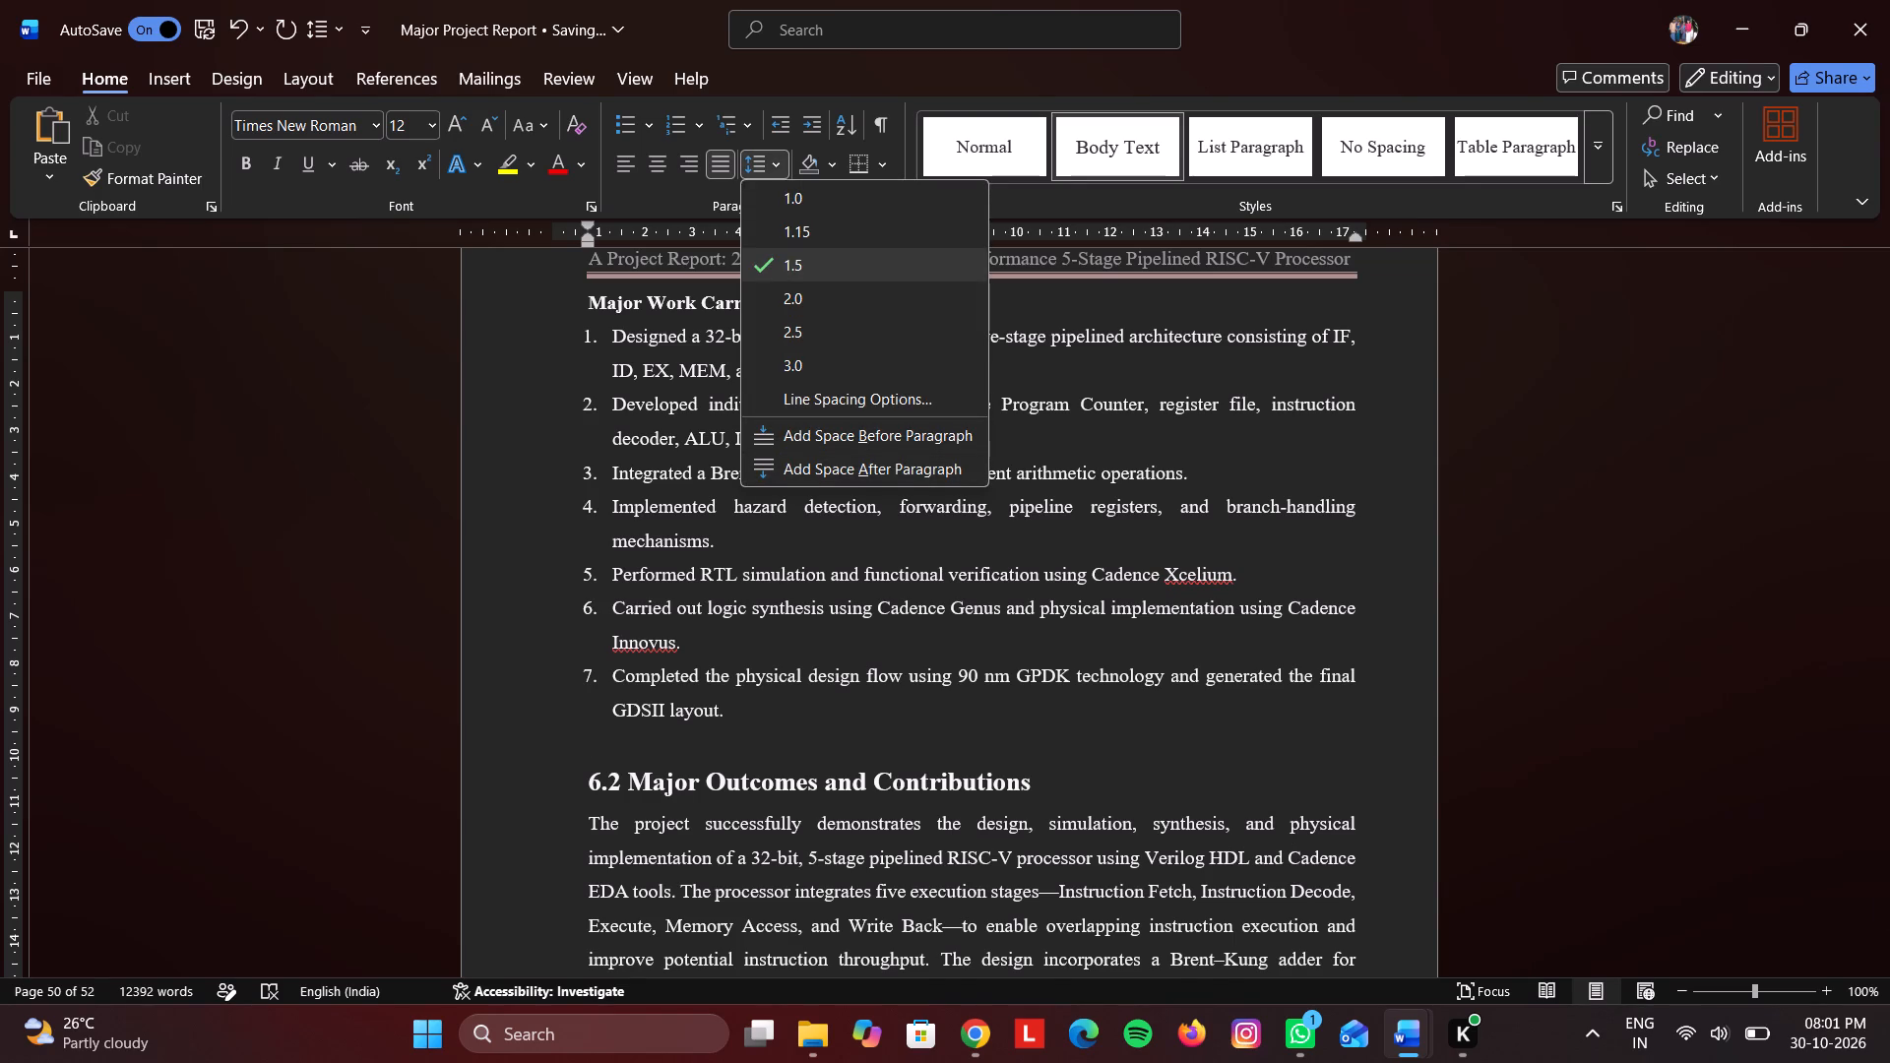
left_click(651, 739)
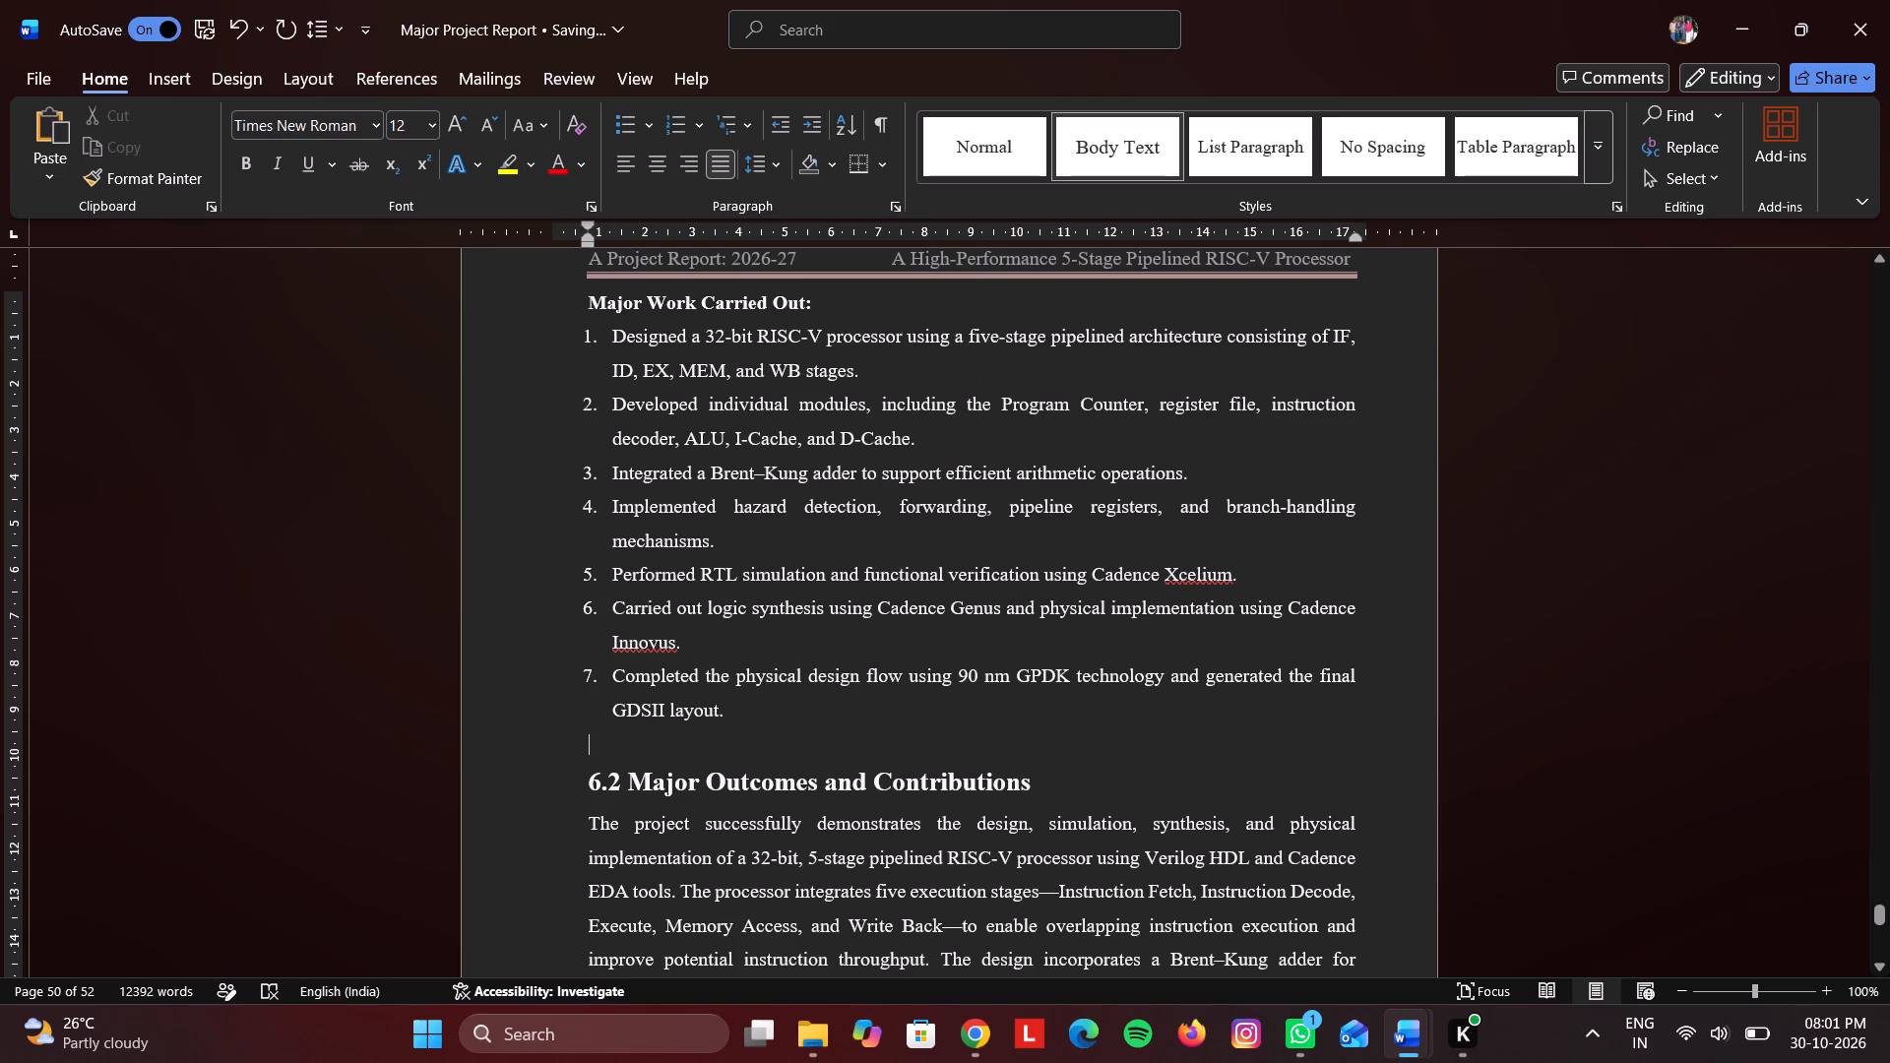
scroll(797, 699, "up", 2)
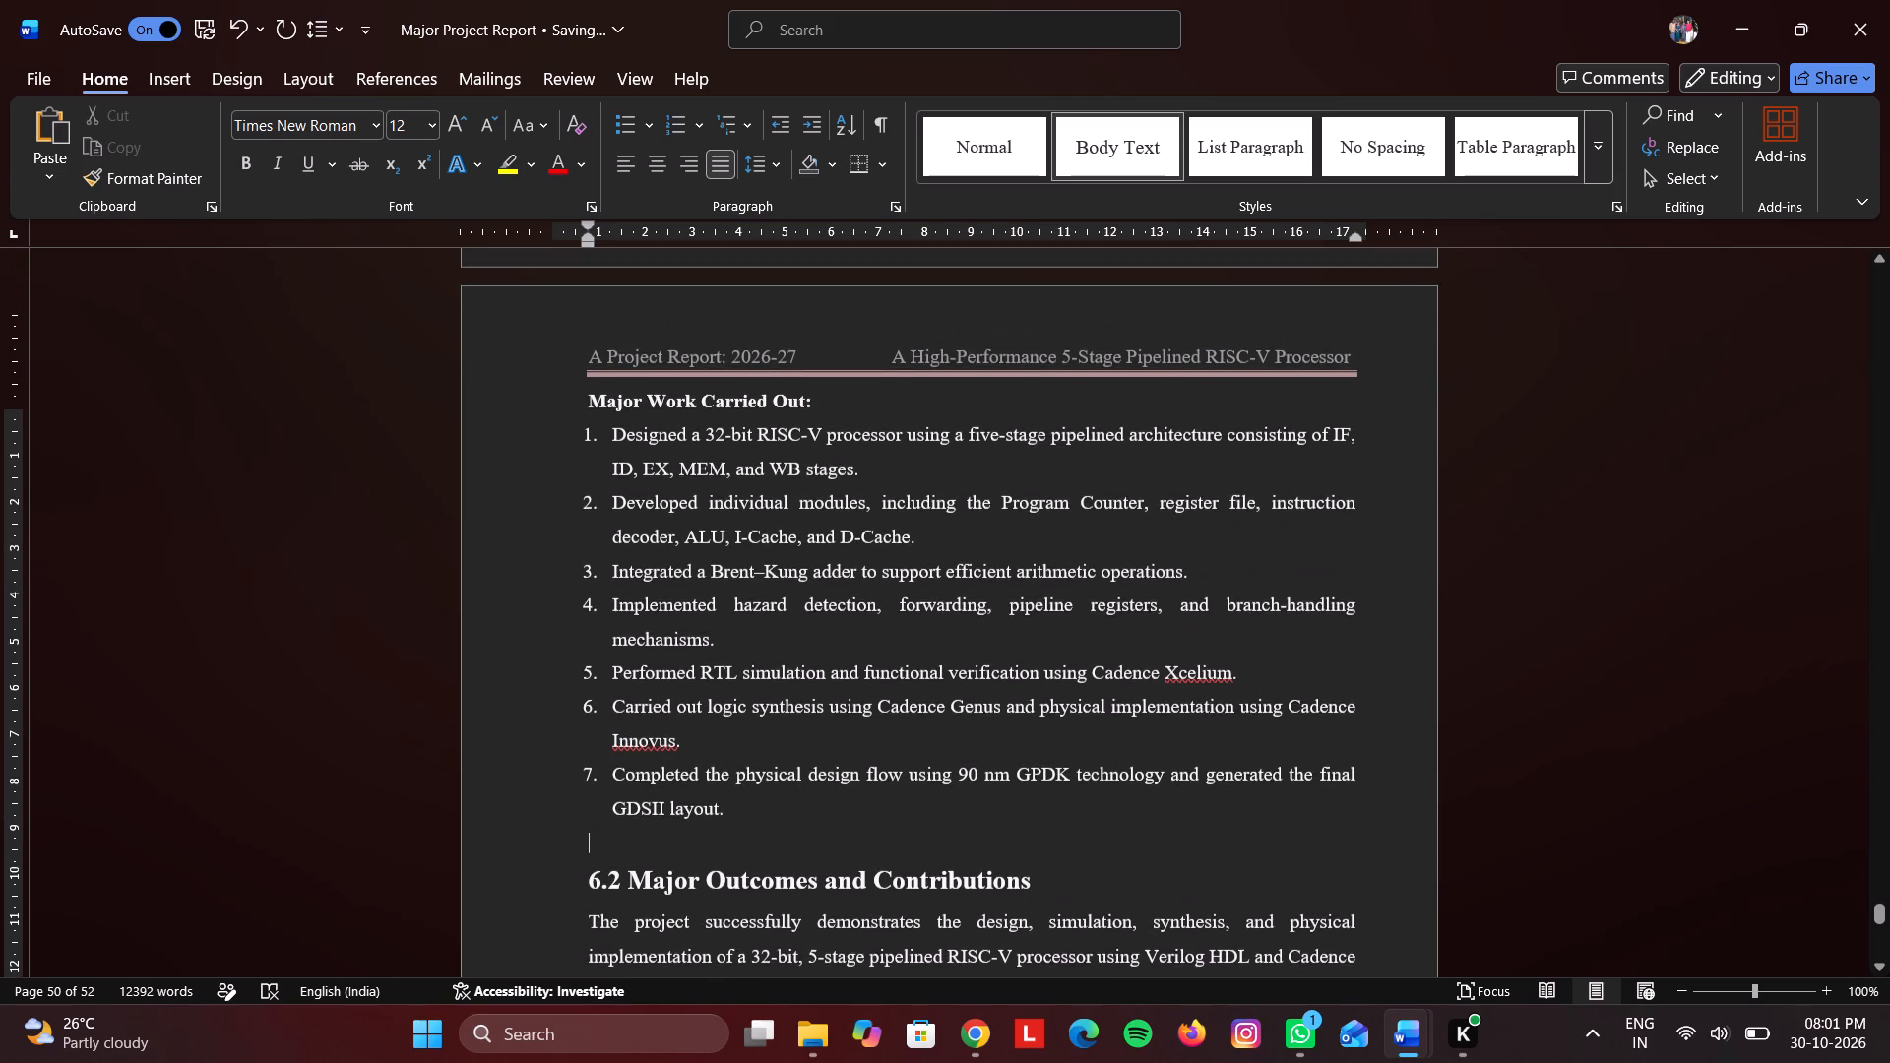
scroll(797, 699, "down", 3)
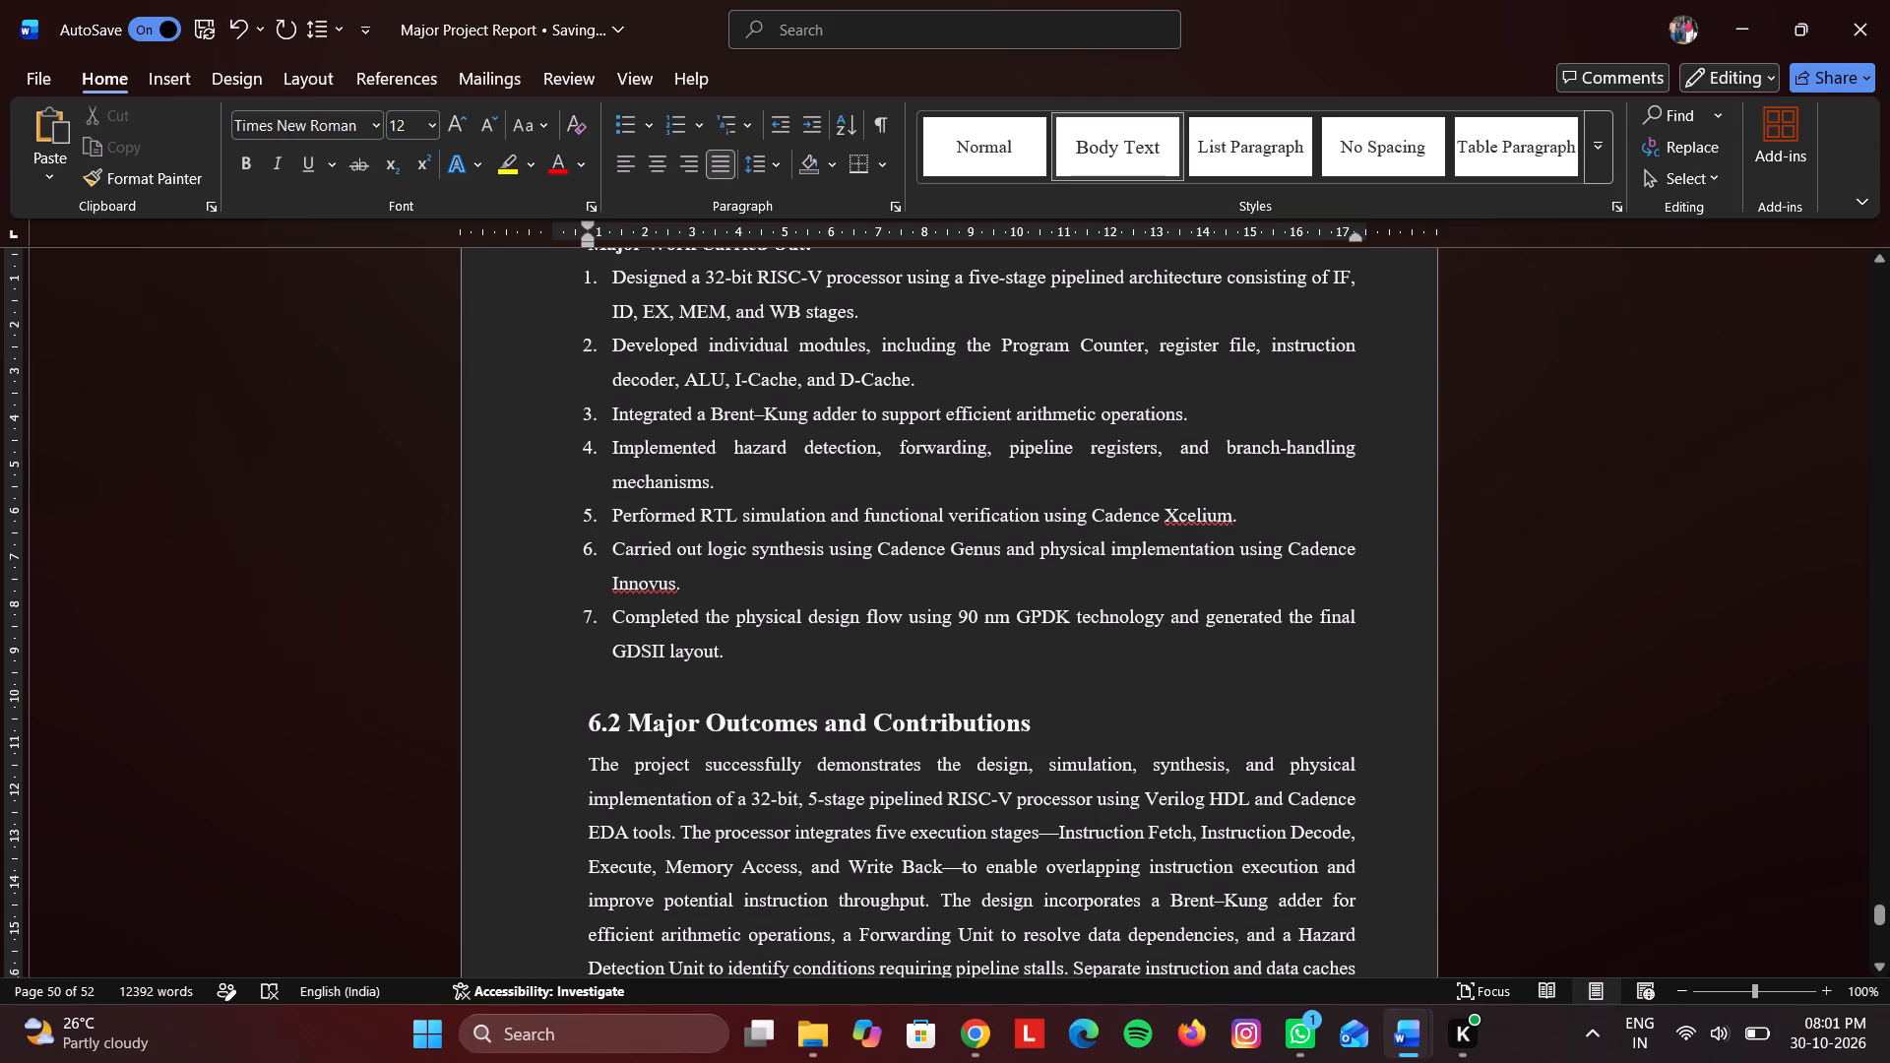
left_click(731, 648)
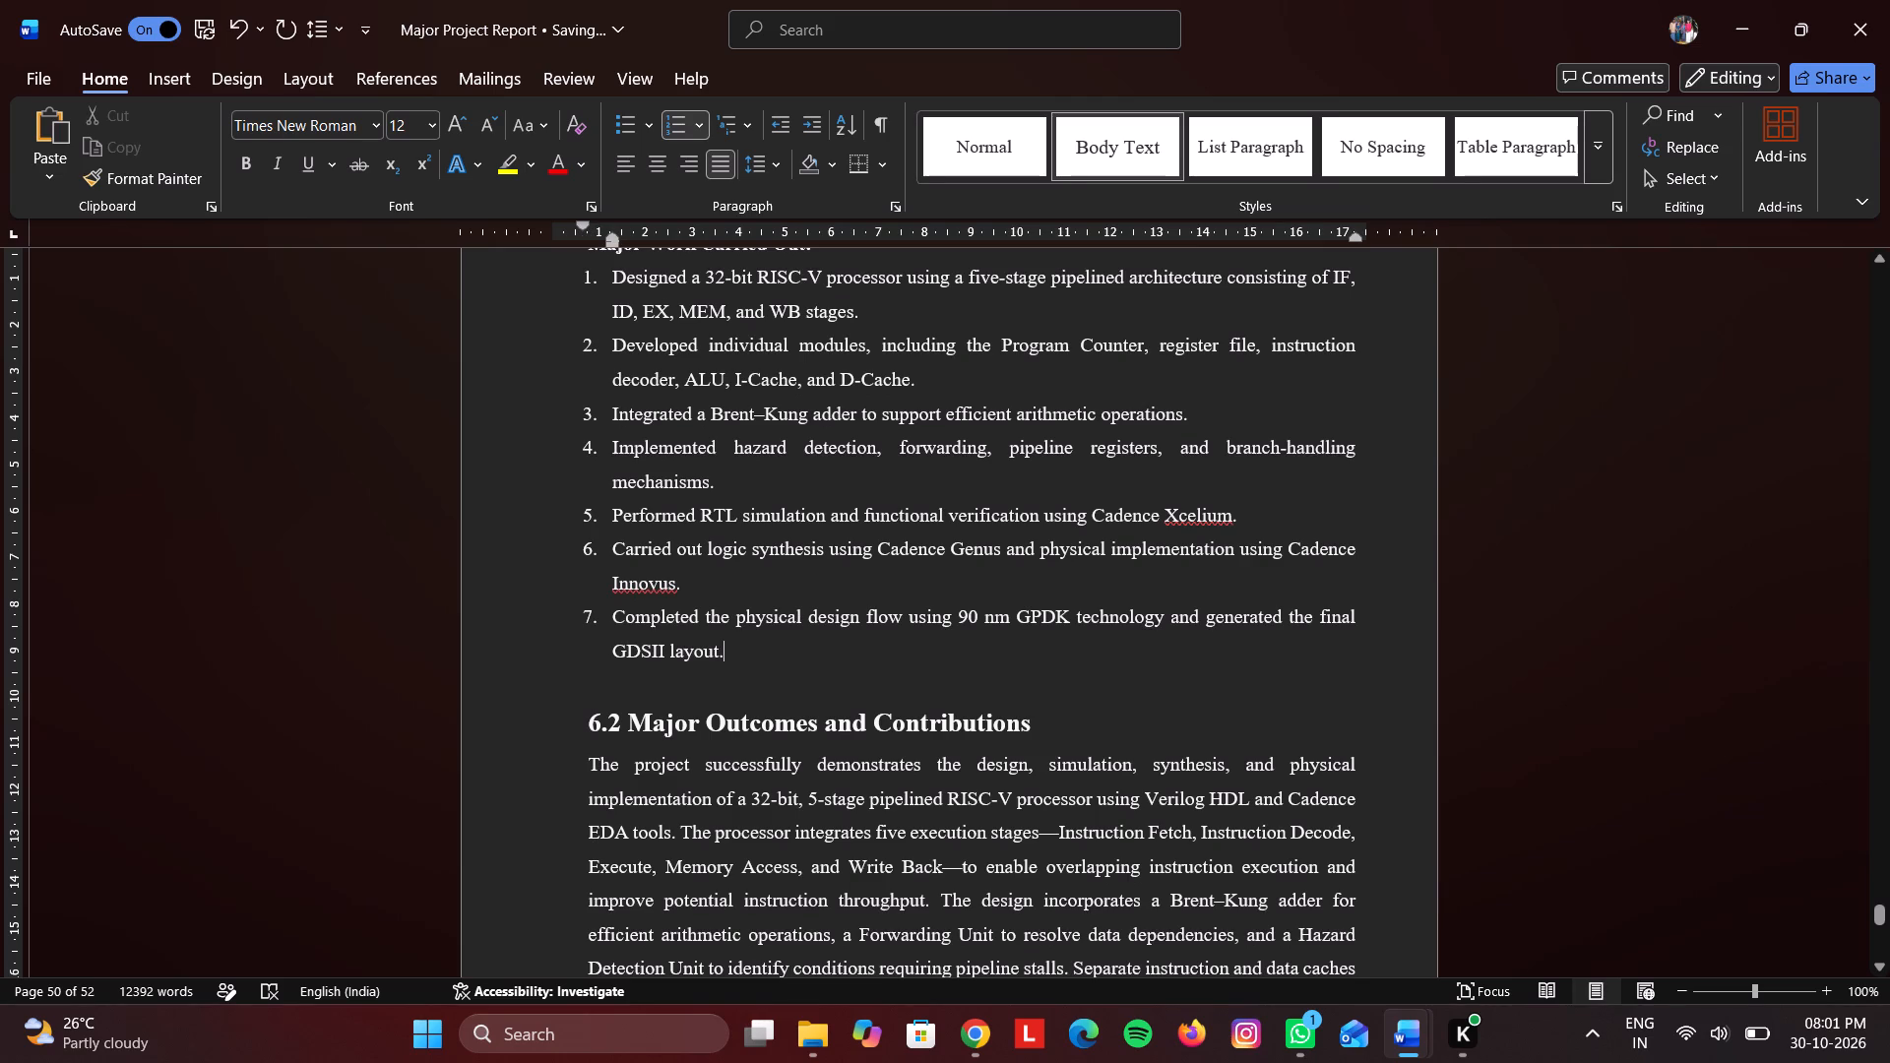
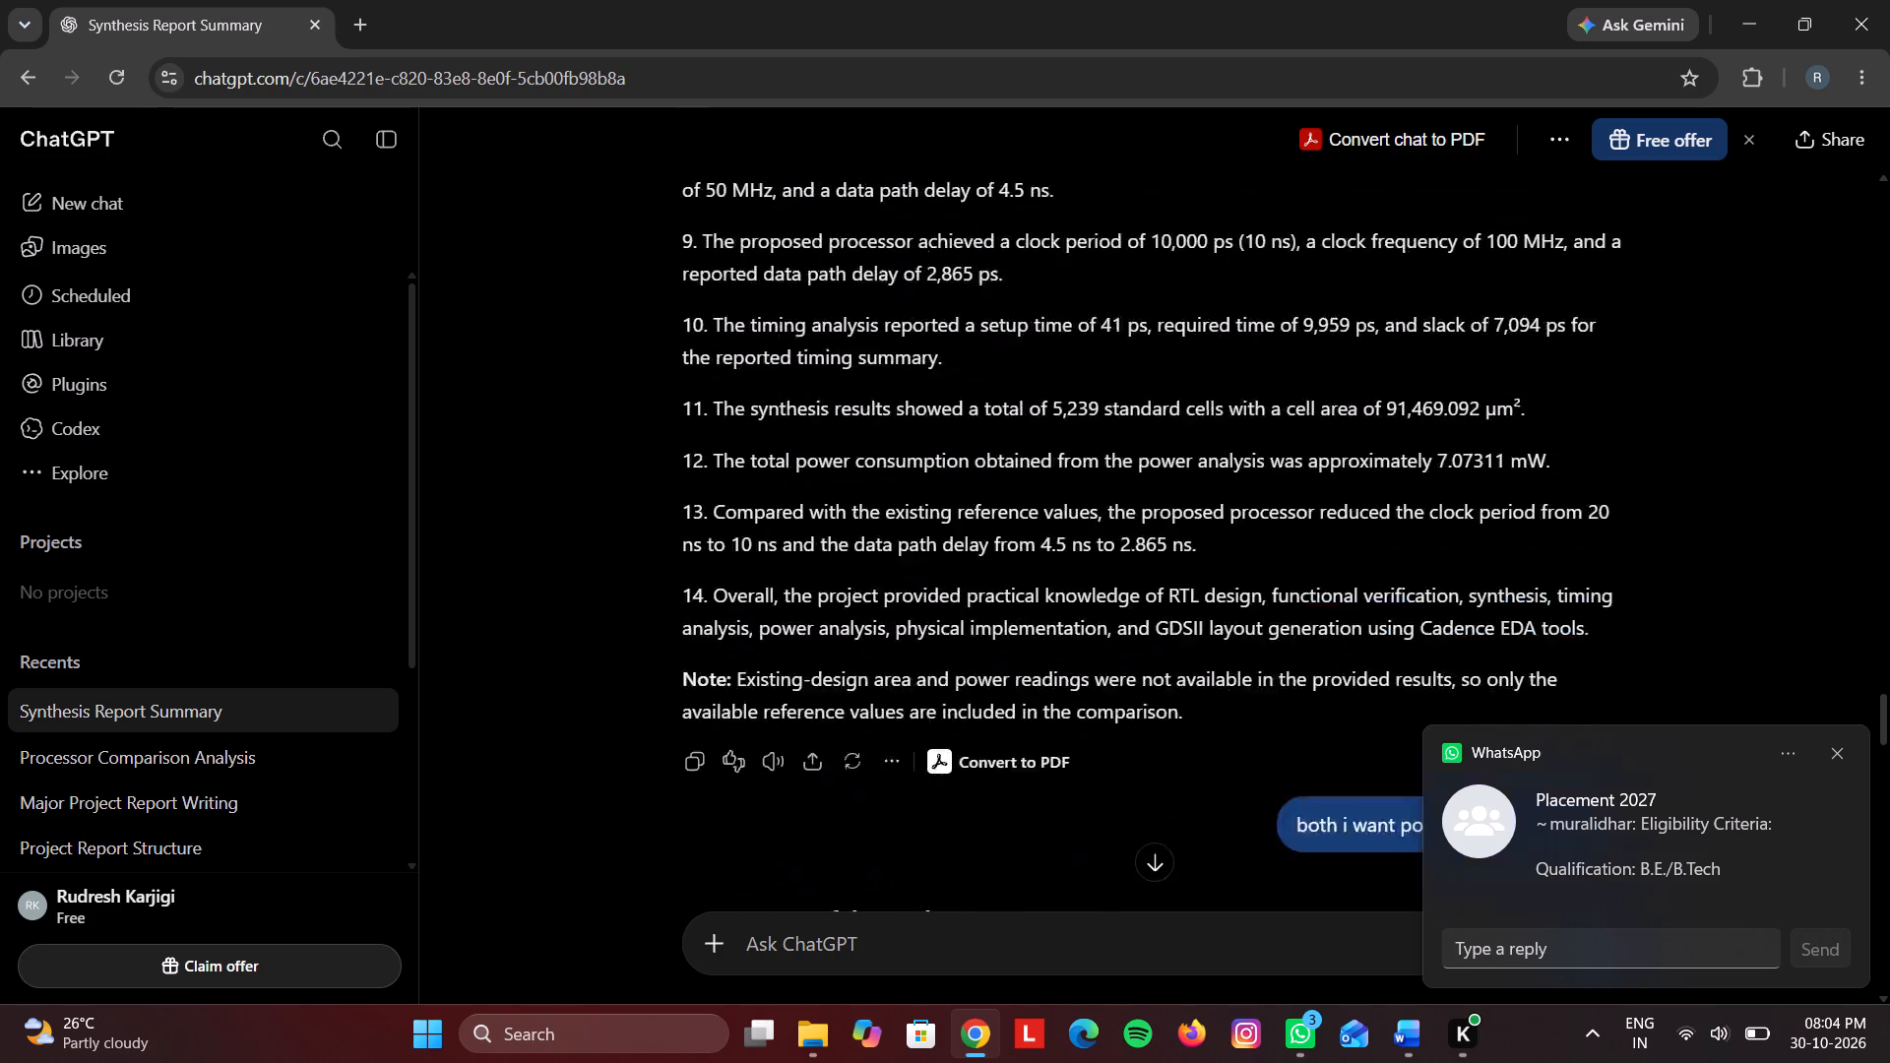
Copy the "Overall Outcome" paragraph from the ChatGPT conversation, from "The proposed processor achieved" through "physical implementation.", without the note below it.
scroll(1151, 585, "down", 14)
scroll(1151, 585, "down", 7)
scroll(1151, 585, "up", 4)
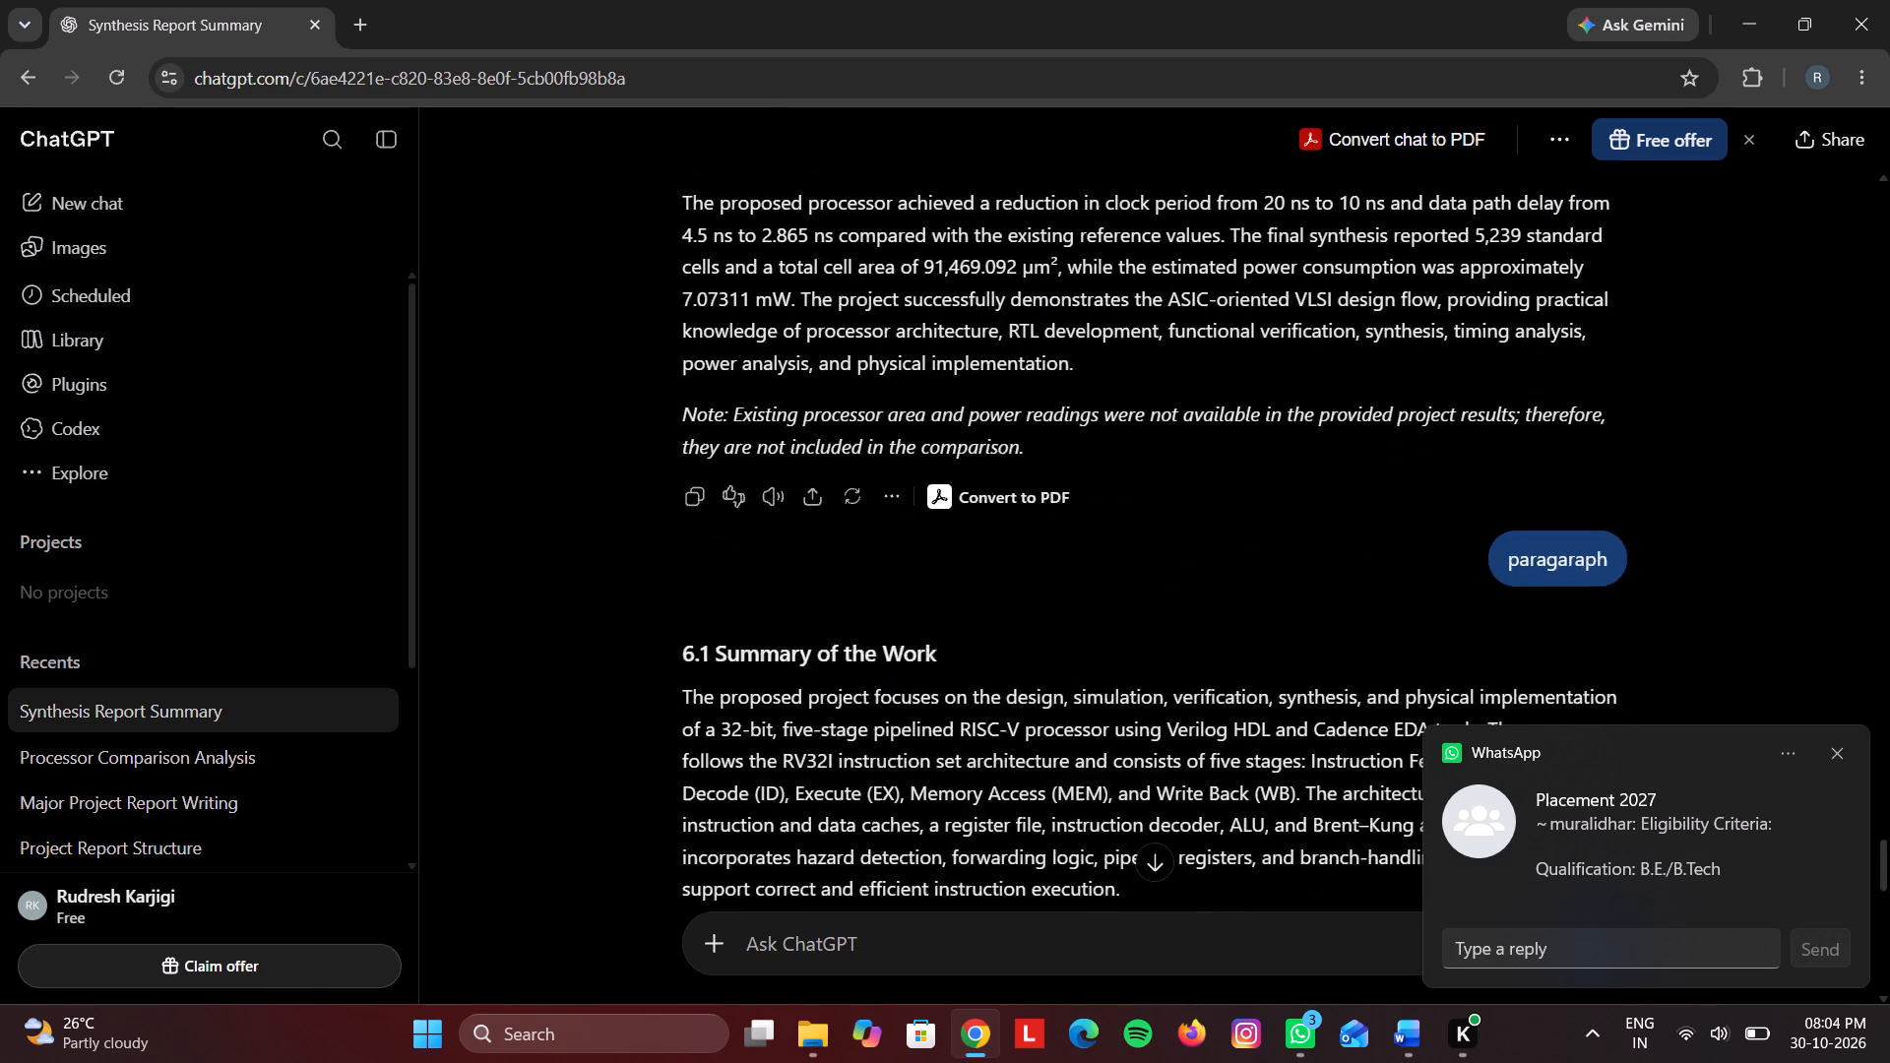
scroll(1151, 585, "up", 2)
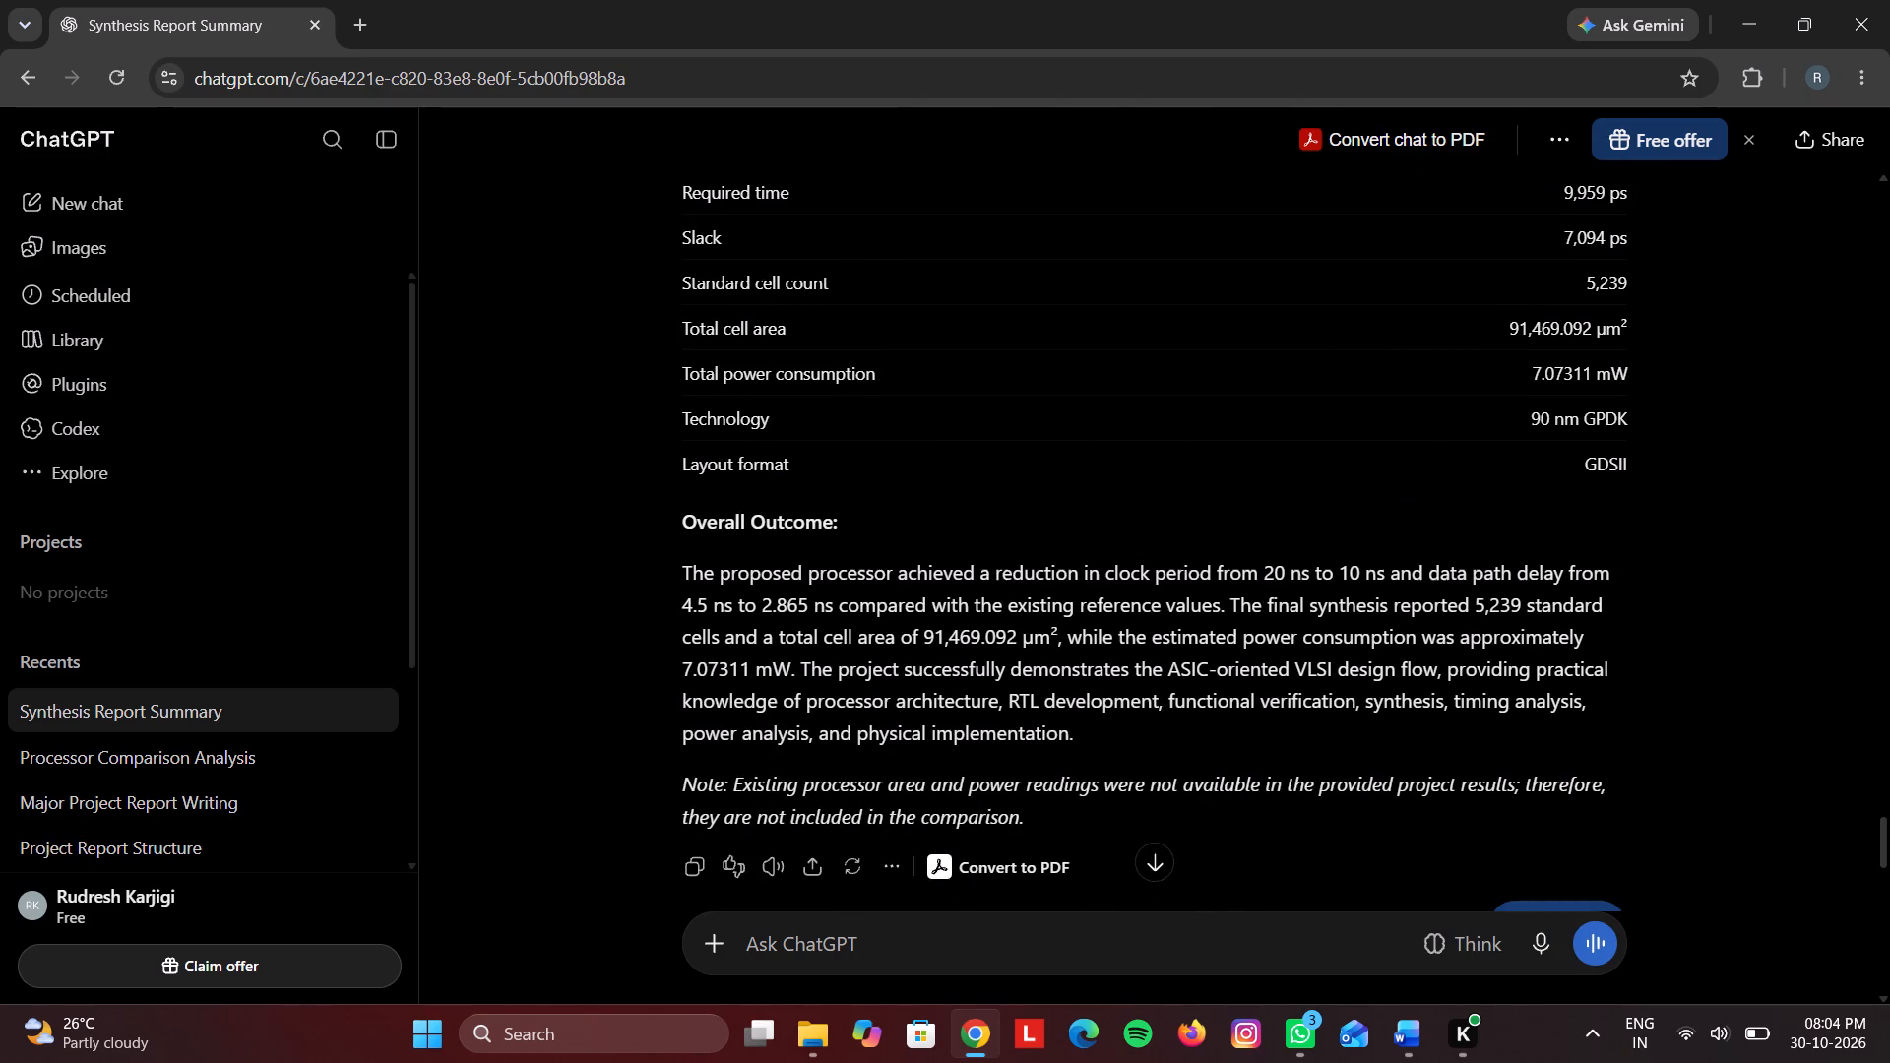
left_click_drag(685, 577, 1149, 757)
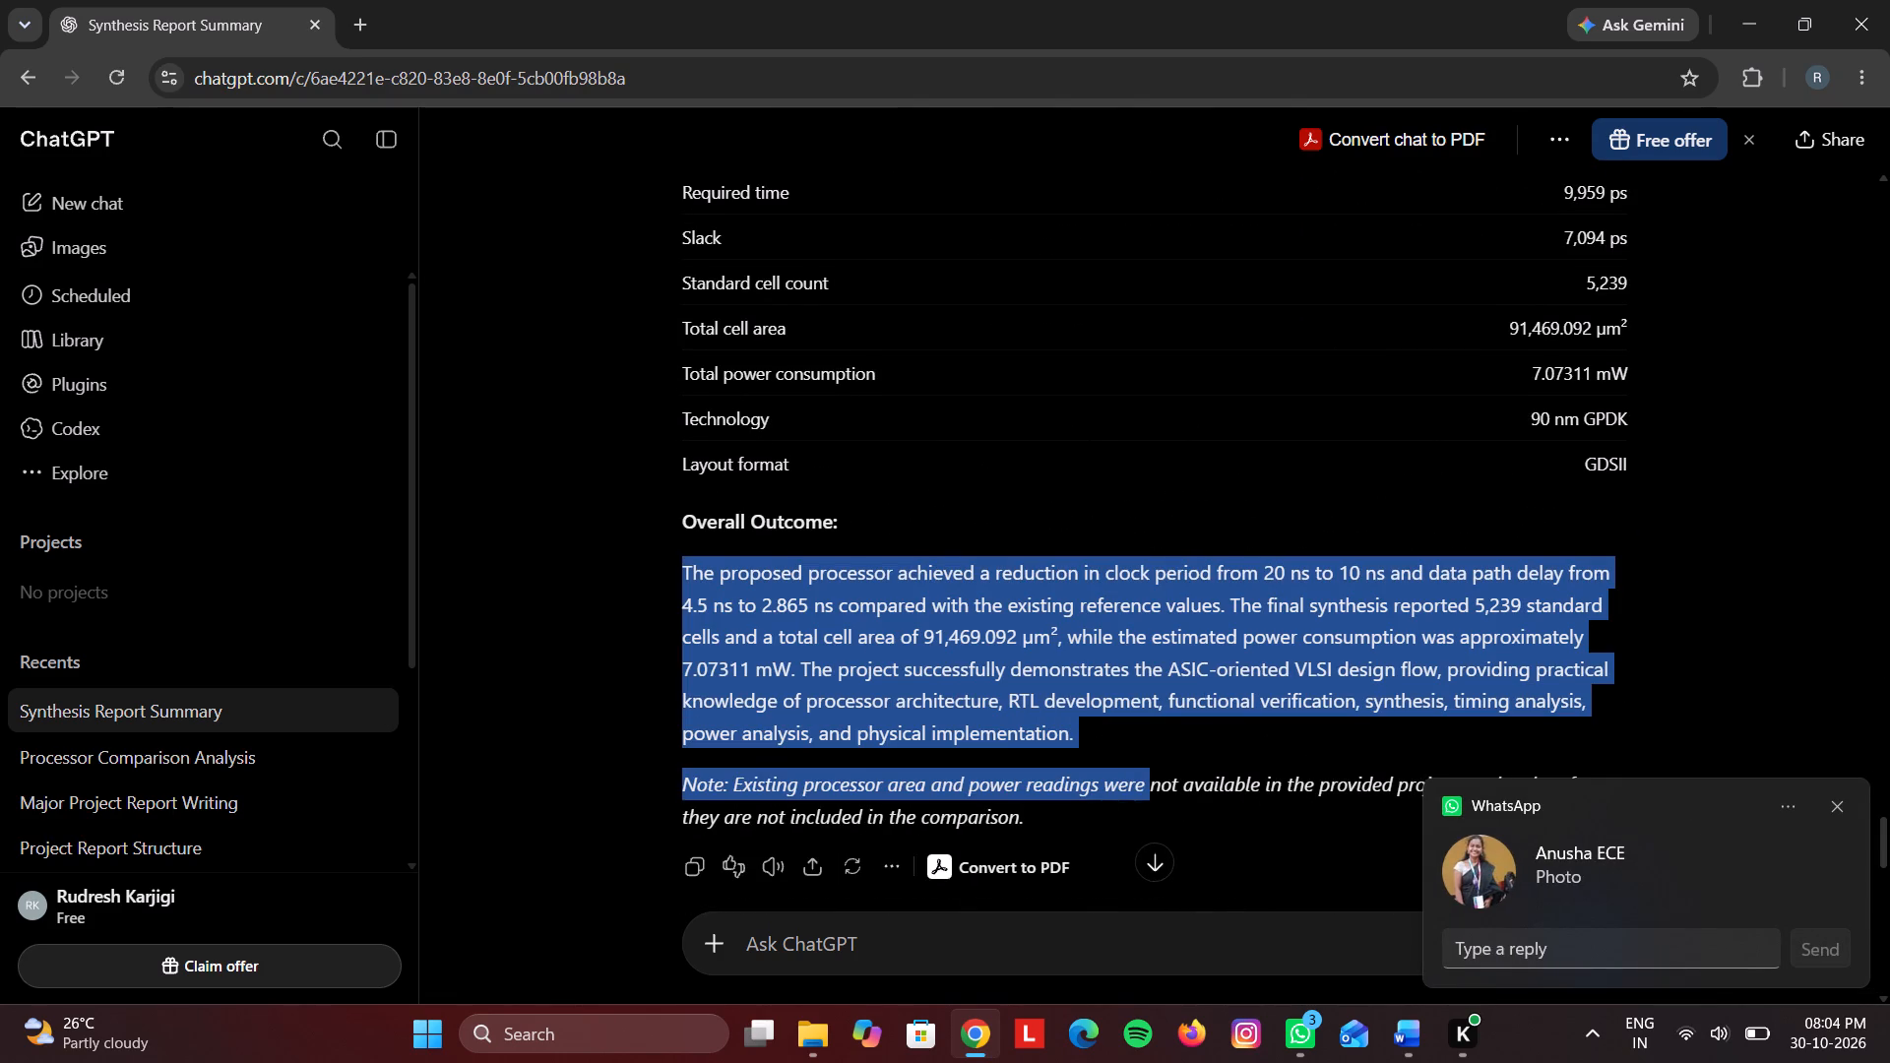
left_click_drag(1149, 757, 1151, 740)
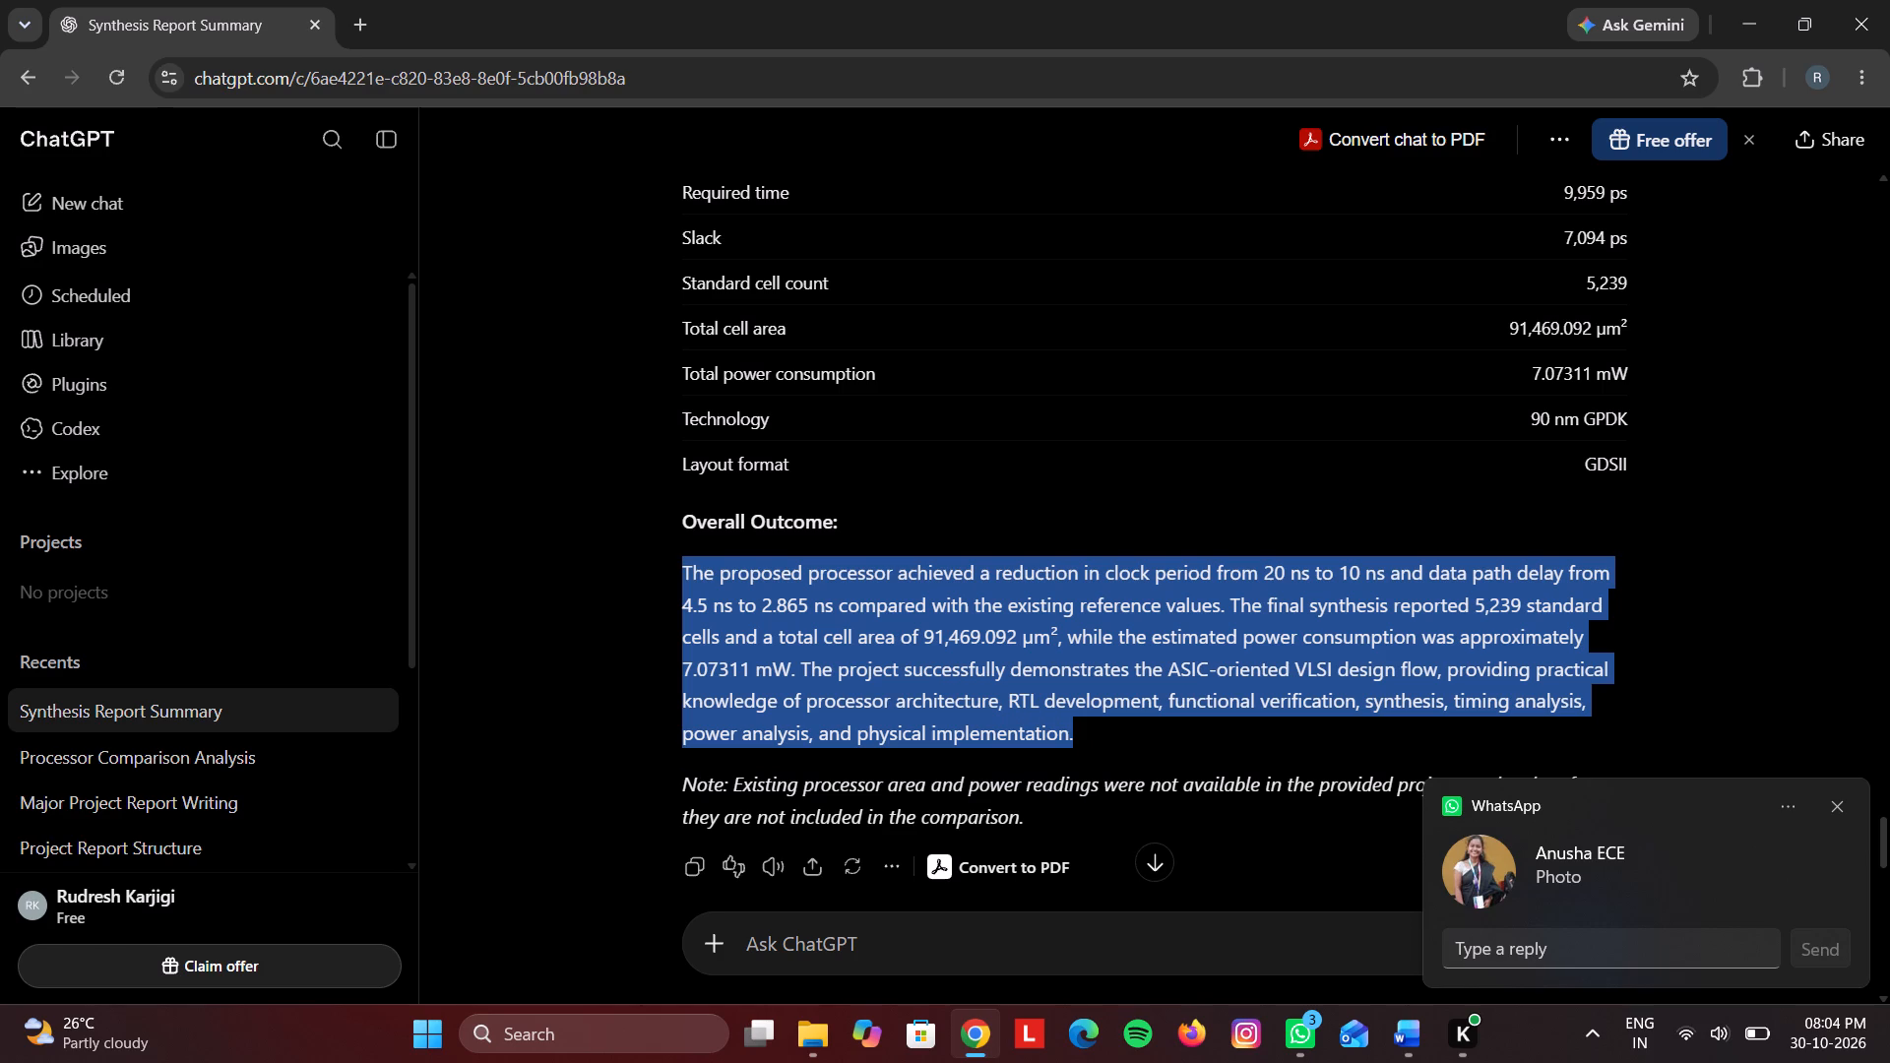
key("ctrl+c")
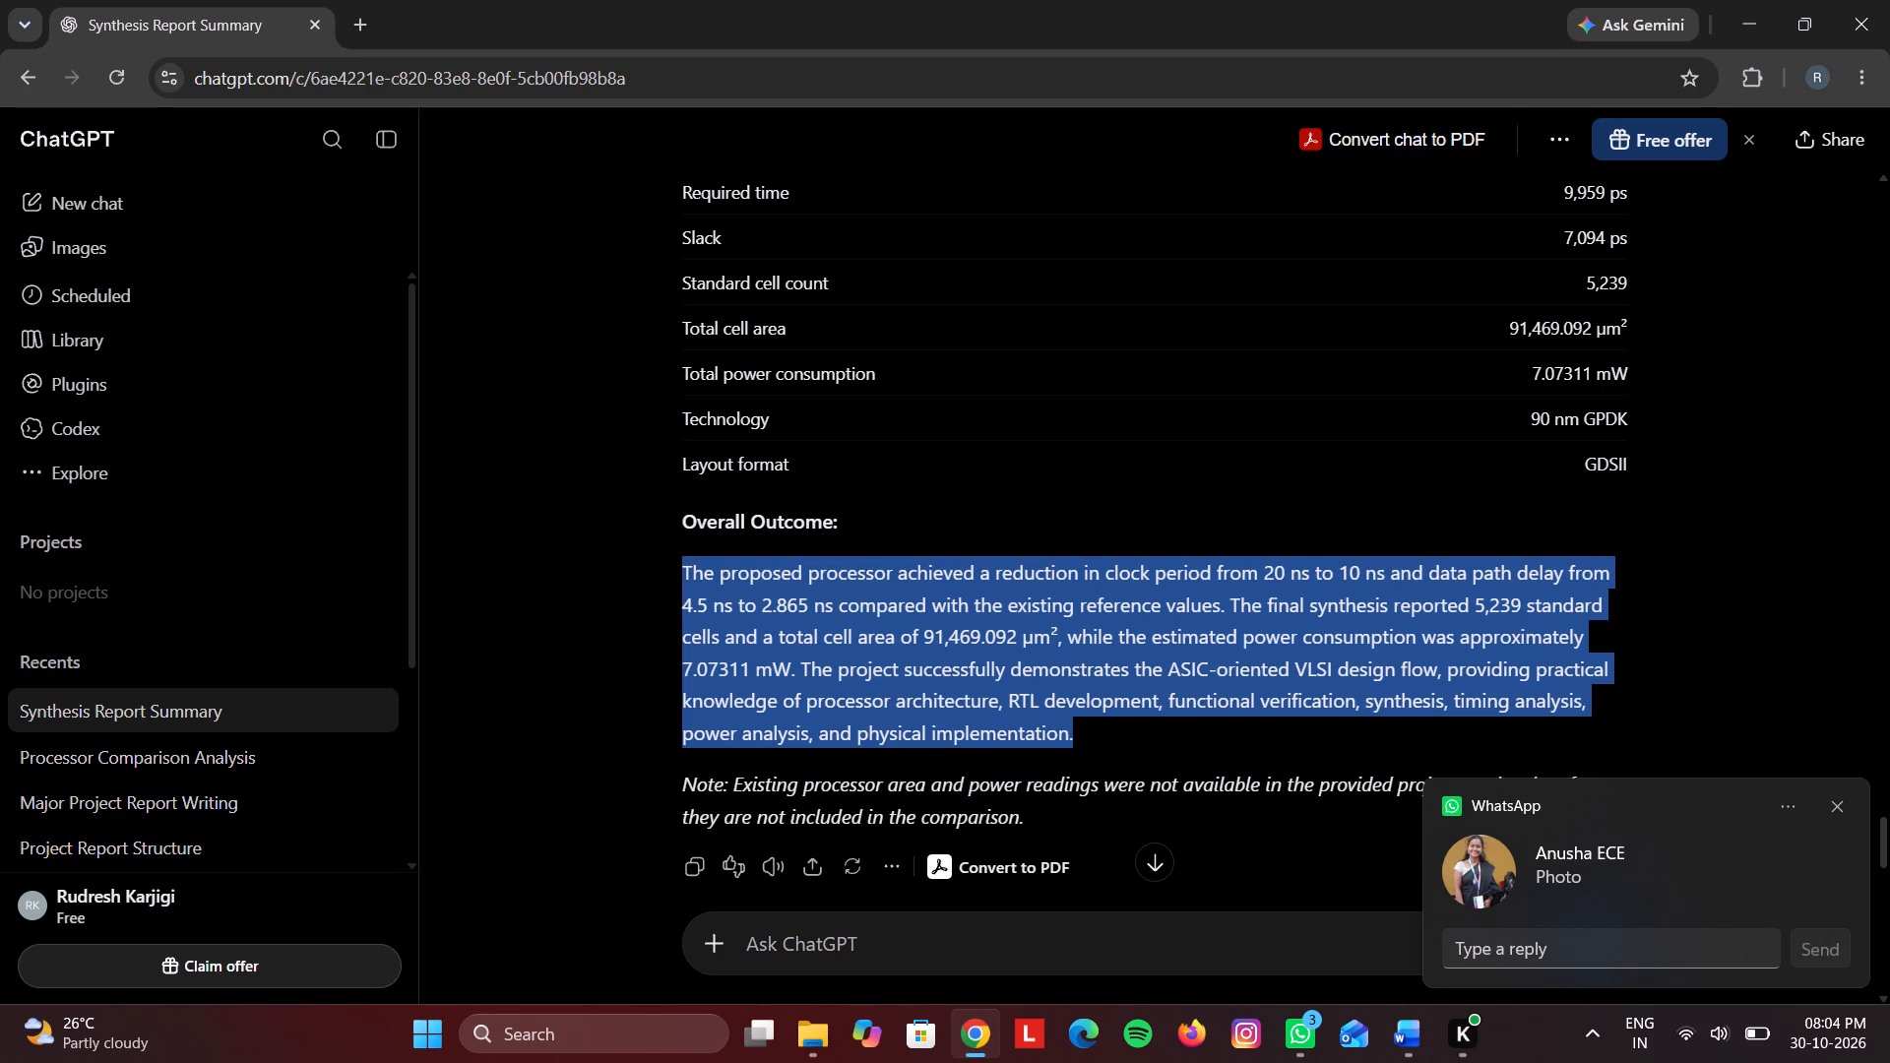
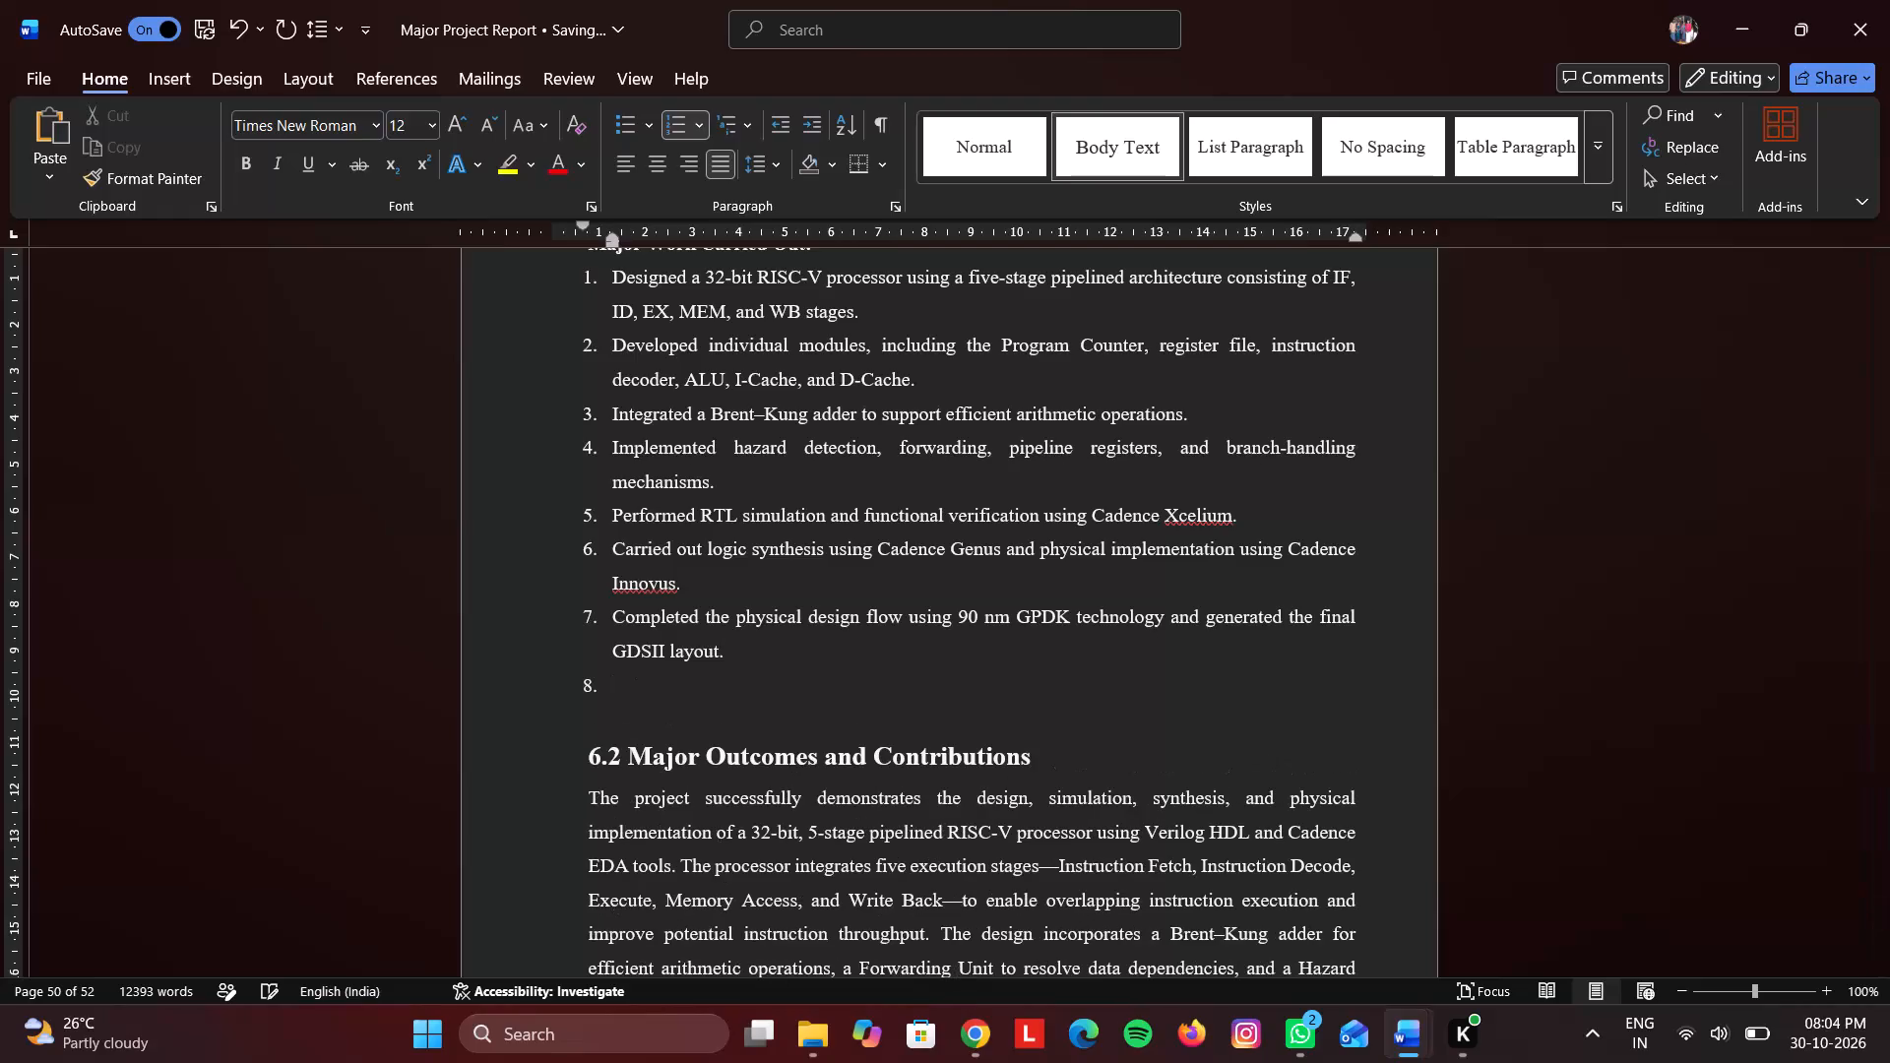
Replace the empty item 8 of the numbered list with the copied unnumbered paragraph beginning "The proposed processor achieved a reduction in clock period".
key("BackSpace")
key("BackSpace")
key("ctrl+v")
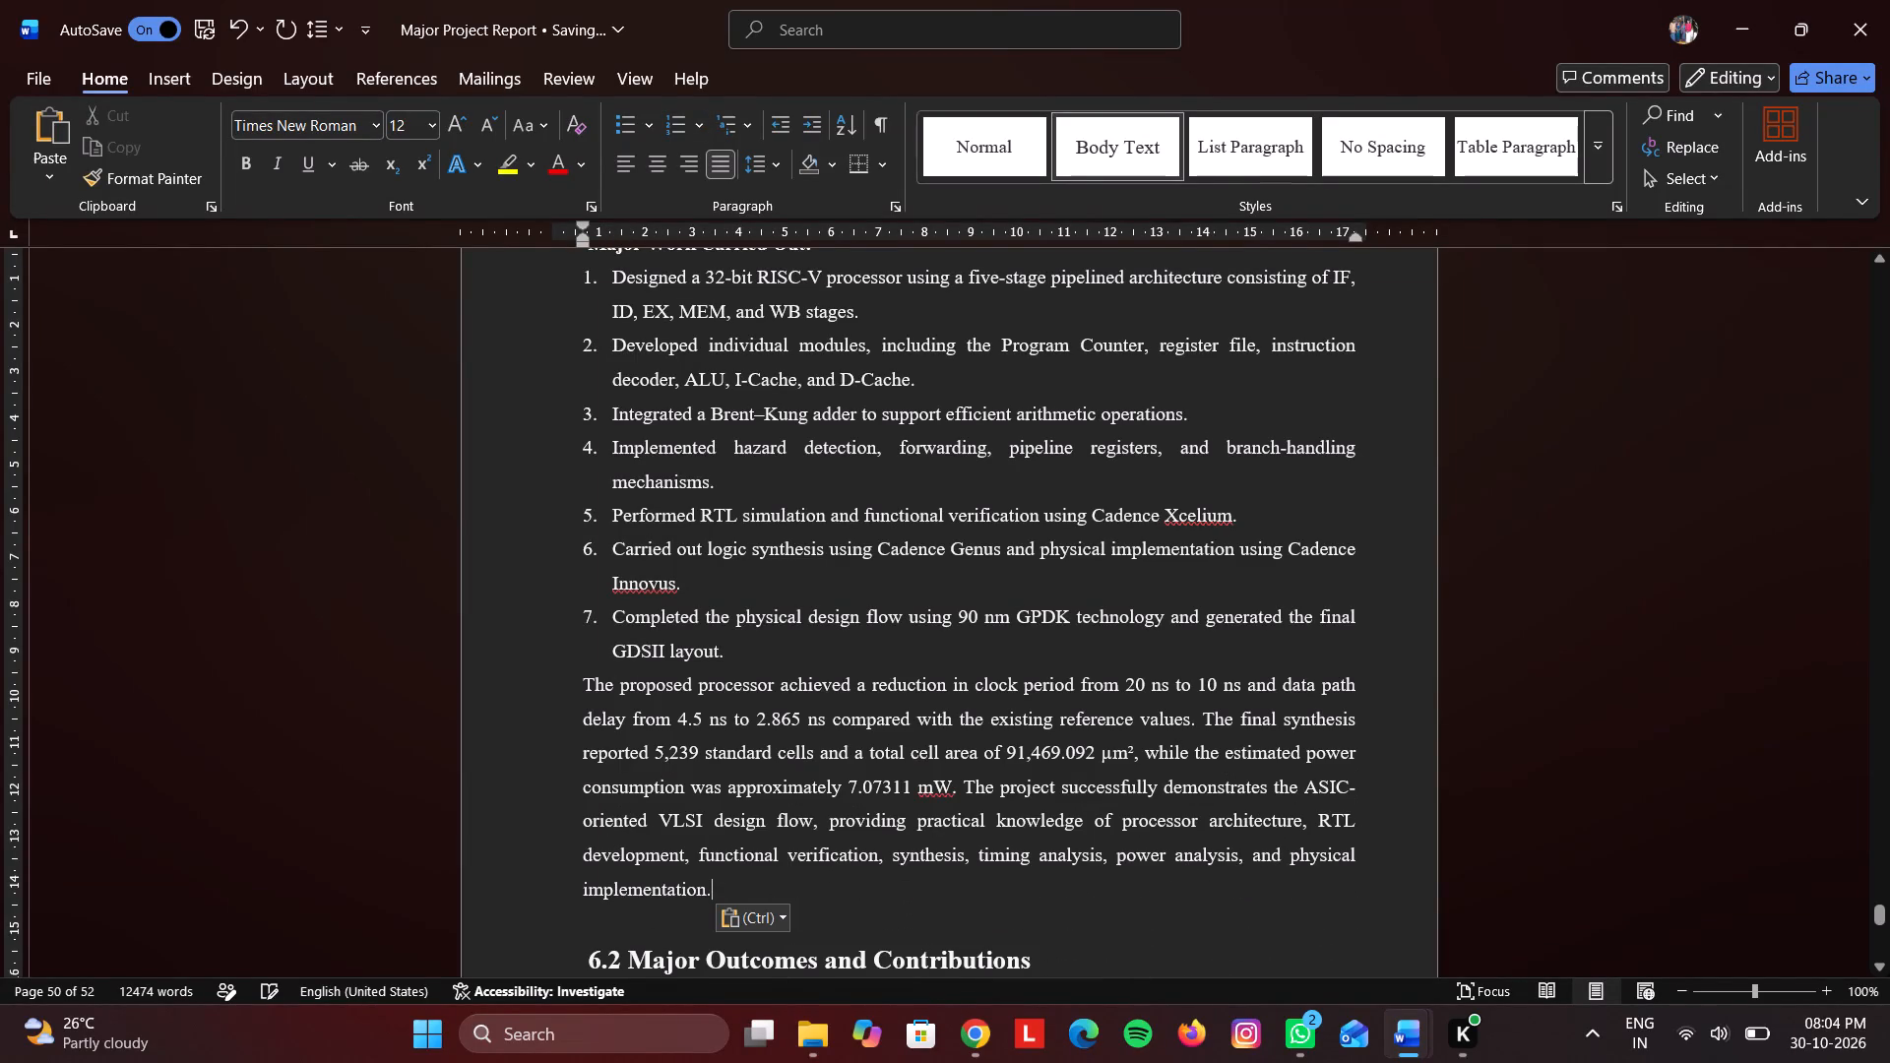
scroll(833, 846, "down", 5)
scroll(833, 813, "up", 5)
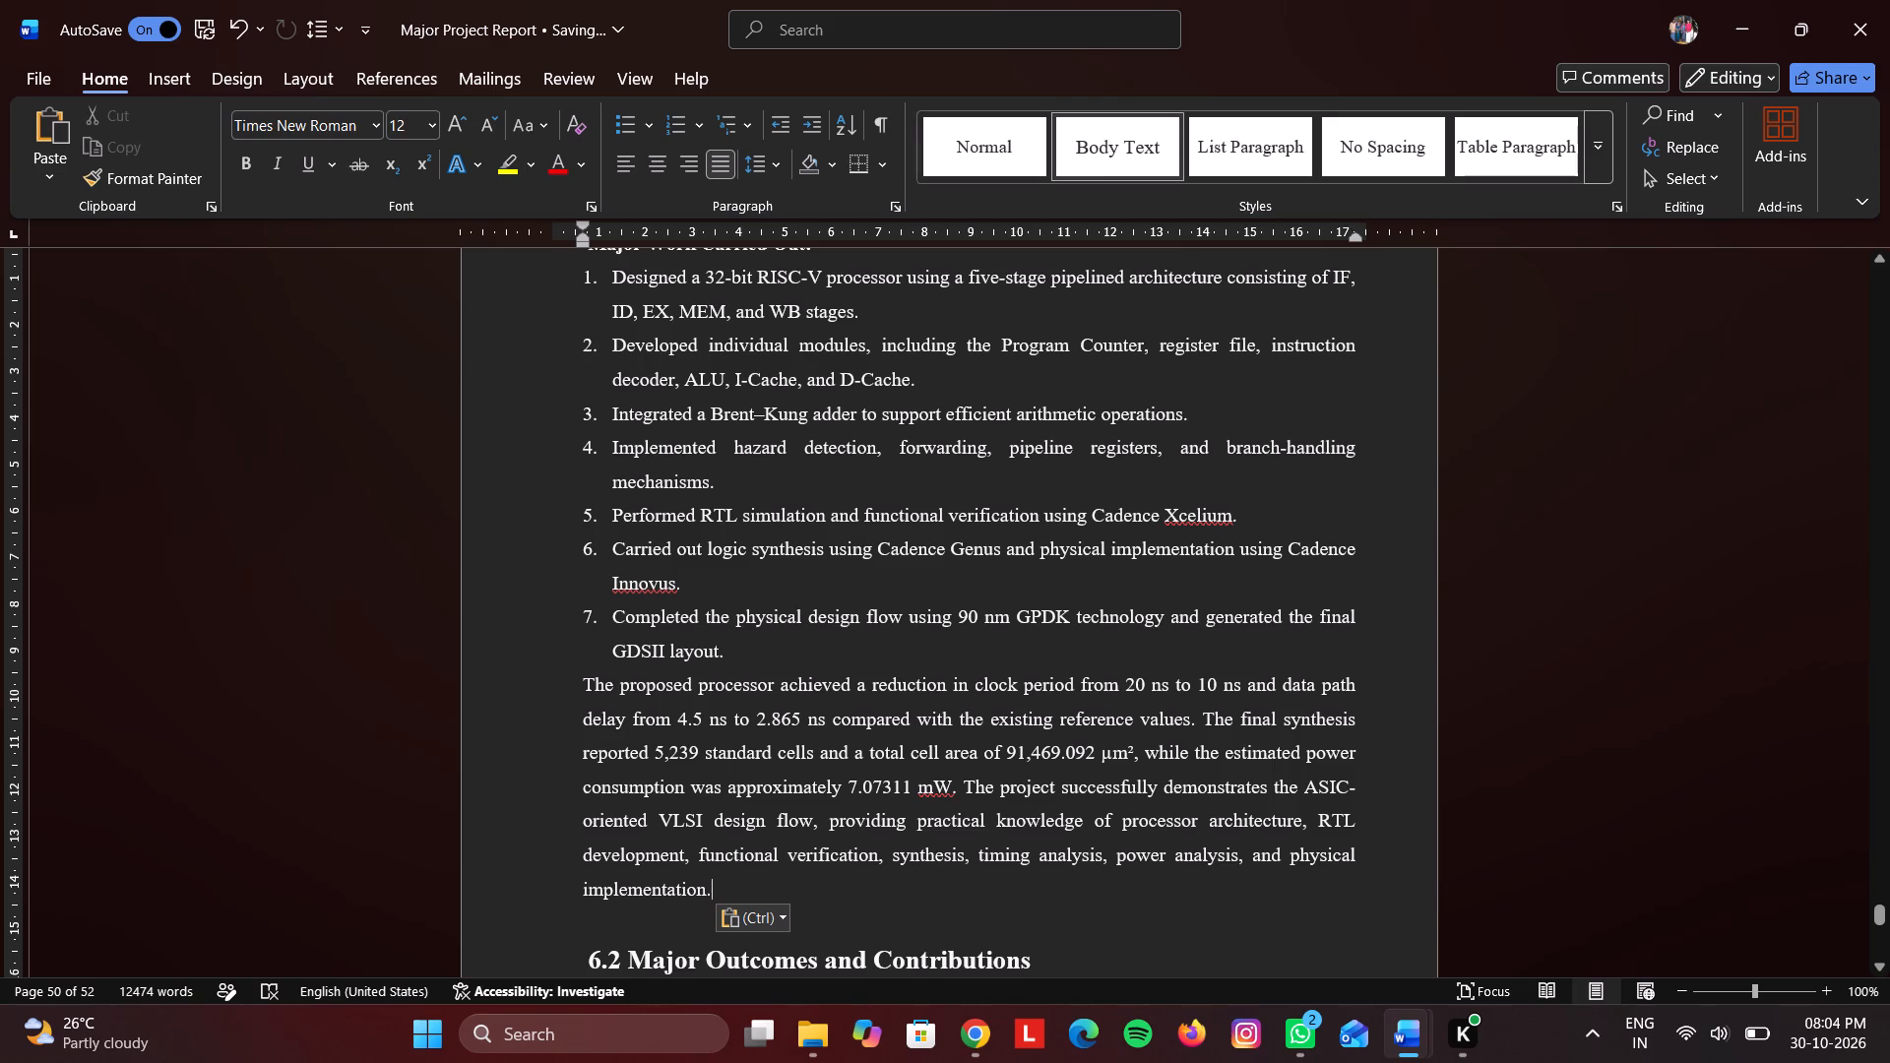
Align the left indent of the closing 6.1 paragraph, beginning "The proposed processor achieved", with the body text margin.
scroll(1034, 813, "up", 9)
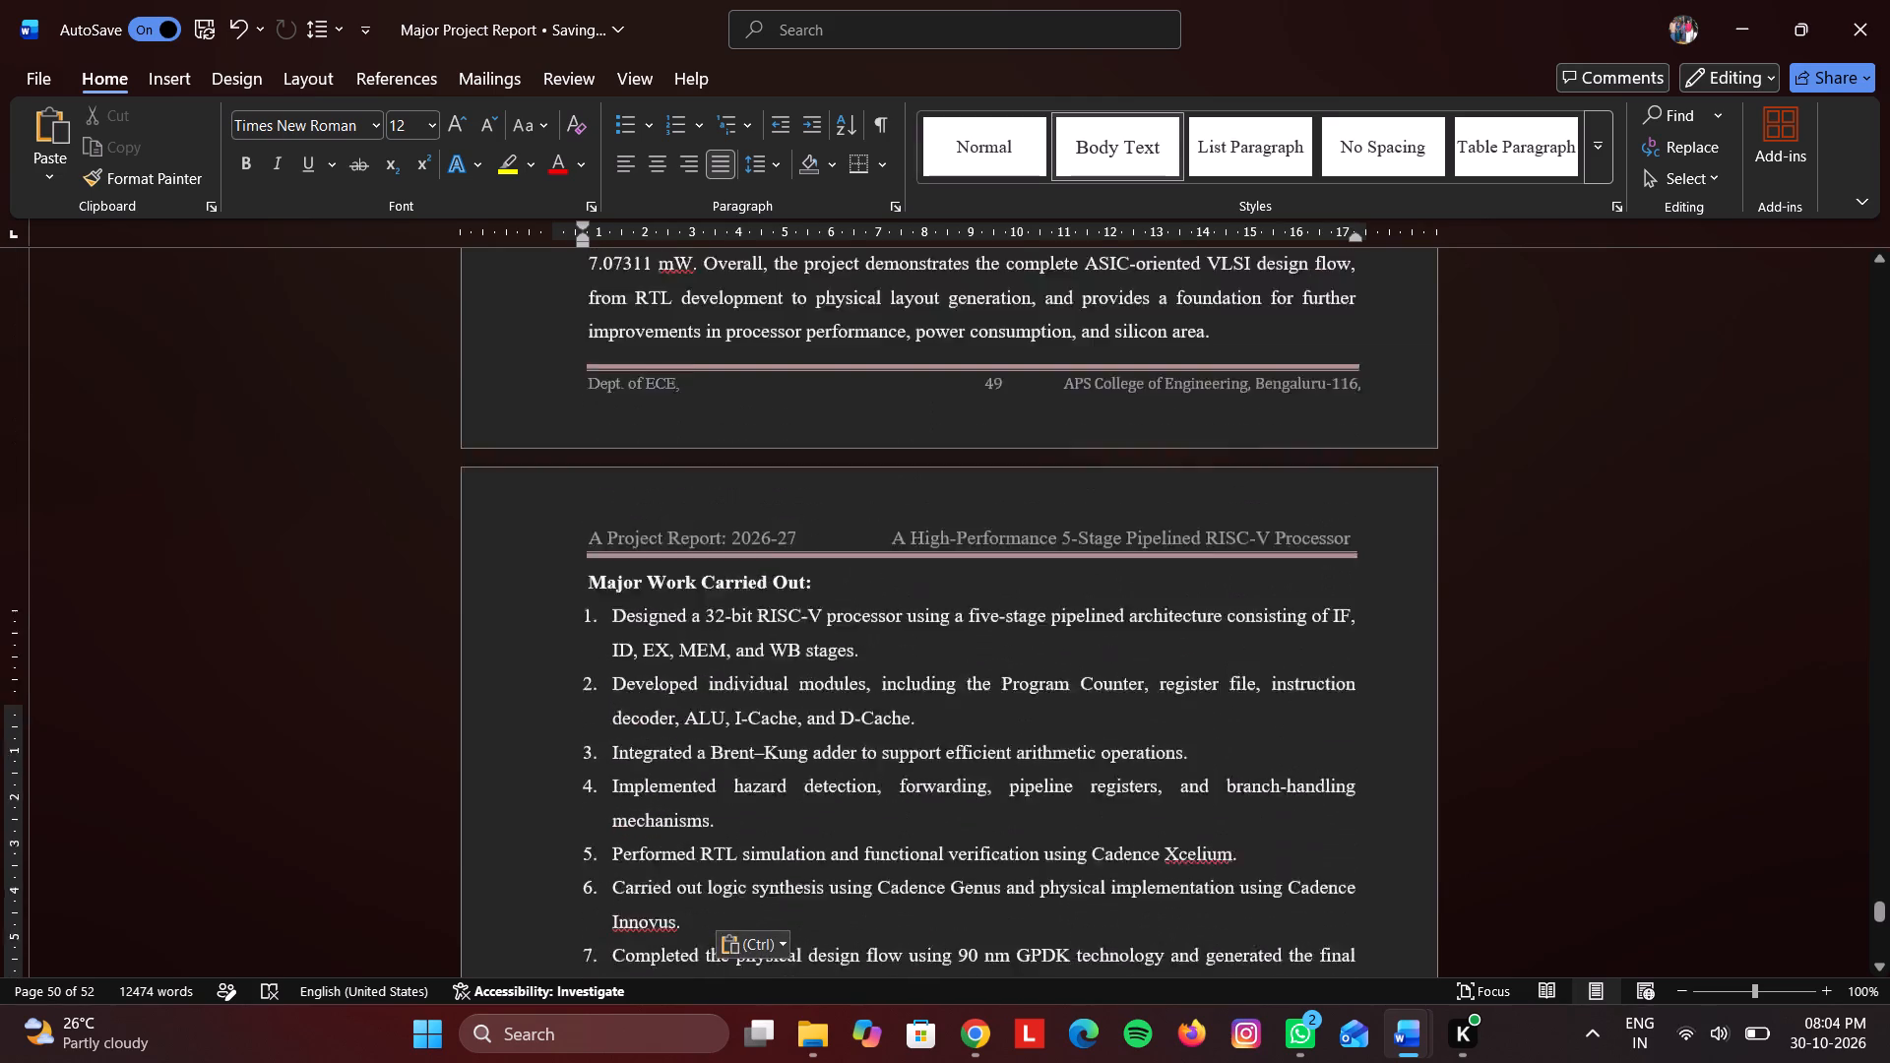
scroll(1034, 813, "up", 4)
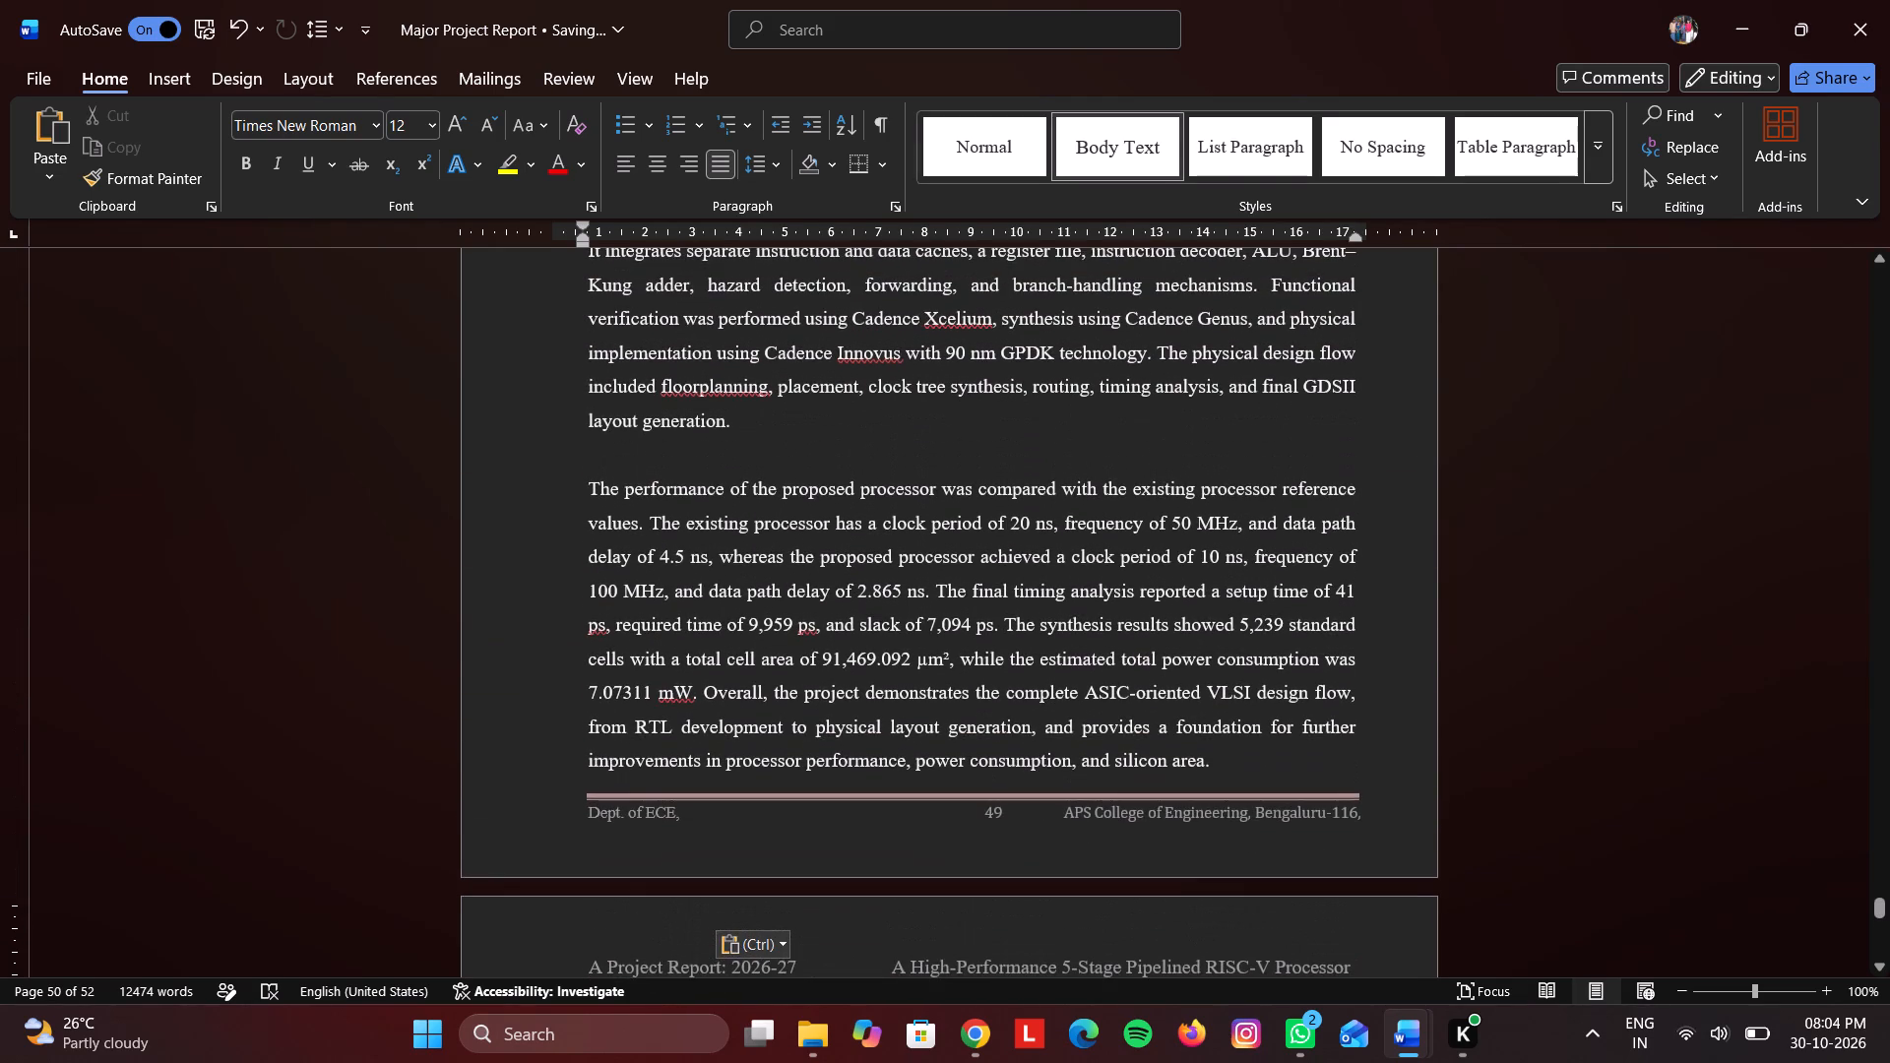
scroll(1034, 813, "down", 19)
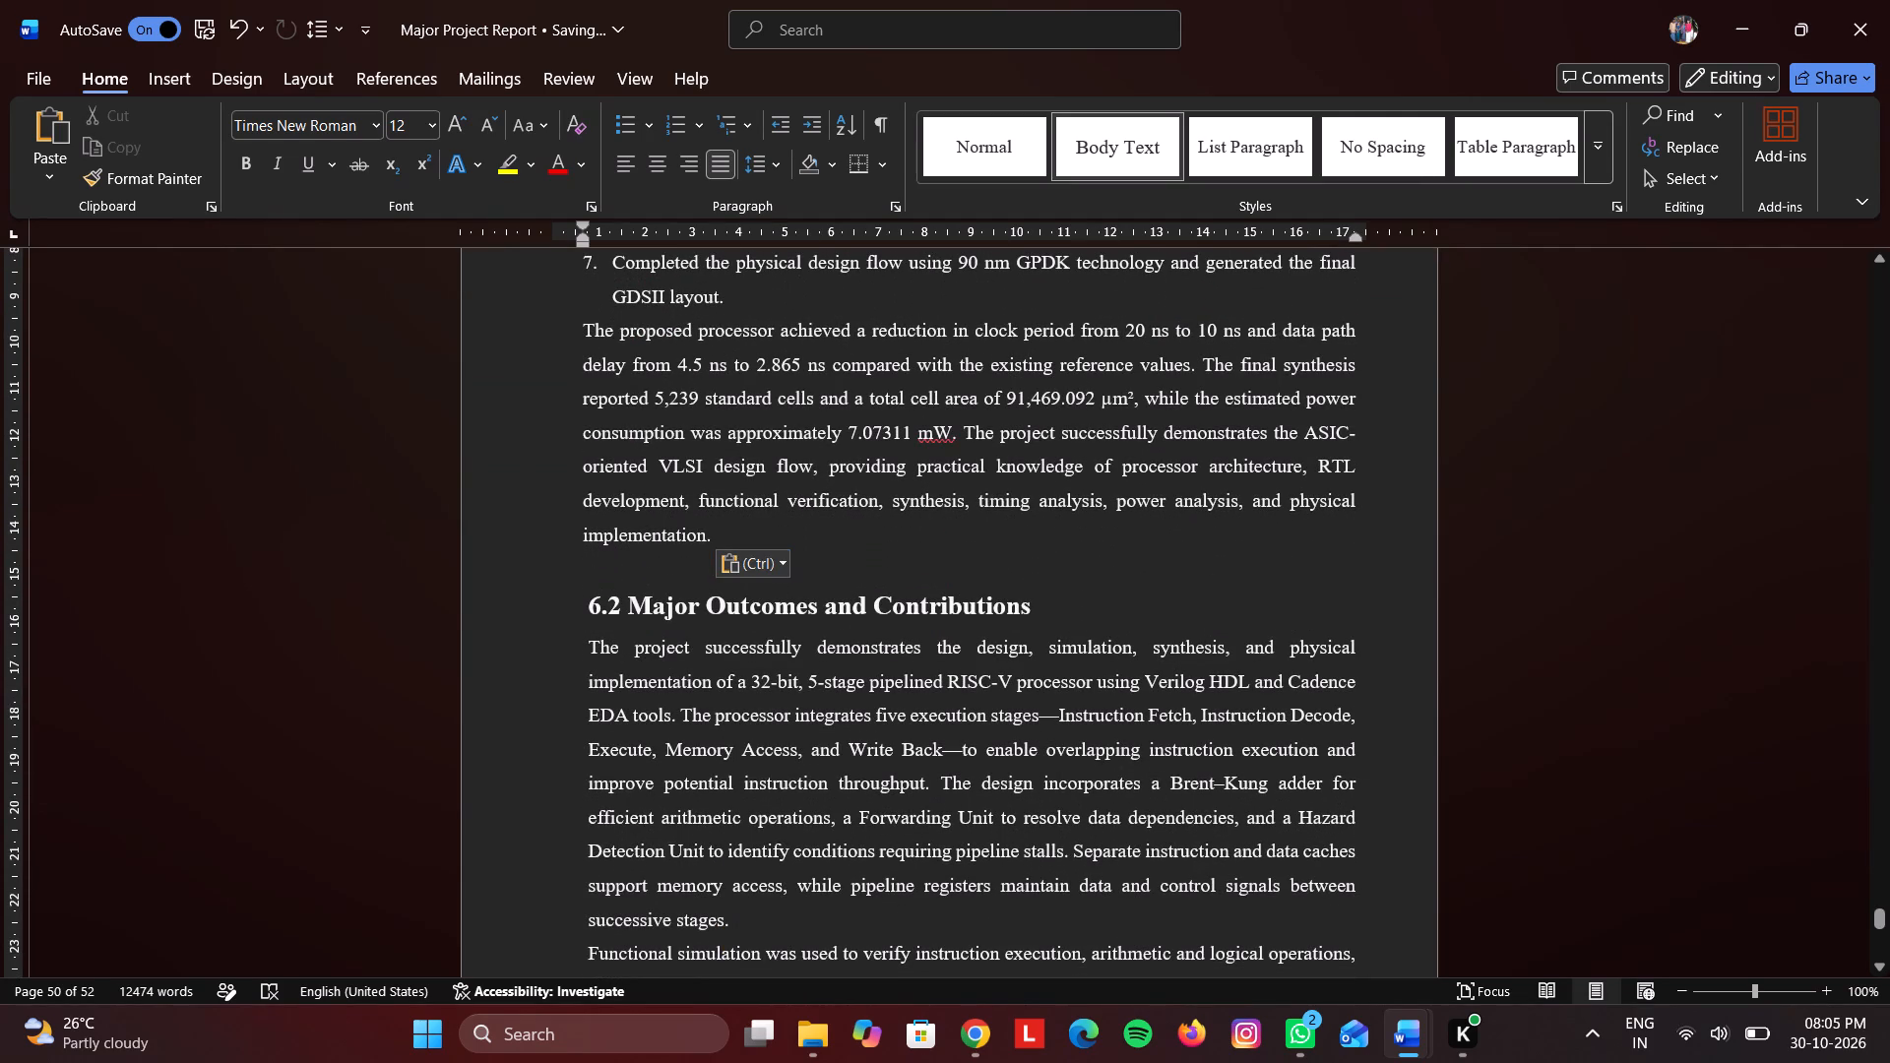
left_click(614, 507)
left_click_drag(724, 524, 602, 343)
left_click(579, 240)
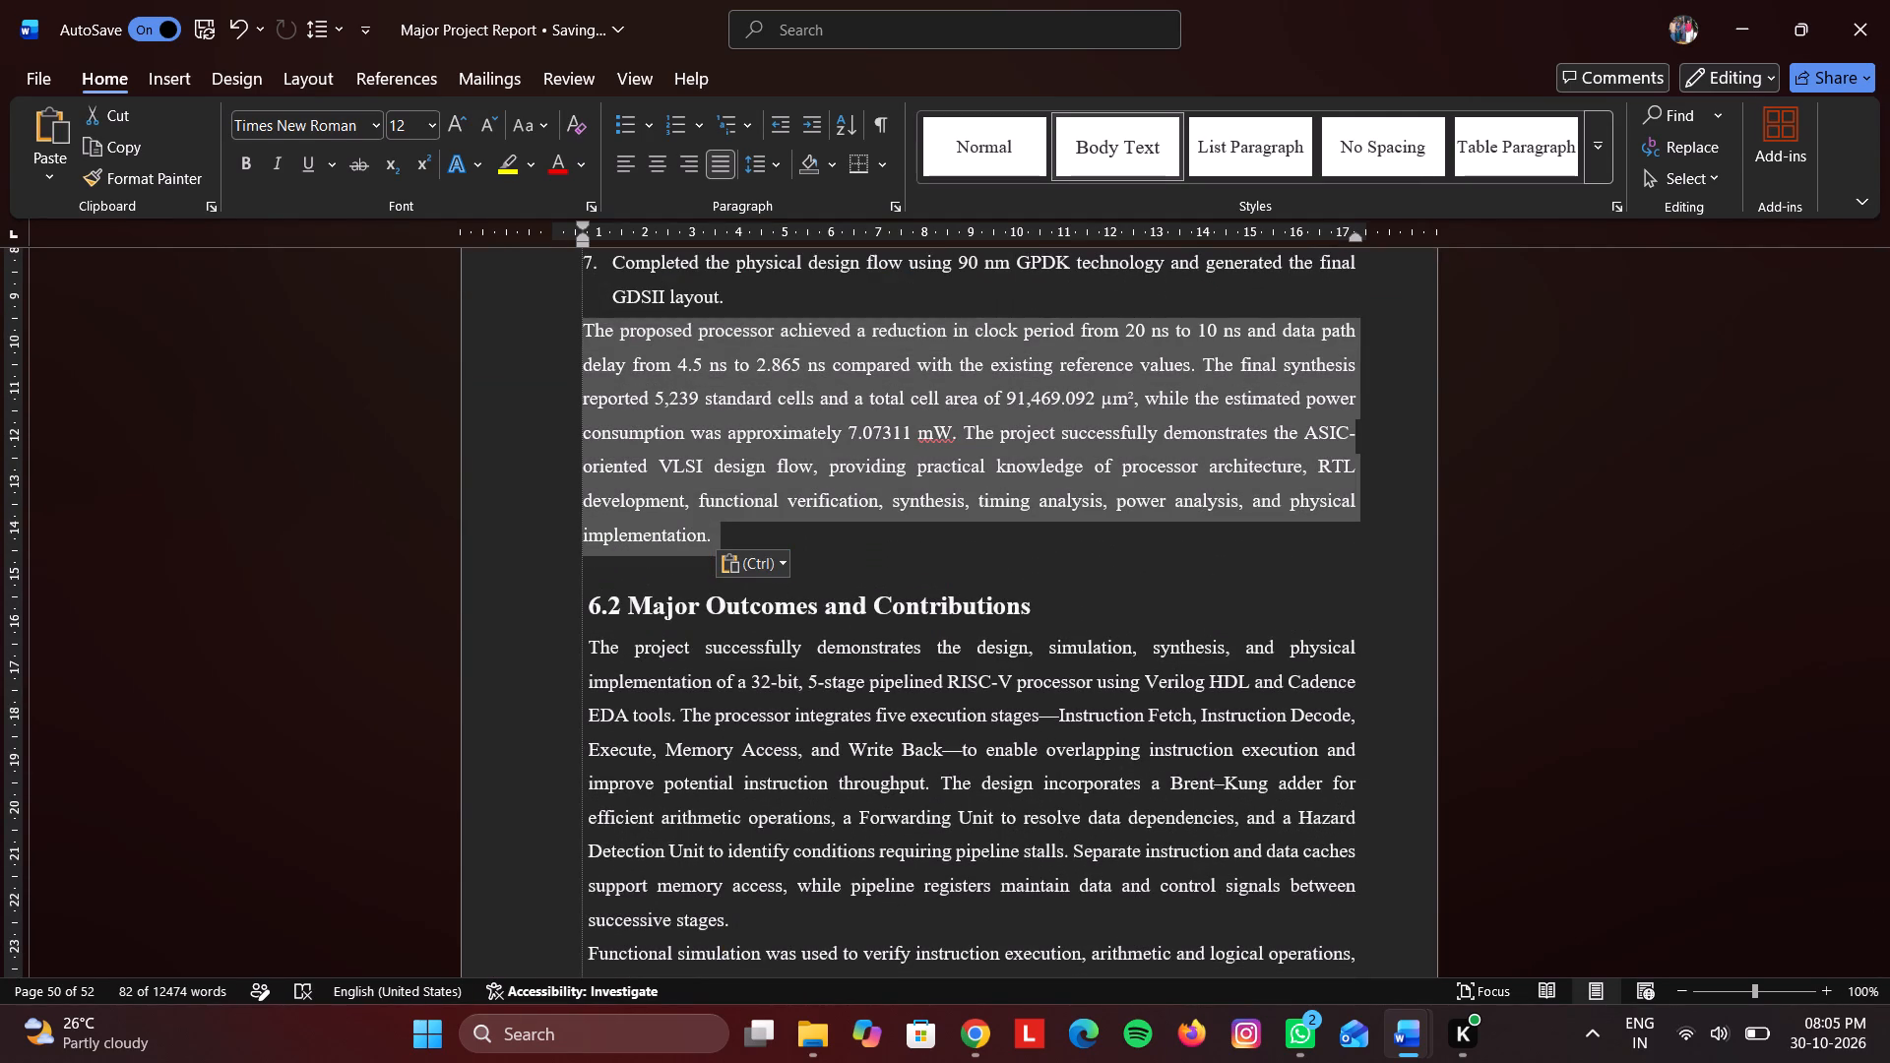
left_click(775, 538)
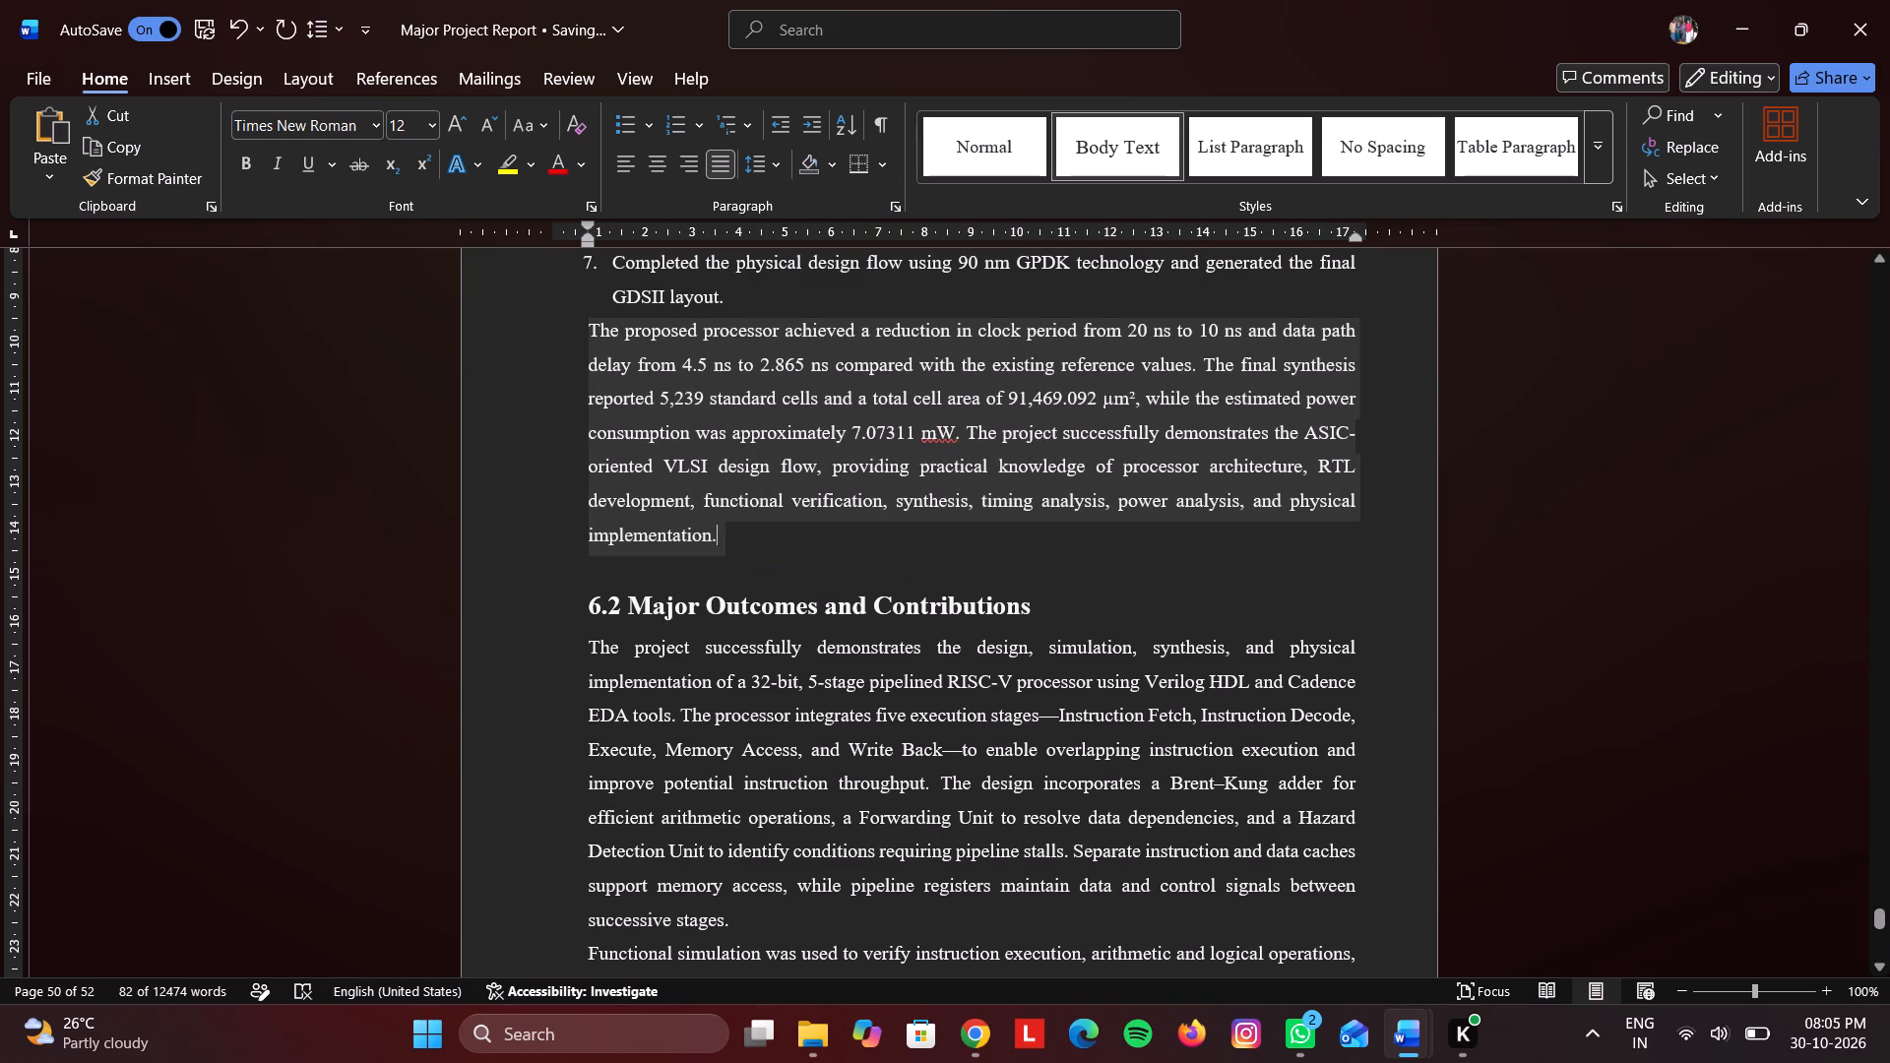
left_click(778, 577)
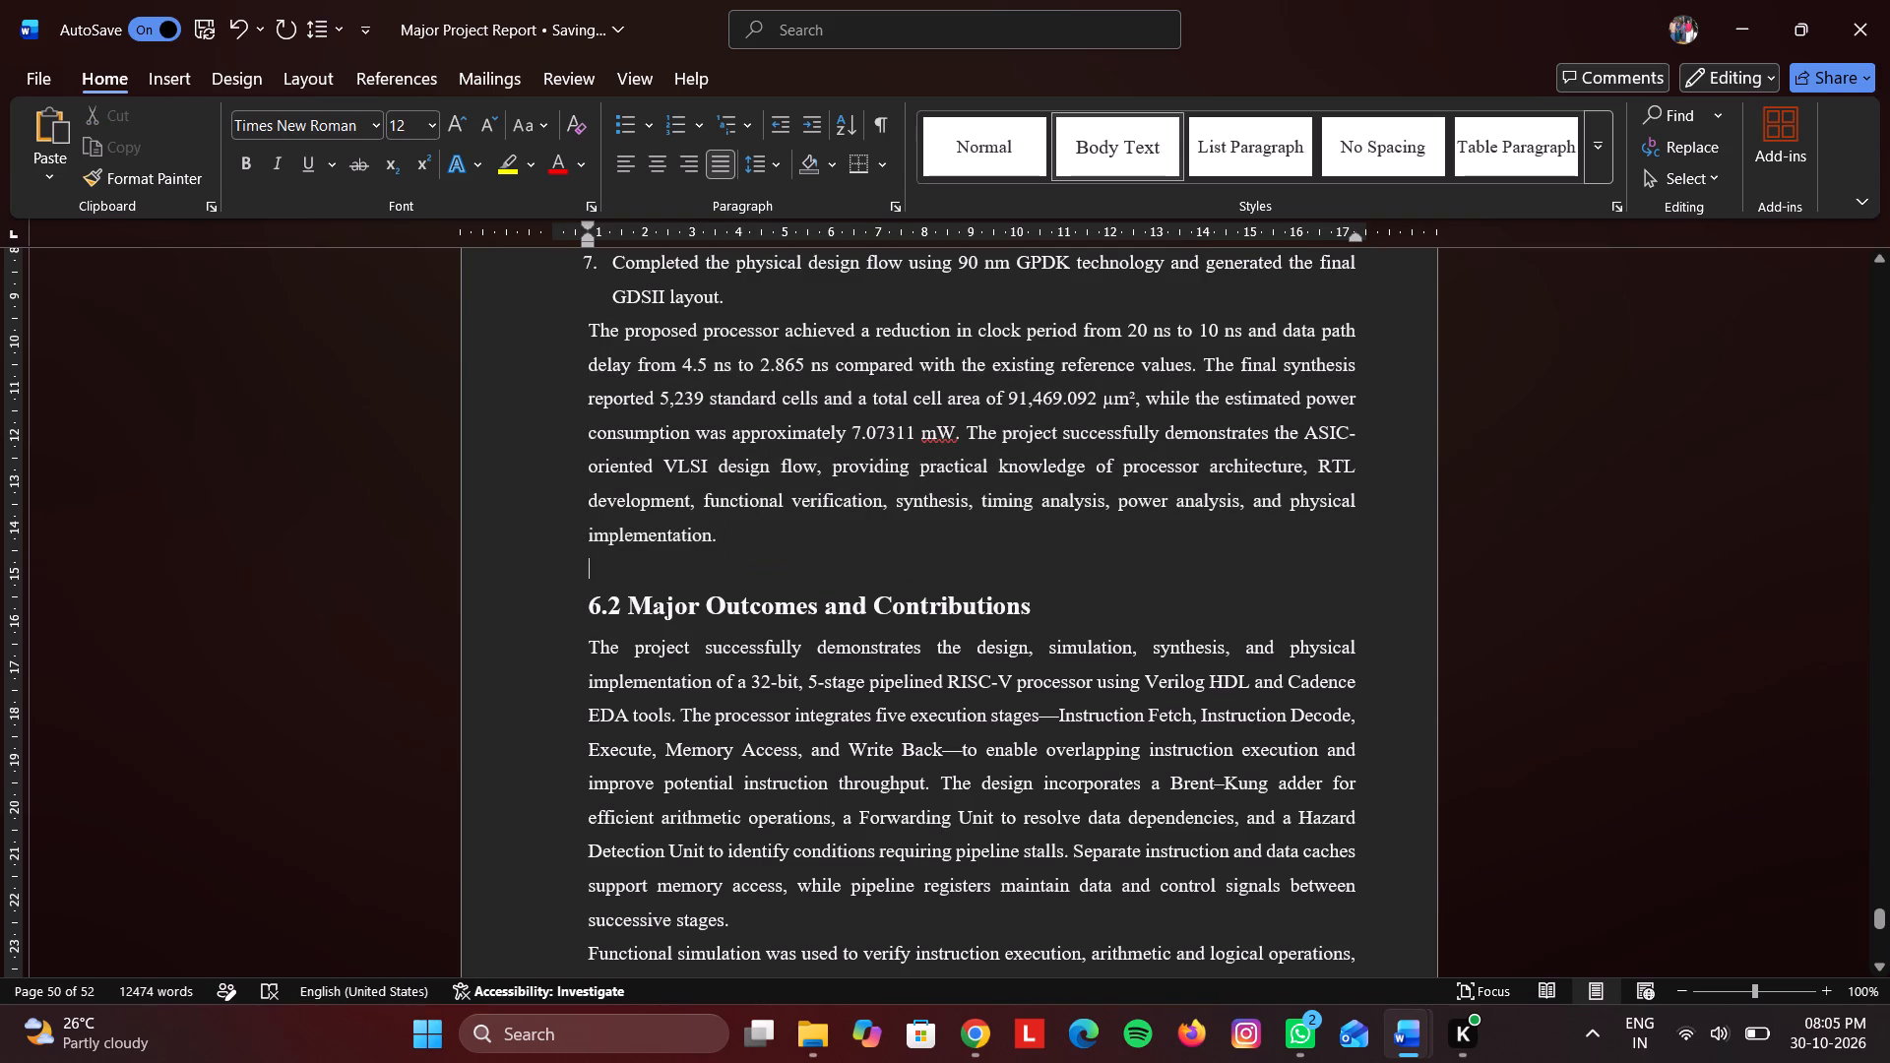
Review the page layout and paragraph spacing from section 6.1 through the start of 6.3 Advantages.
scroll(775, 574, "down", 15)
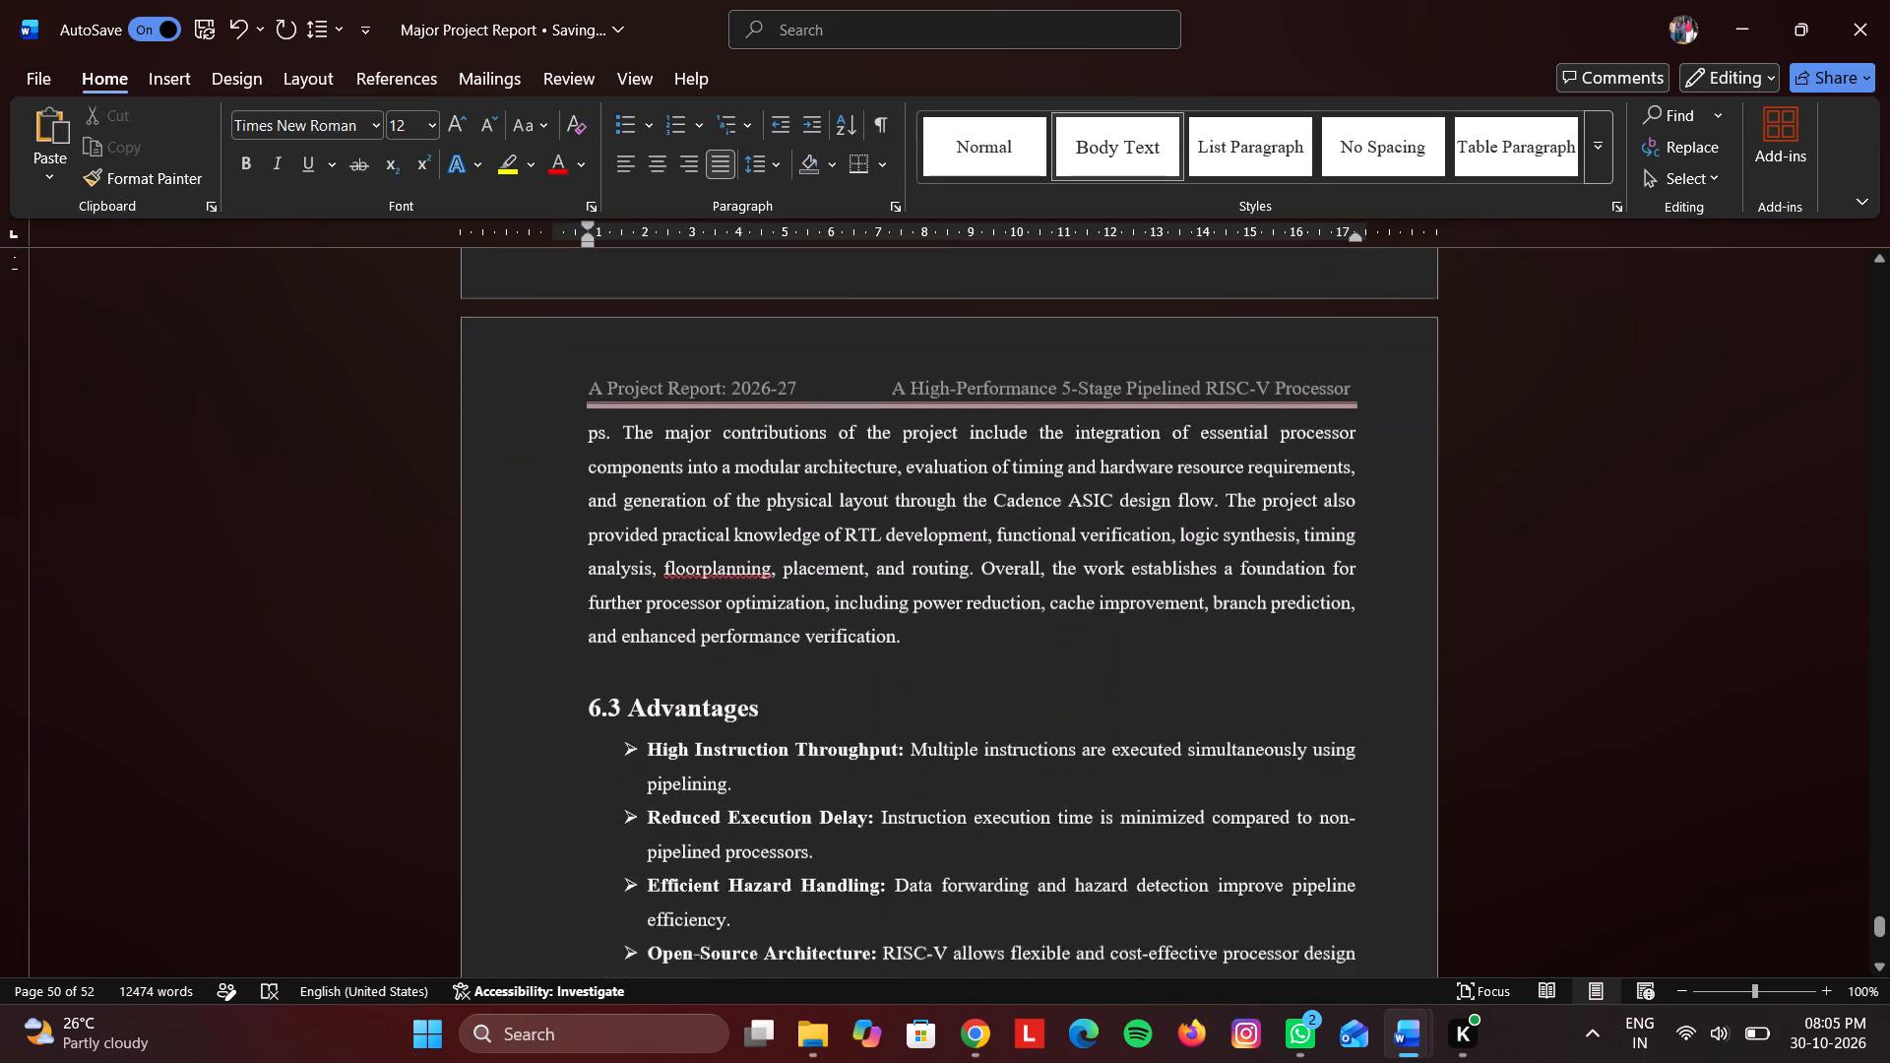
scroll(775, 574, "up", 10)
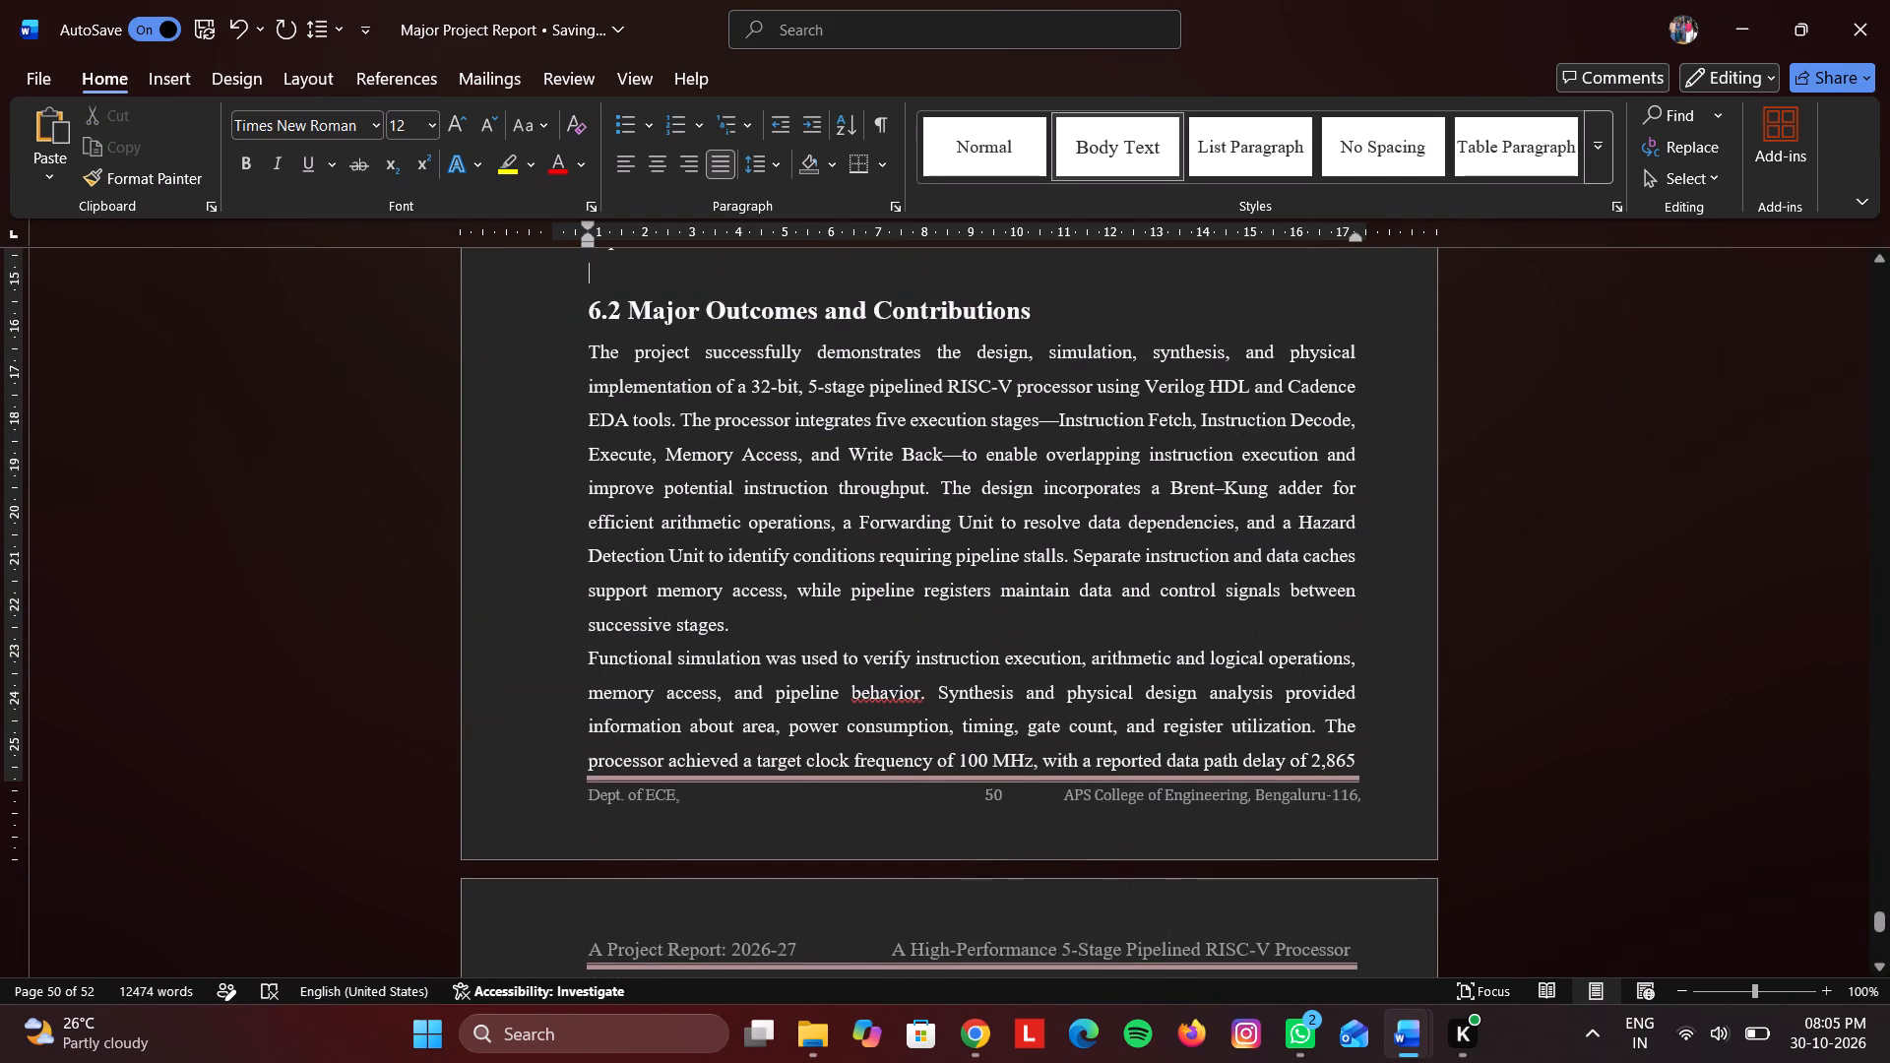
scroll(775, 573, "down", 12)
scroll(775, 573, "up", 9)
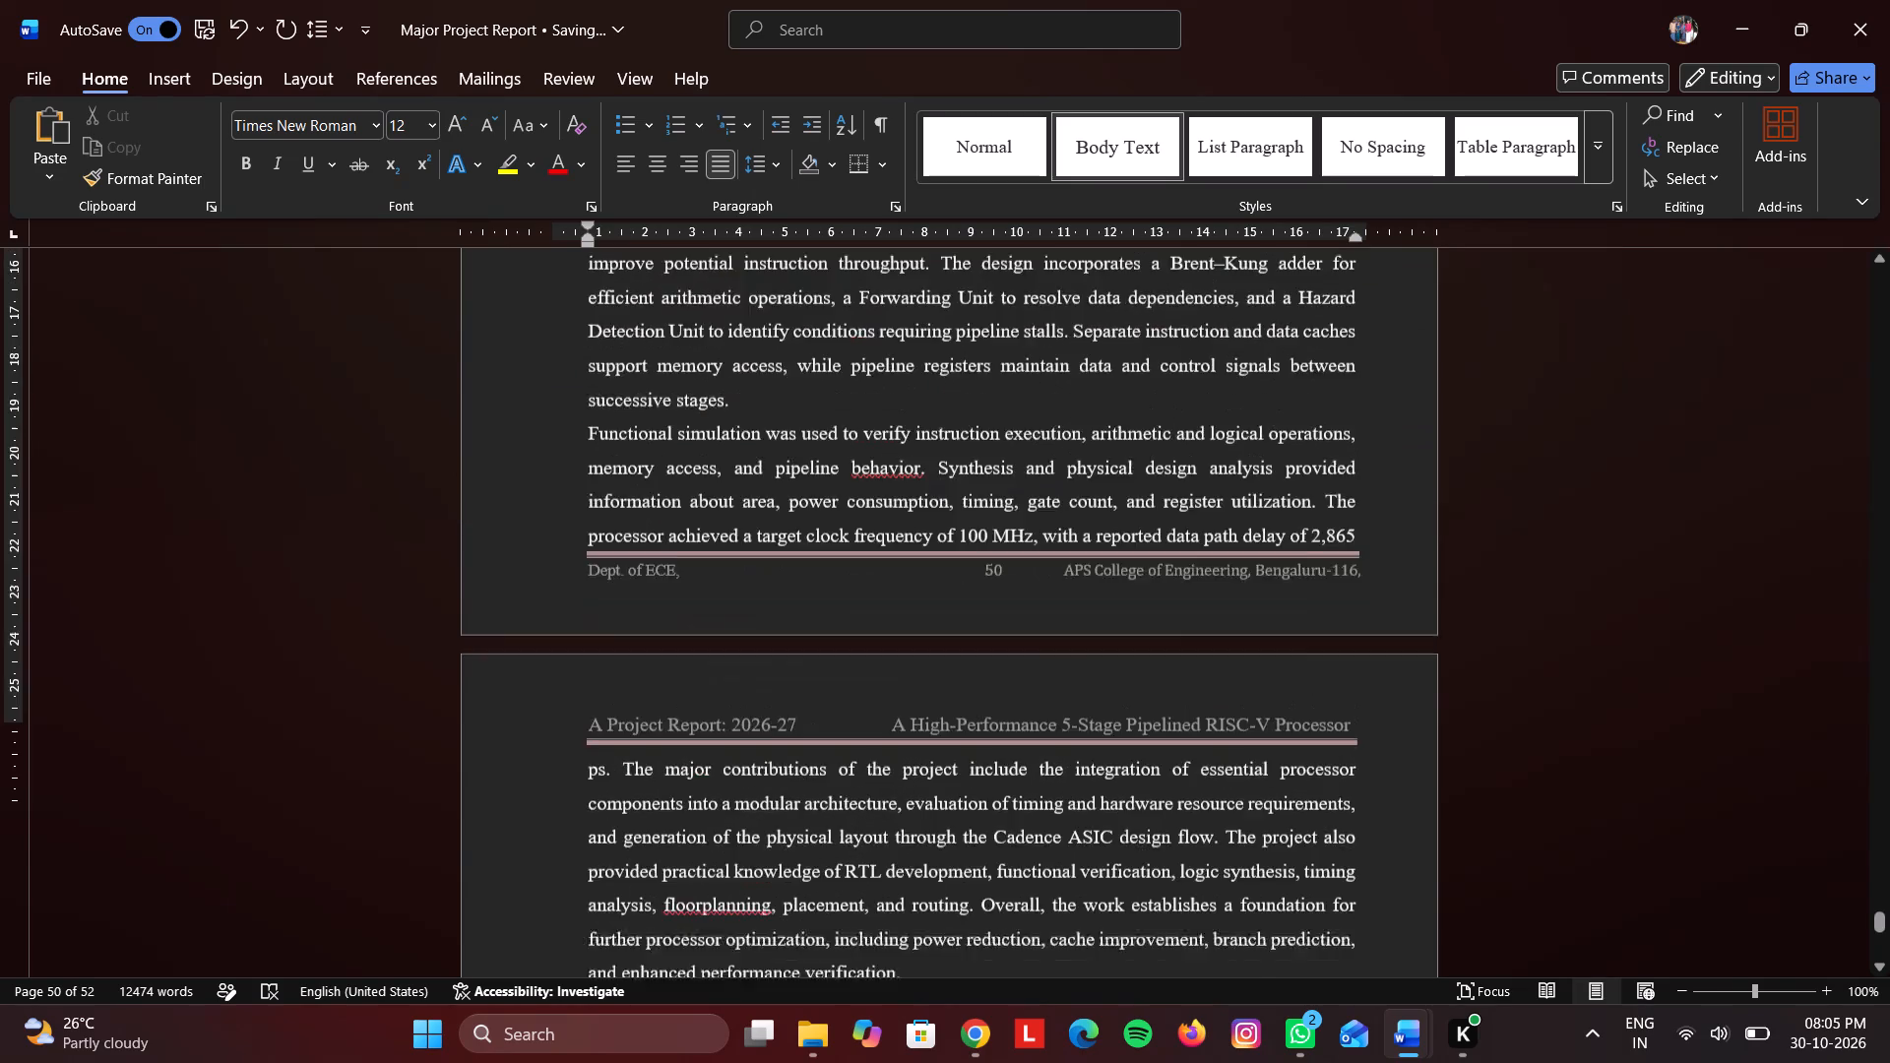
scroll(775, 573, "up", 7)
scroll(775, 573, "up", 14)
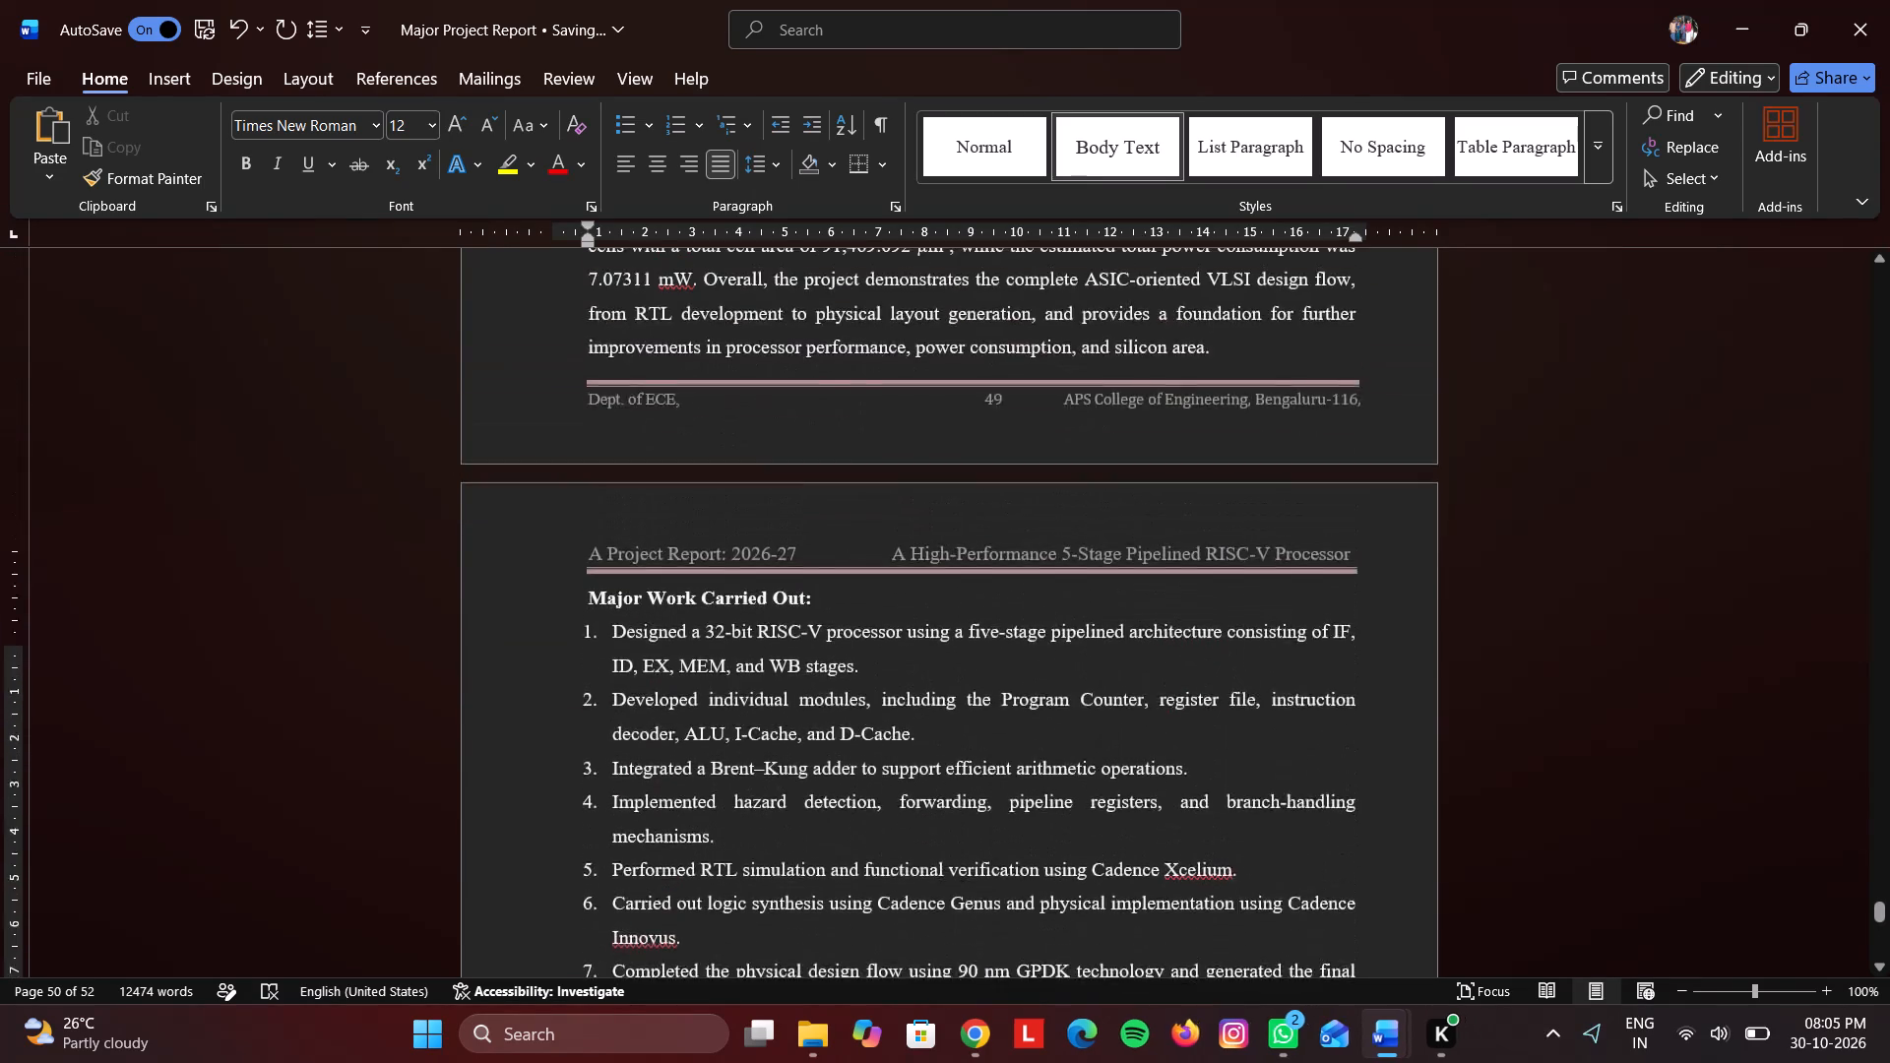
scroll(775, 573, "up", 12)
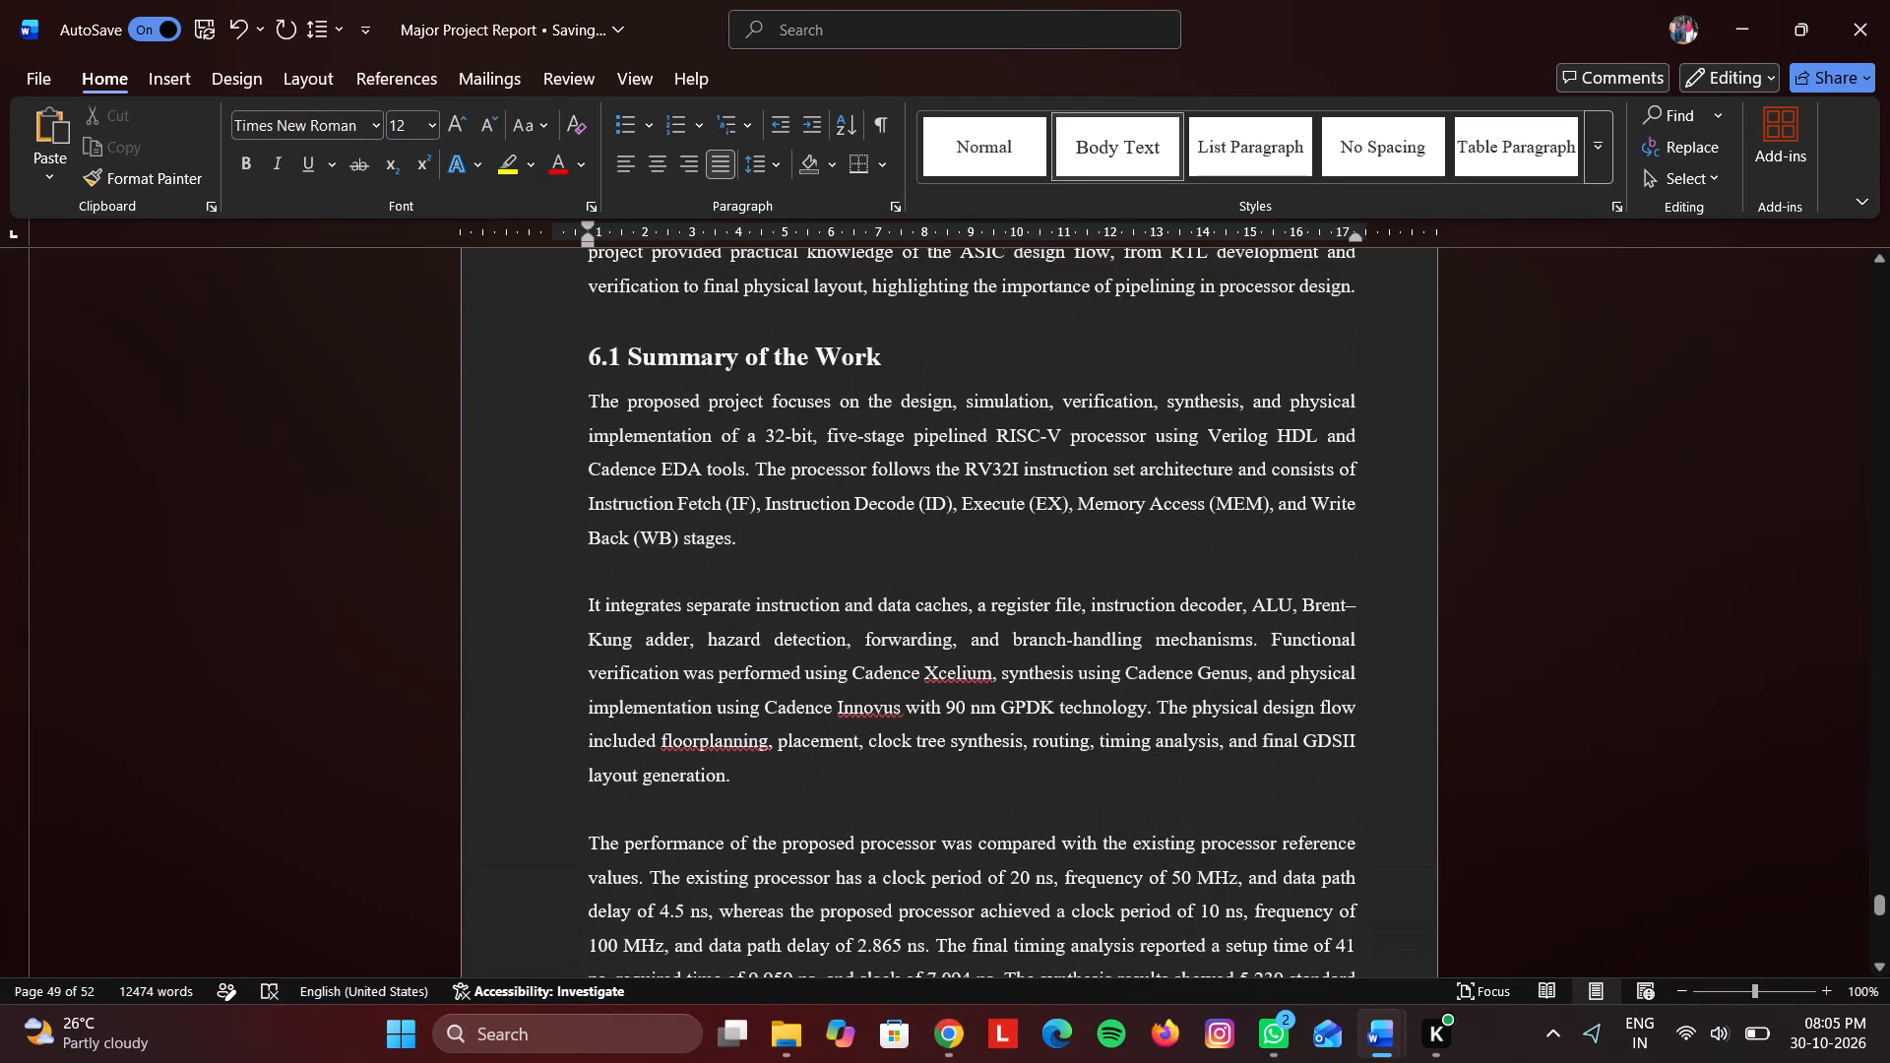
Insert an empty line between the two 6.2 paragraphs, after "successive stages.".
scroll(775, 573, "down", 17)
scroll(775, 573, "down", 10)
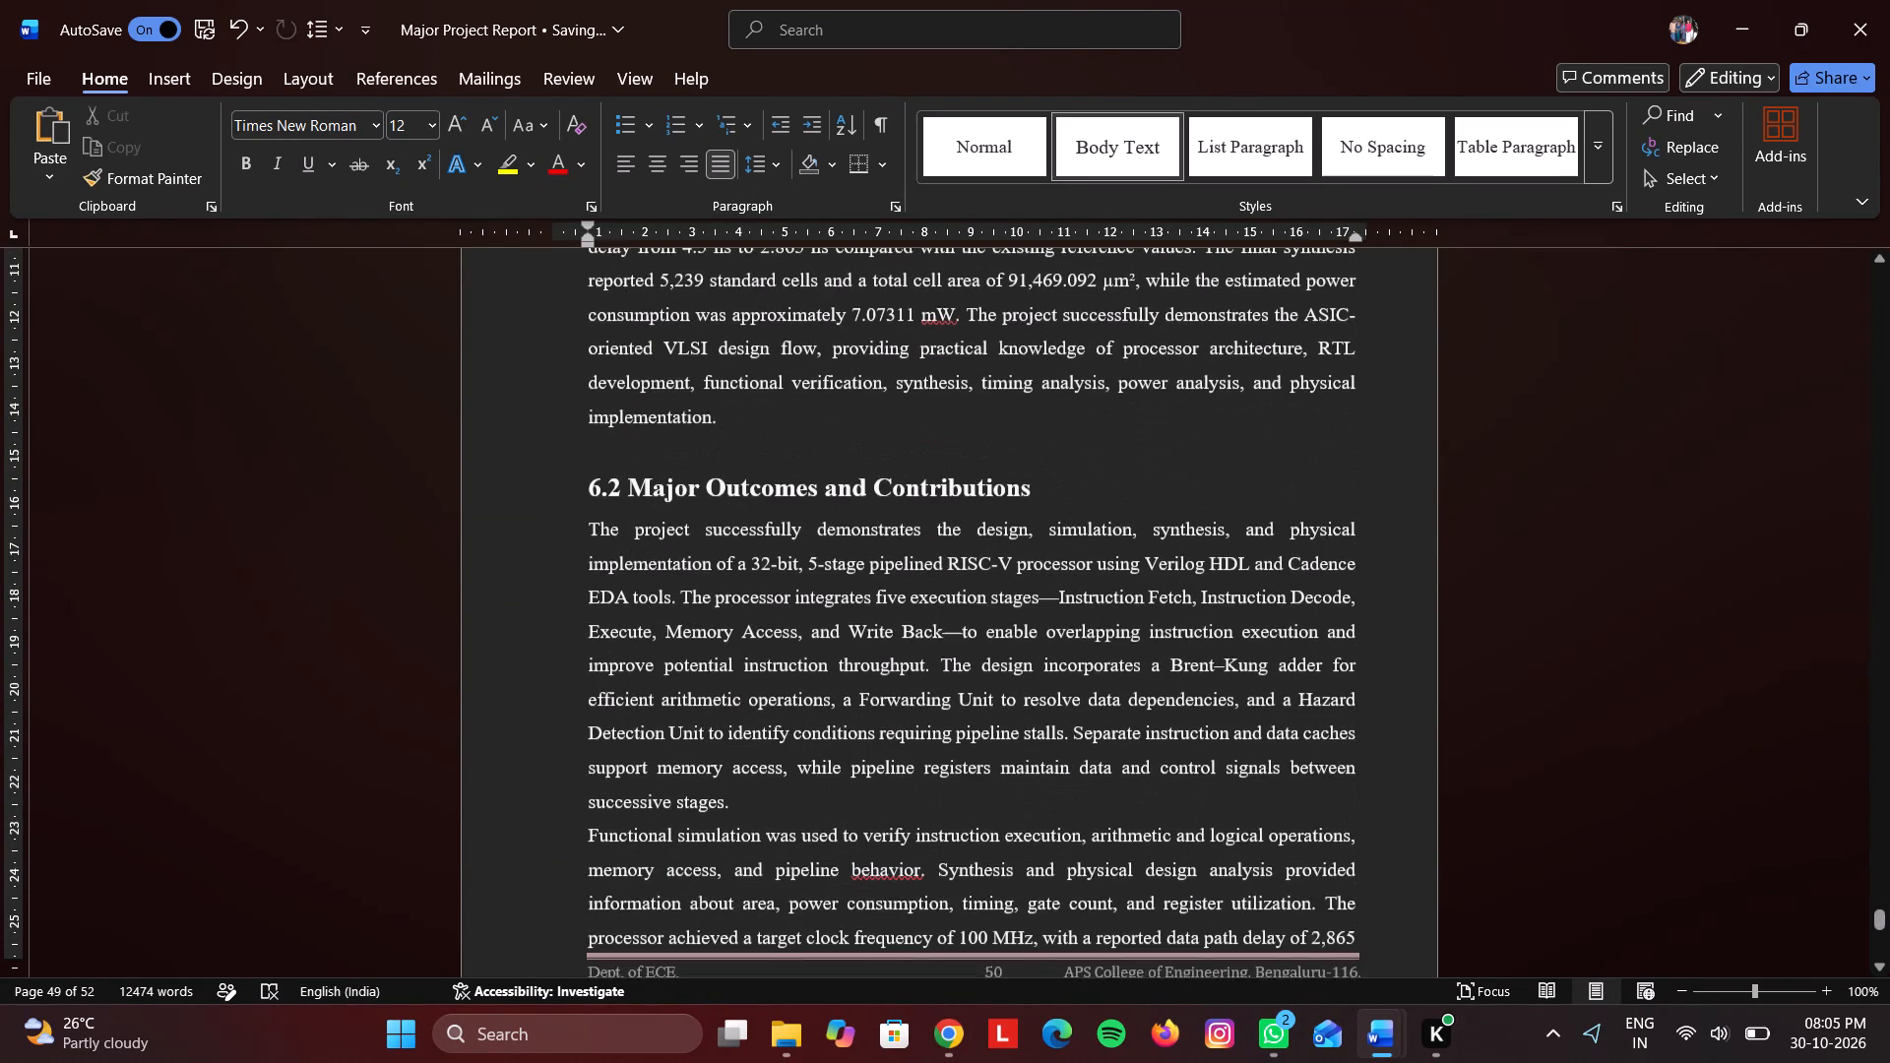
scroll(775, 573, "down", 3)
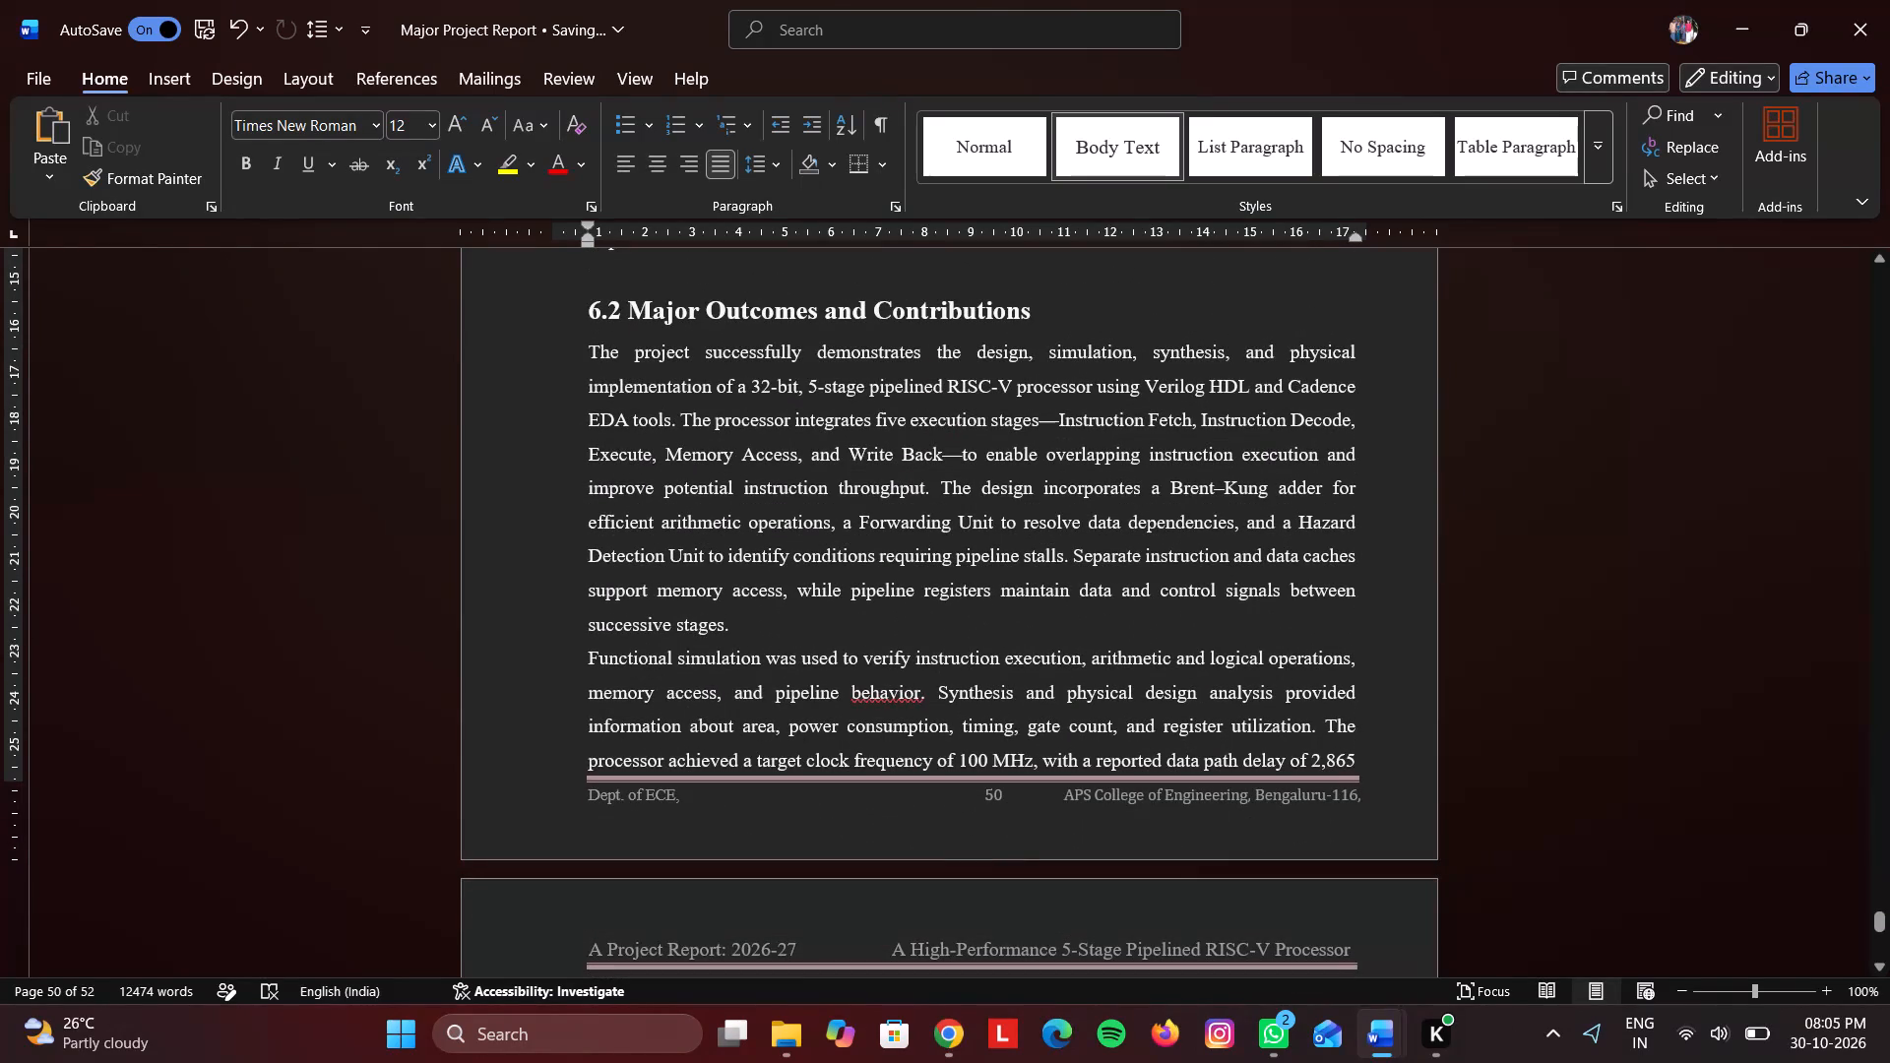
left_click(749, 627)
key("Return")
Delete the empty line between the two 6.2 paragraphs, after "successive stages.".
scroll(749, 627, "down", 5)
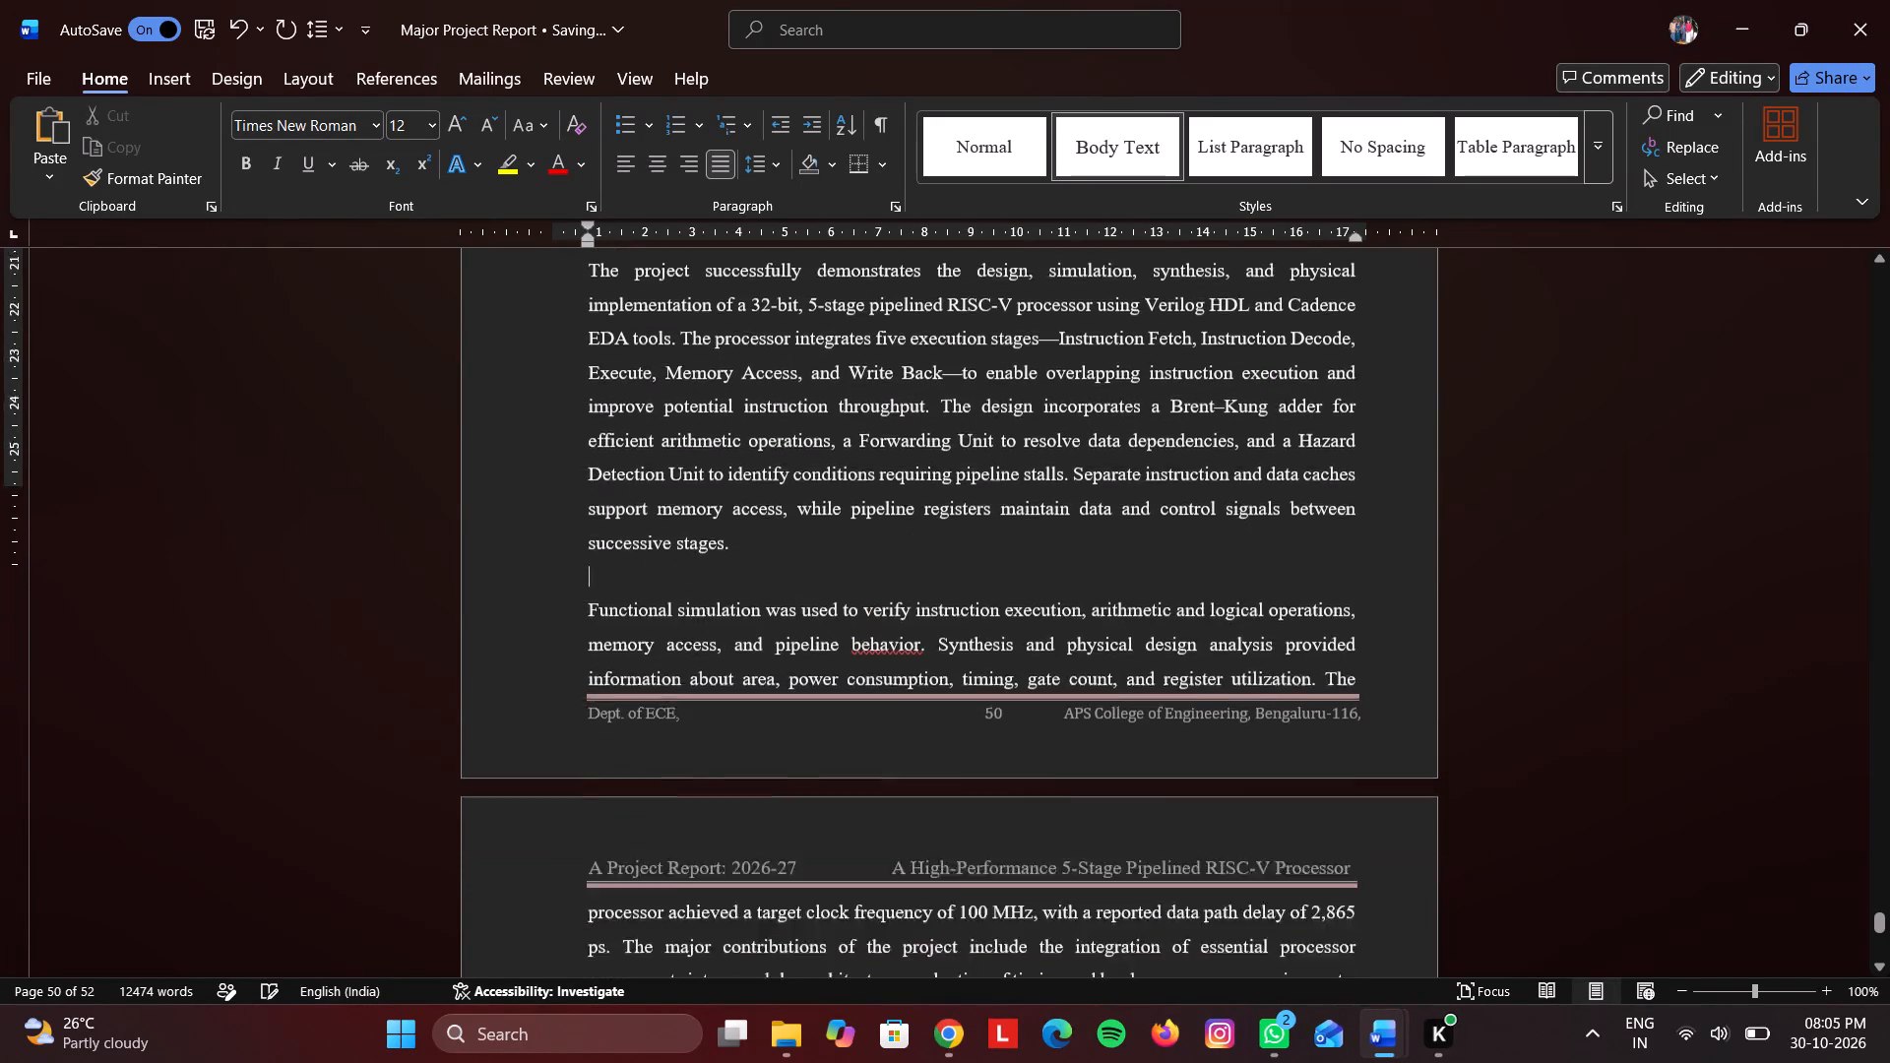
scroll(749, 627, "down", 12)
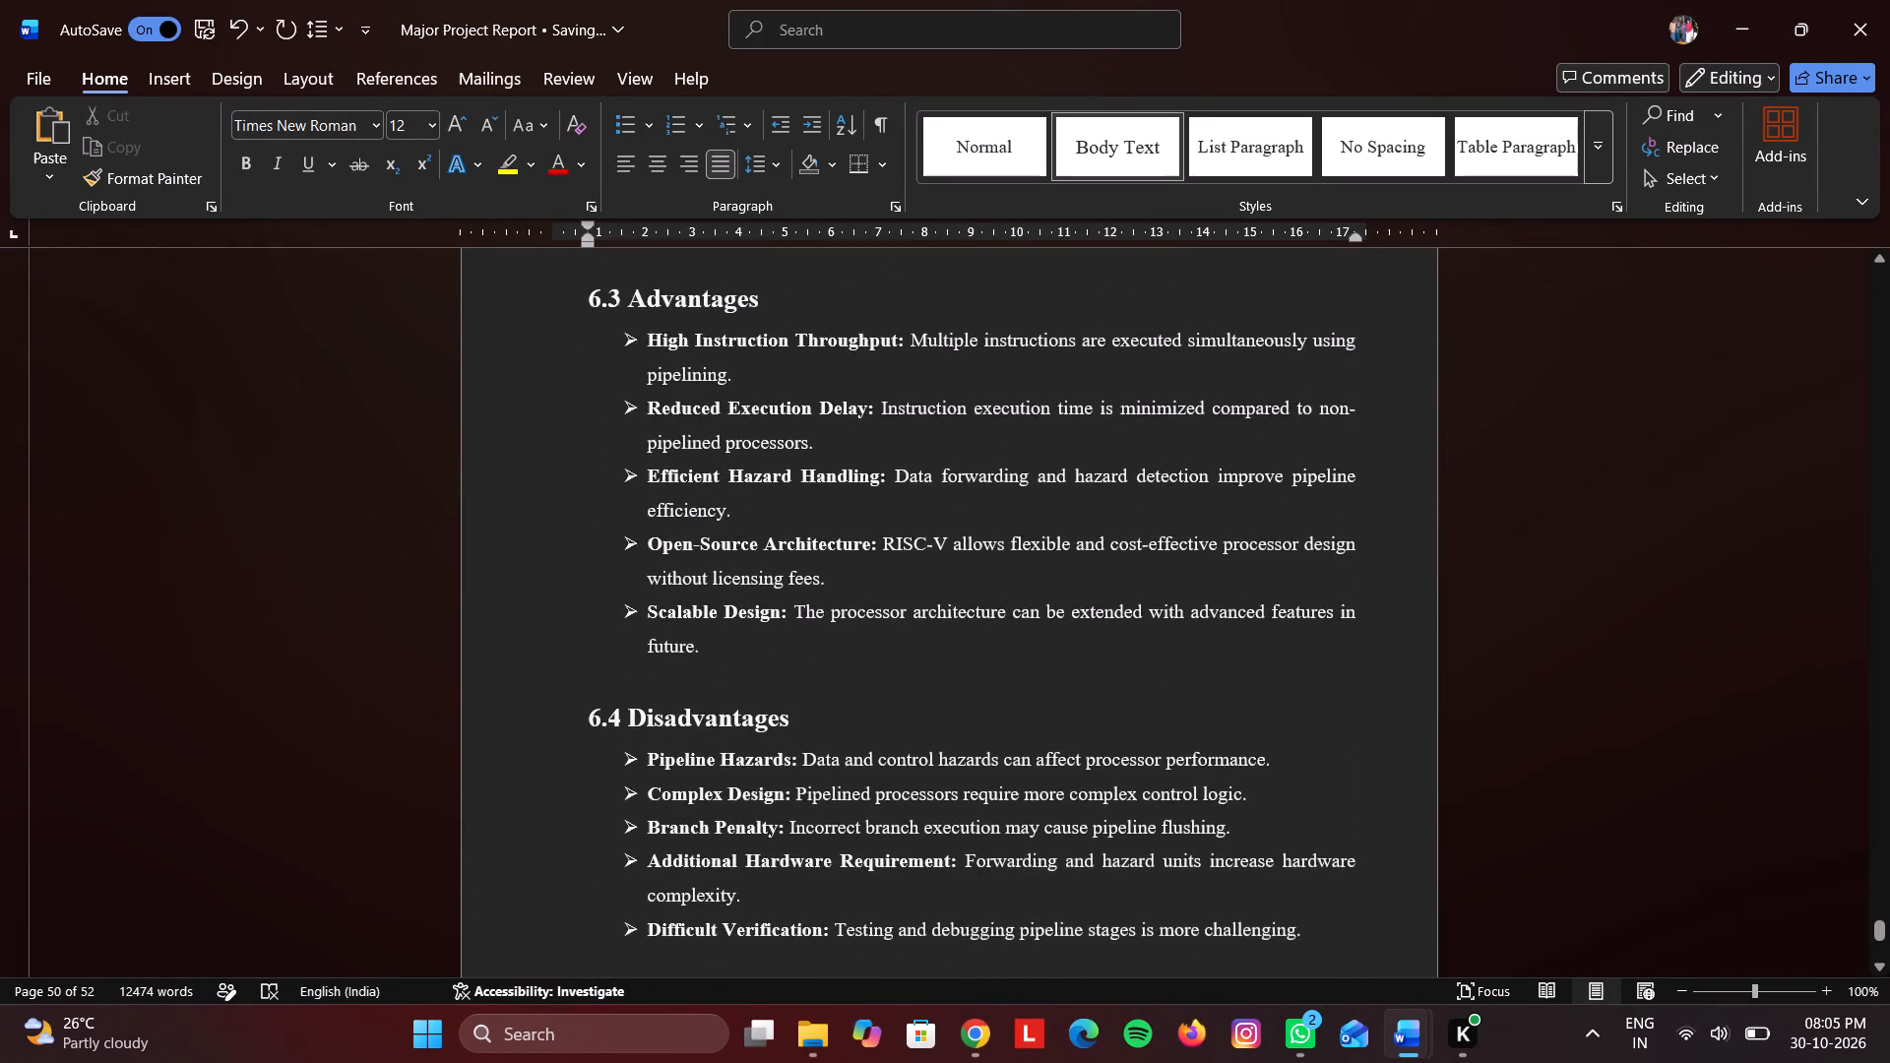
scroll(748, 801, "down", 4)
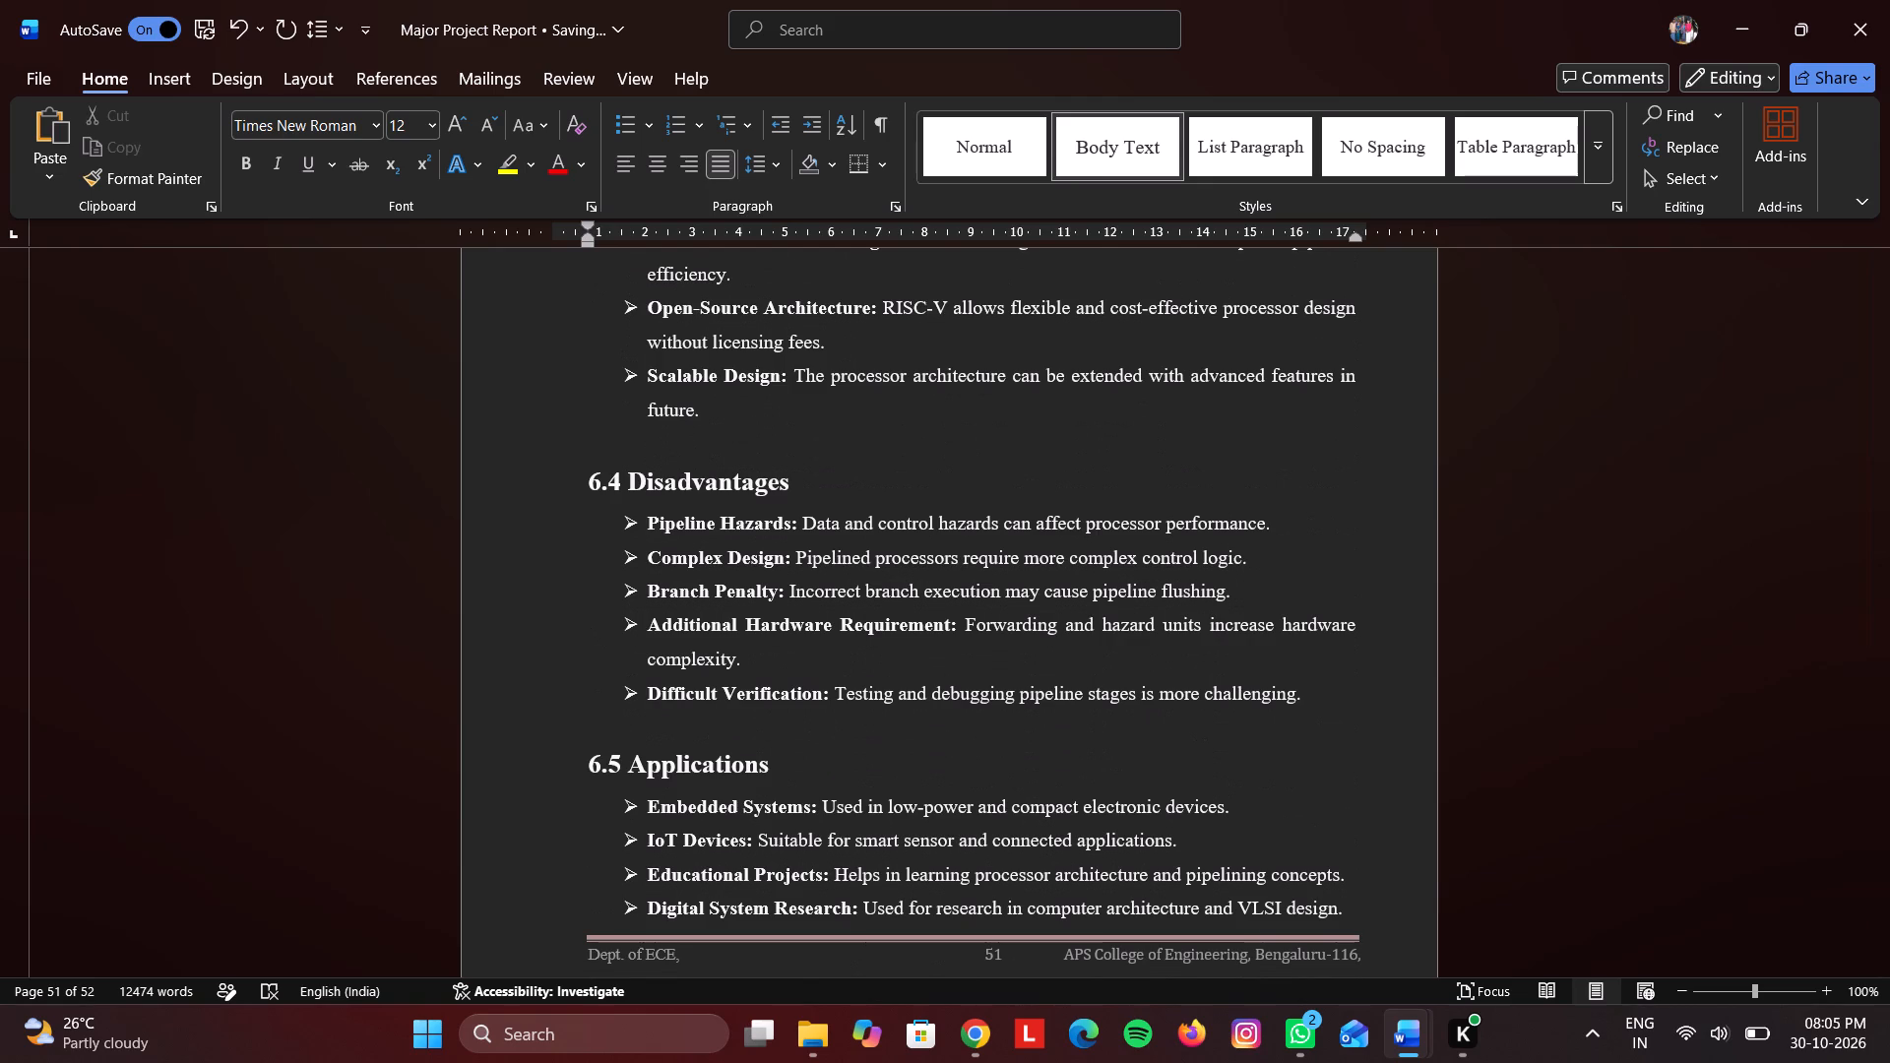
scroll(1056, 732, "down", 7)
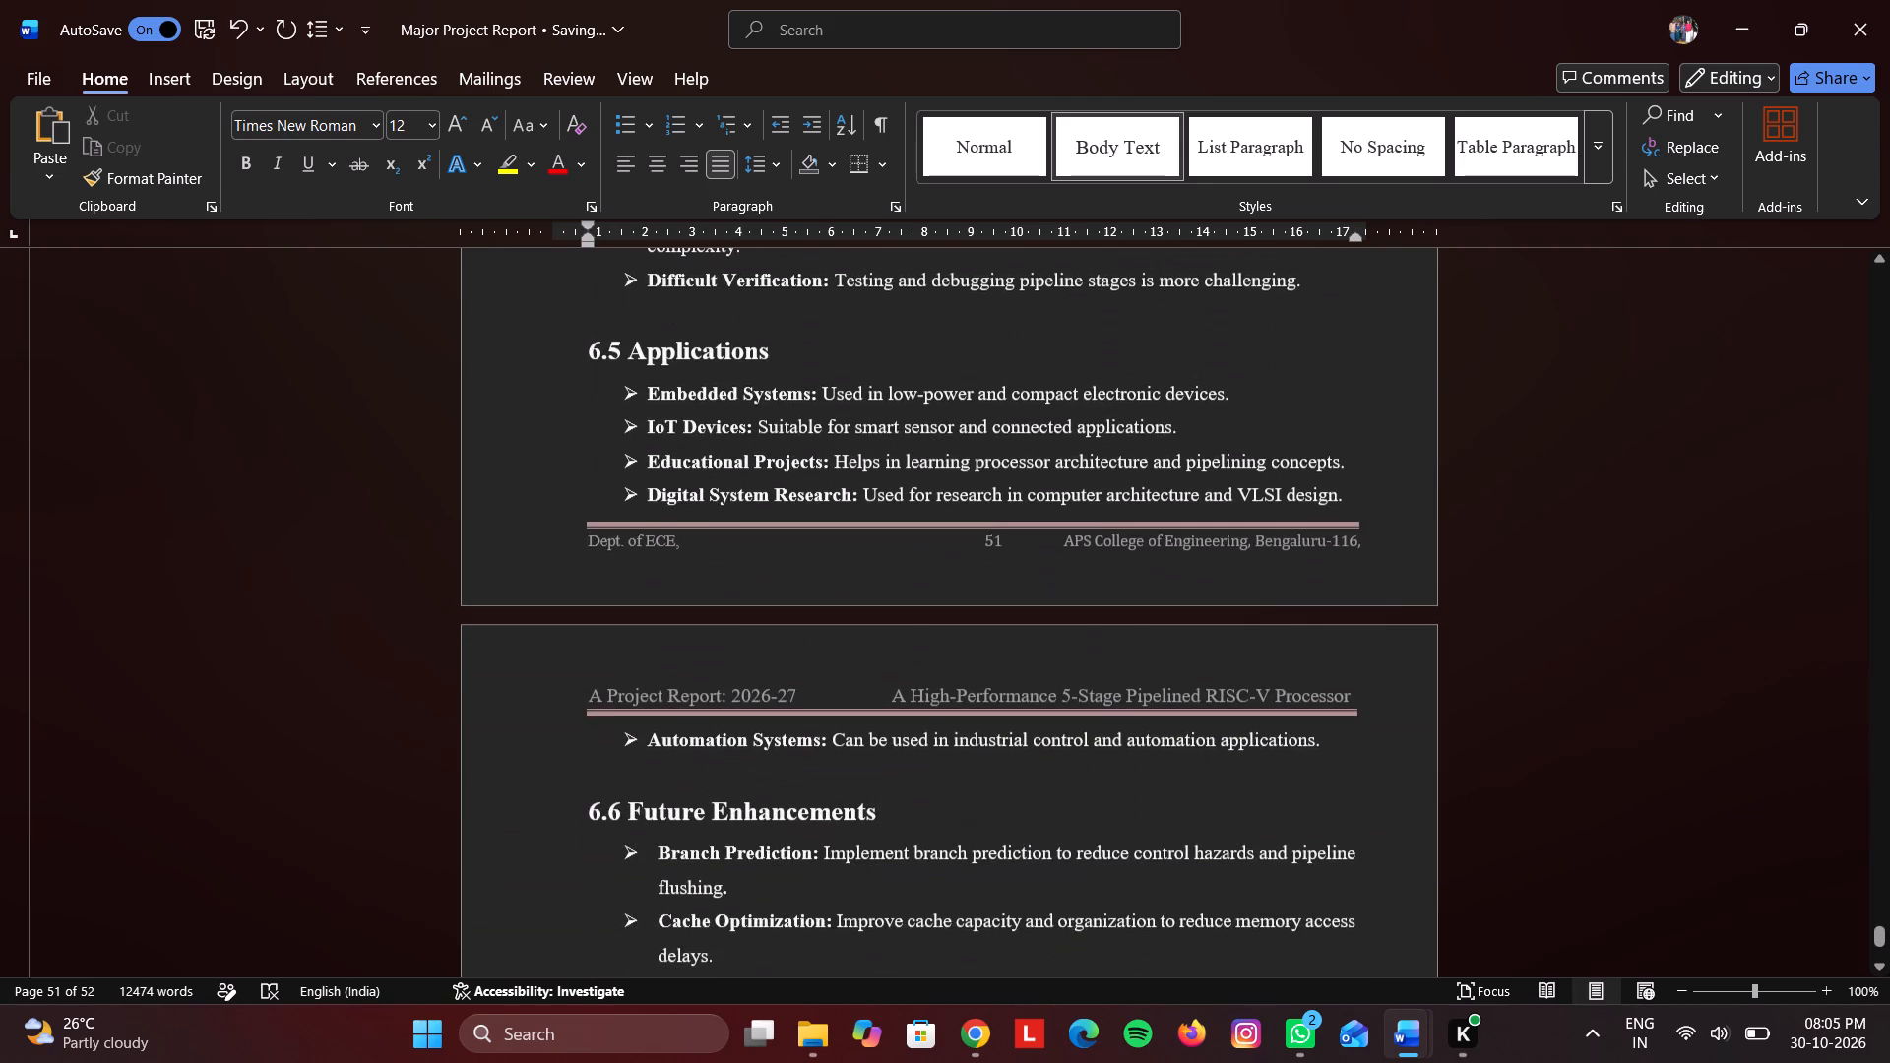
scroll(1056, 732, "up", 5)
scroll(847, 469, "up", 10)
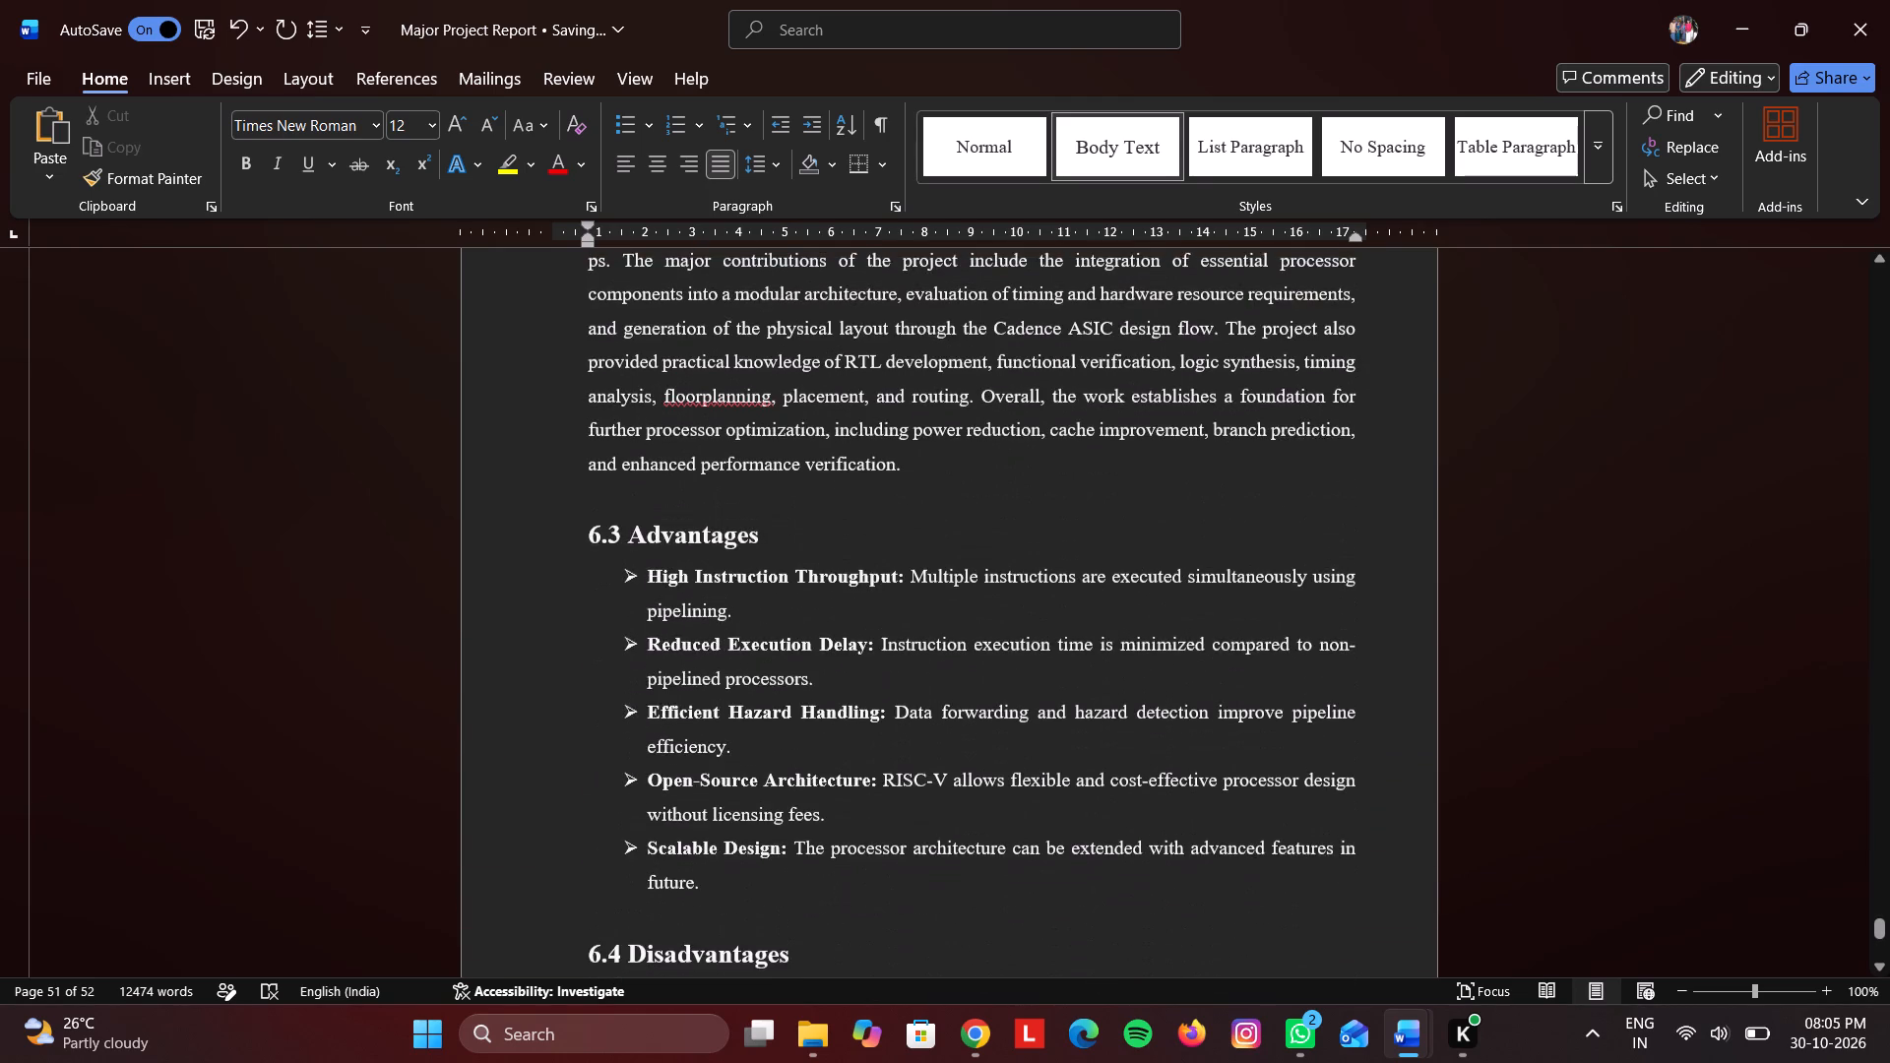
scroll(750, 525, "up", 7)
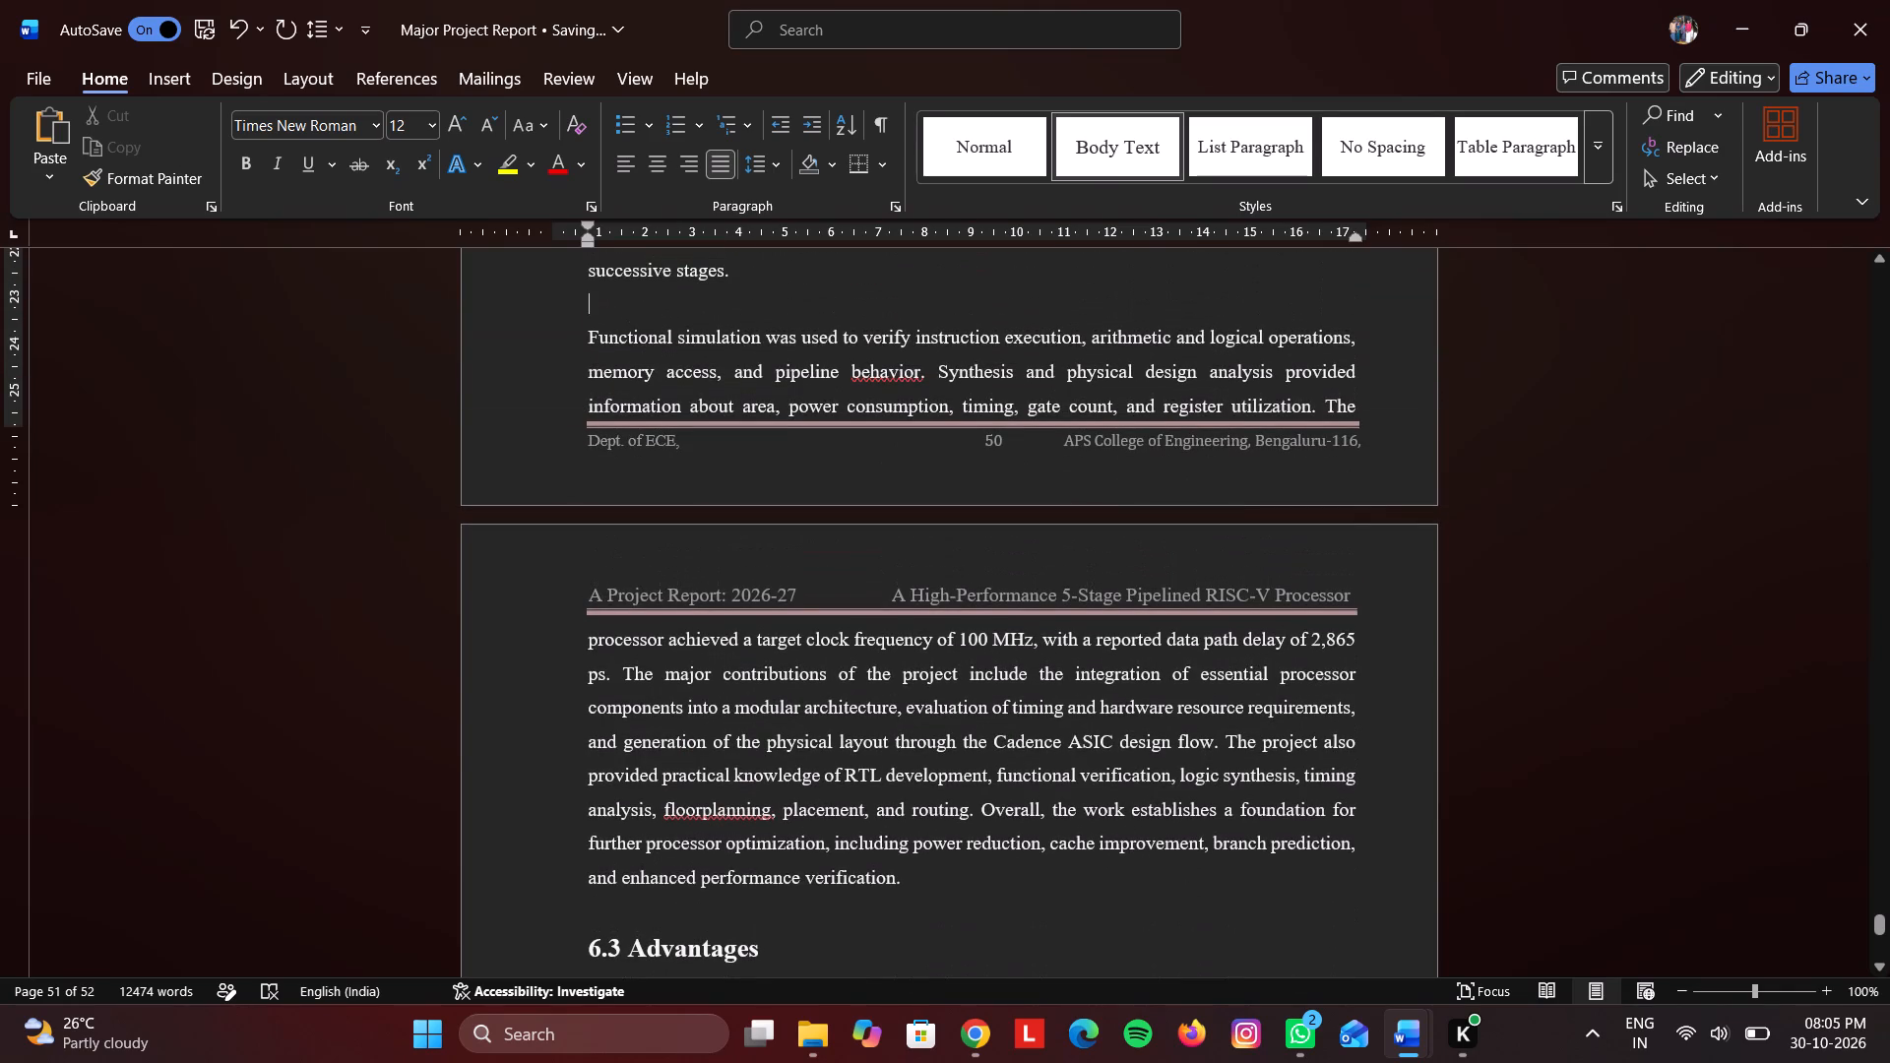
key("BackSpace")
key("BackSpace")
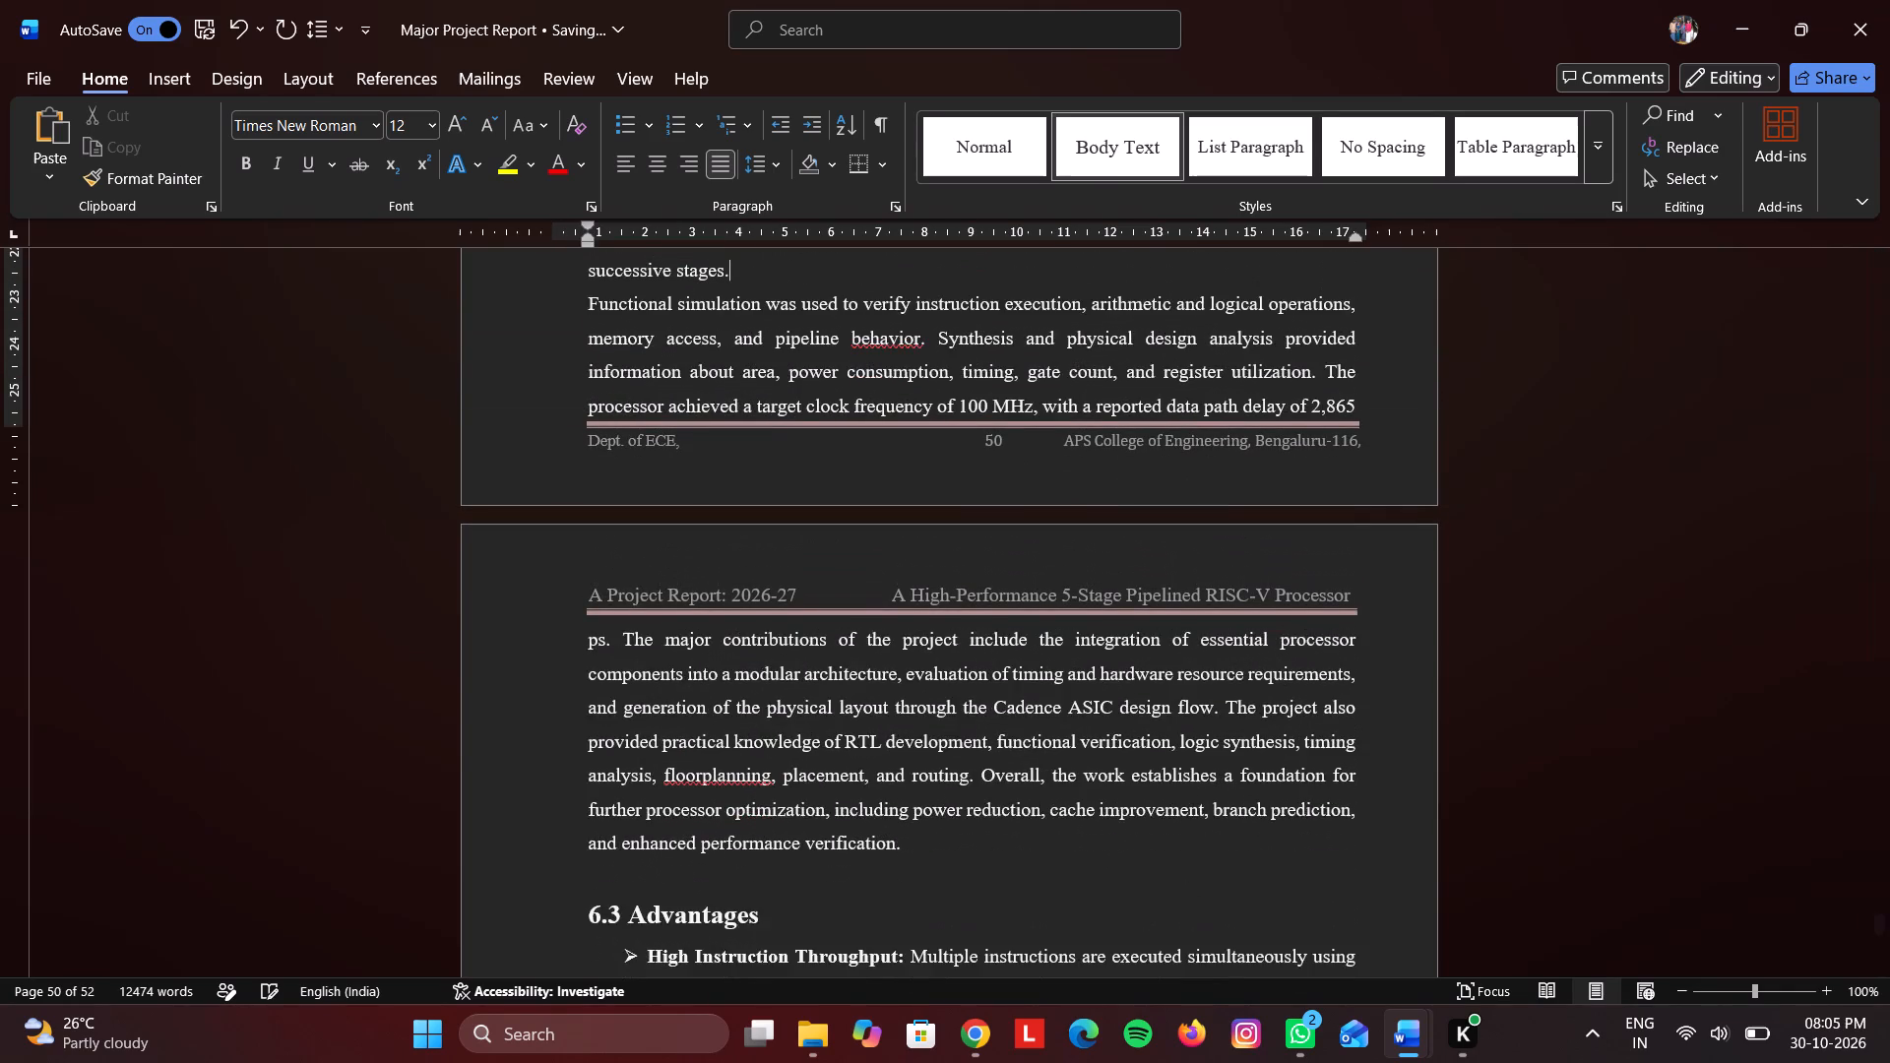
Delete the empty line above the 6.6 Future Enhancements heading so the heading starts its page.
scroll(750, 525, "down", 20)
scroll(750, 525, "down", 2)
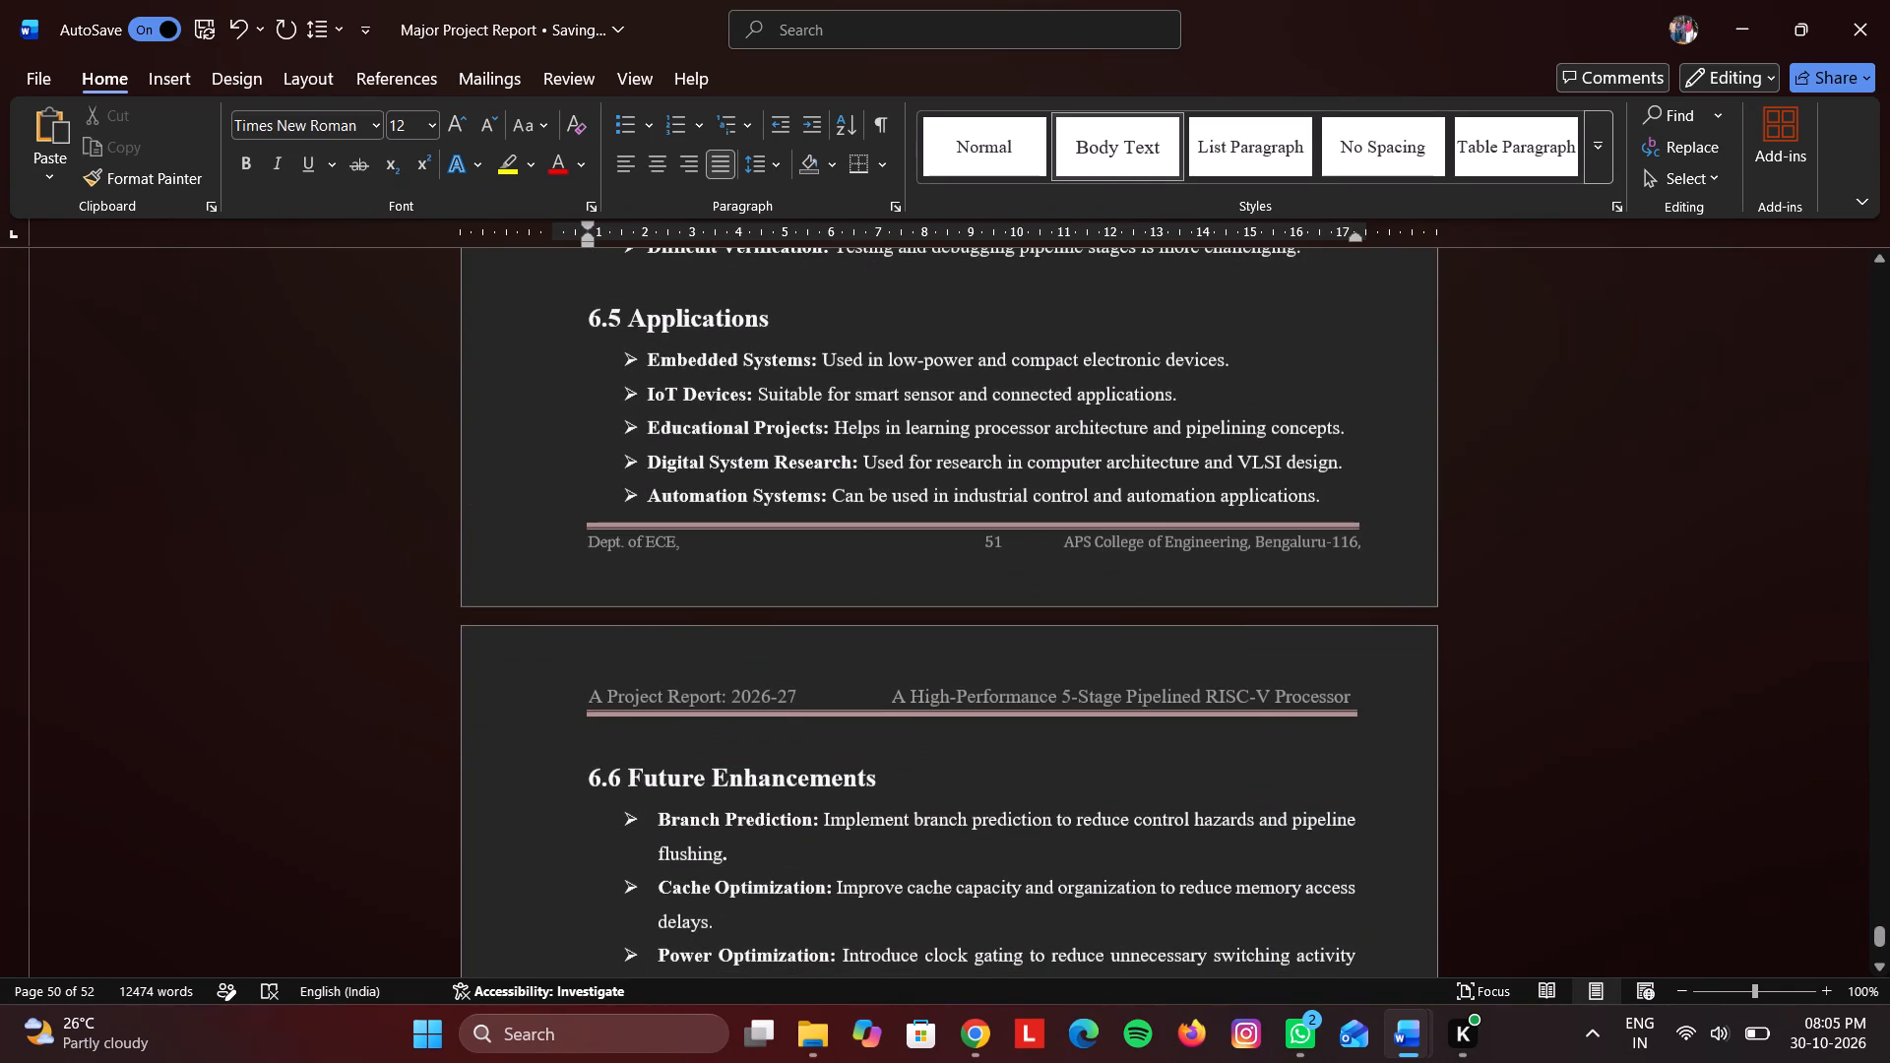
left_click(680, 758)
key("BackSpace")
key("BackSpace")
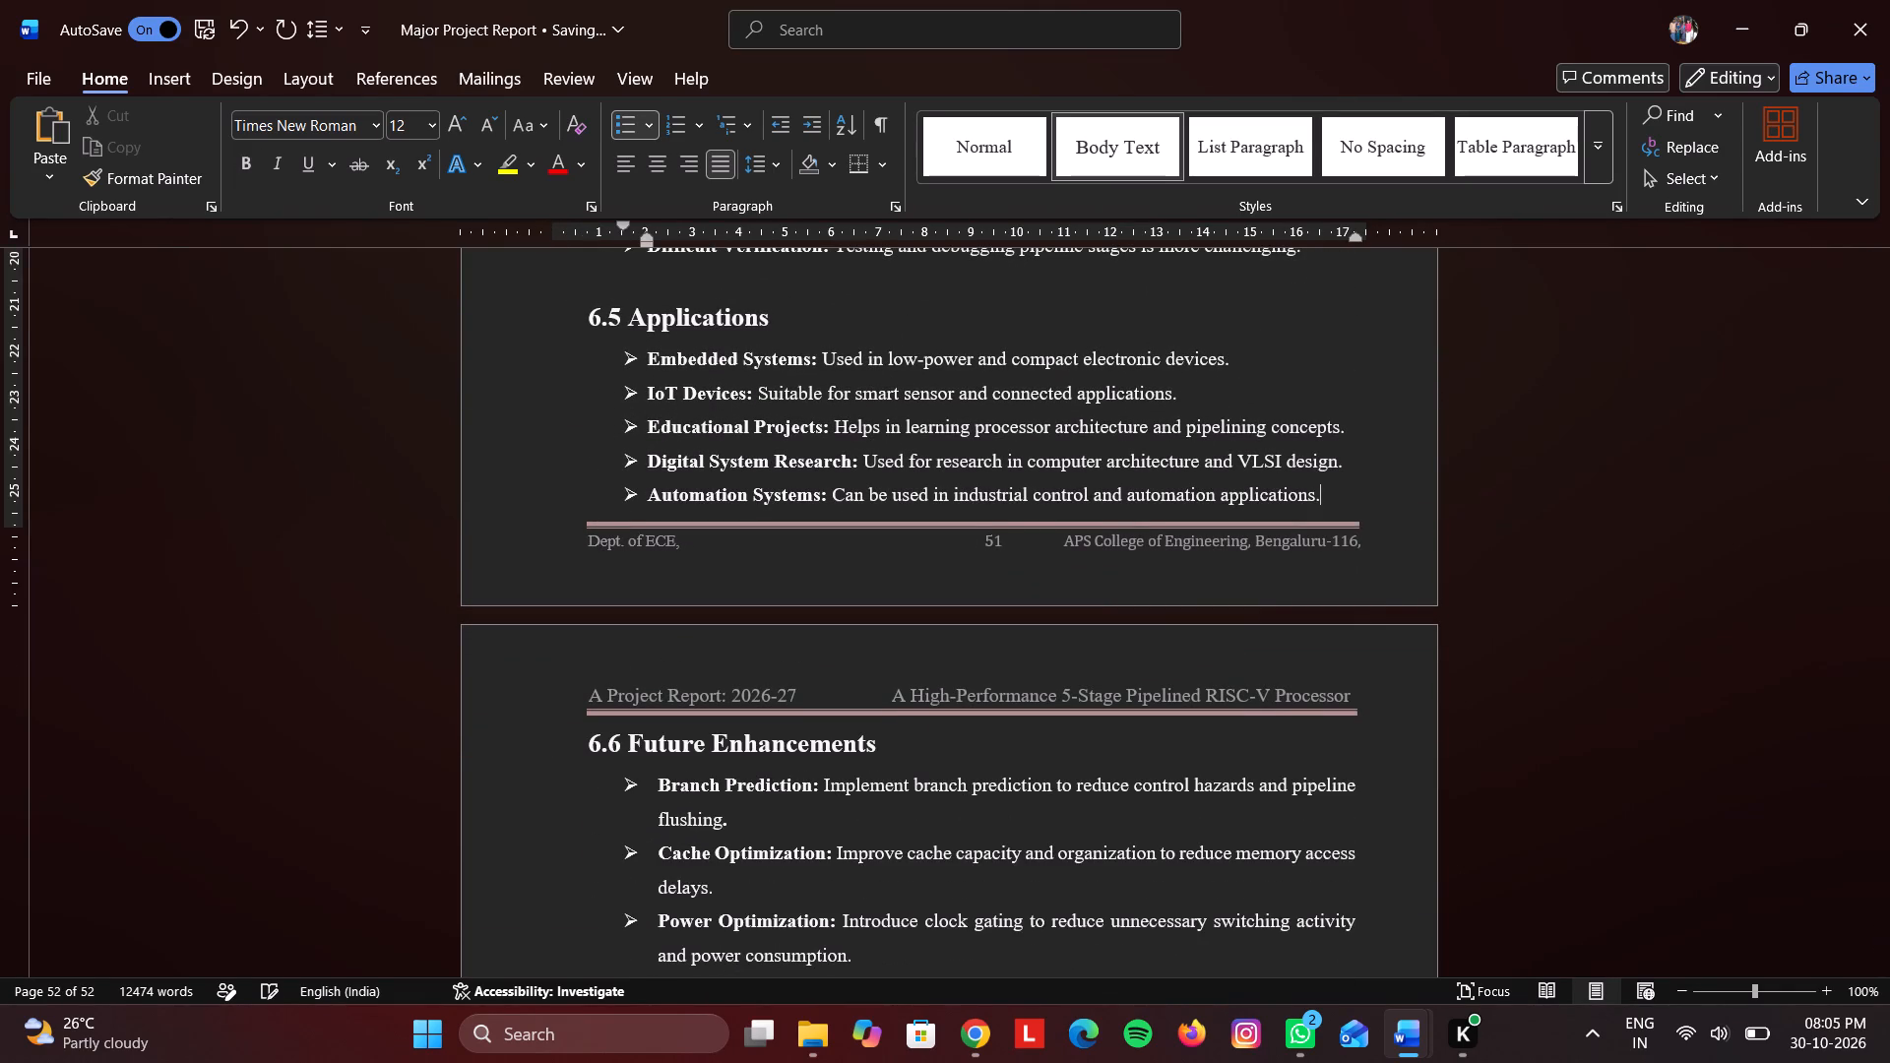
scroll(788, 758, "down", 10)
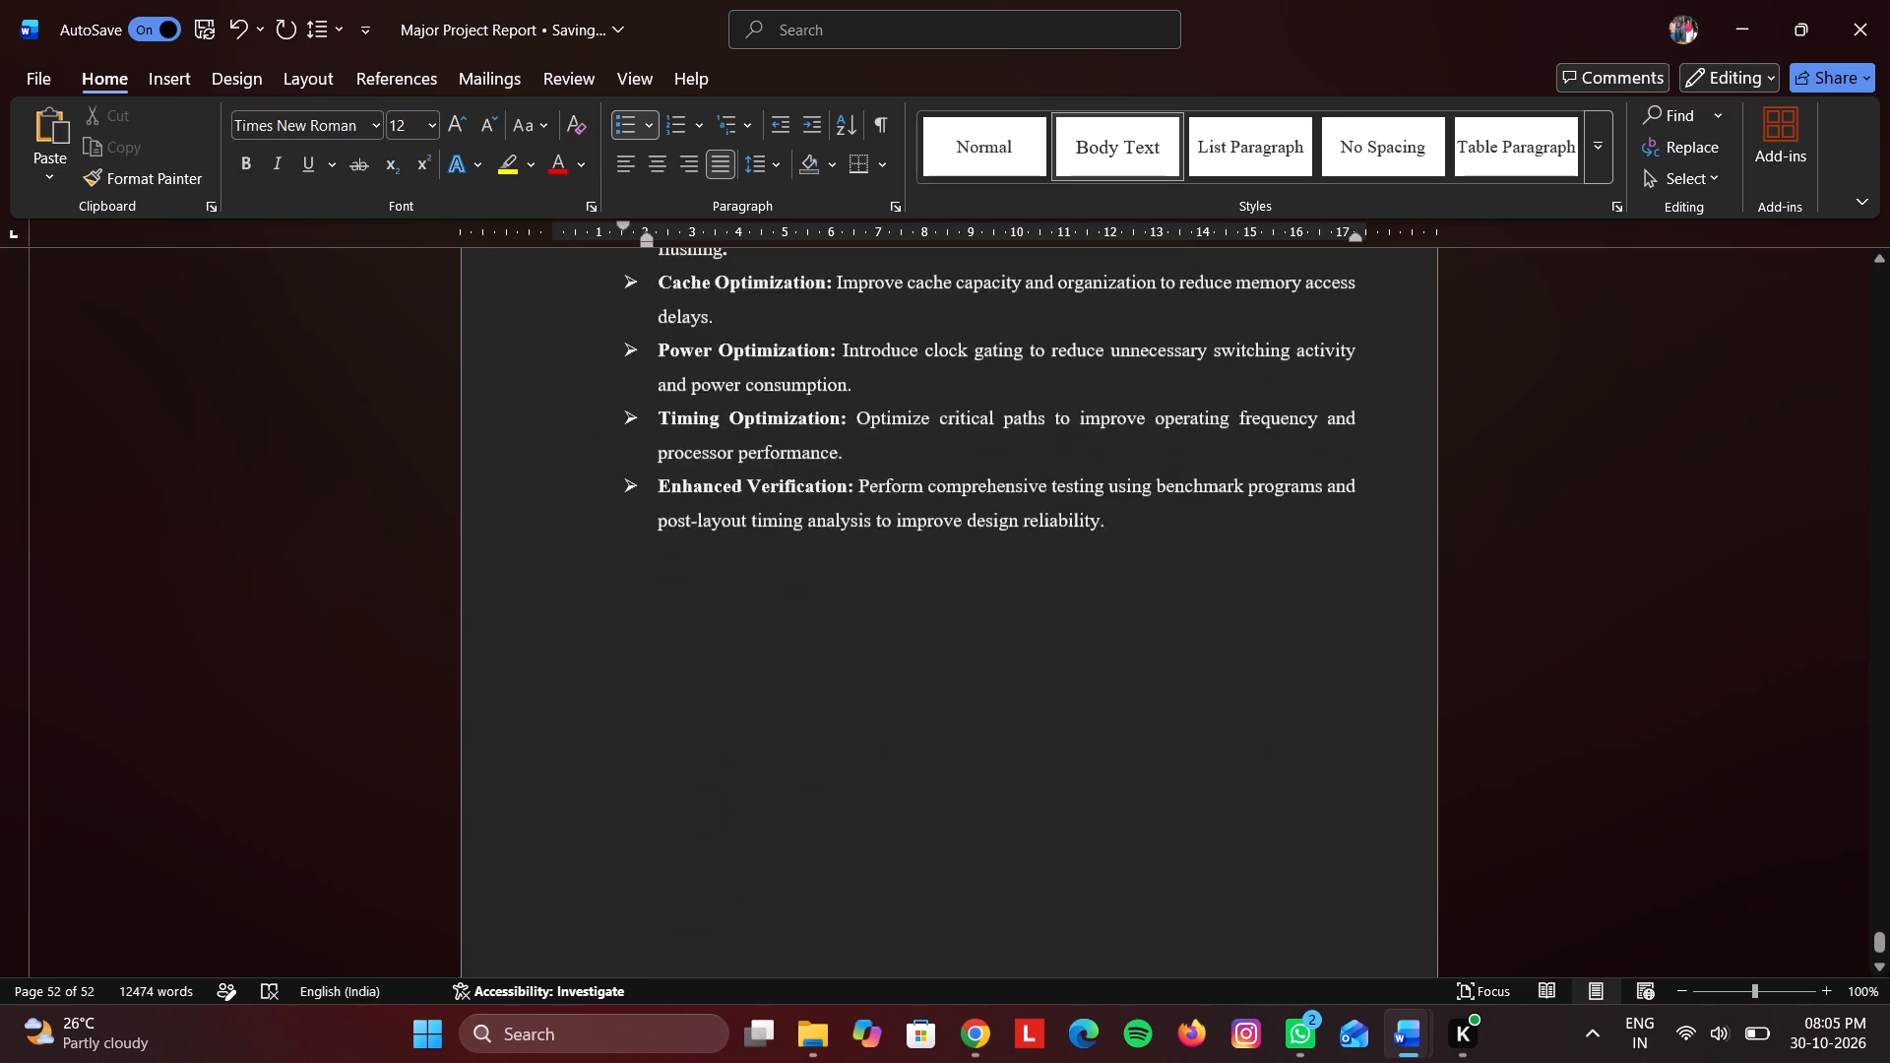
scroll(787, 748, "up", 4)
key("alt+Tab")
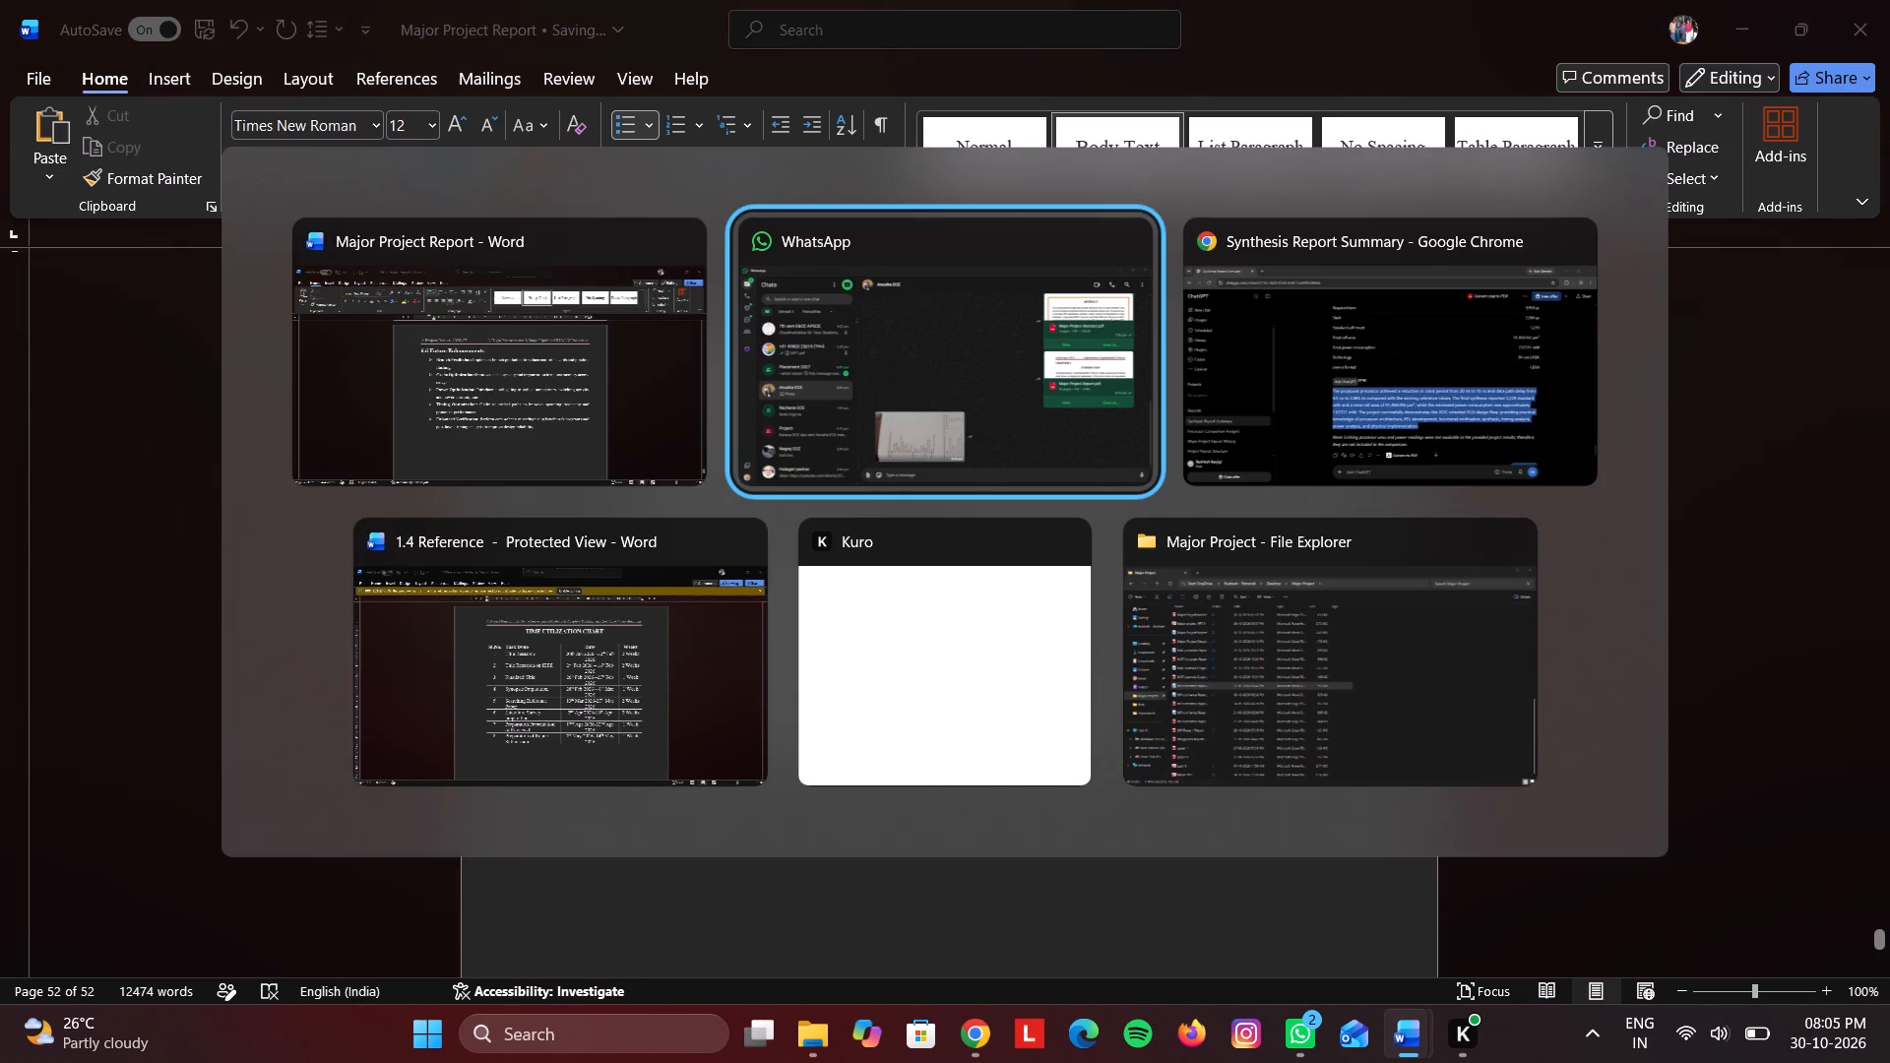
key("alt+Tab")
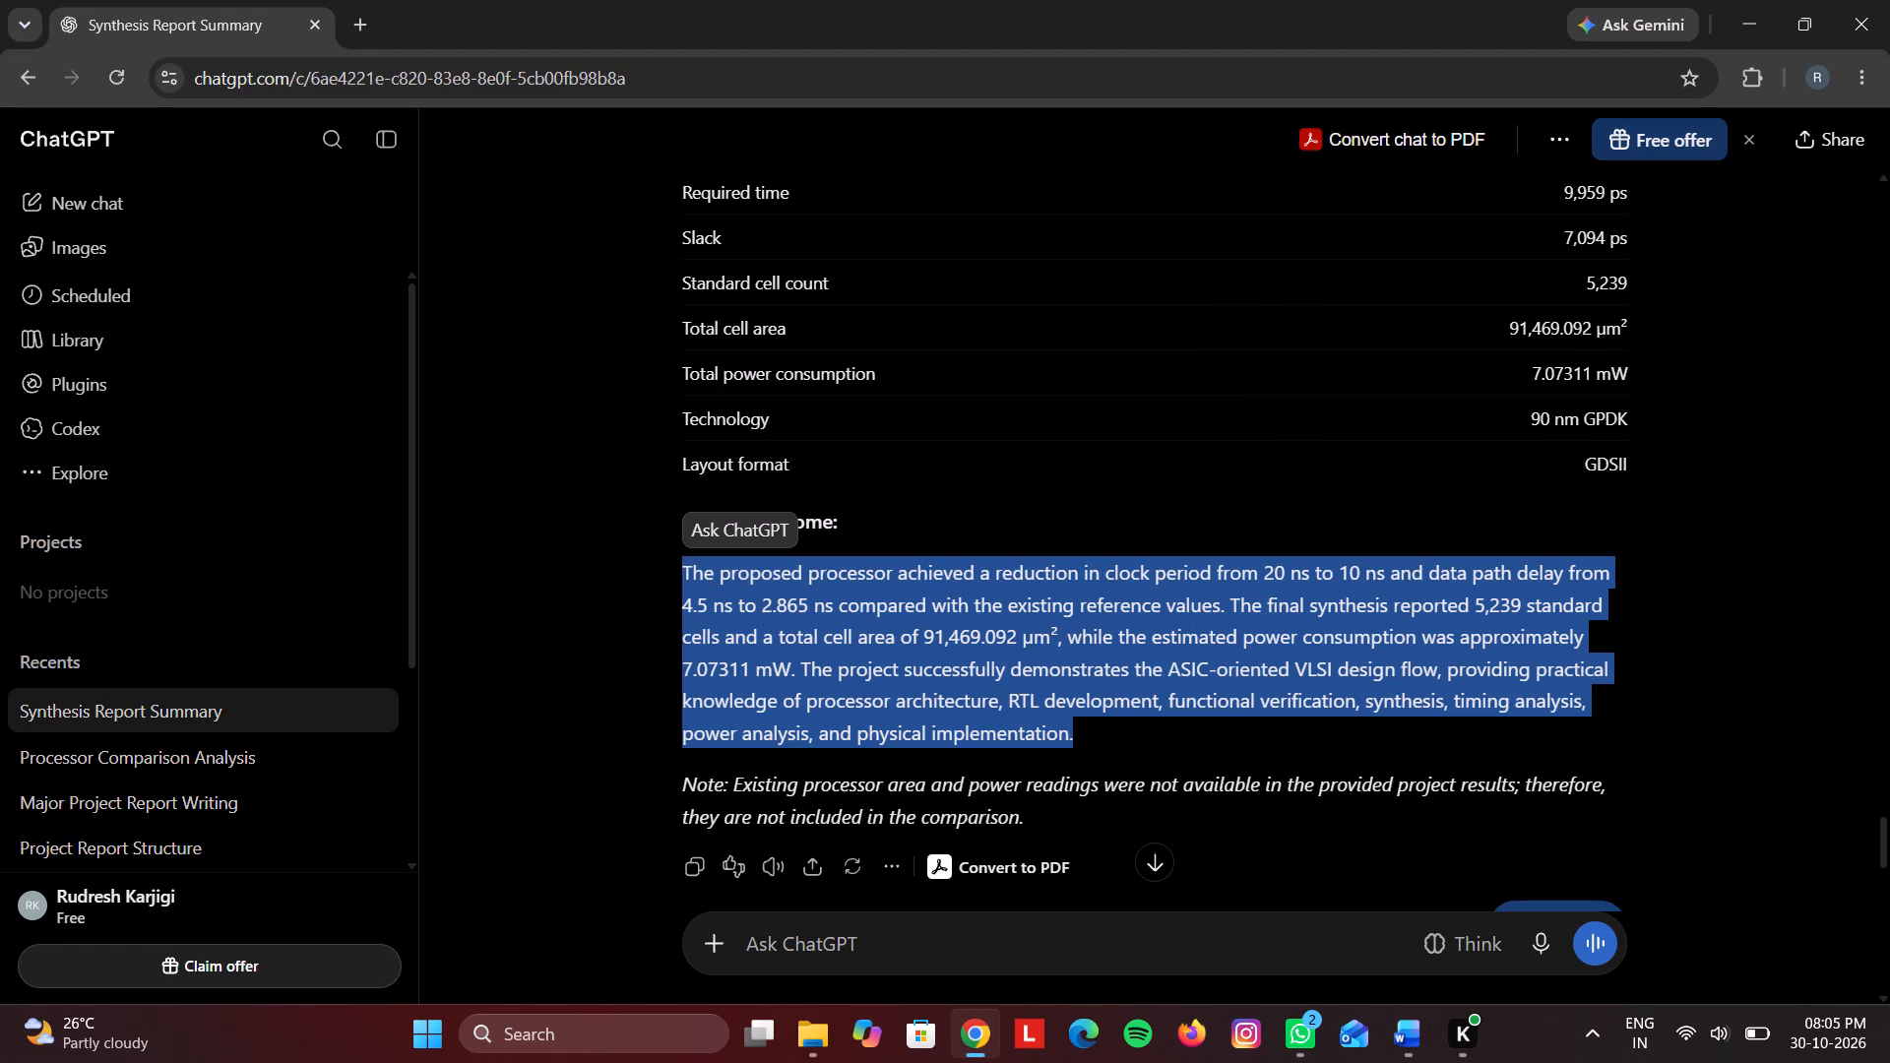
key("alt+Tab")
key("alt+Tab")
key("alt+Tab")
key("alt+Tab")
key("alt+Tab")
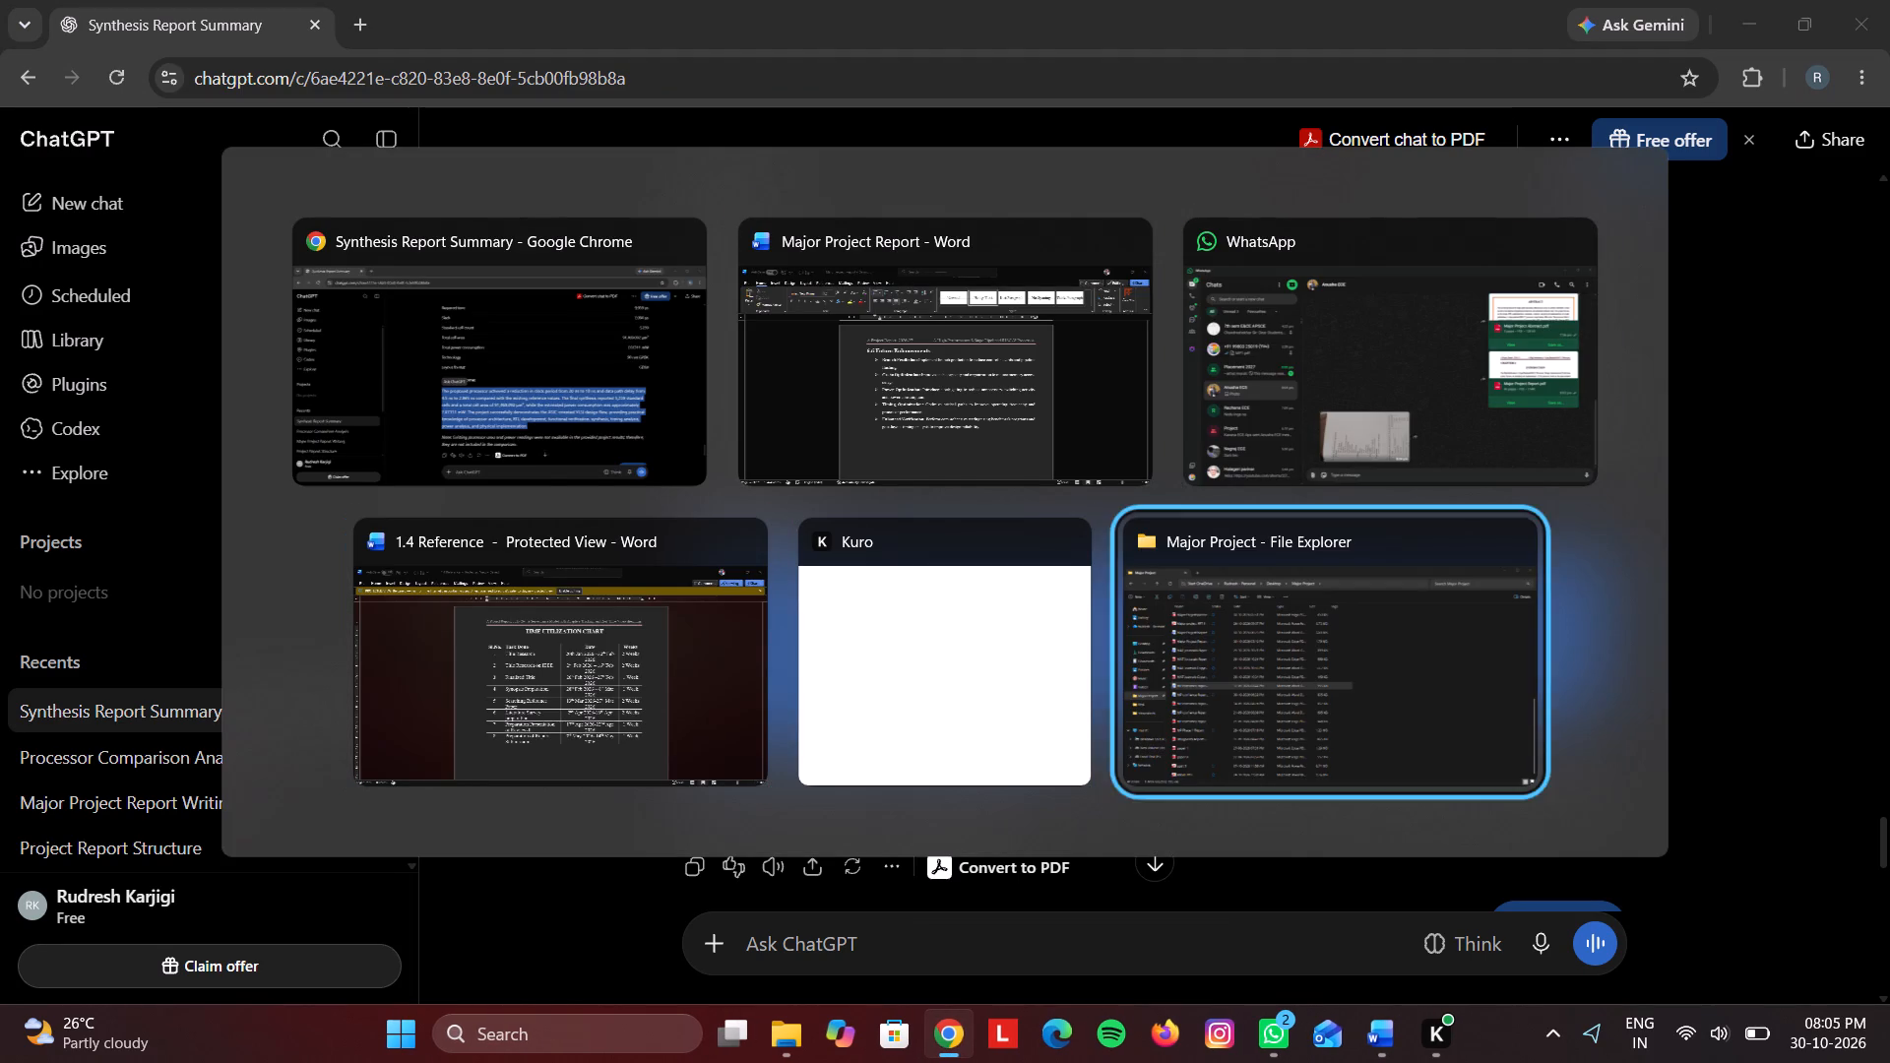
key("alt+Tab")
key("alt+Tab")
Review the page breaks, paragraph spacing and list layout from section 6.2 through the end of section 6.6.
scroll(863, 747, "up", 4)
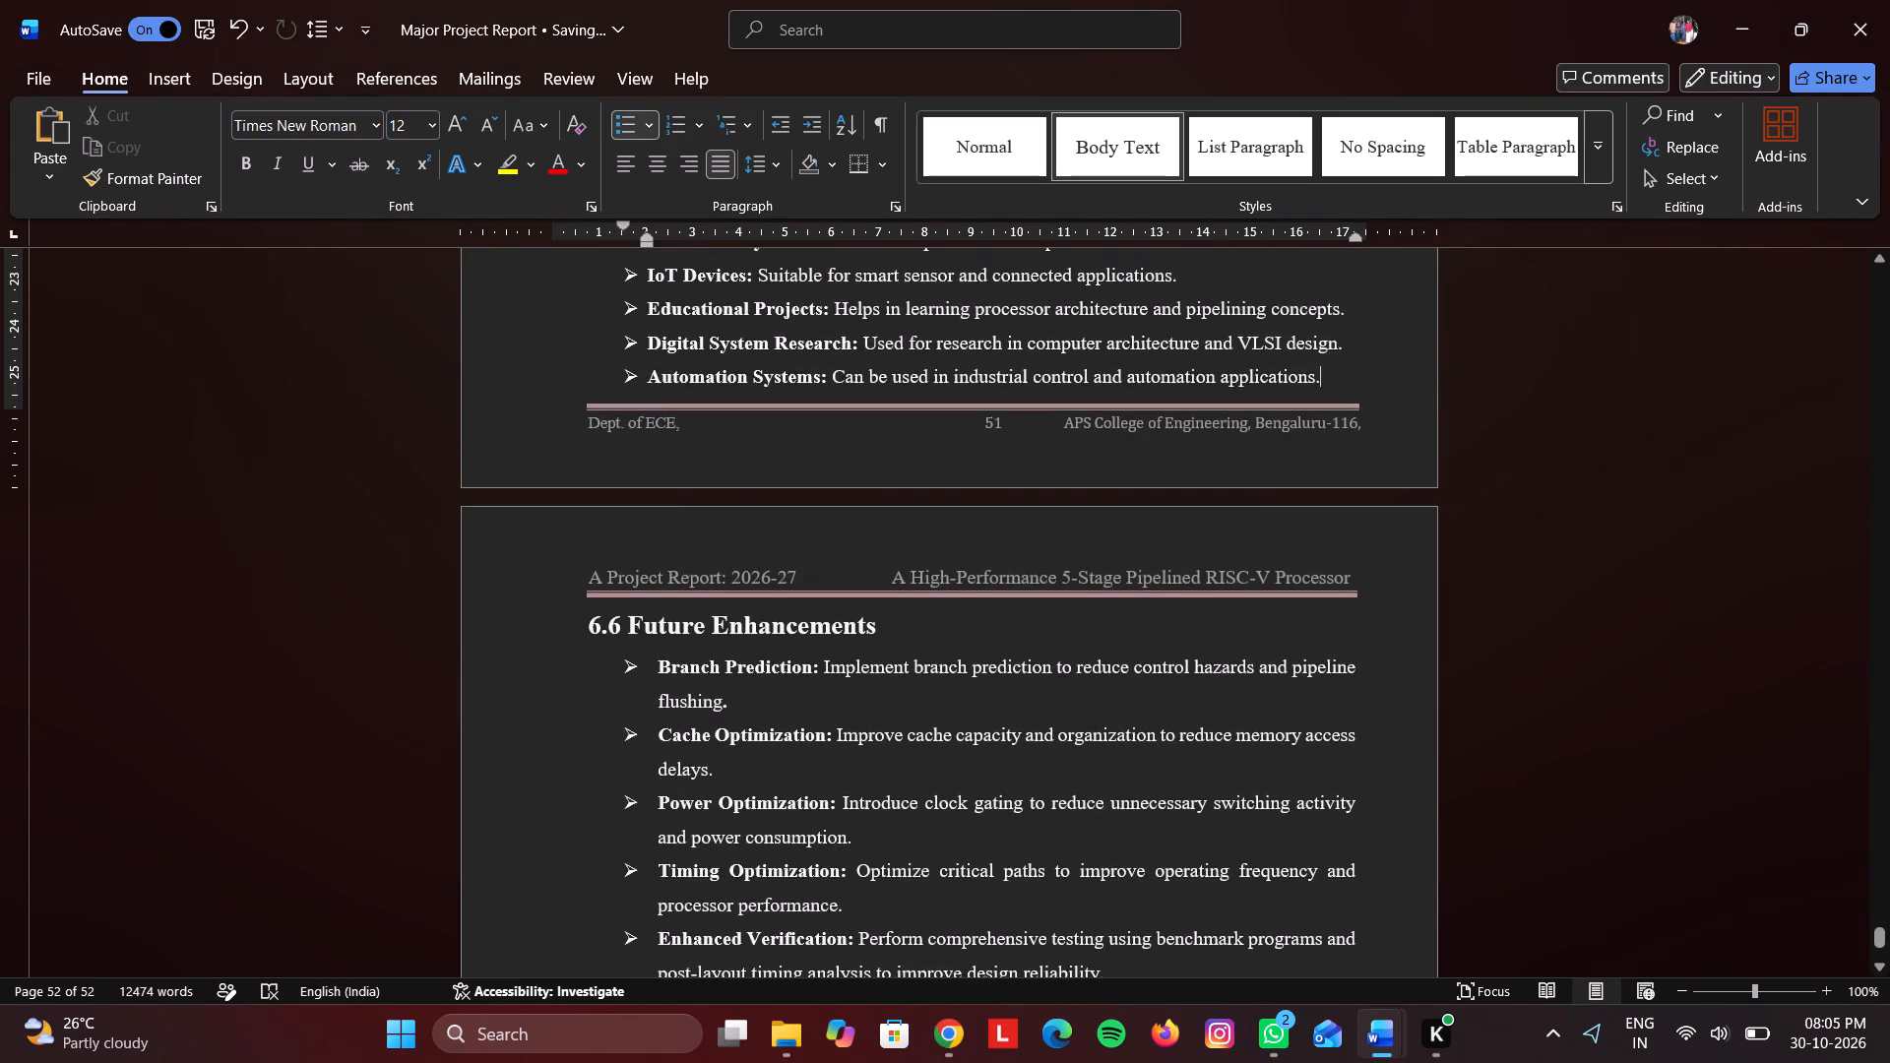
scroll(863, 747, "up", 20)
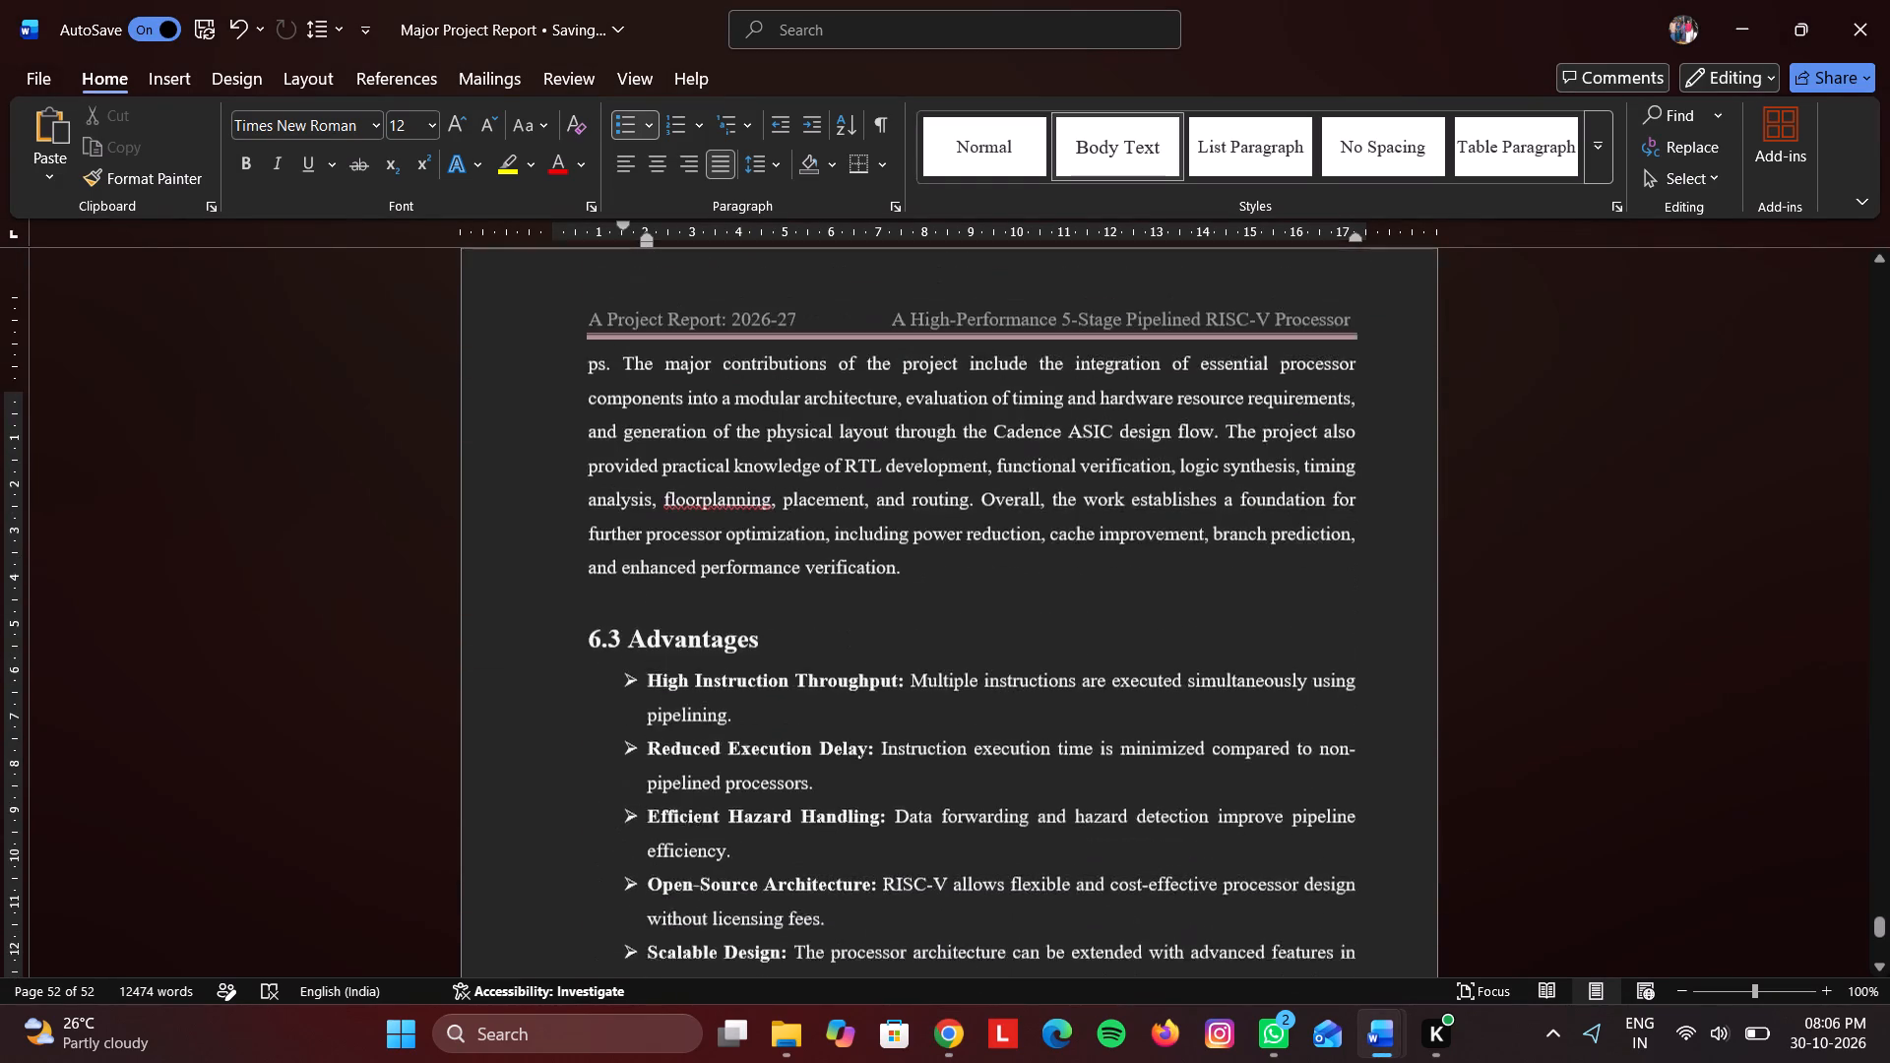
scroll(863, 746, "up", 14)
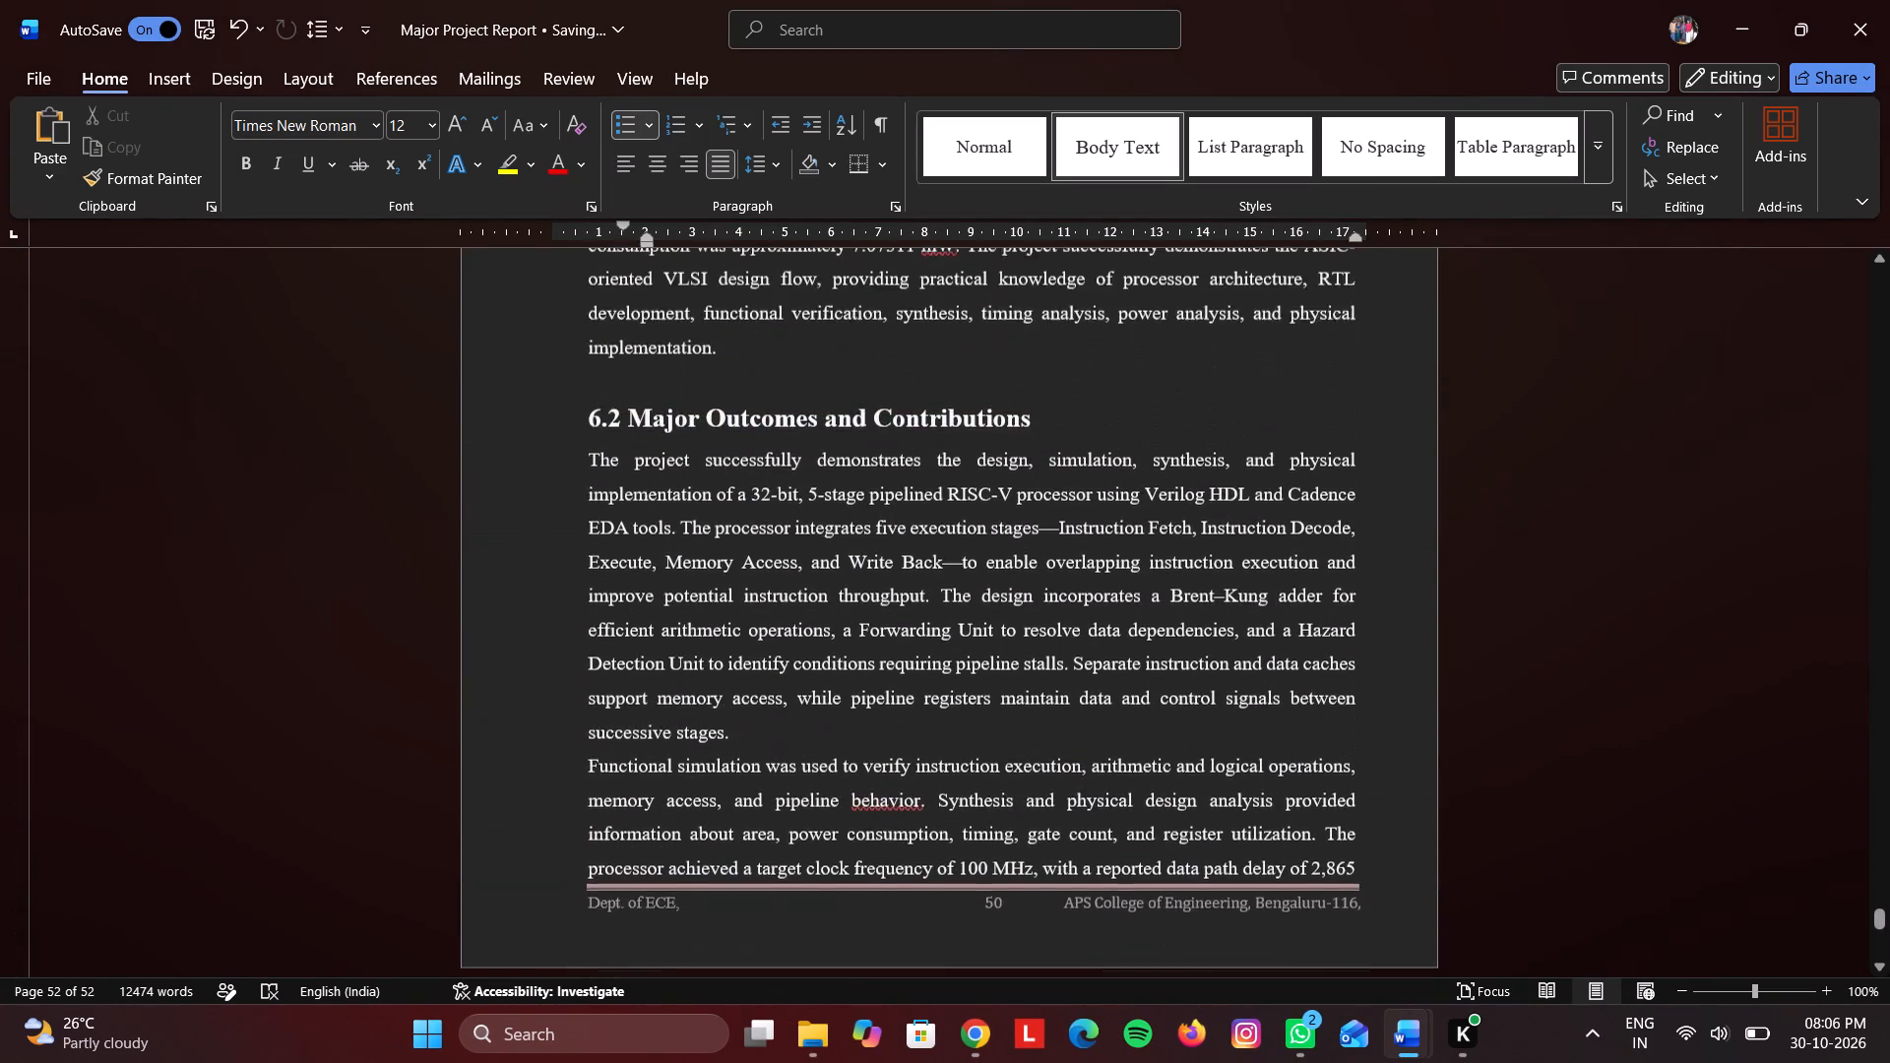
scroll(863, 746, "down", 3)
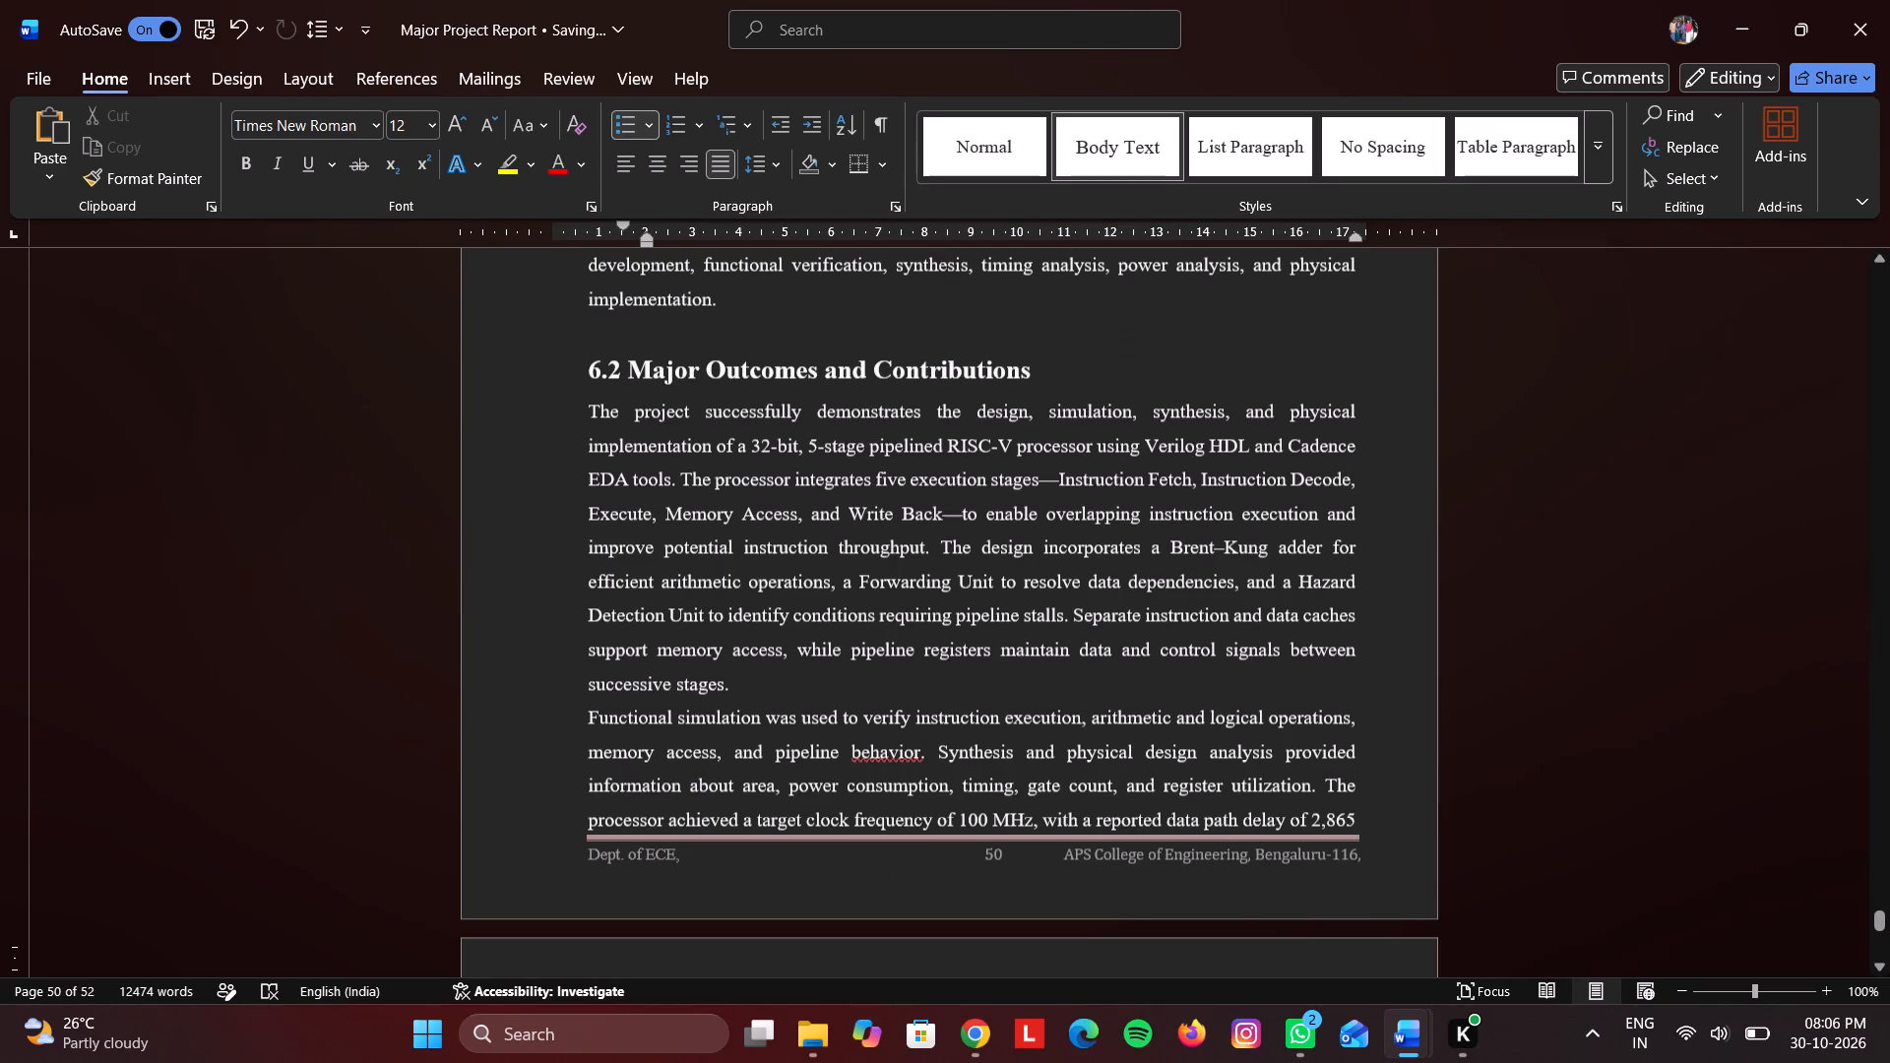
scroll(931, 571, "down", 11)
scroll(931, 571, "up", 6)
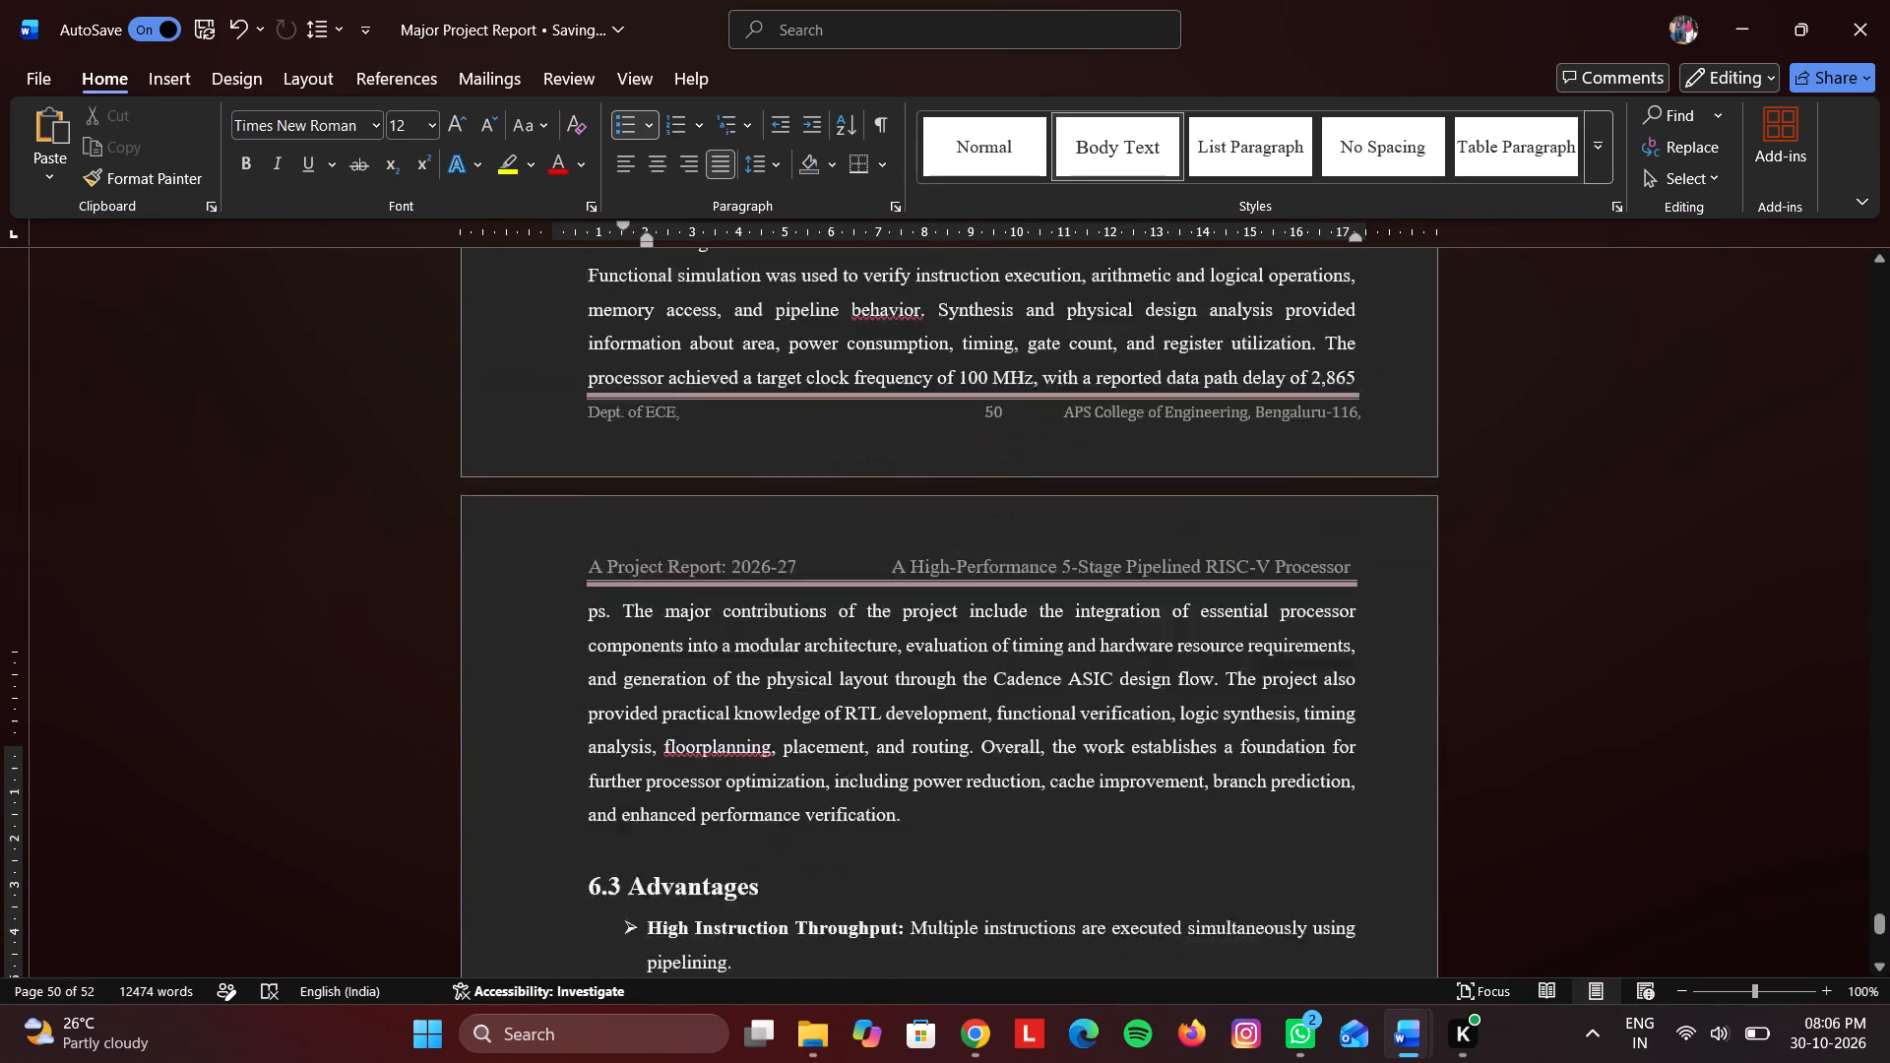
scroll(931, 571, "up", 1)
scroll(931, 571, "down", 6)
scroll(931, 572, "down", 15)
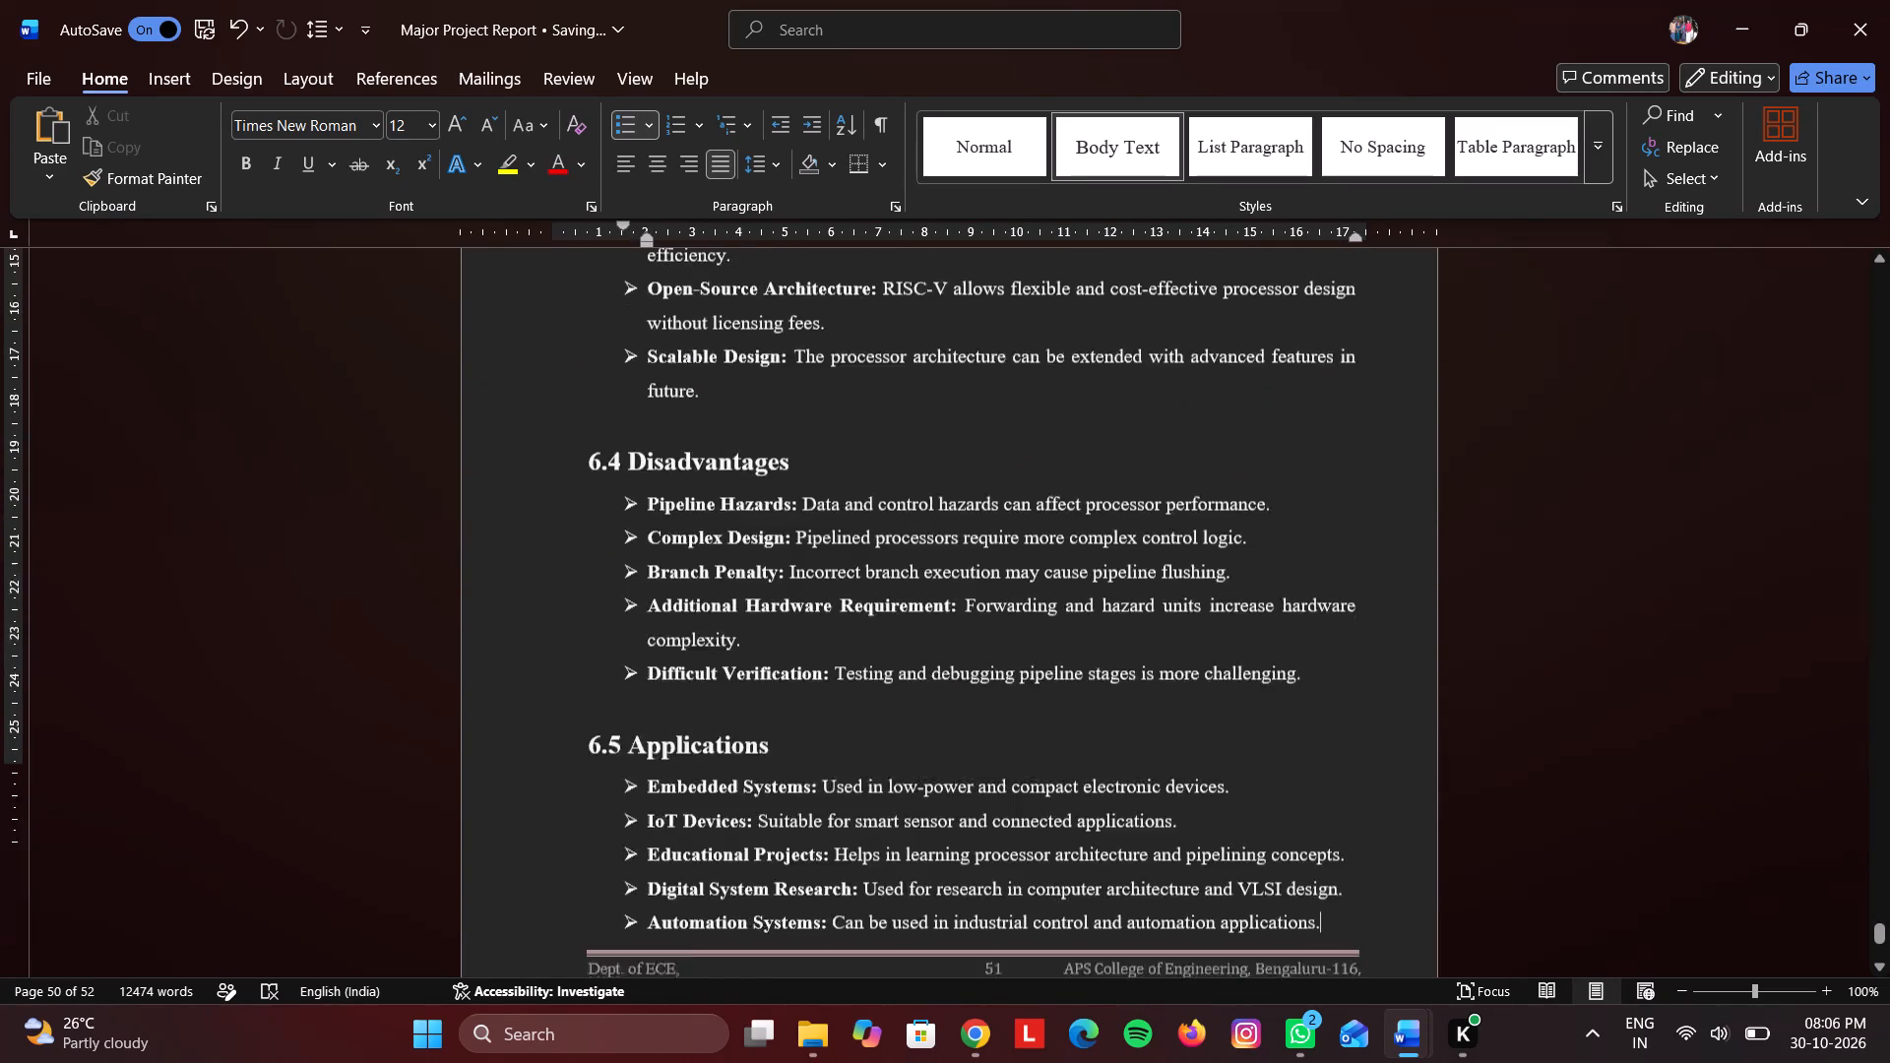
scroll(931, 572, "down", 16)
scroll(931, 572, "down", 14)
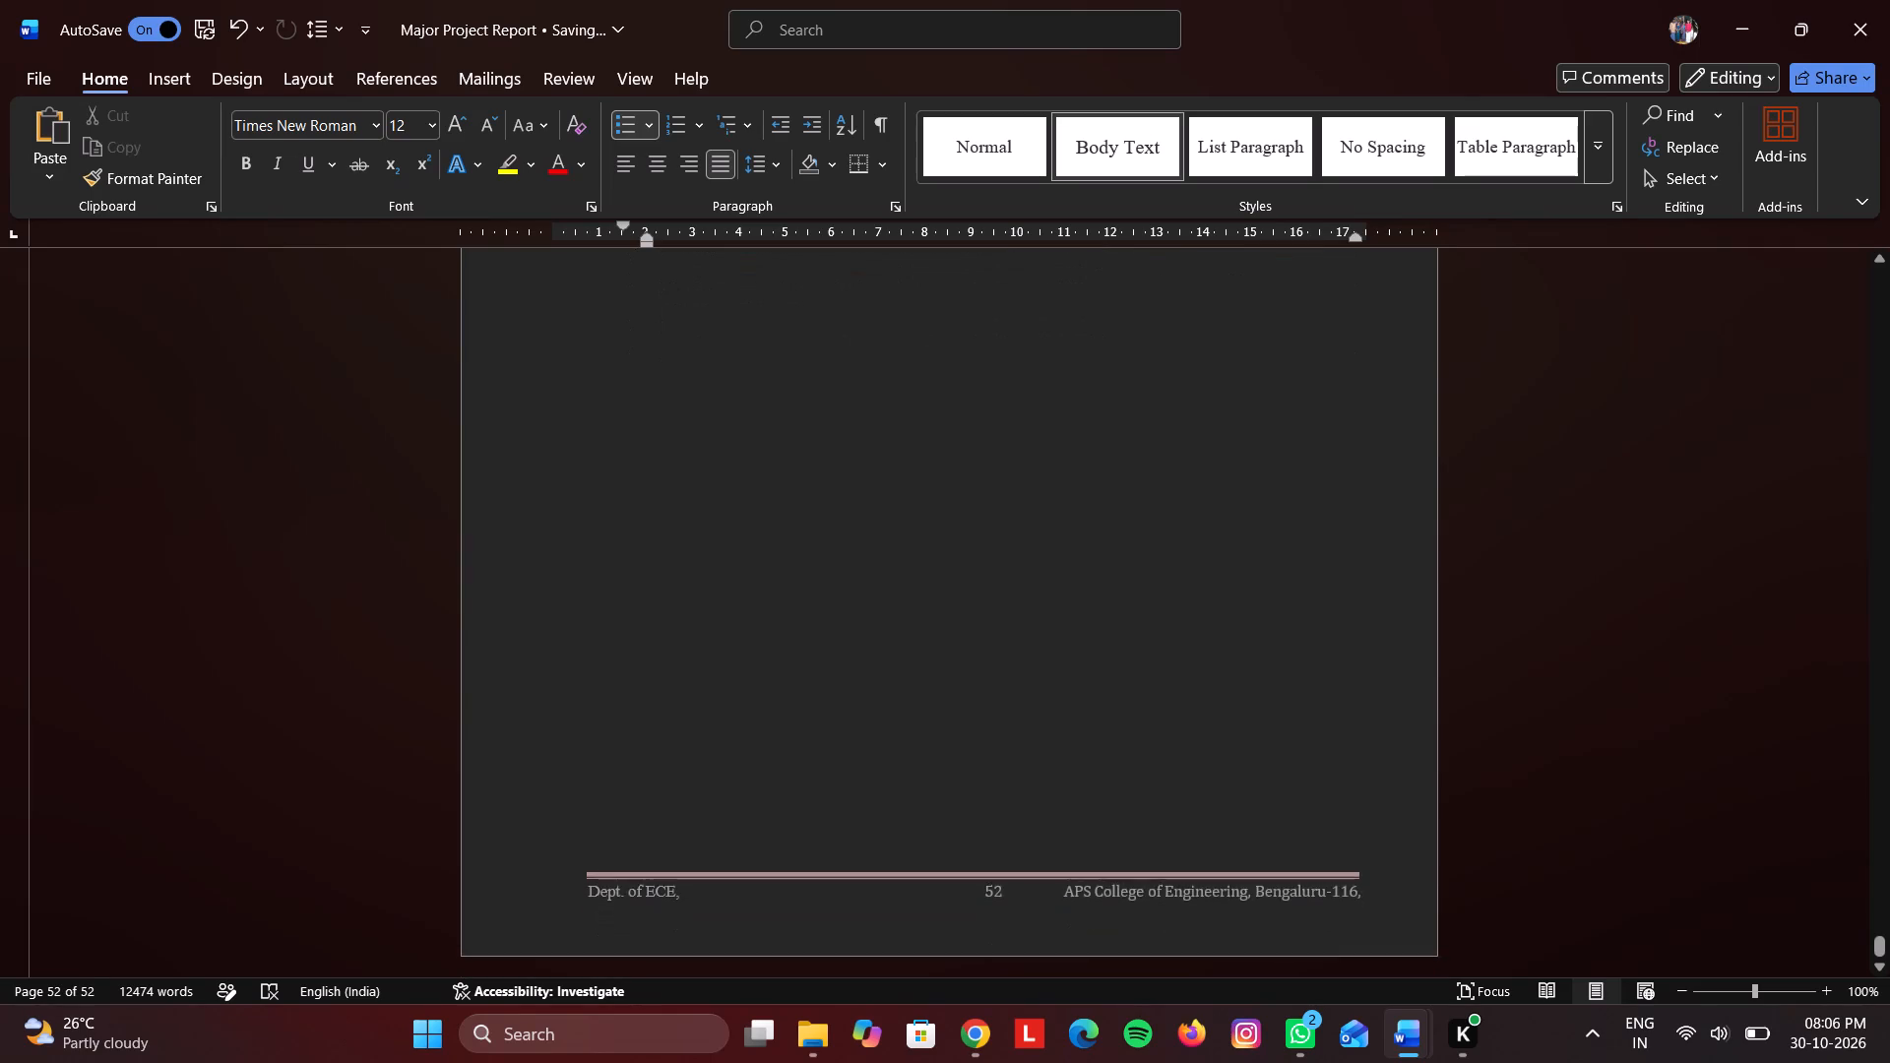
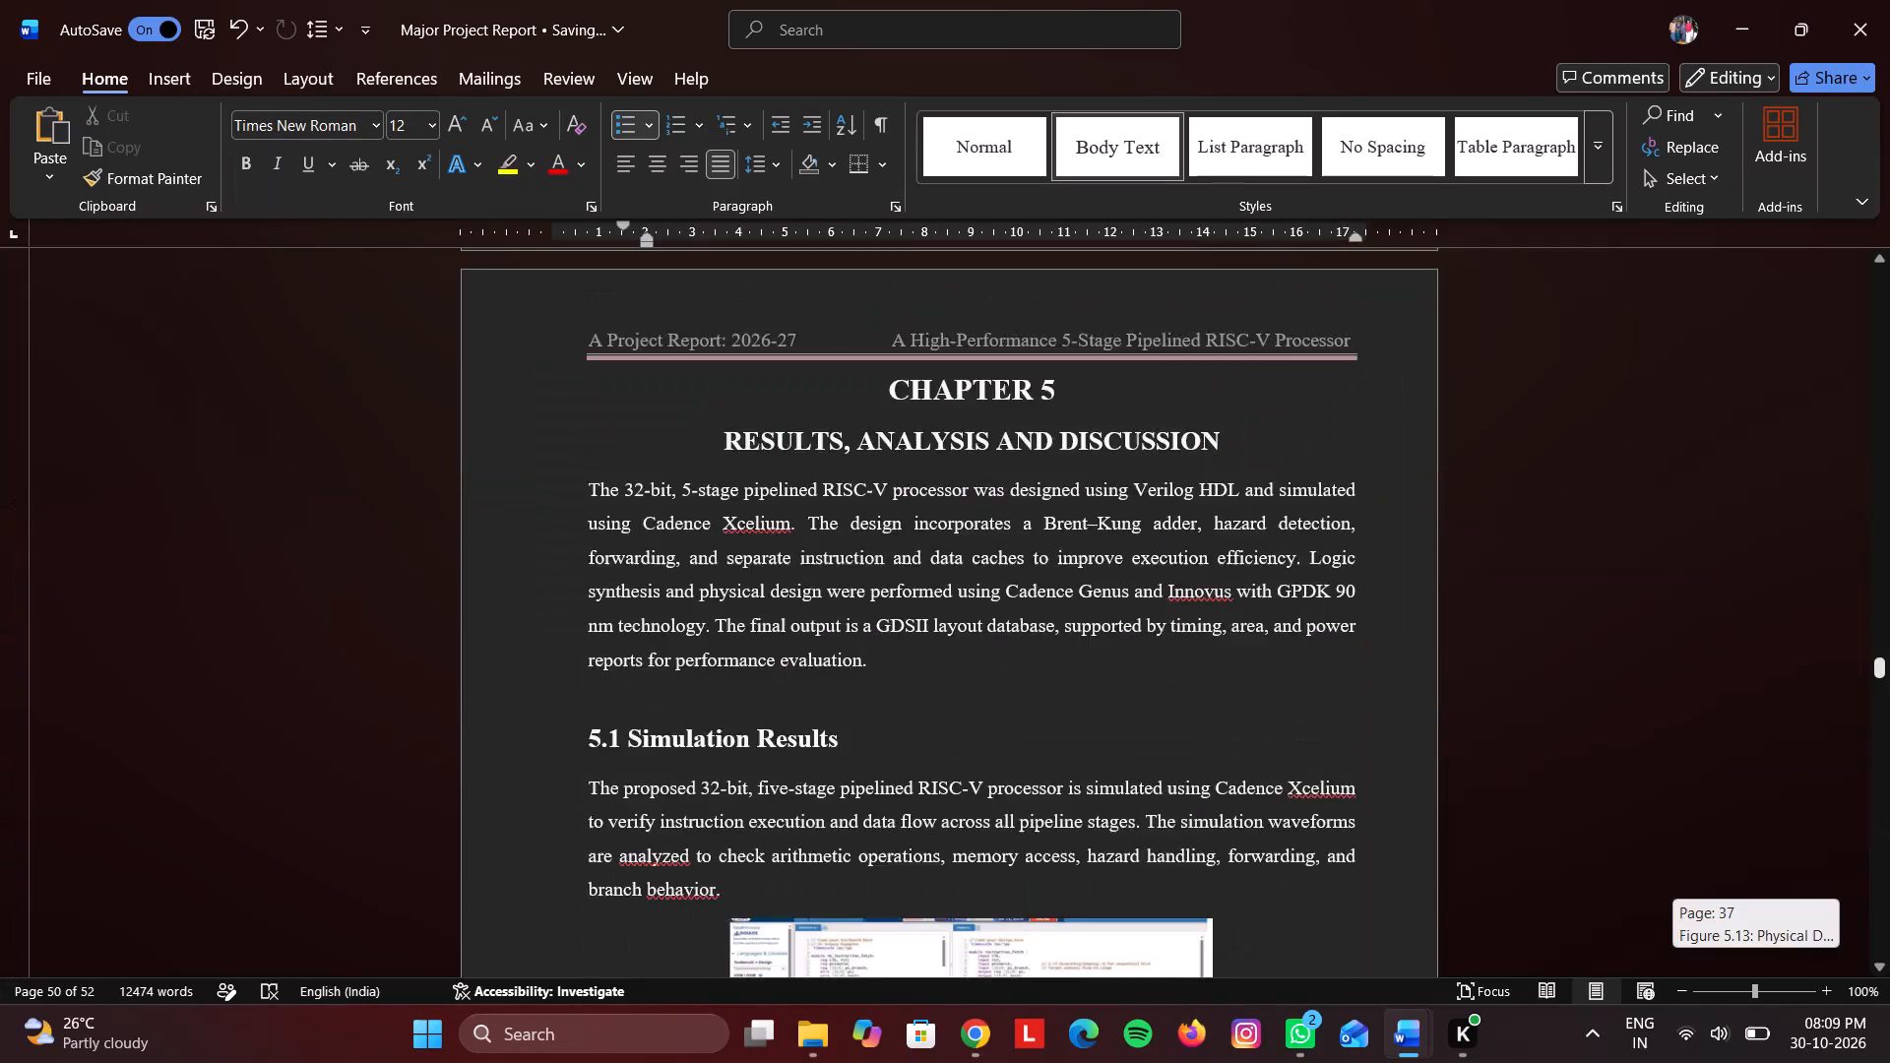
Start a new paragraph after the Chapter 1 text that ends with "silicon area optimization.".
scroll(1484, 631, "down", 2)
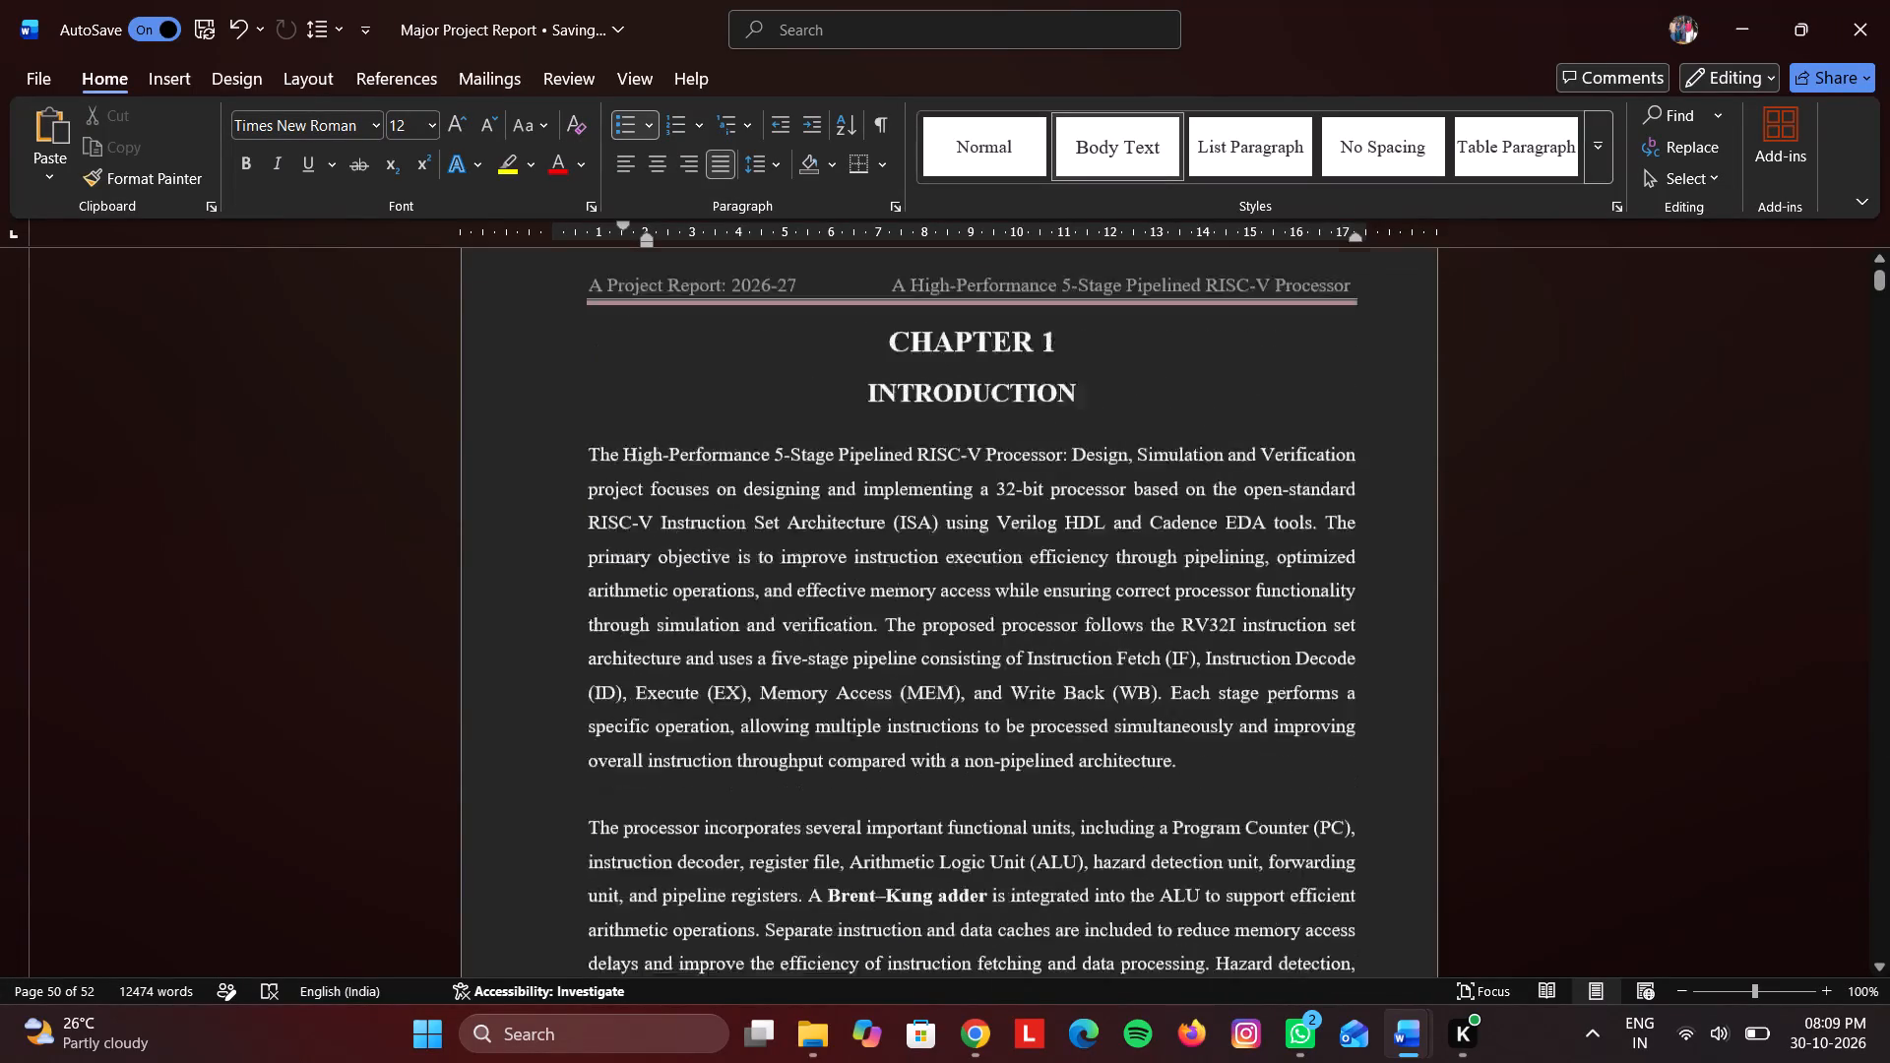
scroll(1364, 670, "down", 20)
scroll(1364, 670, "down", 20)
scroll(1364, 670, "down", 4)
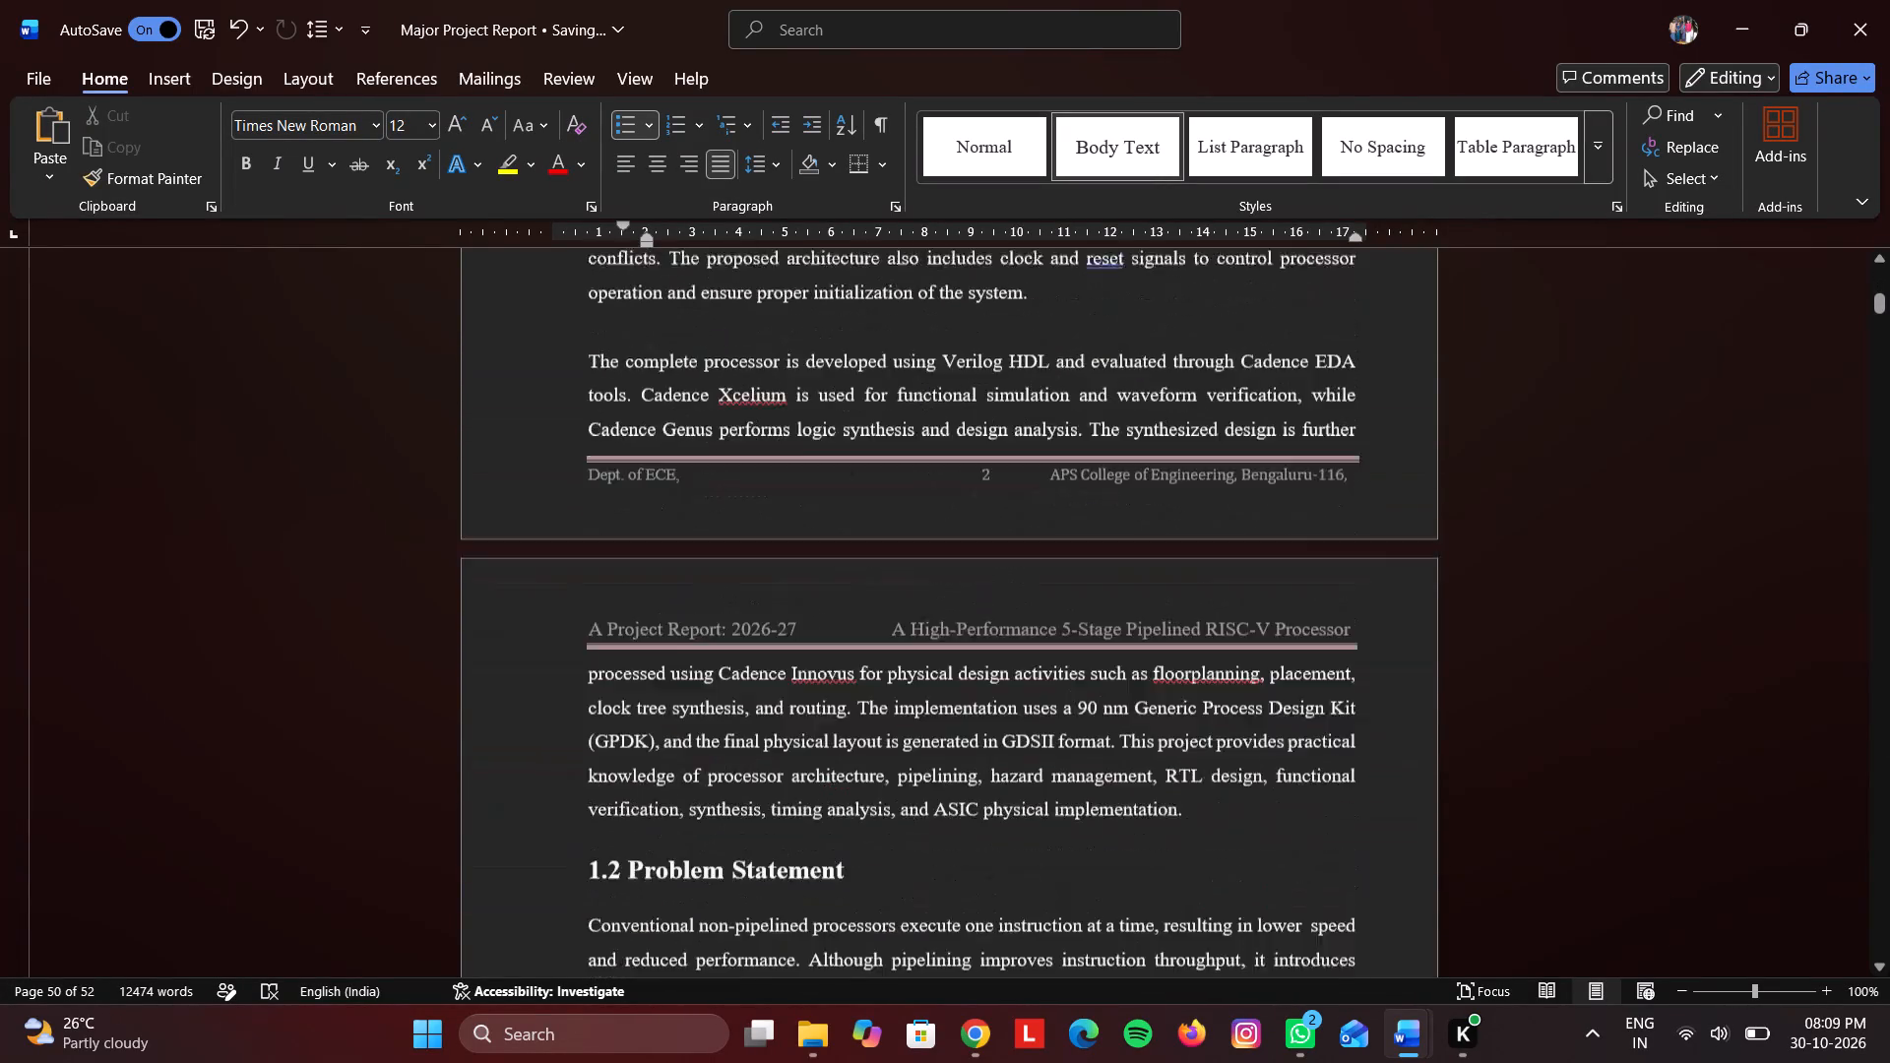
scroll(1254, 704, "down", 19)
scroll(1252, 704, "down", 14)
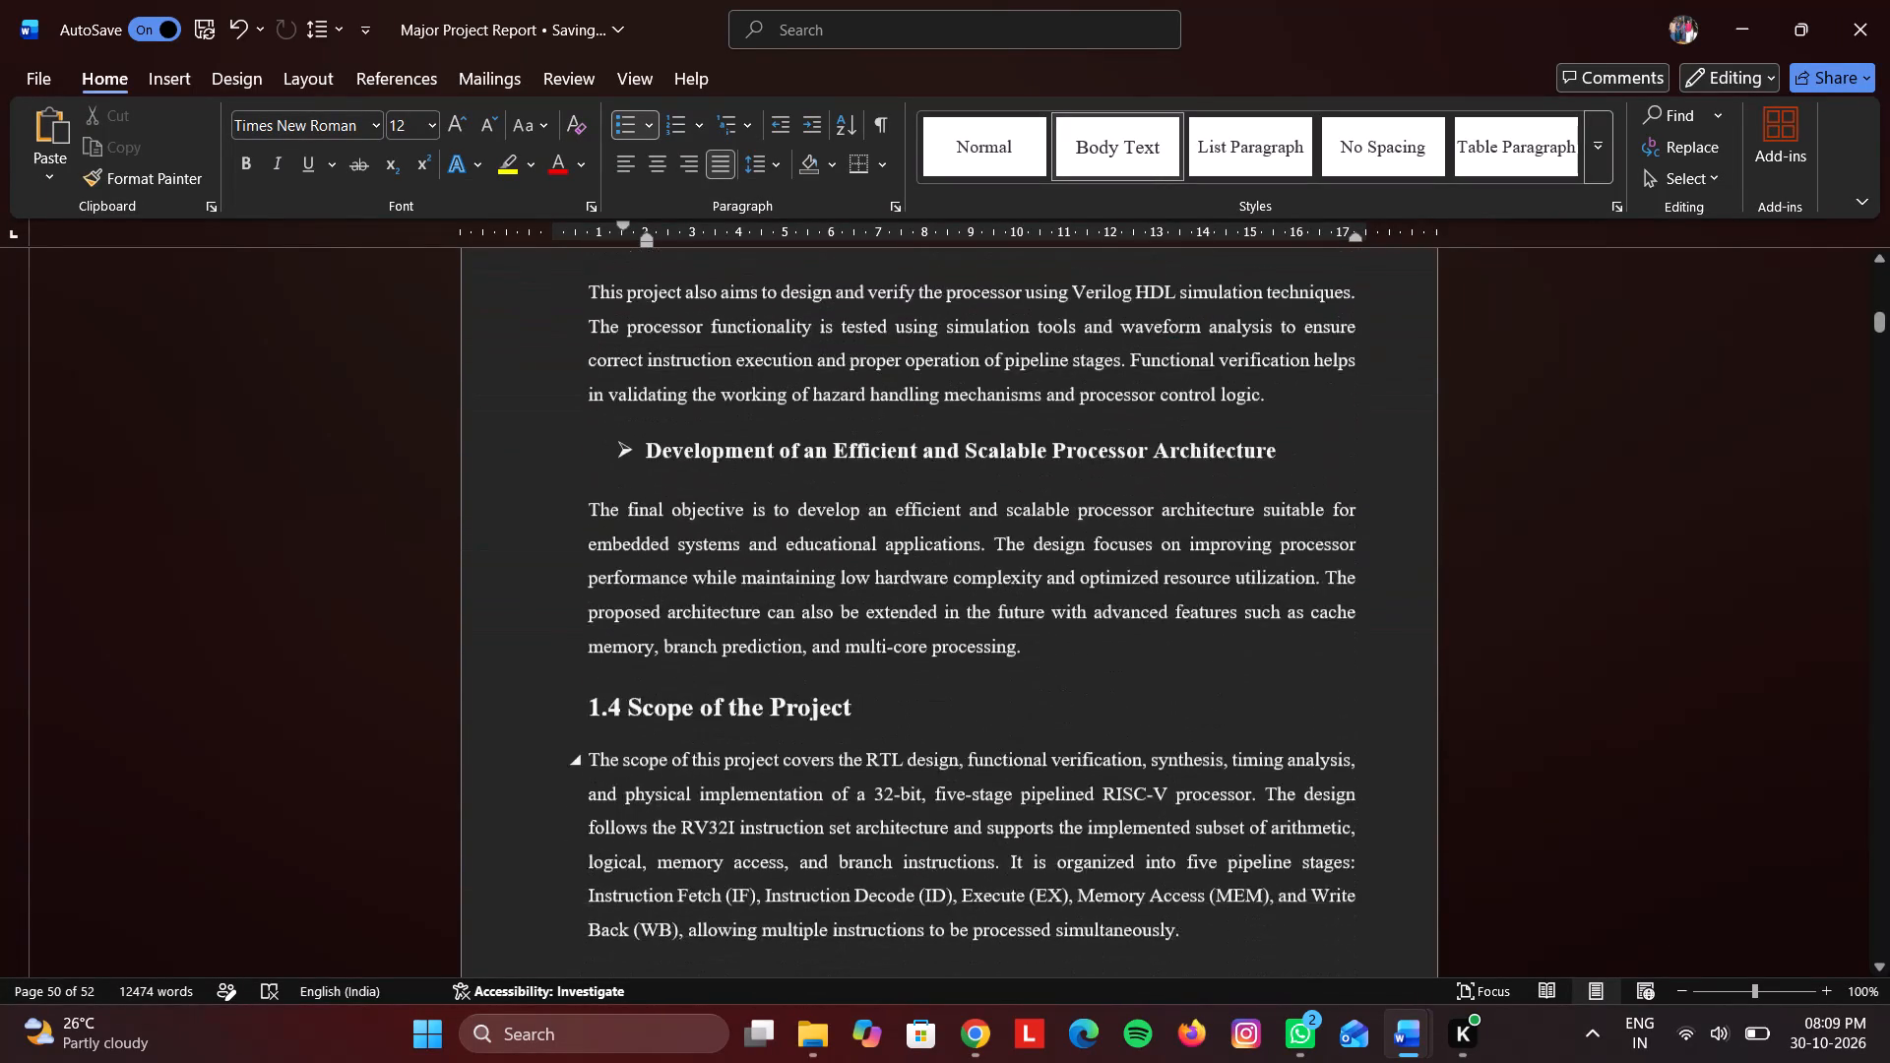
scroll(1252, 704, "down", 12)
scroll(1171, 728, "down", 20)
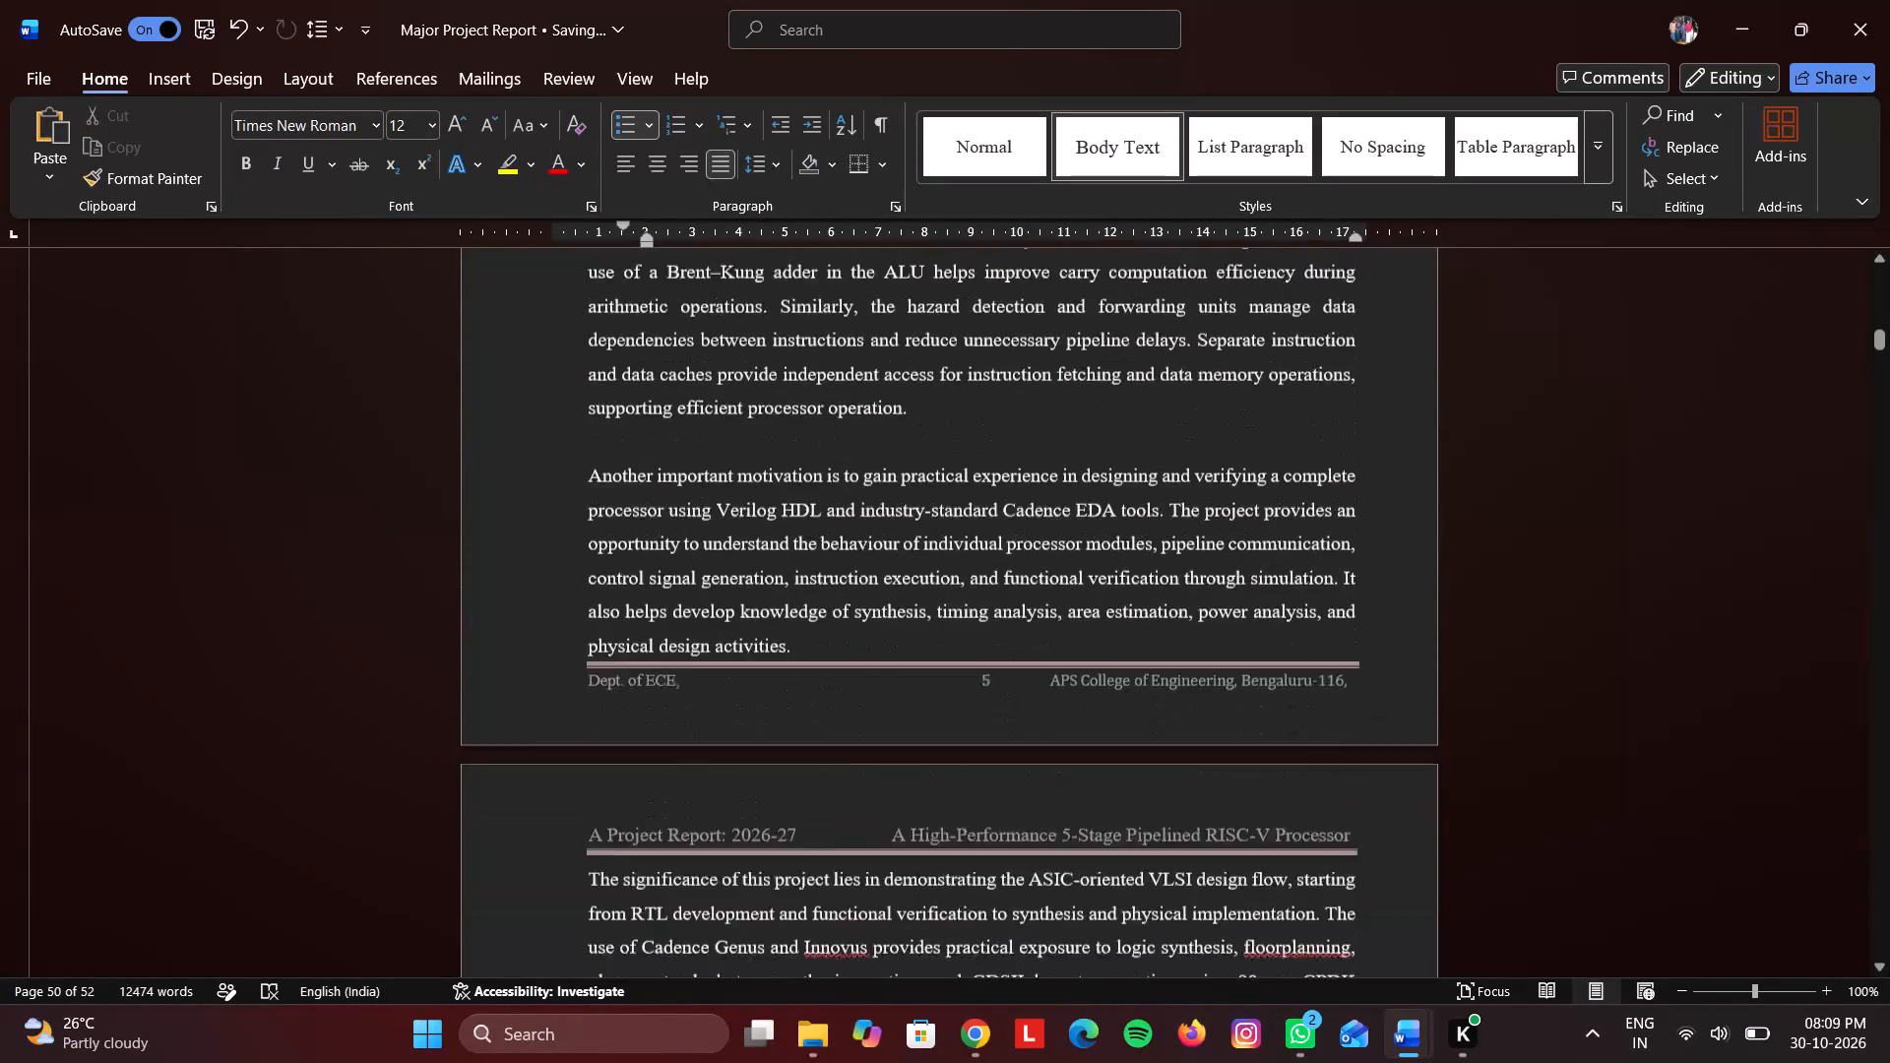
scroll(1169, 730, "down", 14)
scroll(1026, 674, "up", 4)
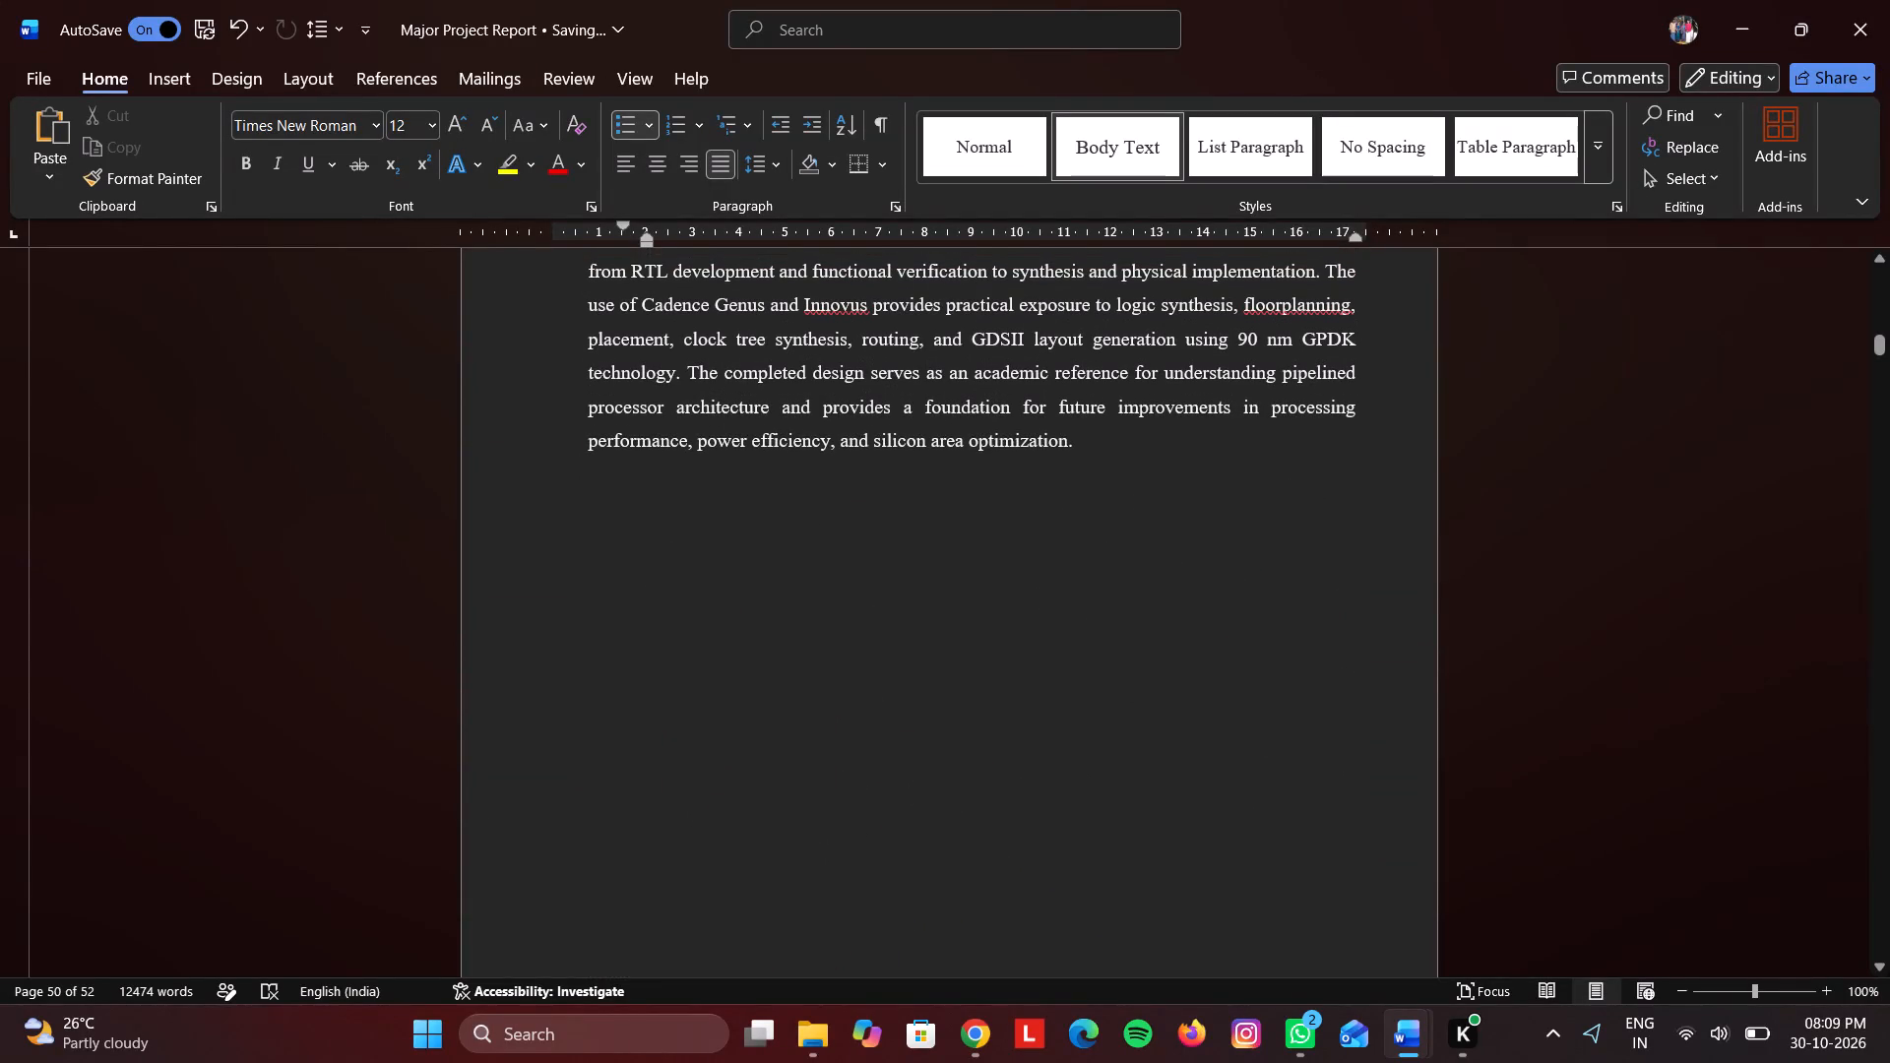
left_click(1097, 449)
key("Return")
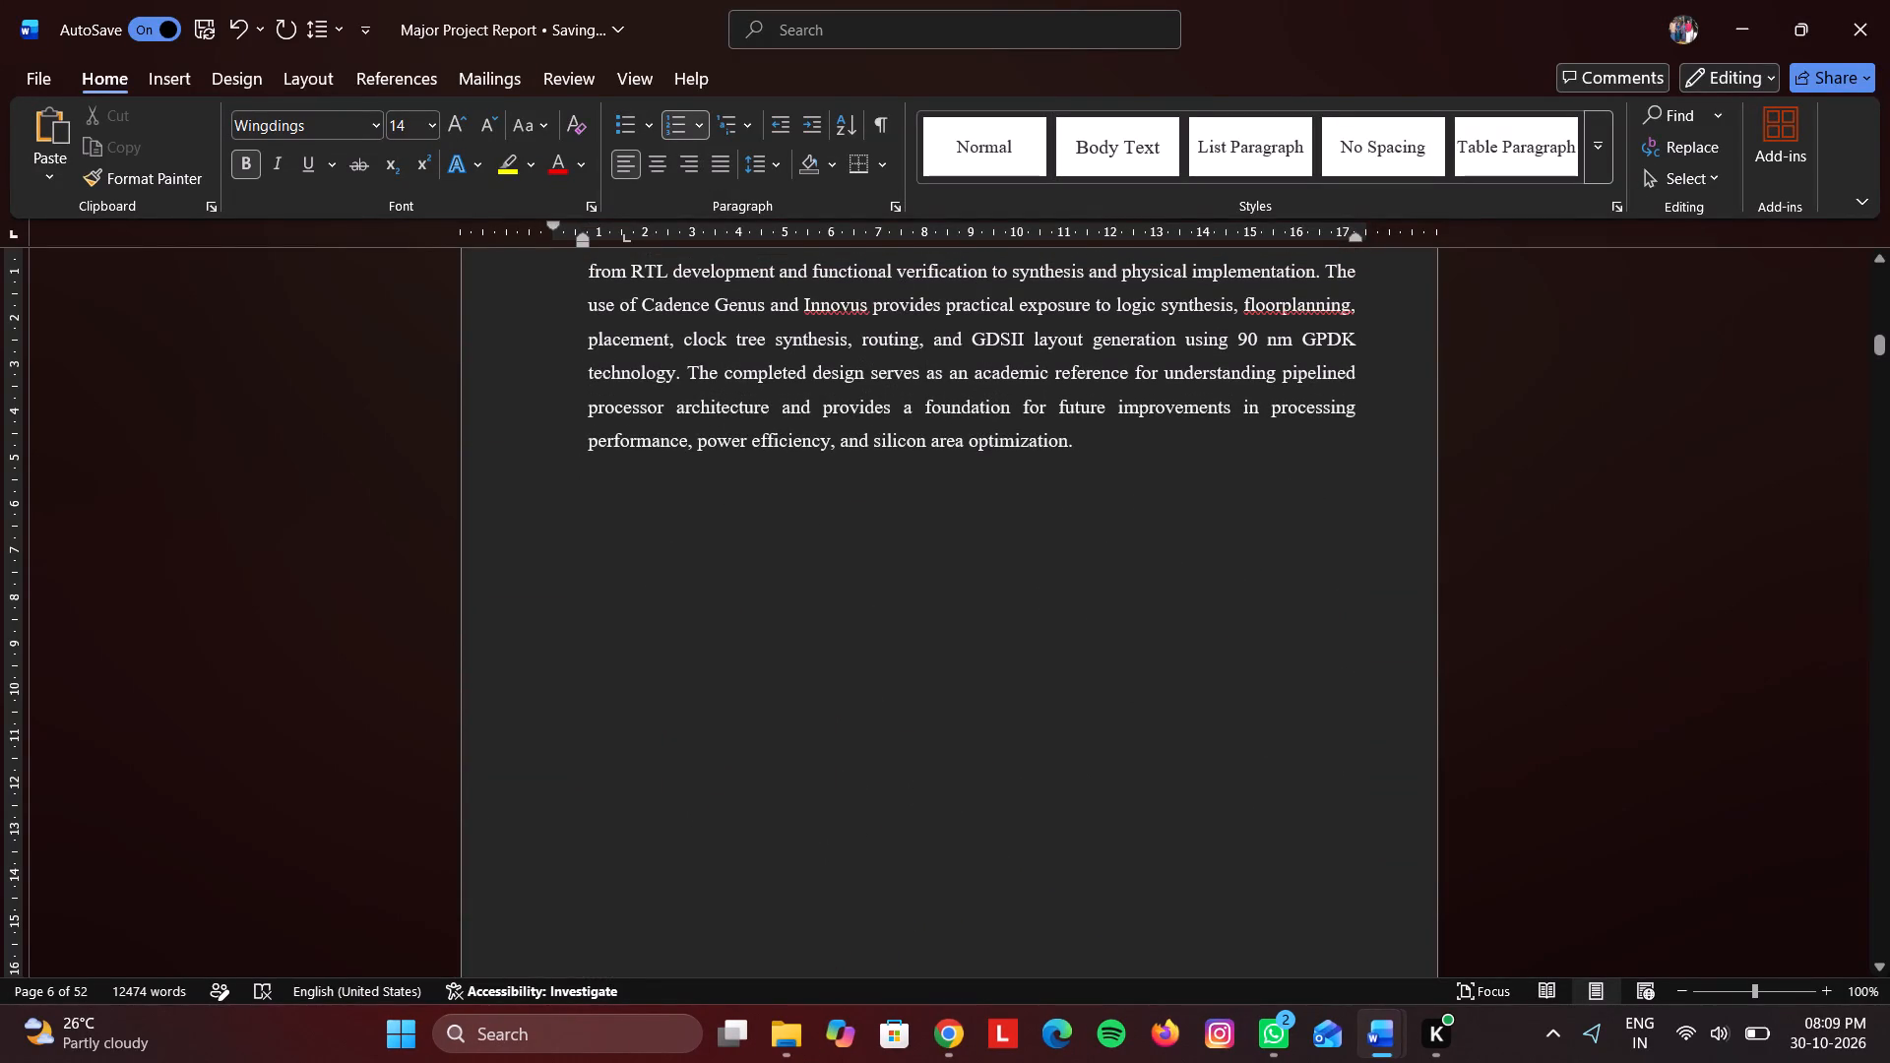
key("Return")
key("Return")
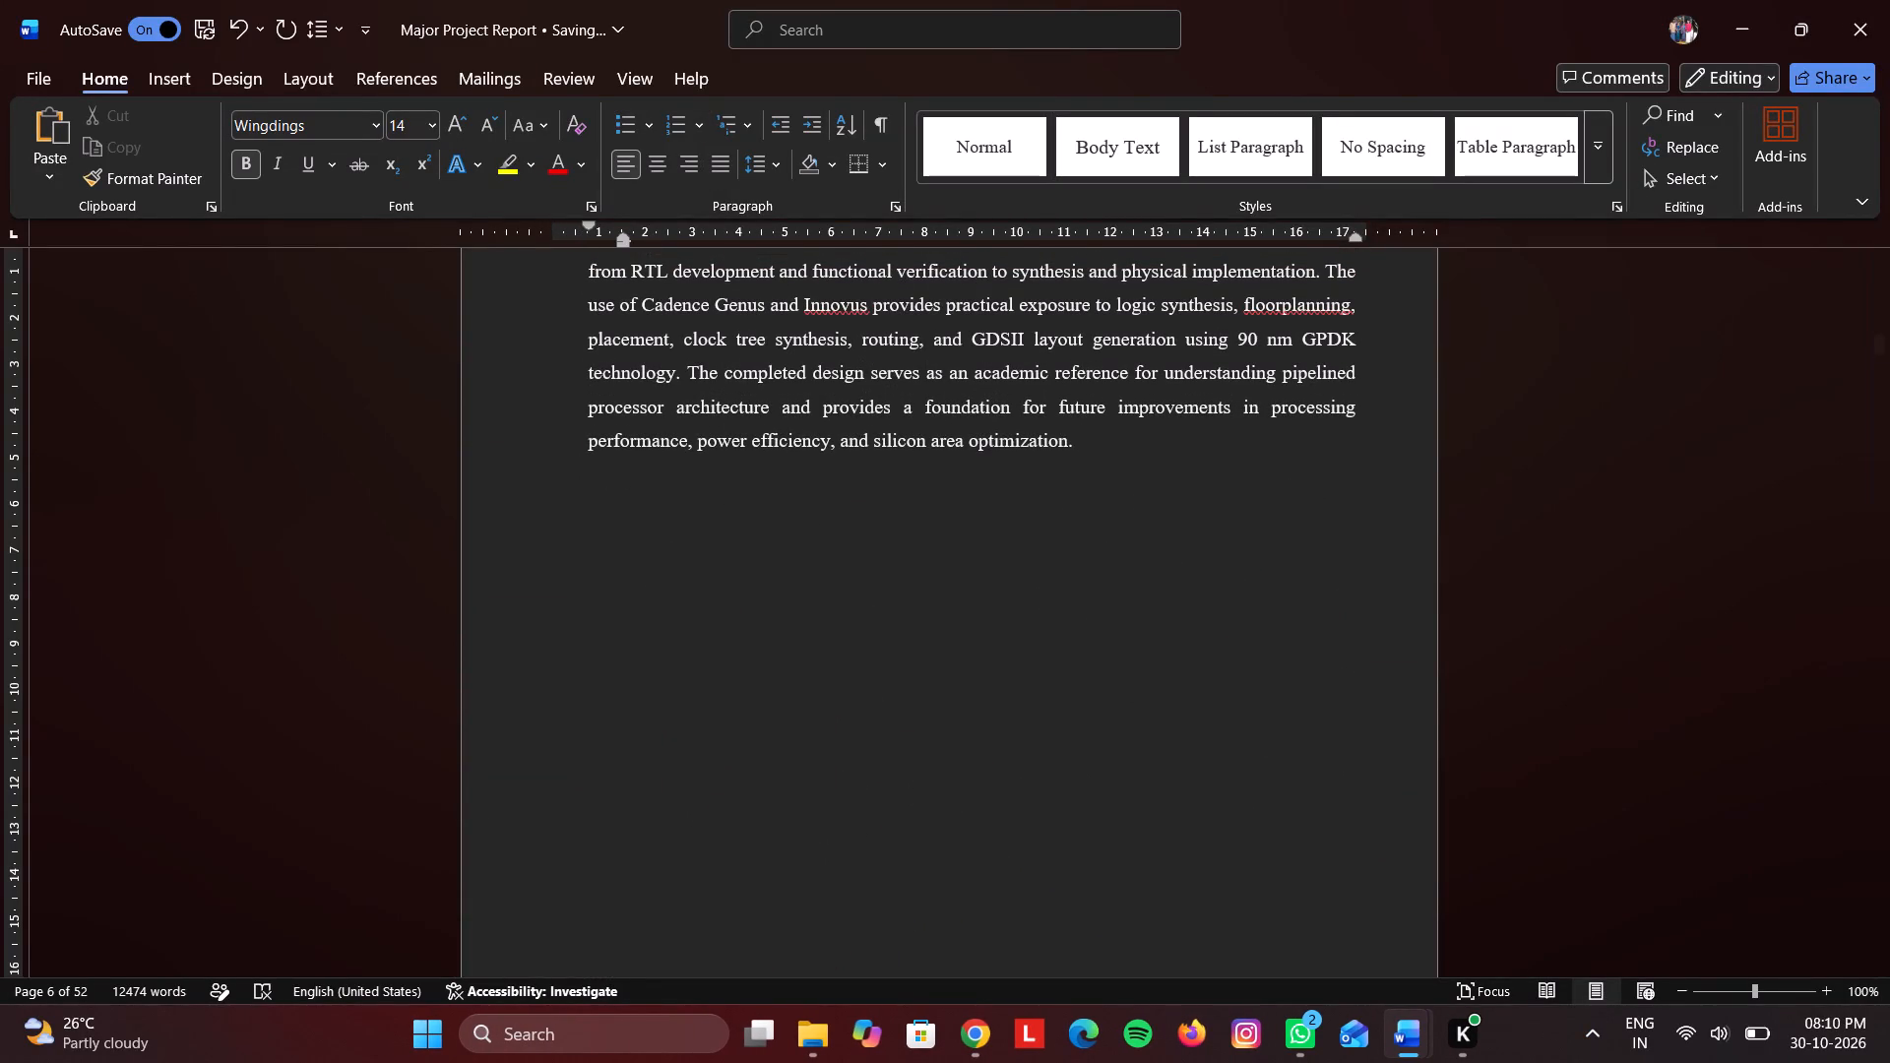
Align the new paragraph's indents with the body text margin and paste the copied section 1.6 text.
left_click_drag(622, 235, 584, 242)
left_click_drag(621, 235, 587, 224)
left_click_drag(621, 239, 601, 242)
left_click_drag(601, 242, 585, 251)
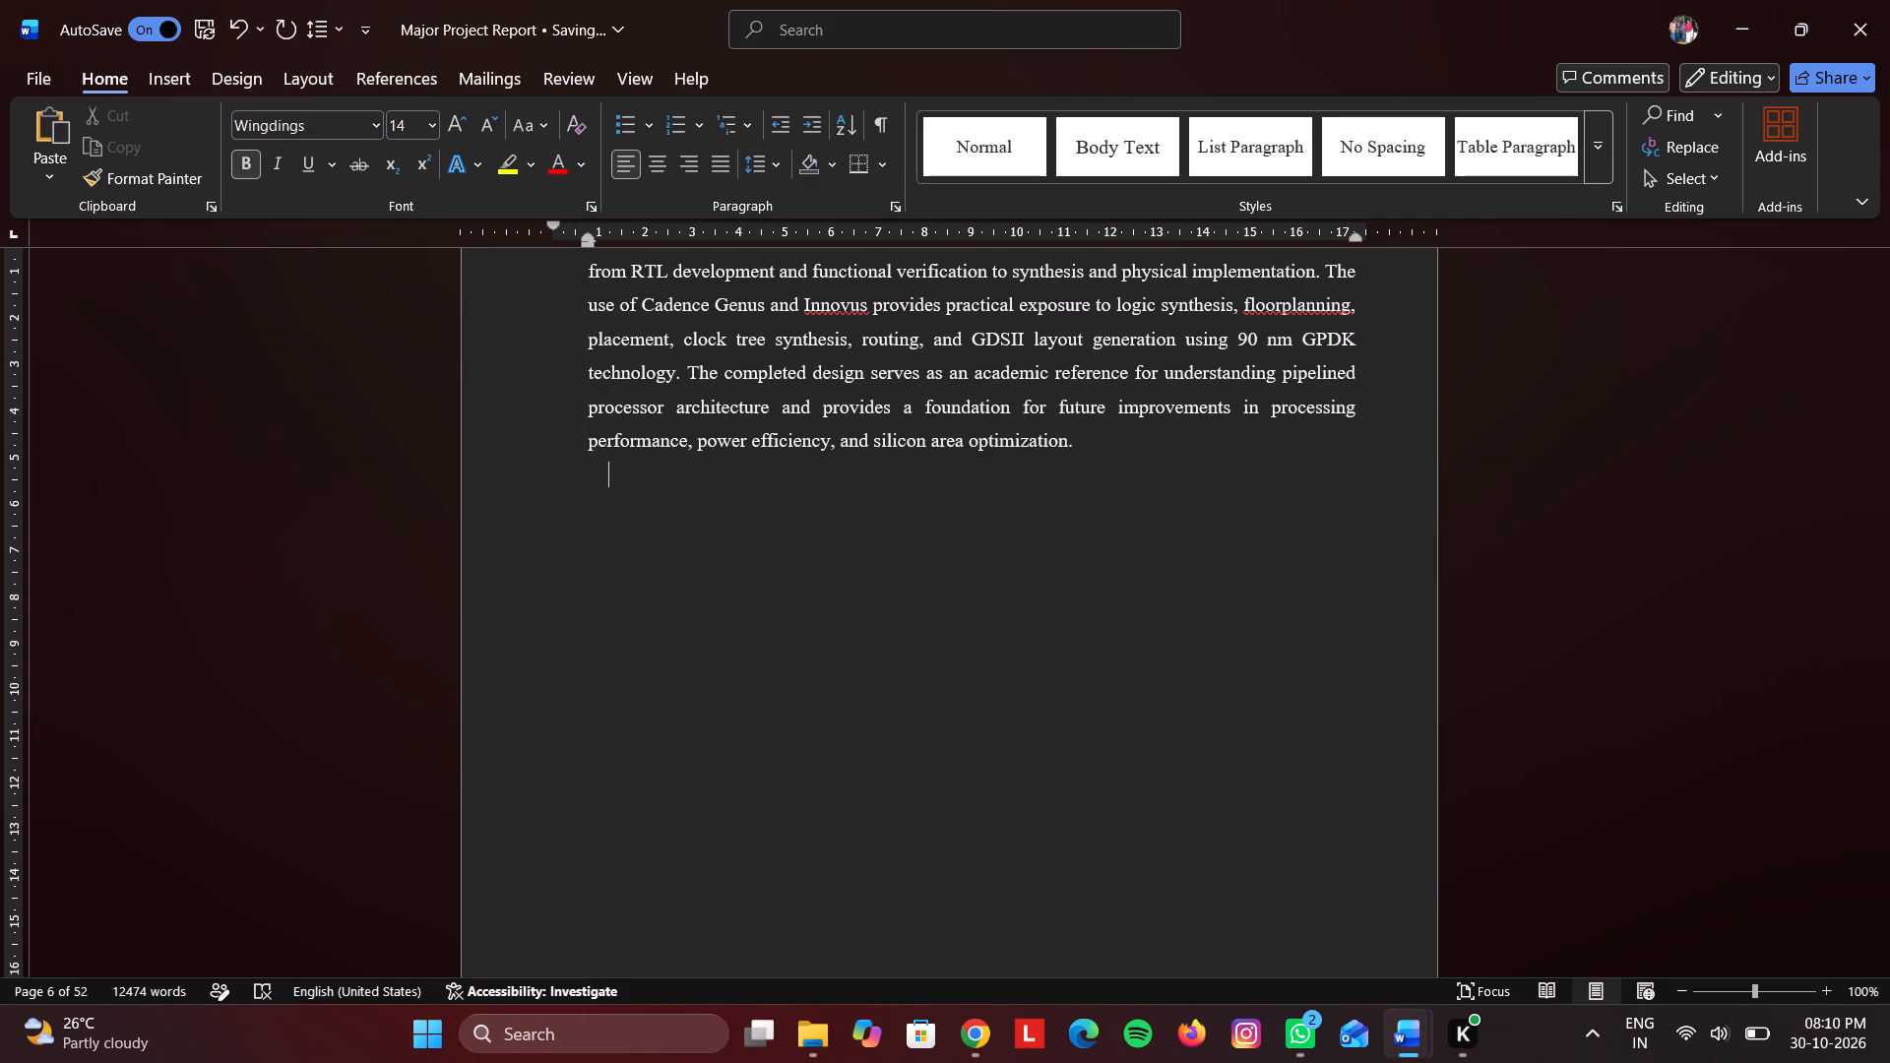
left_click_drag(554, 222, 589, 240)
key("ctrl+v")
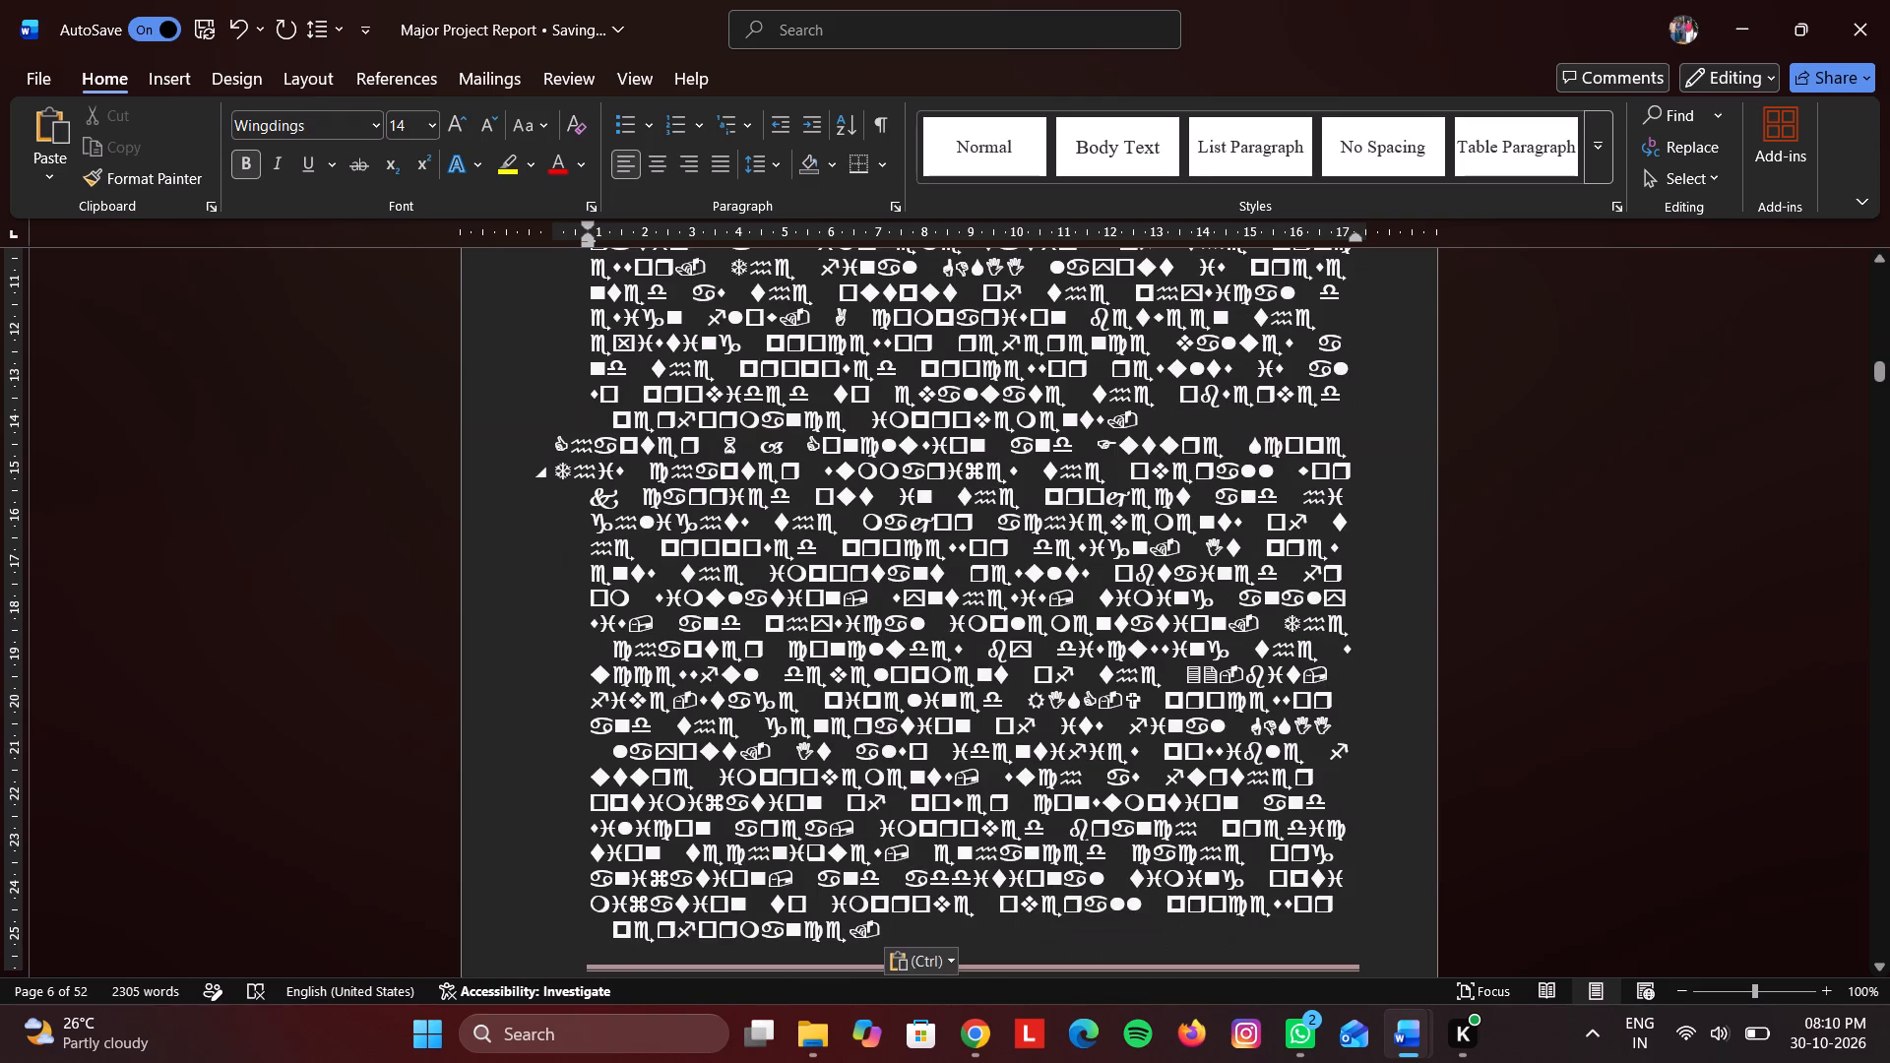
Format all of the pasted section 1.6 text as Times New Roman, size 12, without bold.
left_click_drag(896, 931, 783, 592)
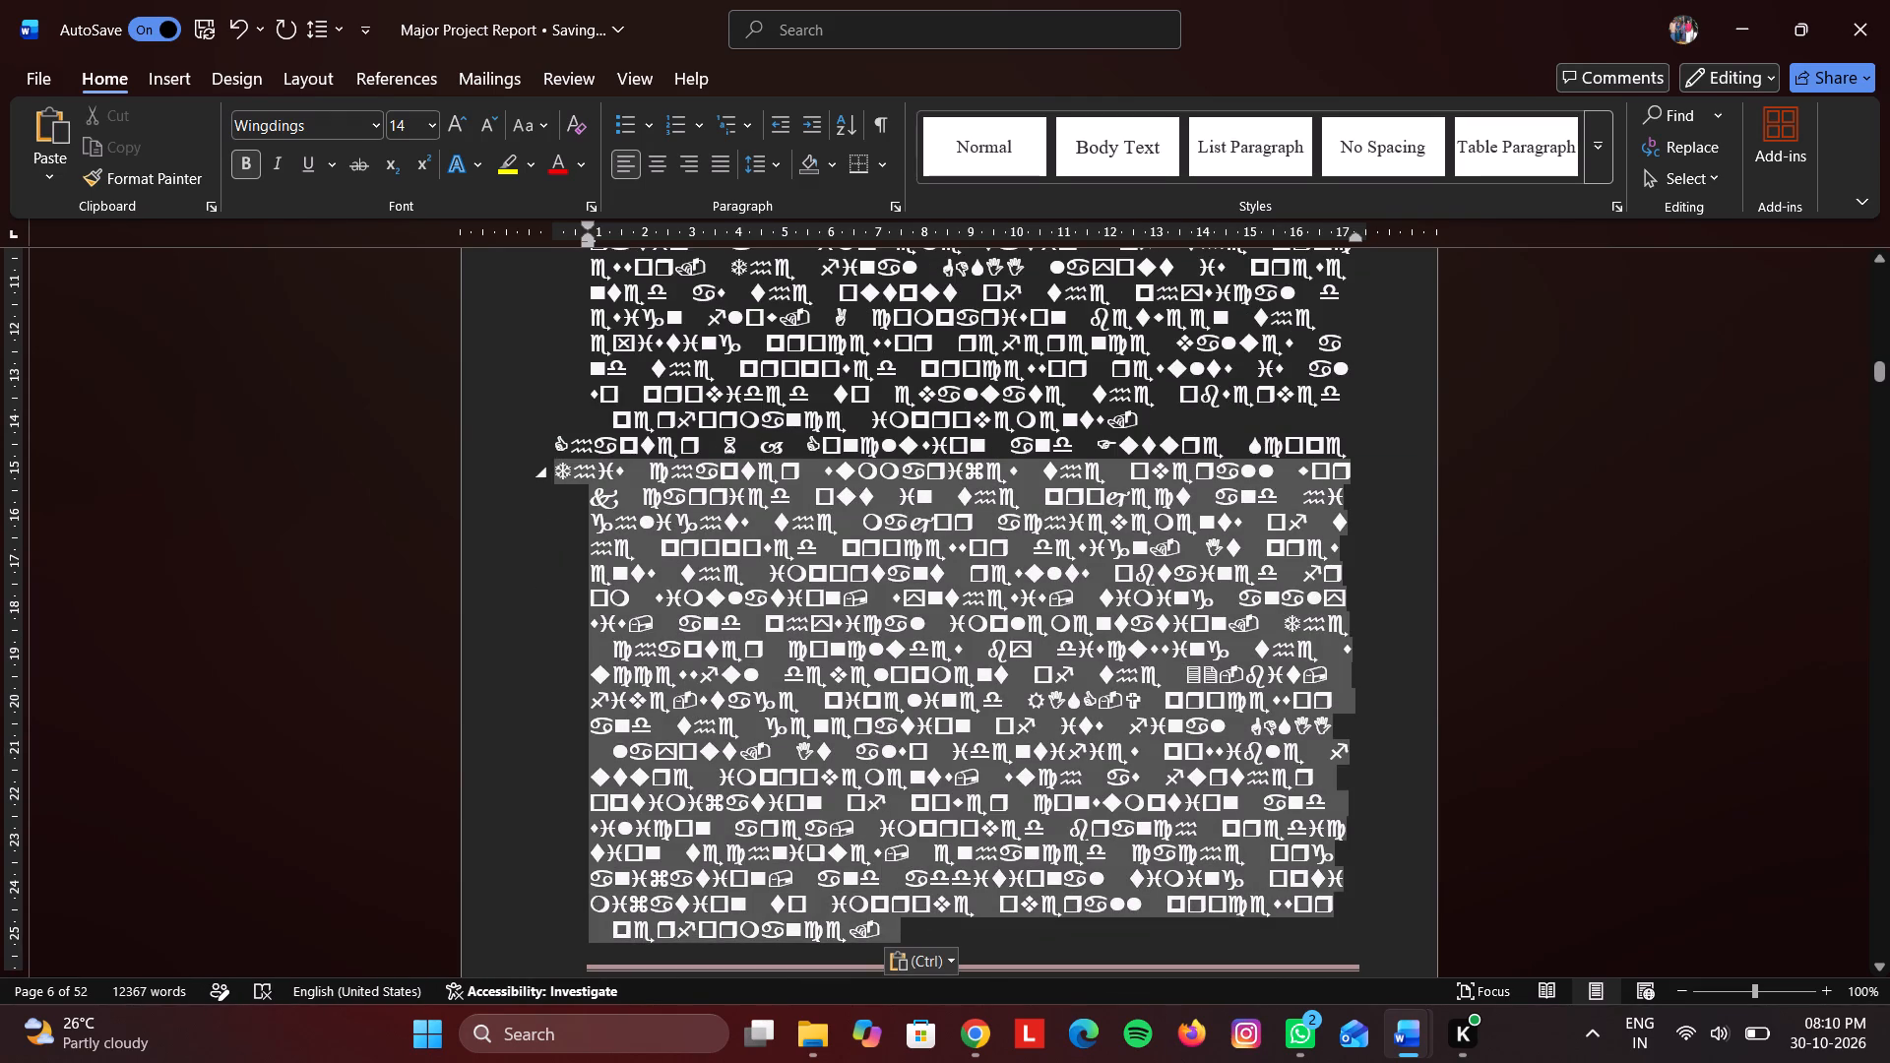
left_click_drag(783, 592, 778, 591)
scroll(783, 592, "up", 14)
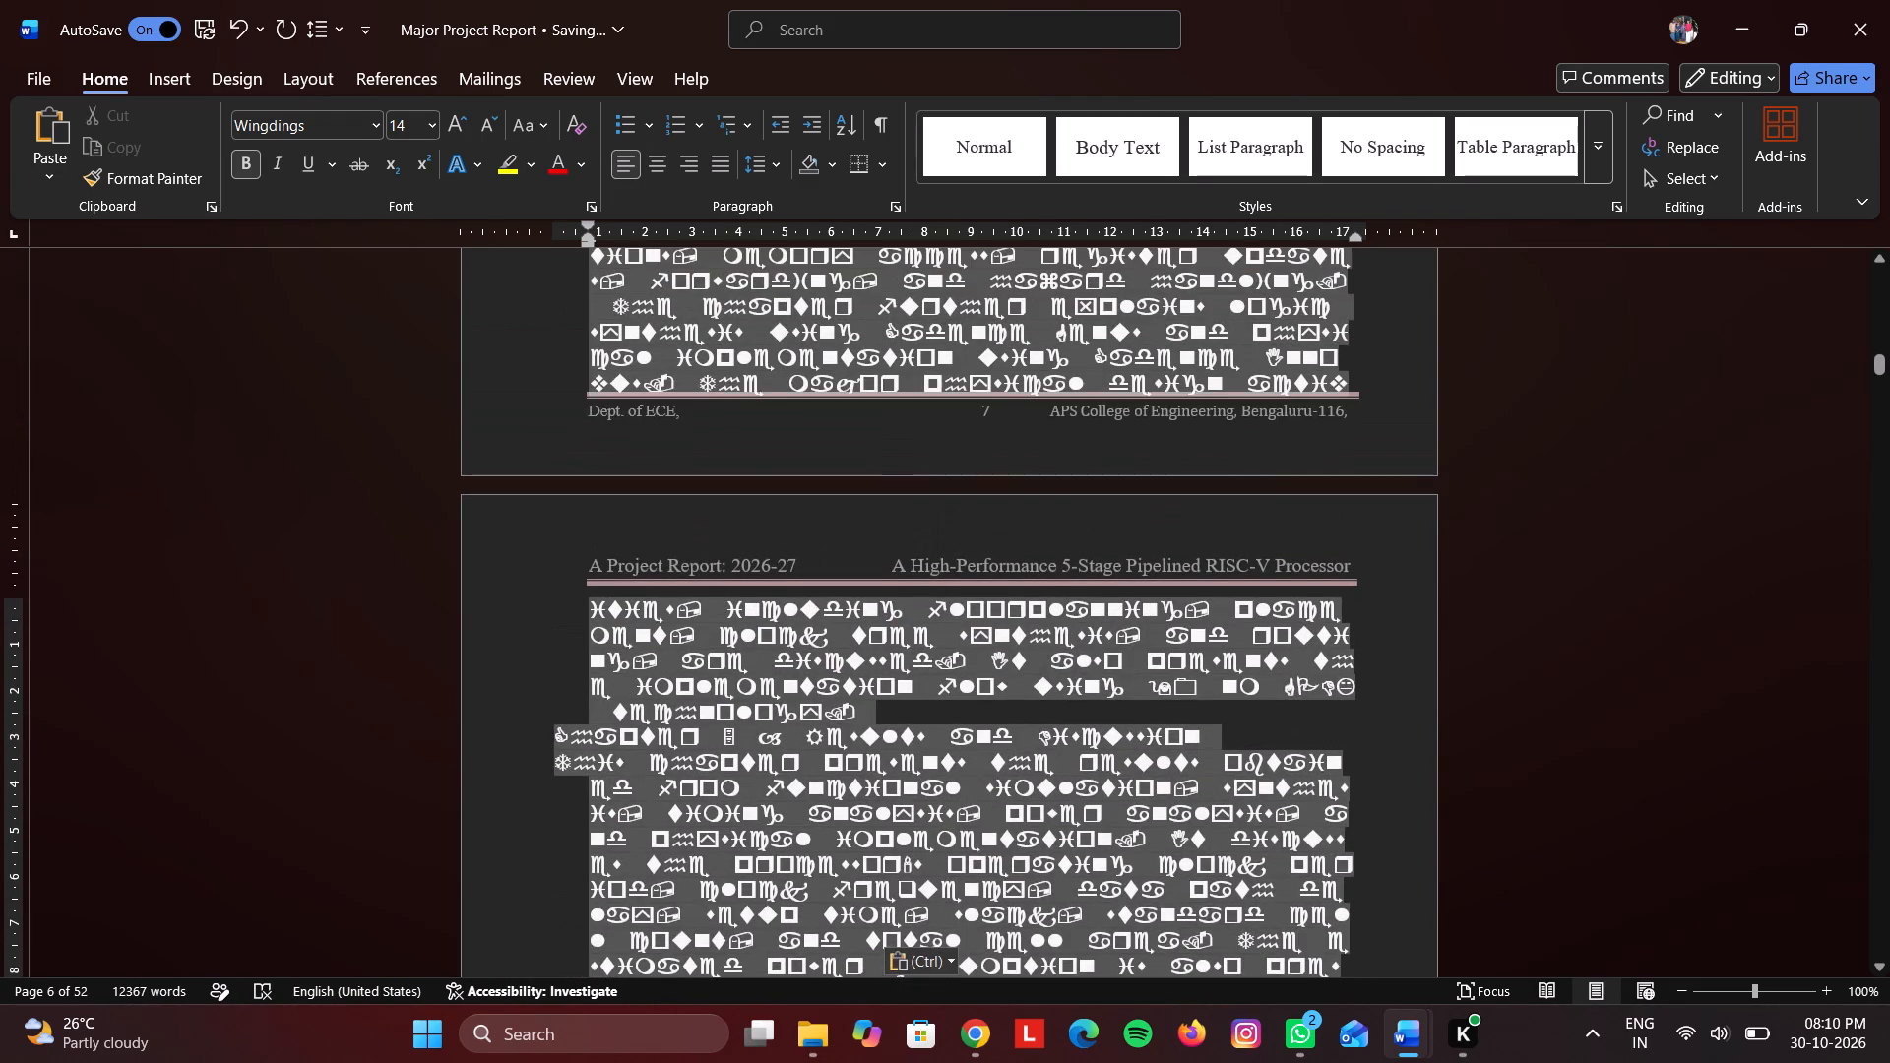
left_click_drag(778, 591, 776, 585)
scroll(778, 591, "up", 18)
scroll(776, 585, "up", 12)
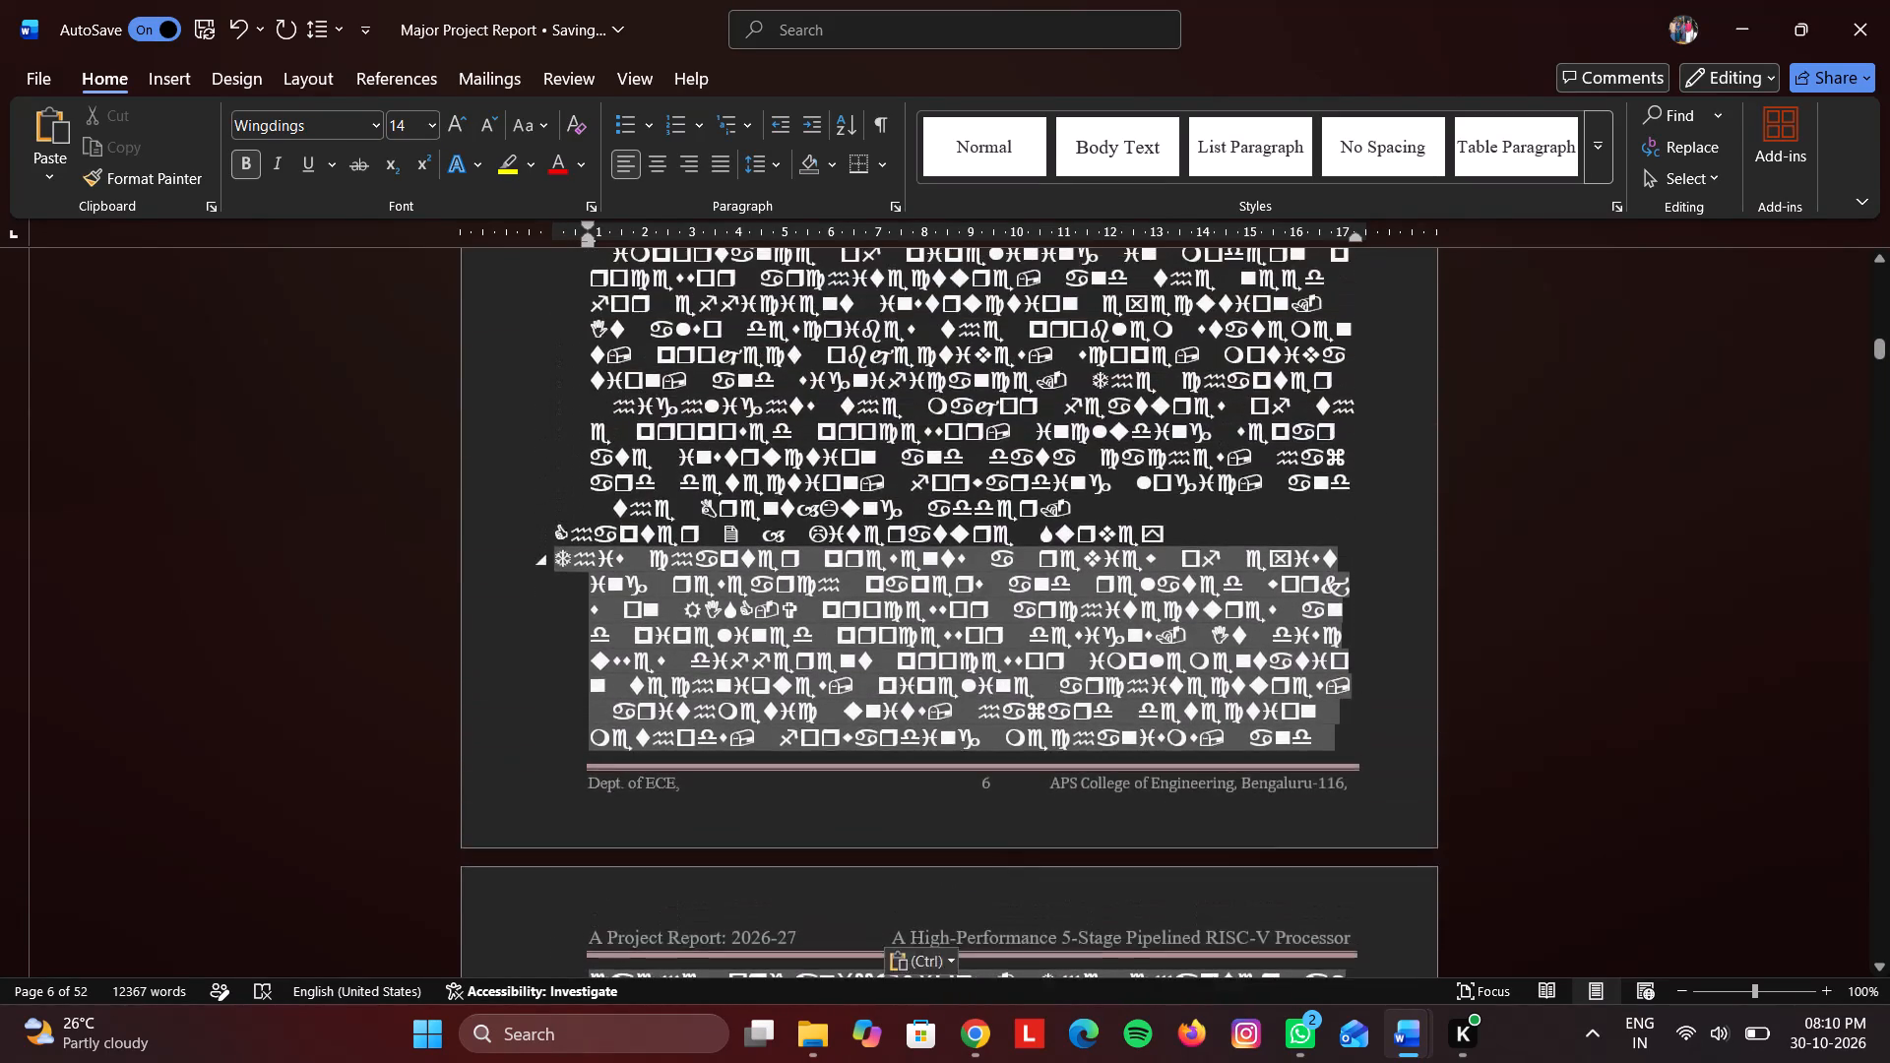
left_click_drag(776, 585, 742, 600)
scroll(776, 585, "up", 13)
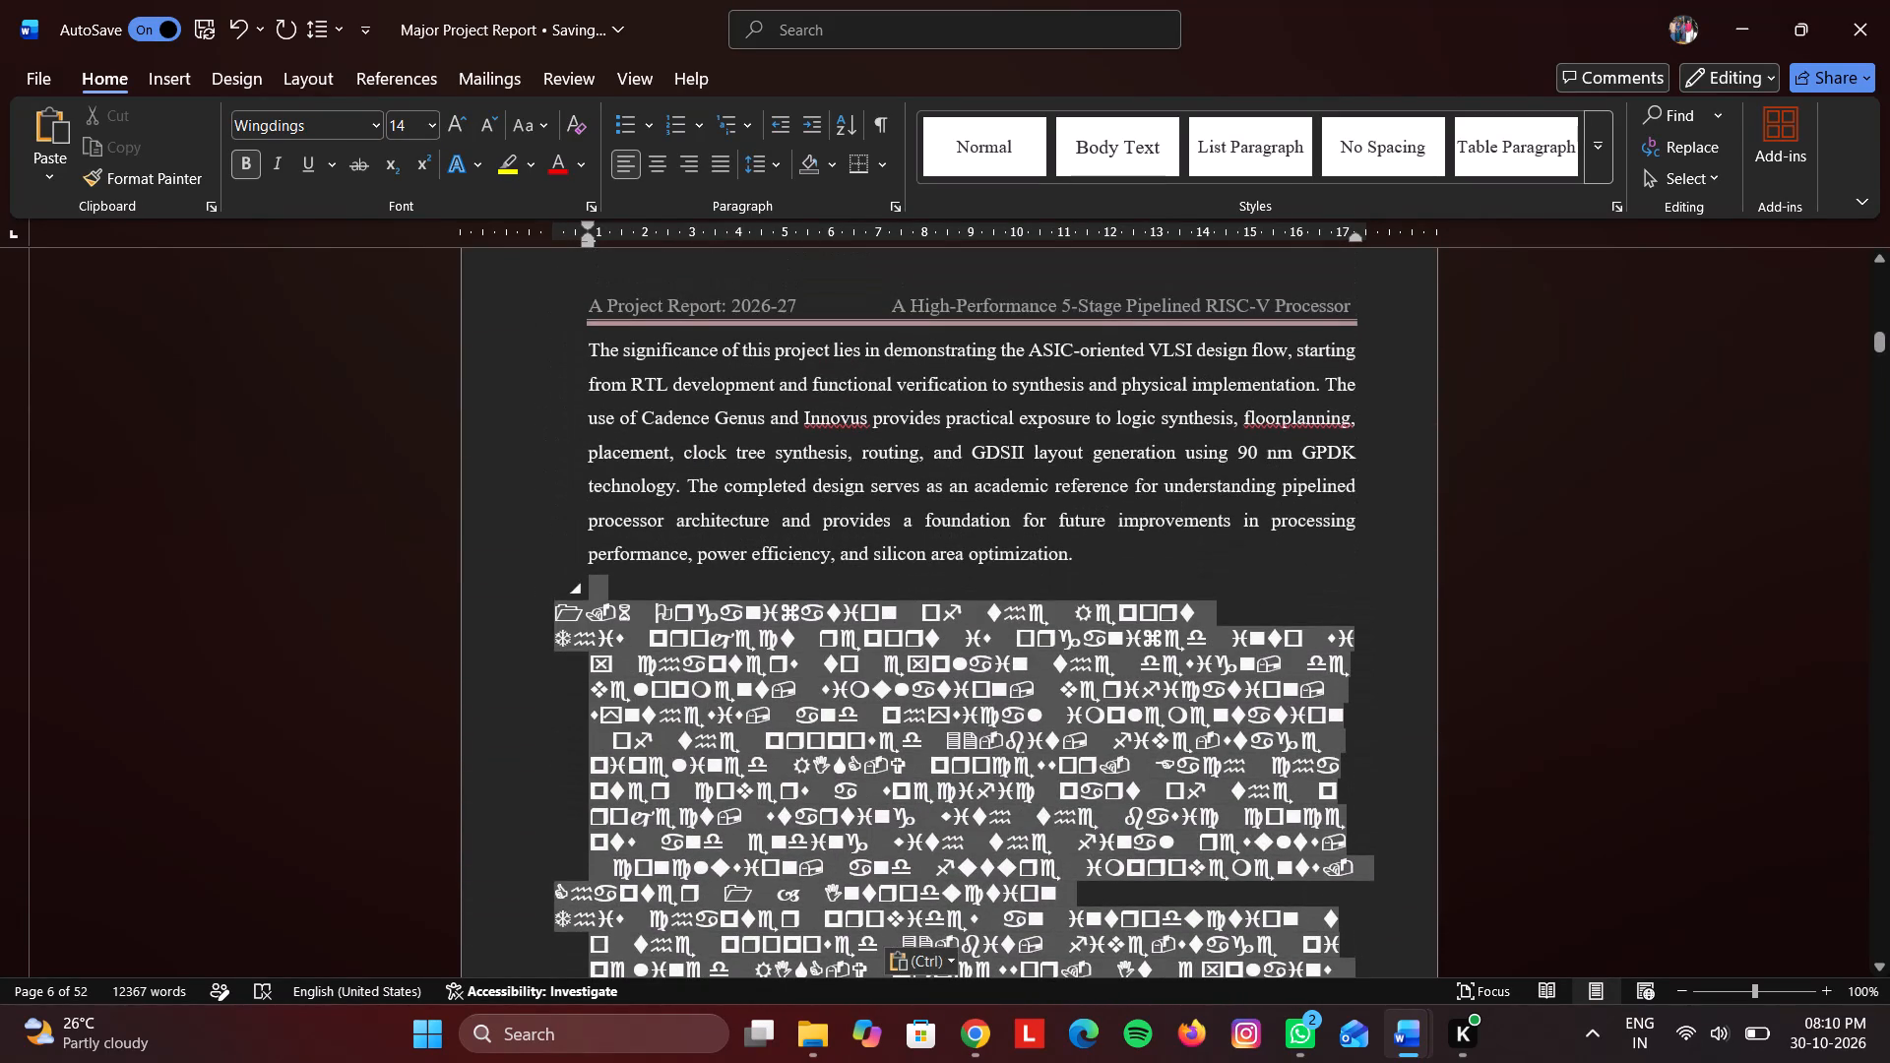
left_click_drag(742, 600, 597, 618)
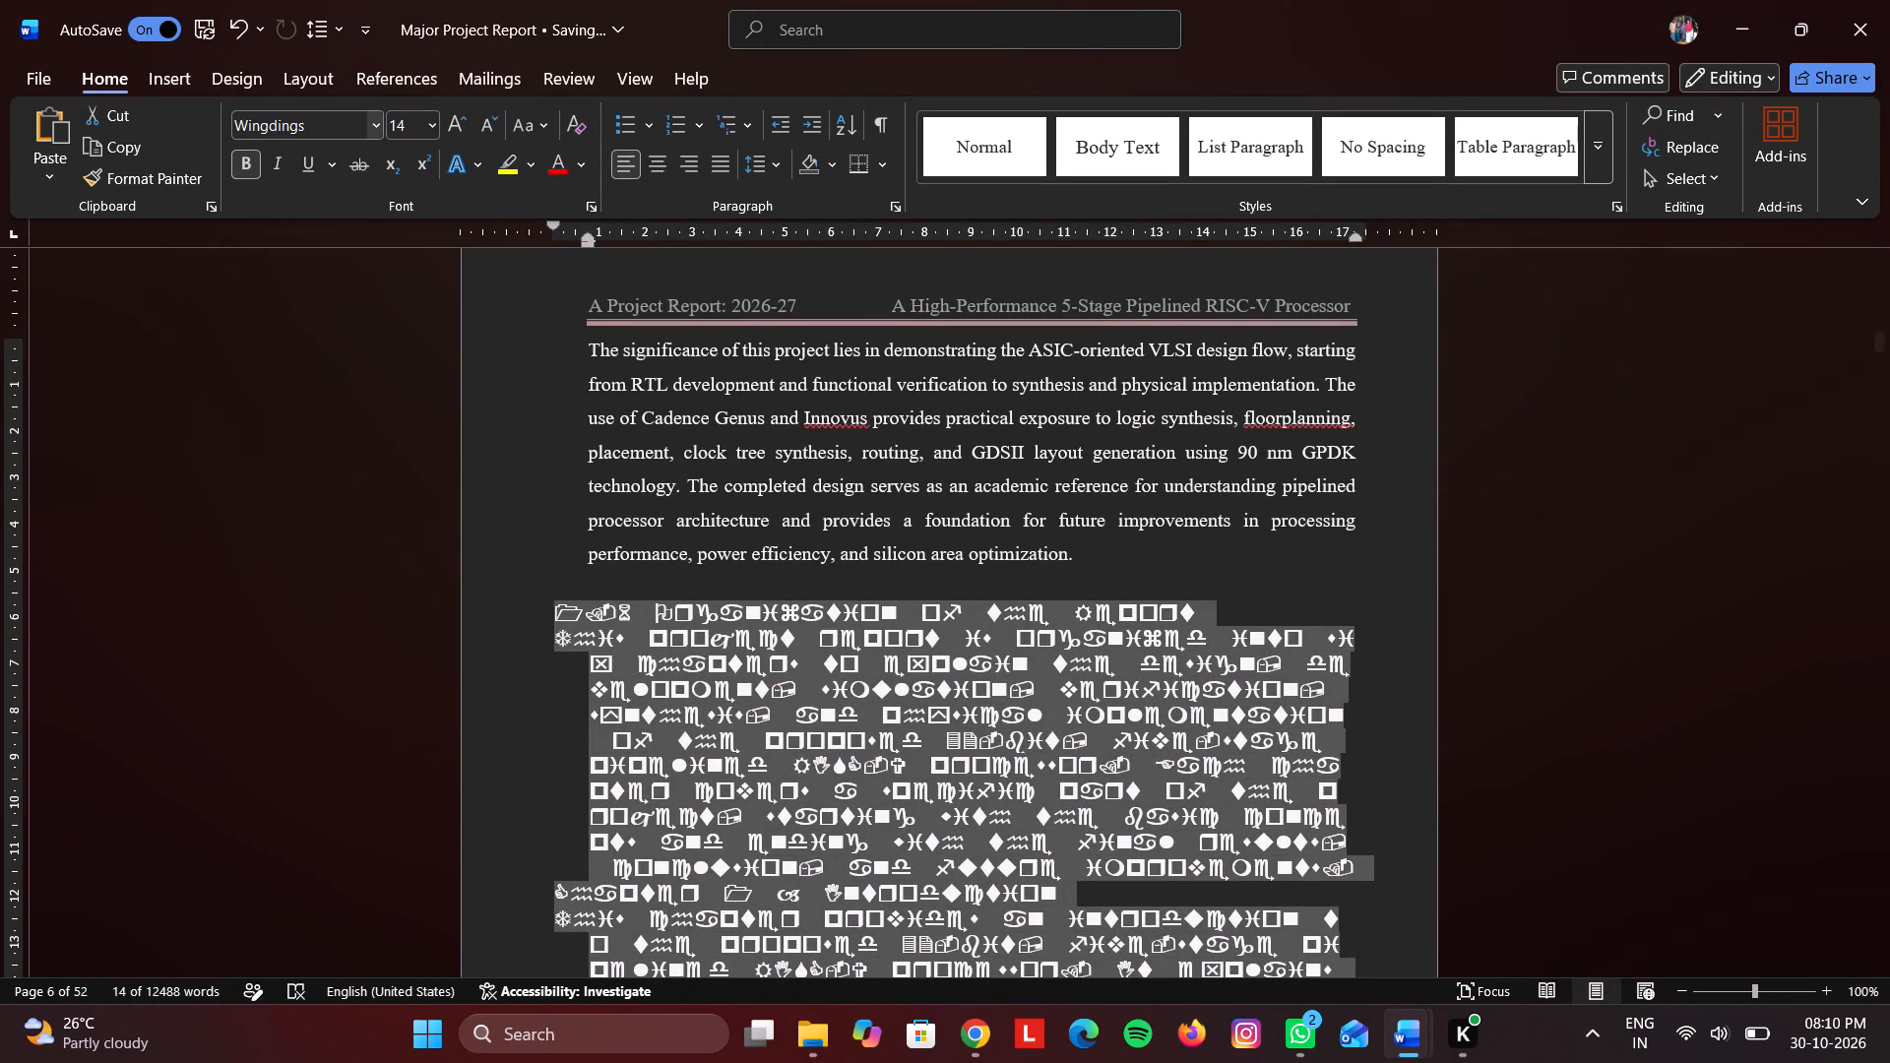
left_click(373, 122)
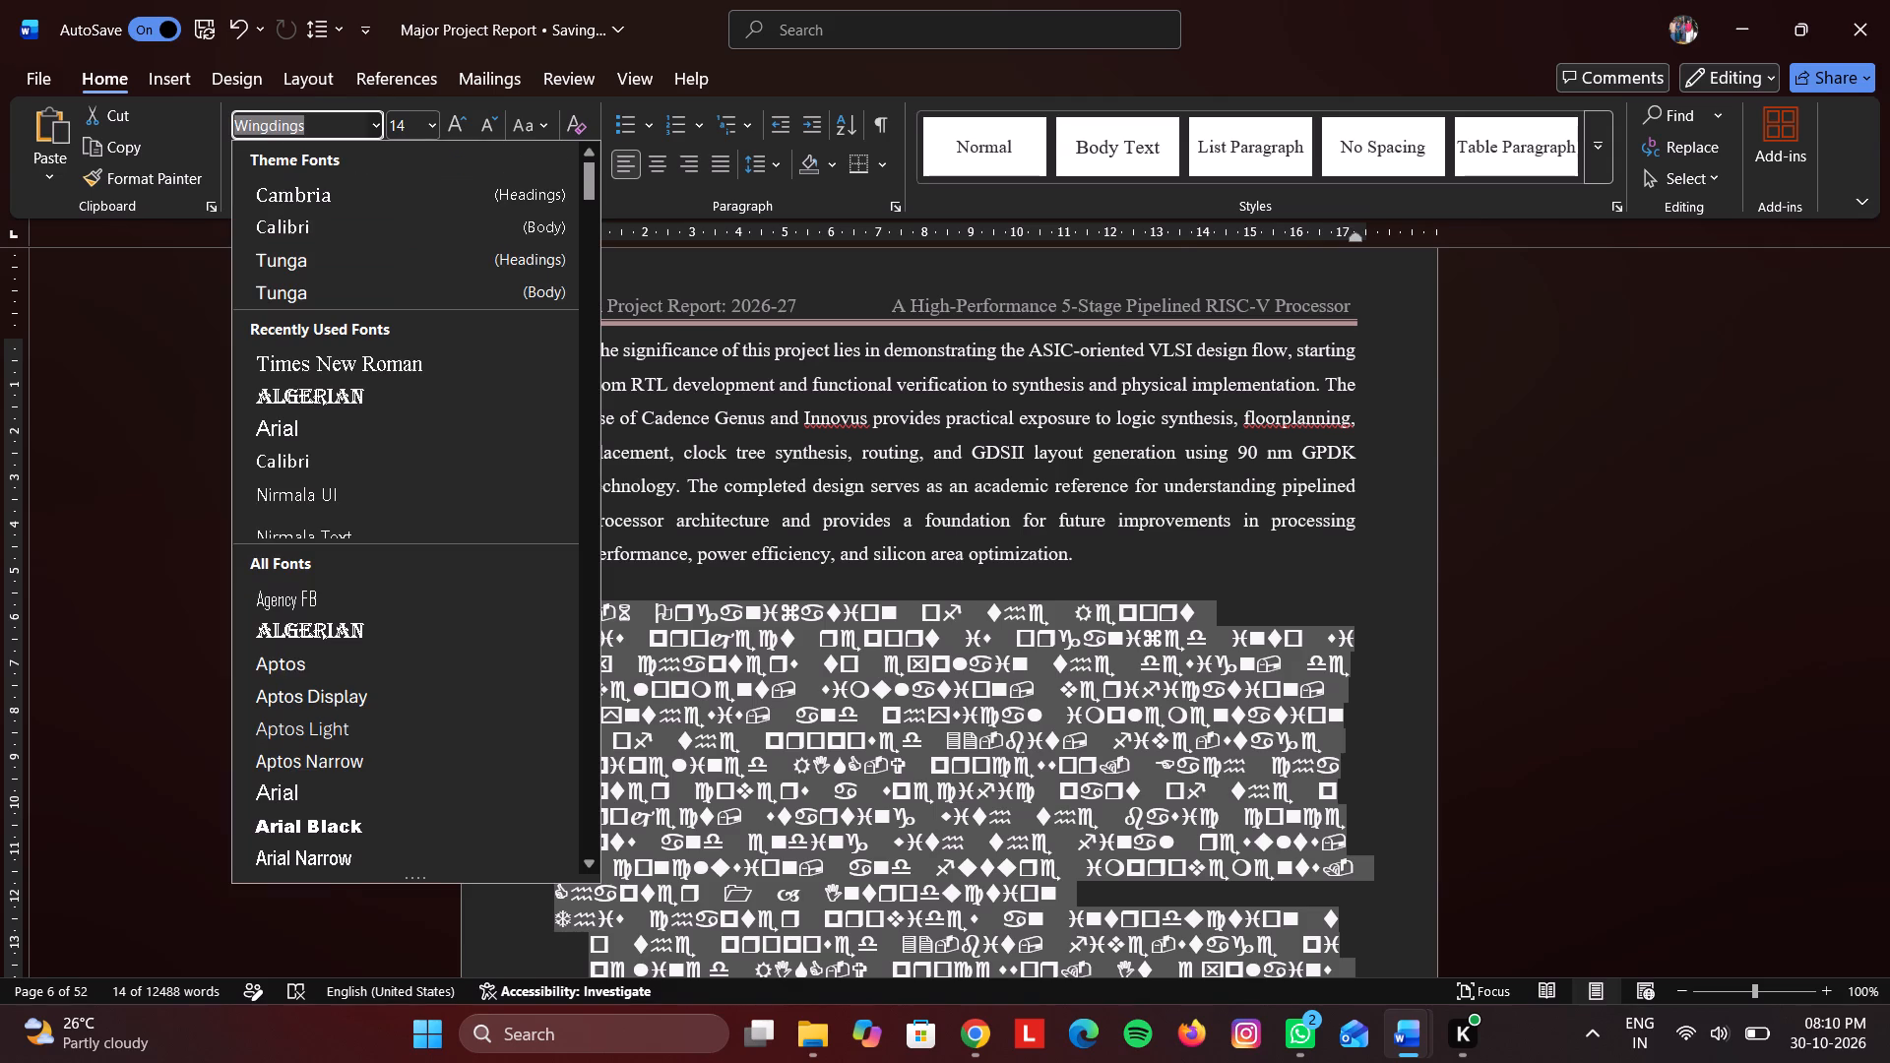
left_click(353, 353)
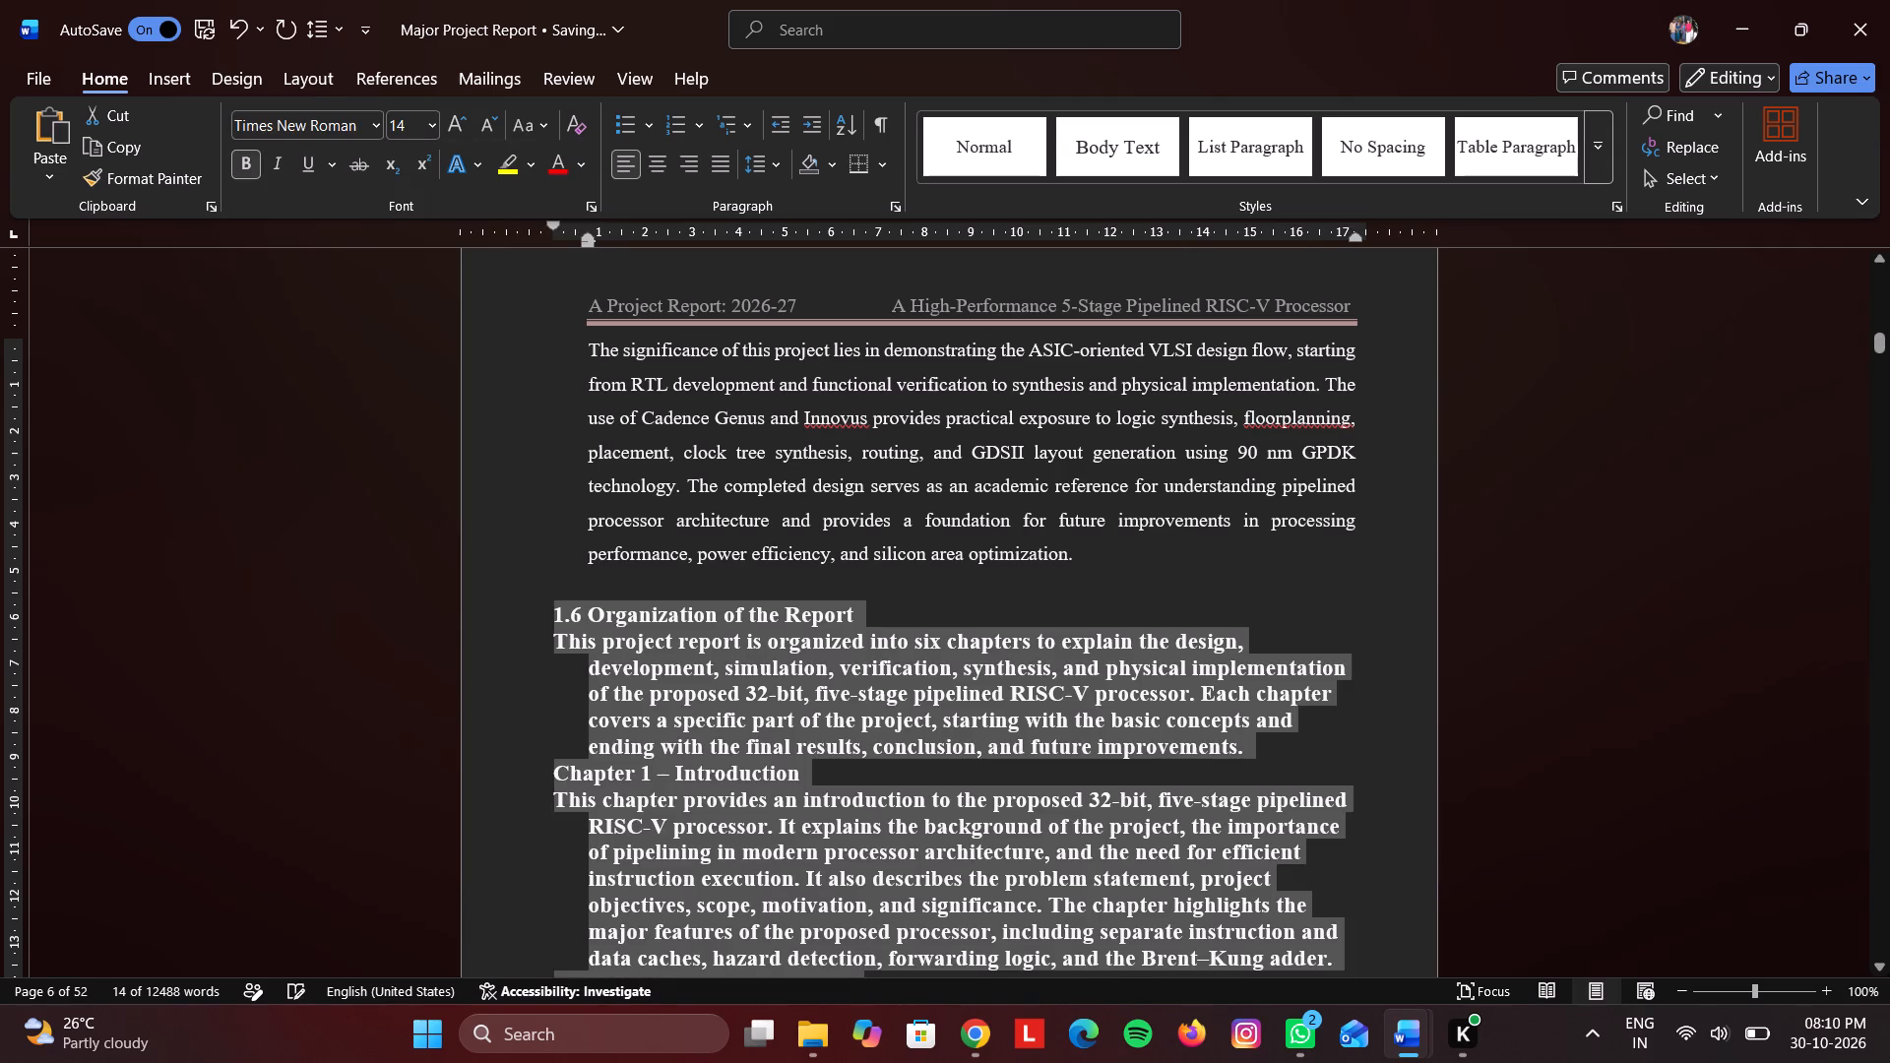
left_click(431, 132)
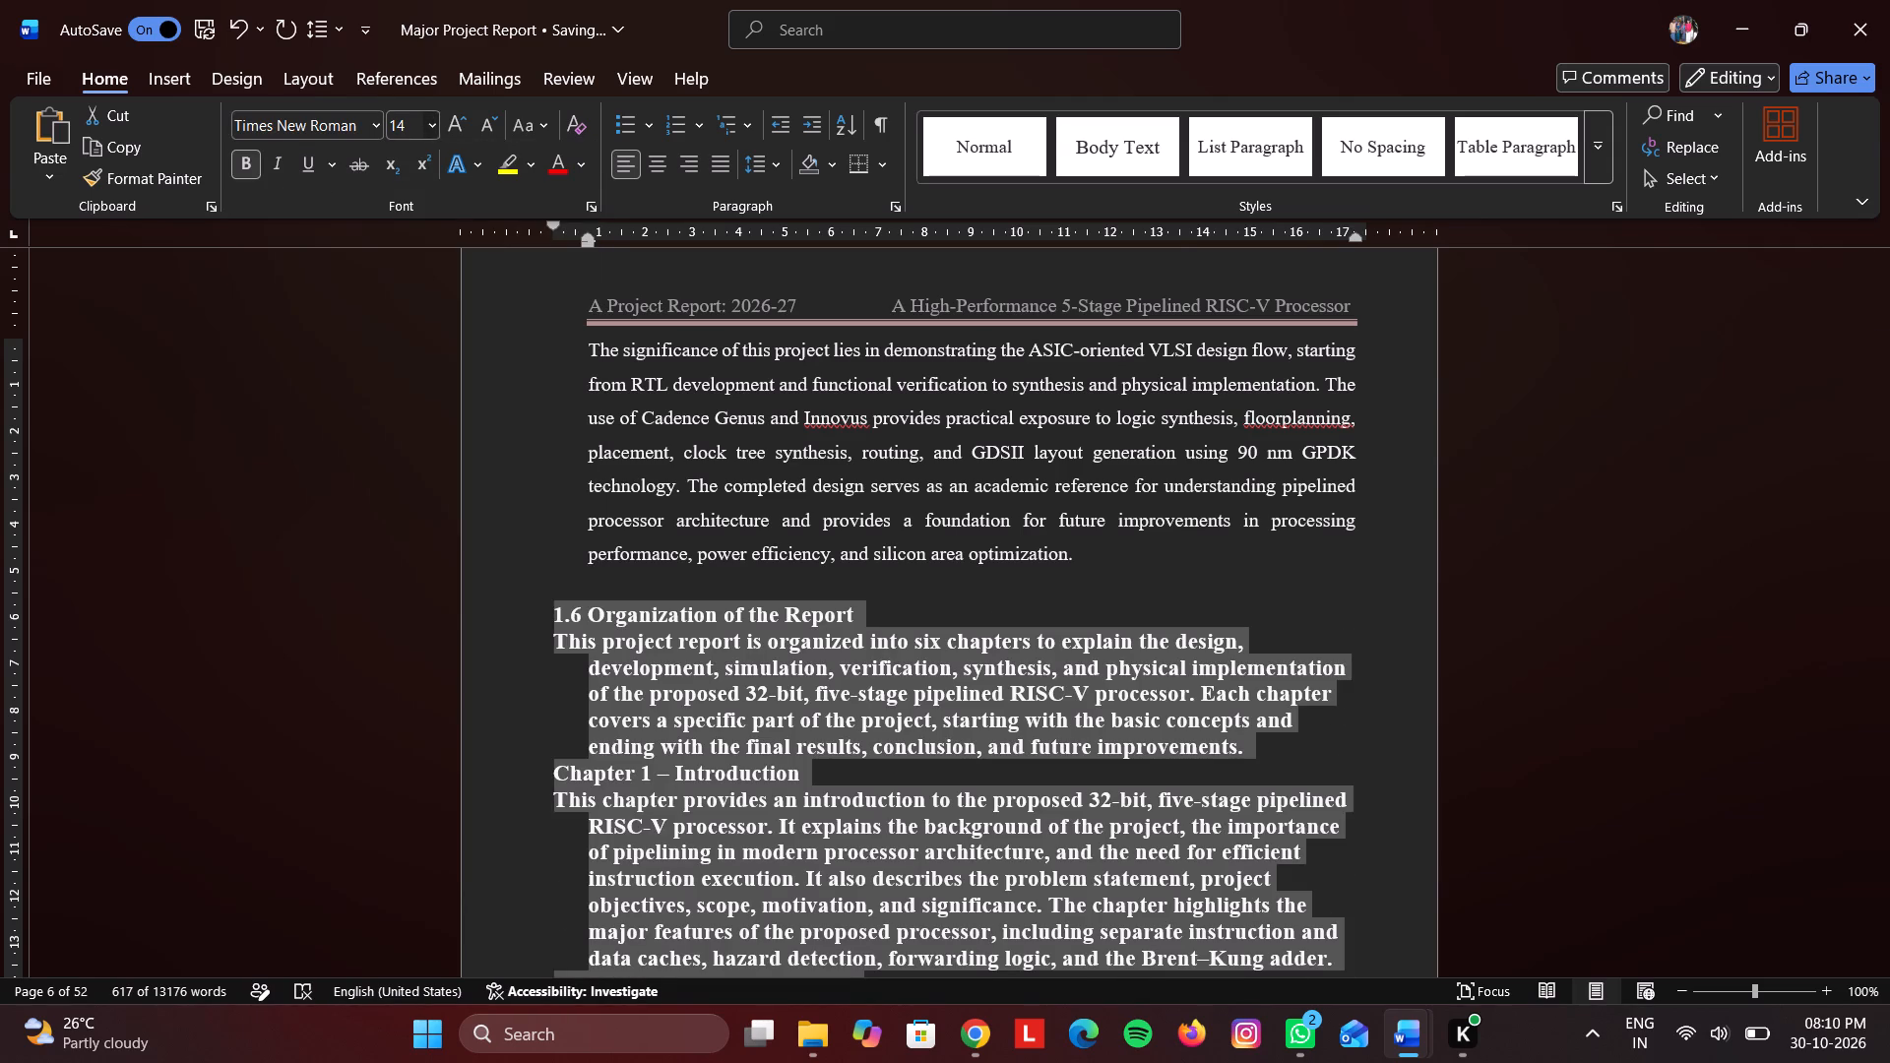
left_click(408, 274)
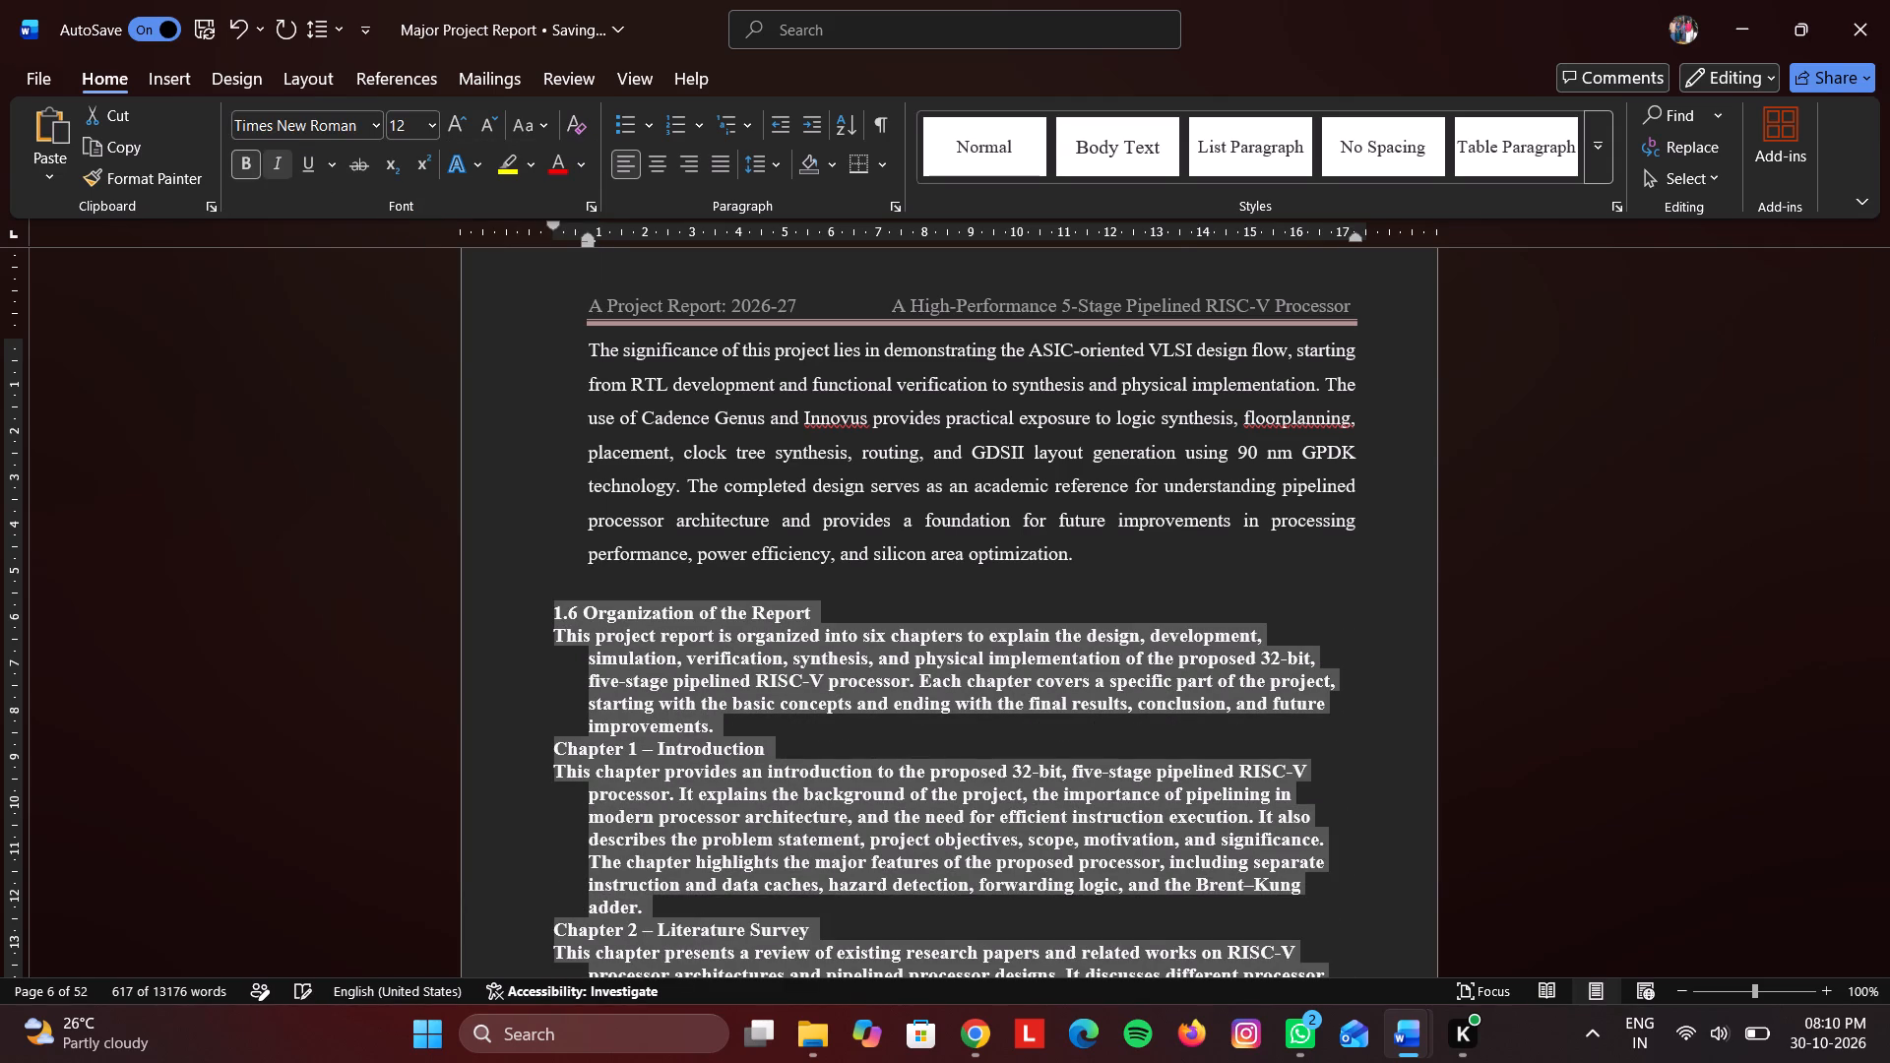
left_click(251, 163)
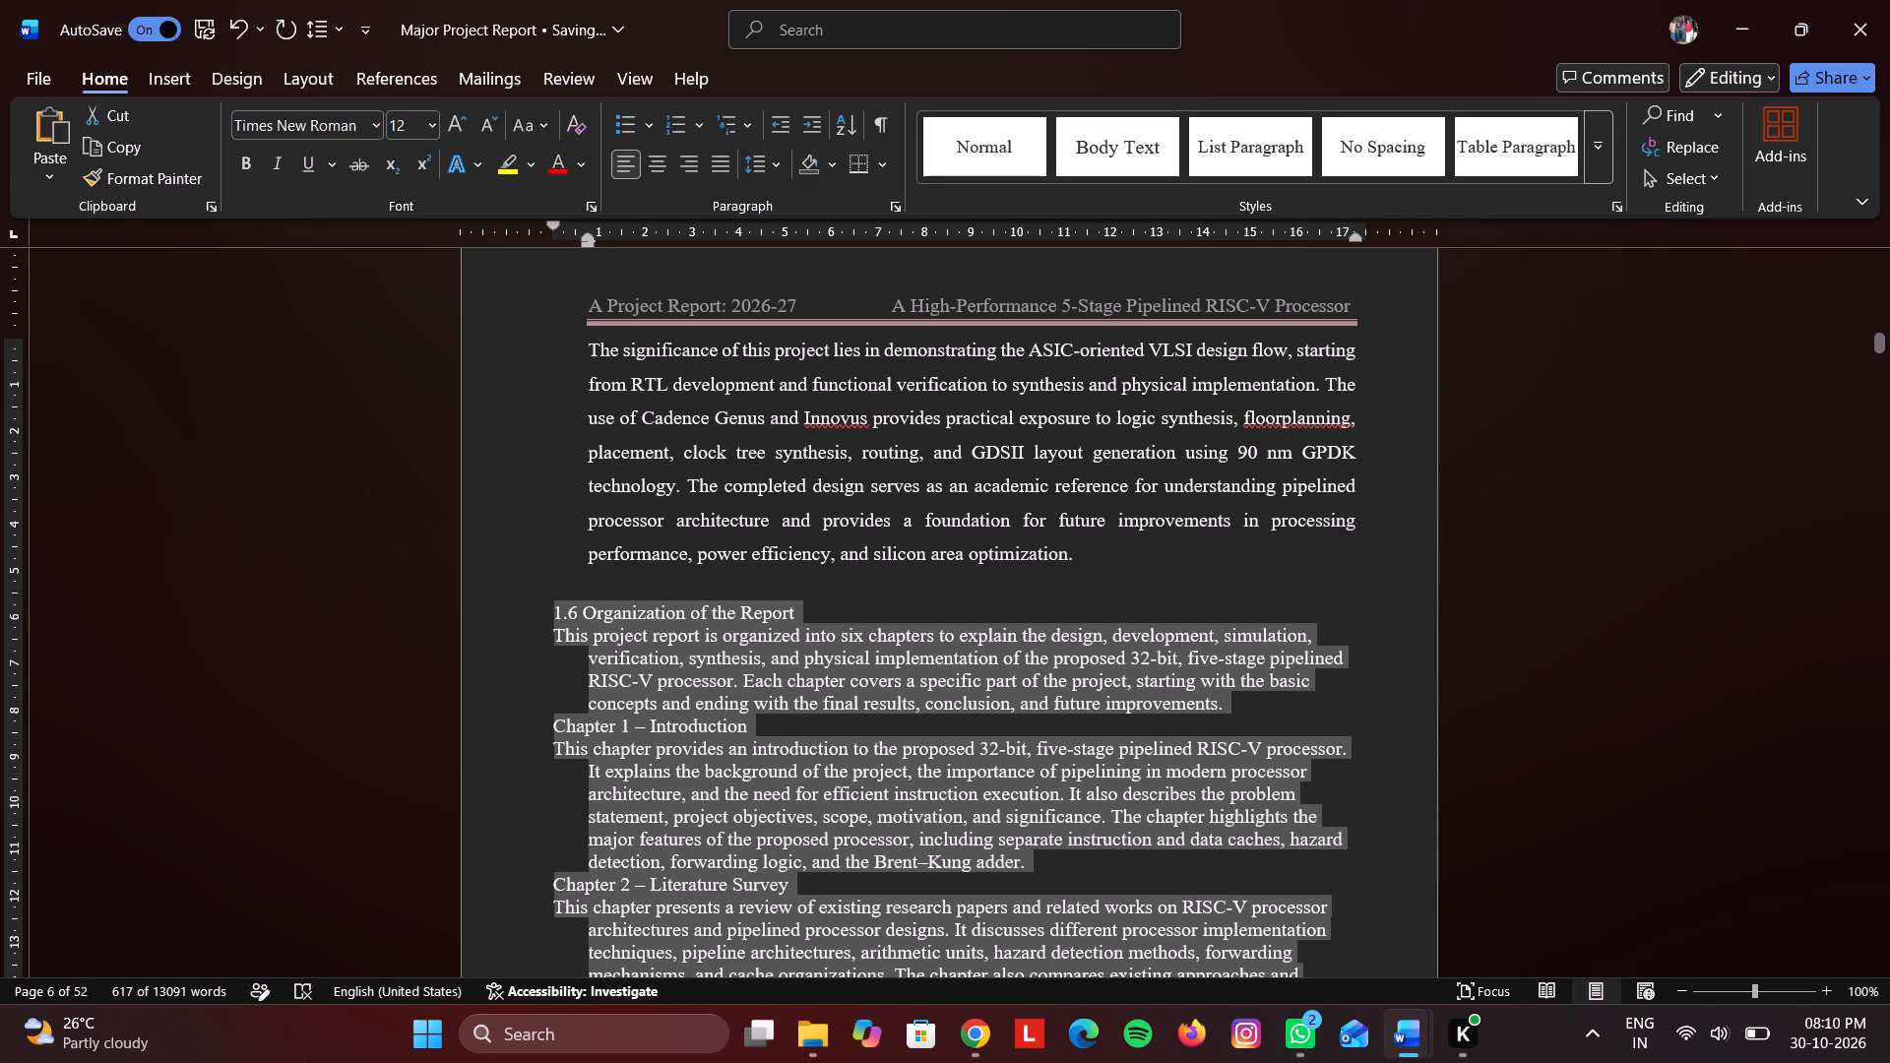
Align the pasted text's first-line indent with its left indent, justify it and set line spacing to 1.5.
left_click_drag(552, 224, 579, 238)
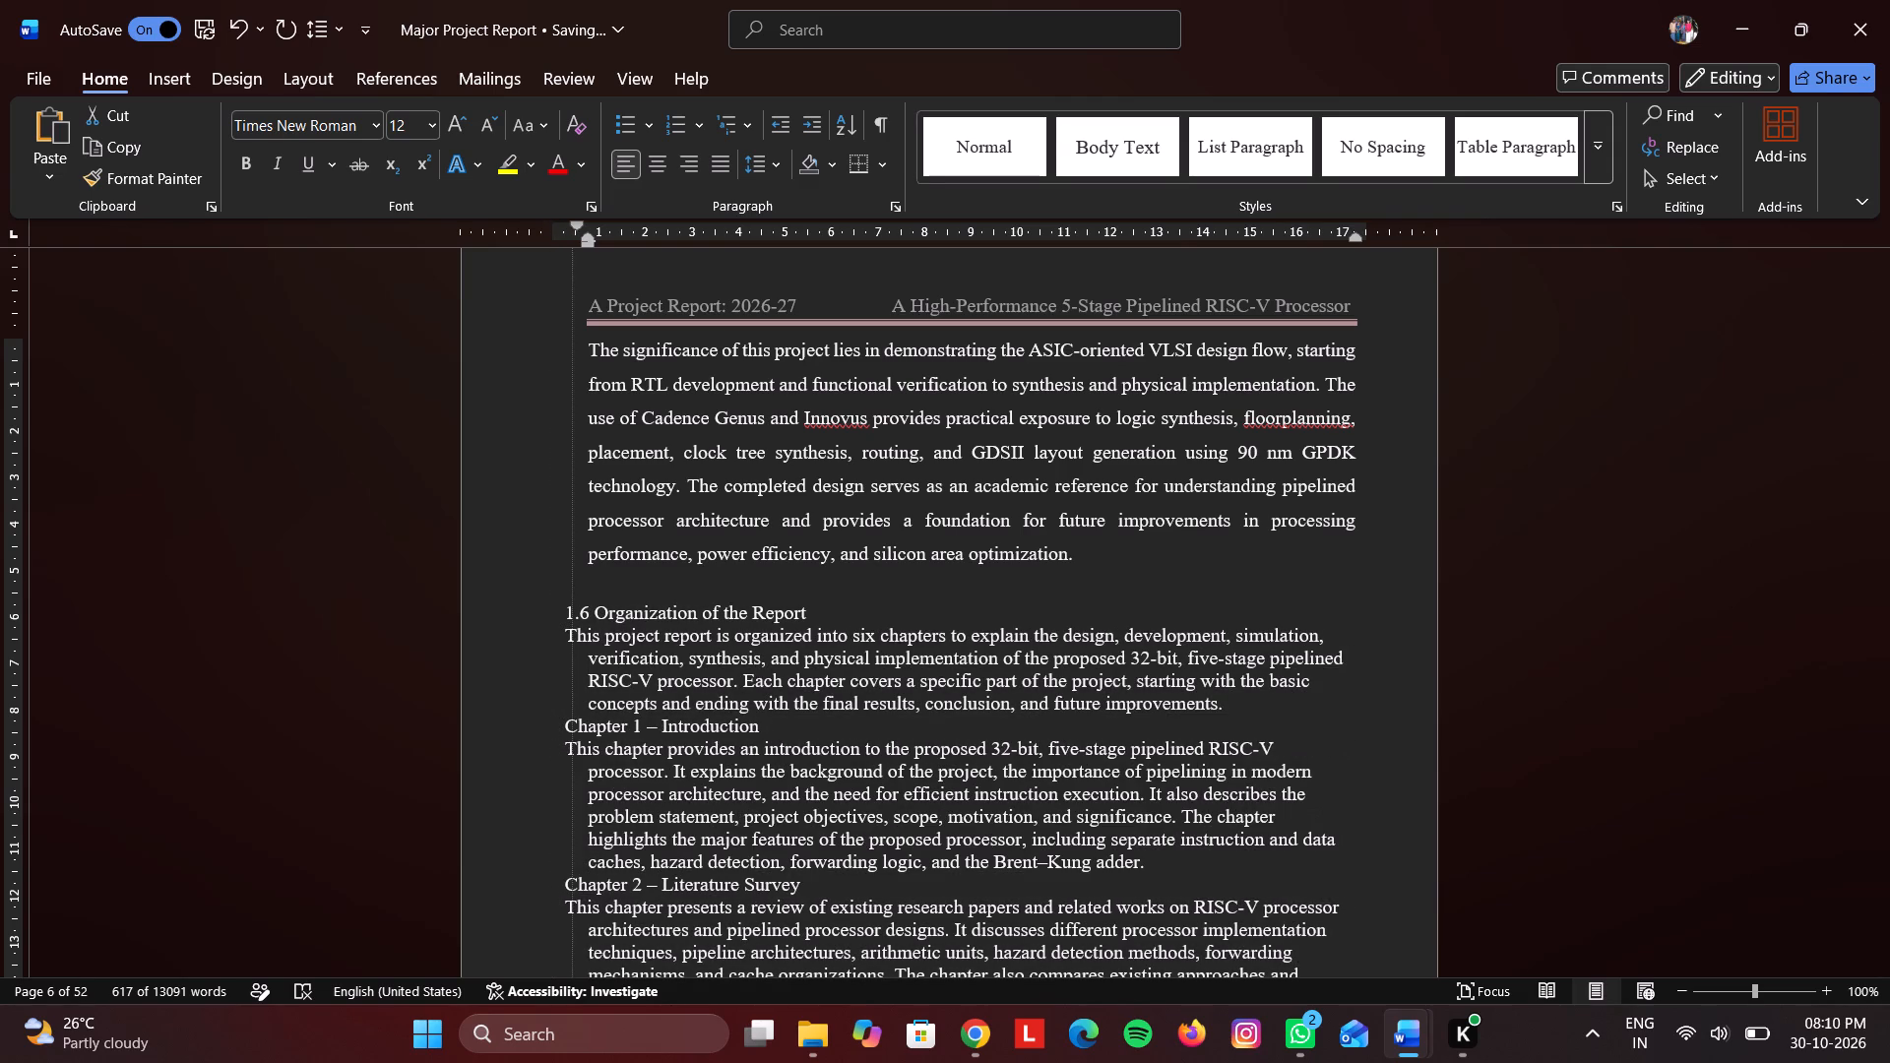
left_click_drag(579, 238, 582, 240)
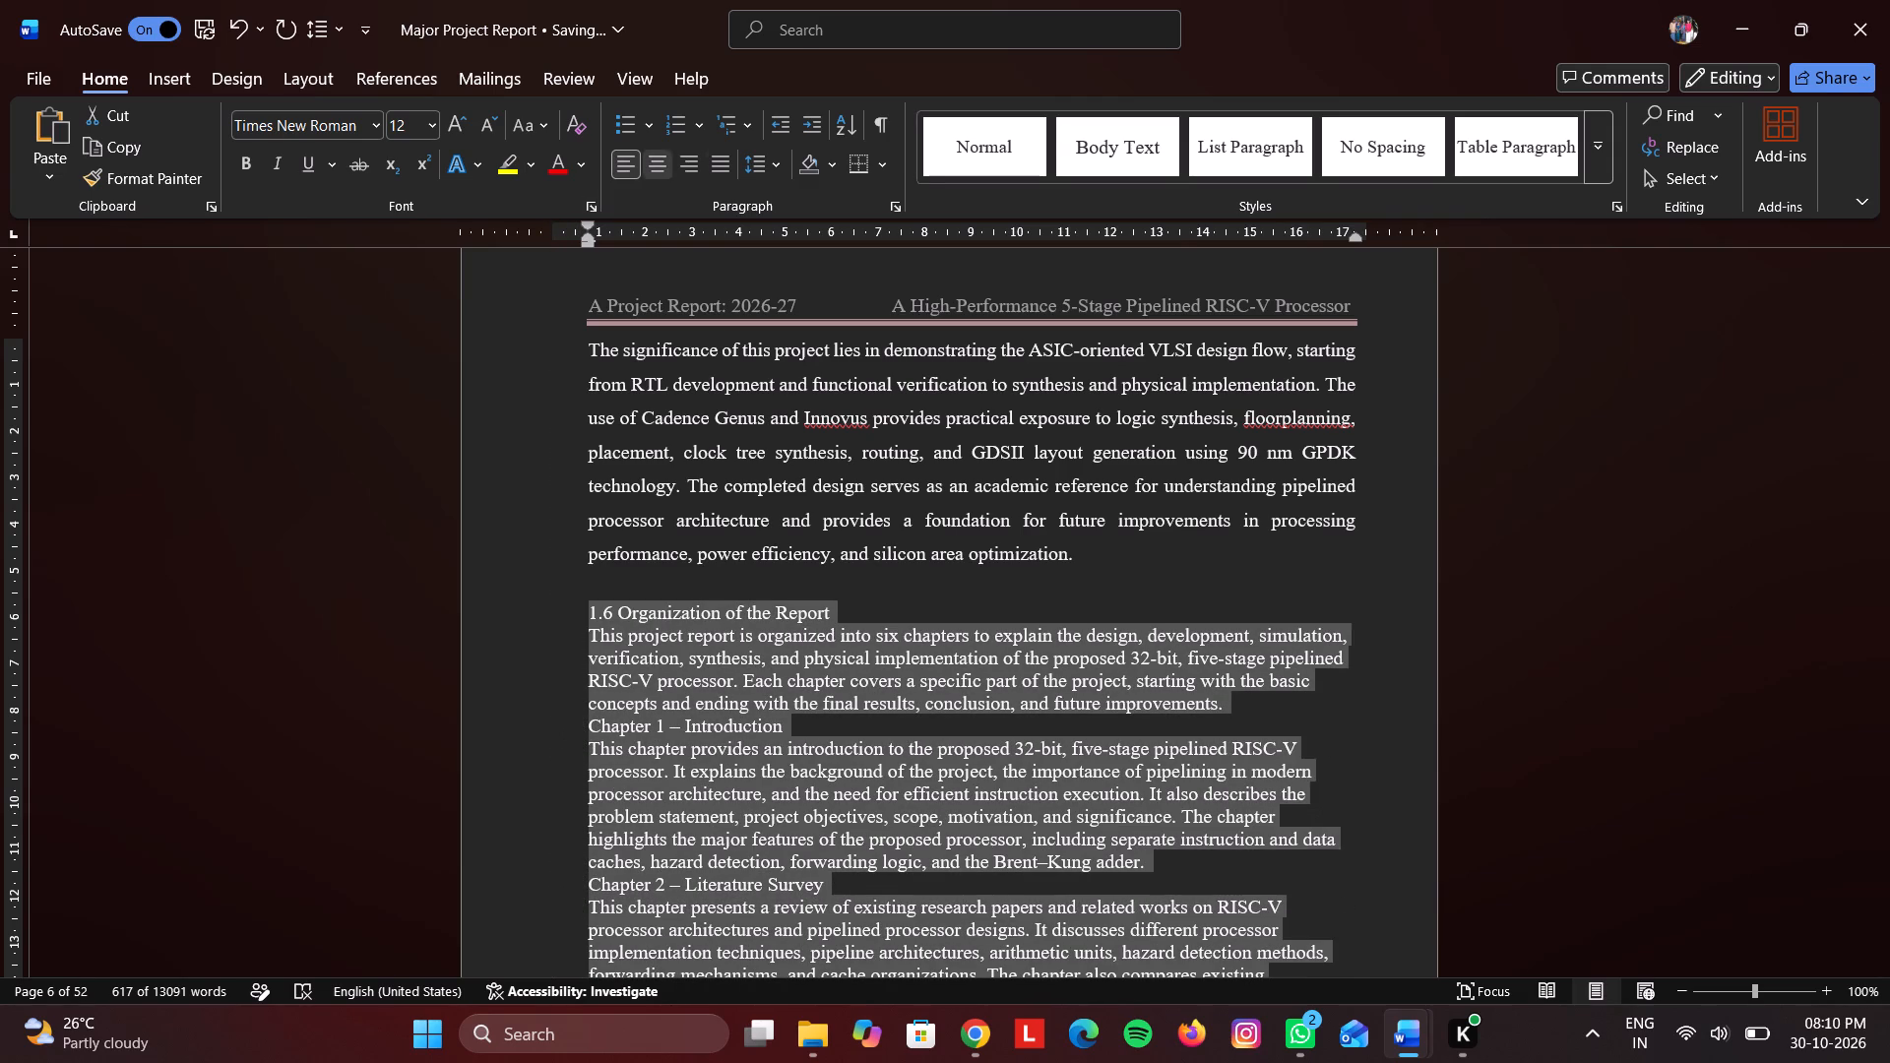
left_click(719, 166)
left_click(776, 171)
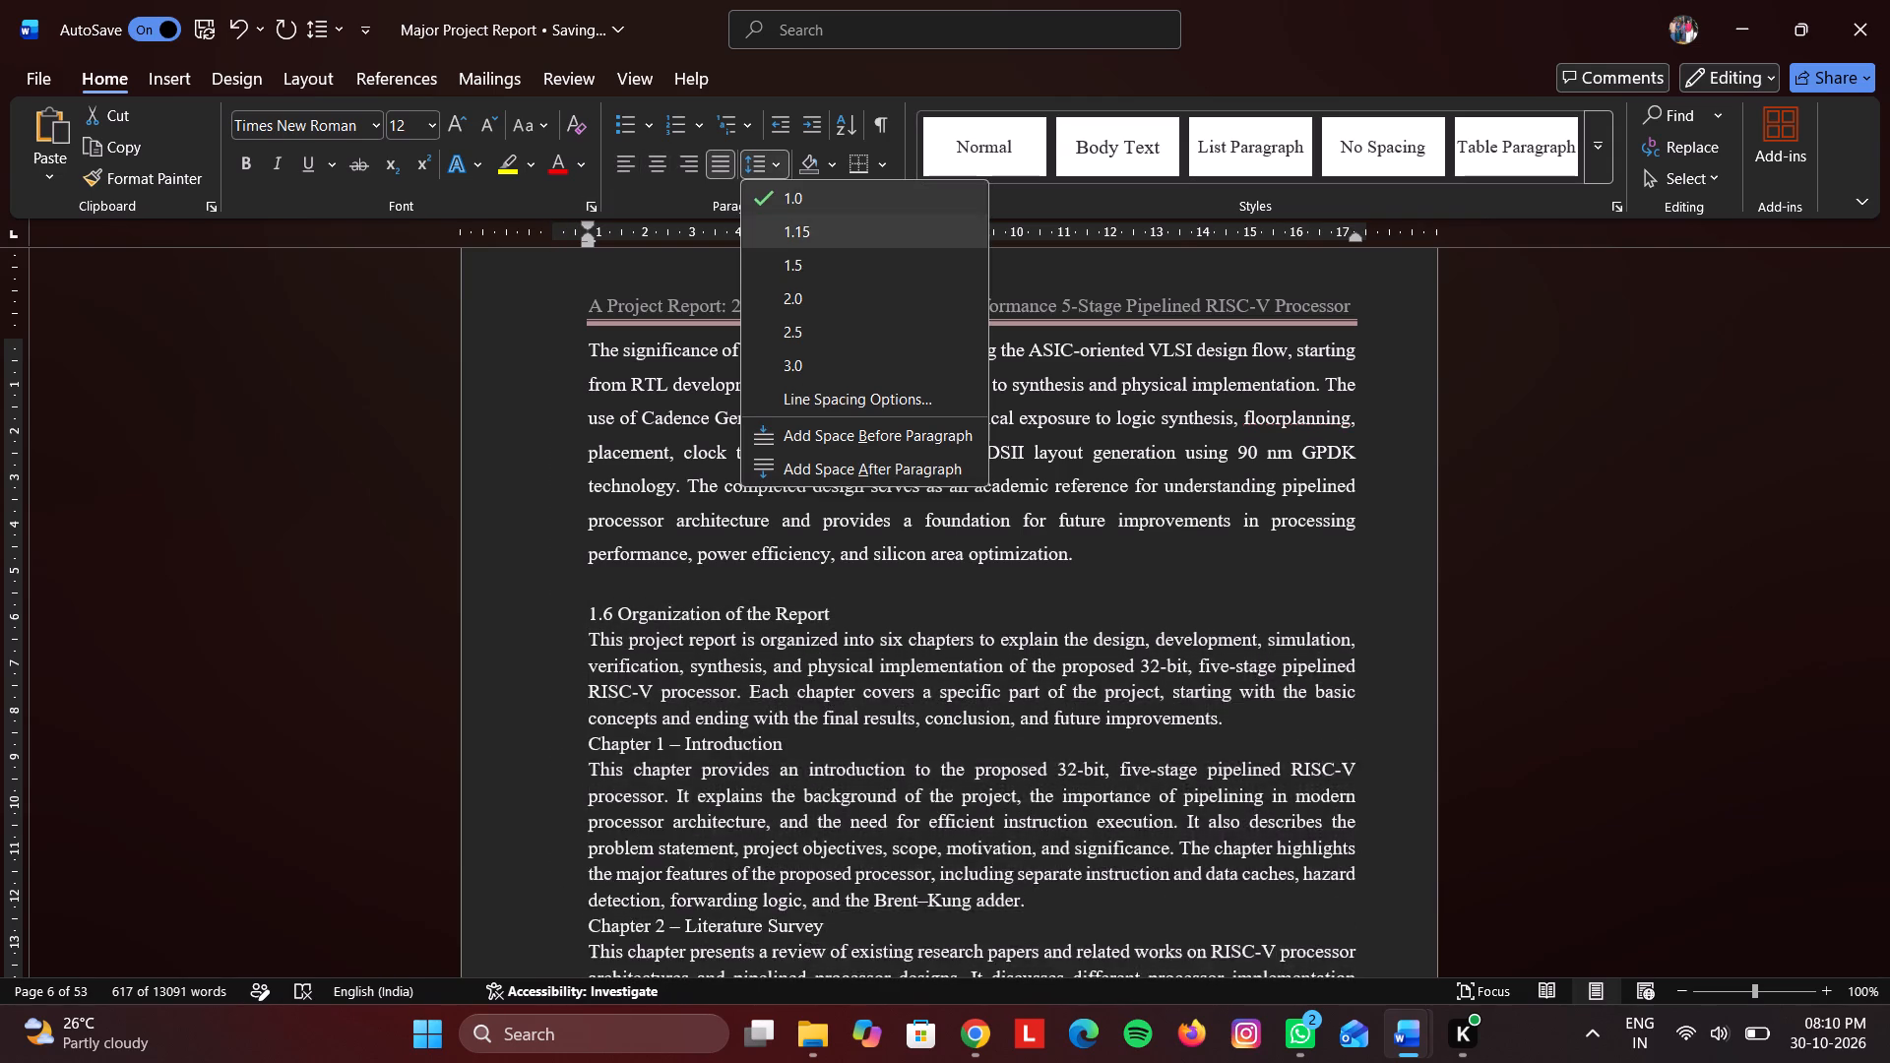
left_click(785, 270)
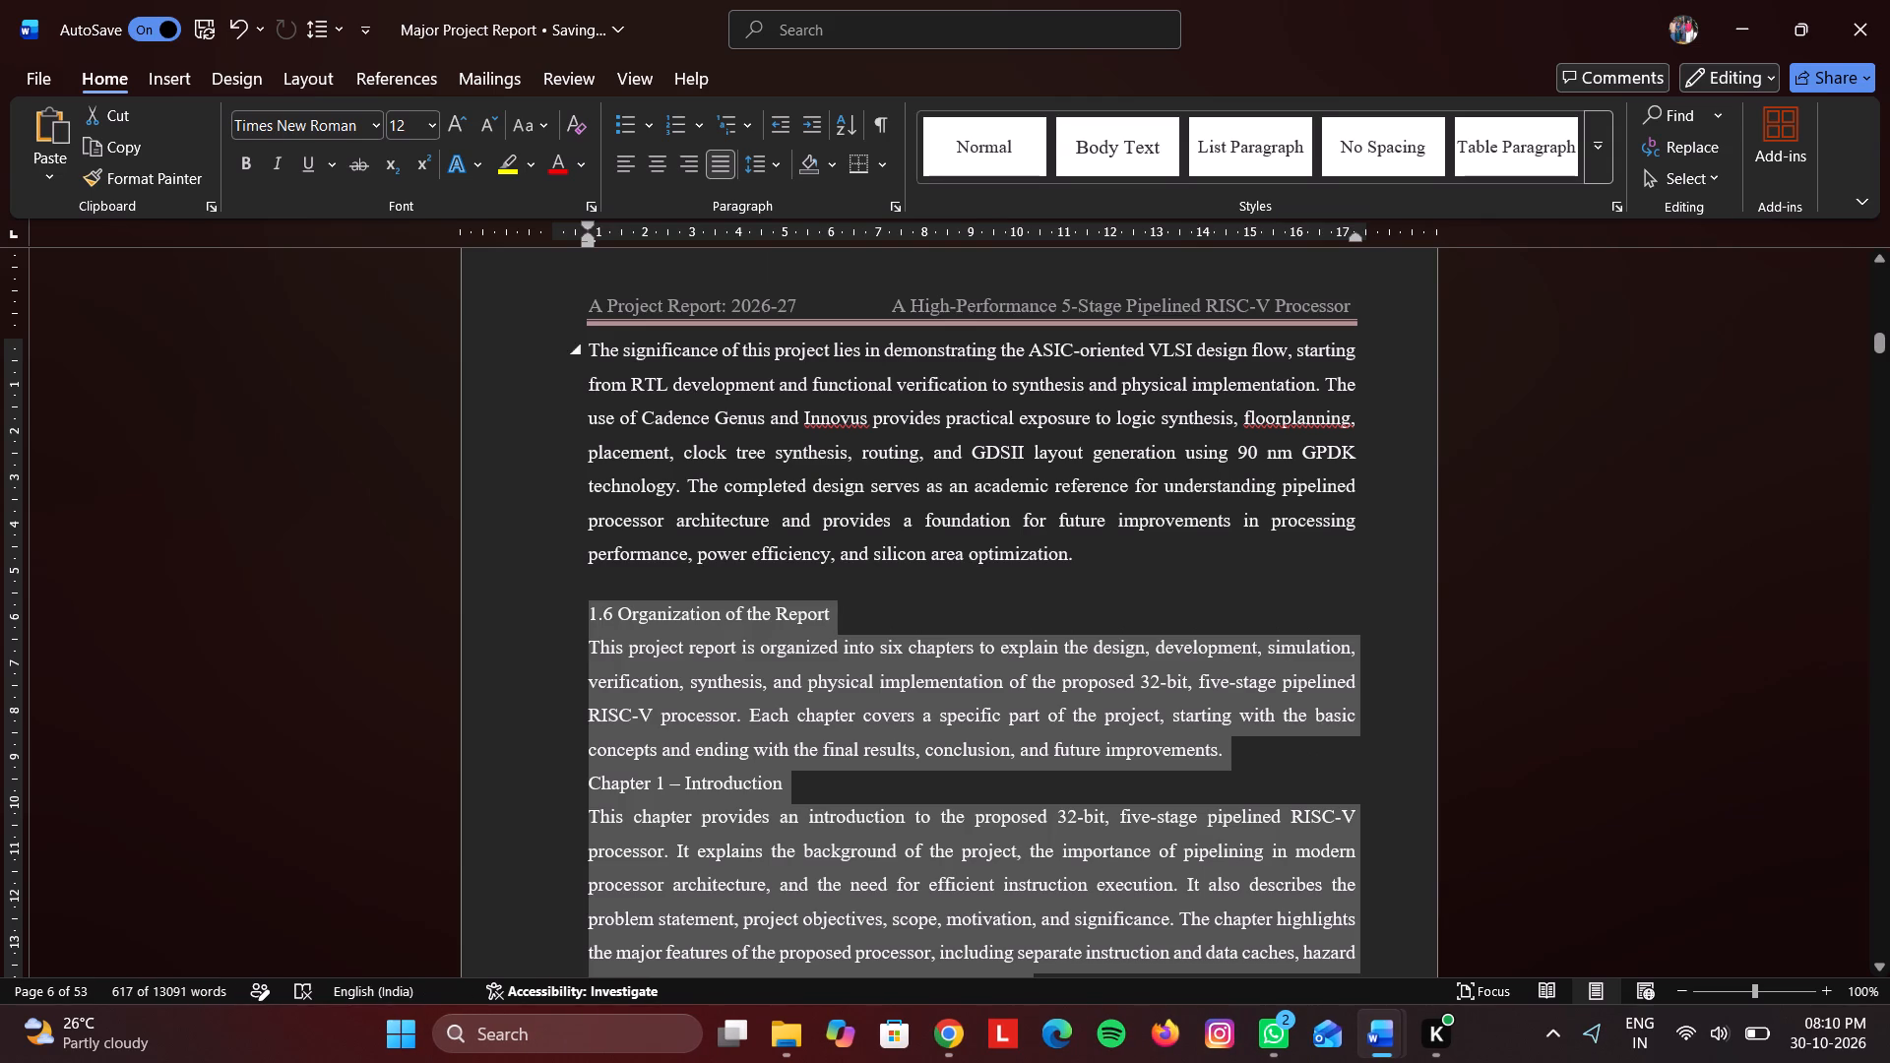
Make the heading "1.6 Organization of the Report" bold at size 16.
left_click(800, 637)
left_click_drag(846, 611, 595, 609)
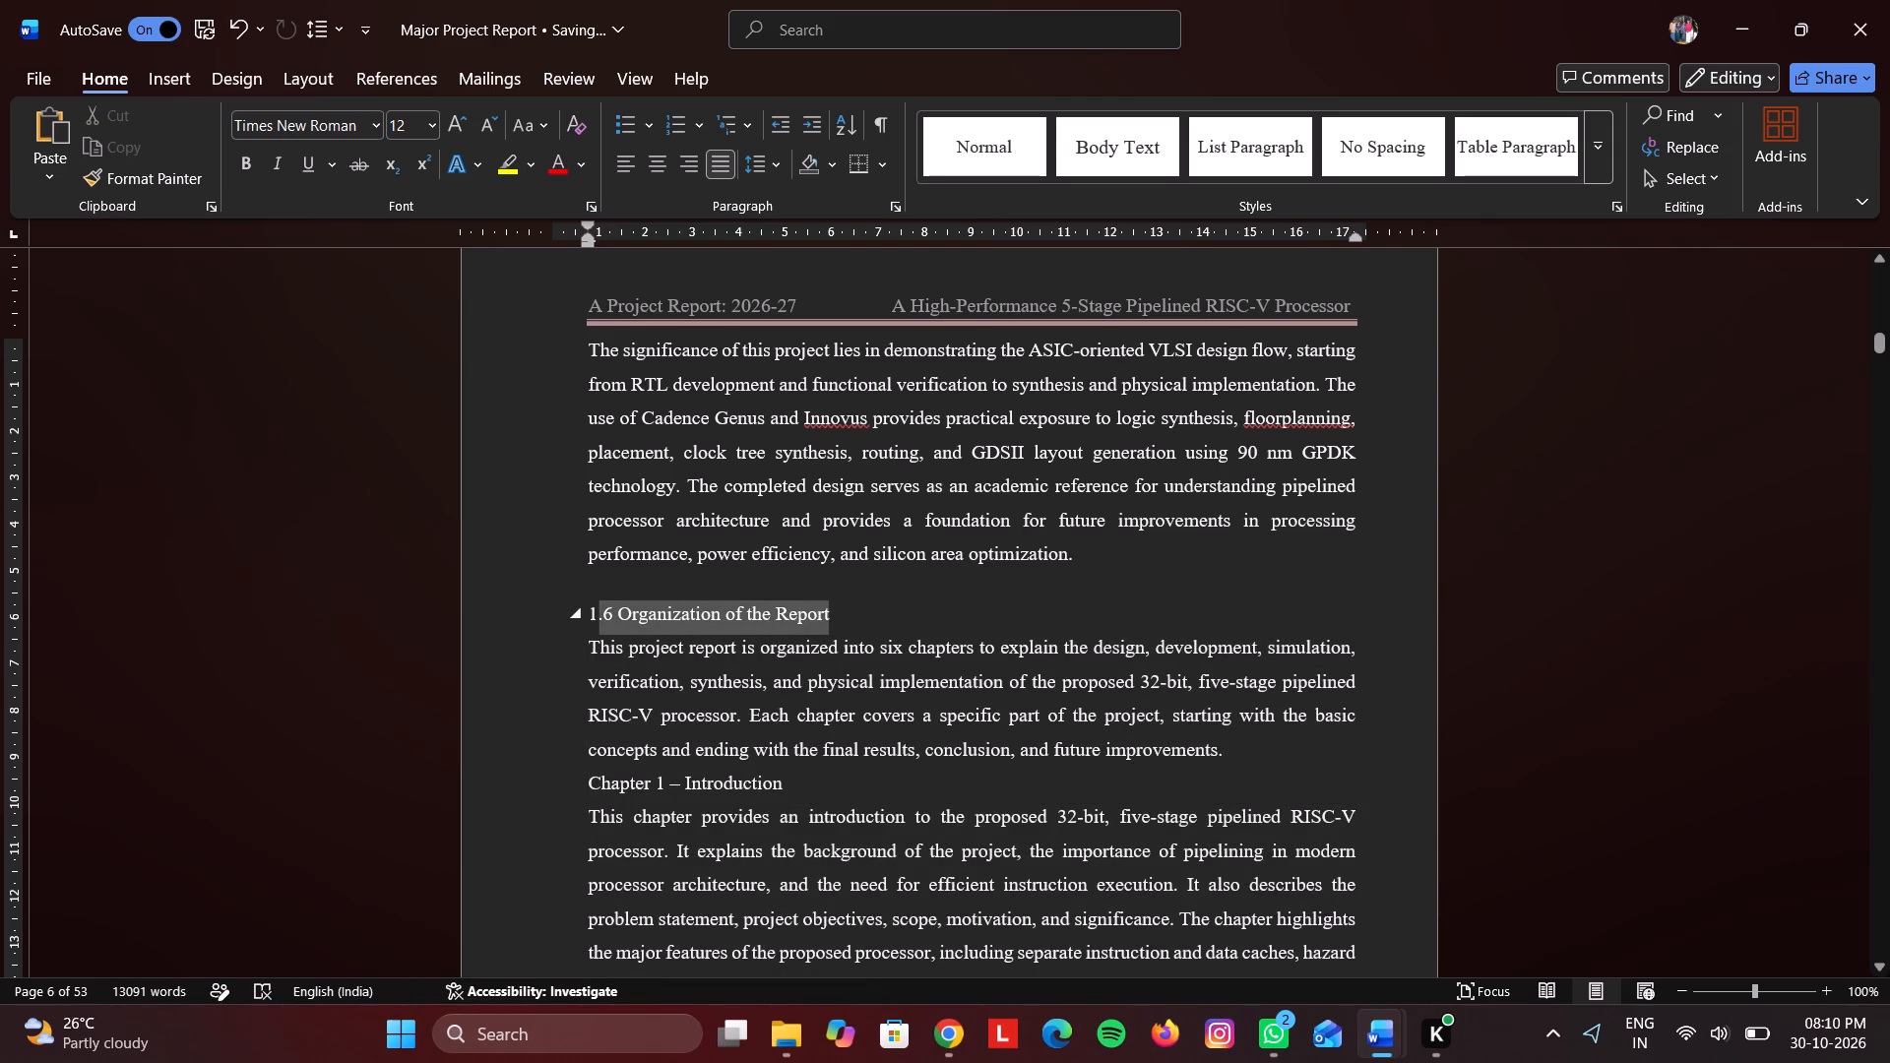
left_click_drag(595, 609, 588, 605)
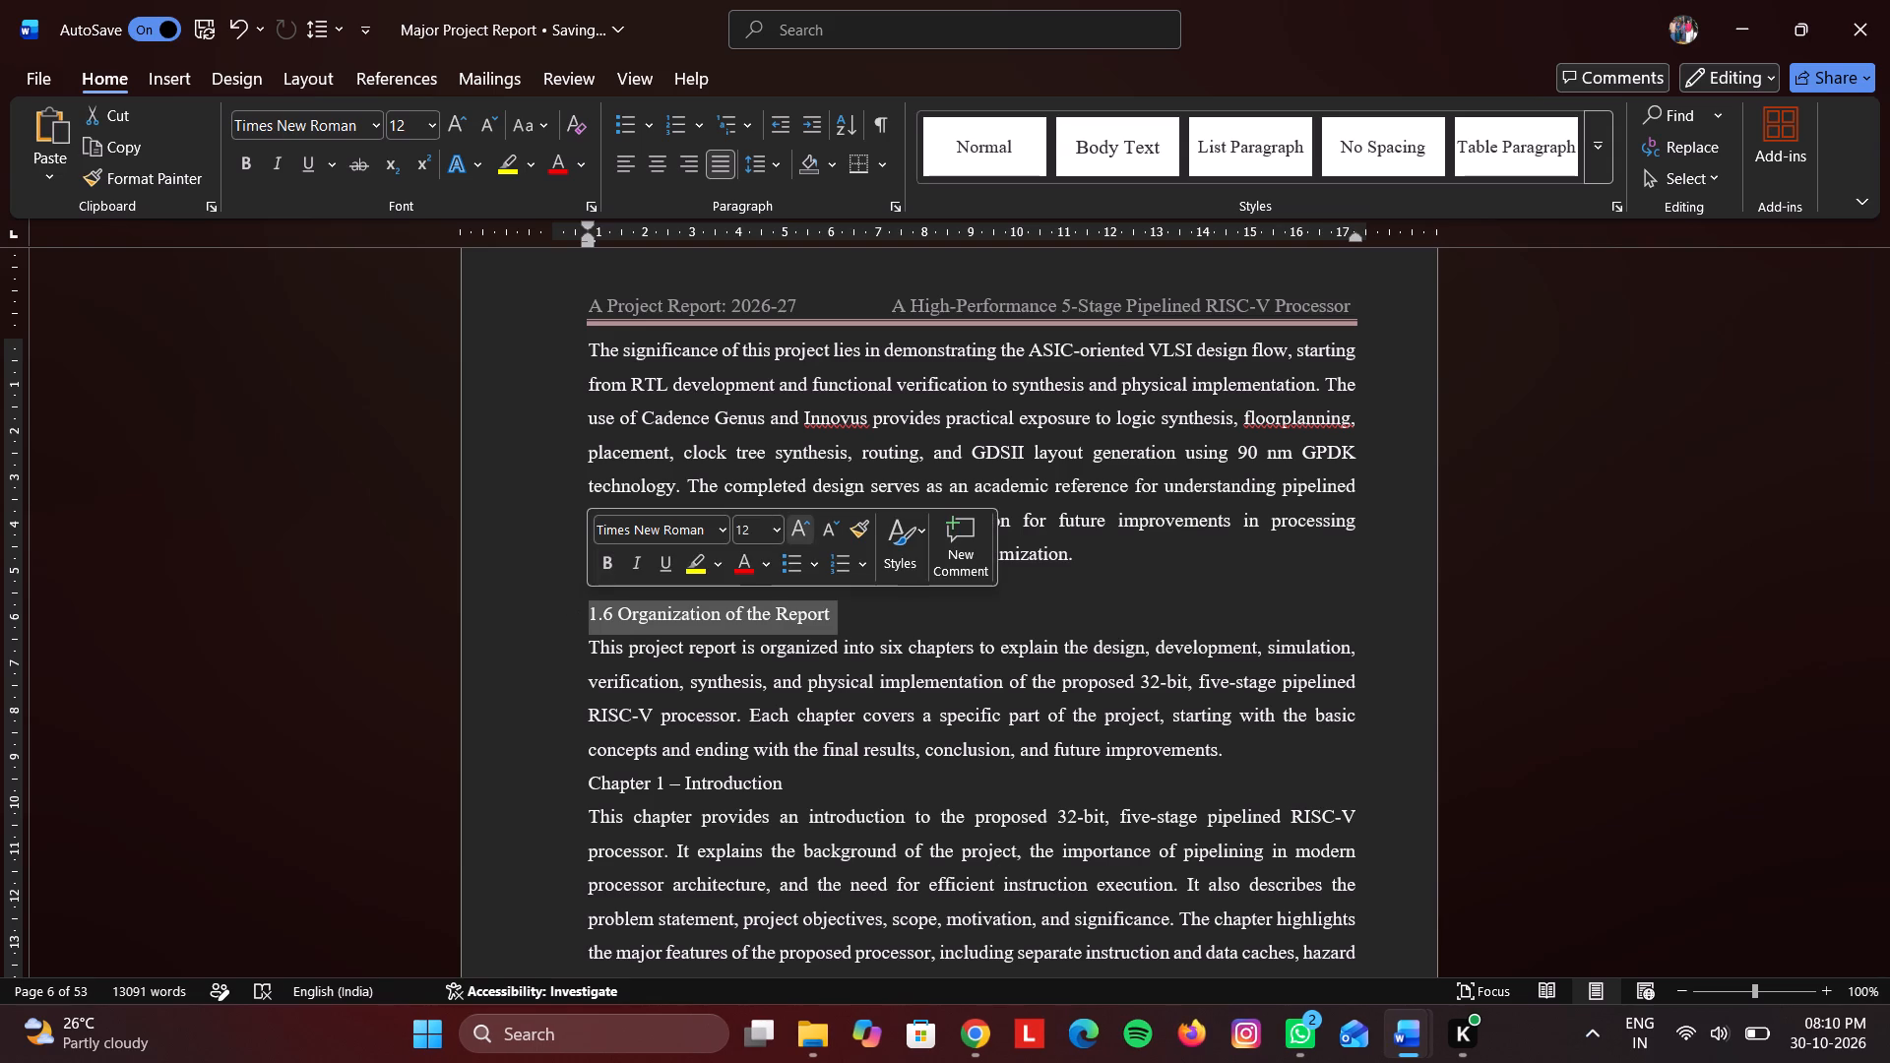
left_click(806, 531)
left_click(806, 531)
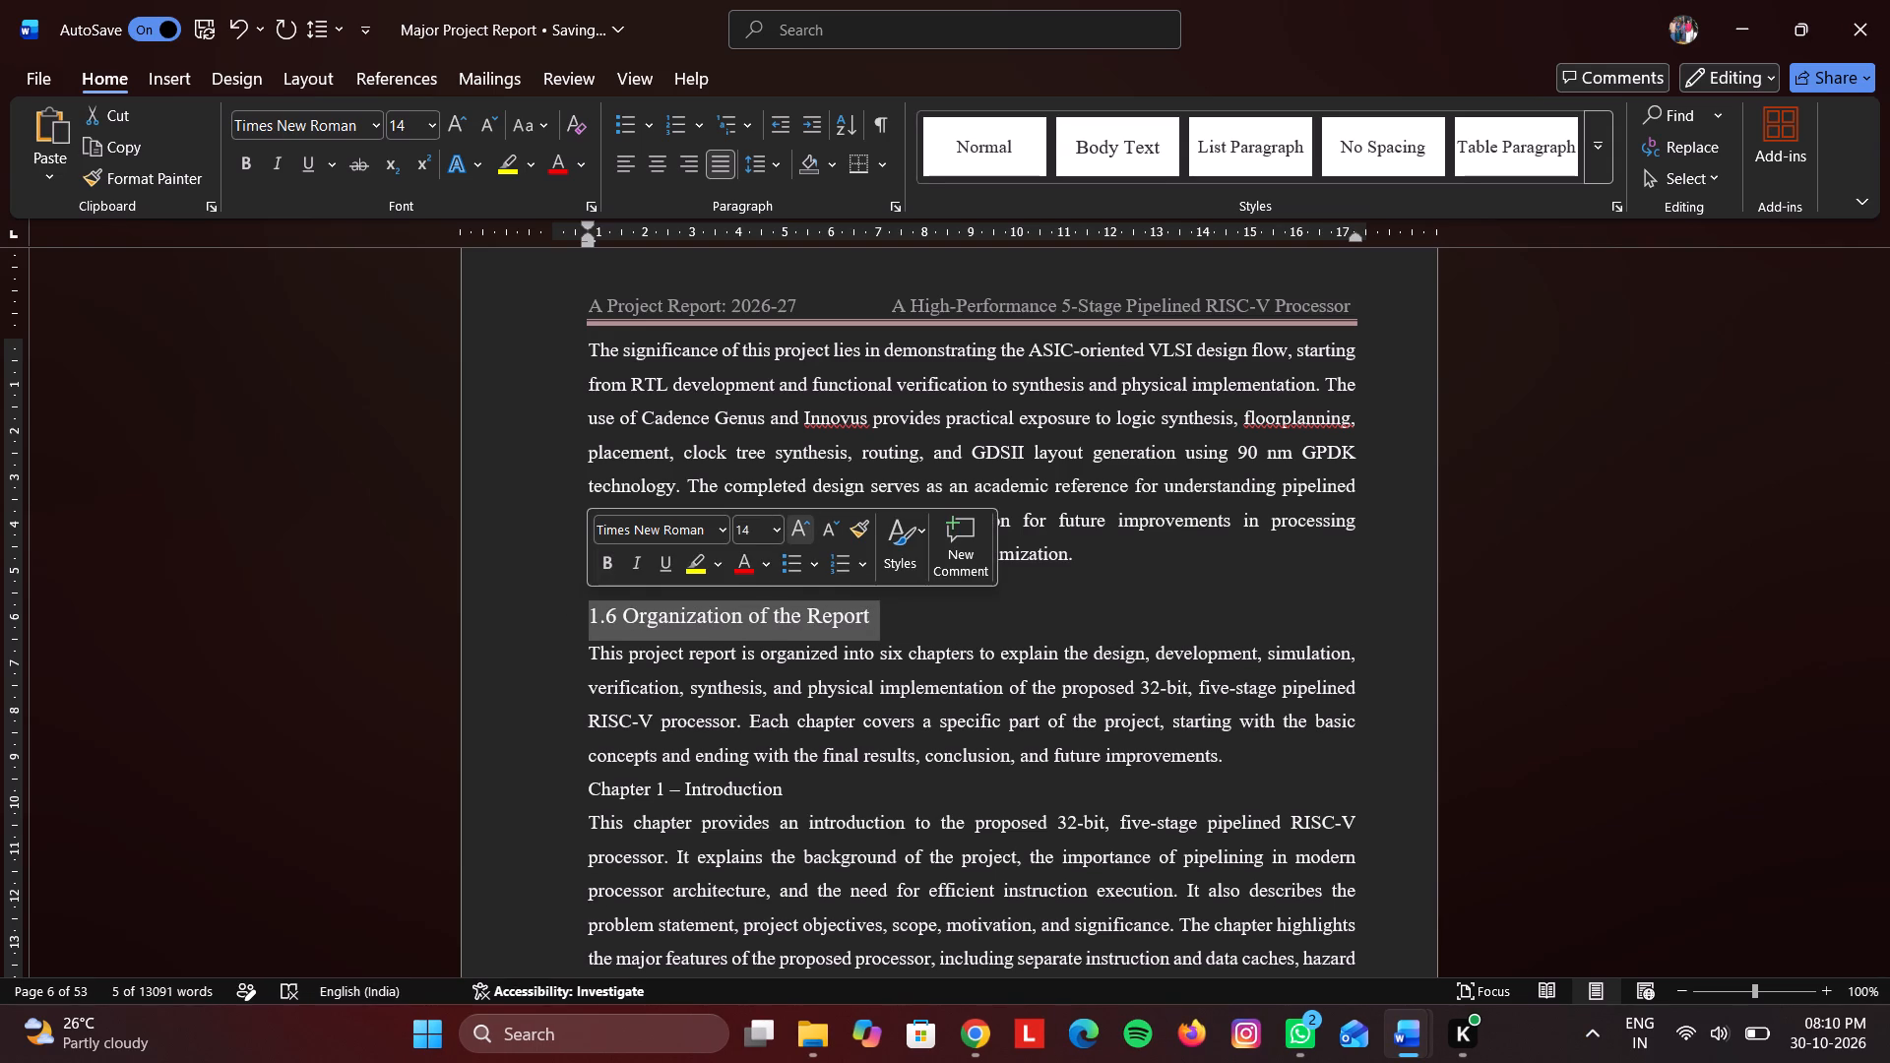
left_click(605, 561)
left_click(681, 673)
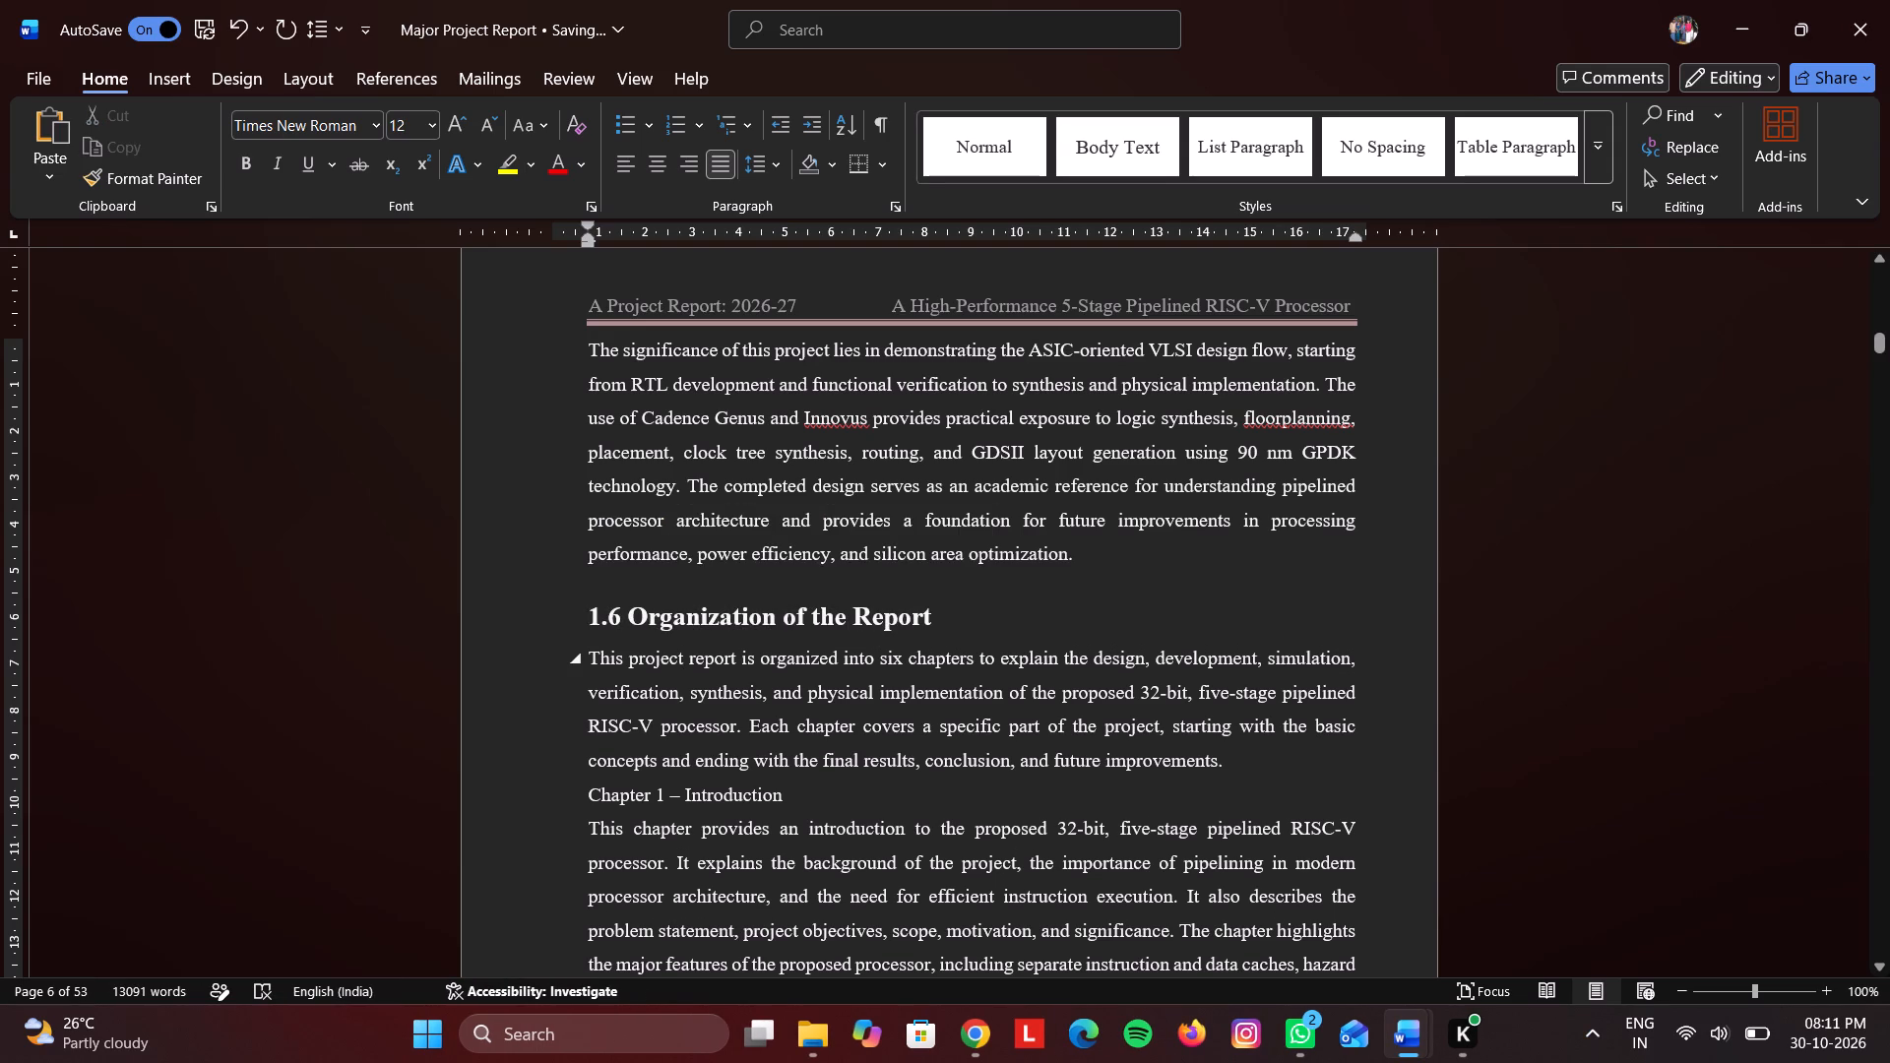
Insert a blank line above "Chapter 1 – Introduction" and make that subheading bold at size 14.
left_click(1242, 757)
key("Return")
left_click_drag(795, 835, 603, 838)
left_click(620, 801)
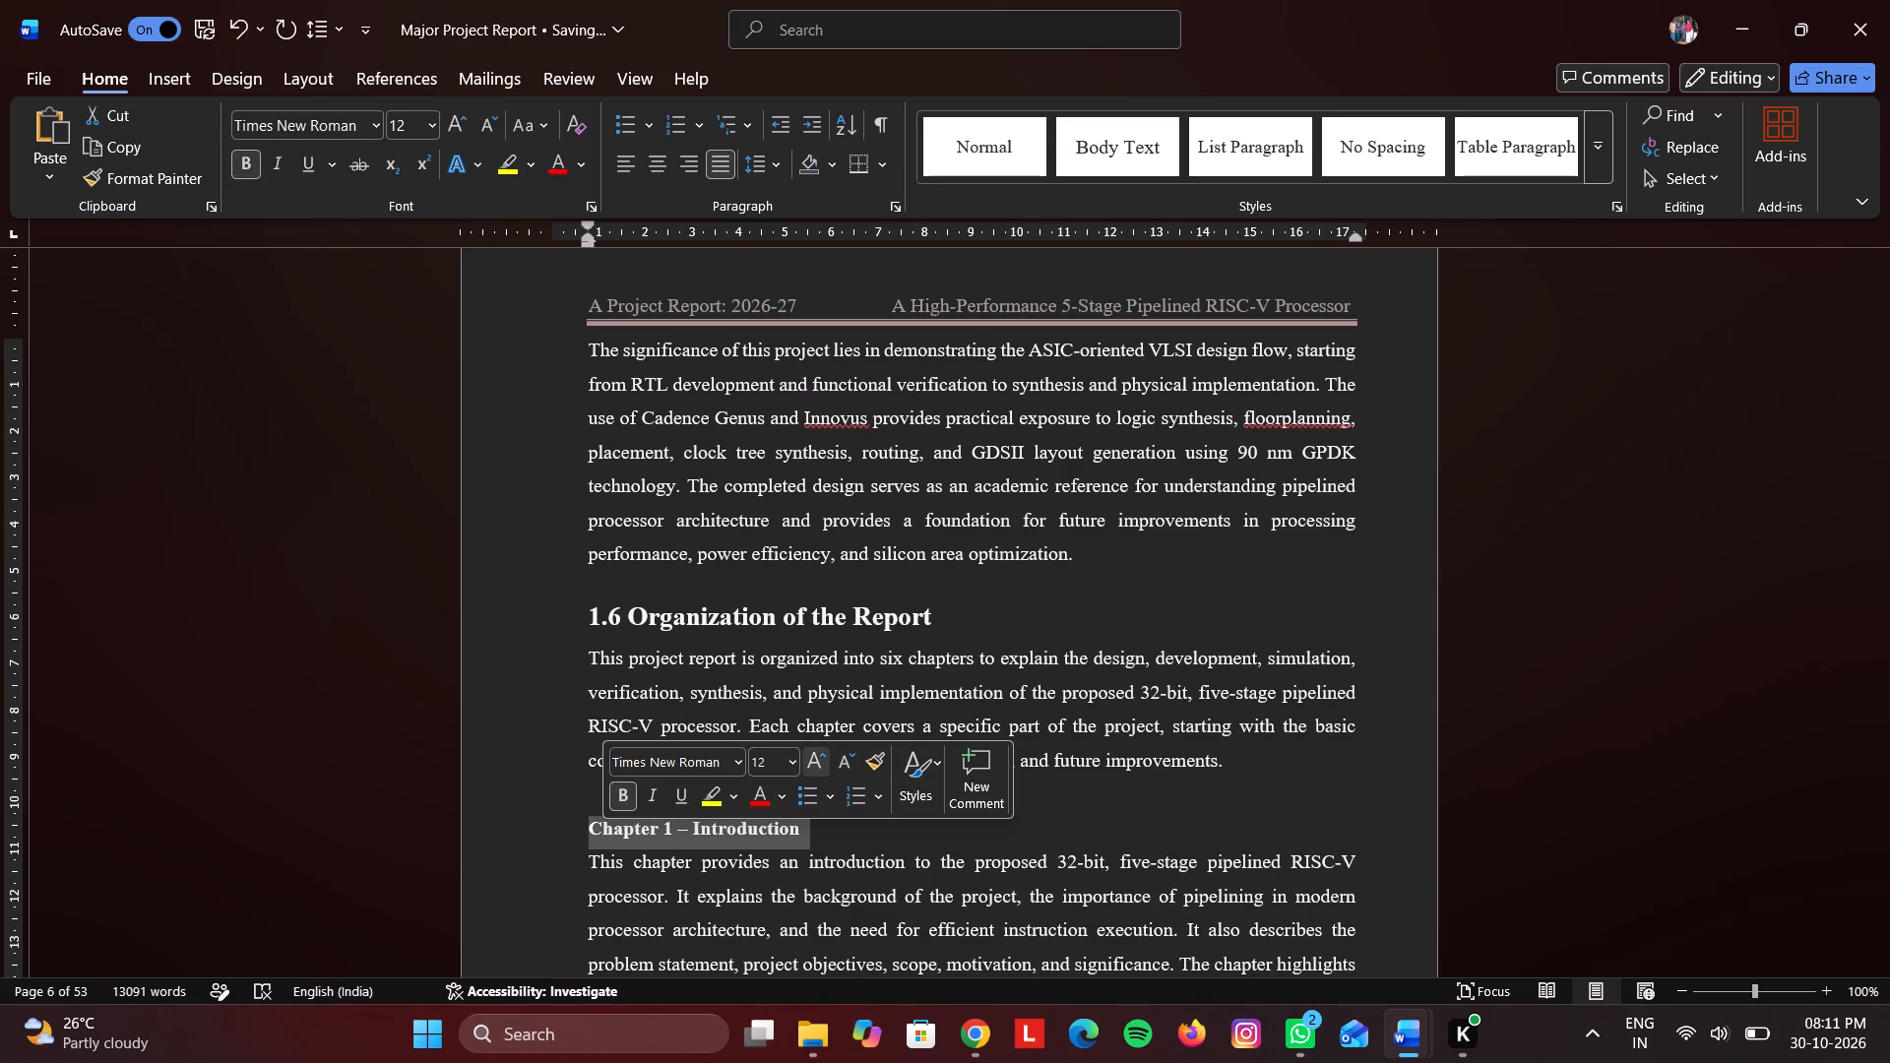
left_click(822, 756)
Insert a blank line above "Chapter 2 – Literature Survey" and make that subheading bold at size 14.
scroll(873, 908, "down", 5)
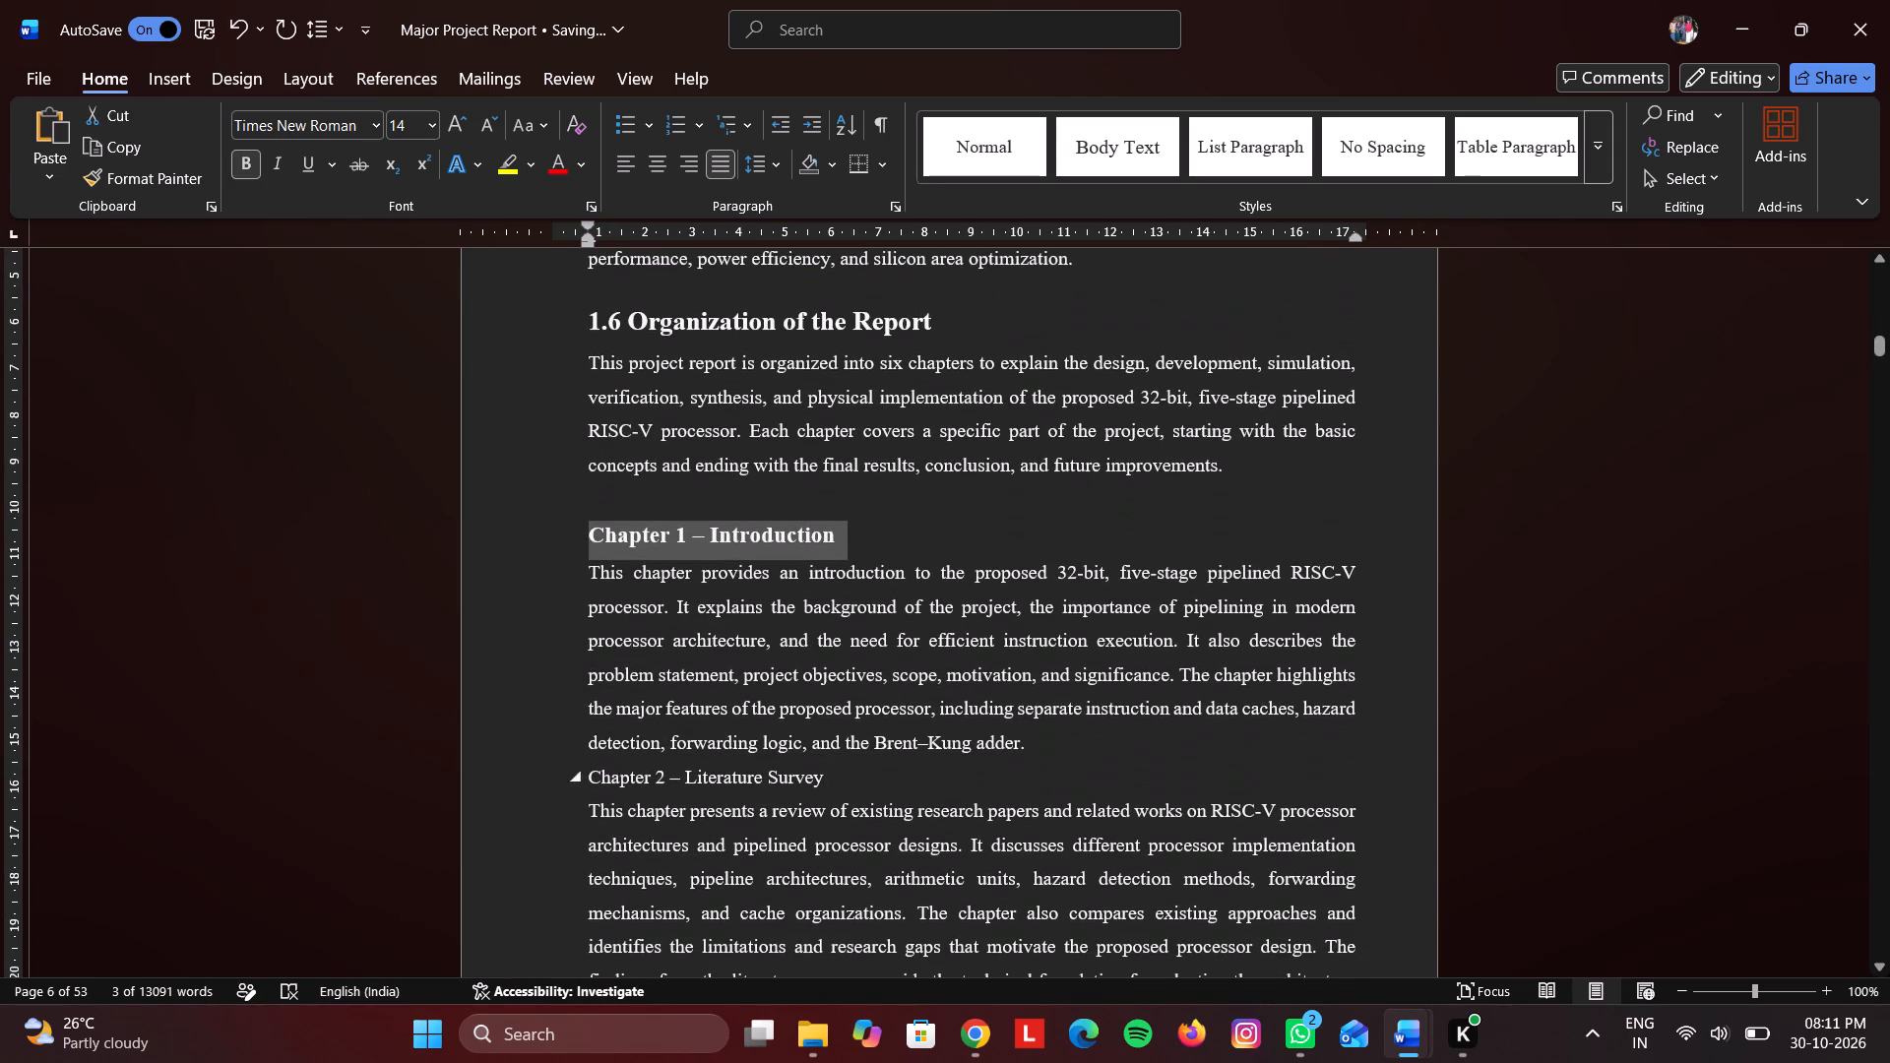
left_click(1080, 737)
key("Return")
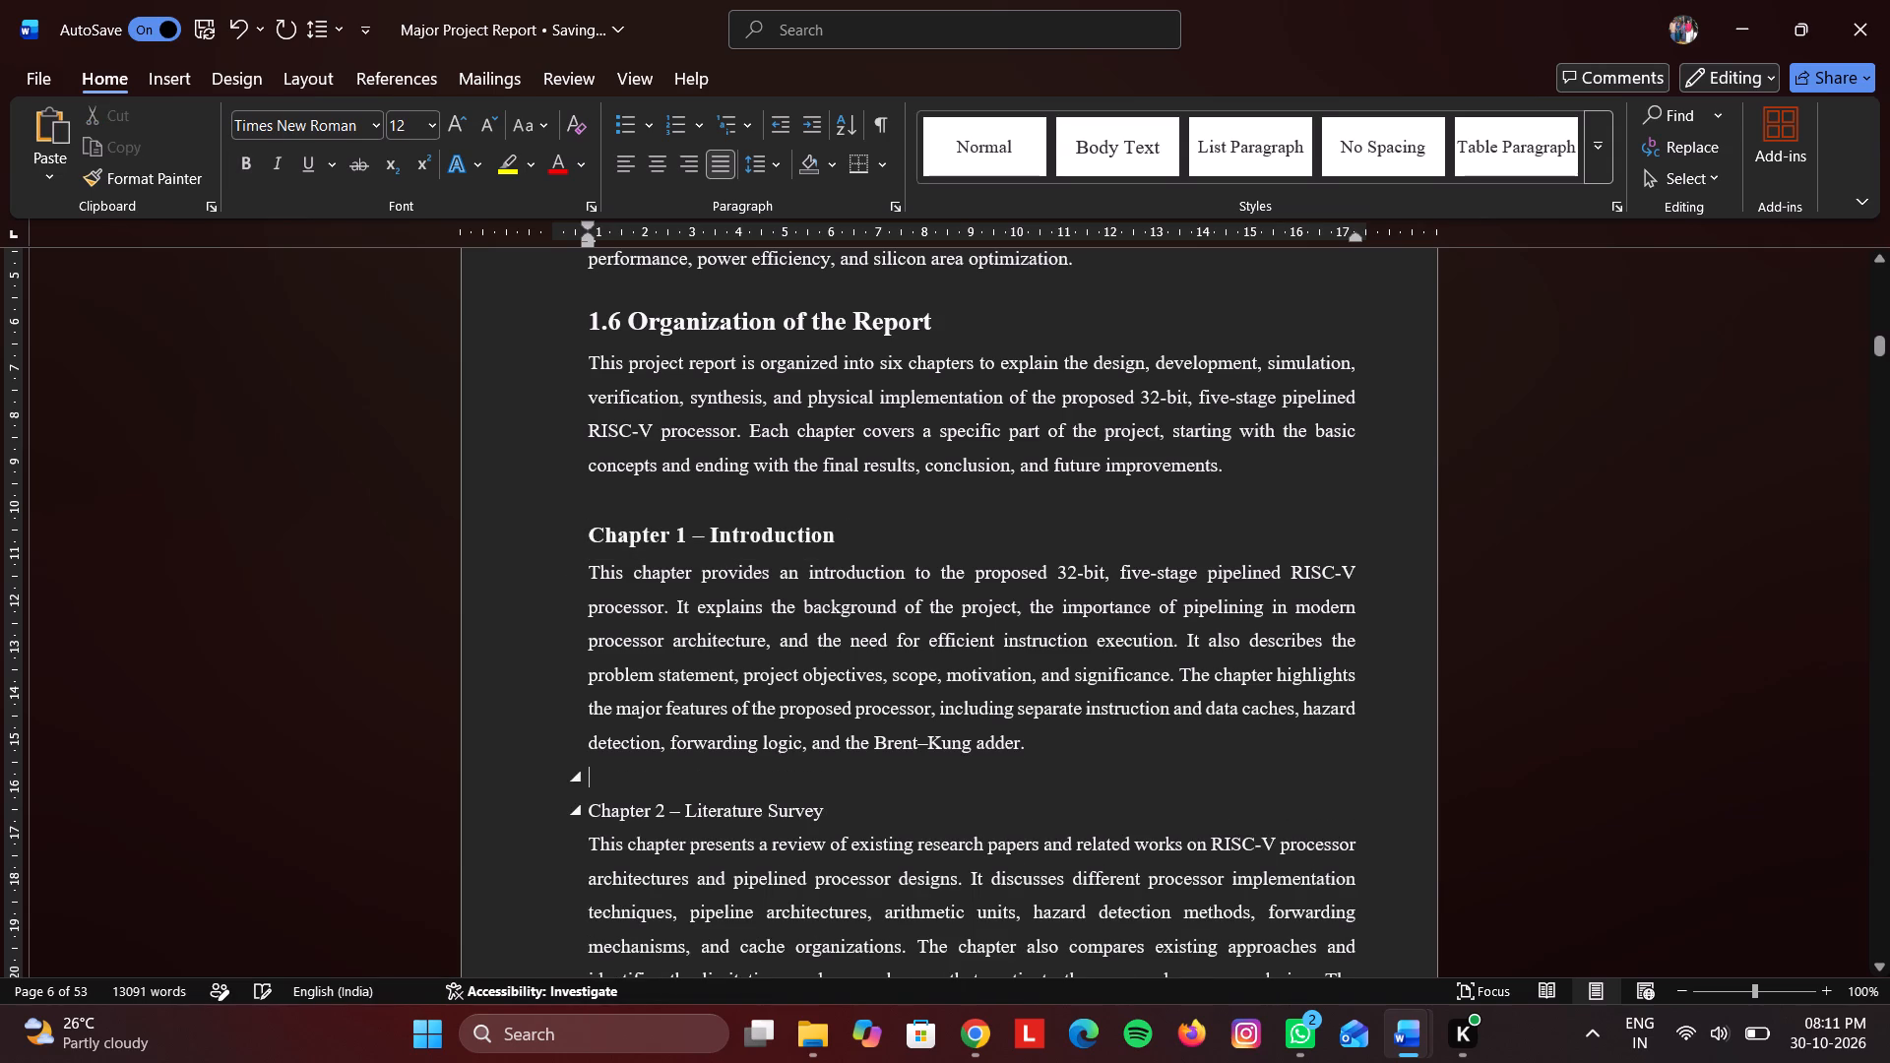
left_click_drag(882, 816, 608, 823)
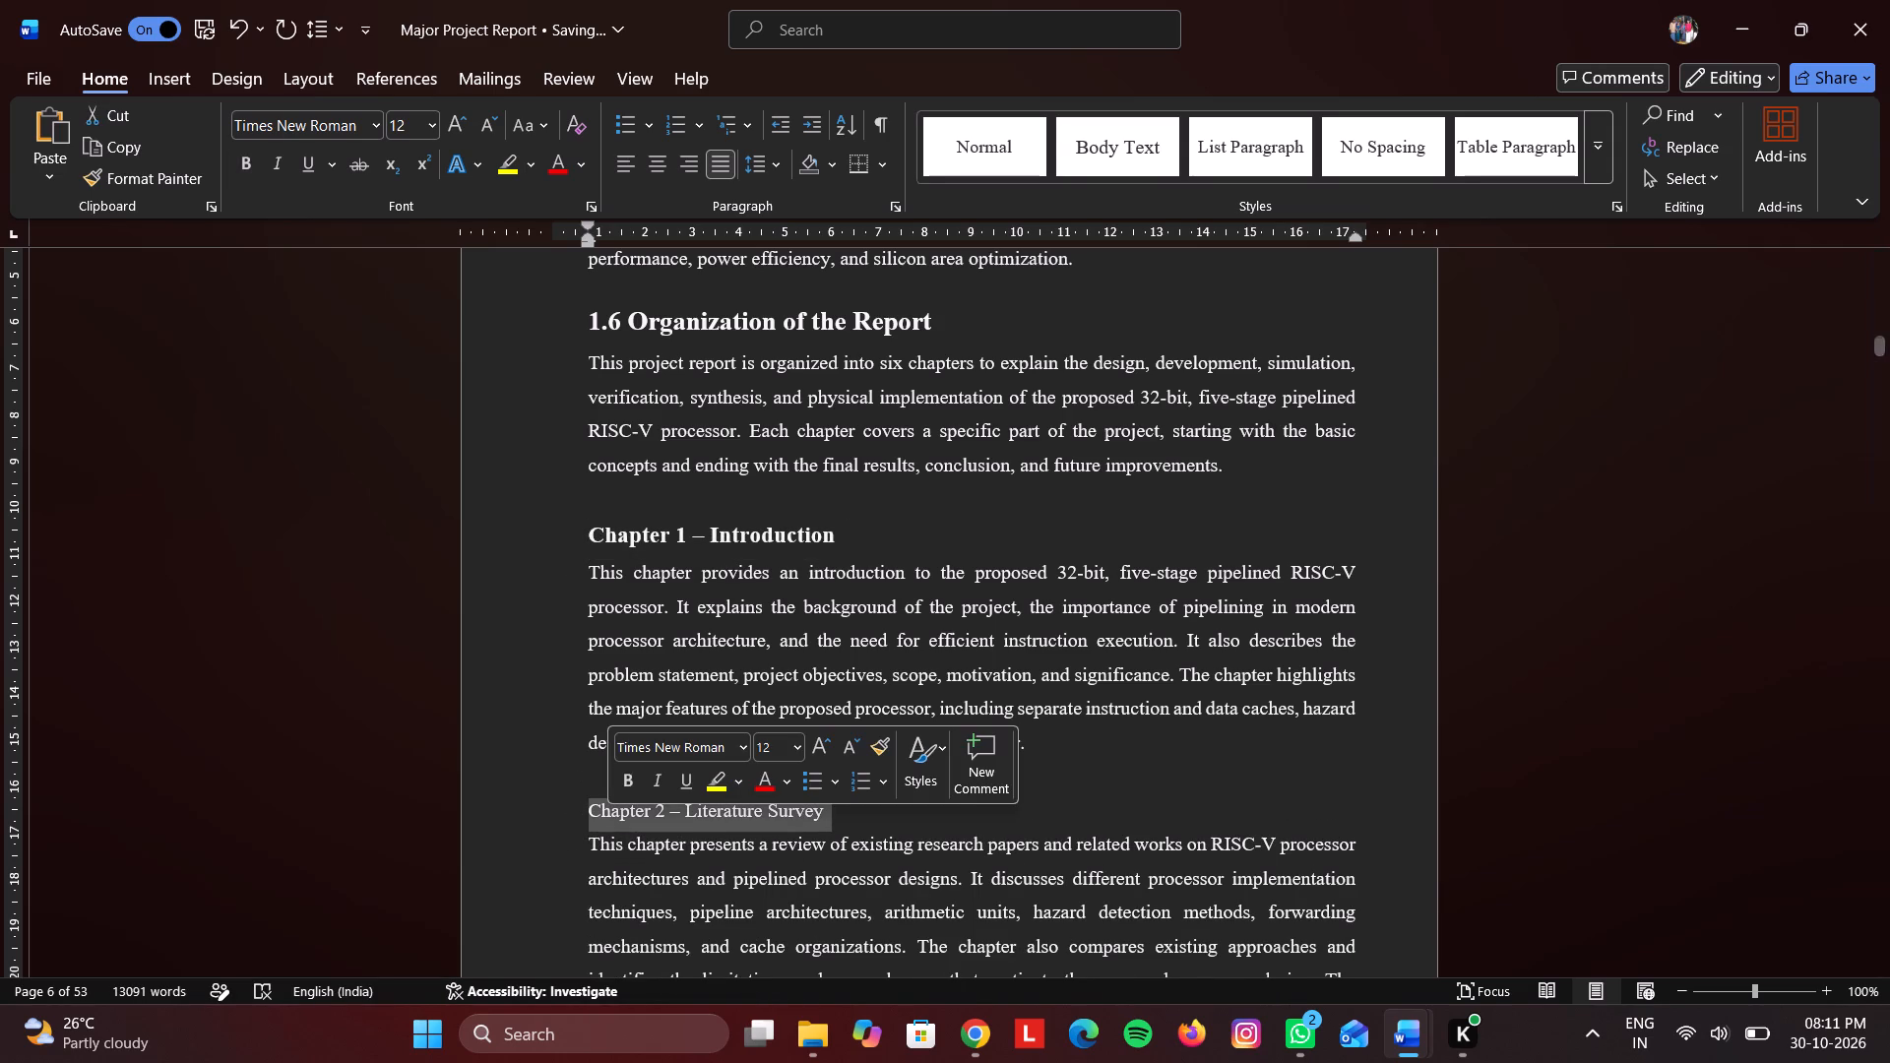
left_click(632, 792)
left_click(819, 746)
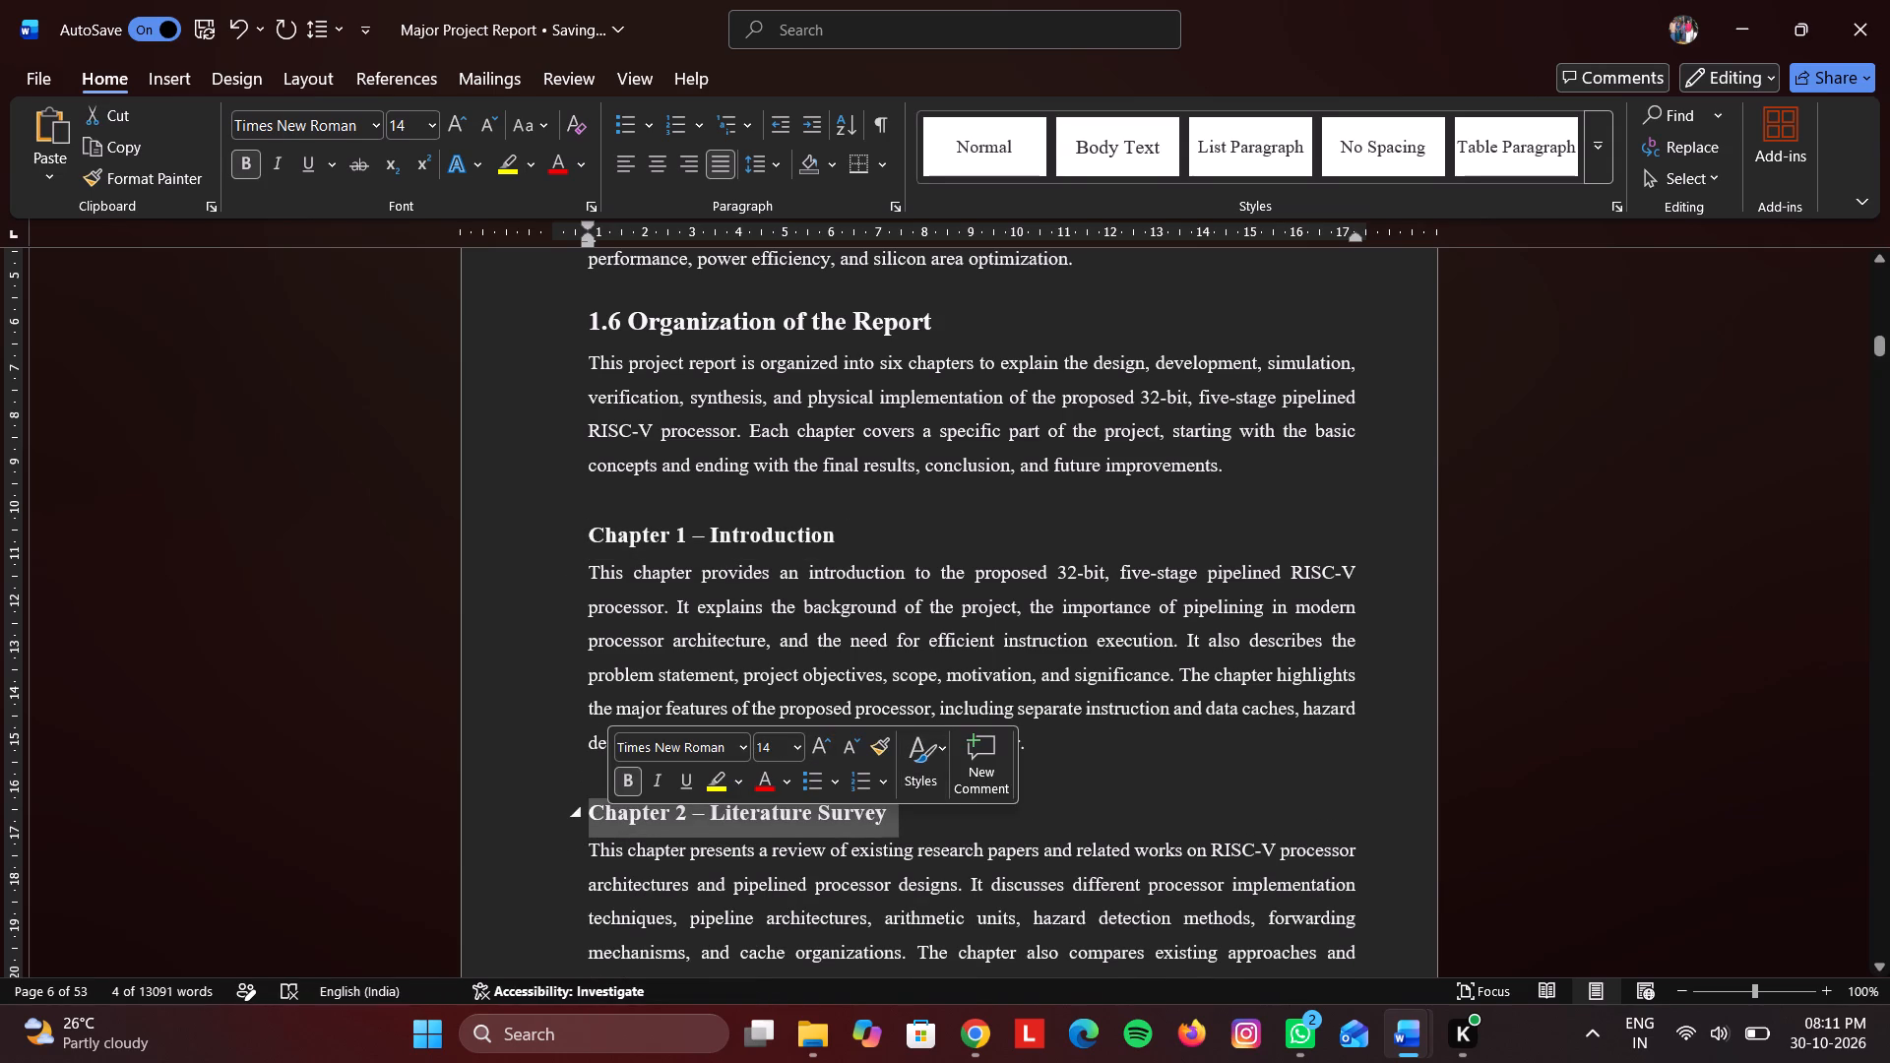
left_click(973, 806)
Insert a blank line above "Chapter 3 – Proposed System Design and Methodology" and make that subheading bold at size 14.
scroll(973, 806, "down", 7)
left_click(953, 646)
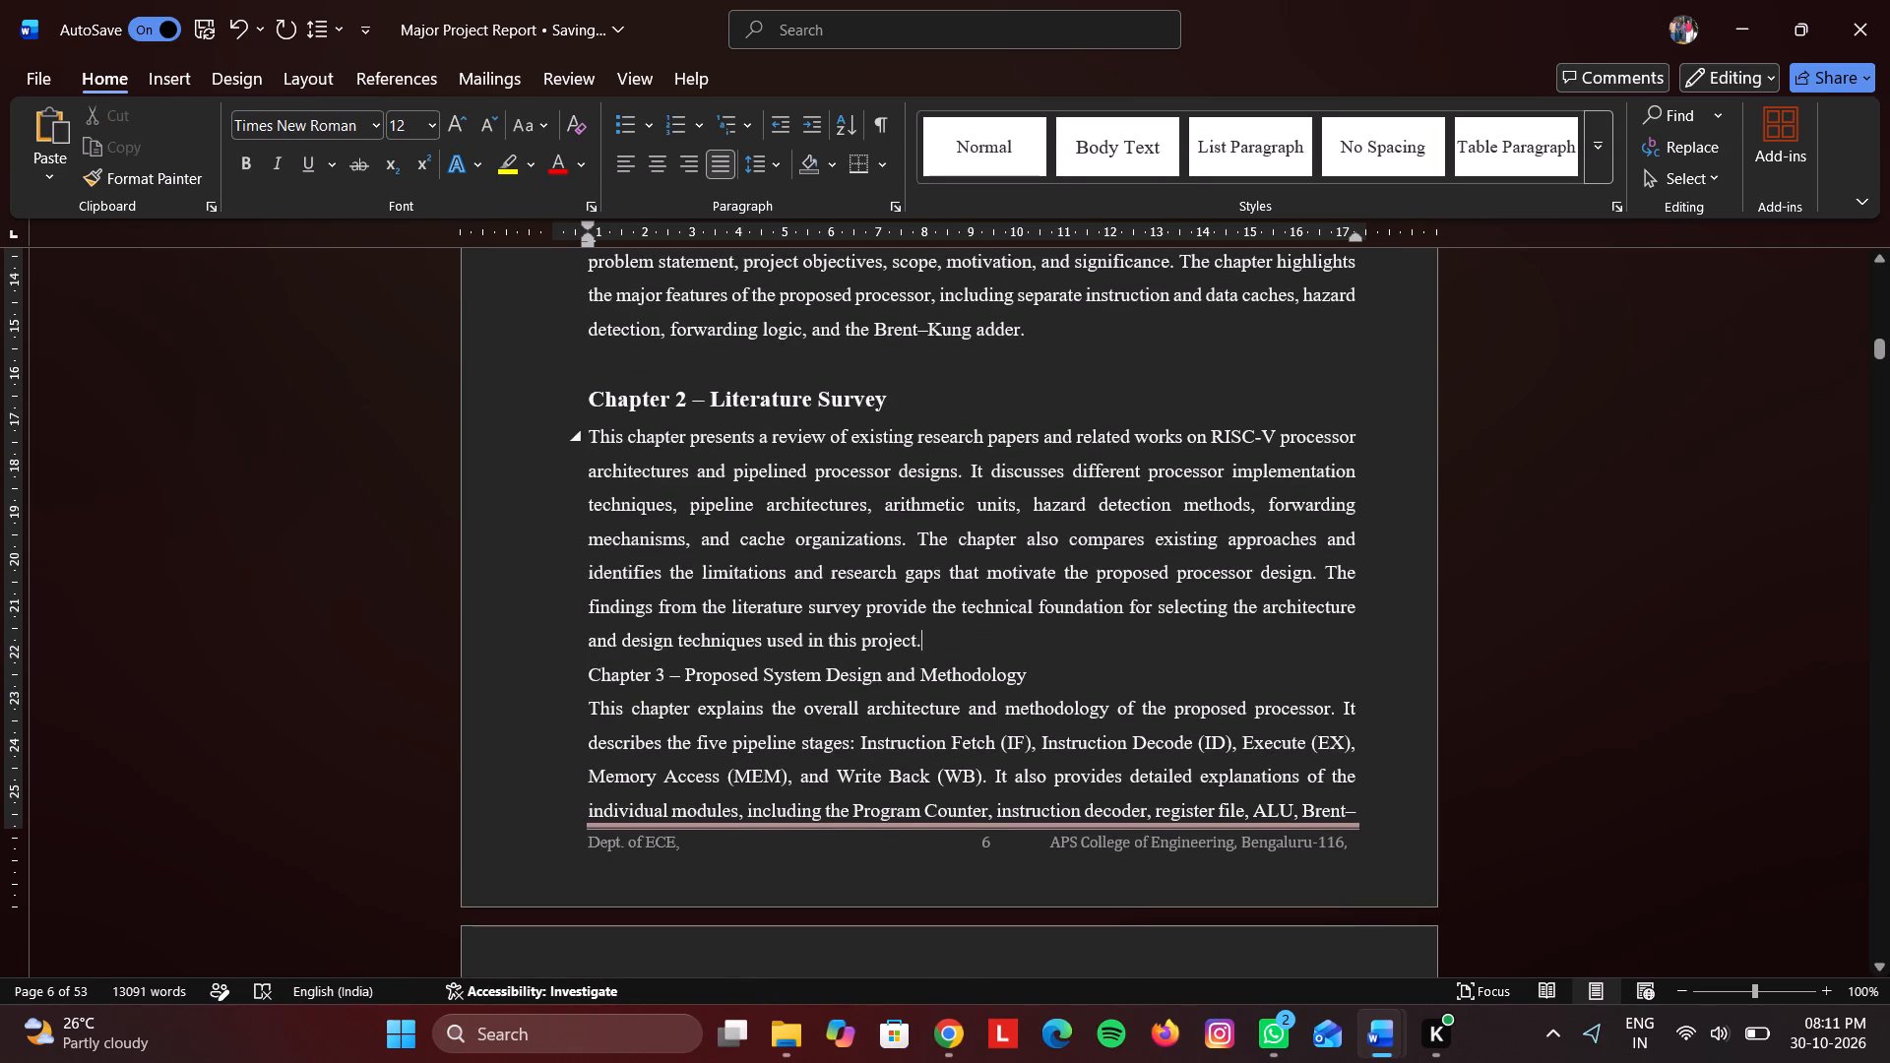
key("Return")
left_click_drag(1056, 708, 500, 725)
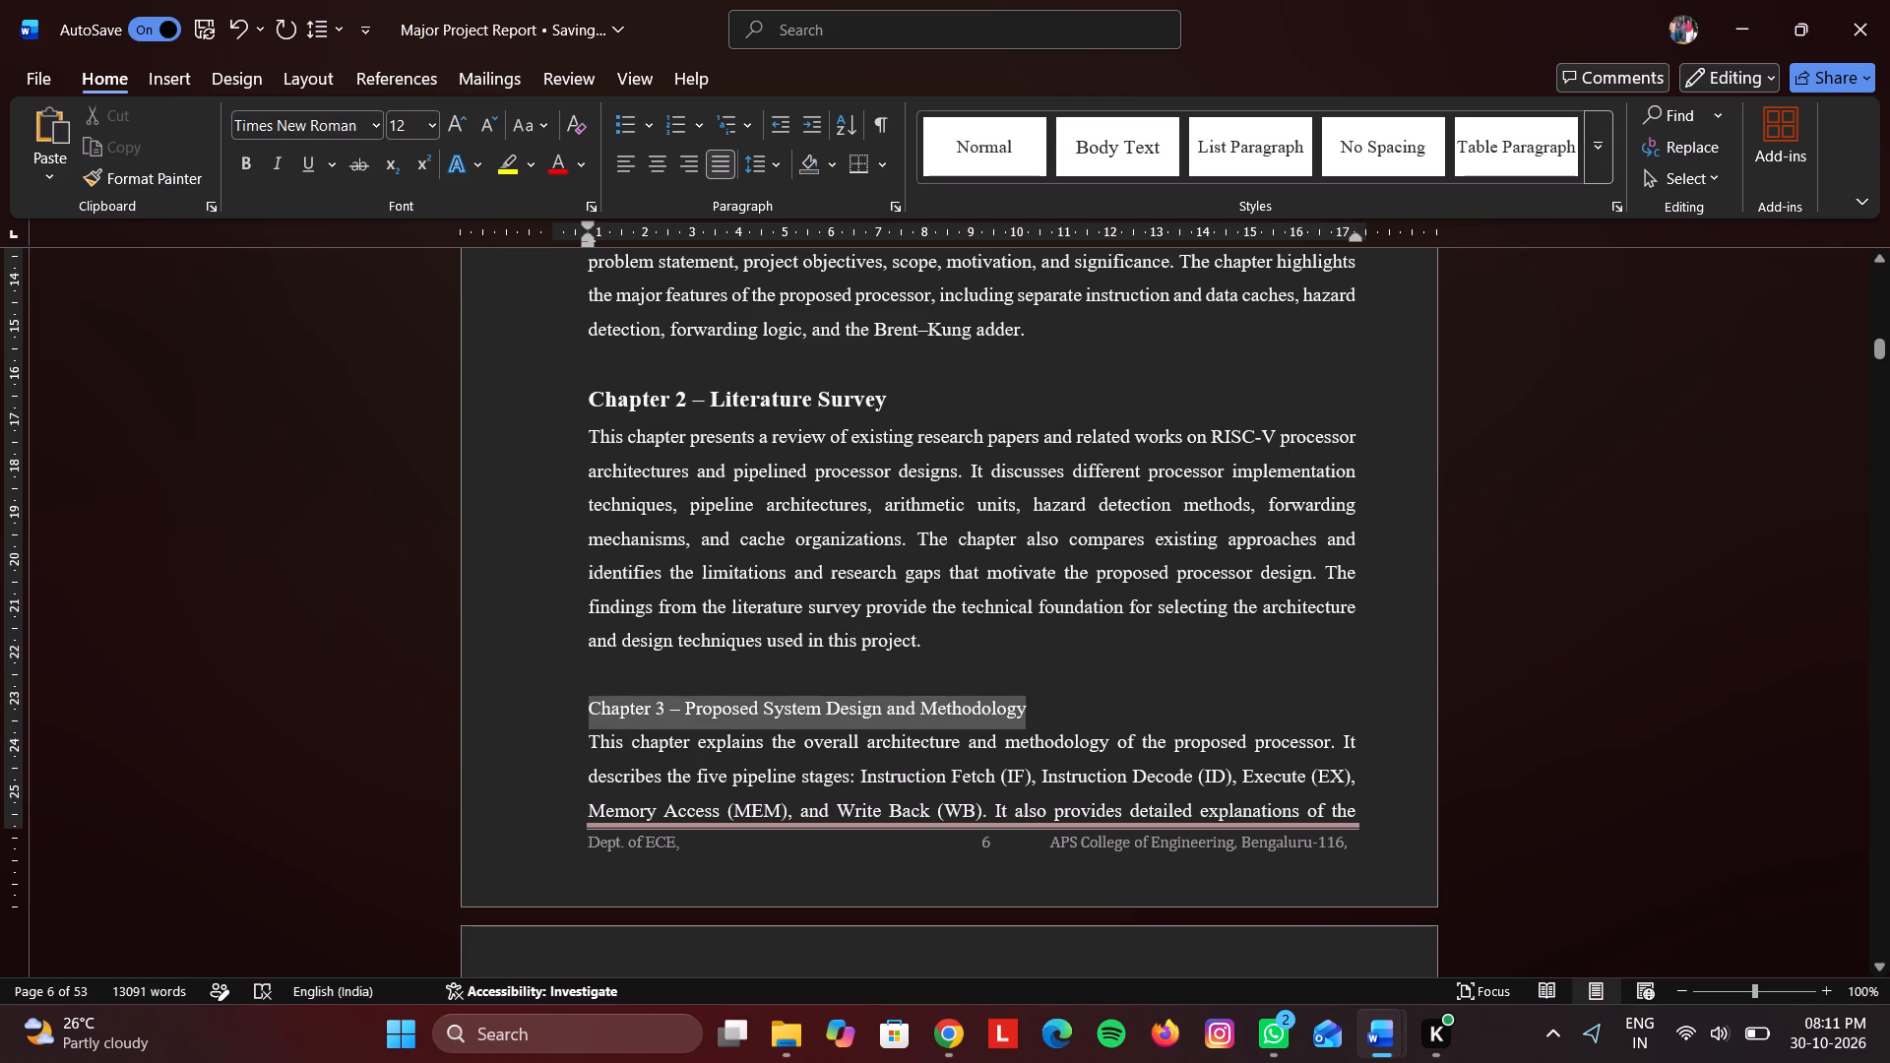
left_click_drag(500, 725, 518, 713)
left_click(544, 681)
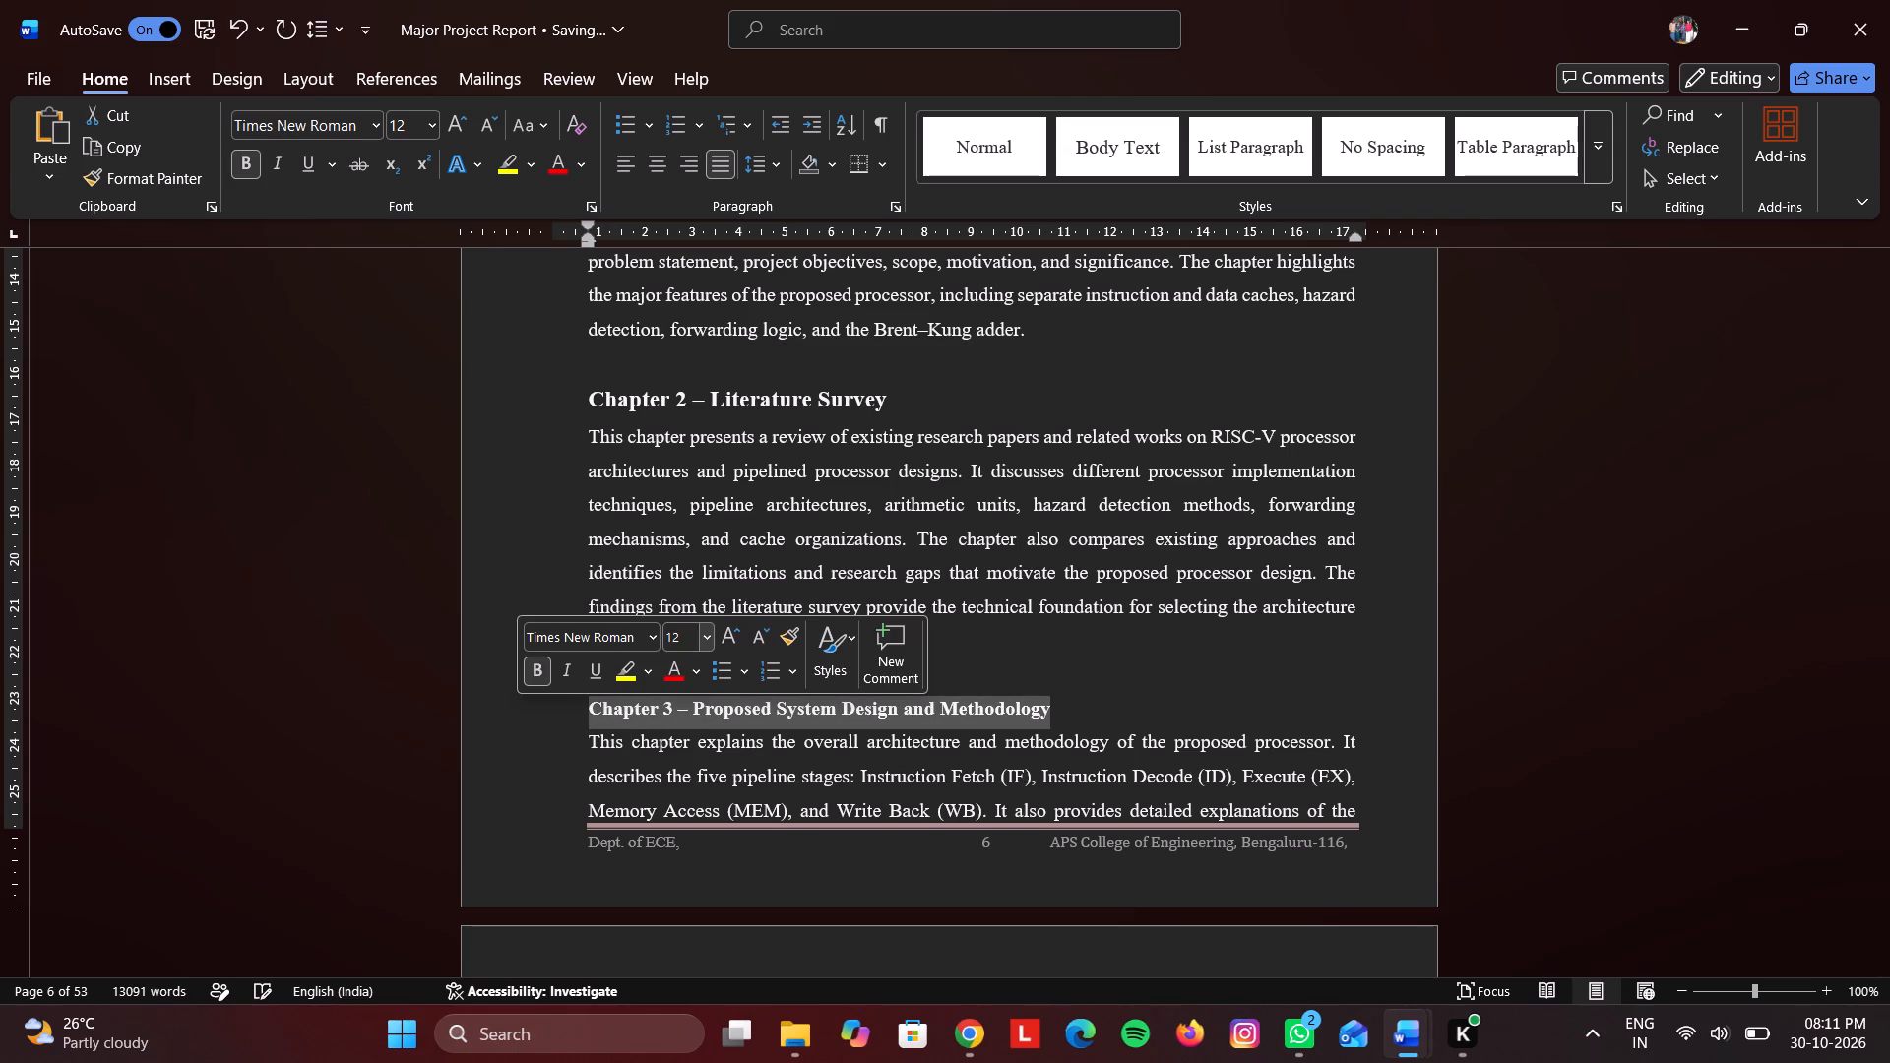
left_click(733, 638)
left_click(1161, 714)
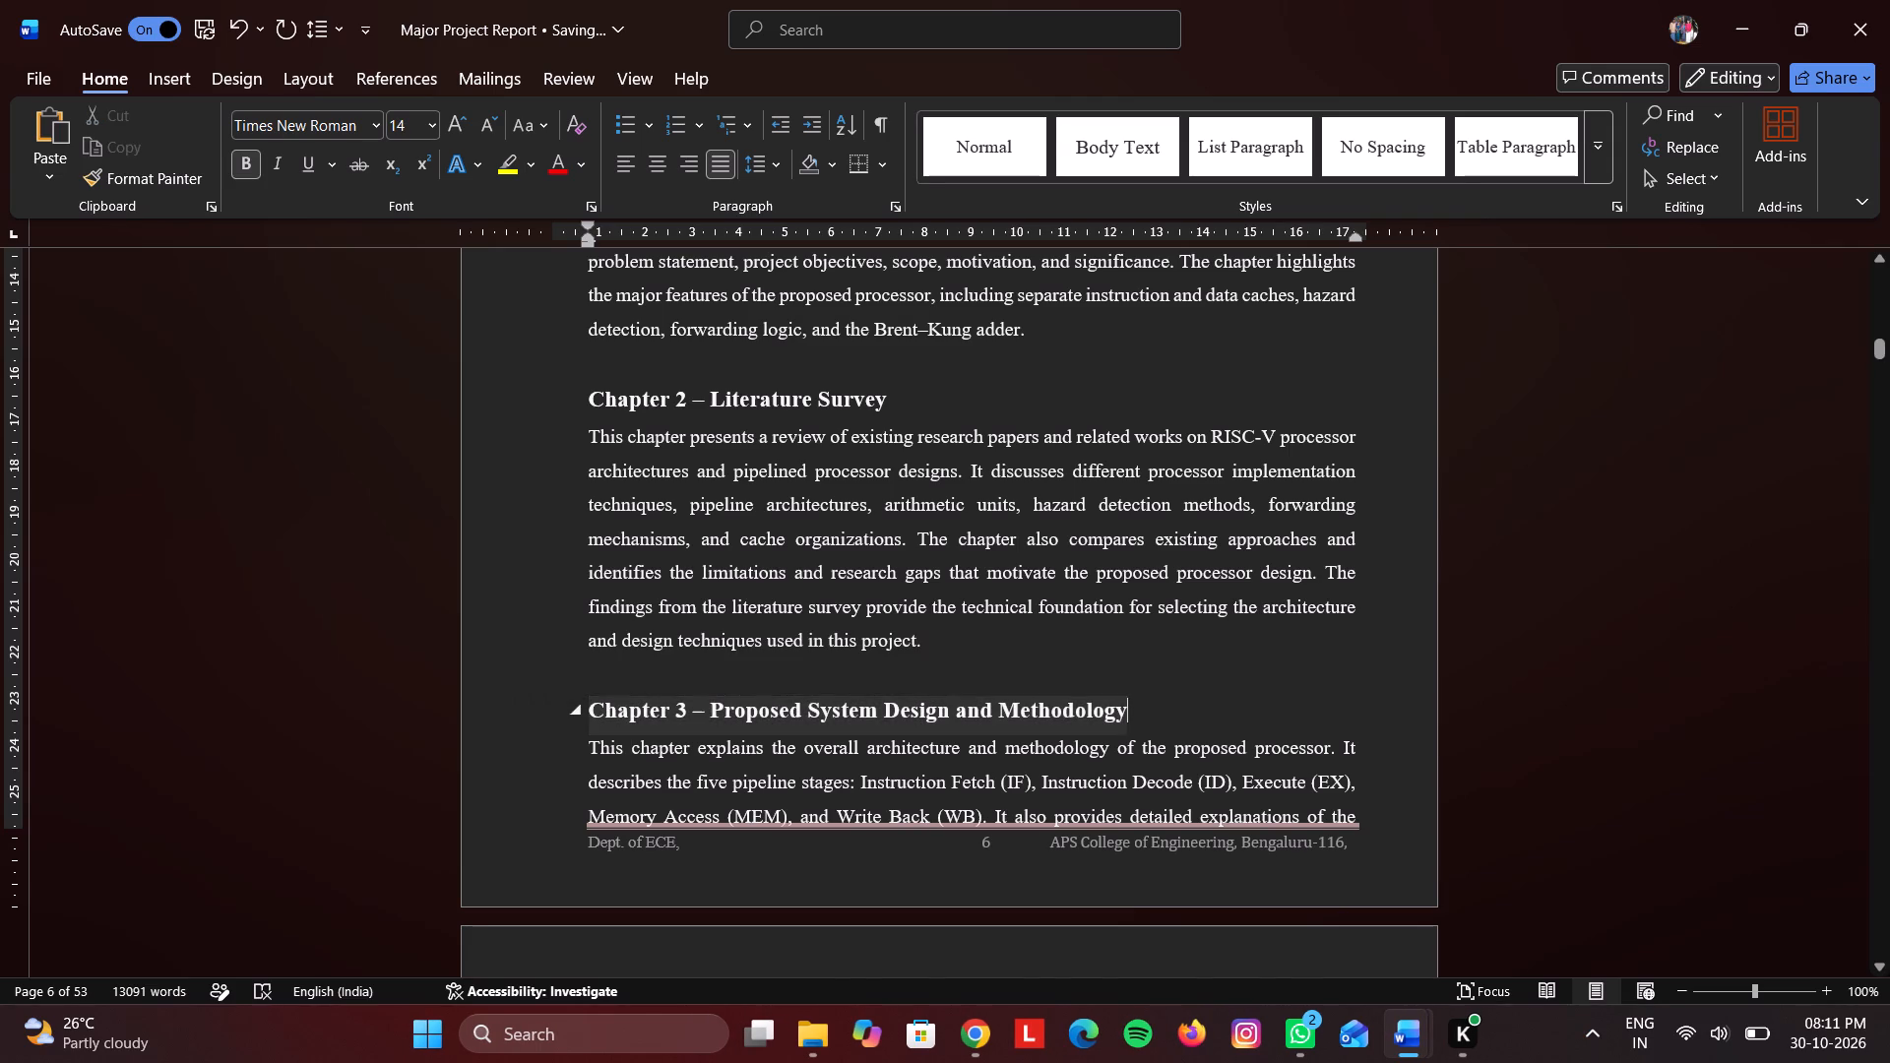
Break the Chapter 3 paragraph after "Execute (EX)," with two paragraph breaks, moving the text from "Memory Access (MEM)" onto the following page.
scroll(1180, 730, "down", 1)
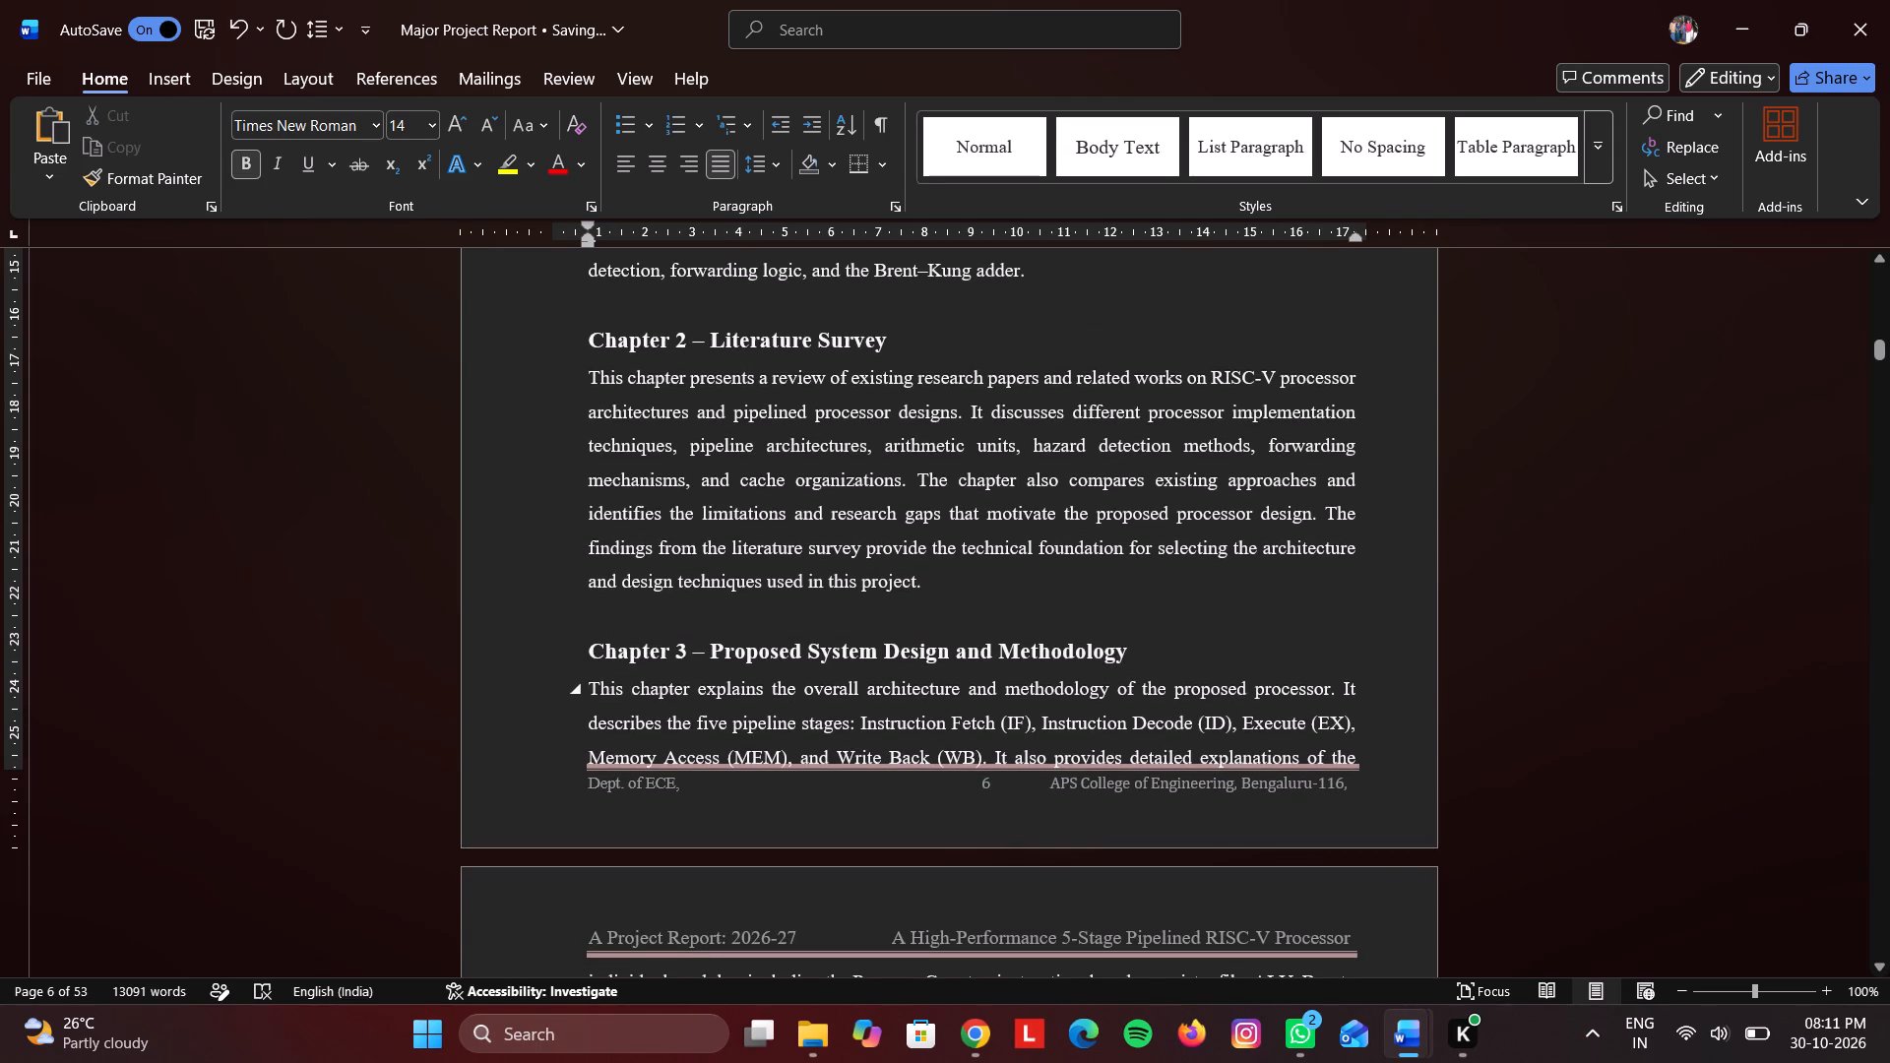
left_click(1363, 731)
key("Return")
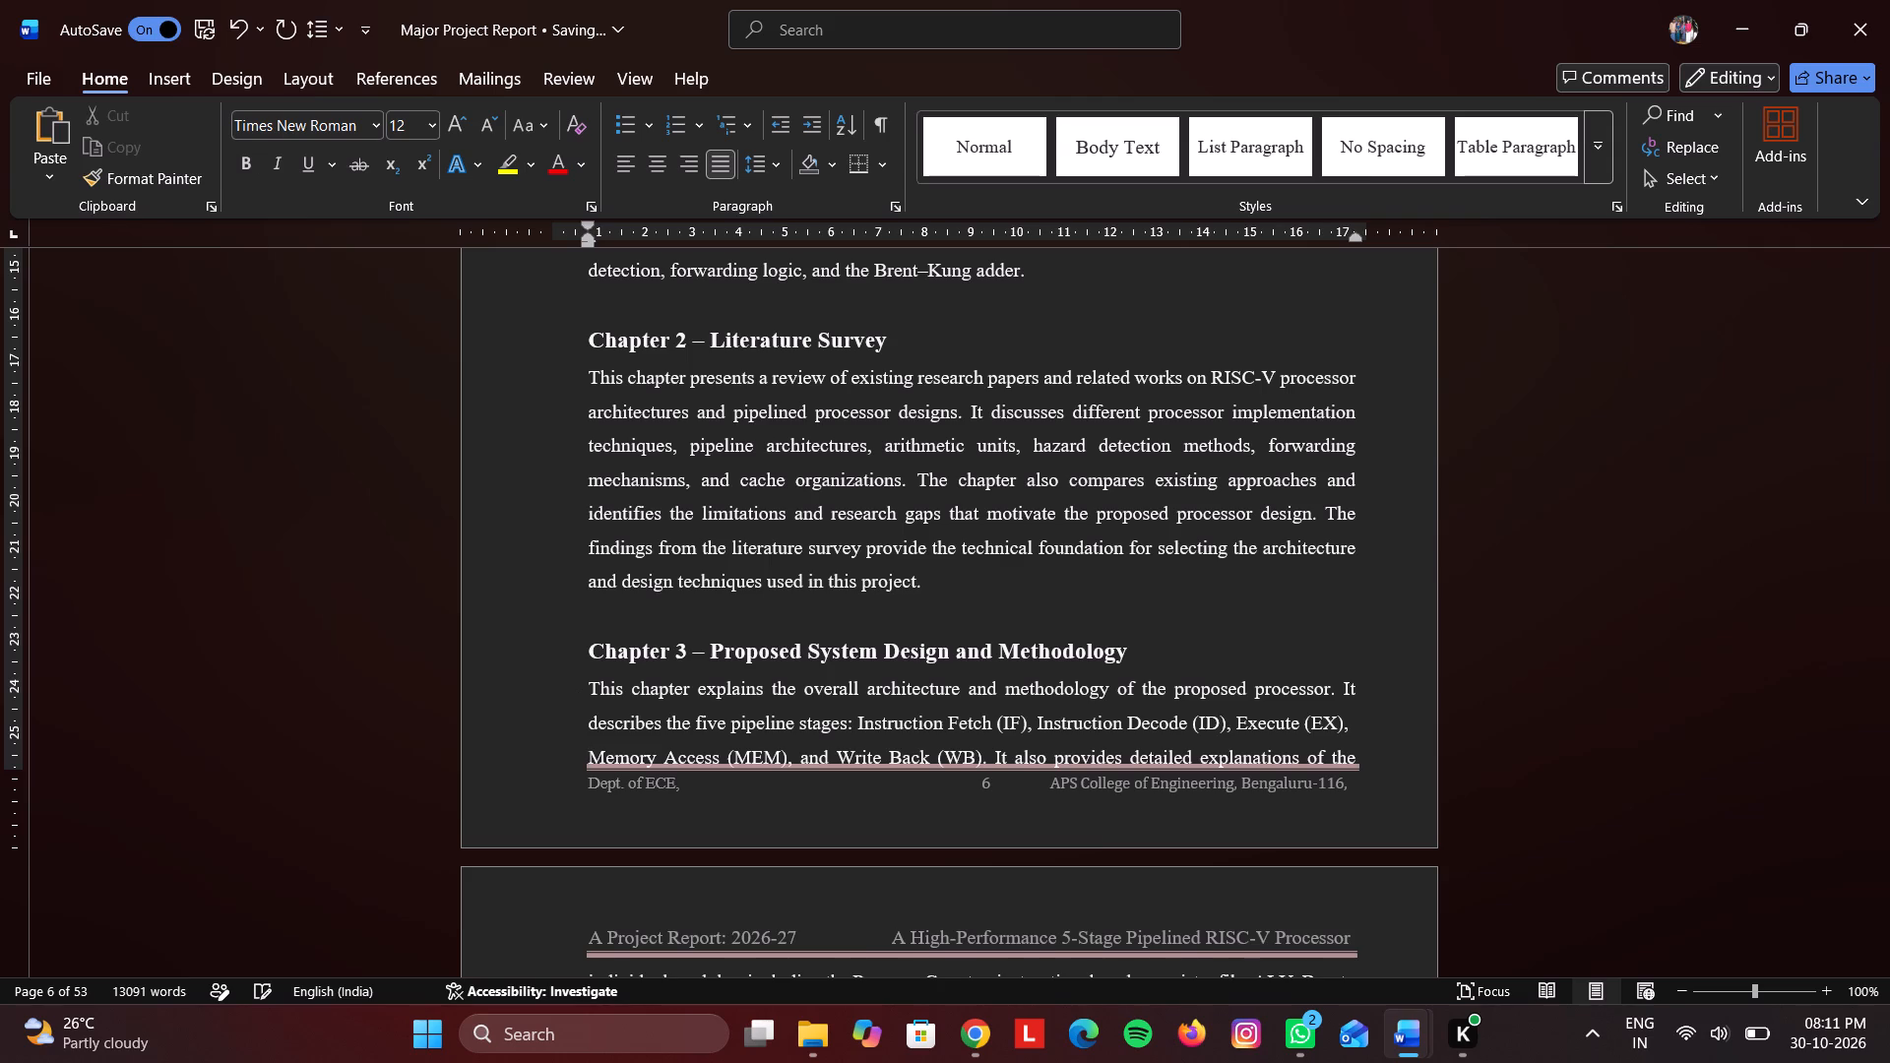
key("Return")
Make the subheading "Chapter 4 – Implementation" bold at size 14 and insert a blank line above it.
scroll(1399, 712, "down", 4)
scroll(1112, 795, "down", 2)
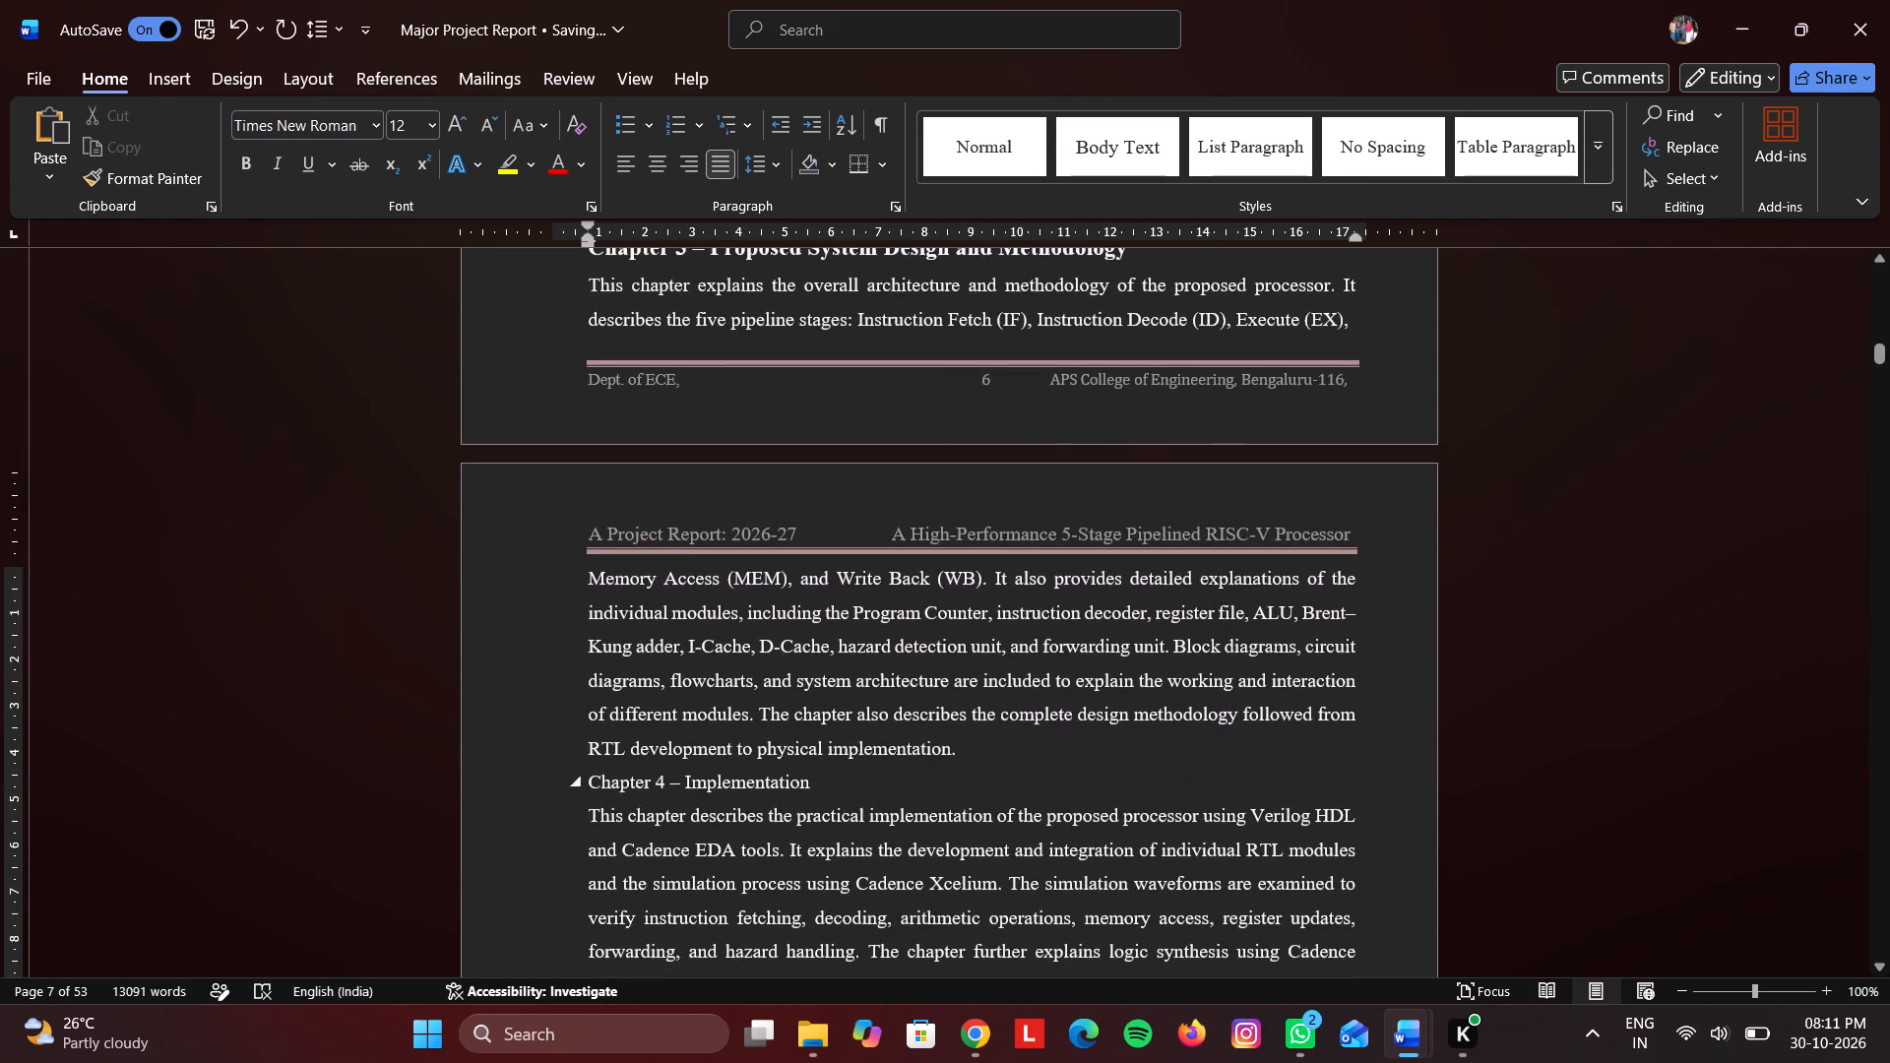
scroll(1085, 795, "down", 3)
left_click_drag(872, 610, 517, 618)
left_click(529, 582)
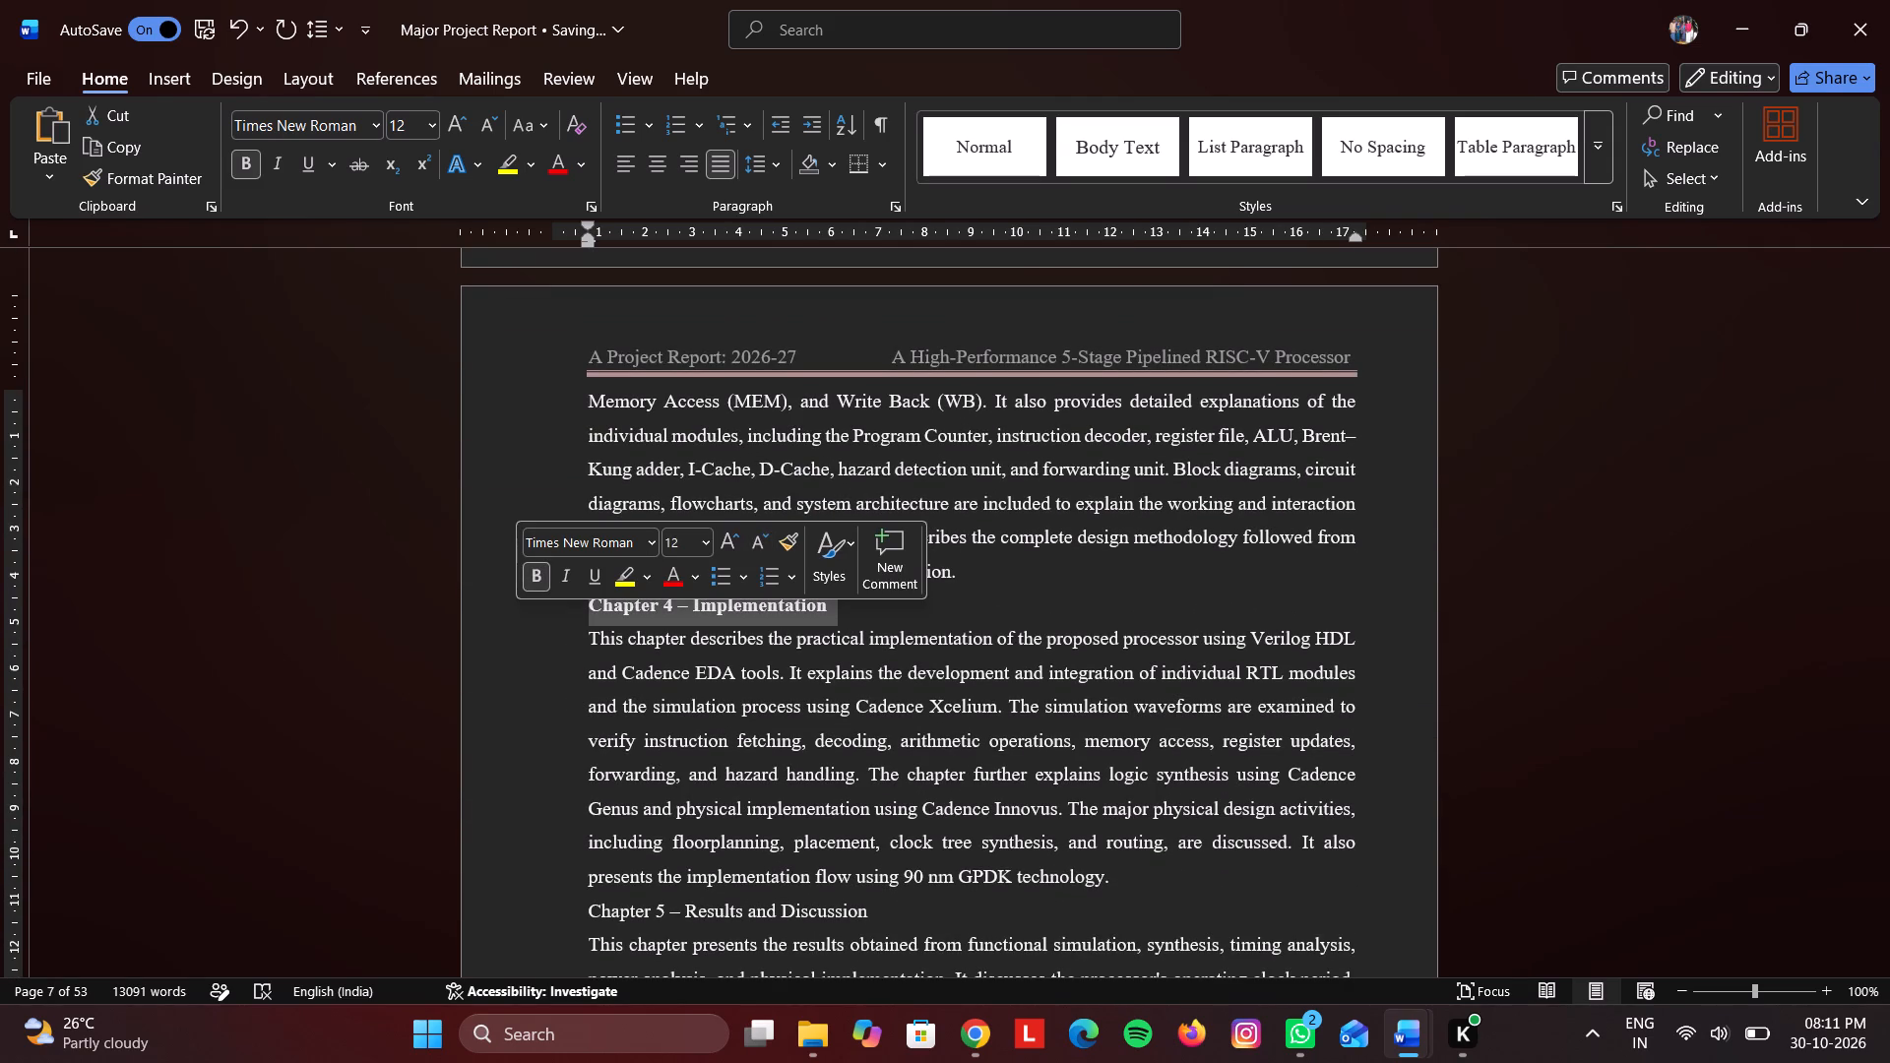
left_click(734, 540)
left_click(979, 563)
key("Return")
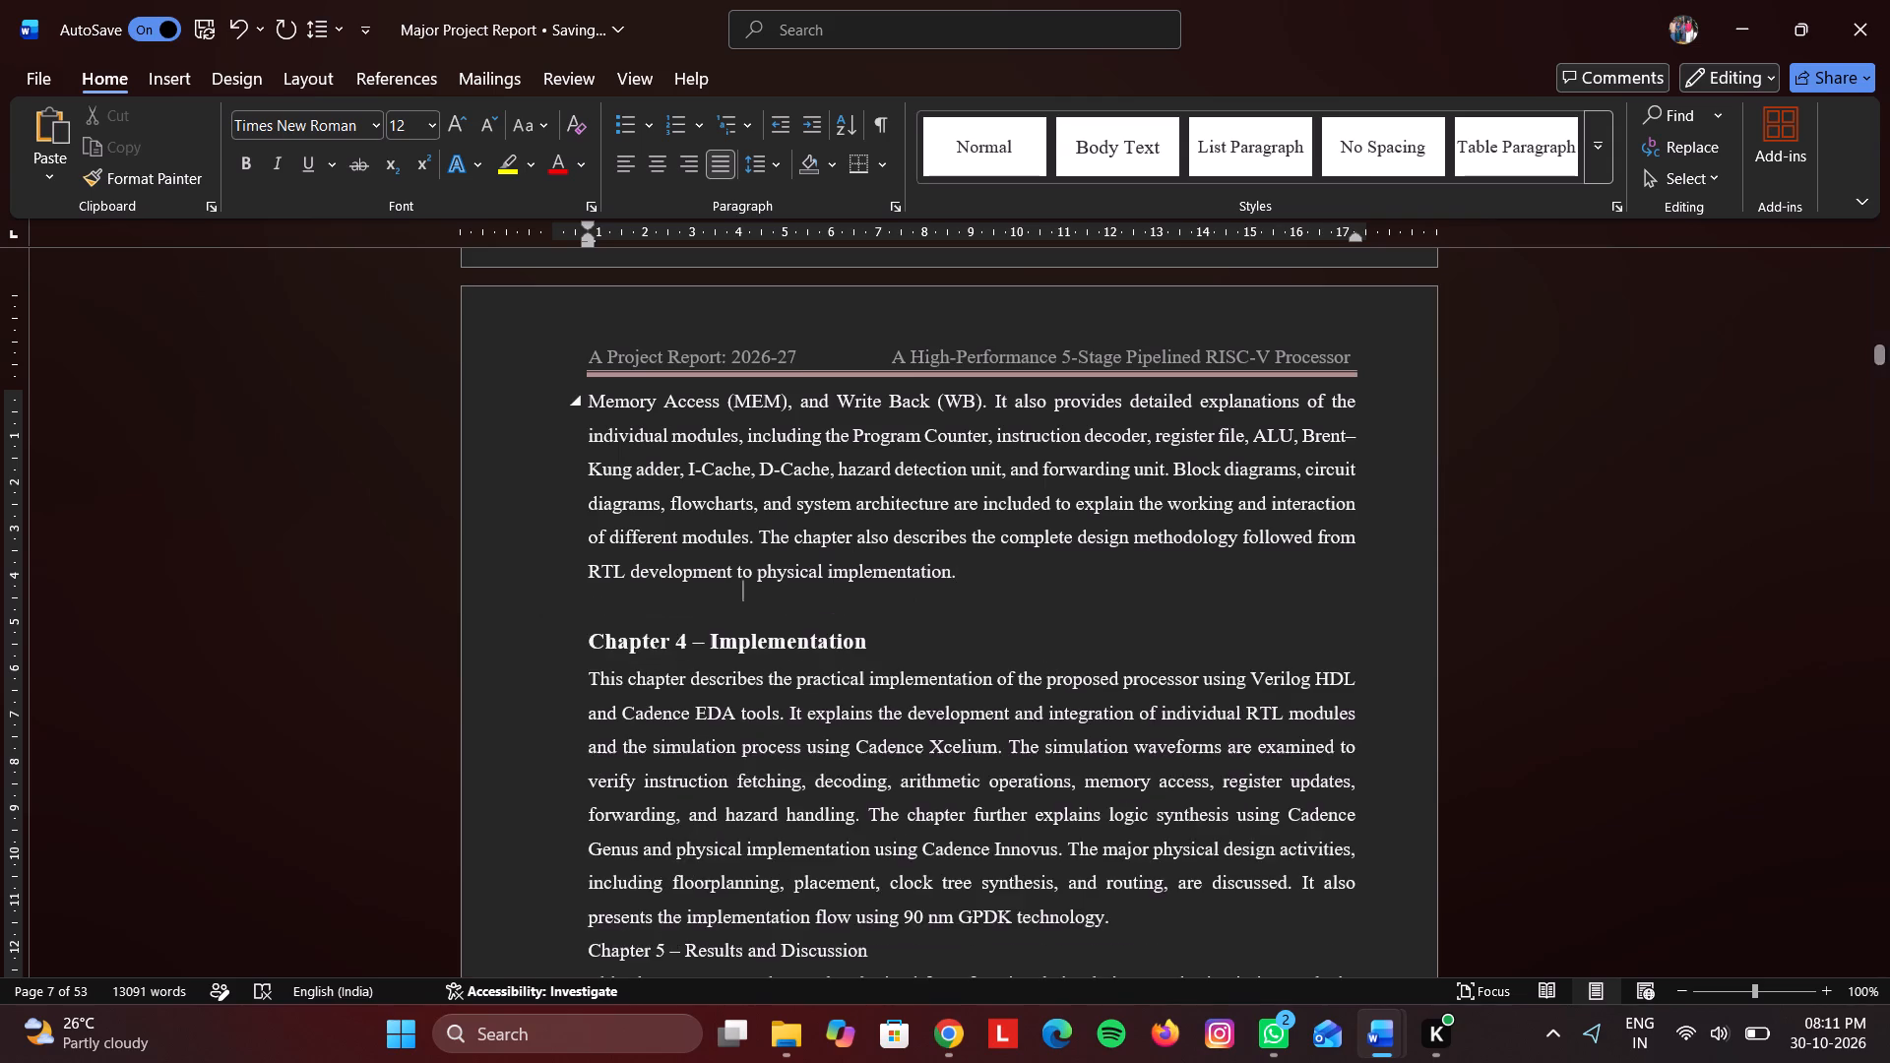
Insert a blank line above "Chapter 5 – Results and Discussion" and make that subheading bold at size 14.
scroll(979, 563, "down", 4)
left_click(1123, 681)
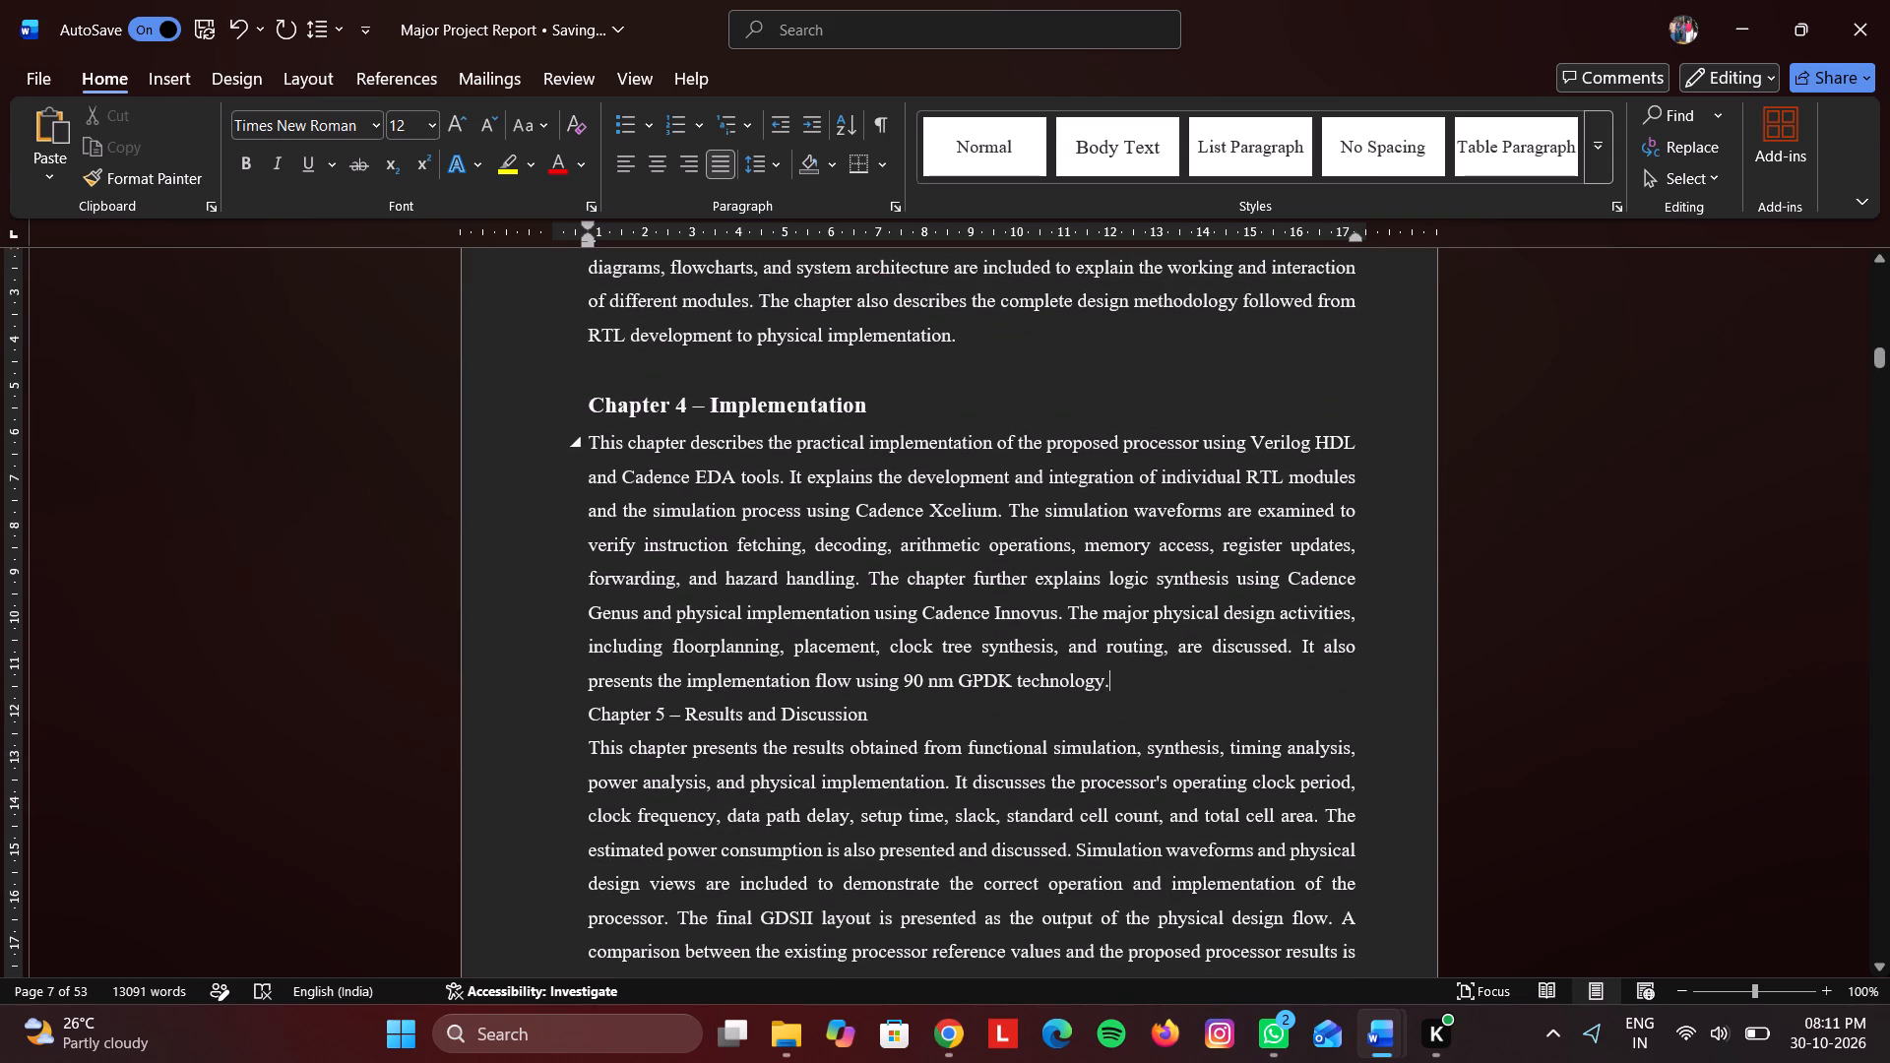
key("Return")
left_click_drag(937, 749, 454, 760)
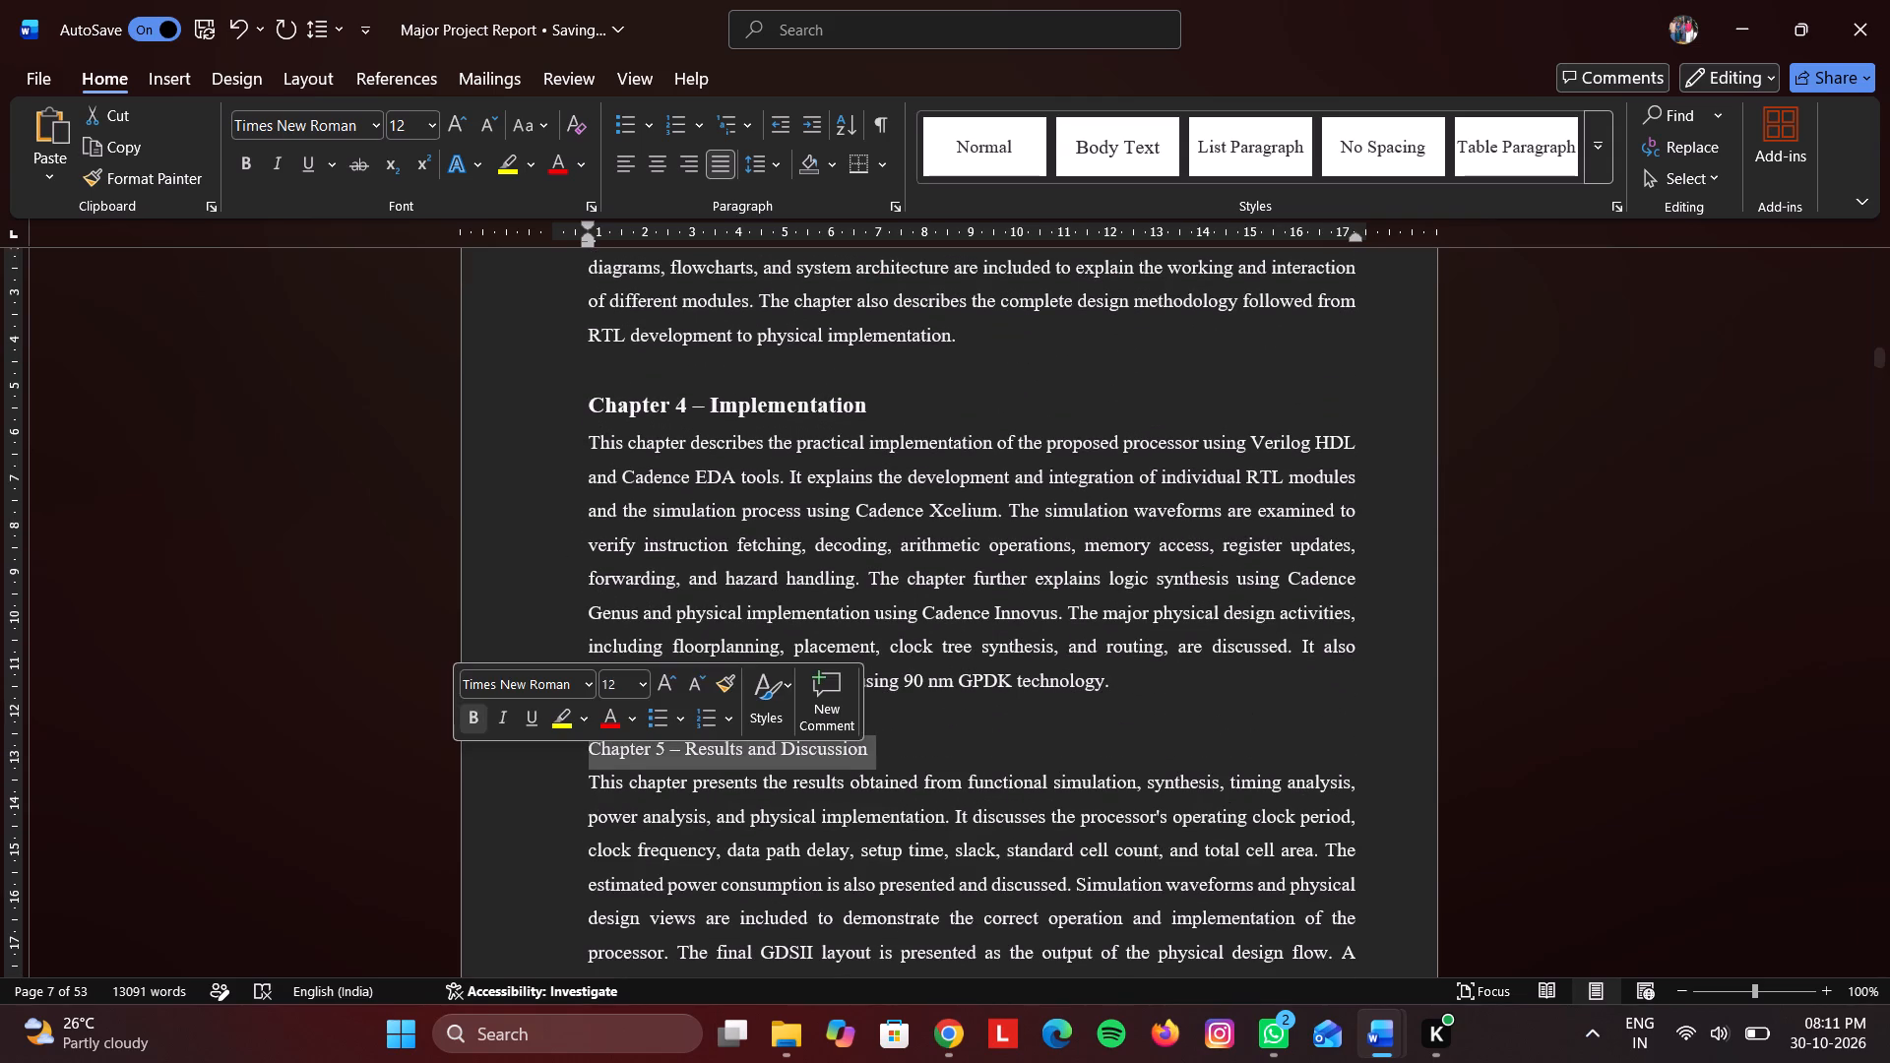
left_click(473, 723)
left_click(659, 690)
left_click(989, 748)
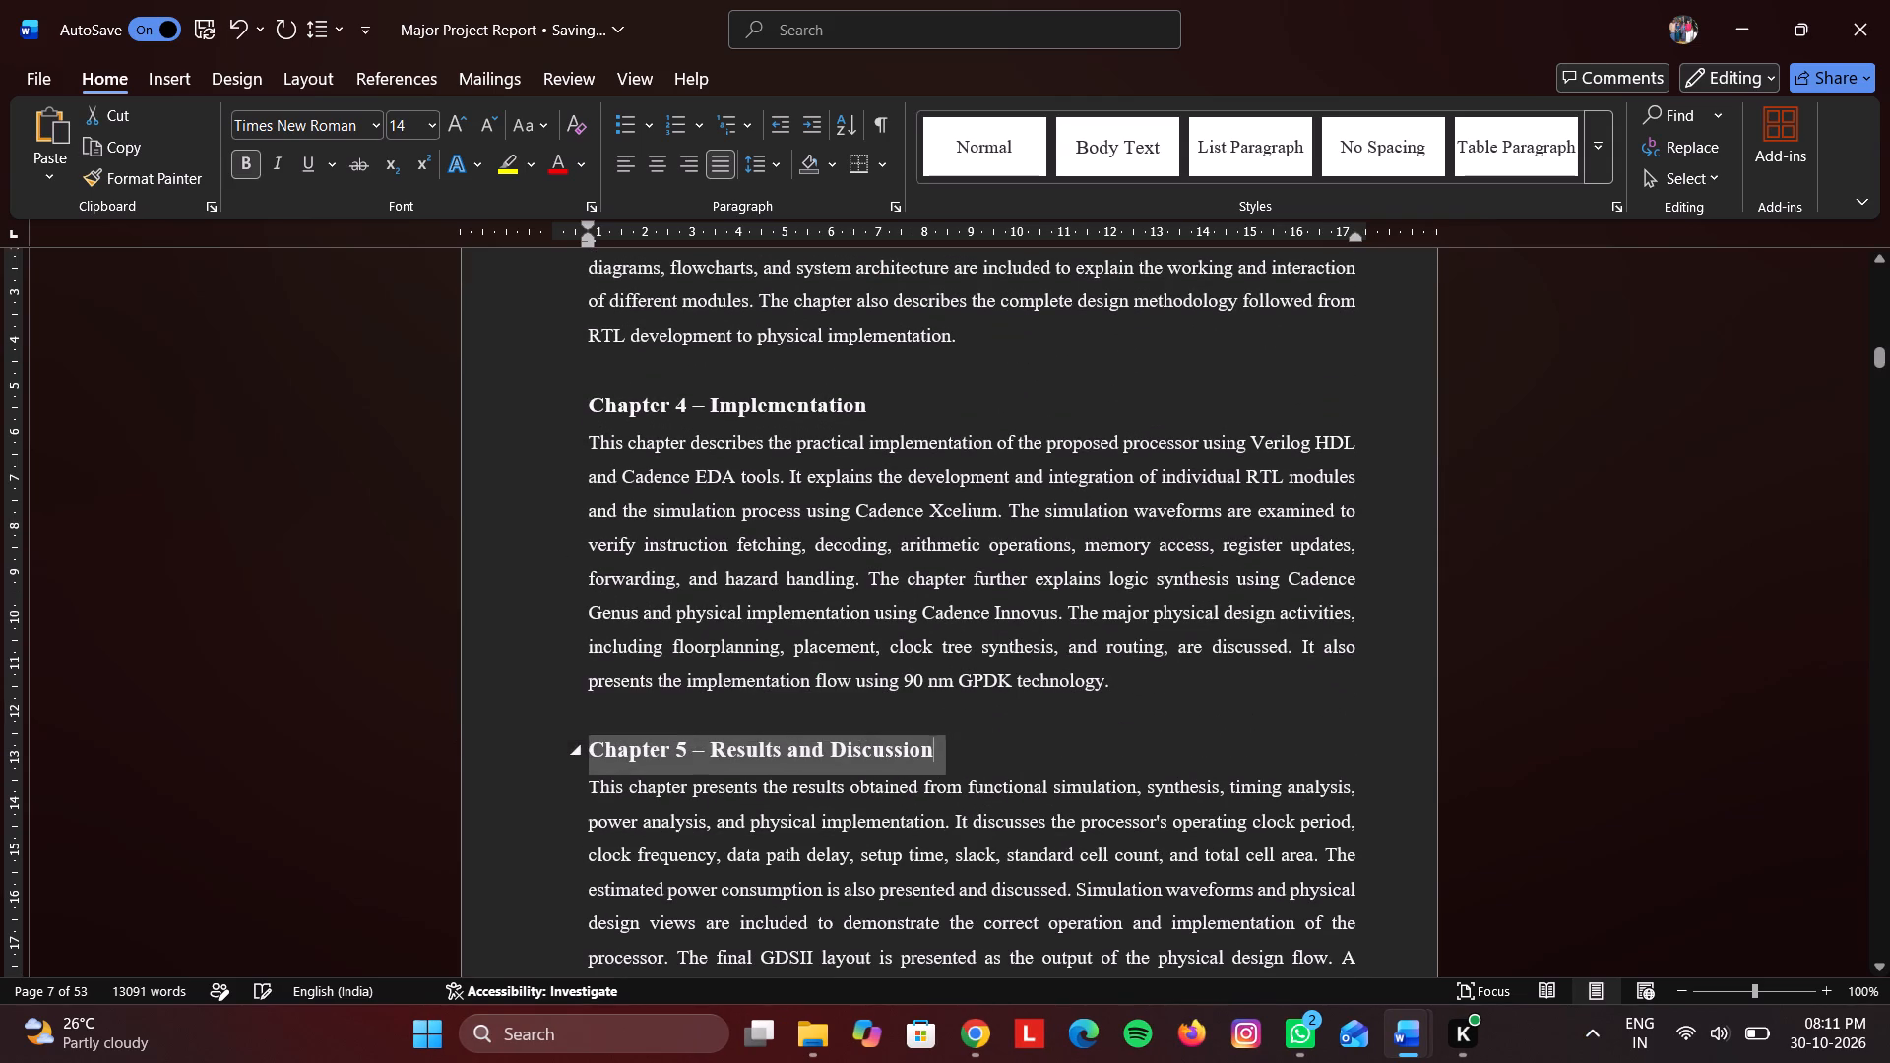
Insert a blank line above "Chapter 6 – Conclusion and Future Scope" and make that subheading bold at size 14.
scroll(989, 748, "down", 6)
left_click(1165, 682)
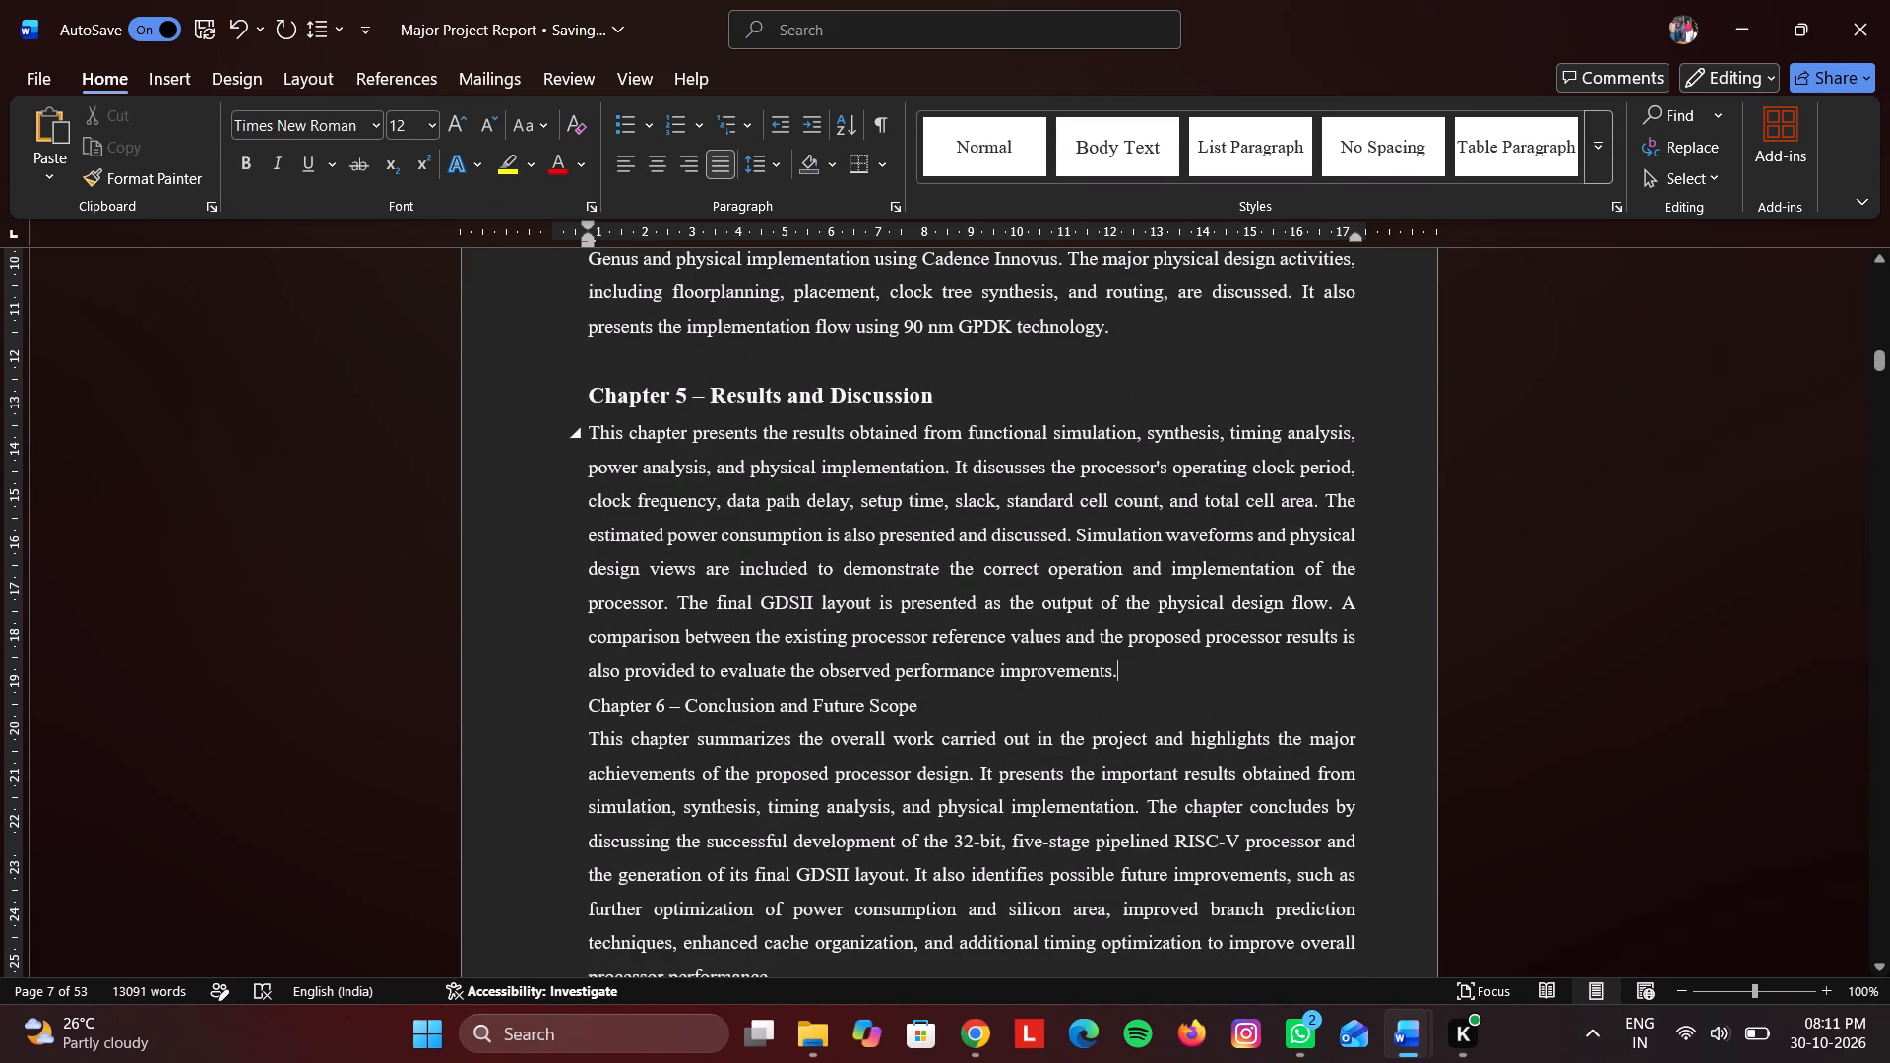
key("Return")
left_click_drag(944, 733, 580, 736)
left_click(599, 704)
left_click(787, 658)
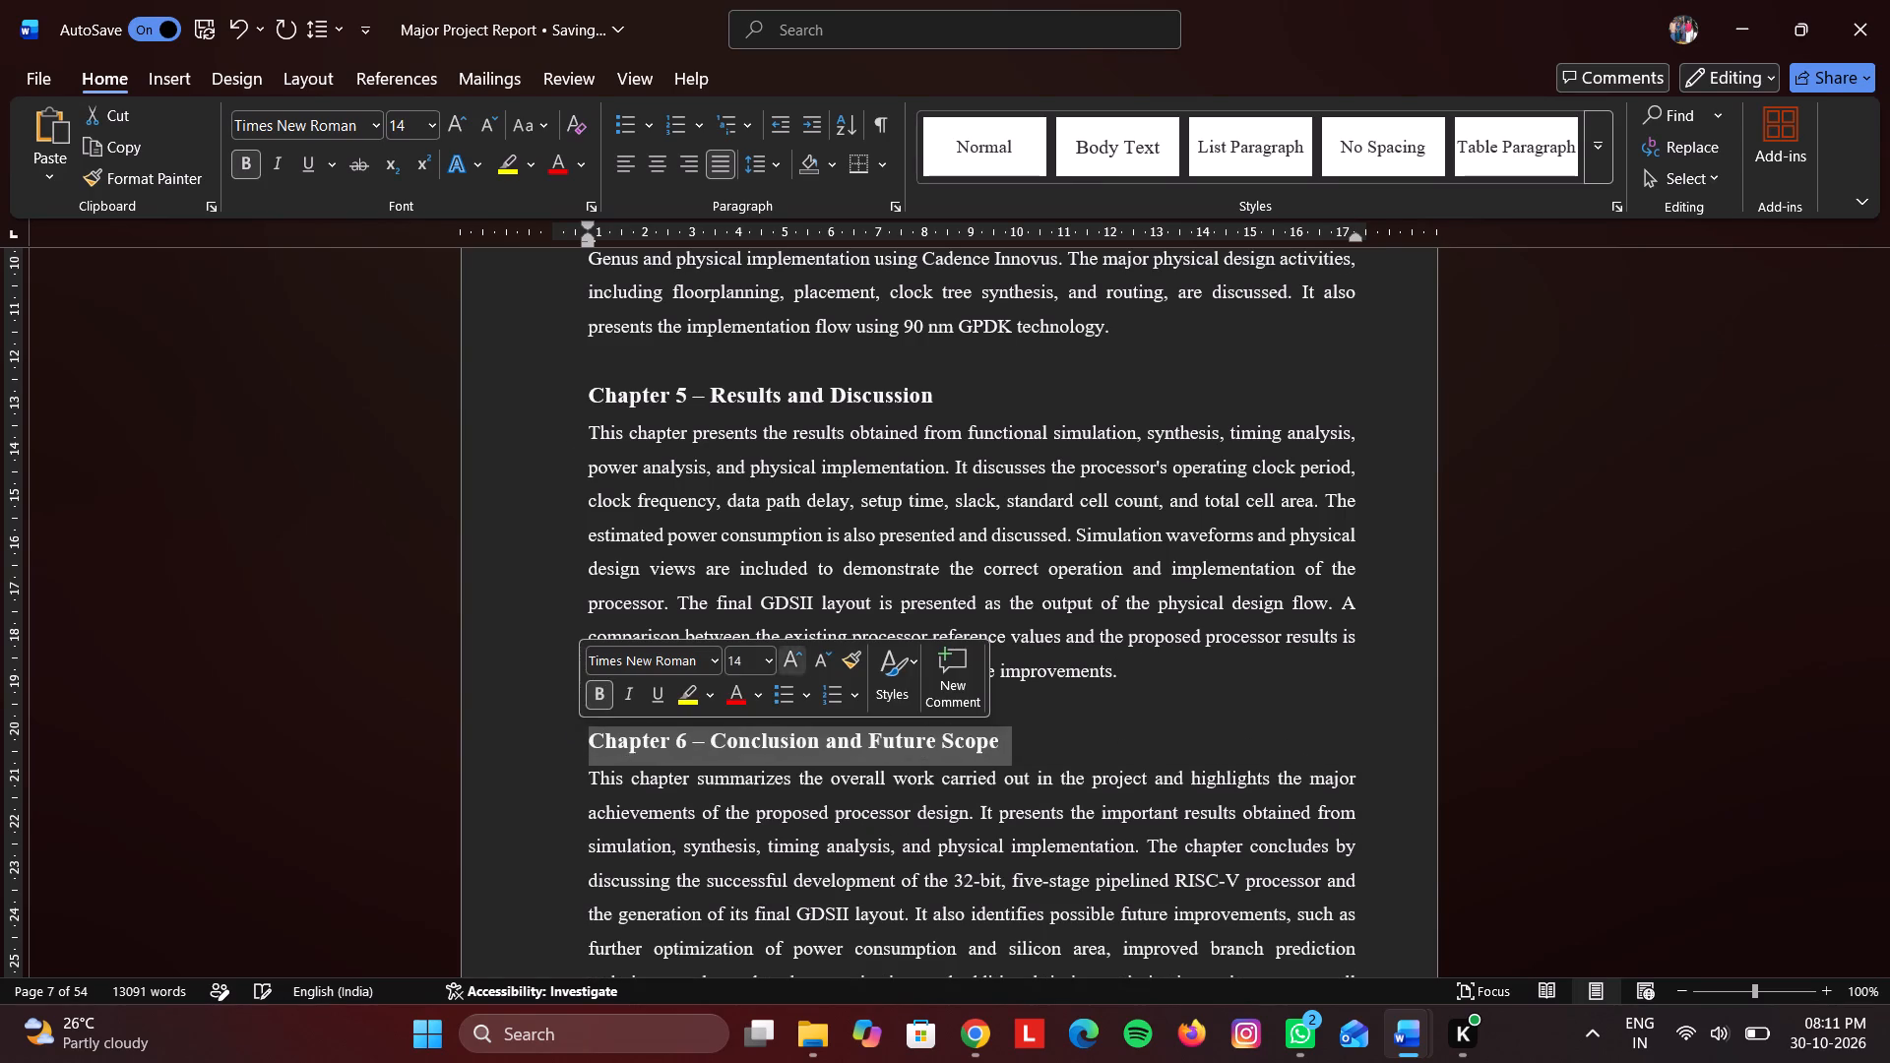
left_click(1068, 739)
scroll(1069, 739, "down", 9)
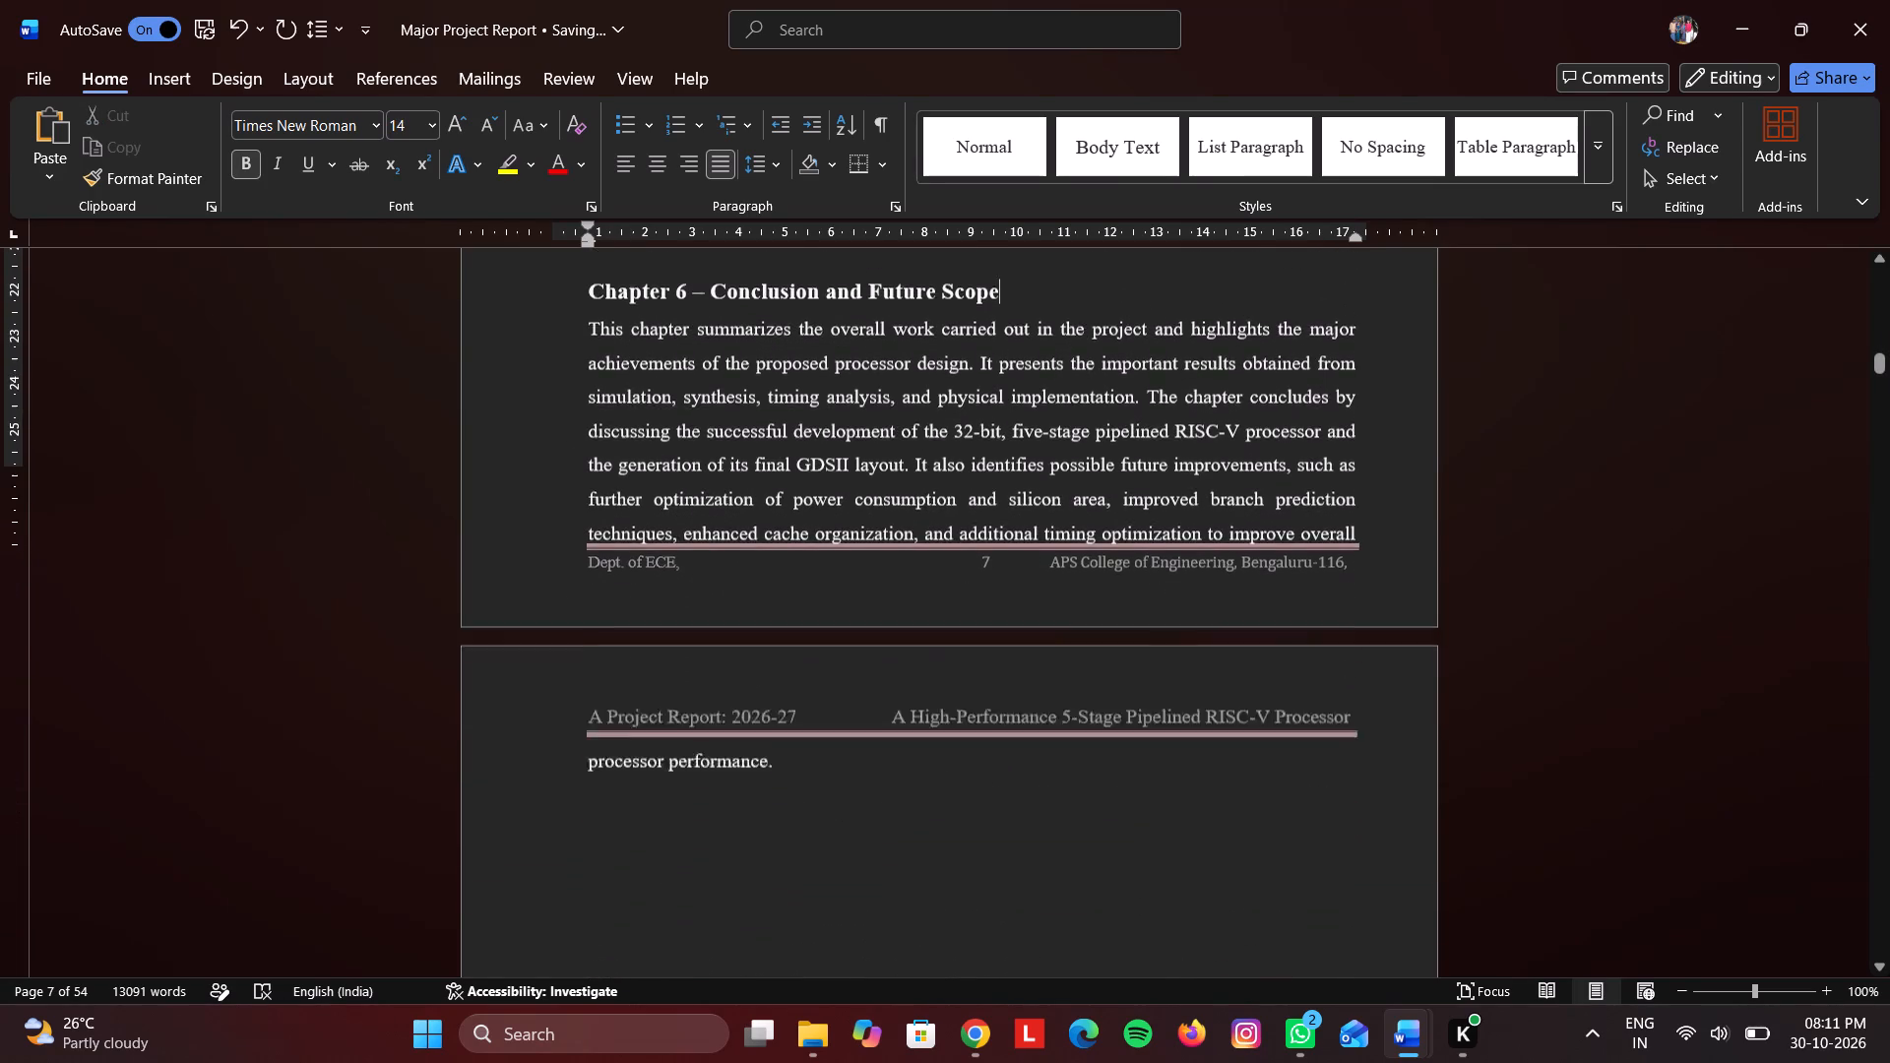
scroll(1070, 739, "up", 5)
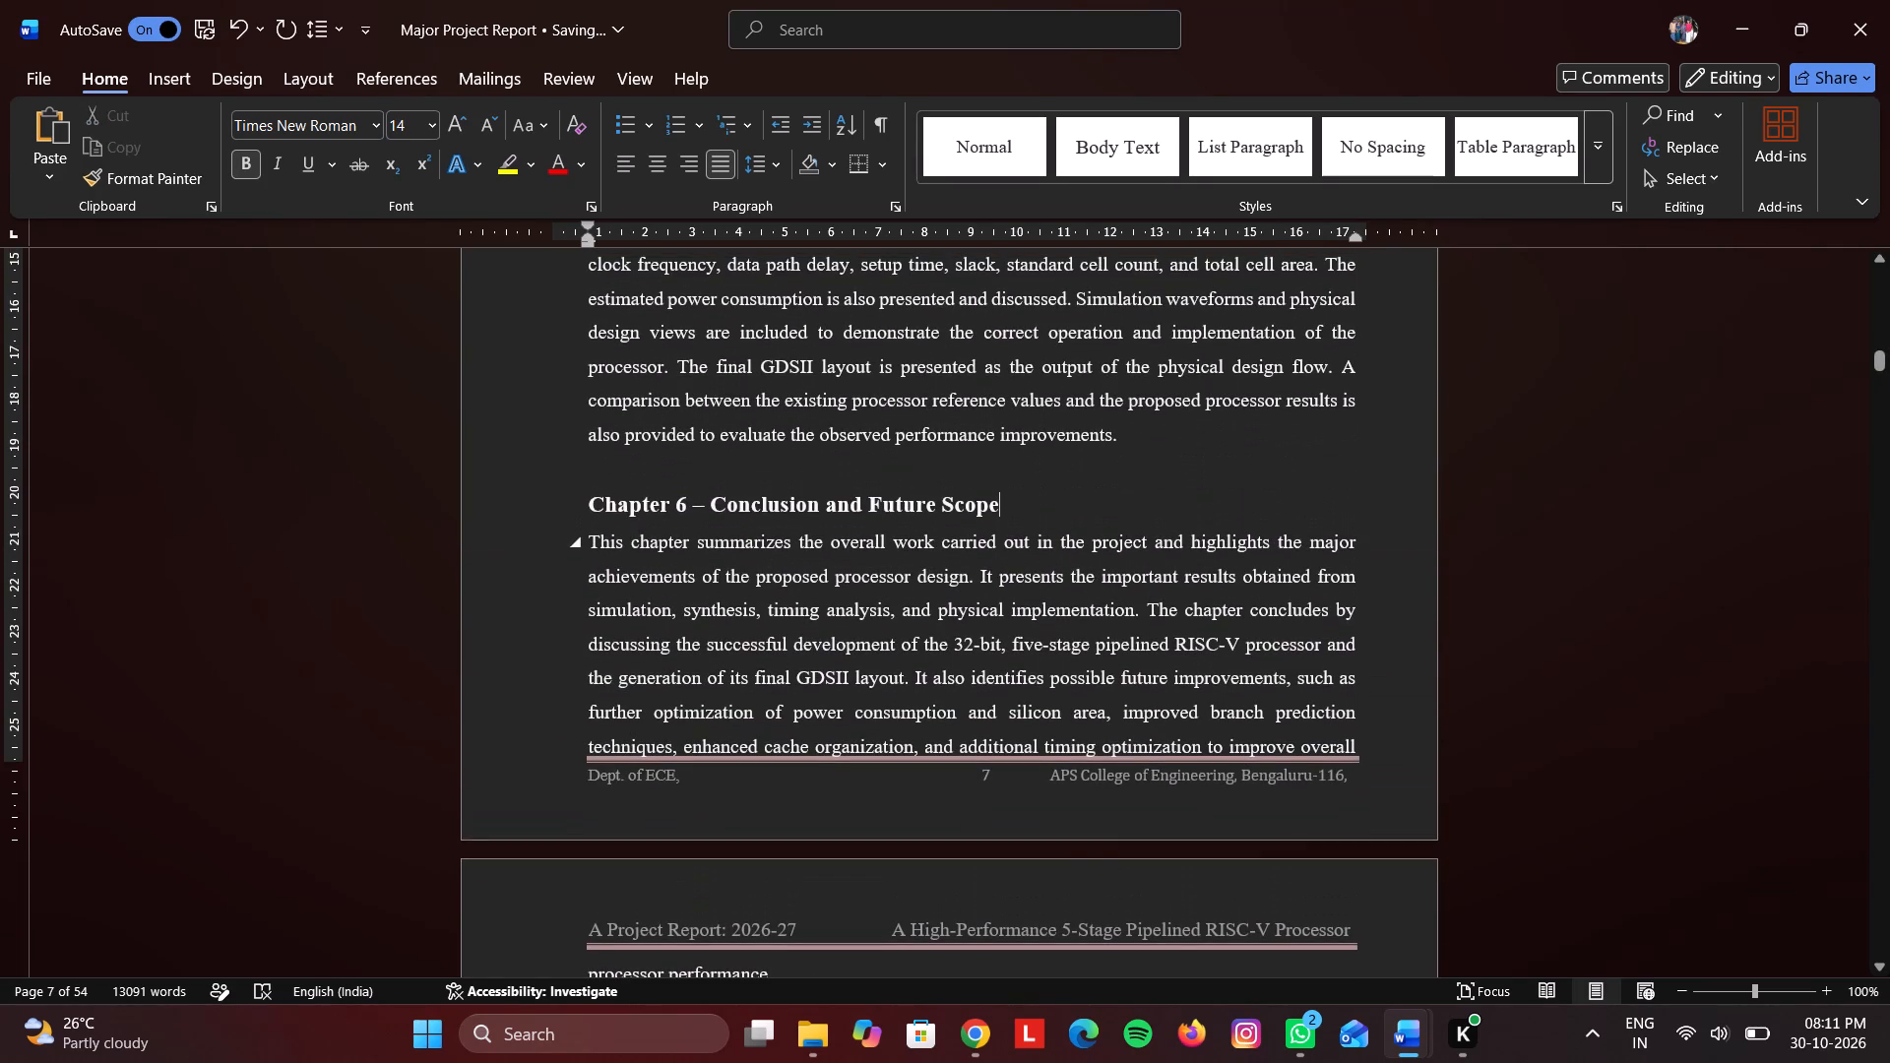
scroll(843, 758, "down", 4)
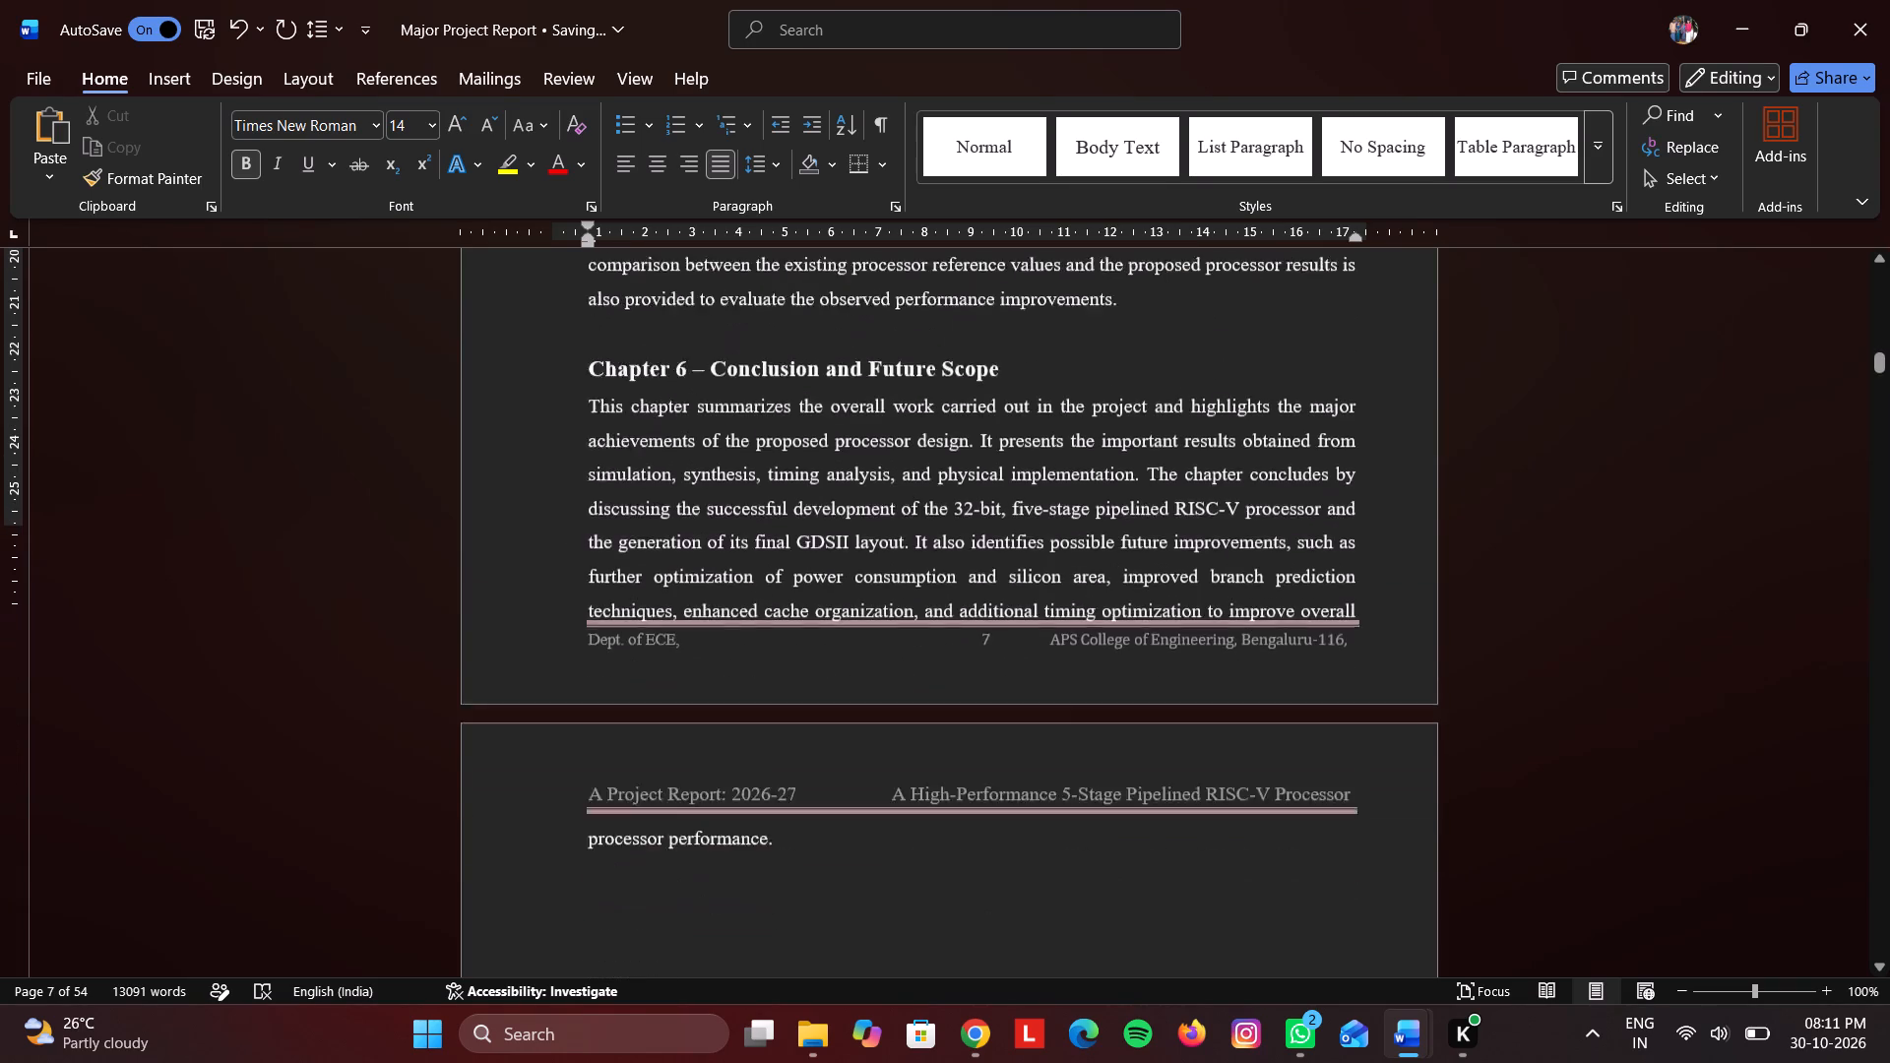
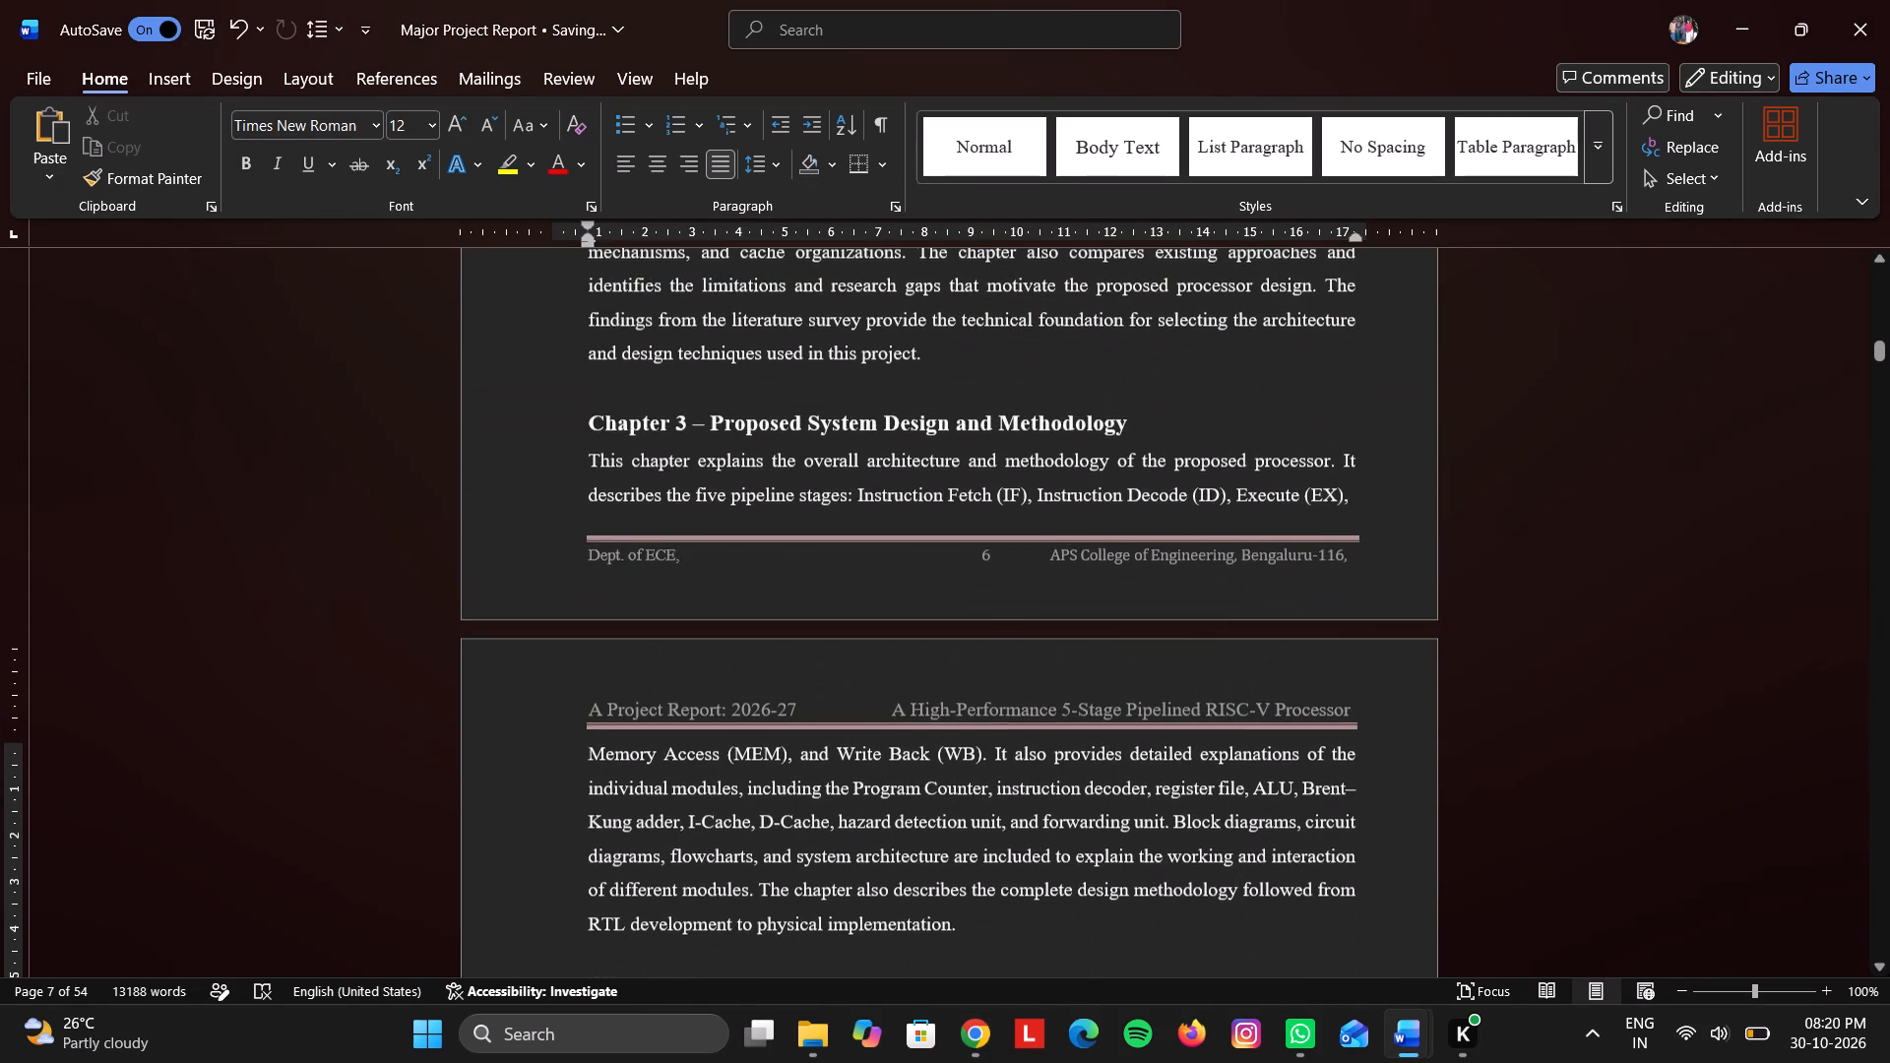
left_click_drag(588, 448, 623, 503)
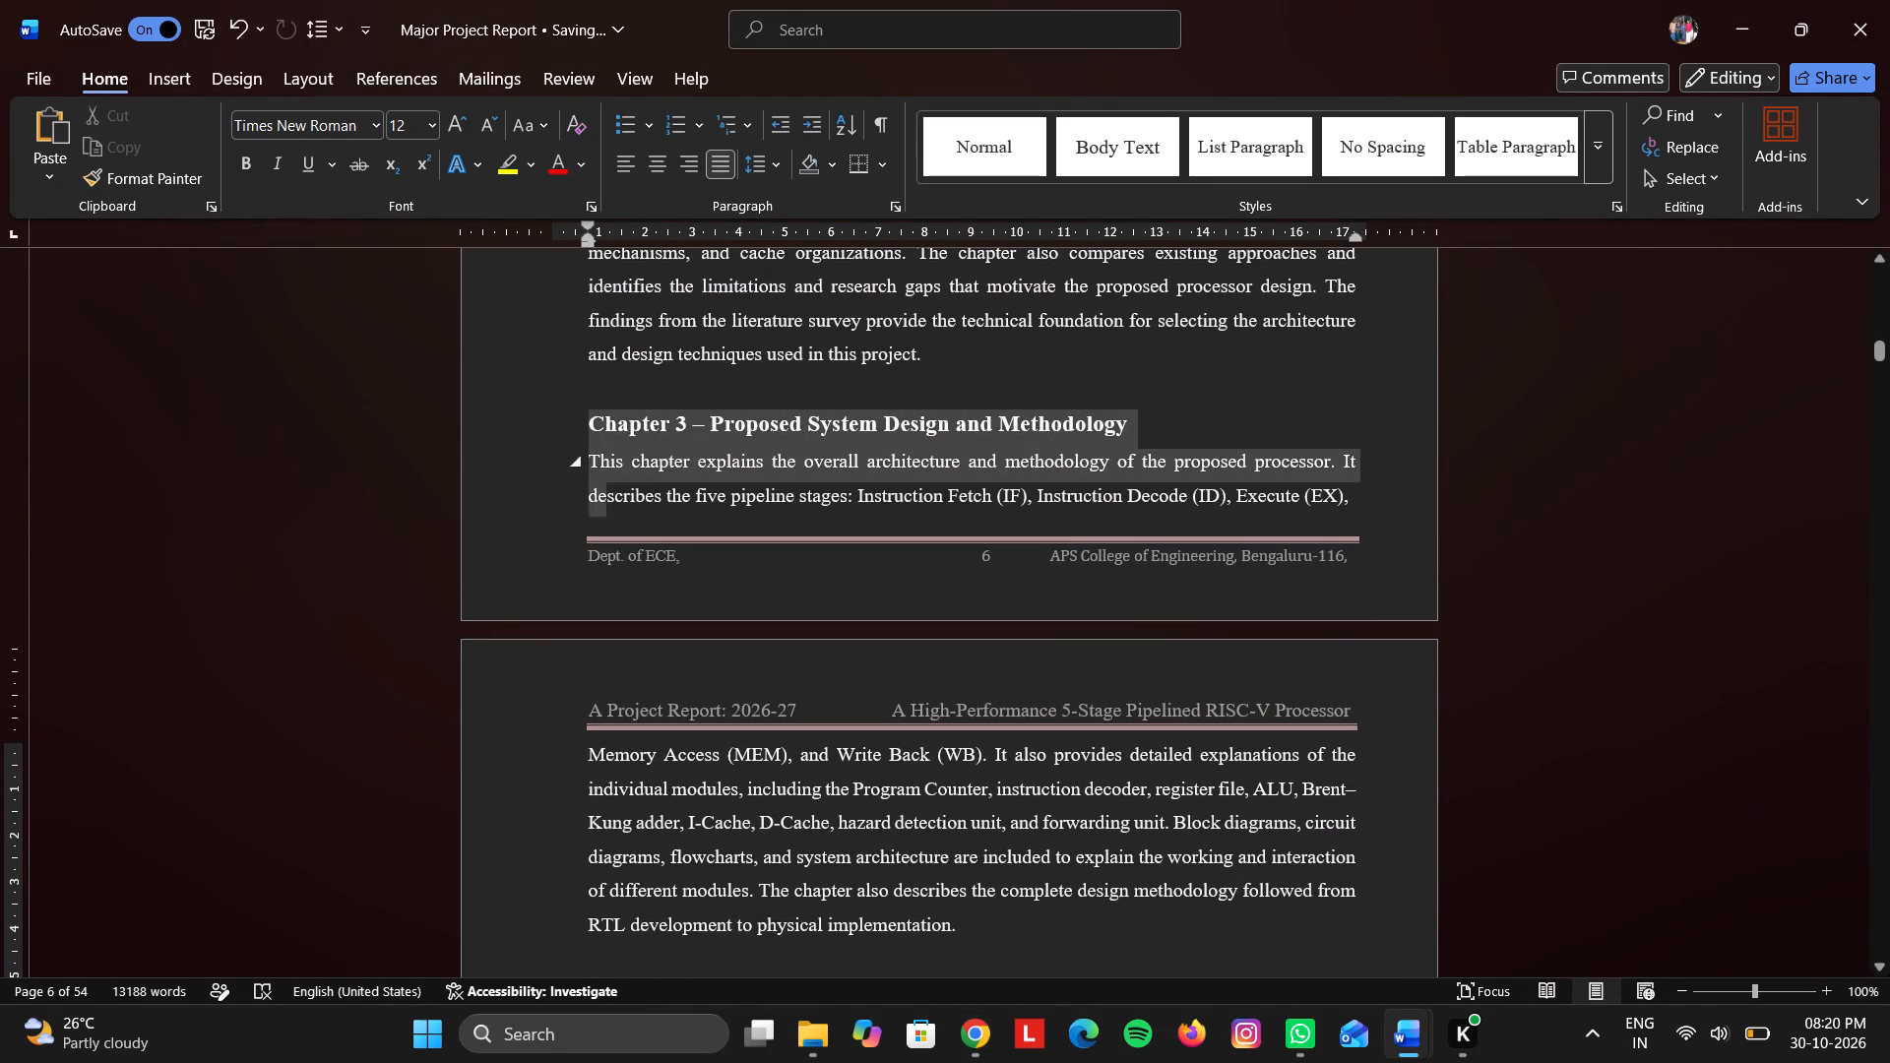
left_click_drag(623, 503, 787, 680)
left_click(787, 680)
left_click_drag(585, 457, 966, 936)
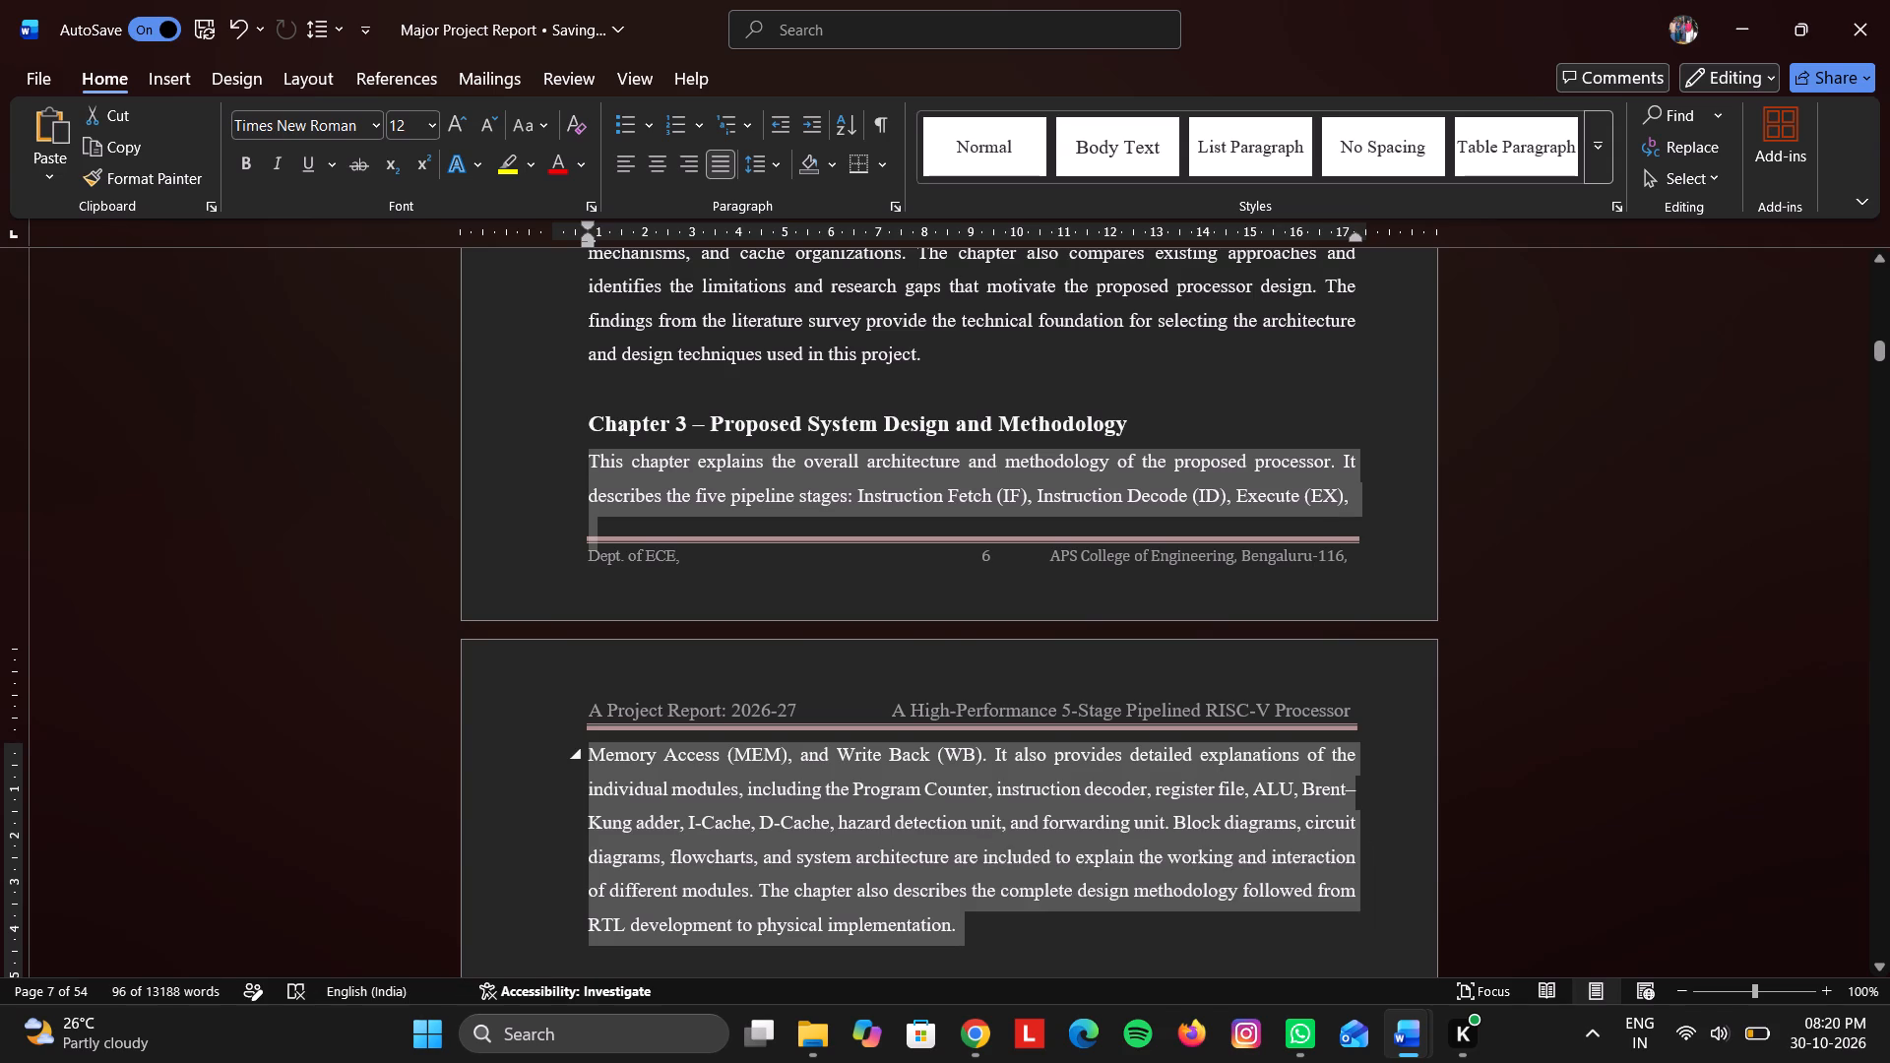
key("ctrl+v")
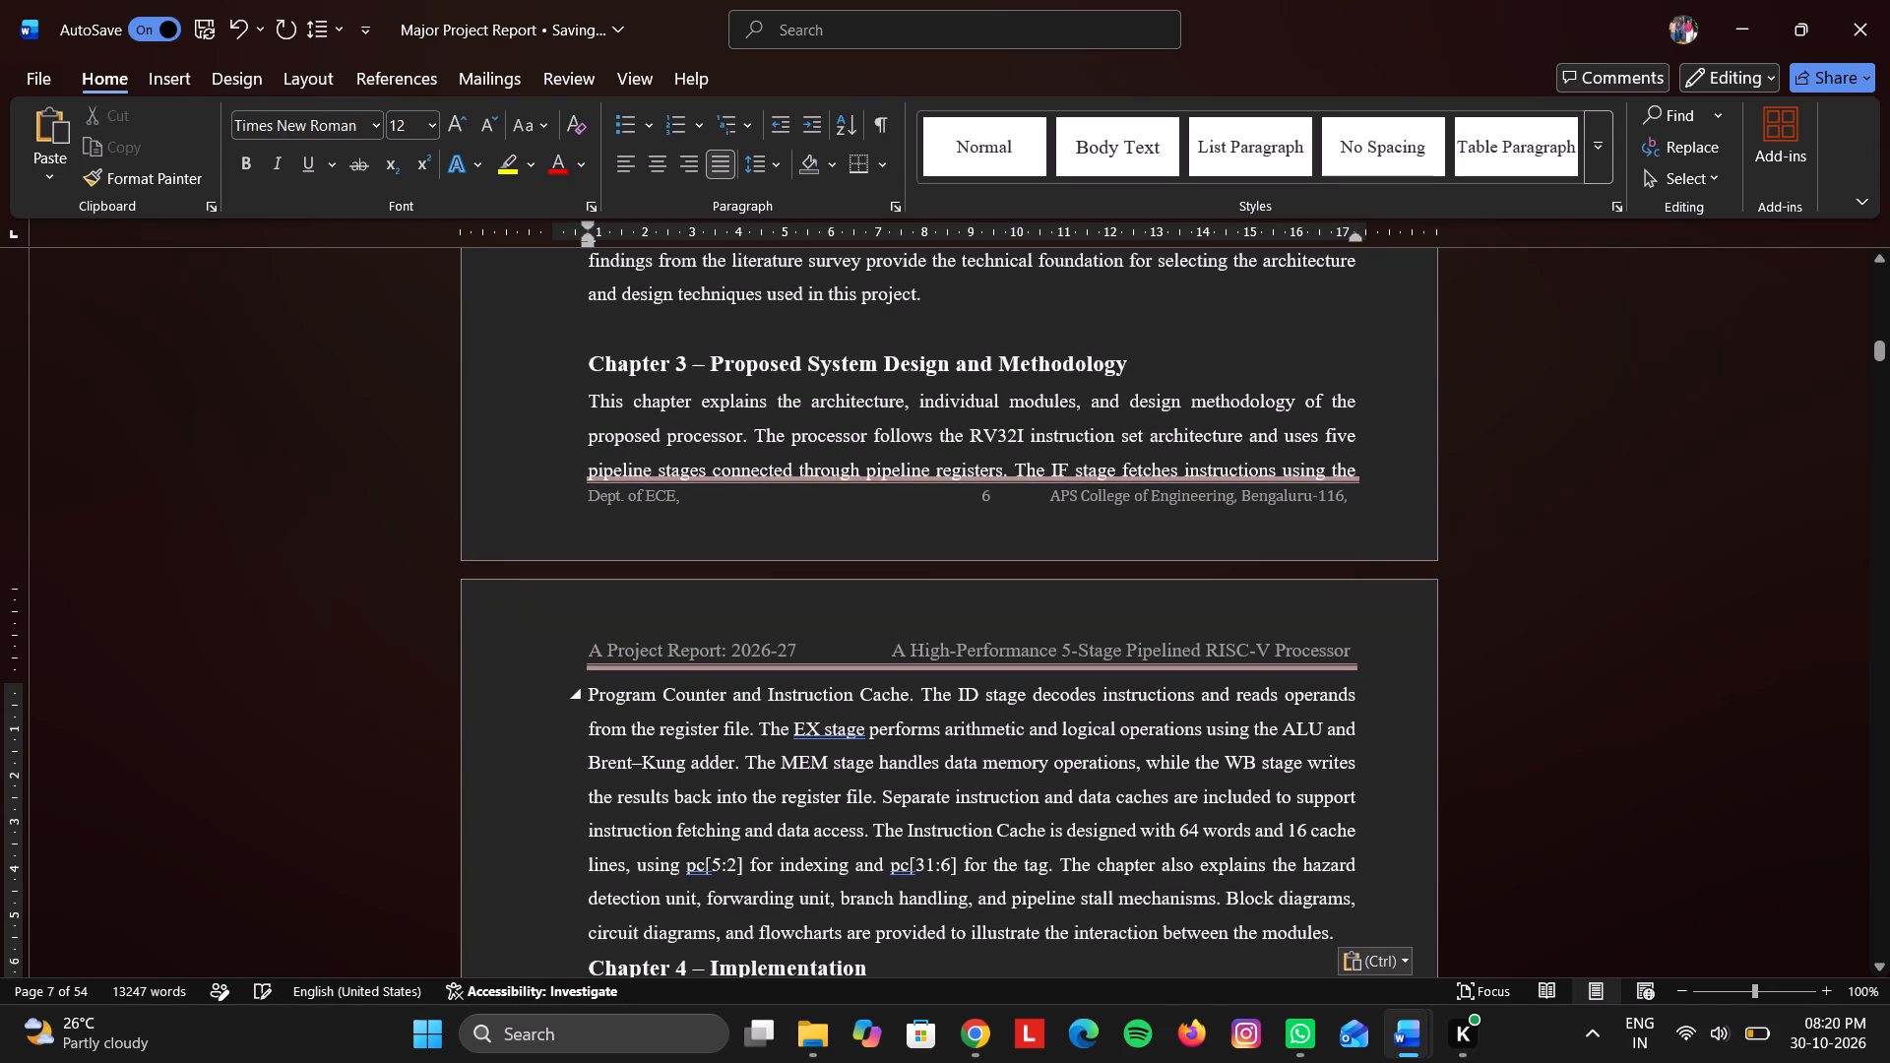
Apply the suggested grammar correction "EX-stage" to "EX stage" in the Chapter 3 paragraph.
right_click(841, 741)
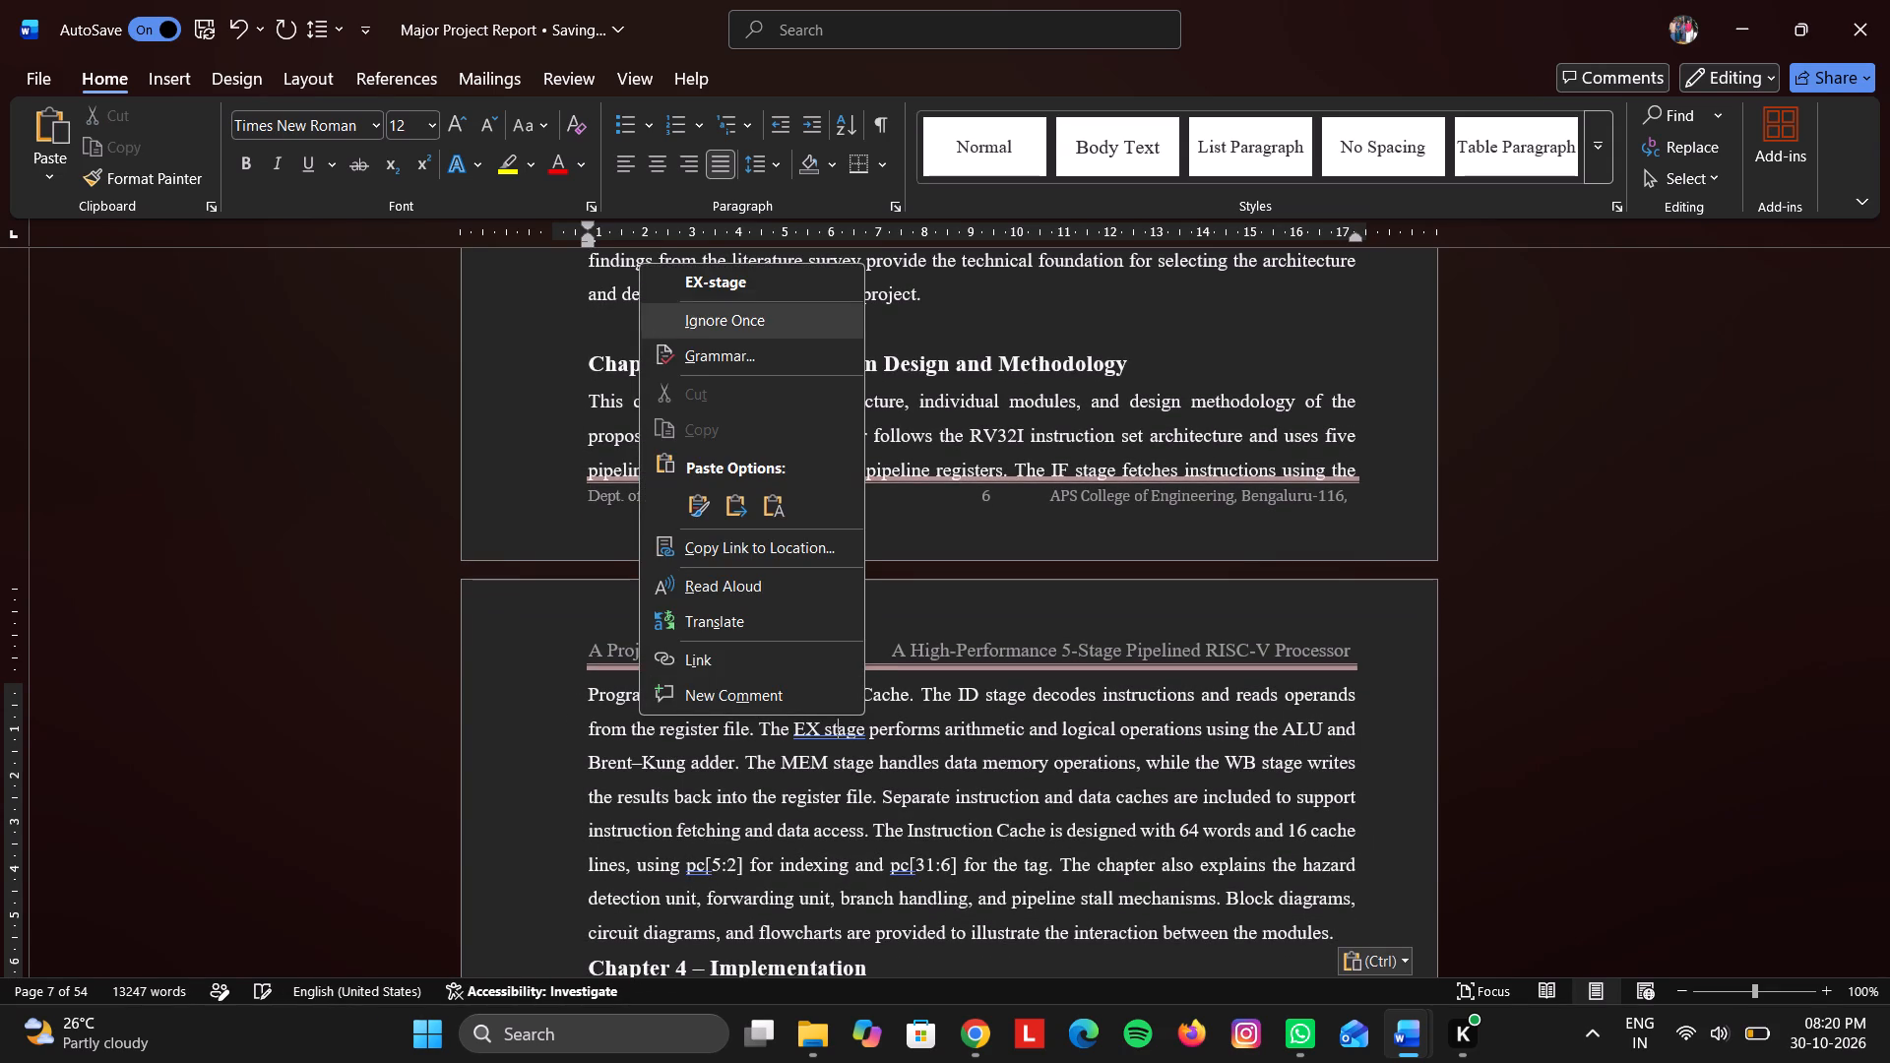
left_click(780, 281)
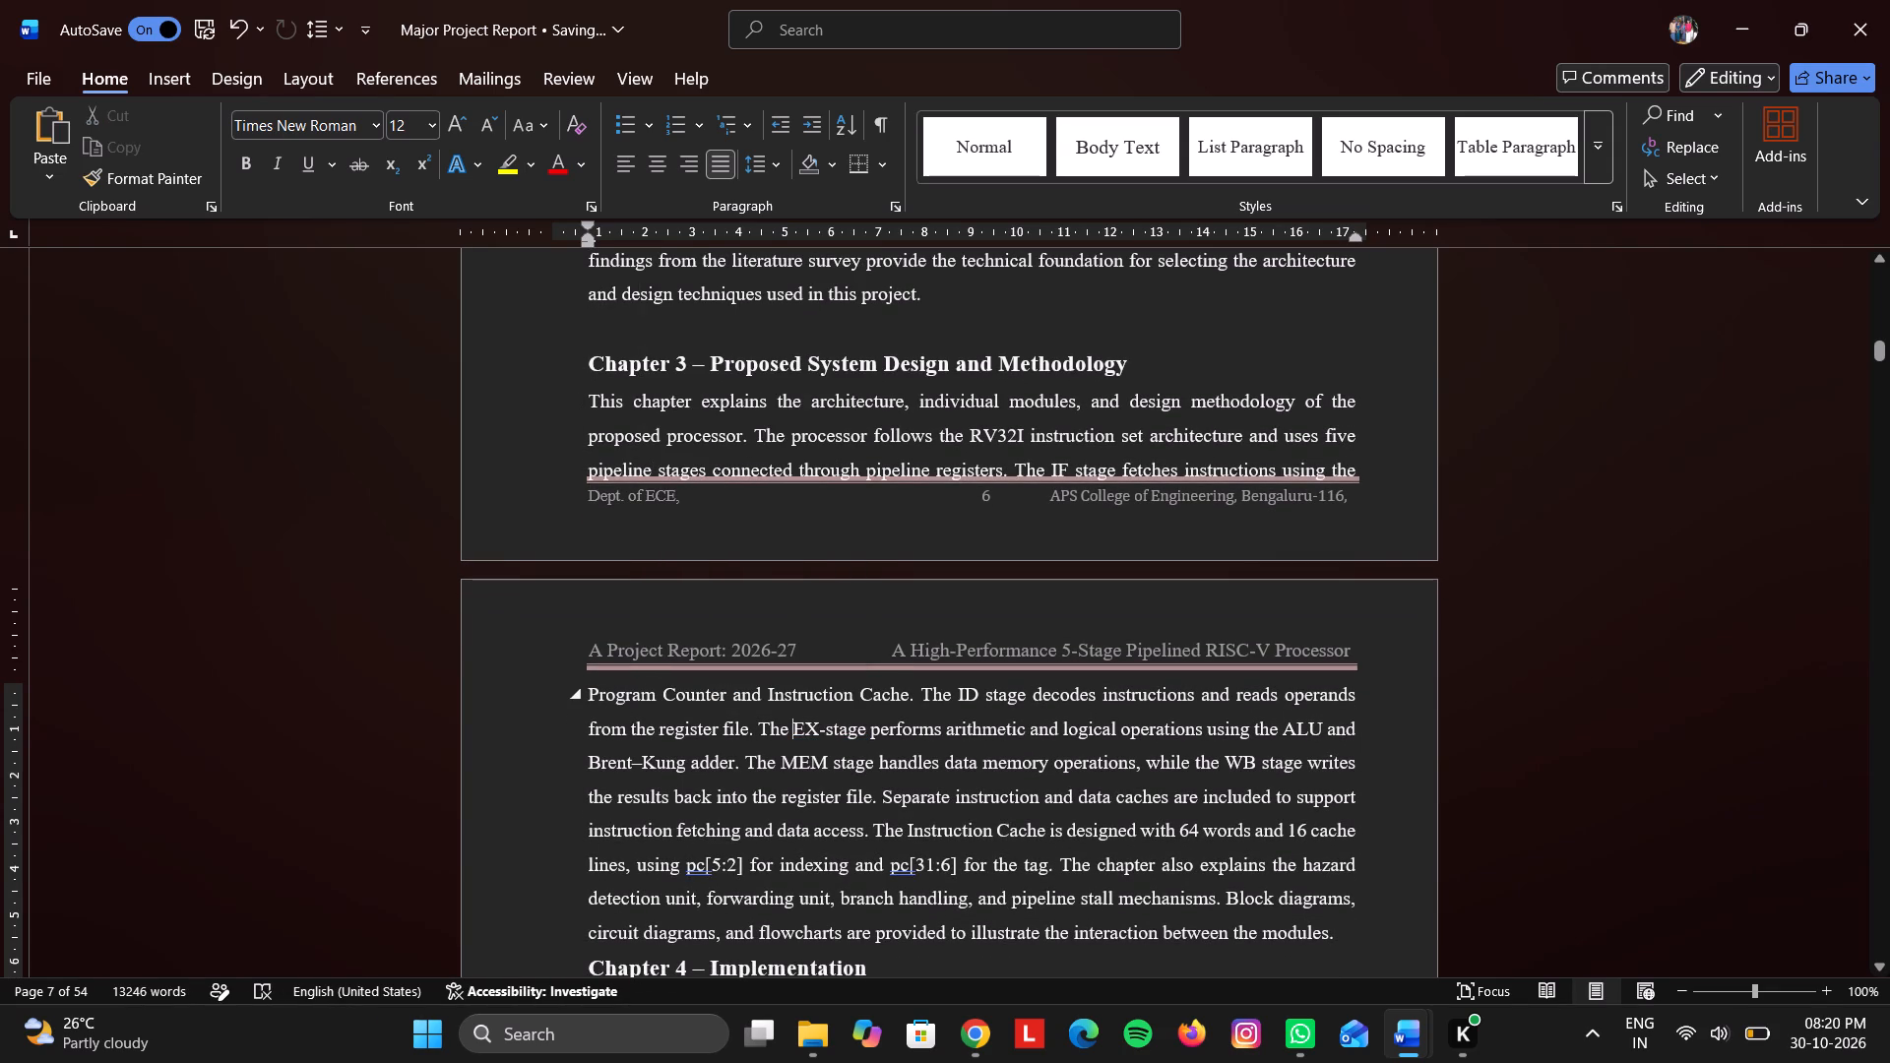
Increase the bottom margin slightly from page 6 so the body text clears the footer line, and check the following pages.
left_click(1358, 435)
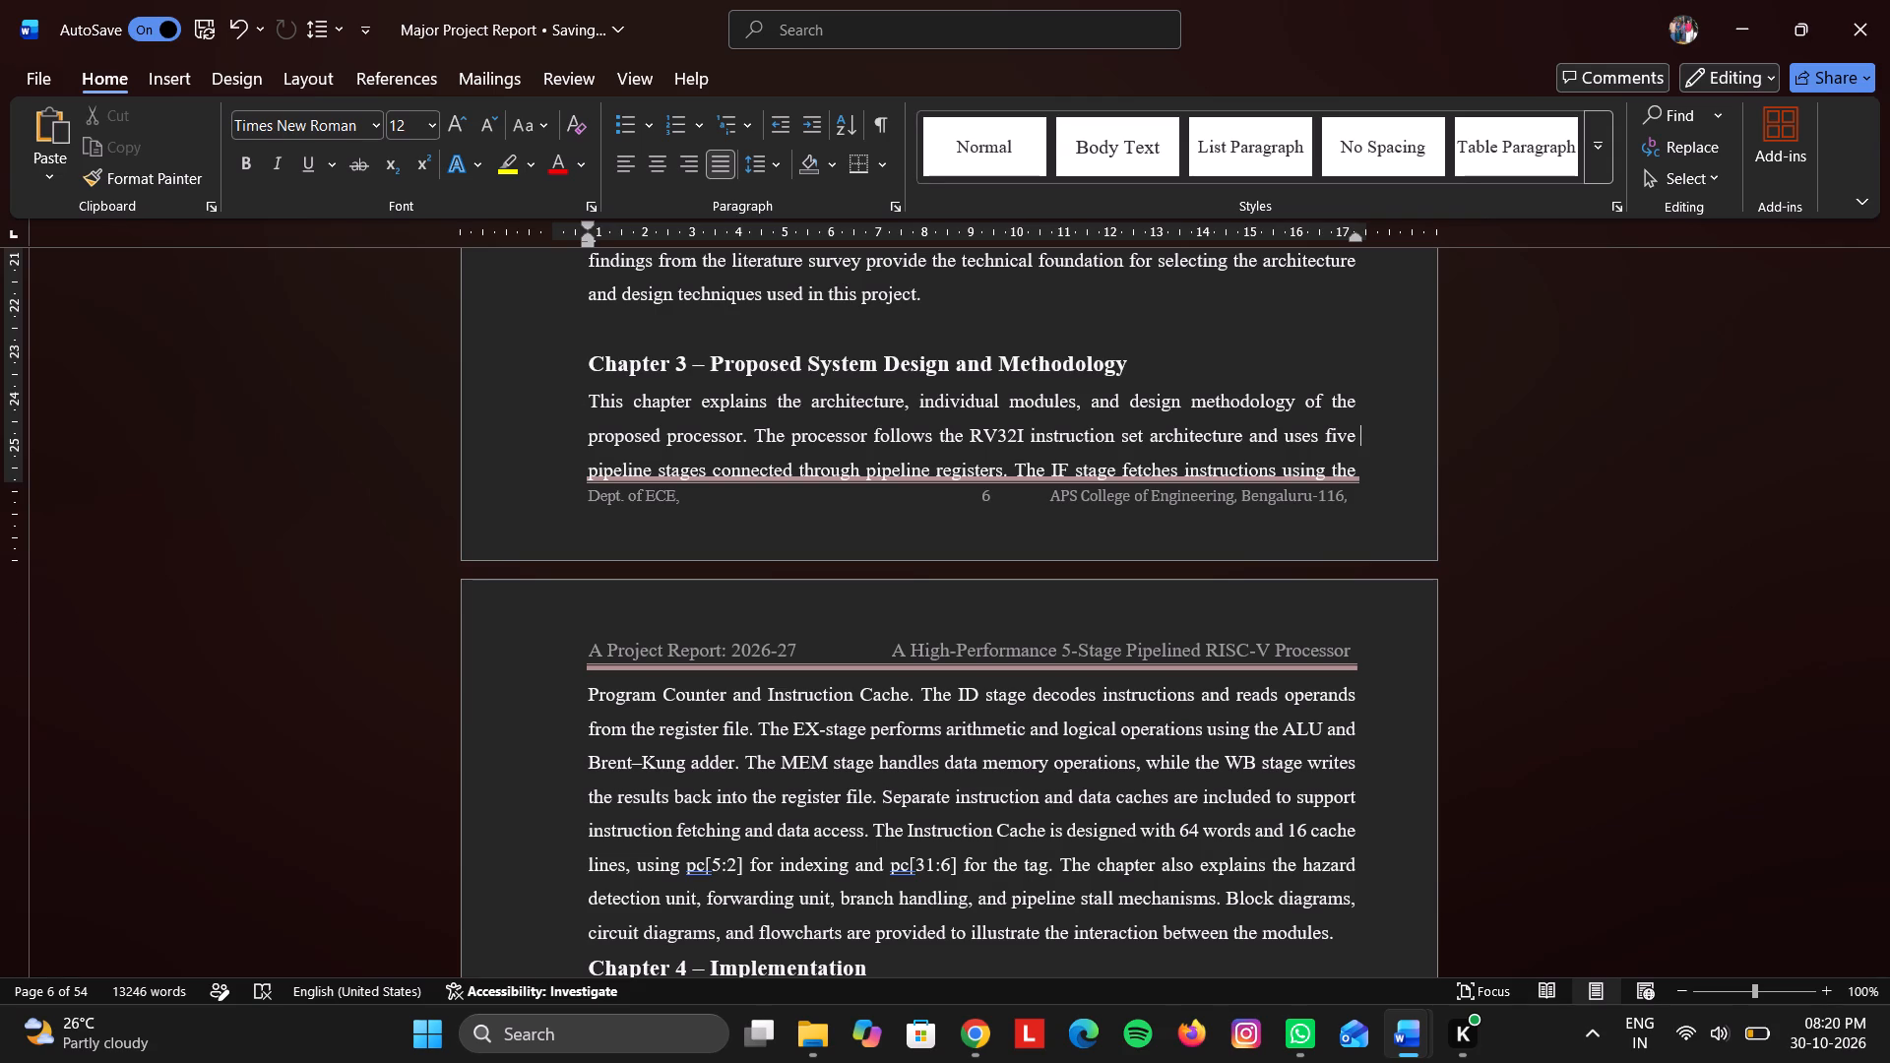
left_click_drag(15, 480, 22, 468)
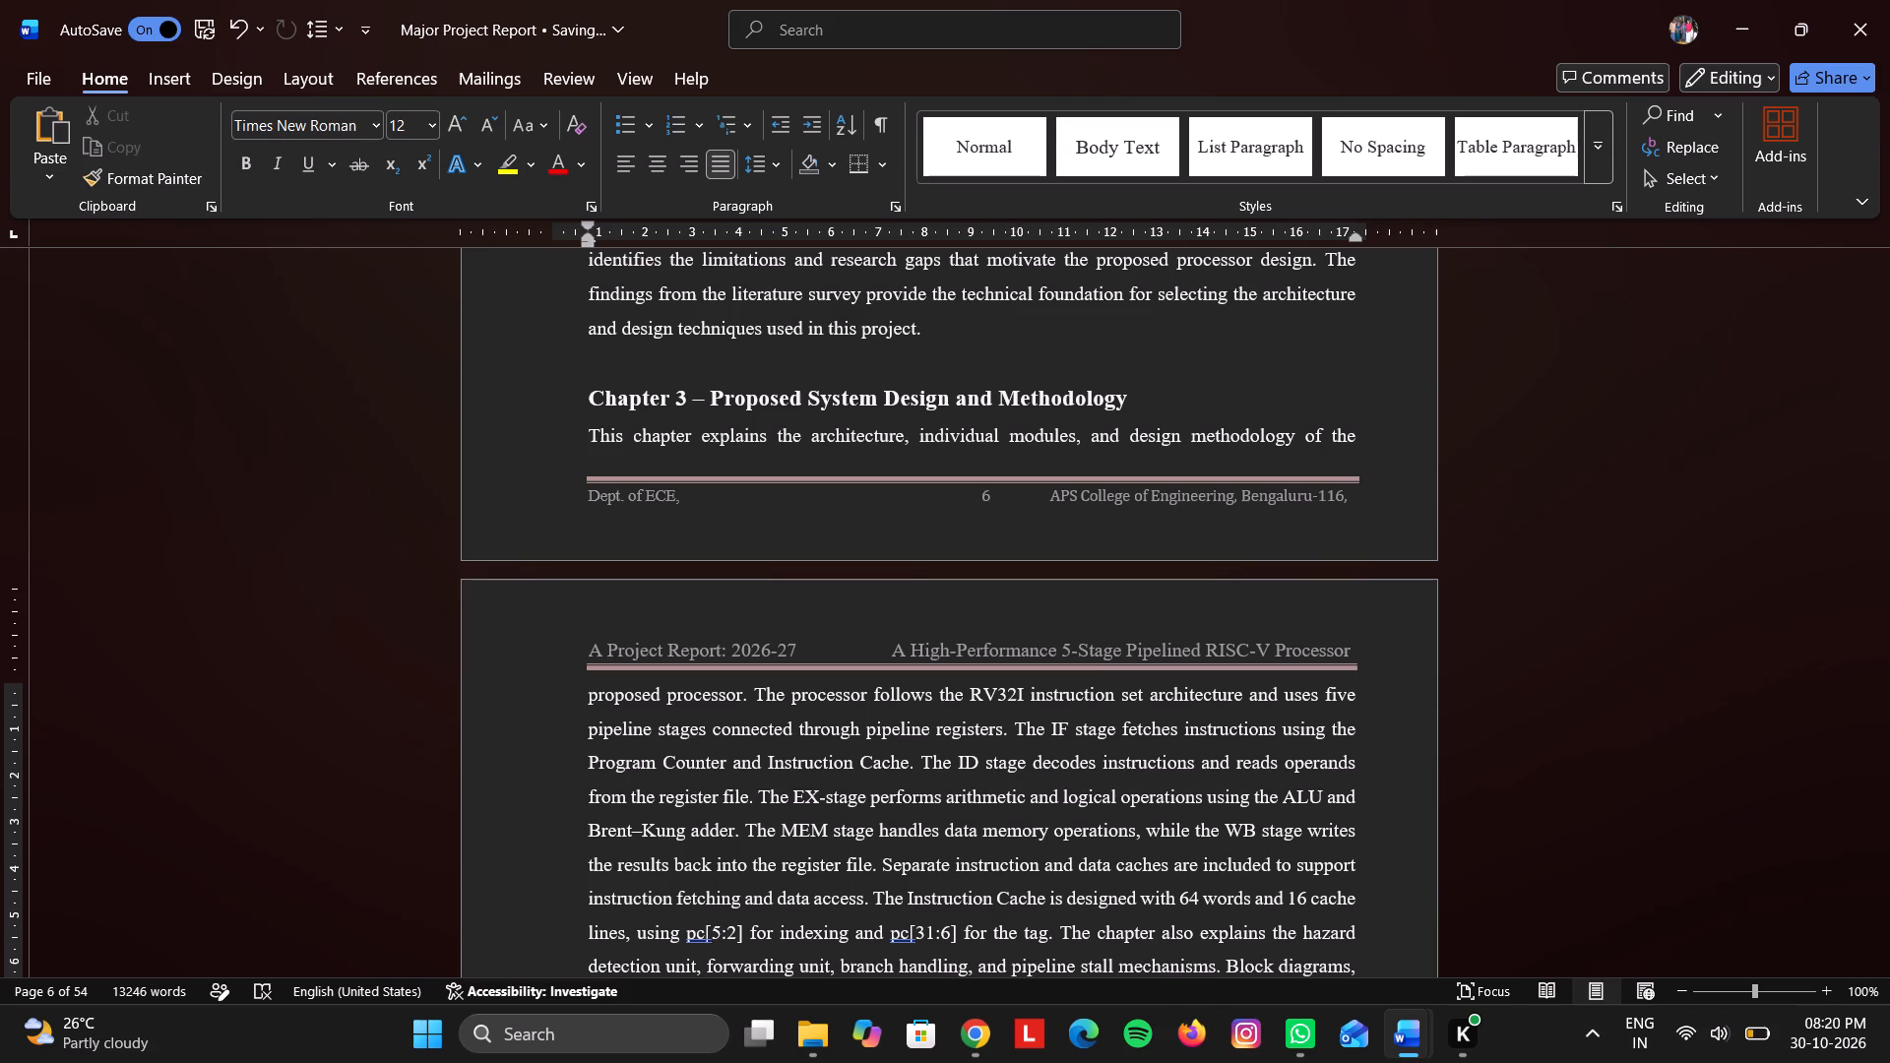
scroll(681, 789, "down", 13)
scroll(688, 793, "down", 12)
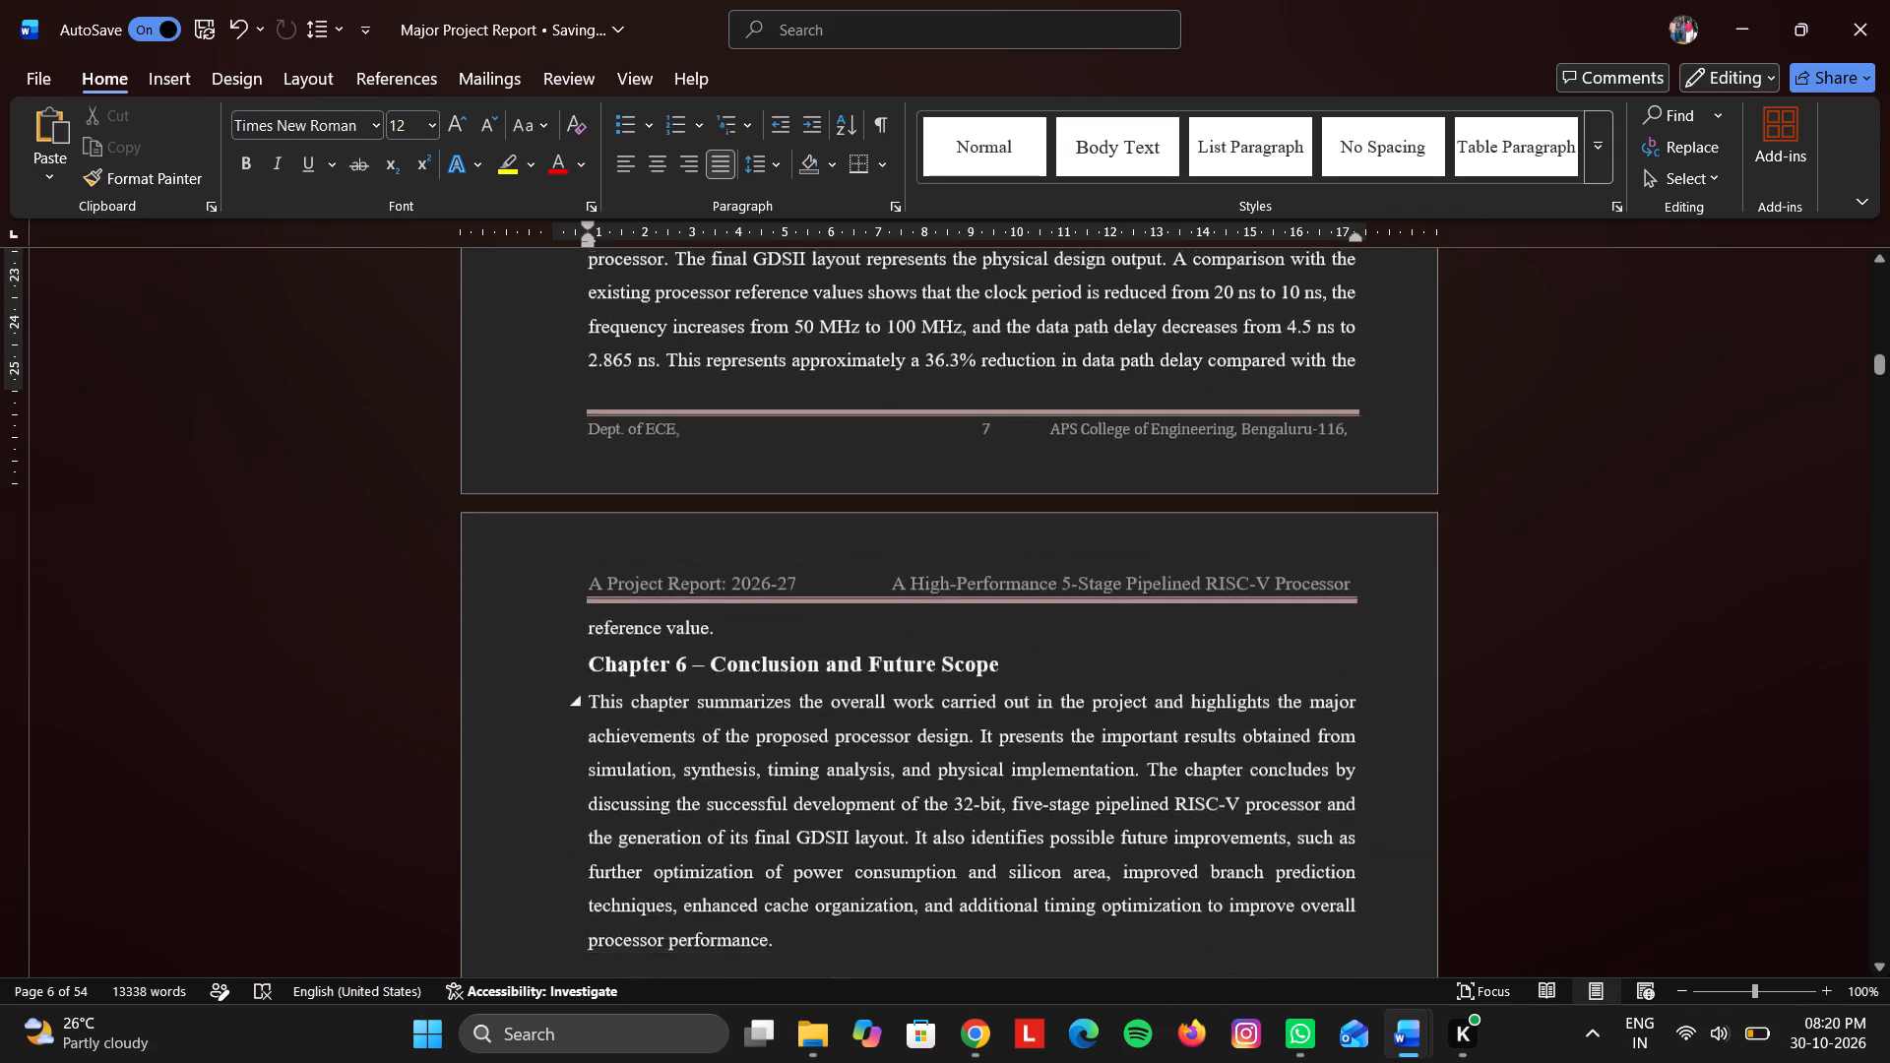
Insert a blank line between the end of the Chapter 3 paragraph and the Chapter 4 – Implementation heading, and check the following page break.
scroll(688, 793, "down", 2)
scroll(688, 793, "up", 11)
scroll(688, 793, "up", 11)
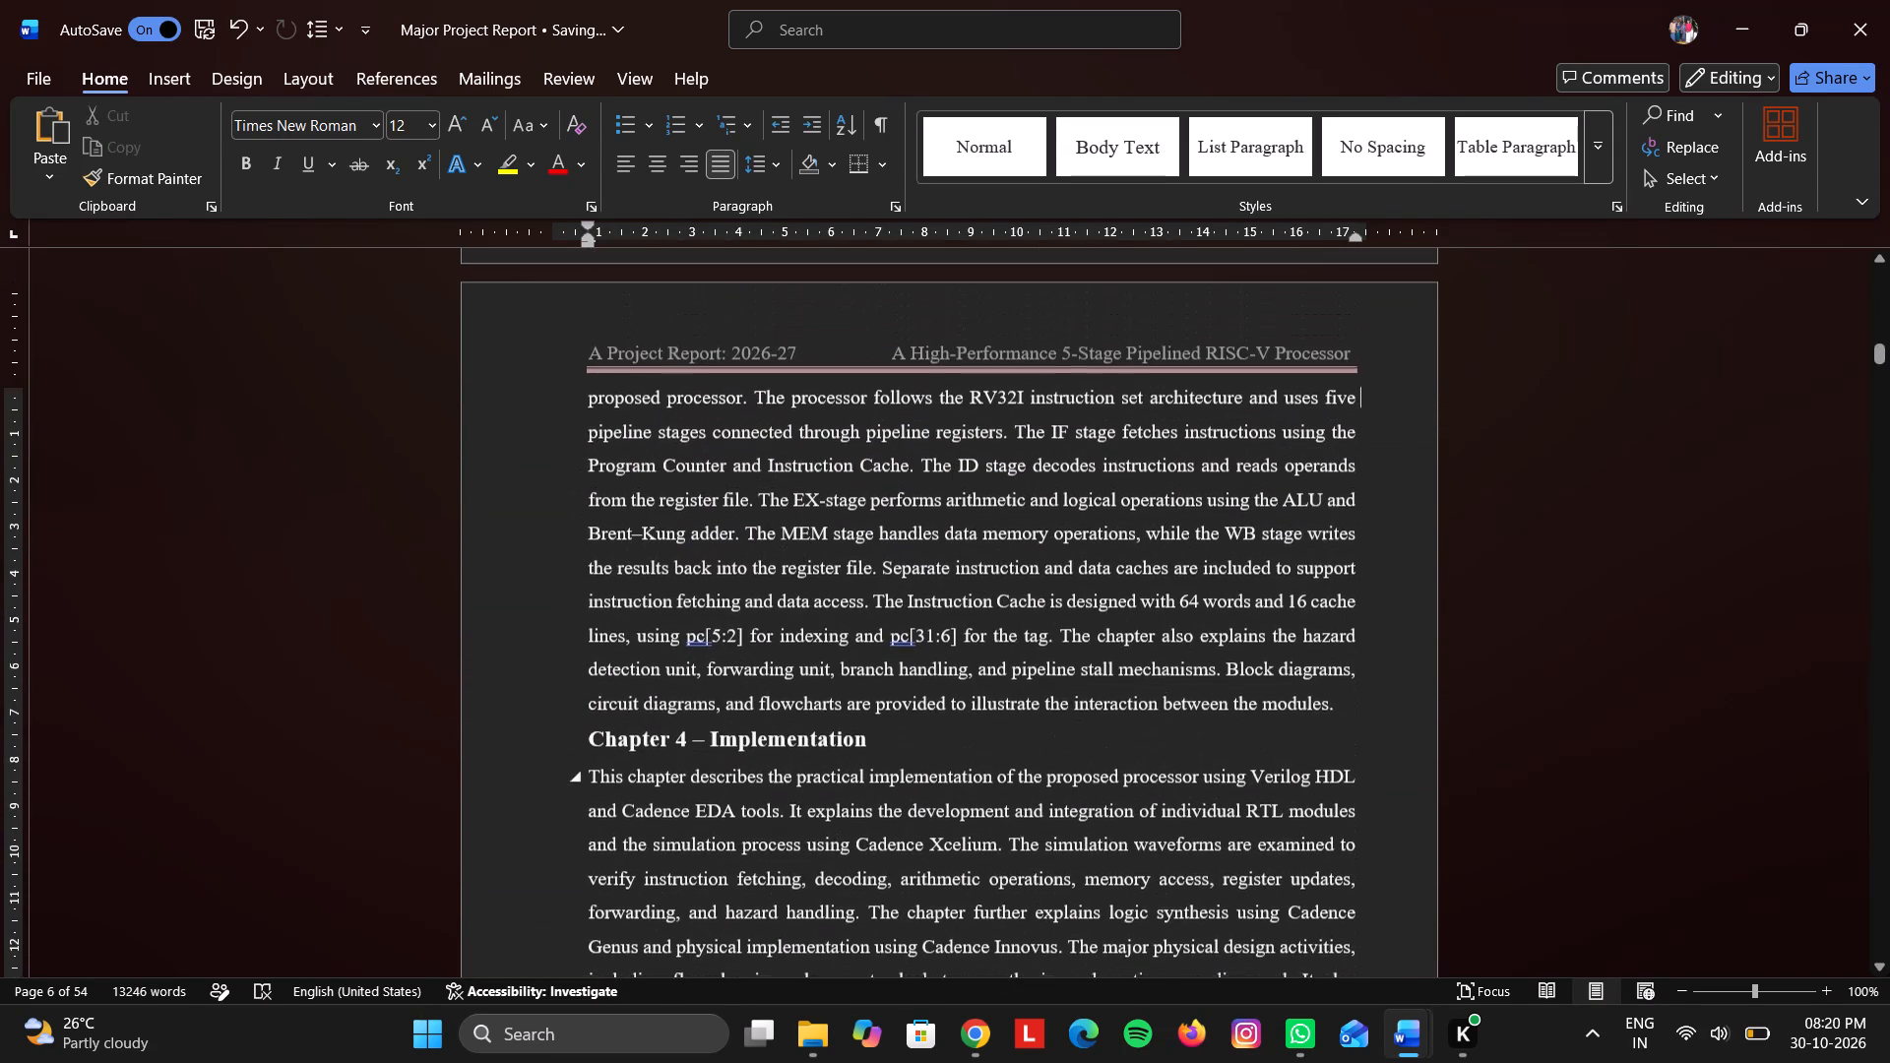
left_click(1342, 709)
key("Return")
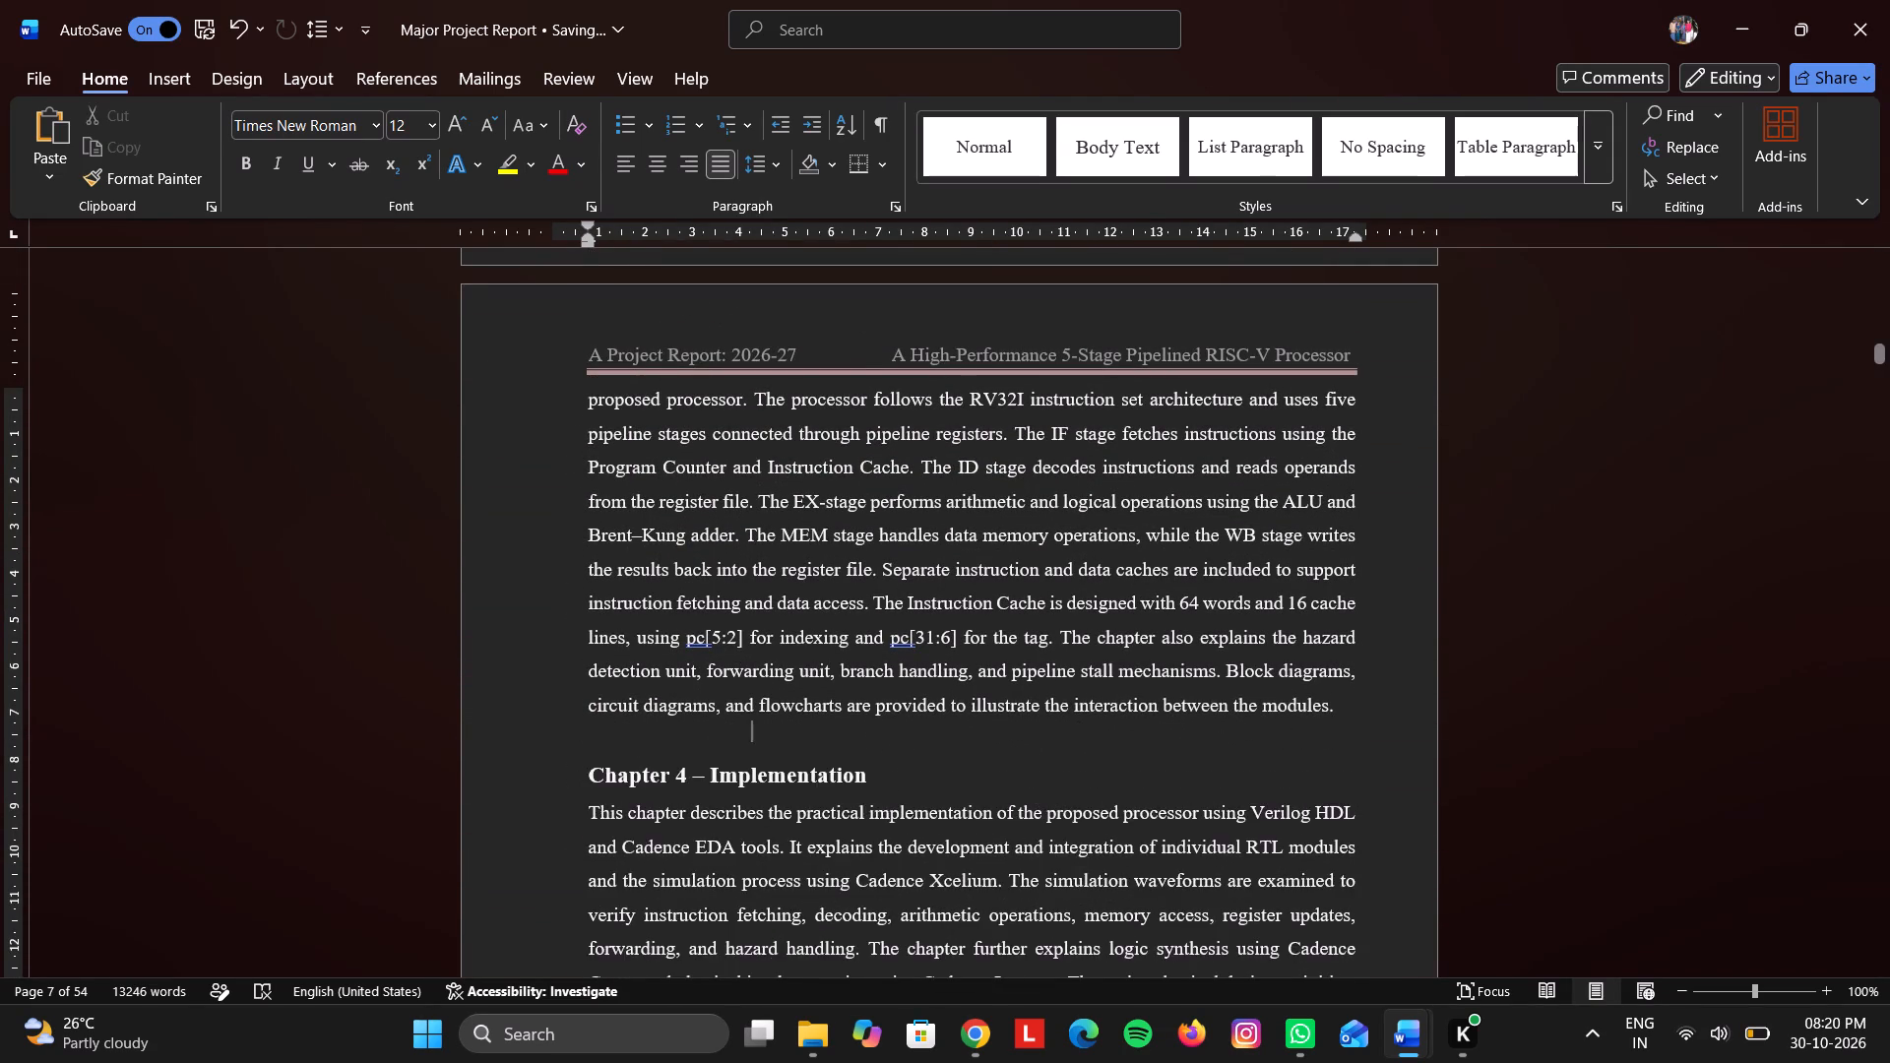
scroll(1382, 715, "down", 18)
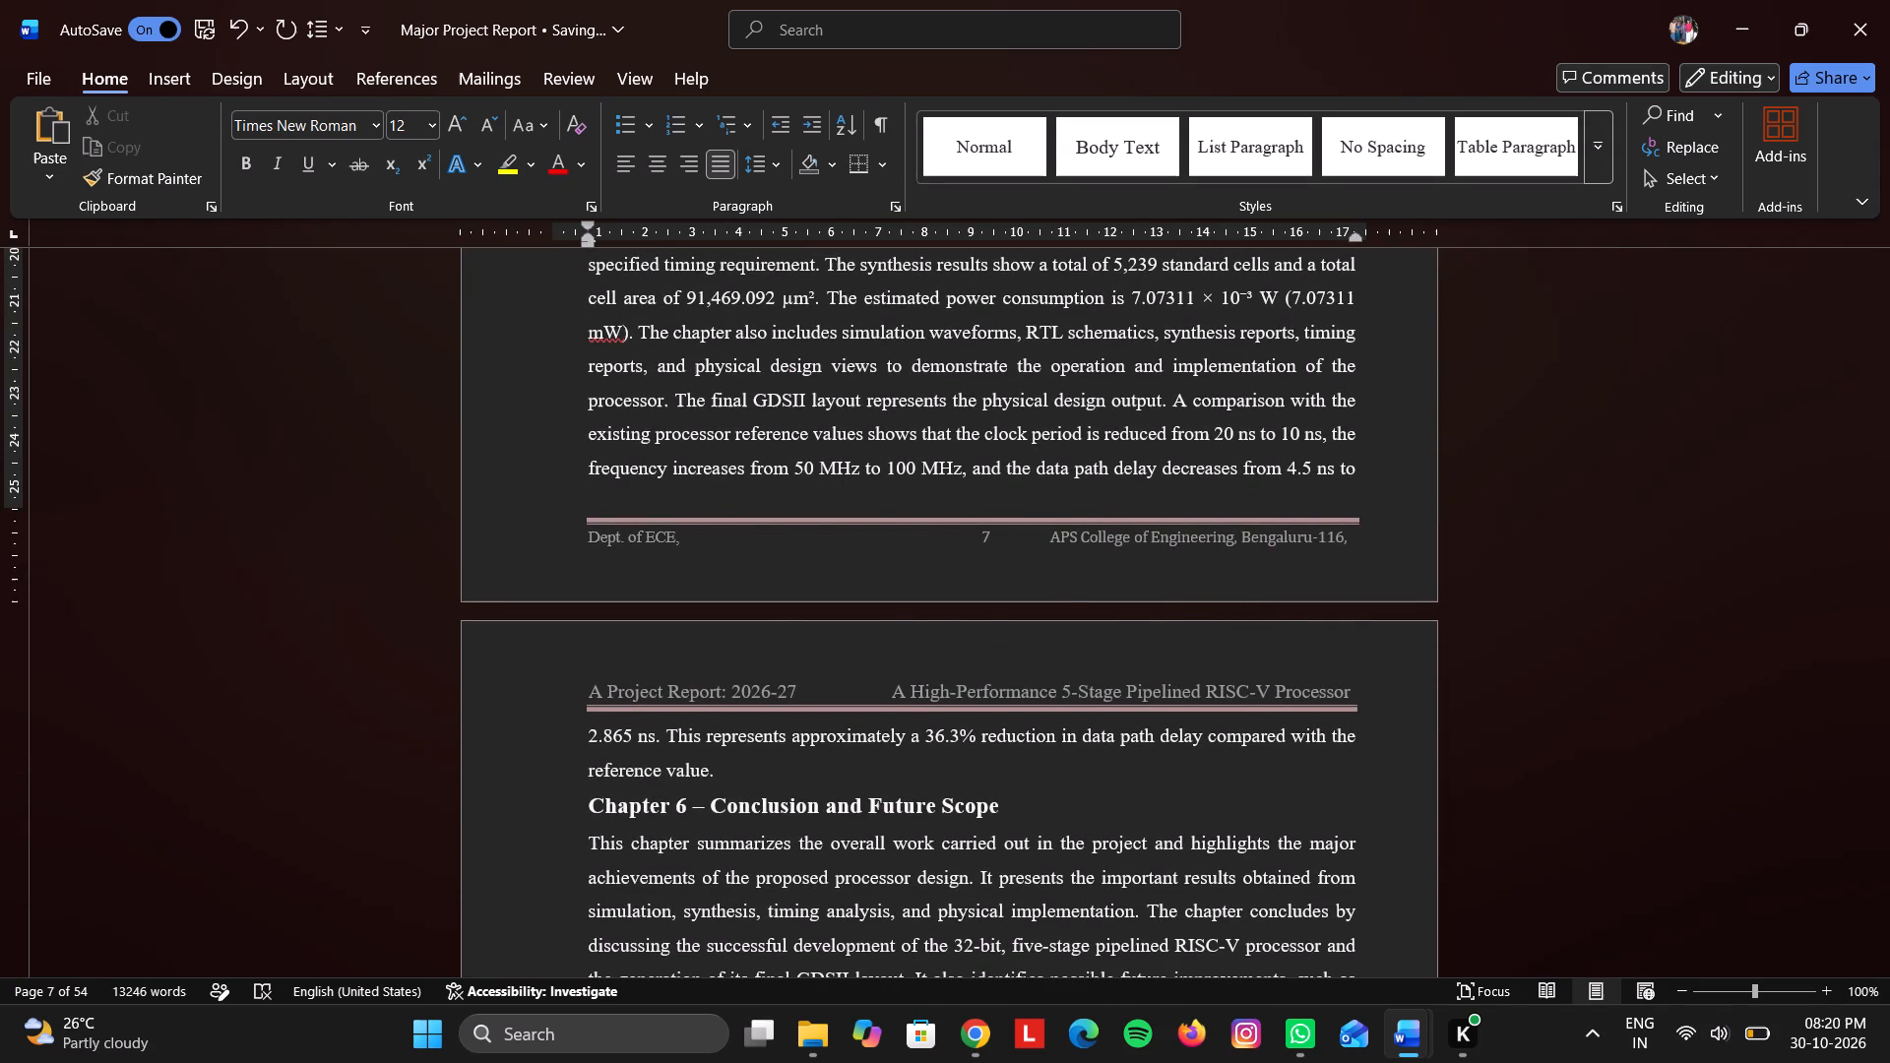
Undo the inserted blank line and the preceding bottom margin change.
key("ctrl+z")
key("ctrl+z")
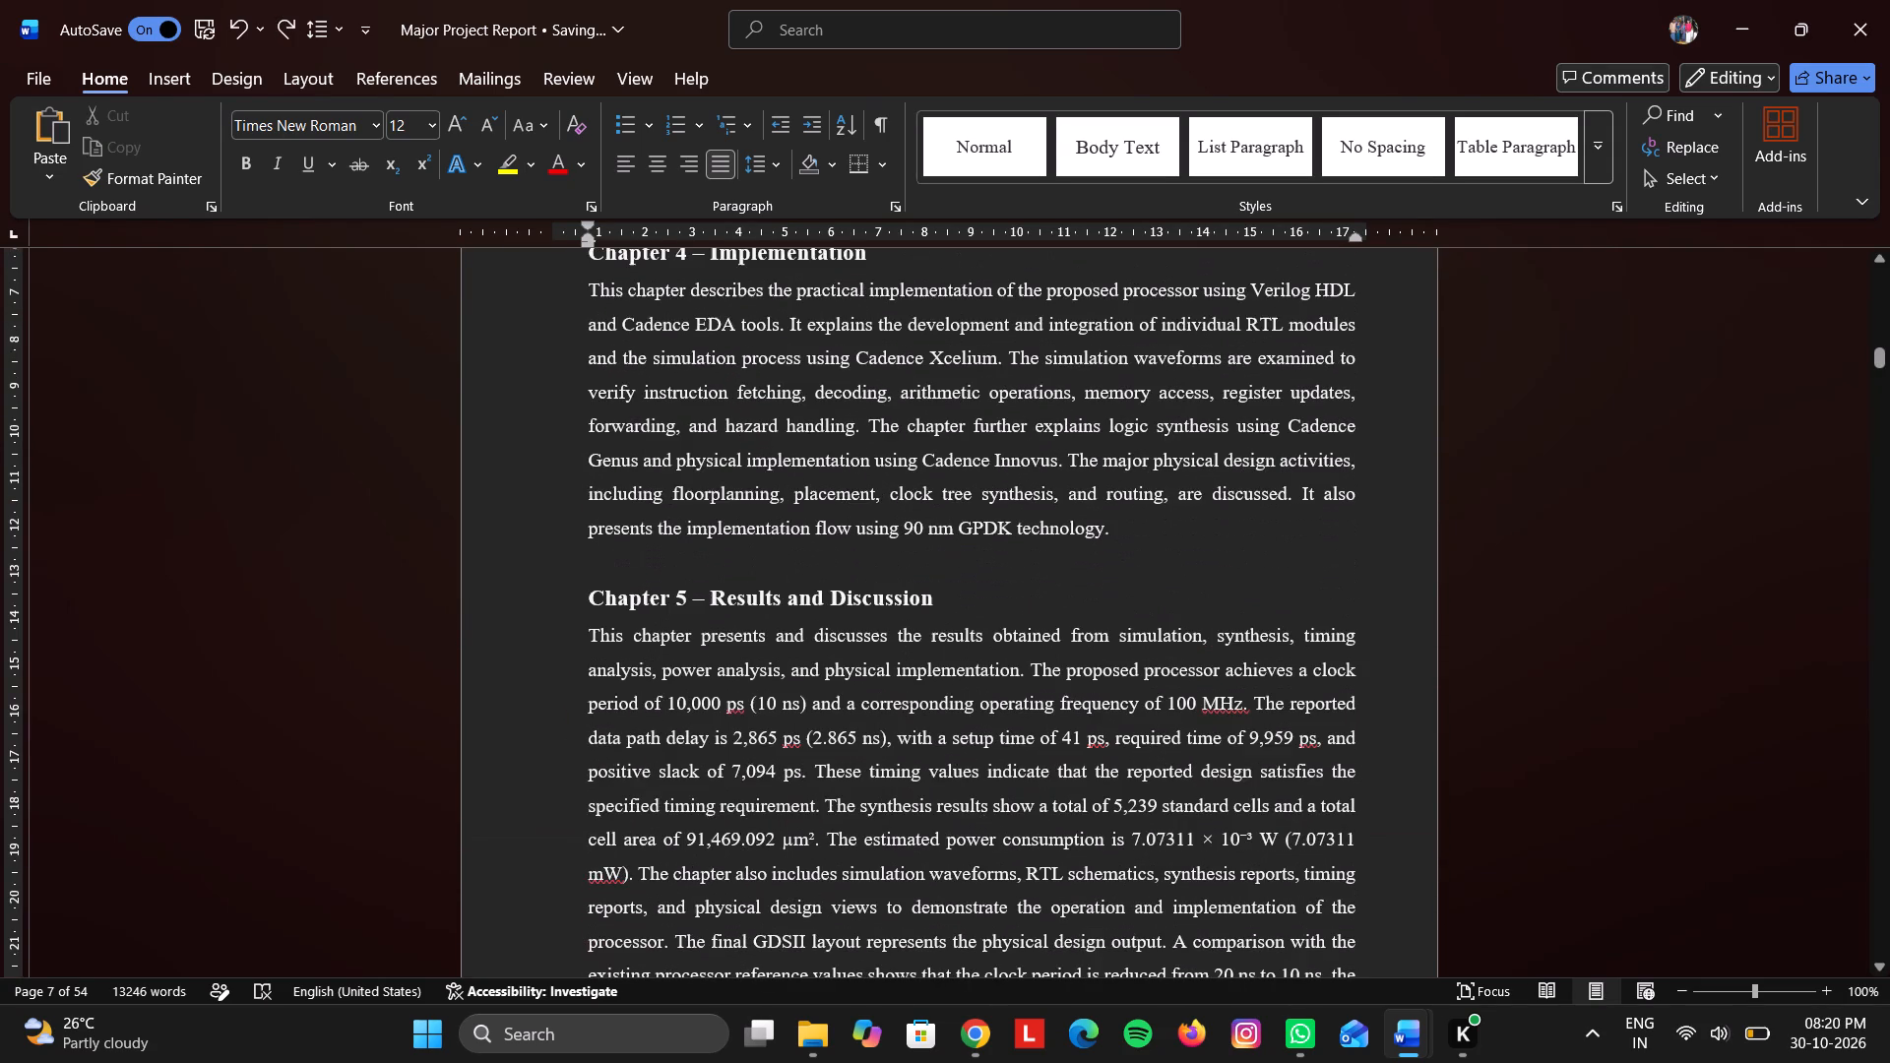
Break the Chapter 3 paragraph after "uses five" so "pipeline stages" starts page 7, and remove the leading space there.
scroll(0, 483, "up", 4)
scroll(0, 709, "up", 3)
scroll(67, 565, "up", 3)
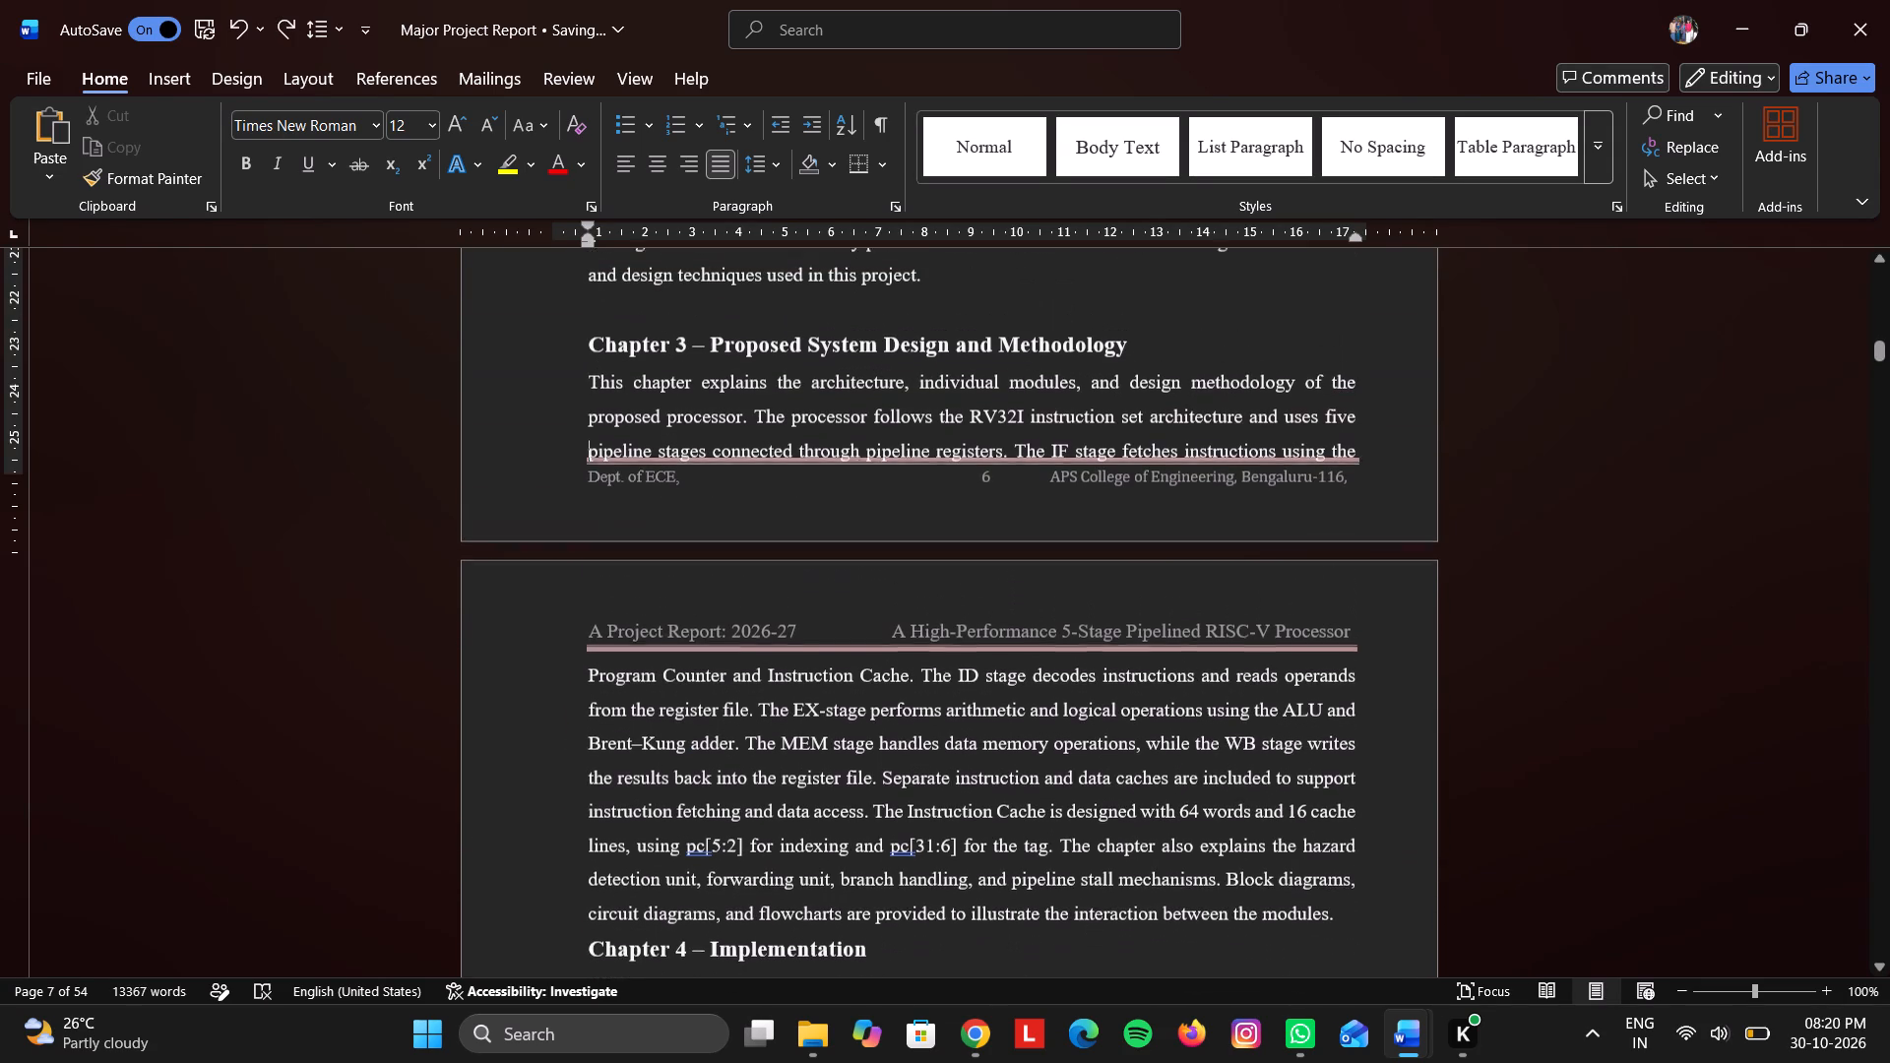
left_click(1353, 428)
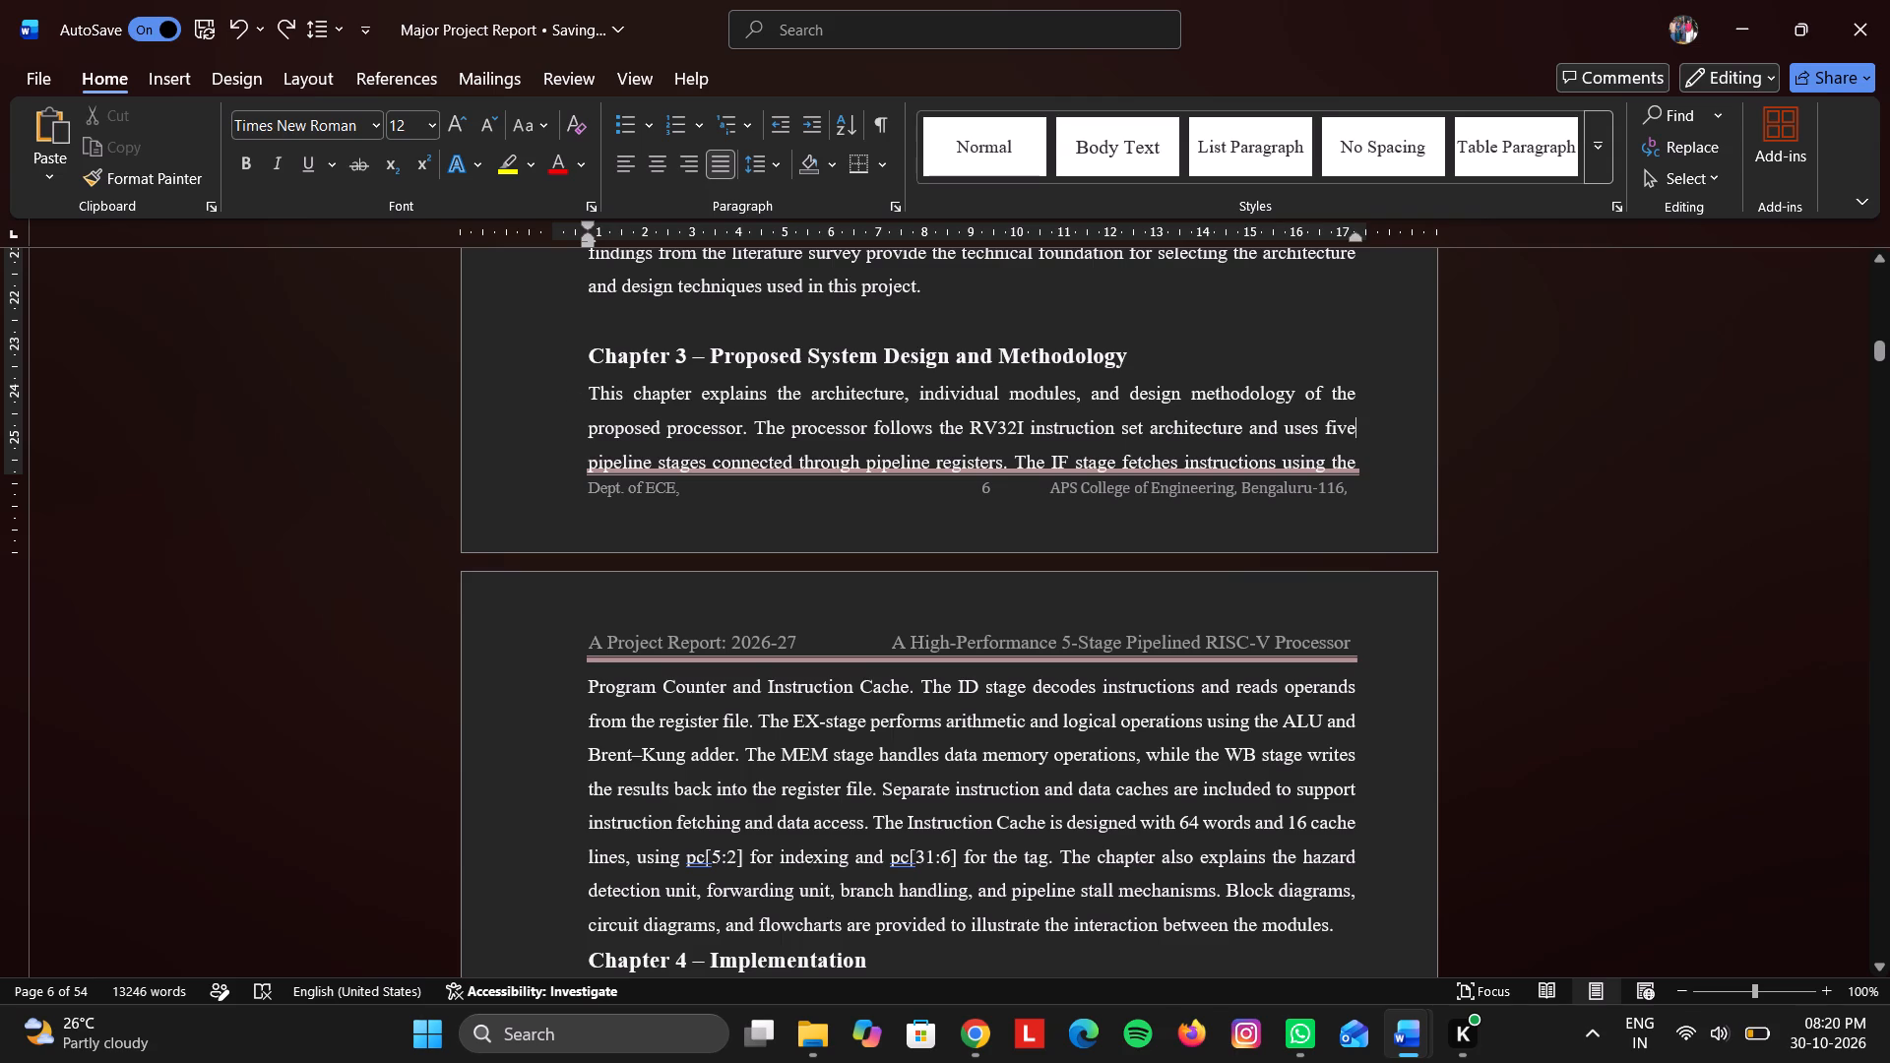
key("Return")
key("Return")
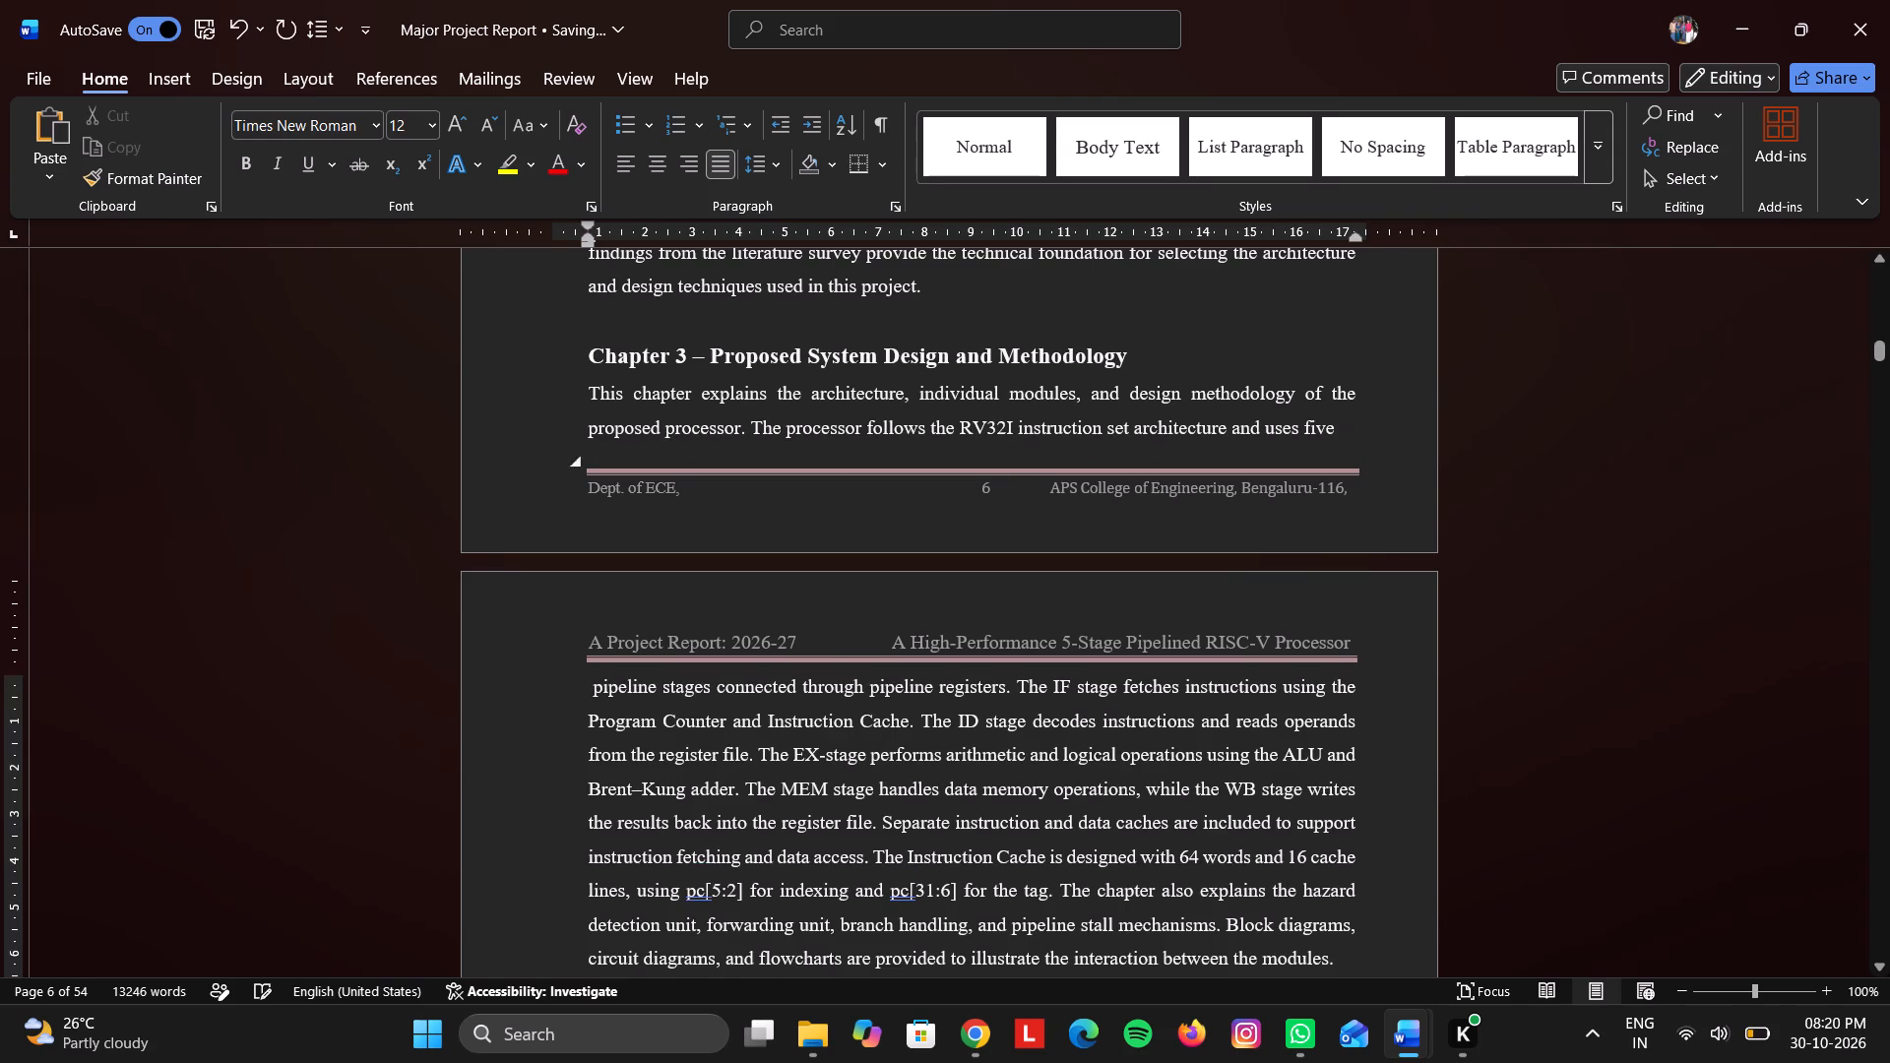
scroll(1341, 524, "down", 7)
scroll(1340, 529, "up", 2)
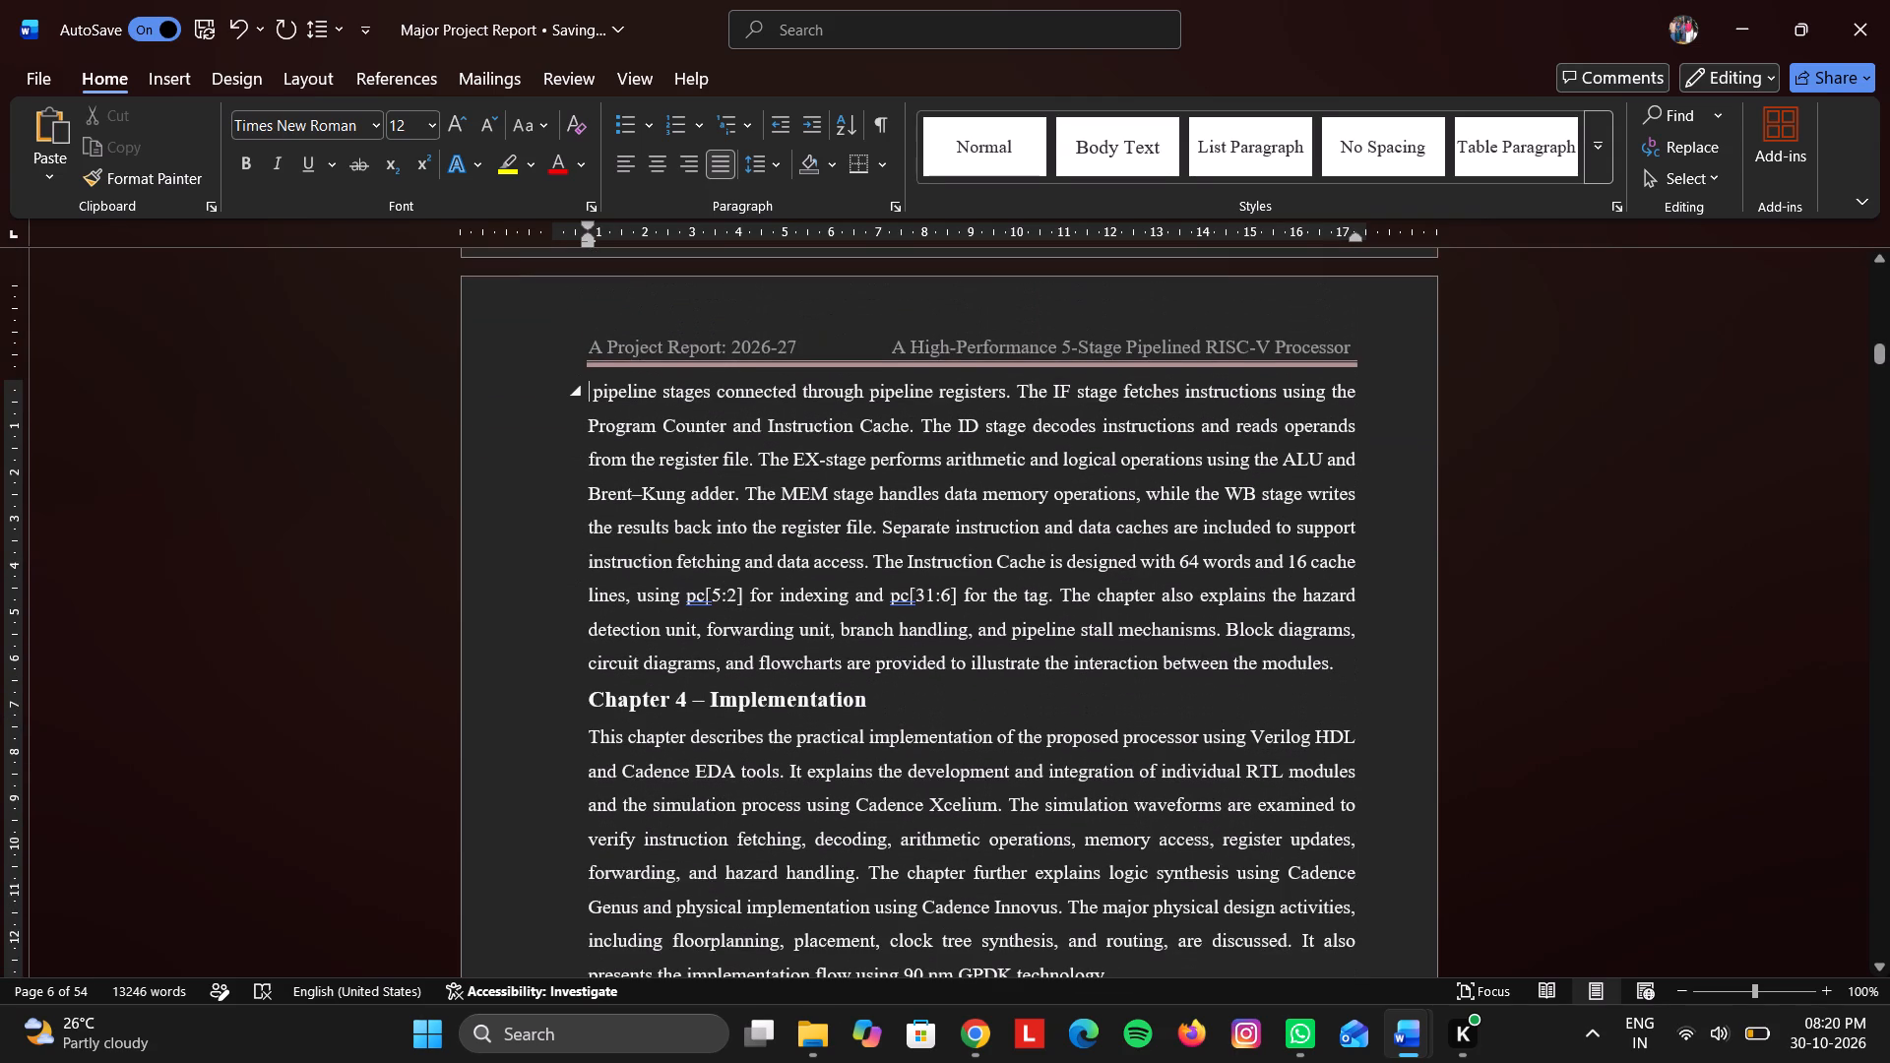
key("Right")
key("BackSpace")
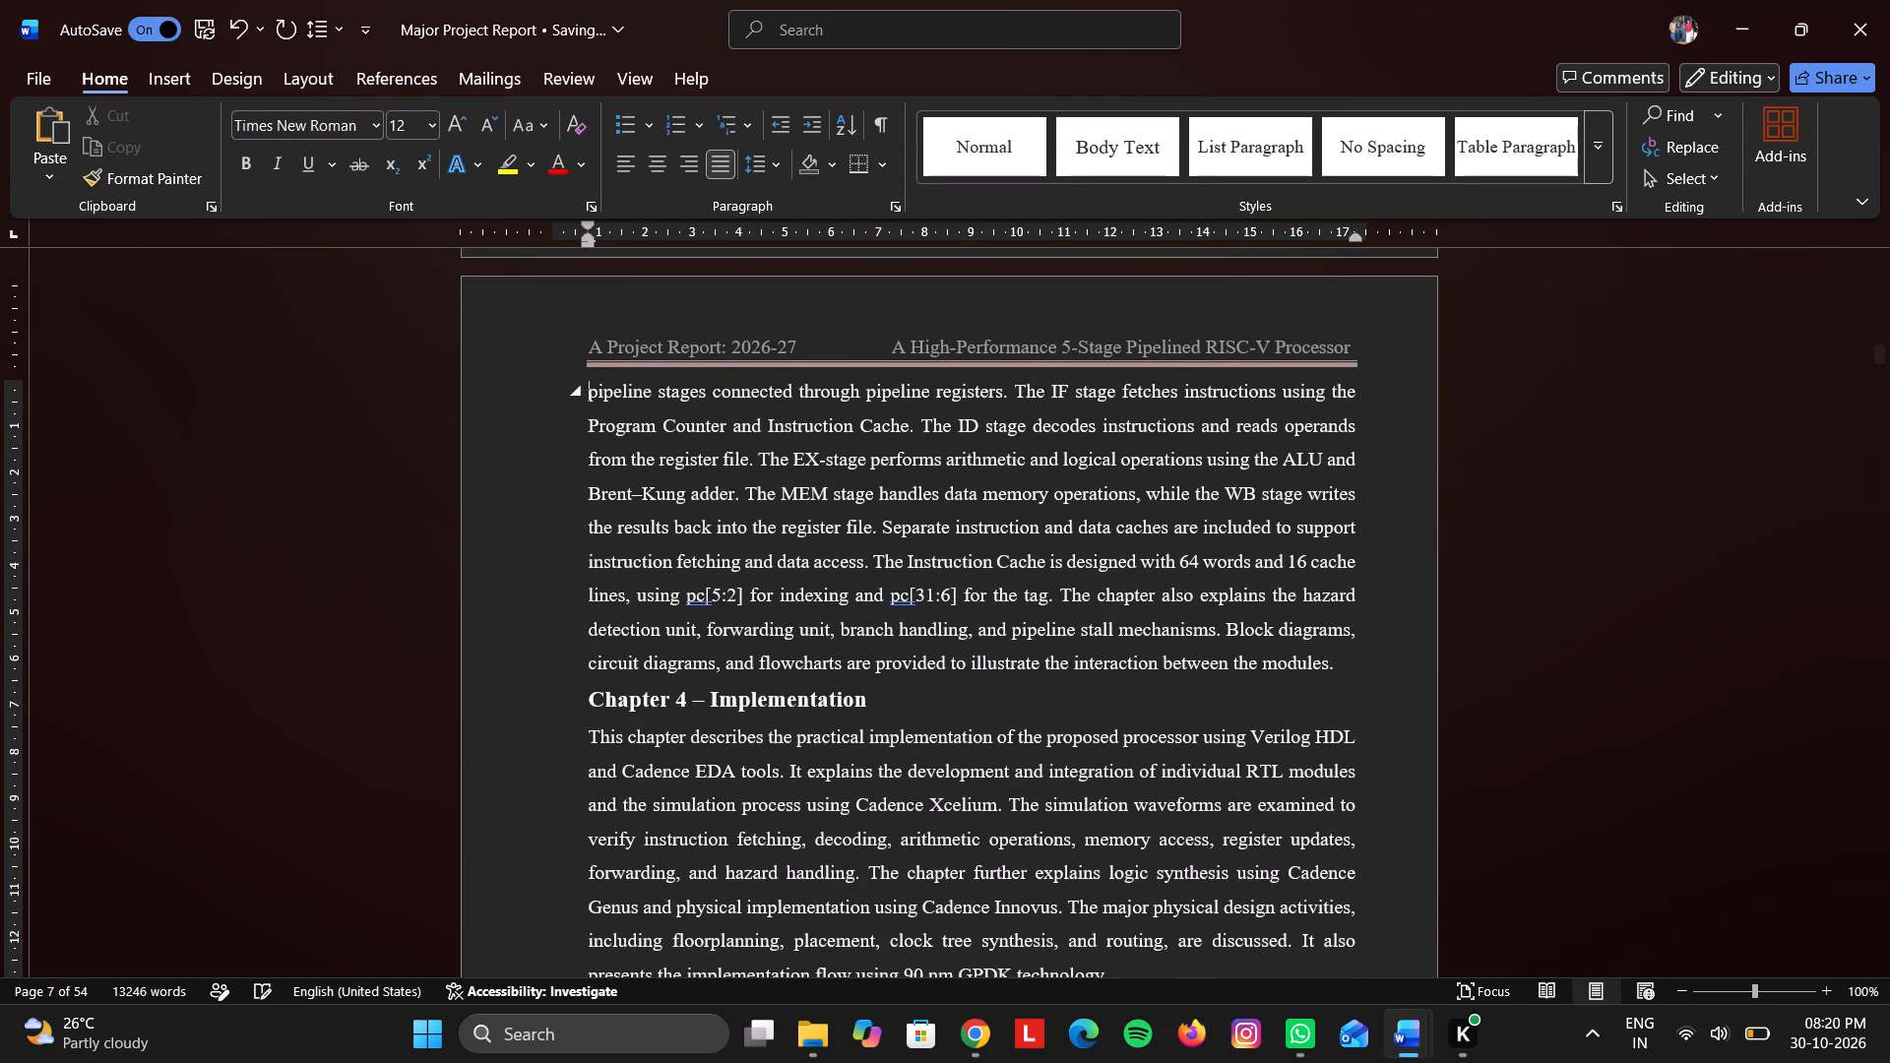
Insert a blank line between the Chapter 3 paragraph and the Chapter 4 – Implementation heading.
scroll(1340, 529, "down", 6)
scroll(1356, 564, "up", 2)
left_click(1335, 430)
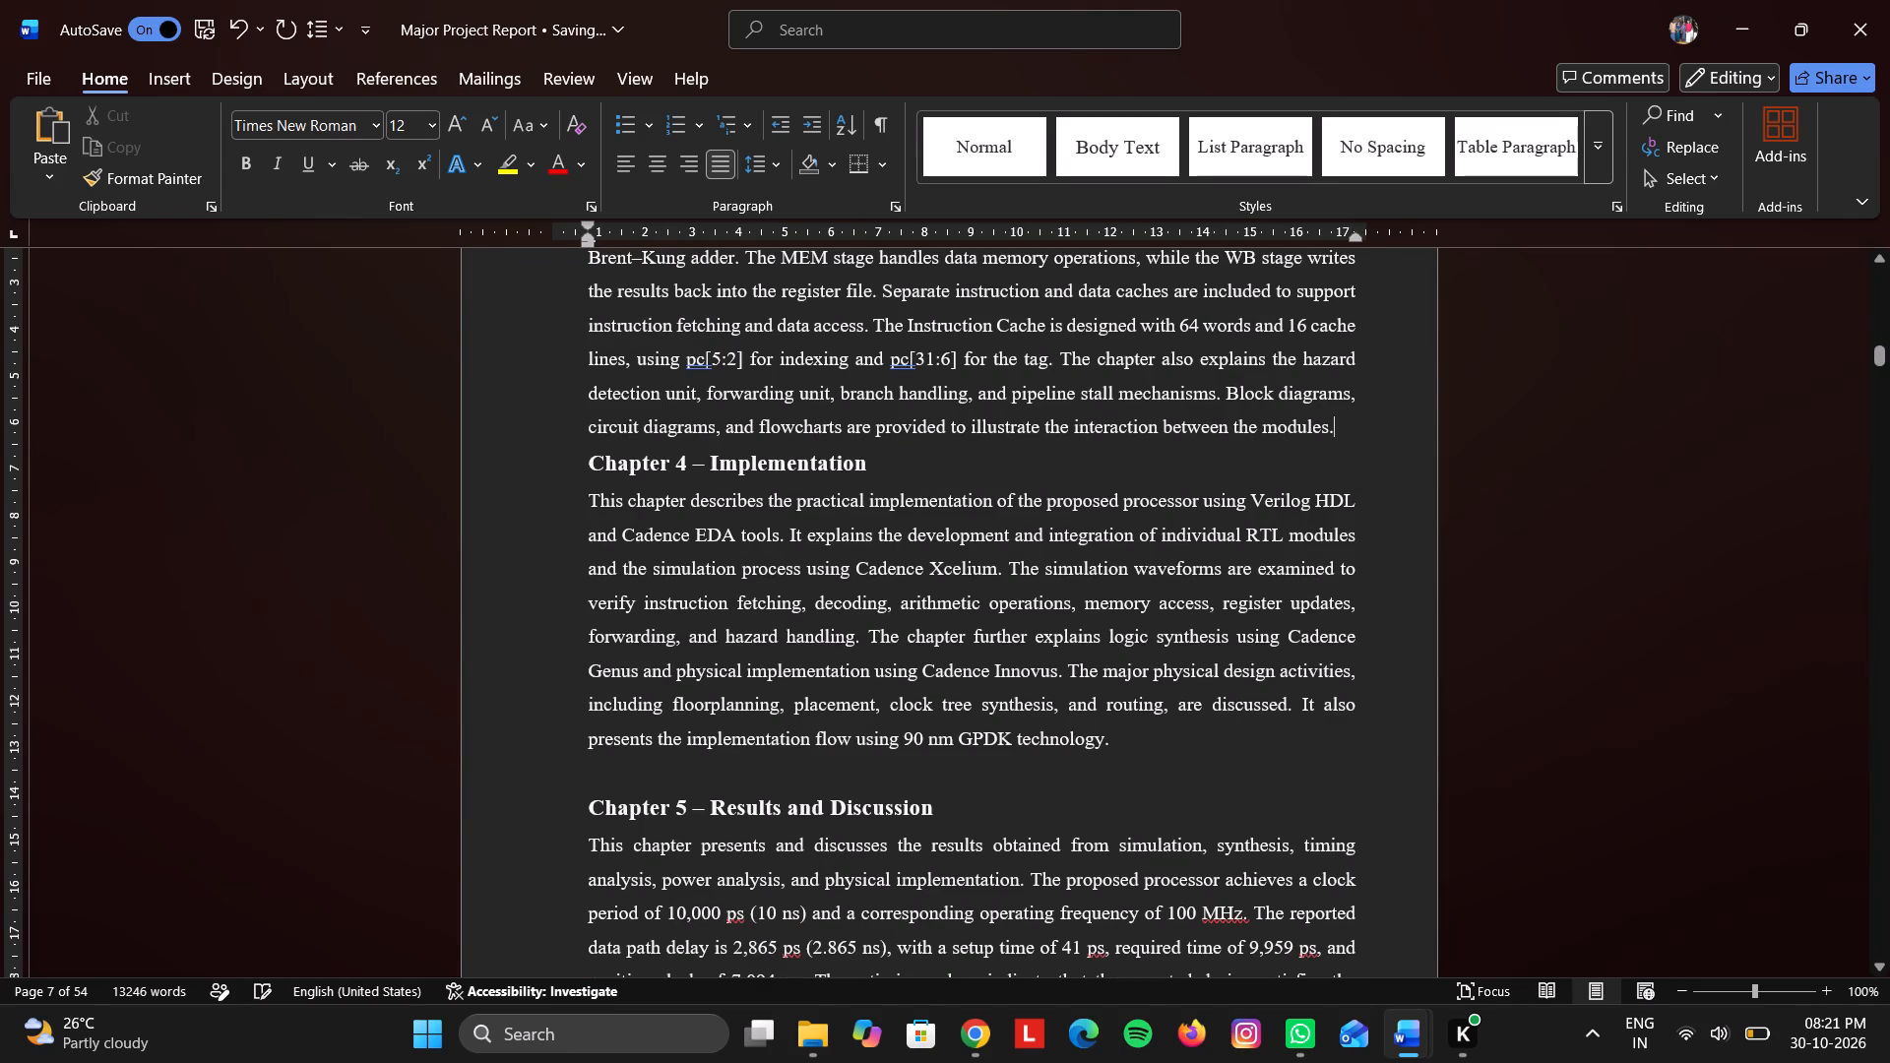
key("Return")
Check the page breaks and footer clearance from the Chapter 5 summary through the start of the Chapter 2 Literature Survey.
scroll(1341, 509, "down", 13)
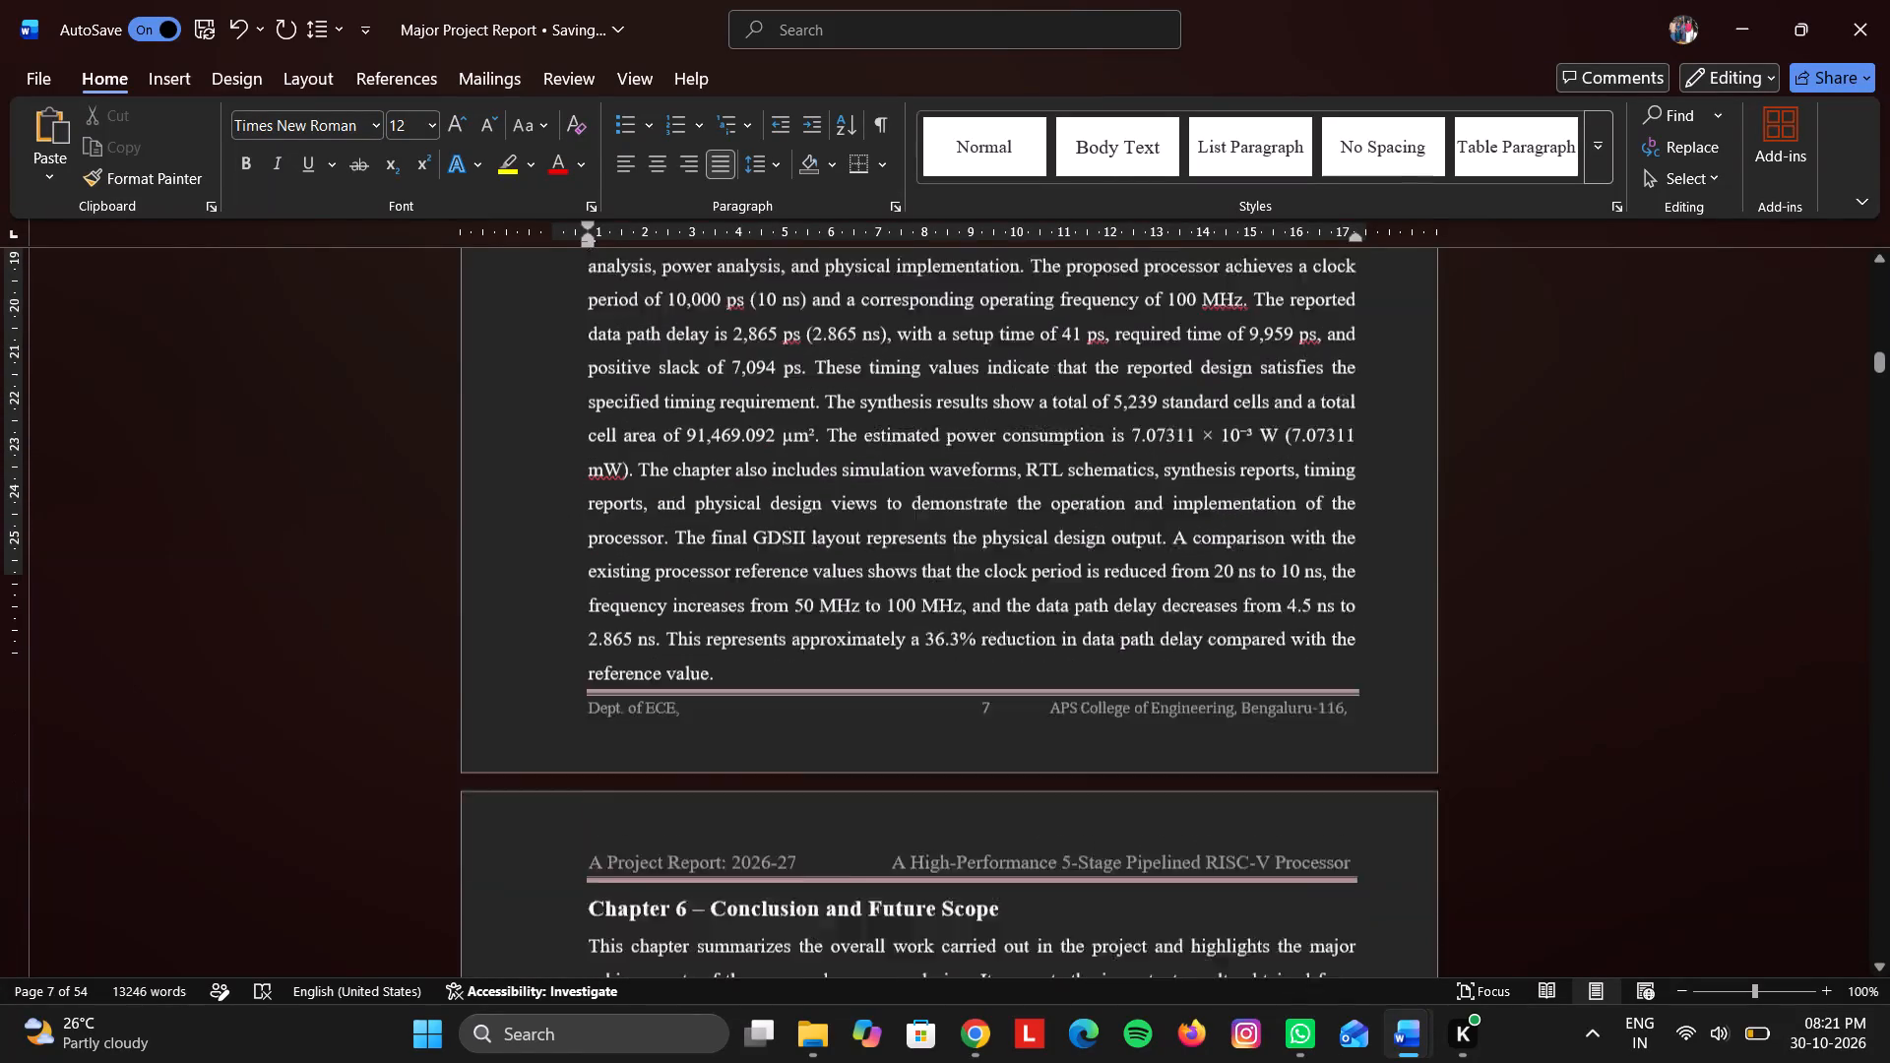
scroll(1341, 509, "down", 11)
scroll(1341, 509, "up", 5)
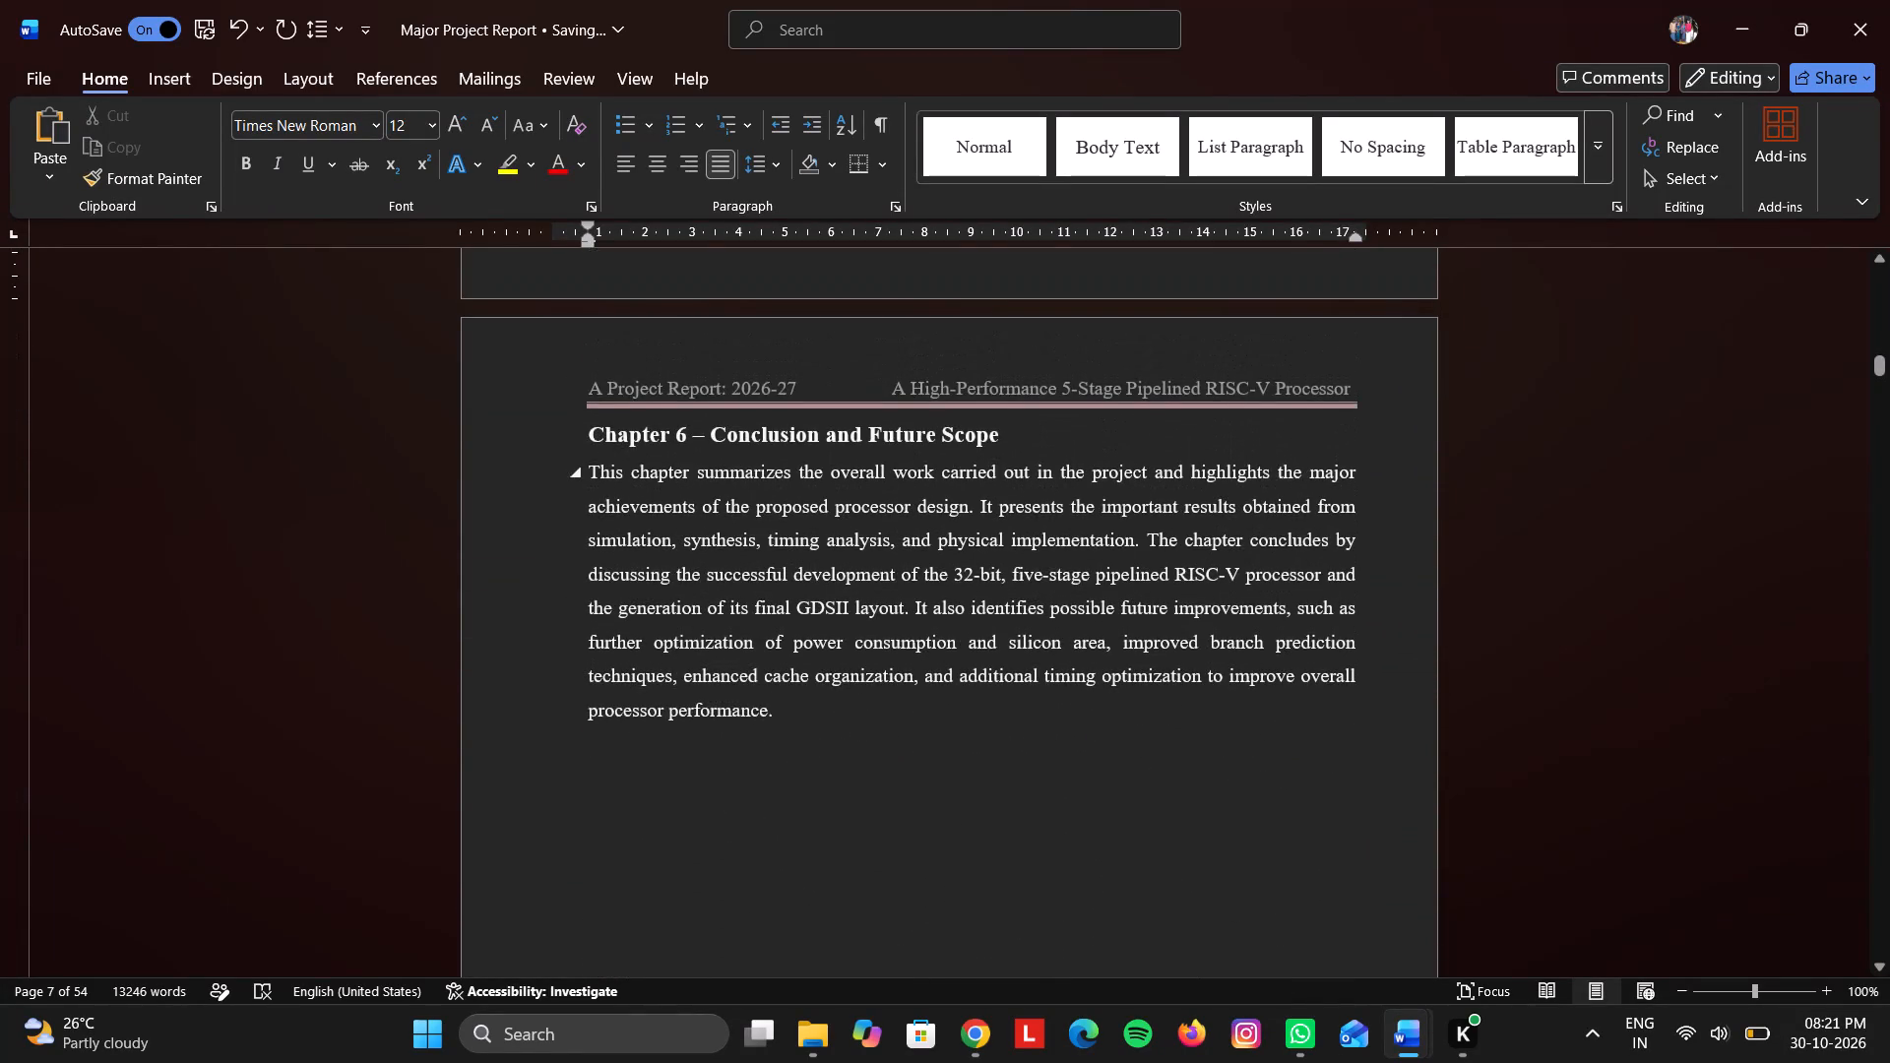
scroll(1341, 509, "down", 11)
scroll(1341, 510, "down", 12)
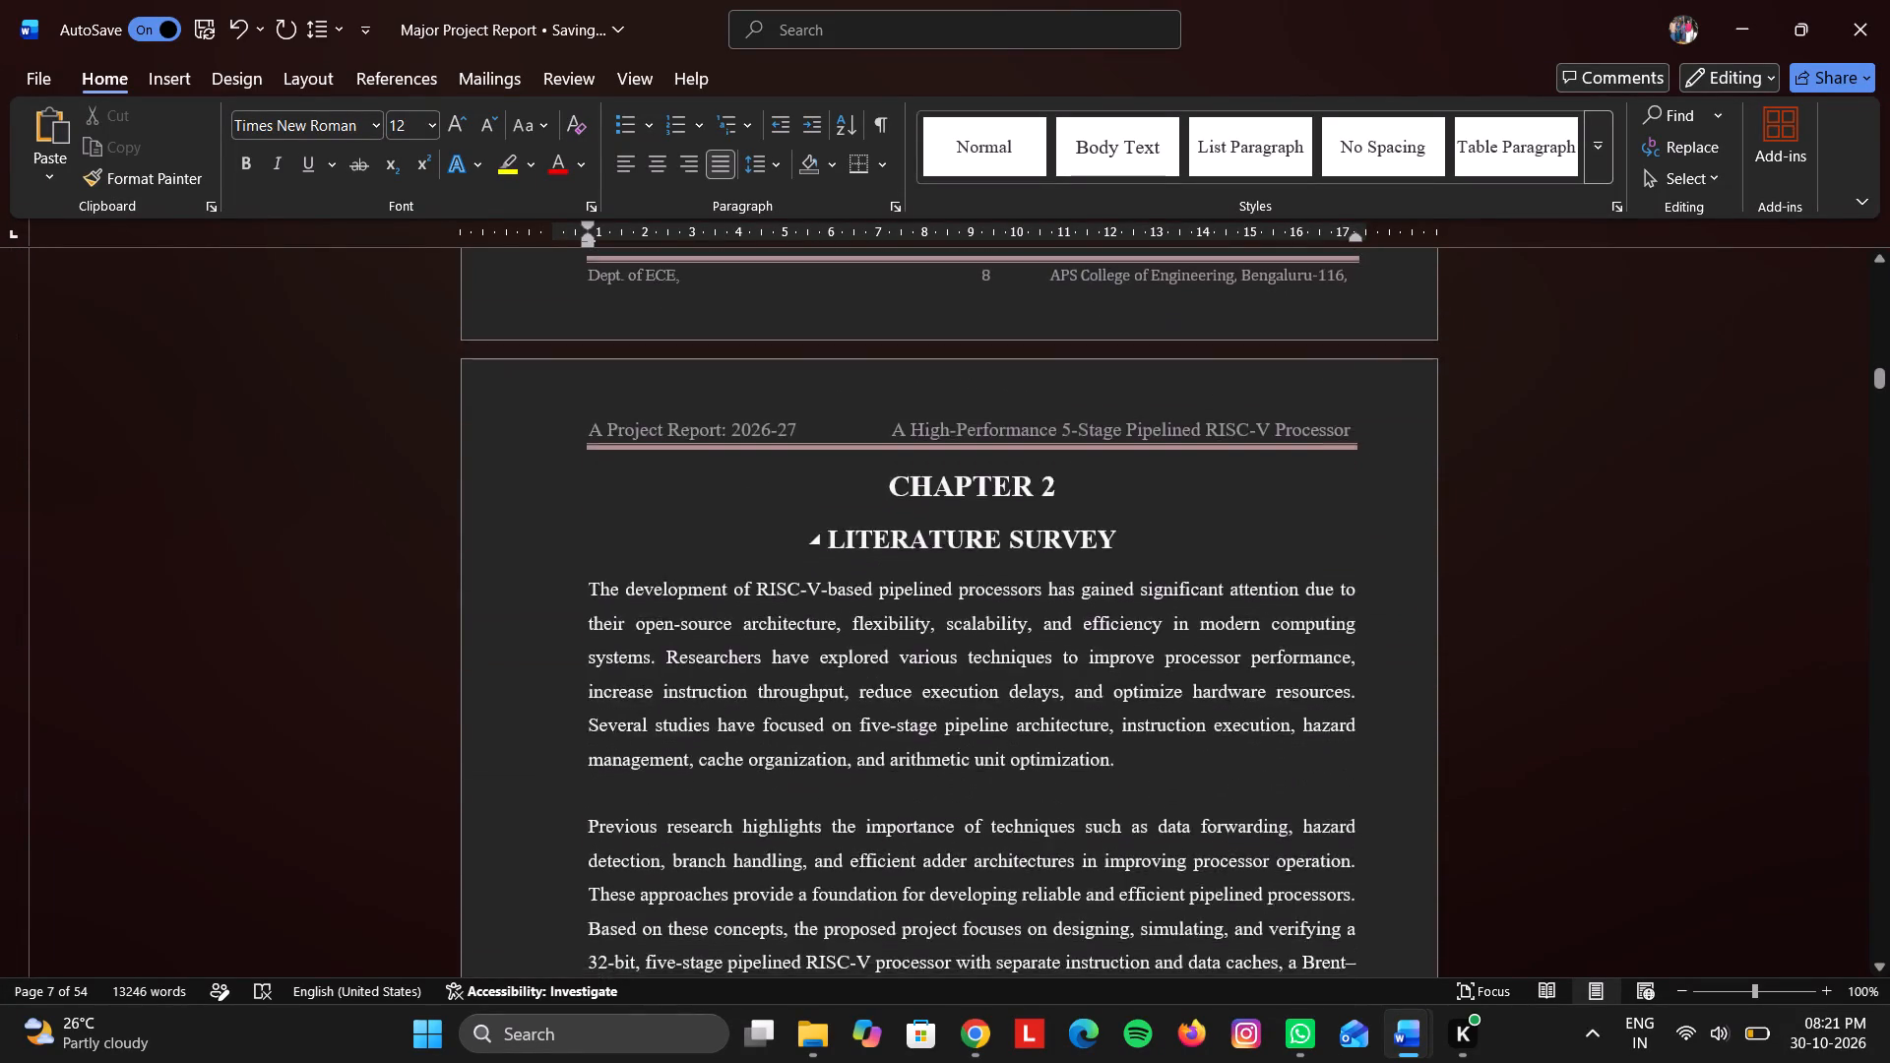
scroll(1341, 510, "down", 17)
Go back to the Chapter 1 Introduction and review the layout of its pages through section 1.6 Organization of the Report.
scroll(1341, 510, "up", 8)
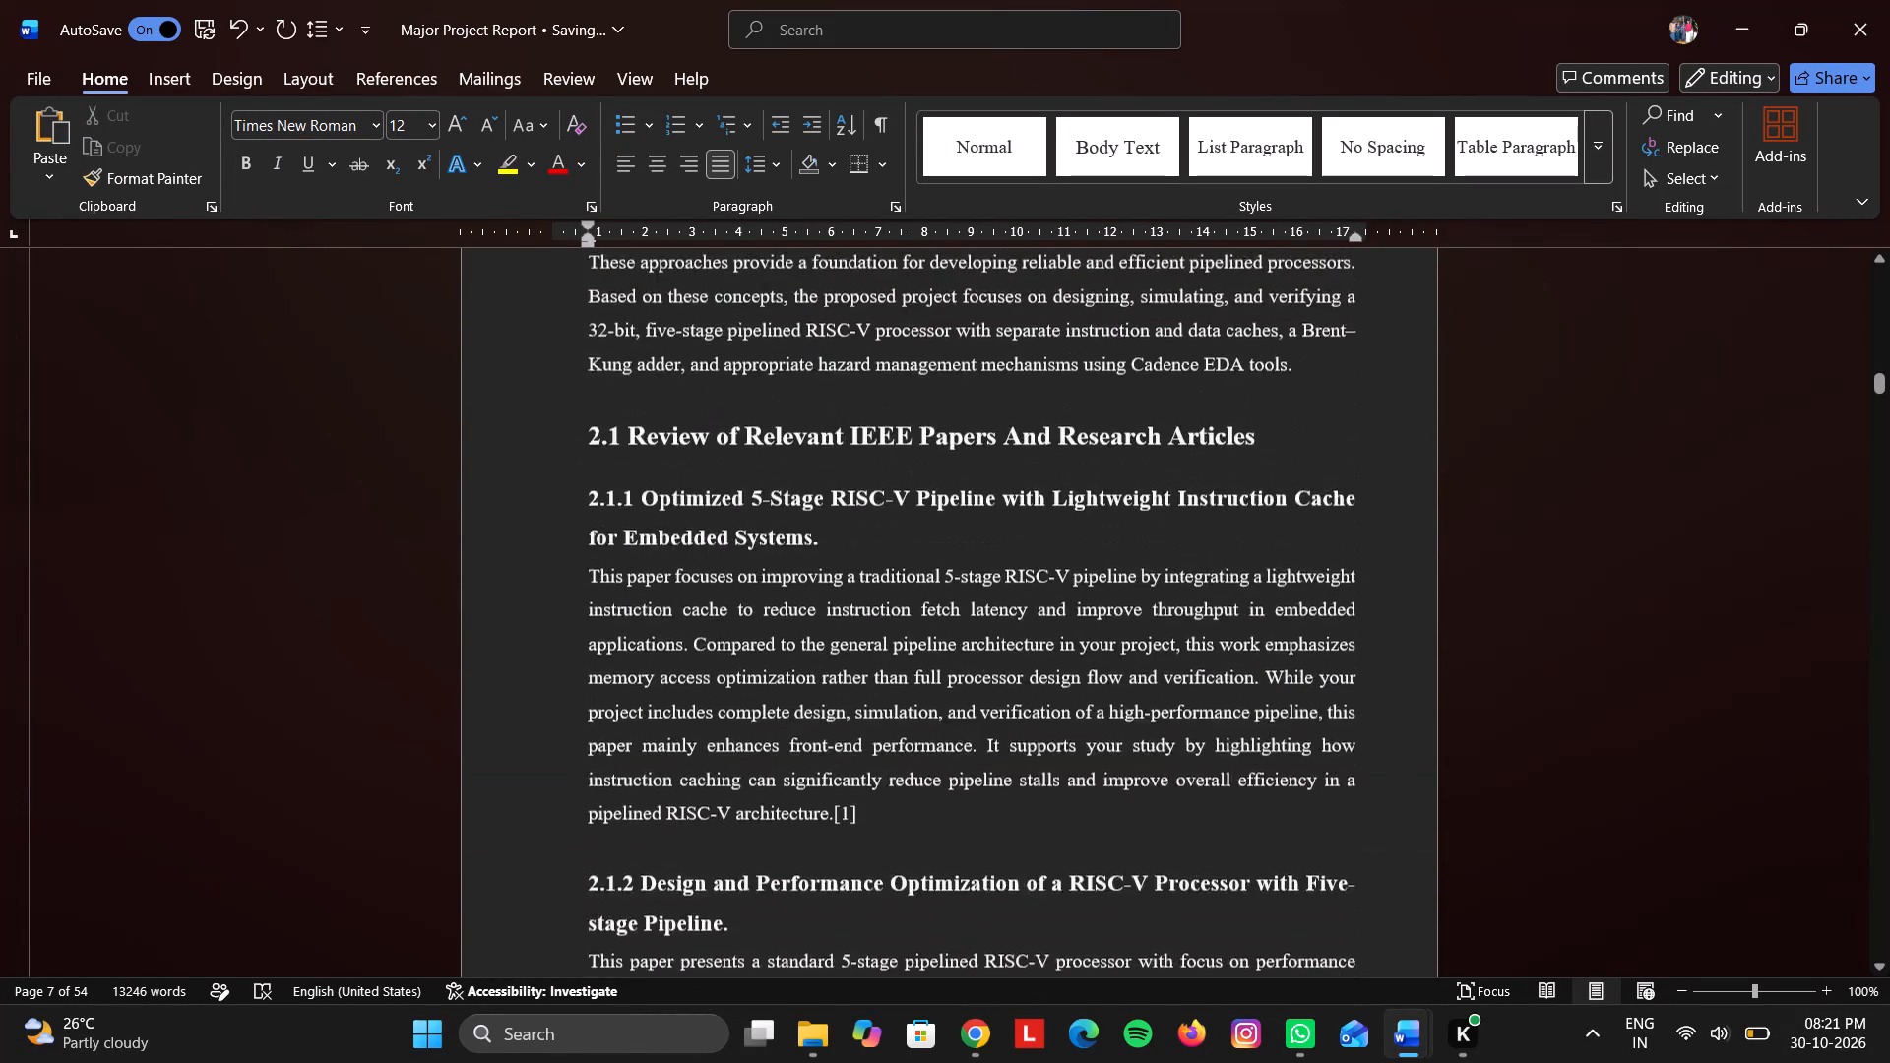
scroll(1341, 510, "up", 20)
scroll(1341, 510, "up", 11)
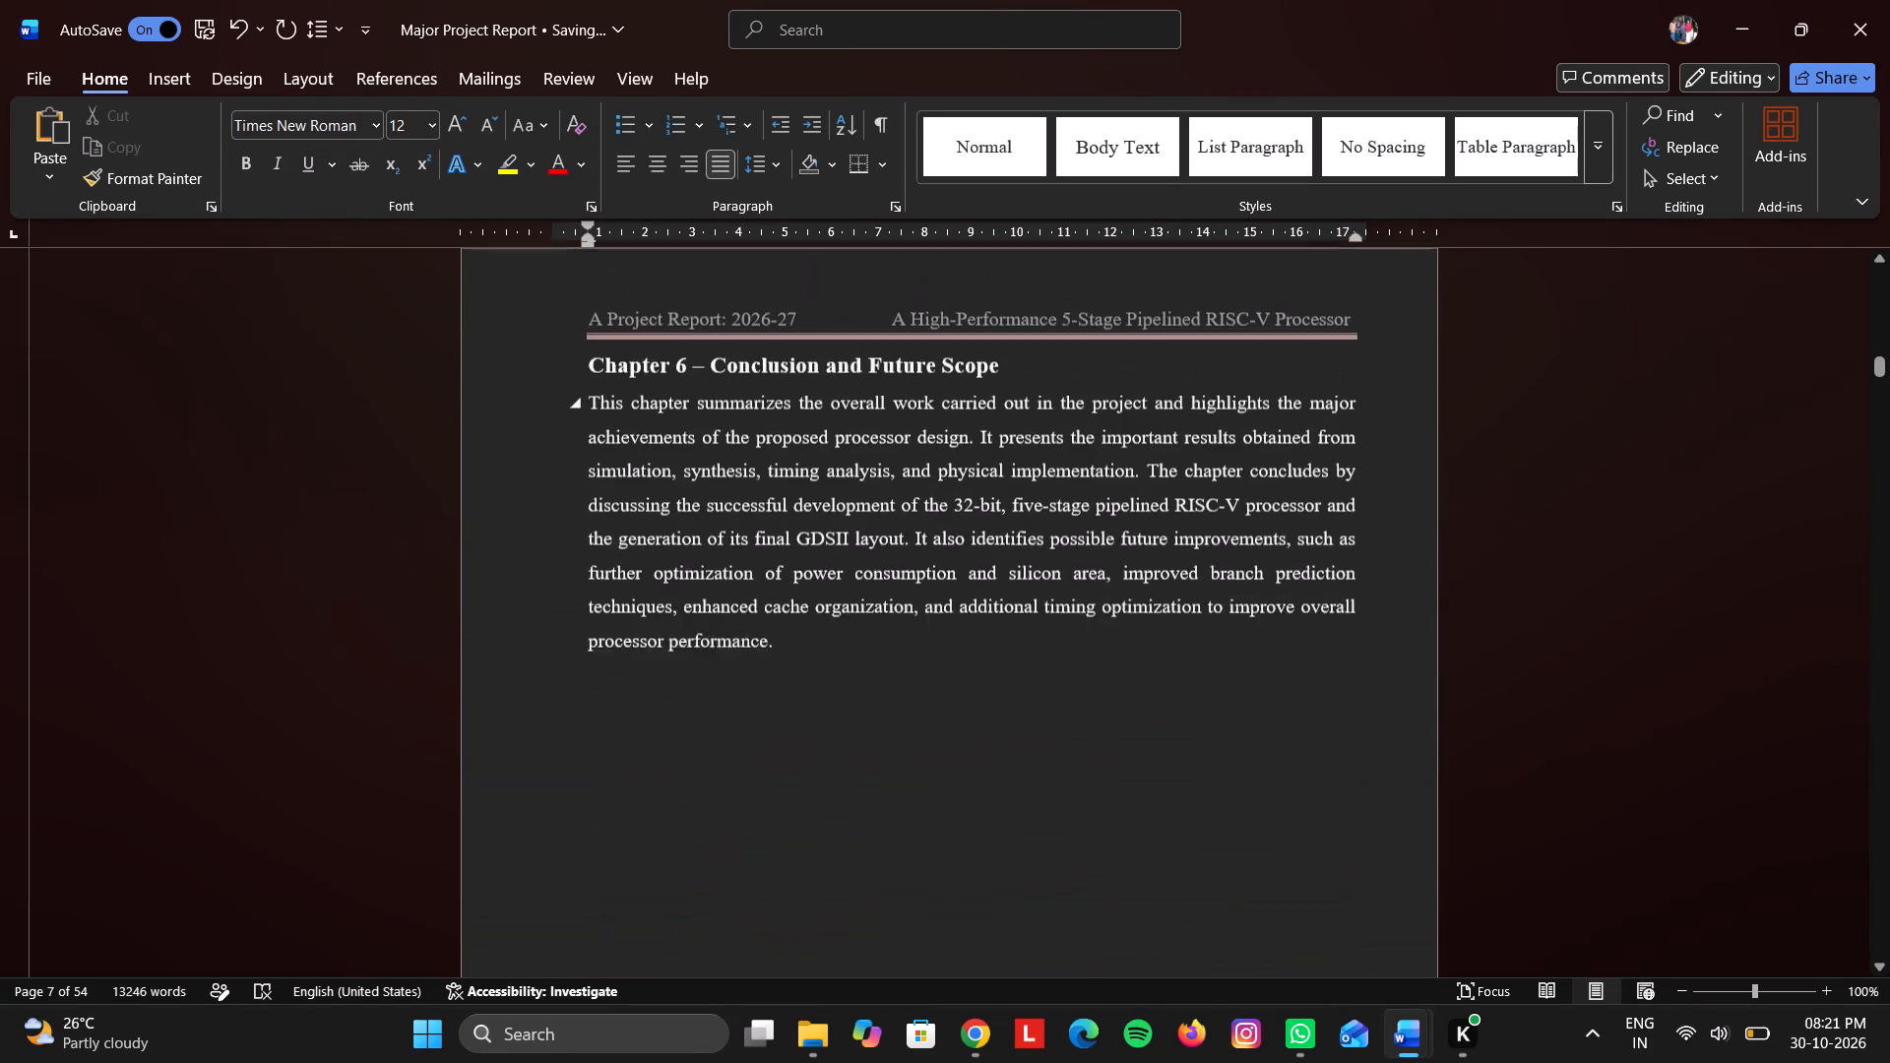
scroll(1341, 510, "up", 6)
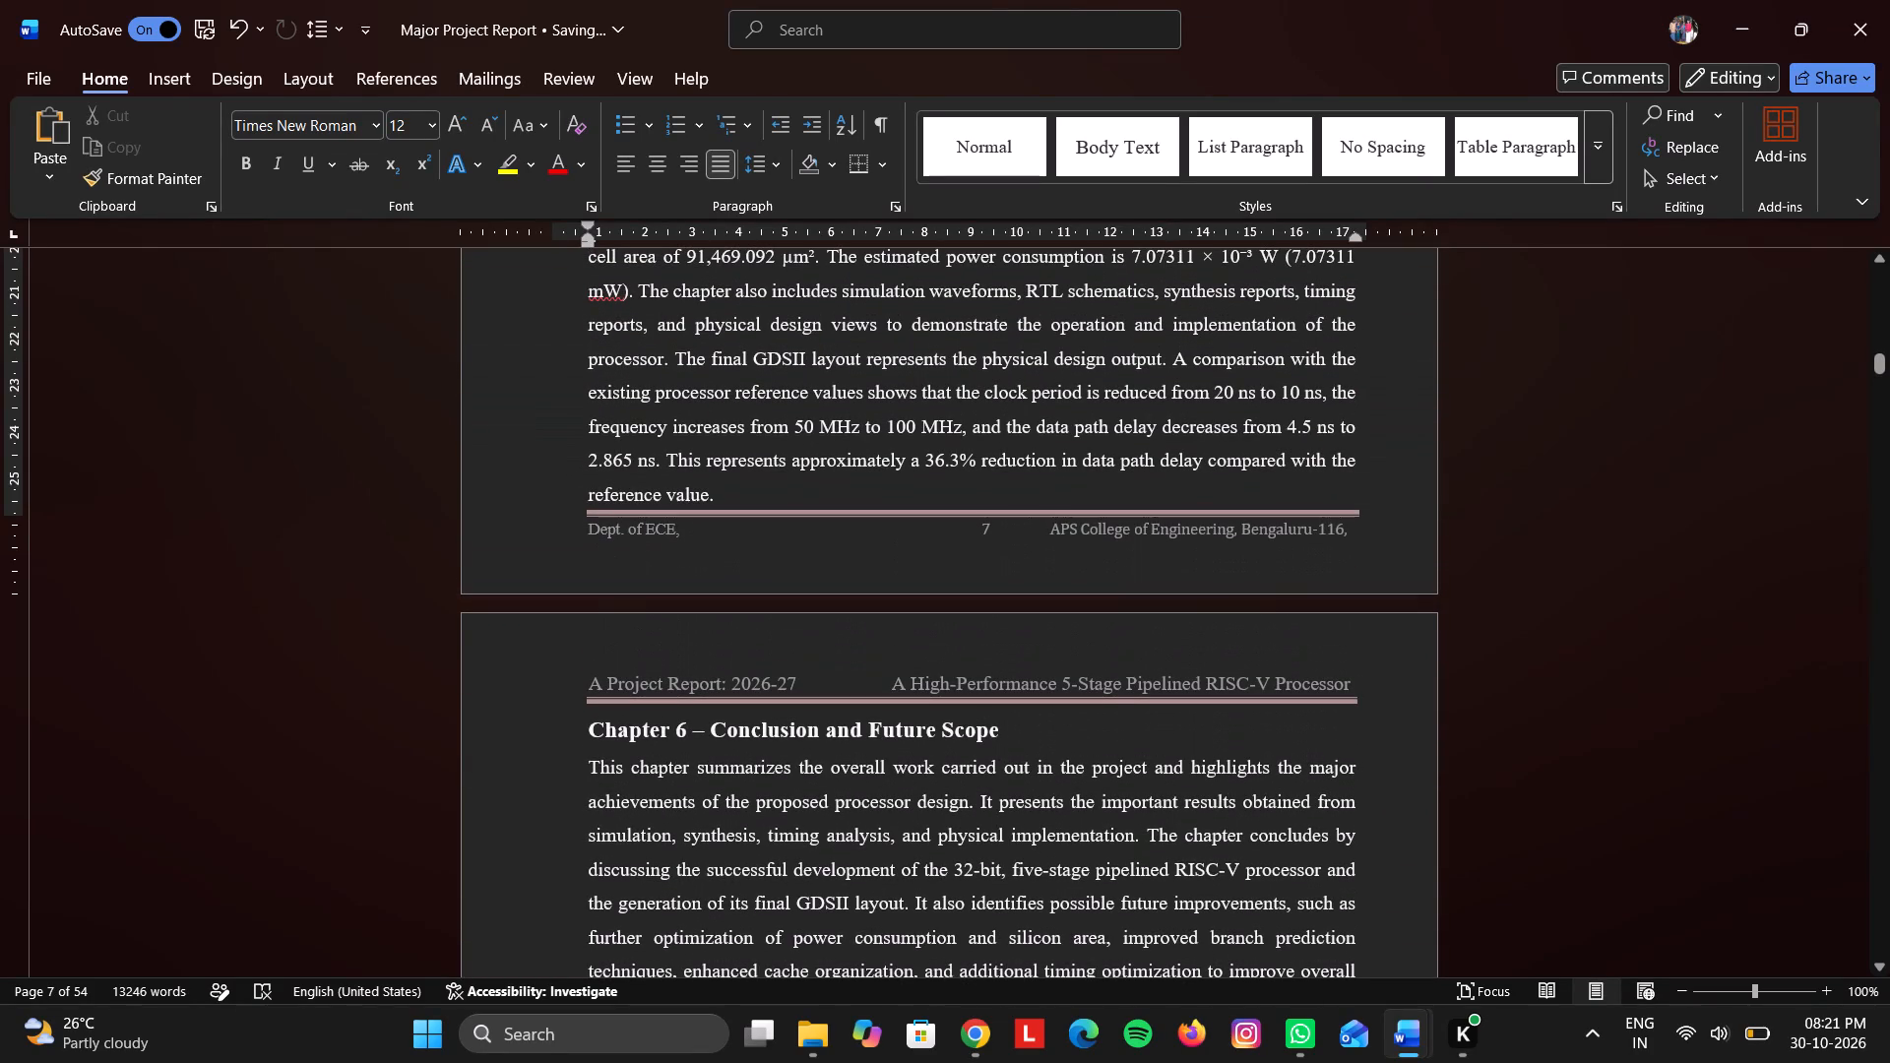
scroll(1332, 597, "up", 11)
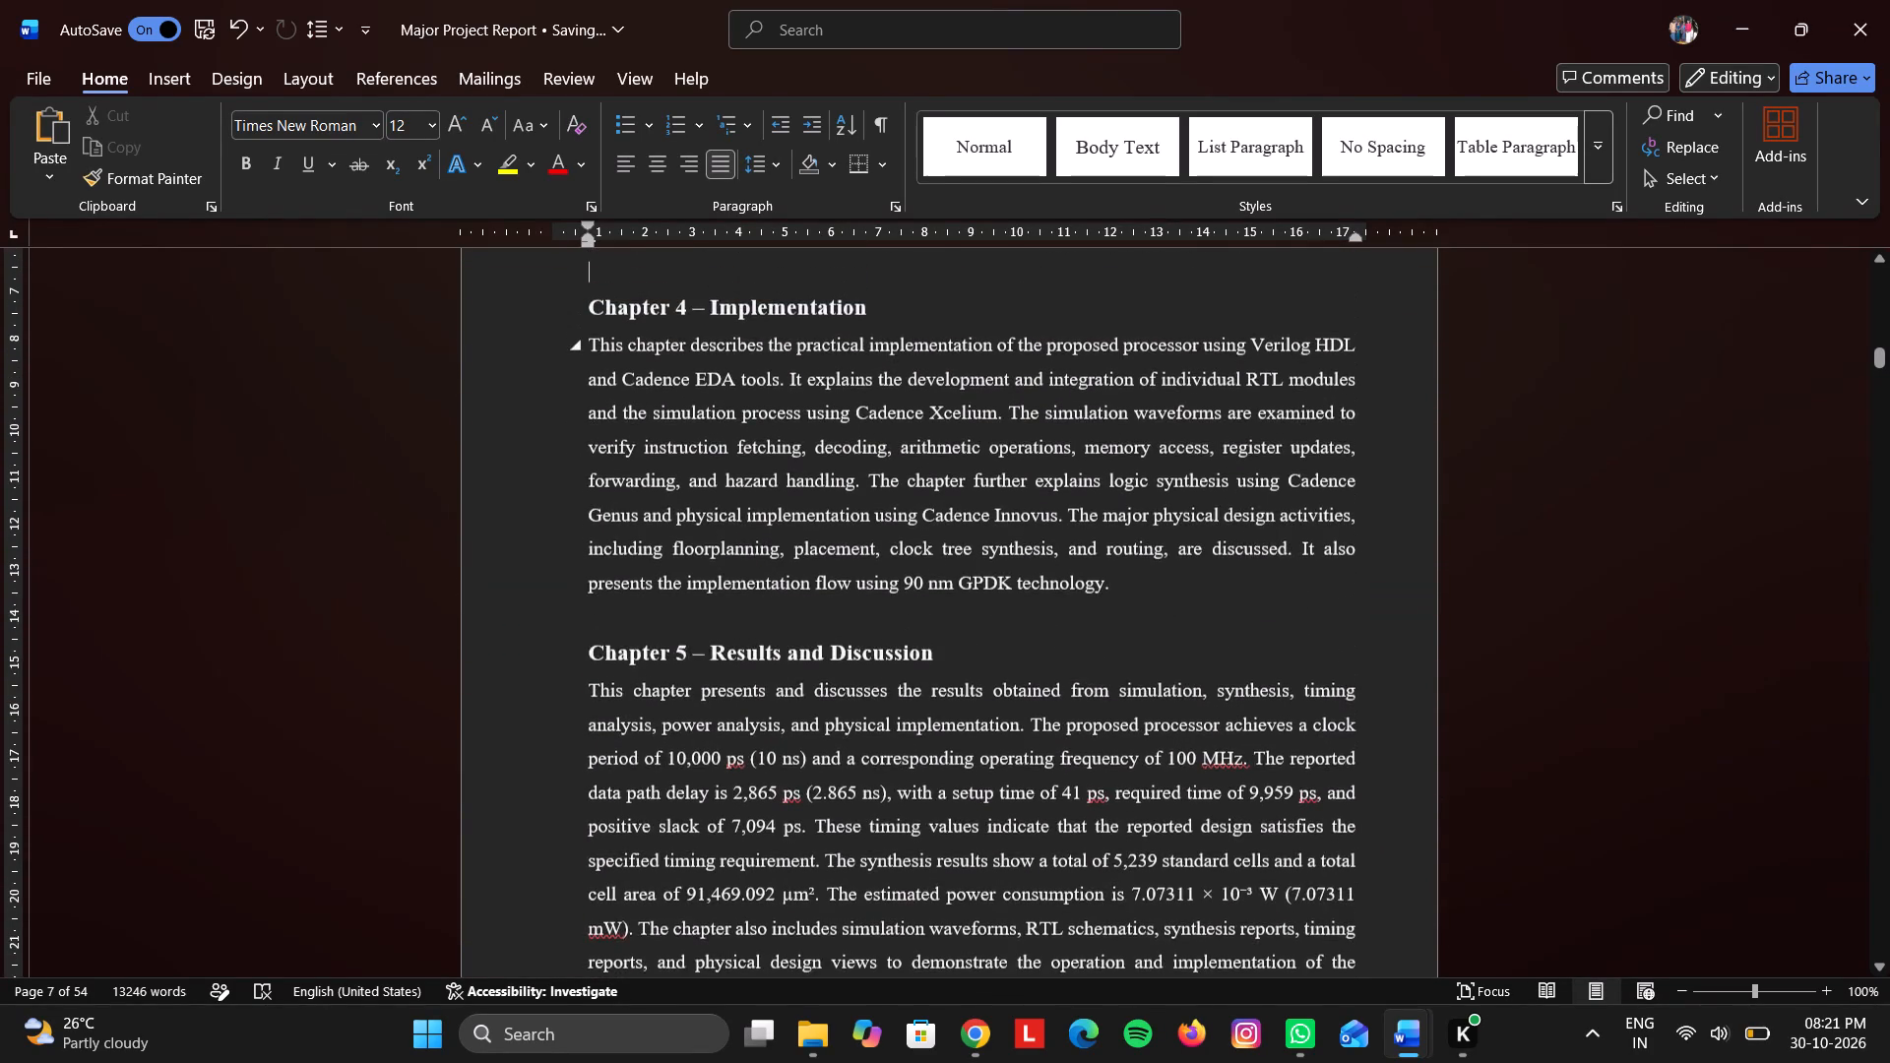
scroll(1332, 597, "up", 7)
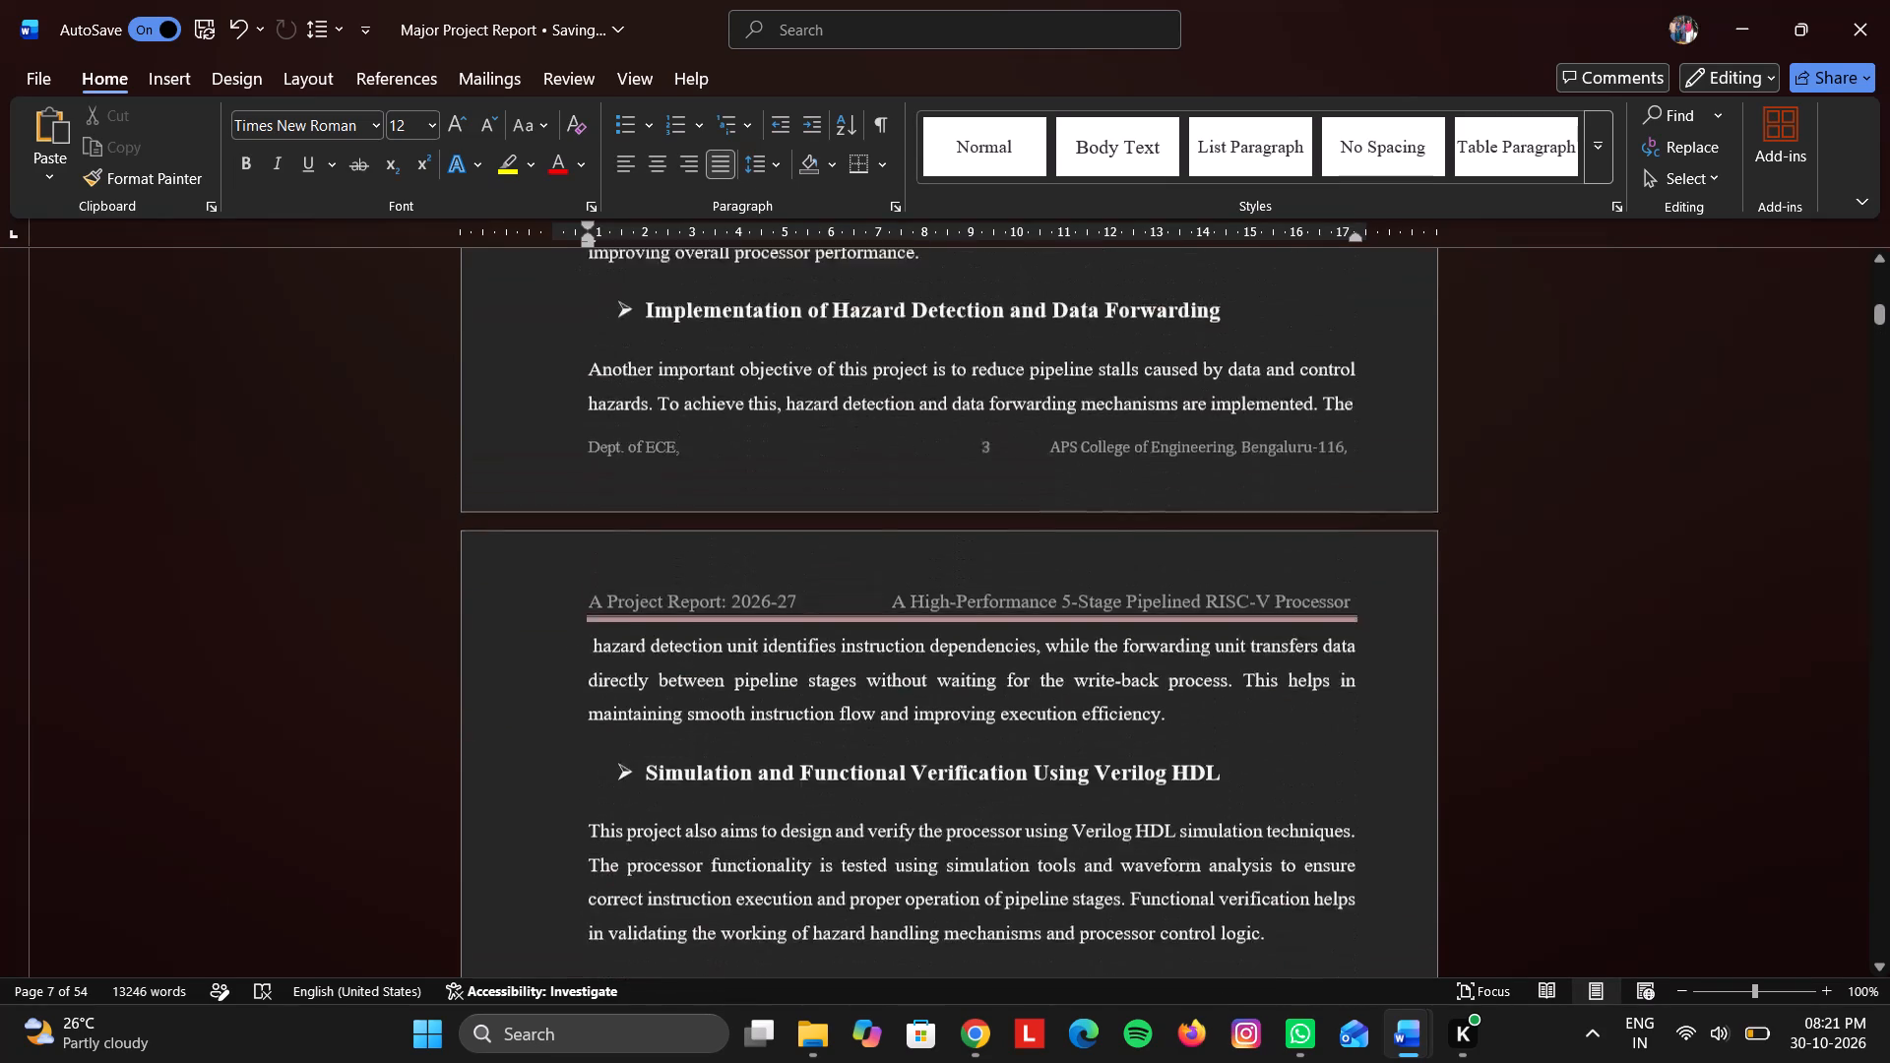
scroll(1332, 597, "up", 10)
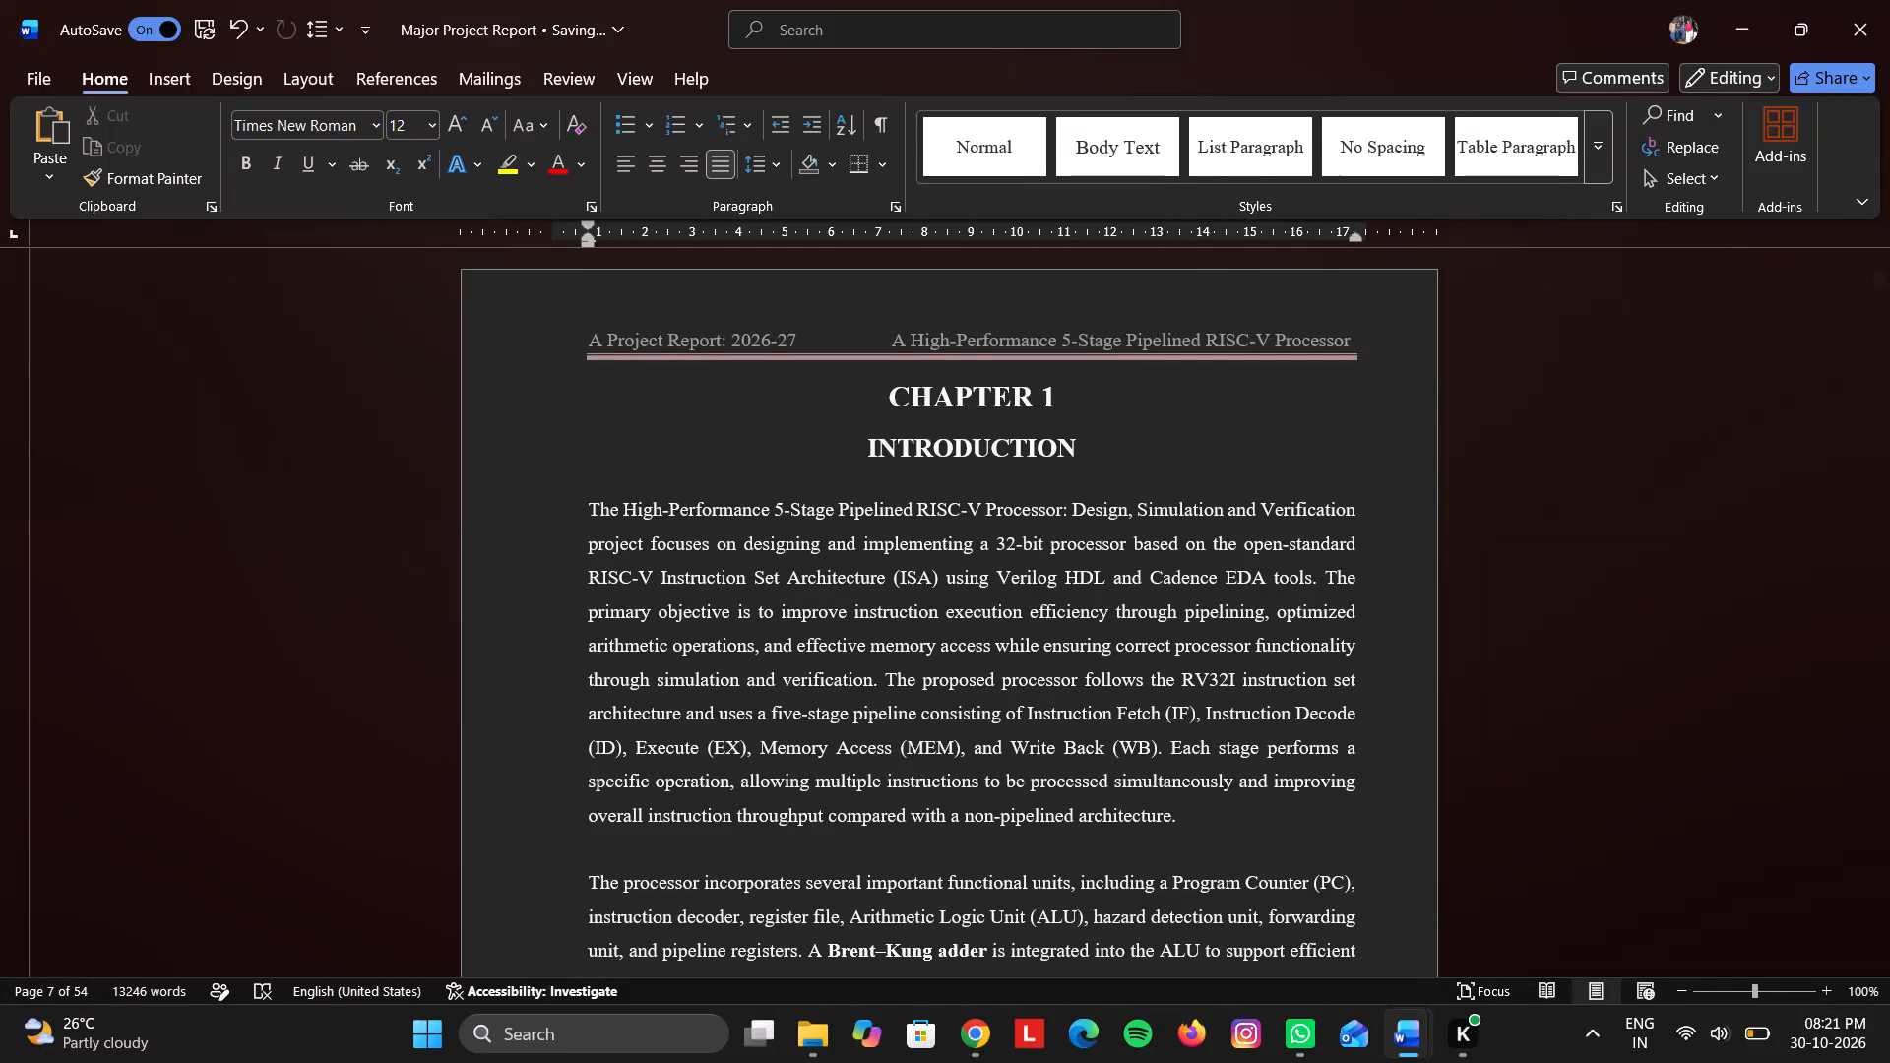
scroll(1332, 597, "up", 1)
scroll(1332, 597, "down", 1)
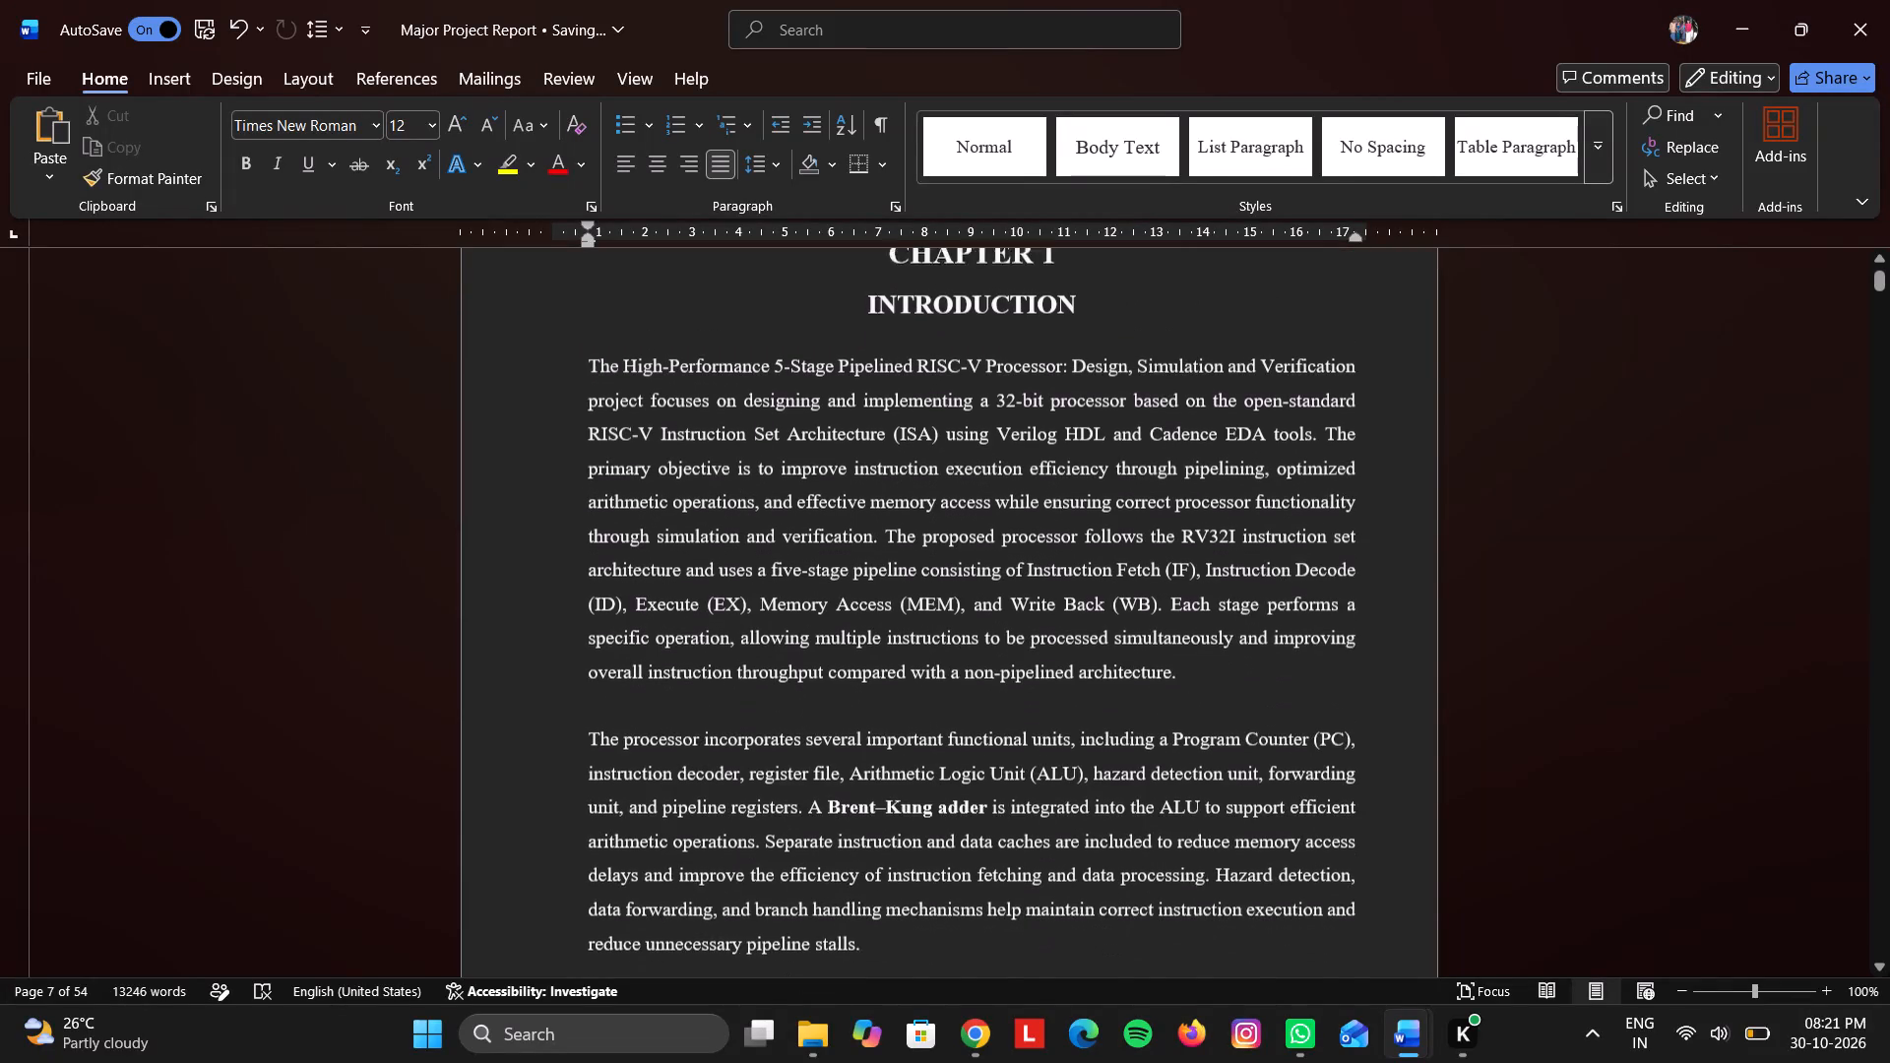
scroll(1332, 597, "down", 1)
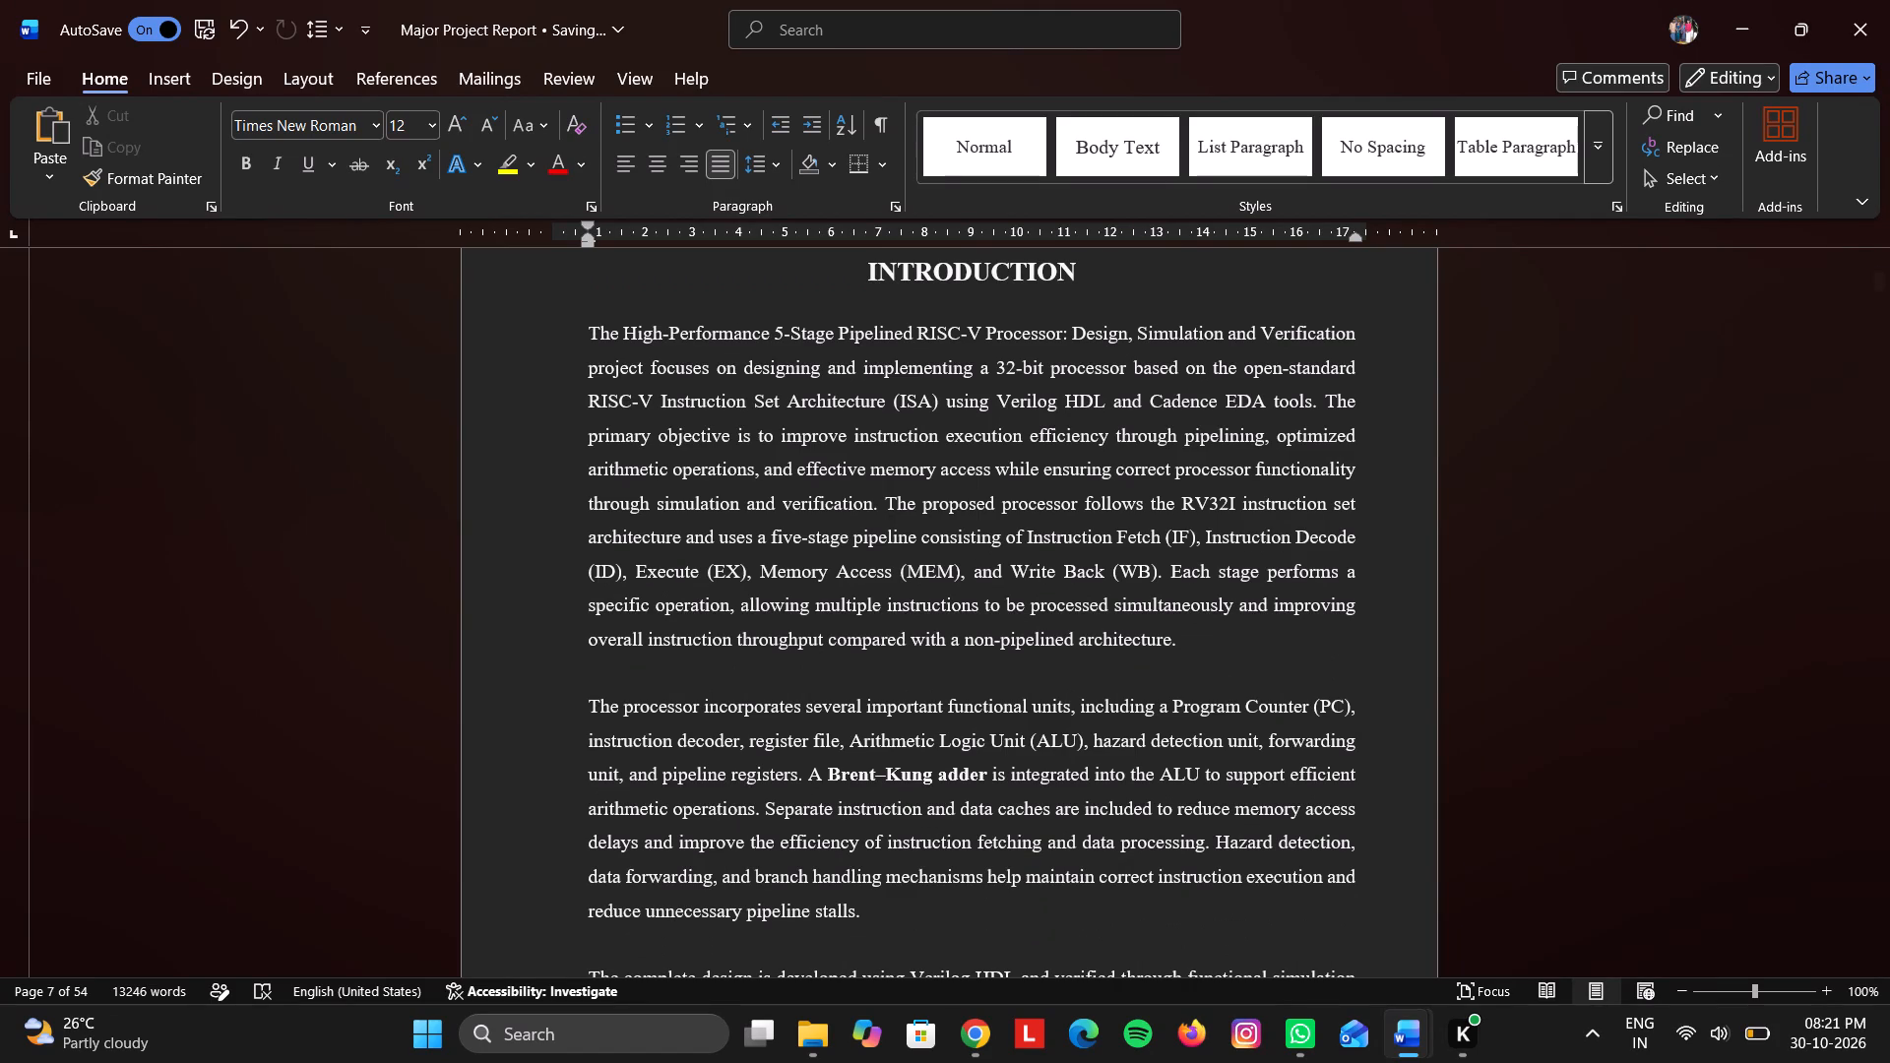
scroll(1332, 597, "up", 1)
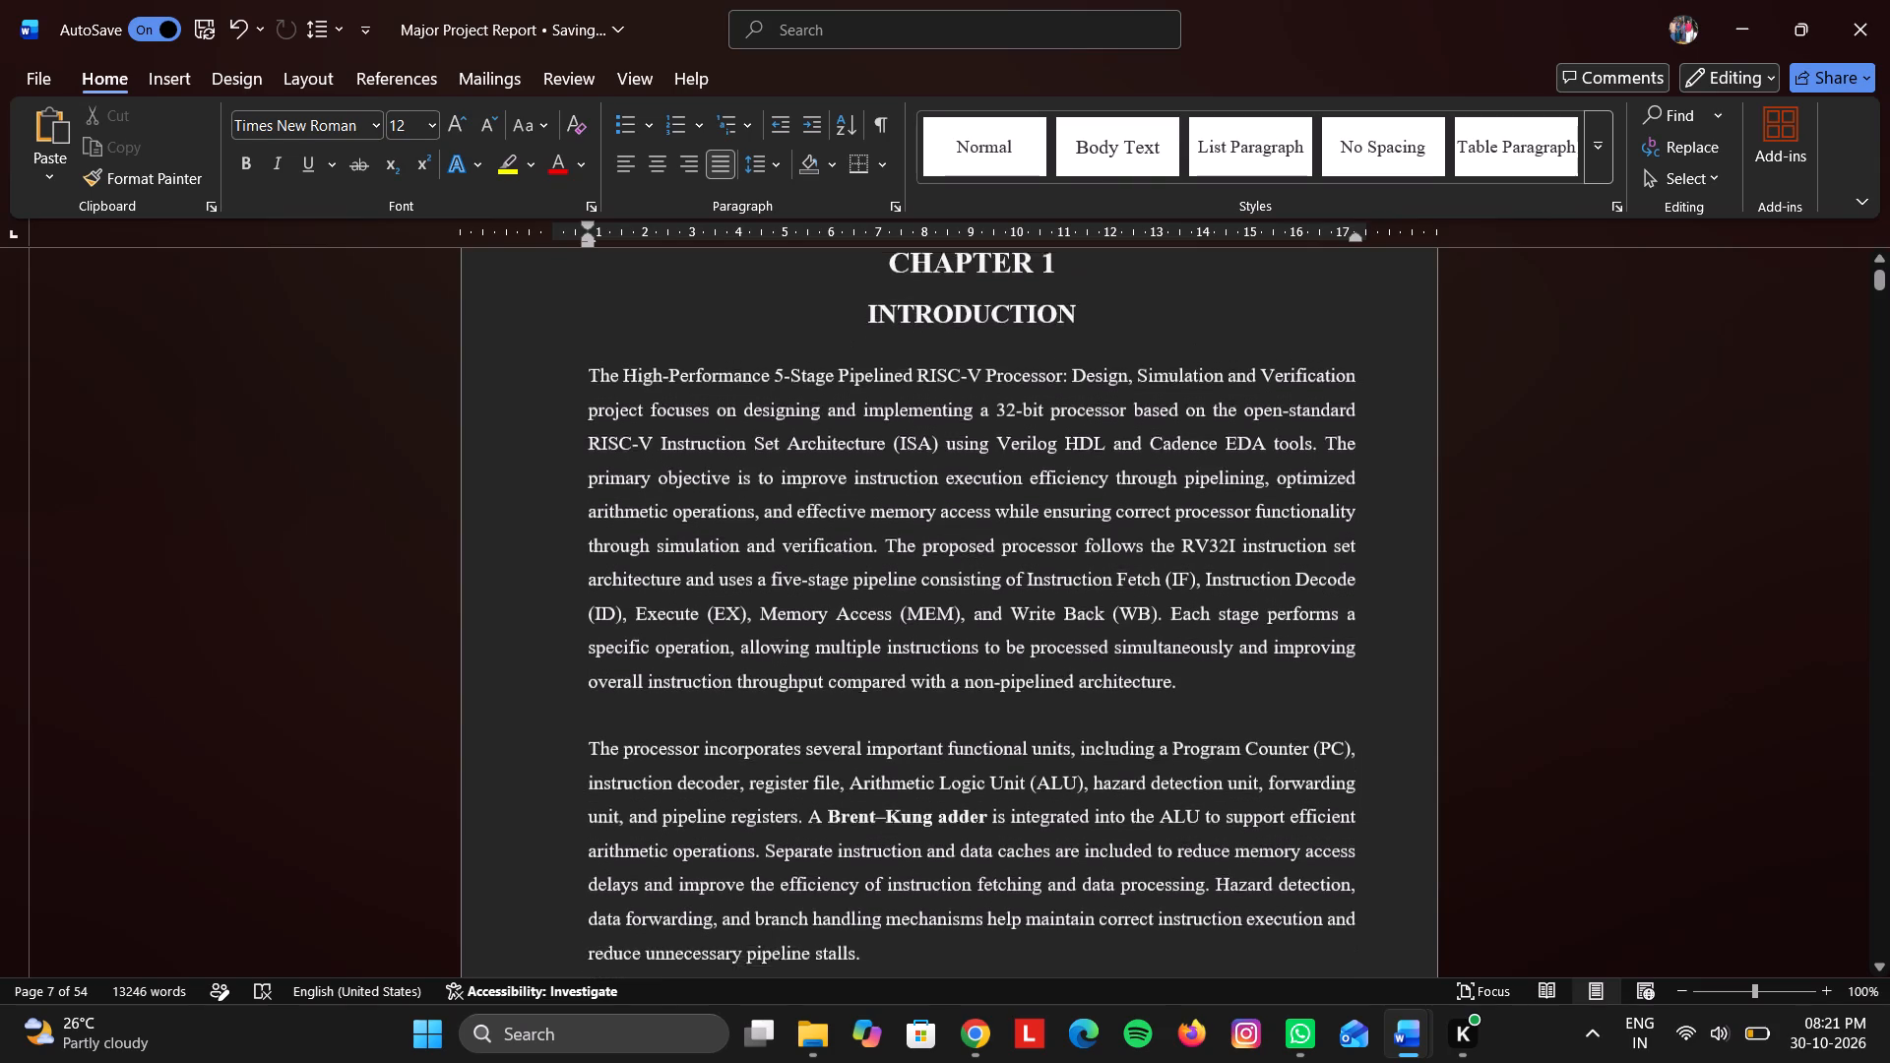
scroll(1332, 597, "up", 1)
scroll(1332, 597, "down", 2)
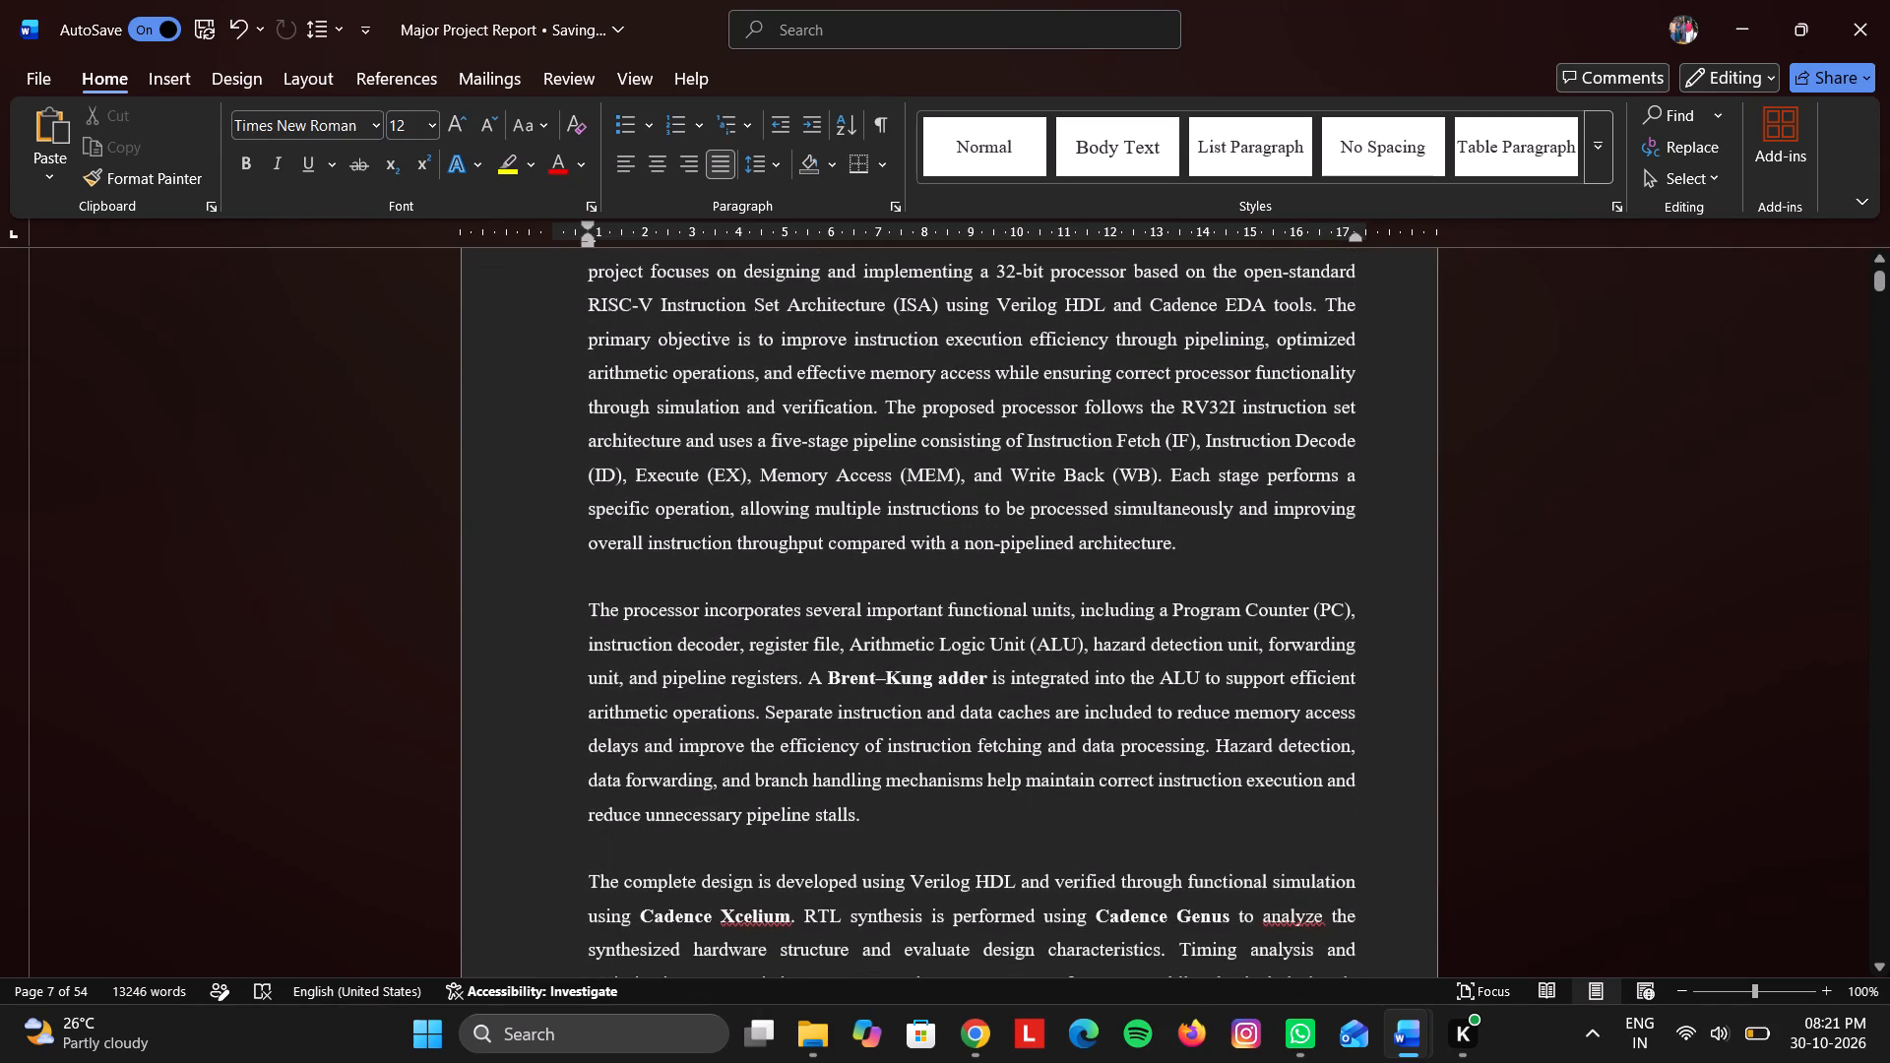
scroll(1332, 597, "down", 6)
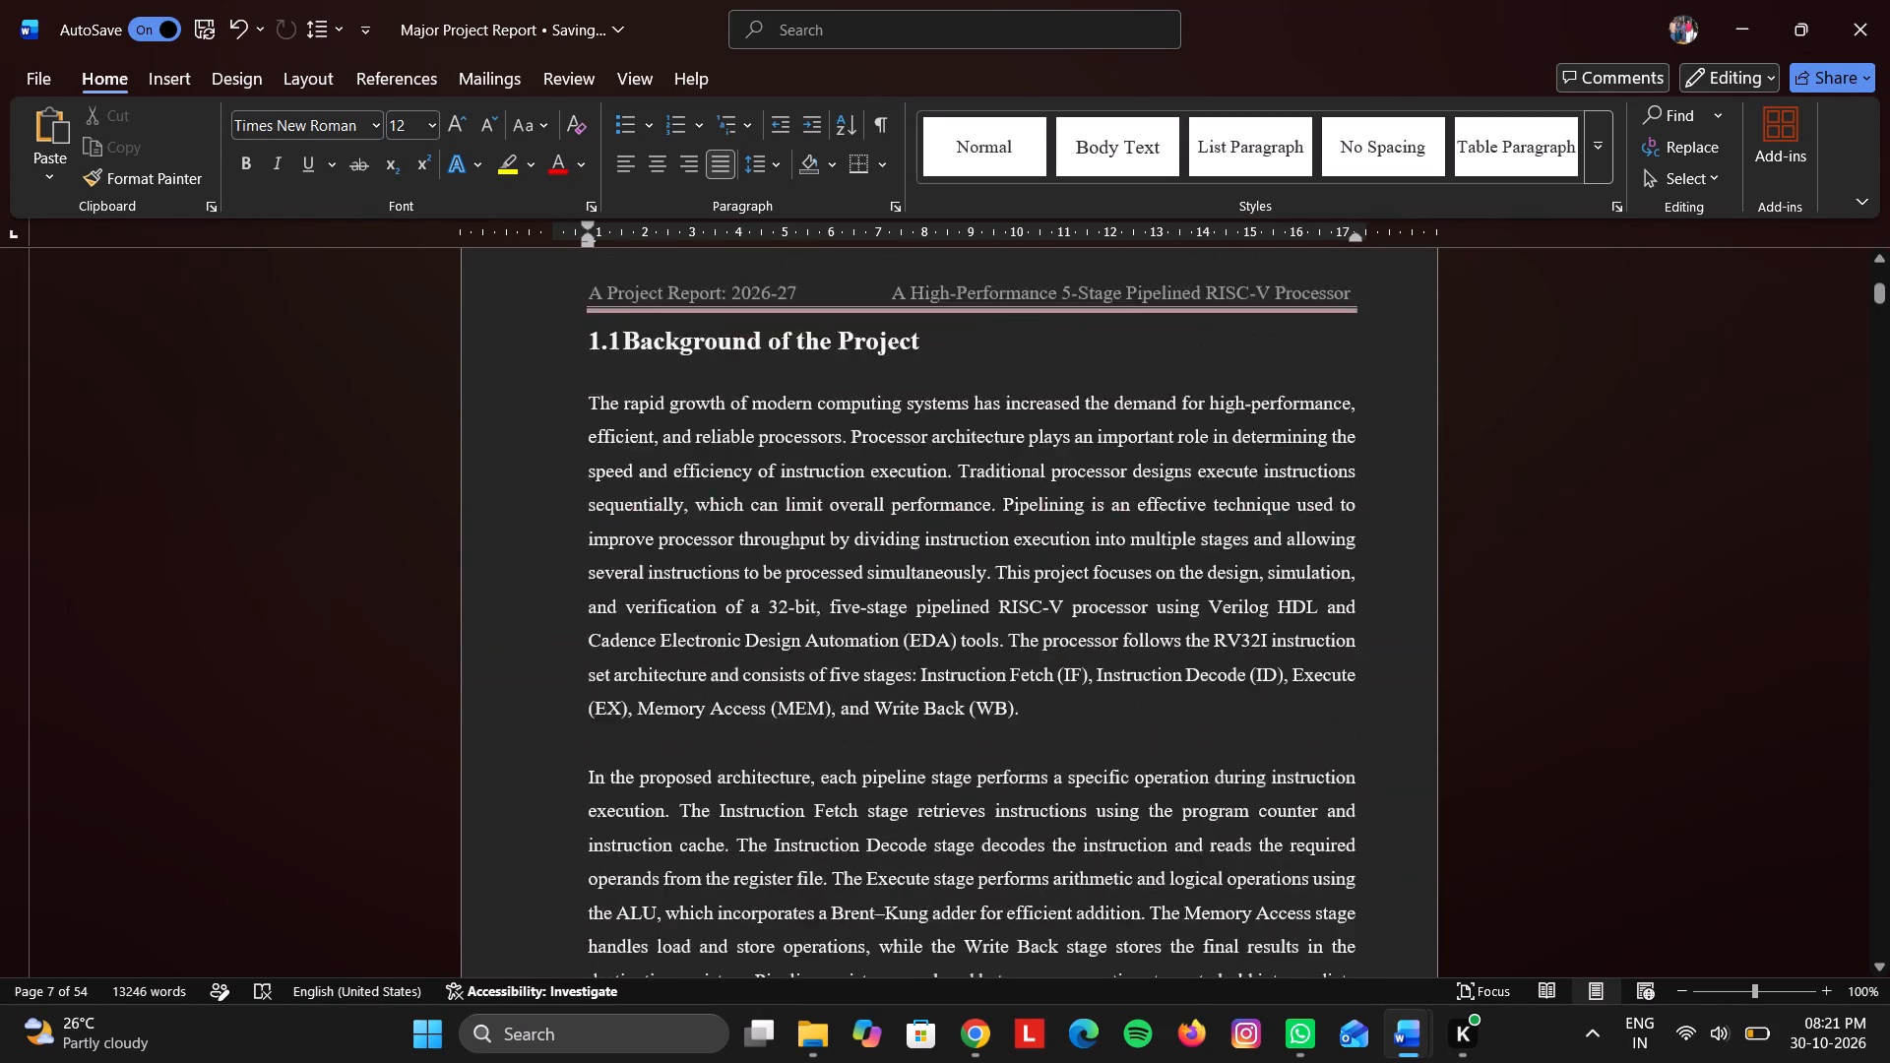
scroll(1332, 597, "down", 6)
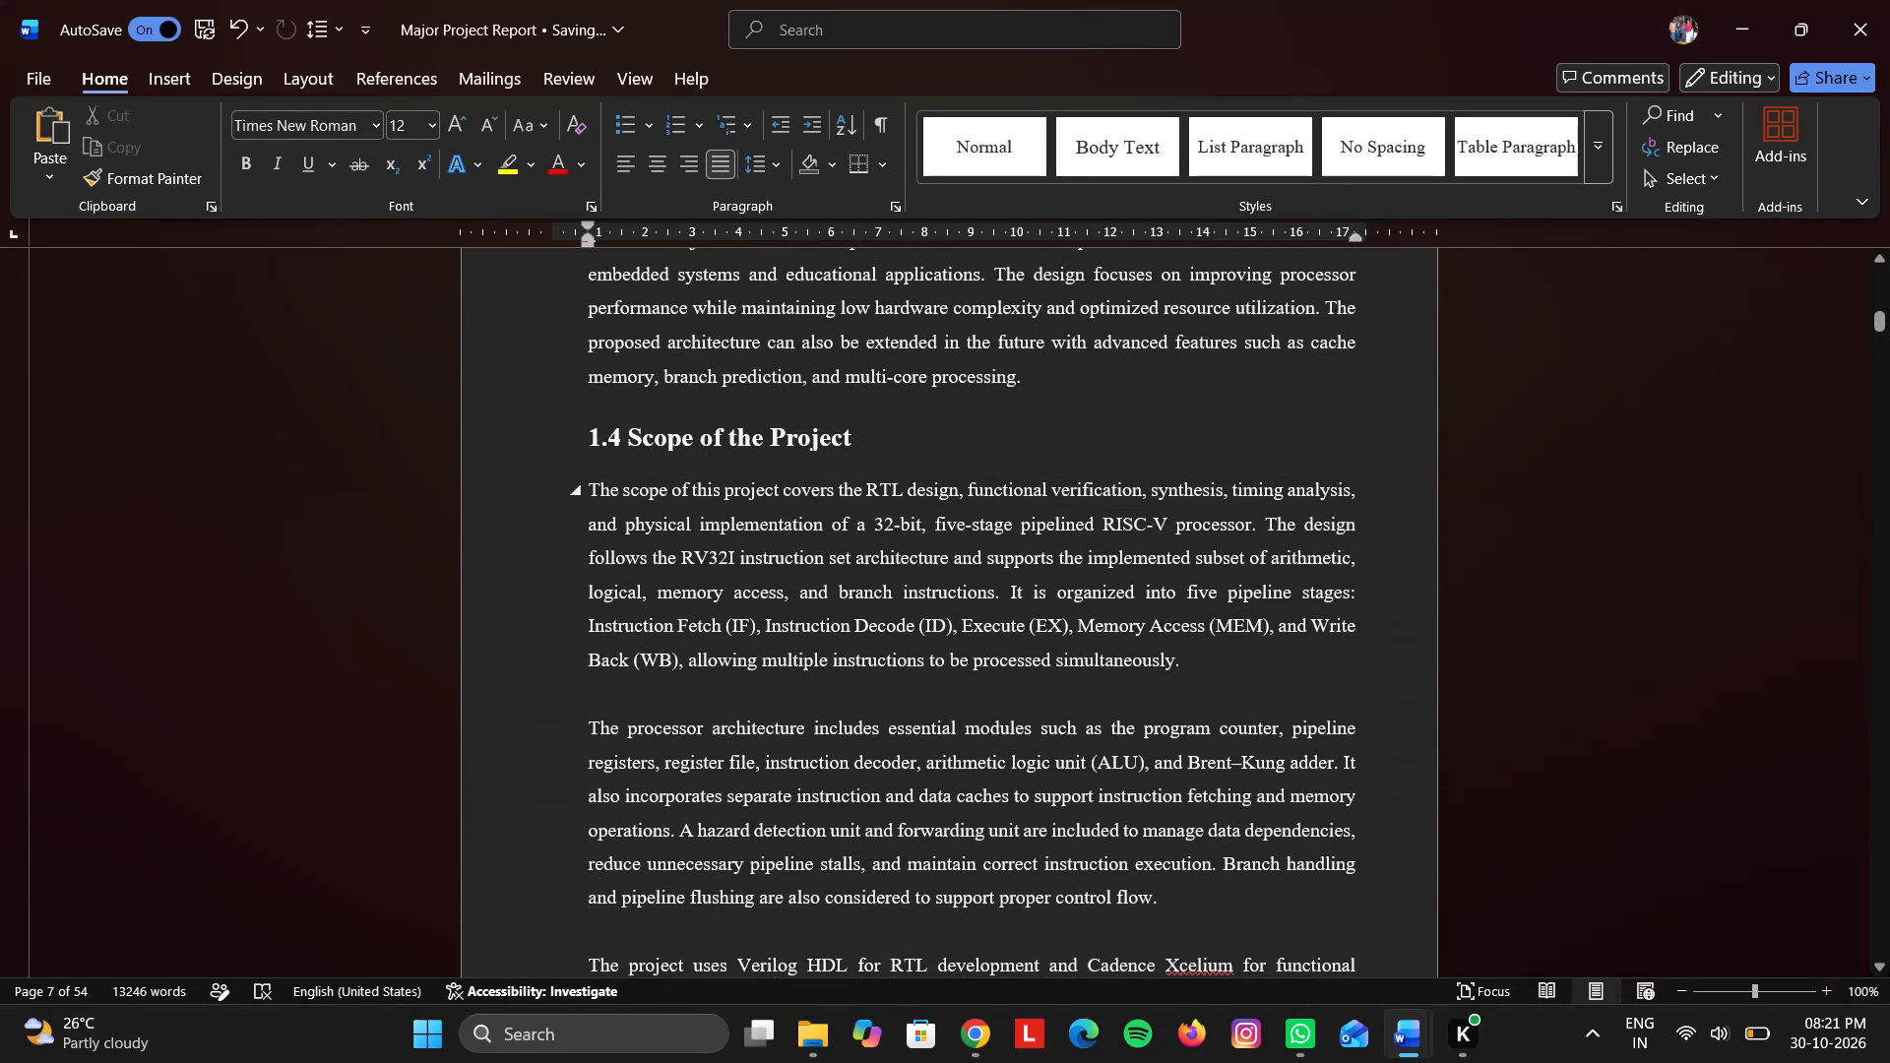
scroll(1332, 597, "down", 3)
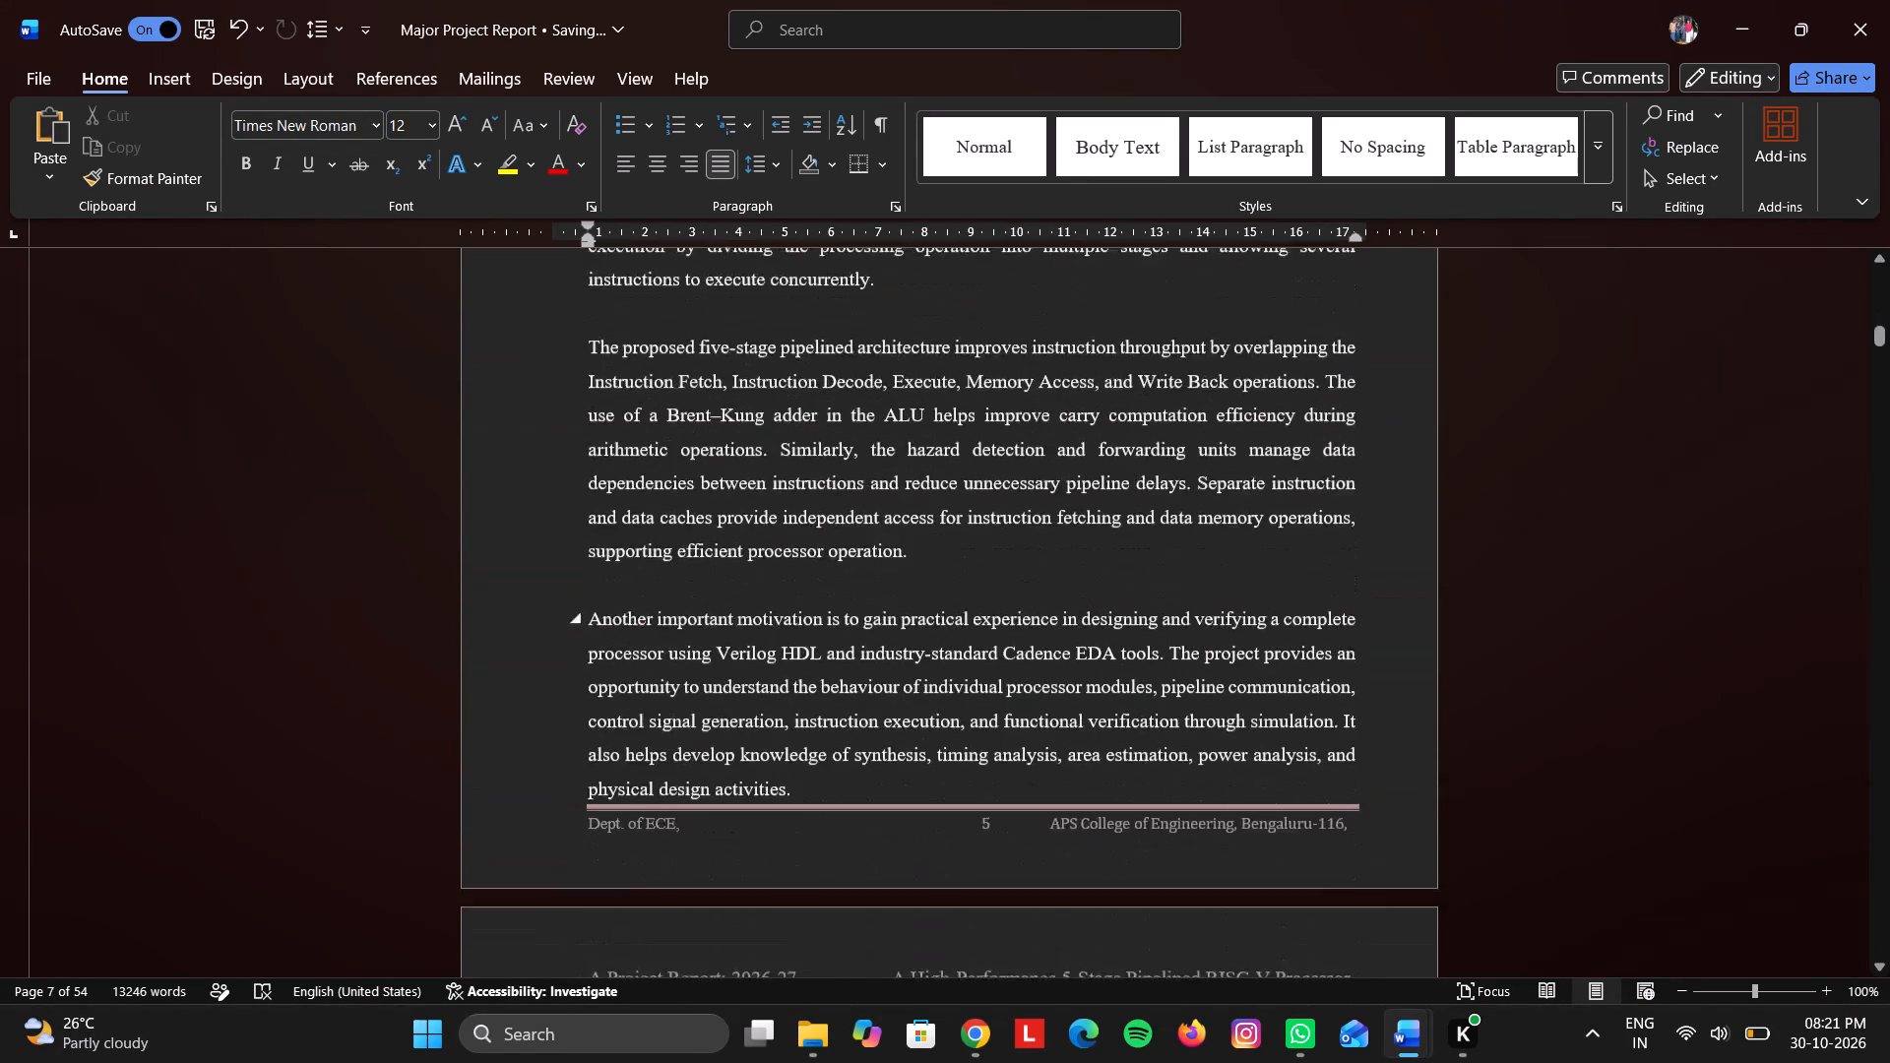
scroll(1332, 597, "down", 5)
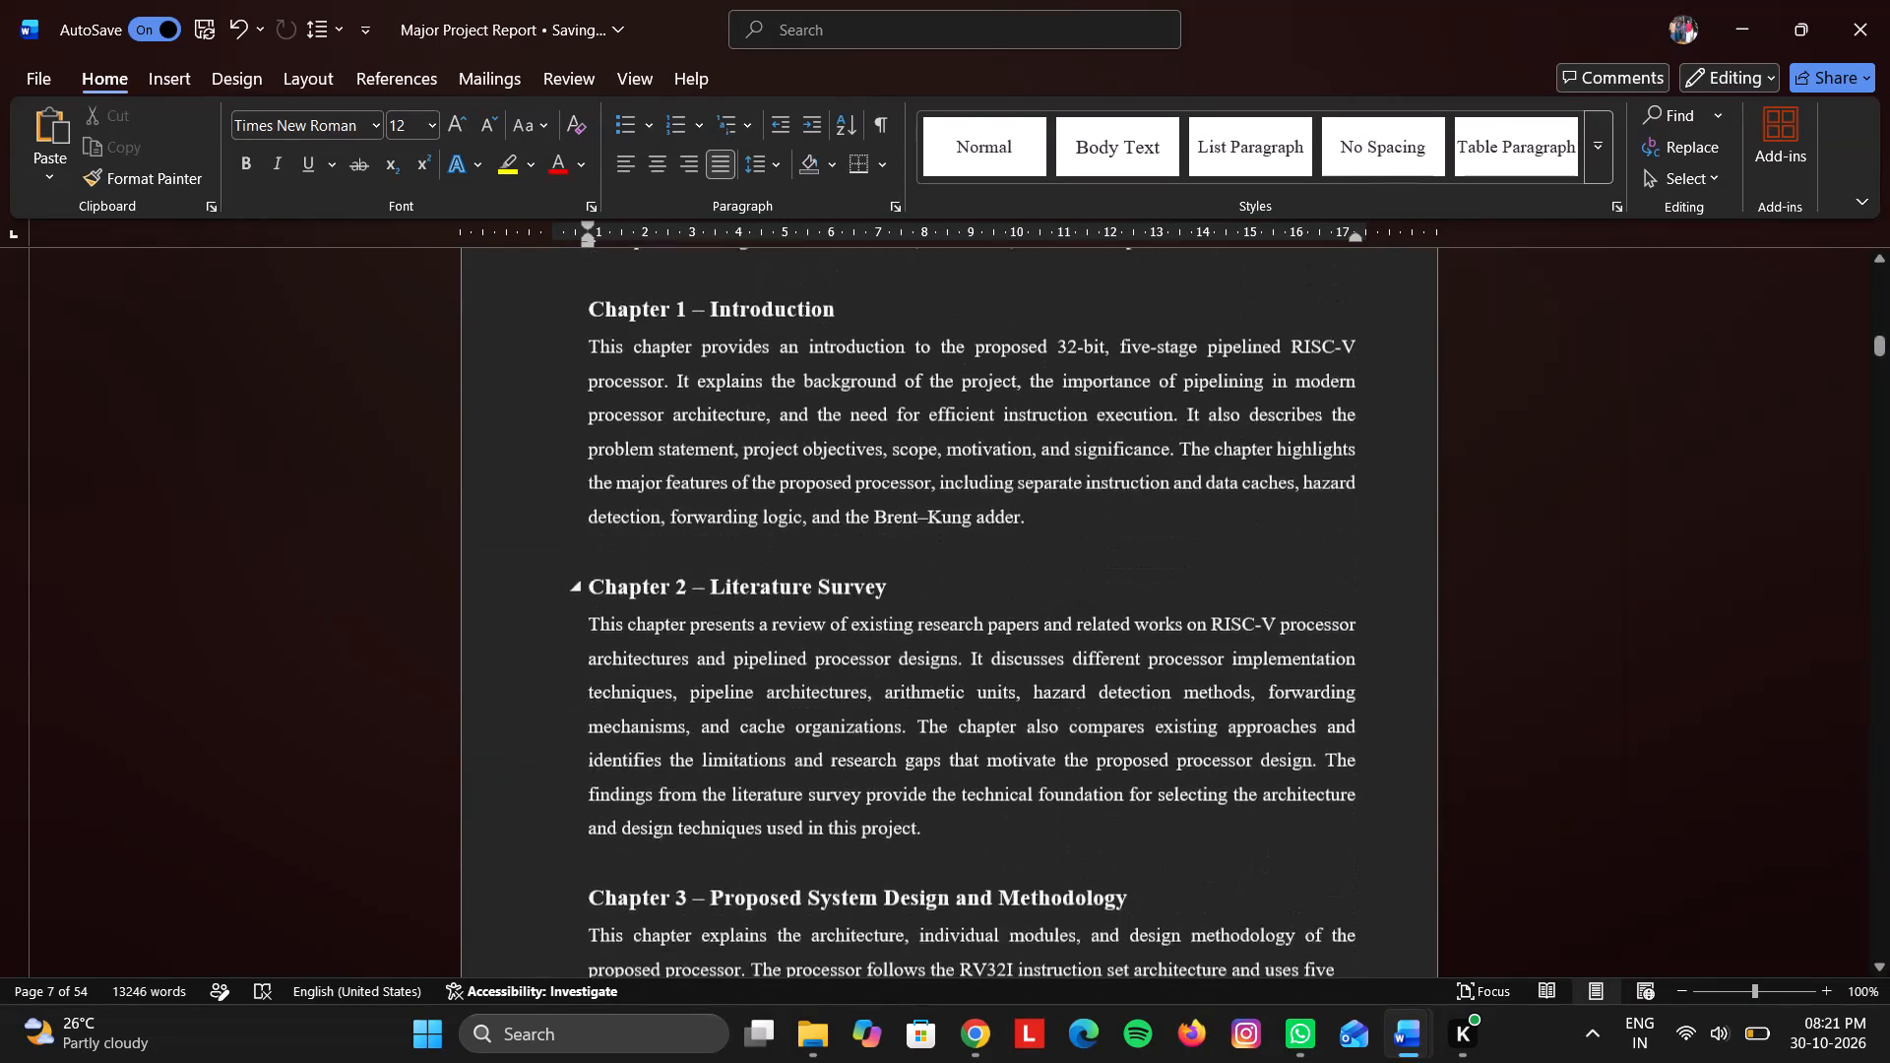
scroll(1332, 597, "up", 1)
right_click(1332, 597)
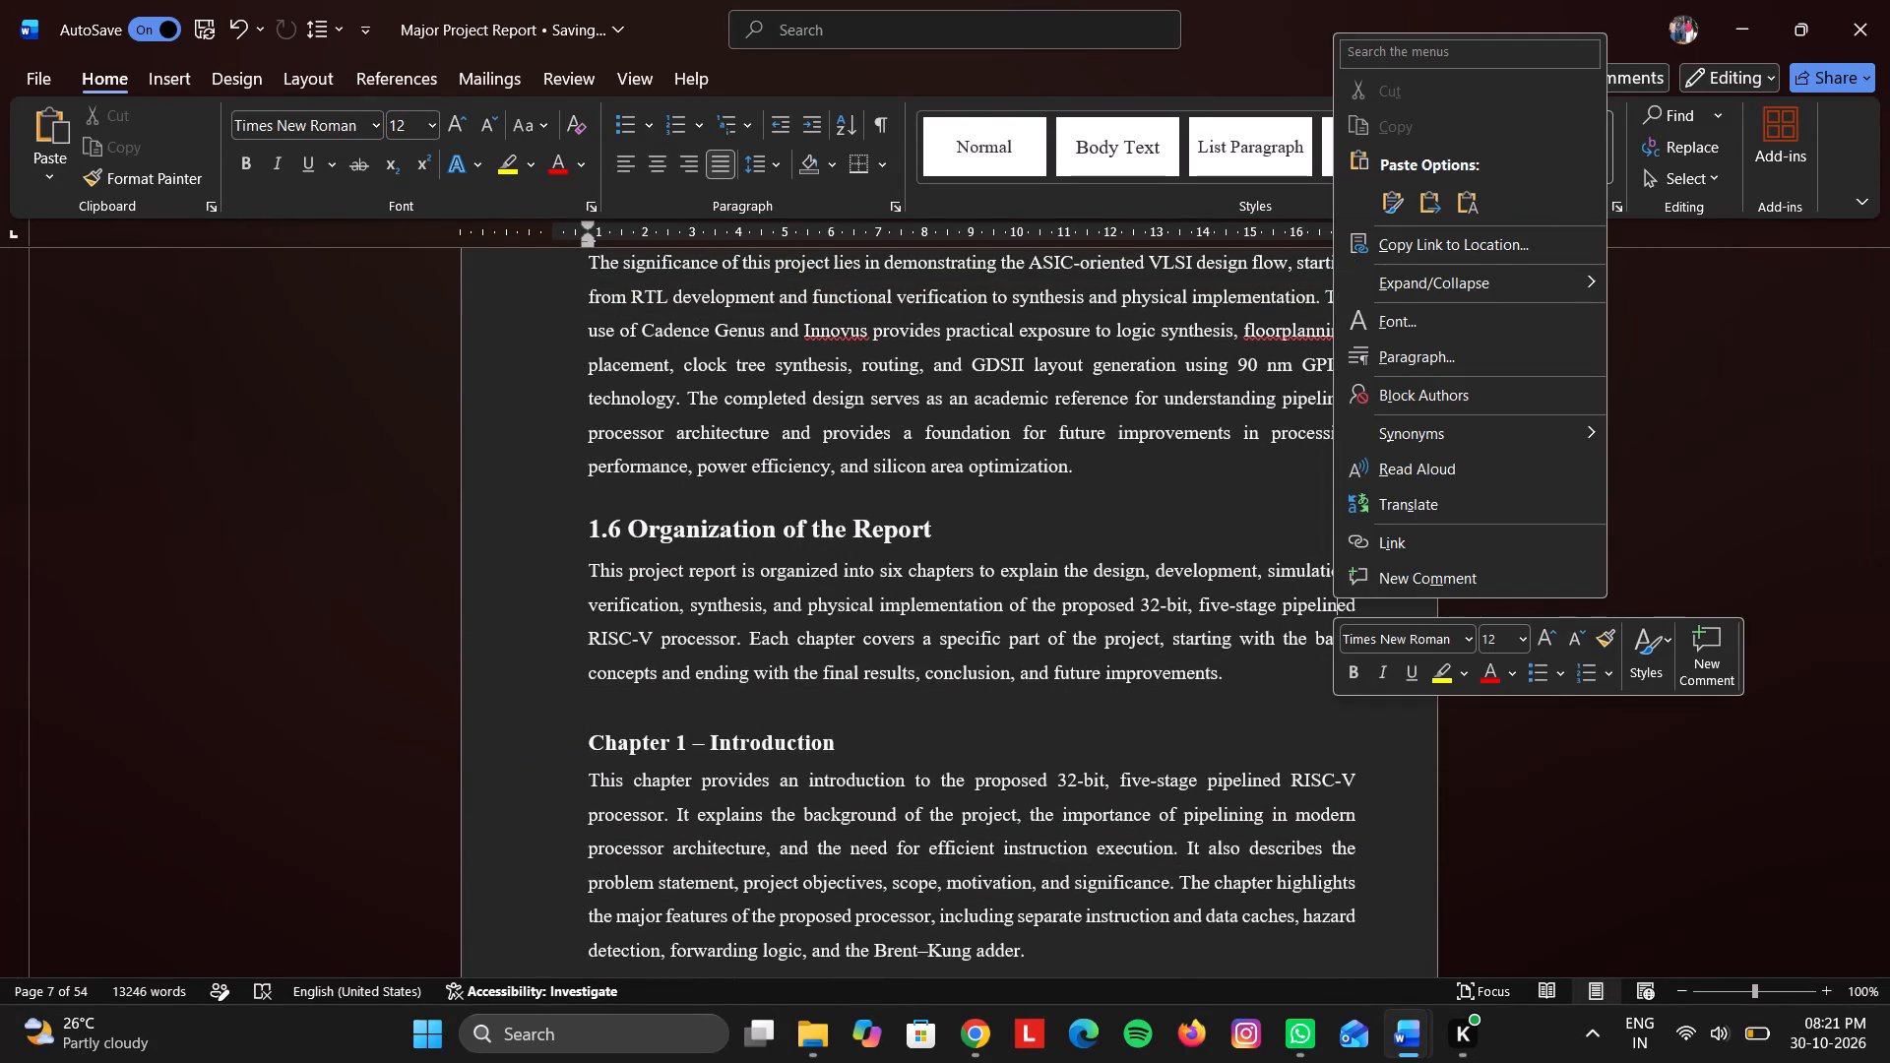
left_click(616, 519)
left_click(610, 518)
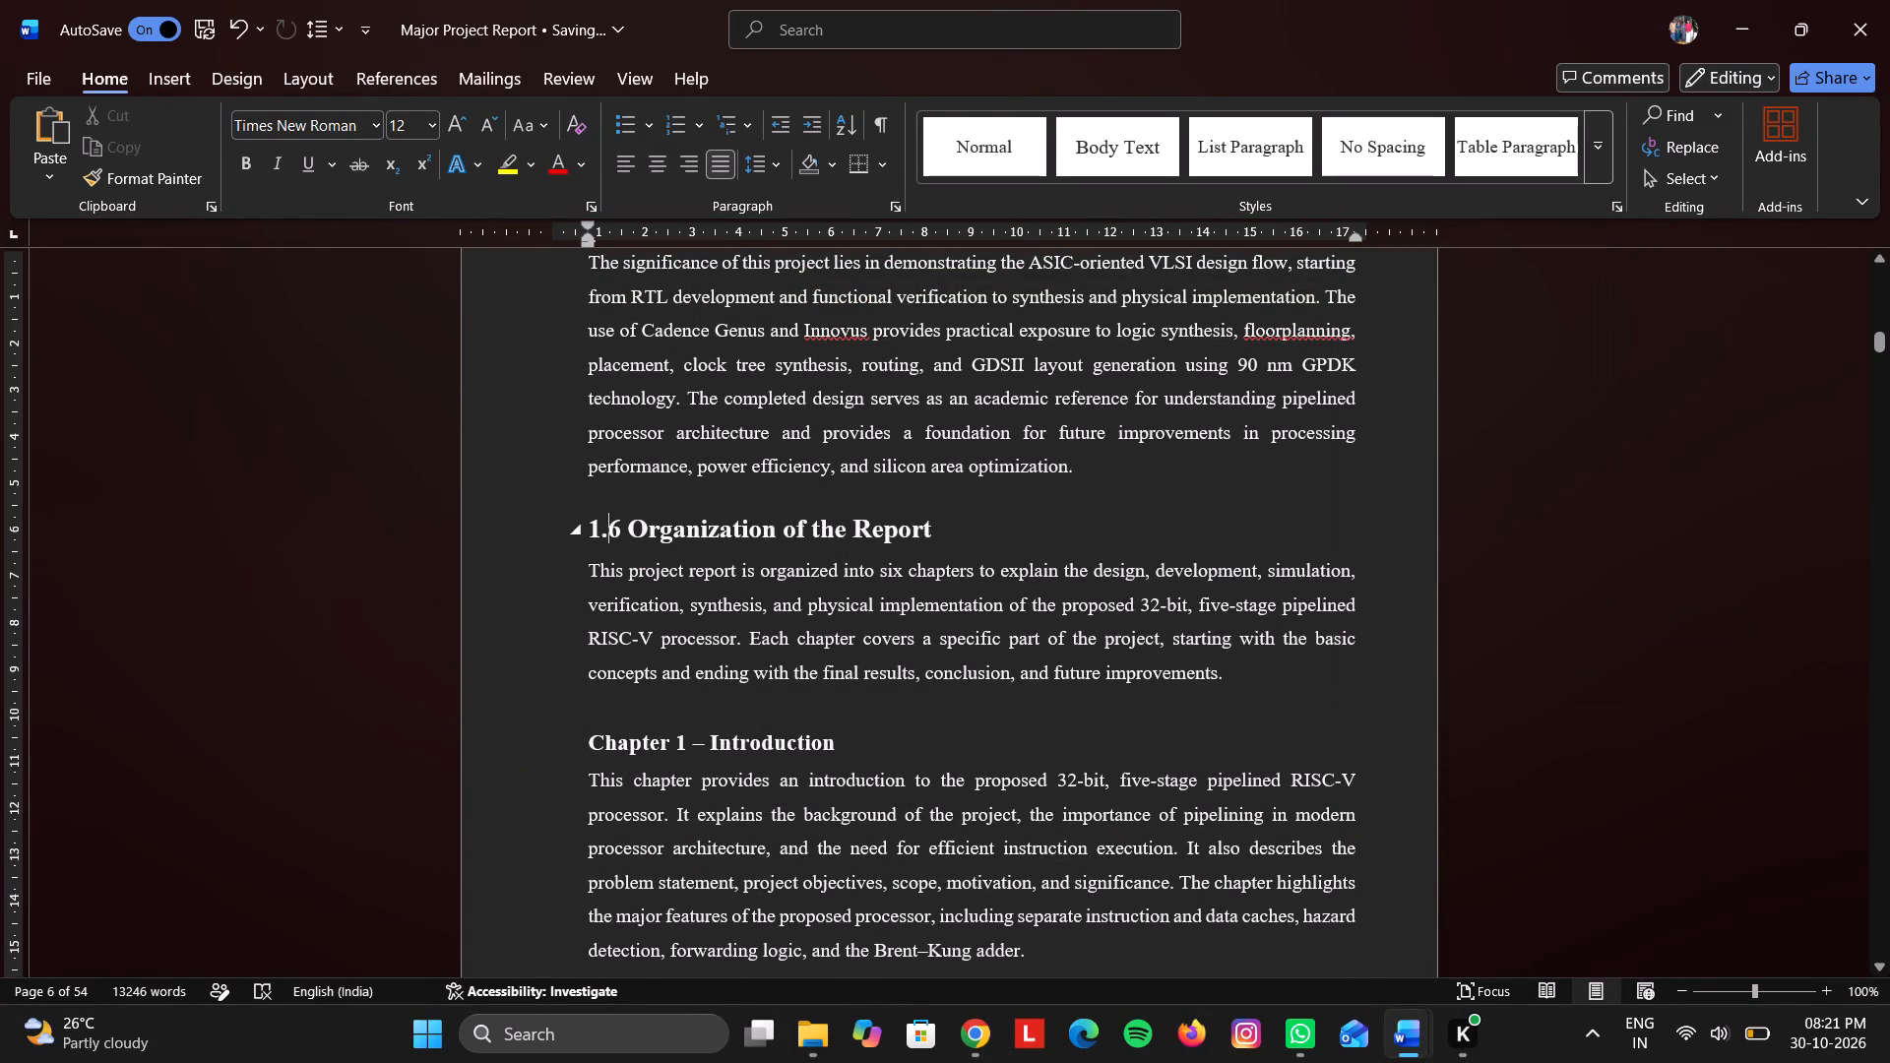
Review the chapter summaries under section 1.6 and the Literature Survey pages through section 2.1.2 for spacing and page breaks.
scroll(827, 596, "down", 3)
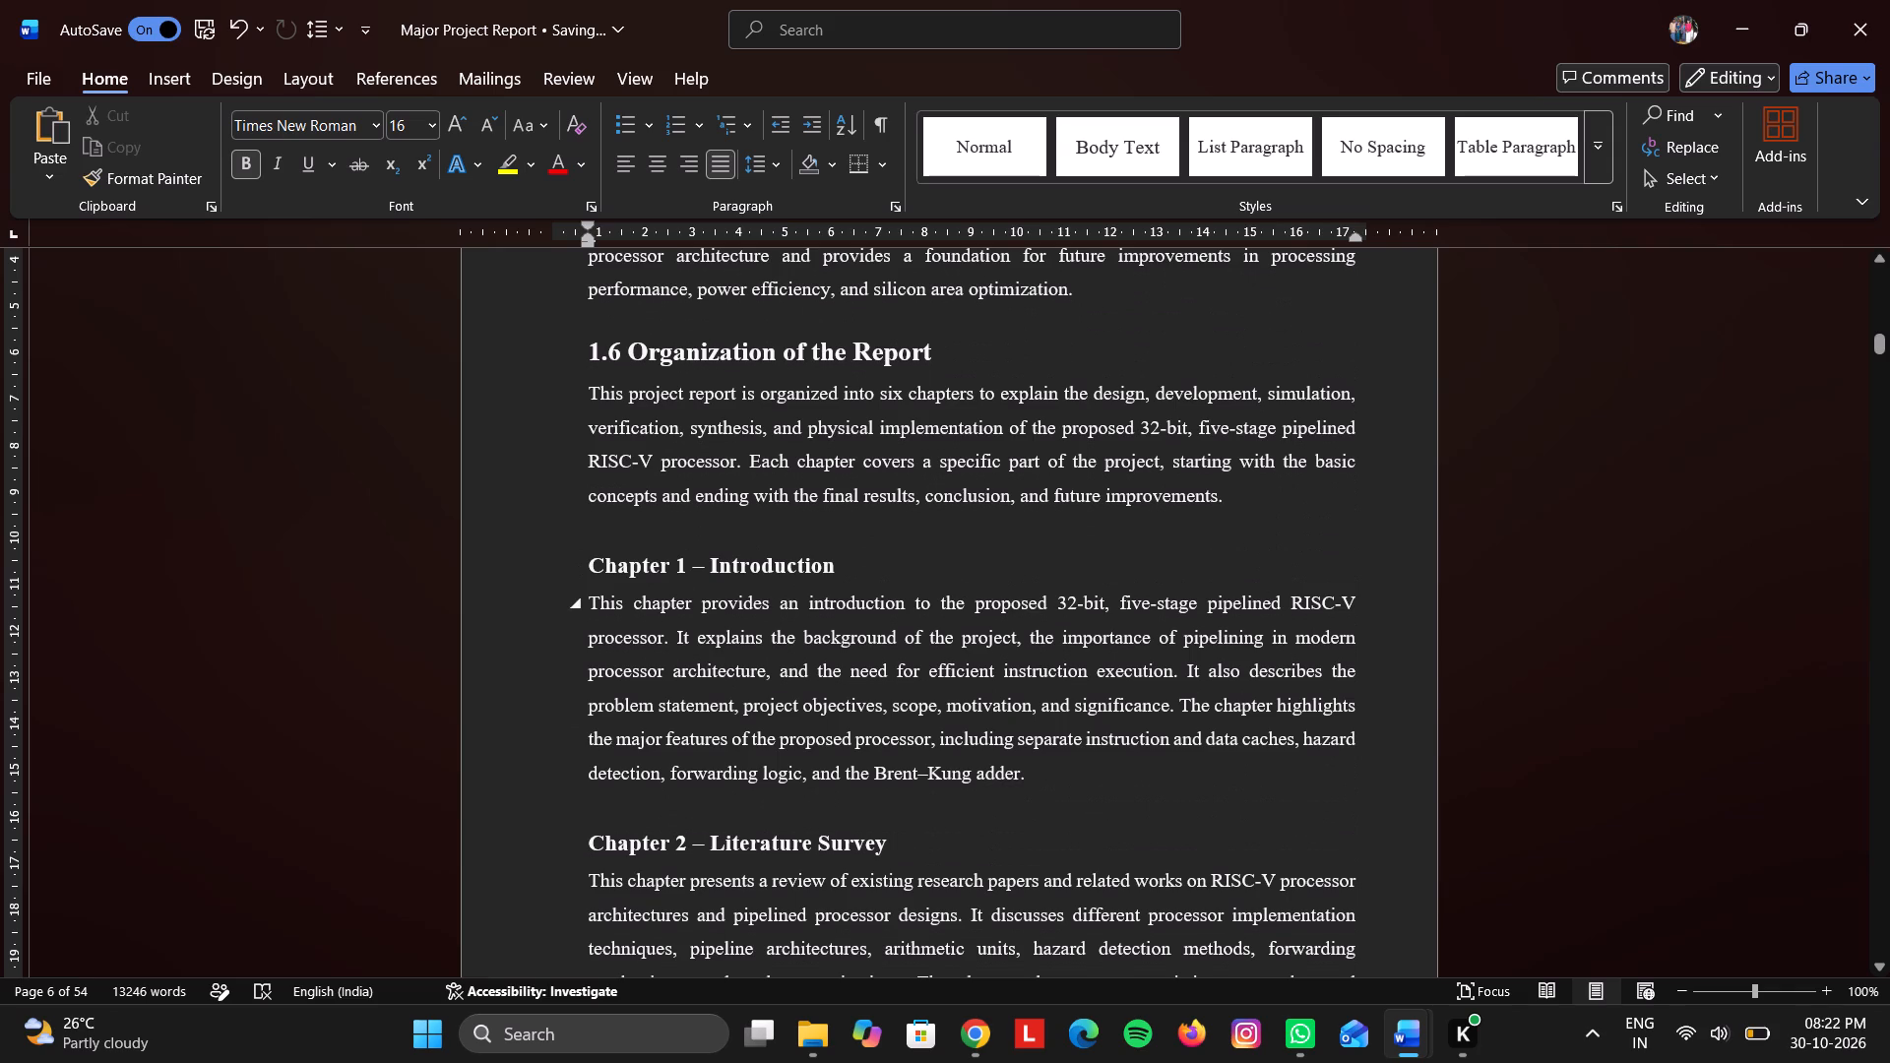
scroll(827, 596, "down", 5)
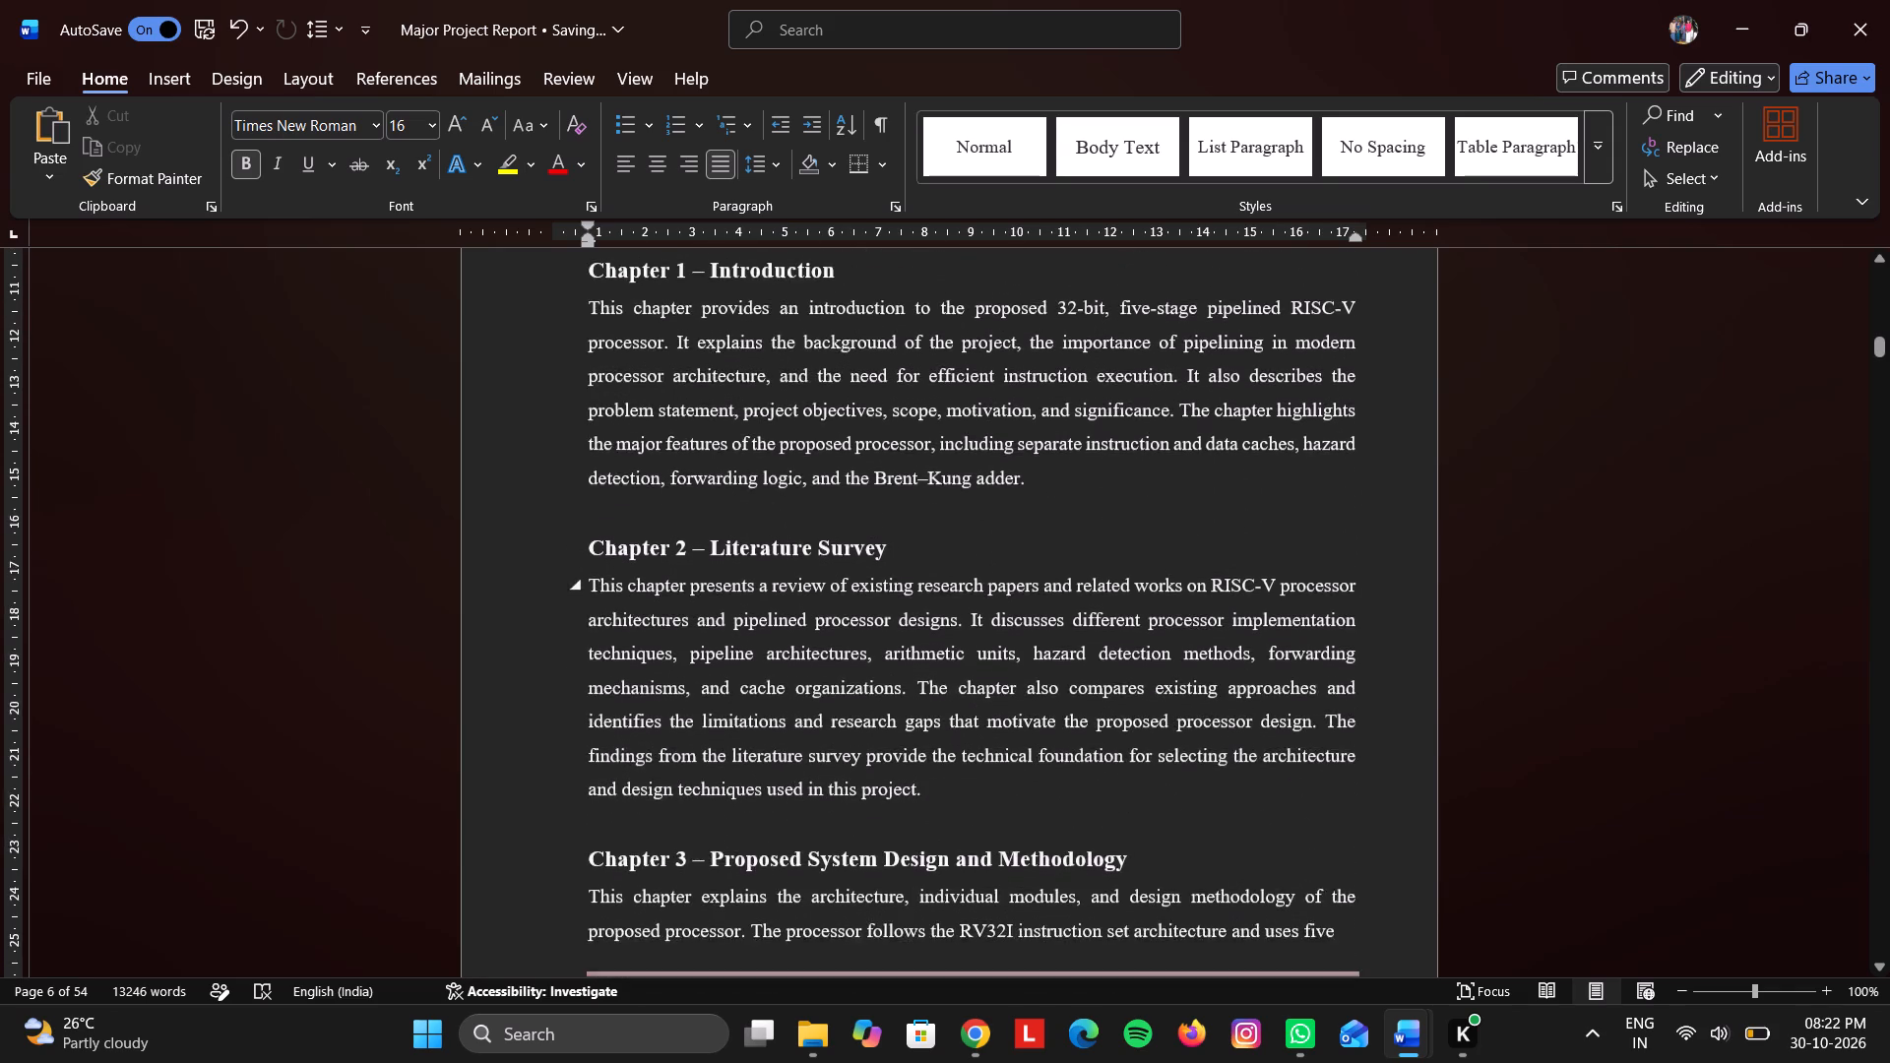
scroll(827, 596, "down", 20)
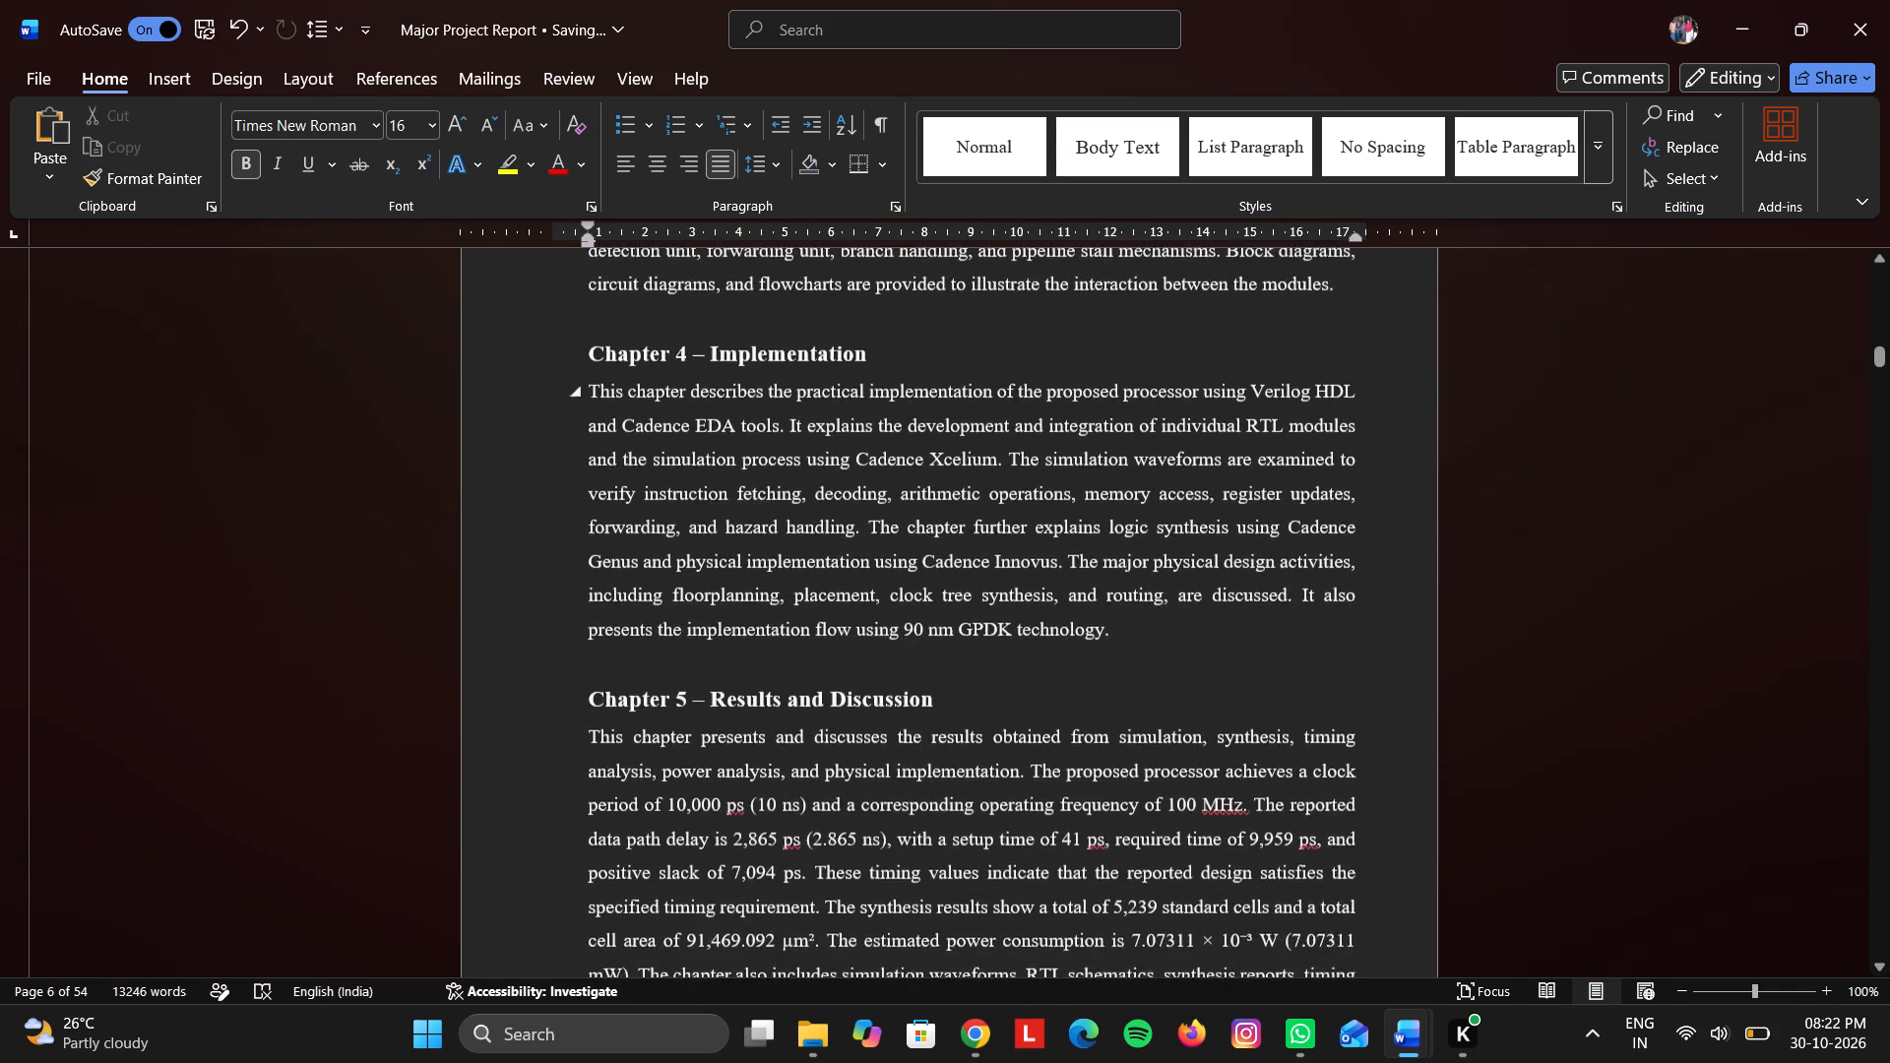
scroll(828, 597, "down", 10)
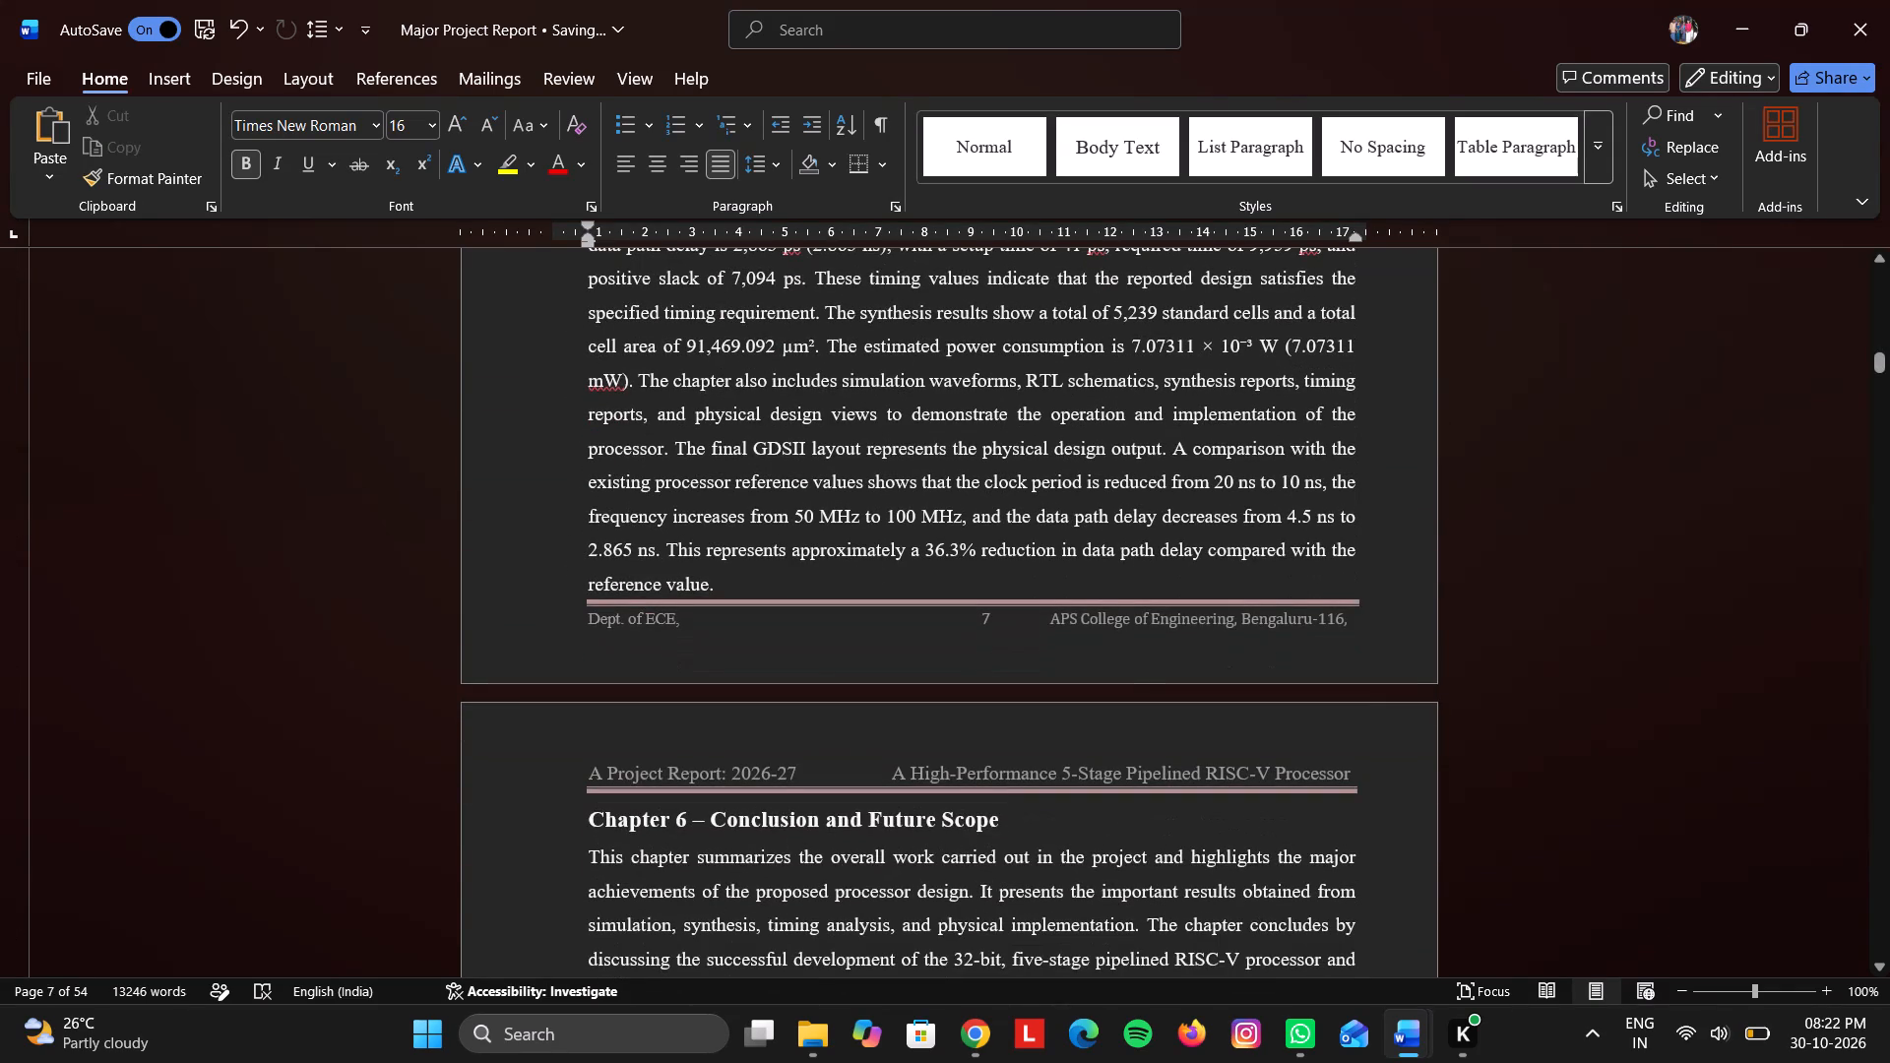
scroll(829, 597, "down", 6)
scroll(829, 597, "down", 20)
scroll(829, 597, "down", 9)
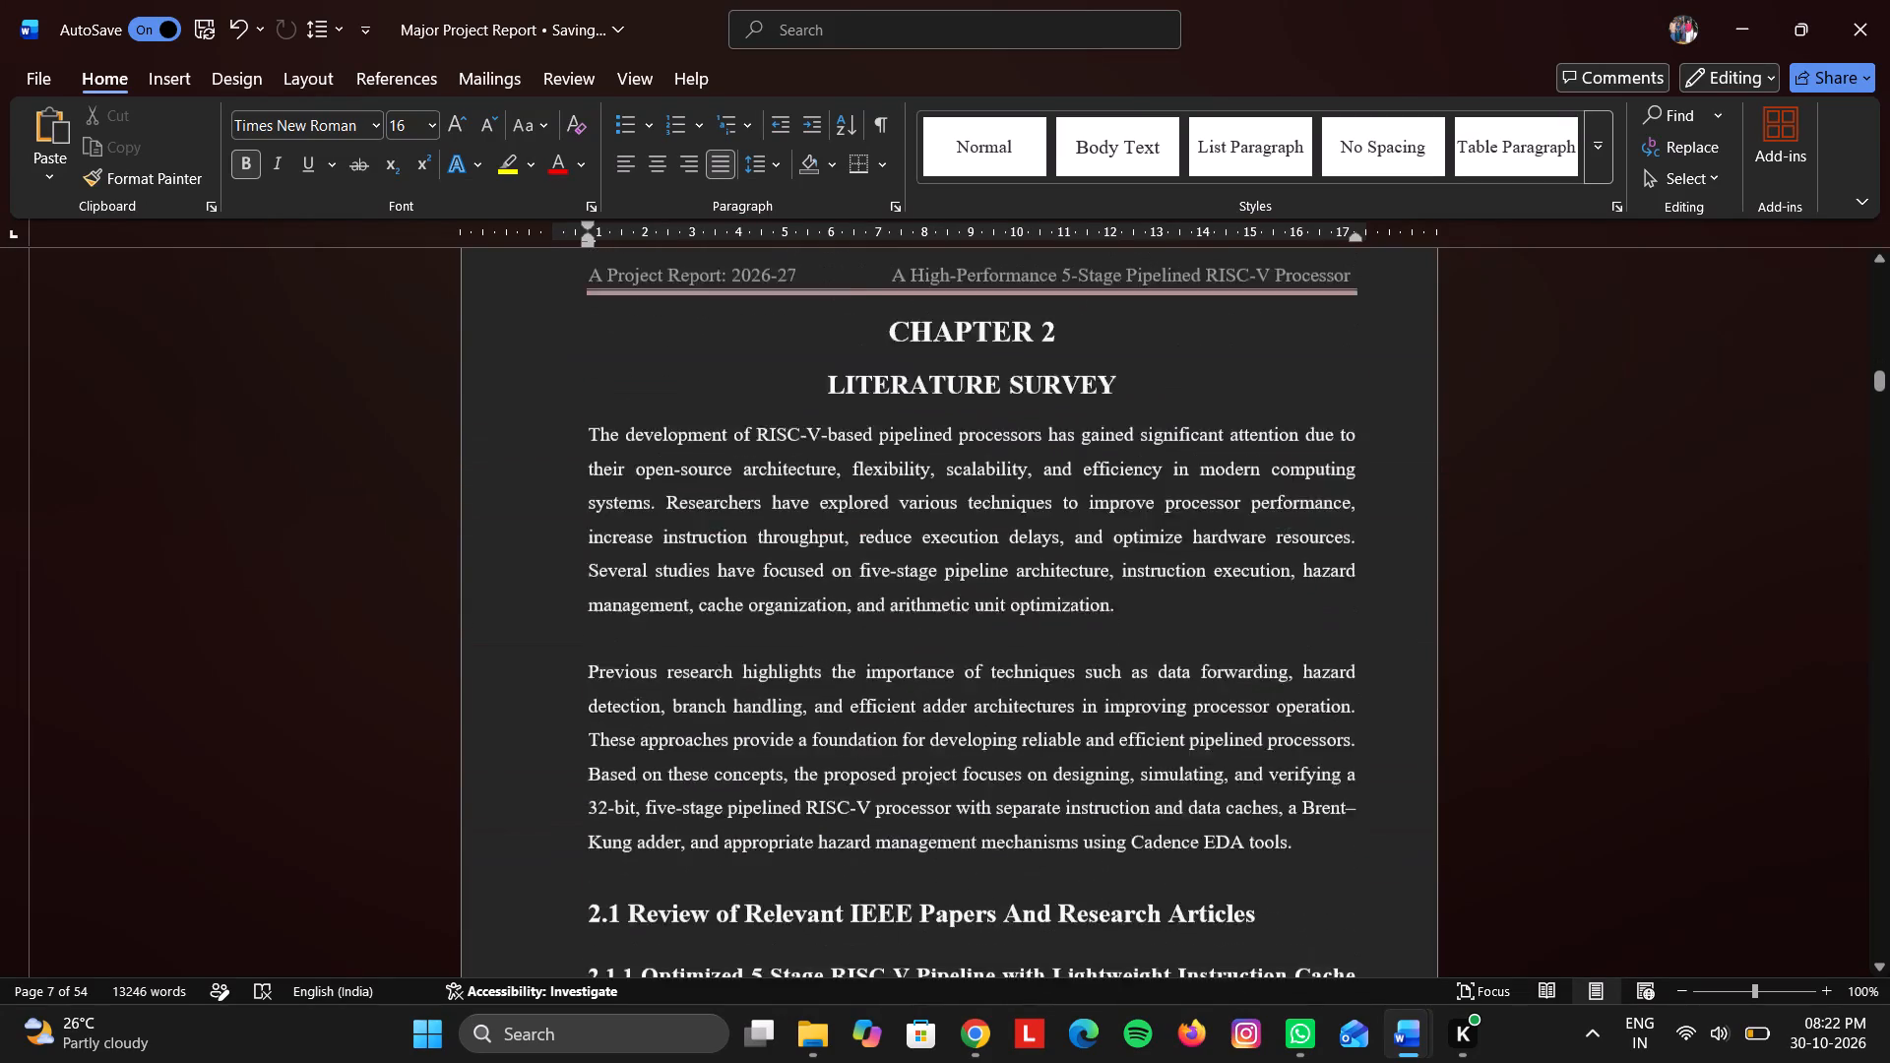
scroll(829, 597, "down", 12)
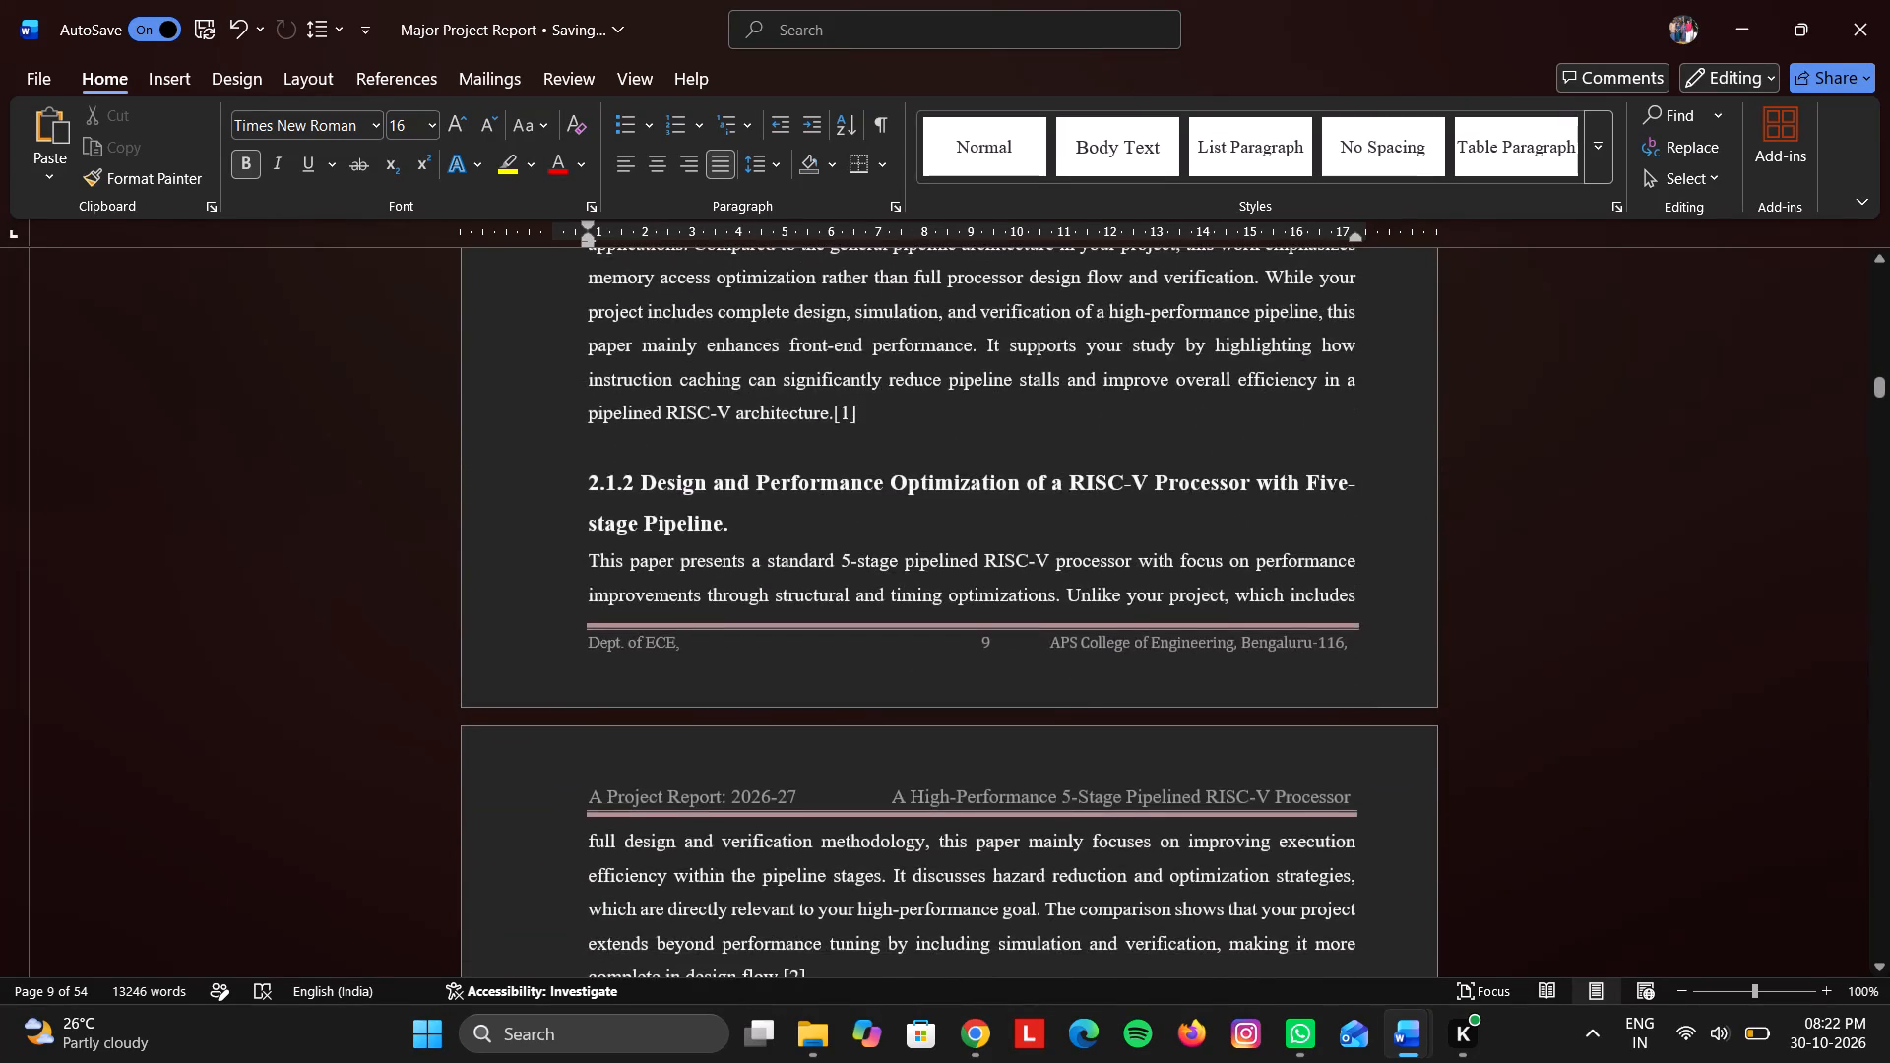
Return to the Chapter 1 Introduction and review the spacing and page breaks of its pages through section 1.6.
scroll(829, 597, "up", 11)
scroll(829, 597, "down", 16)
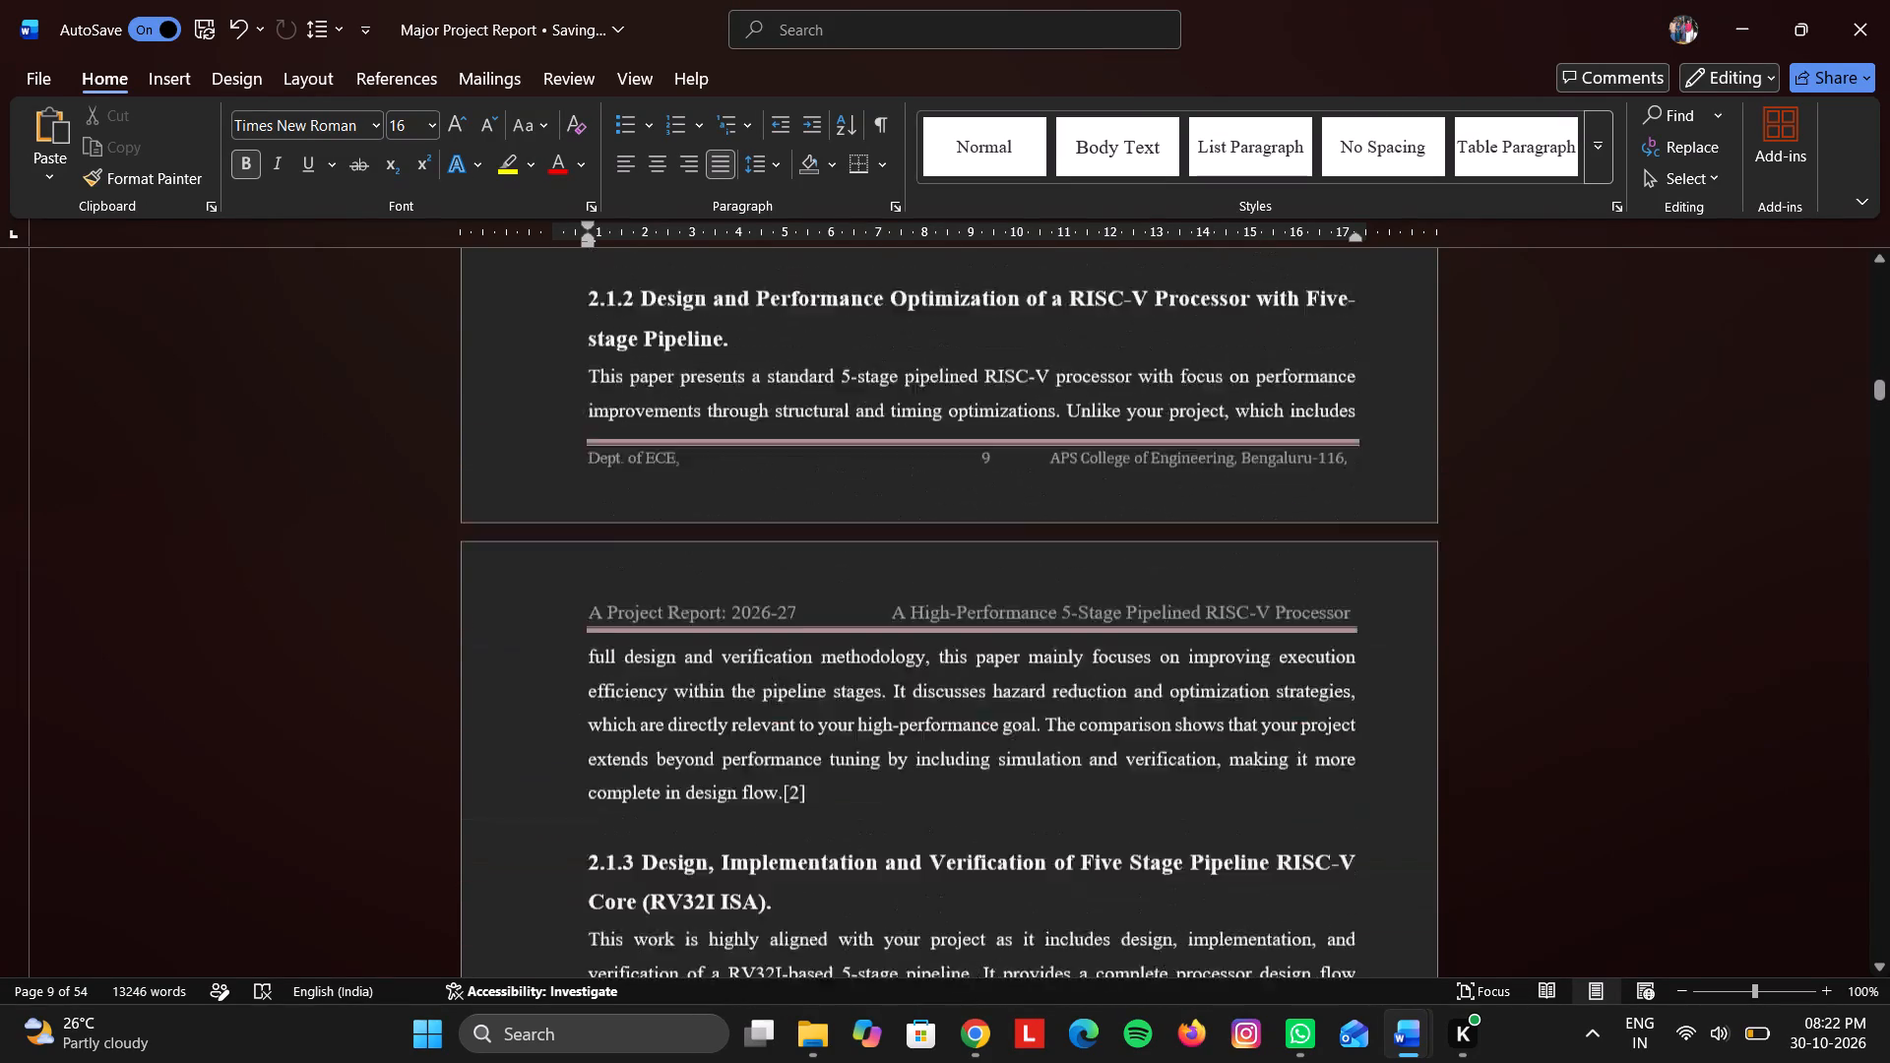
scroll(829, 597, "down", 14)
left_click_drag(1878, 399, 1869, 383)
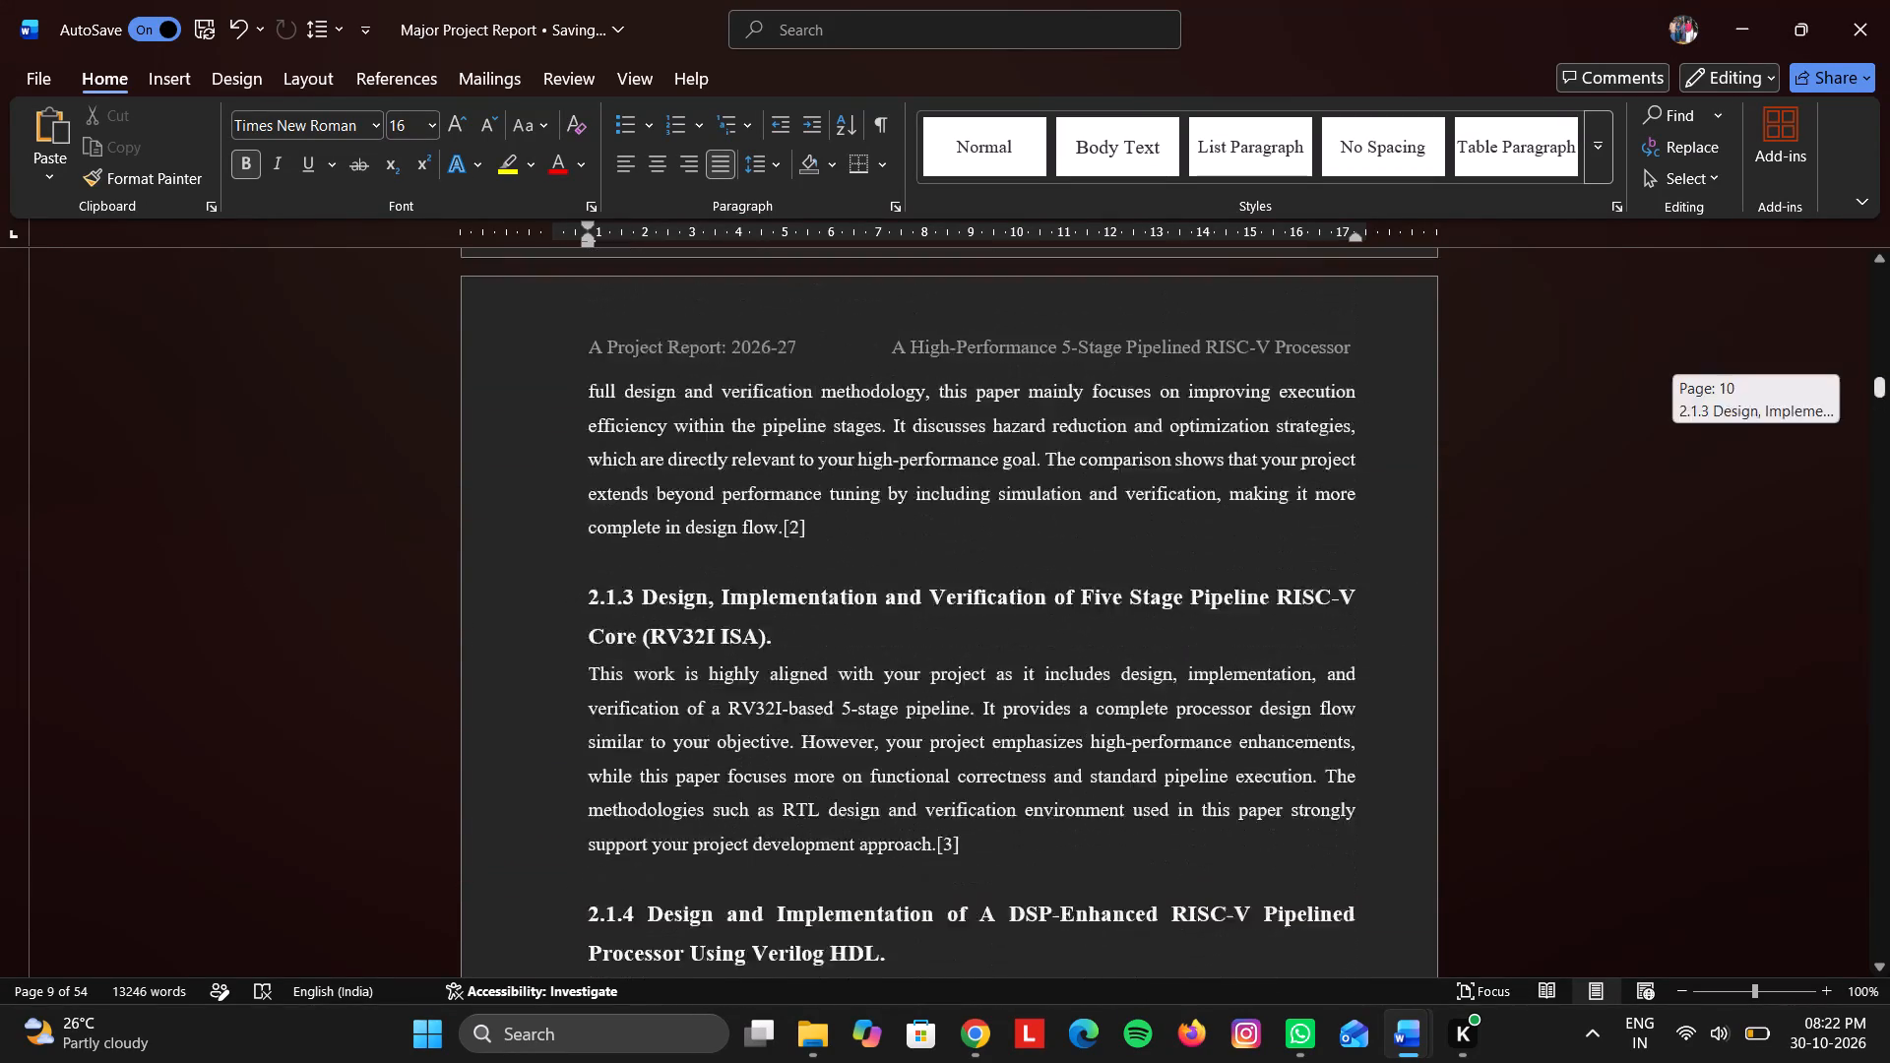
left_click_drag(1869, 383, 1866, 243)
scroll(1226, 570, "down", 14)
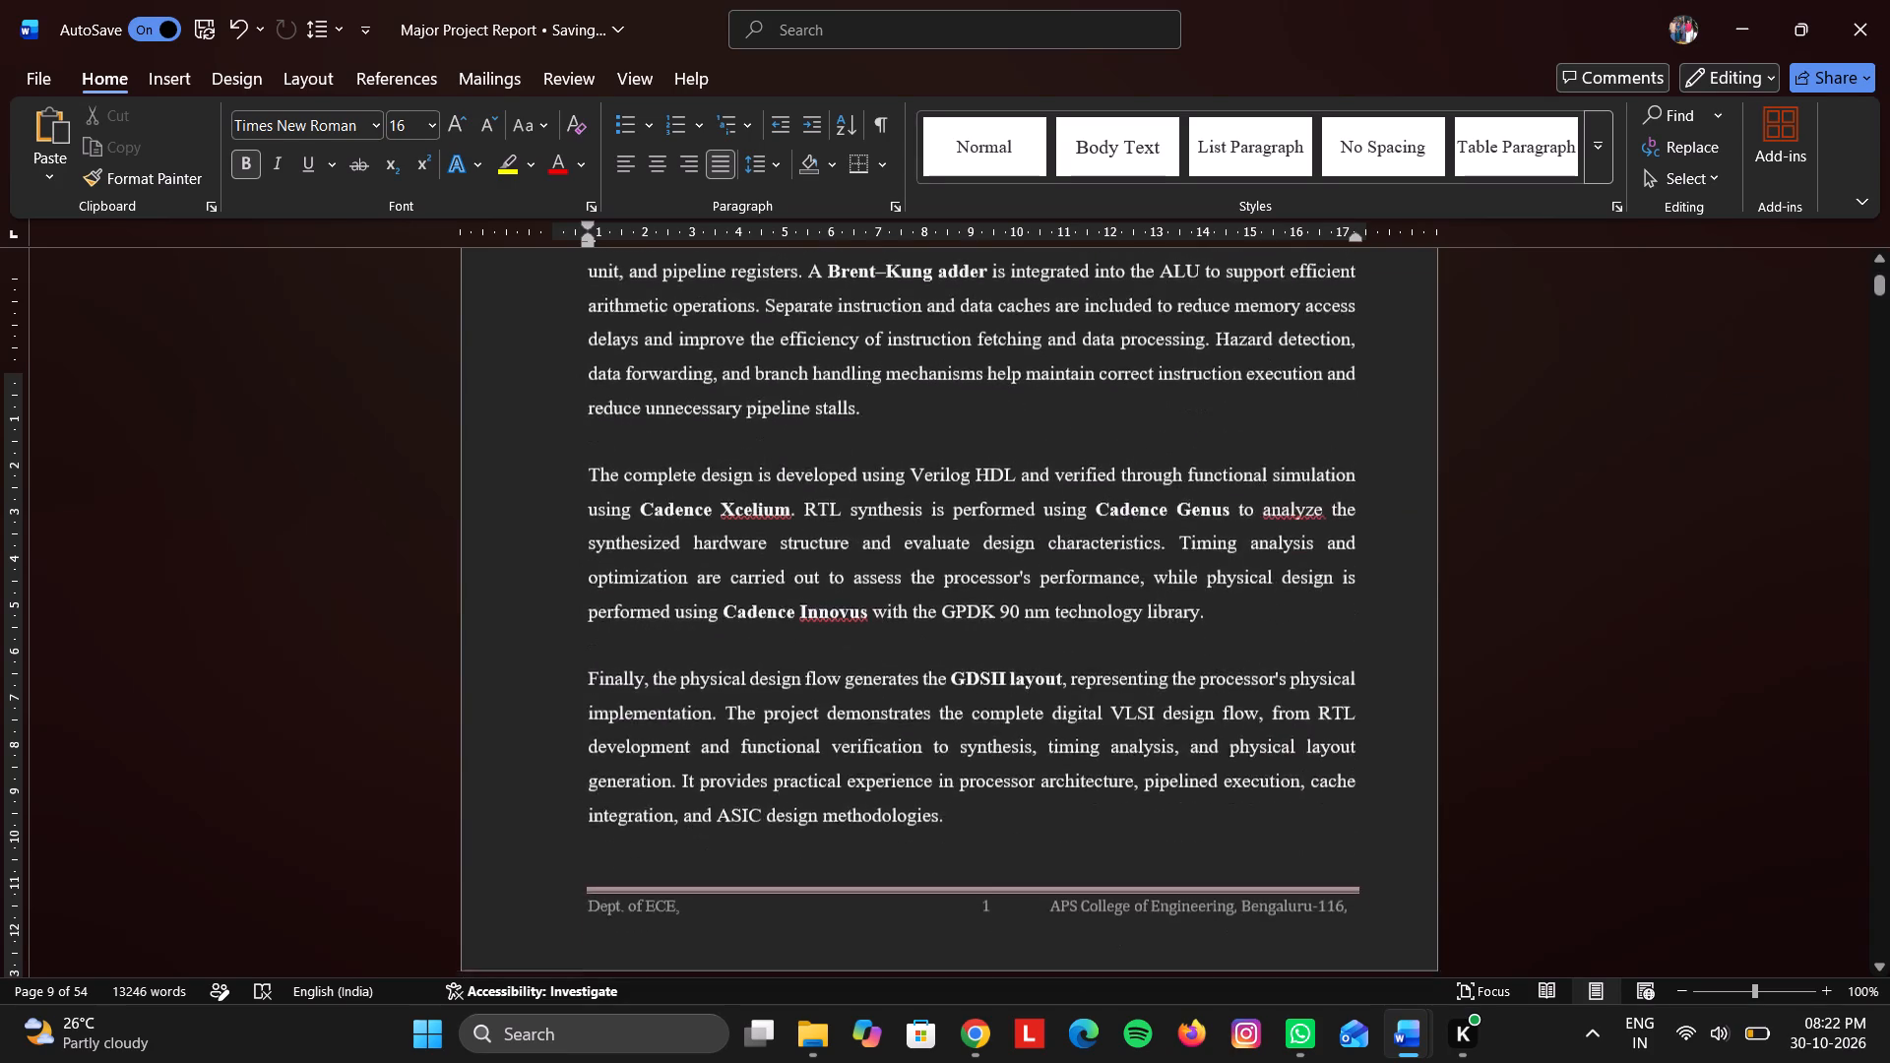
scroll(1226, 570, "down", 9)
scroll(1226, 570, "down", 18)
scroll(1224, 571, "down", 20)
scroll(1224, 571, "down", 6)
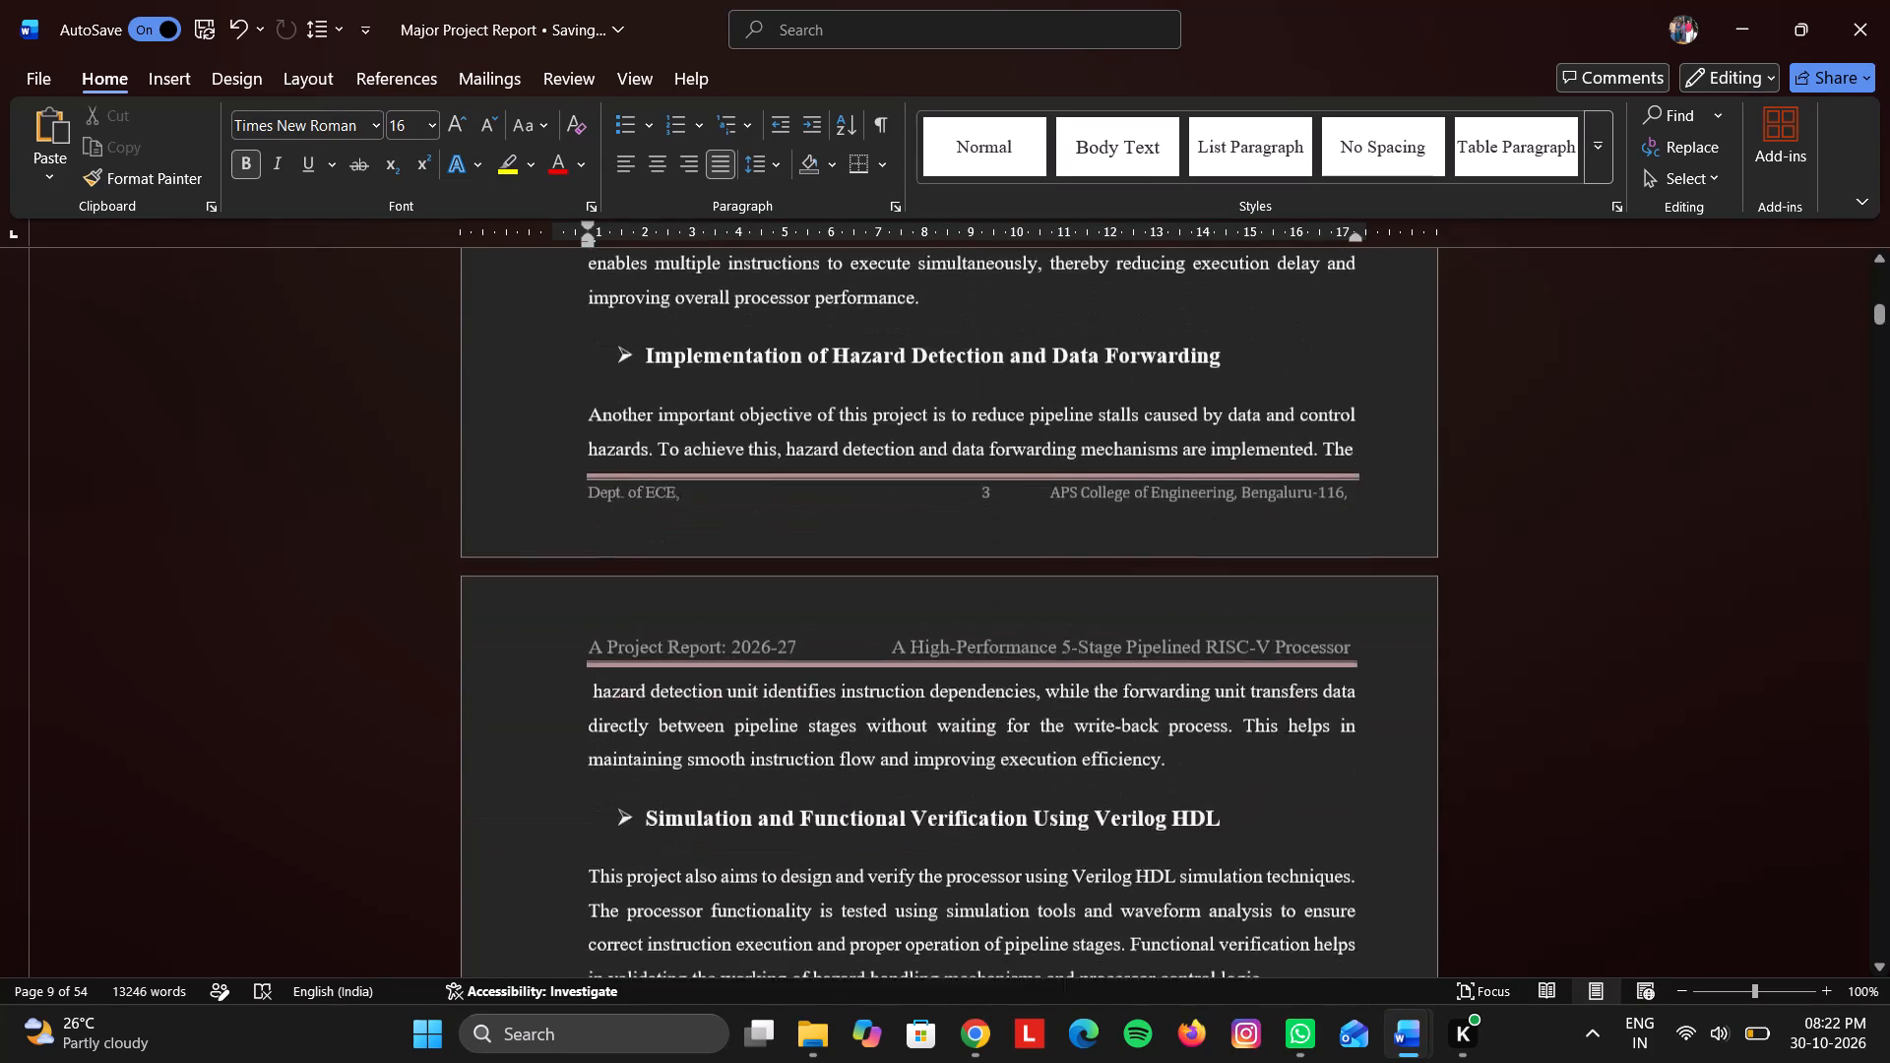
scroll(1224, 571, "down", 13)
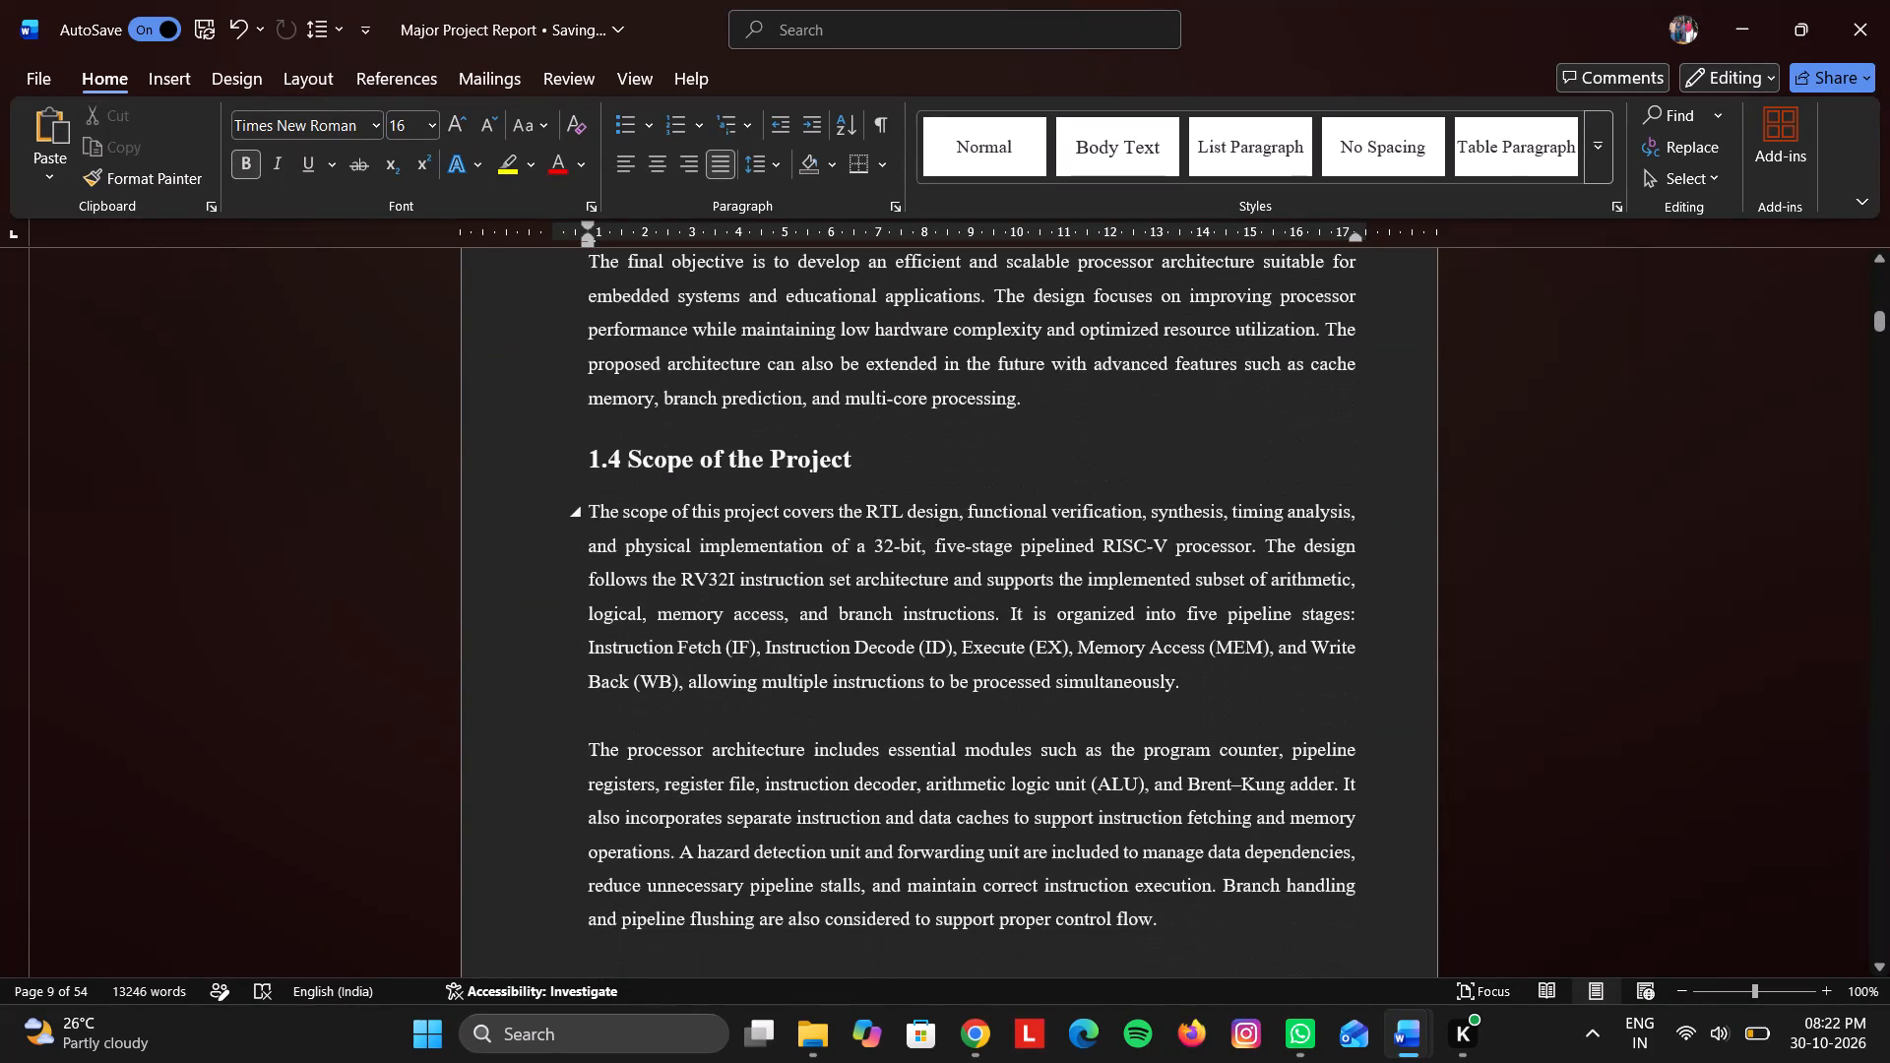
scroll(1224, 571, "down", 19)
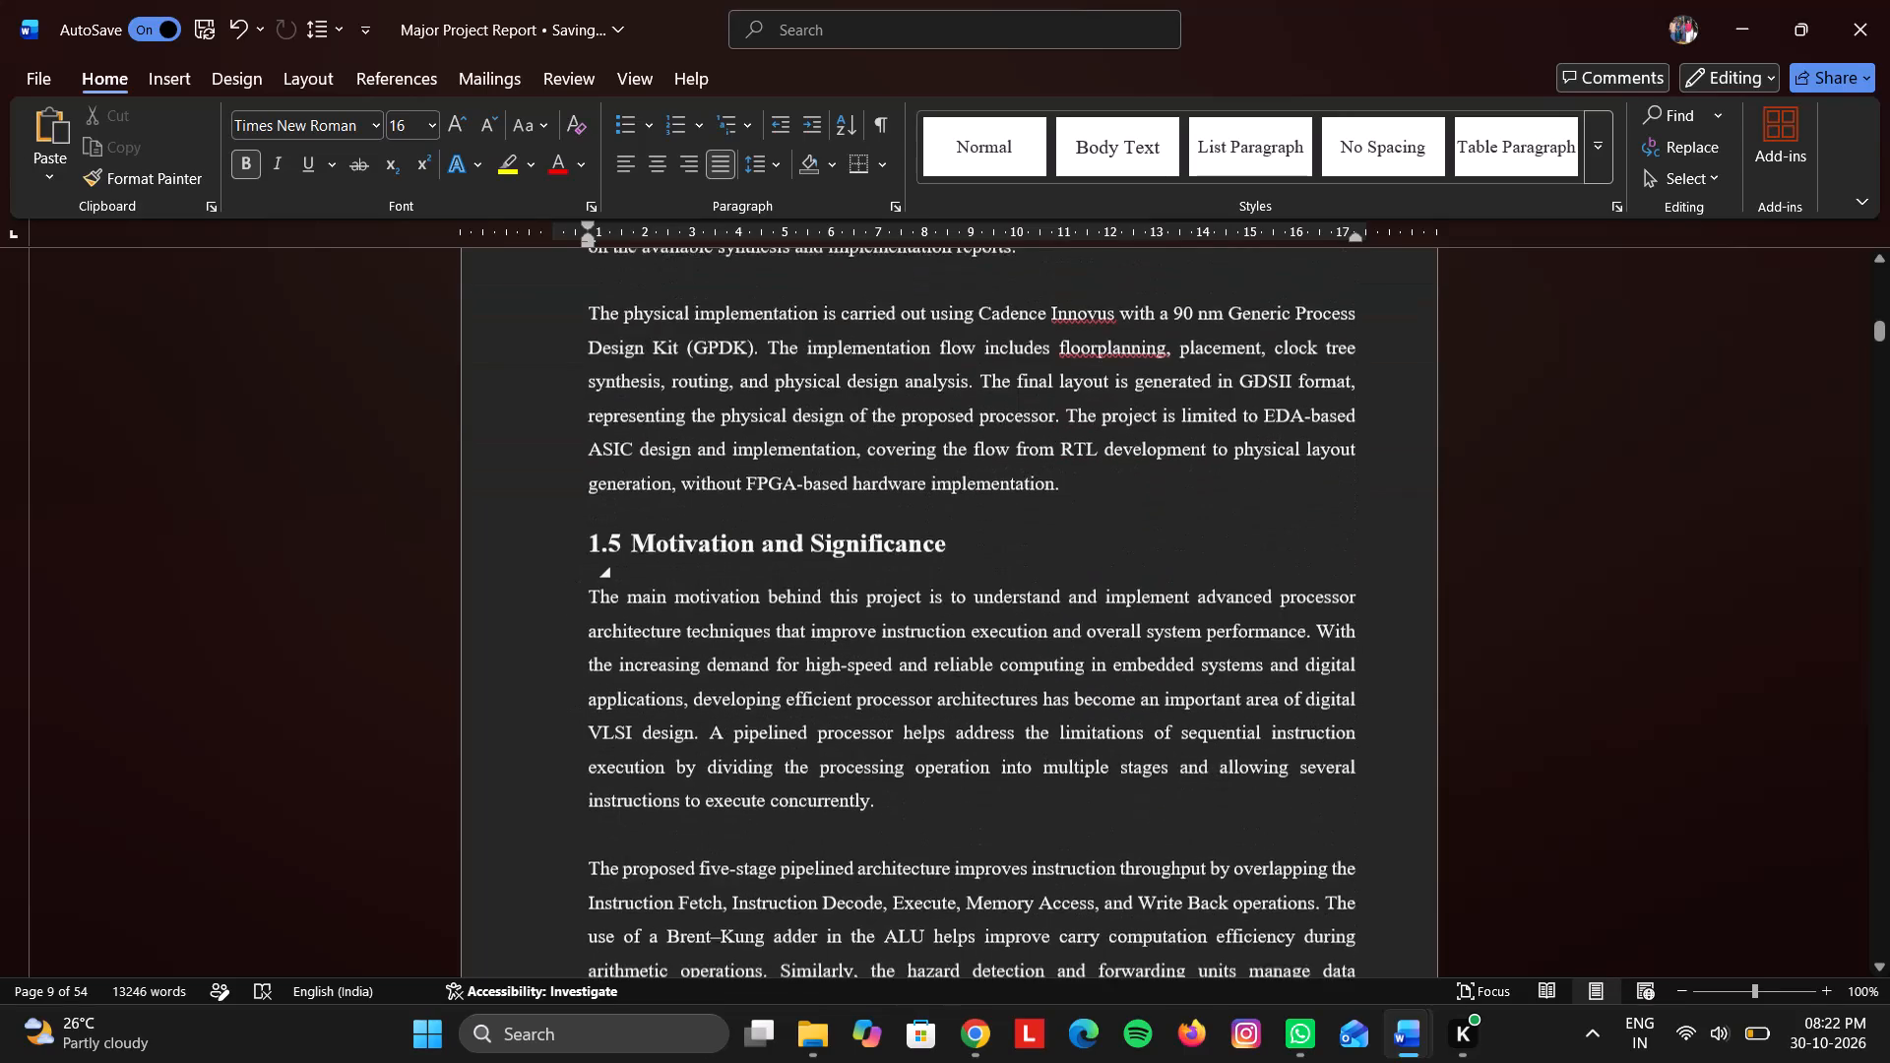
scroll(1224, 571, "down", 19)
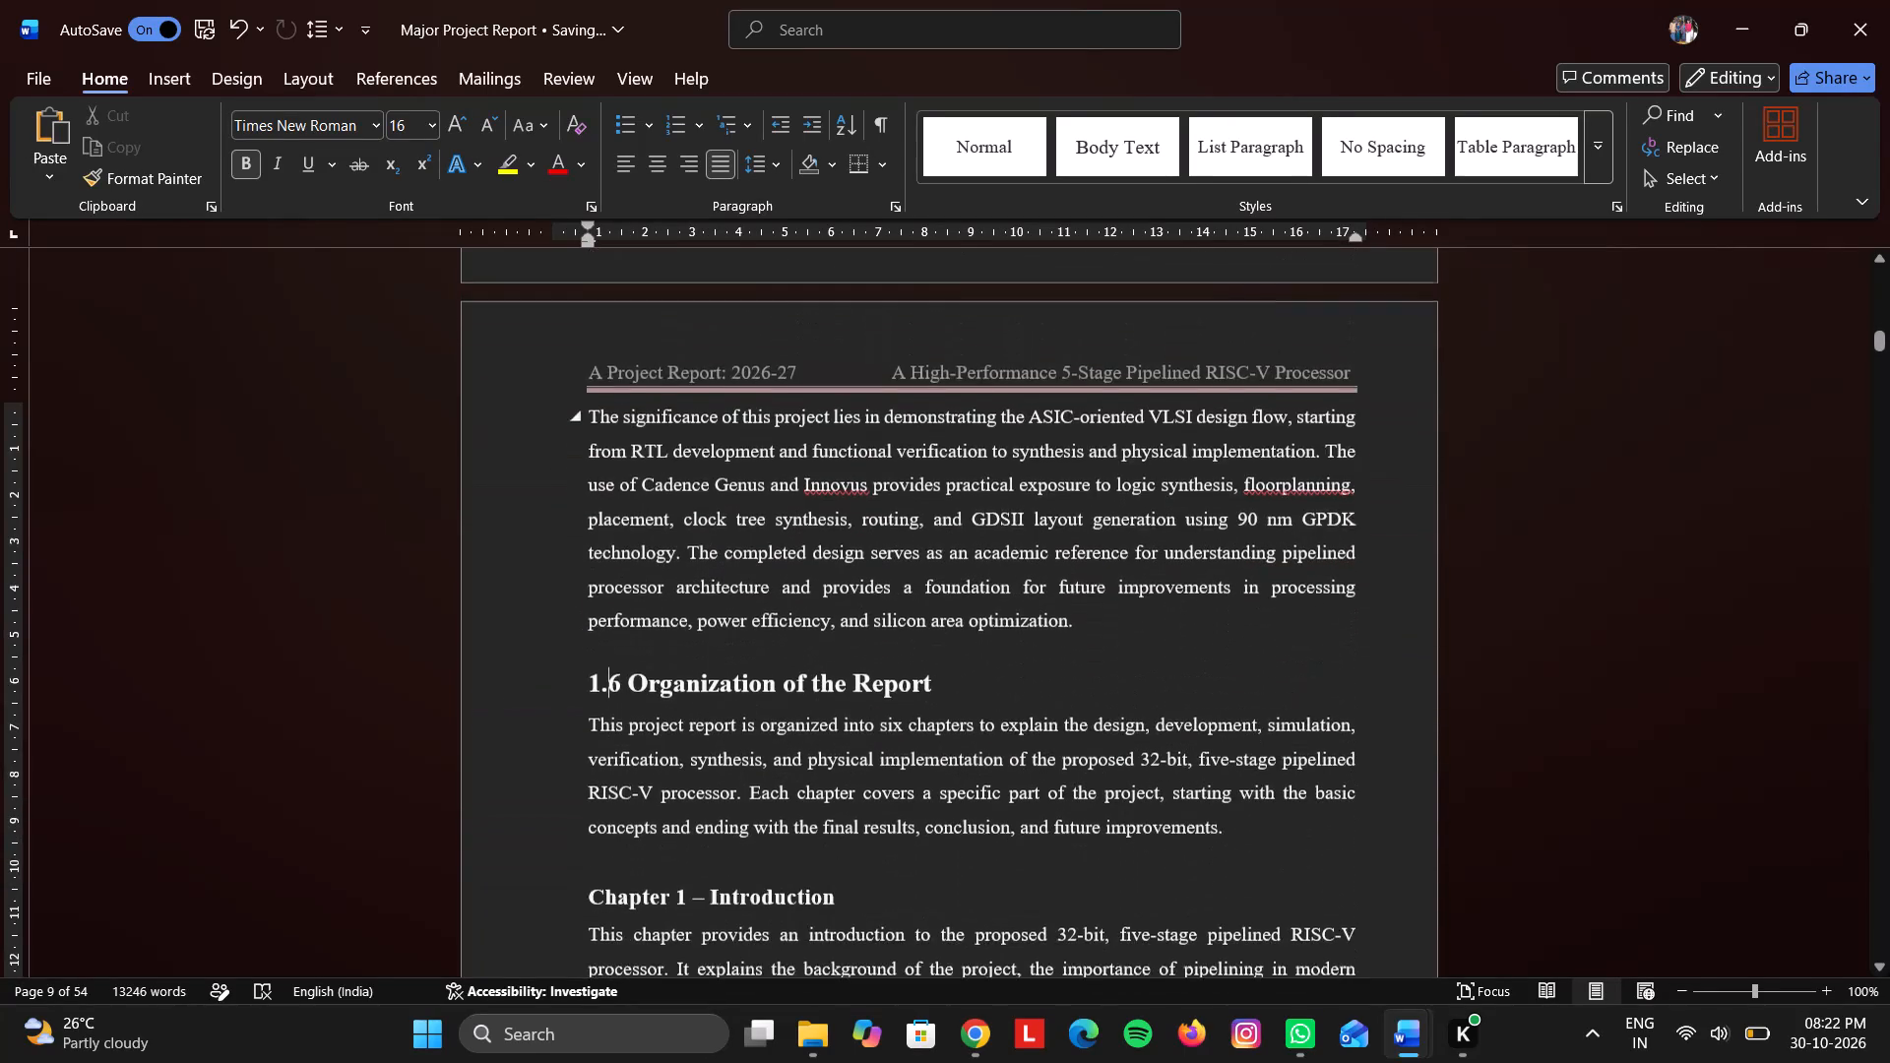
Check the chapter summaries under section 1.6 for spacing, page breaks and footer clearance.
scroll(1224, 571, "down", 14)
scroll(1224, 571, "up", 1)
scroll(1224, 571, "down", 4)
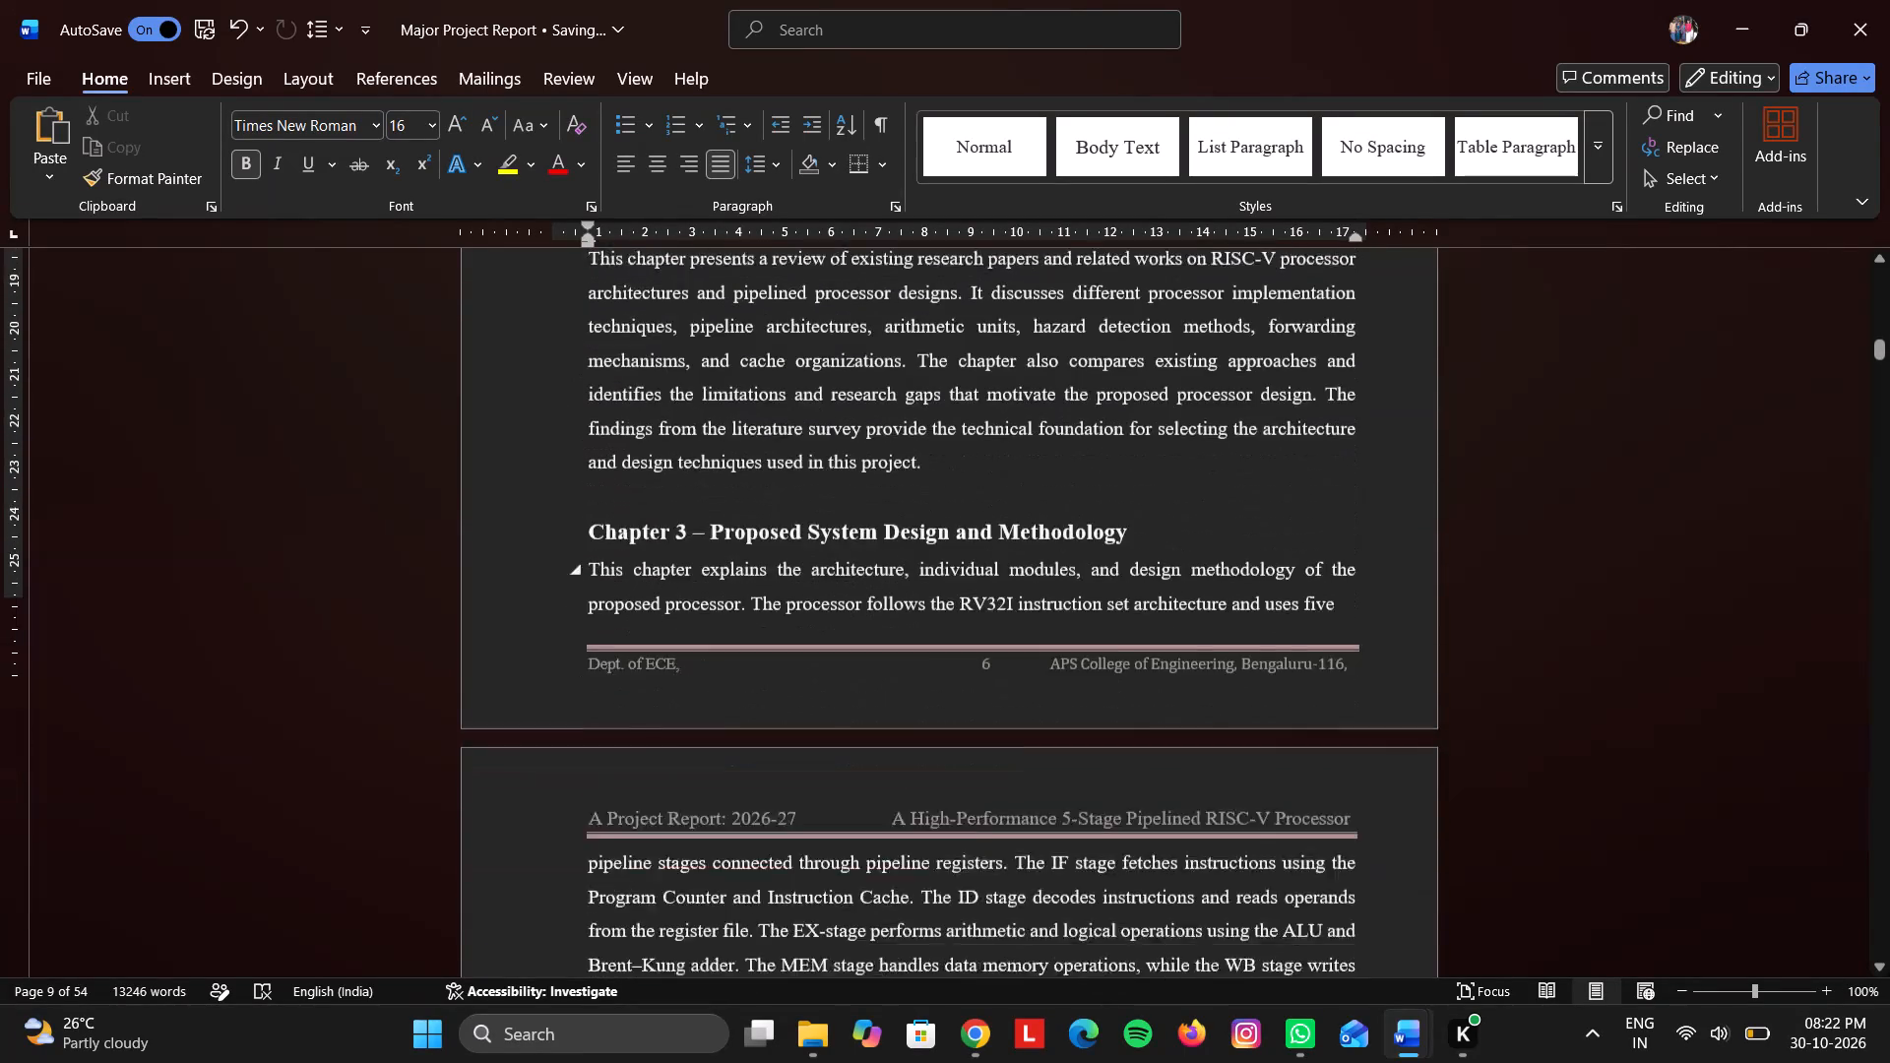
scroll(1224, 571, "up", 13)
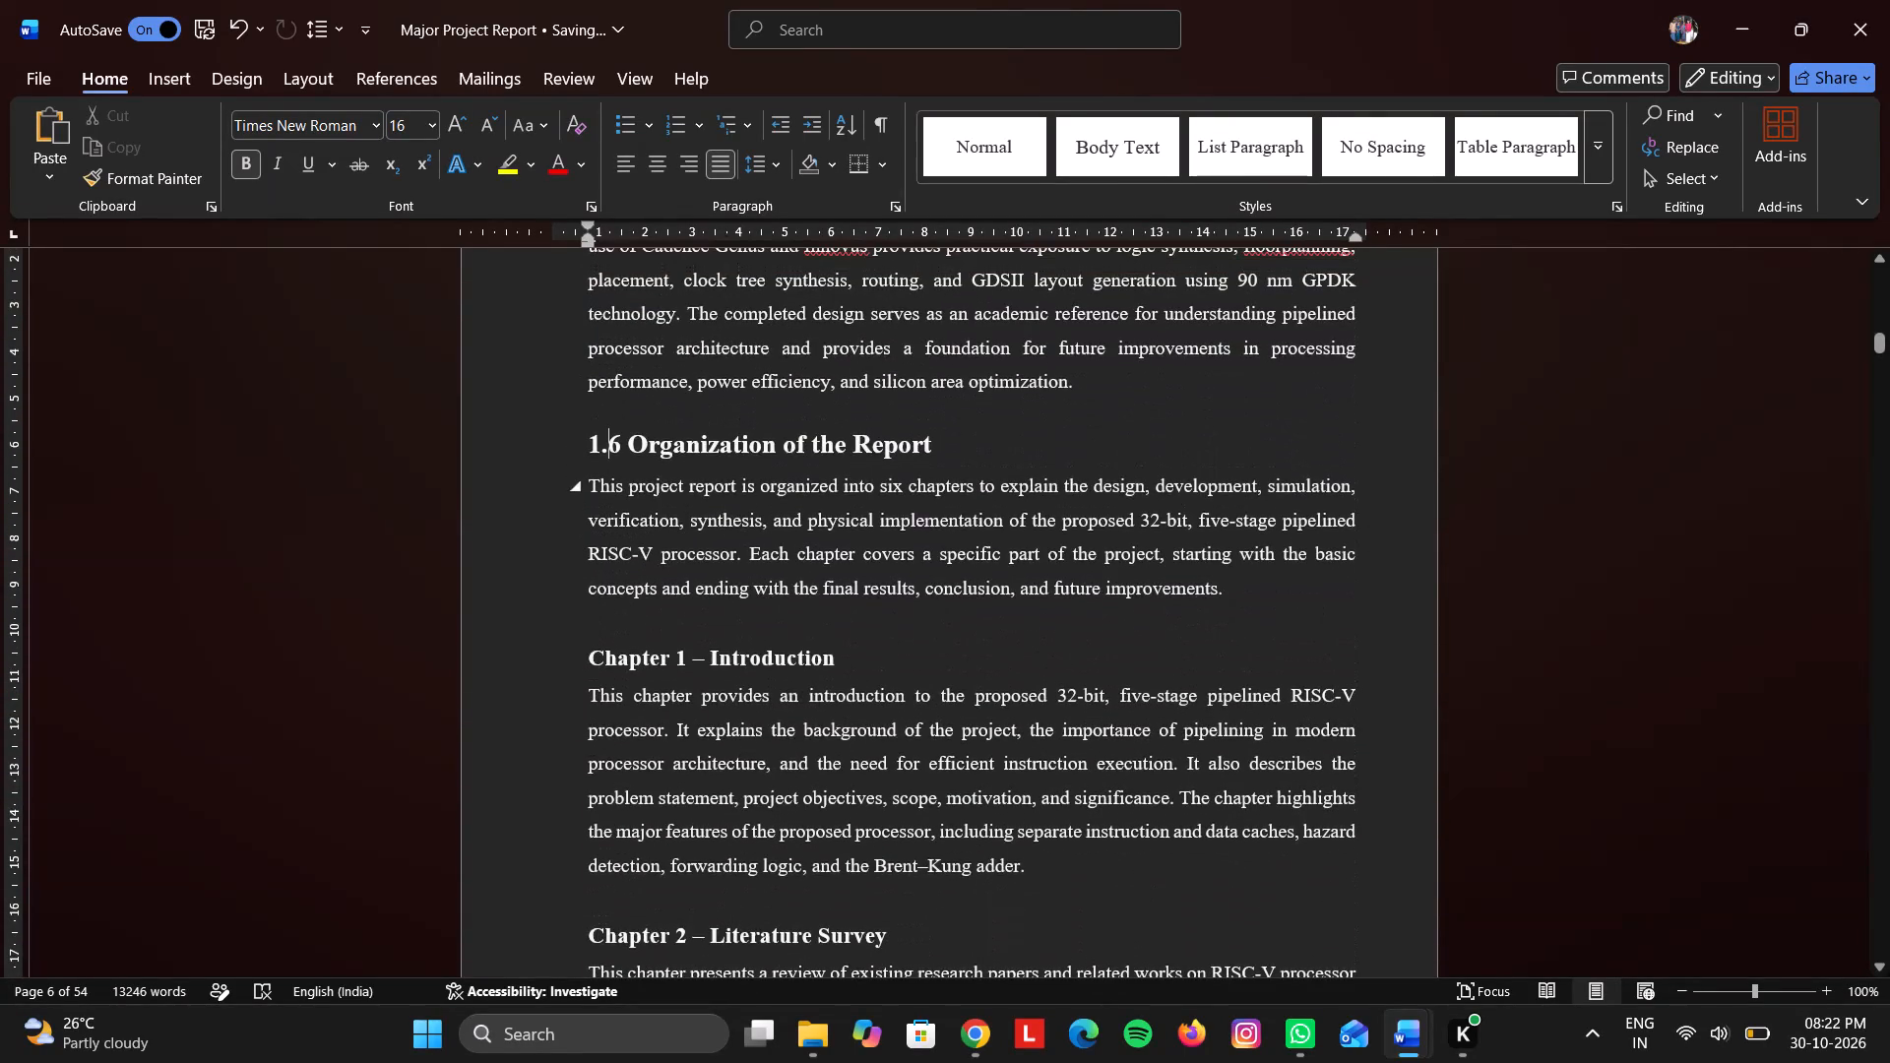
scroll(1224, 571, "down", 16)
scroll(1224, 571, "down", 5)
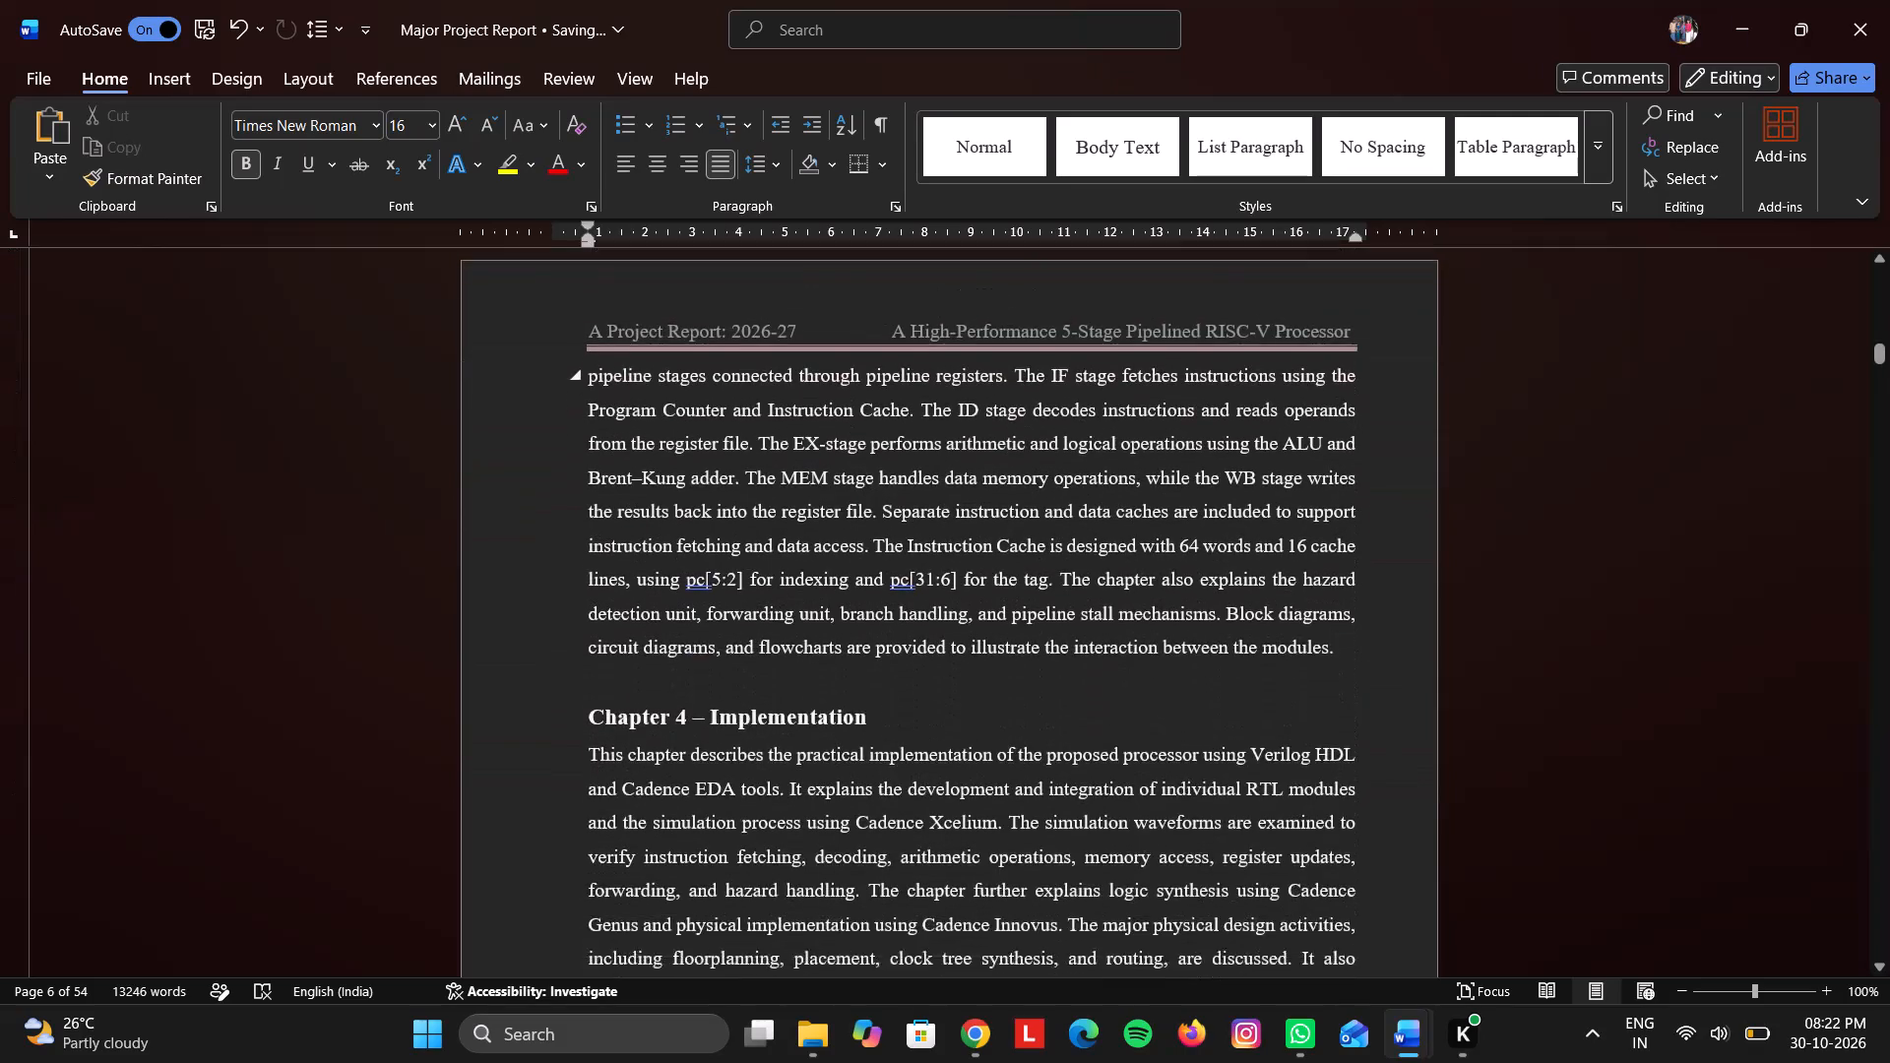
scroll(1224, 571, "down", 15)
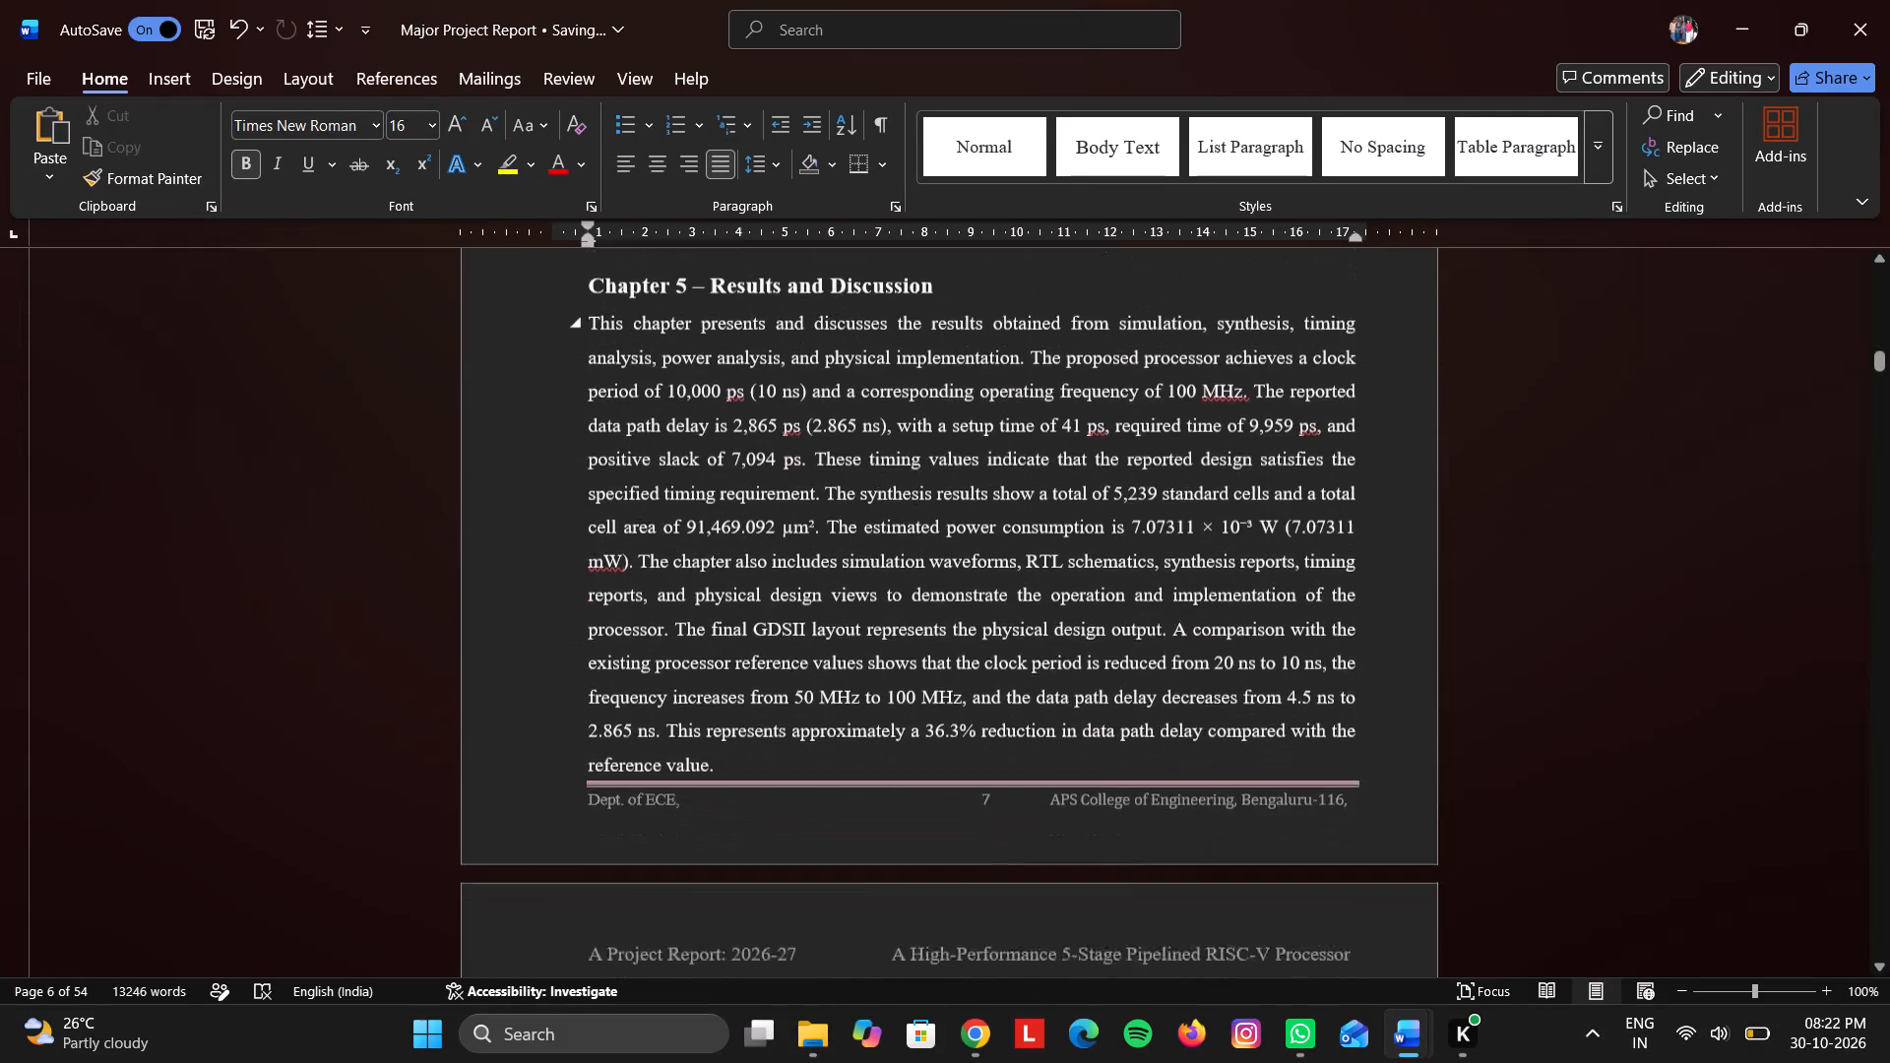
scroll(1224, 571, "down", 20)
scroll(1224, 571, "up", 1)
scroll(1224, 571, "down", 4)
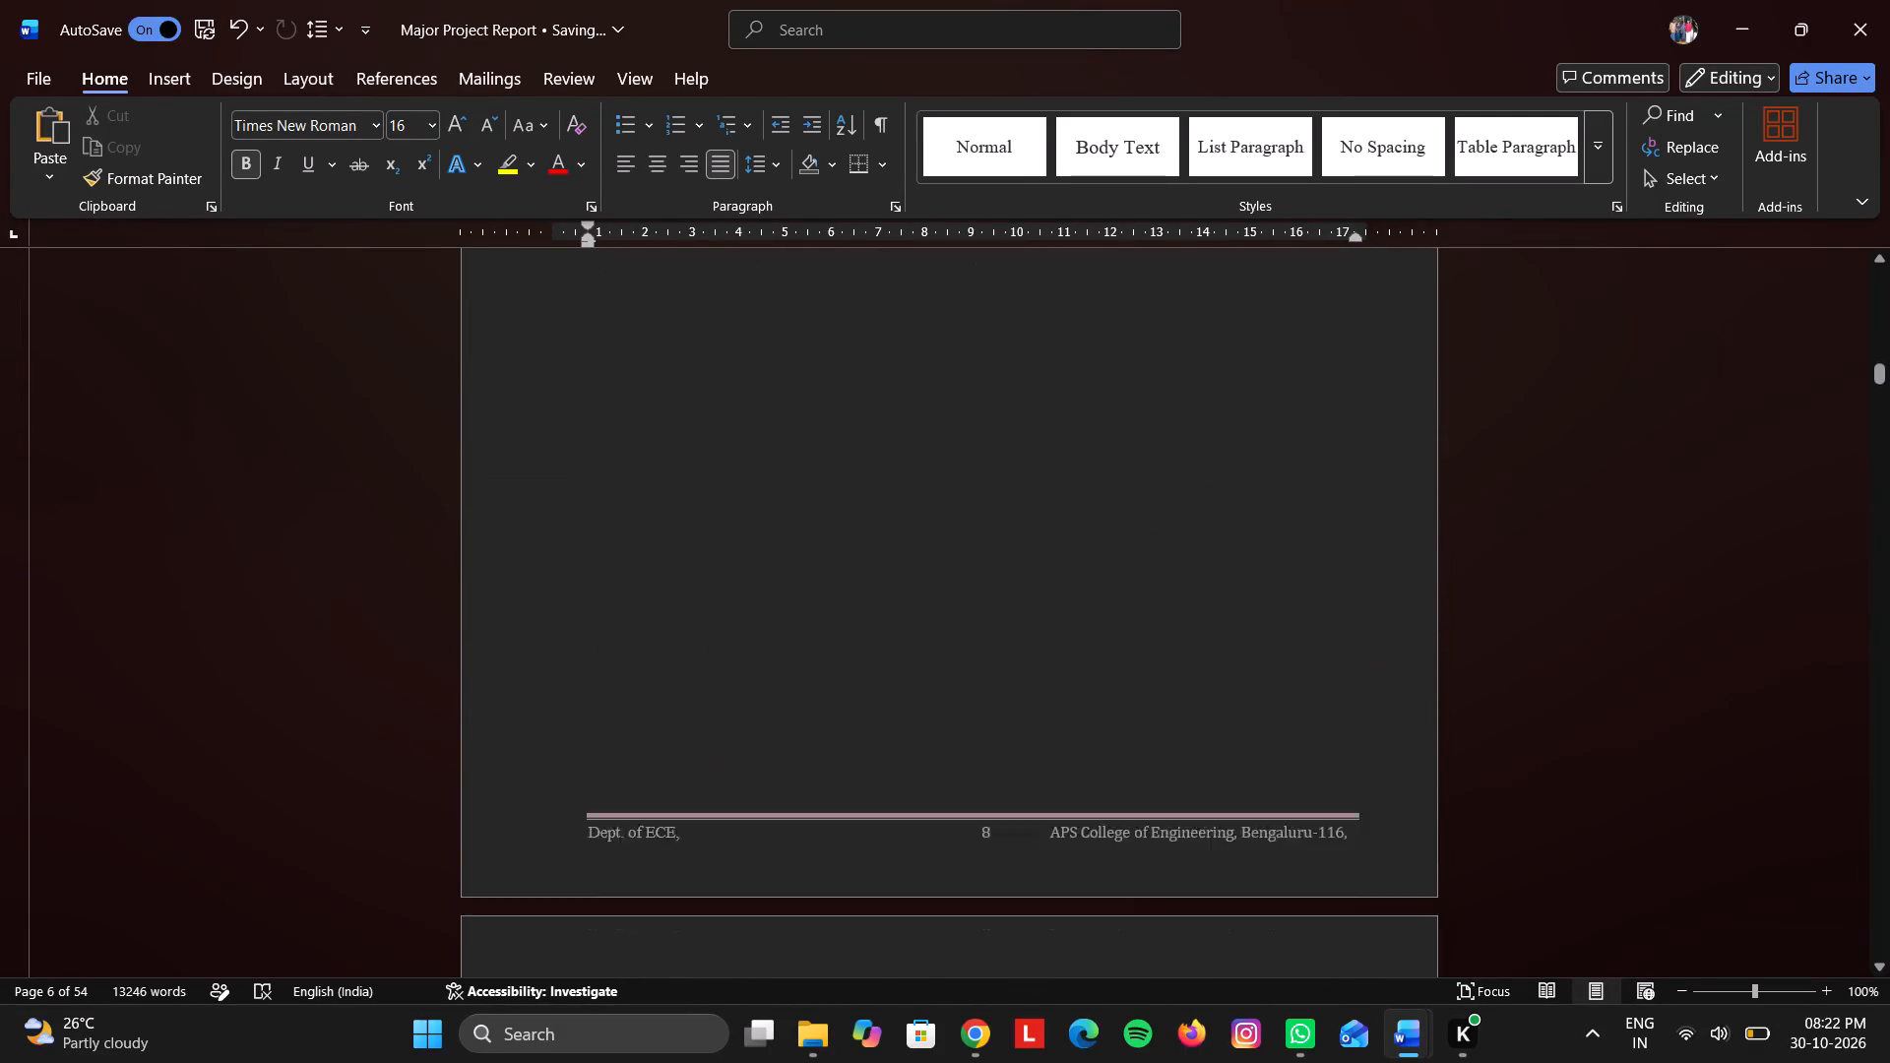
Review the Literature Survey pages from the Chapter 2 start through section 2.1.20 for heading consistency, spacing and page breaks.
scroll(1224, 571, "down", 14)
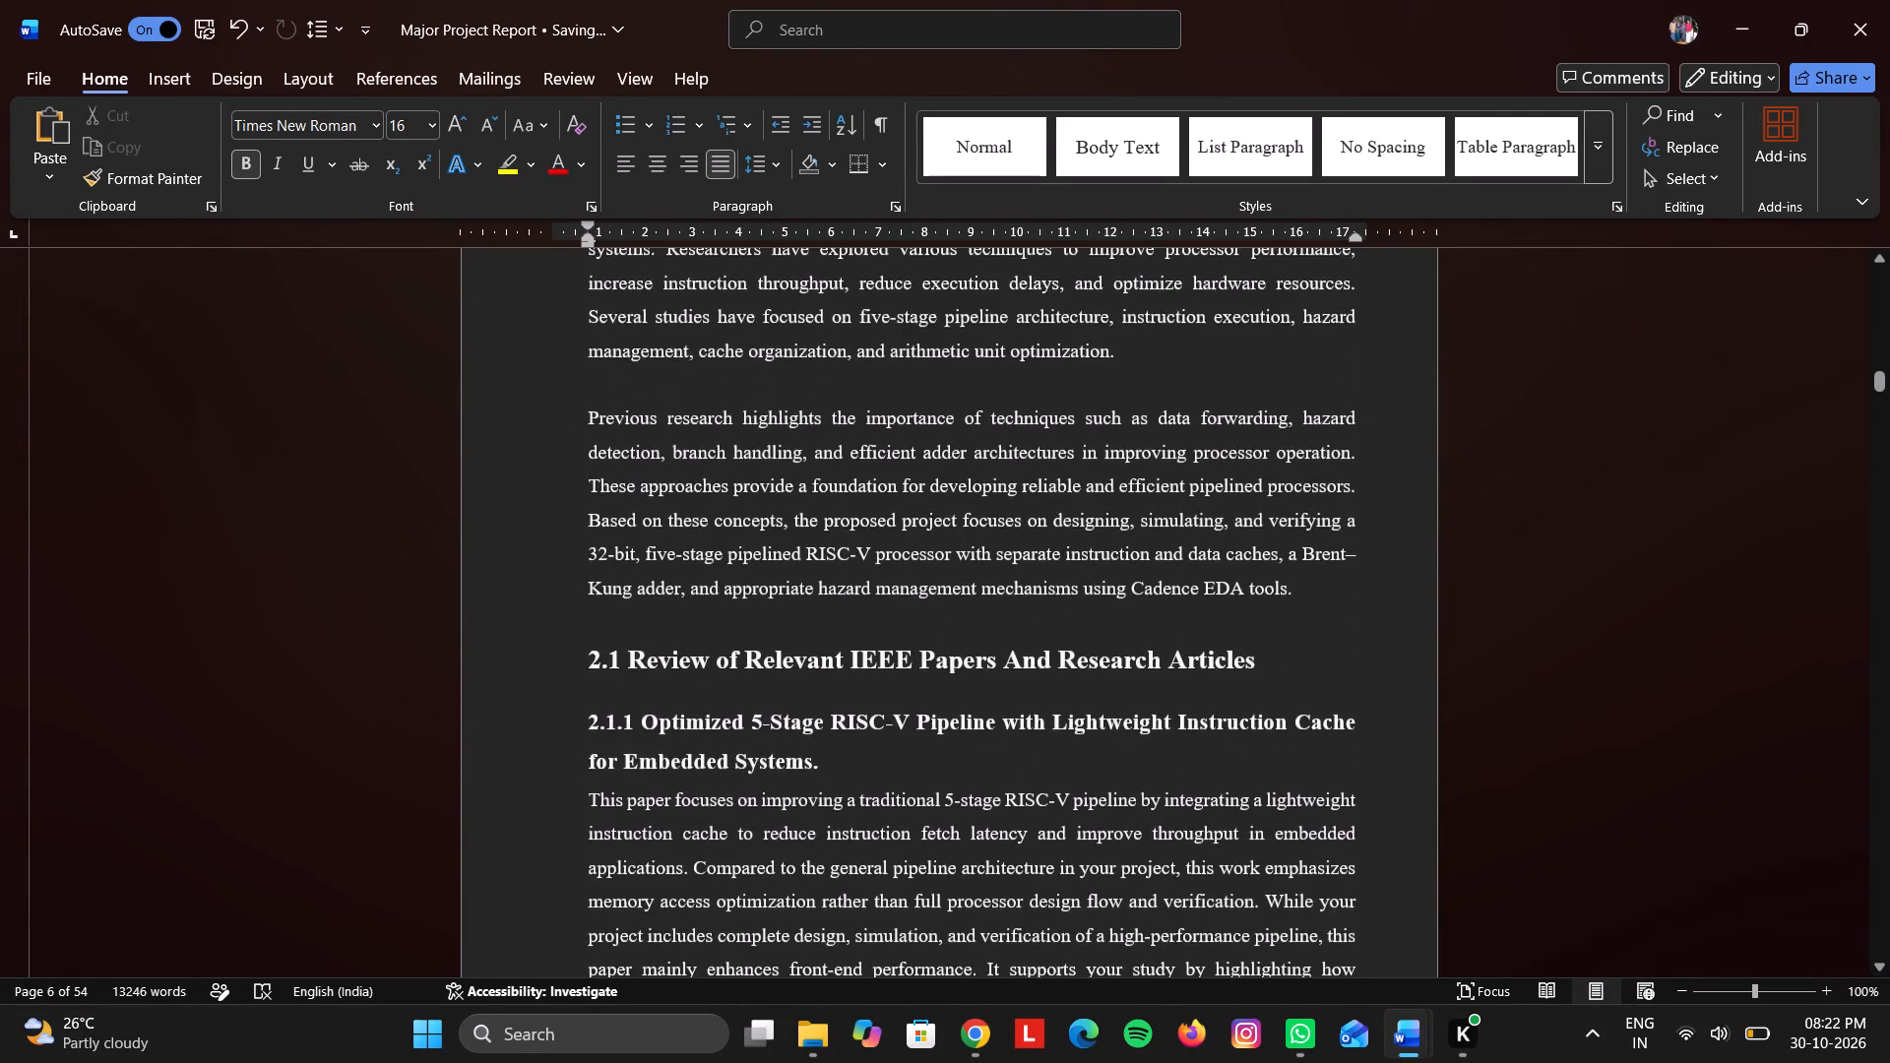
scroll(1224, 571, "down", 17)
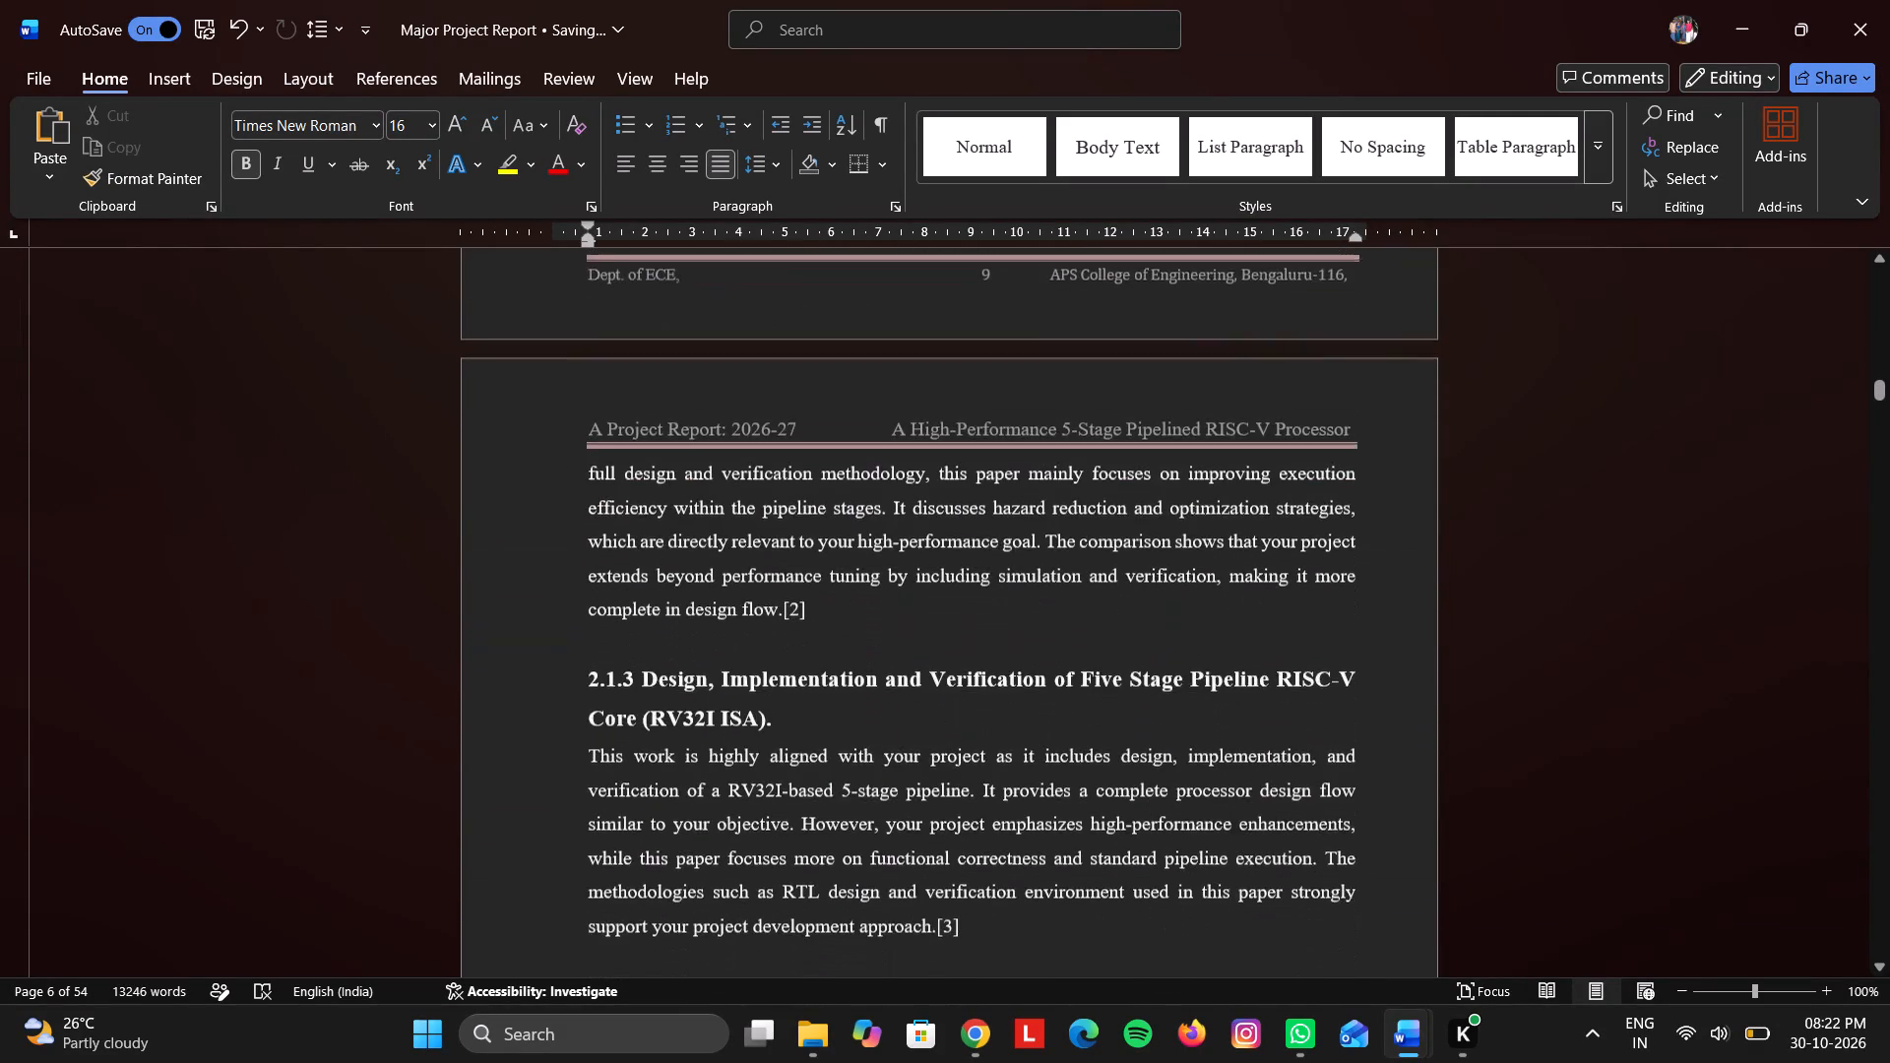
scroll(1224, 571, "down", 15)
scroll(1224, 571, "down", 7)
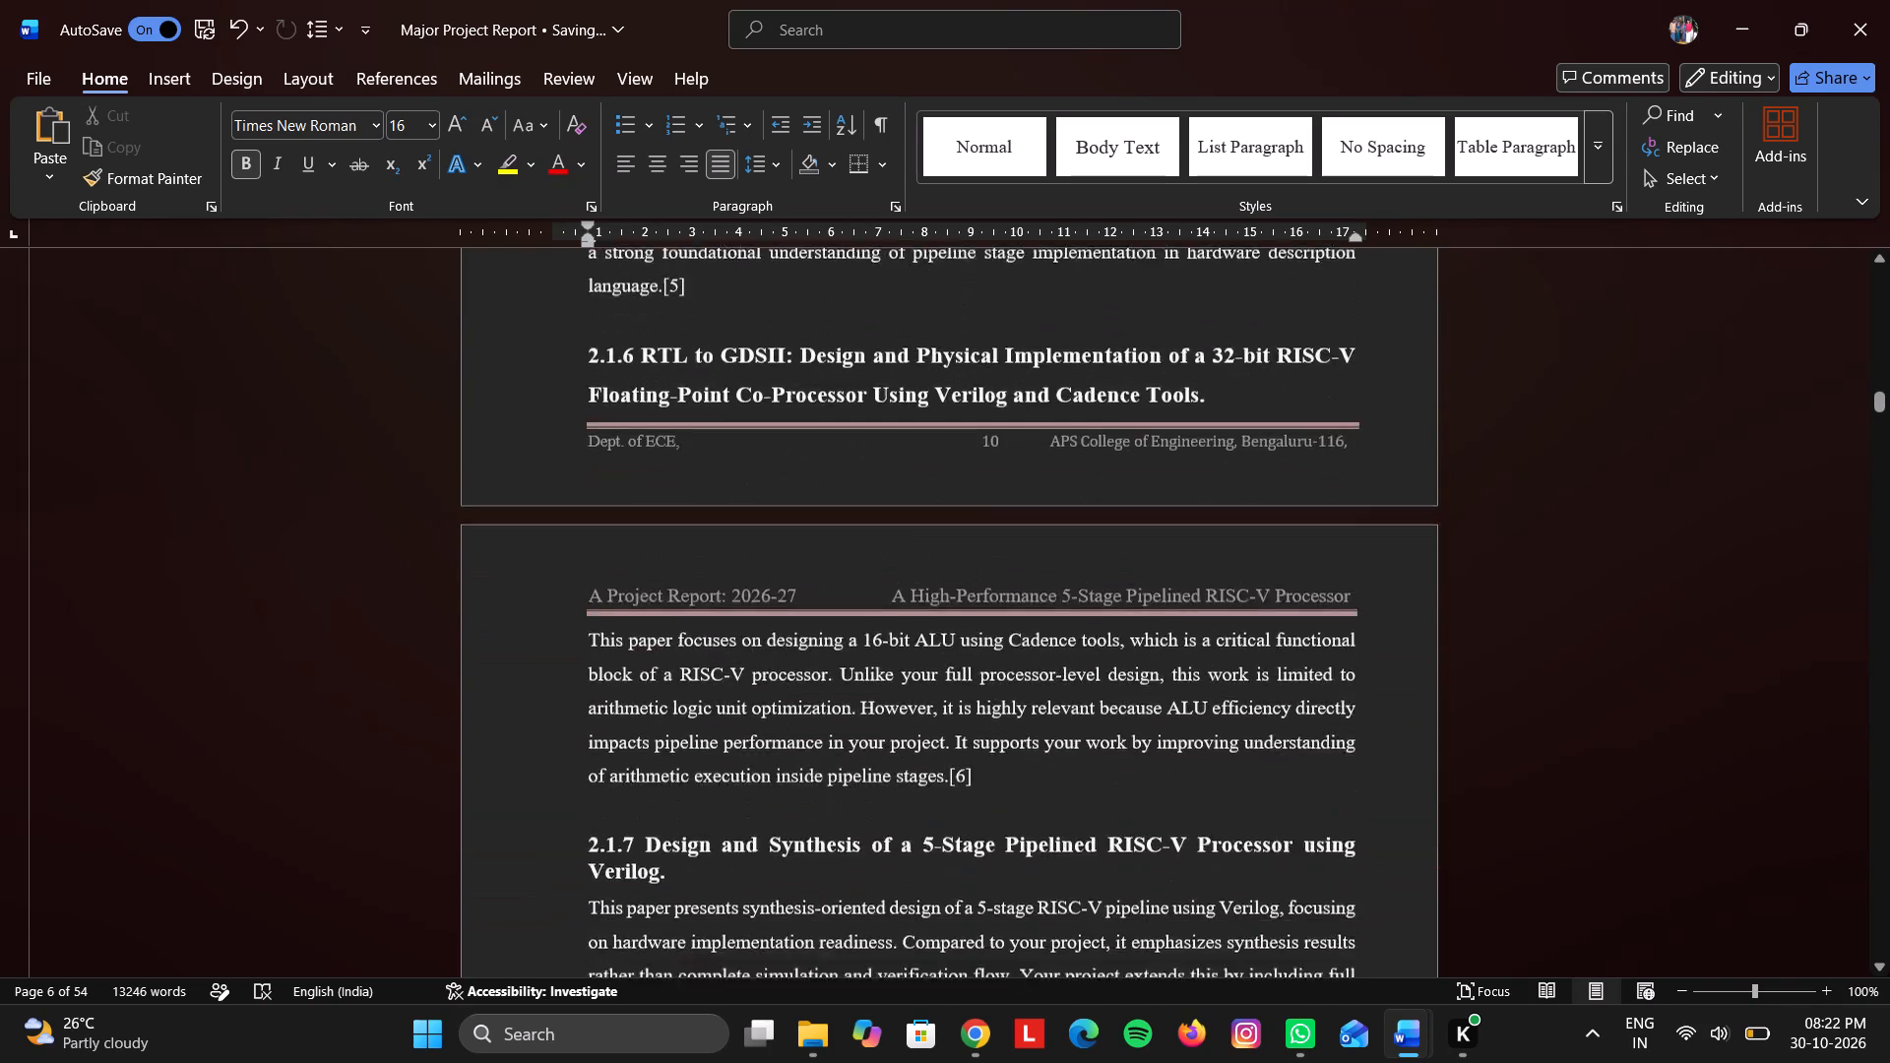
scroll(1224, 571, "down", 16)
scroll(1224, 571, "down", 5)
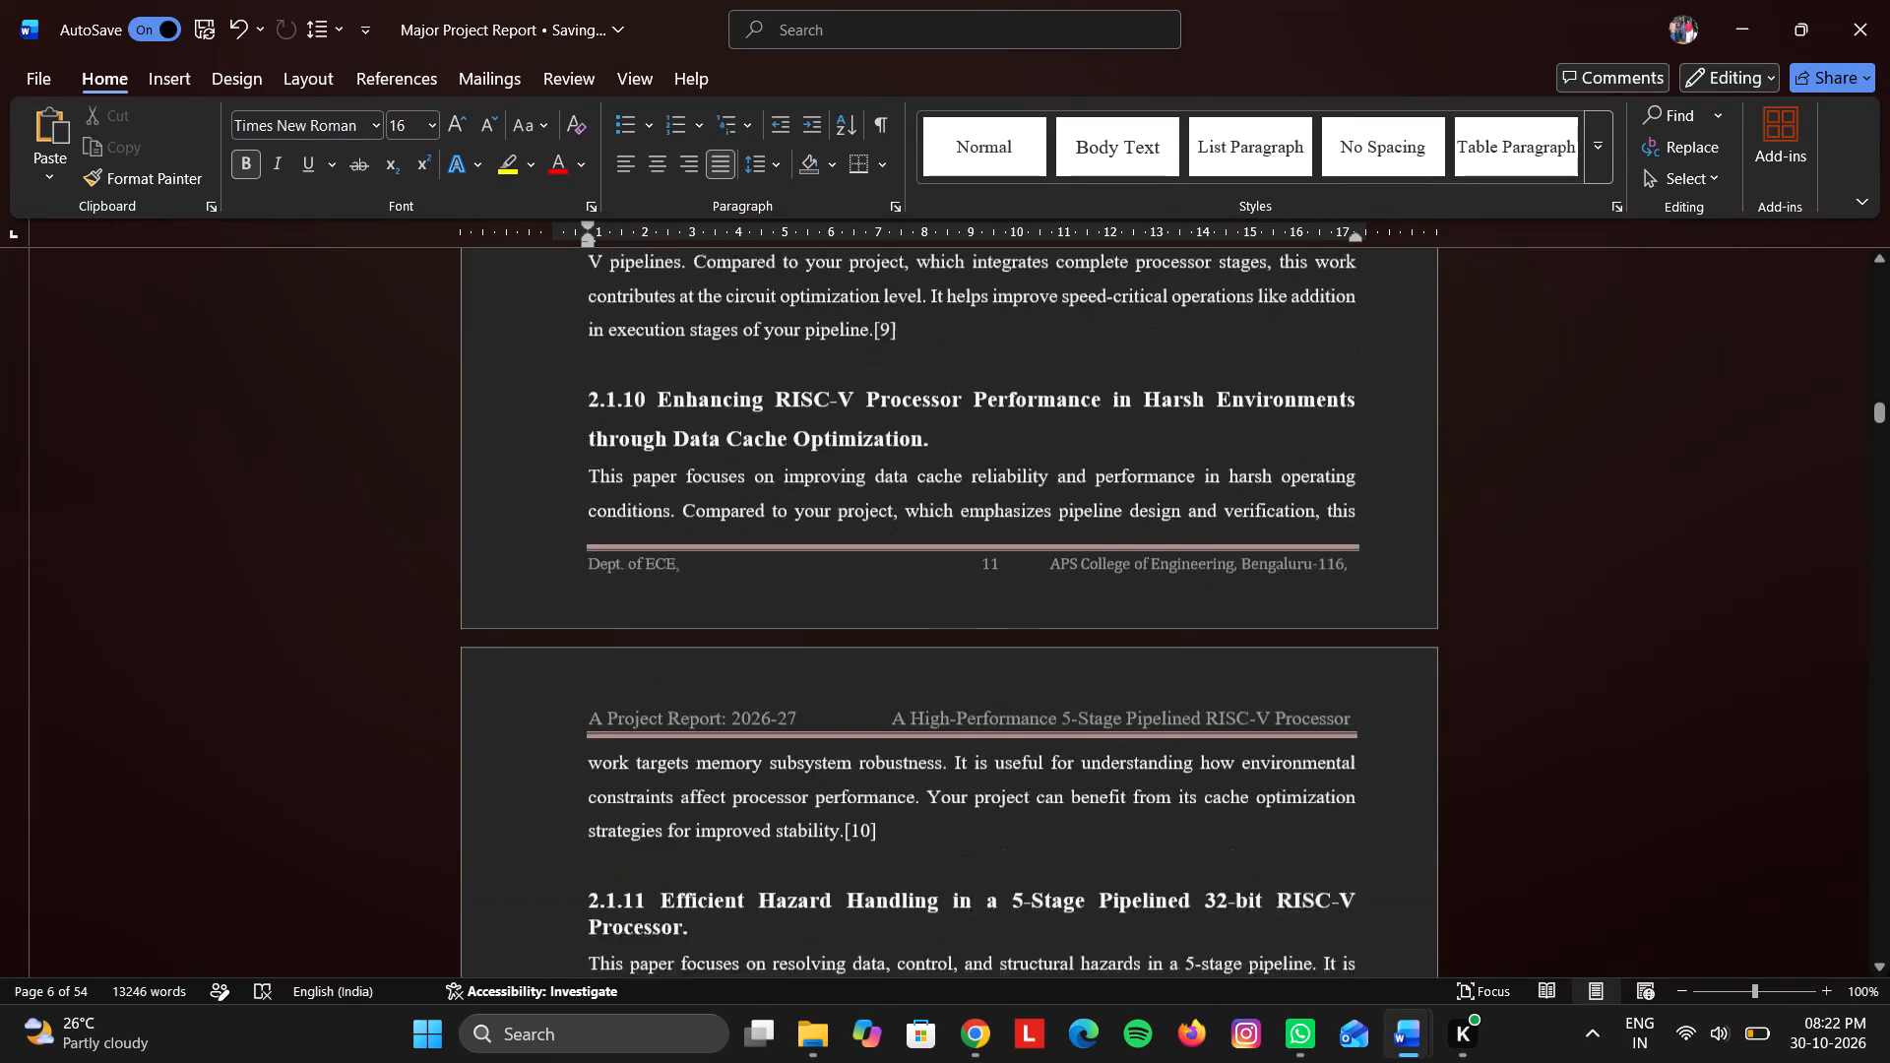
scroll(1224, 571, "down", 20)
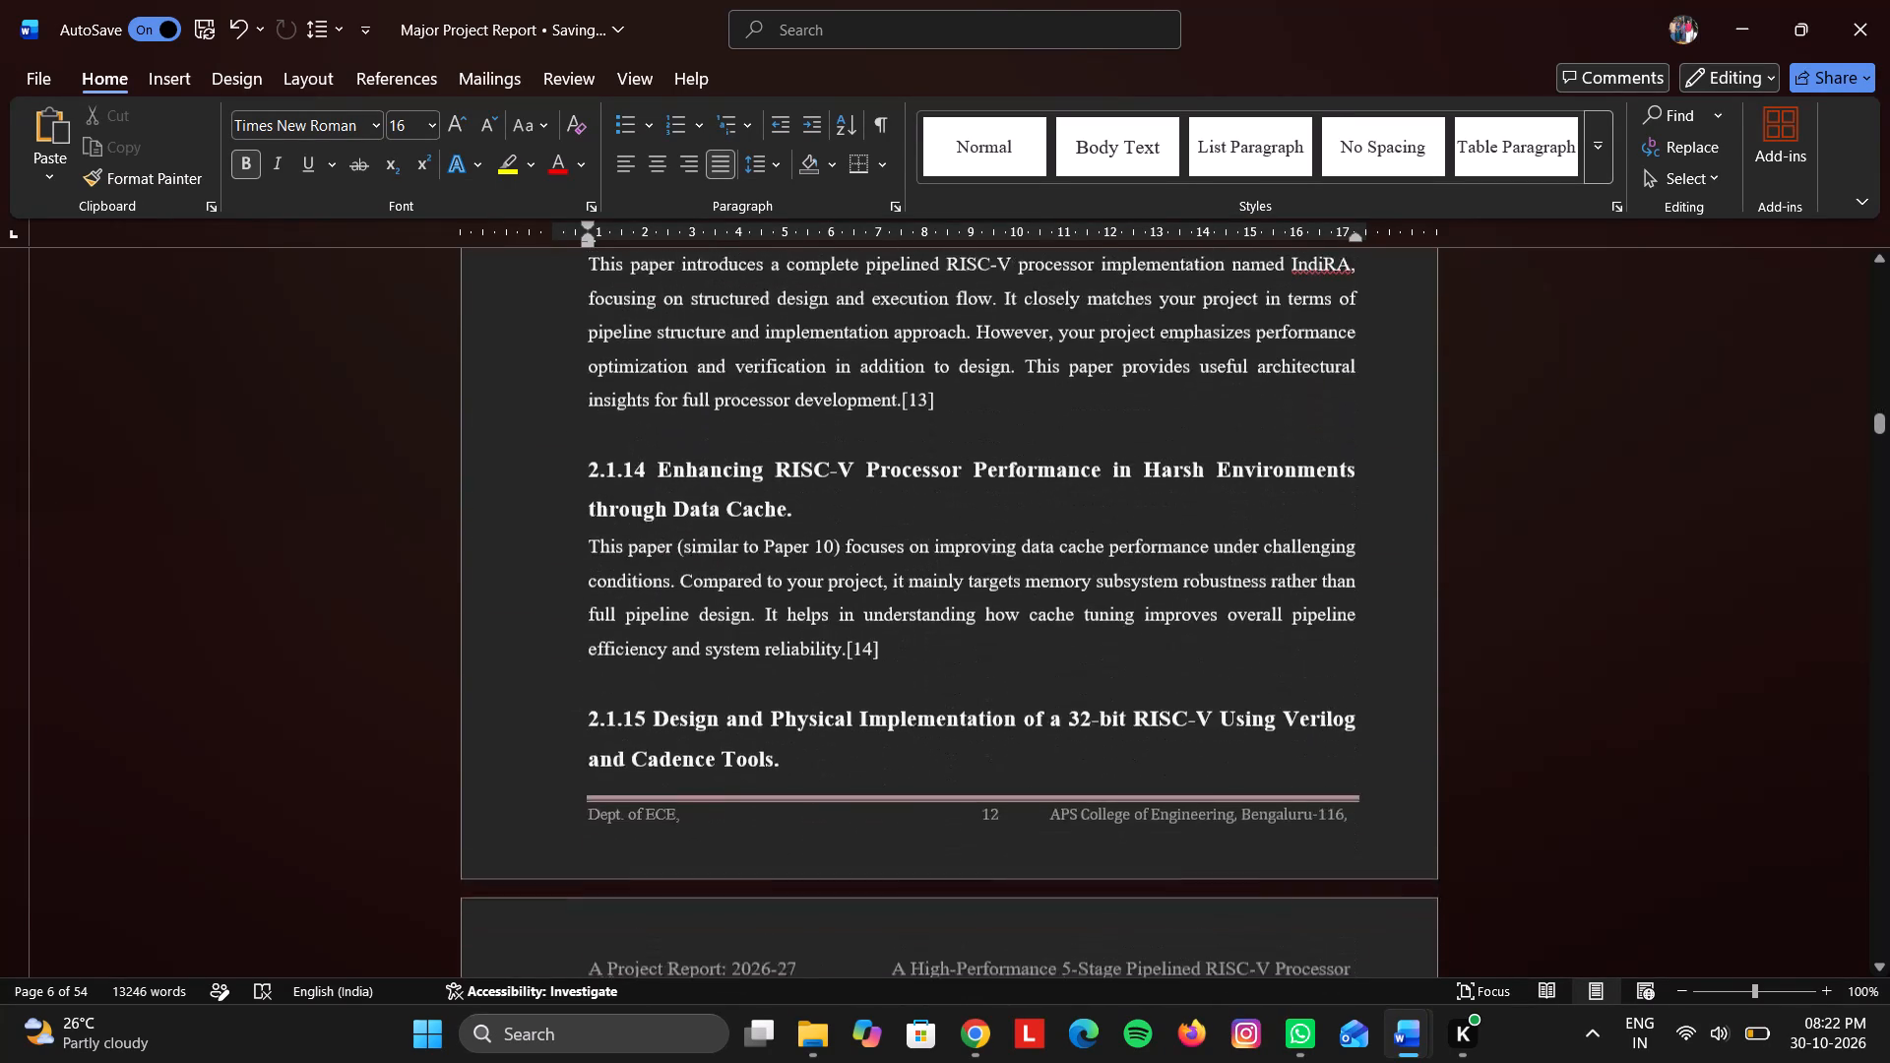
scroll(1224, 571, "down", 20)
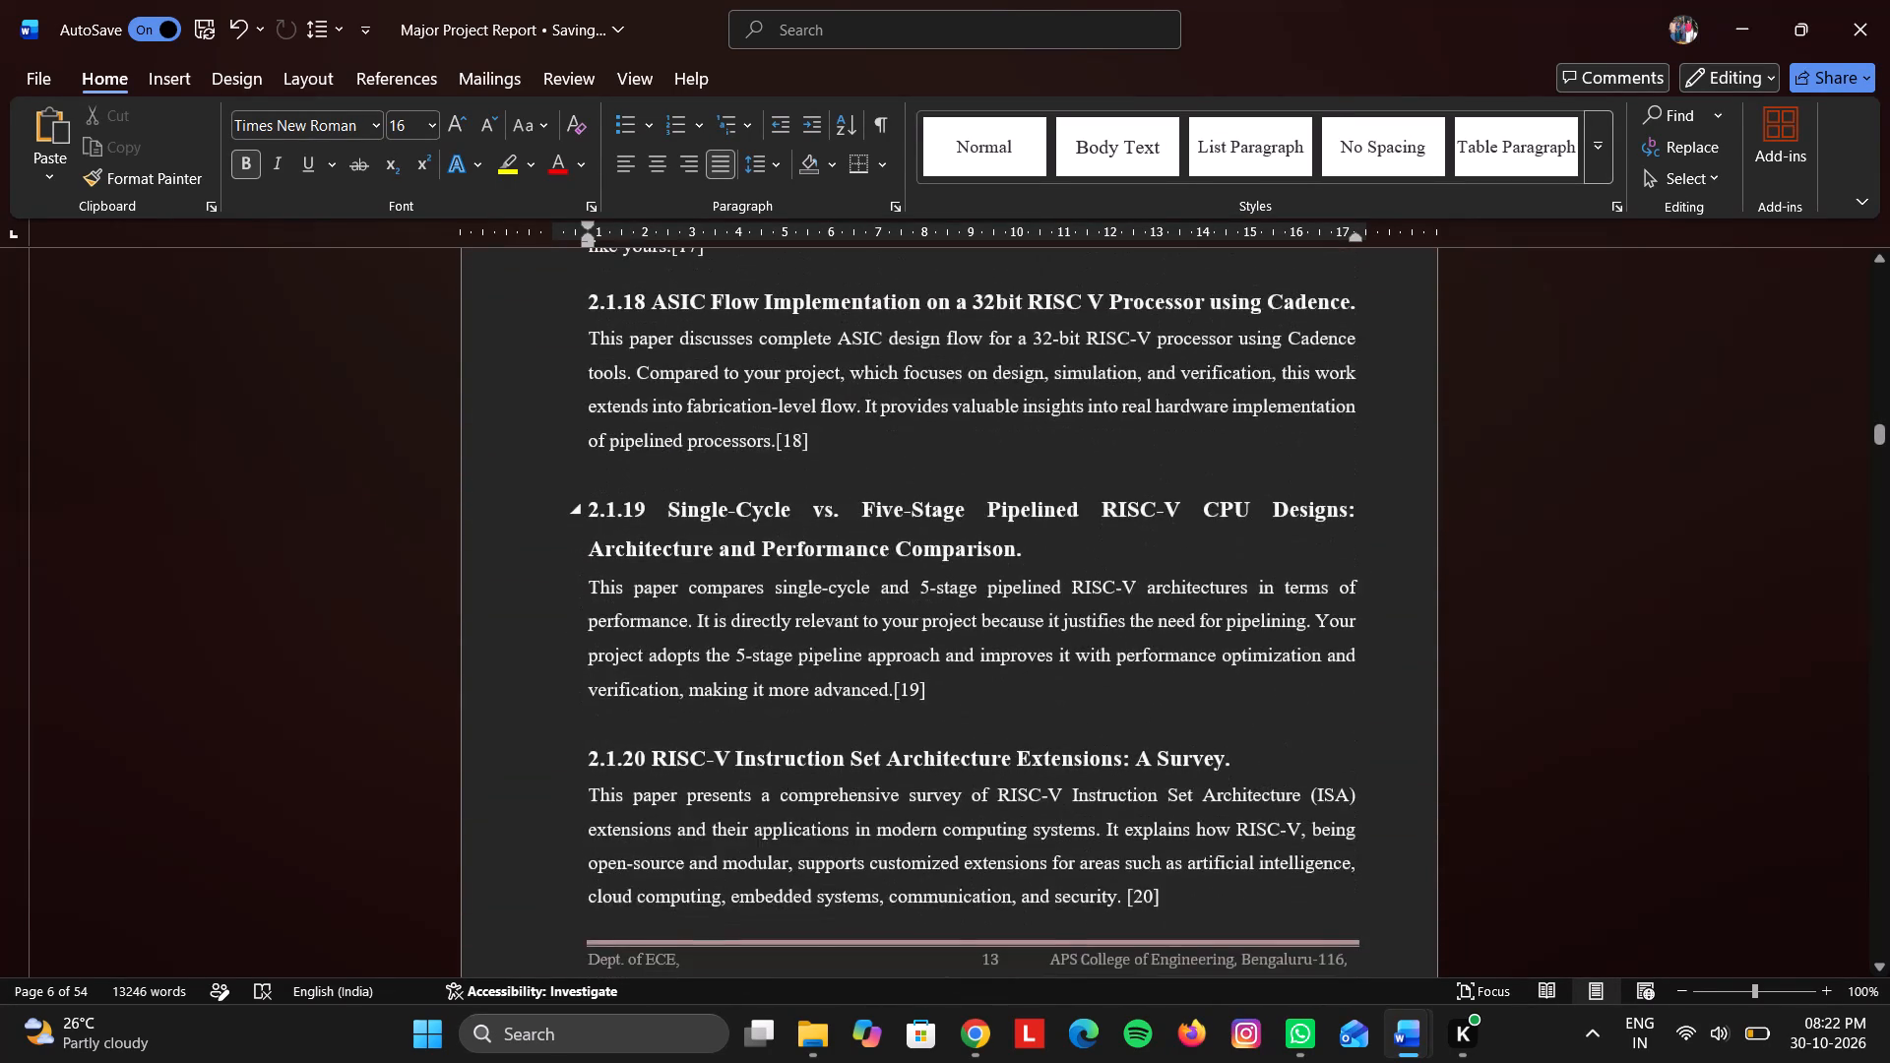
Insert a blank line between the section 2.1.16 paragraph and the 2.1.17 Simulation study heading.
scroll(1224, 571, "up", 7)
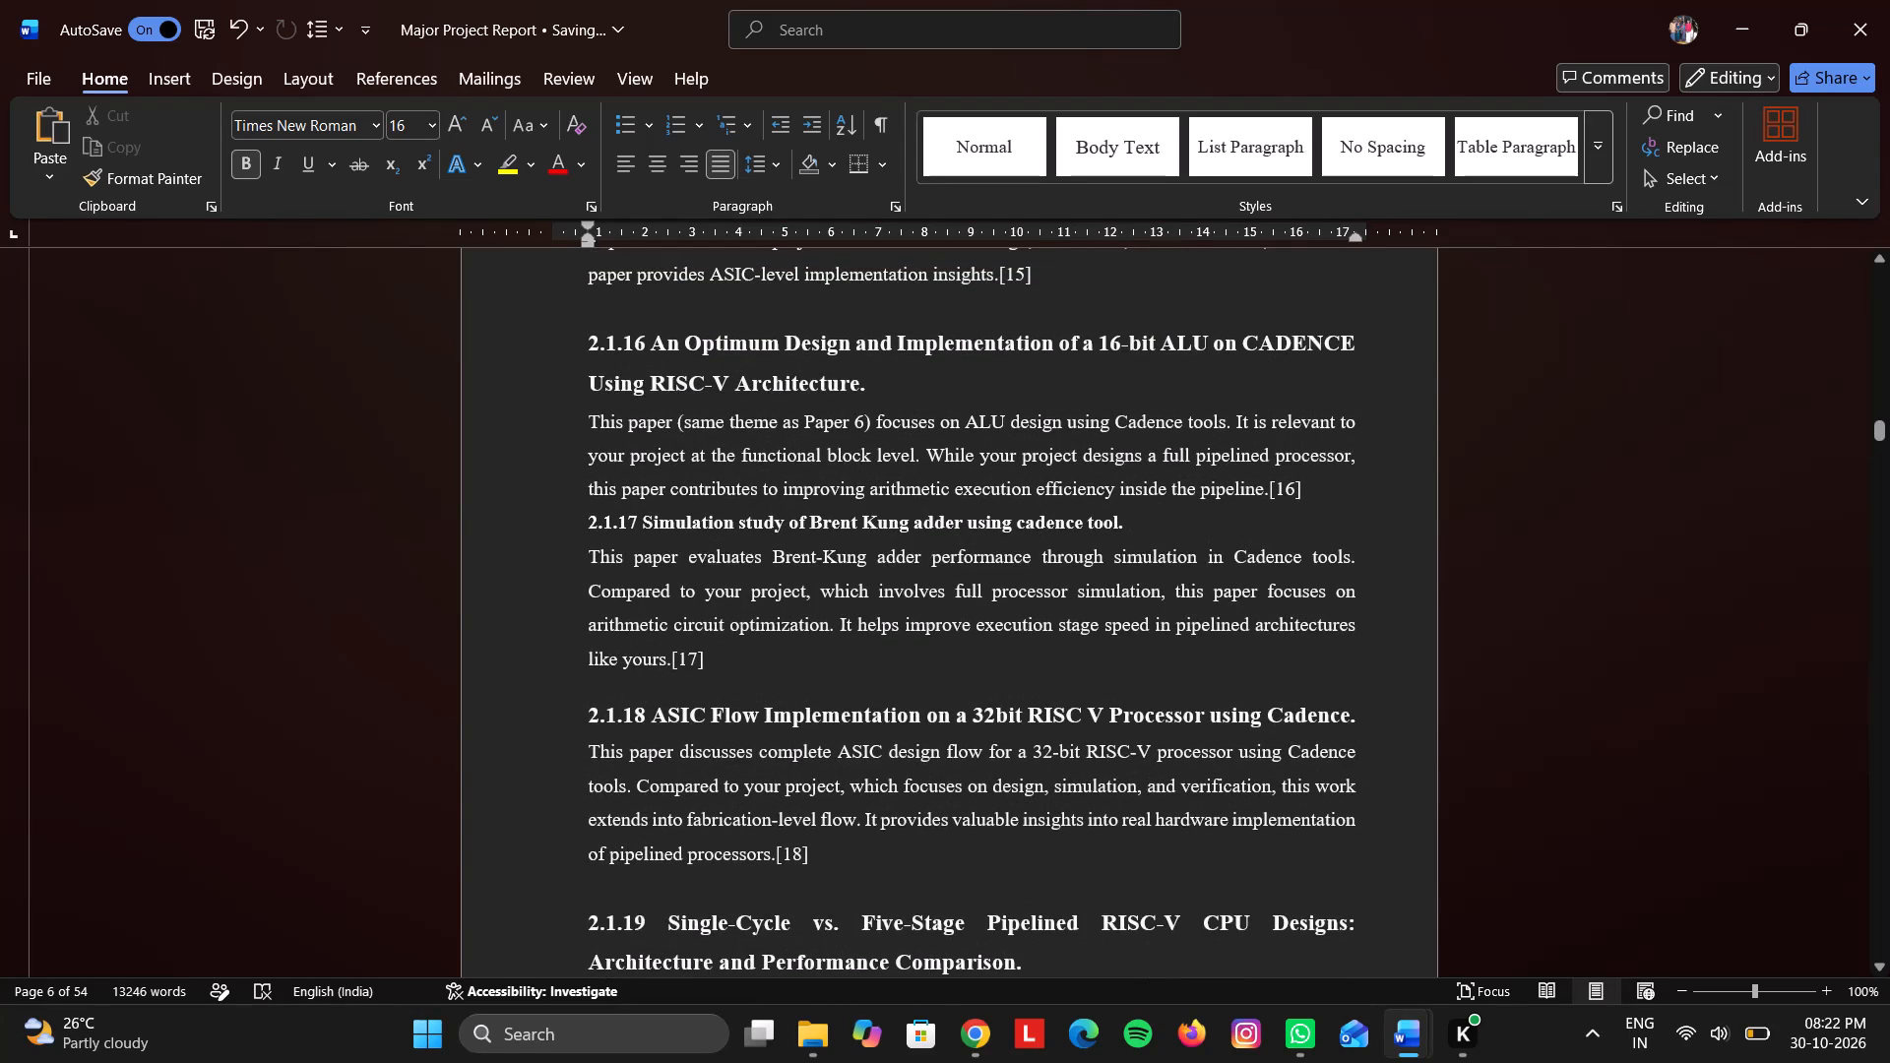
left_click(1326, 471)
left_click(1319, 488)
key("Return")
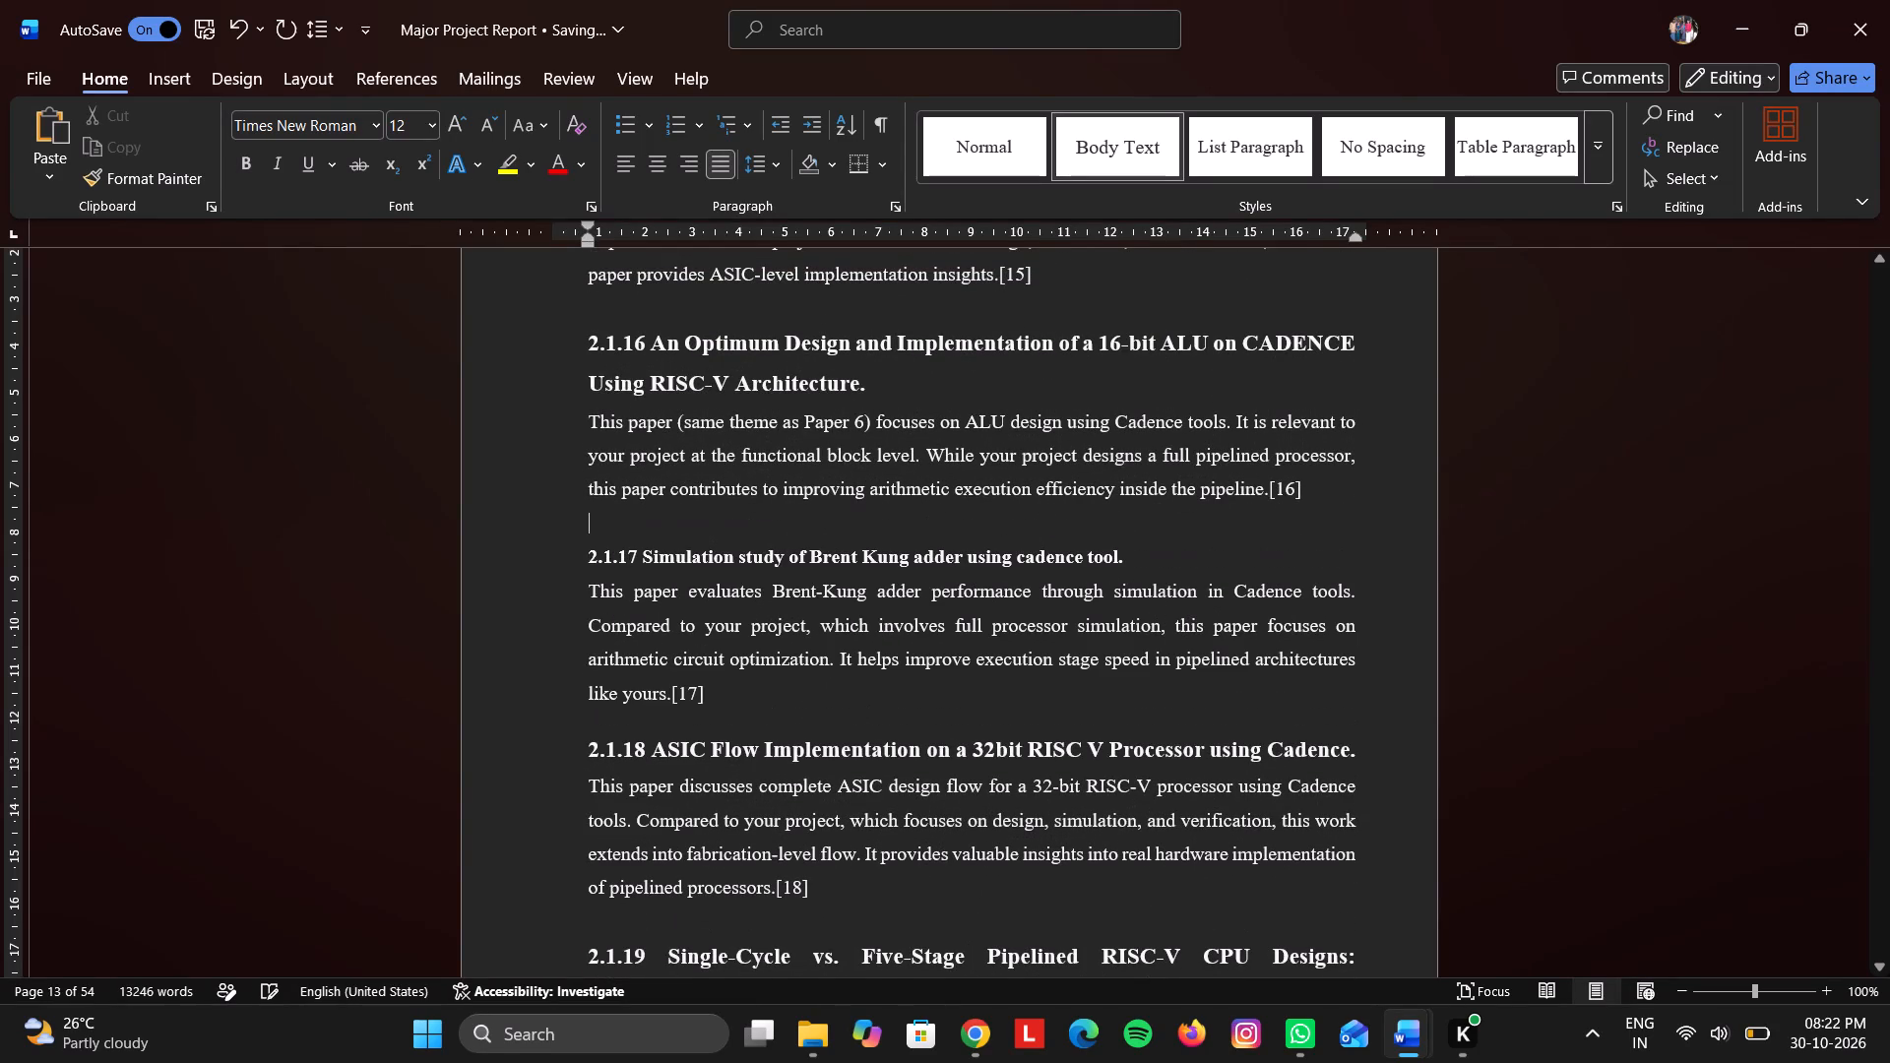
Increase the 2.1.17 heading's font size to 14 and compare it with the 2.1.16 heading.
left_click_drag(587, 557, 1051, 545)
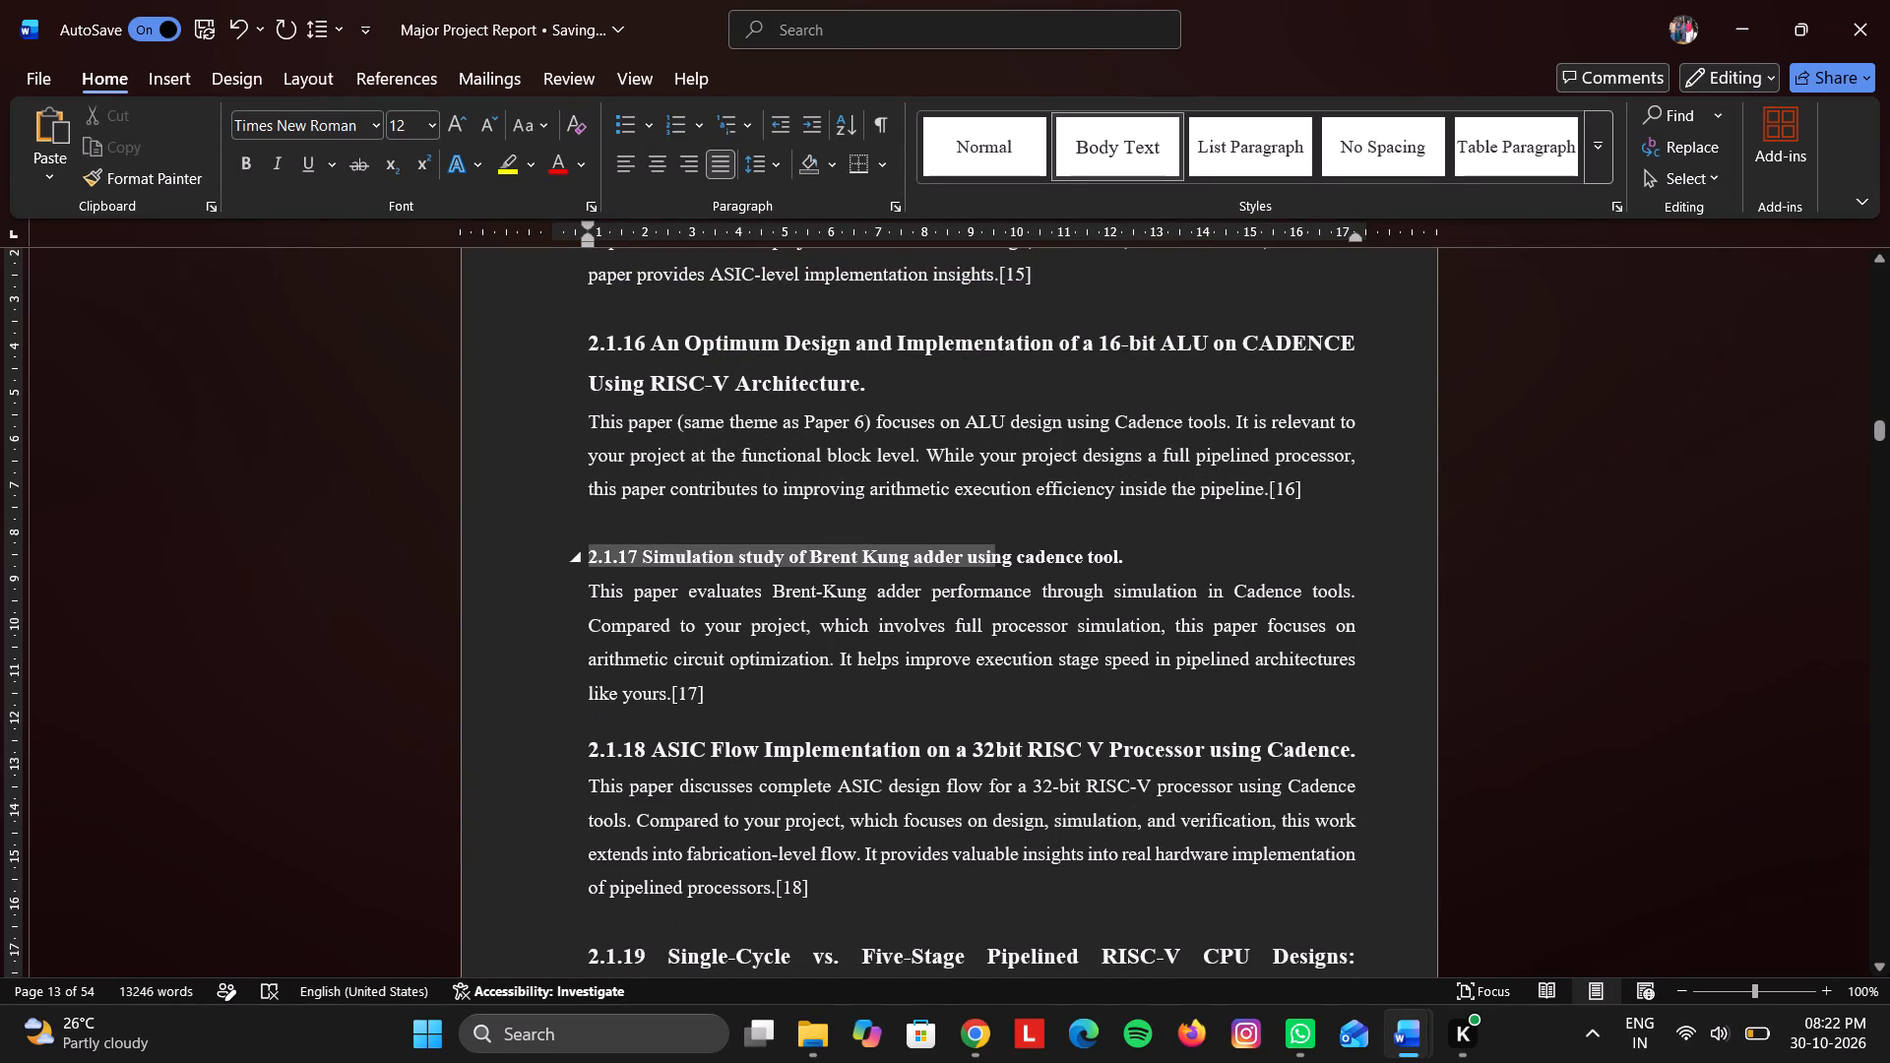
left_click_drag(1051, 545, 1135, 545)
left_click(1351, 466)
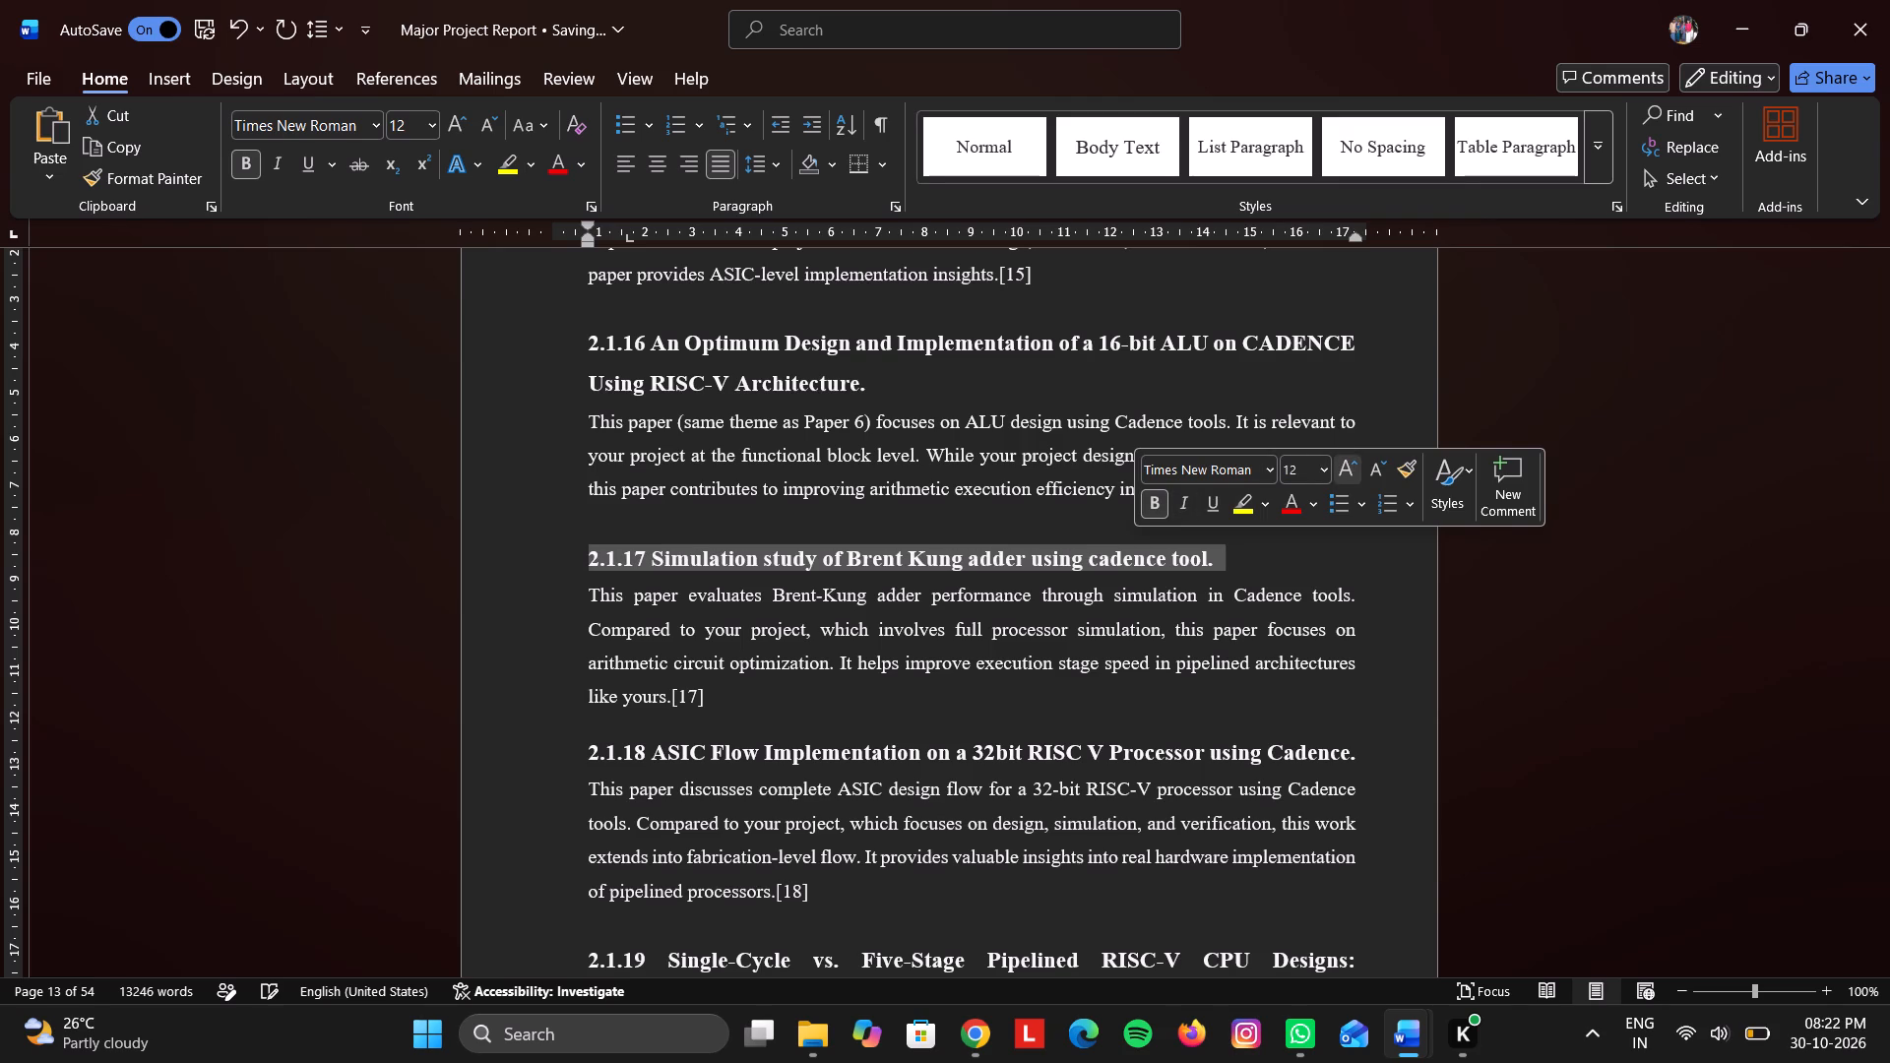
left_click(798, 384)
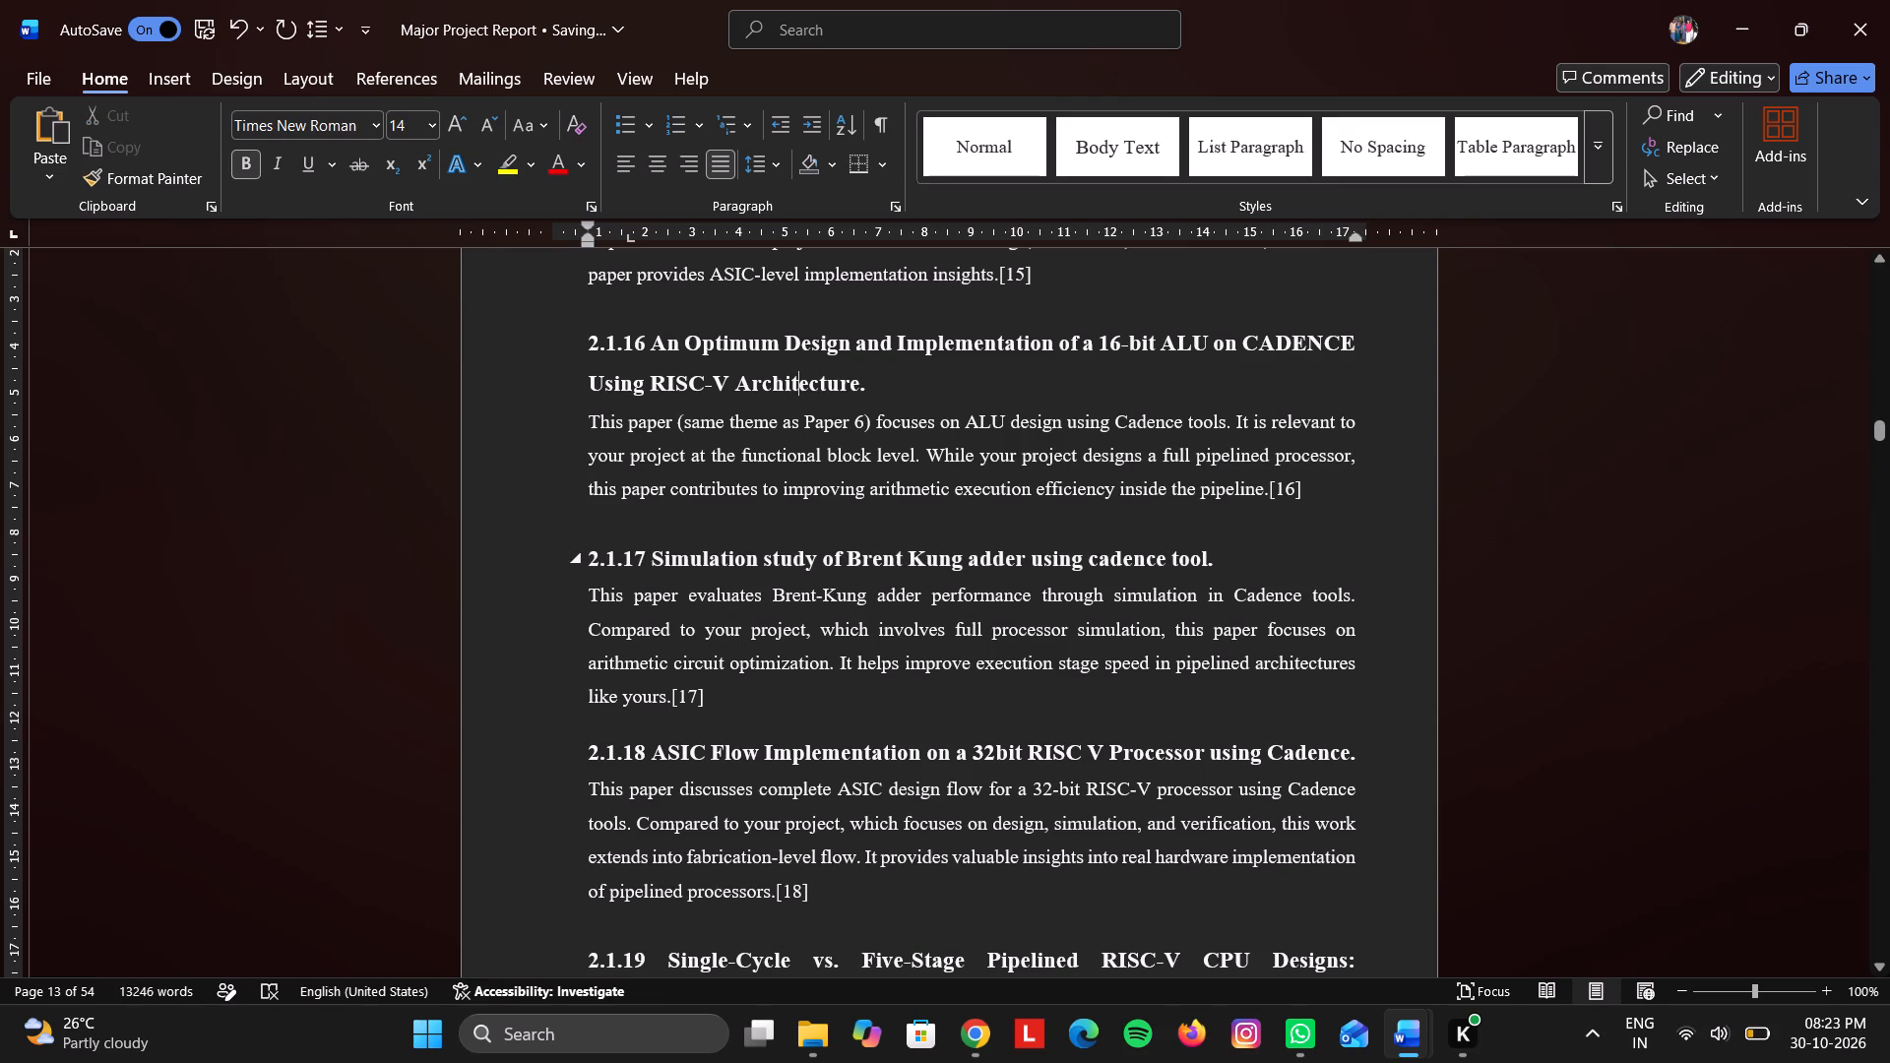
left_click(761, 551)
left_click(851, 556)
left_click(792, 348)
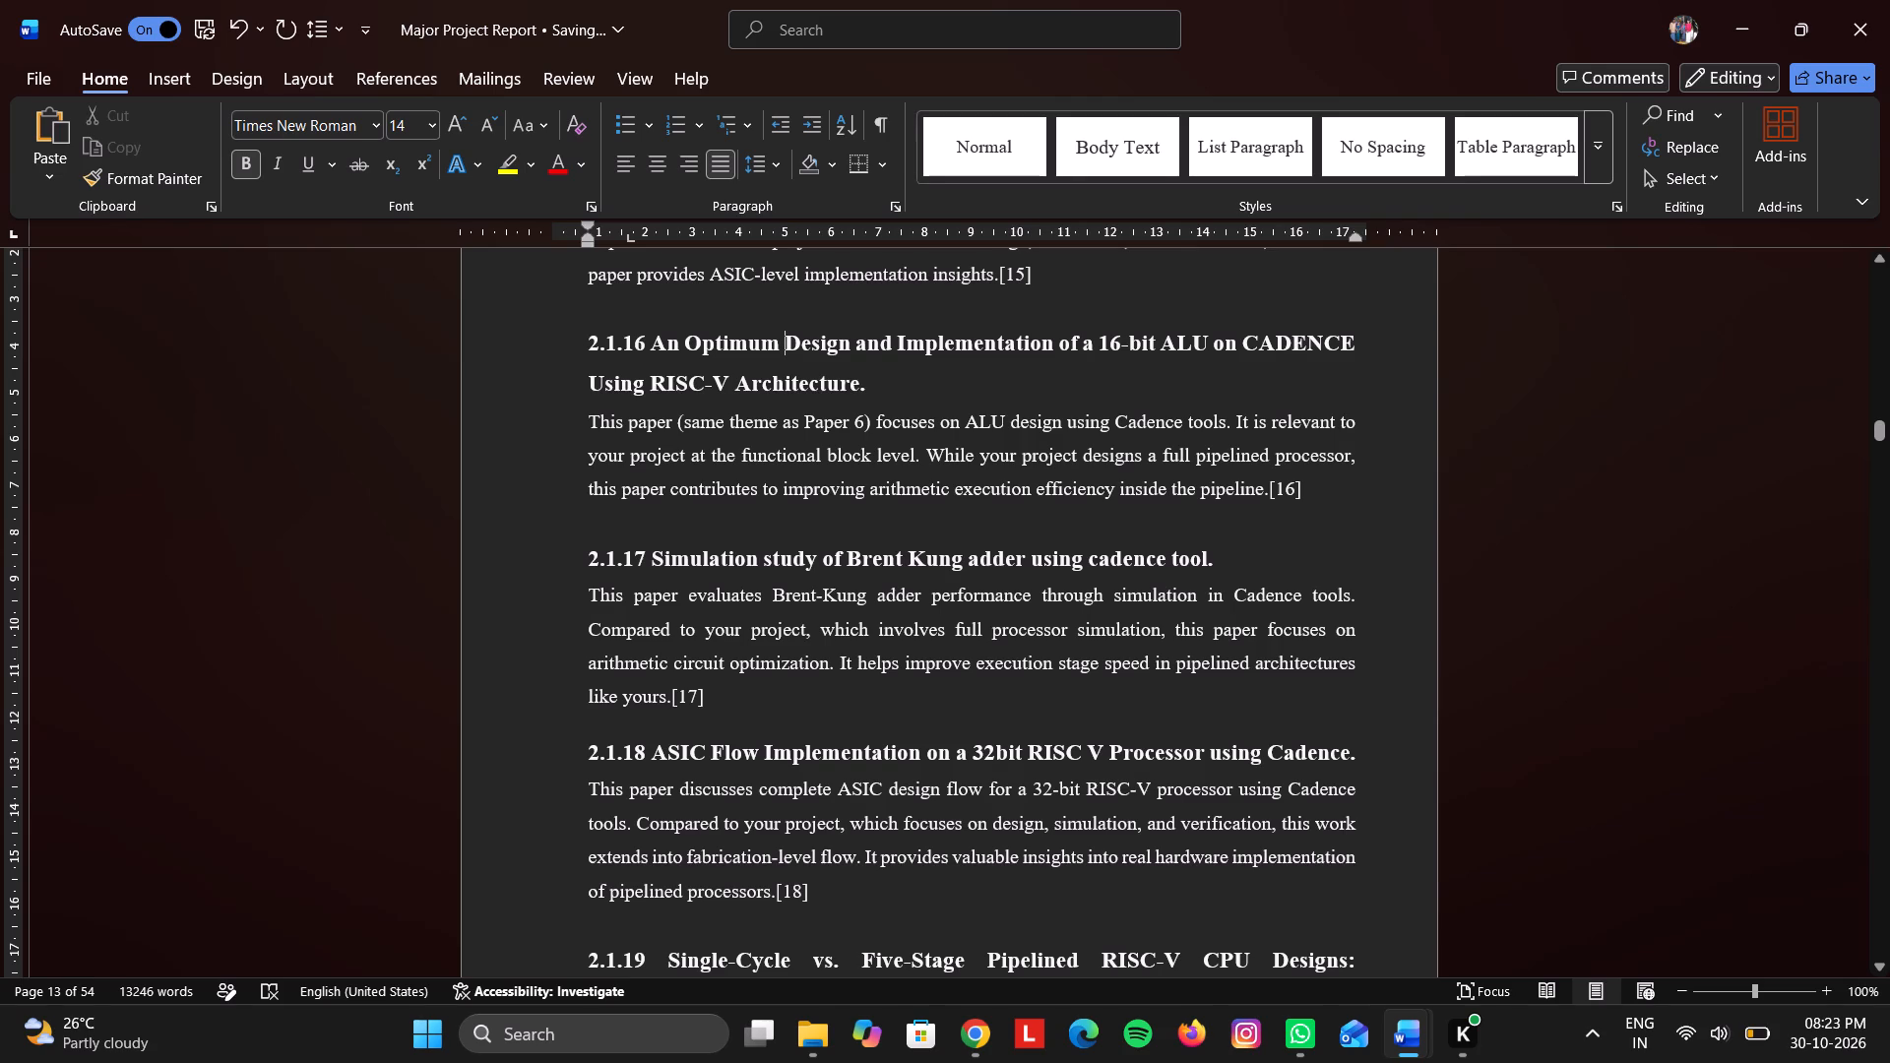
left_click(850, 553)
Remove the space before the empty paragraph above the 2.1.20 heading.
scroll(850, 553, "down", 3)
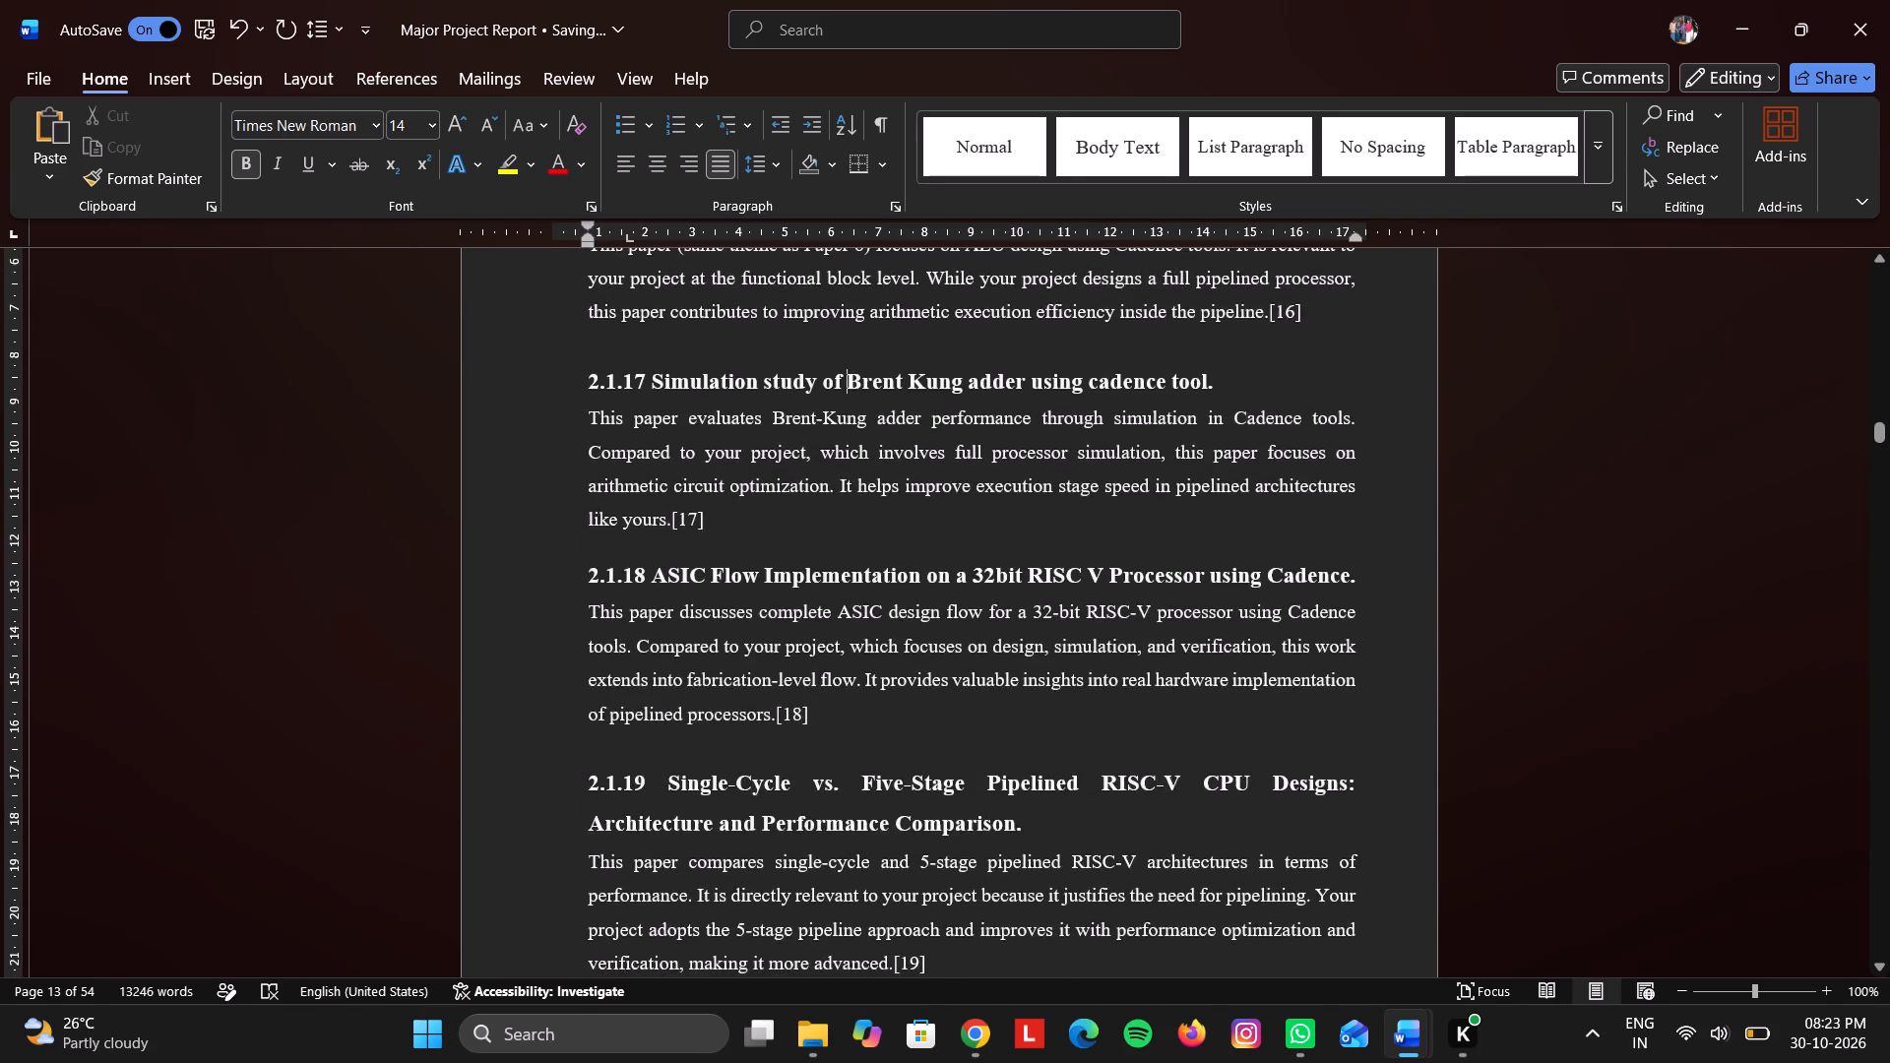
scroll(850, 553, "down", 12)
scroll(850, 553, "up", 5)
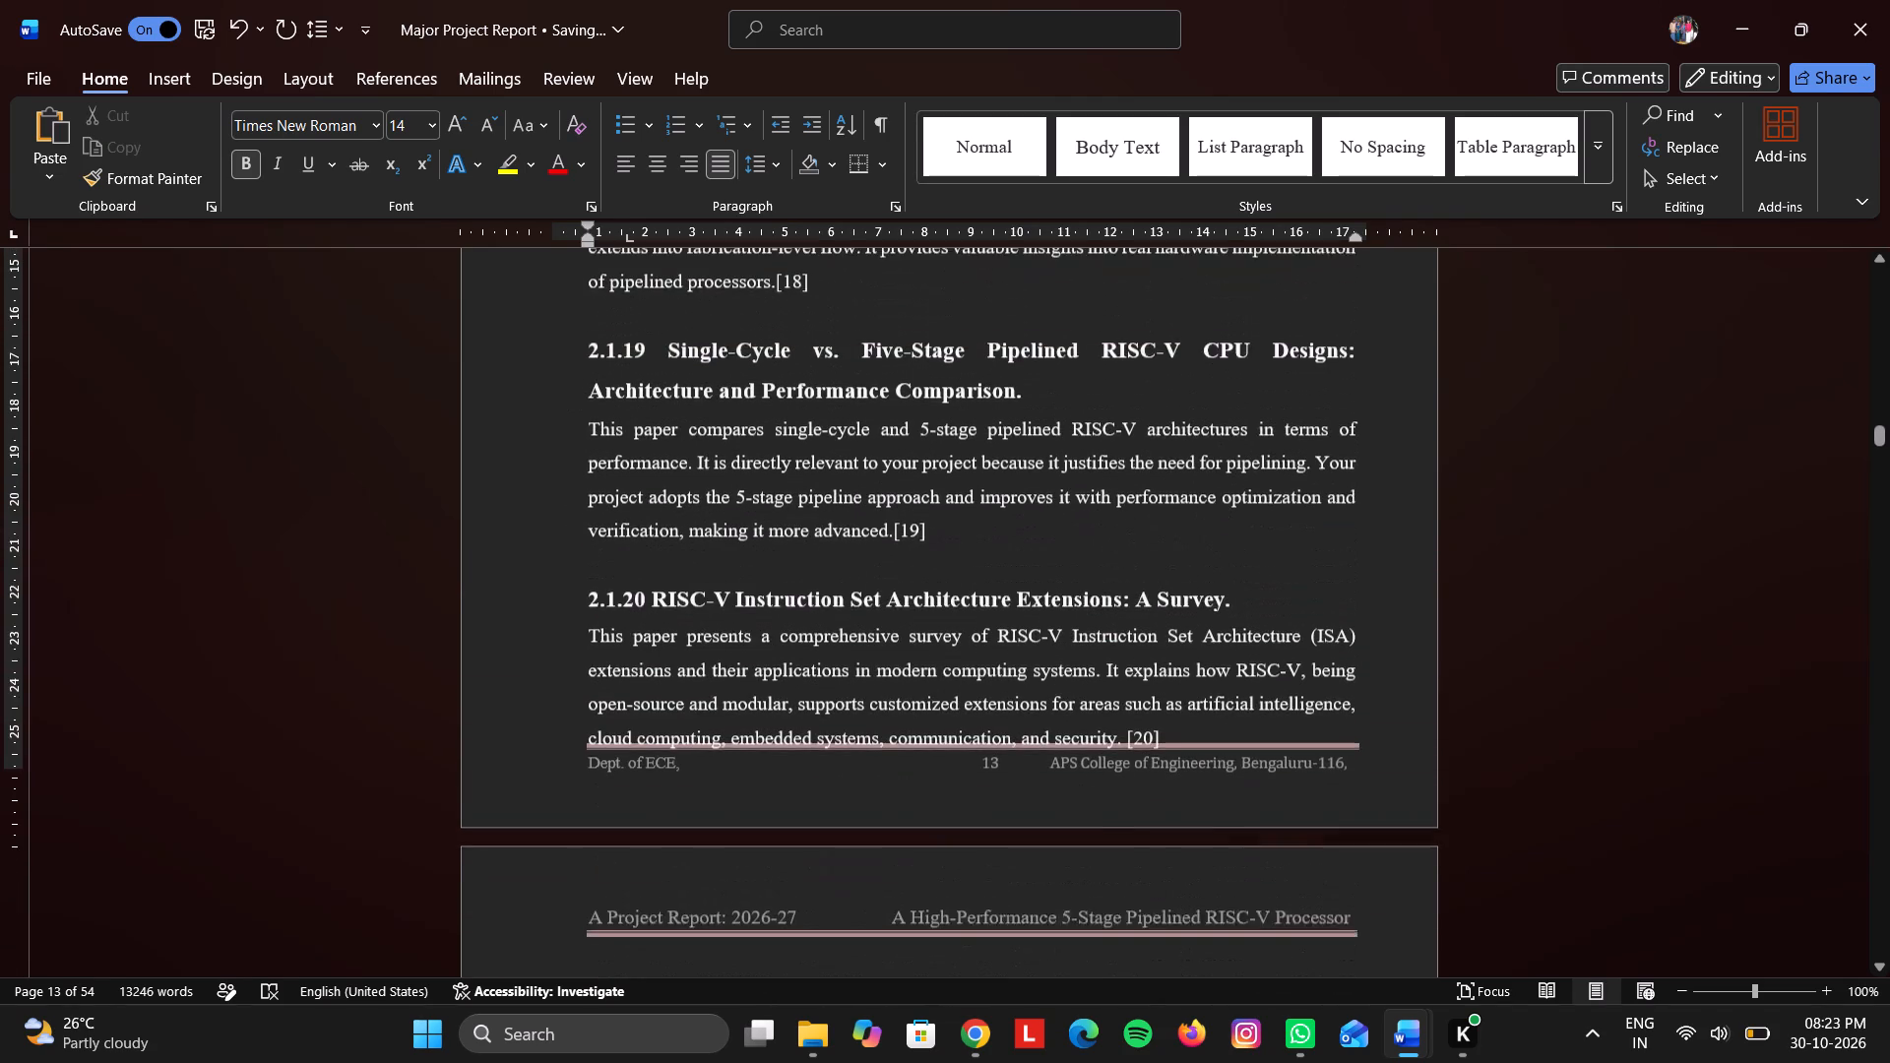
scroll(850, 553, "down", 2)
left_click(793, 463)
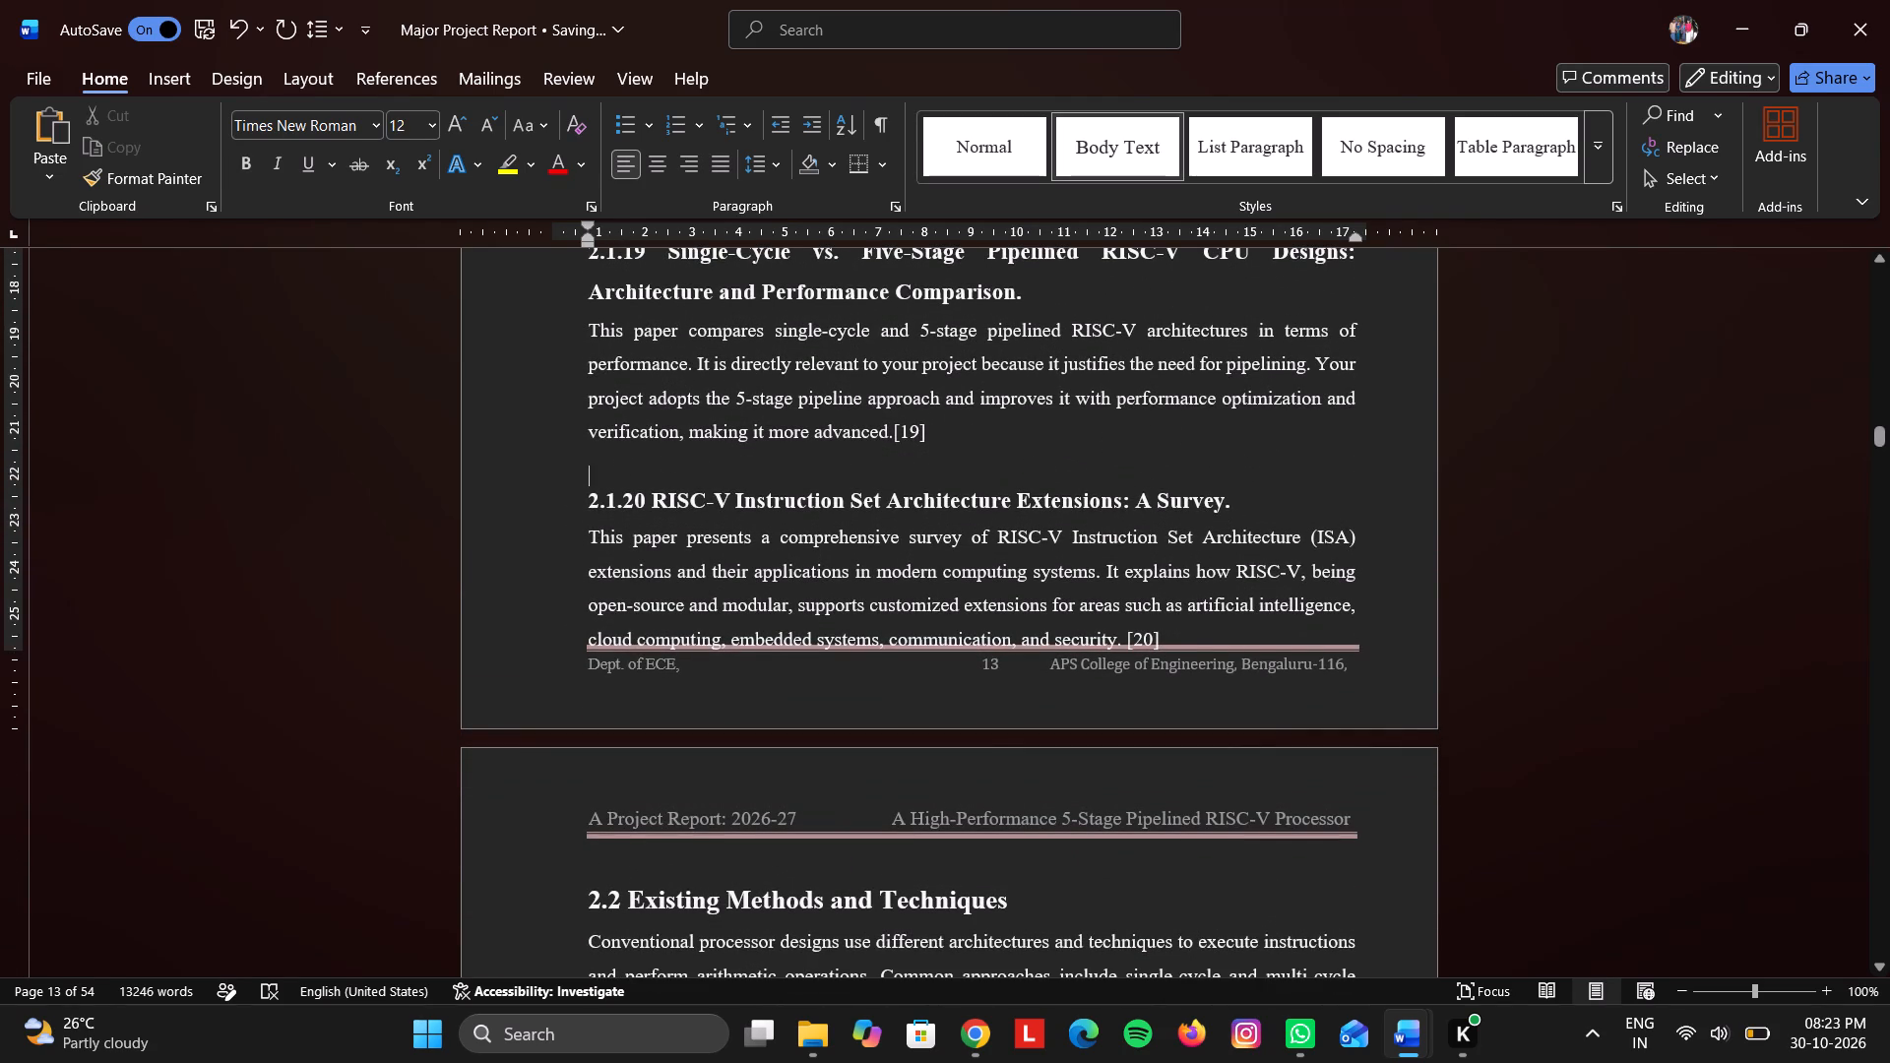
left_click(769, 159)
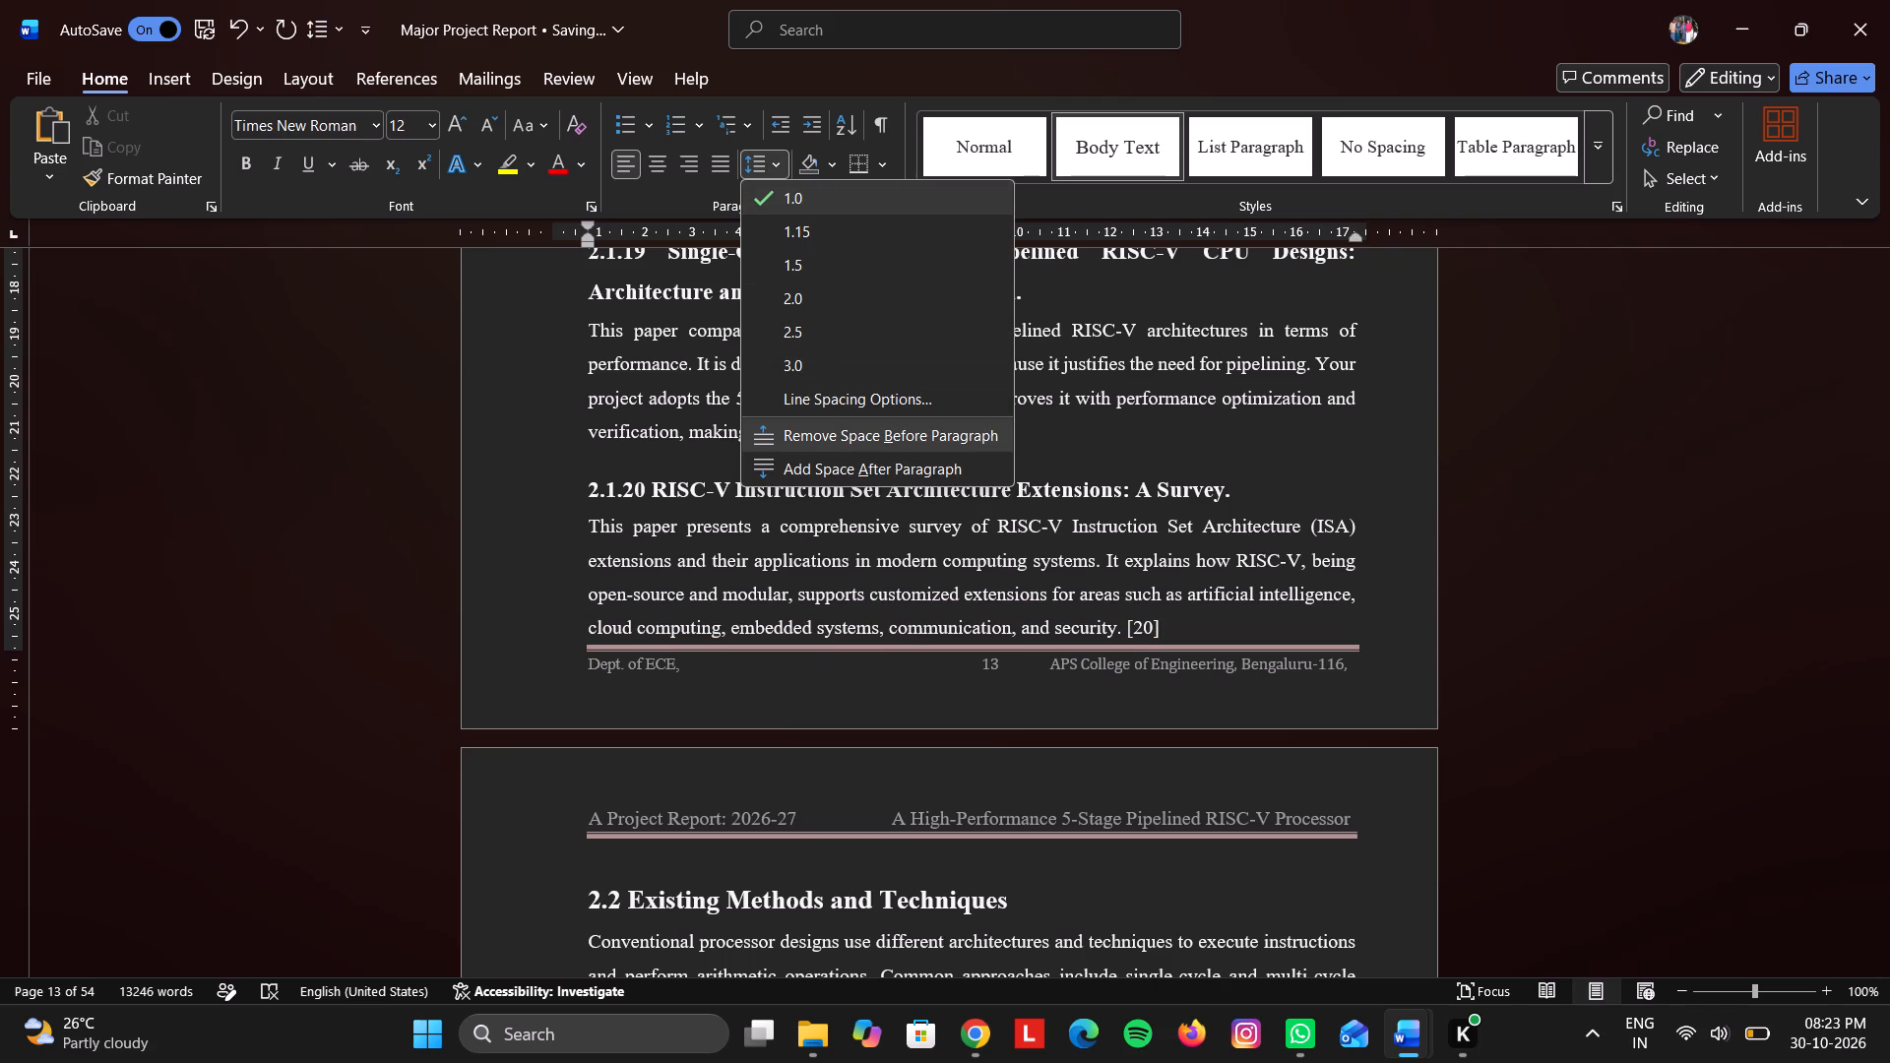
left_click(818, 429)
Remove the space before the empty paragraph above the 2.1.19 heading.
scroll(906, 441, "up", 2)
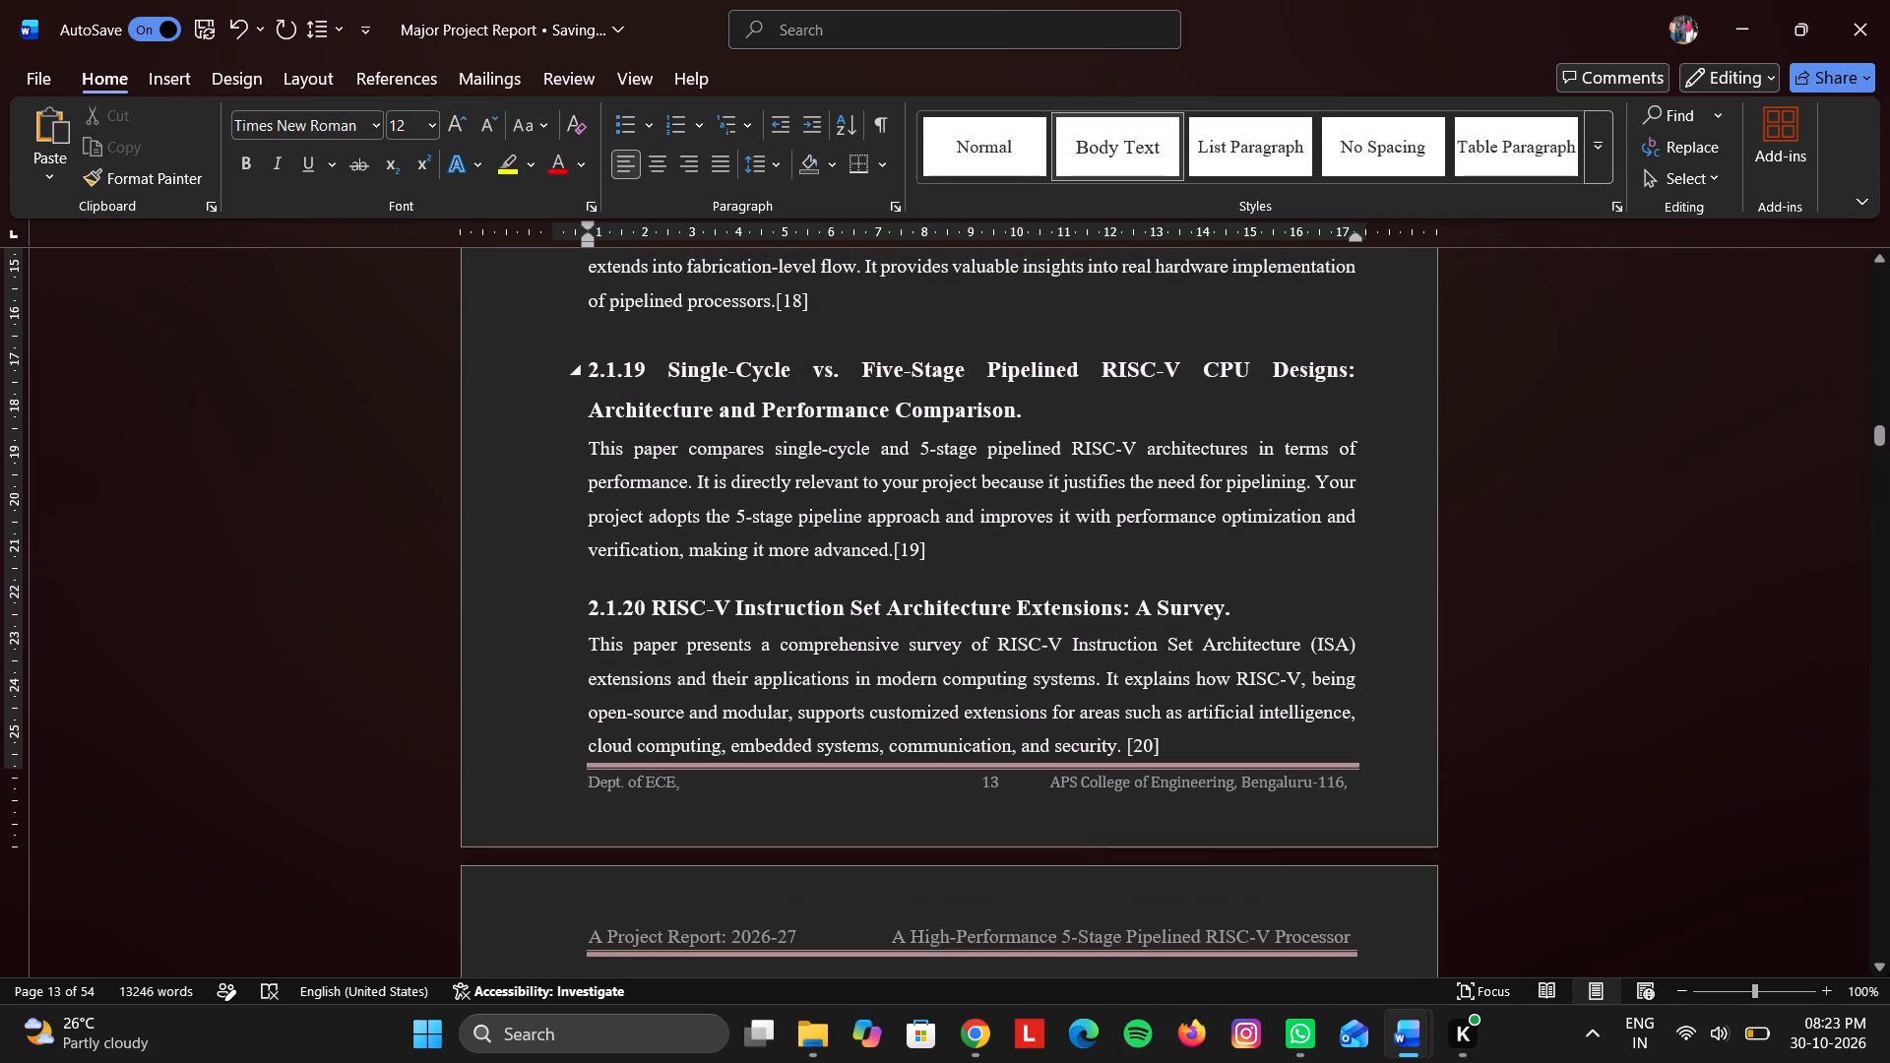
left_click(704, 327)
left_click(787, 169)
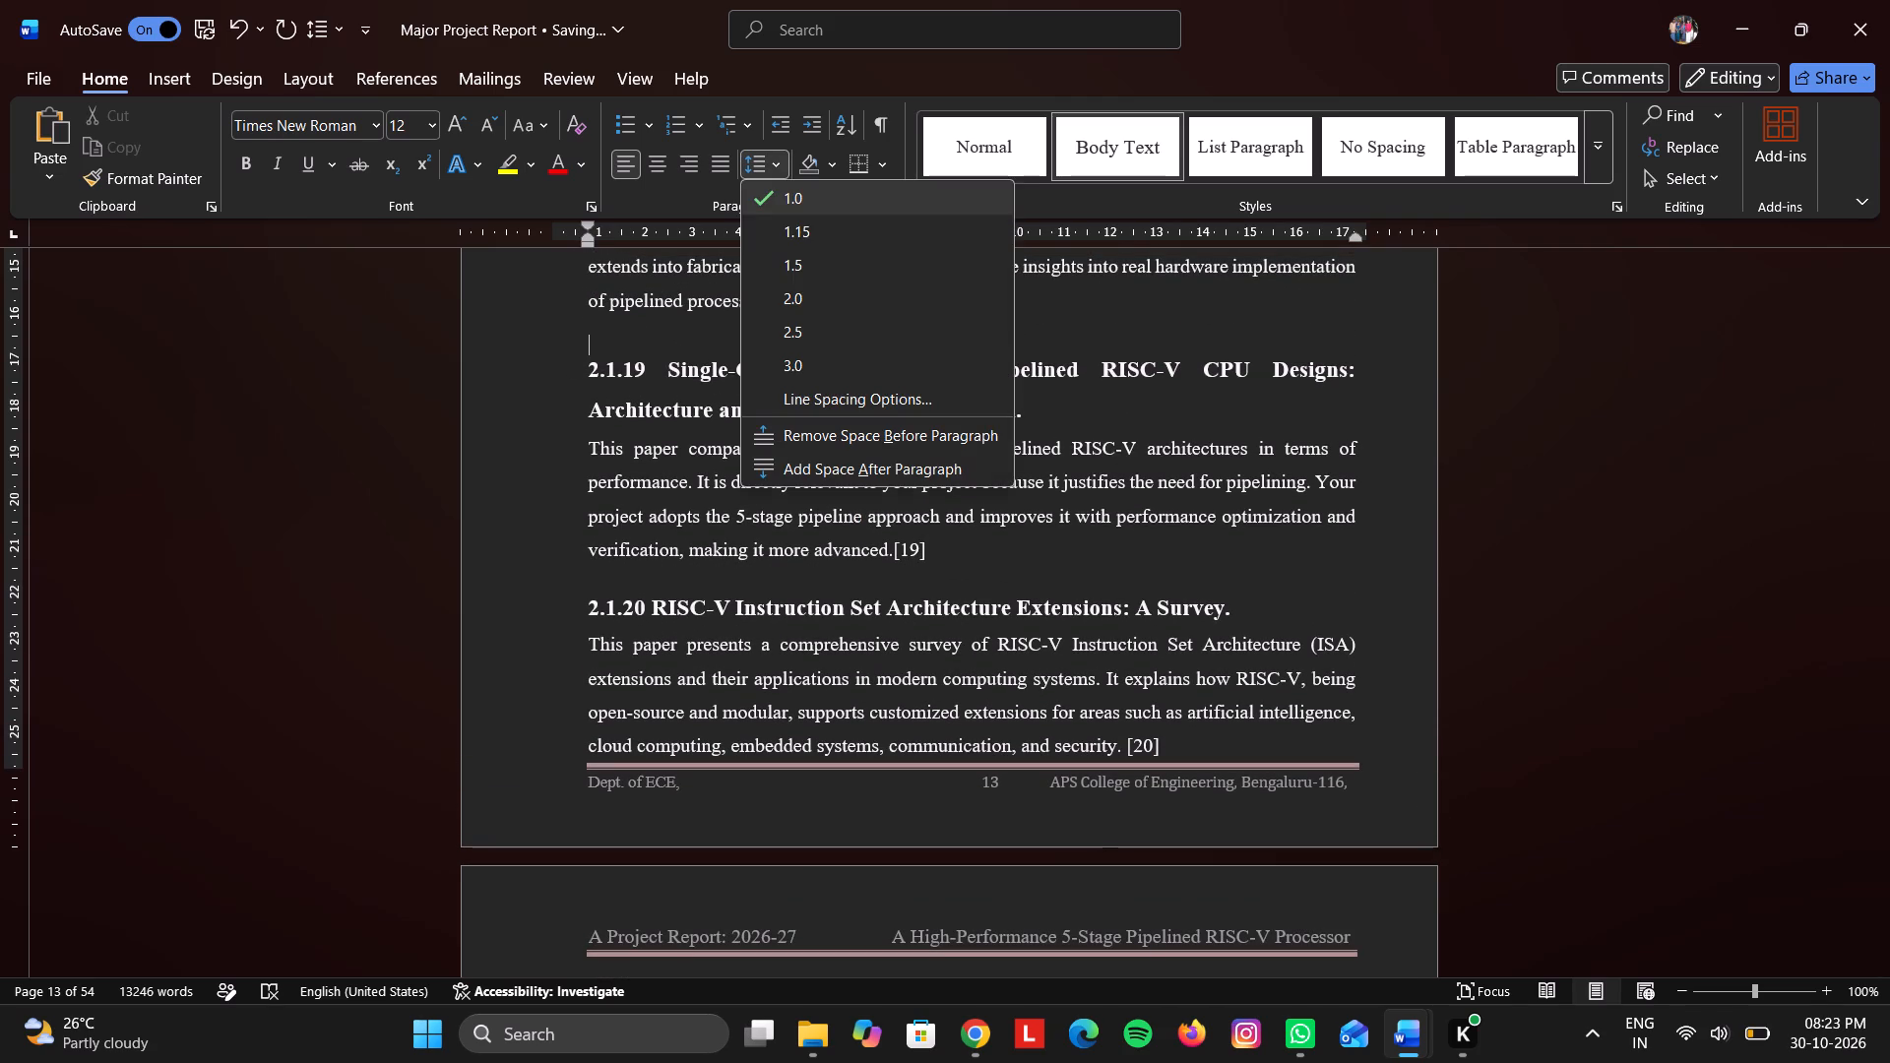
left_click(820, 428)
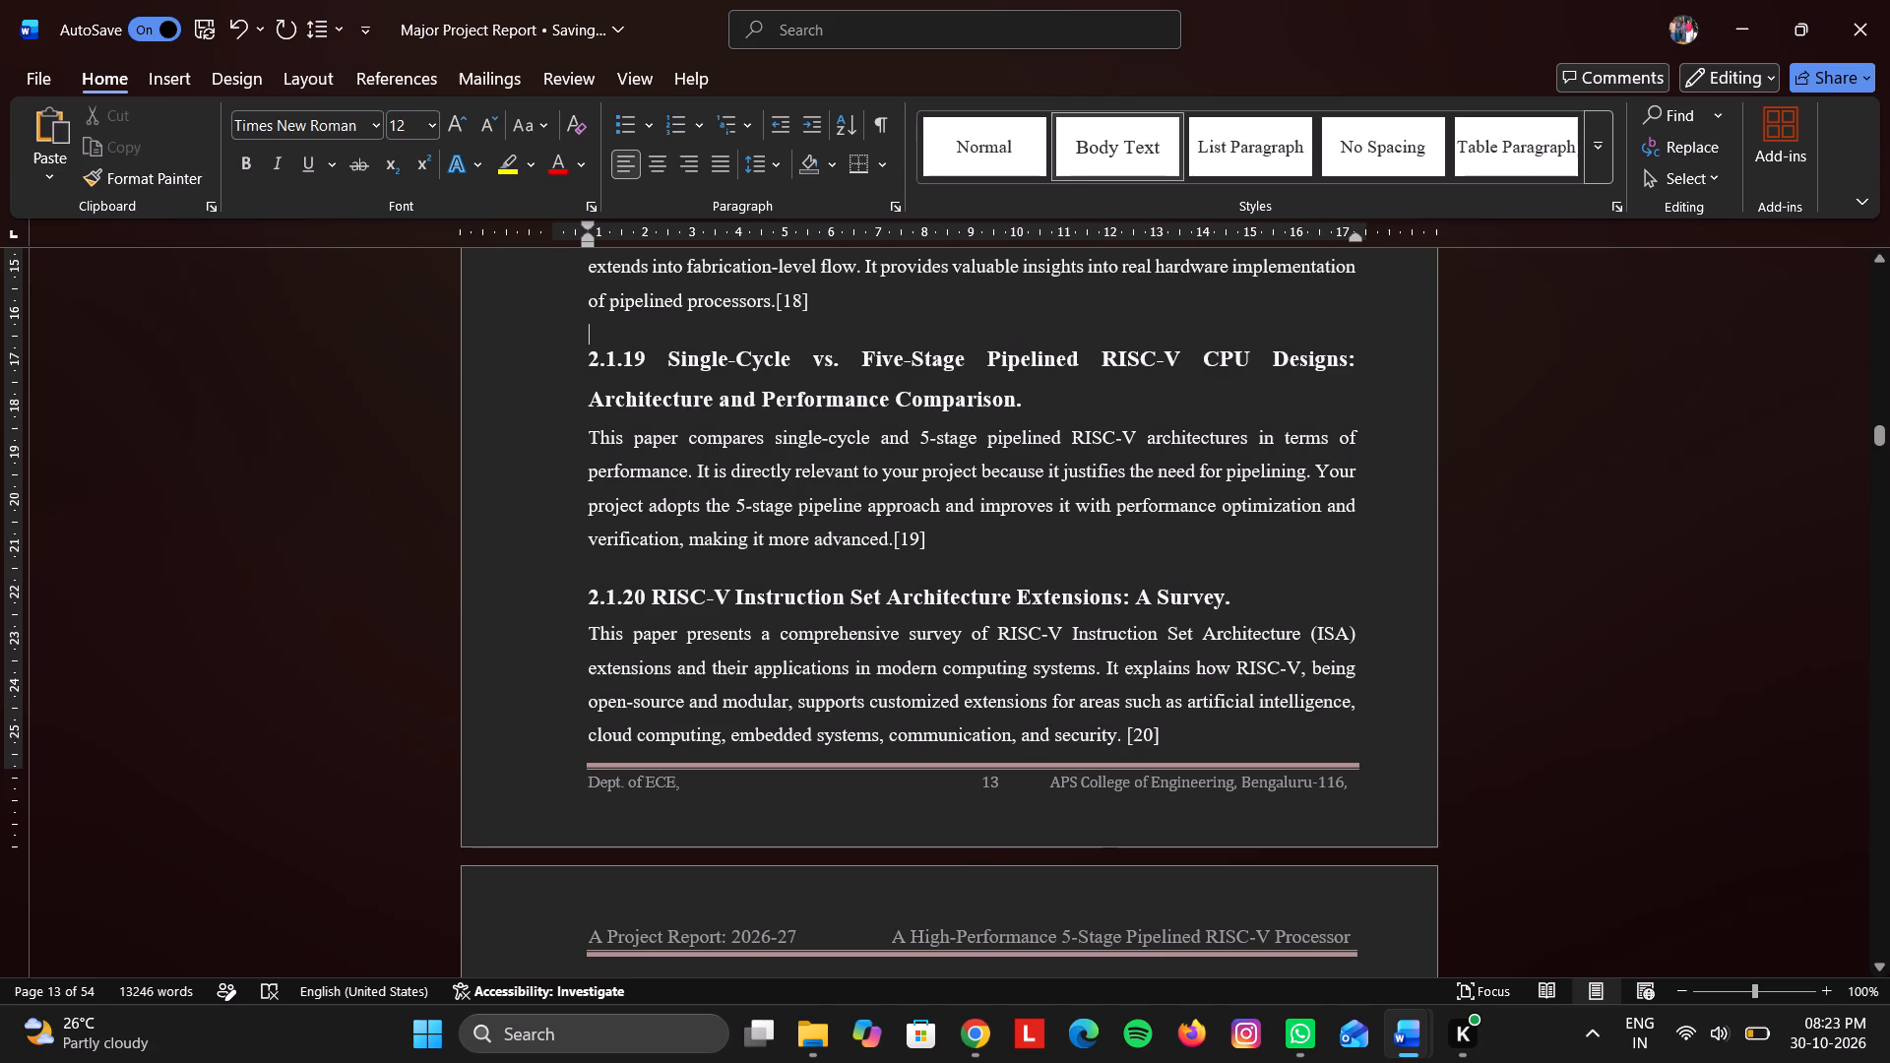
Delete the empty line above the 2.2 Existing Methods and Techniques heading and check the section's layout.
left_click(974, 559)
scroll(974, 559, "down", 5)
left_click(628, 691)
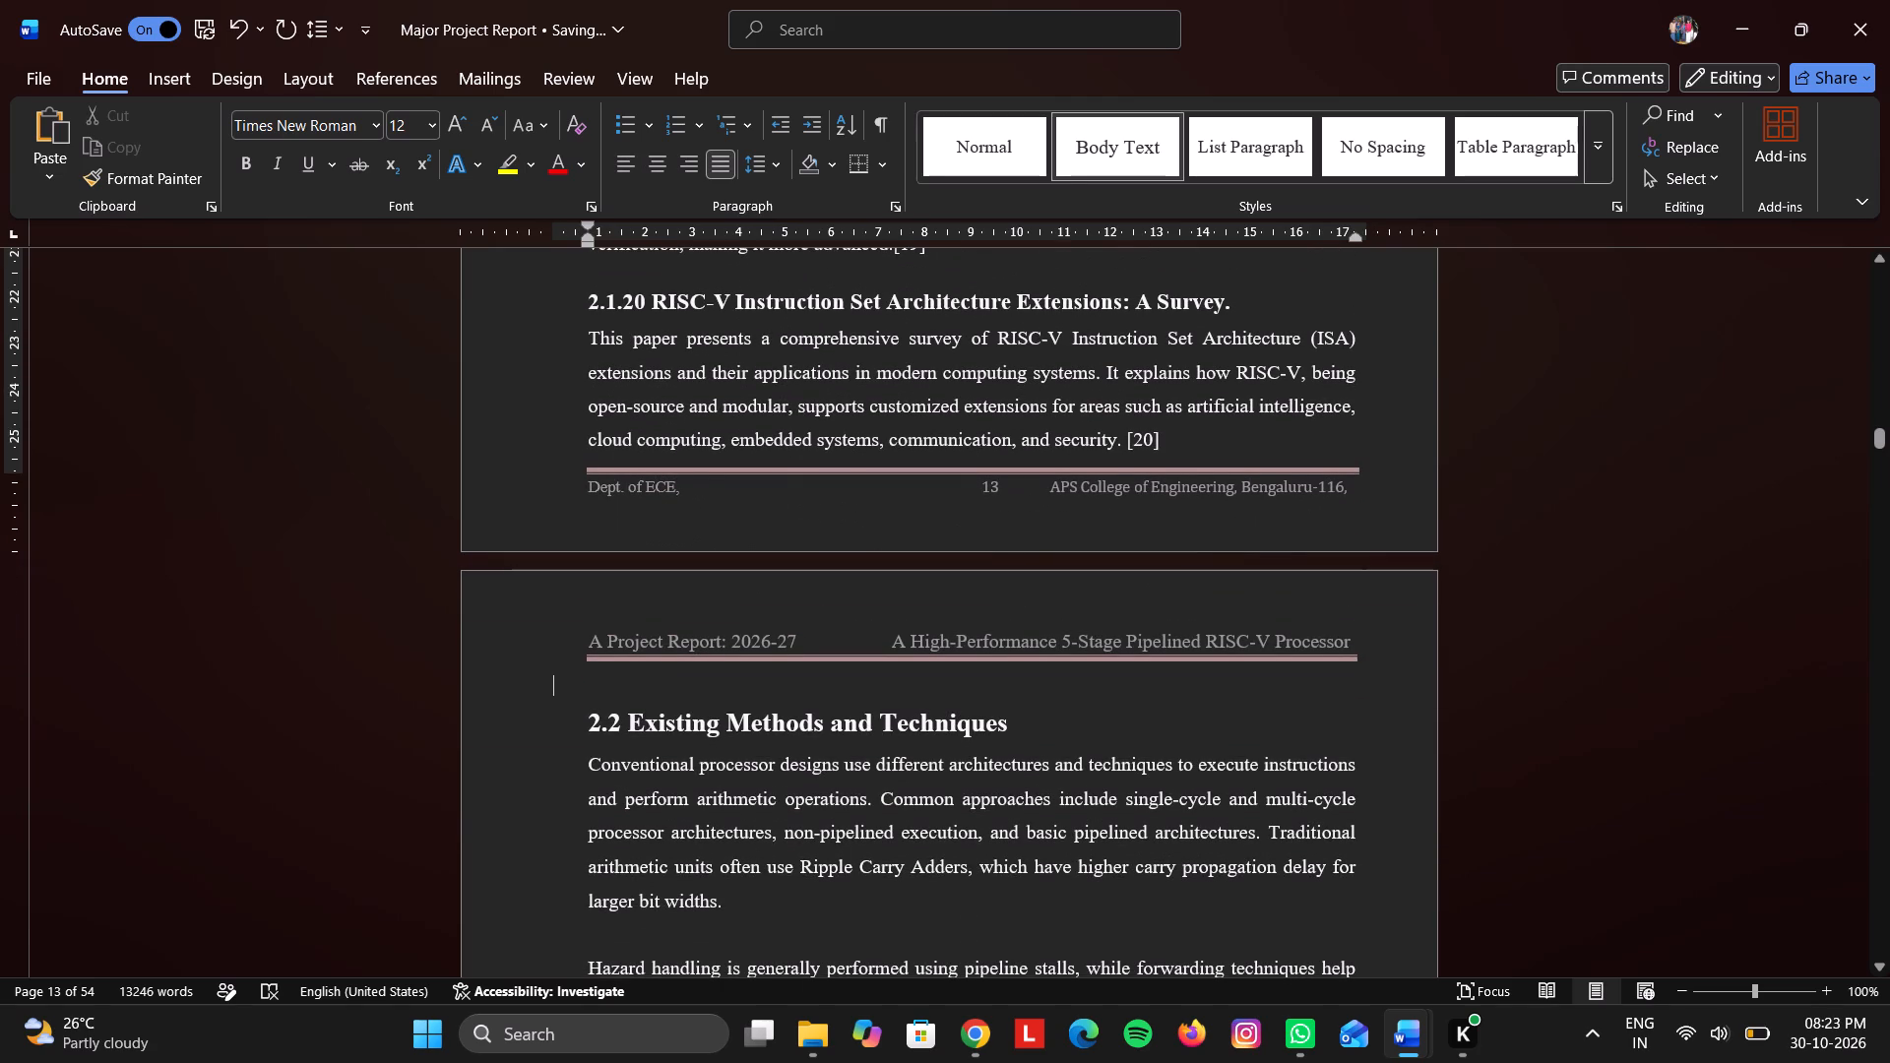
key("Delete")
scroll(698, 644, "down", 5)
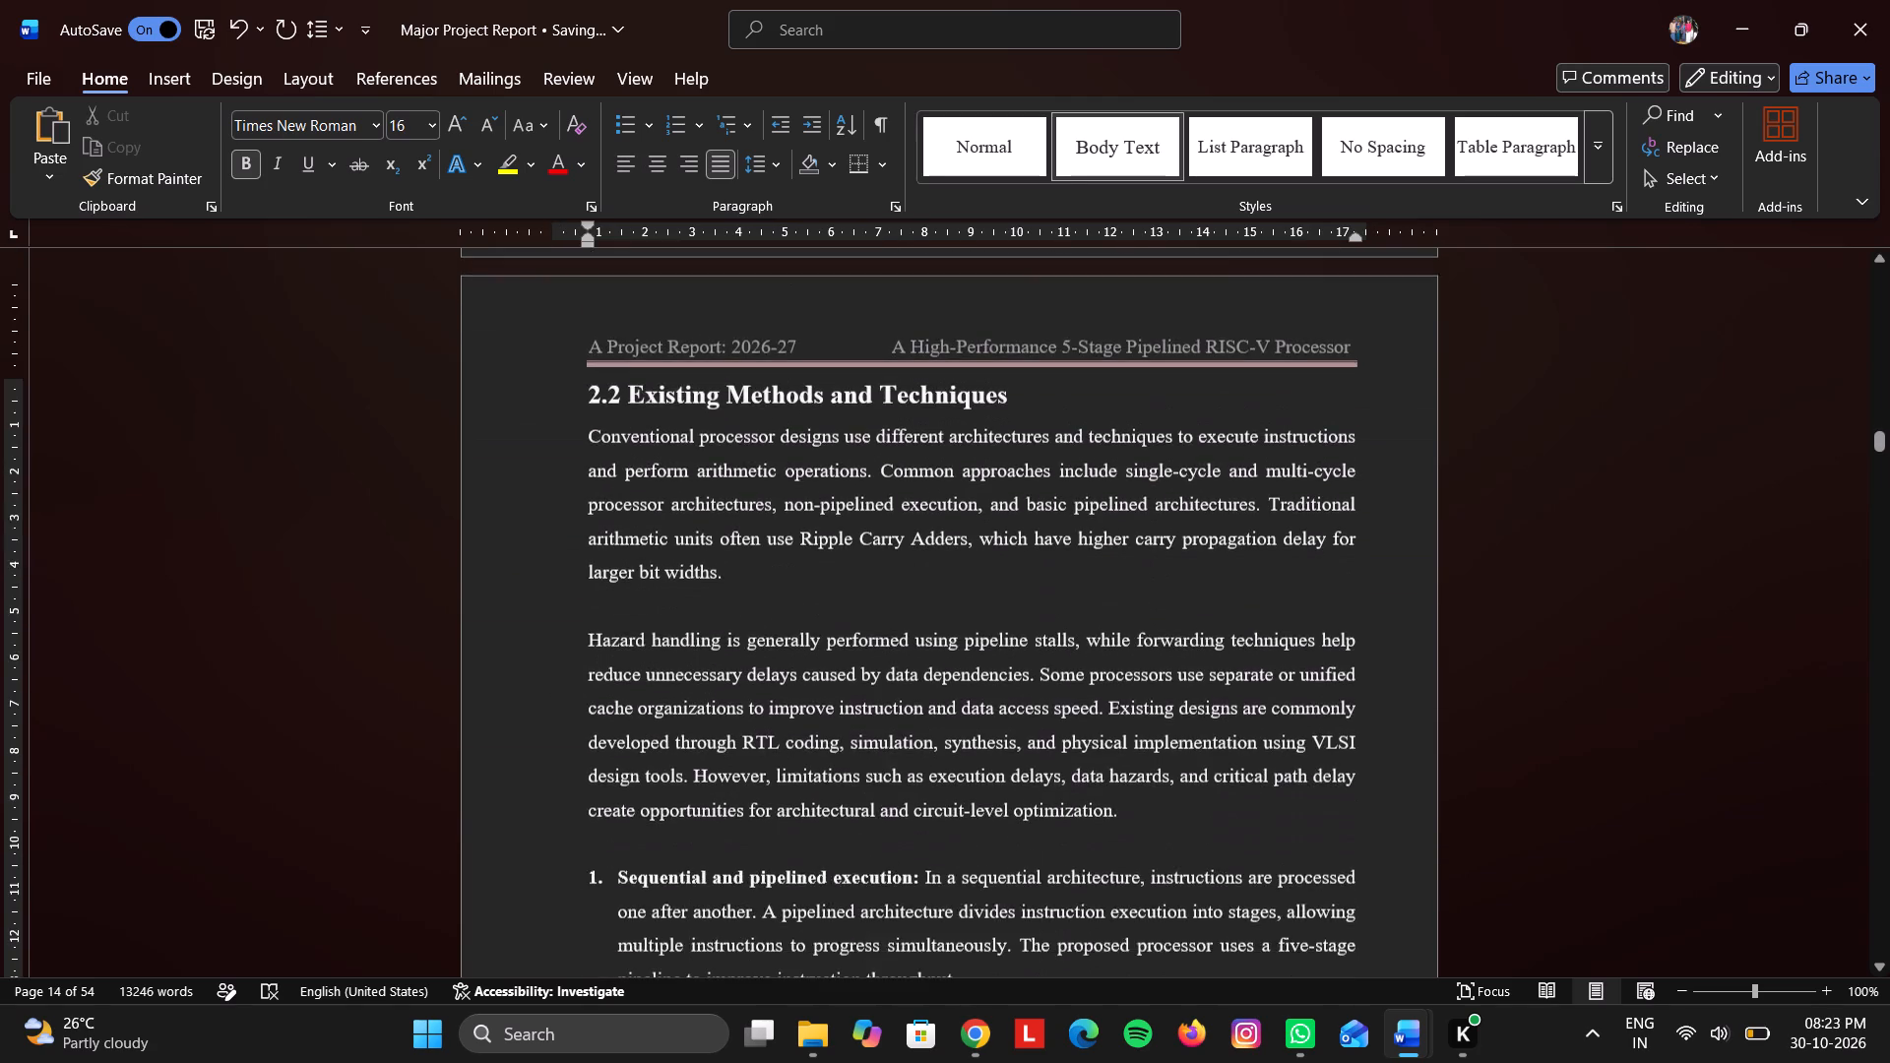
scroll(705, 650, "down", 5)
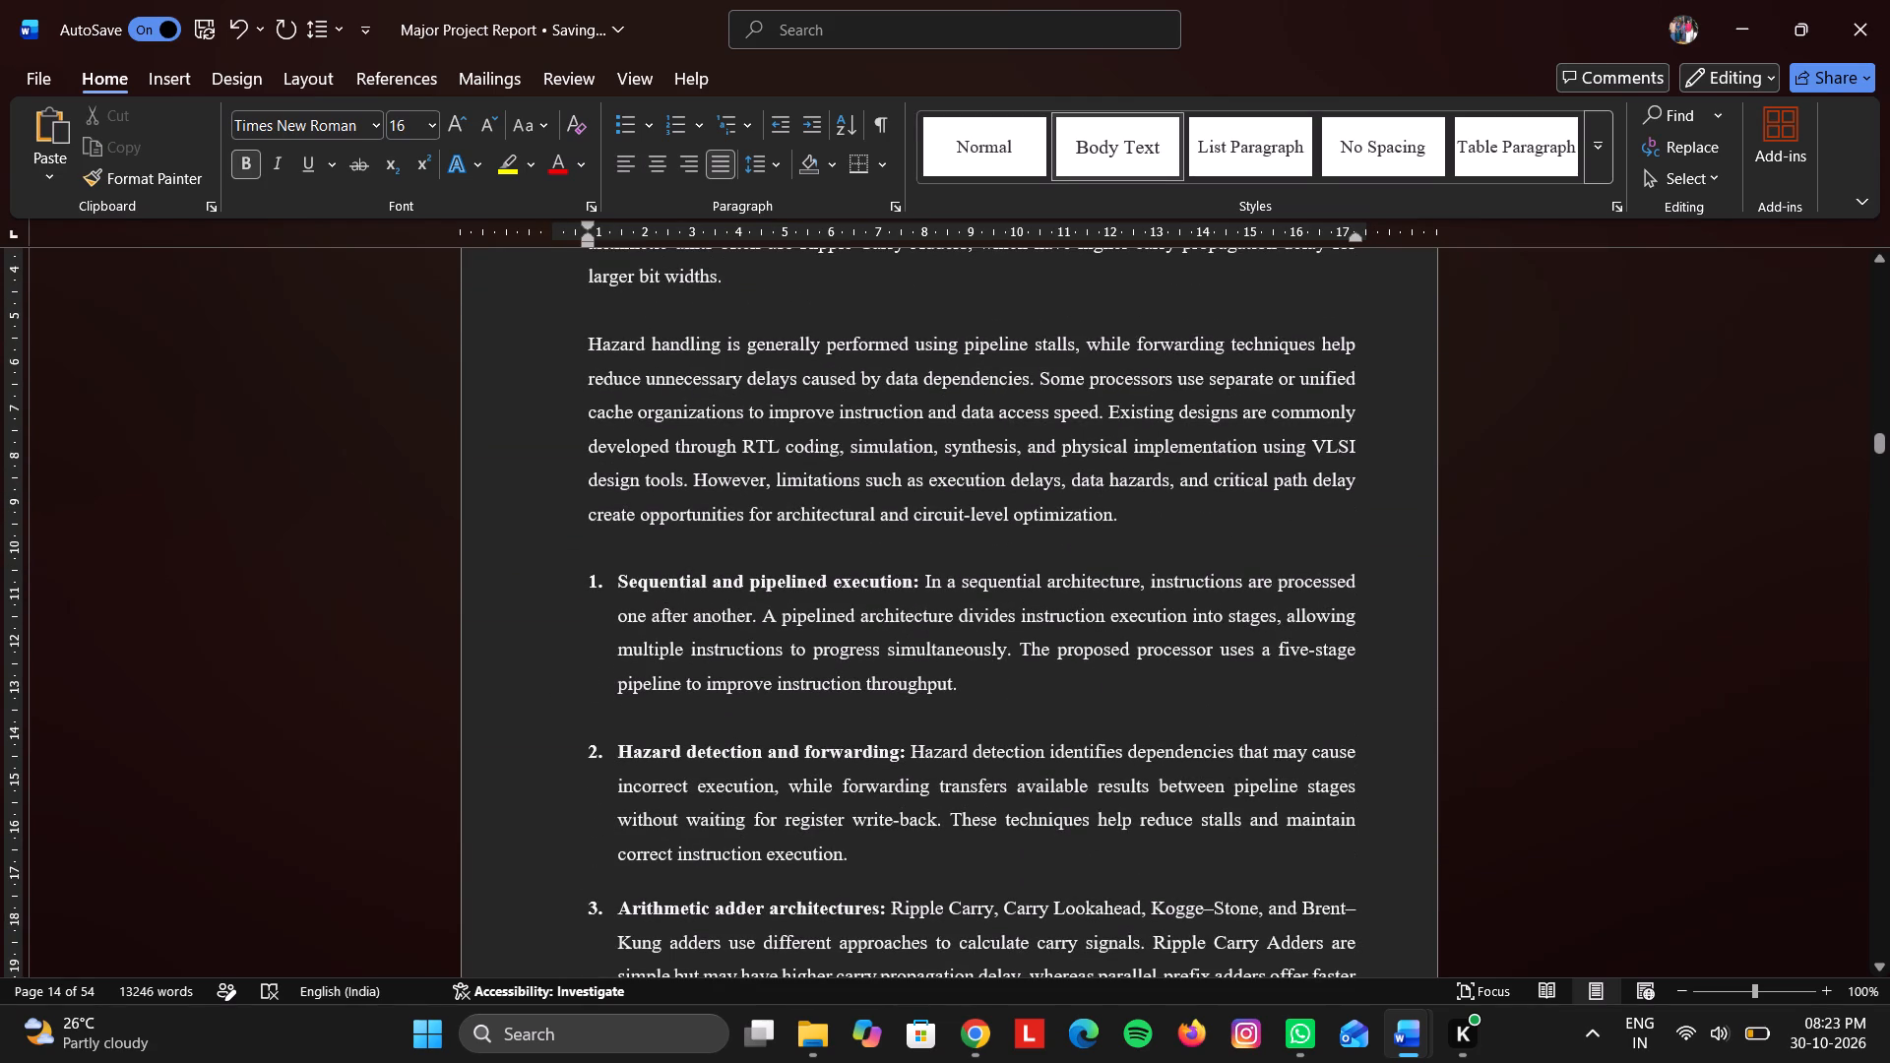
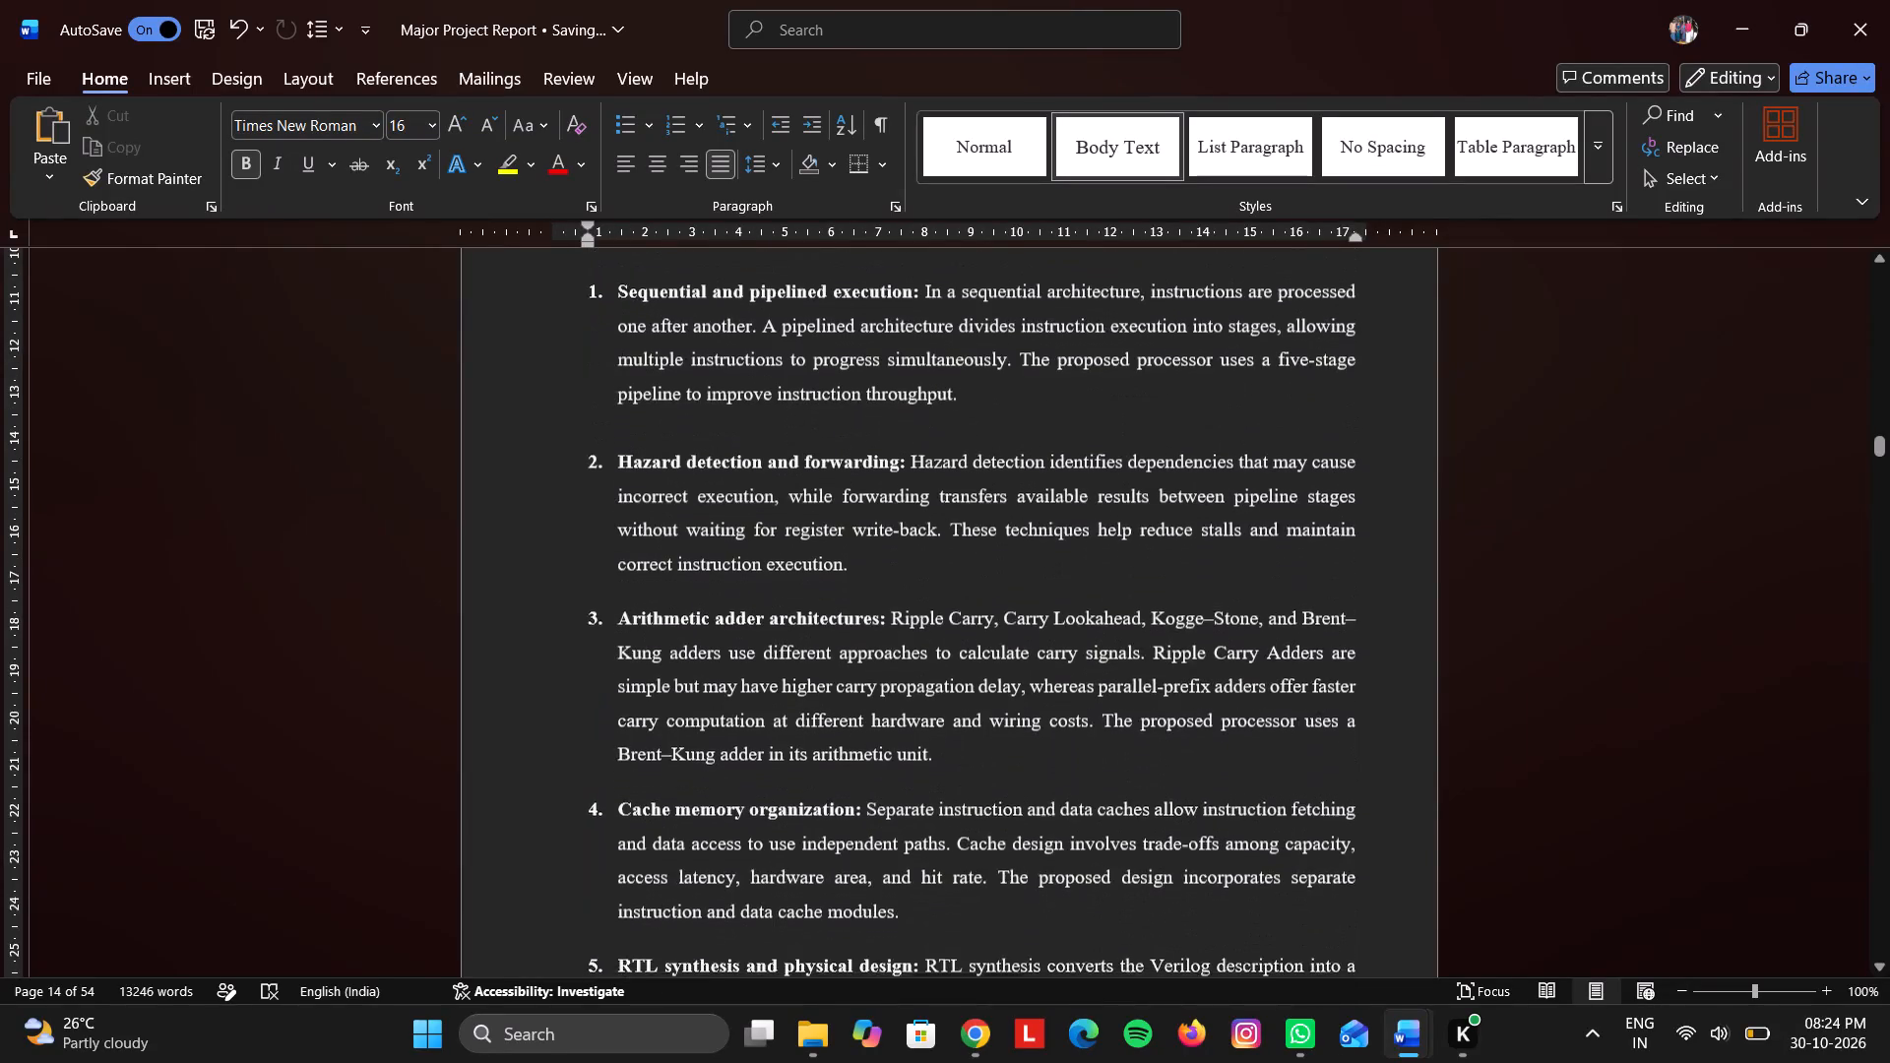
Review the rest of Chapter 2, from the 2.2 list through Table 2.1 and 2.4 Research Gaps, for layout problems.
scroll(867, 593, "down", 13)
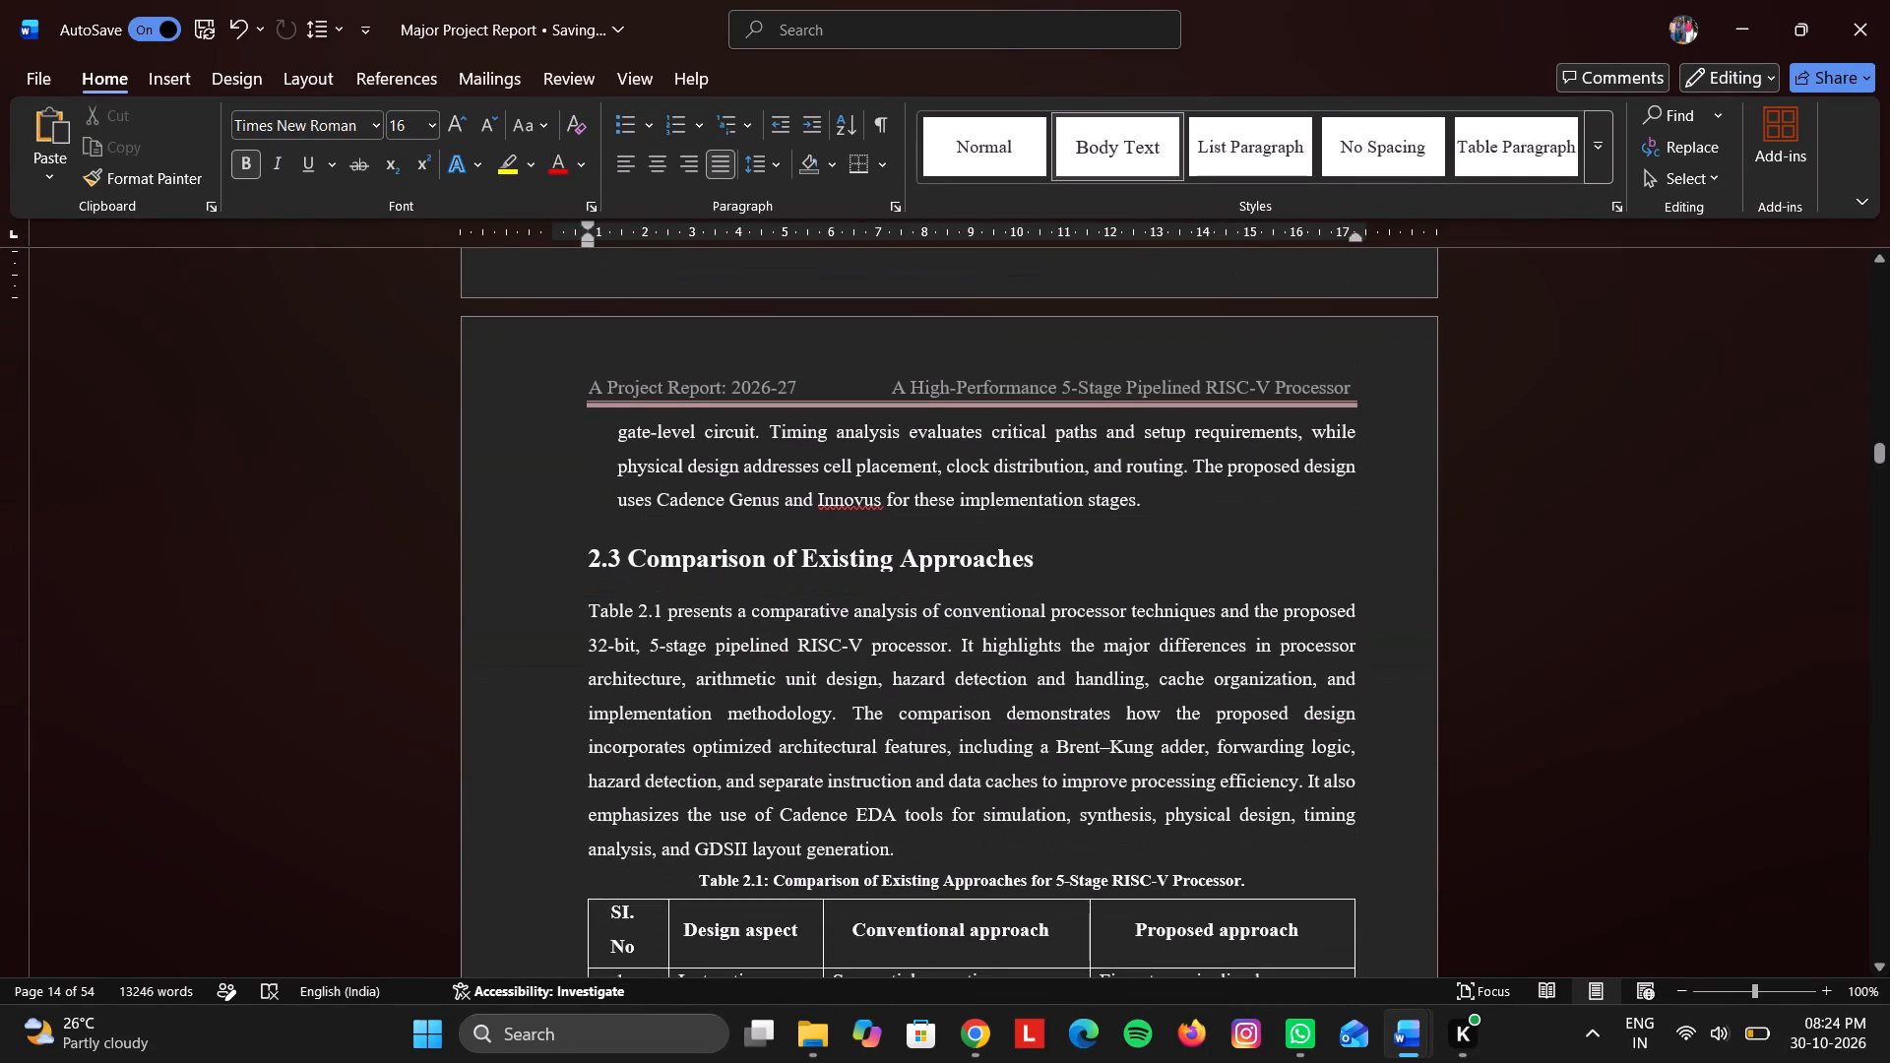
scroll(979, 504, "down", 3)
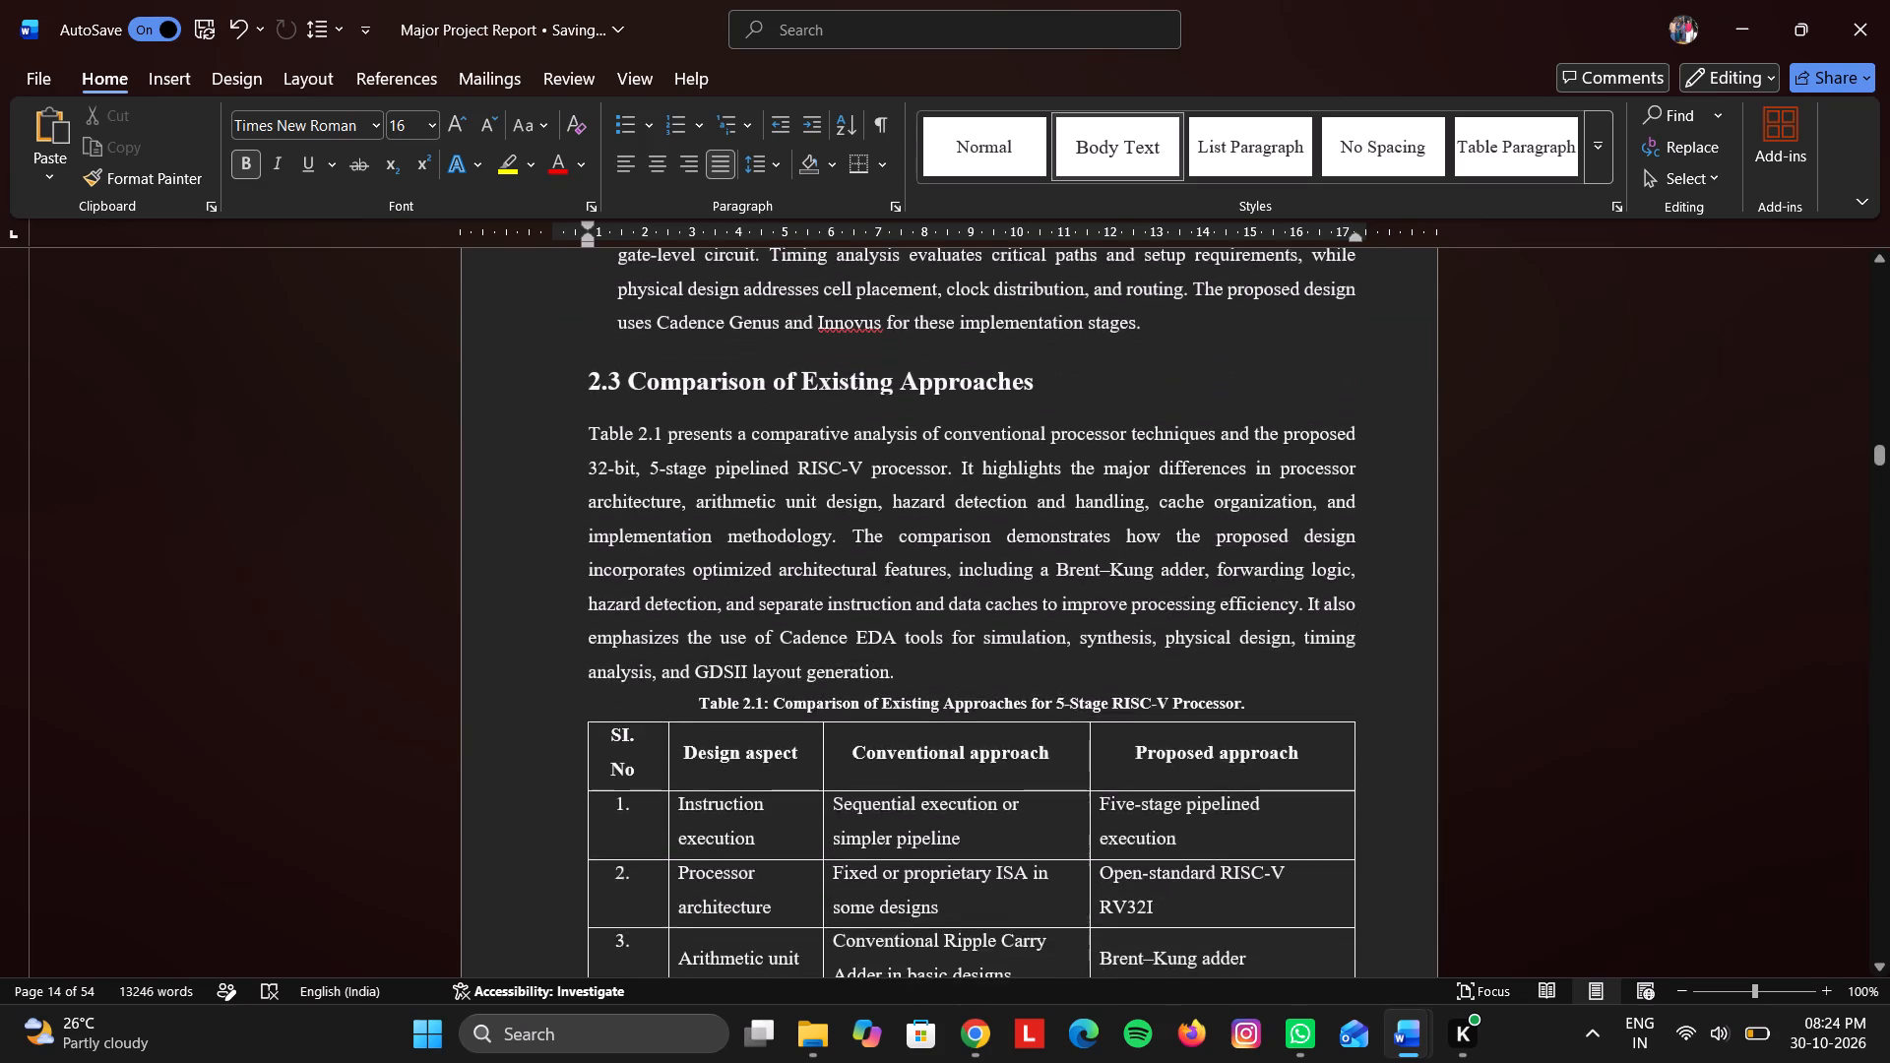
scroll(979, 504, "down", 8)
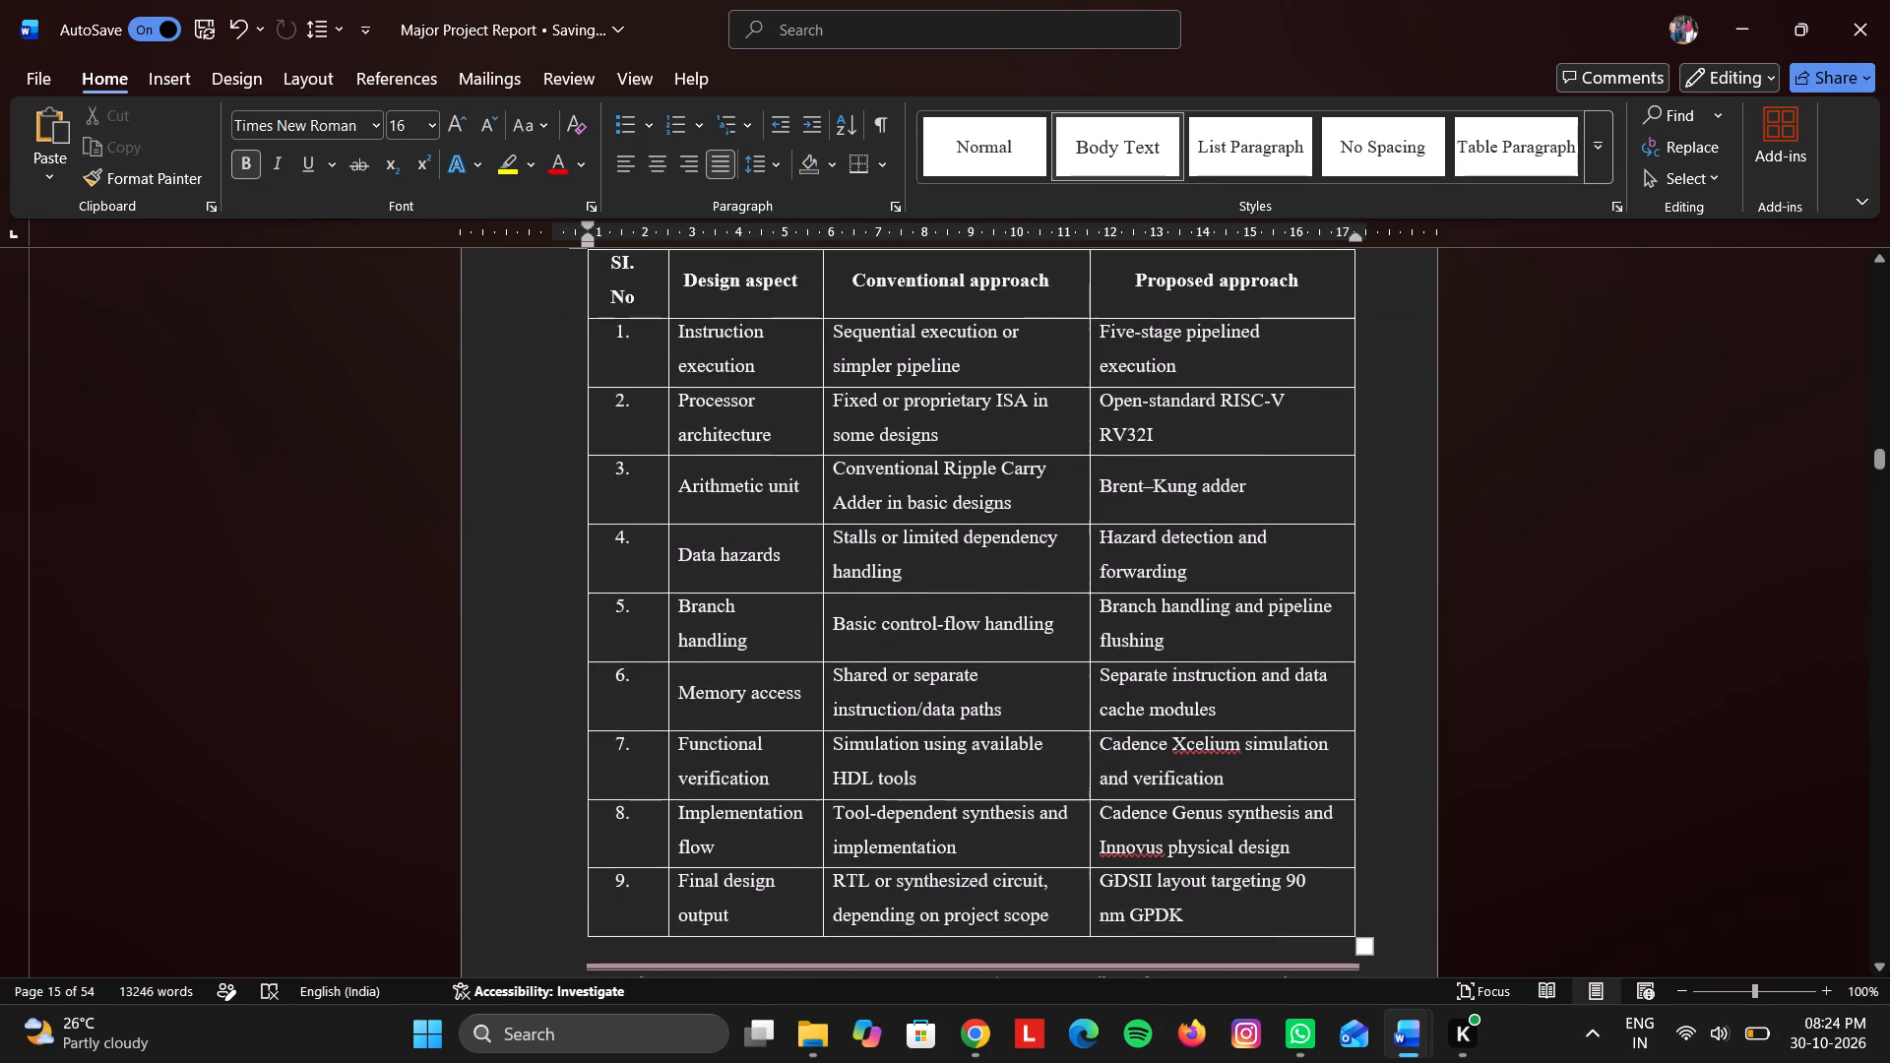
scroll(979, 504, "up", 2)
scroll(979, 504, "down", 5)
scroll(979, 504, "up", 5)
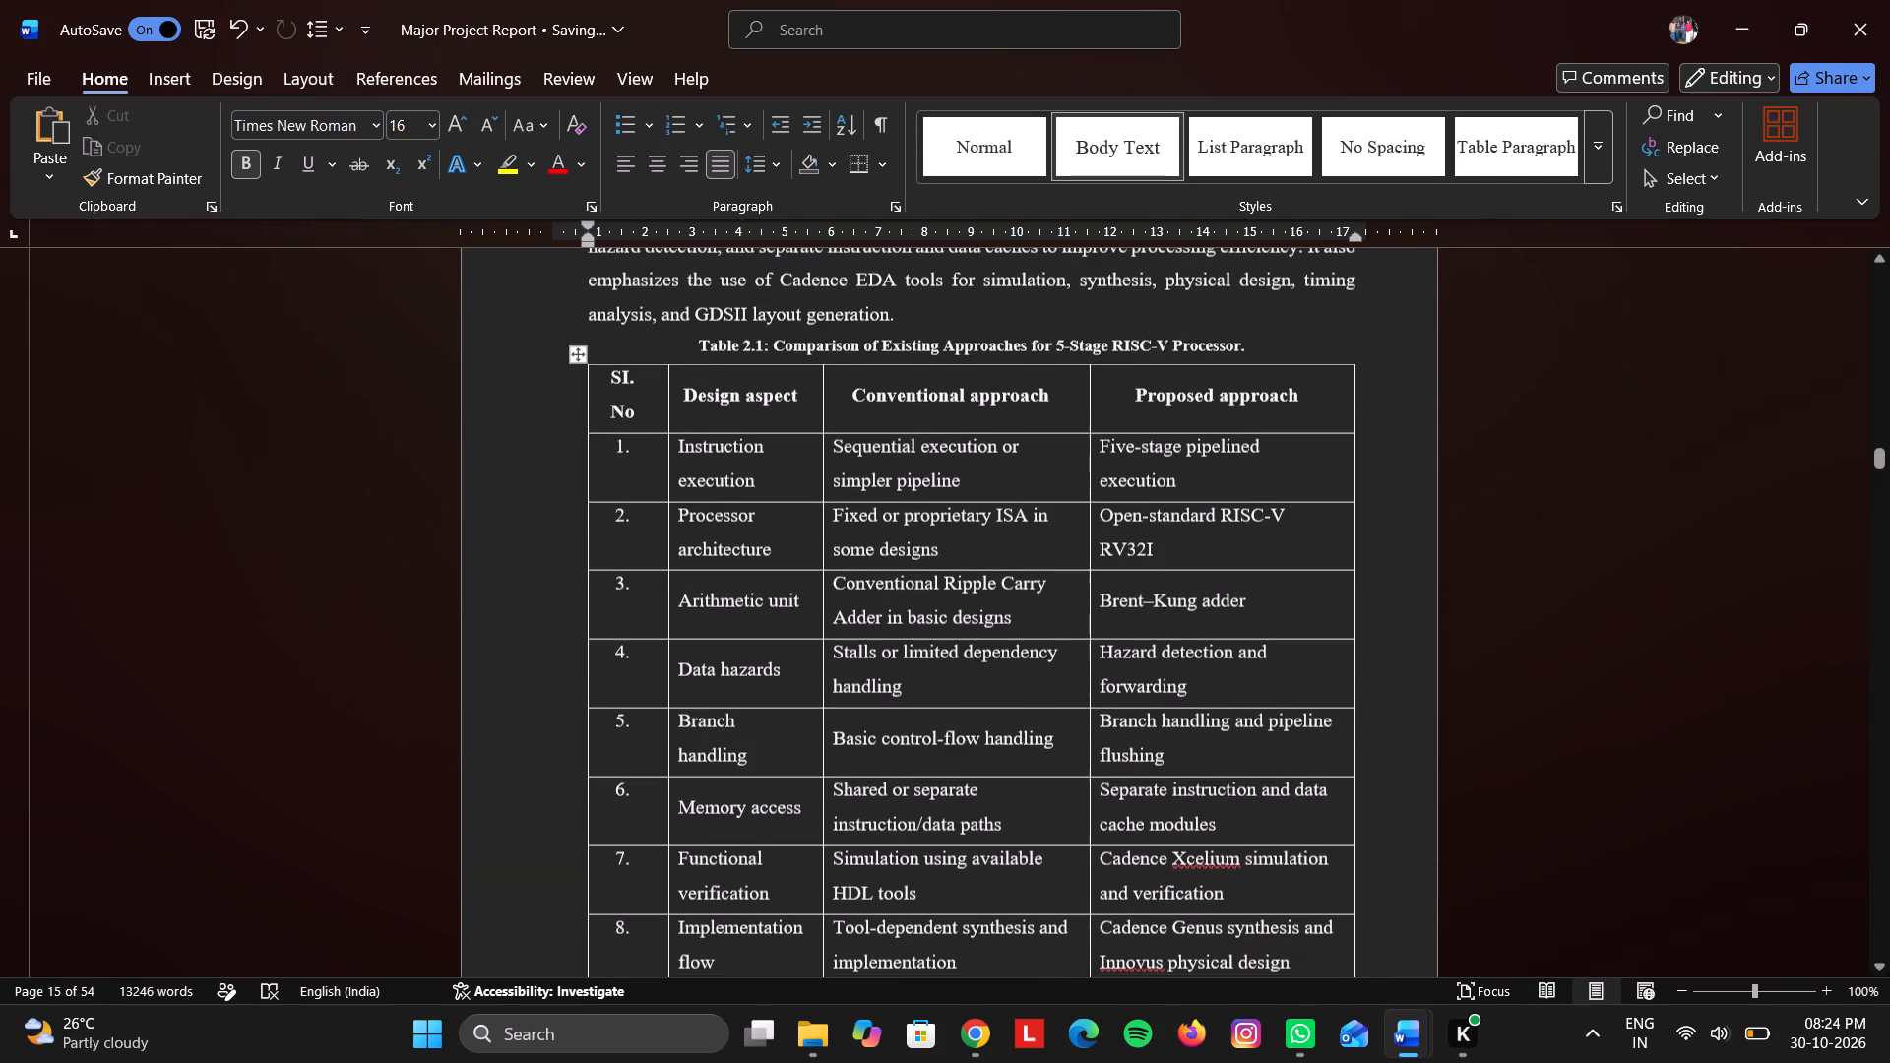
scroll(979, 504, "down", 10)
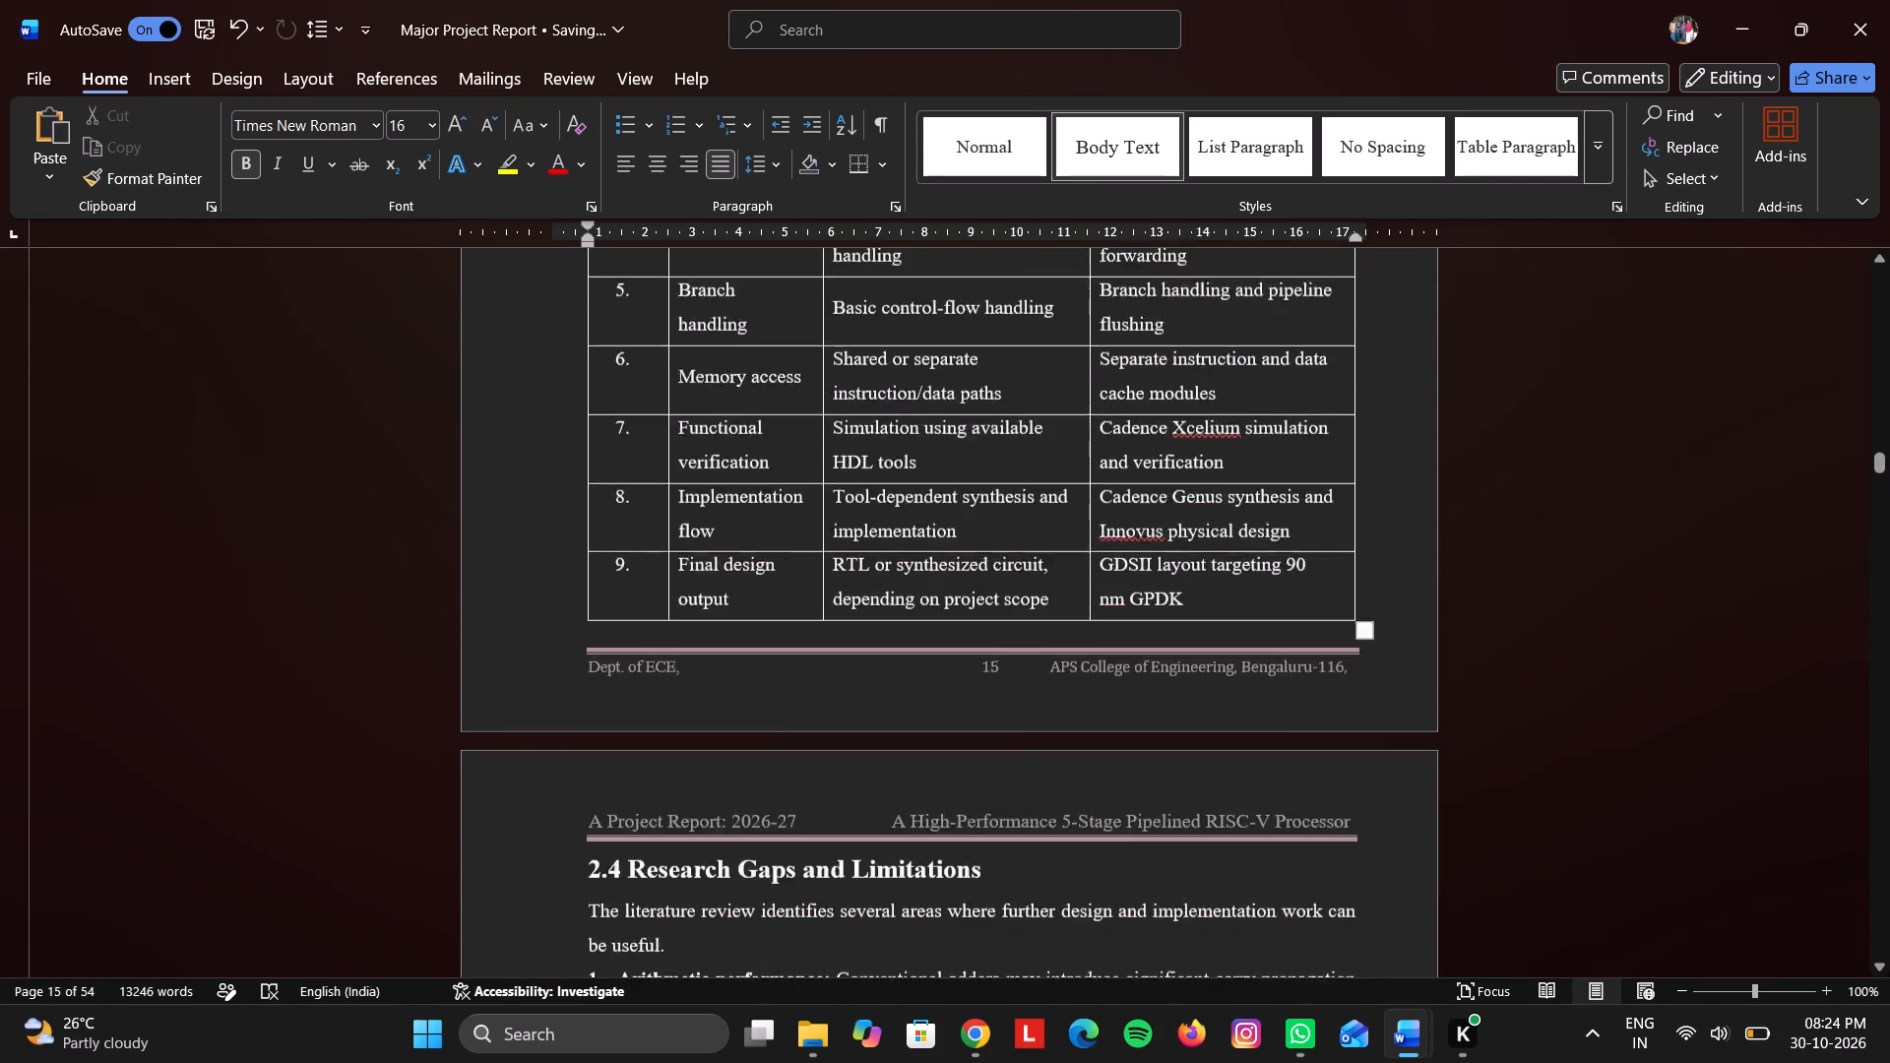
scroll(979, 504, "down", 16)
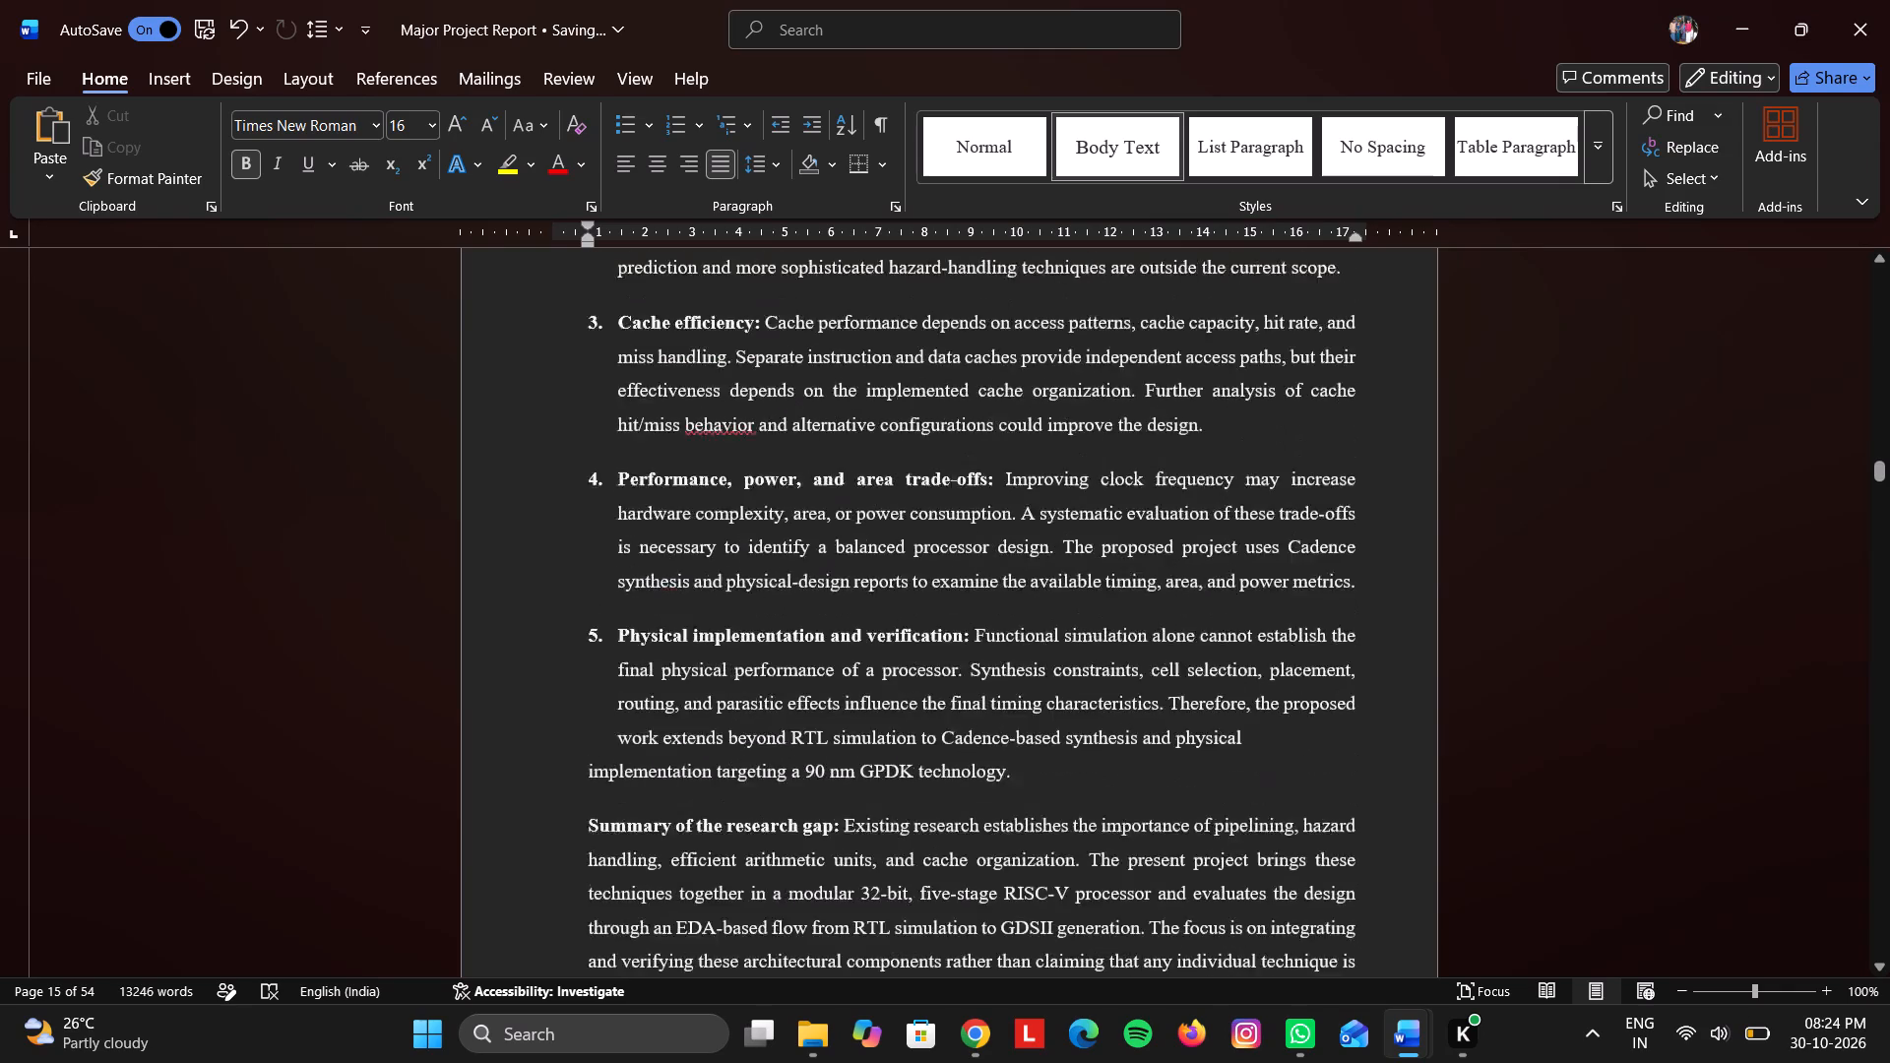
scroll(979, 504, "down", 16)
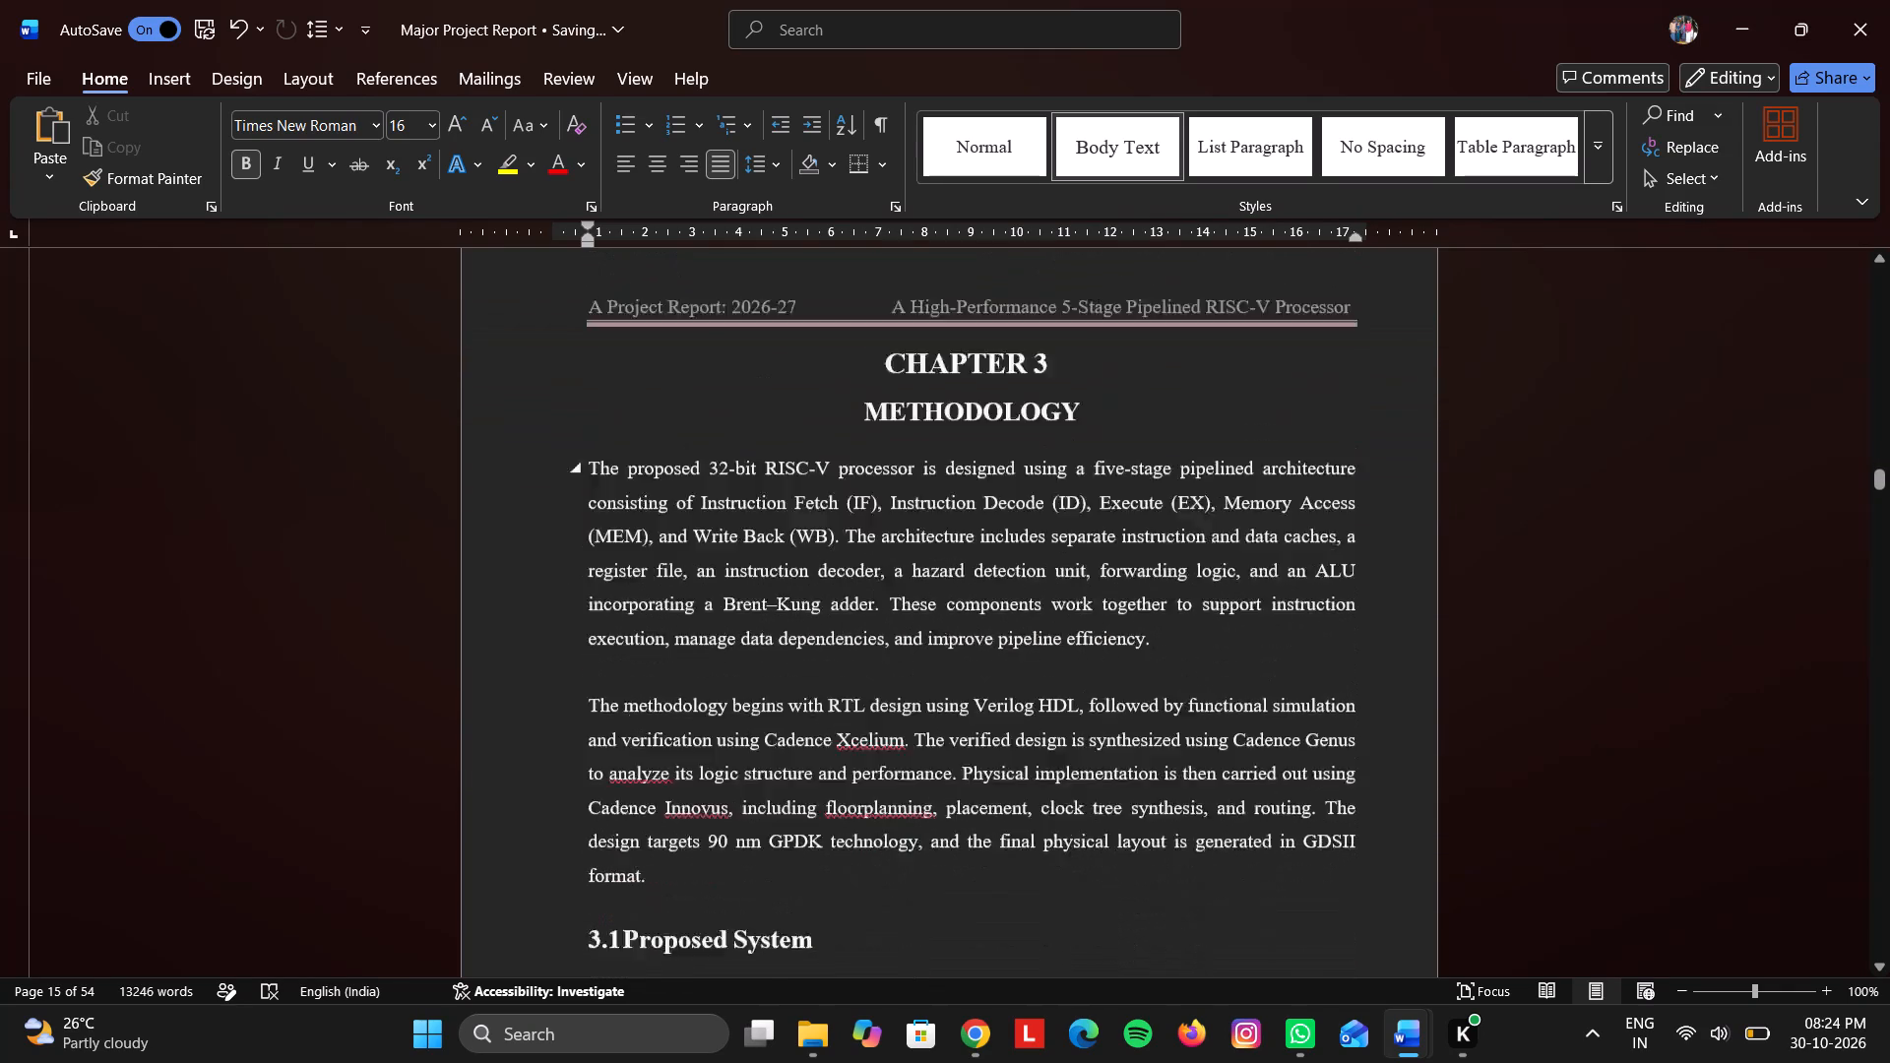
Set the line spacing of the first two bullets under 3.1 Proposed System, at the end of page 17, to 1.15.
scroll(979, 504, "down", 12)
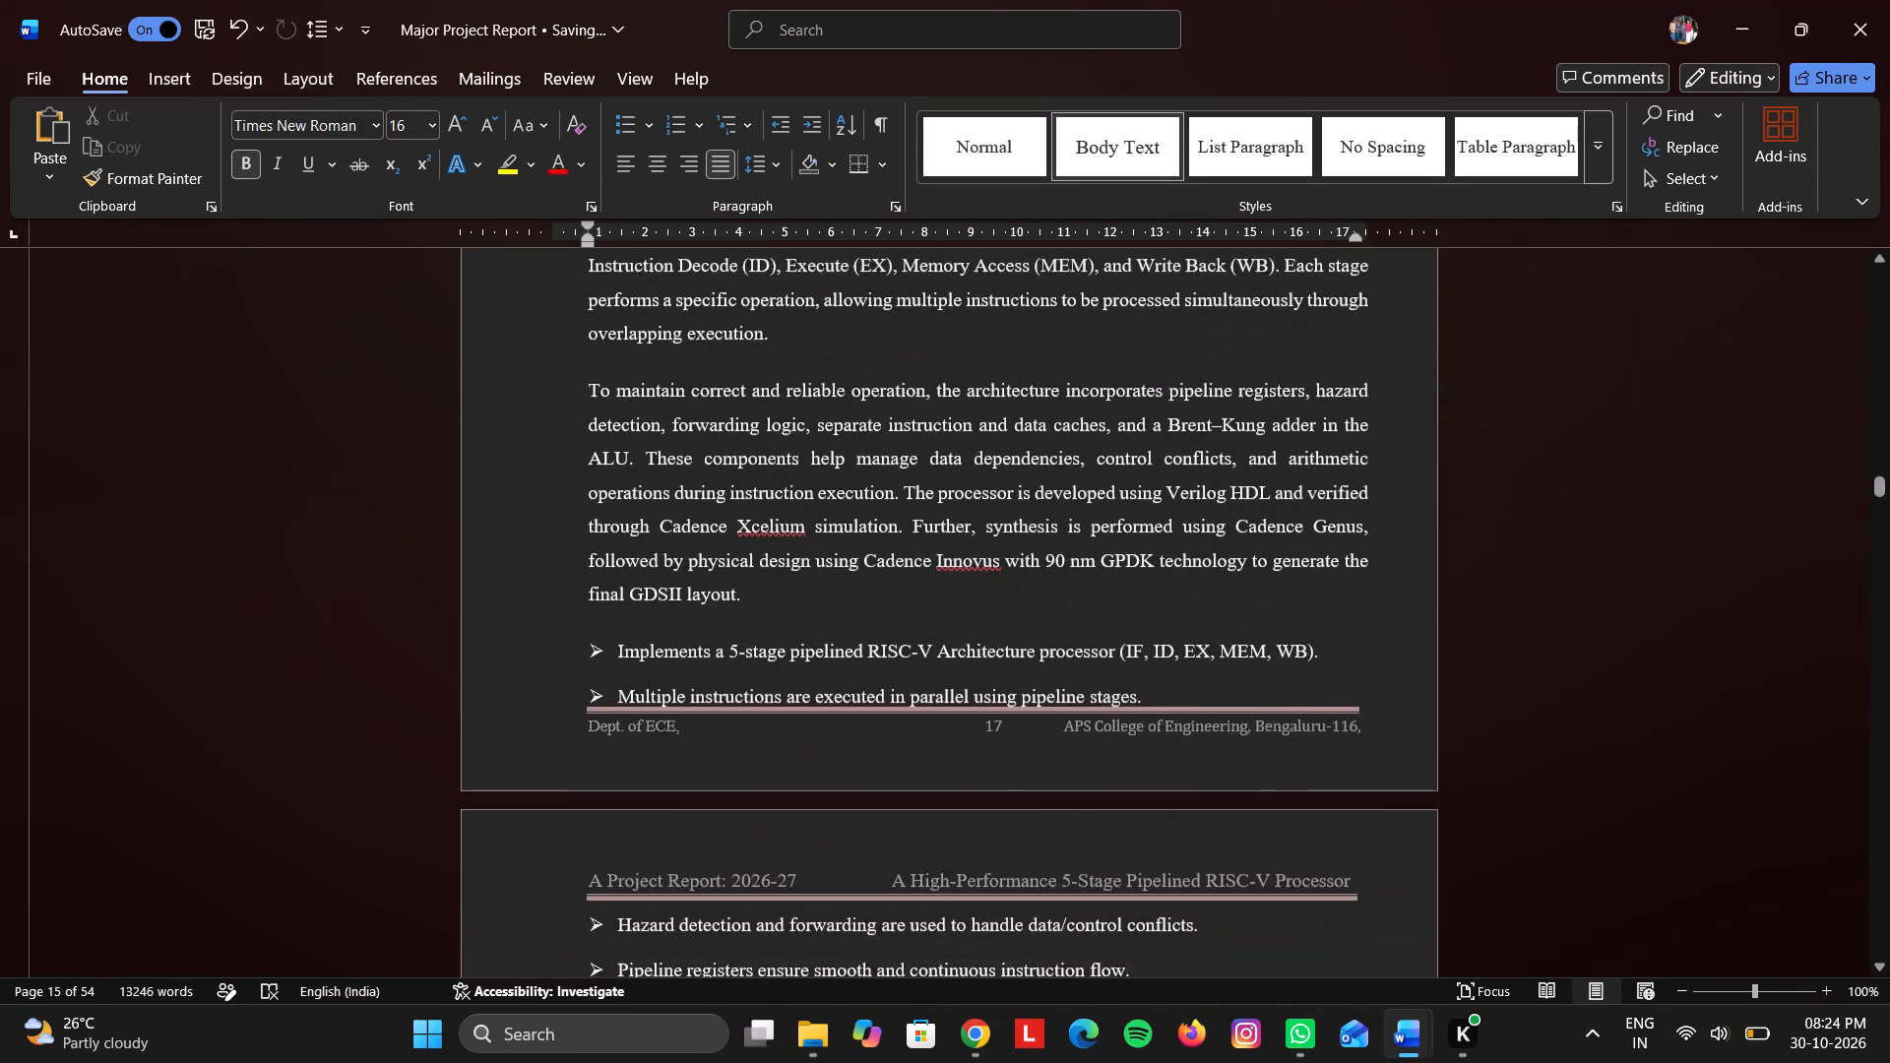
scroll(979, 504, "down", 7)
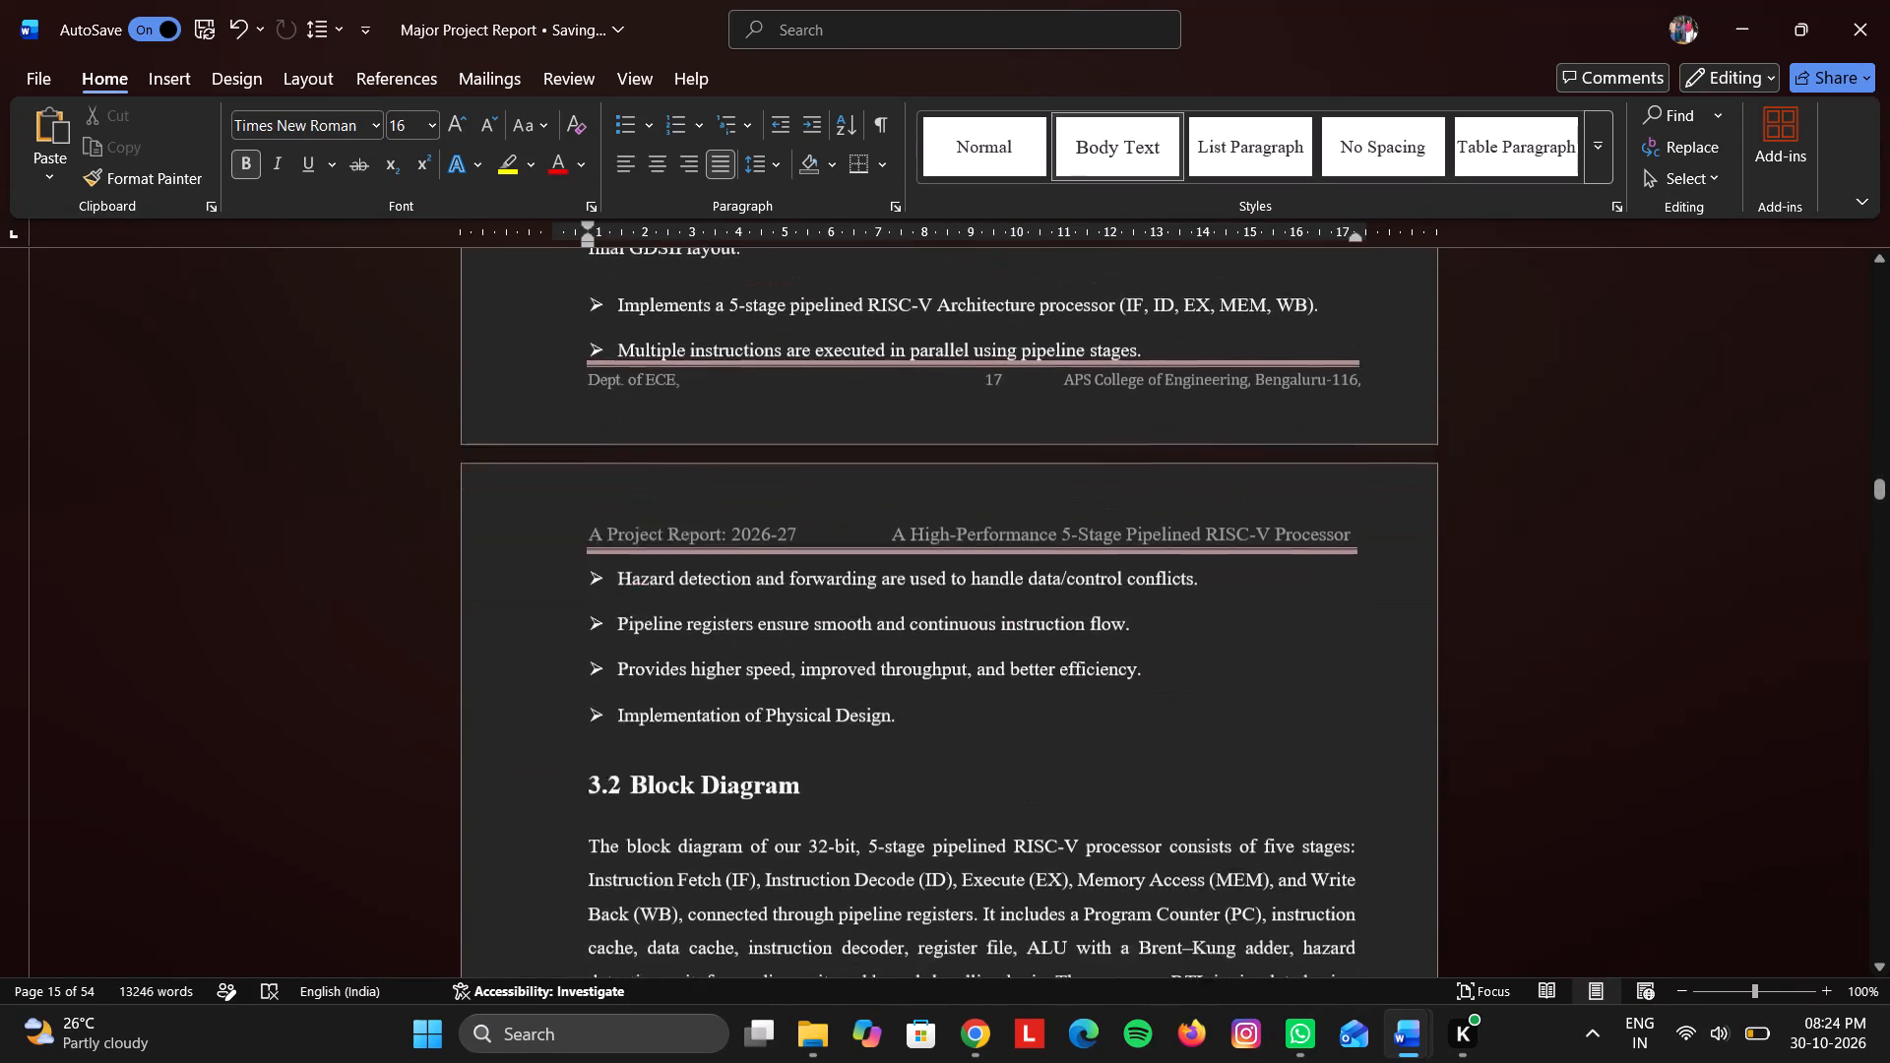
scroll(979, 504, "down", 1)
scroll(979, 504, "up", 3)
scroll(979, 504, "down", 4)
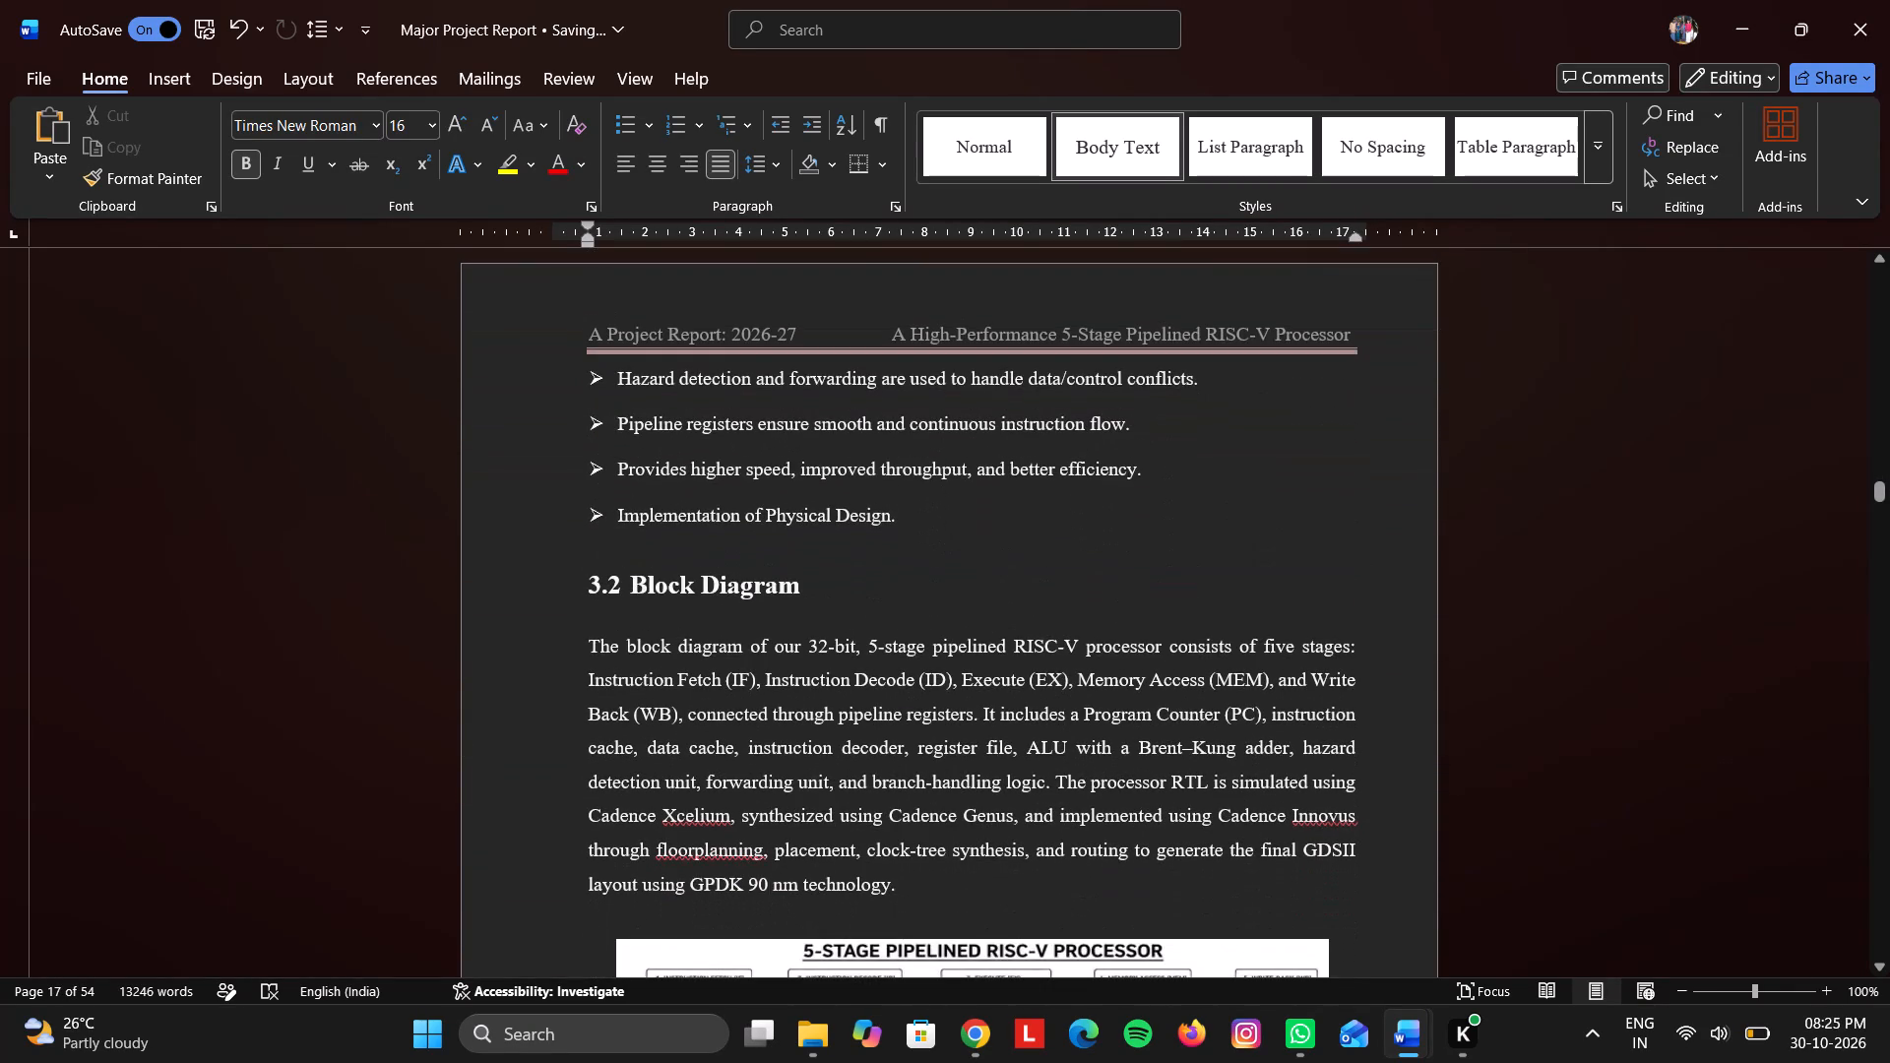
scroll(979, 504, "up", 7)
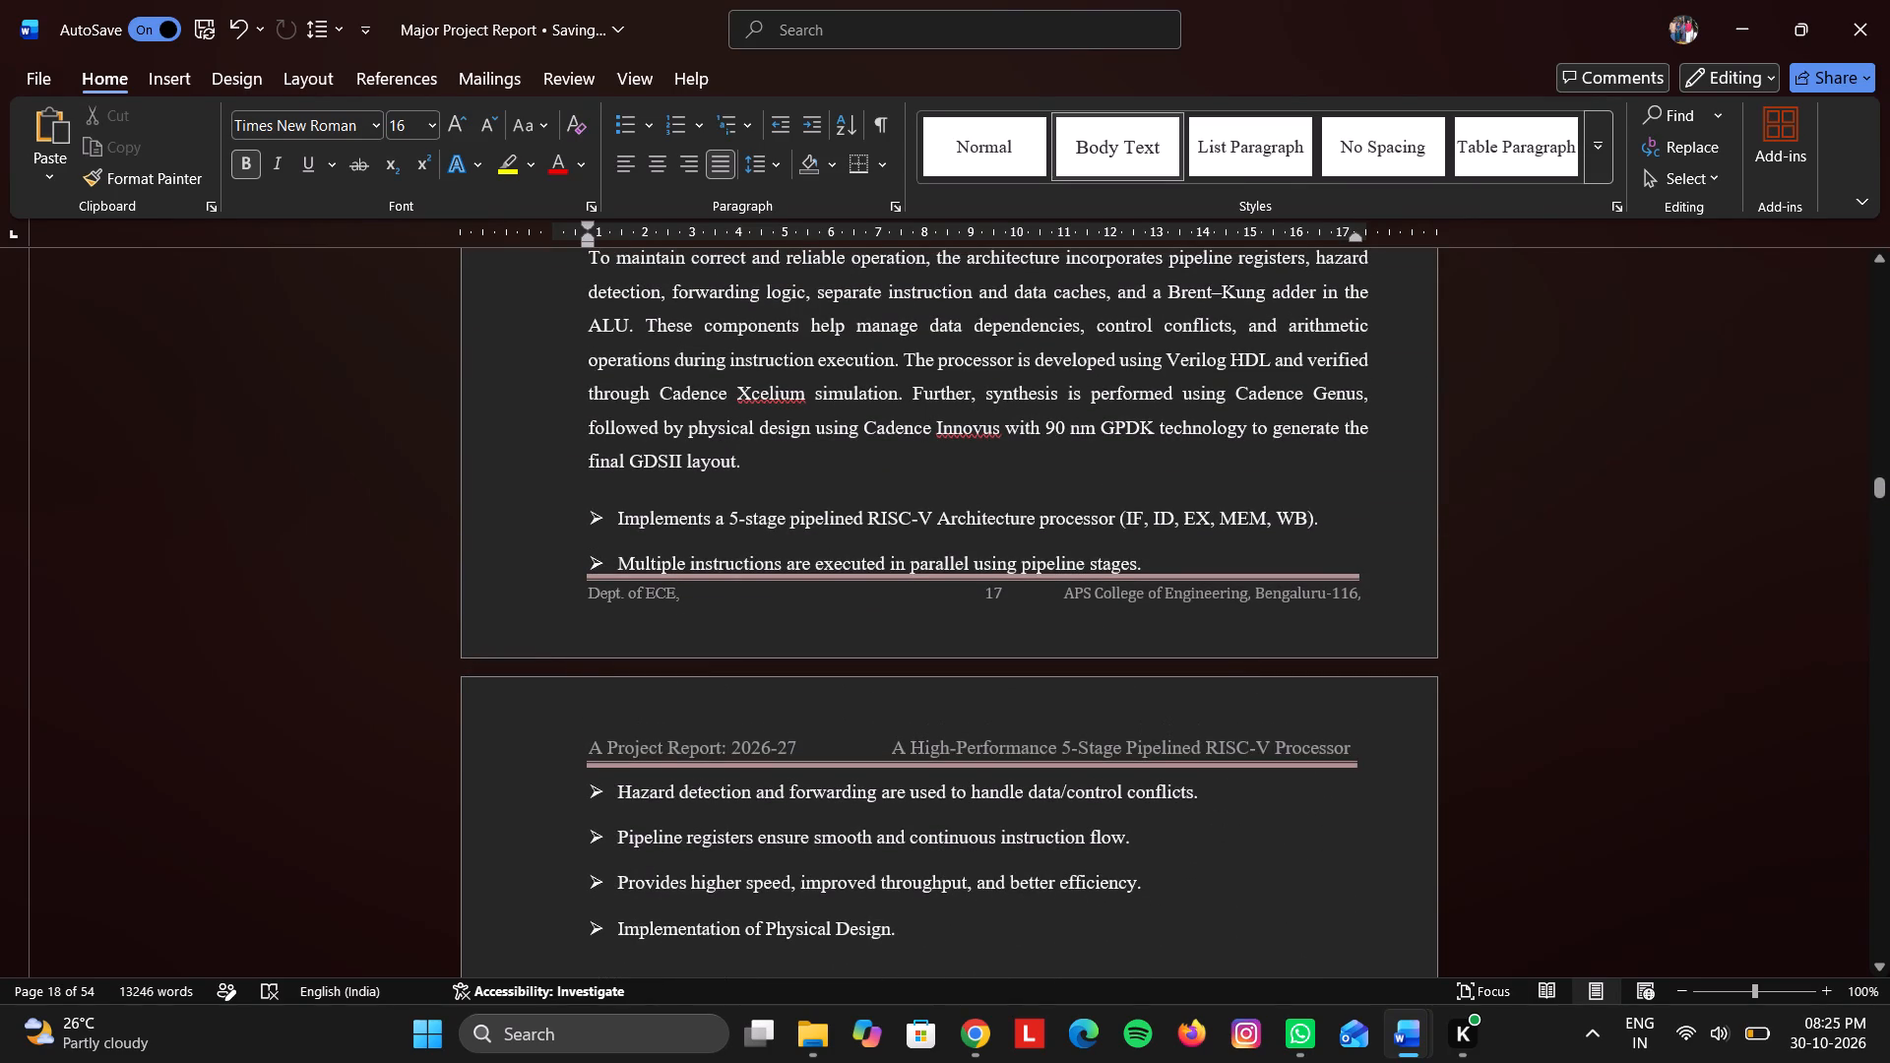
left_click_drag(1155, 558, 1050, 524)
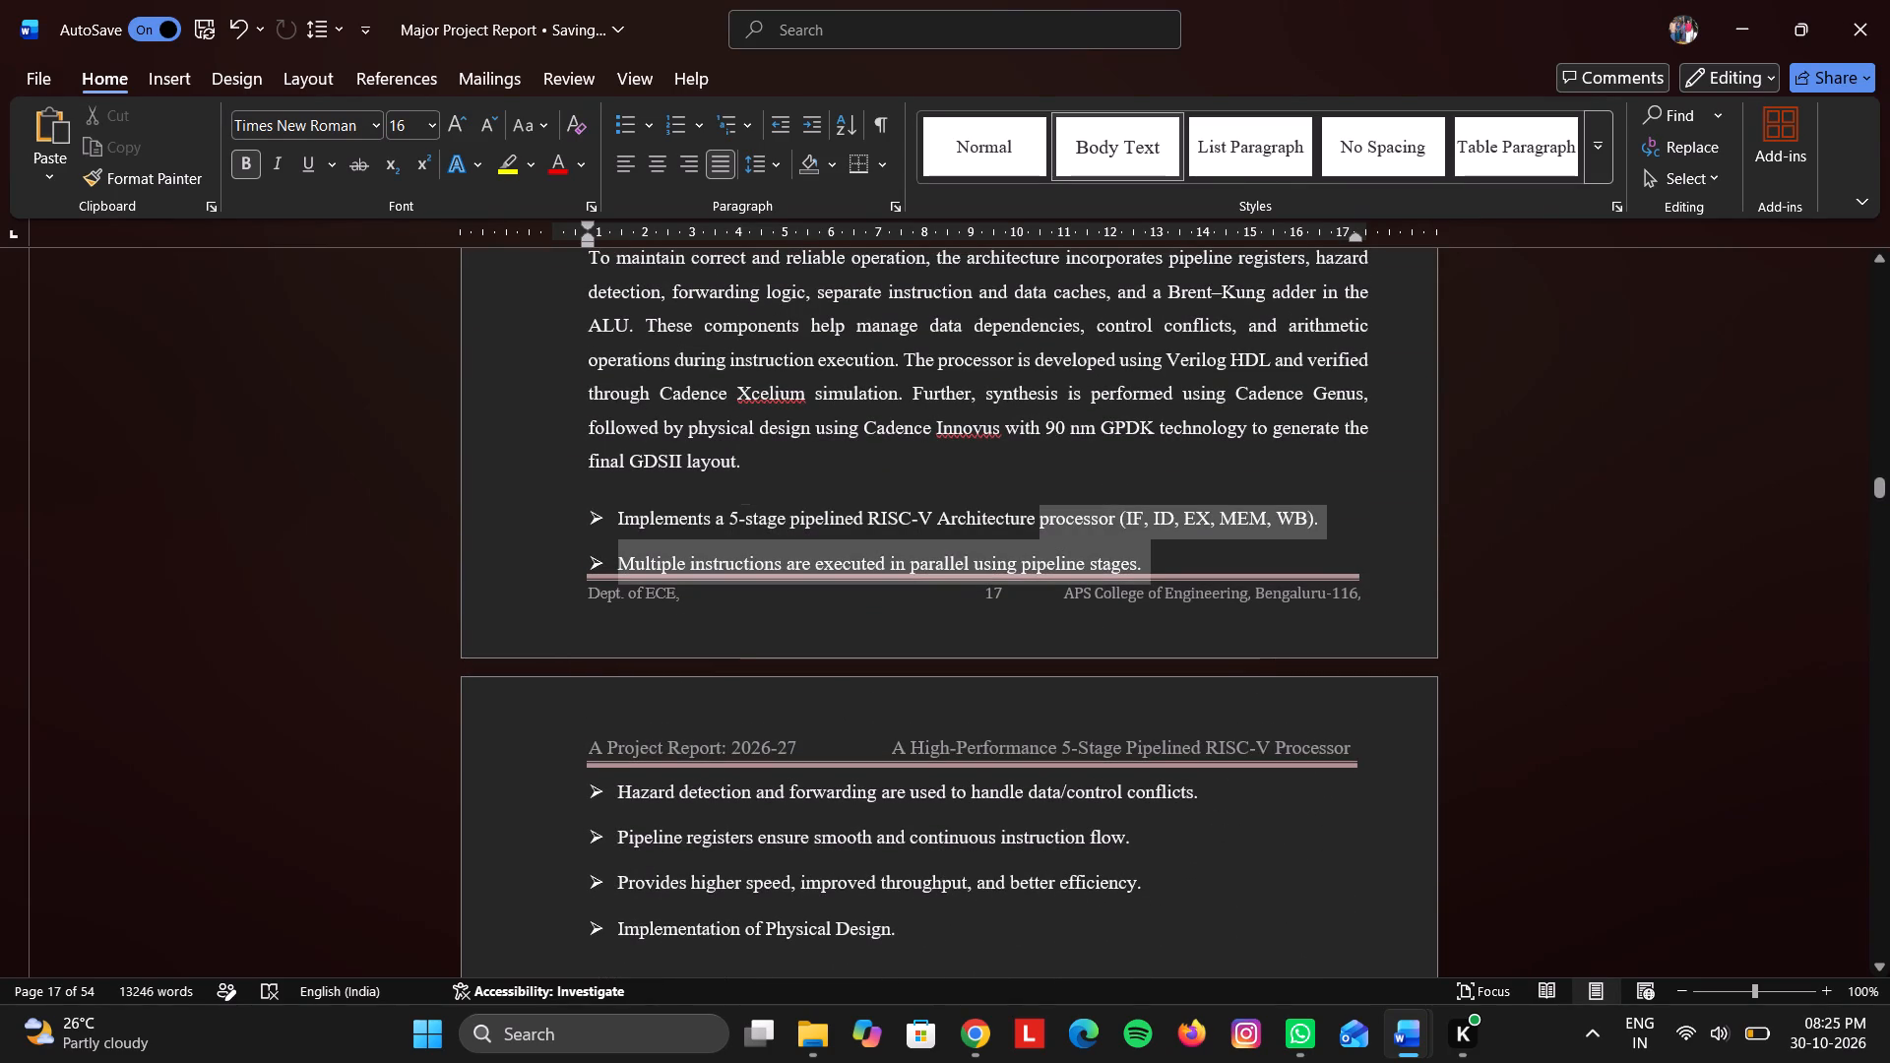
left_click_drag(1050, 524, 646, 526)
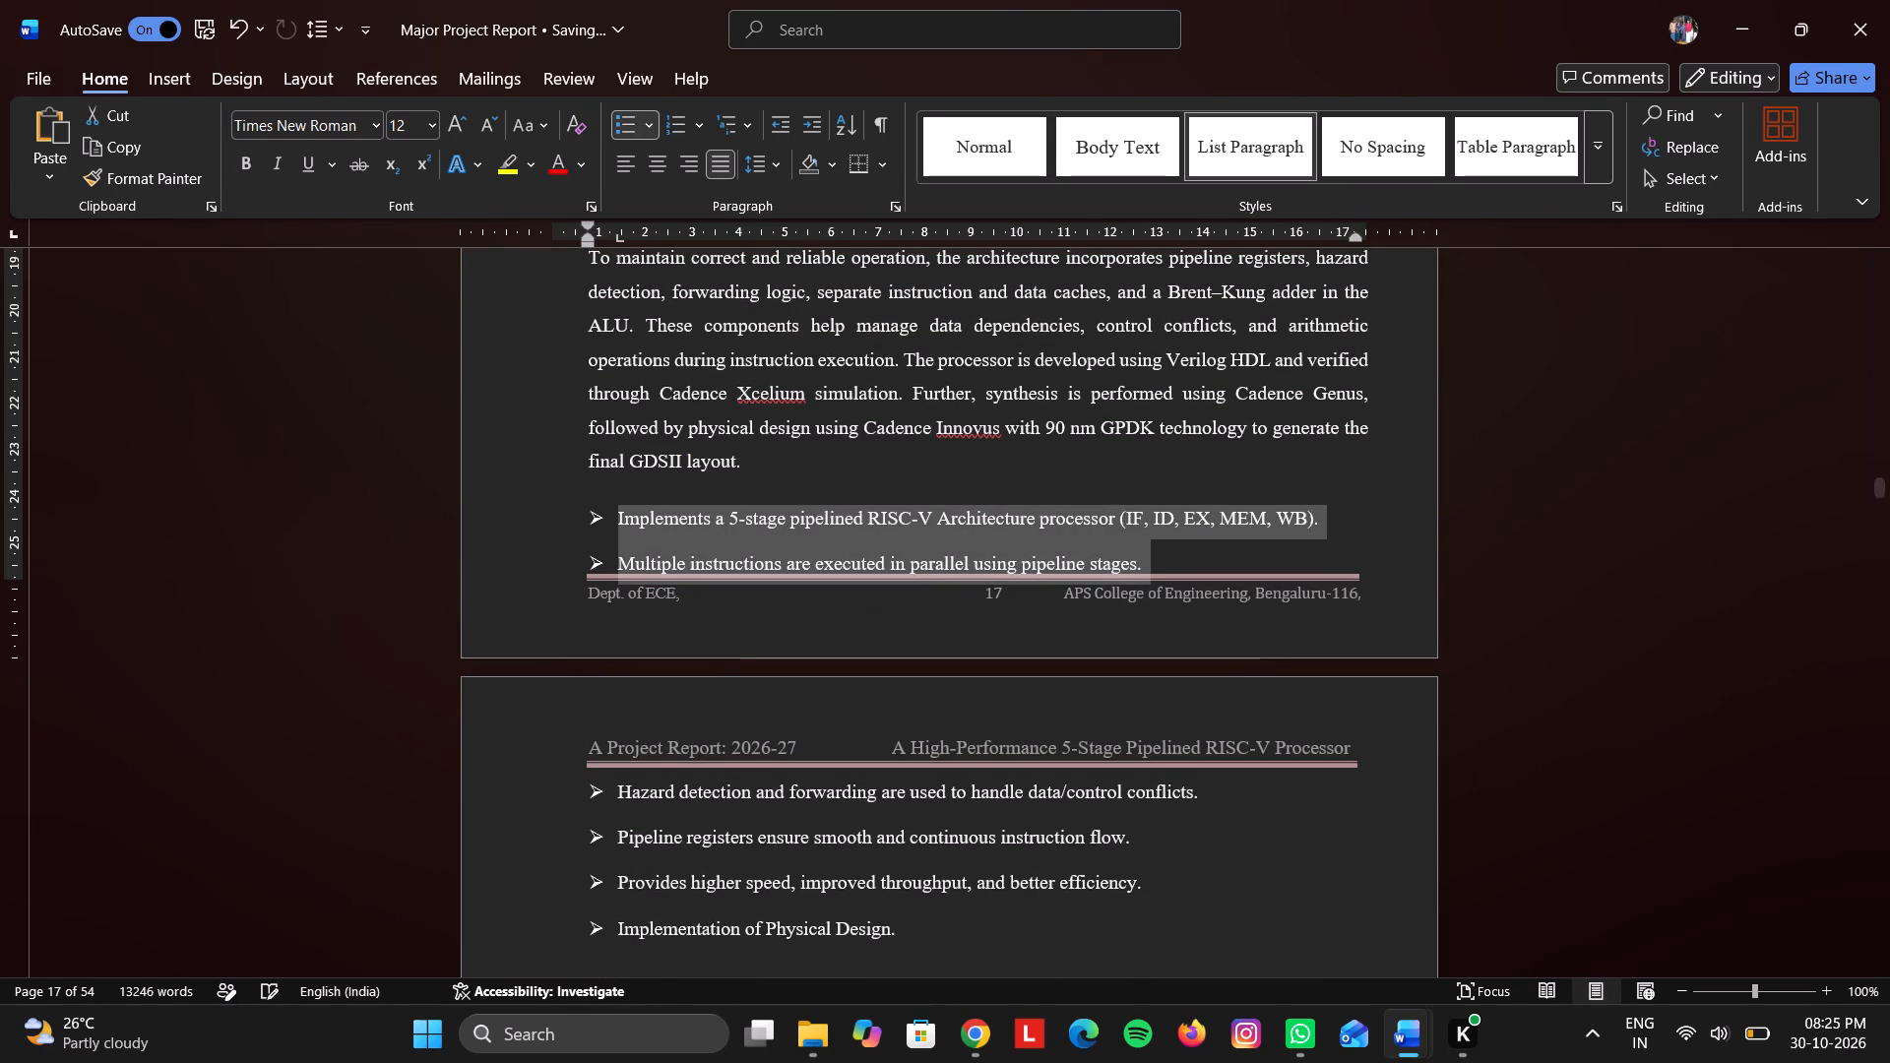
left_click(772, 166)
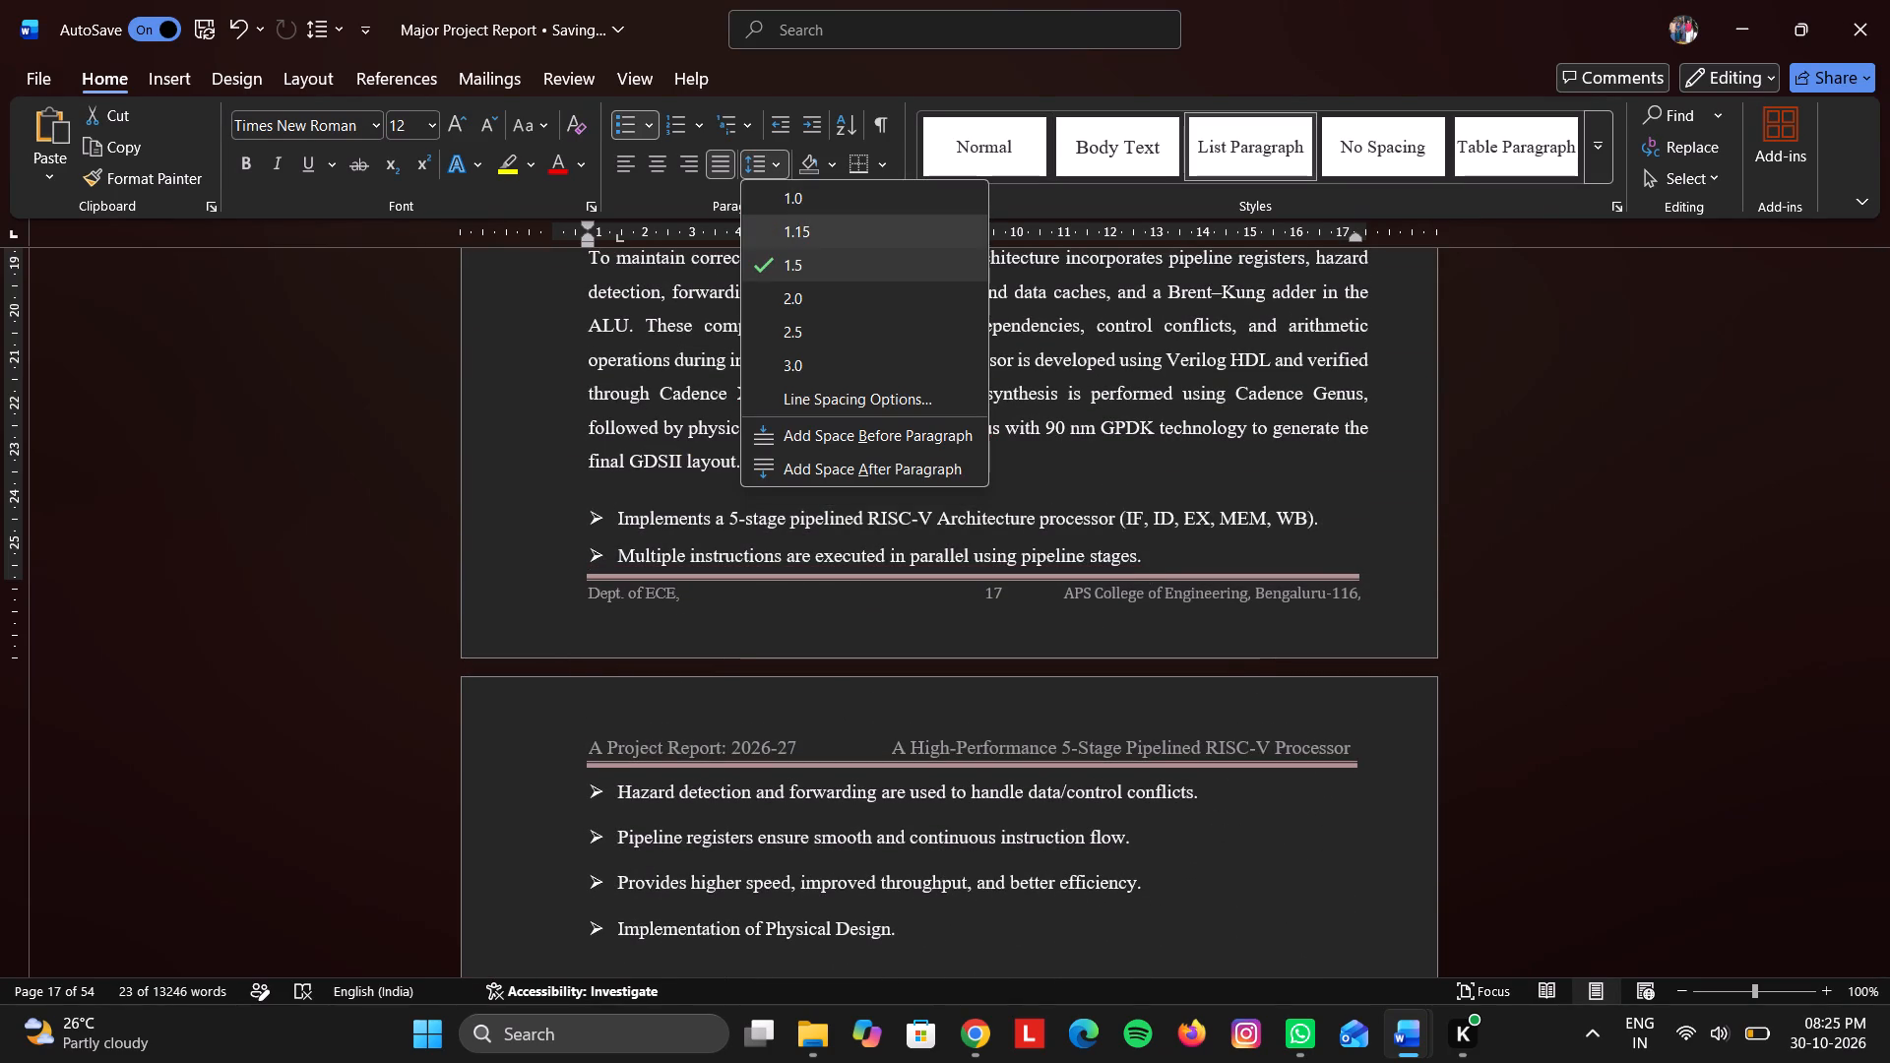
left_click(799, 222)
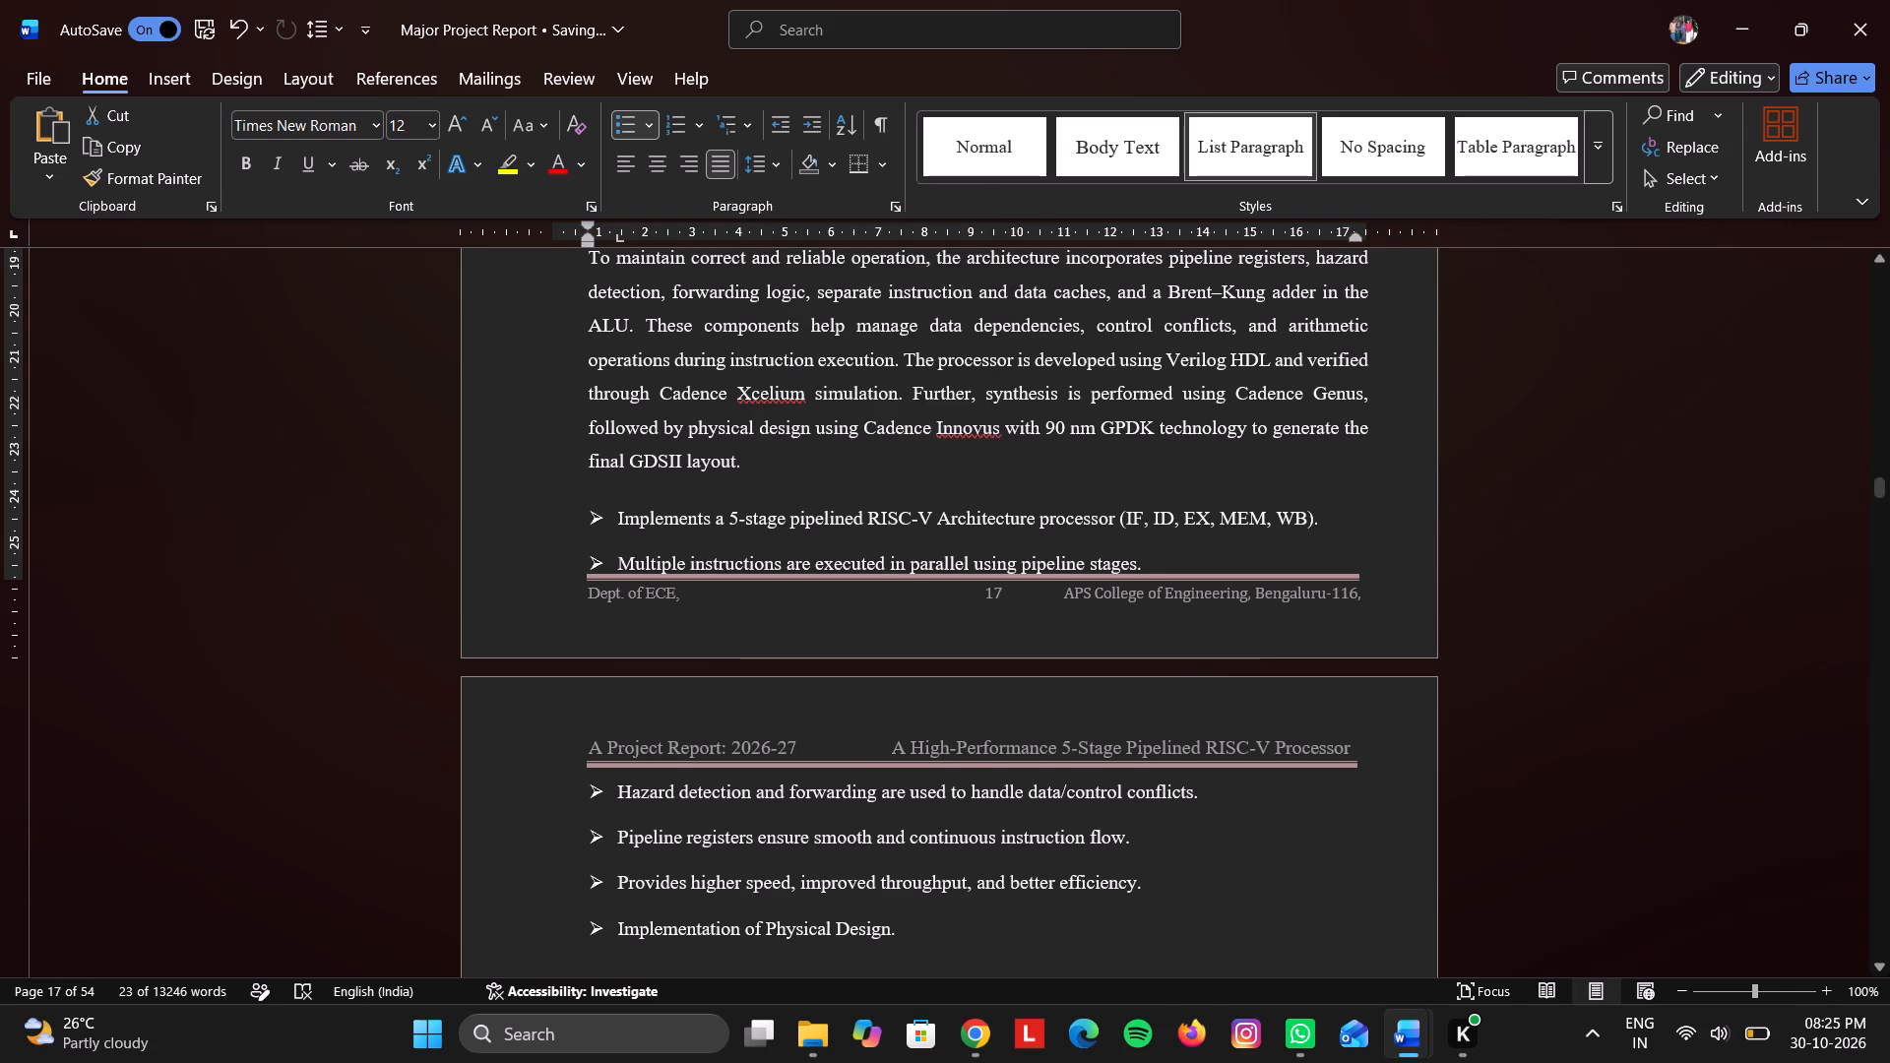
left_click(1184, 557)
Check the 3.2 Block Diagram heading's formatting and the layout around Figure 3.1.
scroll(1213, 551, "down", 11)
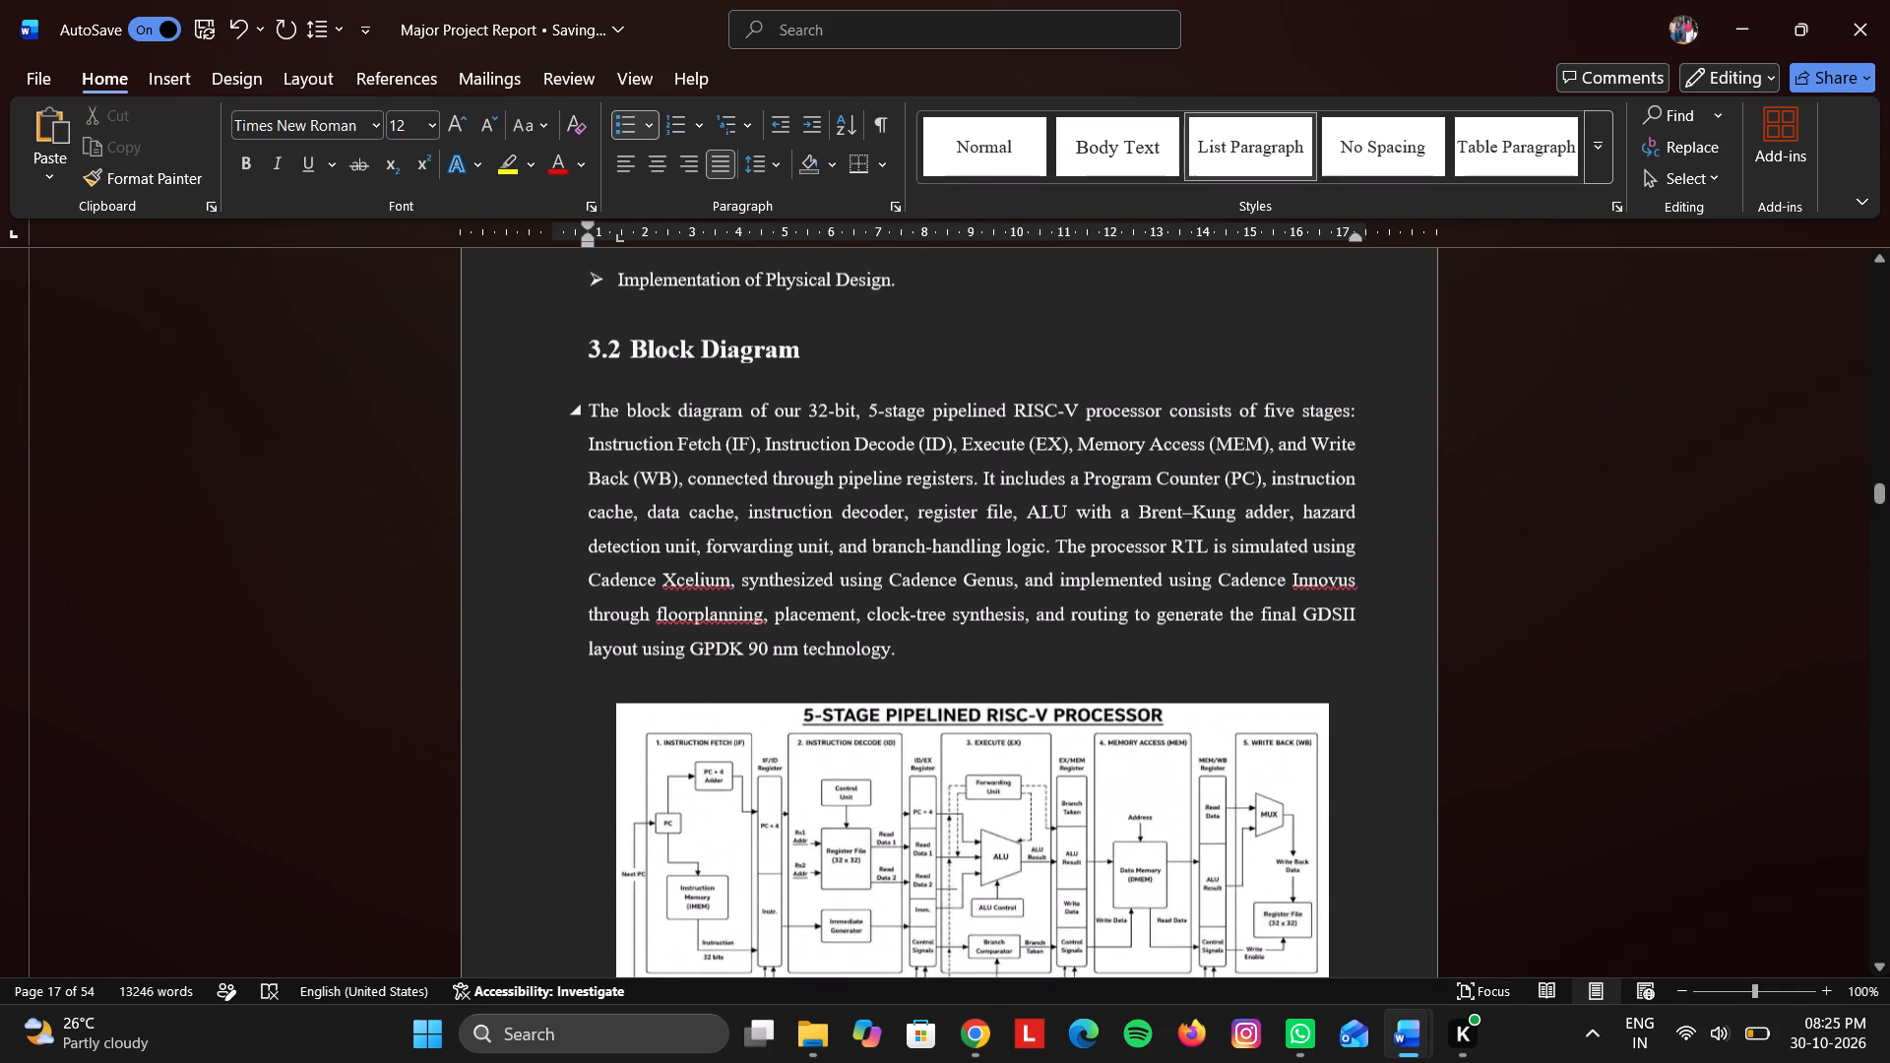
scroll(1213, 551, "down", 1)
left_click(668, 284)
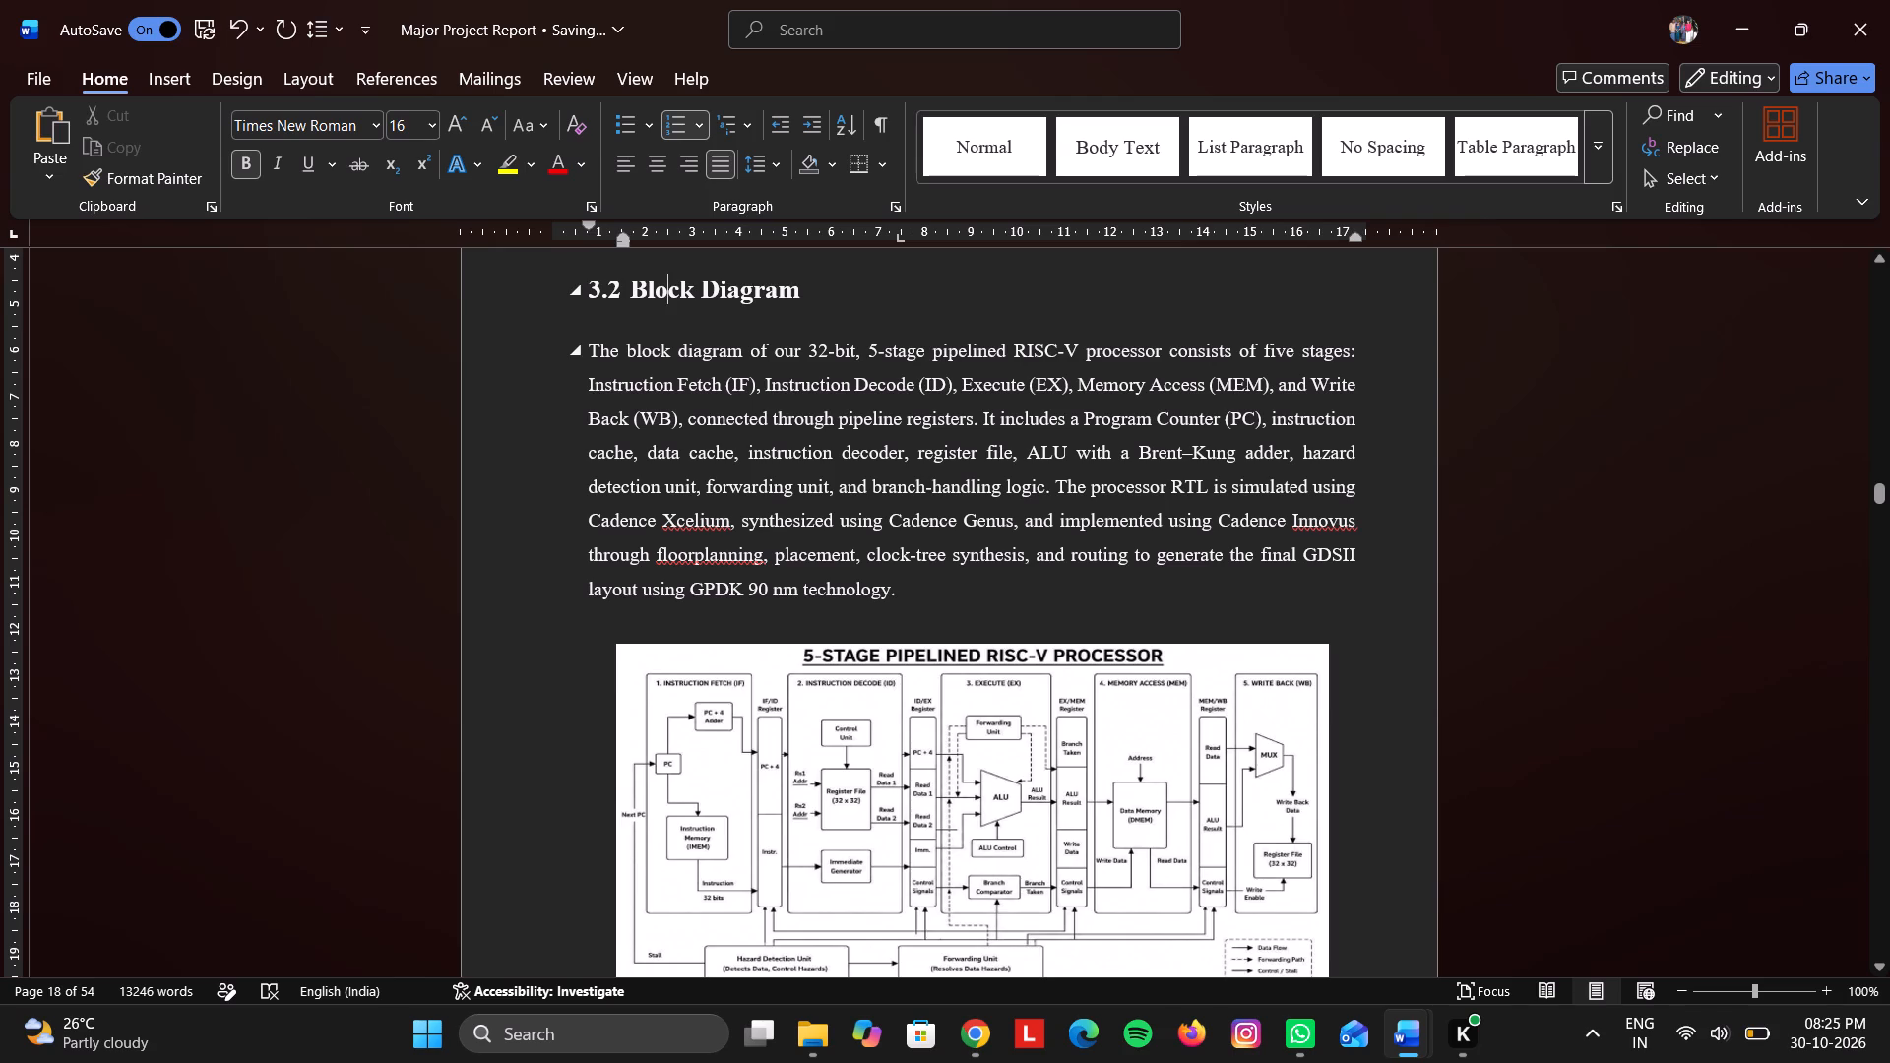
scroll(749, 399, "down", 10)
scroll(749, 399, "up", 11)
scroll(749, 399, "down", 4)
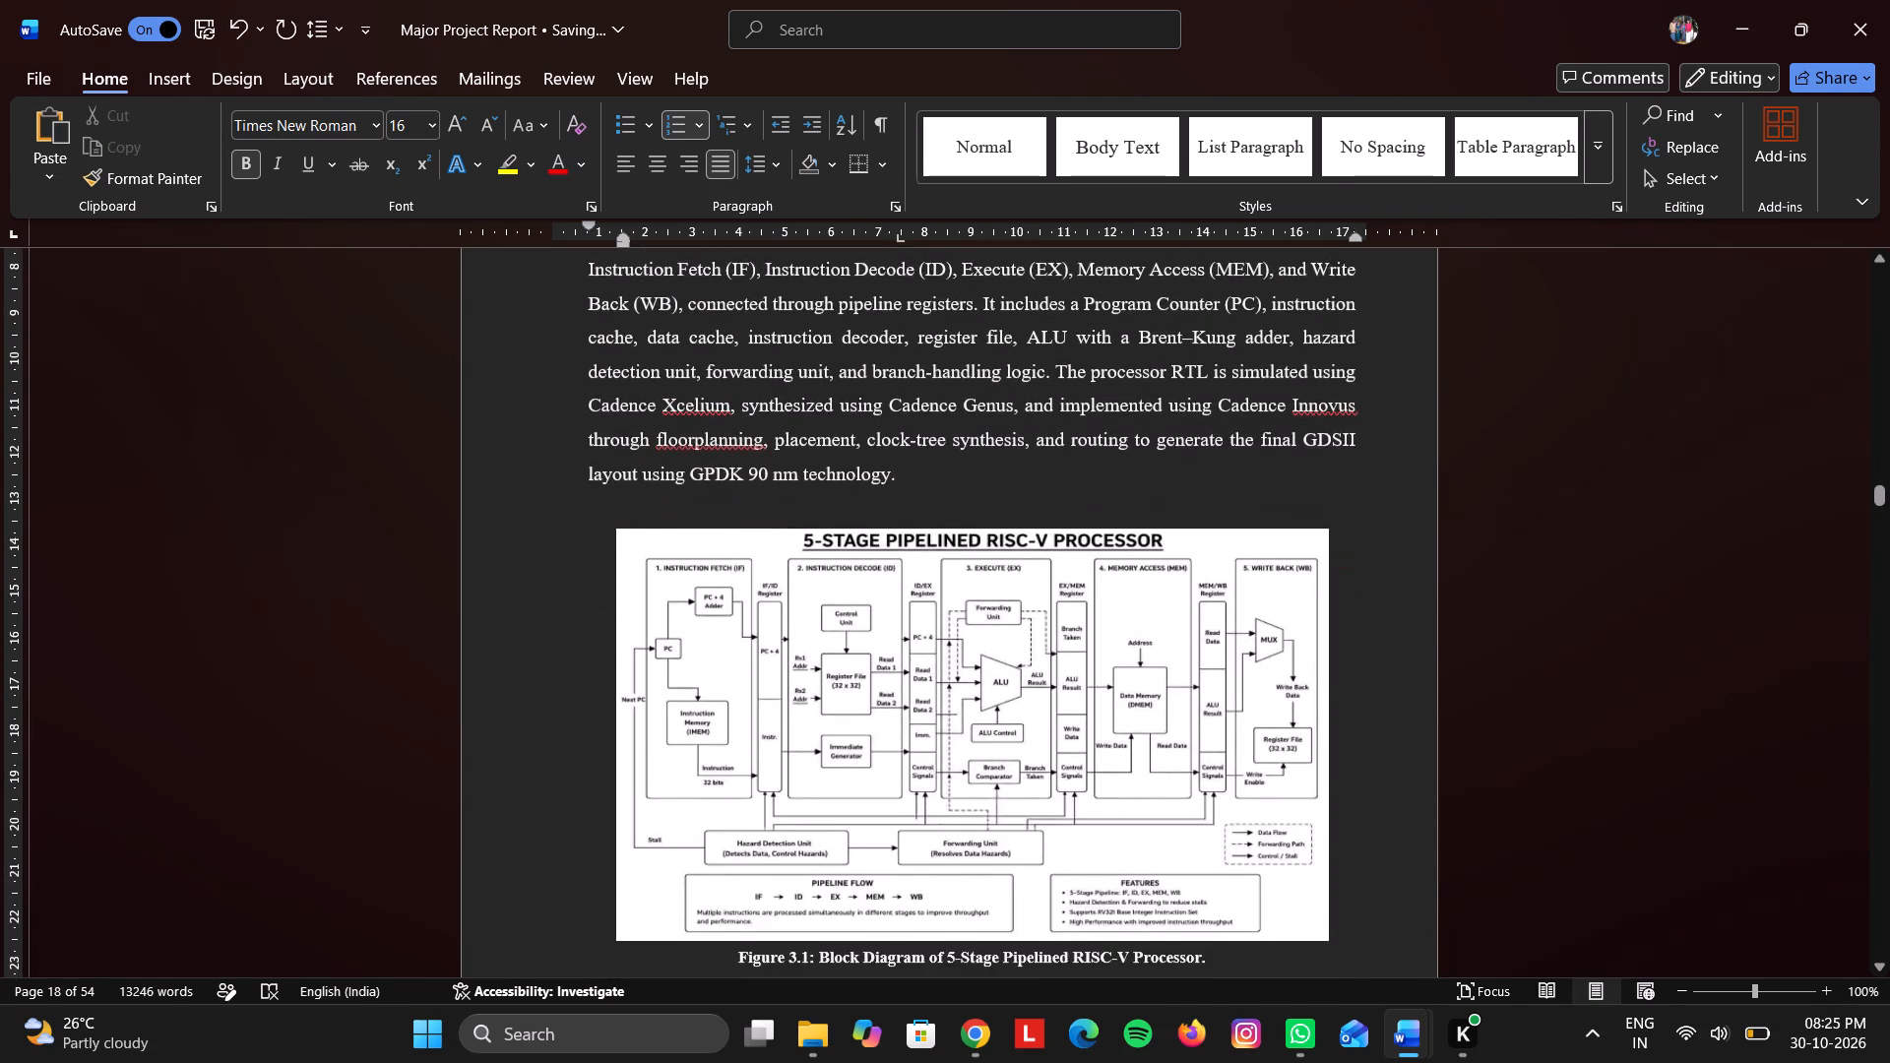
scroll(749, 399, "down", 13)
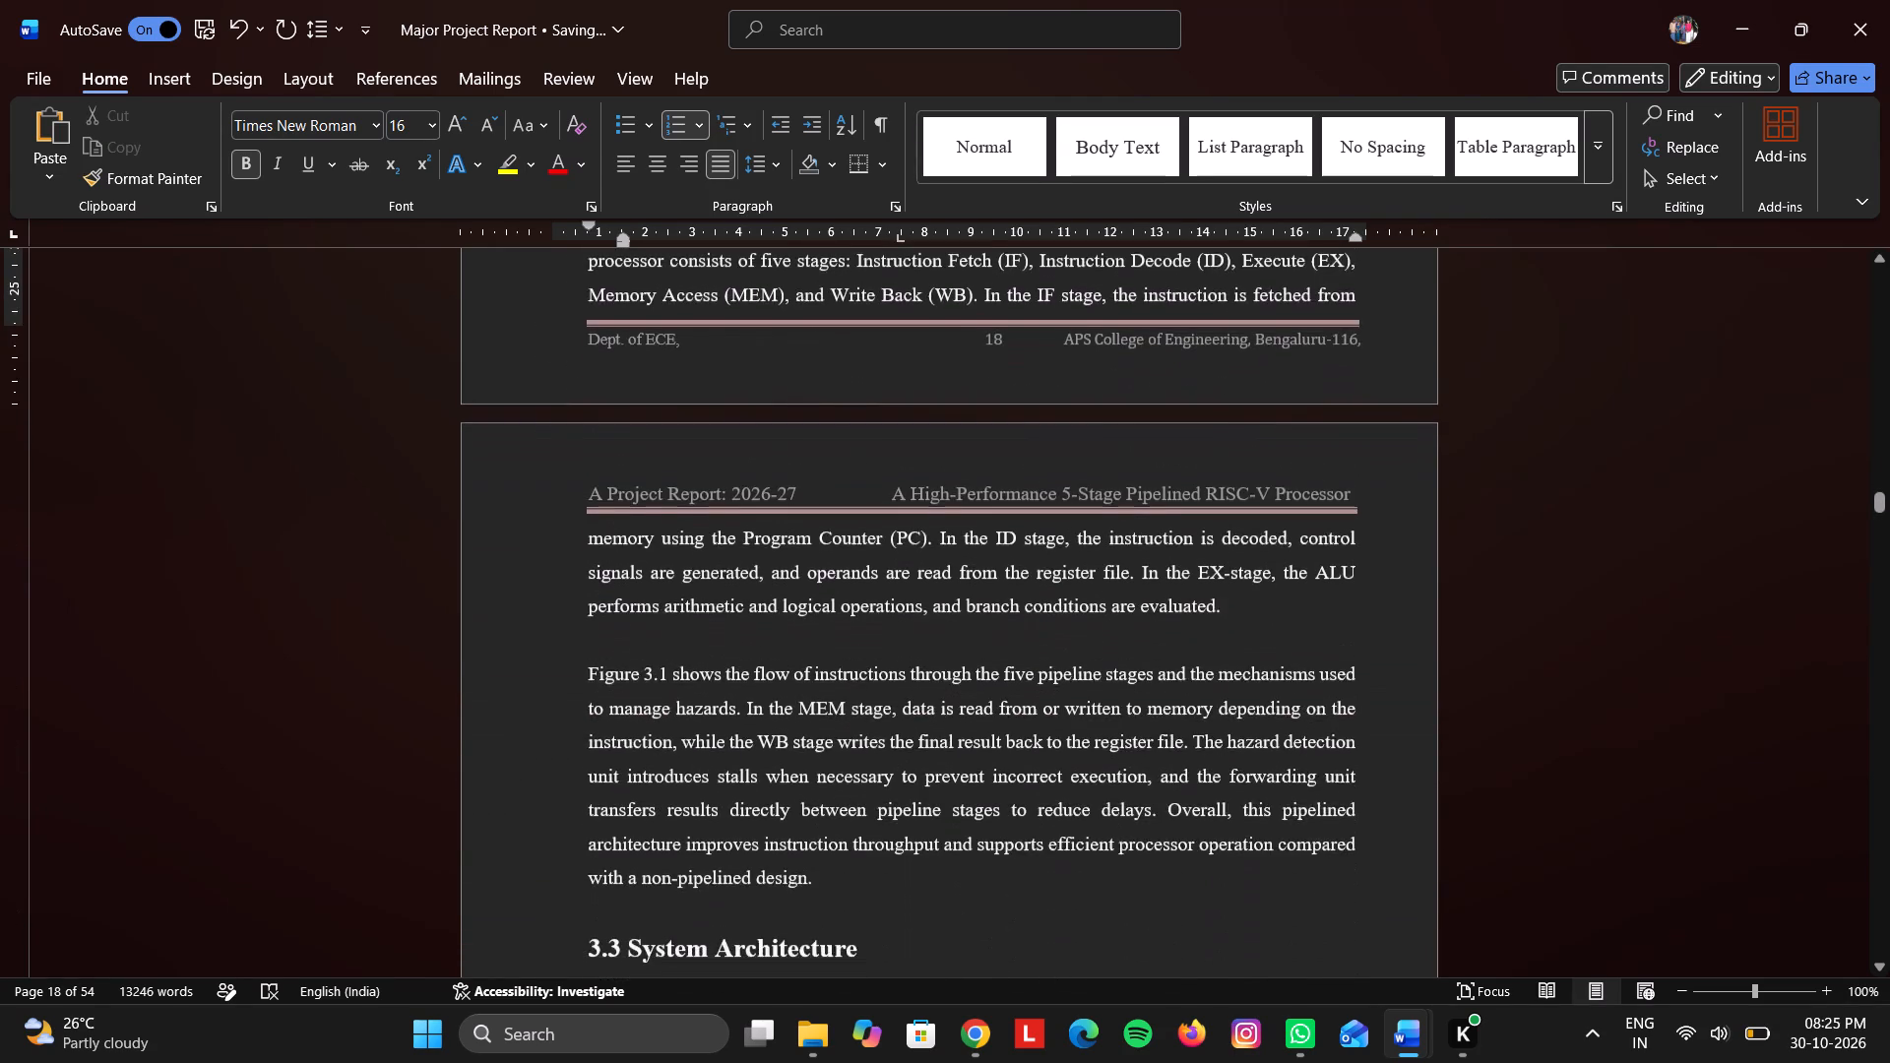
Review the 3.3 System Architecture subsections from 3.3.1 to 3.3.5 and check the Write Back heading's formatting.
scroll(749, 399, "down", 16)
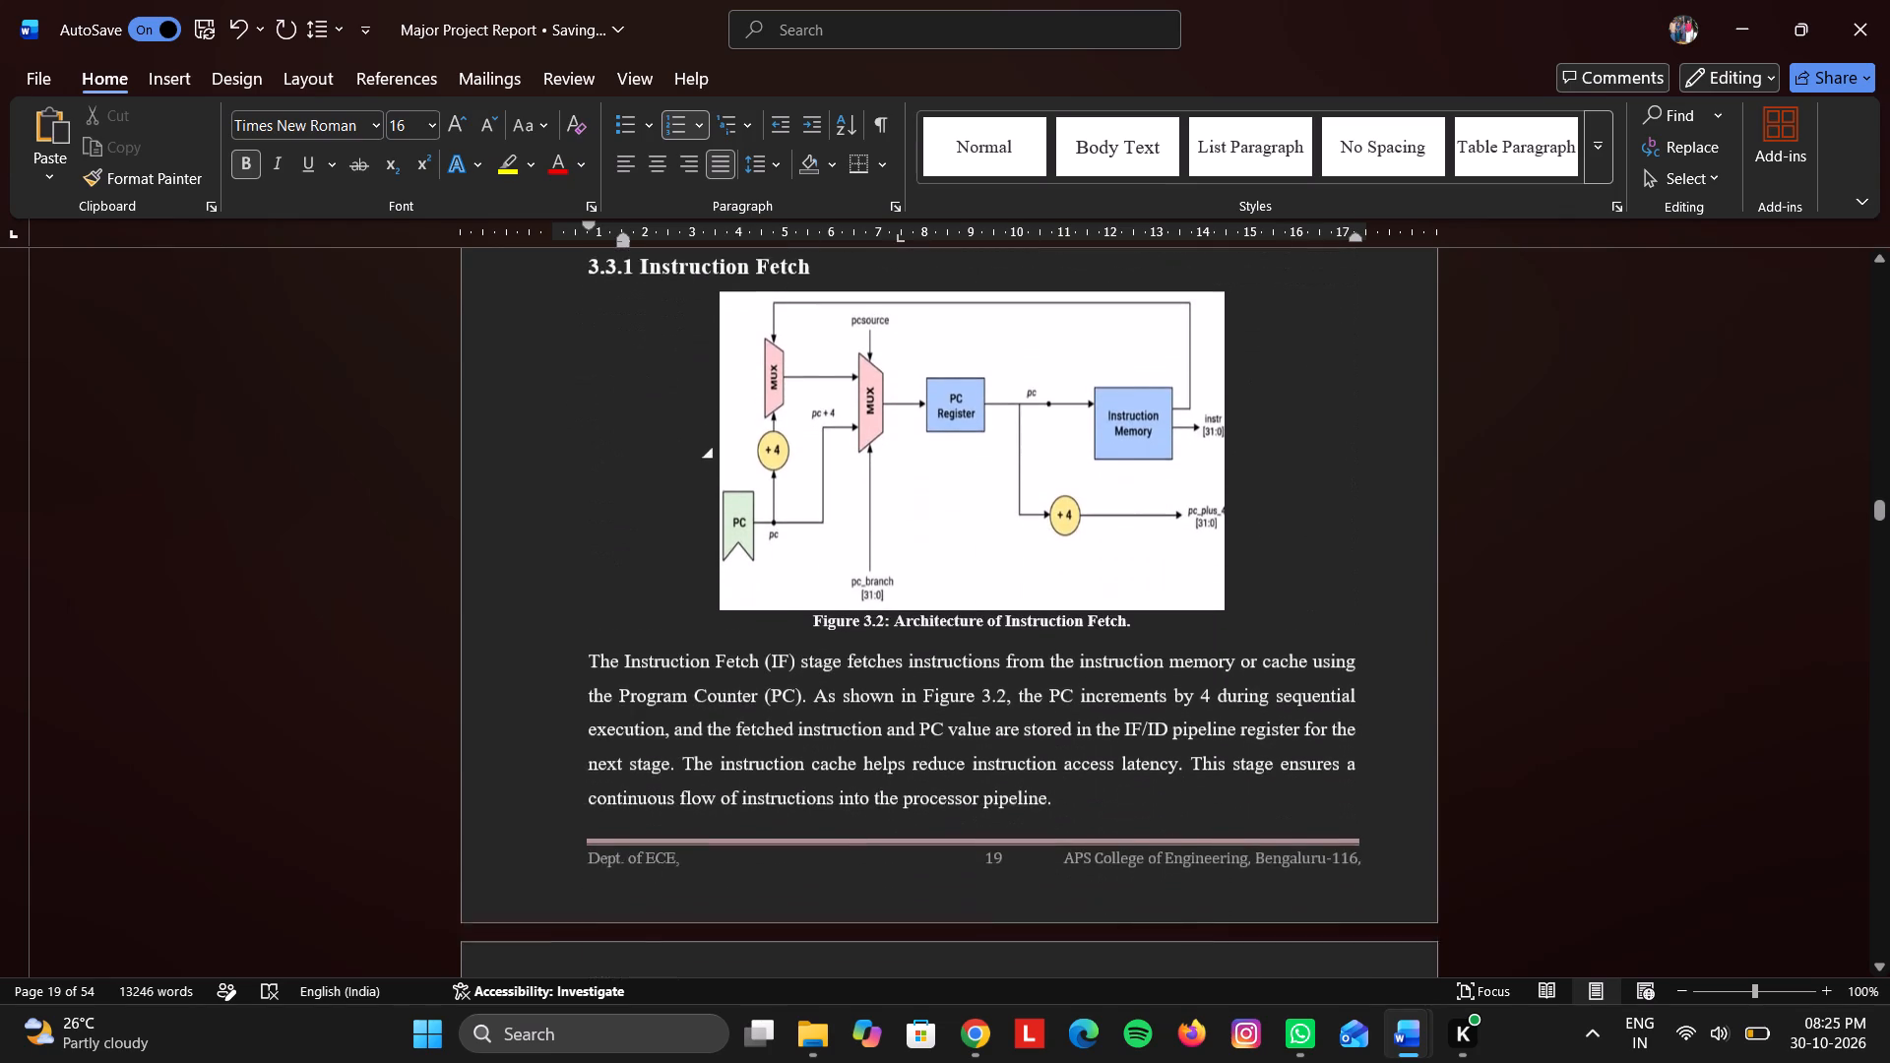
scroll(749, 399, "down", 13)
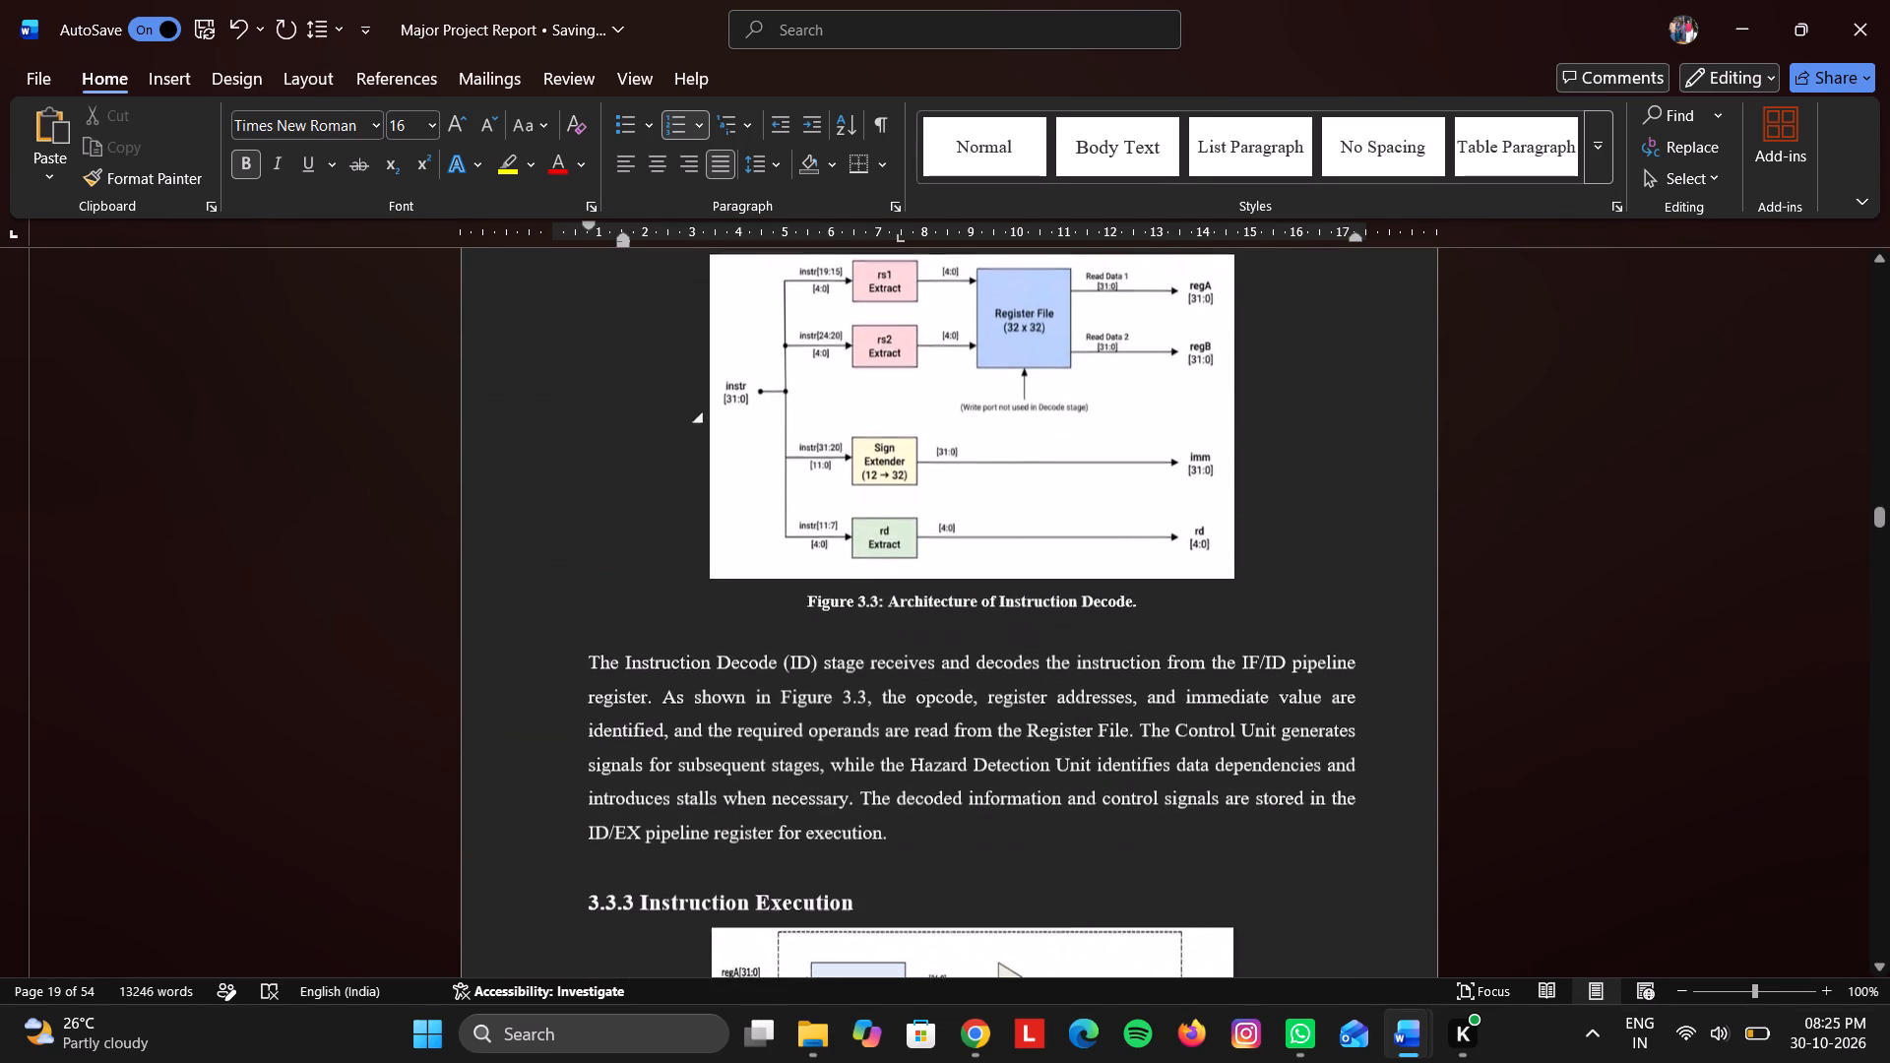
scroll(749, 399, "down", 16)
scroll(749, 399, "down", 5)
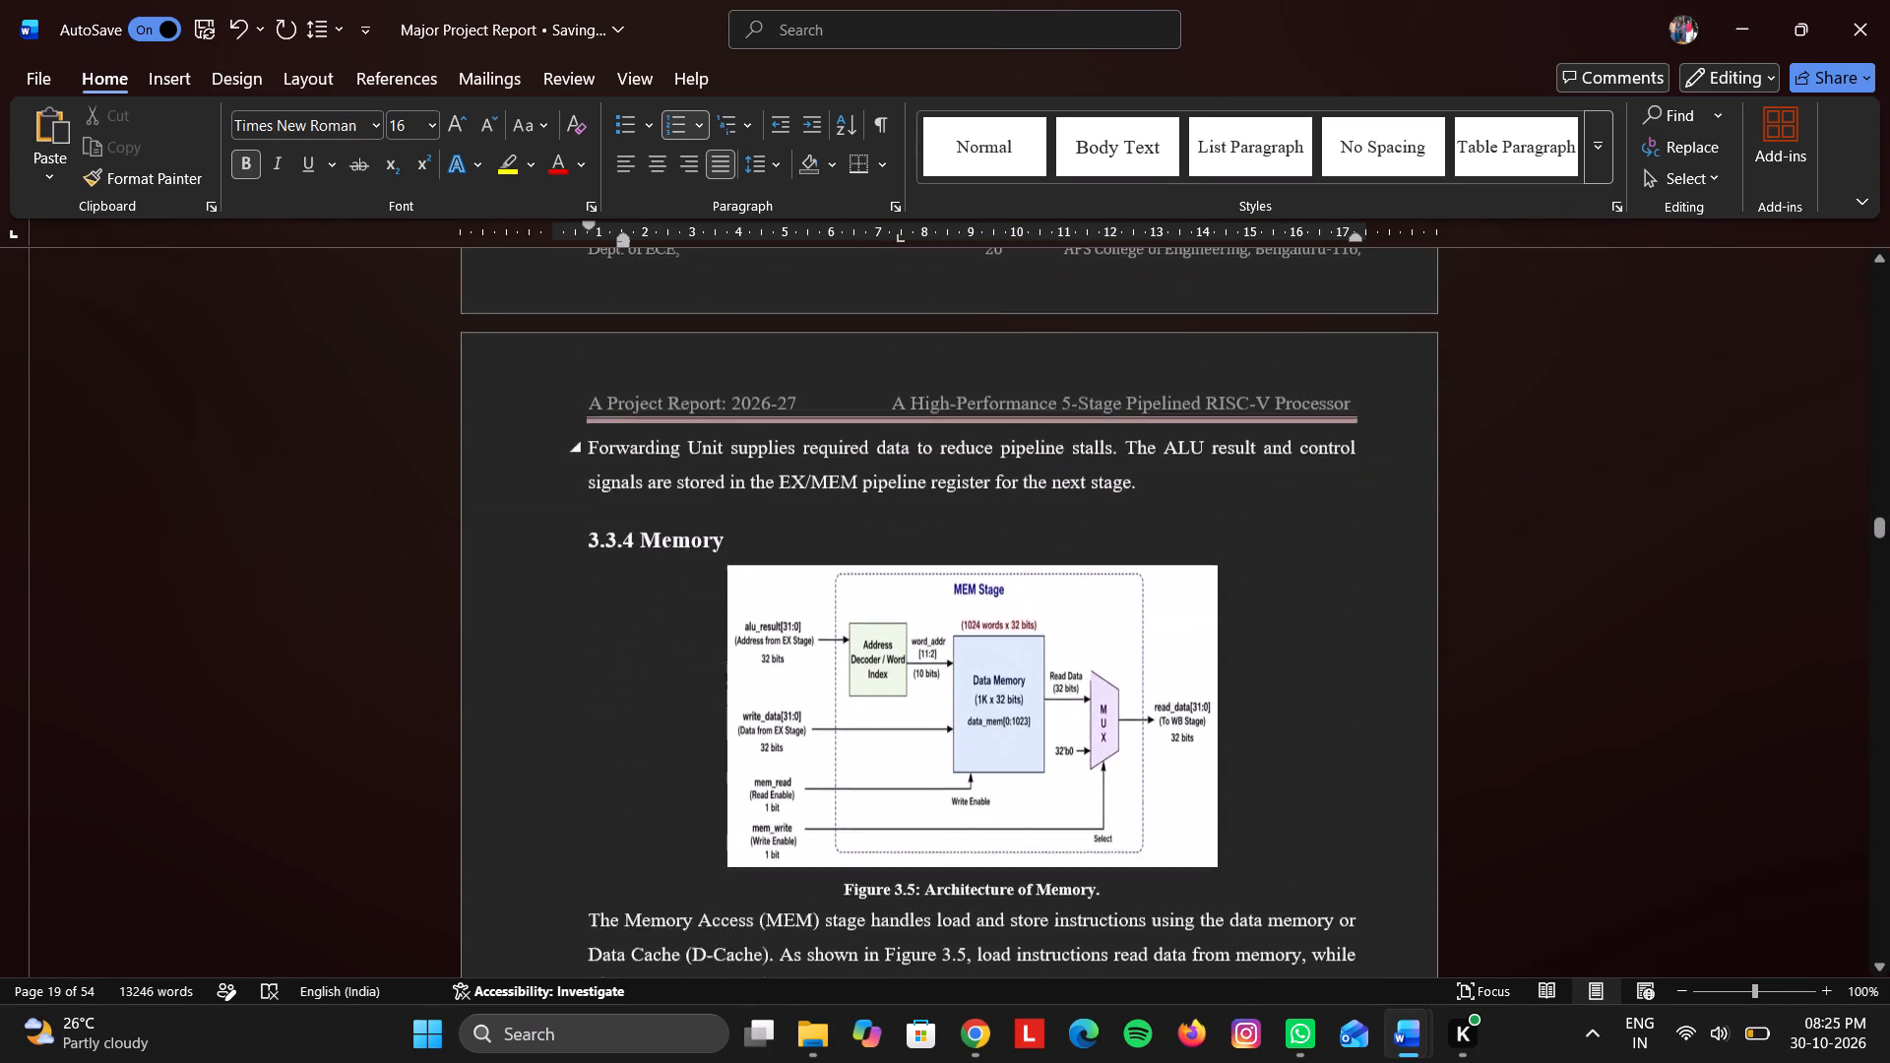
scroll(749, 399, "down", 16)
scroll(749, 399, "up", 5)
left_click(677, 415)
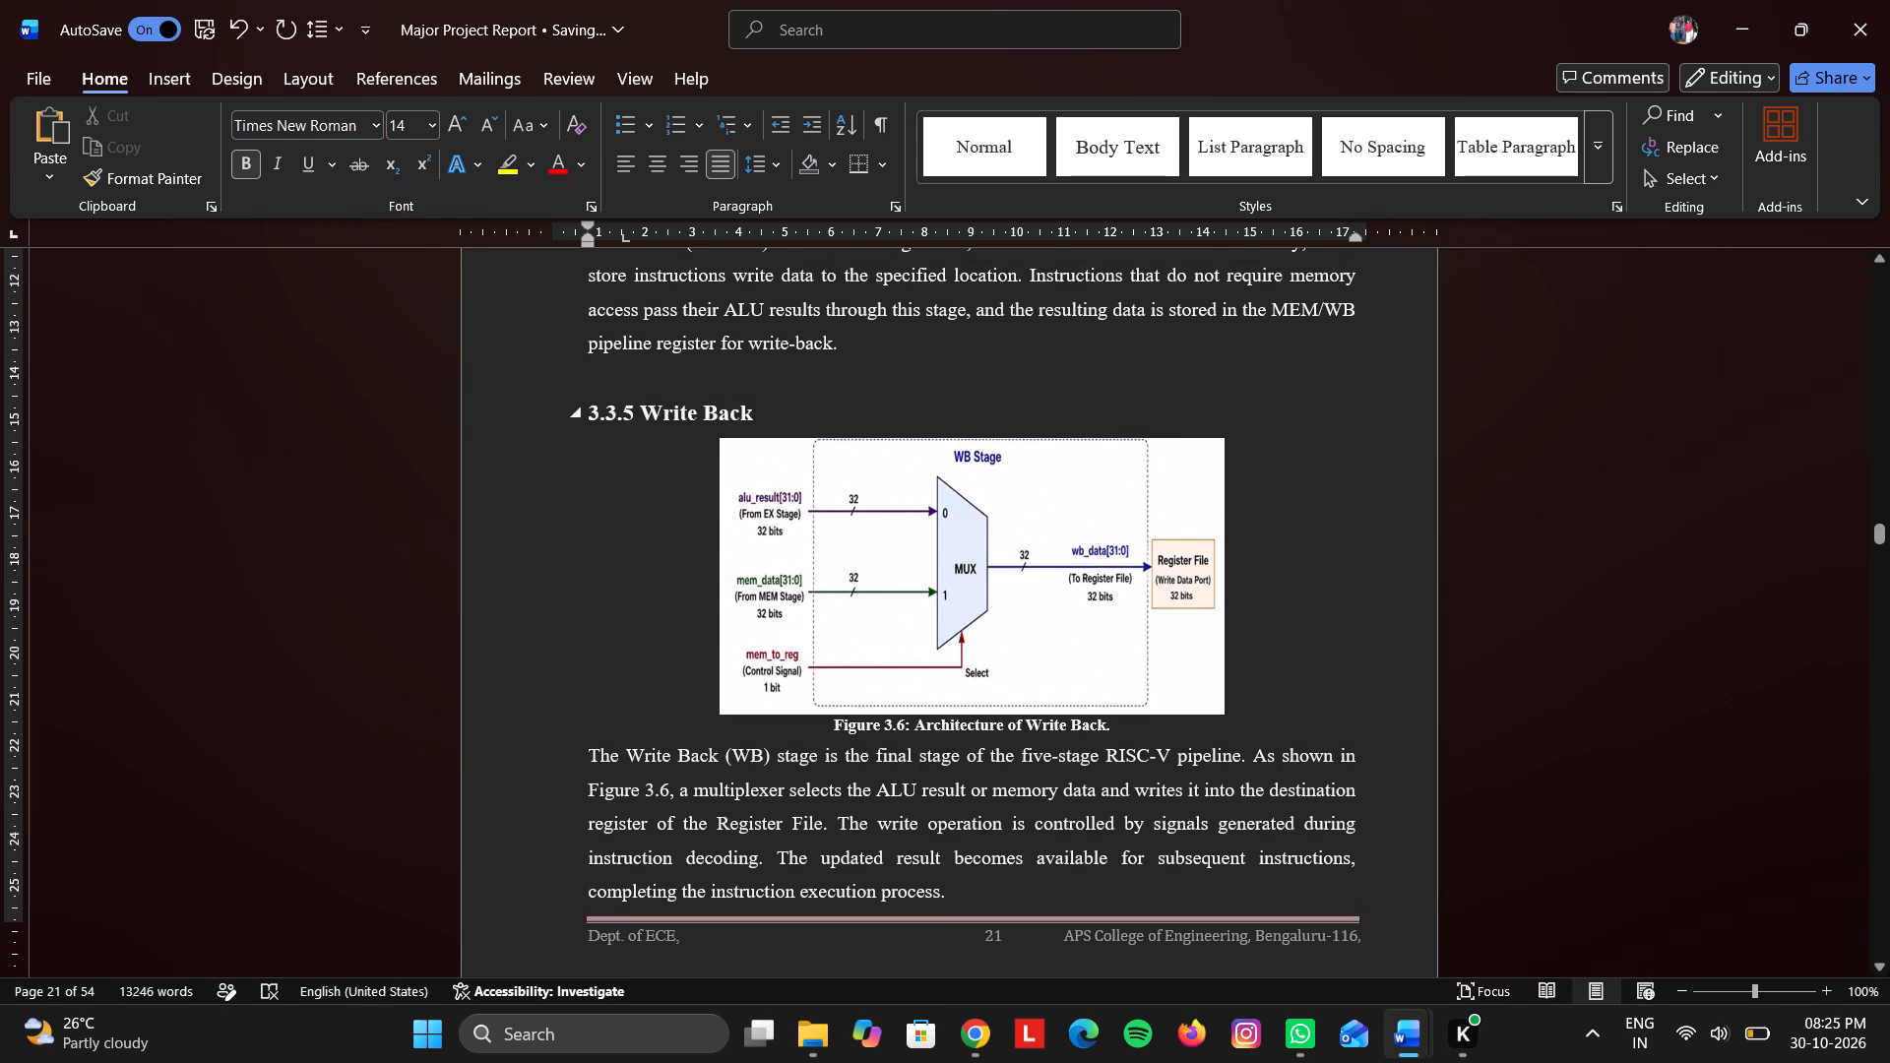
Review sections 3.3.6 to 3.6, checking the formatting of the Circuit Diagram, Flowchart and Design Methodology headings.
scroll(729, 538, "down", 13)
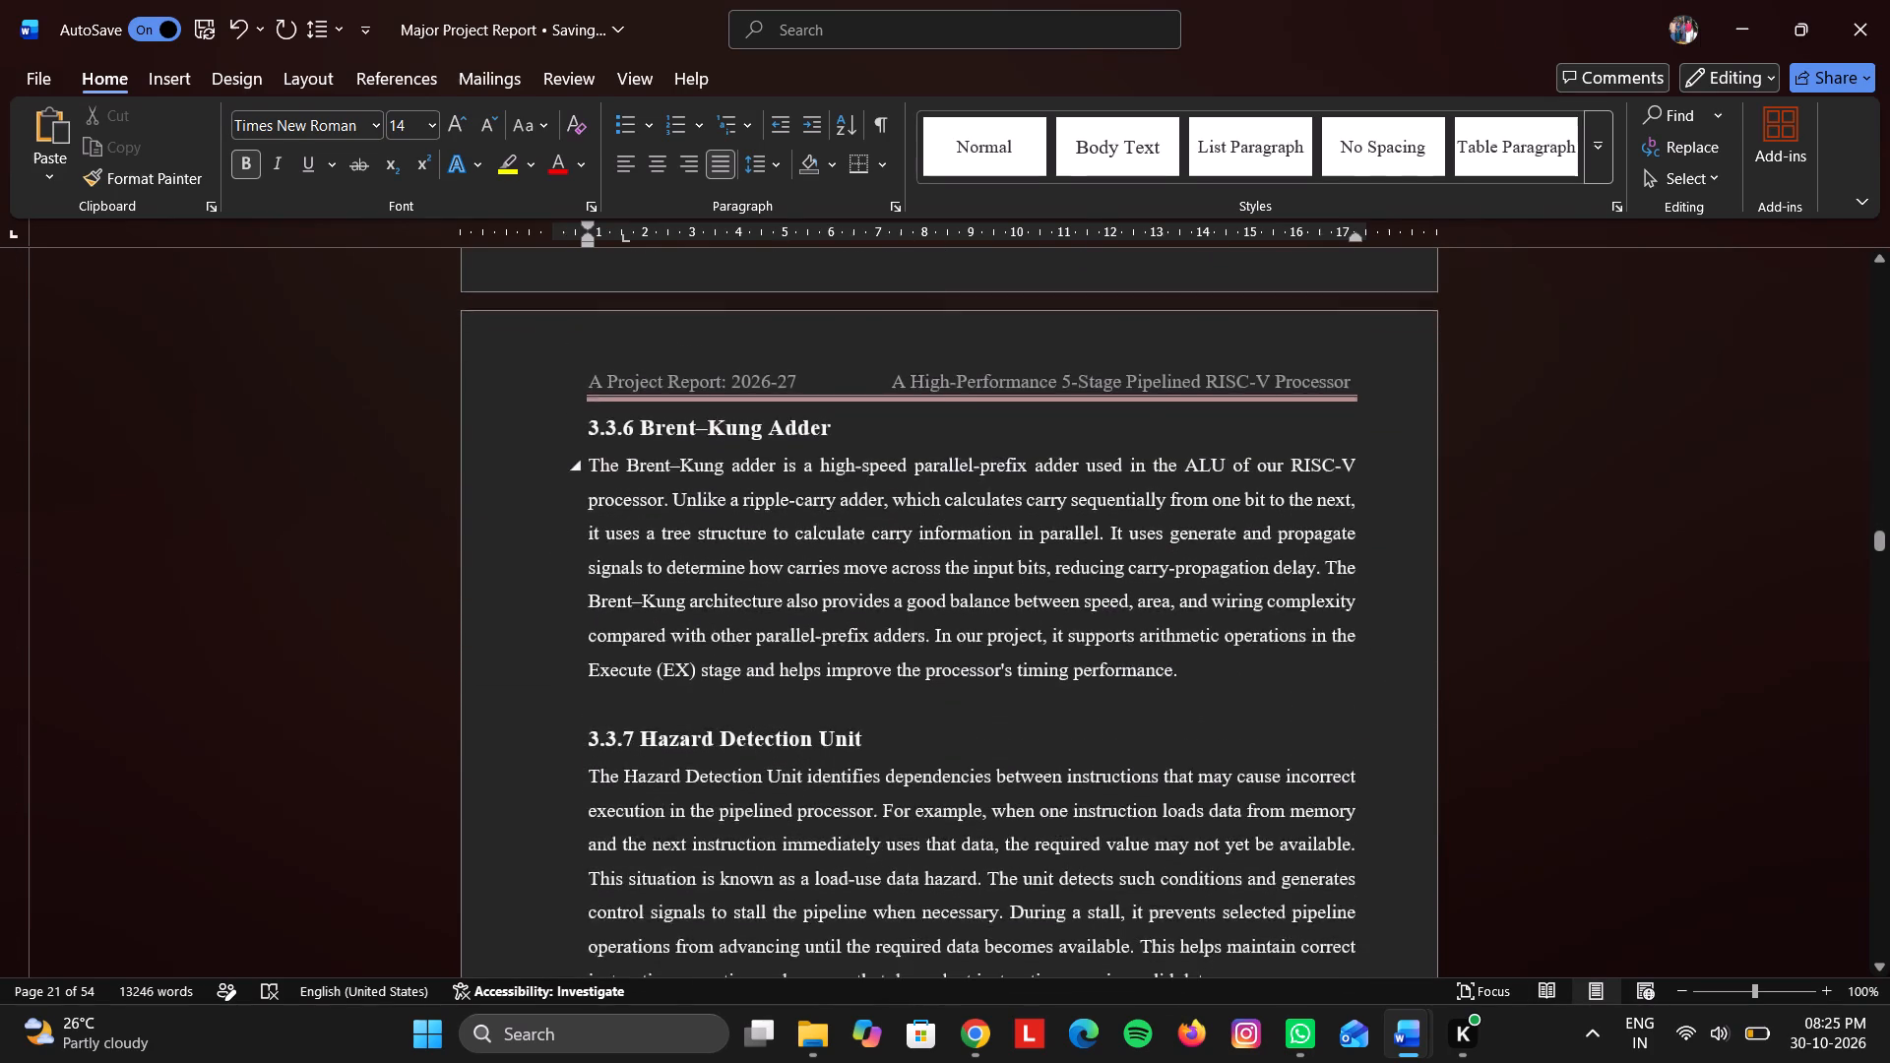
scroll(738, 555, "down", 13)
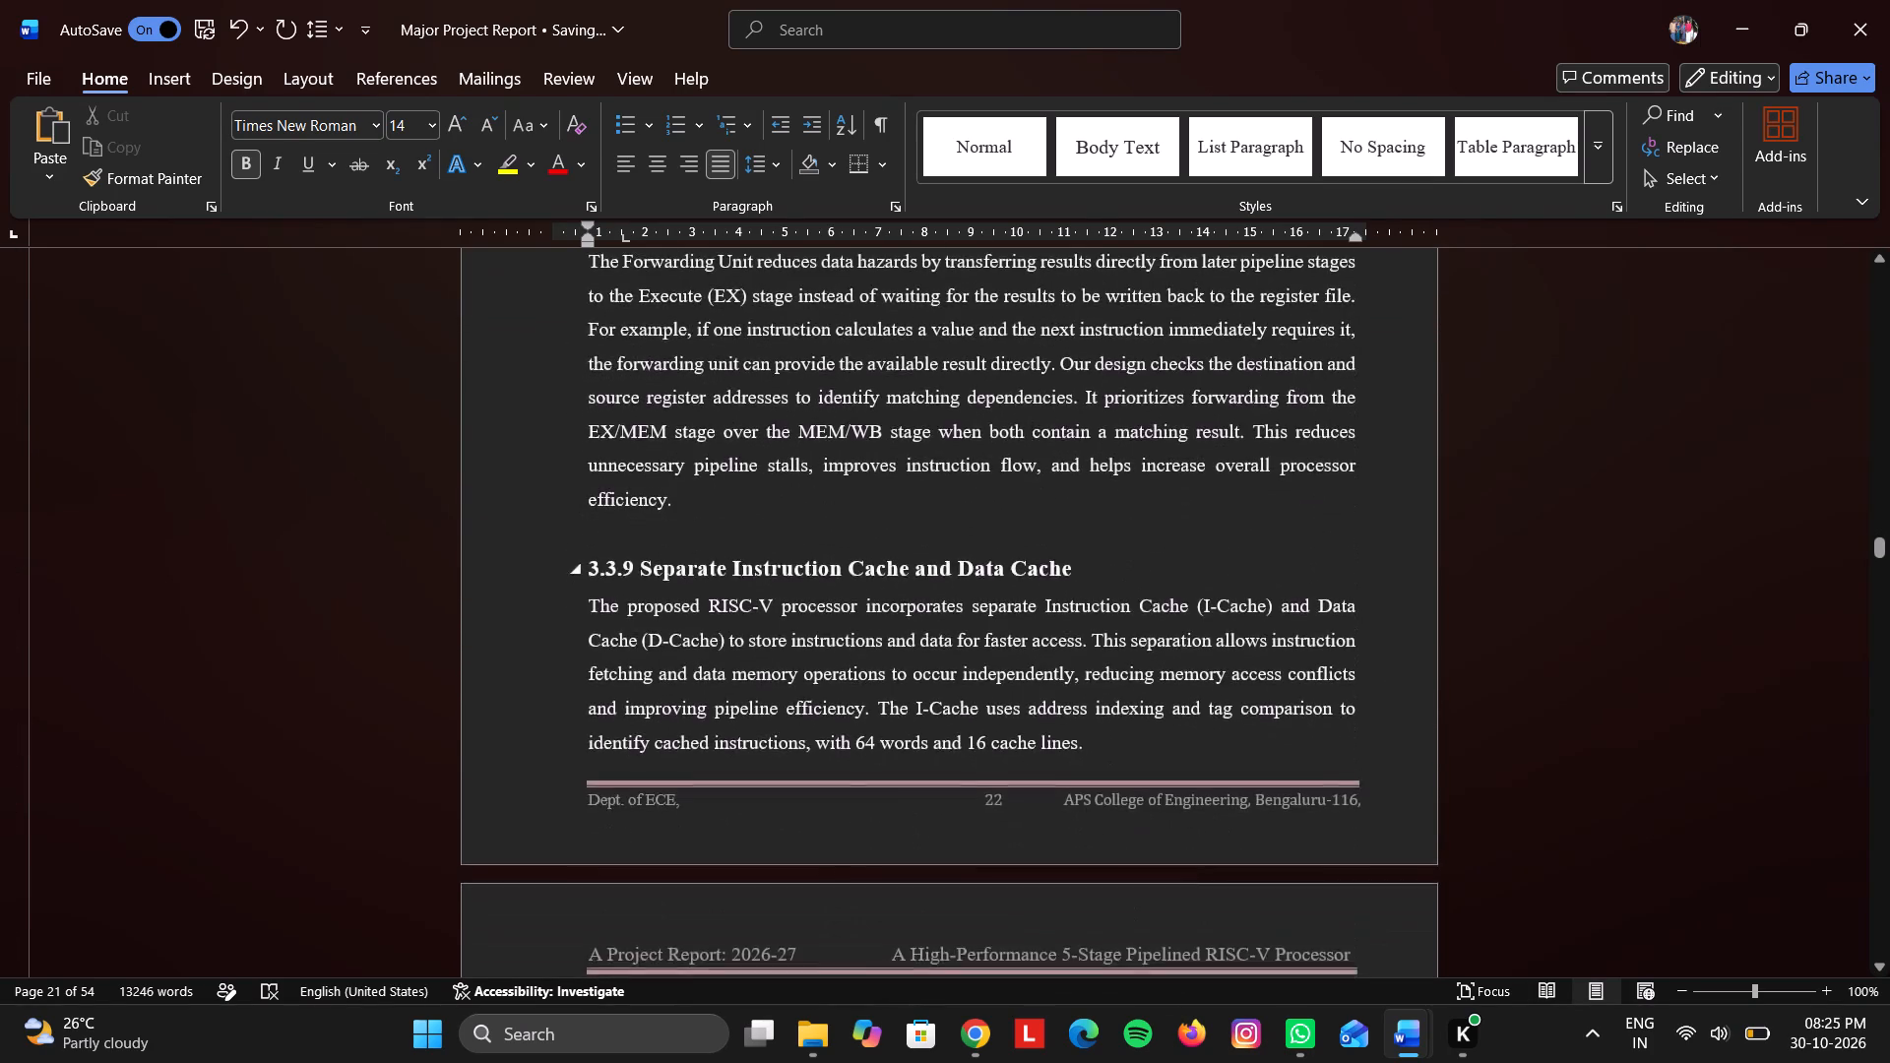
scroll(738, 555, "down", 11)
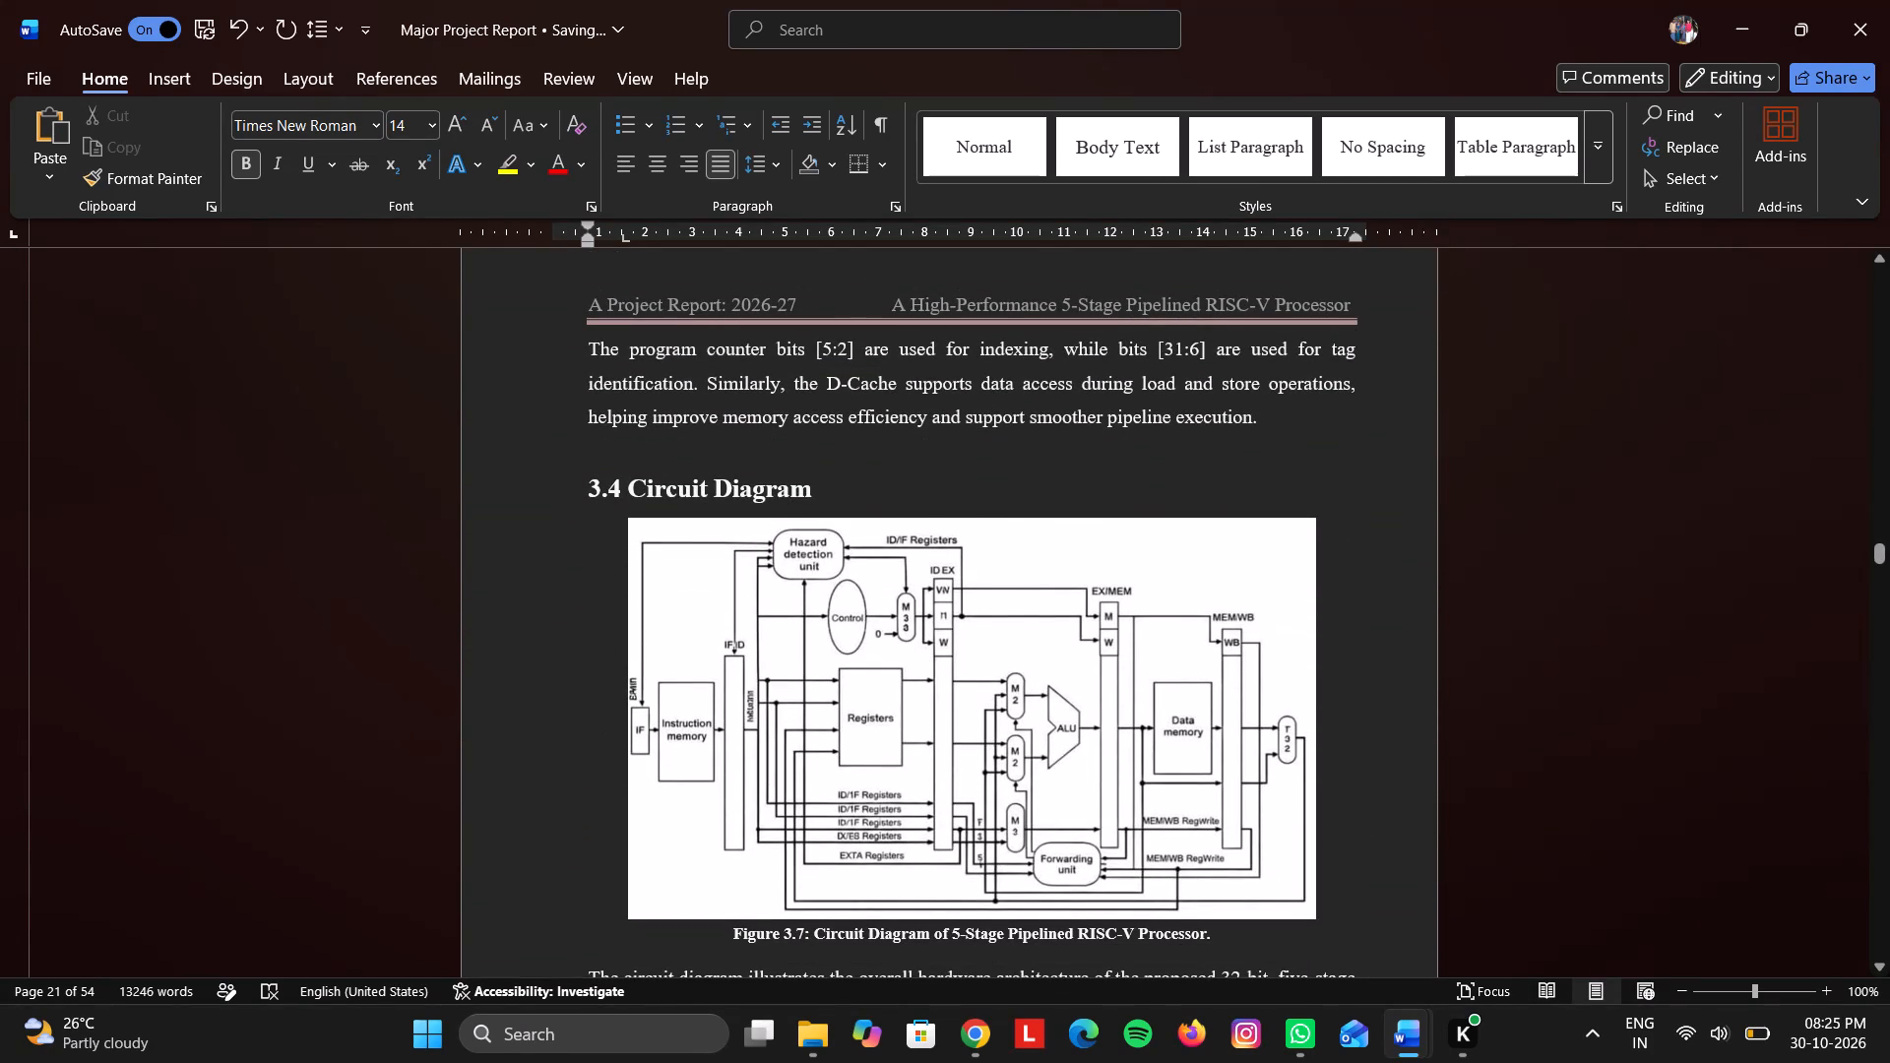
left_click(753, 482)
scroll(787, 502, "down", 15)
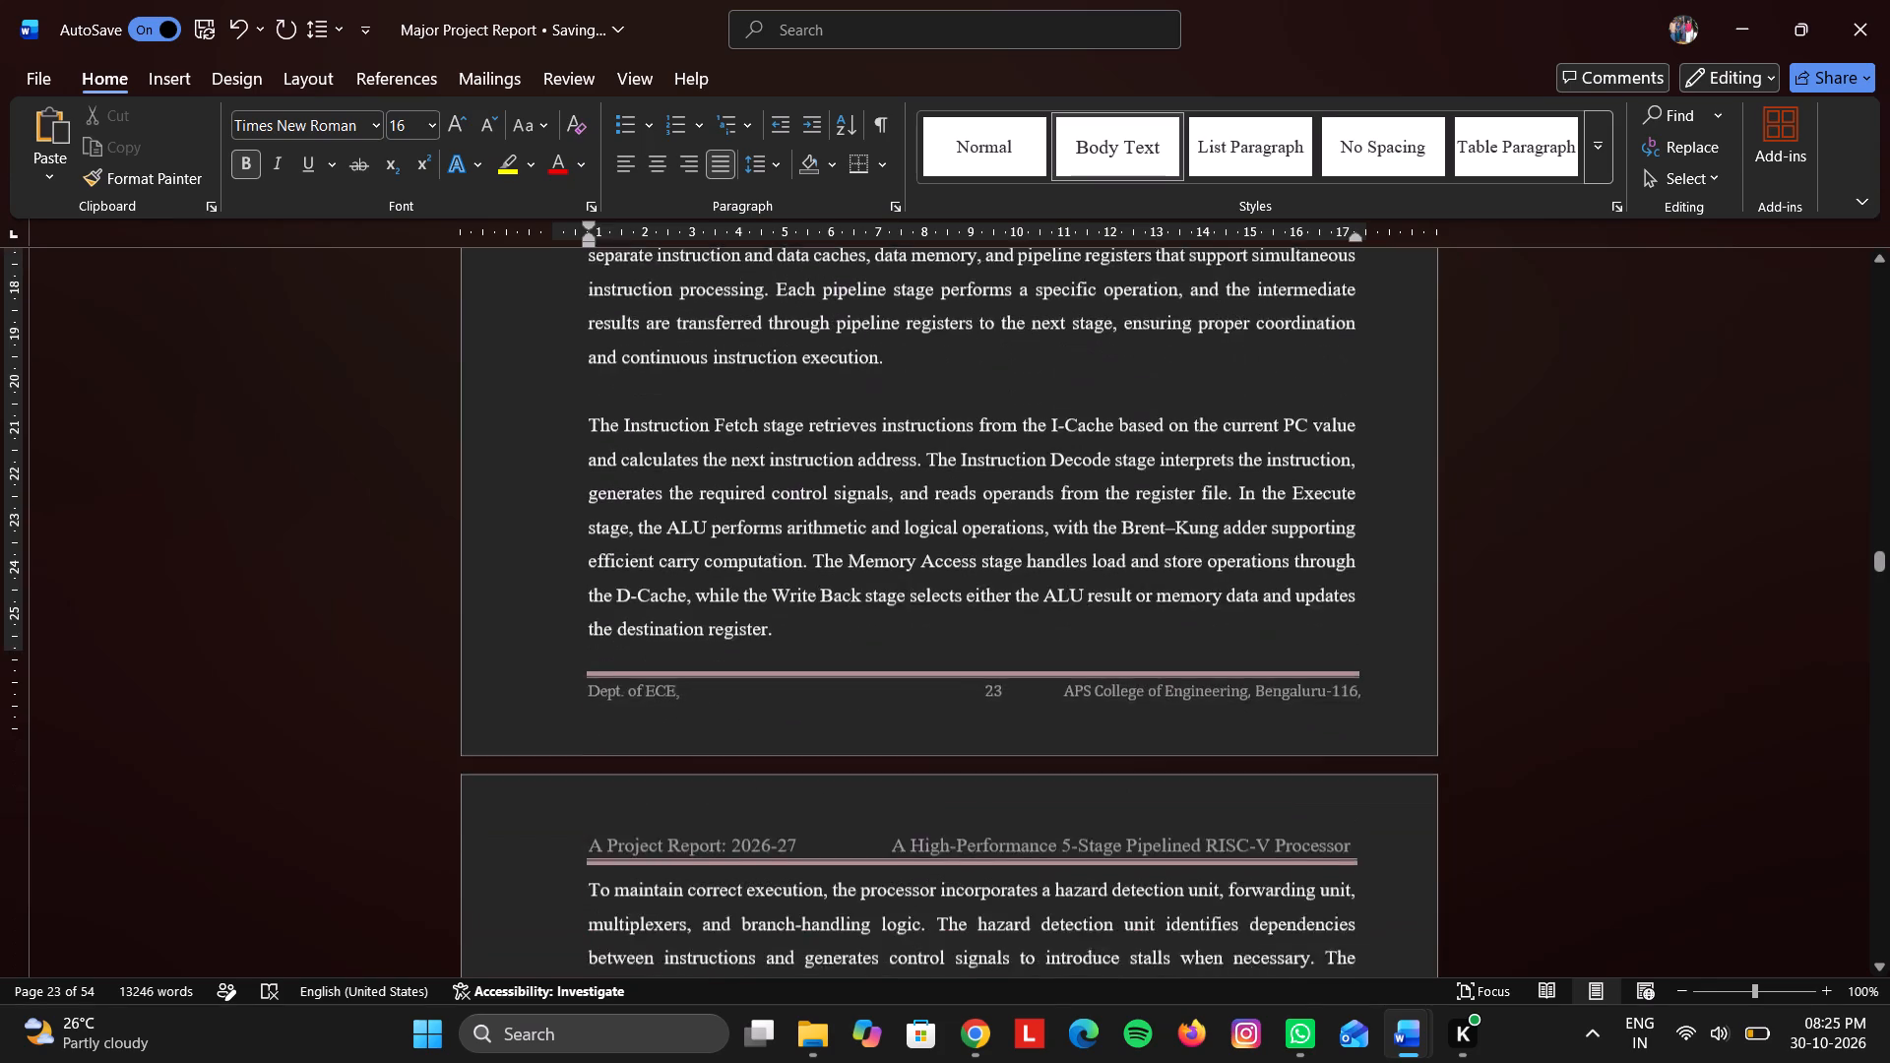
scroll(791, 505, "down", 12)
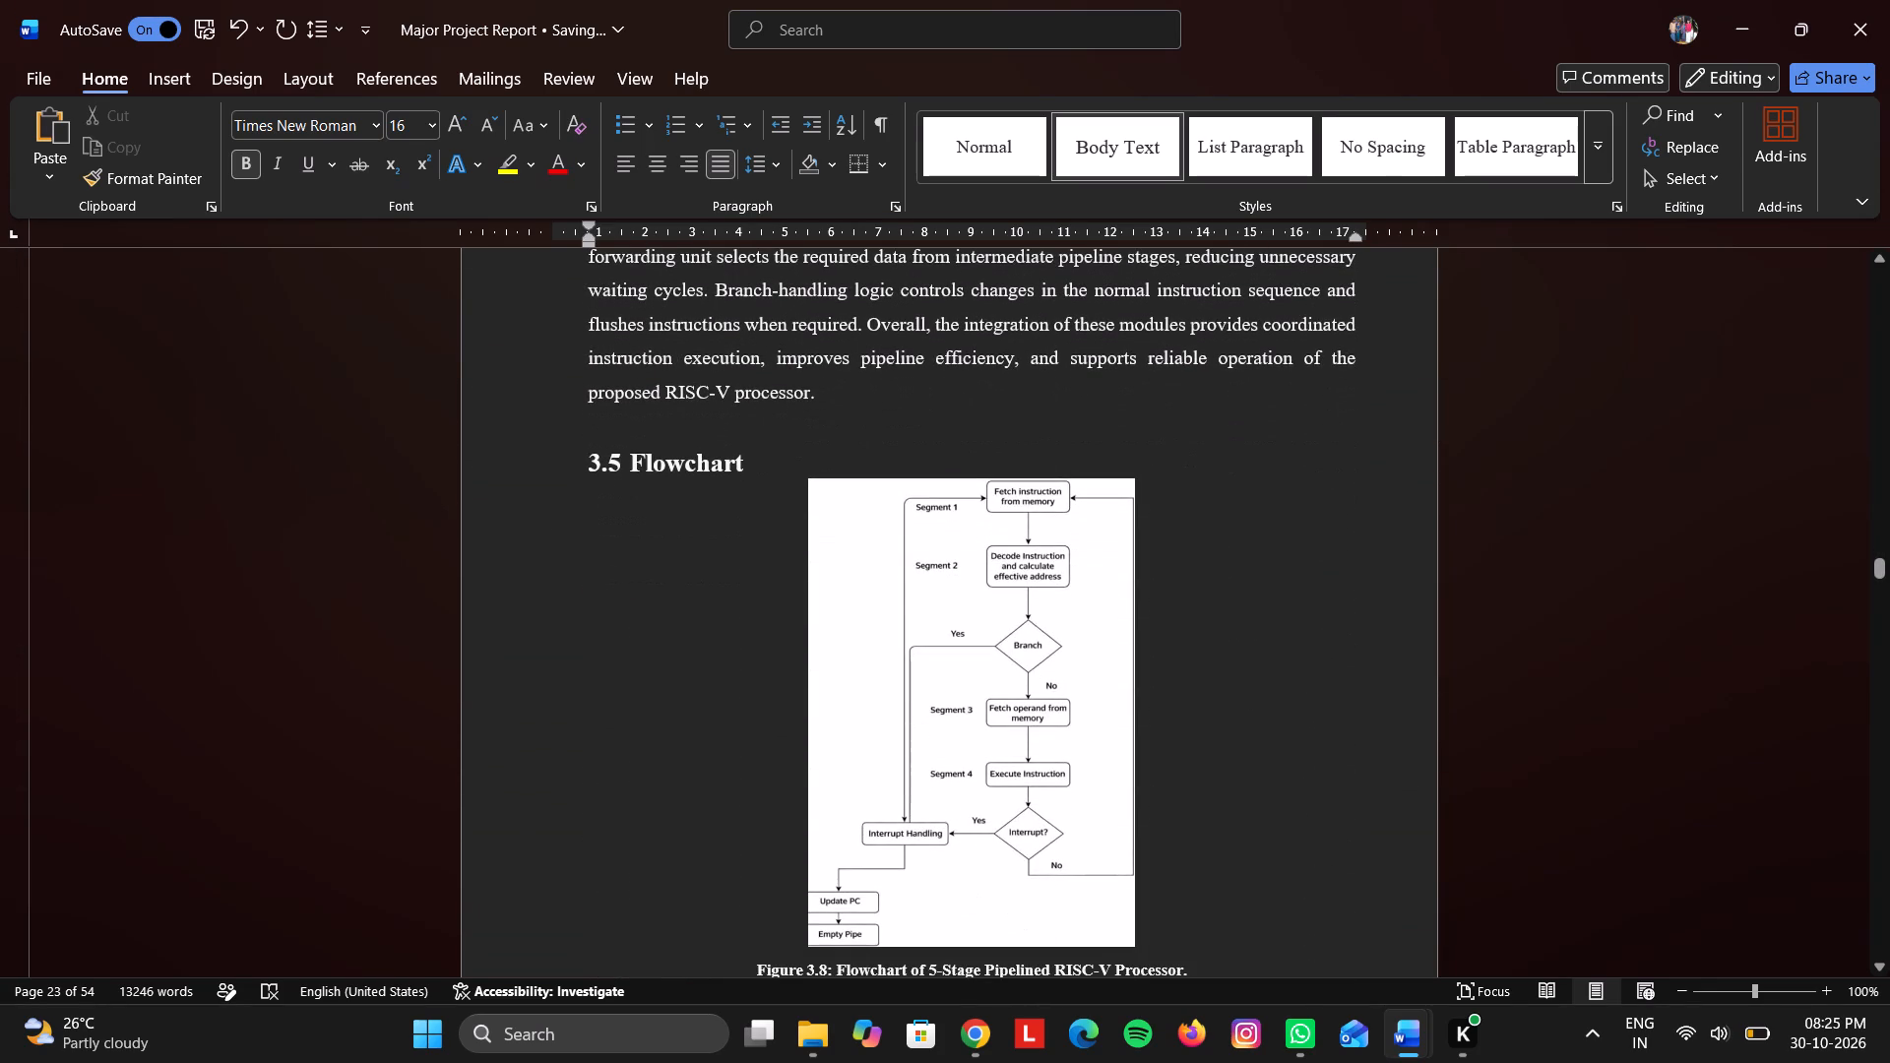
left_click(672, 450)
scroll(698, 462, "down", 11)
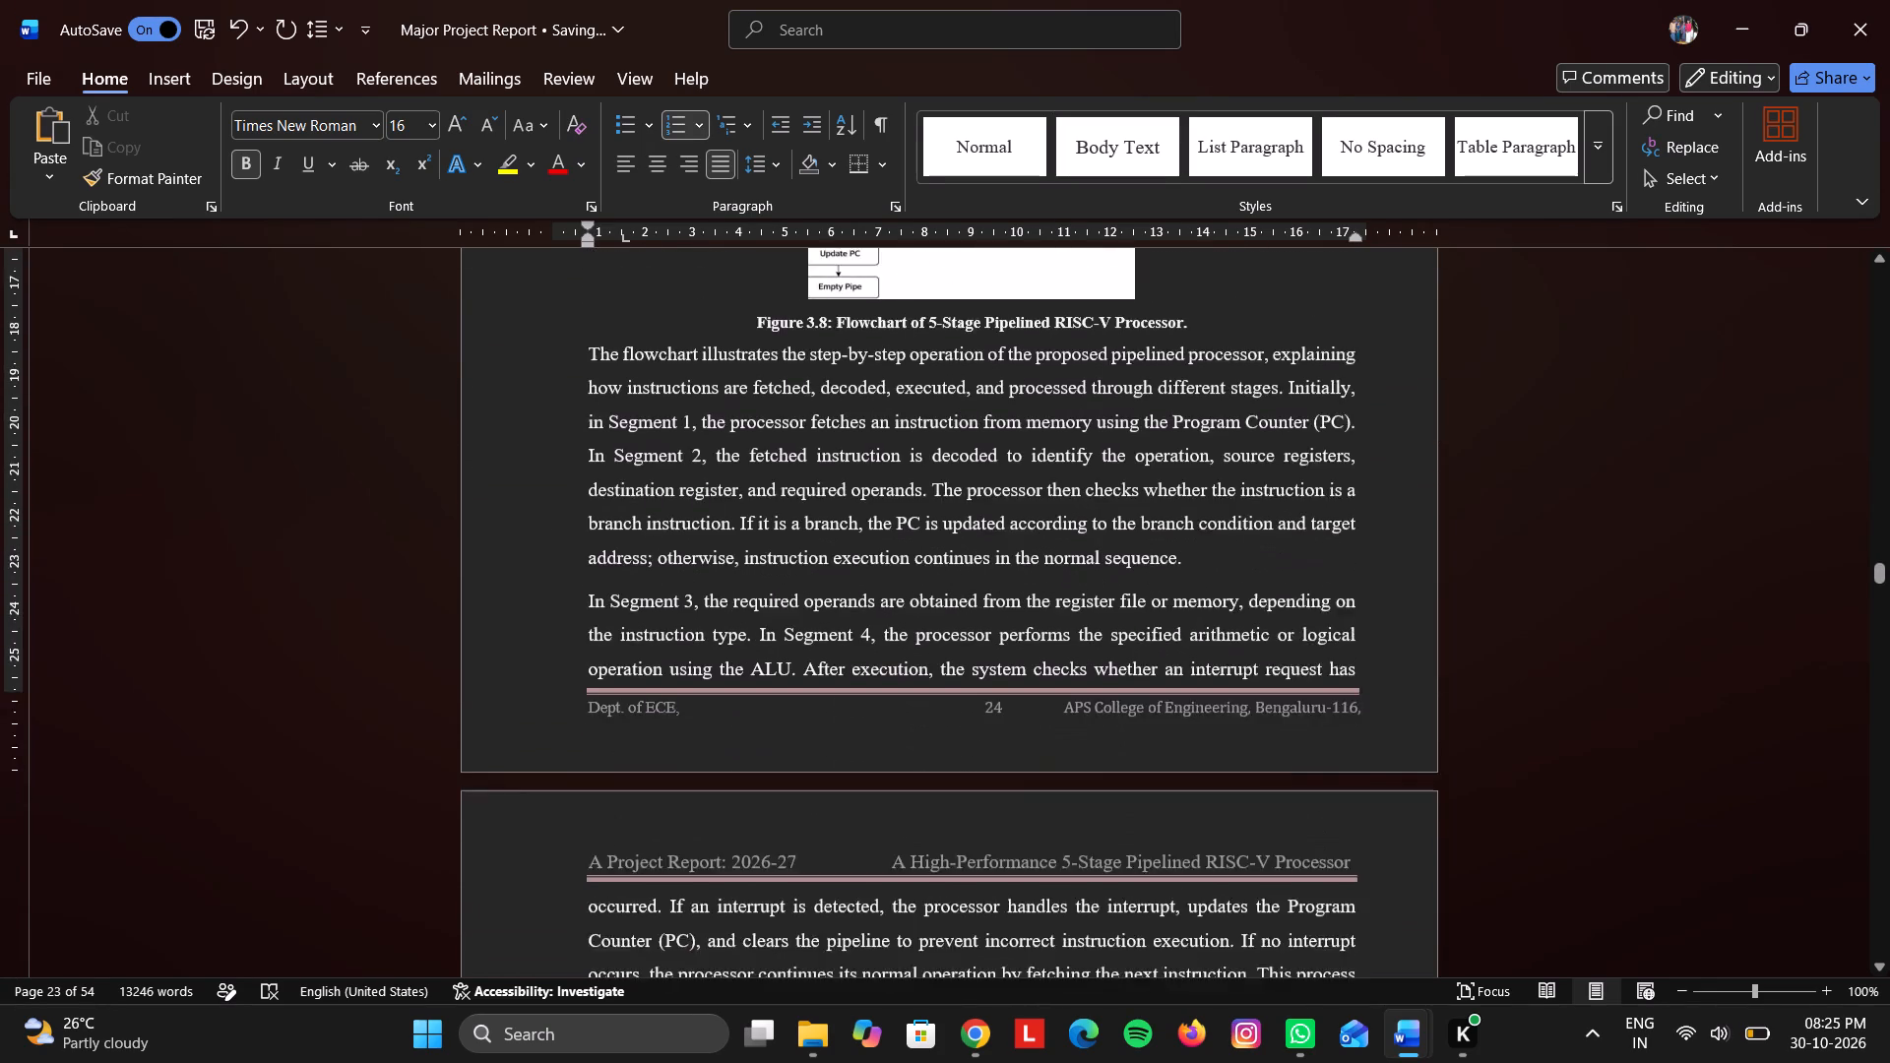
scroll(744, 477, "down", 11)
left_click(744, 477)
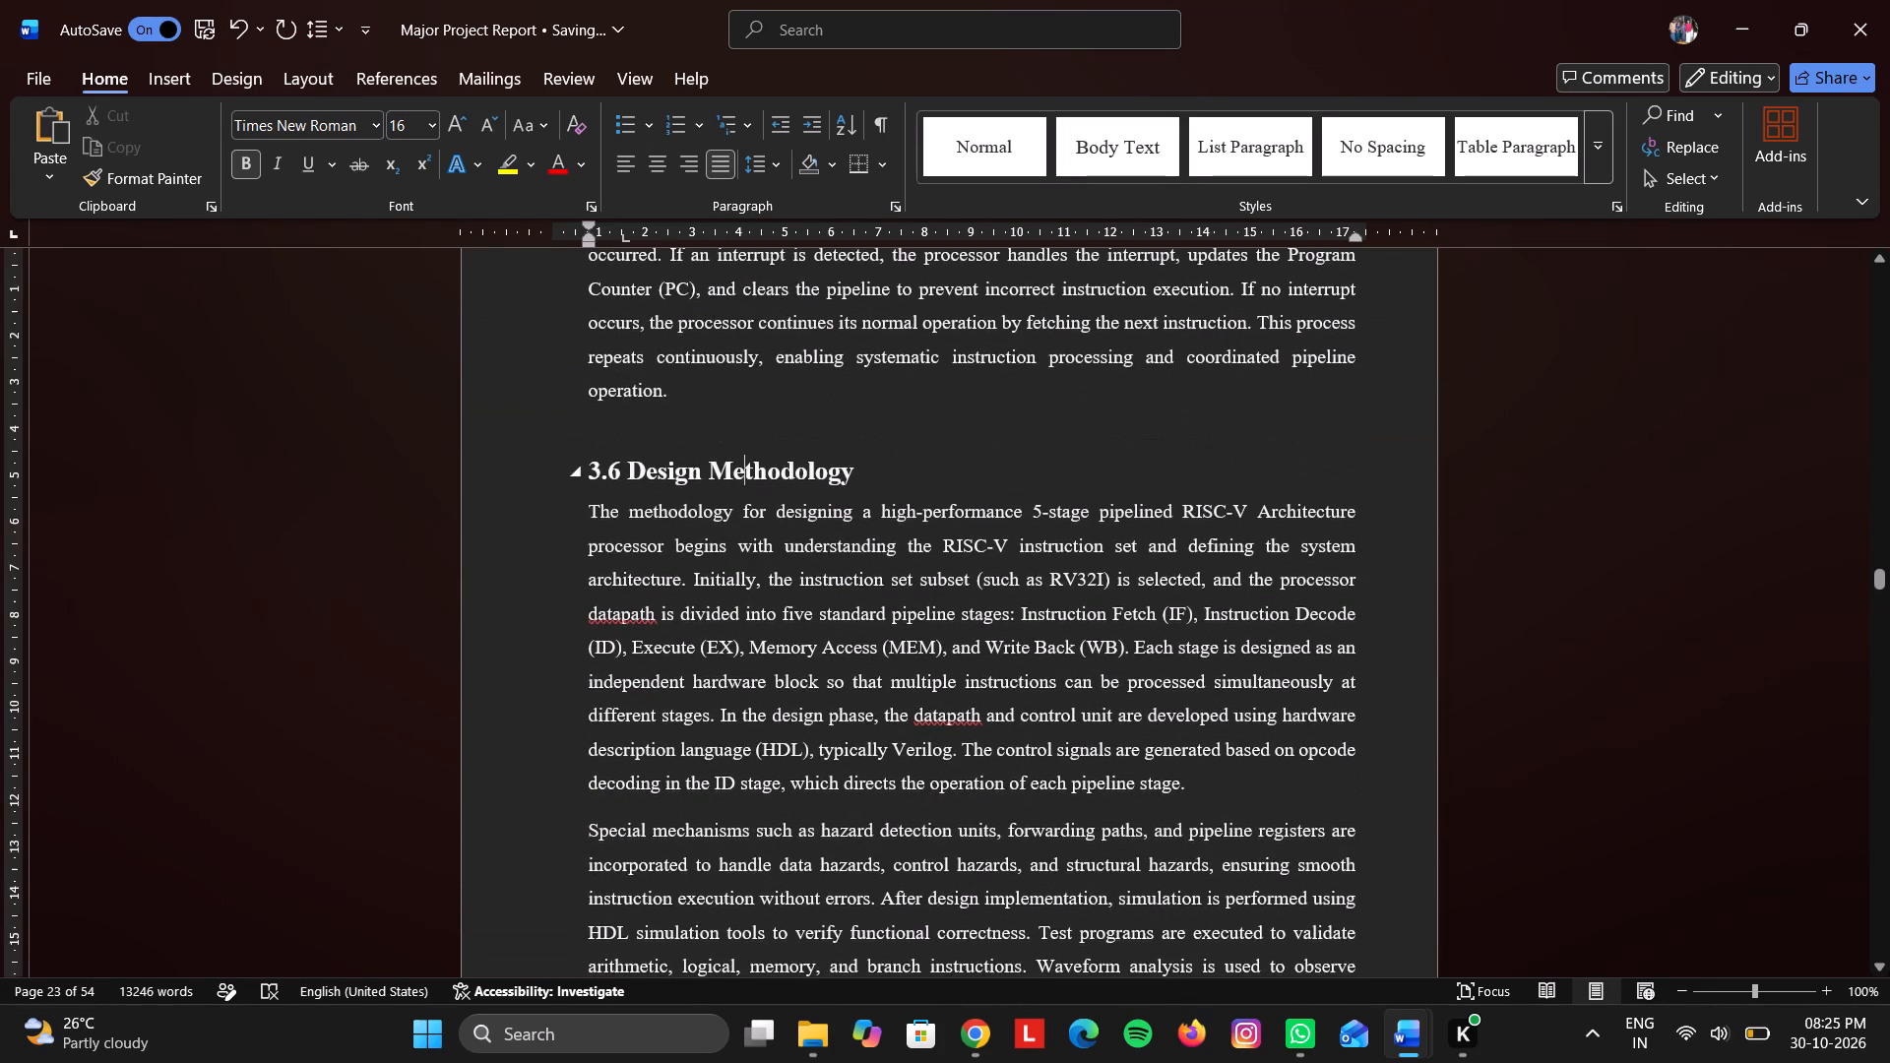
Review the layout of the numbered design phases in 3.6, including the empty line above phase III, up to Chapter 4.
scroll(744, 477, "down", 17)
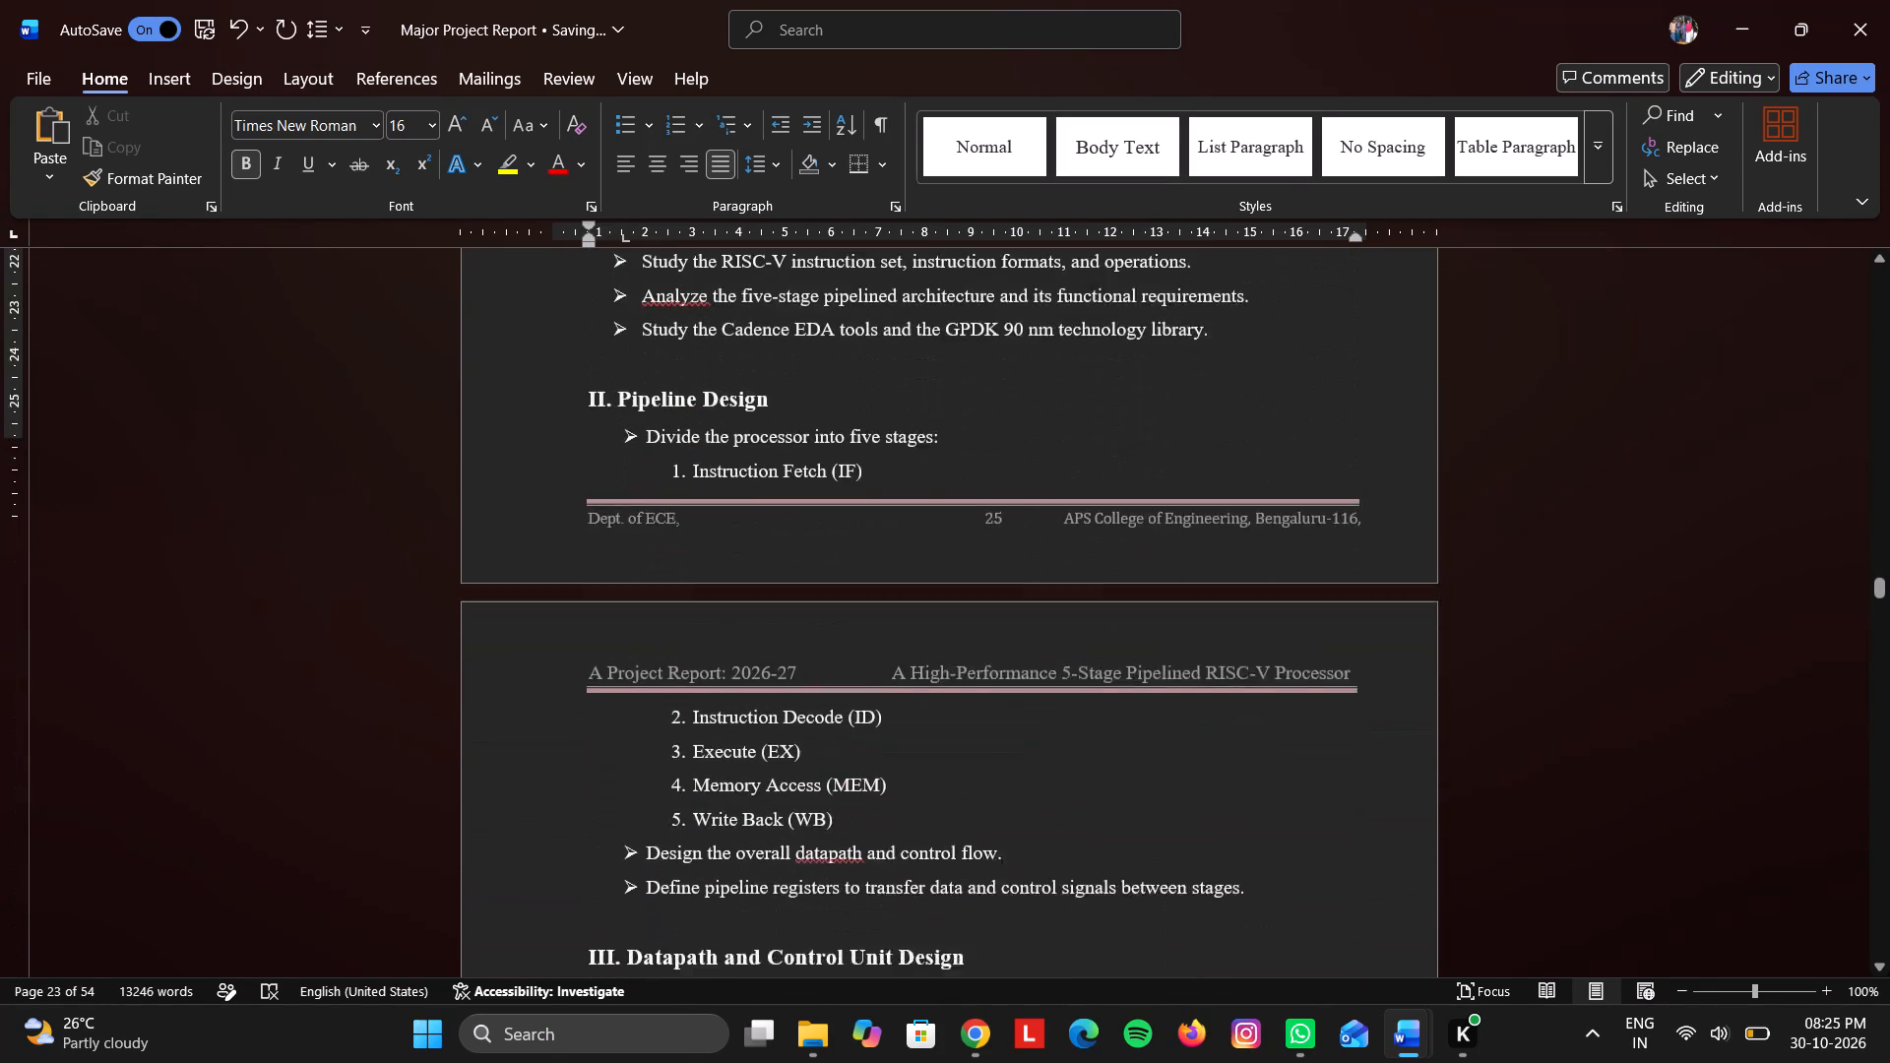
scroll(744, 477, "down", 3)
scroll(744, 477, "up", 4)
scroll(744, 477, "down", 6)
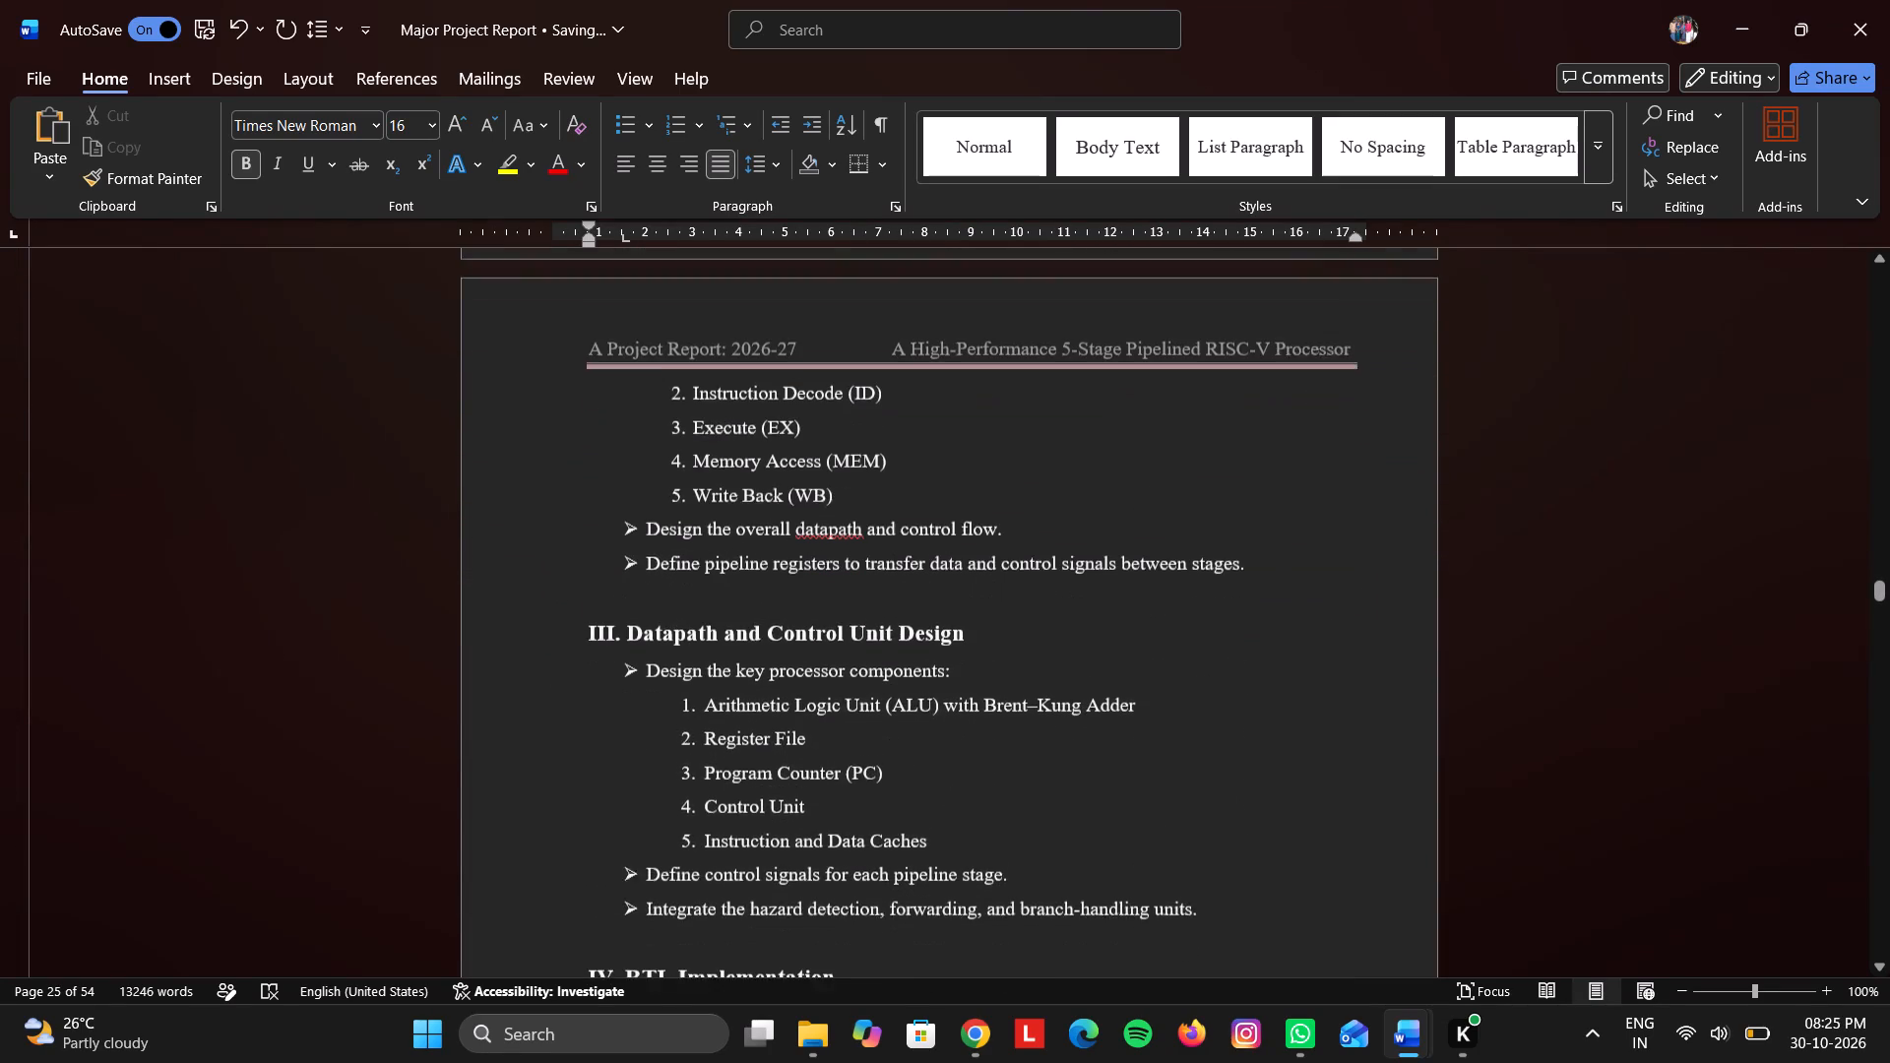
left_click(753, 585)
scroll(753, 585, "down", 7)
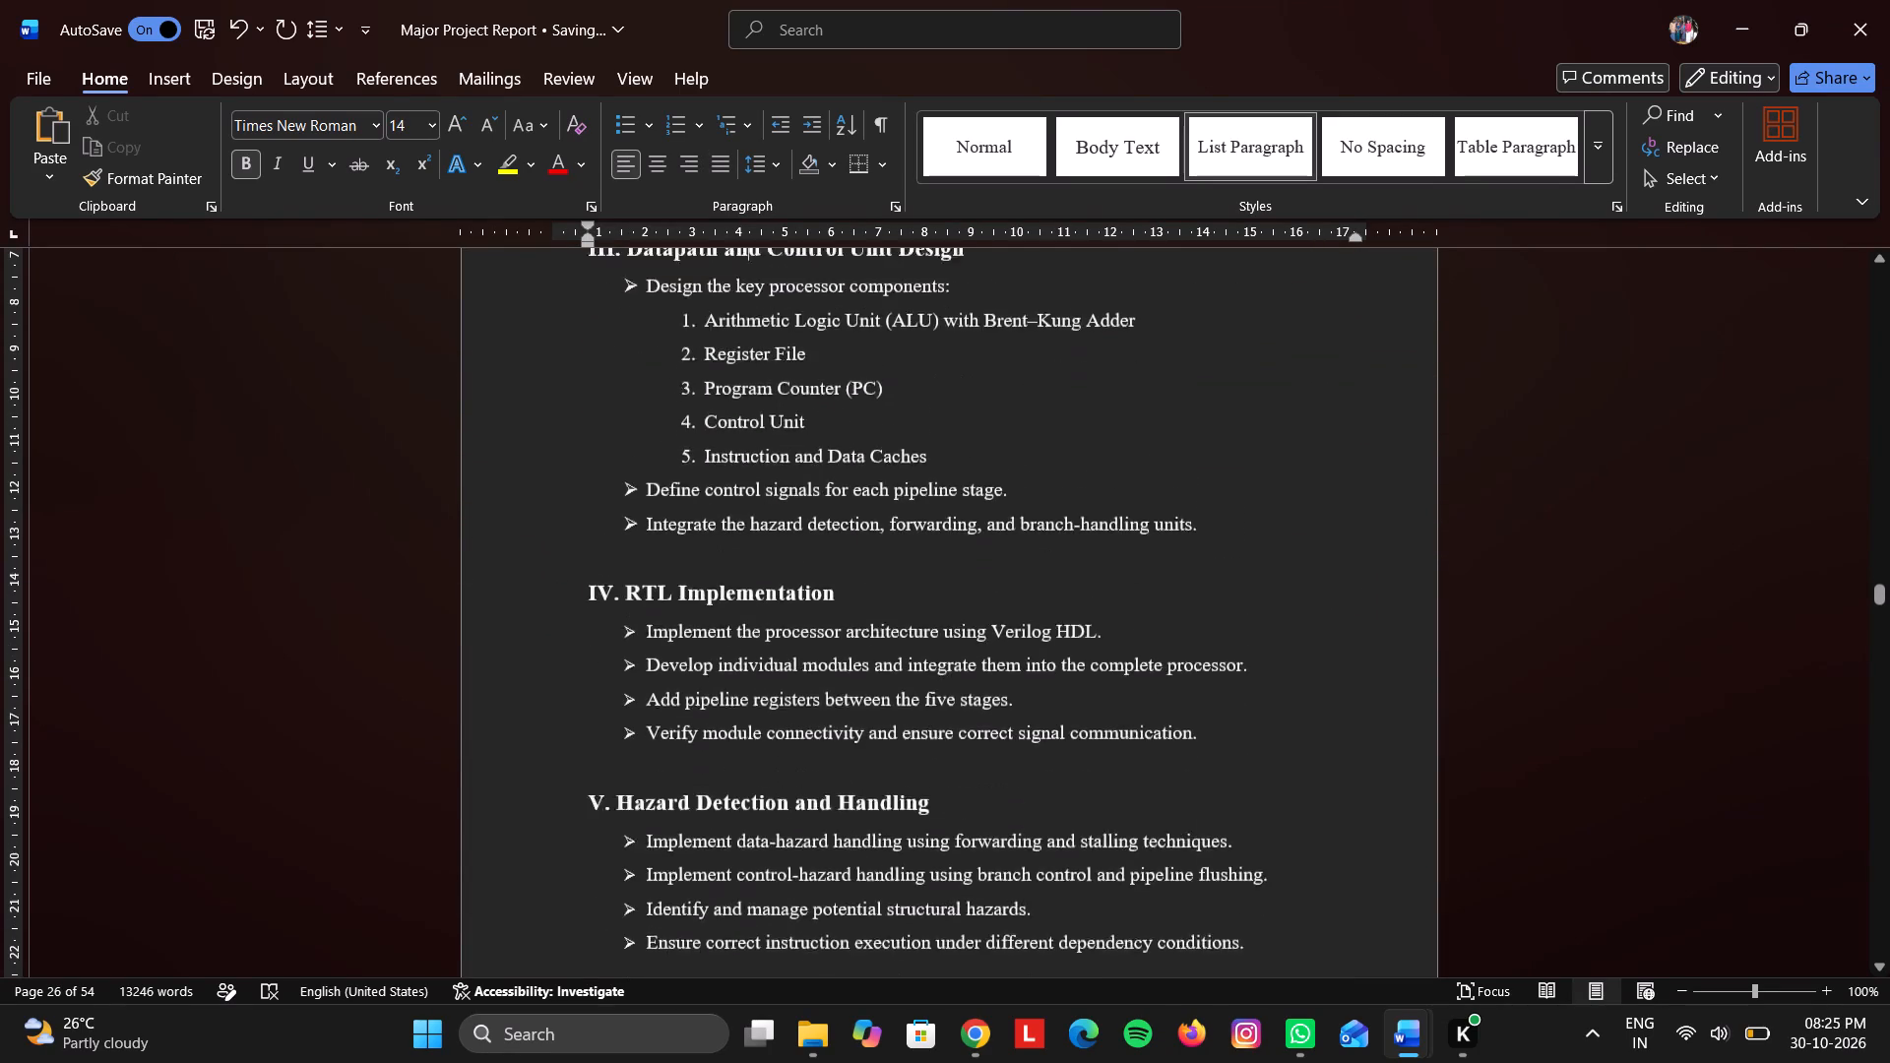
scroll(753, 585, "down", 17)
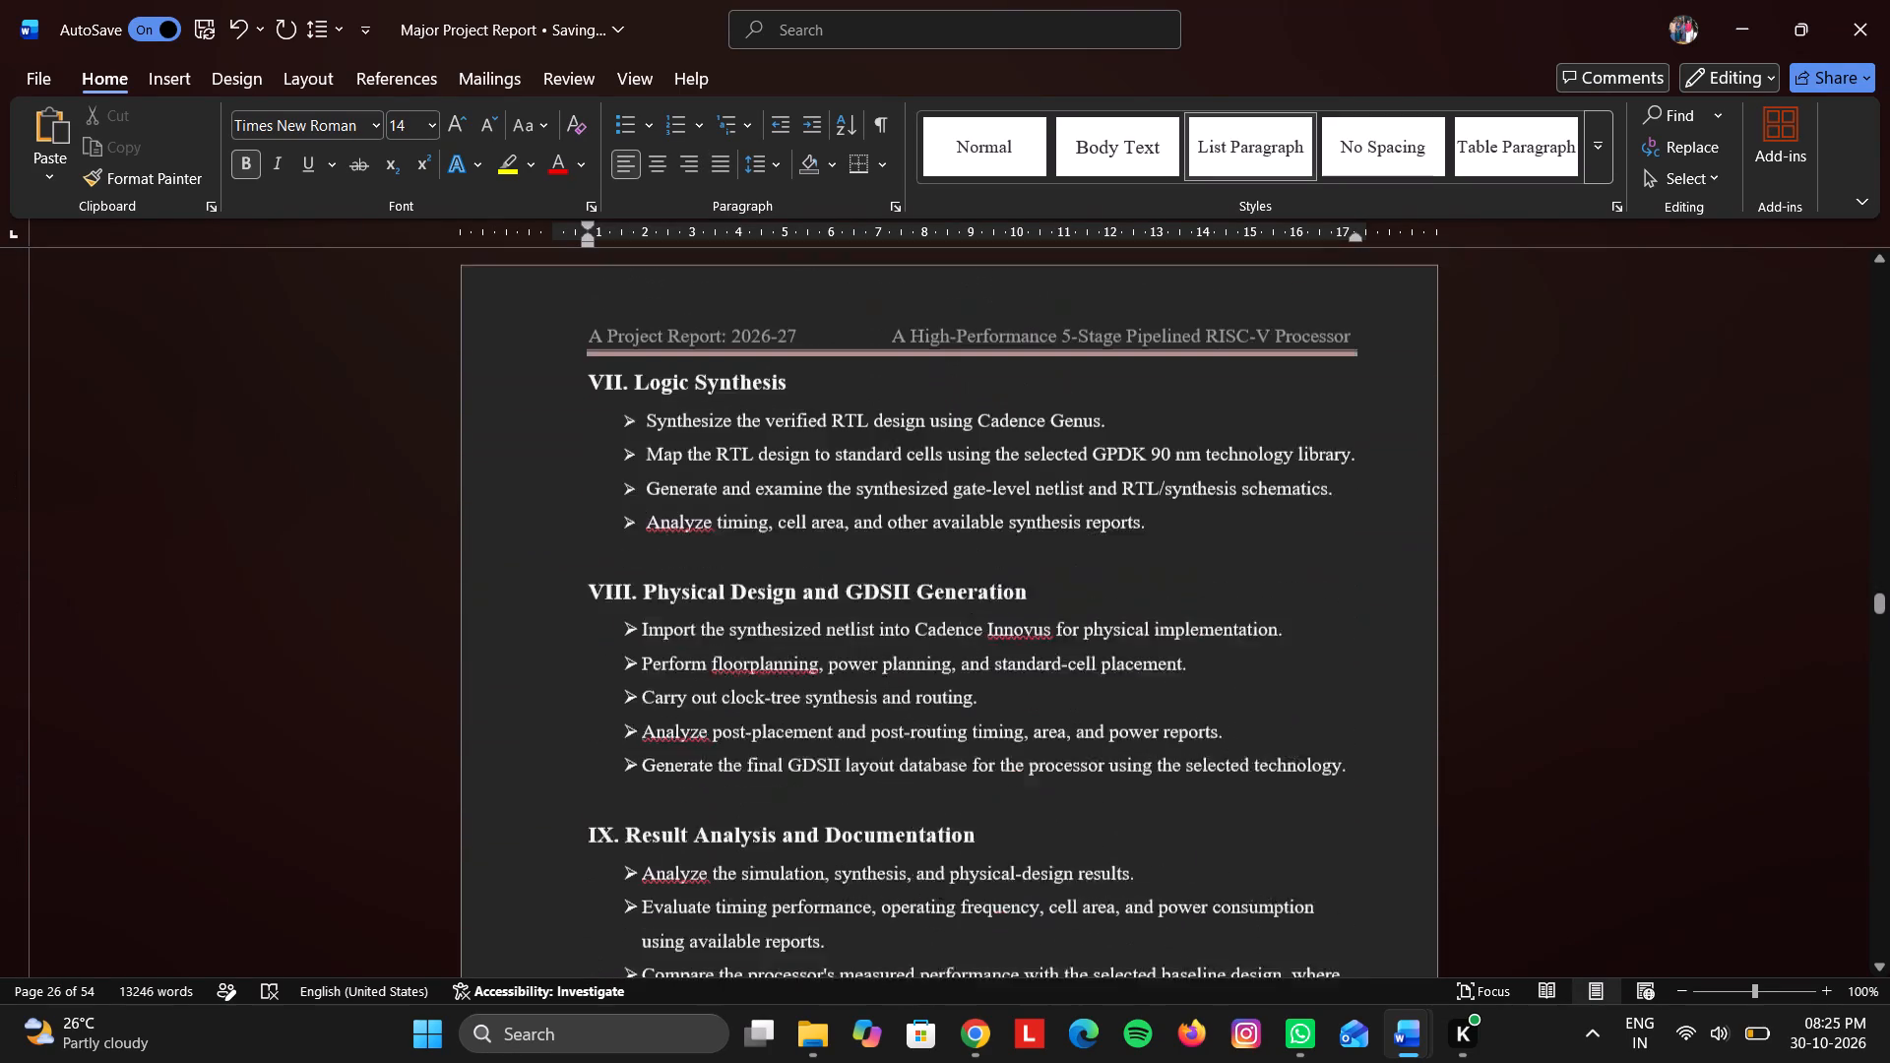
scroll(753, 585, "down", 20)
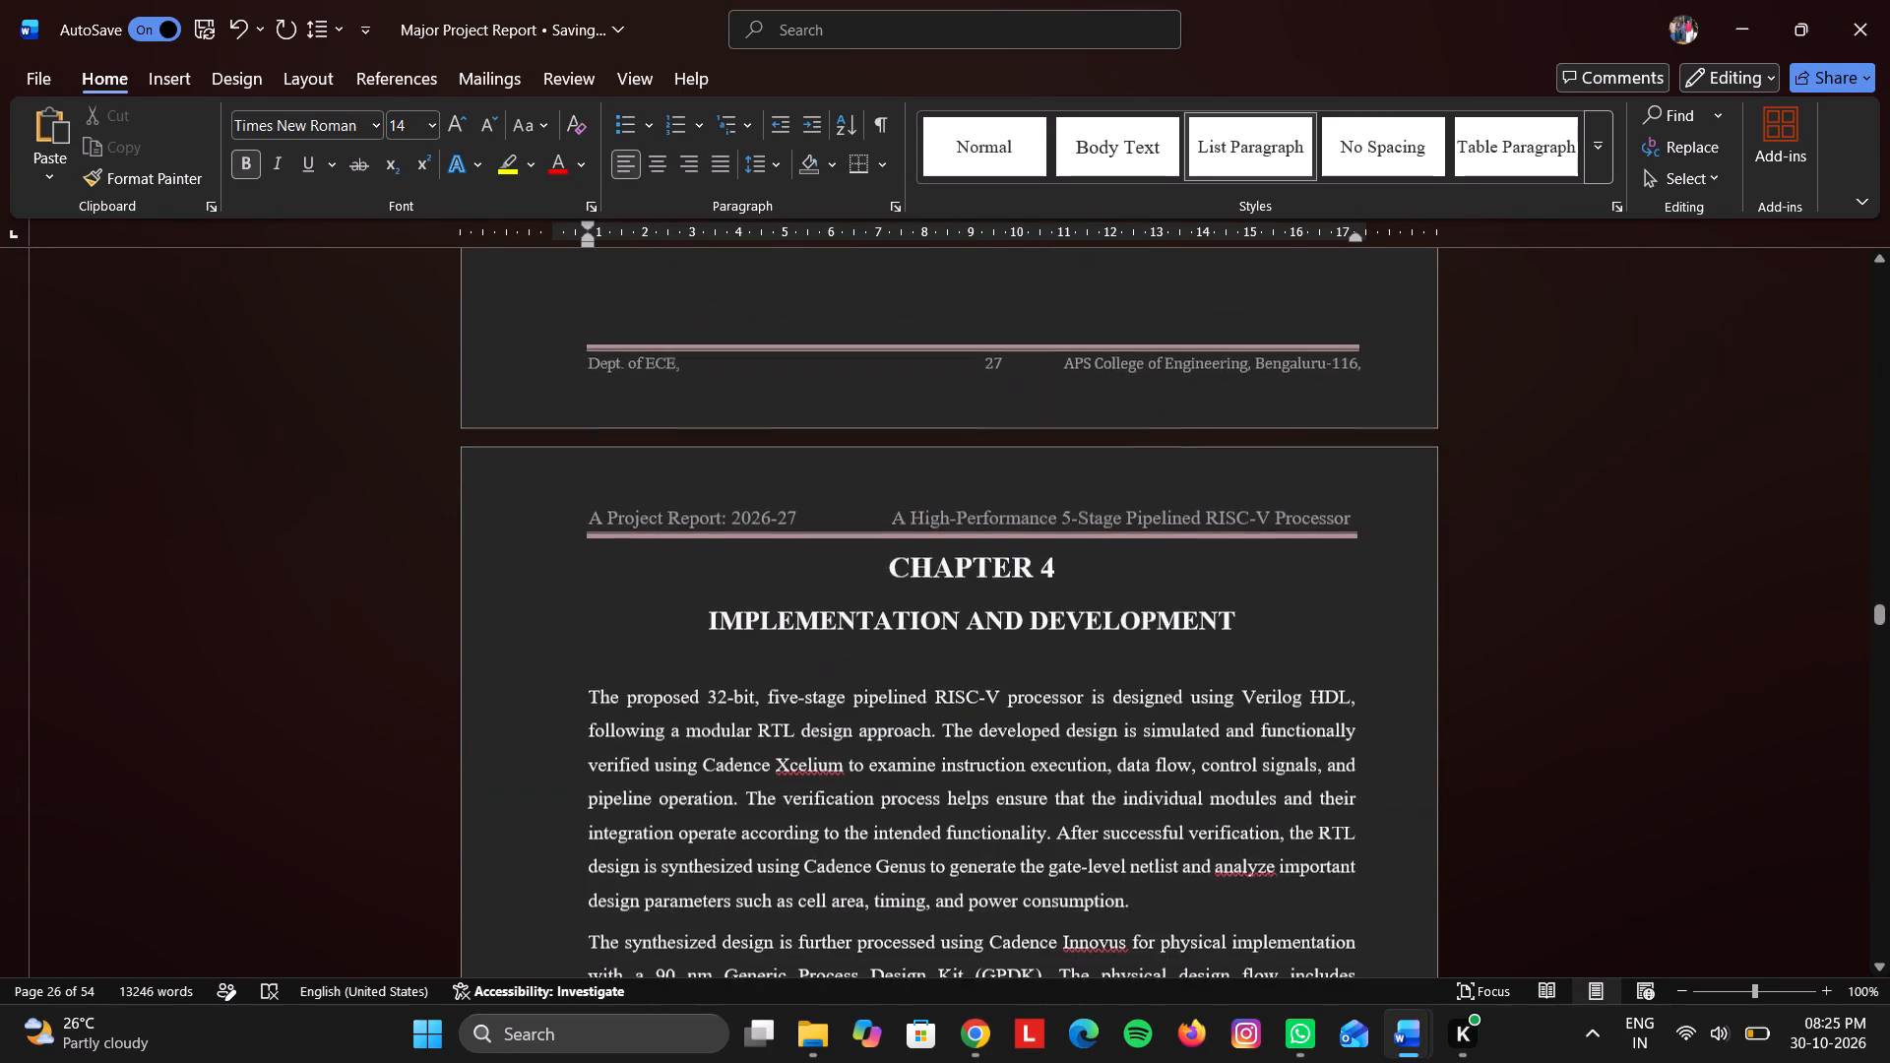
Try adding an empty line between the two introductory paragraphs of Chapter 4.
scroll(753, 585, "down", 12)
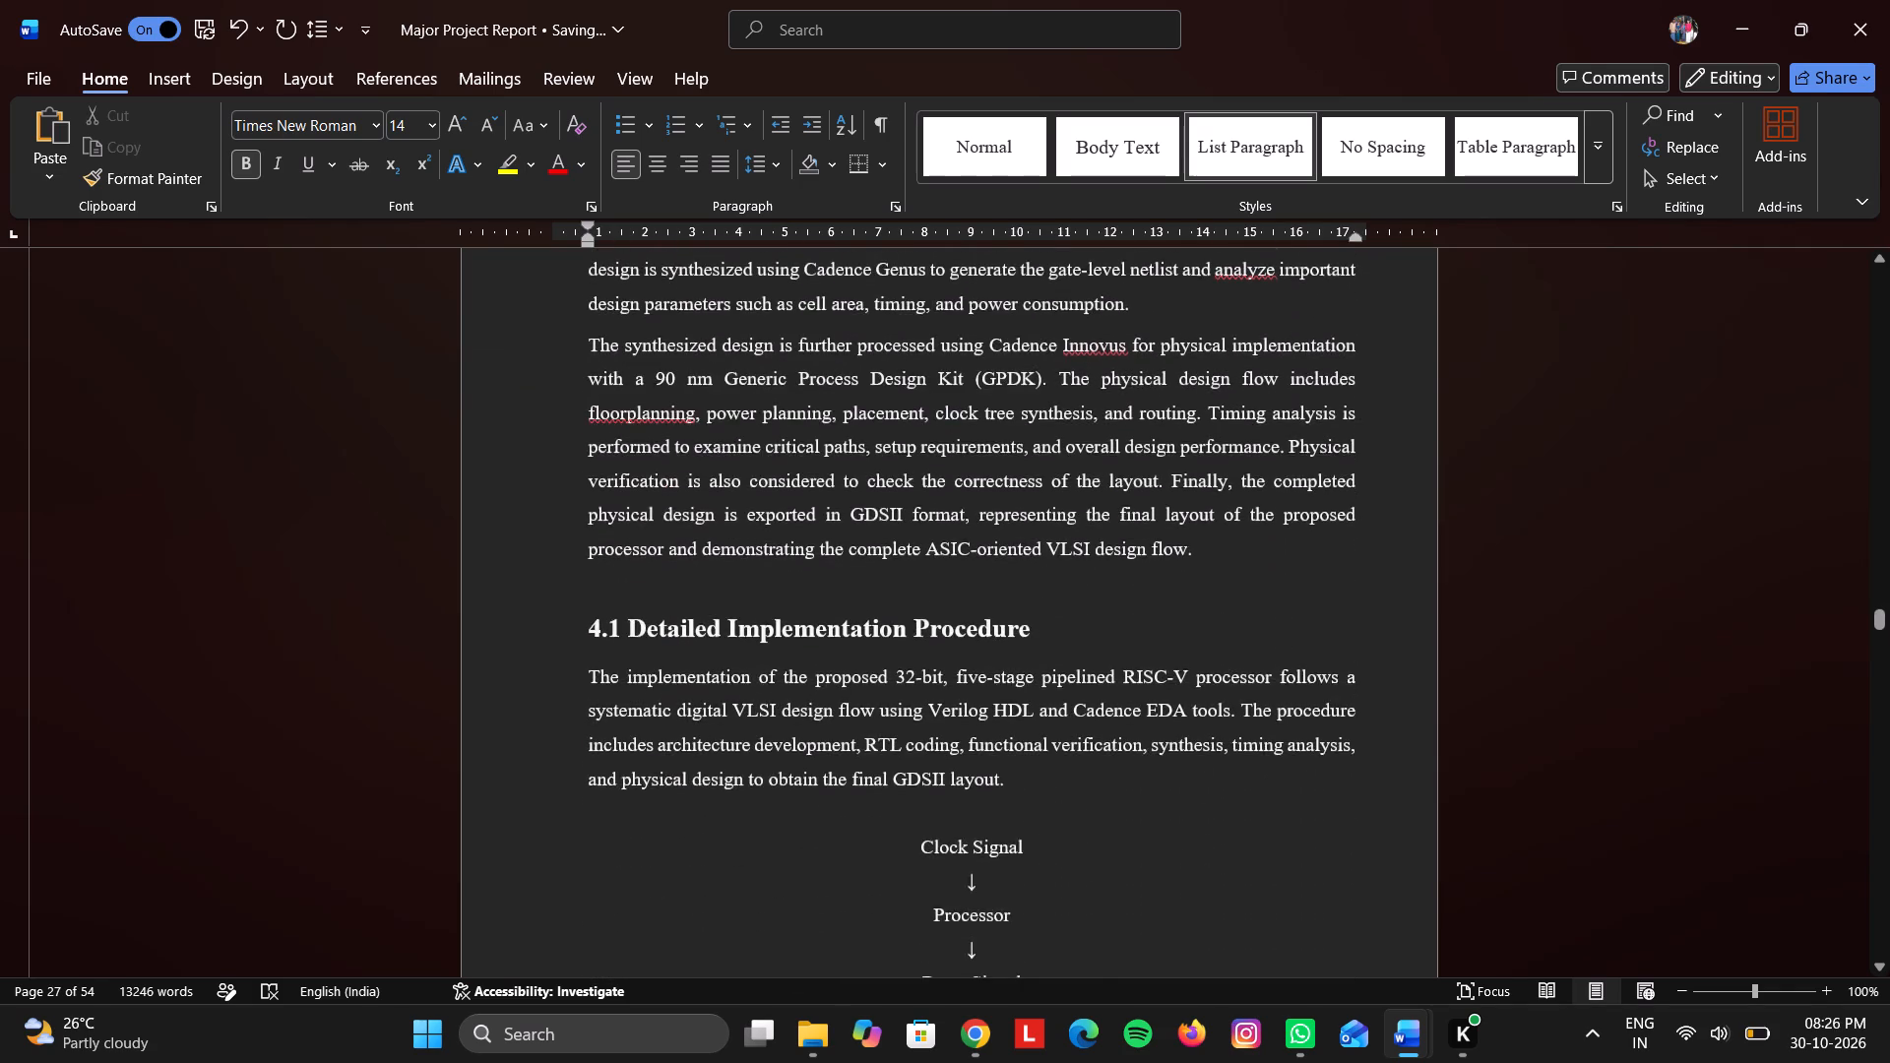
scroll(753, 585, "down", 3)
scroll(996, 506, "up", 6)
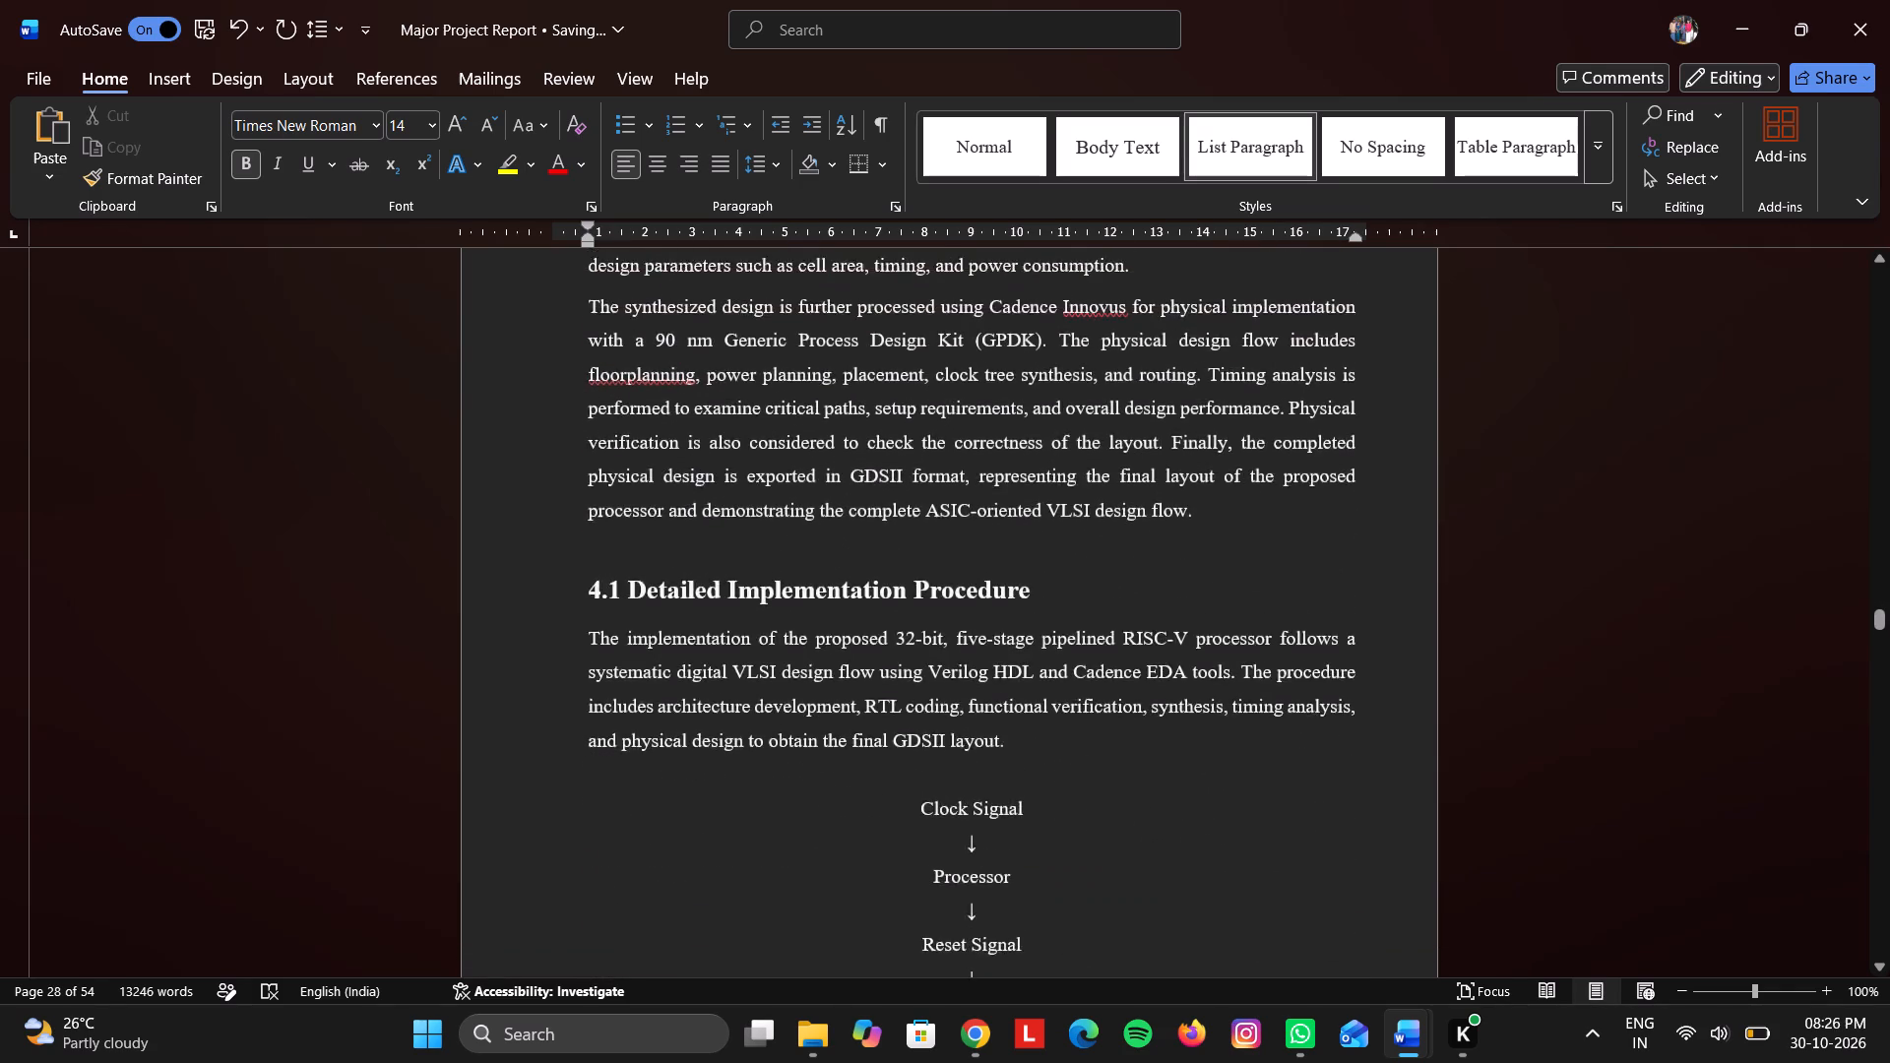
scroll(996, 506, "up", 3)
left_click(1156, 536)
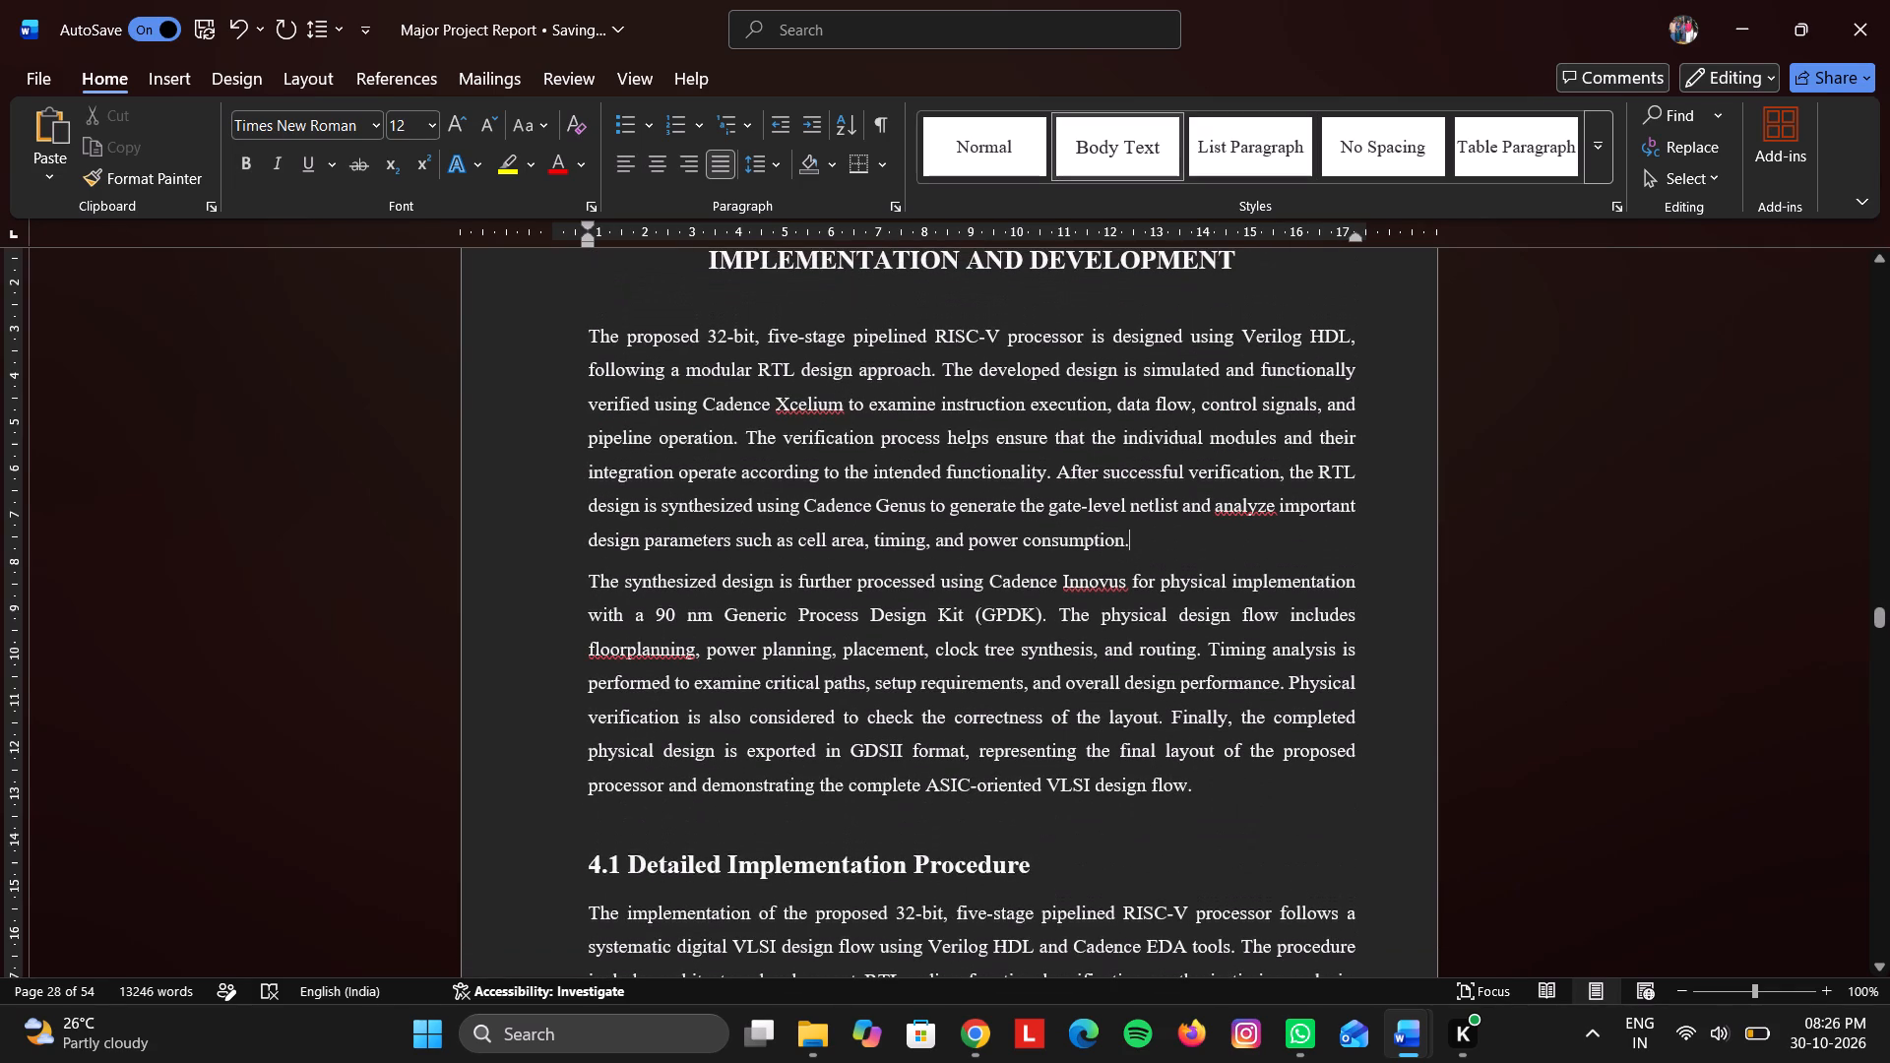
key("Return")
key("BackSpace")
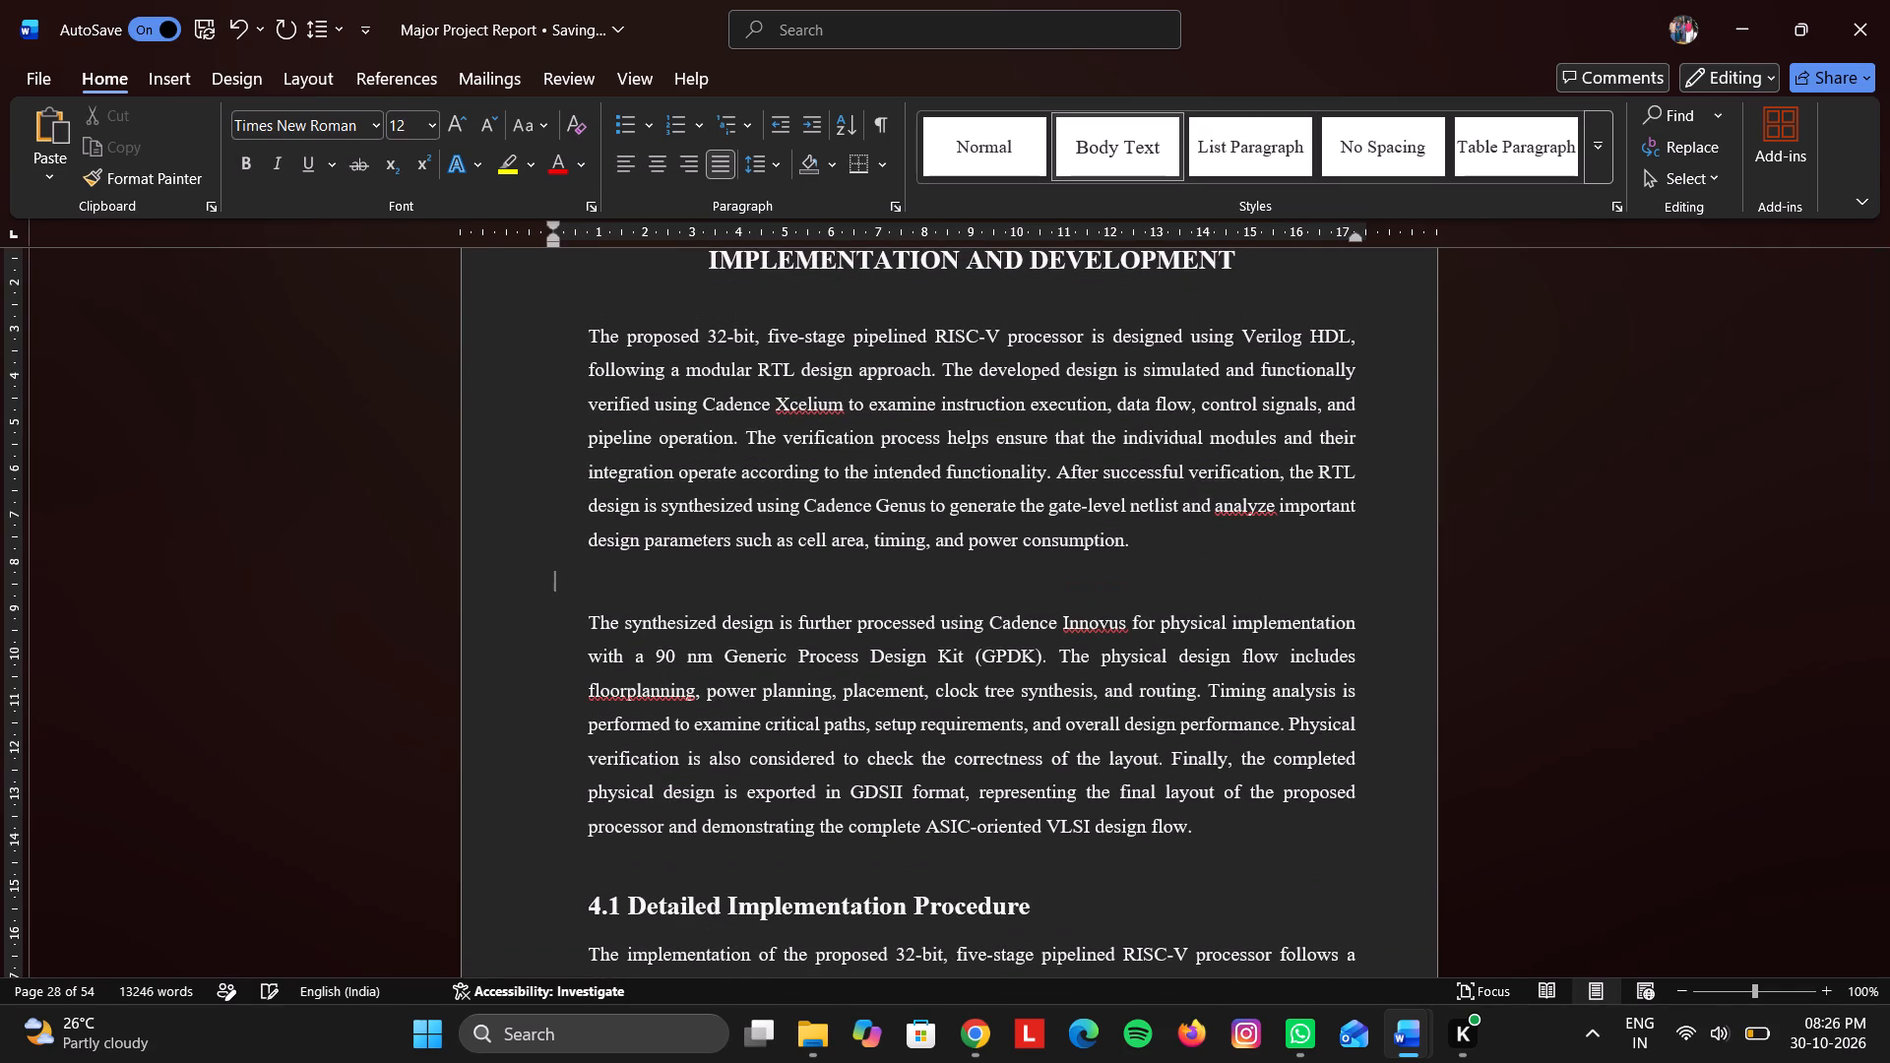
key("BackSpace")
Review the 4.1 flow diagram and the implementation steps below it, checking the Step 3 heading's formatting.
scroll(1156, 536, "down", 10)
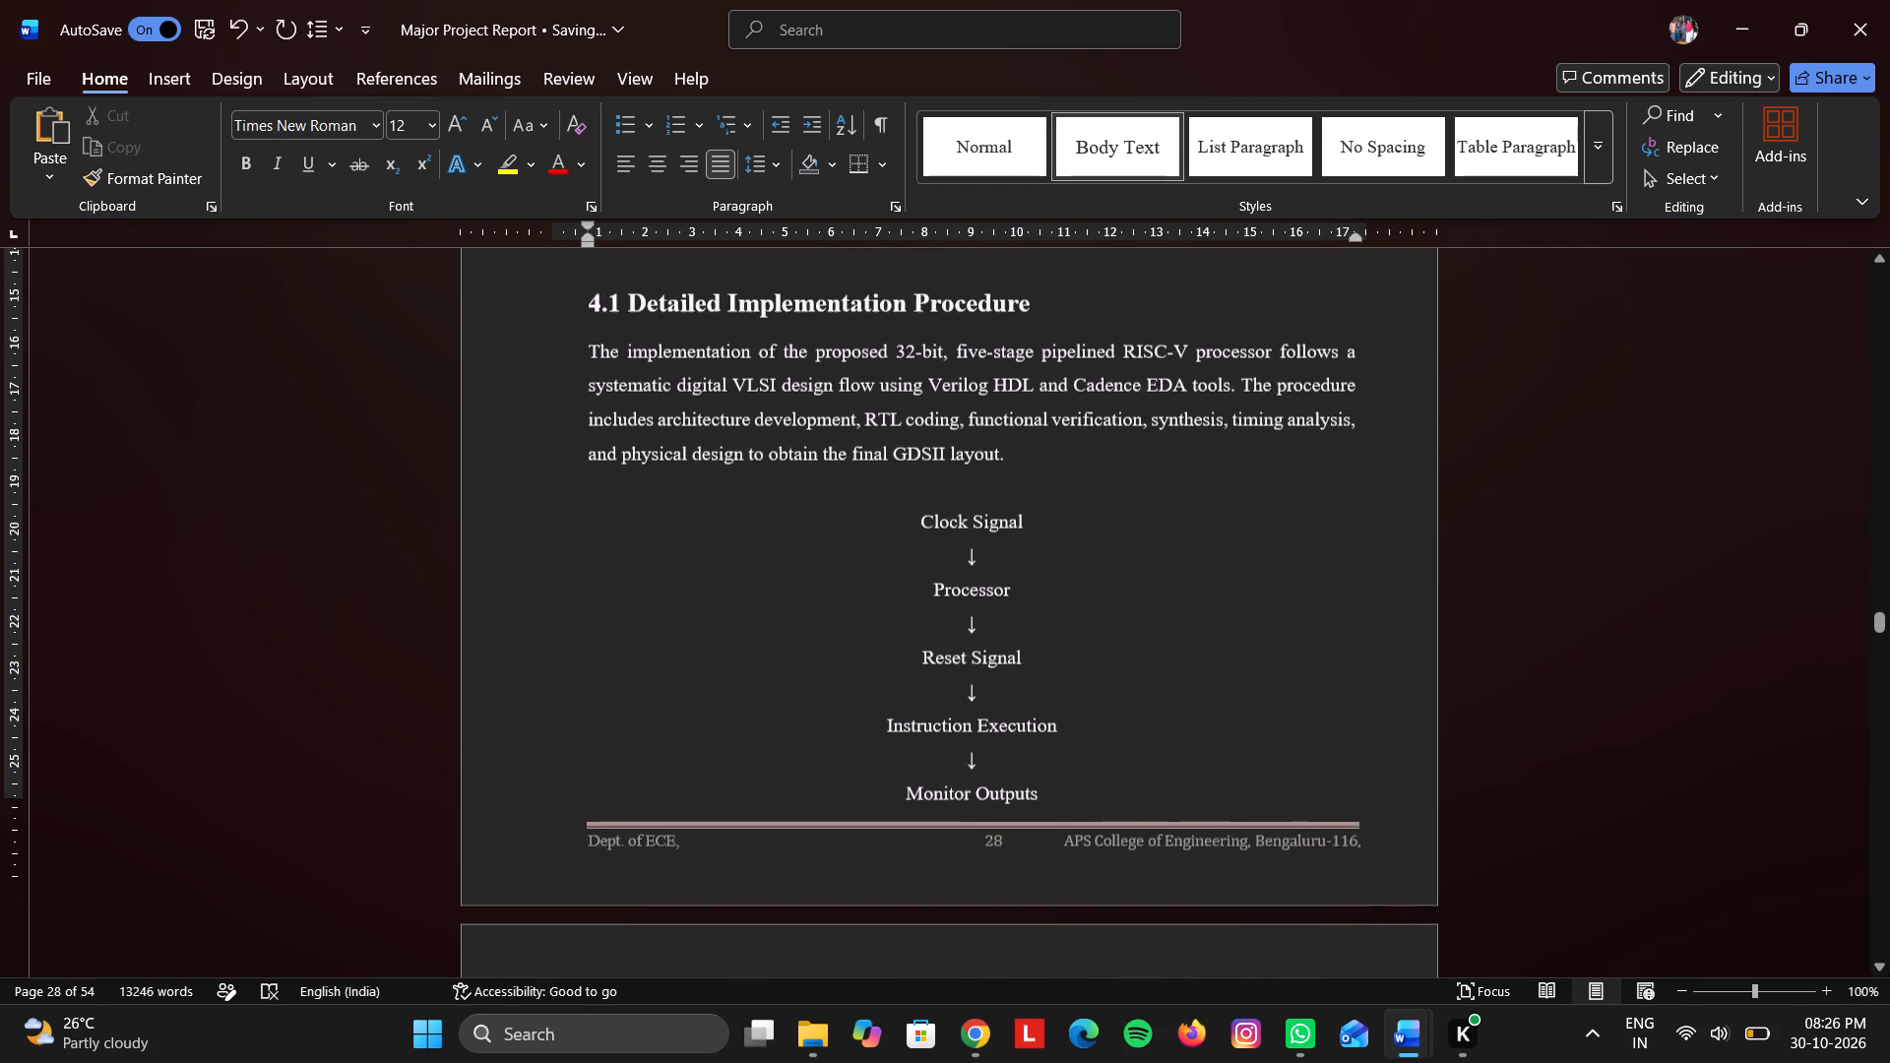
scroll(1156, 536, "down", 15)
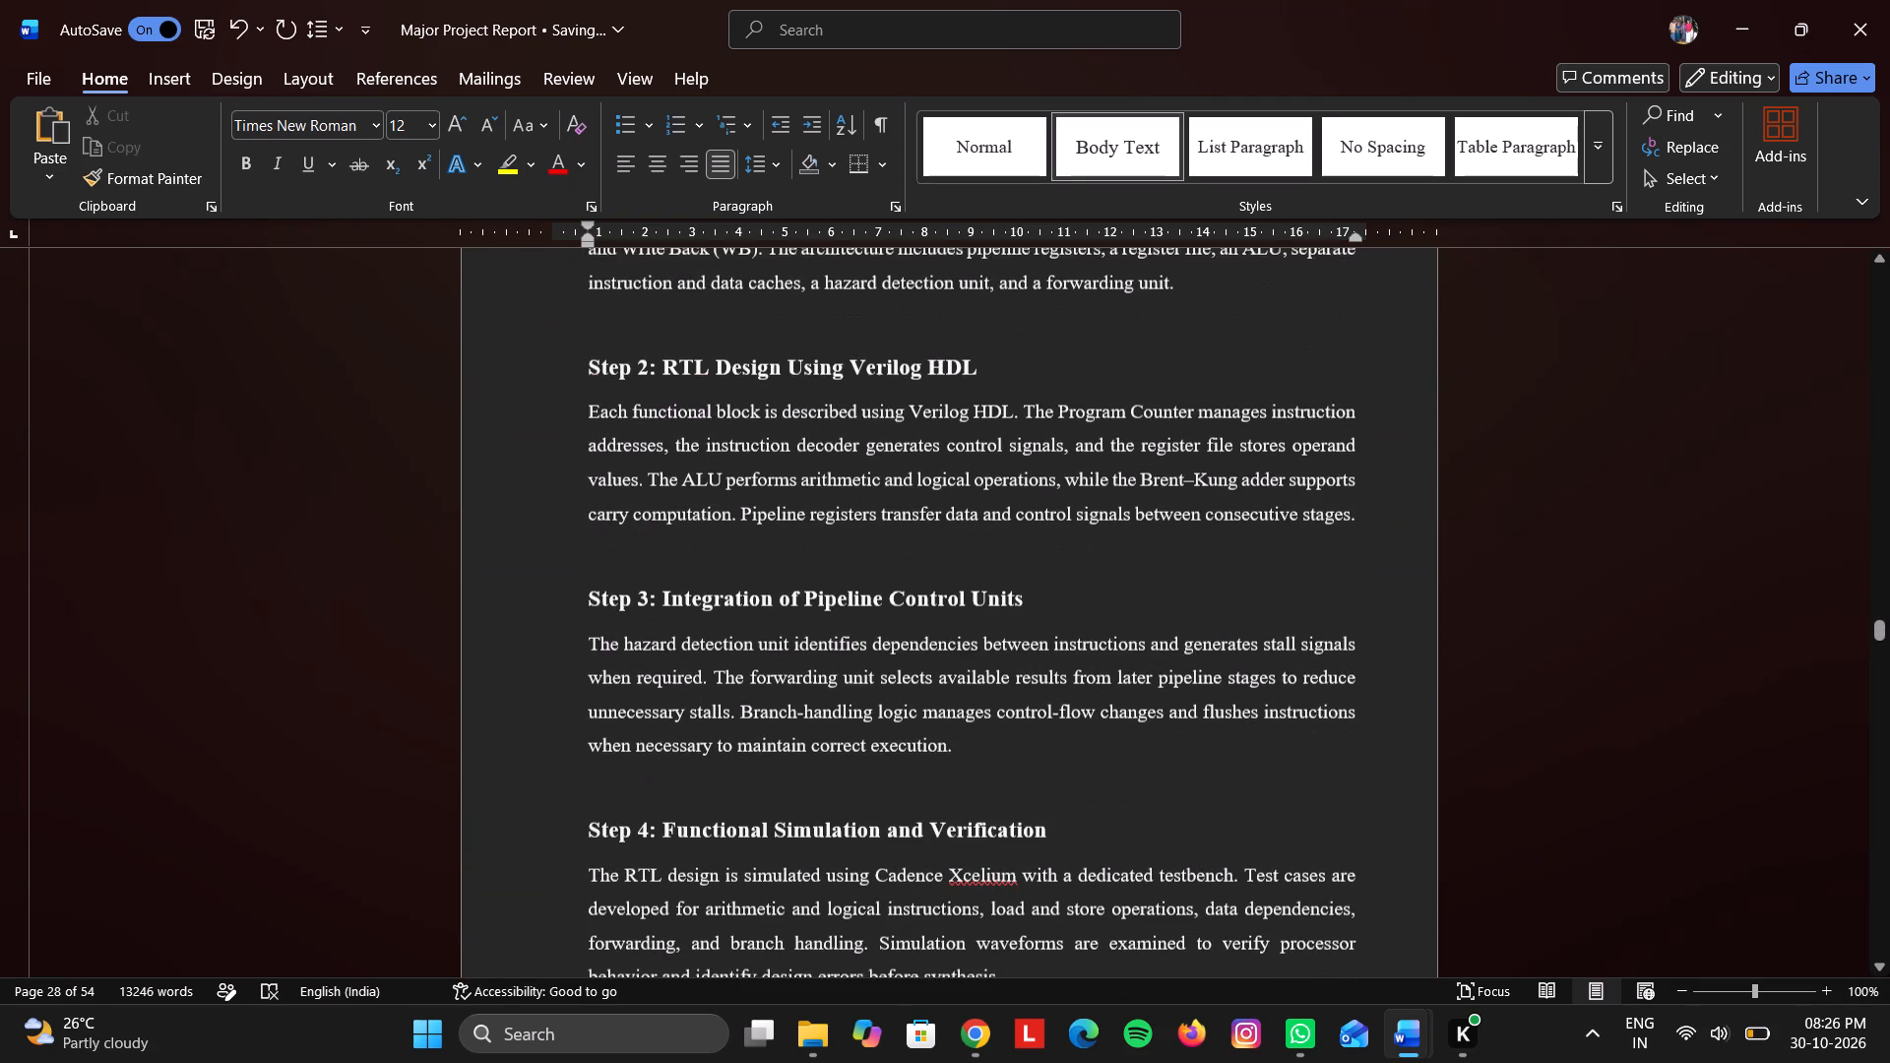
left_click(953, 585)
scroll(953, 585, "down", 6)
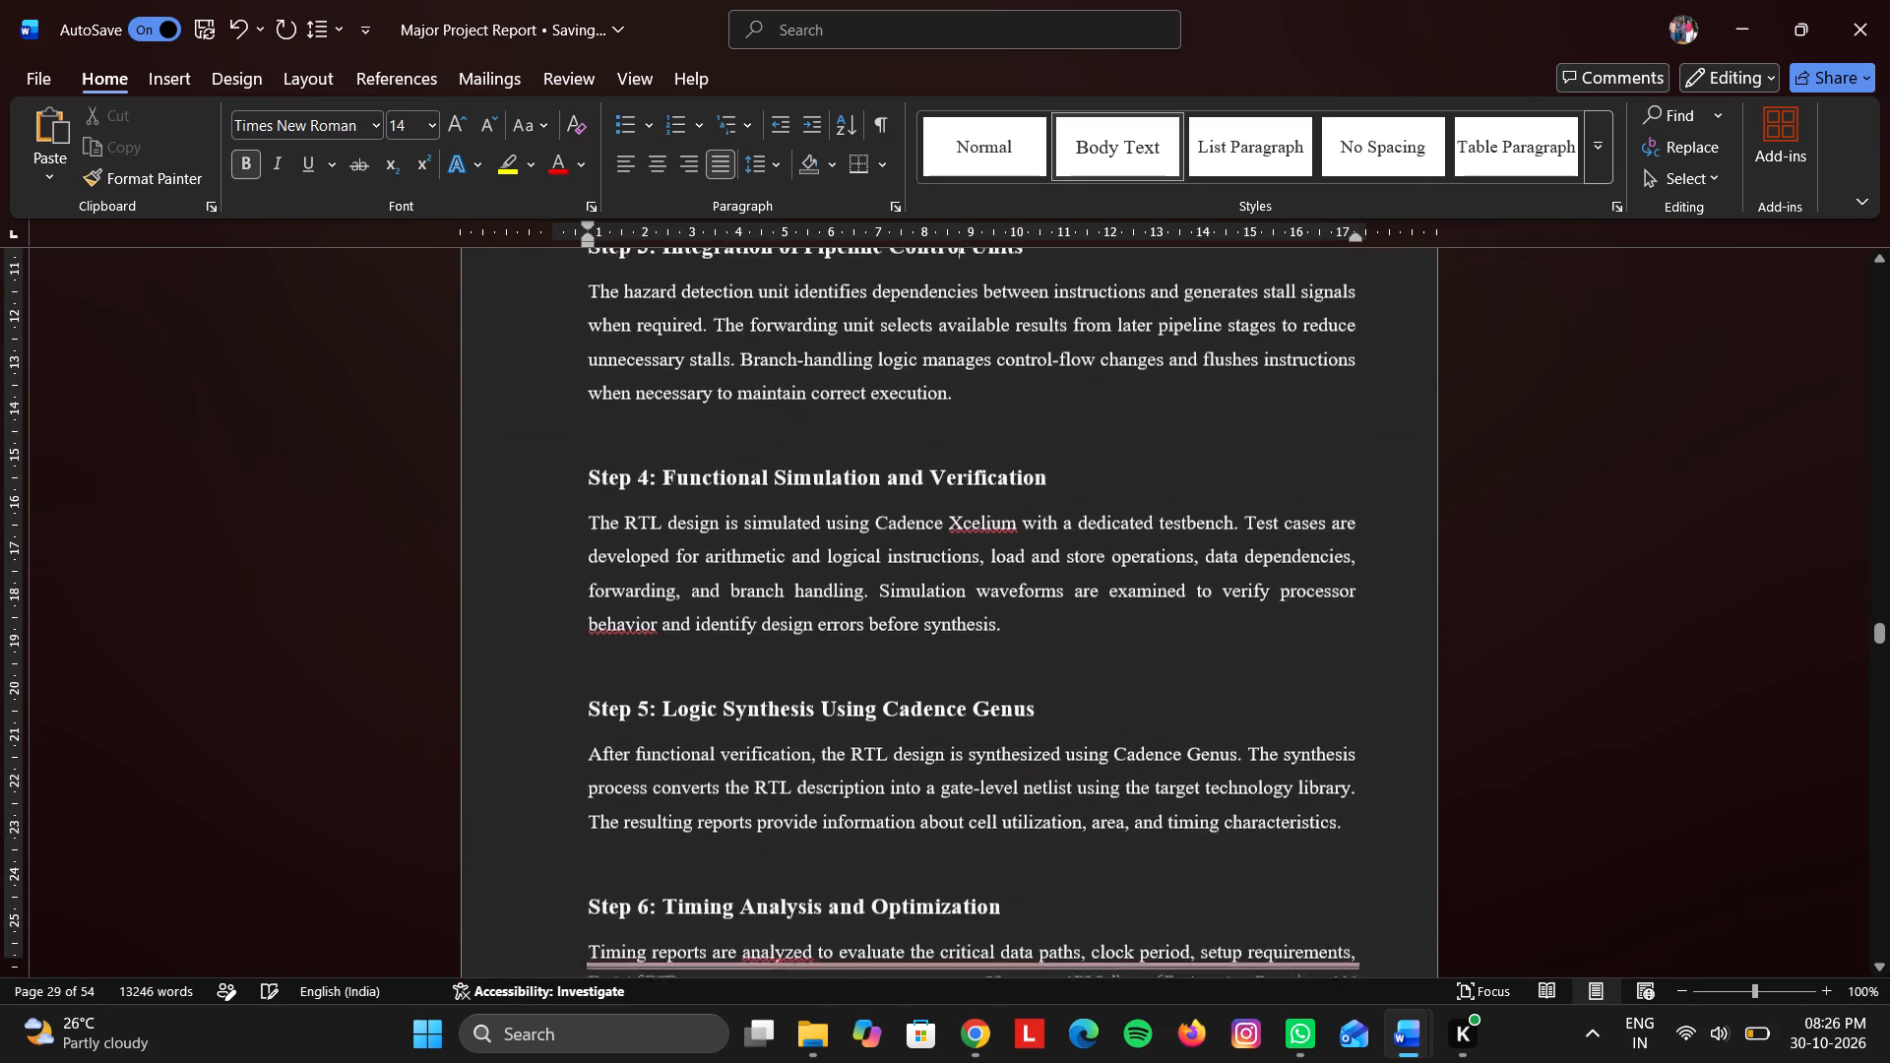
scroll(953, 585, "down", 10)
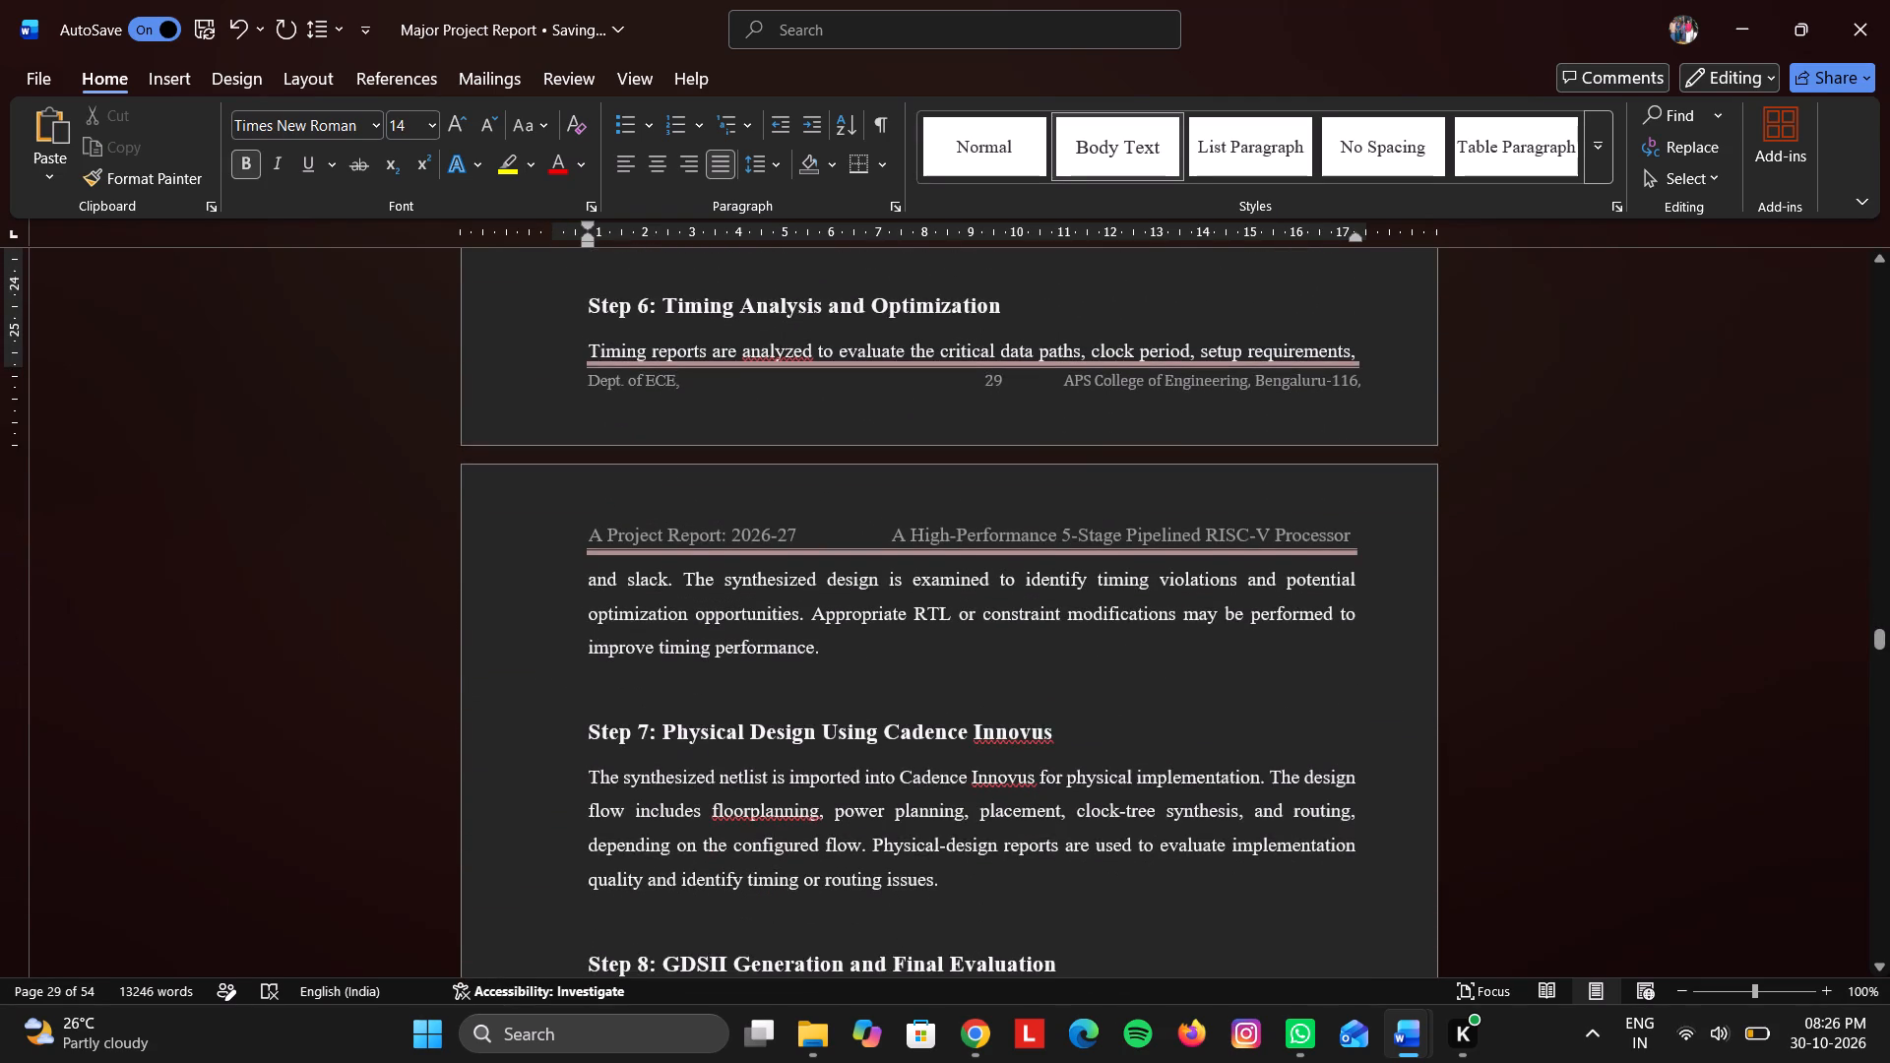
Remove the space before the paragraph under Step 6: Timing Analysis and Optimization.
scroll(953, 585, "up", 4)
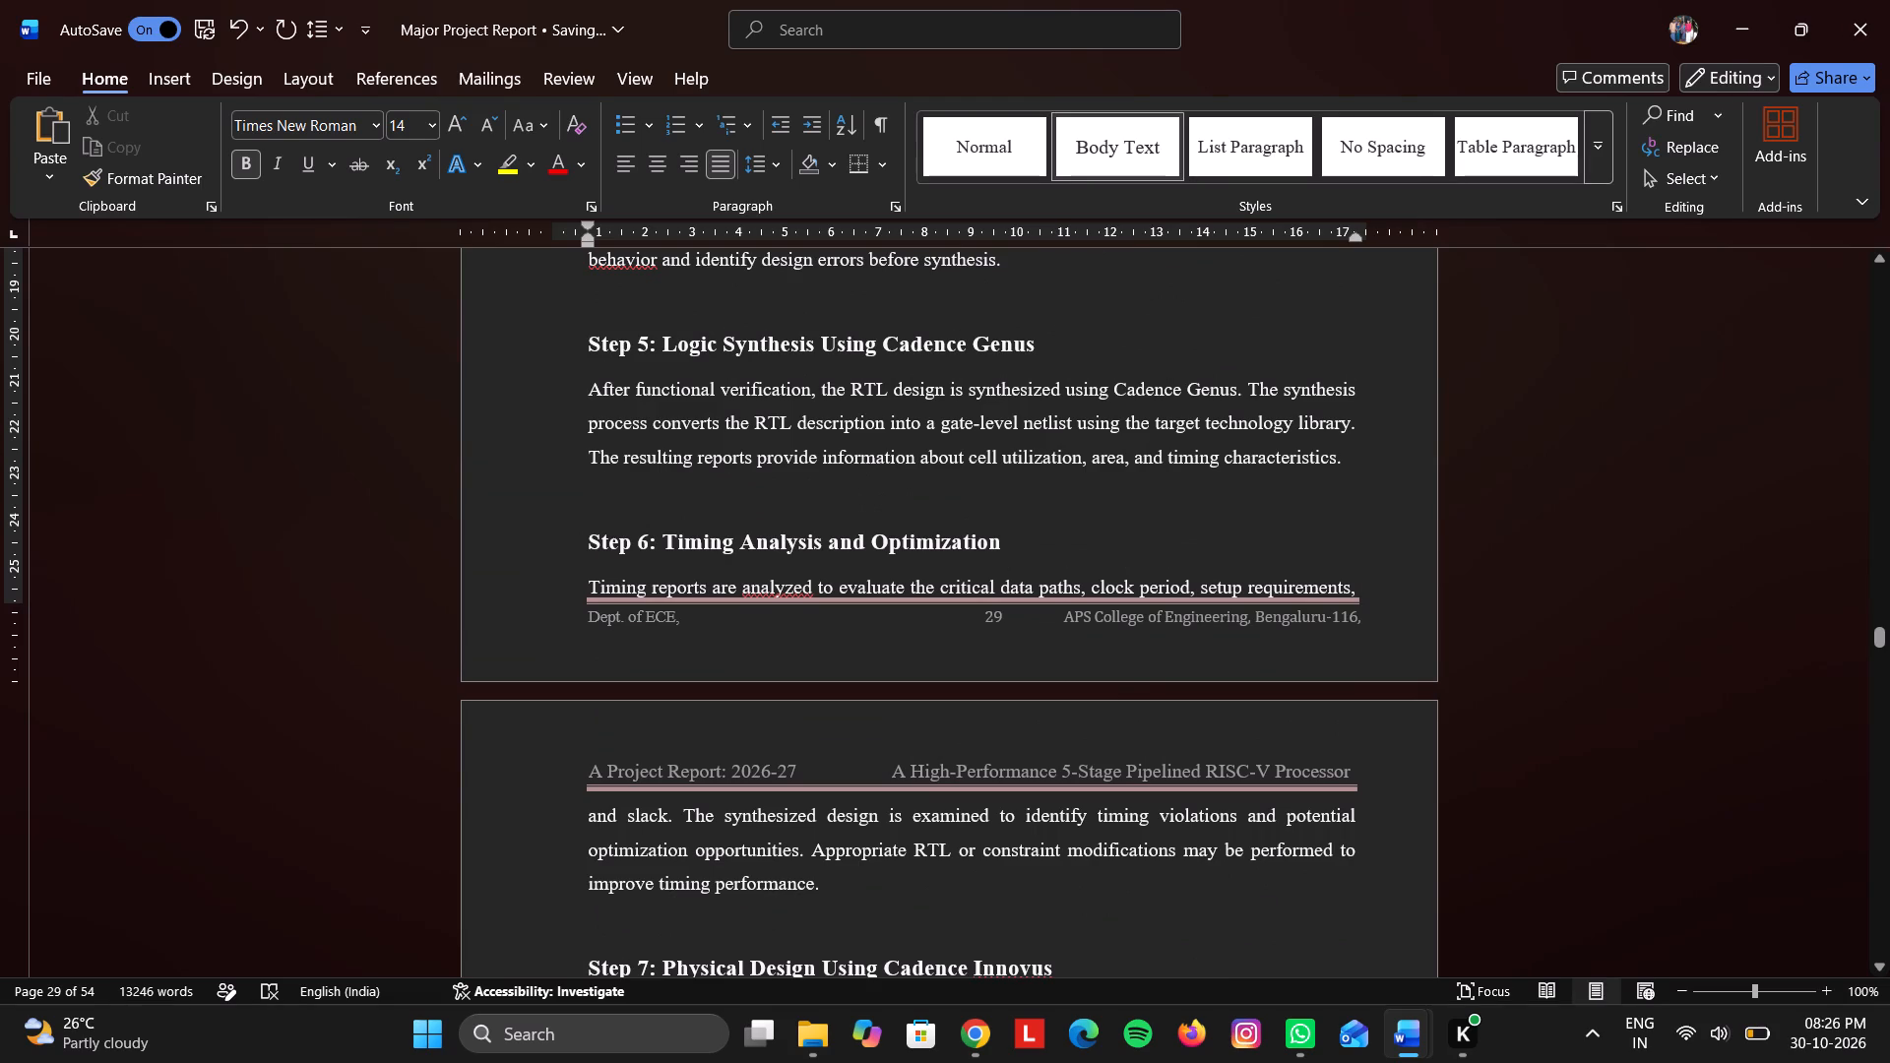
left_click_drag(589, 579, 640, 585)
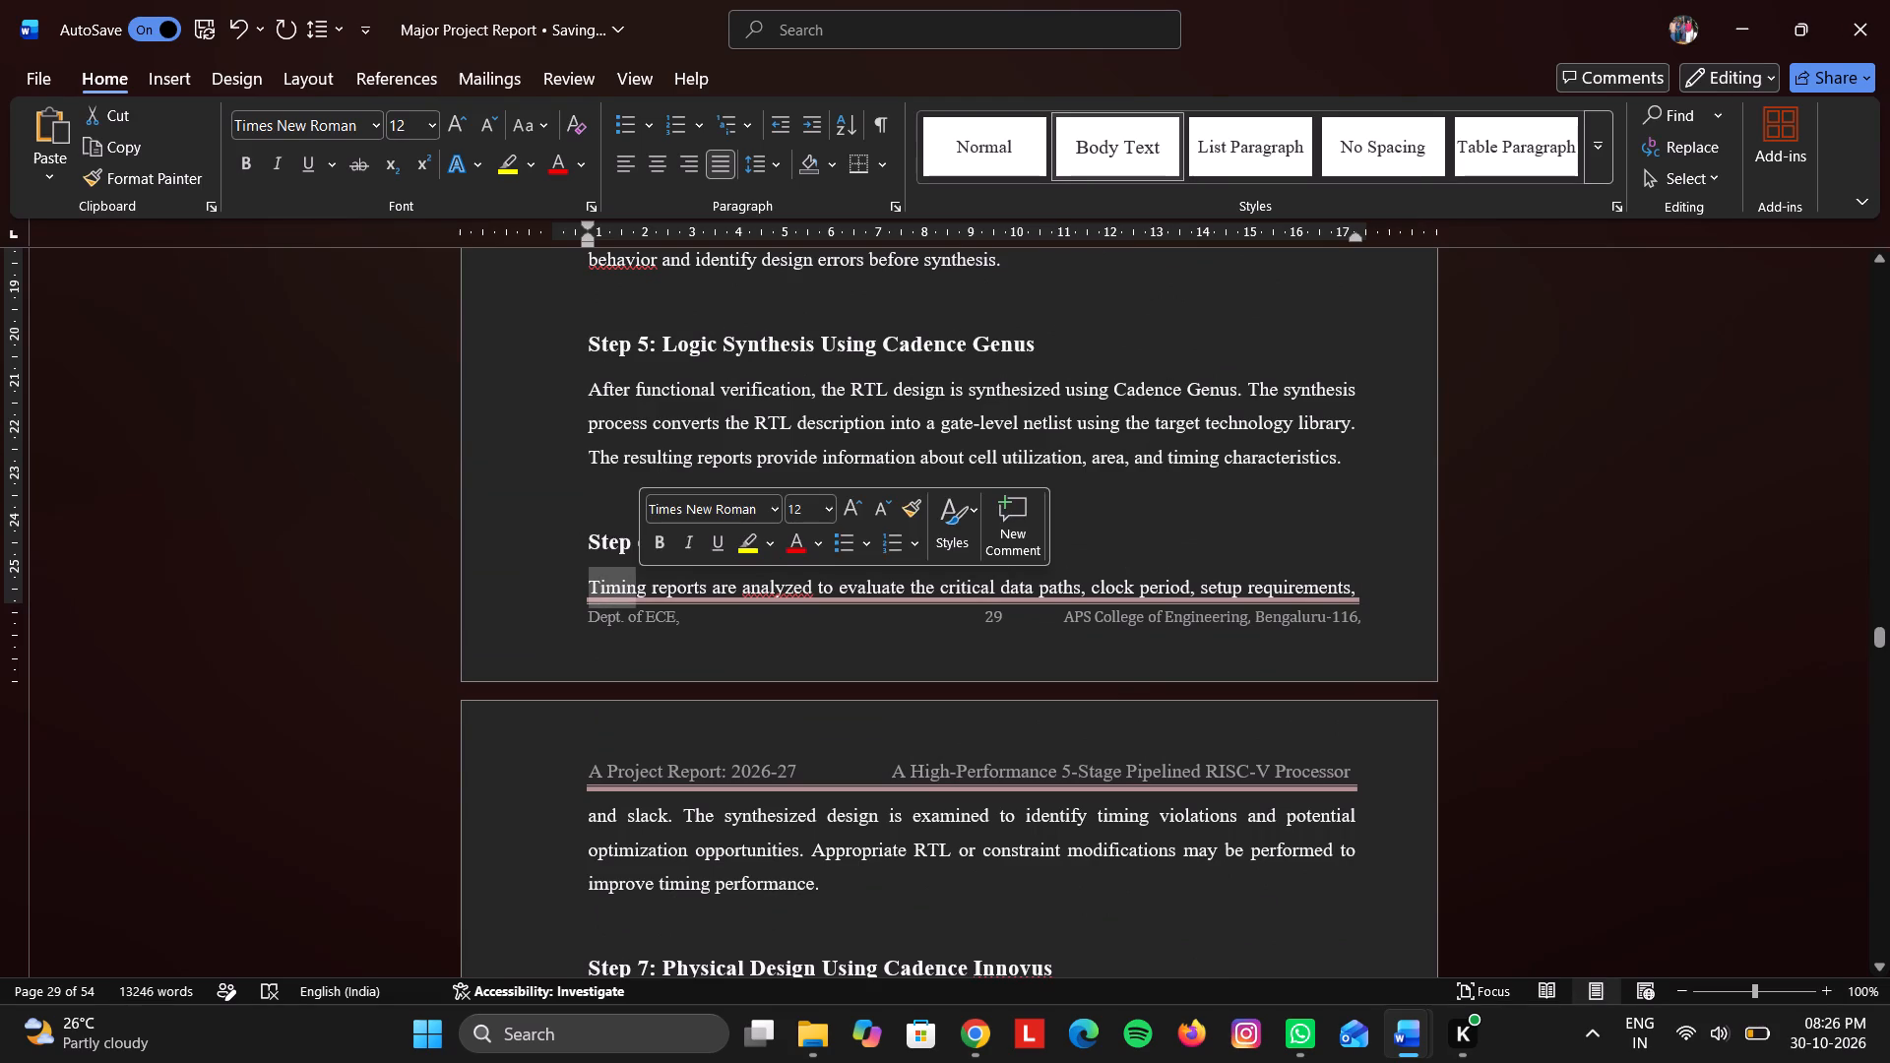
left_click(775, 174)
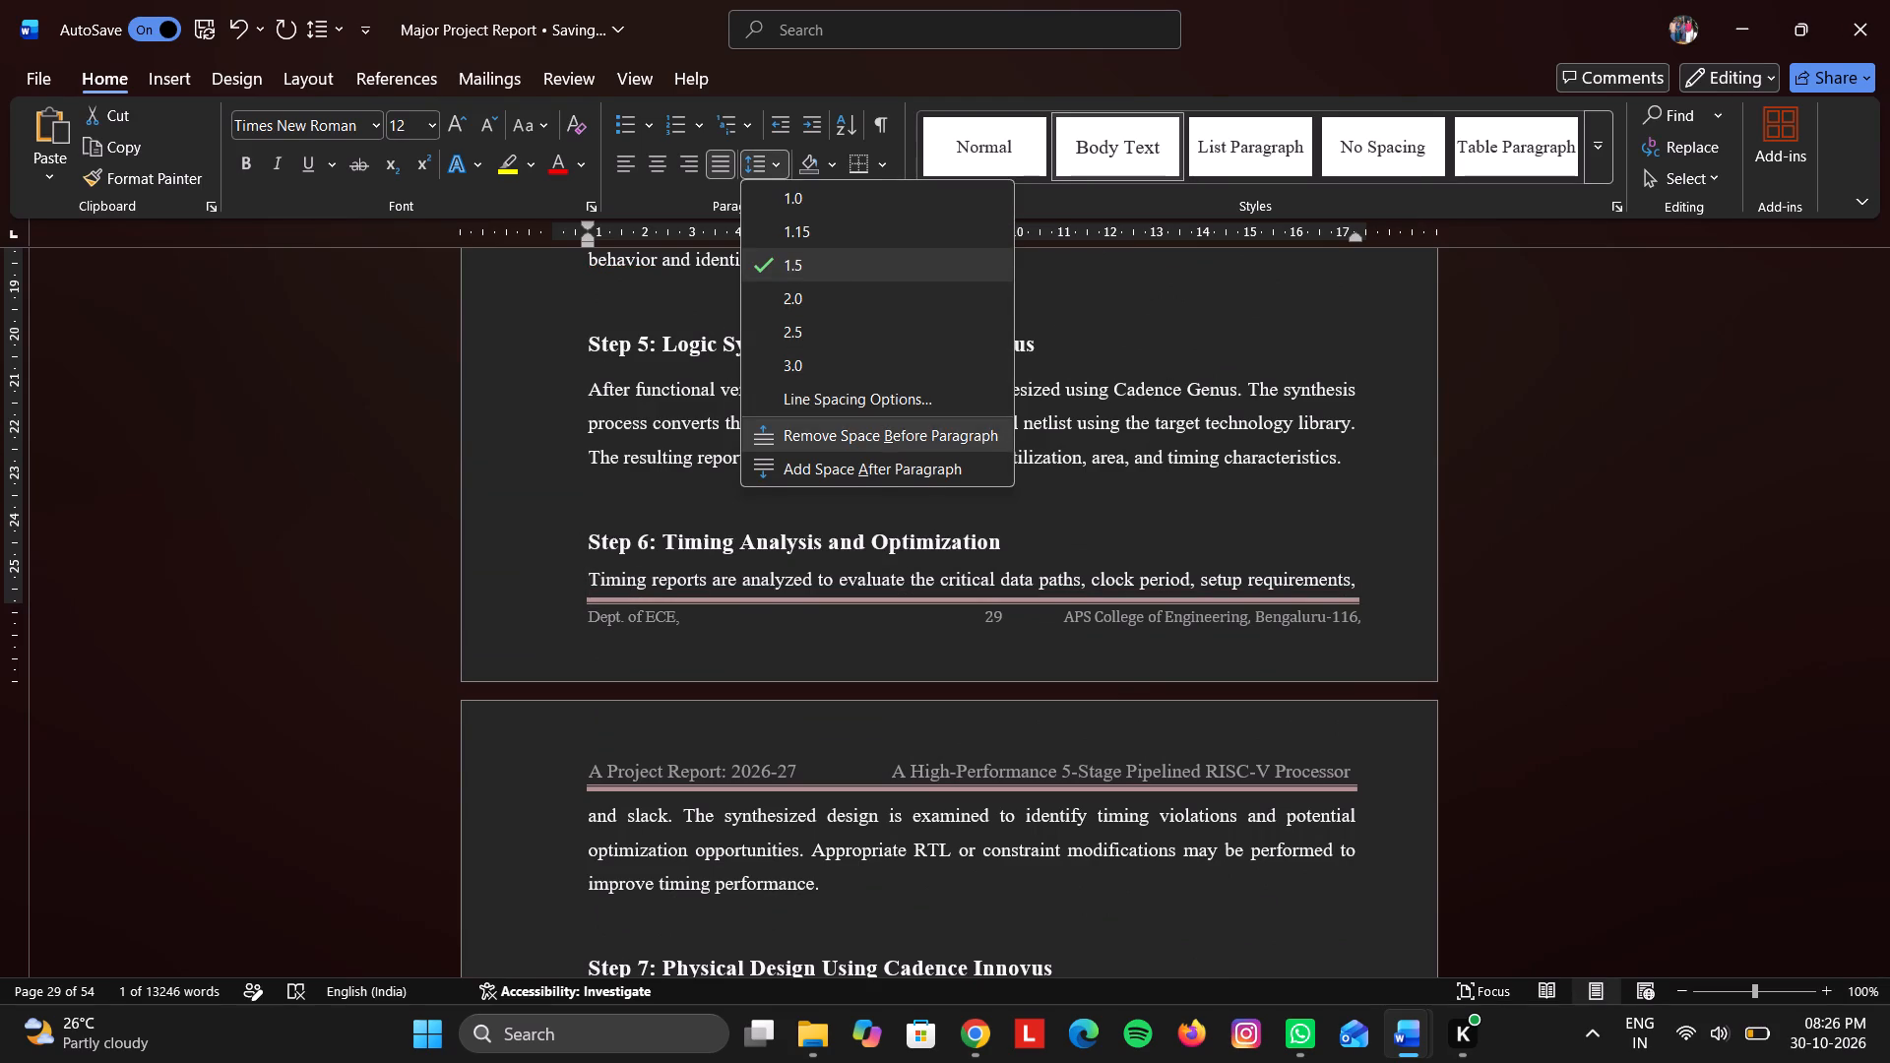
left_click(818, 429)
left_click(1046, 527)
Increase the font size of the 4.2 Circuit Design or System Modules heading to 16.
scroll(1046, 527, "down", 1)
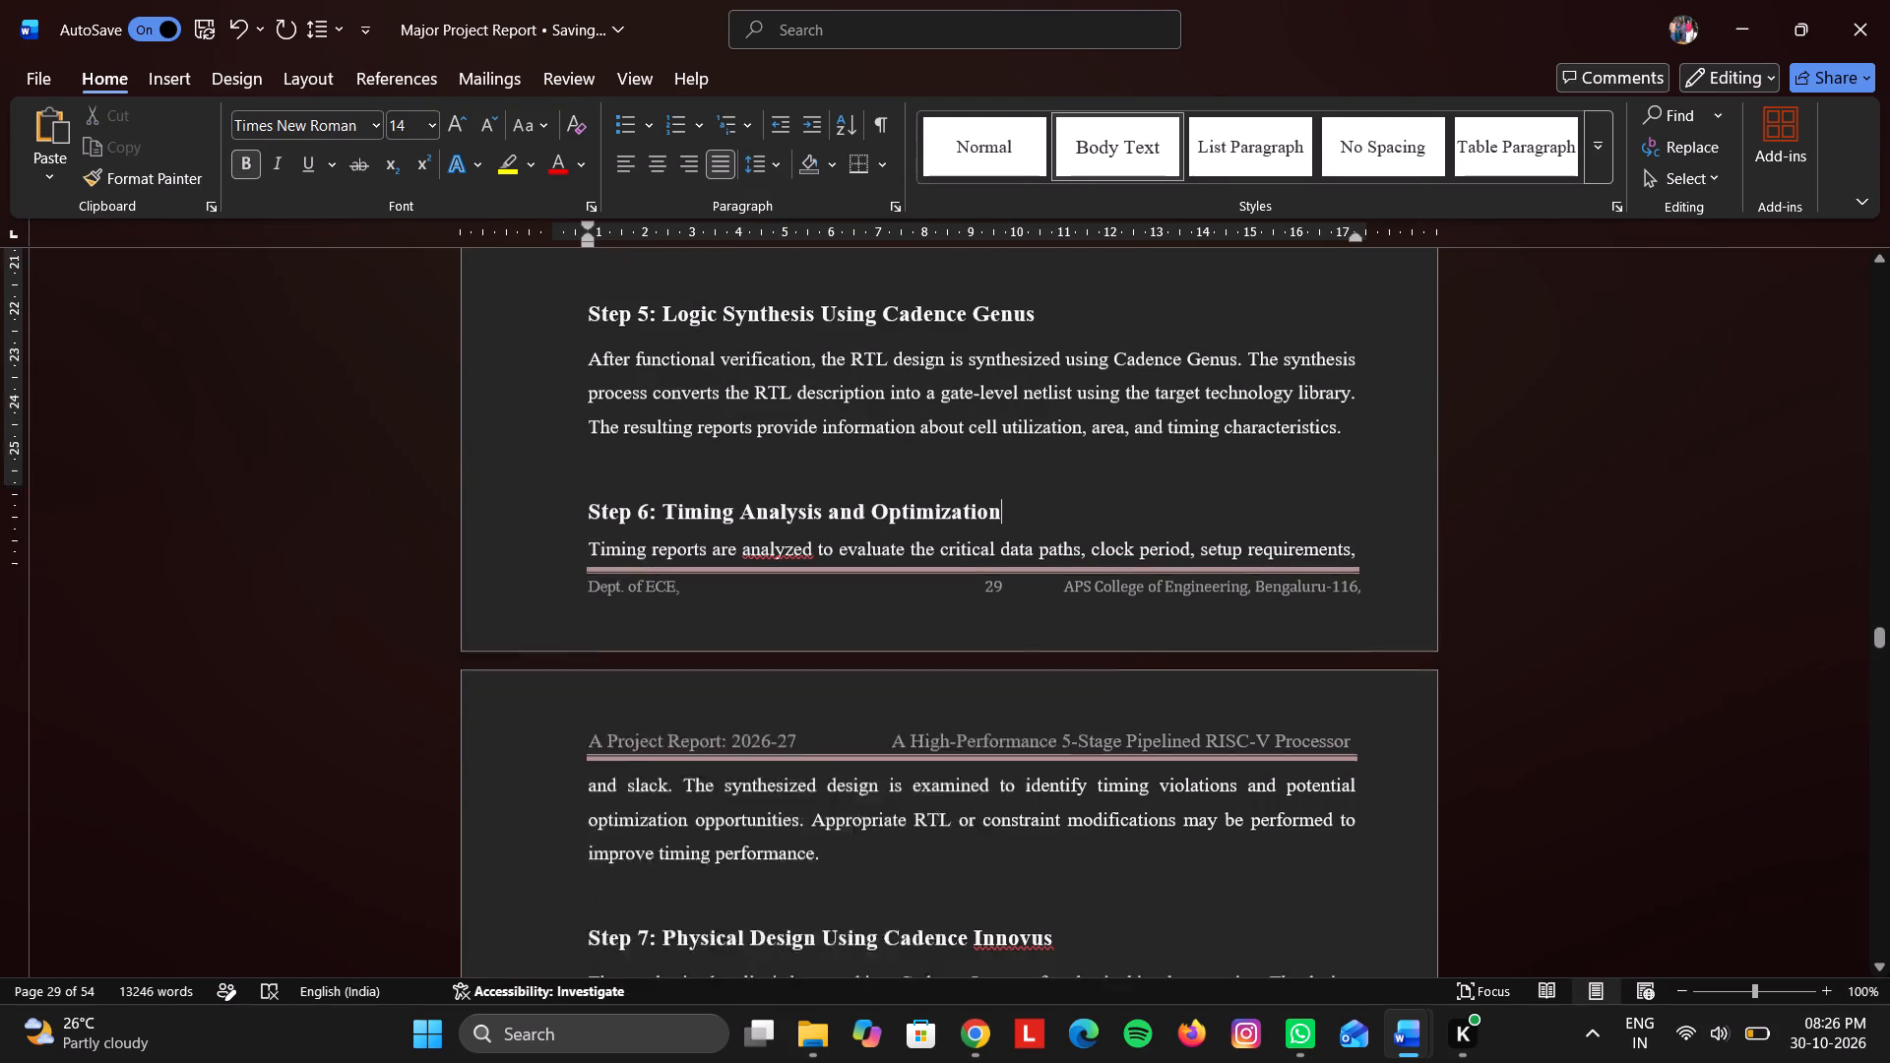
scroll(1046, 527, "down", 6)
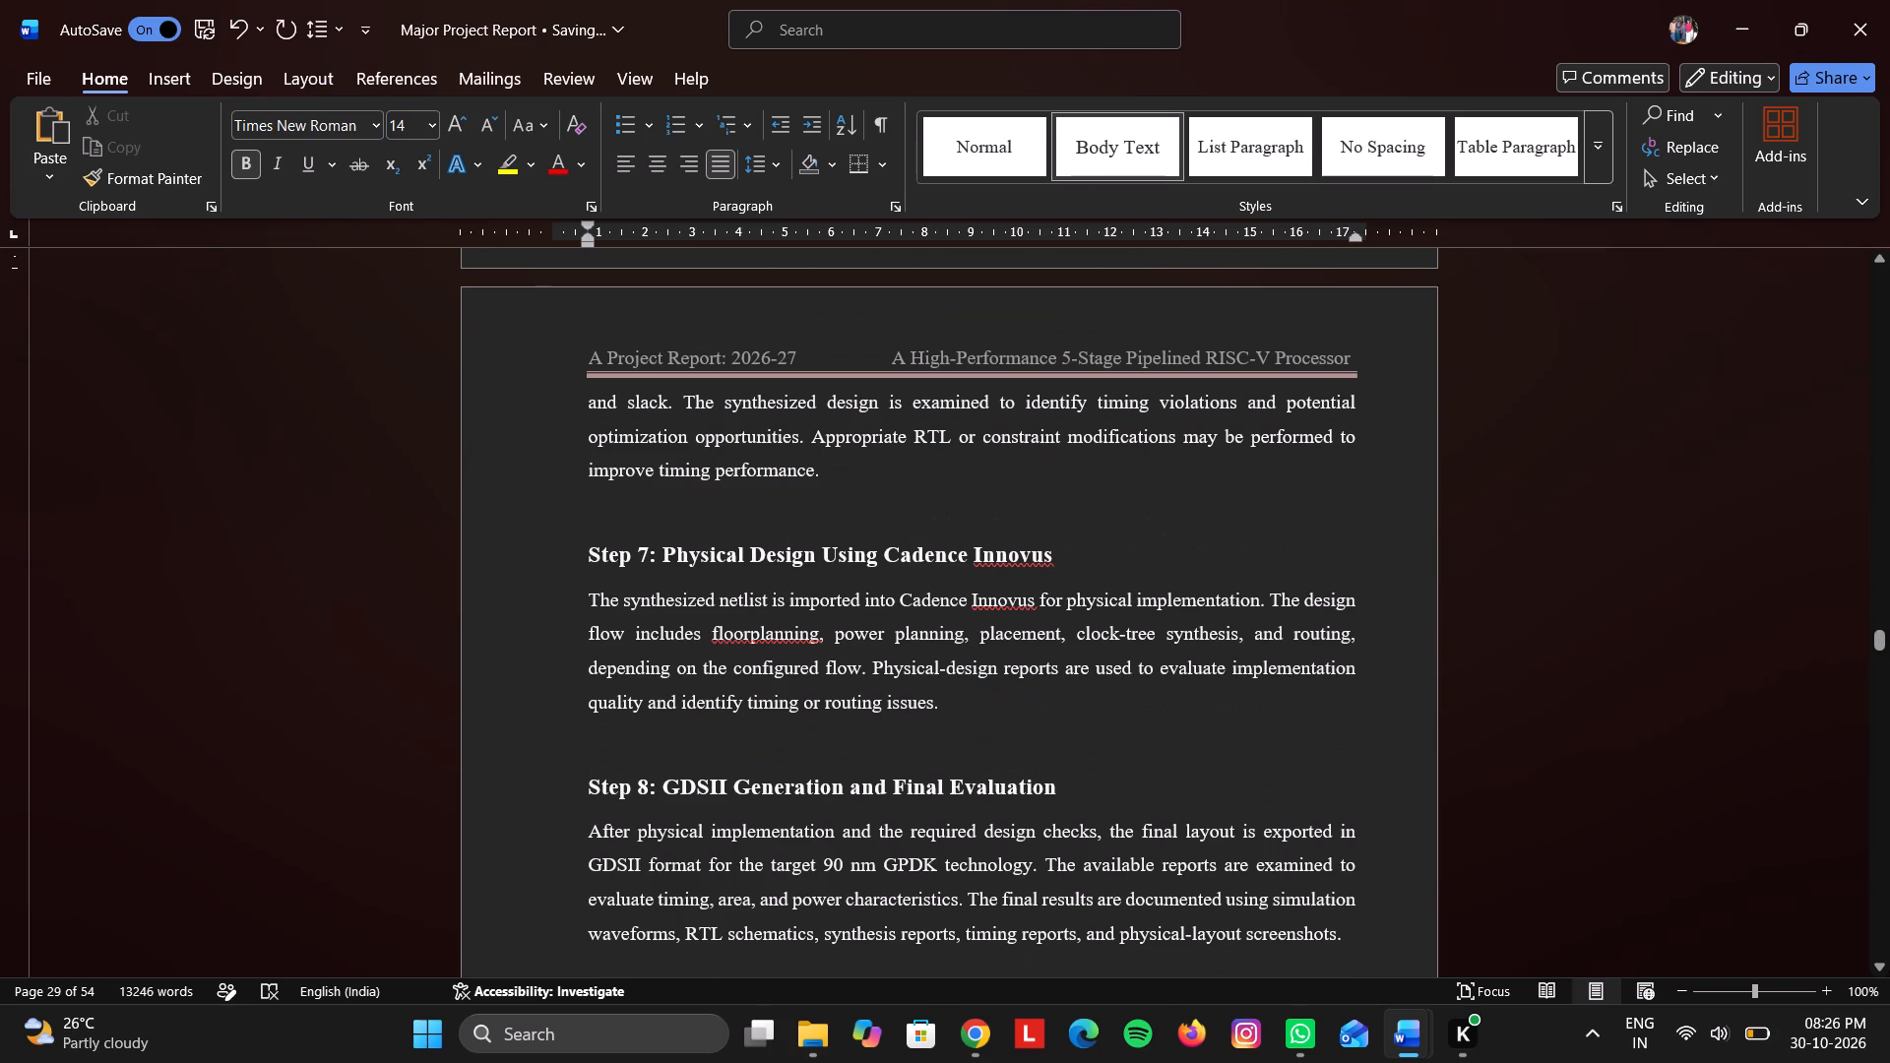
scroll(1047, 527, "down", 5)
left_click(864, 488)
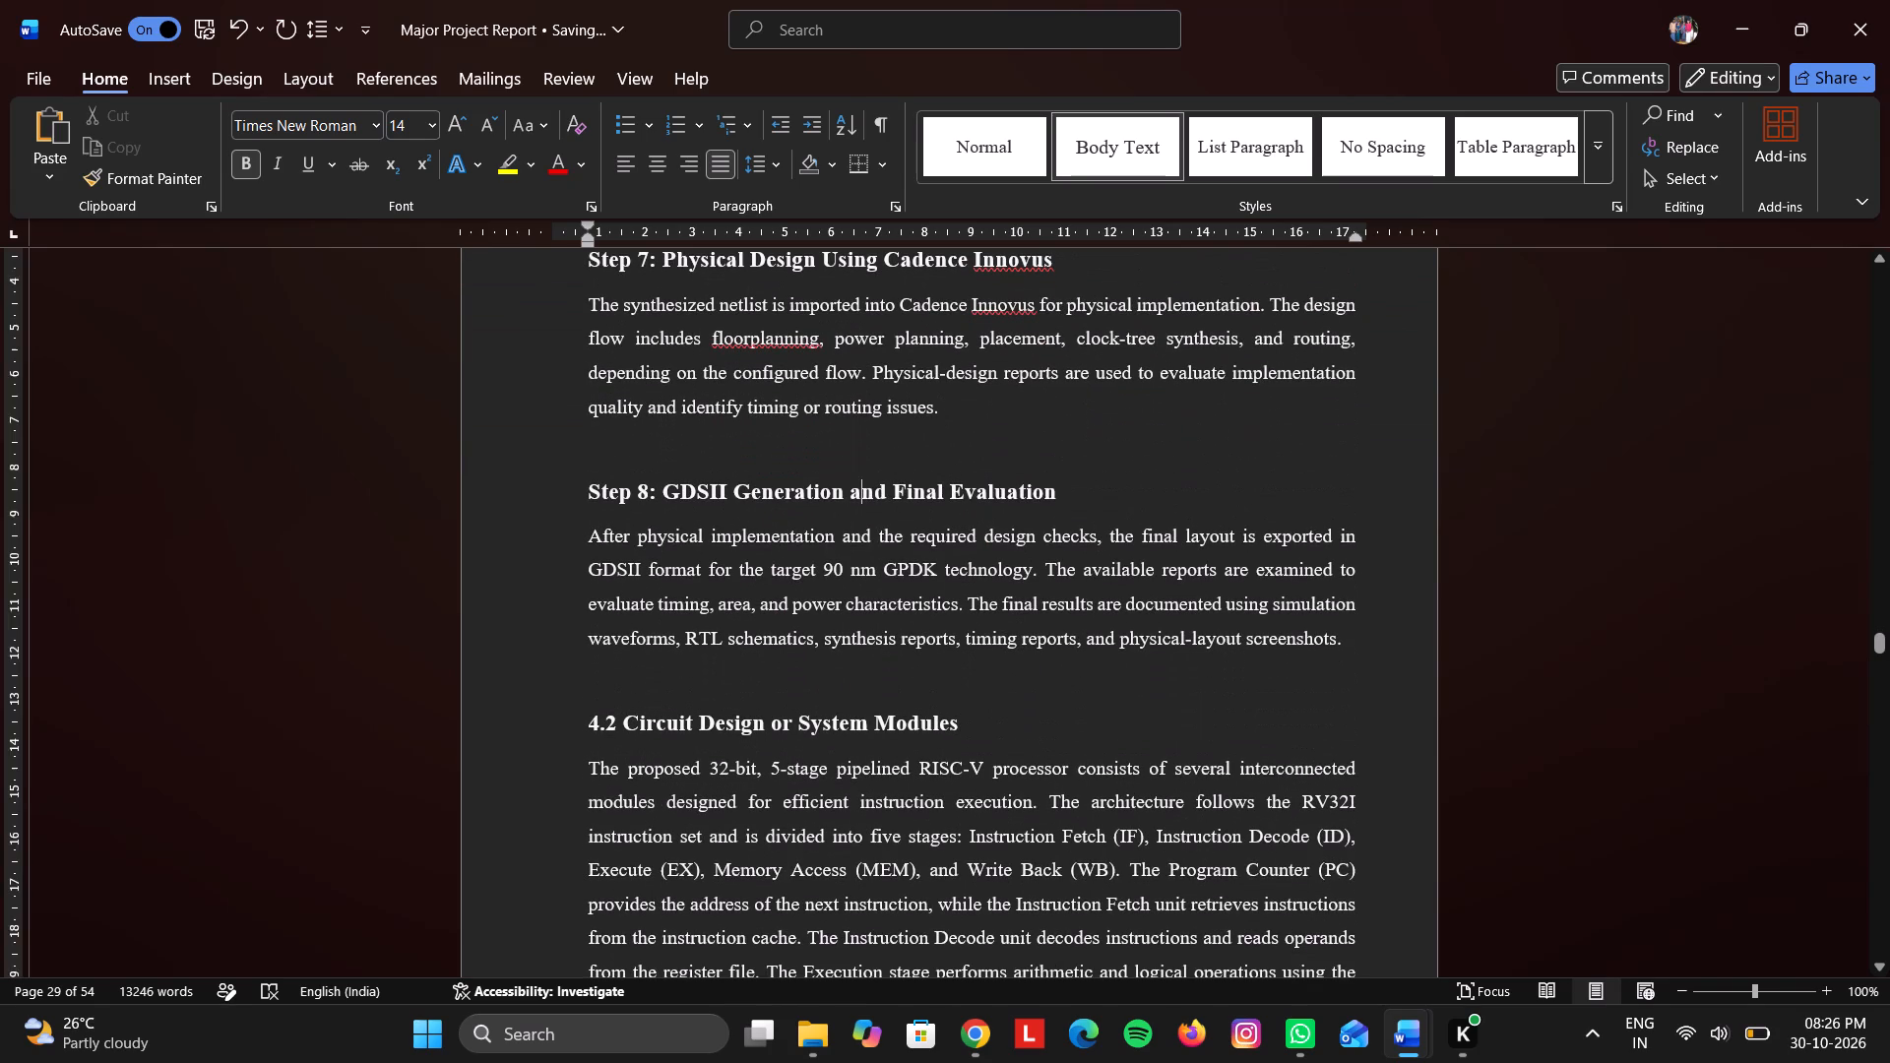
scroll(864, 488, "down", 4)
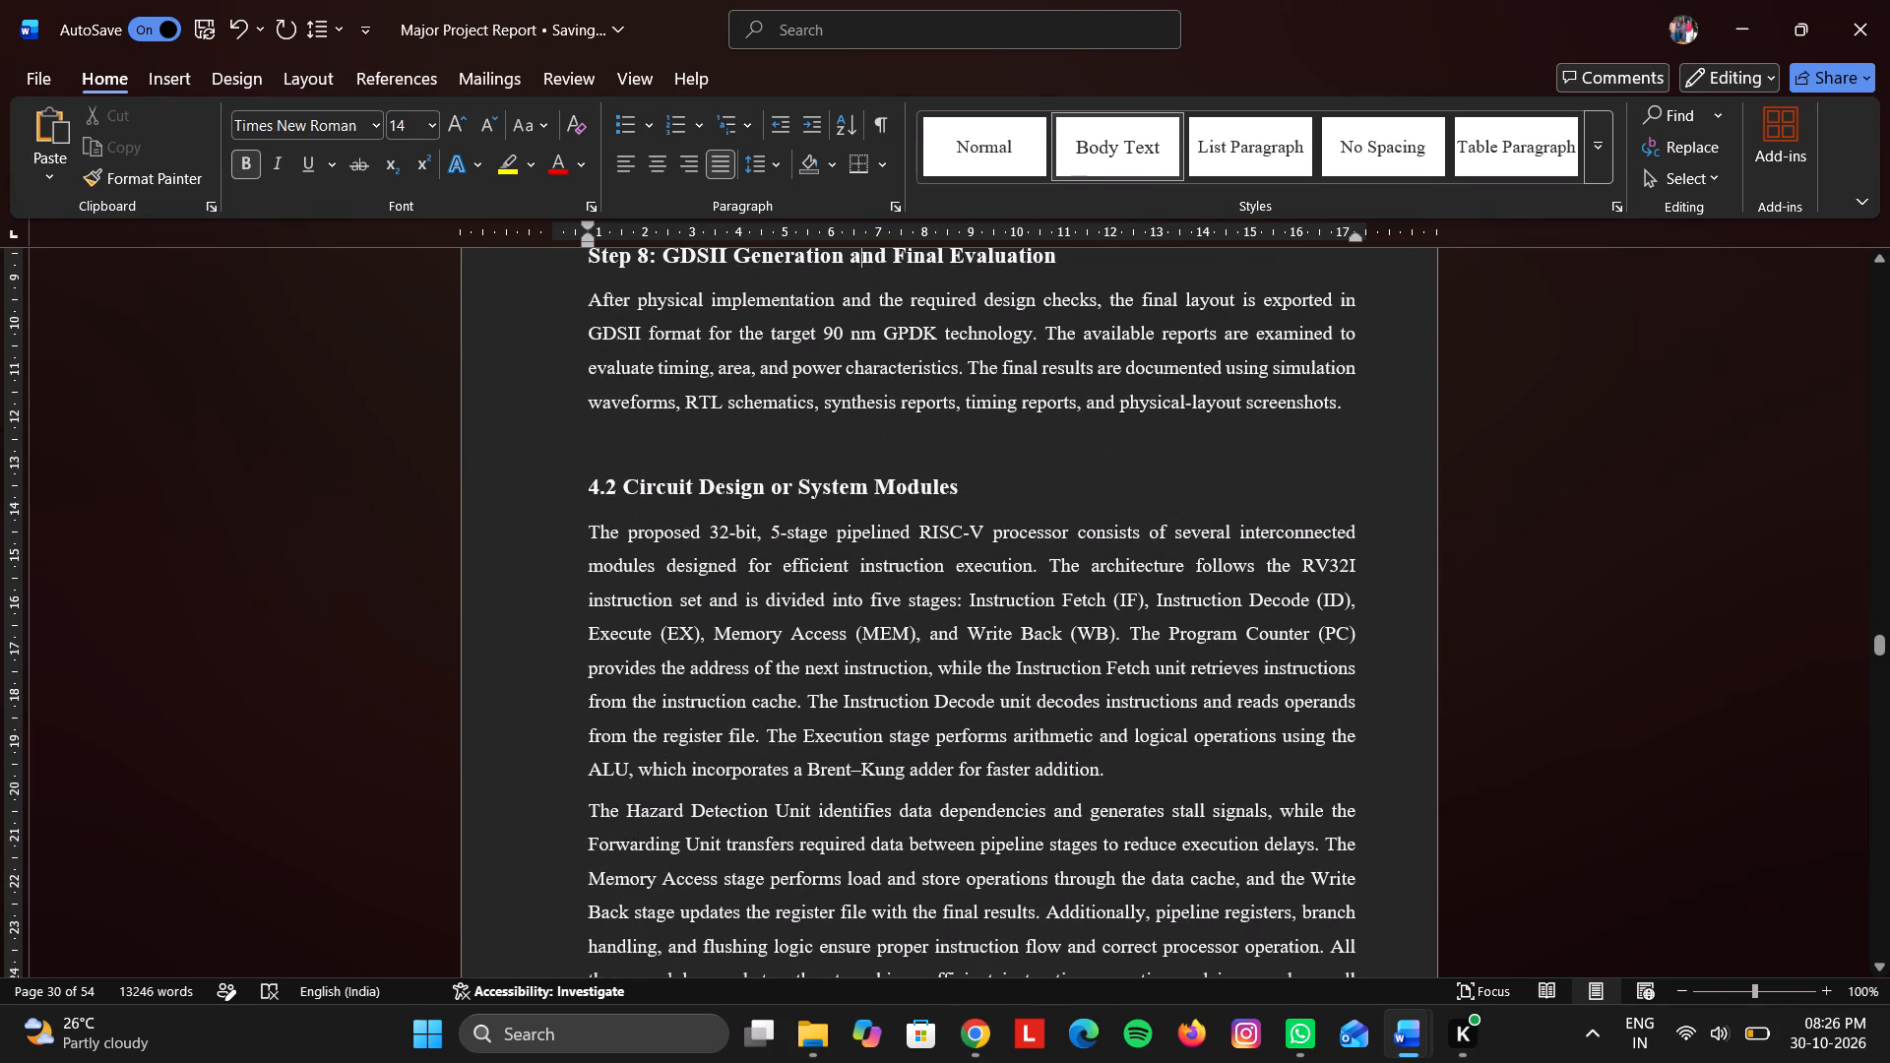
left_click(853, 484)
left_click_drag(984, 482, 984, 480)
left_click_drag(984, 480, 565, 467)
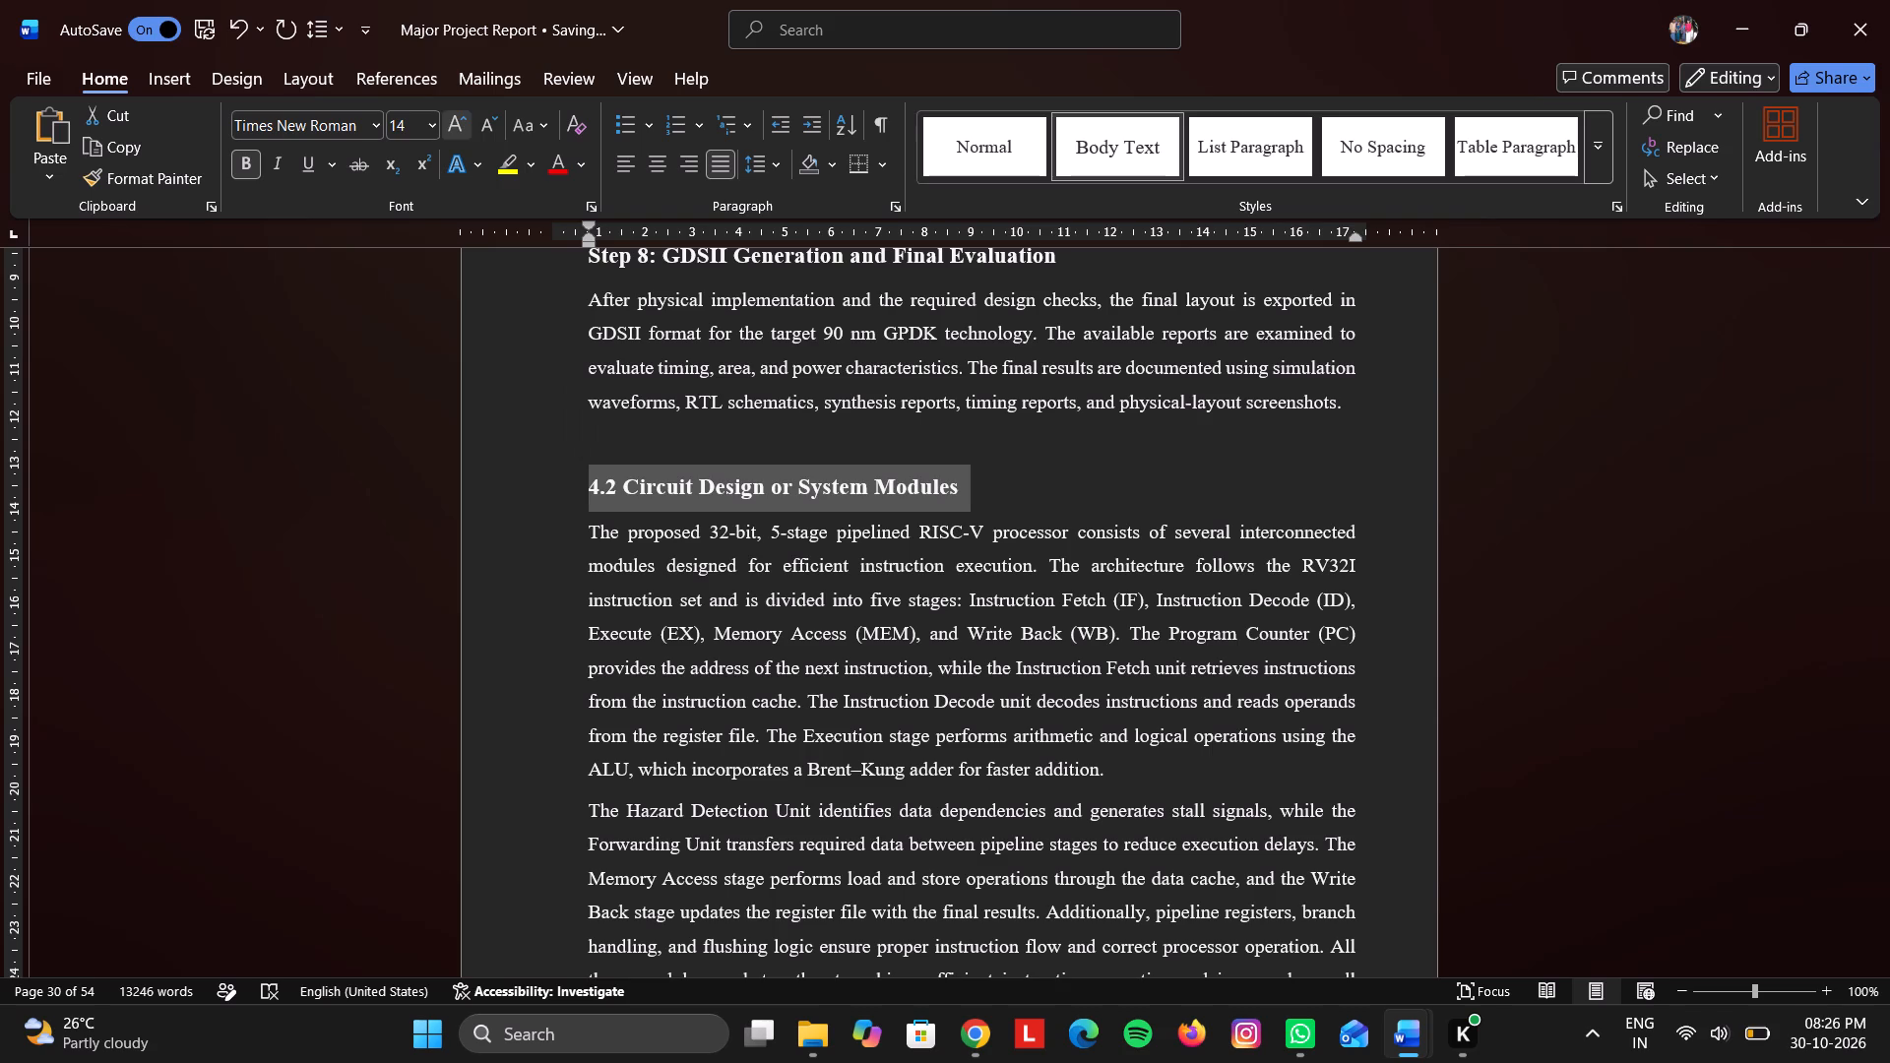
left_click(460, 125)
left_click(1087, 510)
Compare the 4.2 heading's size and spacing with the 4.1 Detailed Implementation Procedure heading and the step headings between them.
scroll(1087, 510, "up", 9)
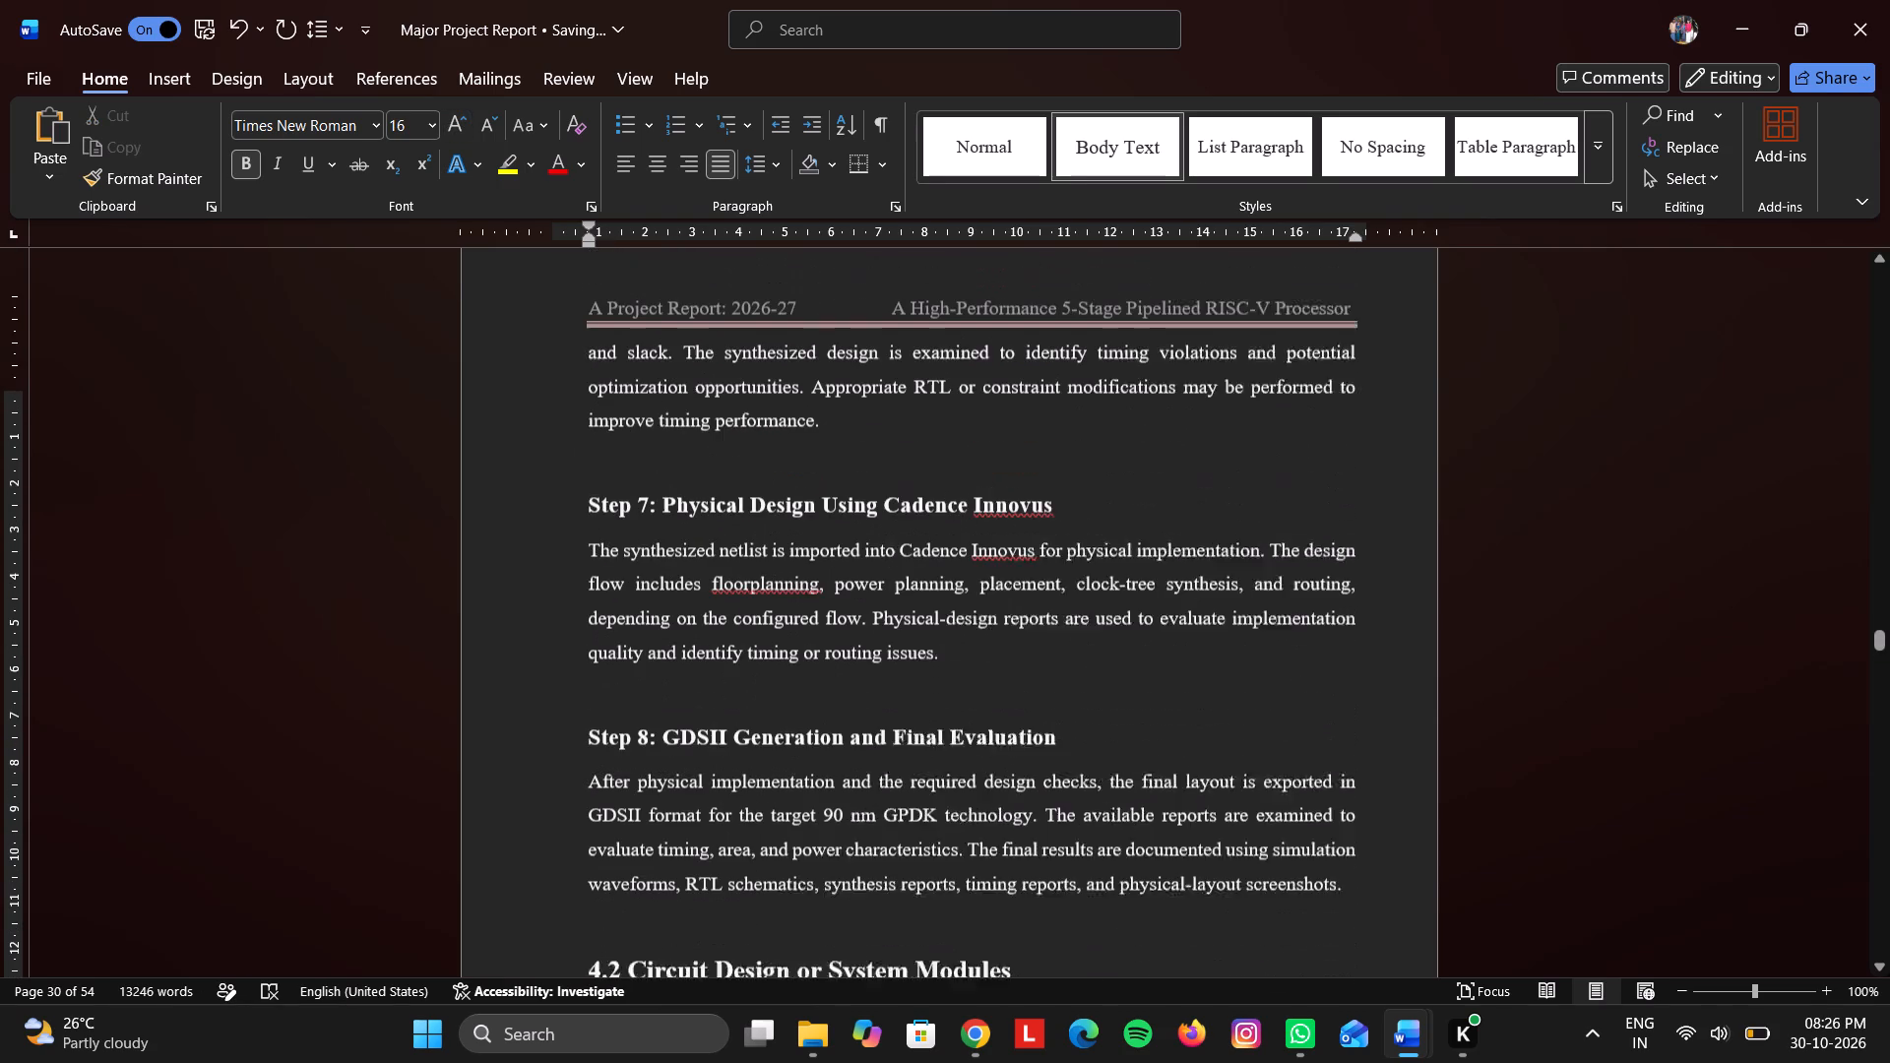
scroll(1087, 510, "down", 8)
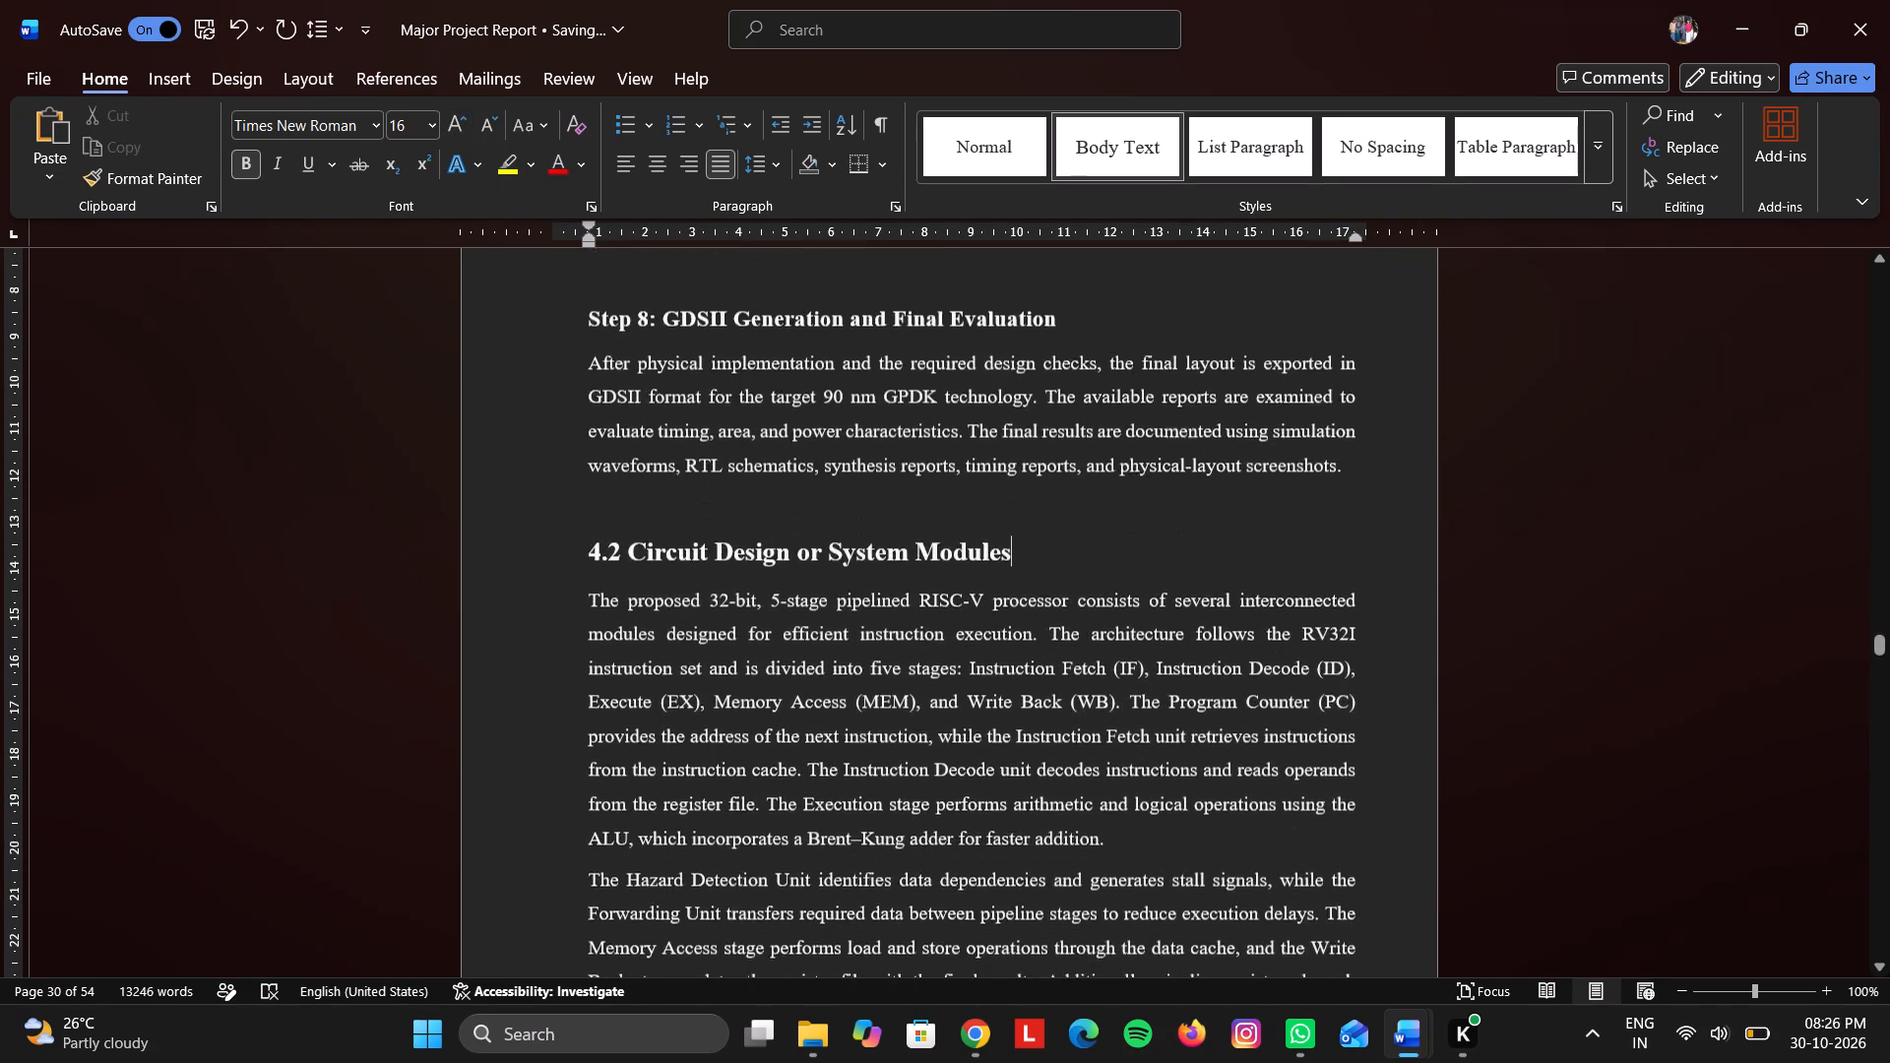
scroll(1087, 510, "up", 20)
scroll(1087, 510, "up", 10)
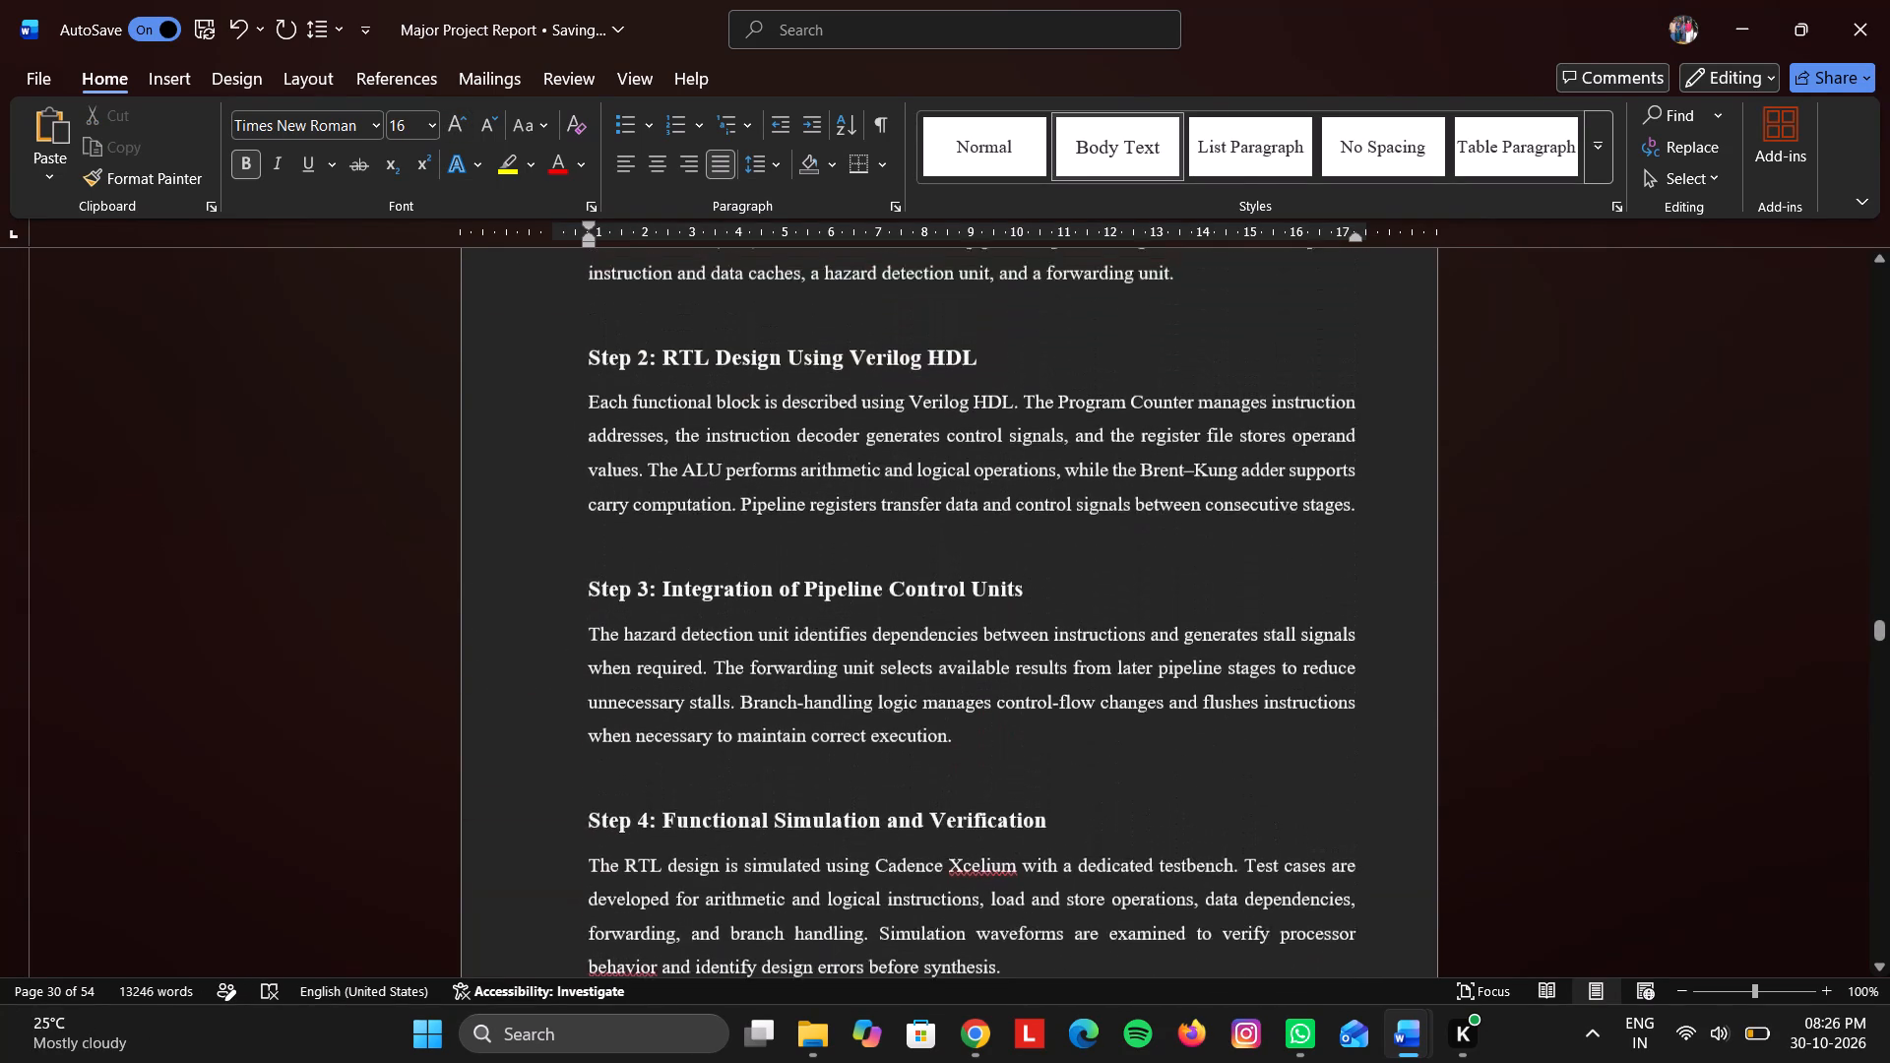
scroll(1087, 510, "up", 18)
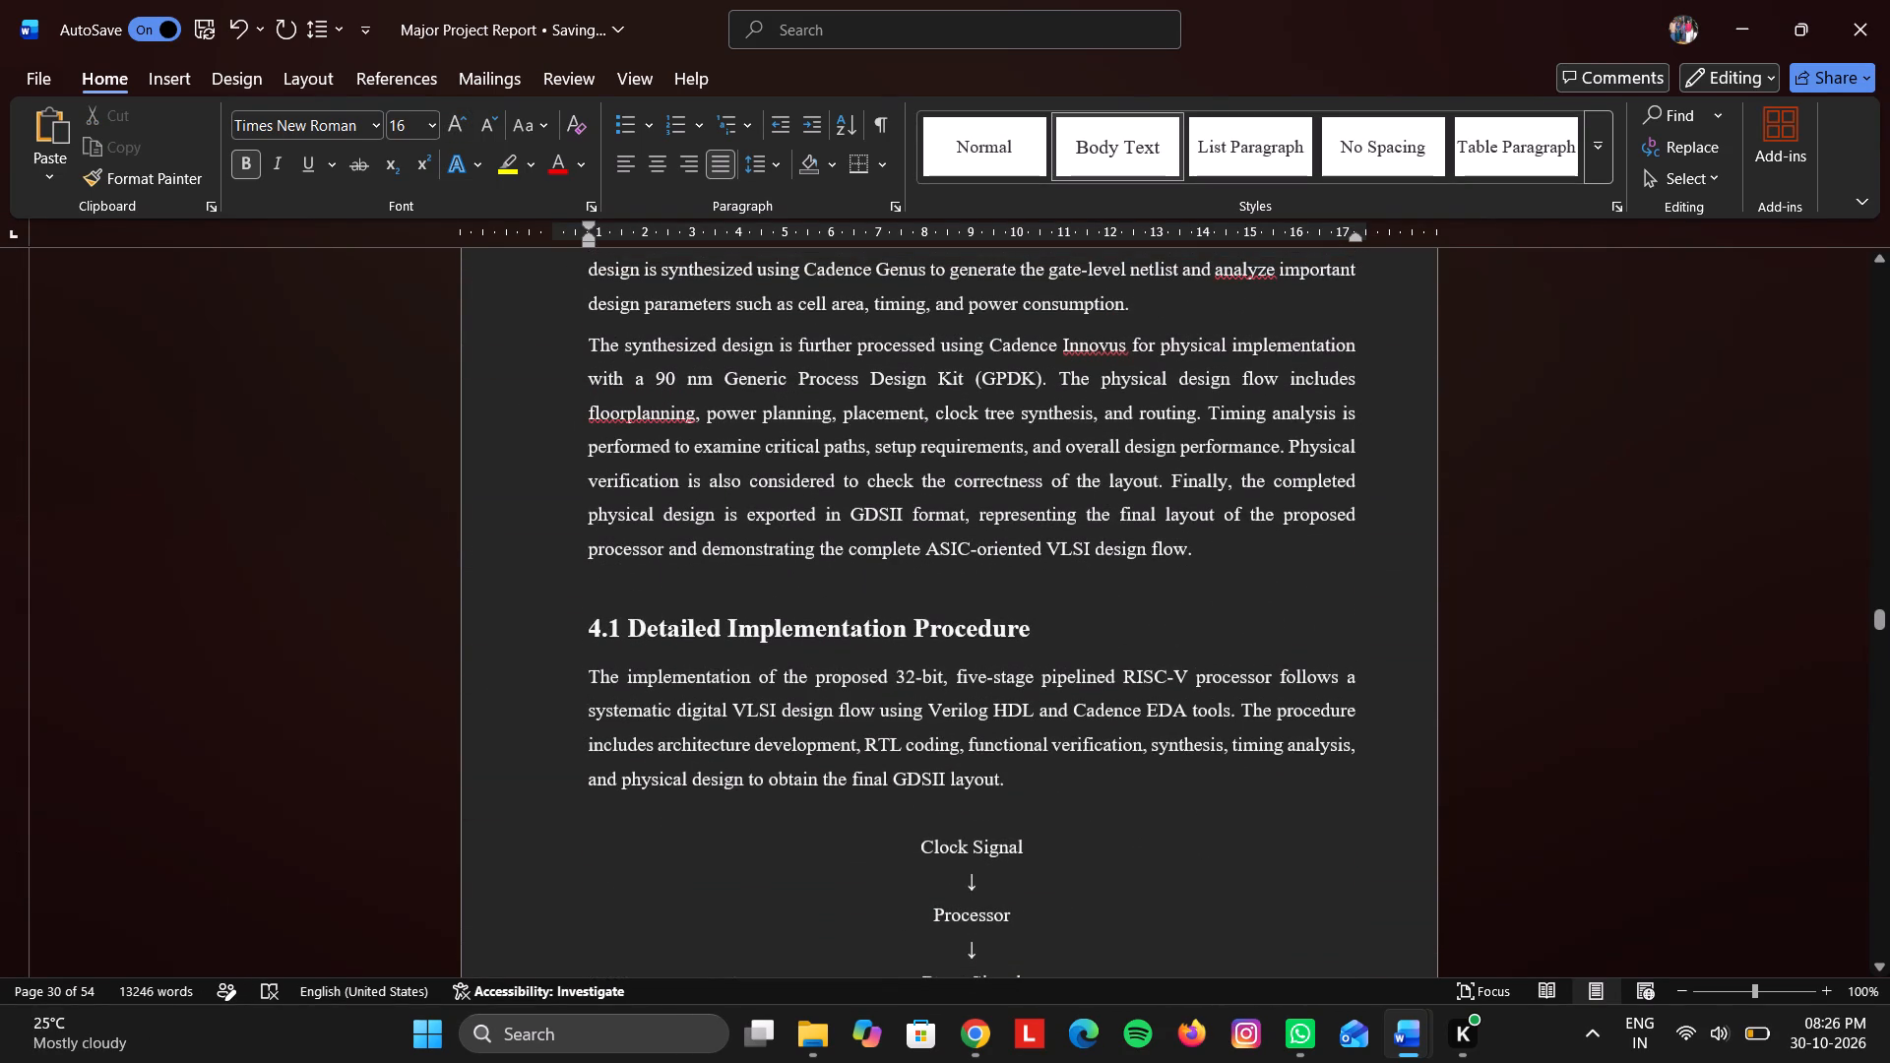
left_click(753, 620)
scroll(753, 620, "down", 20)
scroll(753, 620, "down", 9)
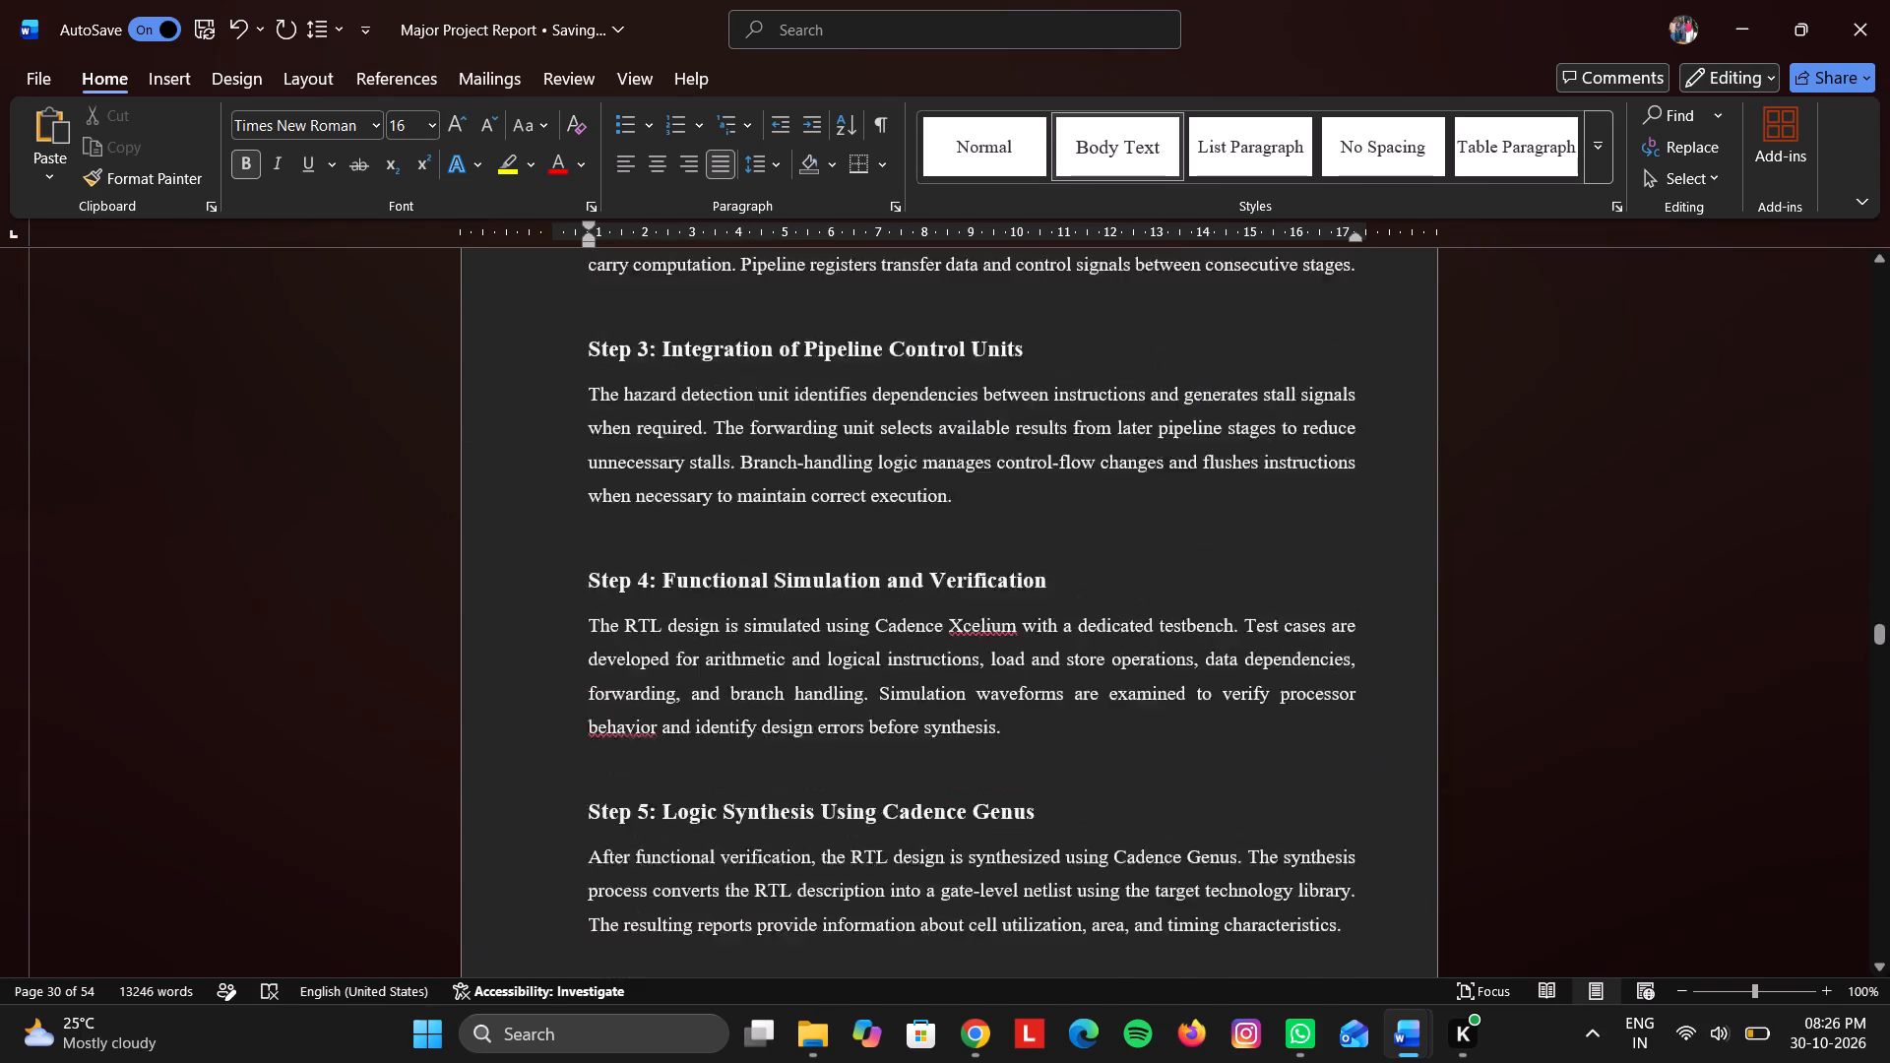
scroll(753, 620, "down", 18)
scroll(753, 620, "down", 4)
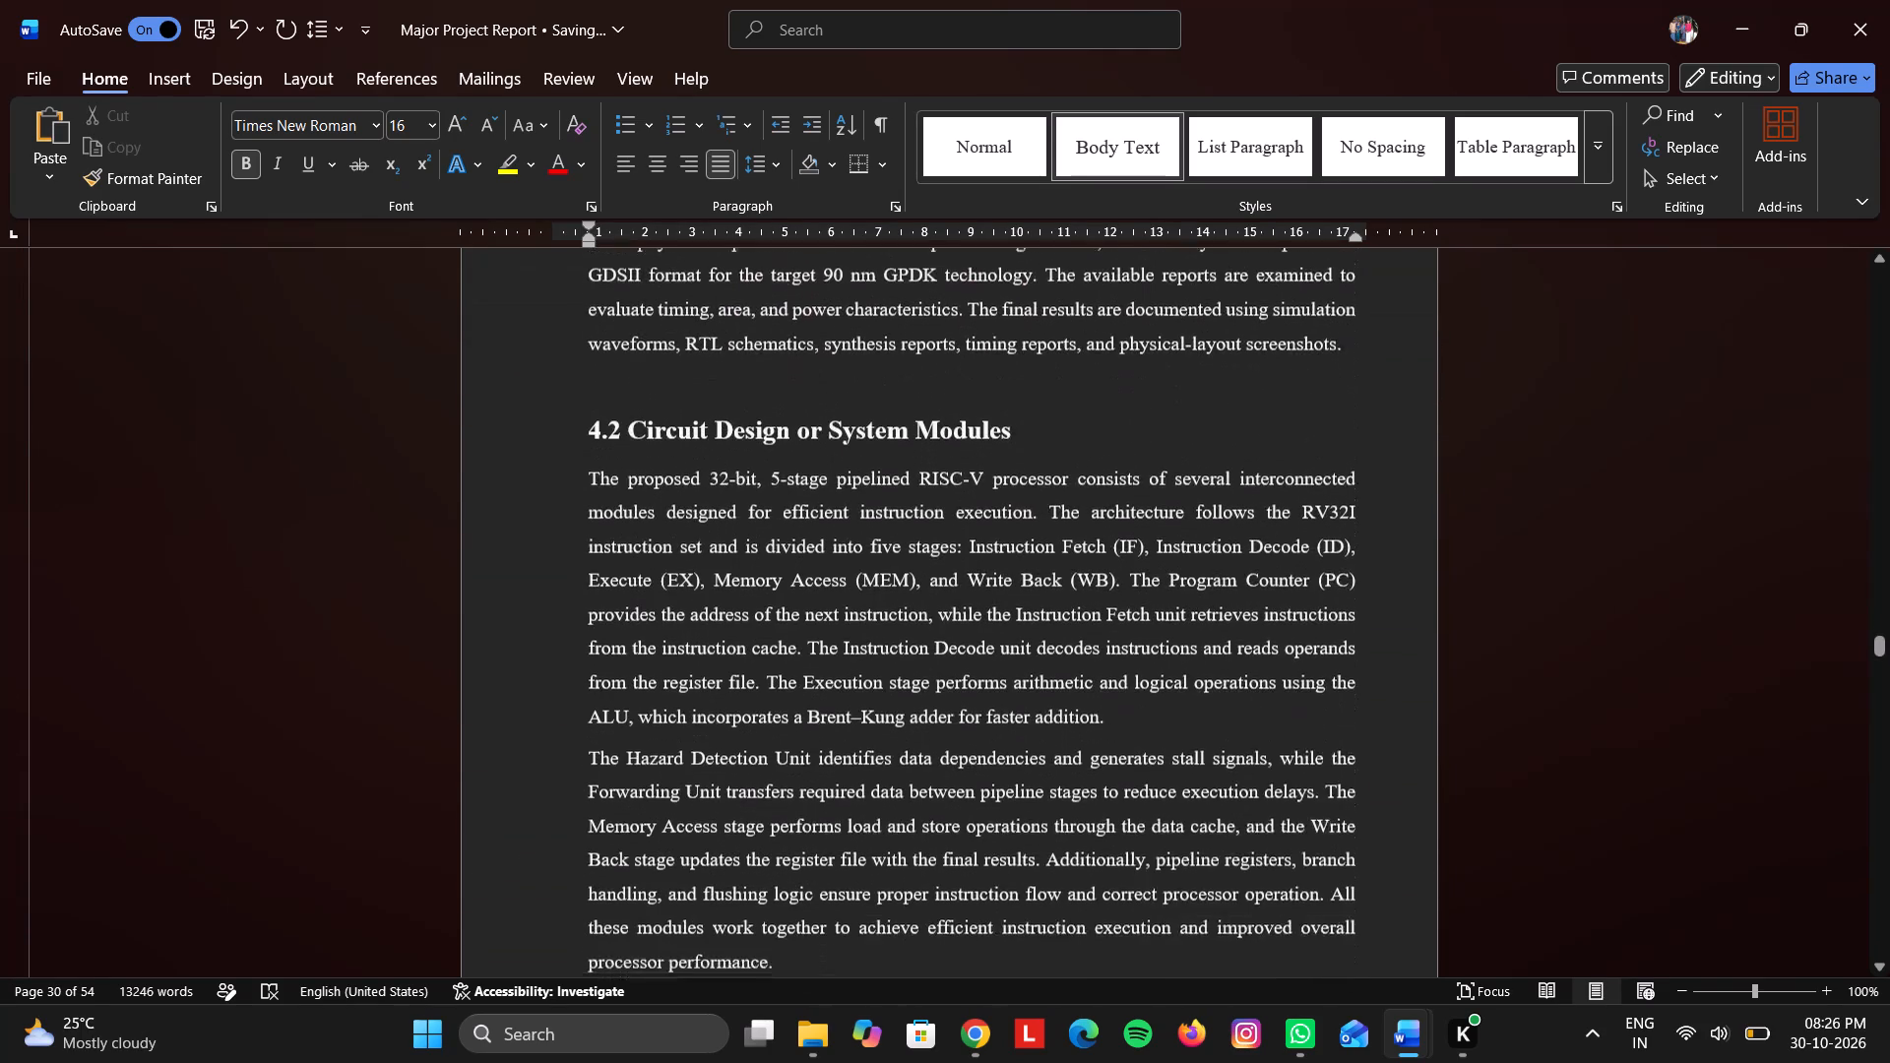
left_click(733, 374)
Remove the space before the empty paragraph above the 4.3 Tools and Technologies Used heading.
scroll(839, 475, "down", 4)
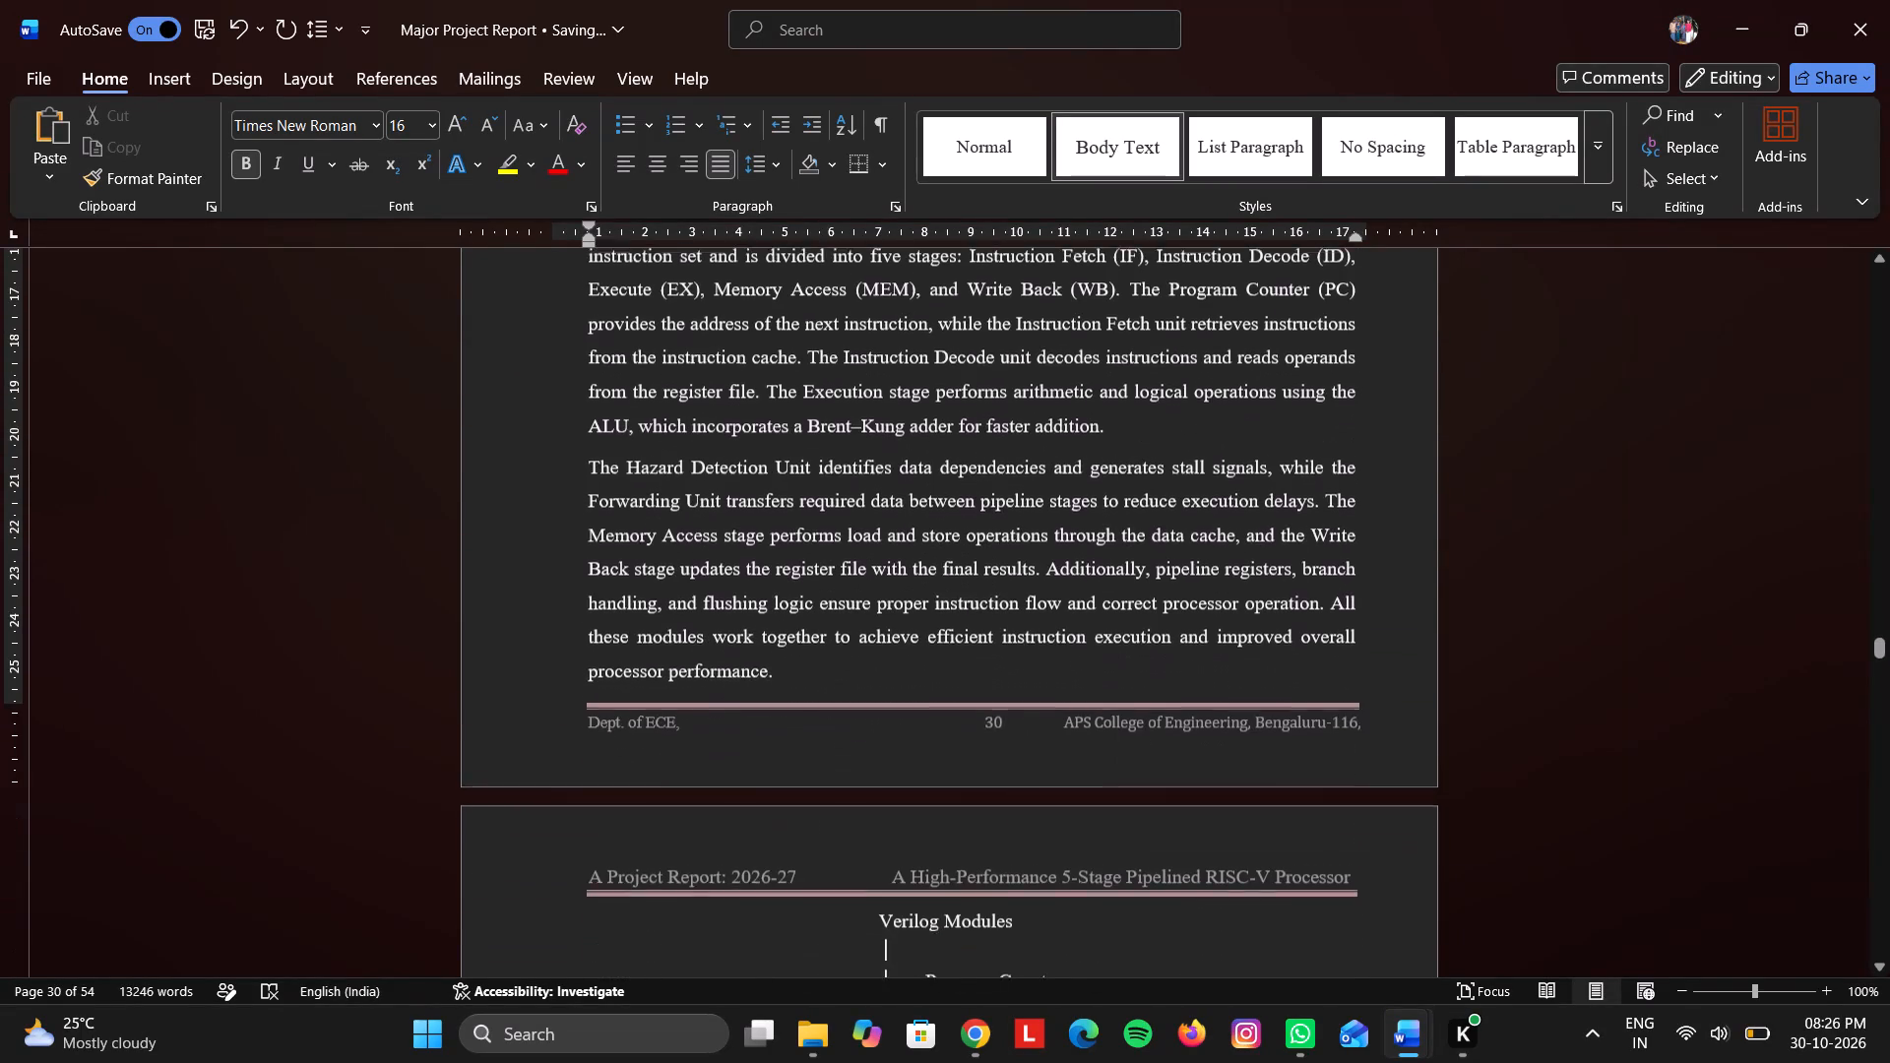
scroll(848, 498, "down", 12)
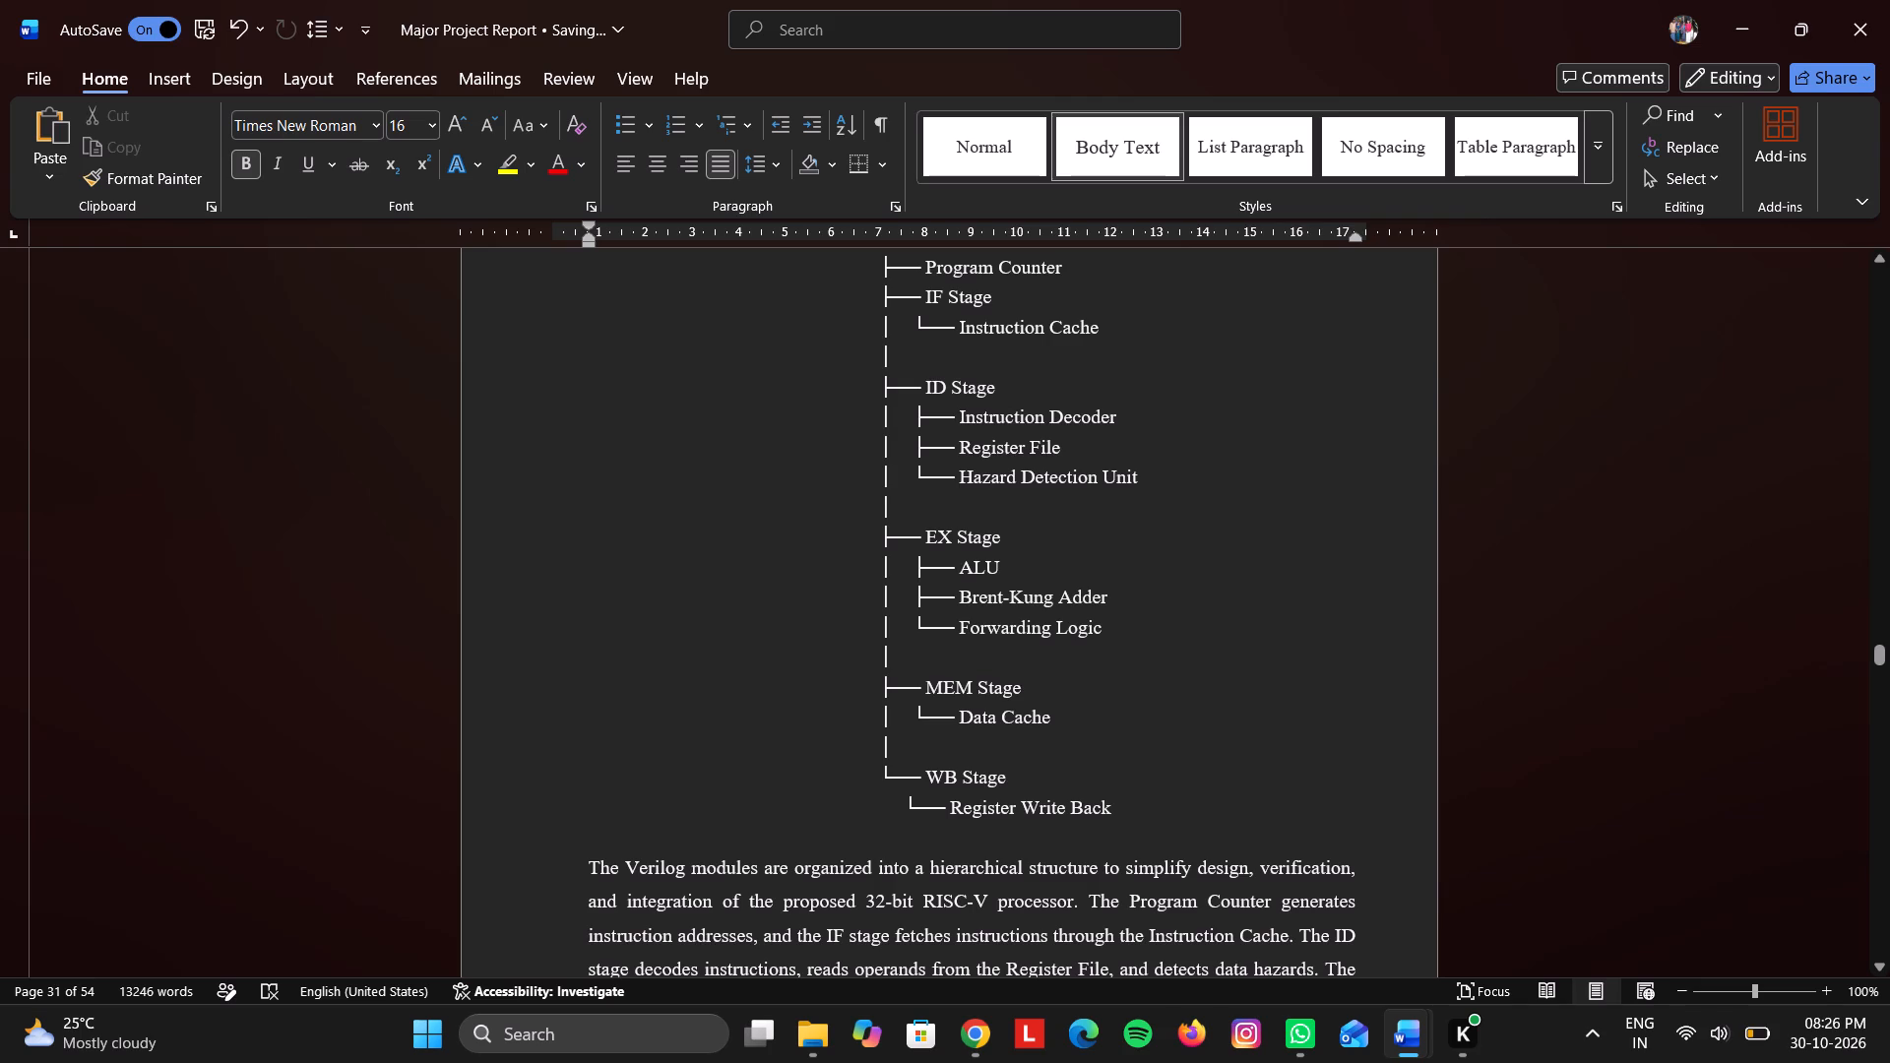
scroll(848, 498, "down", 6)
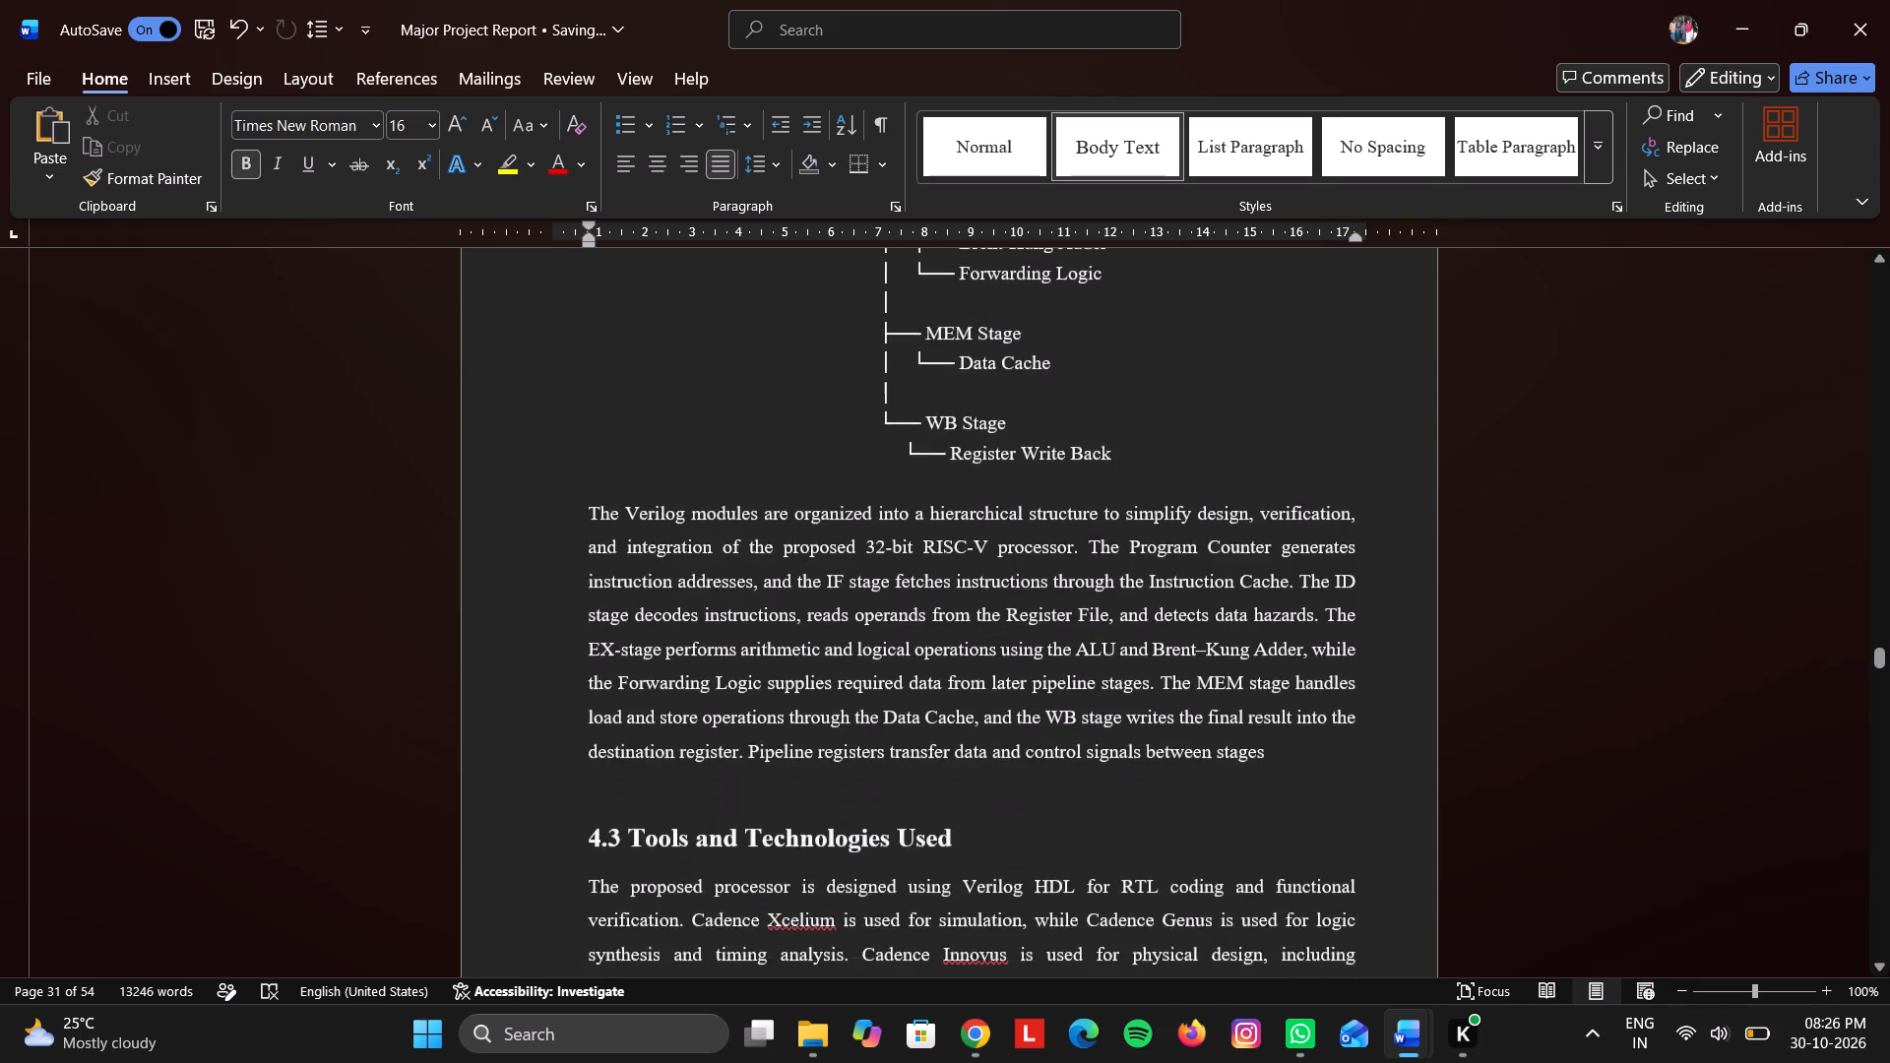
scroll(848, 498, "down", 3)
left_click(762, 618)
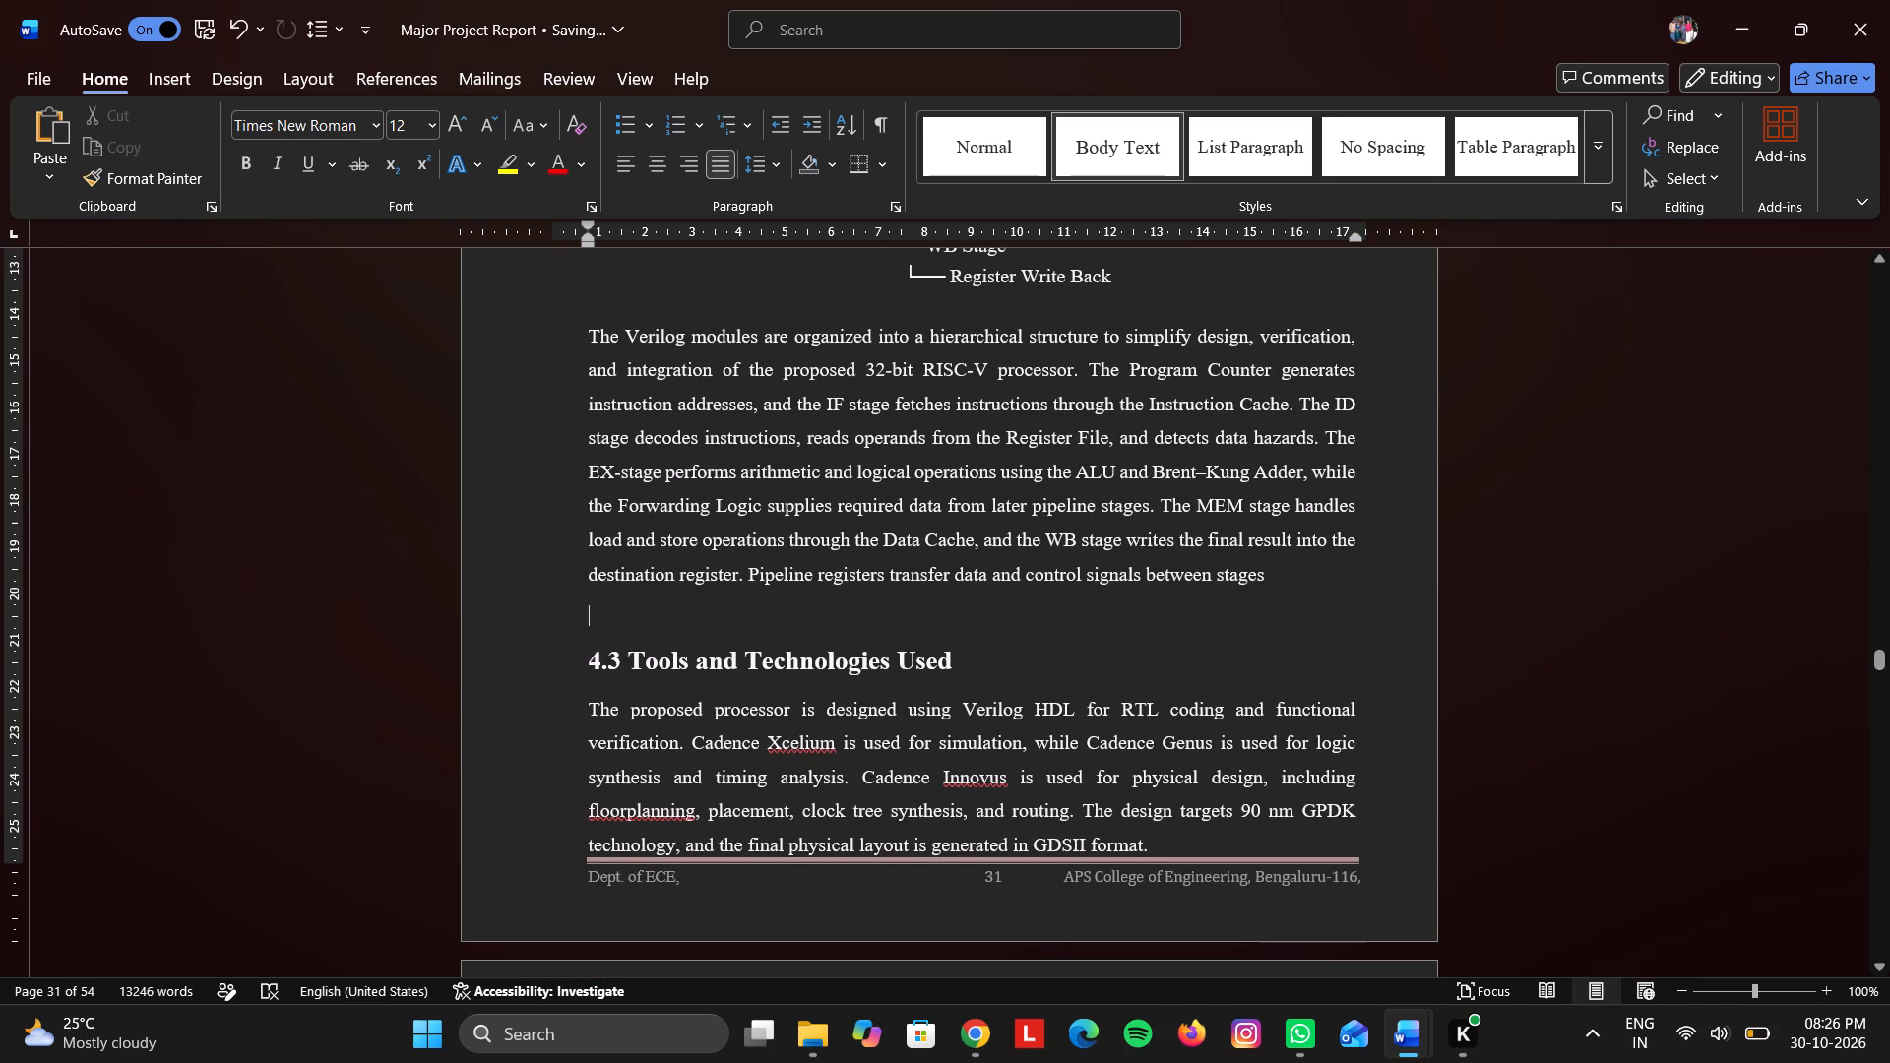
left_click(777, 177)
left_click(819, 427)
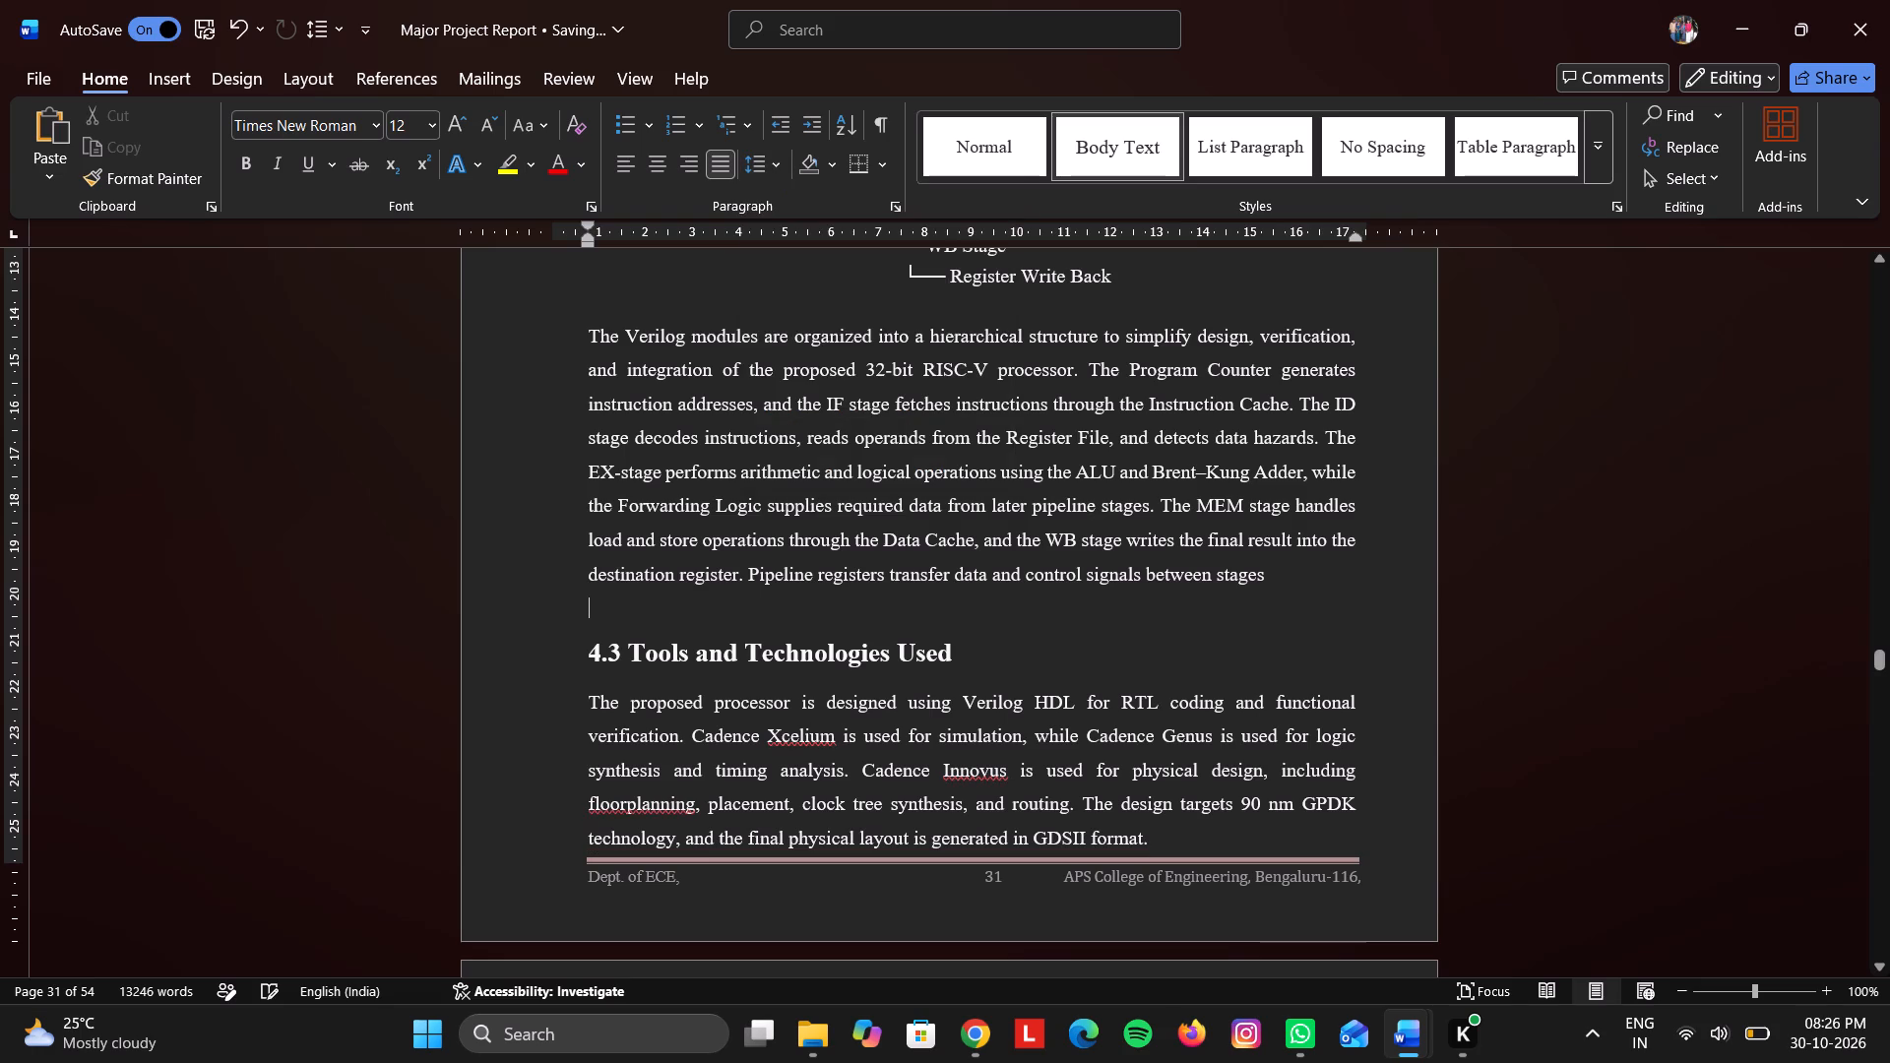
left_click(1010, 634)
Review the 4.3 heading's formatting and the layout of Table 4.1 on the following page.
left_click(602, 656)
scroll(753, 689, "down", 3)
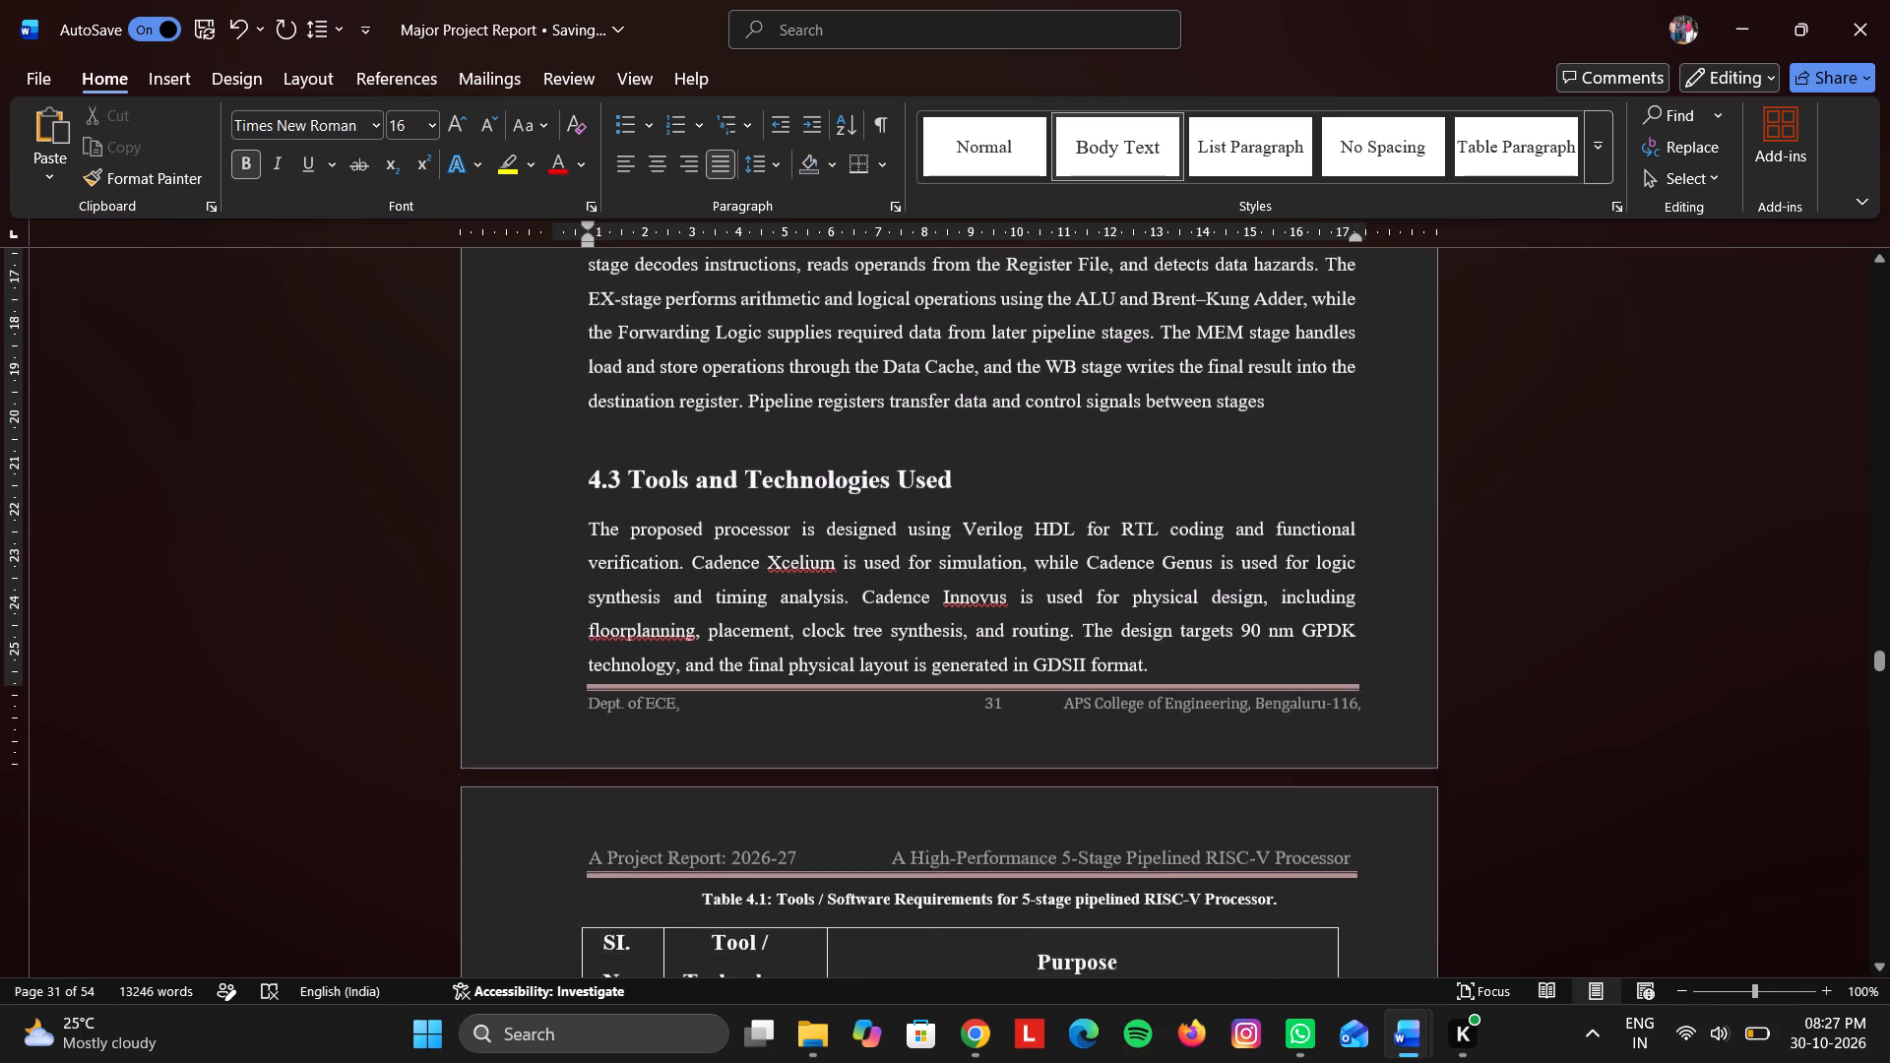
scroll(754, 689, "down", 6)
scroll(754, 689, "up", 4)
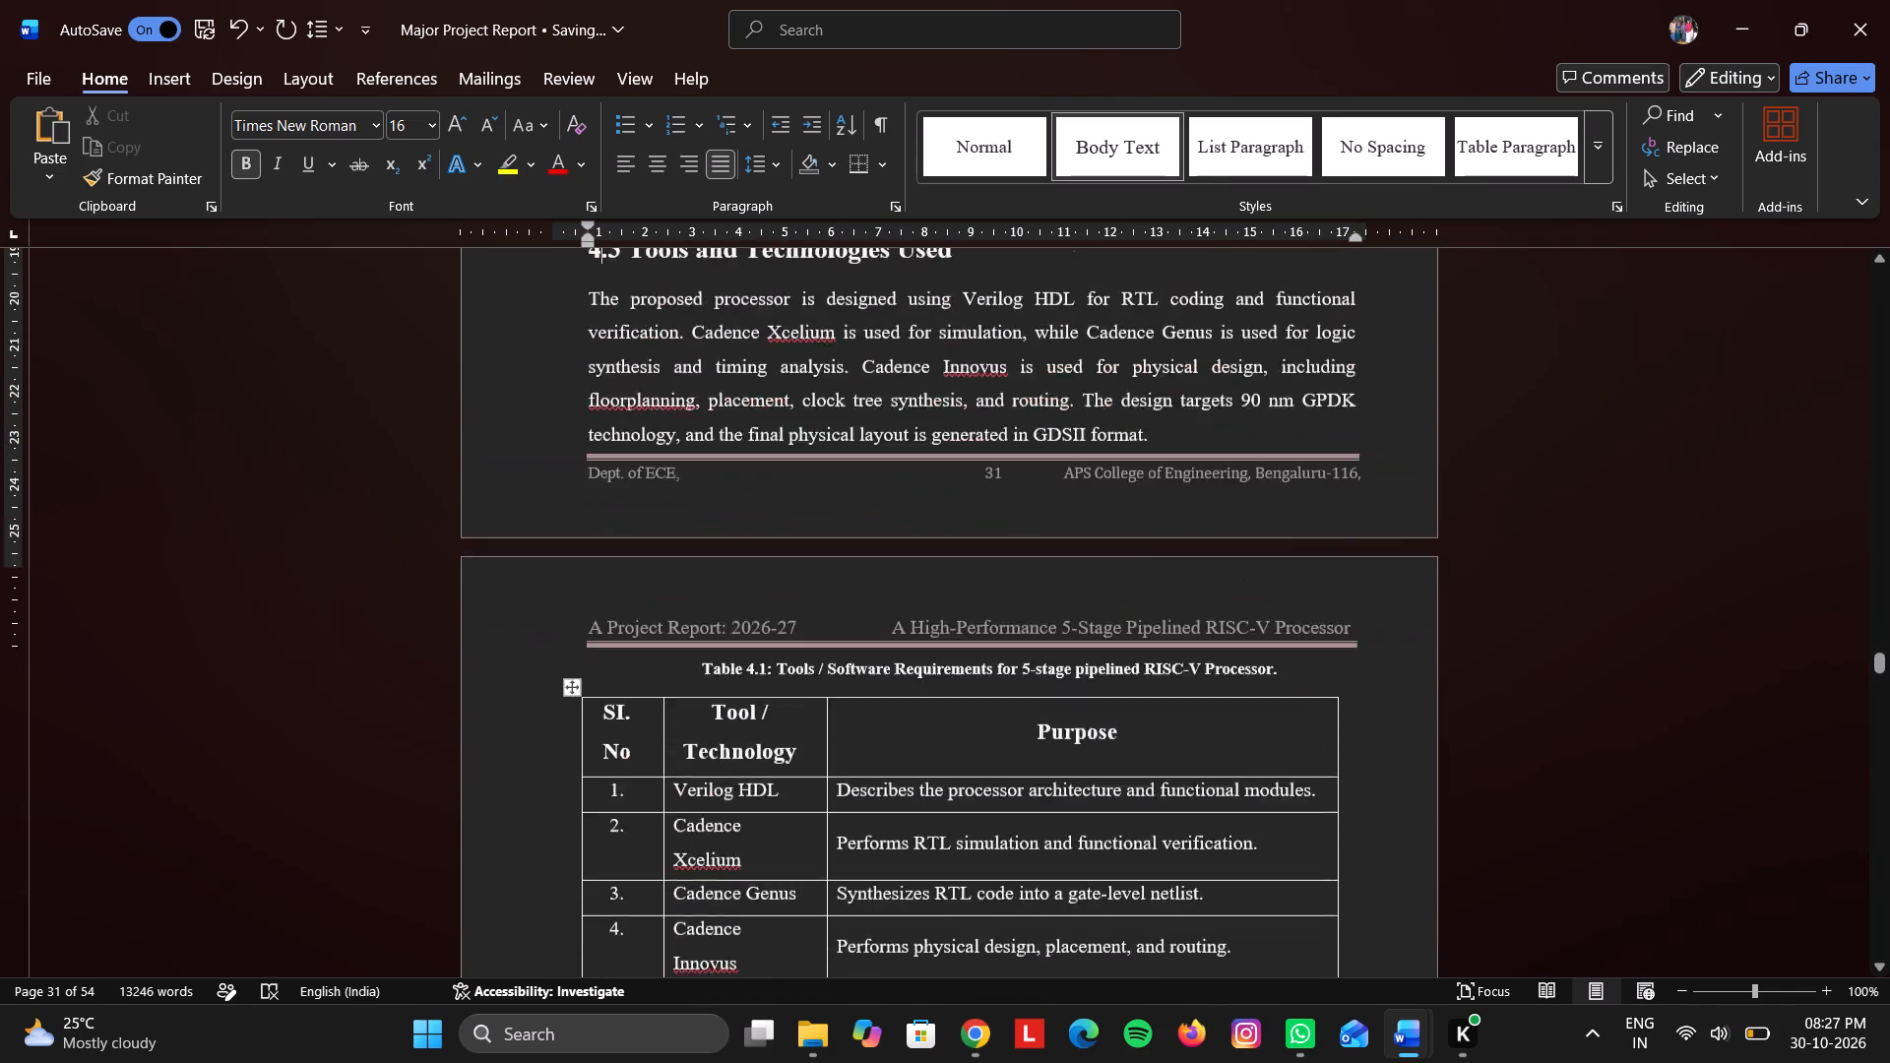
scroll(754, 689, "down", 10)
scroll(754, 689, "down", 12)
scroll(754, 689, "up", 7)
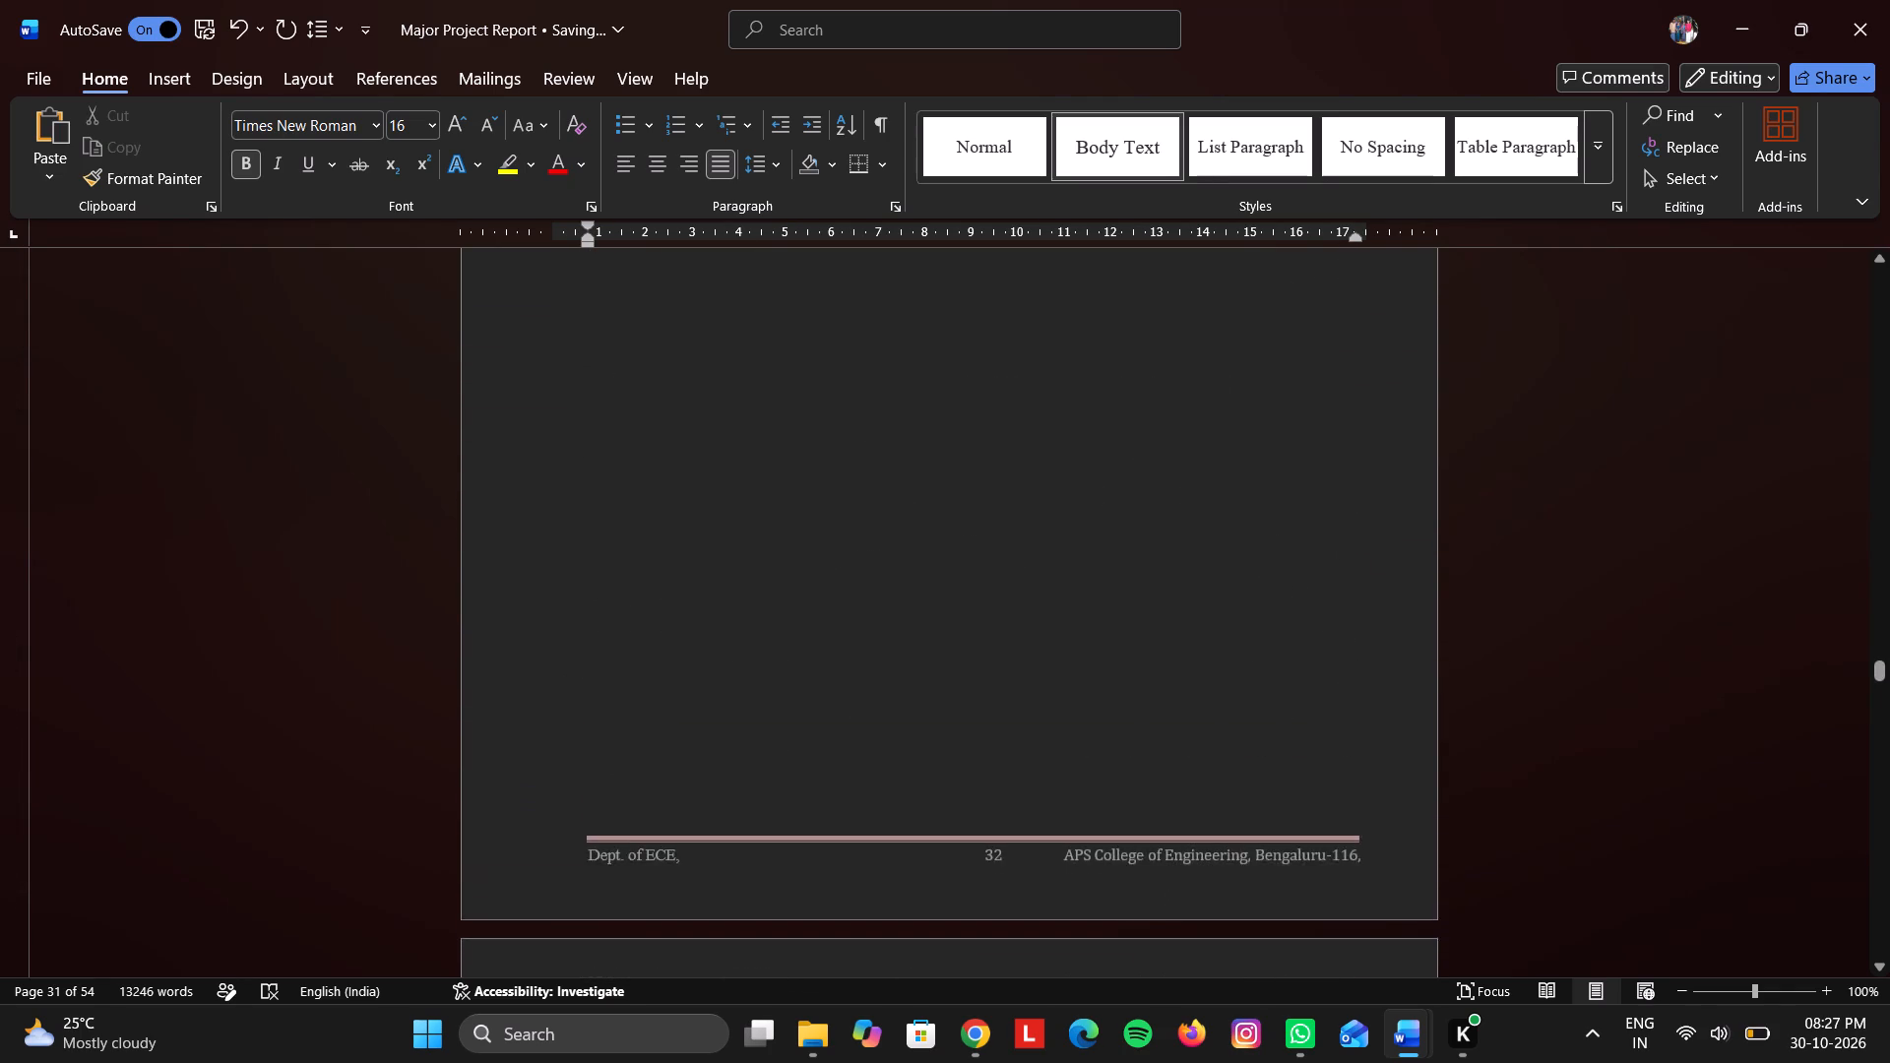
scroll(754, 689, "up", 14)
scroll(754, 689, "down", 10)
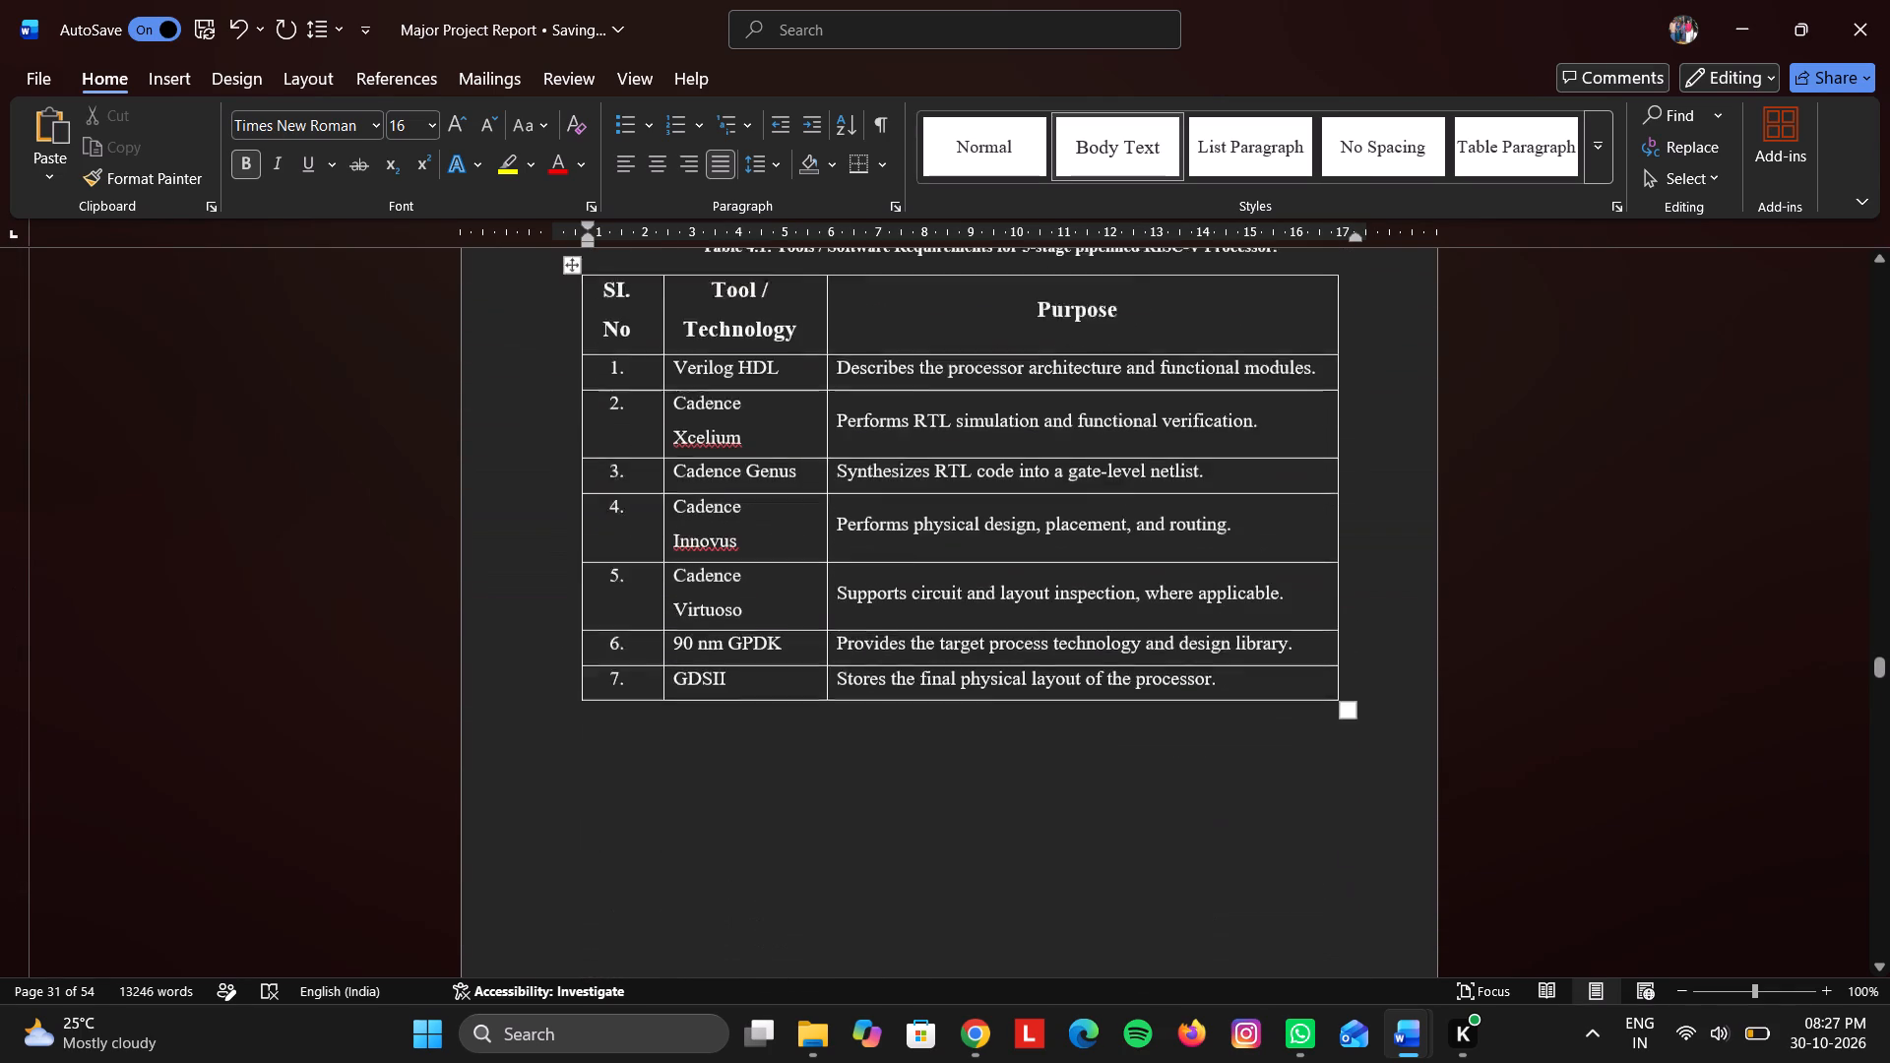
Check the layout of Chapter 5's opening page and the 5.1 Simulation Results heading's formatting.
scroll(754, 689, "down", 18)
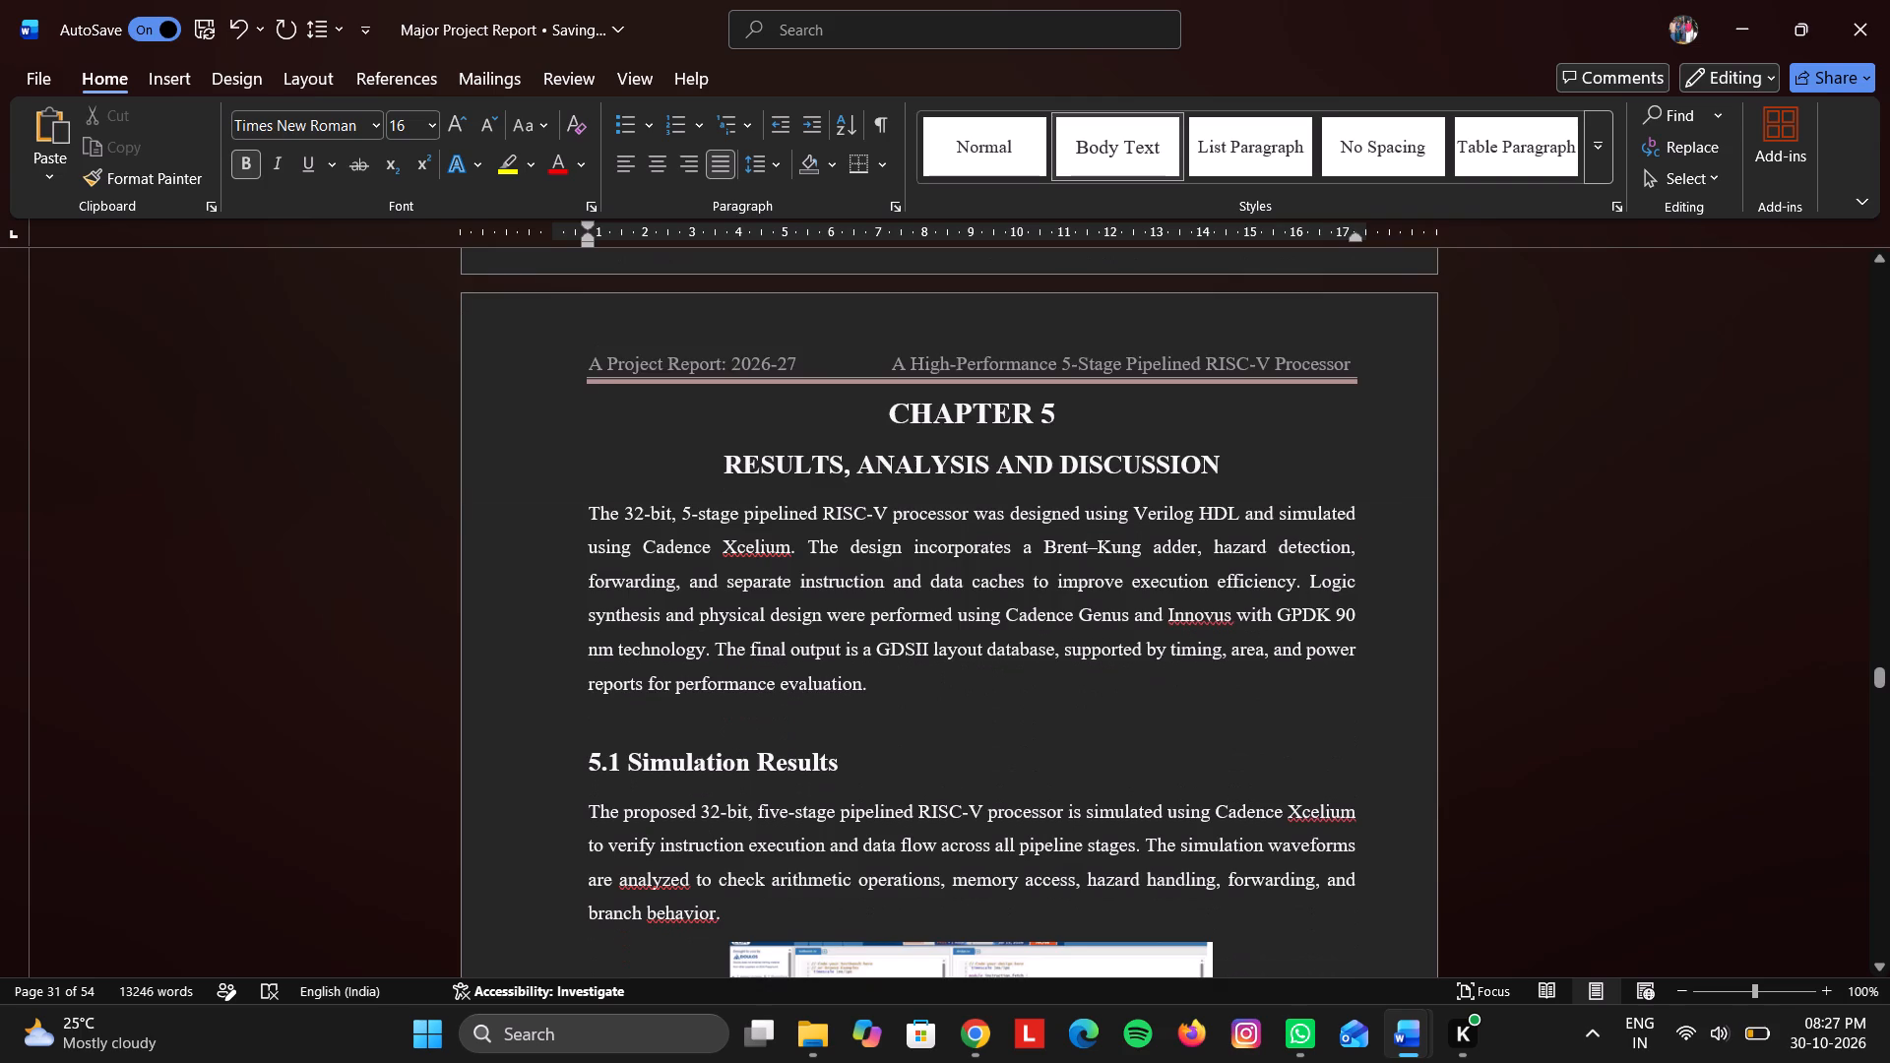
scroll(754, 689, "down", 5)
left_click(715, 465)
scroll(724, 472, "down", 2)
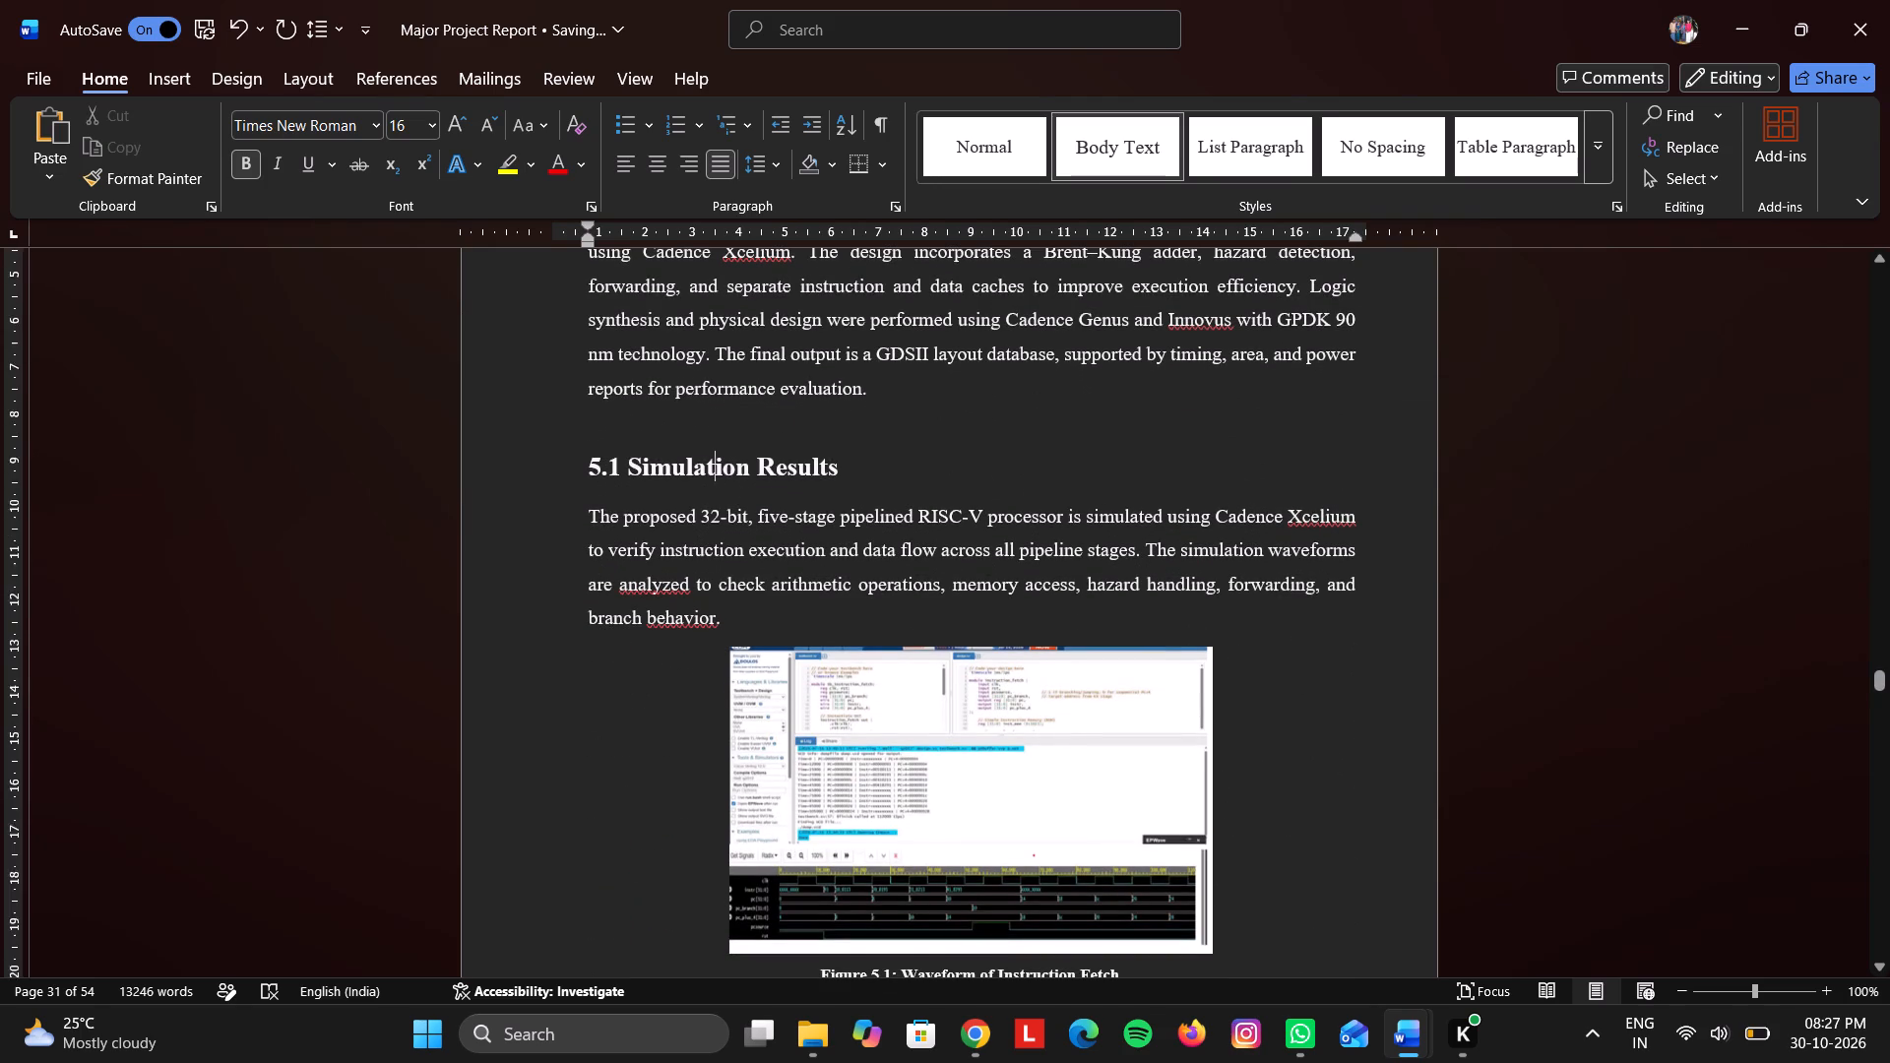
Review the waveform figures and descriptions in section 5.1, and check the 5.2 Output Screenshots heading's formatting.
scroll(726, 474, "down", 5)
scroll(741, 489, "up", 3)
scroll(741, 489, "down", 5)
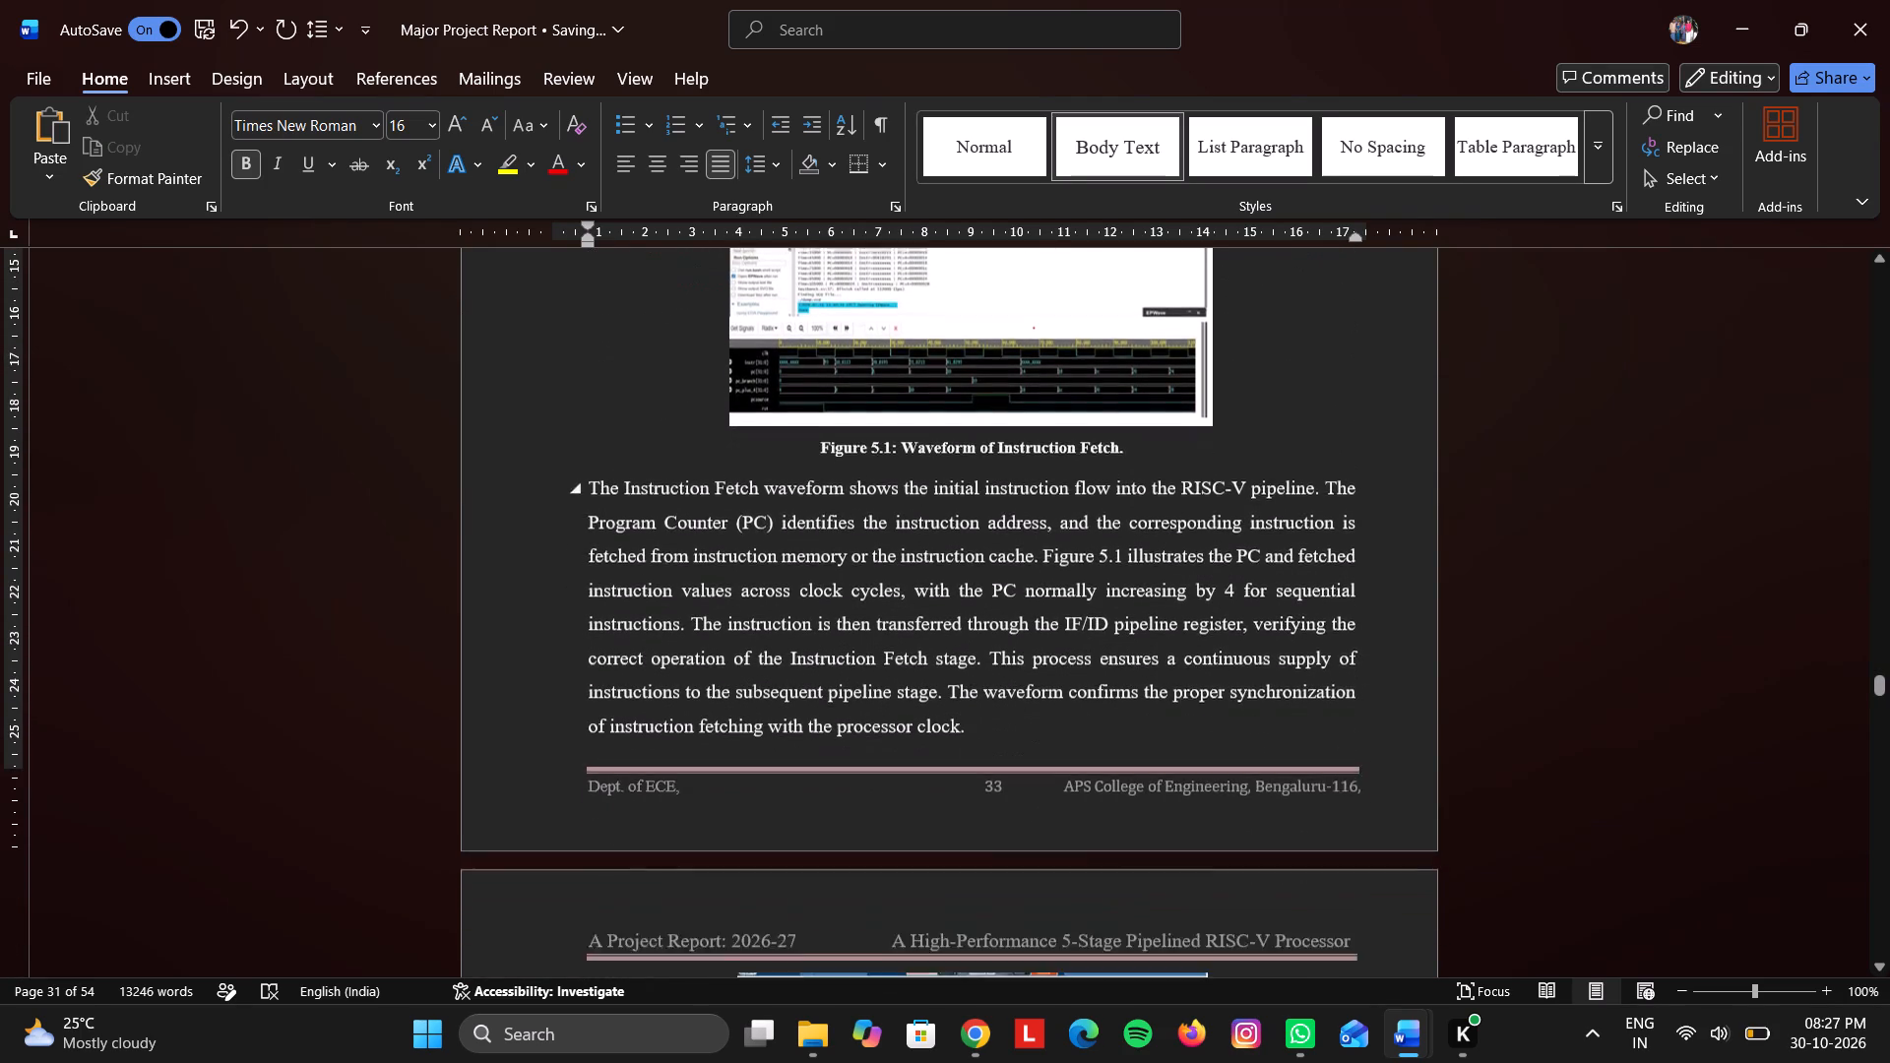
scroll(741, 489, "down", 18)
scroll(741, 489, "down", 5)
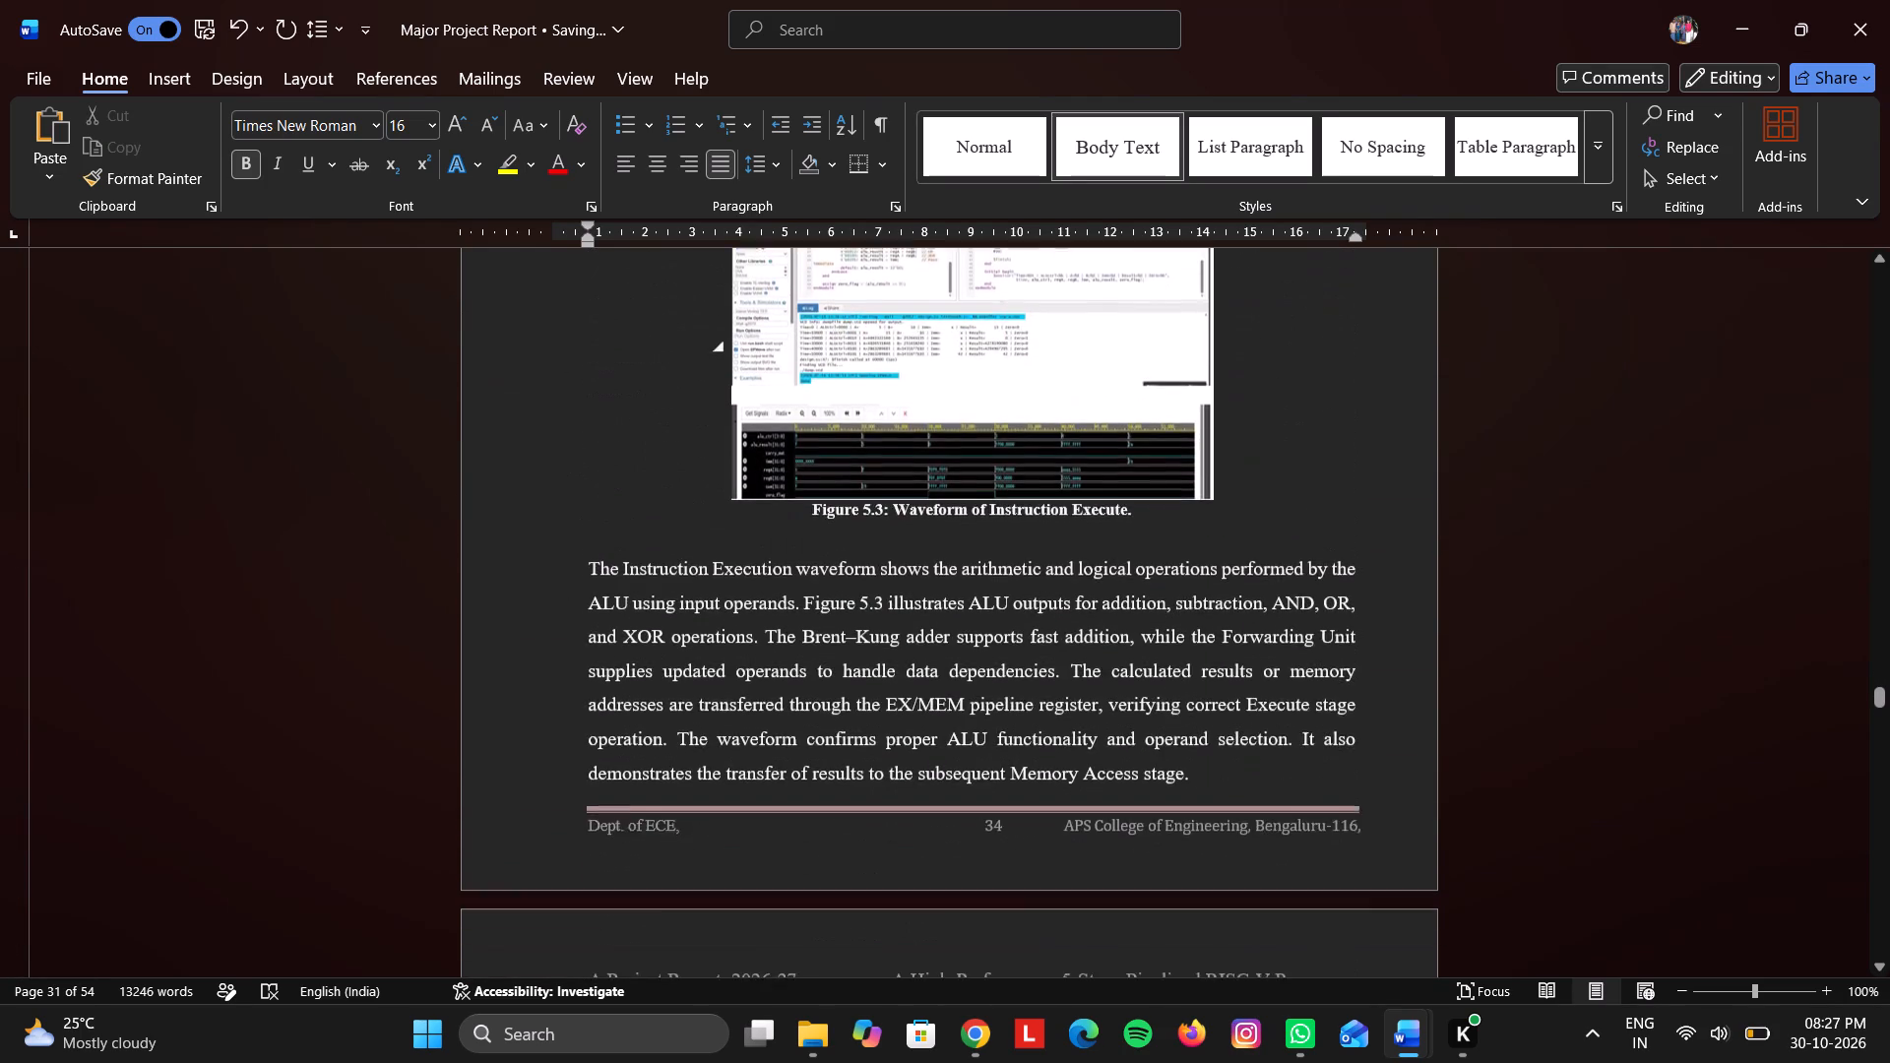
scroll(741, 489, "down", 18)
scroll(741, 489, "down", 6)
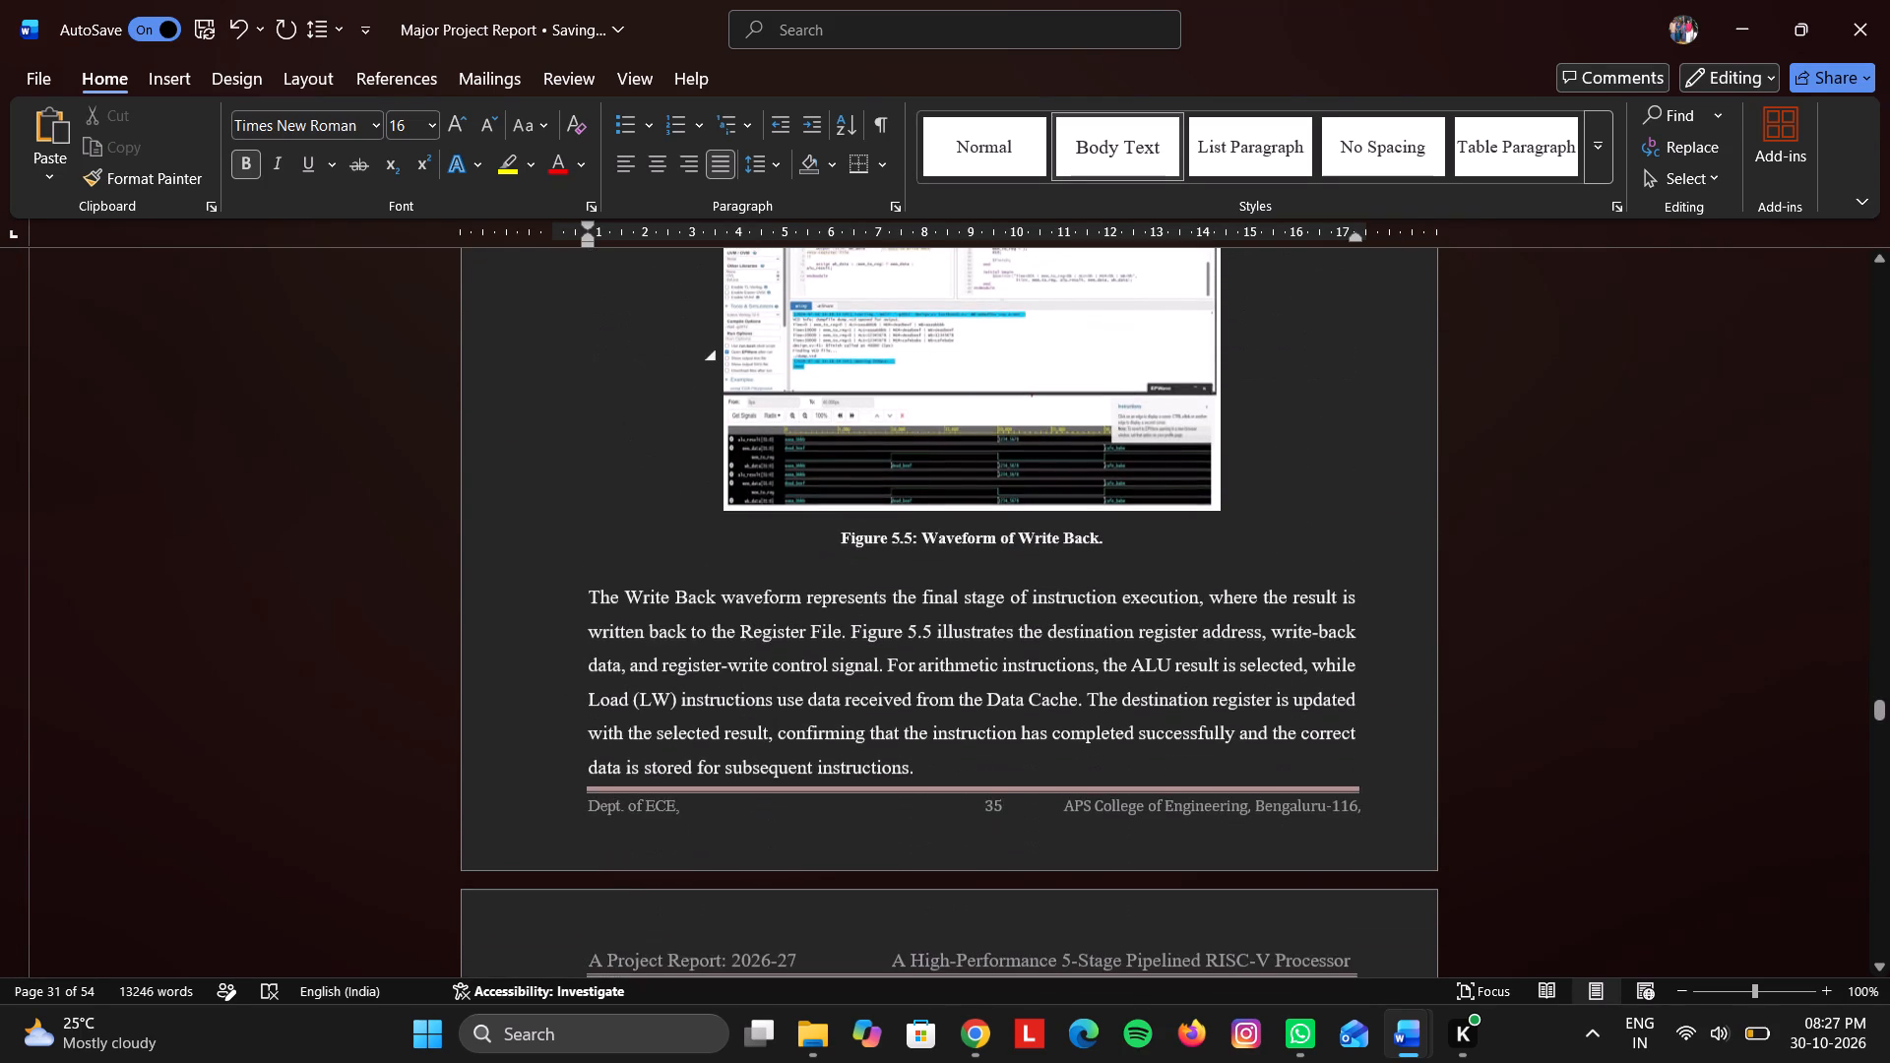
scroll(741, 489, "down", 13)
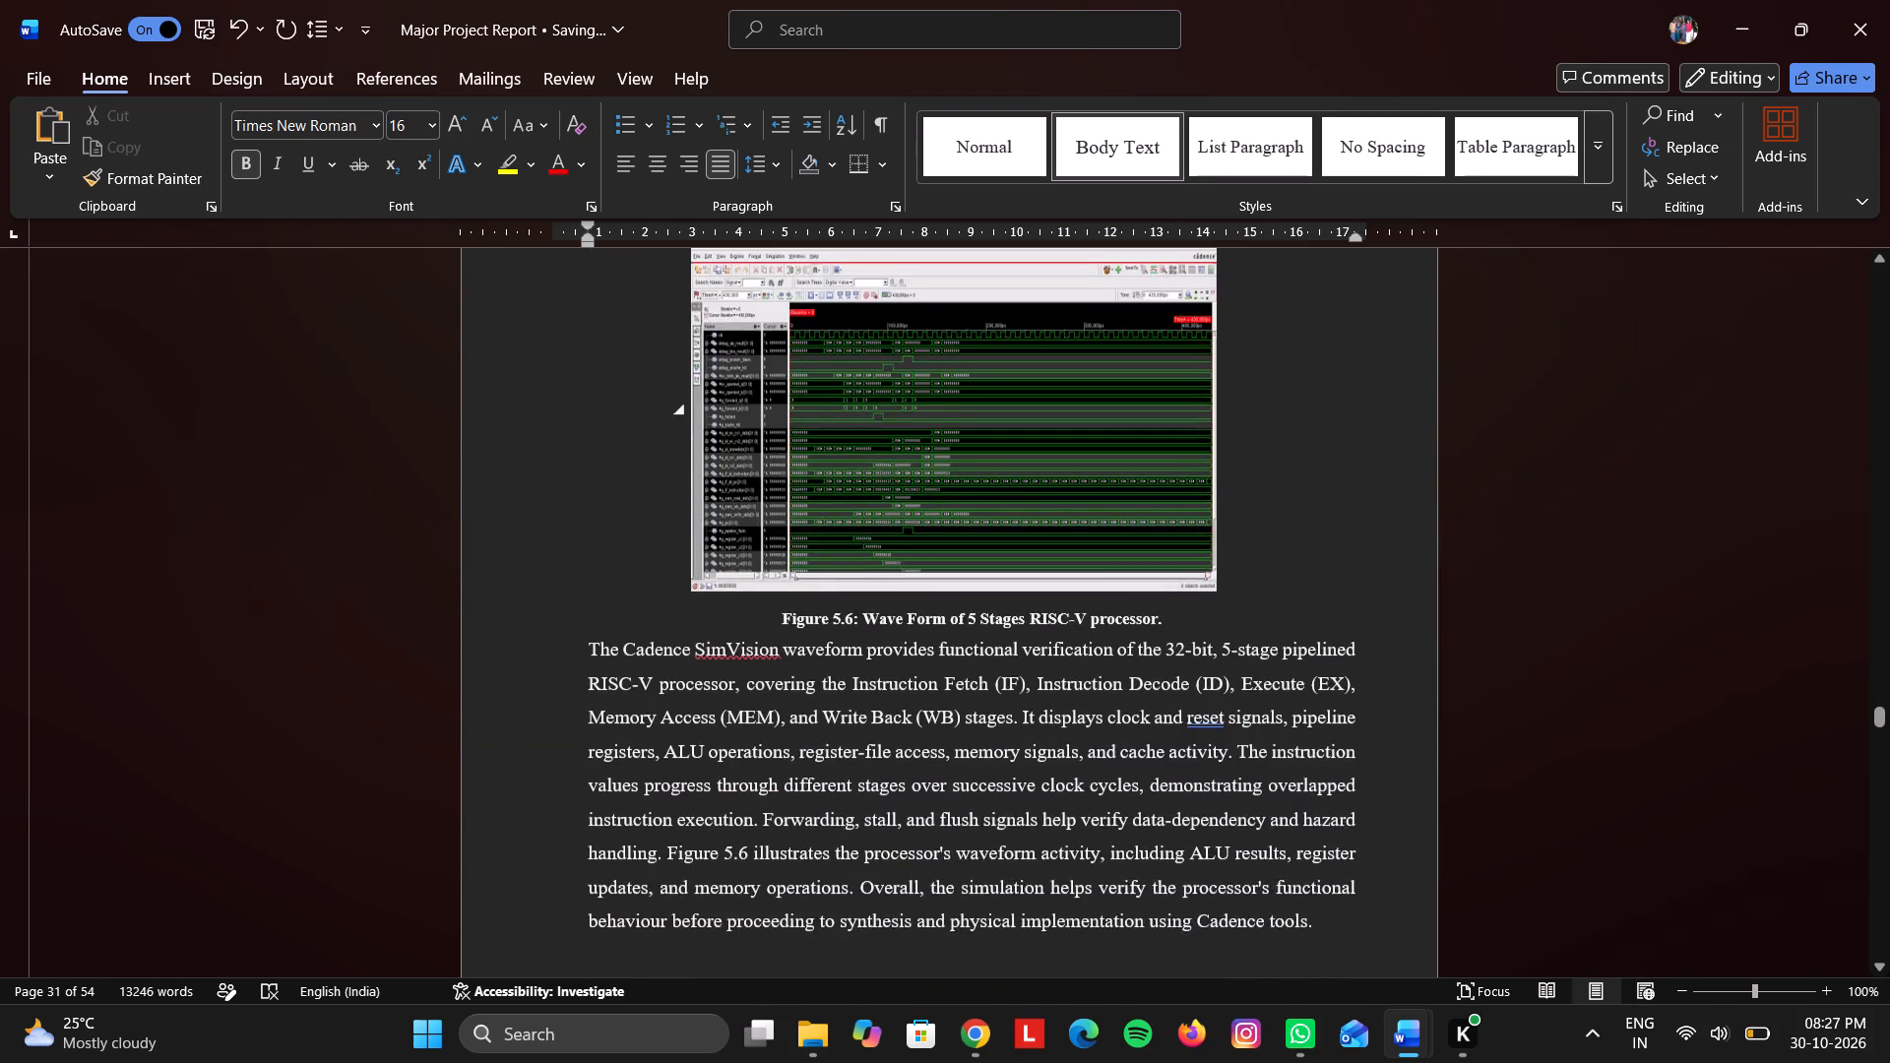
scroll(741, 489, "down", 10)
left_click(670, 408)
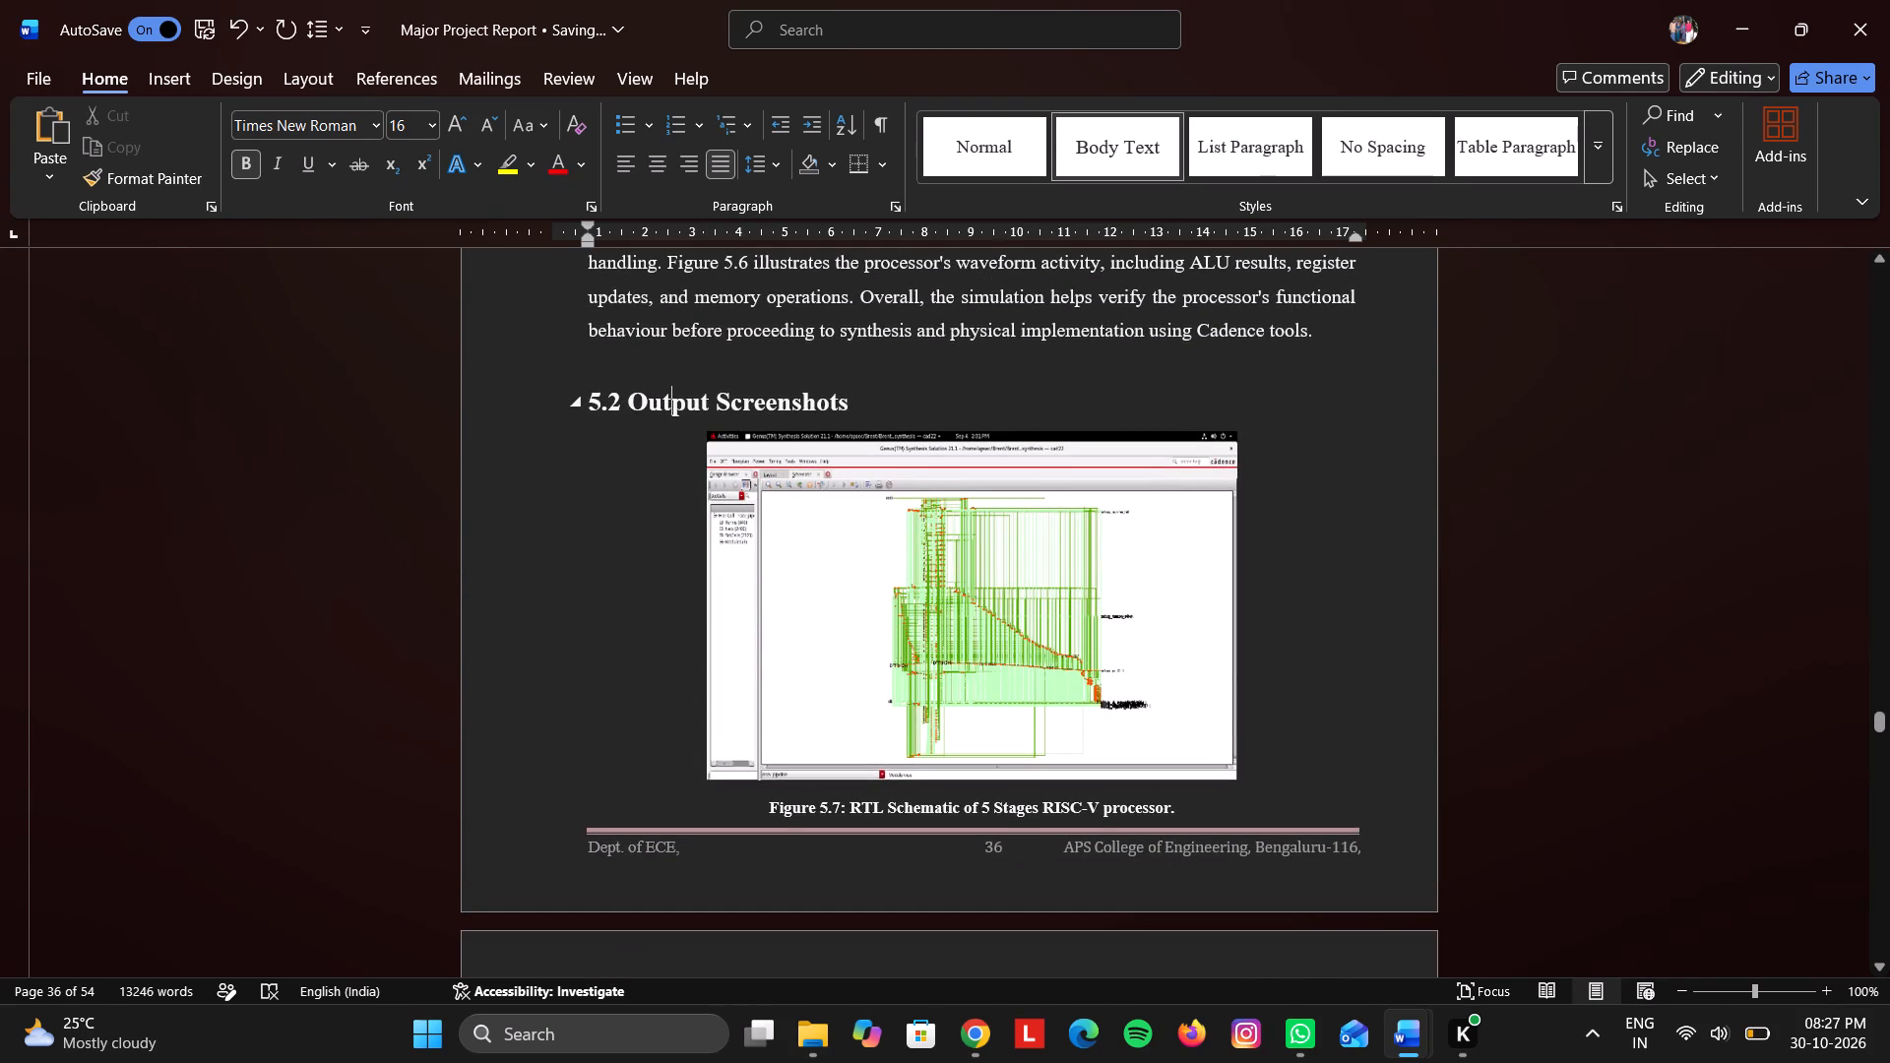
Review the layout of the schematic, physical design and GDSII figures in section 5.2, and check the 5.3 Performance Analysis heading's formatting.
scroll(753, 489, "down", 5)
scroll(757, 494, "down", 18)
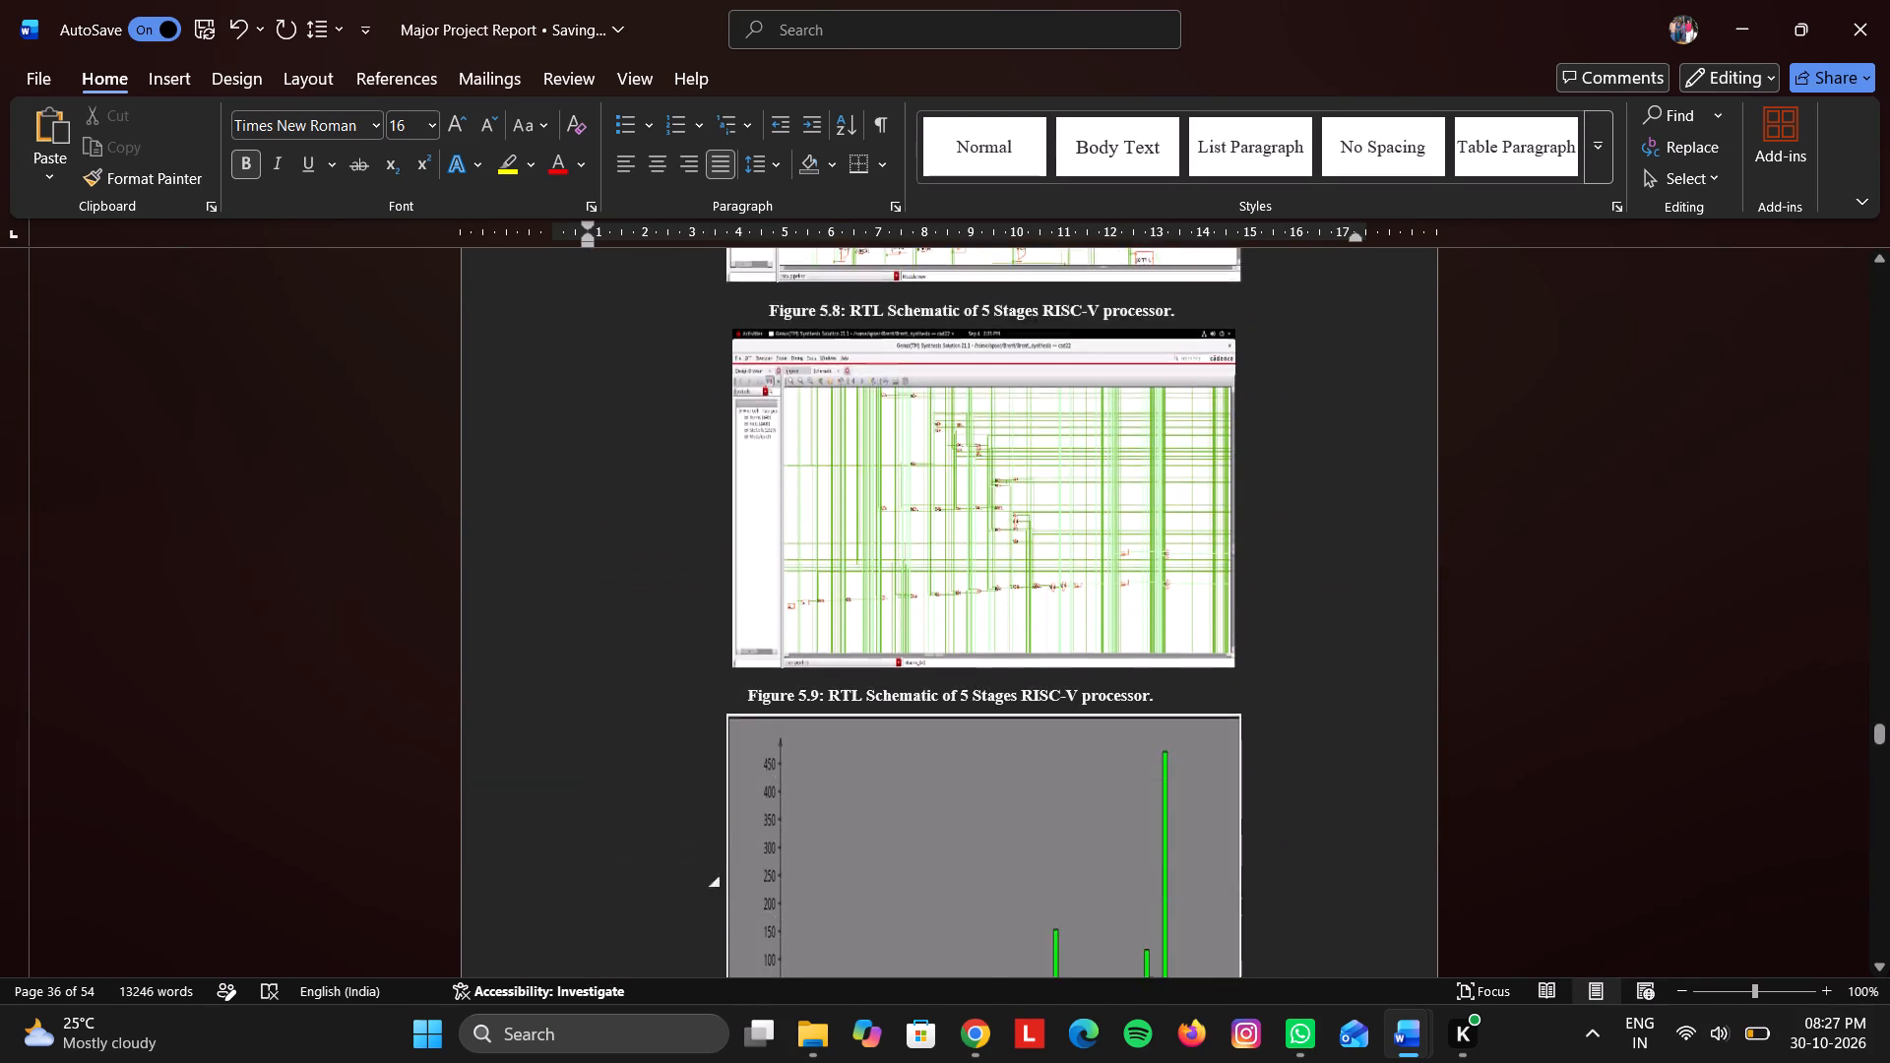
scroll(757, 494, "down", 20)
scroll(757, 494, "down", 20)
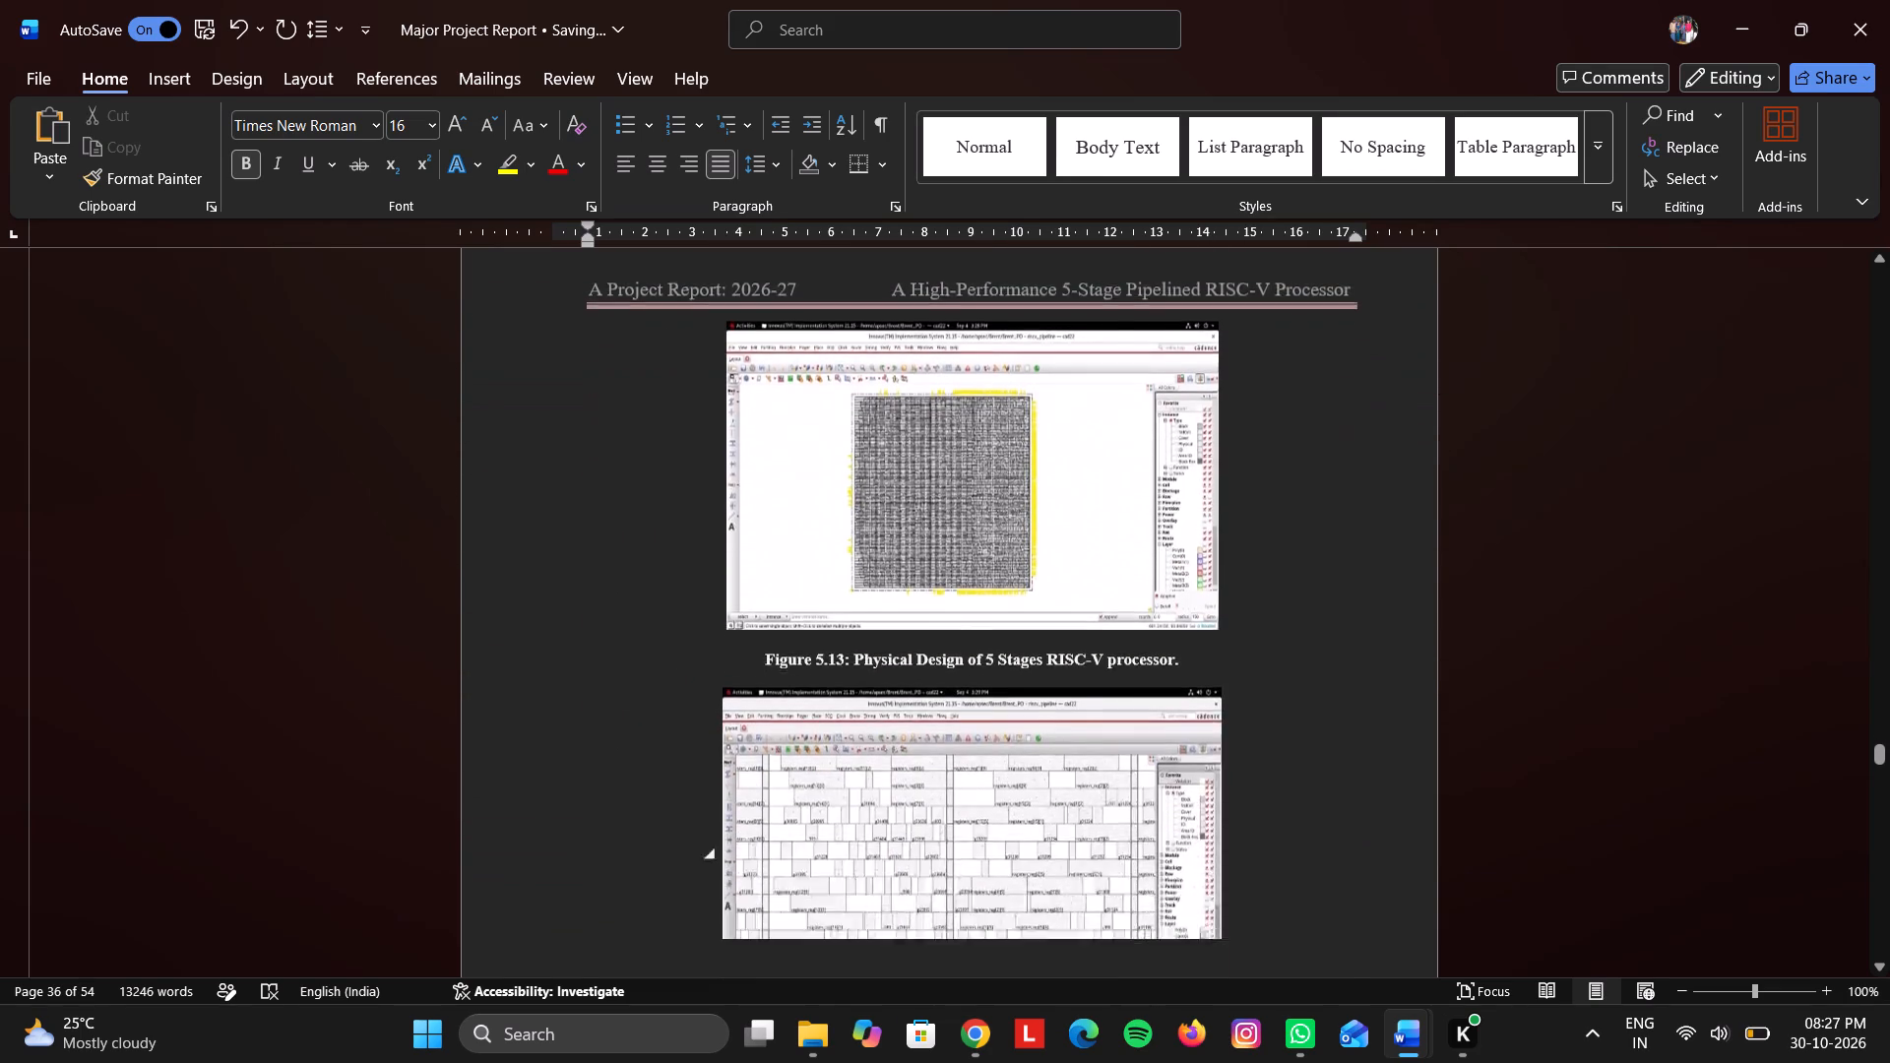
scroll(757, 494, "down", 11)
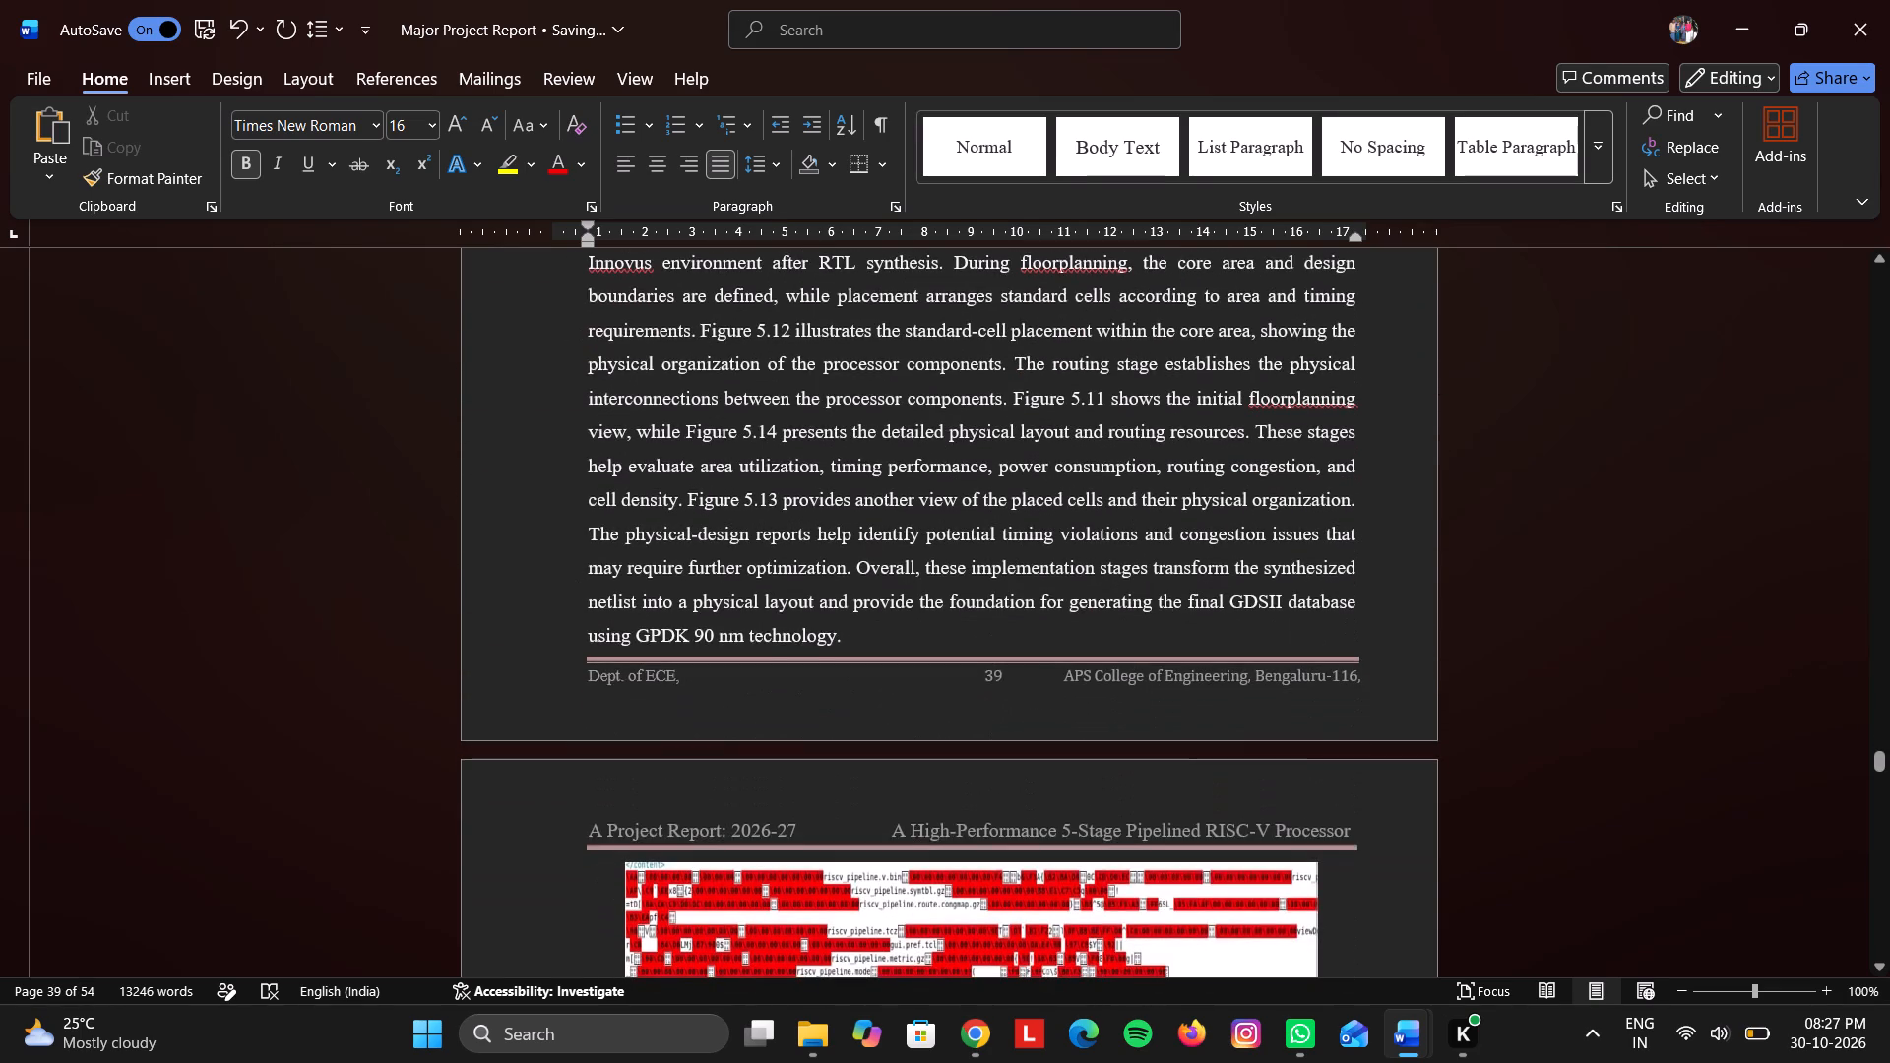
scroll(757, 494, "up", 2)
scroll(757, 494, "down", 14)
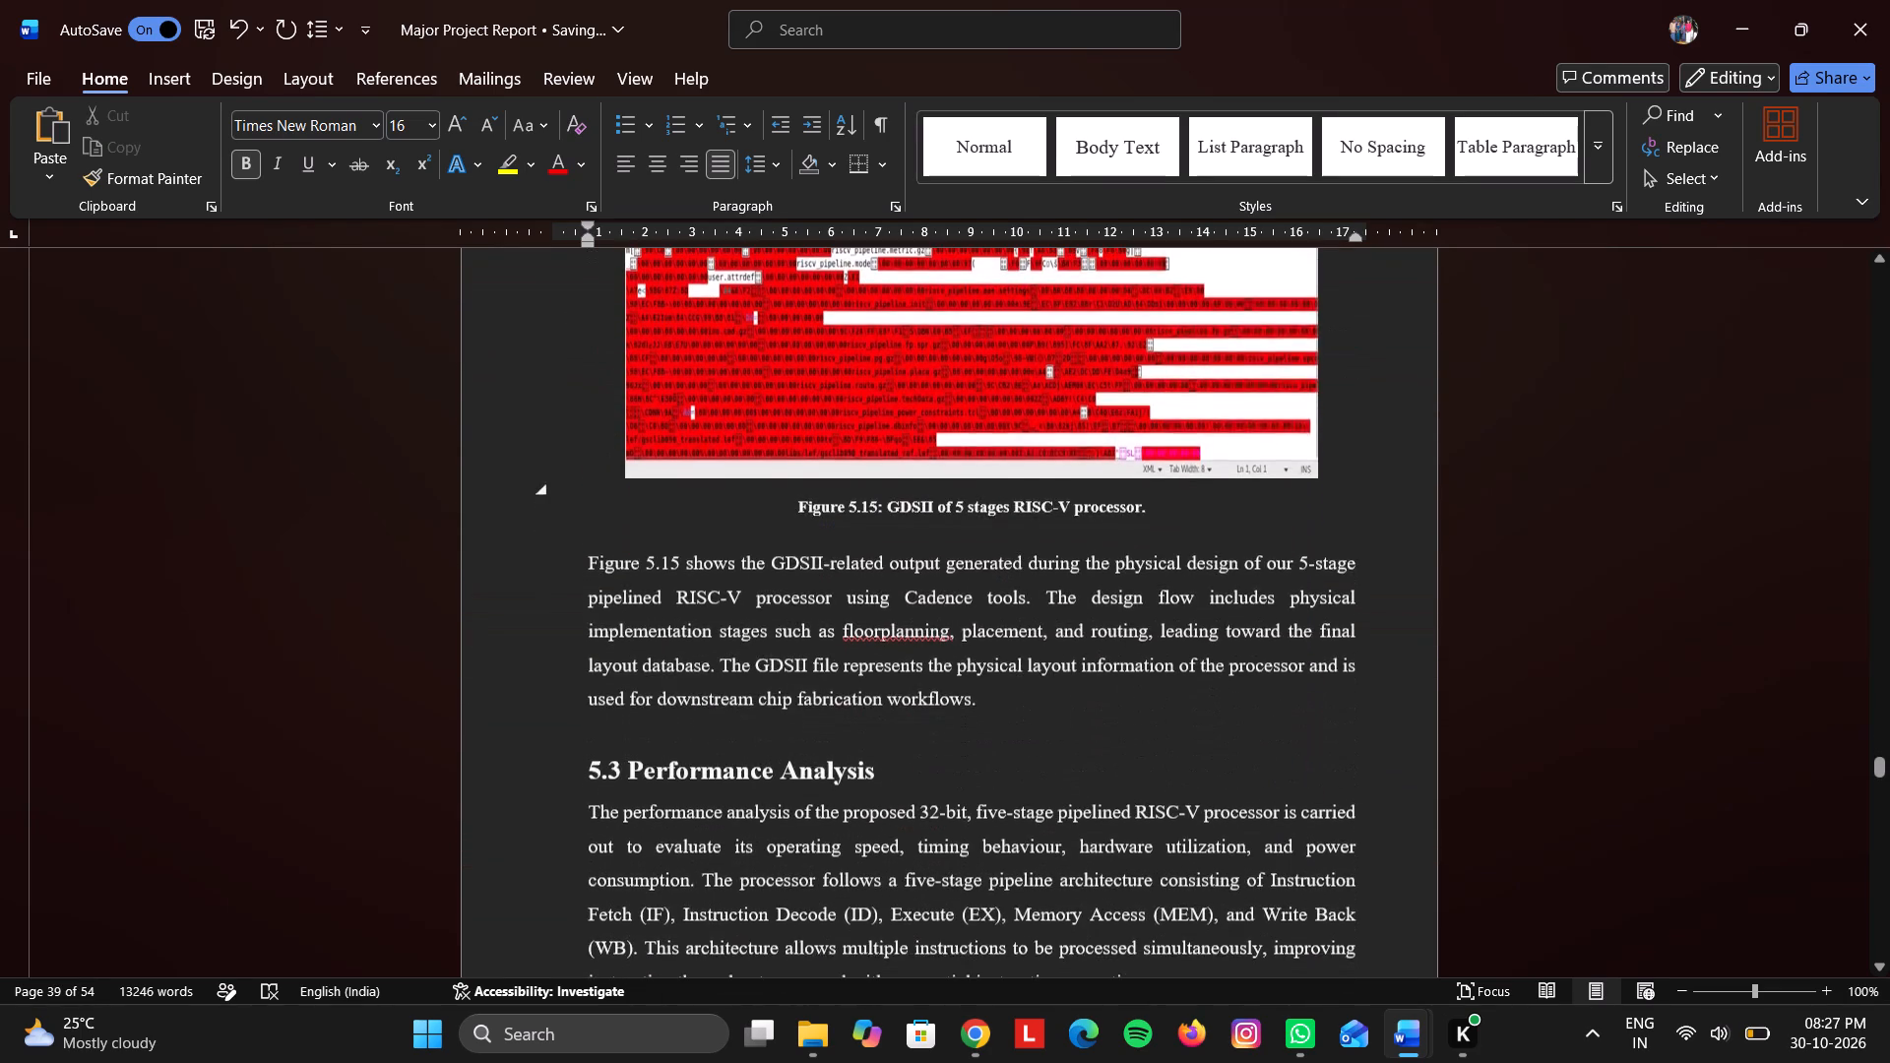
scroll(757, 494, "down", 4)
left_click(741, 541)
Review the text and Tables 5.1 and 5.2 in section 5.3, and recheck the 5.3 Performance Analysis heading's formatting.
scroll(875, 568, "down", 3)
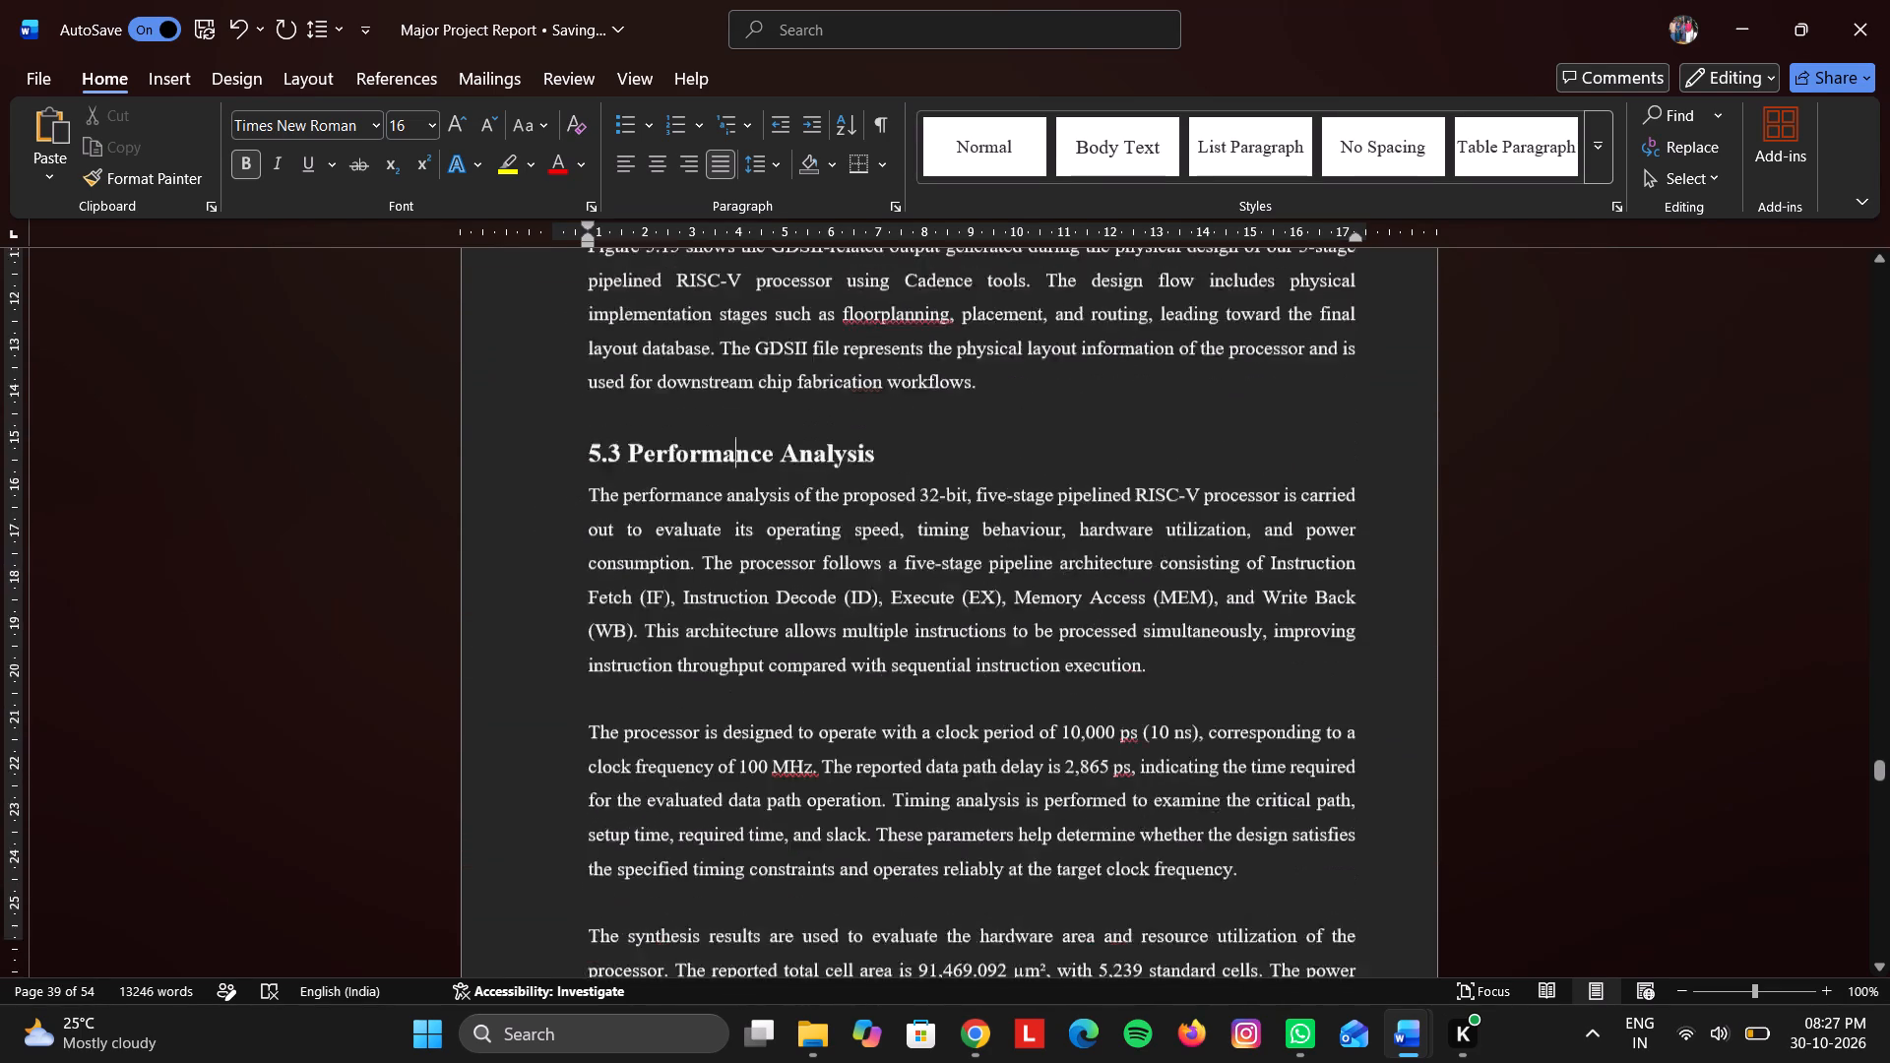
scroll(875, 568, "down", 20)
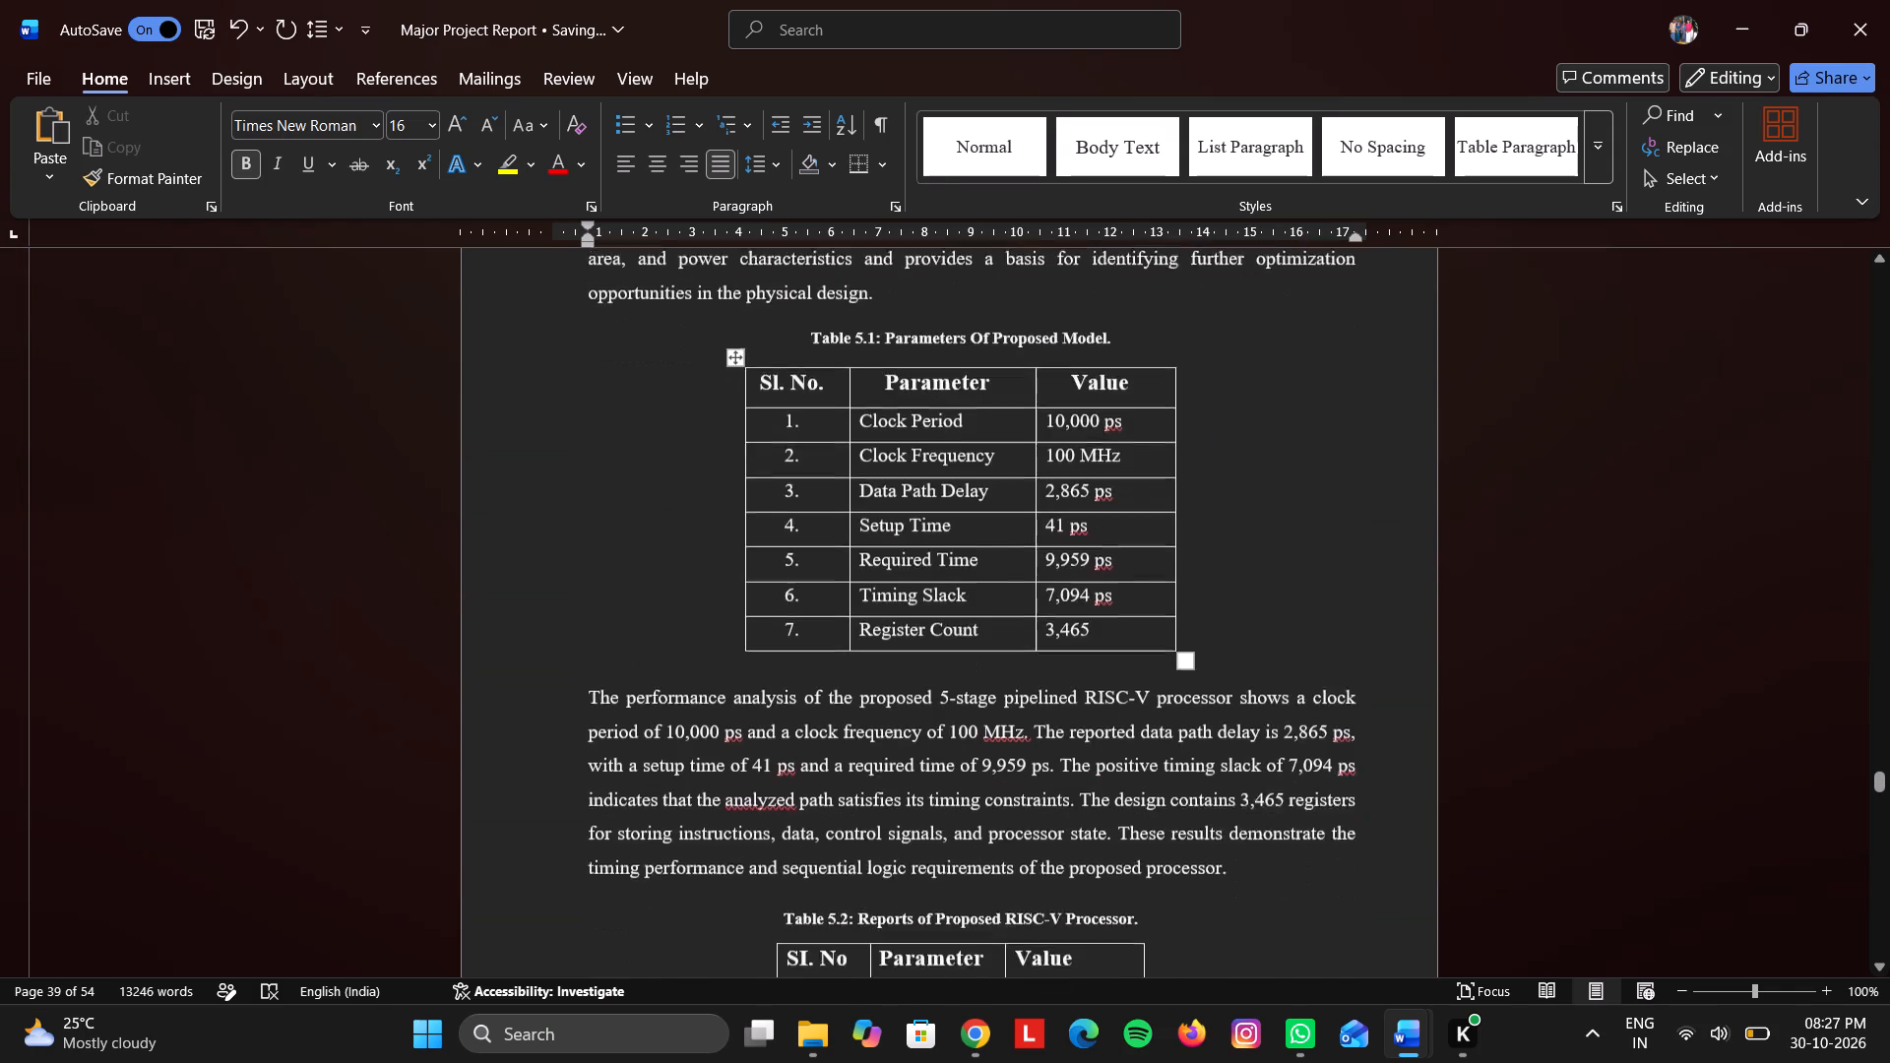
scroll(875, 568, "down", 16)
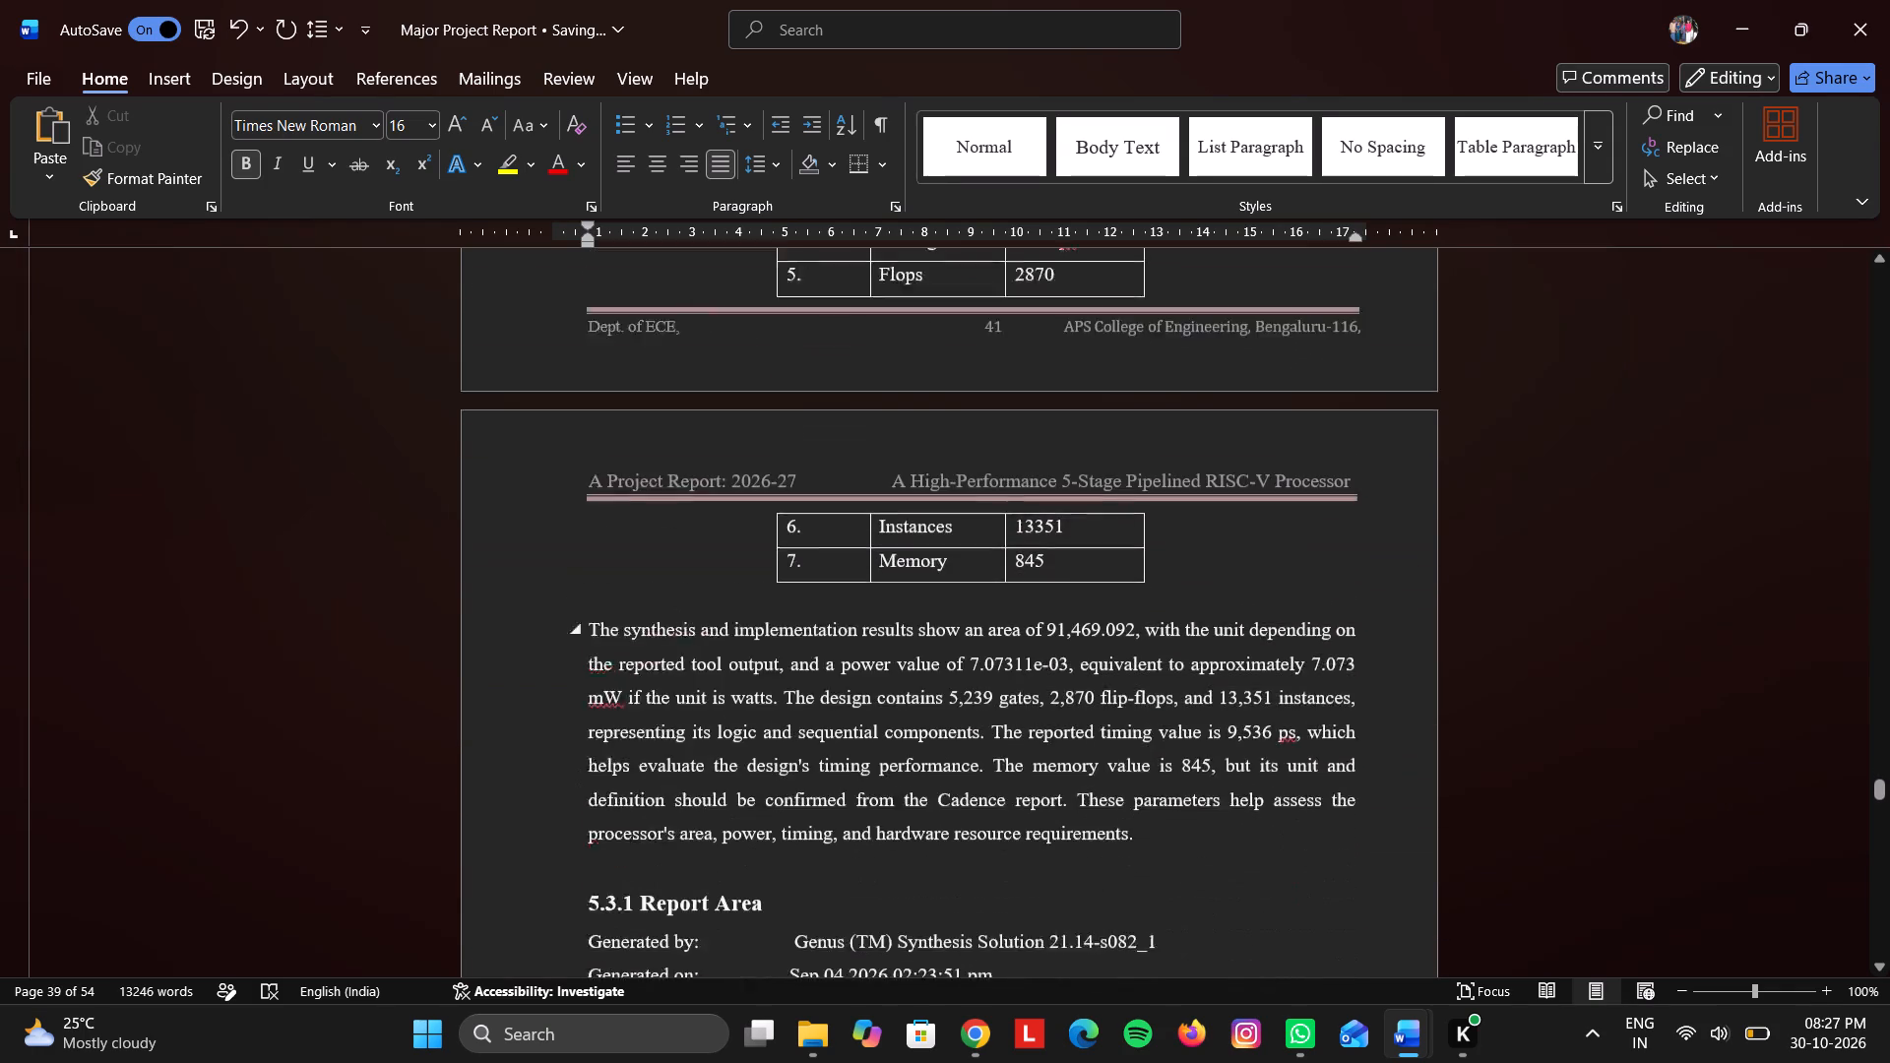
scroll(875, 568, "down", 5)
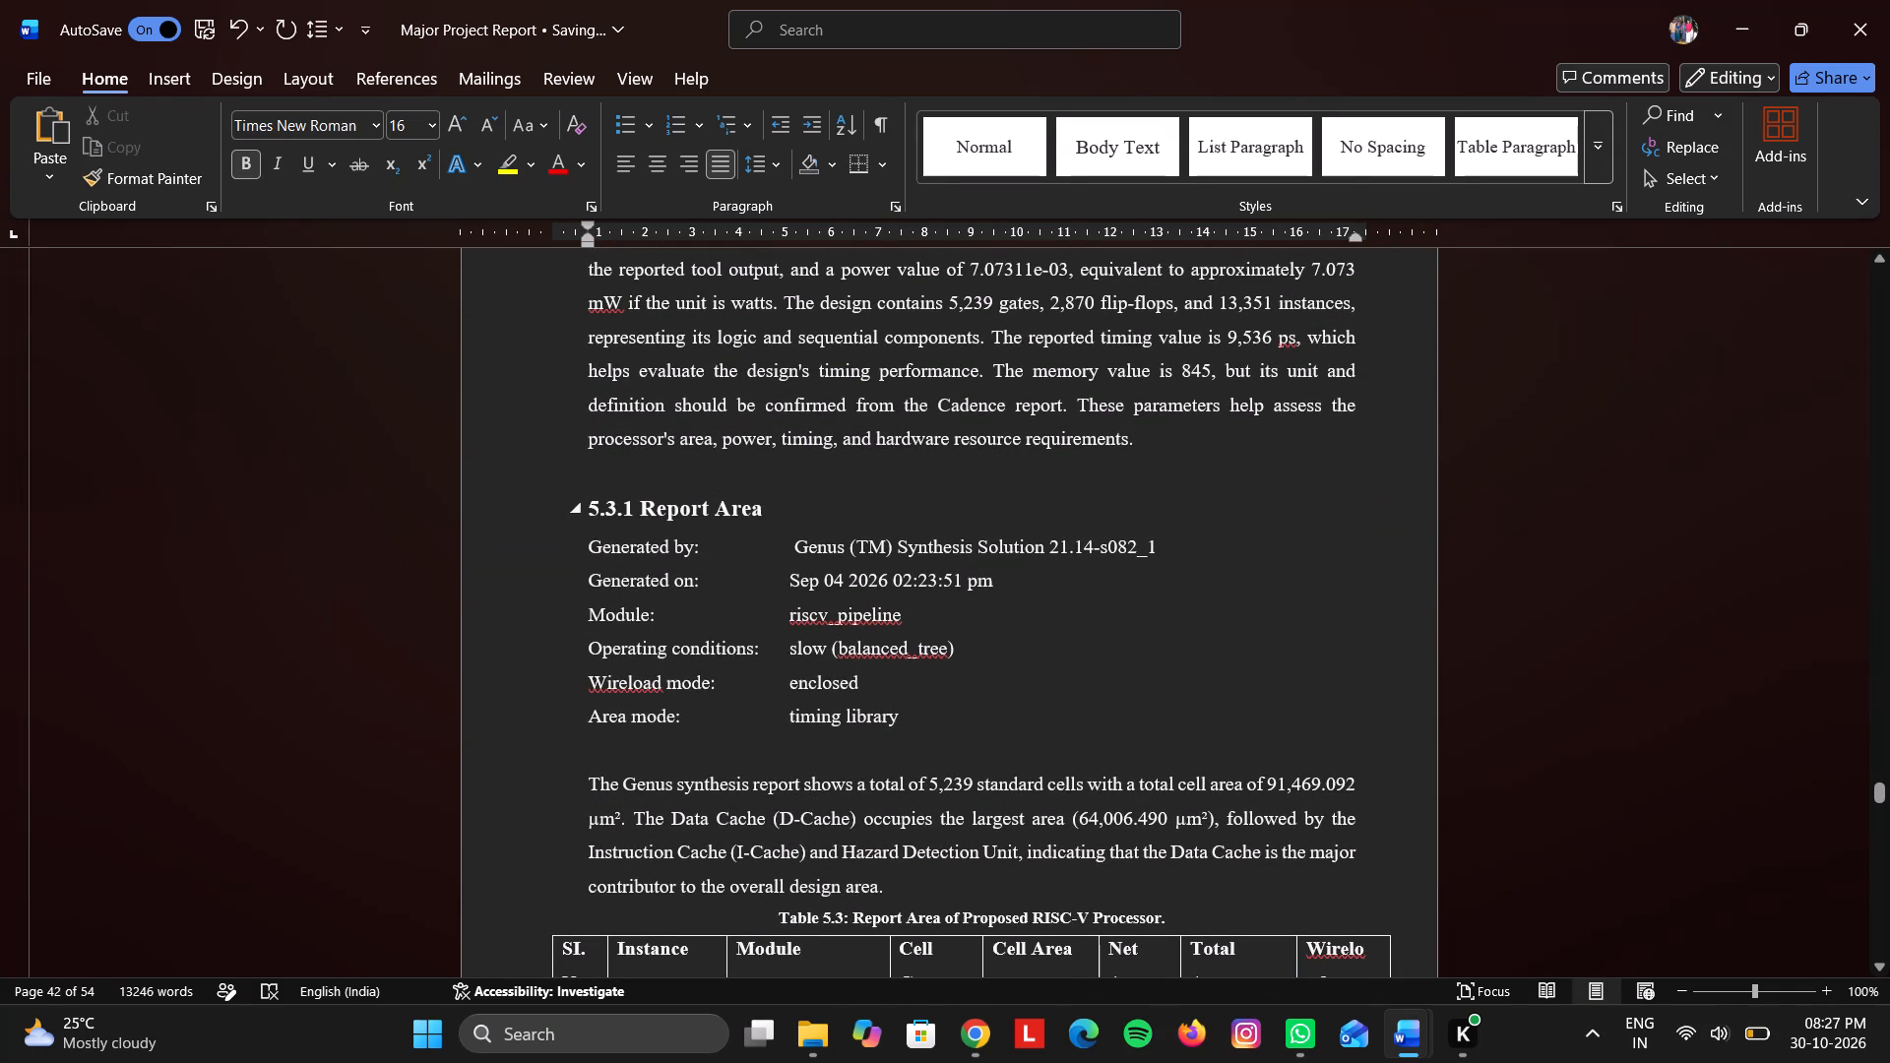
scroll(724, 480, "up", 15)
scroll(724, 480, "up", 11)
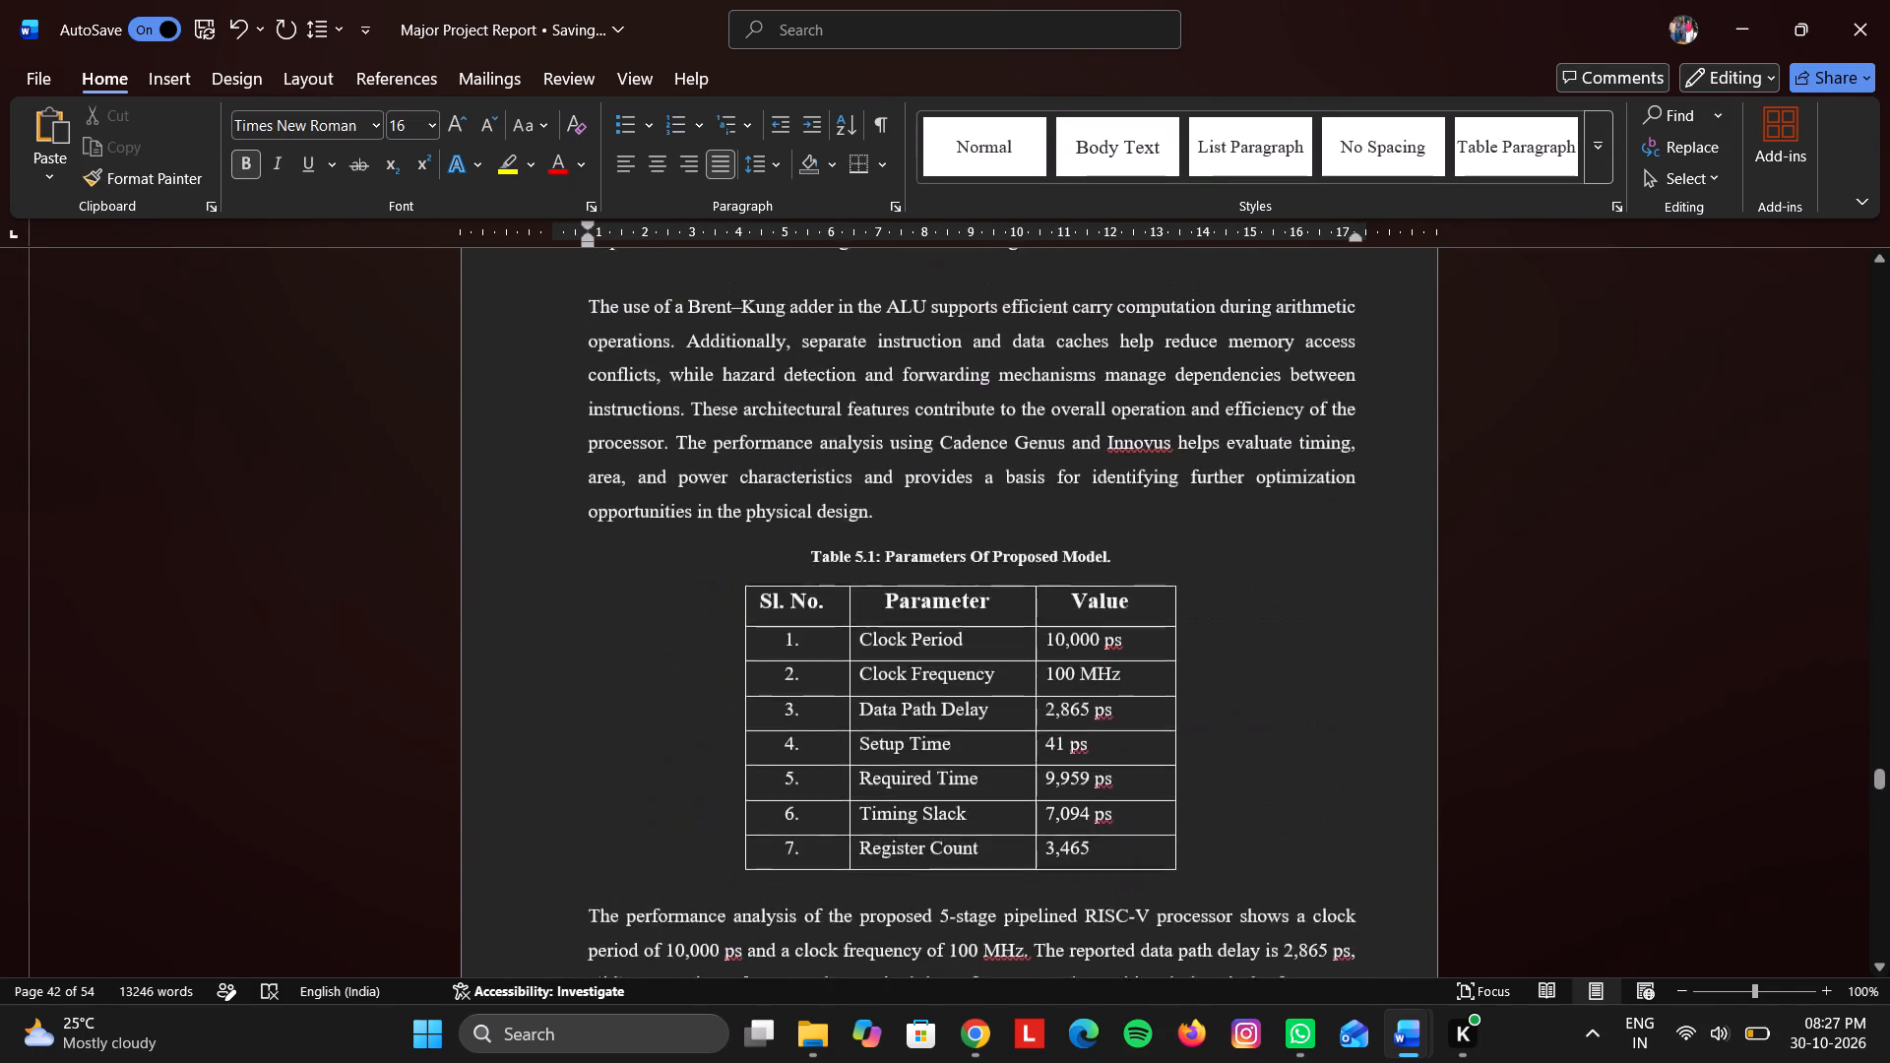
scroll(724, 480, "up", 17)
left_click(725, 479)
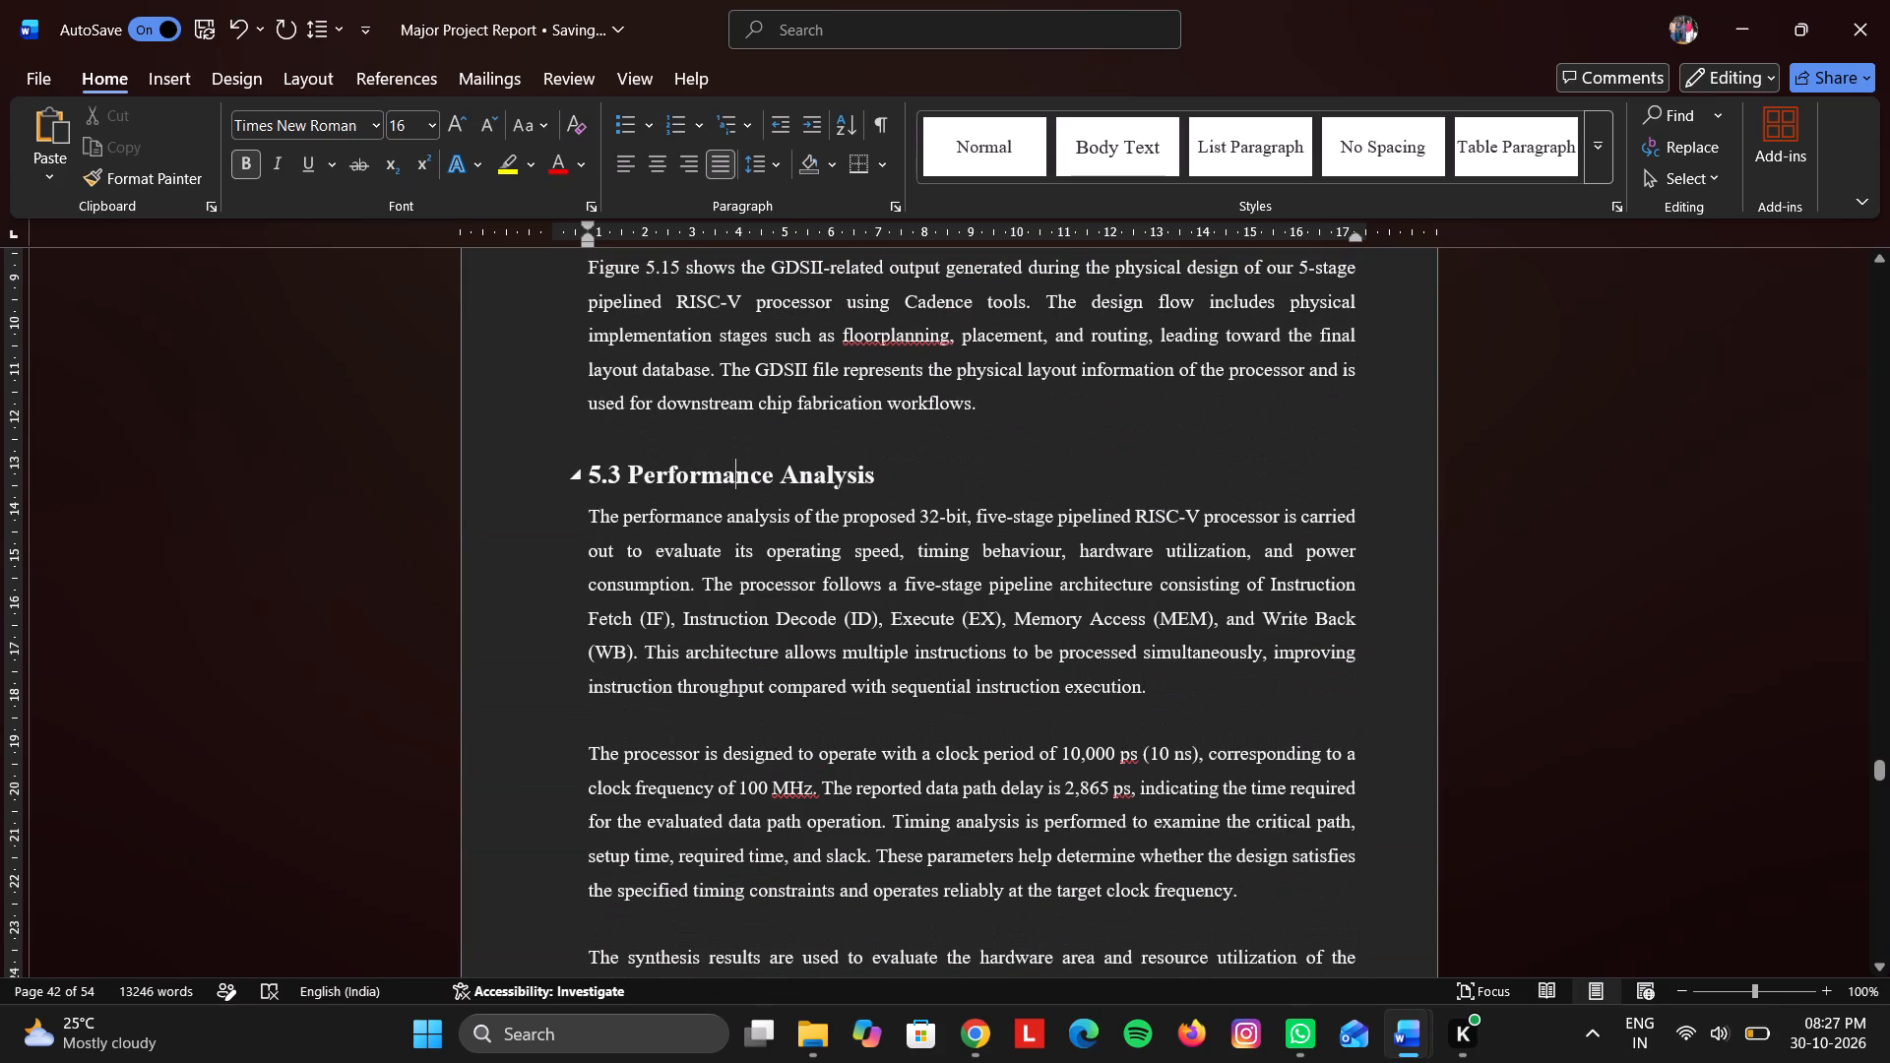
Compare the formatting of the 5.3.1 Report Area, 5.3.2 Report Power and 5.3.3 Report Gates subheadings.
scroll(725, 479, "down", 20)
scroll(725, 479, "down", 16)
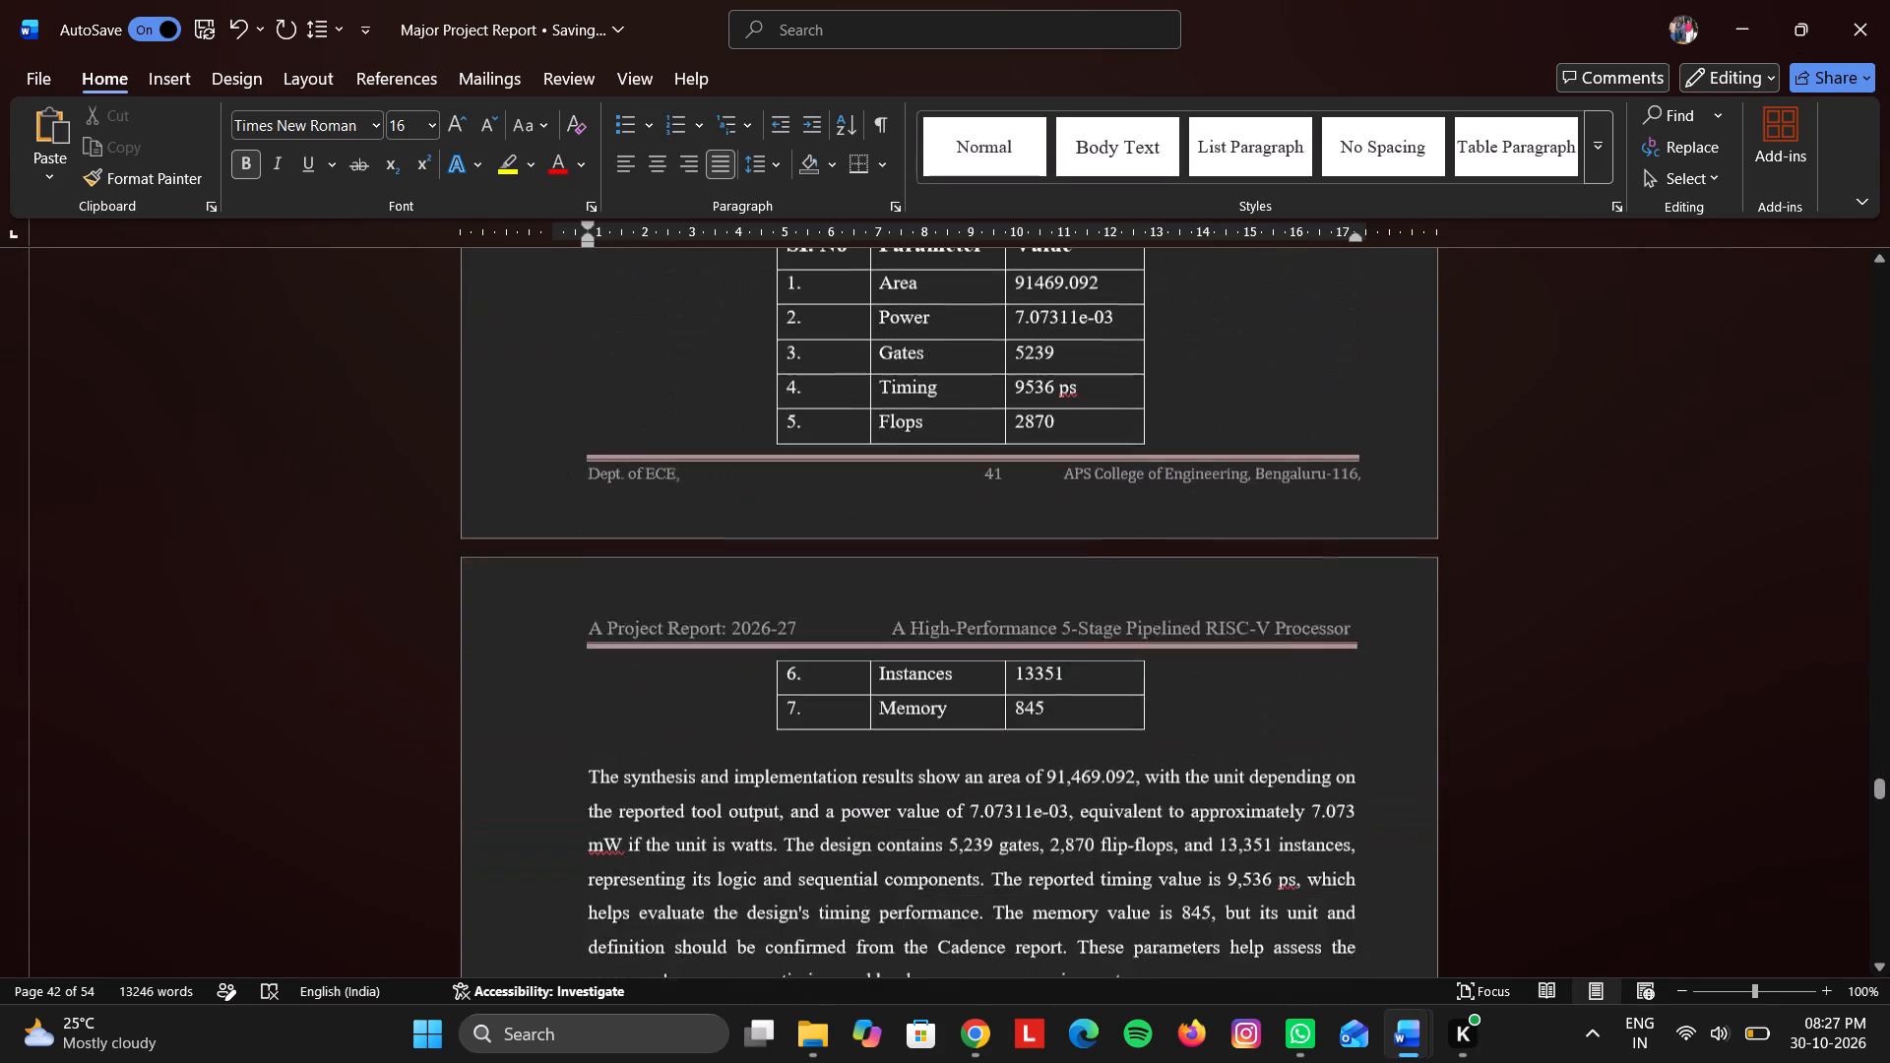
scroll(725, 479, "down", 10)
left_click(669, 331)
scroll(742, 446, "down", 7)
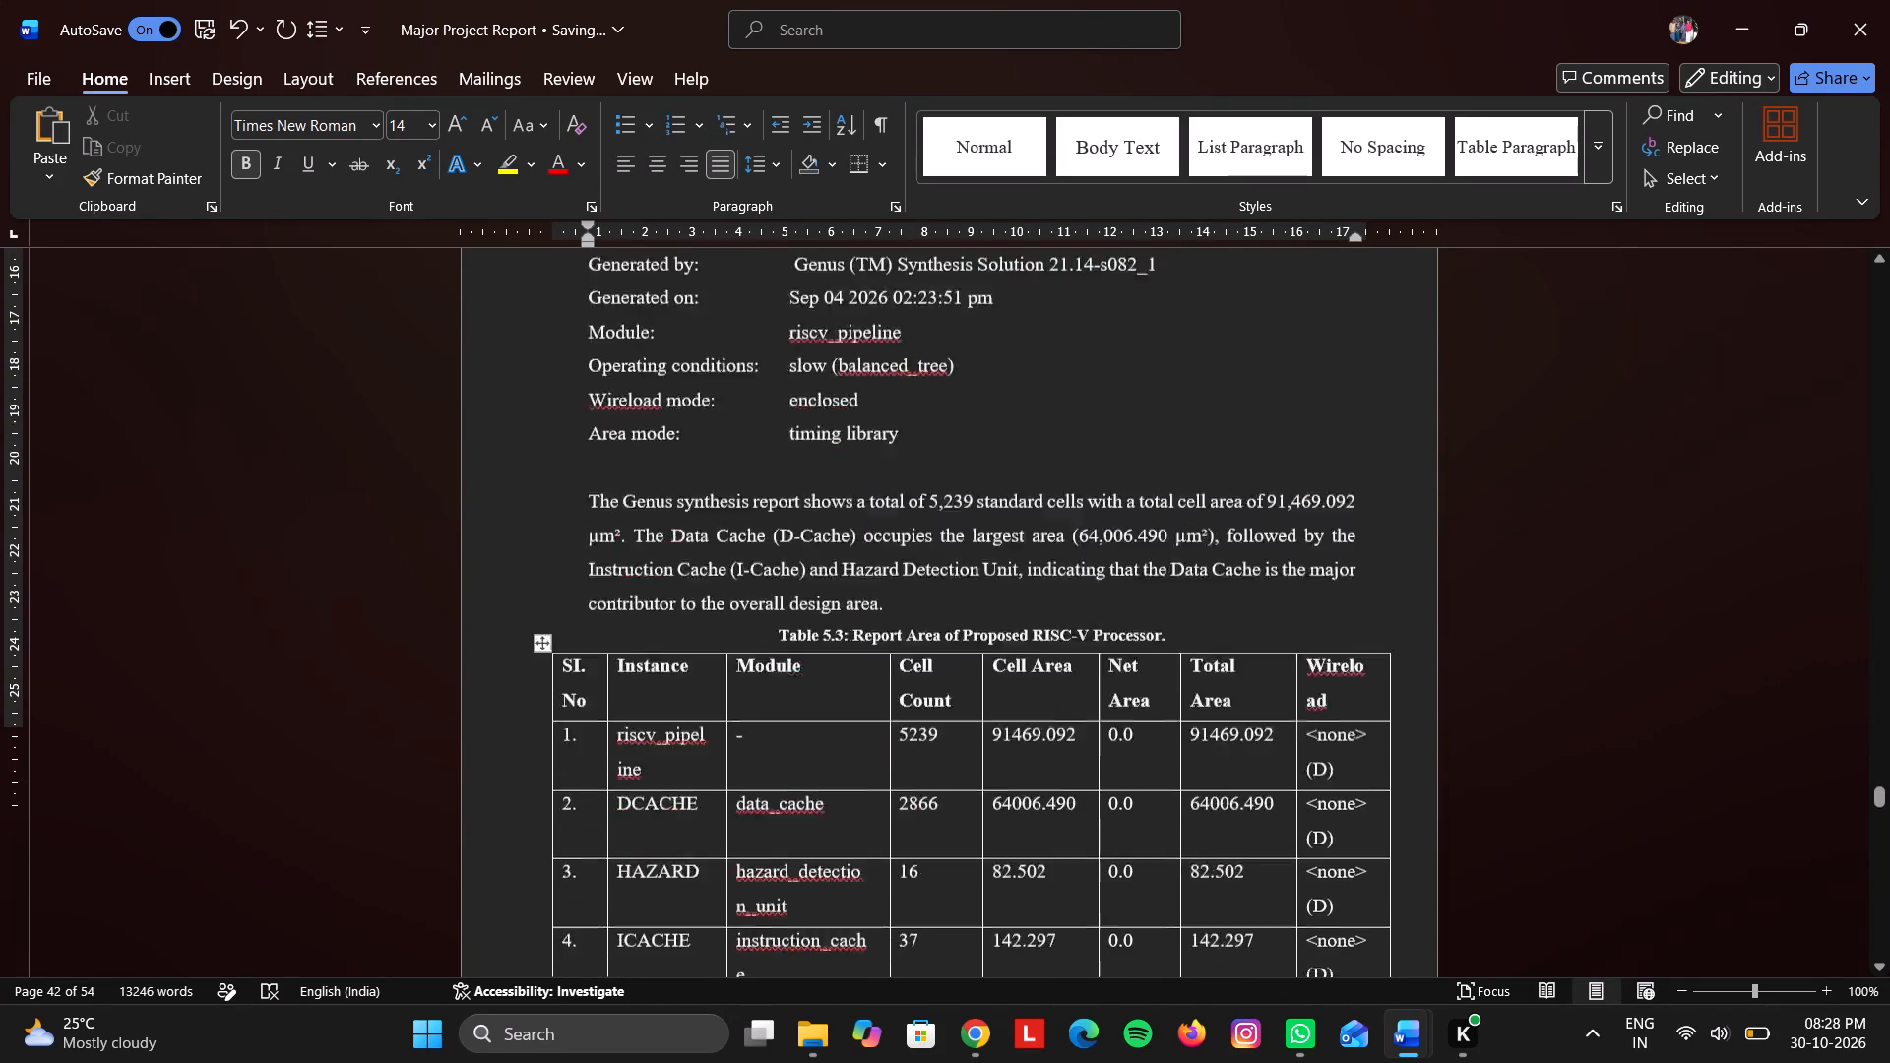
scroll(743, 499, "down", 4)
left_click(681, 706)
scroll(681, 706, "down", 7)
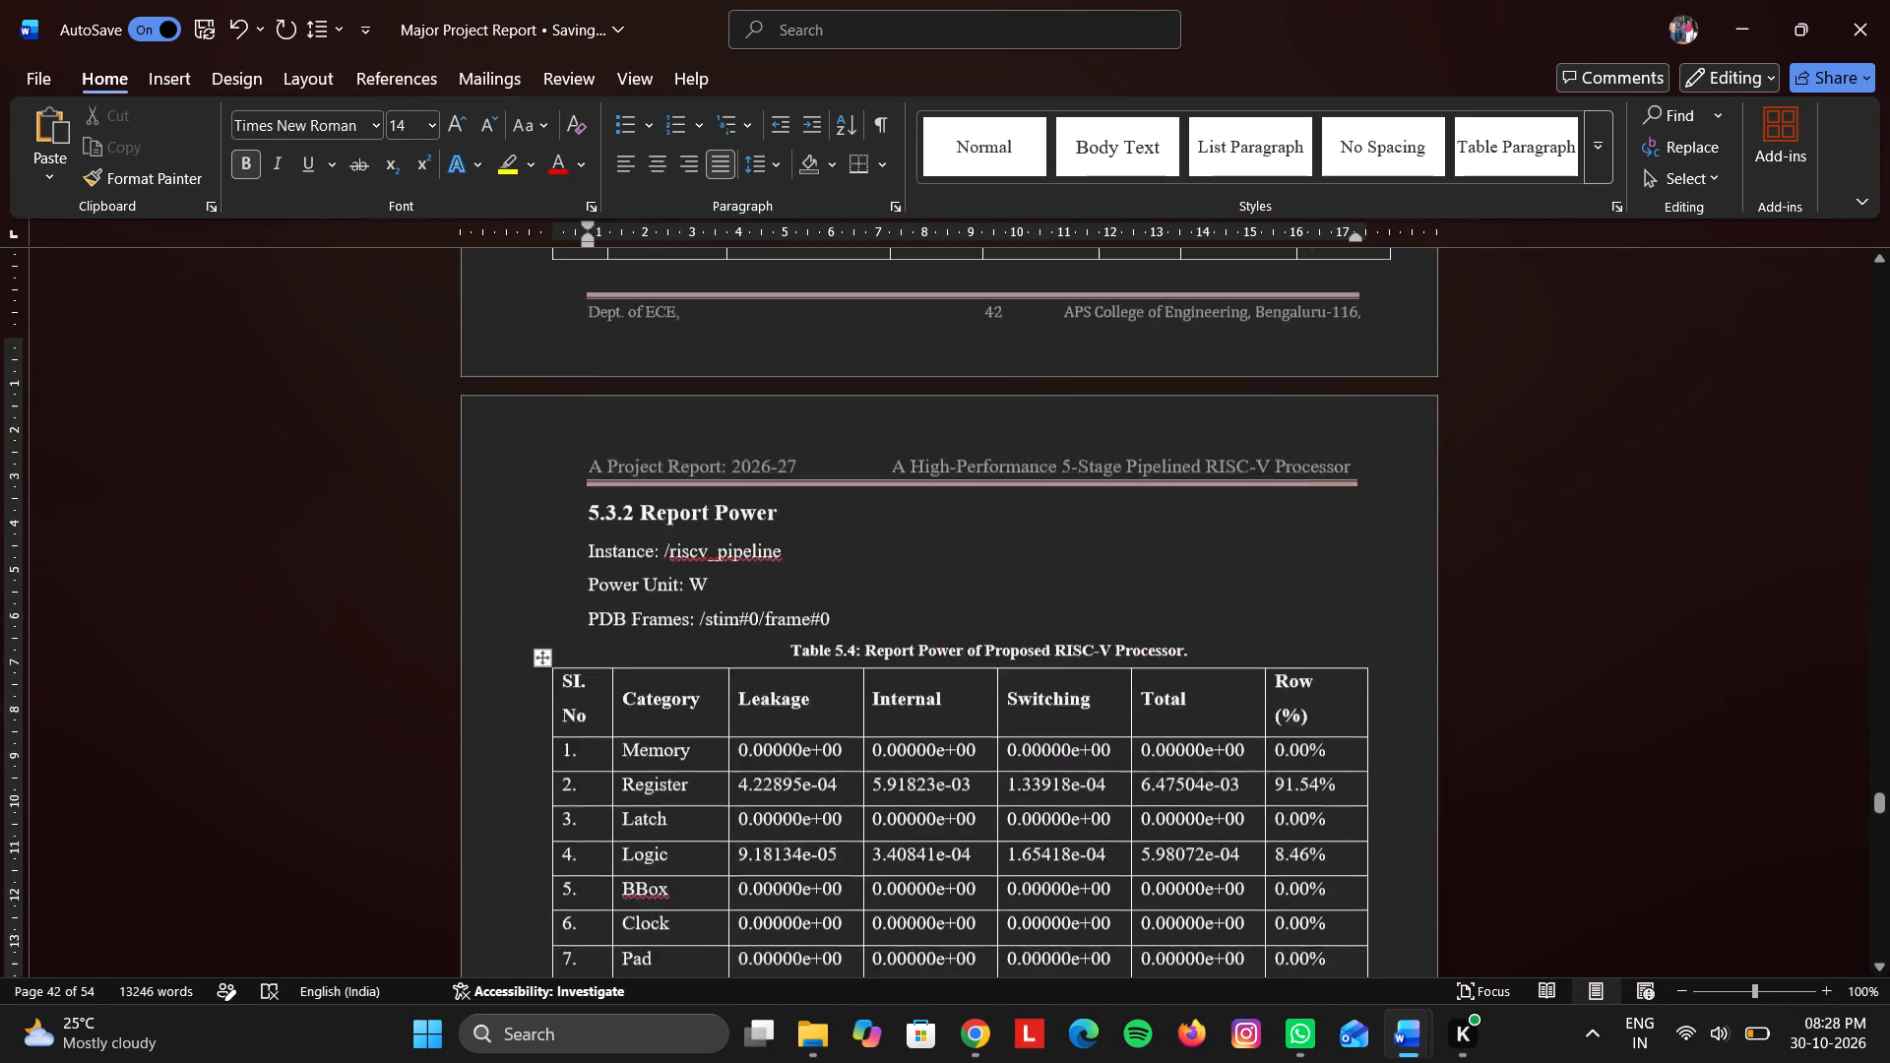
scroll(681, 706, "down", 13)
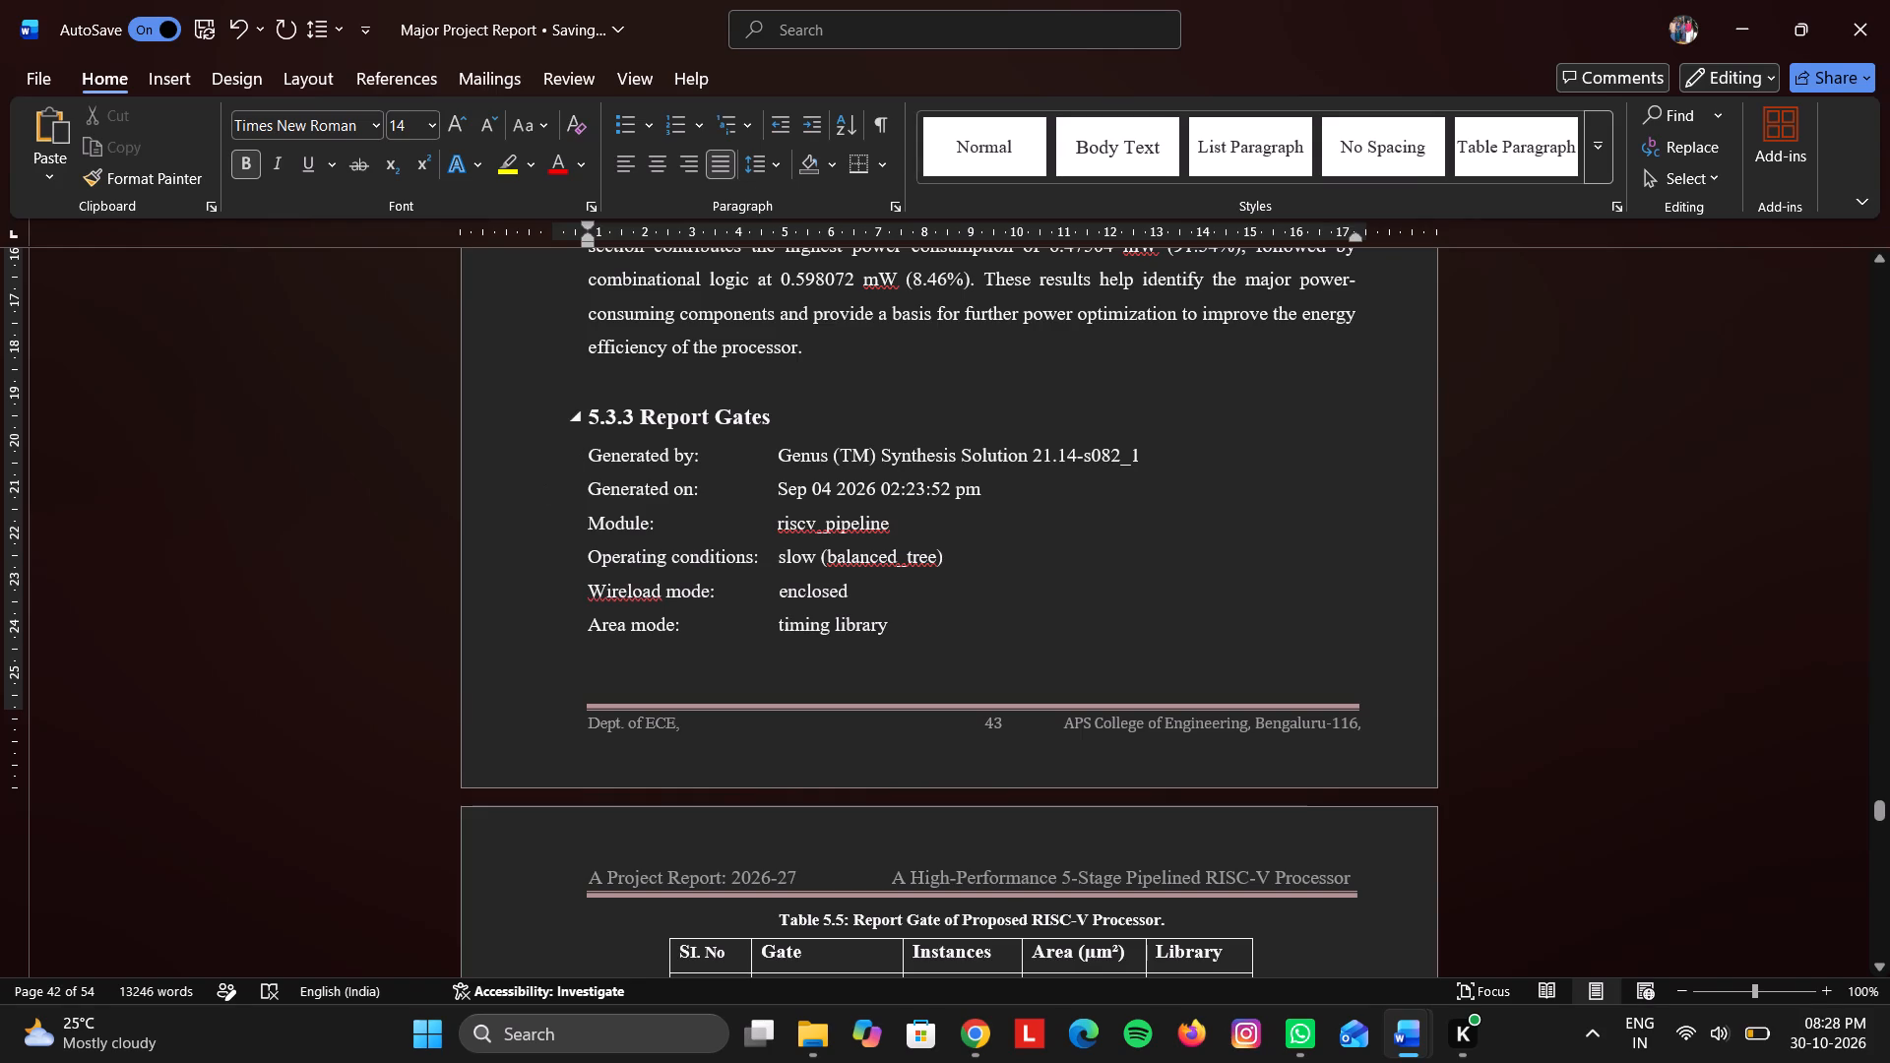
left_click(676, 420)
Review the gate report tables across their page breaks and check the 5.3.4 Report Time subheading's formatting.
scroll(676, 420, "down", 7)
scroll(676, 420, "down", 20)
scroll(676, 420, "down", 4)
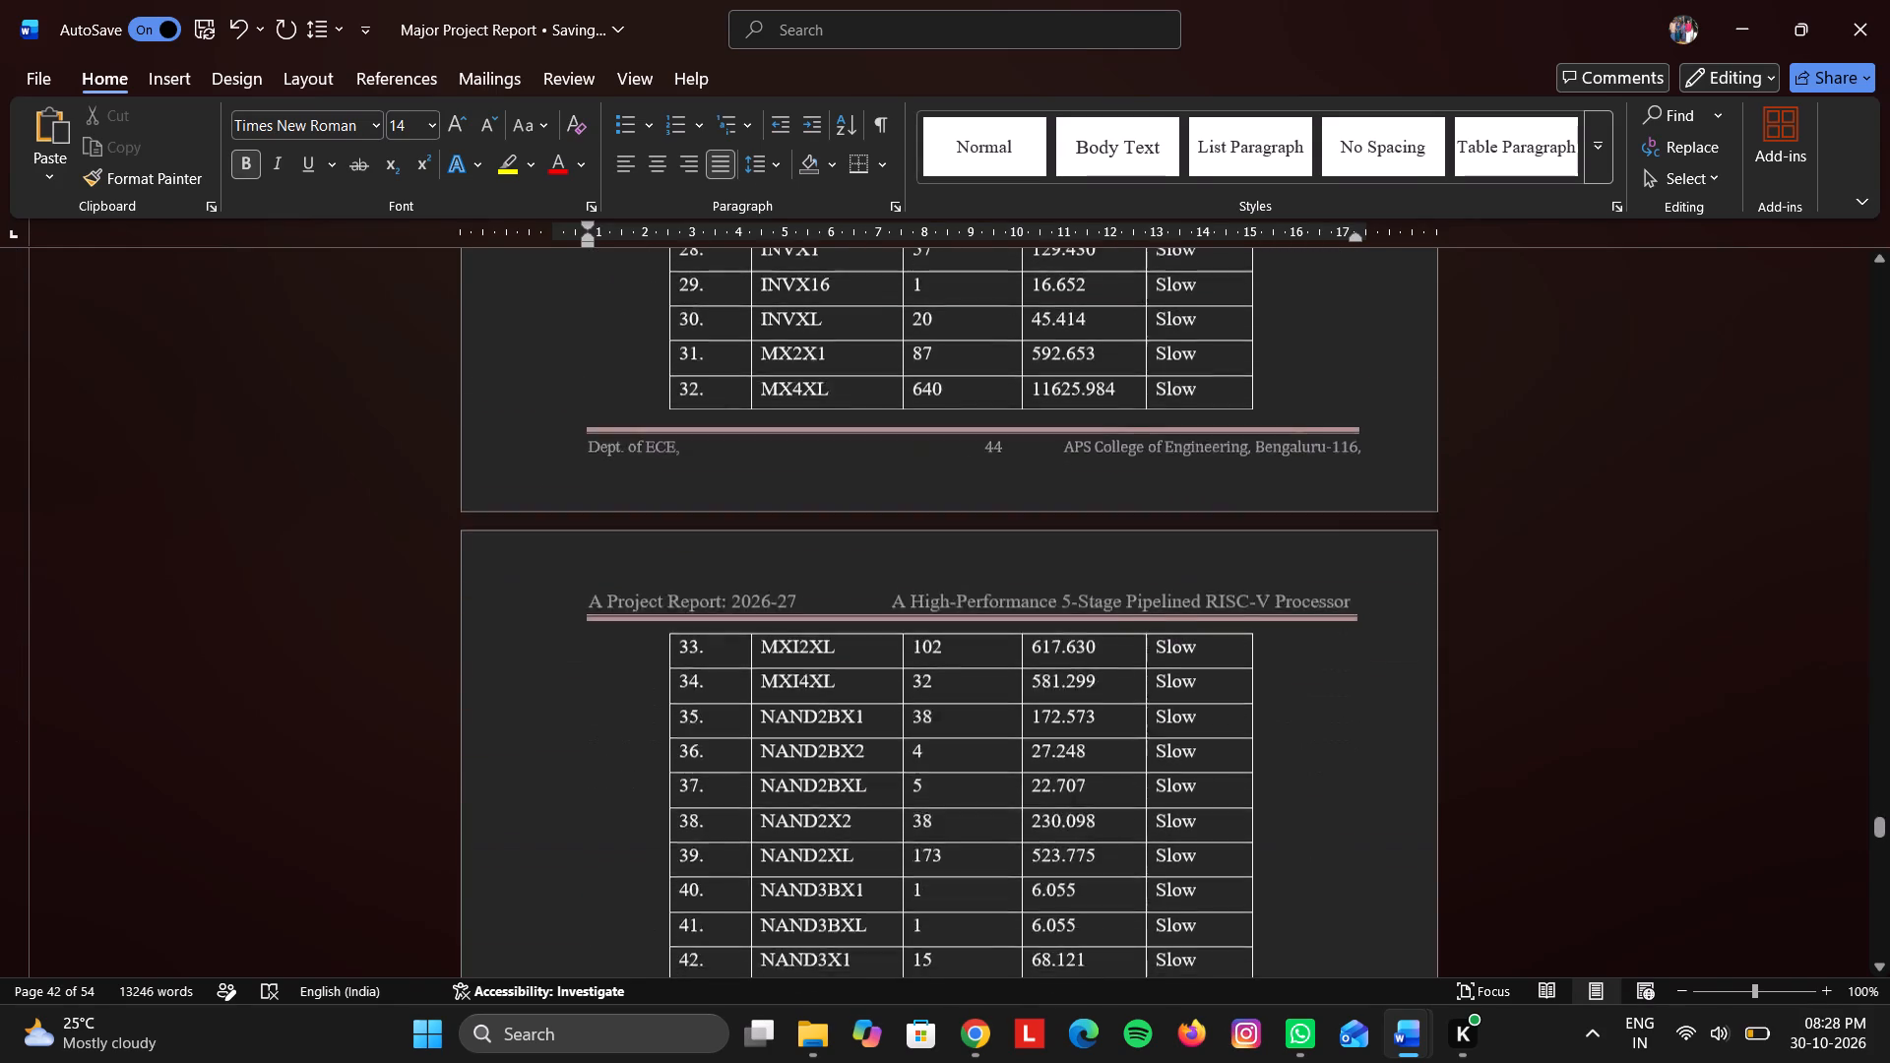
scroll(676, 420, "down", 20)
scroll(676, 420, "down", 16)
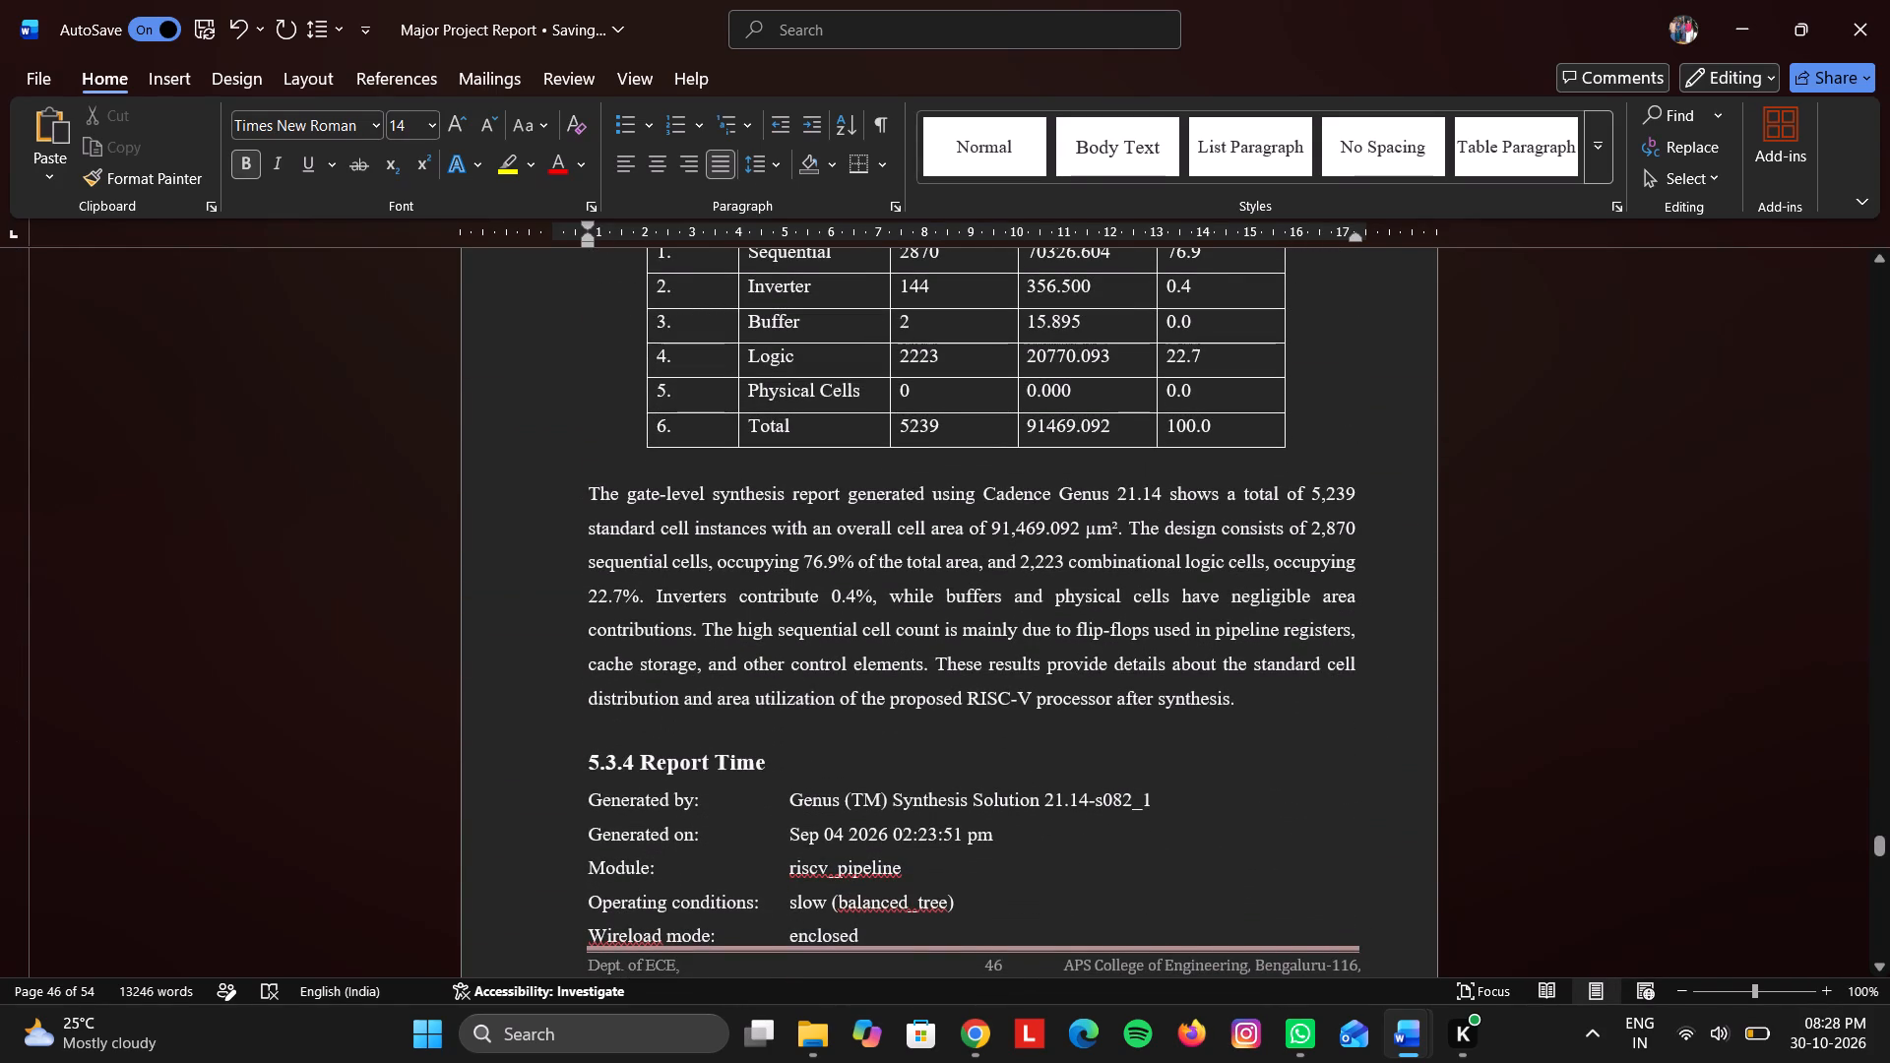
left_click(698, 761)
Review the 5.3.4 details and Table 5.7 across their page breaks, and check the 5.4 Discussion of Results heading's formatting.
scroll(693, 760, "down", 10)
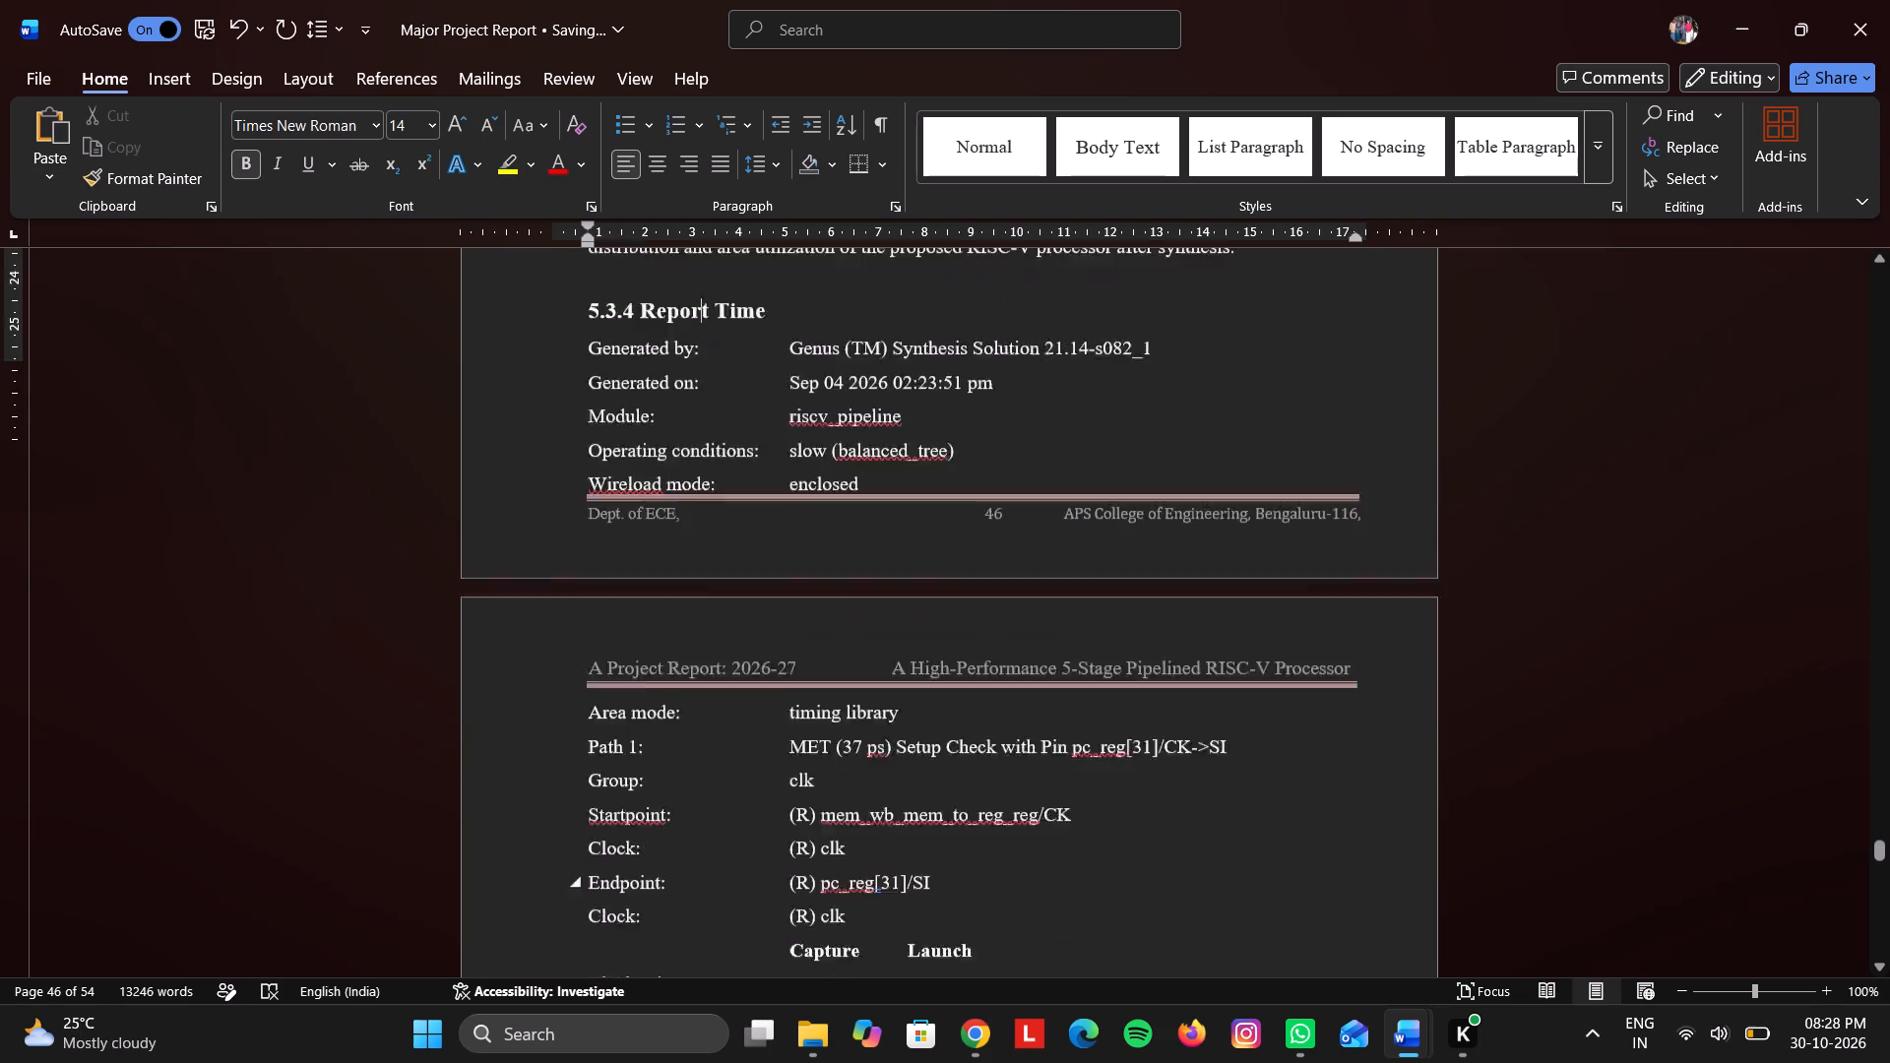
scroll(693, 760, "down", 19)
scroll(693, 760, "up", 1)
scroll(693, 760, "down", 11)
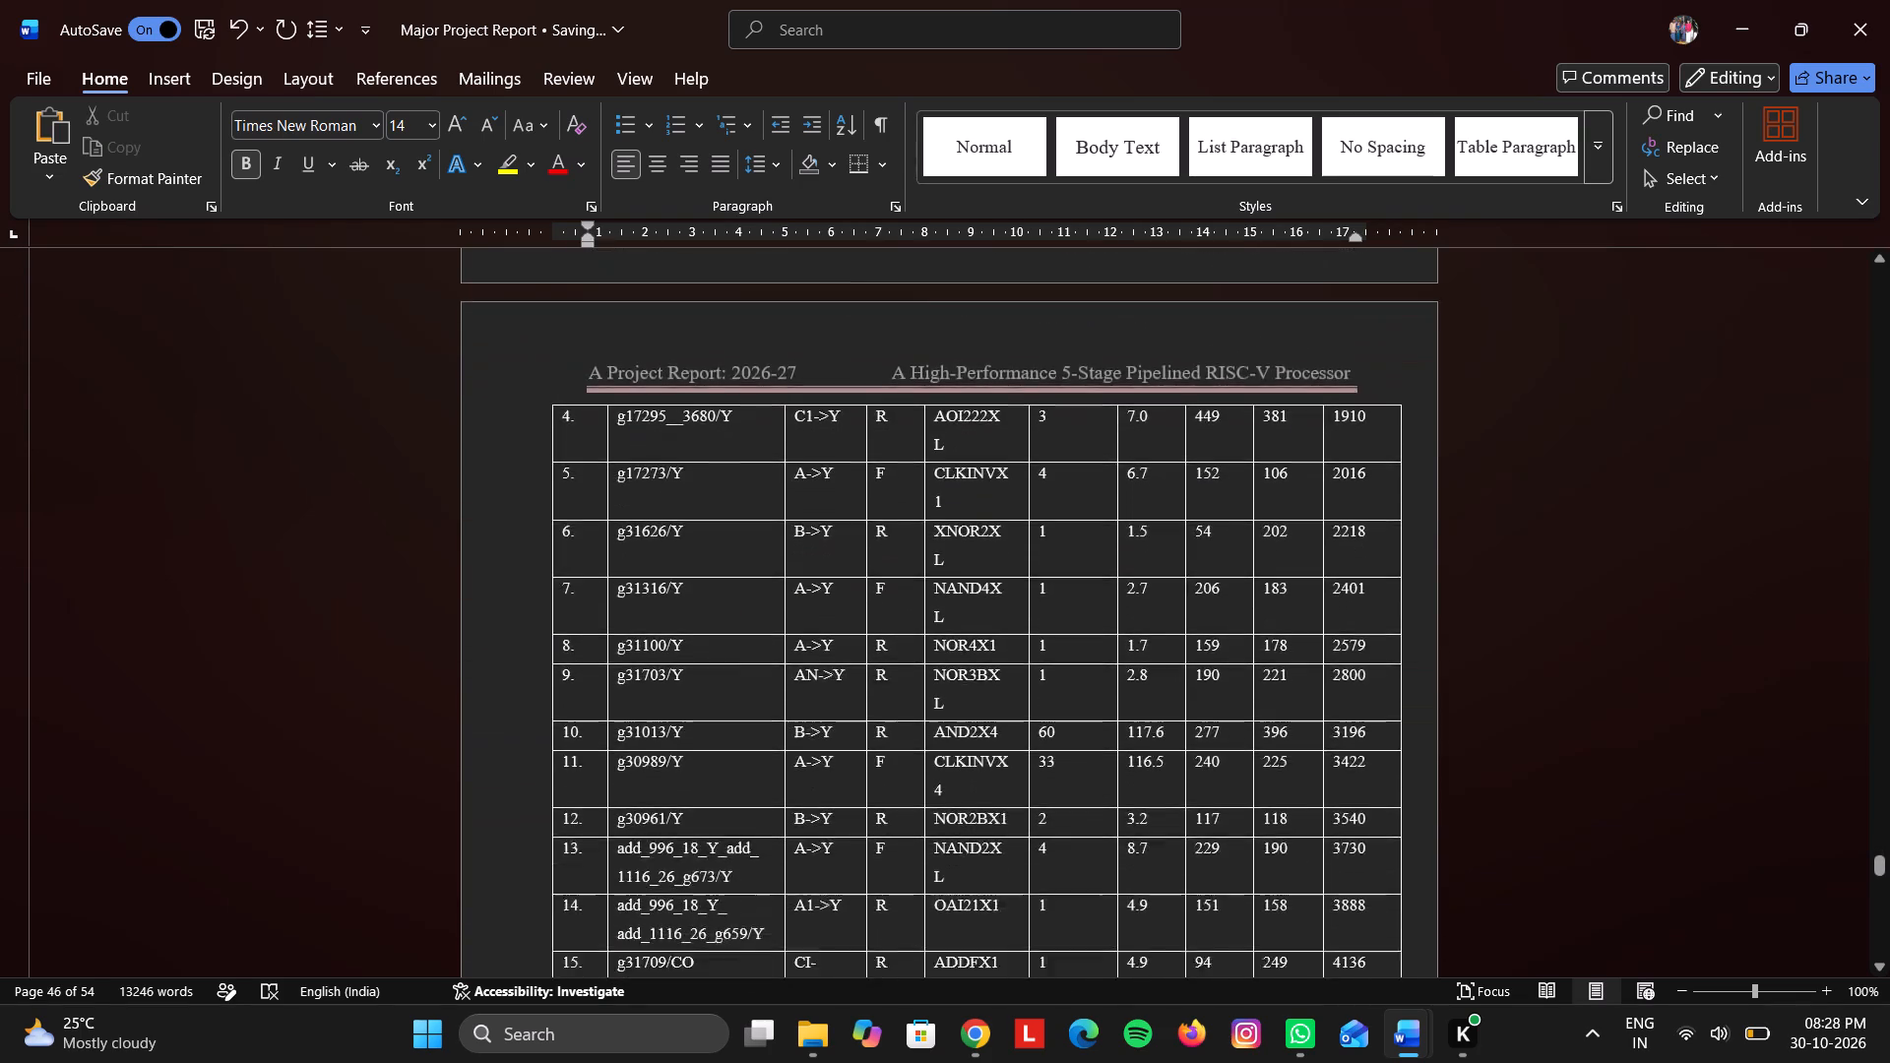
scroll(693, 760, "down", 4)
scroll(693, 760, "up", 17)
scroll(693, 760, "down", 8)
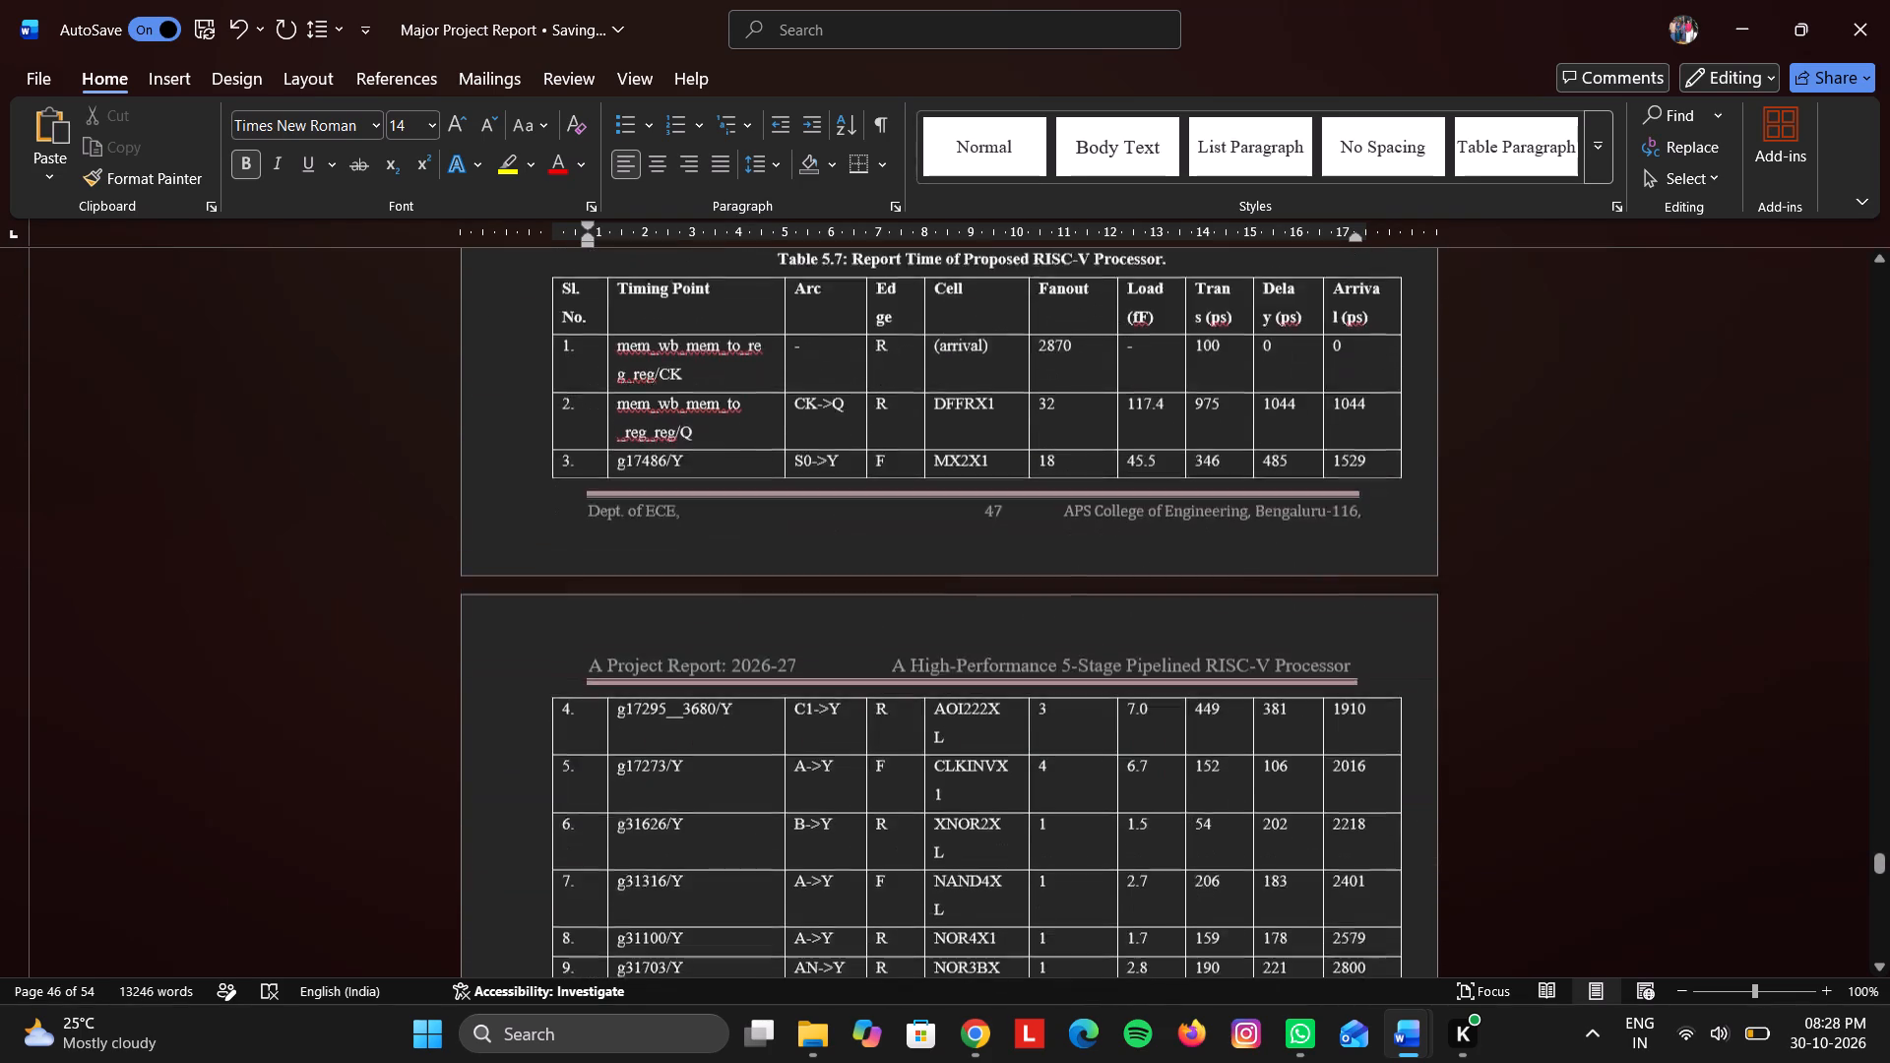
scroll(693, 760, "down", 20)
scroll(693, 760, "down", 10)
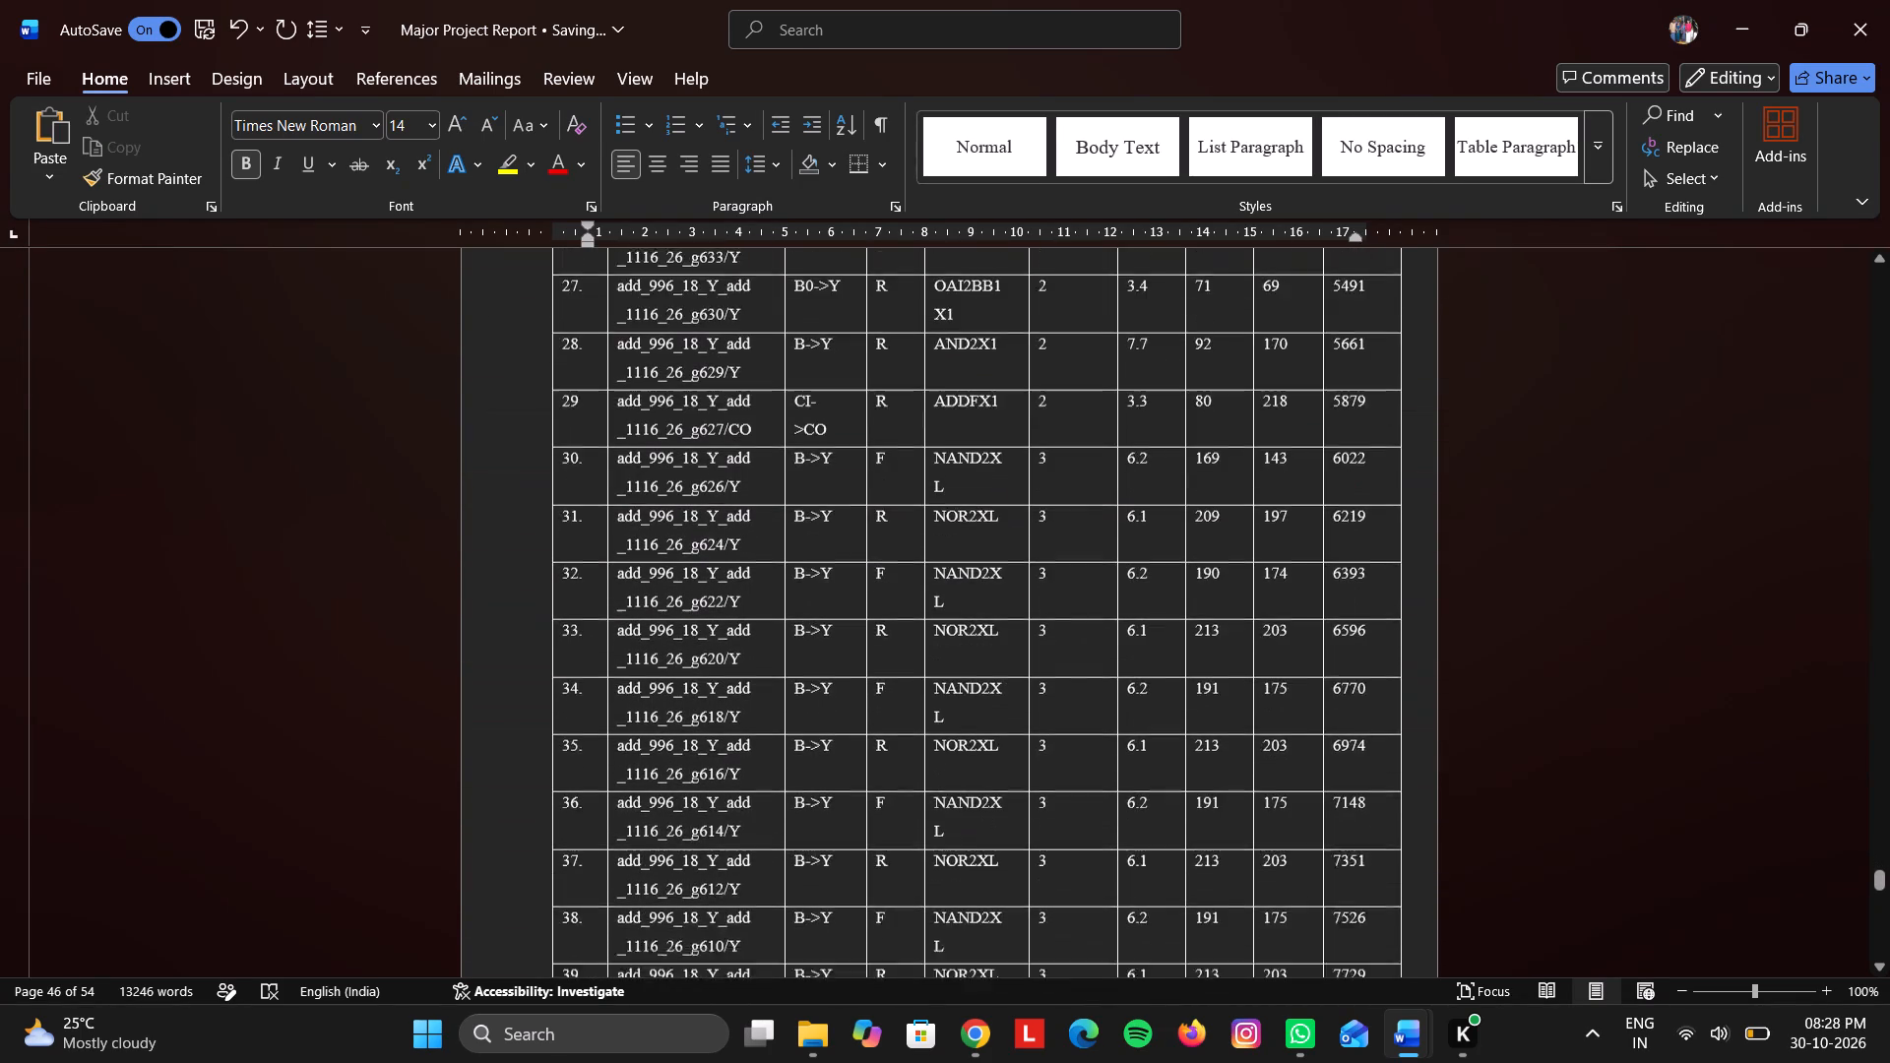
scroll(693, 760, "down", 19)
scroll(693, 760, "down", 6)
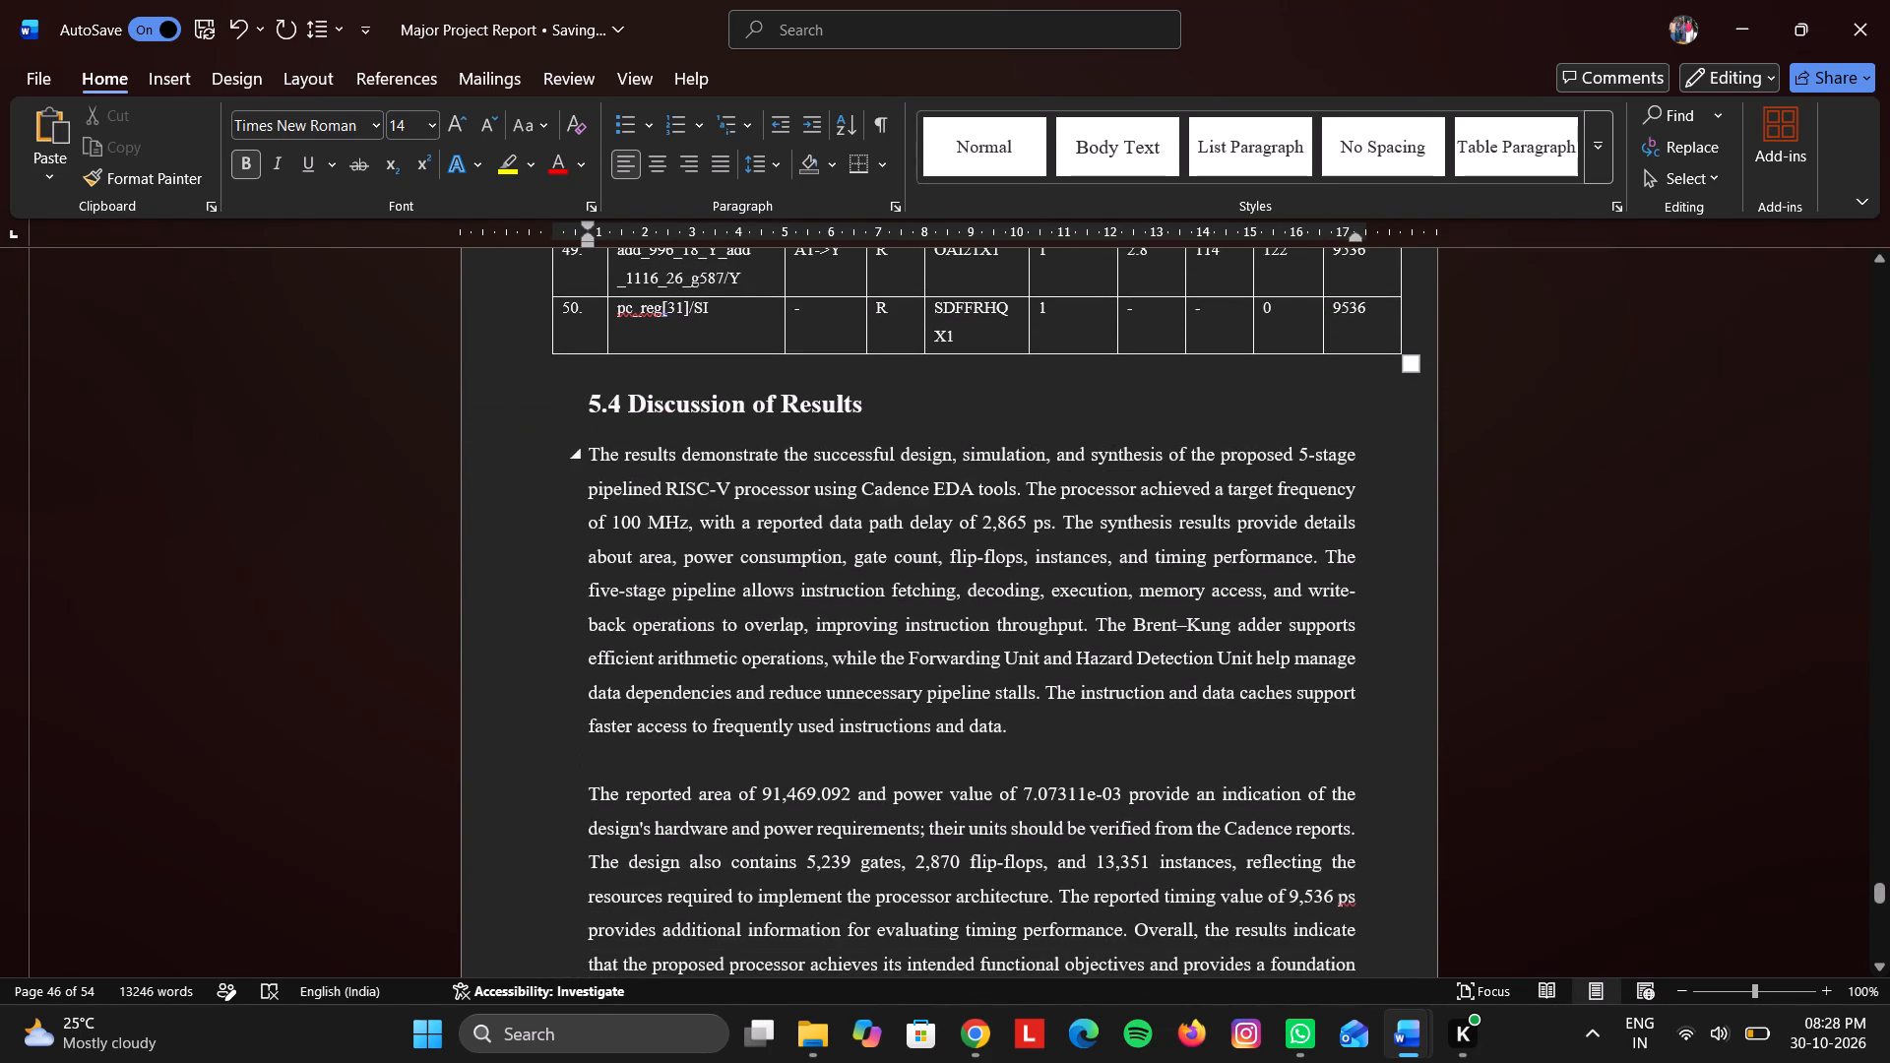
left_click(715, 393)
Check the layout of Chapter 6's opening page, section 6.1 and the Major Work Carried Out list up to the 6.2 heading.
scroll(708, 426, "down", 20)
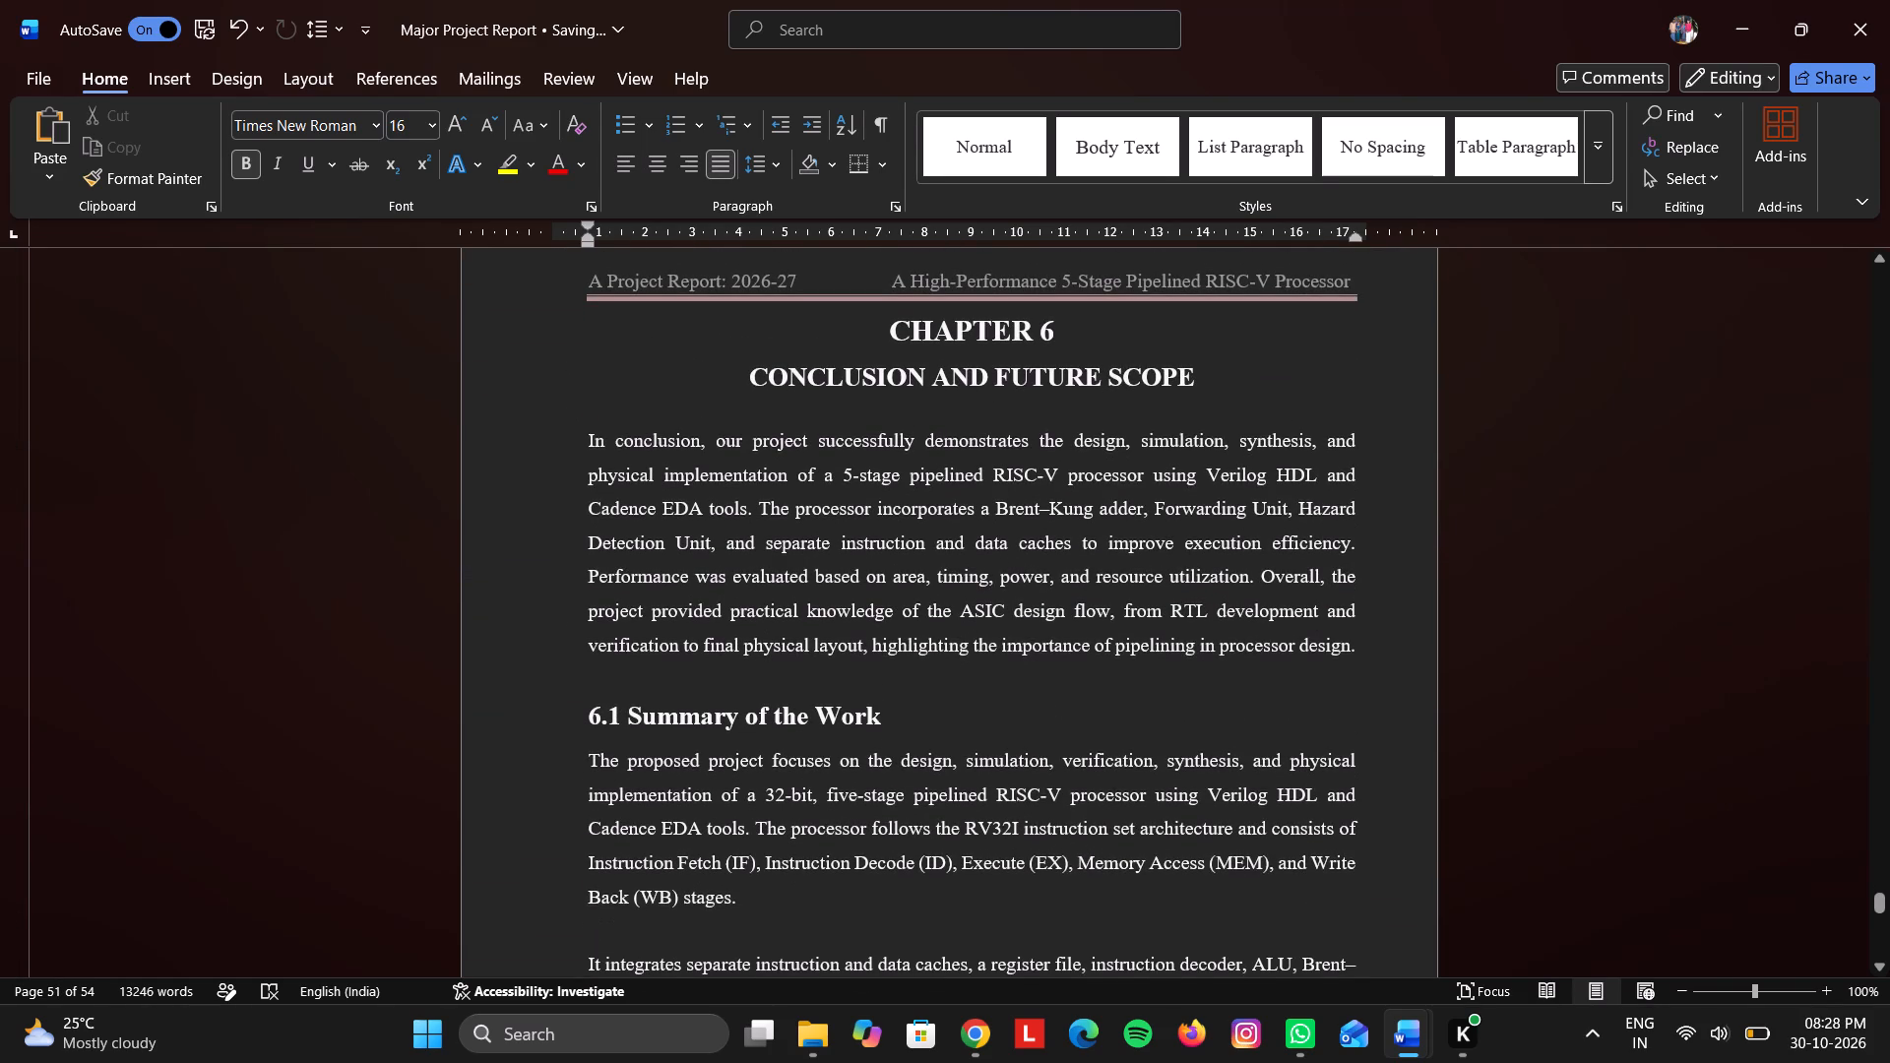
scroll(737, 556, "down", 3)
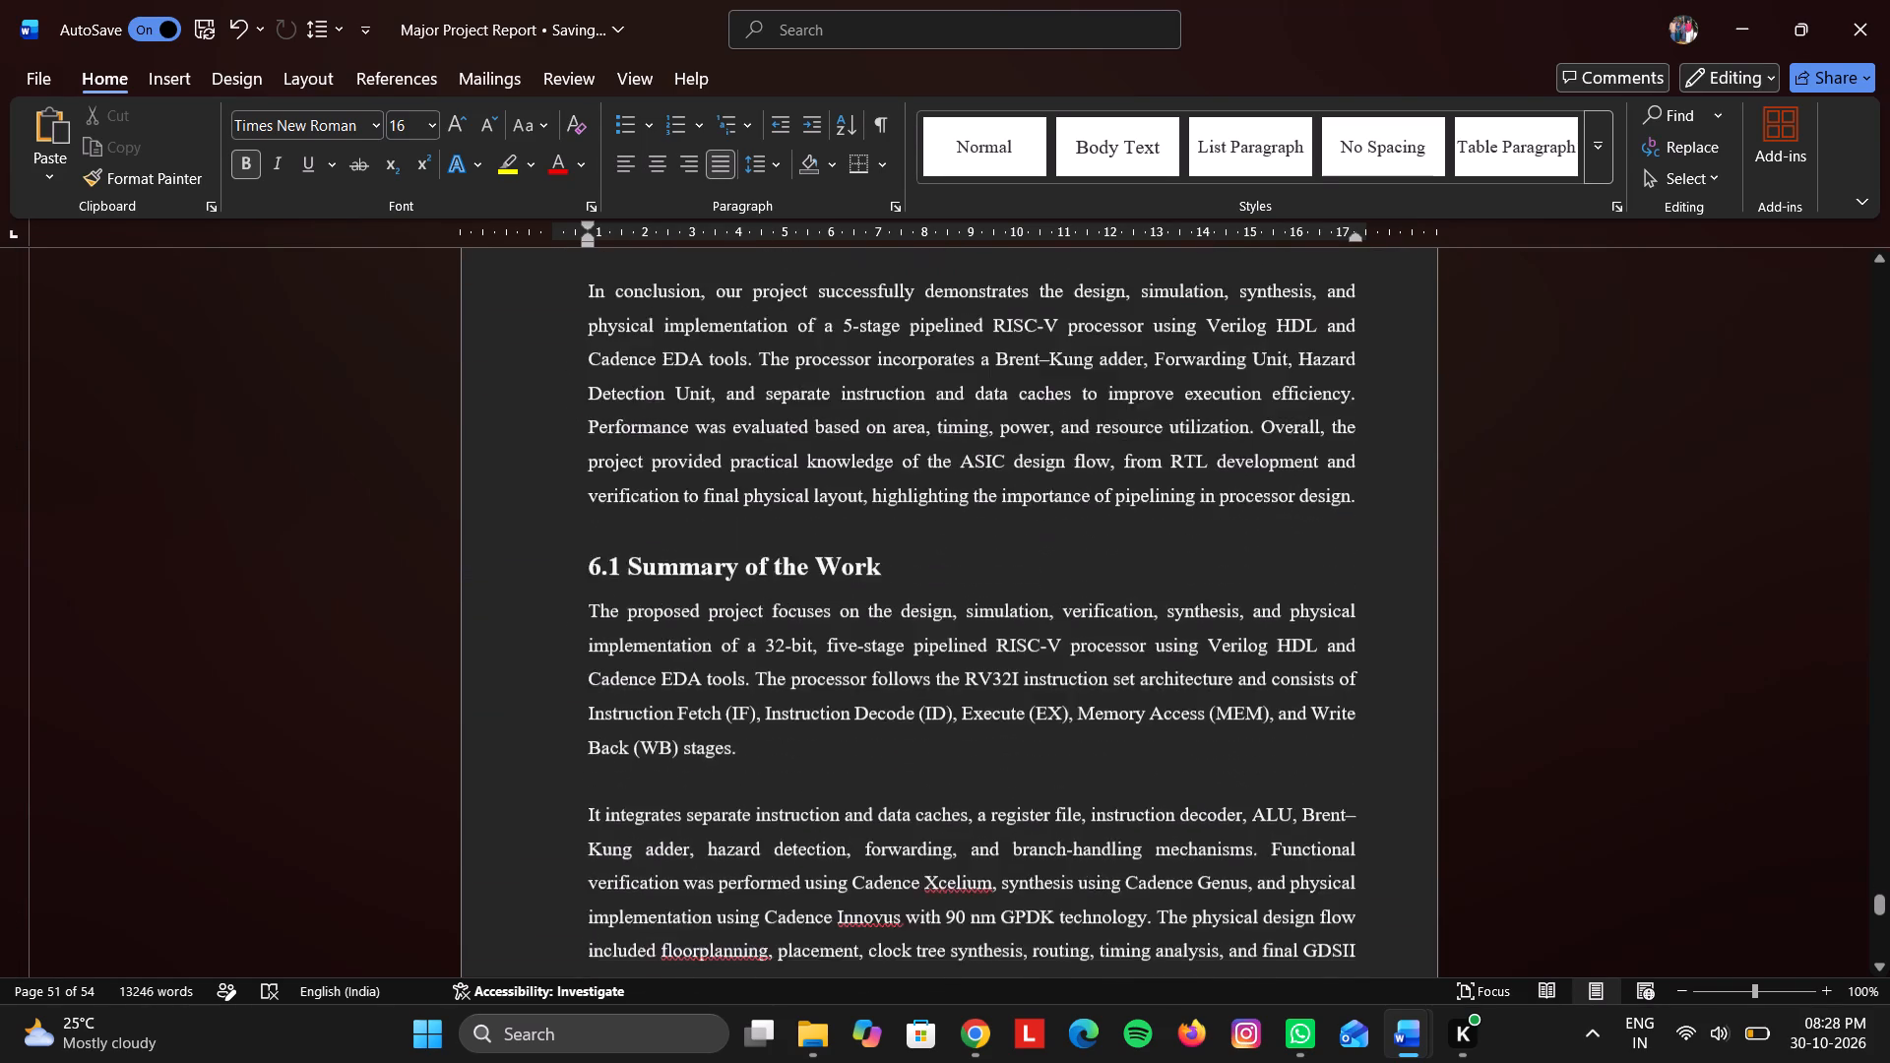
scroll(738, 560, "up", 4)
scroll(738, 560, "down", 8)
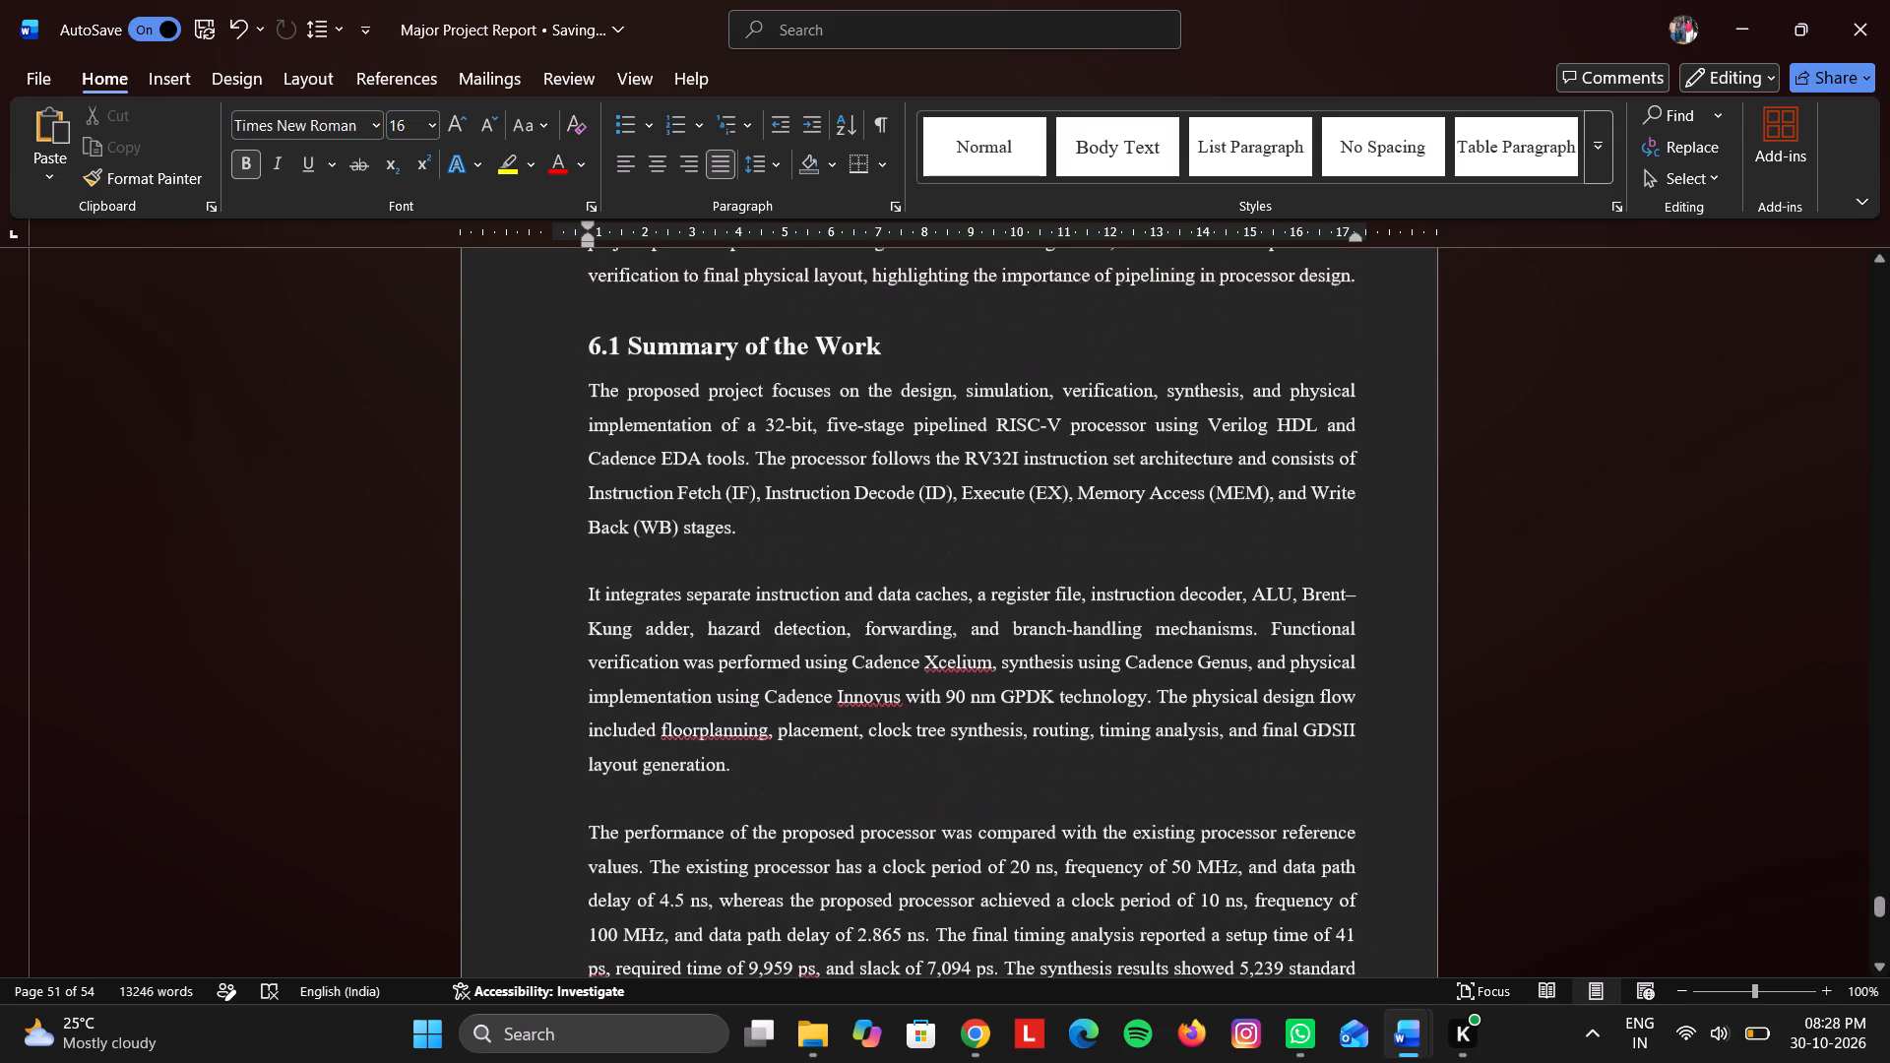
scroll(738, 560, "down", 8)
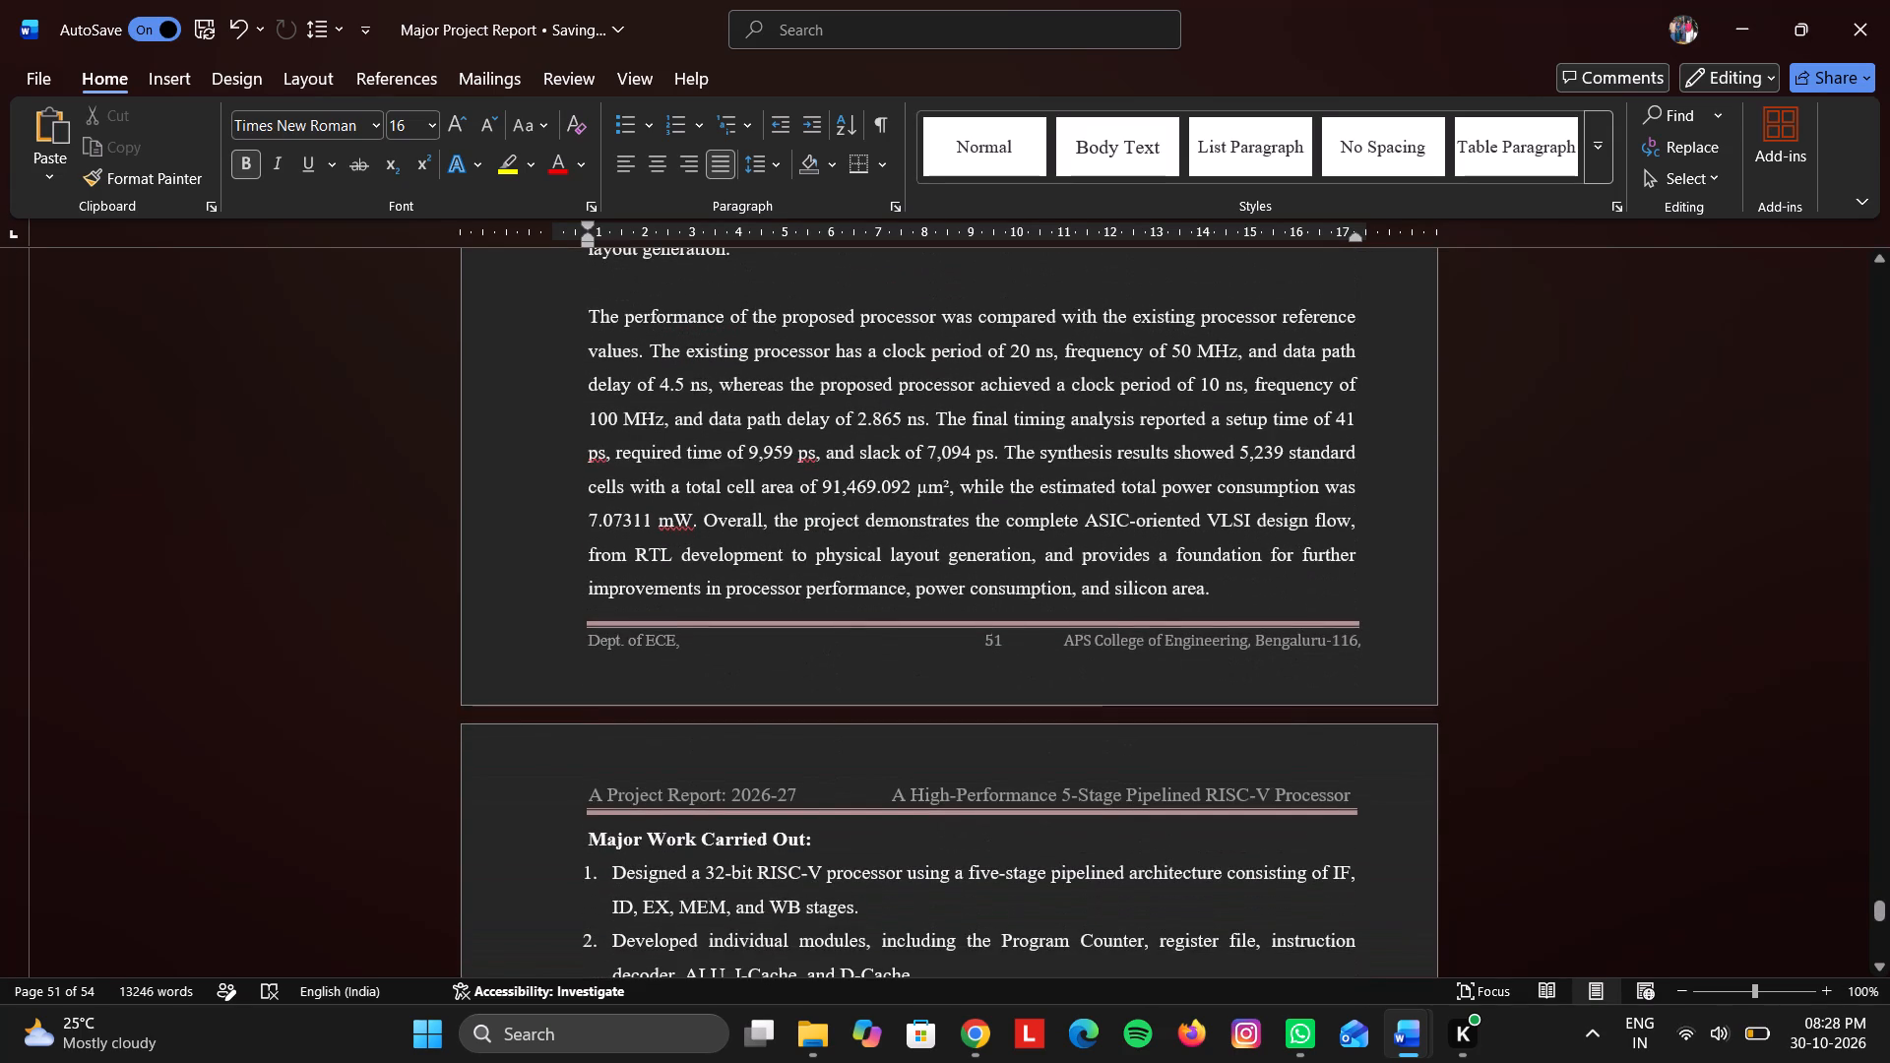
scroll(770, 551, "down", 10)
scroll(770, 551, "up", 2)
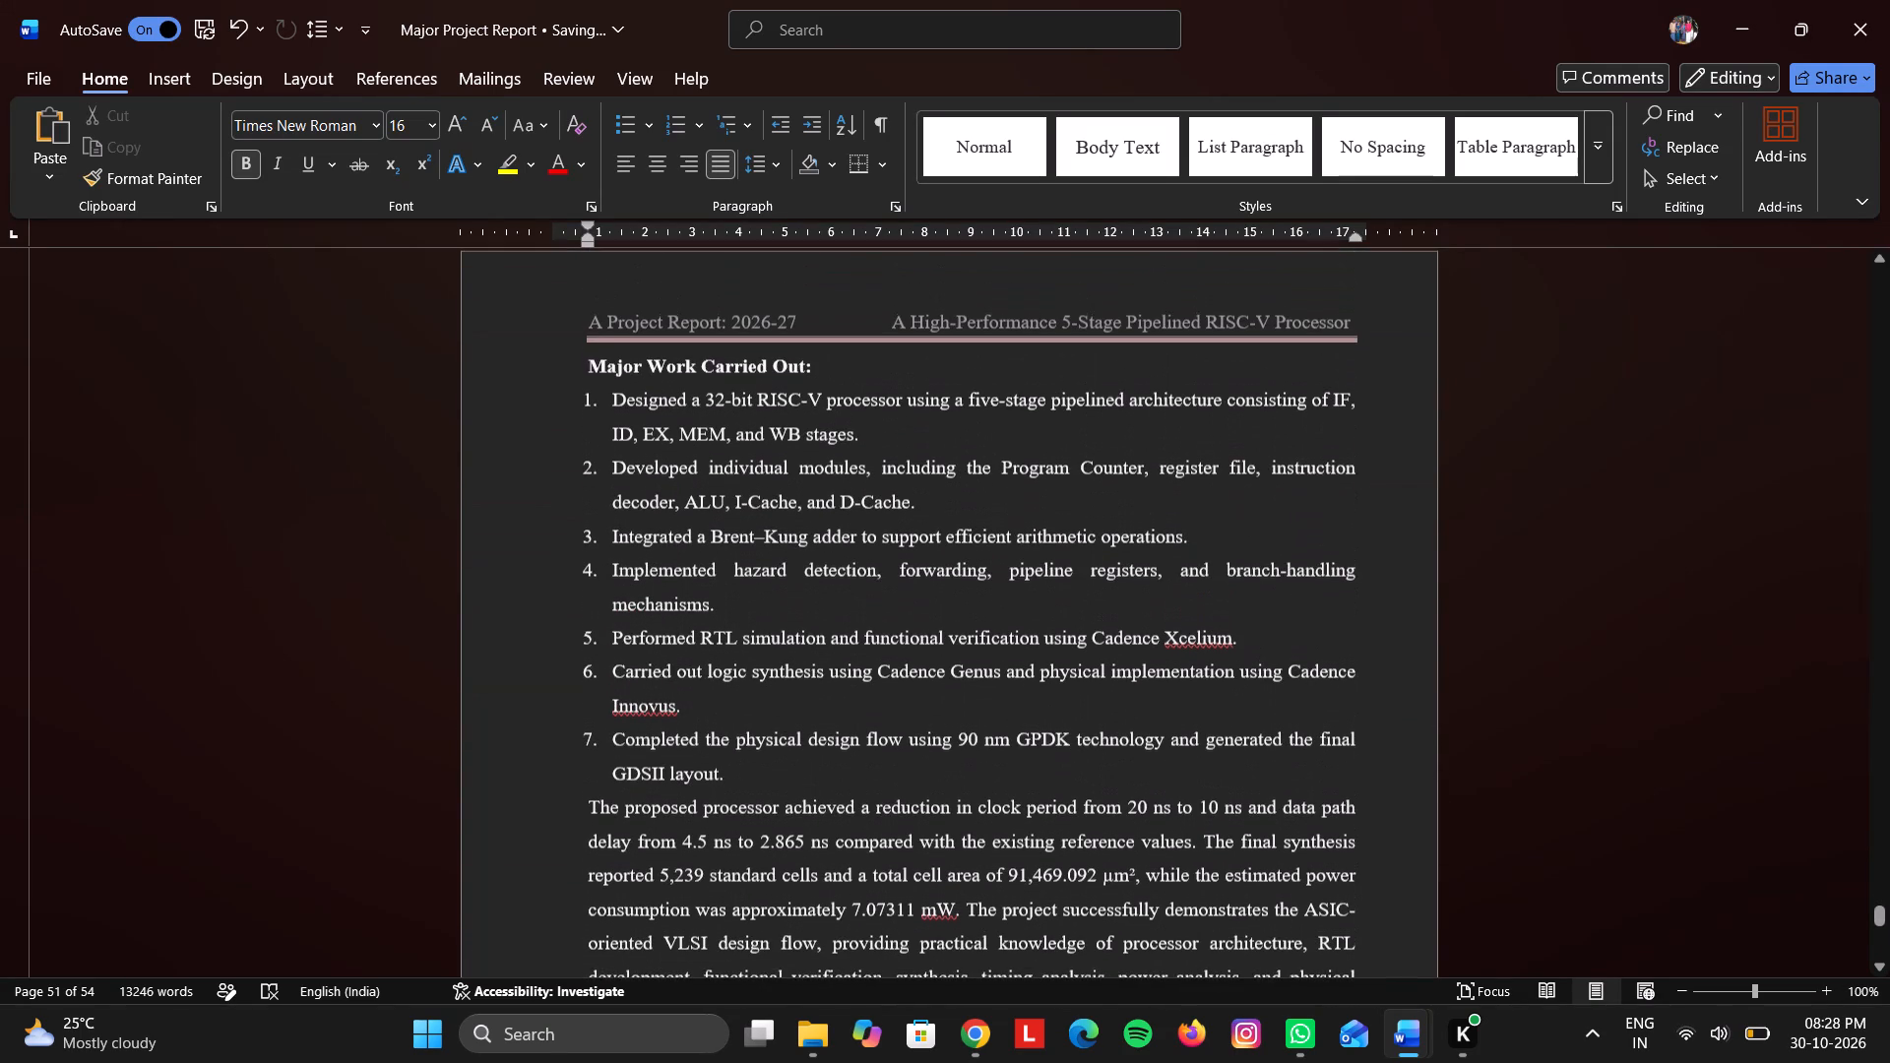
scroll(770, 551, "down", 5)
scroll(770, 551, "up", 5)
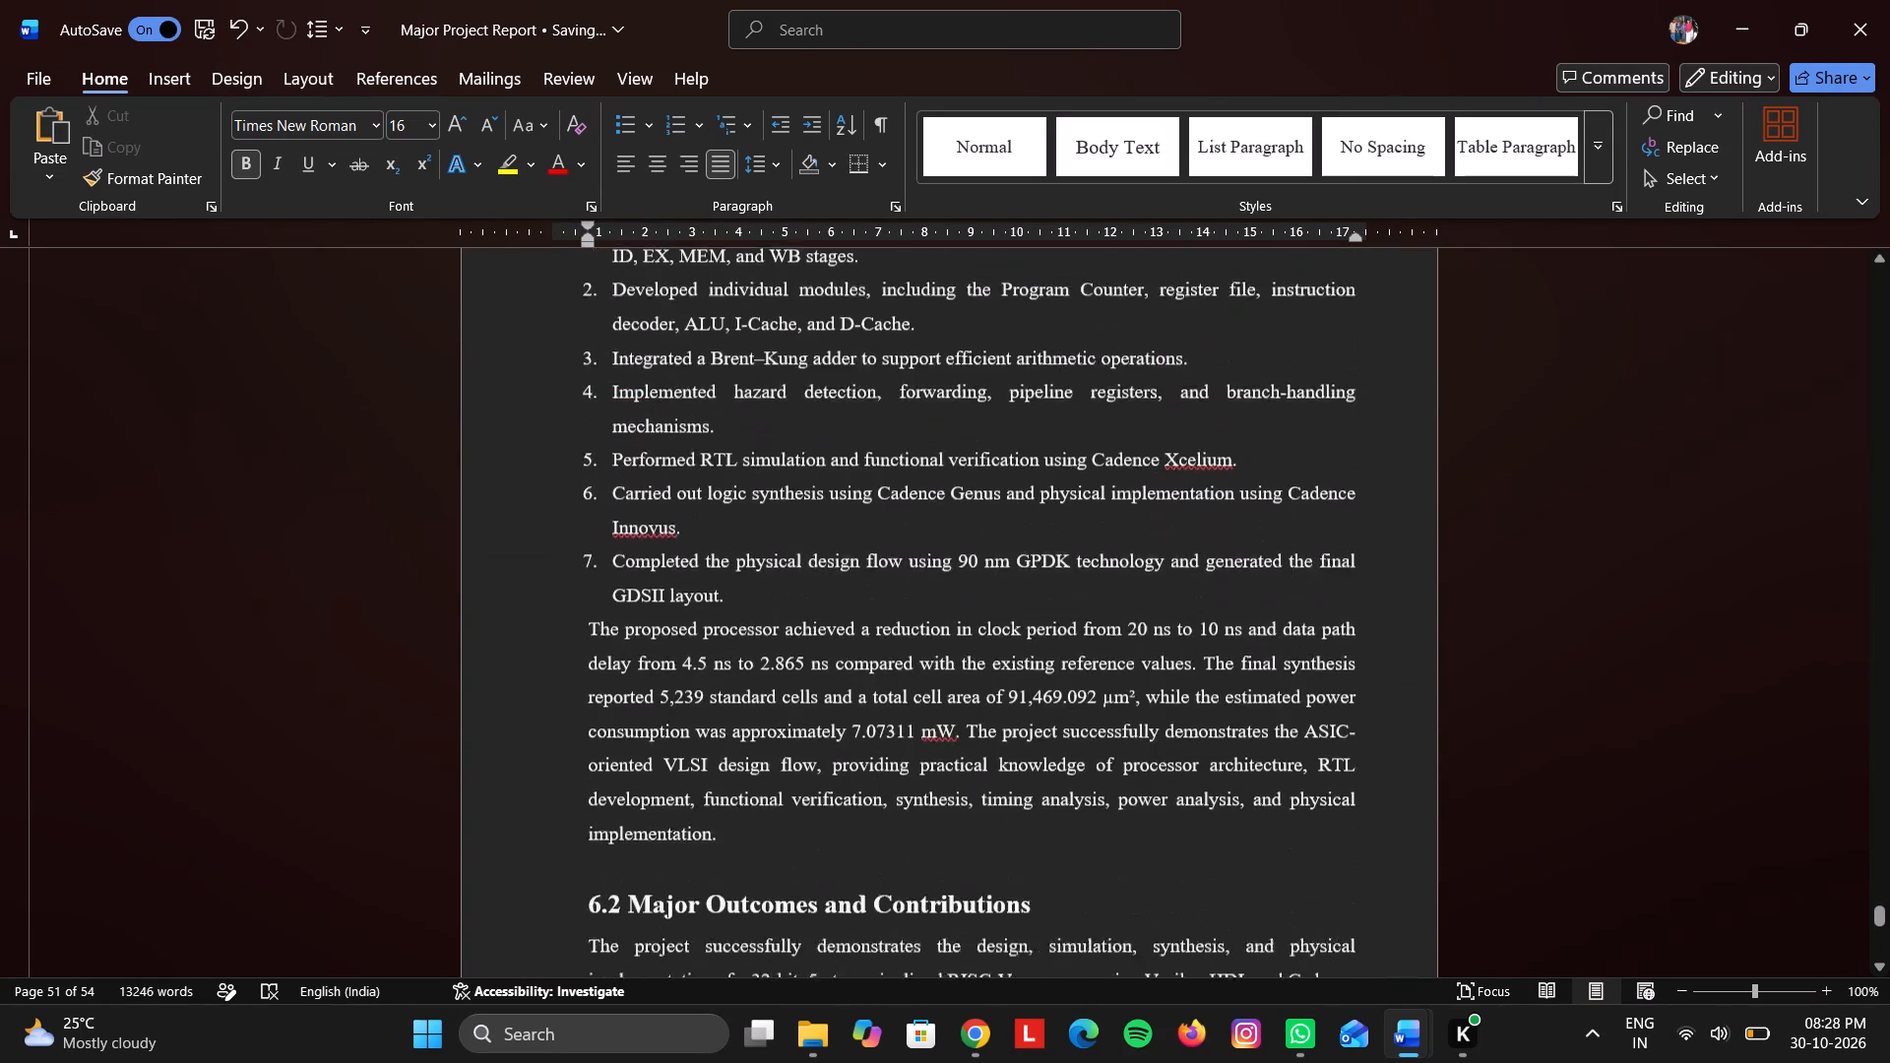
Increase the font size of the "Major Work Carried Out:" heading in section 6.1 by one increment.
scroll(770, 551, "up", 2)
left_click(742, 488)
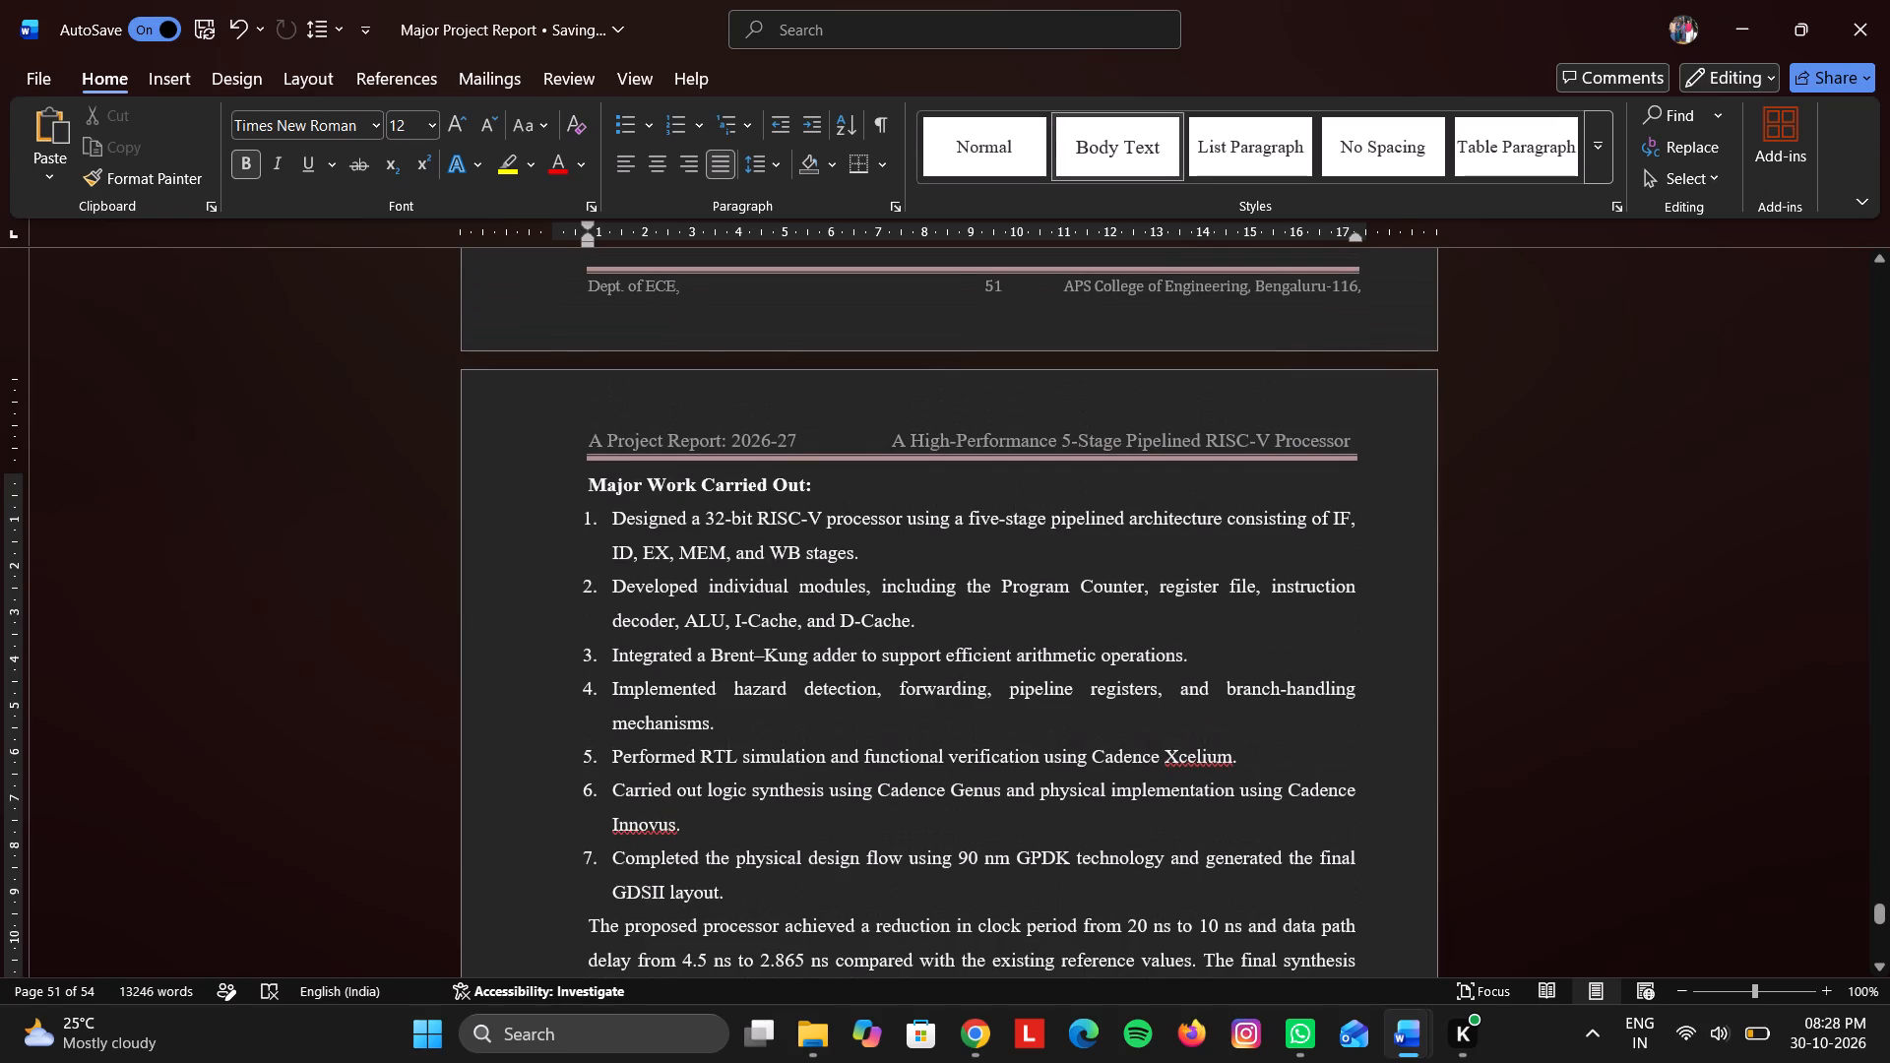
left_click_drag(851, 481, 615, 480)
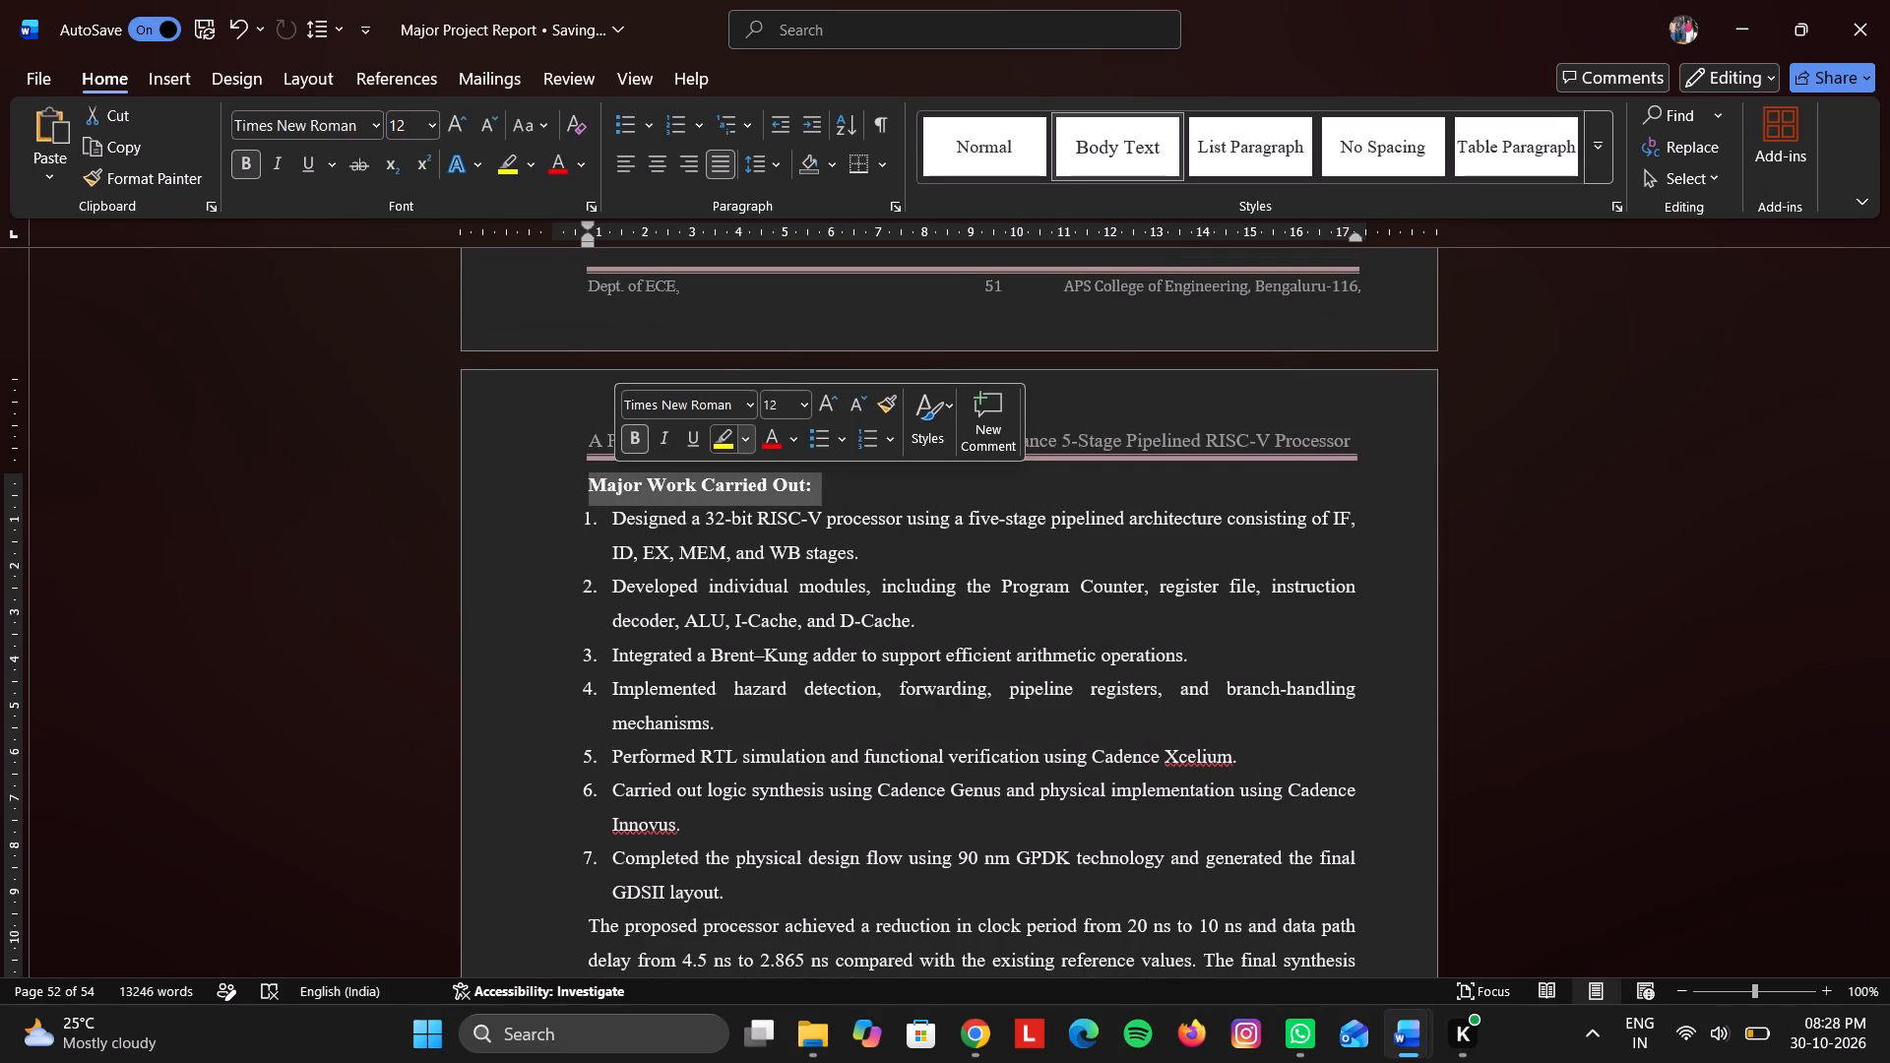
left_click(827, 403)
left_click(841, 573)
scroll(841, 573, "down", 2)
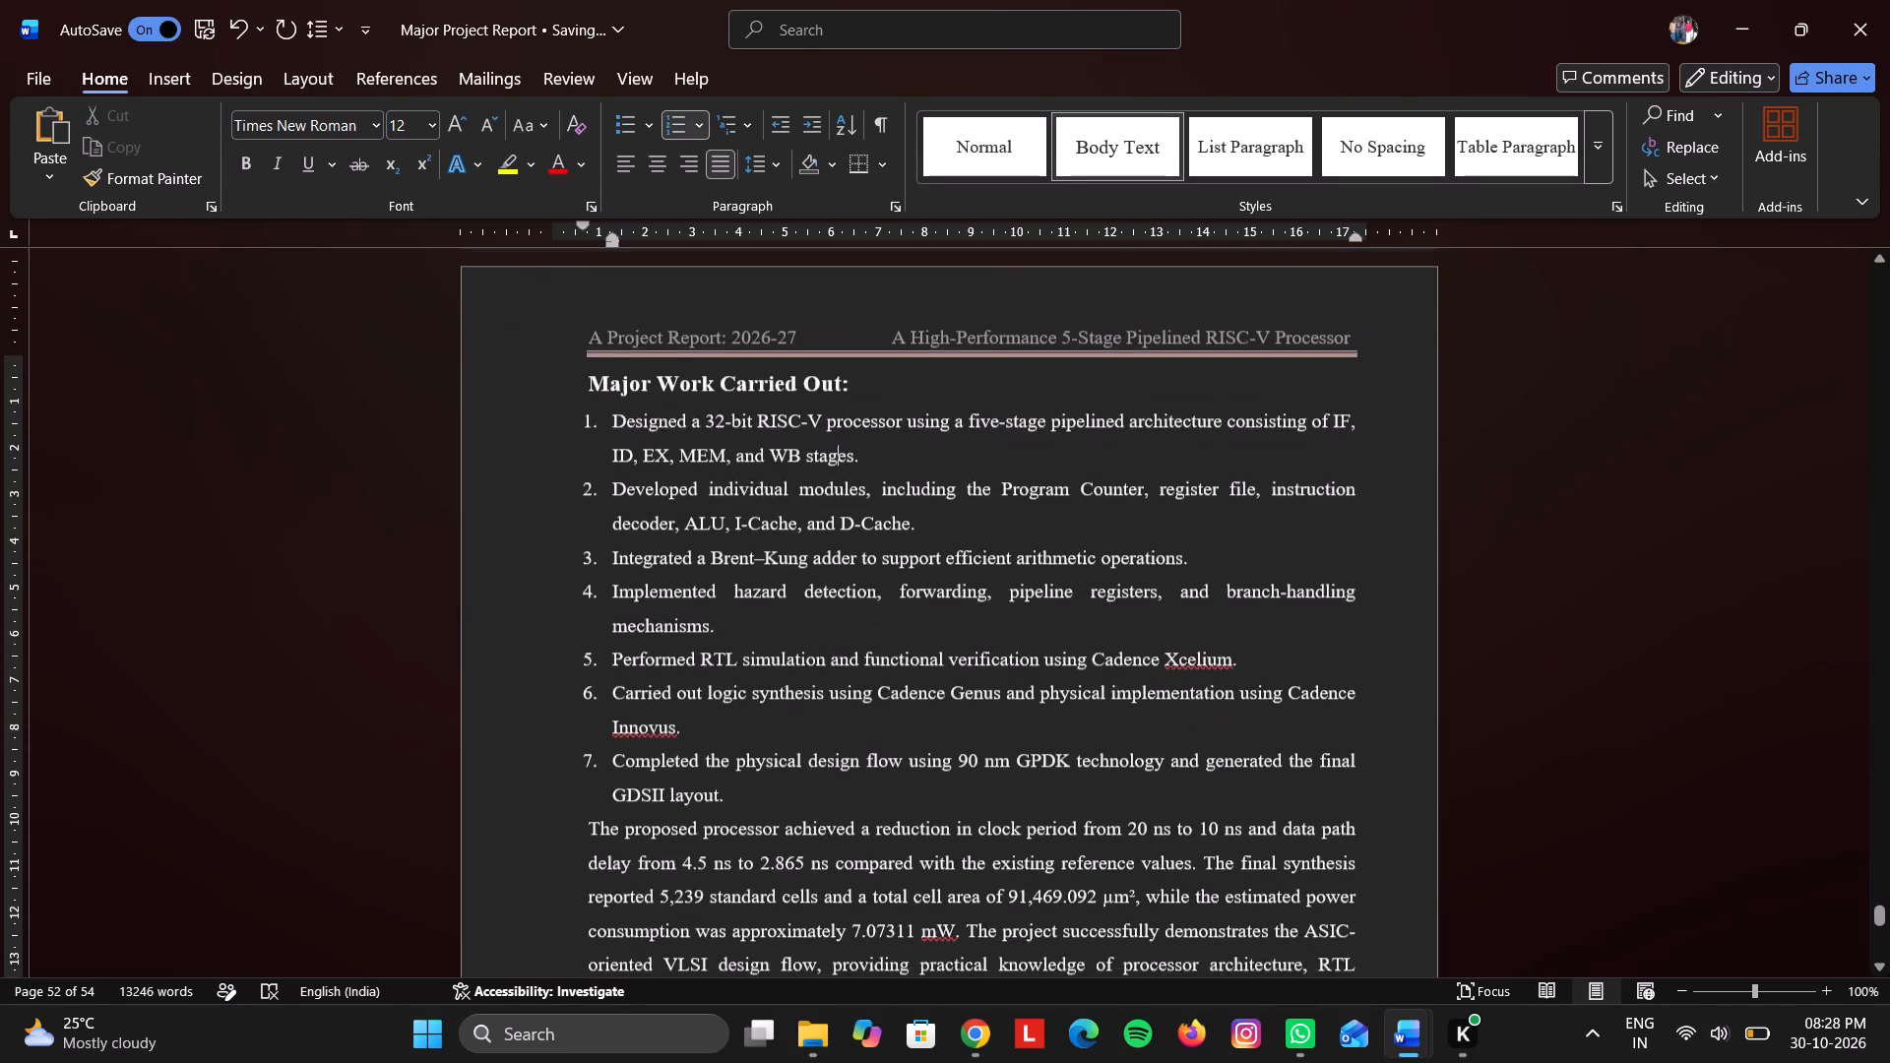
Set the line spacing of the blank line above the 6.2 Major Outcomes and Contributions heading to 1.15.
scroll(841, 573, "down", 10)
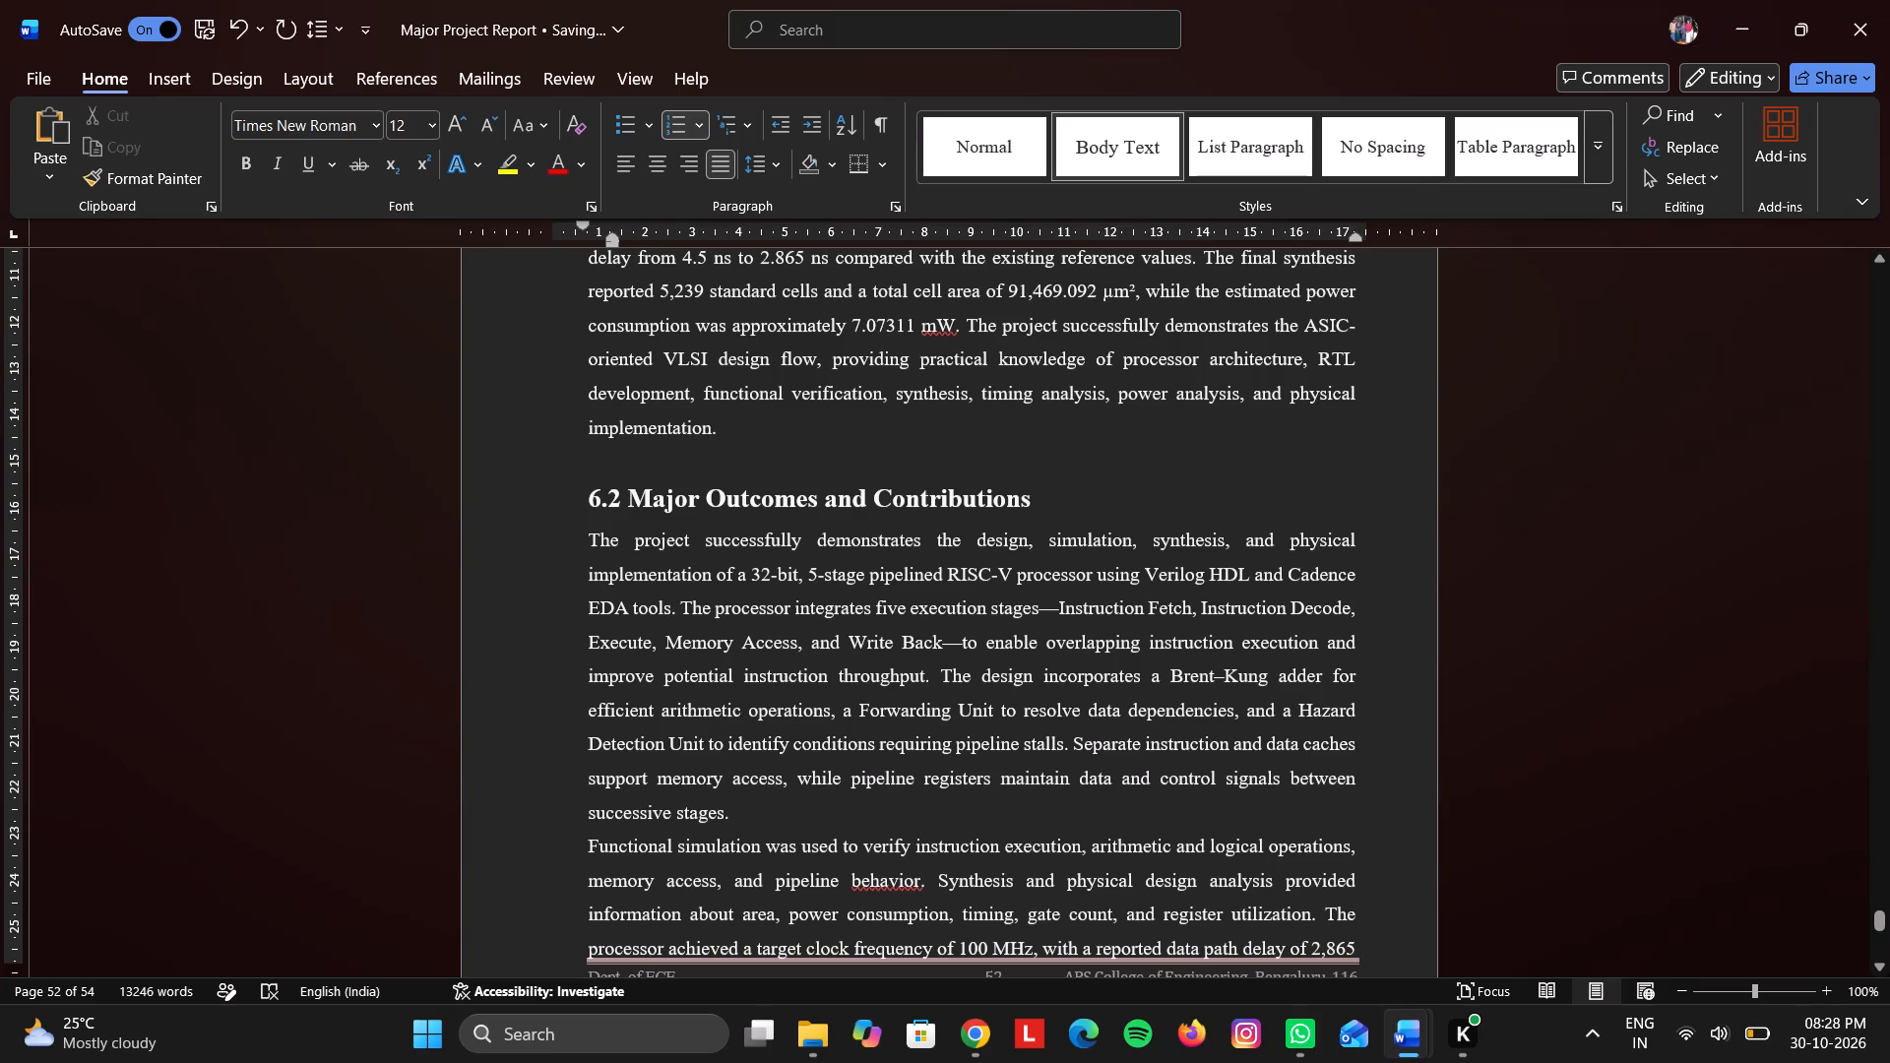
left_click(799, 501)
scroll(793, 529, "down", 4)
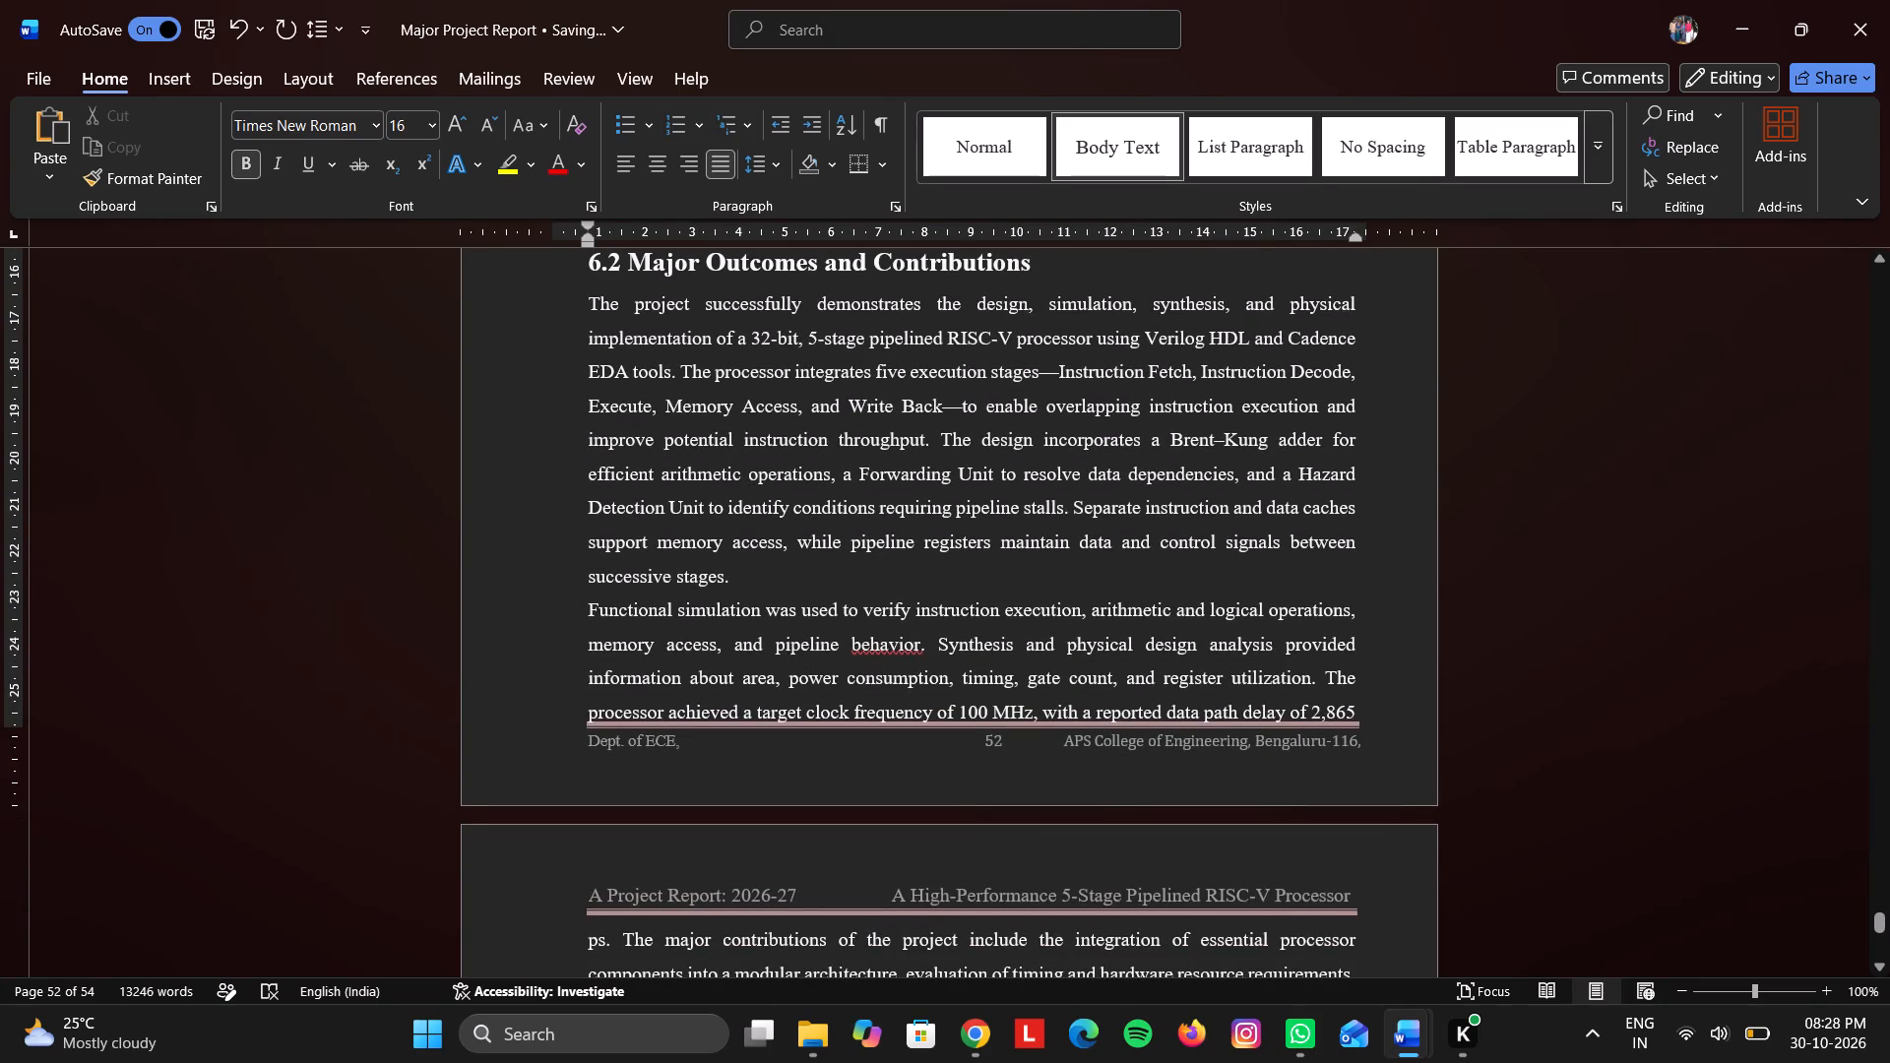
scroll(793, 529, "down", 3)
scroll(793, 529, "up", 6)
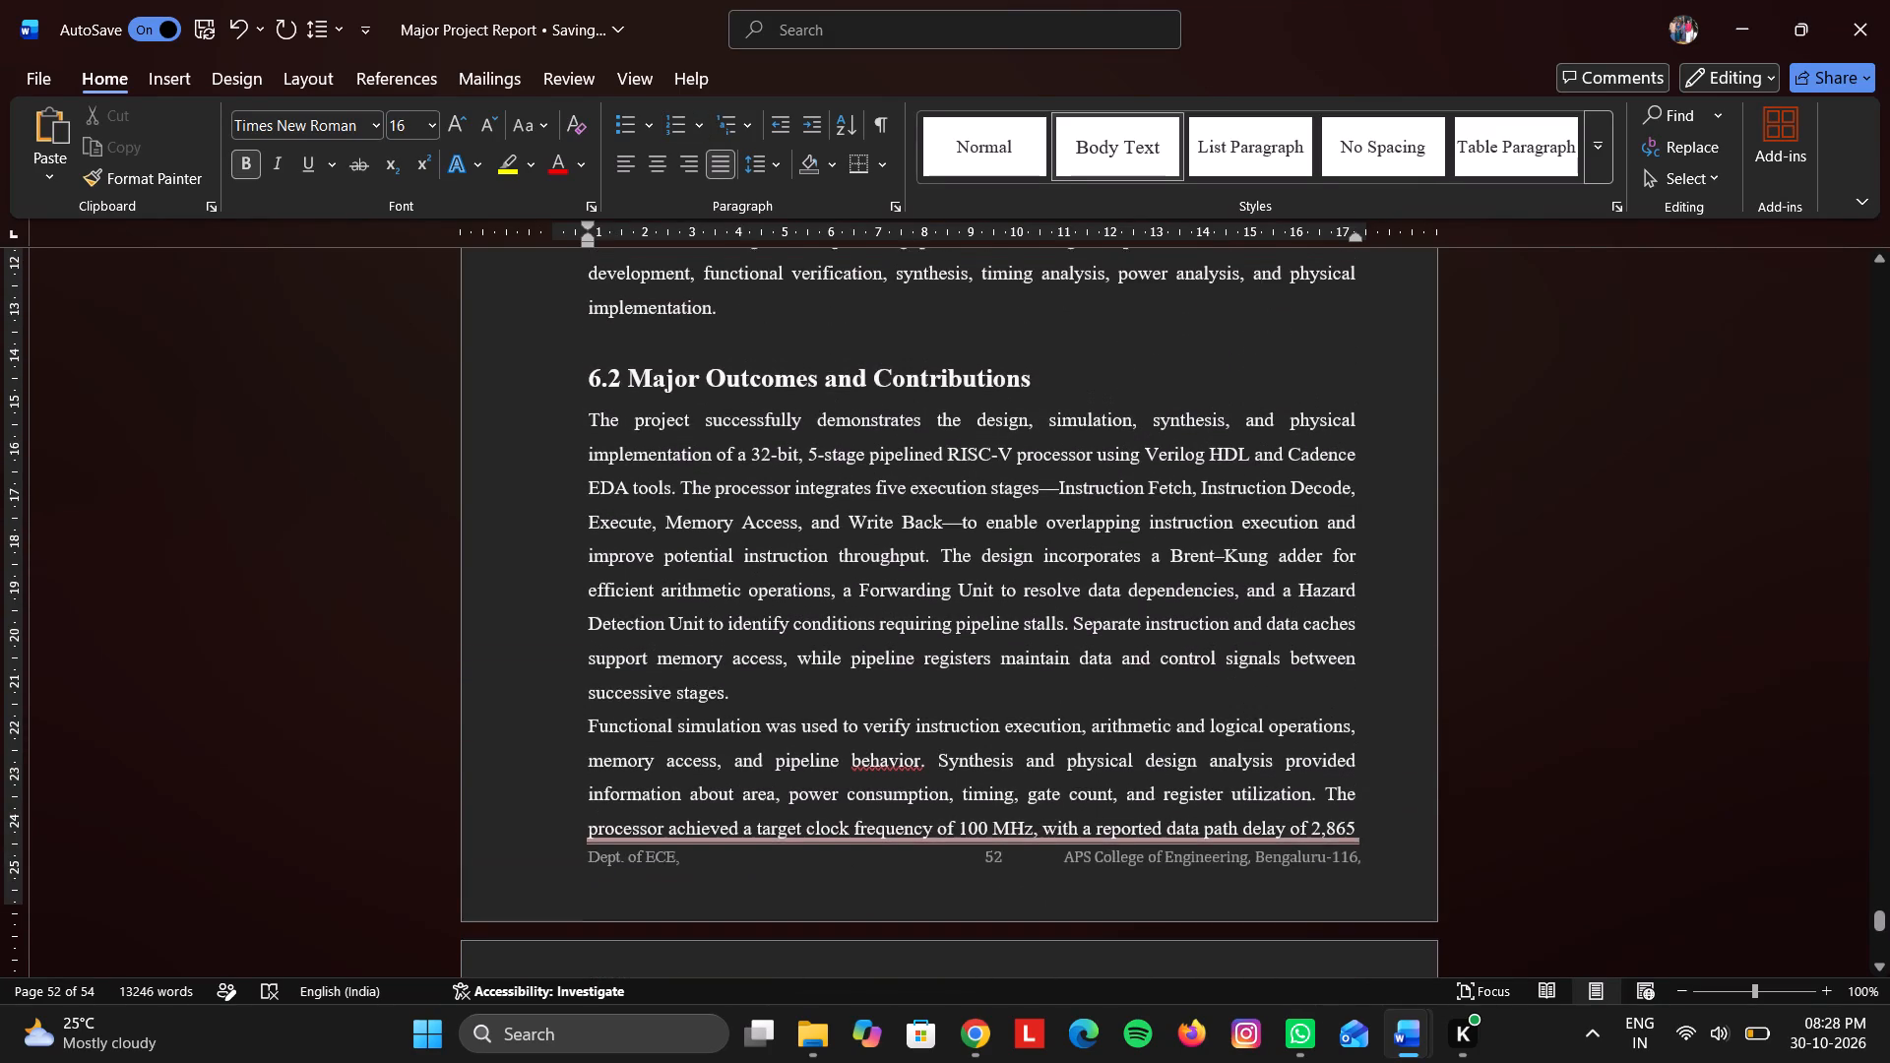
left_click(624, 395)
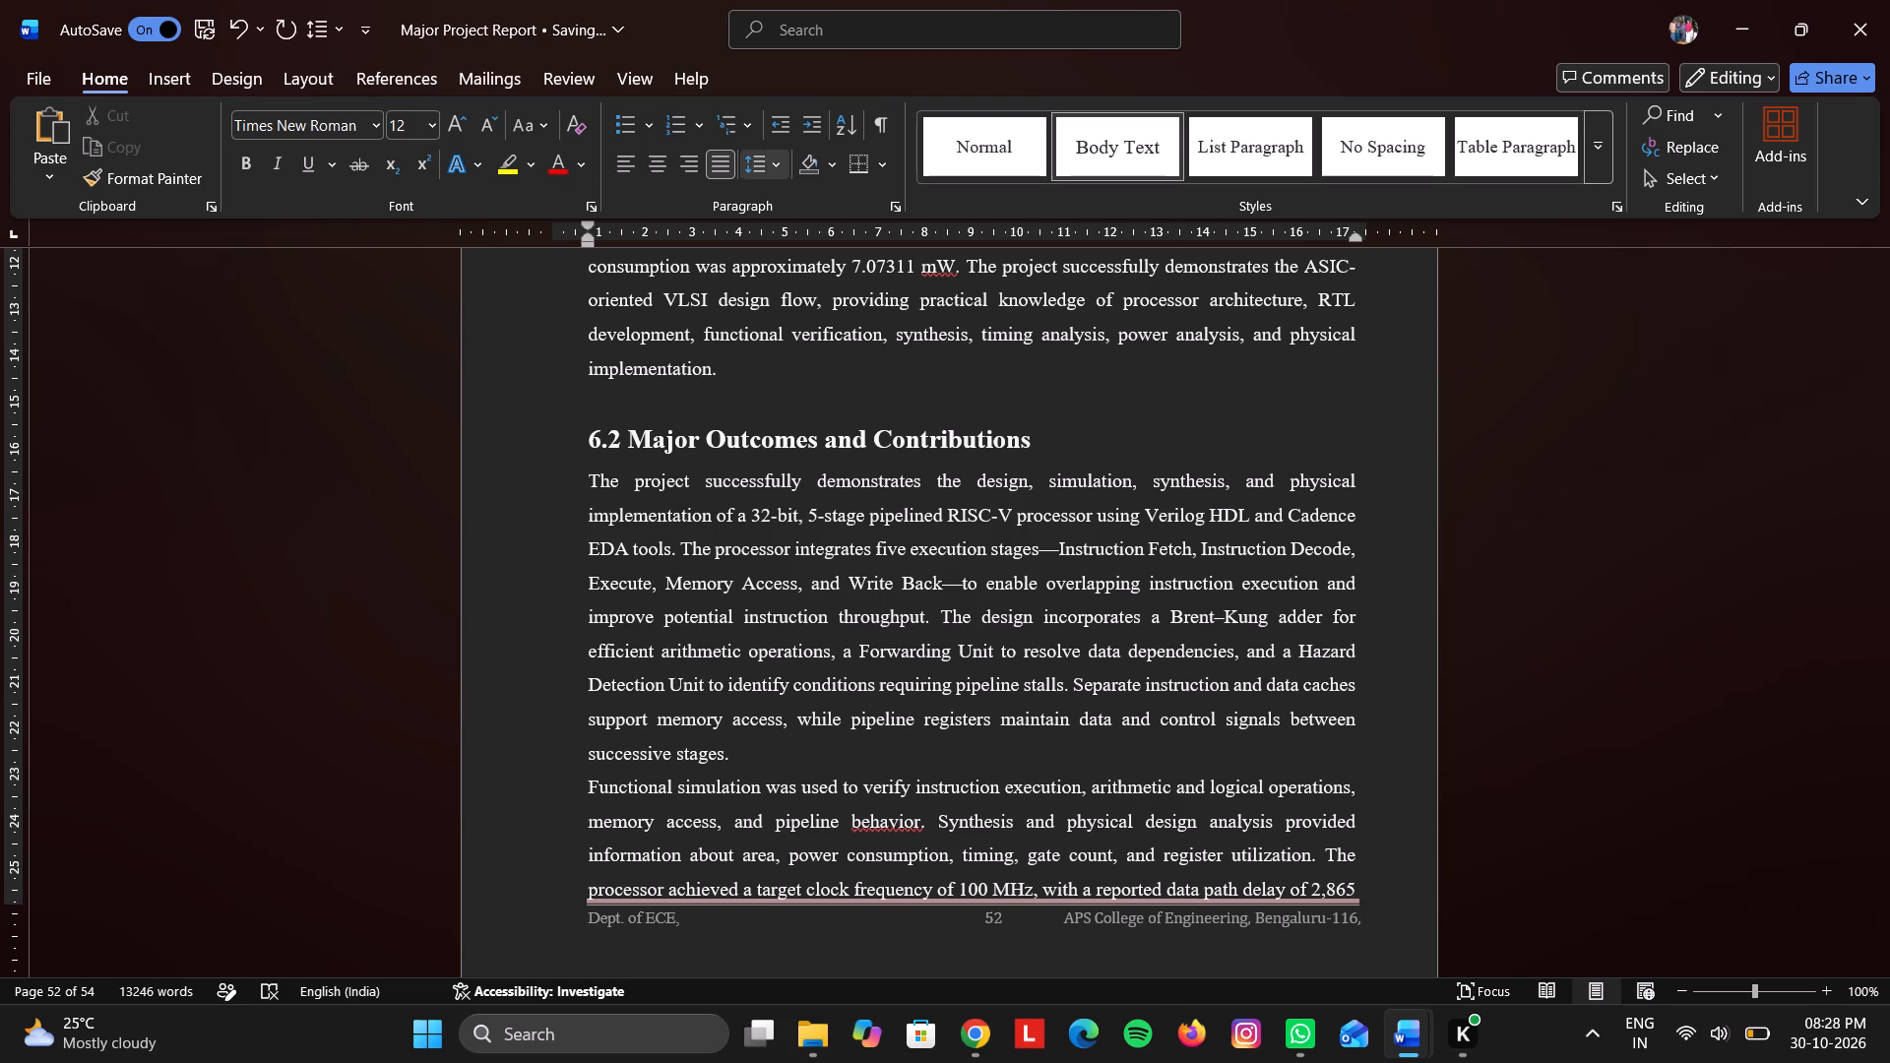
left_click(775, 167)
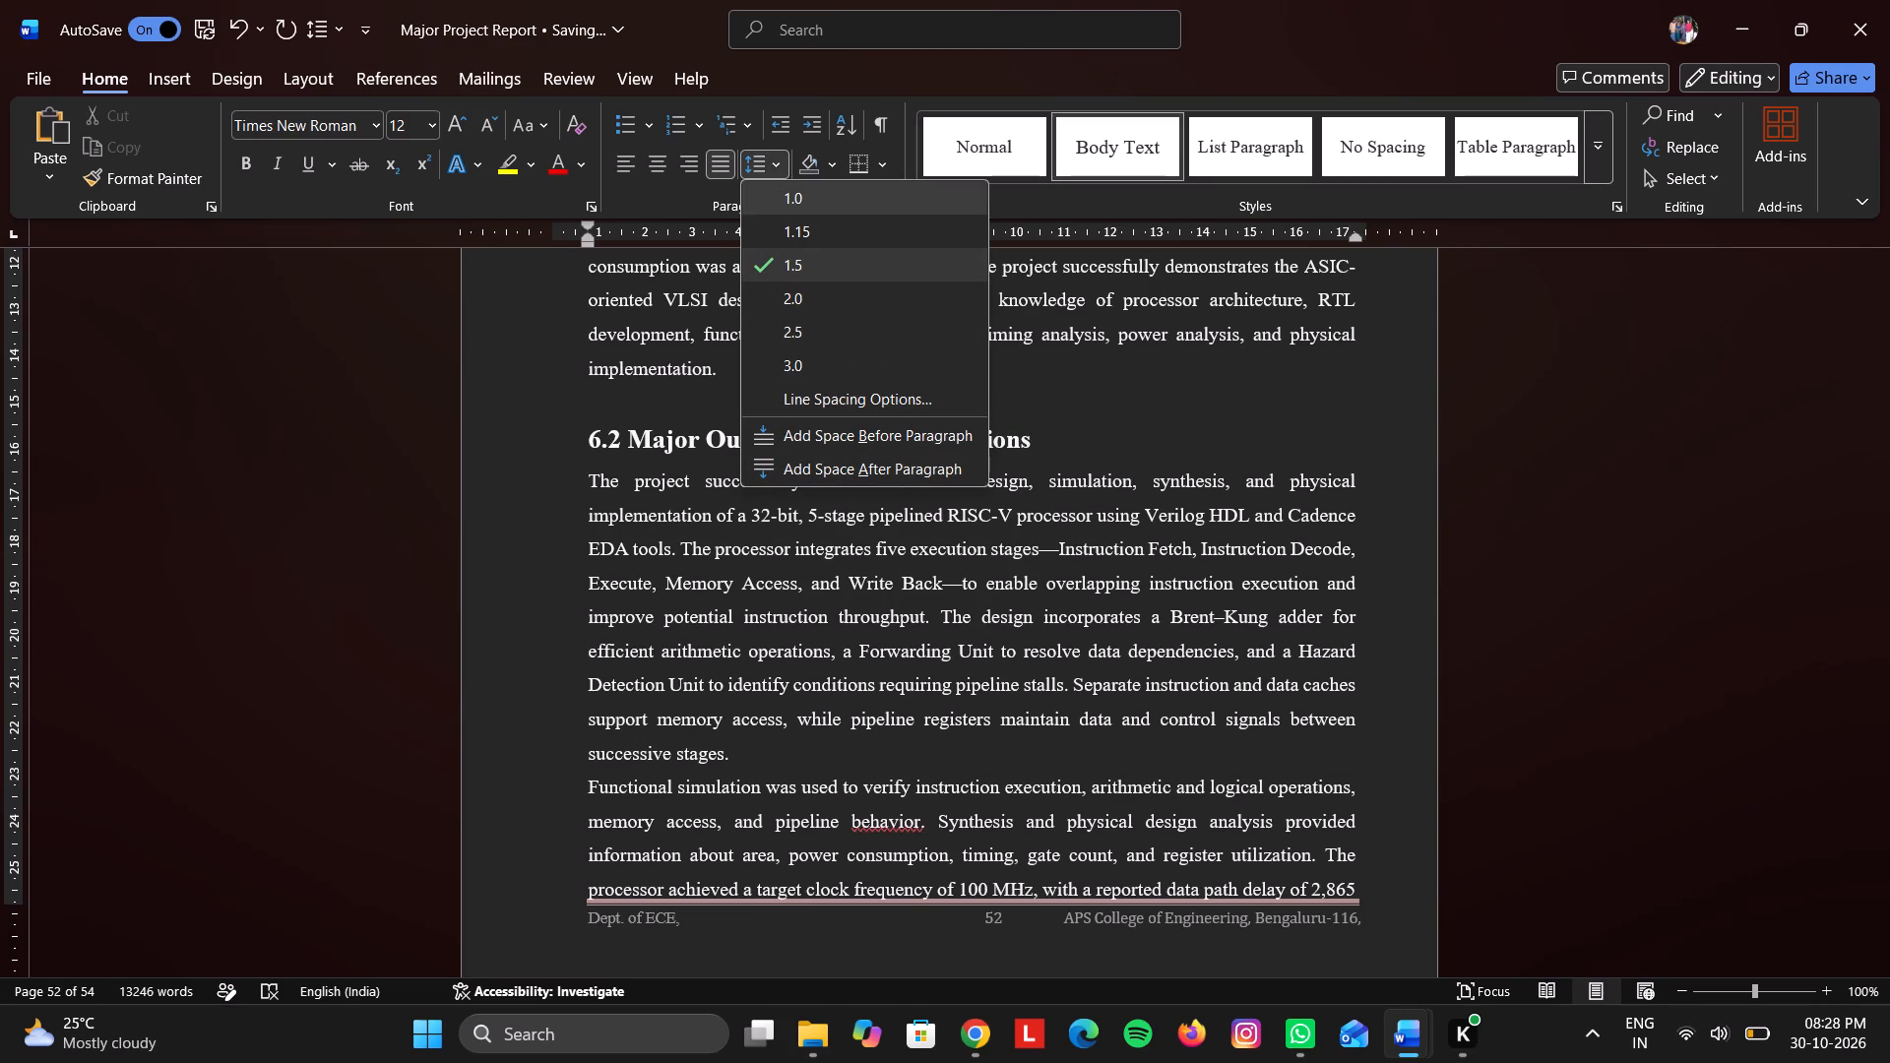
left_click(899, 229)
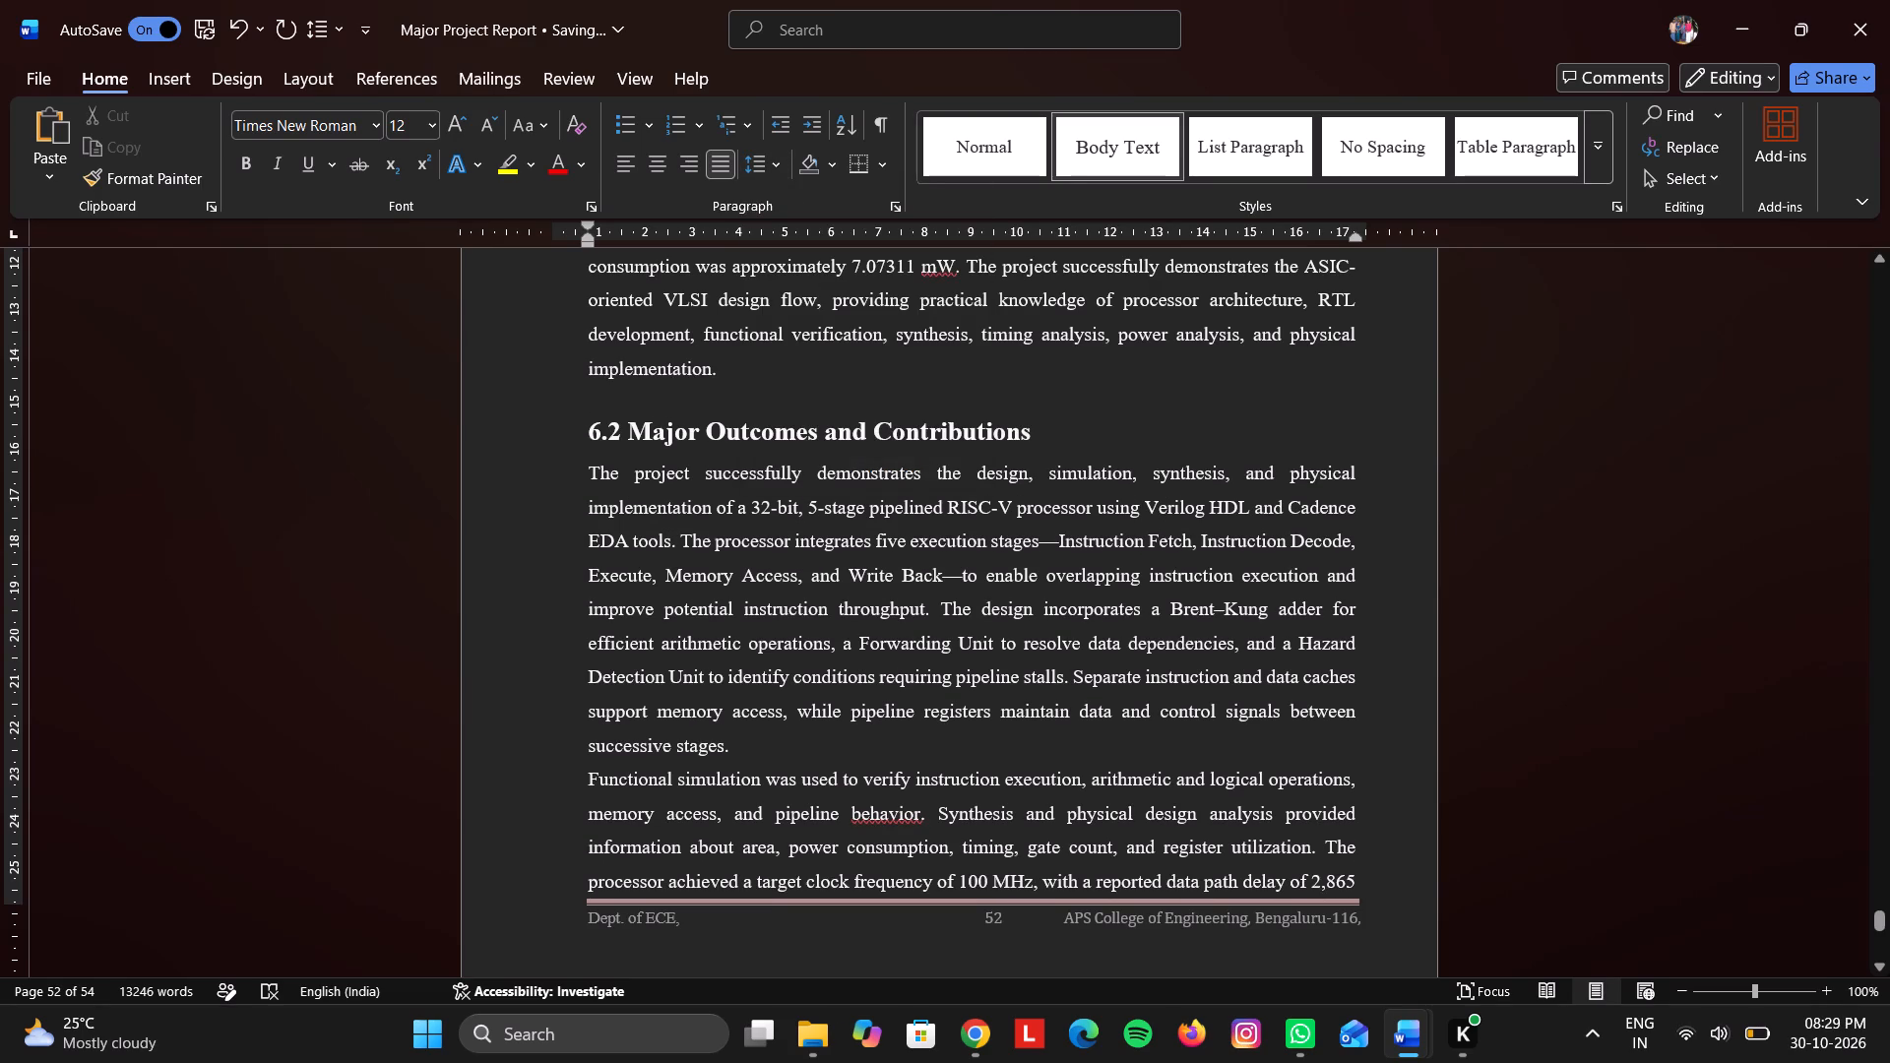
Check the spacing and page breaks of the remaining Chapter 6 sections, from 6.2 through 6.6 Future Enhancements to the document's end.
left_click(1206, 451)
scroll(1206, 450, "down", 10)
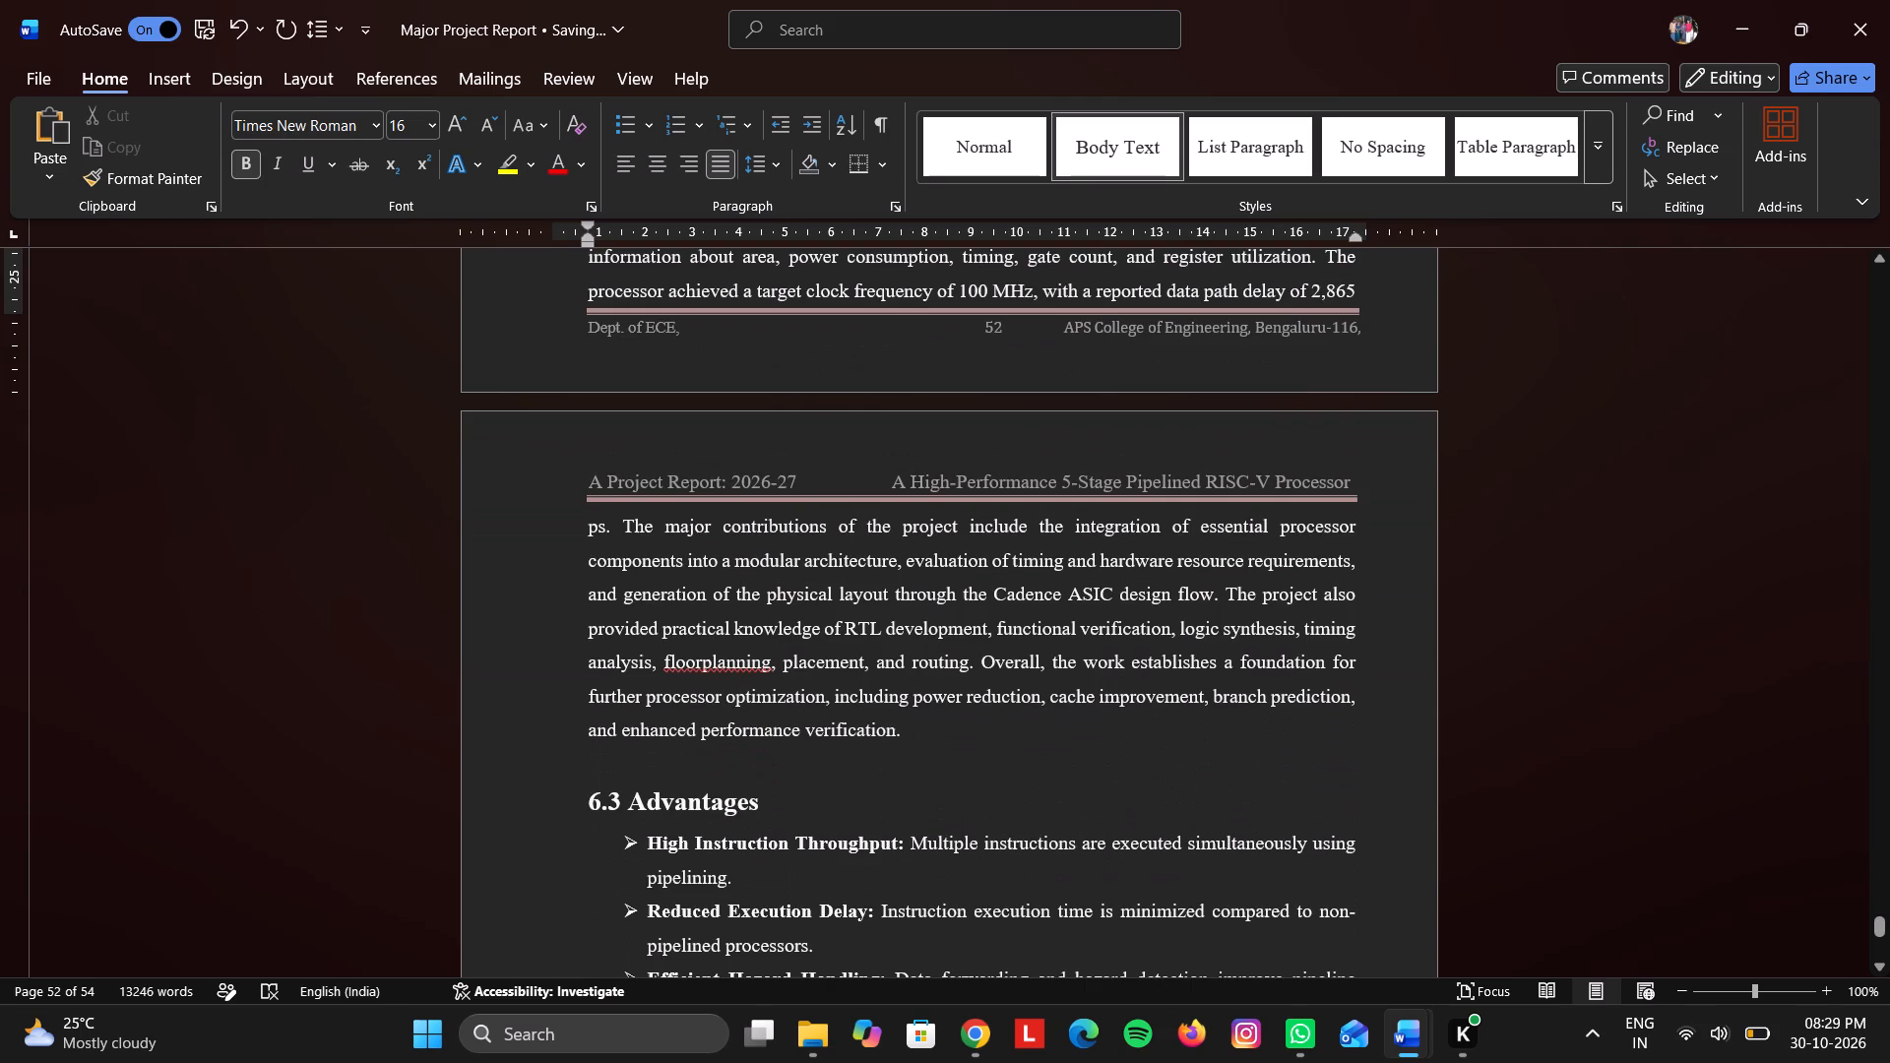
scroll(1206, 450, "down", 5)
scroll(1206, 450, "up", 5)
scroll(1206, 450, "down", 5)
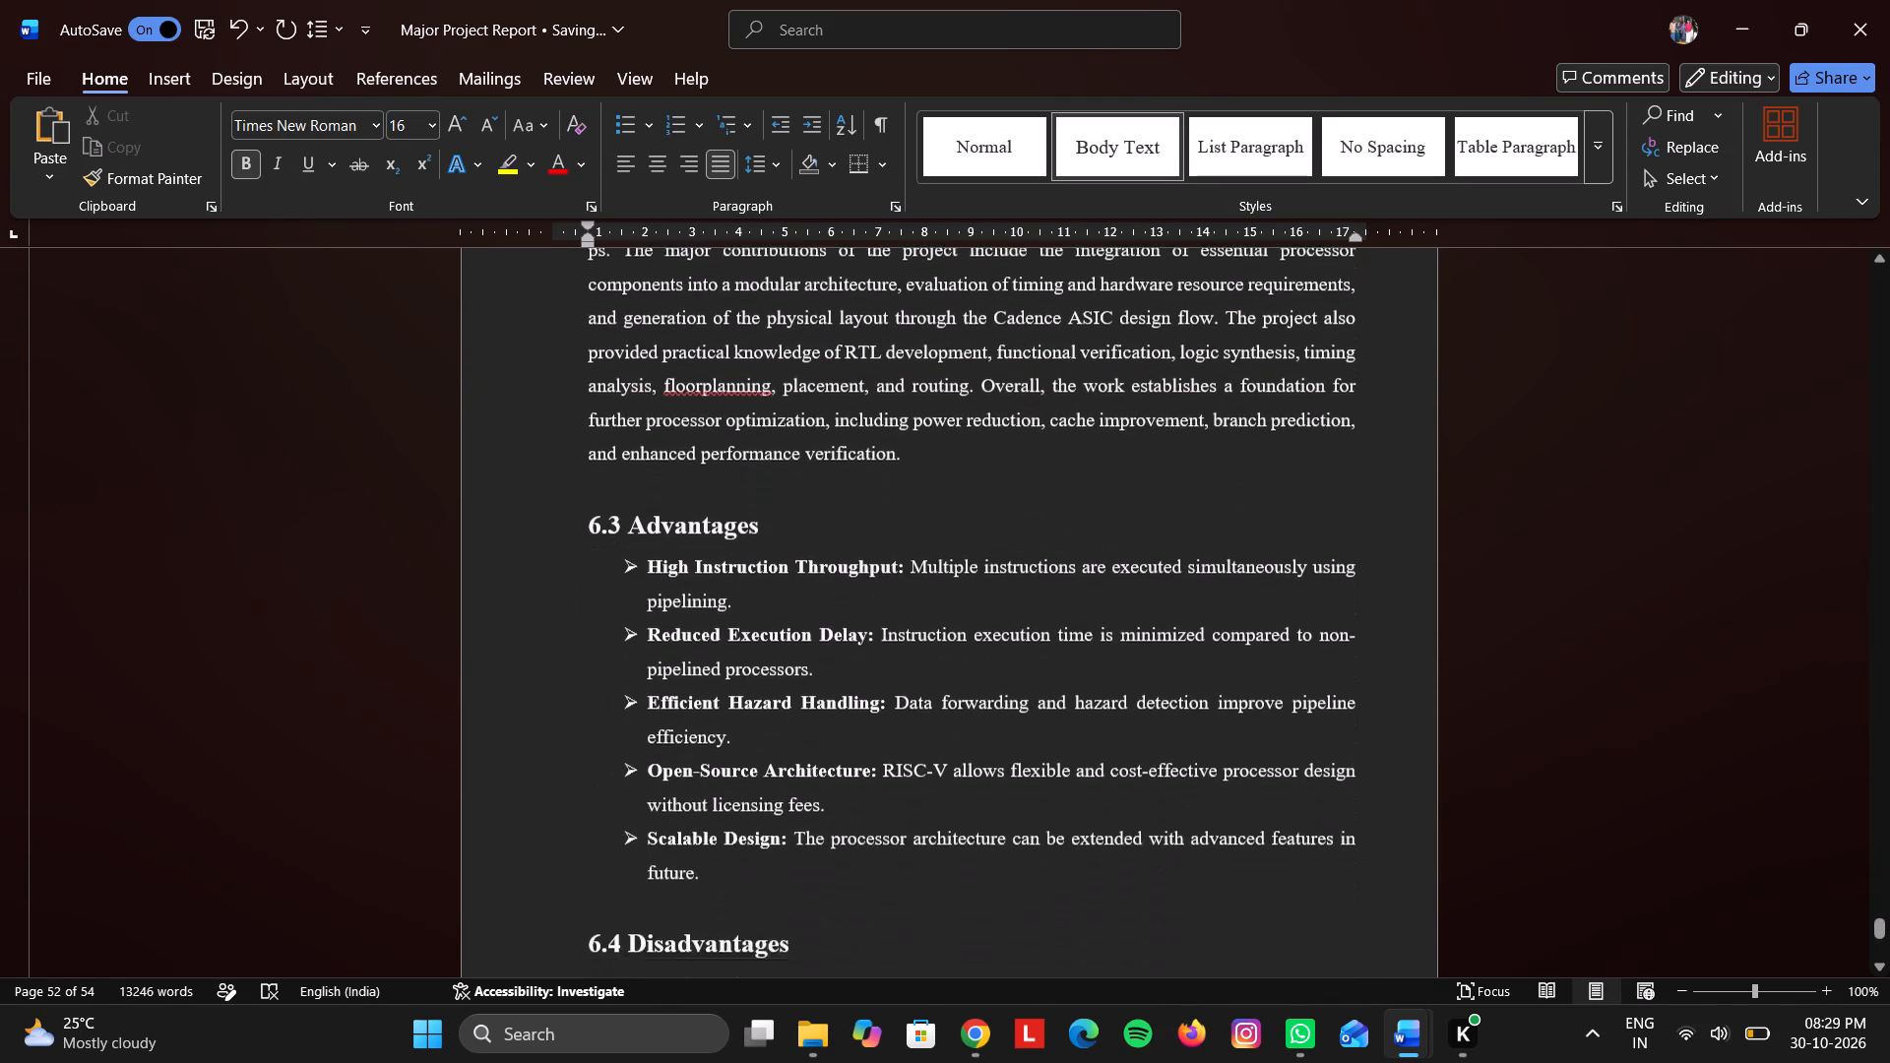
left_click(729, 473)
scroll(729, 473, "down", 6)
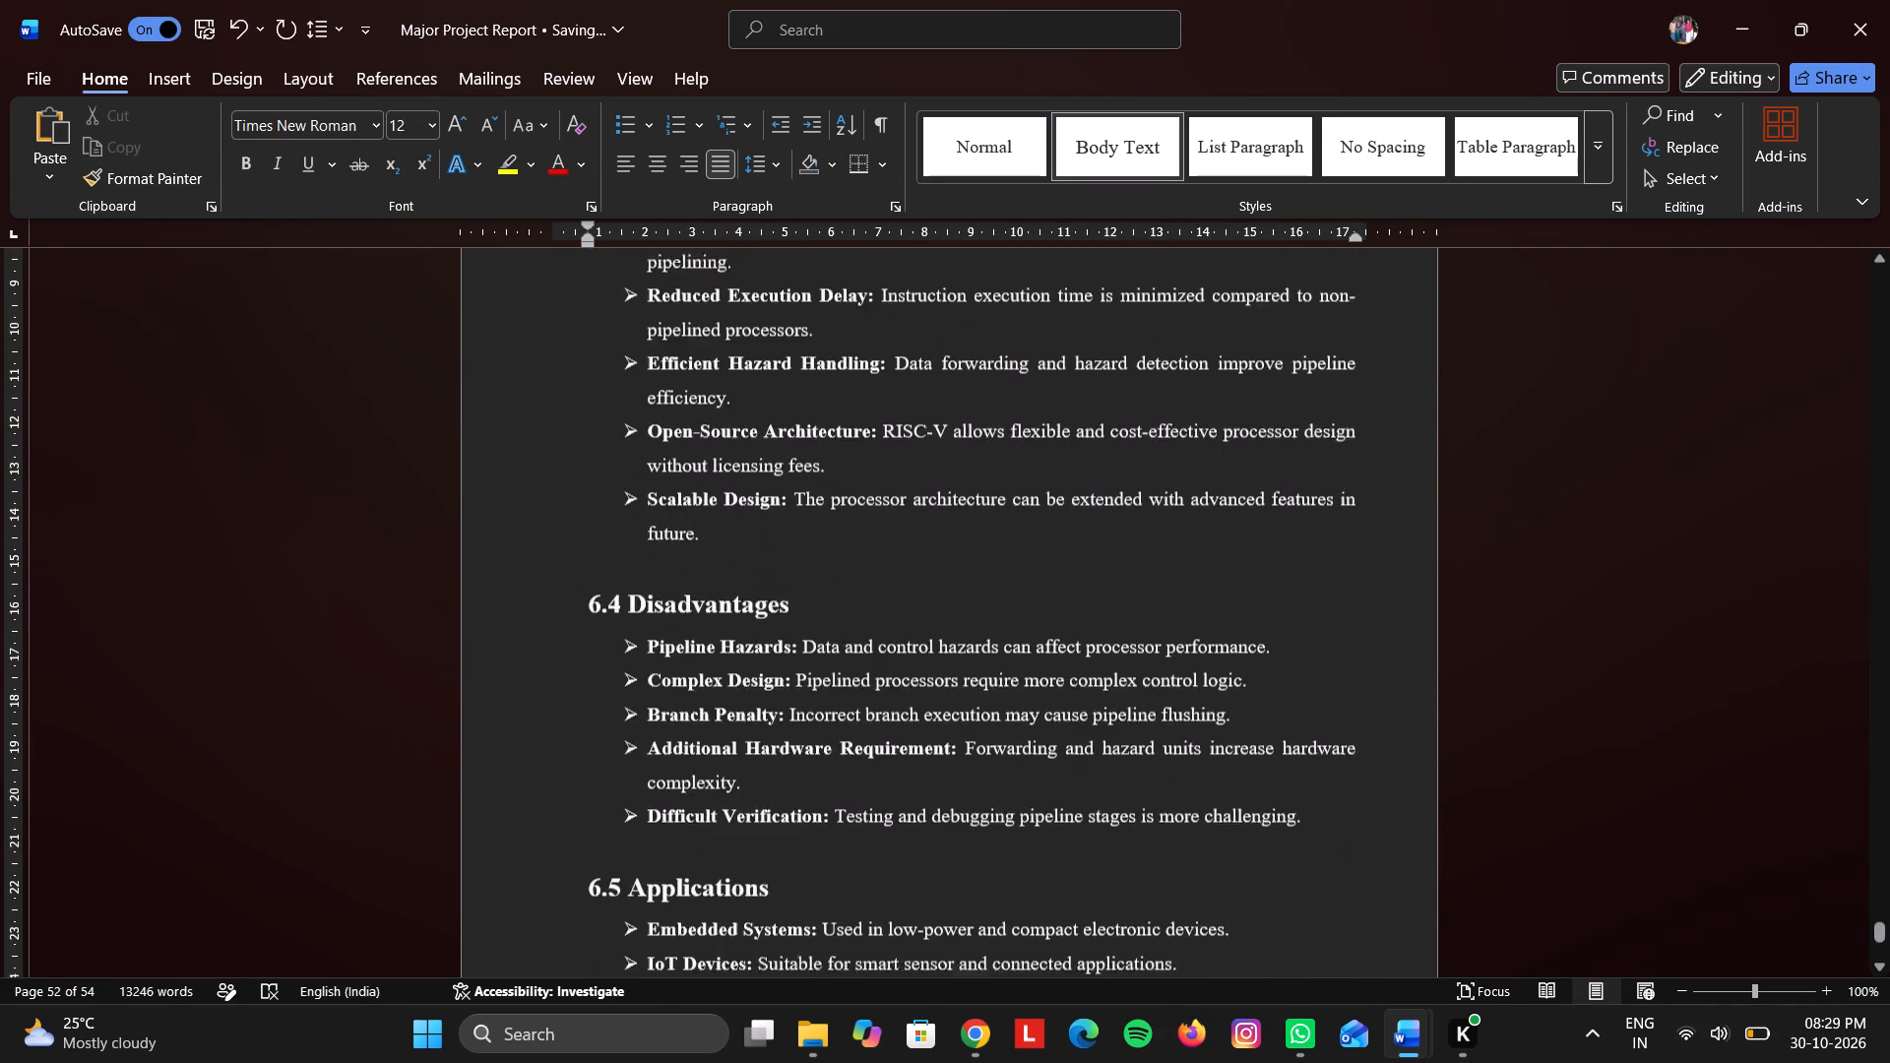
scroll(729, 473, "down", 10)
scroll(729, 473, "down", 12)
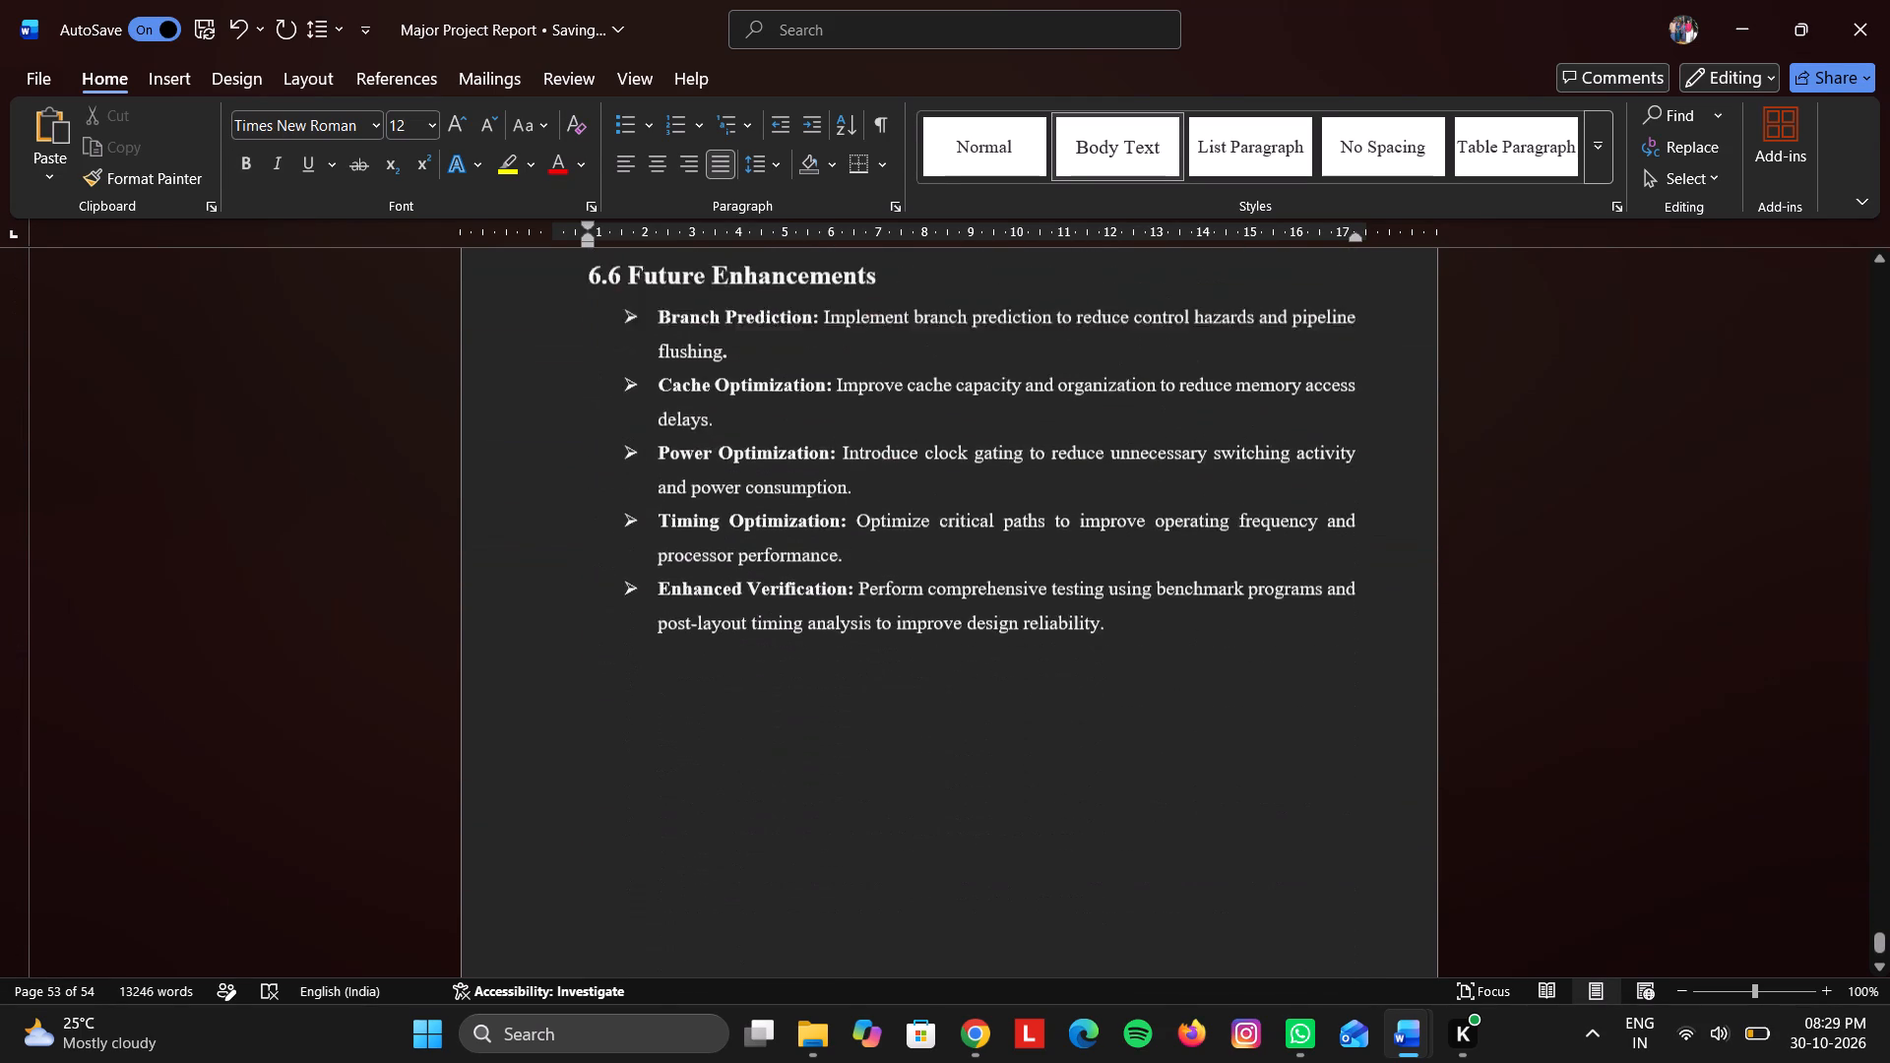
scroll(729, 473, "down", 14)
scroll(729, 473, "down", 7)
scroll(729, 473, "up", 11)
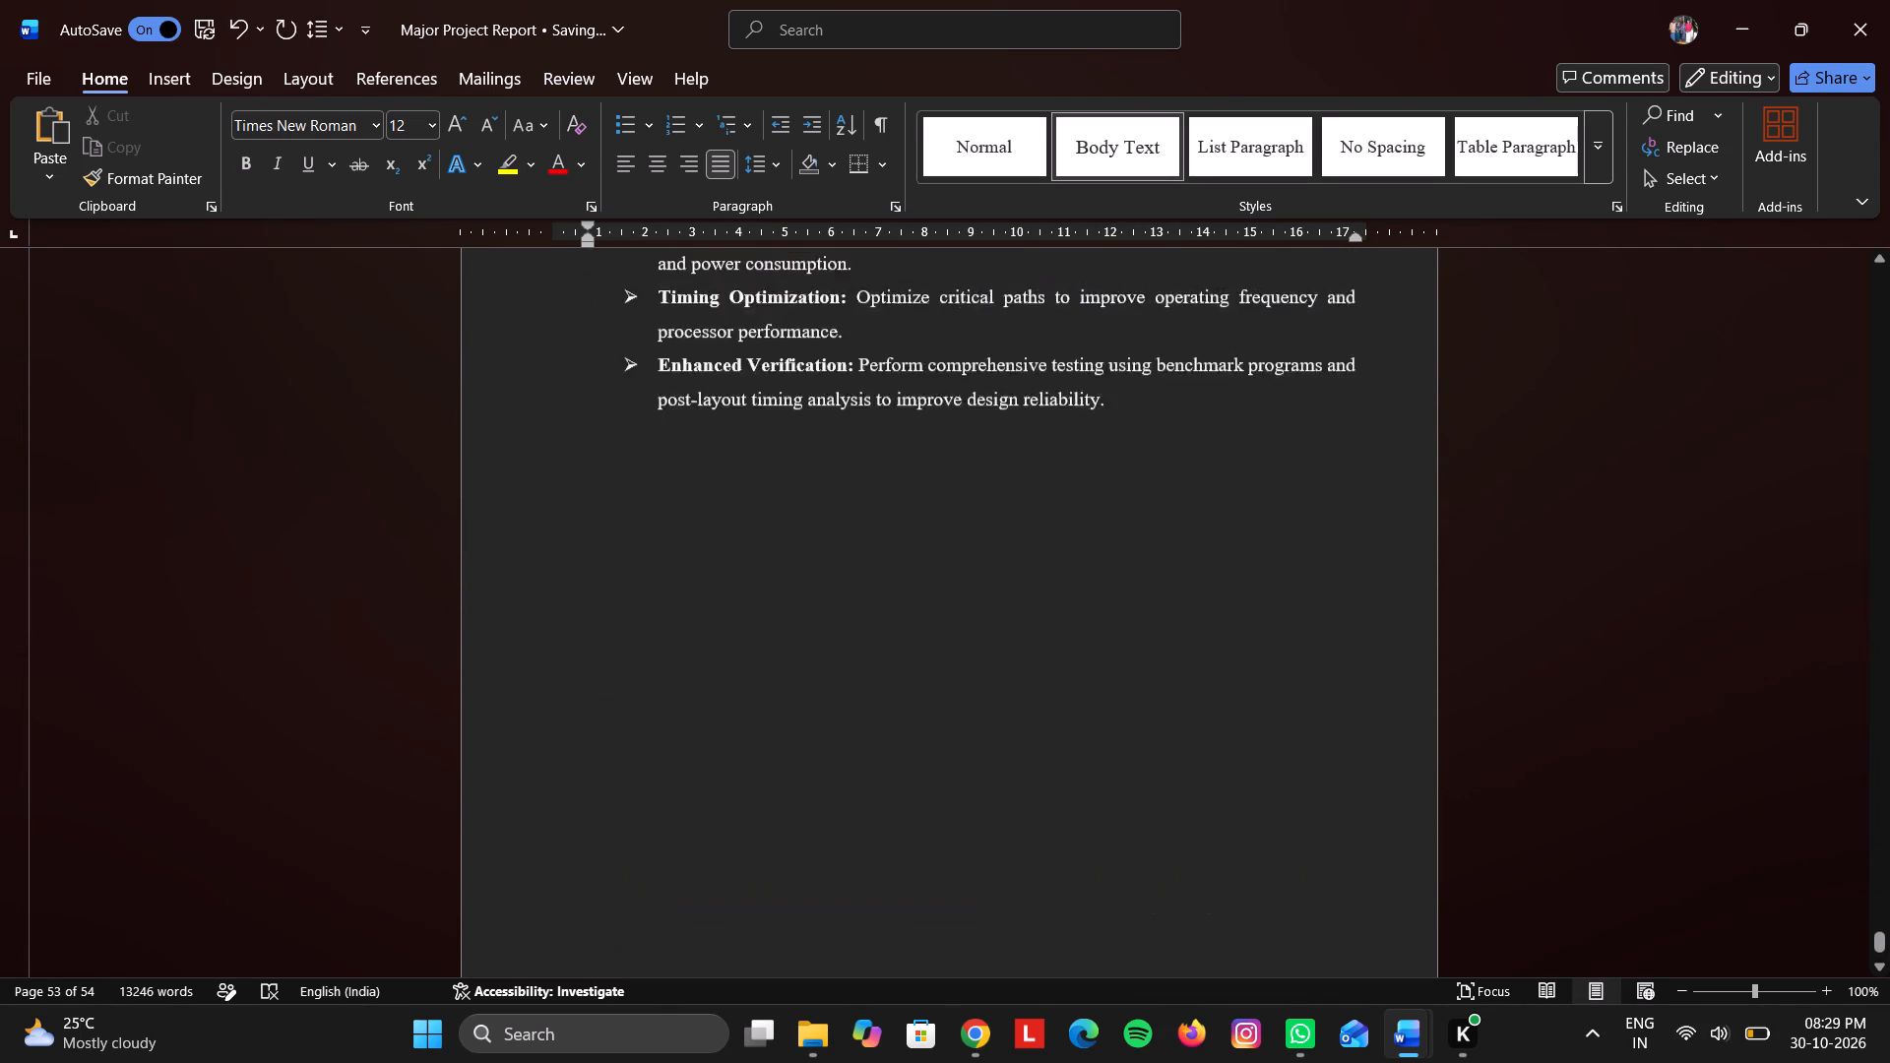
scroll(729, 473, "up", 13)
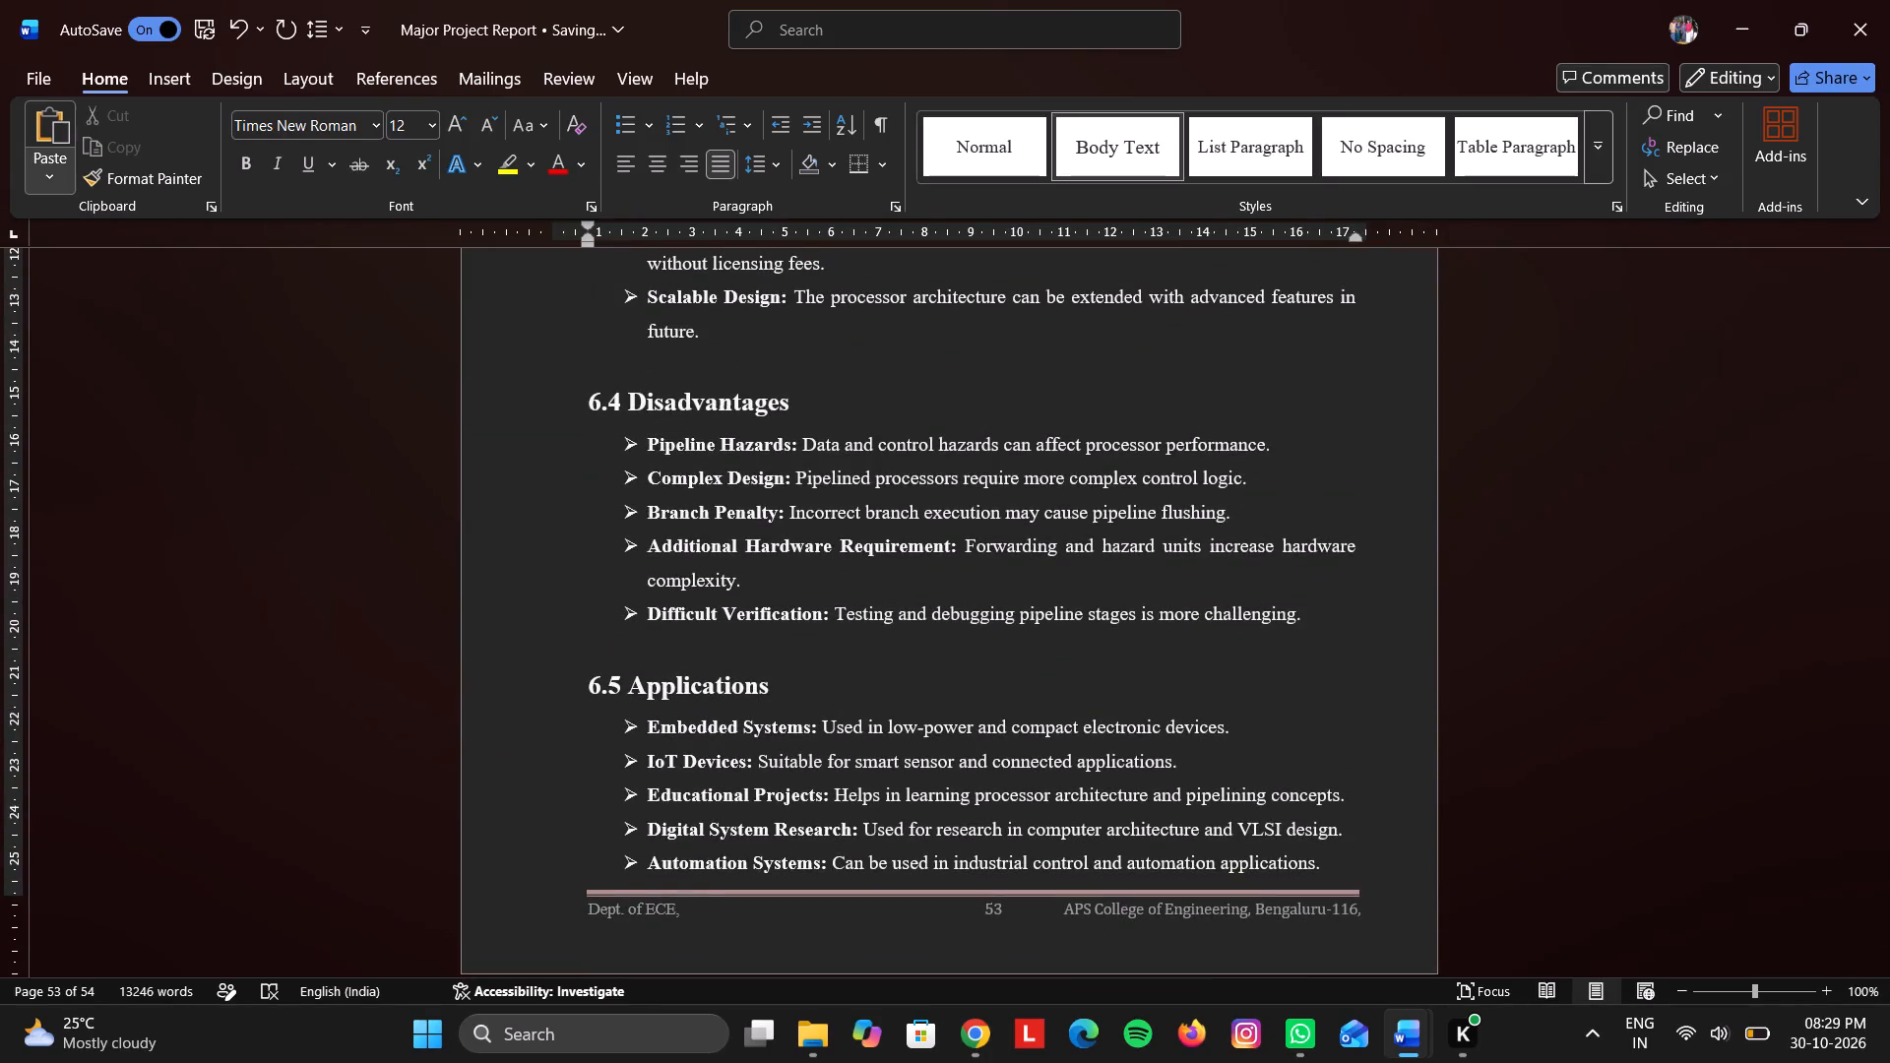
Start saving a copy of the Major Project Report and browse for the folder to store it in.
left_click(38, 85)
left_click(102, 411)
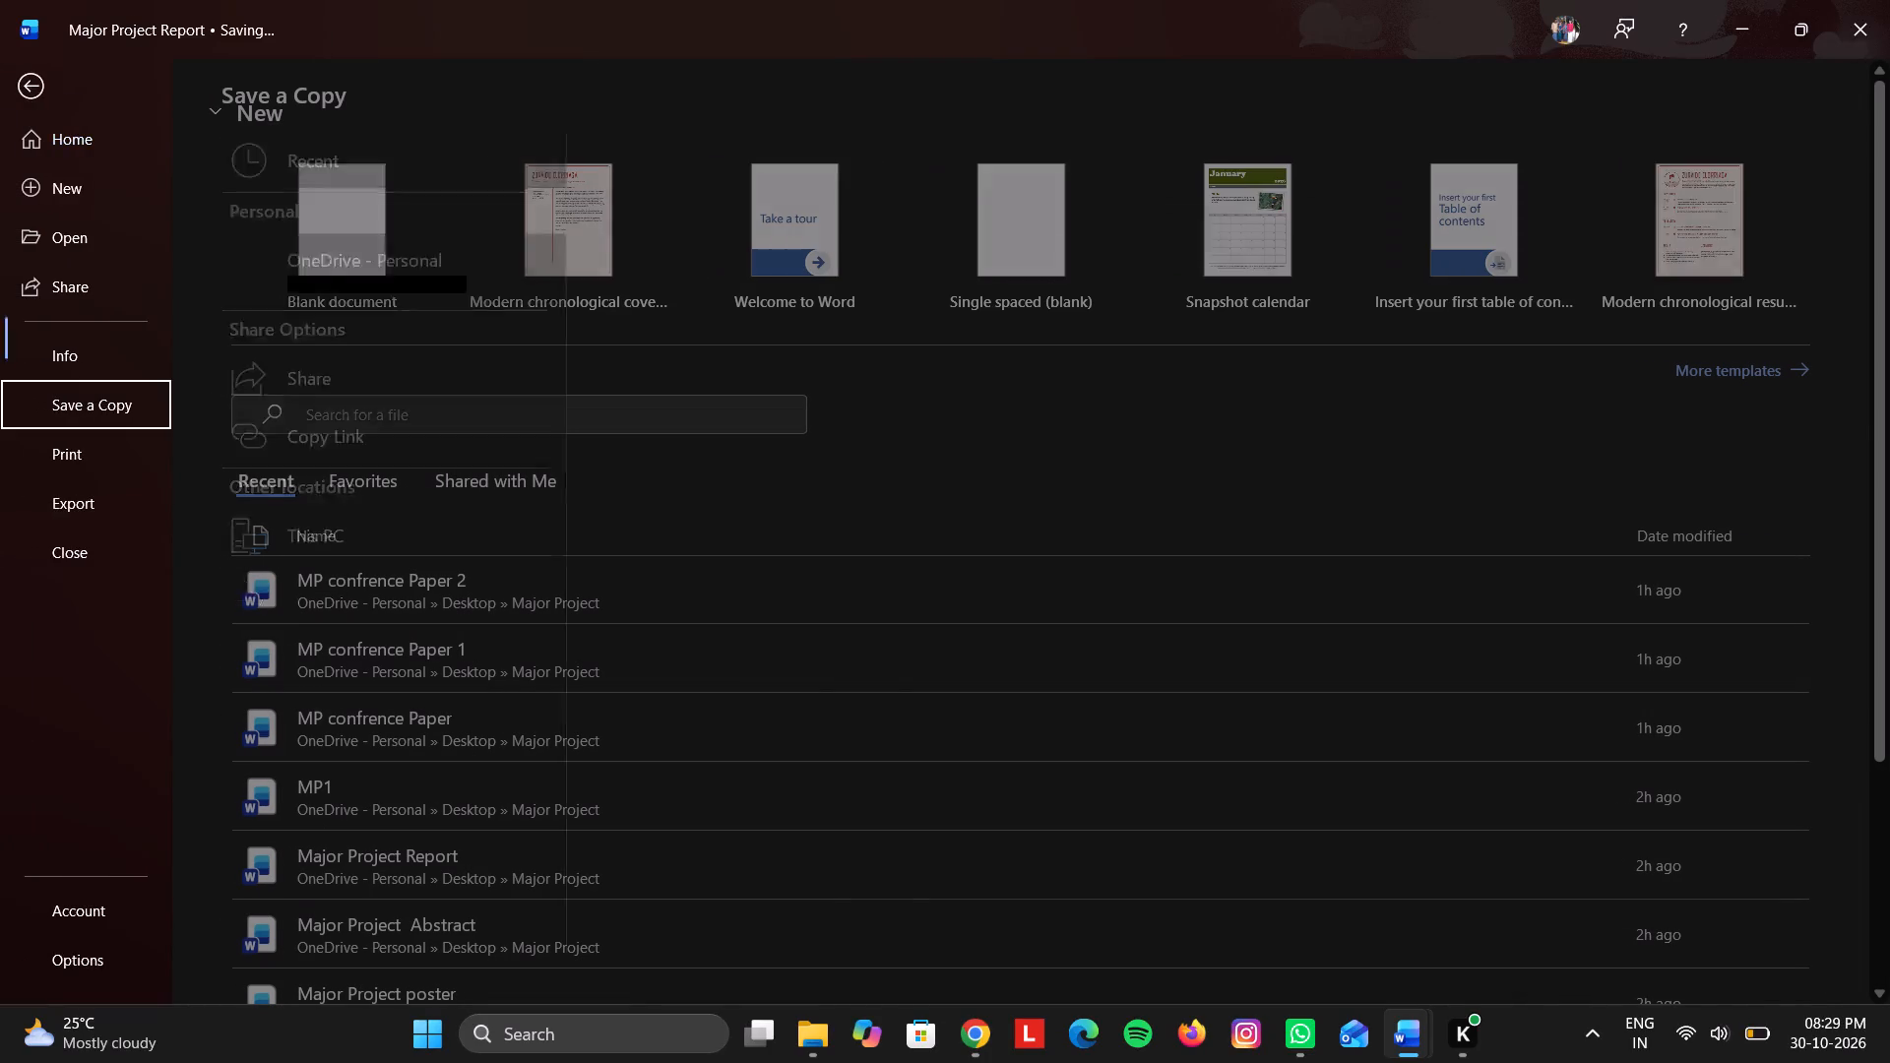
left_click(285, 651)
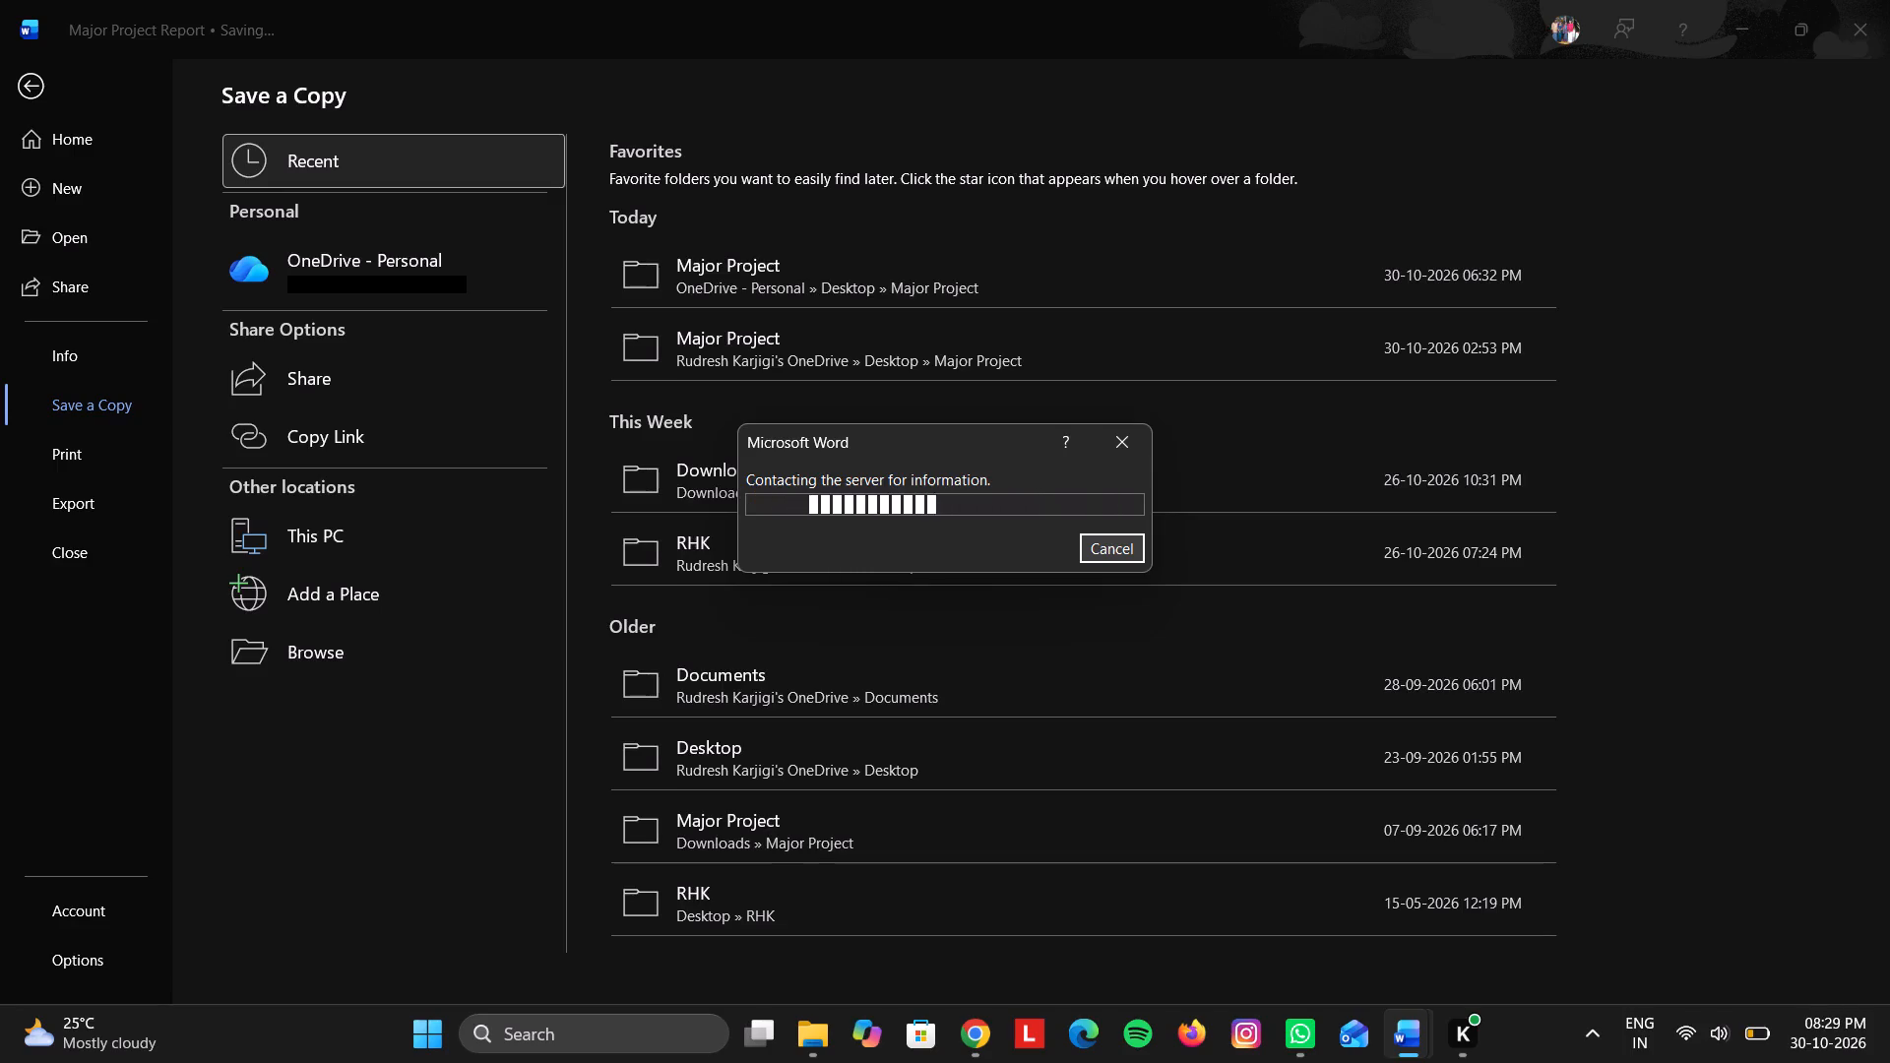
left_click(1707, 1062)
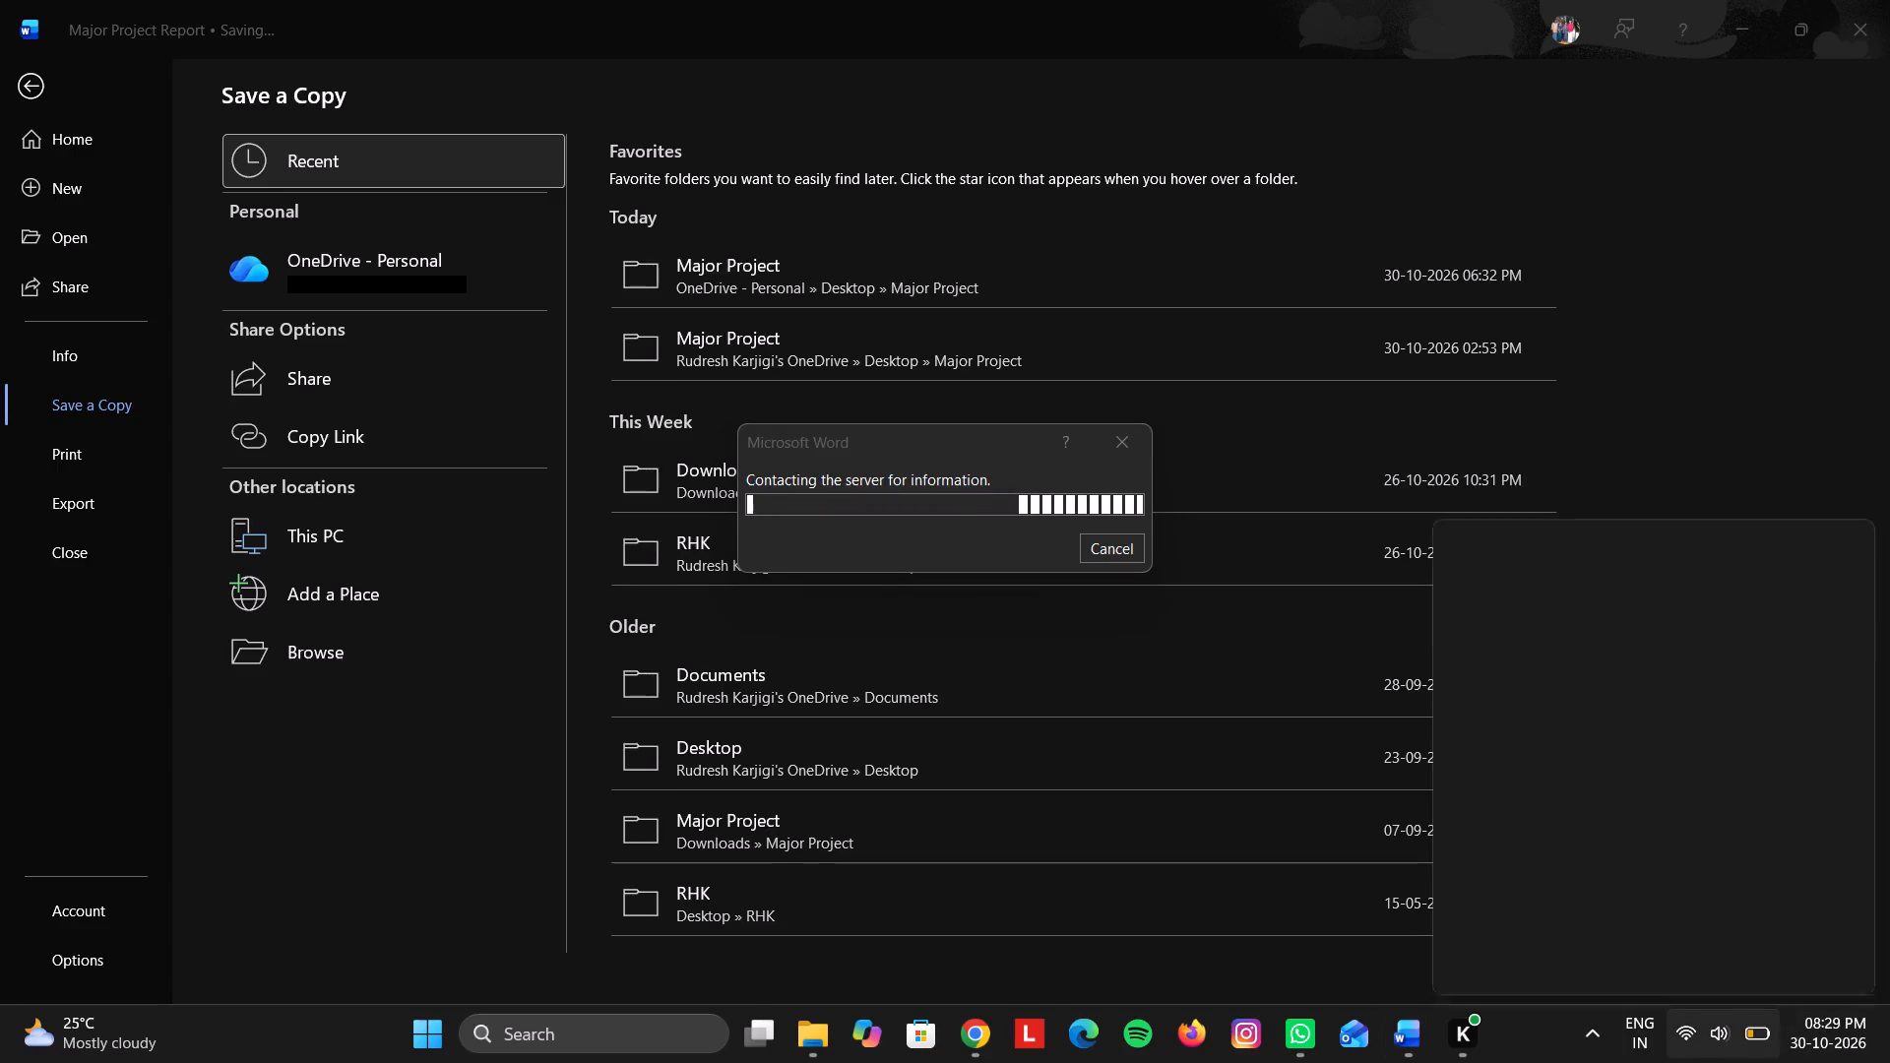
left_click(1707, 1062)
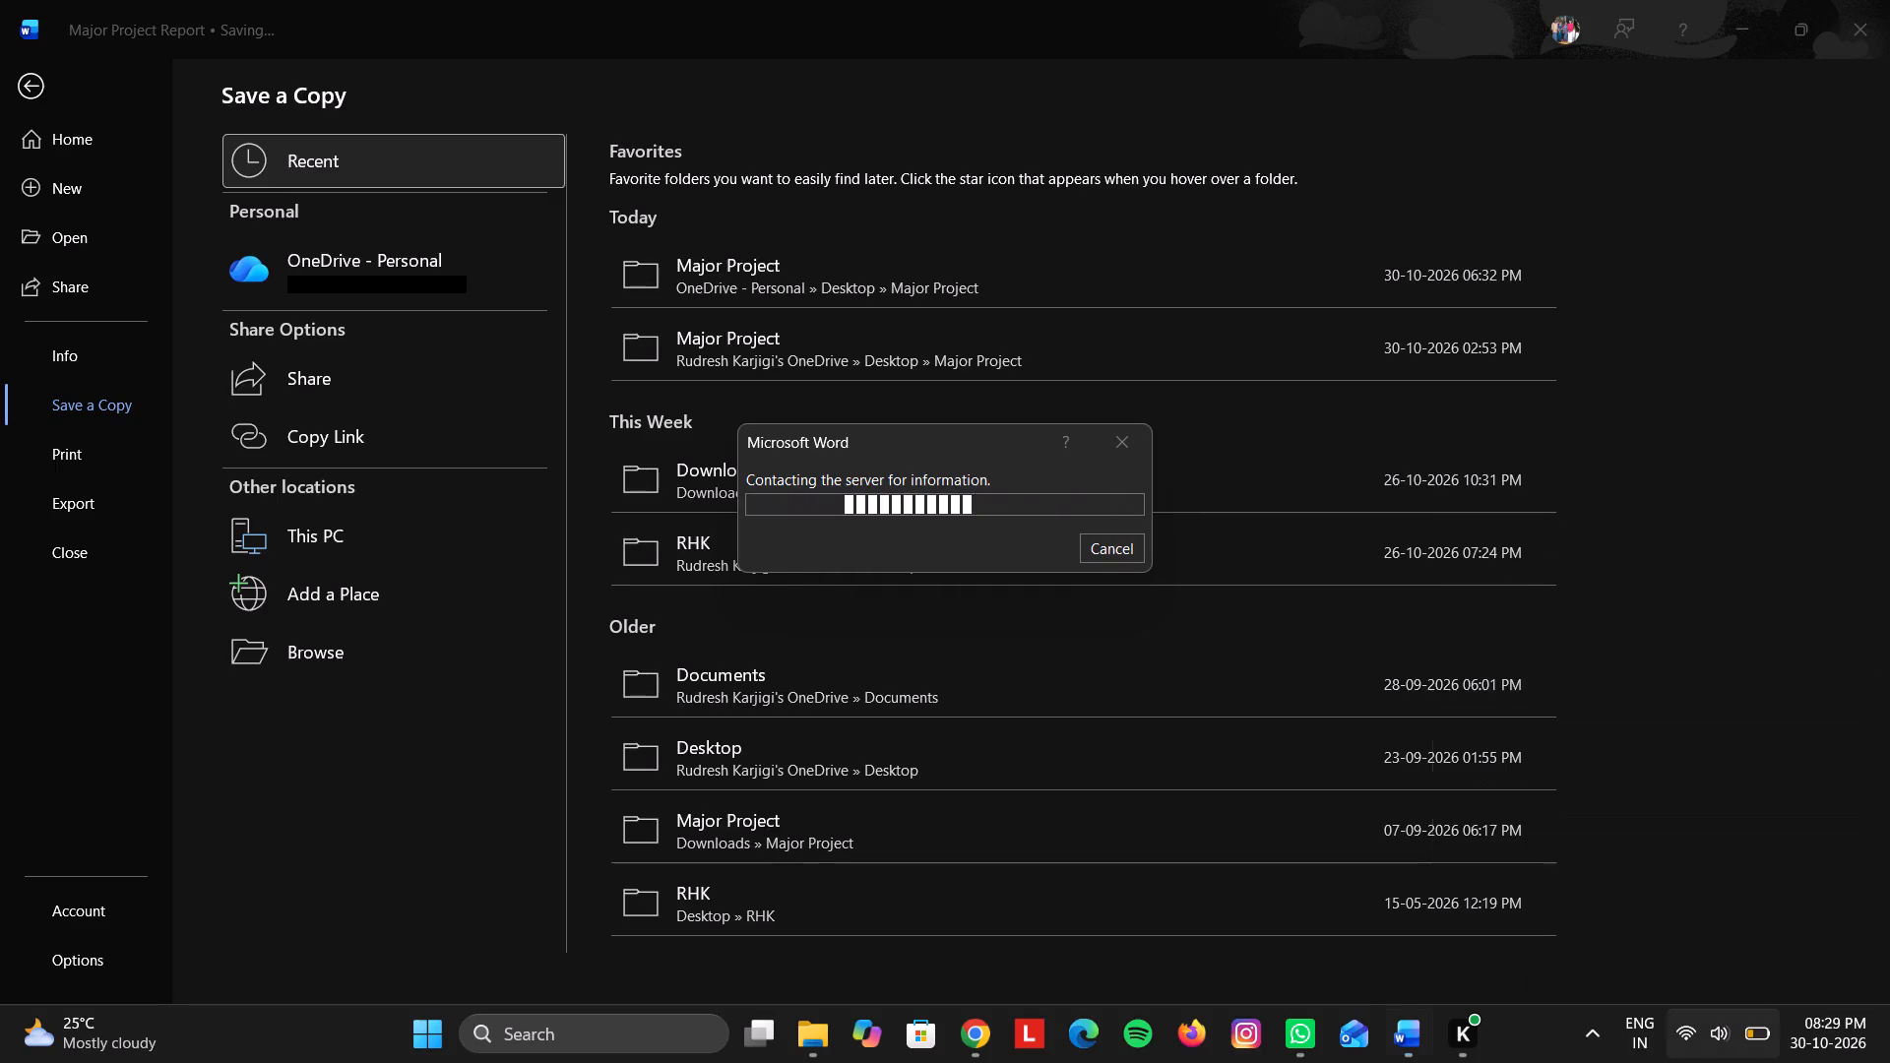
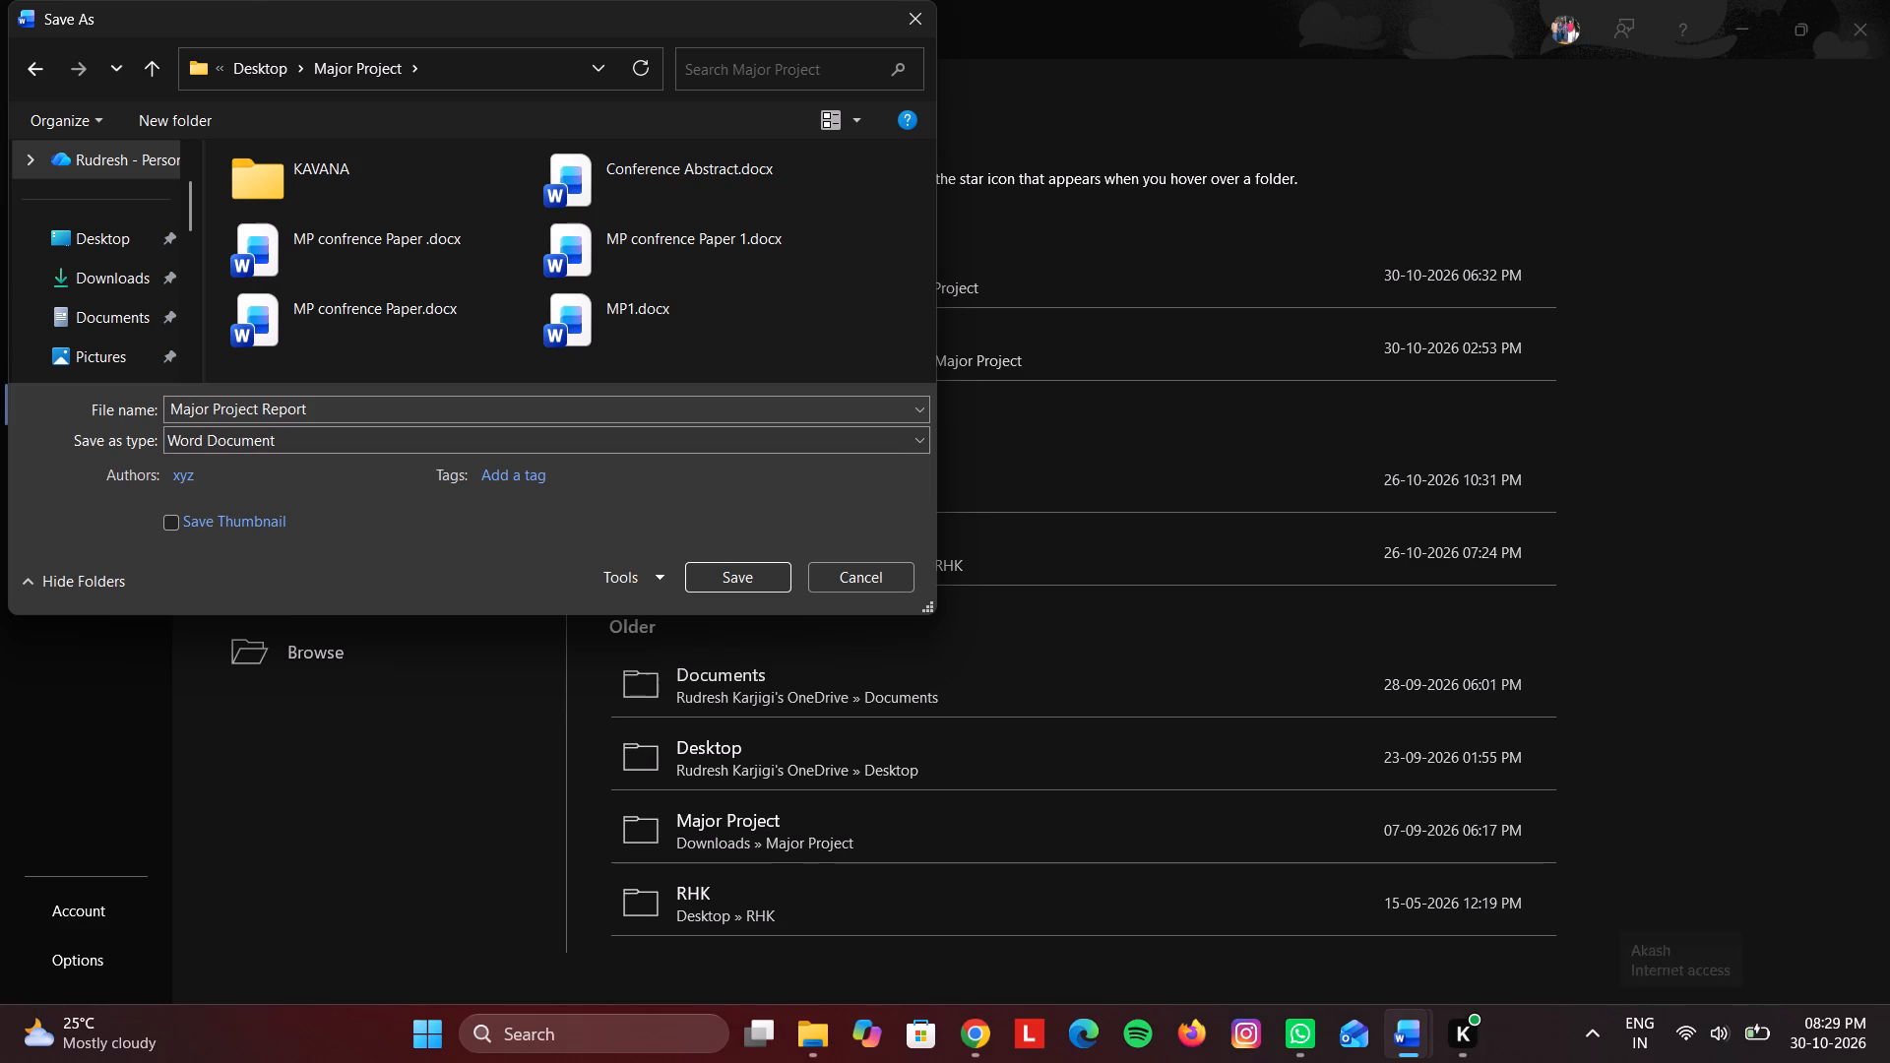
Save the report as a Word document named Major Project Report in the Major Project folder, replacing the existing file.
scroll(133, 281, "down", 2)
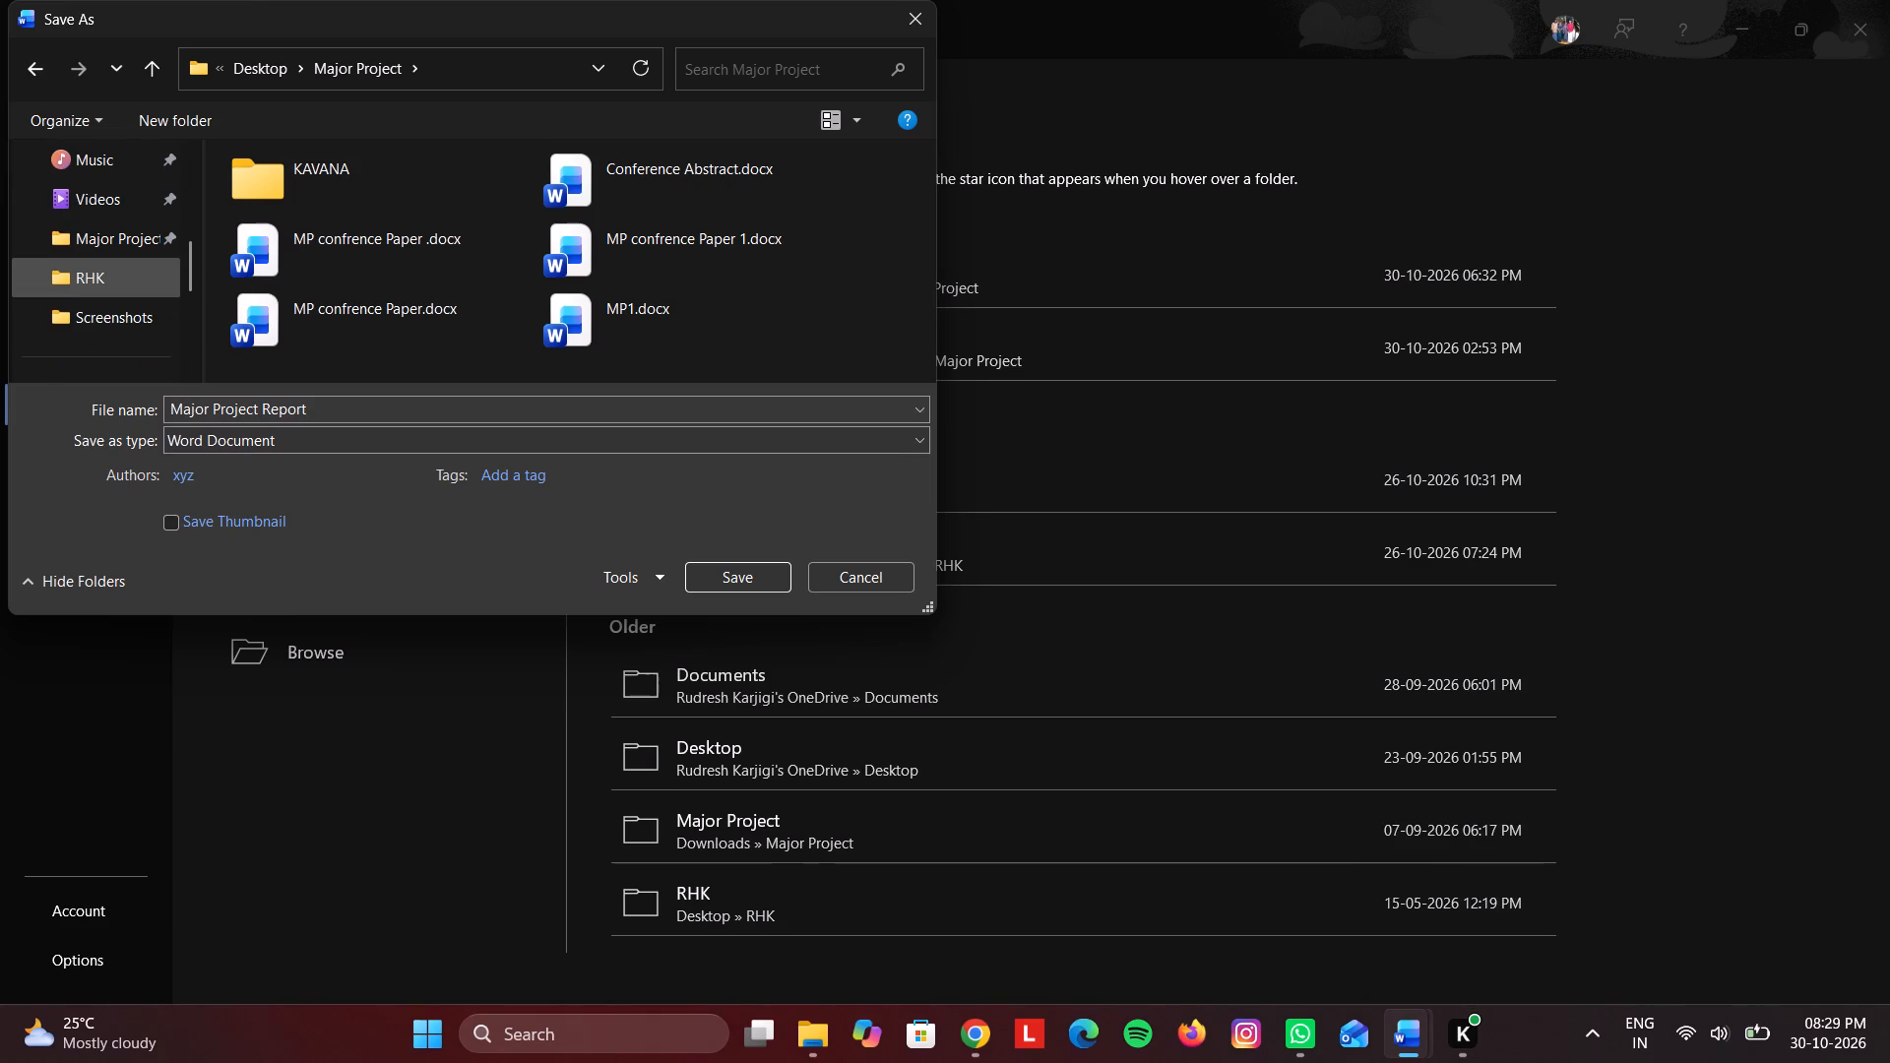
left_click(121, 246)
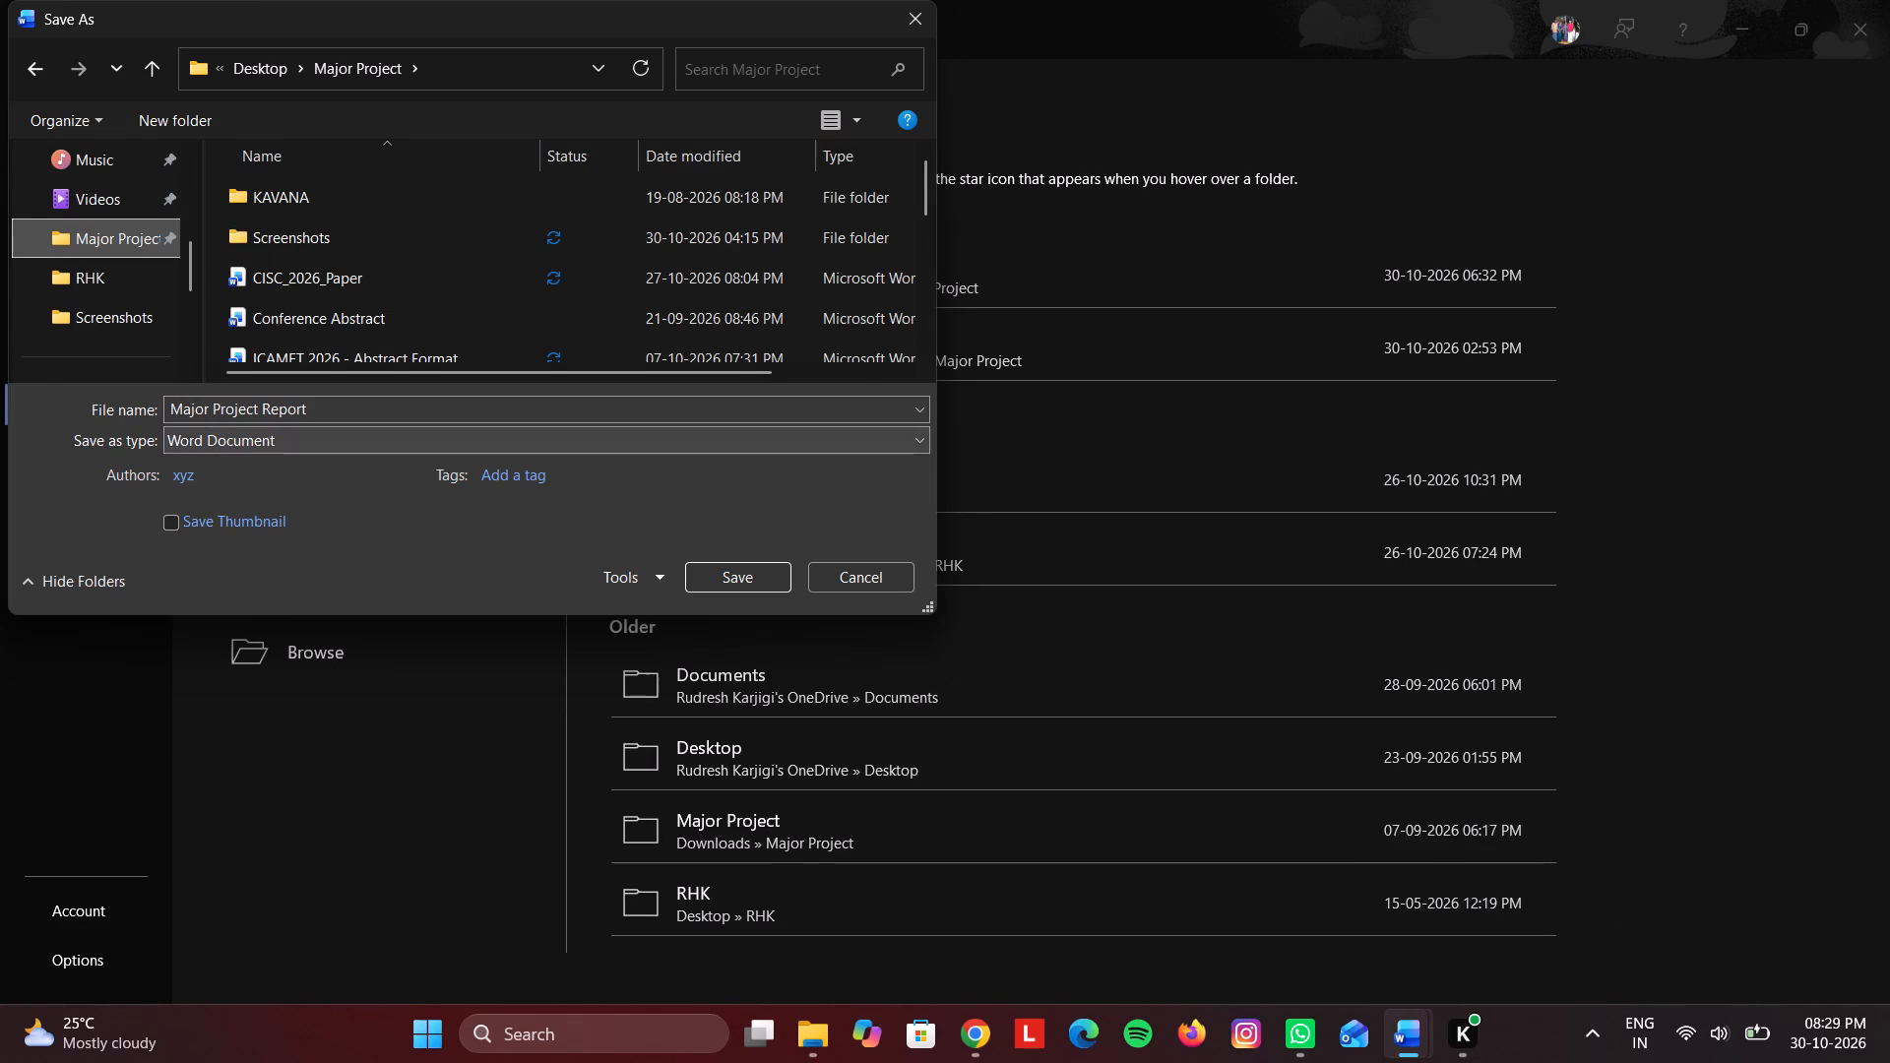
left_click(724, 572)
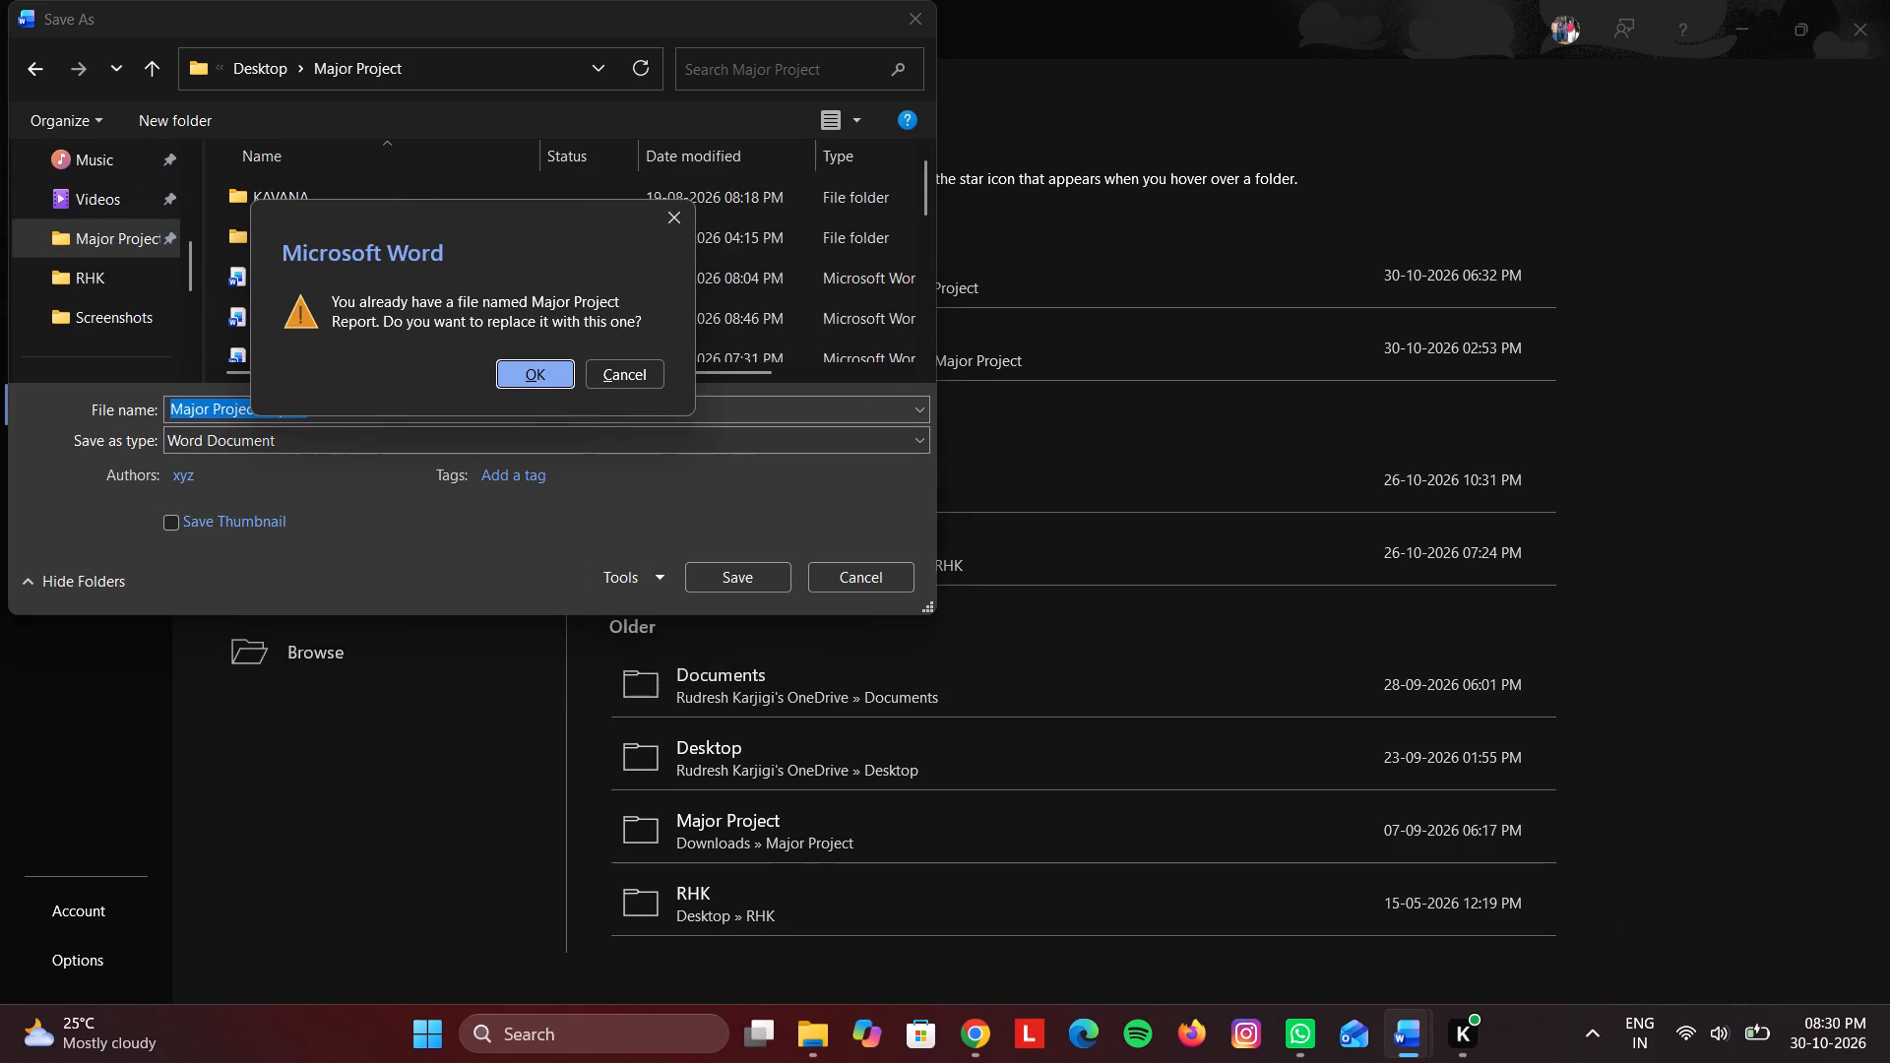
left_click(556, 365)
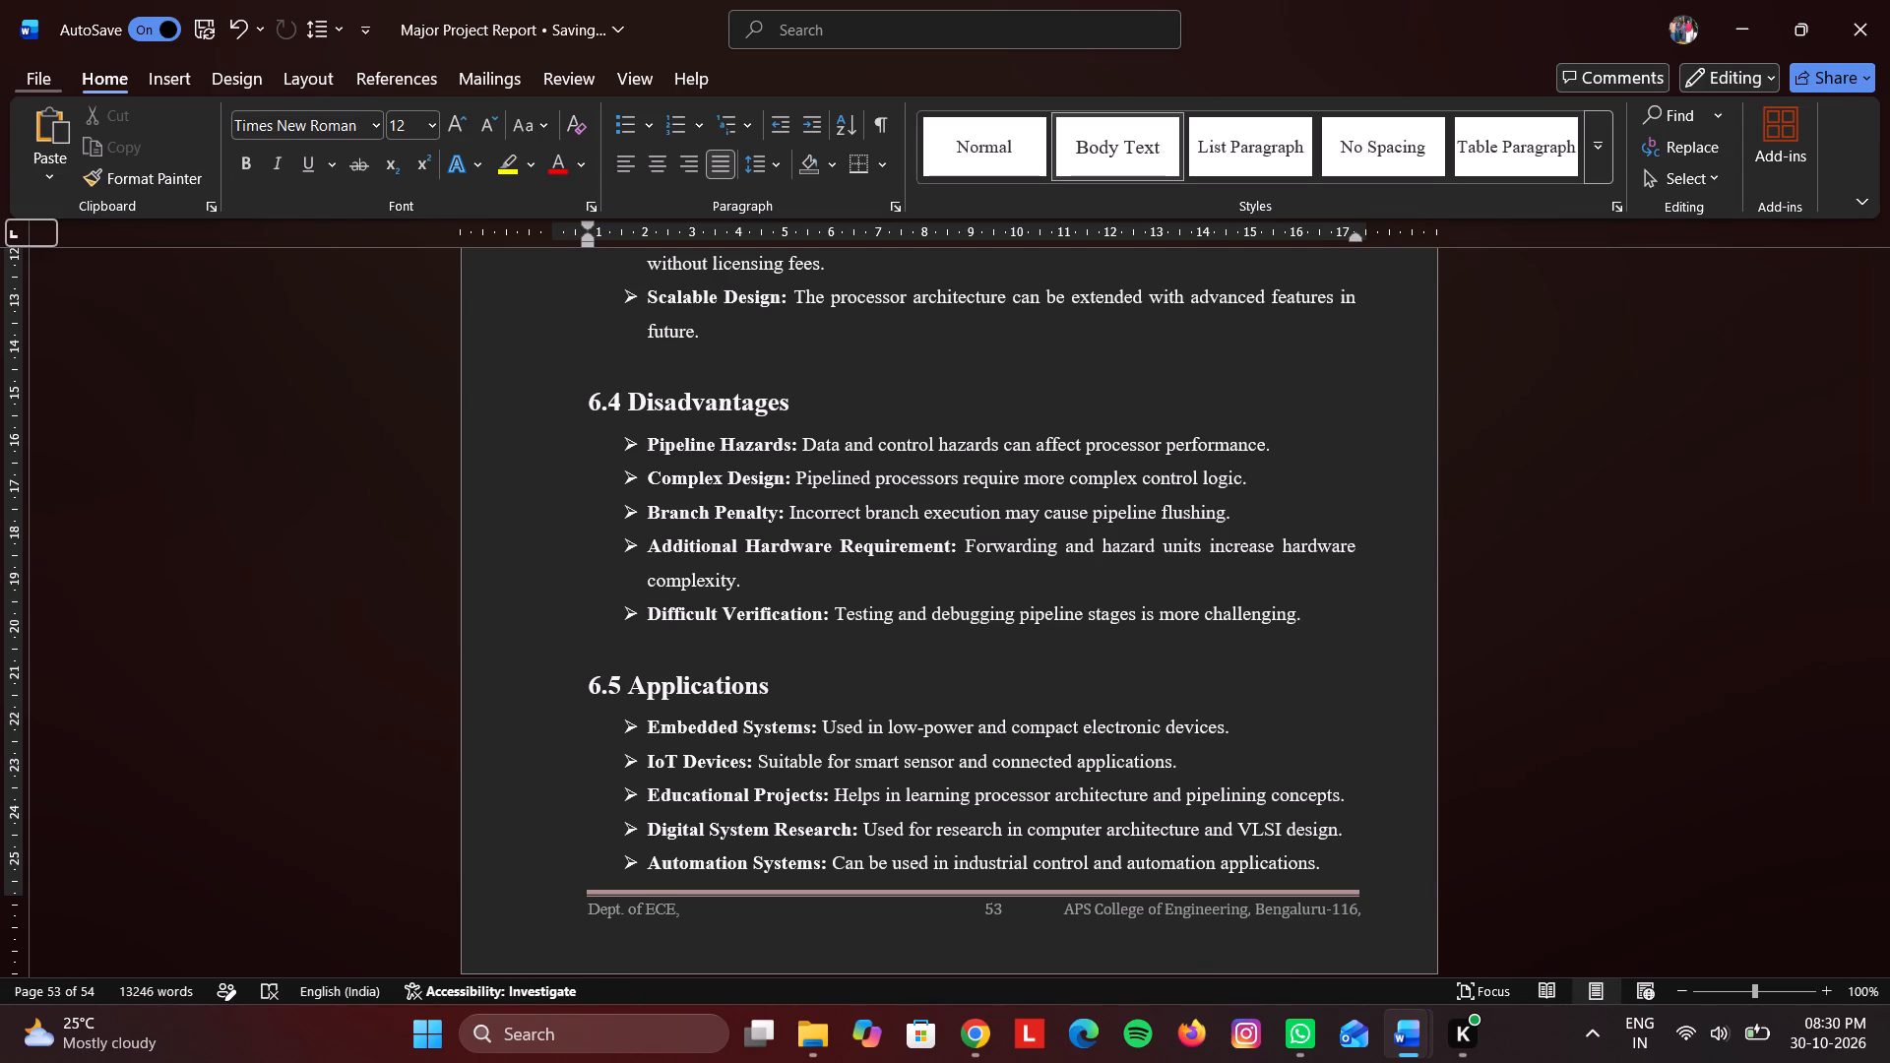
Save a PDF copy of Major Project Report in the Major Project folder, replacing any existing file of that name.
left_click(32, 76)
left_click(71, 398)
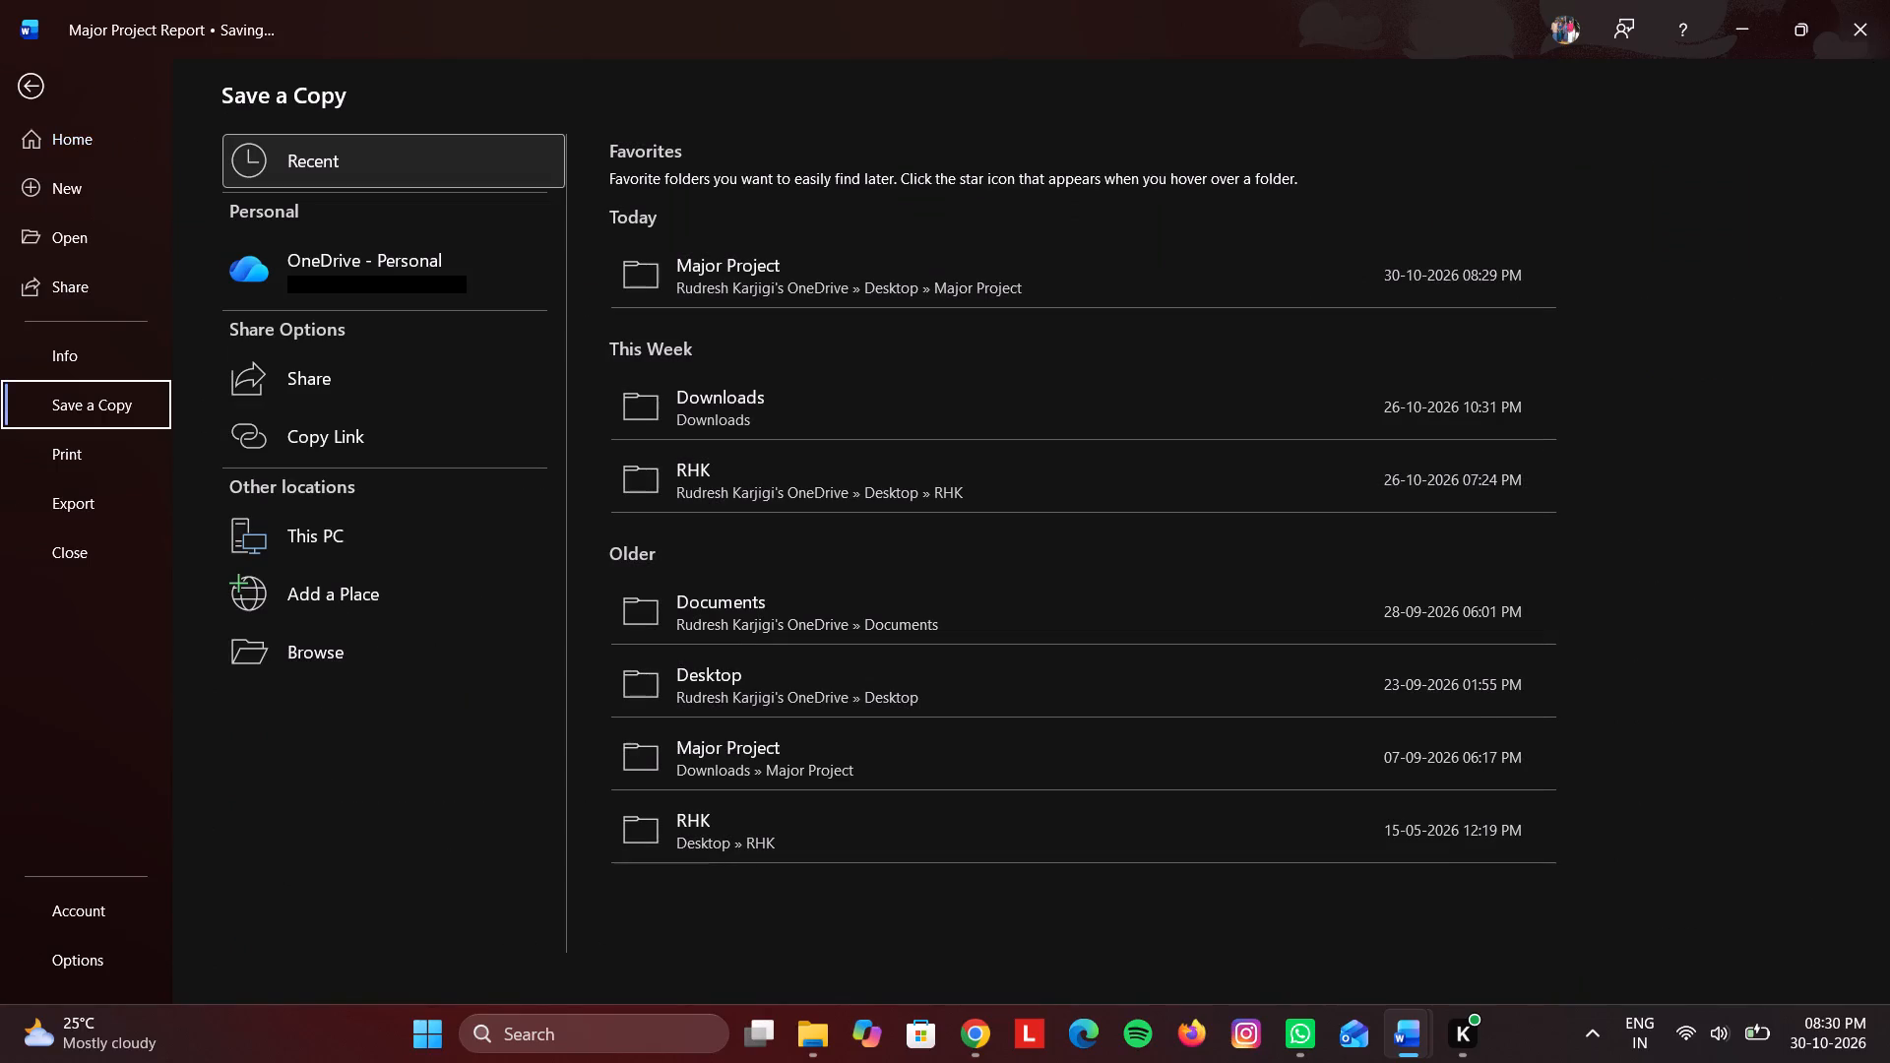
left_click(289, 655)
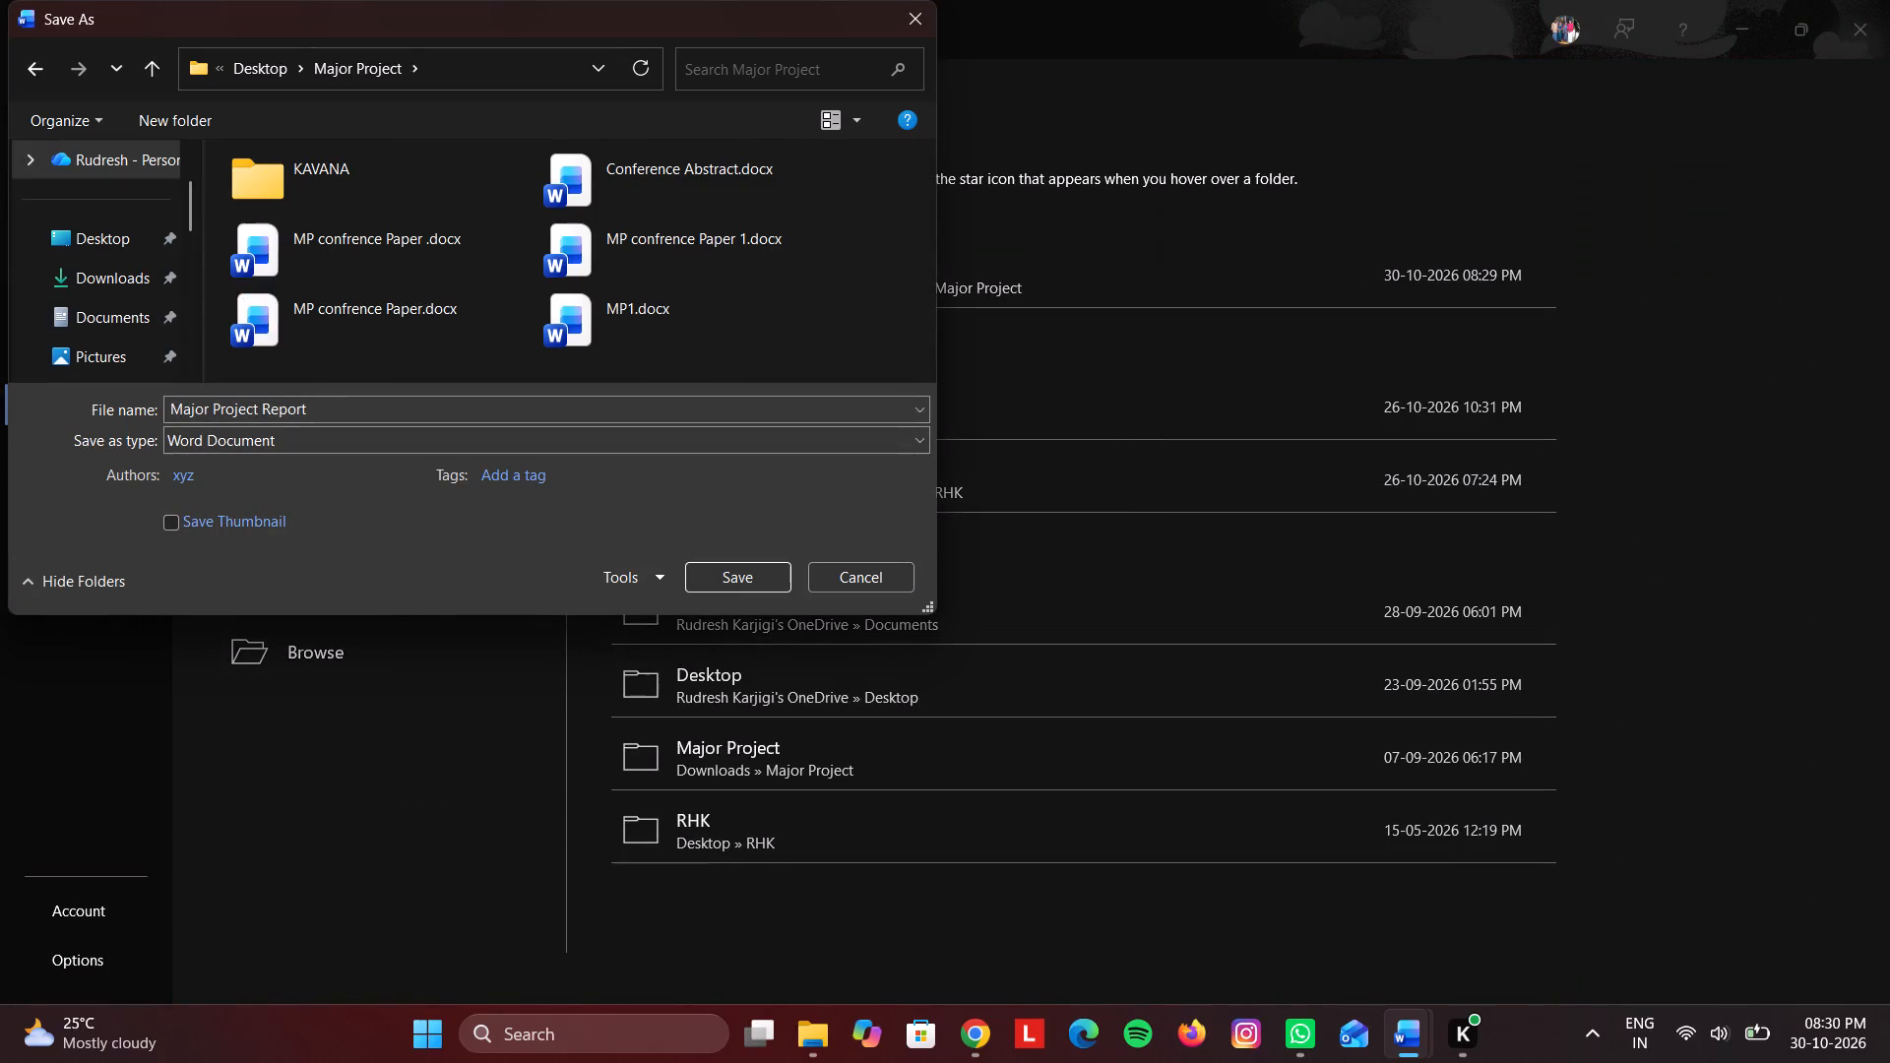
scroll(157, 297, "down", 2)
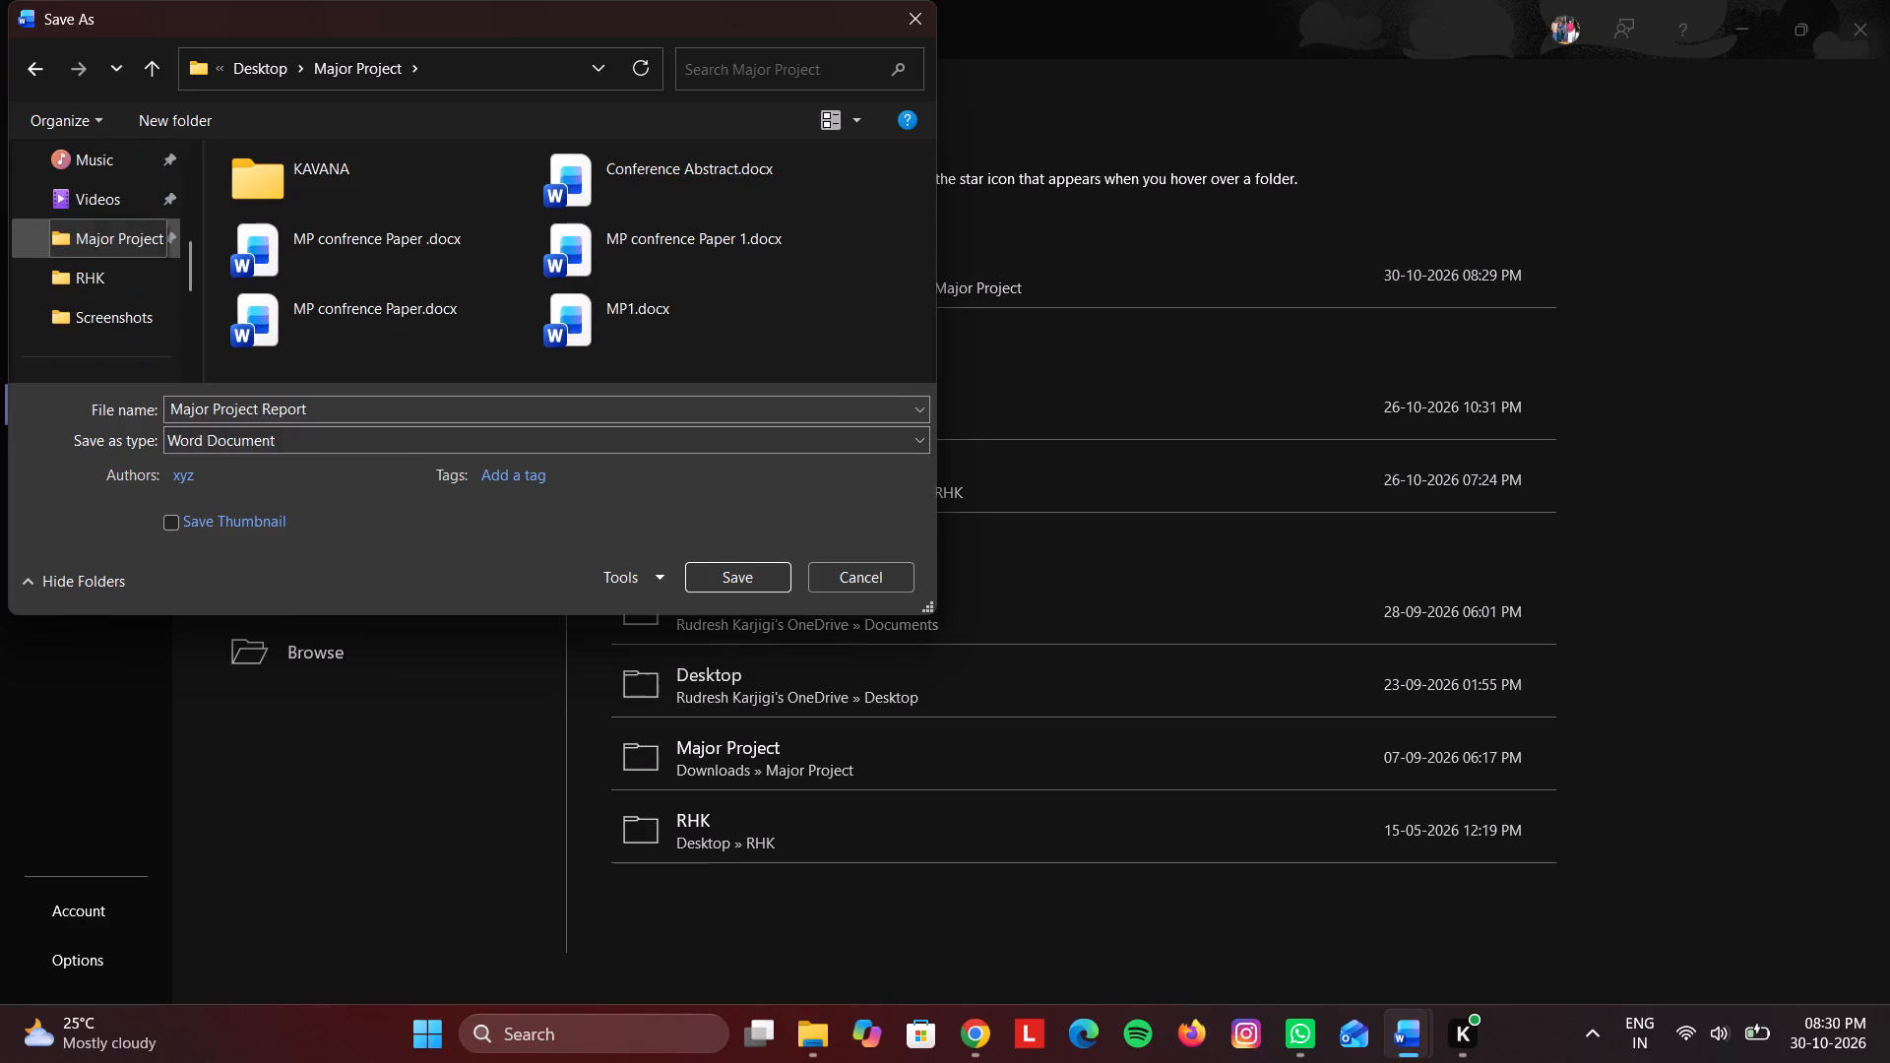
left_click(122, 242)
left_click(299, 443)
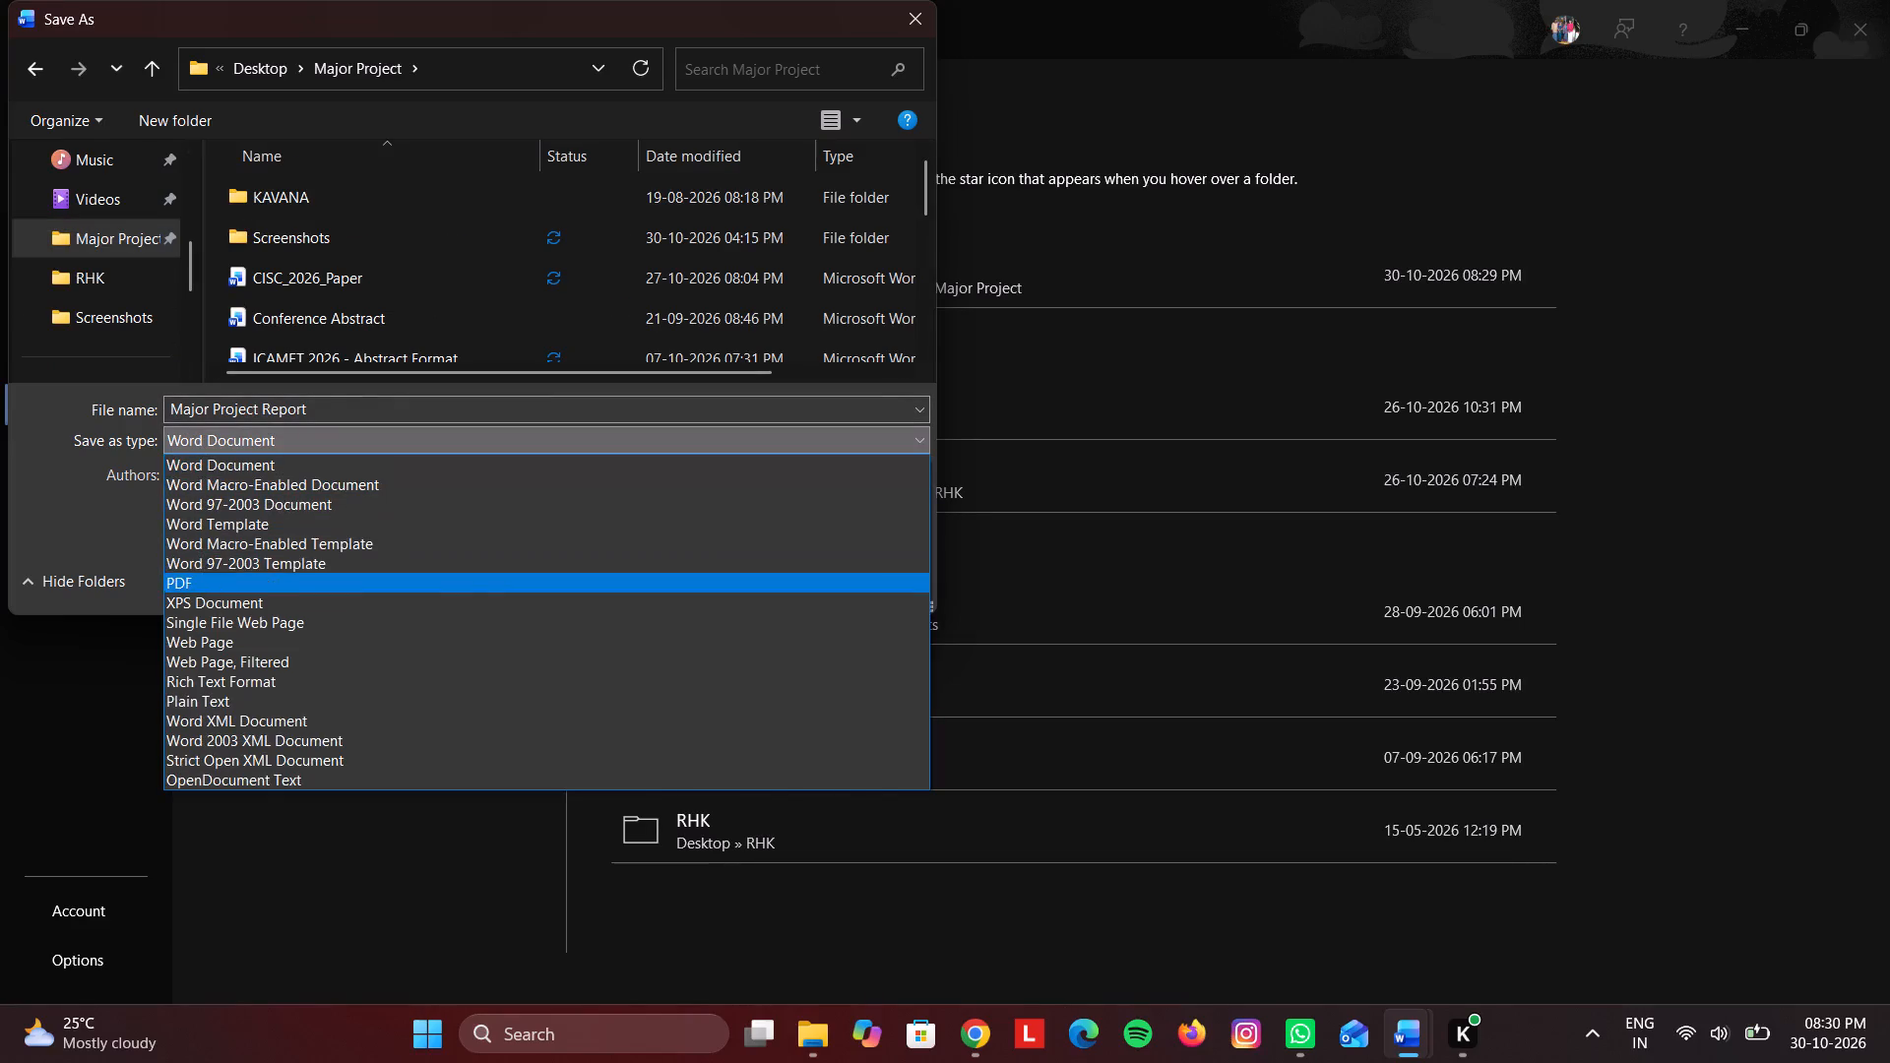
left_click(286, 589)
left_click(757, 642)
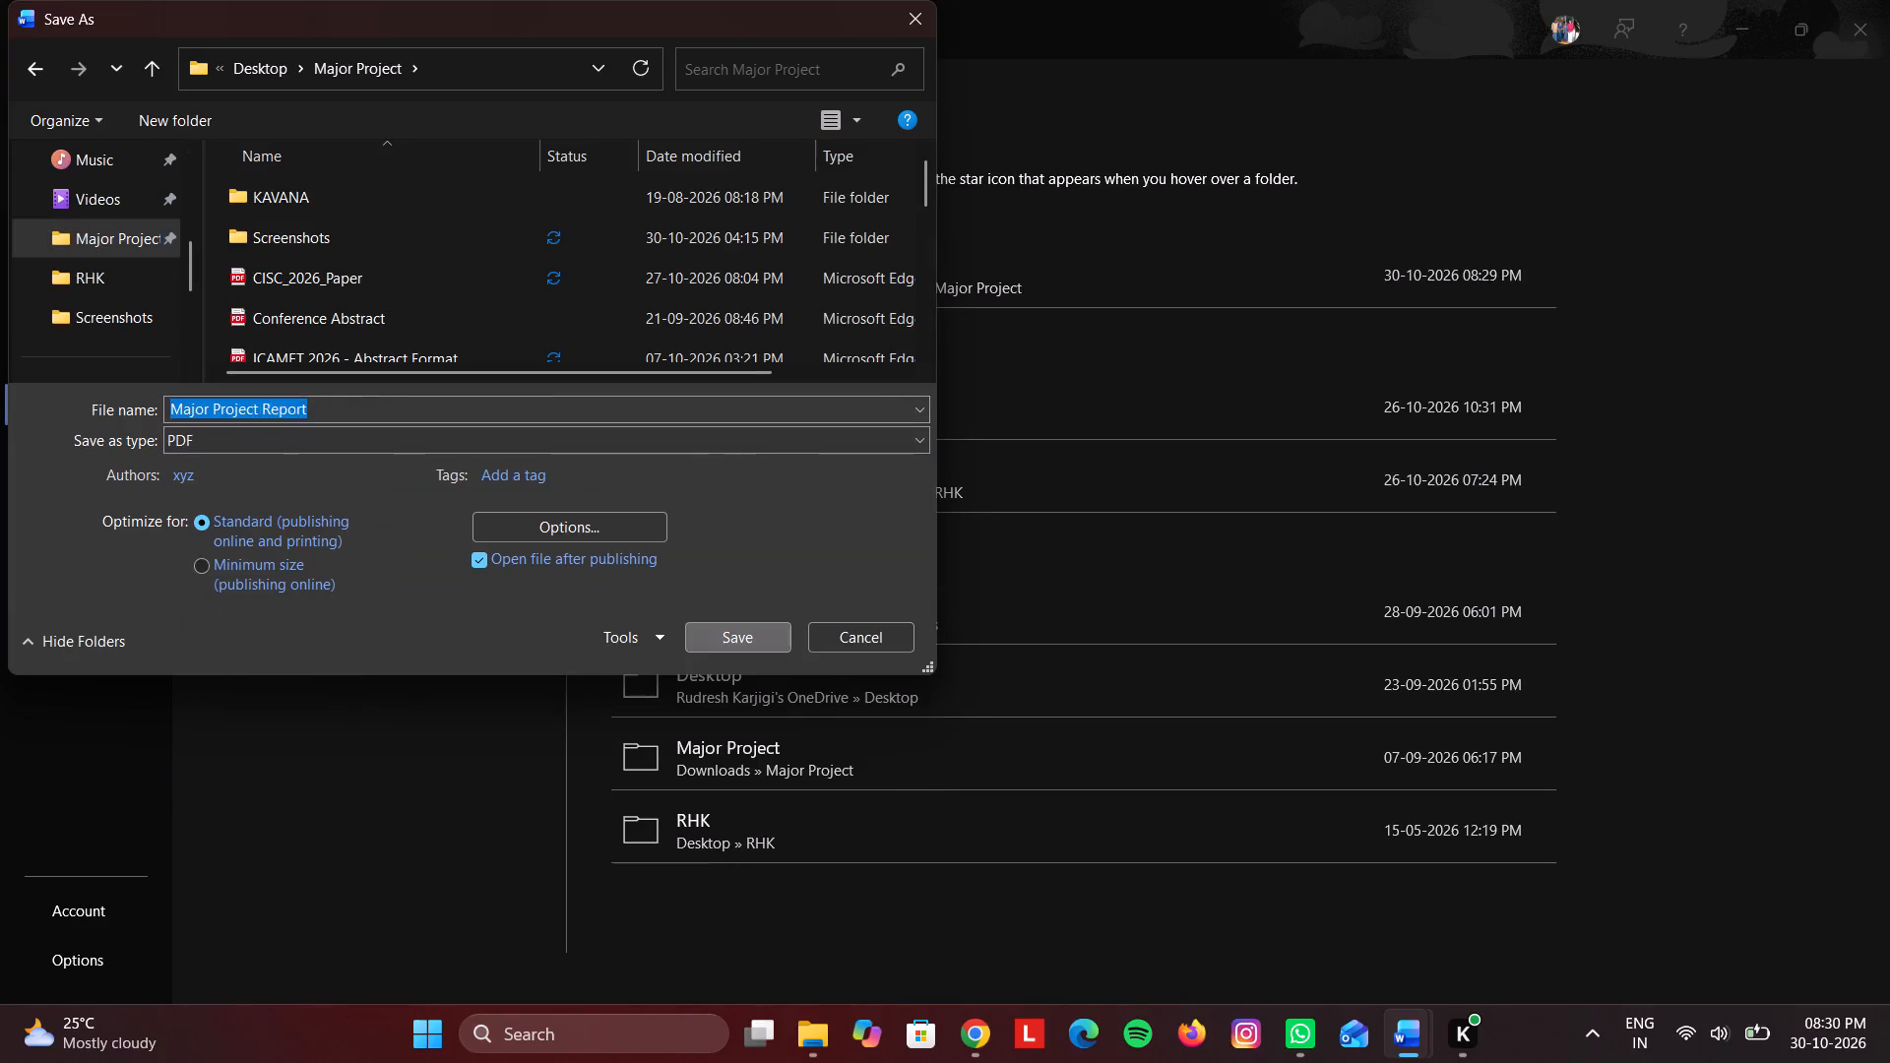
left_click(535, 407)
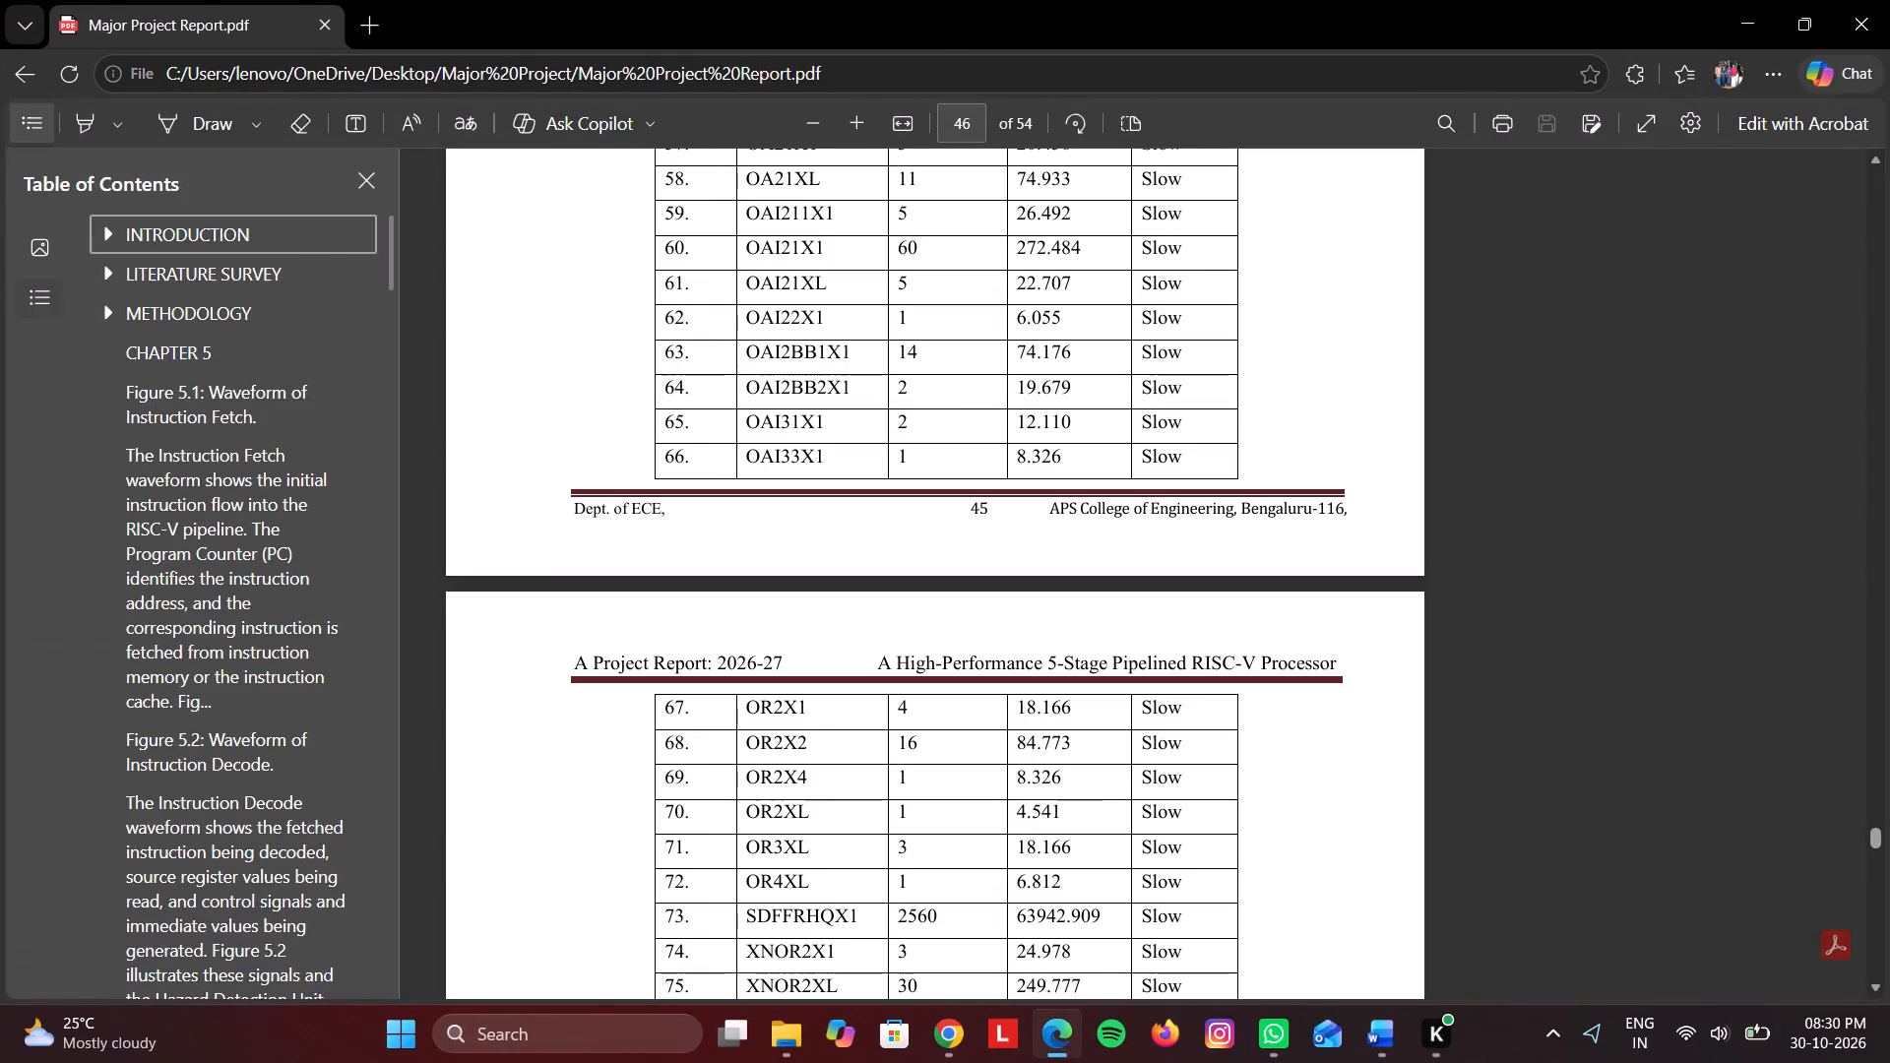
Review the published PDF's pages around the end of the cell table and section 5.3.4 Report Time, and close it.
scroll(1230, 776, "down", 11)
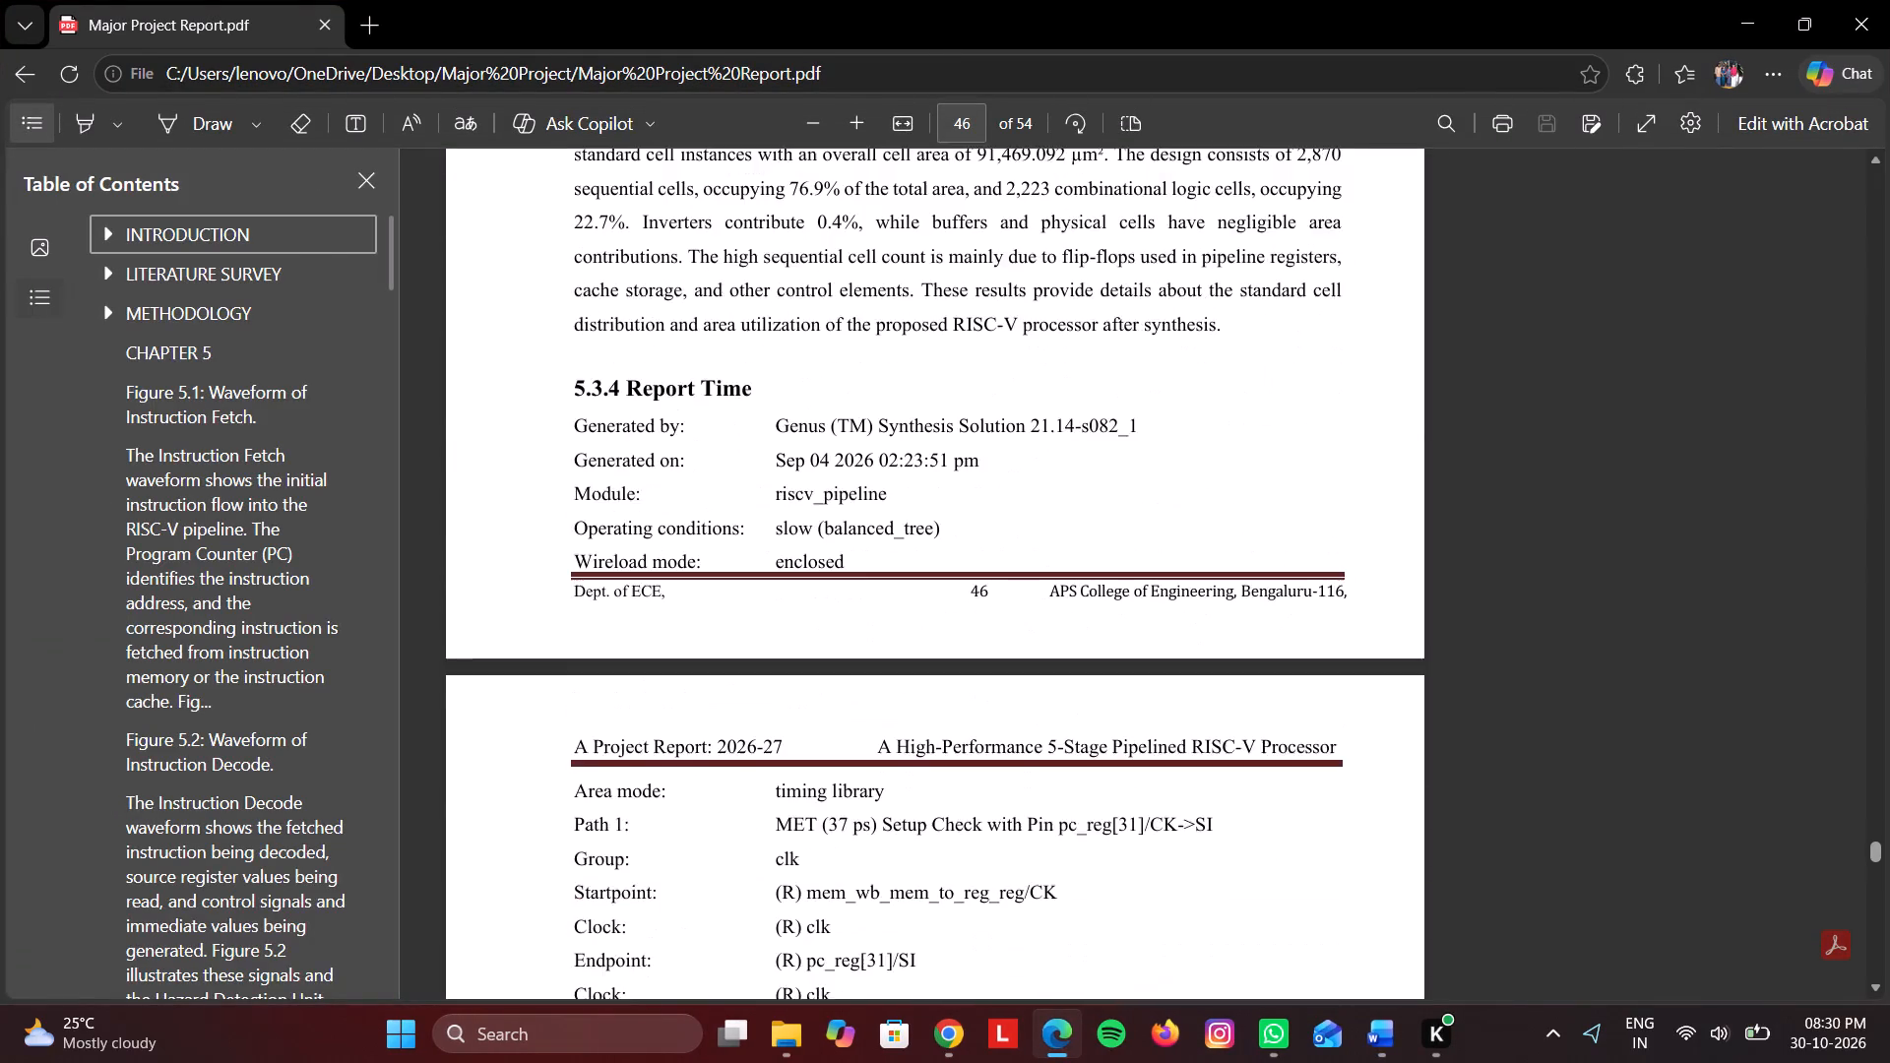
scroll(1230, 776, "up", 1)
scroll(1230, 776, "down", 5)
scroll(1230, 776, "up", 6)
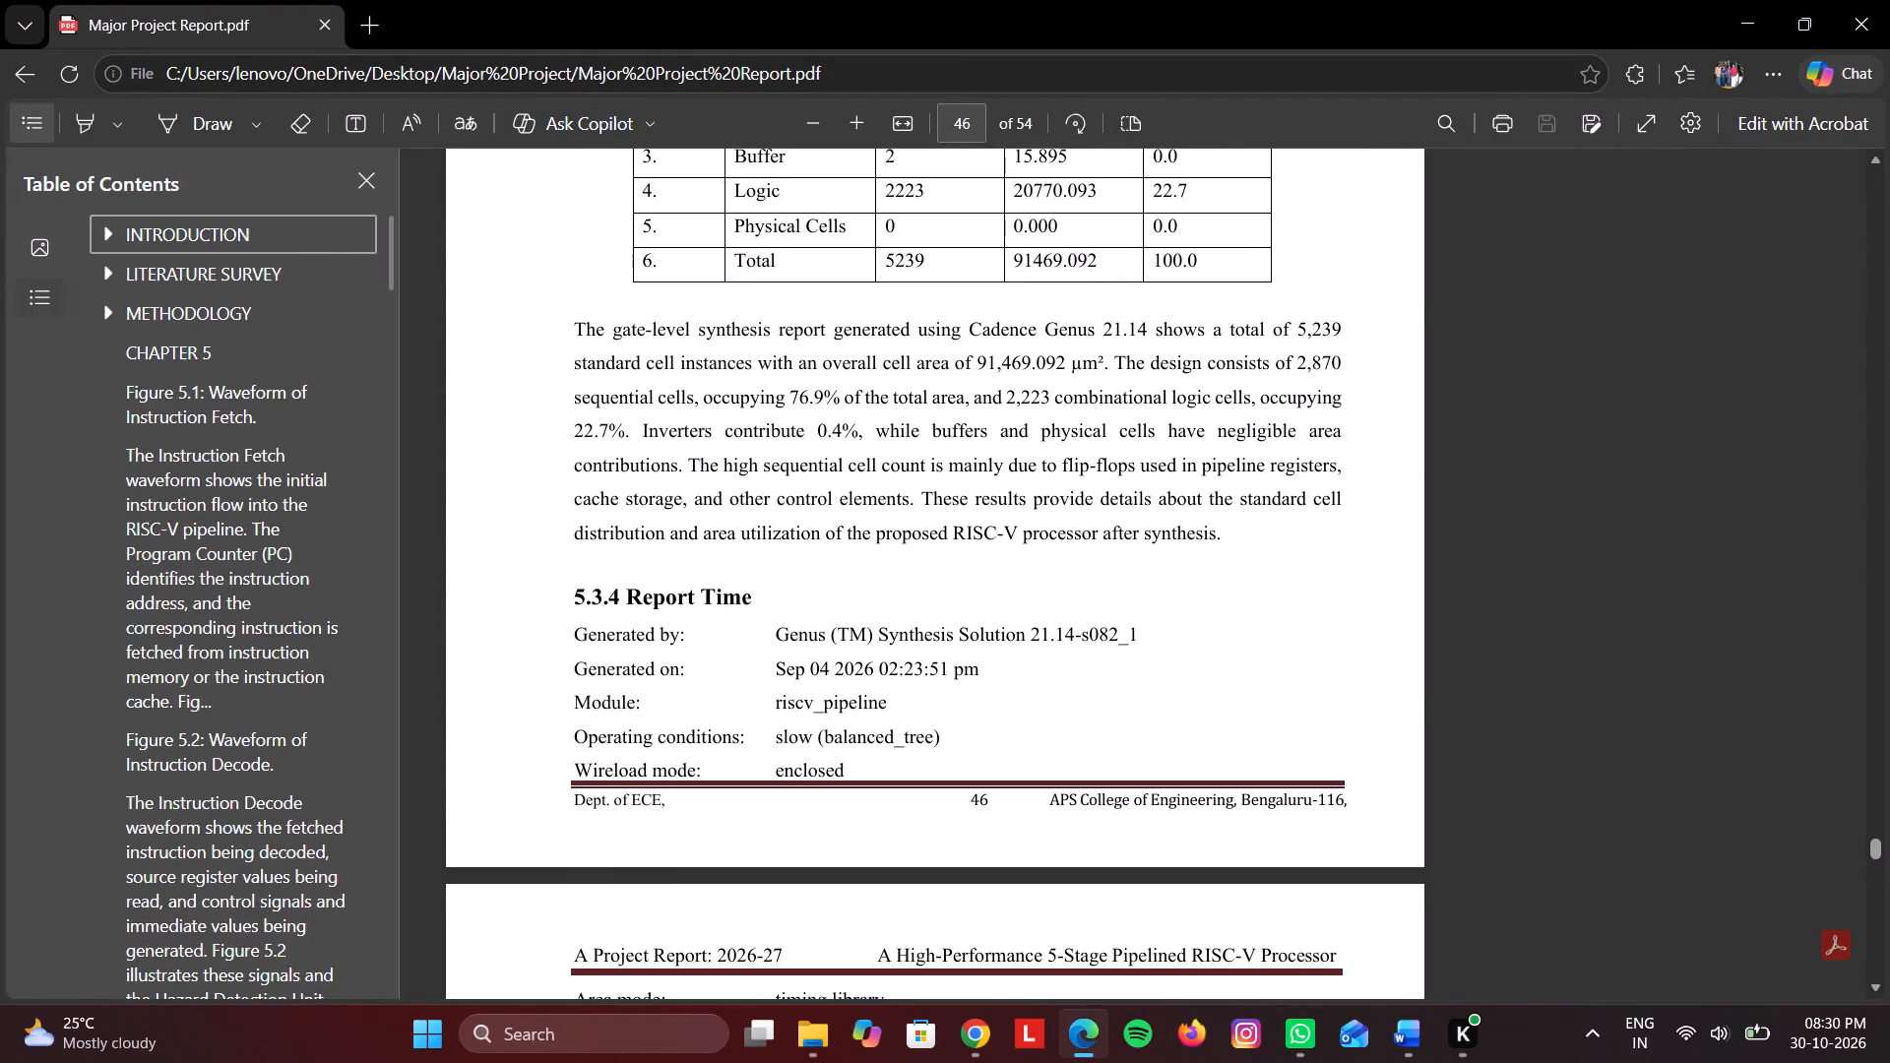
left_click(1883, 31)
scroll(1142, 887, "down", 6)
scroll(1142, 887, "up", 11)
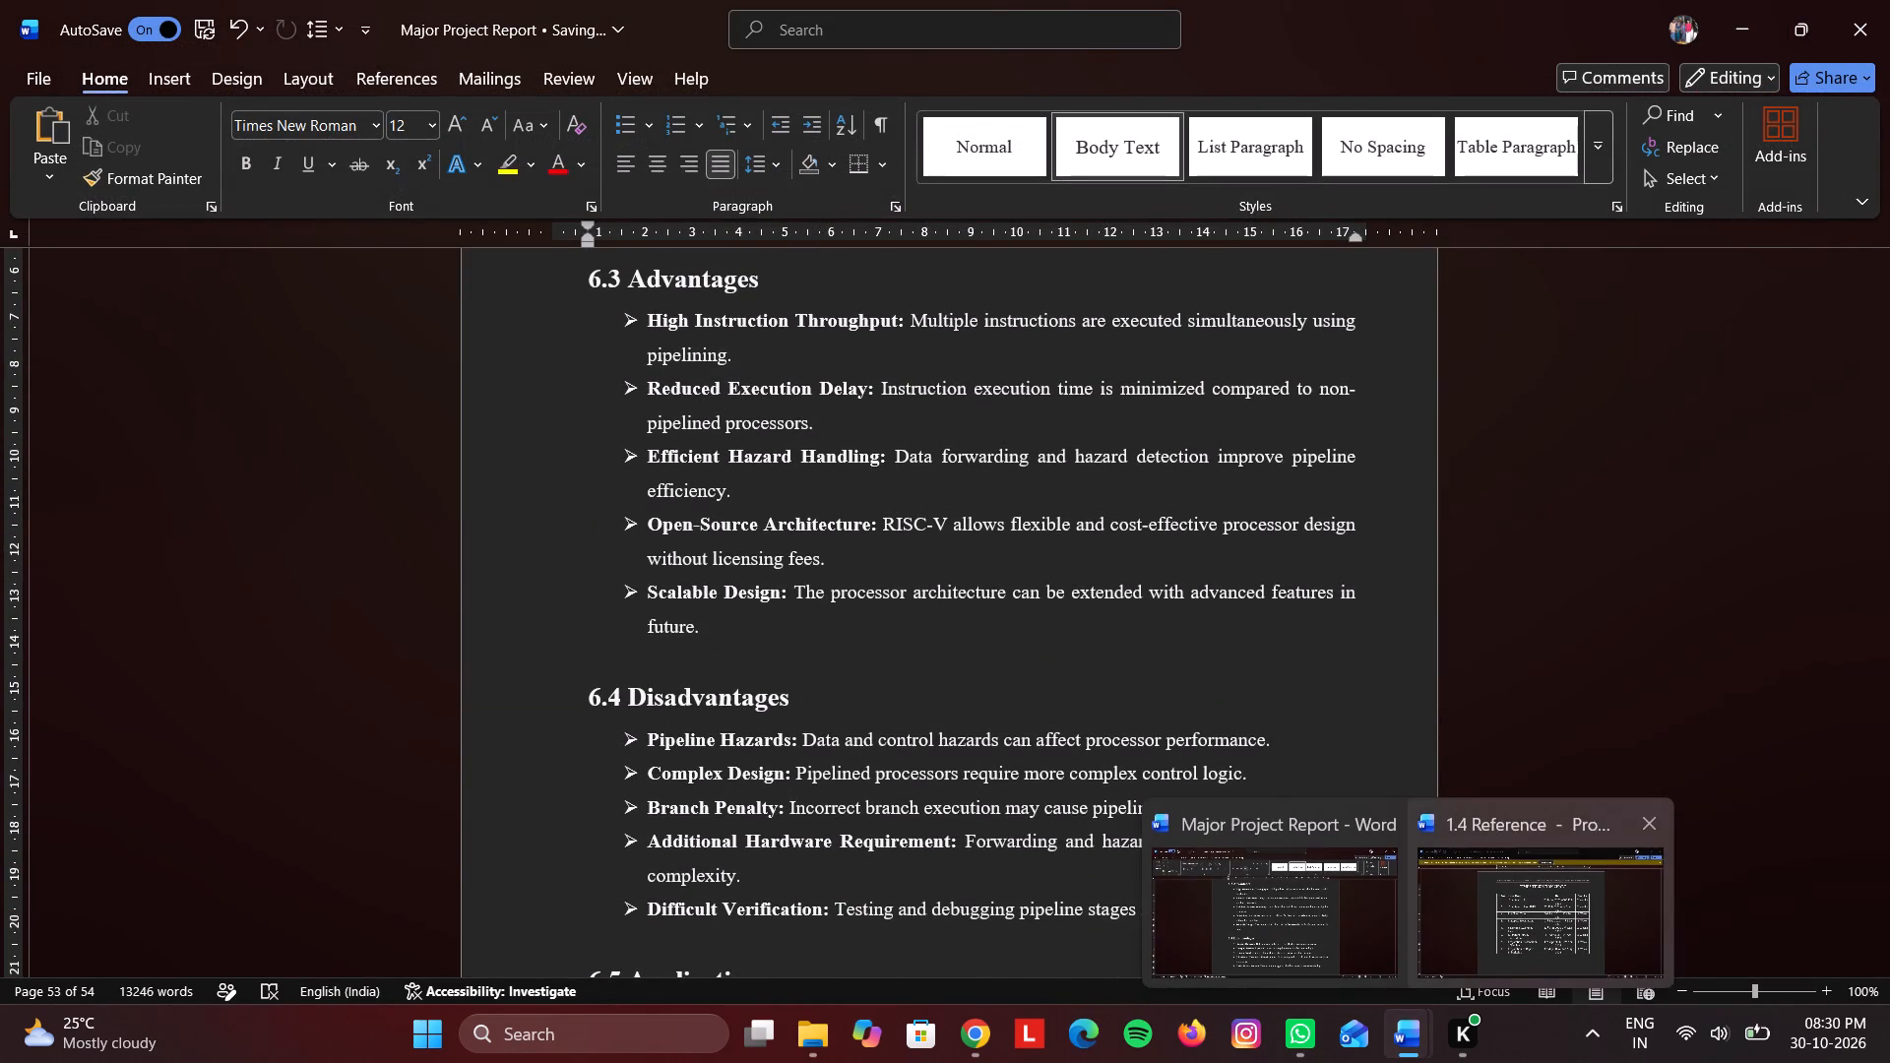
left_click(1486, 909)
scroll(1309, 809, "up", 1)
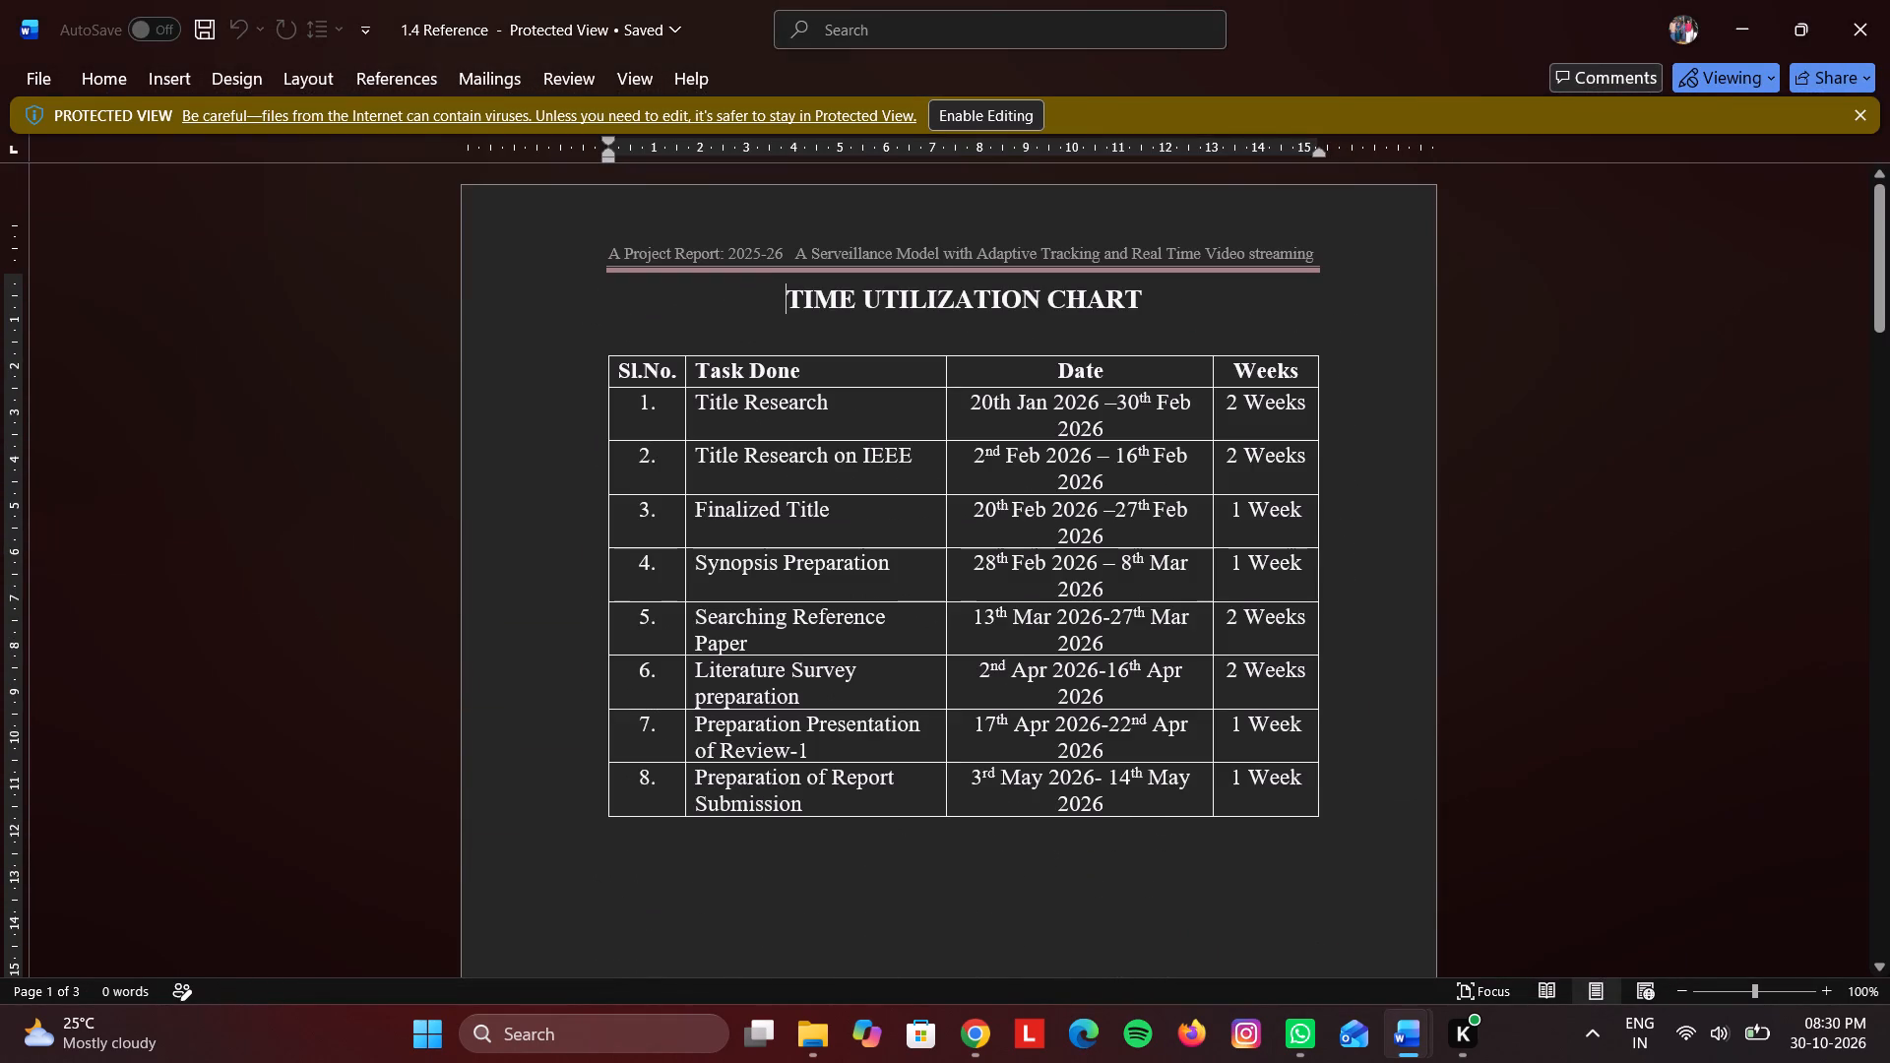
left_click_drag(787, 286, 1284, 823)
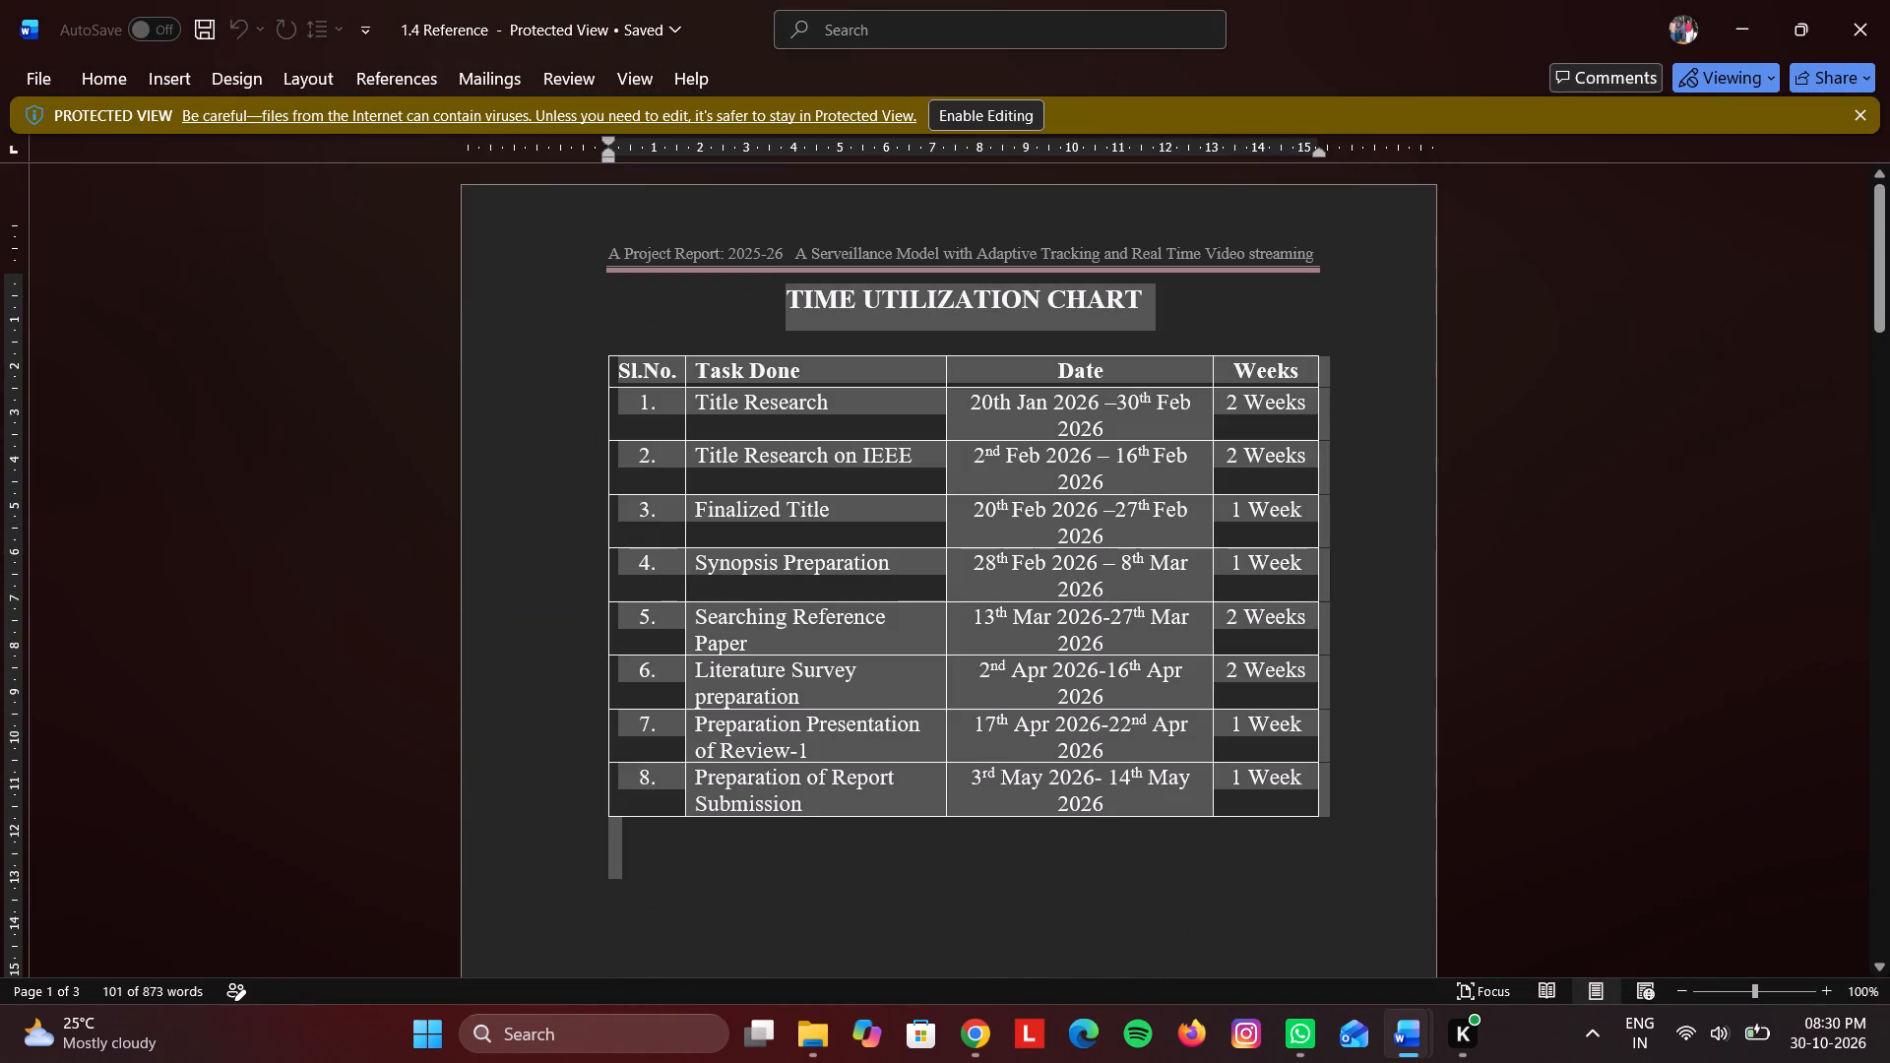
key("ctrl+c")
key("alt+Tab")
key("alt+Tab")
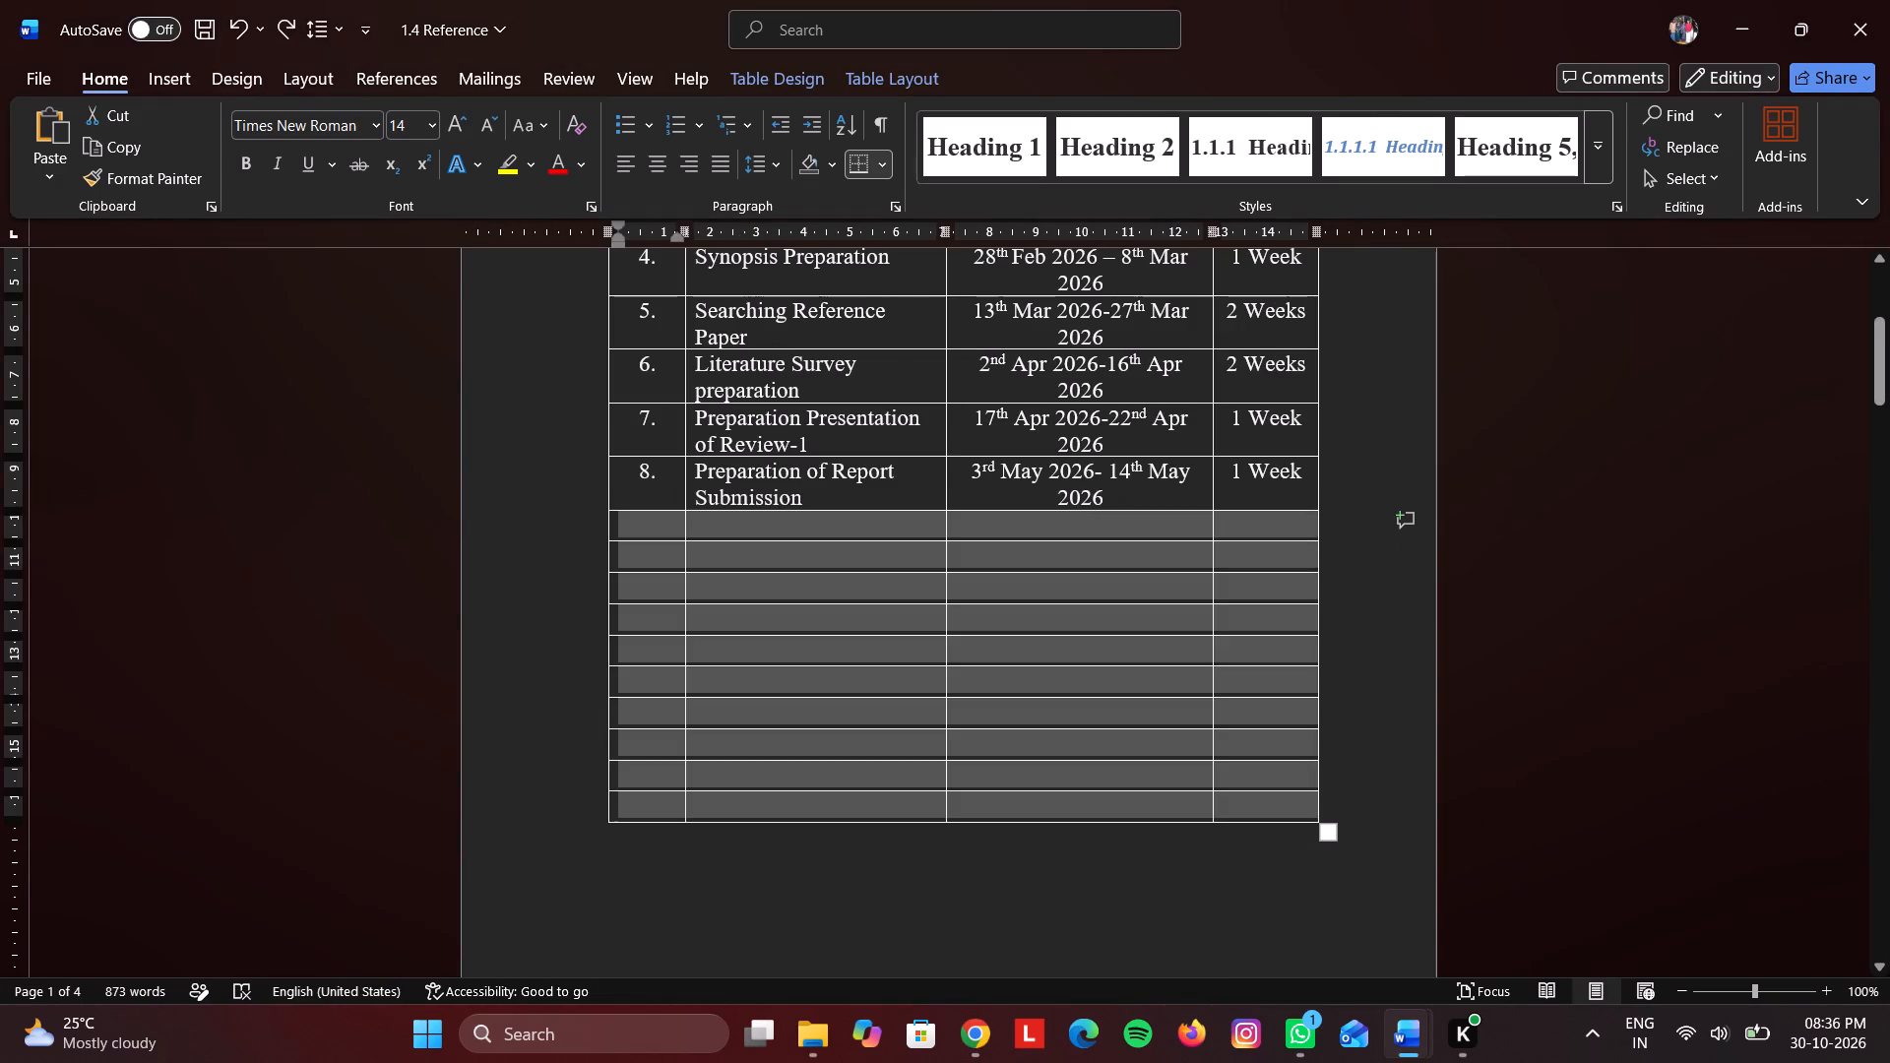
Paste the copied rows 9 to 18 into the ten selected empty rows of the time utilization chart.
key("ctrl+v")
left_click(822, 675)
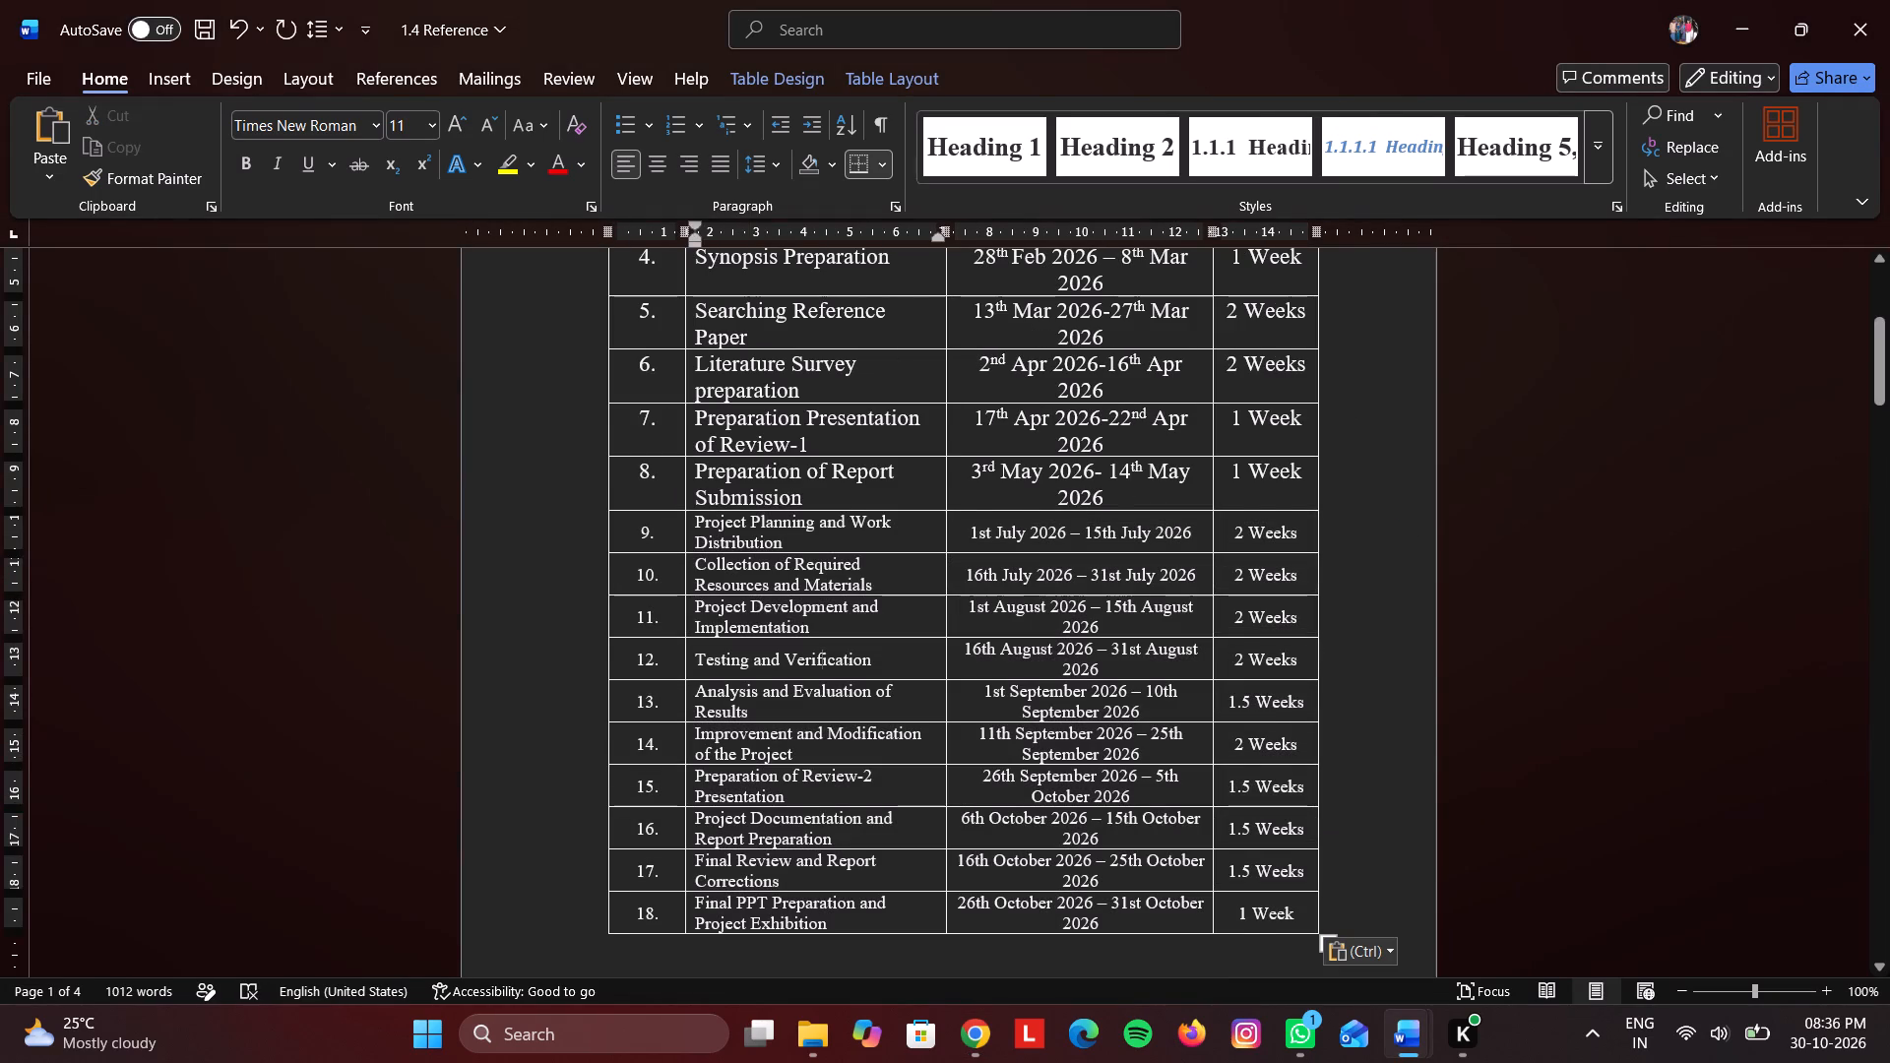
Enlarge the text of the pasted rows 9 to 18 to 14 pt, matching the rows above.
left_click(869, 522)
left_click(845, 582)
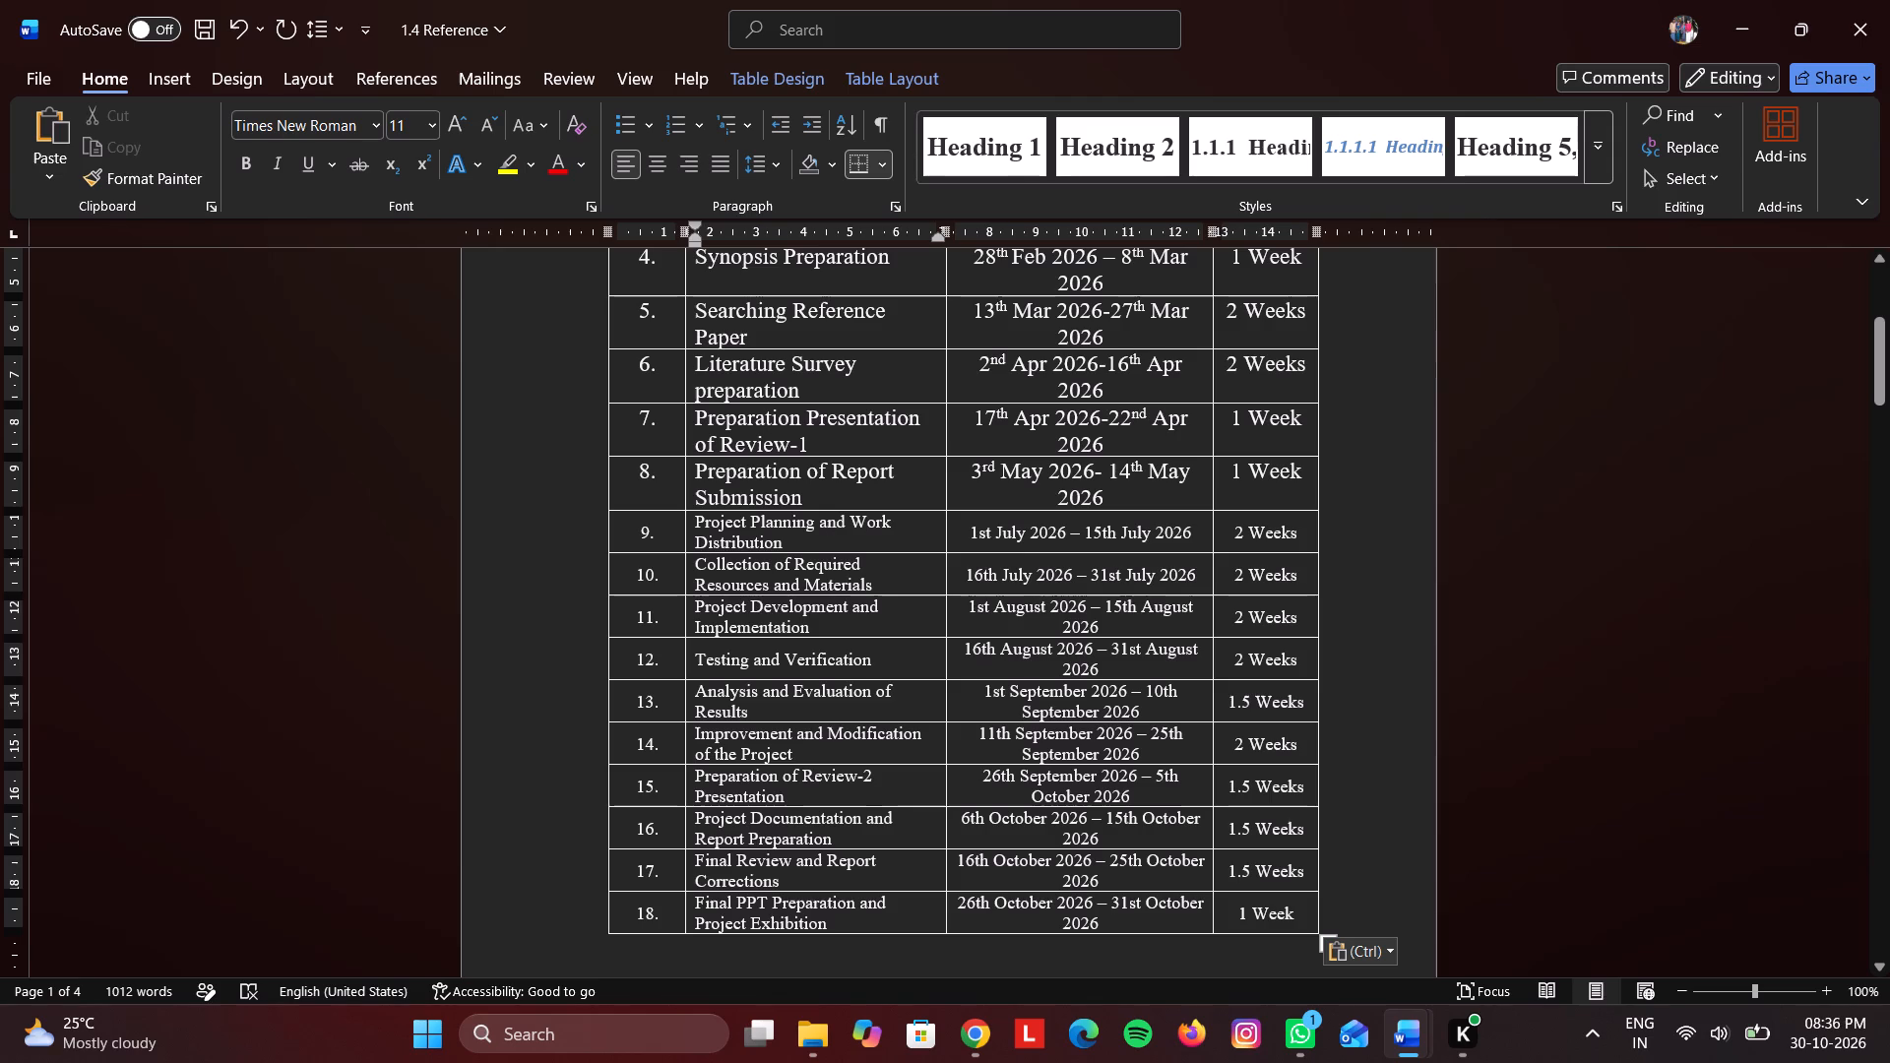
left_click_drag(633, 566, 909, 660)
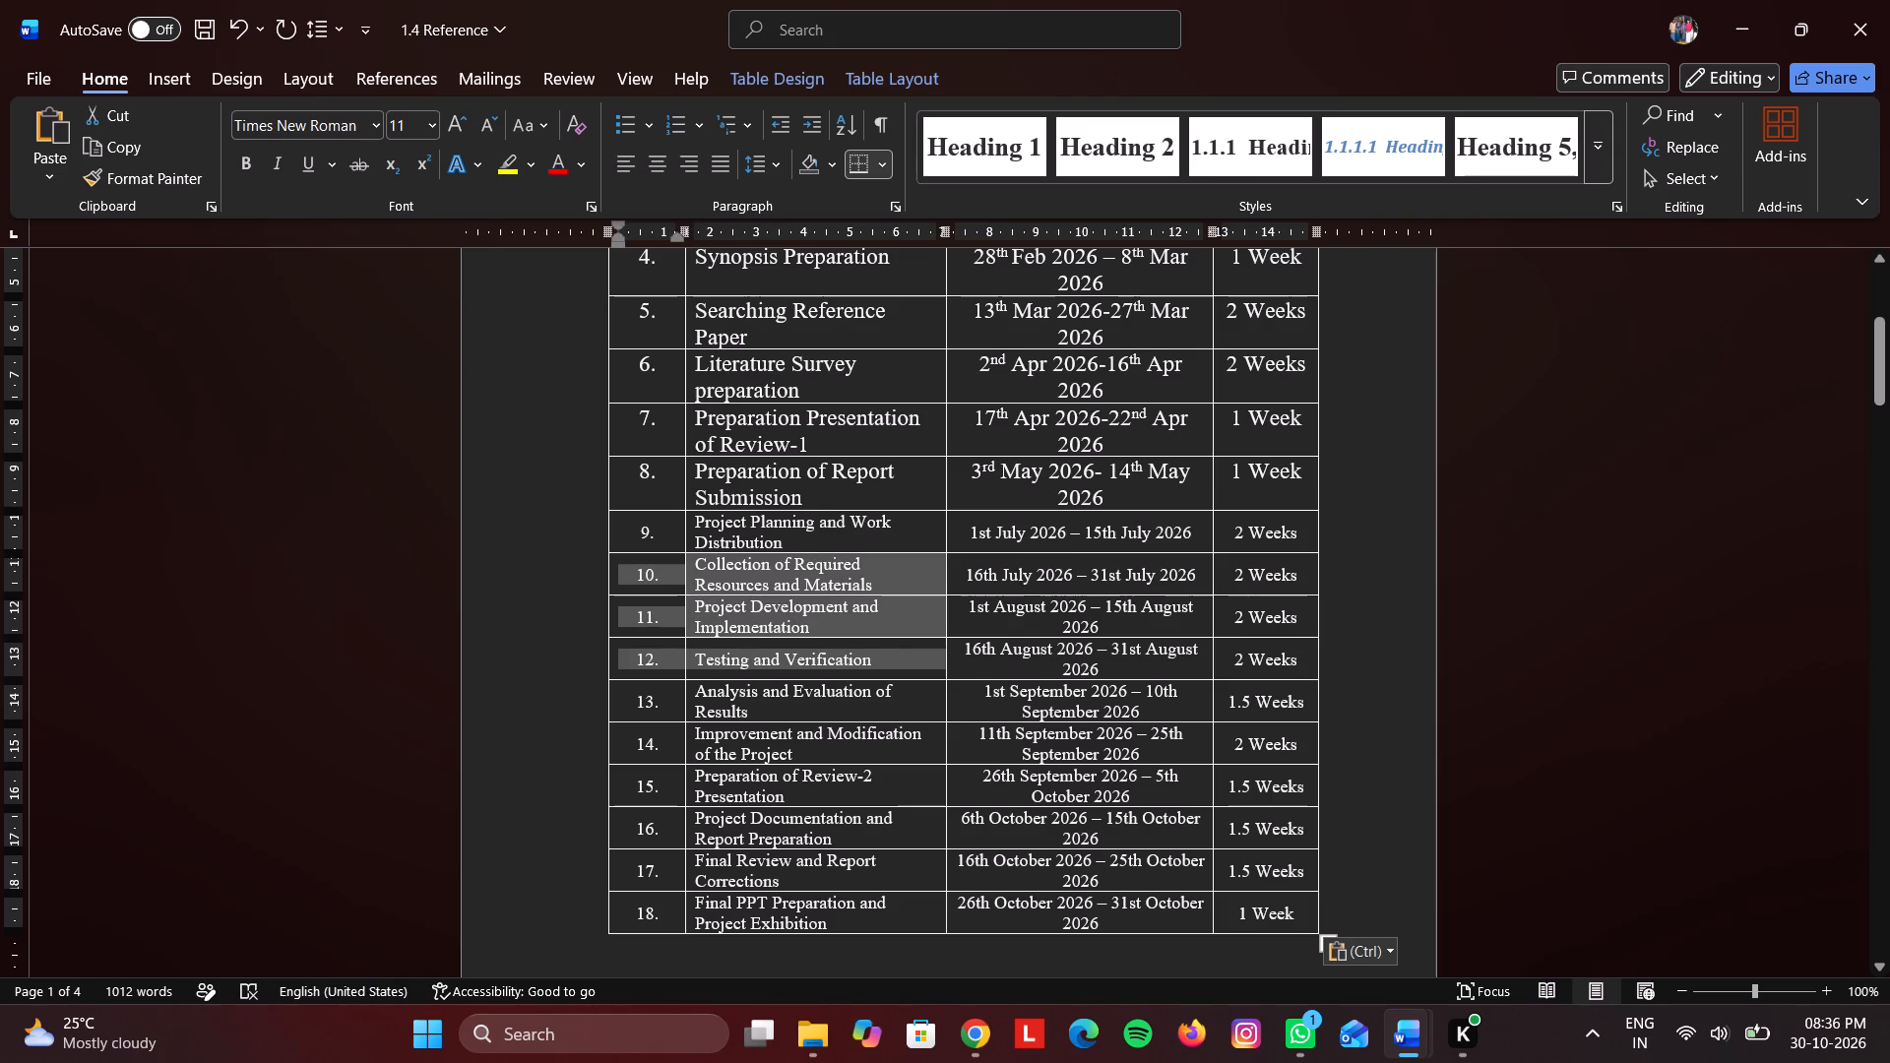
left_click(761, 535)
left_click(760, 492)
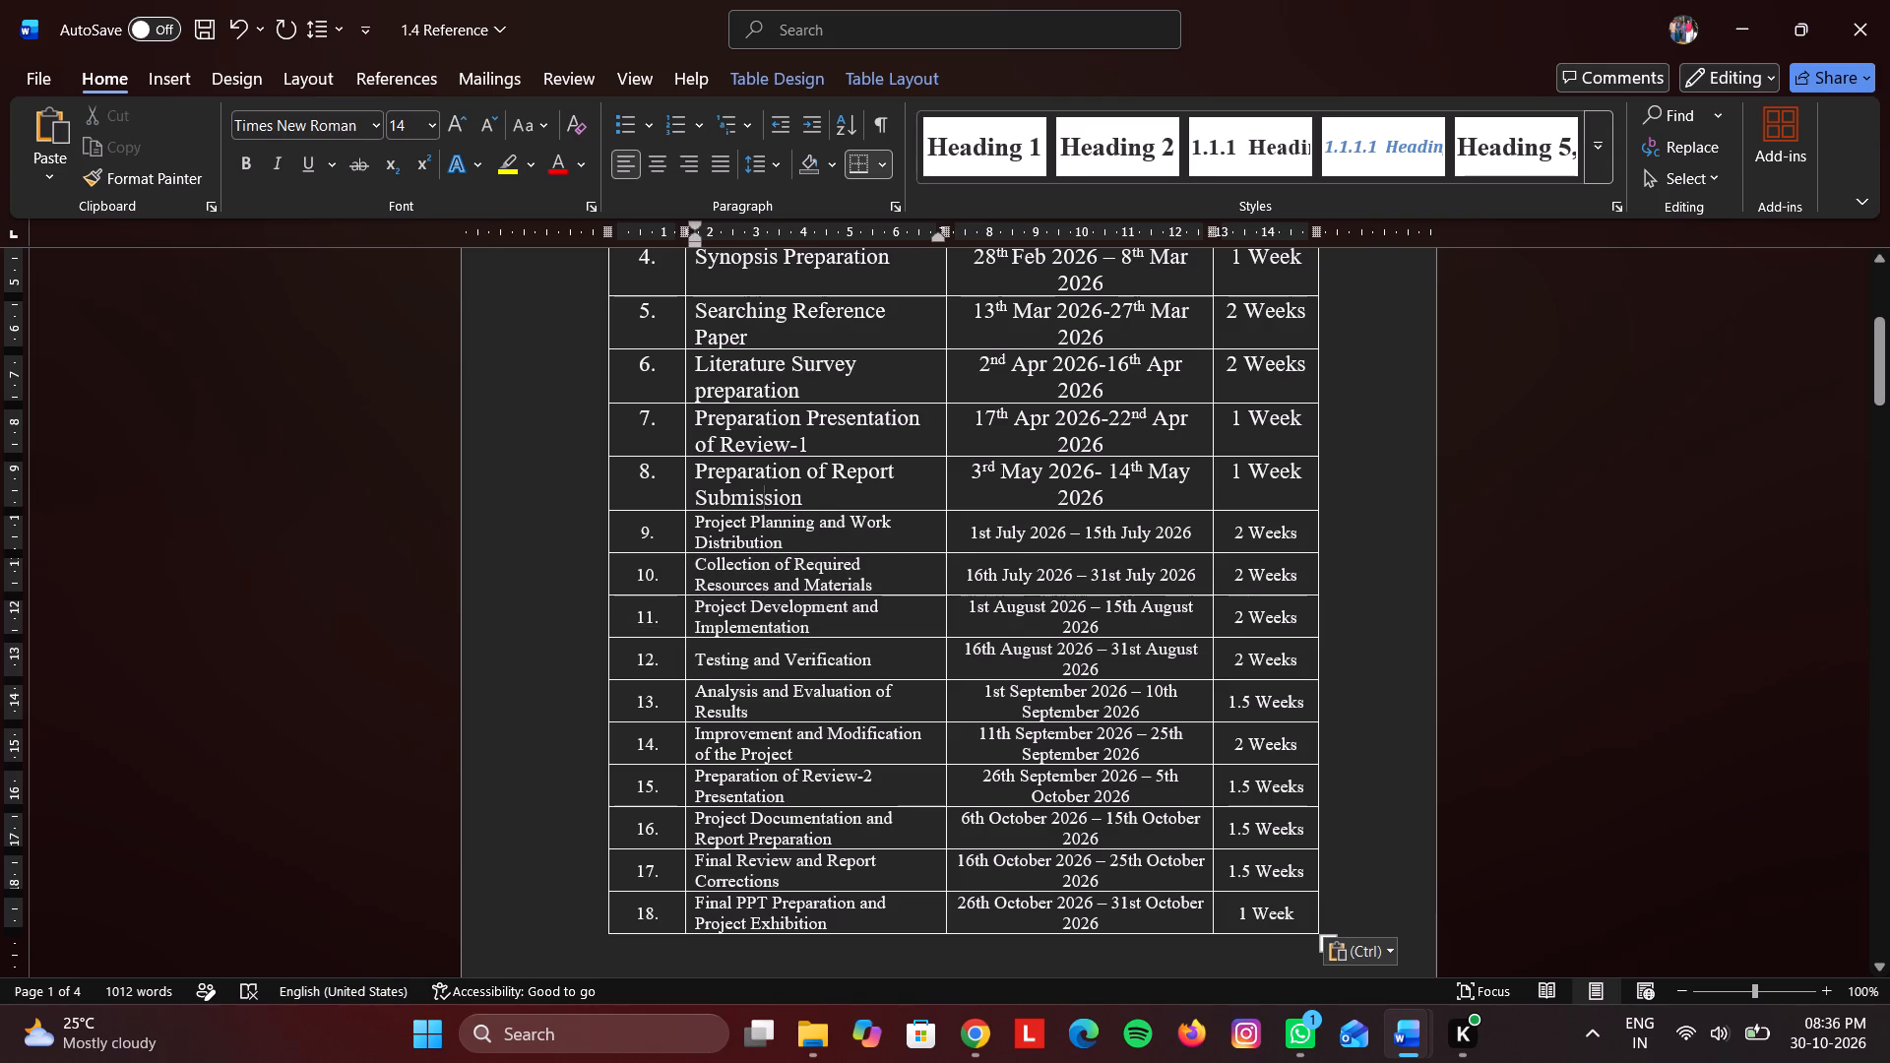
scroll(886, 630, "down", 6)
scroll(886, 630, "up", 5)
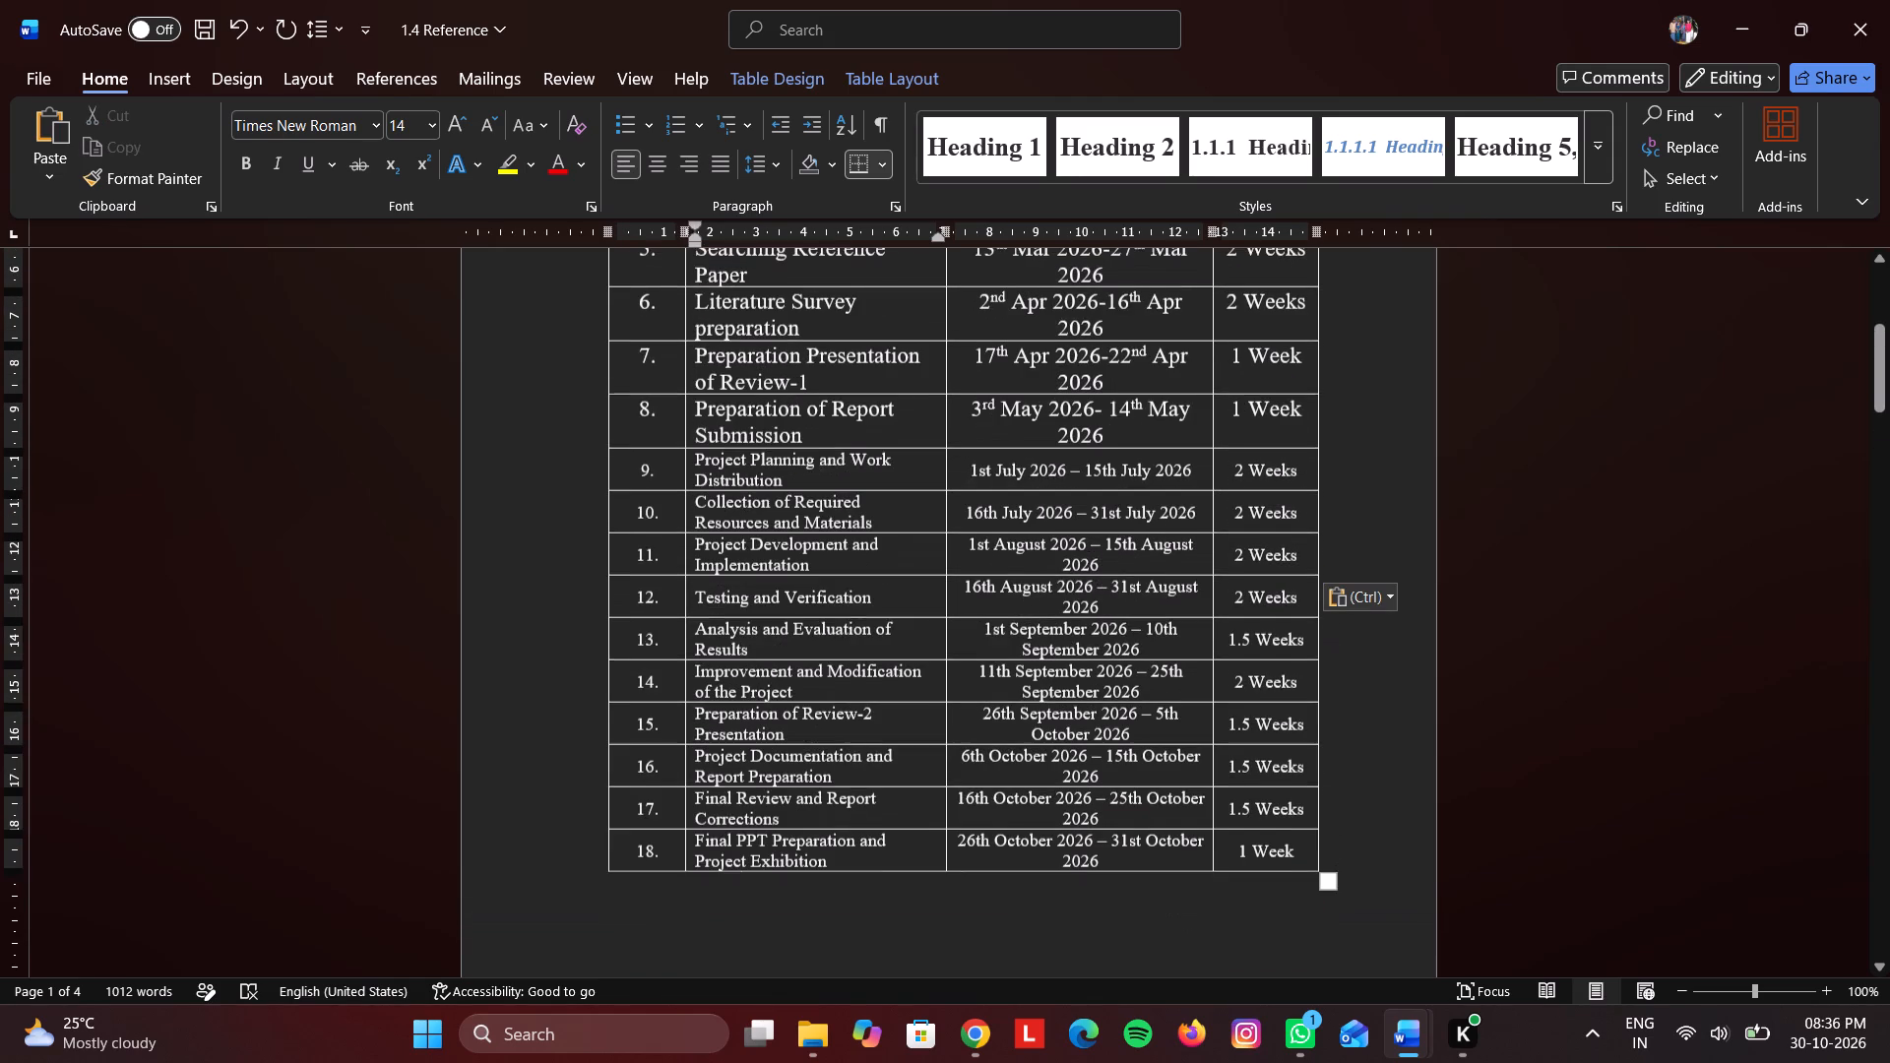
left_click_drag(631, 470, 690, 509)
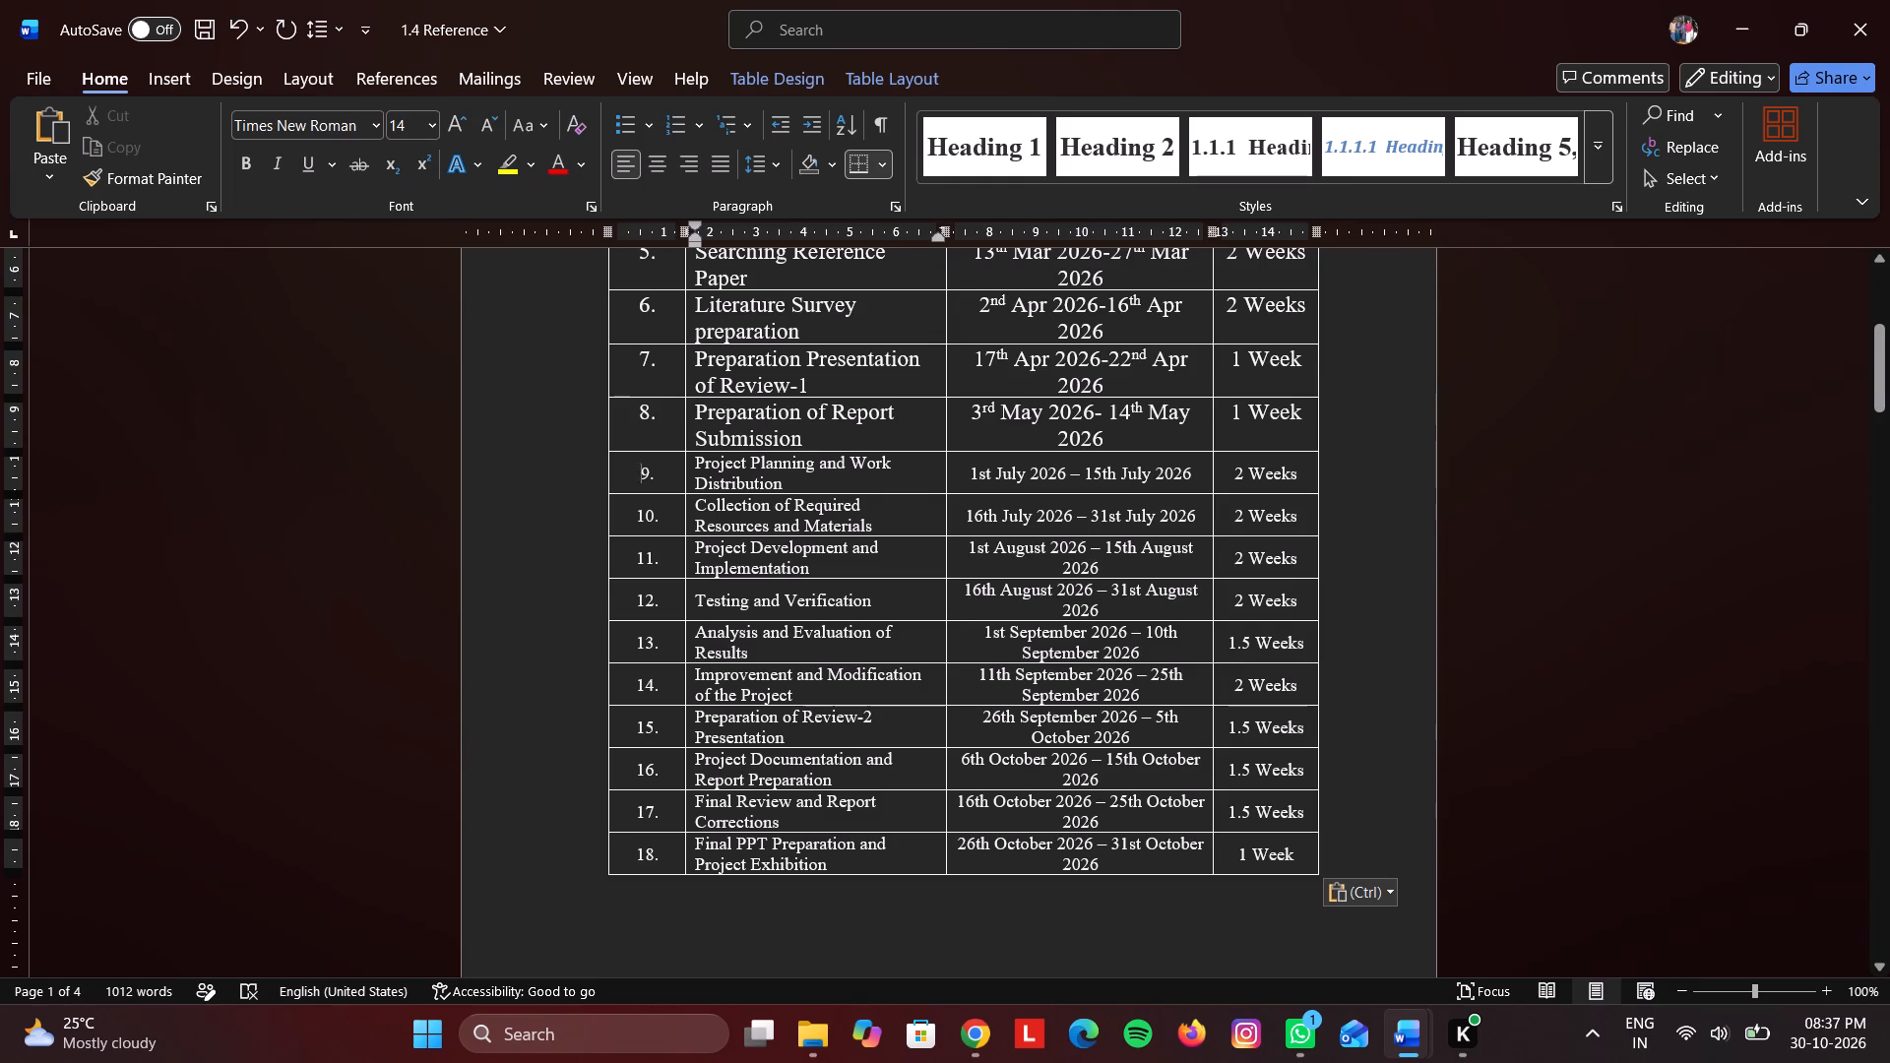
left_click_drag(690, 509, 1251, 859)
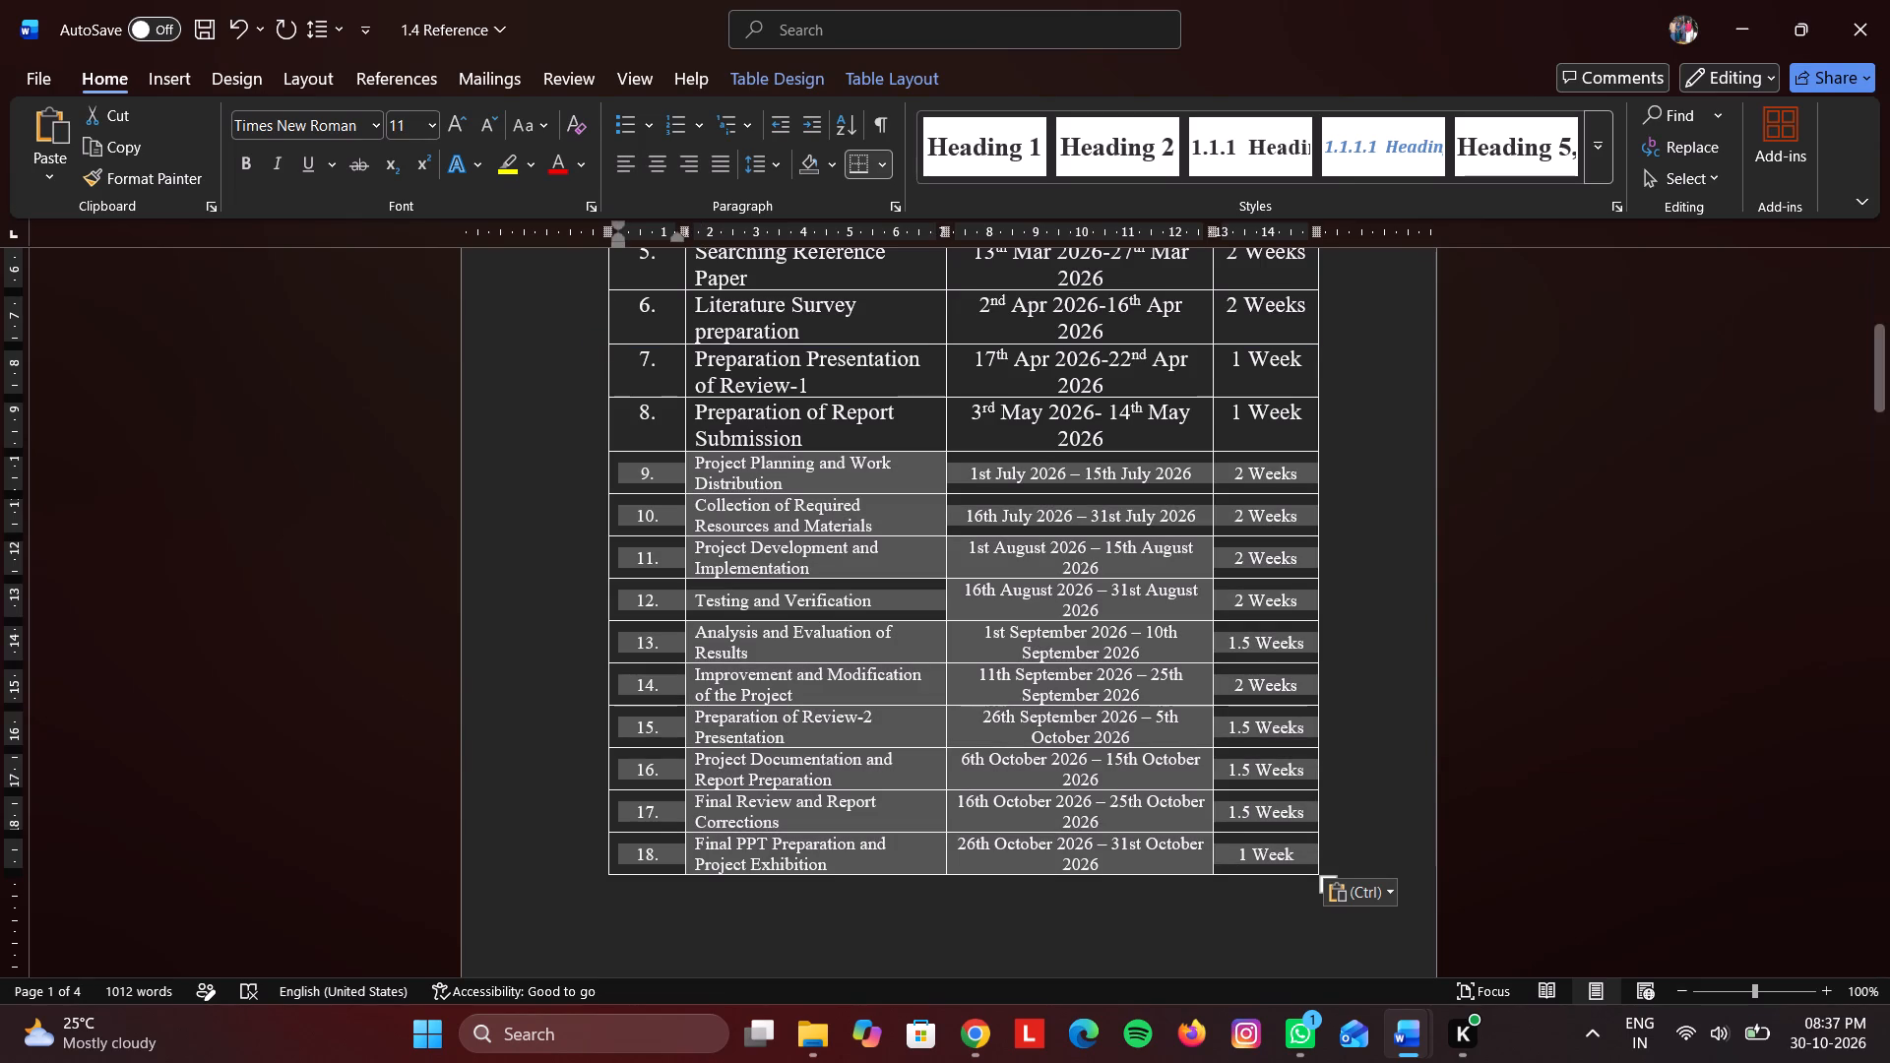
left_click(458, 130)
left_click(458, 130)
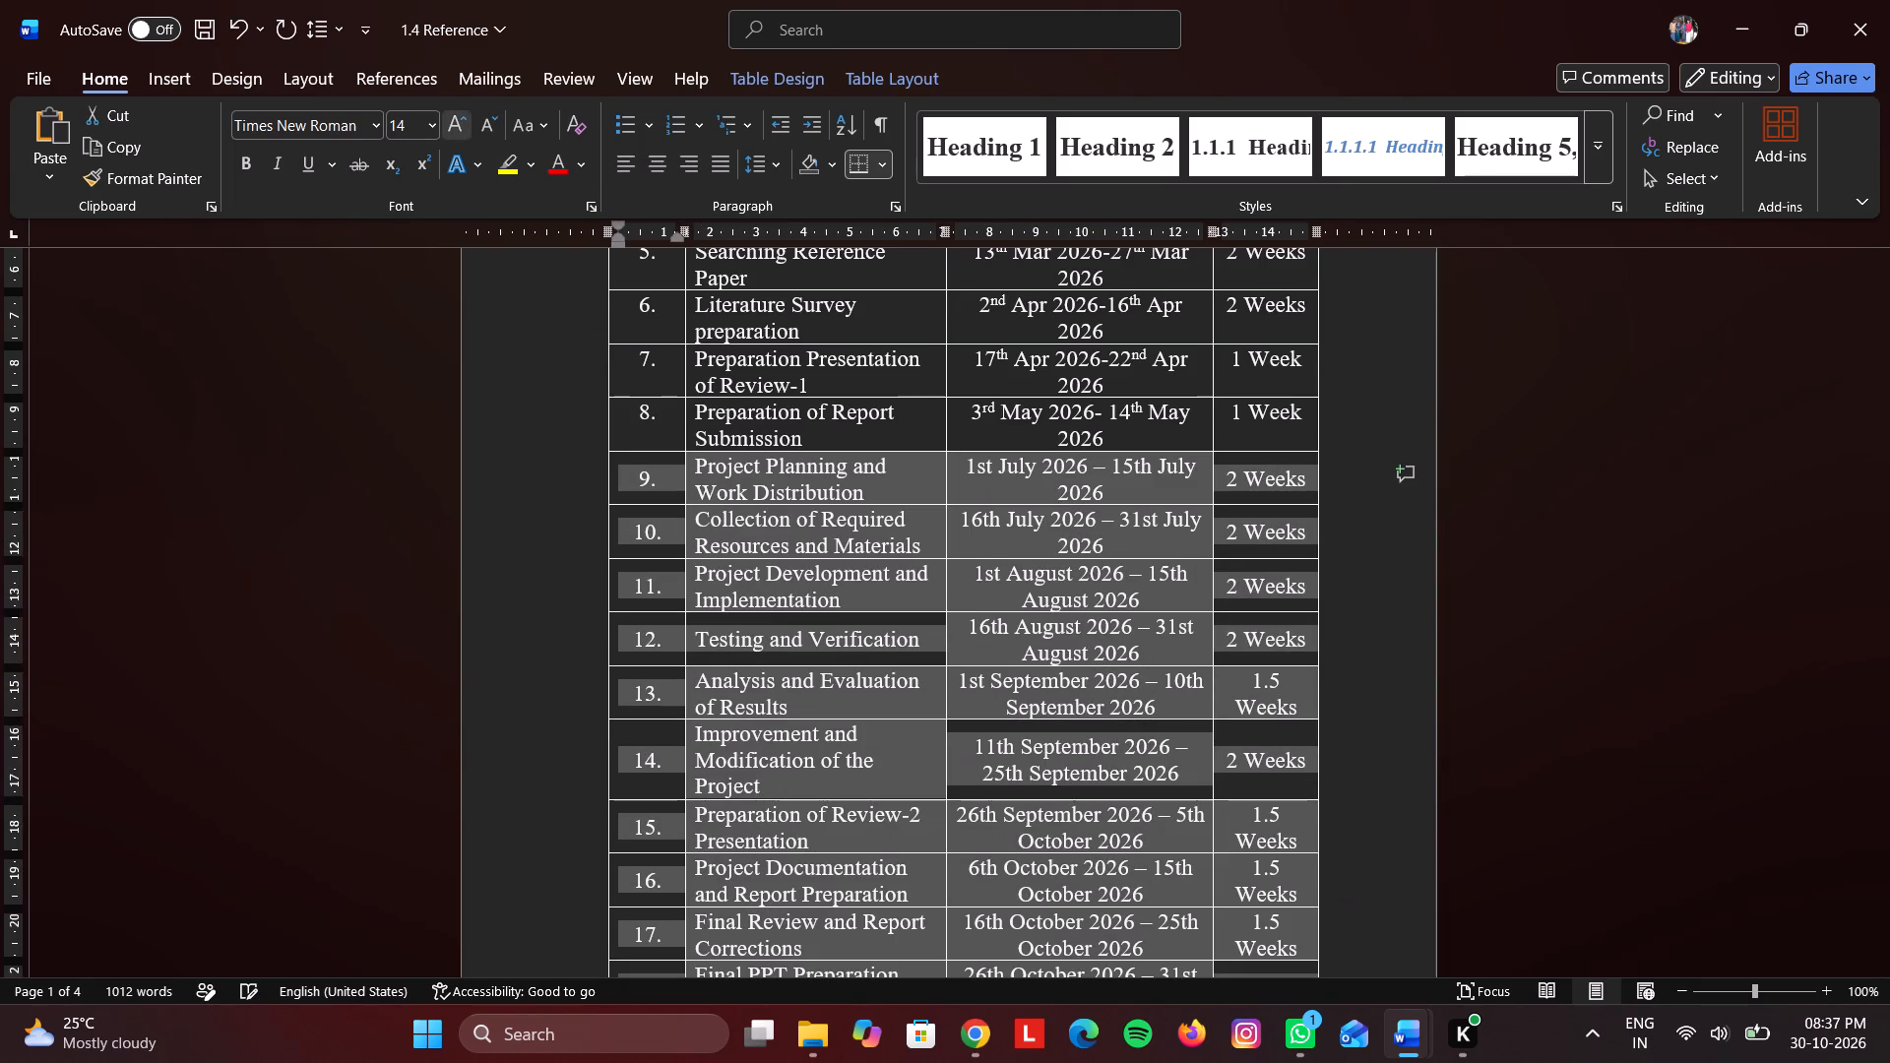
Review the time utilization chart from its heading to row 18, checking the layout and page fit.
scroll(812, 526, "down", 10)
scroll(851, 566, "up", 7)
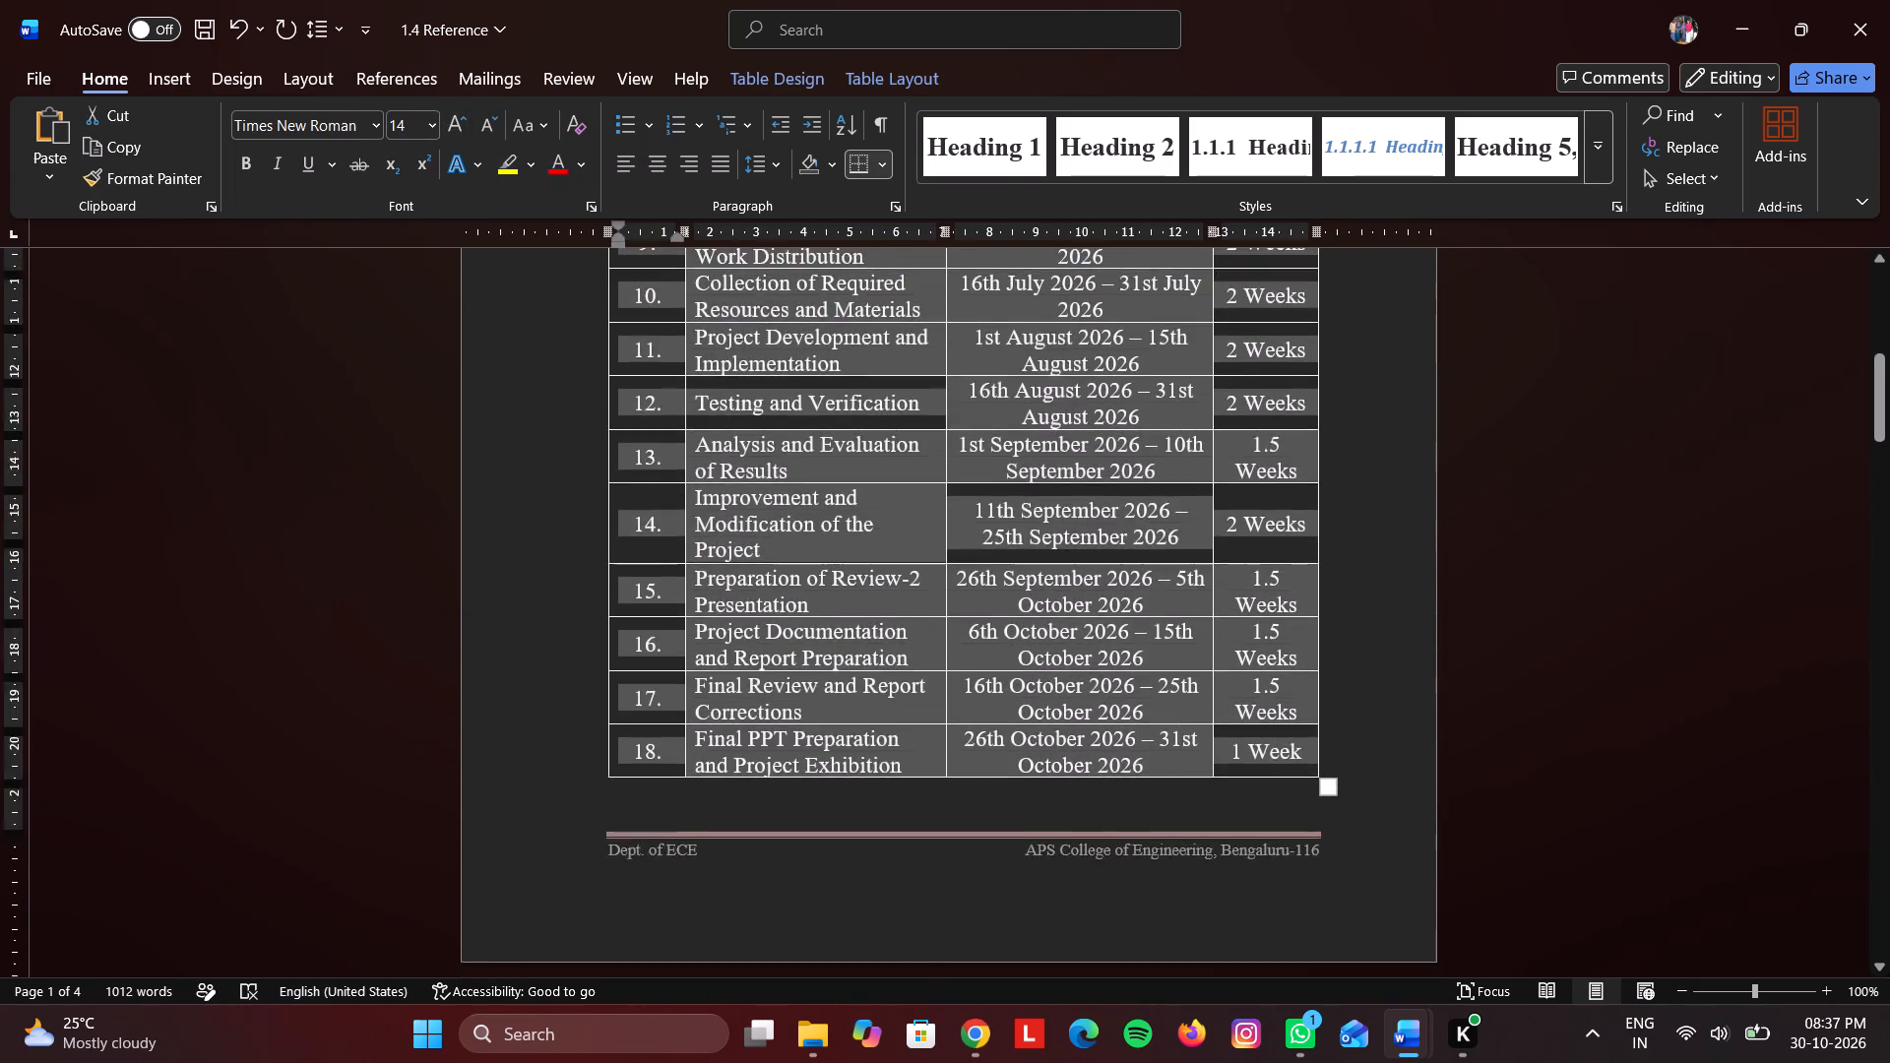
scroll(851, 566, "up", 11)
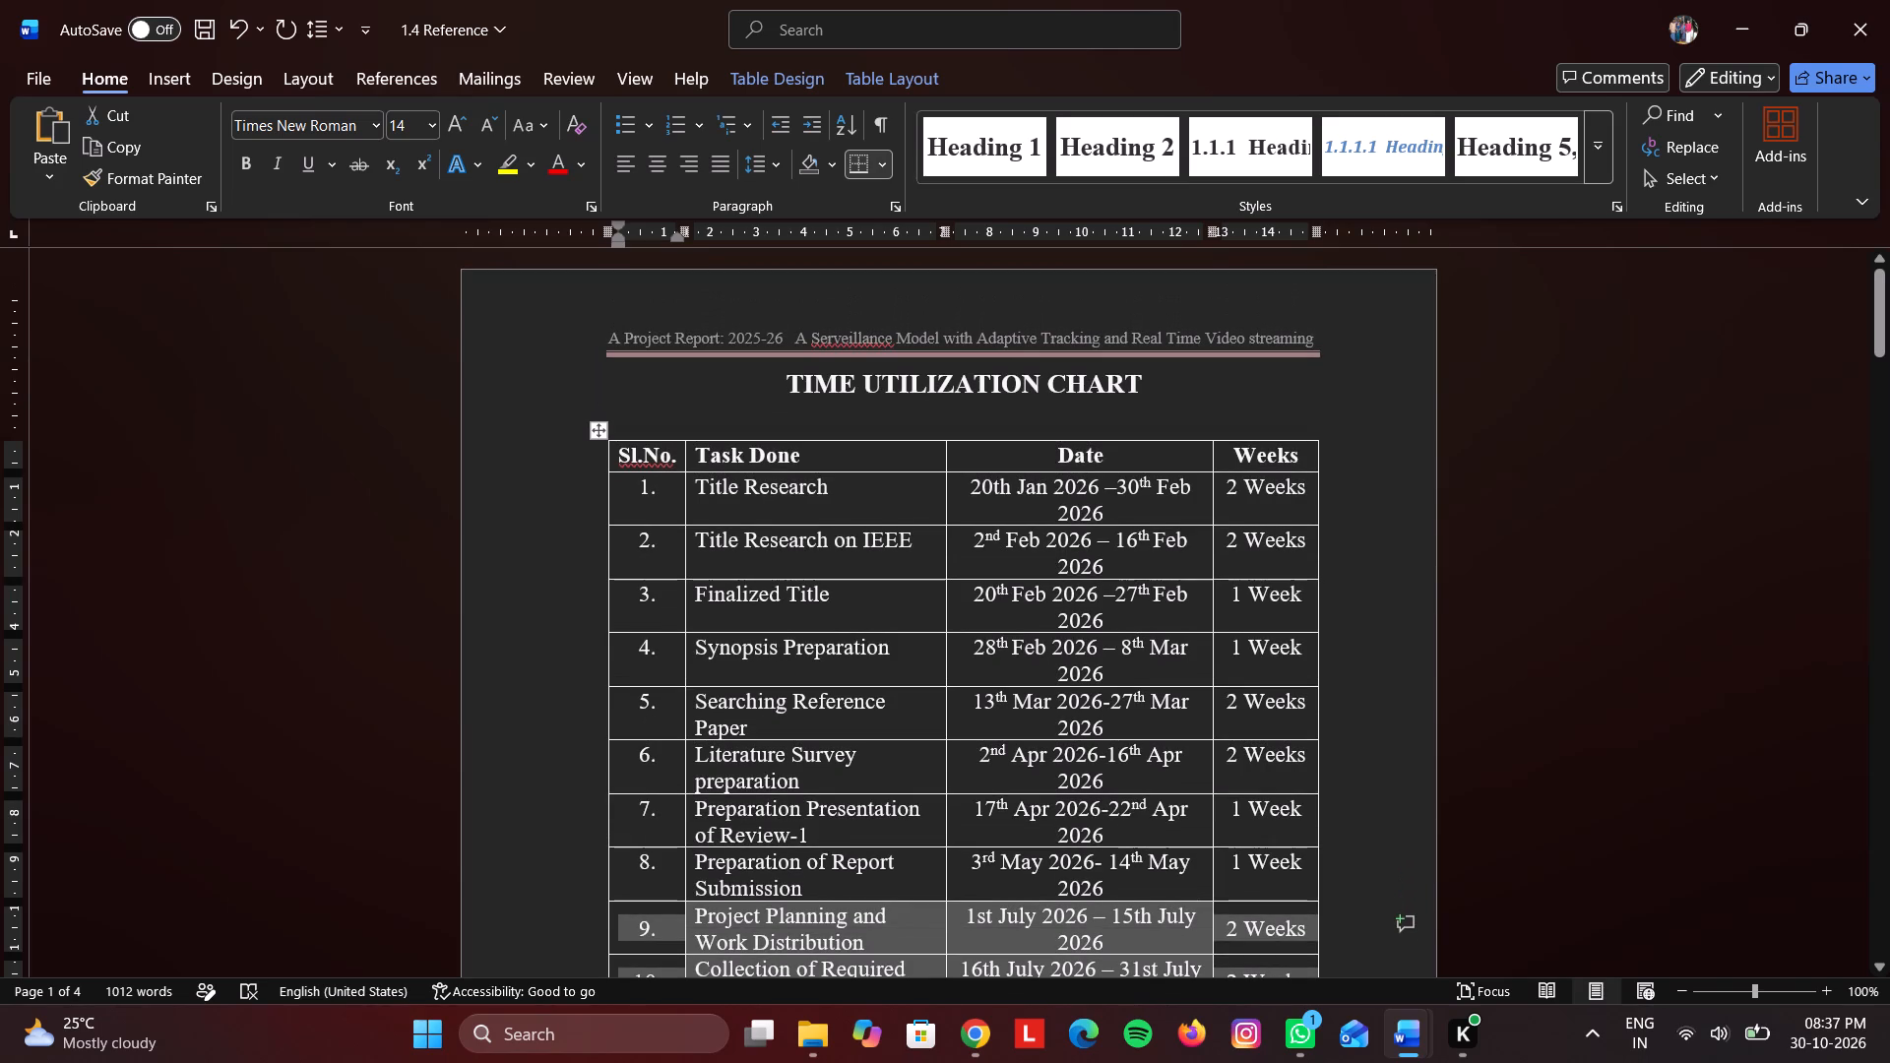
scroll(1115, 726, "down", 2)
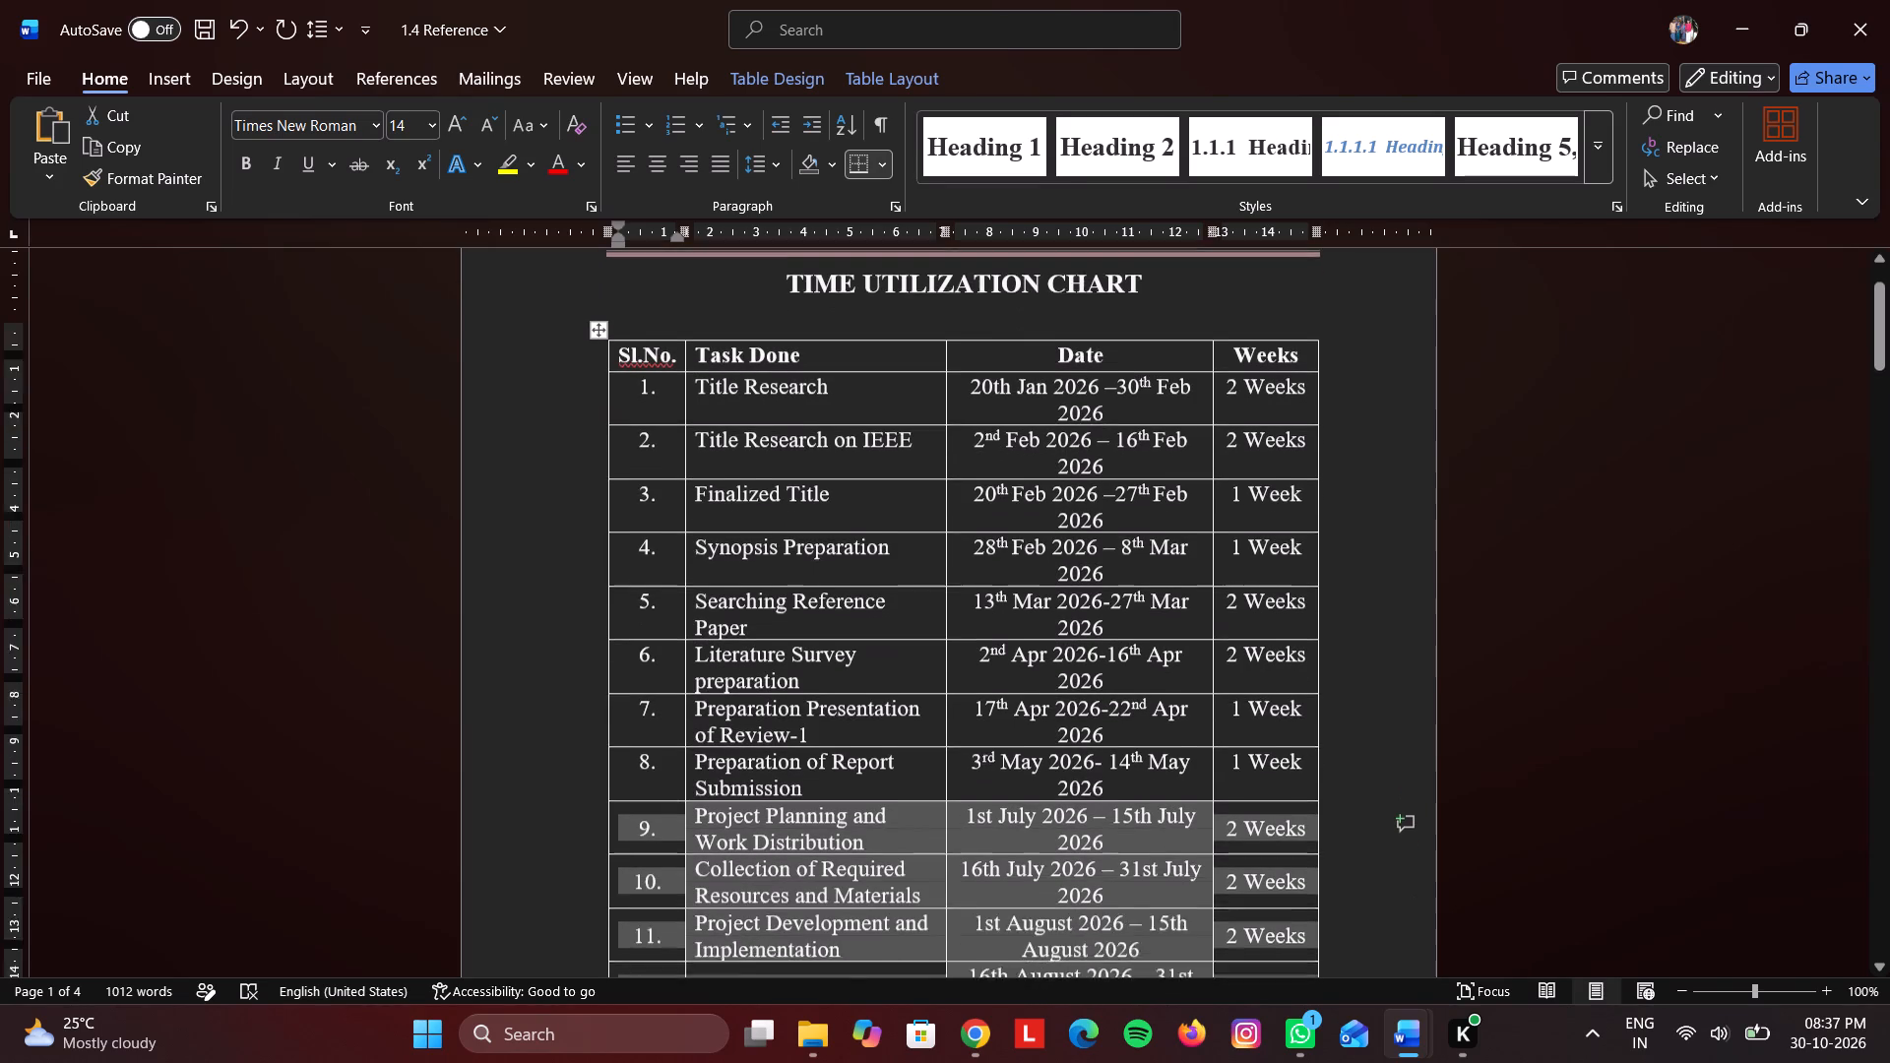
scroll(1115, 726, "down", 2)
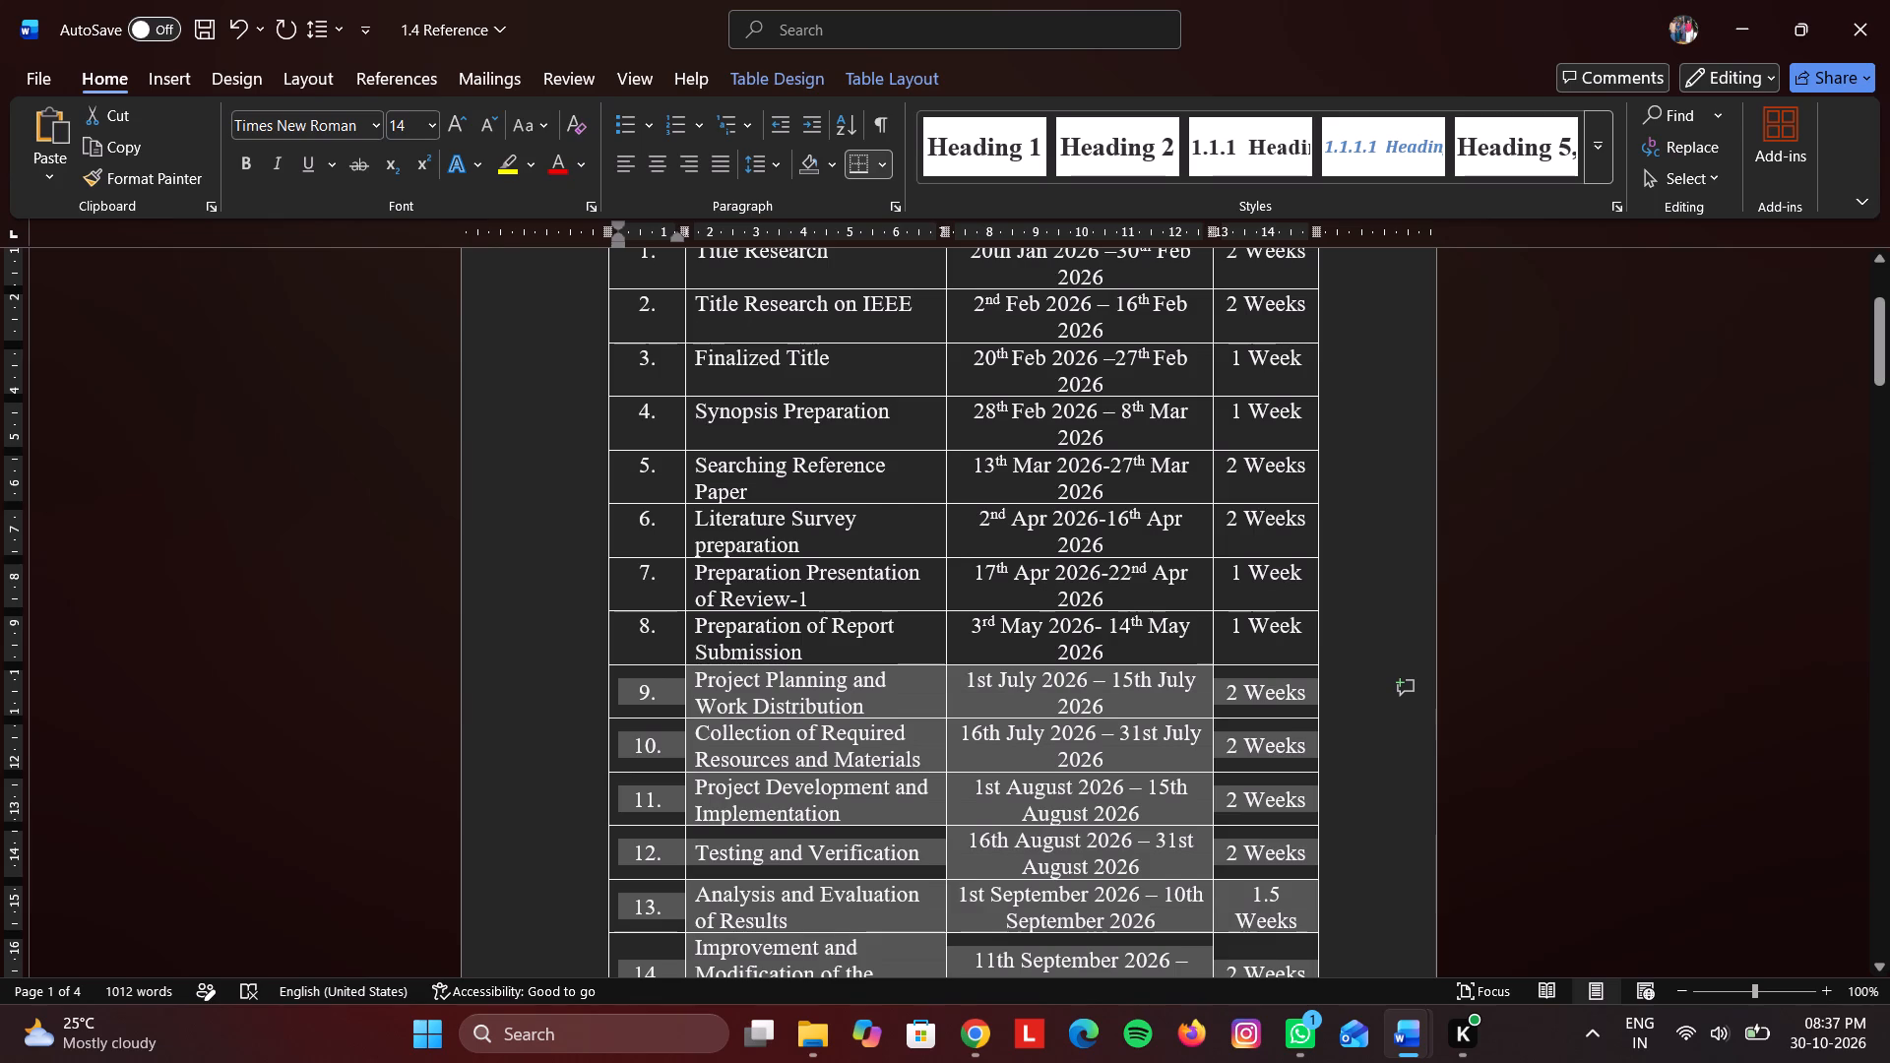
left_click(801, 545)
scroll(876, 537, "up", 1)
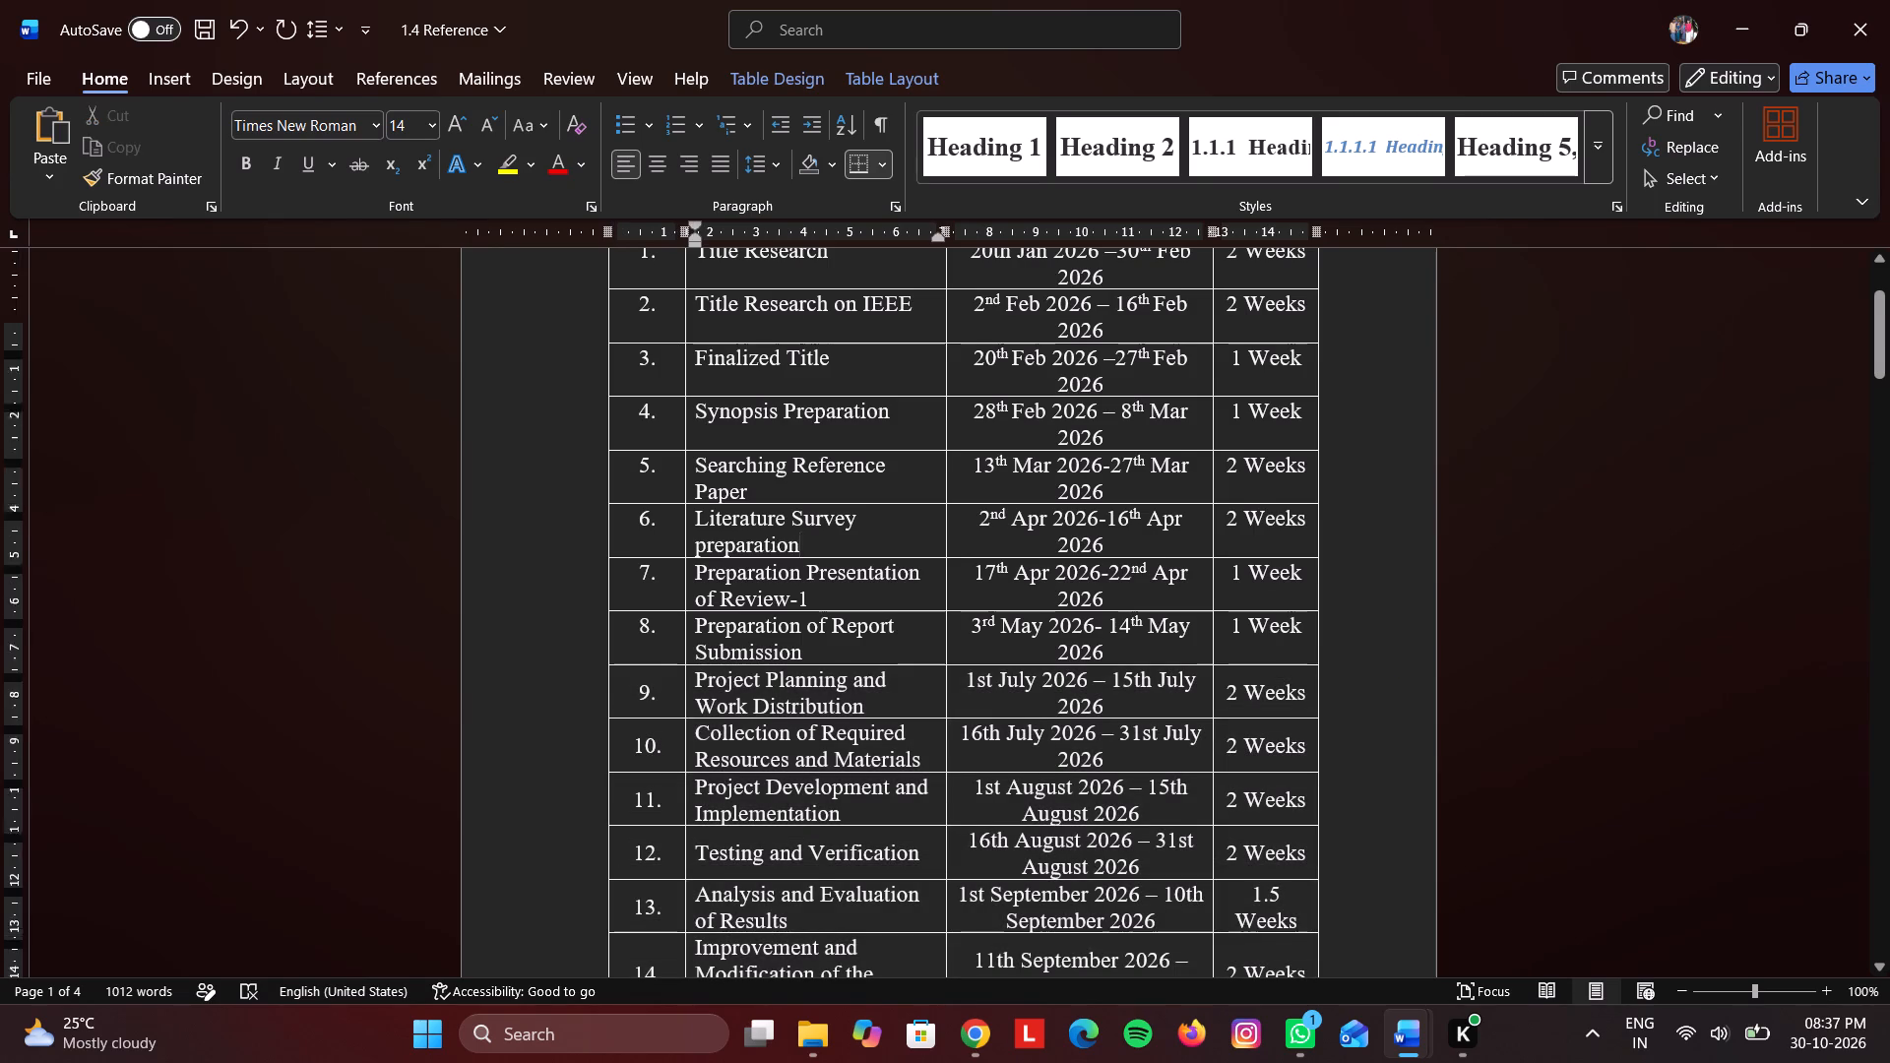
scroll(876, 537, "up", 4)
scroll(876, 537, "down", 4)
scroll(787, 697, "down", 4)
scroll(787, 697, "up", 5)
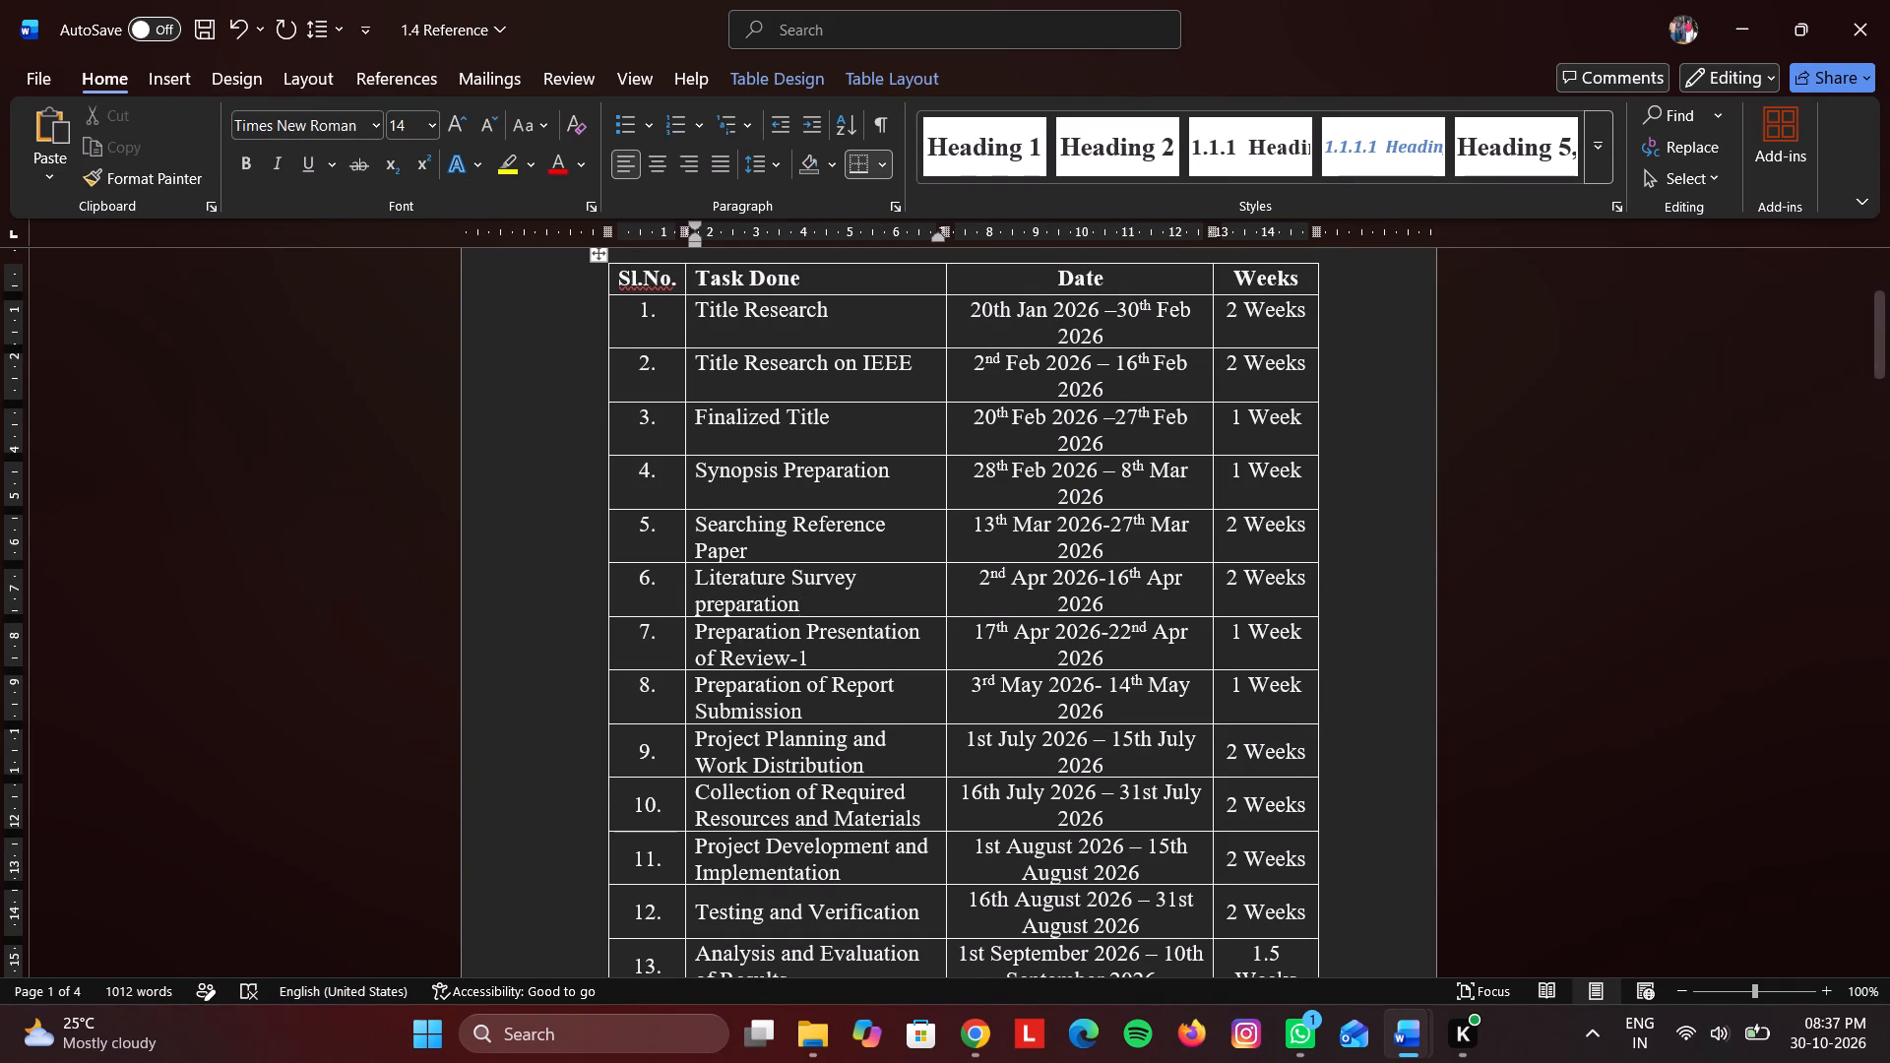
Change the first column heading of the chart to "Sl. No".
scroll(787, 698, "up", 2)
left_click(668, 399)
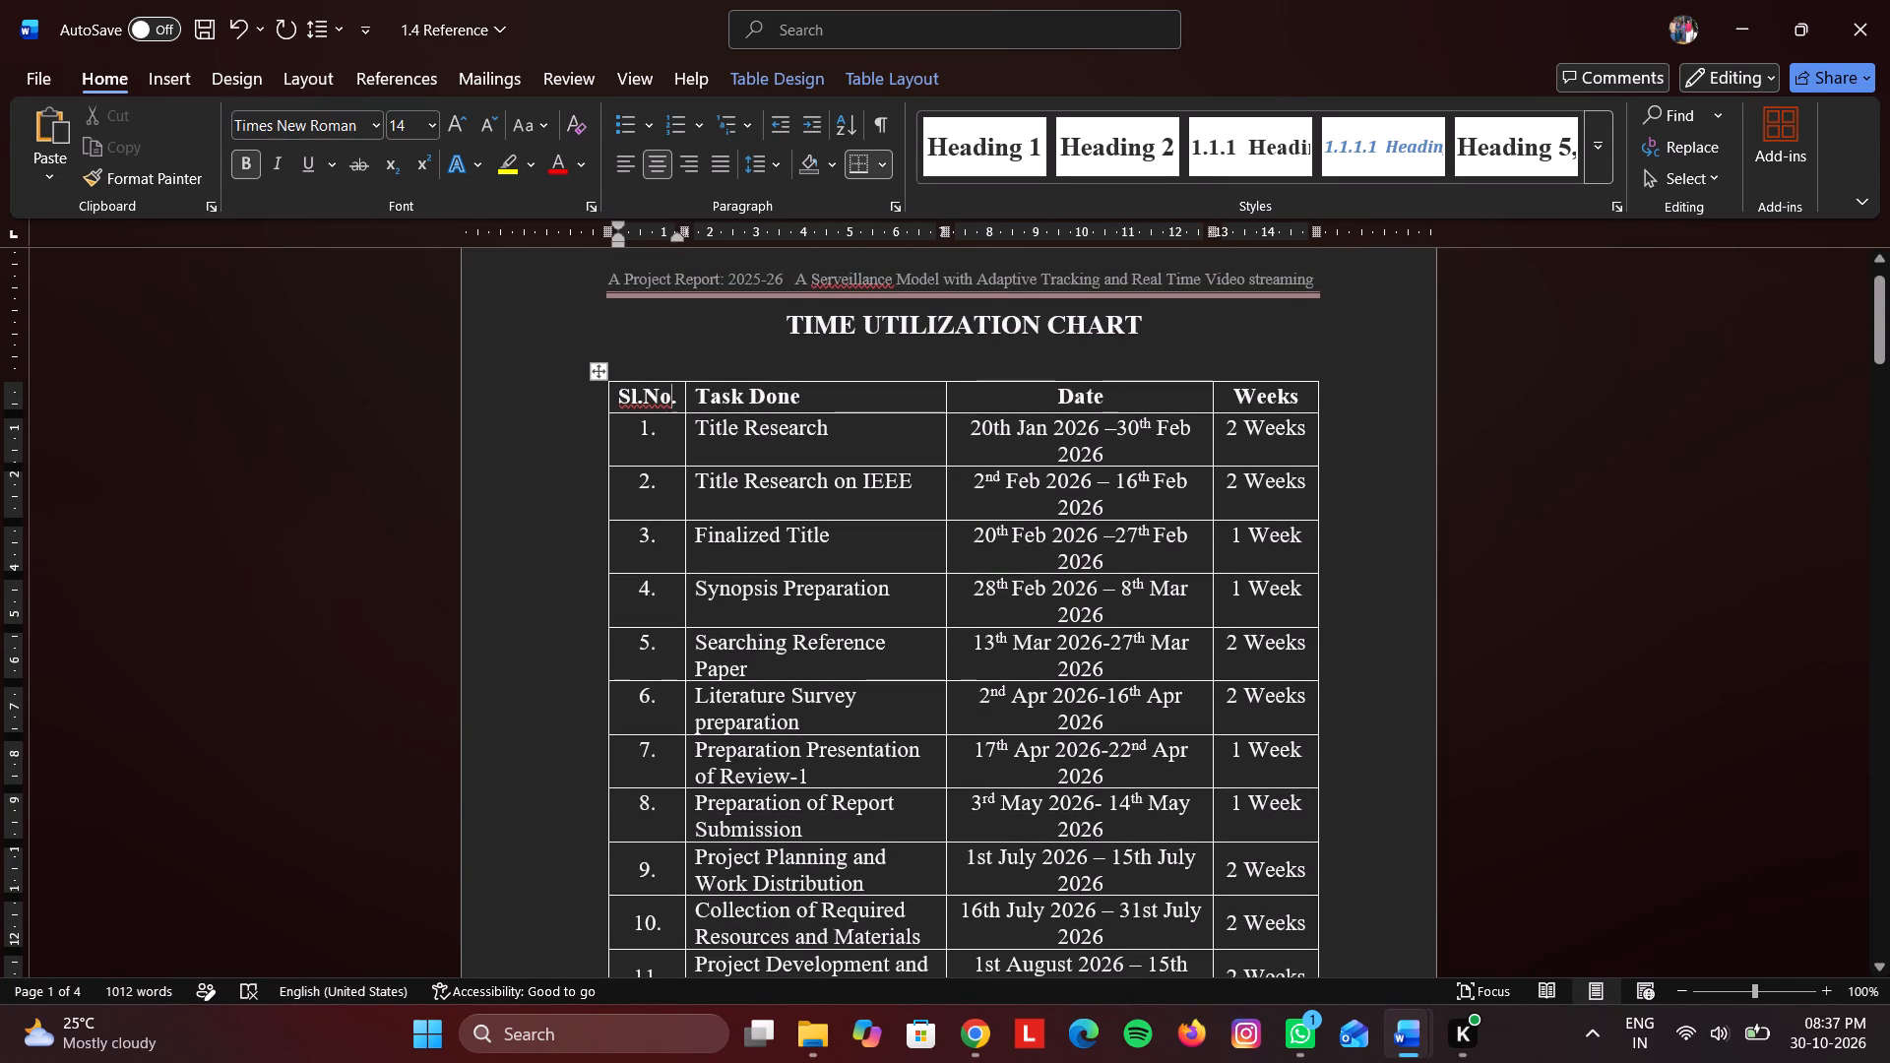
key("Right")
key("BackSpace")
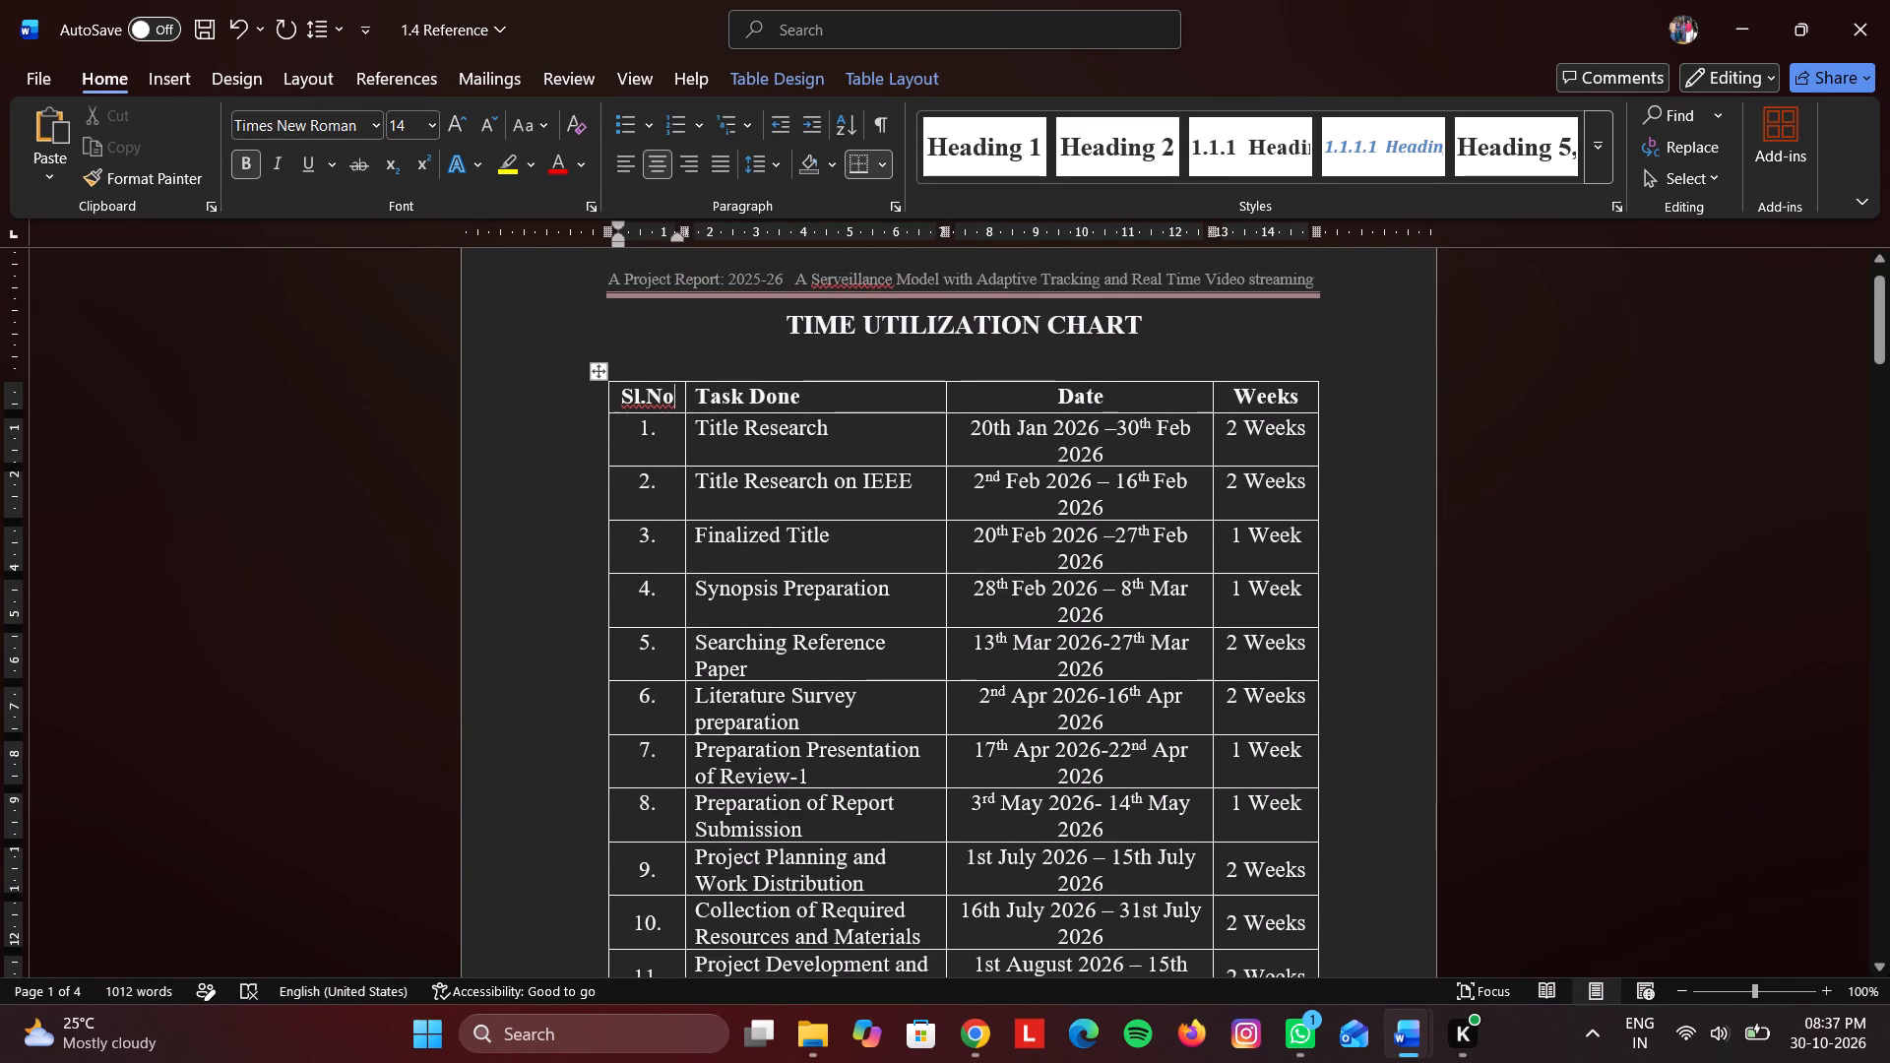
left_click(645, 404)
key("space")
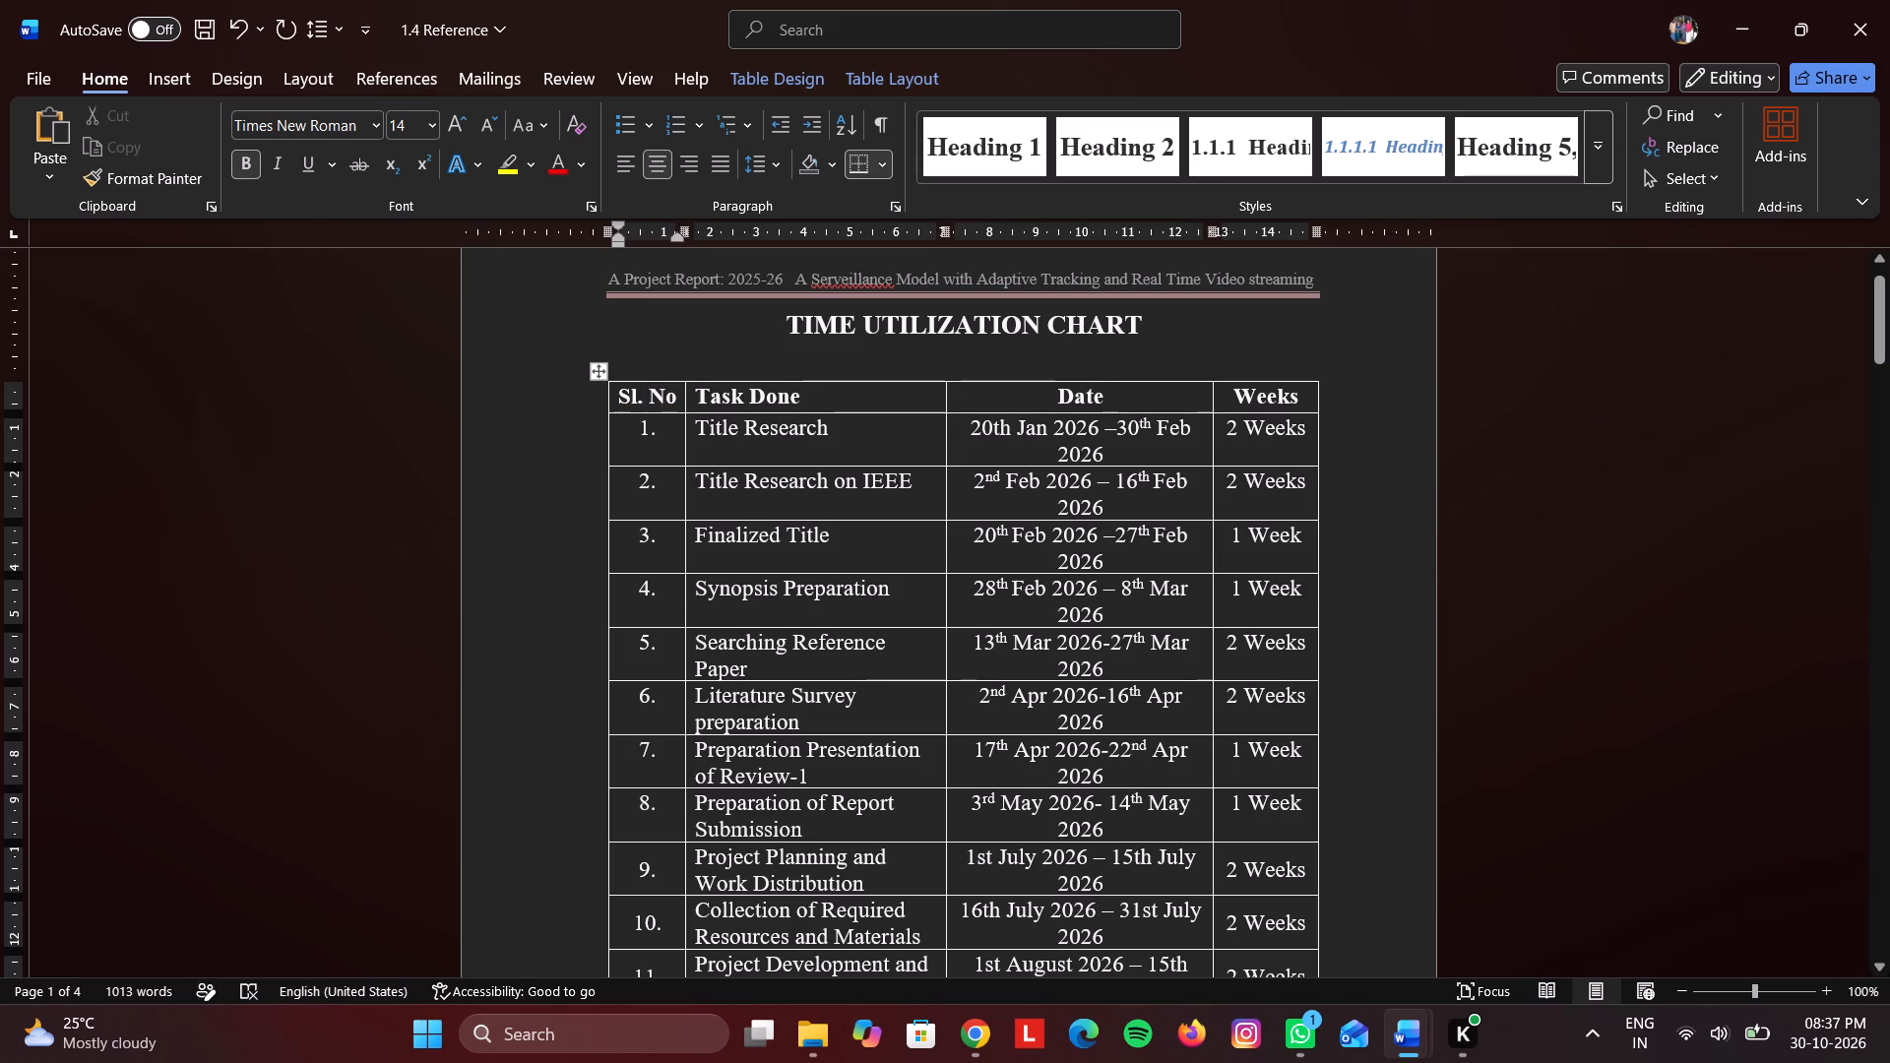
Delete the blank lines between the chart and the REFERENCES heading so the heading starts at the top of page 2.
scroll(910, 473, "up", 3)
scroll(910, 473, "down", 13)
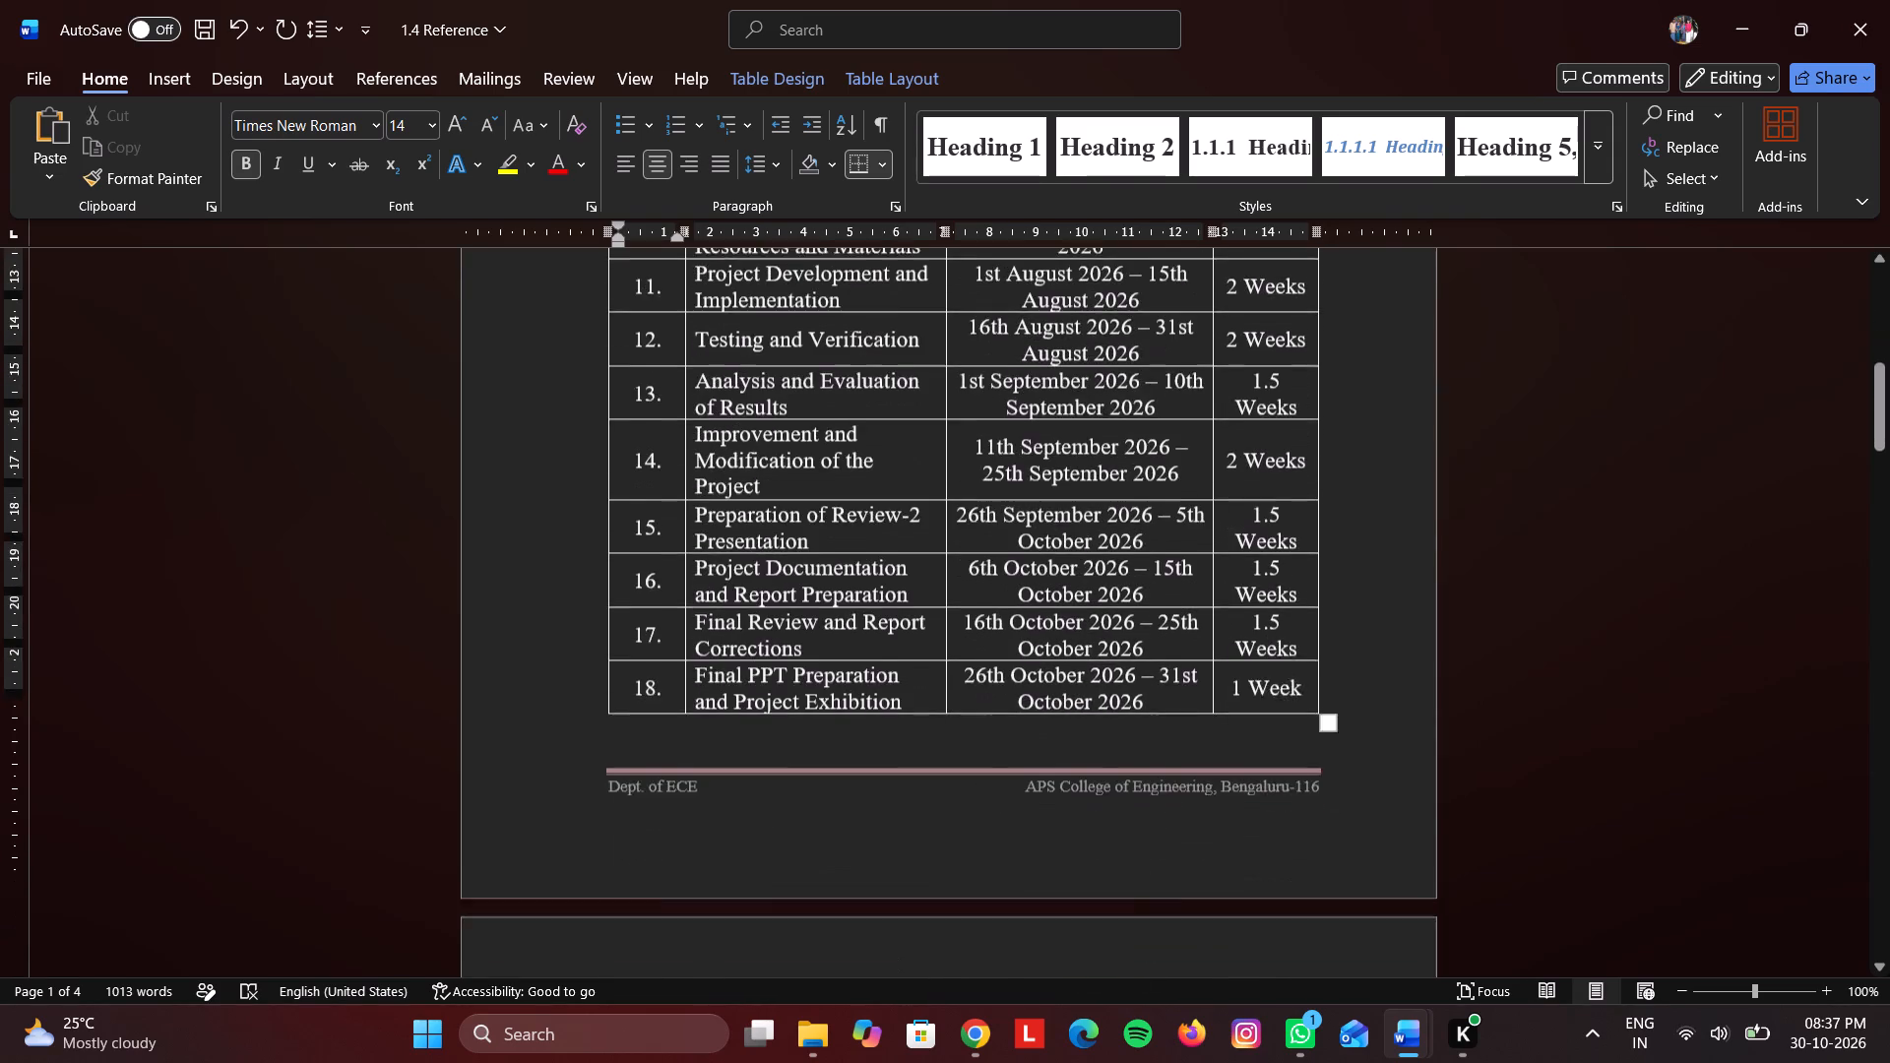
scroll(910, 473, "down", 4)
scroll(910, 473, "up", 1)
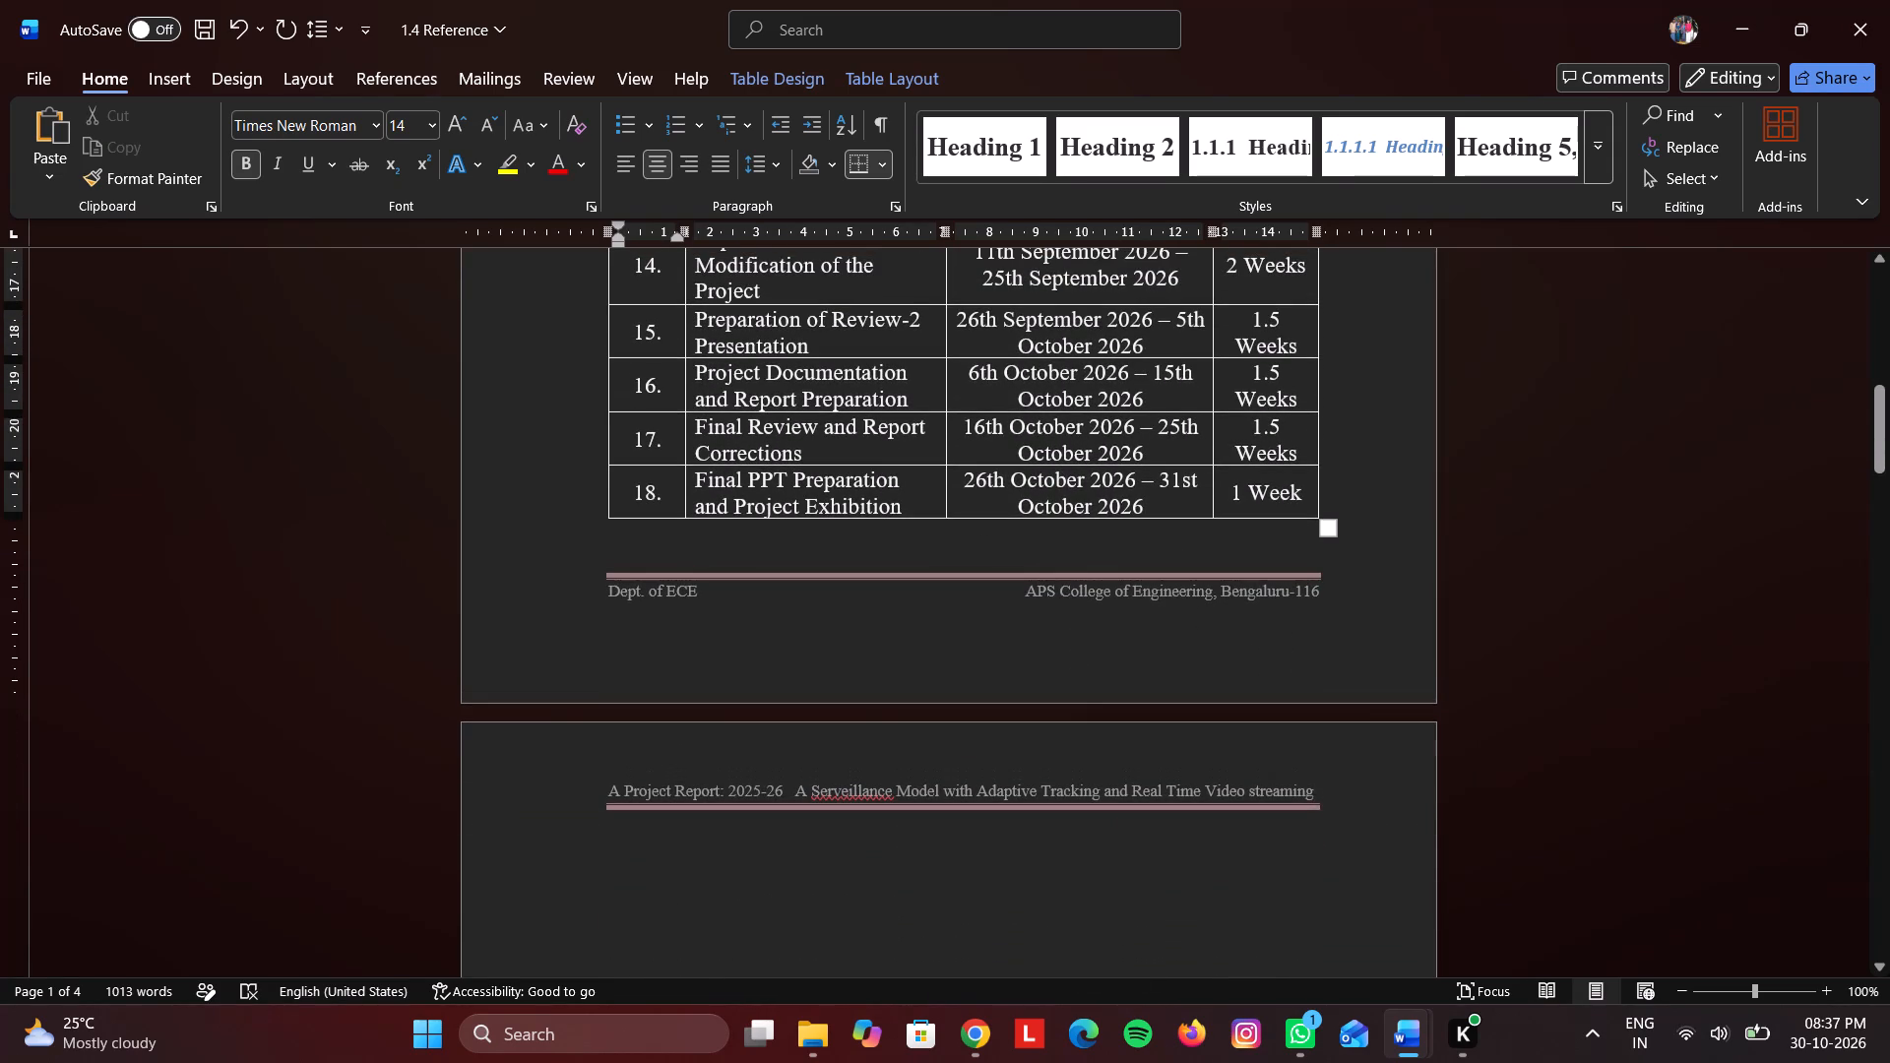
scroll(910, 473, "up", 17)
scroll(910, 474, "down", 9)
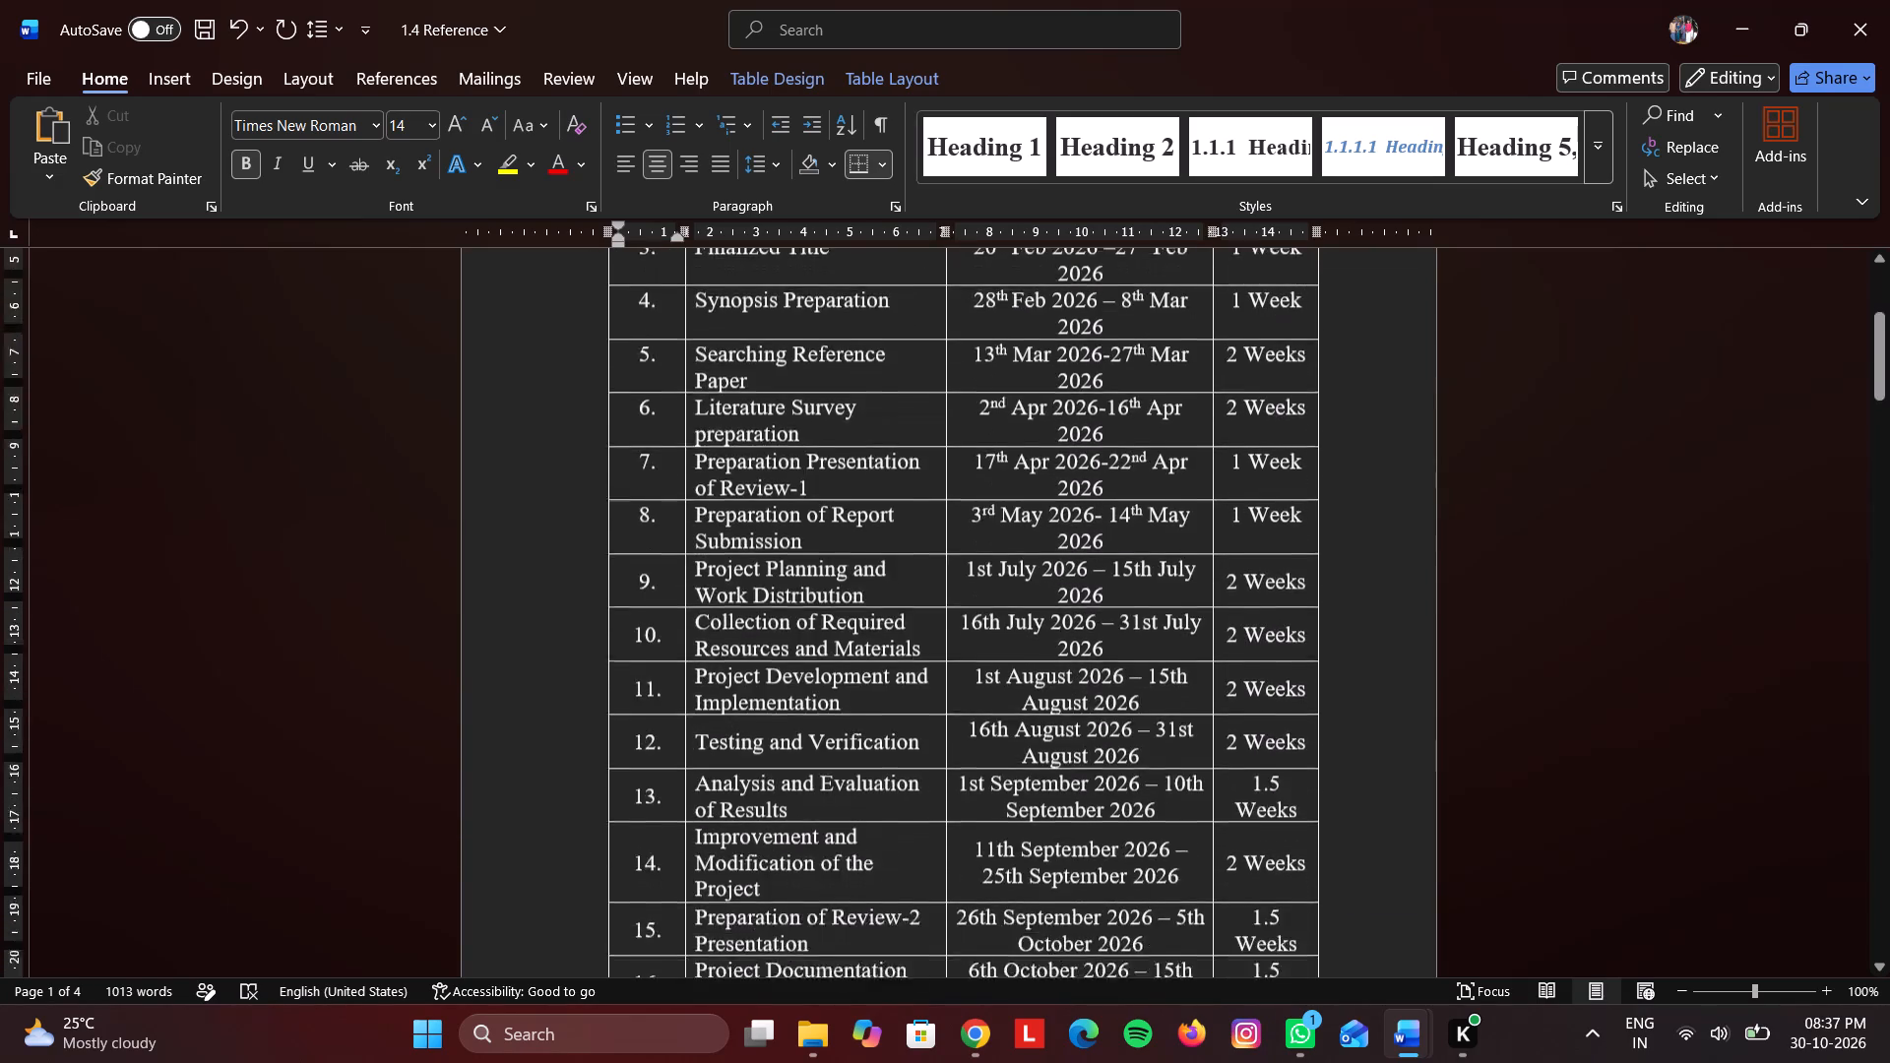
scroll(910, 474, "down", 10)
double_click(864, 796)
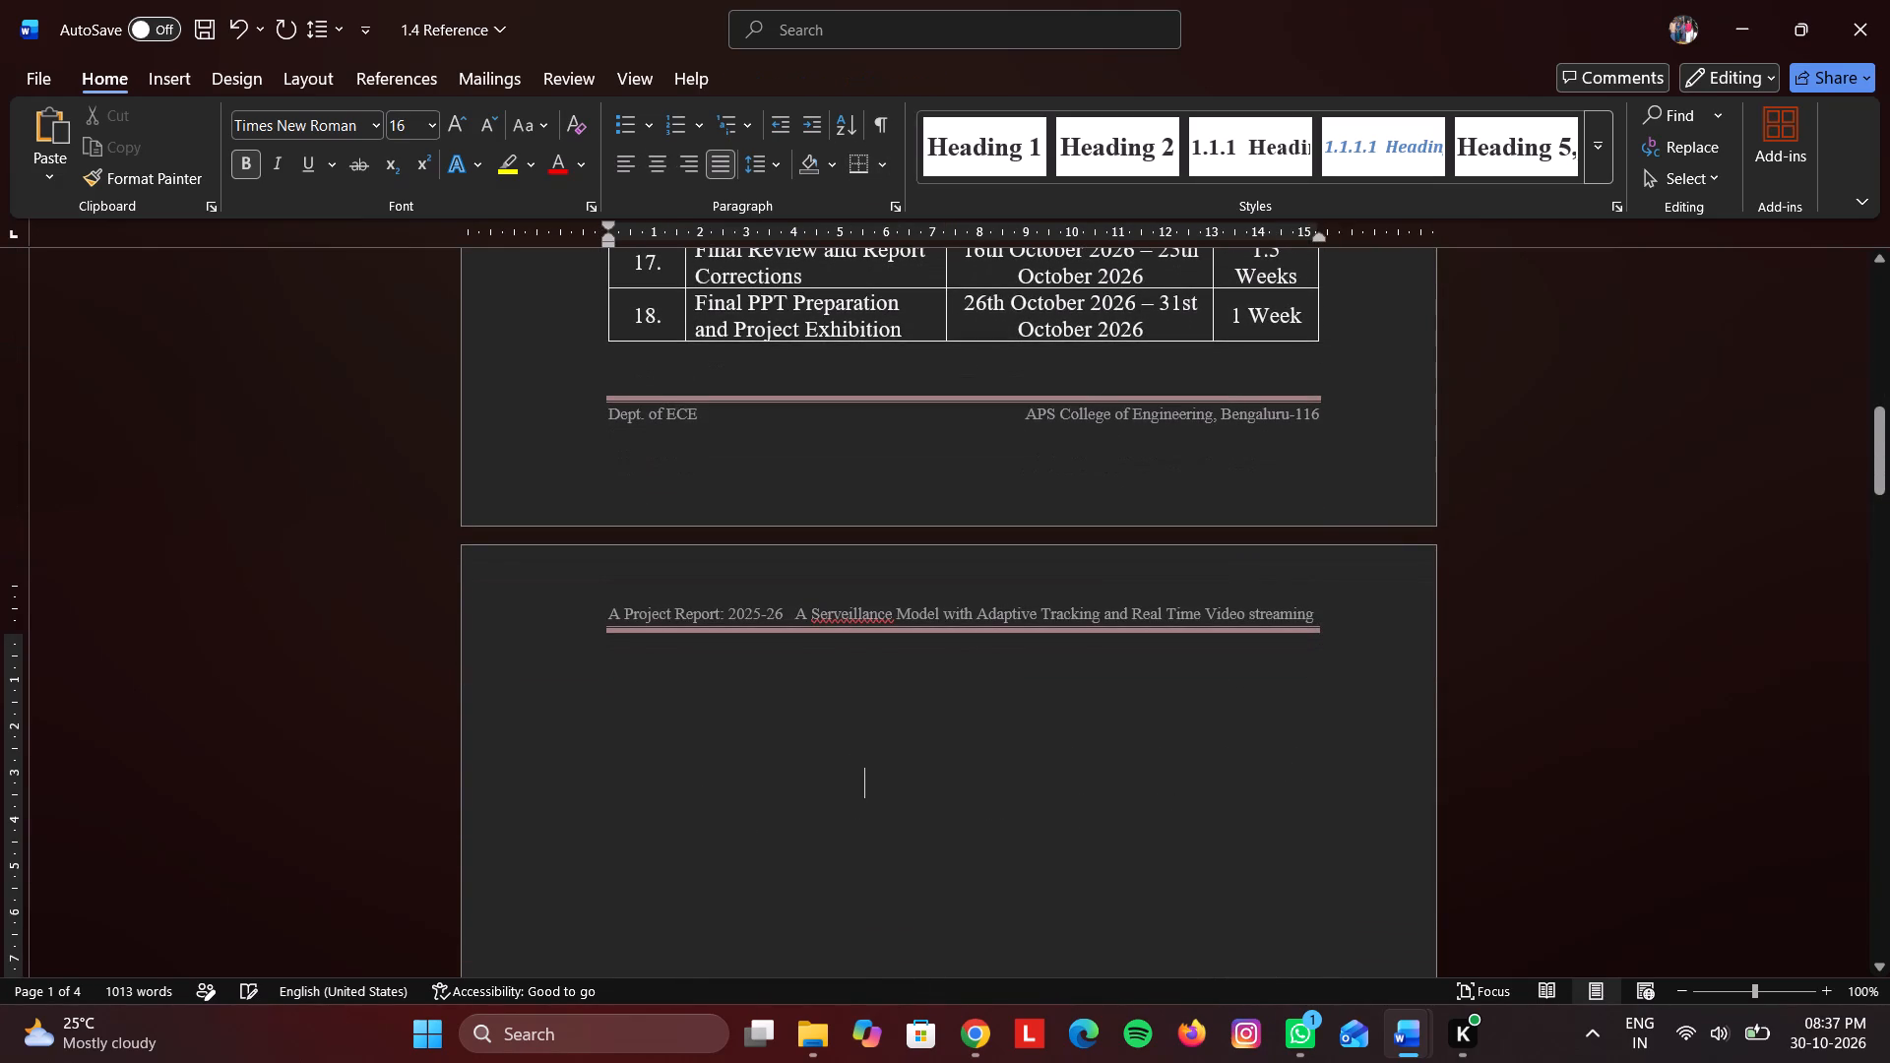
key("Delete")
key("Delete")
key("Delete")
key("Delete")
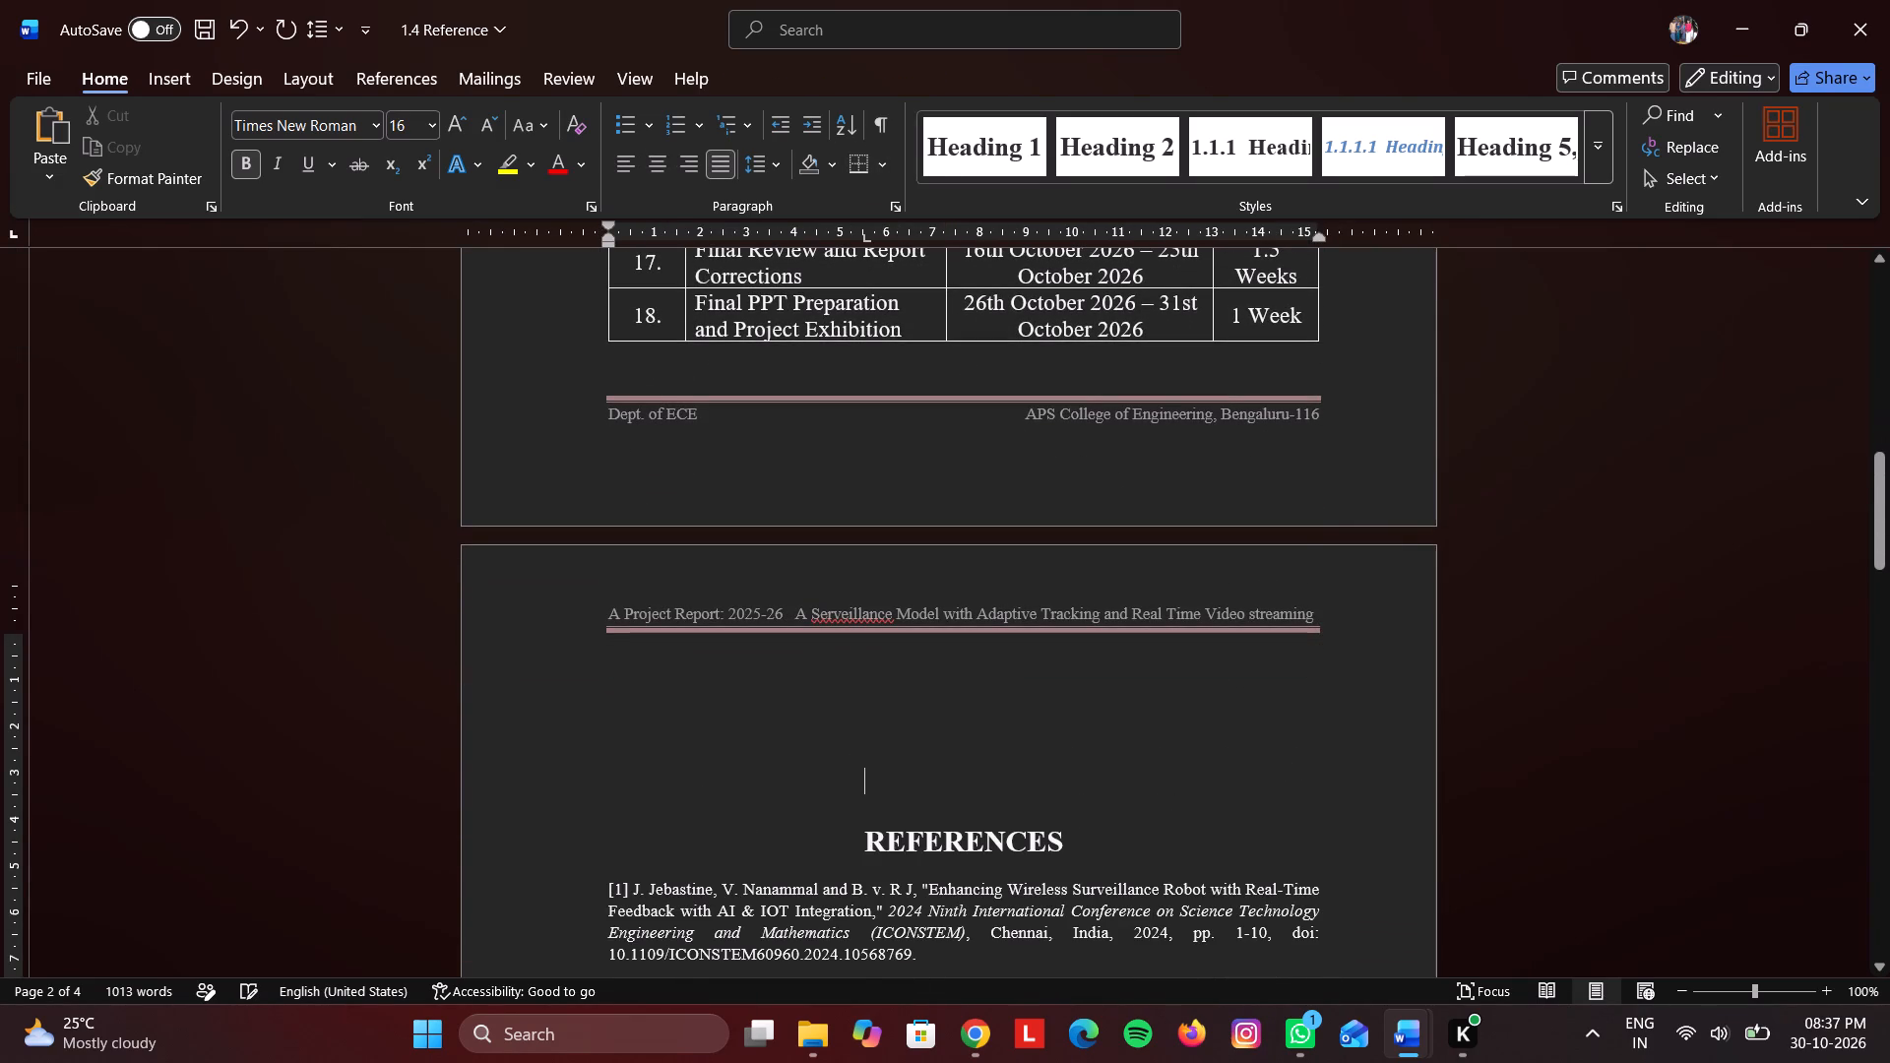
key("Delete")
key("Up")
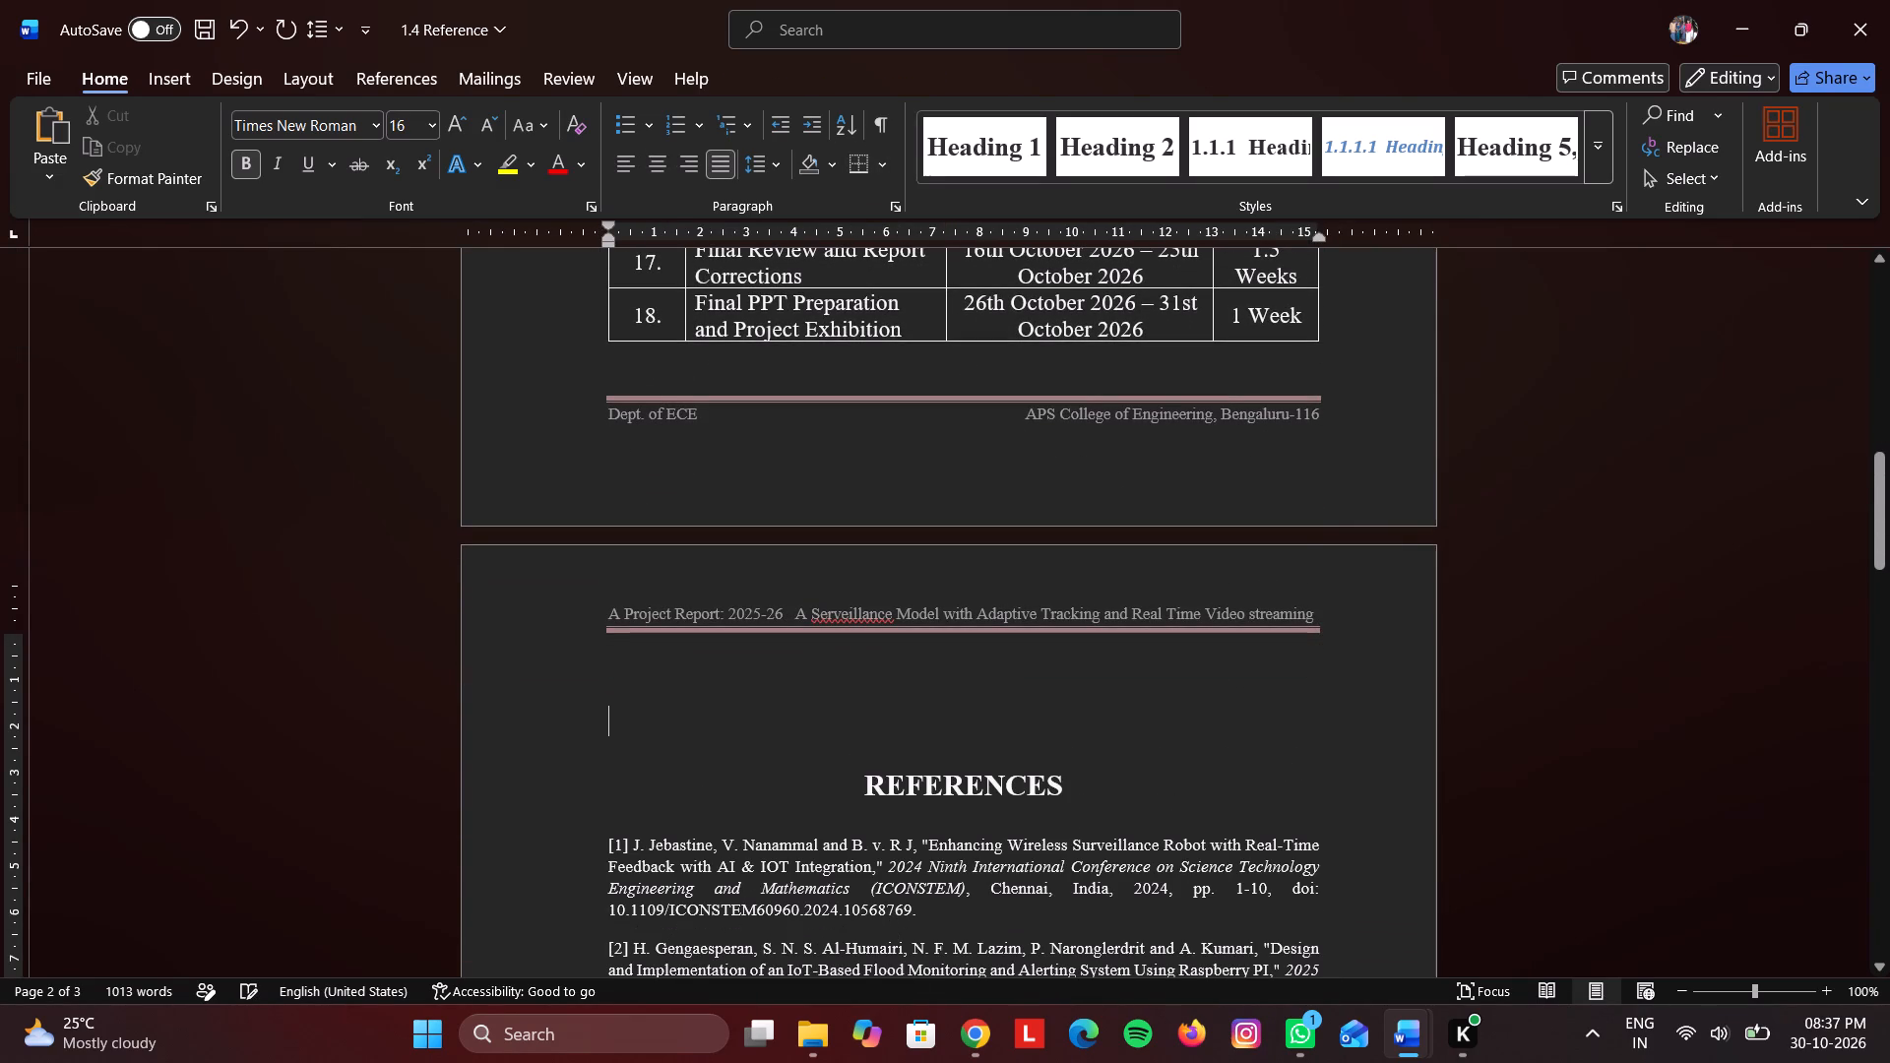
key("Delete")
key("Up")
key("Delete")
key("Up")
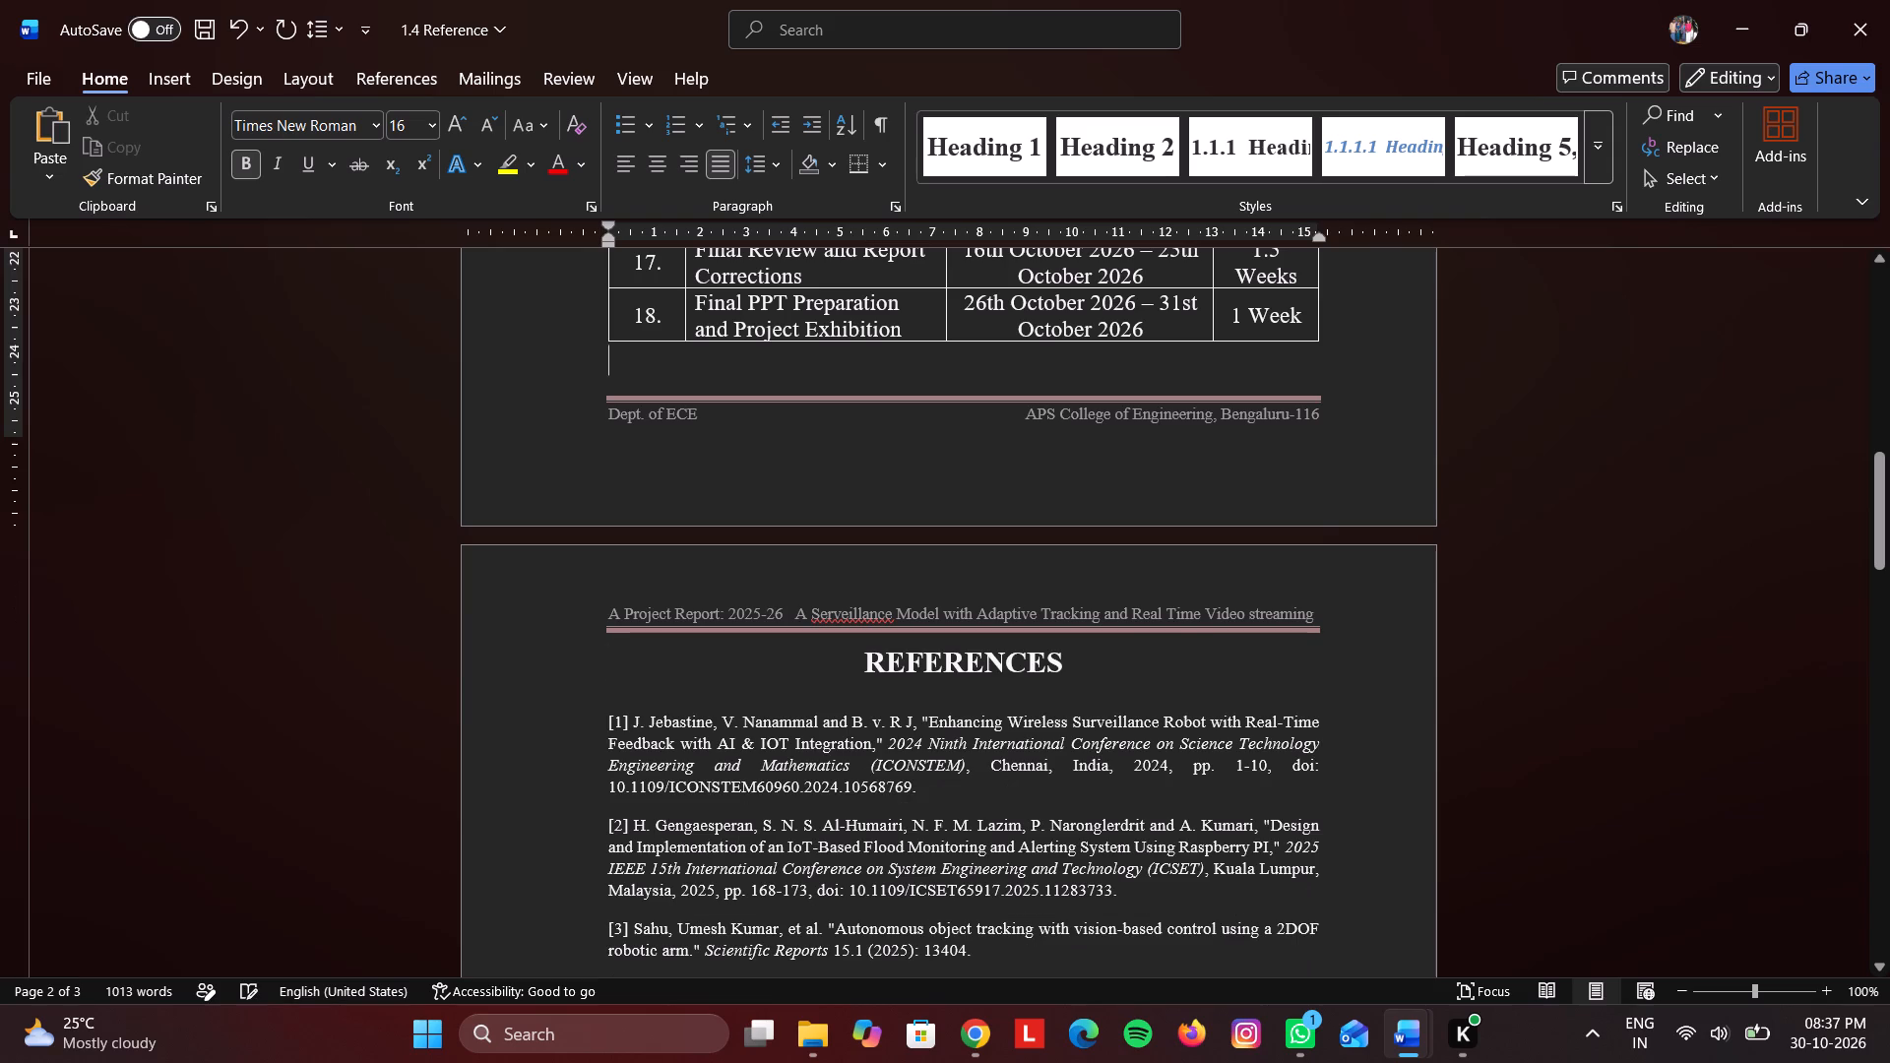
Set the line spacing of the entire time utilization chart to 1.5.
scroll(950, 507, "up", 10)
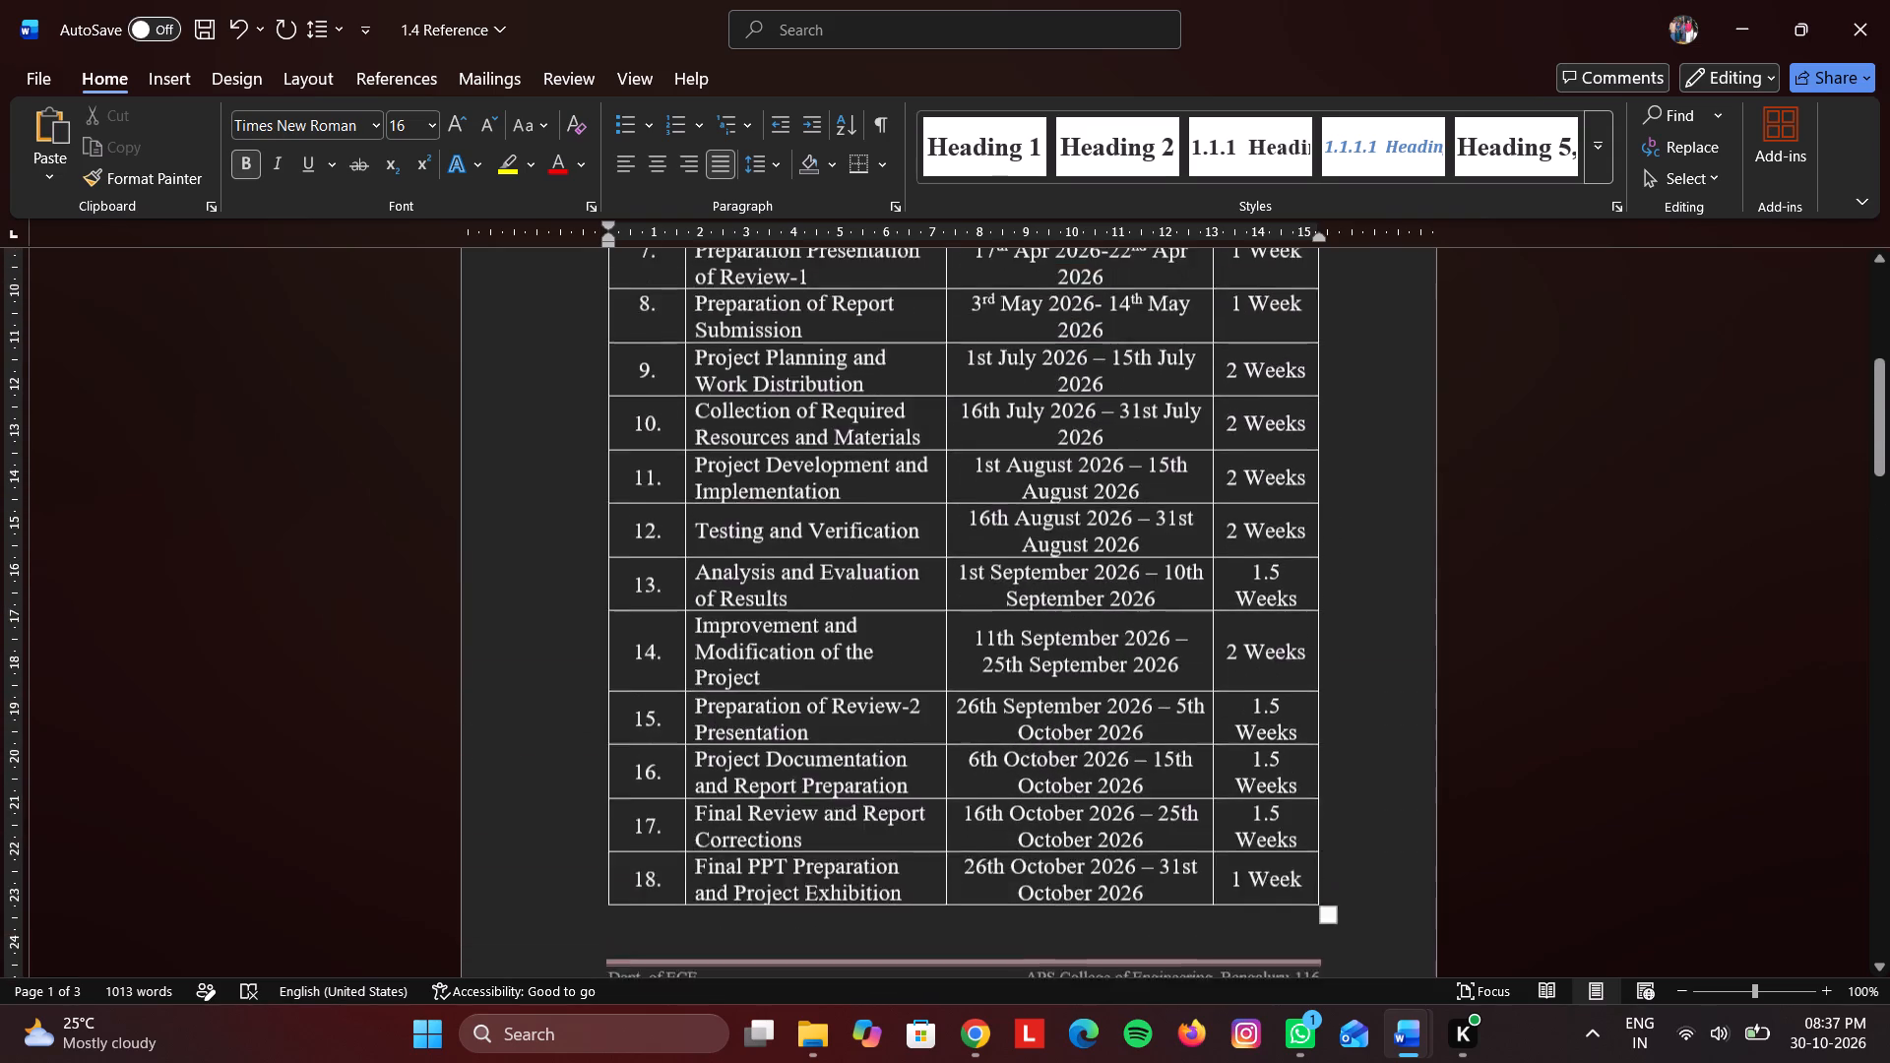
scroll(960, 508, "up", 7)
scroll(962, 509, "down", 3)
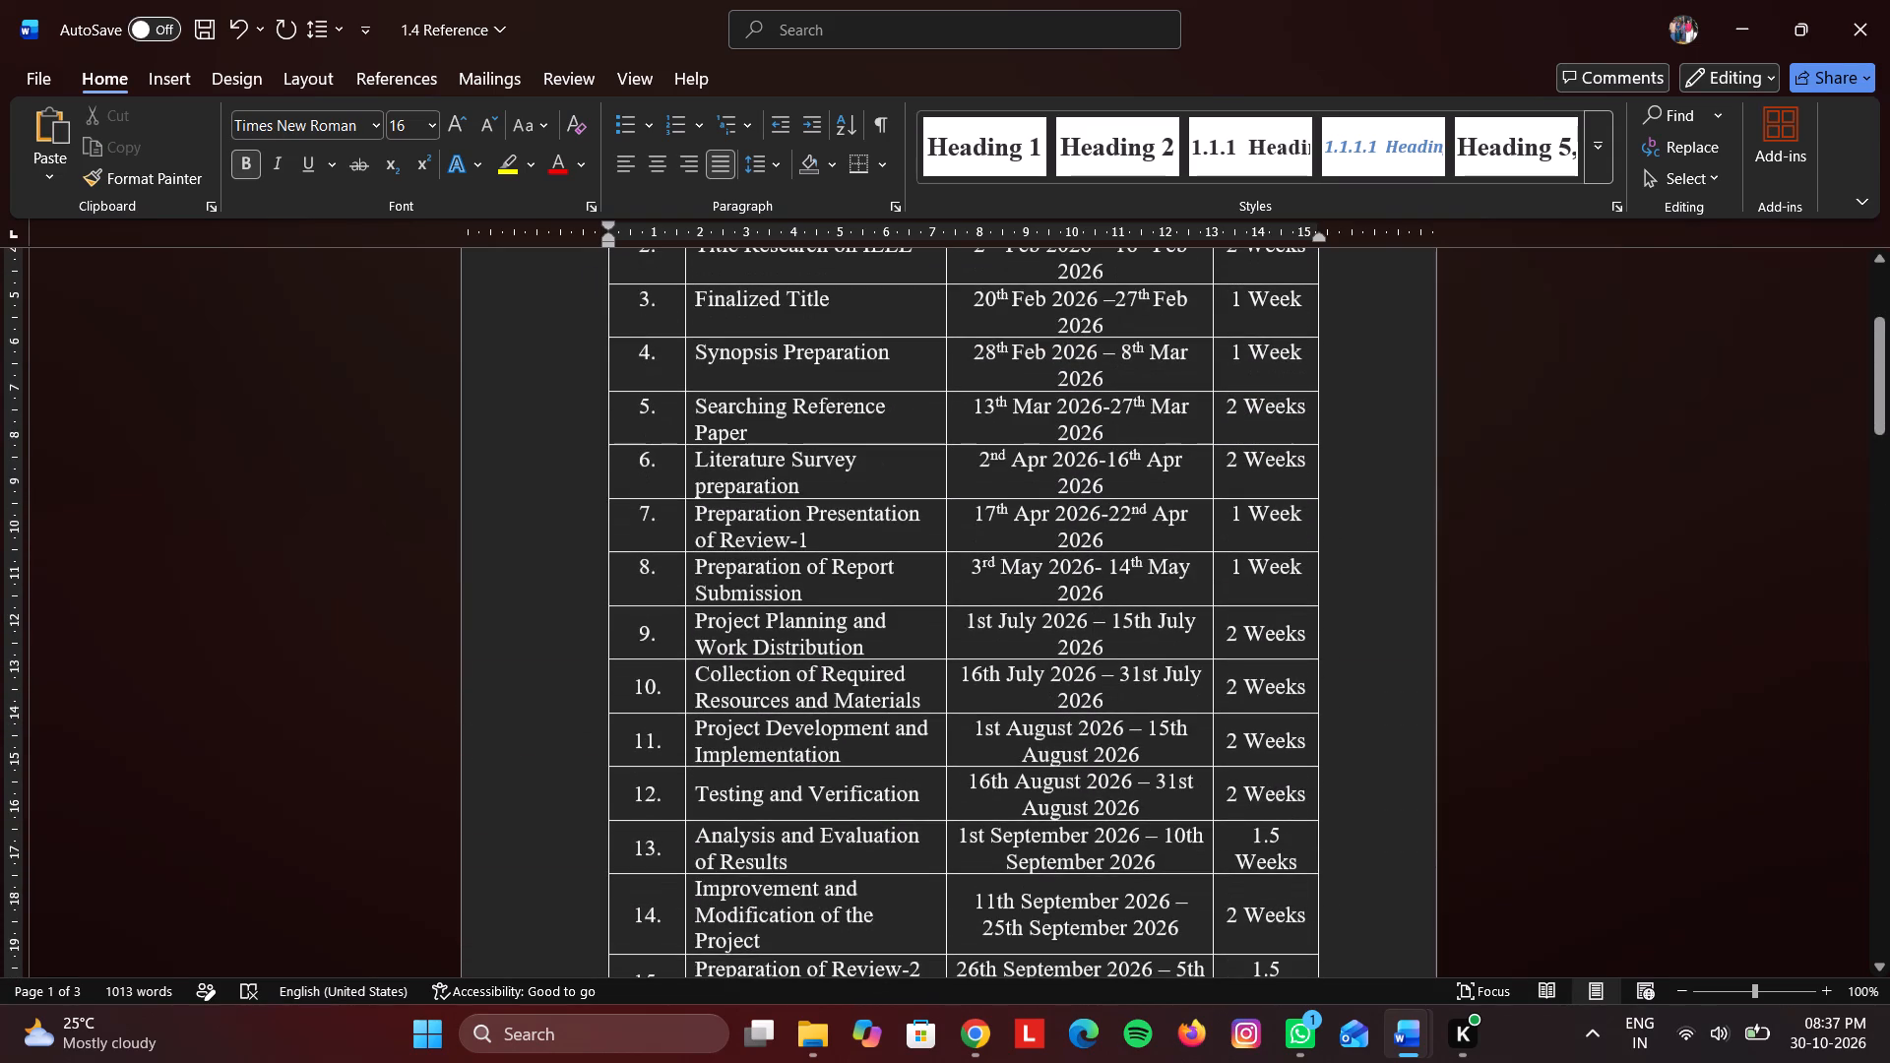
scroll(960, 644, "down", 7)
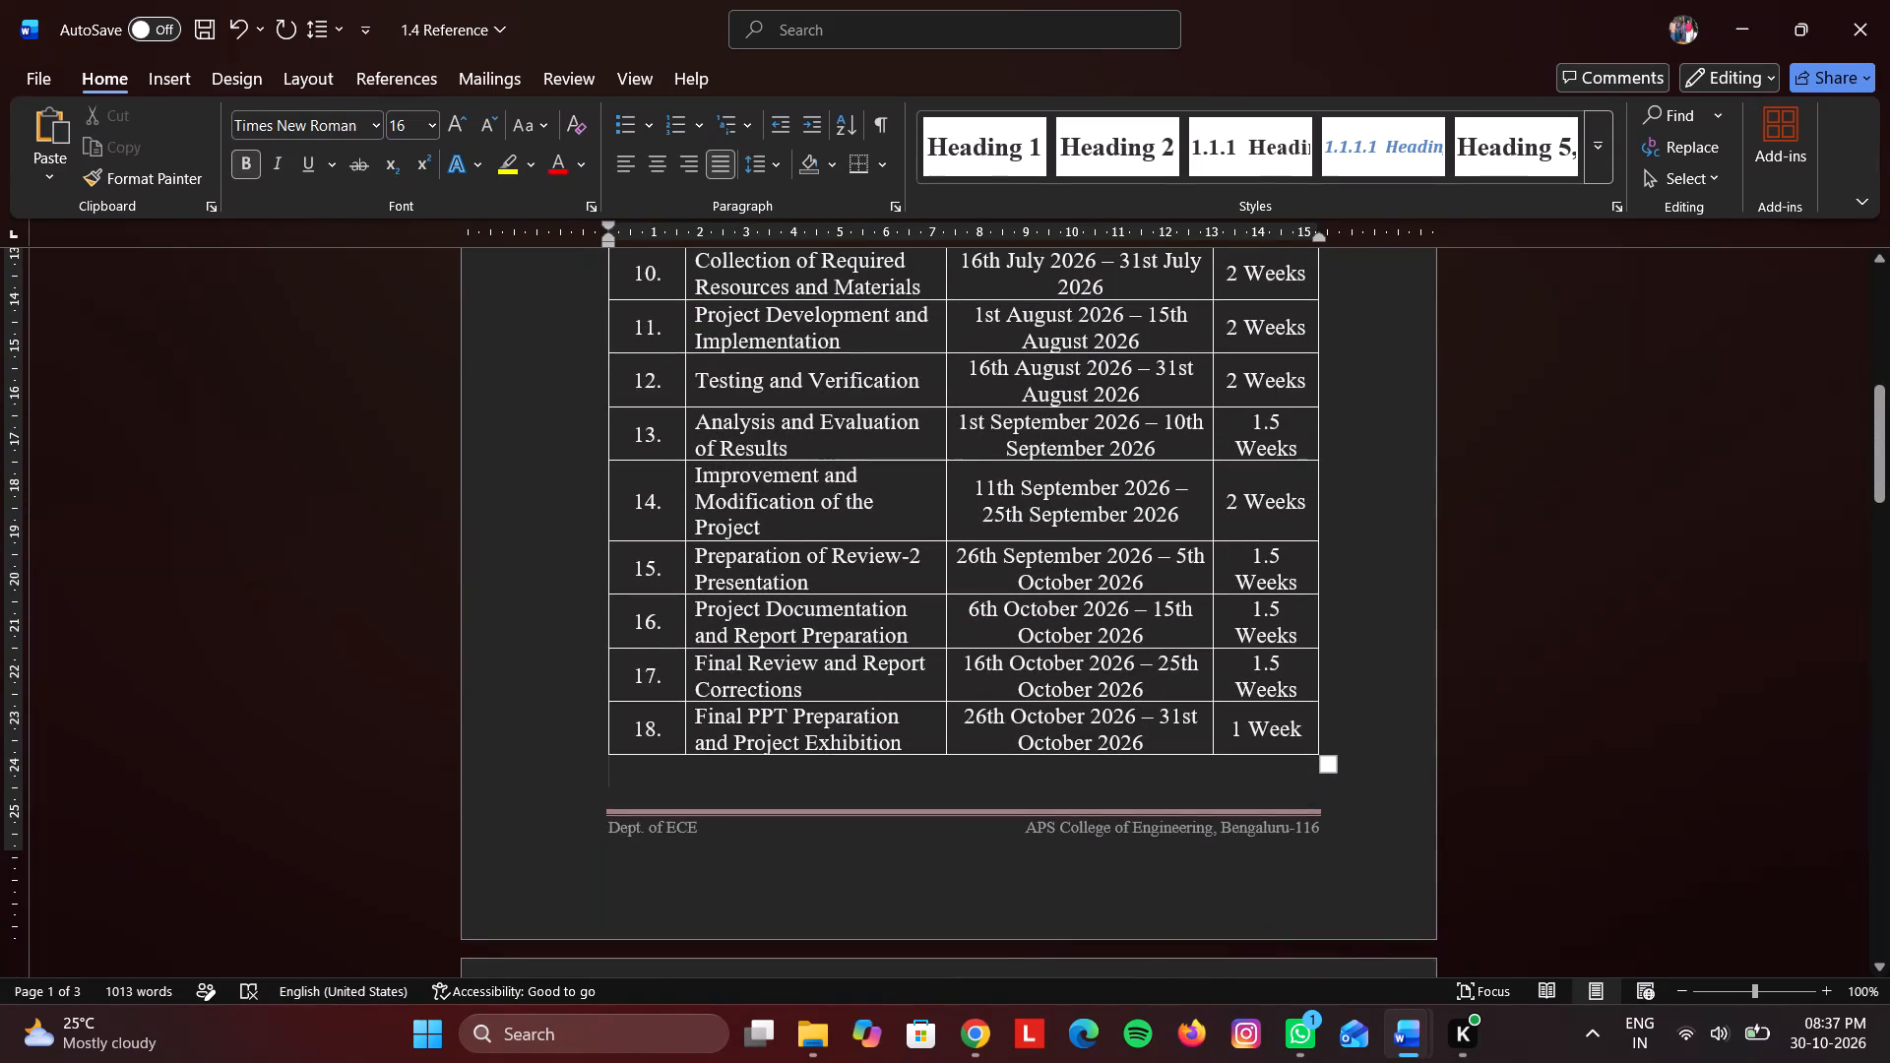
scroll(891, 670, "up", 4)
scroll(937, 372, "up", 4)
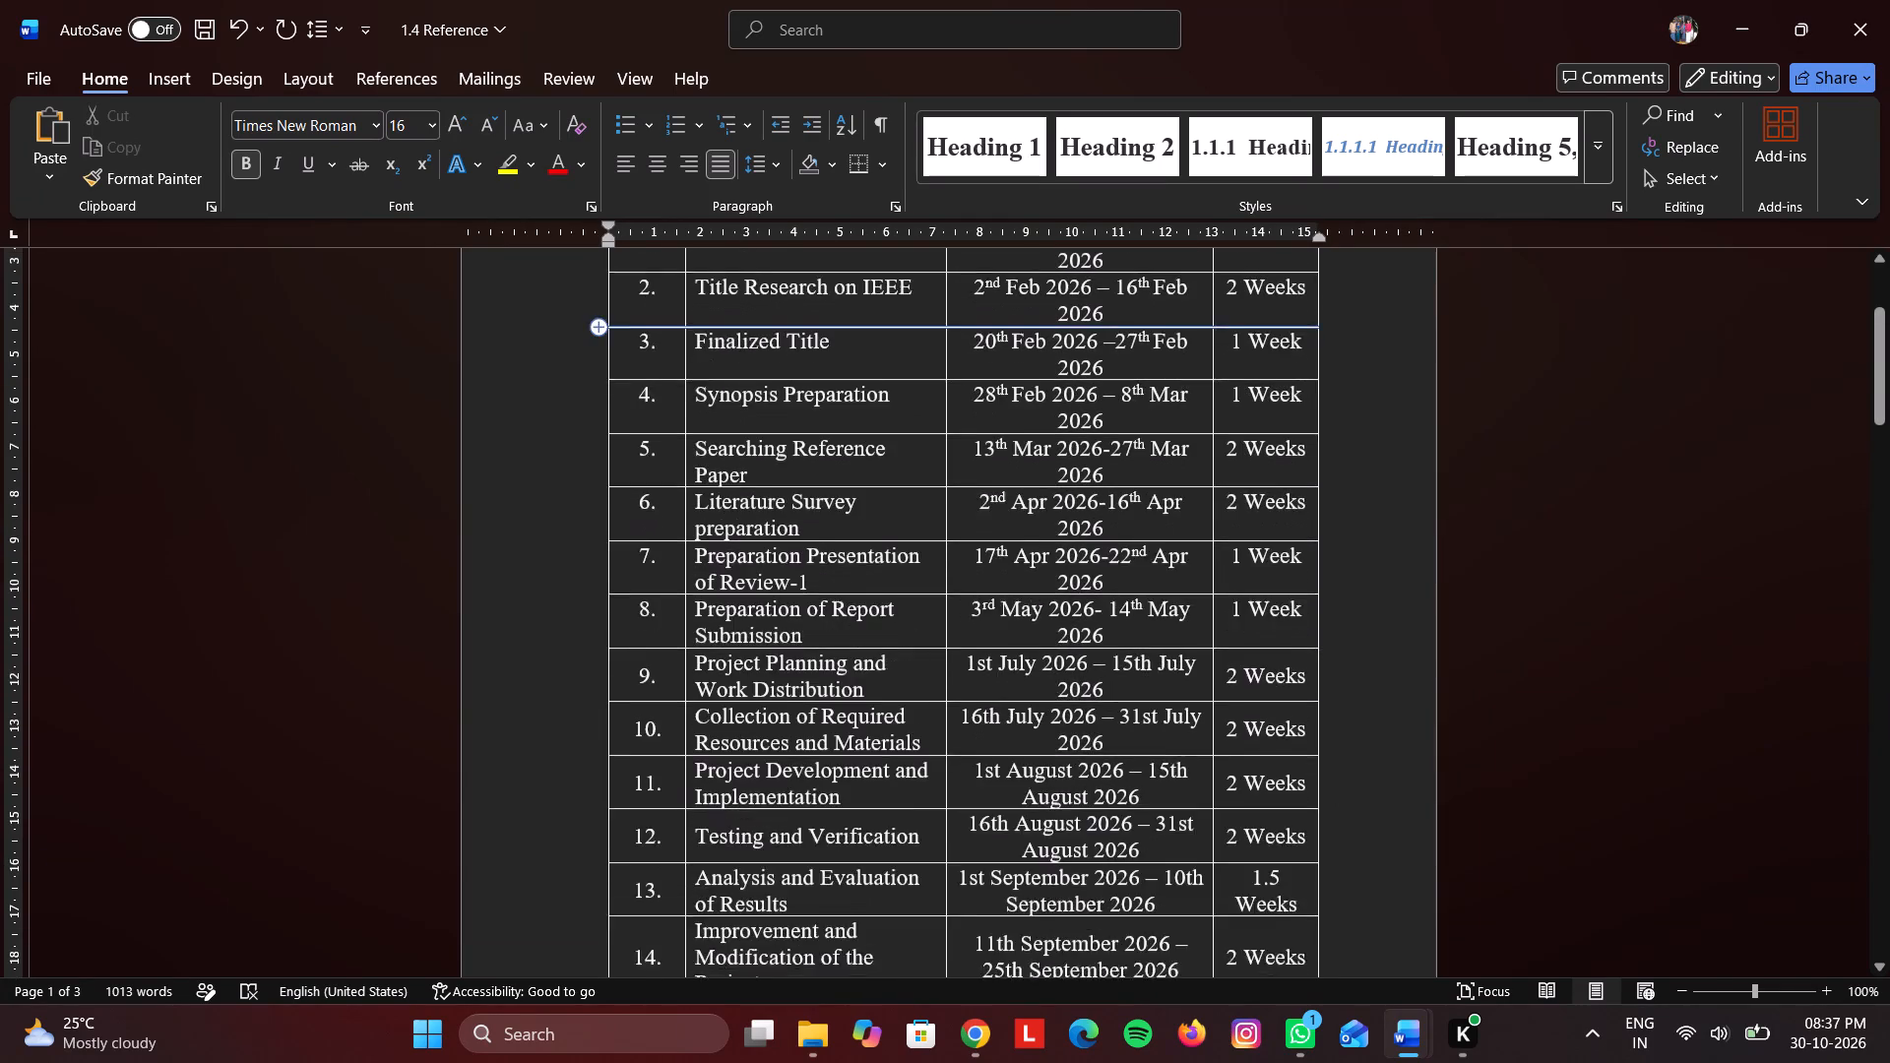
scroll(598, 340, "up", 4)
left_click(597, 425)
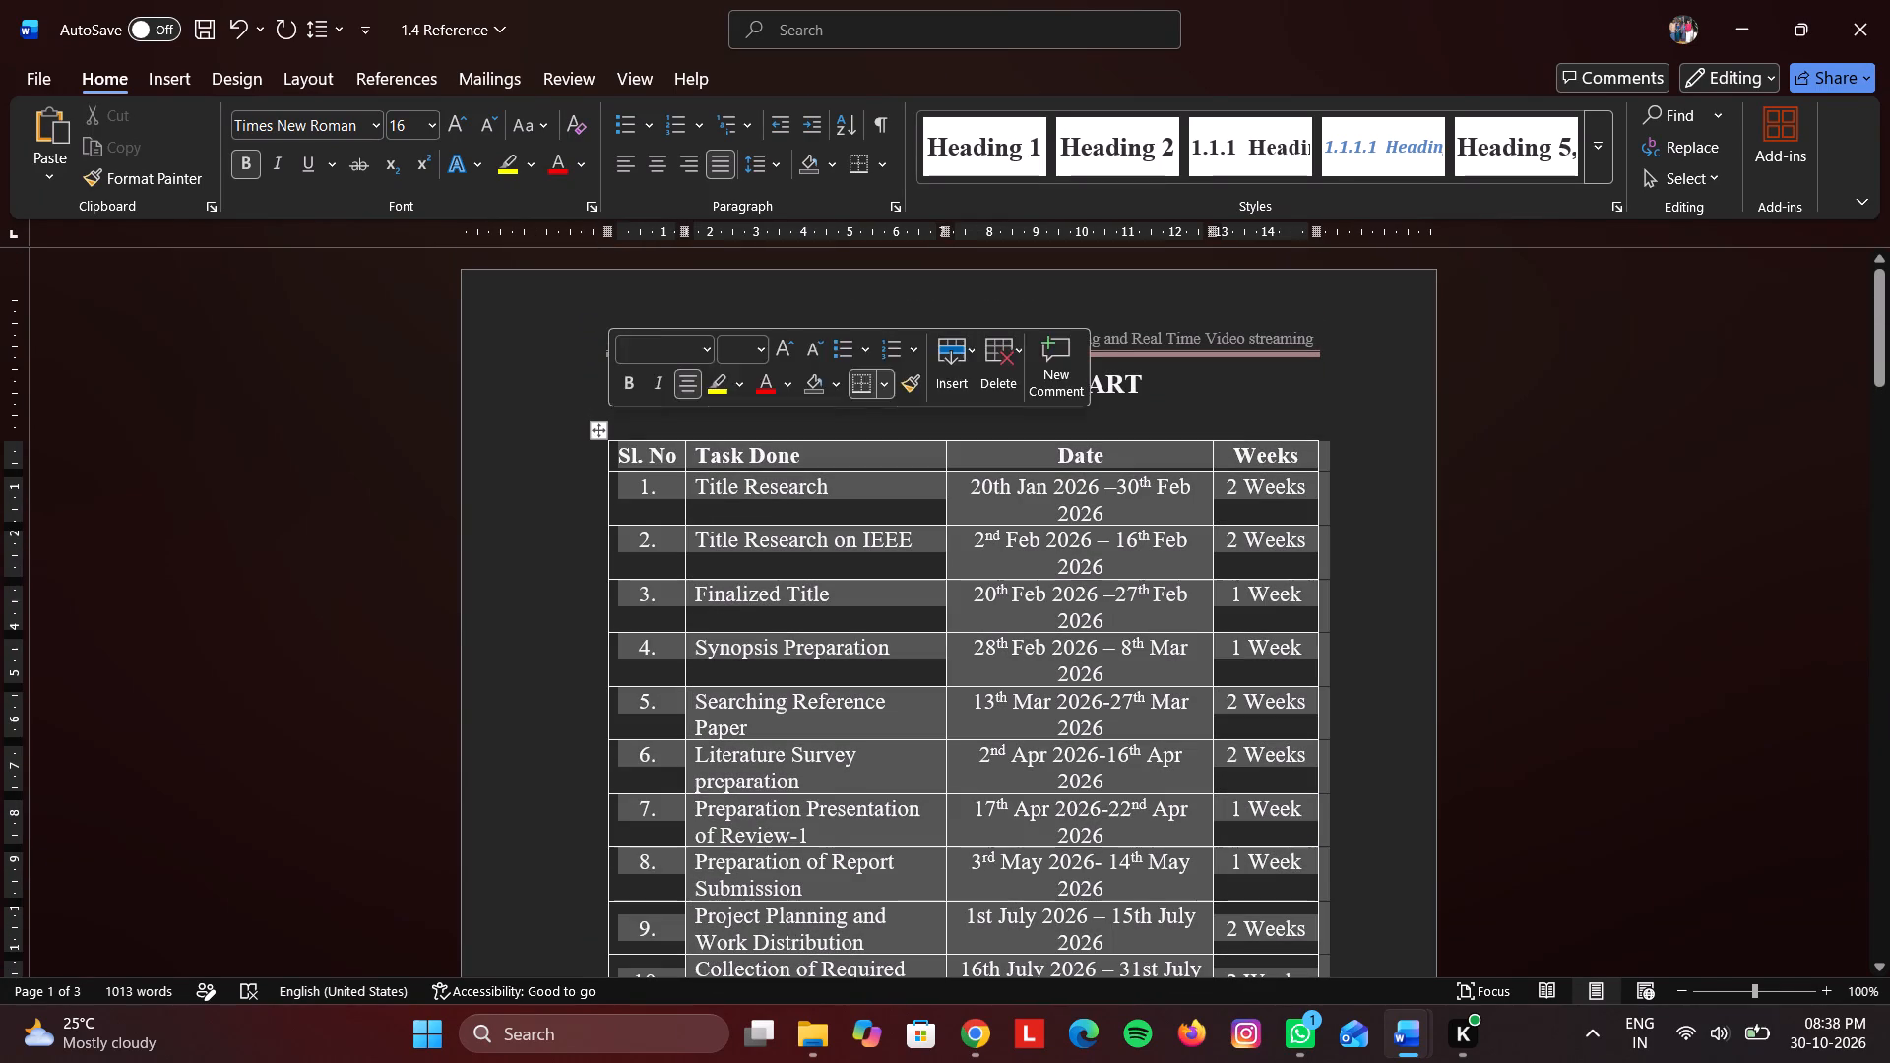
left_click(783, 159)
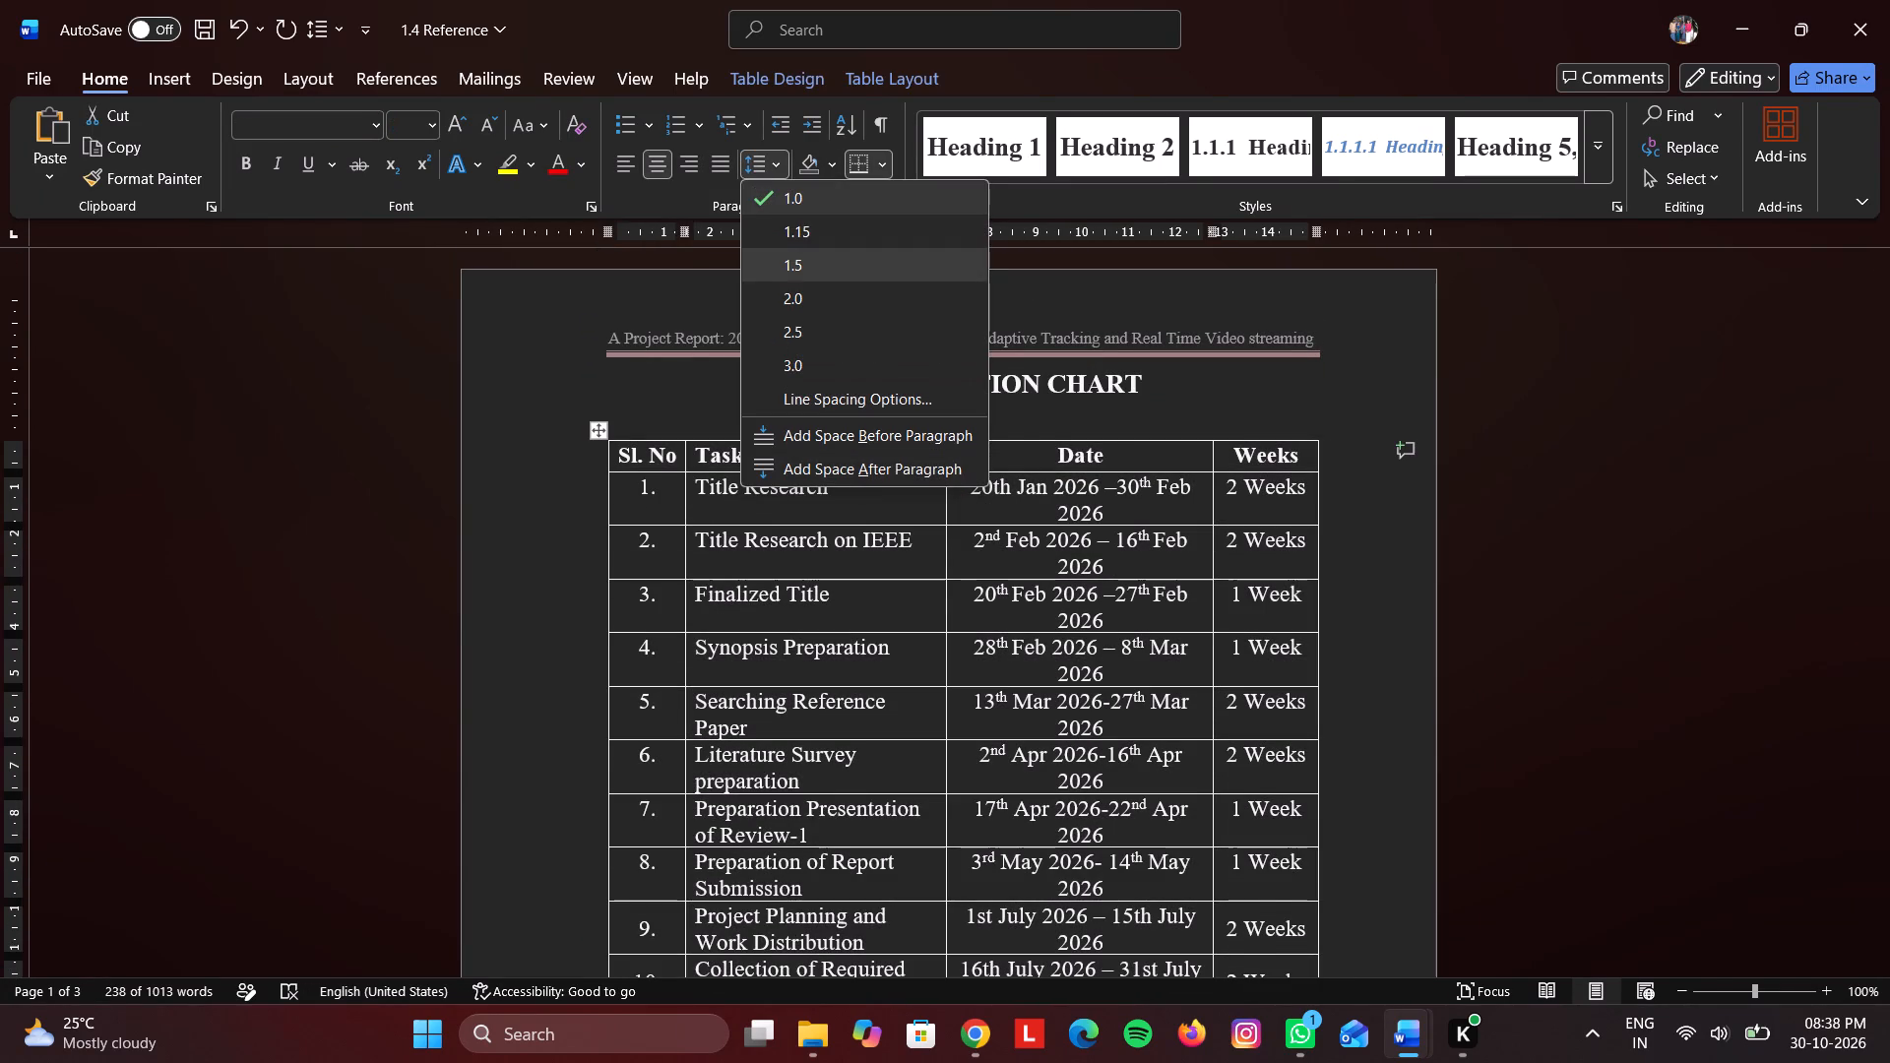
left_click(770, 272)
Reduce the font size of the entire time utilization chart by one step.
scroll(905, 540, "down", 13)
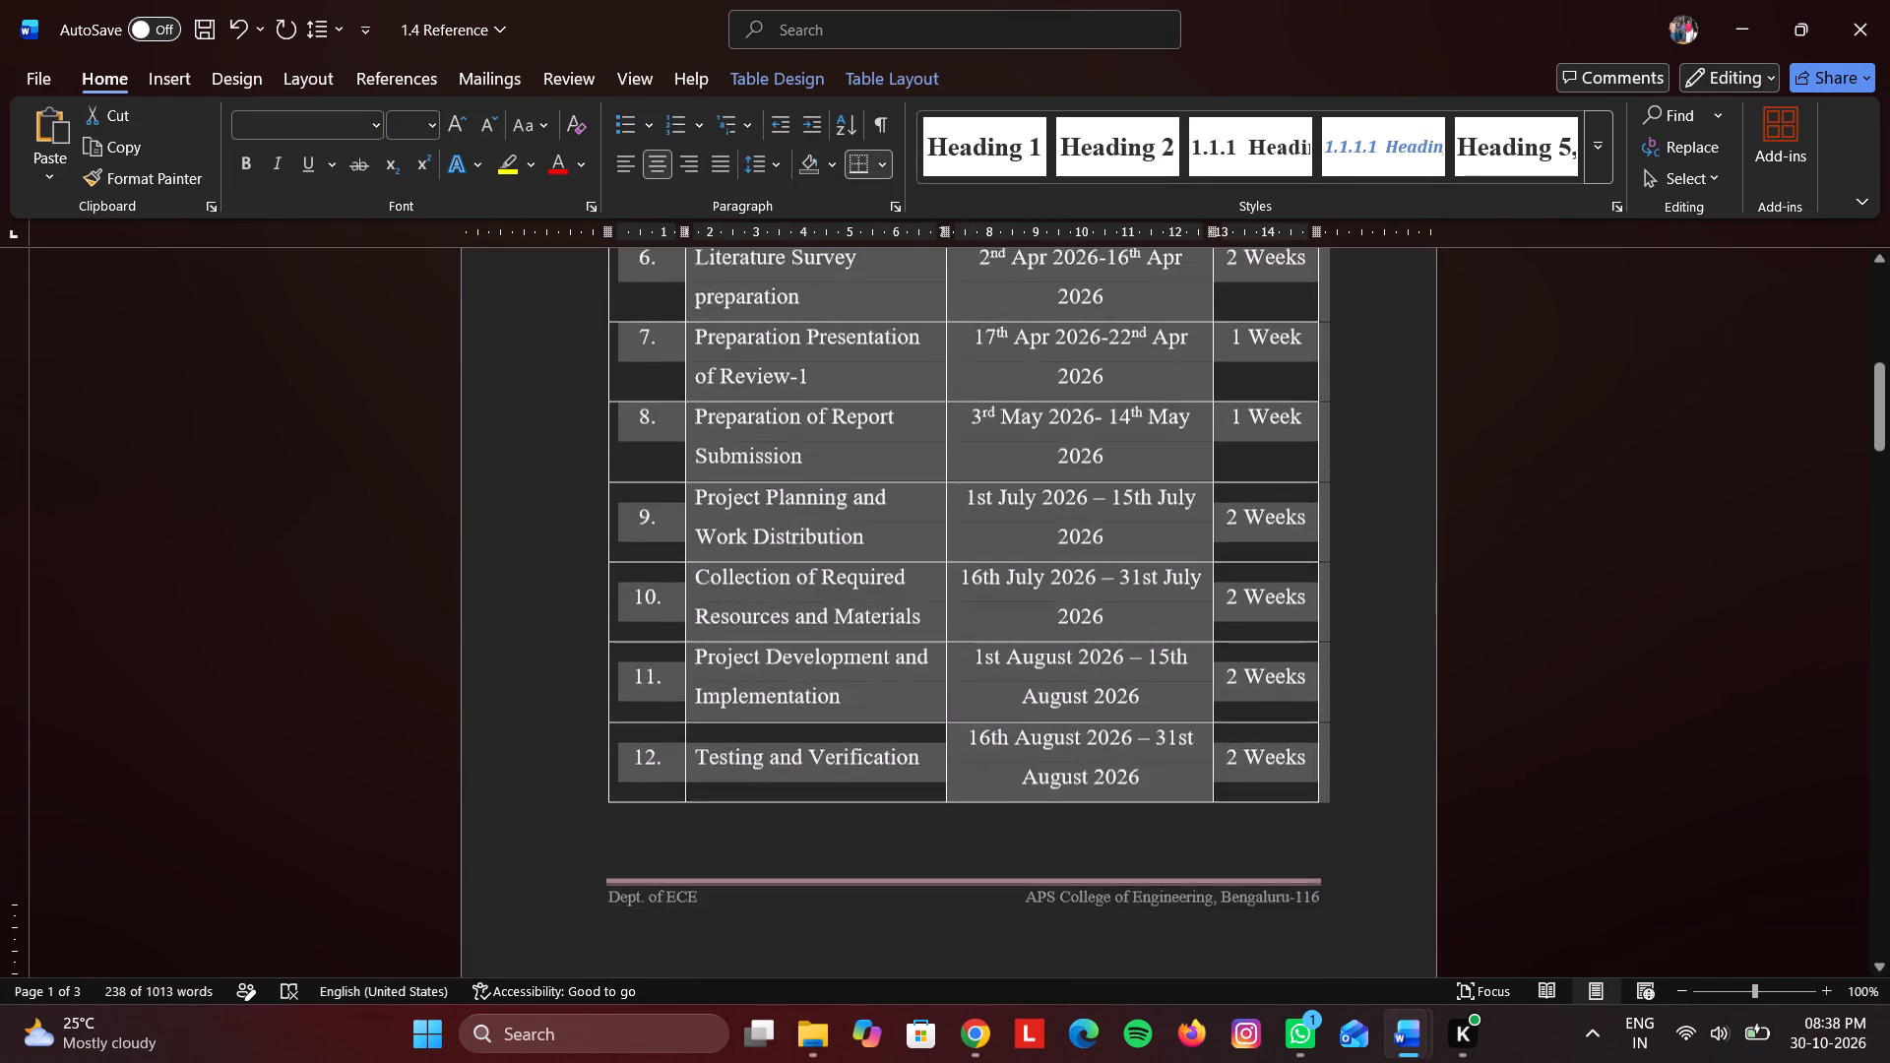
scroll(906, 545, "down", 11)
scroll(906, 545, "up", 13)
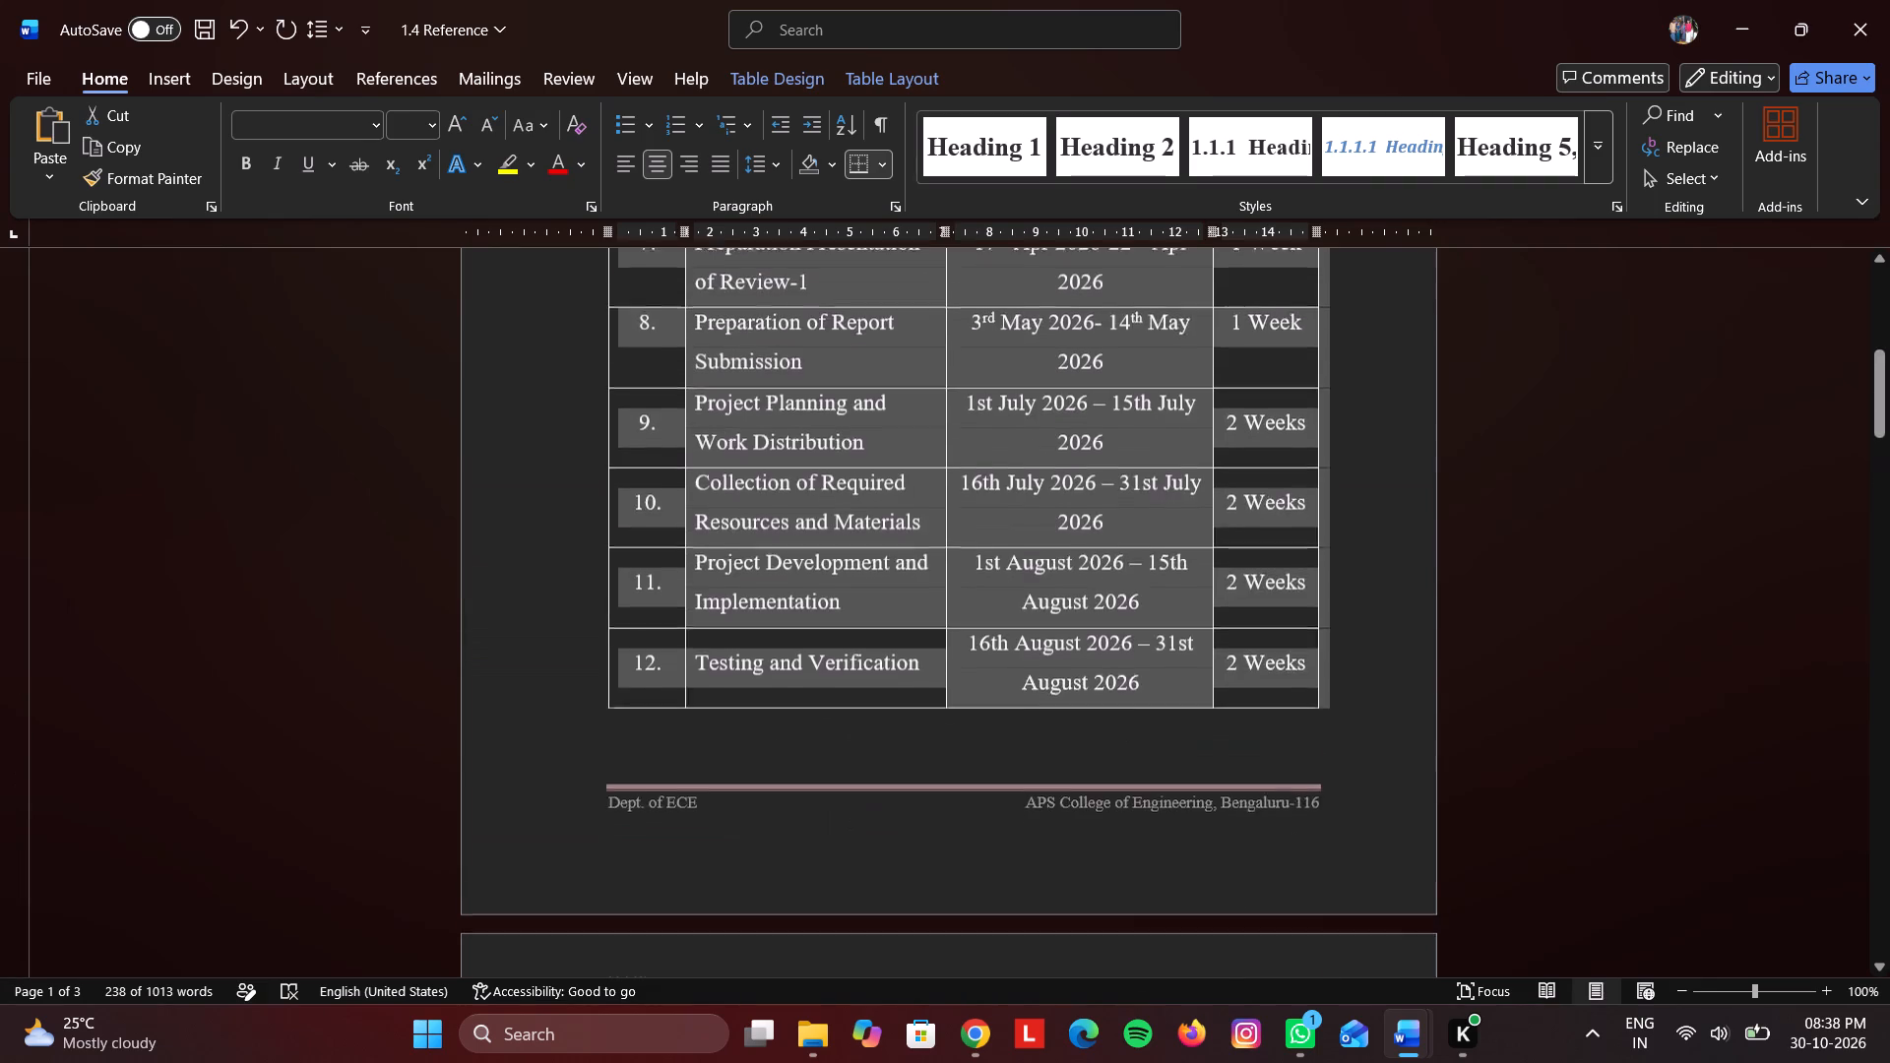
scroll(906, 545, "up", 4)
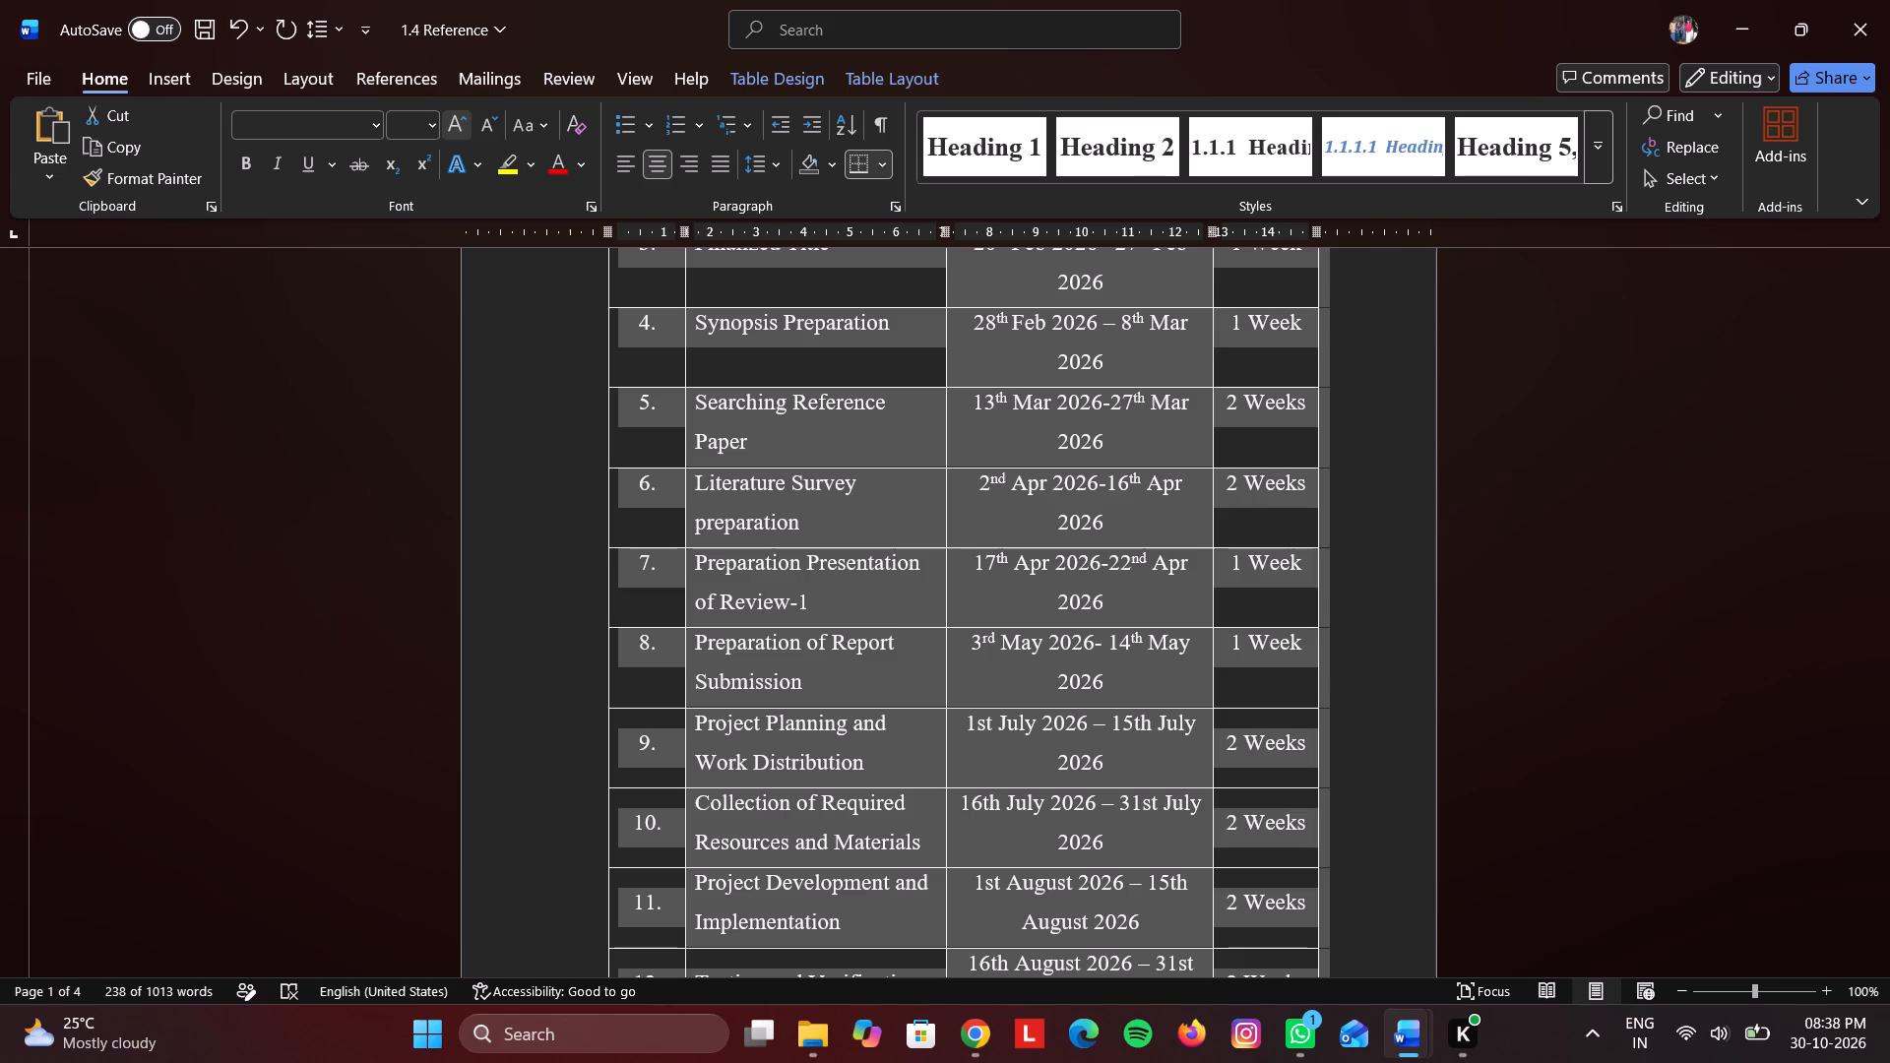
left_click(484, 127)
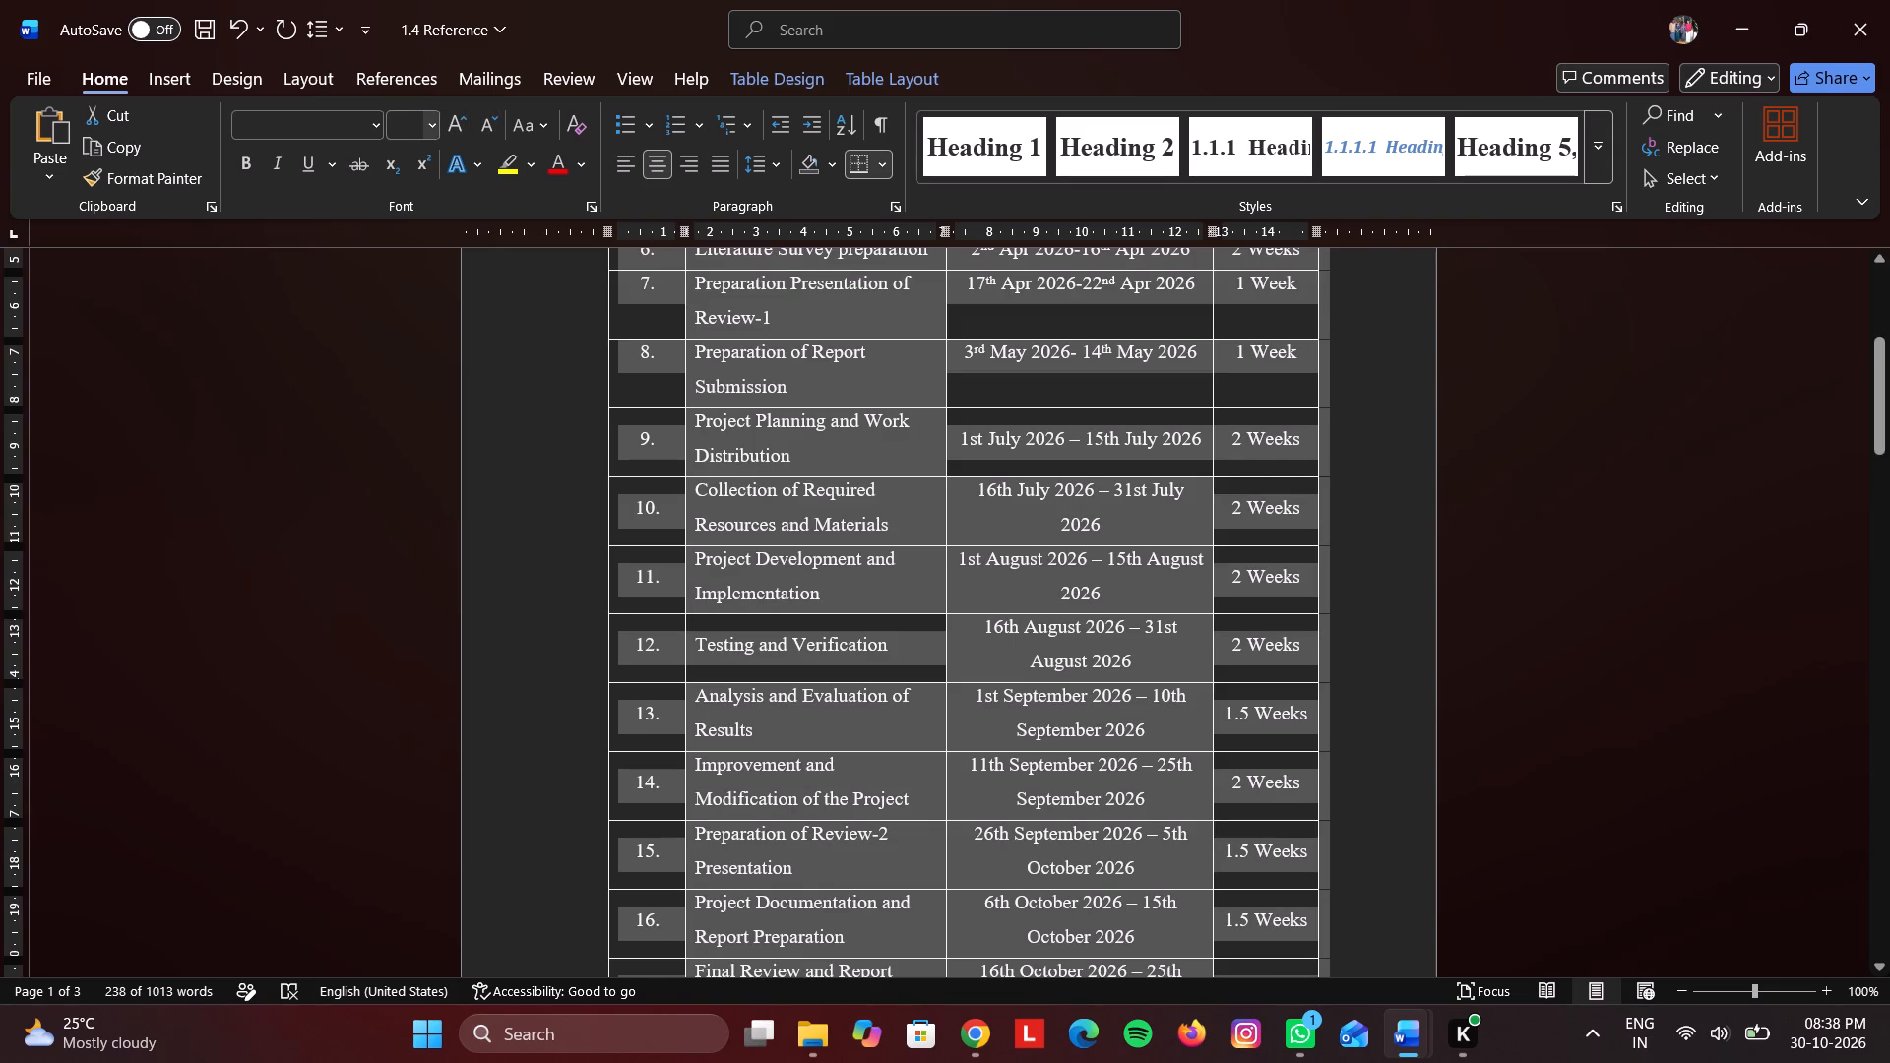
Set the text of the entire time utilization chart to Times New Roman, size 12.
left_click(433, 124)
left_click(403, 279)
left_click(376, 127)
left_click(346, 360)
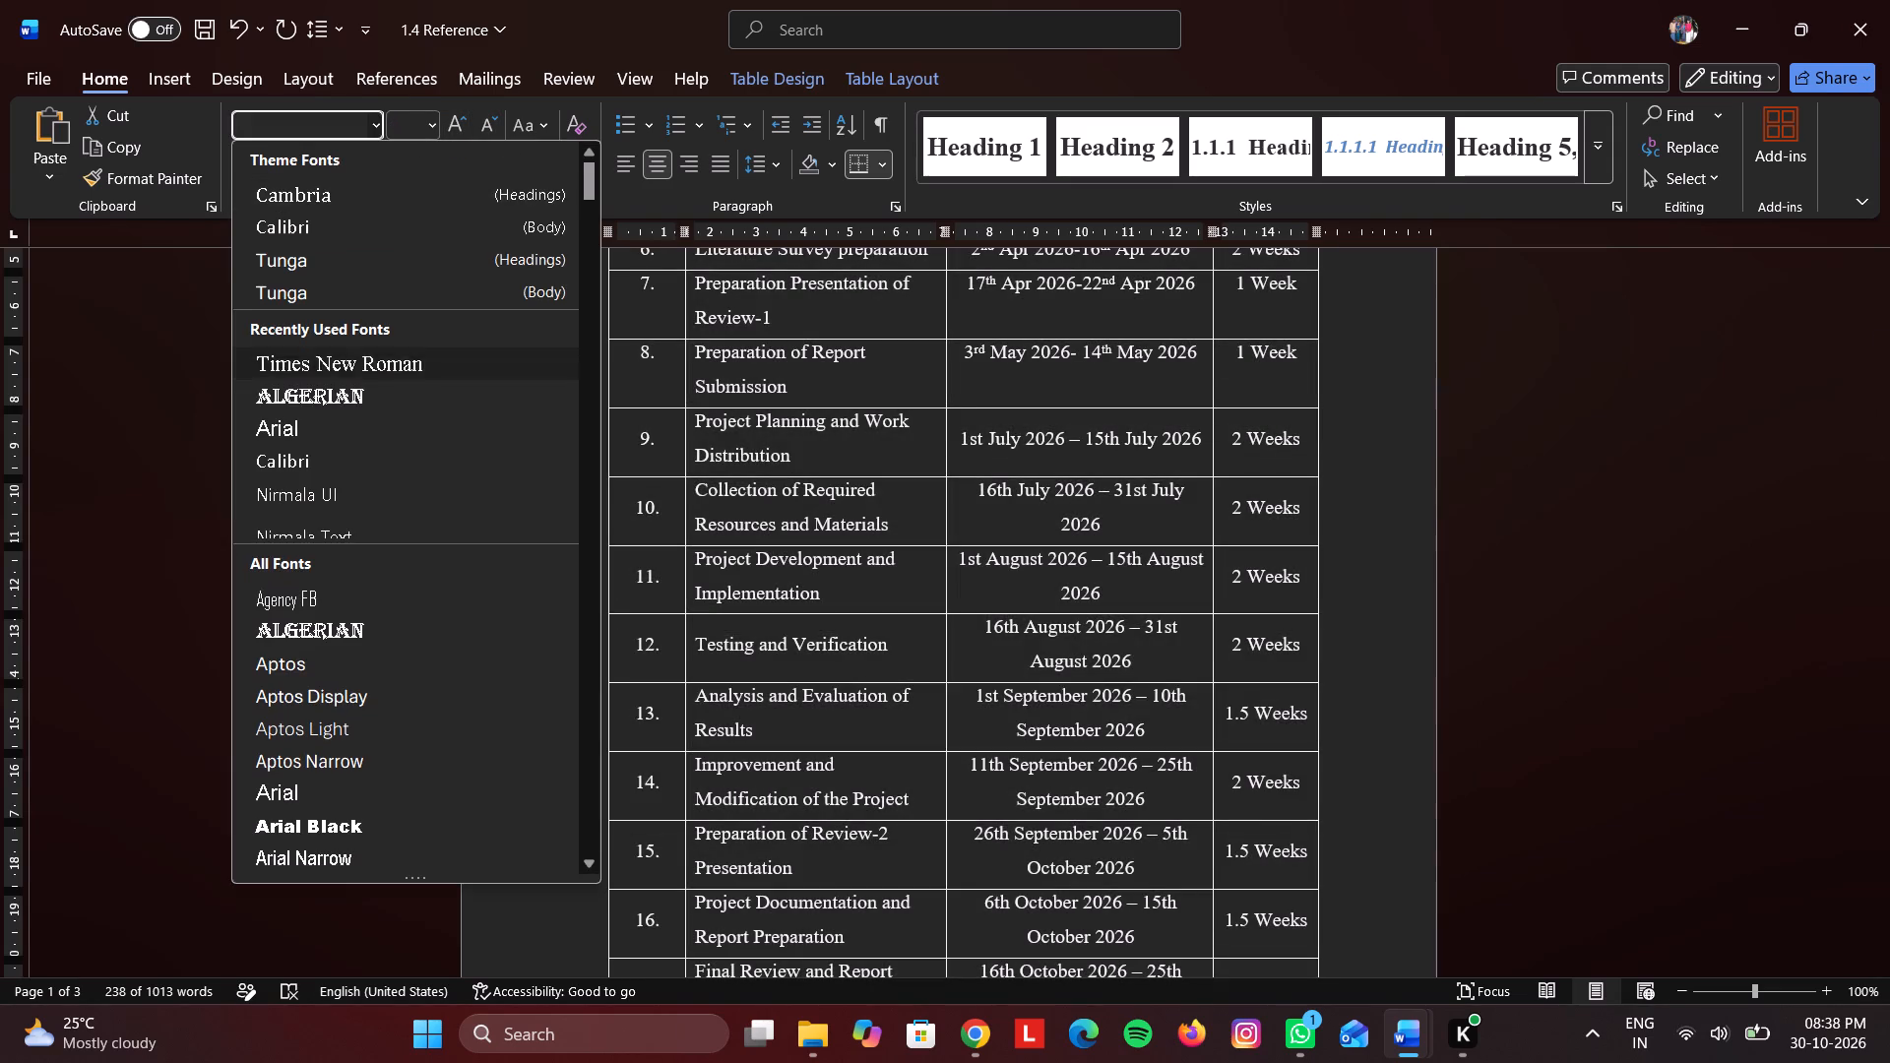
left_click(430, 127)
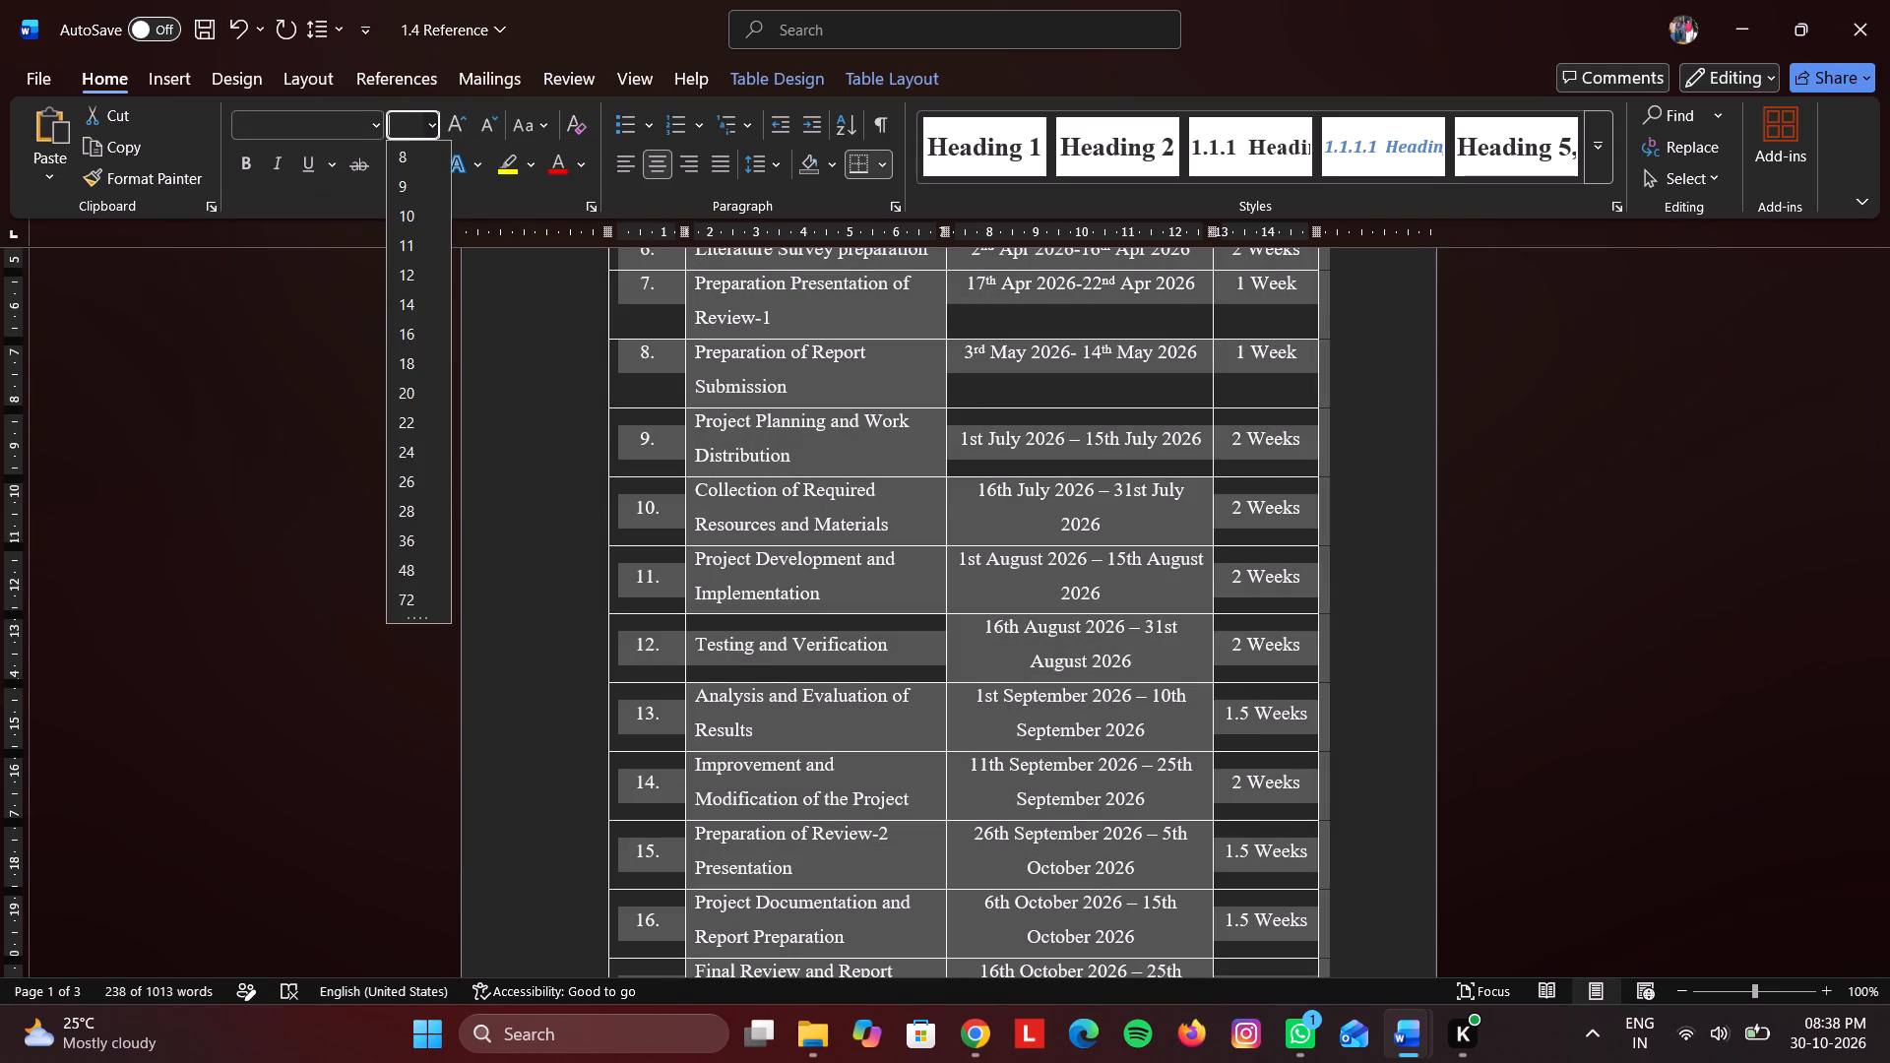
left_click(409, 277)
left_click(913, 517)
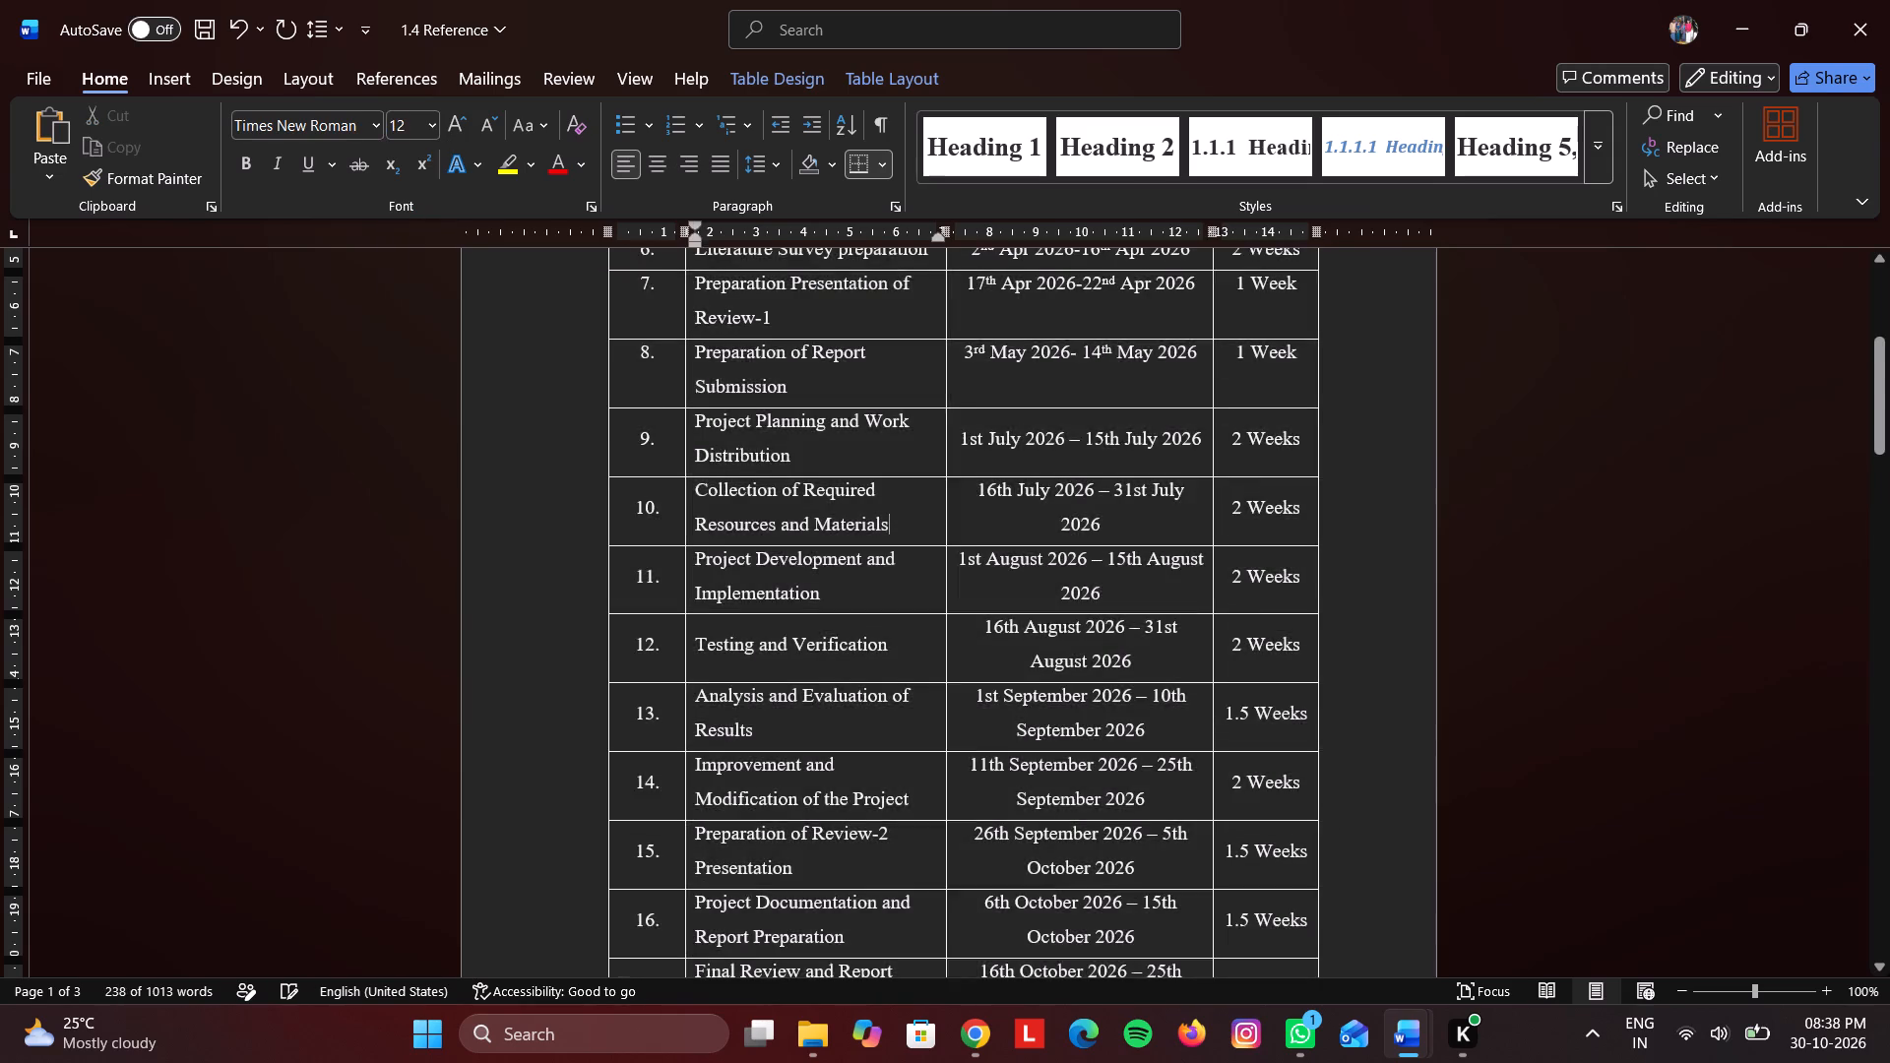
Examine the reformatted chart and check the line spacing setting applied to its text.
scroll(914, 517, "down", 11)
scroll(914, 517, "up", 16)
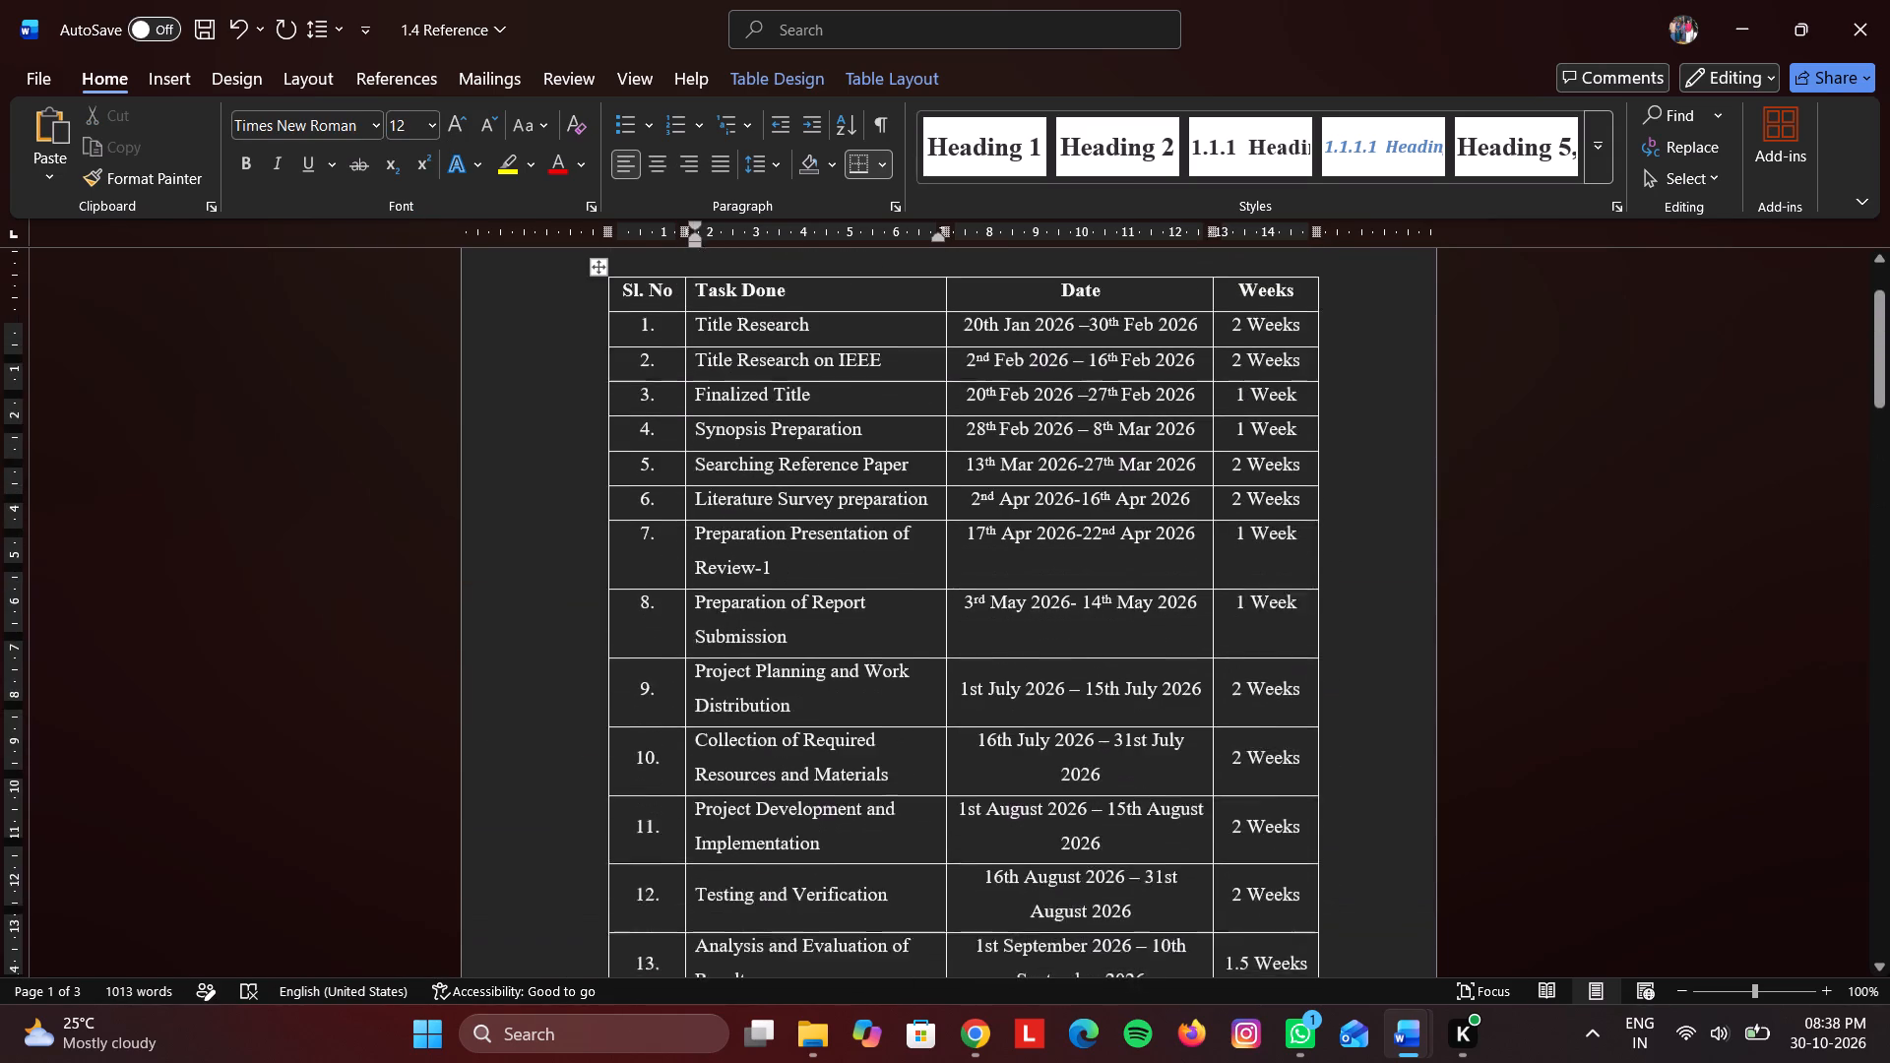
scroll(914, 517, "up", 3)
scroll(914, 517, "down", 1)
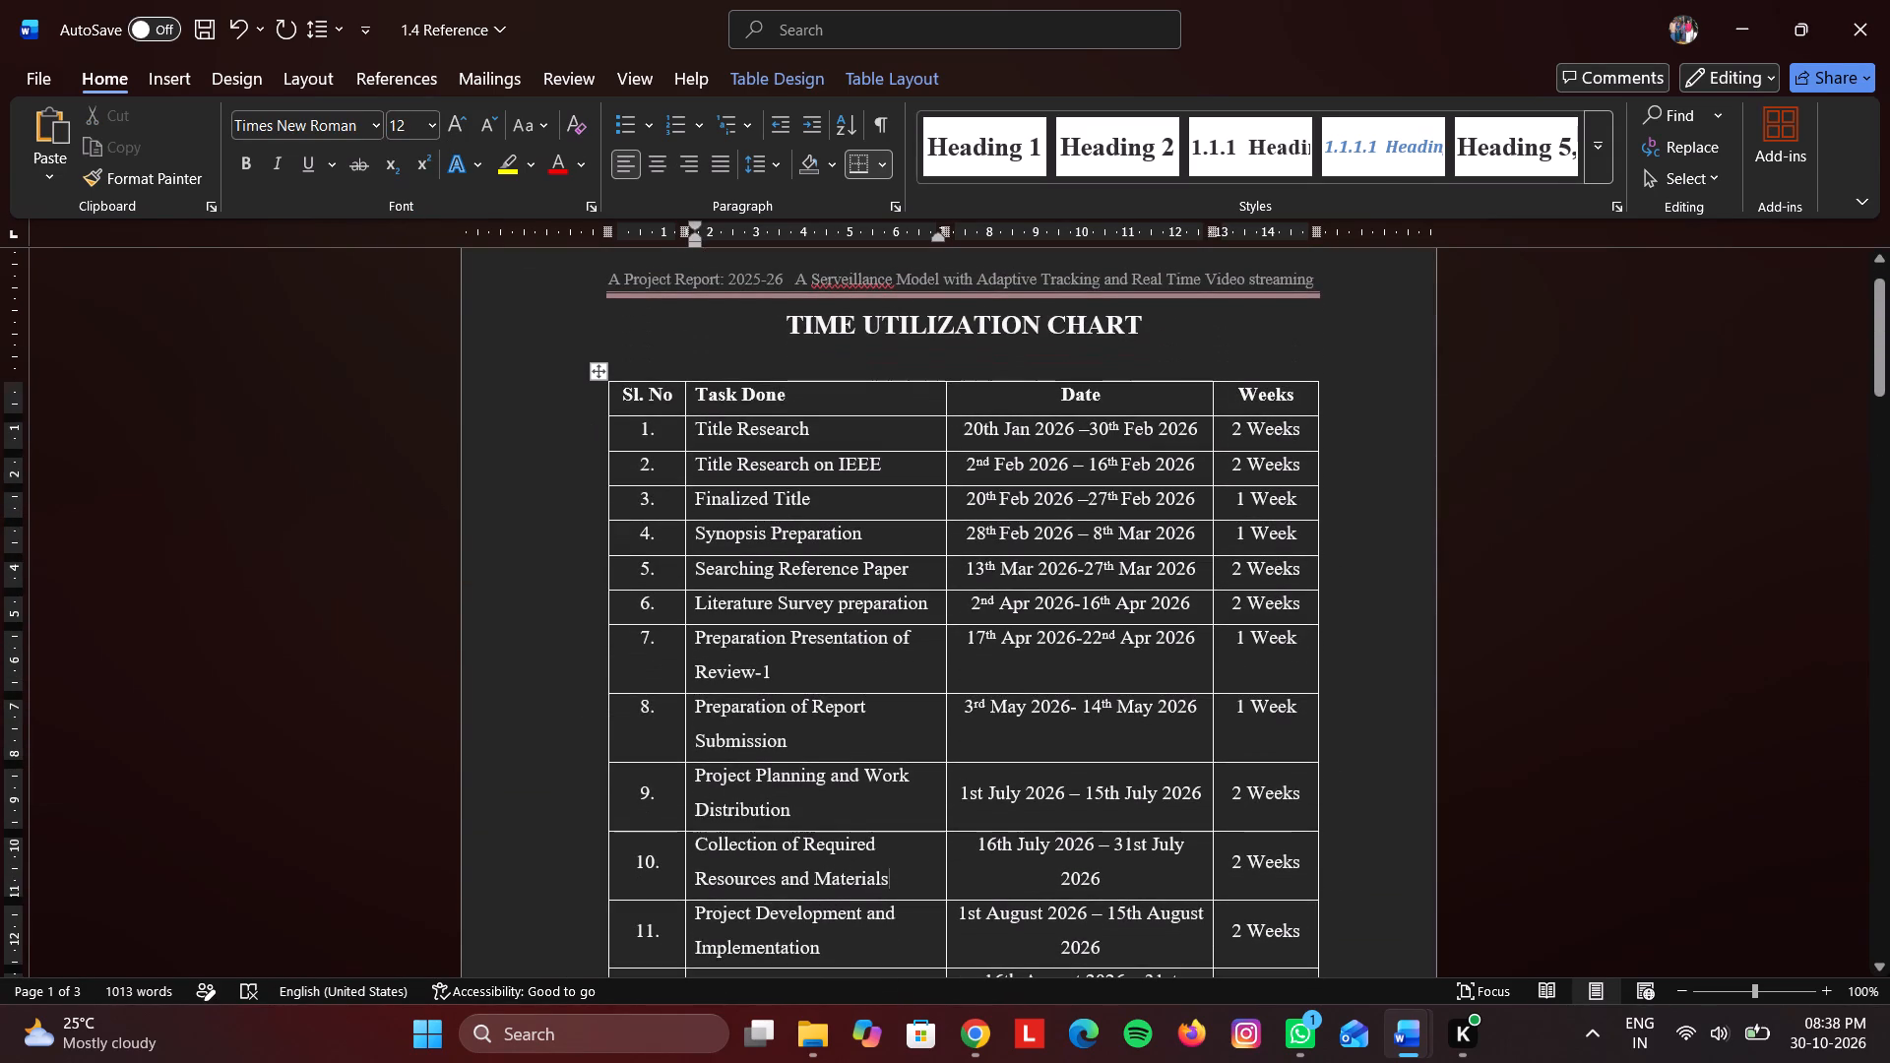
left_click(780, 177)
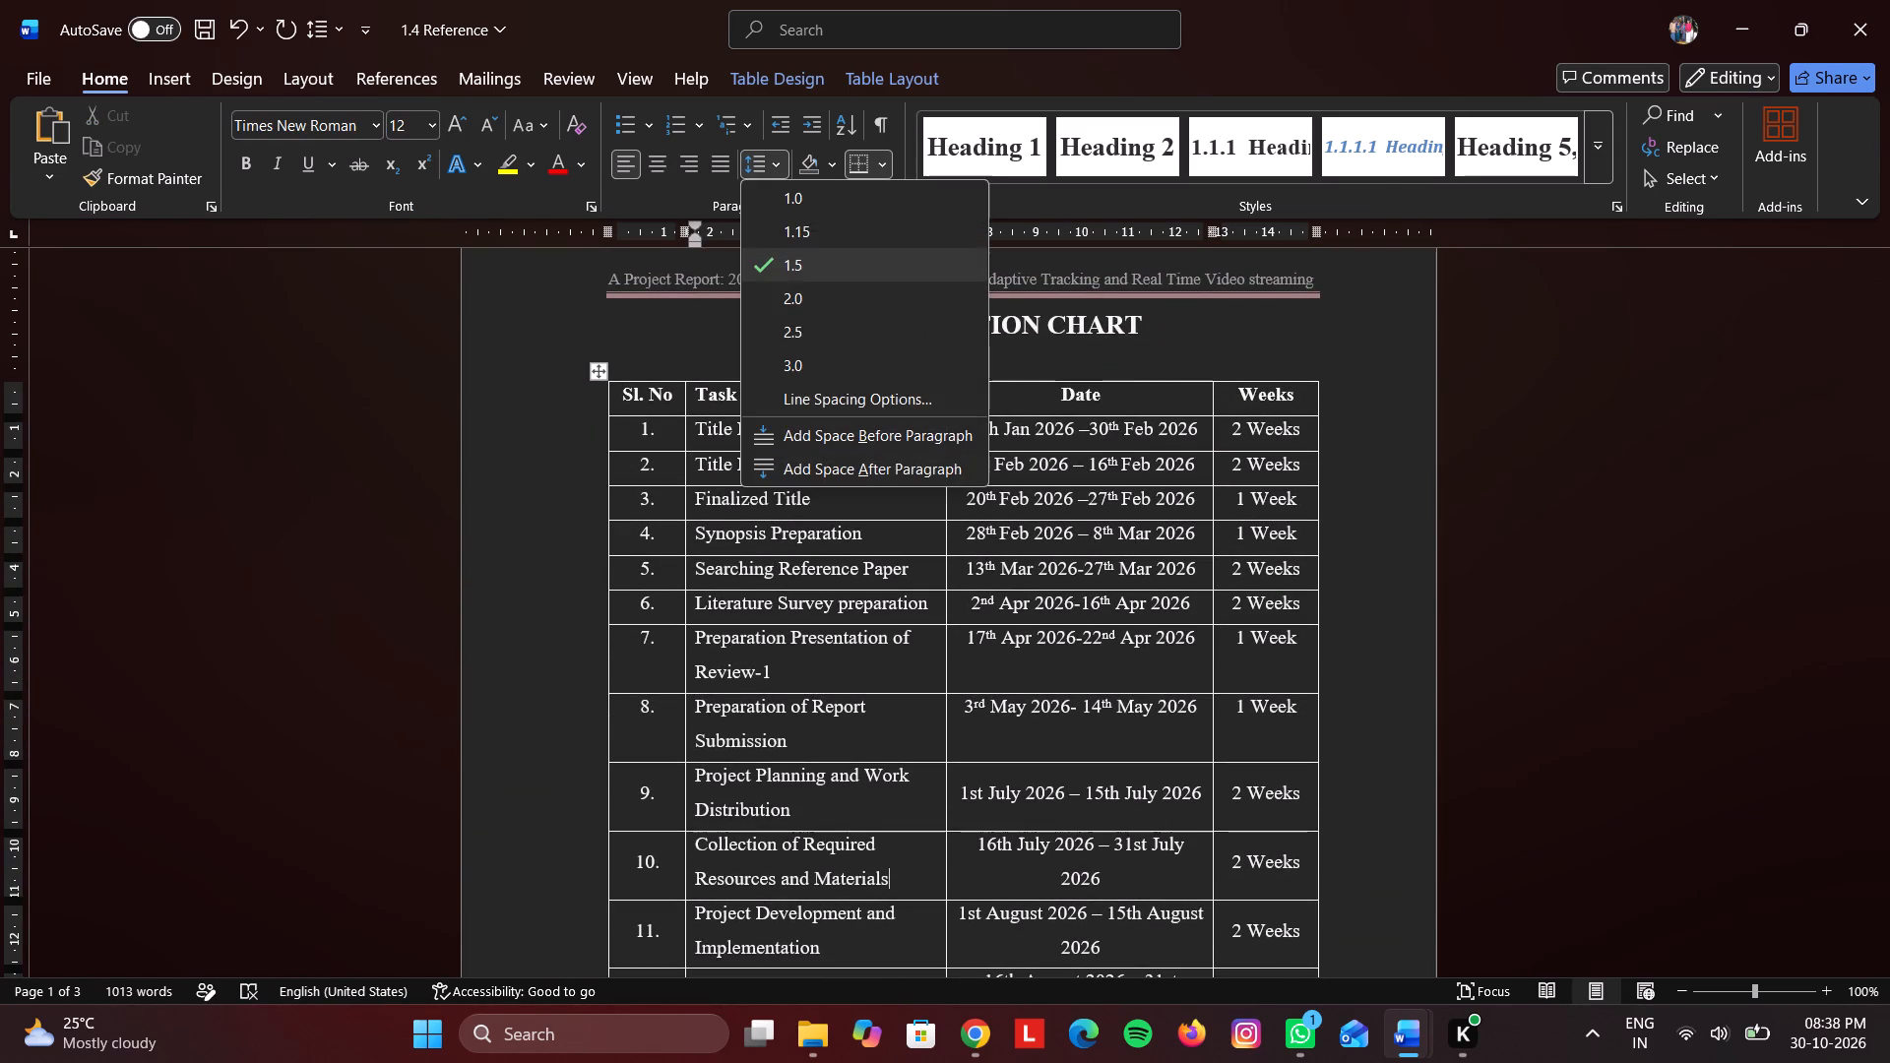
left_click(780, 177)
left_click(775, 457)
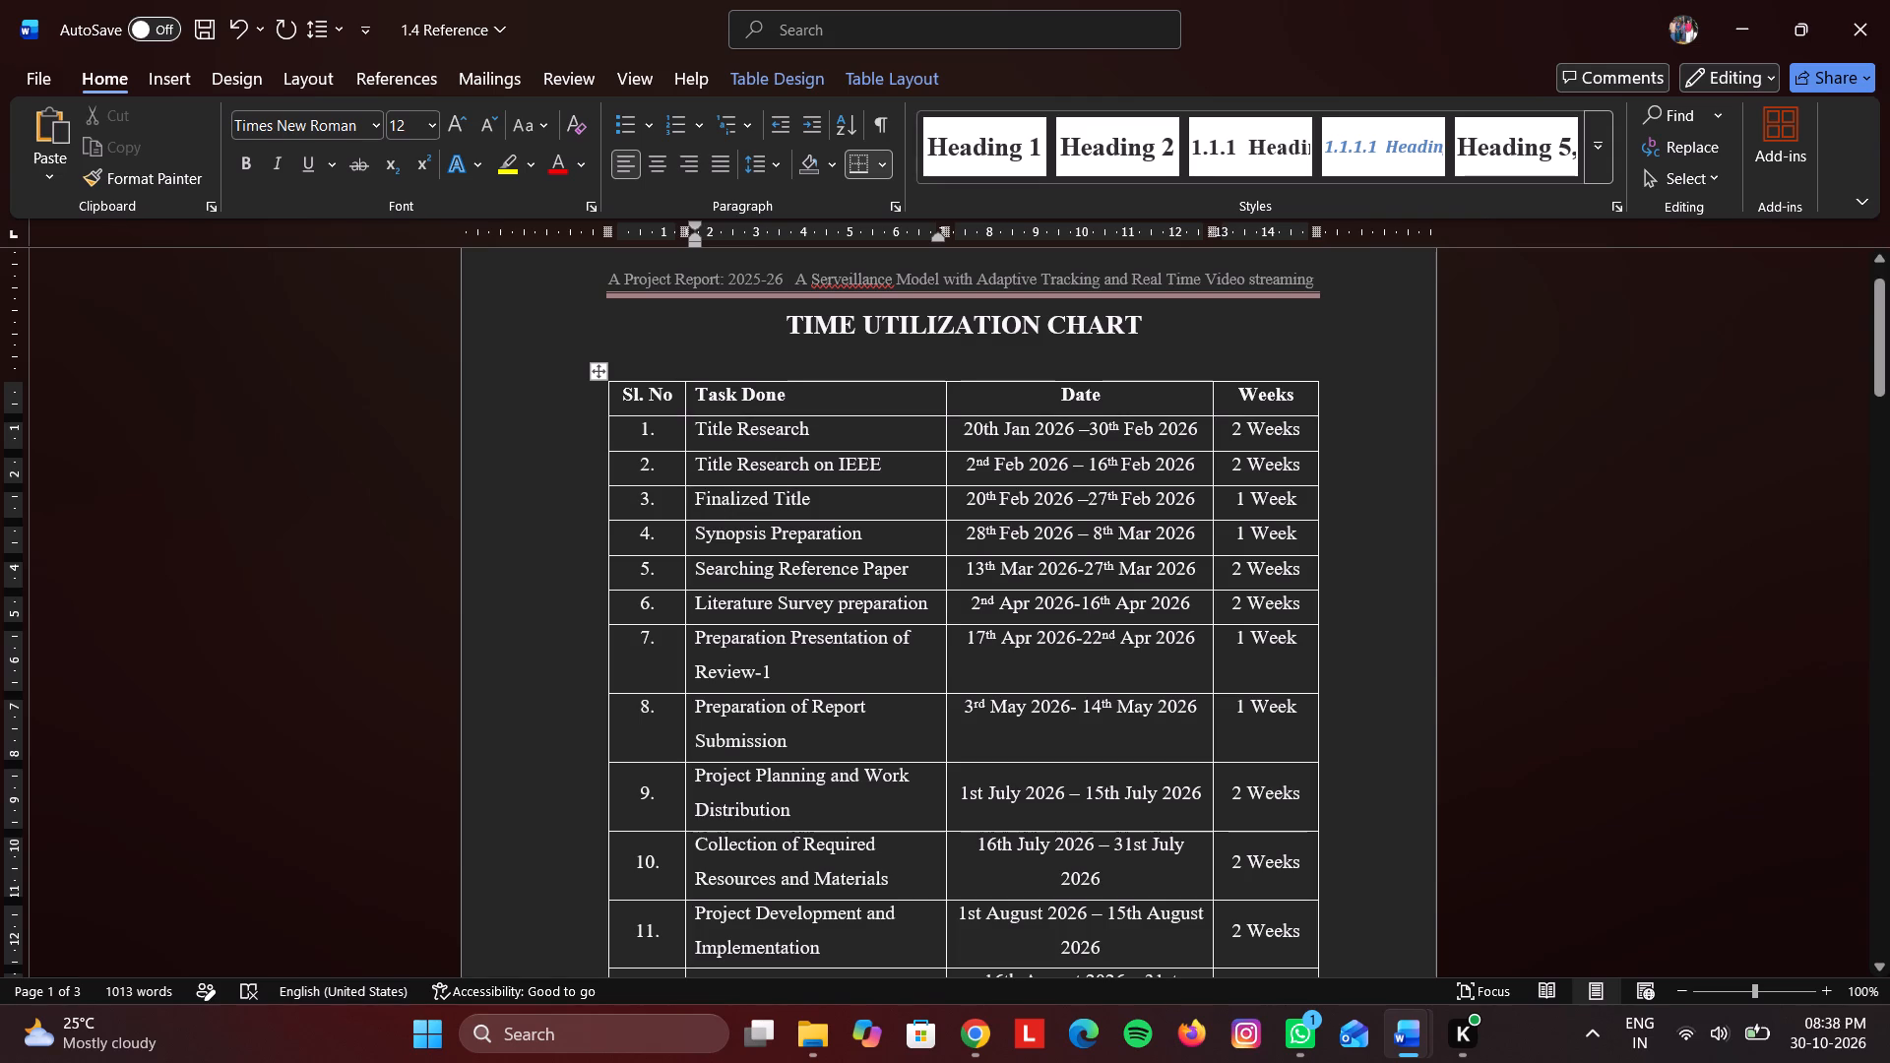
Increase the font size of the chart's header row to 14.
left_click_drag(620, 392, 1227, 403)
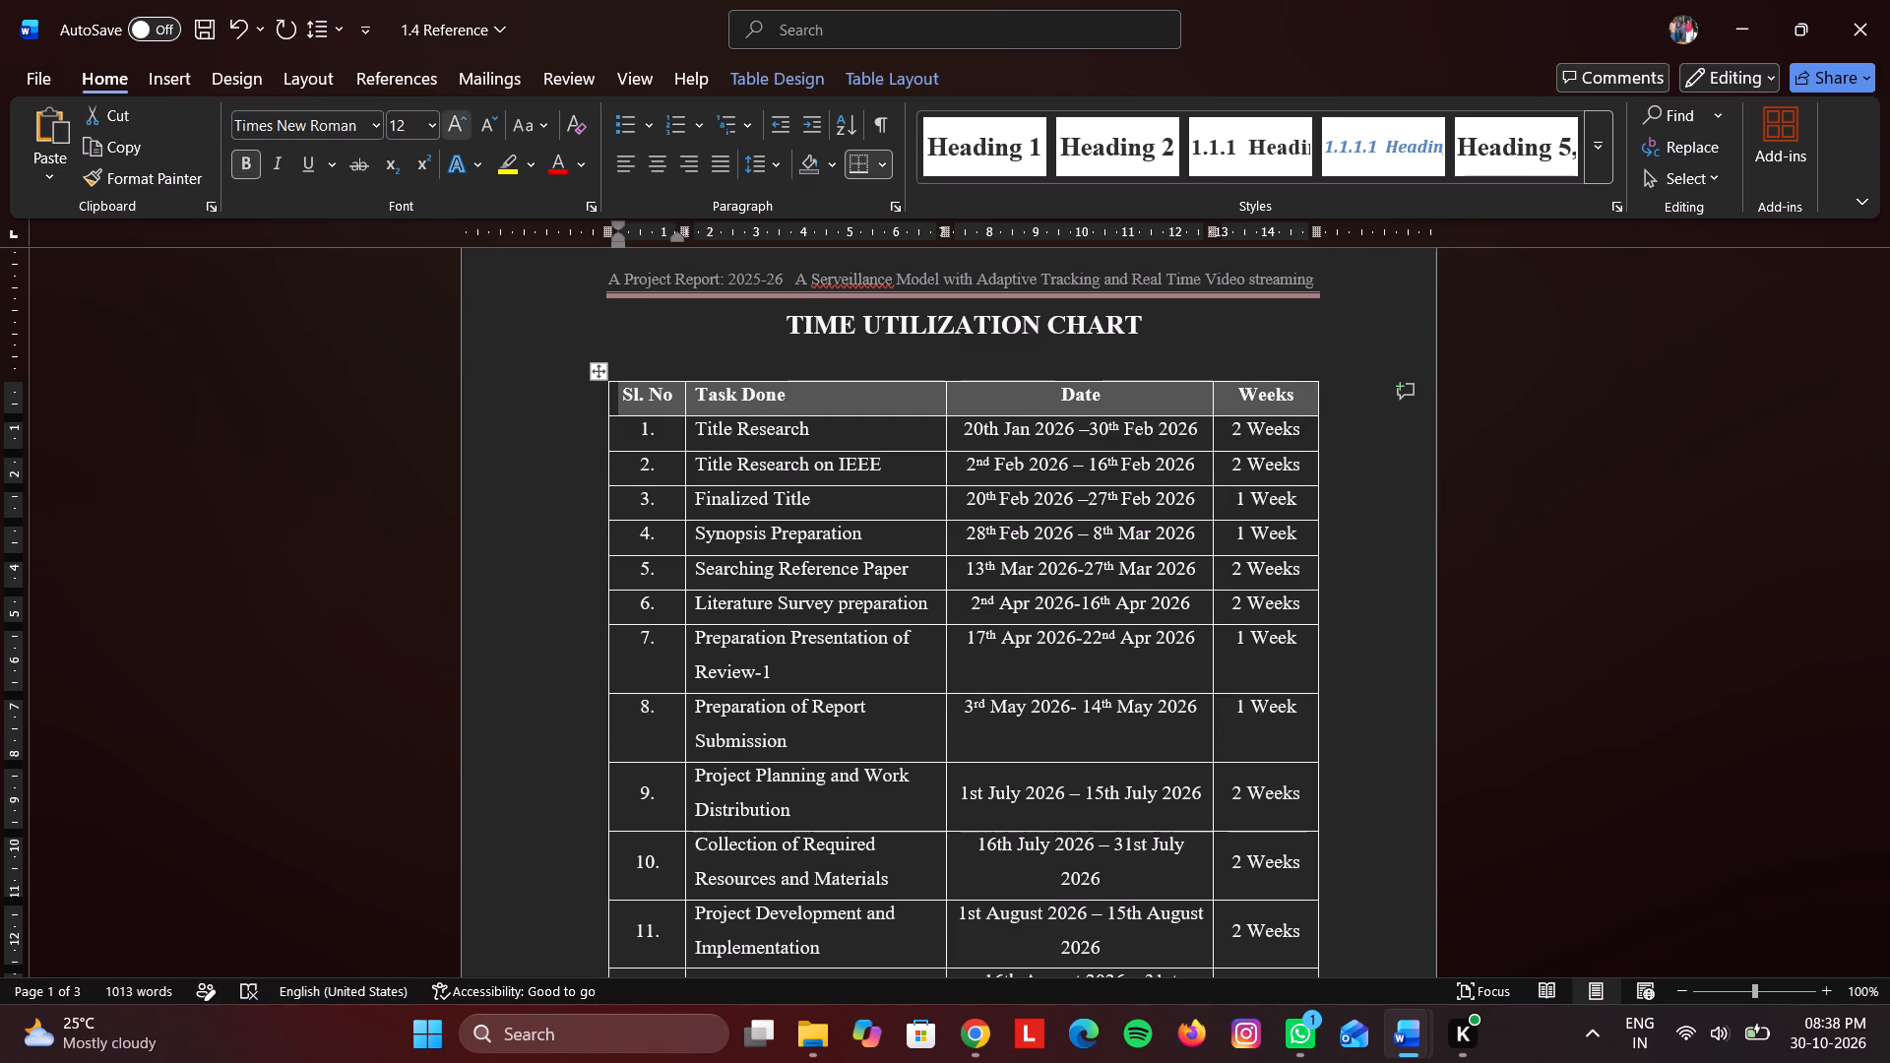
left_click(452, 128)
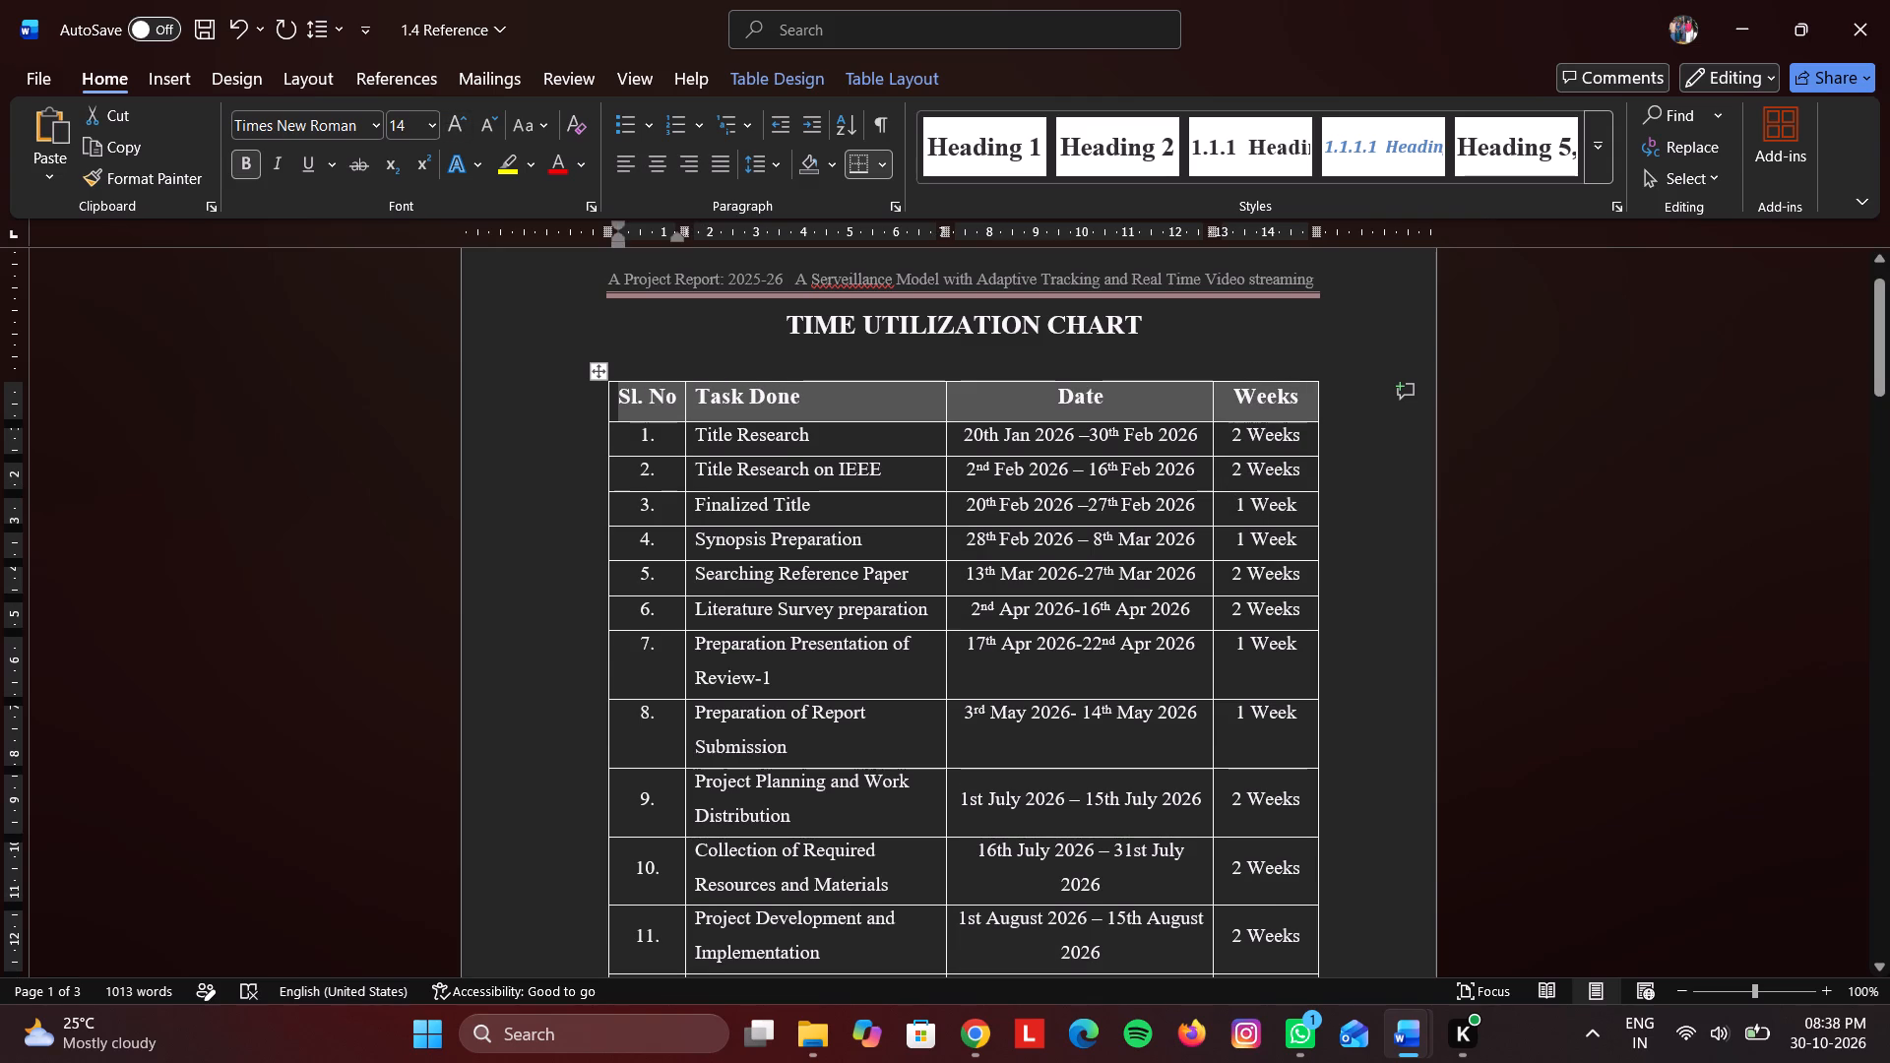
scroll(1069, 351, "down", 6)
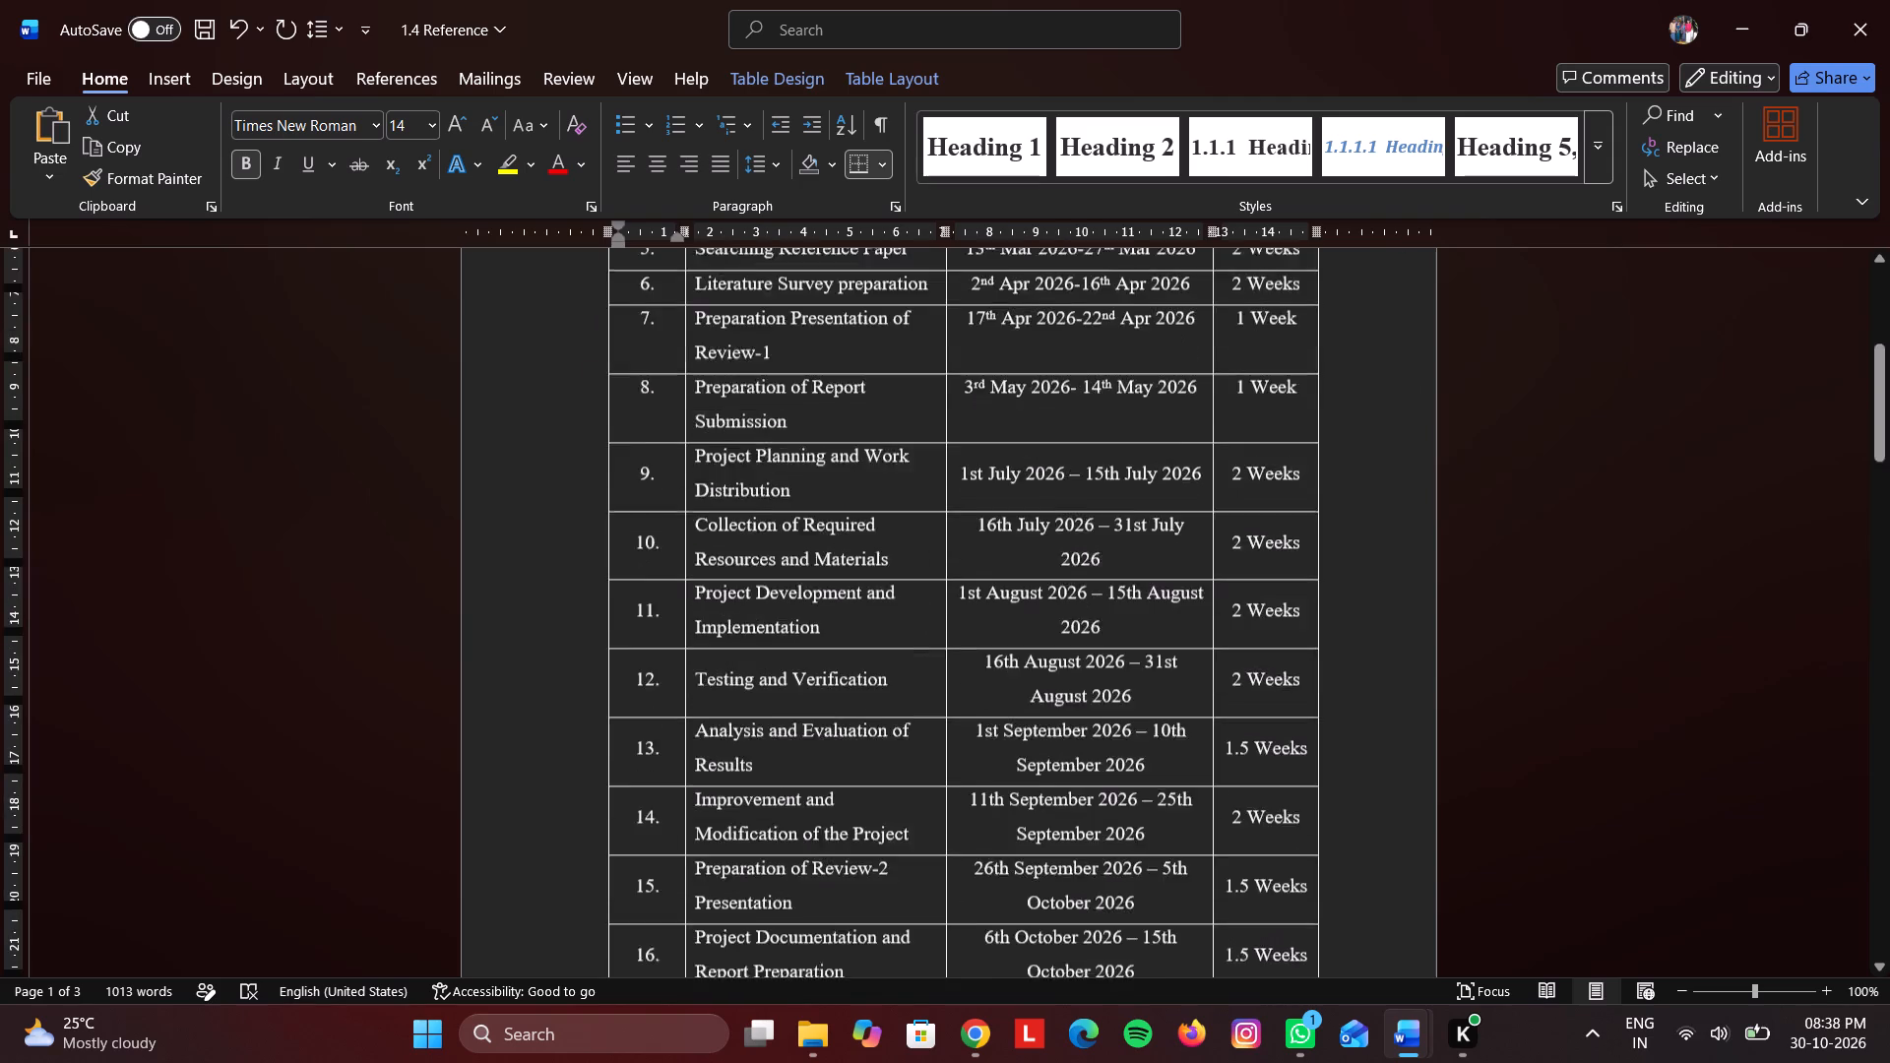
scroll(1069, 351, "down", 8)
scroll(1069, 351, "up", 12)
scroll(991, 295, "up", 2)
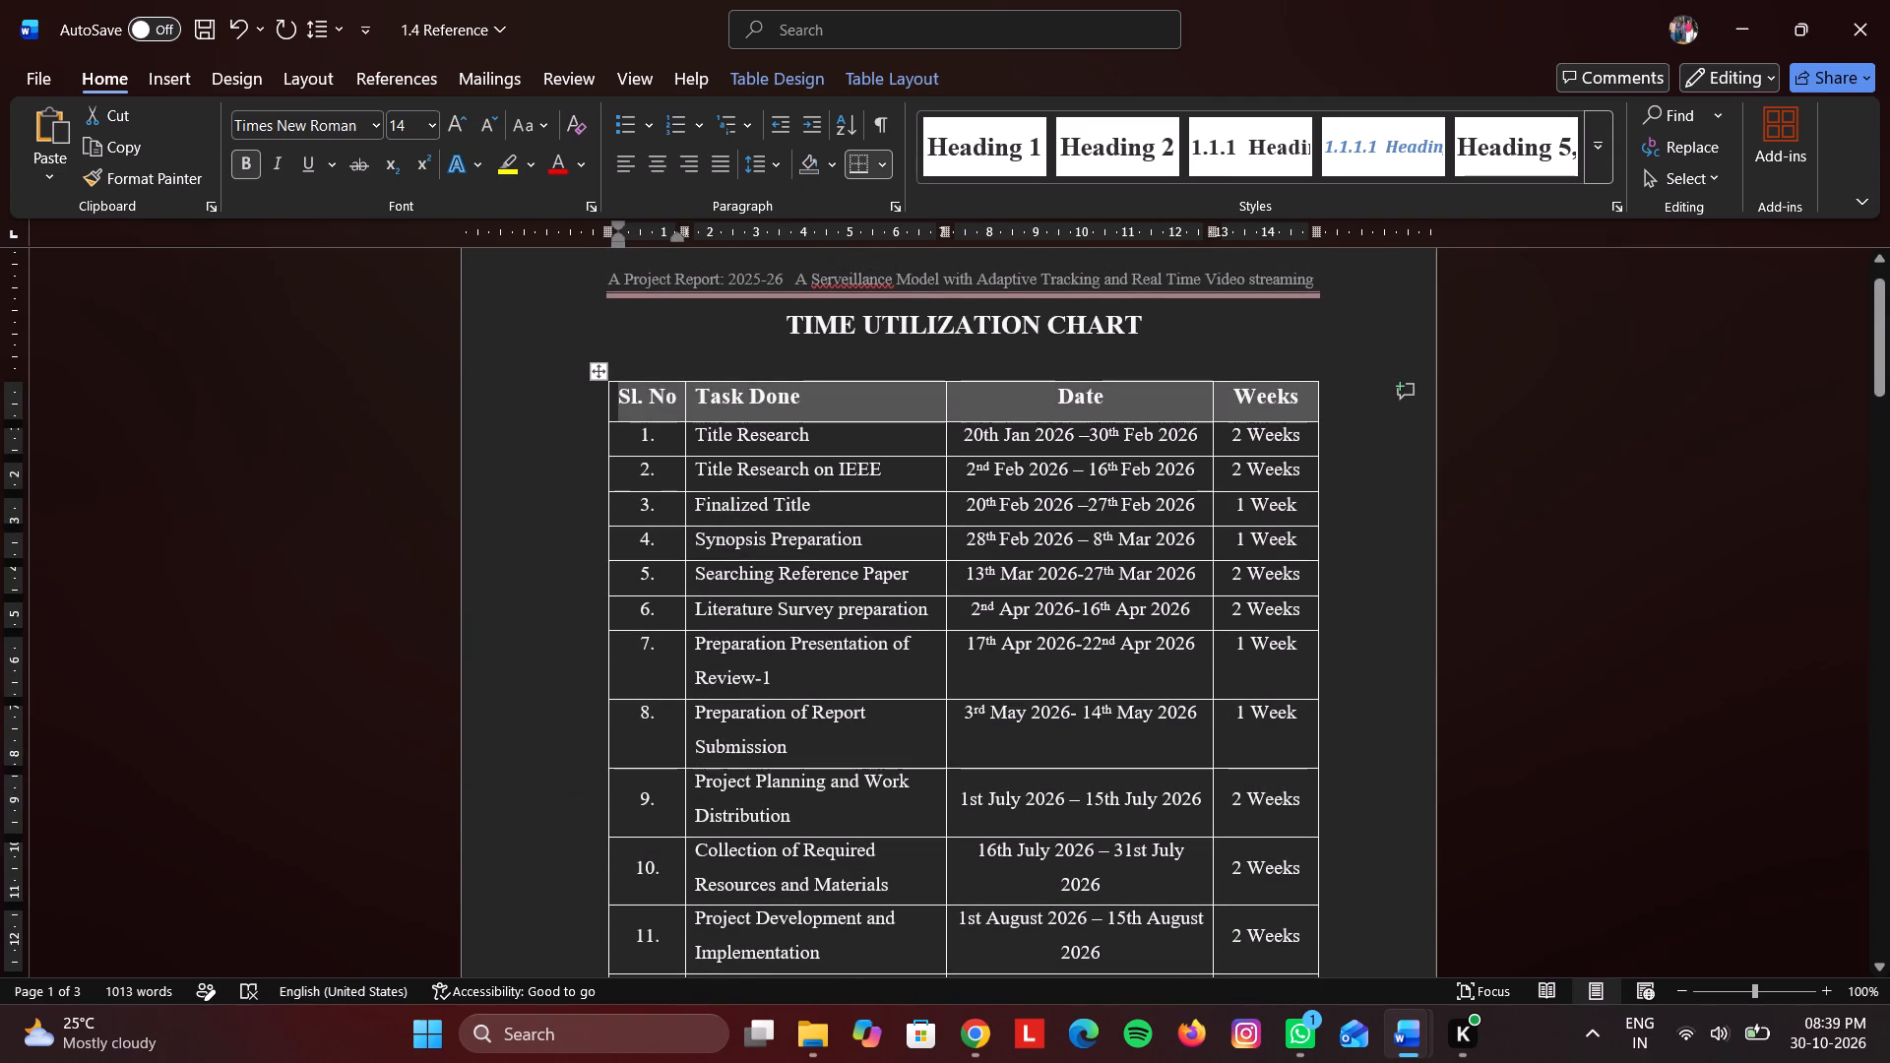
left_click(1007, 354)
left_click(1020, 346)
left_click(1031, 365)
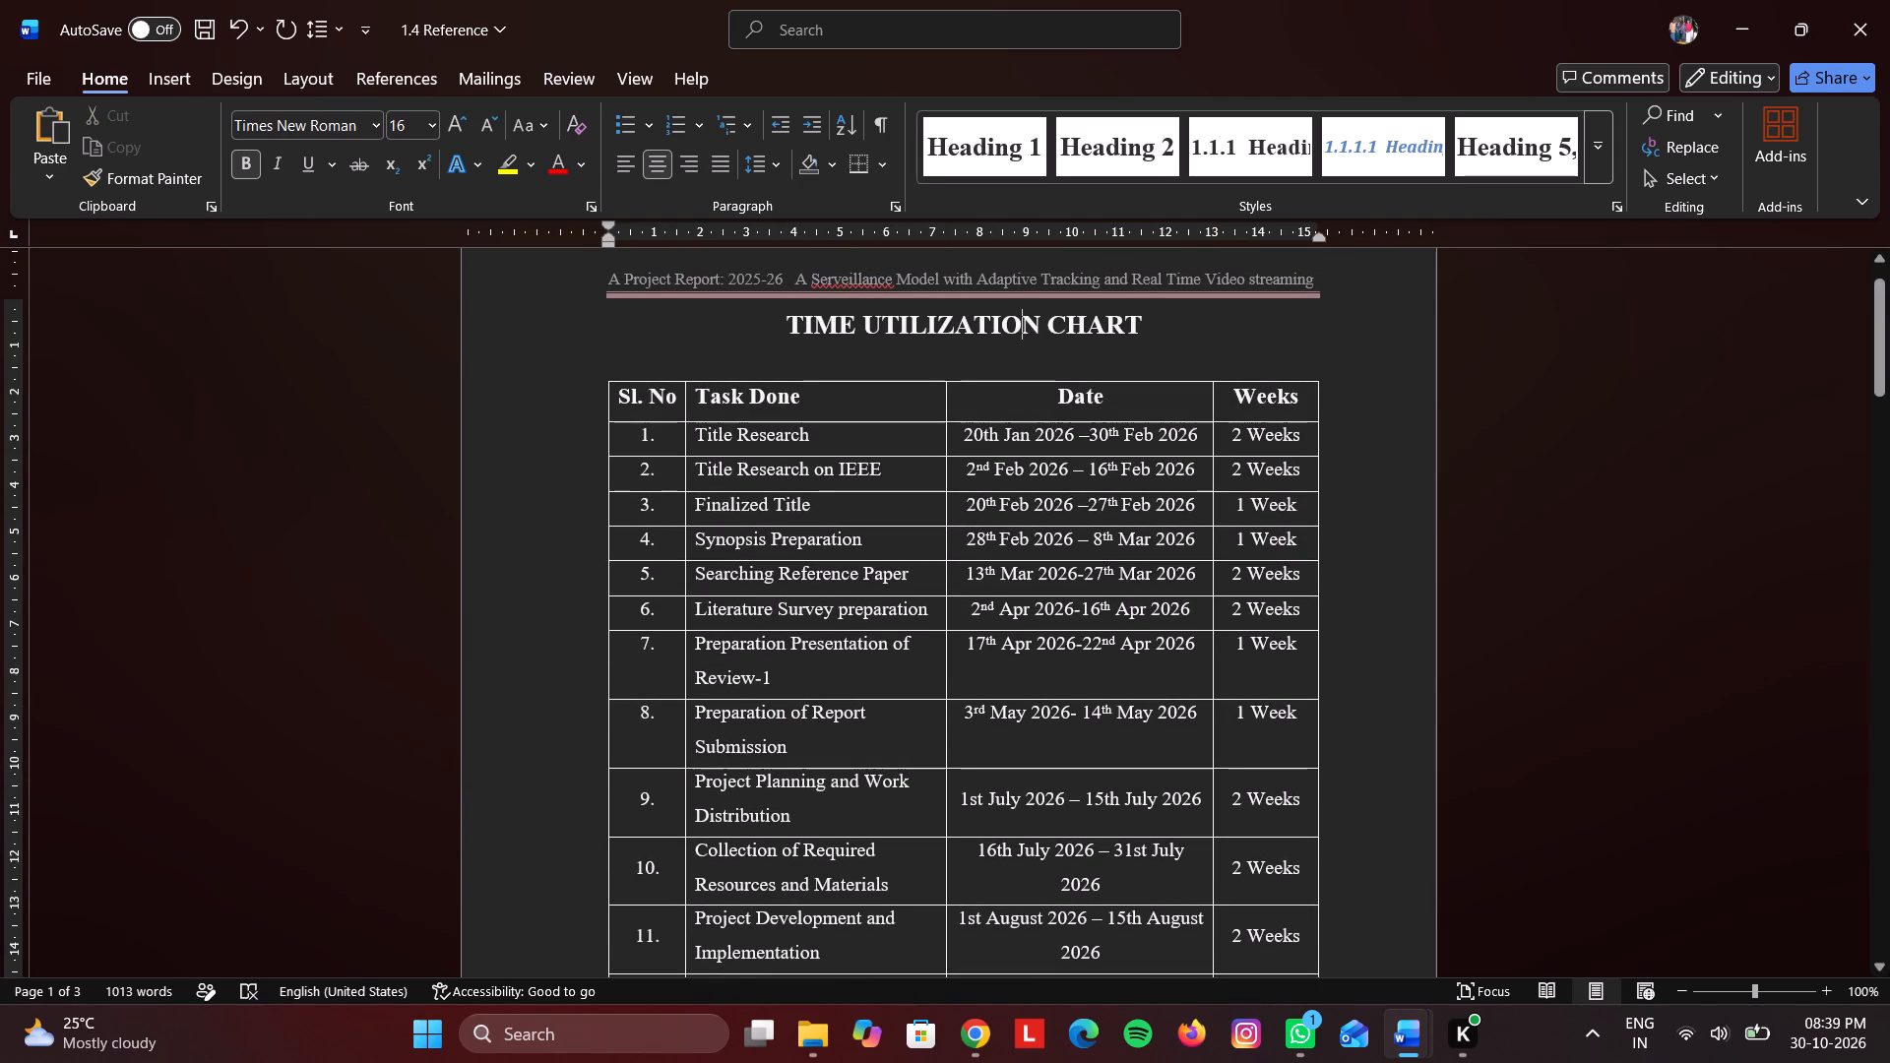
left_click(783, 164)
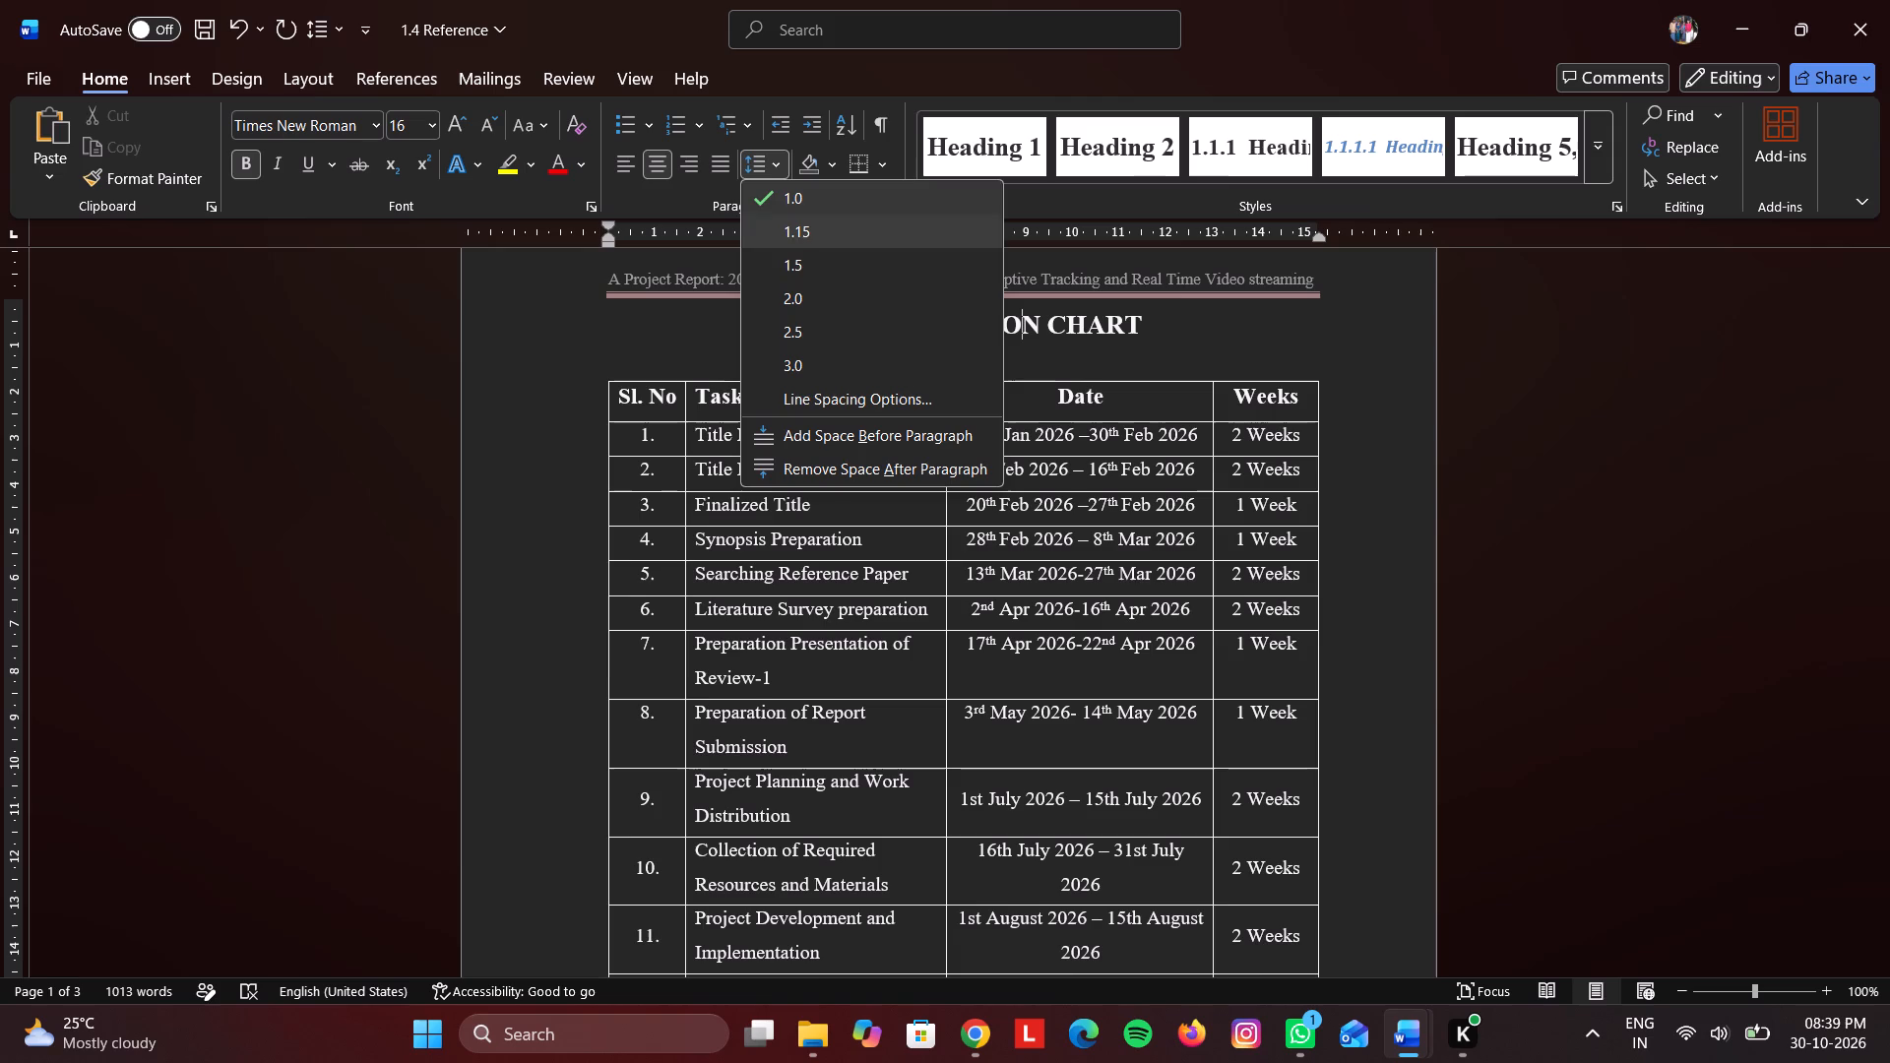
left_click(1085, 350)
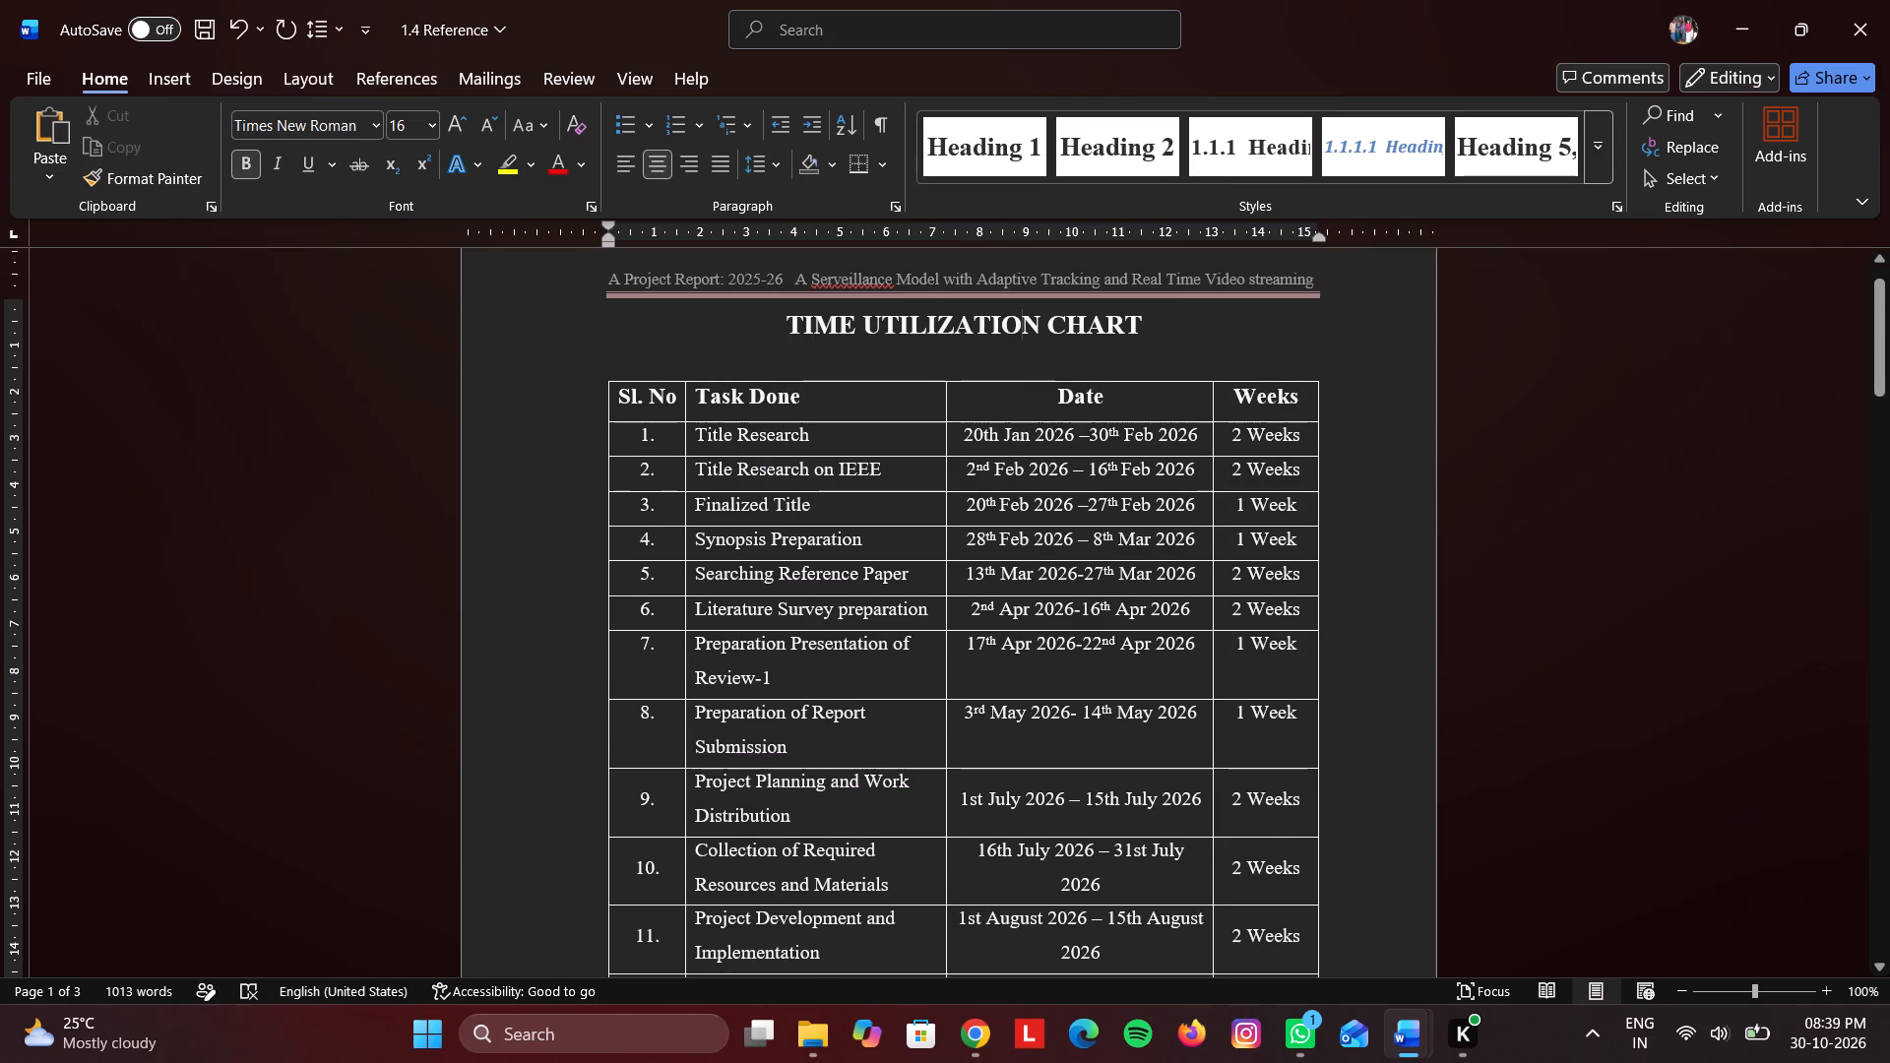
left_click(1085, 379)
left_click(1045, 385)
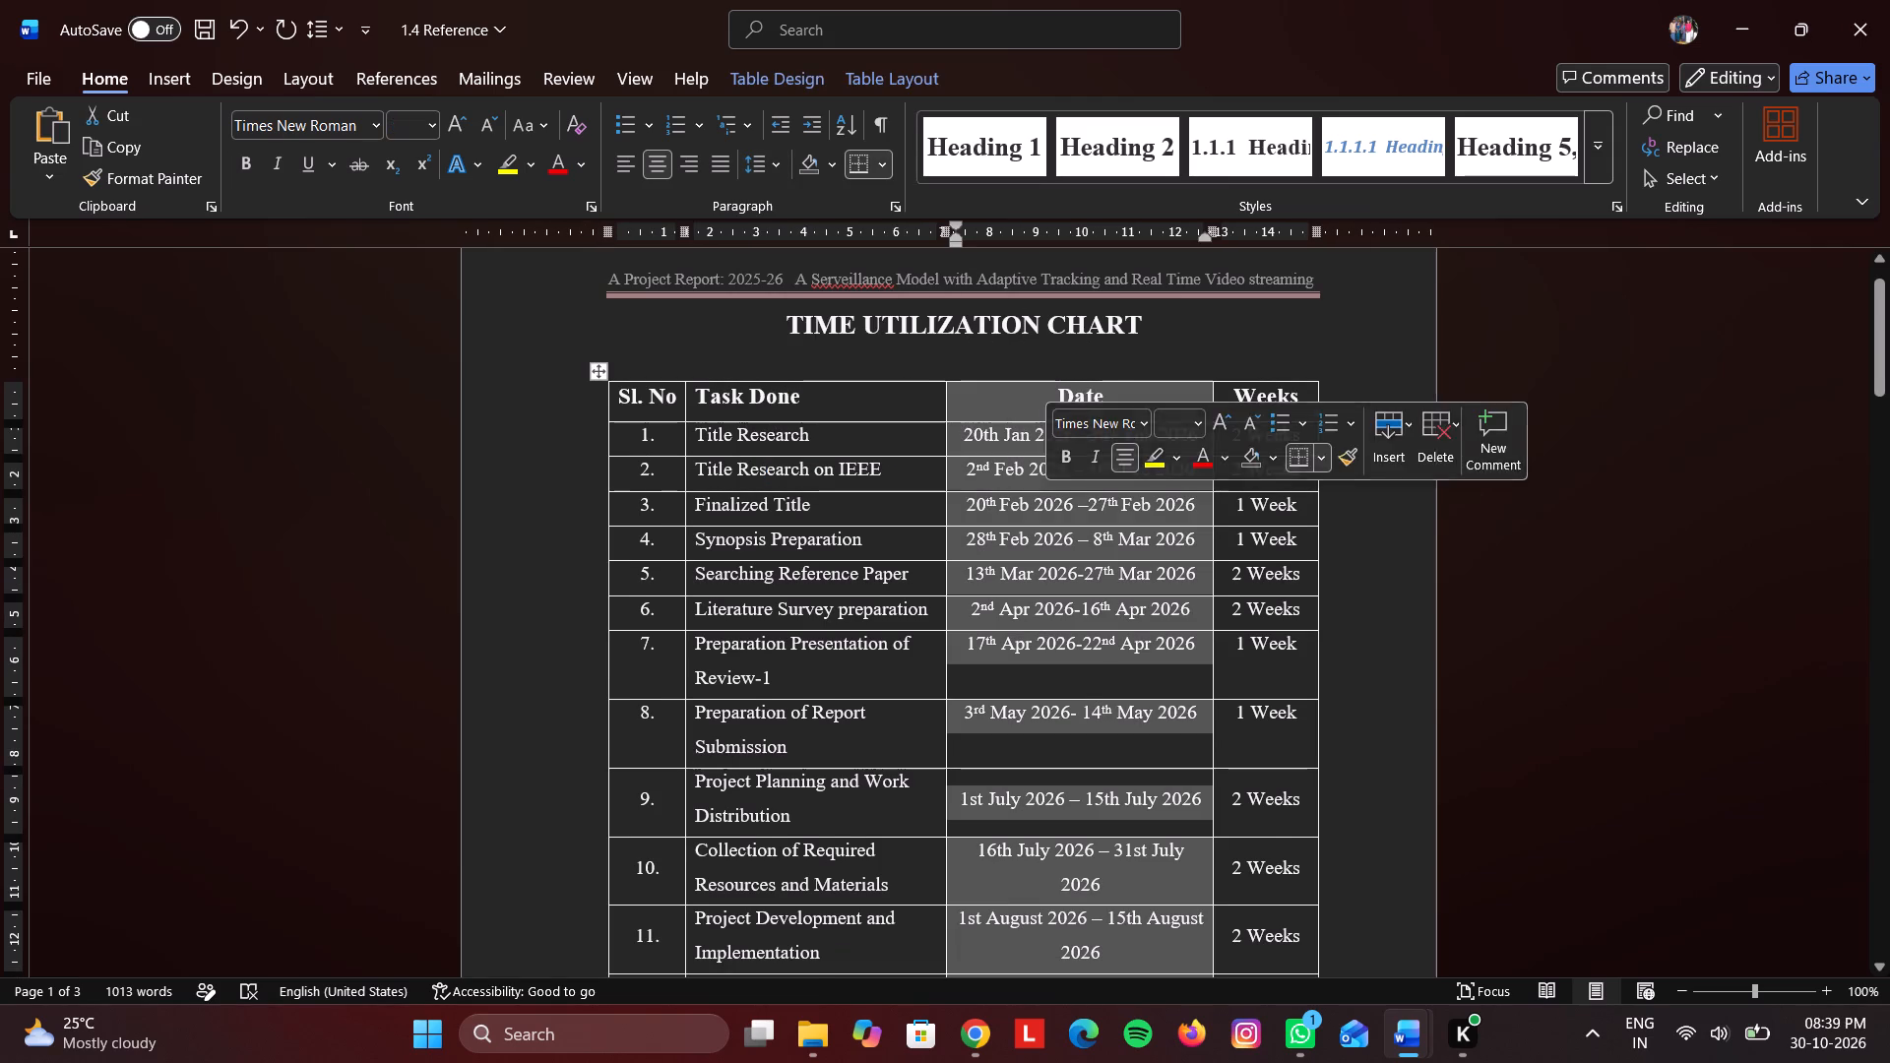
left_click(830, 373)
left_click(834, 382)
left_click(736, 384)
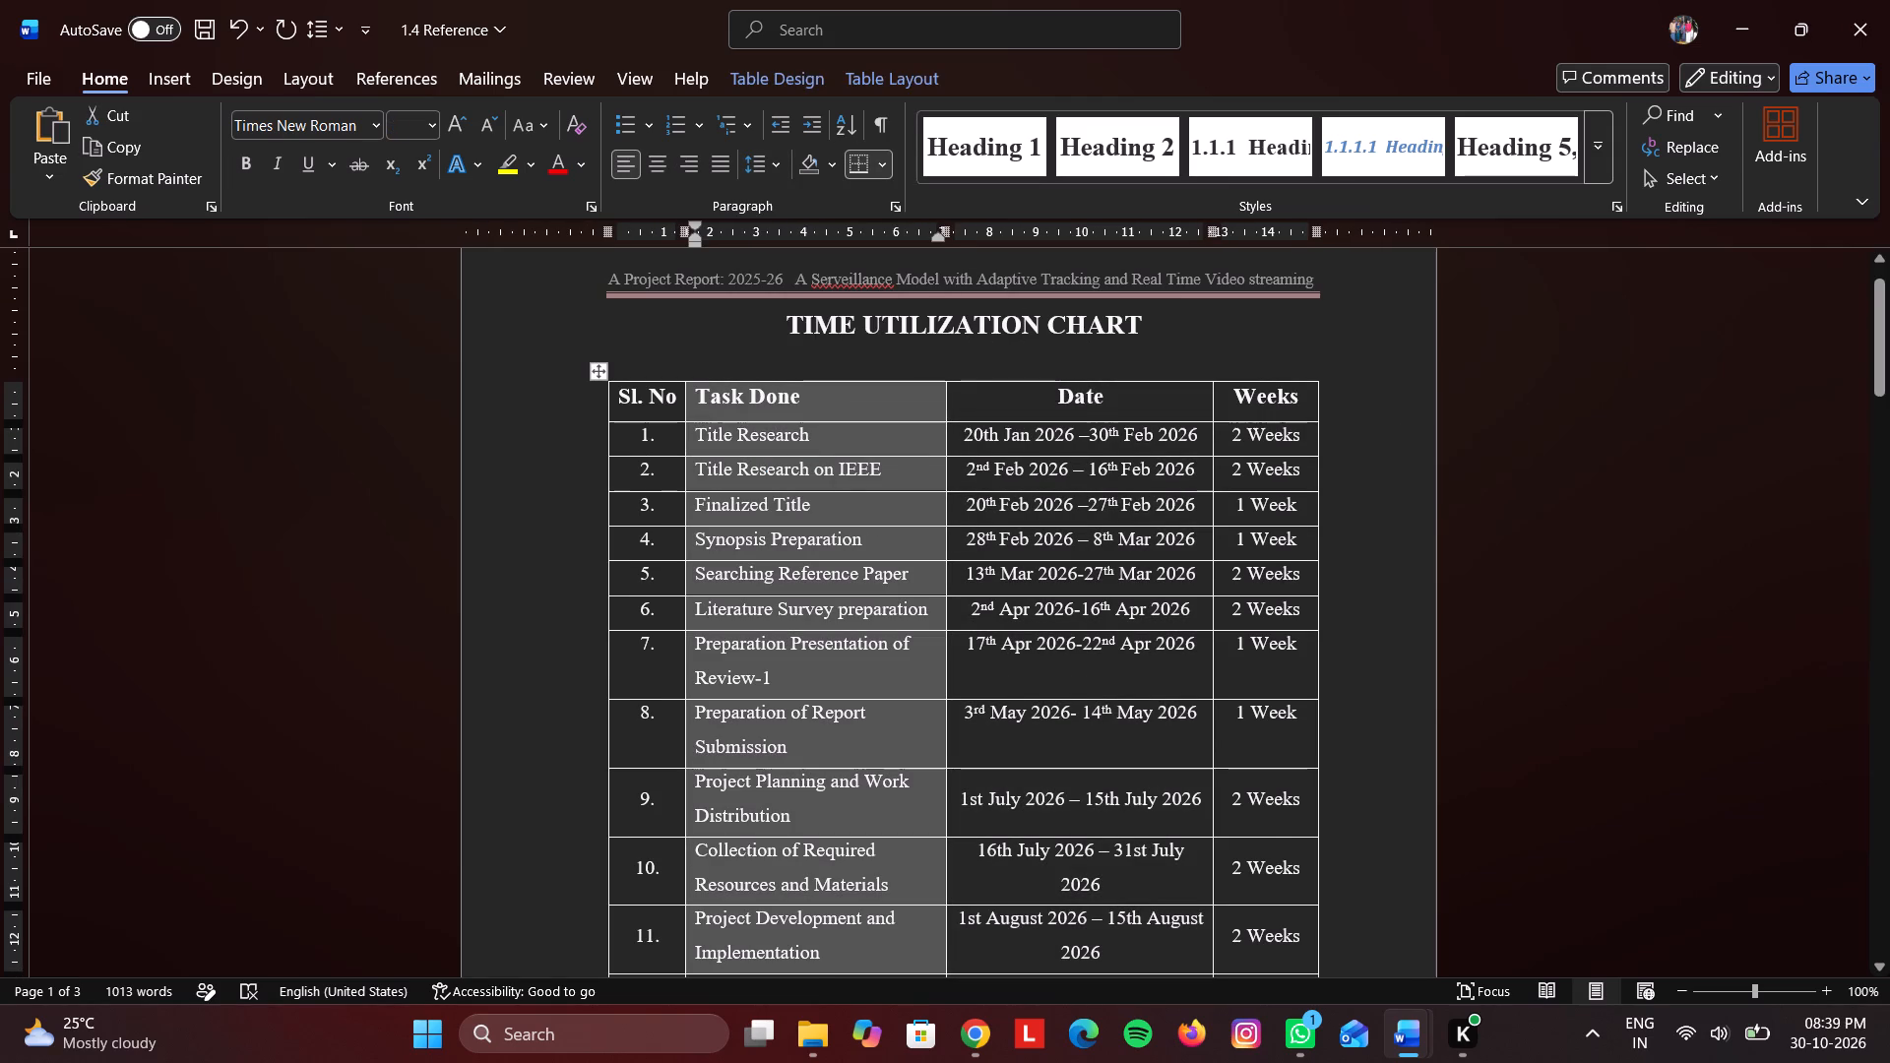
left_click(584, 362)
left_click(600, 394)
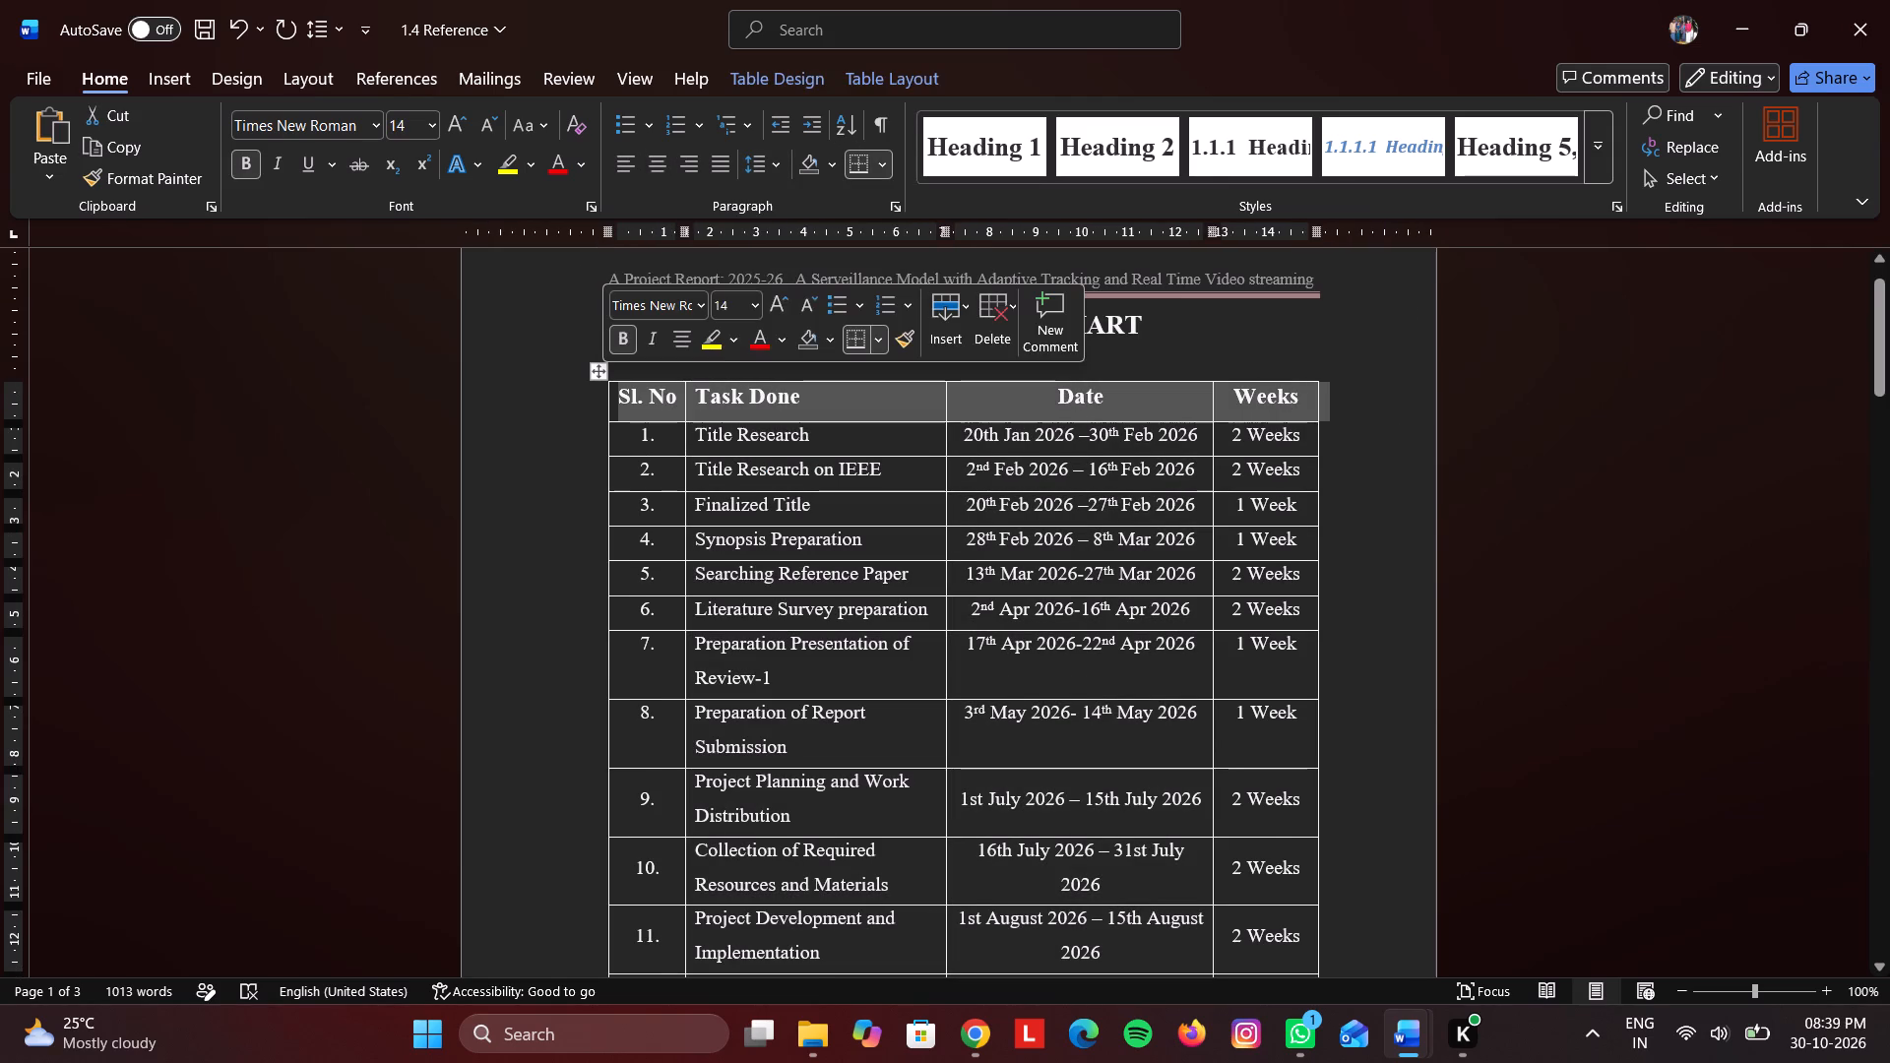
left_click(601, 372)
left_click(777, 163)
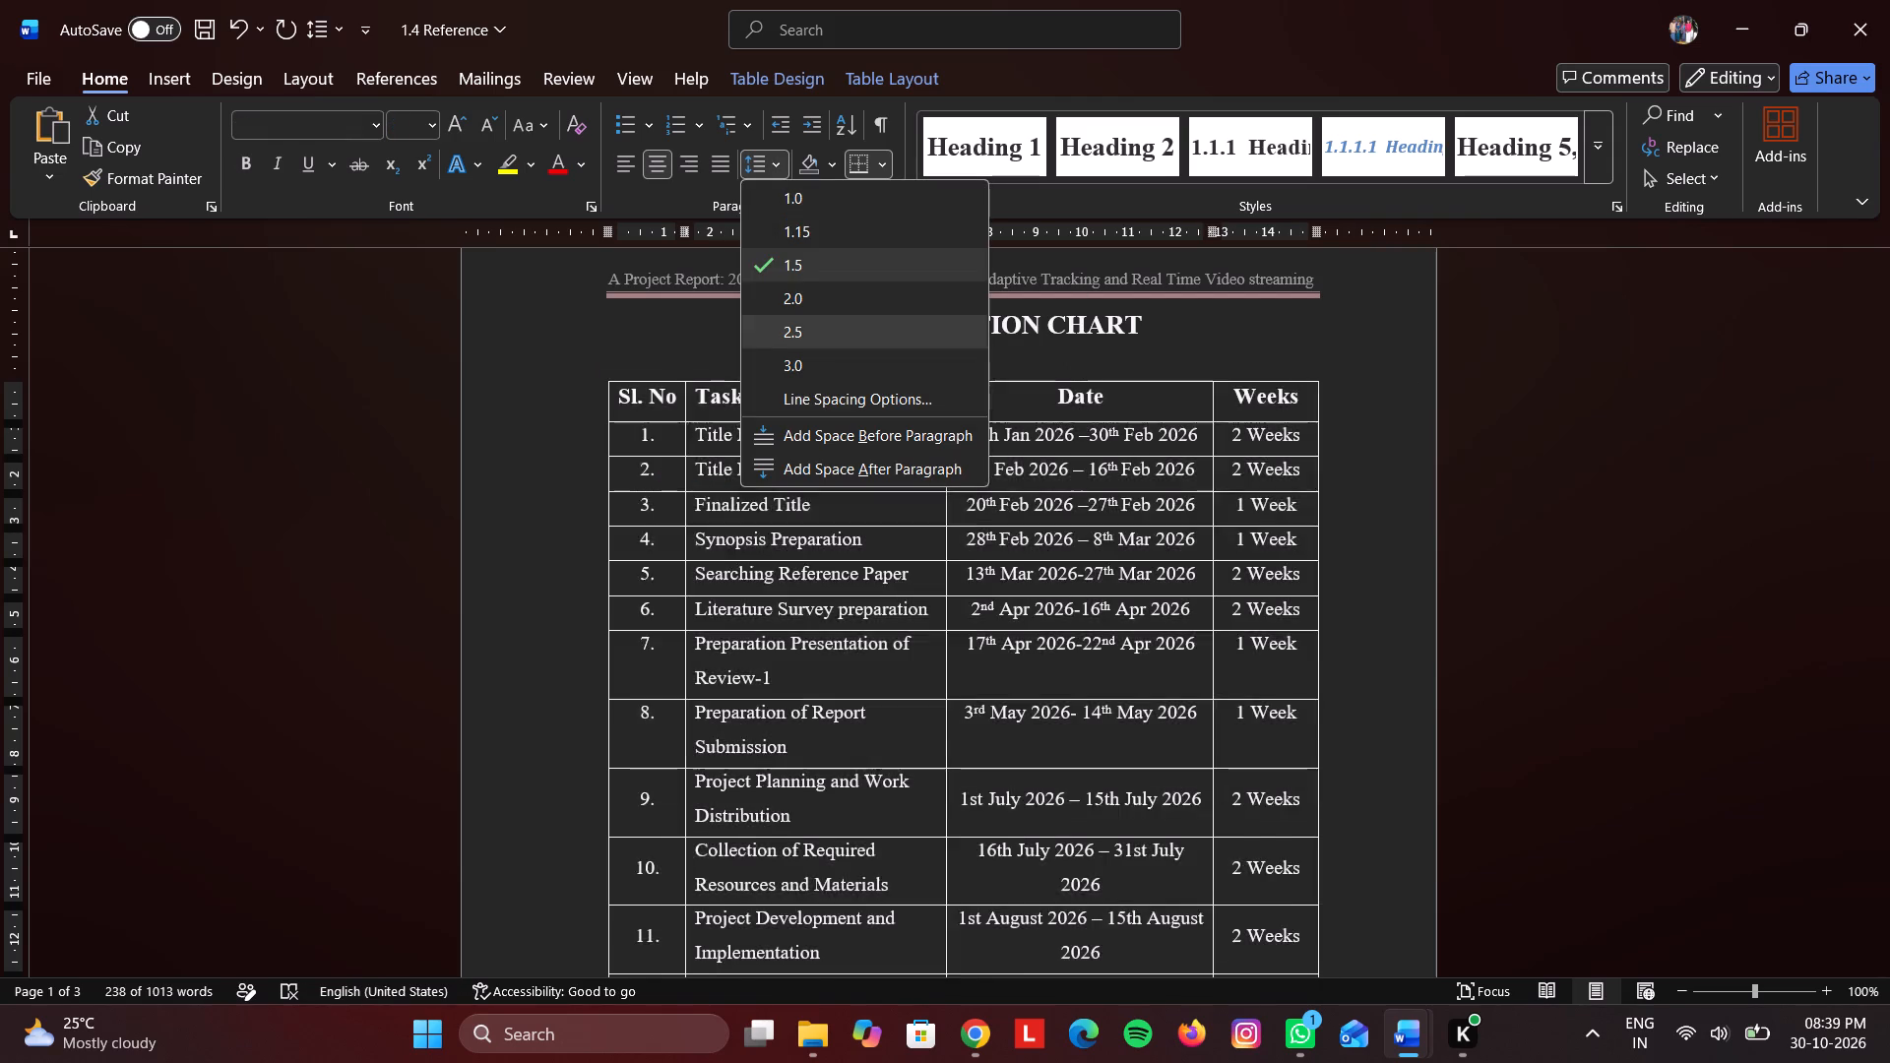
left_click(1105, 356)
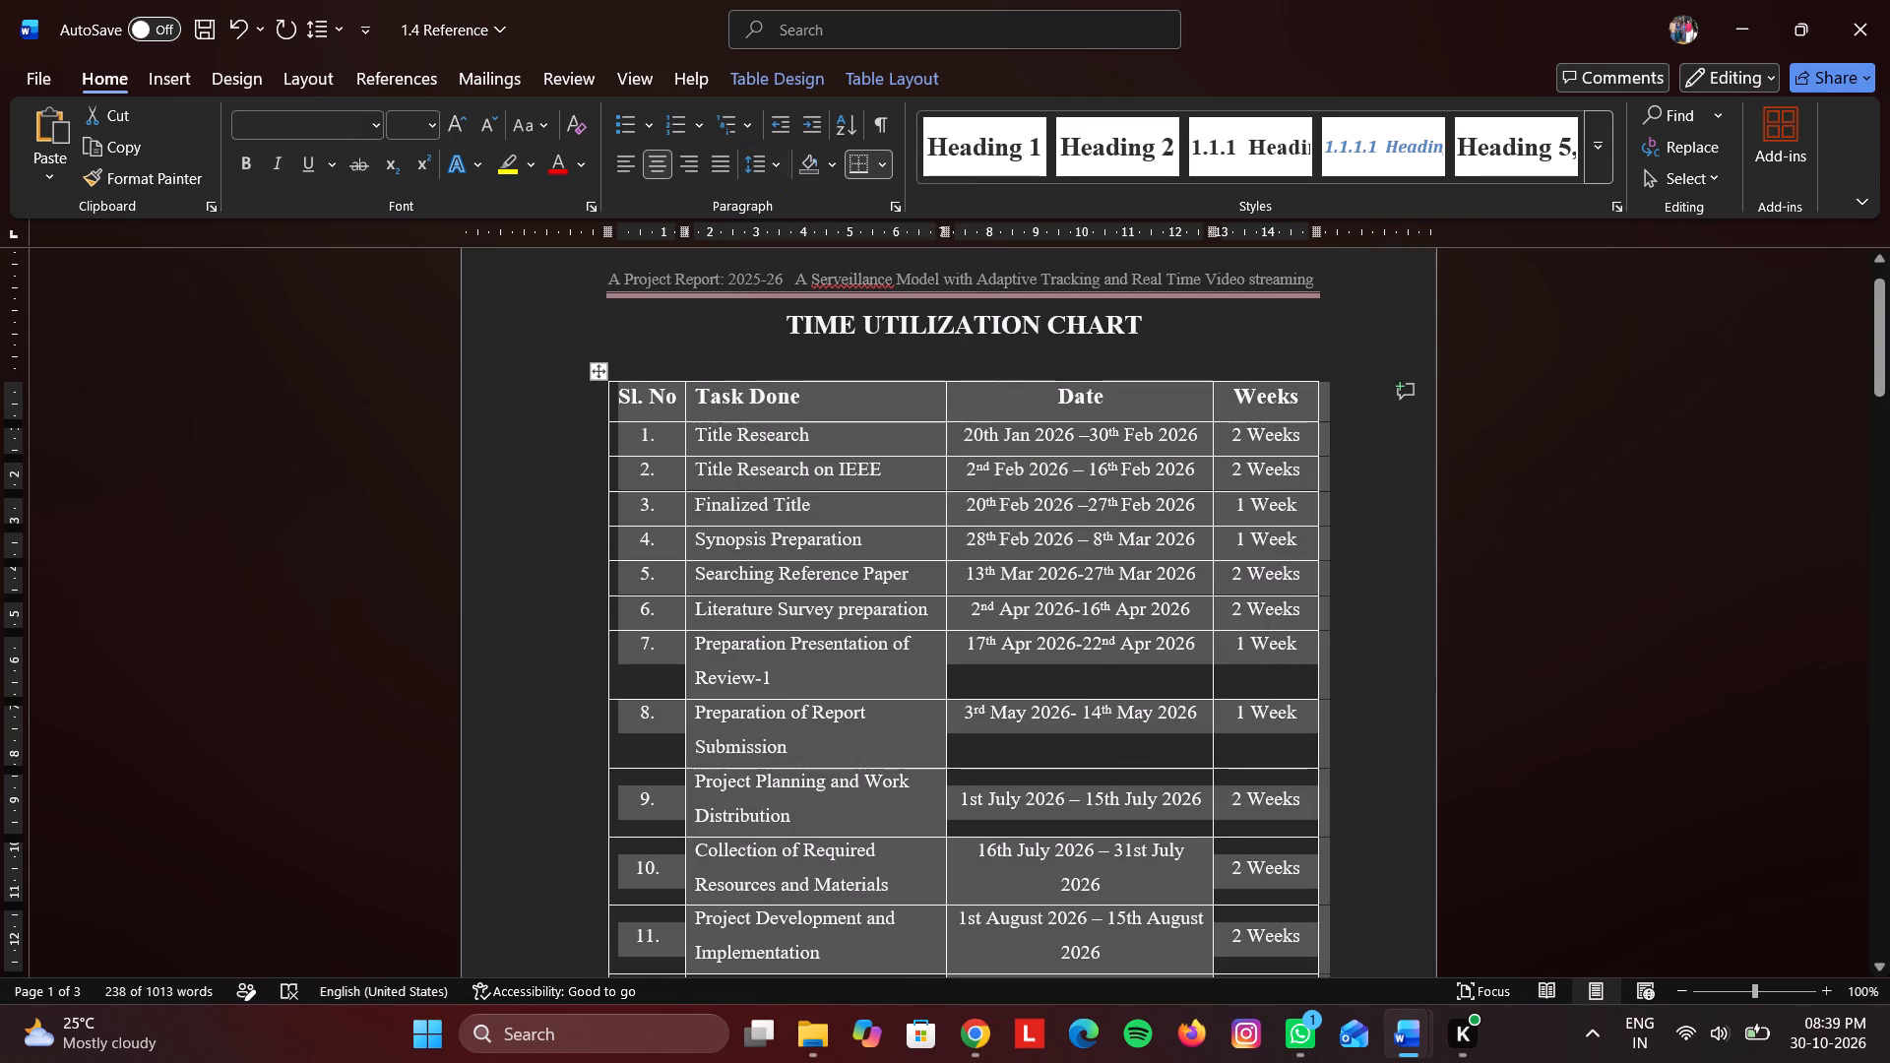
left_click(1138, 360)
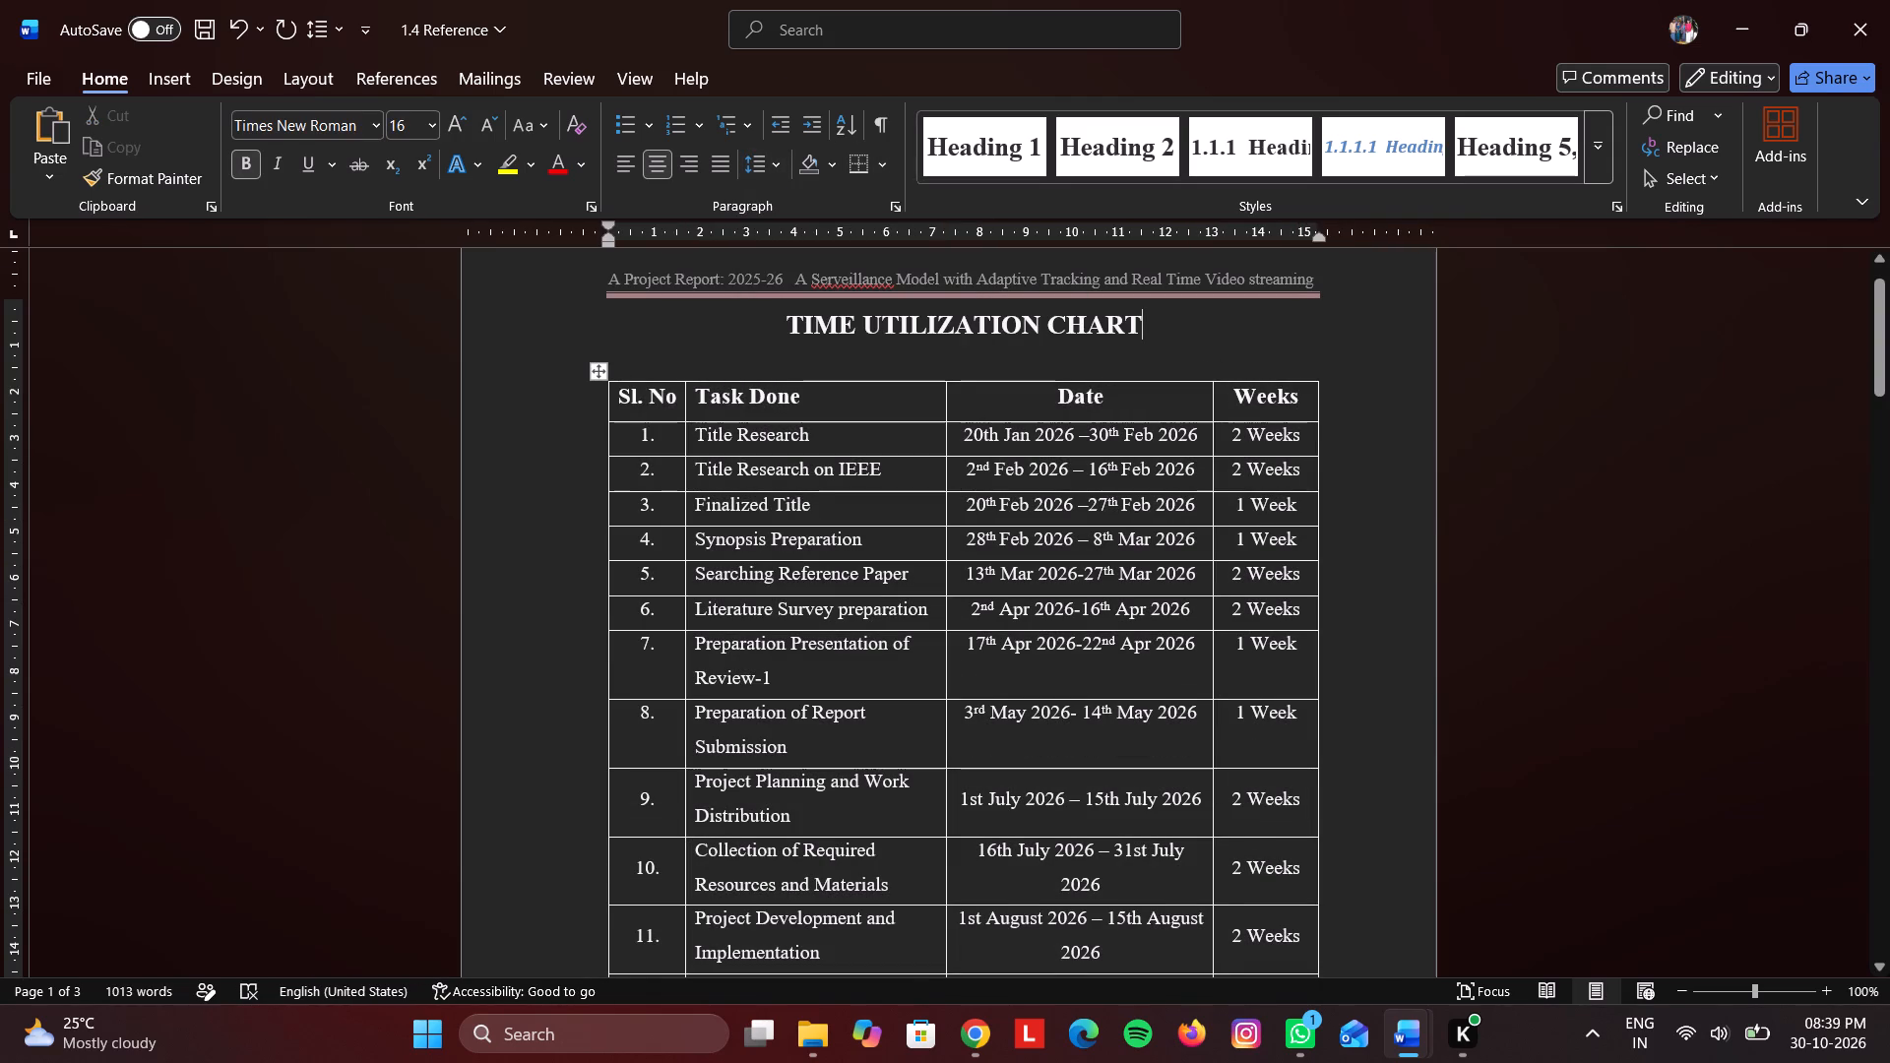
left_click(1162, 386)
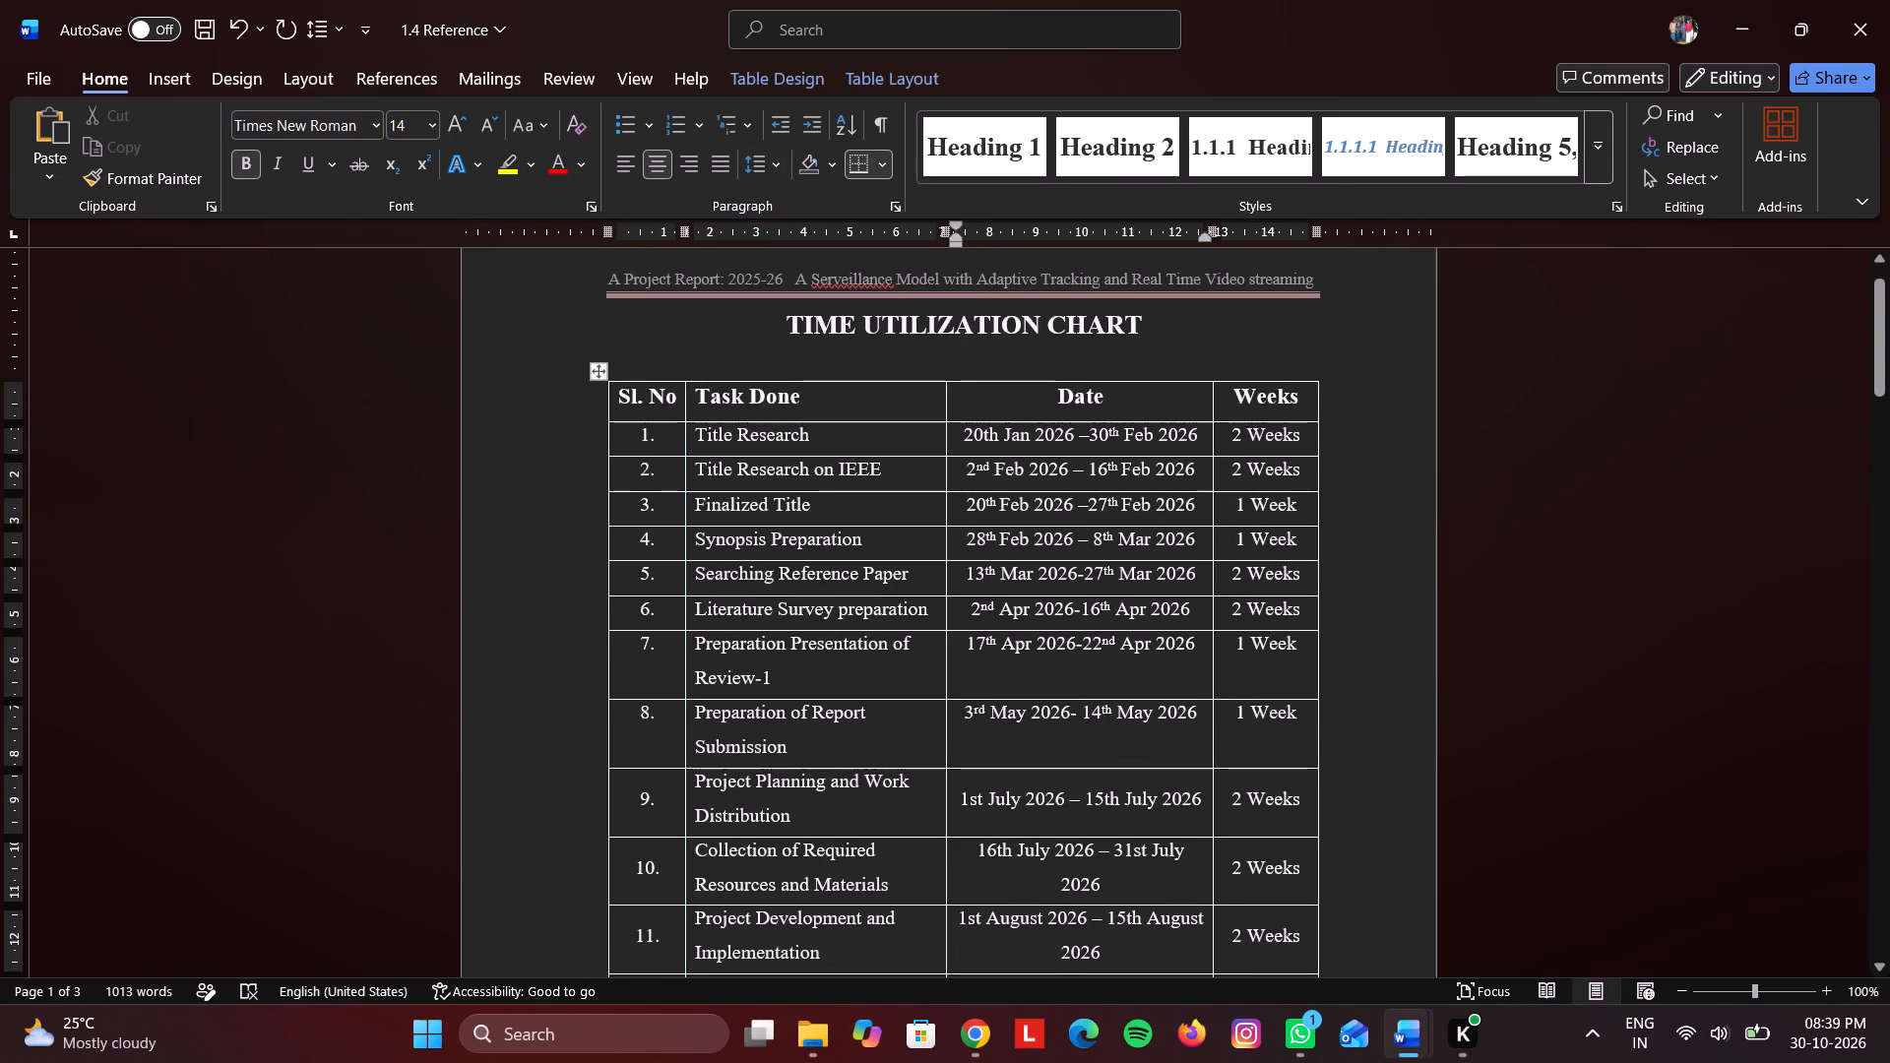
Move the whole chart up to close the gap beneath the TIME UTILIZATION CHART title.
left_click_drag(597, 370, 609, 306)
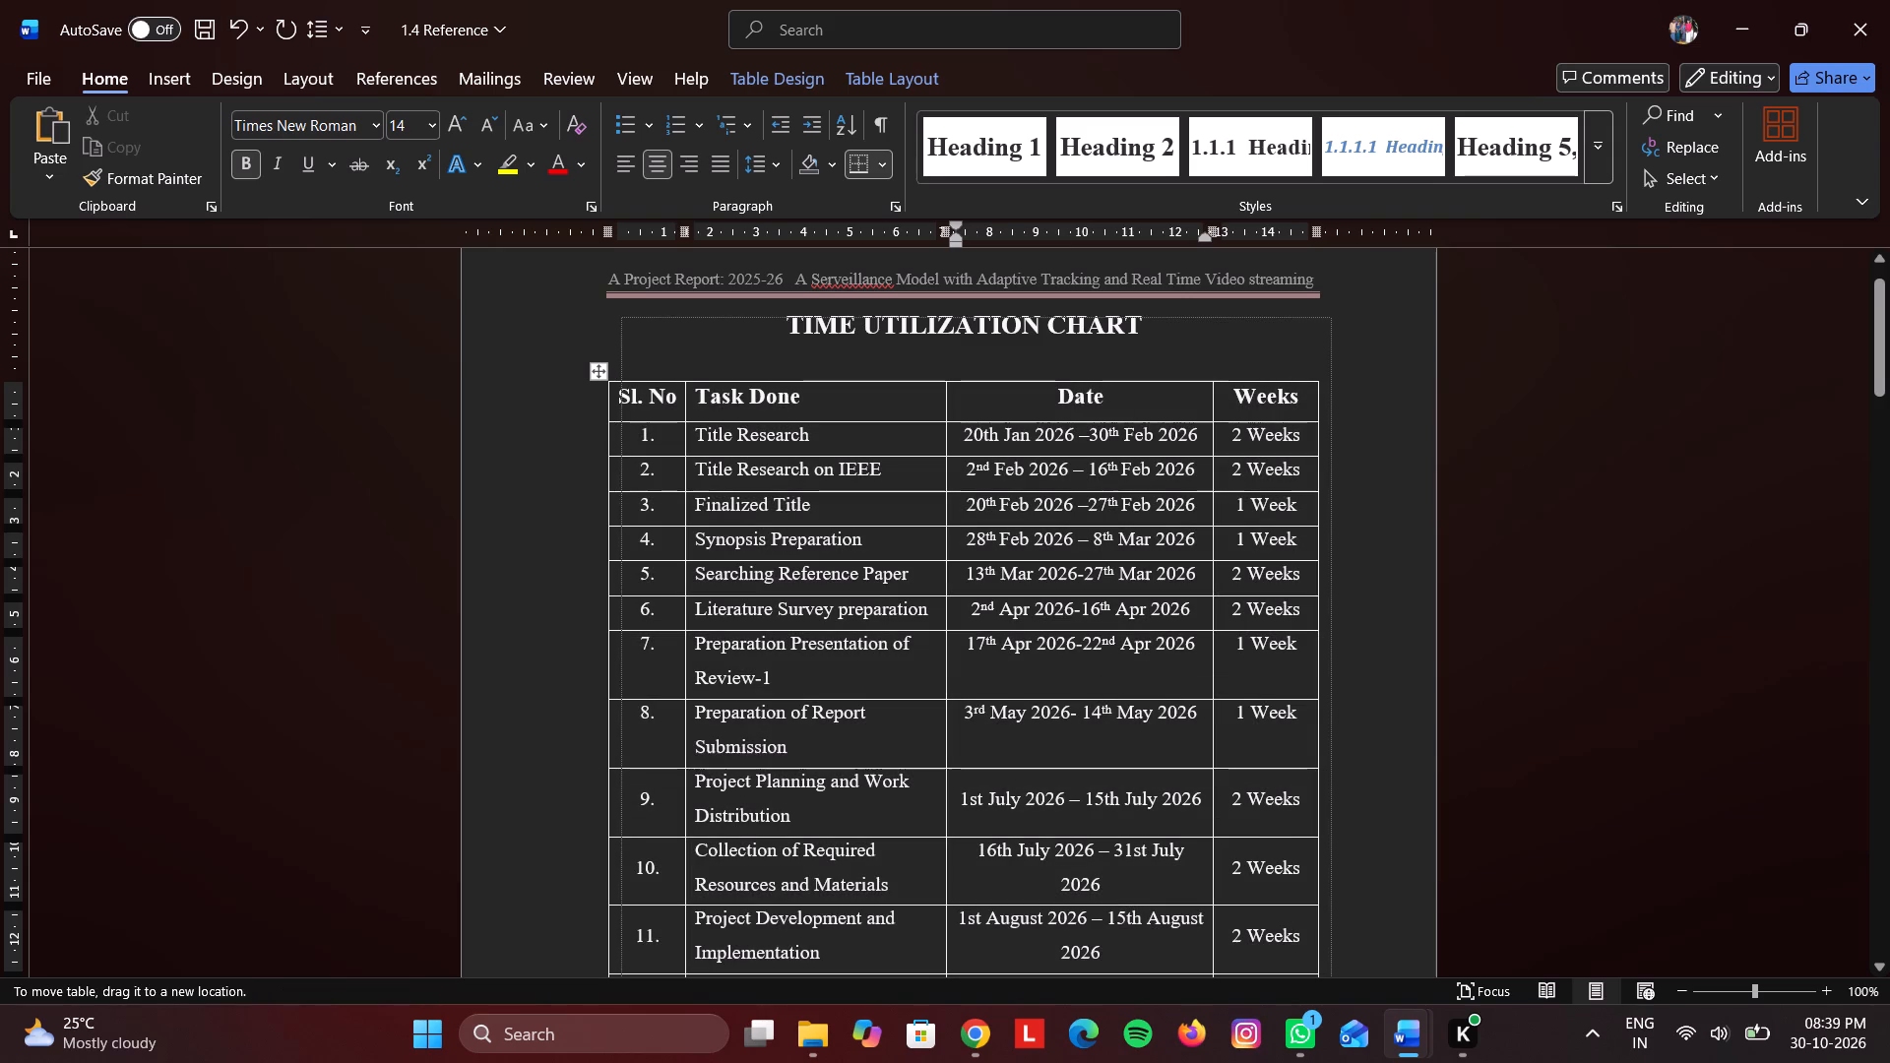
left_click_drag(609, 306, 599, 342)
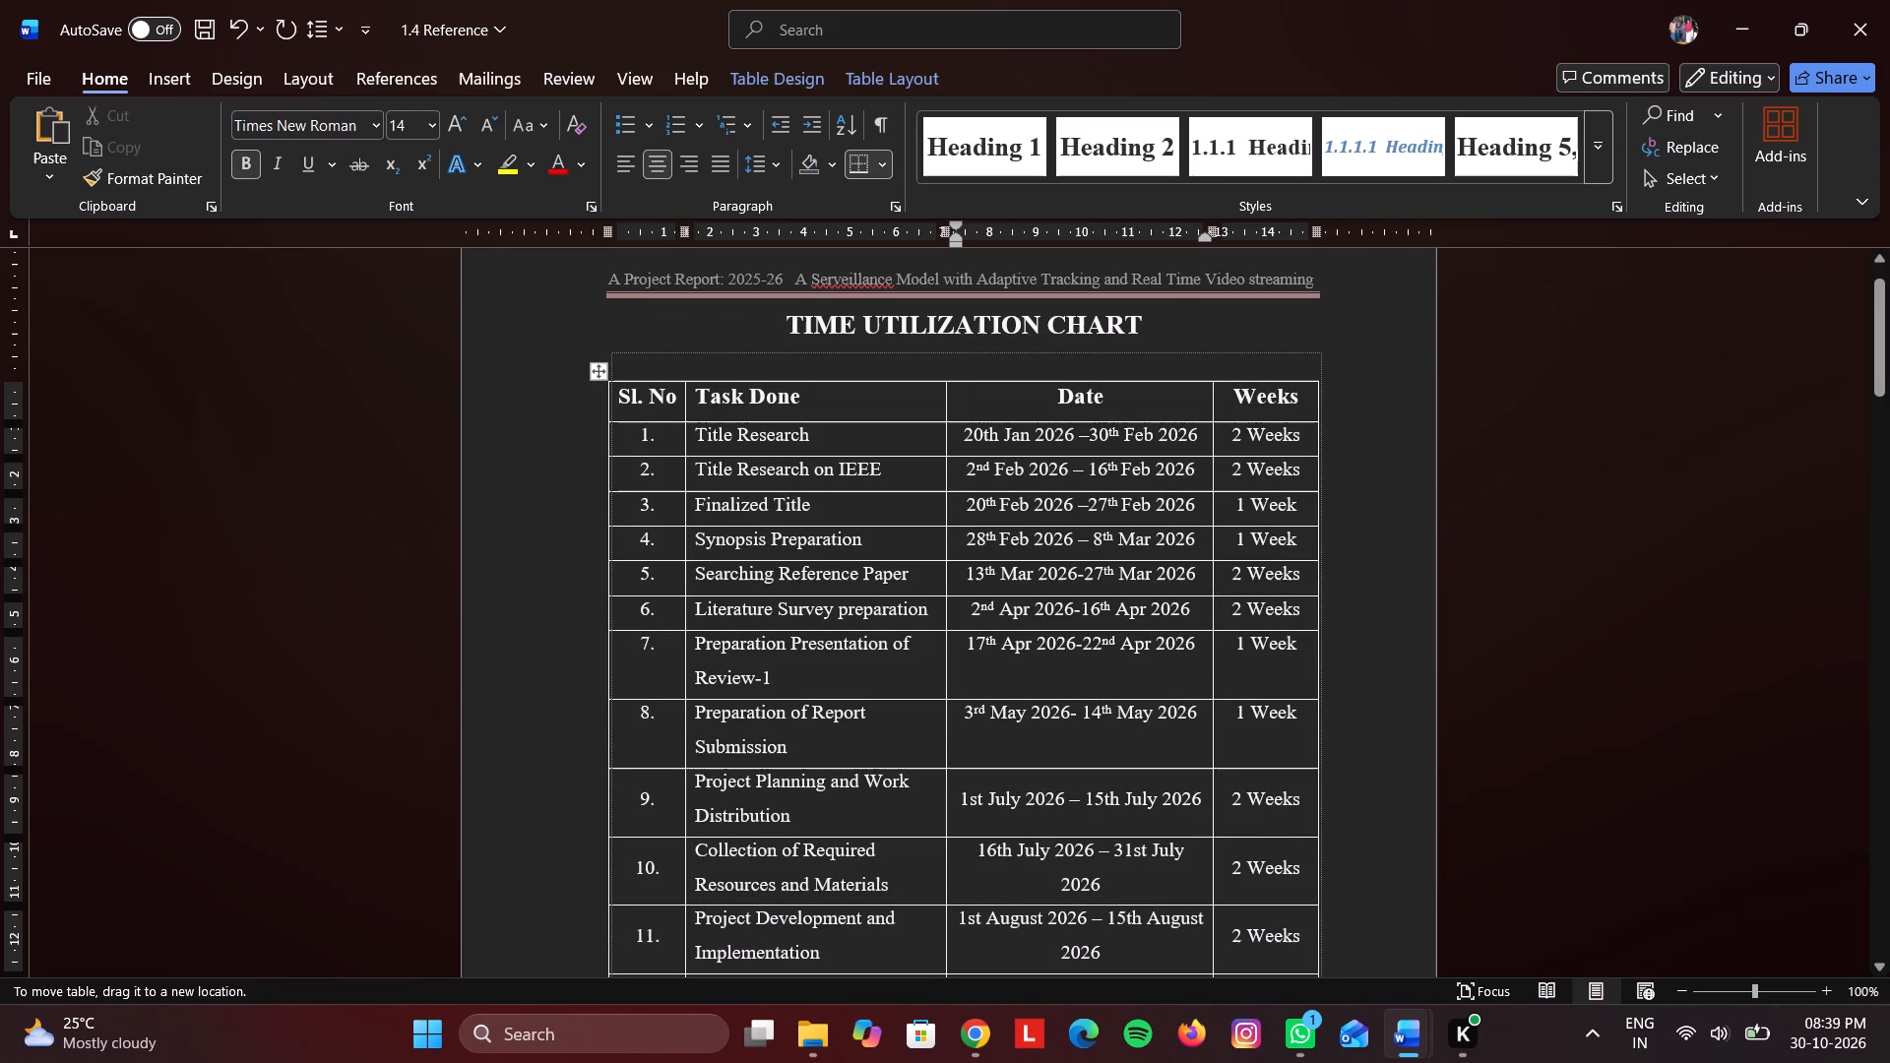
left_click_drag(599, 342, 600, 346)
Review the repositioned time utilization chart and its page layout from top to bottom.
scroll(915, 533, "down", 6)
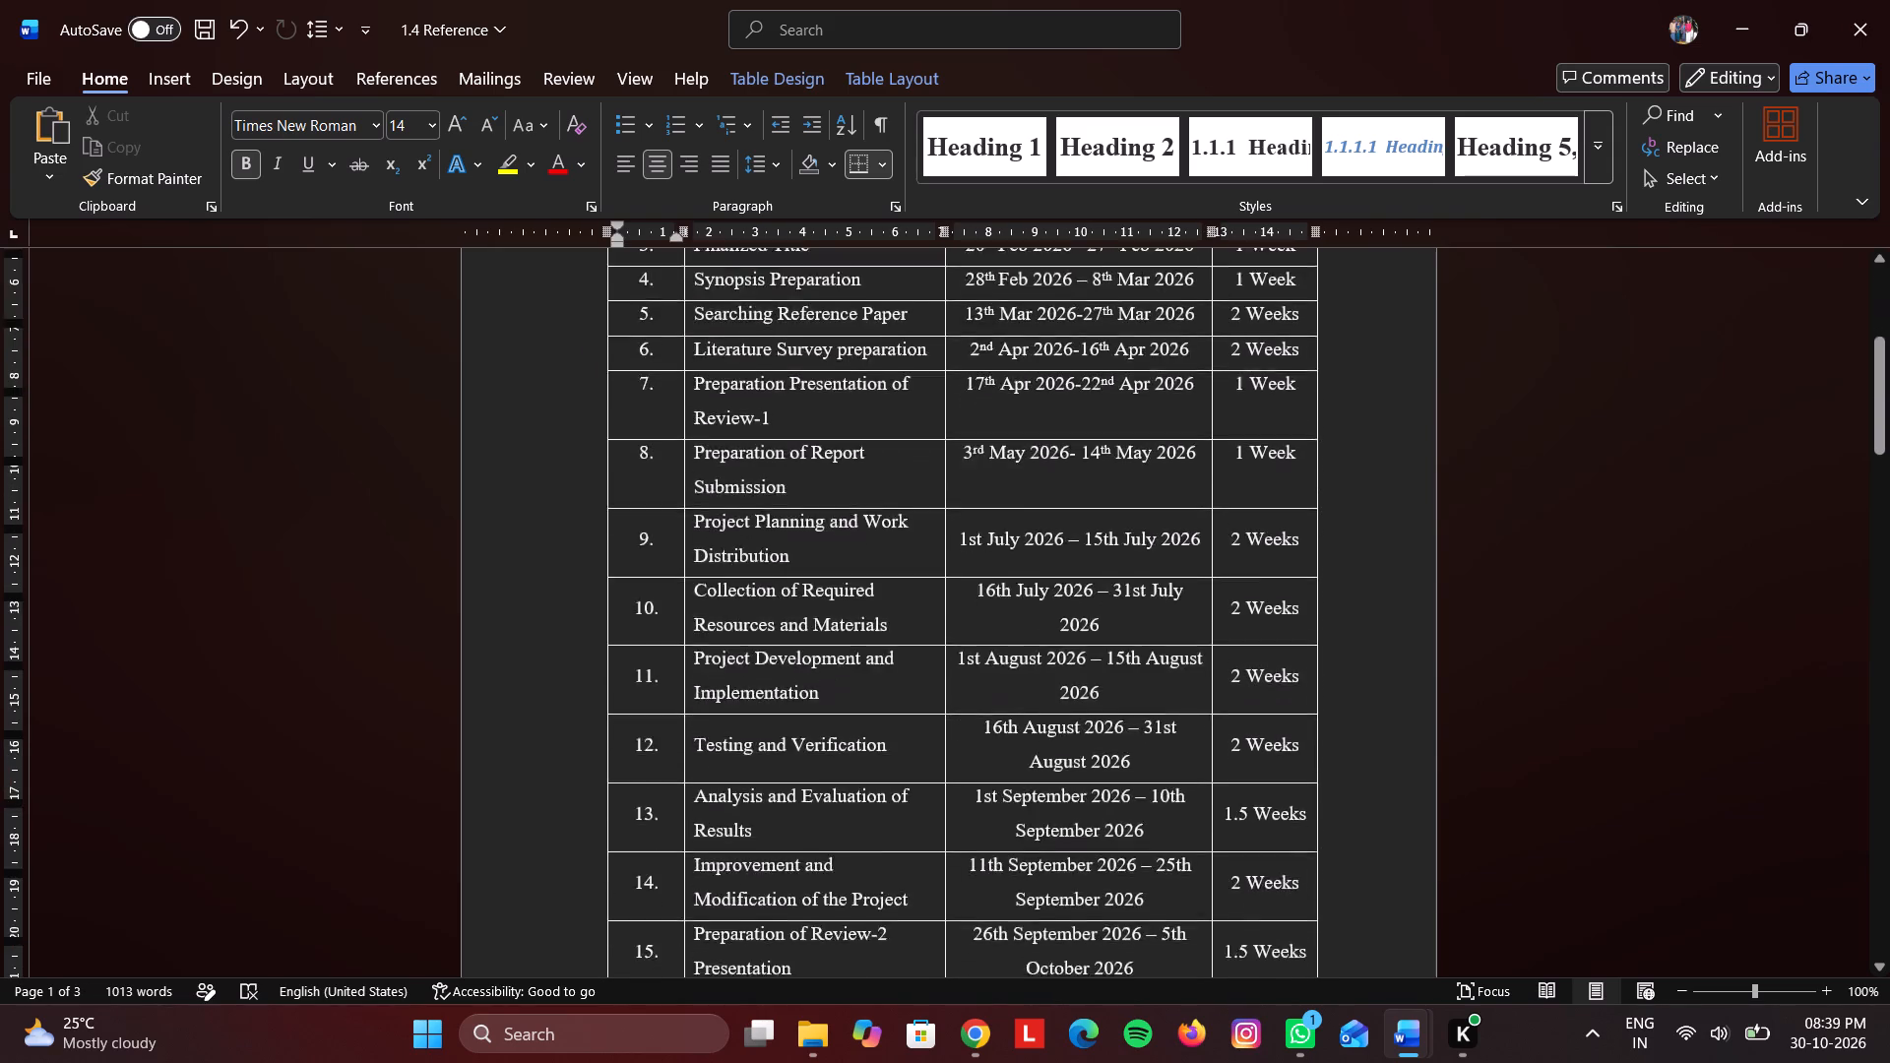
scroll(915, 533, "down", 10)
scroll(915, 533, "up", 15)
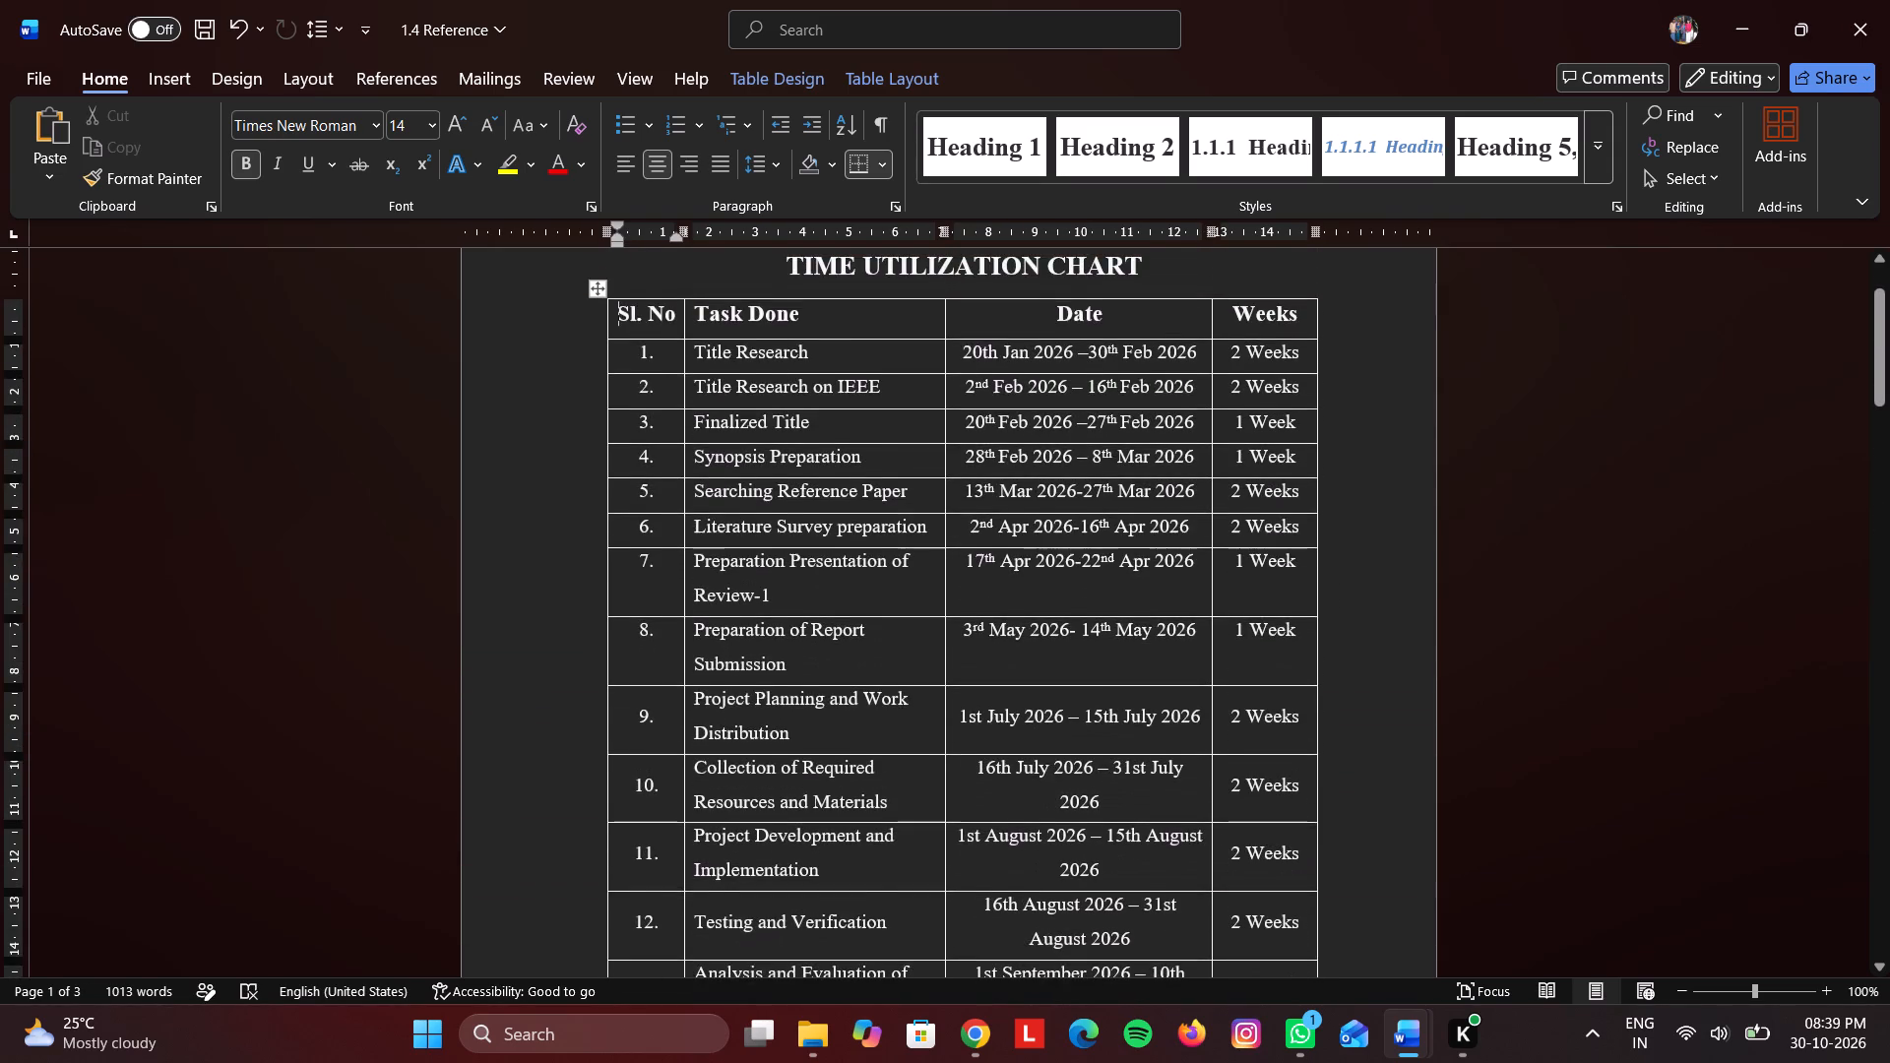
scroll(915, 533, "up", 2)
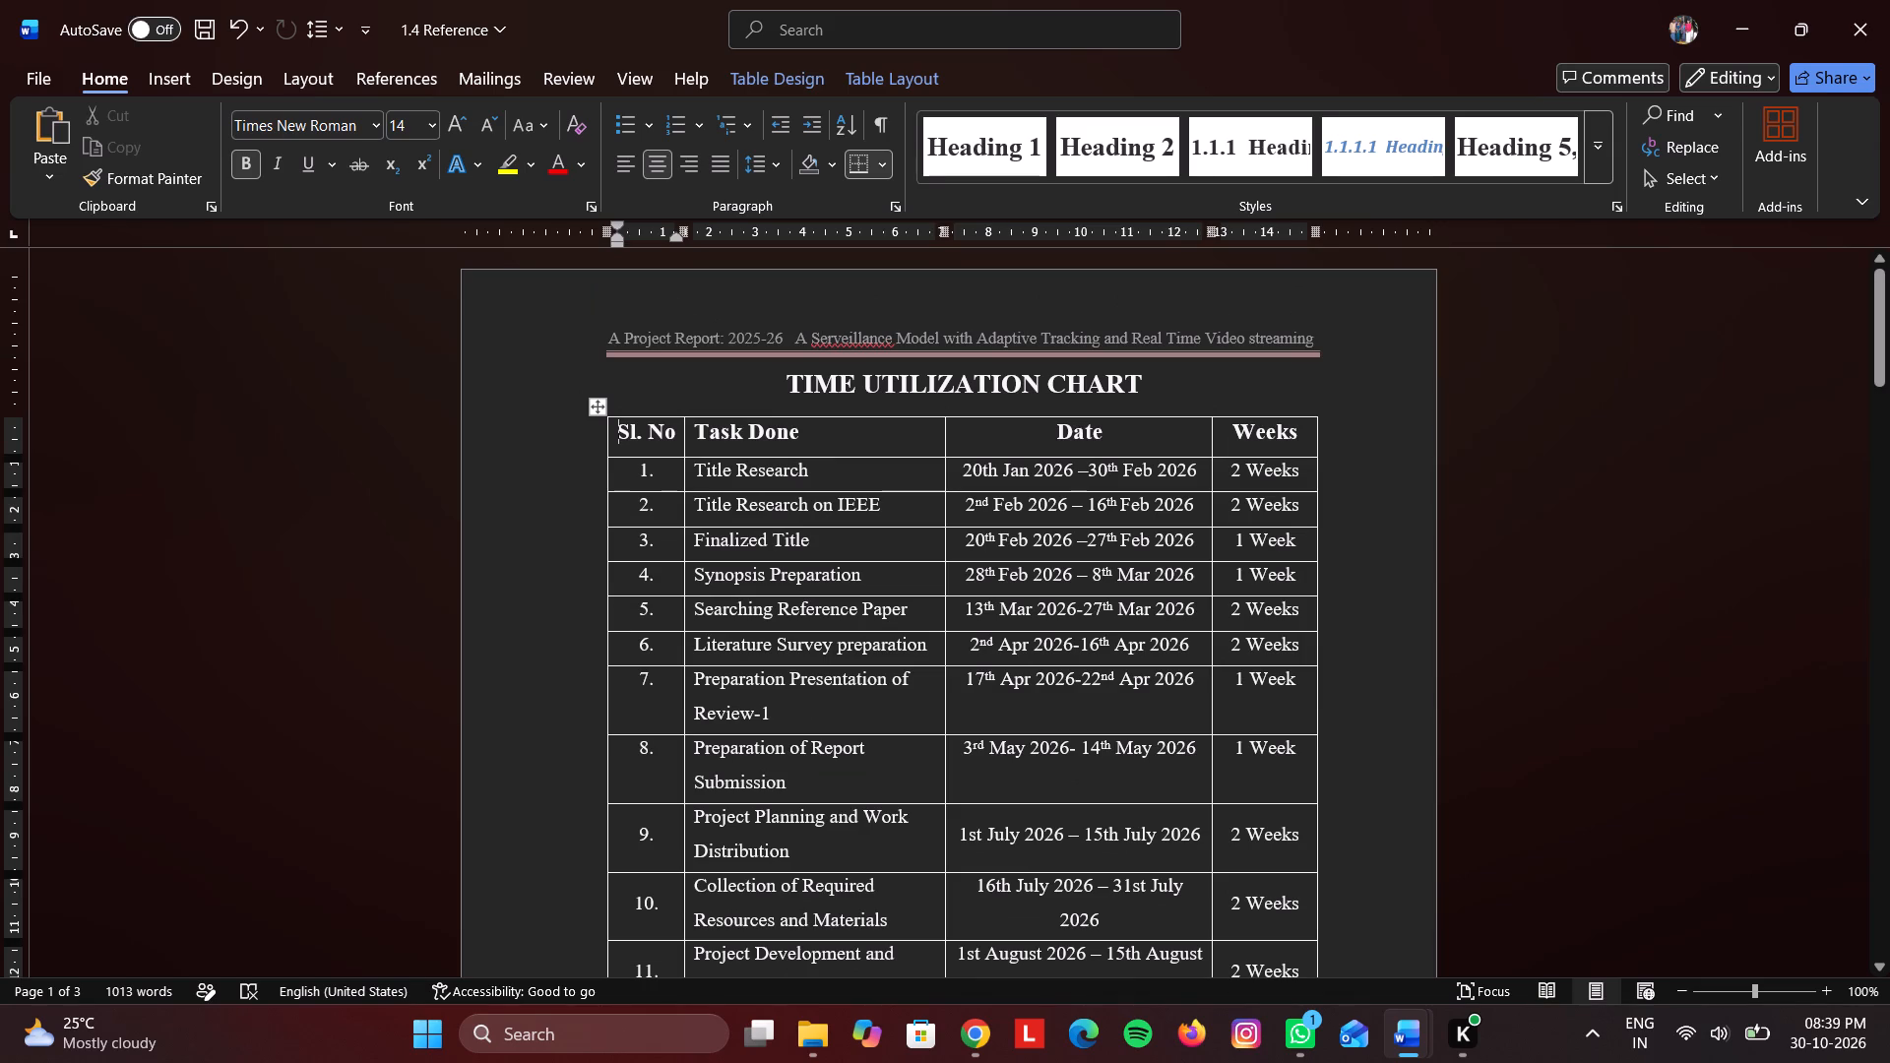
left_click(888, 566)
left_click(1353, 540)
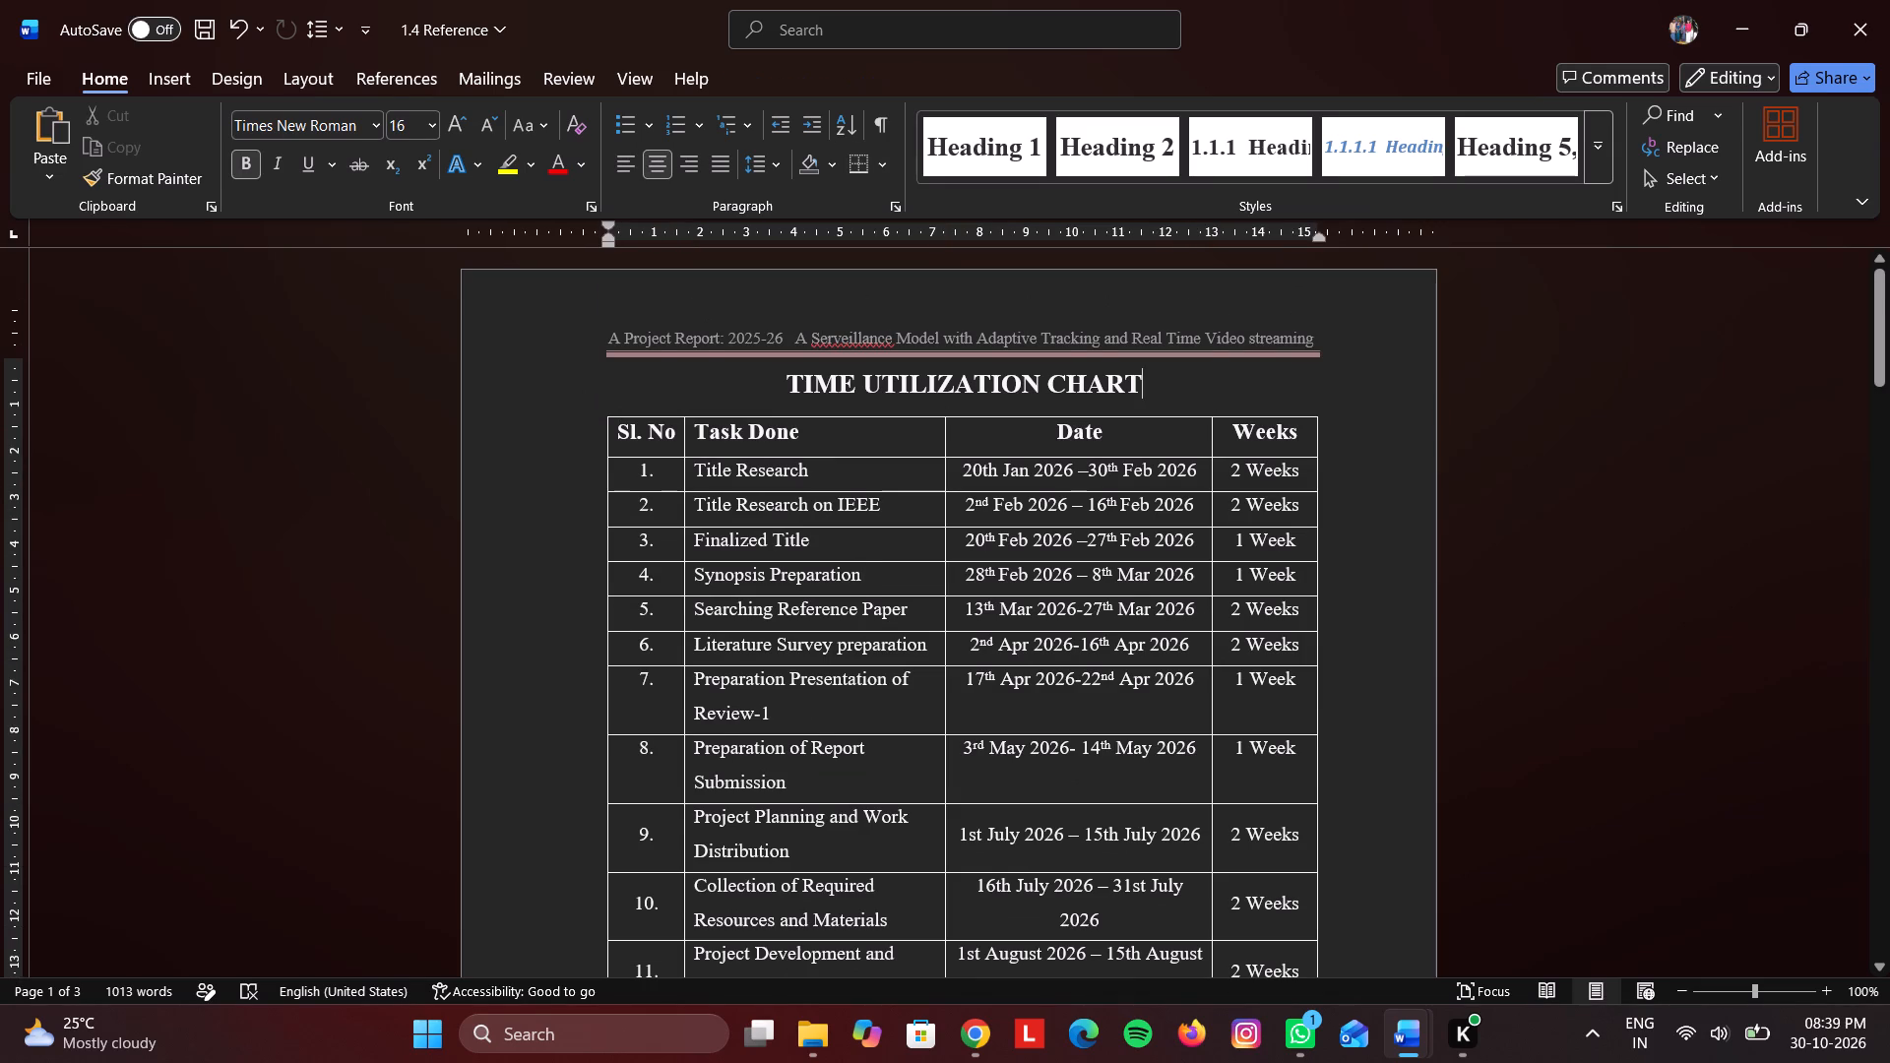
scroll(1353, 540, "down", 9)
scroll(1353, 540, "up", 7)
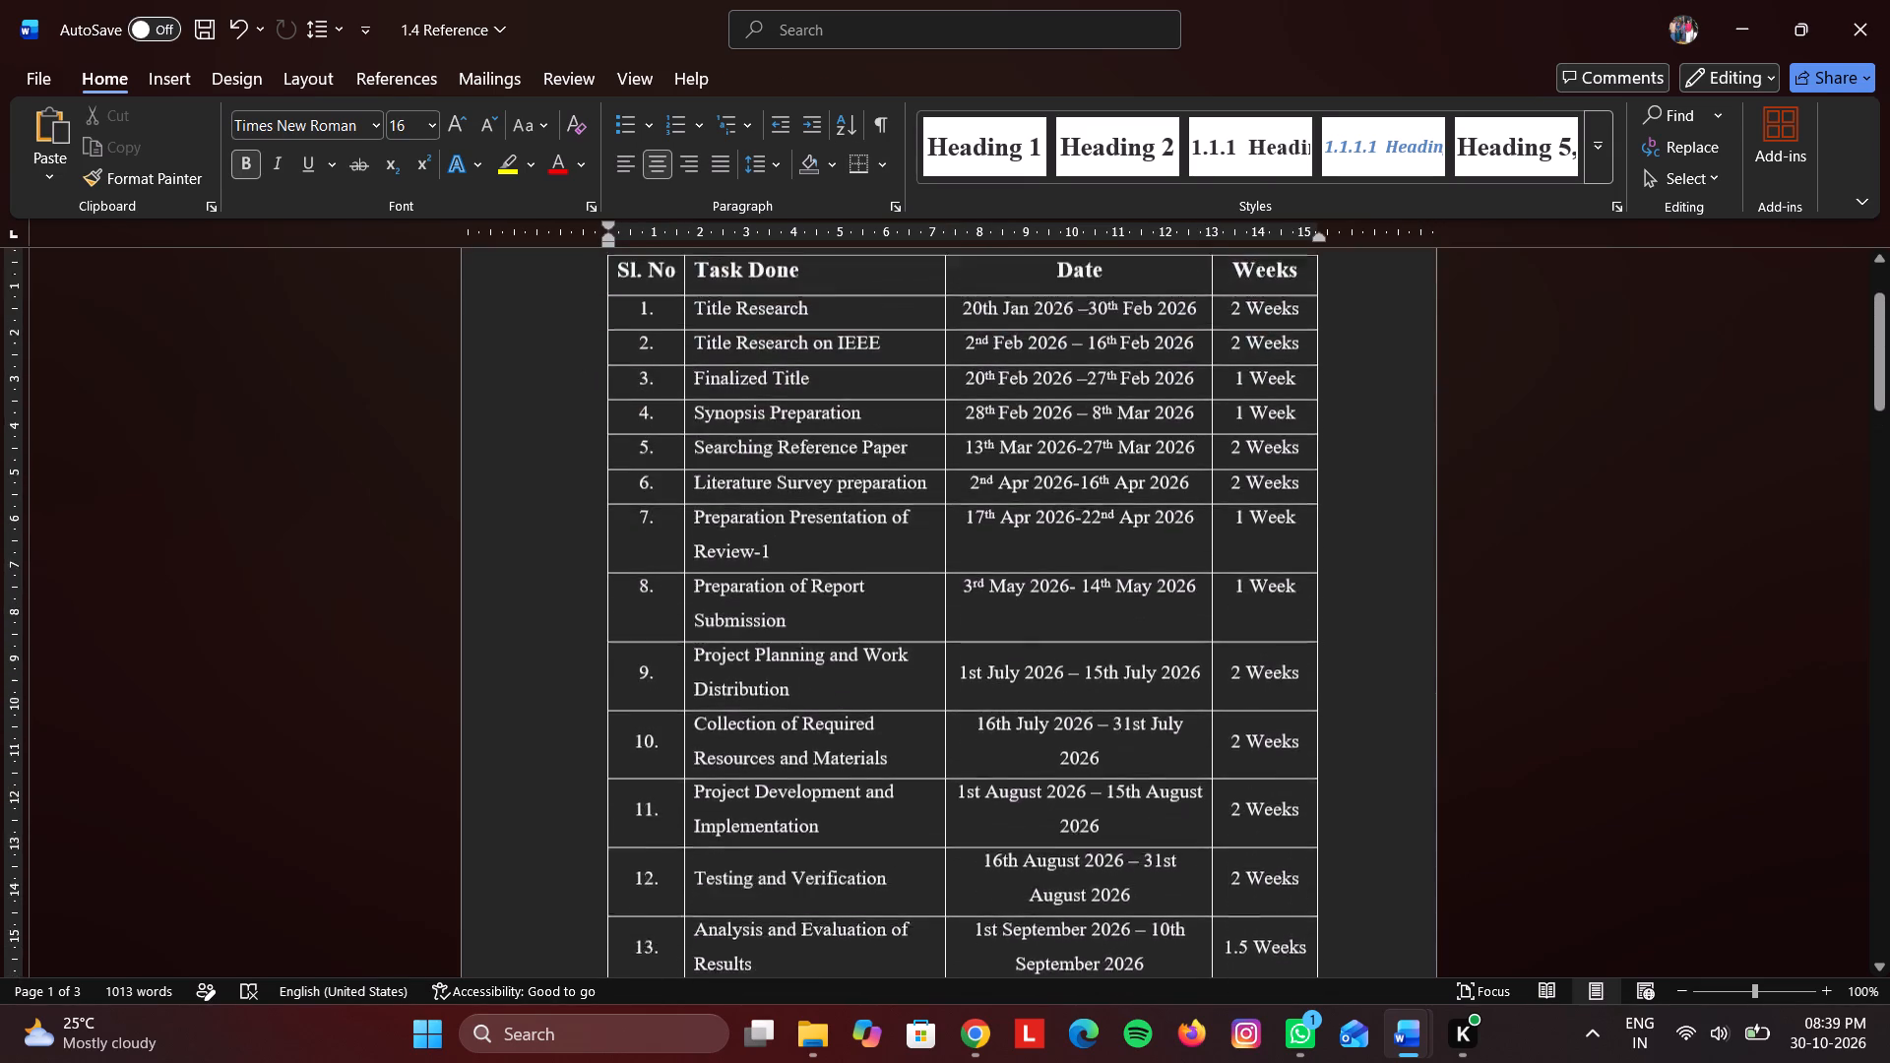
scroll(1353, 540, "up", 2)
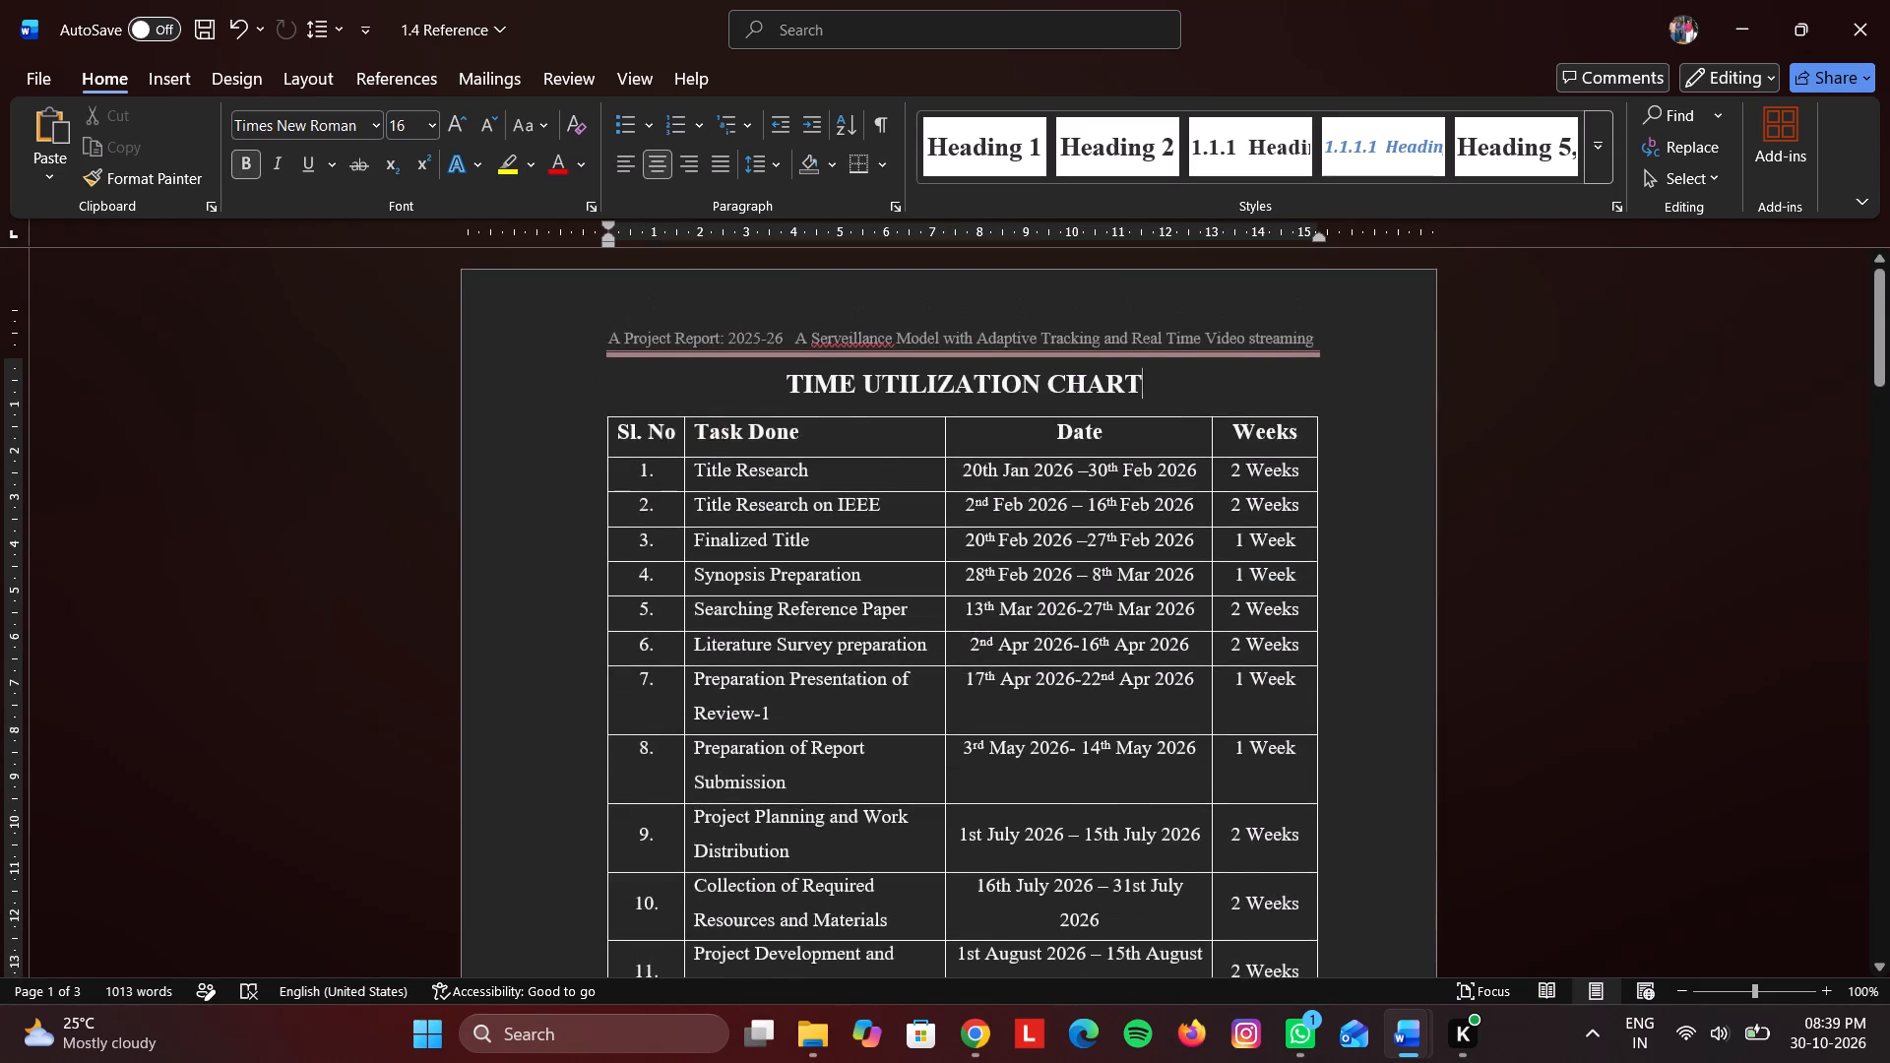
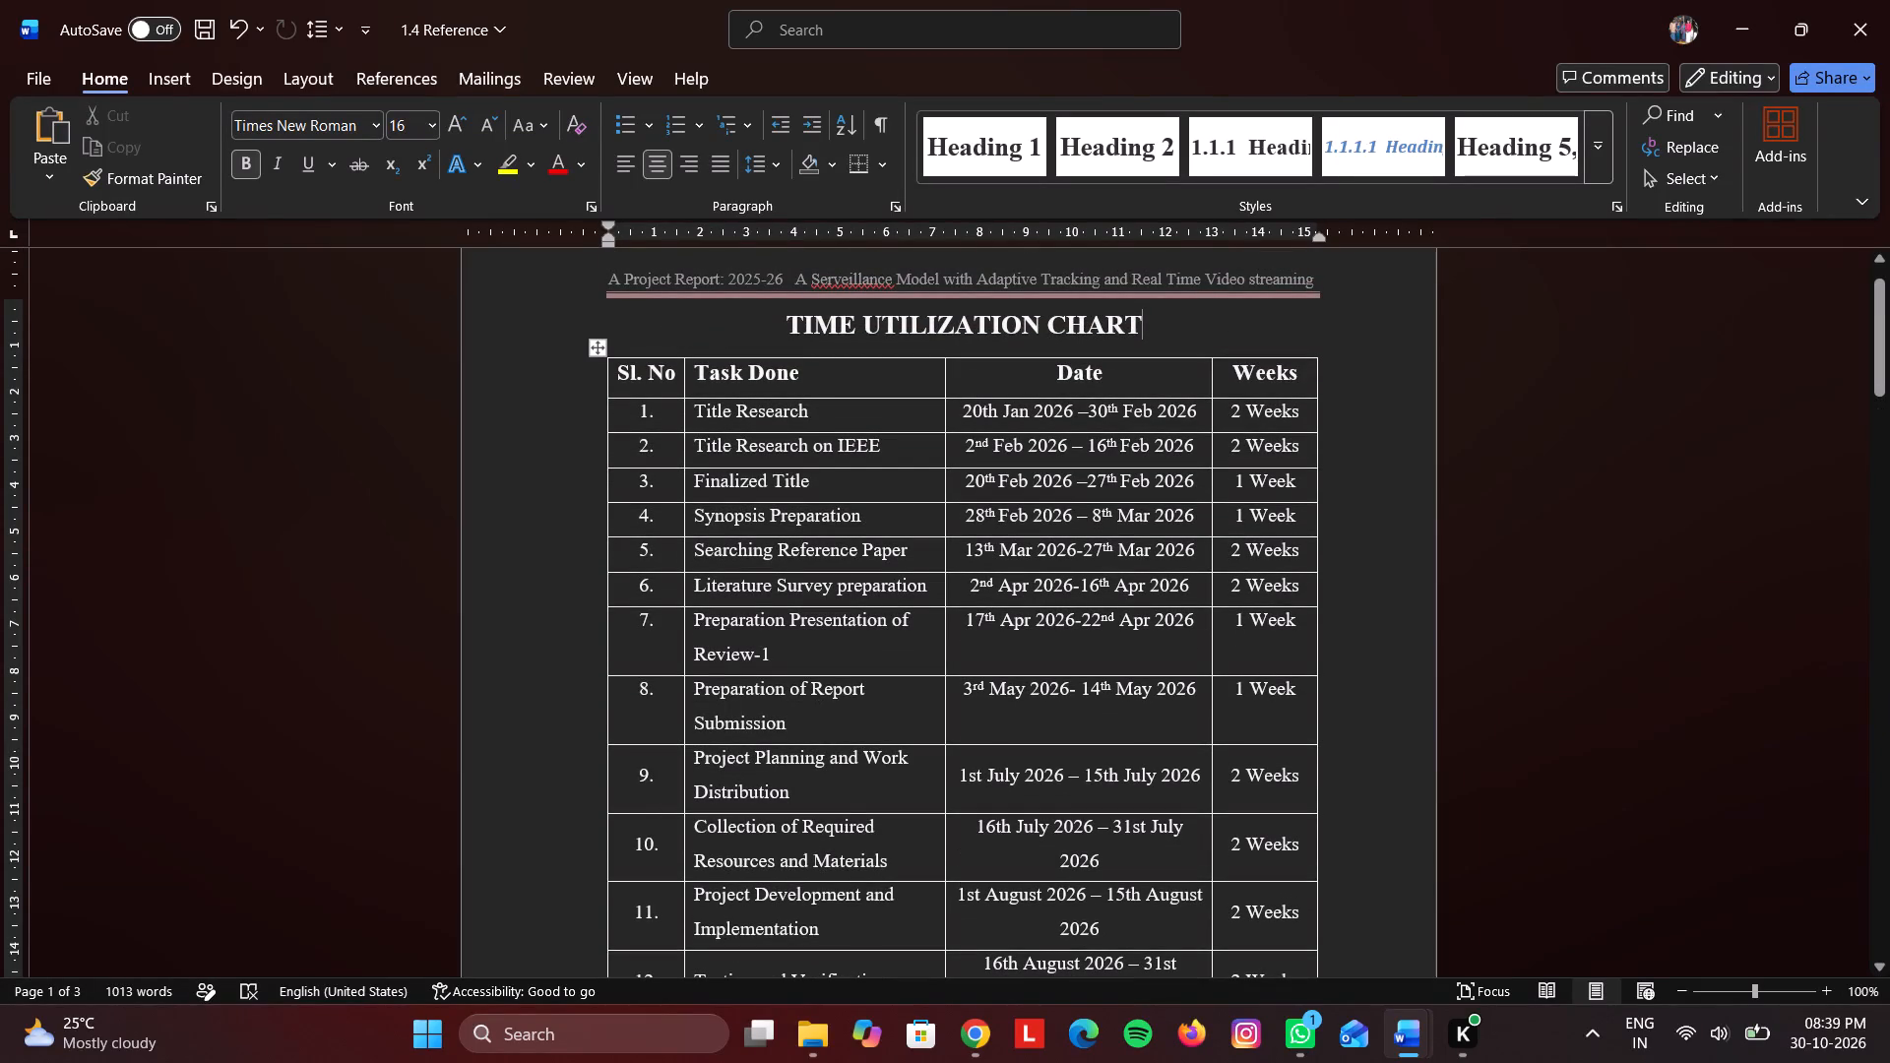
Remove the blank line above the REFERENCES heading so it sits directly below the page header.
scroll(1233, 505, "down", 8)
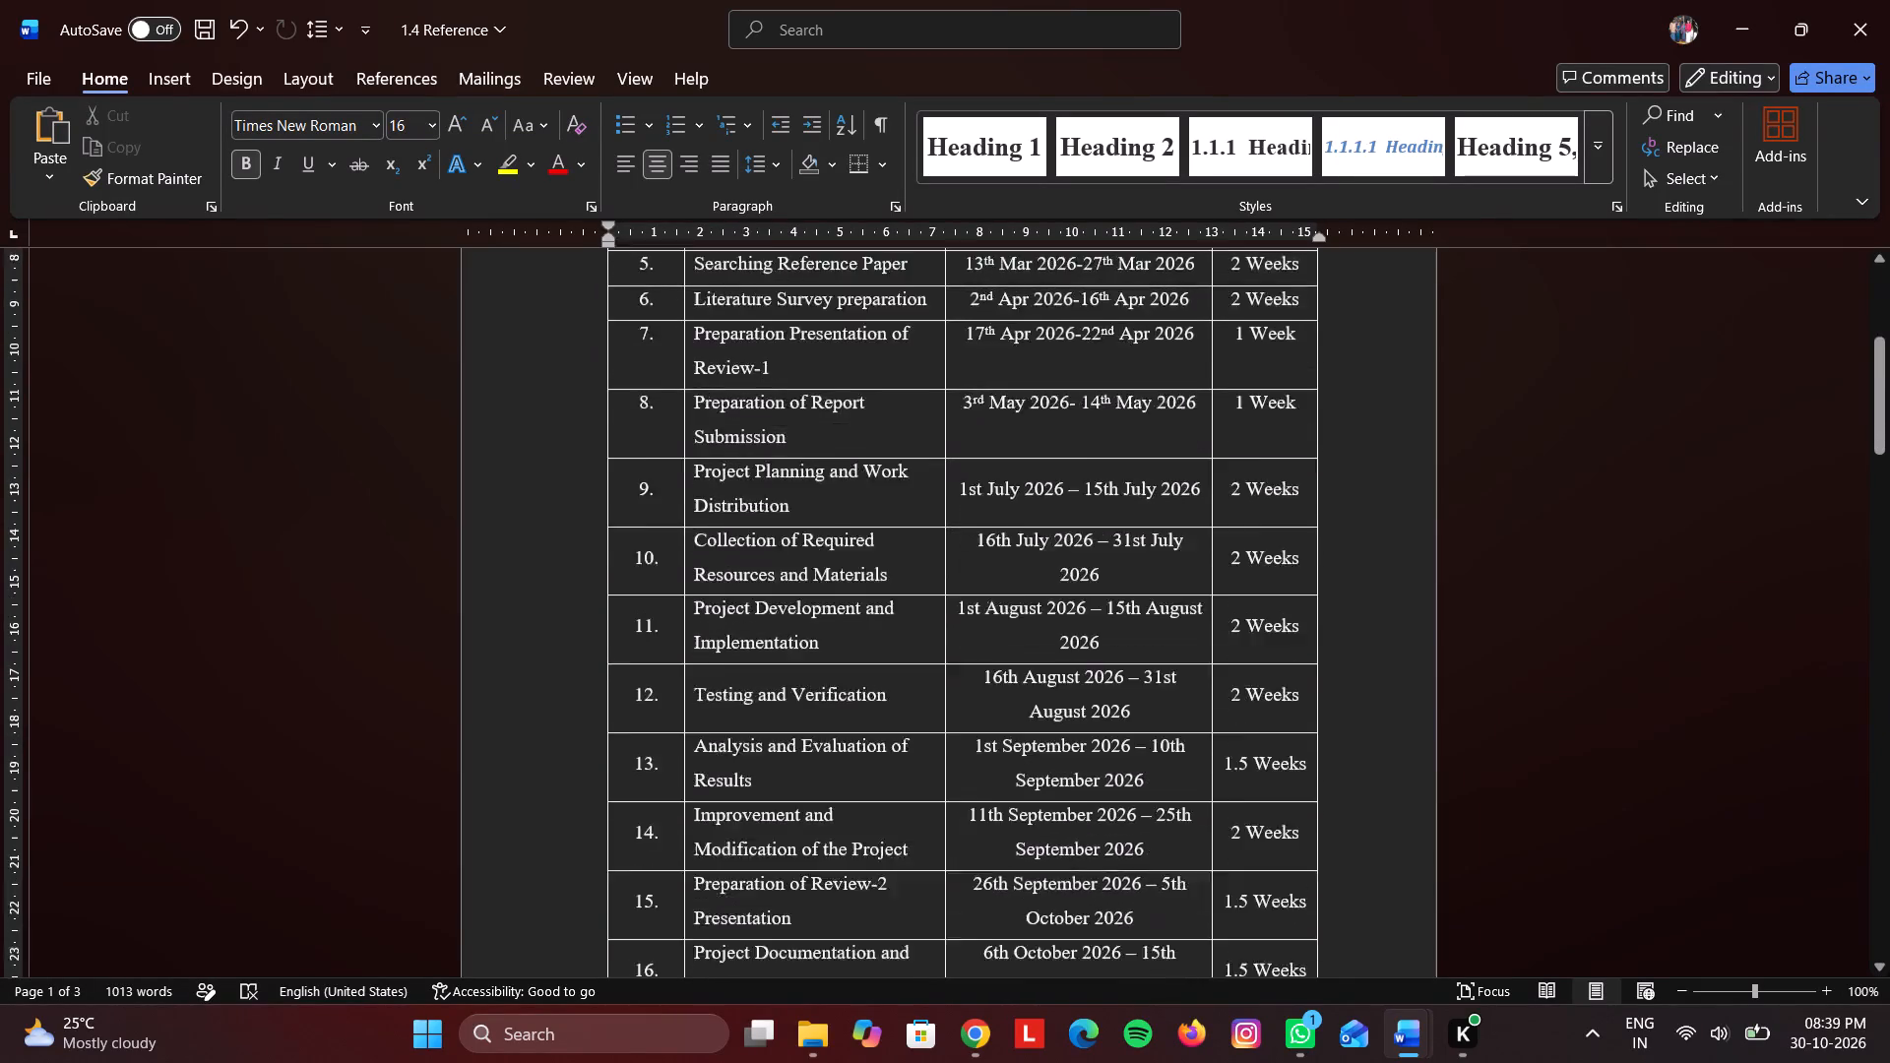
scroll(1233, 505, "down", 14)
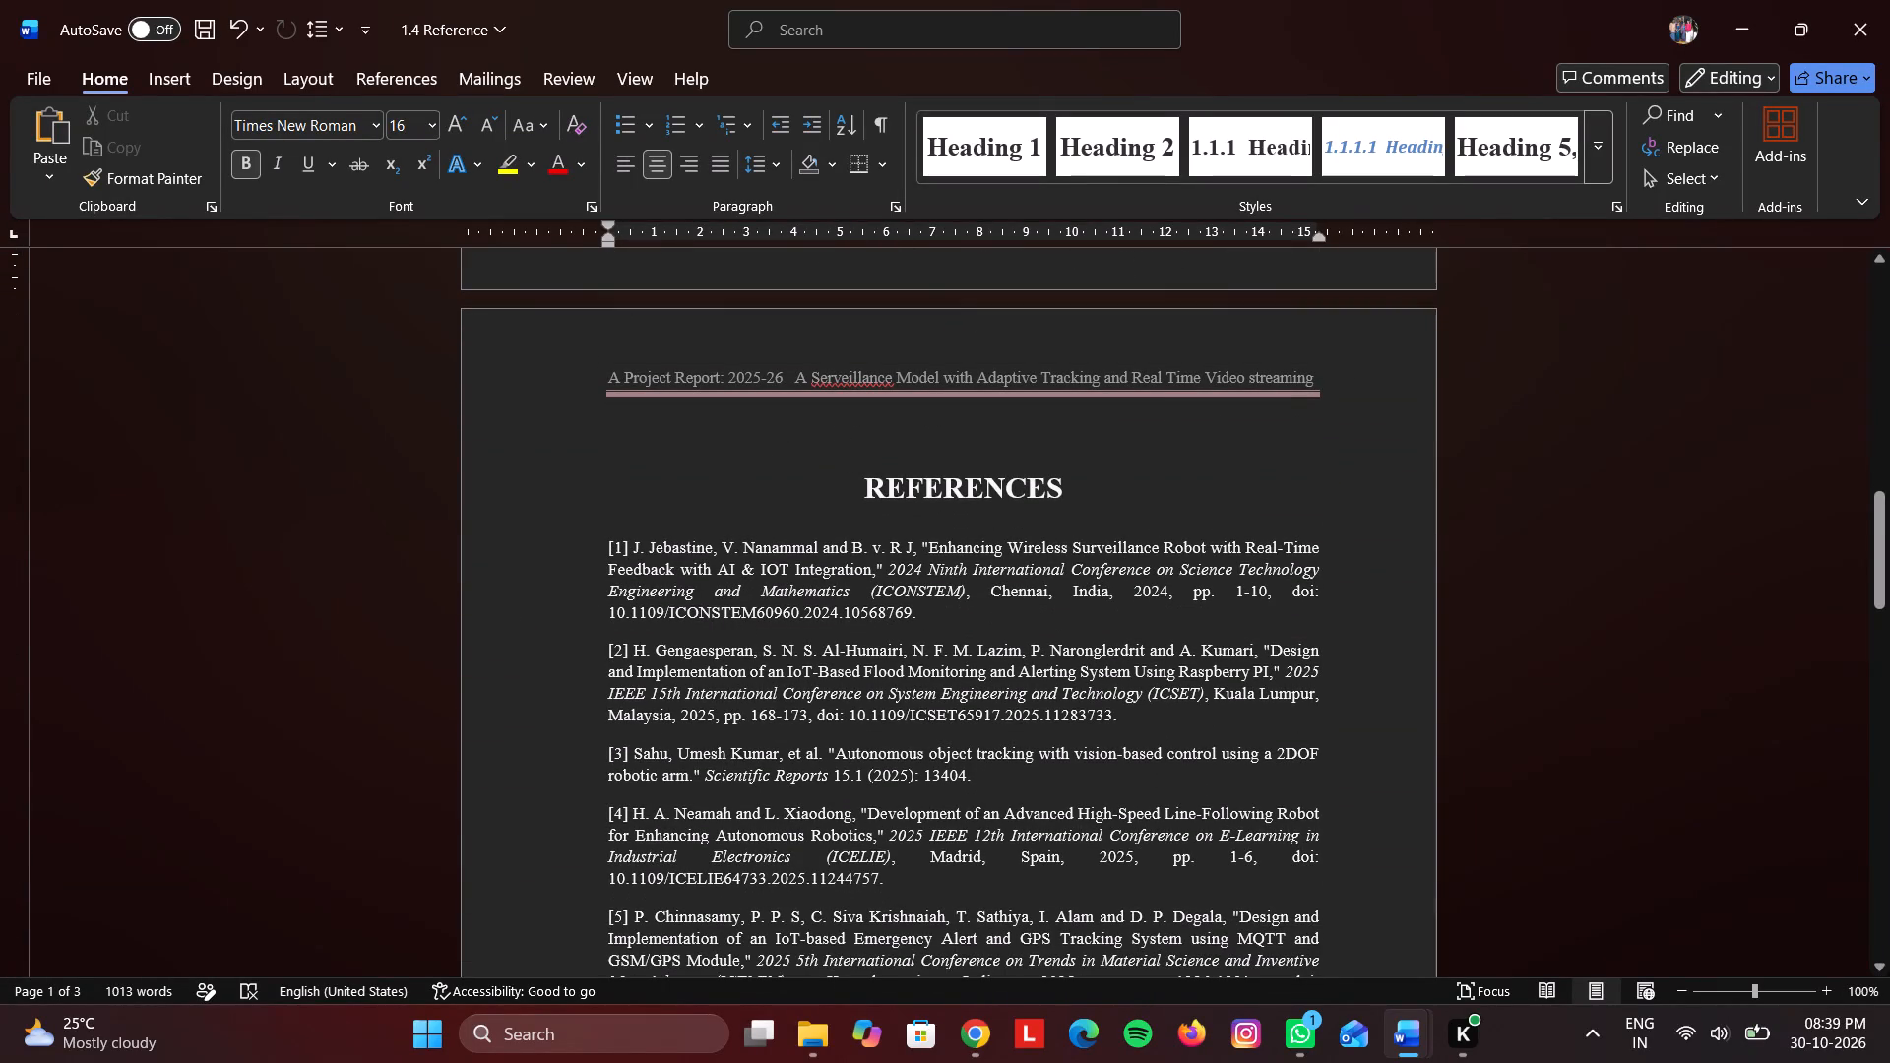
left_click(950, 436)
key("Delete")
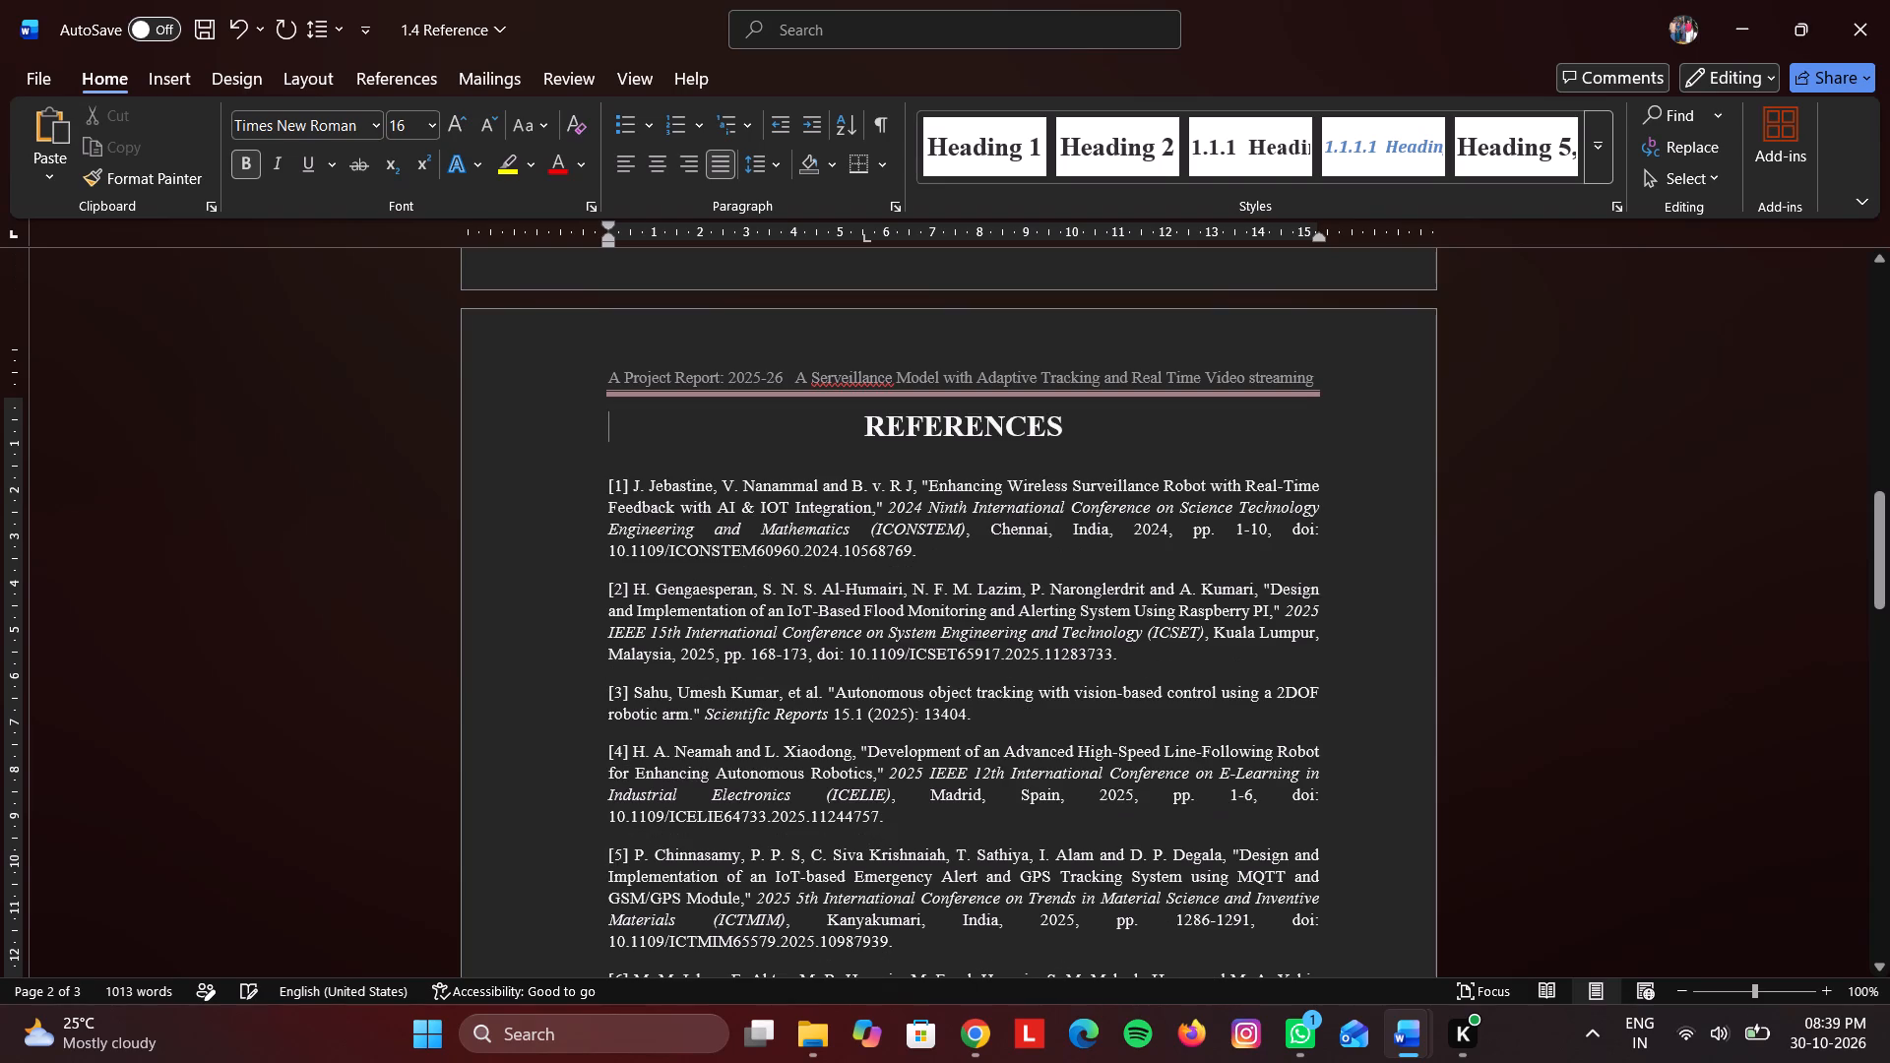
Change the year in the page header of 1.4 Reference to 2026-27 and check the header text's font.
scroll(974, 397, "up", 4)
double_click(1024, 498)
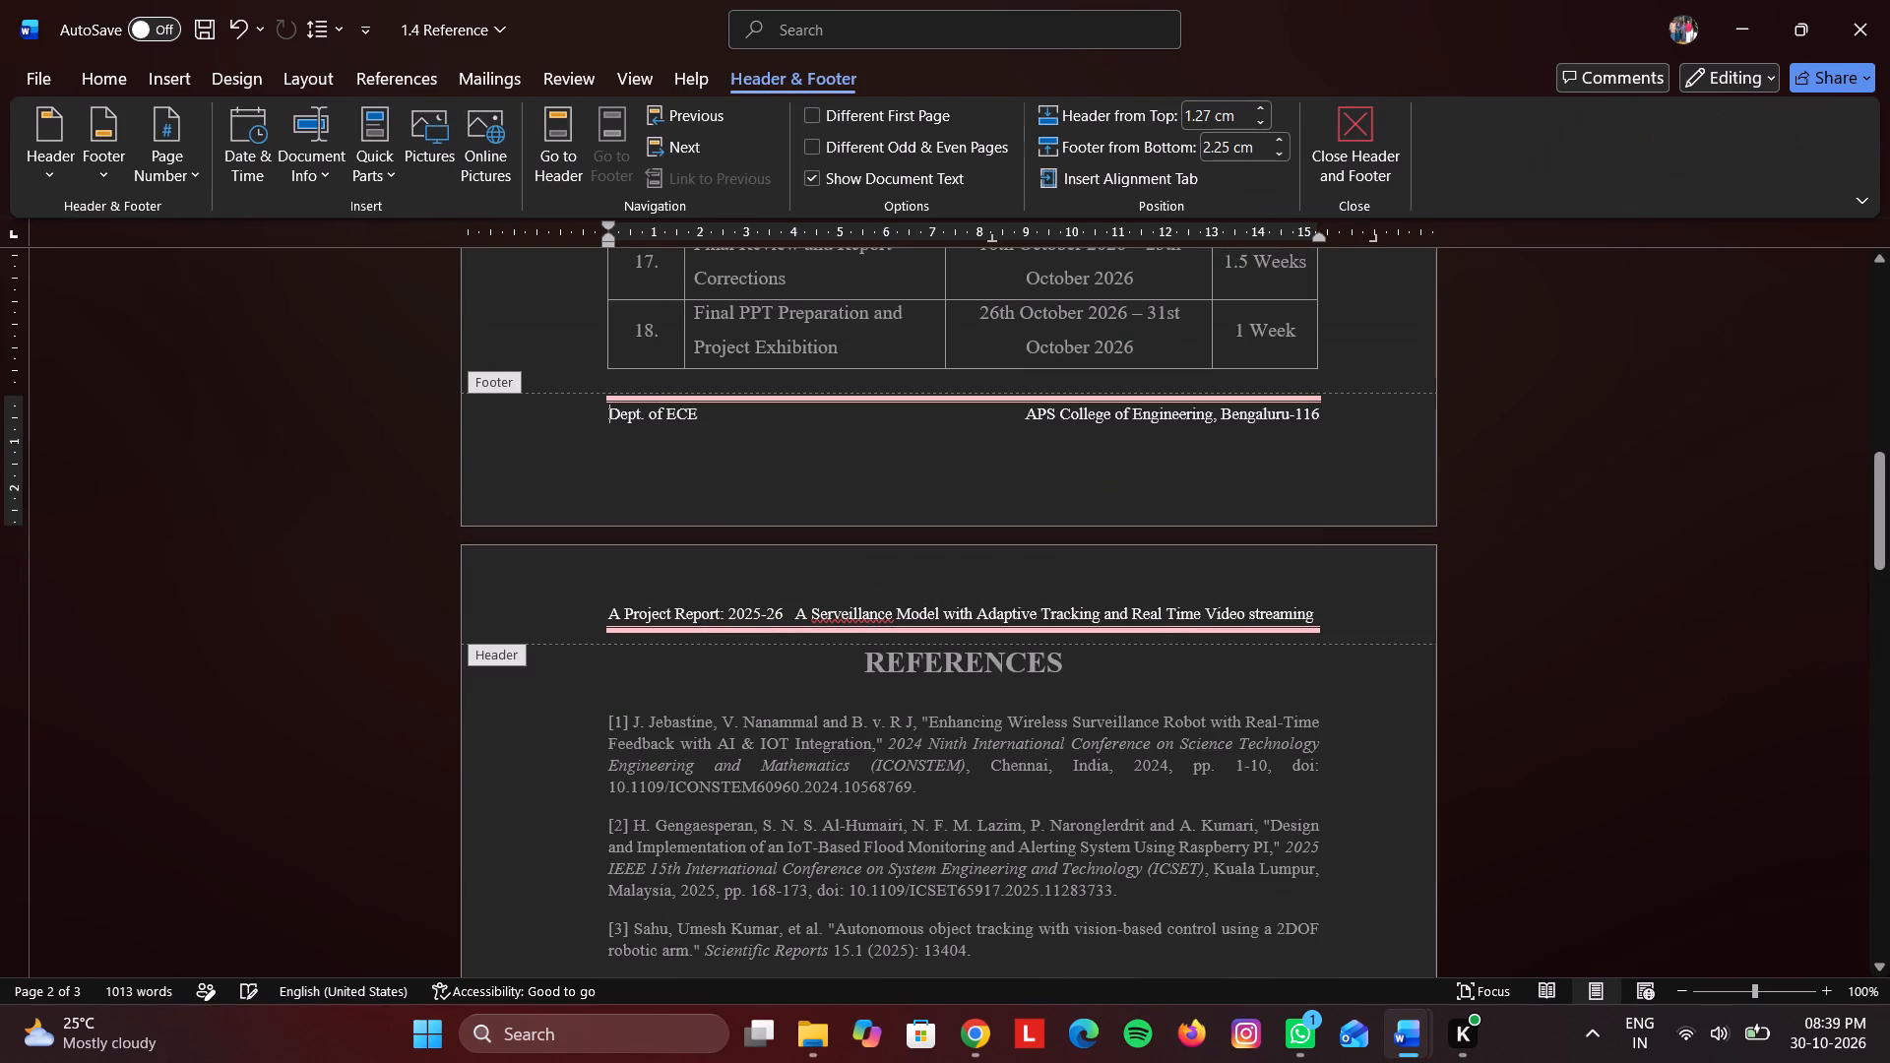
scroll(1032, 474, "up", 5)
scroll(1032, 474, "up", 16)
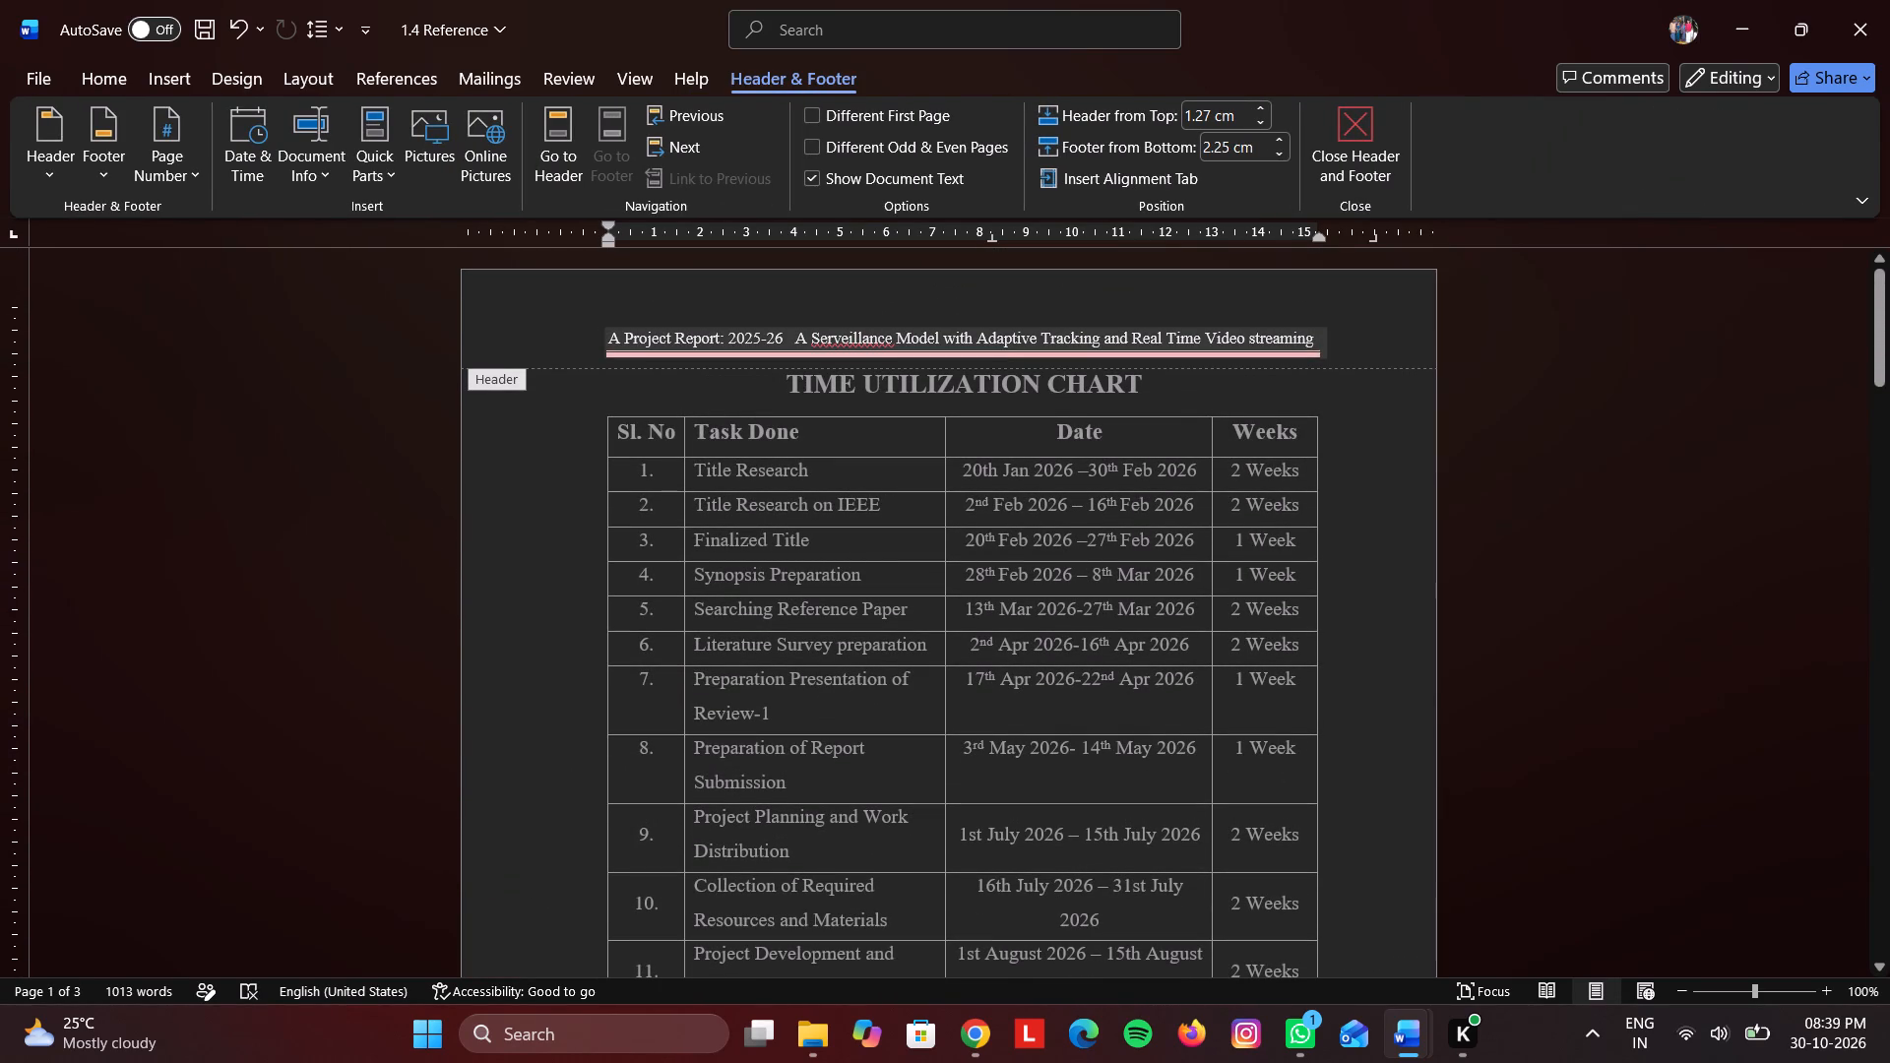
left_click(771, 334)
key("Right")
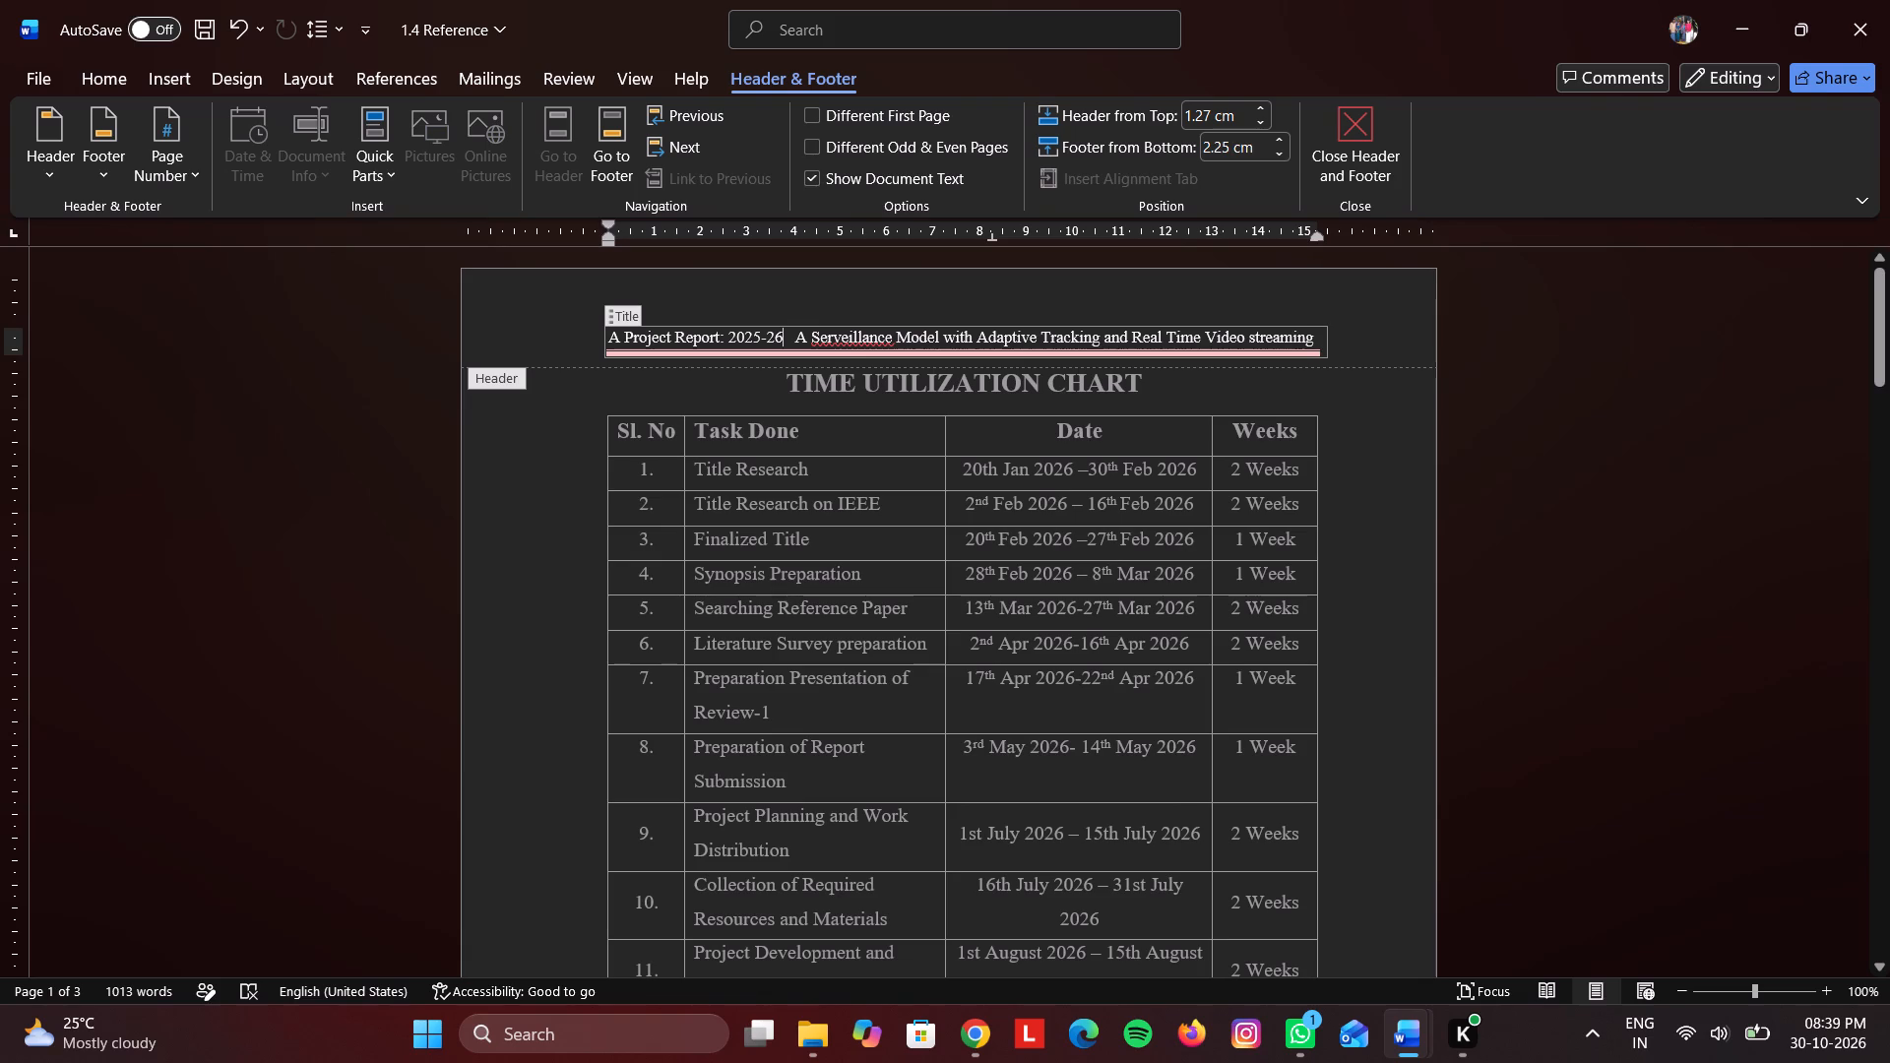
key("BackSpace")
key("1")
key("BackSpace")
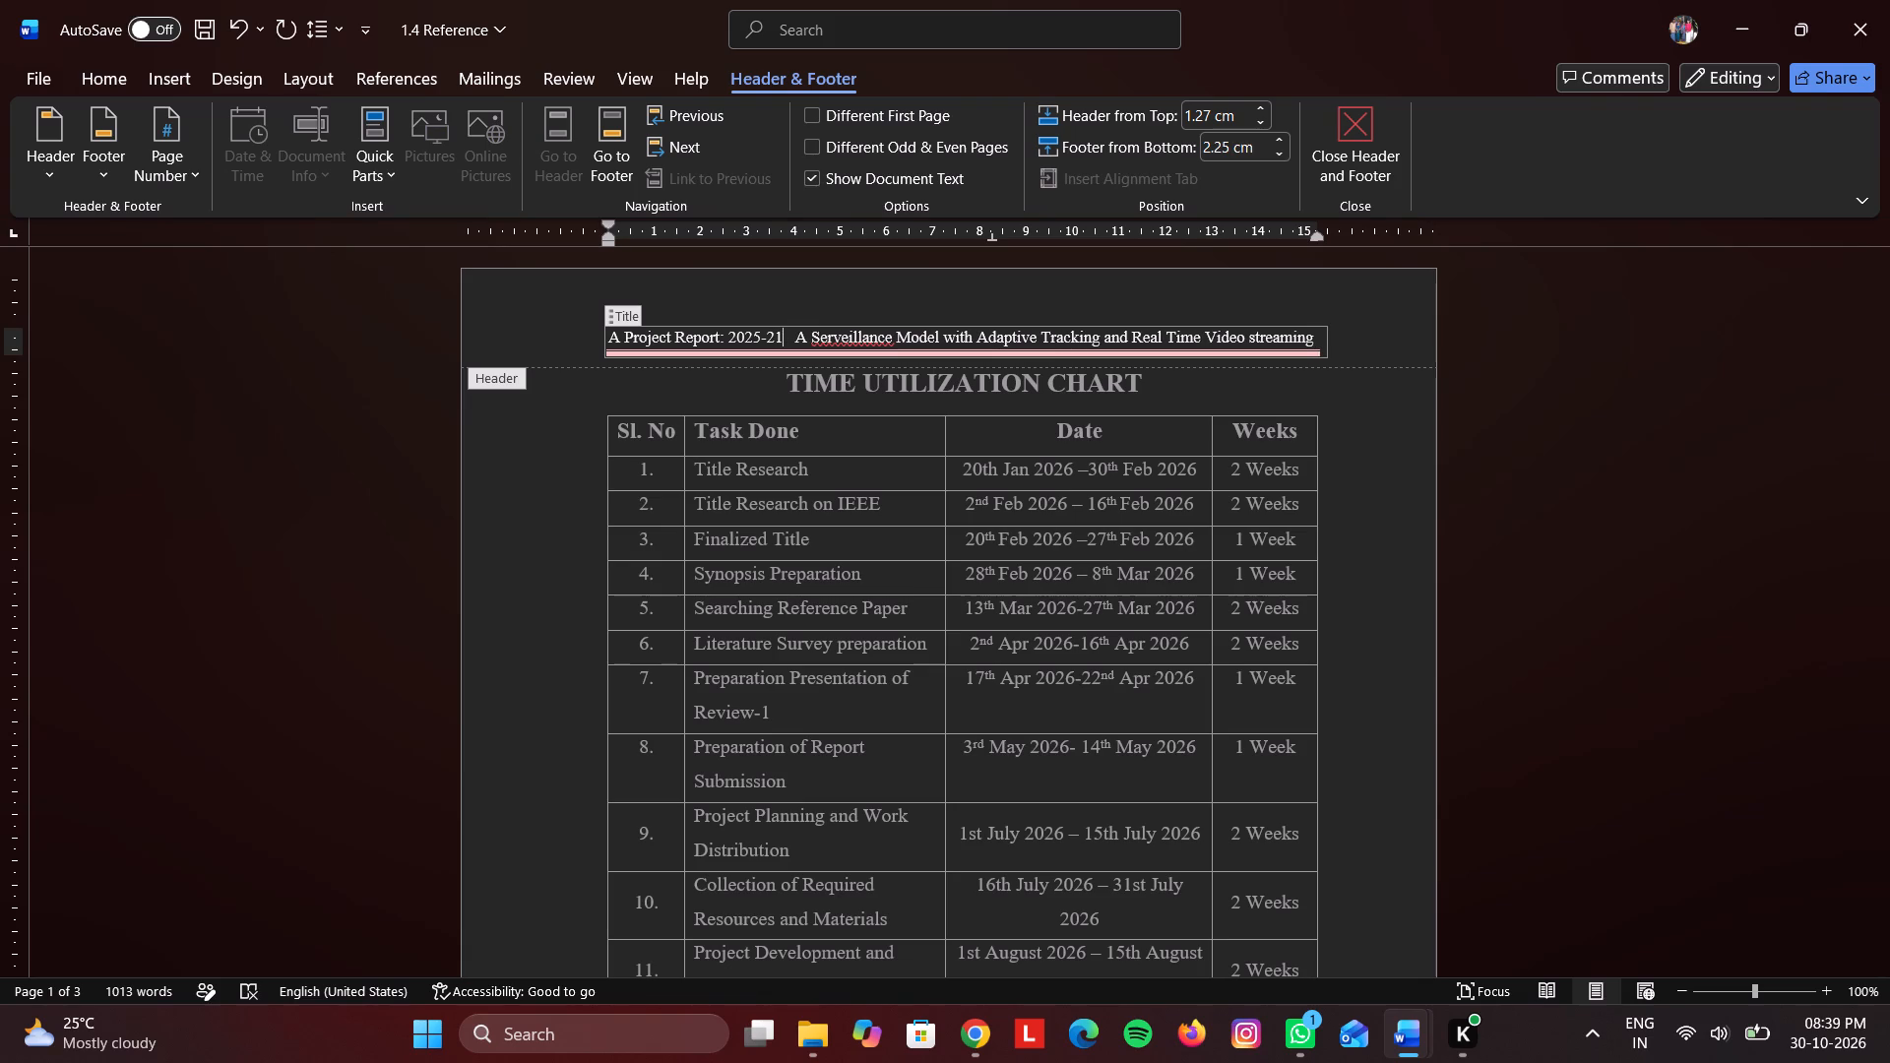
key("7")
key("Left")
key("Left")
key("Left")
key("BackSpace")
key("6")
left_click(90, 80)
left_click(685, 336)
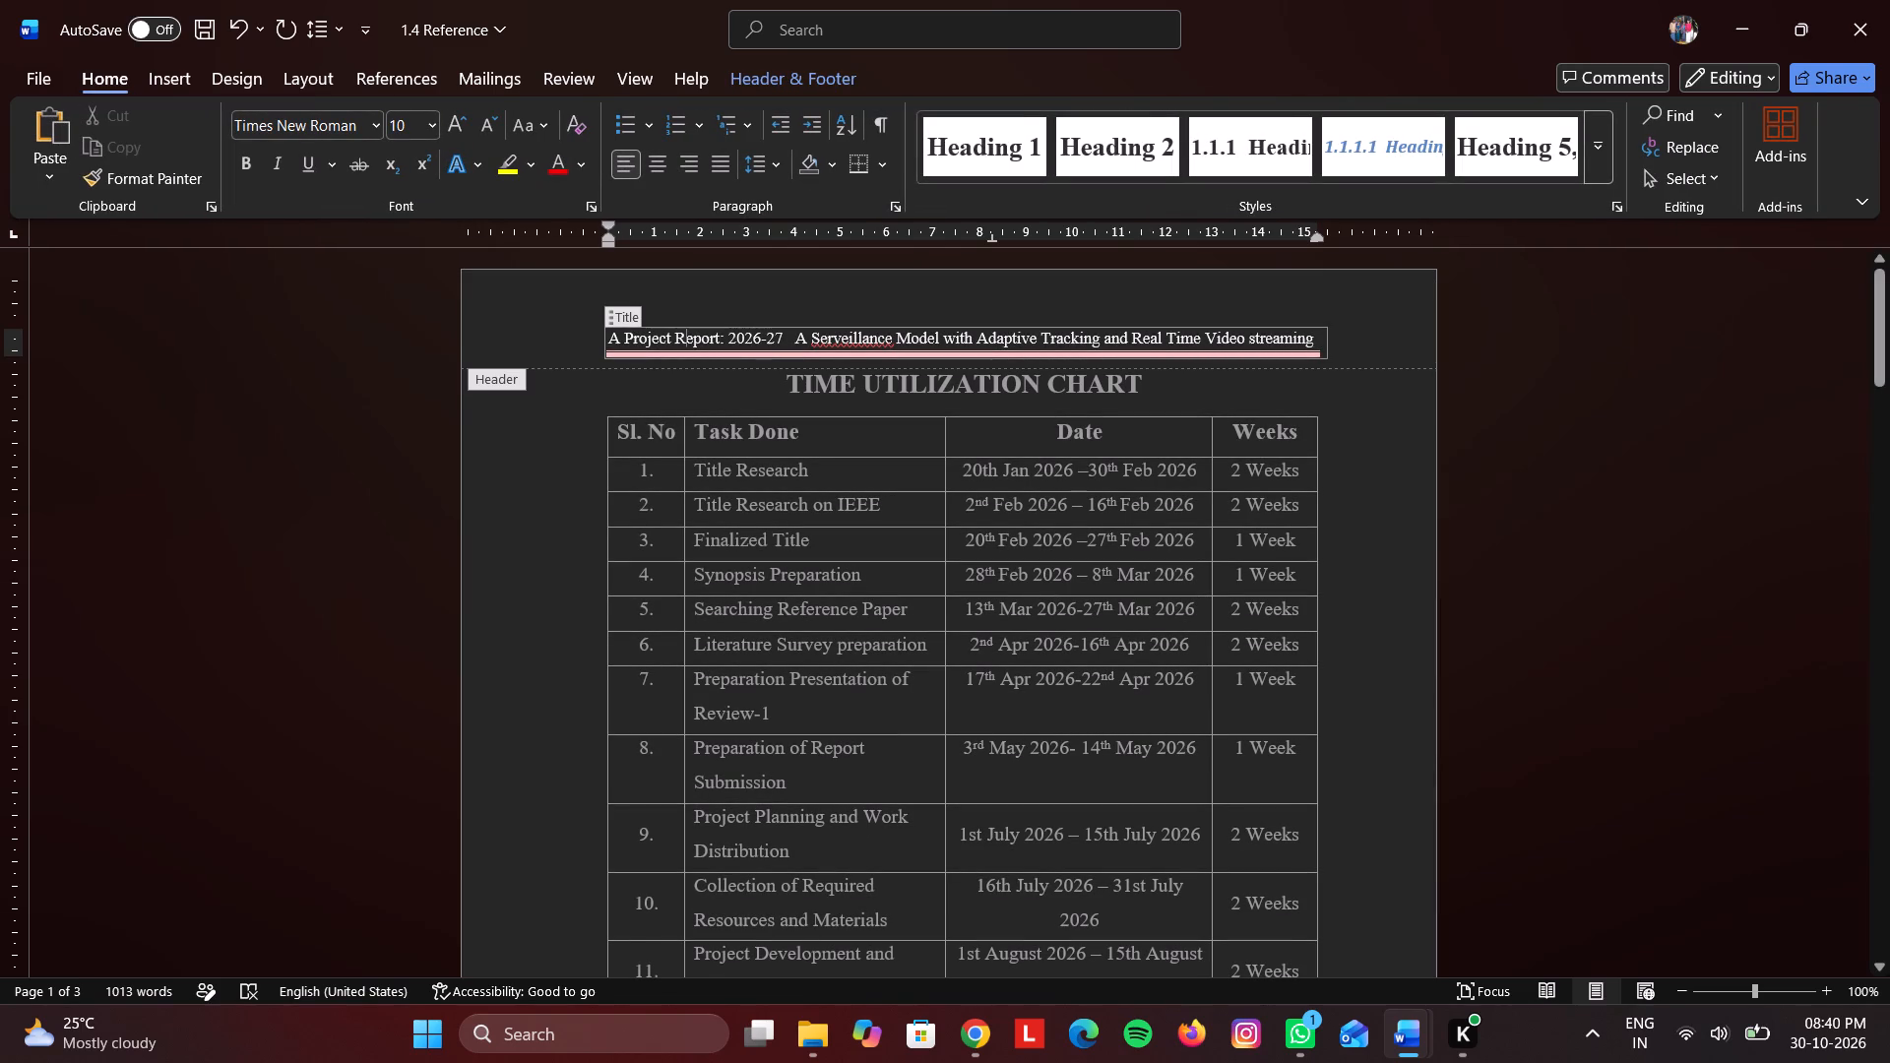
left_click(834, 341)
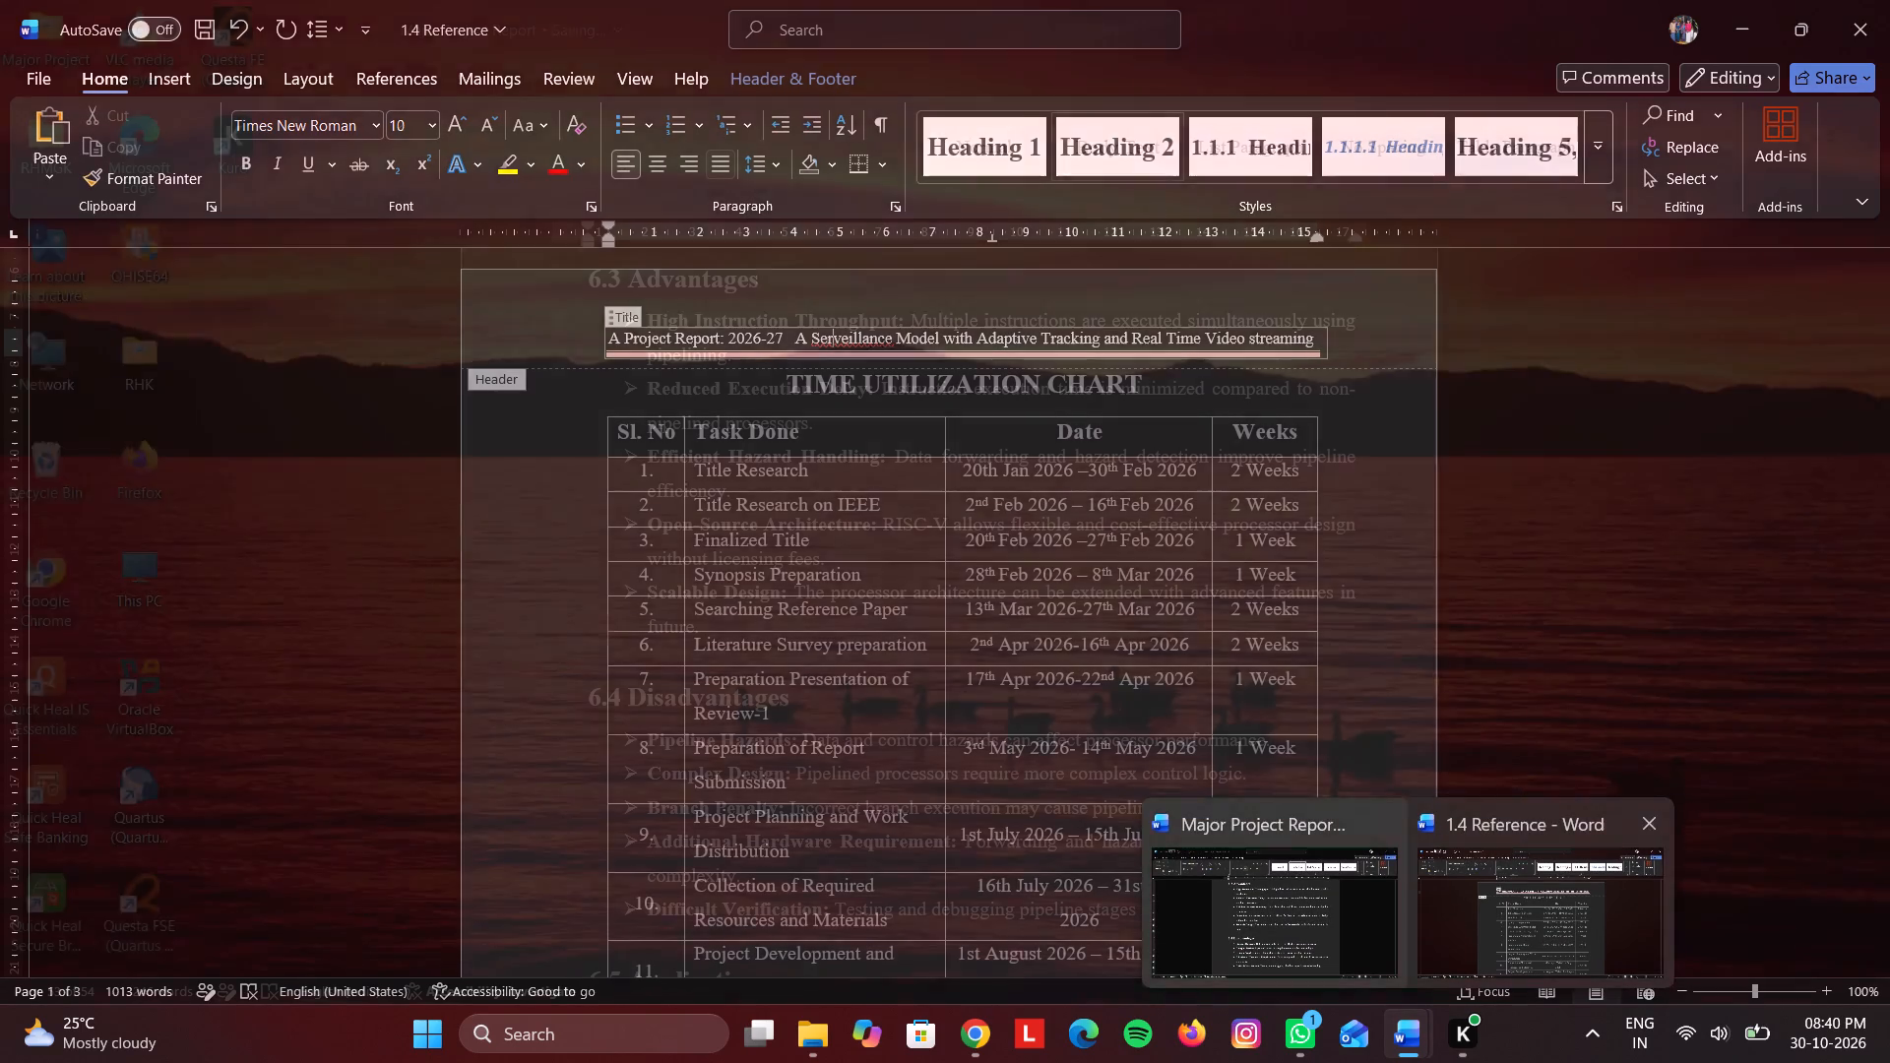
Switch to the Major Project Report document and delete the trailing comma after "Dept. of ECE" in its footer.
left_click(1329, 929)
scroll(1216, 747, "down", 12)
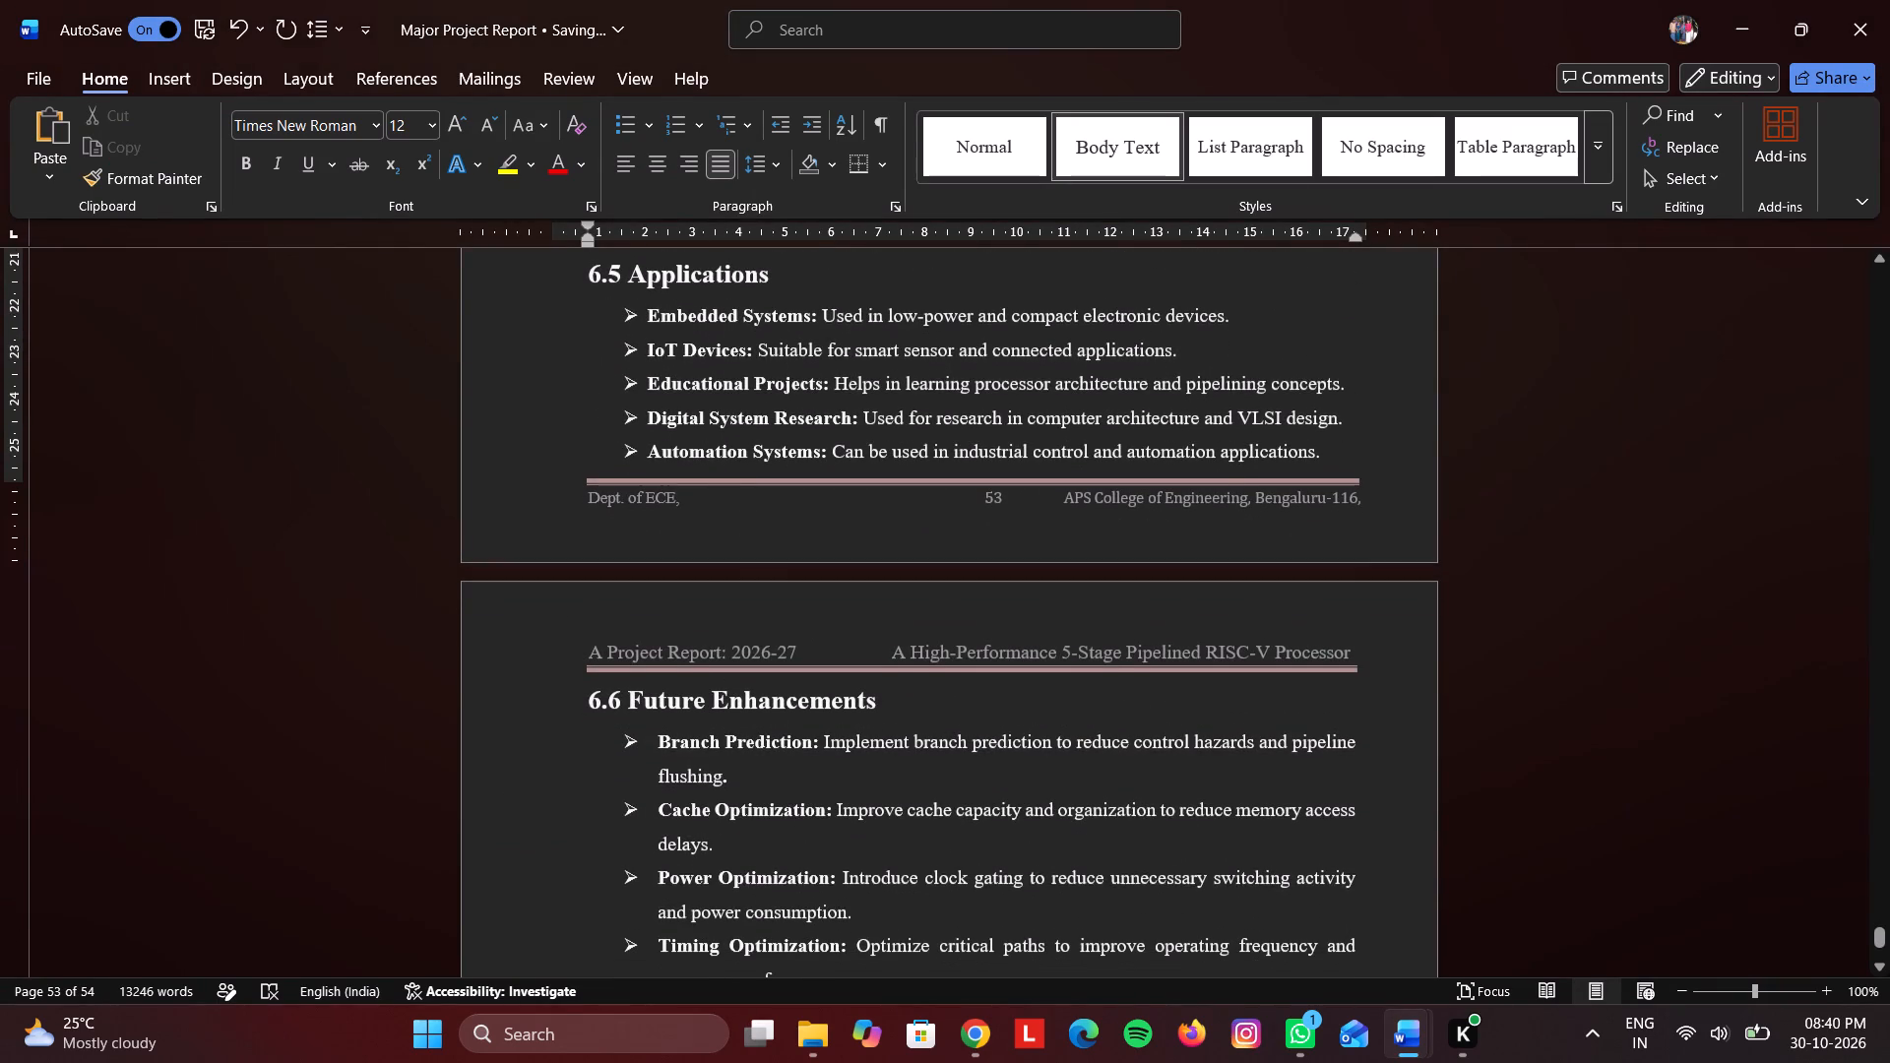
scroll(1157, 522, "up", 12)
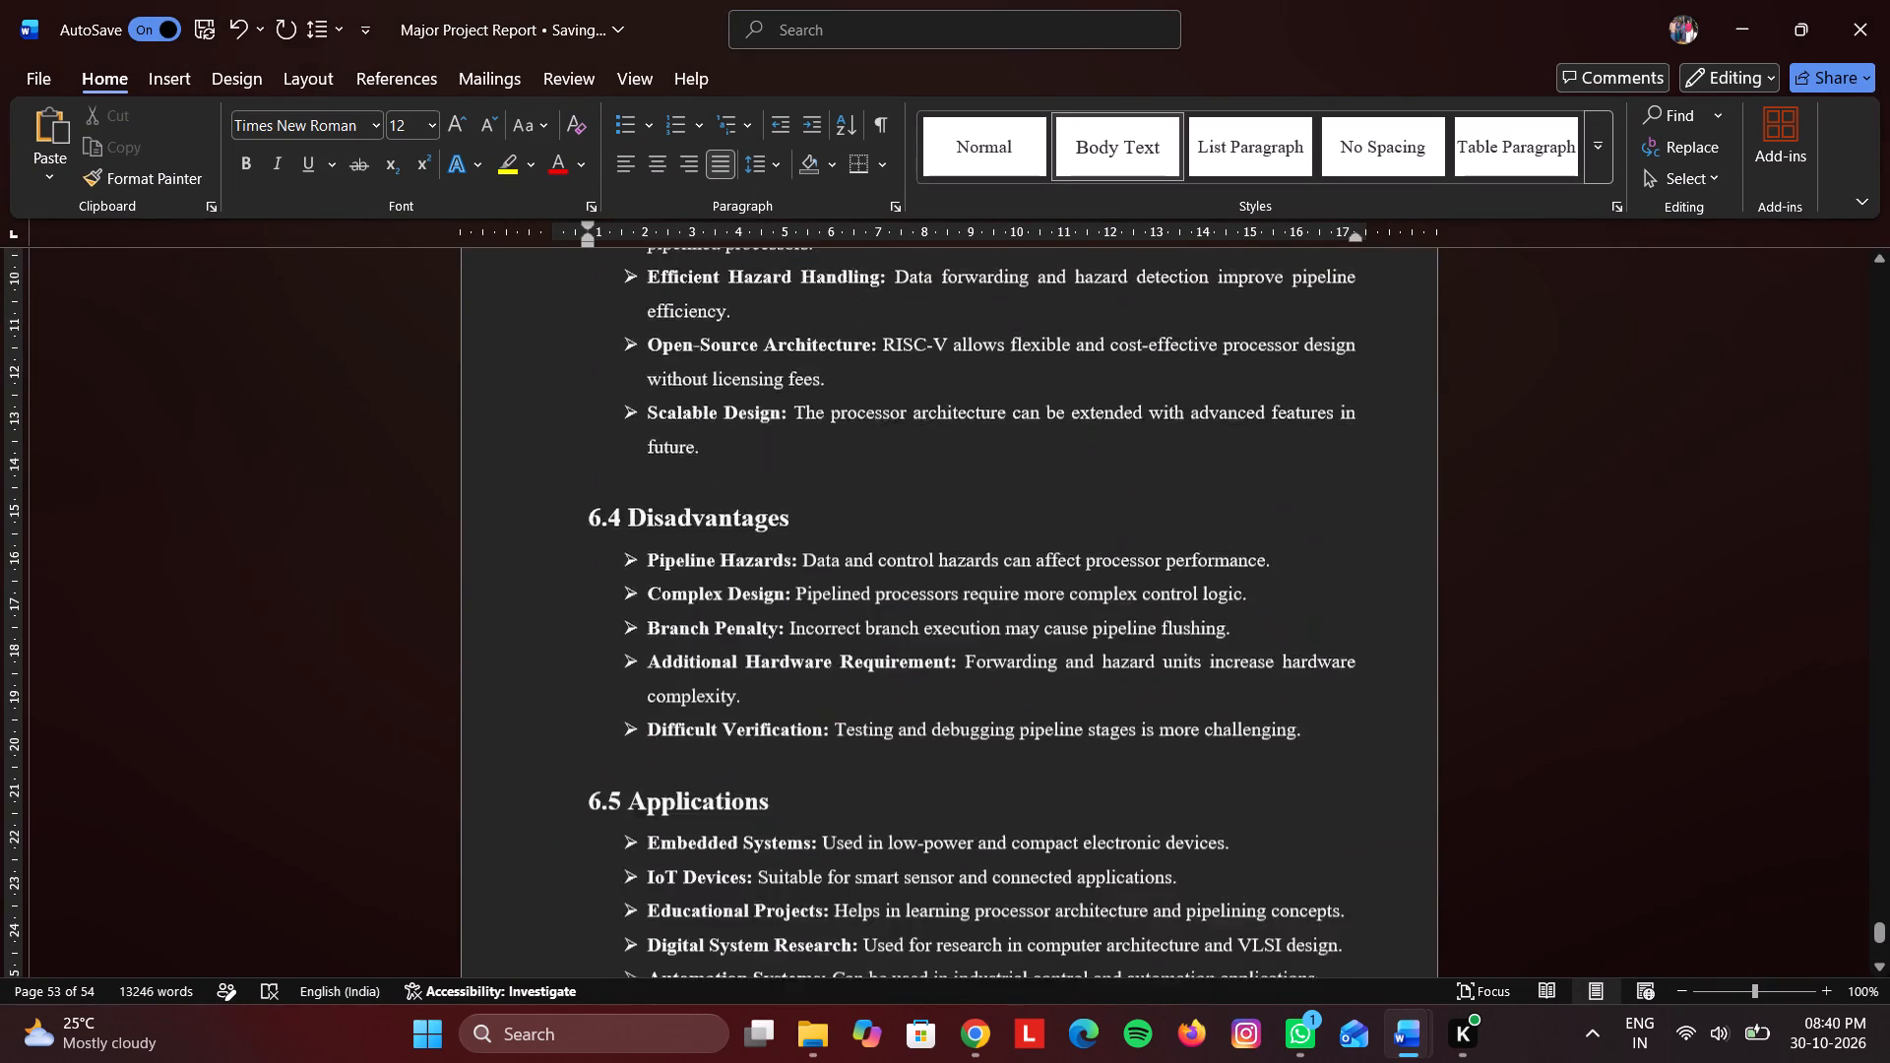
scroll(1157, 522, "up", 11)
scroll(1154, 540, "down", 7)
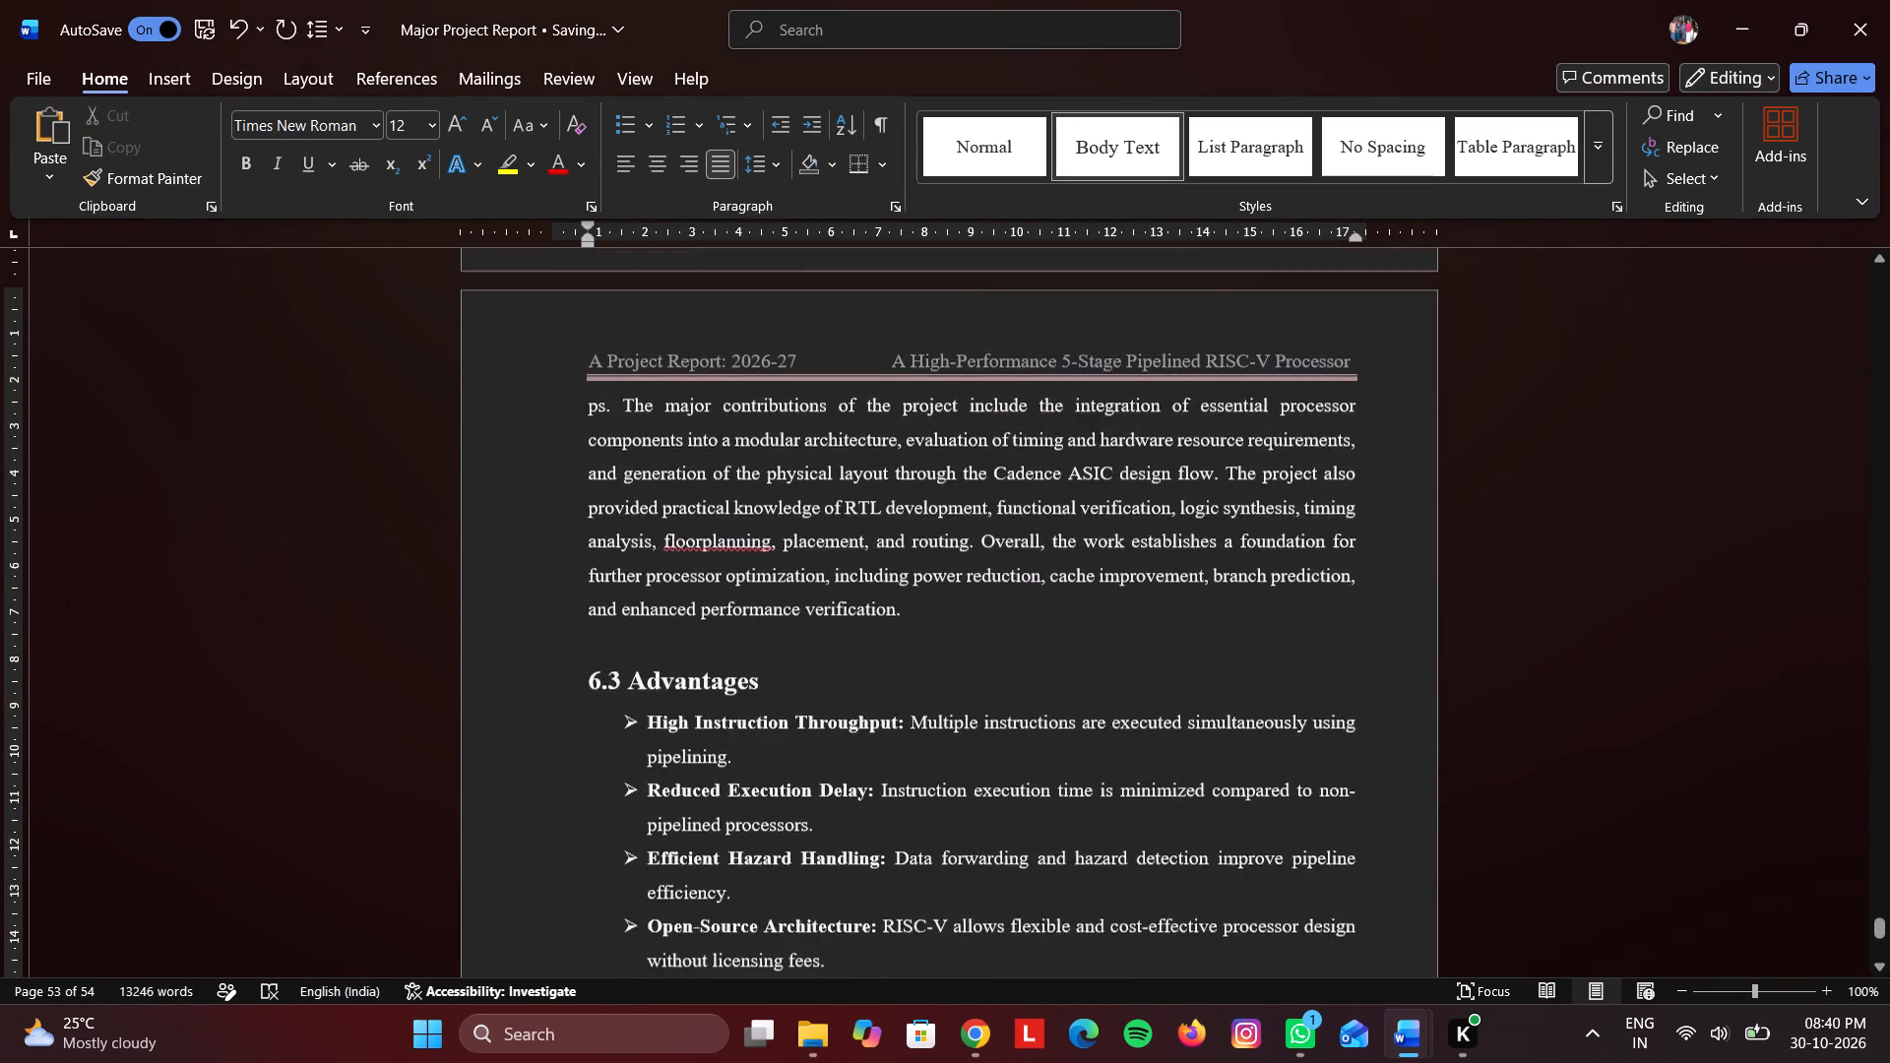
scroll(1157, 553, "down", 13)
double_click(745, 682)
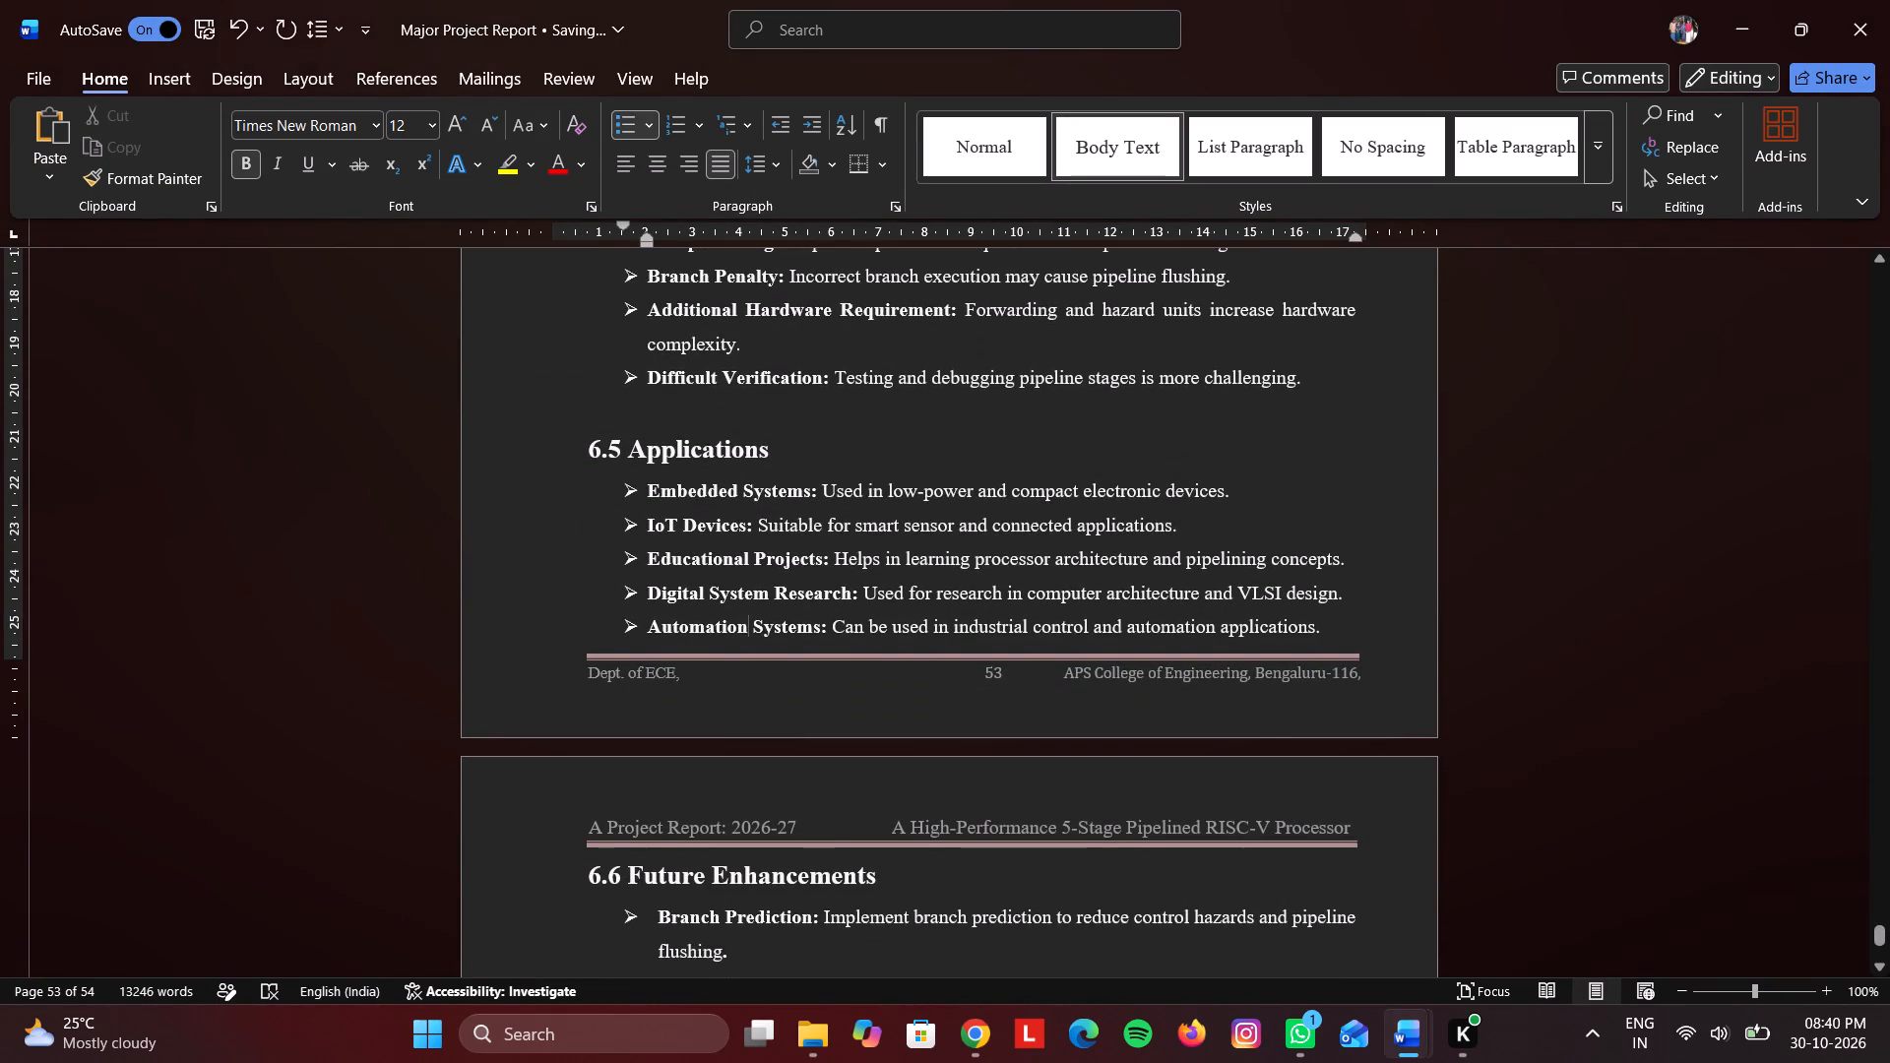
left_click(677, 673)
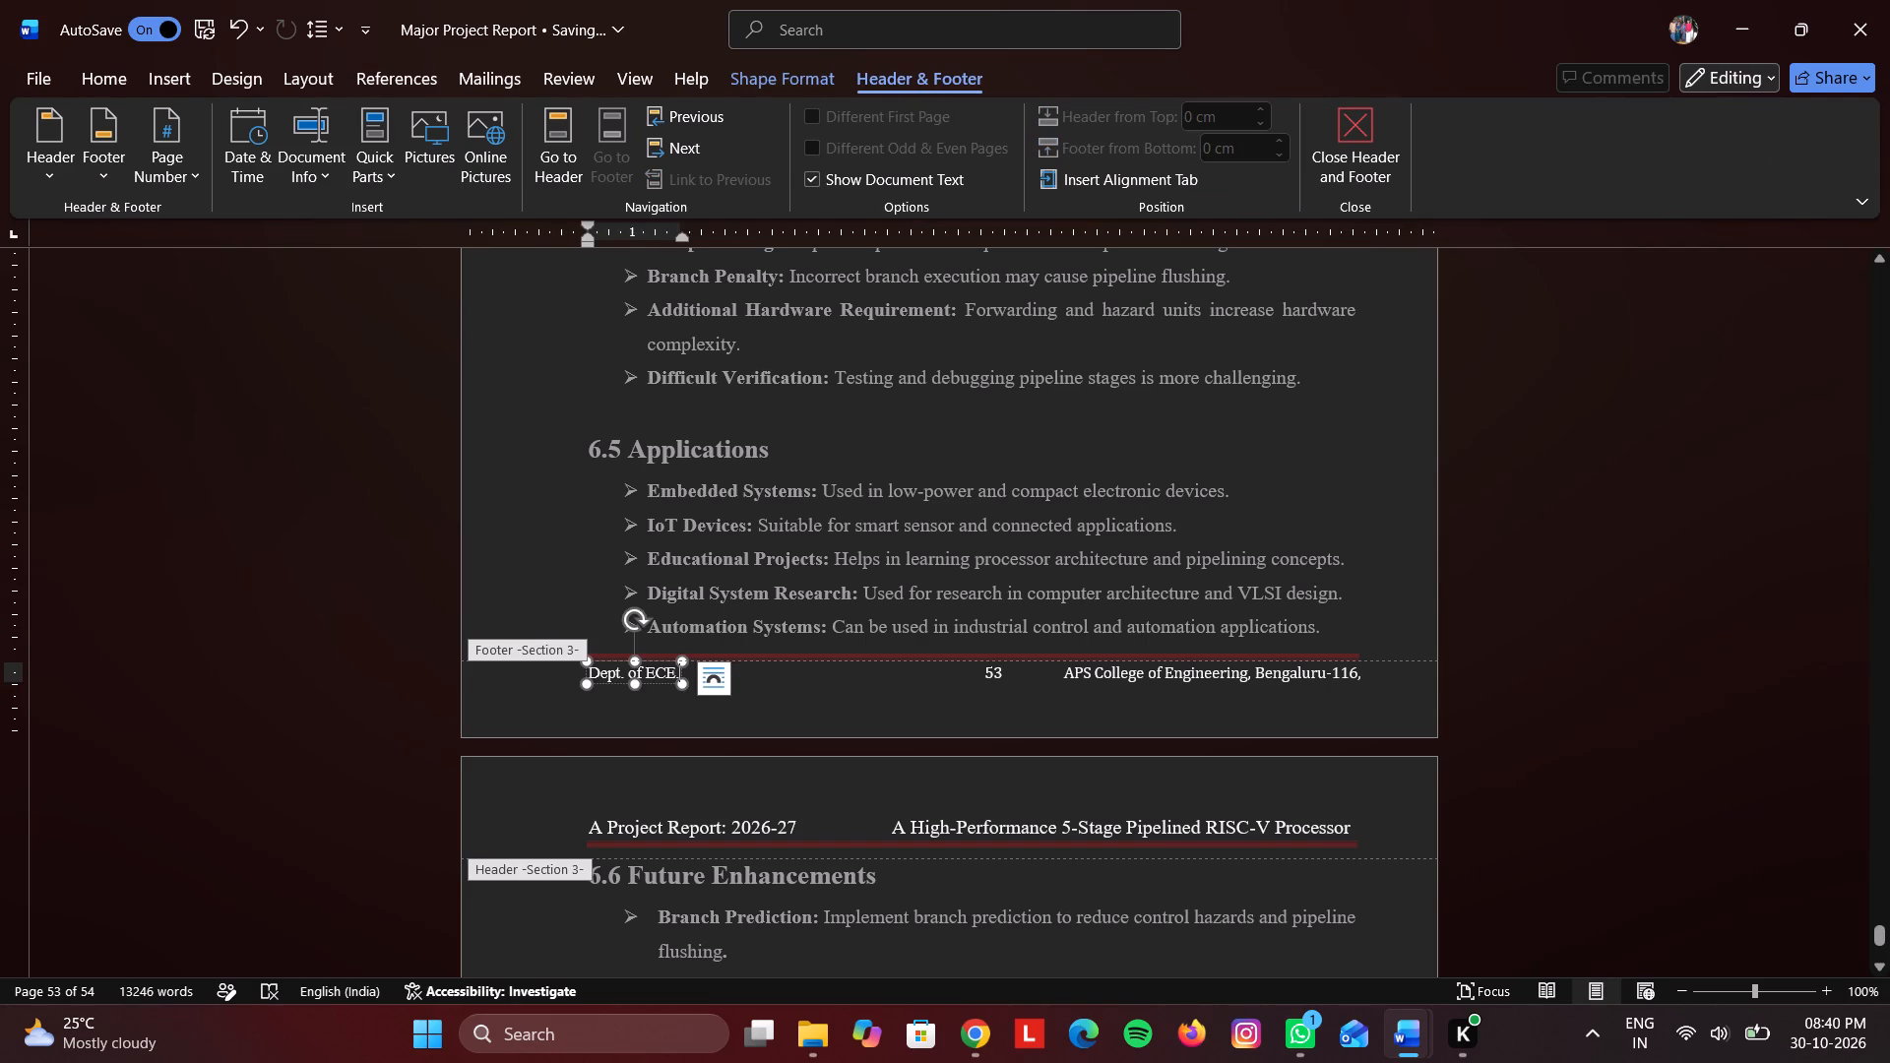
key("BackSpace")
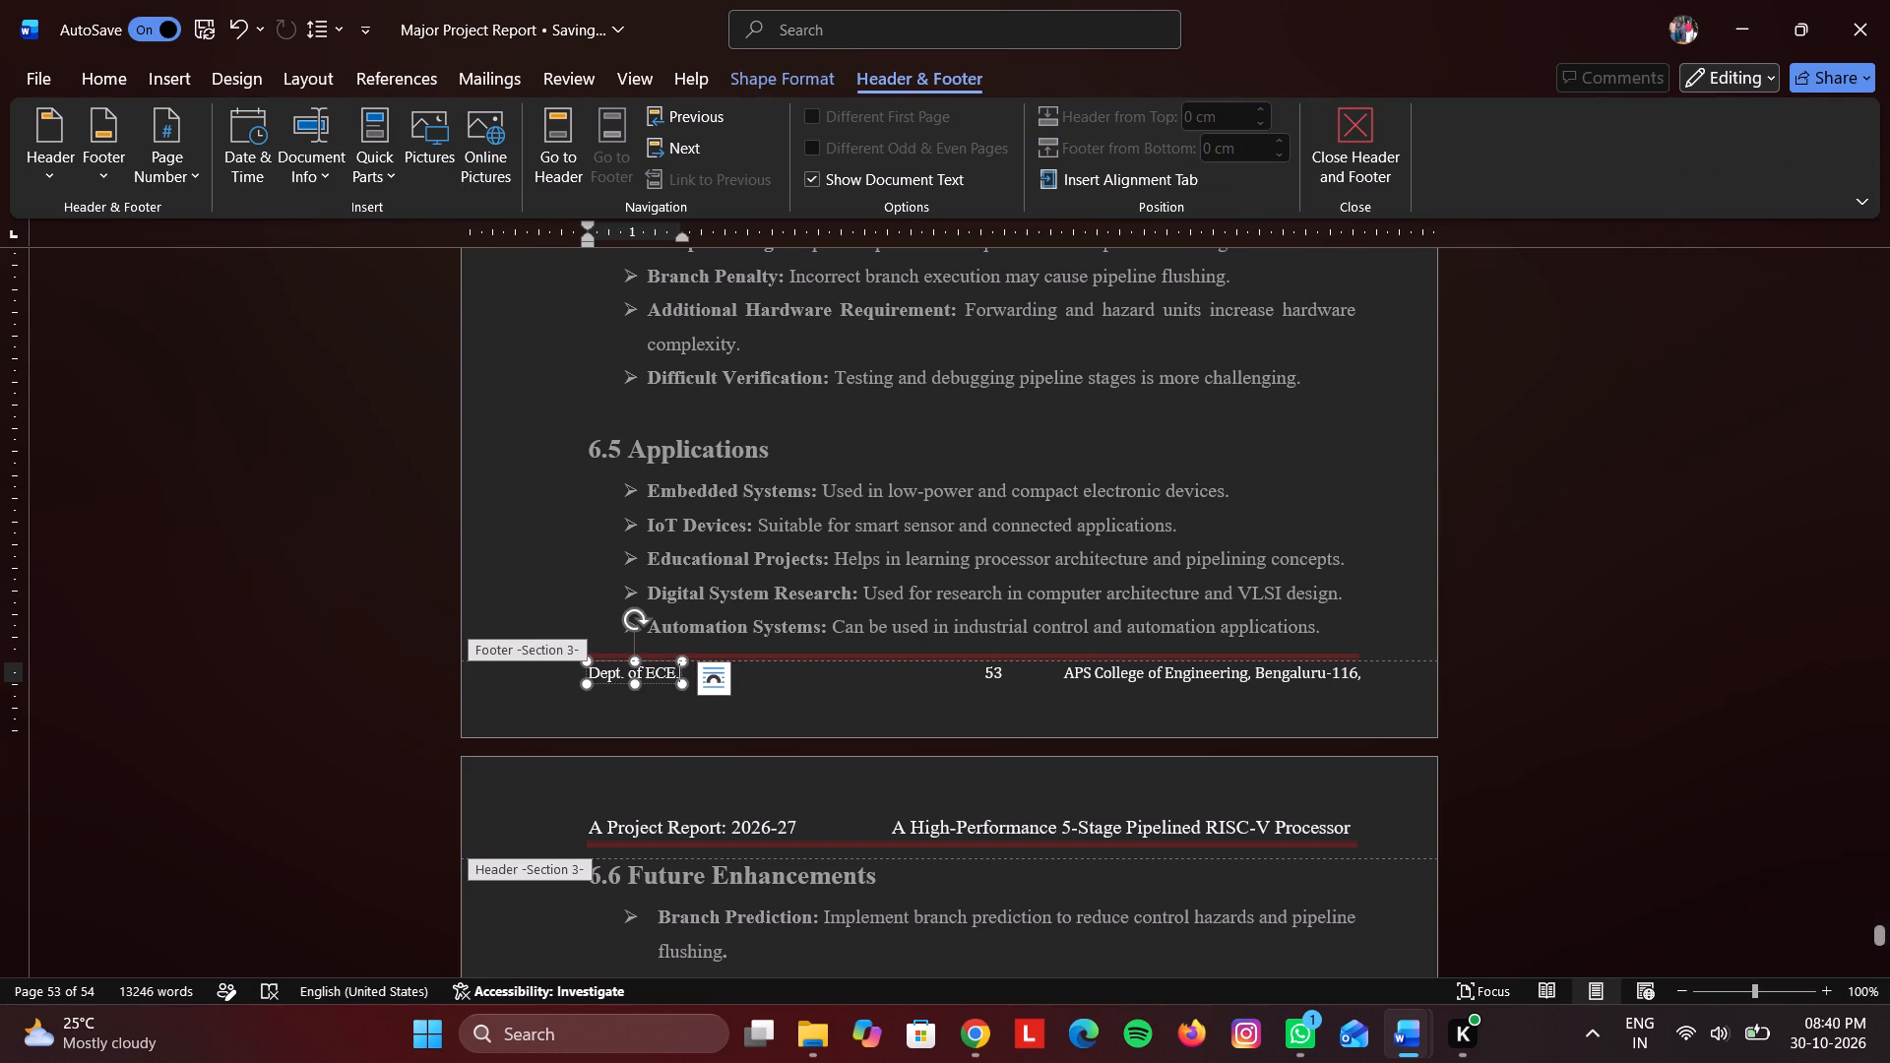
Delete the trailing comma after "Bengaluru-116" in the footer's college name text box.
double_click(1286, 681)
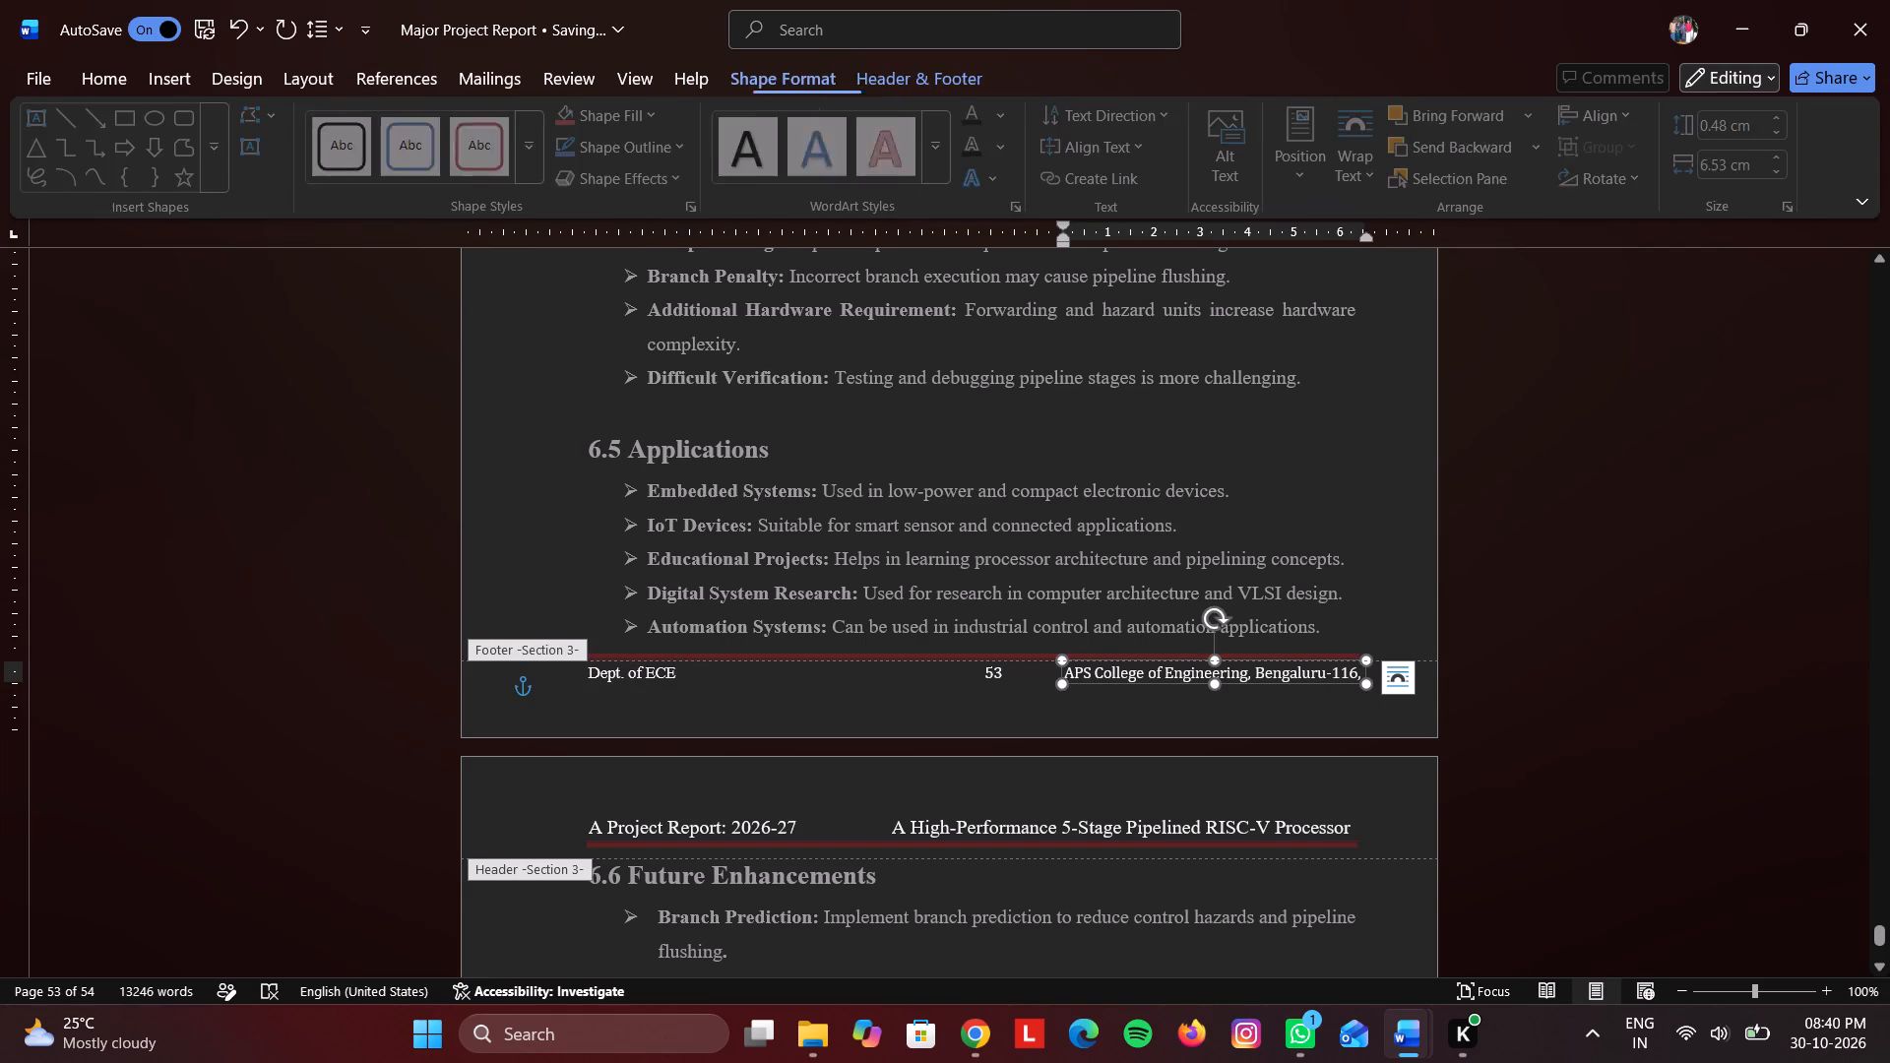
left_click(1358, 671)
key("Right")
key("BackSpace")
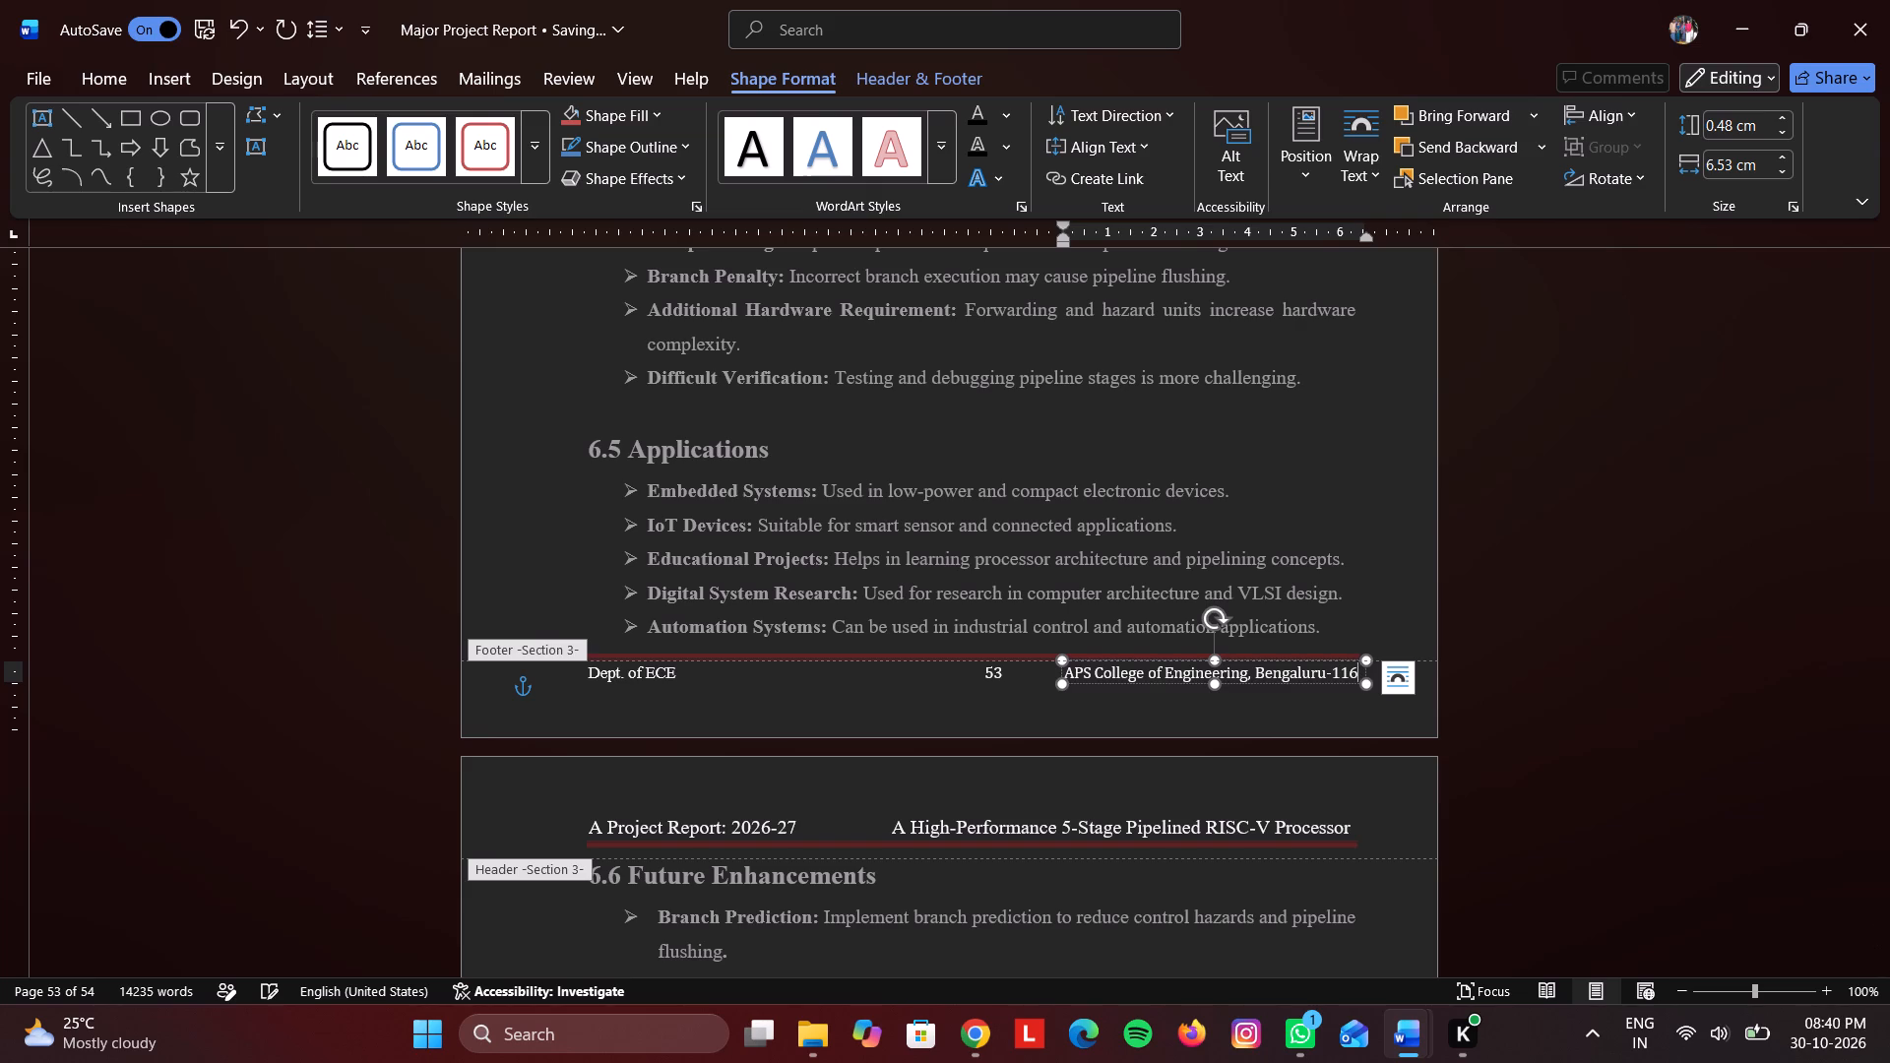
Nudge the footer's college name text box slightly to the right and return to the body text.
left_click(1334, 682)
key("Right")
key("Right")
key("Right")
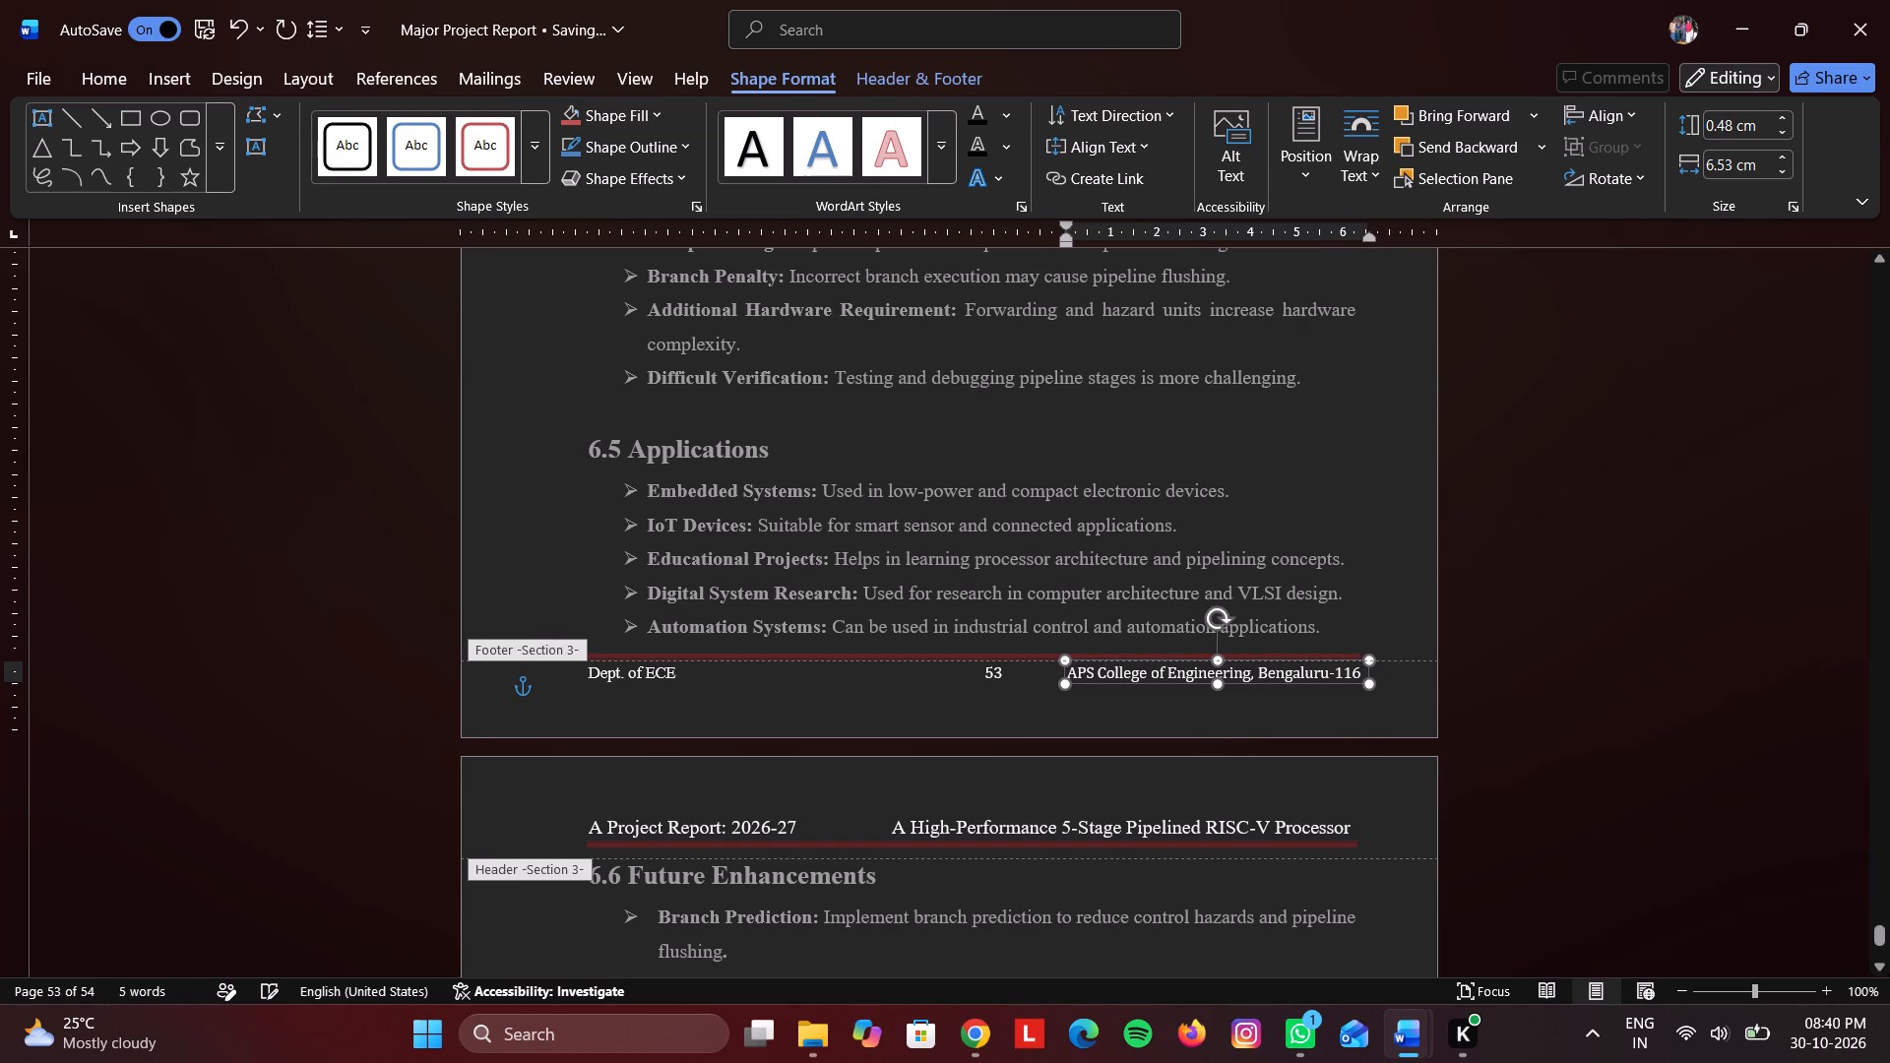
double_click(1312, 559)
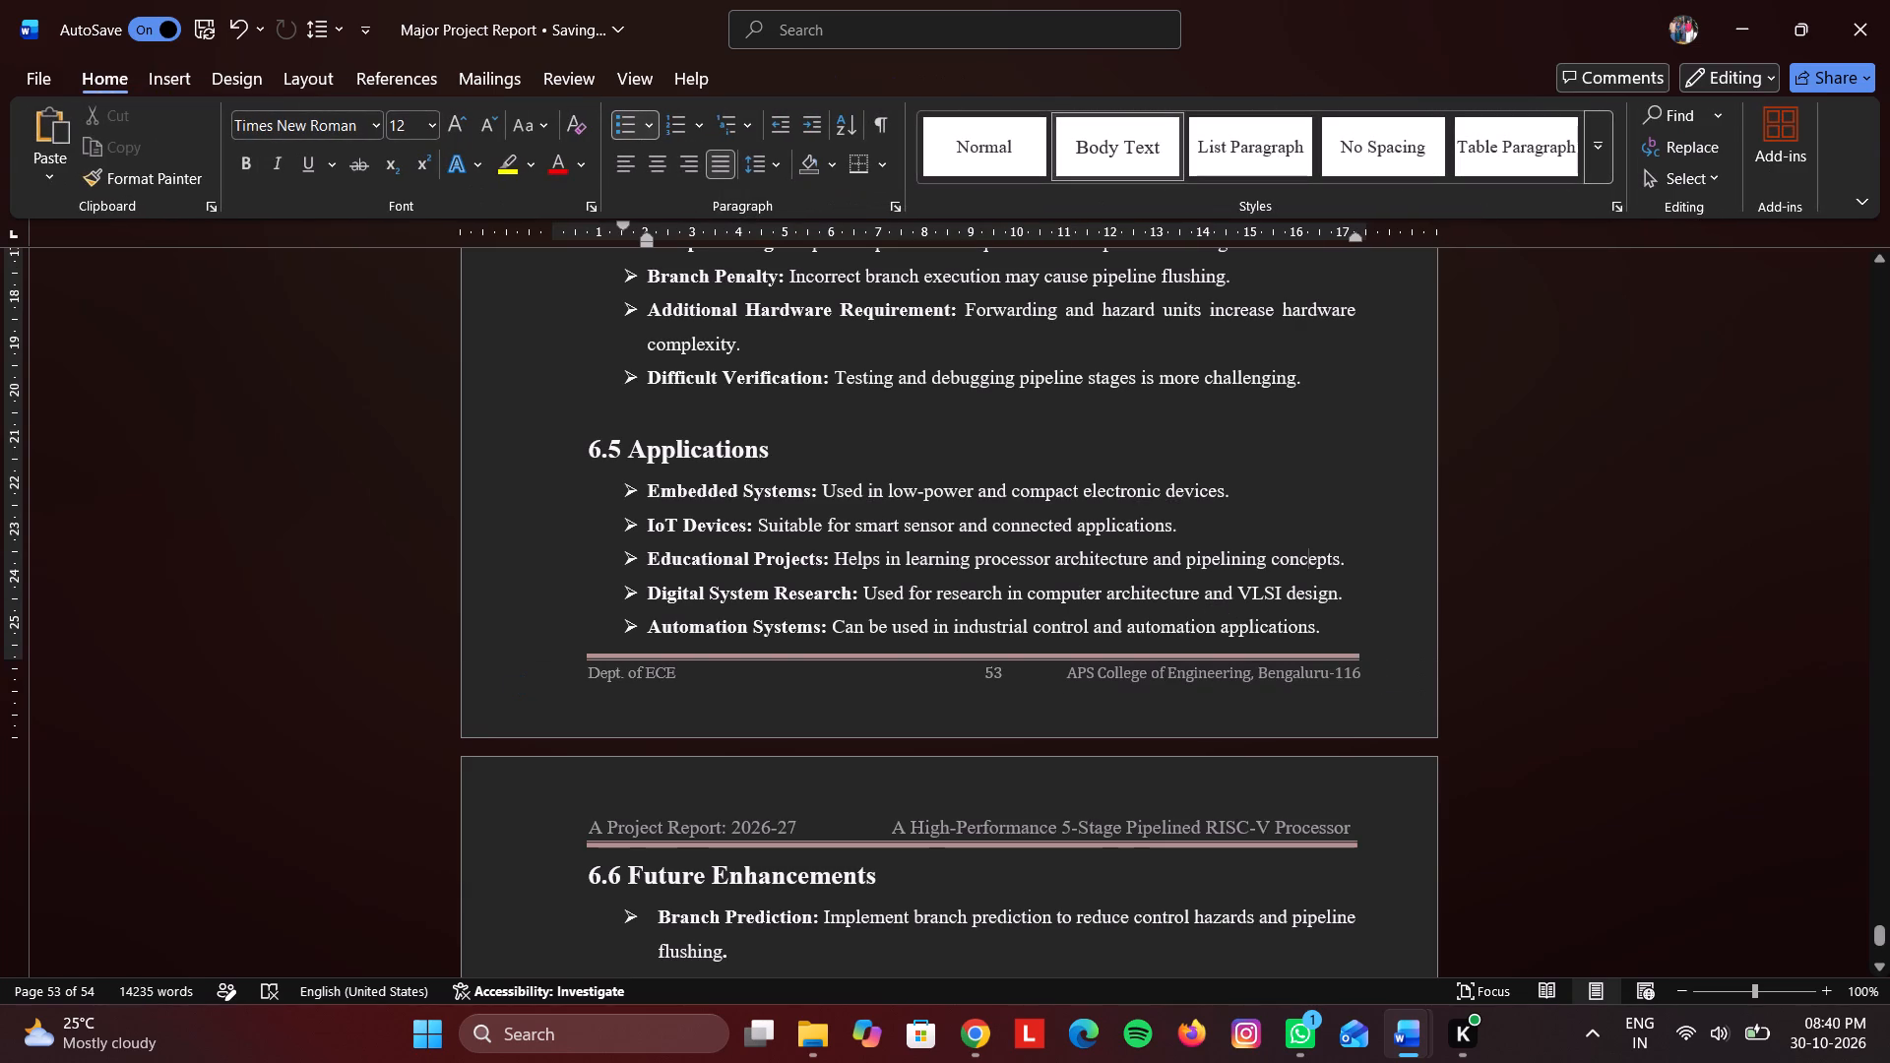
Copy the project title "A High-Performance 5-Stage Pipelined RISC-V Processor" from the page header and return to the body text.
scroll(1261, 489, "up", 20)
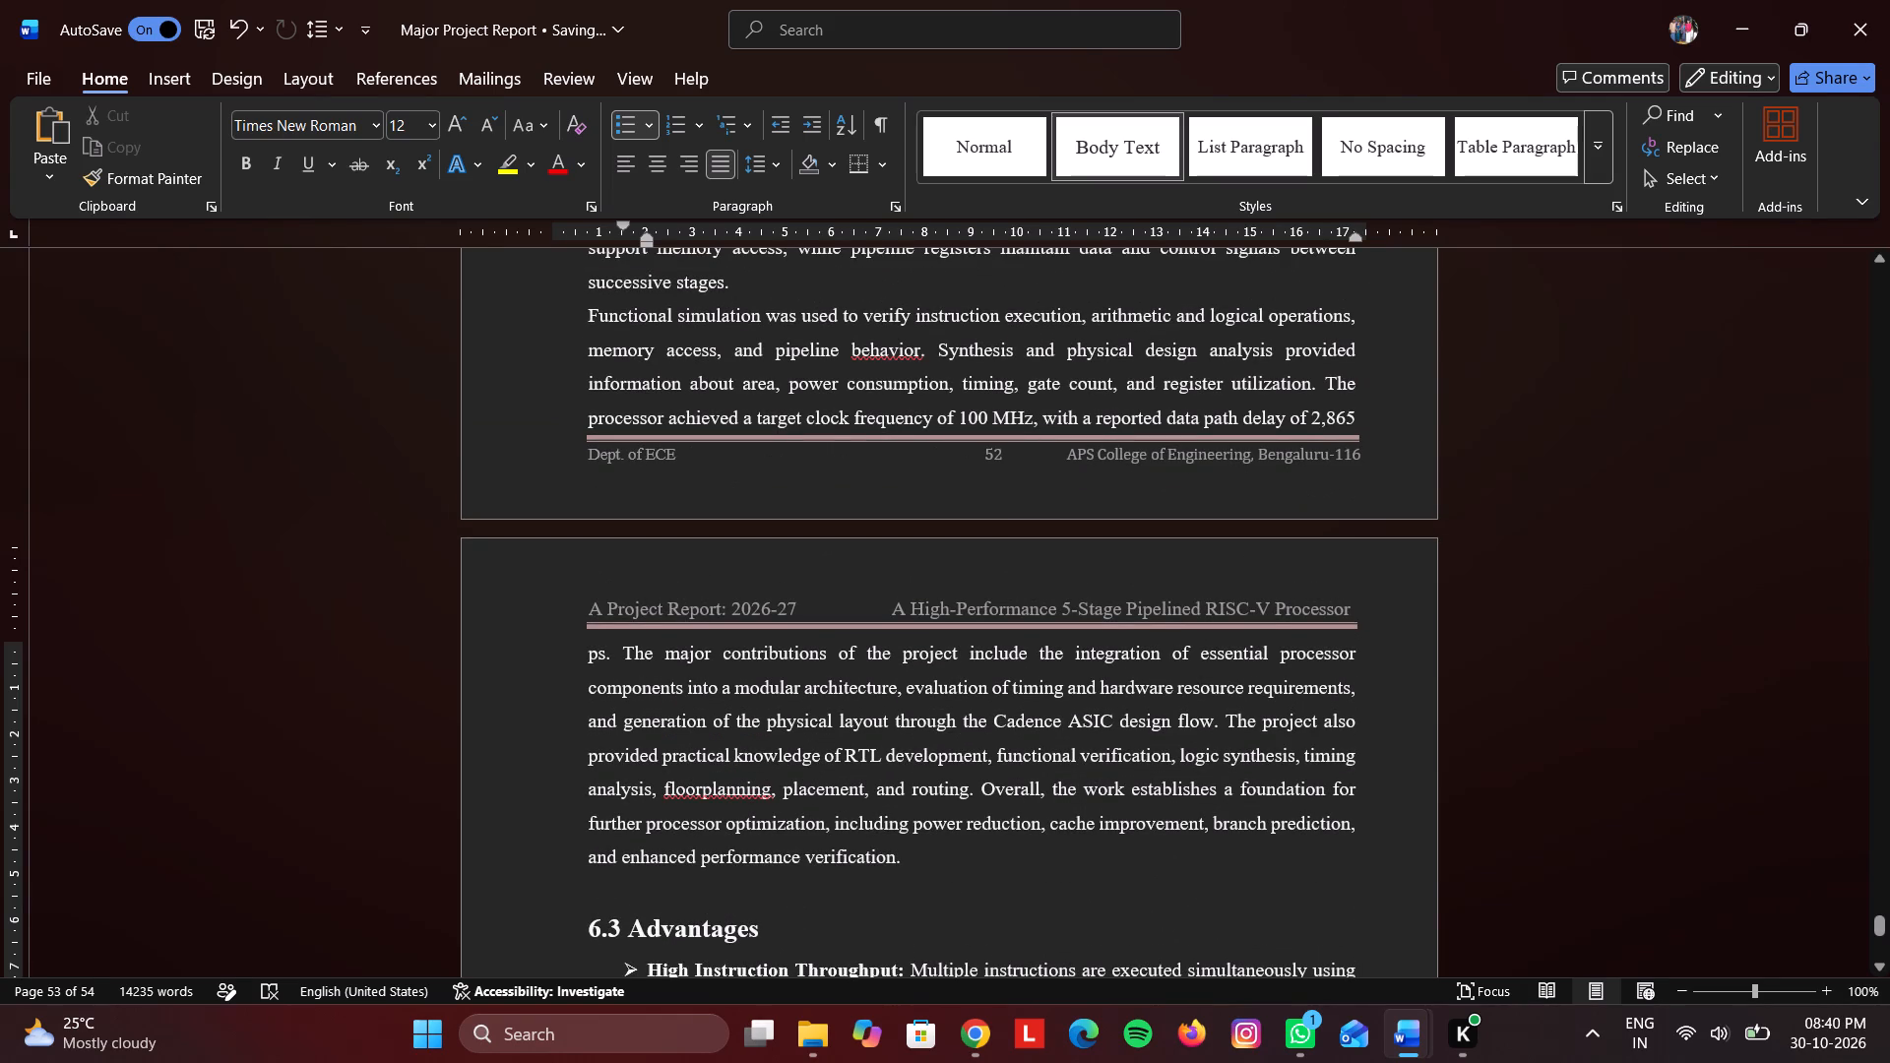
double_click(1162, 607)
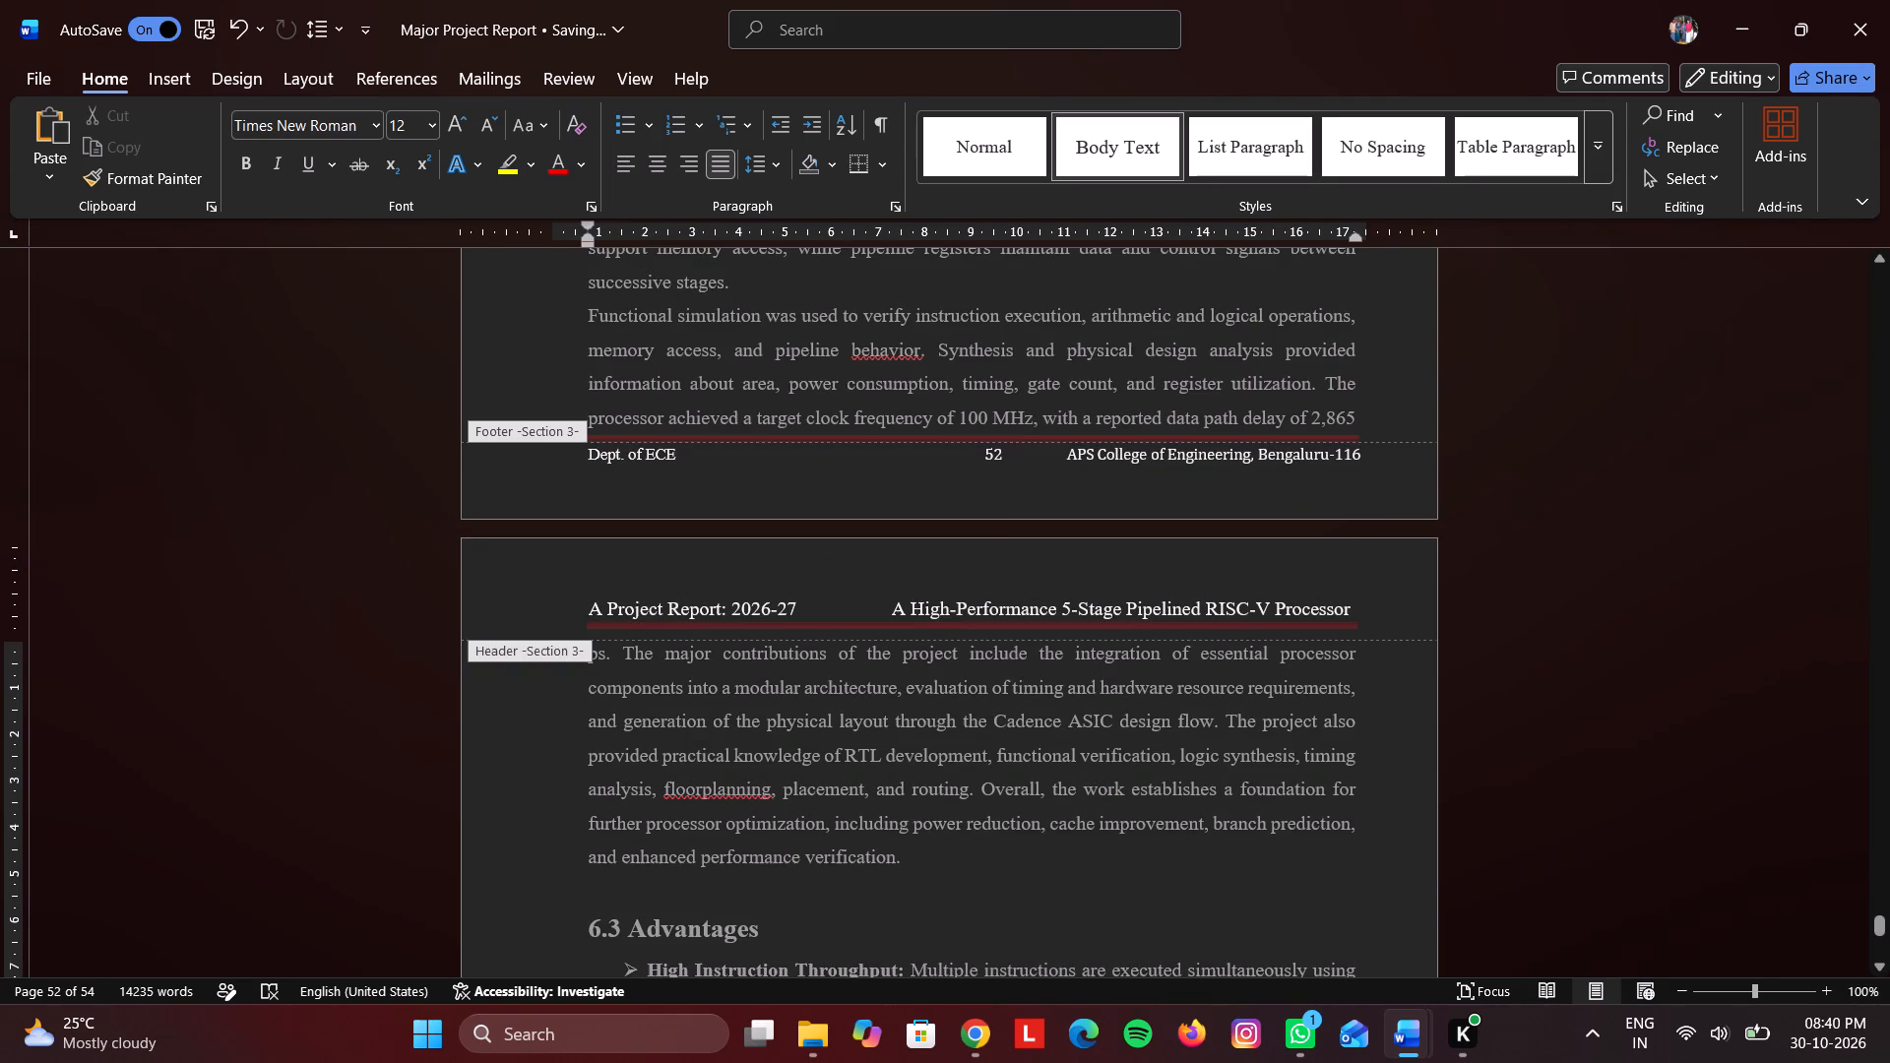
left_click(1135, 610)
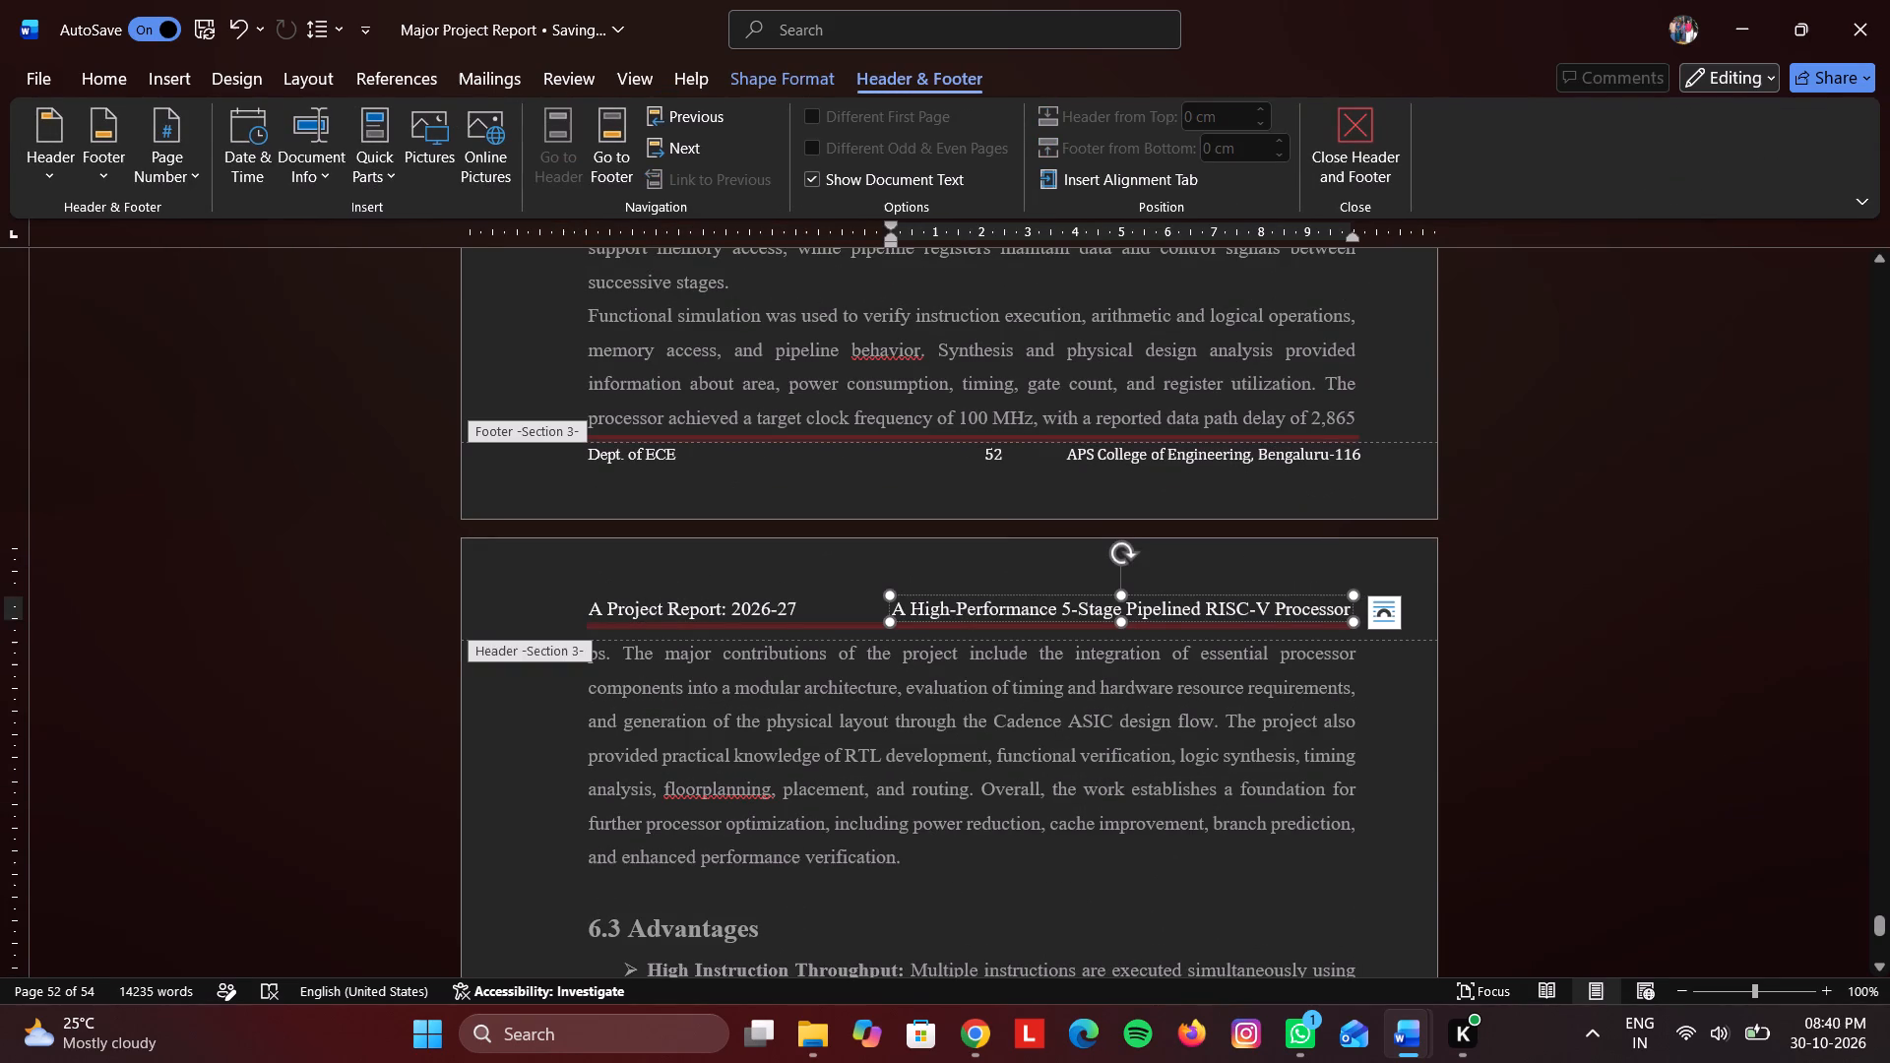
key("ctrl+a")
key("ctrl+c")
left_click(1148, 688)
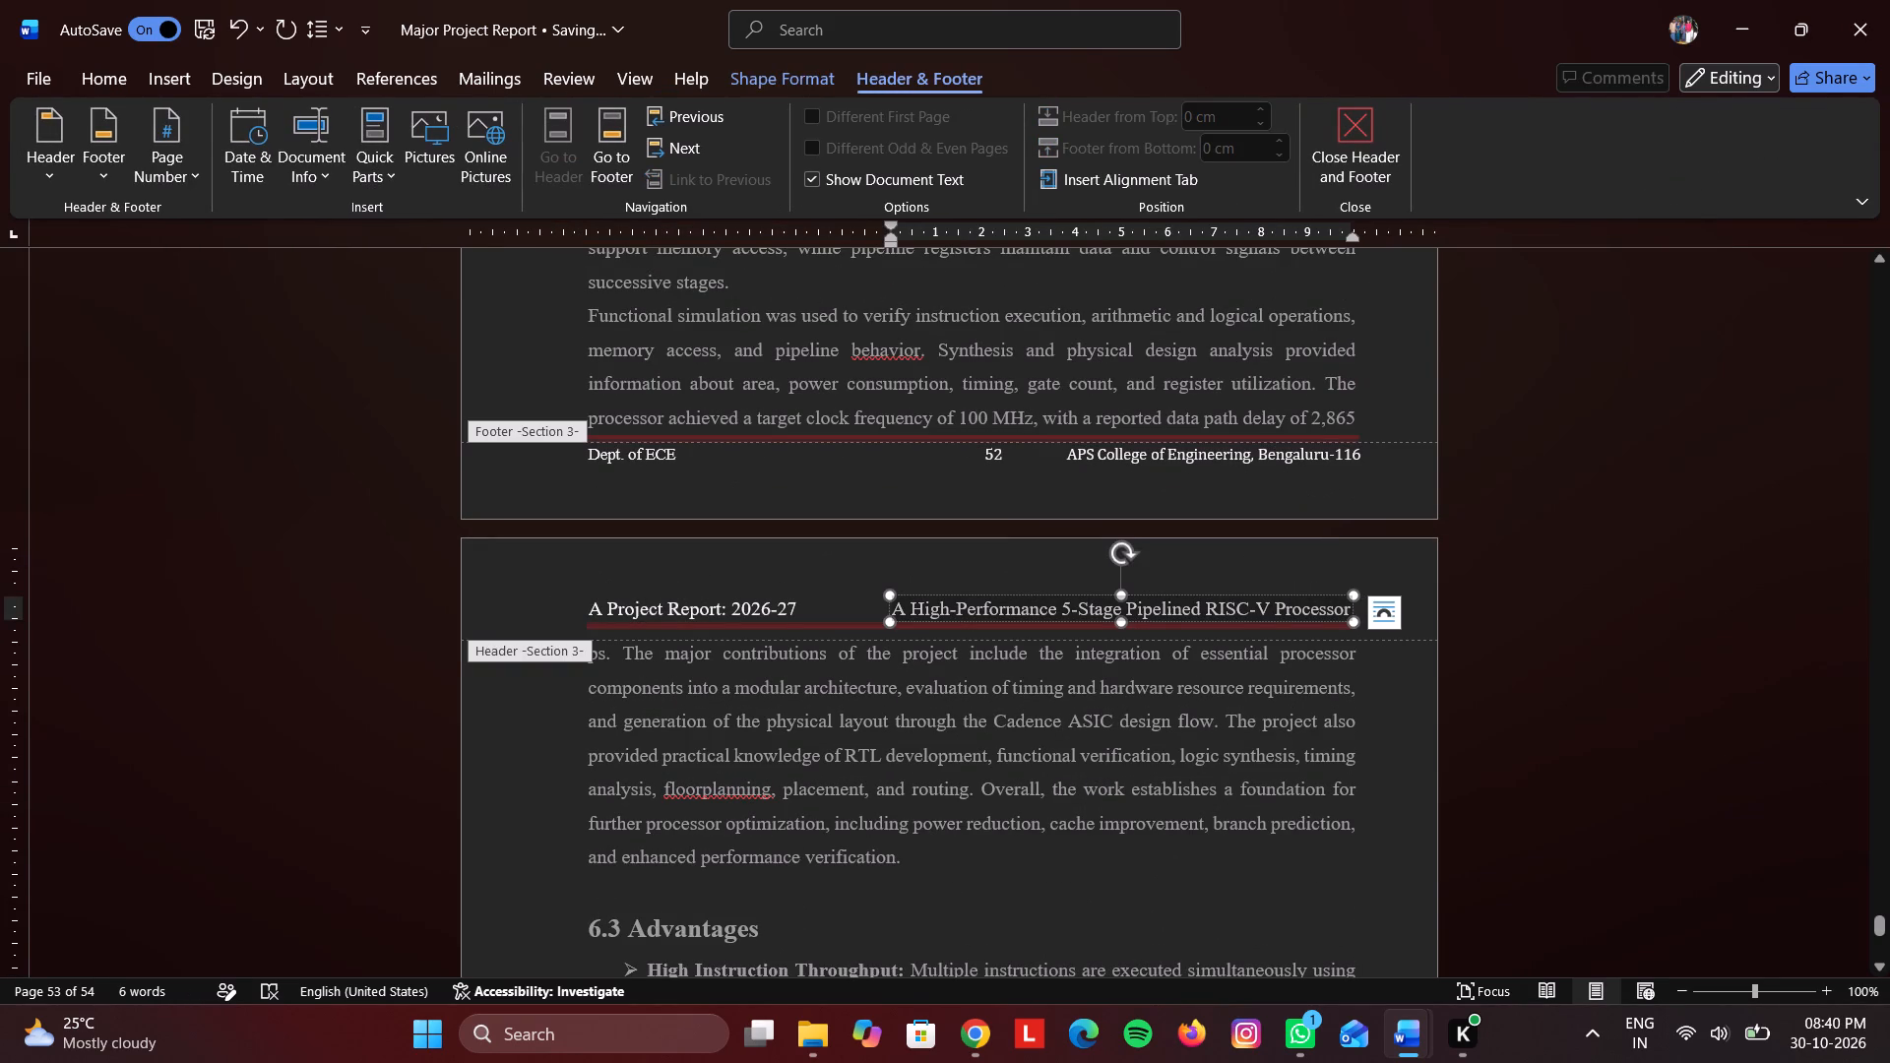
left_click(1197, 577)
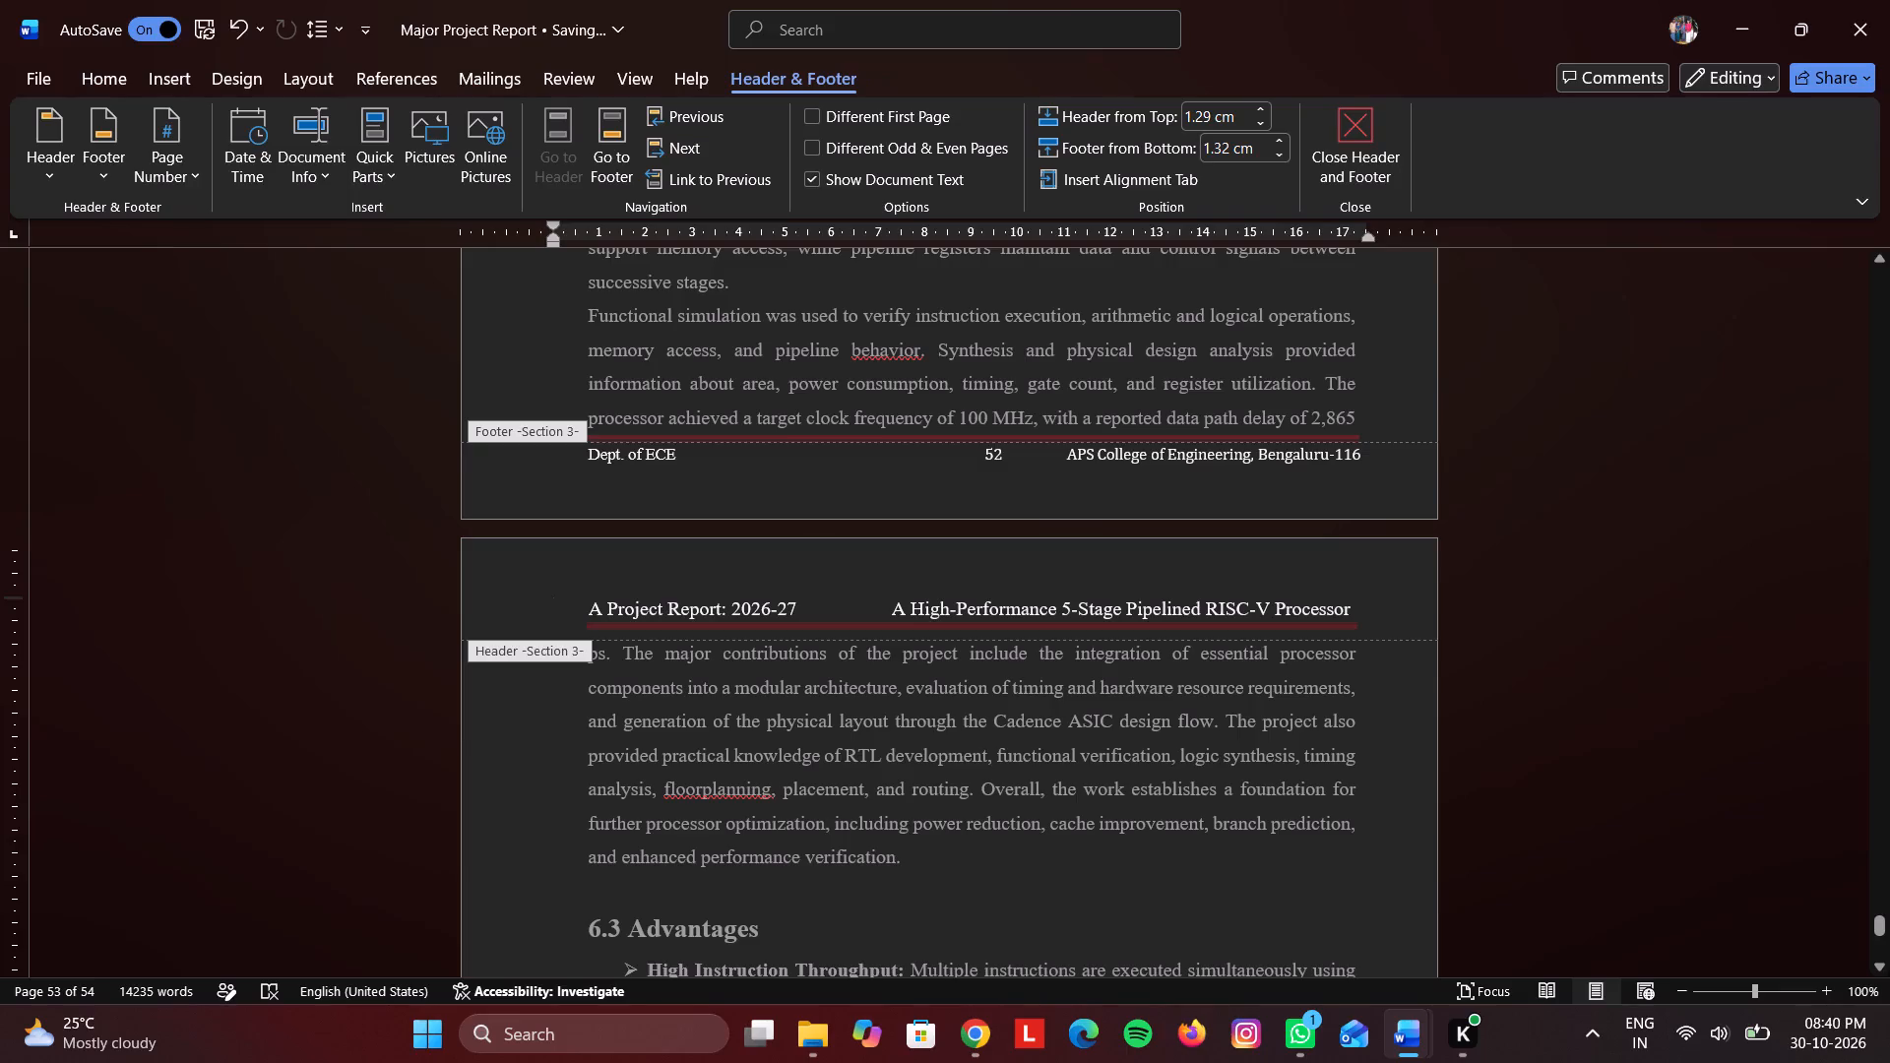
double_click(1178, 691)
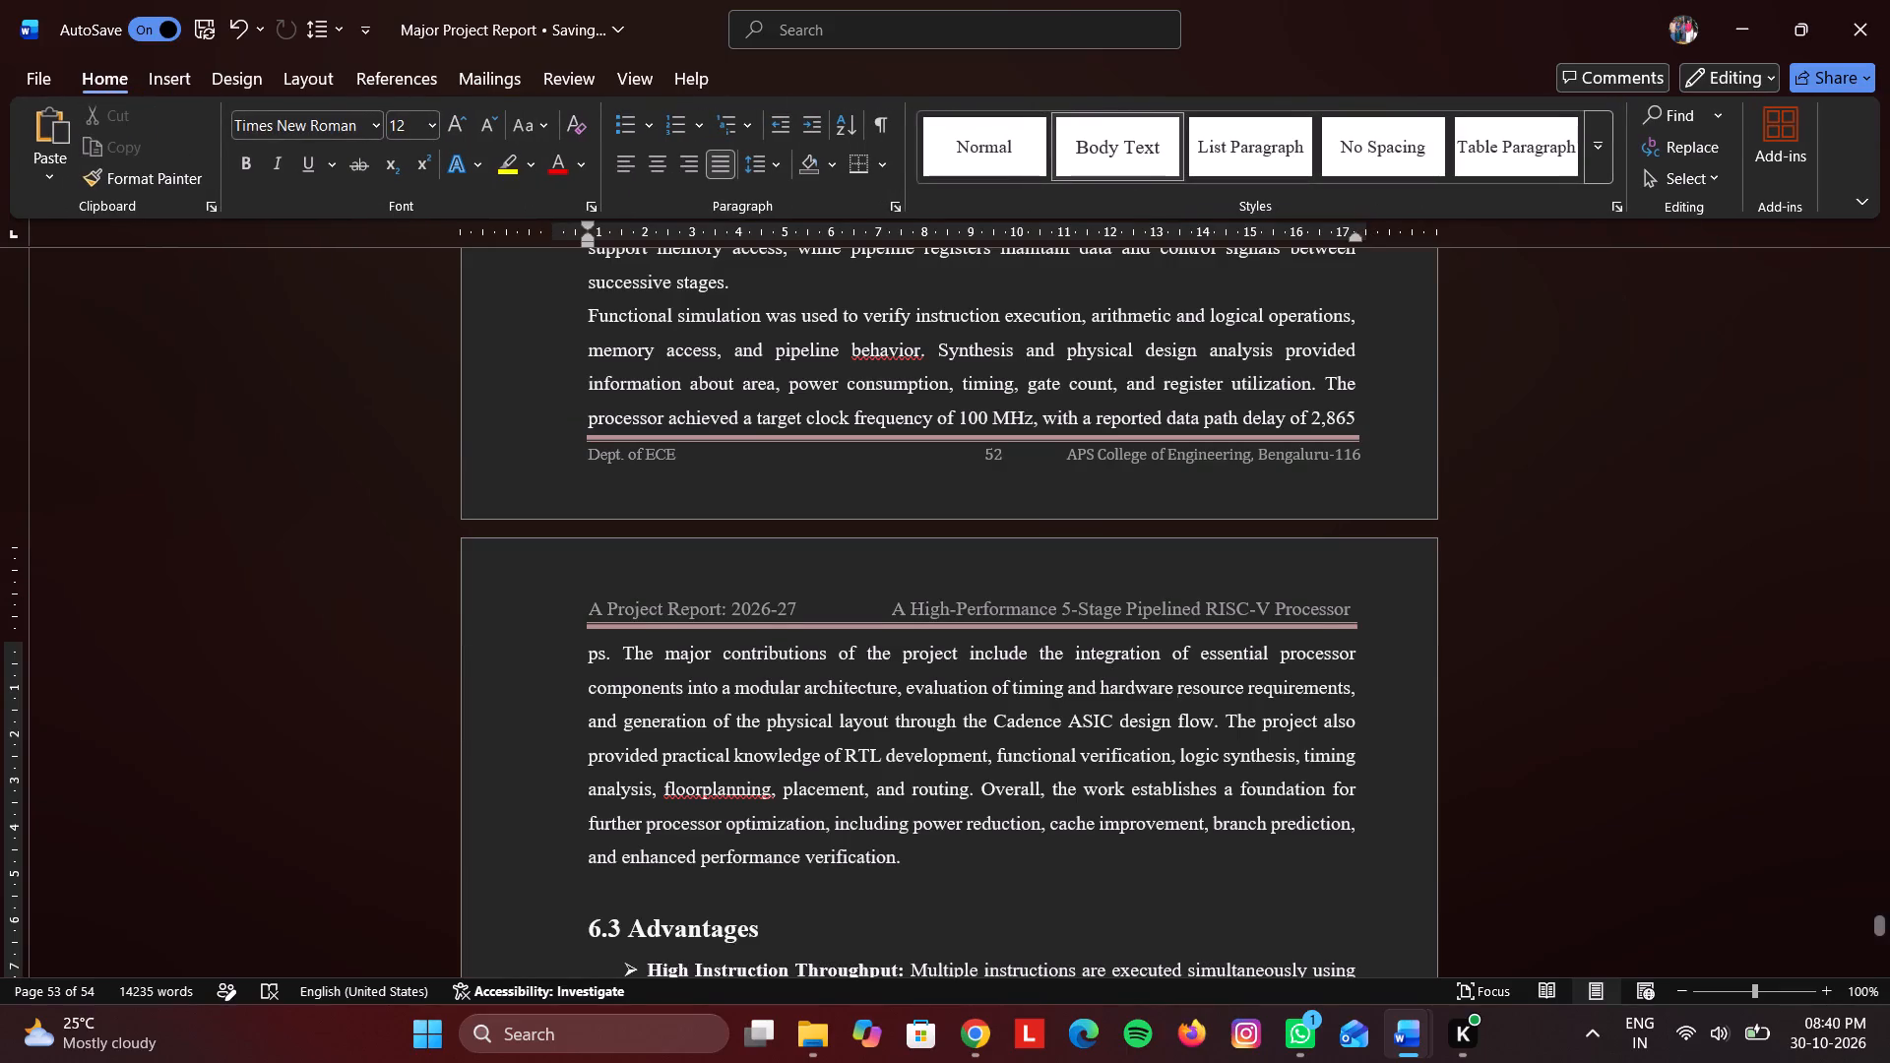
Save a copy as Major Project Report in the Major Project folder, replacing the existing file.
left_click(36, 77)
left_click(82, 396)
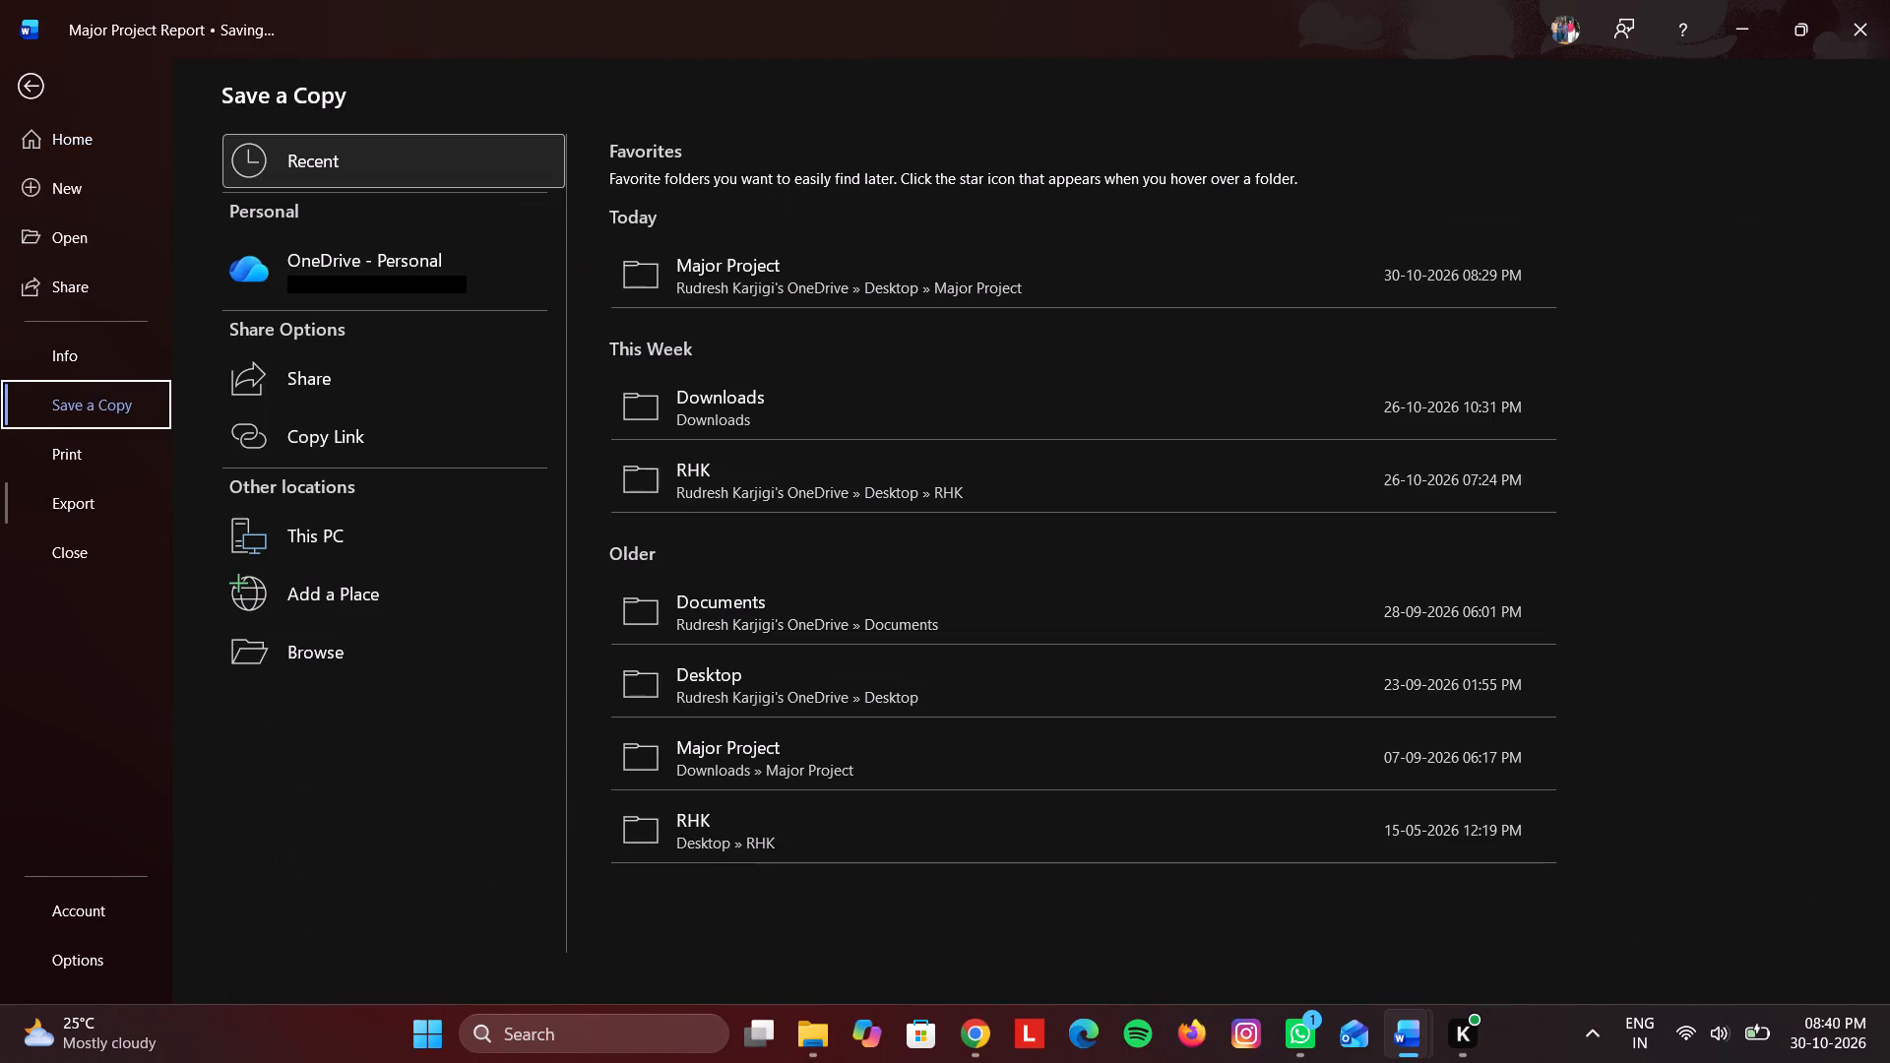
left_click(336, 660)
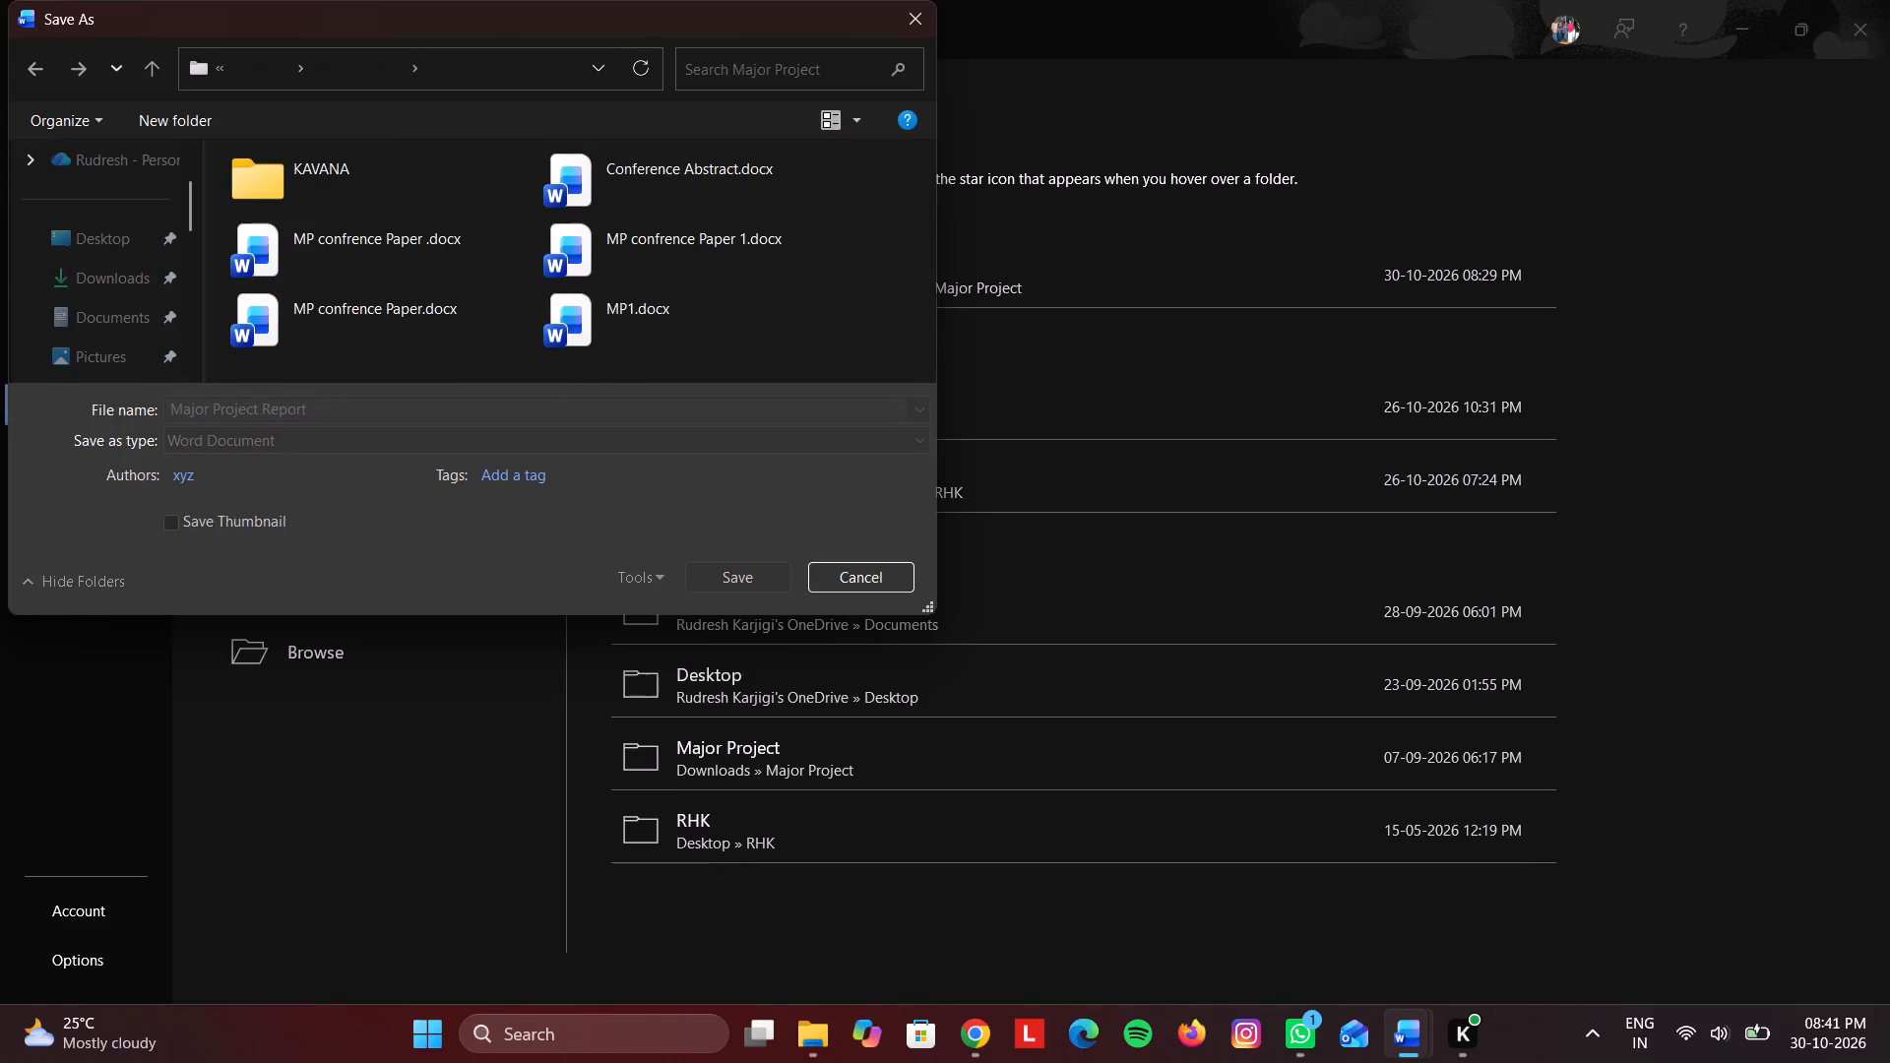
scroll(121, 320, "down", 2)
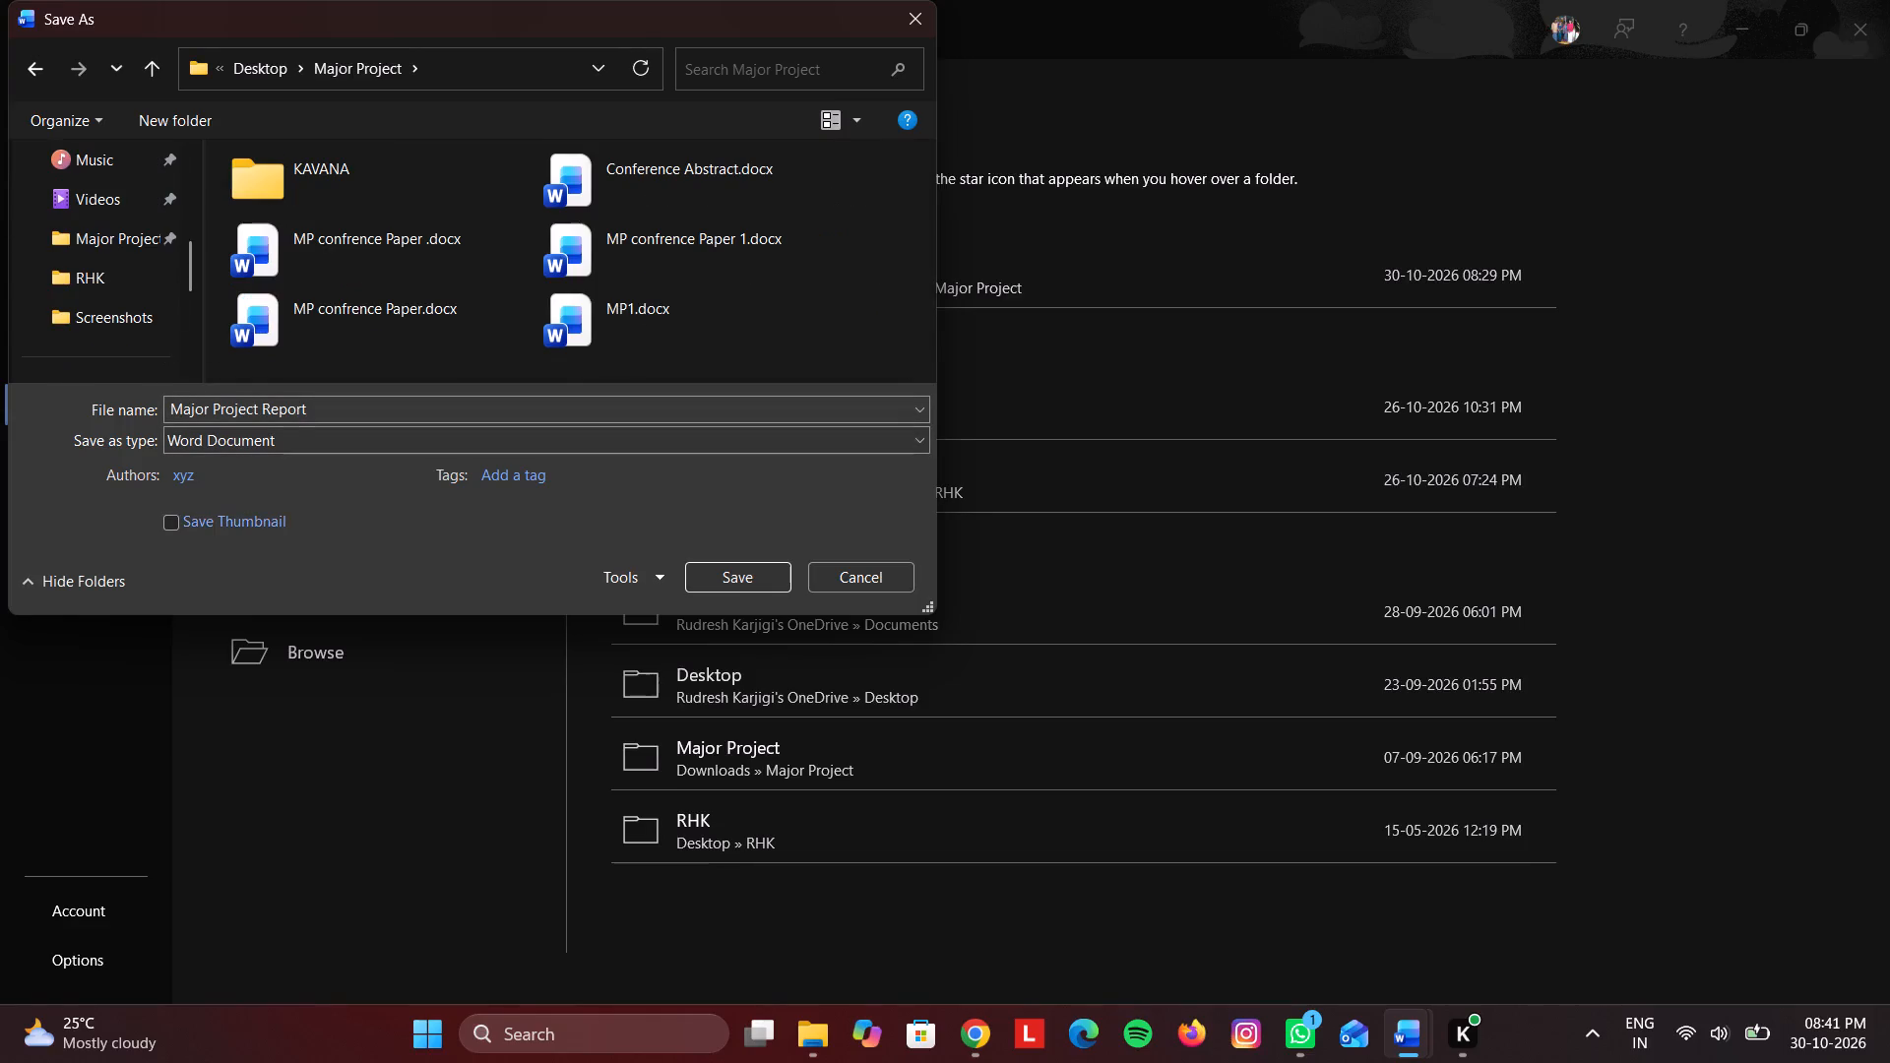
left_click(110, 240)
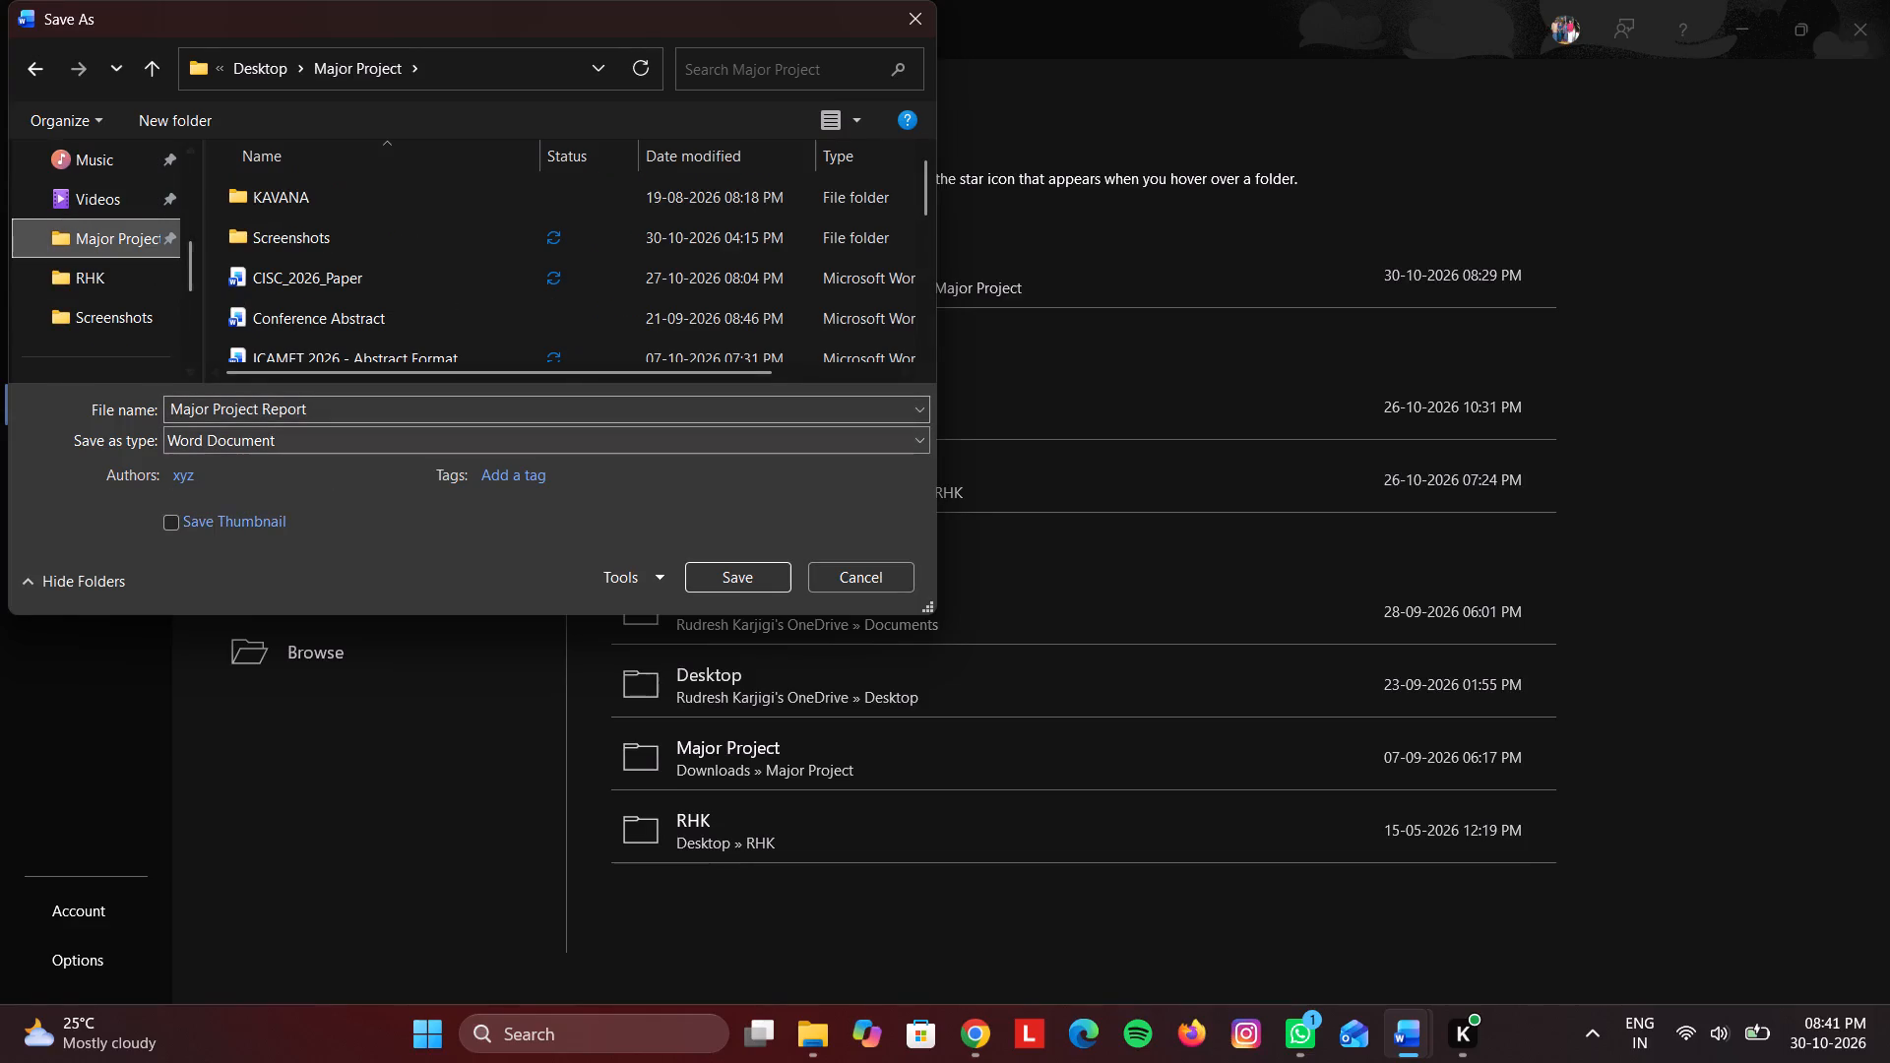
left_click(712, 571)
left_click(531, 373)
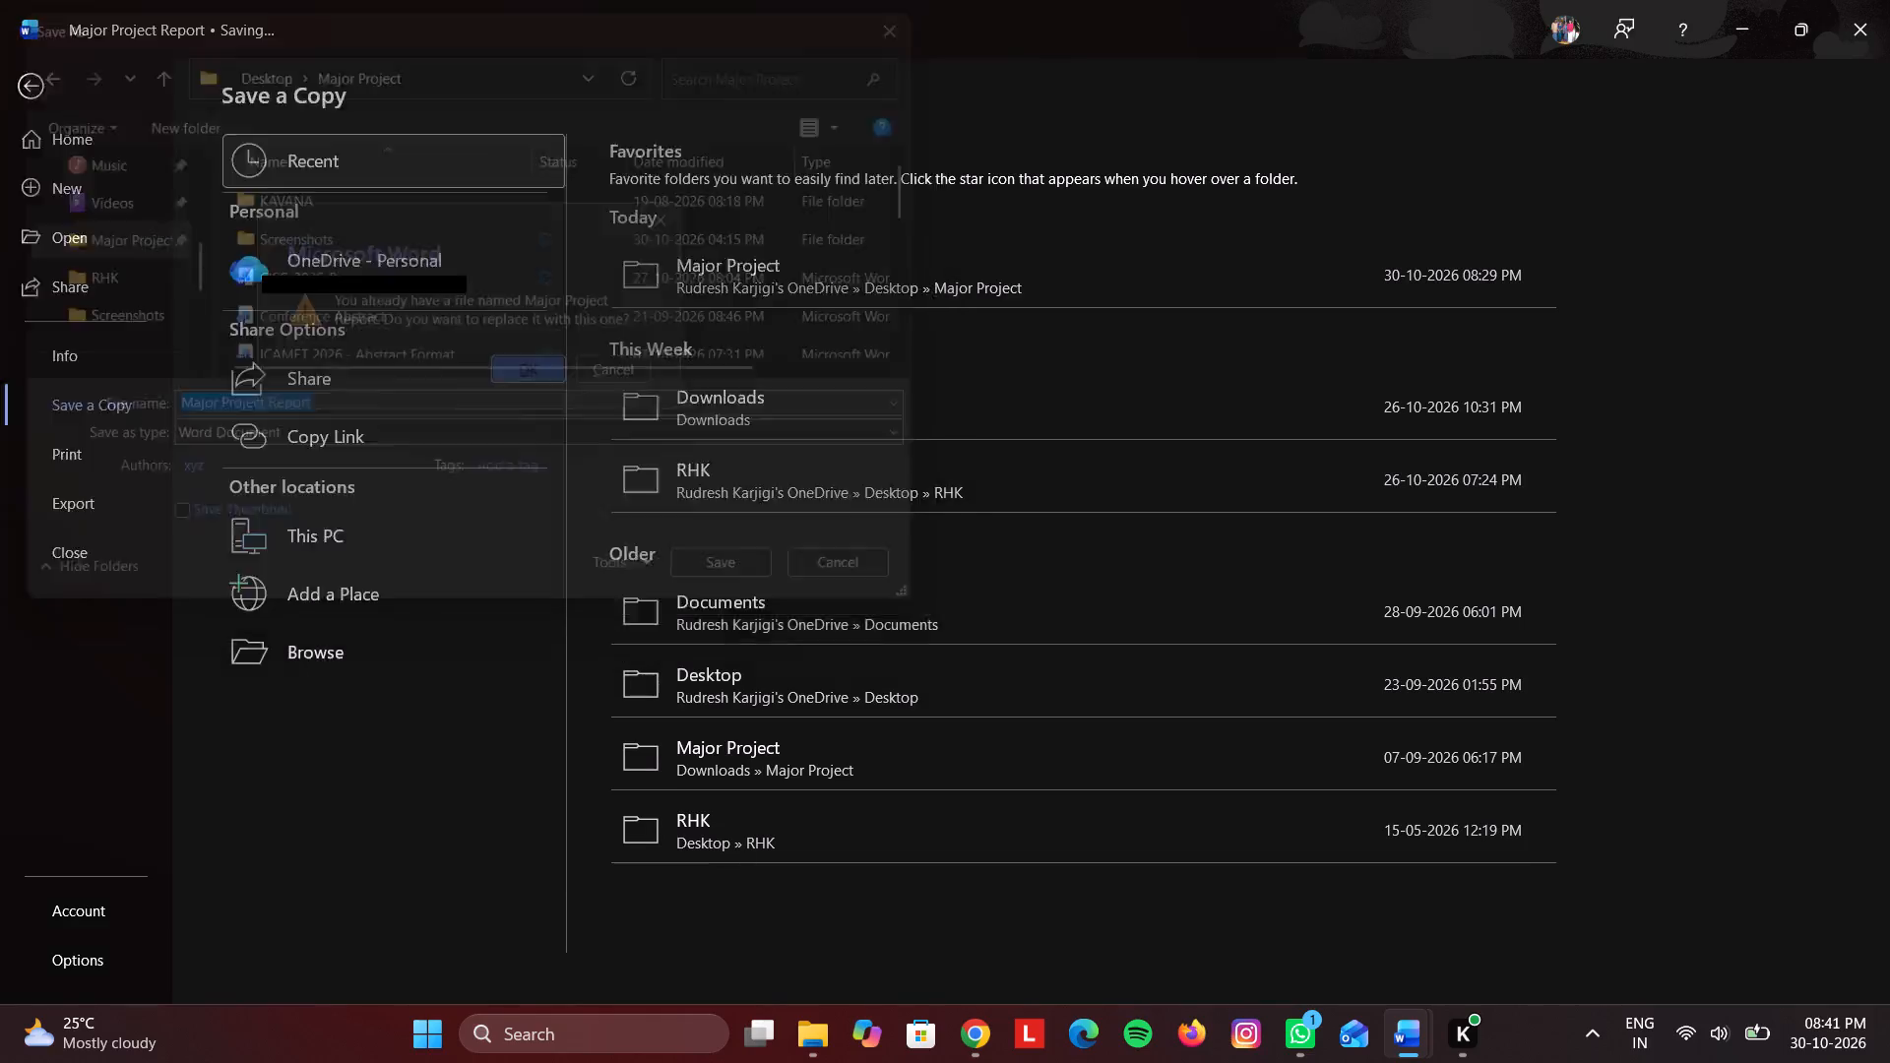
Save a PDF copy named Major Project Report in the Major Project folder, replacing the existing file, and close the PDF after a brief check.
left_click(32, 77)
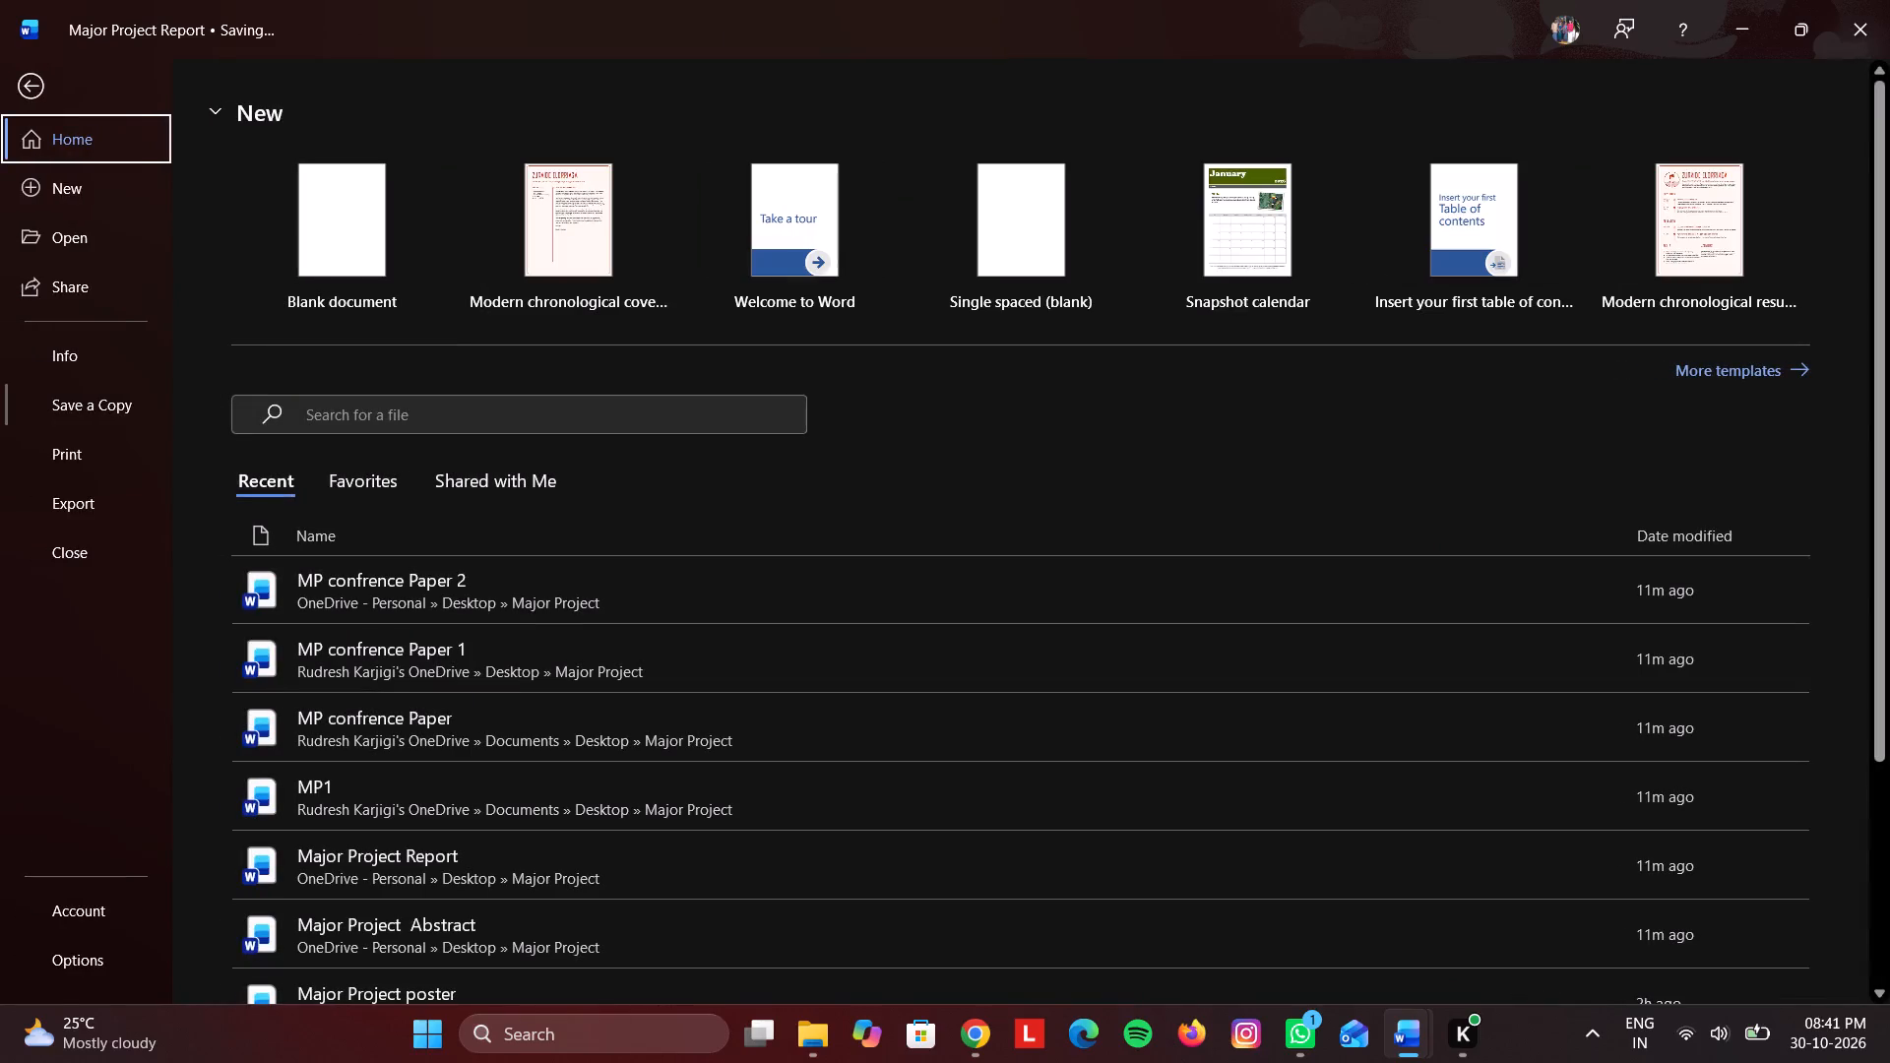
left_click(75, 401)
left_click(299, 648)
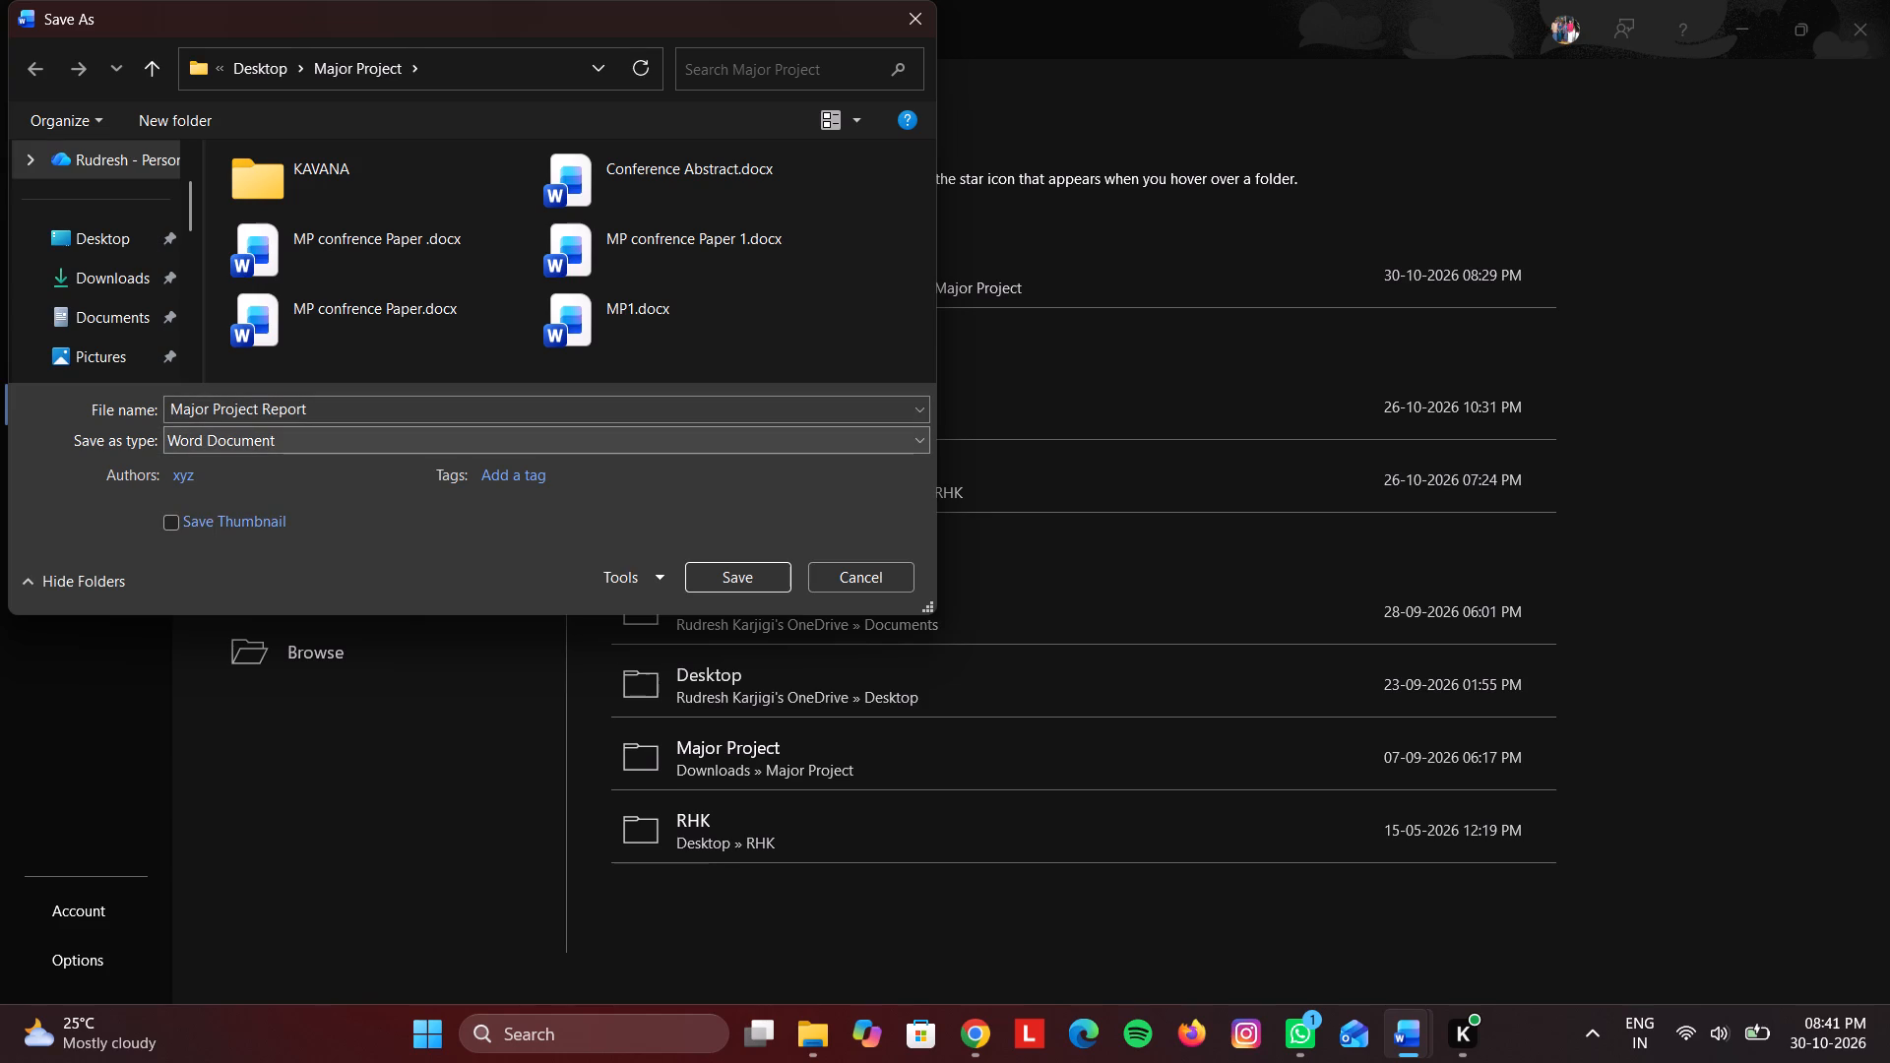
scroll(161, 274, "down", 2)
left_click(124, 237)
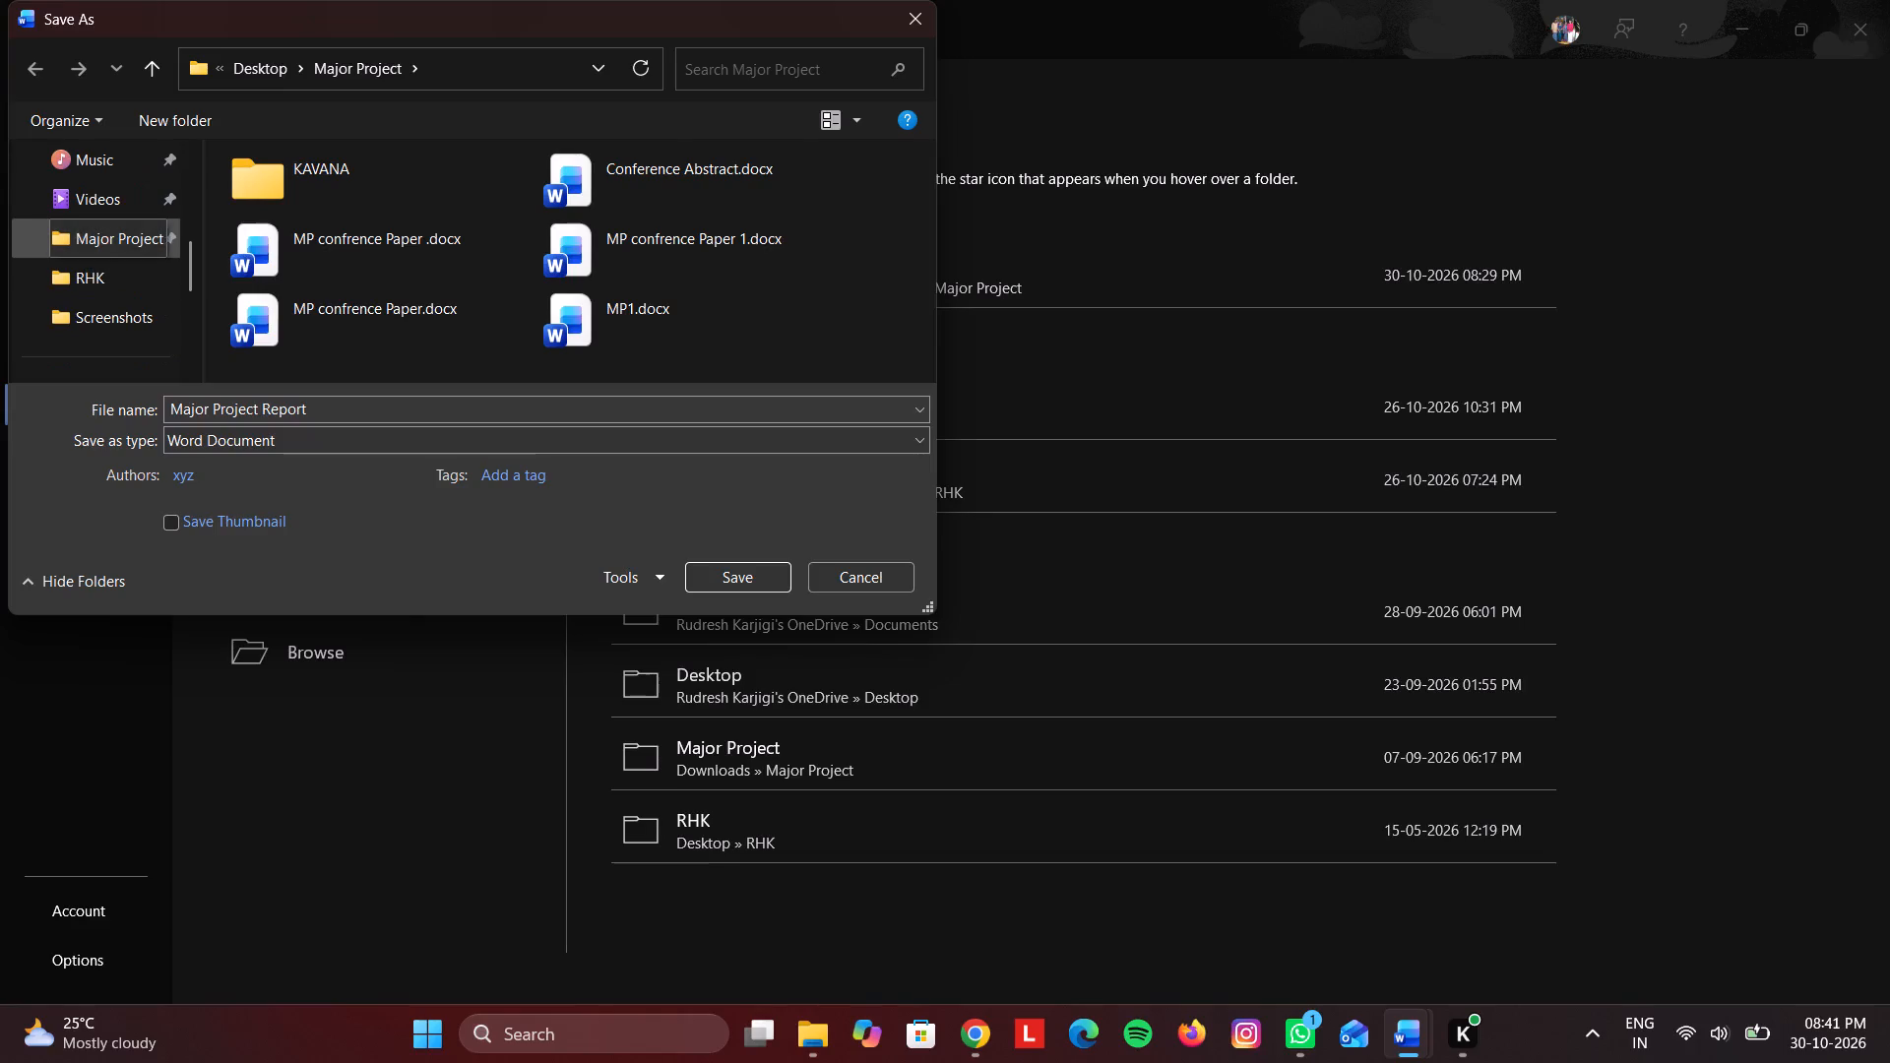
left_click(330, 449)
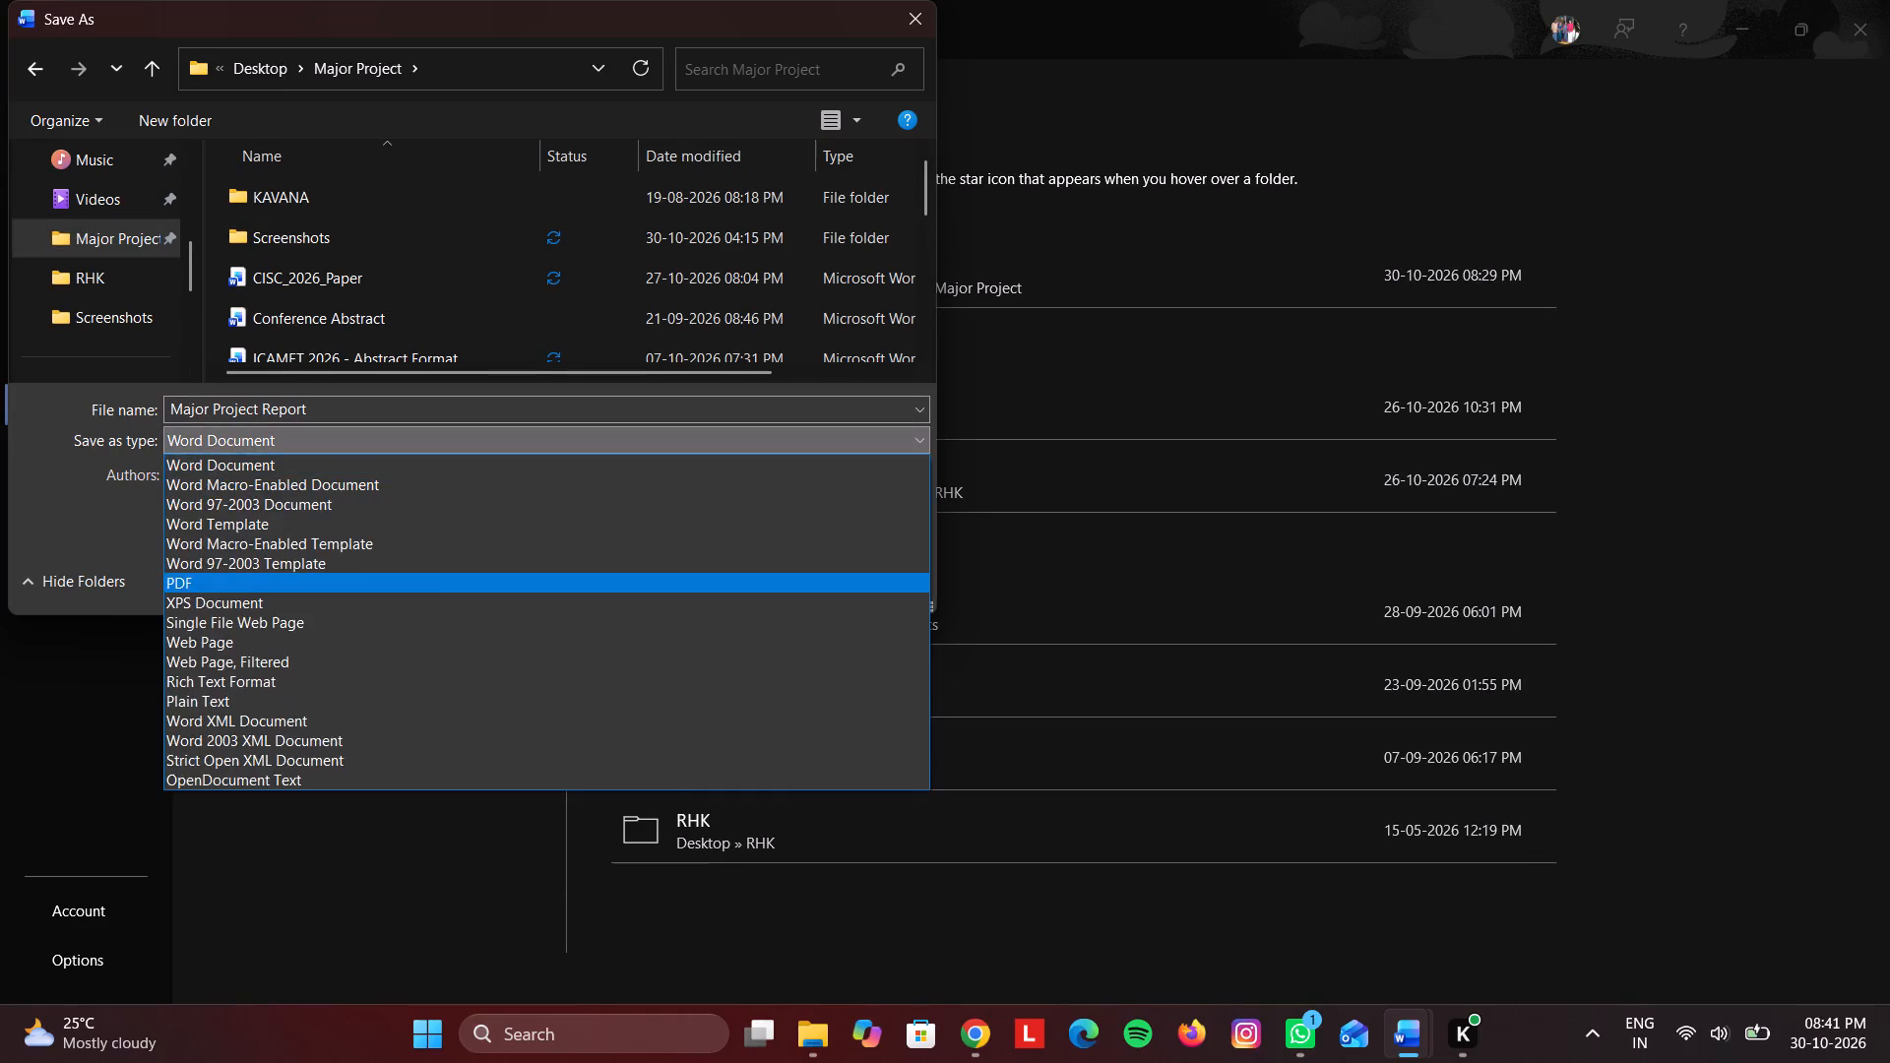
left_click(331, 590)
left_click(706, 641)
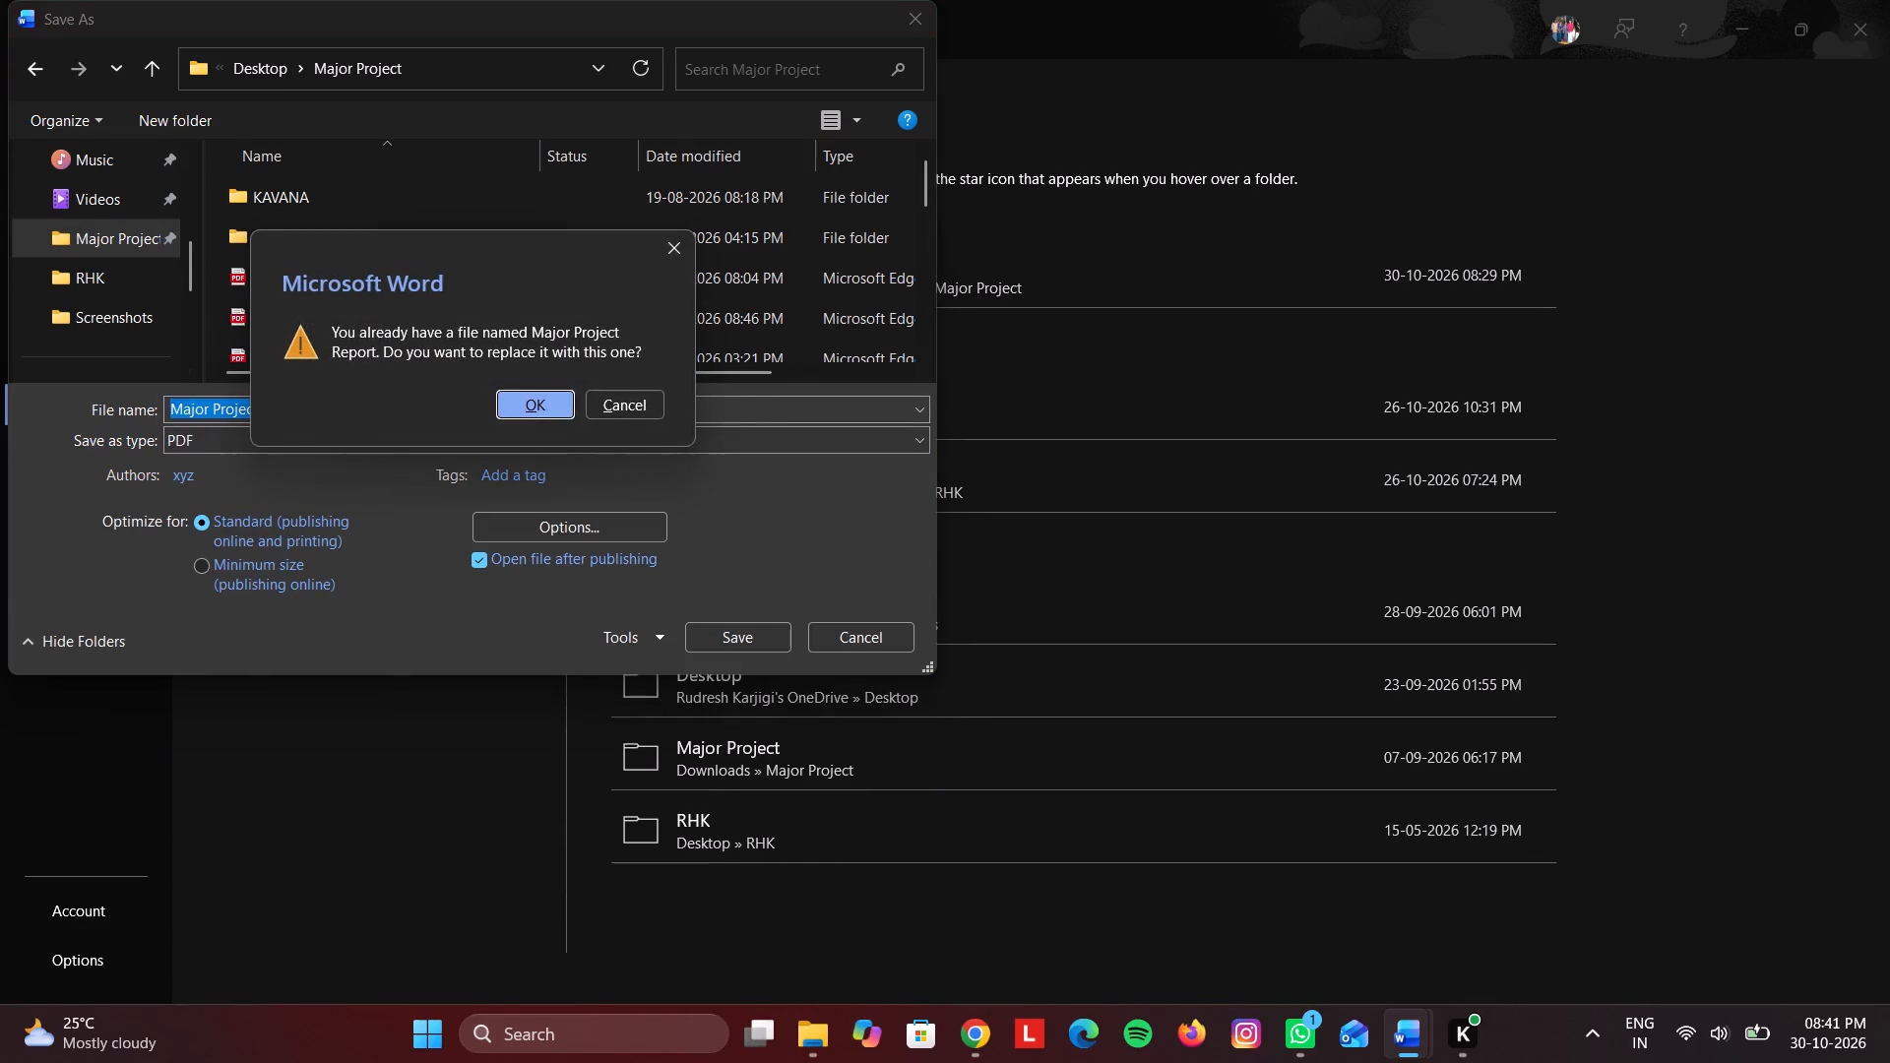
left_click(535, 402)
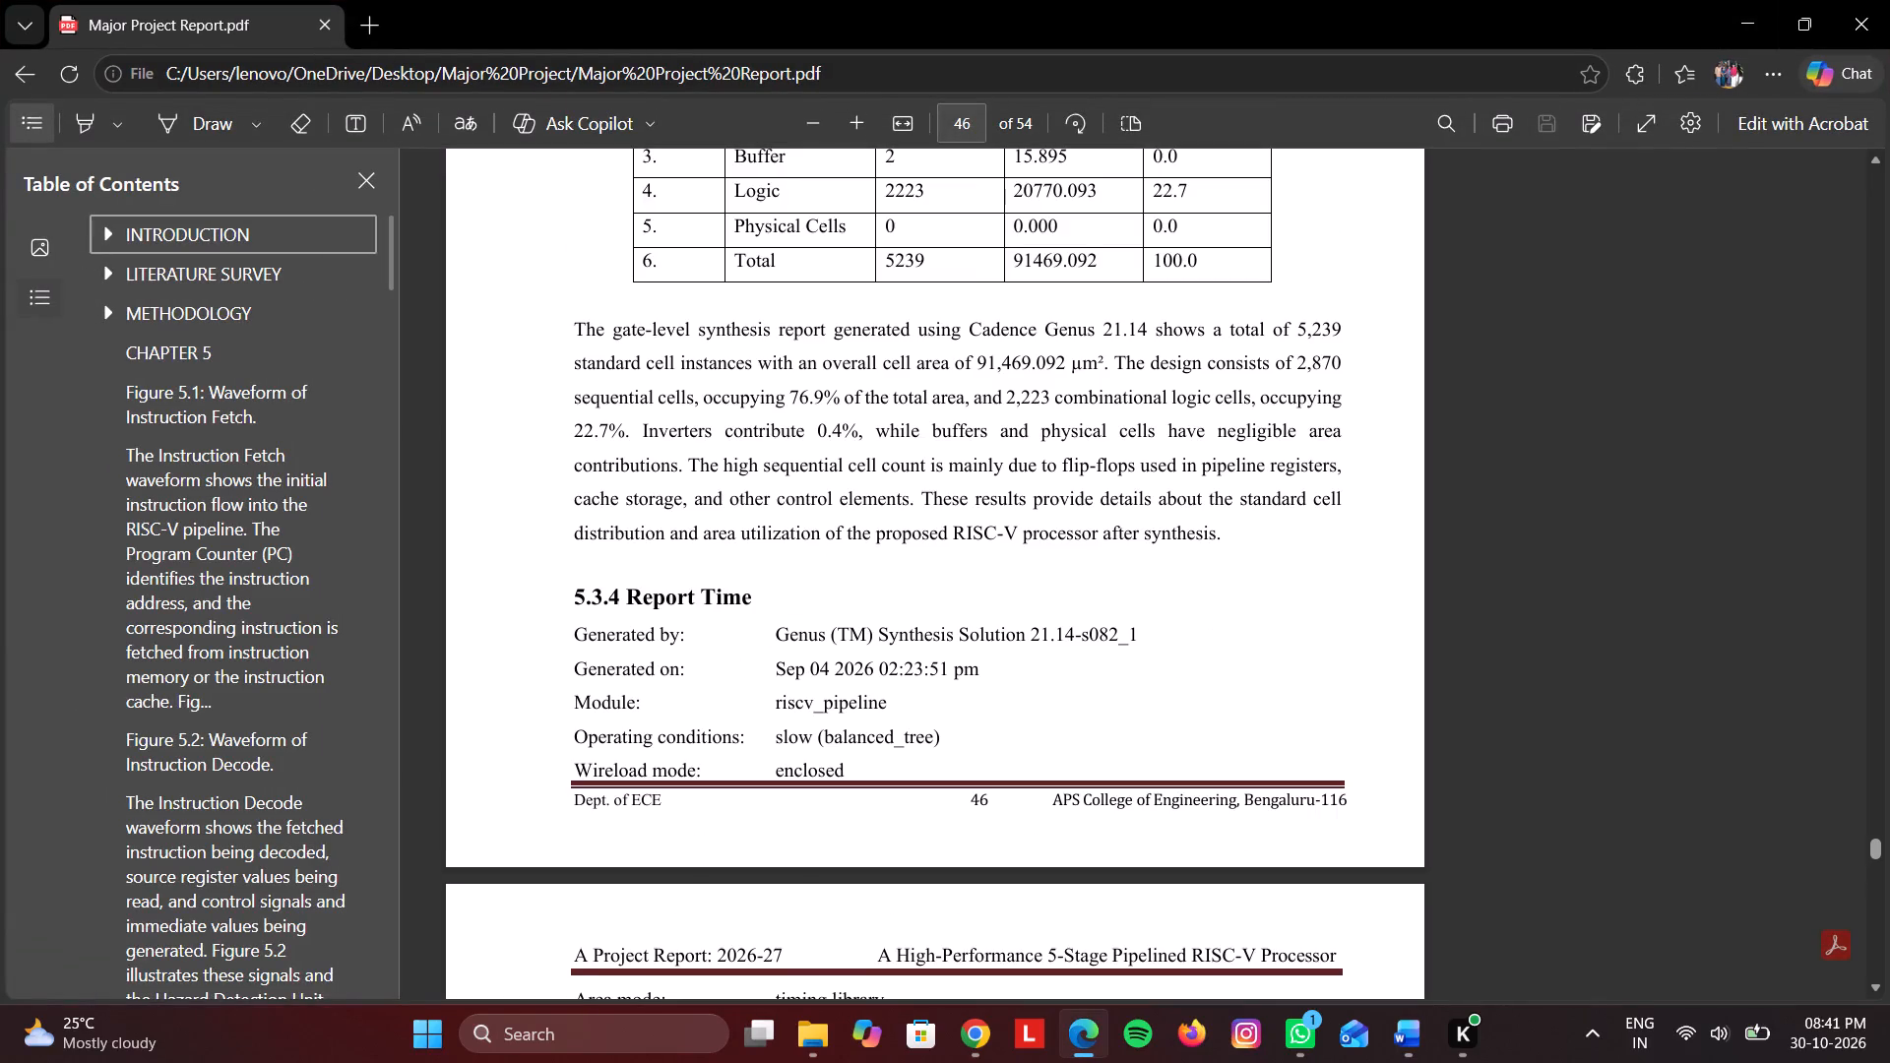
scroll(1359, 524, "up", 11)
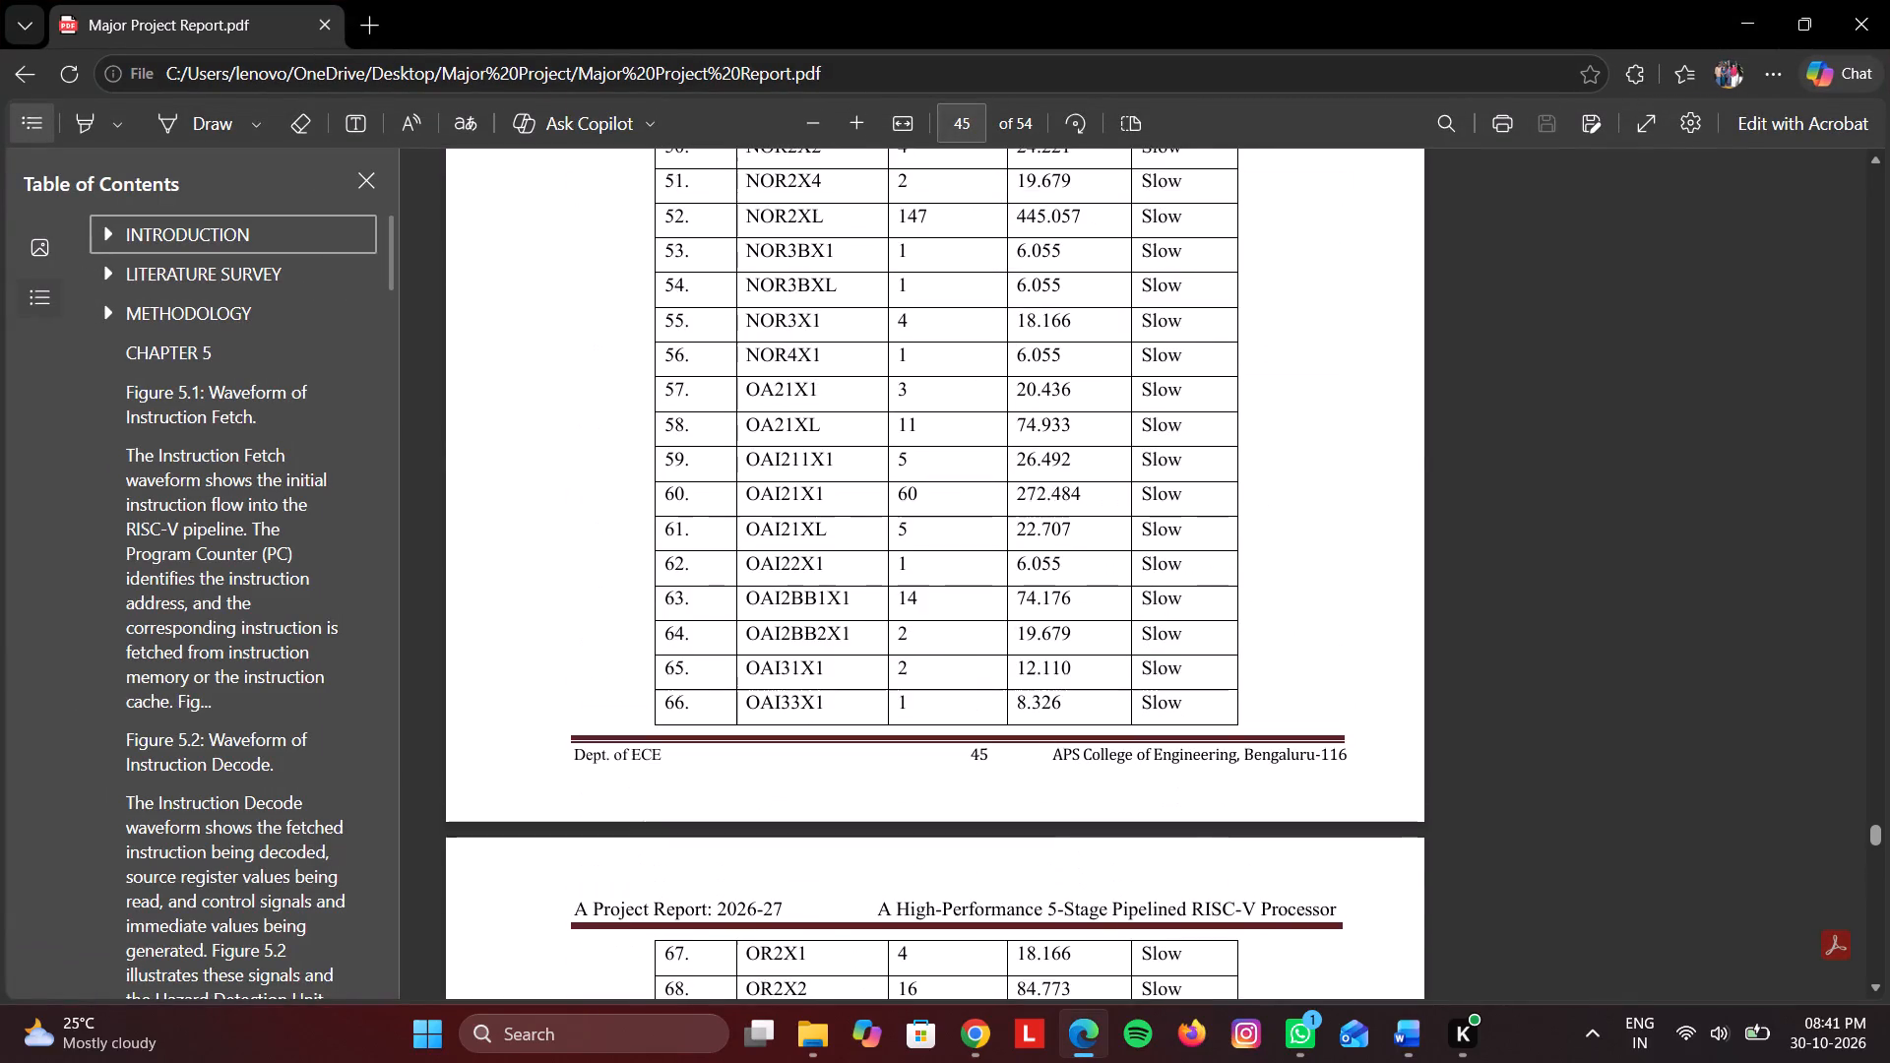
left_click(1872, 9)
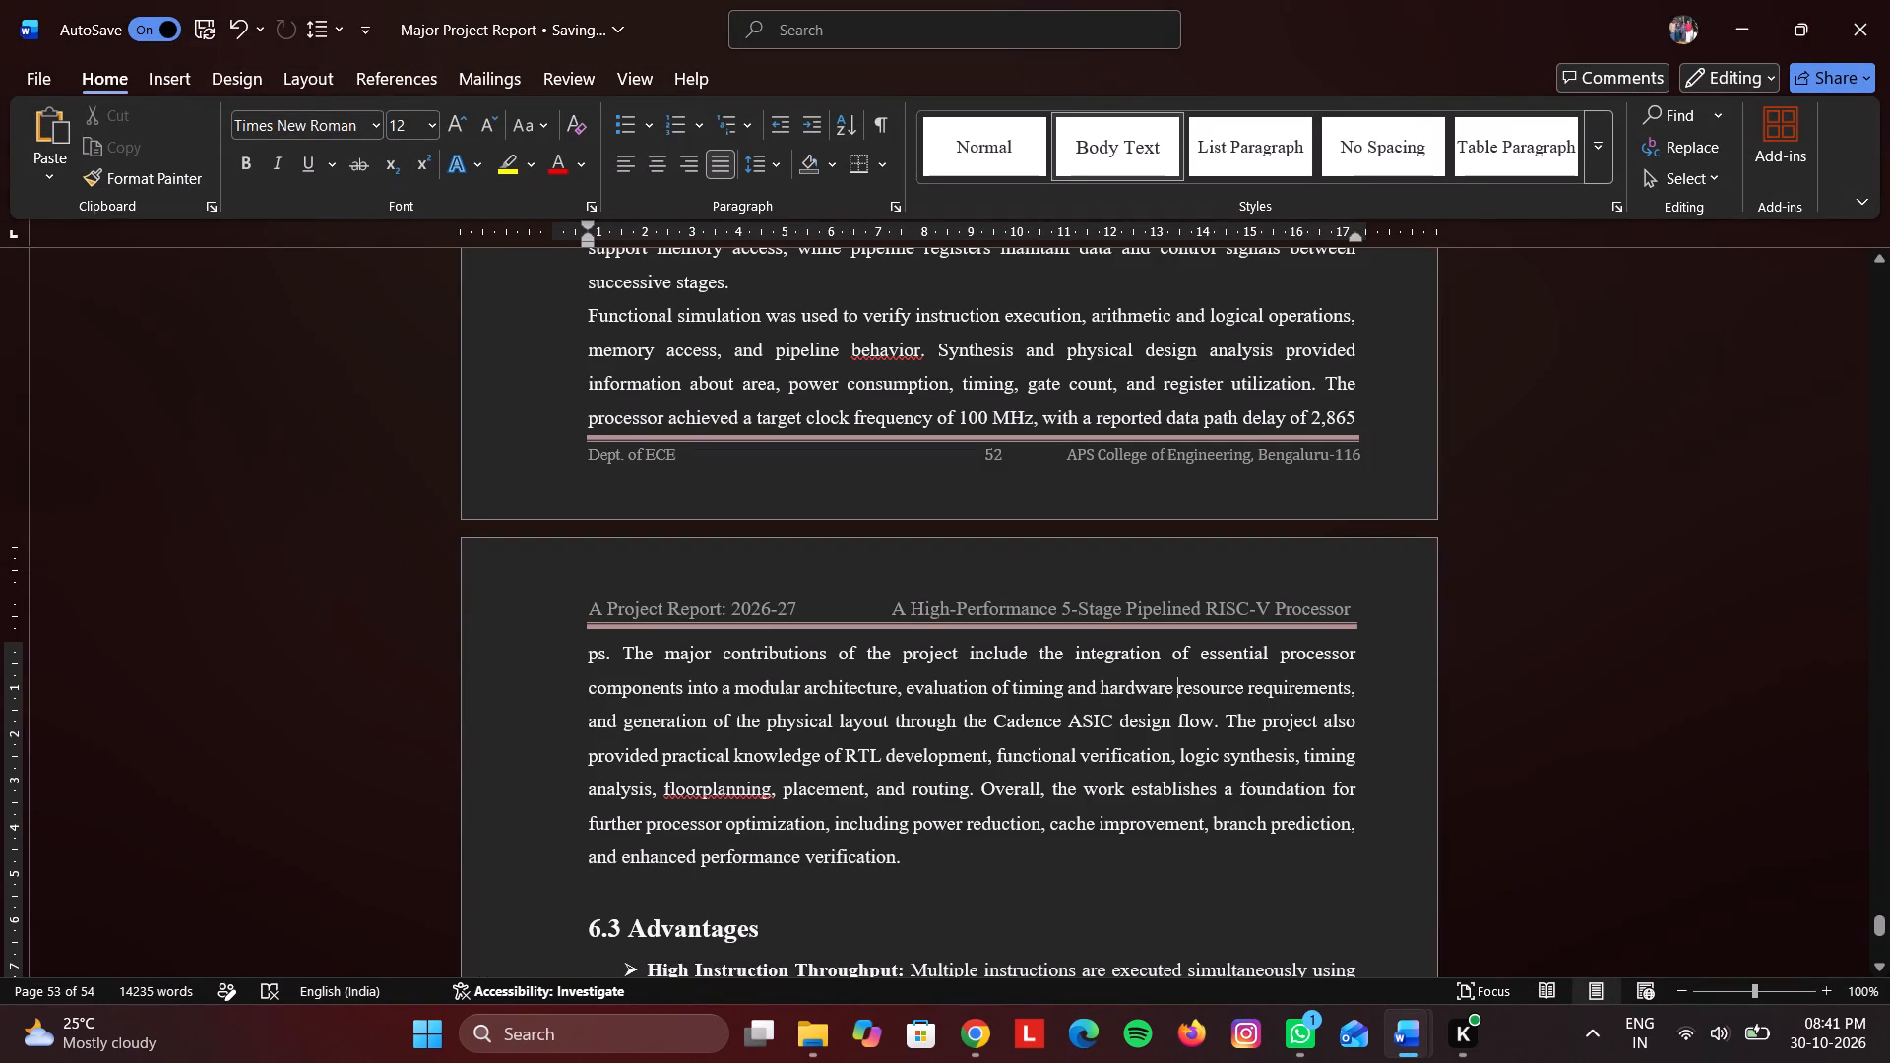
In the 1.4 Reference document, replace the project title in the page header with the copied "A High-Performance 5-Stage Pipelined RISC-V Processor".
scroll(1172, 1029, "down", 3)
scroll(1013, 856, "down", 6)
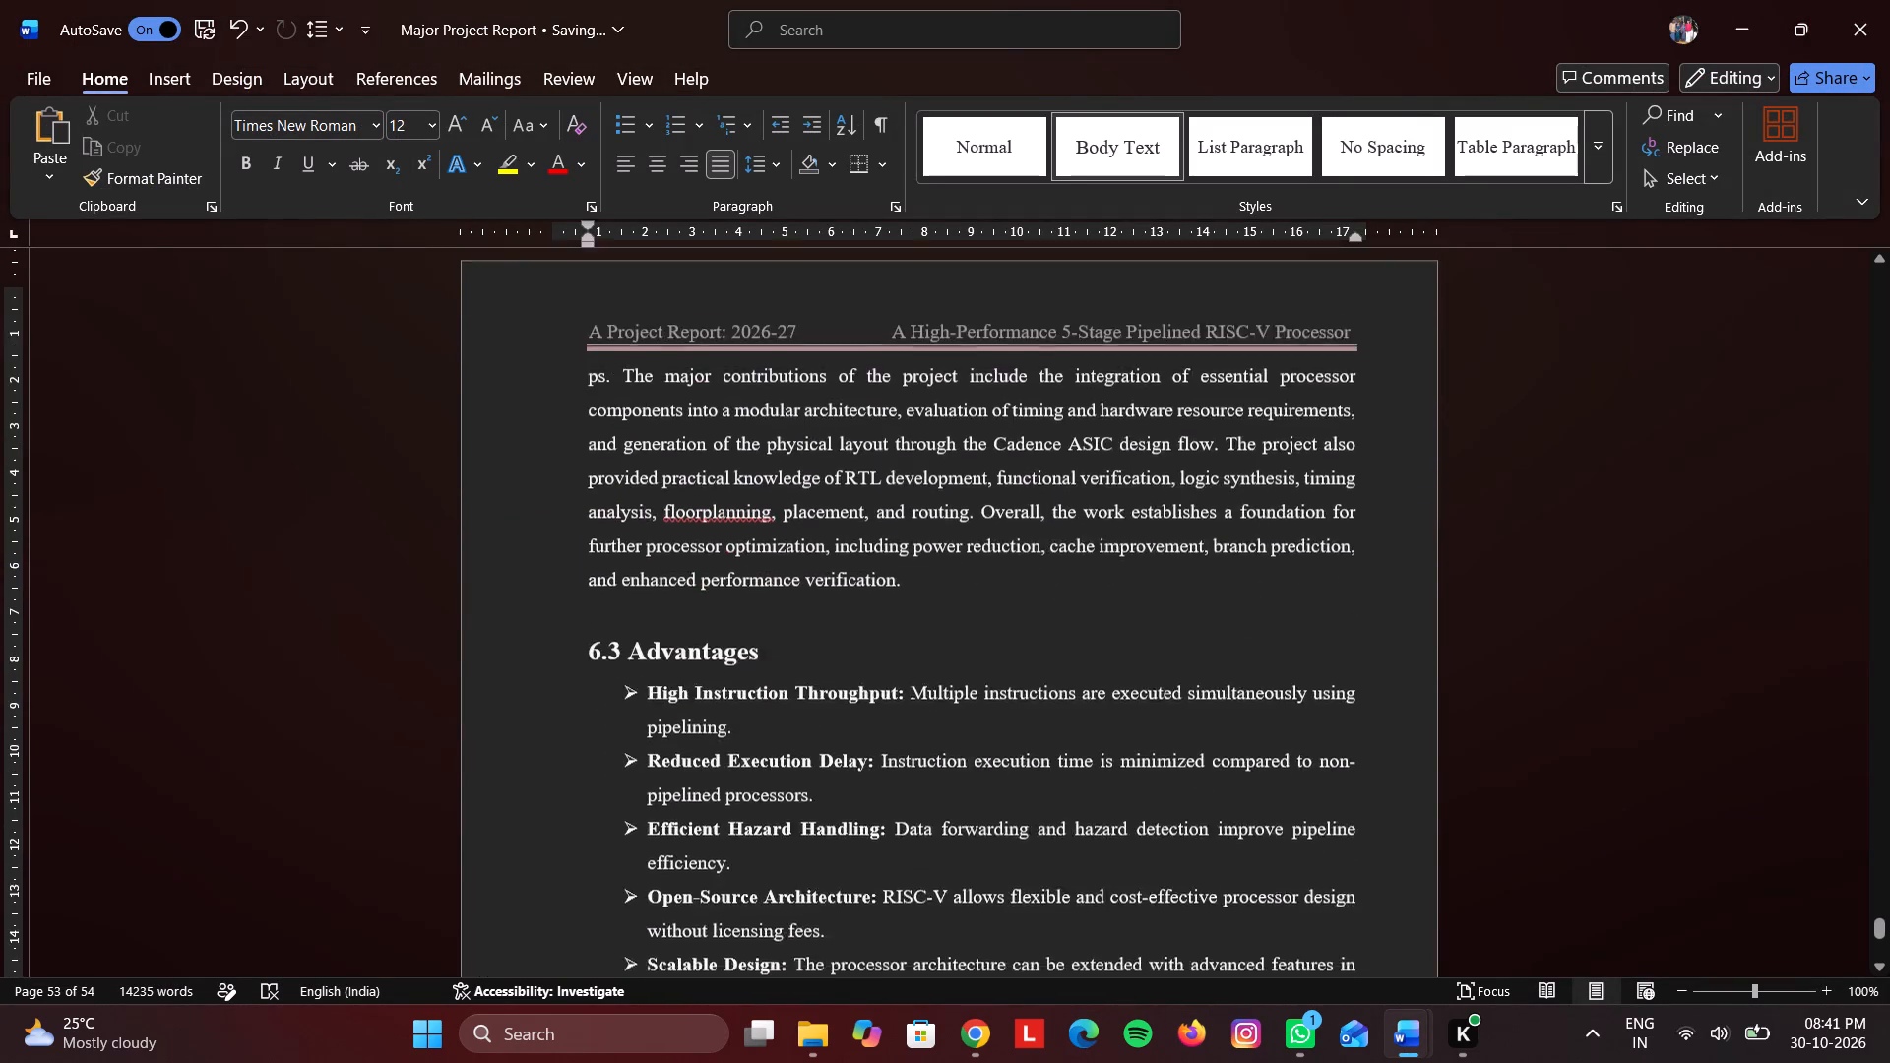
scroll(1013, 856, "down", 13)
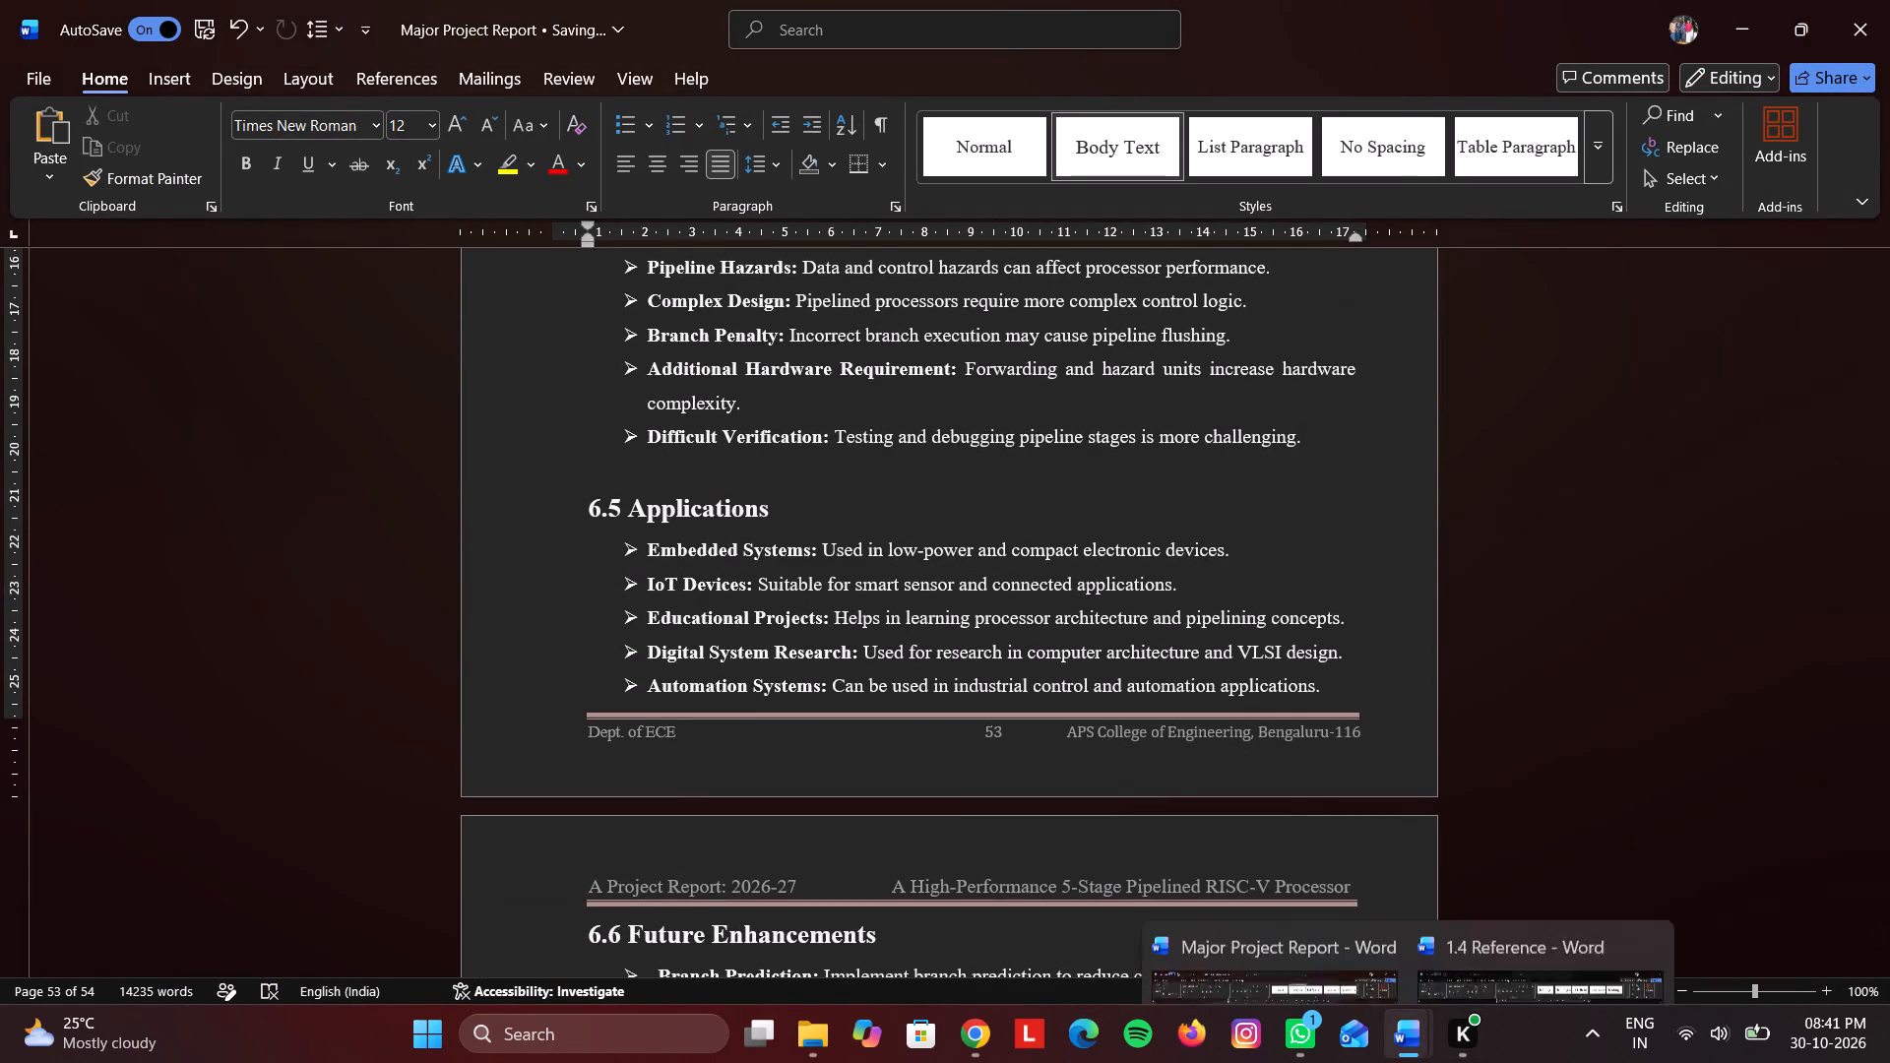
left_click(1467, 912)
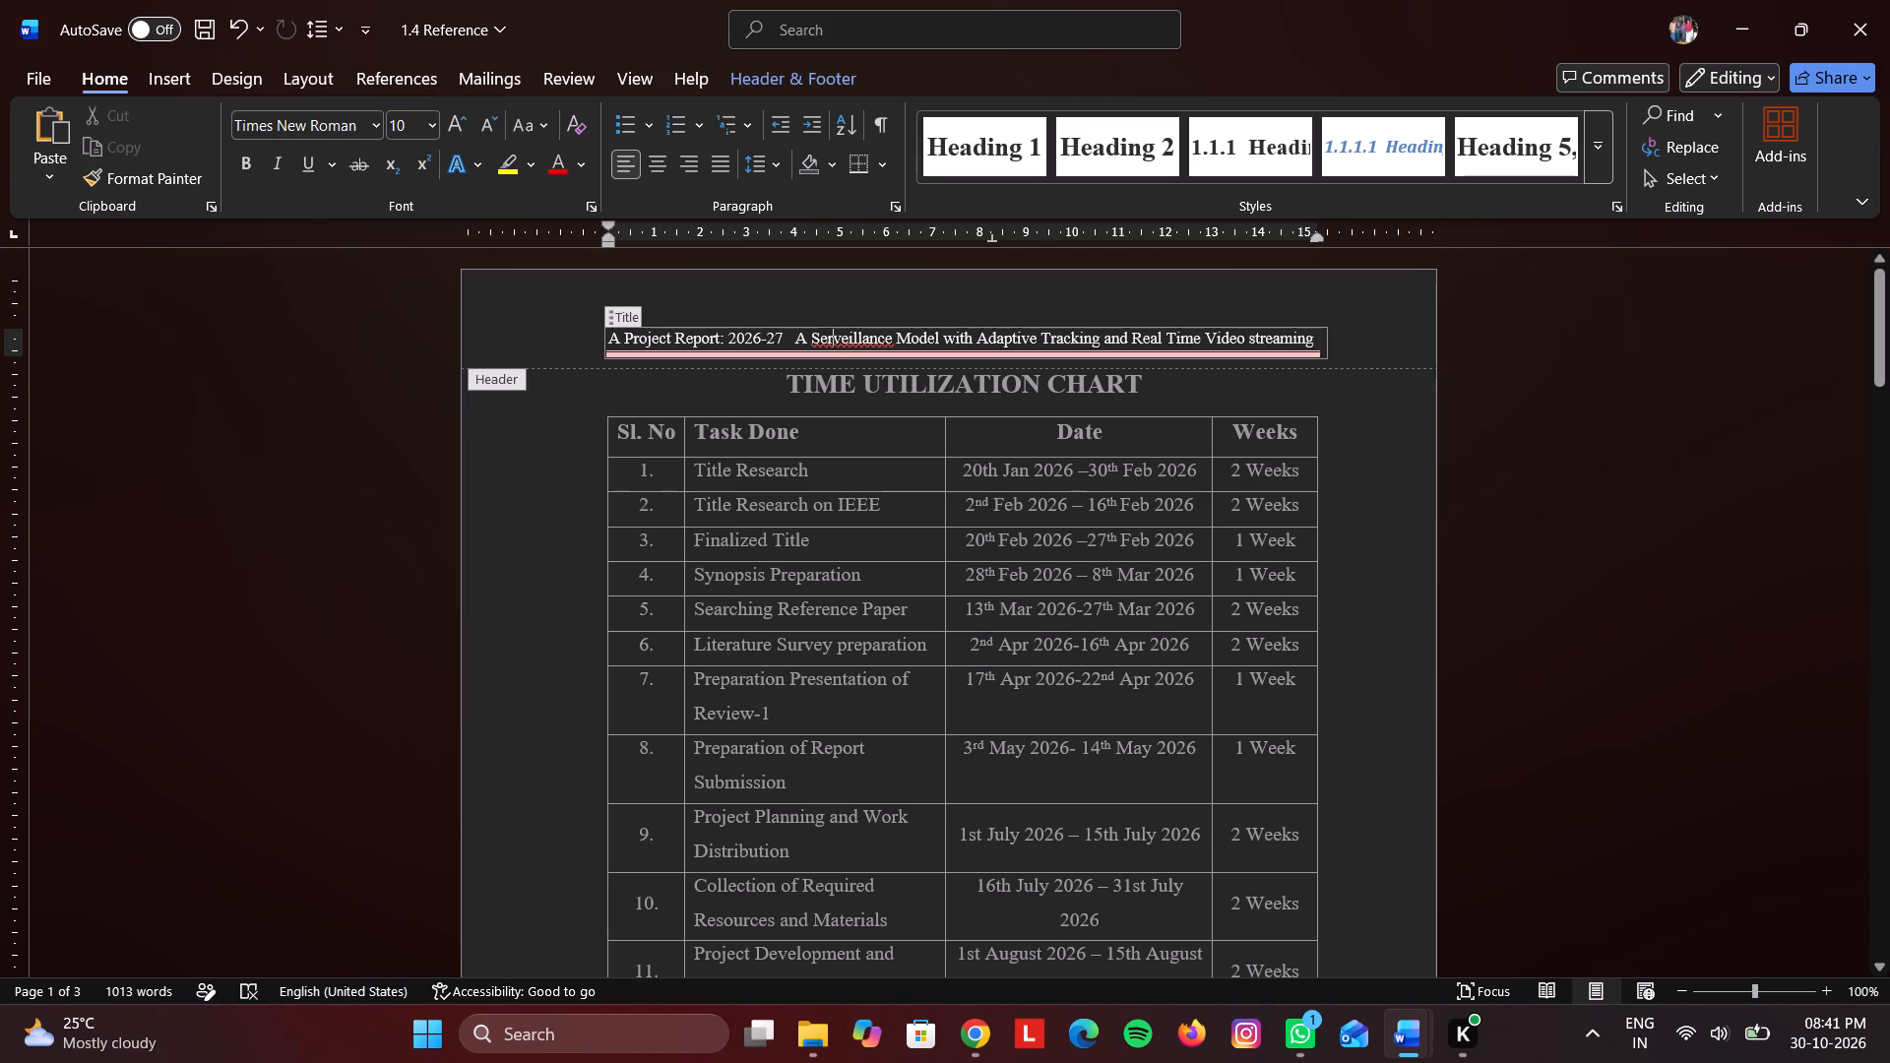
left_click_drag(798, 334, 1015, 346)
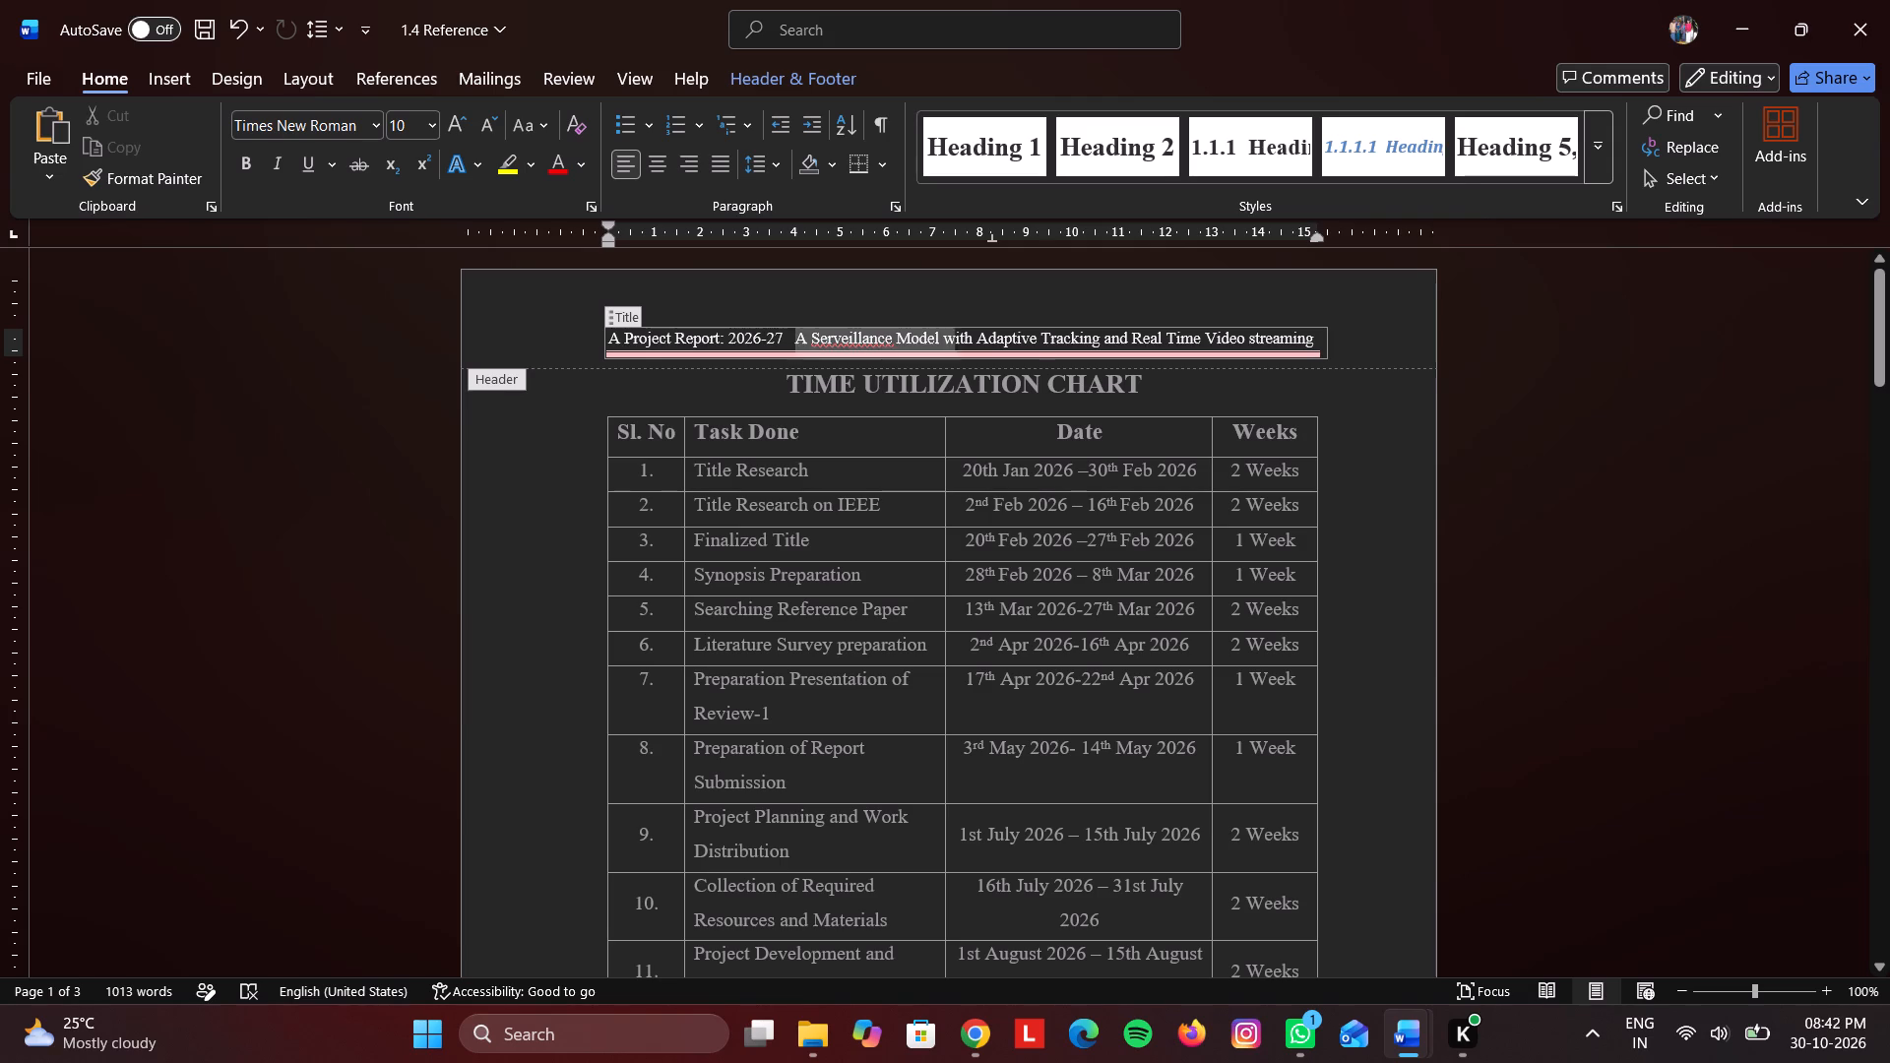
left_click_drag(1015, 346, 1294, 339)
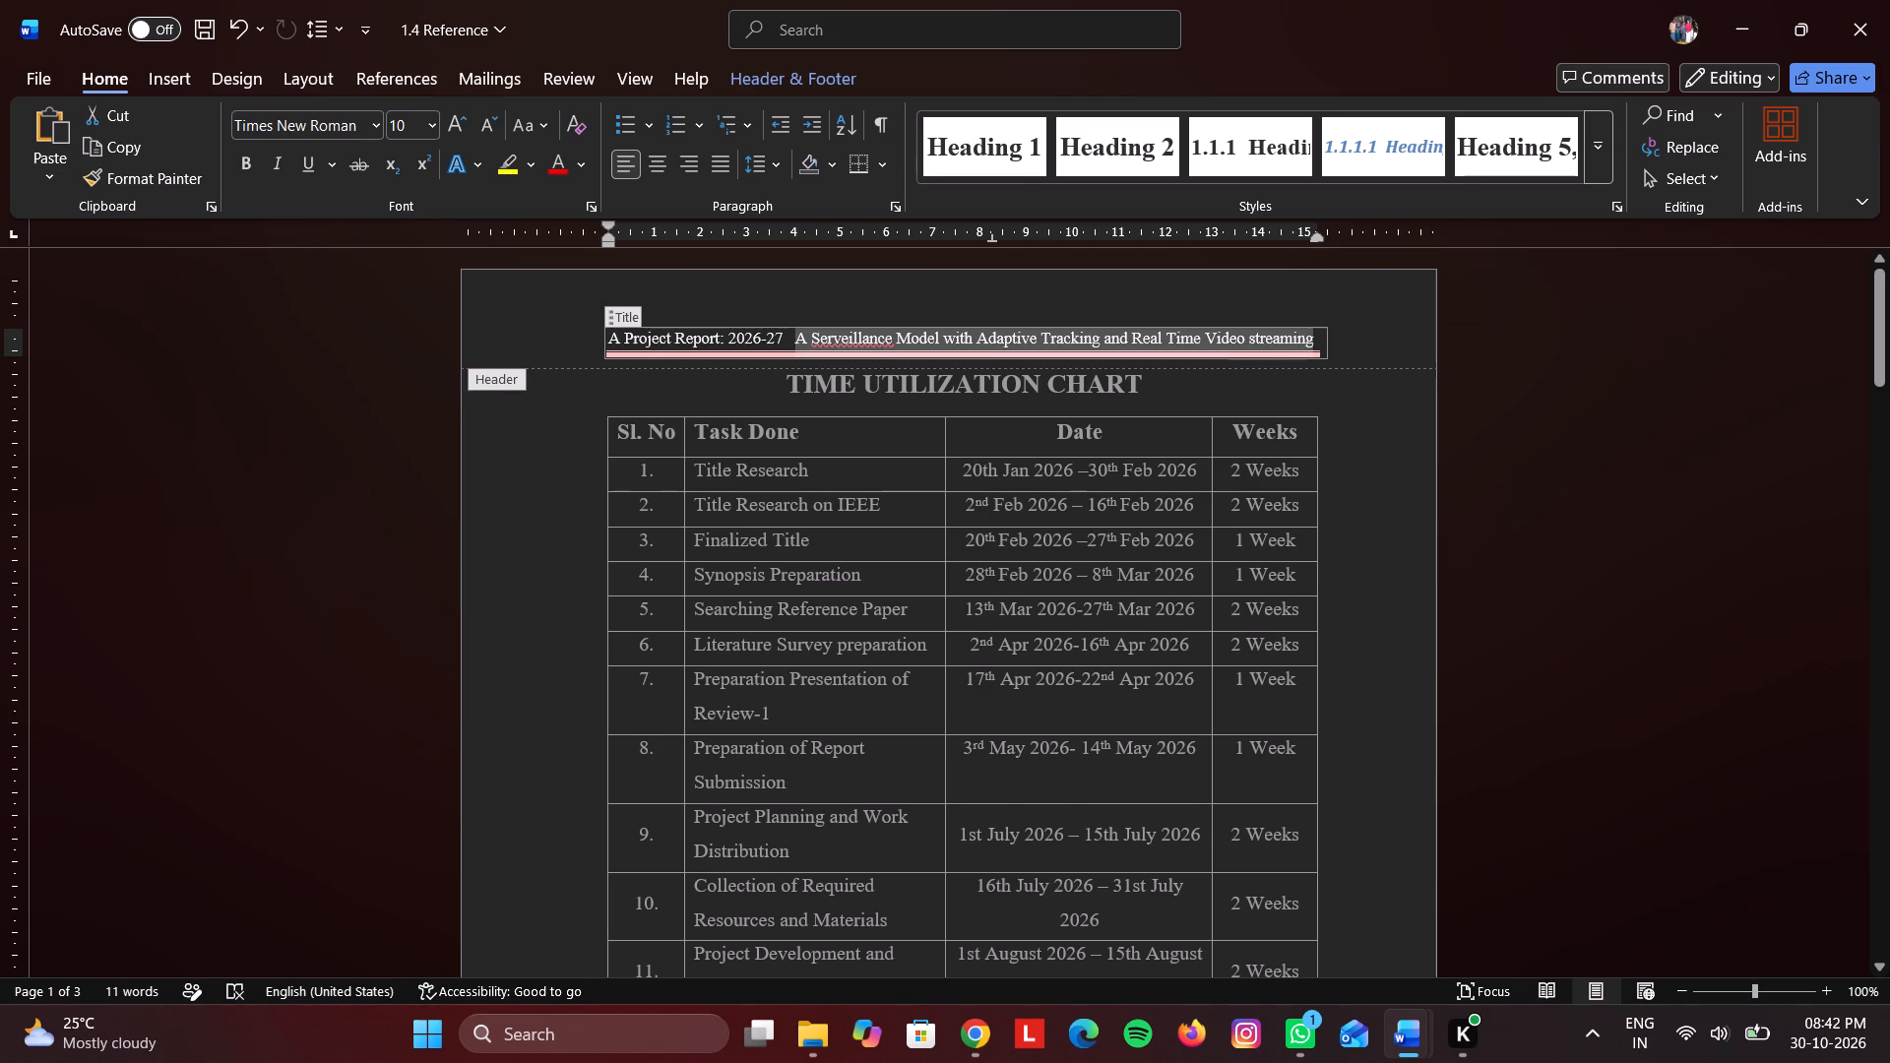
key("ctrl+v")
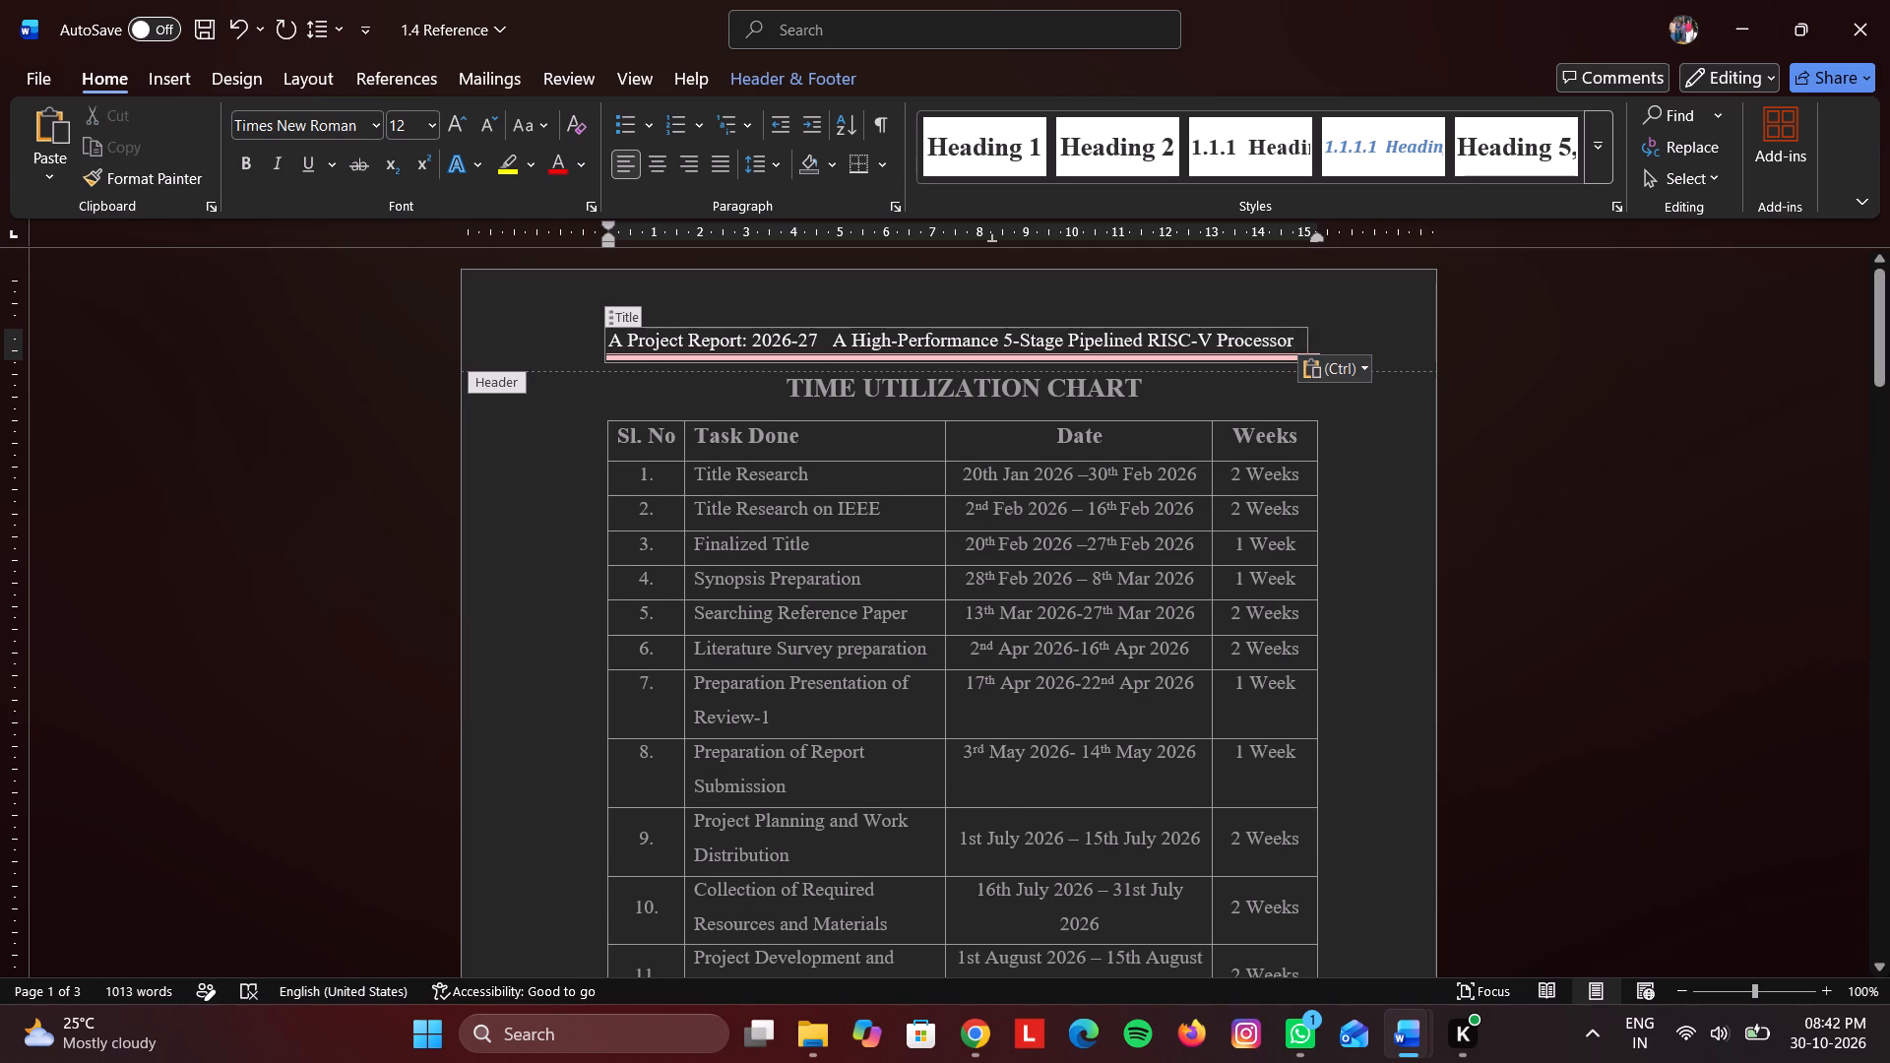
Insert four extra spaces between "A Project Report: 2026-27" and the project title in the page header.
left_click(701, 339)
left_click(886, 339)
left_click(835, 343)
key("space")
key("space")
key("space")
key("space")
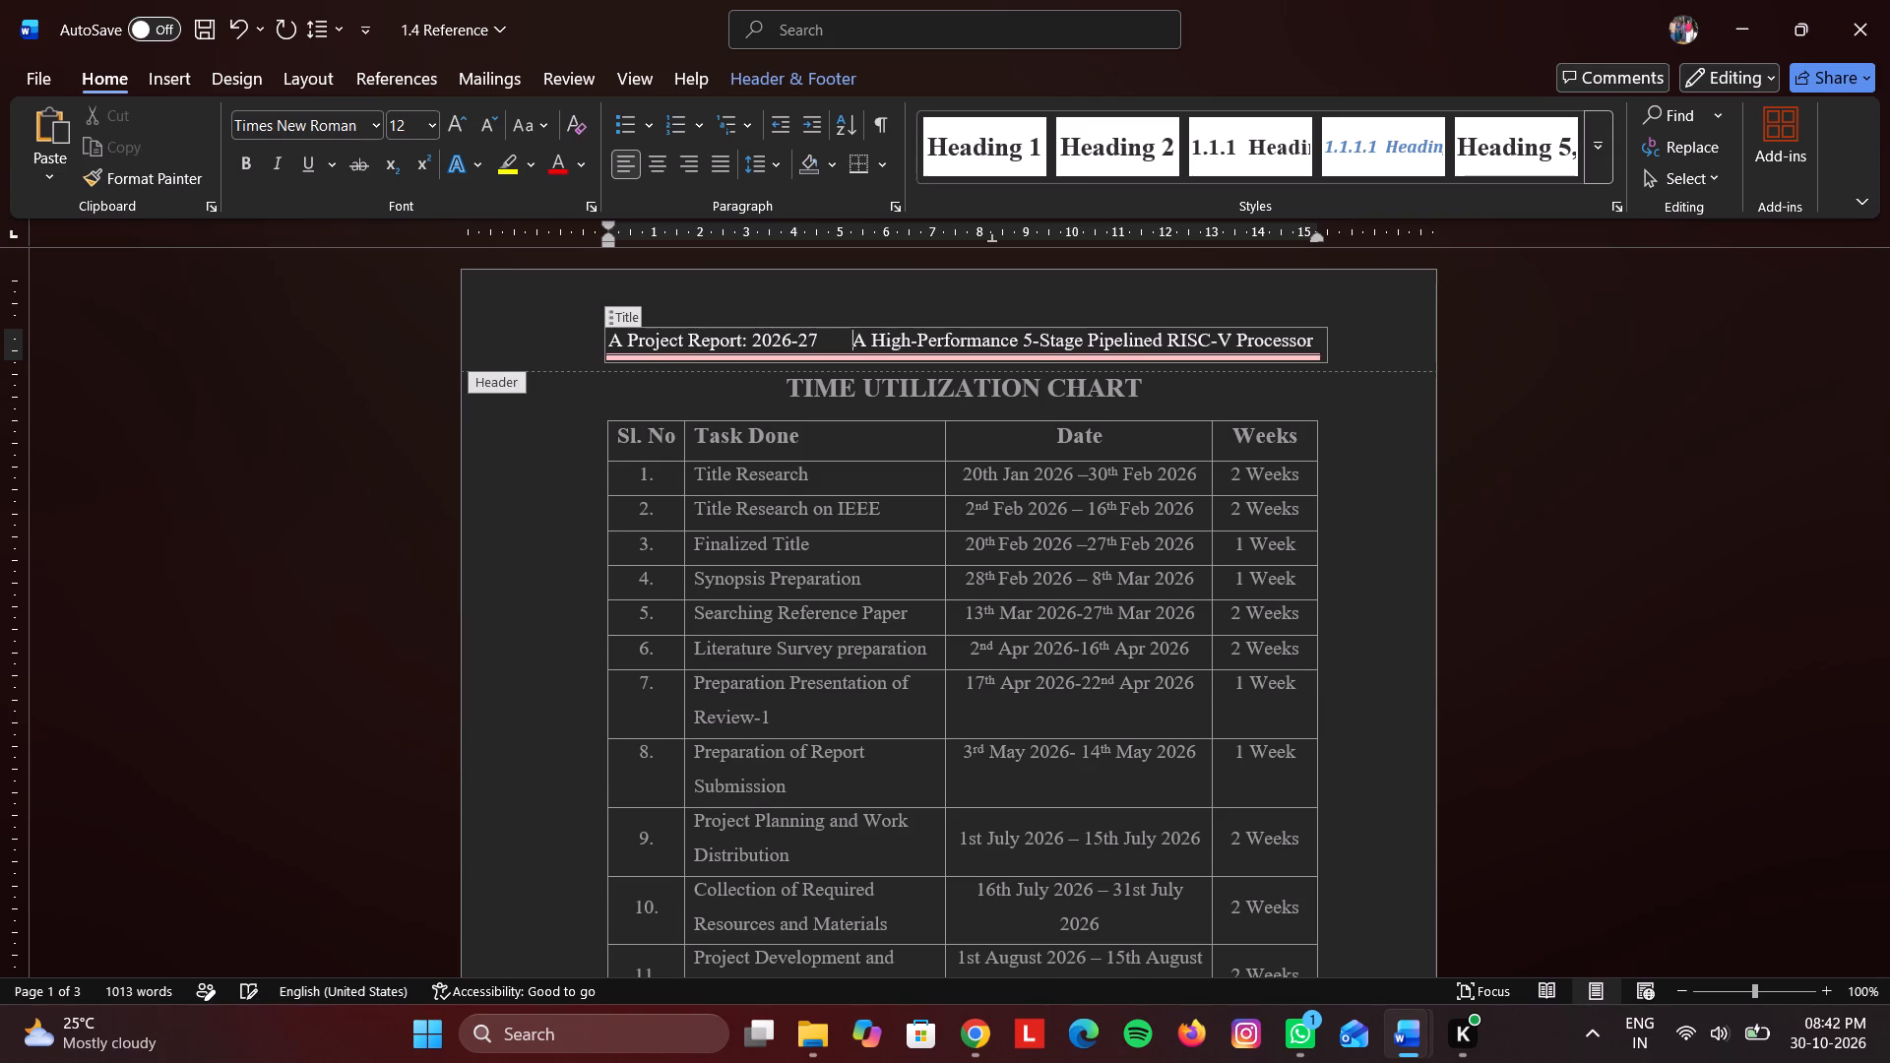
key("space")
key("BackSpace")
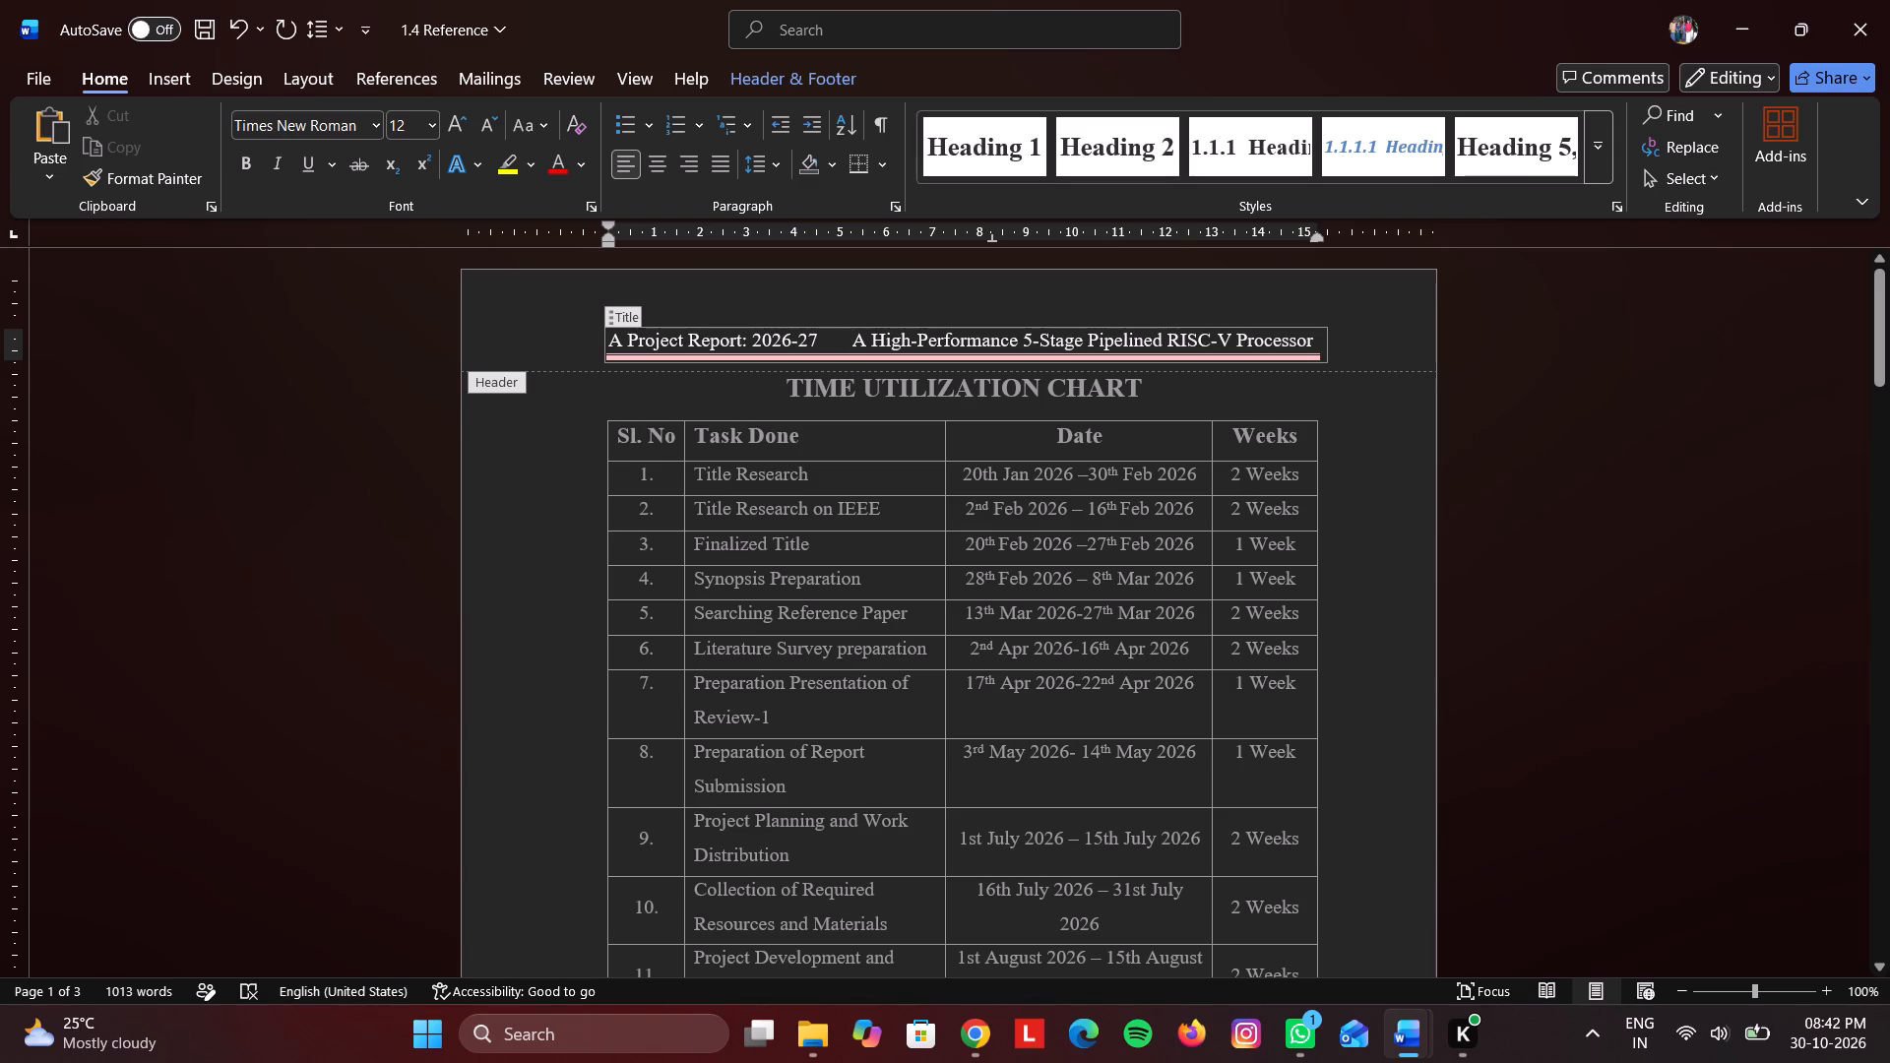
Leave header editing and look through the 1.4 Reference pages, checking the page header, the time utilization chart and the references list.
double_click(1152, 541)
scroll(1152, 541, "down", 2)
scroll(1152, 541, "up", 1)
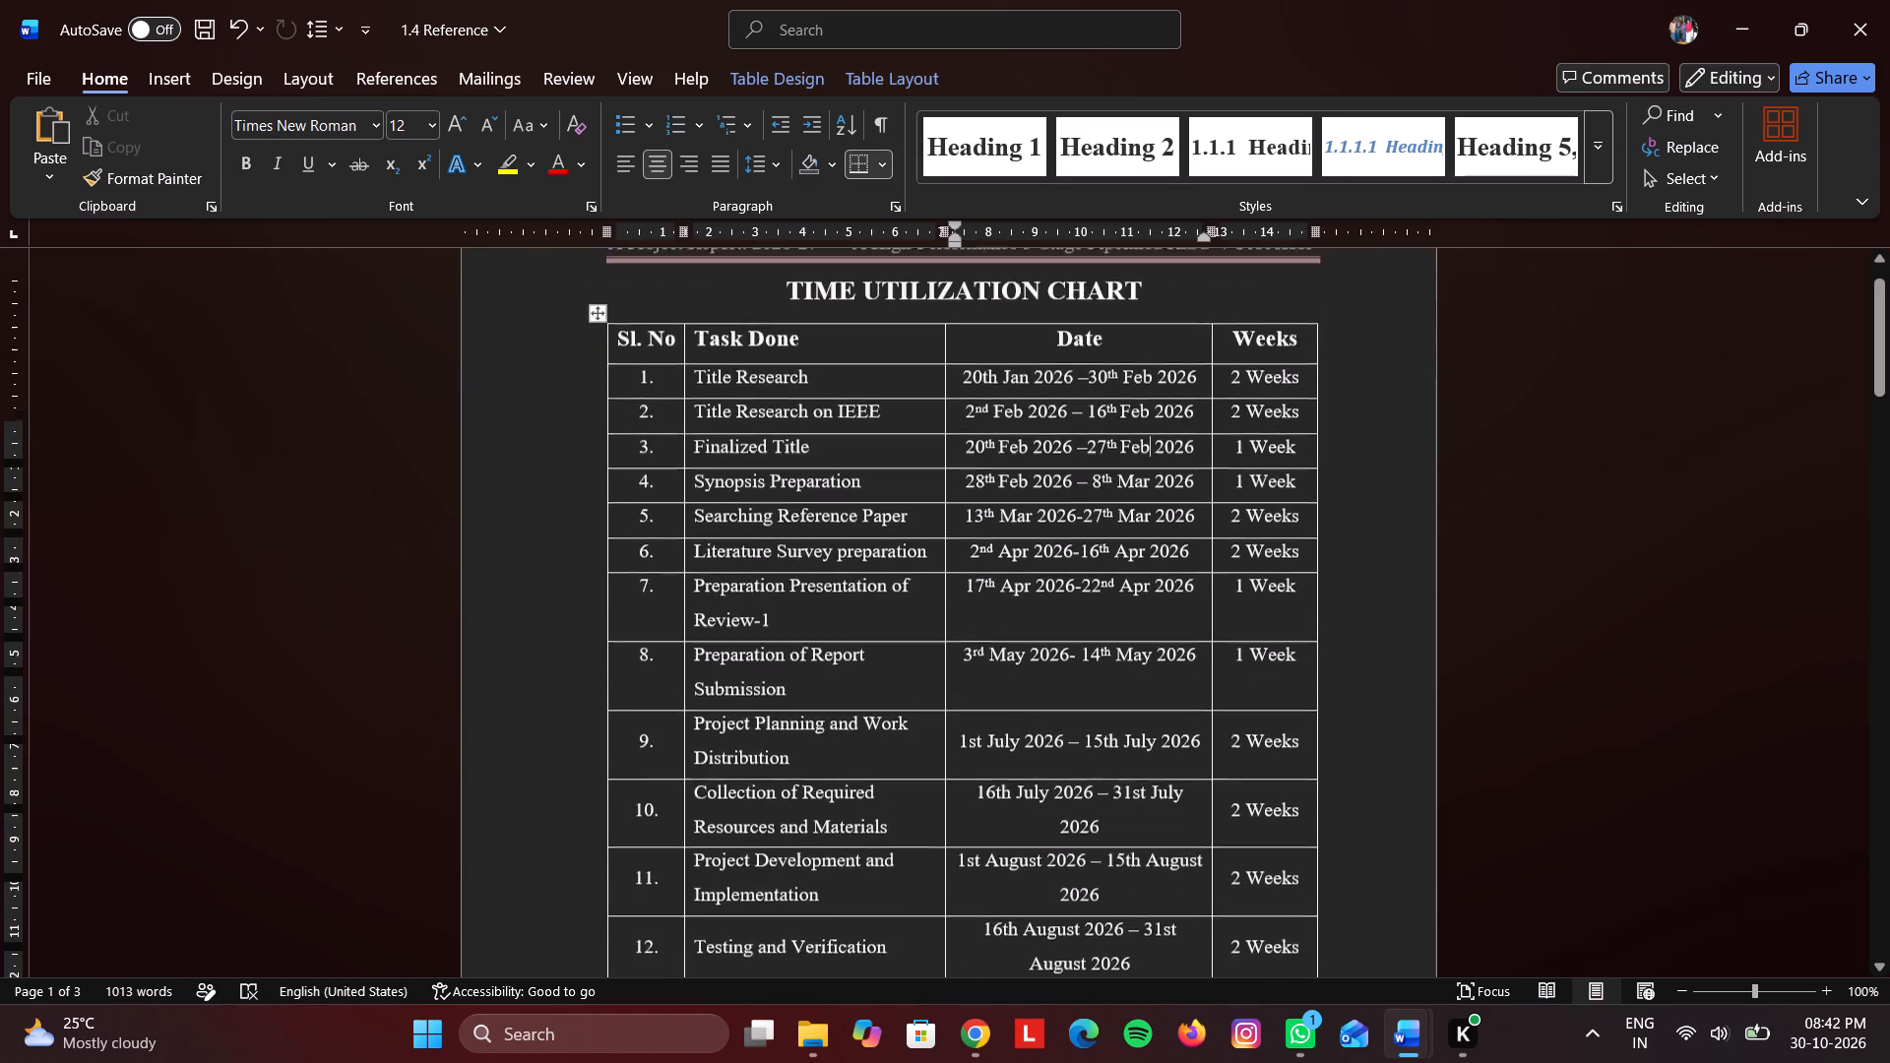
scroll(1152, 541, "up", 1)
scroll(1152, 541, "down", 20)
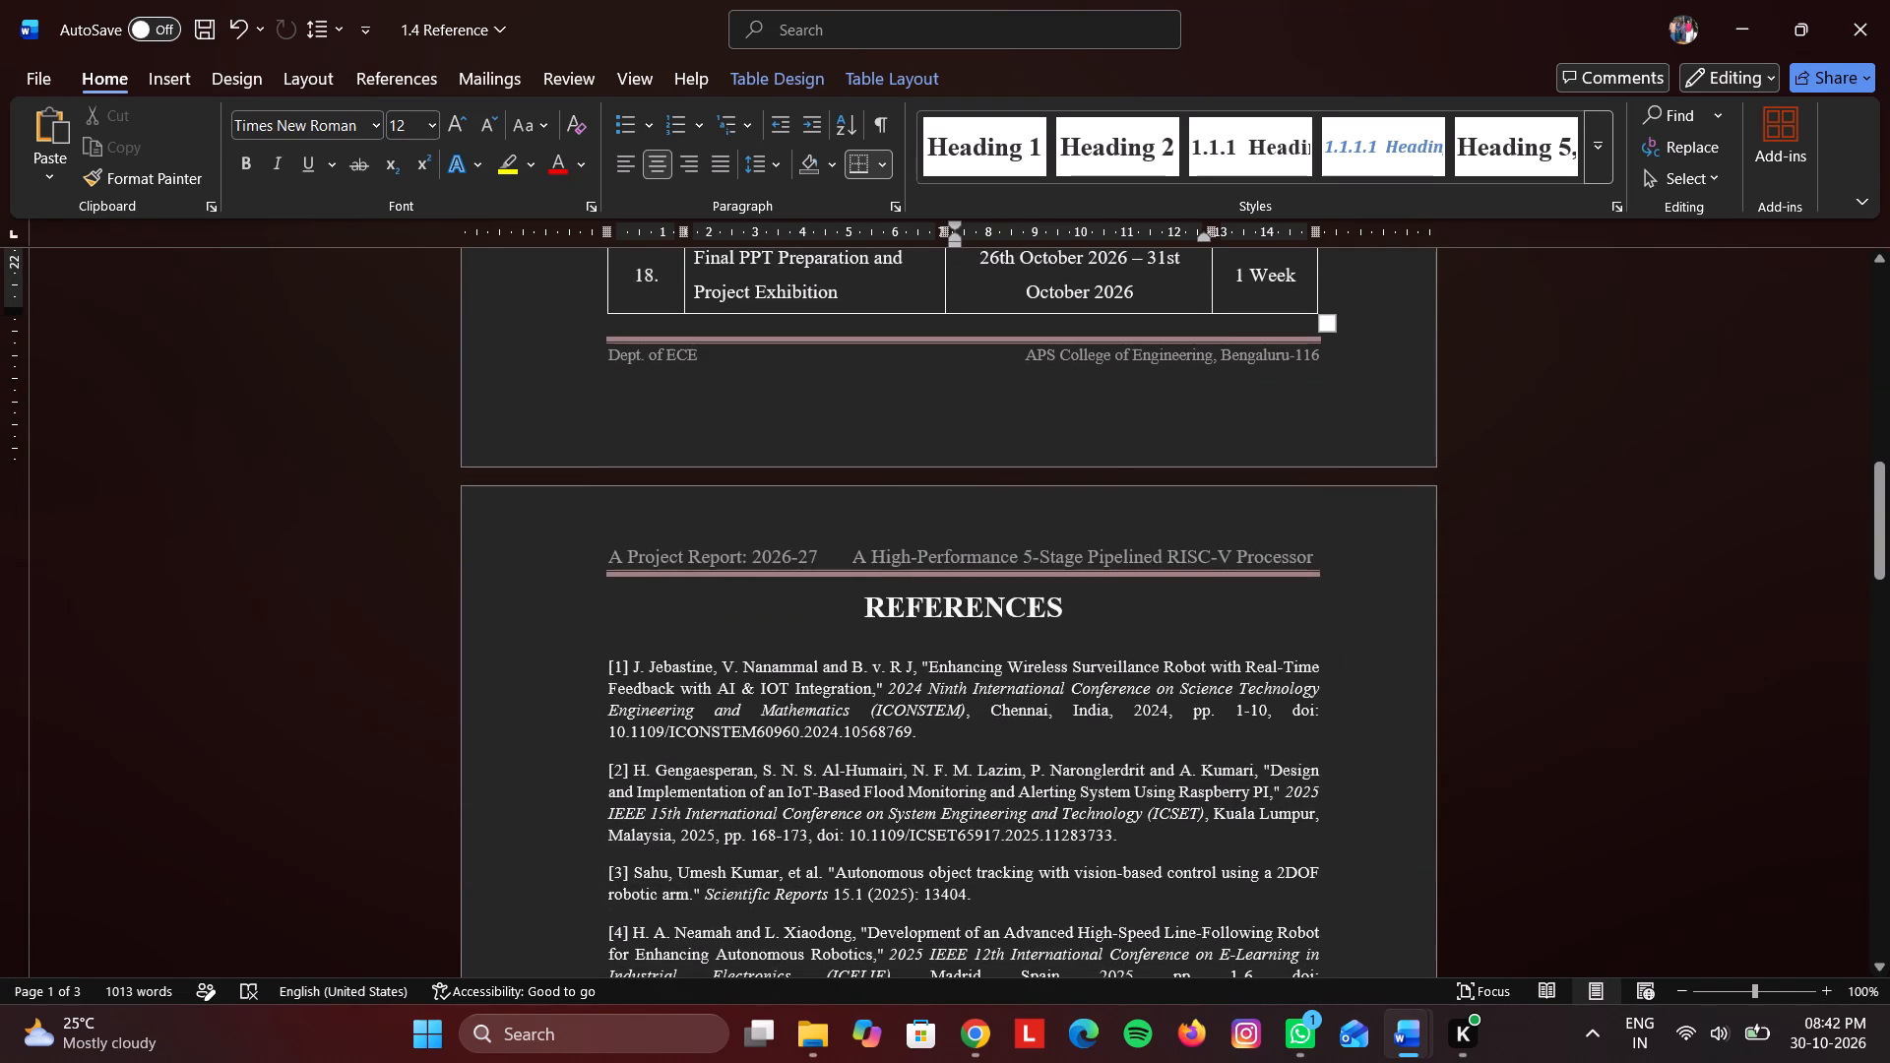
scroll(1152, 541, "down", 13)
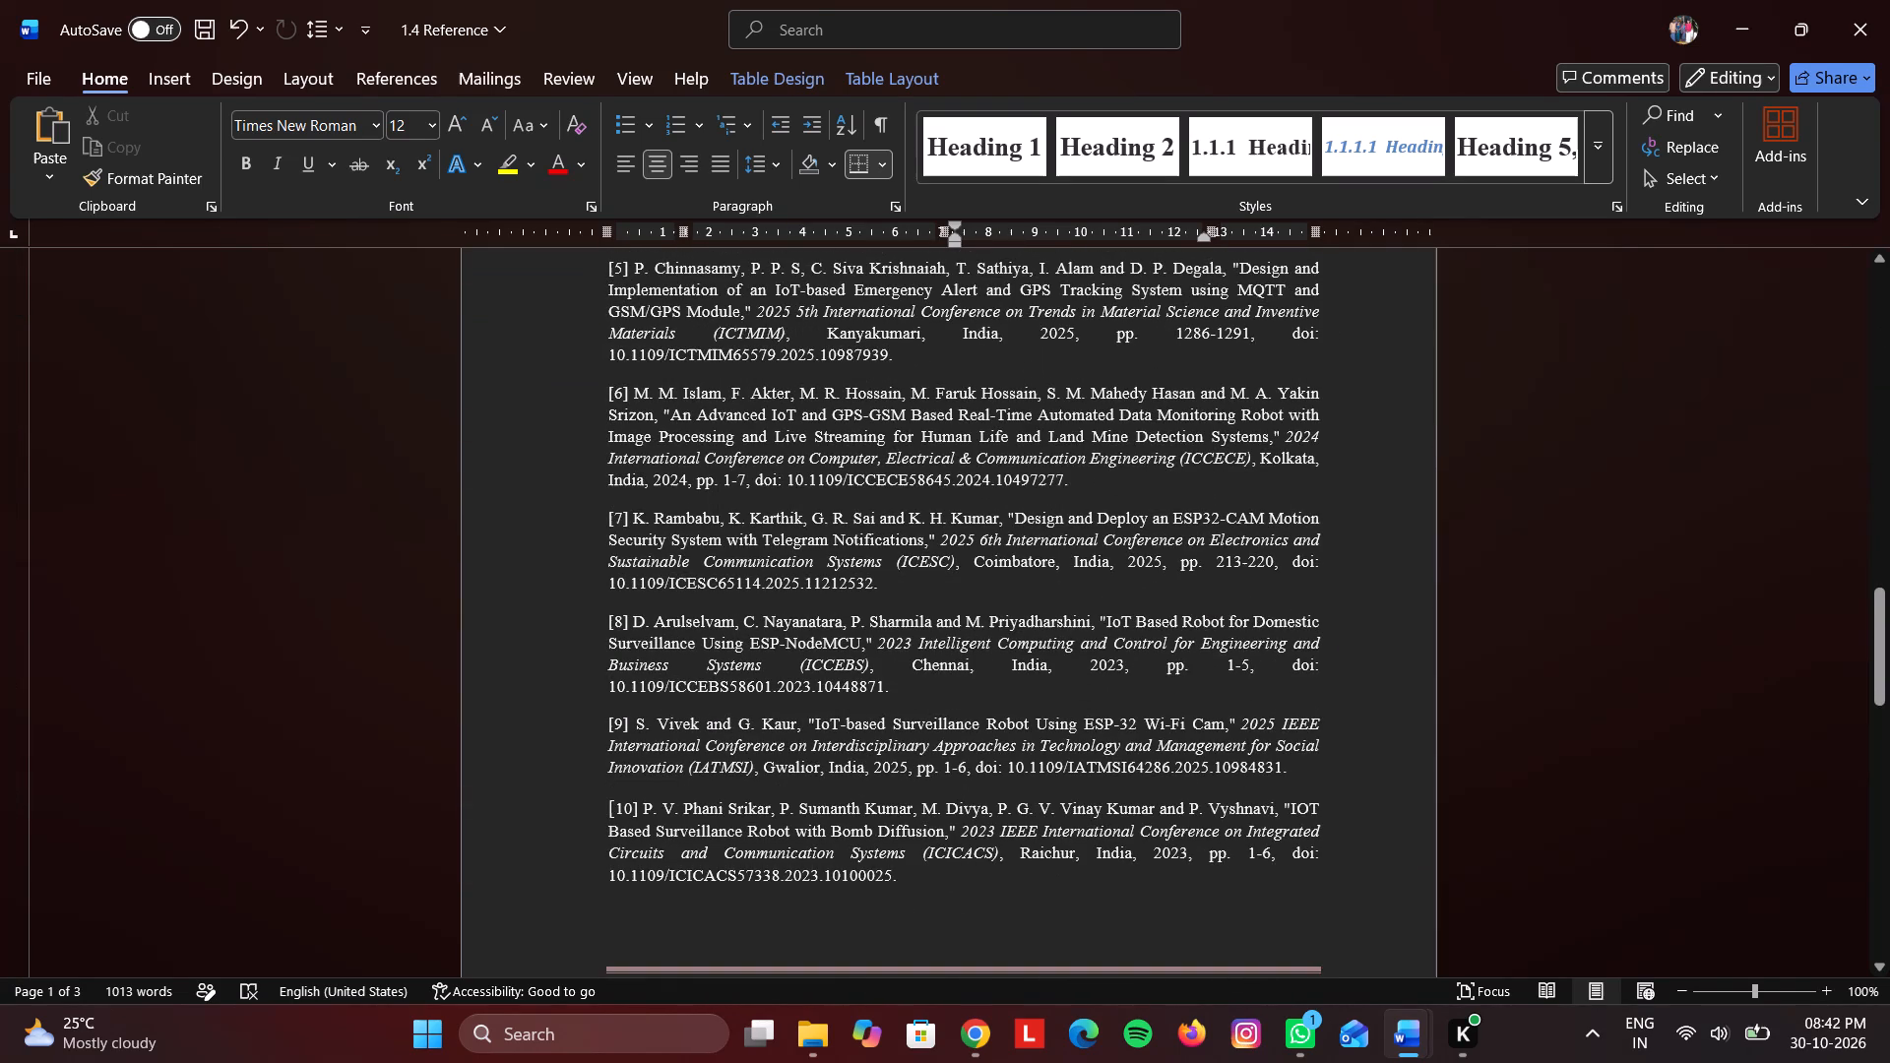
scroll(1435, 943, "down", 10)
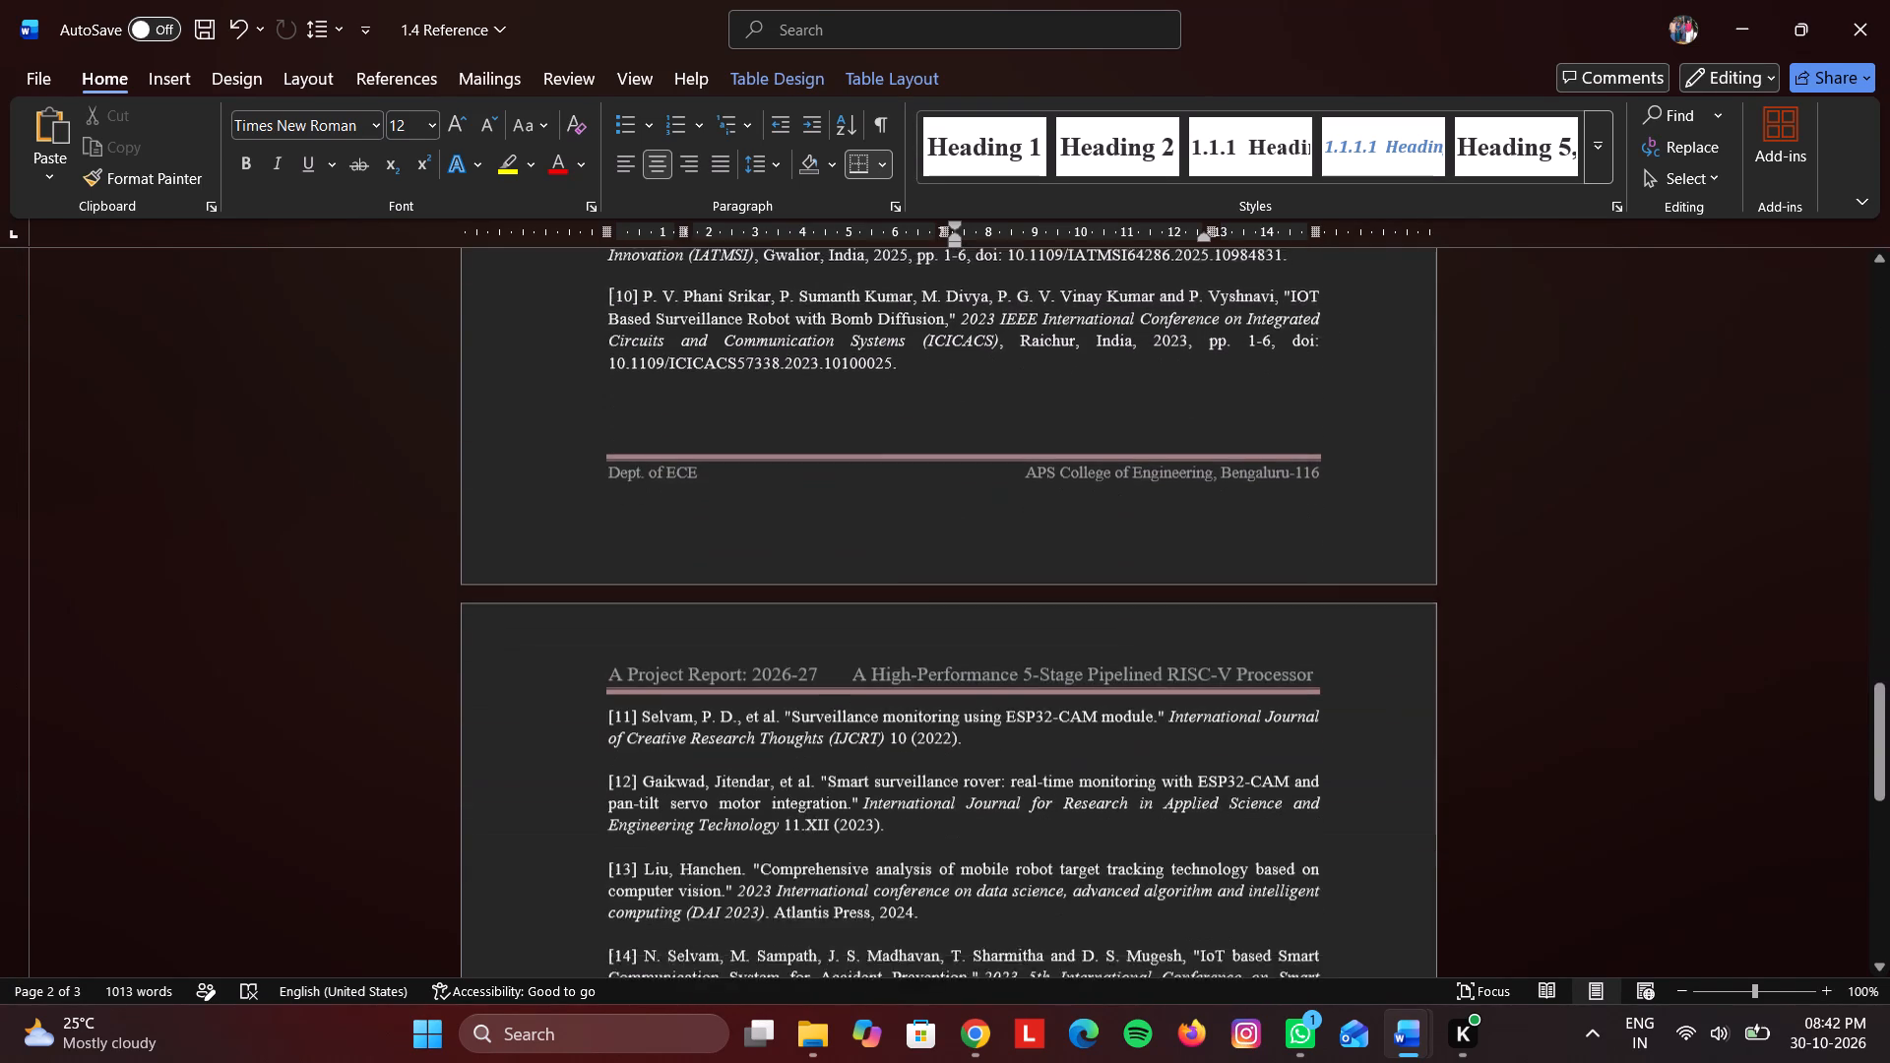
scroll(1441, 949, "down", 4)
Switch to the Major Project Report document.
key("alt+Tab")
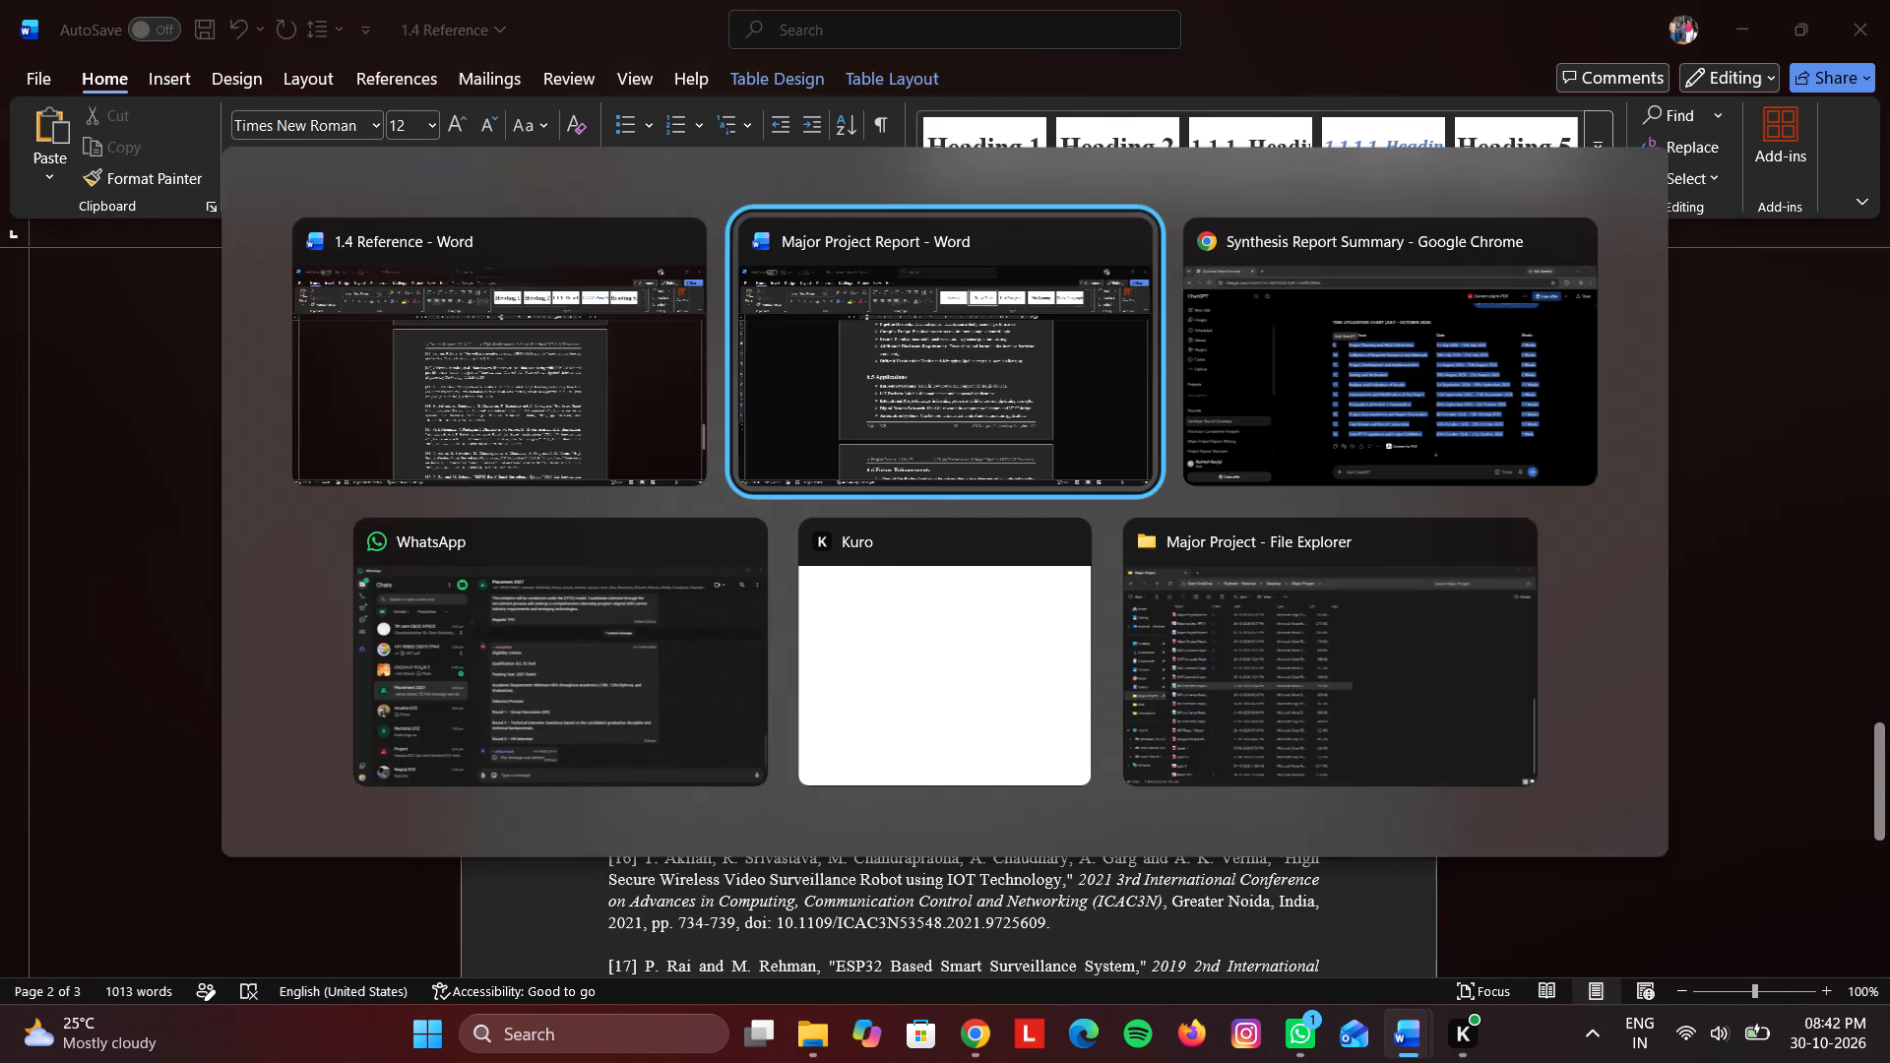
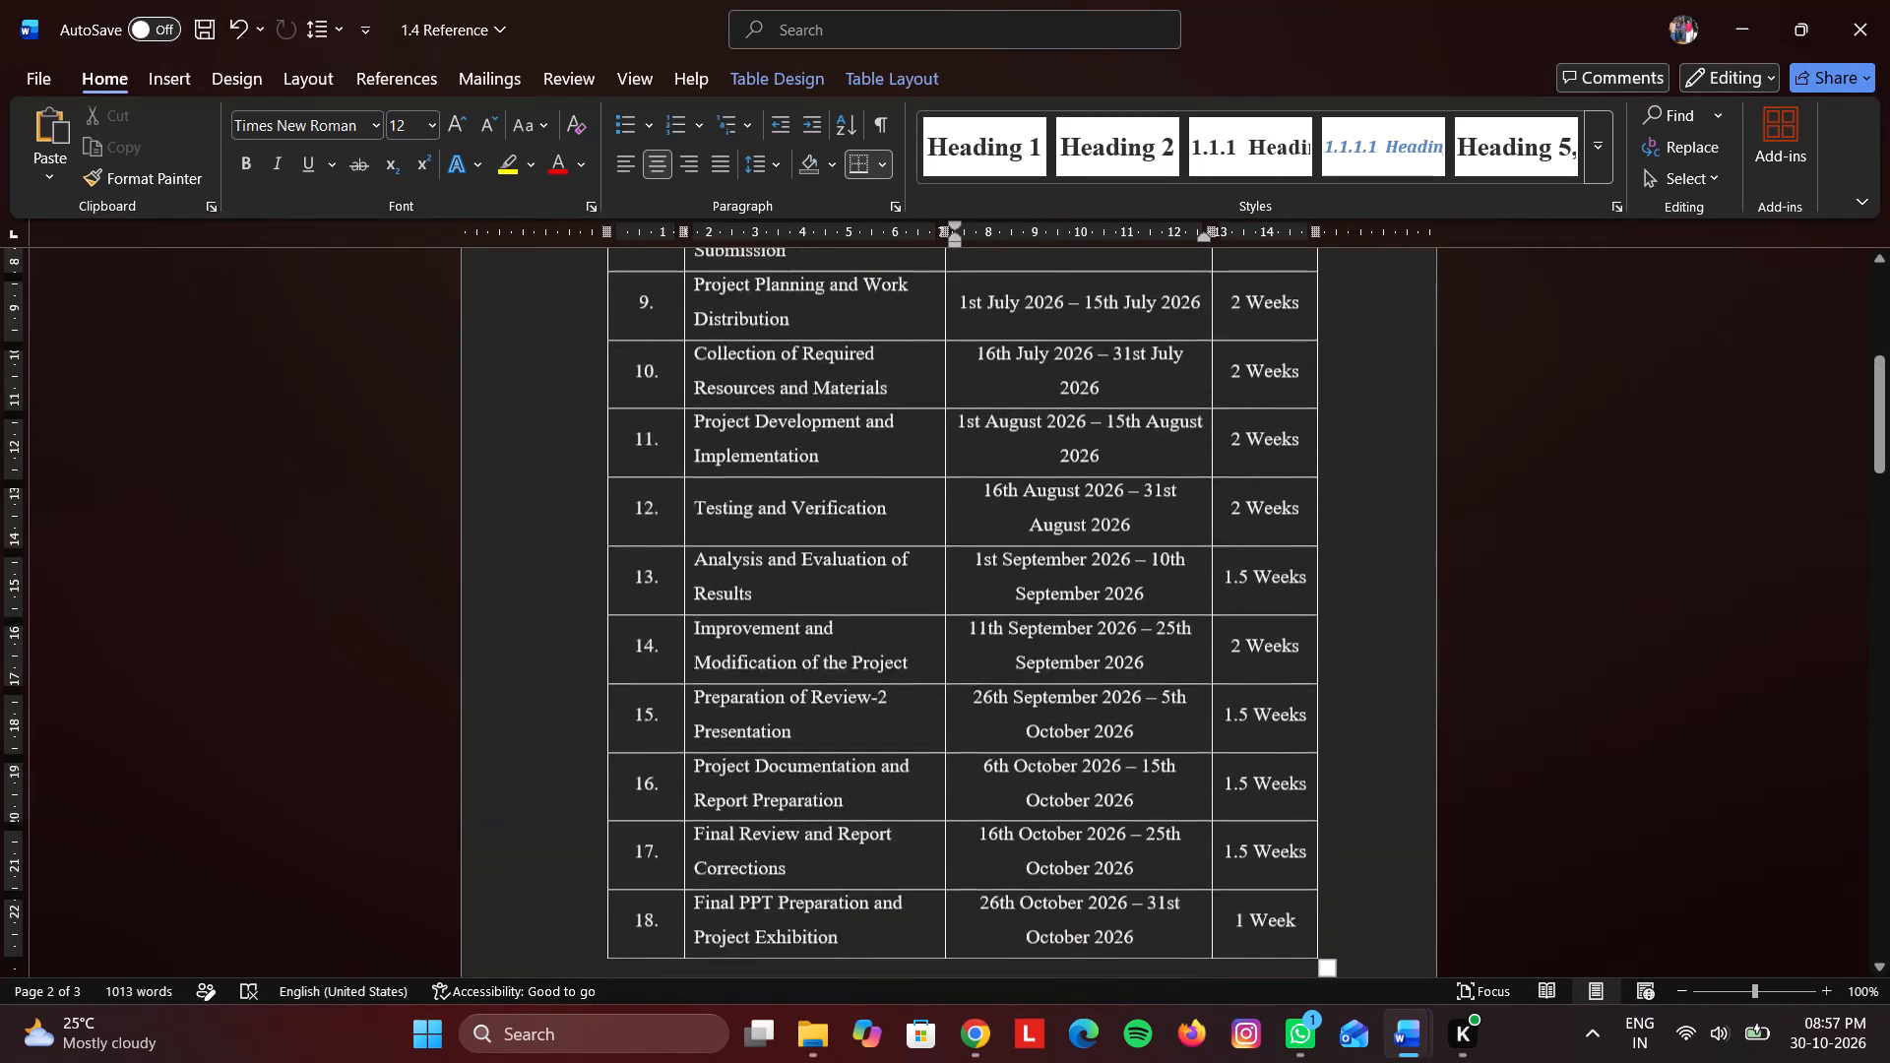
scroll(1480, 627, "up", 6)
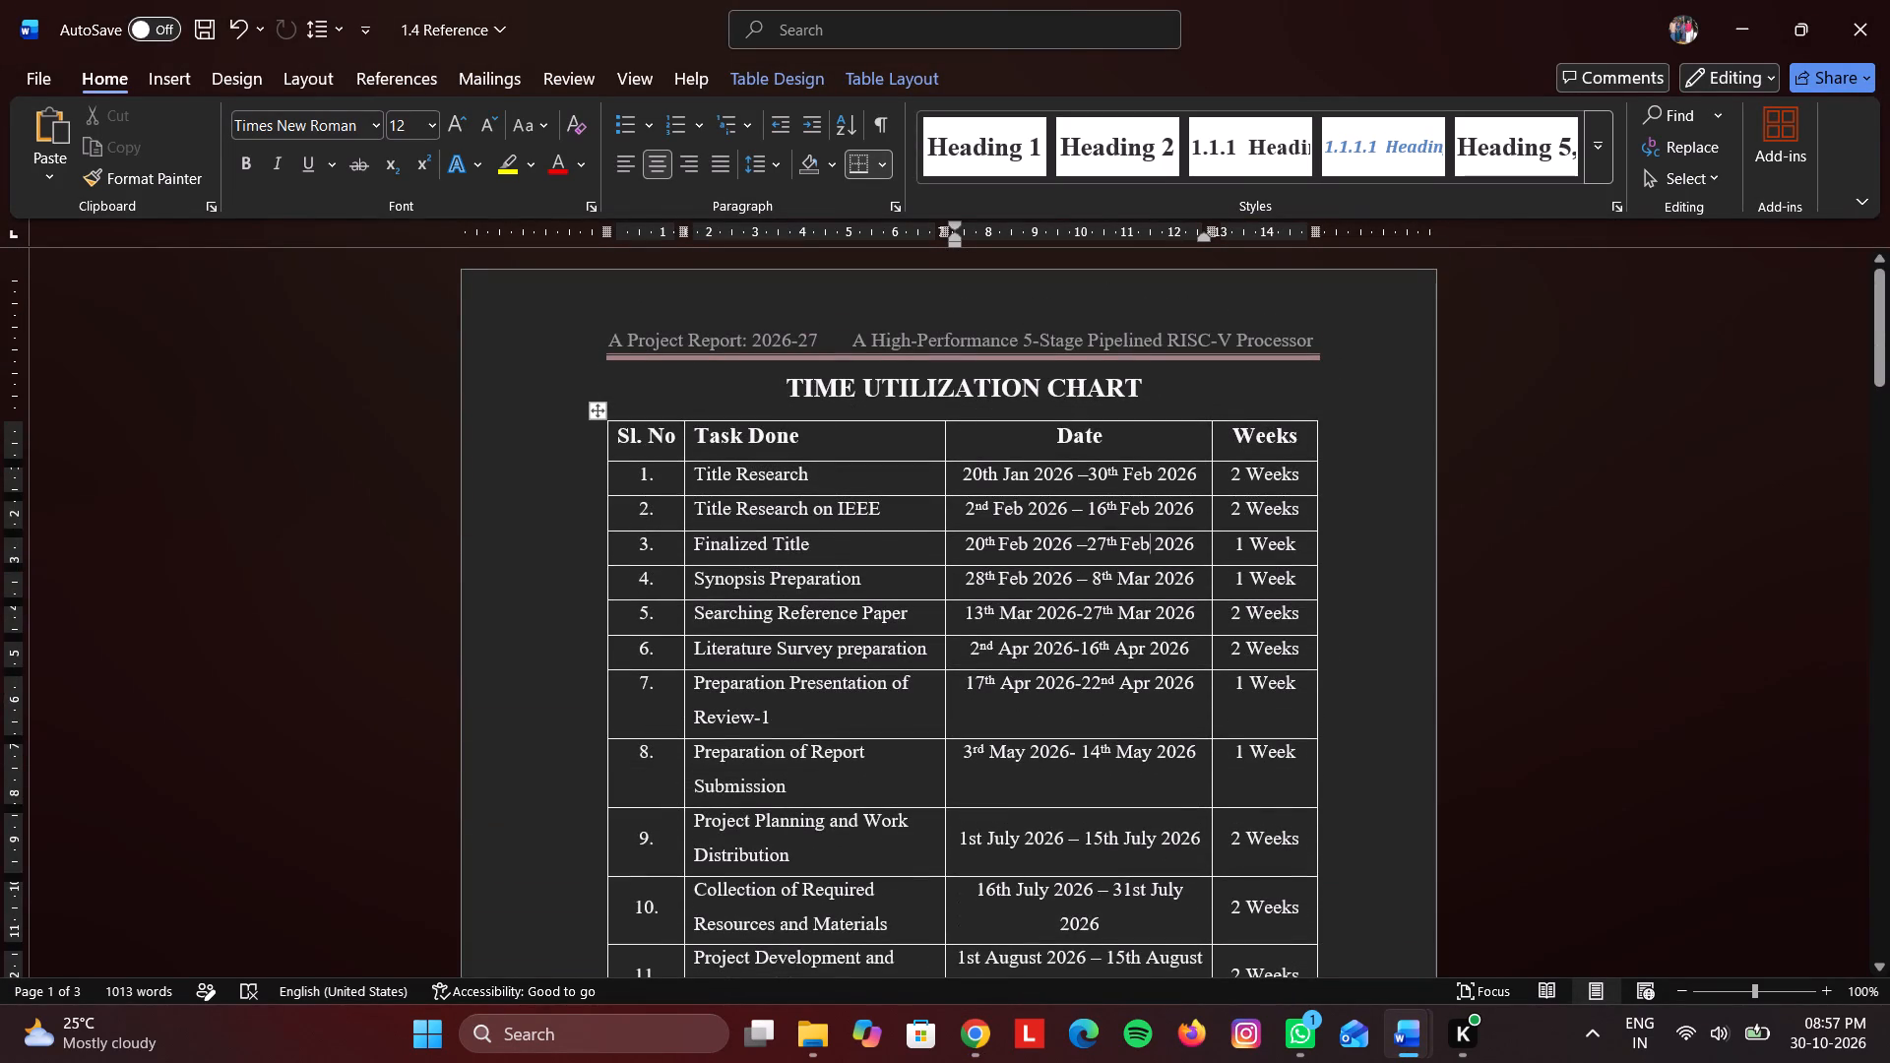
left_click_drag(779, 384, 988, 617)
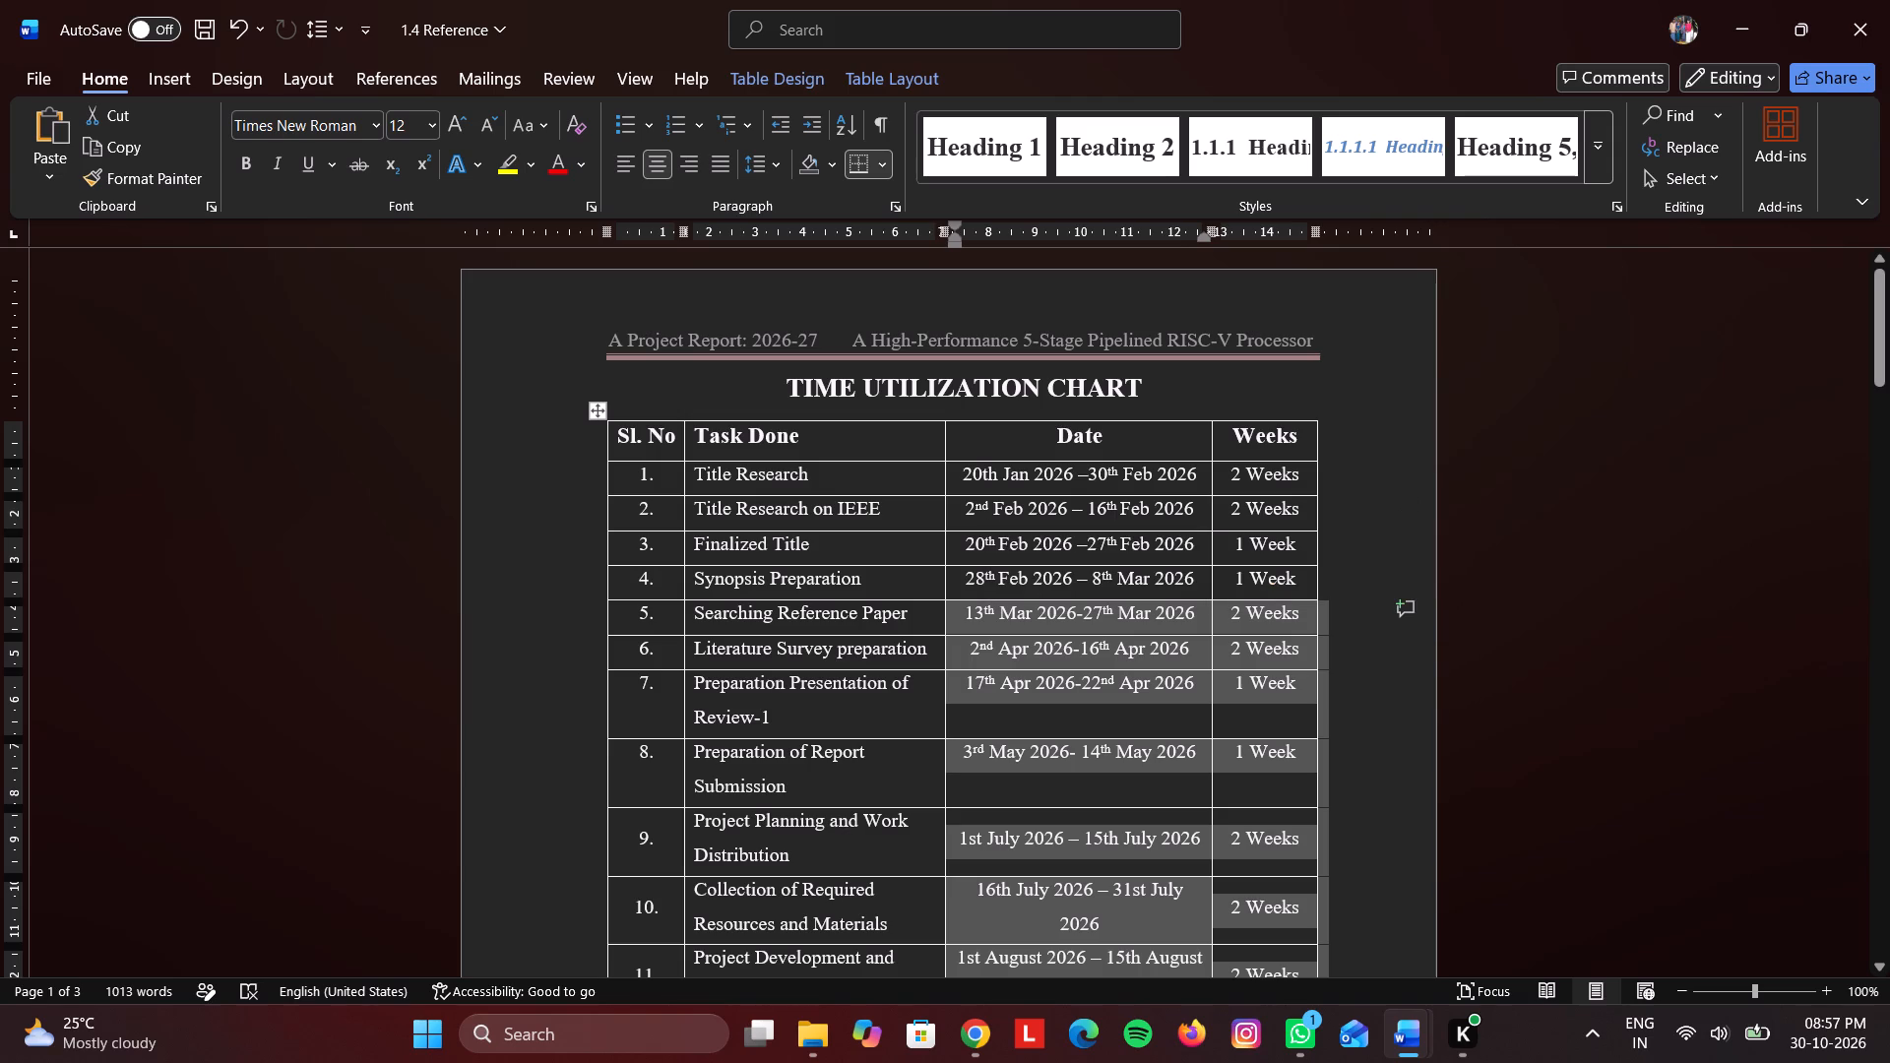
left_click_drag(788, 390, 1140, 372)
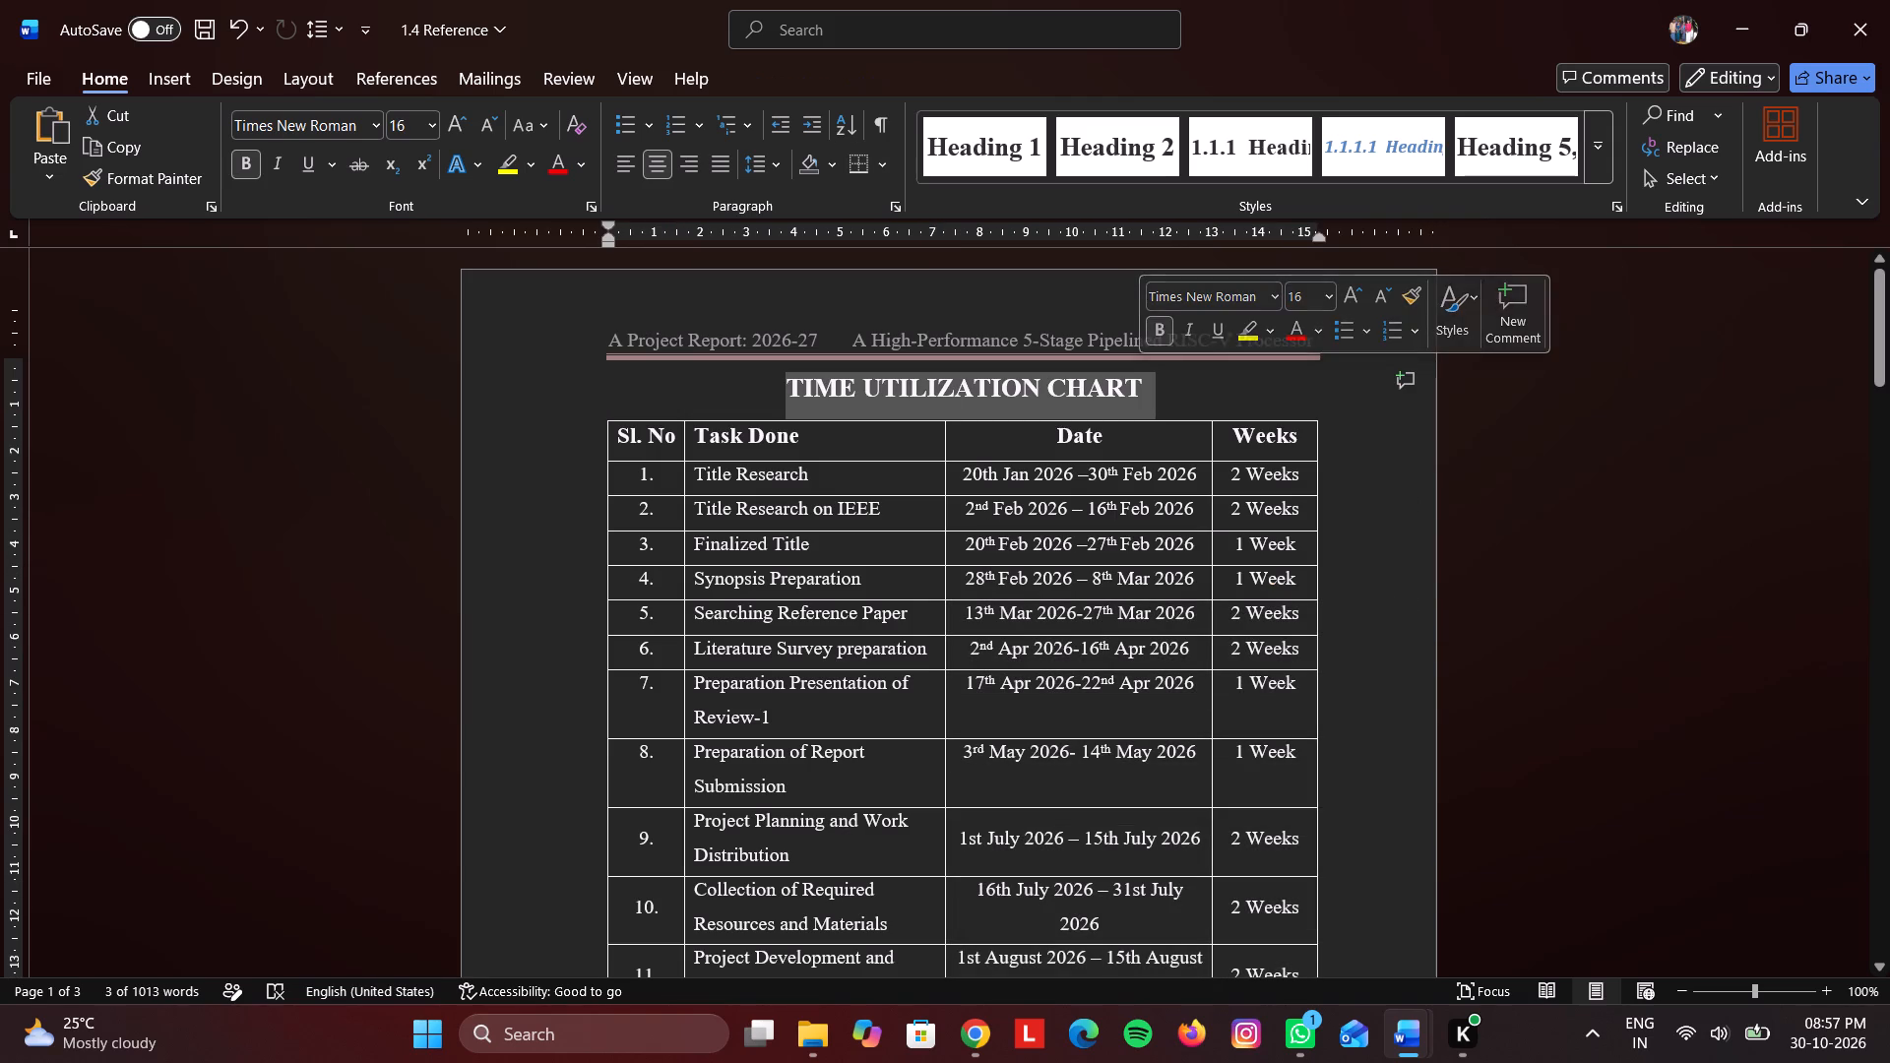
left_click(1165, 393)
scroll(1206, 479, "down", 19)
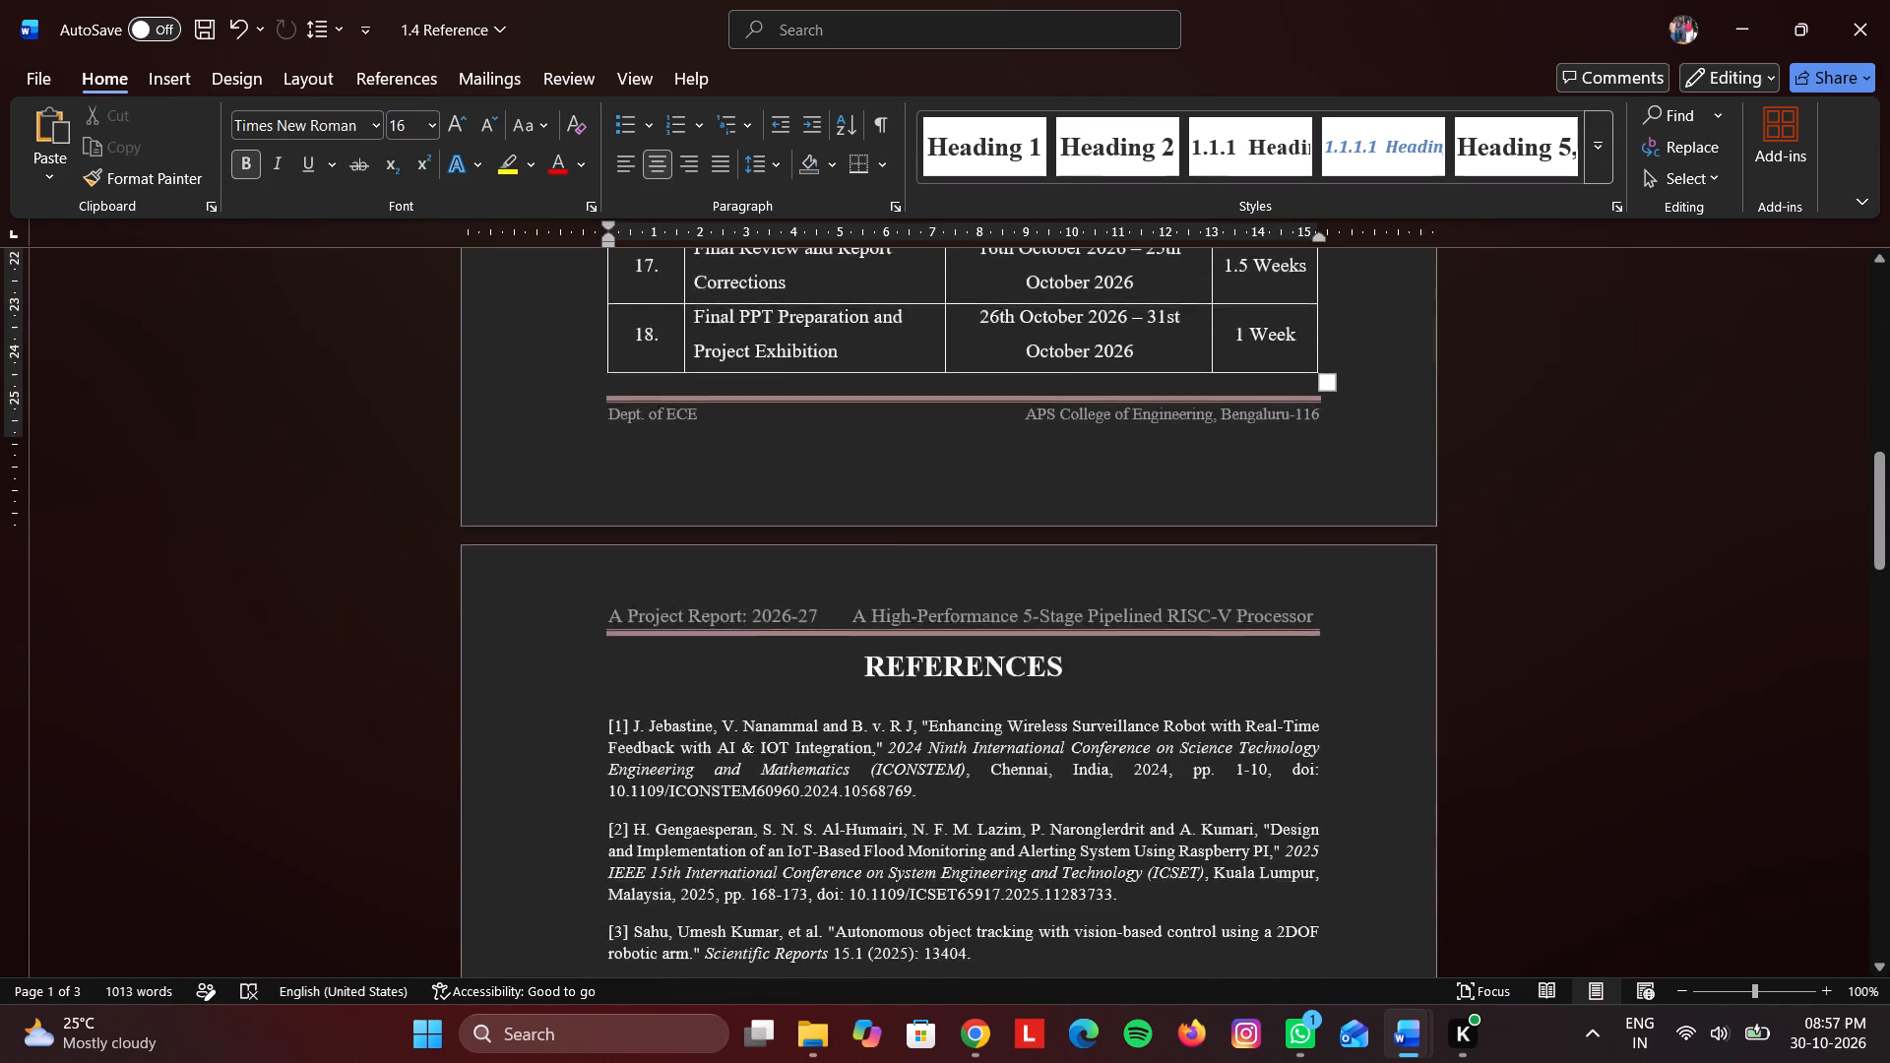
scroll(1206, 480, "down", 4)
scroll(1206, 480, "up", 5)
scroll(1156, 677, "up", 11)
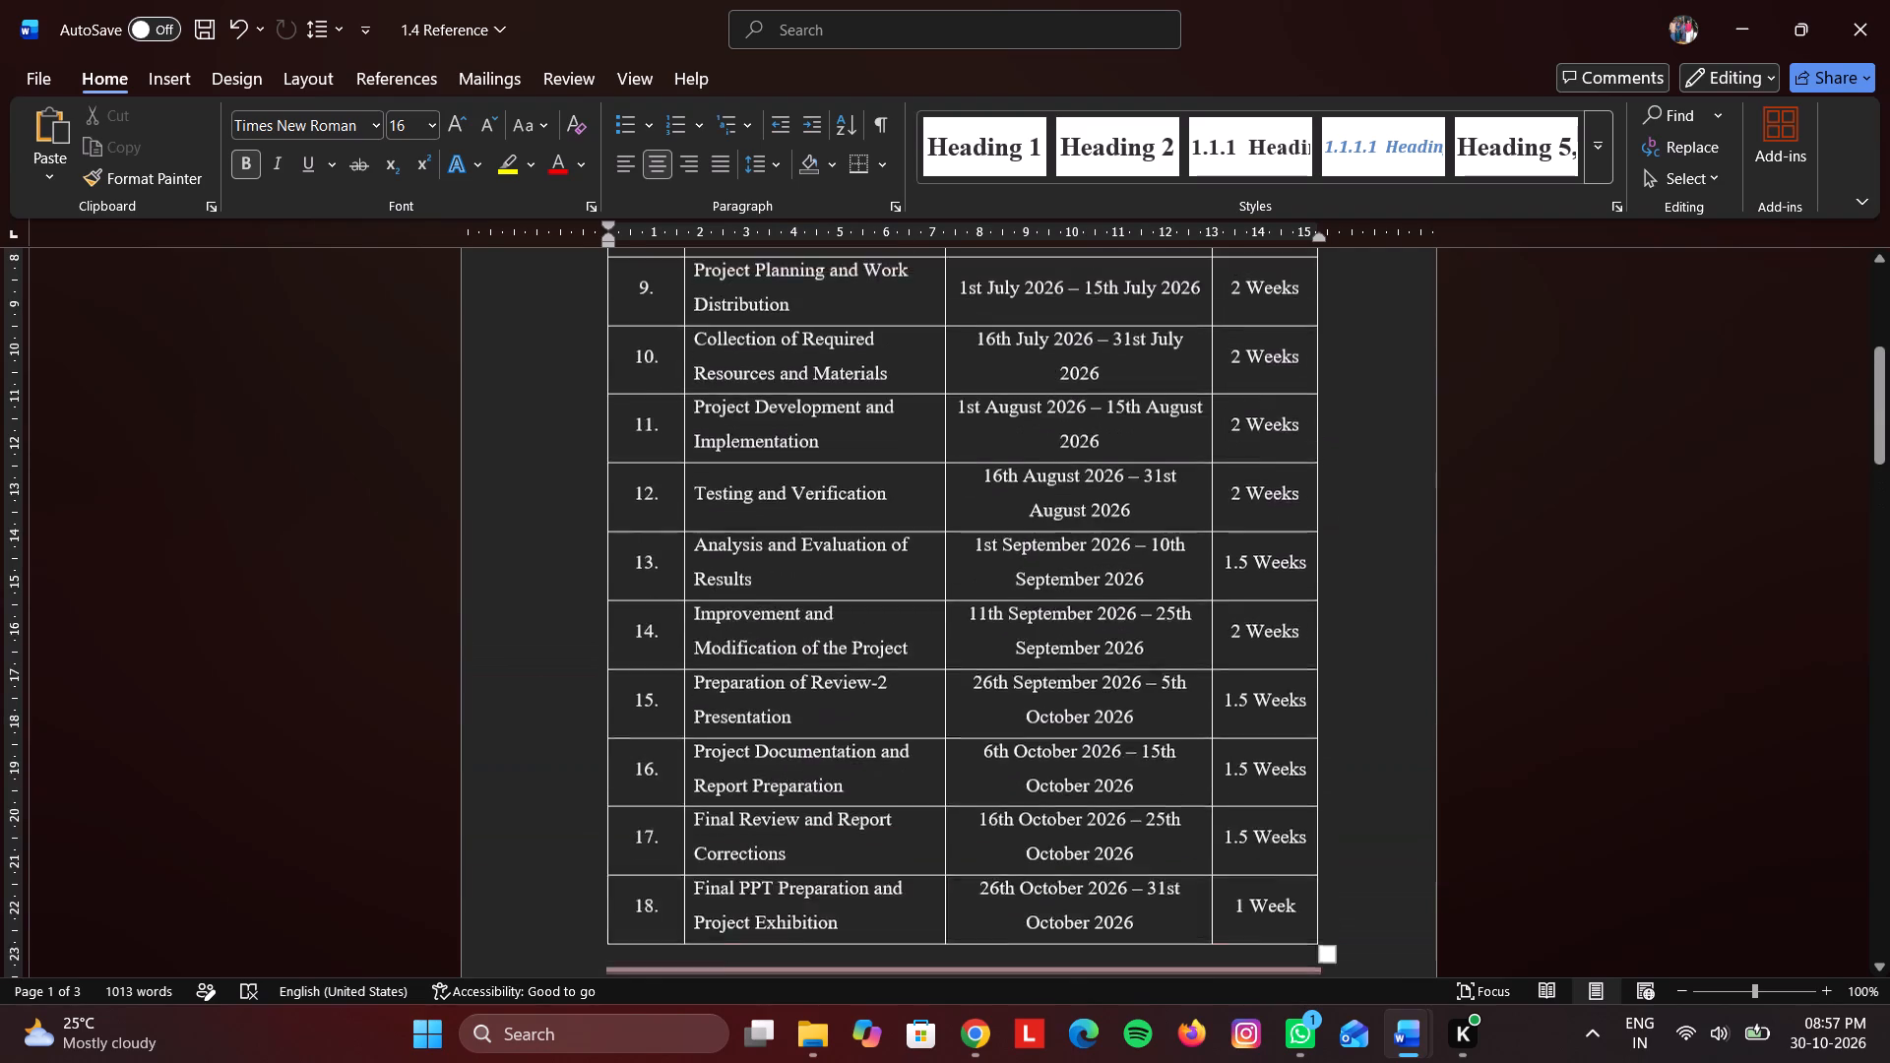
scroll(1155, 677, "up", 15)
Push the TIME UTILIZATION CHART title off the table's page to above the REFERENCES heading, with a blank line before it.
left_click(774, 382)
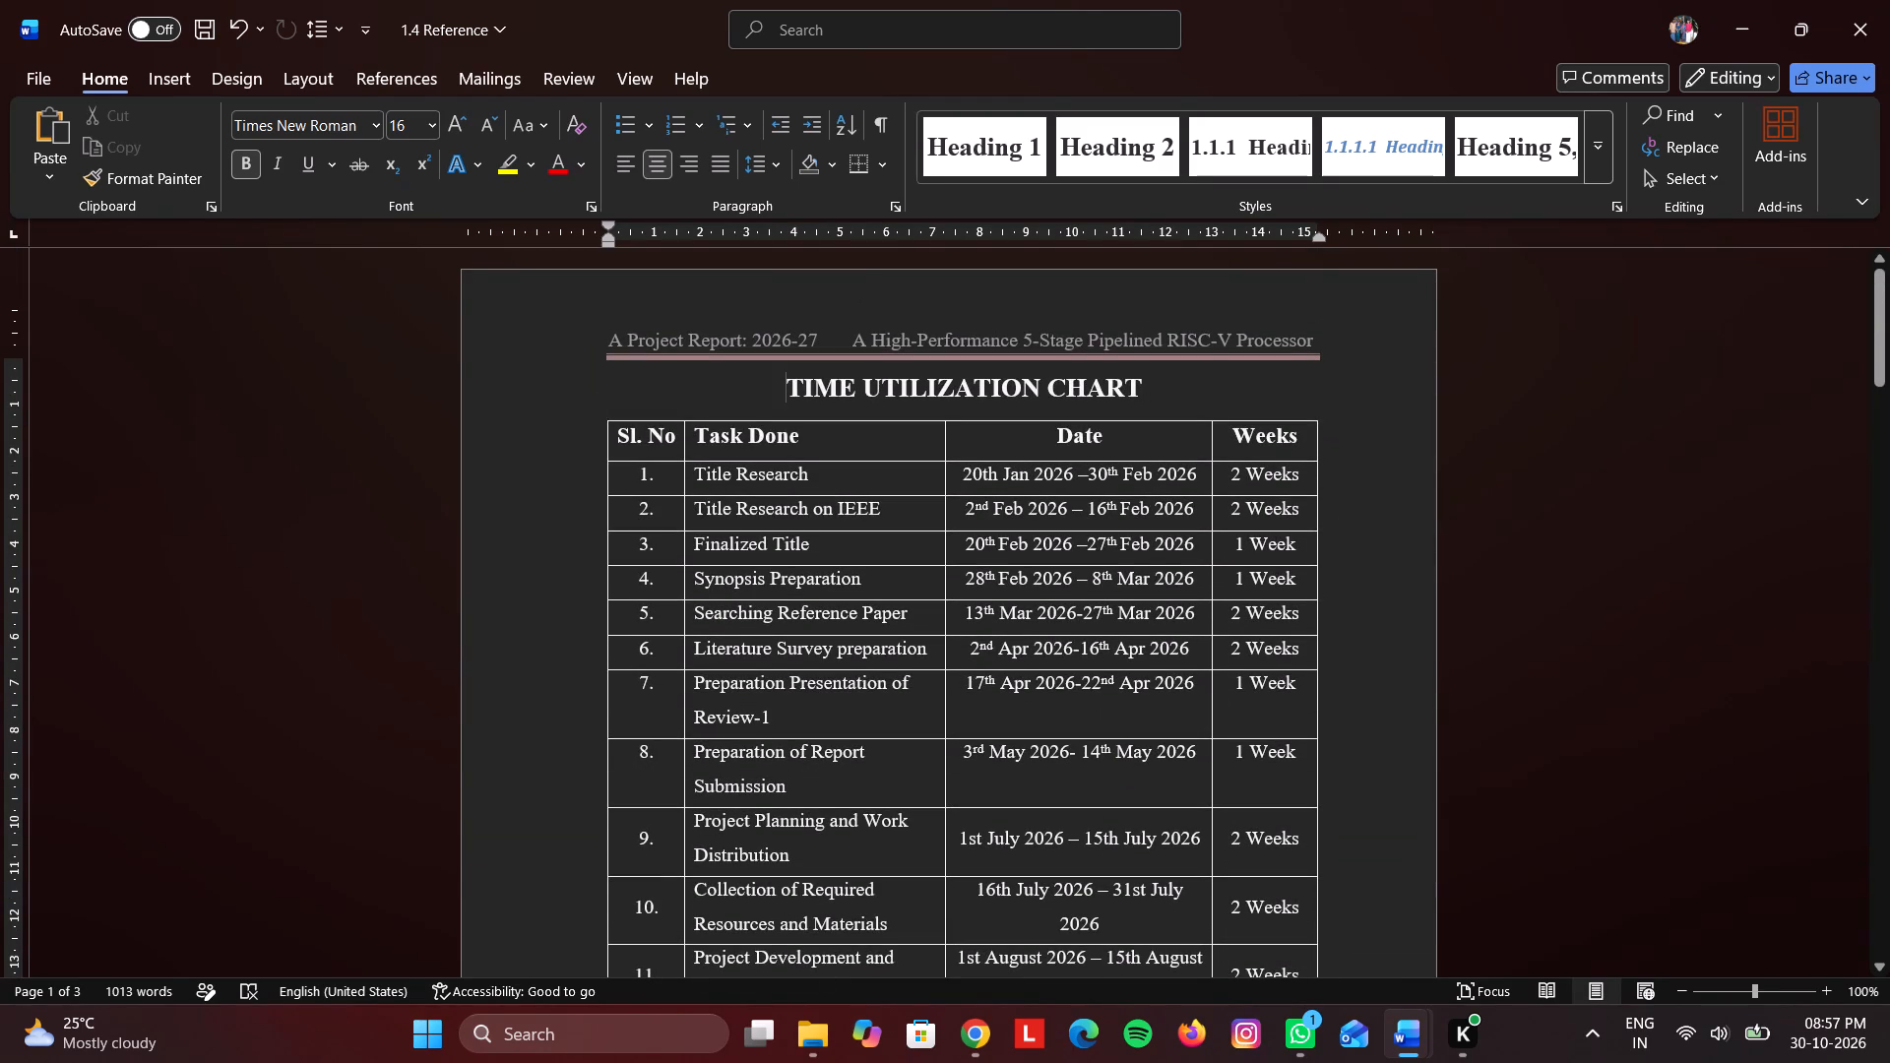
key("Return")
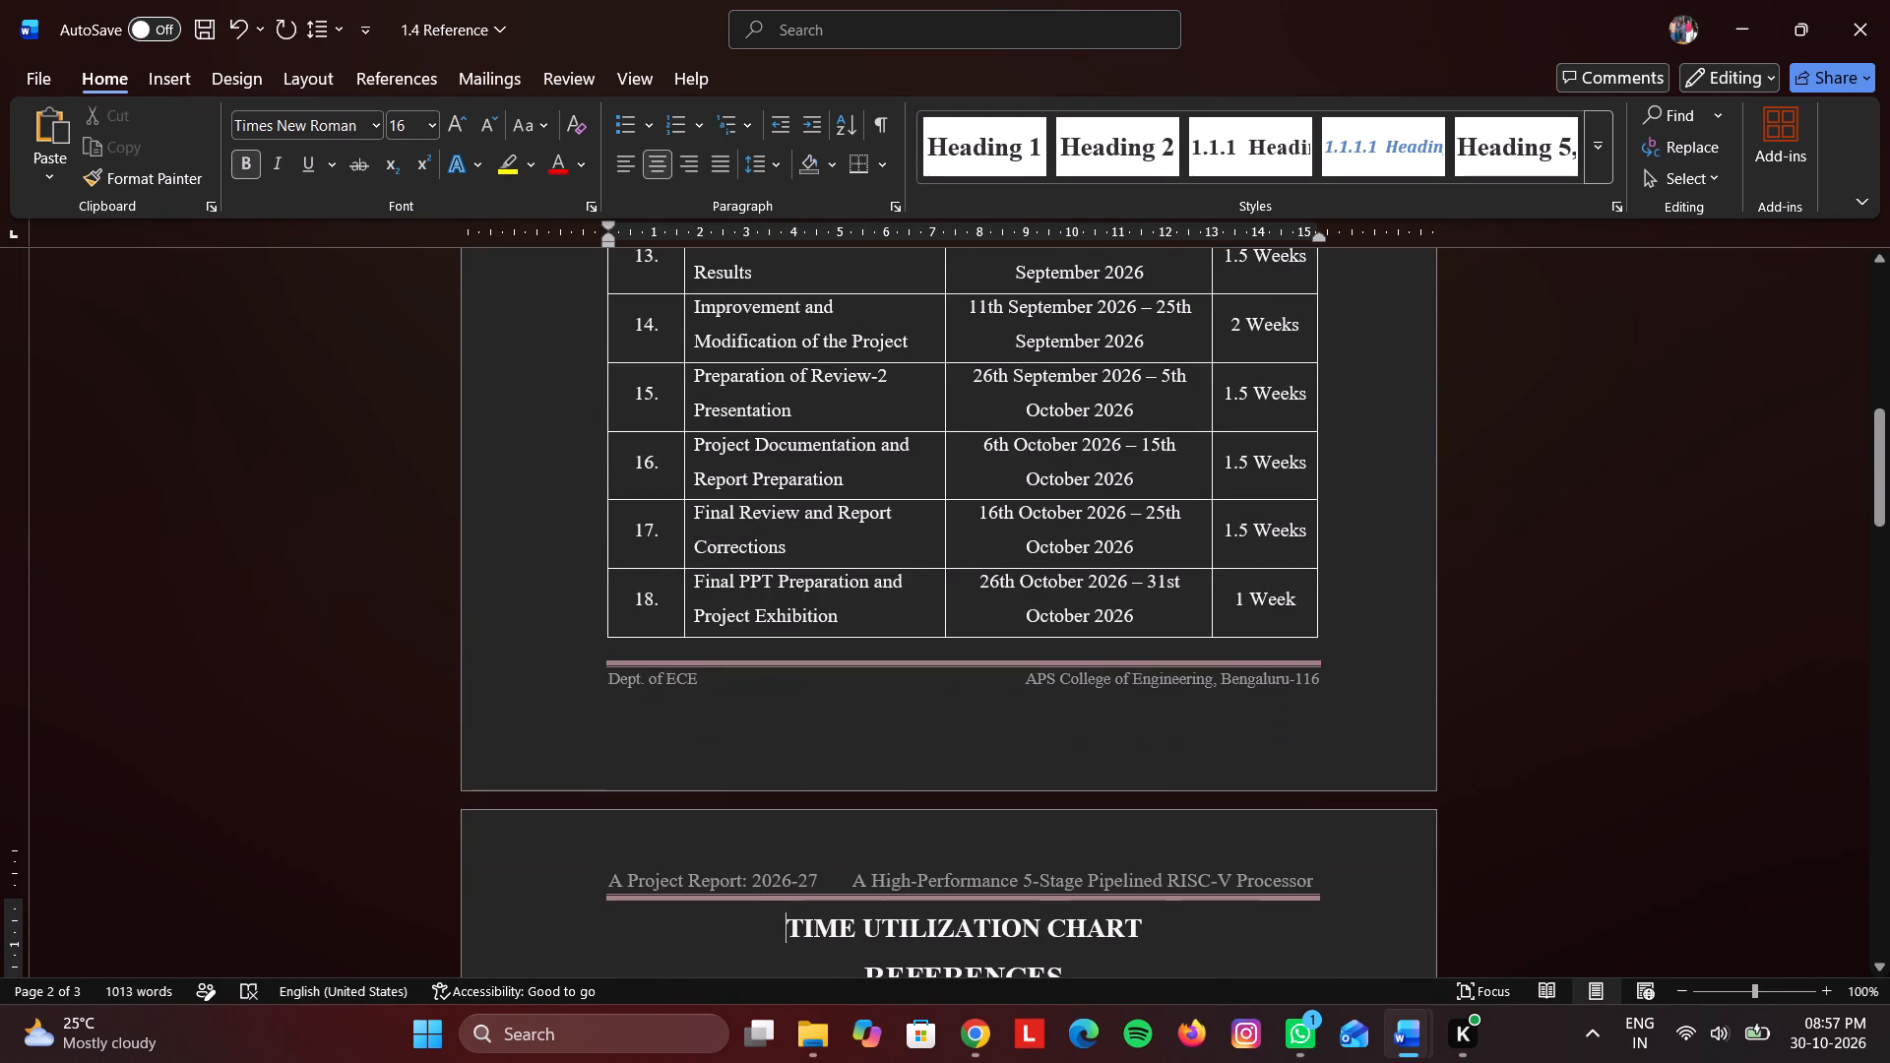
scroll(803, 486, "up", 17)
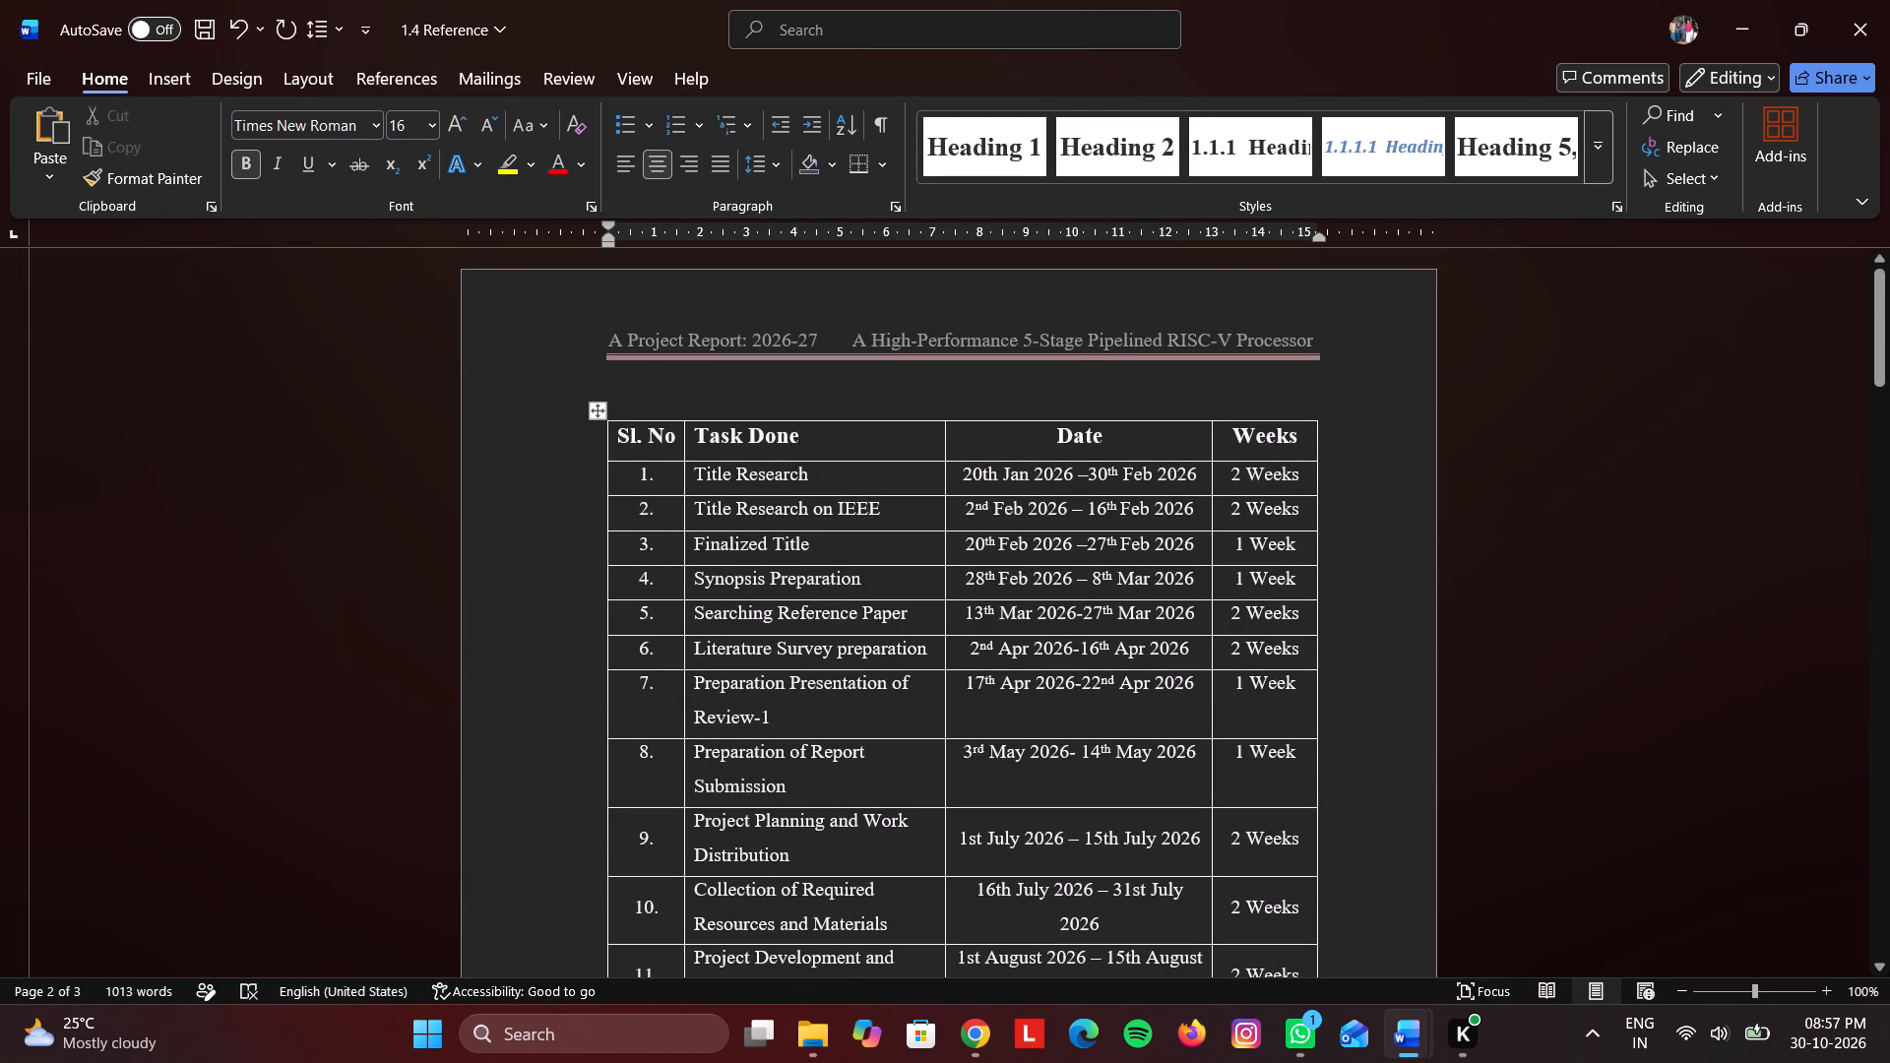
left_click(853, 396)
key("Return")
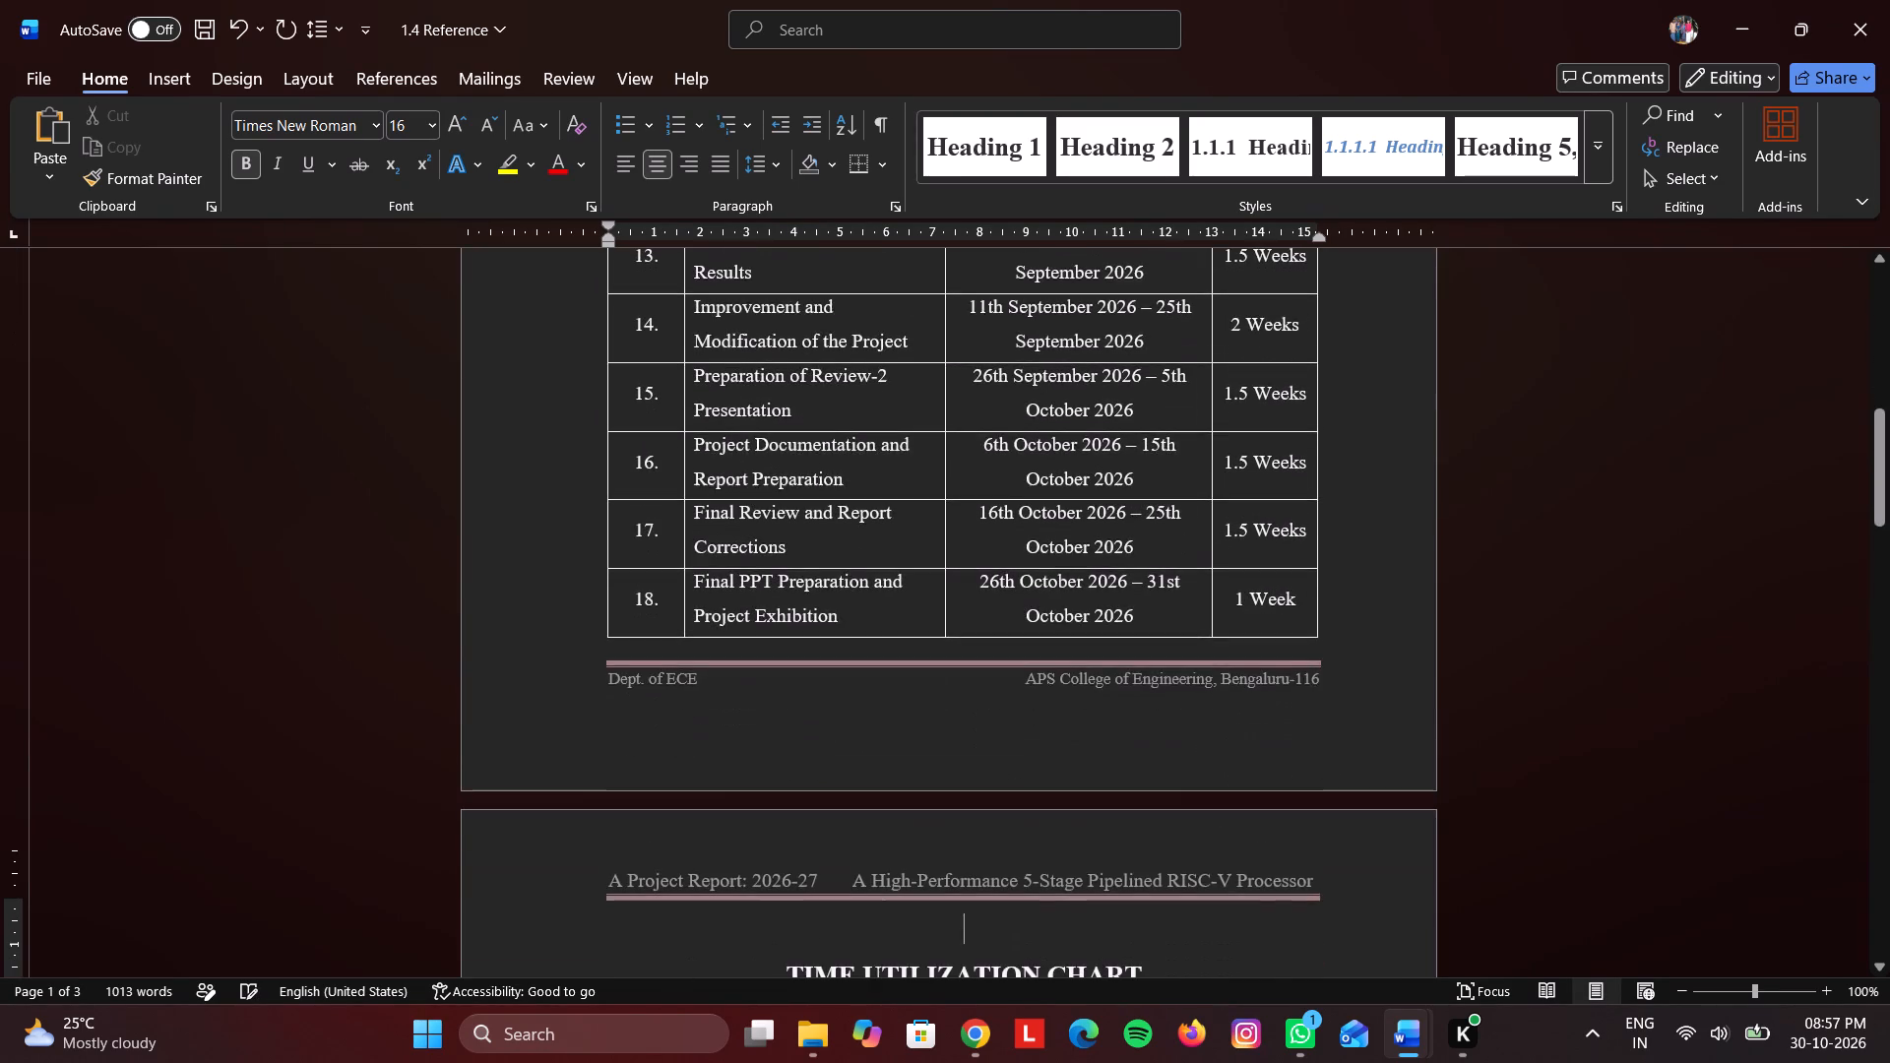
Copy the REFERENCES heading and paste it on the first page's blank line above the time utilization table.
scroll(856, 414, "down", 4)
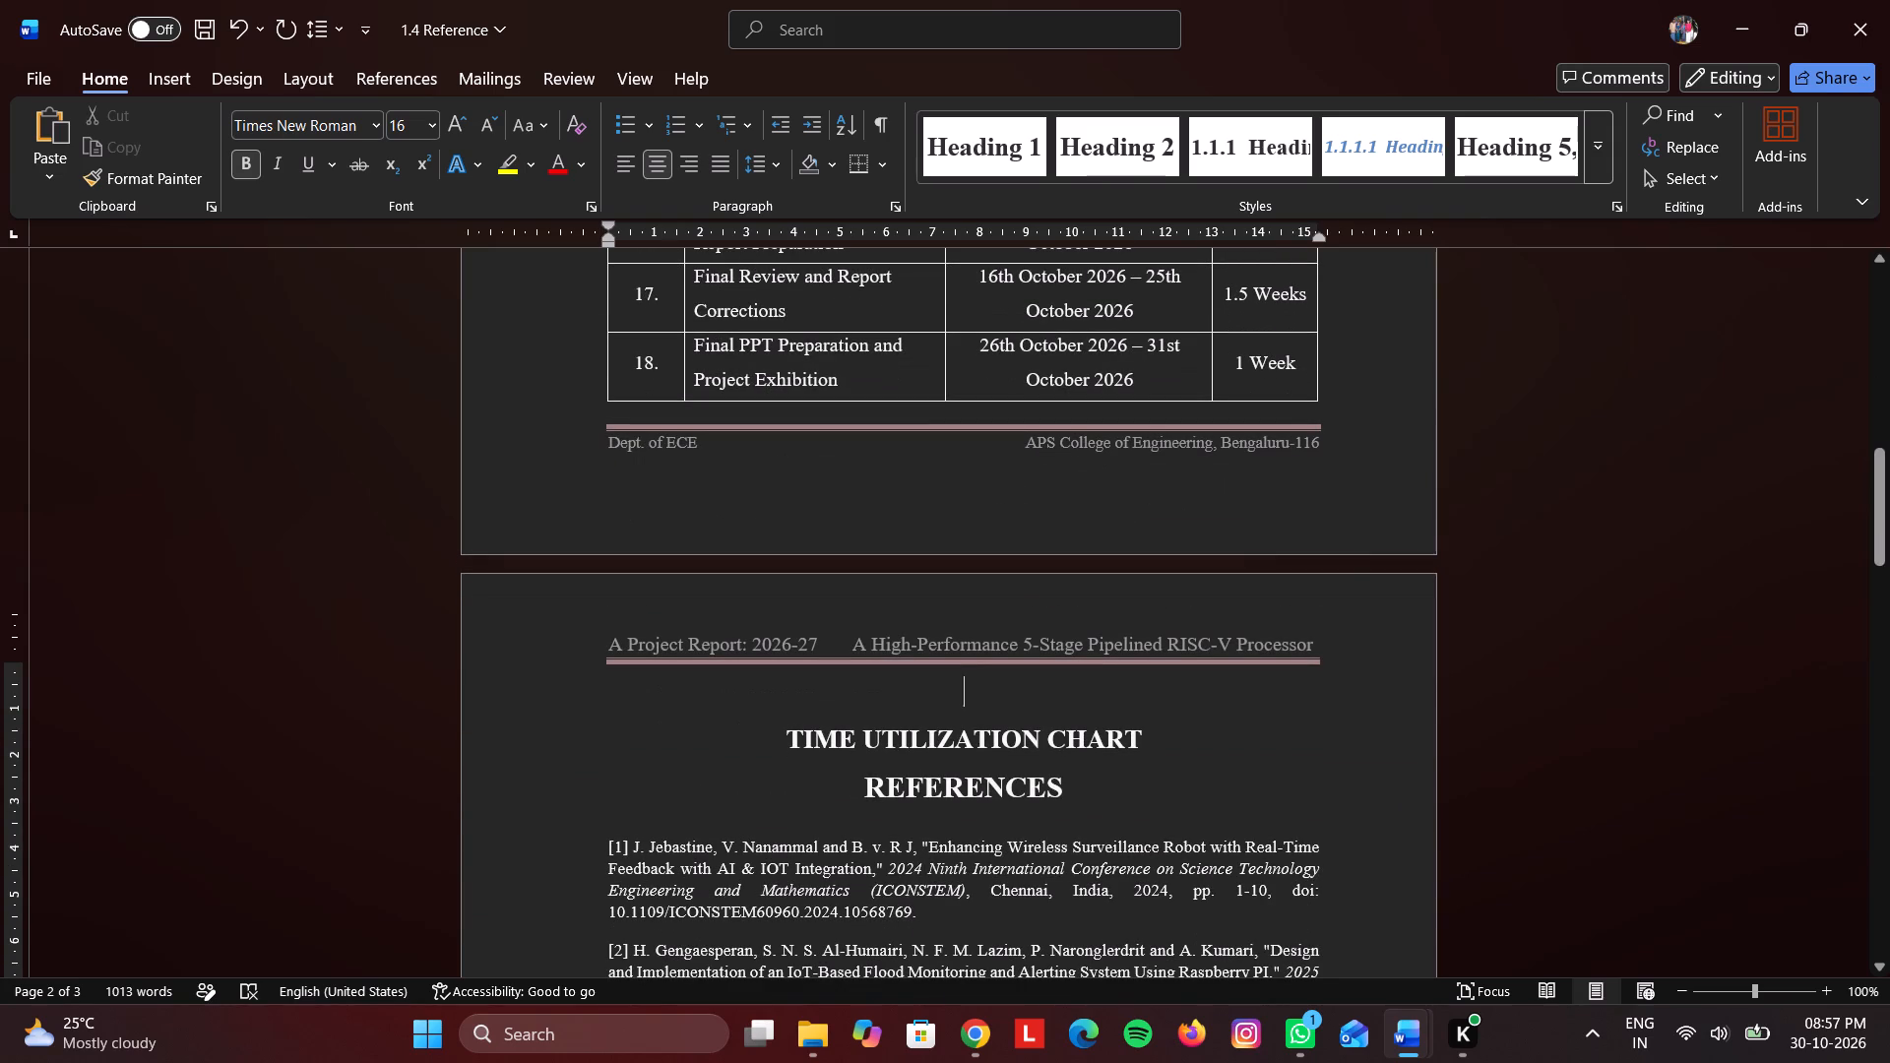
left_click_drag(862, 789, 1102, 785)
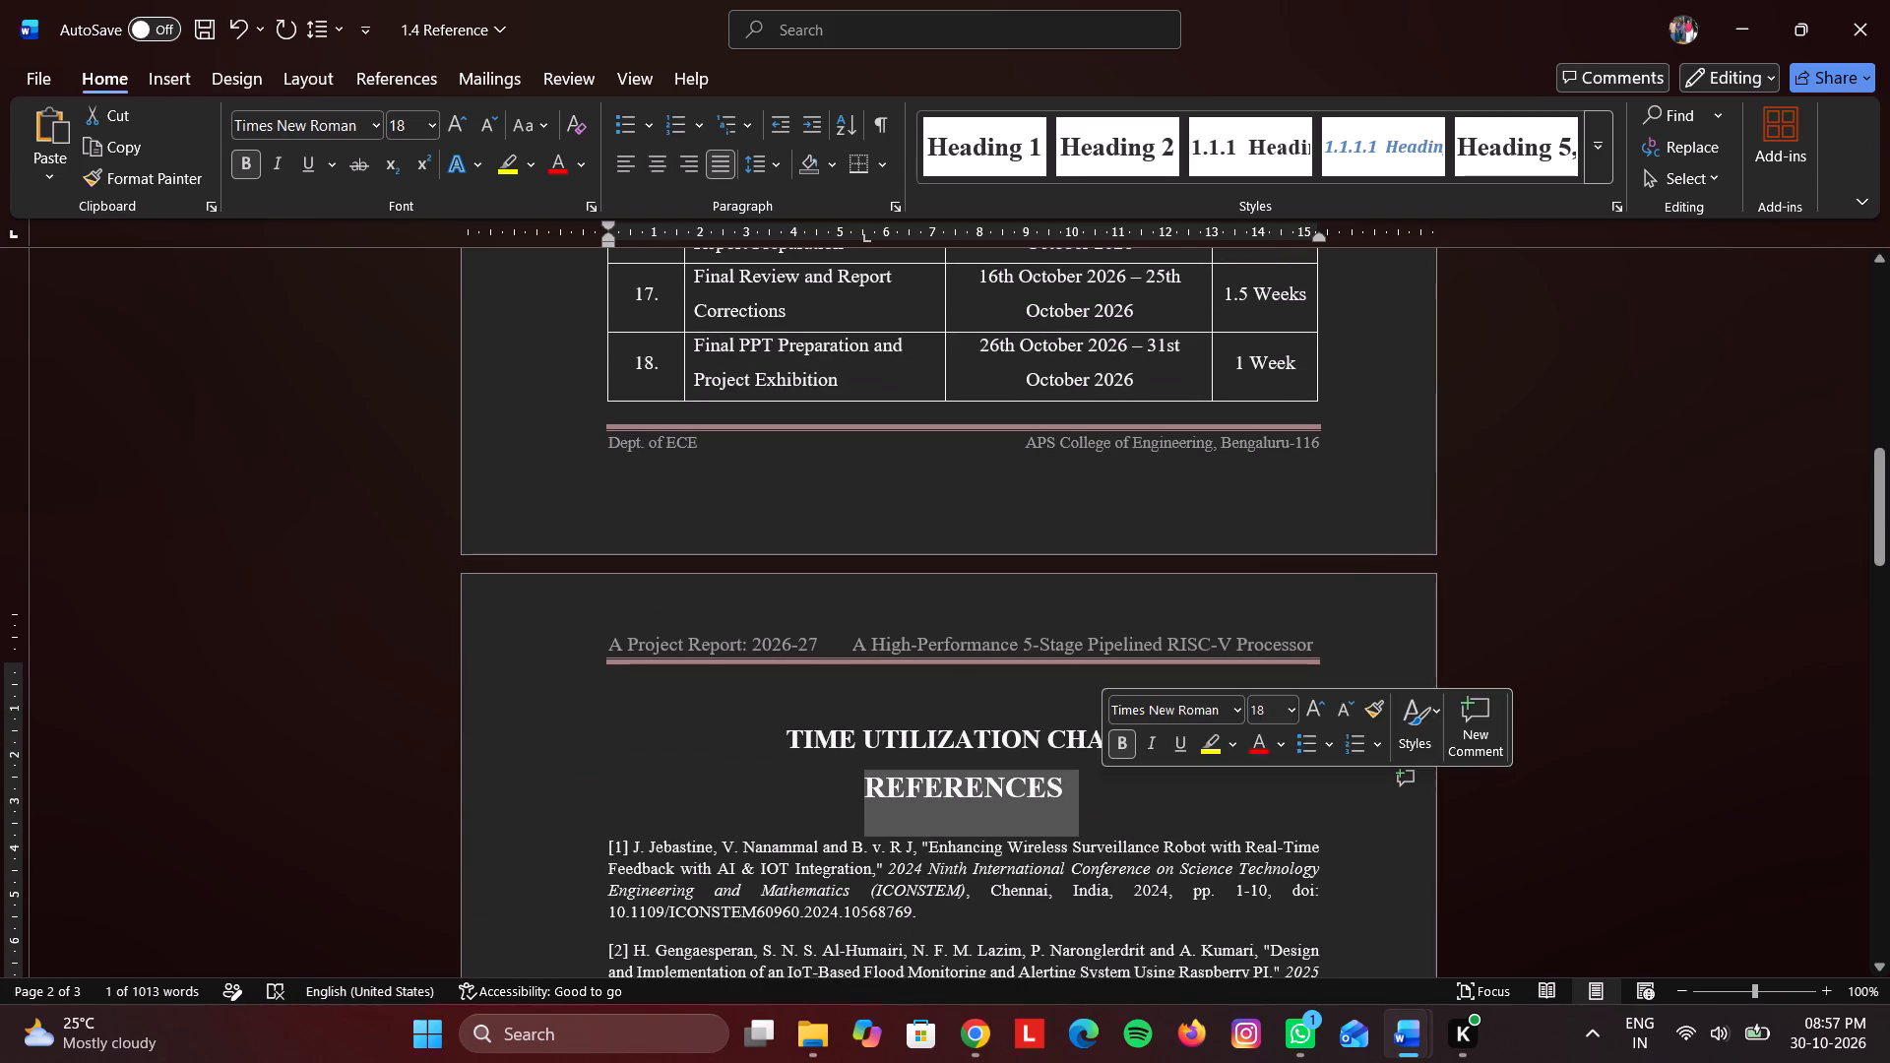
key("ctrl+c")
scroll(1100, 745, "up", 20)
scroll(1100, 745, "up", 4)
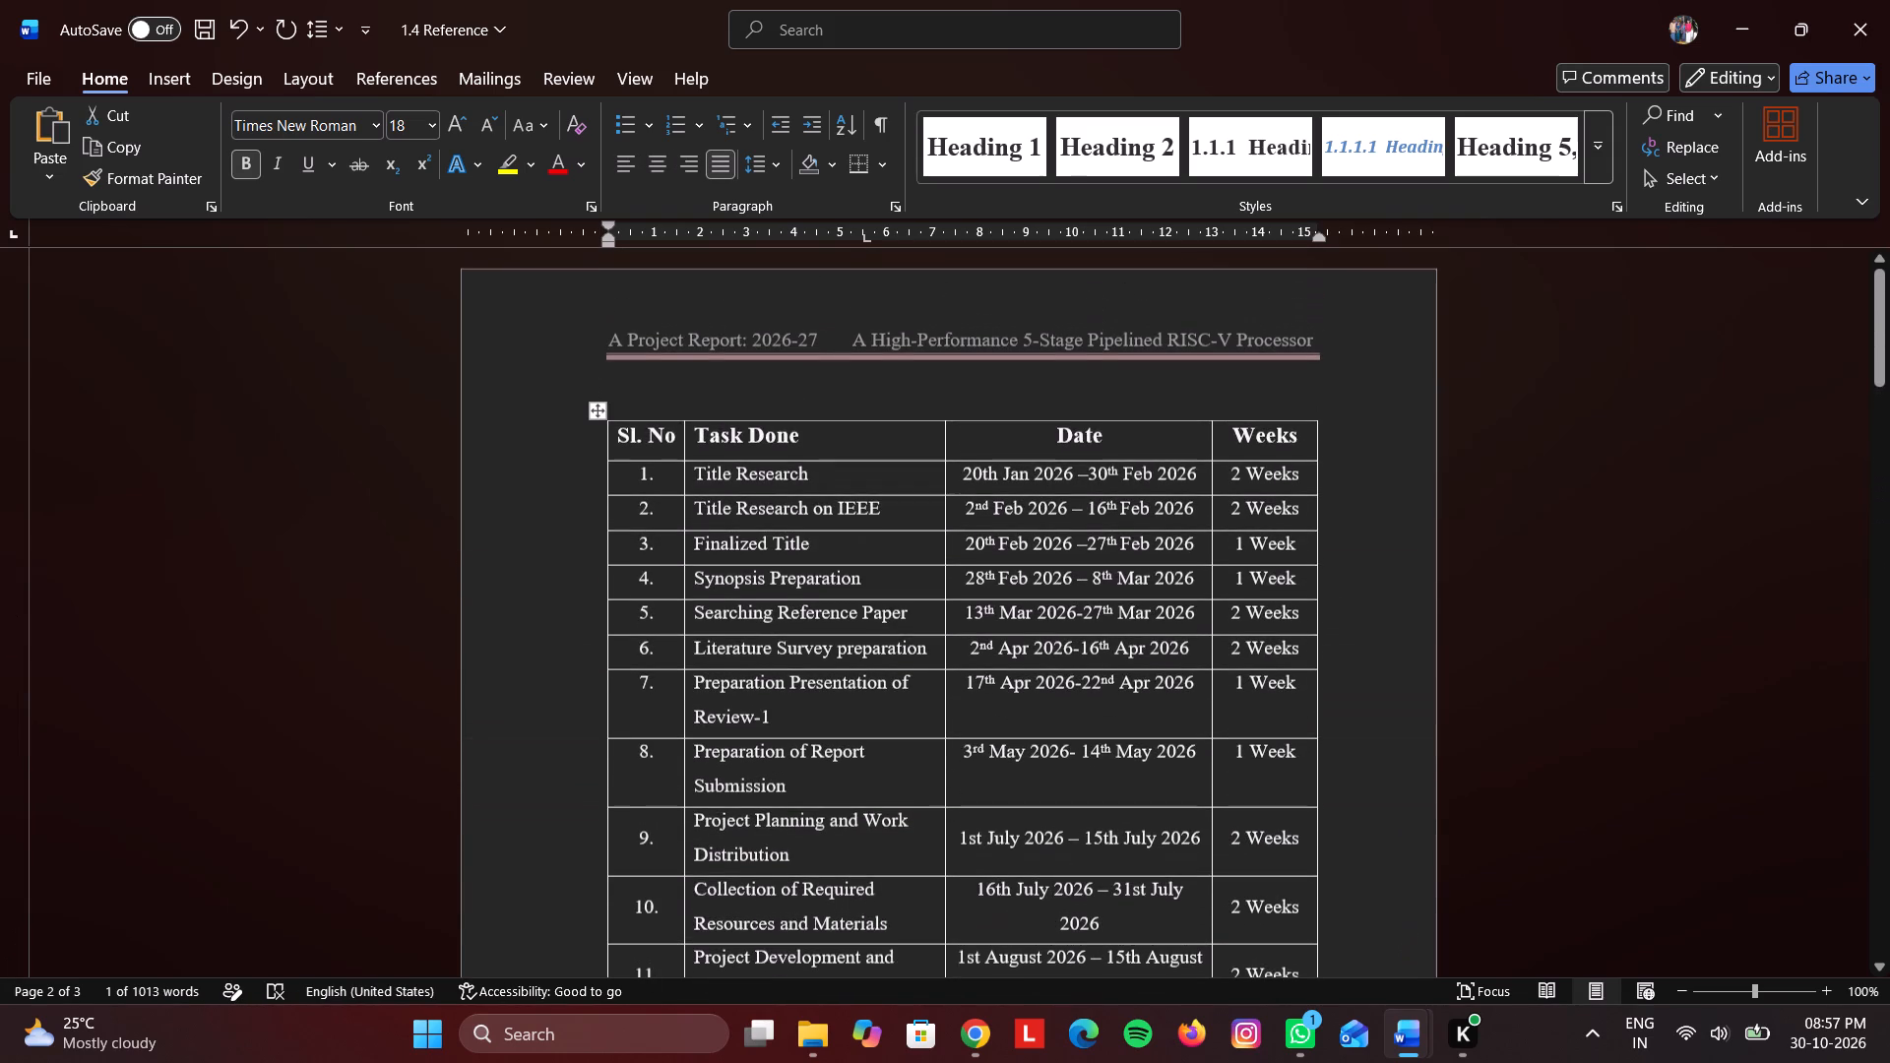
scroll(1095, 735, "up", 3)
left_click(972, 378)
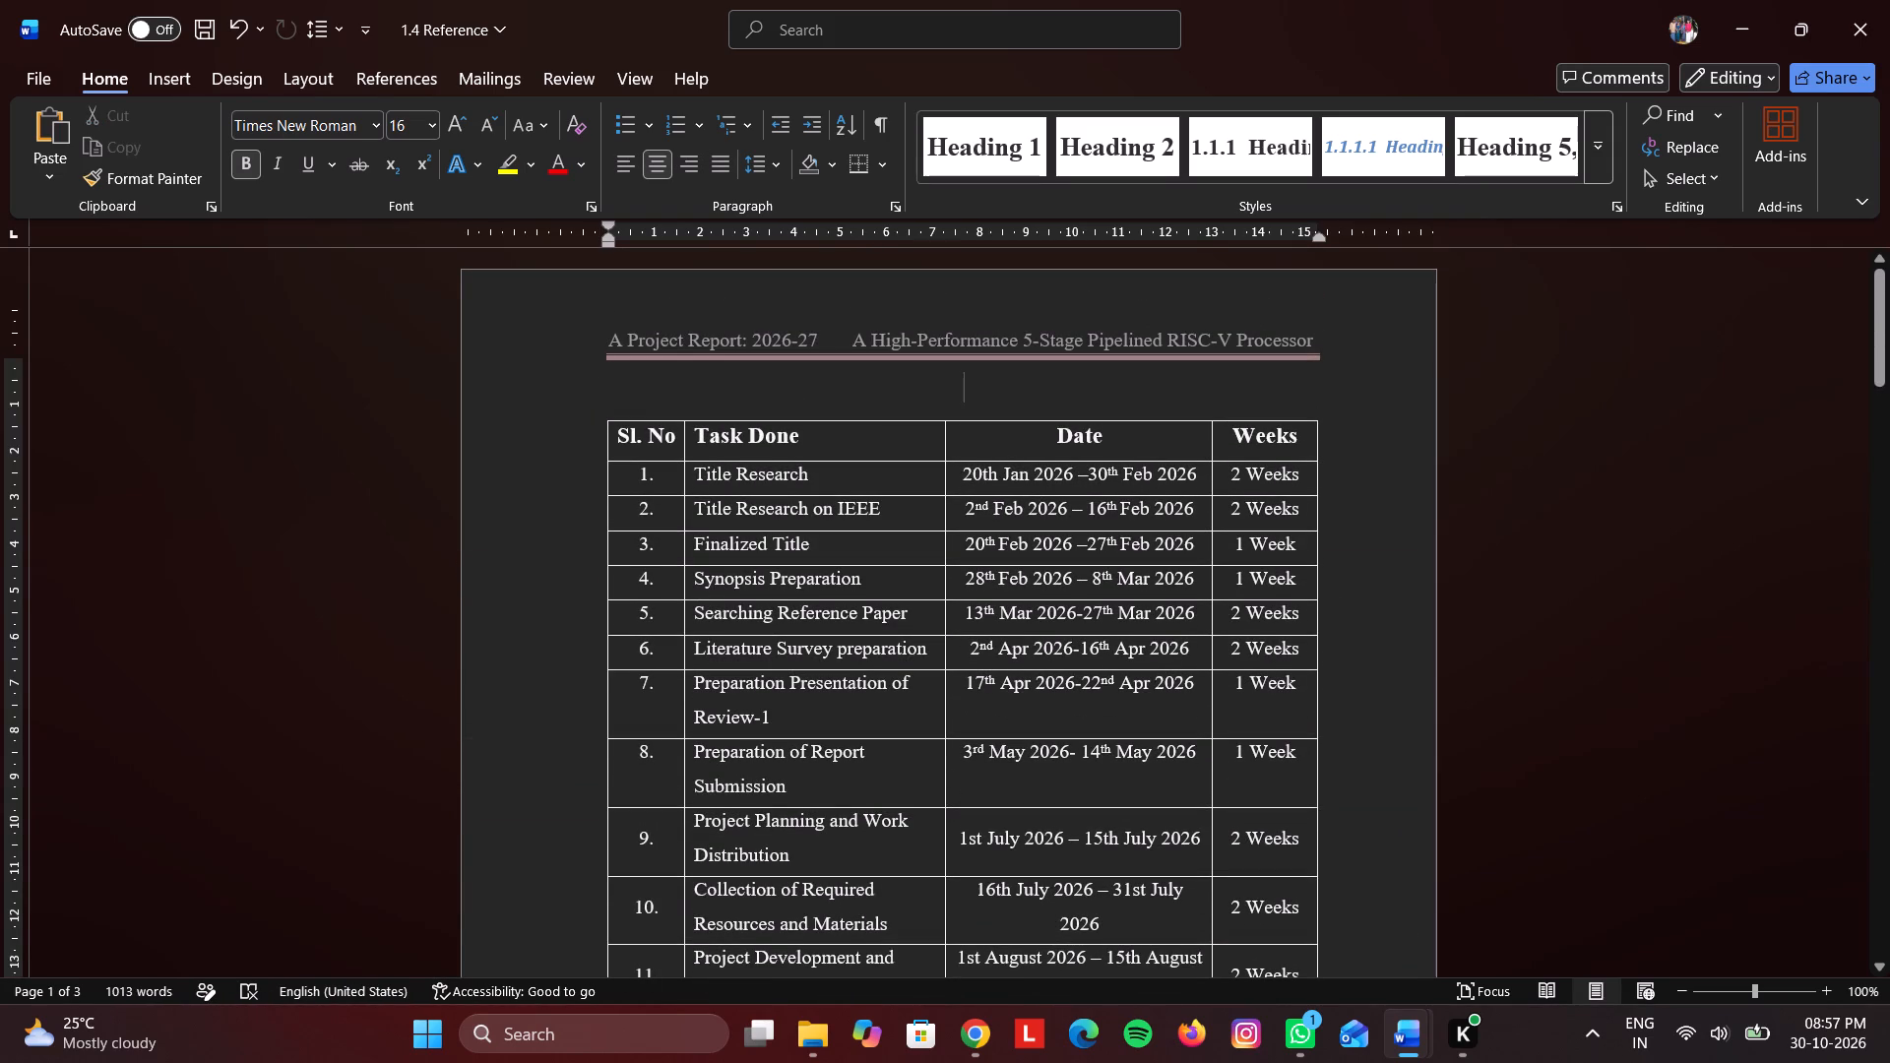
key("ctrl+v")
Clear all contents of the existing time utilization table on the first page.
scroll(1039, 371, "up", 9)
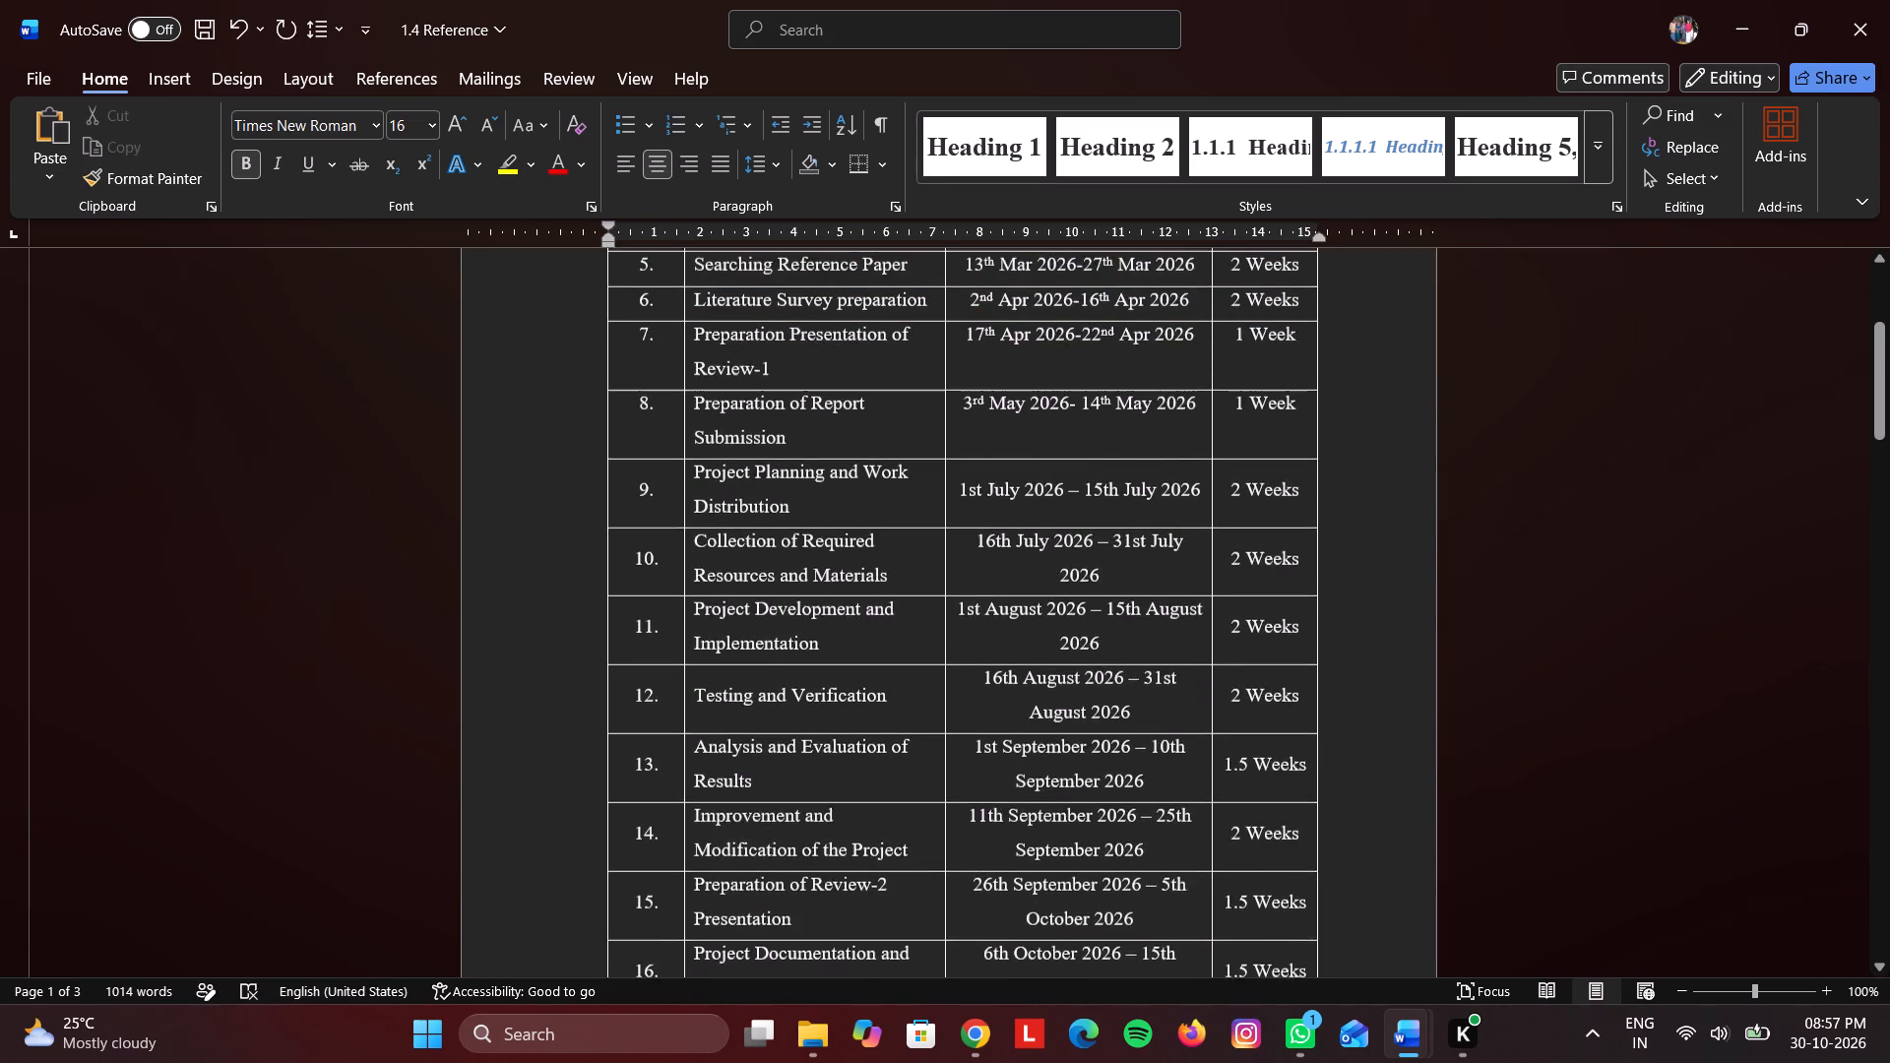
scroll(993, 460, "up", 4)
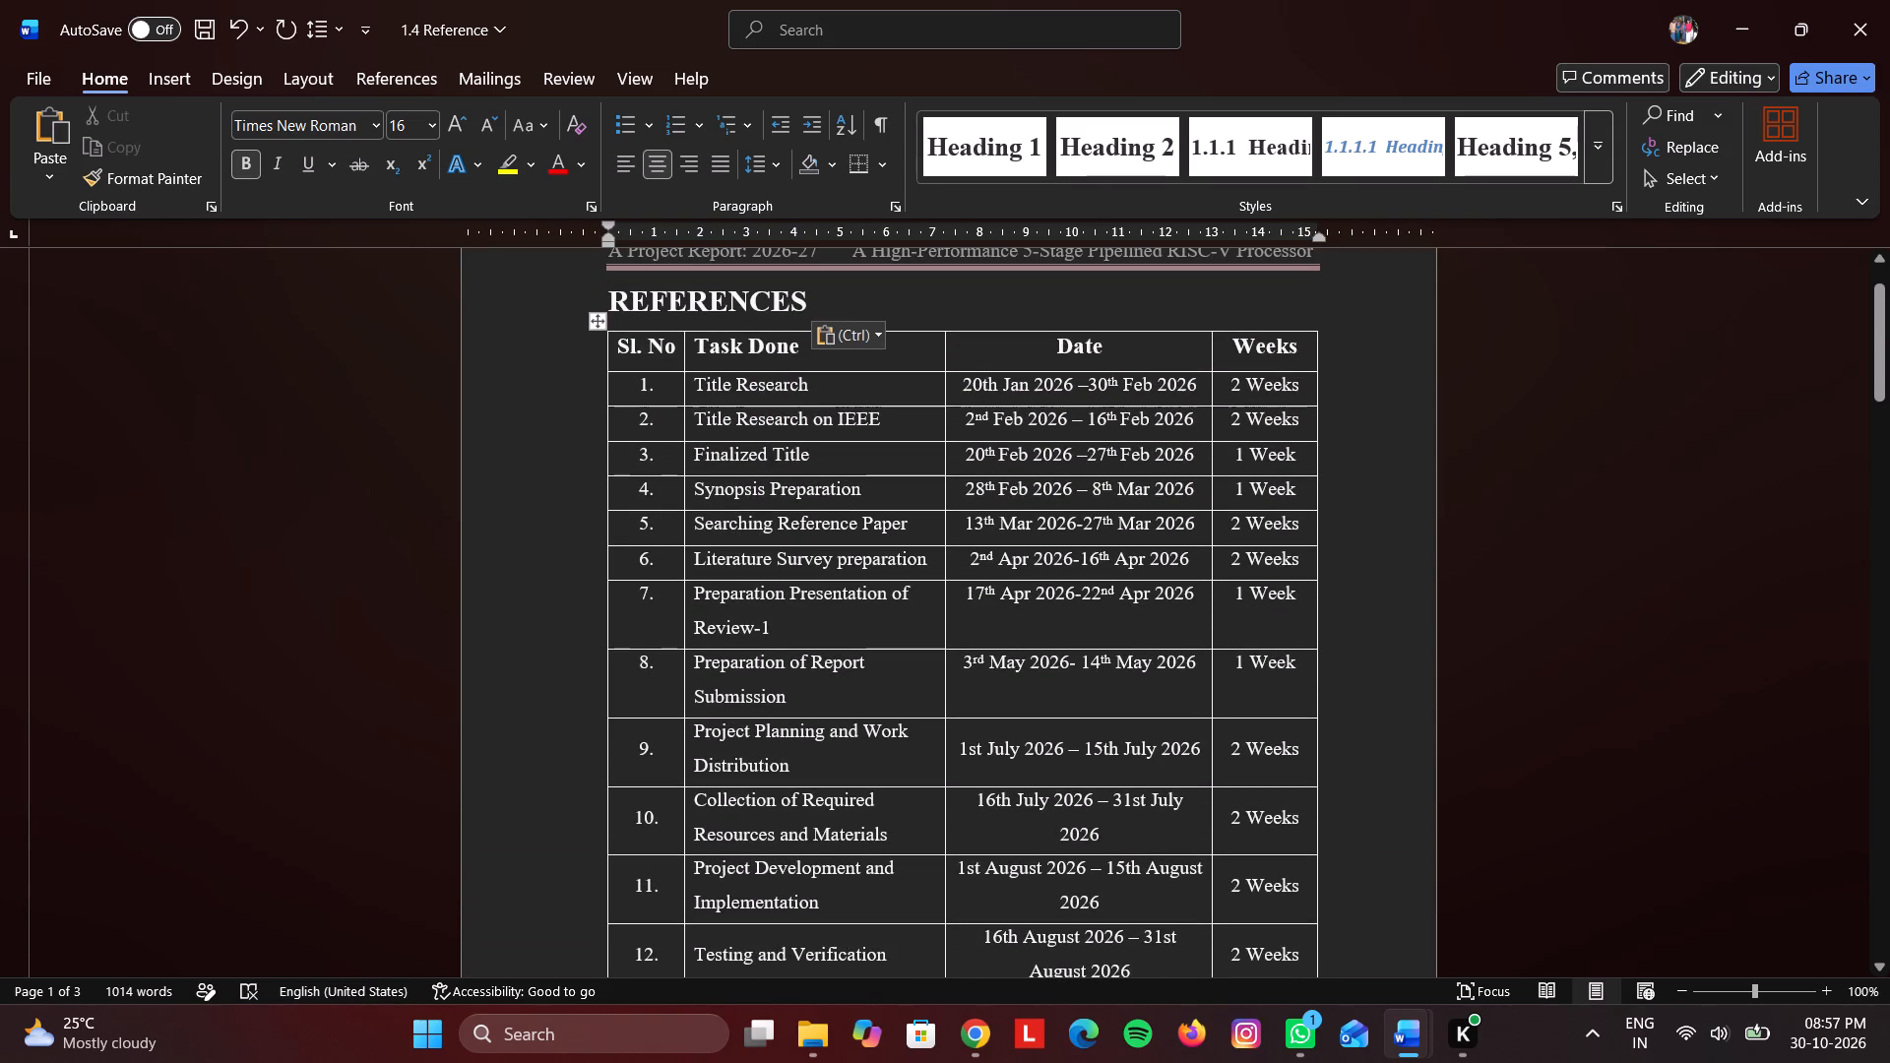
left_click(595, 312)
key("Delete")
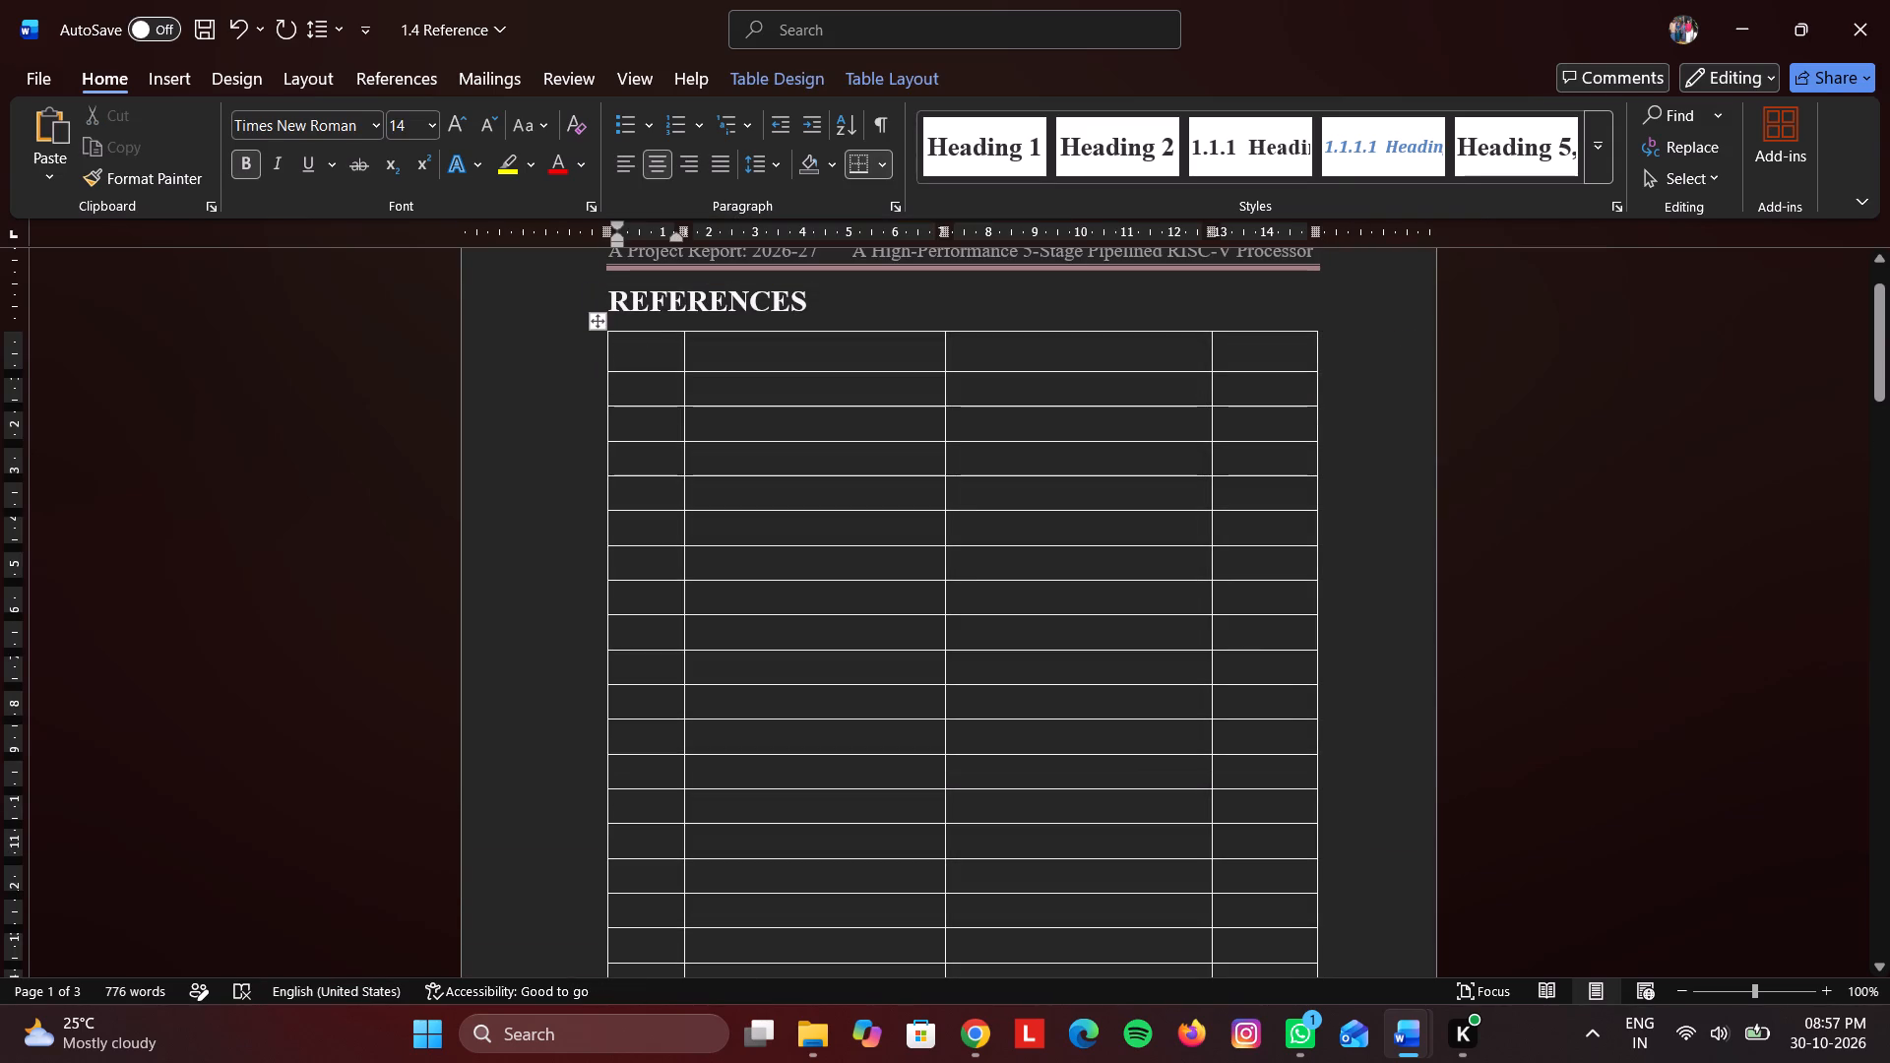
Delete the entire emptied time utilization table below the first page's REFERENCES heading.
left_click(599, 322)
right_click(911, 529)
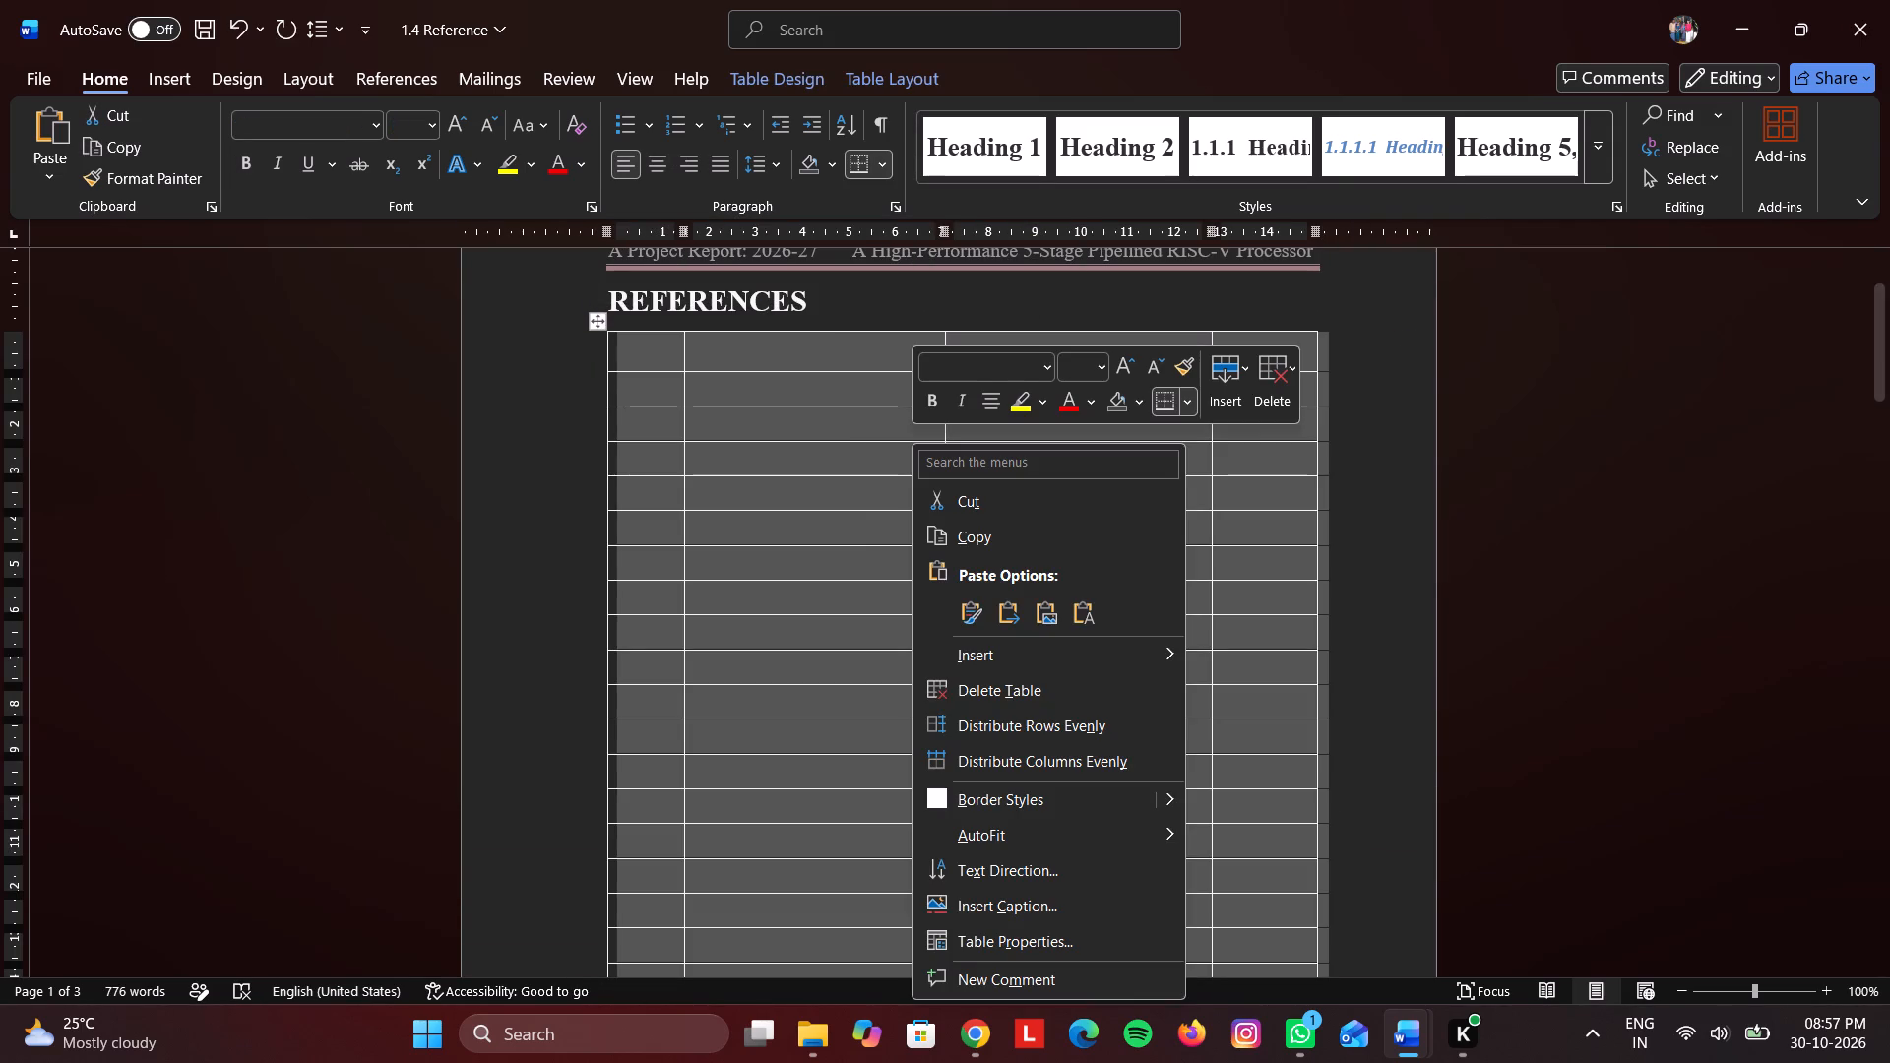
left_click(1005, 687)
Center the REFERENCES heading at the top of the first page.
scroll(948, 599, "up", 4)
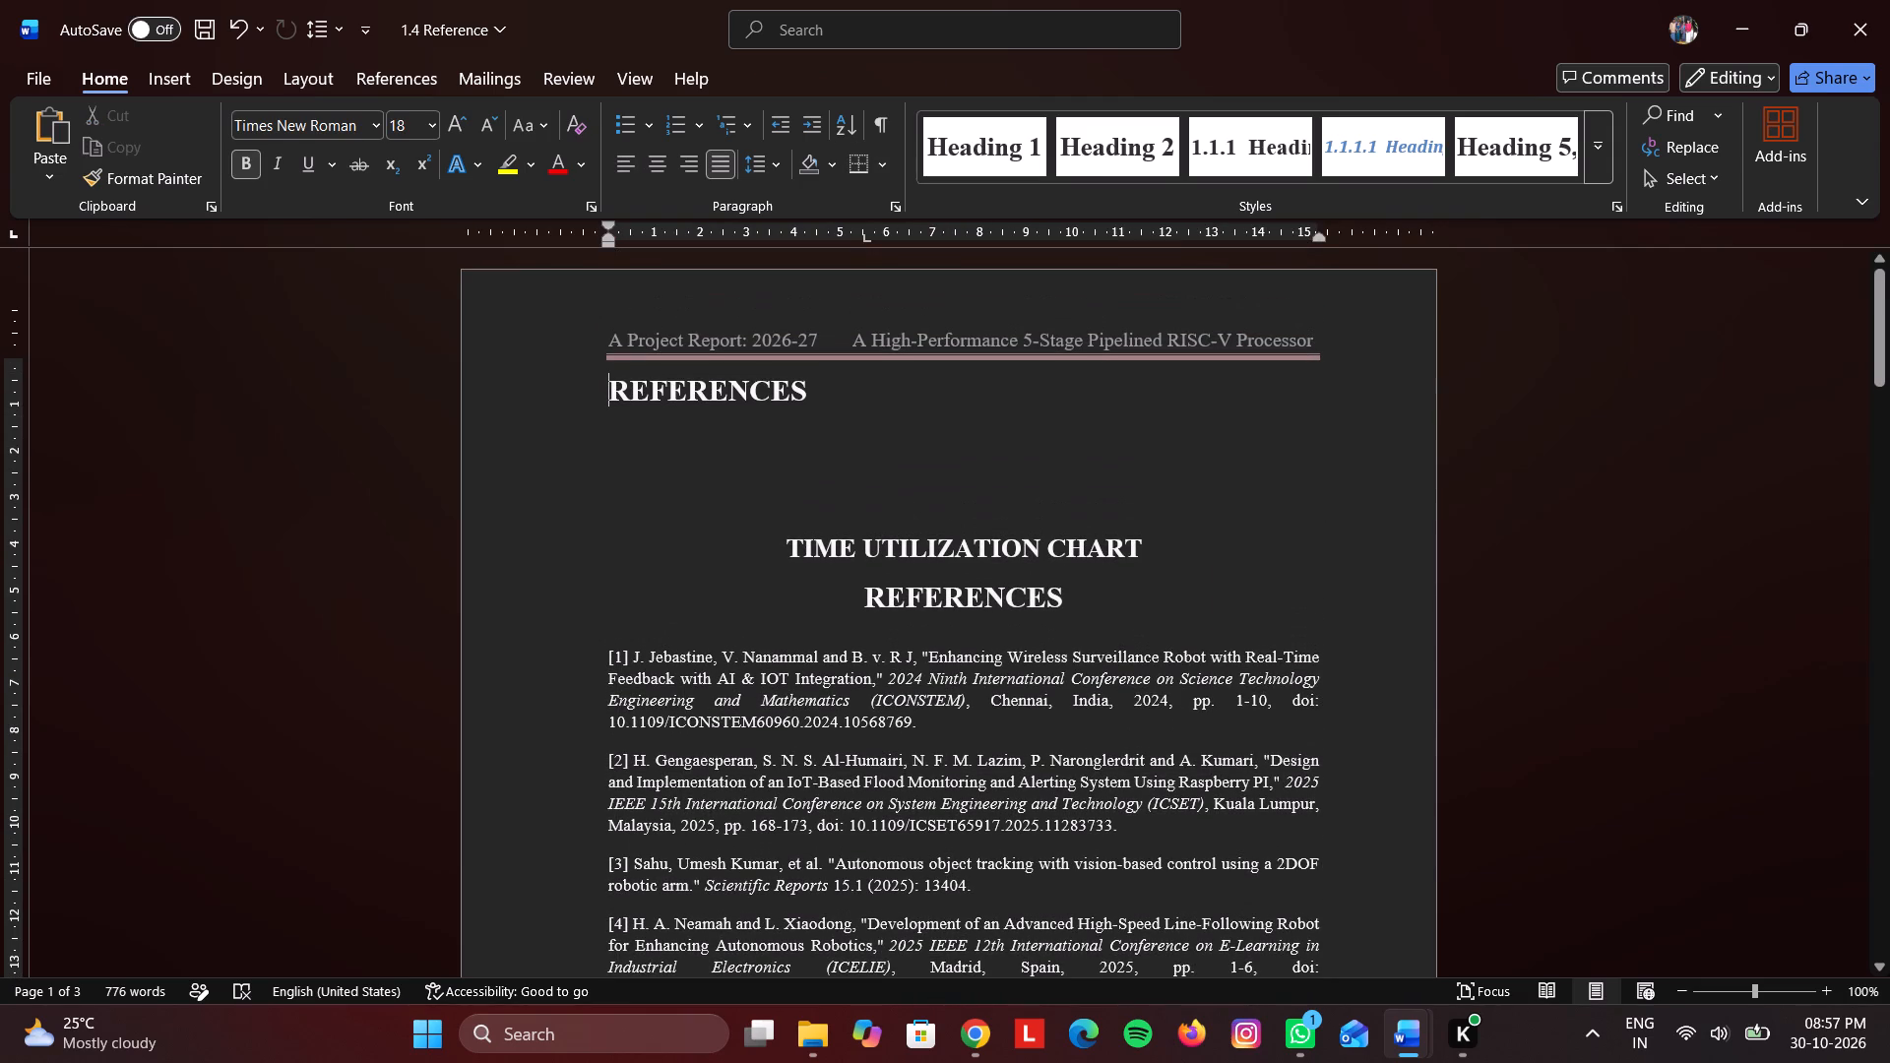
left_click(668, 157)
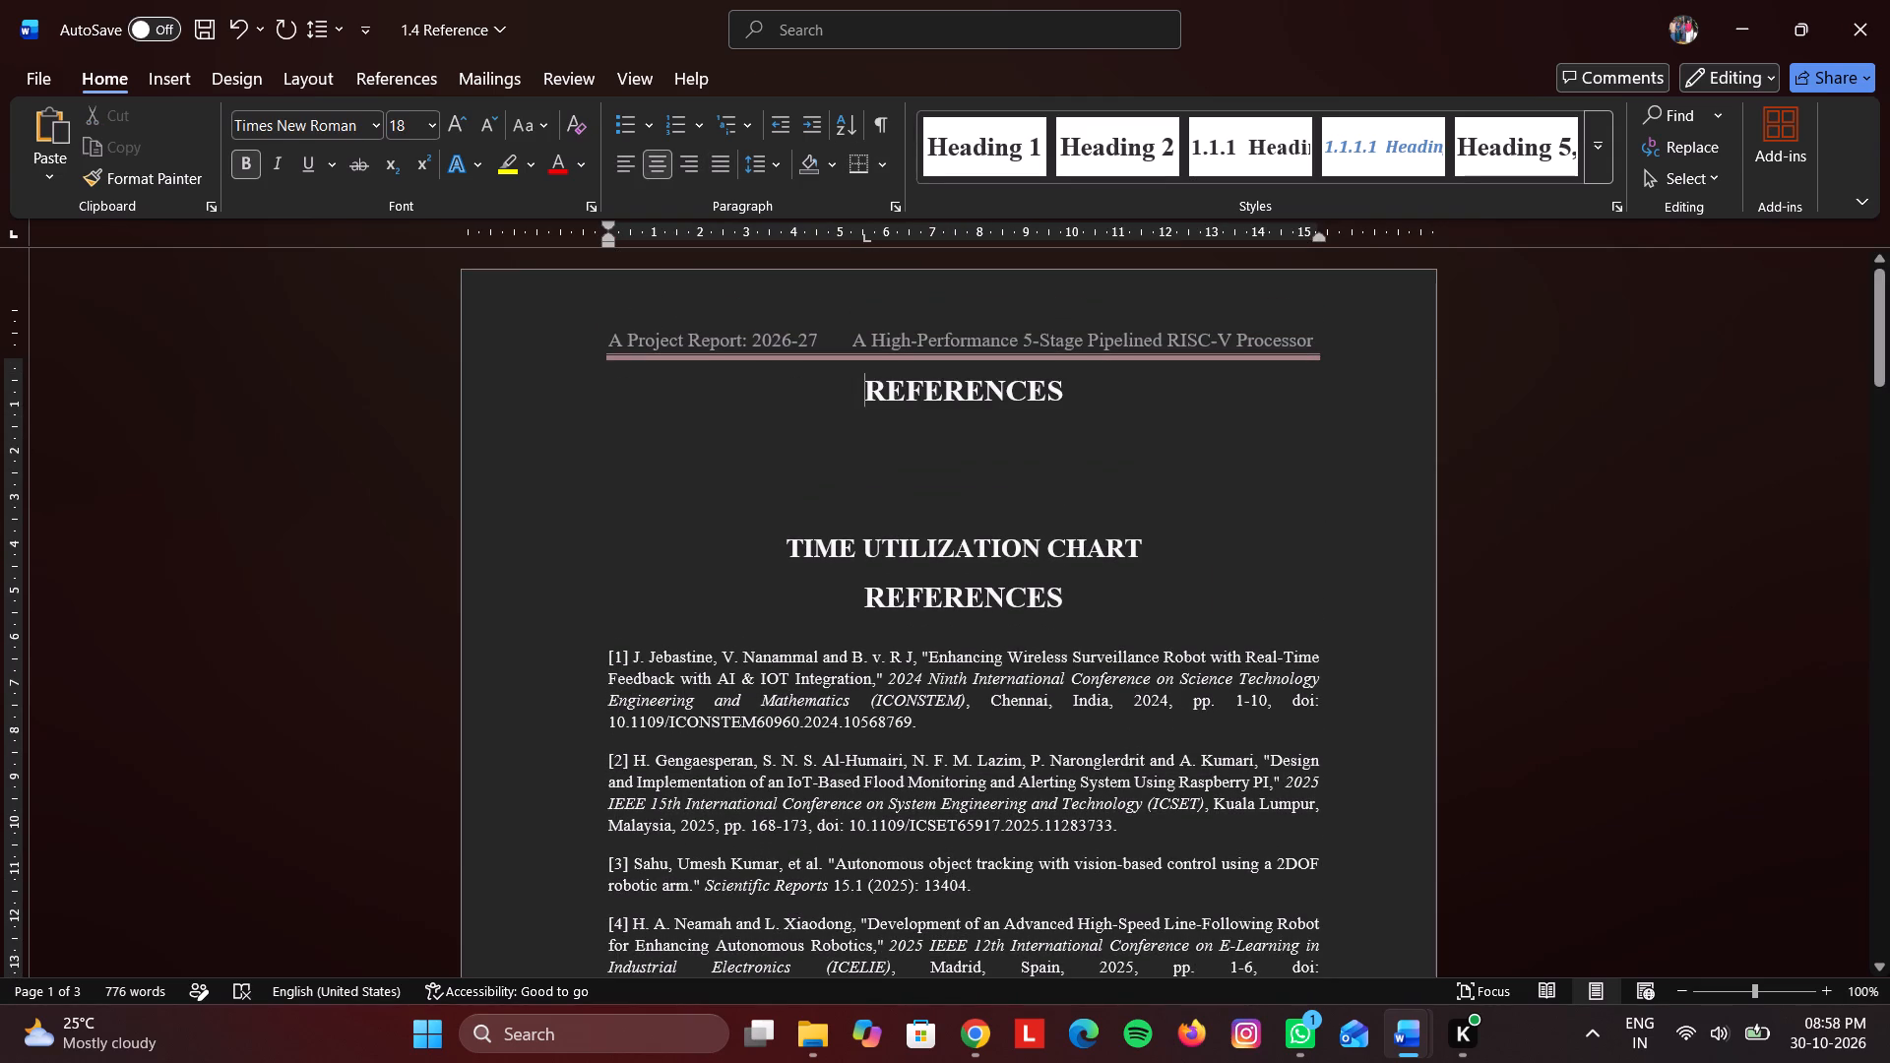
Add a new line below the first page's REFERENCES heading, formatted as justified, size 10 and not bold.
left_click(1079, 410)
key("Return")
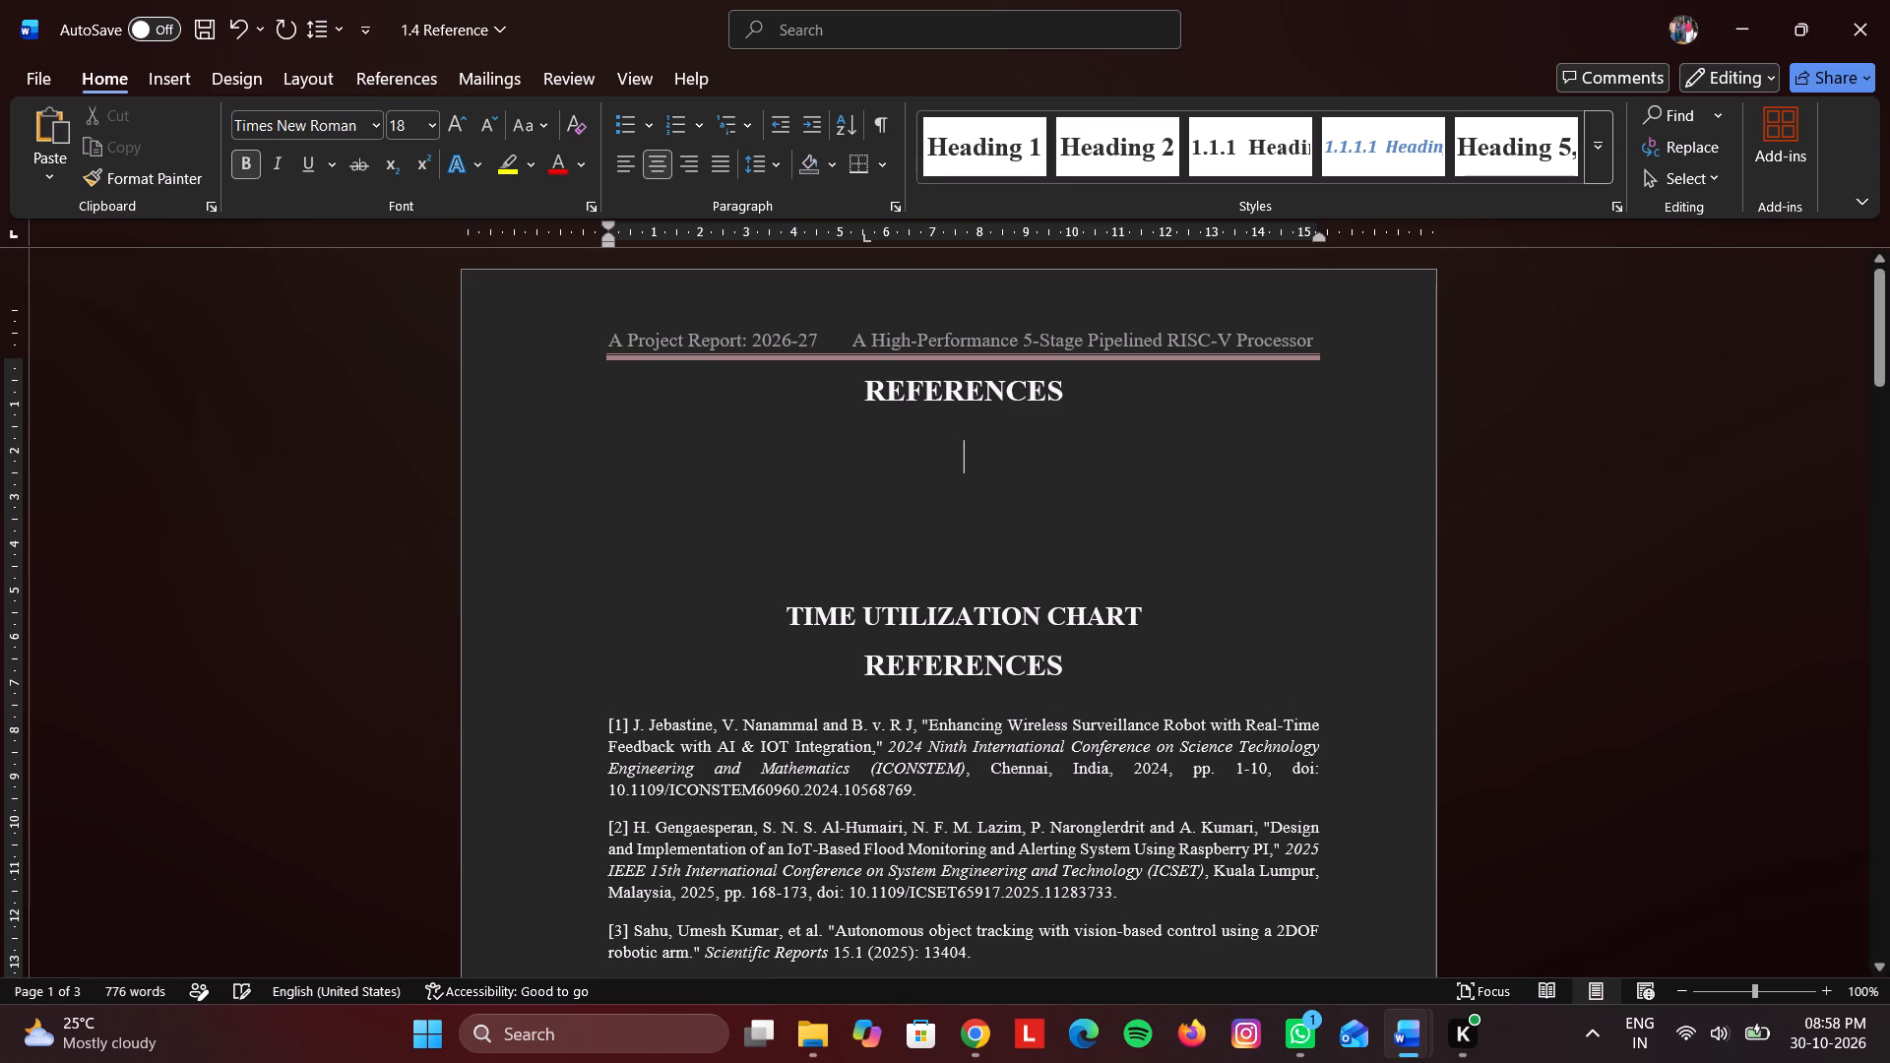
left_click(720, 165)
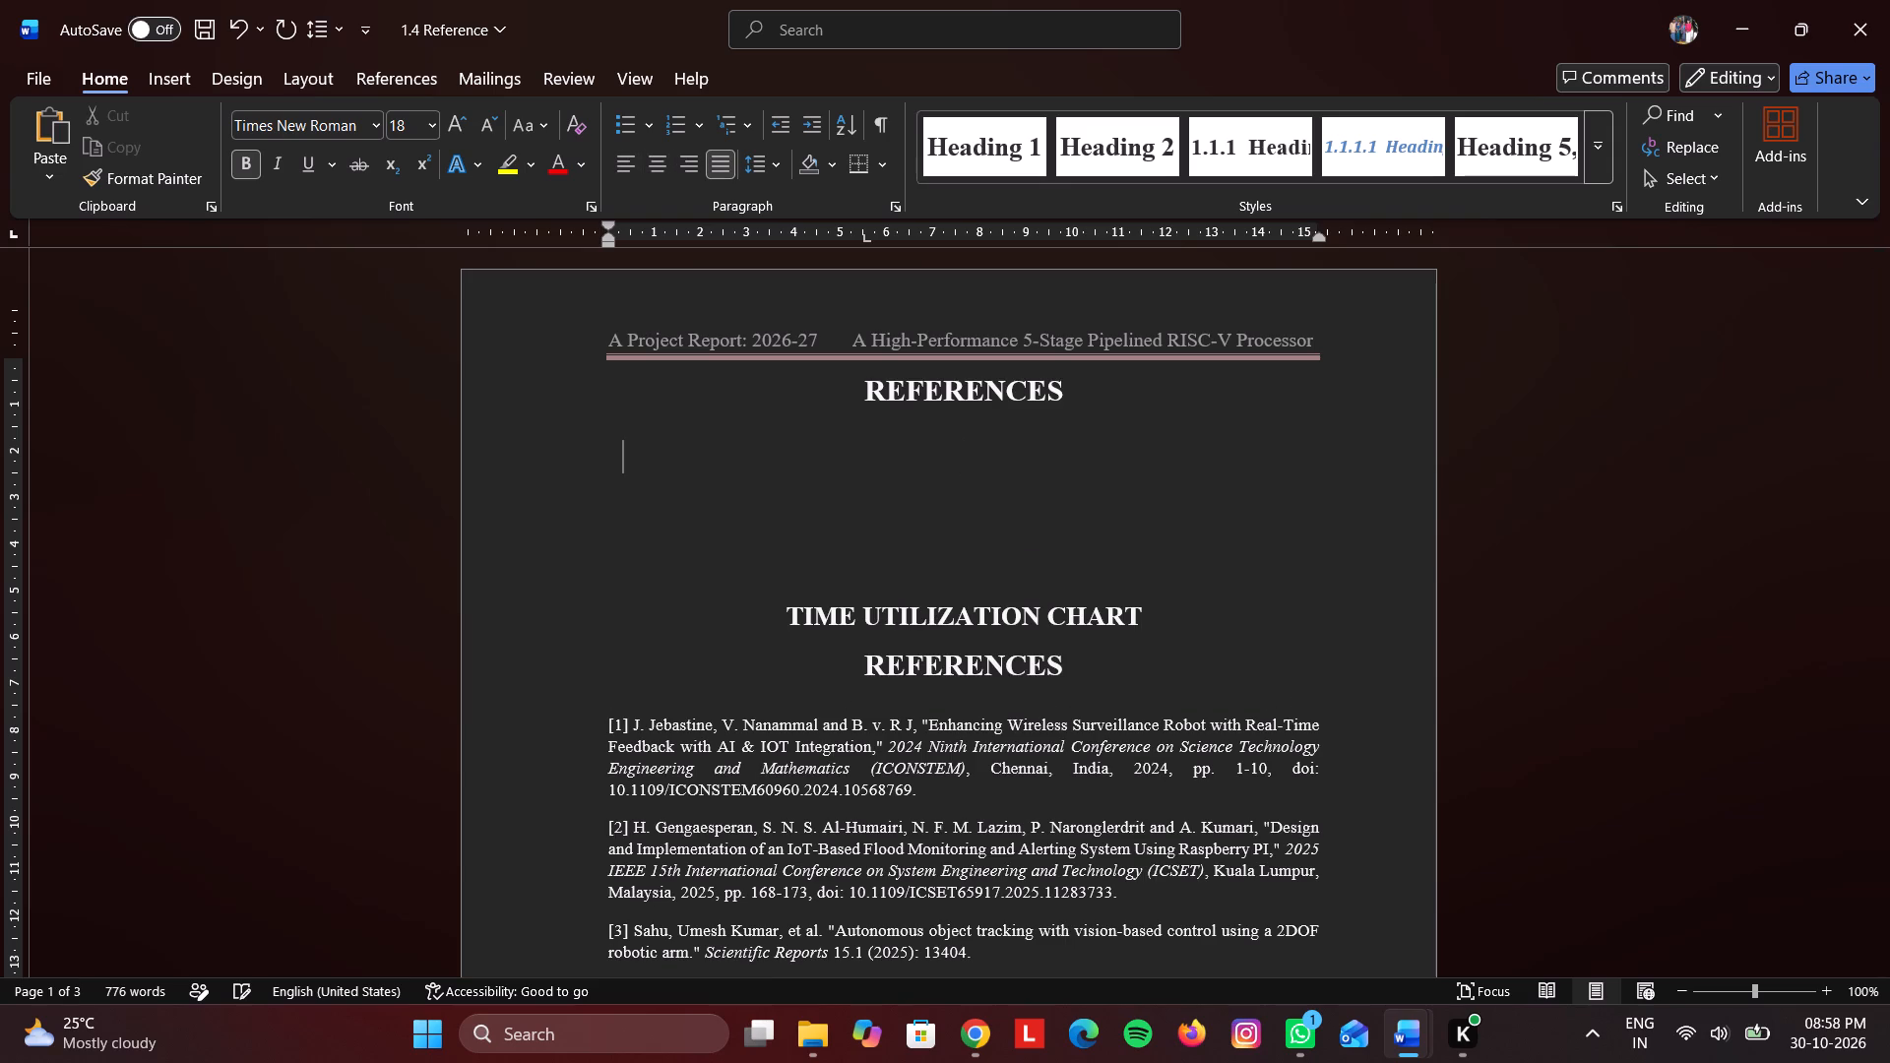
triple_click(484, 122)
left_click(484, 122)
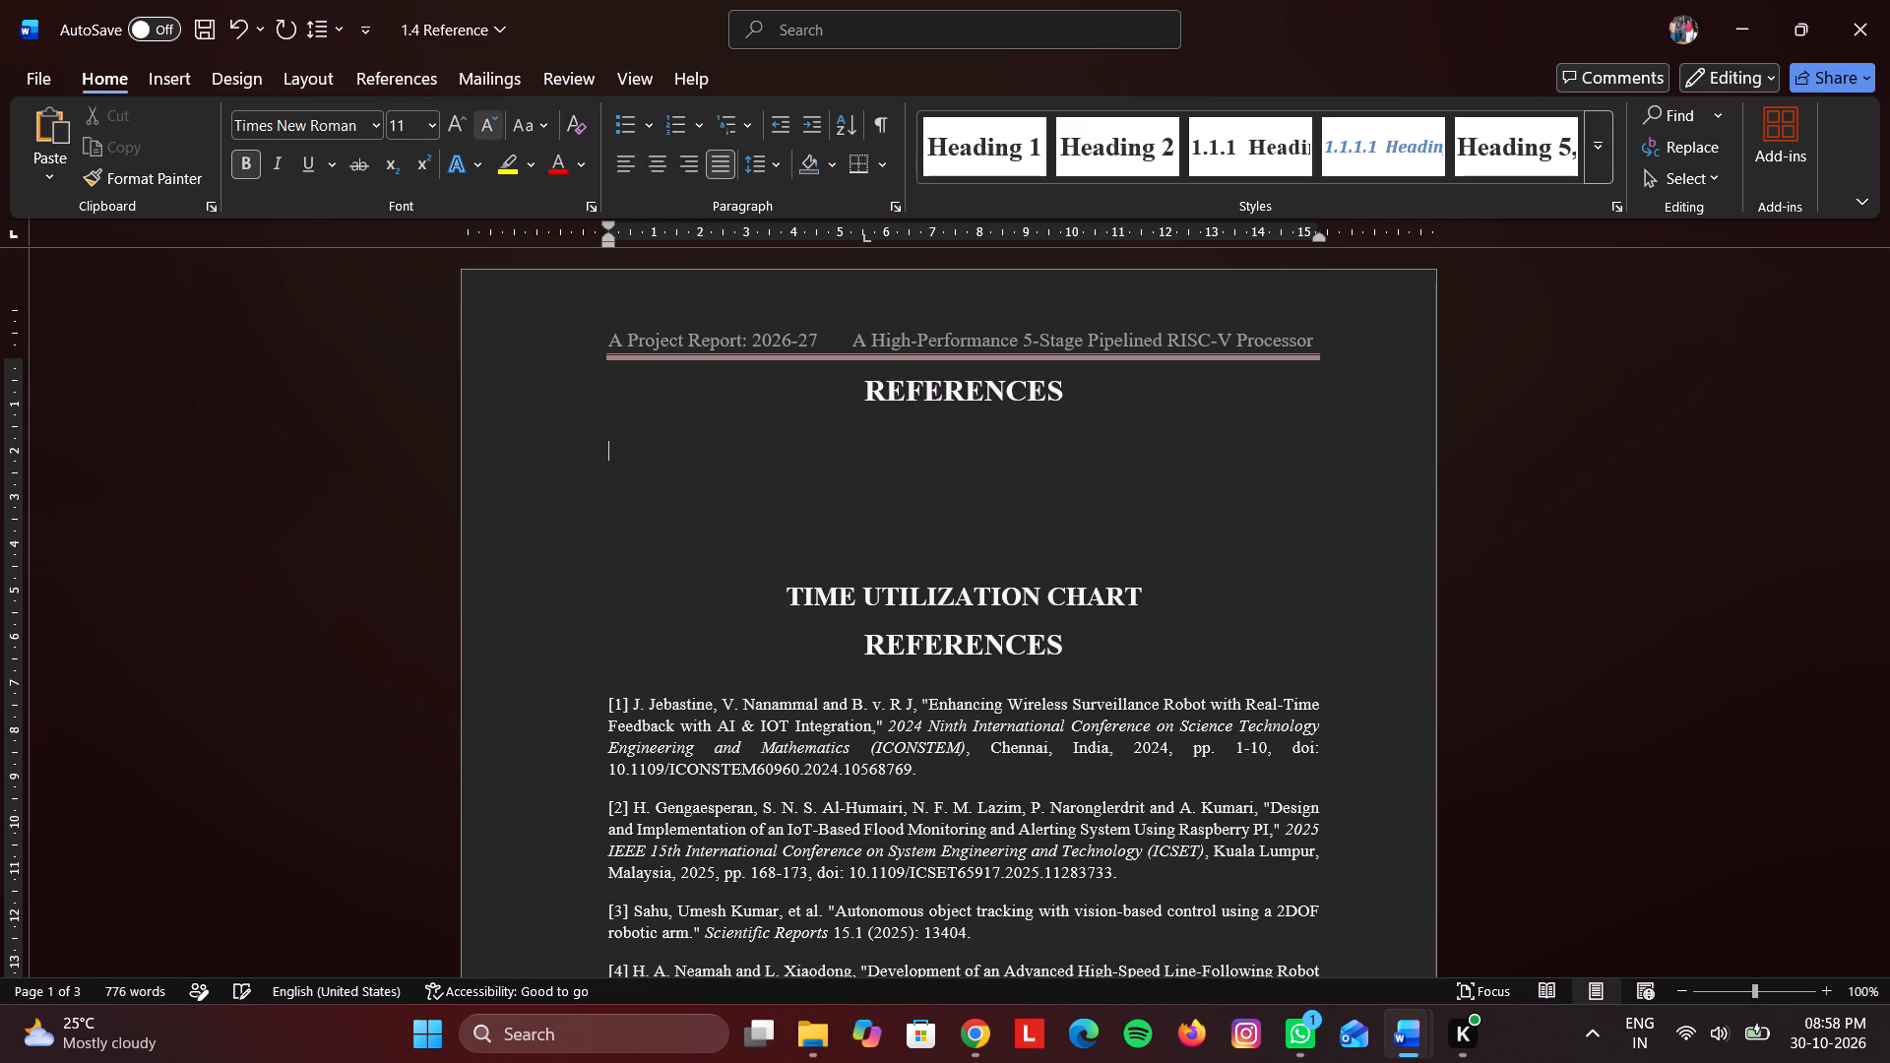
left_click(477, 126)
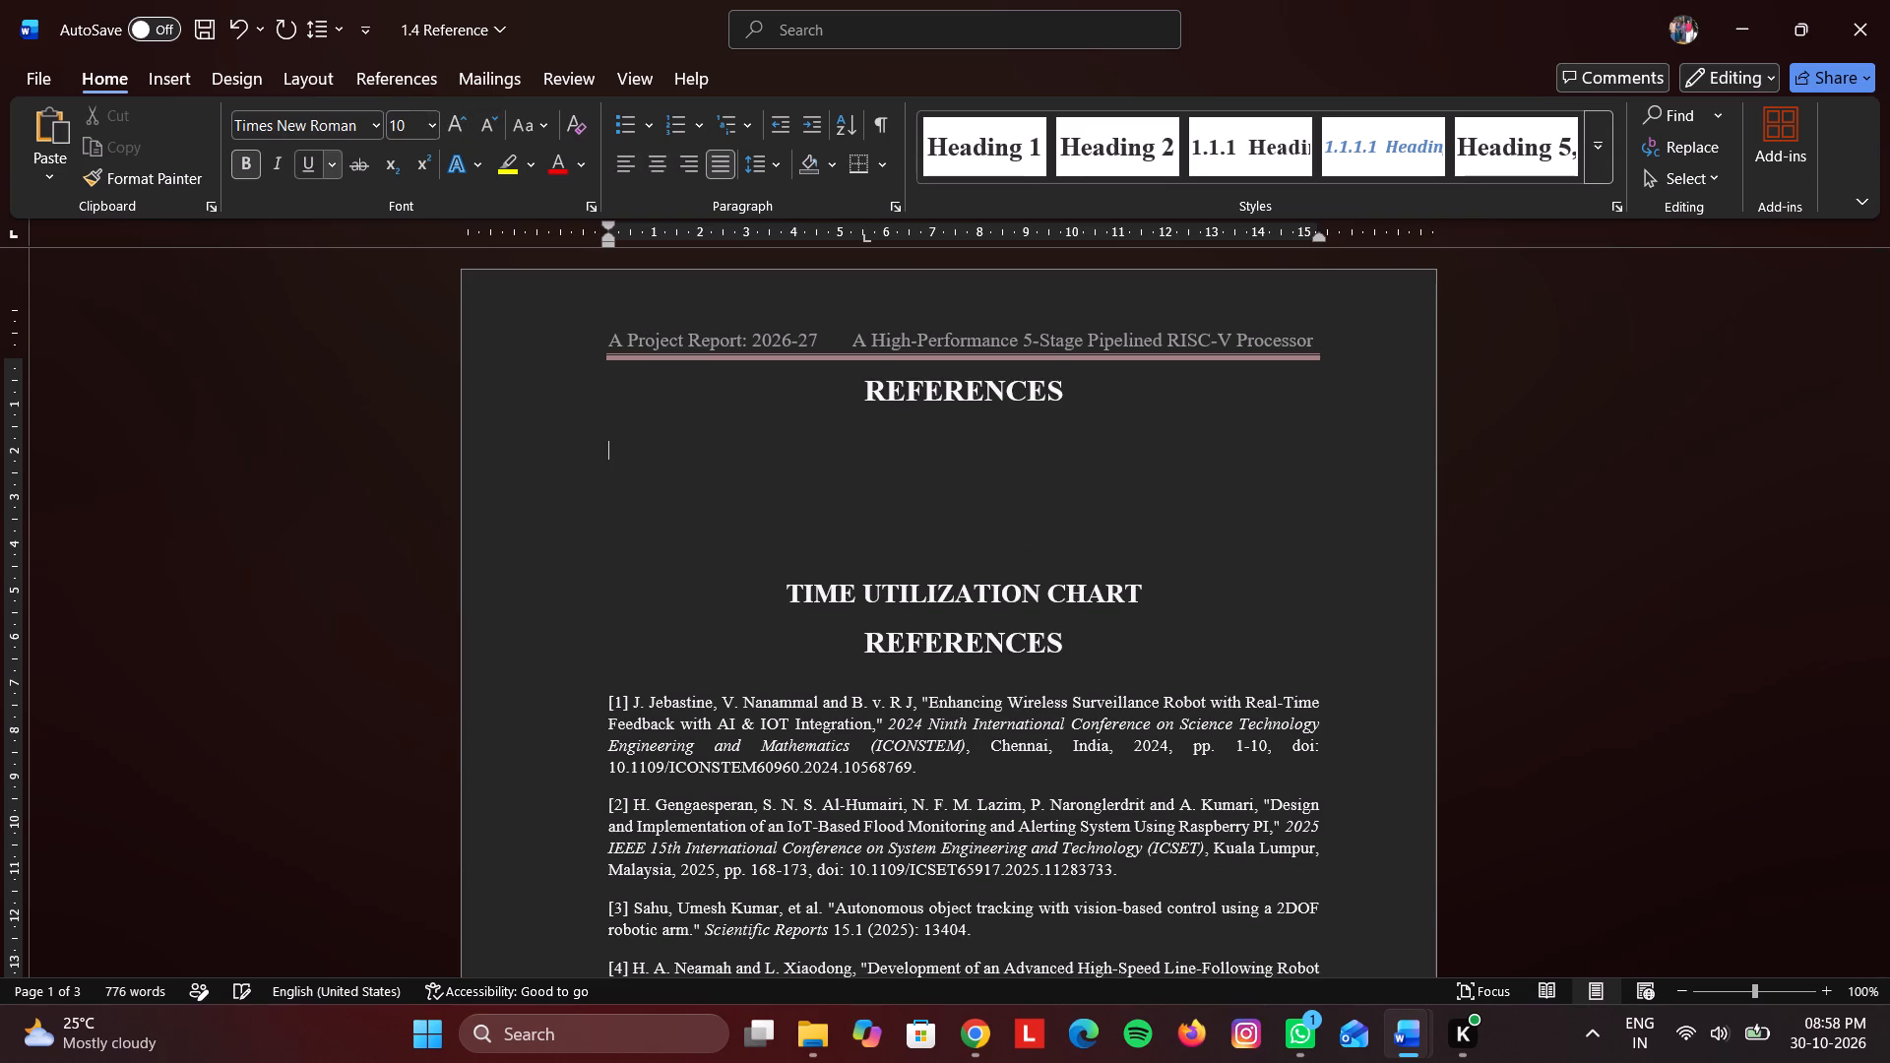
left_click(252, 168)
Switch from the 1.4 Reference document to the previously used window.
key("alt+Tab")
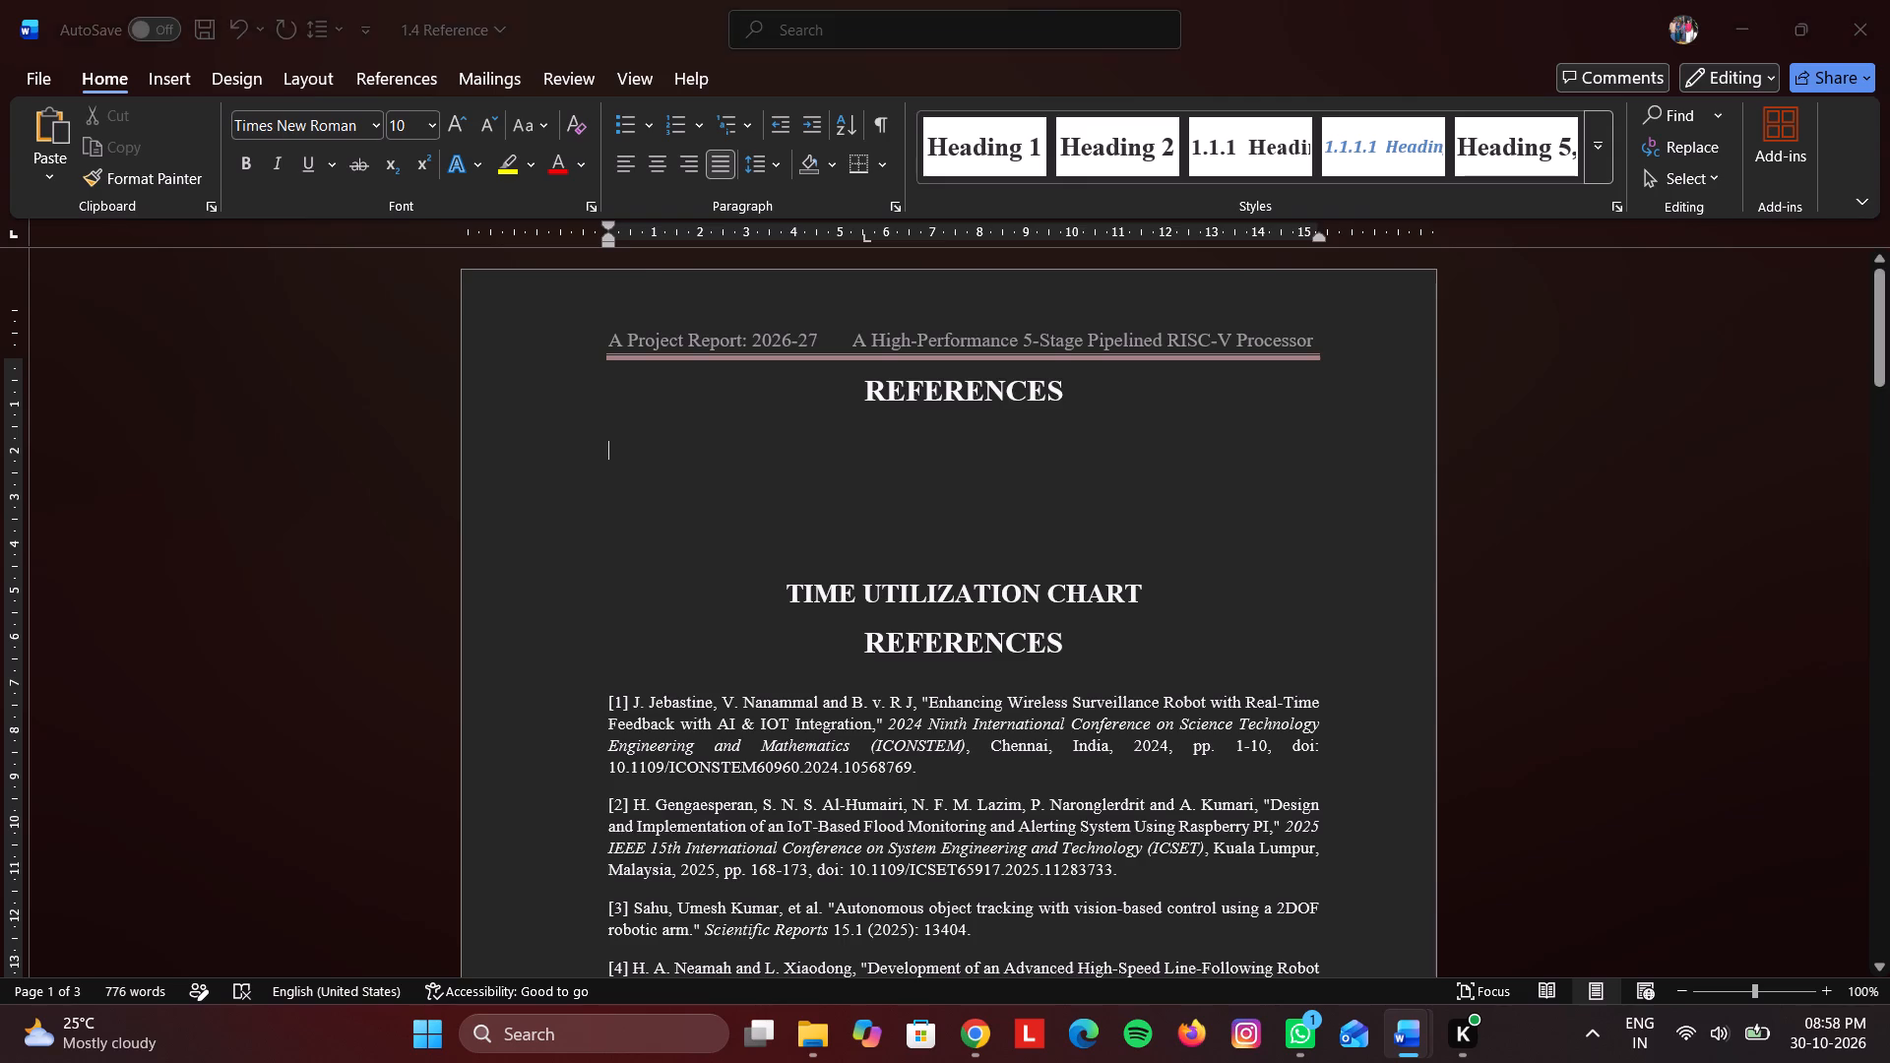
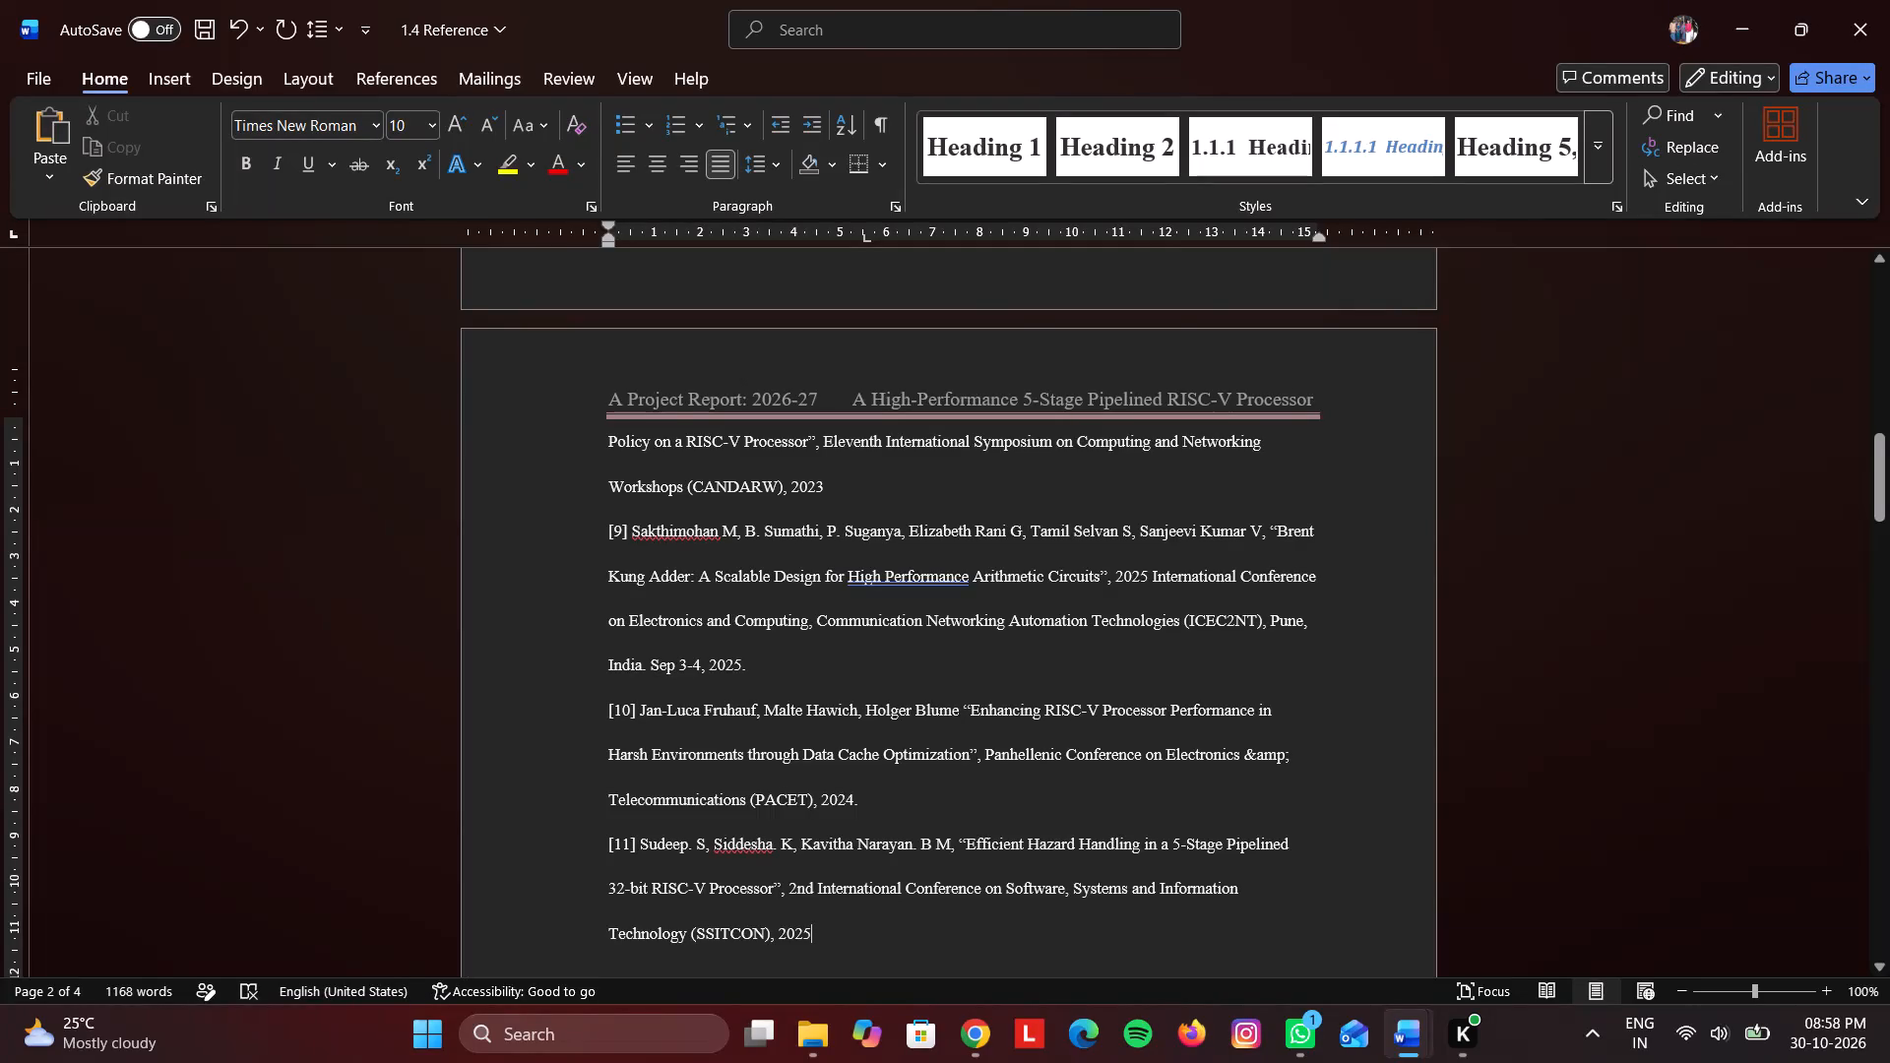
Apply 1.5 line spacing to all the new references, [1] through [11], under the first REFERENCES heading.
scroll(1101, 505, "up", 16)
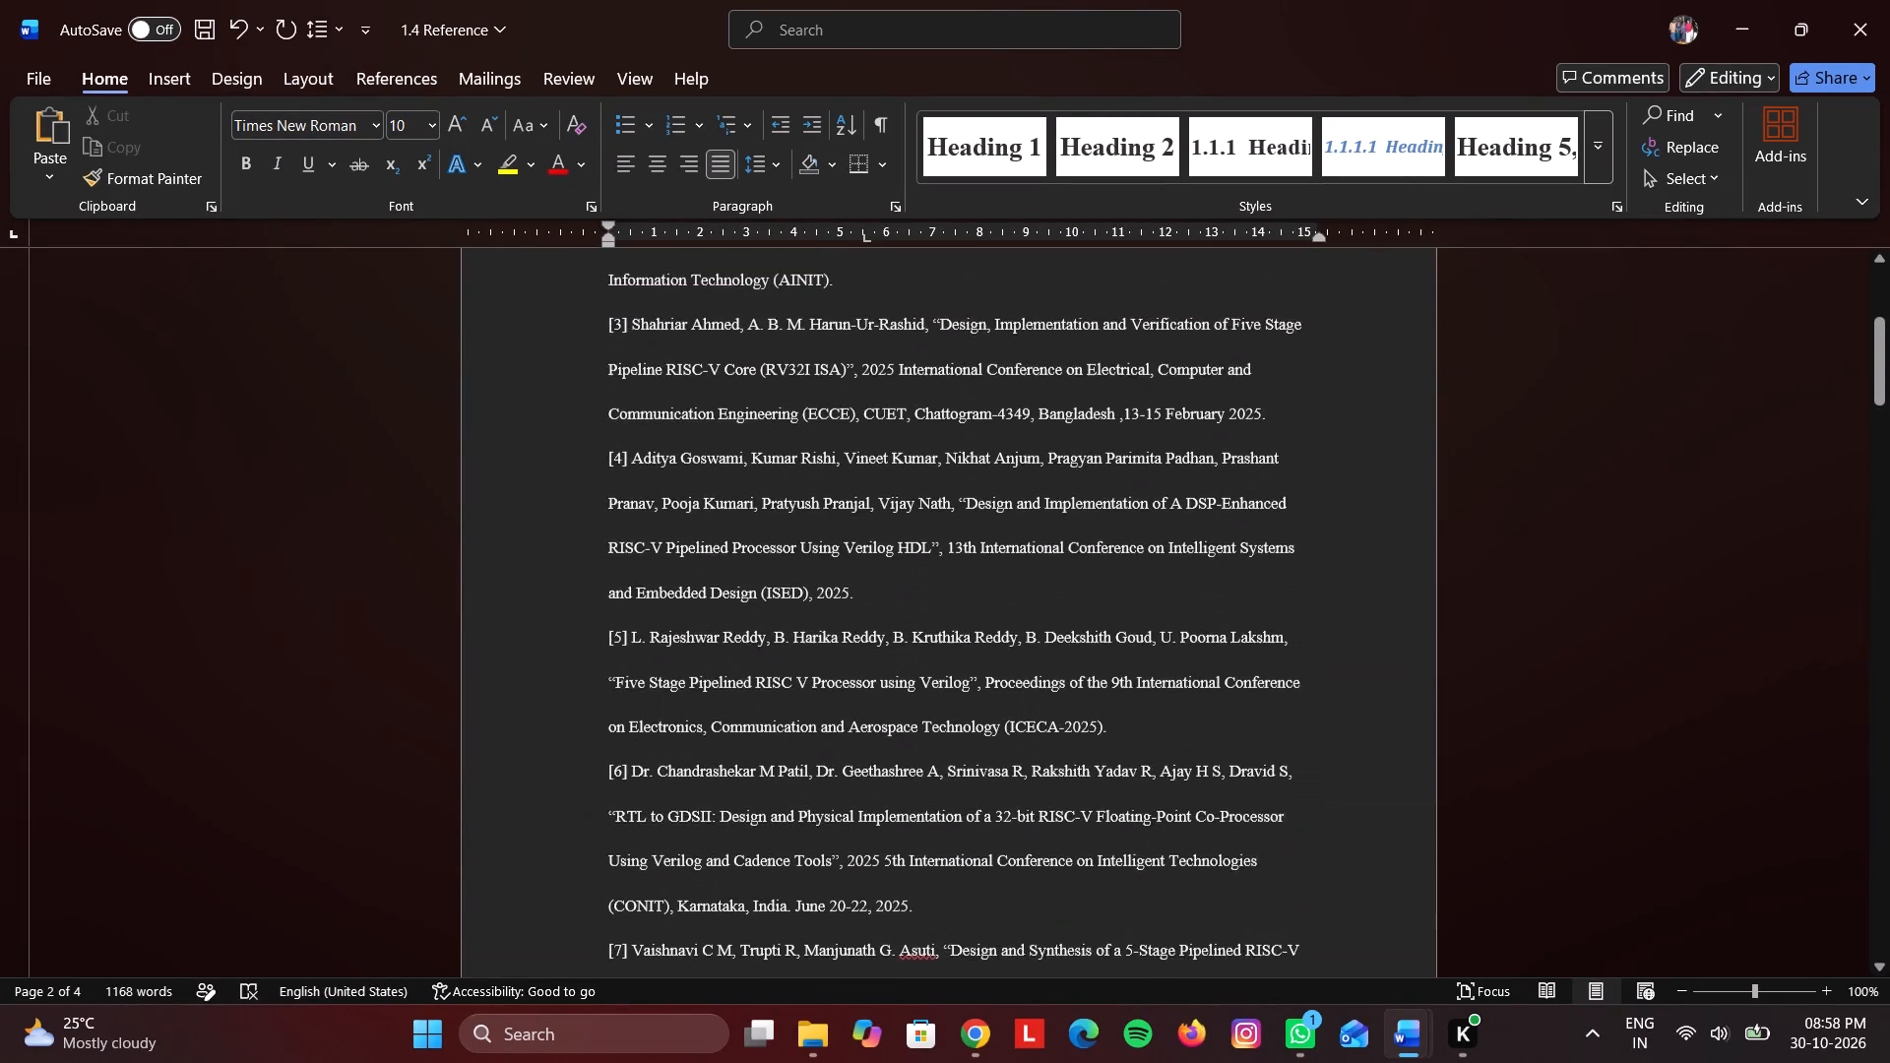
scroll(1101, 505, "up", 5)
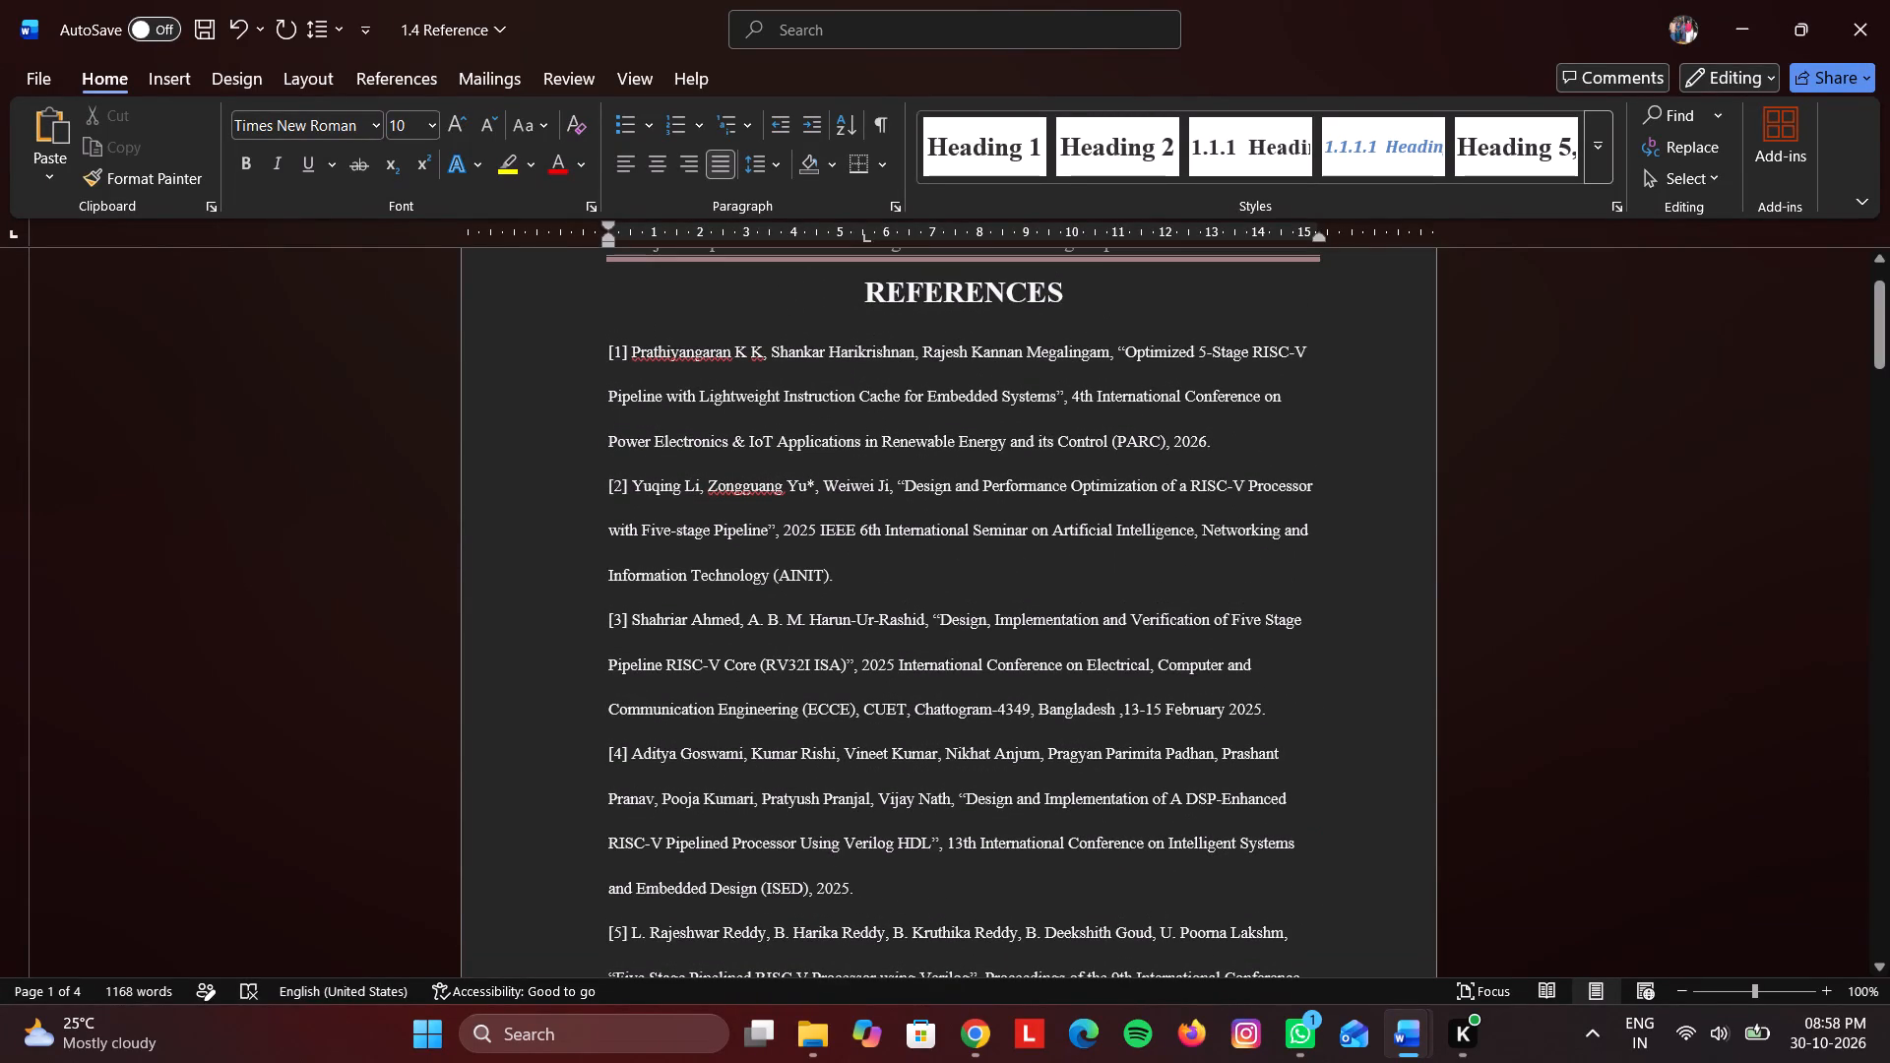
left_click_drag(605, 356, 772, 670)
scroll(773, 671, "down", 5)
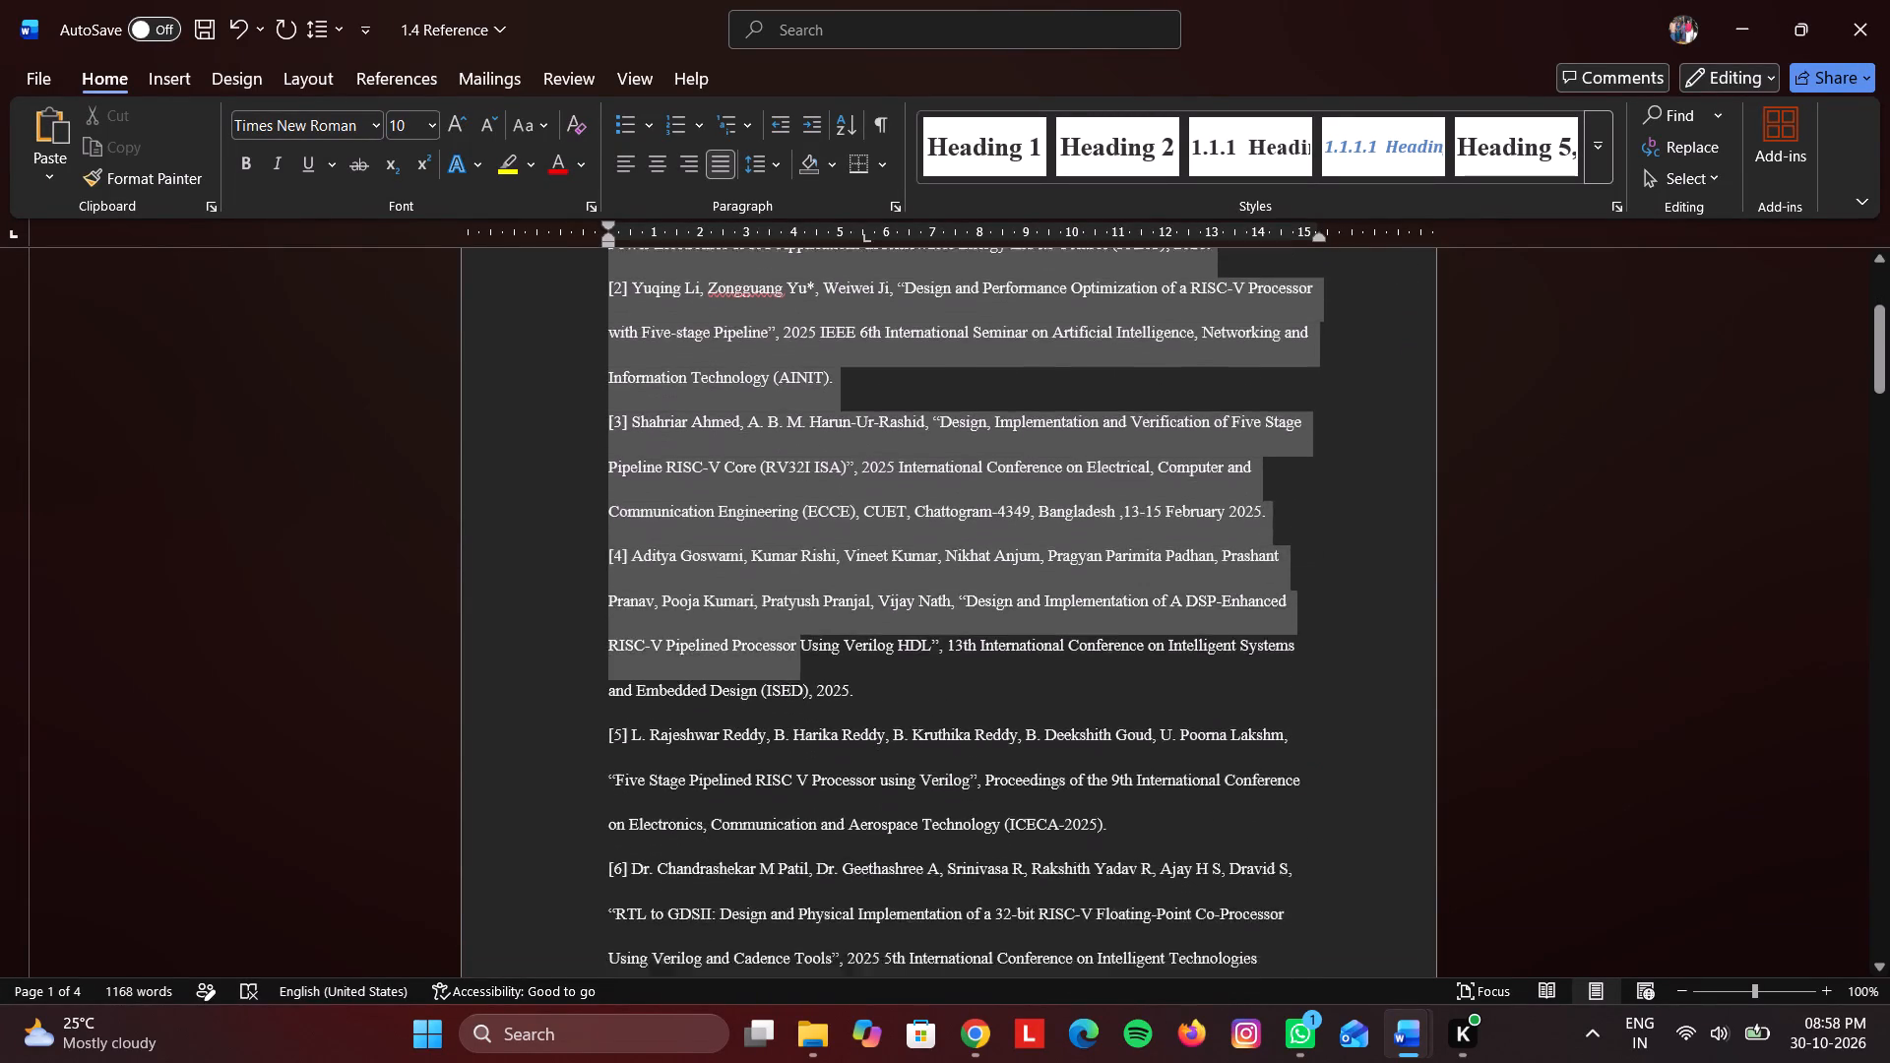
scroll(772, 670, "down", 2)
left_click_drag(772, 670, 757, 654)
scroll(760, 657, "down", 13)
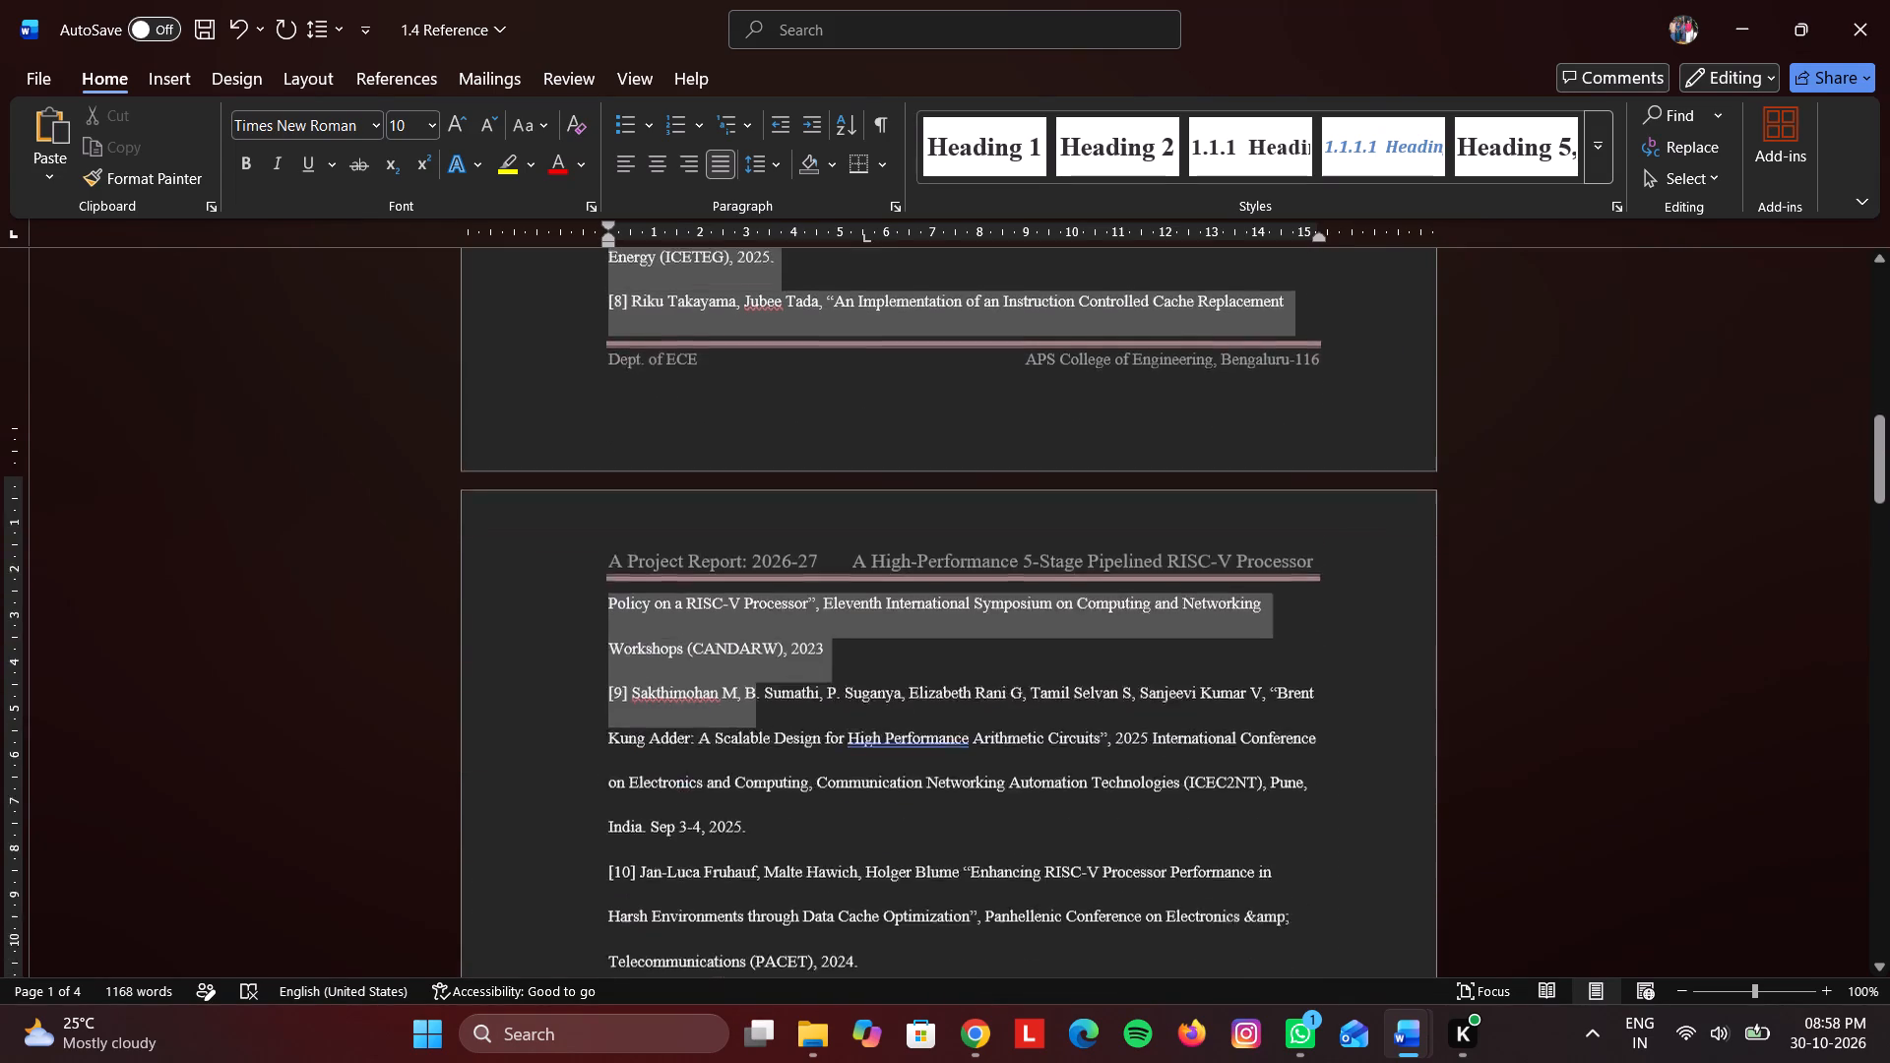
scroll(757, 654, "down", 1)
left_click_drag(757, 654, 870, 713)
scroll(870, 713, "down", 4)
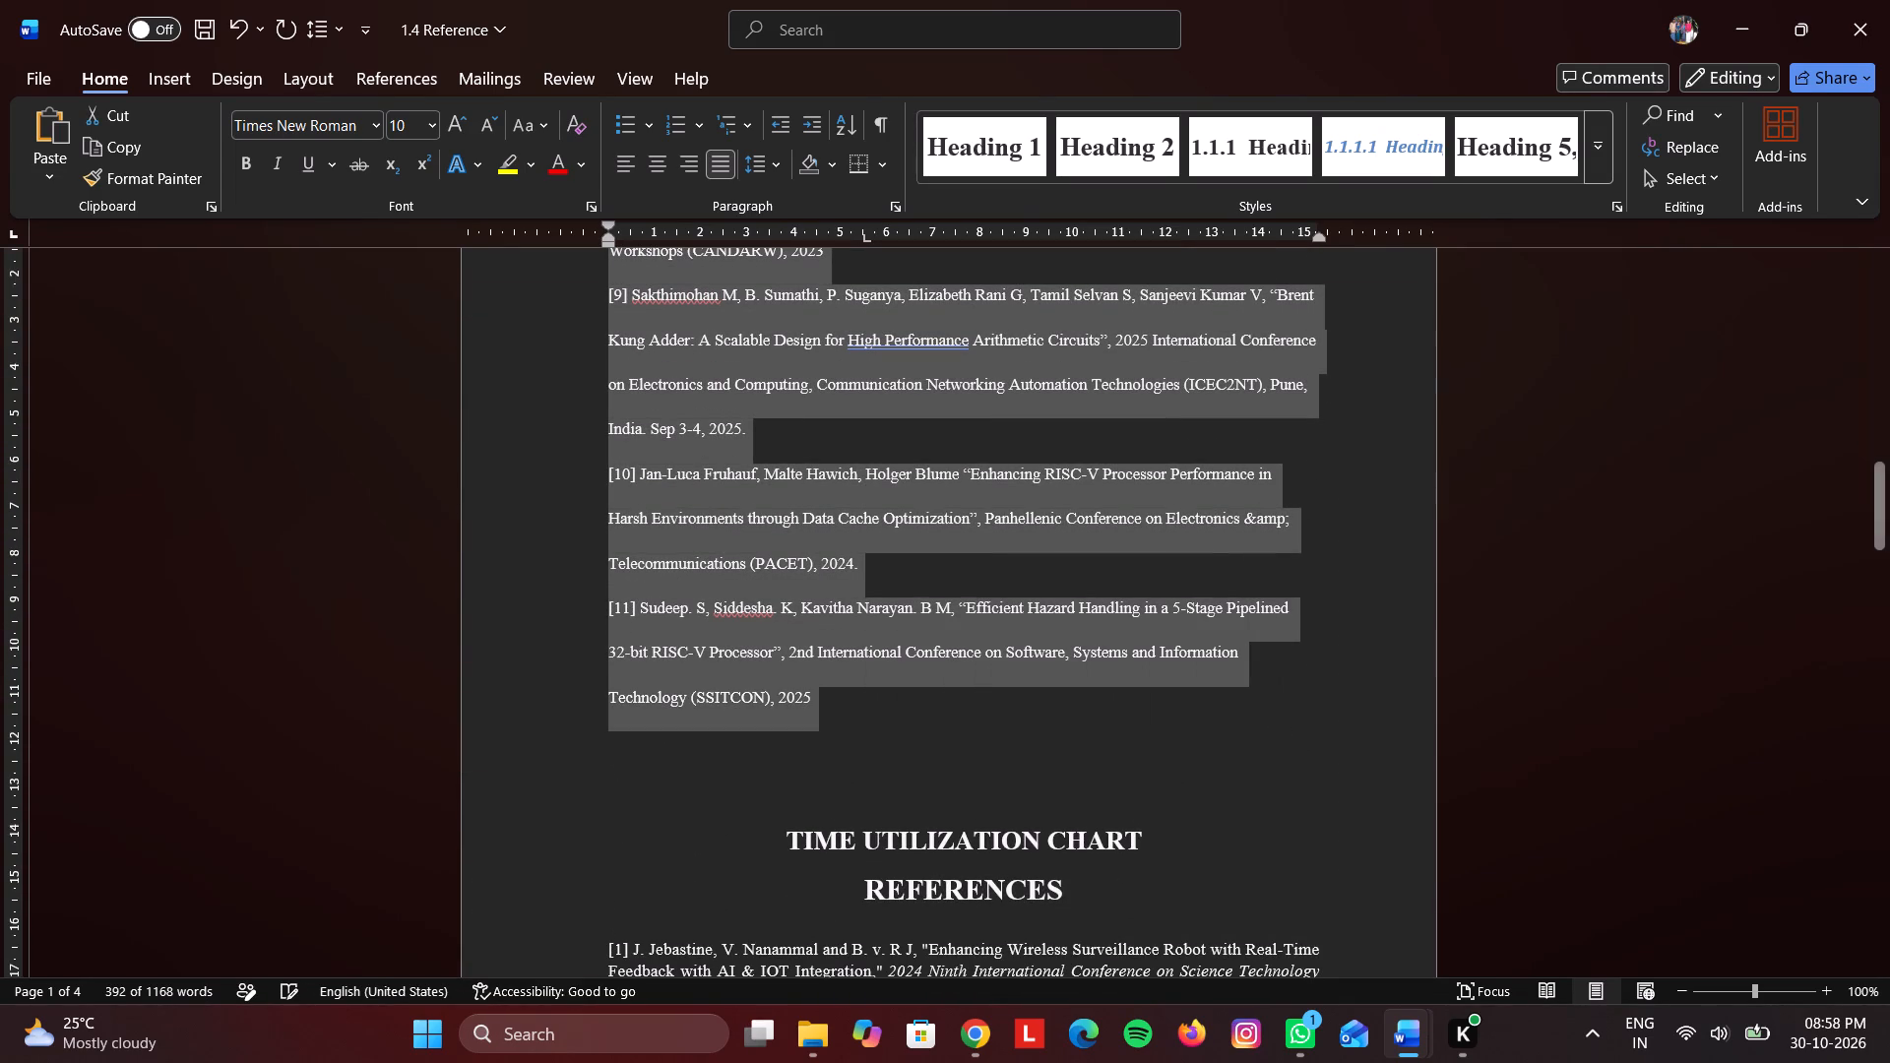
left_click(771, 159)
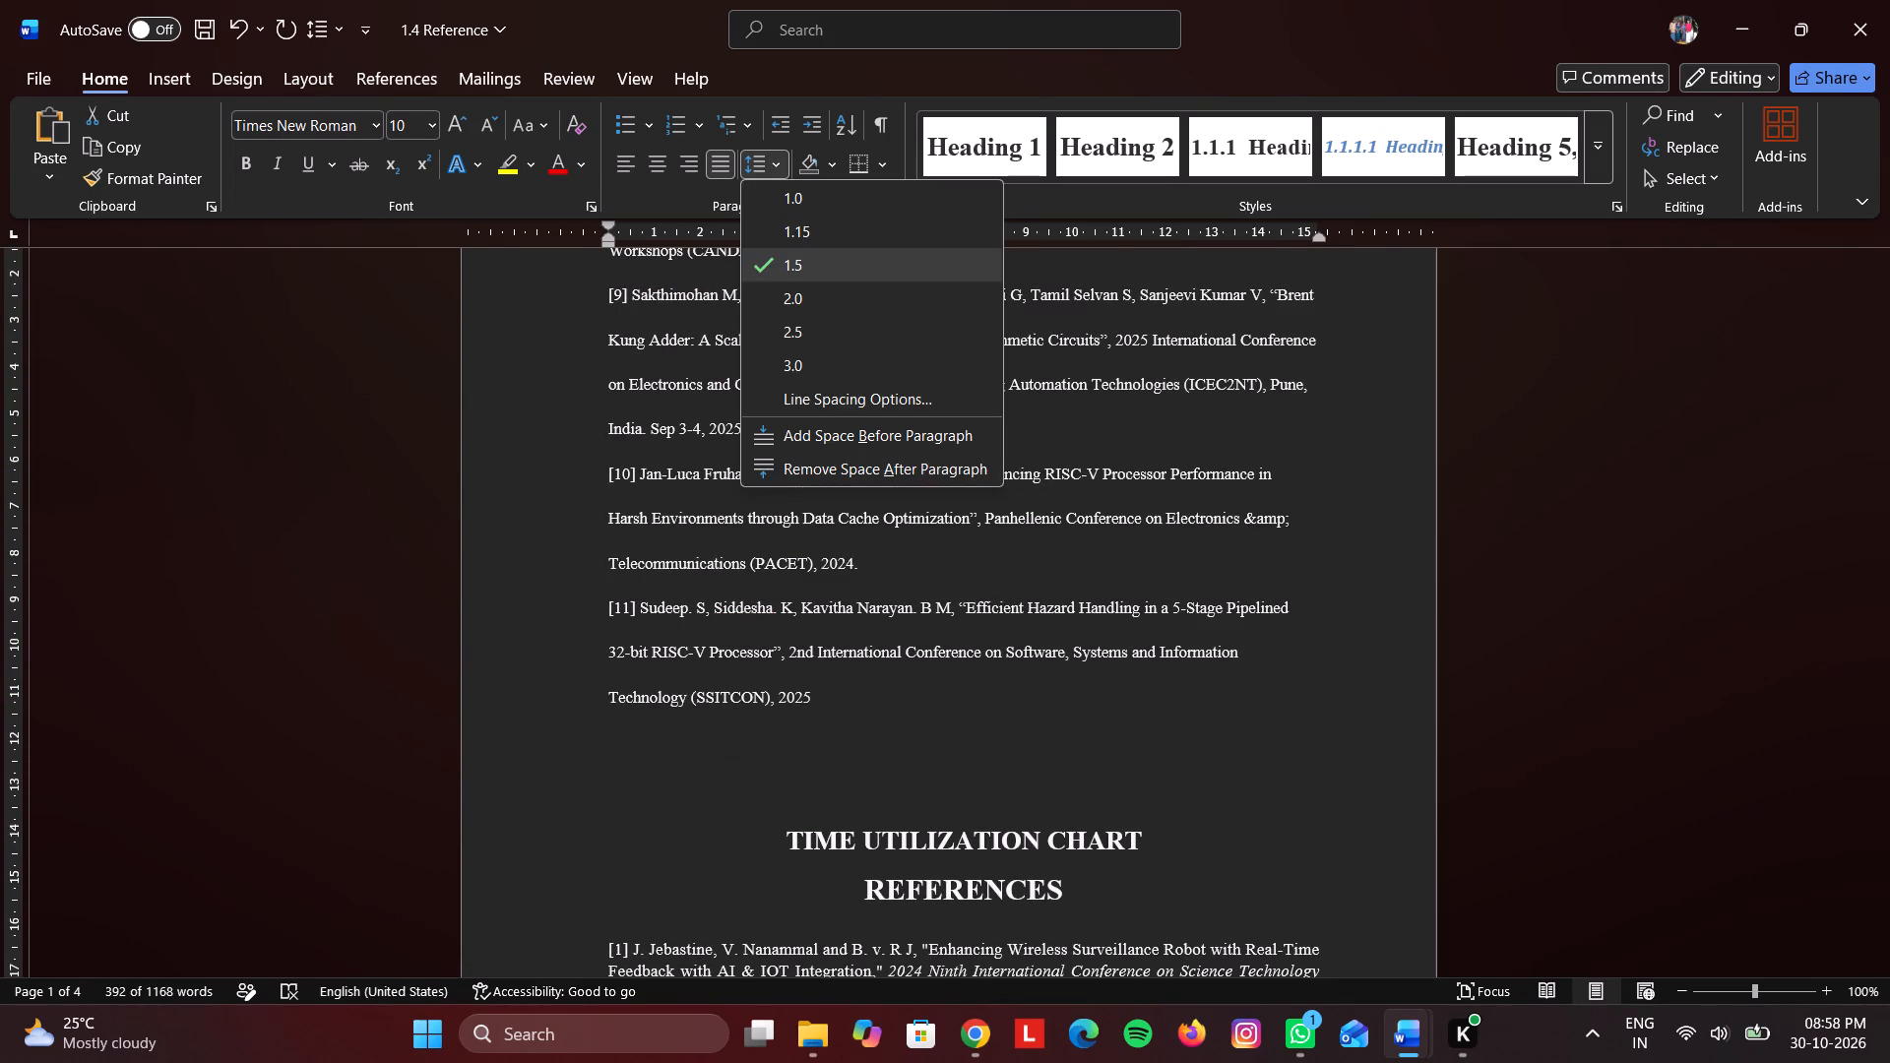
left_click(800, 267)
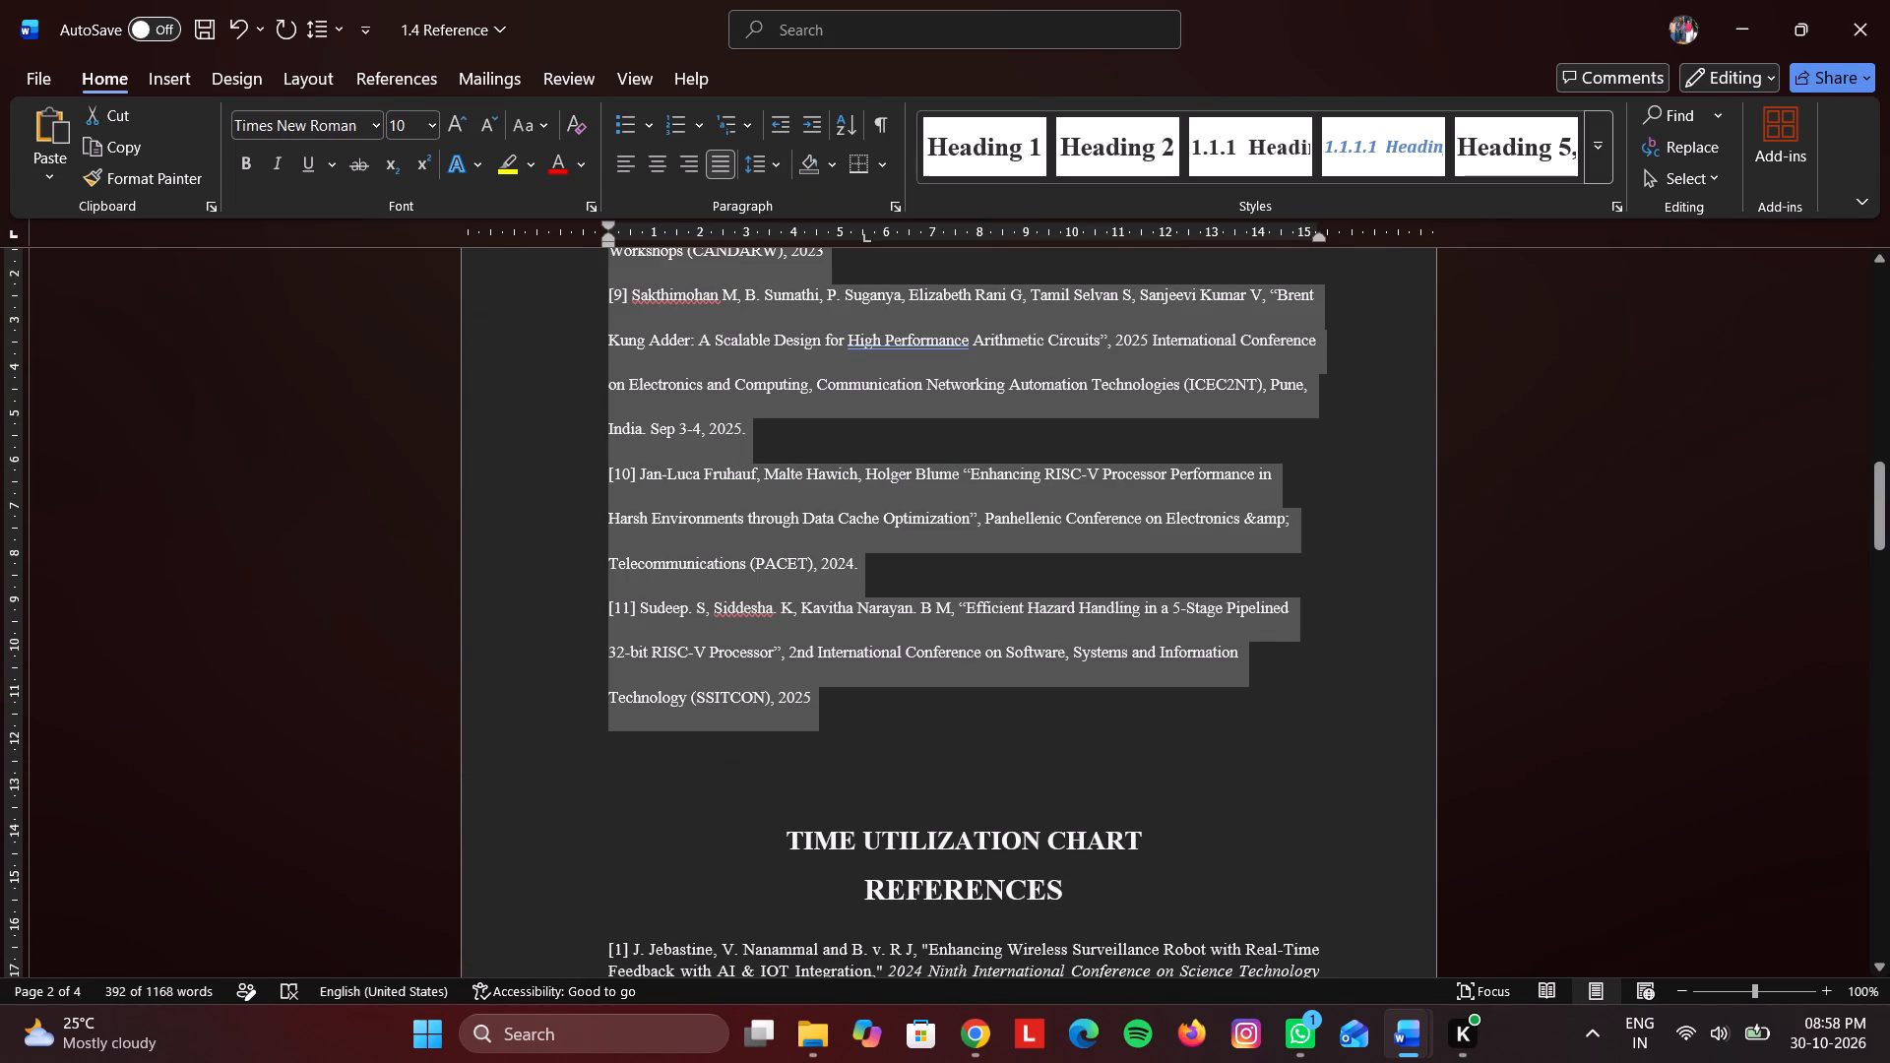
Extend the right indent of references [1] to [11] slightly beyond the page margin, to about 15.5 on the ruler.
scroll(1261, 373, "up", 10)
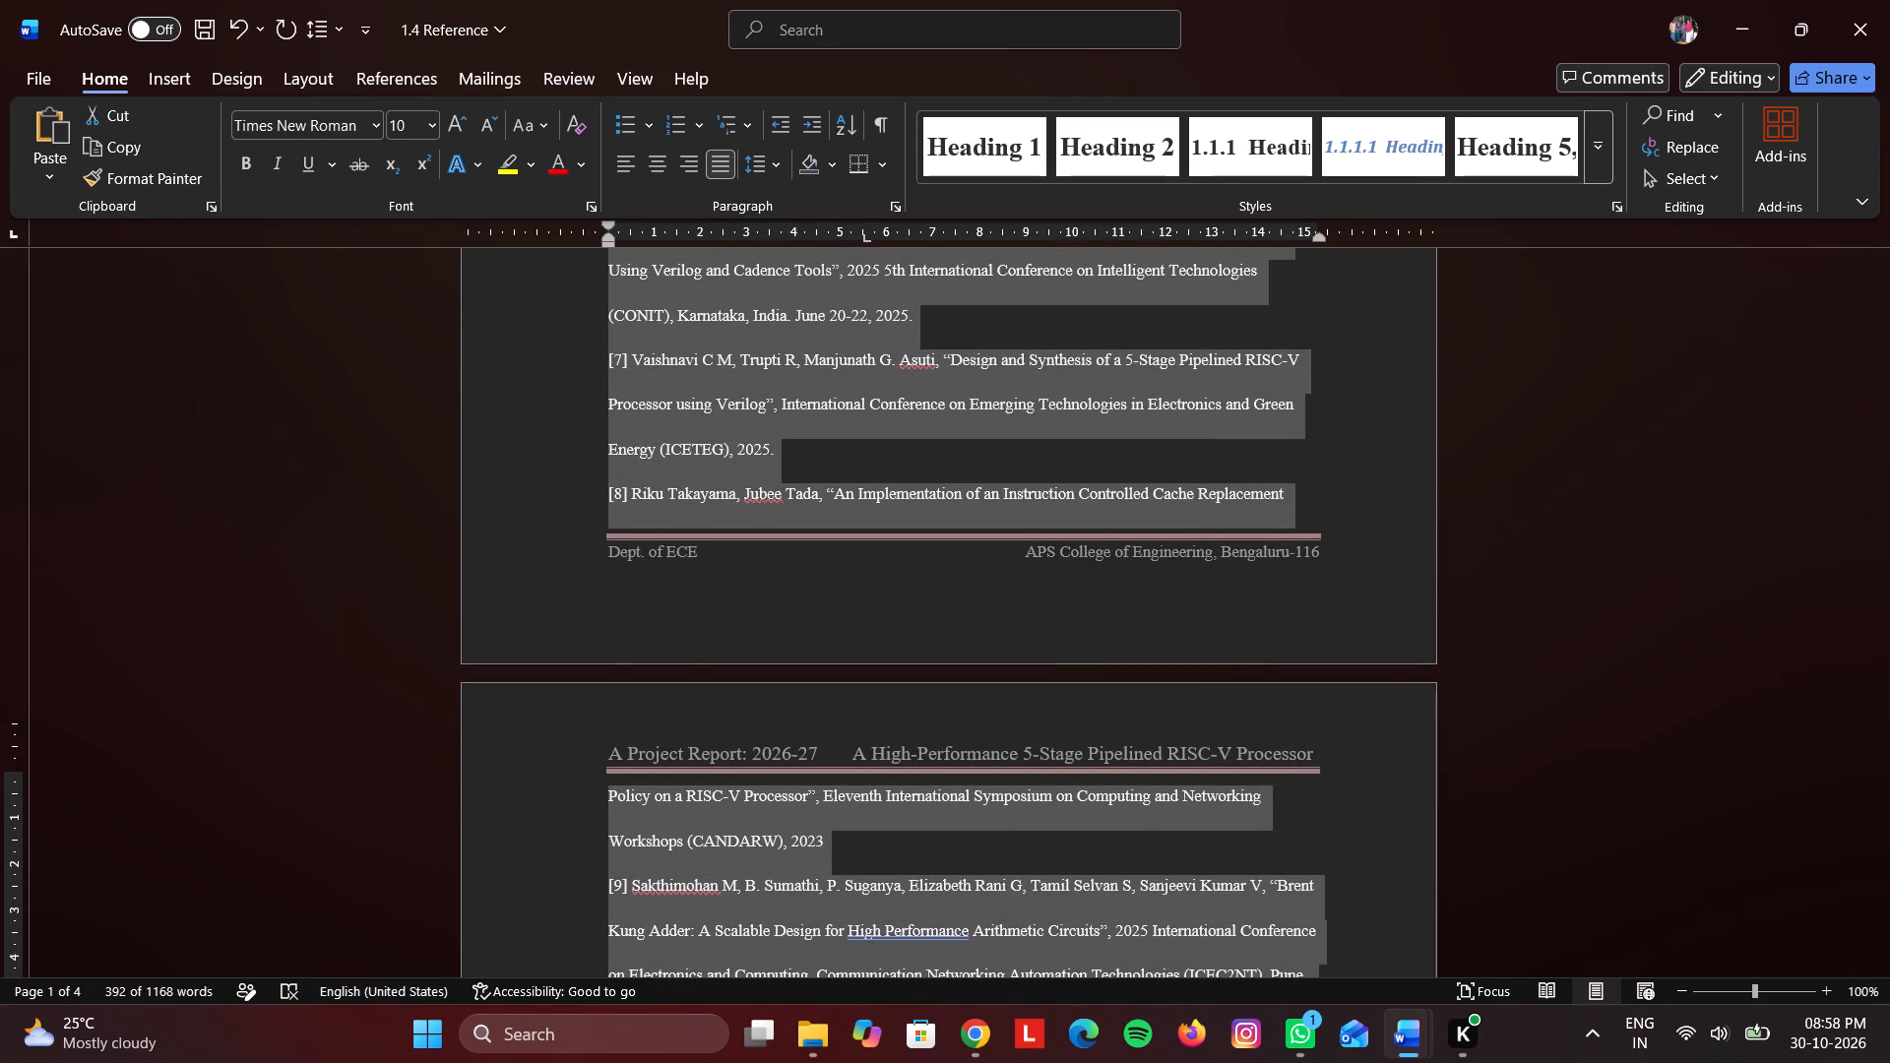
left_click_drag(1319, 238, 1349, 227)
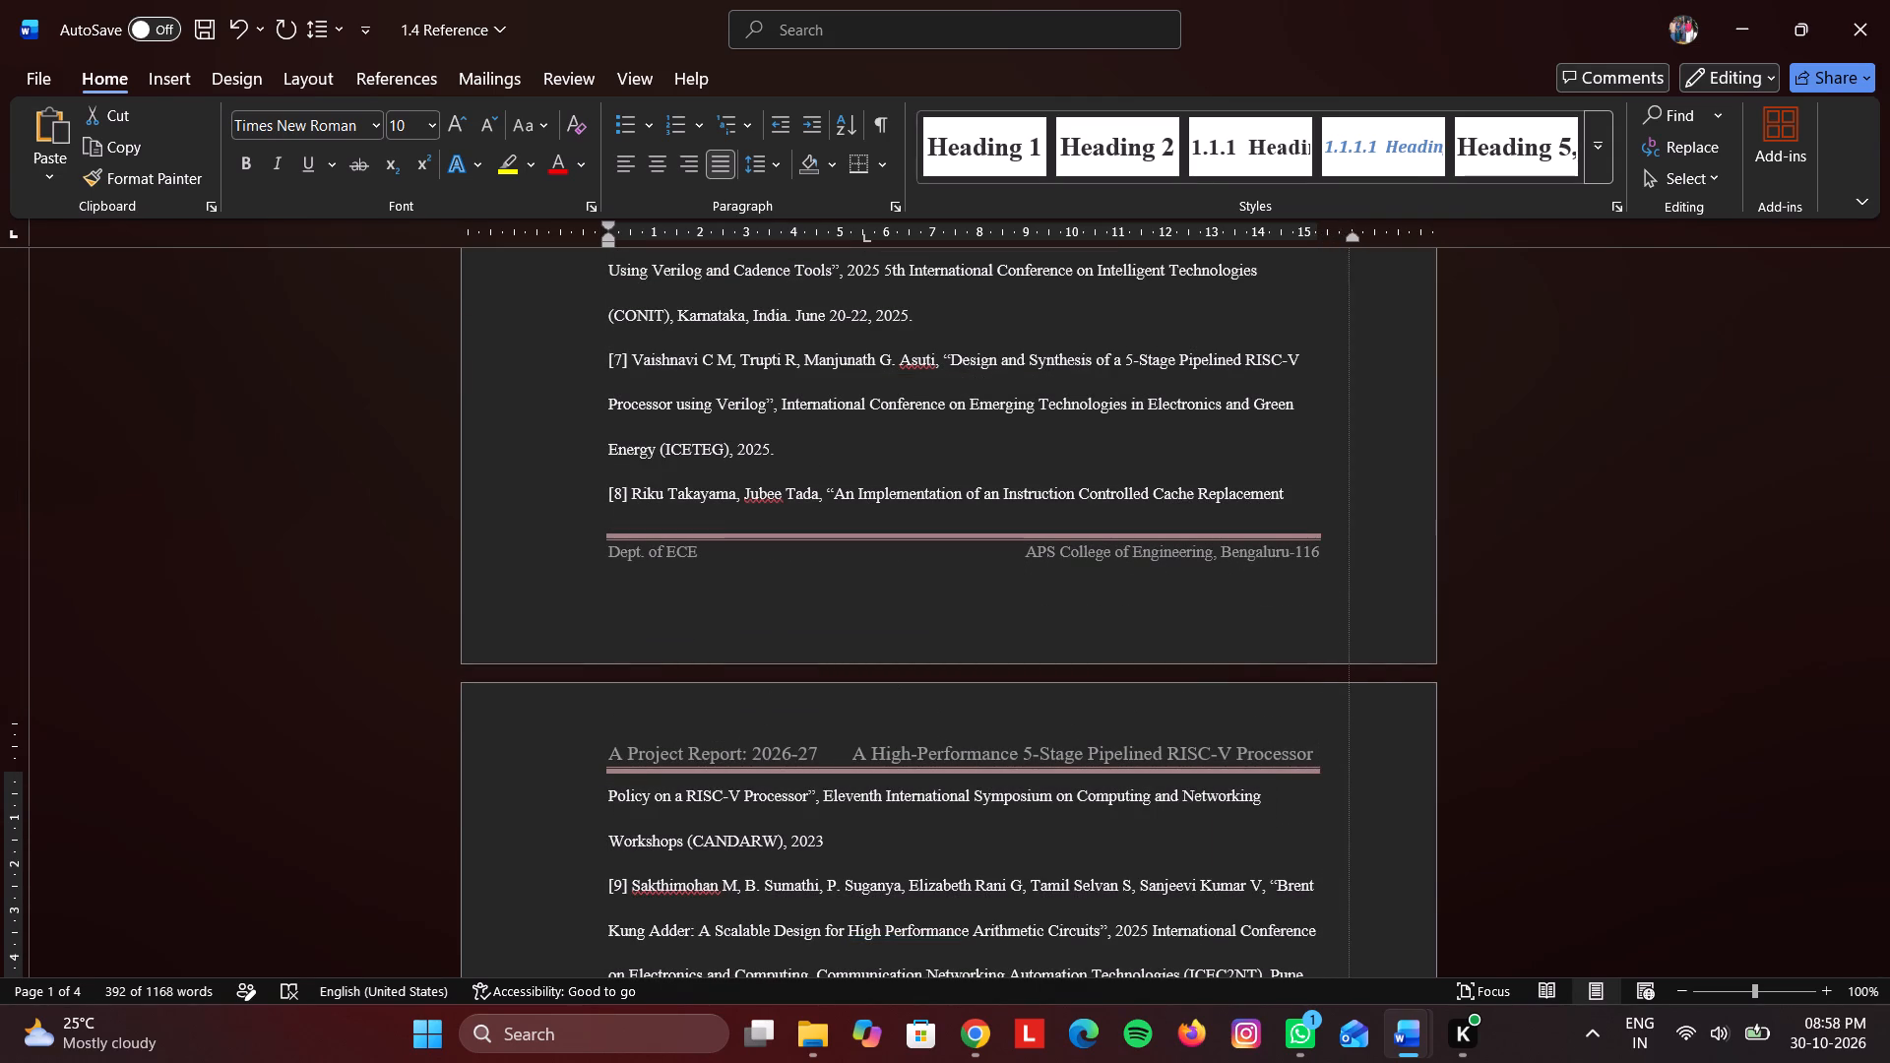
left_click_drag(1349, 227, 1331, 248)
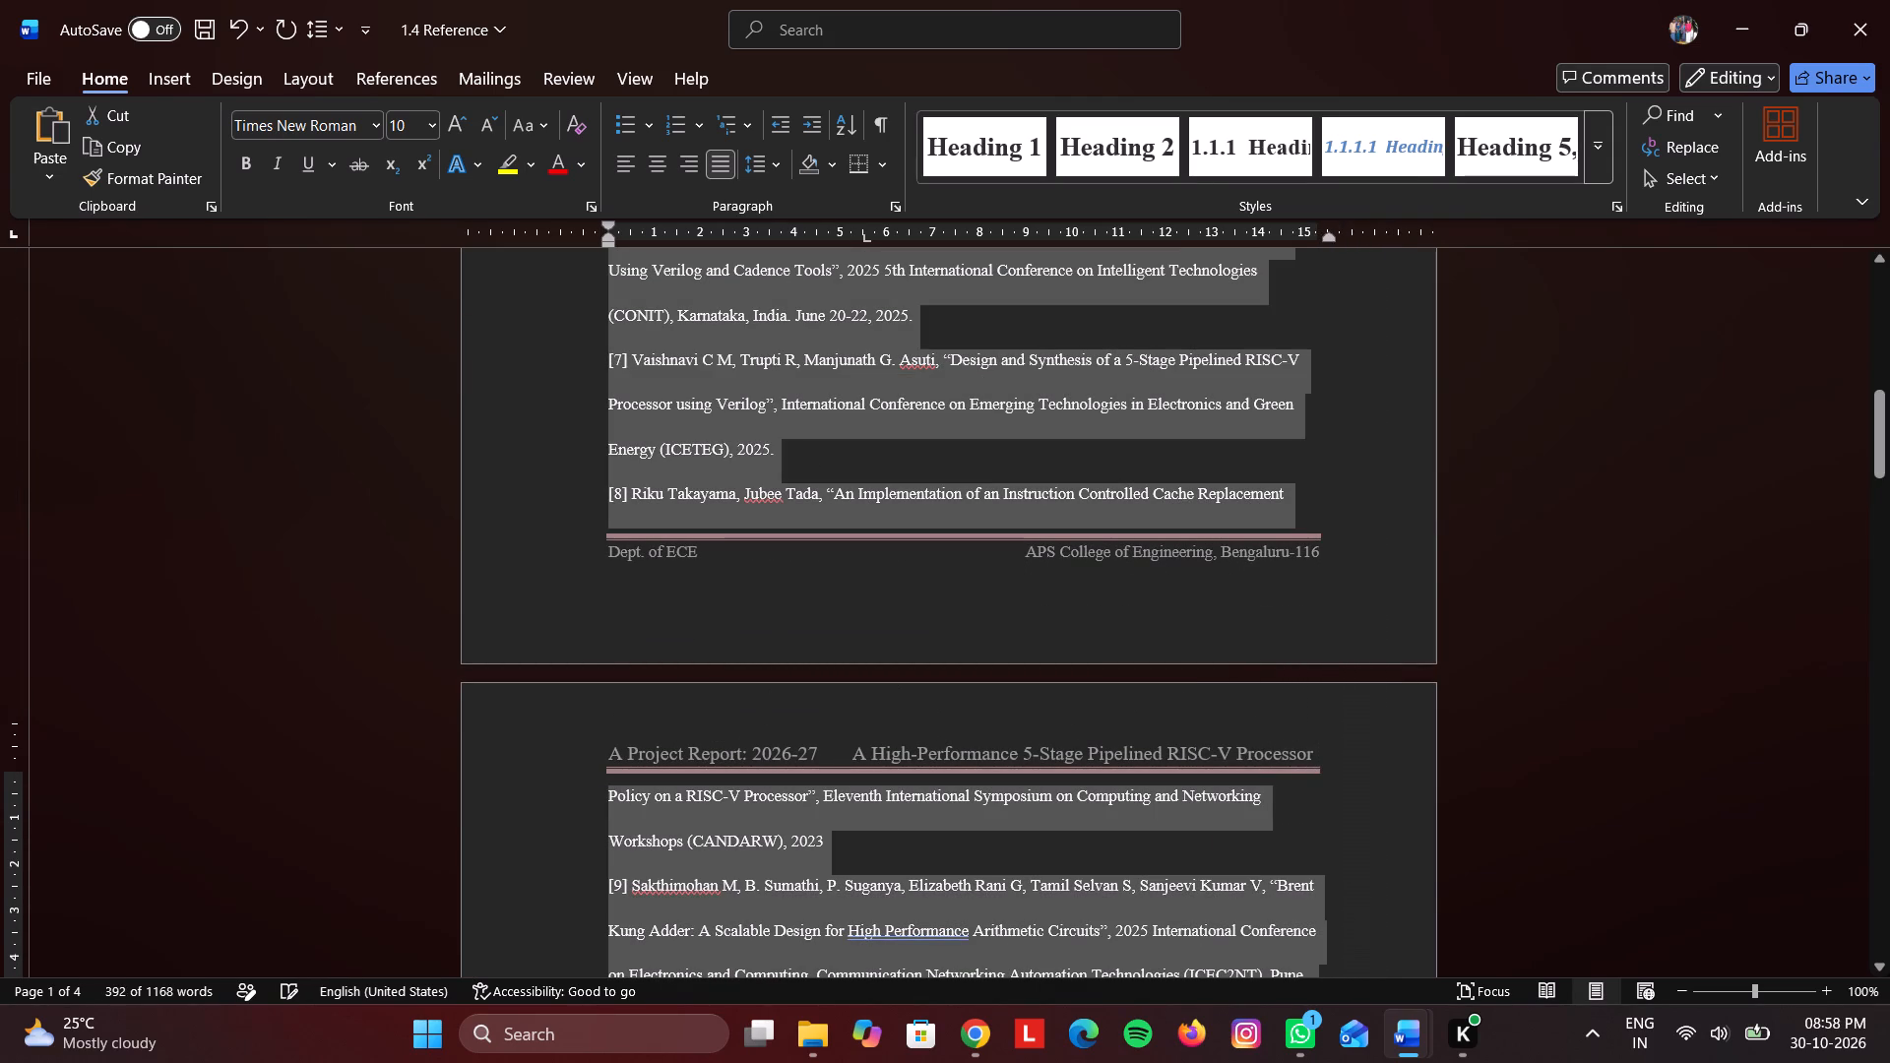
Move the right indent of the selected reference entries to just past 15 on the ruler, near the end of the header line.
left_click_drag(1328, 238, 1228, 280)
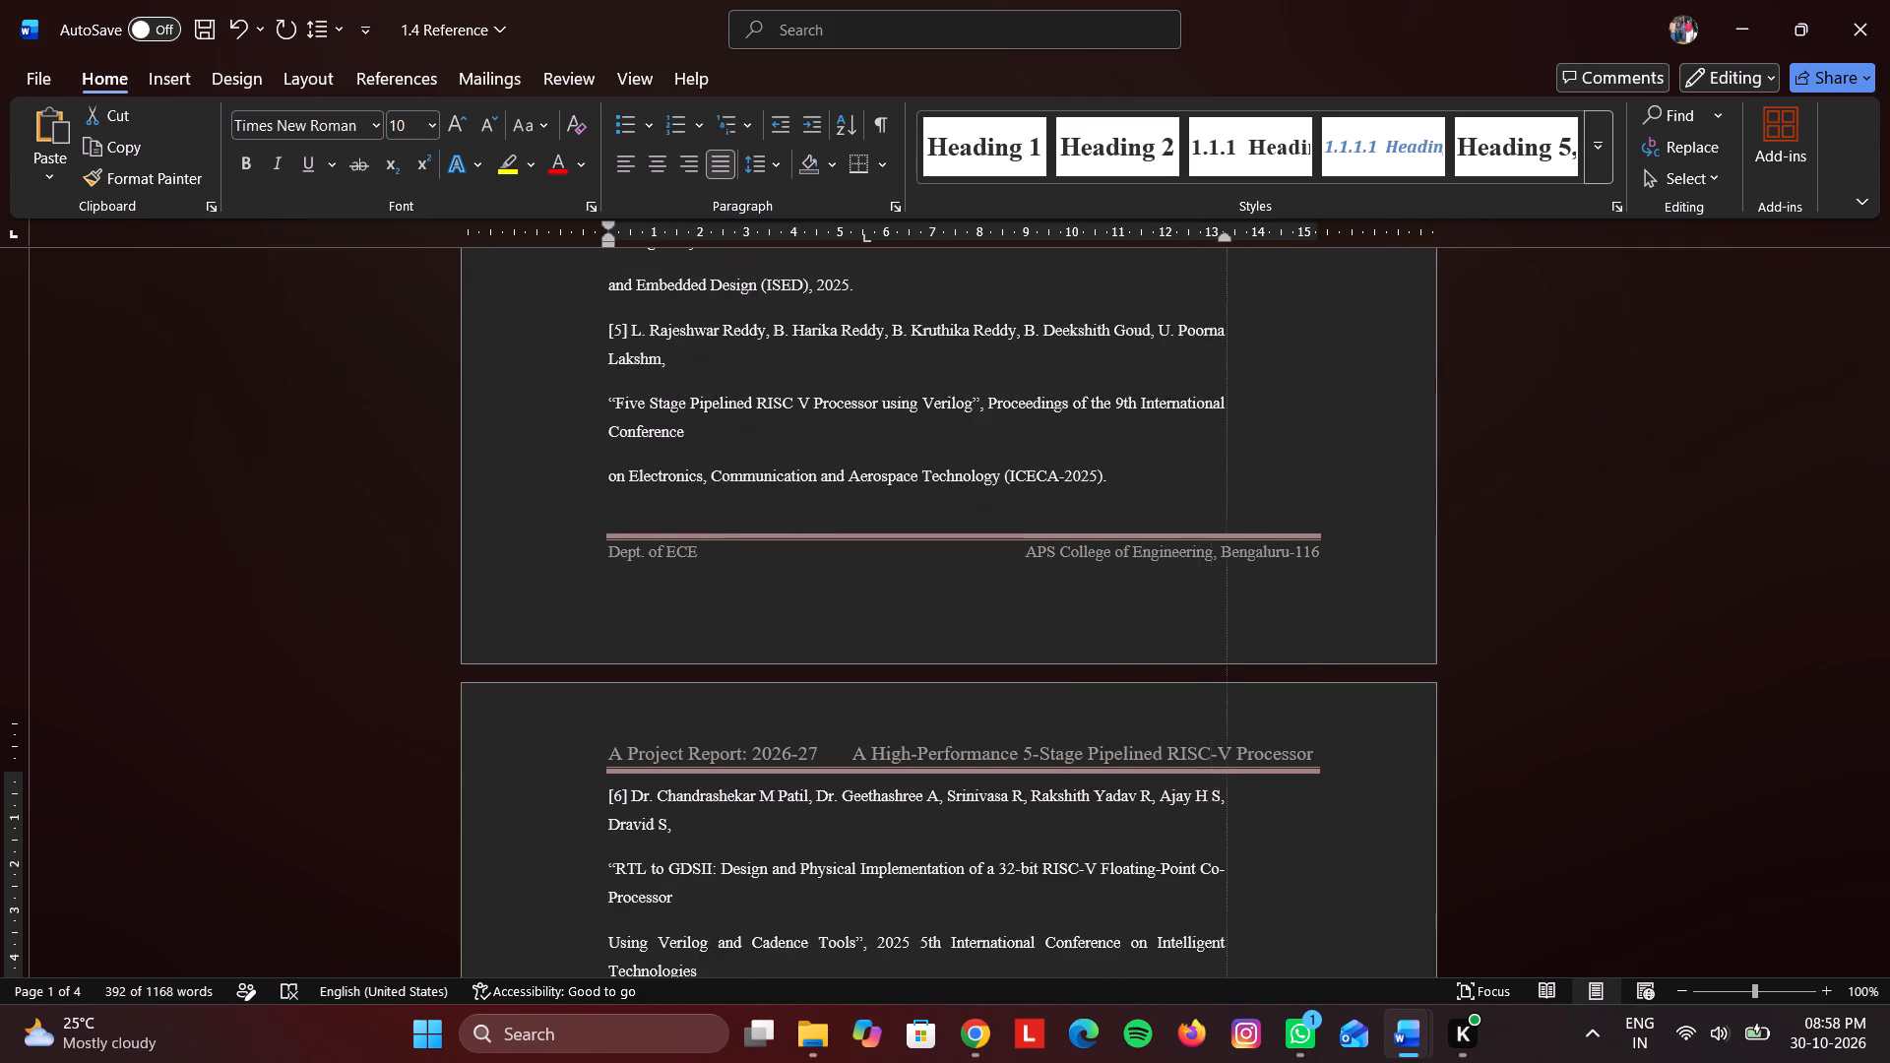
left_click_drag(1228, 280, 1316, 287)
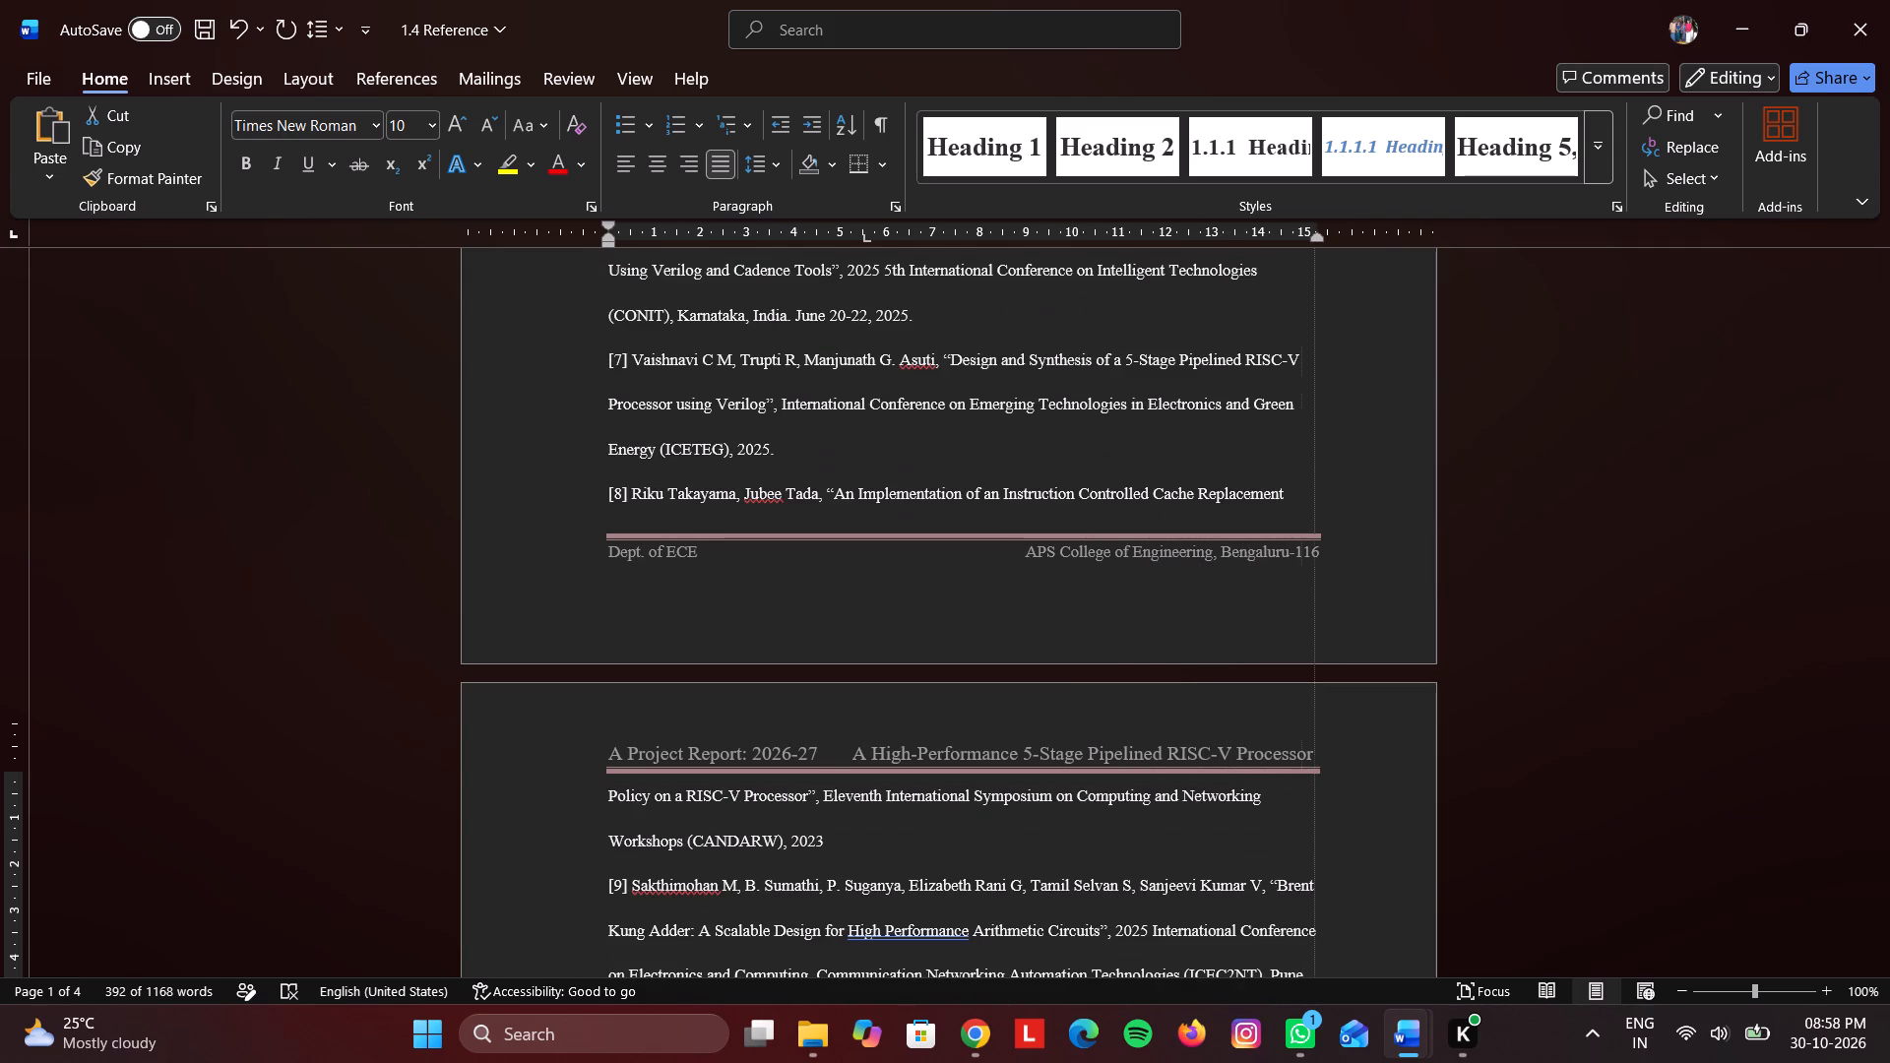
left_click_drag(1316, 287, 1323, 287)
left_click_drag(1323, 287, 1332, 284)
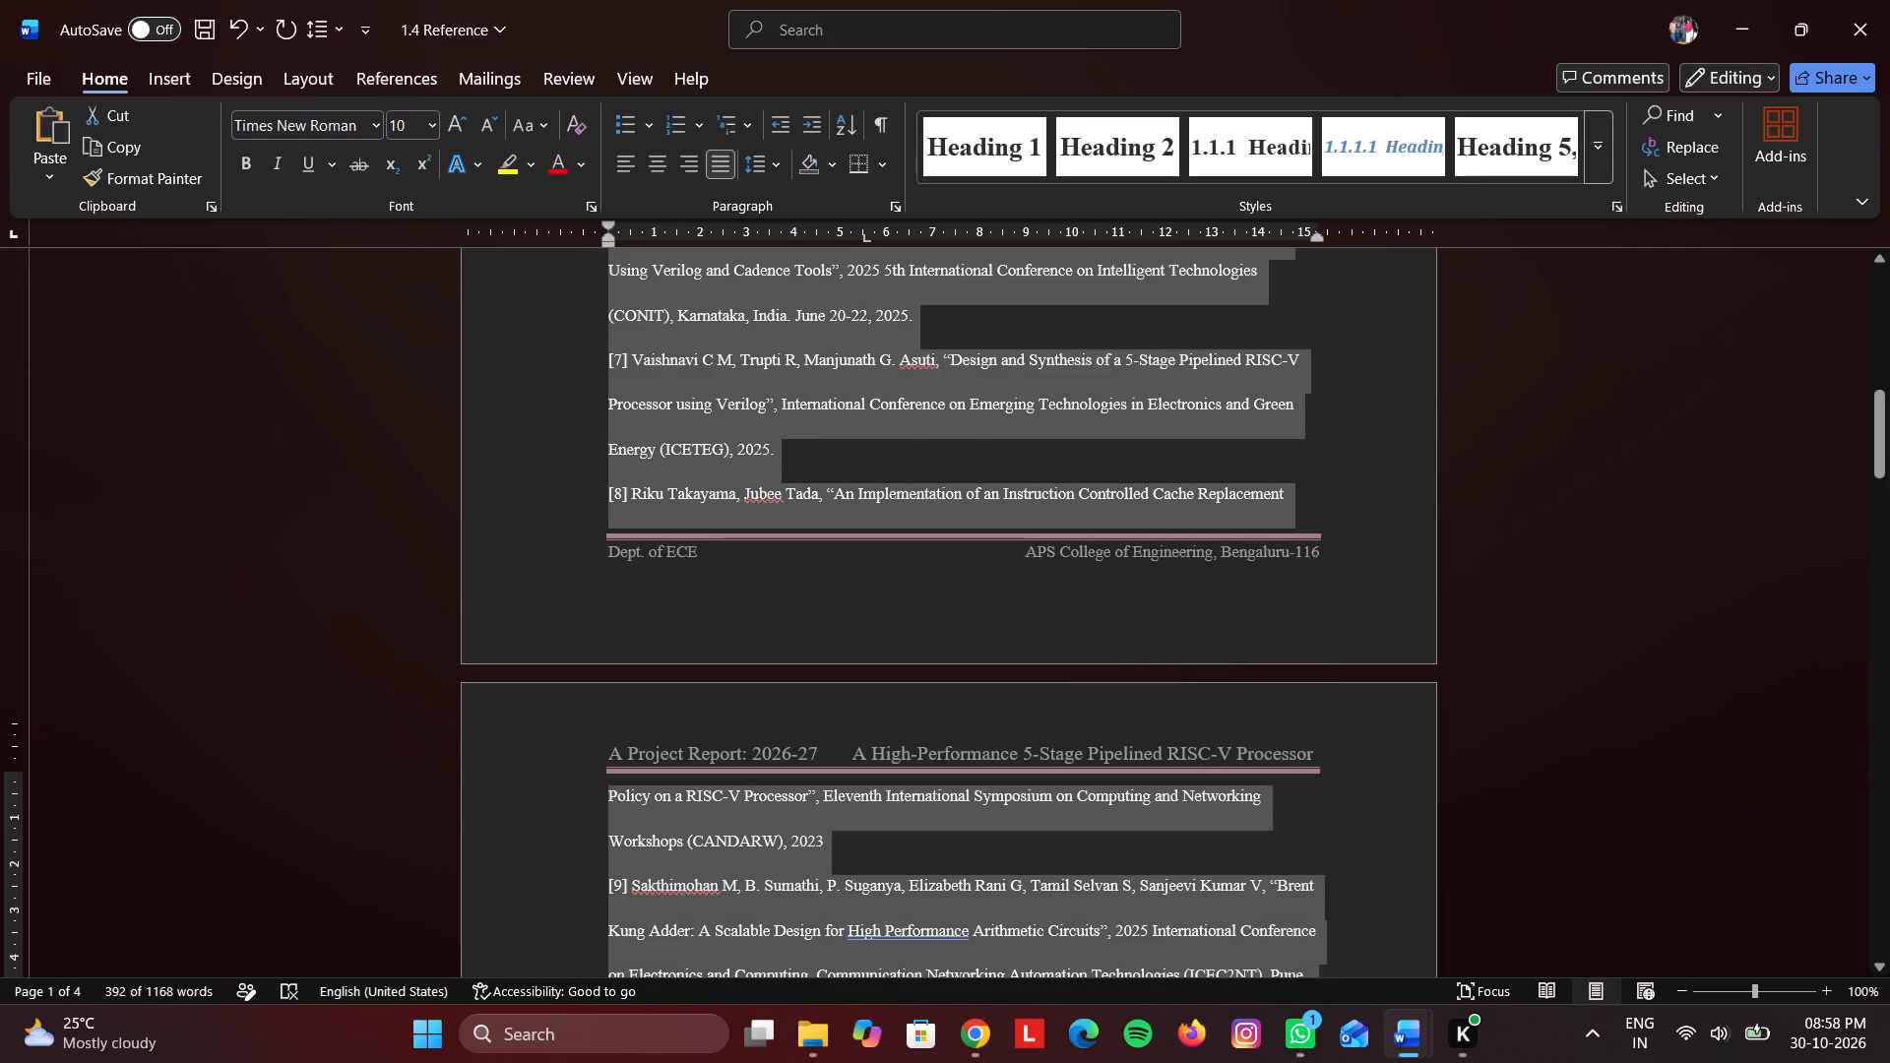
scroll(1017, 403, "up", 17)
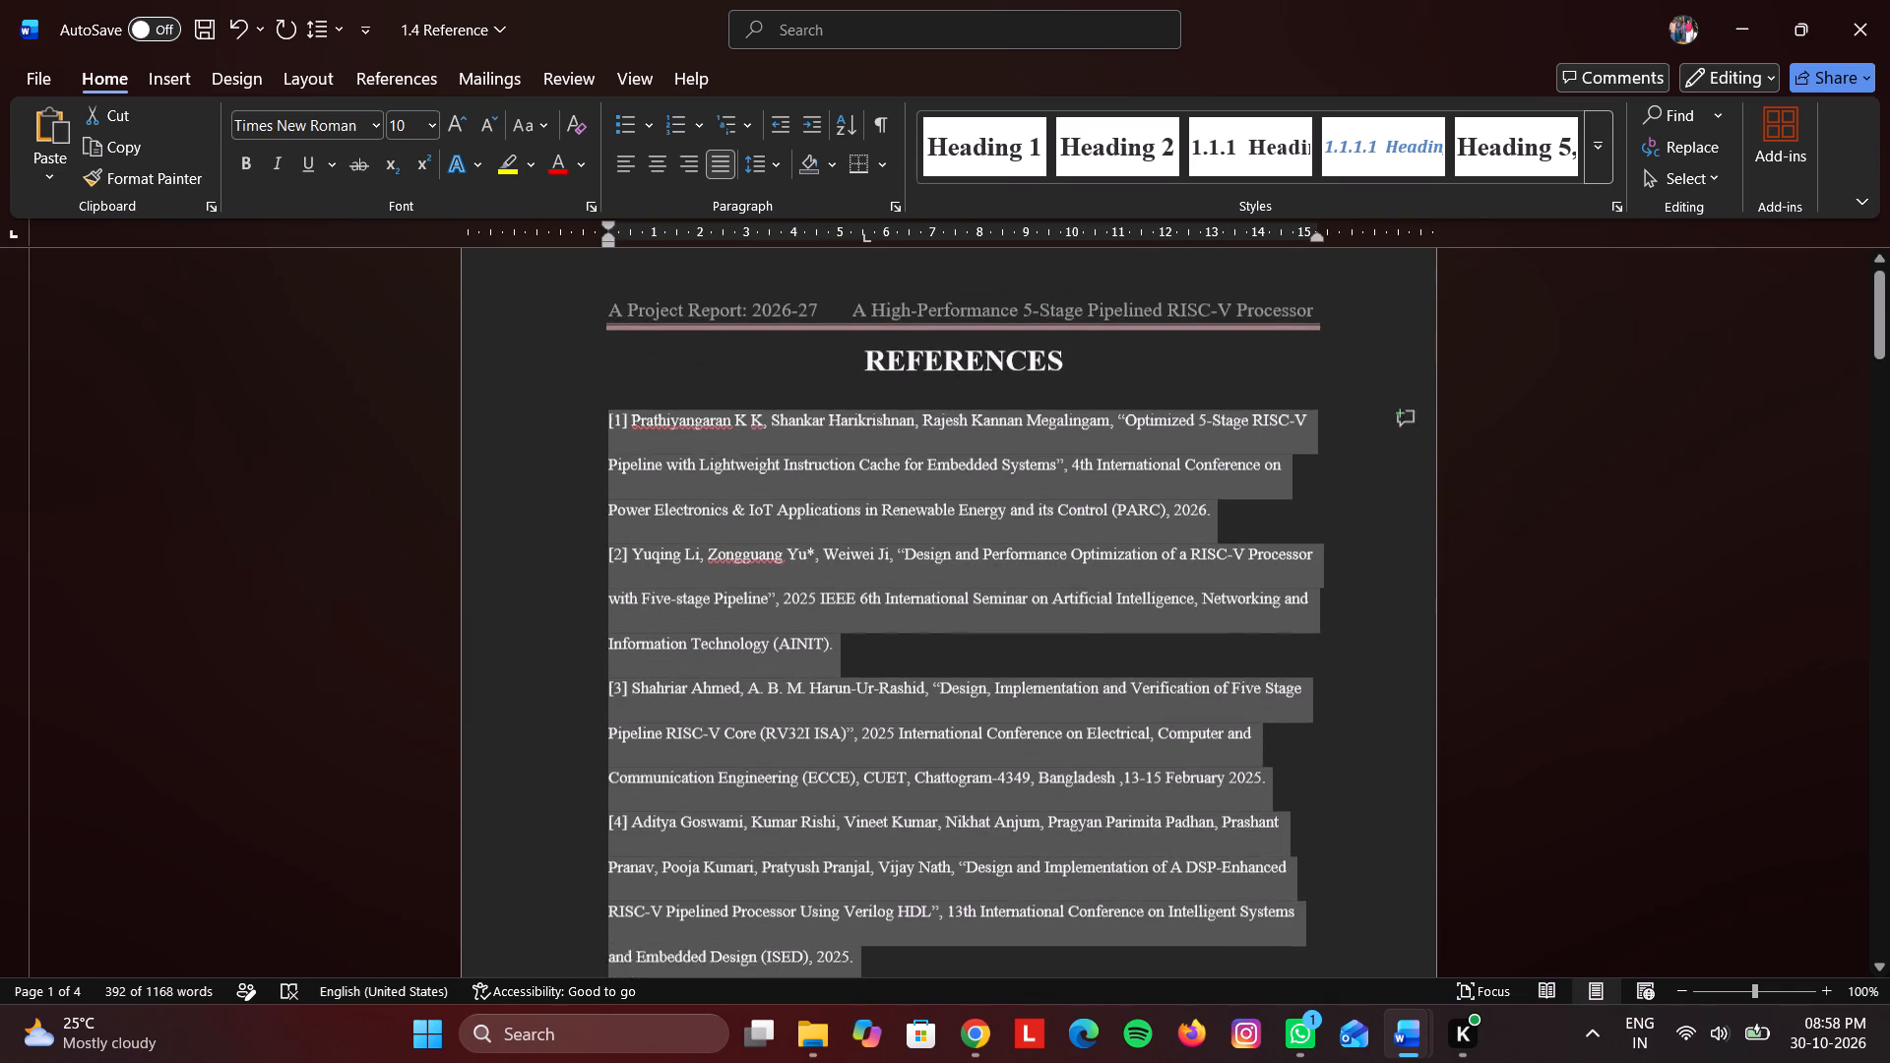
scroll(1017, 403, "up", 1)
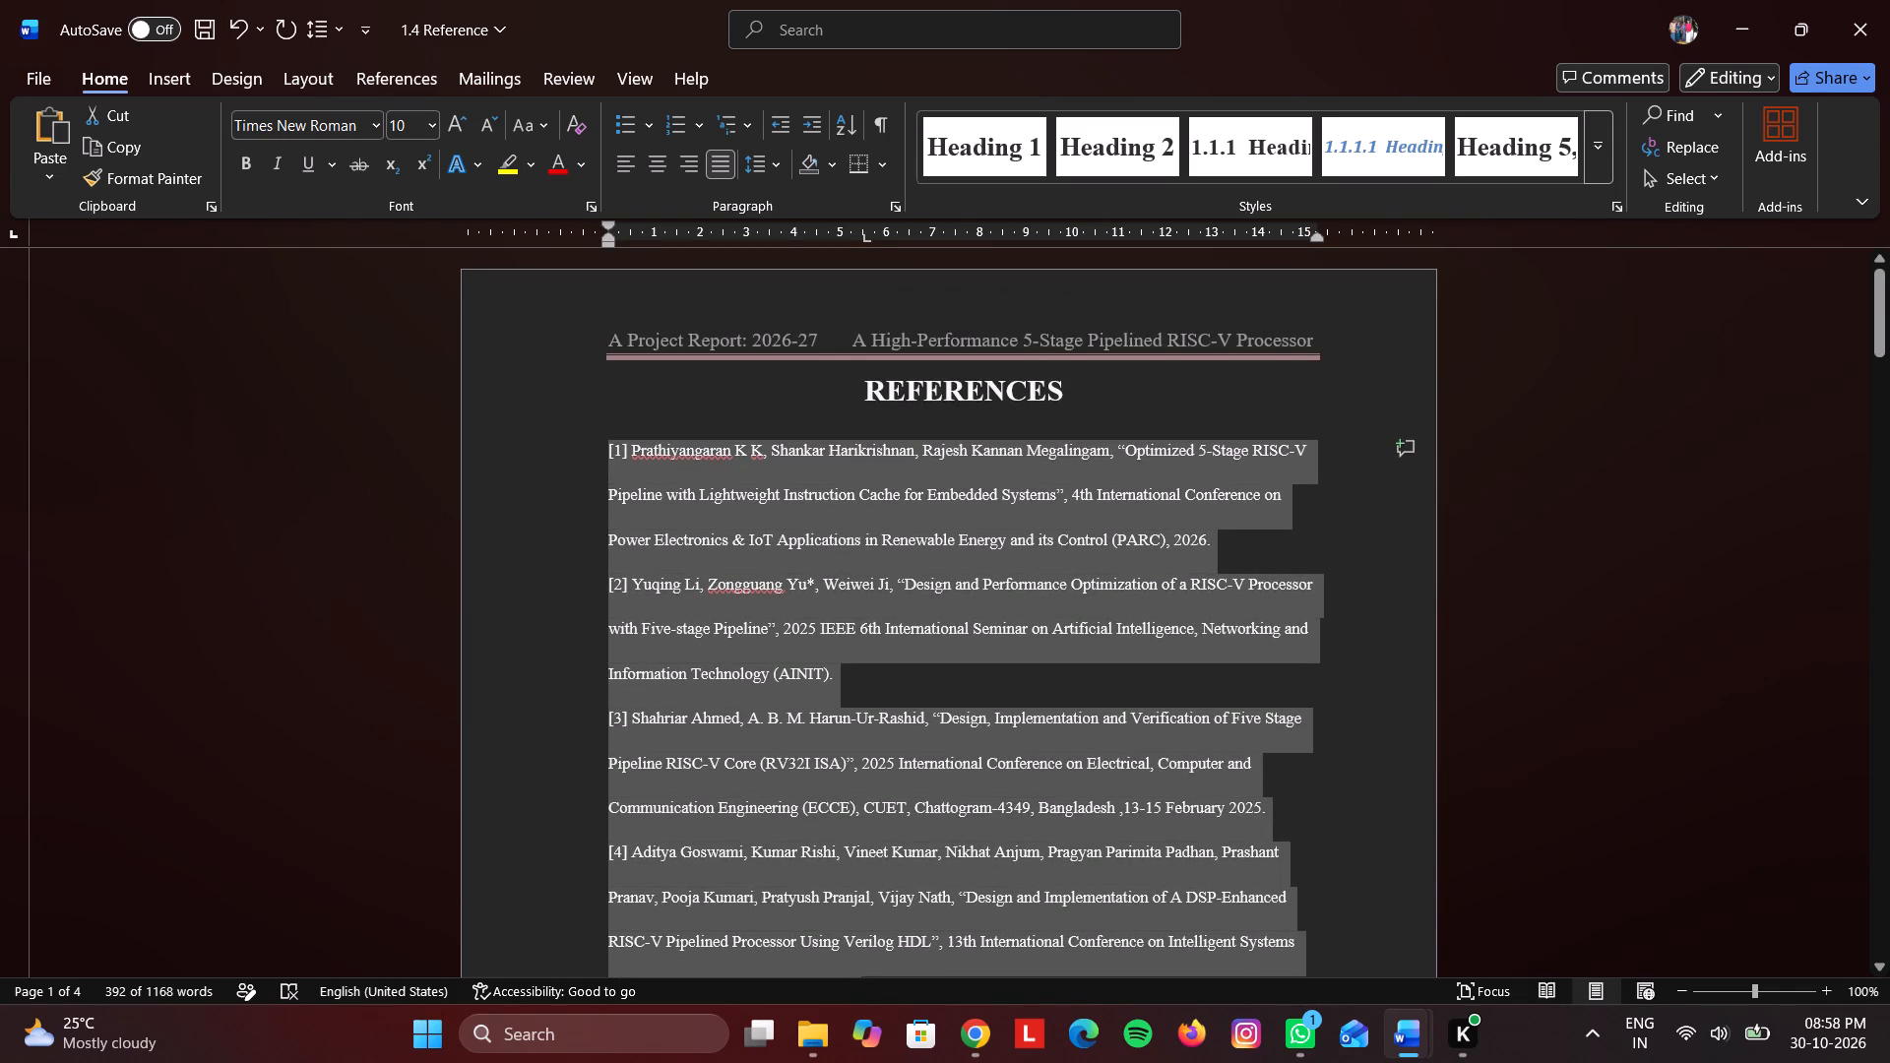
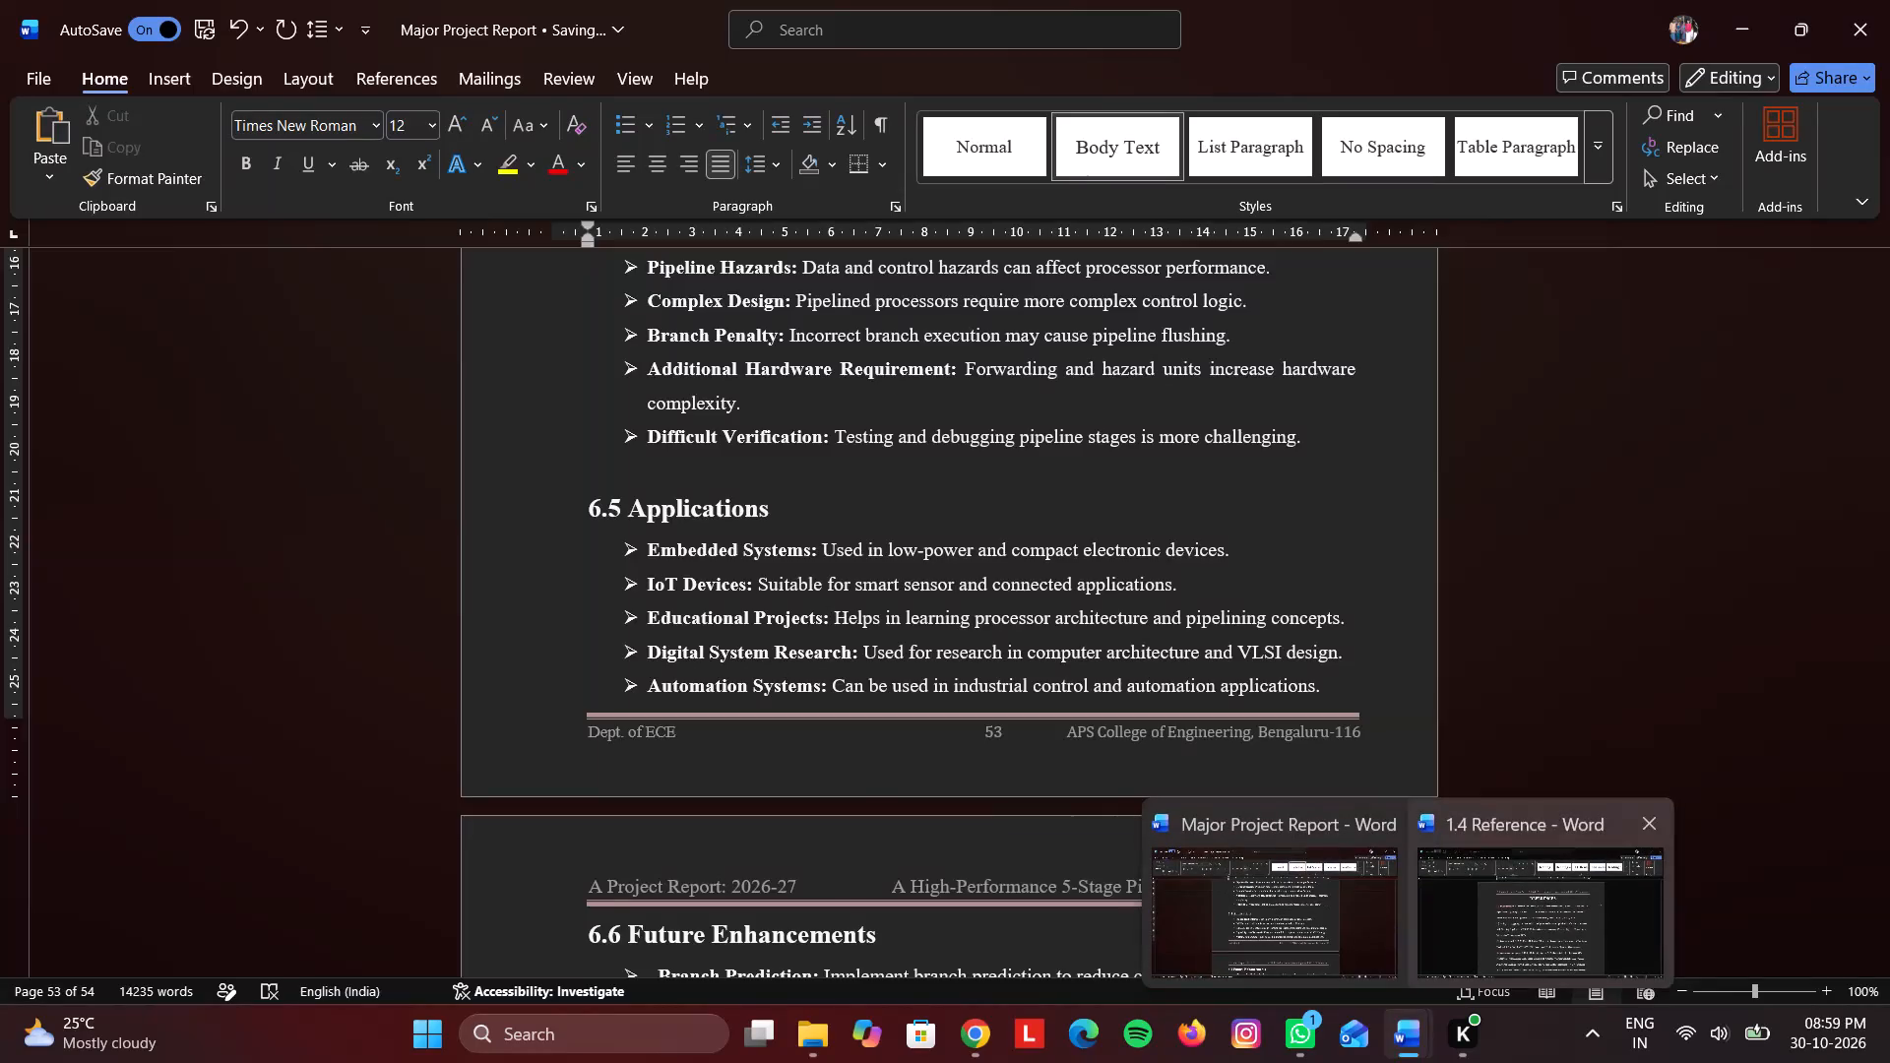
In the 1.4 Reference document, join the broken lines of reference [1] into one continuous justified paragraph.
left_click(1479, 935)
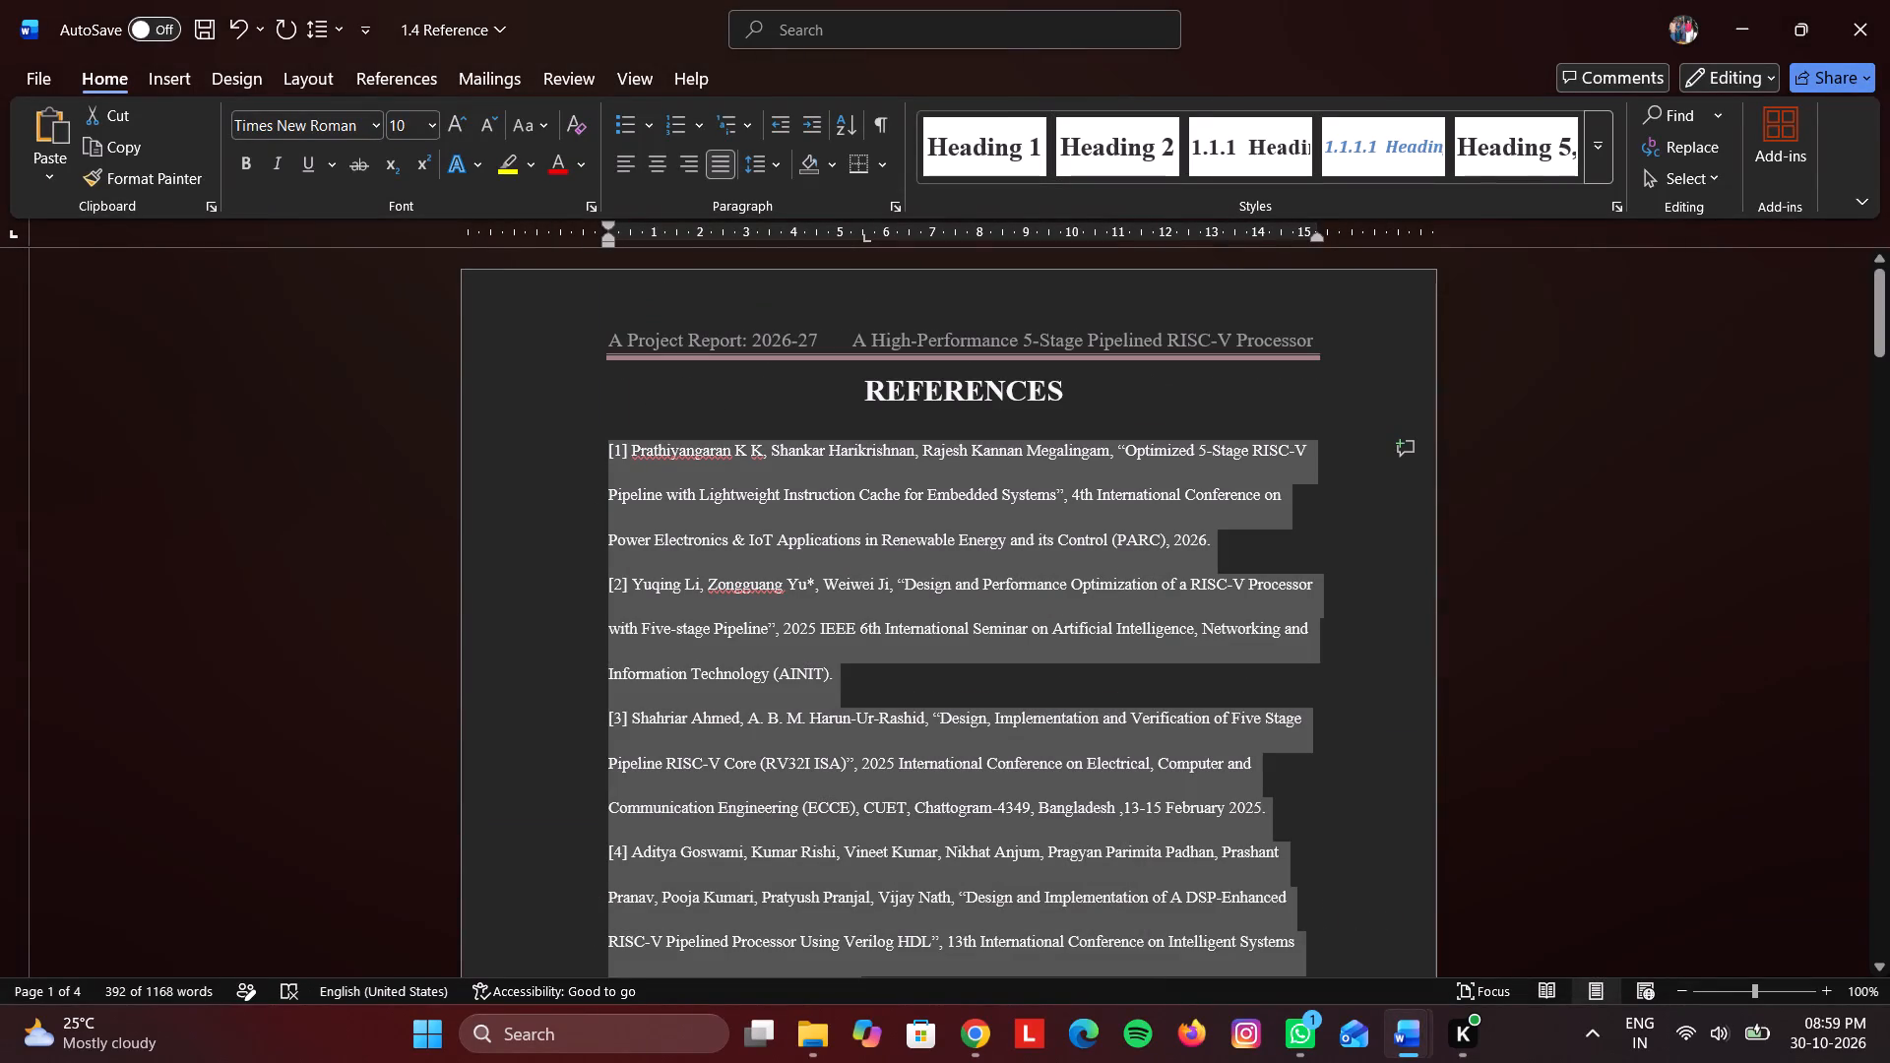
left_click(619, 490)
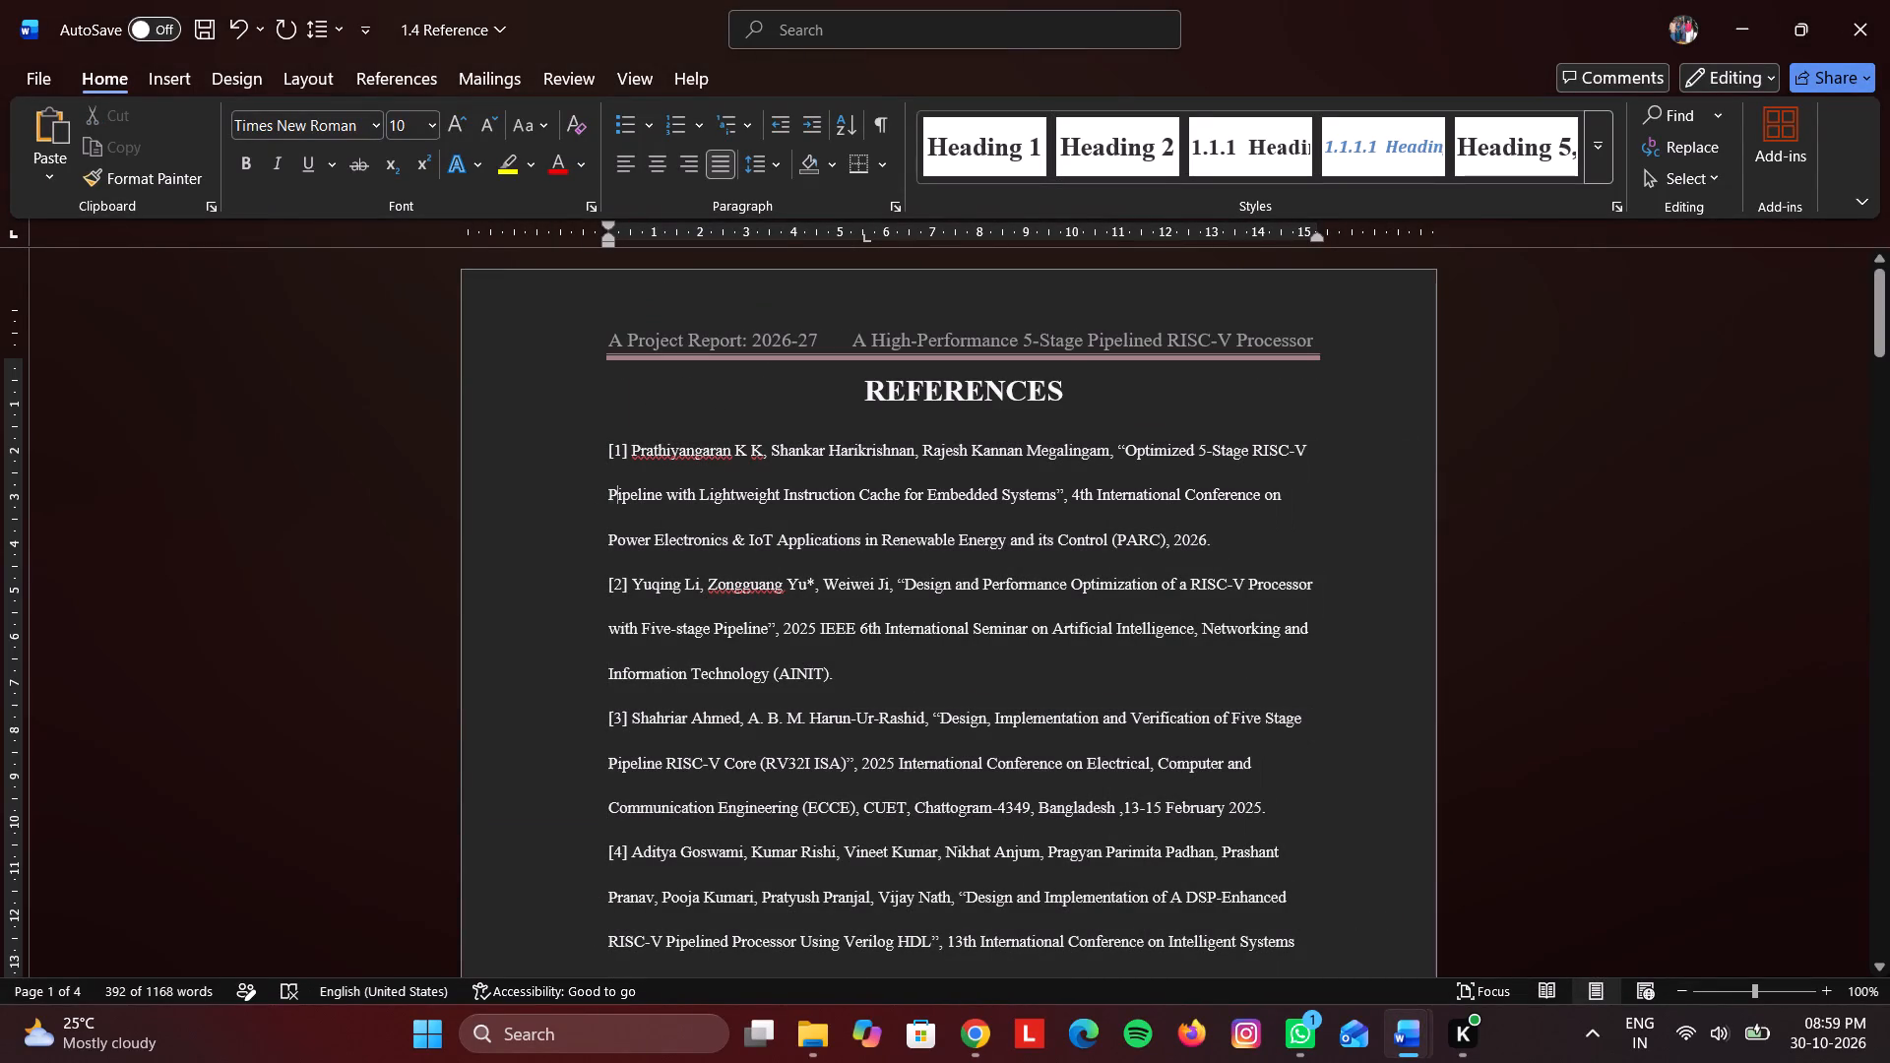
key("Left")
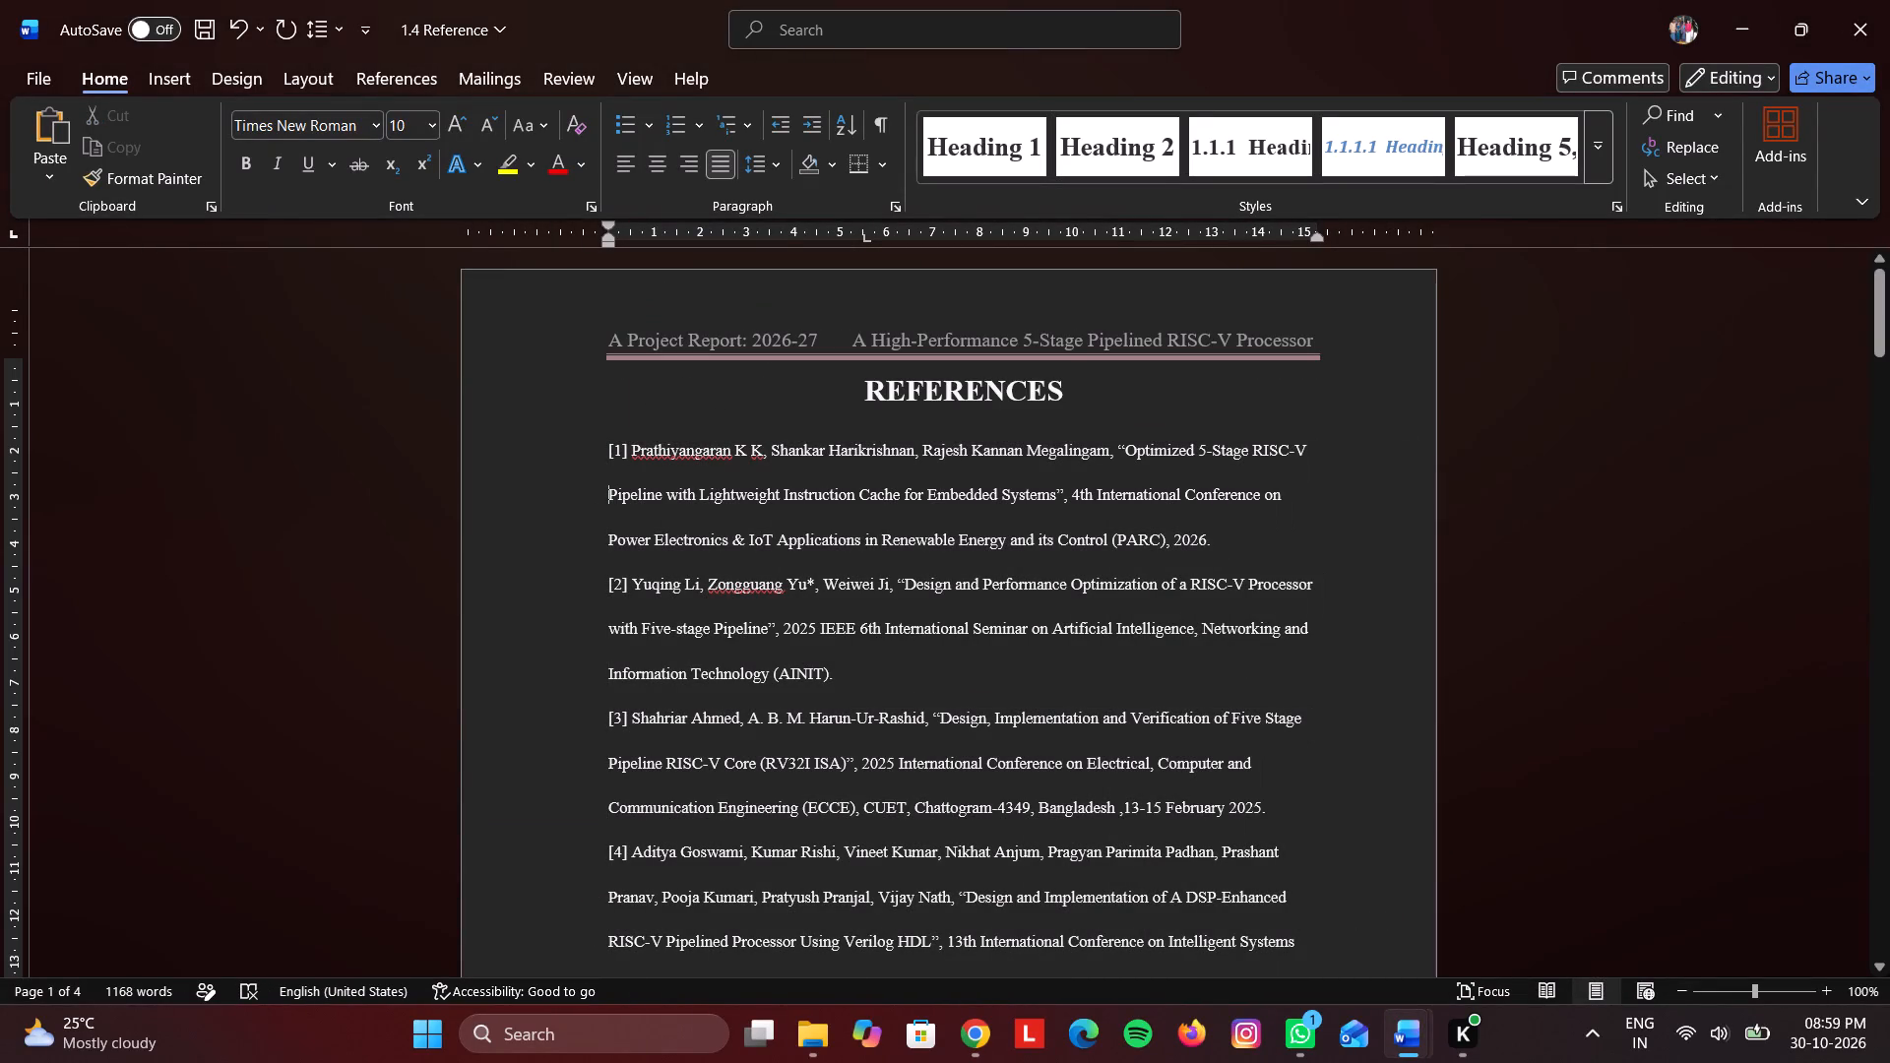
key("BackSpace")
key("BackSpace")
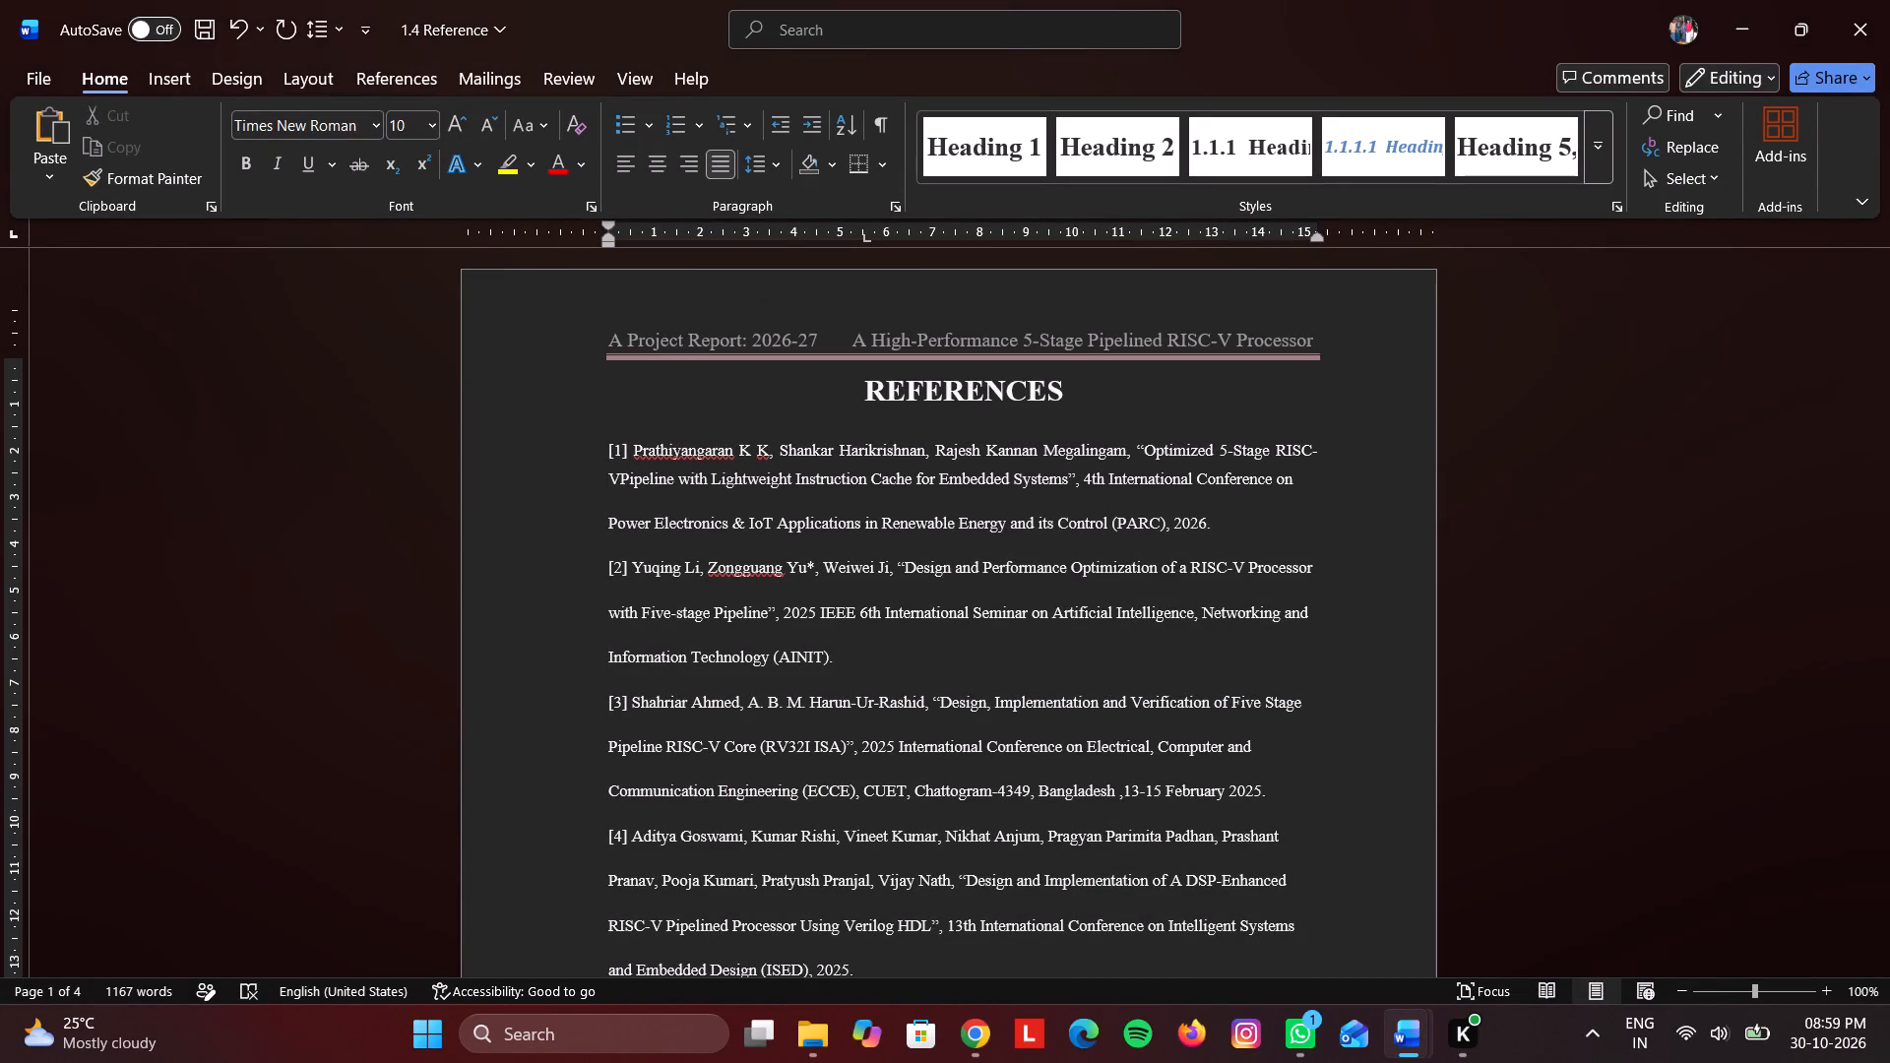
key("space")
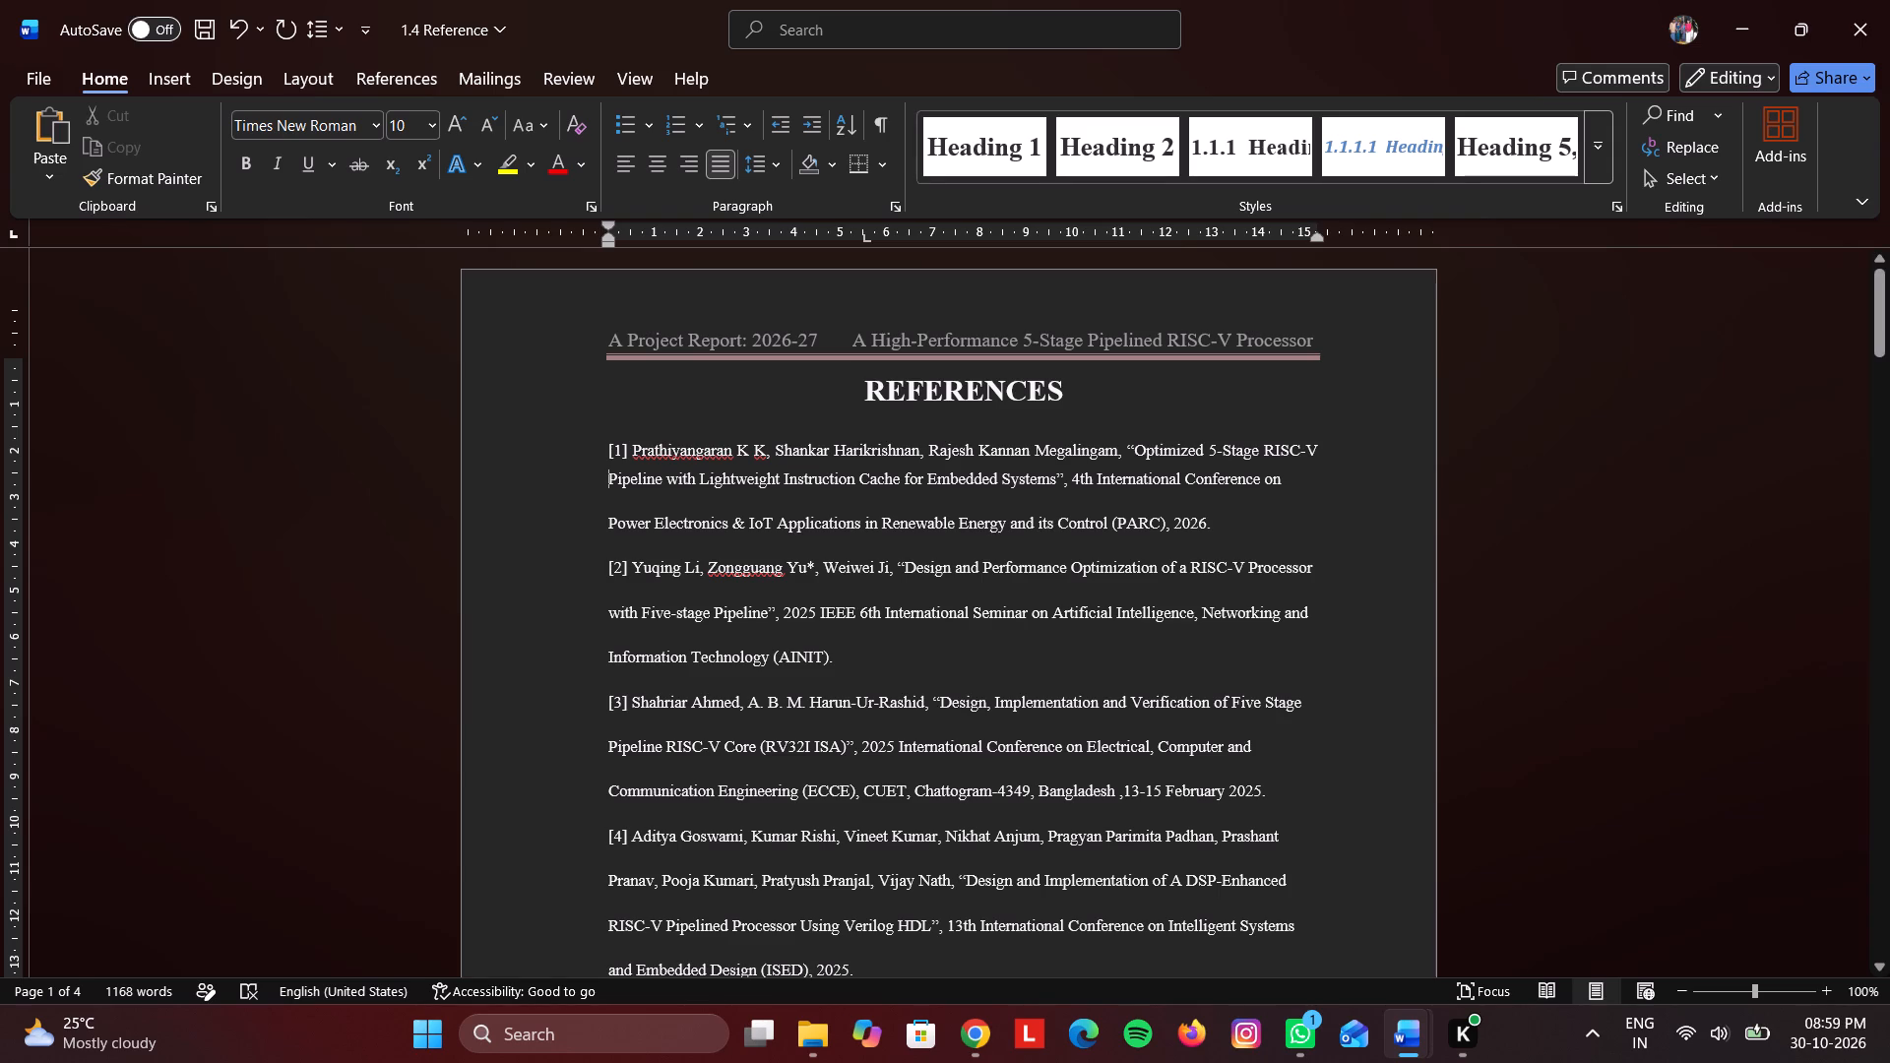
left_click(605, 521)
key("BackSpace")
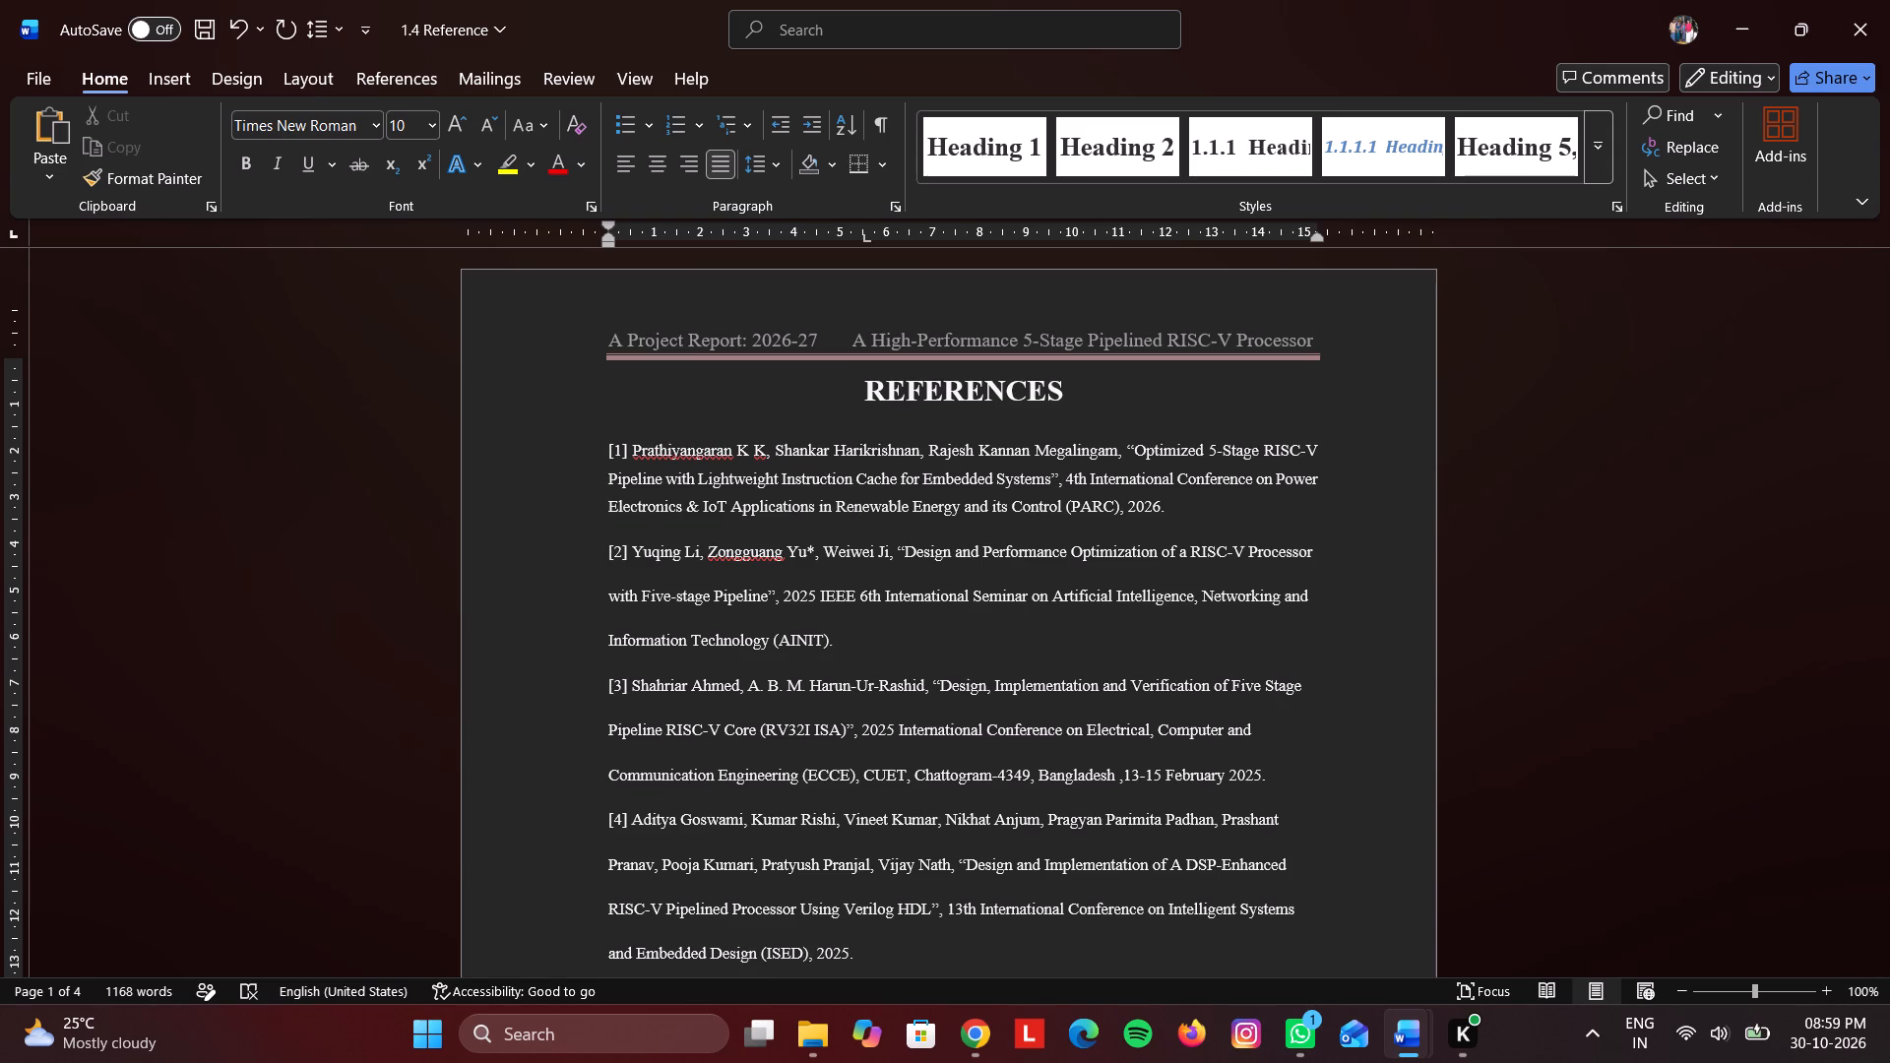
Join the three separate lines of reference [2] into one continuous paragraph, keeping a space between the joined words.
scroll(864, 487, "down", 2)
left_click(610, 485)
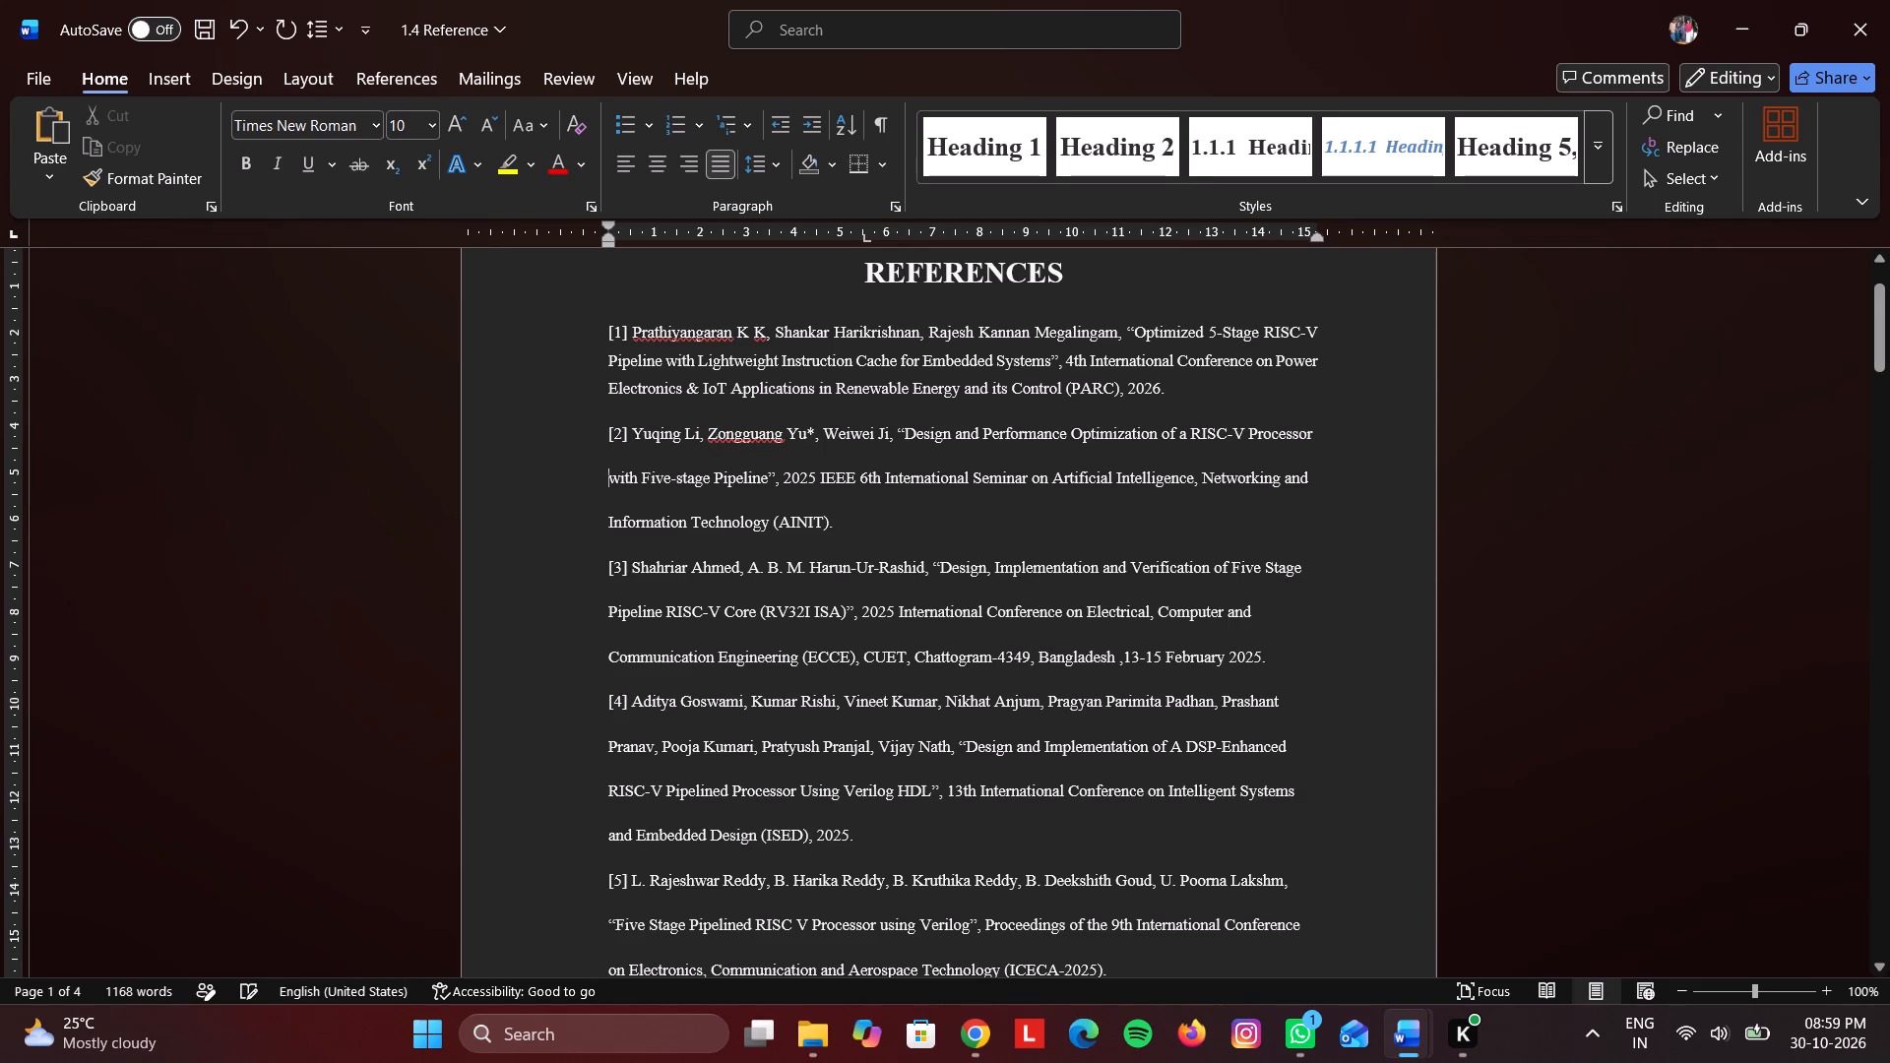
key("BackSpace")
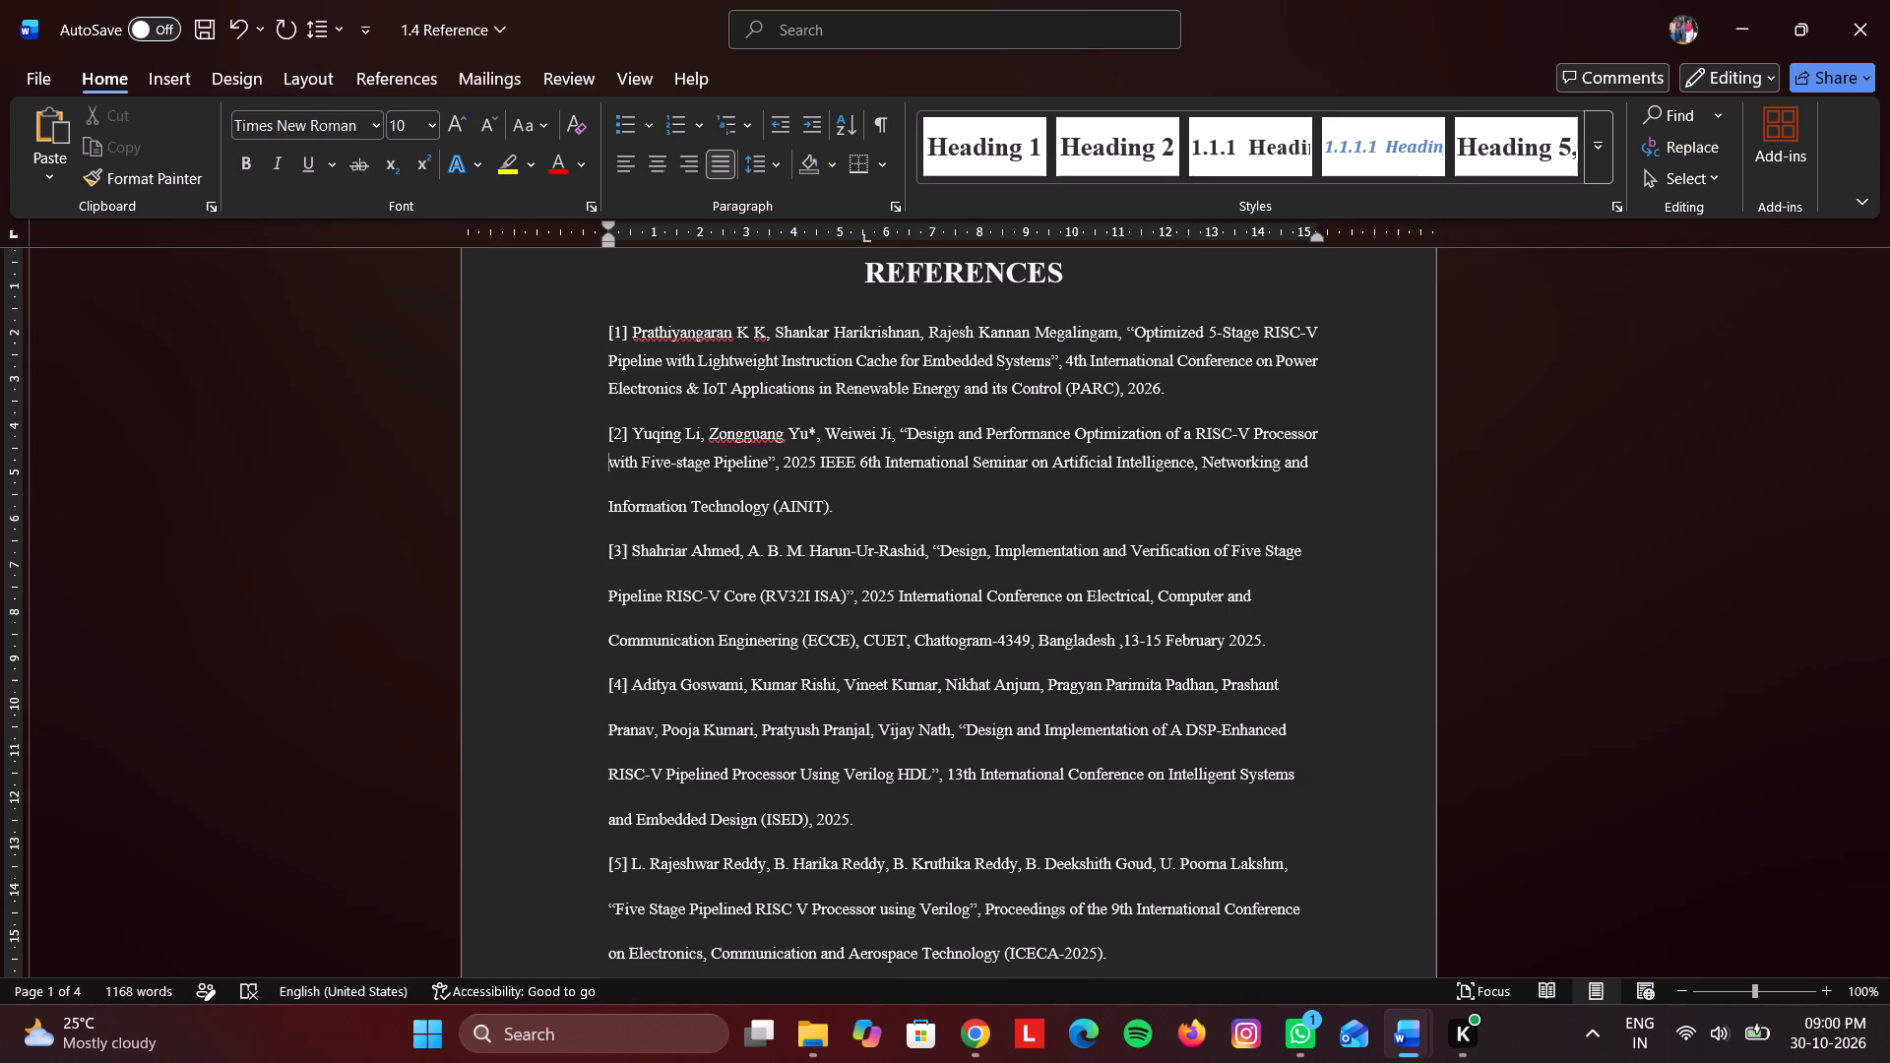
key("BackSpace")
key("space")
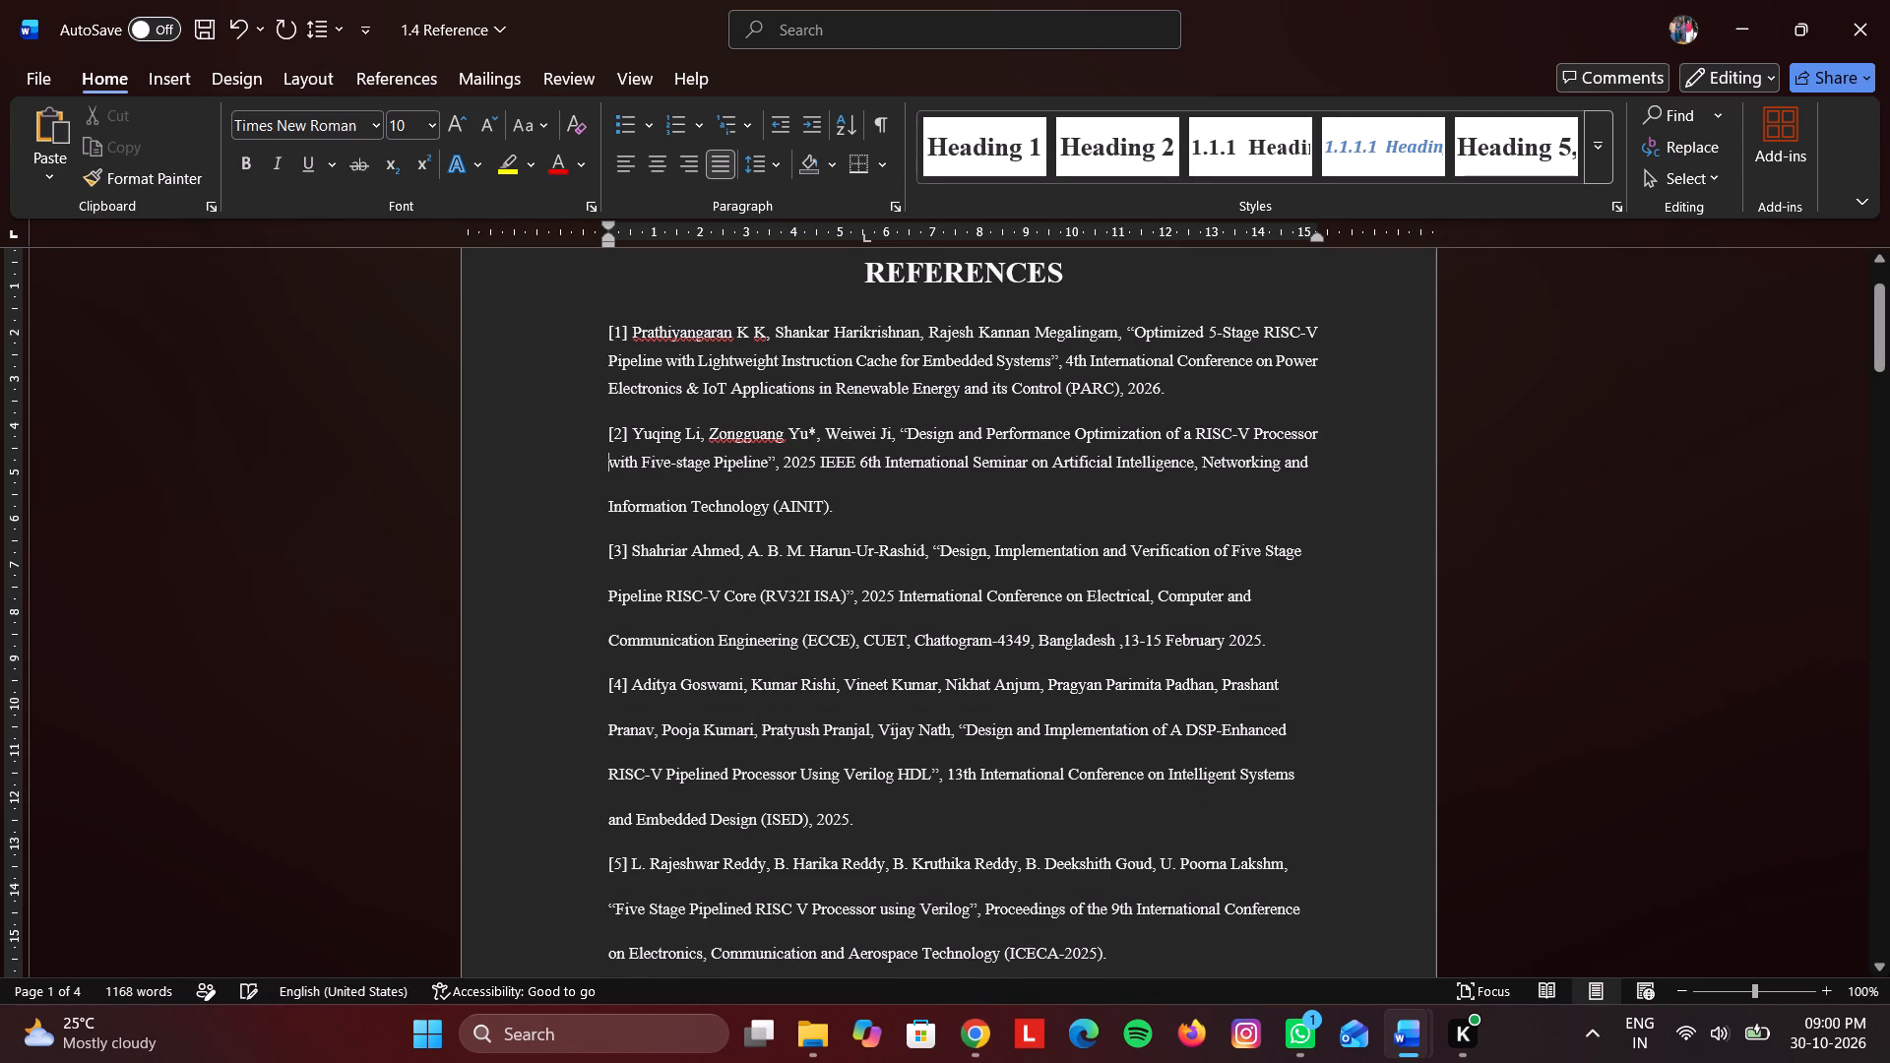
left_click(609, 502)
key("BackSpace")
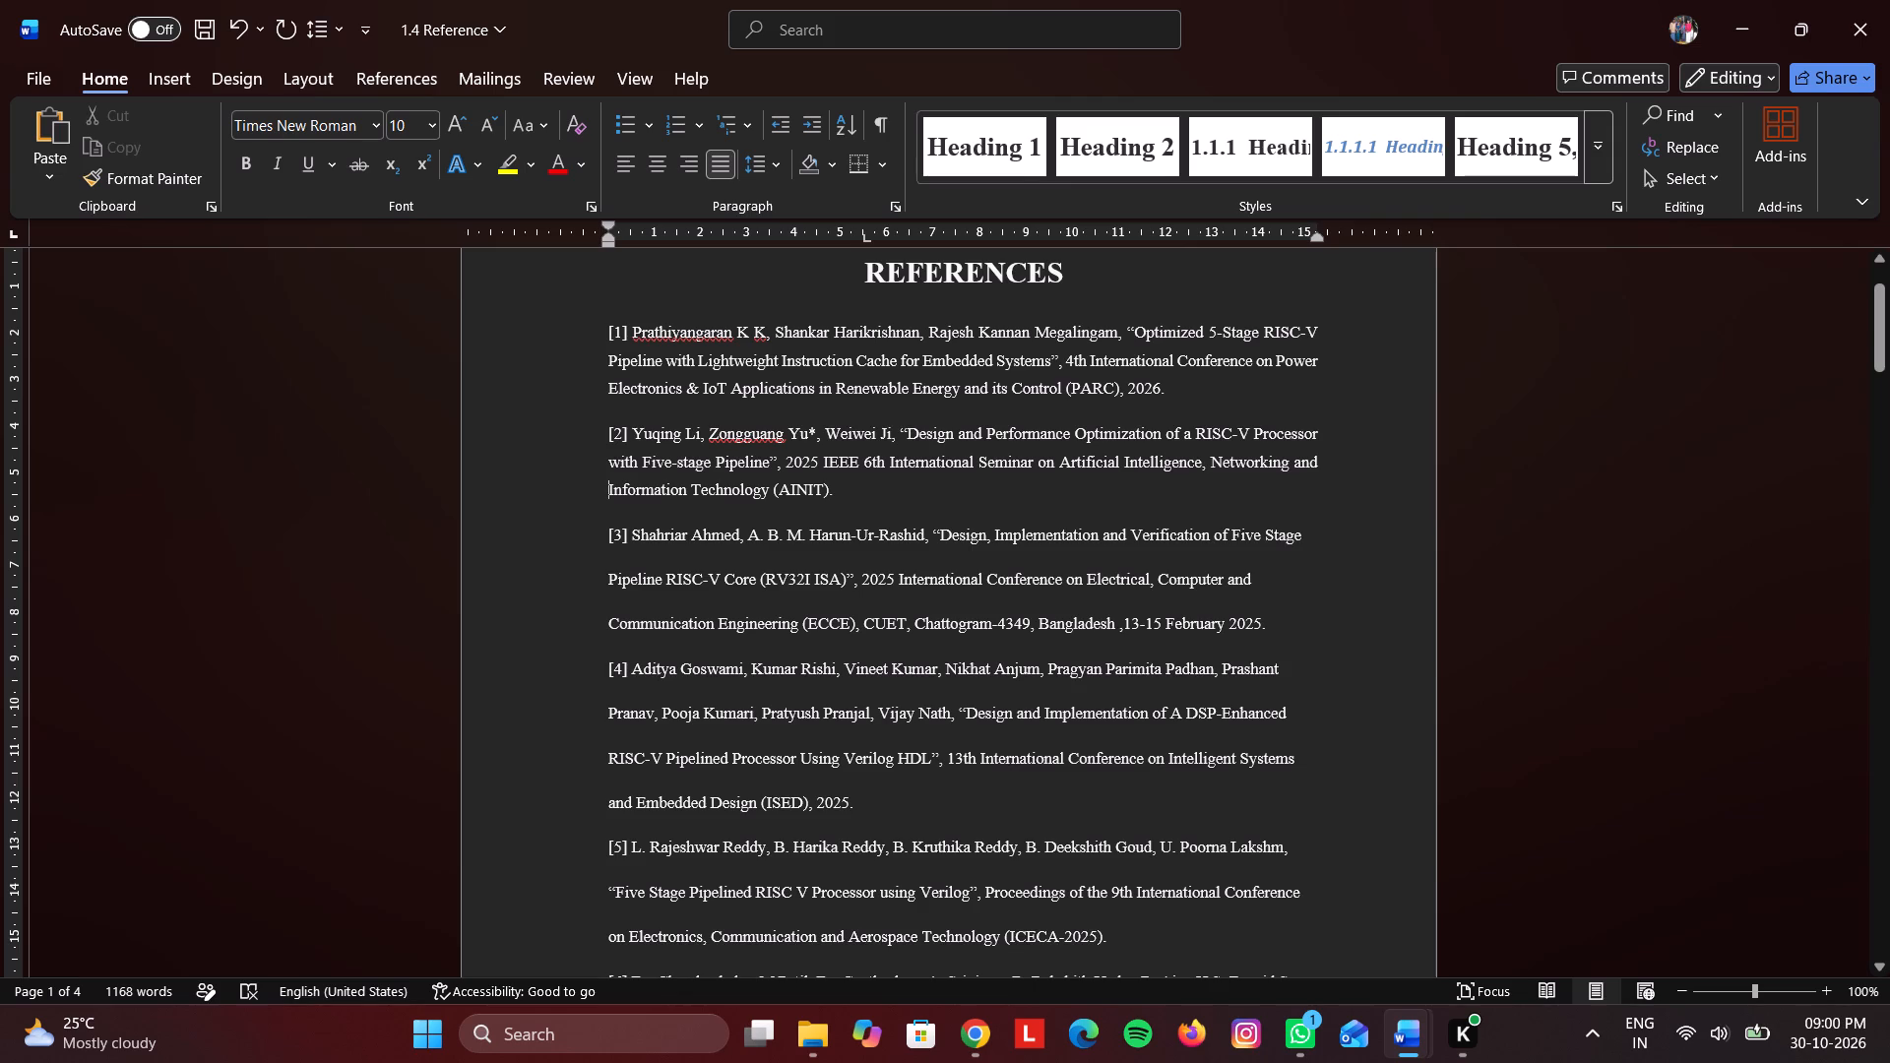
Remove the paragraph breaks inside references [3] and [4] so each entry is one continuous paragraph.
left_click(610, 581)
key("BackSpace")
left_click(608, 609)
key("BackSpace")
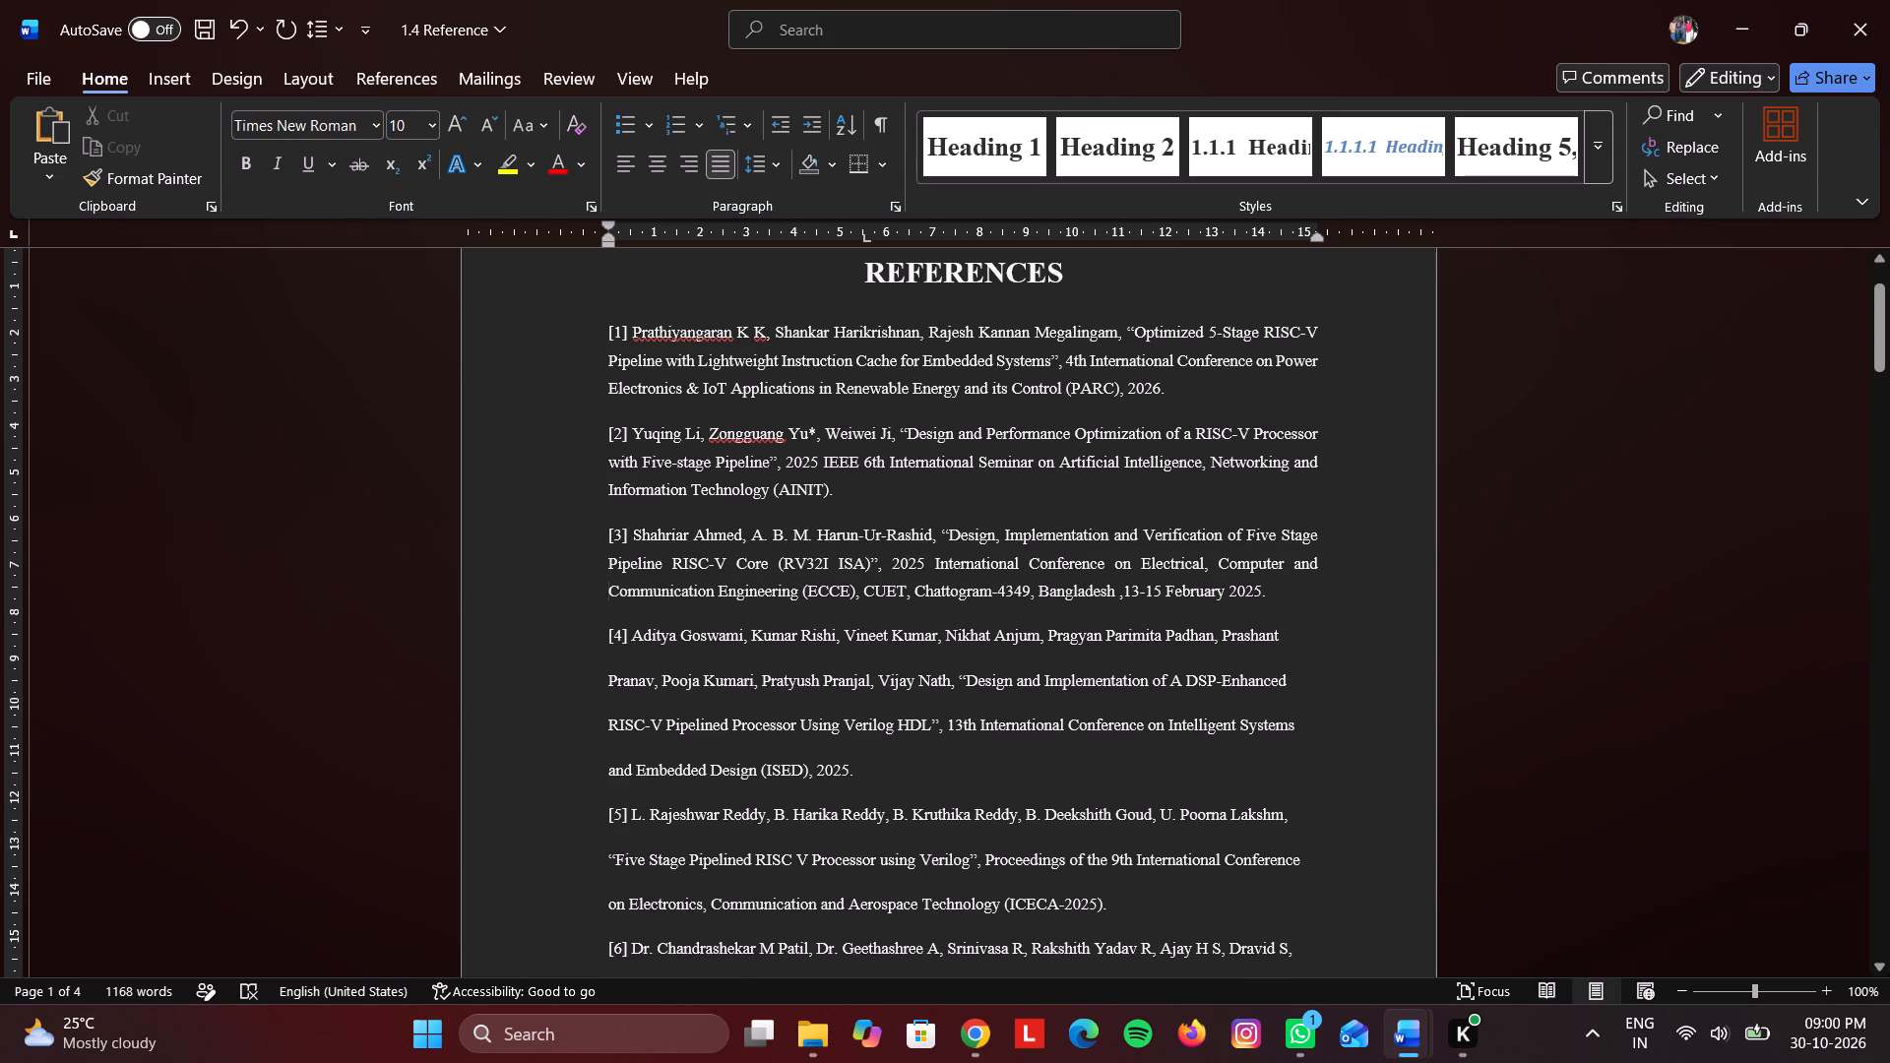
left_click(605, 638)
left_click(604, 682)
key("BackSpace")
left_click(609, 717)
key("BackSpace")
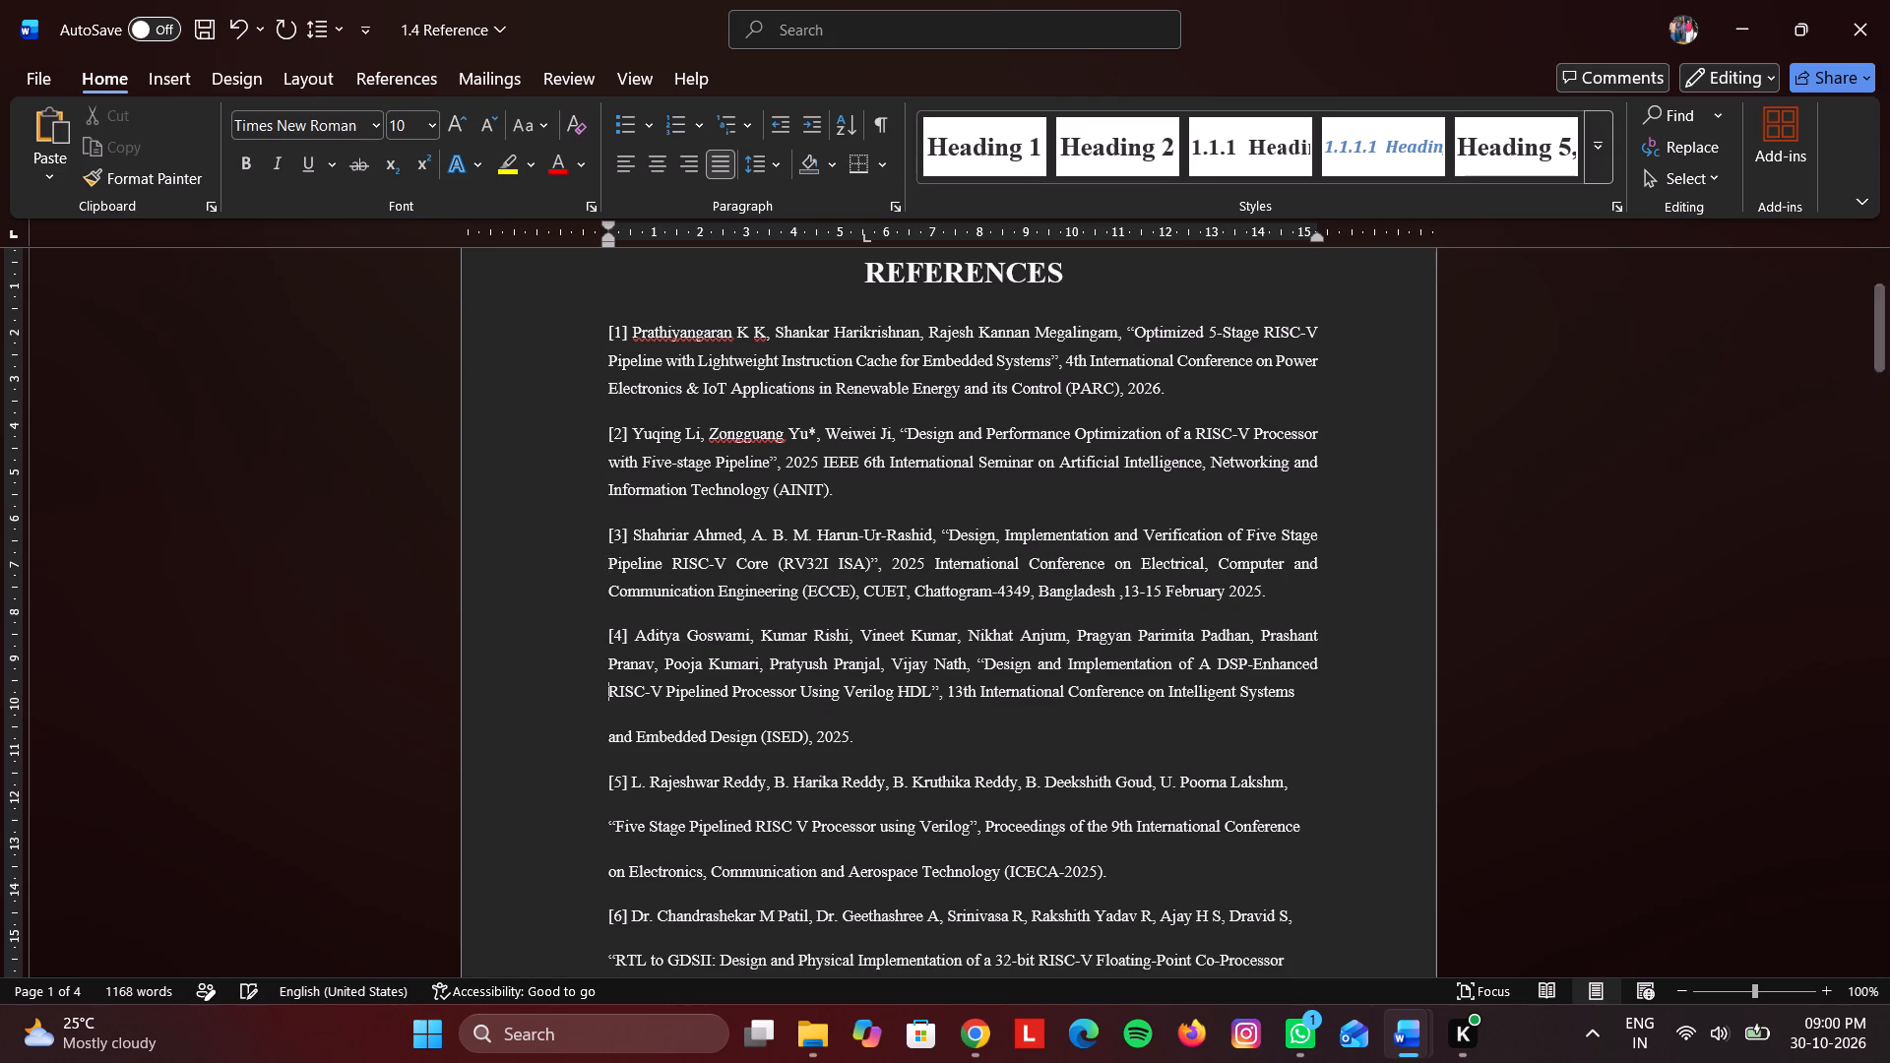
scroll(754, 744, "down", 2)
left_click(610, 614)
key("BackSpace")
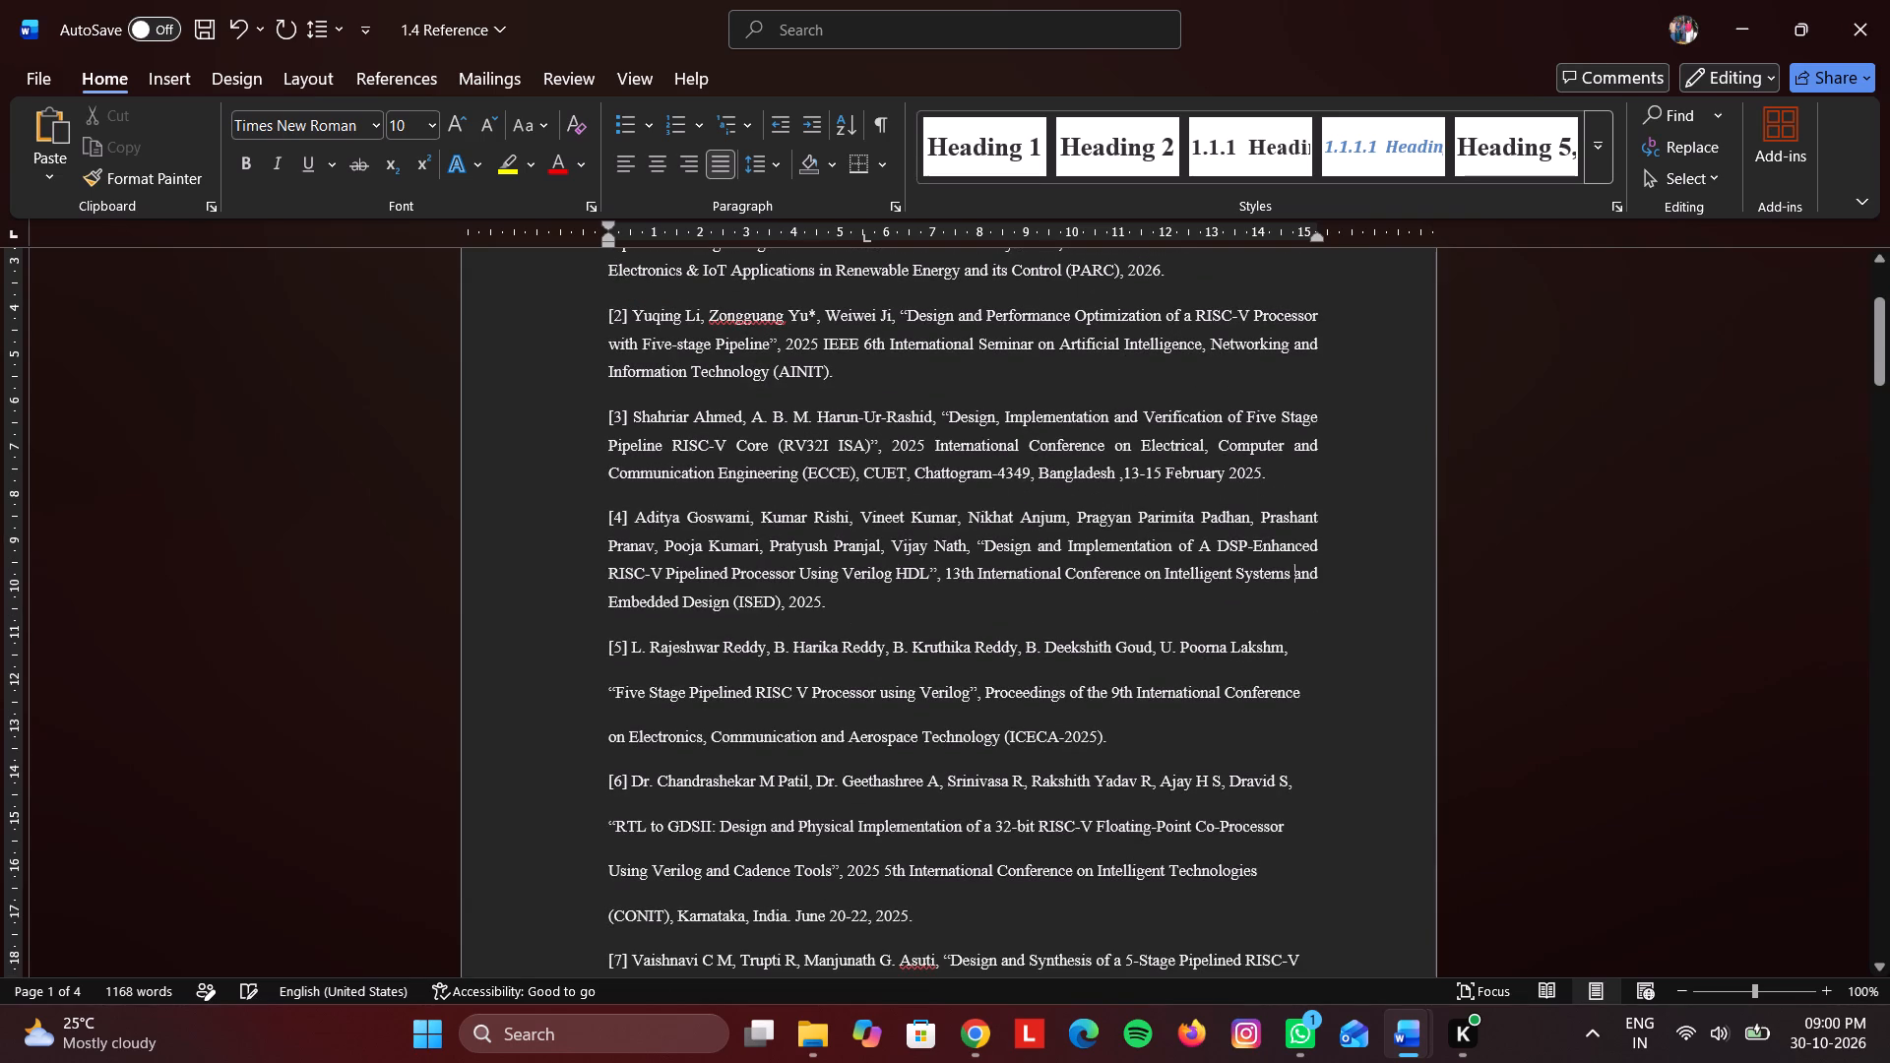
Join the broken lines of reference [5] into one paragraph, undoing the accidental deletion in the word "on" before "Electronics".
left_click(612, 693)
key("Left")
key("BackSpace")
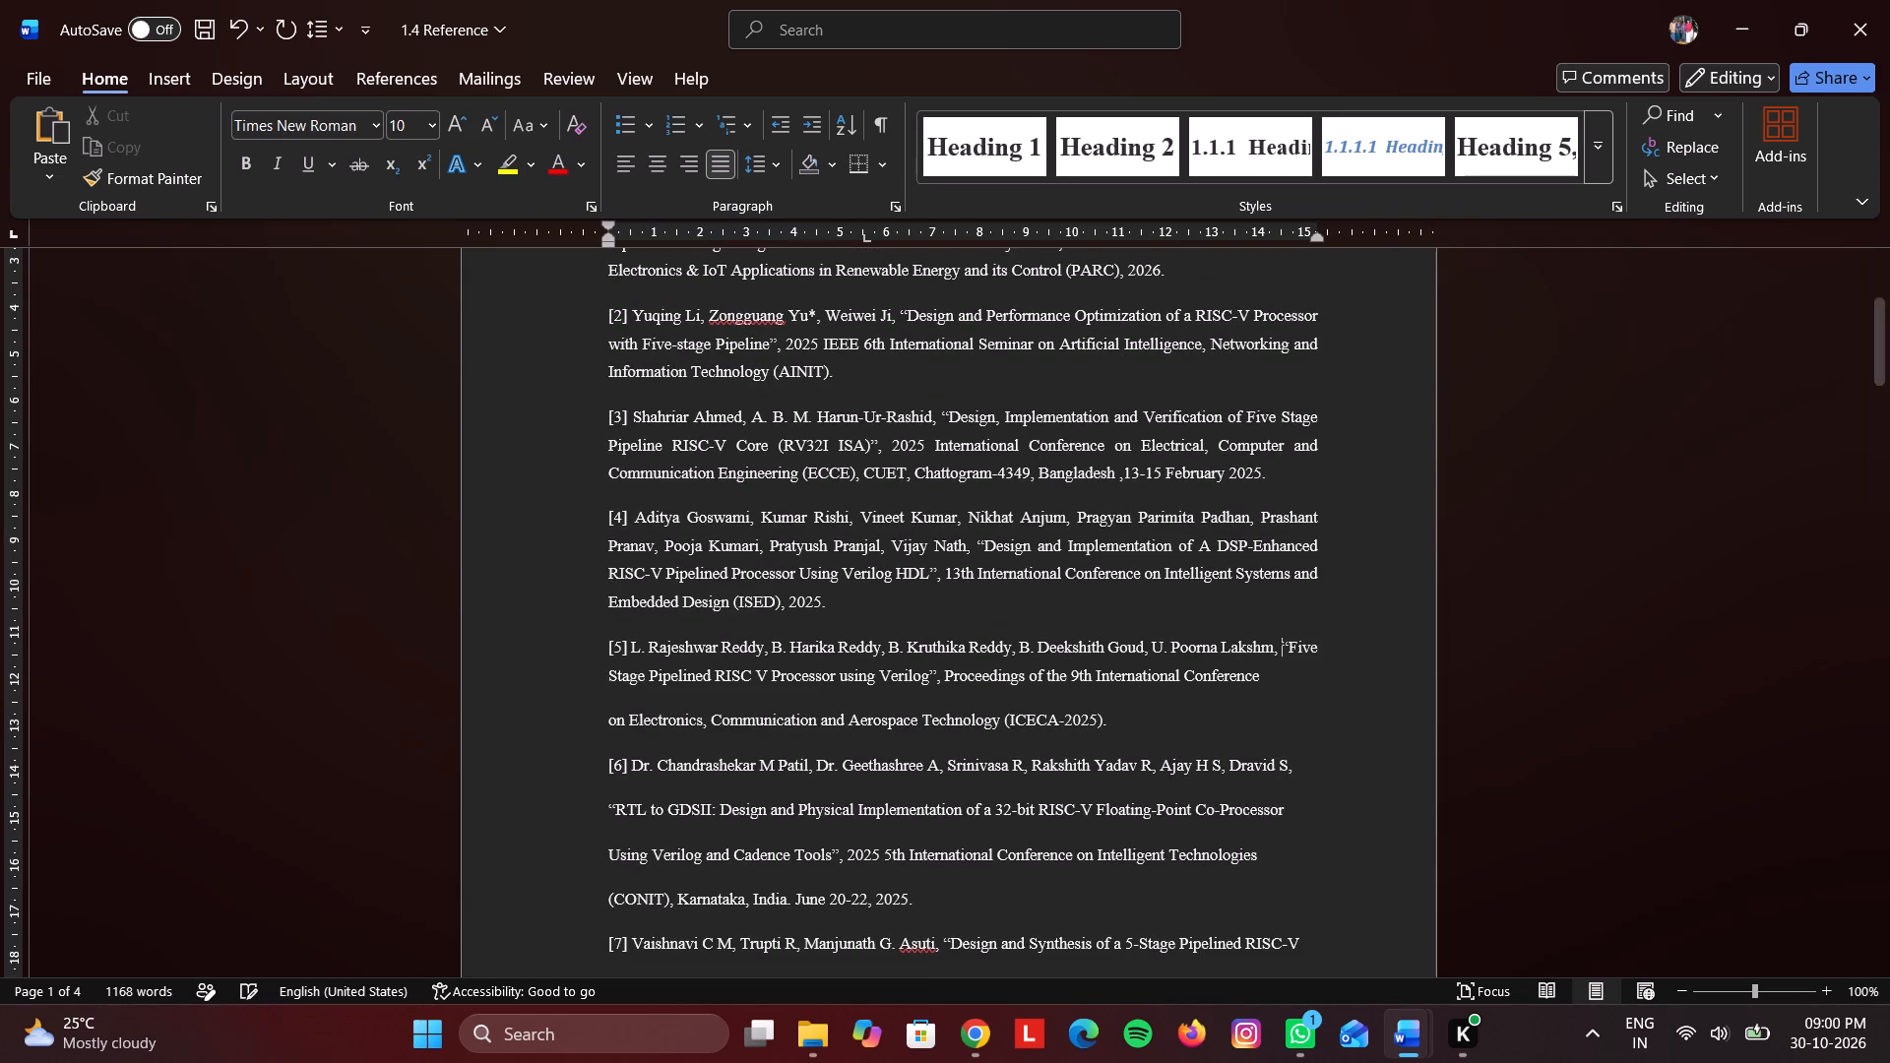
scroll(620, 675, "down", 1)
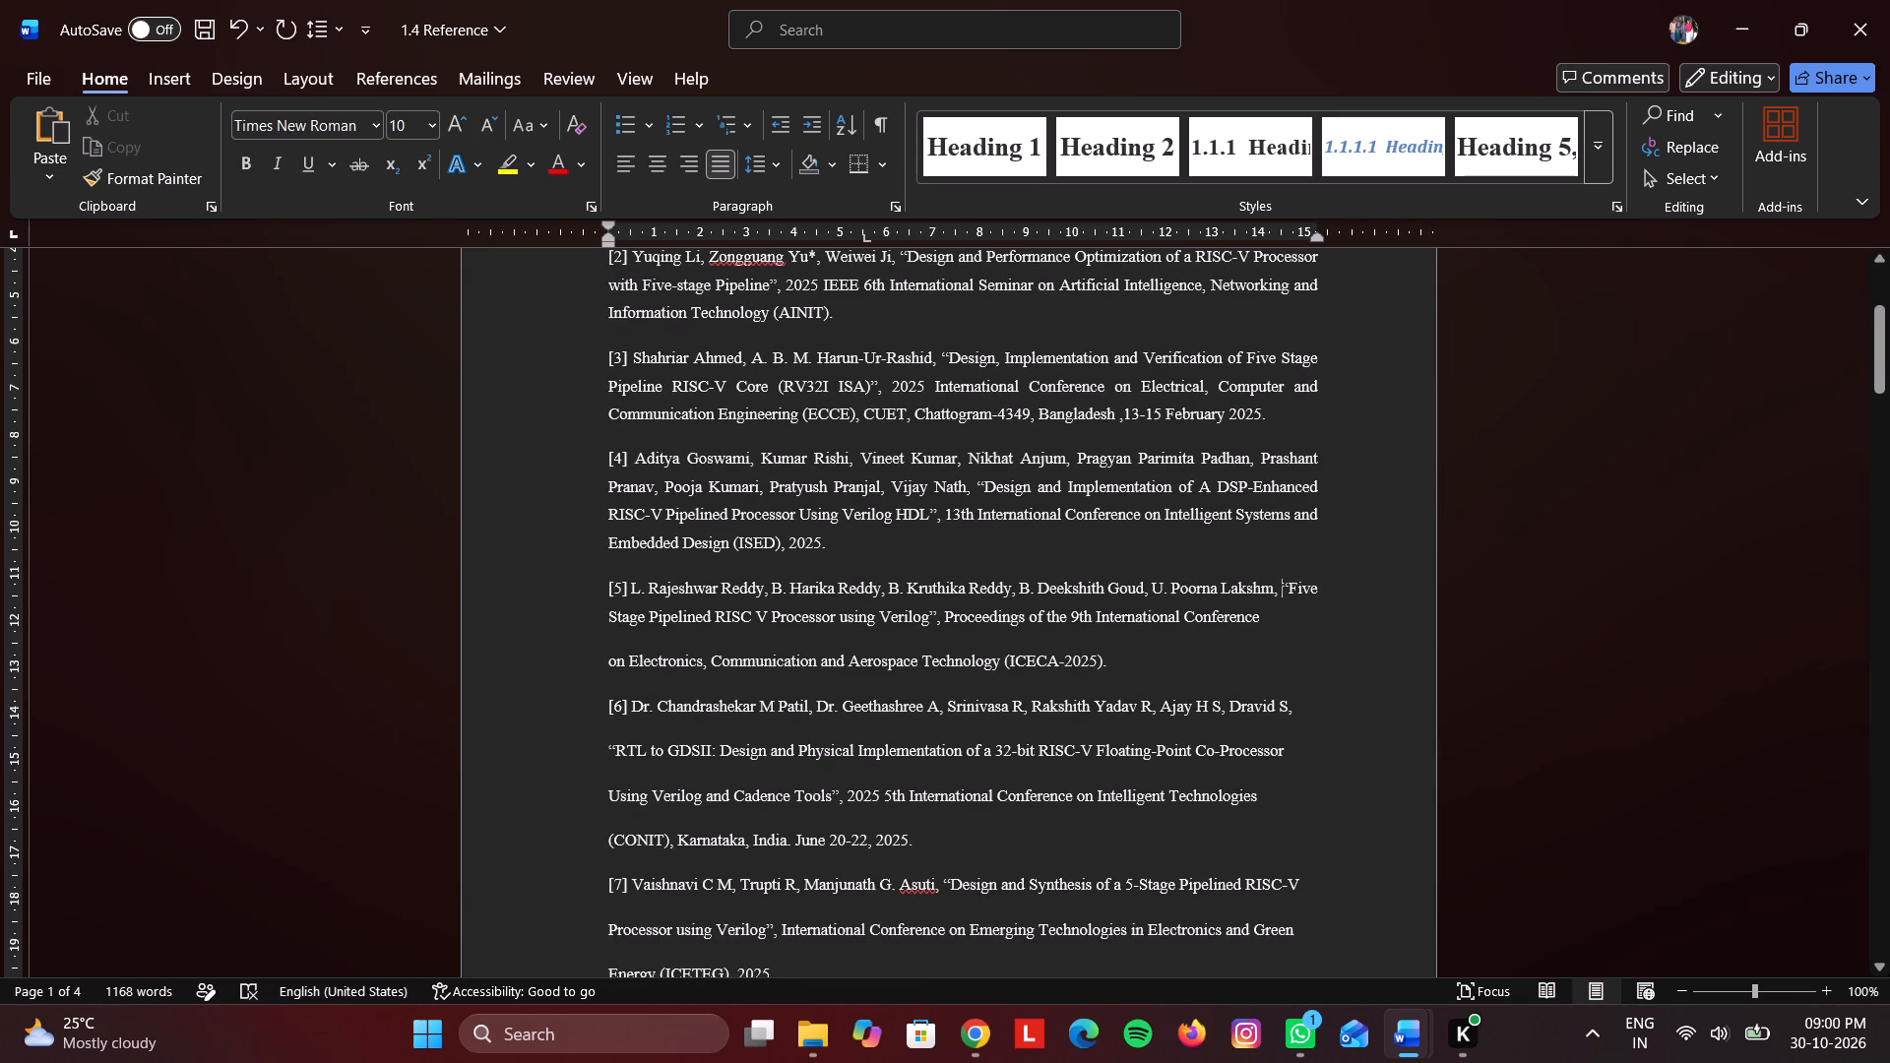
left_click(612, 664)
key("BackSpace")
key("BackSpace")
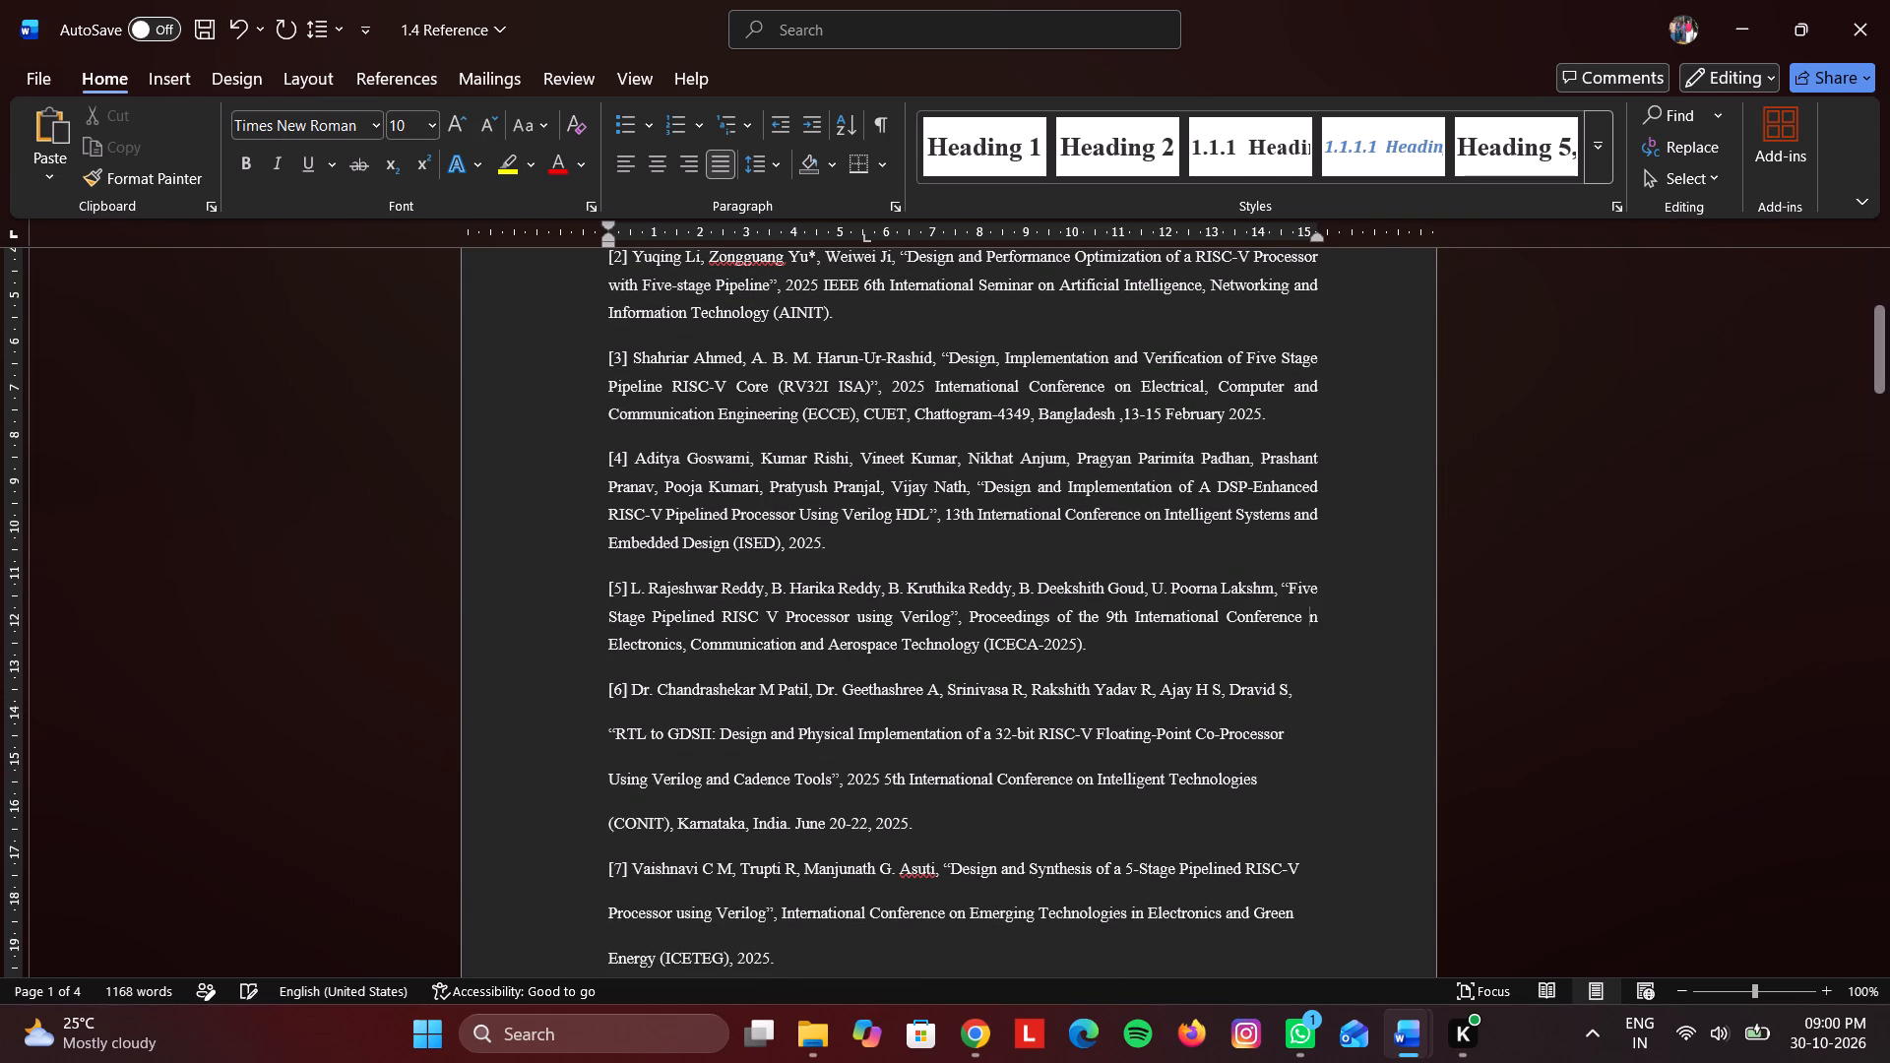
key("ctrl+z")
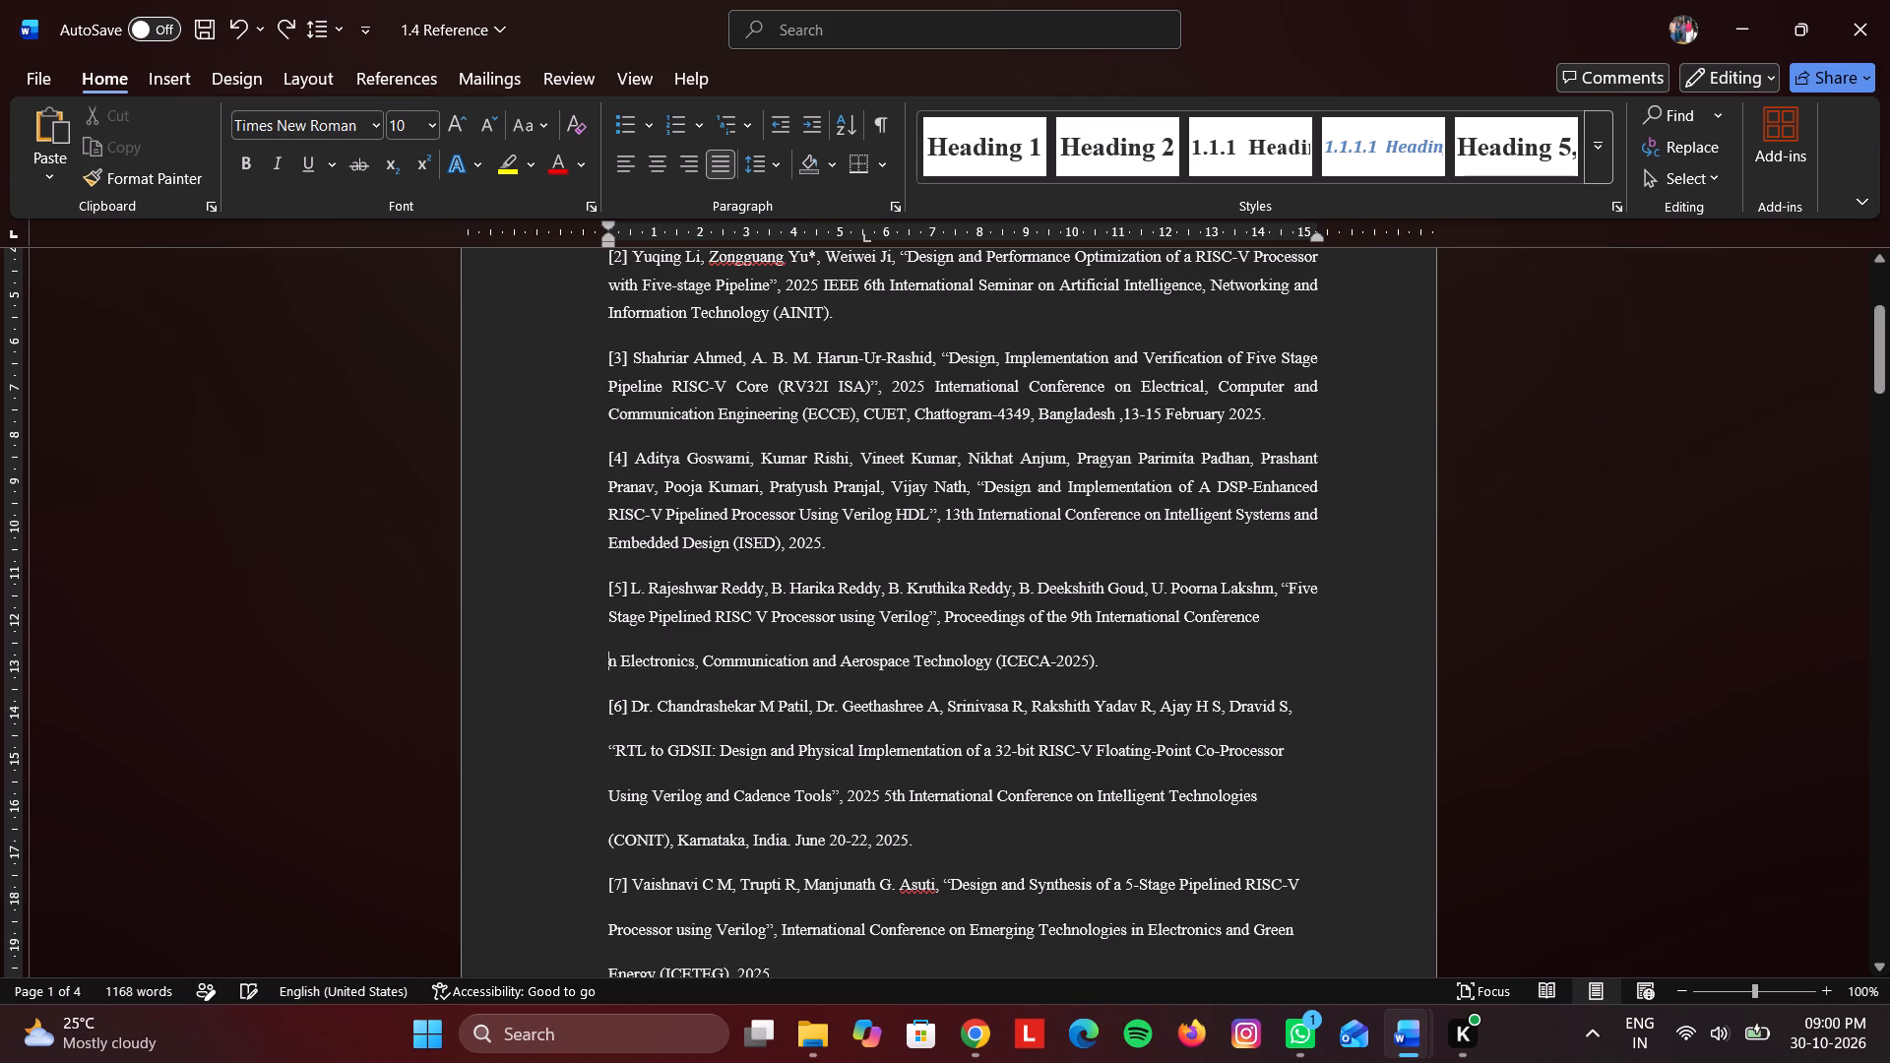
key("ctrl+z")
key("Left")
key("BackSpace")
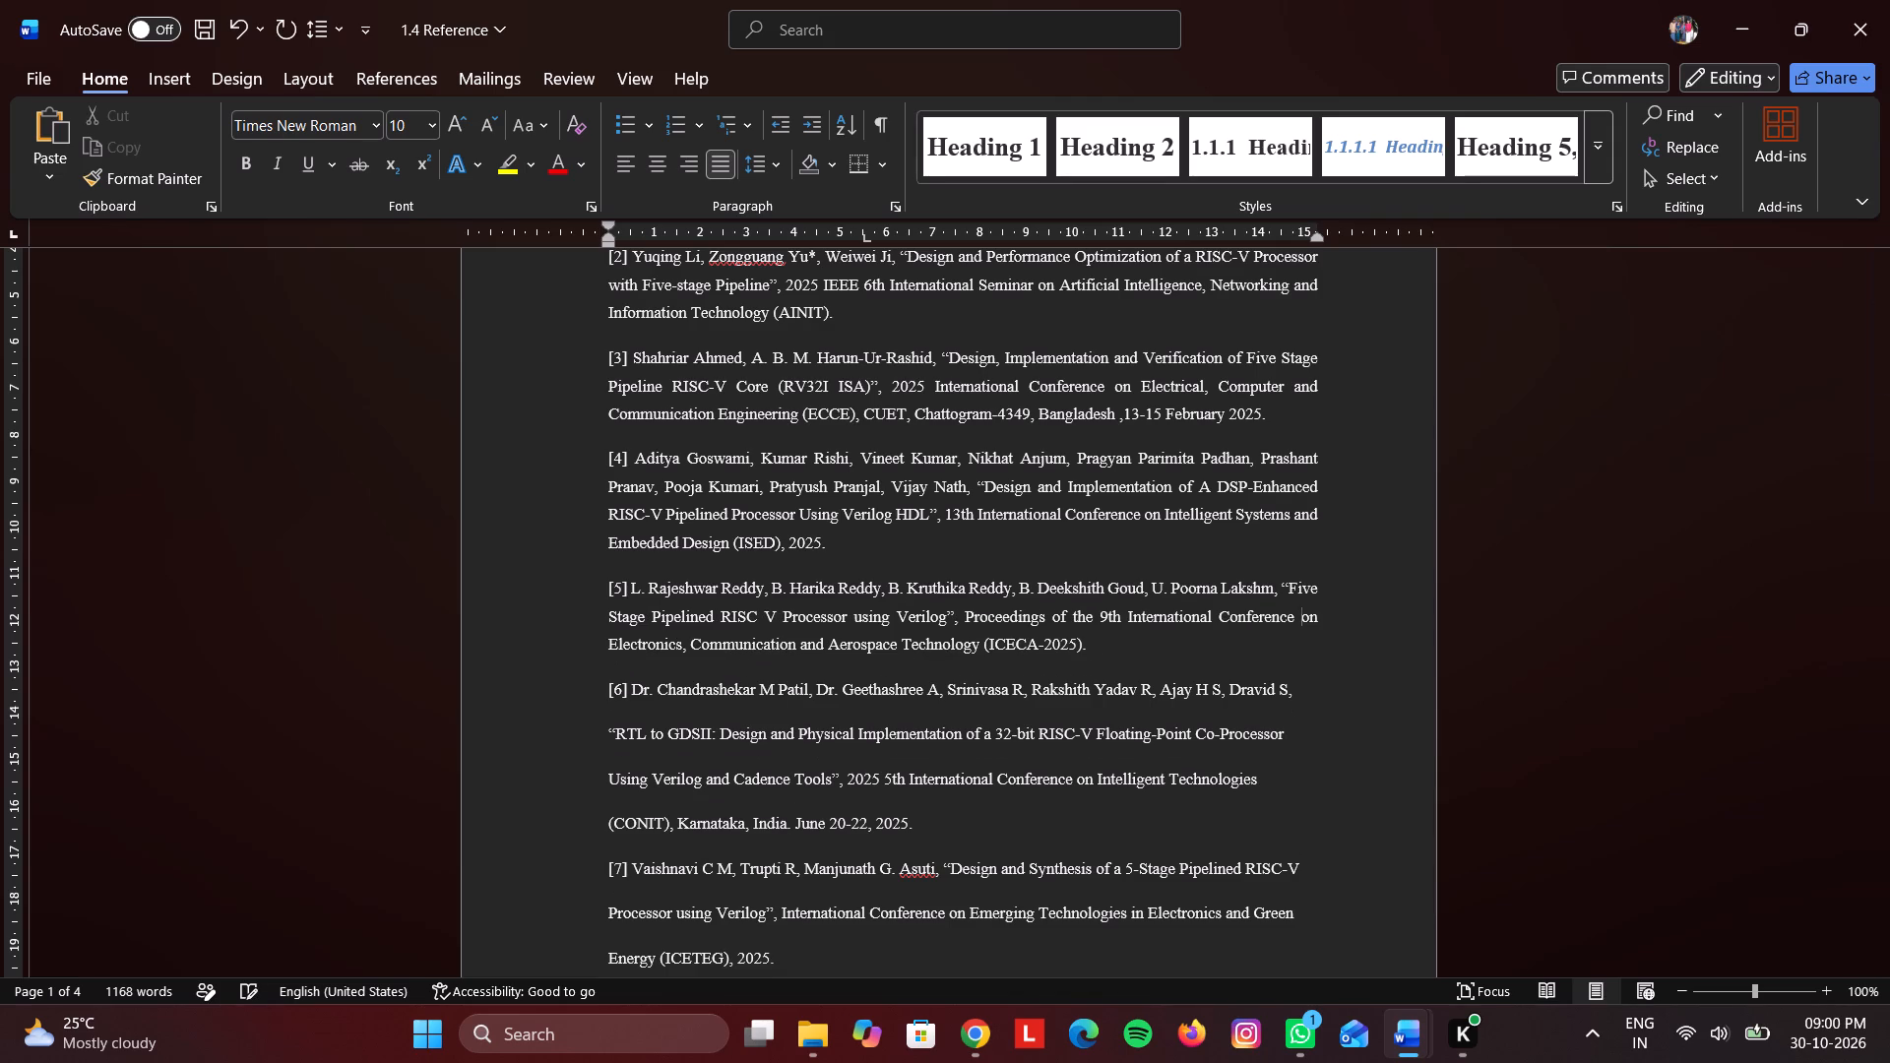
Remove the paragraph breaks inside reference [6] so its four lines form one continuous paragraph.
scroll(629, 657, "down", 2)
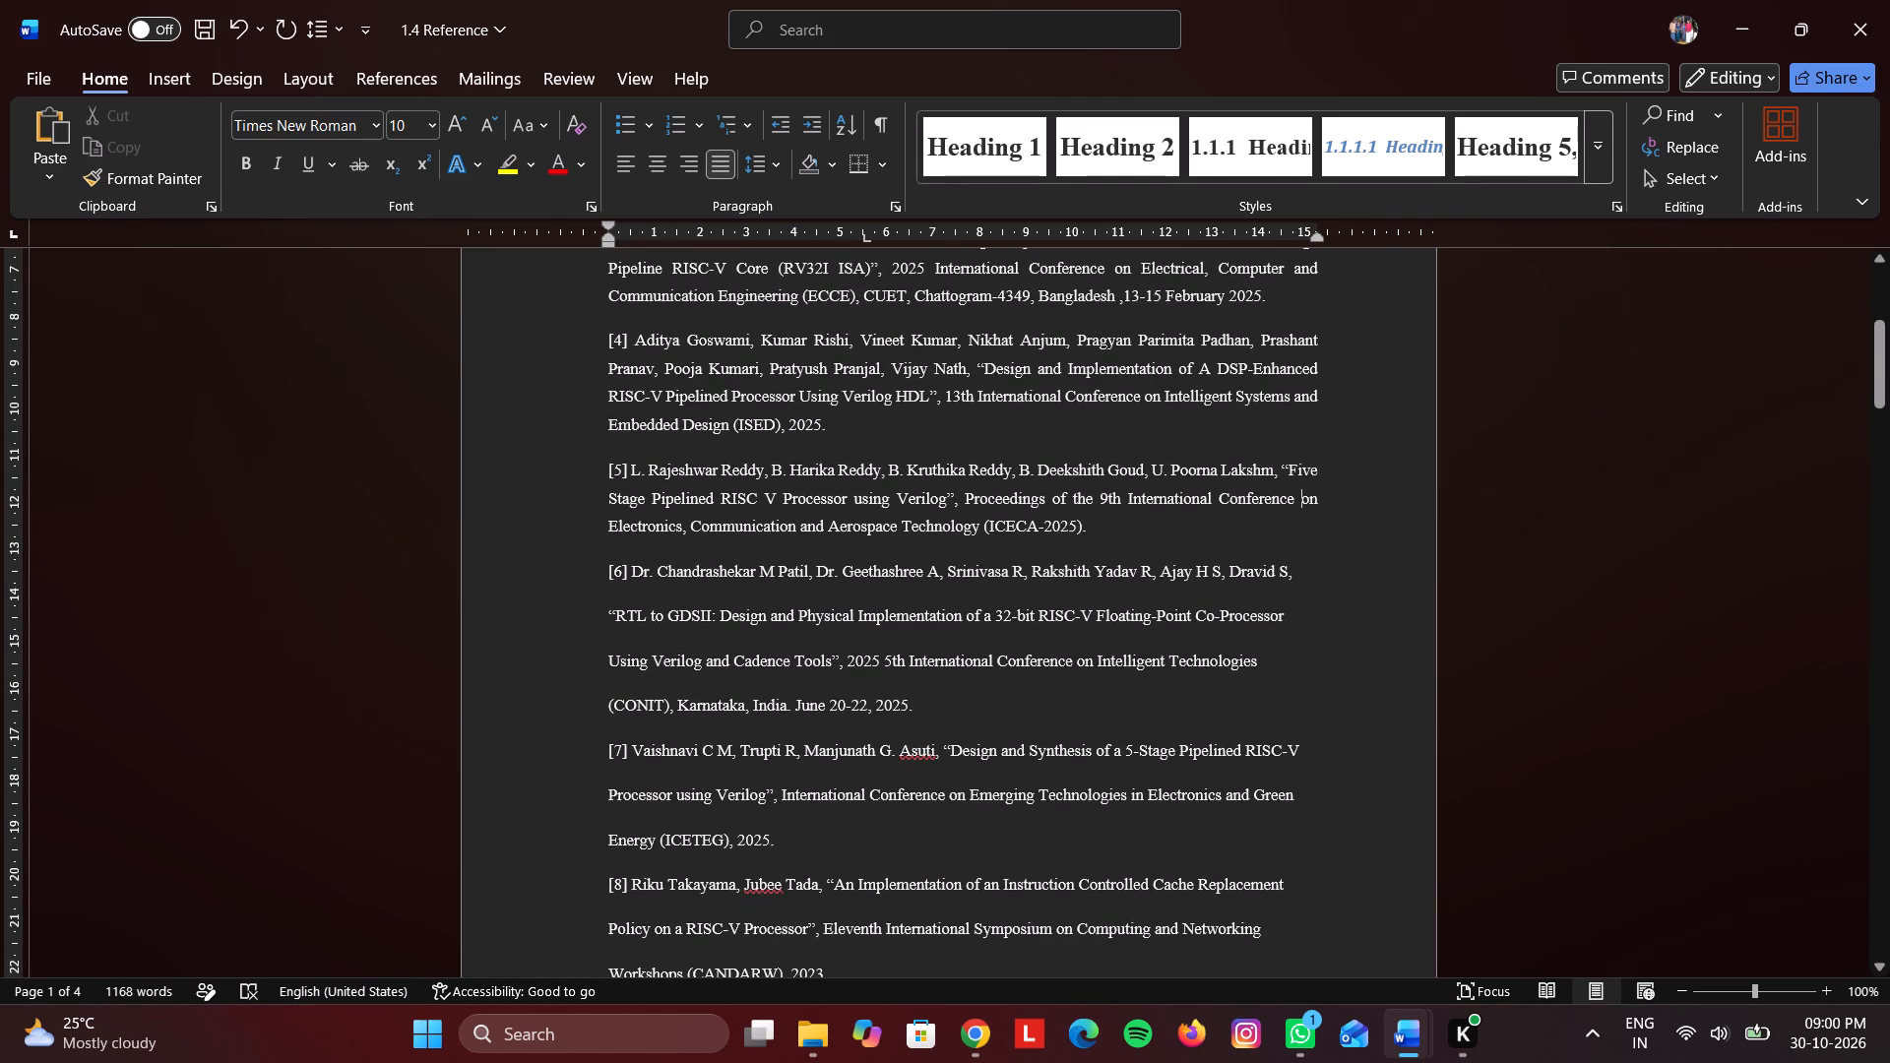
left_click(603, 609)
key("BackSpace")
left_click(600, 640)
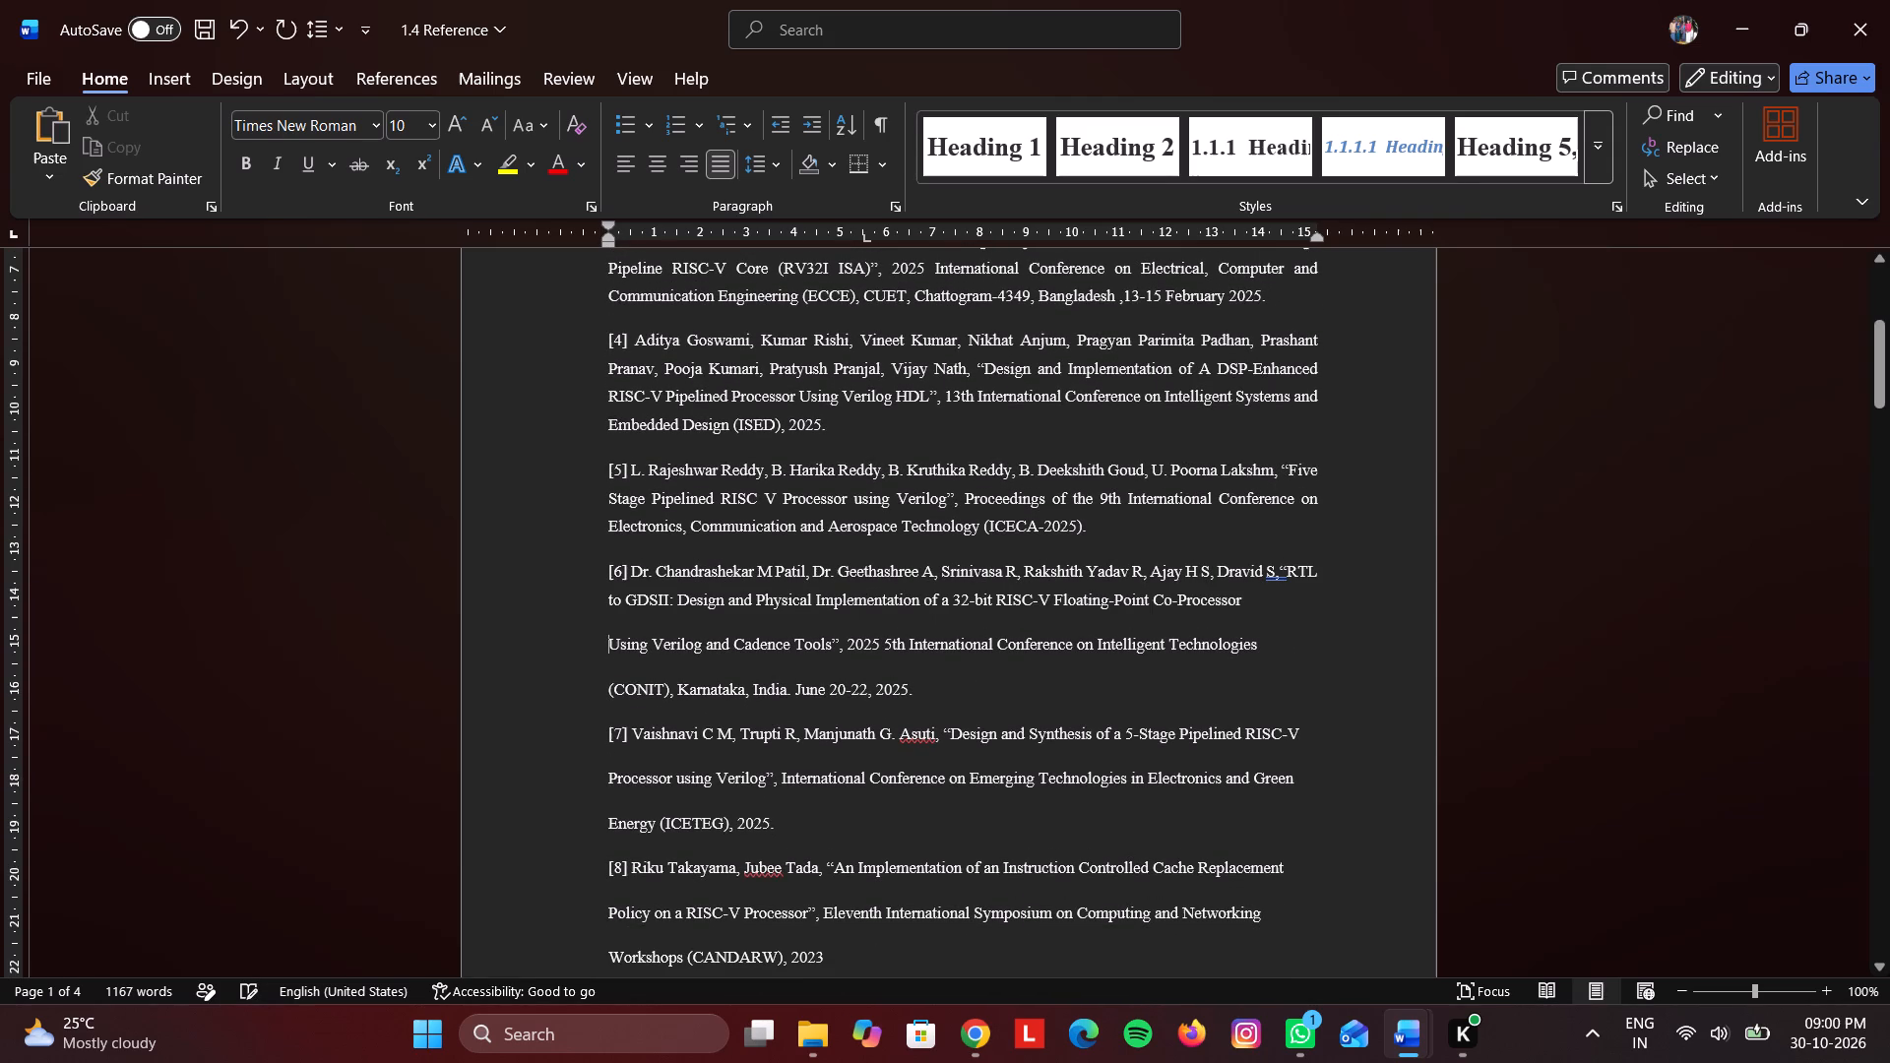
key("BackSpace")
left_click(604, 676)
key("BackSpace")
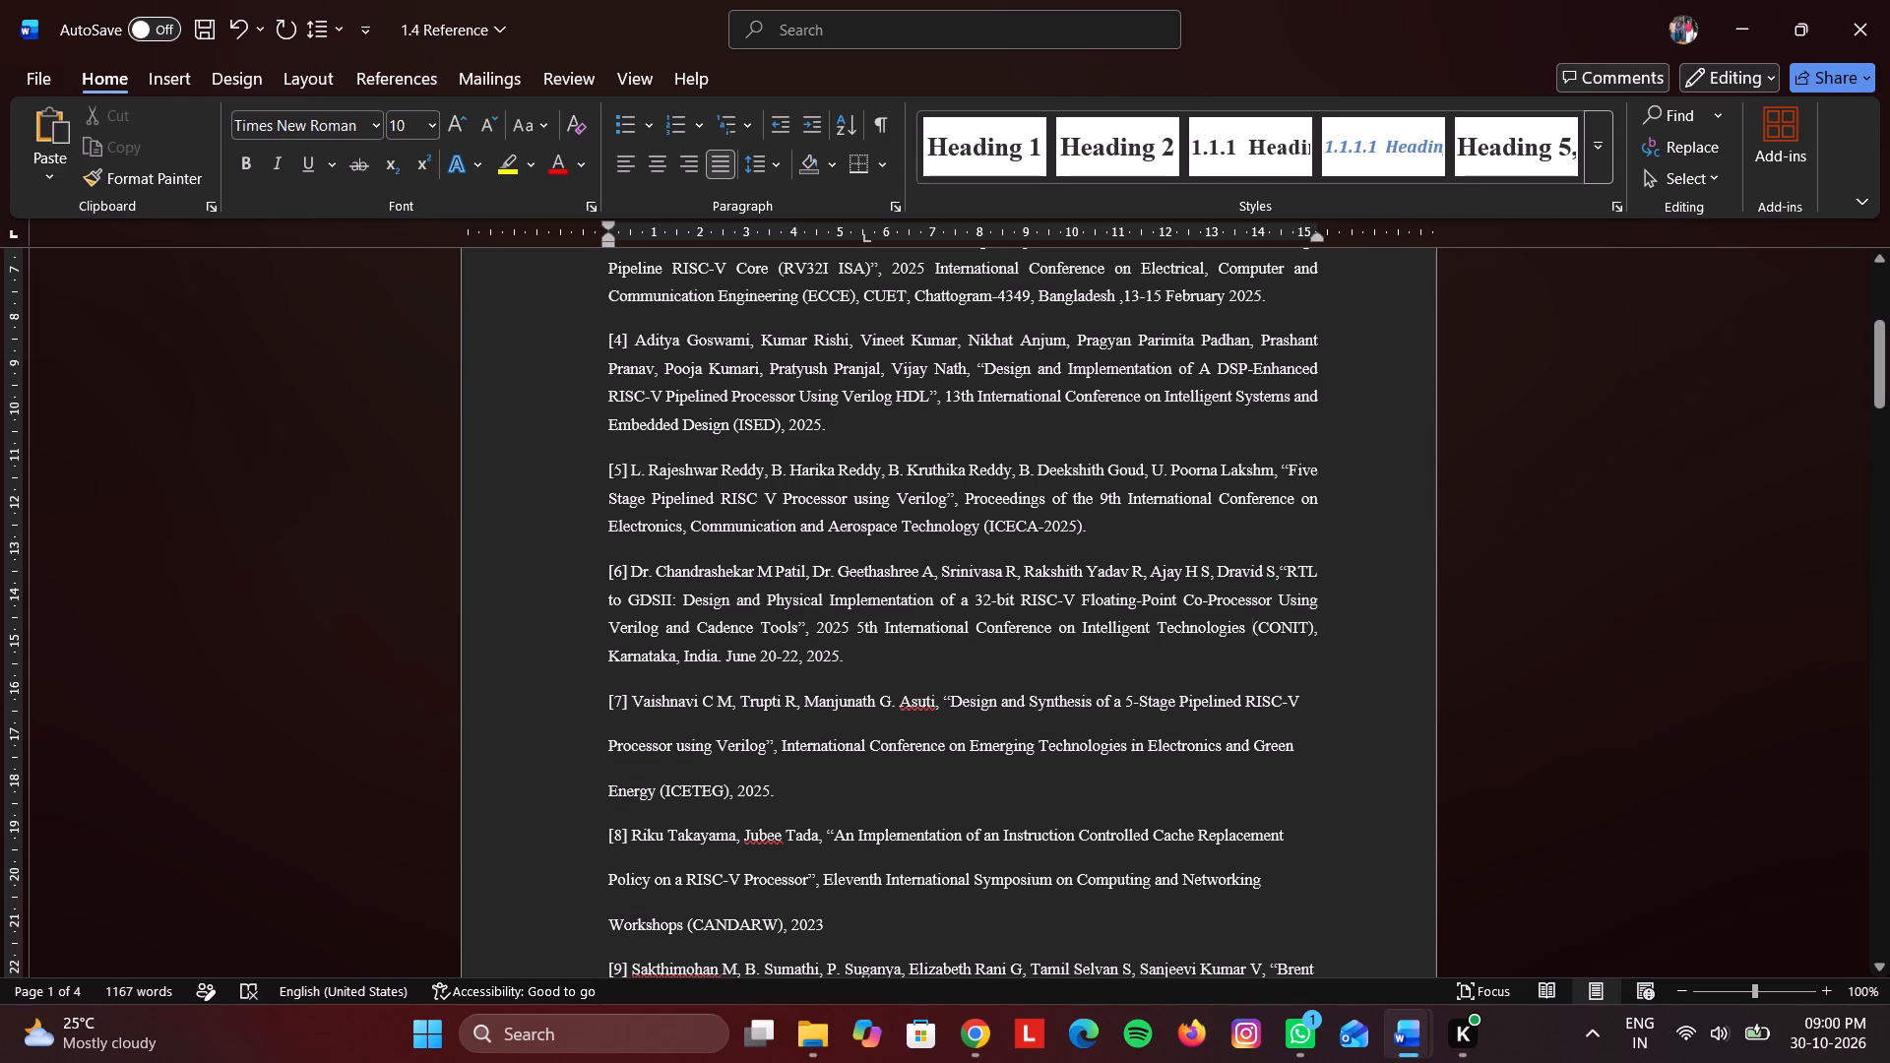
Join the lines of reference [7] into one paragraph and insert the missing space before the "RTL to GDSII" title in reference [6].
left_click(606, 746)
key("BackSpace")
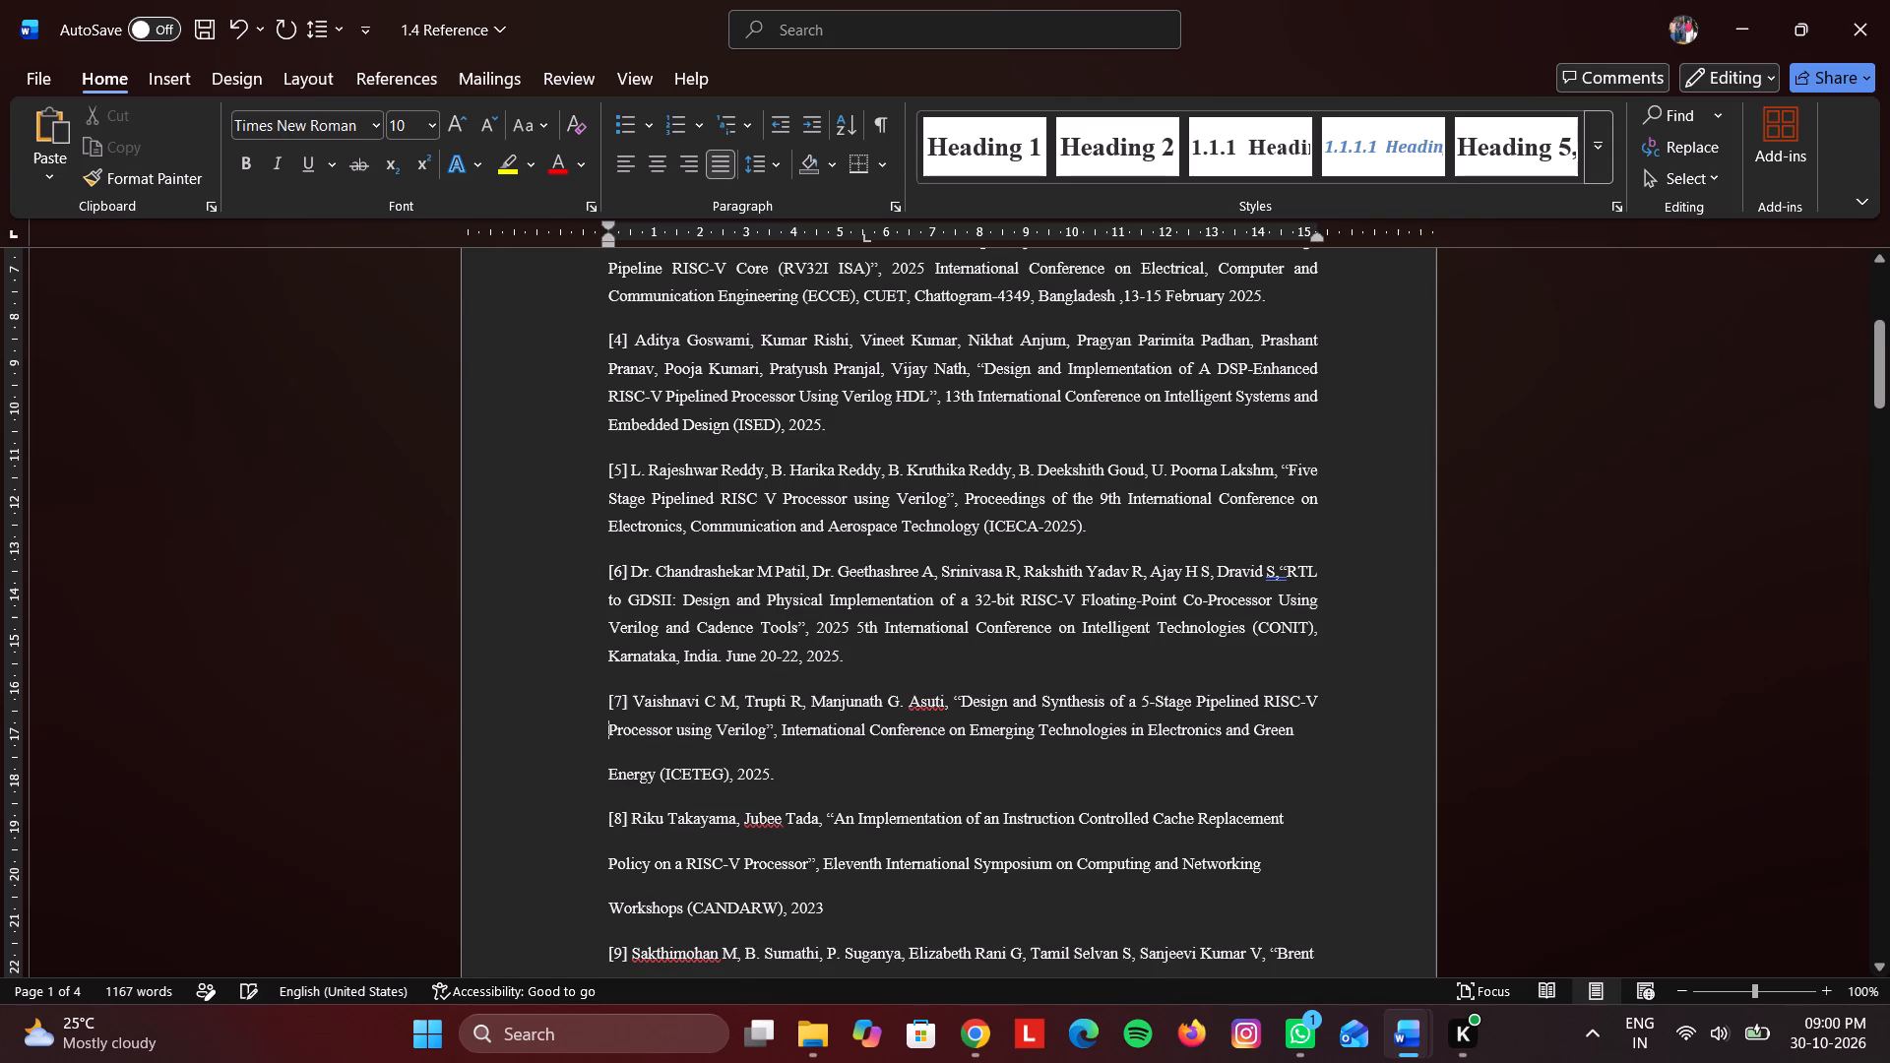
scroll(608, 738, "down", 1)
left_click(612, 719)
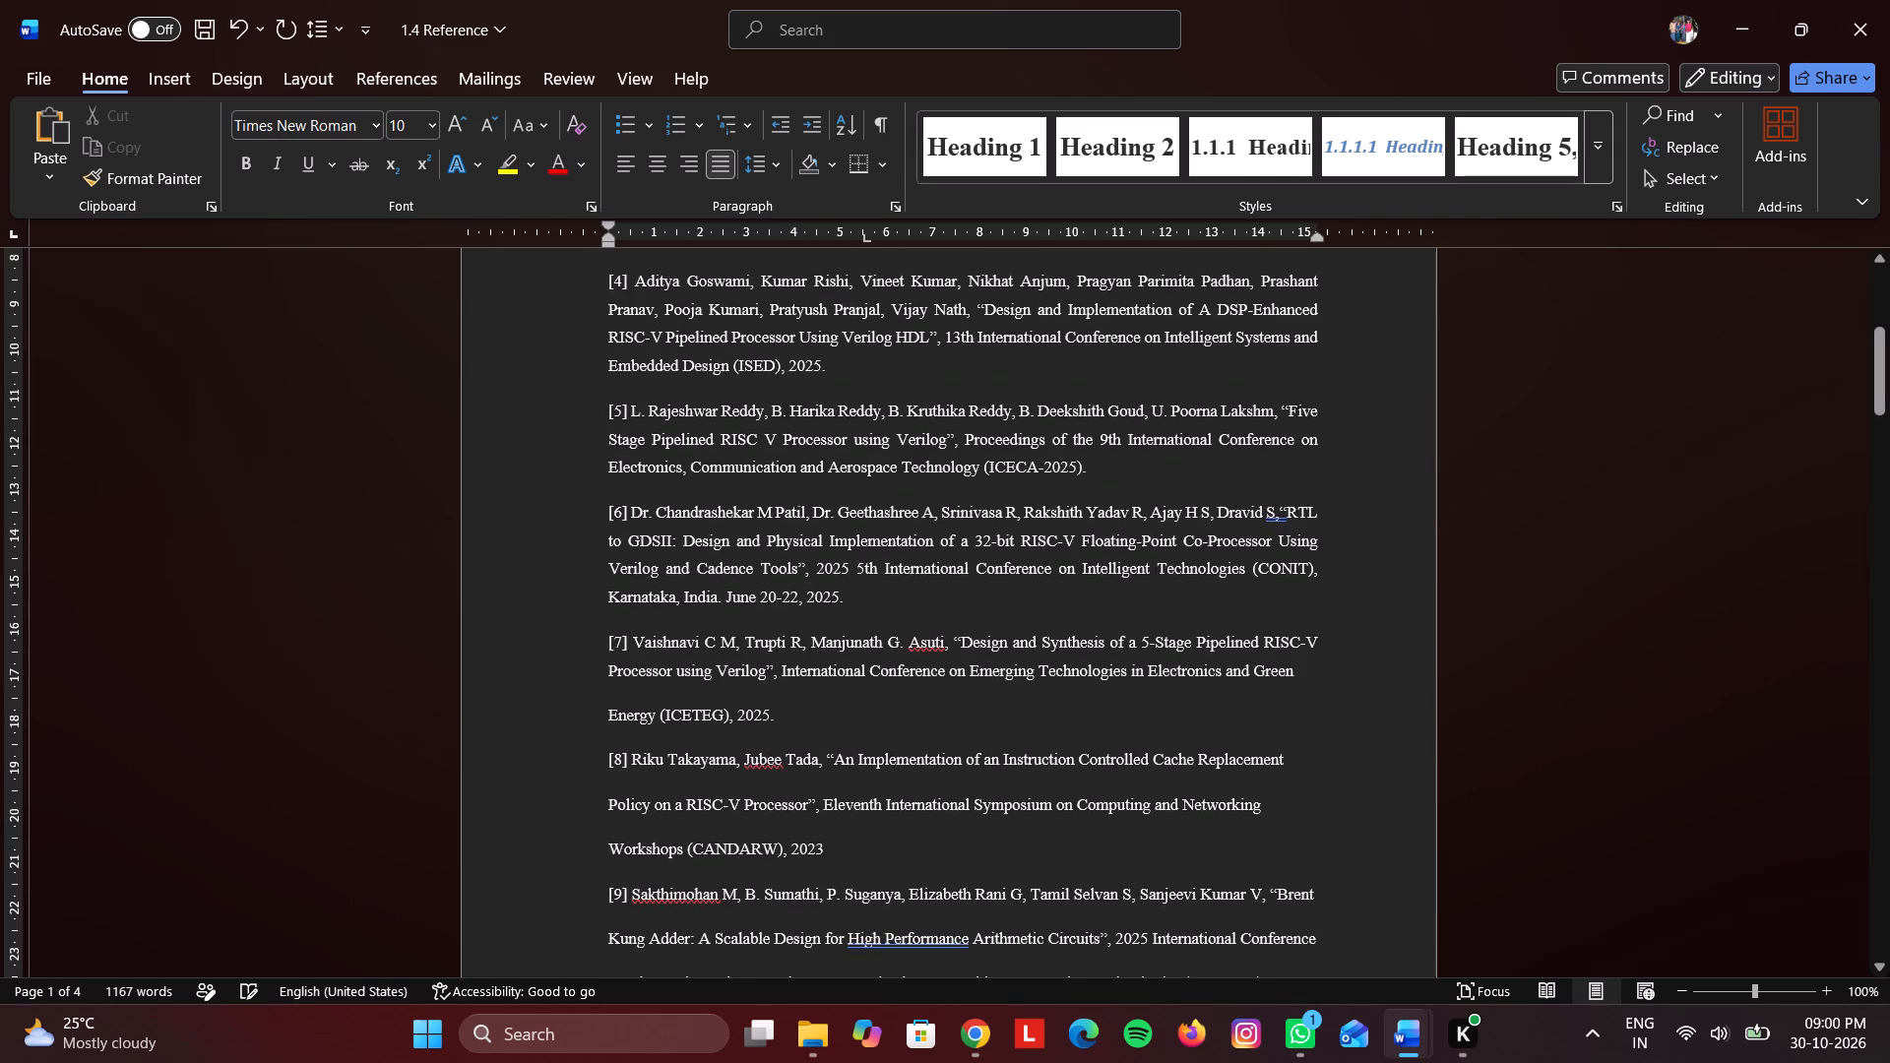
left_click(1279, 504)
key("space")
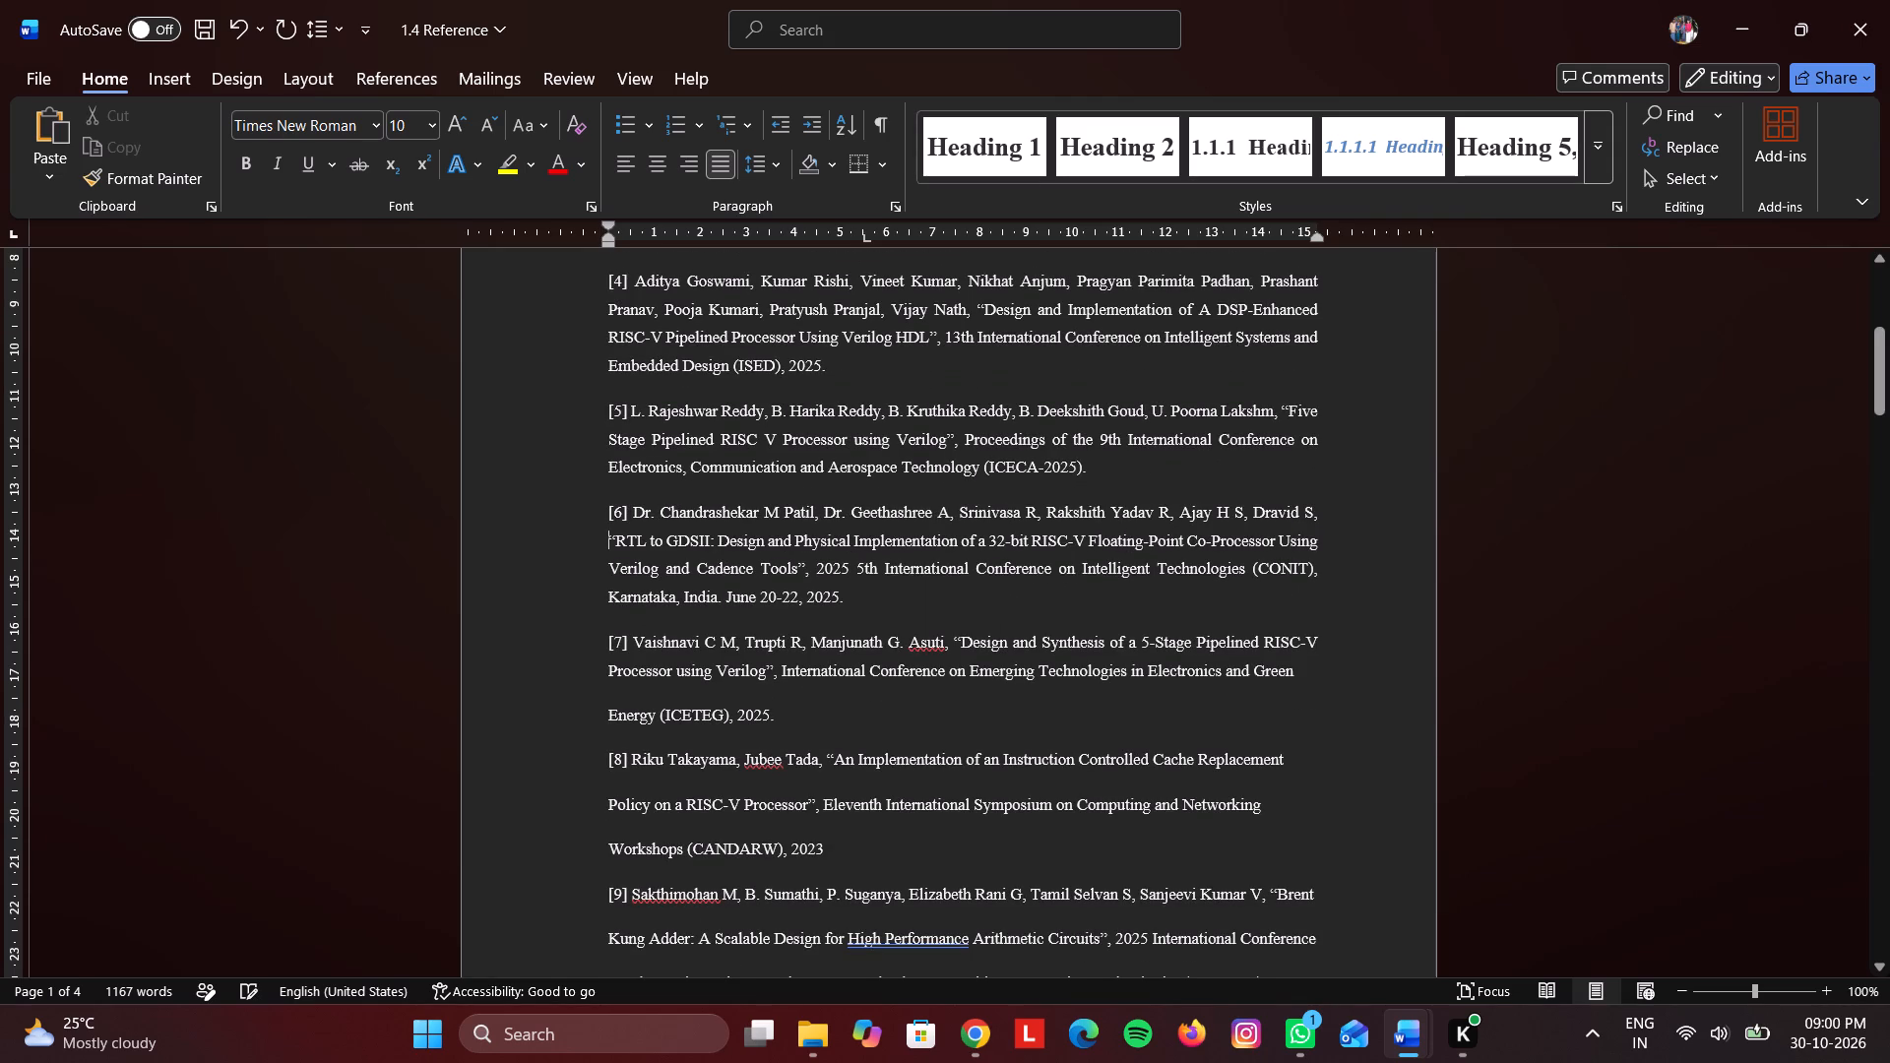
left_click(610, 709)
key("BackSpace")
Join the three separate lines of reference [8] into one continuous paragraph.
scroll(827, 638, "down", 1)
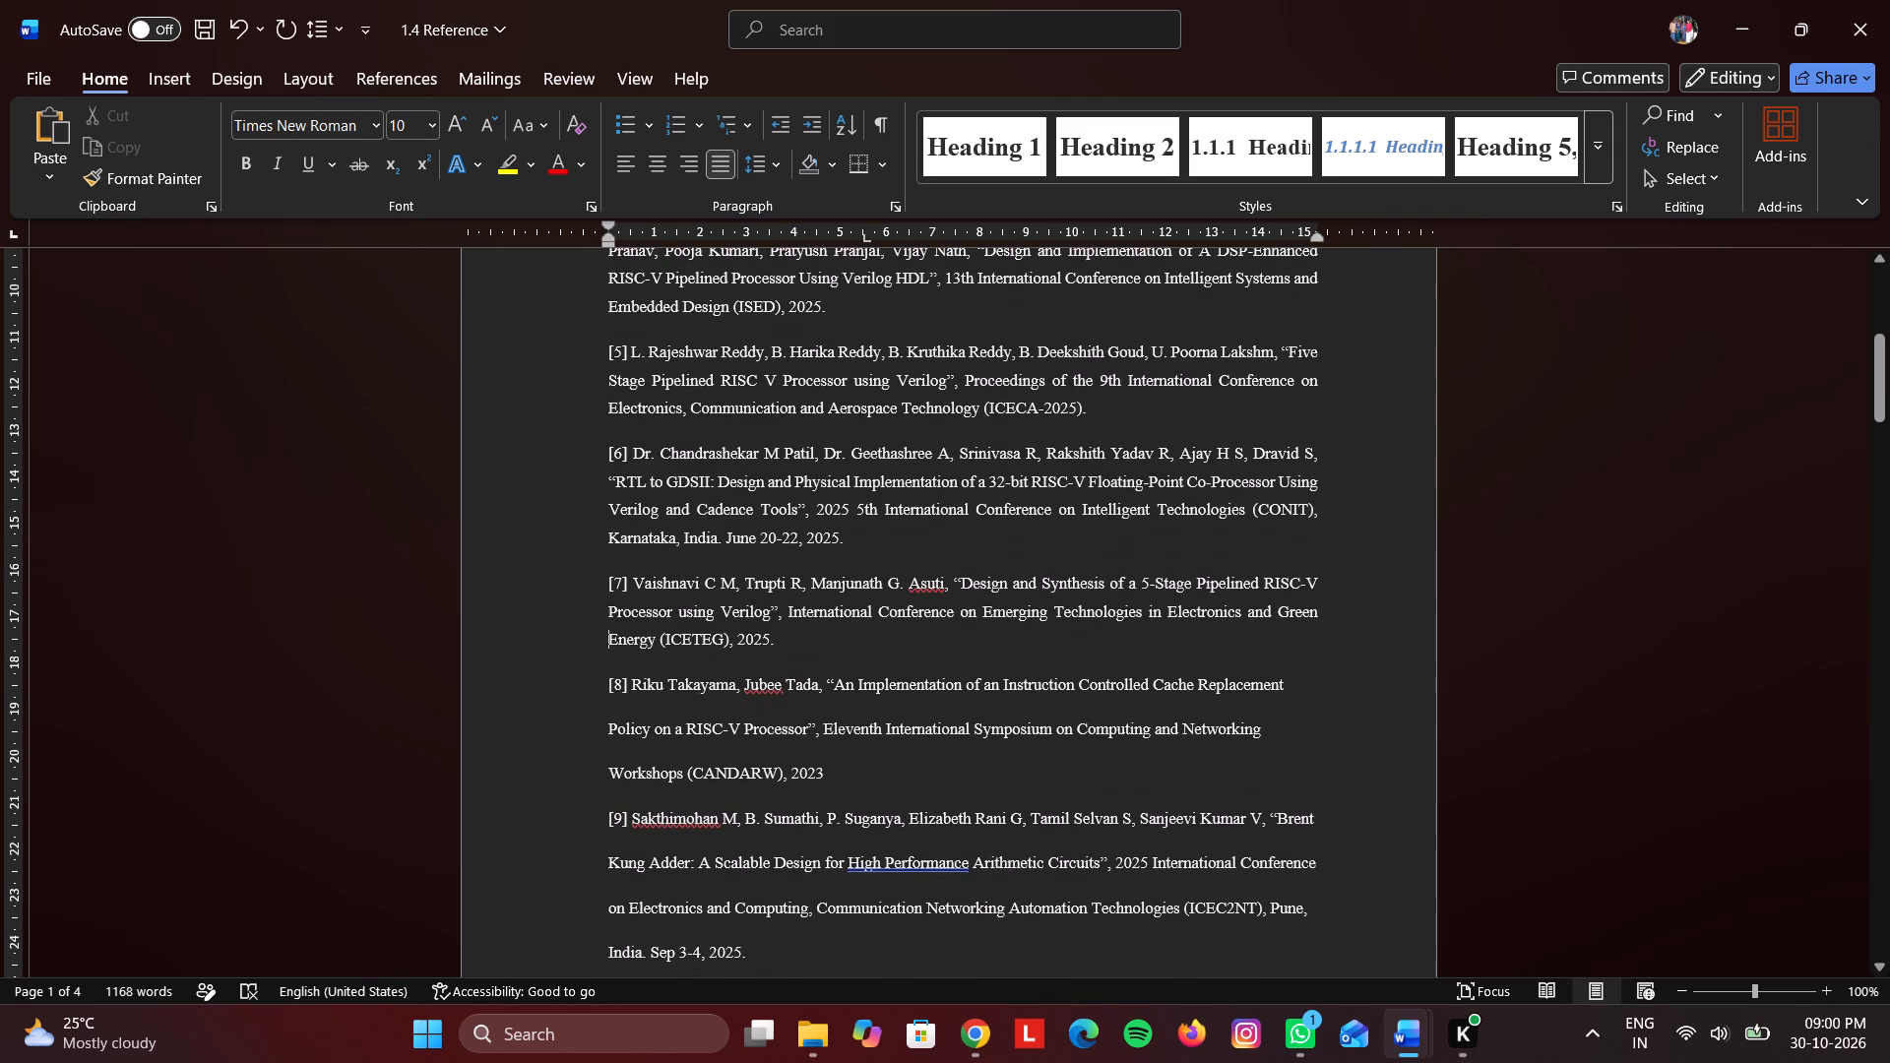
left_click(611, 721)
key("BackSpace")
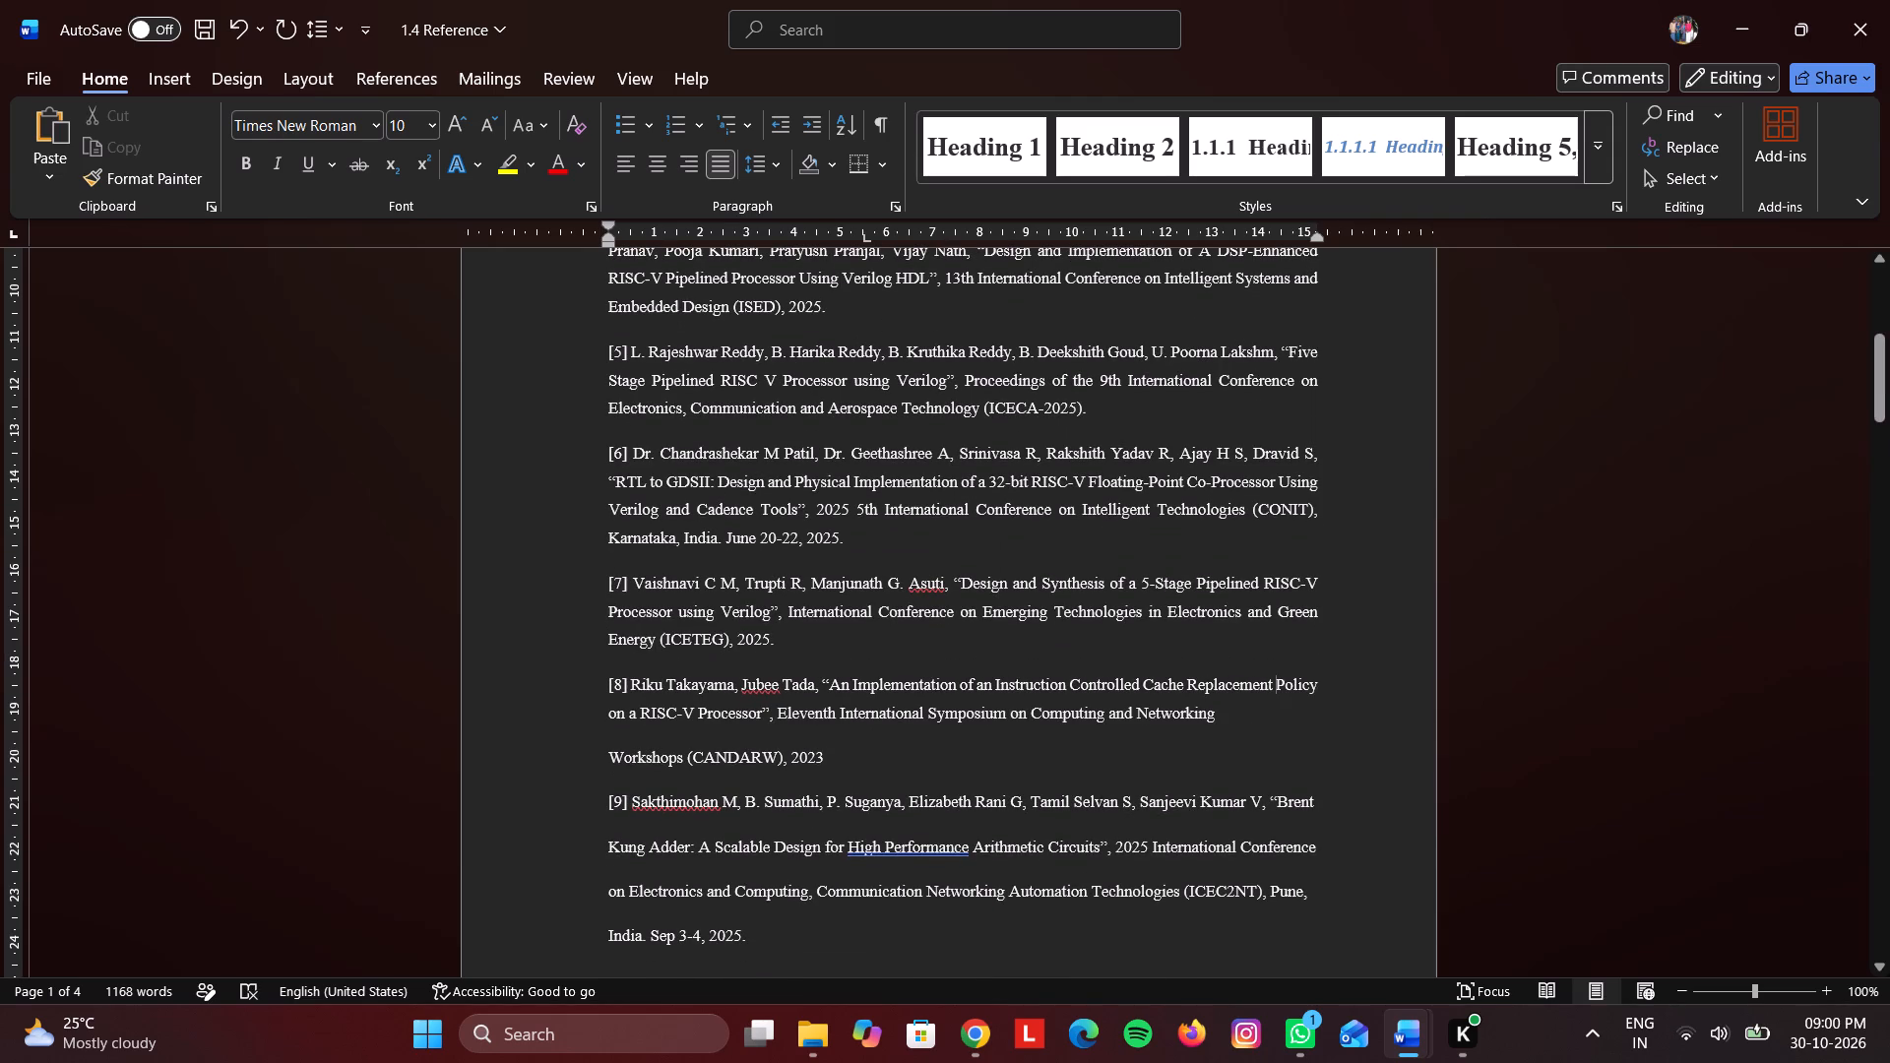
left_click(610, 755)
key("BackSpace")
Remove the paragraph breaks inside reference [9] so its four lines form one continuous paragraph.
left_click(602, 828)
key("BackSpace")
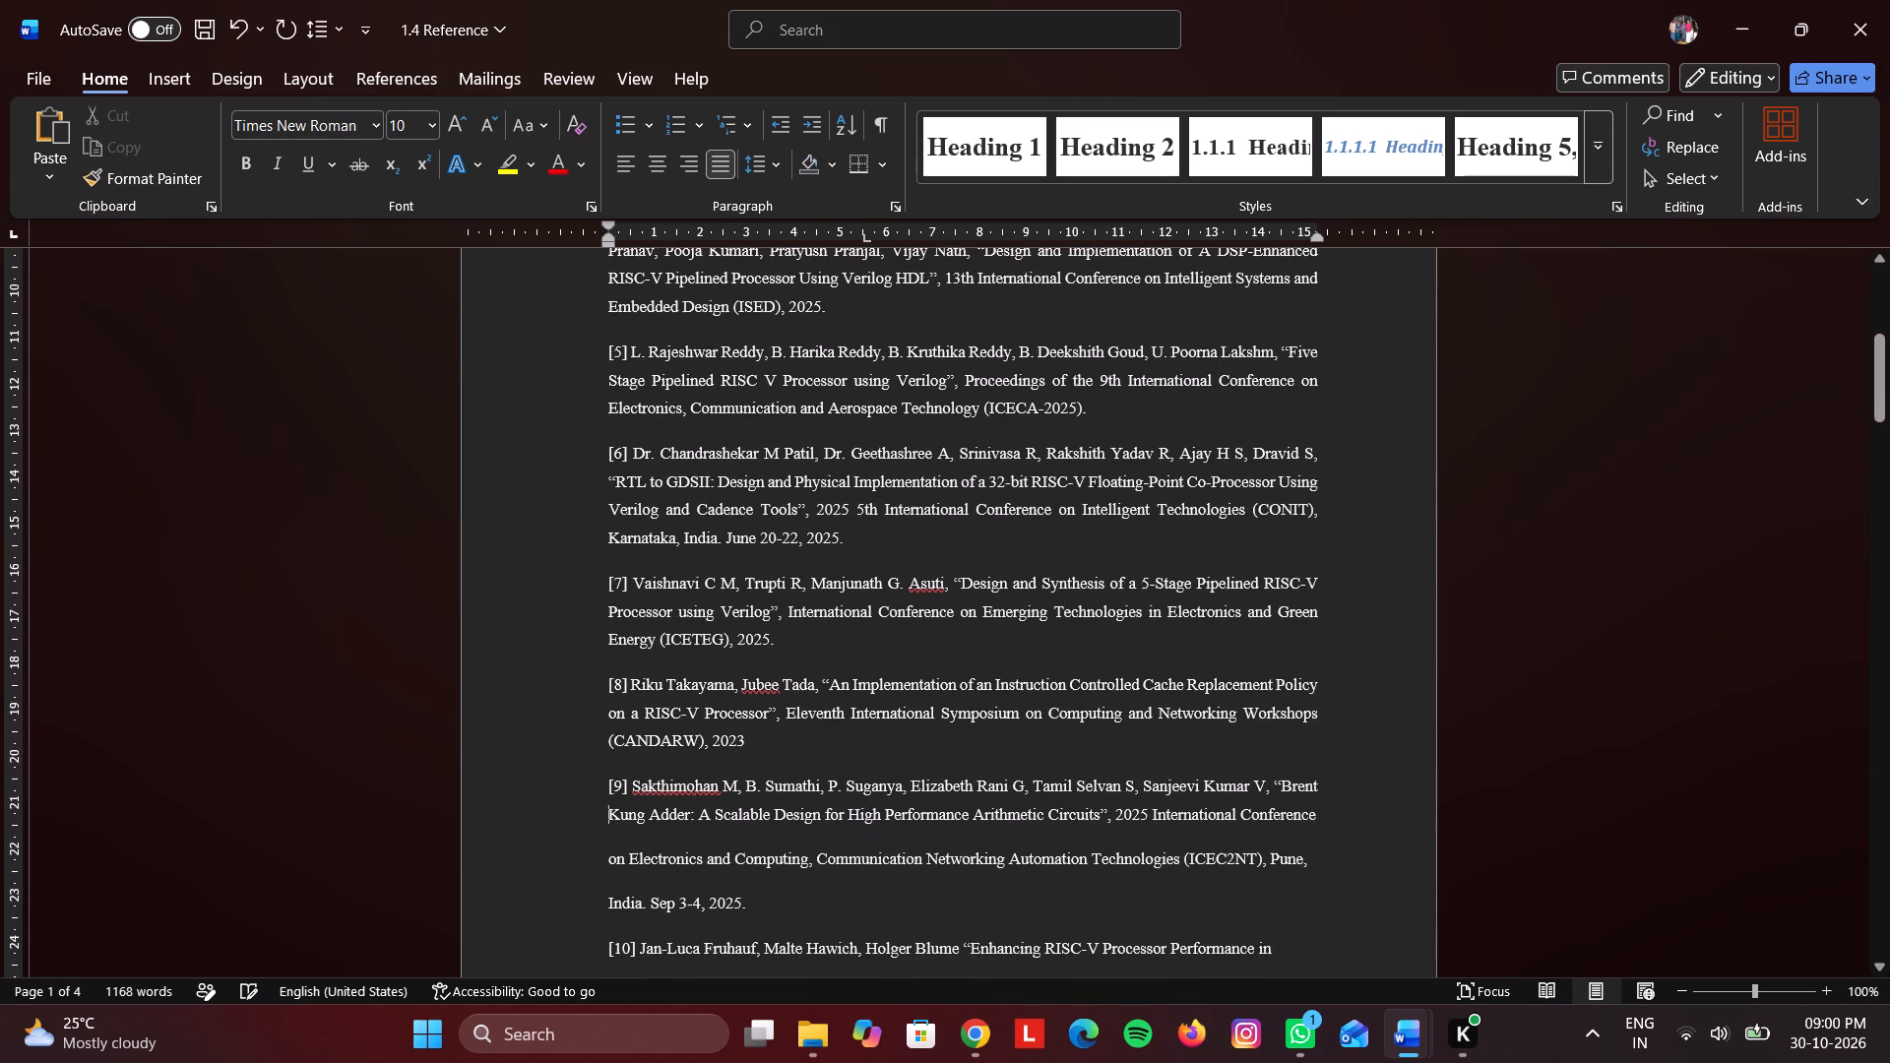
scroll(716, 760, "down", 3)
left_click(610, 671)
key("BackSpace")
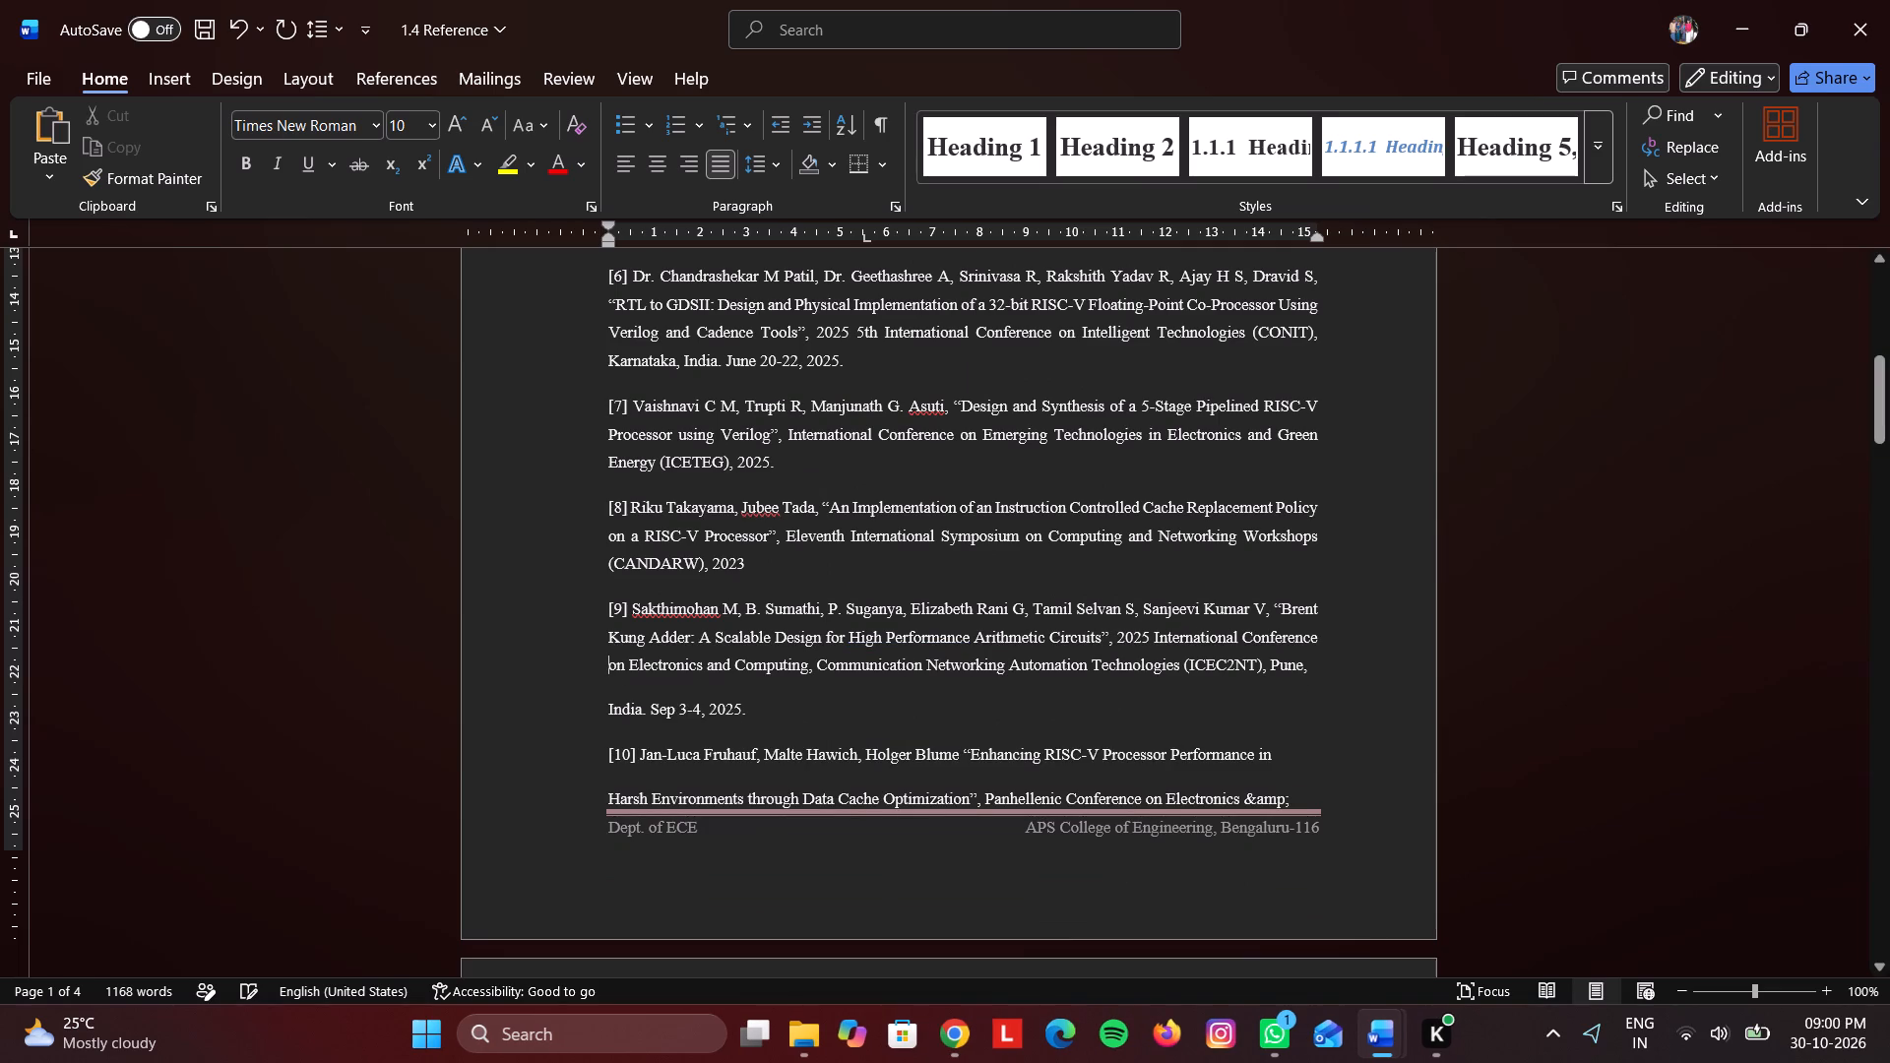
left_click(601, 718)
key("BackSpace")
Join the lines of reference [10], including the "Telecommunications (PACET), 2024." line on the following page, into one paragraph.
scroll(631, 724, "down", 2)
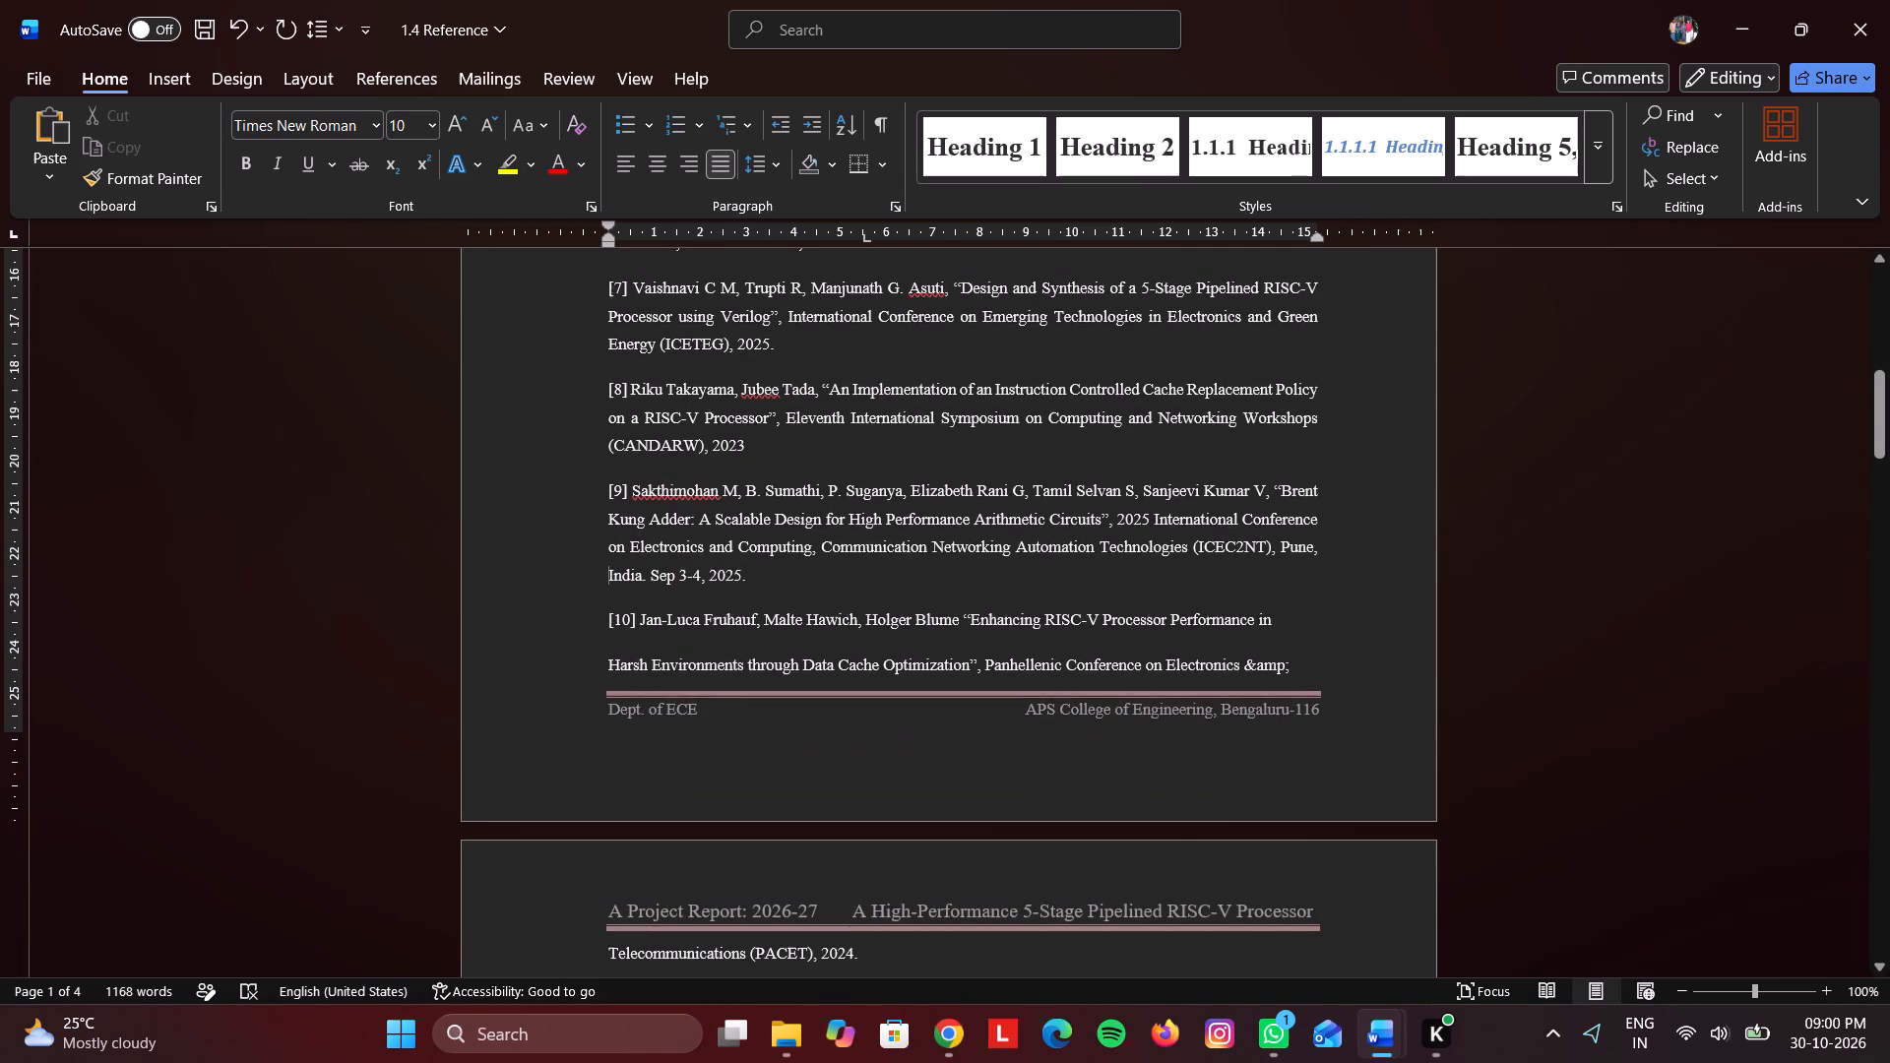
left_click(608, 662)
key("BackSpace")
scroll(748, 665, "down", 2)
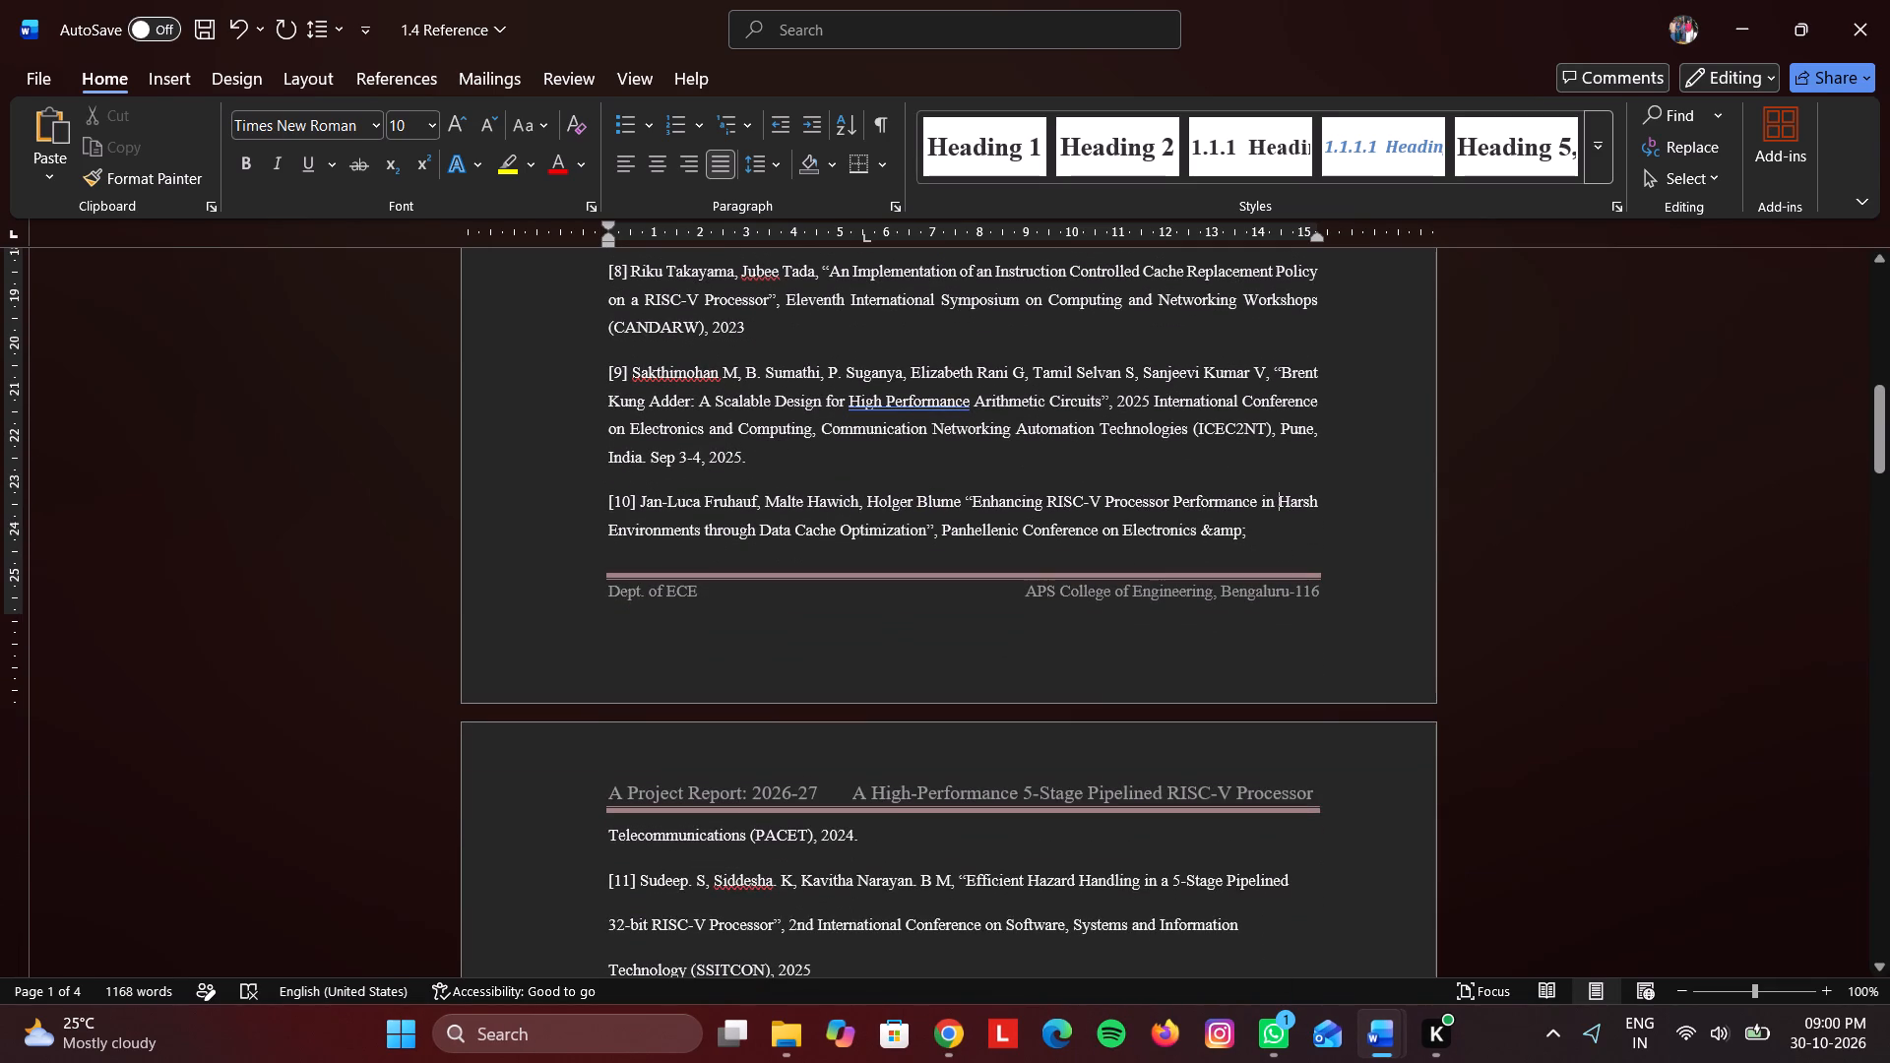
left_click(609, 835)
key("BackSpace")
Join the lines of reference [11] into one paragraph, end it with a period after 2025, and add a new line below.
scroll(731, 770, "down", 2)
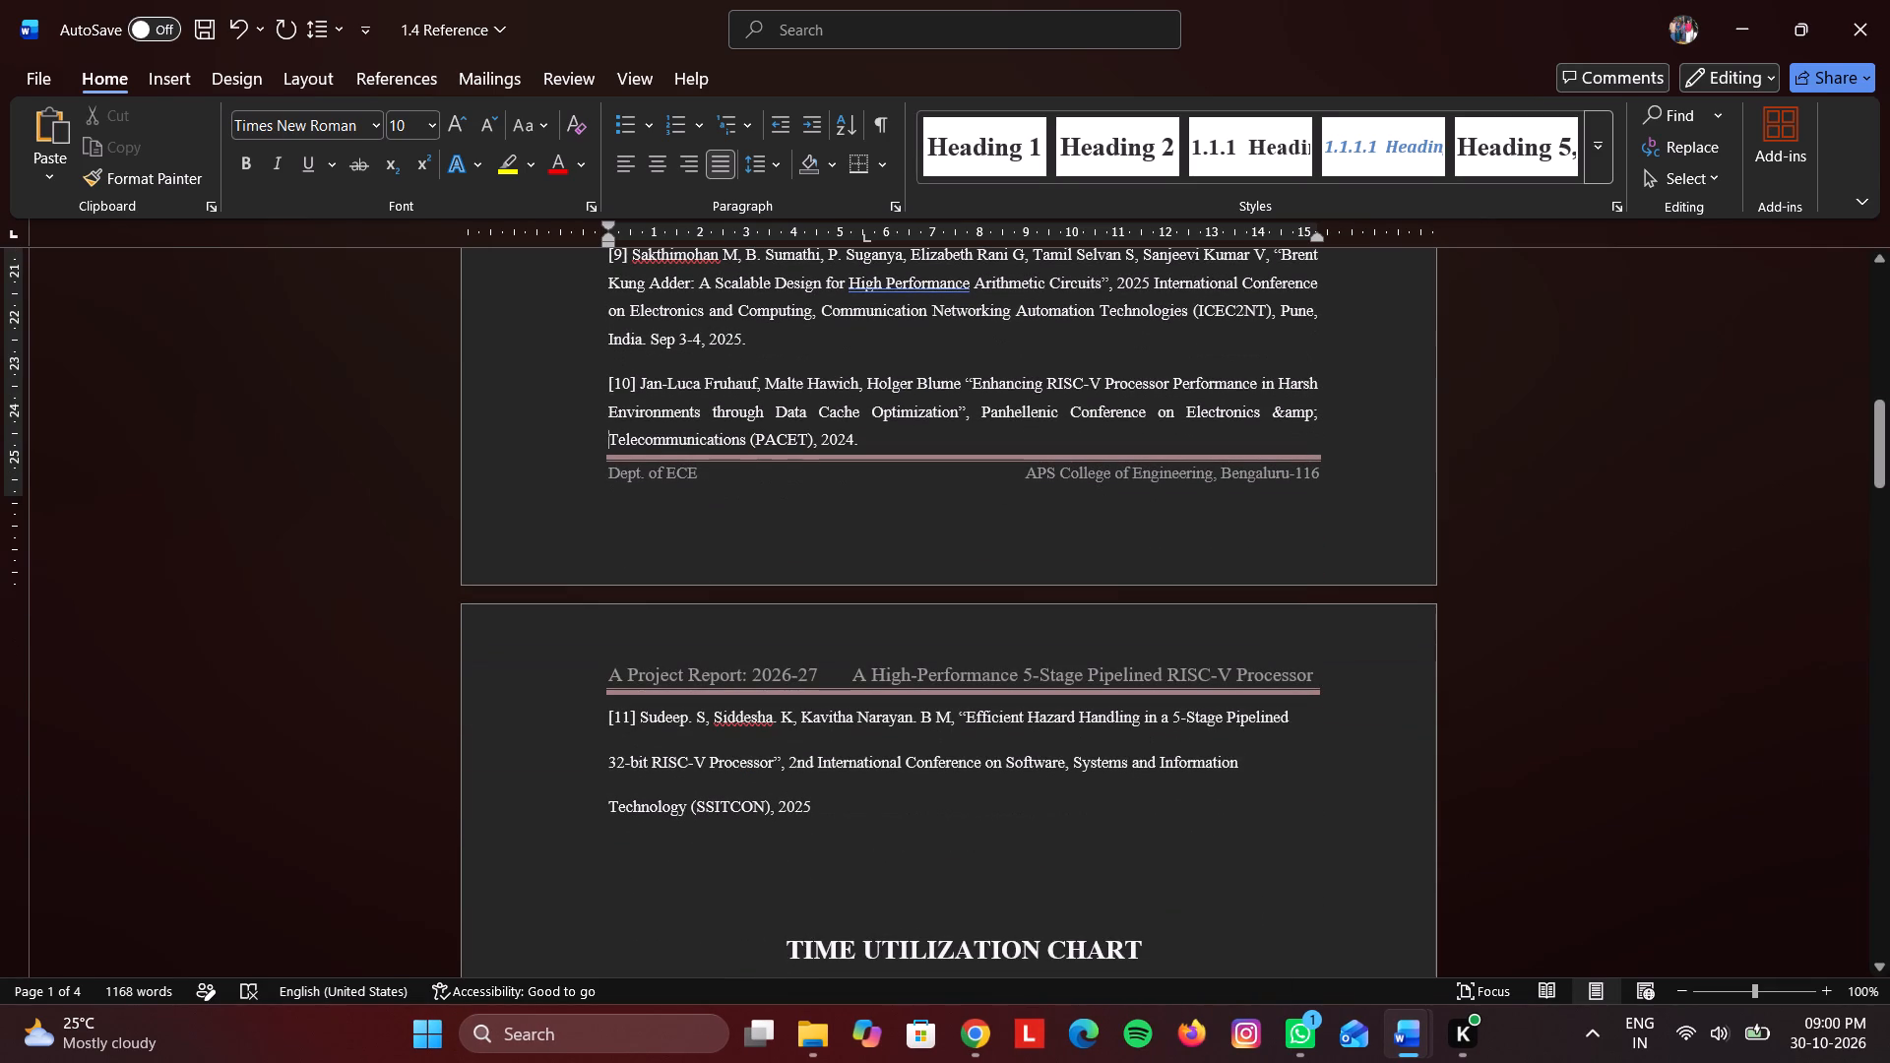
left_click(610, 761)
key("BackSpace")
left_click(610, 785)
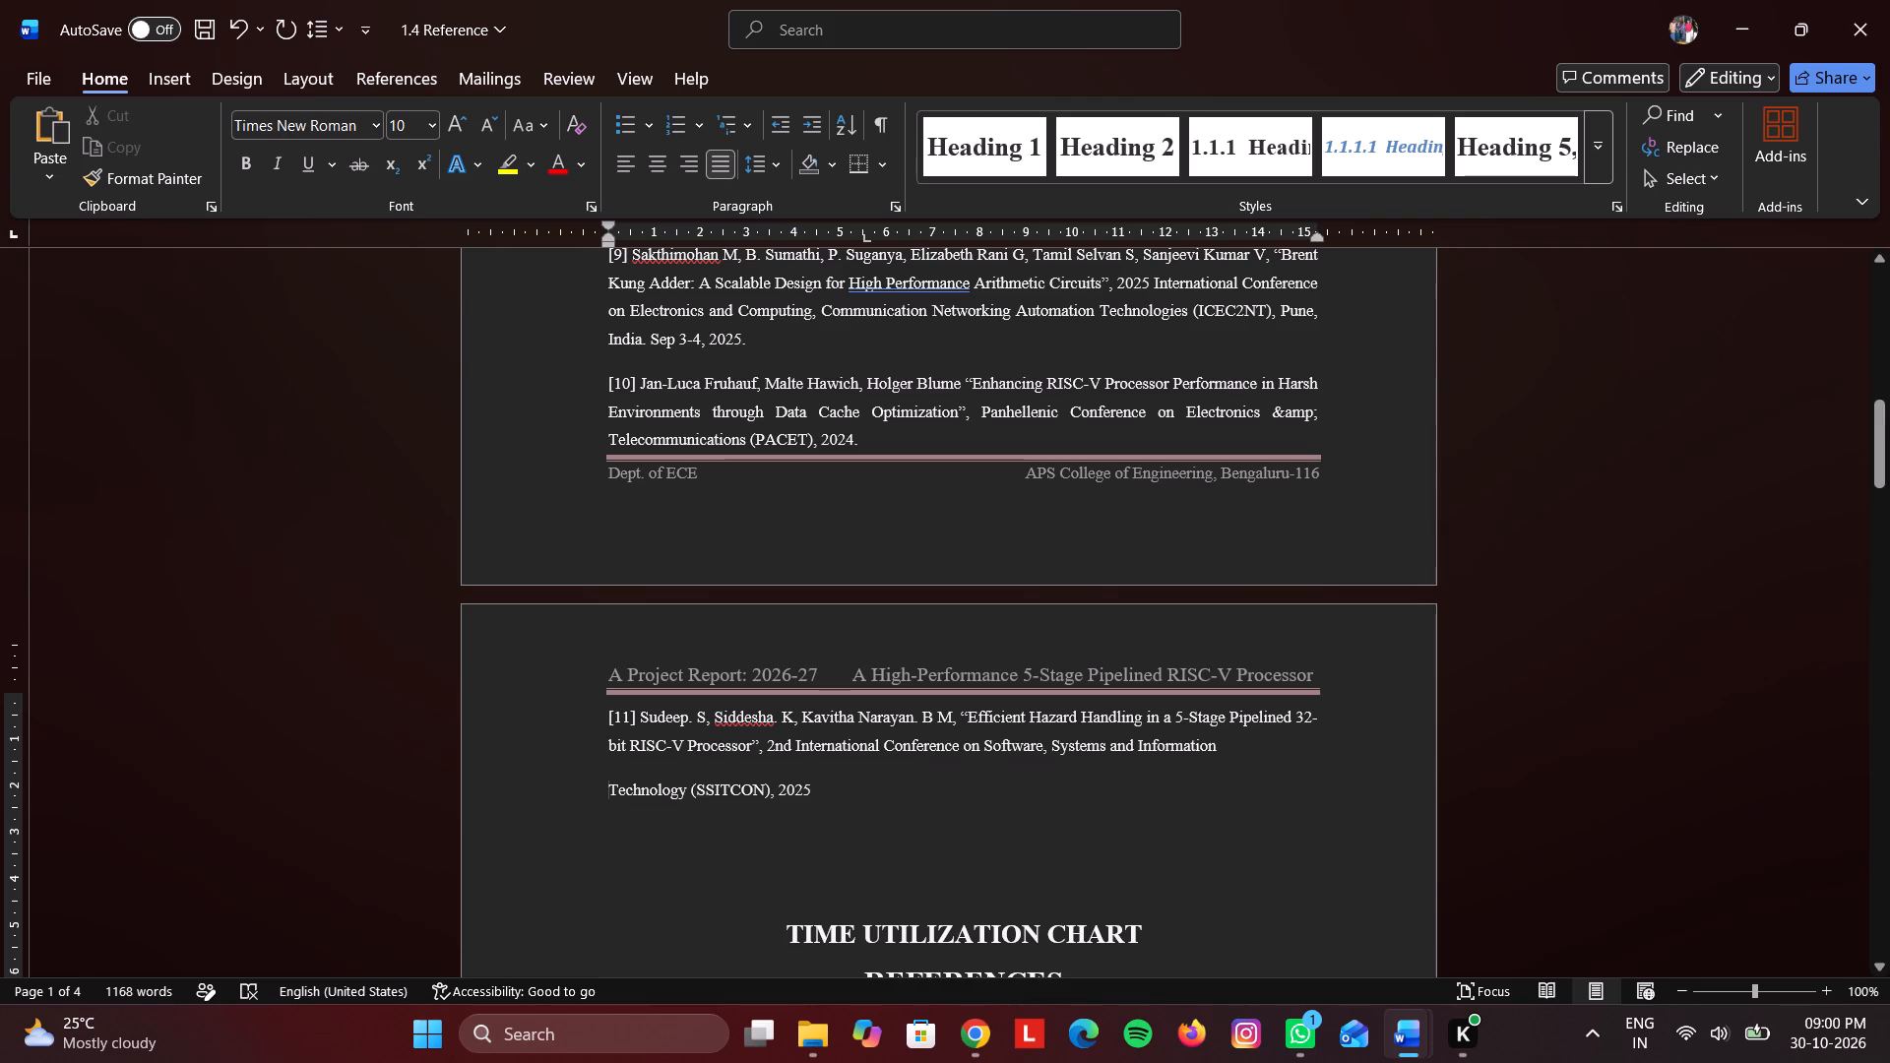
key("BackSpace")
left_click(763, 775)
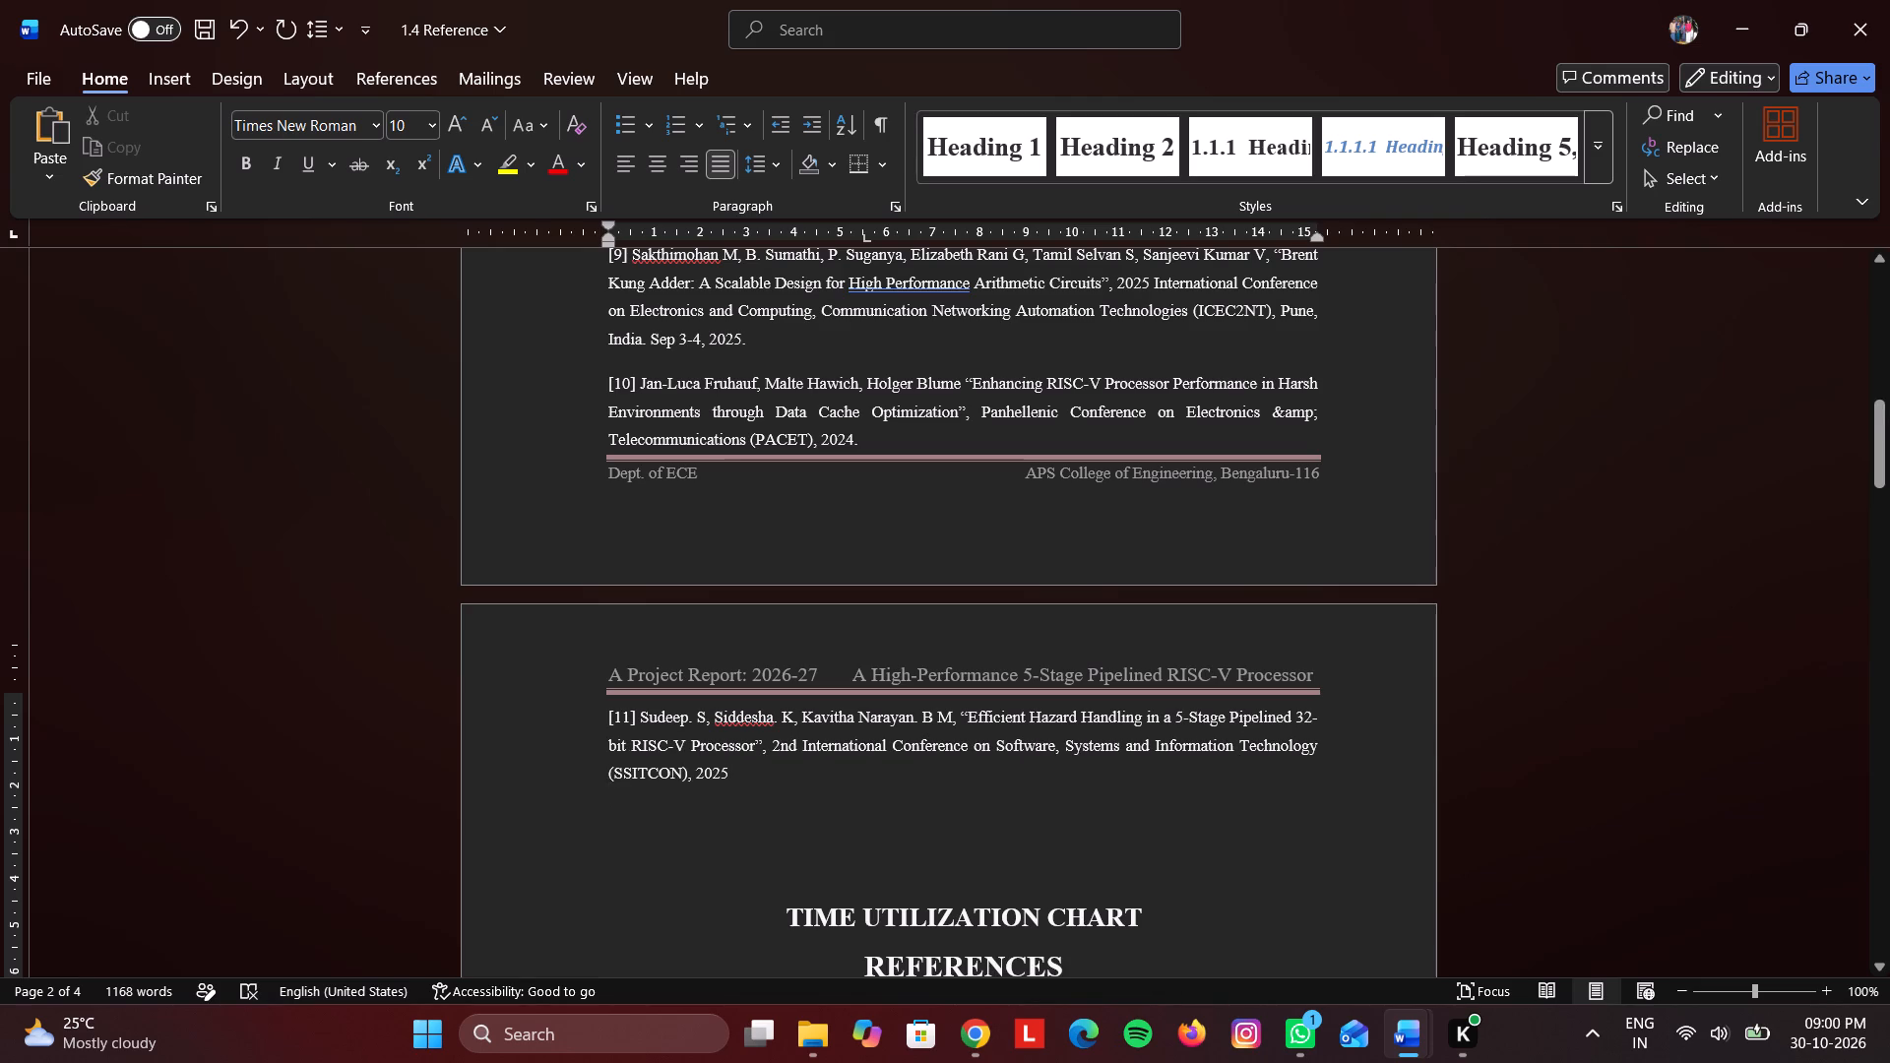
key("period")
key("Return")
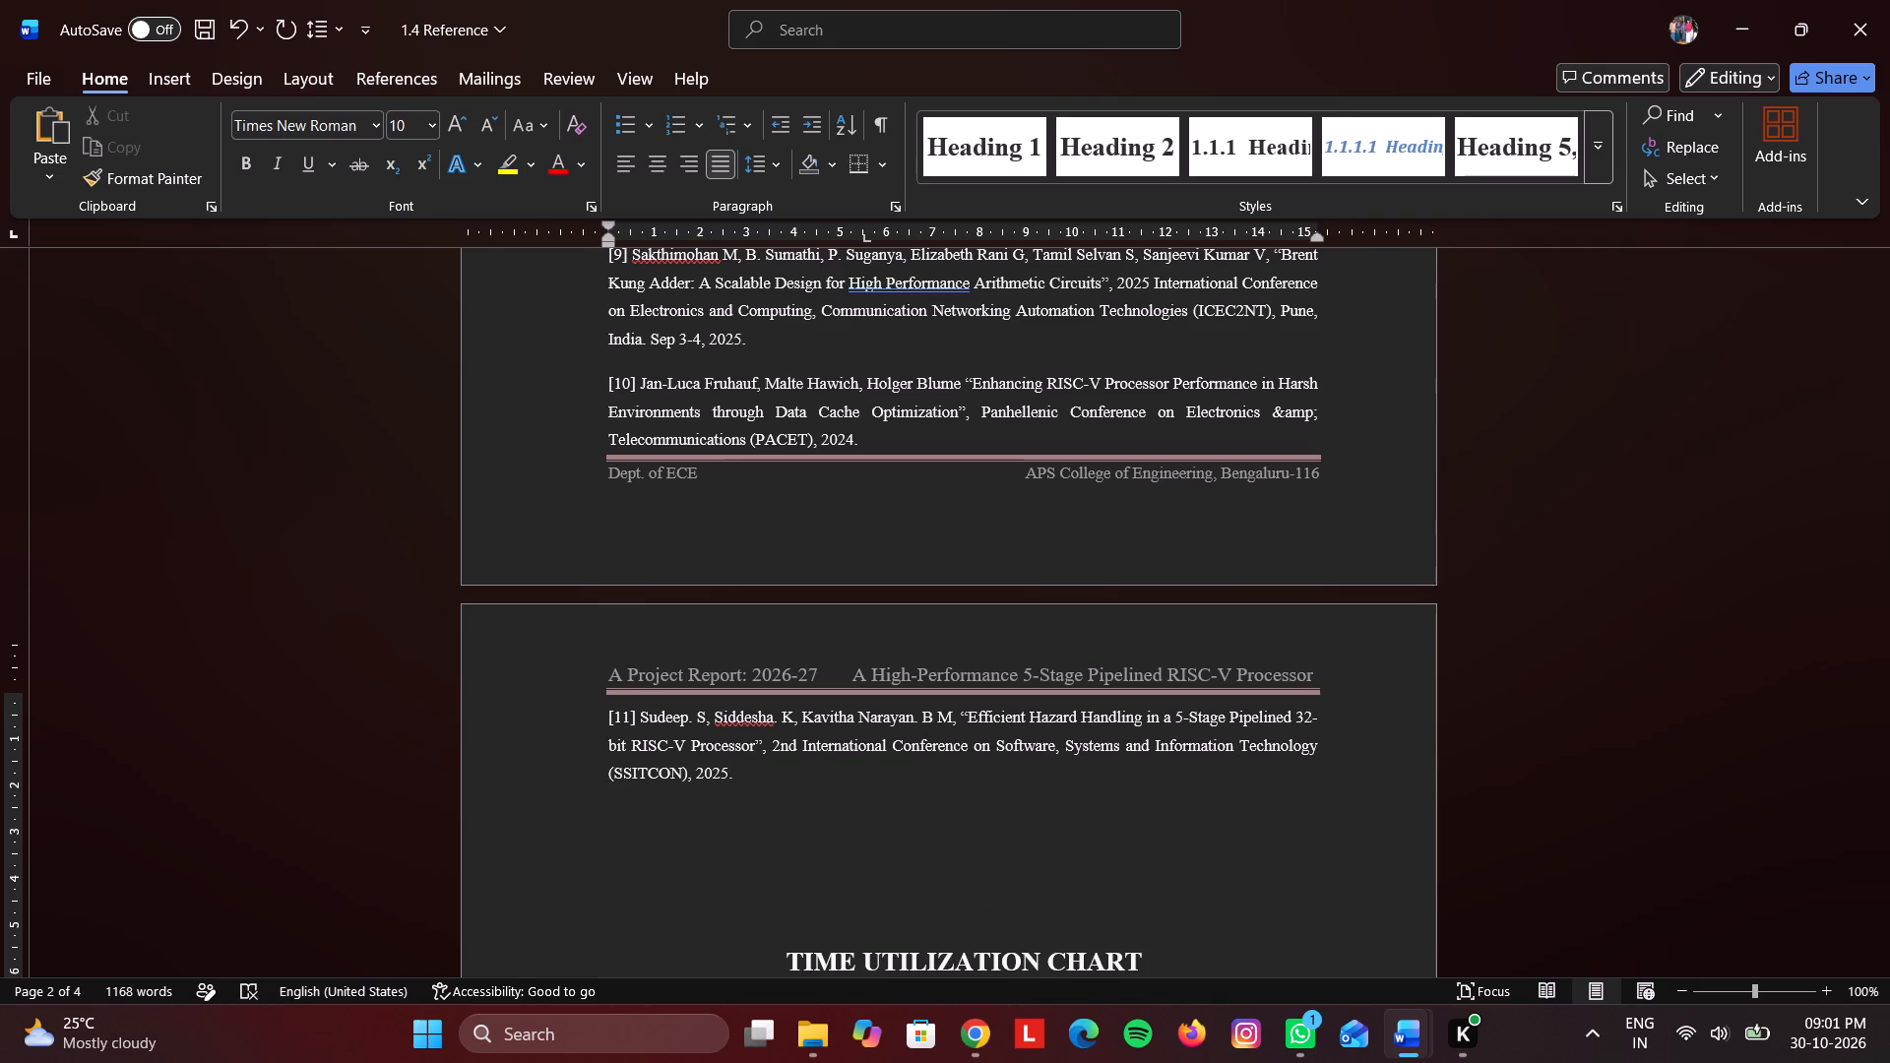
Switch to the Major Project Report document and go to section 6.6 Future Enhancements.
key("alt+Tab")
scroll(802, 717, "down", 2)
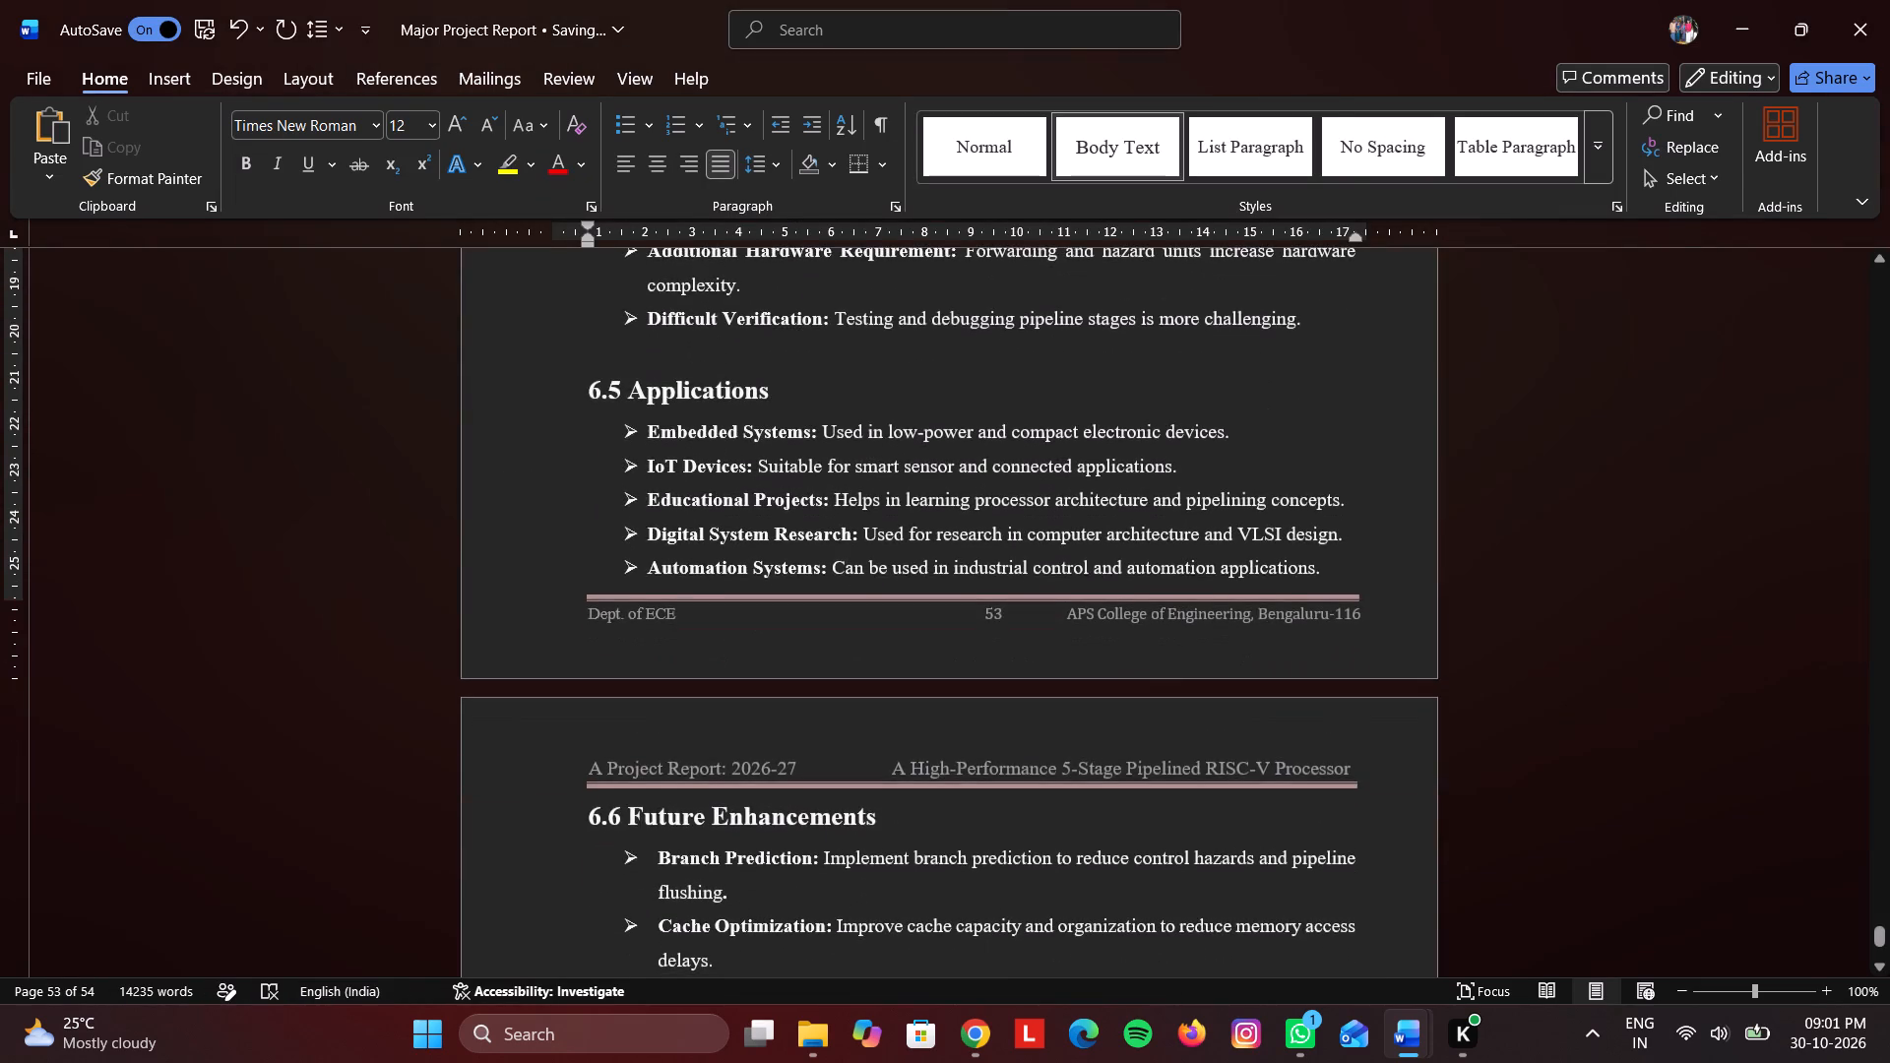
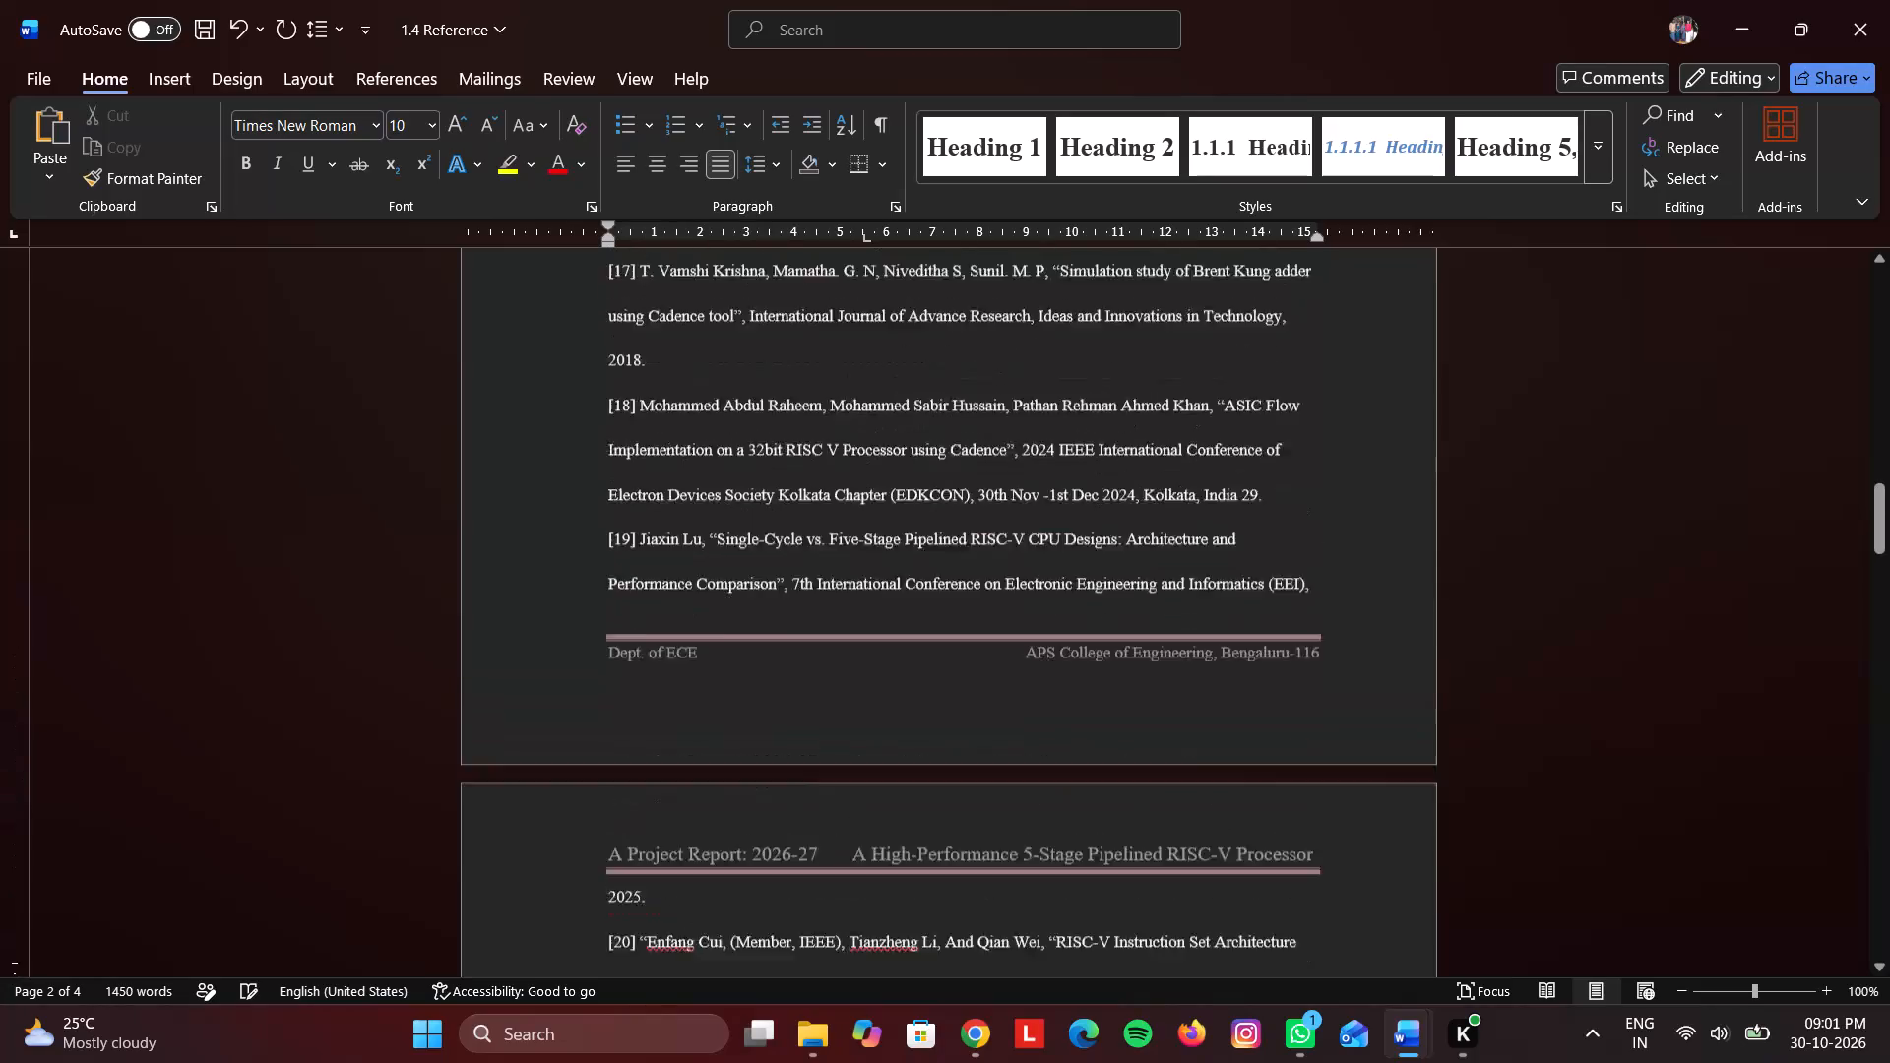
In the 1.4 Reference document, join the three lines of reference [12] into one continuous paragraph.
scroll(996, 644, "up", 9)
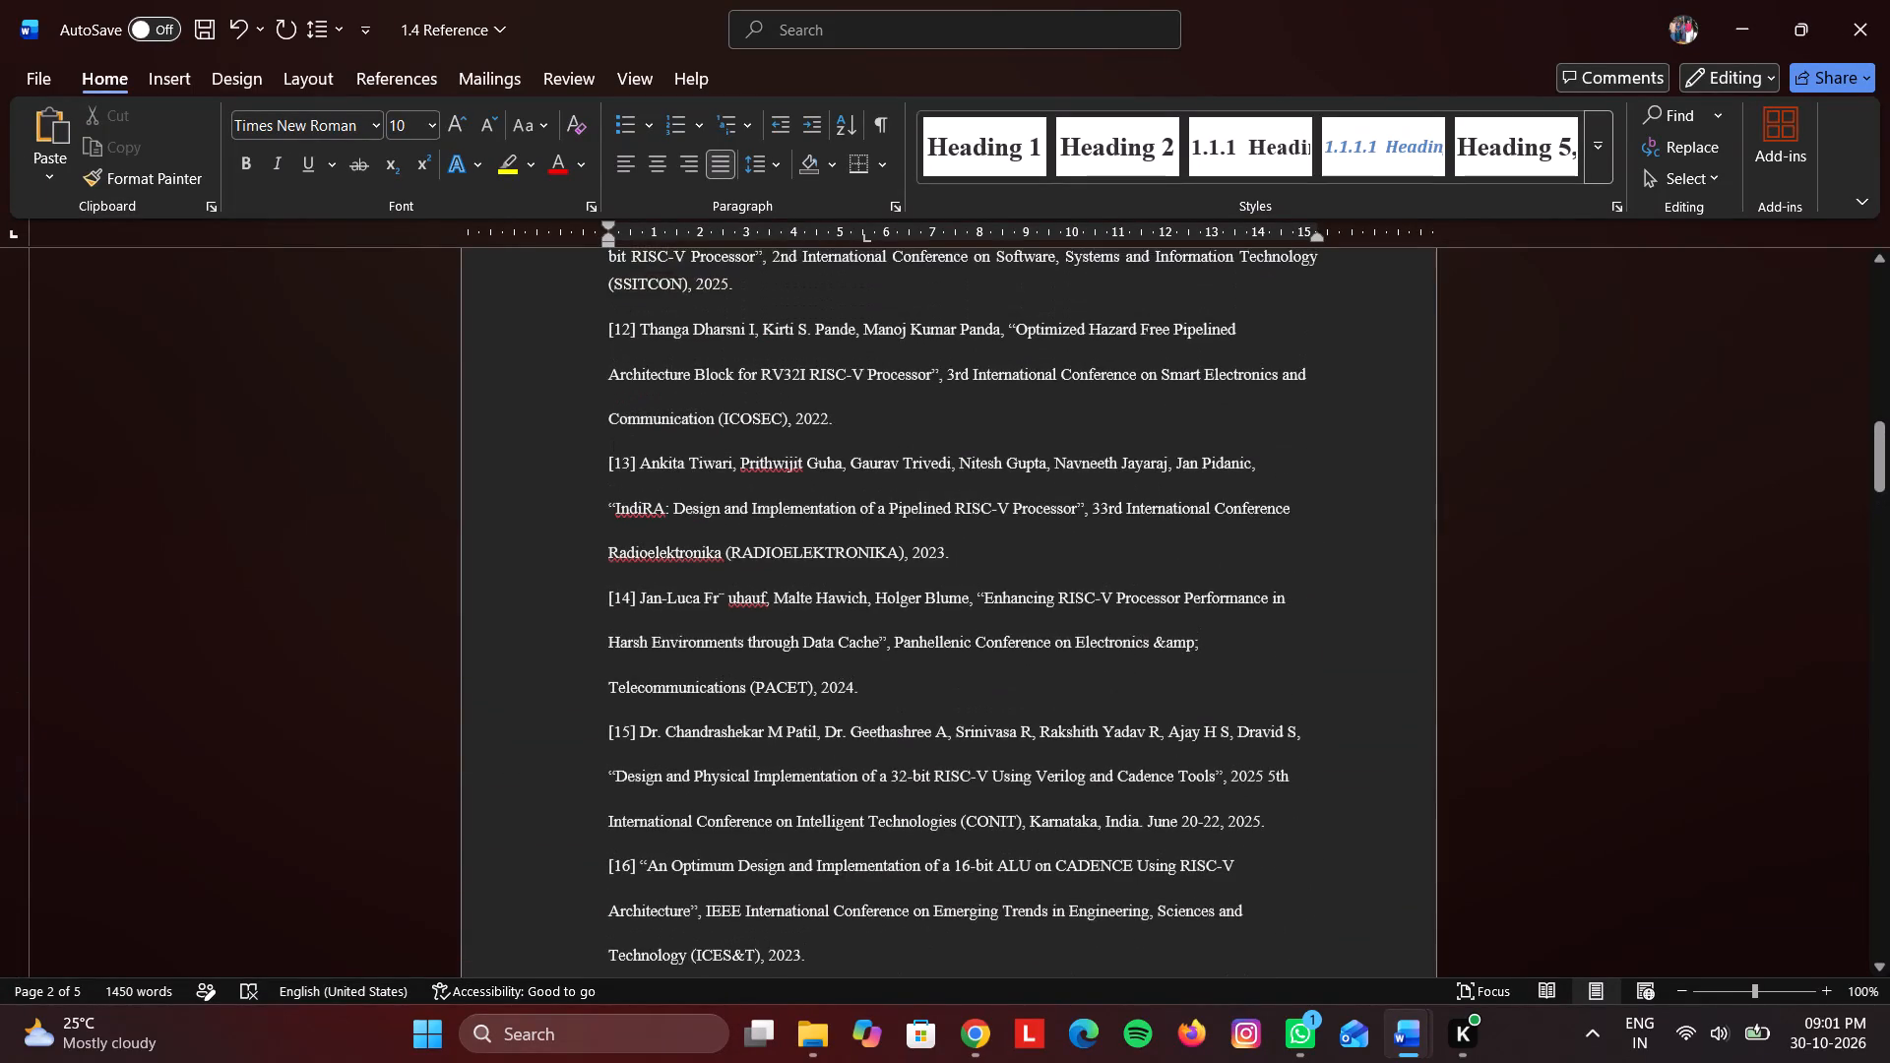
scroll(782, 555, "up", 5)
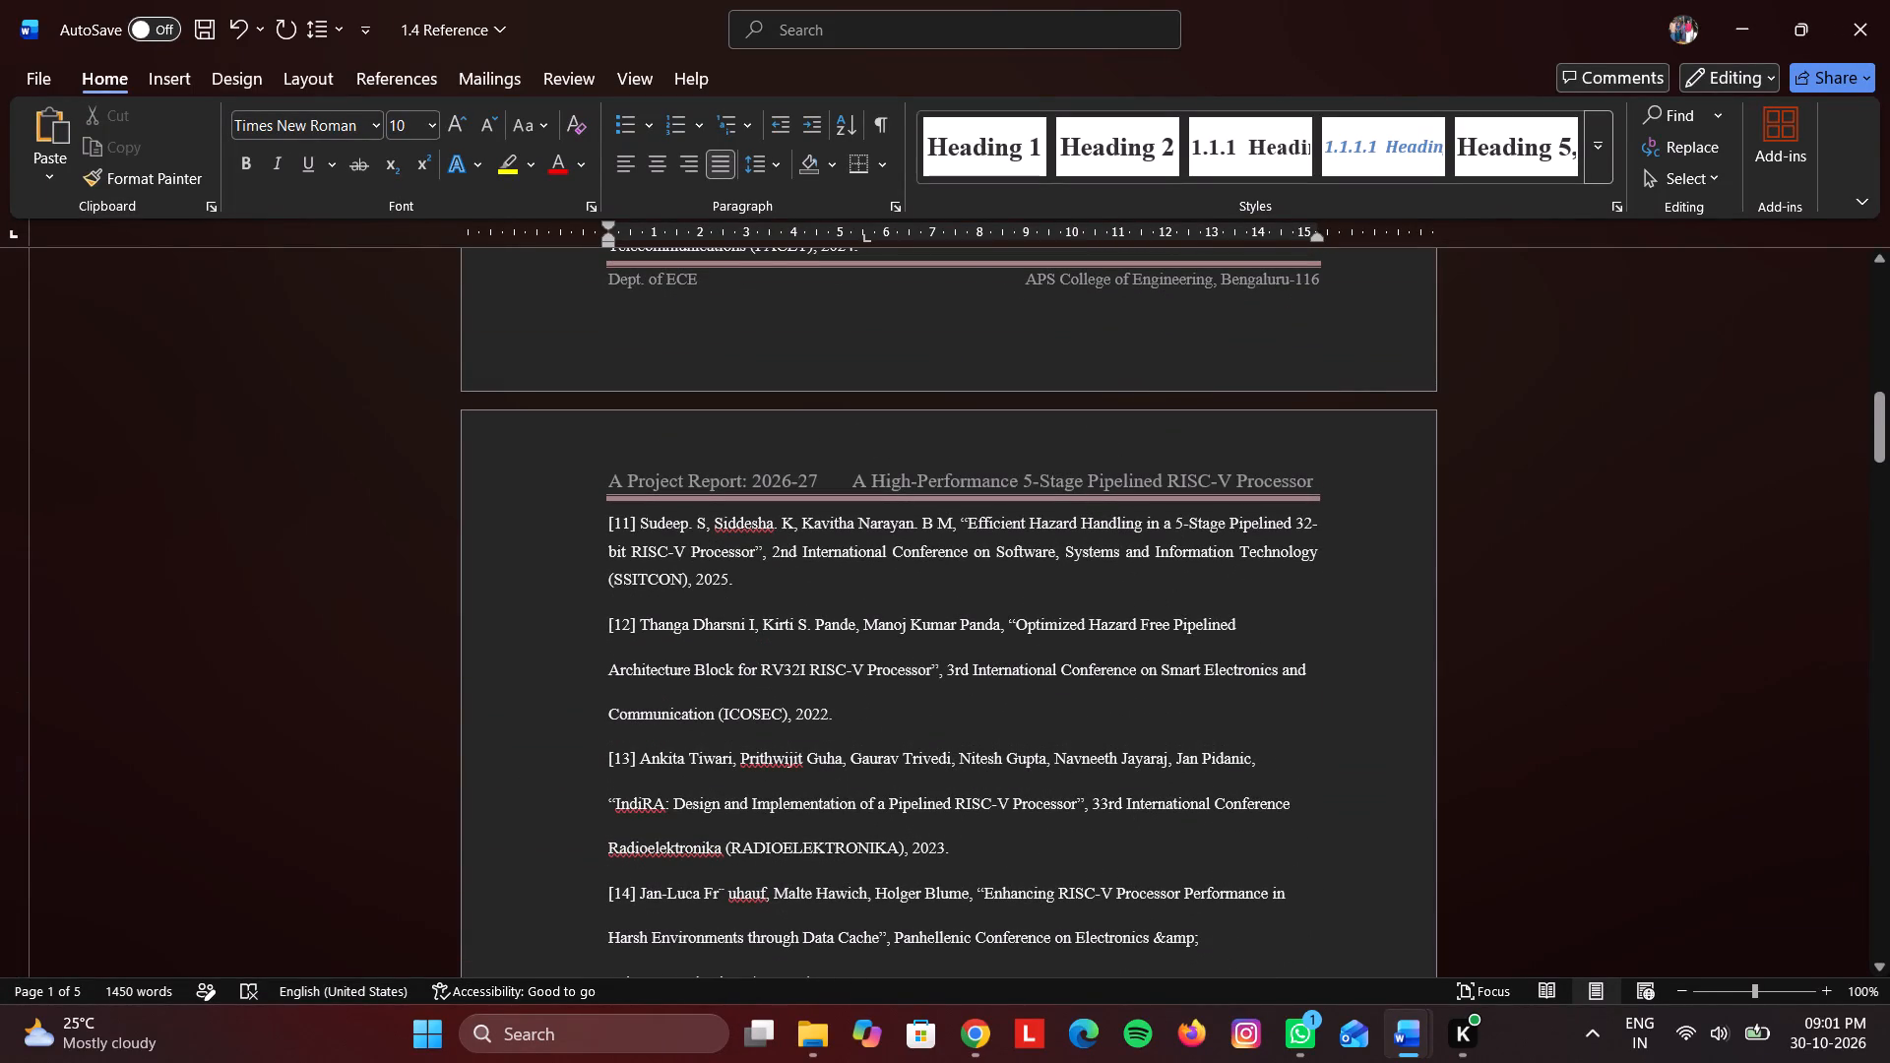
left_click(611, 675)
key("BackSpace")
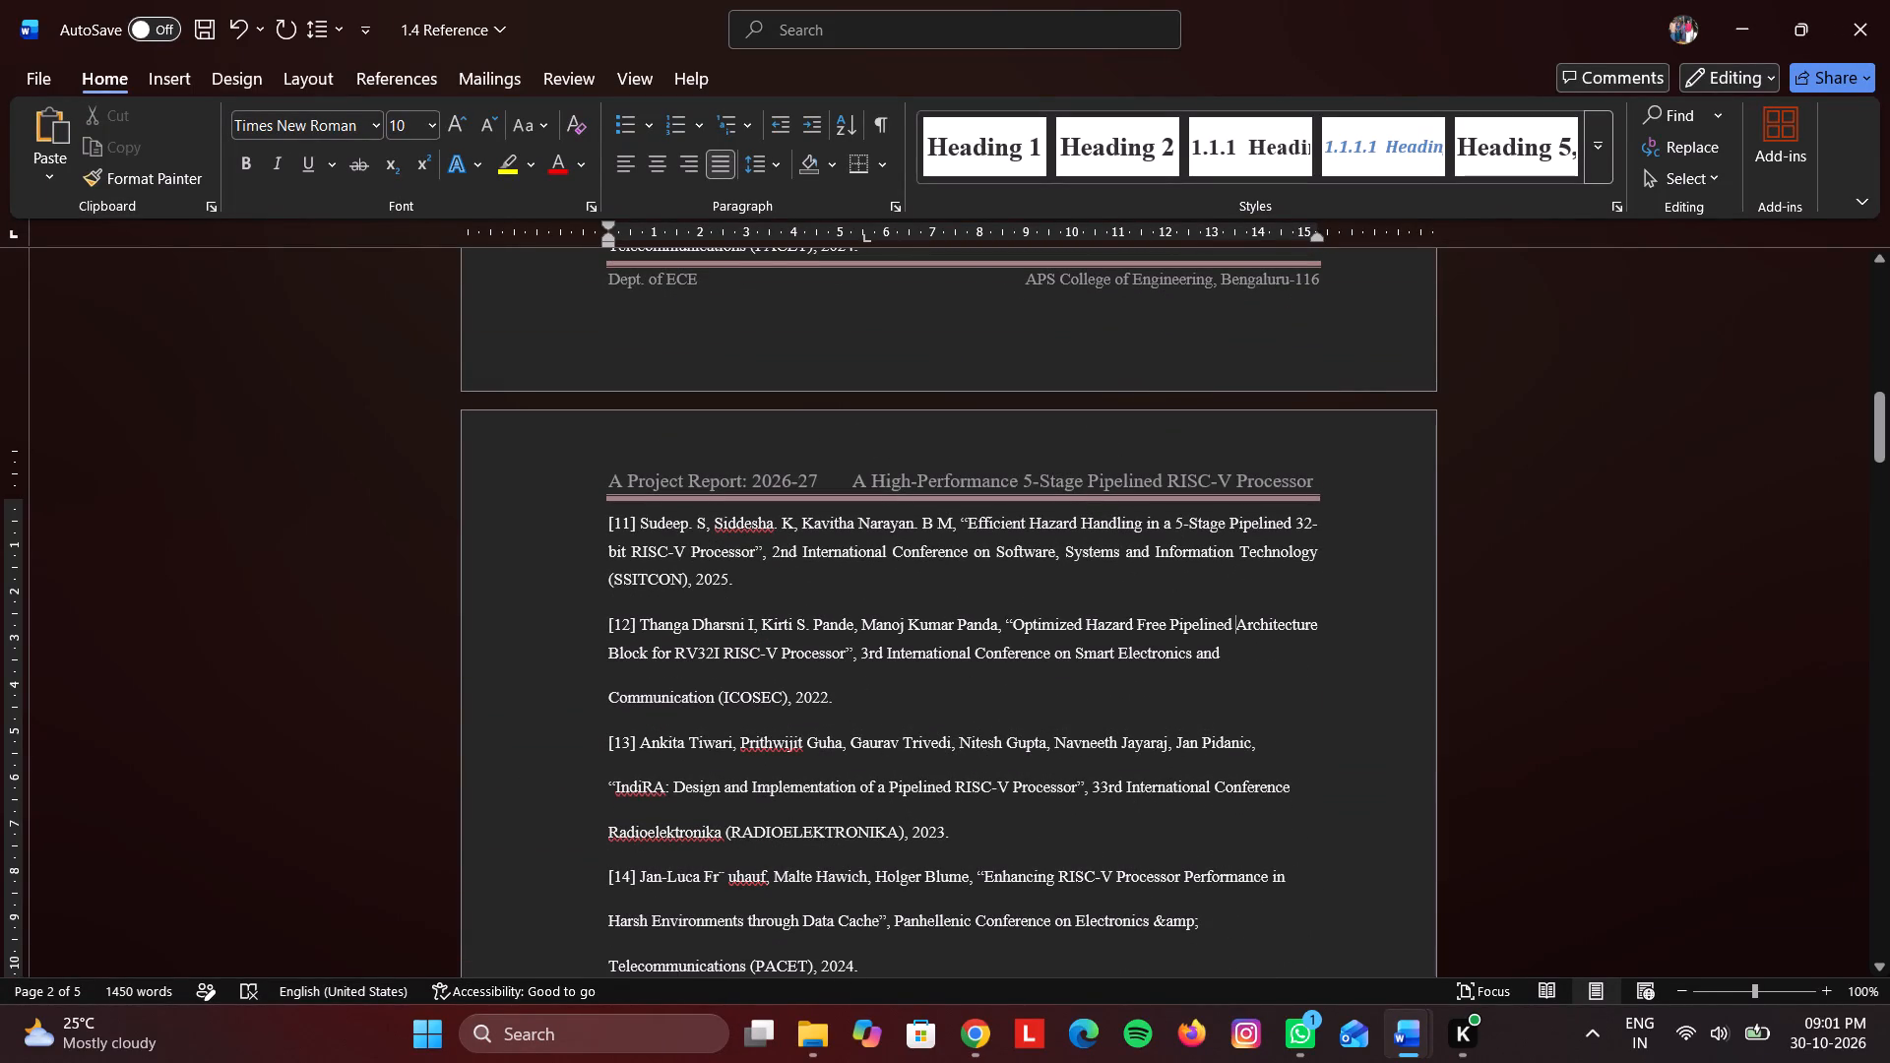
left_click(607, 711)
key("BackSpace")
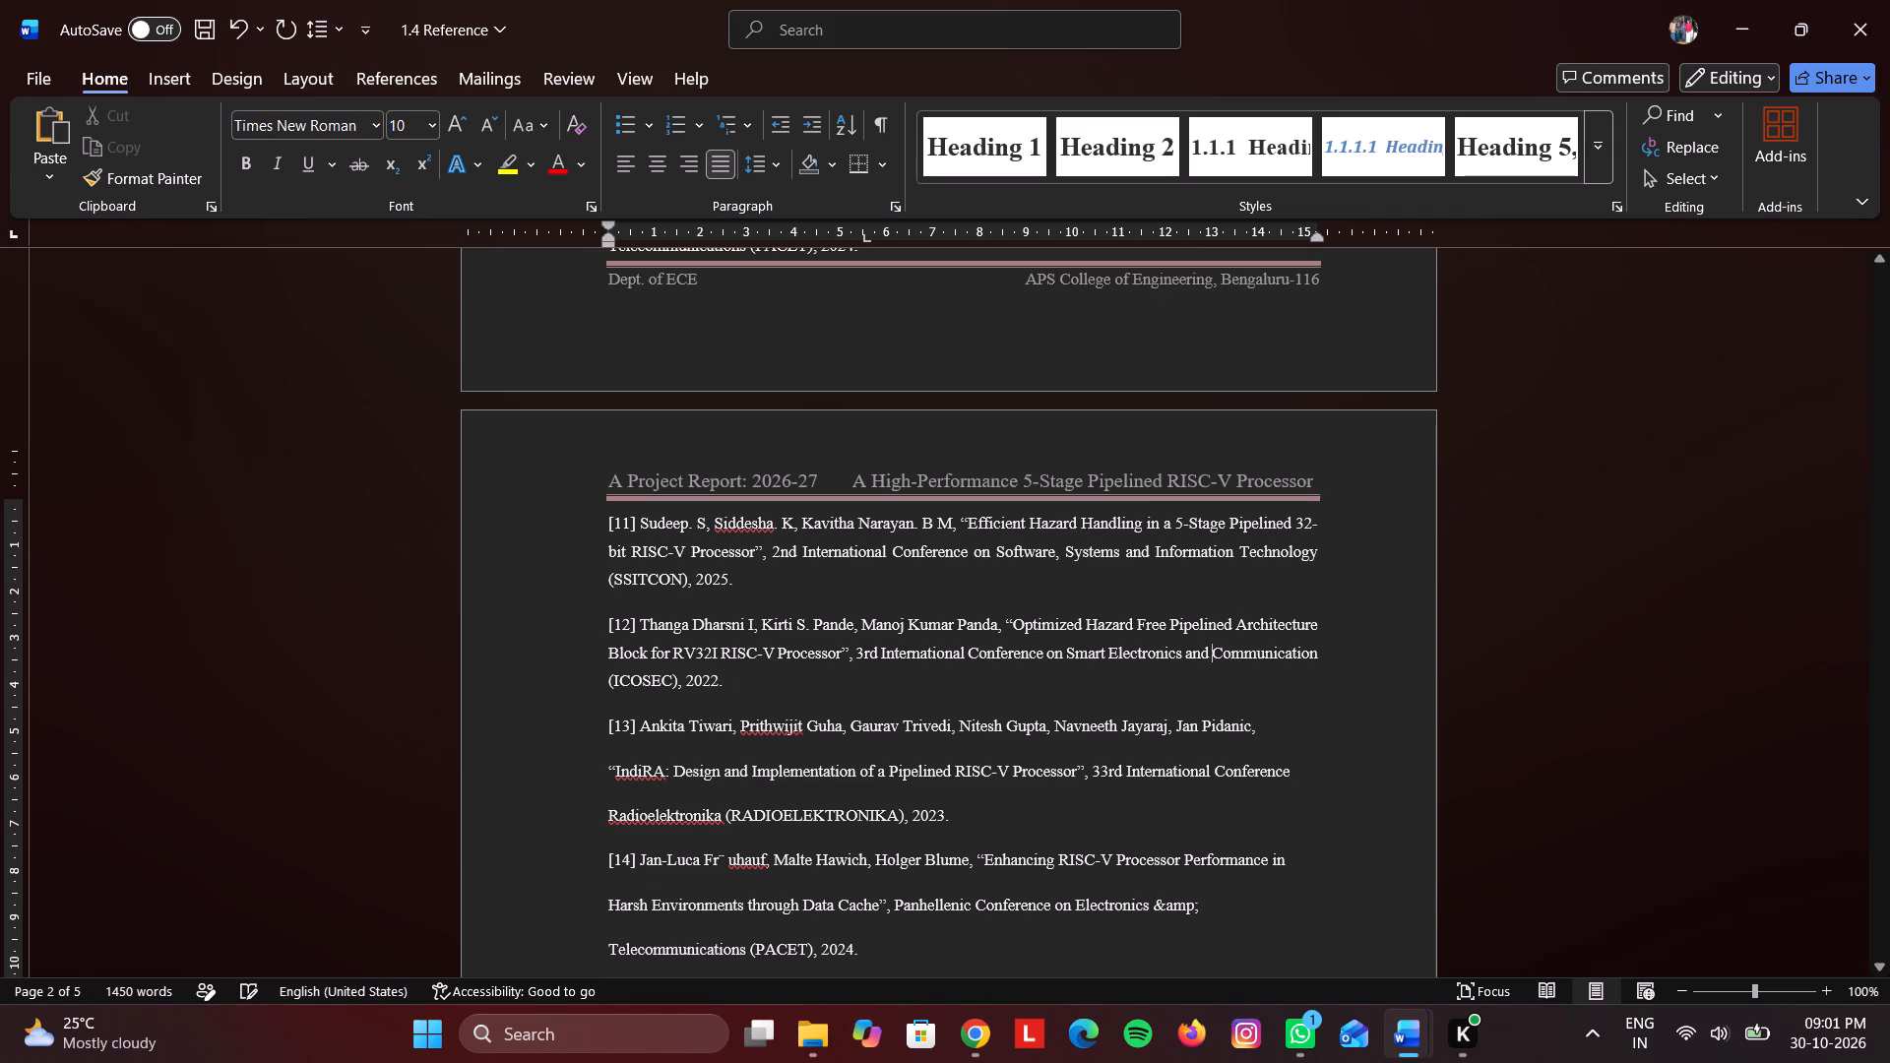
Join the lines of reference [13] into one paragraph and insert a space before the title beginning “IndiRA.
left_click(605, 768)
key("BackSpace")
left_click(608, 804)
key("BackSpace")
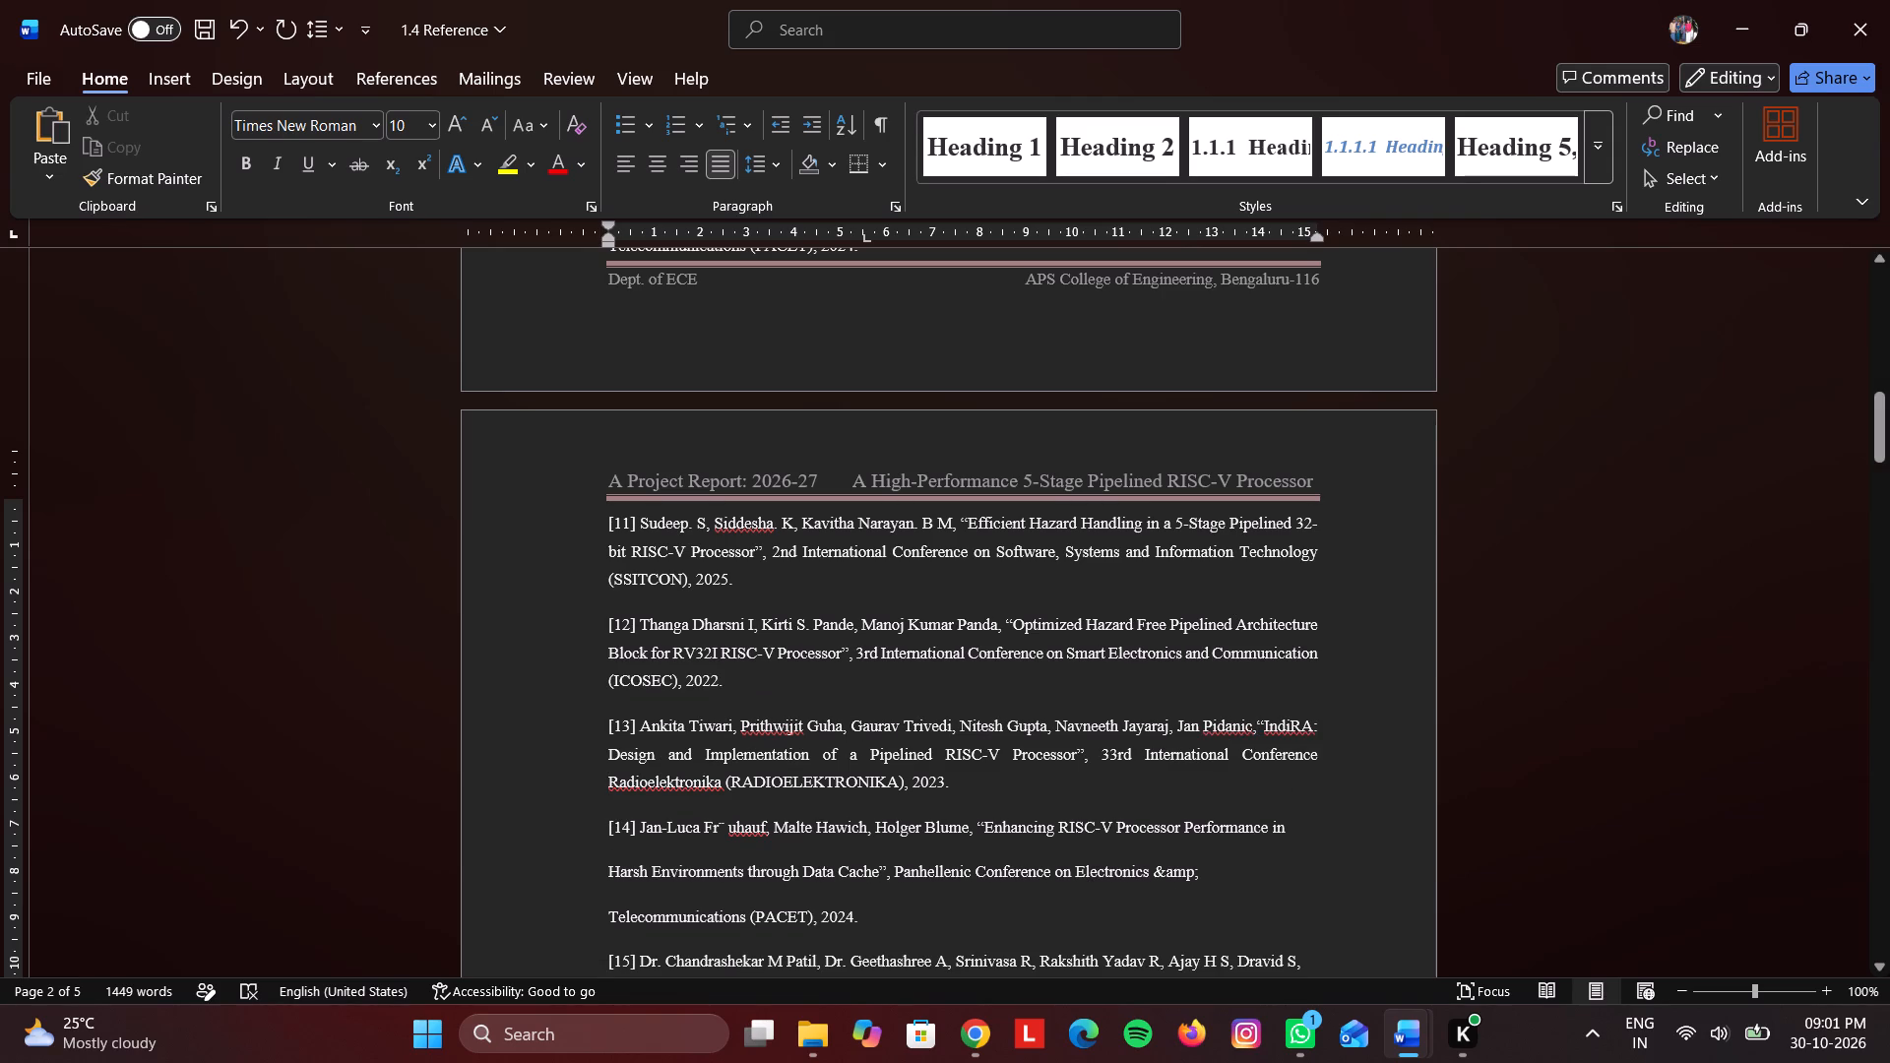
left_click(1256, 727)
key("space")
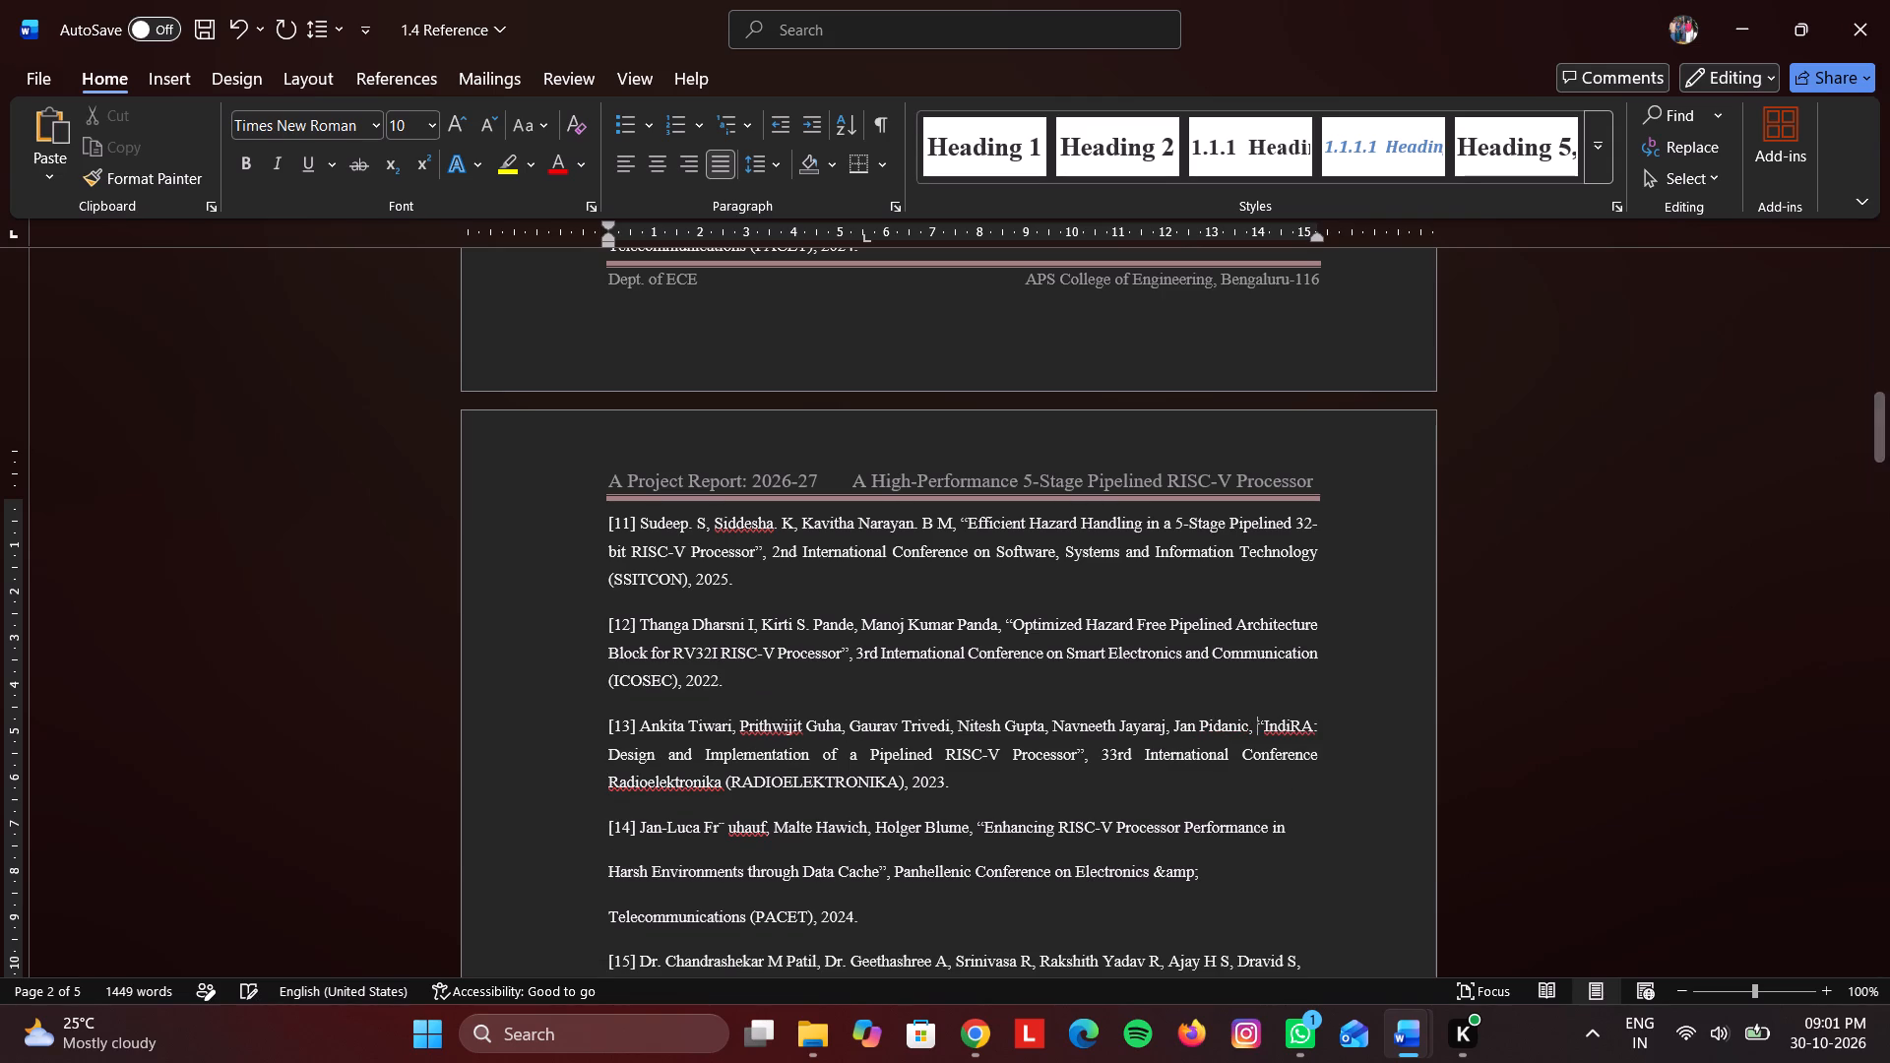
Join the lines of reference [14] into one paragraph, starting with the line that begins "Harsh Environments".
left_click(611, 873)
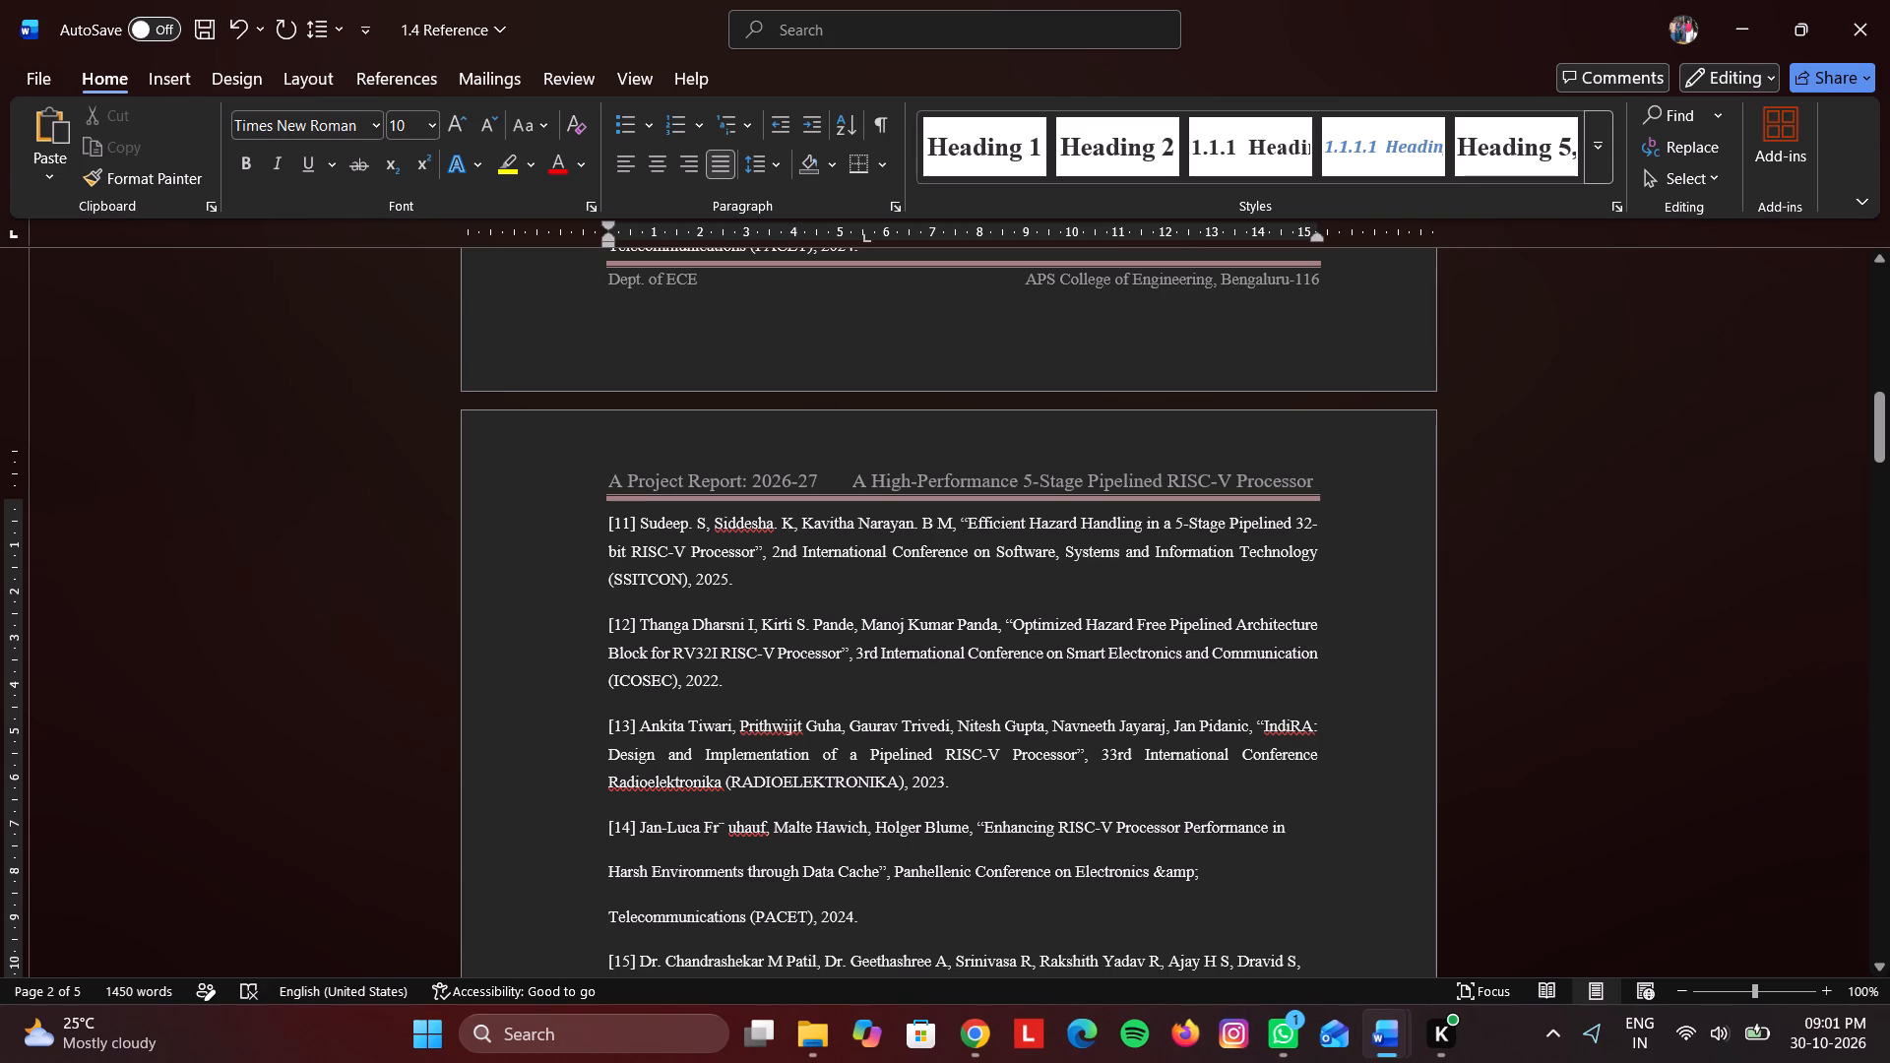
key("BackSpace")
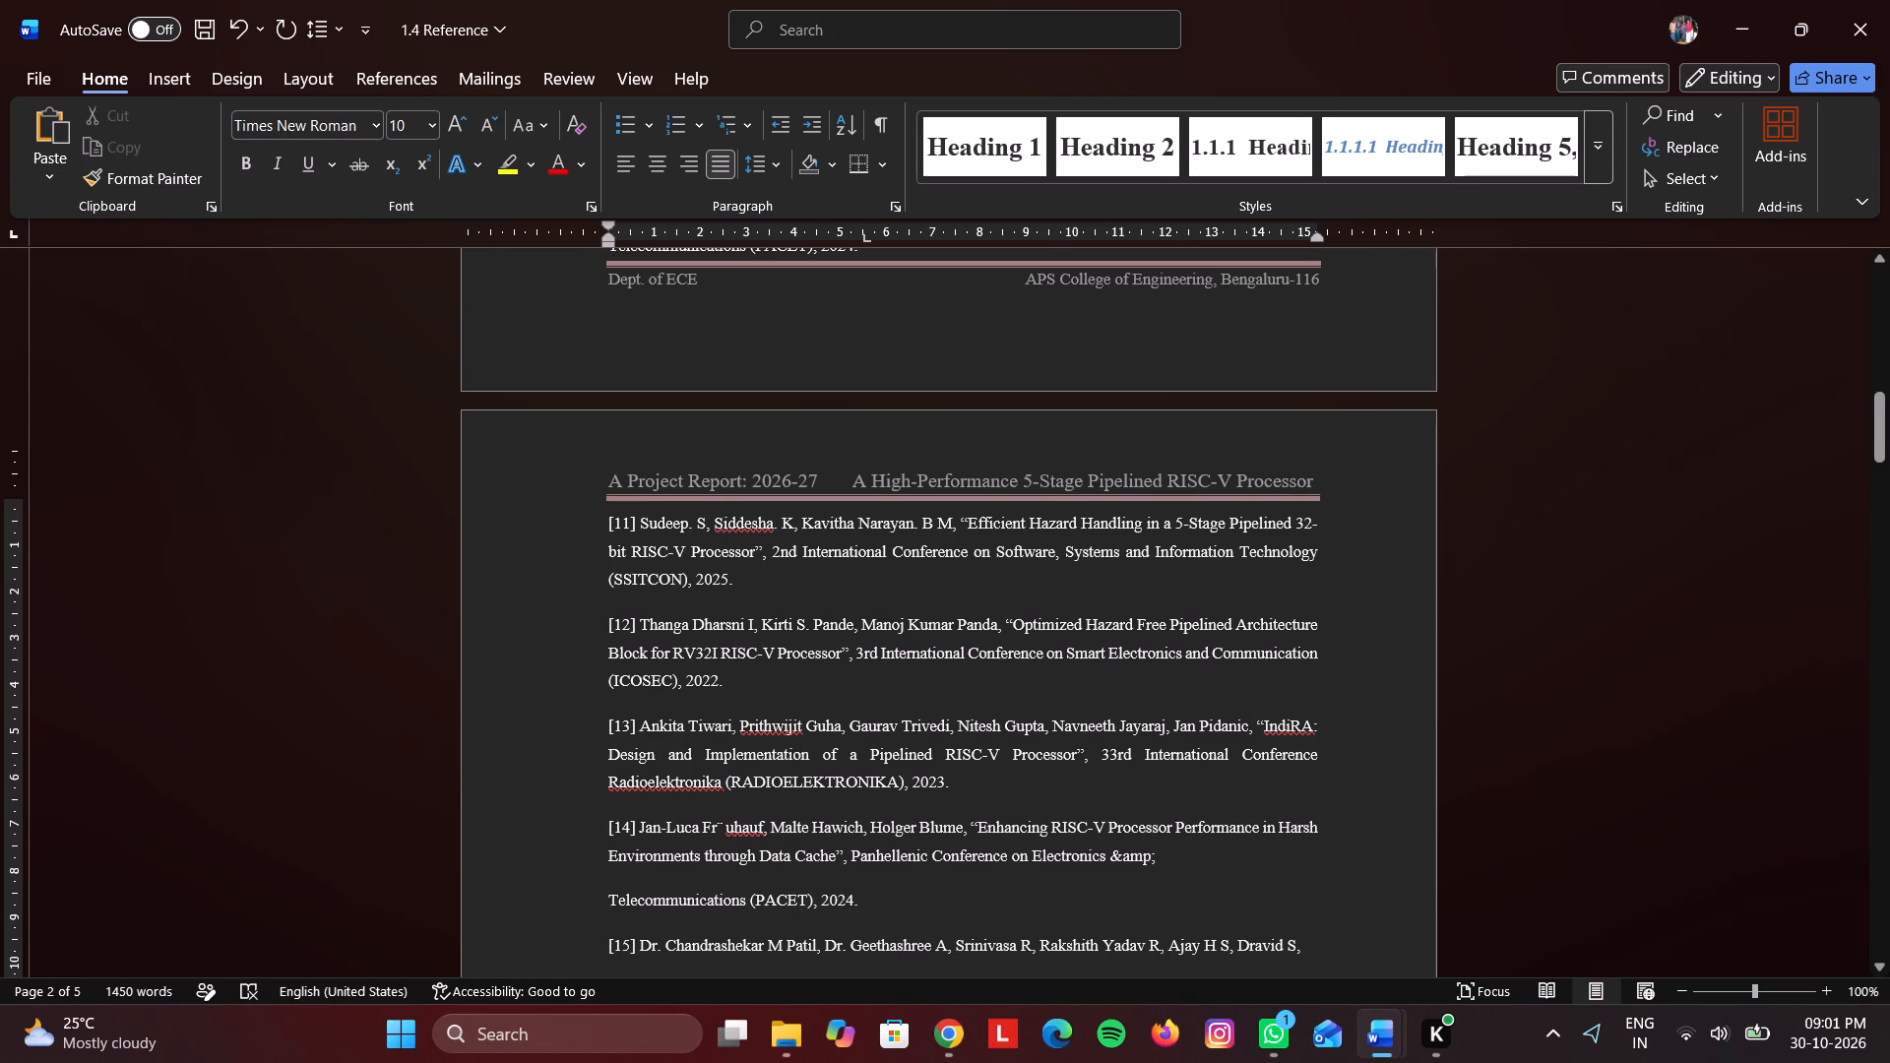
scroll(959, 781, "down", 2)
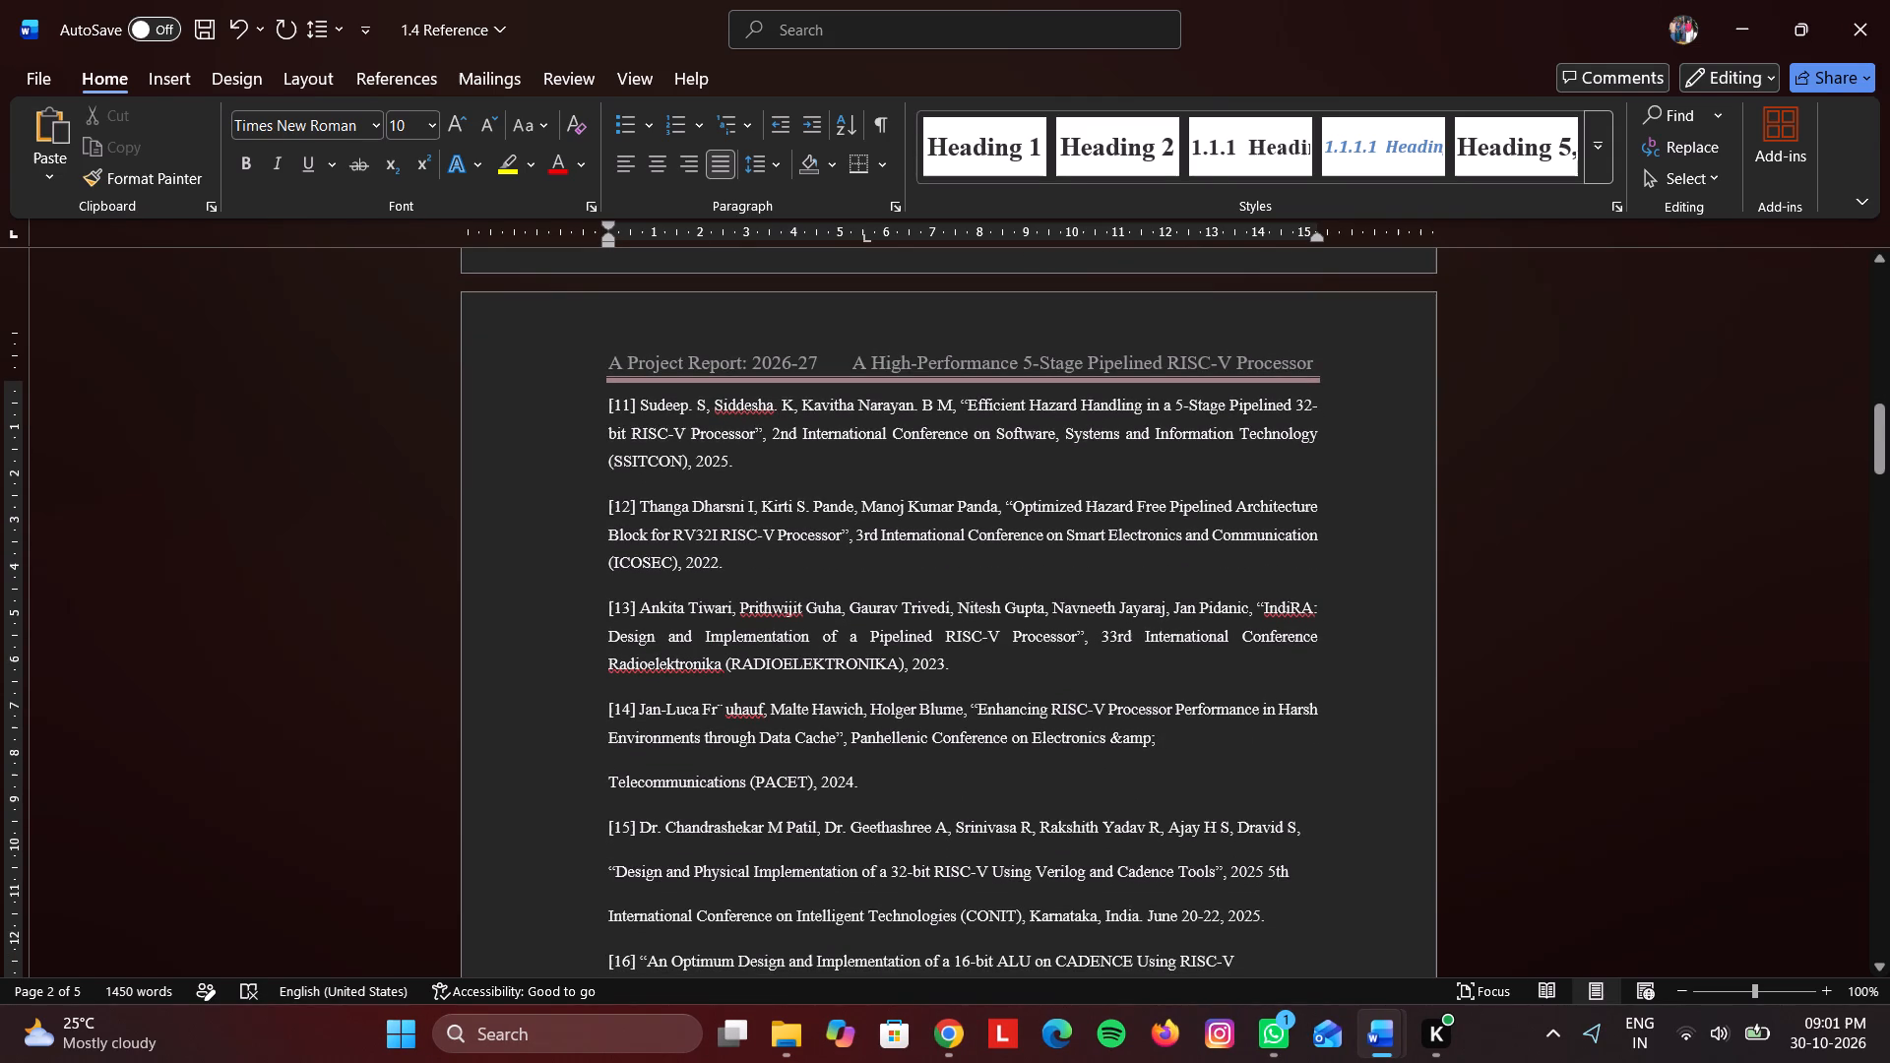
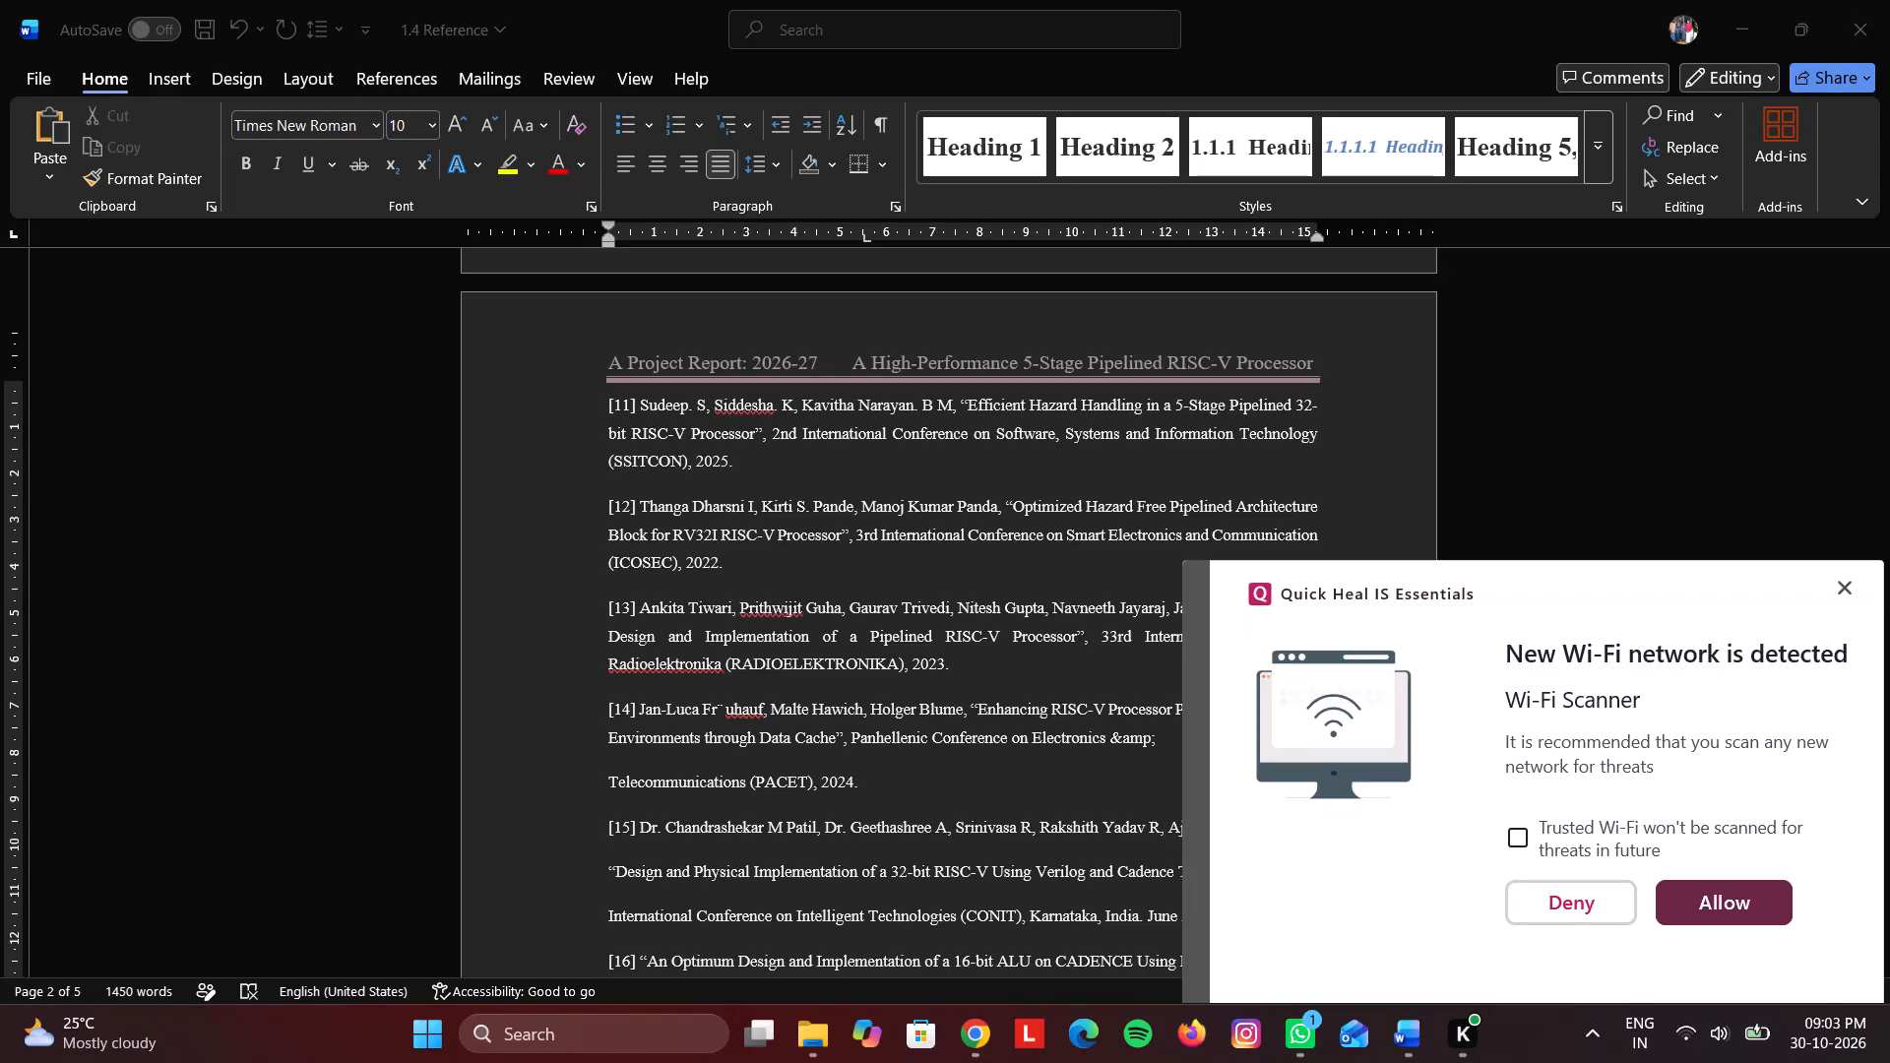
Dismiss the security notifications about the new Wi-Fi network and the firewall settings.
left_click(1833, 579)
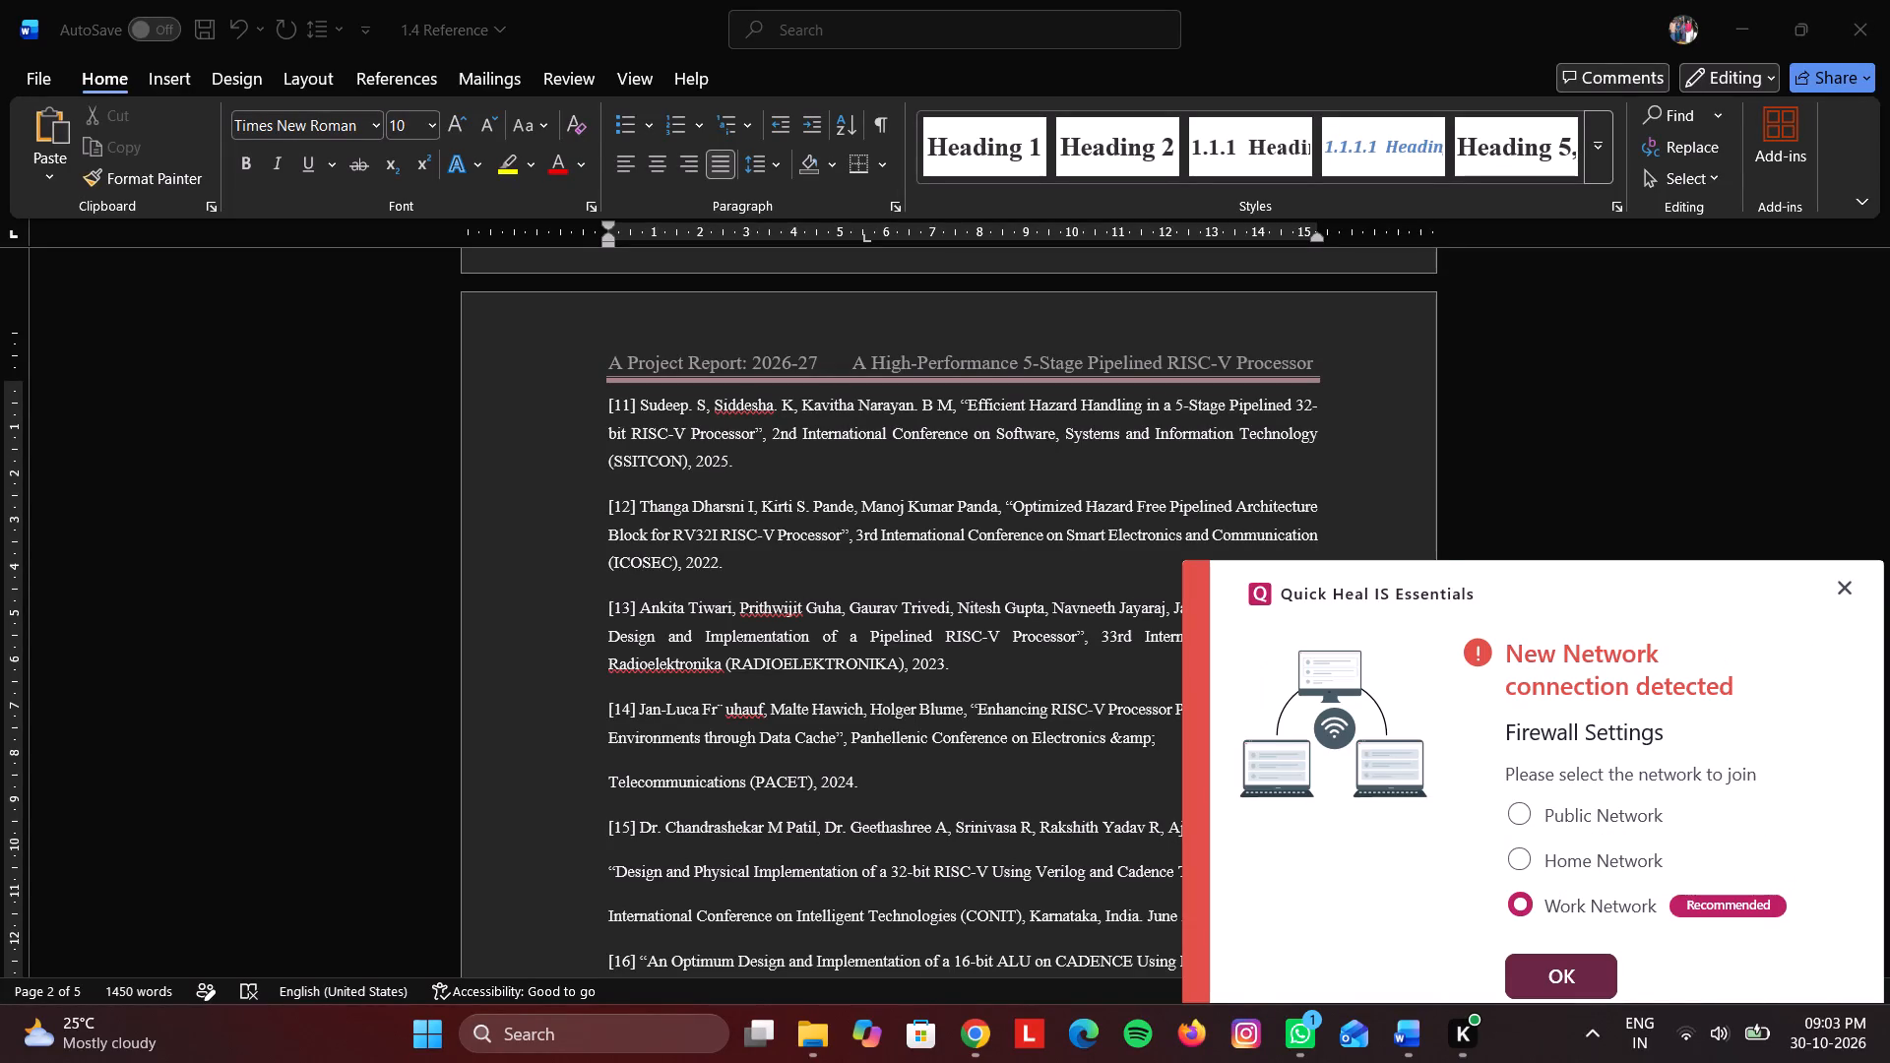
left_click(1843, 582)
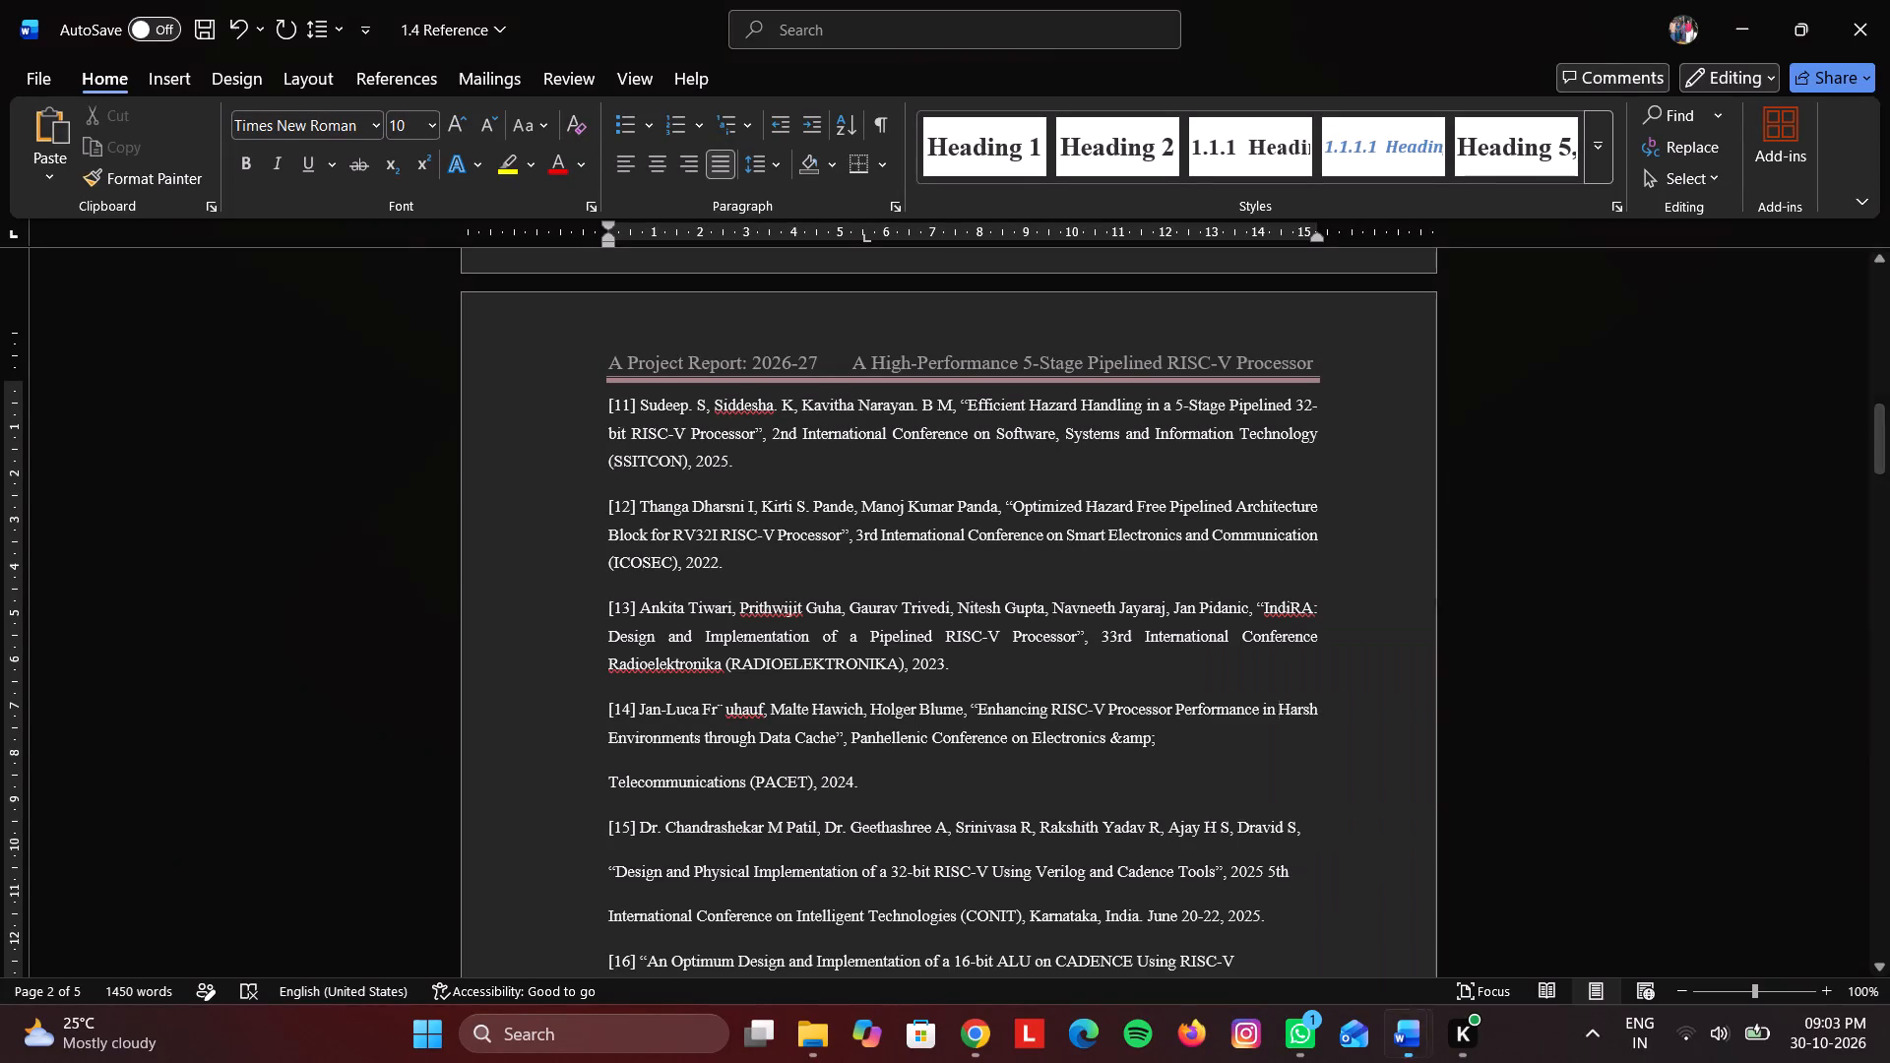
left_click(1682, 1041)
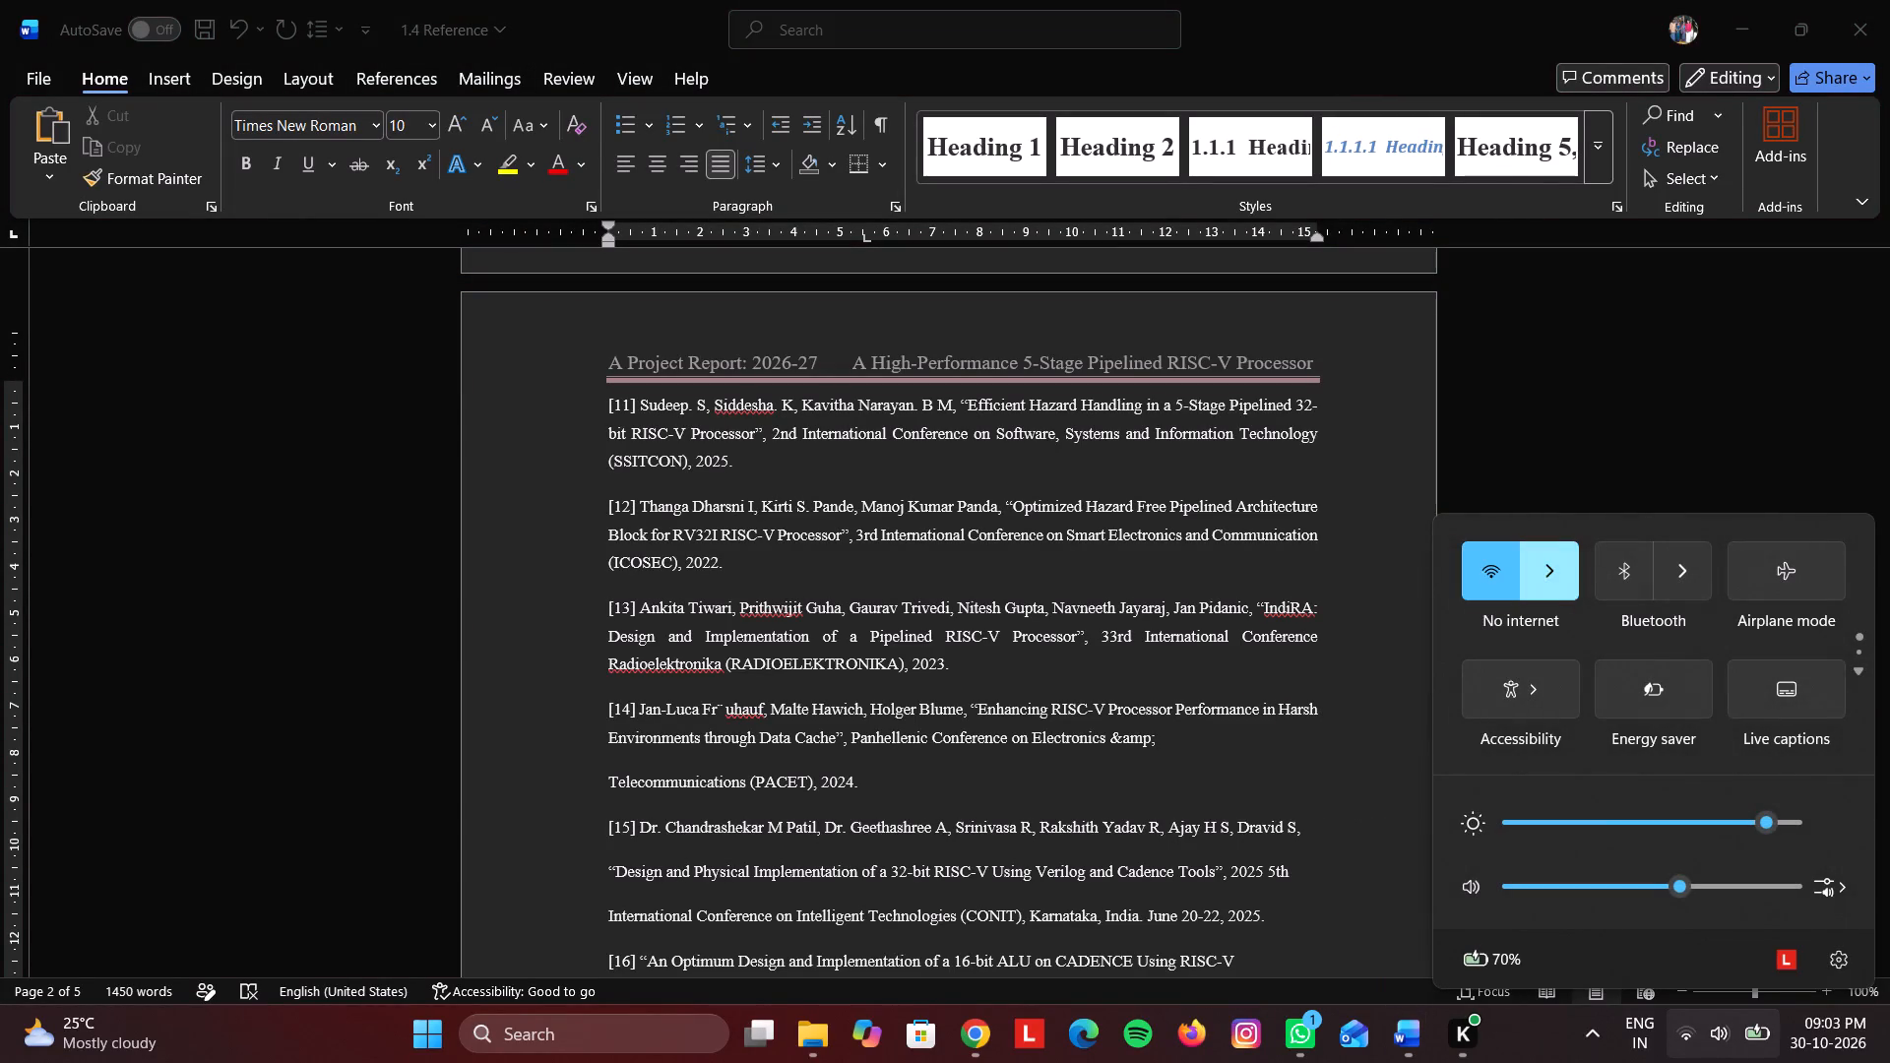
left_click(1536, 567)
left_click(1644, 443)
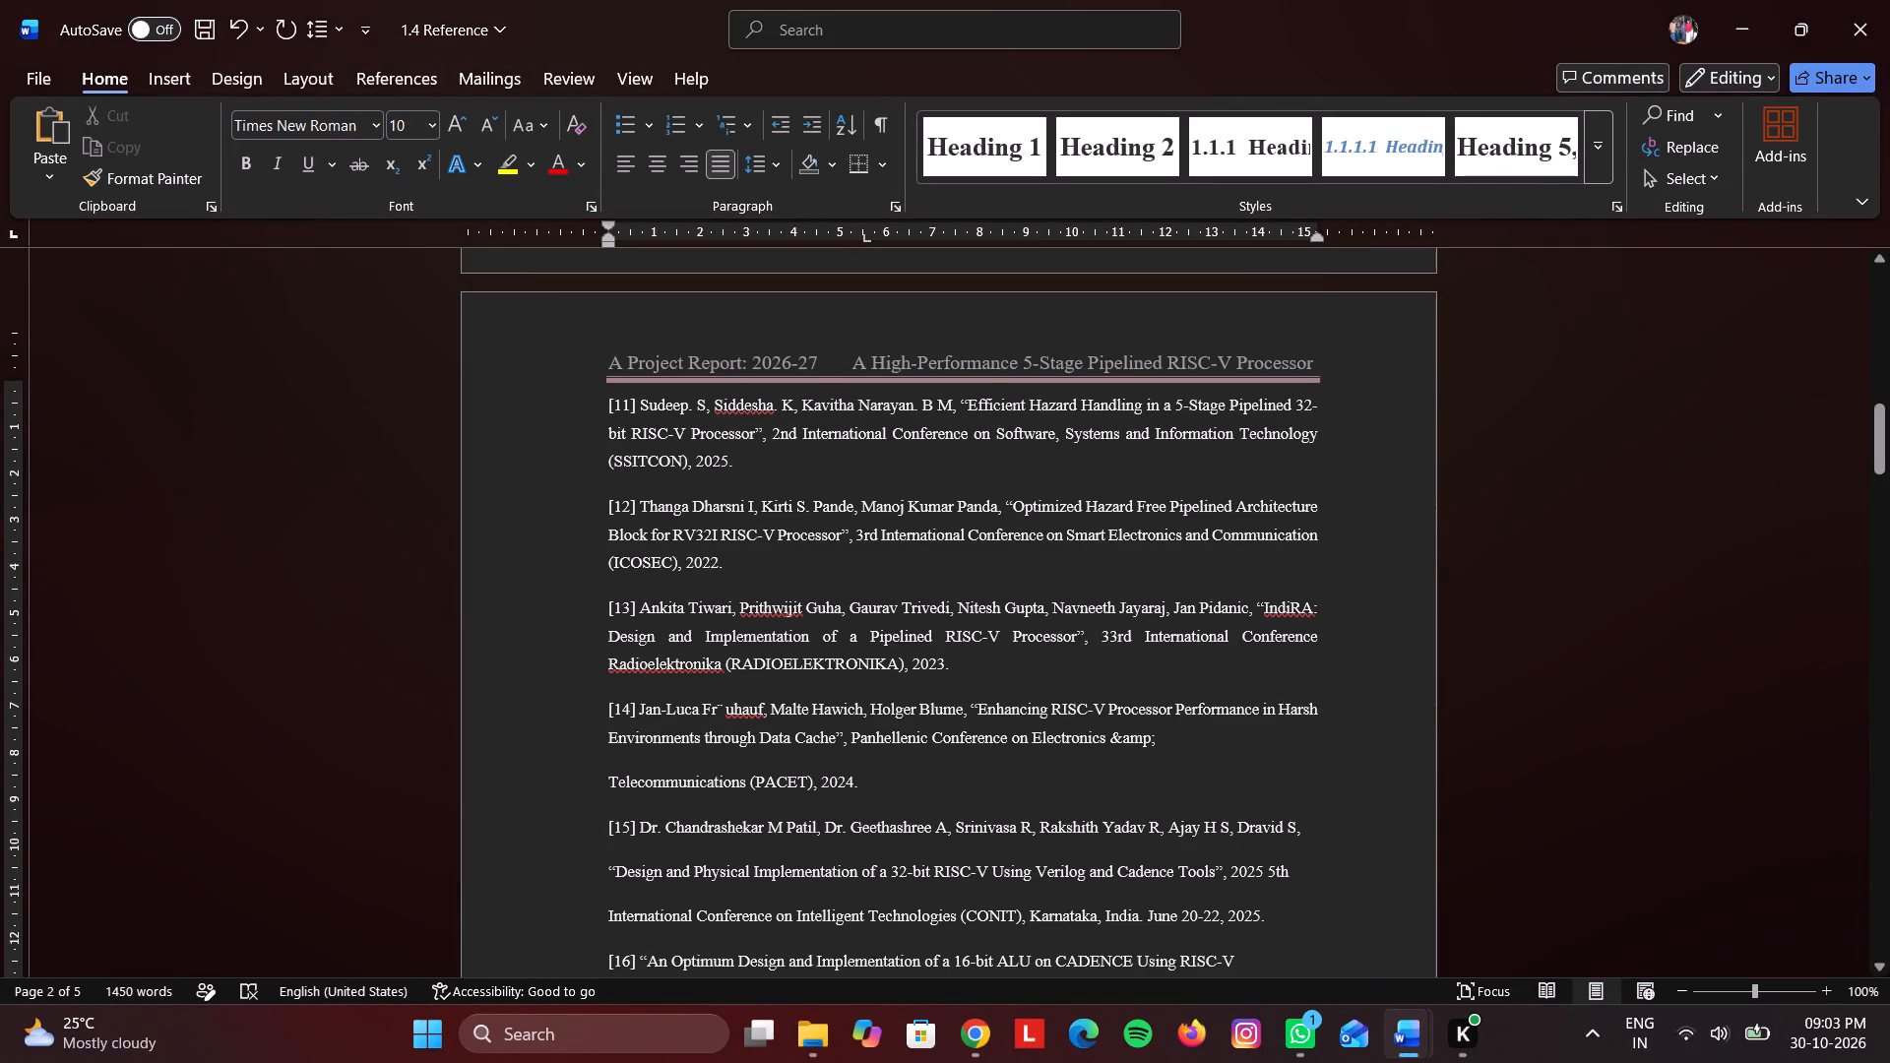
Join the last line of reference [14], "Telecommunications (PACET), 2024.", to the paragraph above it.
scroll(816, 715, "down", 2)
left_click(608, 670)
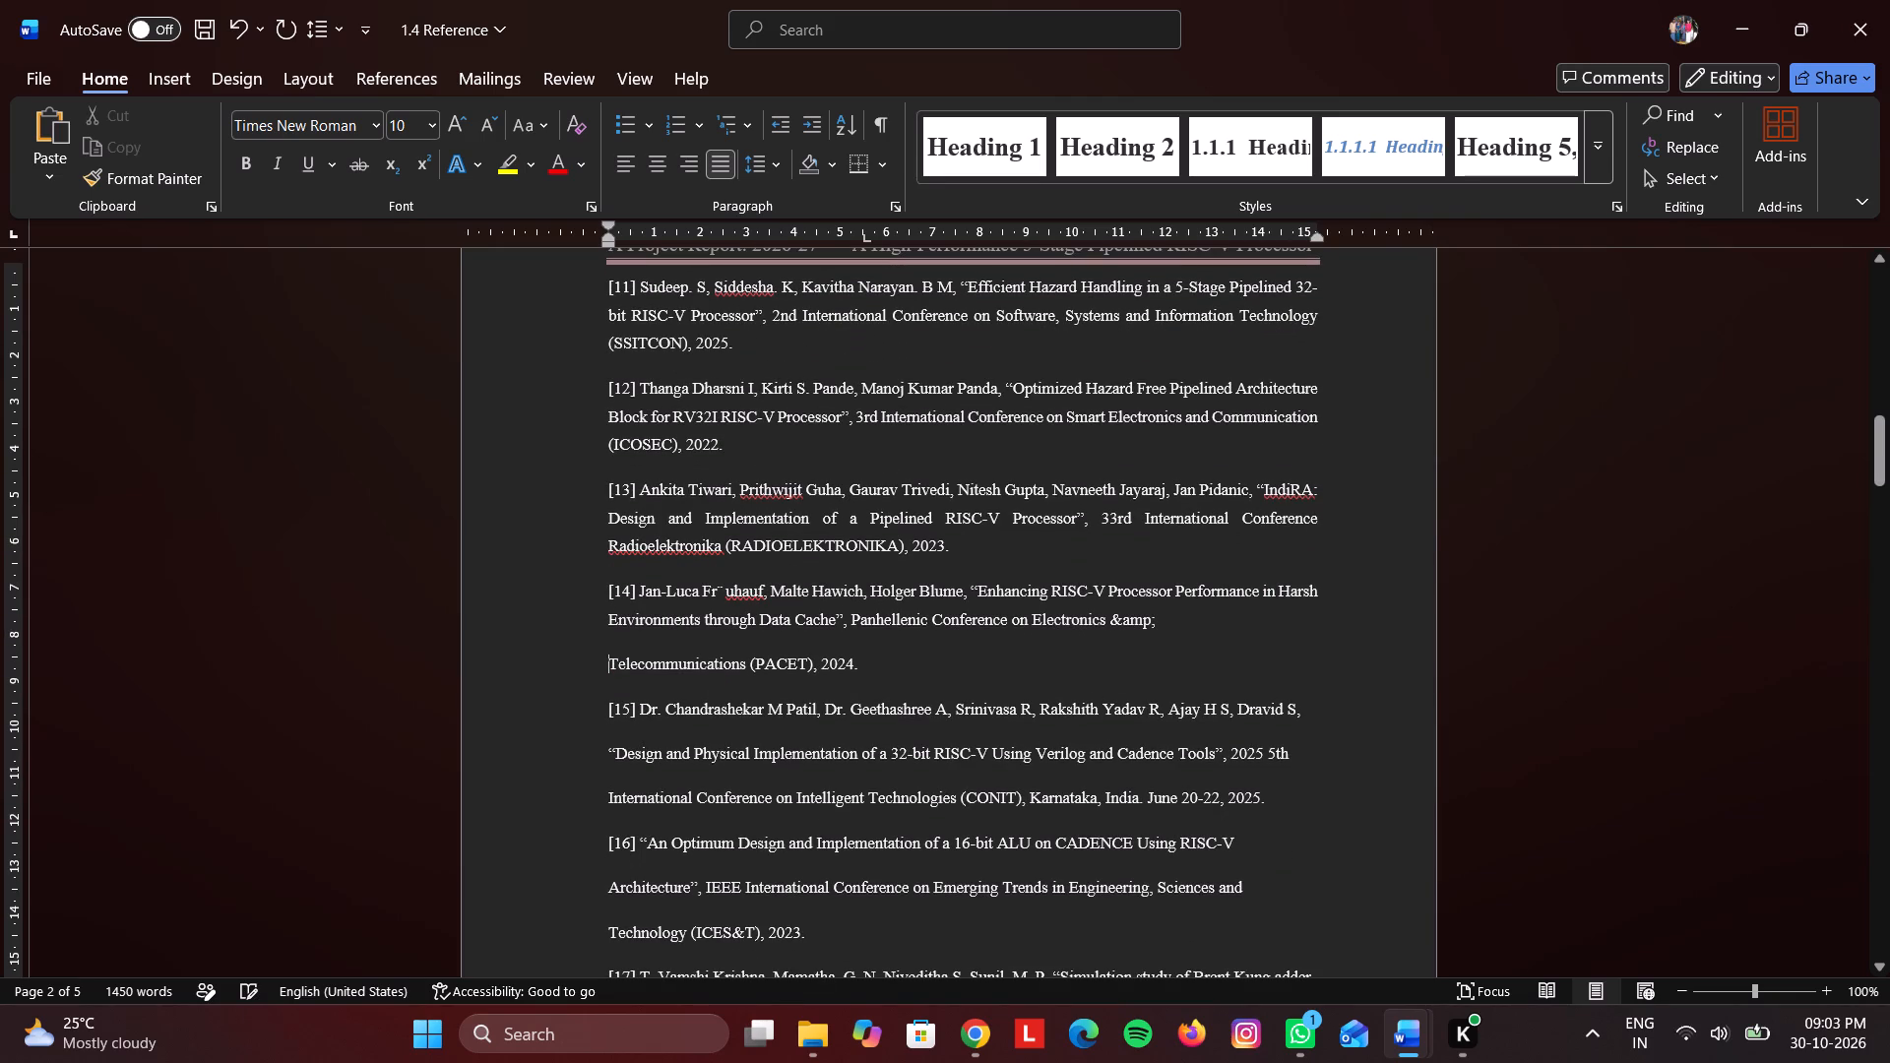
key("BackSpace")
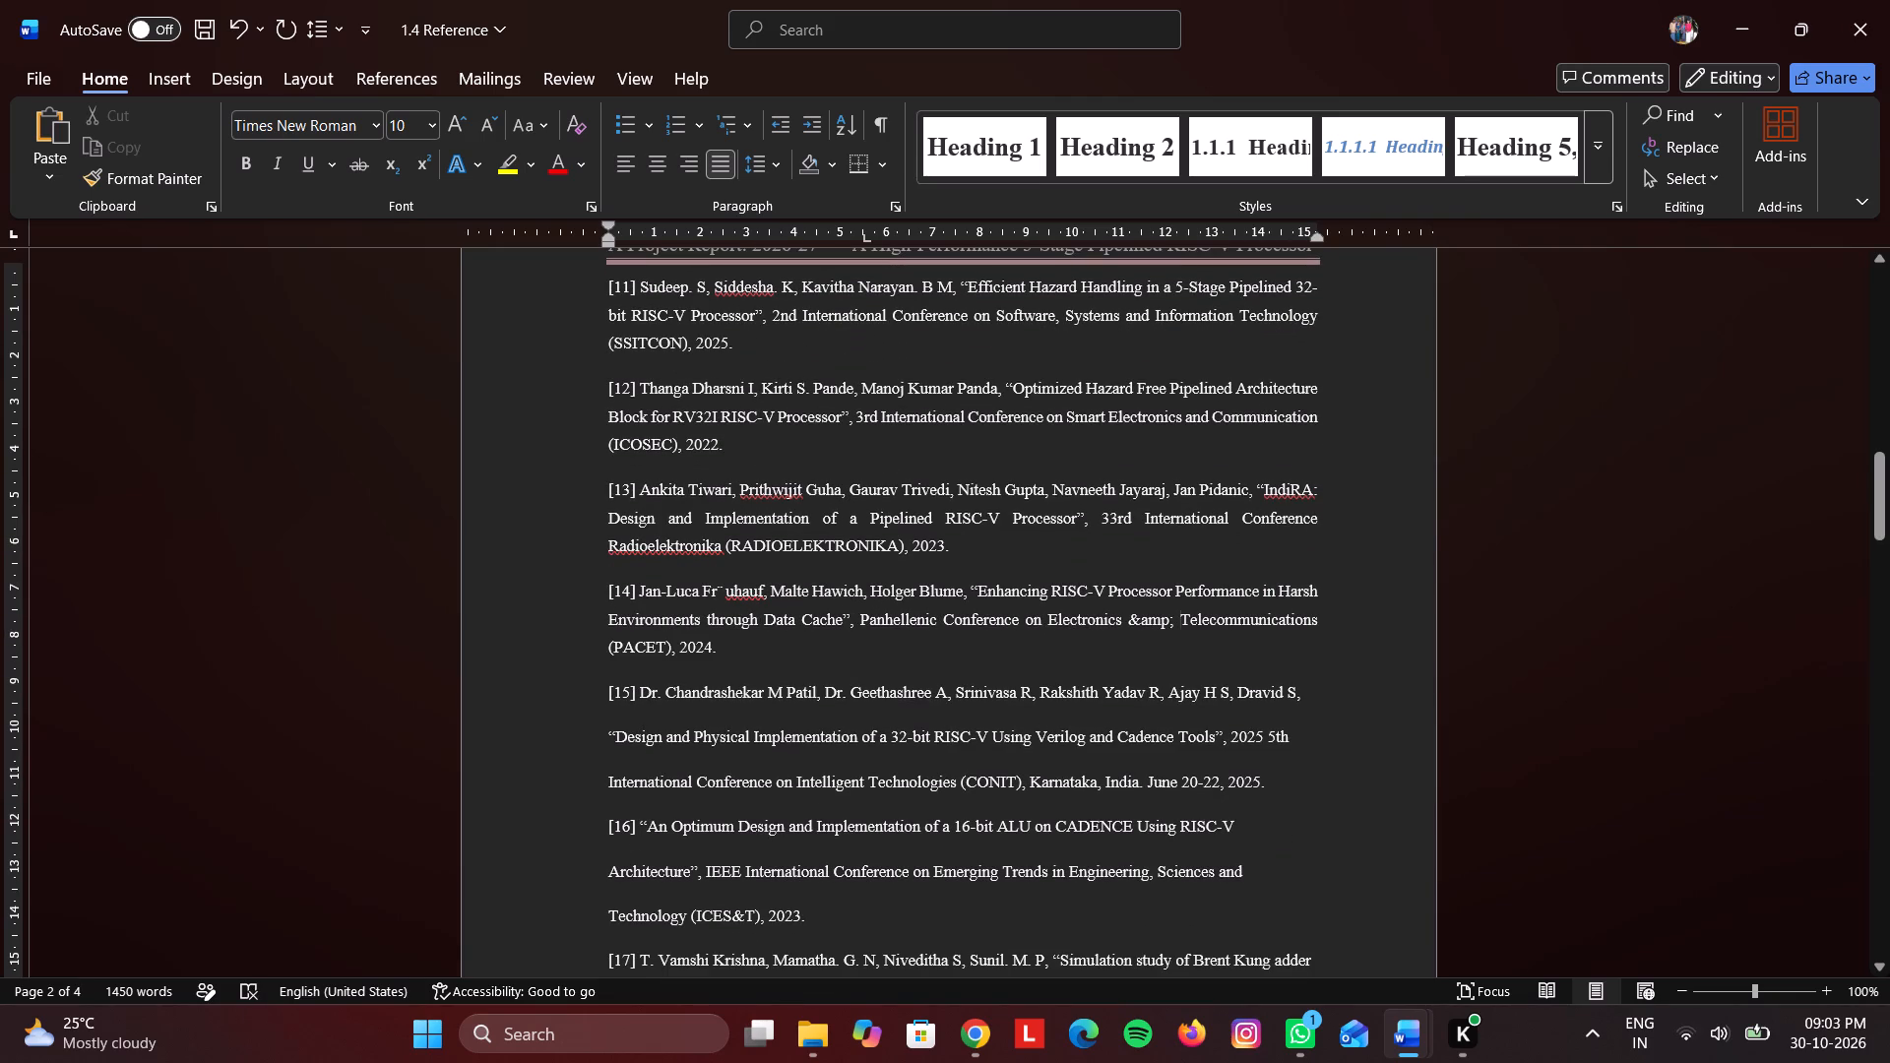
Join the three lines of reference [15] into one paragraph and insert a space before the title beginning "Design and Physical Implementation".
left_click(602, 726)
key("BackSpace")
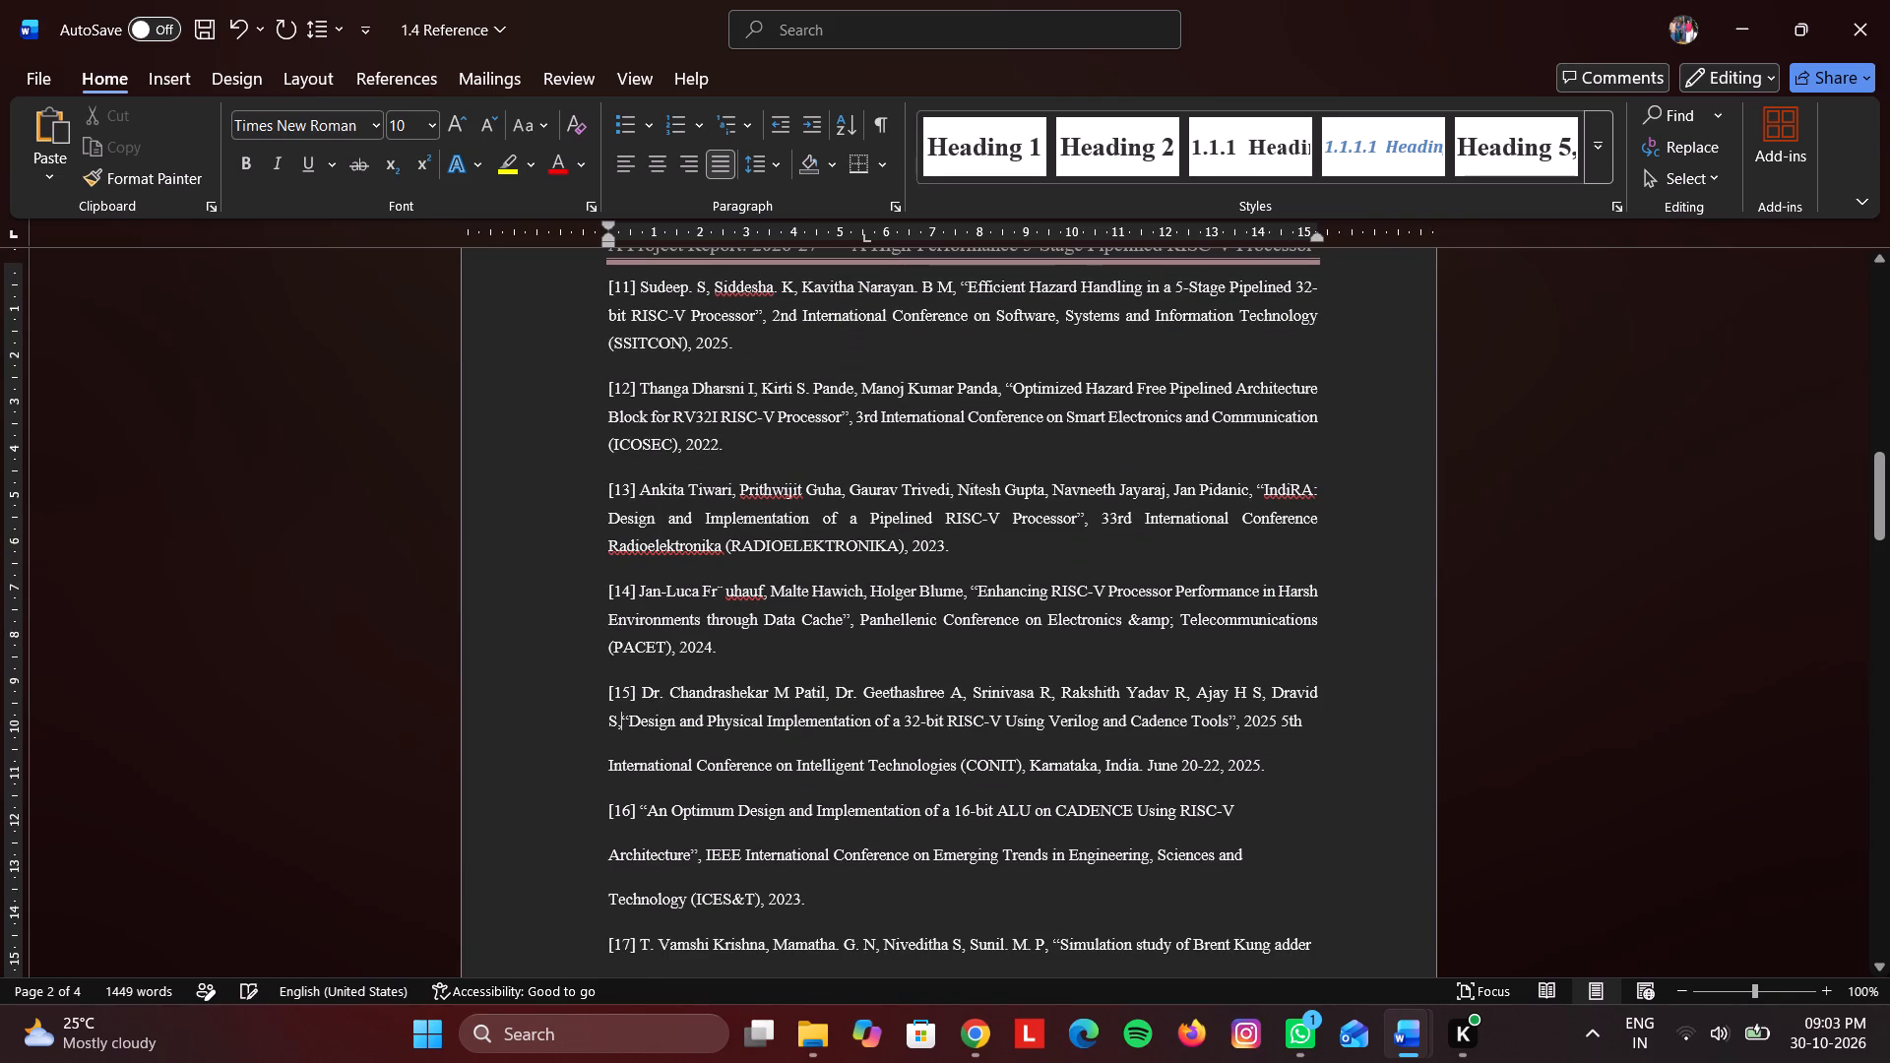
left_click(608, 768)
key("BackSpace")
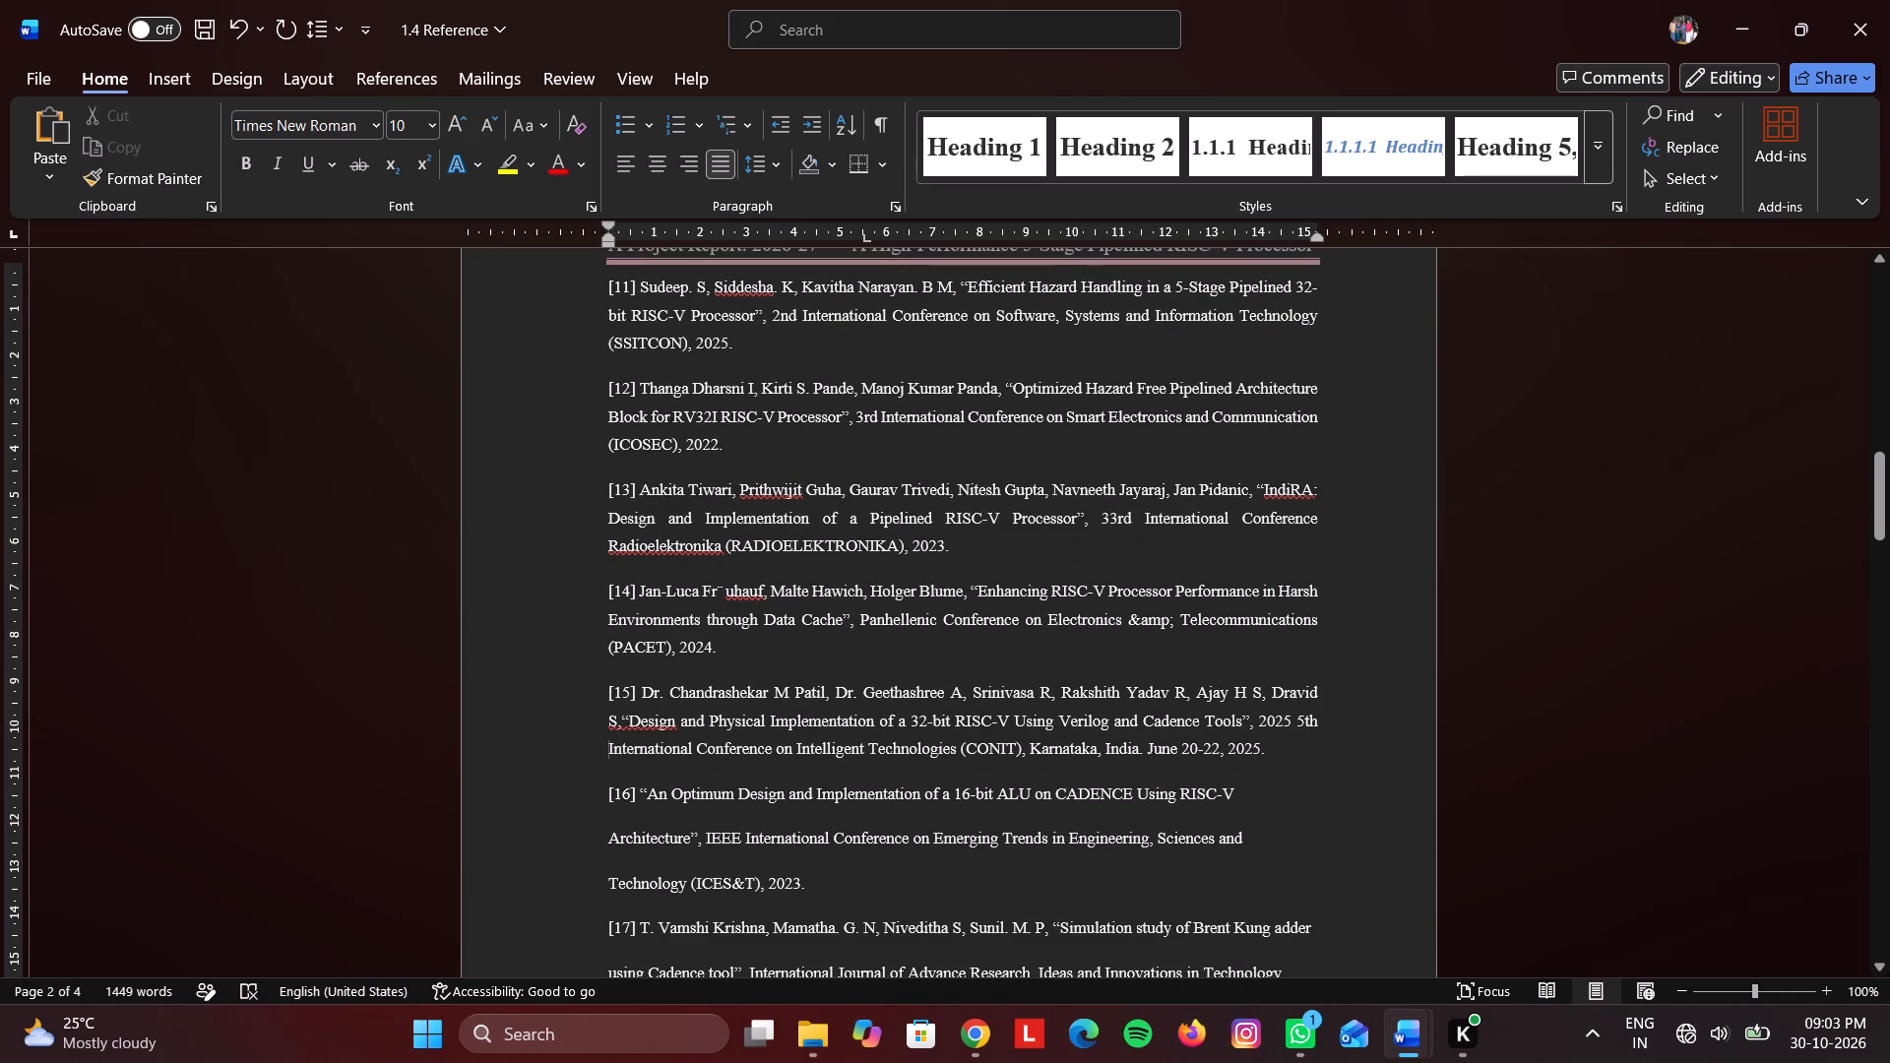
left_click(620, 723)
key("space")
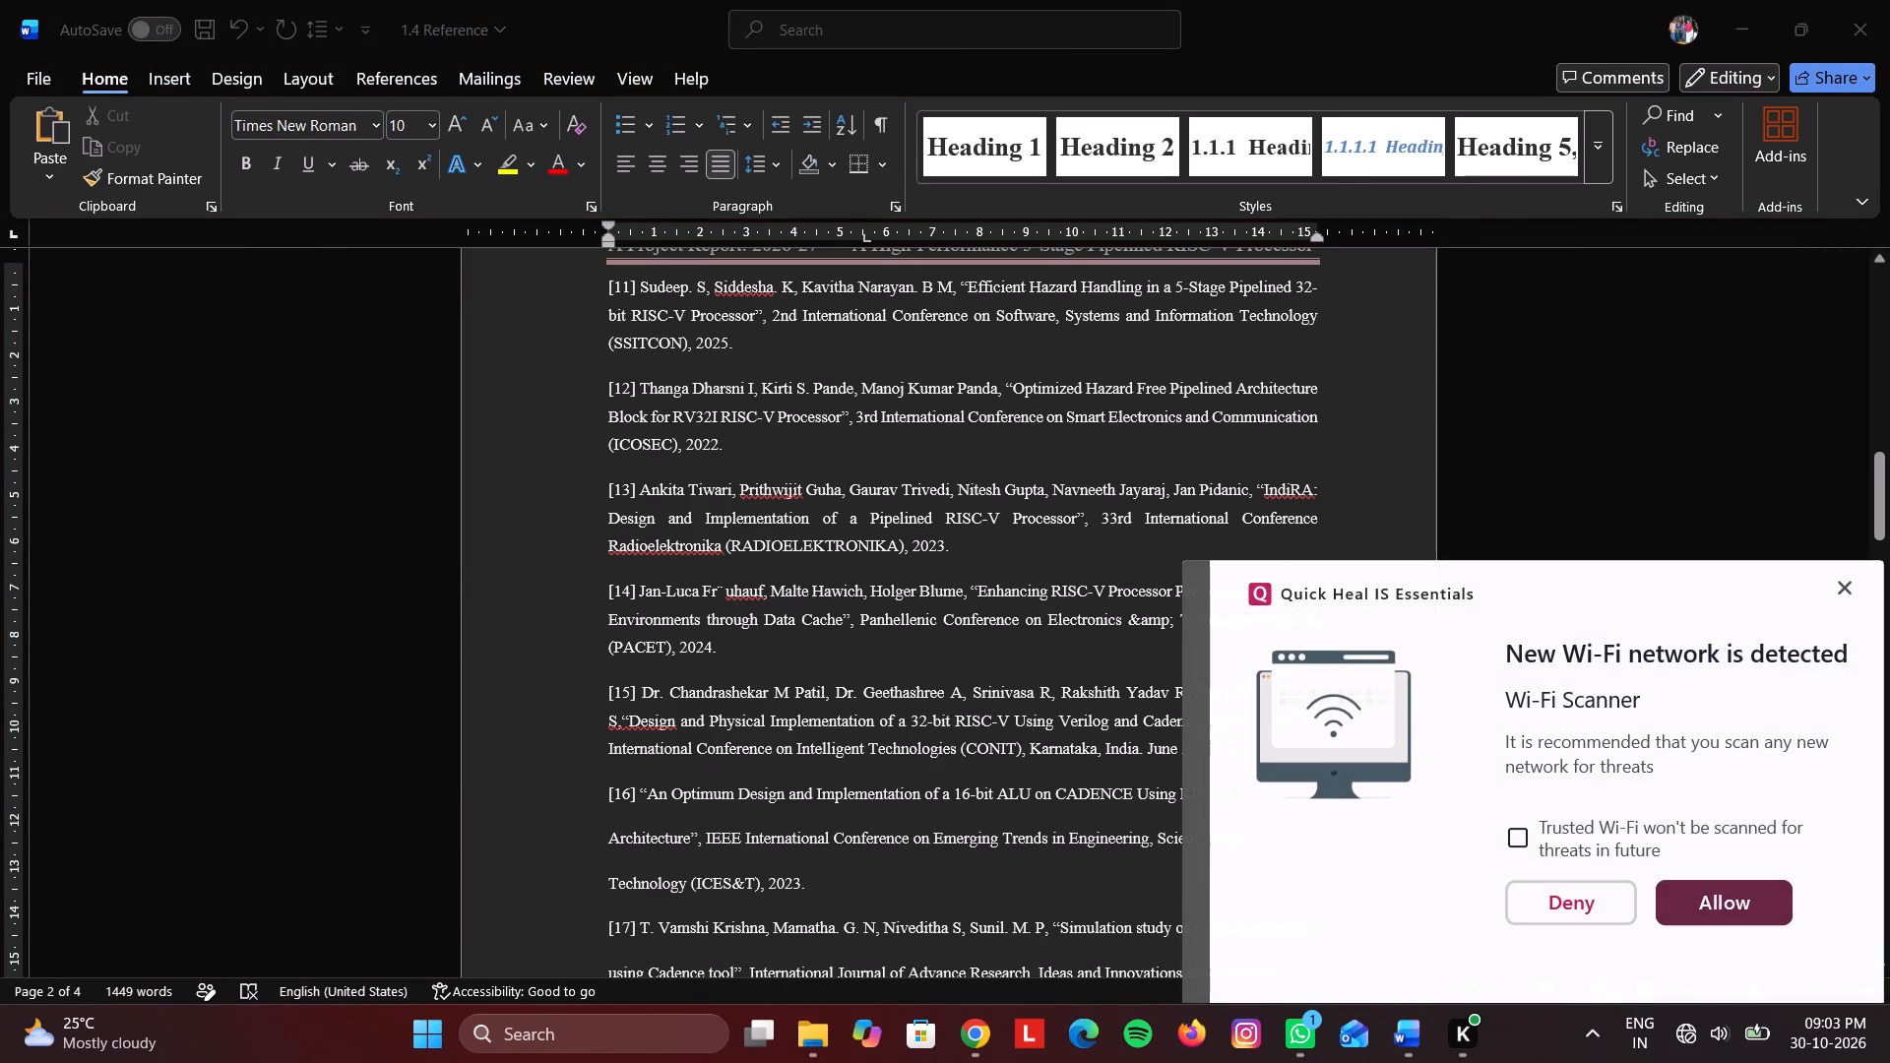
left_click(624, 719)
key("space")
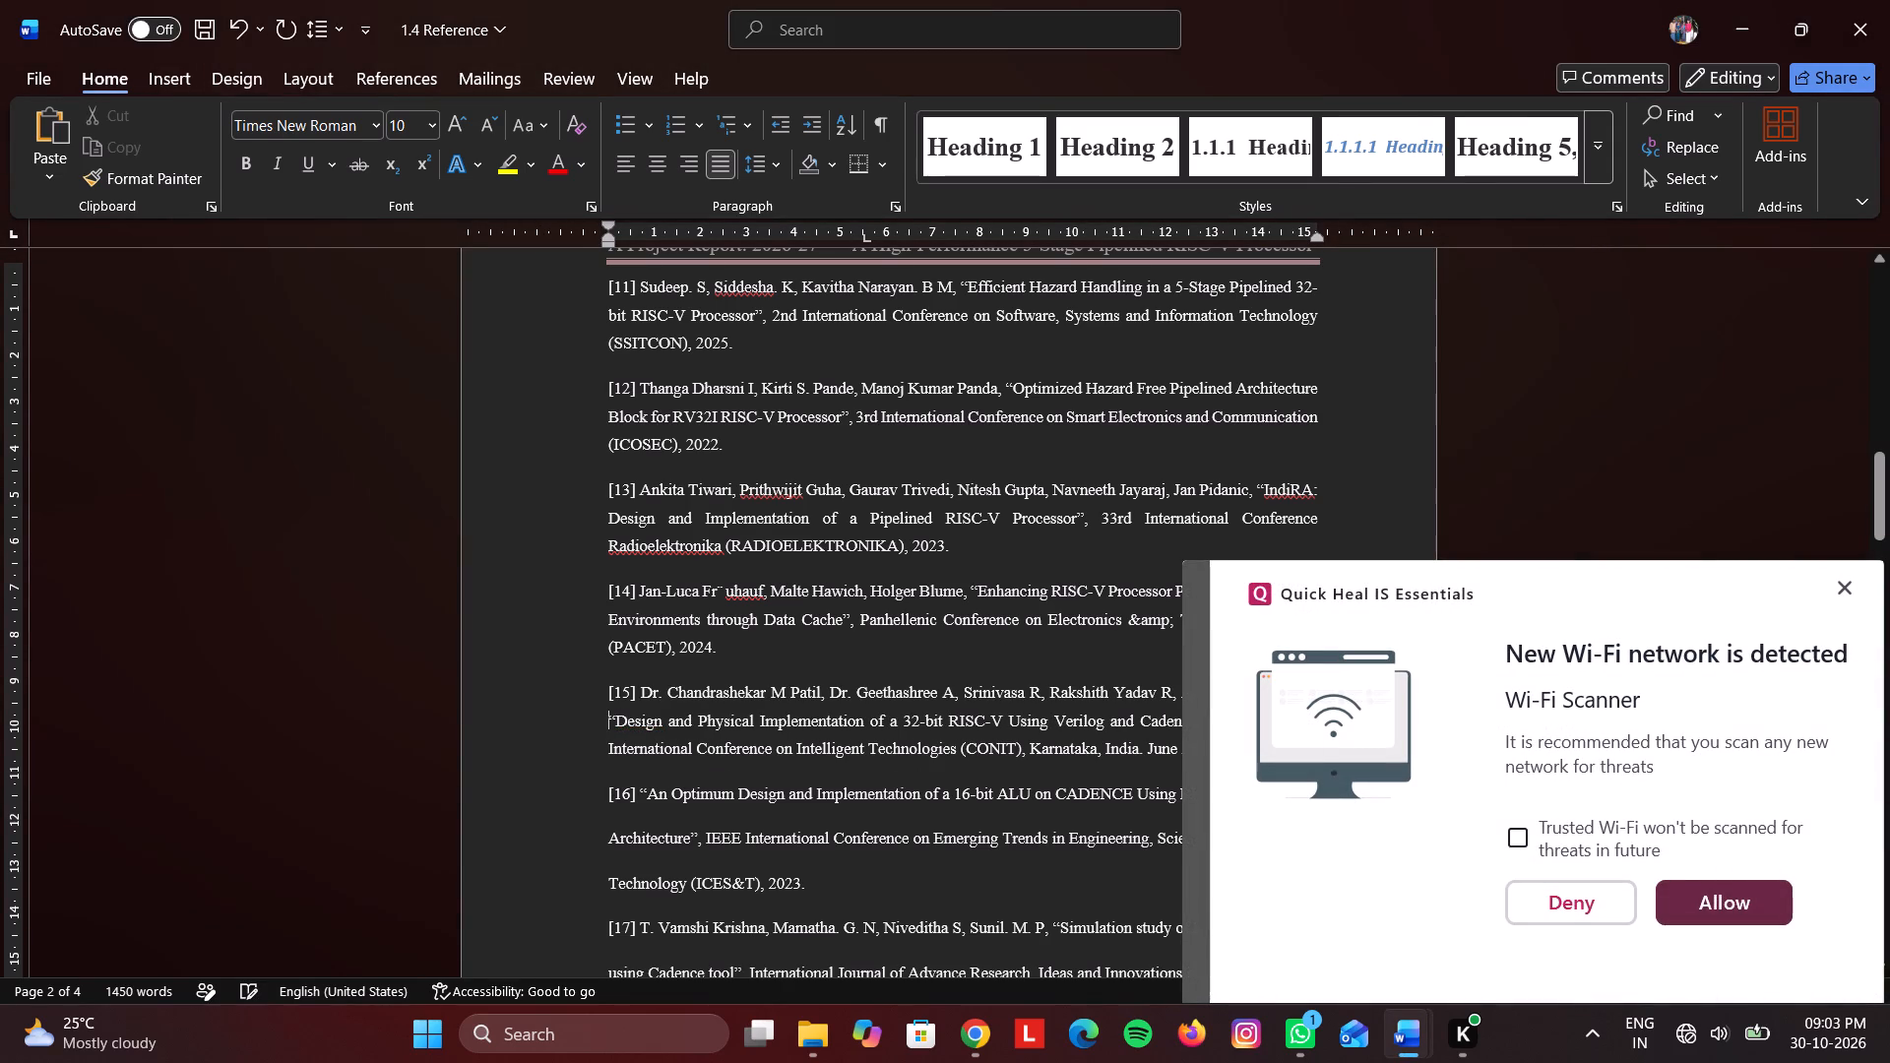
left_click(606, 792)
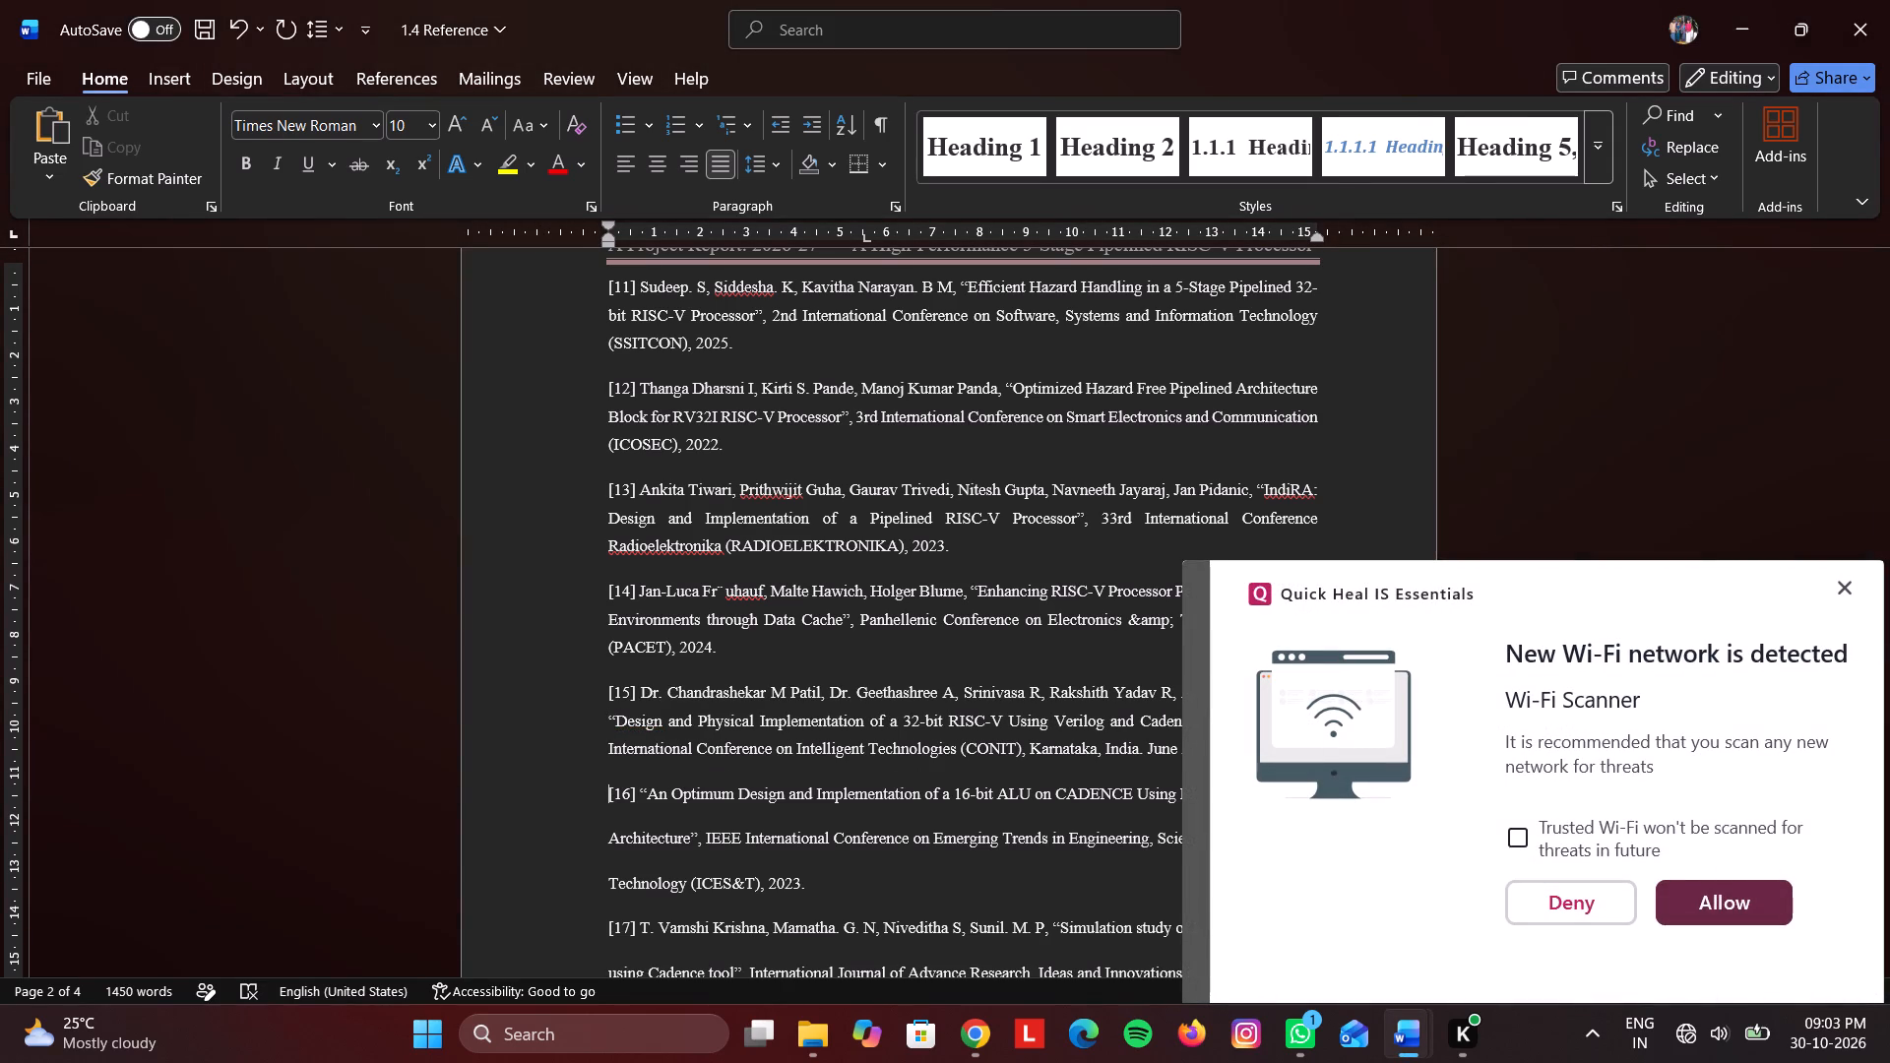
Dismiss the network notification and connect to the APSCe Wi-Fi network.
left_click(1840, 580)
left_click(1709, 1034)
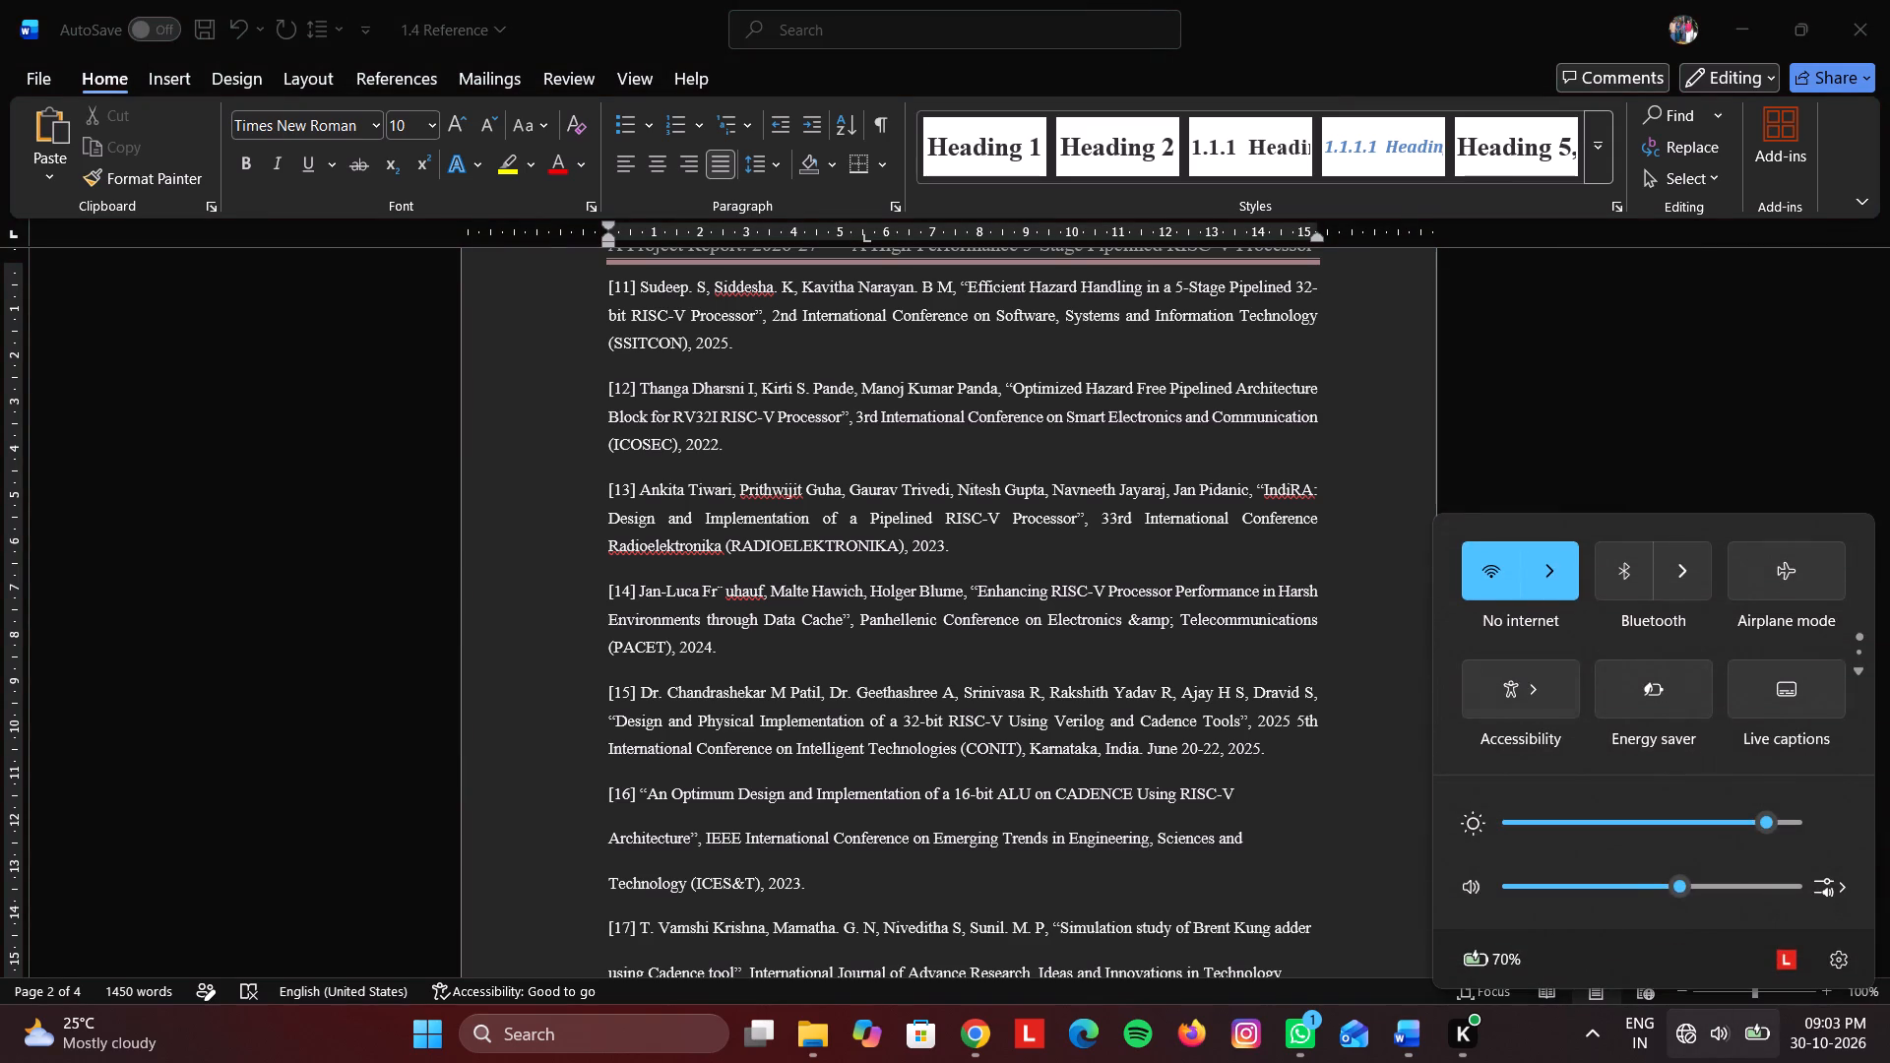
left_click(1556, 553)
left_click(1575, 738)
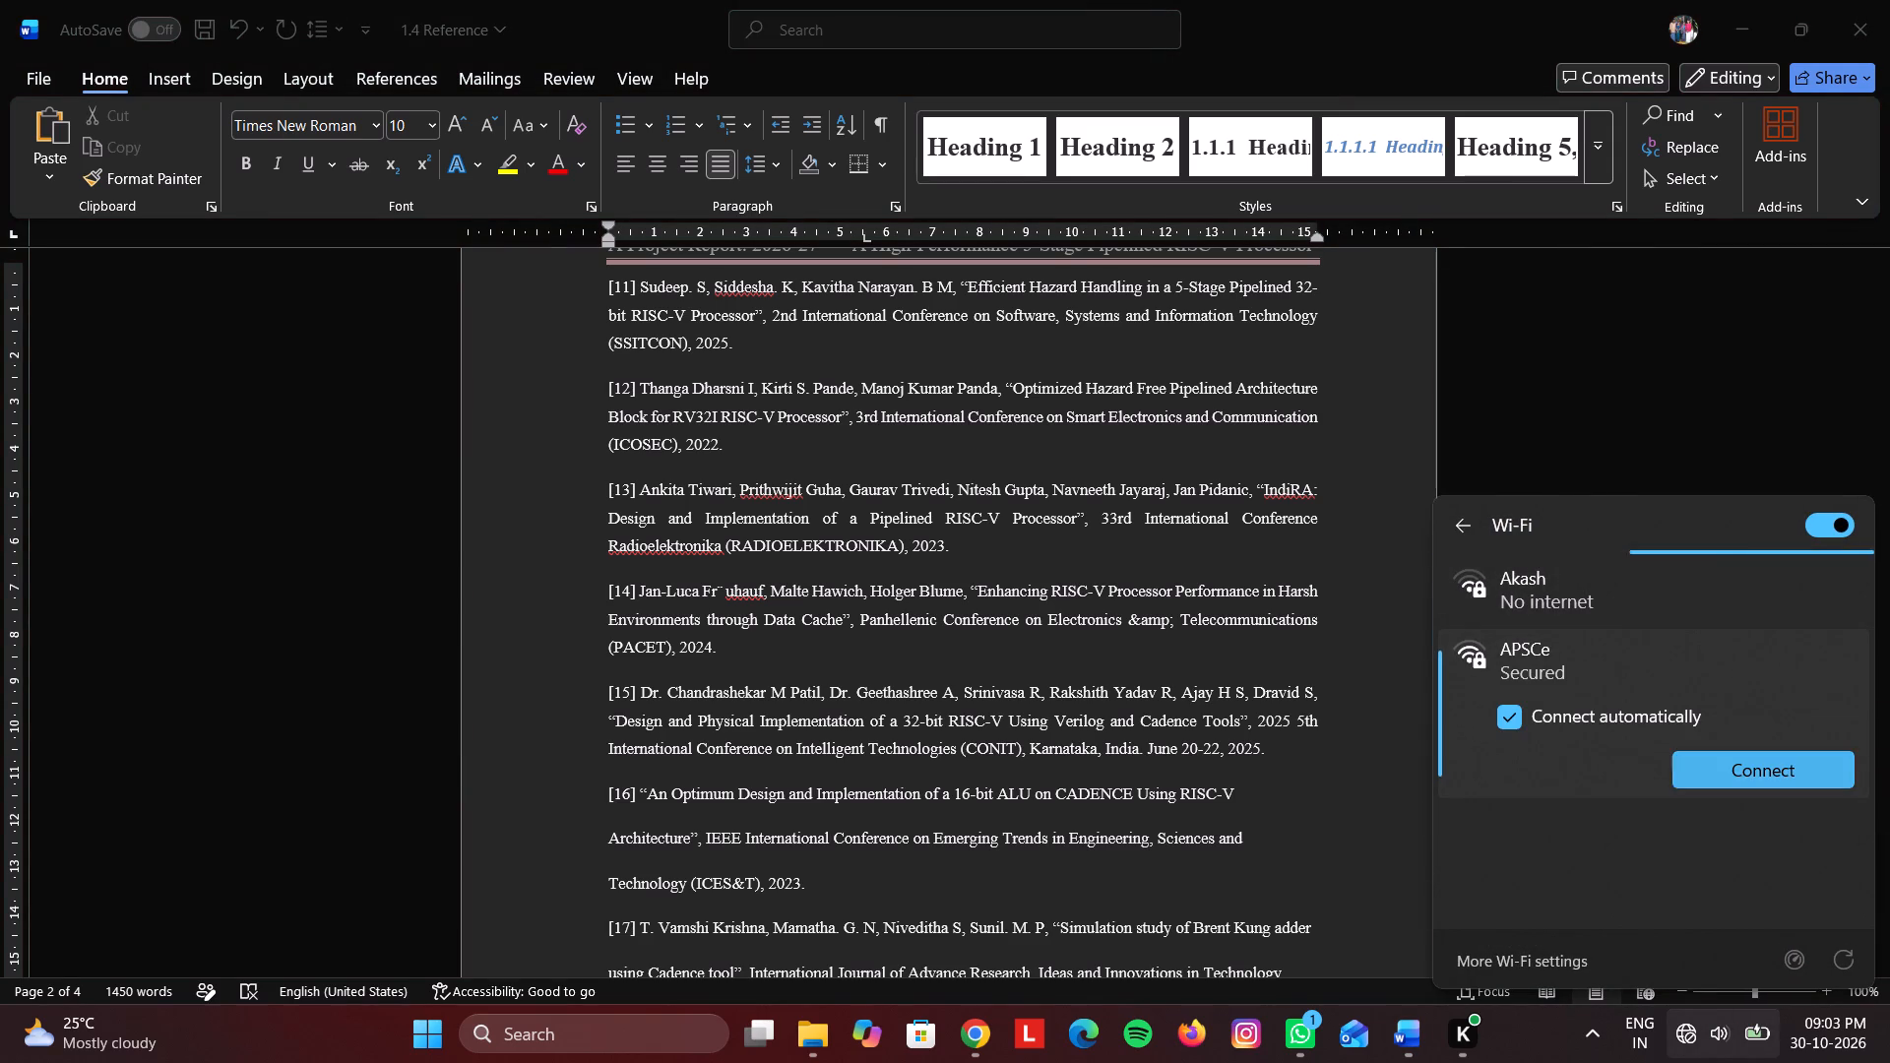
left_click(1761, 750)
left_click(1761, 768)
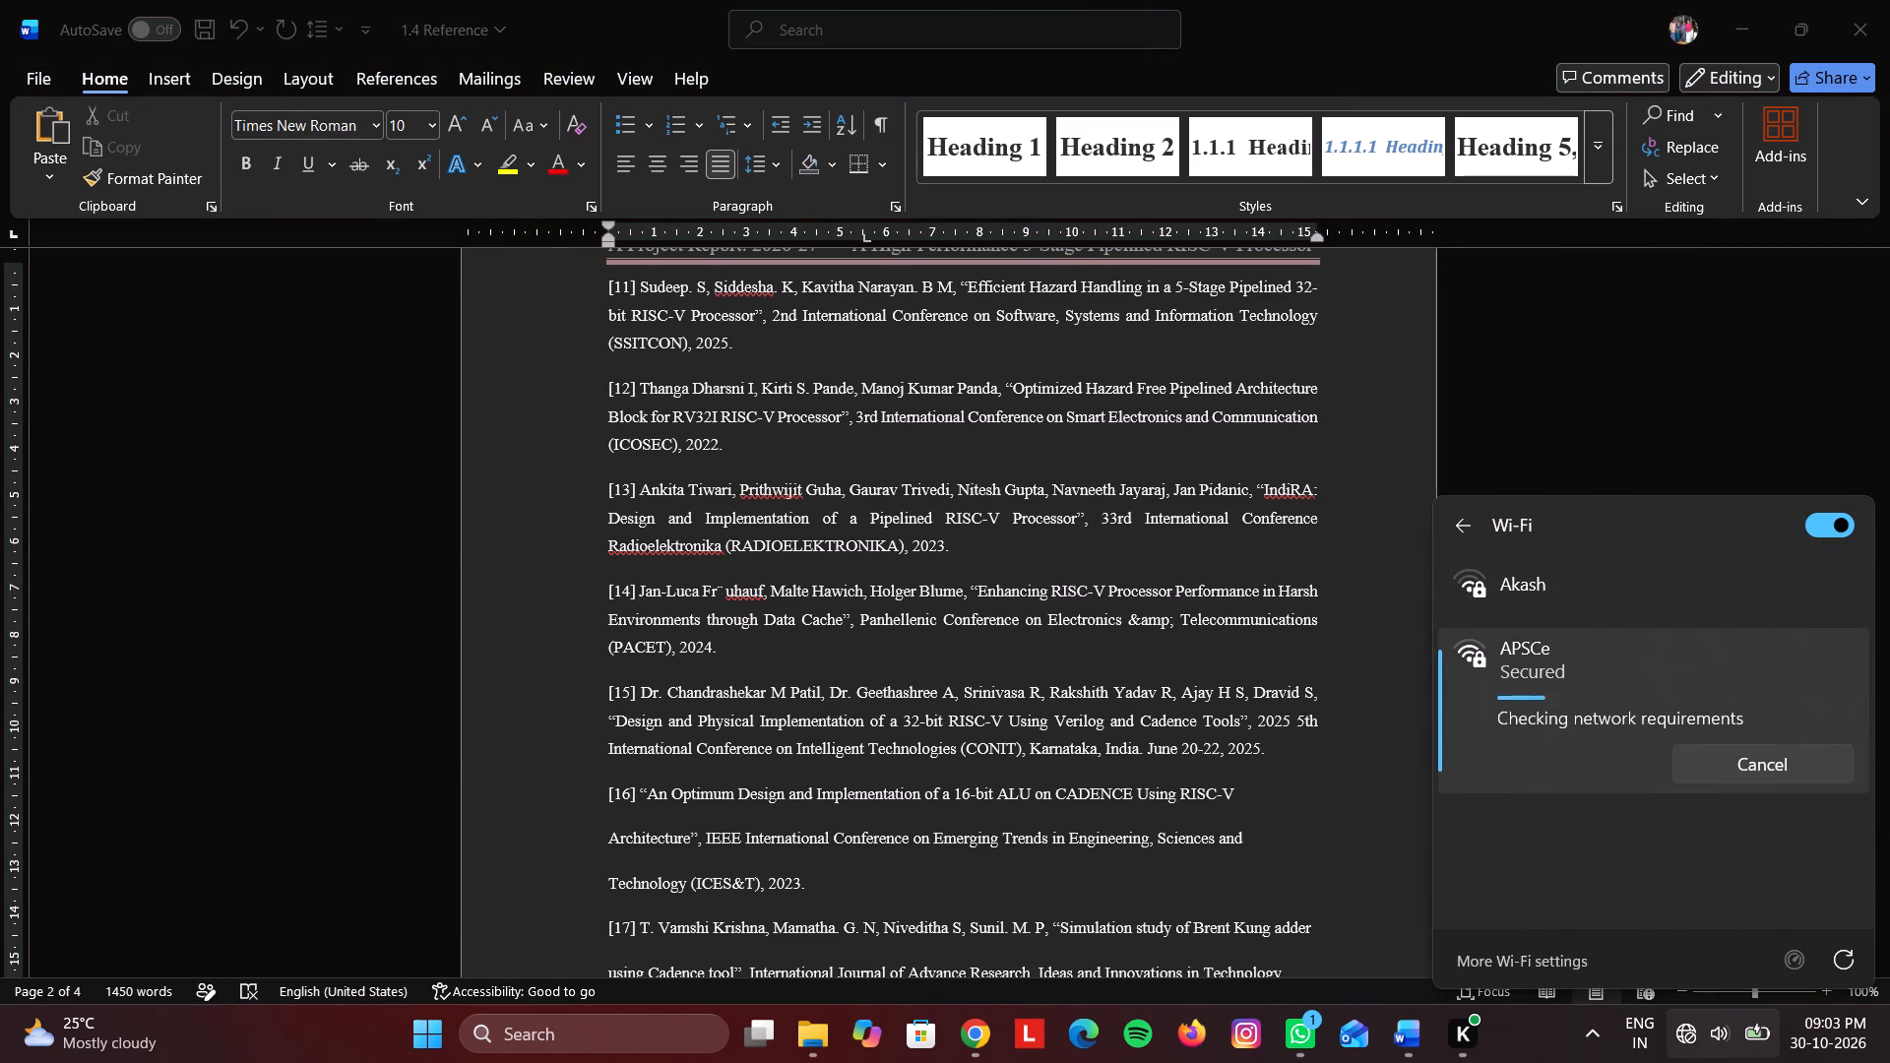
left_click(1645, 407)
Join the three lines of reference [16] in the 1.4 Reference document into one continuous paragraph.
scroll(670, 781, "down", 2)
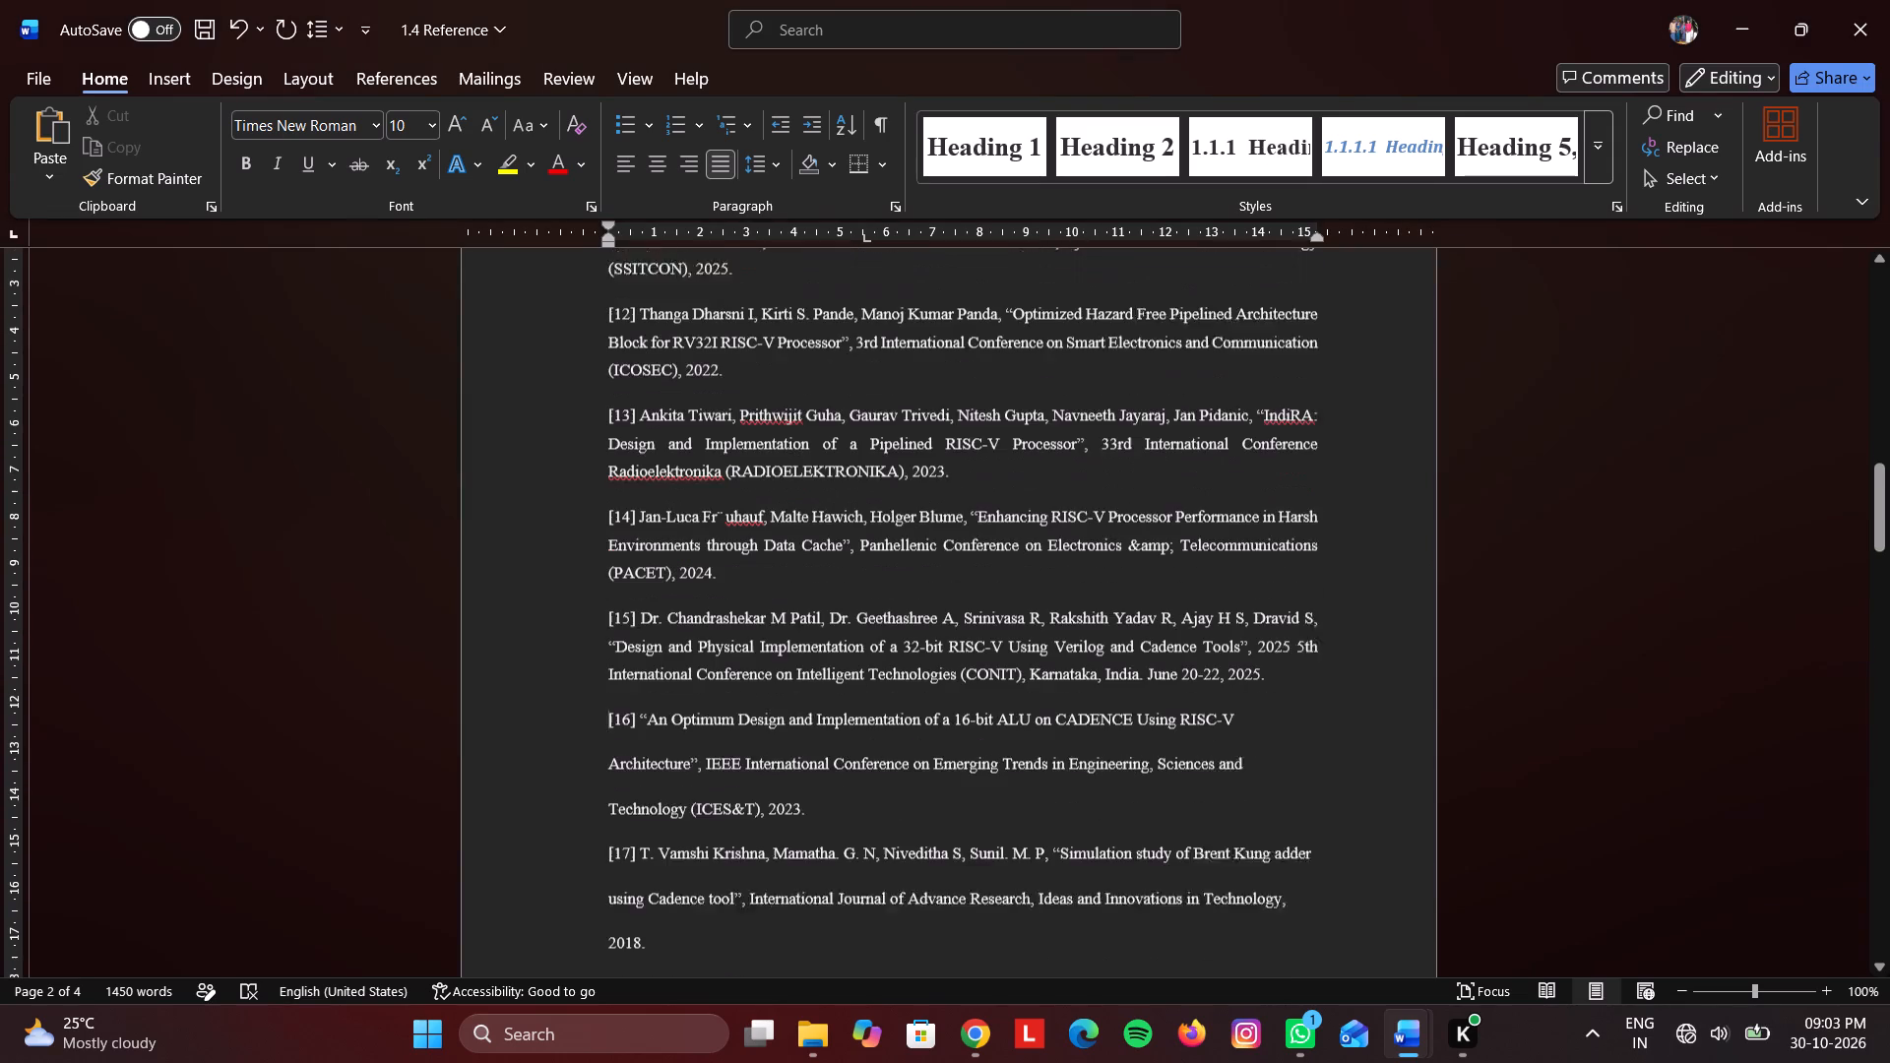
left_click(608, 723)
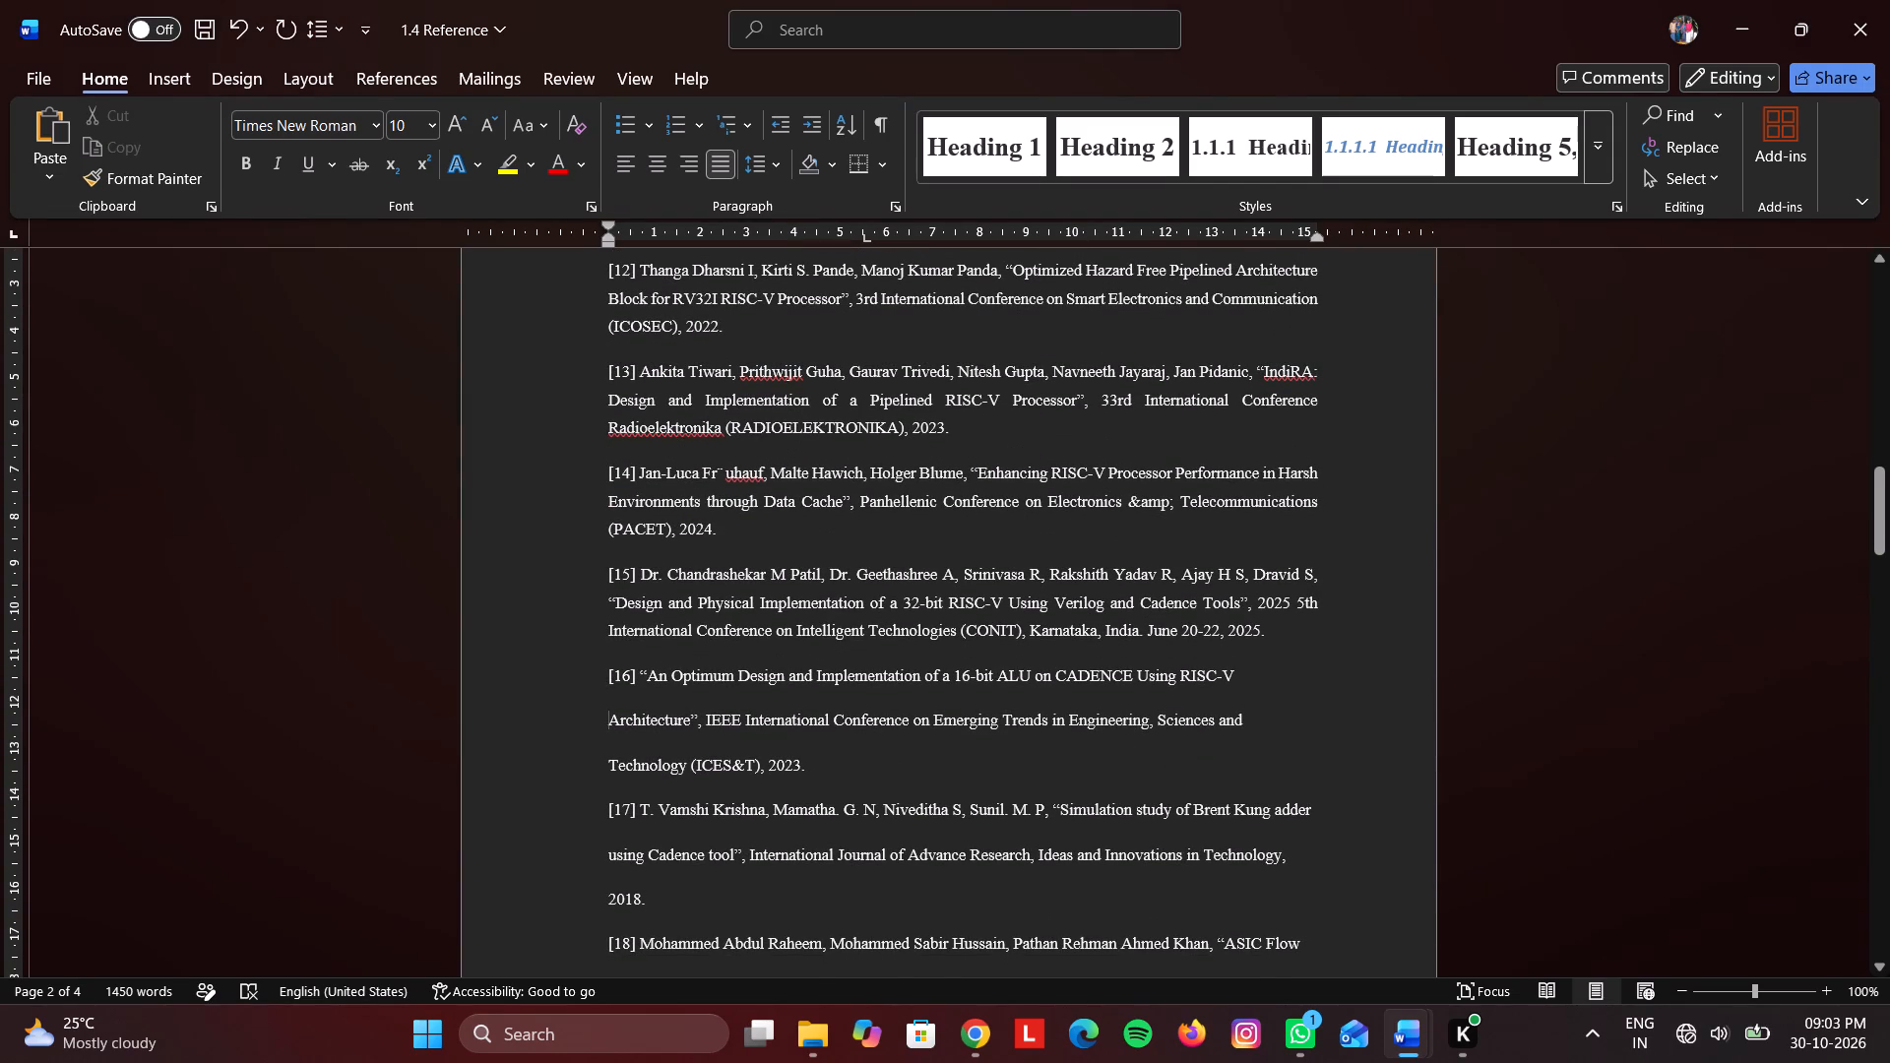
key("BackSpace")
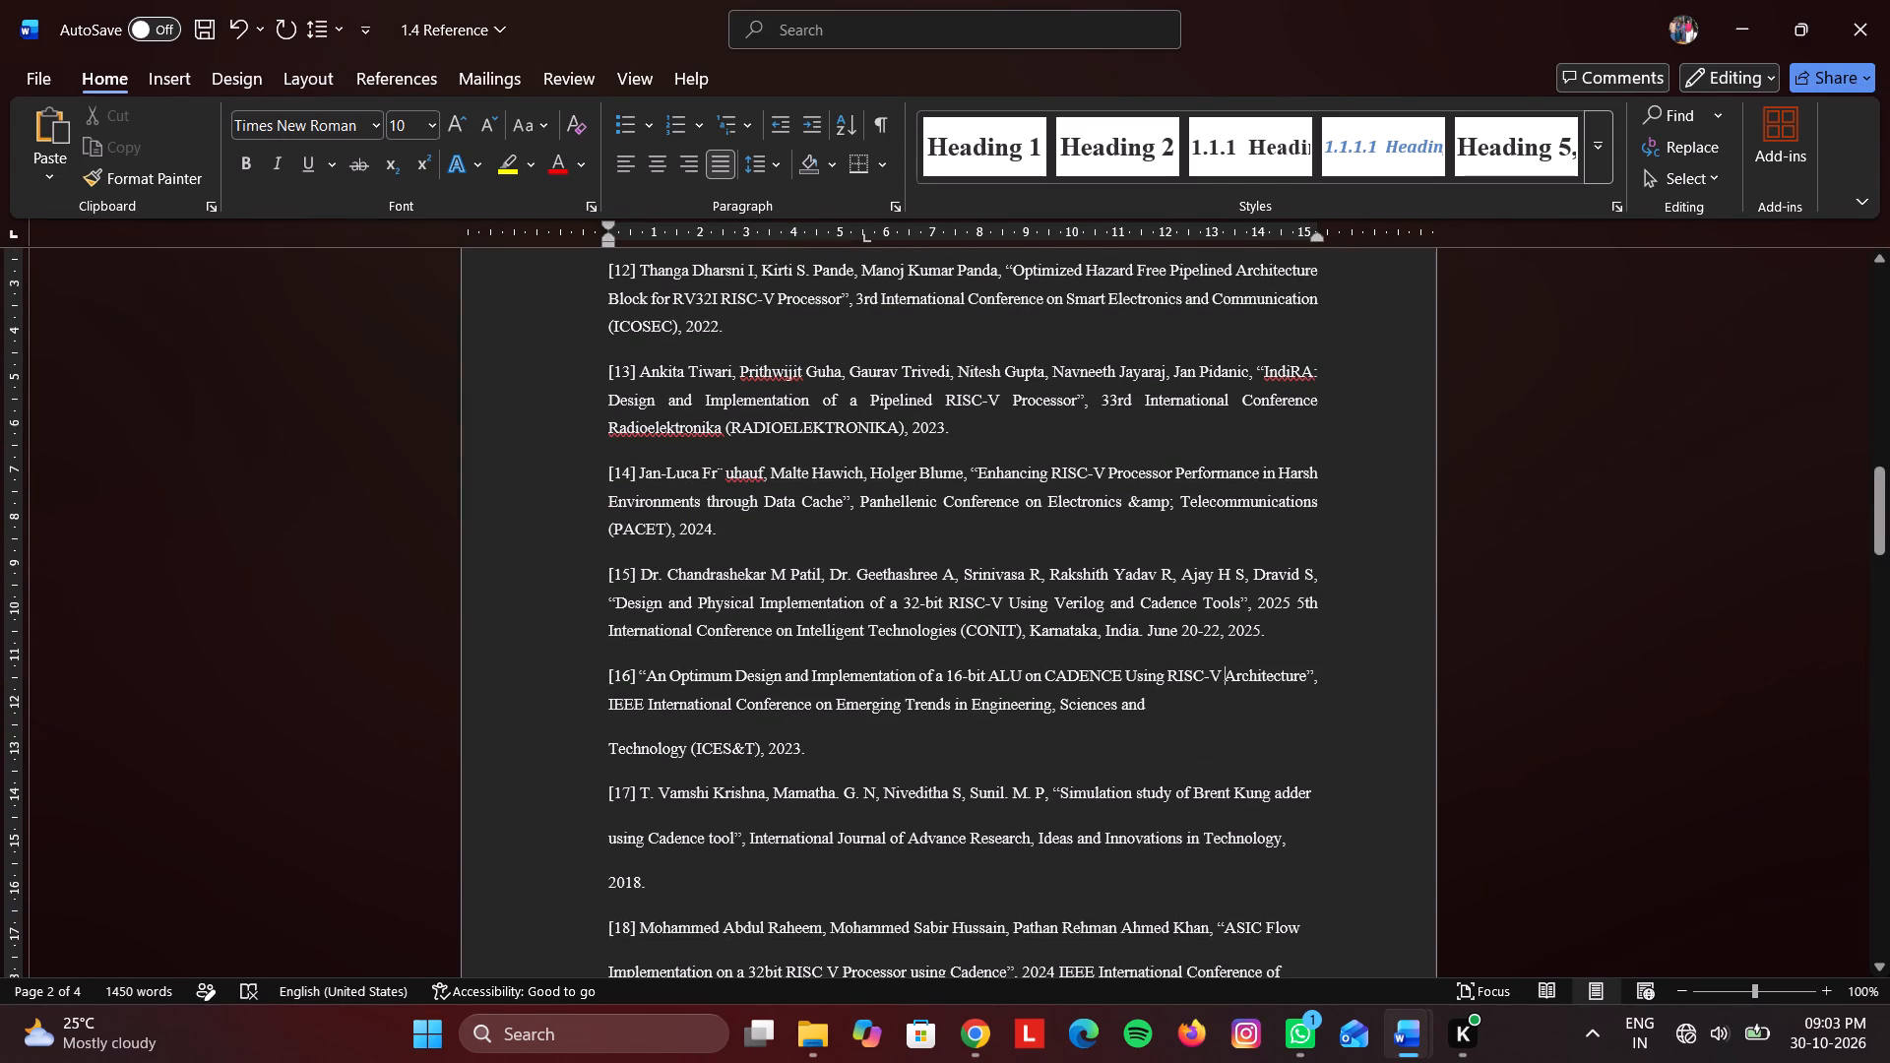
left_click(607, 749)
key("BackSpace")
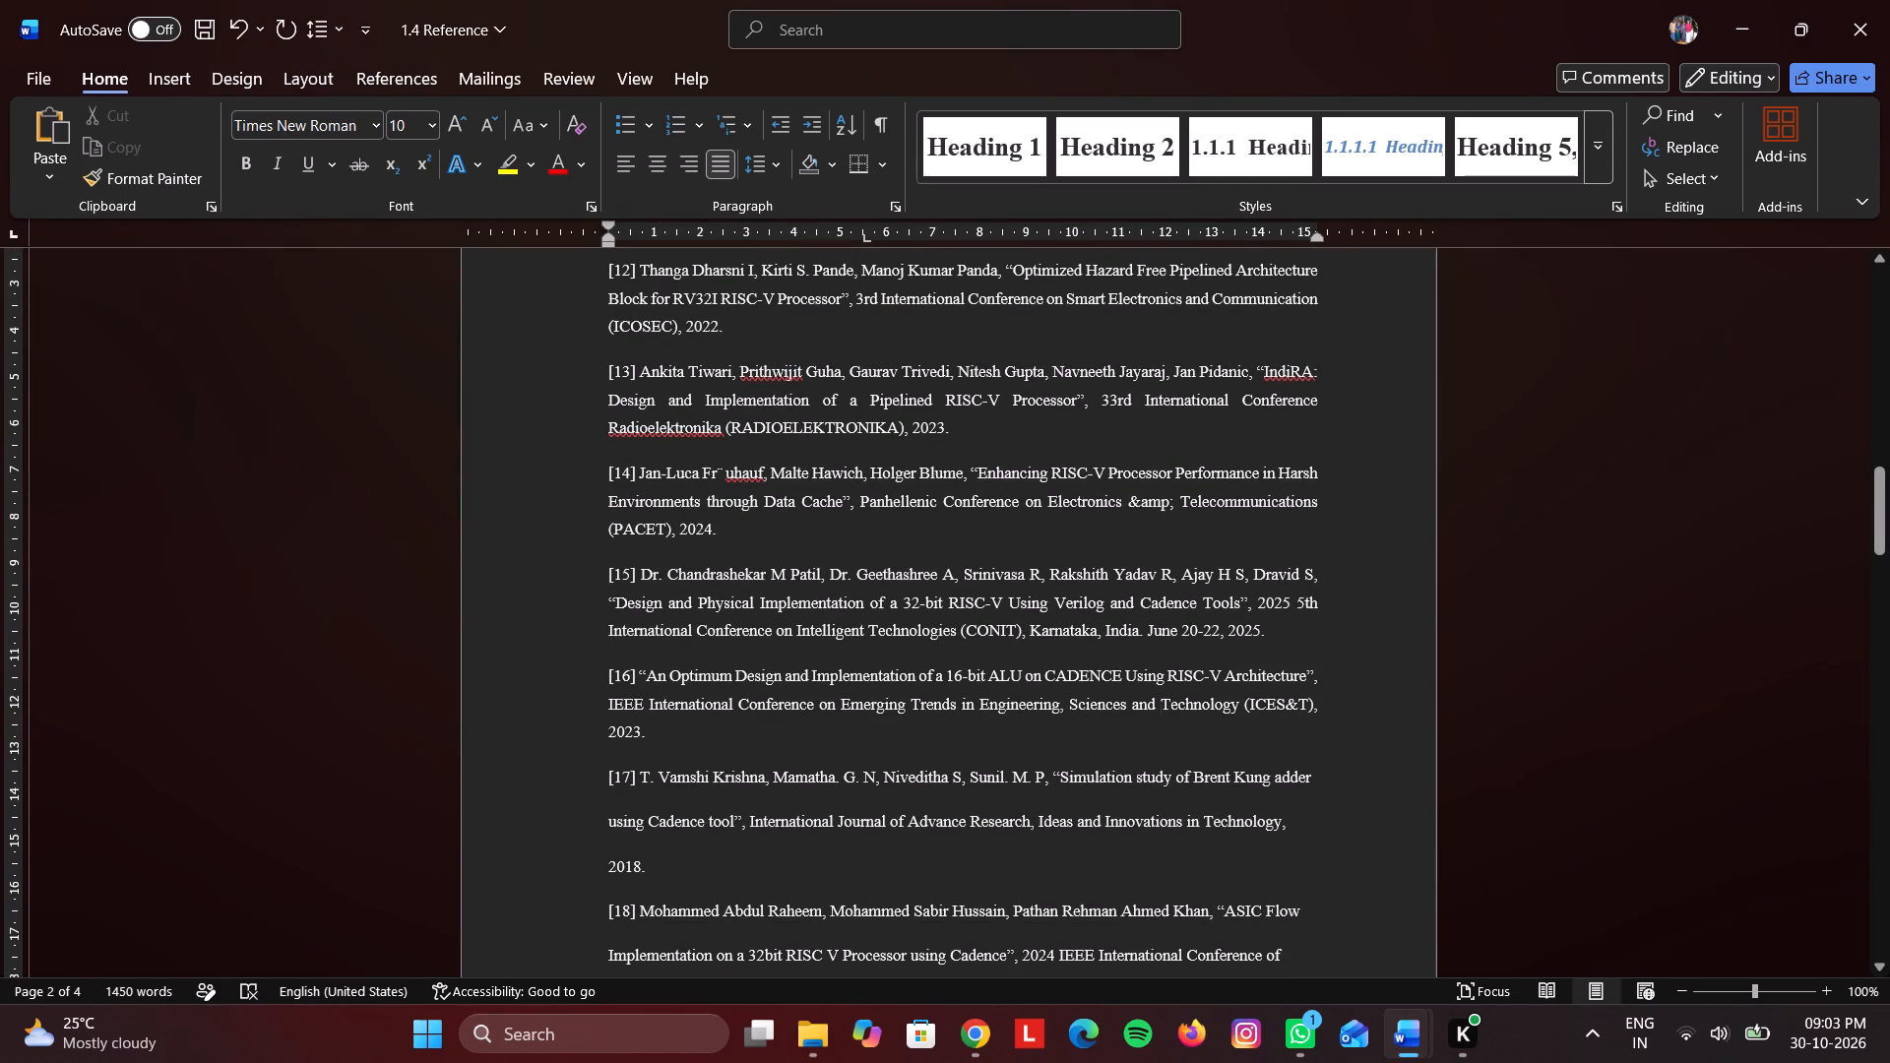
Join the three lines of reference [17] into one continuous paragraph ending with 2018.
left_click(606, 821)
key("BackSpace")
scroll(638, 870, "down", 1)
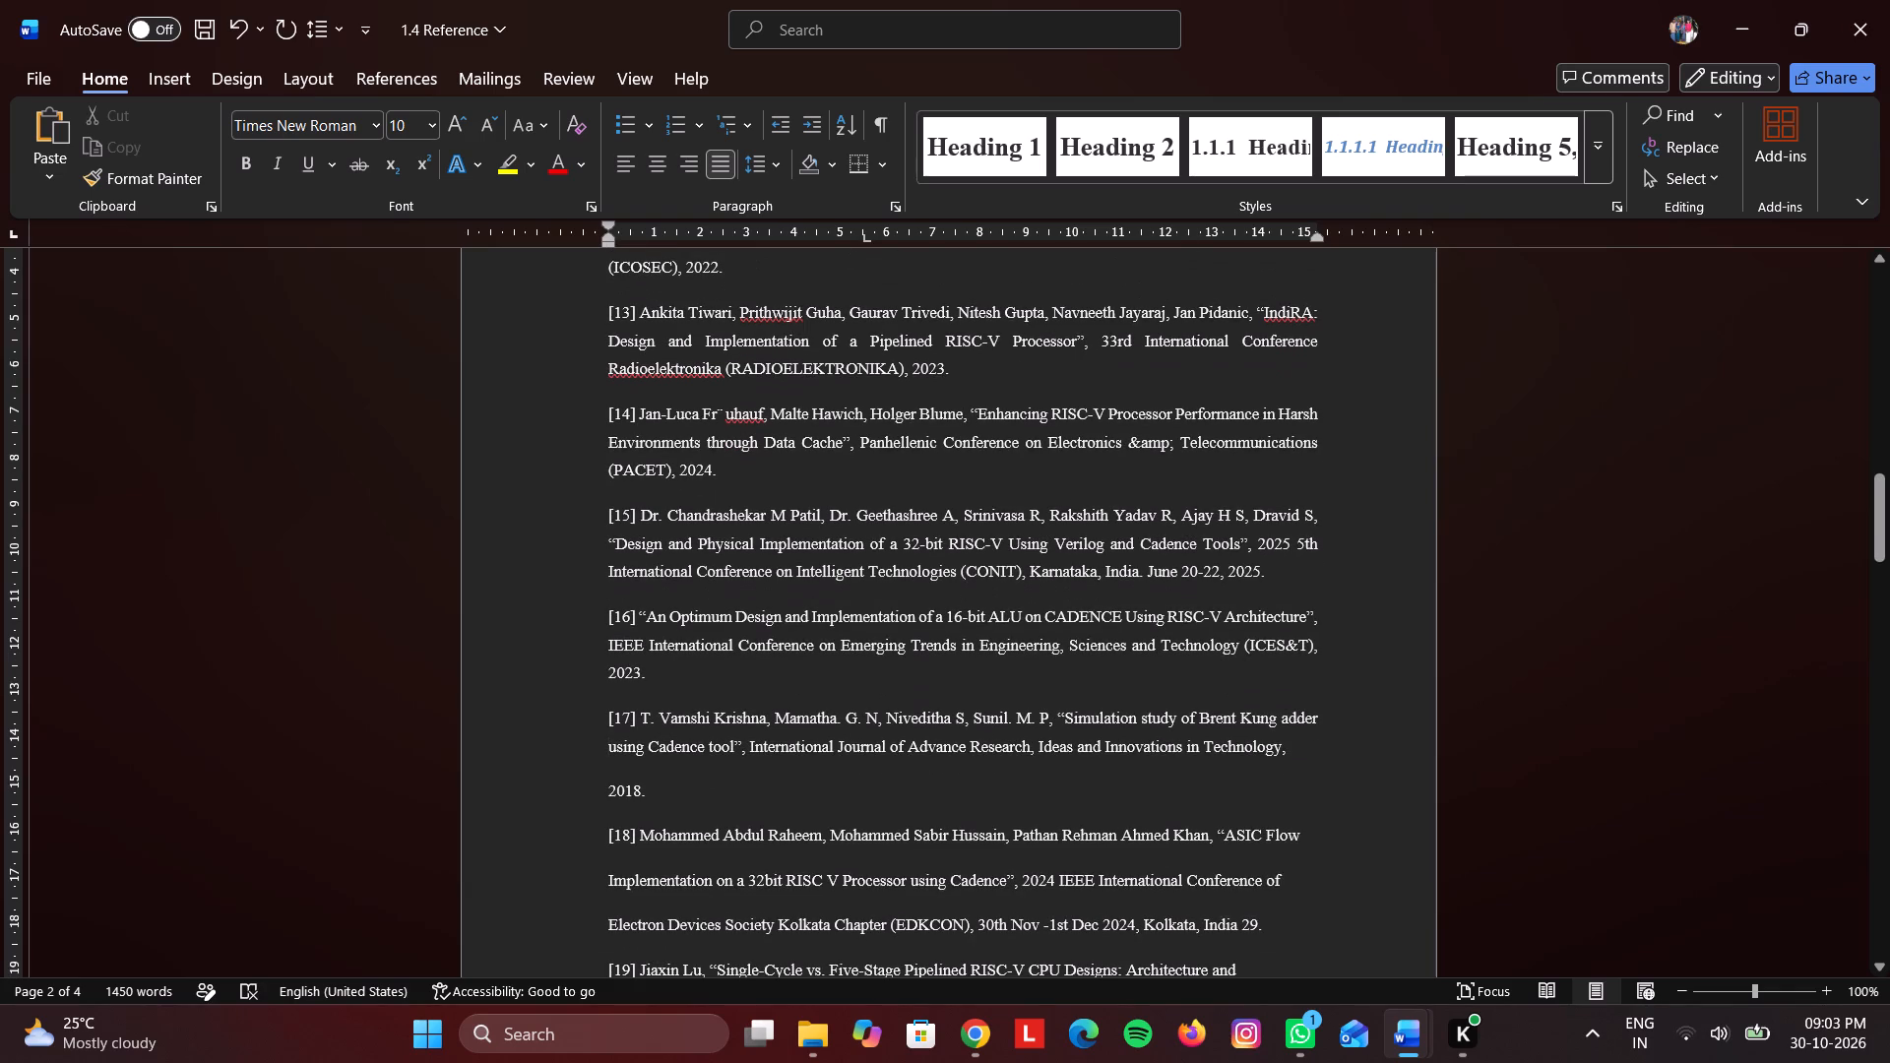
left_click(610, 787)
key("BackSpace")
Join the three lines of reference [18] into one continuous paragraph.
scroll(713, 813, "down", 1)
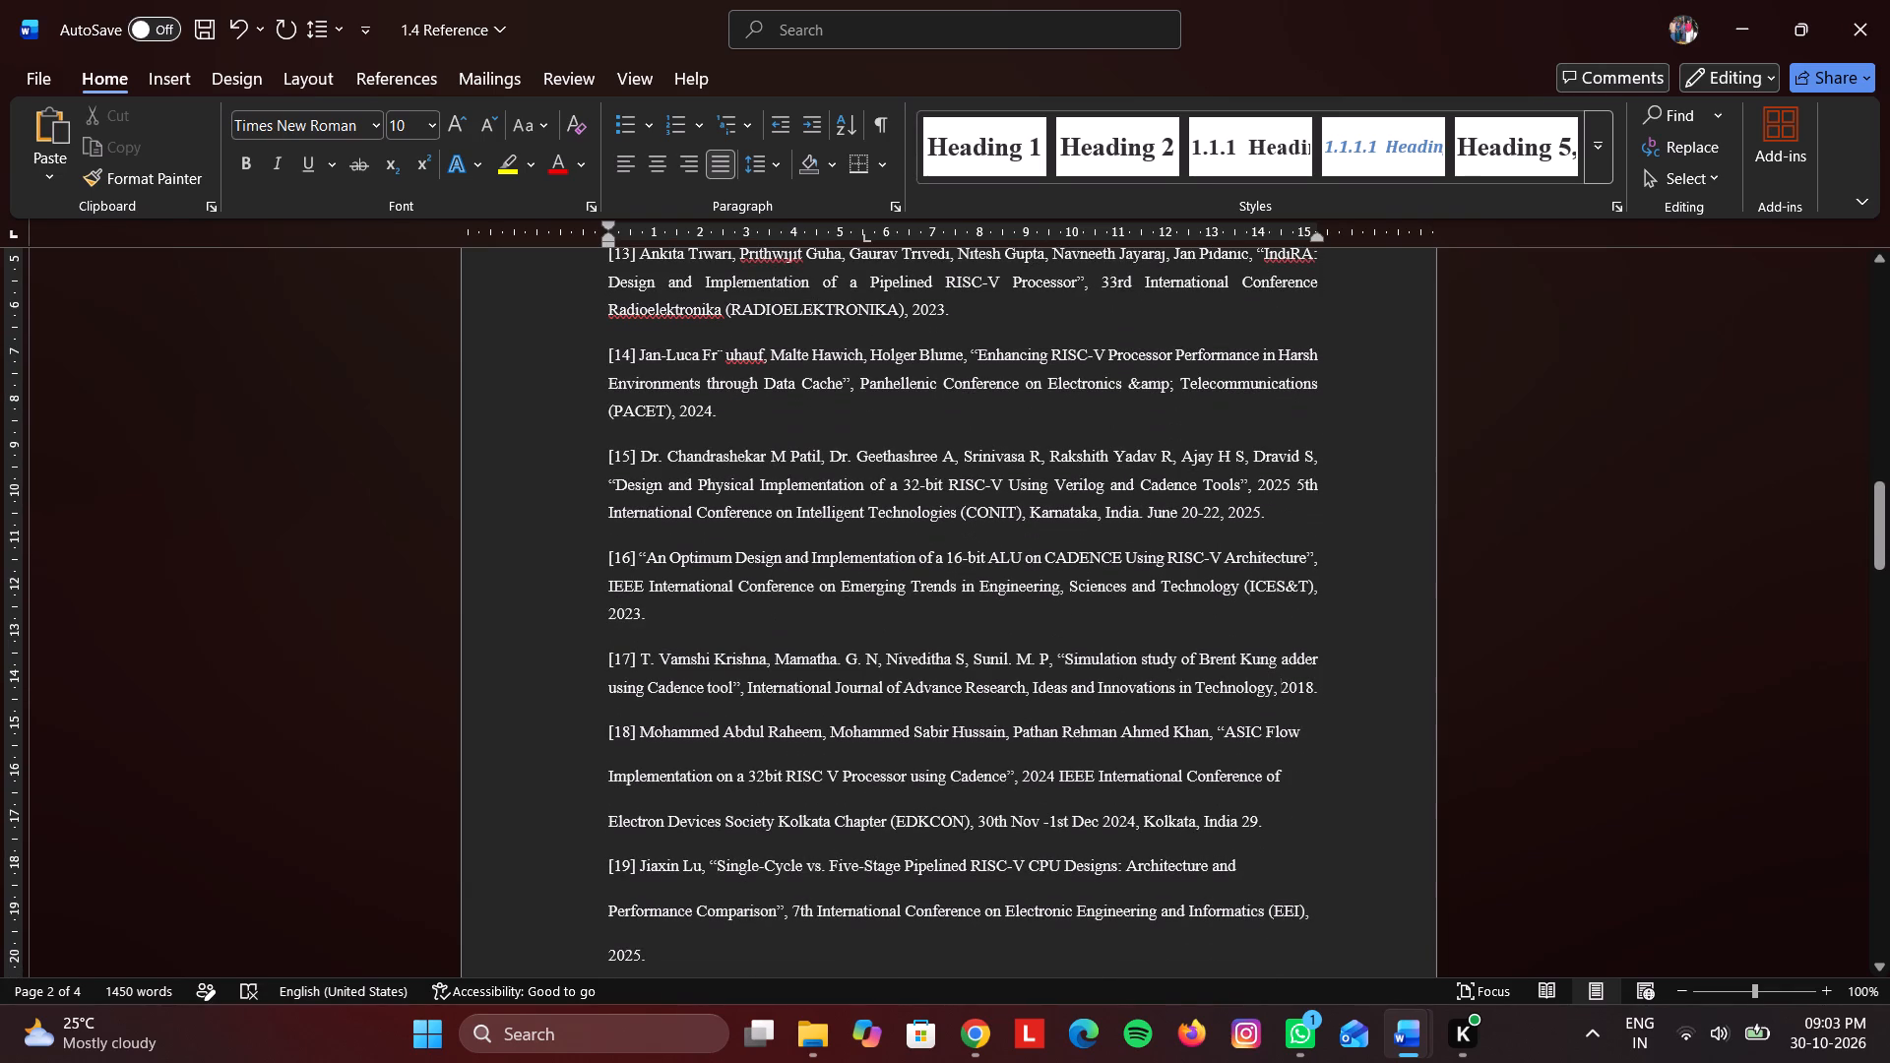
left_click(606, 773)
key("BackSpace")
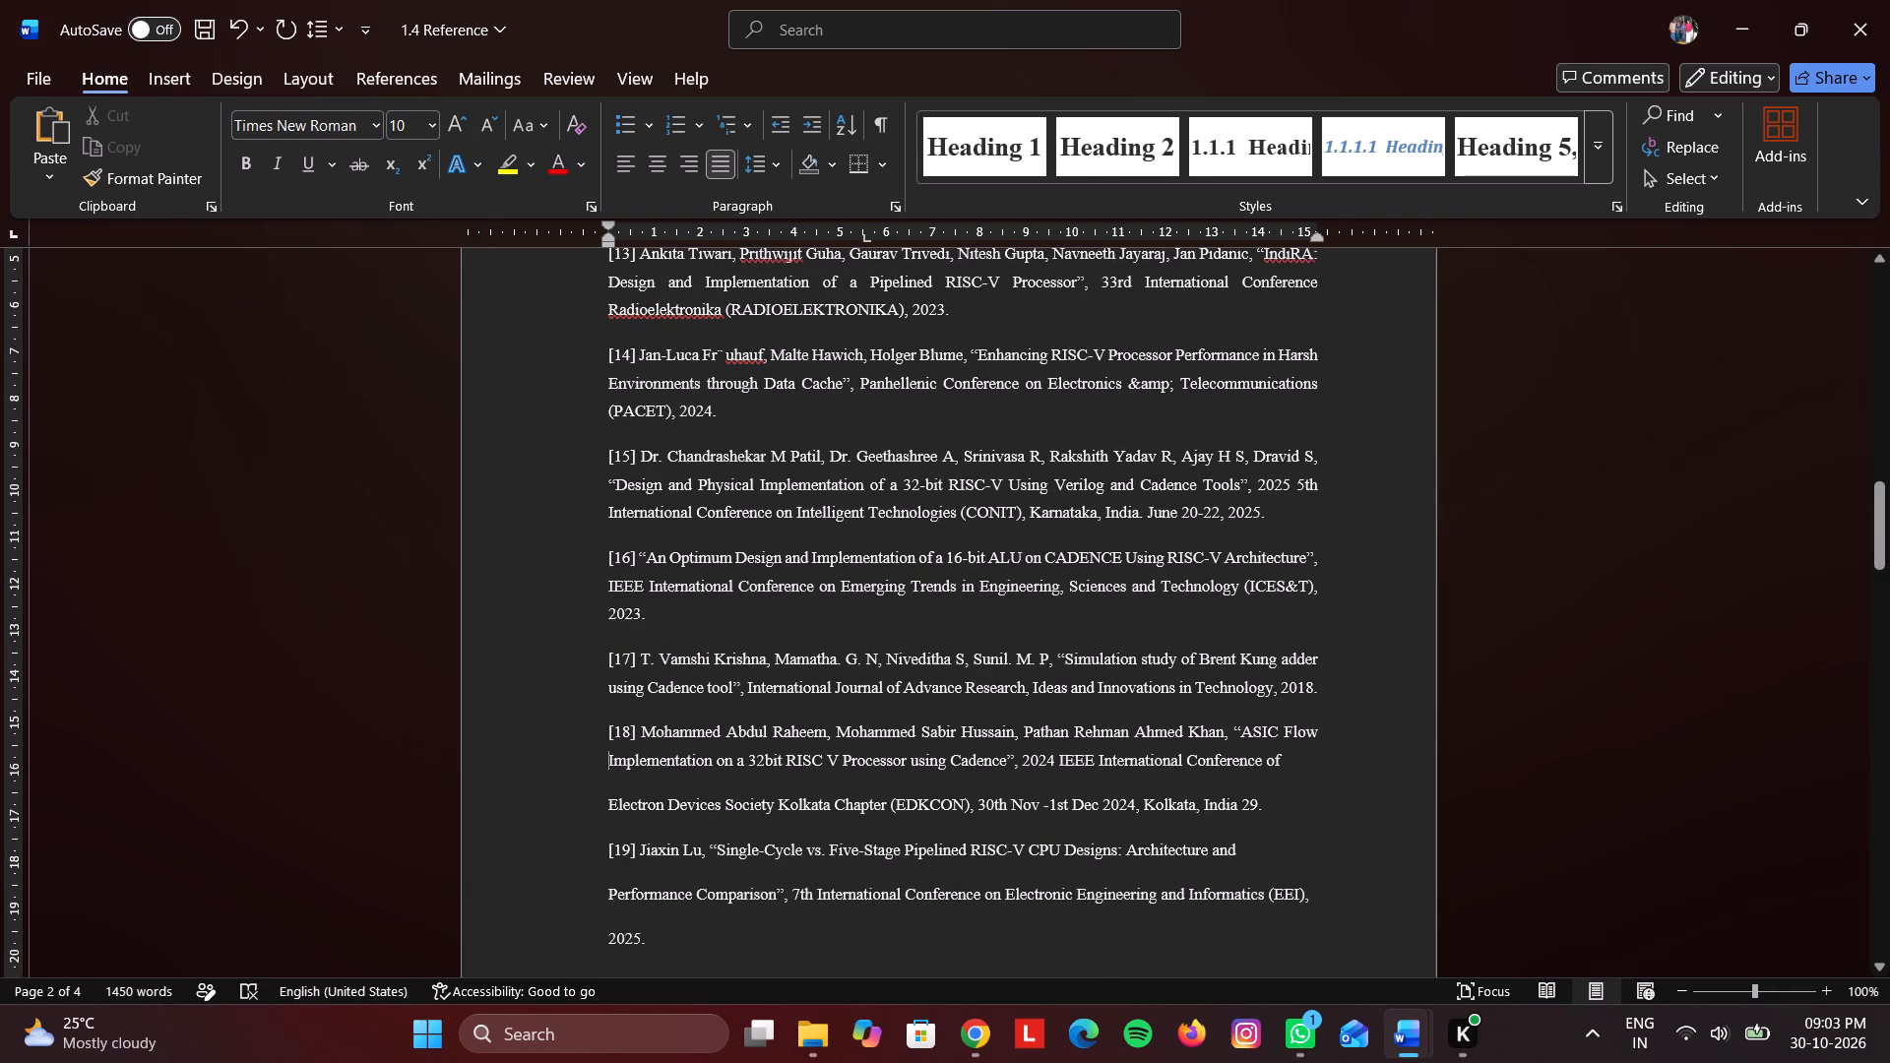
left_click(606, 804)
key("BackSpace")
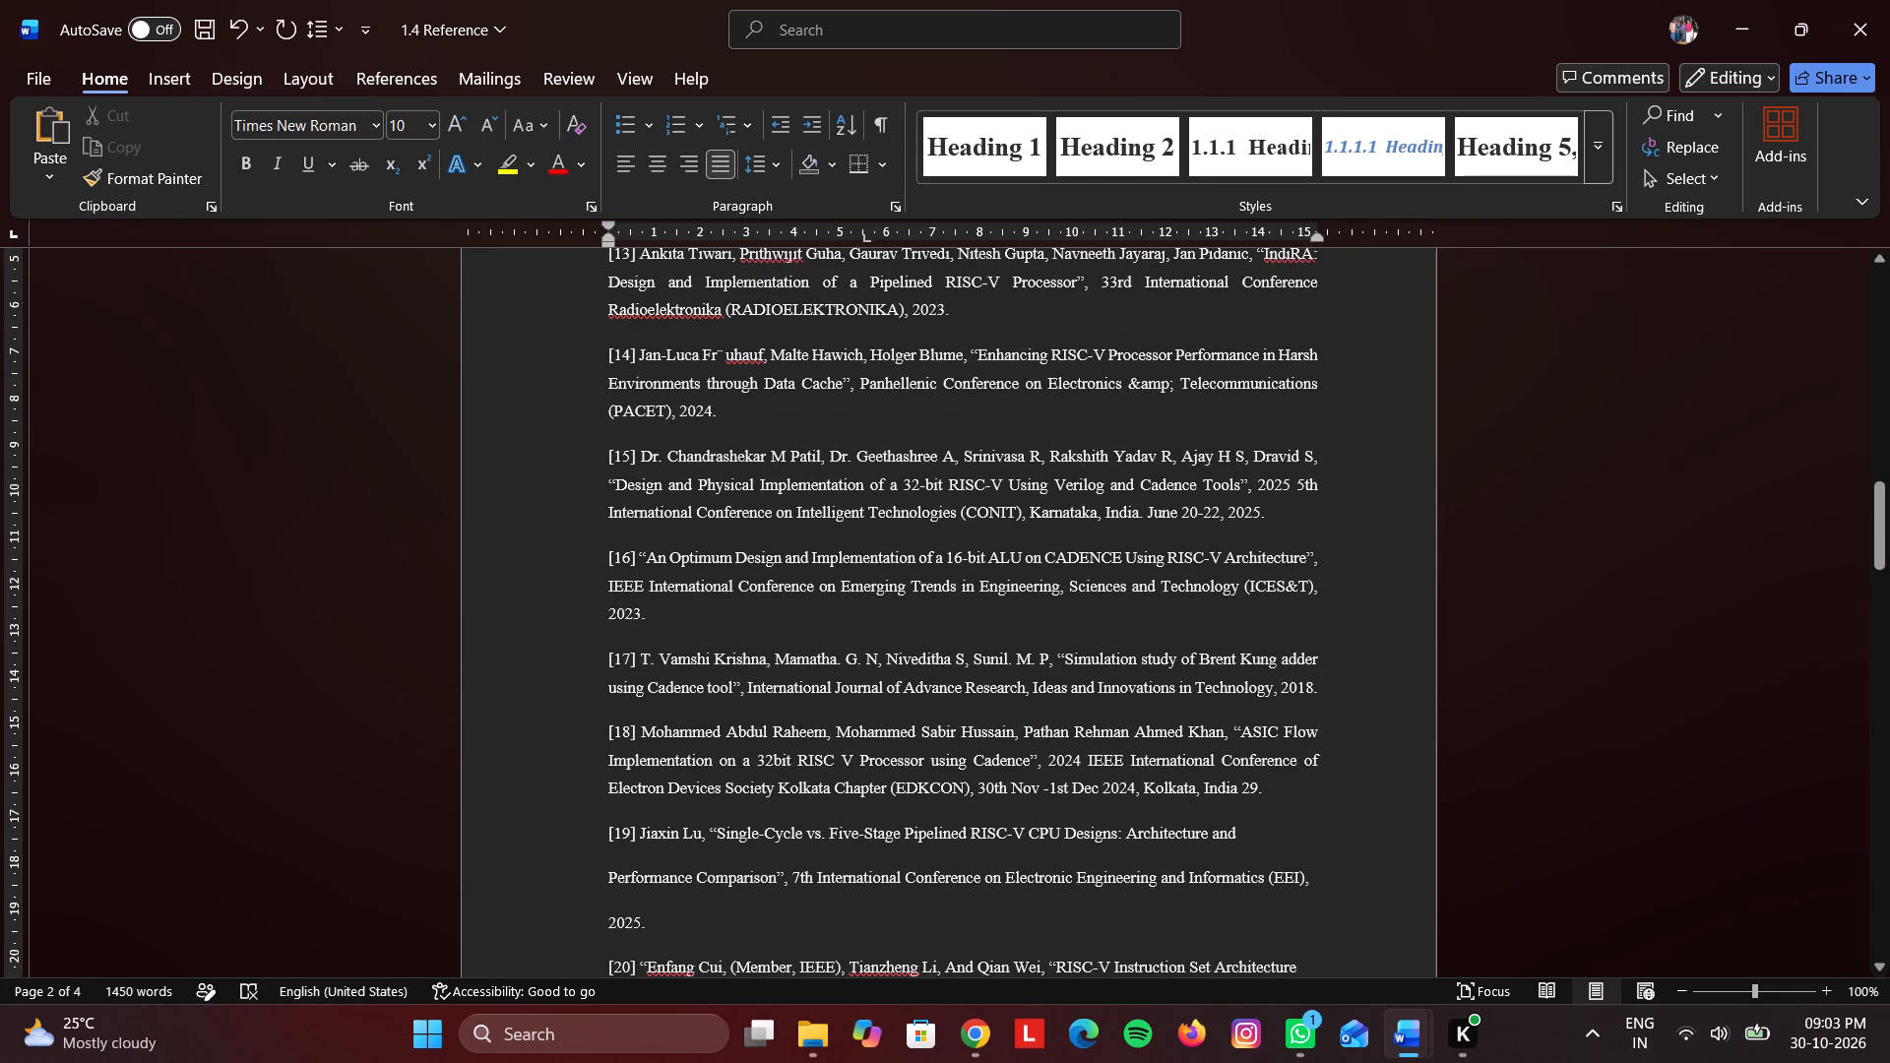
Join the three lines of reference [19] into one continuous paragraph, dismissing the interrupting network notification.
left_click(609, 878)
key("BackSpace")
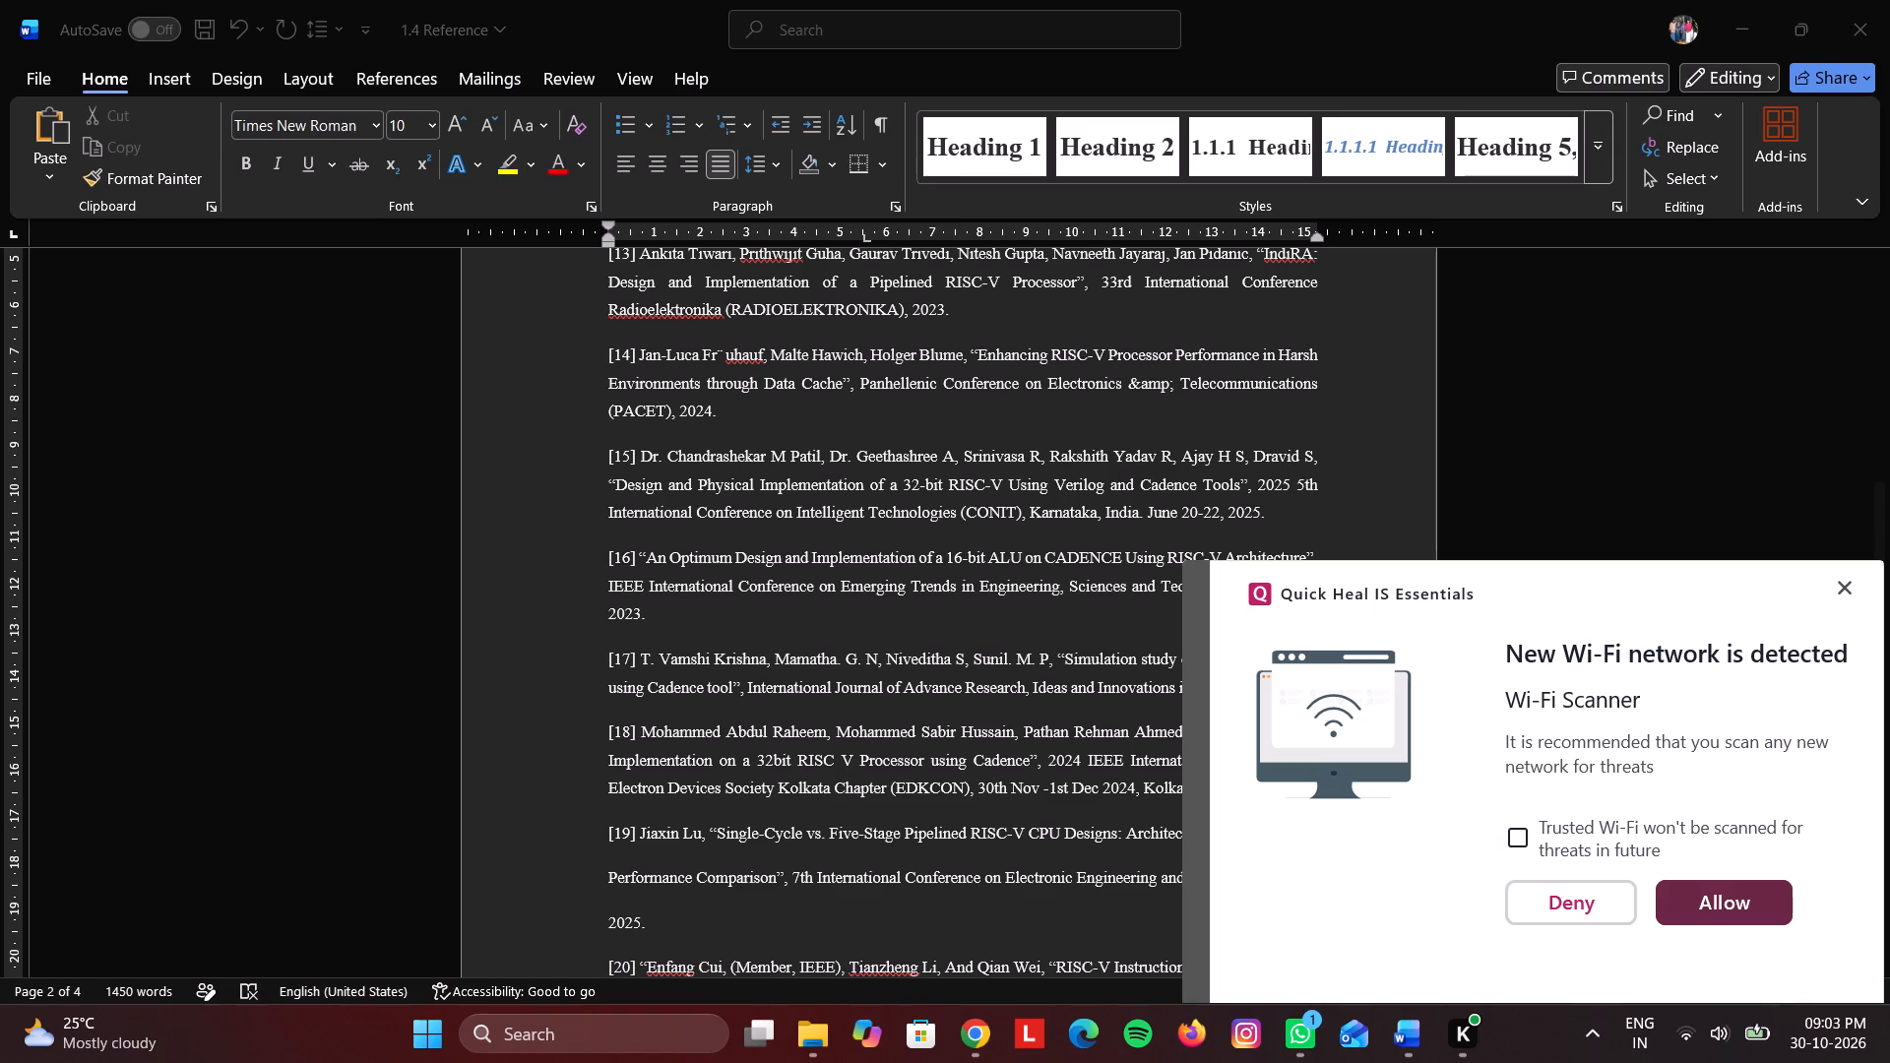
left_click(1838, 582)
left_click(1683, 1049)
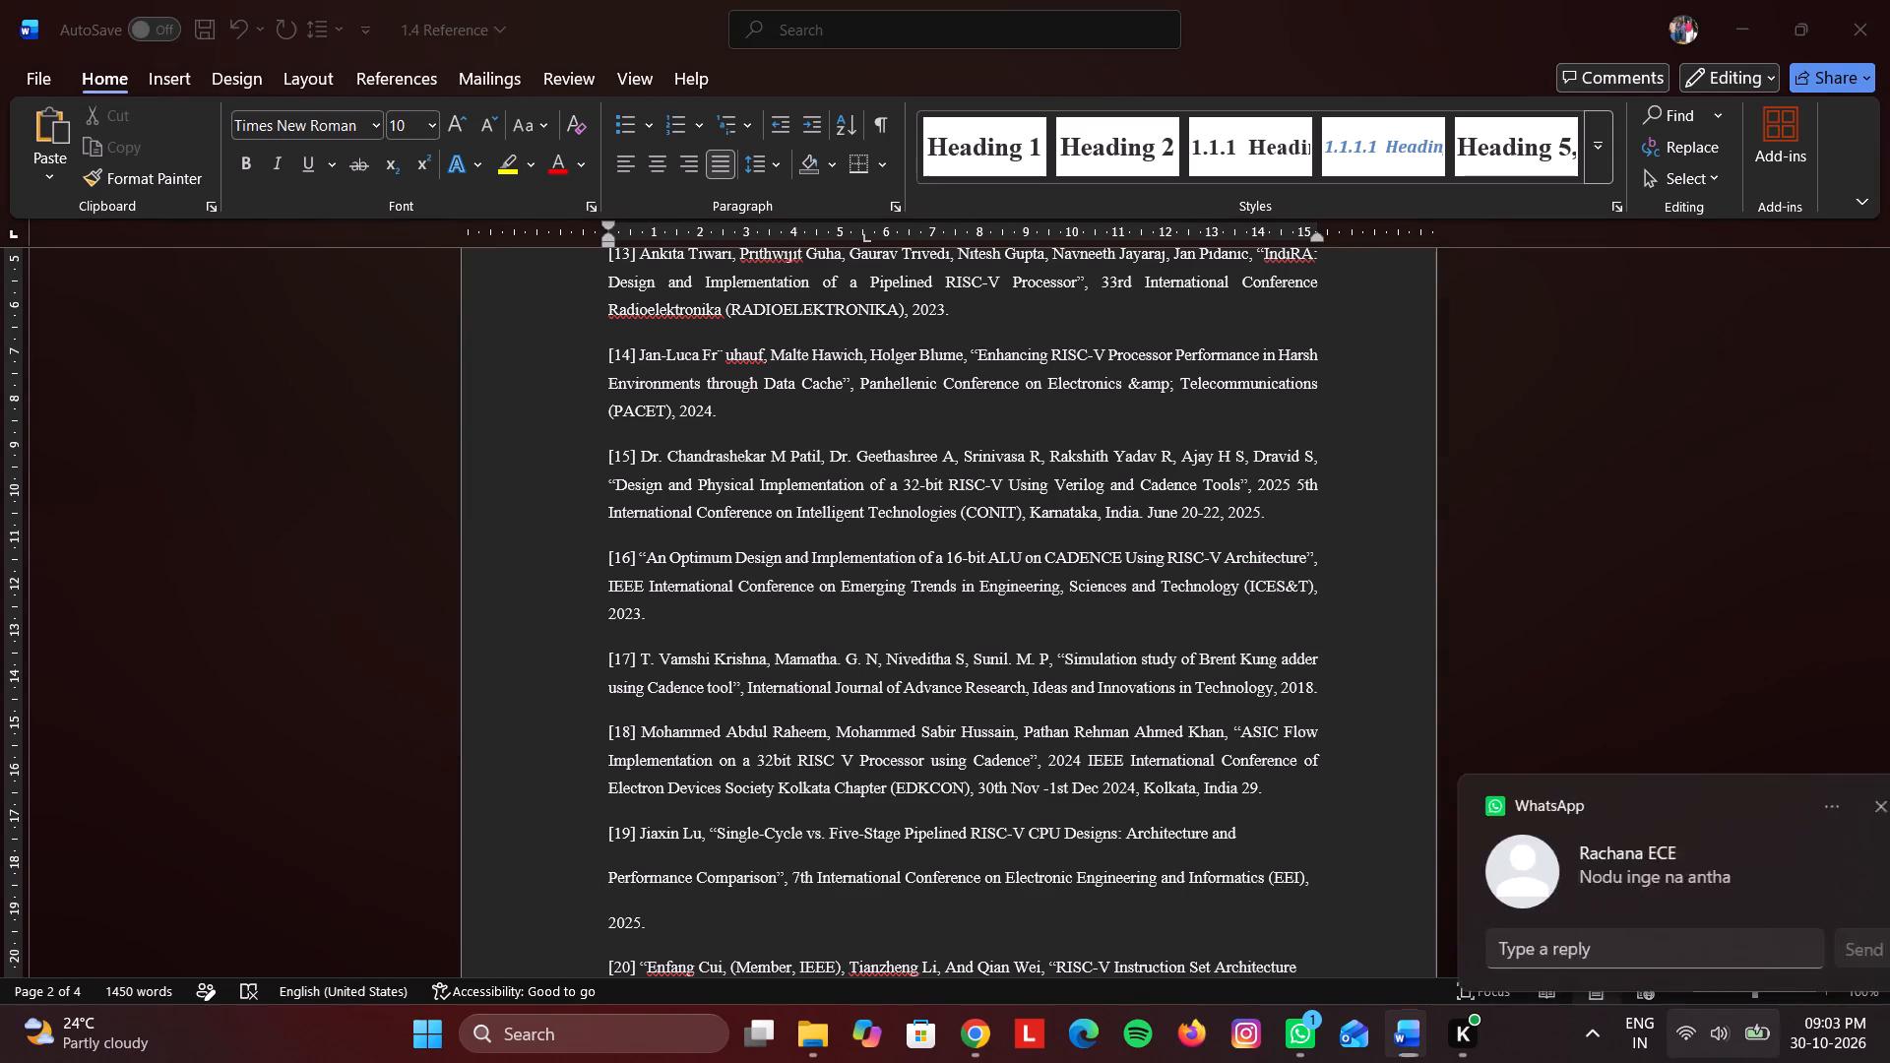
left_click(1620, 435)
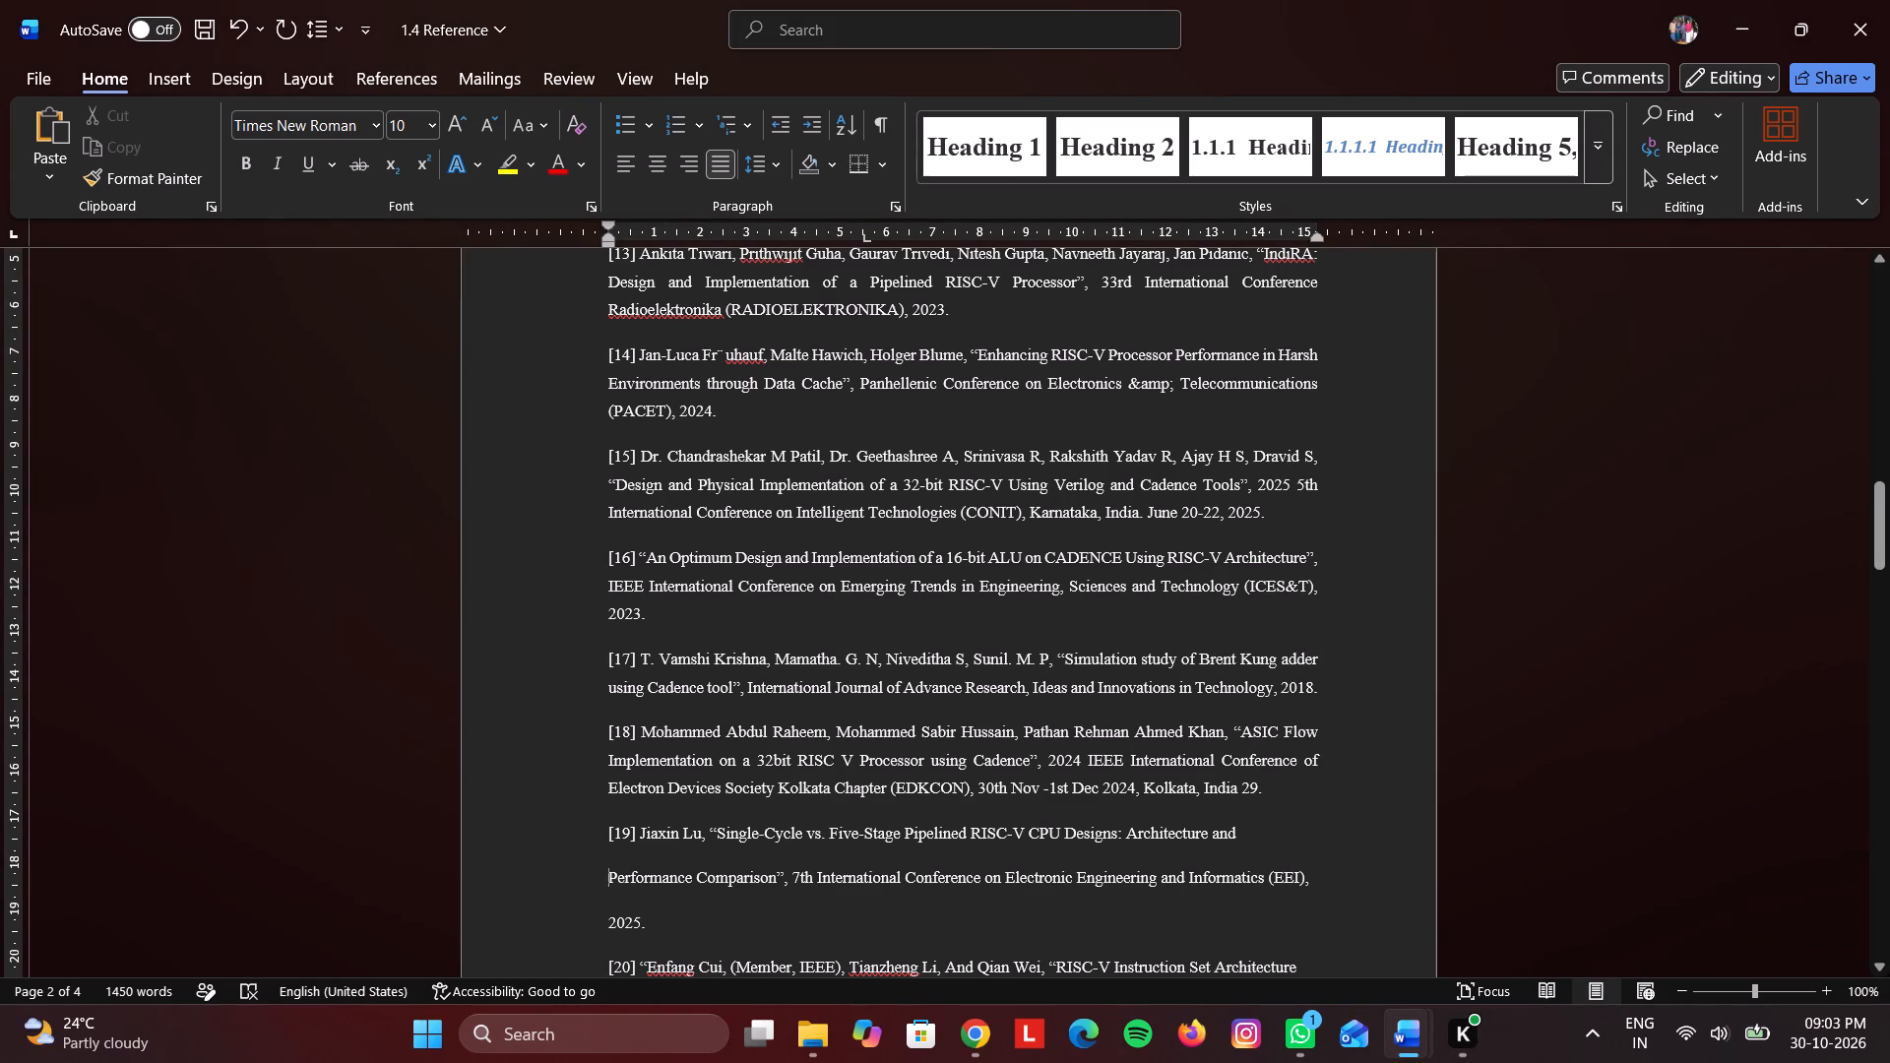
key("BackSpace")
scroll(637, 925, "down", 2)
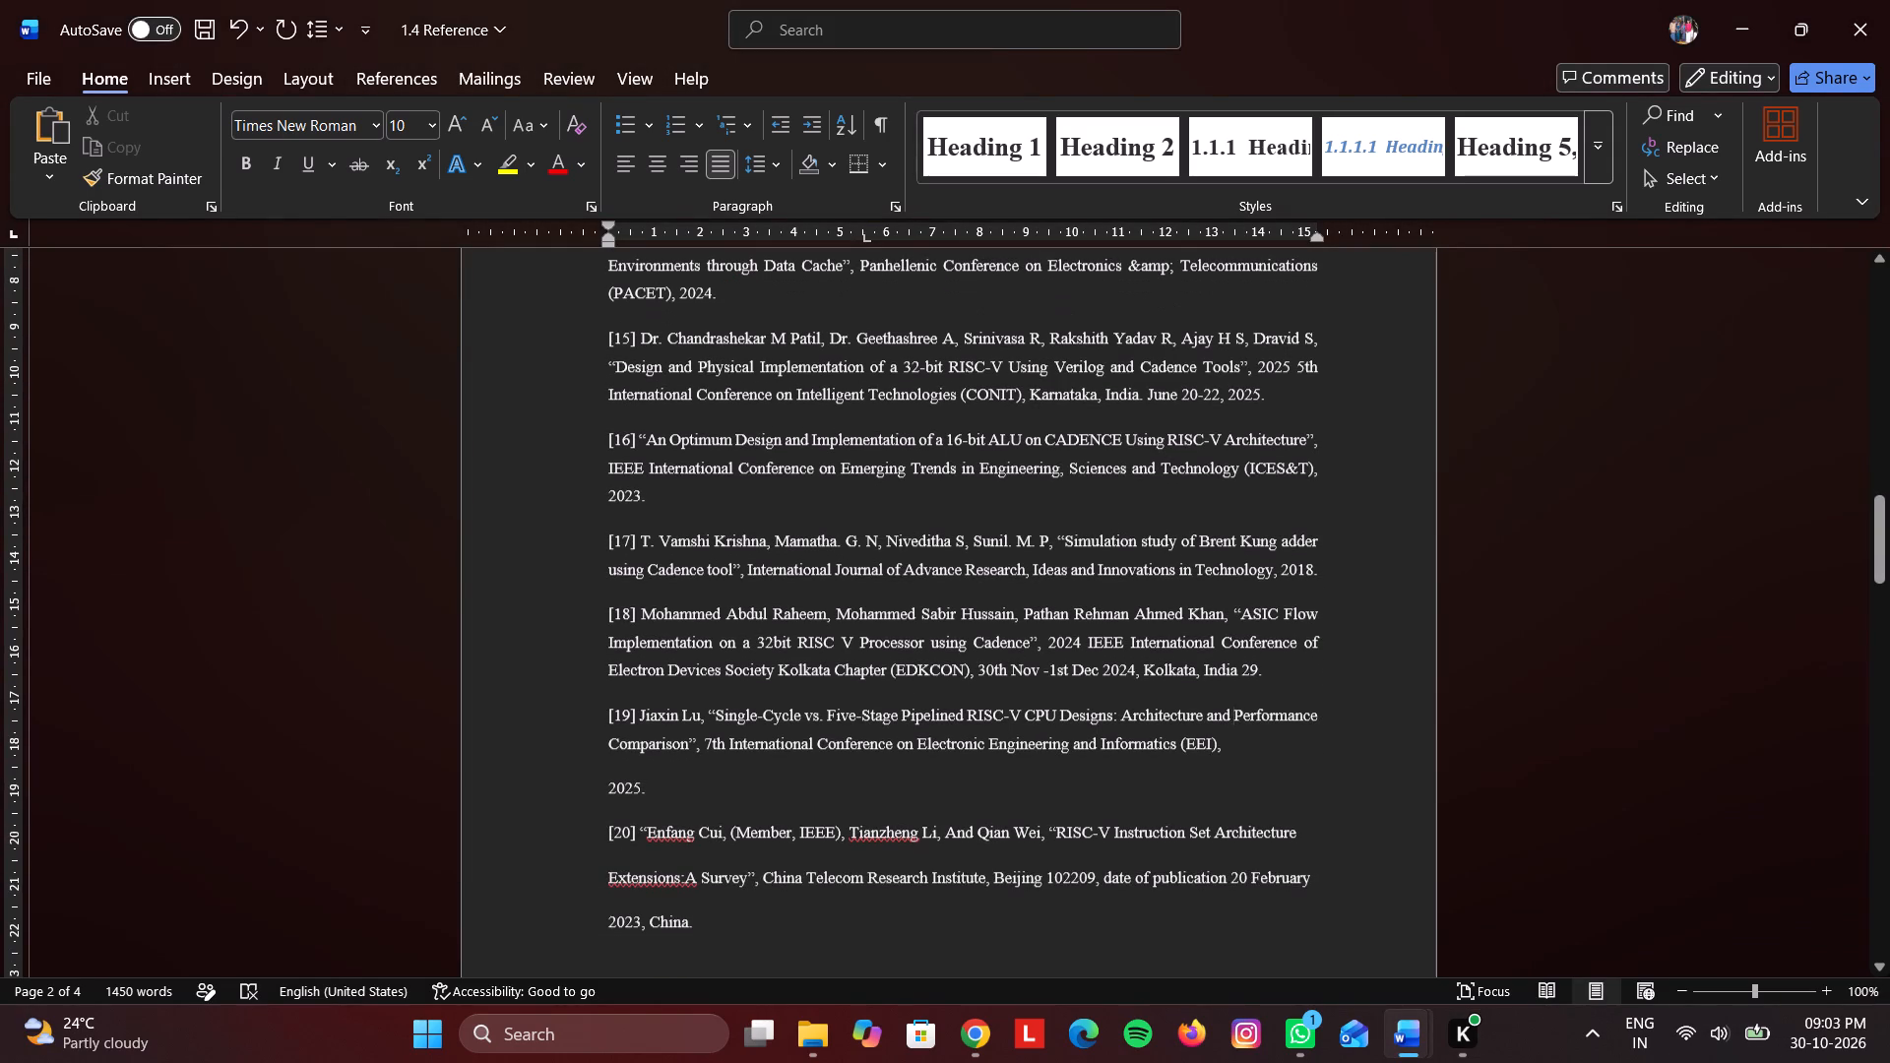
left_click(607, 782)
key("BackSpace")
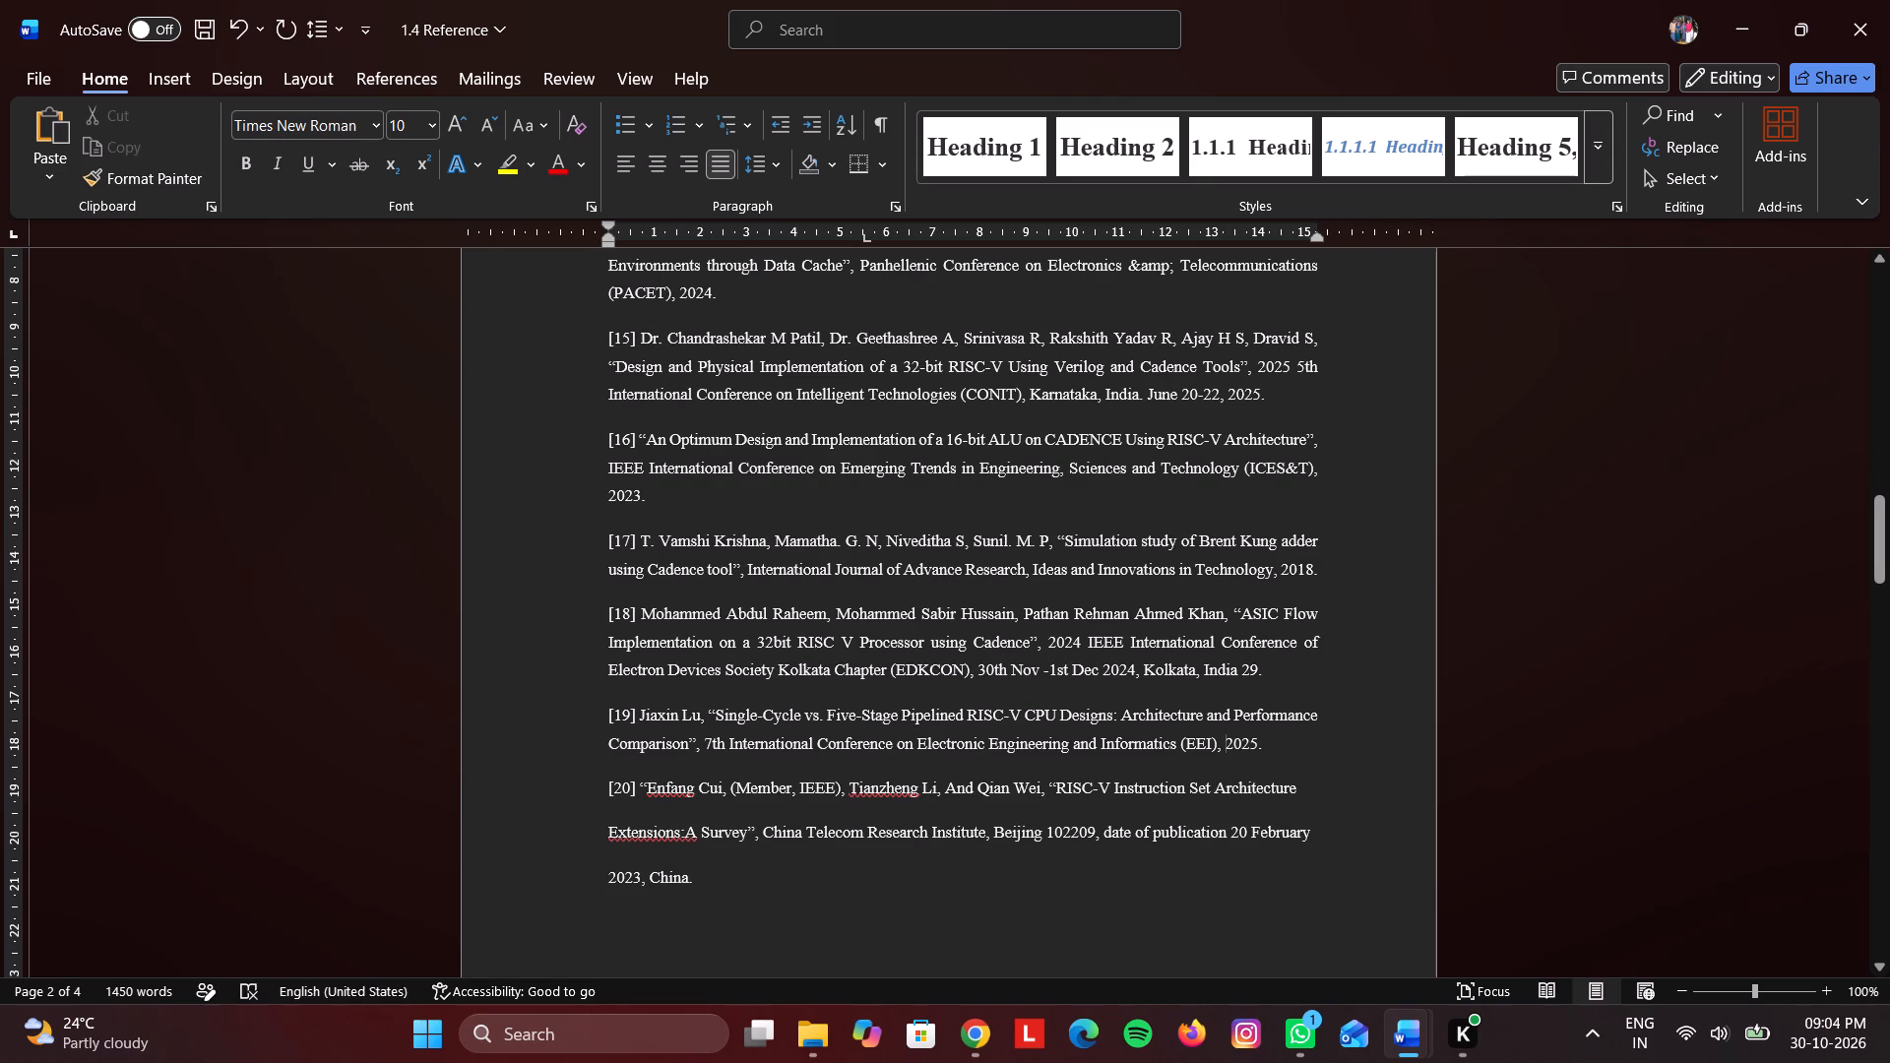
Join the three lines of reference [20] into one continuous paragraph ending with "2023, China.".
left_click(607, 835)
key("BackSpace")
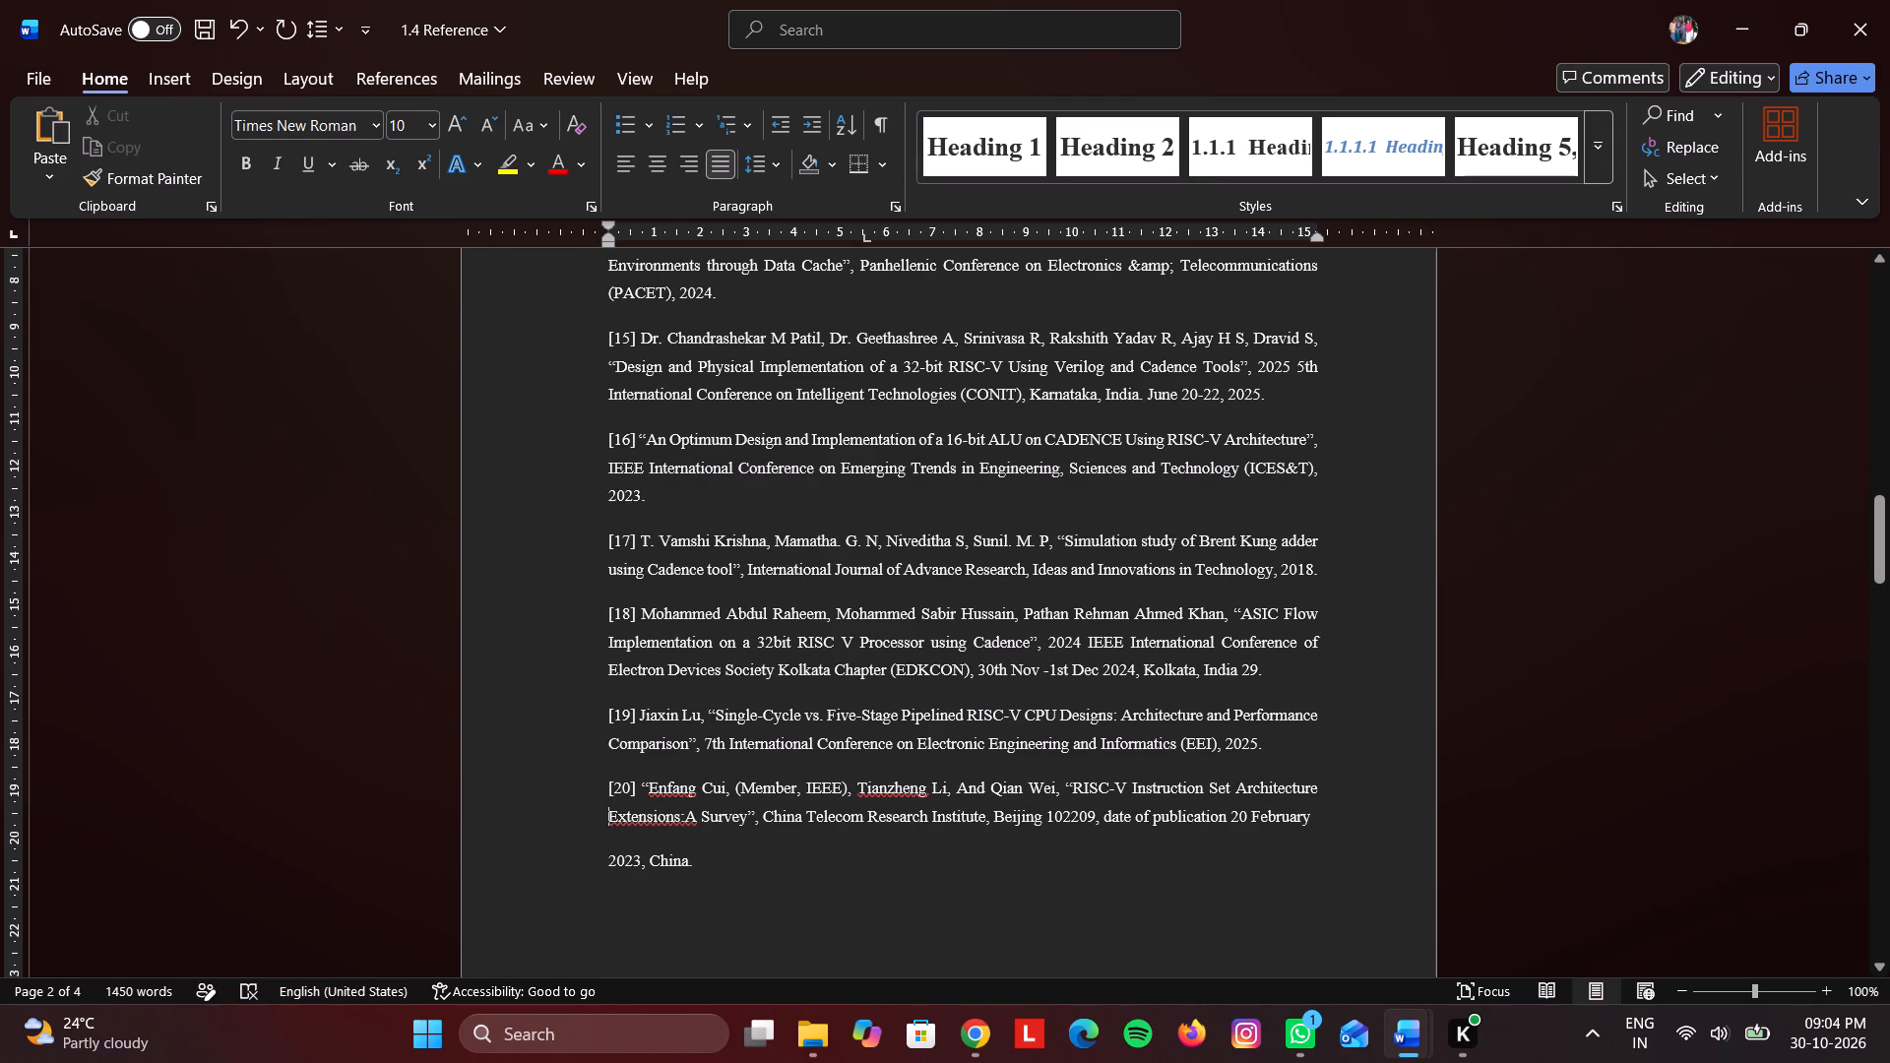
left_click(606, 862)
key("BackSpace")
scroll(930, 899, "down", 6)
scroll(933, 900, "up", 5)
scroll(933, 900, "down", 3)
scroll(933, 900, "up", 4)
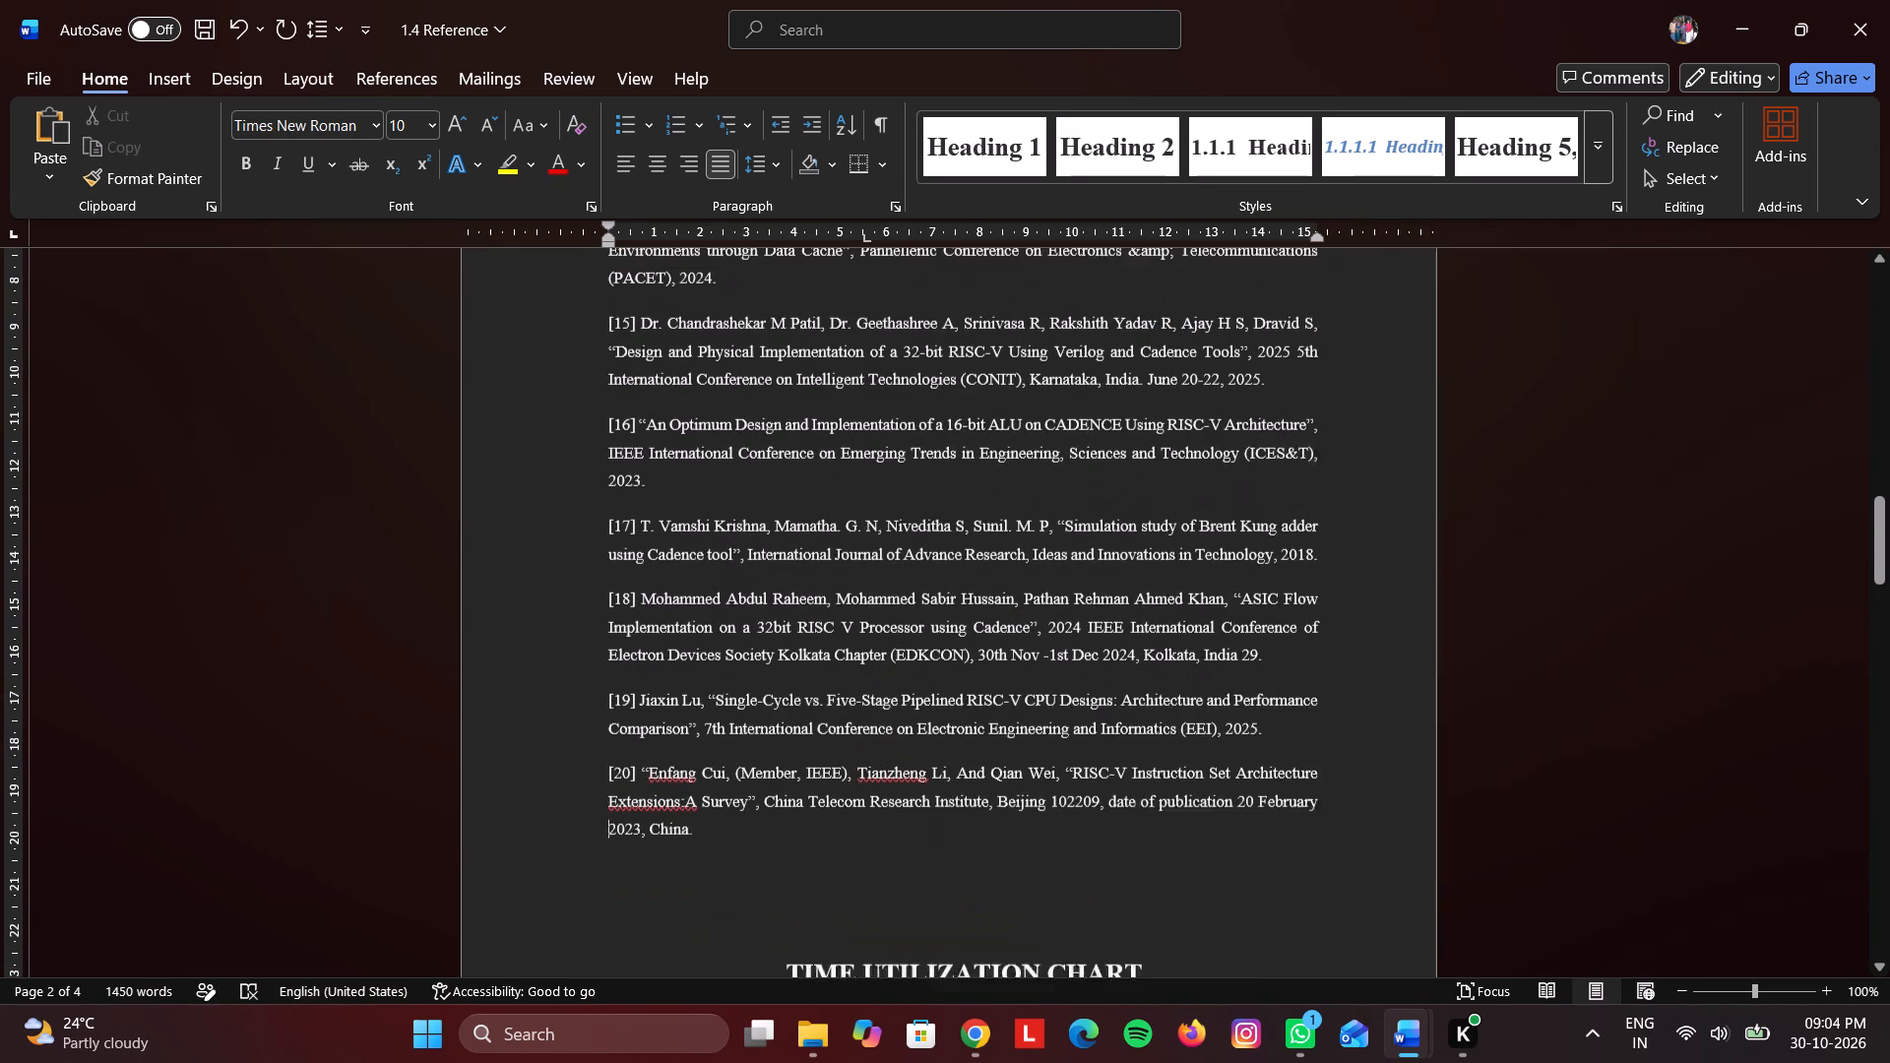
Apply one uniform line spacing to all references from [1] to [20], leaving out the REFERENCES heading.
left_click_drag(717, 844, 707, 361)
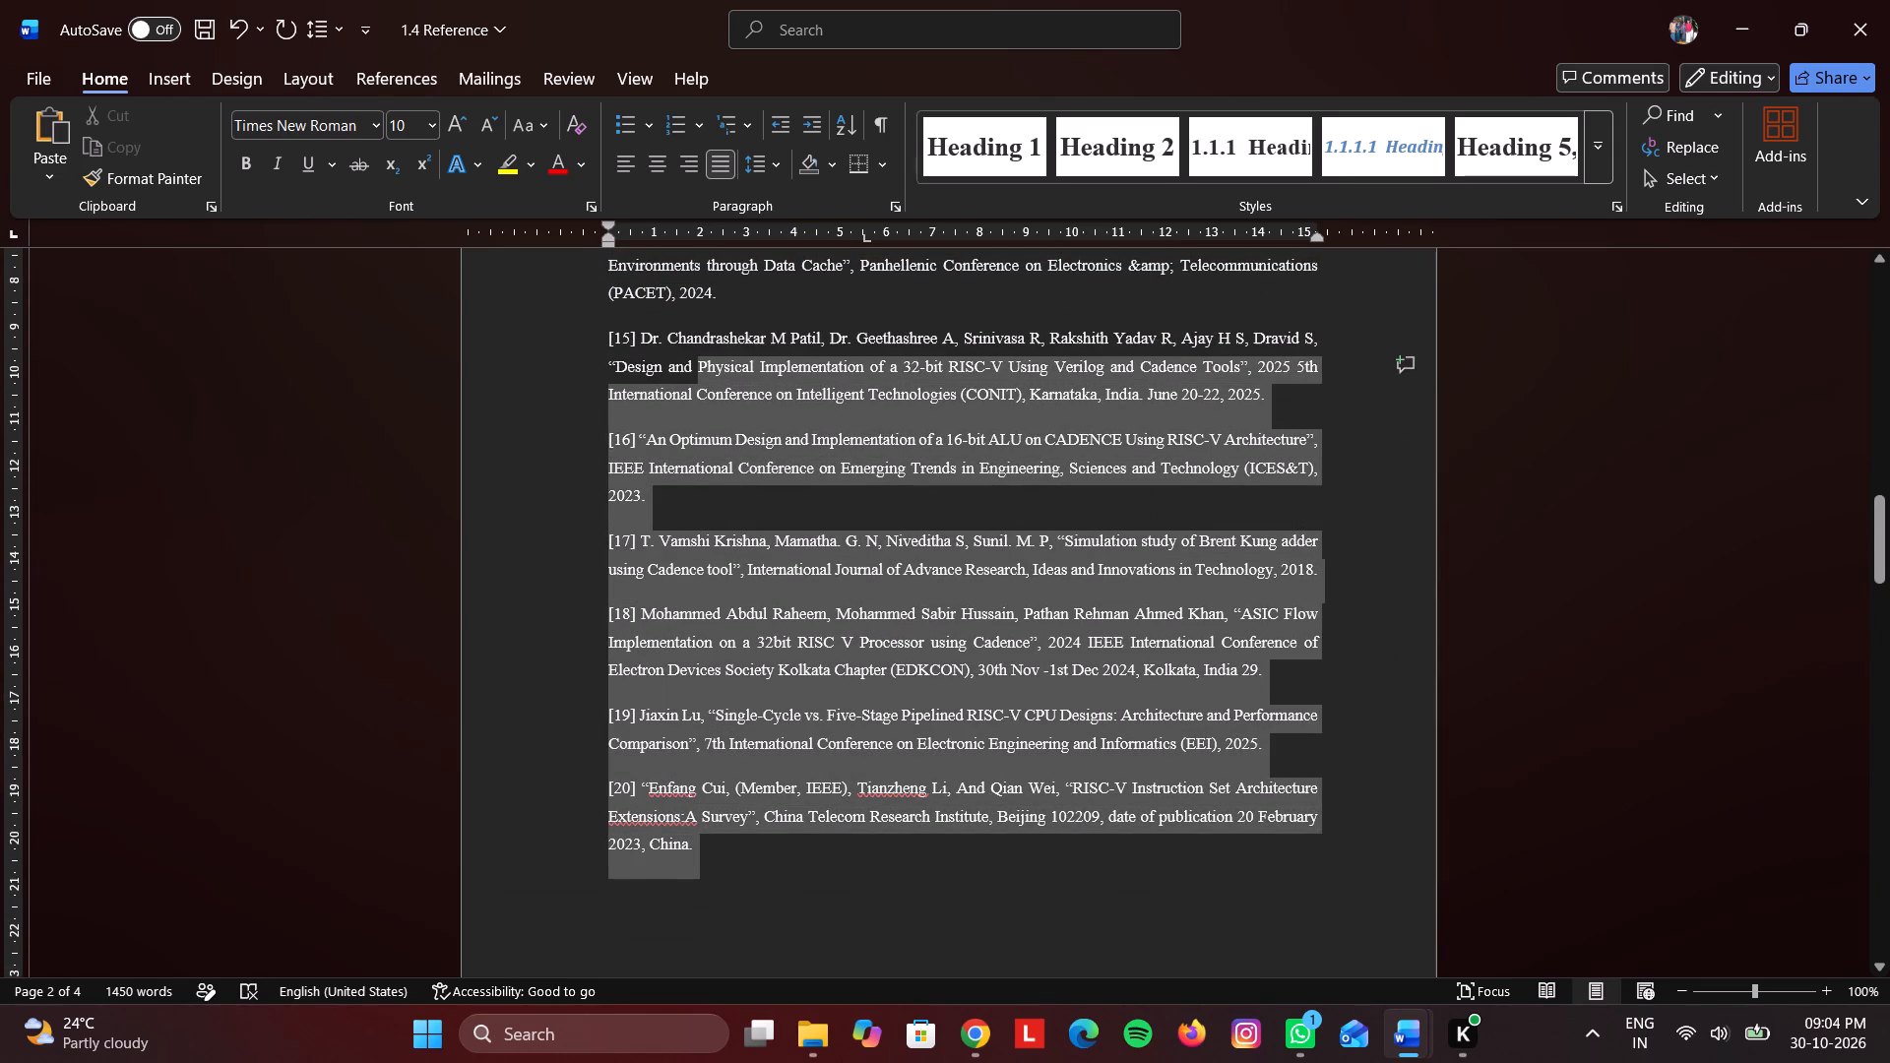
left_click_drag(707, 361, 688, 324)
scroll(716, 352, "up", 16)
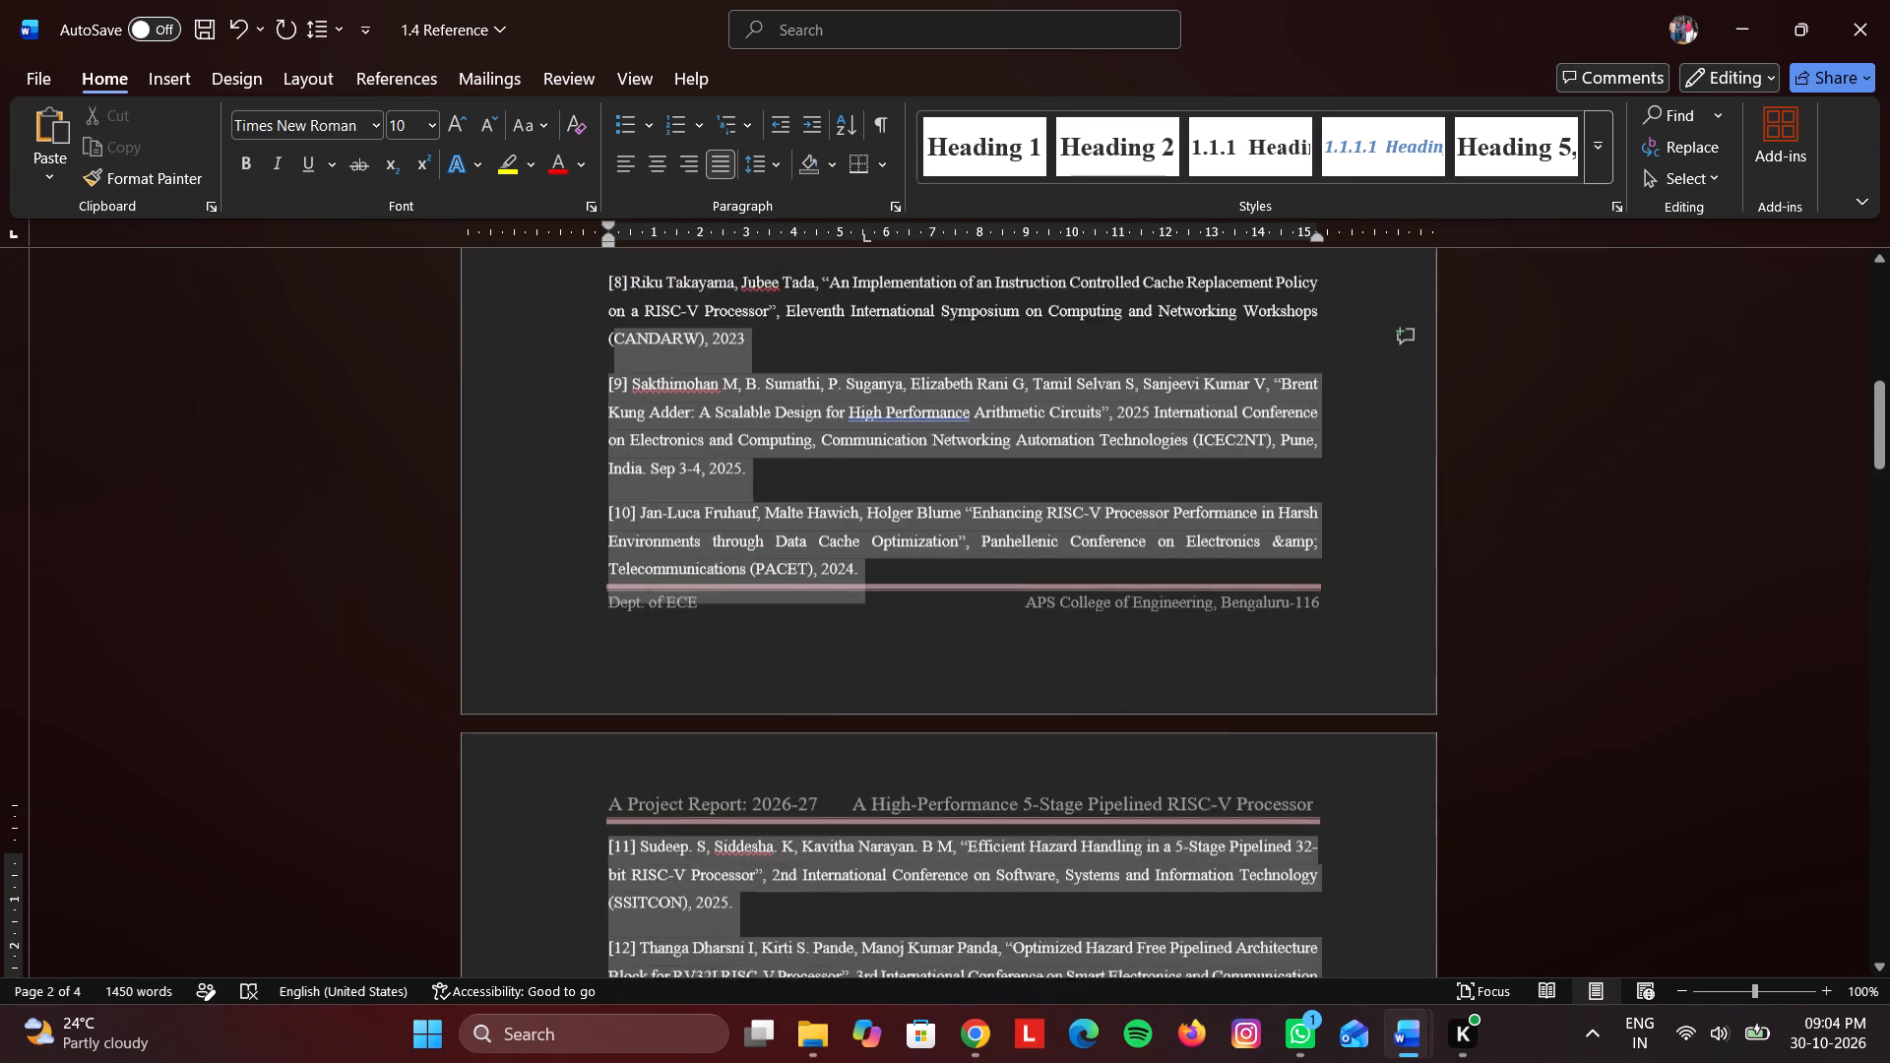
left_click_drag(688, 324, 676, 317)
scroll(687, 323, "up", 10)
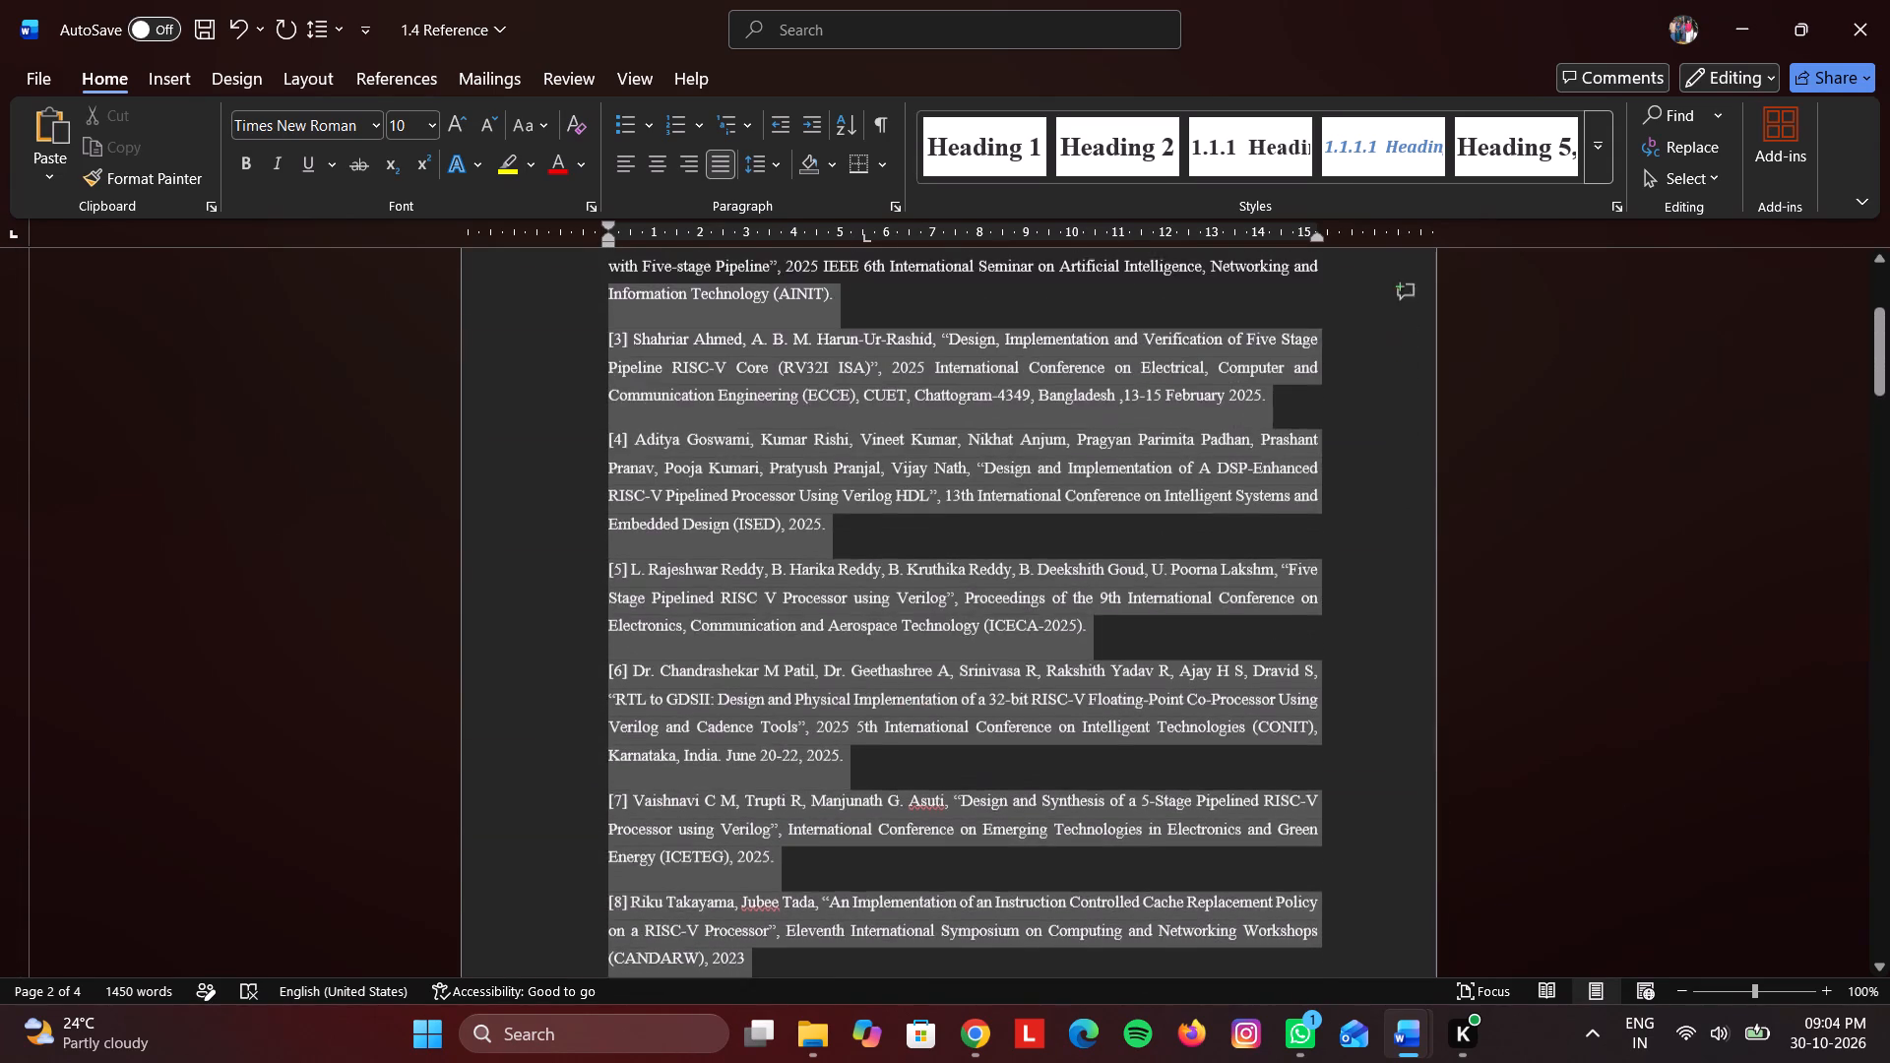
scroll(676, 317, "up", 2)
left_click_drag(676, 317, 603, 448)
scroll(676, 317, "up", 4)
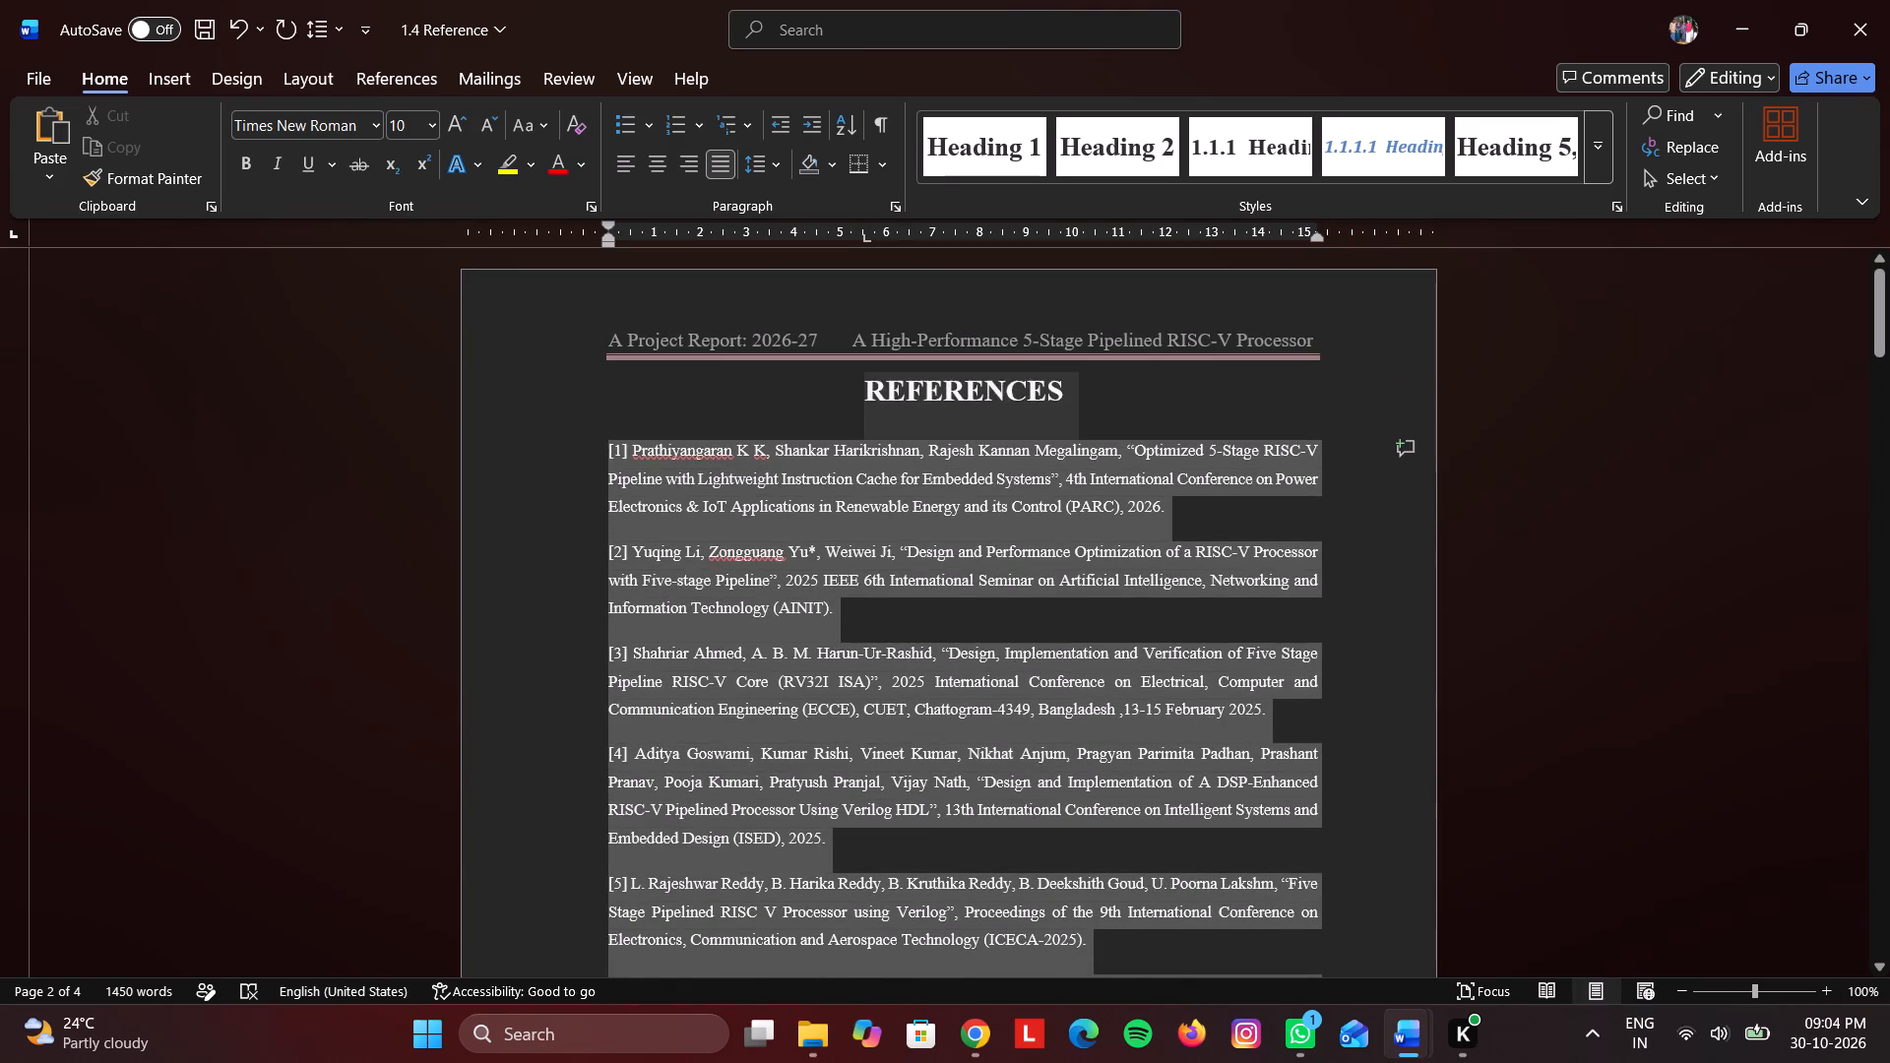
left_click_drag(603, 448, 603, 458)
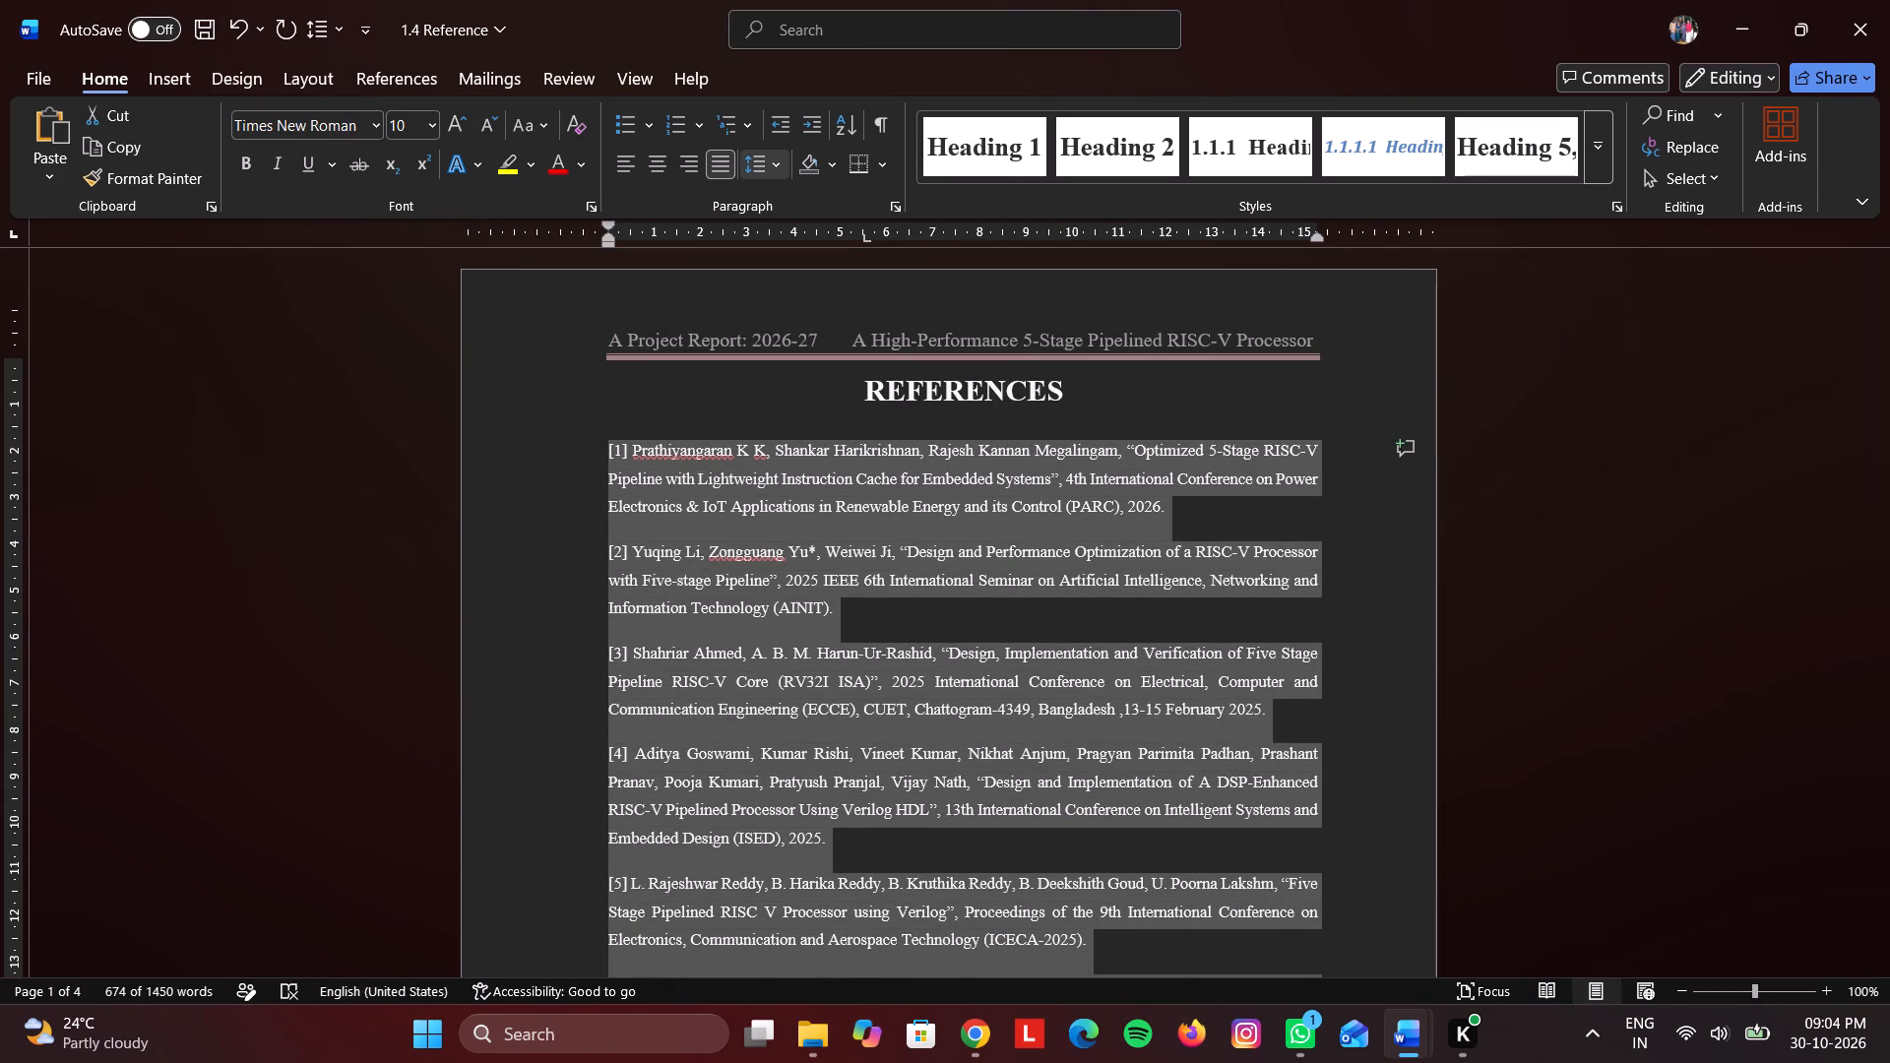
left_click(778, 161)
left_click(810, 267)
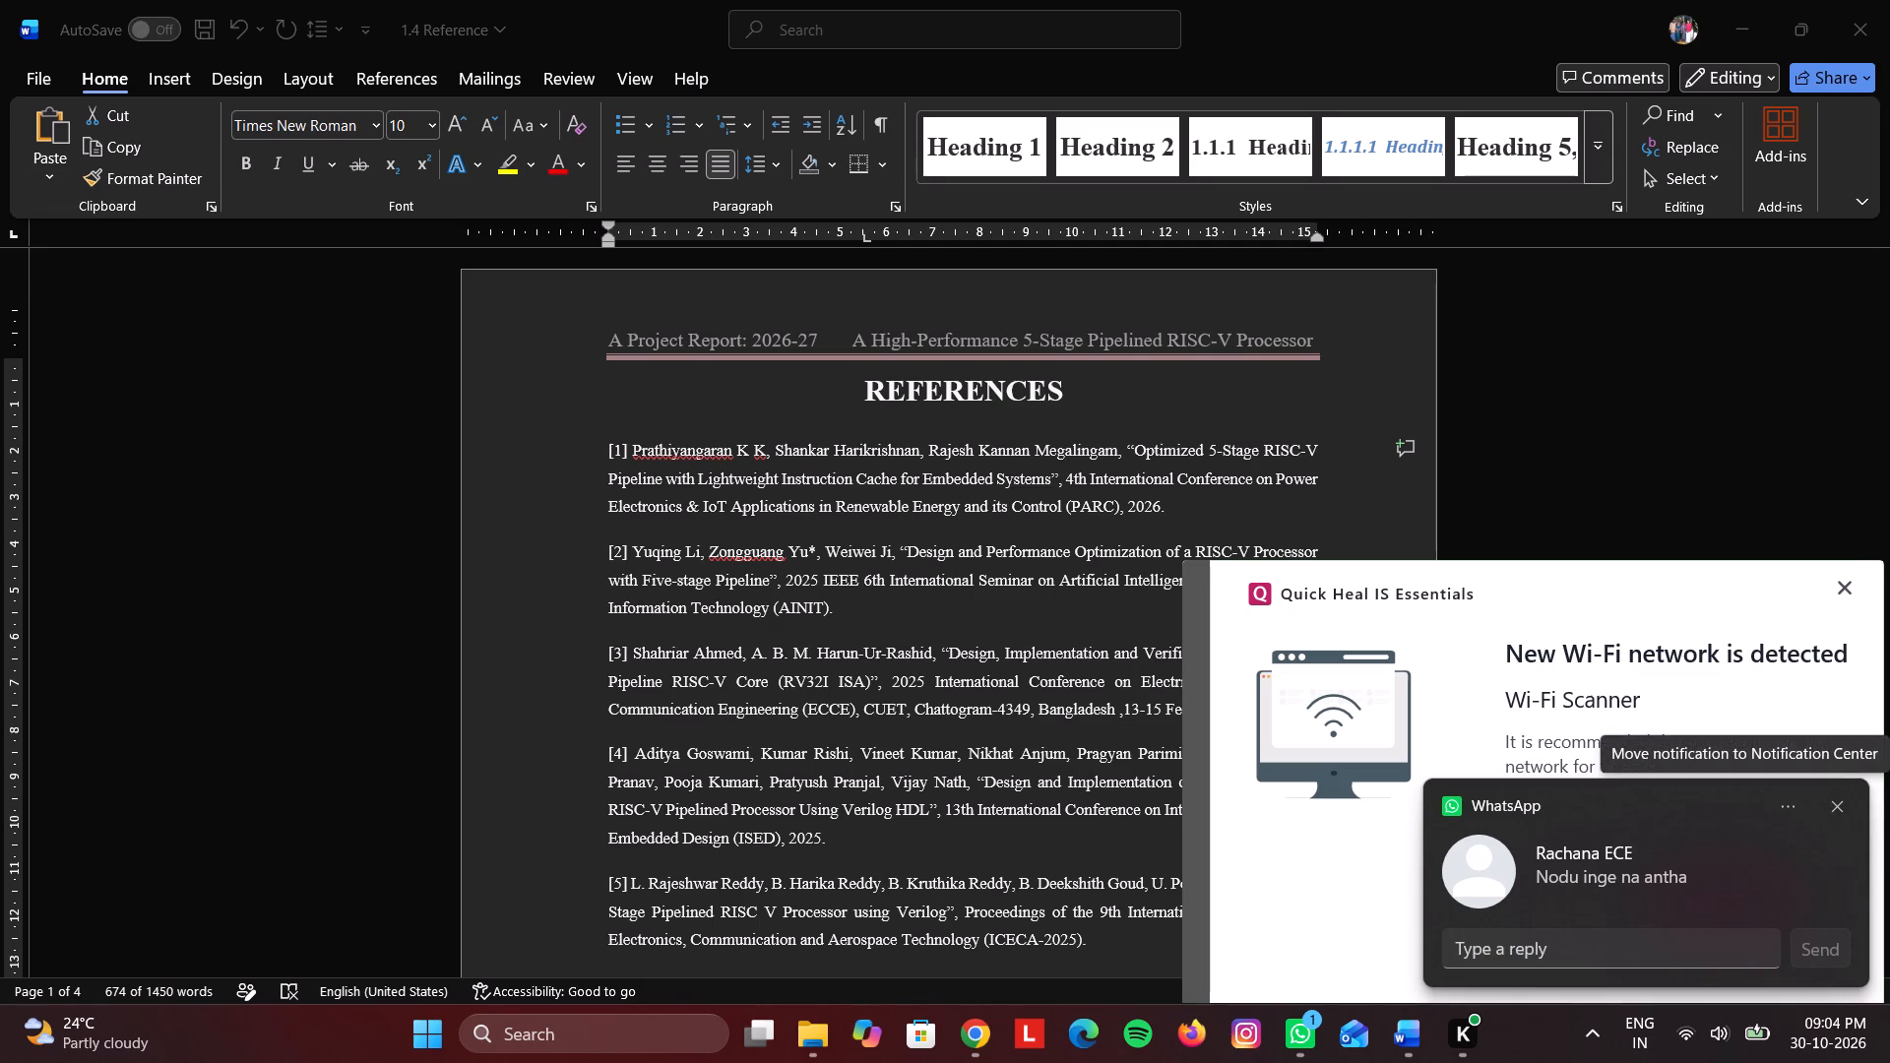
Dismiss the network and WhatsApp notifications and clear the selection of the references.
left_click(1842, 584)
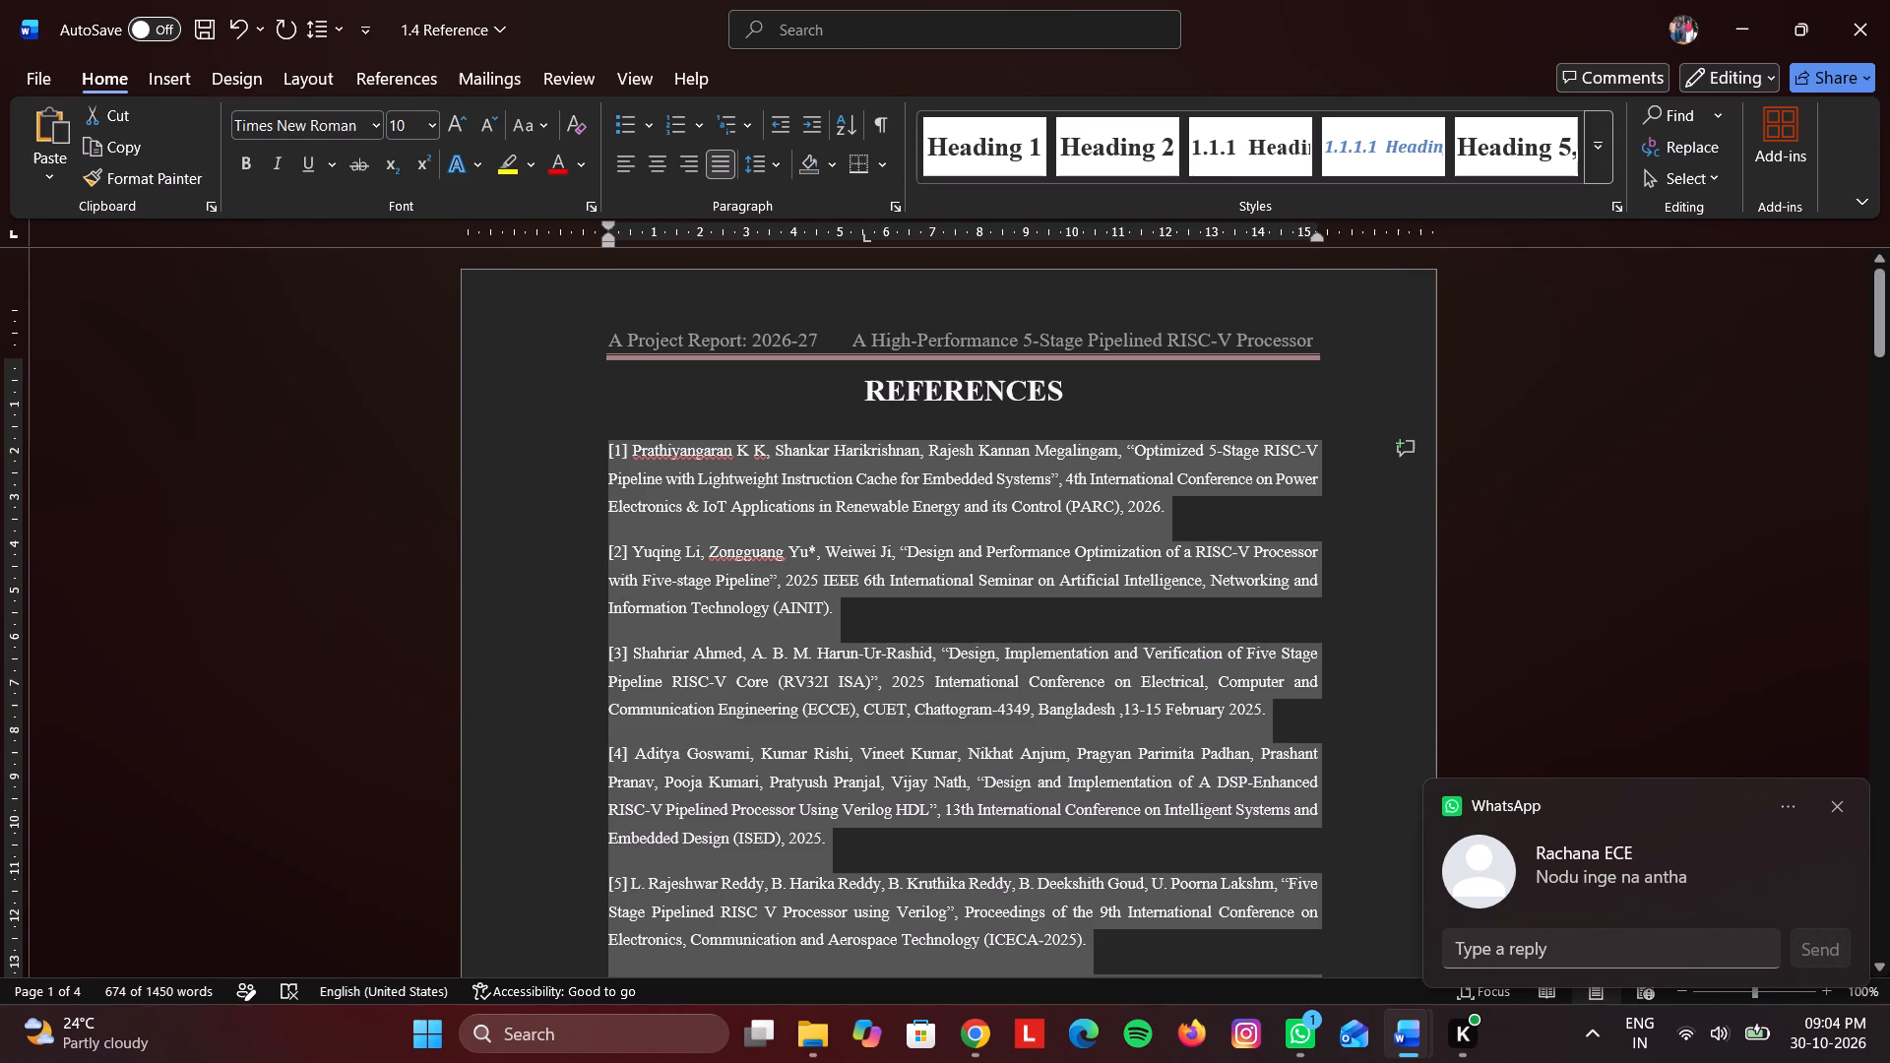
left_click(1830, 803)
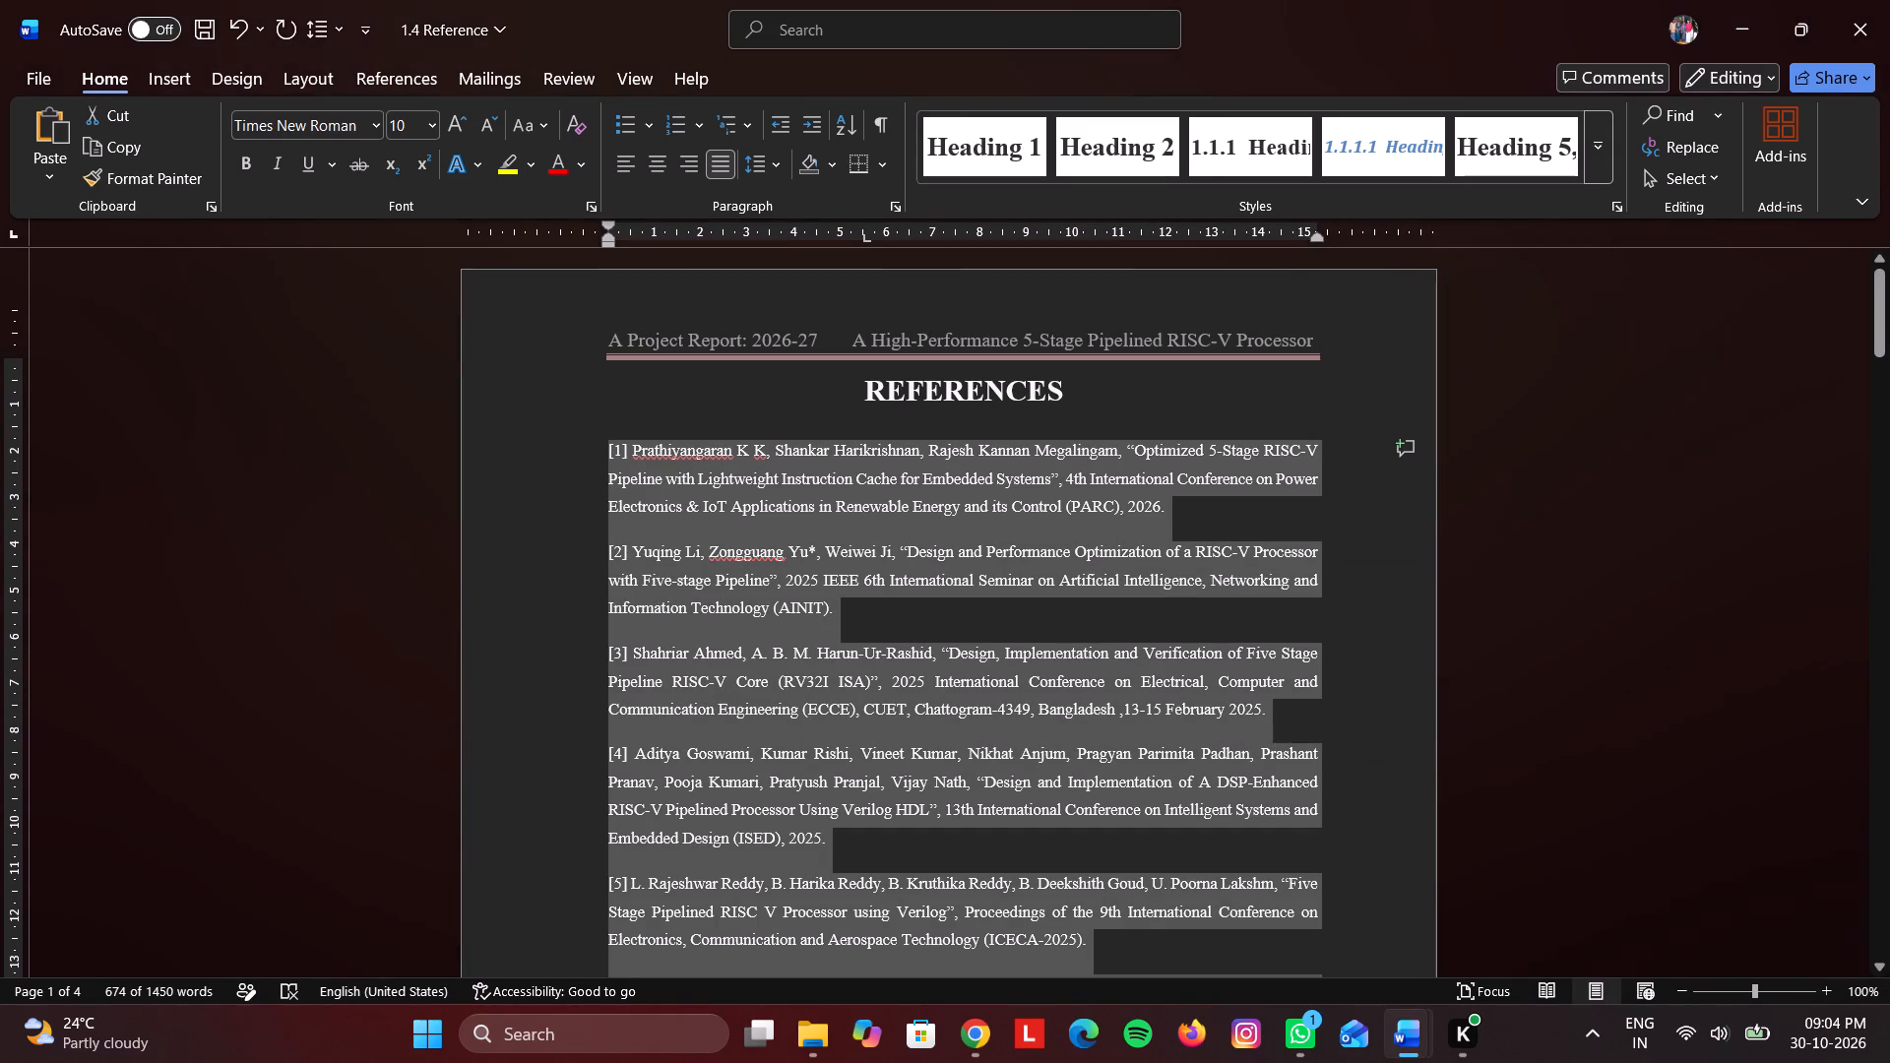
left_click(980, 410)
left_click(988, 417)
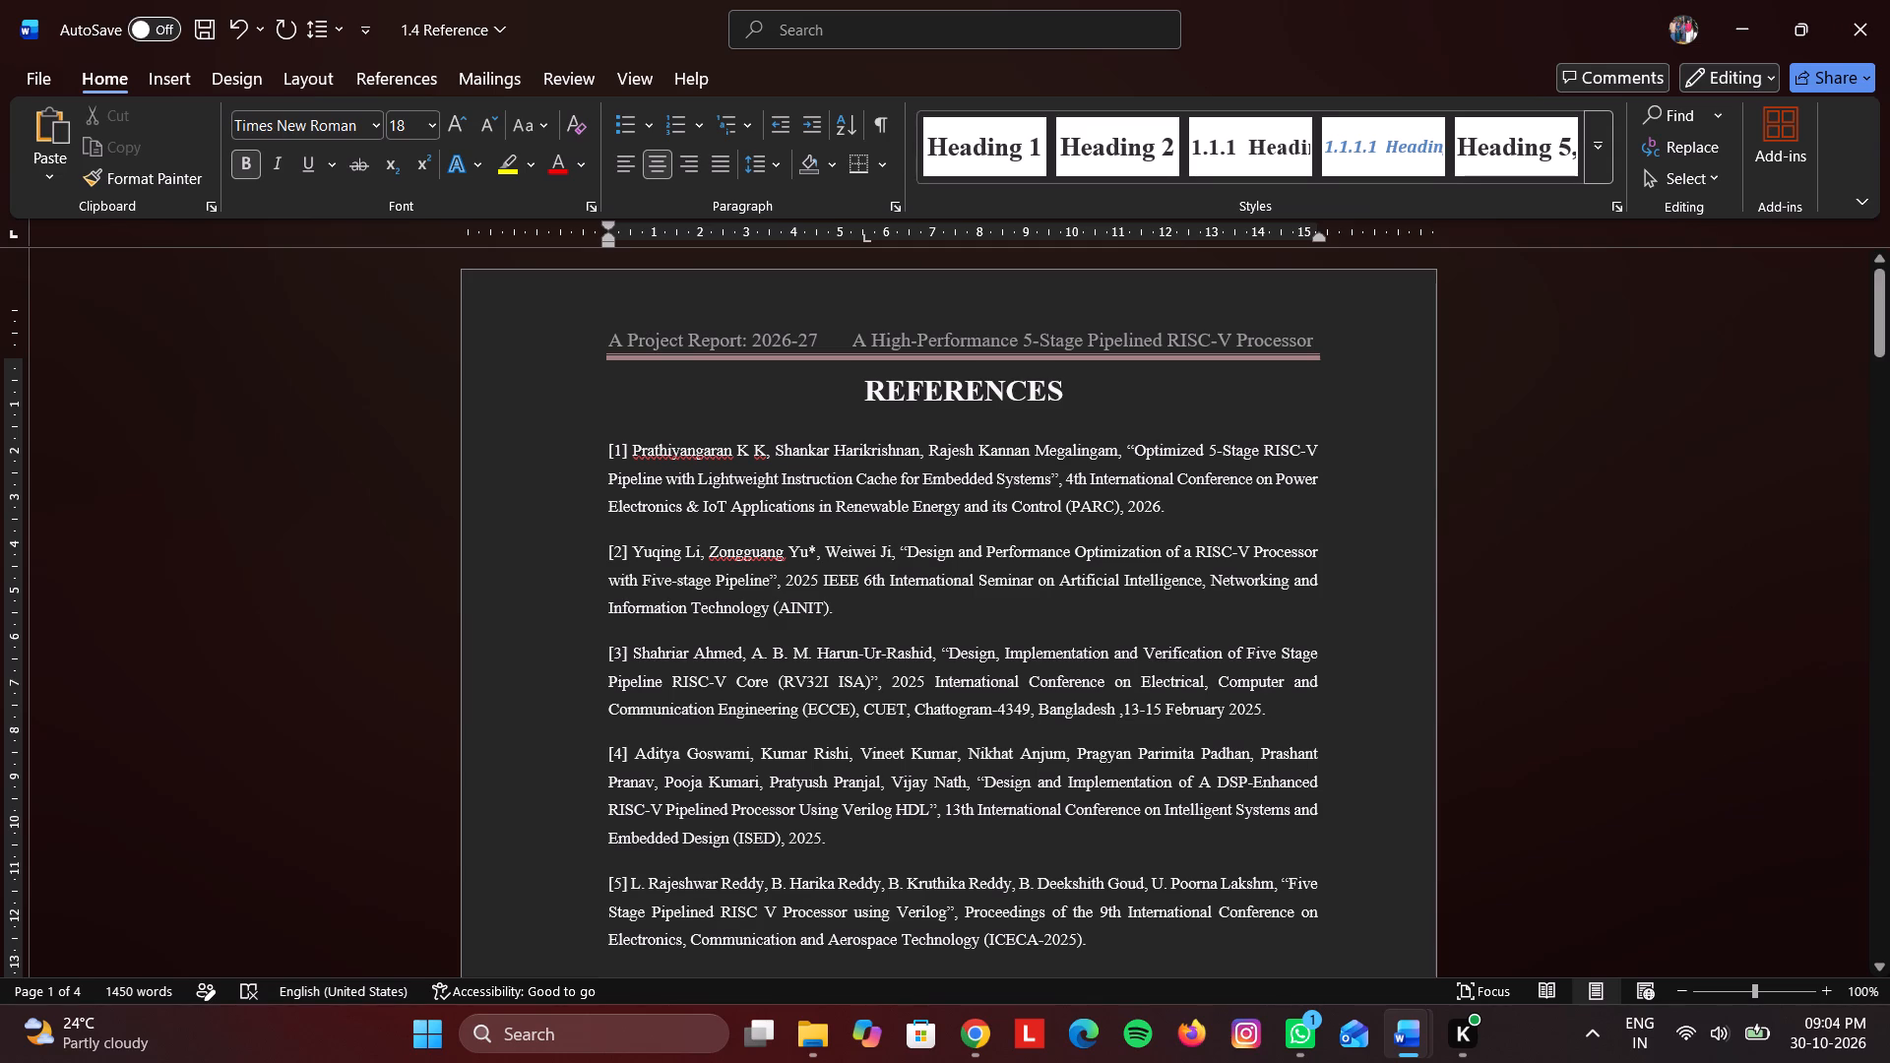
Select the title "Optimized 5-Stage RISC-V Pipeline with Lightweight Instruction Cache for Embedded Systems" in reference [1].
left_click_drag(1128, 445, 1052, 476)
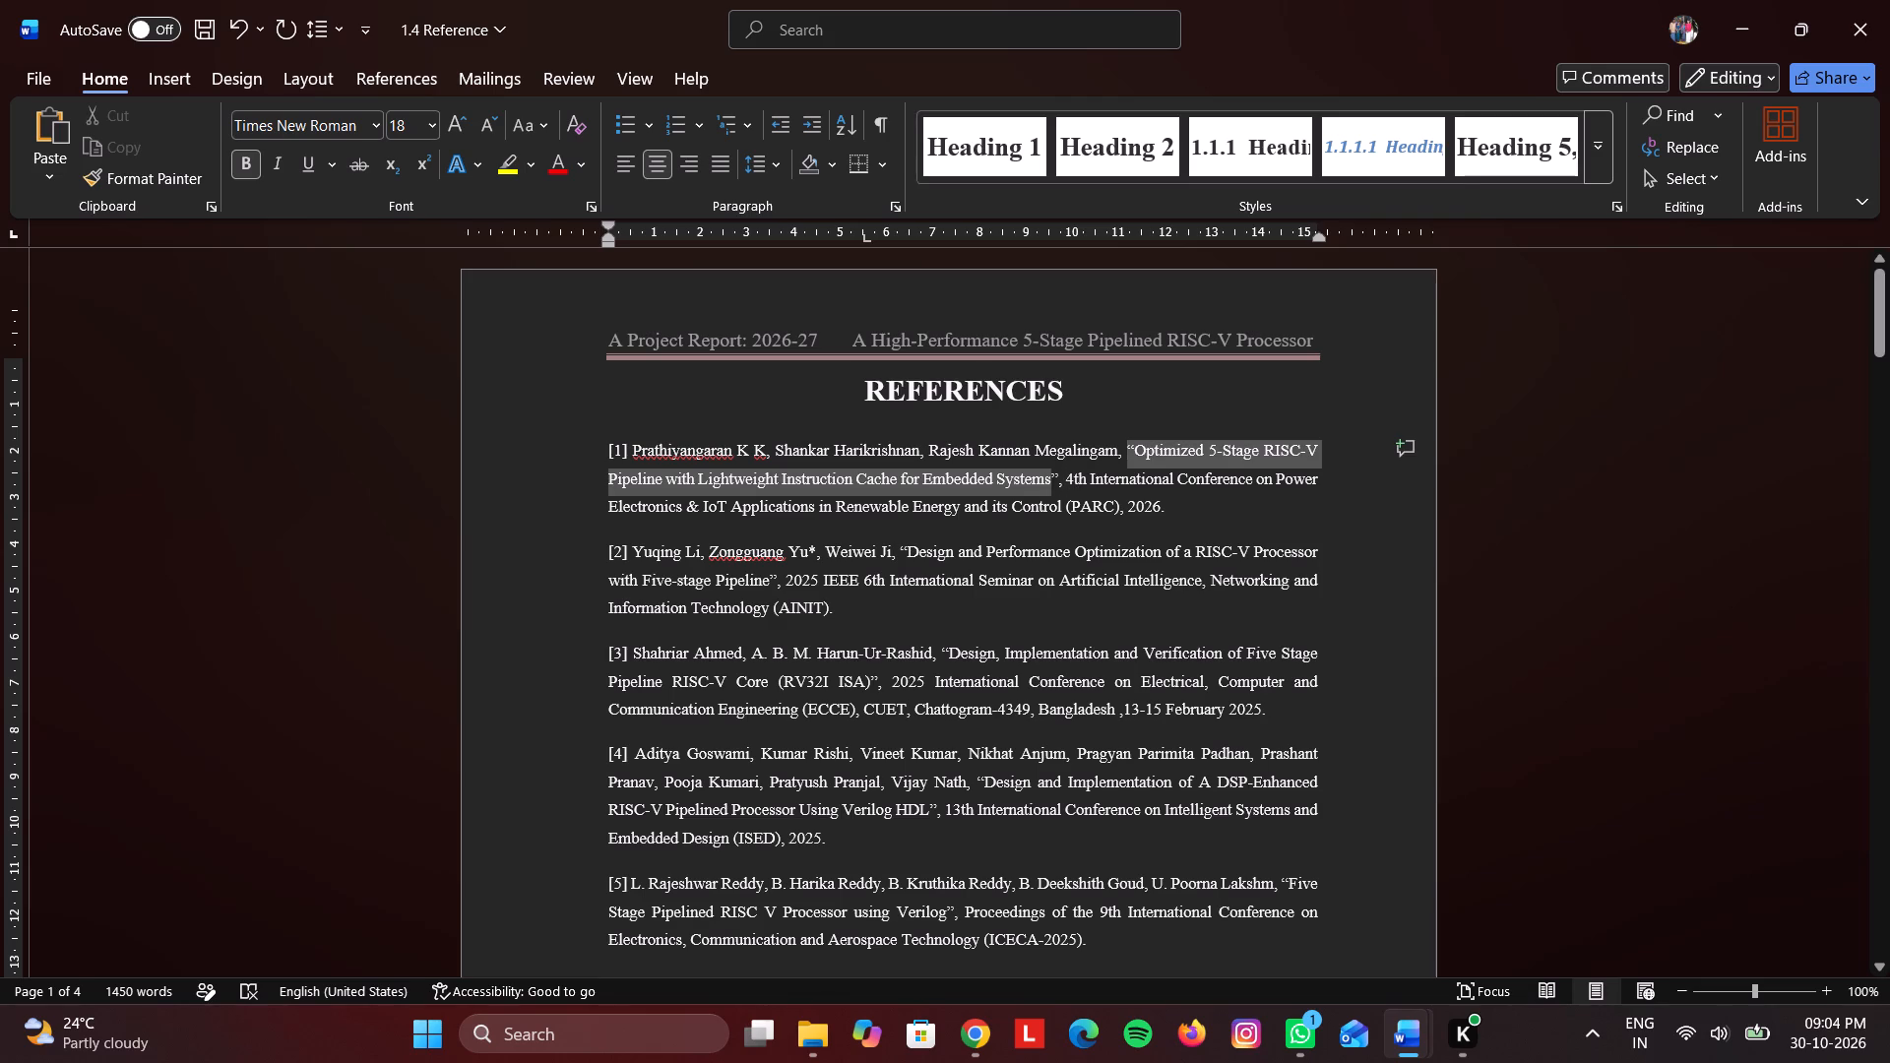
Italicize the quoted title “Optimized 5-Stage RISC-V Pipeline with Lightweight Instruction Cache for Embedded Systems” in reference [1], including both quotation marks.
left_click_drag(1052, 476, 1056, 477)
left_click(1097, 433)
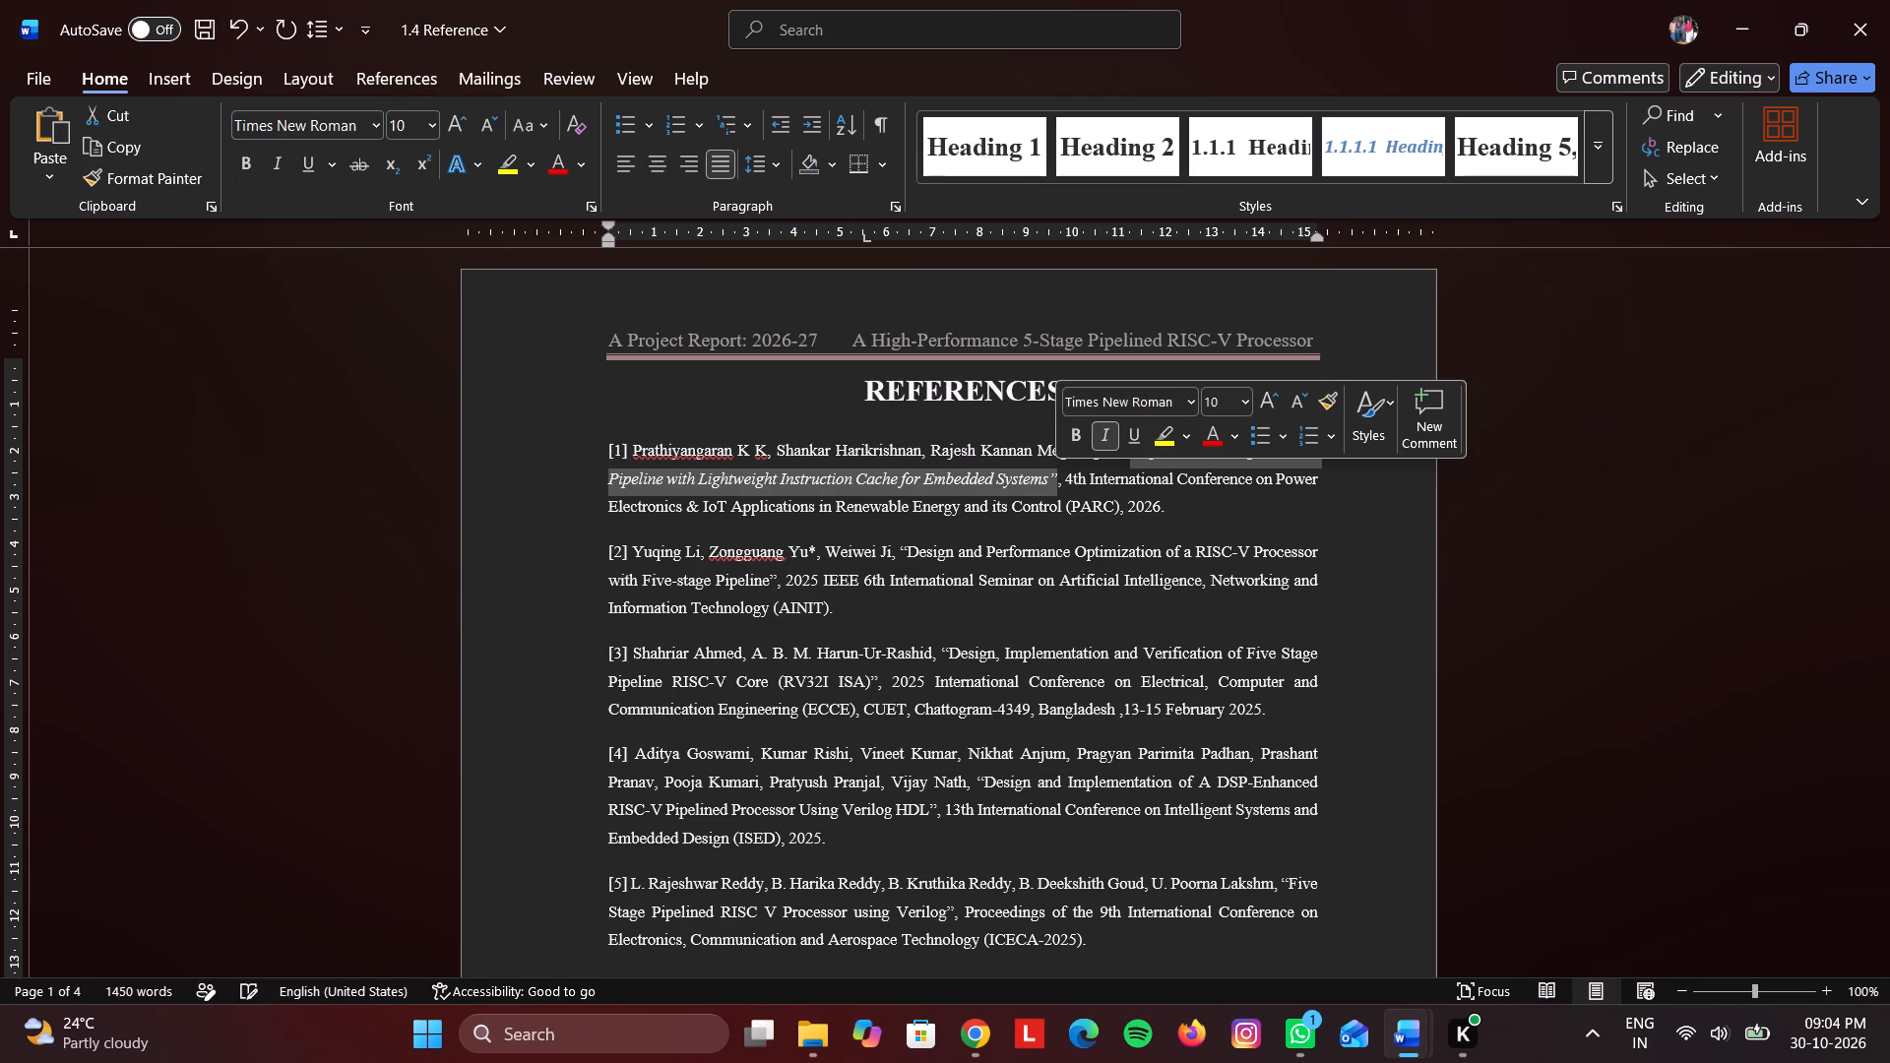
left_click(1155, 505)
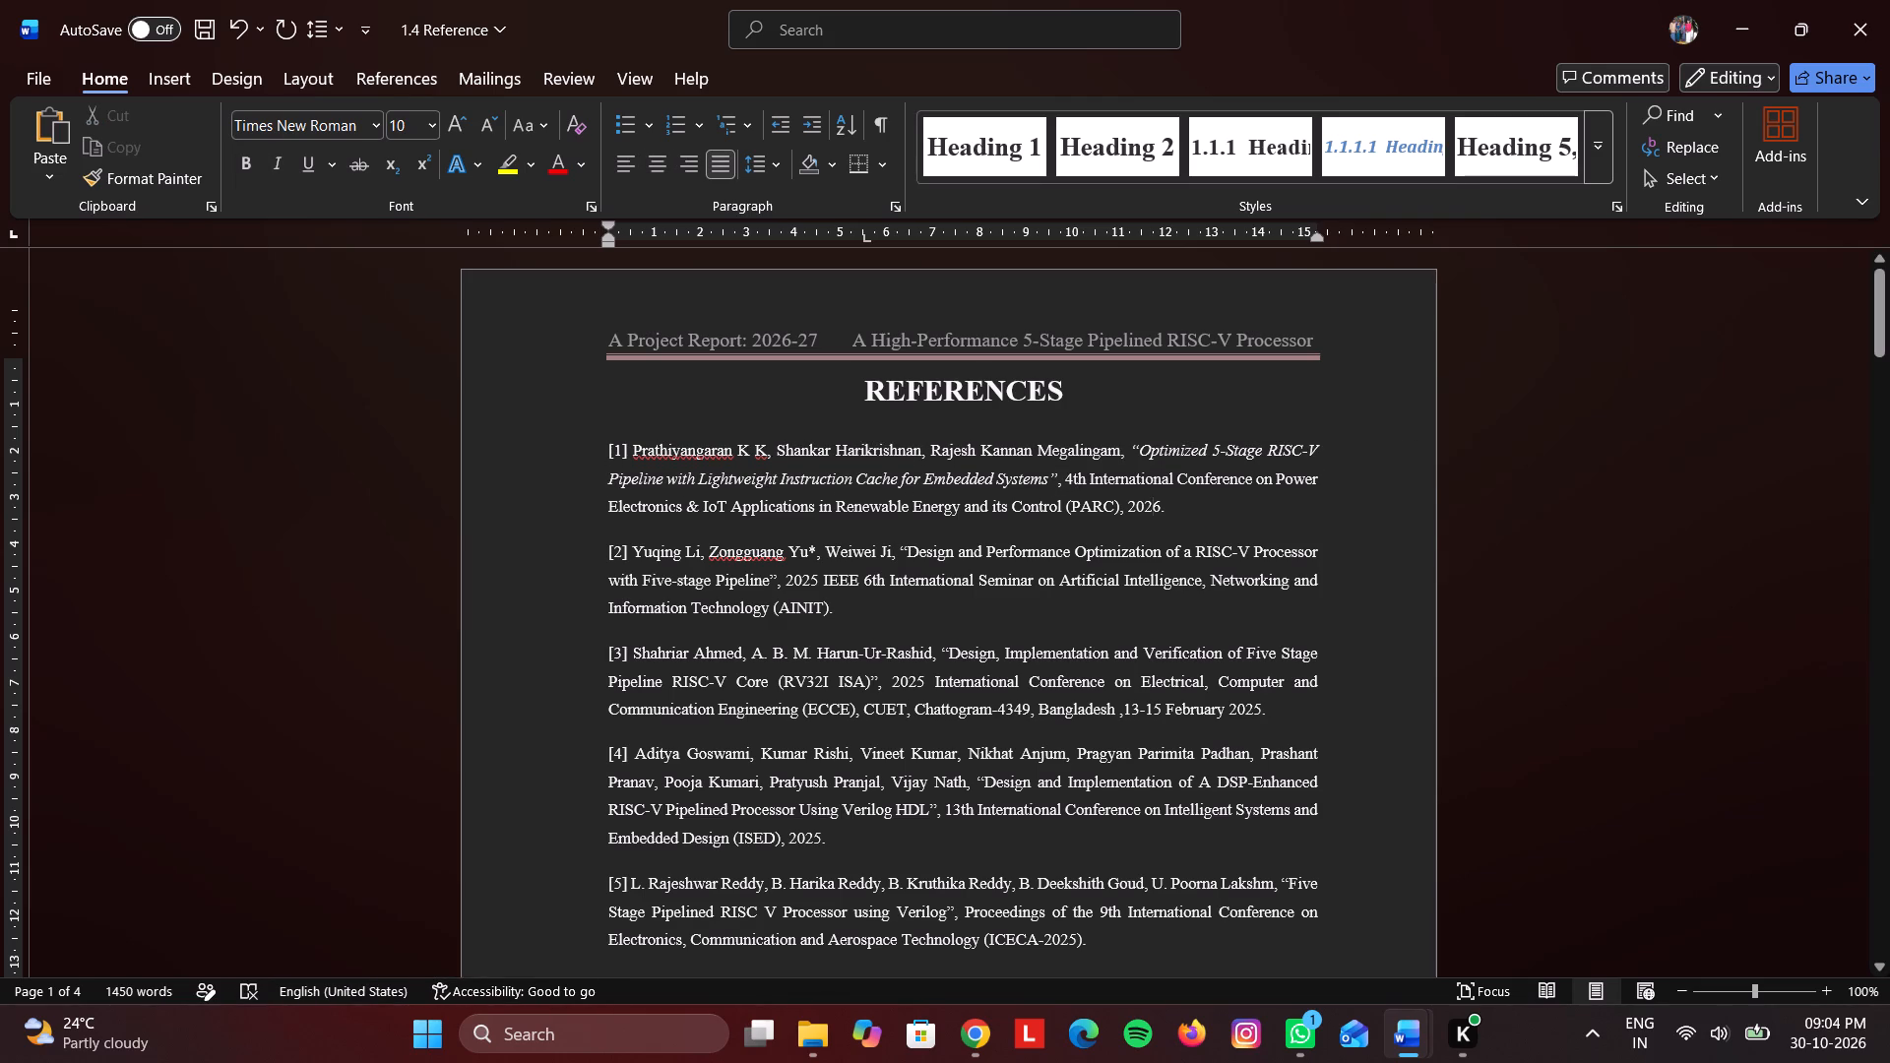
Italicize the quoted title “Design and Performance Optimization of a RISC-V Processor with Five-stage Pipeline” in reference [2].
scroll(991, 590, "down", 1)
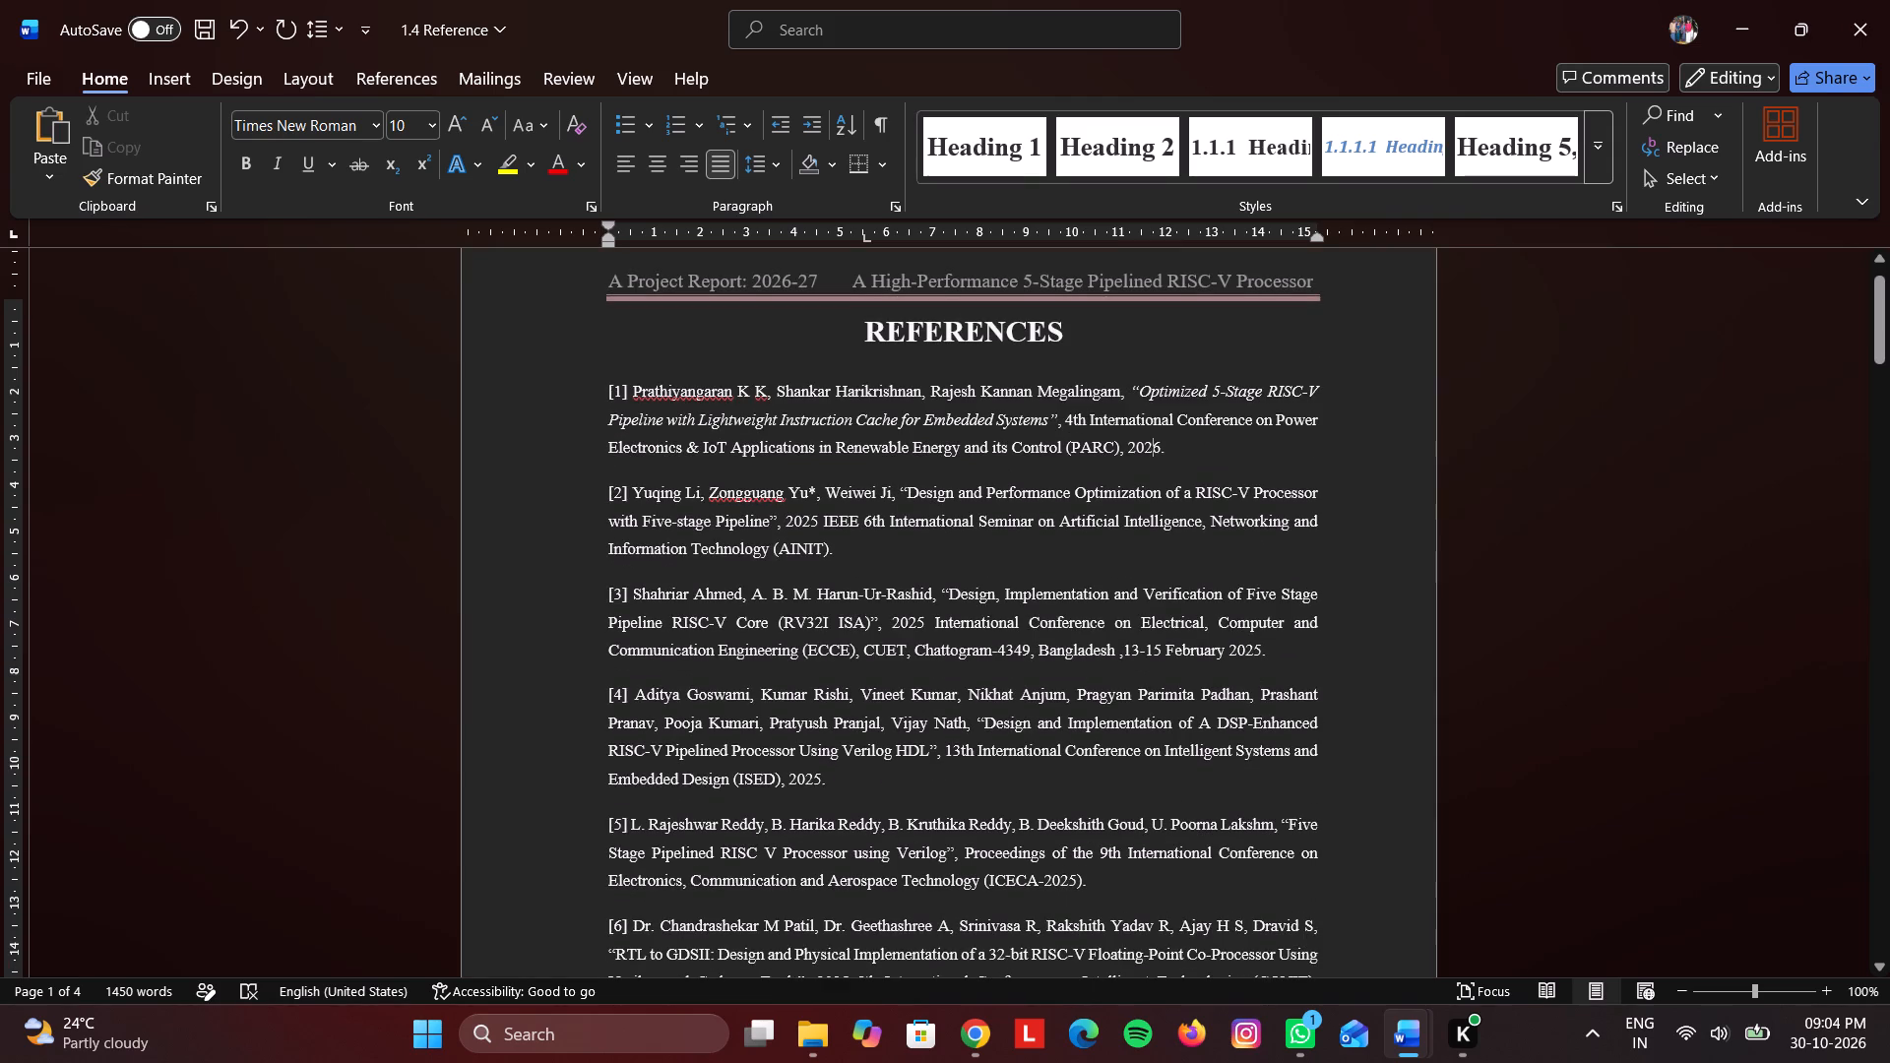
scroll(987, 566, "down", 2)
scroll(920, 476, "up", 1)
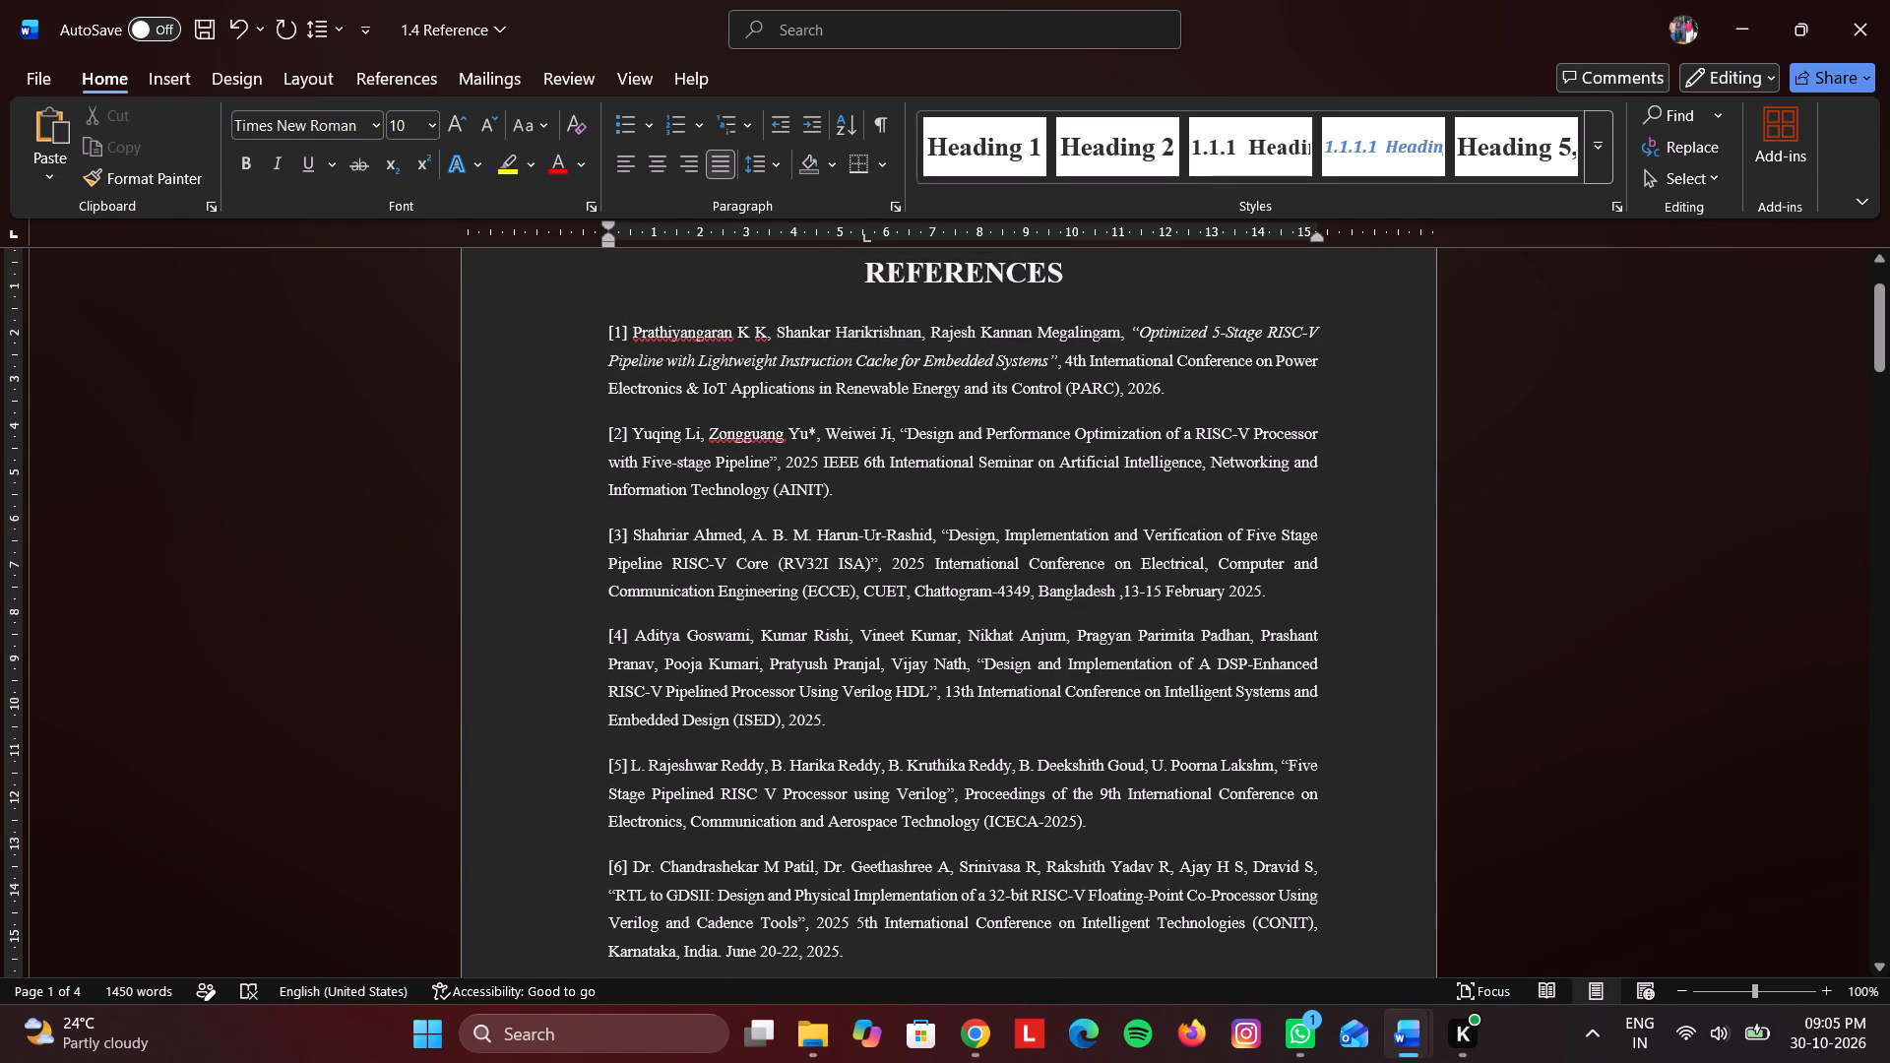
left_click_drag(902, 426, 988, 434)
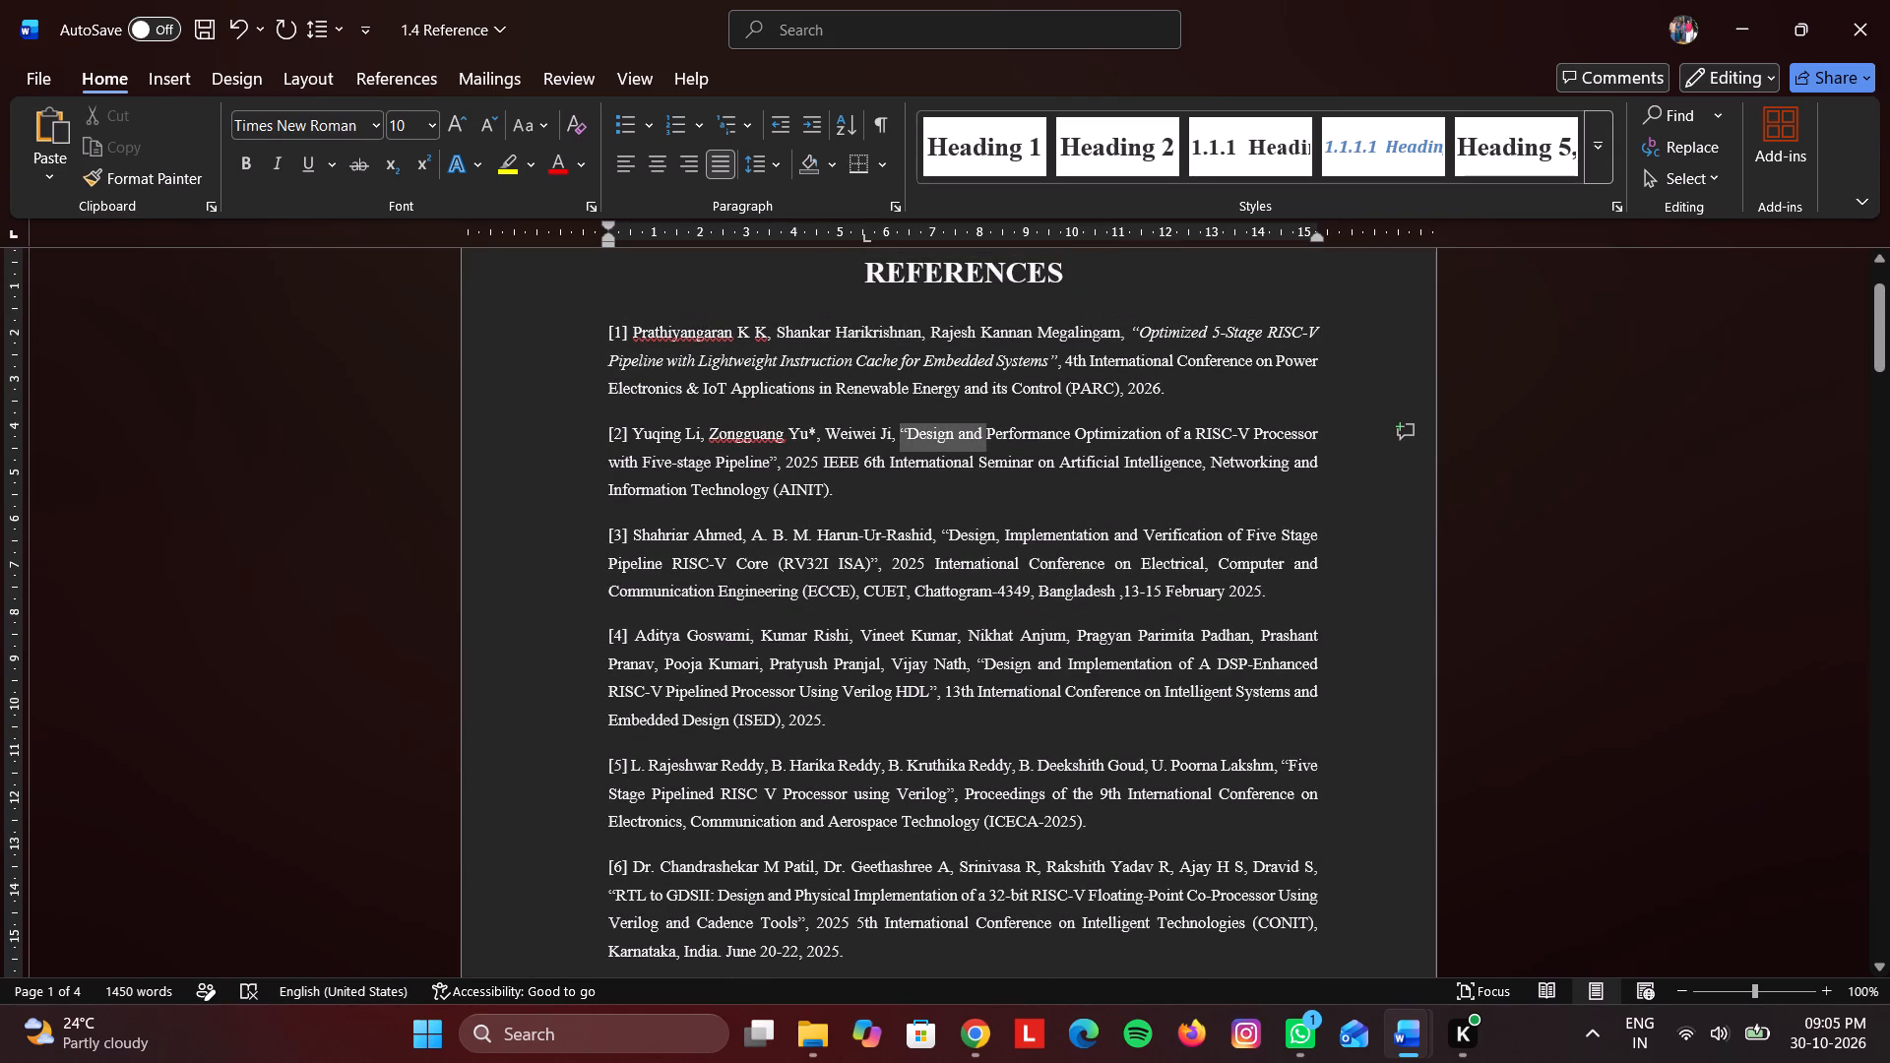
left_click_drag(988, 434, 773, 457)
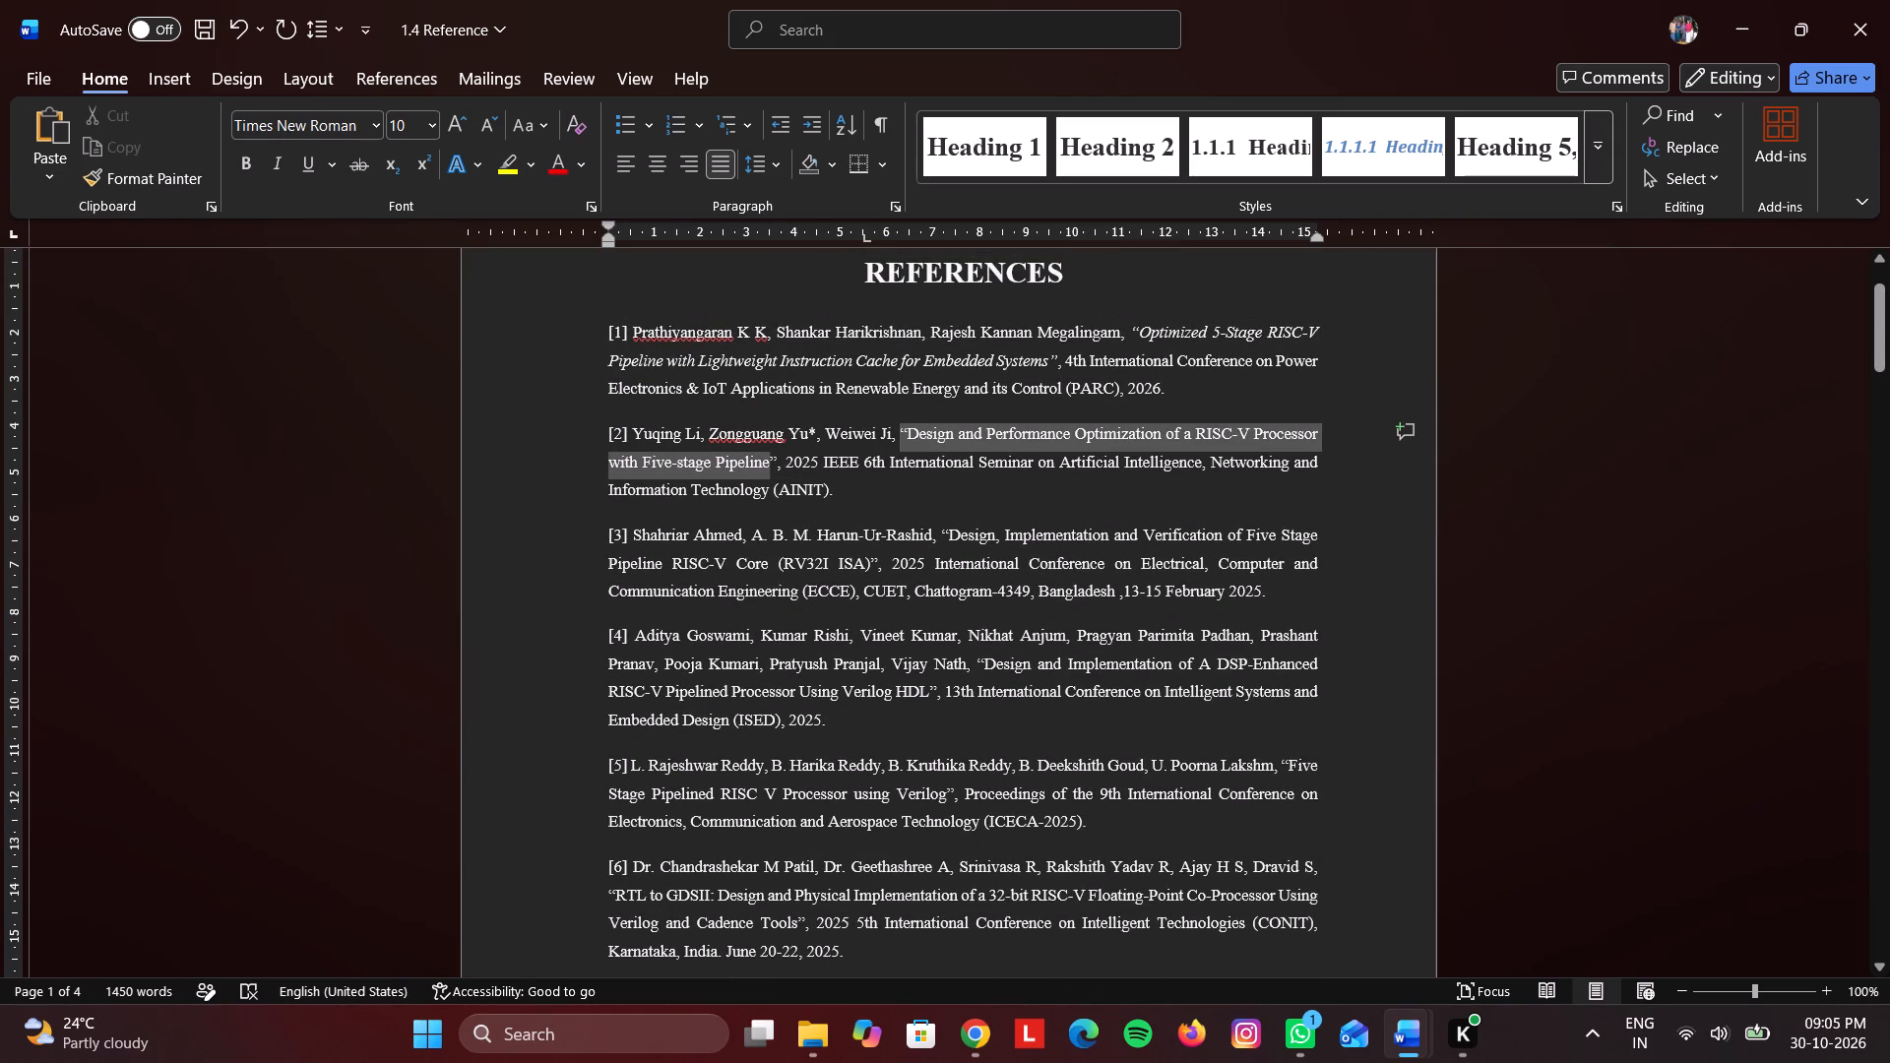
left_click_drag(773, 457, 776, 457)
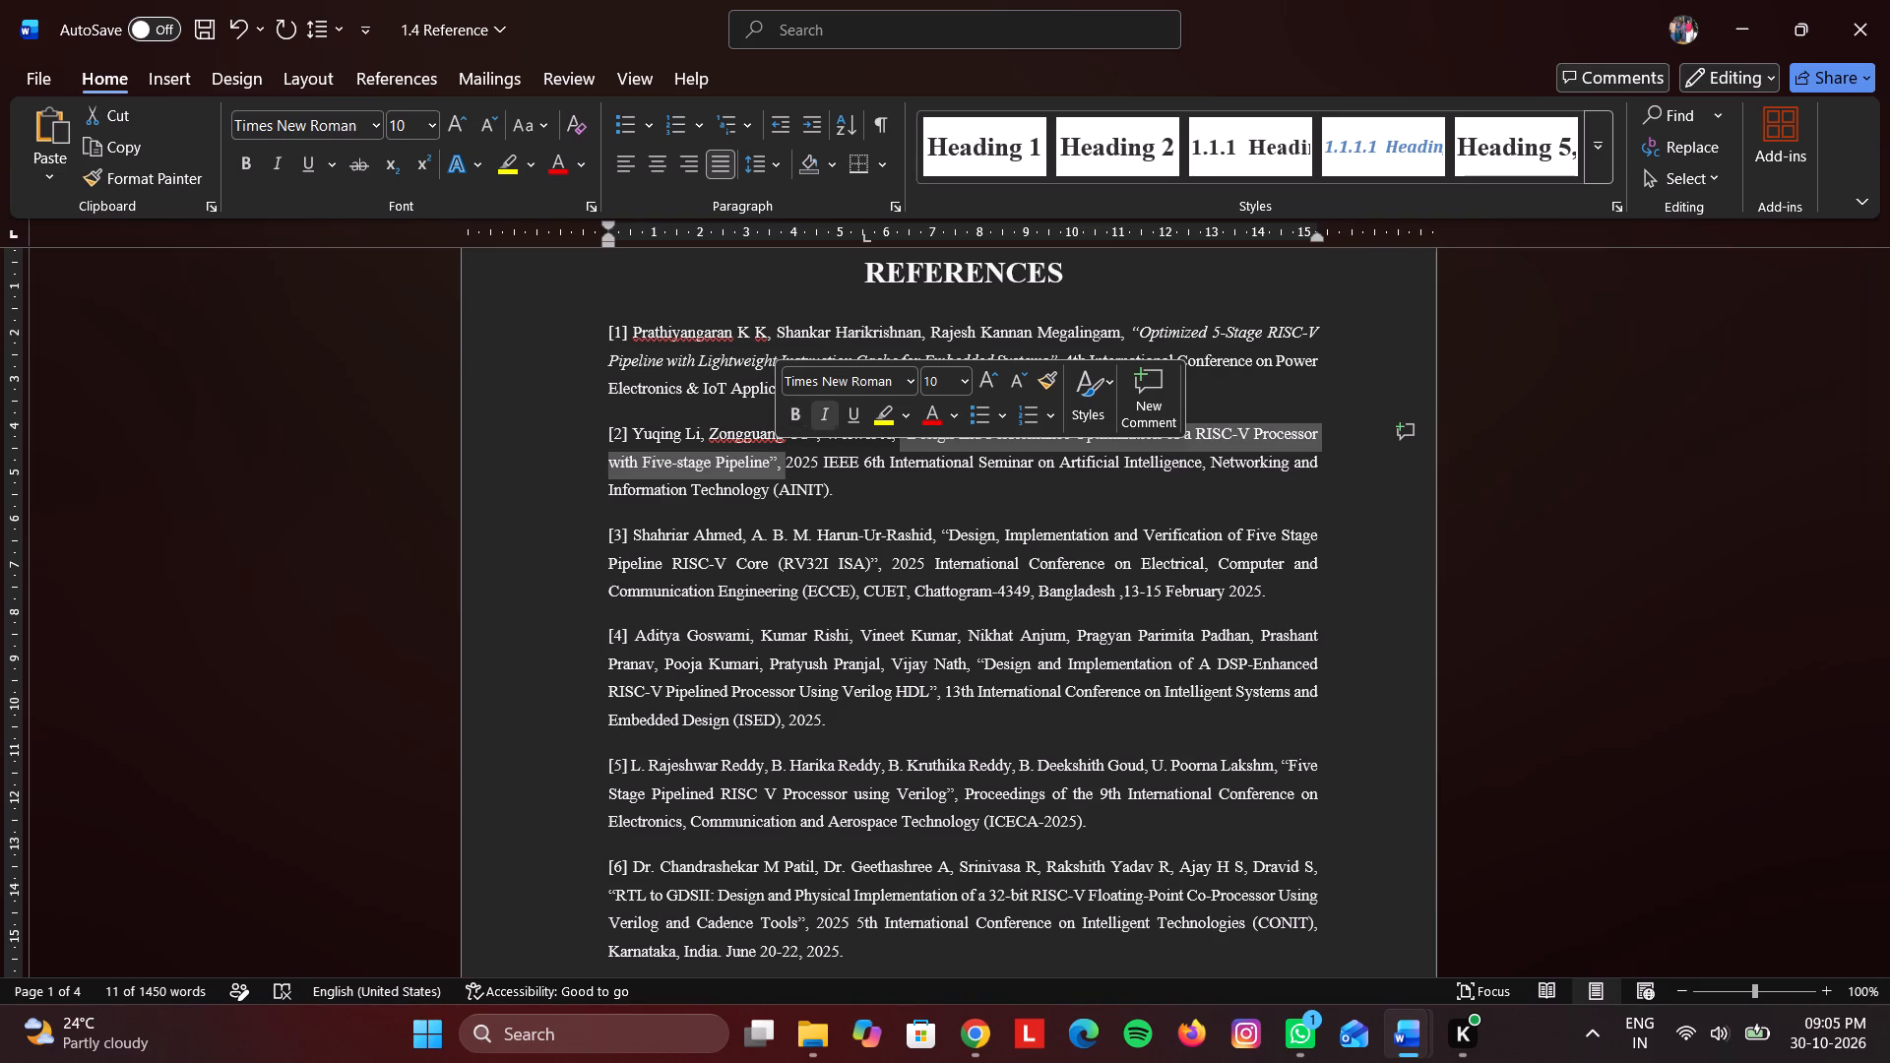
left_click(817, 411)
Replace the italic comma after the title in reference [2] with a regular, non-italic comma.
scroll(881, 513, "down", 1)
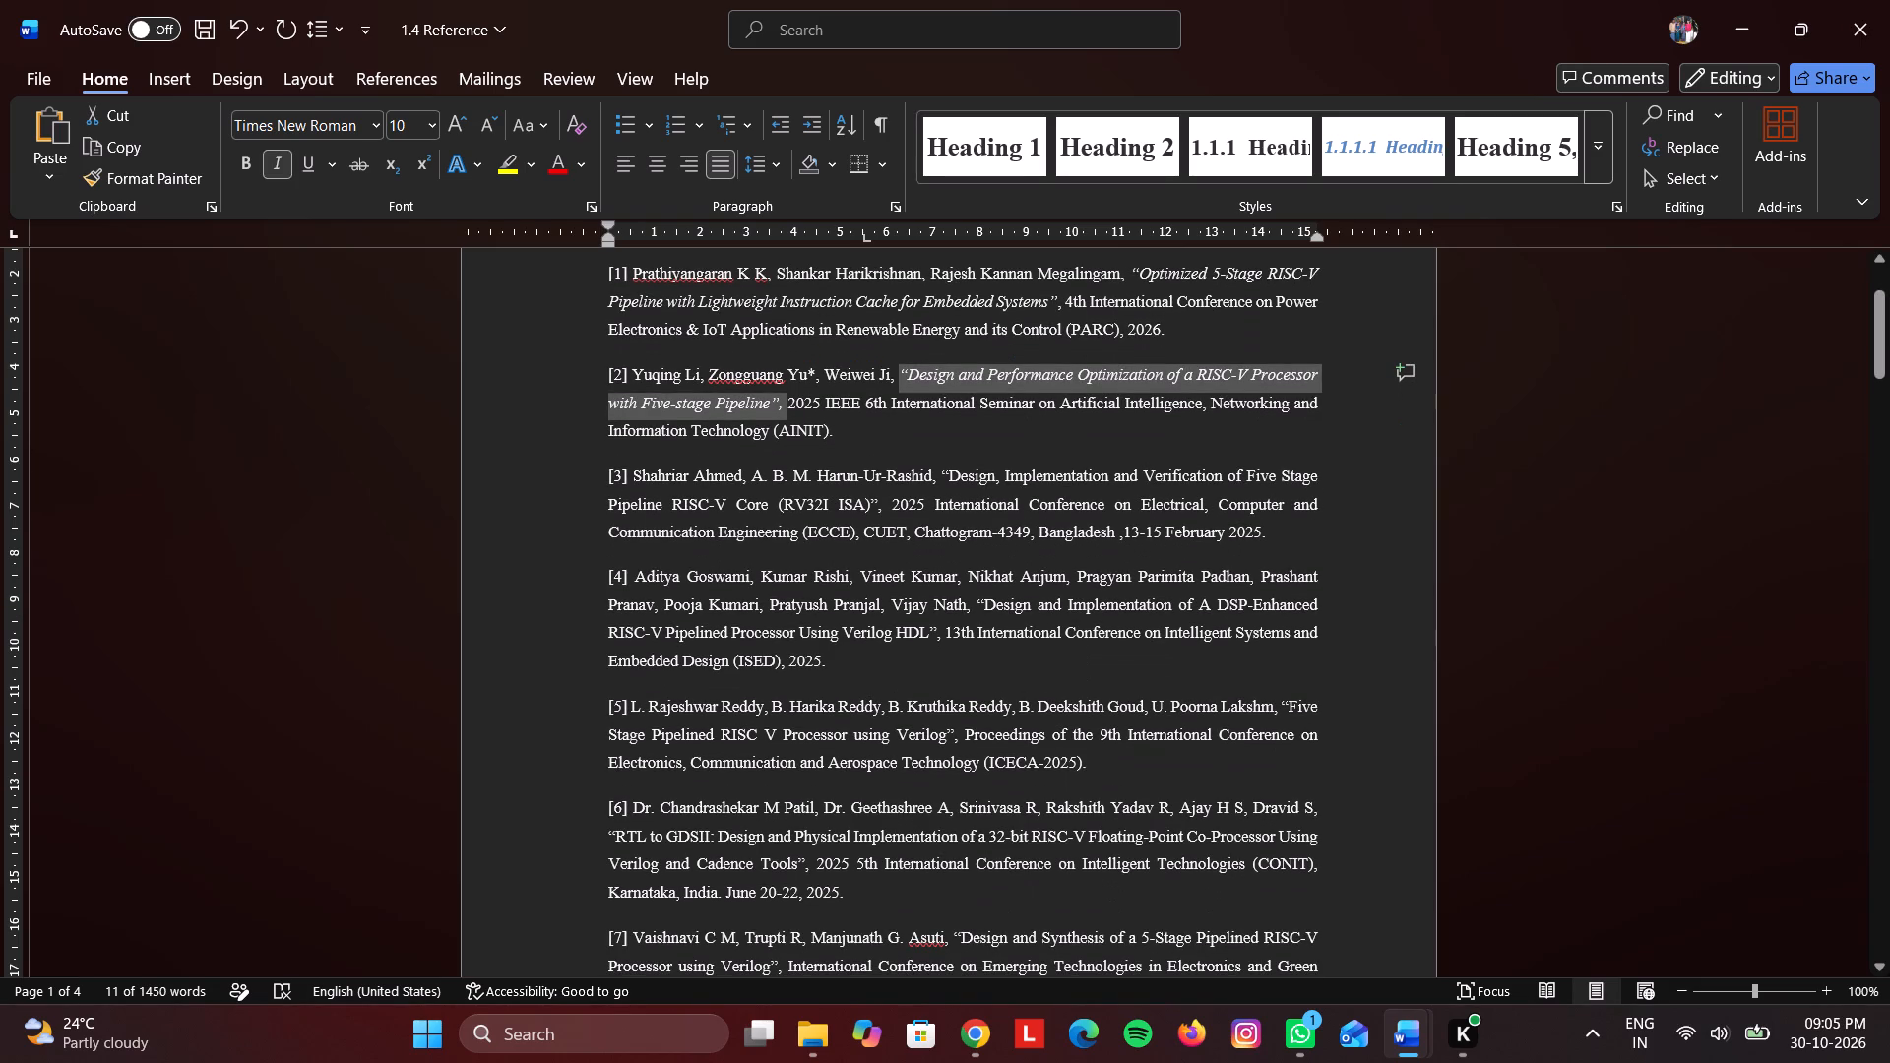
left_click(792, 400)
key("Left")
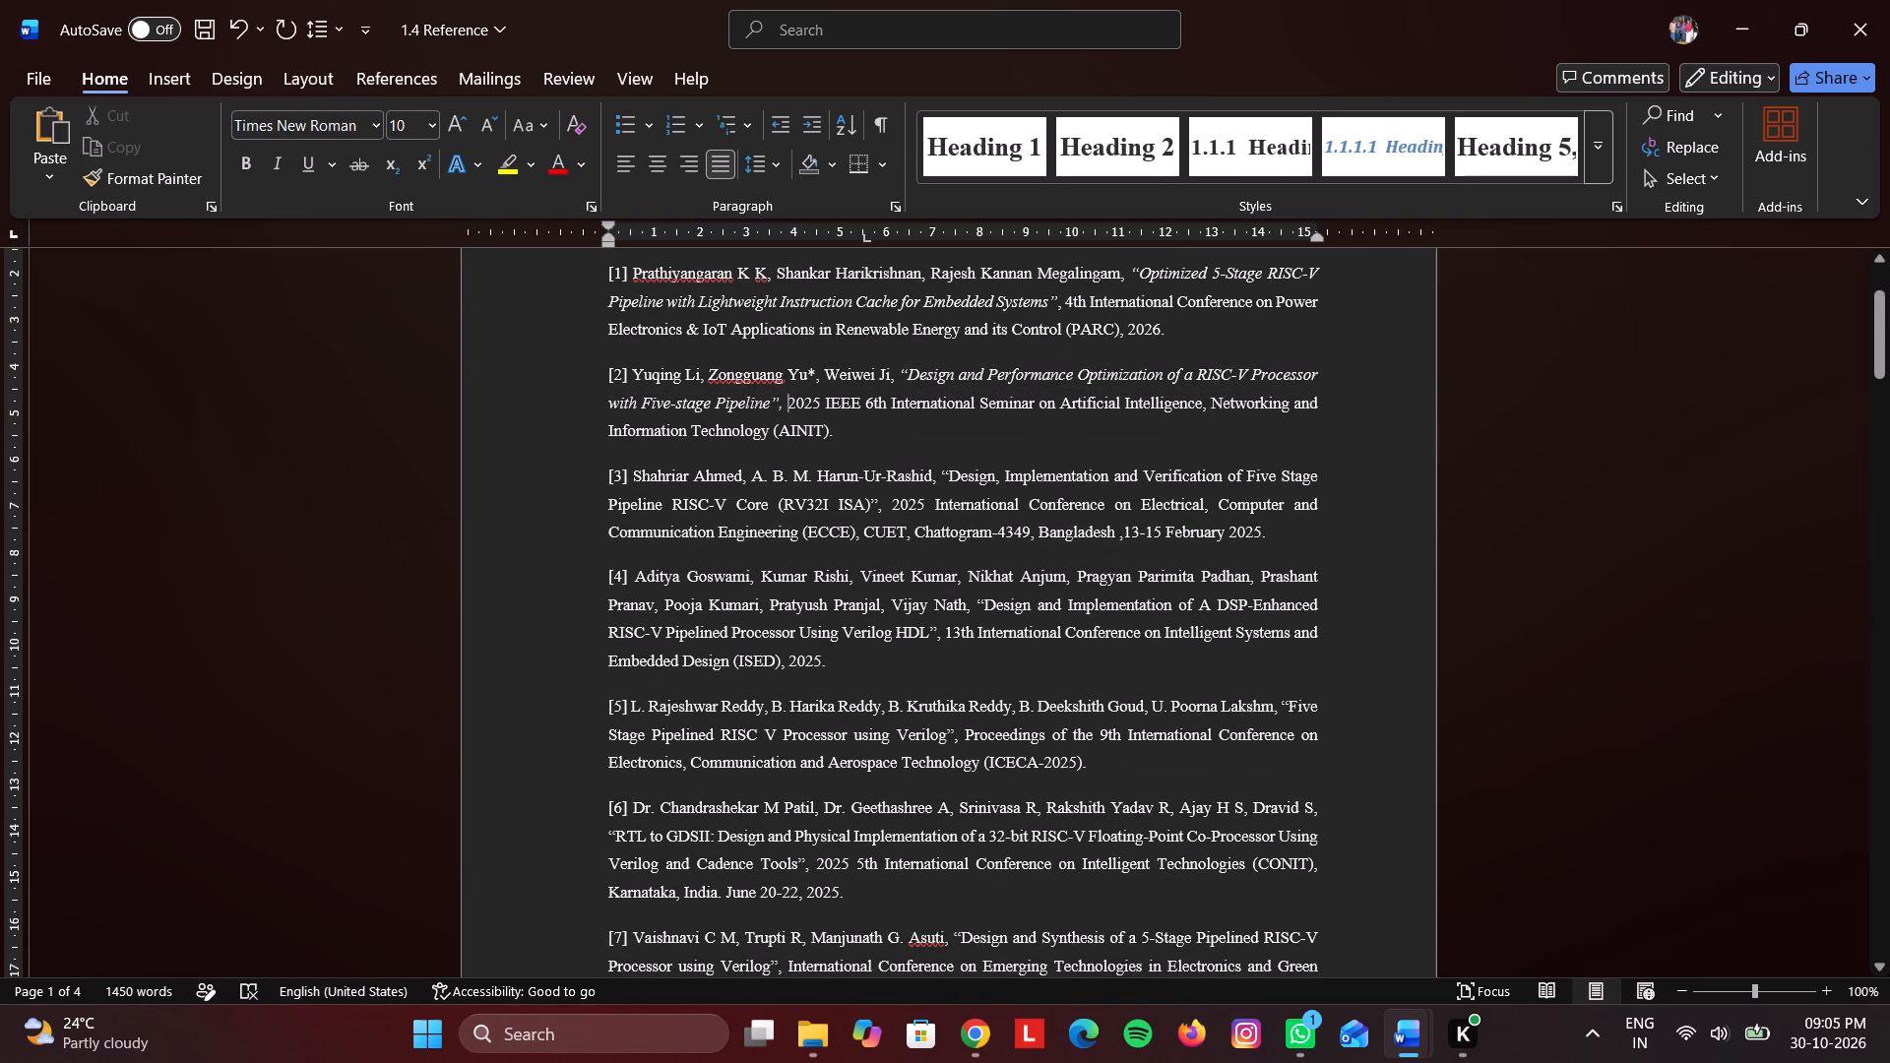
key("Left")
key("BackSpace")
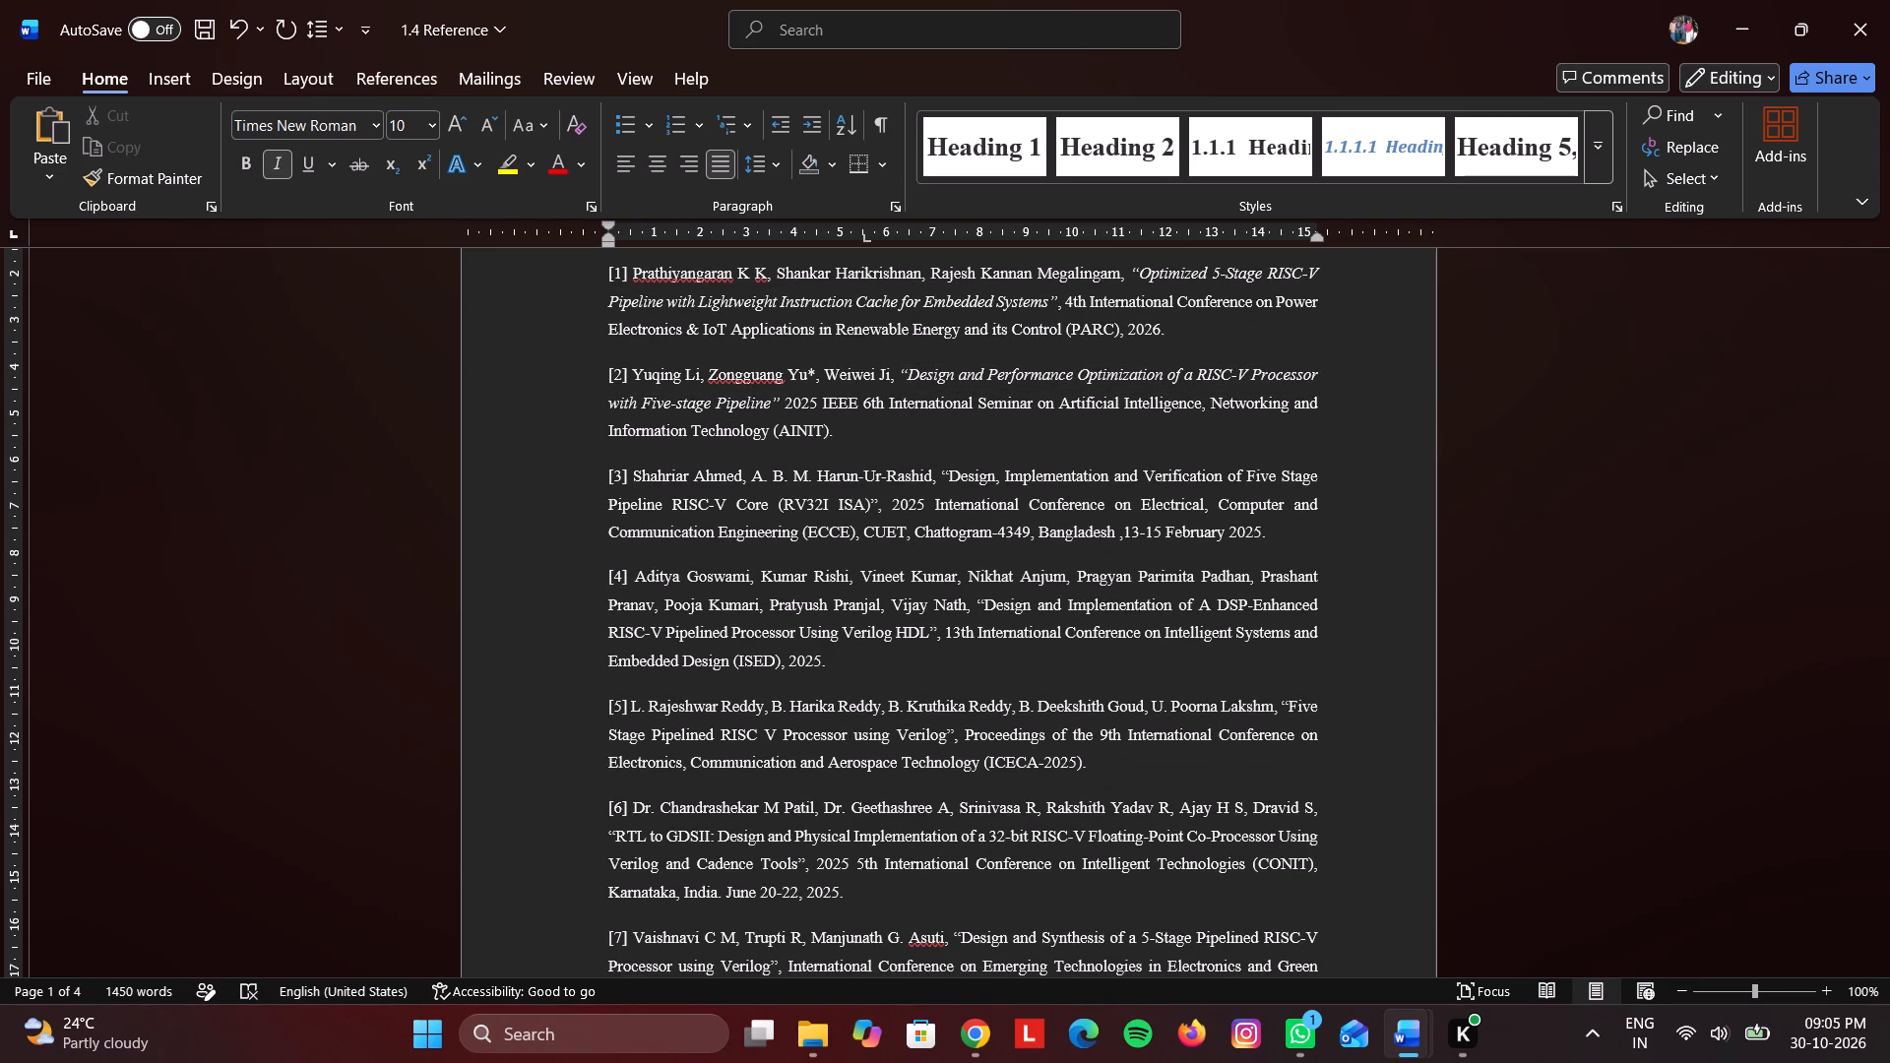
left_click(265, 166)
key("comma")
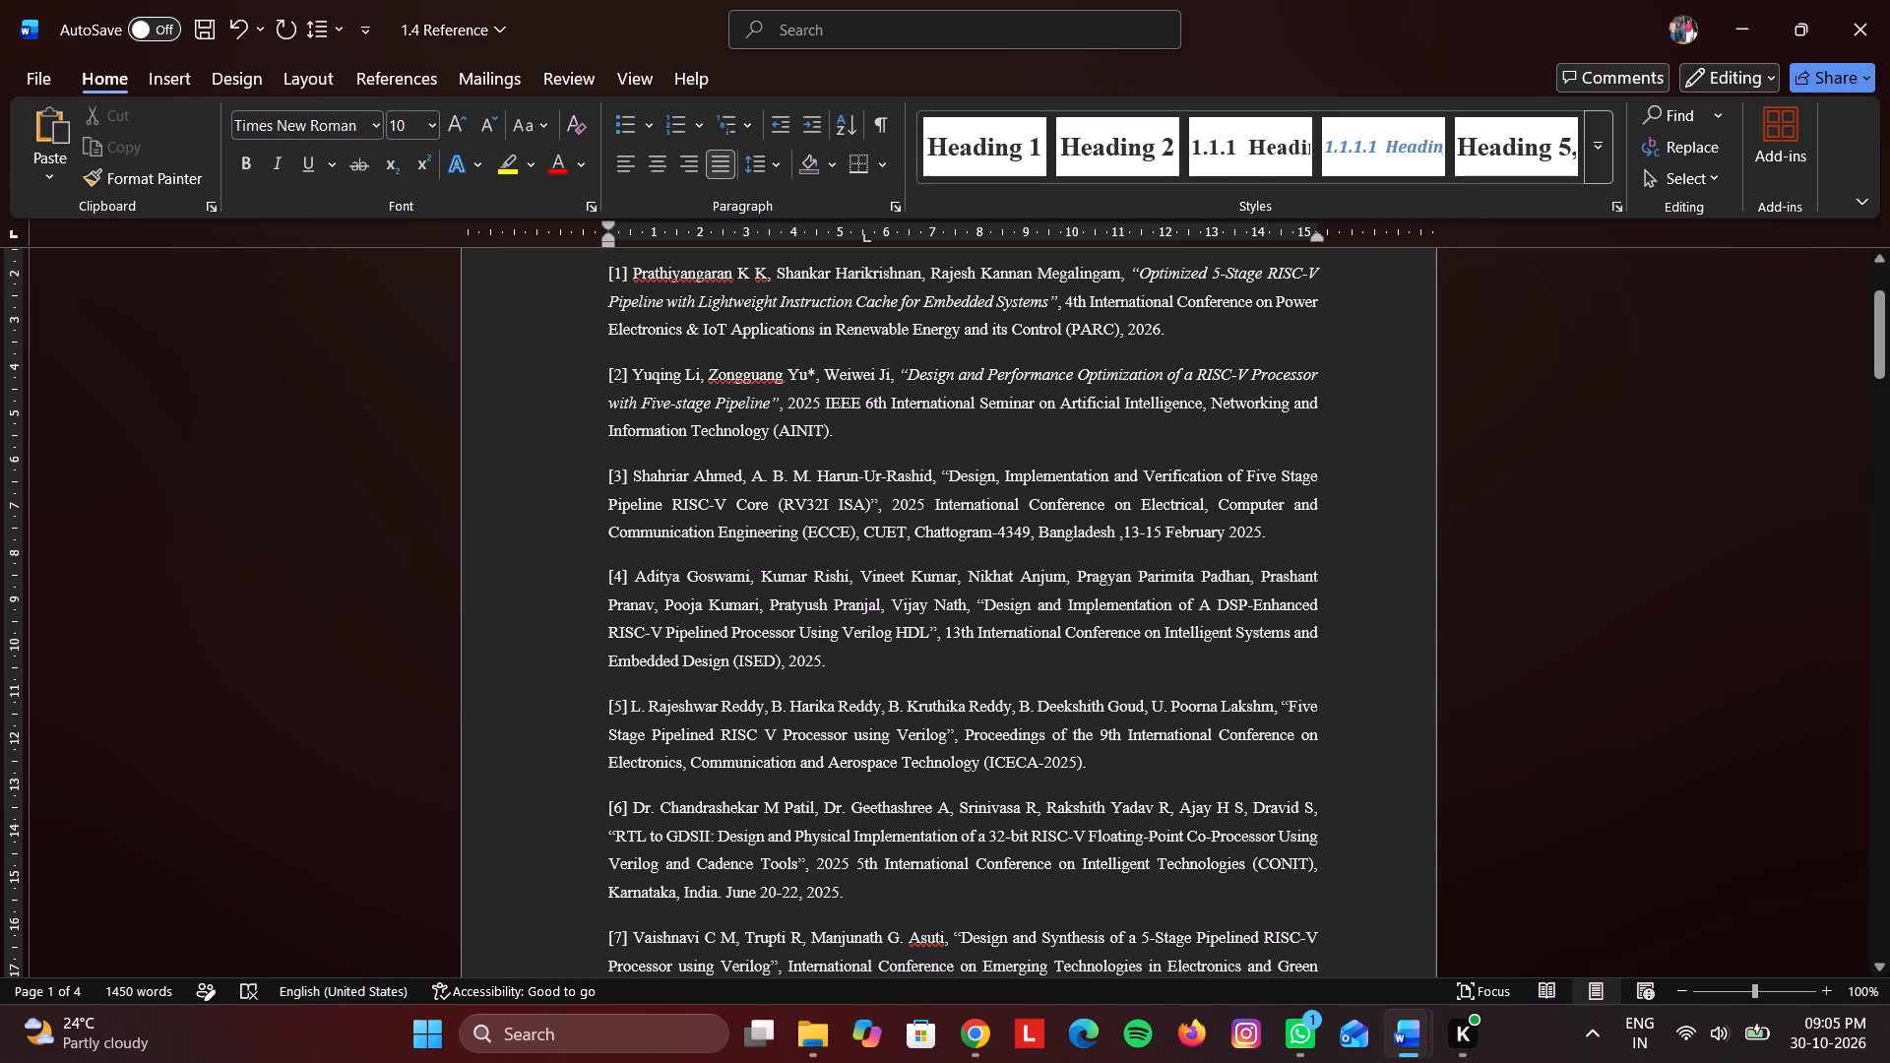
Italicize the quoted title “Design, Implementation and Verification of Five Stage Pipeline RISC-V Core (RV32I ISA)” in reference [3], excluding the comma after it.
left_click_drag(943, 475, 876, 504)
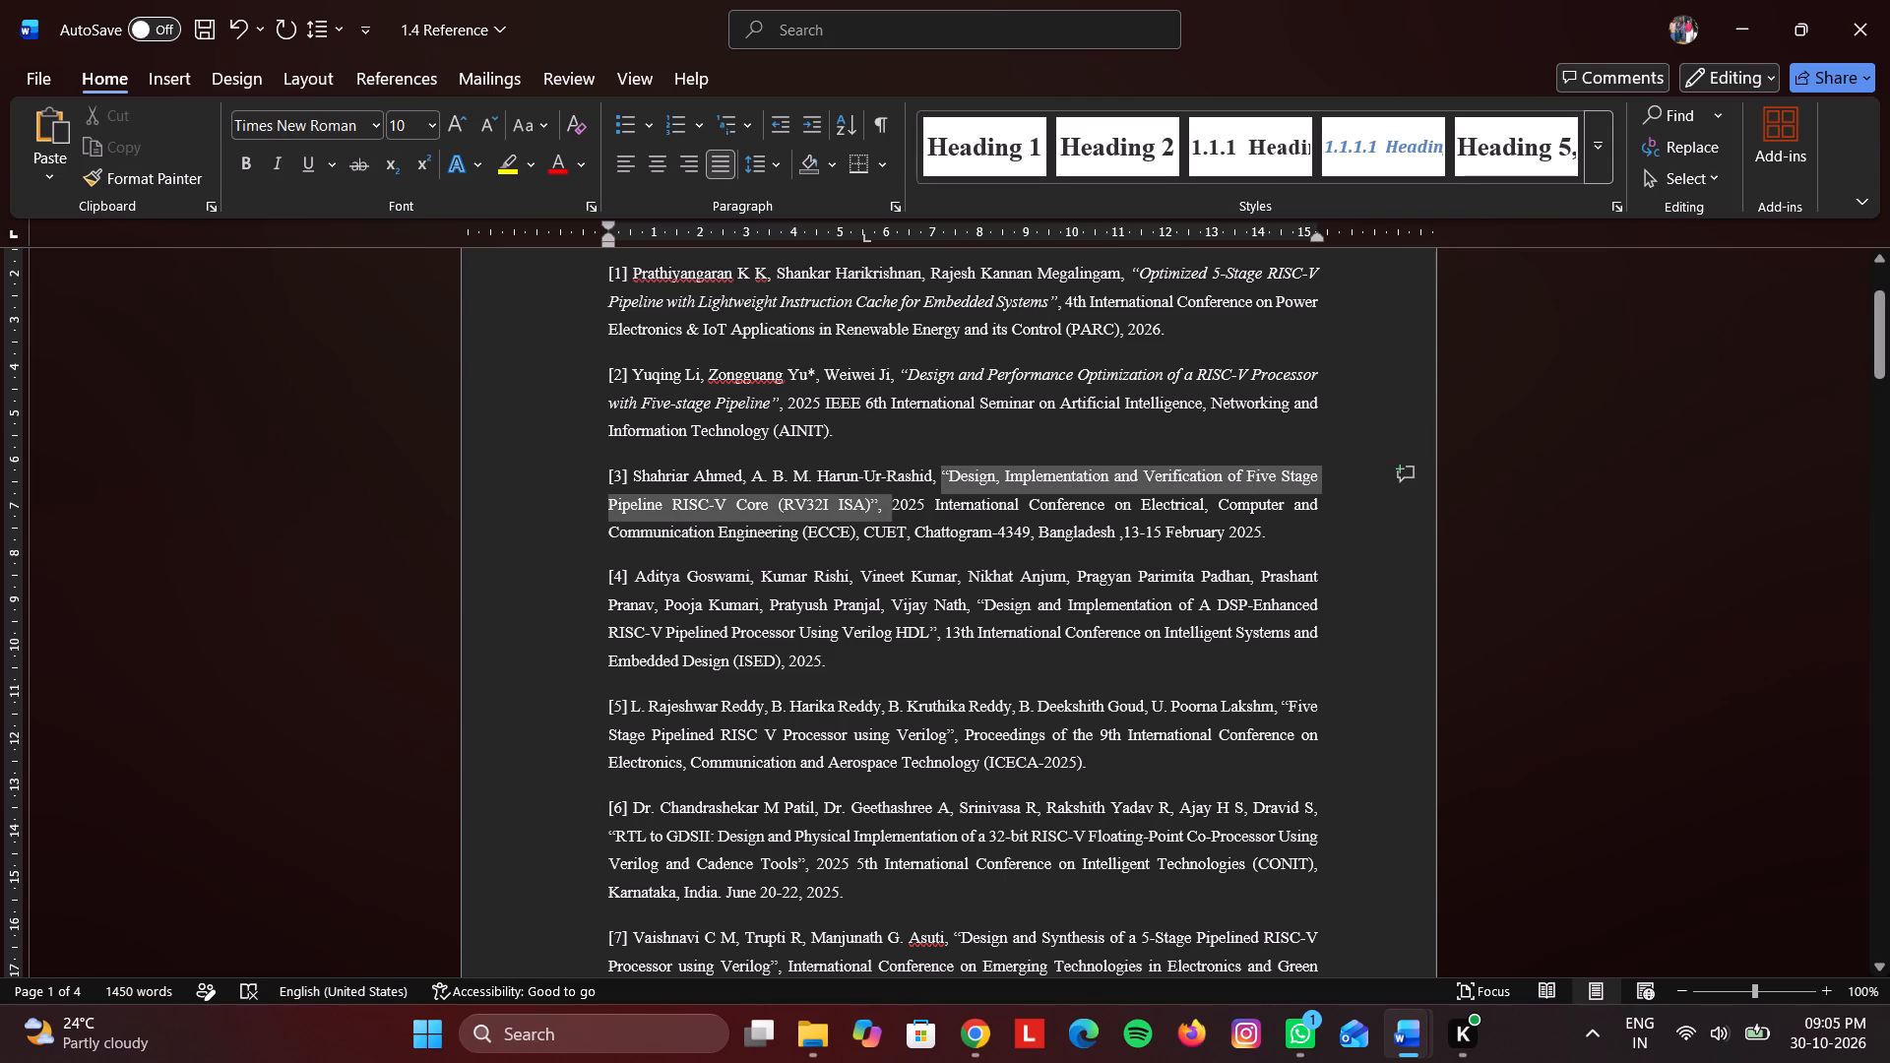
left_click_drag(876, 504, 875, 501)
left_click(915, 458)
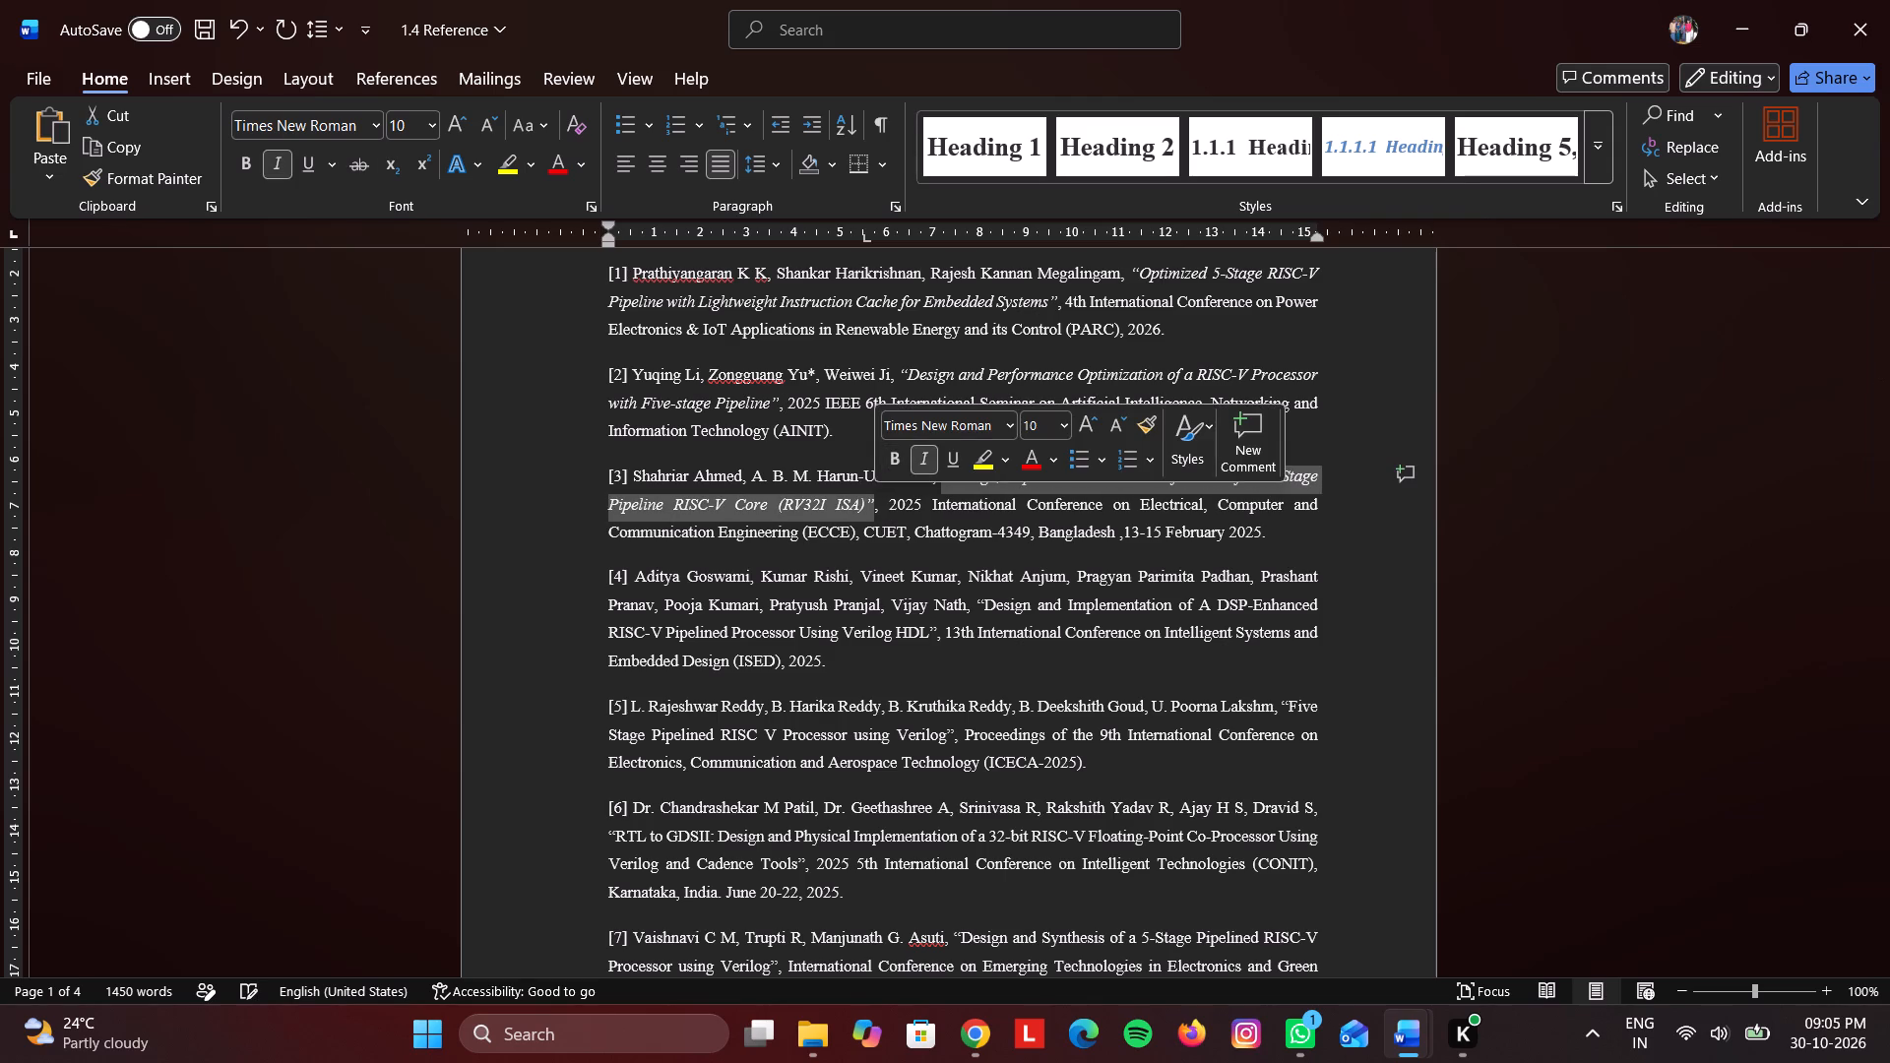
Italicize the quoted title “Design and Implementation of A DSP-Enhanced RISC-V Pipelined Processor Using Verilog HDL” in reference [4], excluding the comma after it.
scroll(918, 523, "down", 2)
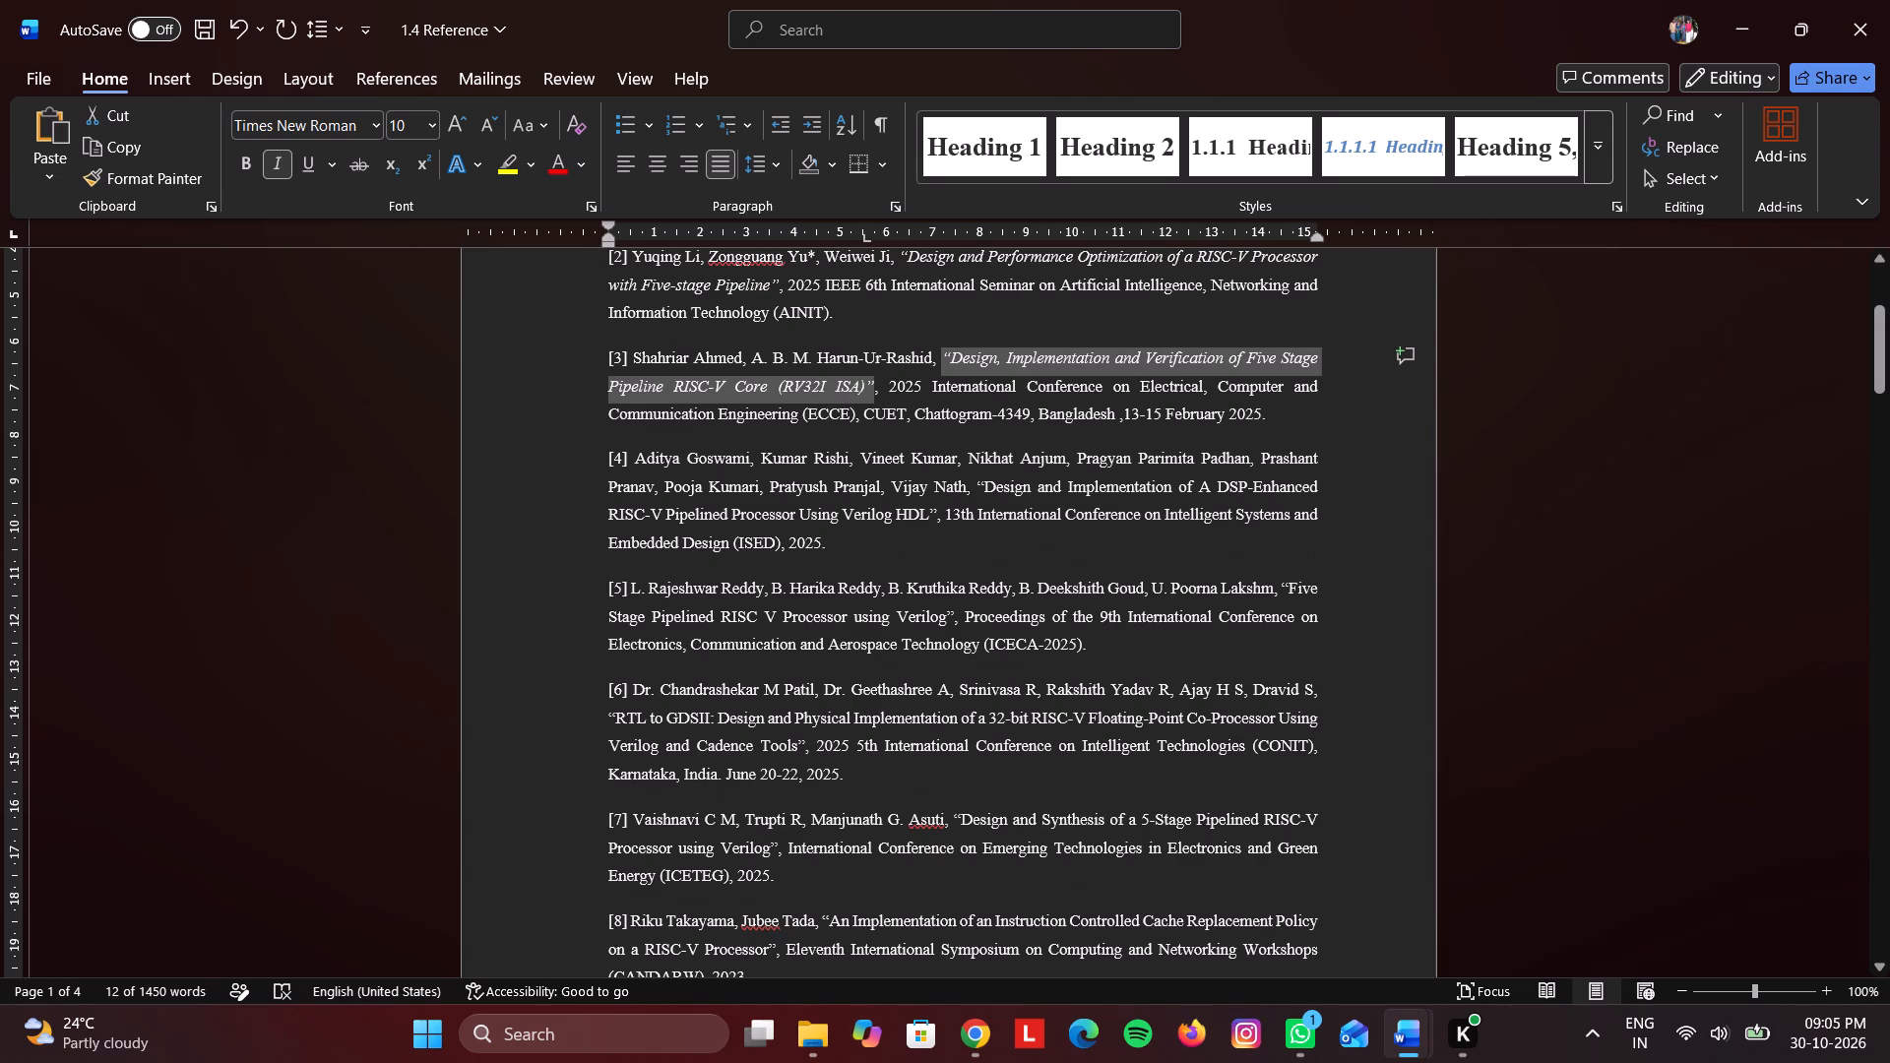
left_click_drag(979, 490, 935, 511)
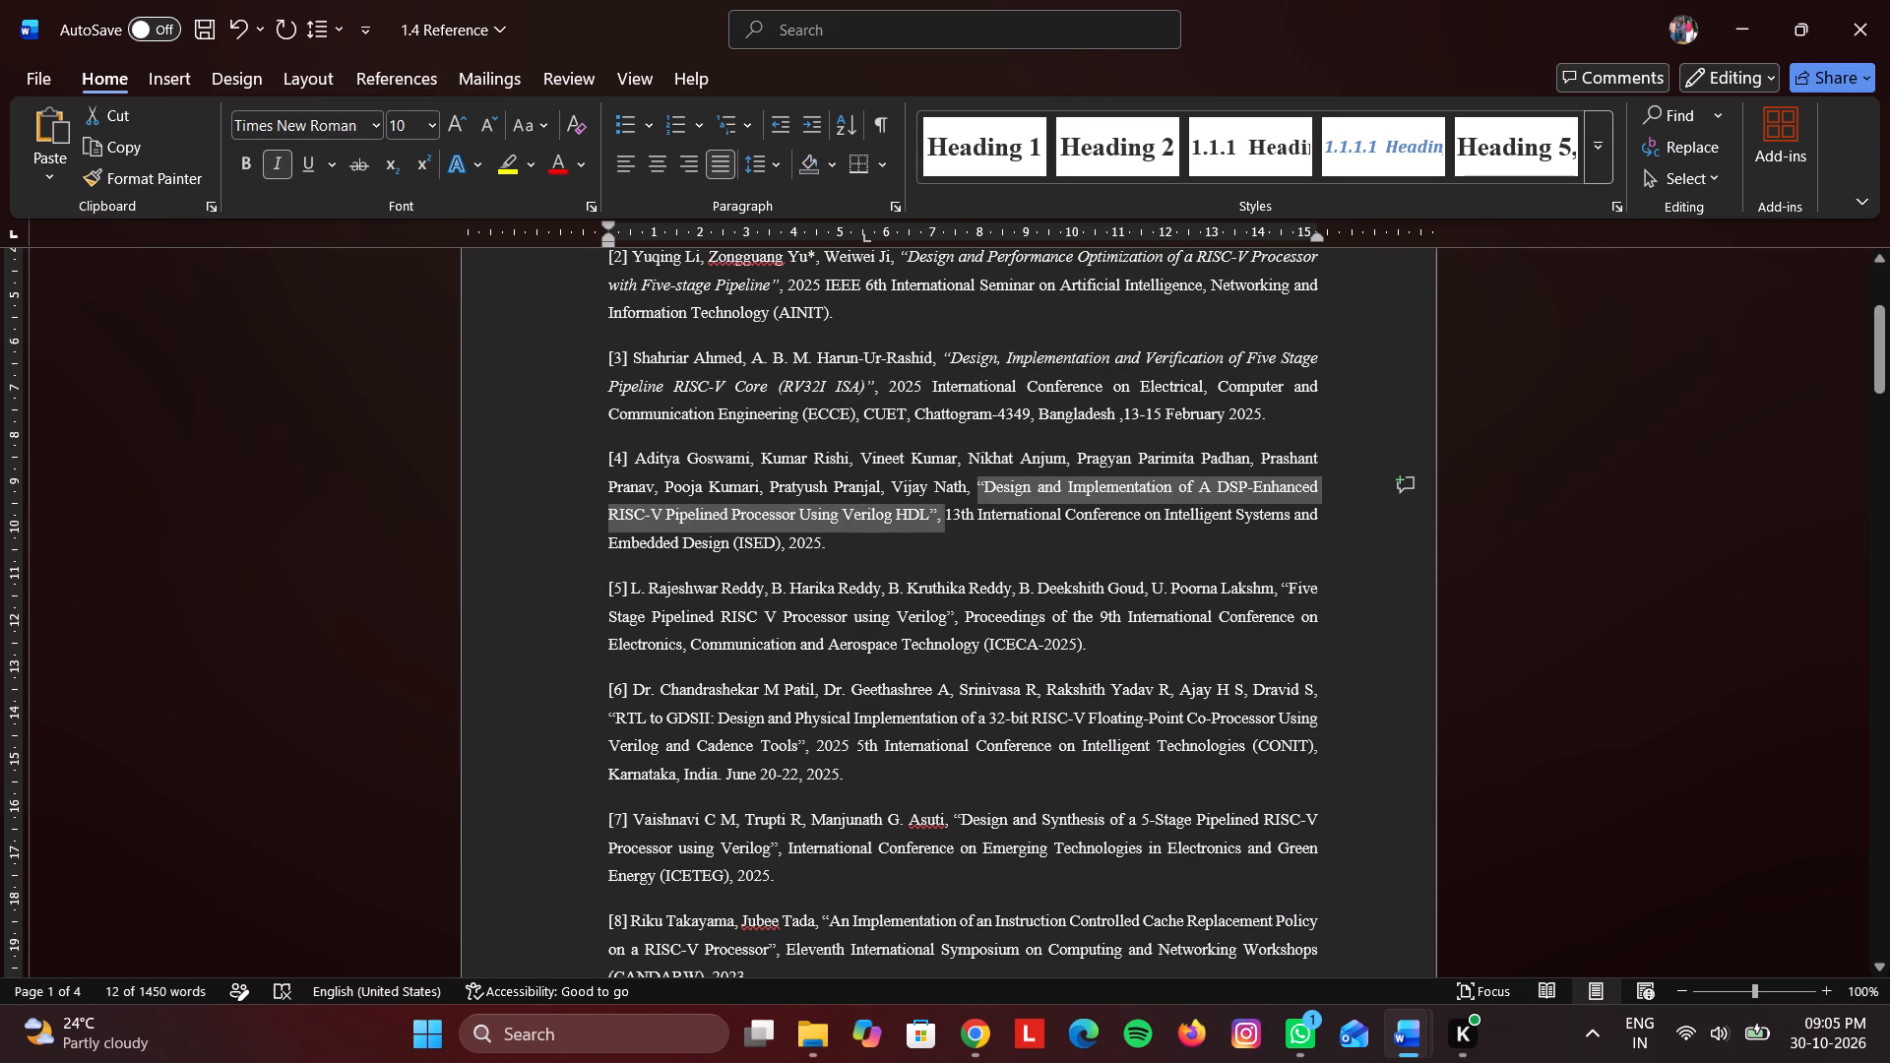
left_click_drag(935, 511, 935, 509)
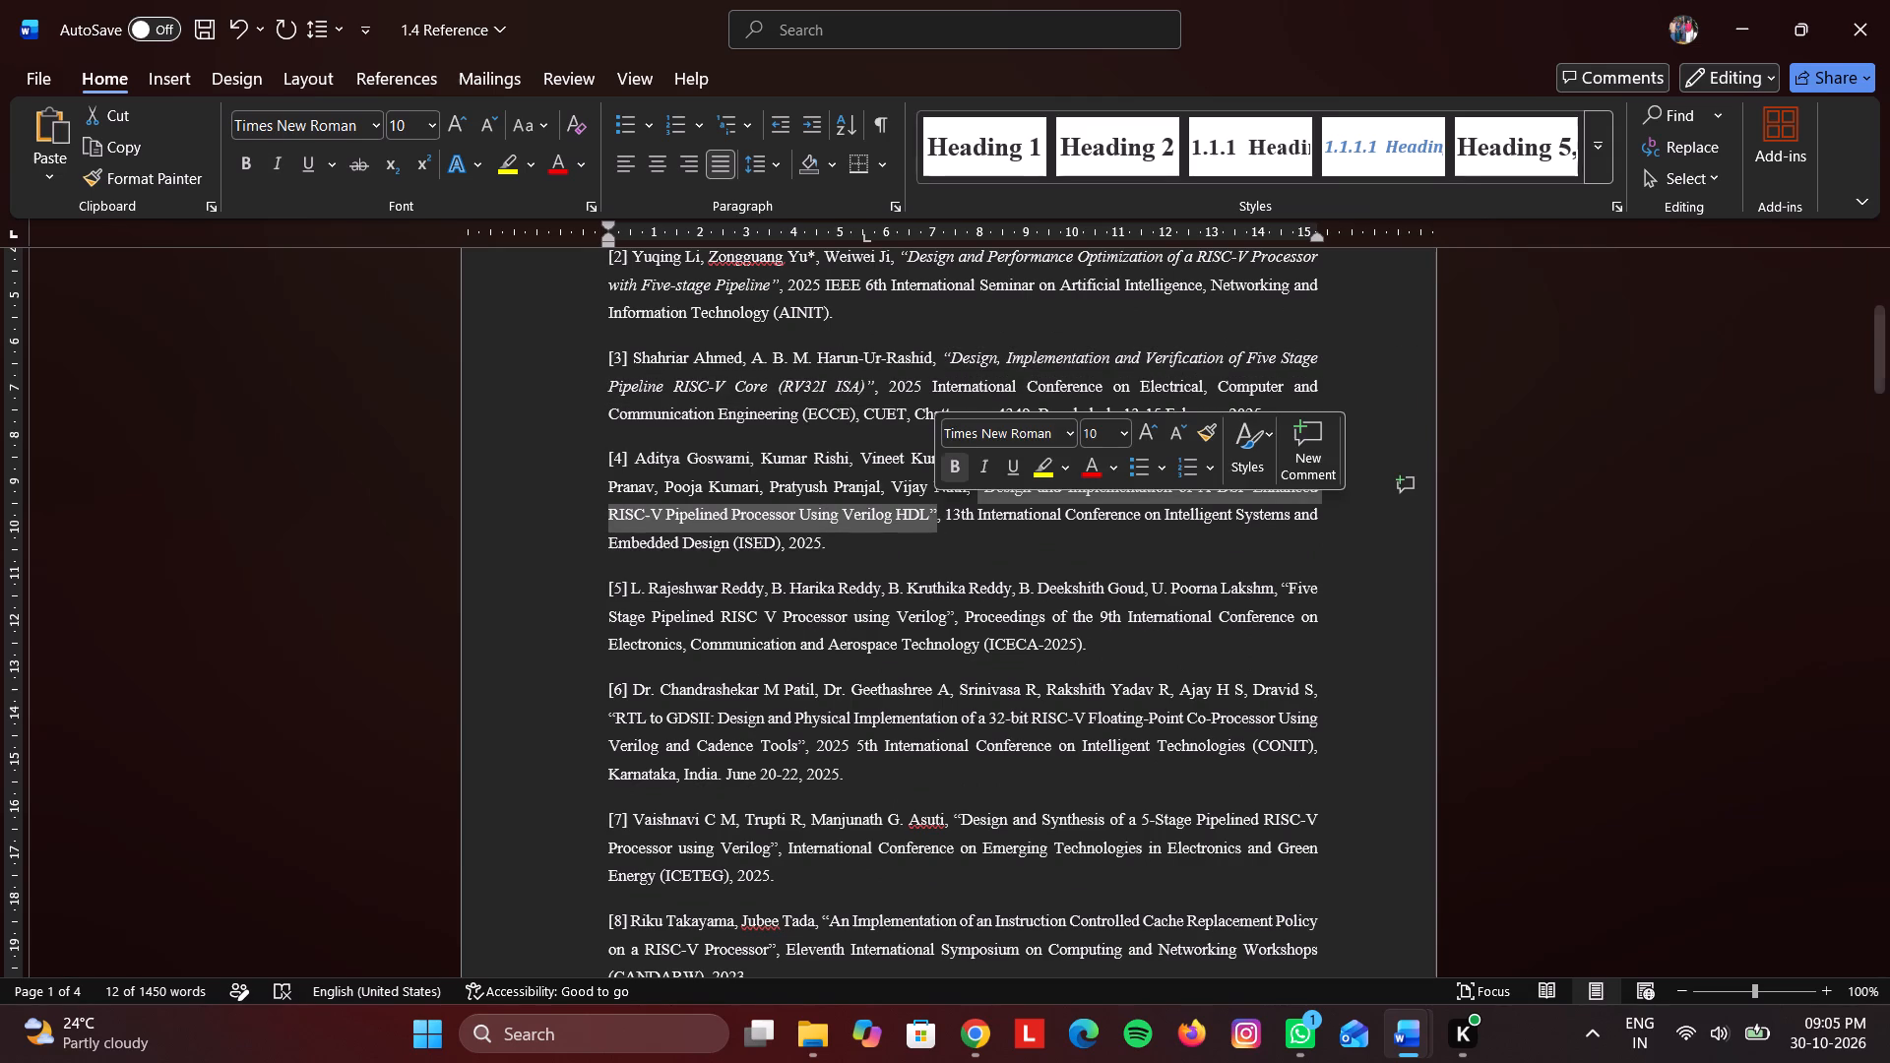
left_click(991, 463)
Italicize the quoted title “Five Stage Pipelined RISC V Processor using Verilog” in reference [5], excluding the comma after it.
scroll(963, 657, "down", 1)
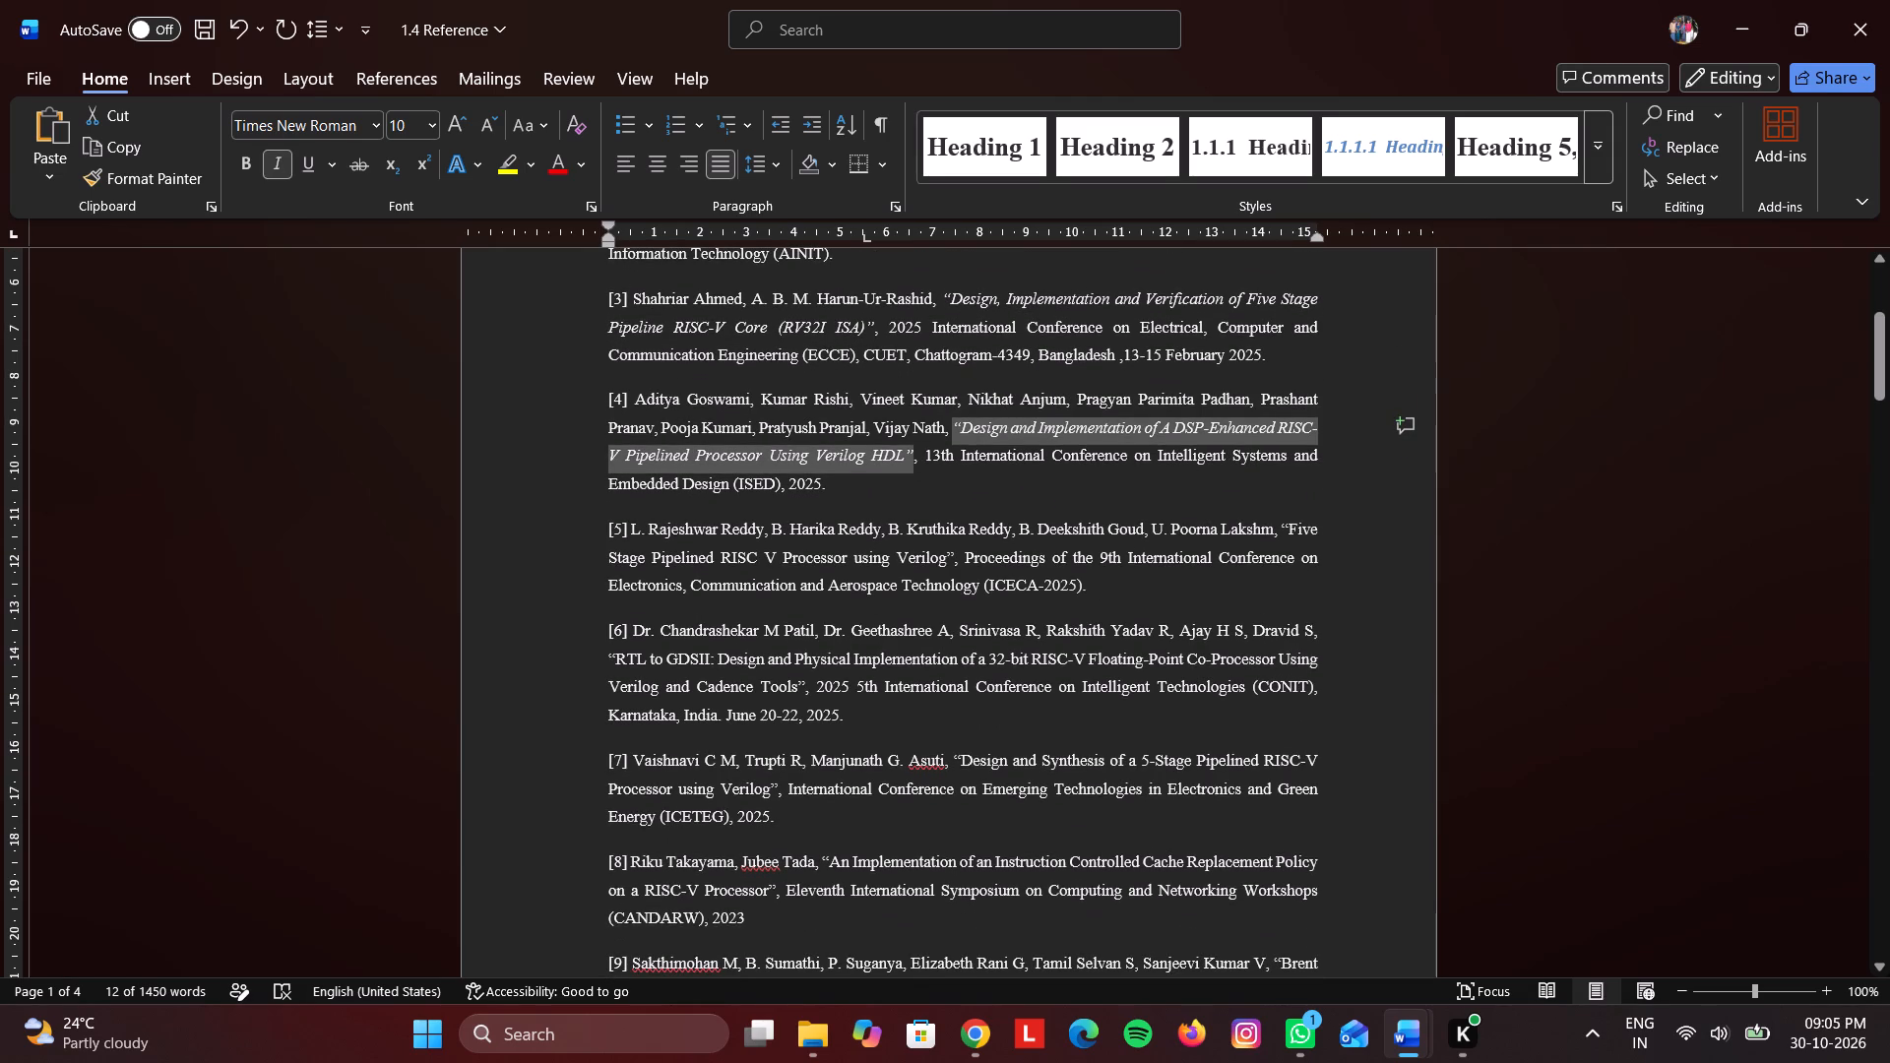
left_click_drag(1285, 519, 981, 554)
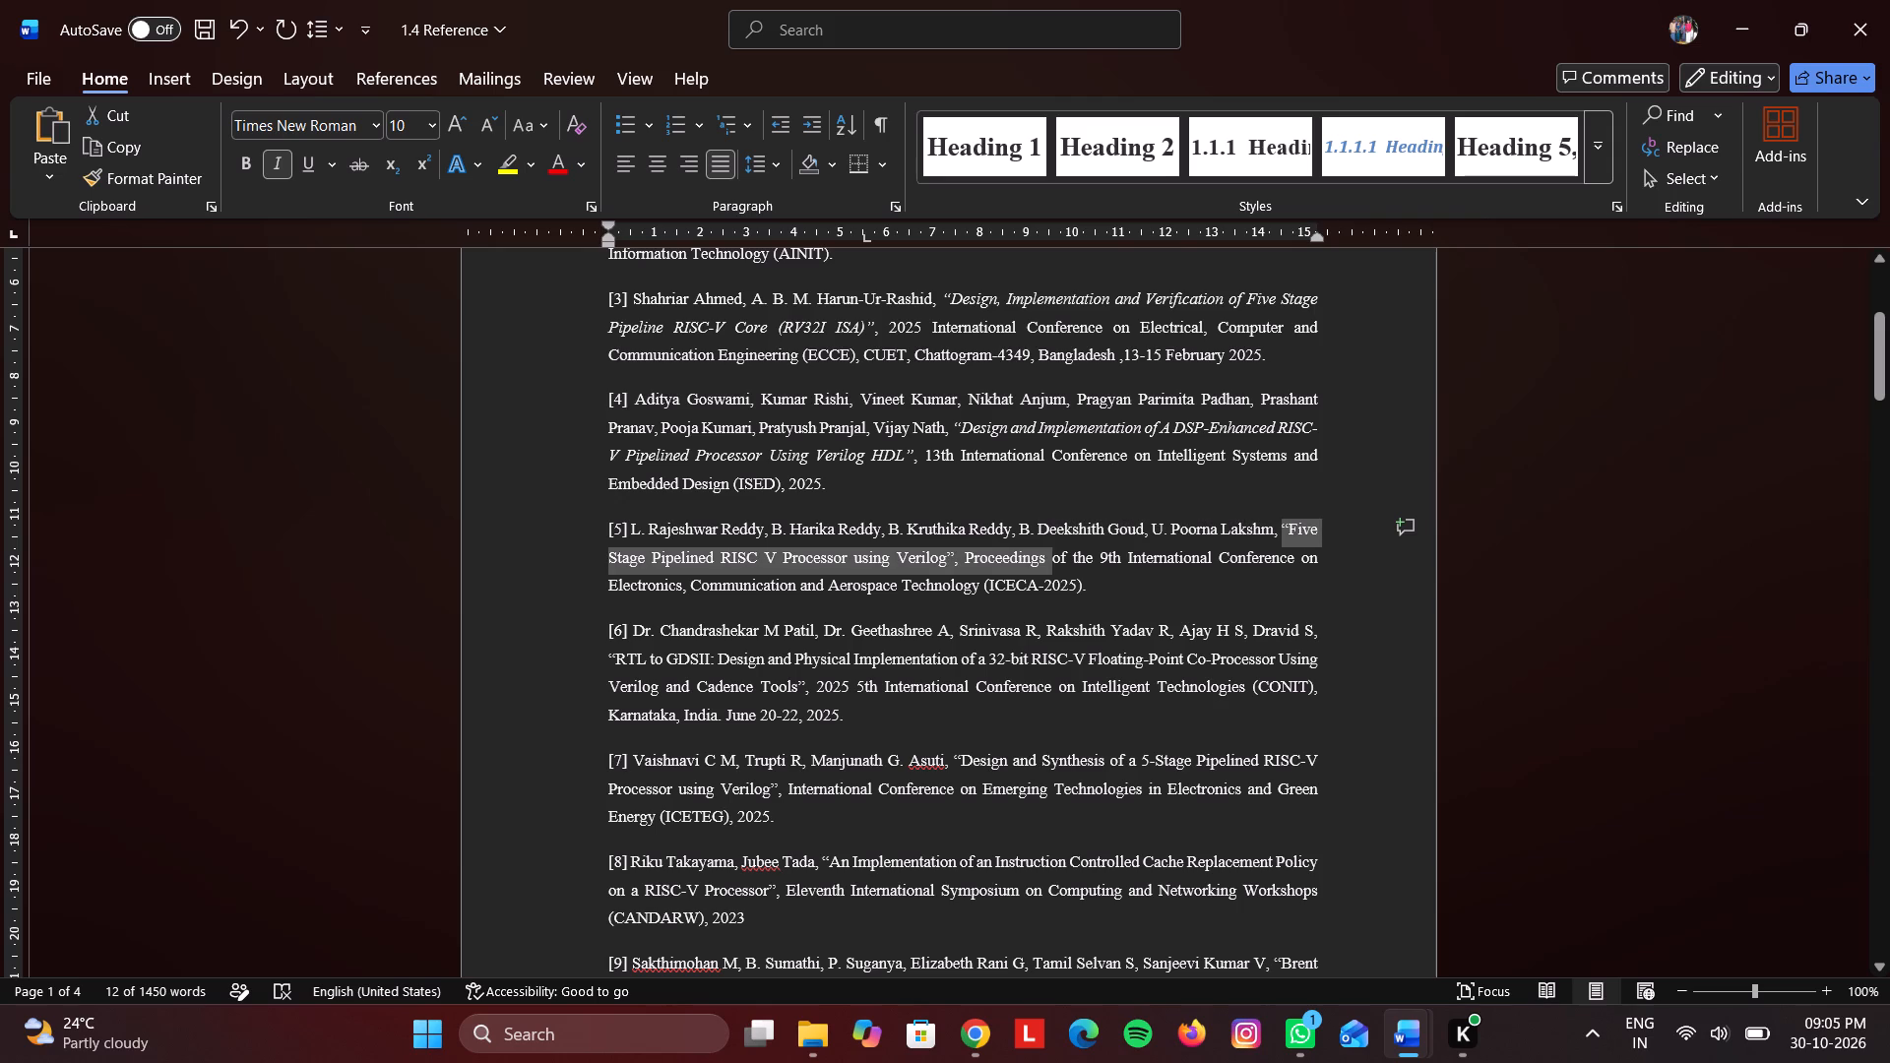
left_click_drag(981, 554, 947, 561)
left_click_drag(947, 561, 952, 562)
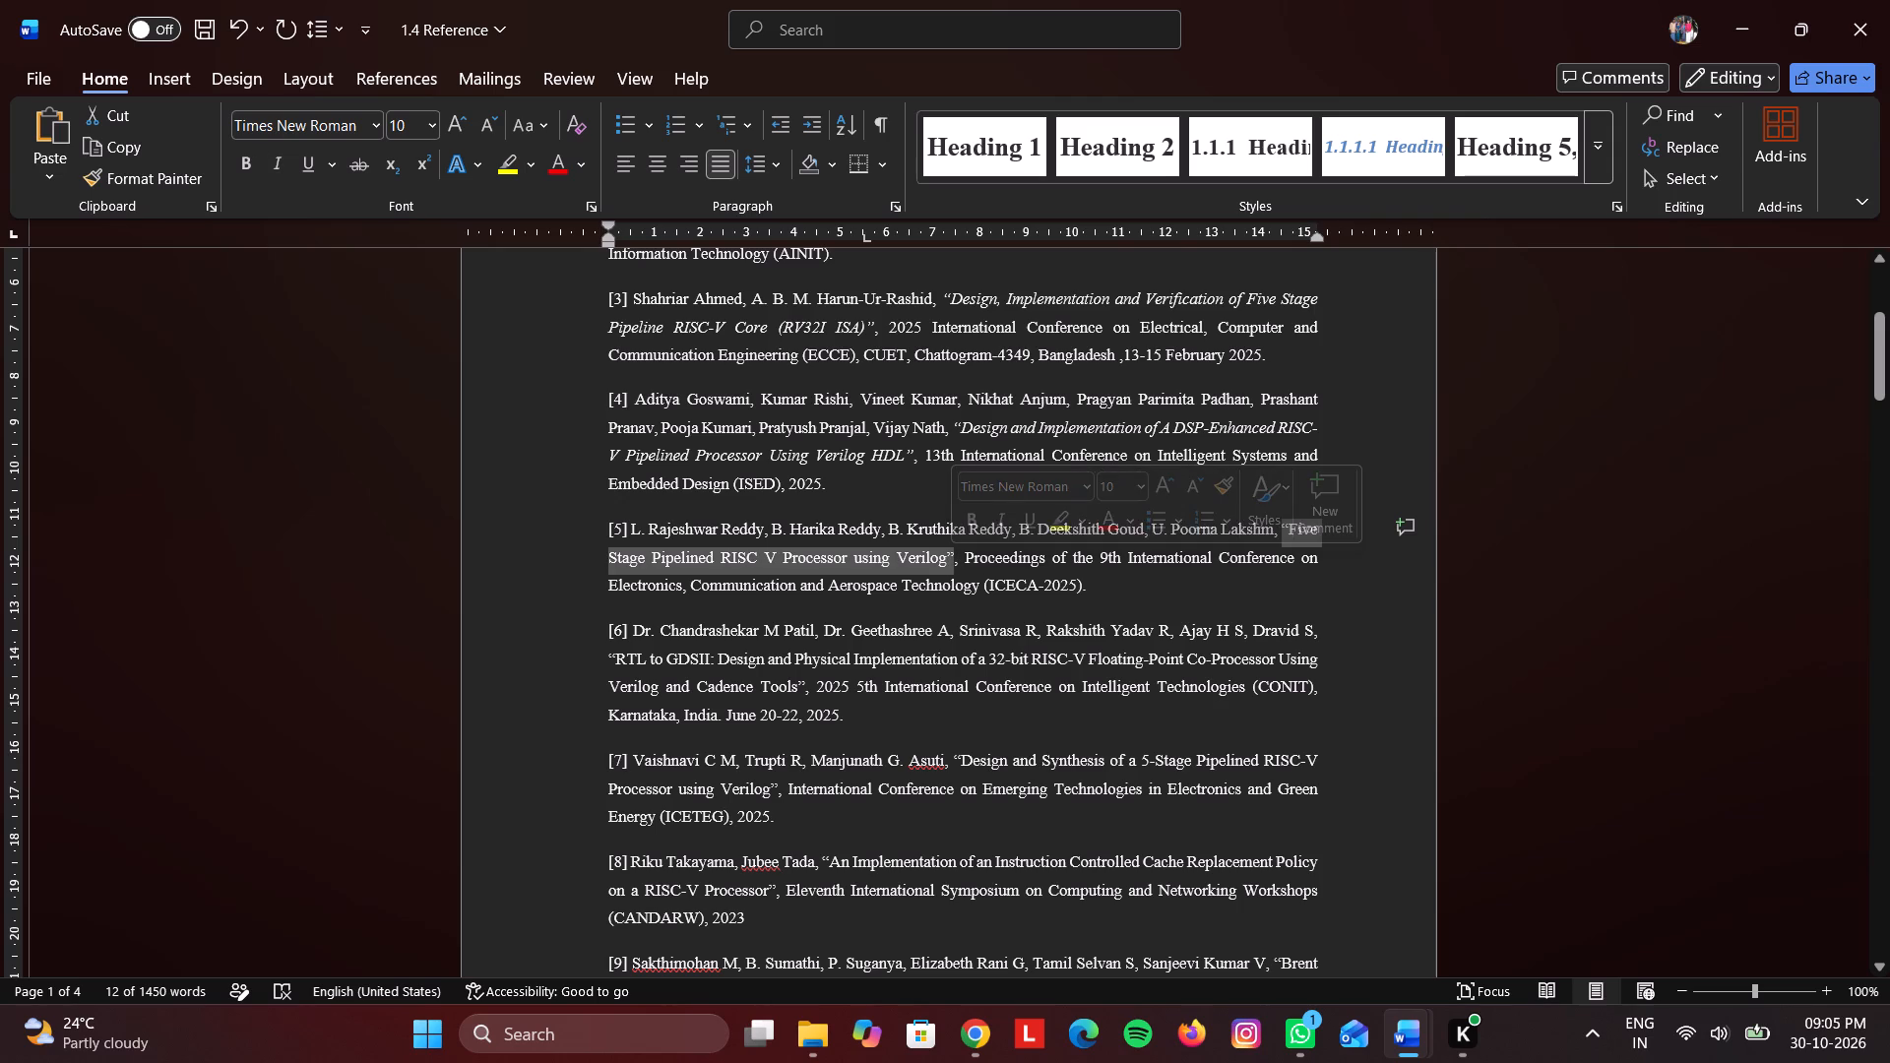
left_click(1000, 525)
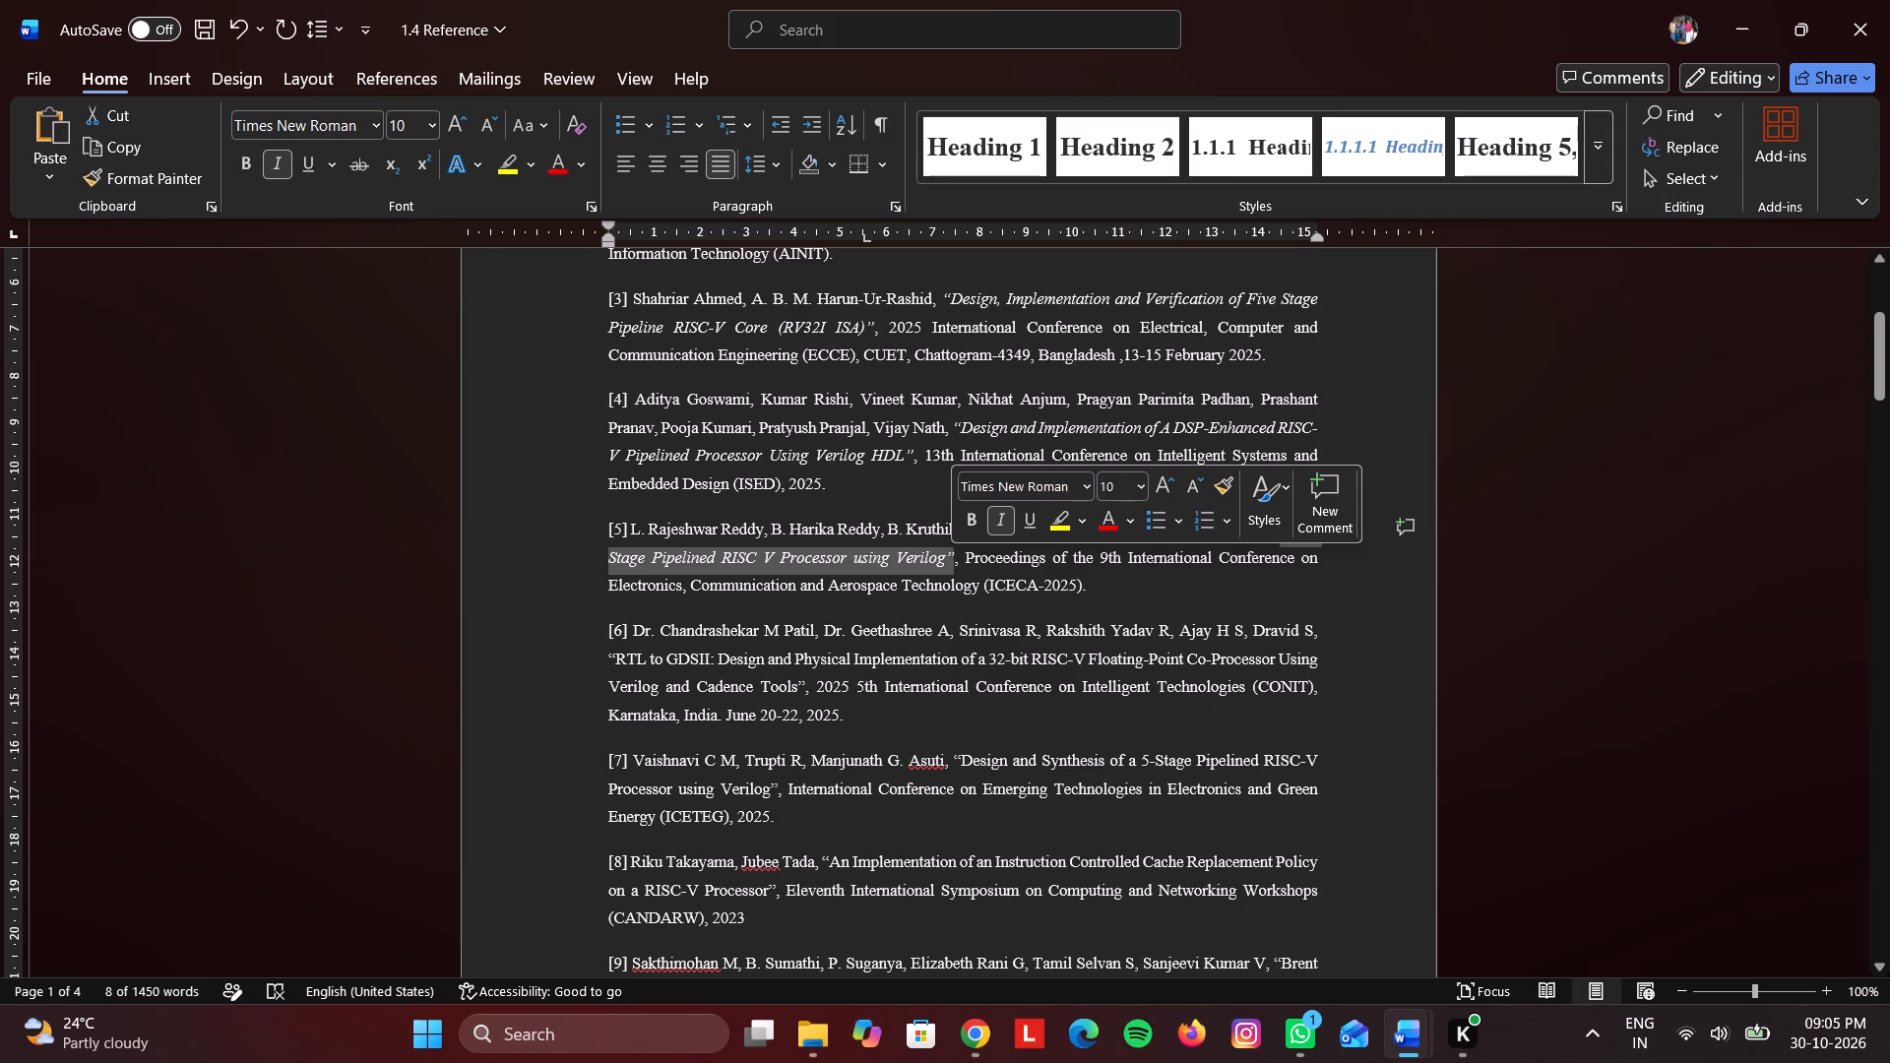
left_click(983, 616)
Italicize the quoted title in reference [6], from “RTL to GDSII through Verilog and Cadence Tools”, excluding the comma after it.
scroll(989, 636, "down", 2)
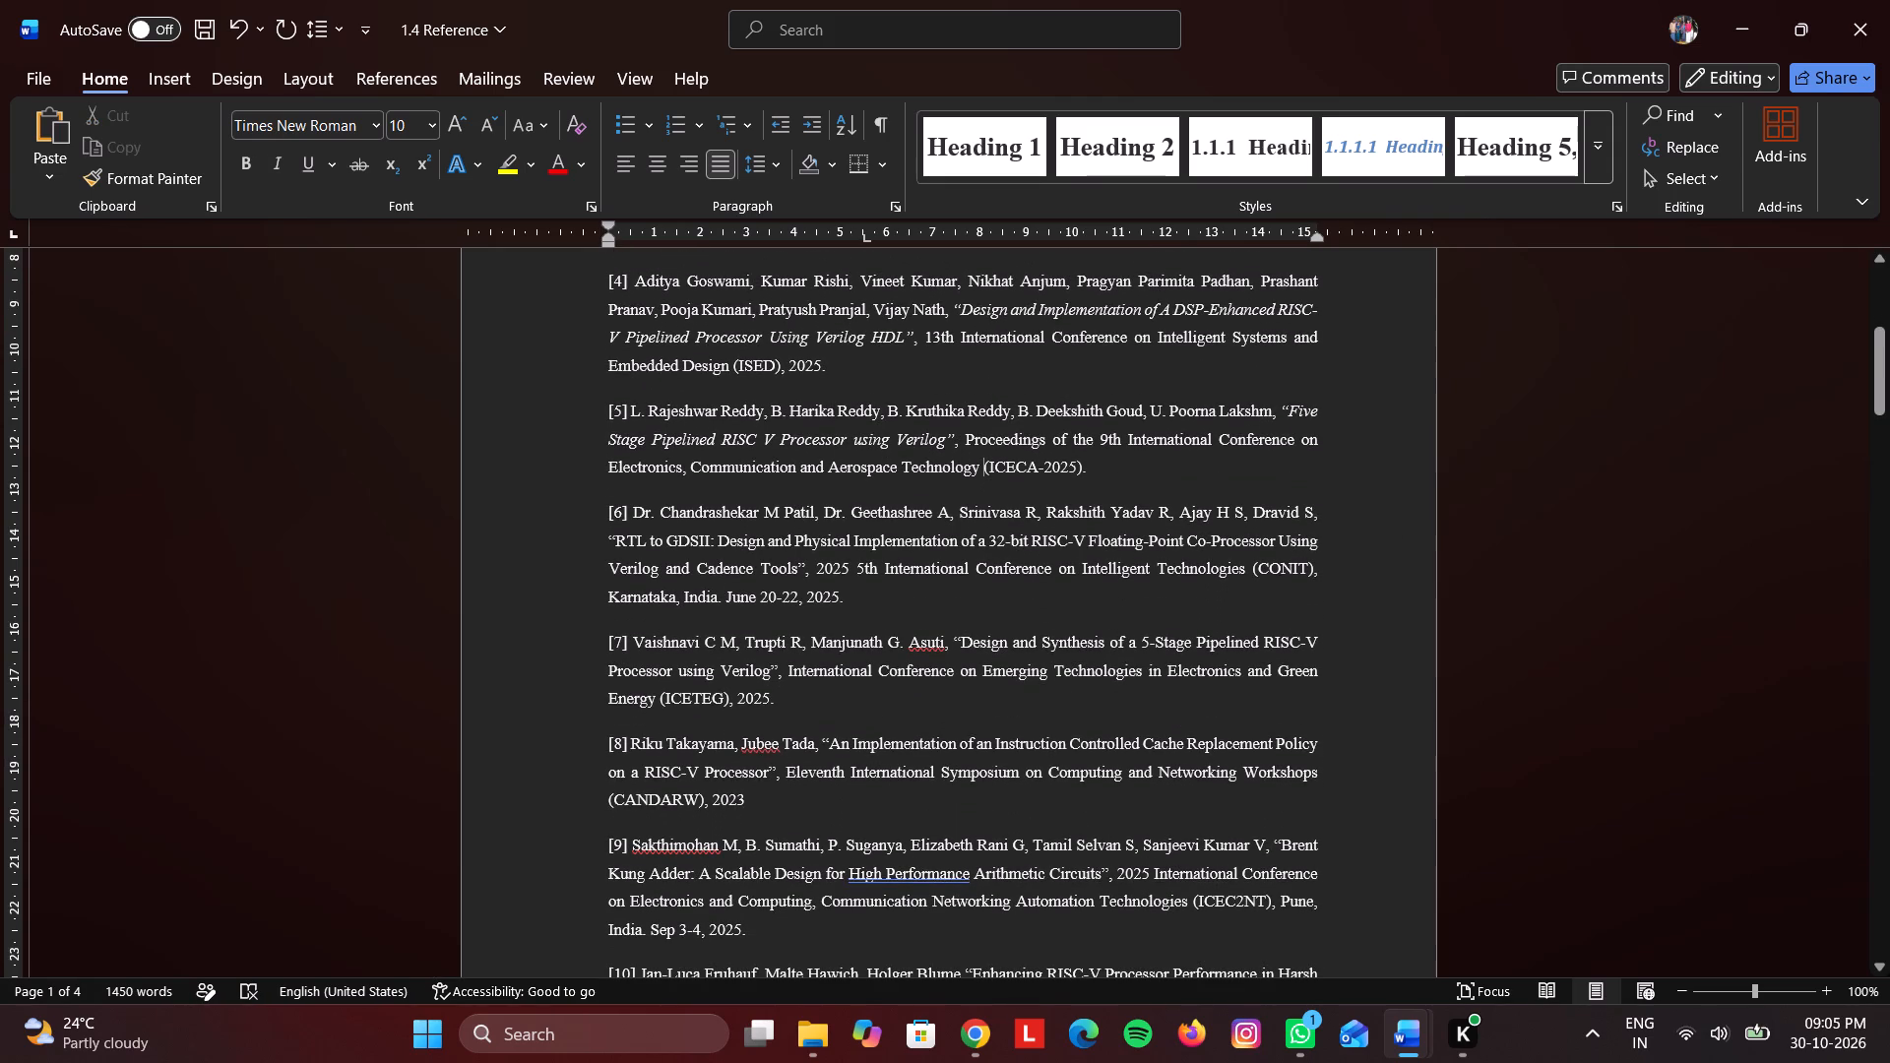
left_click_drag(607, 536, 786, 561)
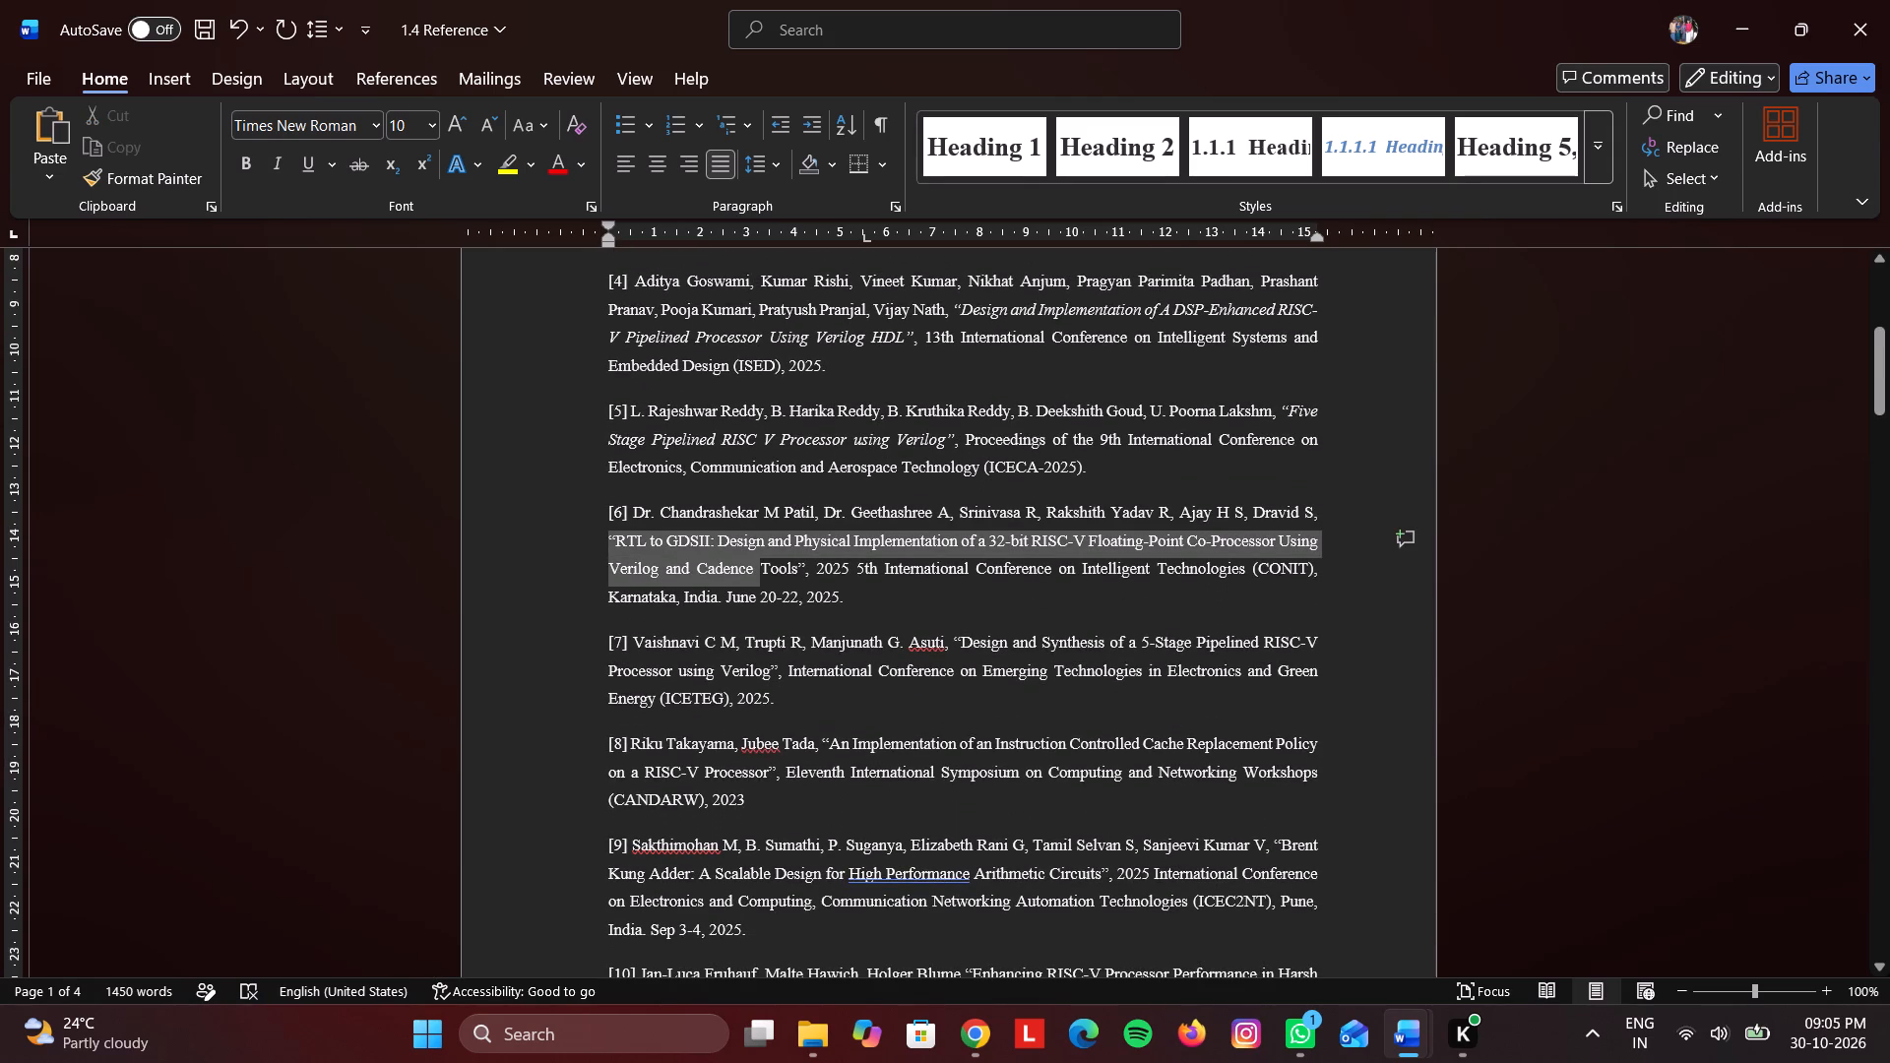
left_click_drag(786, 561, 795, 558)
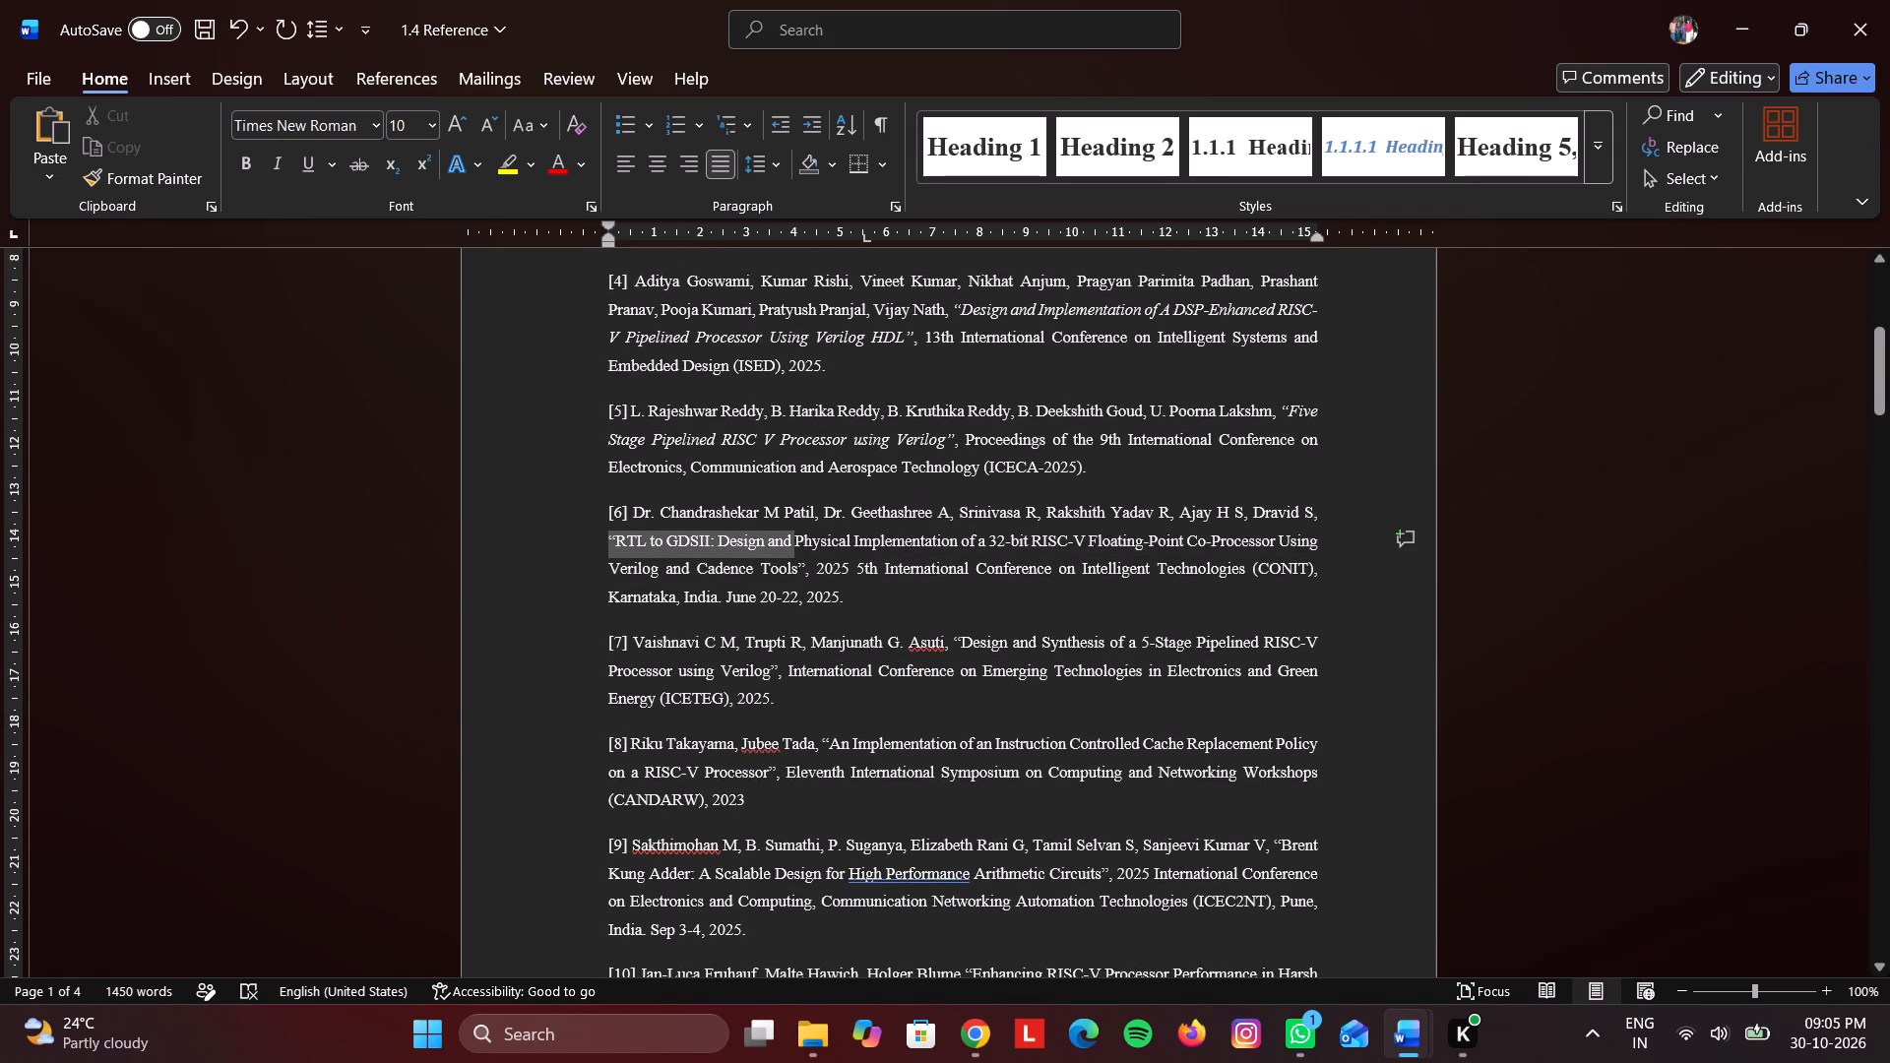
left_click_drag(795, 558, 801, 576)
left_click(850, 525)
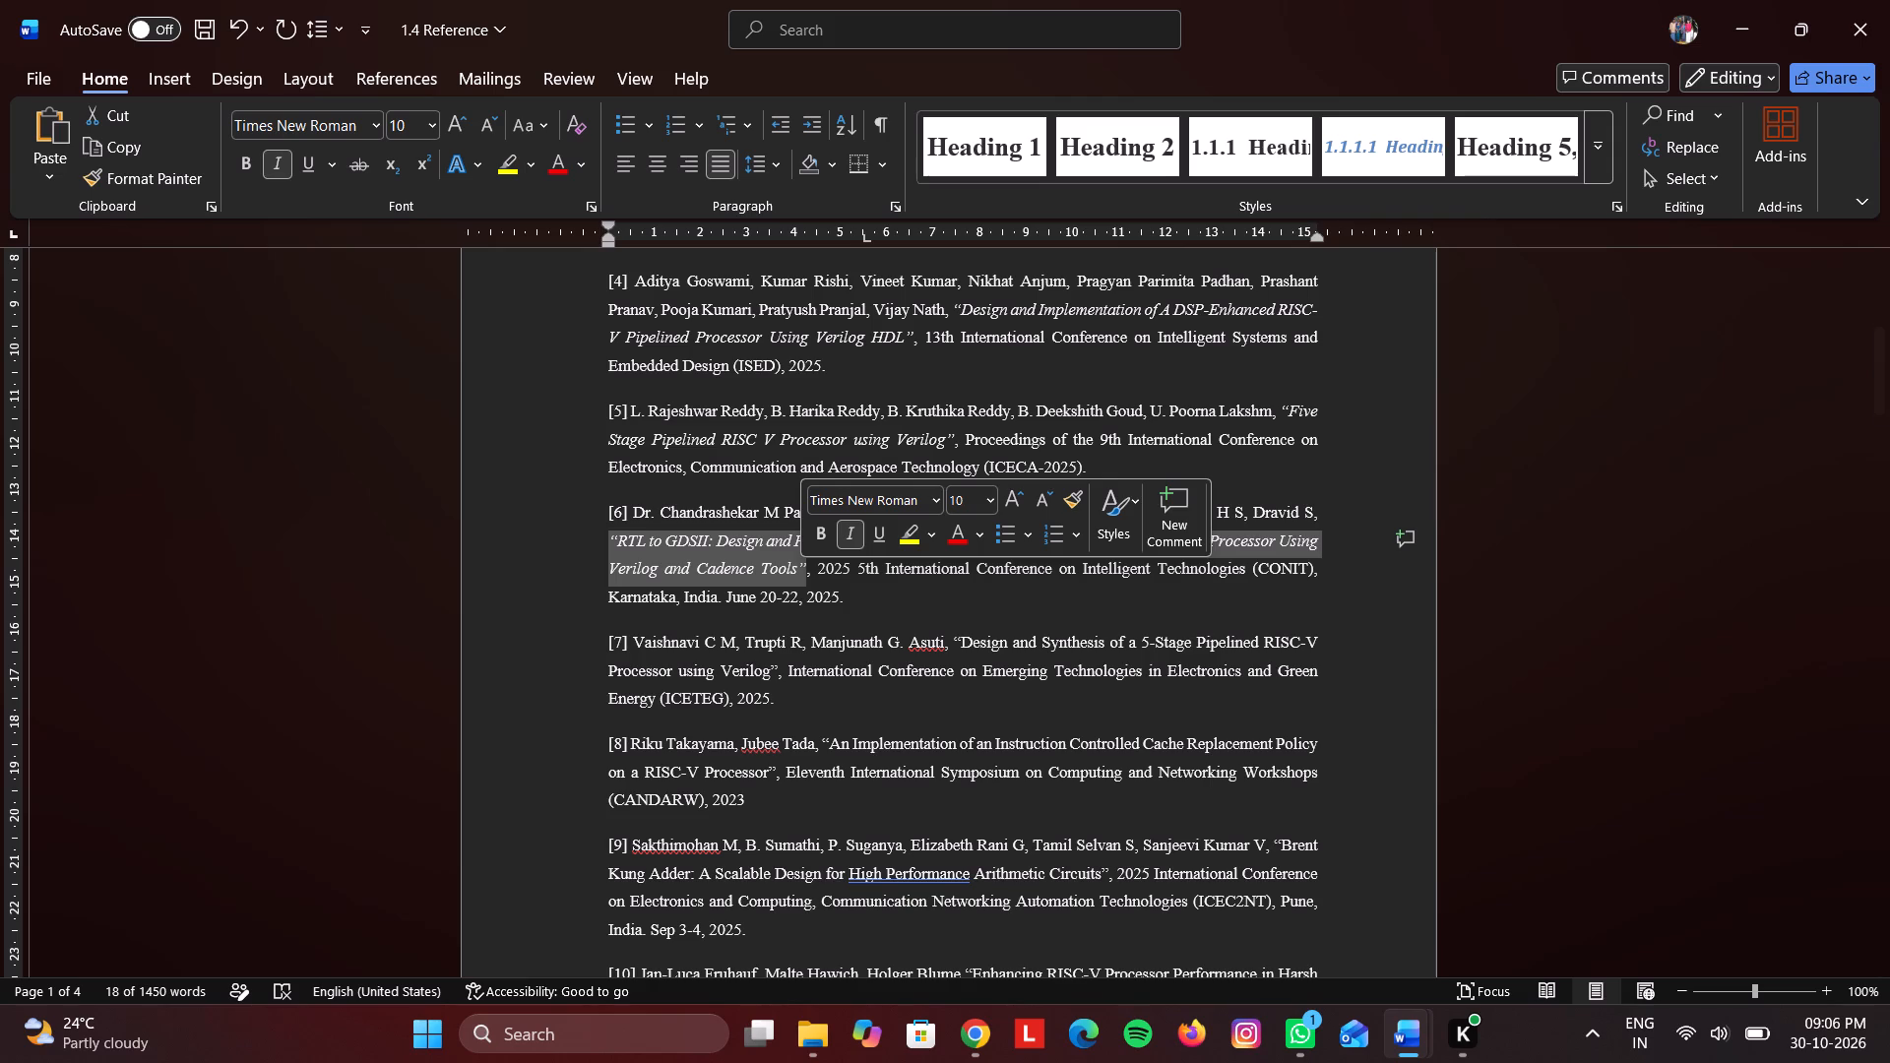
left_click(802, 660)
Italicize the quoted title “Design and Synthesis of a 5-Stage Pipelined RISC-V Processor using Verilog” in reference [7], excluding the comma after it.
scroll(802, 660, "down", 1)
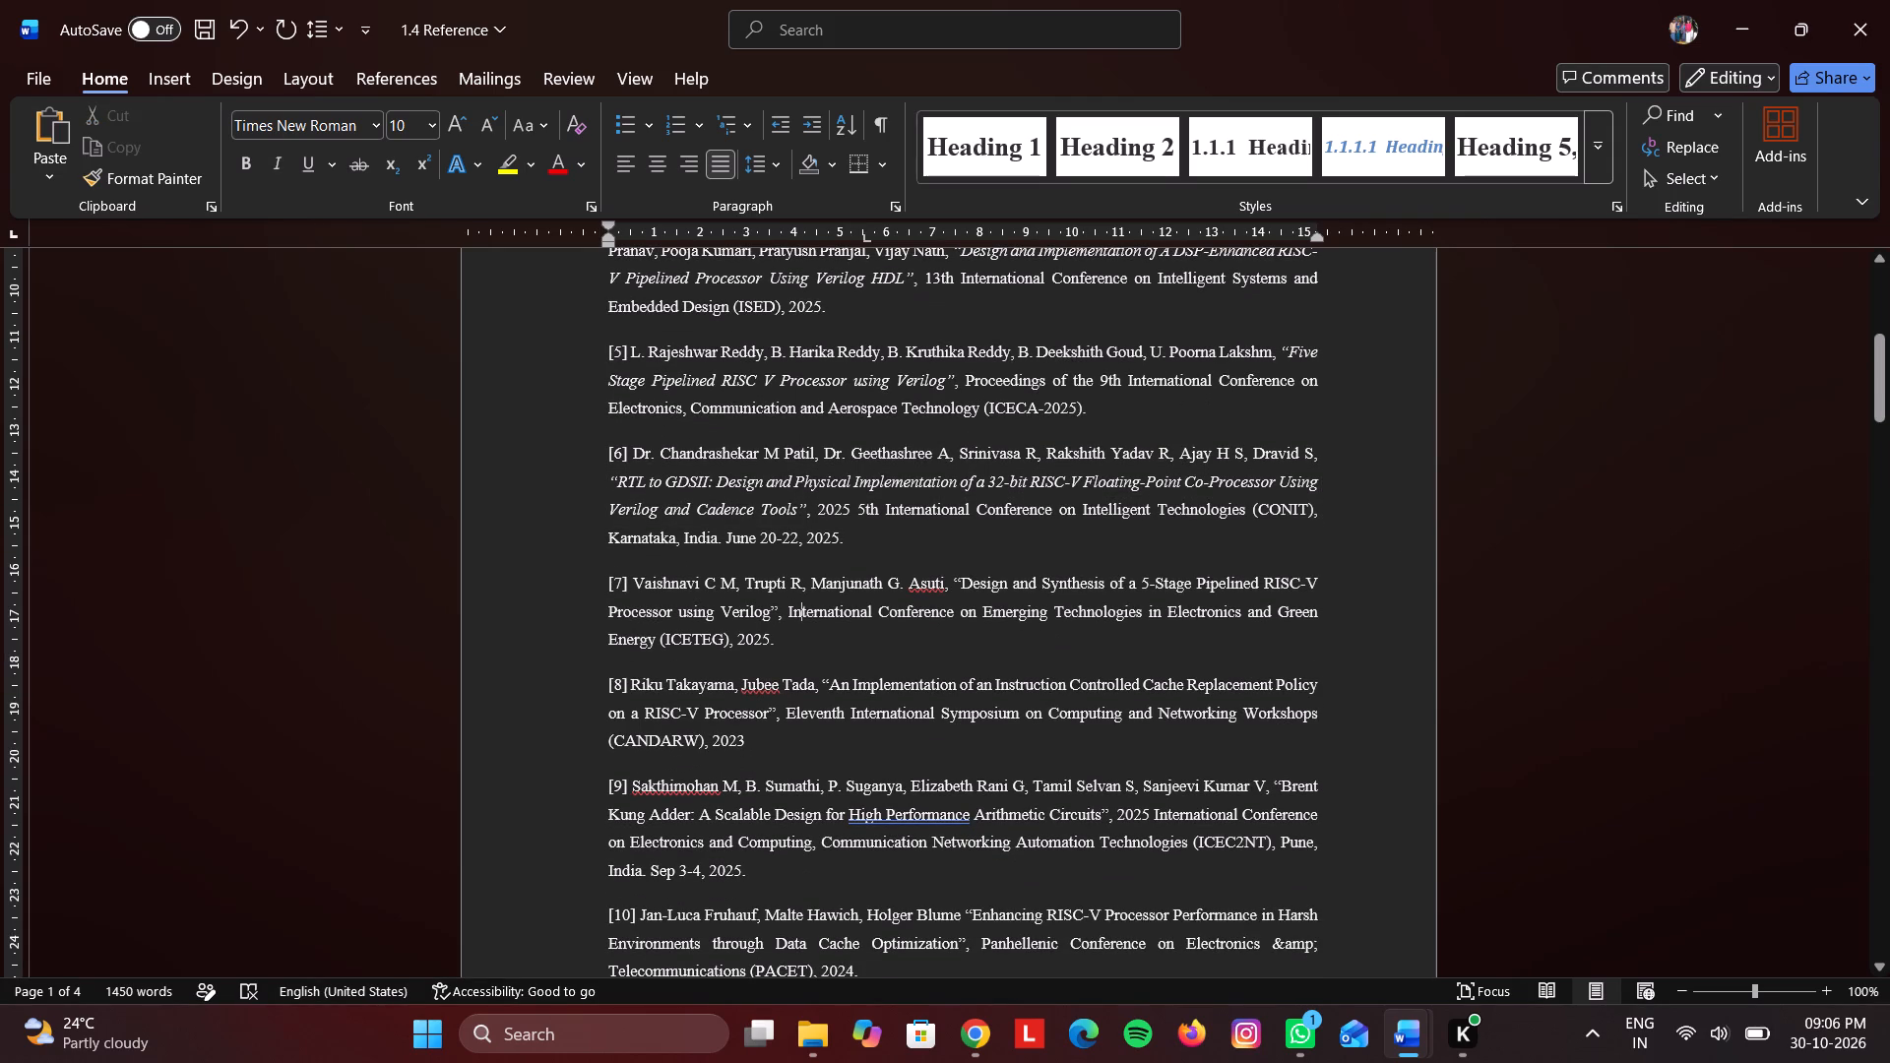
left_click_drag(951, 567, 935, 622)
left_click(943, 609)
left_click_drag(954, 583, 780, 611)
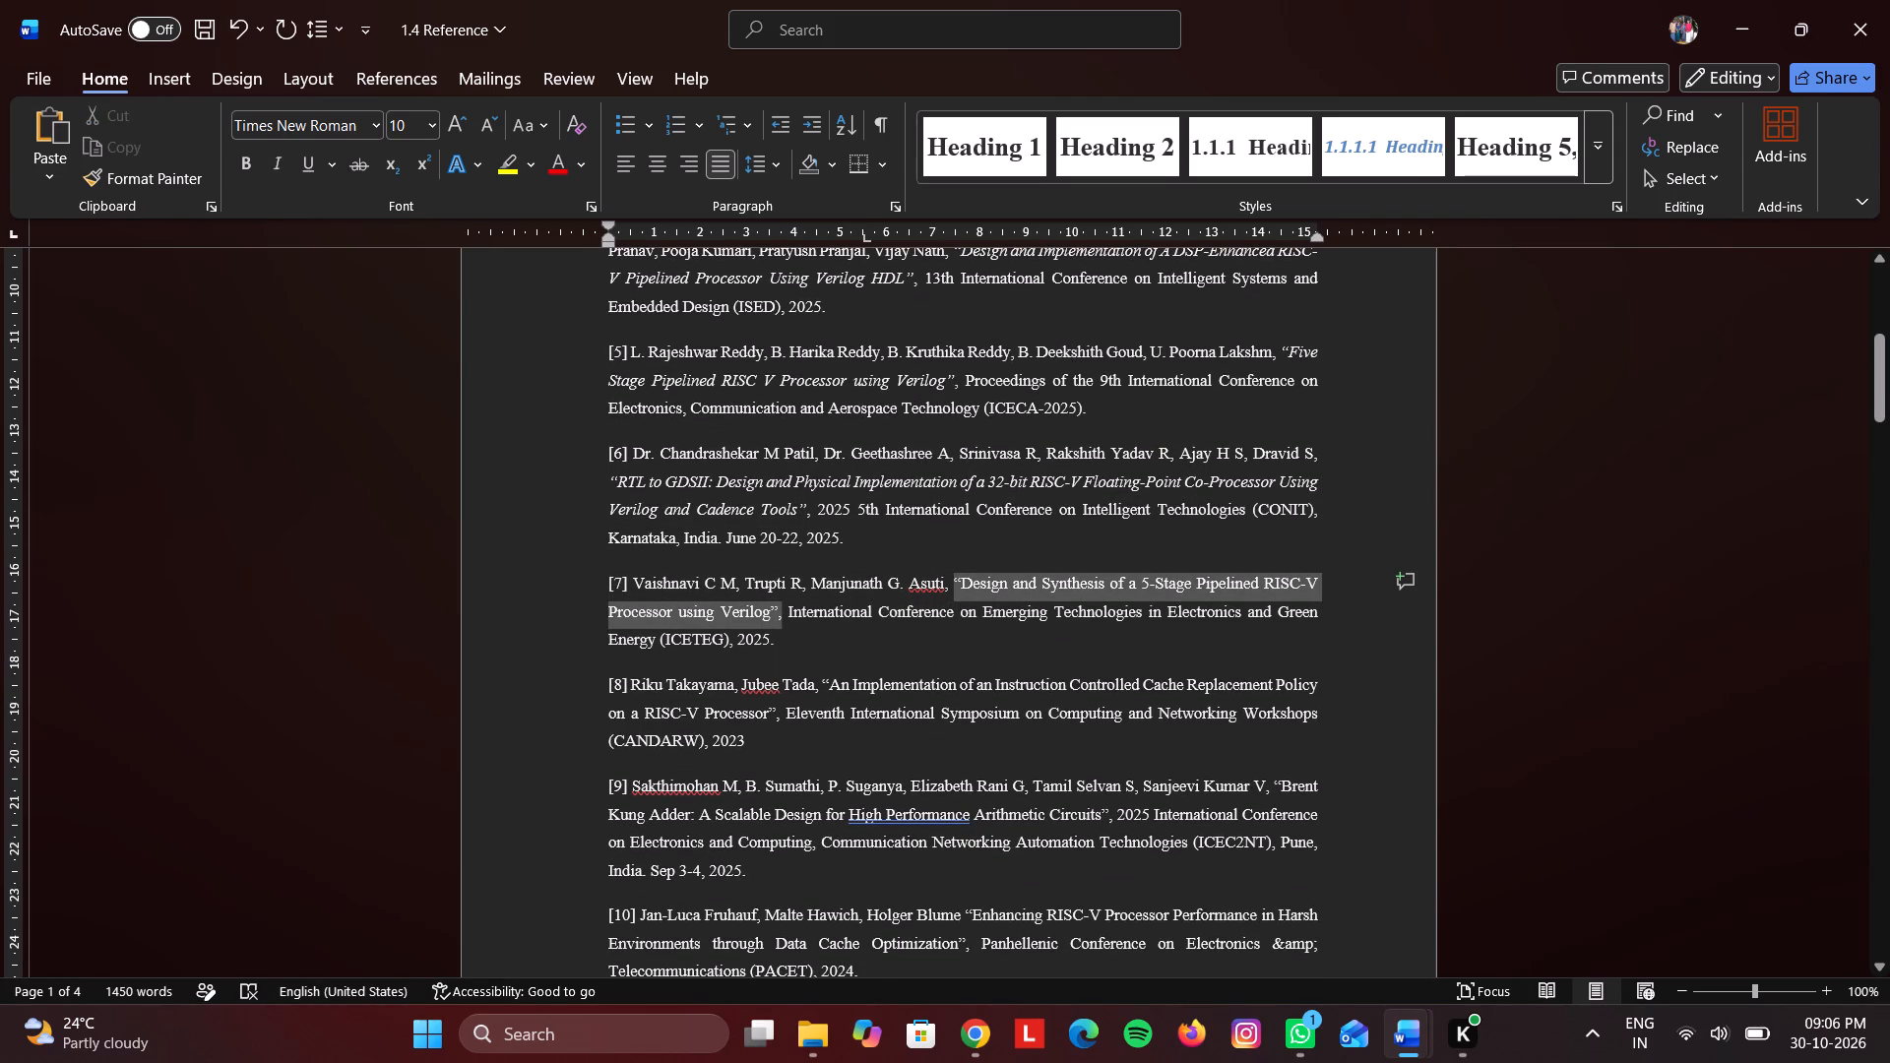
left_click_drag(780, 611, 777, 611)
left_click(821, 564)
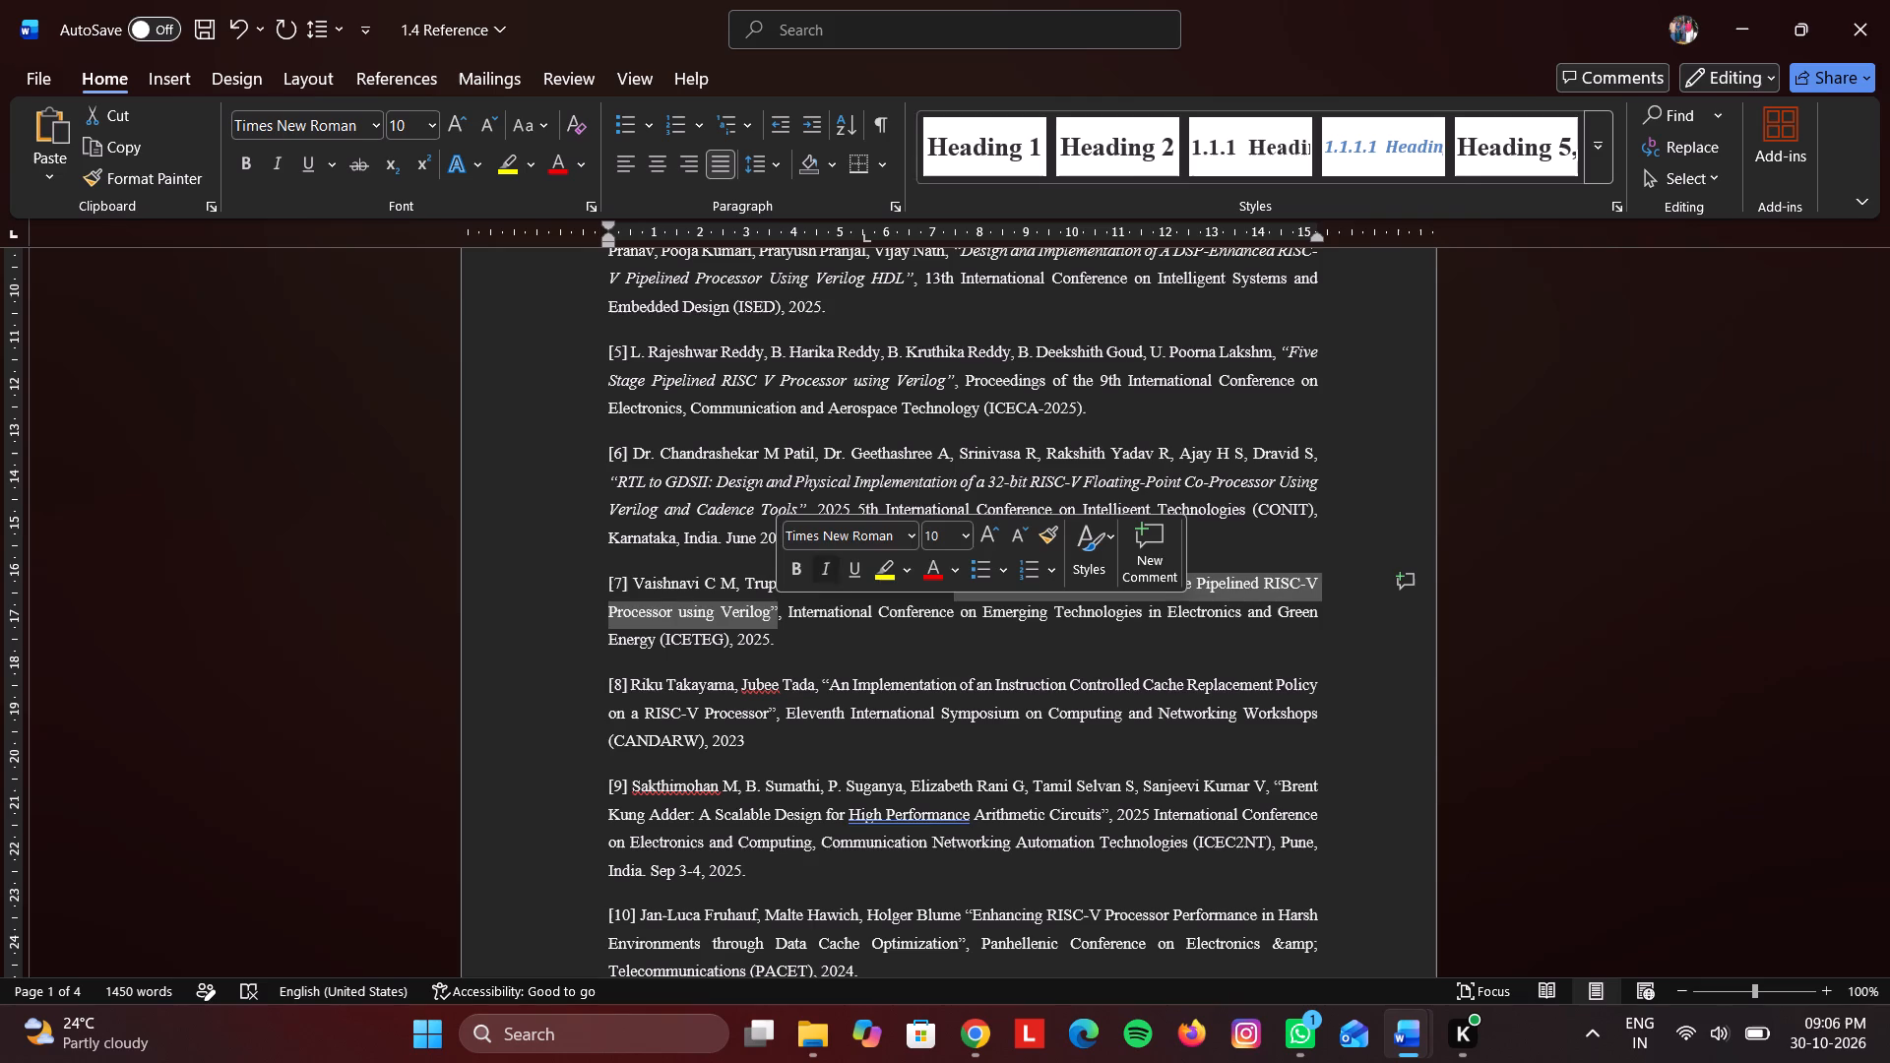
left_click(818, 686)
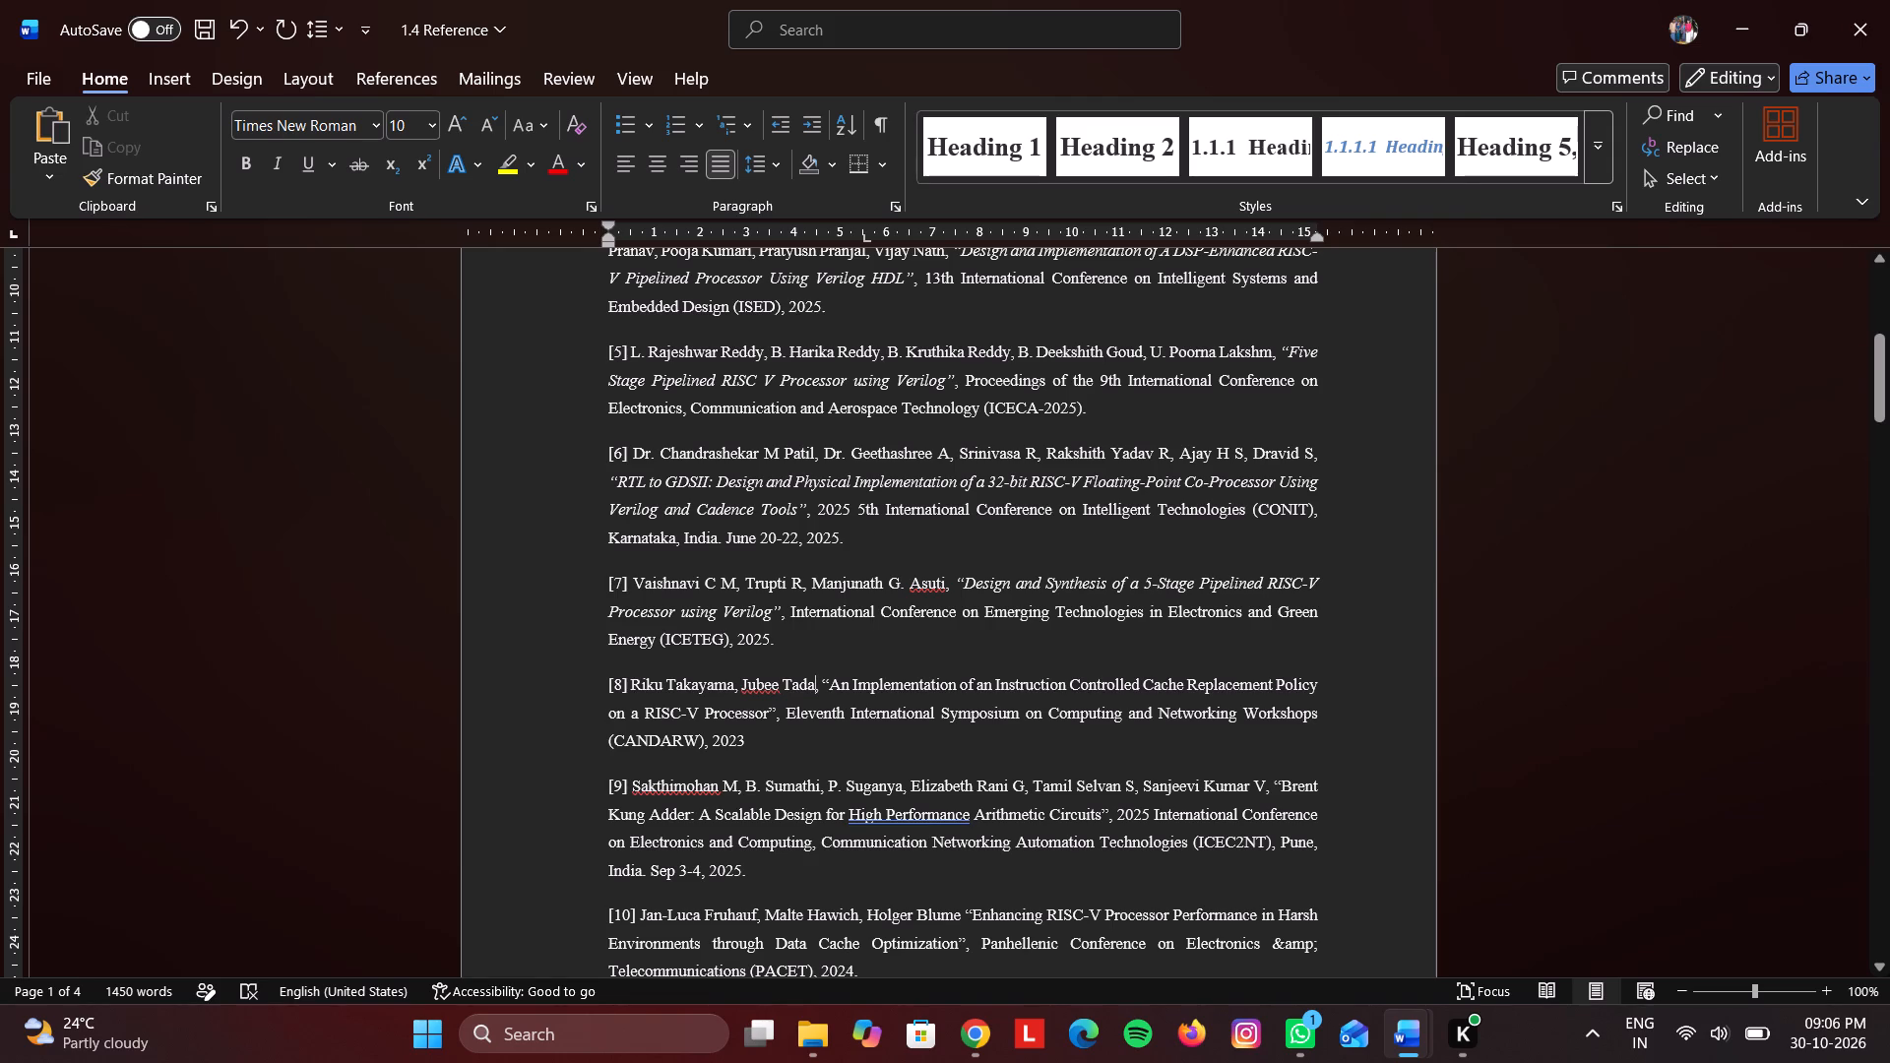
Italicize the quoted title “An Implementation of an Instruction Controlled Cache Replacement Policy on a RISC-V Processor” in reference [8], excluding the comma after it.
left_click_drag(823, 686, 791, 727)
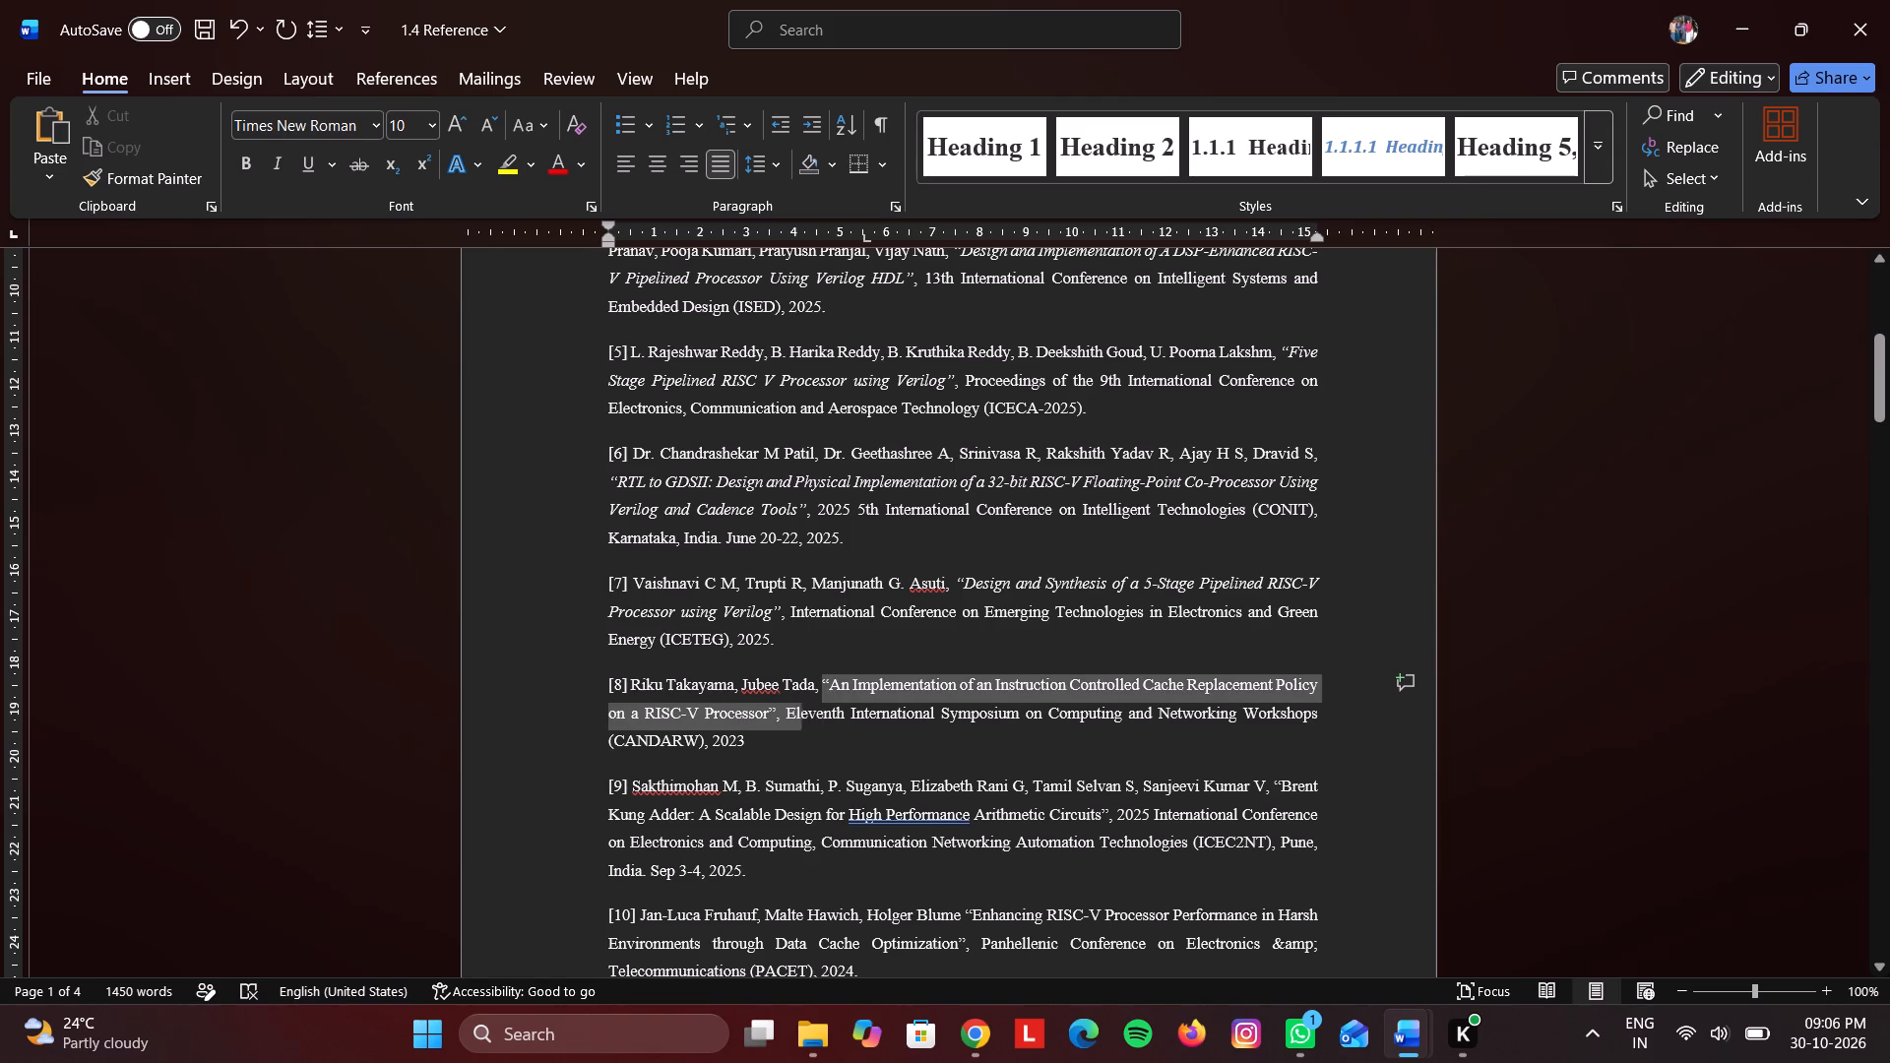
left_click_drag(791, 727, 775, 712)
left_click_drag(775, 712, 773, 707)
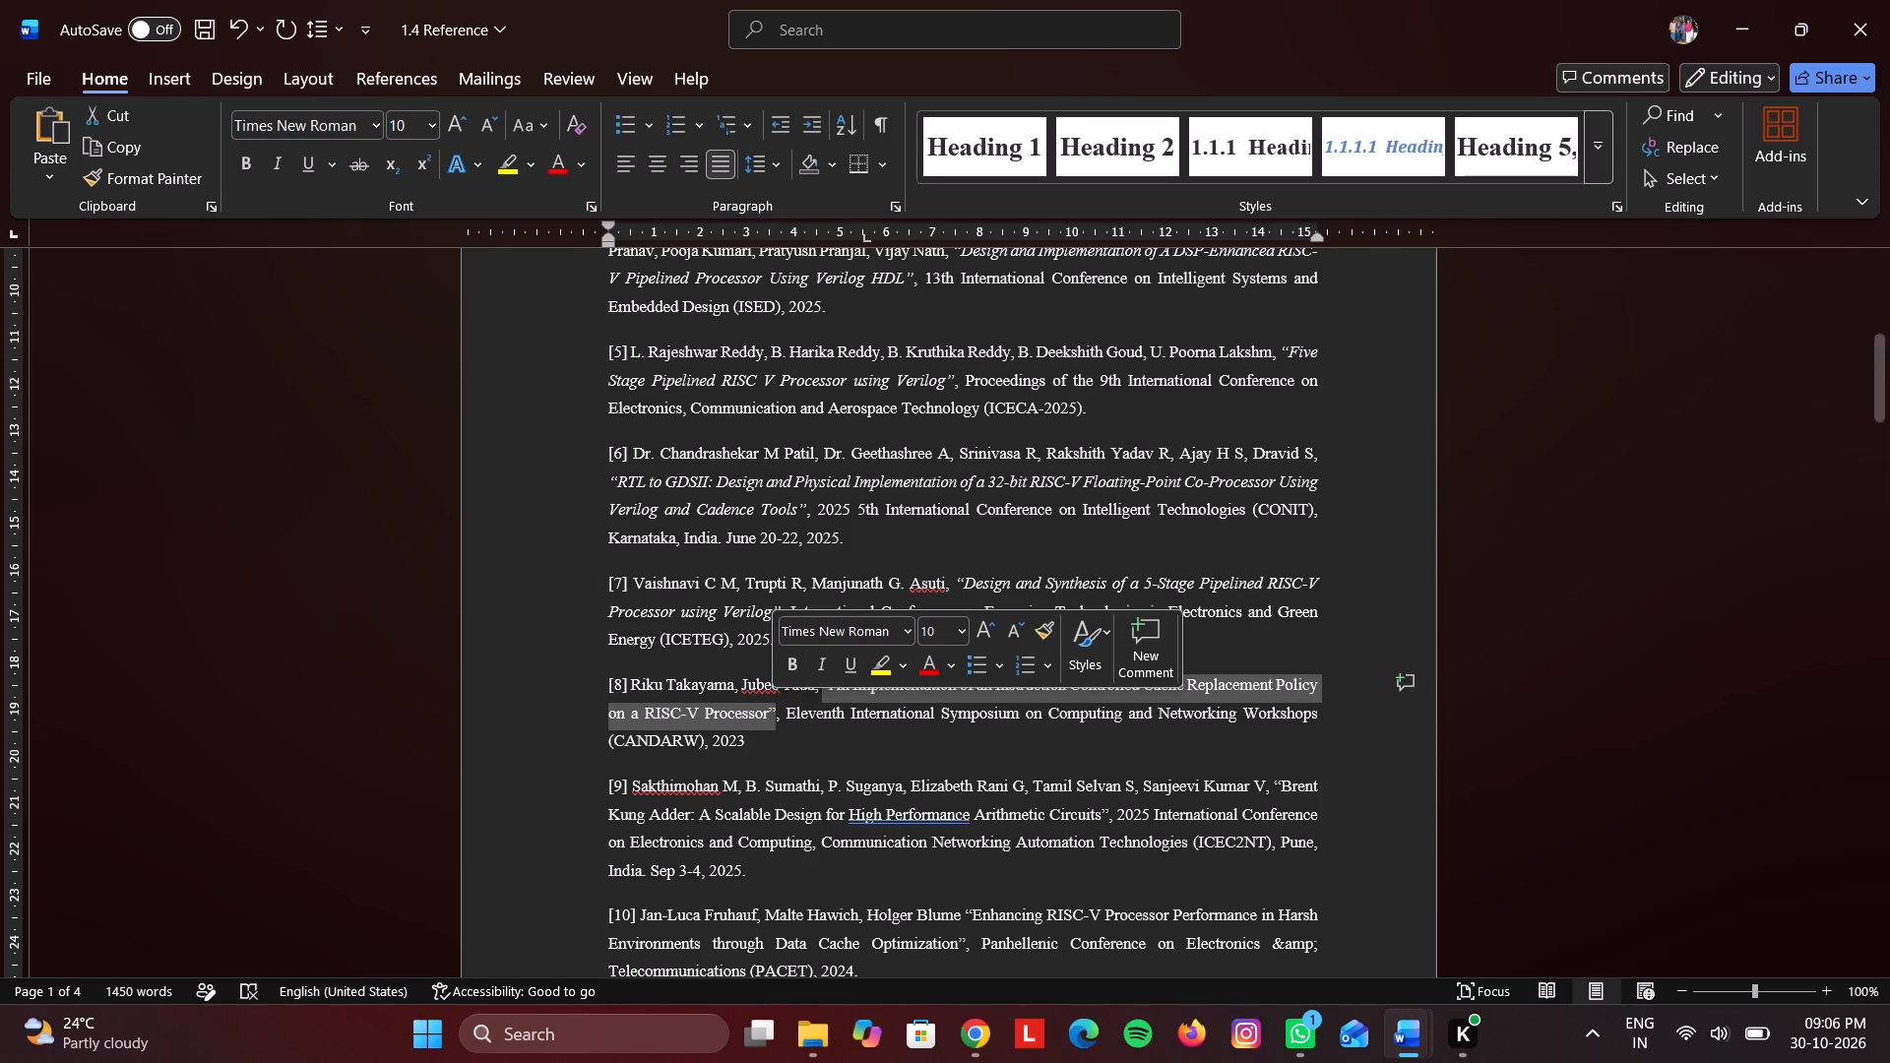
left_click(824, 661)
left_click(811, 765)
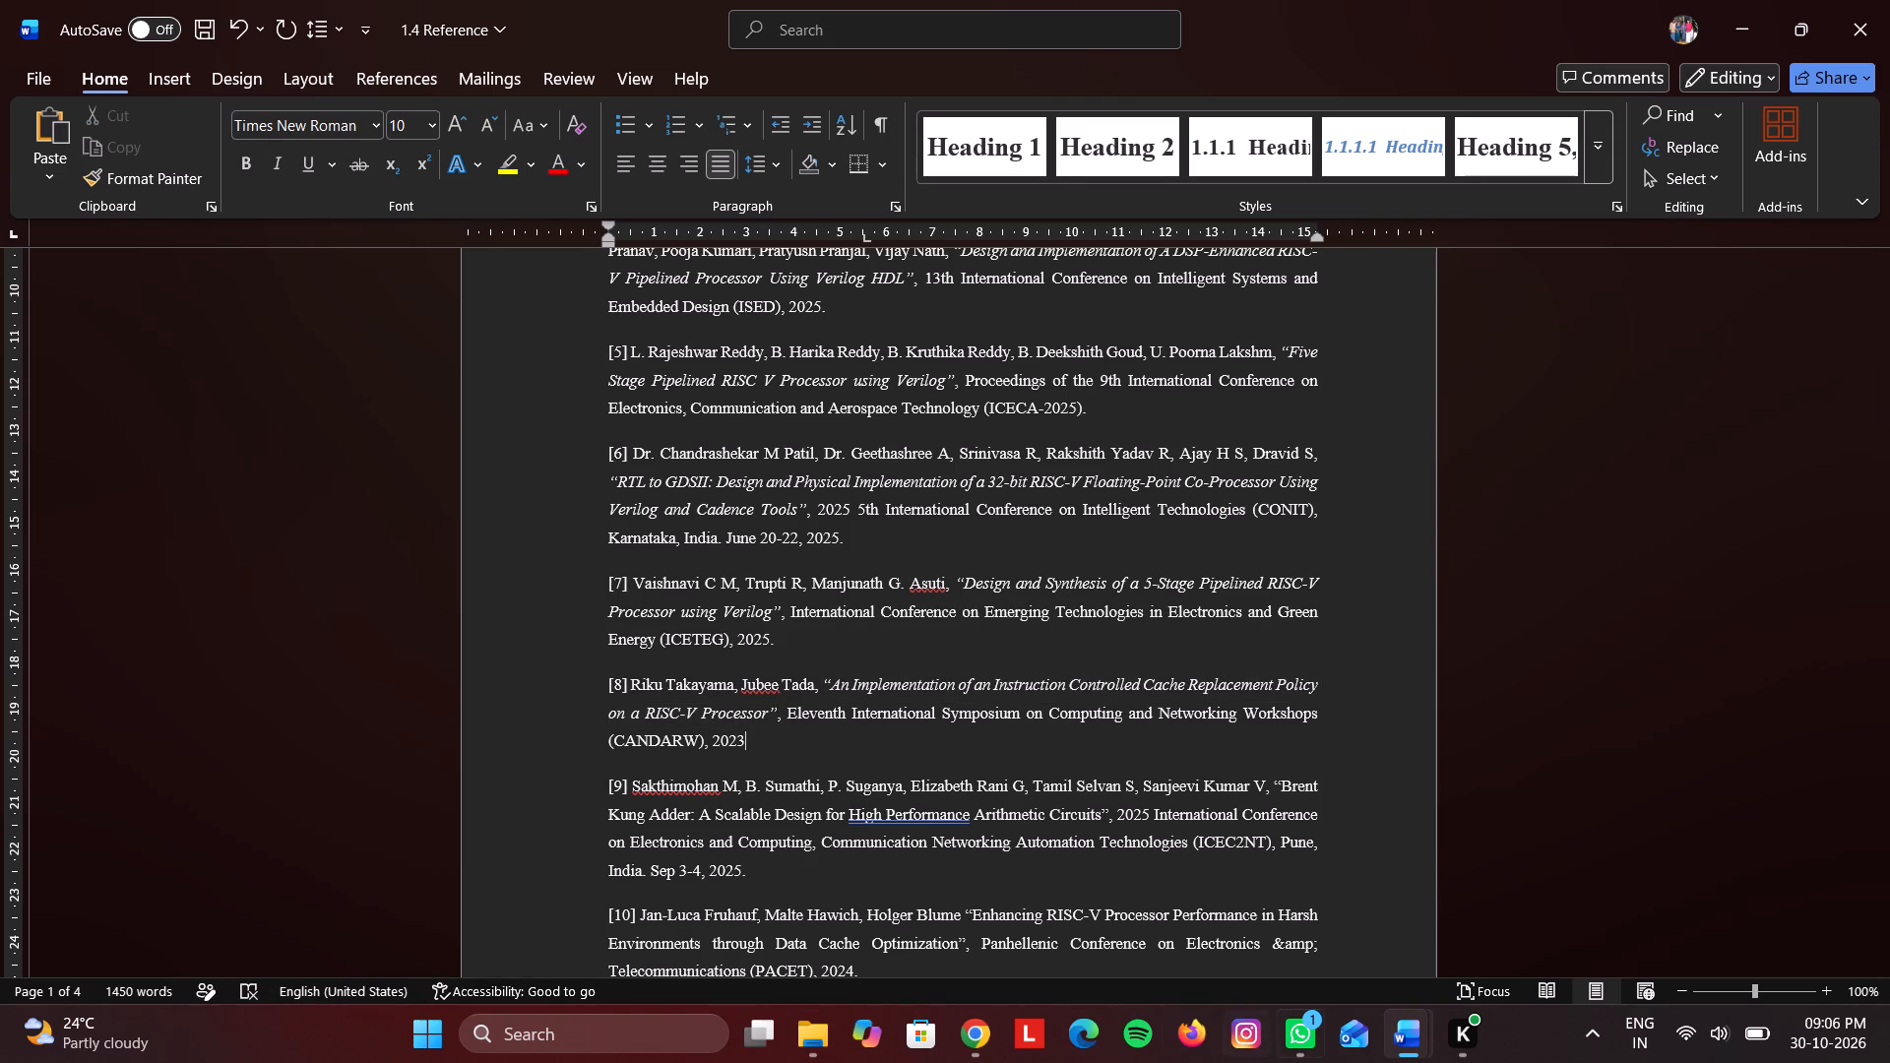
Switch to the Major Project Report document and examine its pages from section 6.5 Applications back to section 3.3 System Architecture.
left_click_drag(1343, 918, 1370, 956)
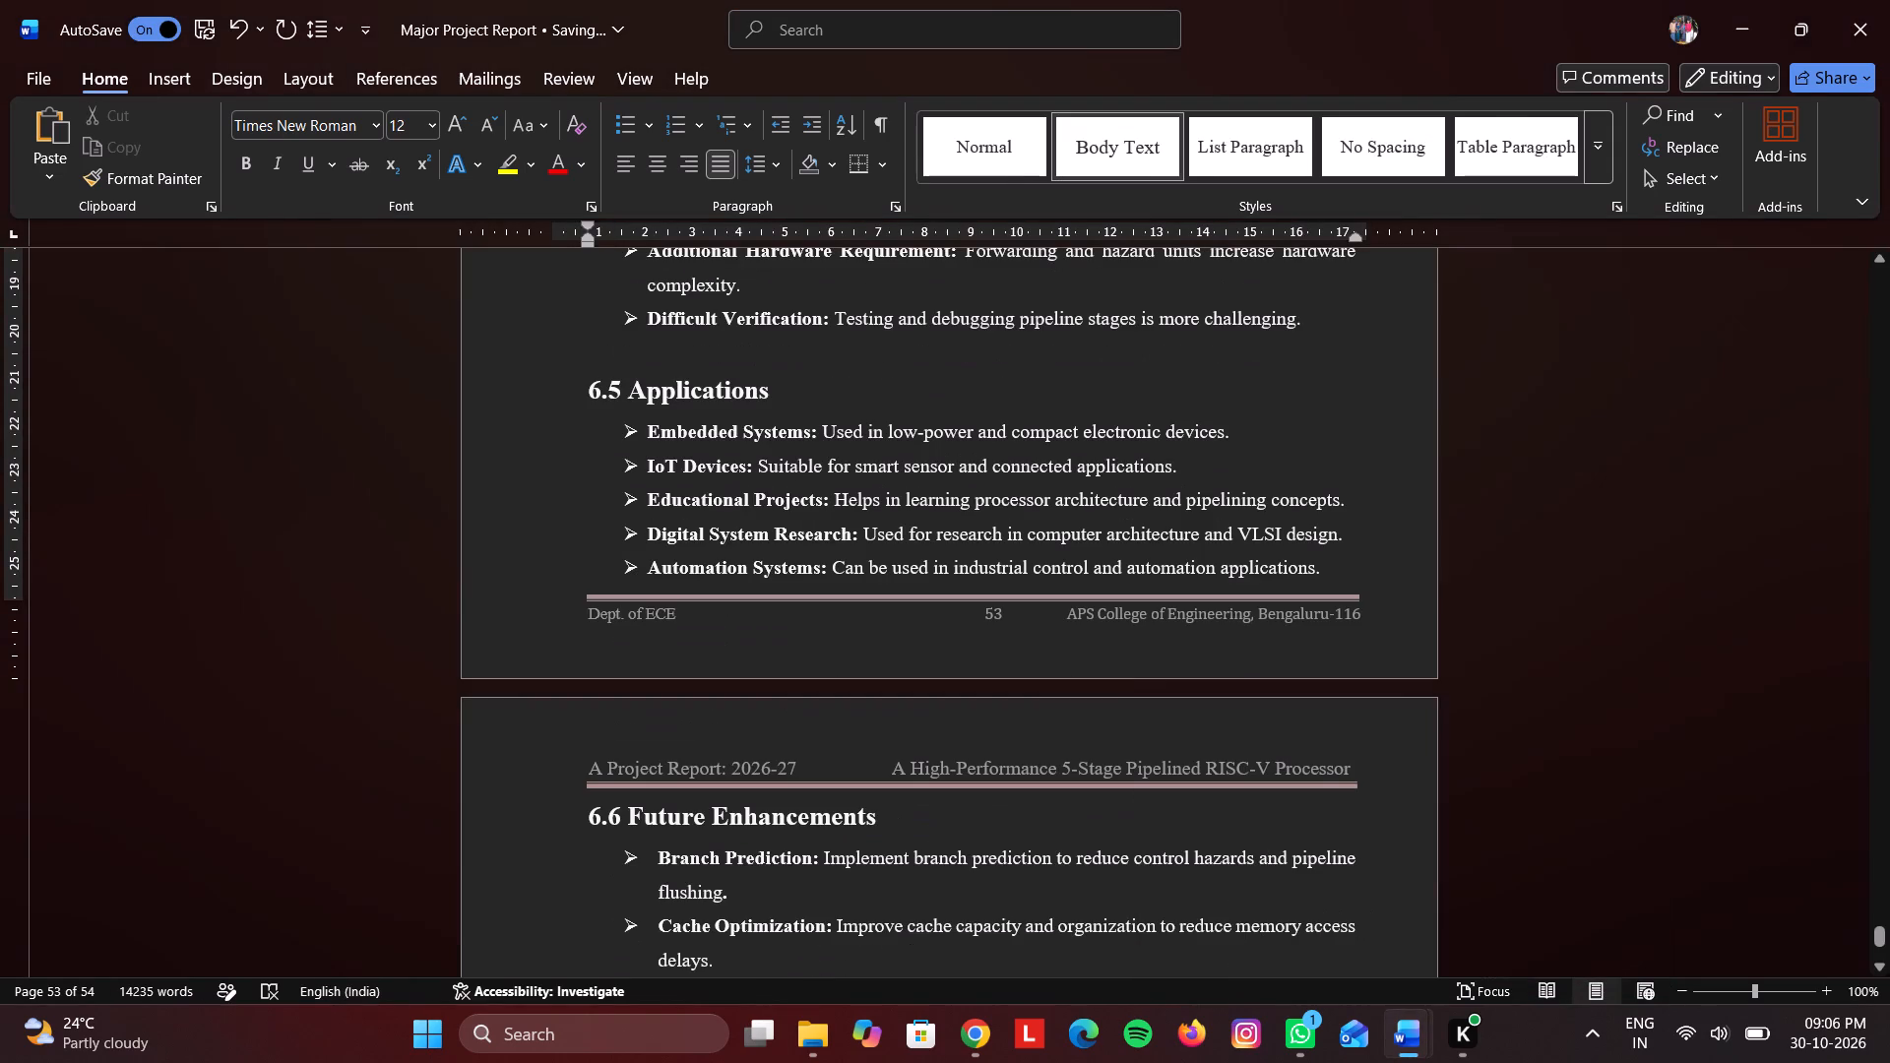
scroll(712, 851, "up", 13)
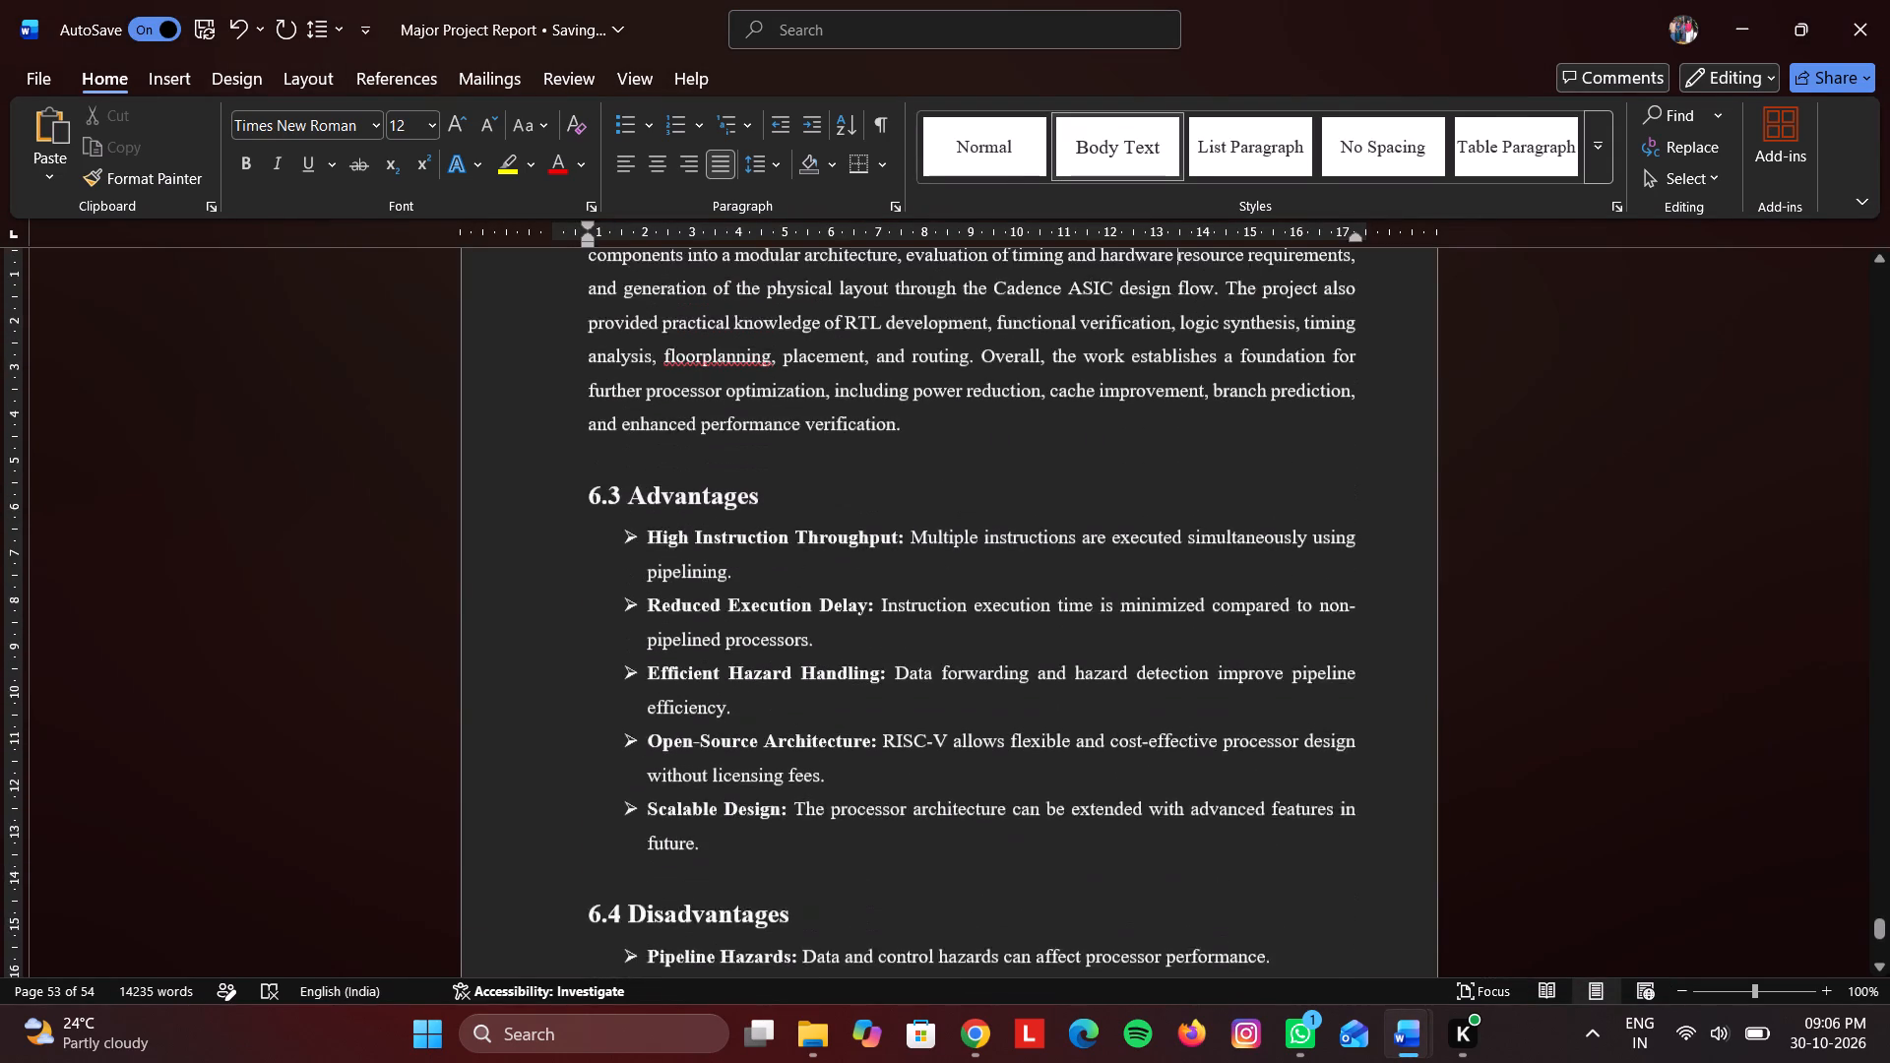
scroll(712, 851, "up", 16)
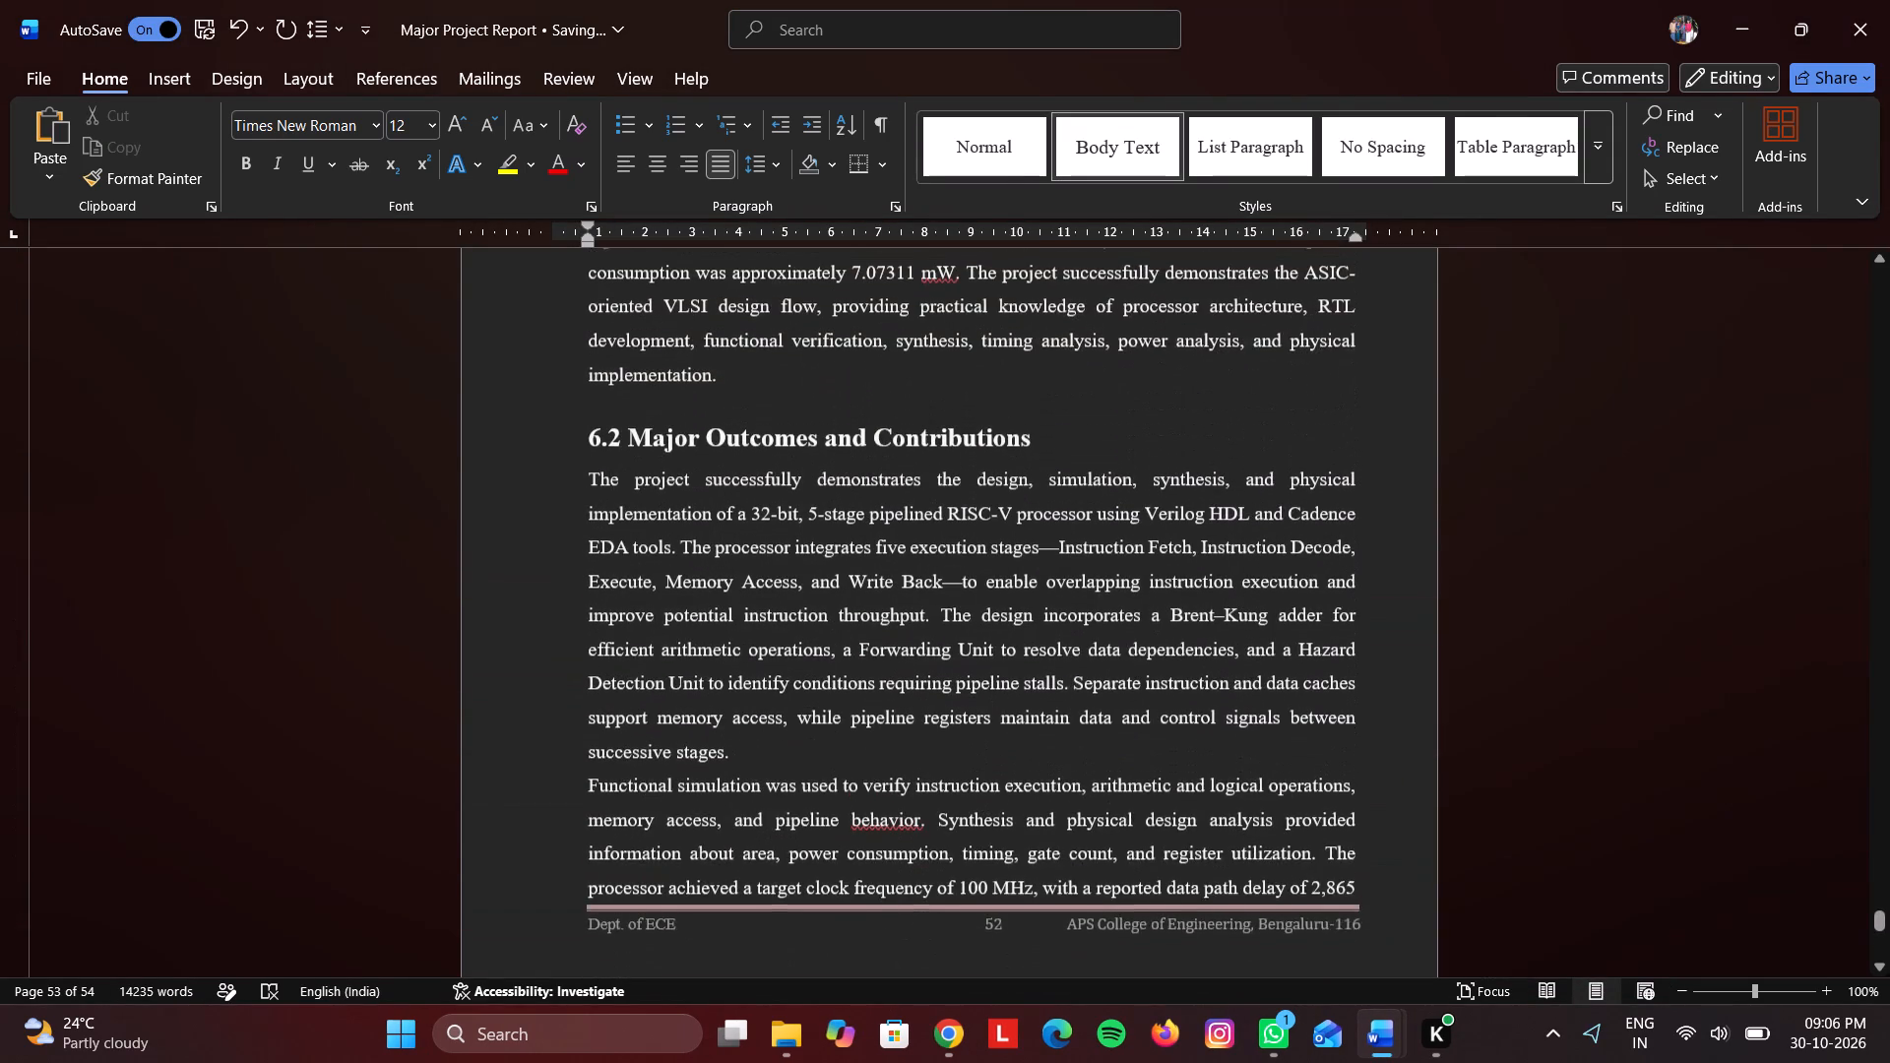
scroll(712, 851, "up", 10)
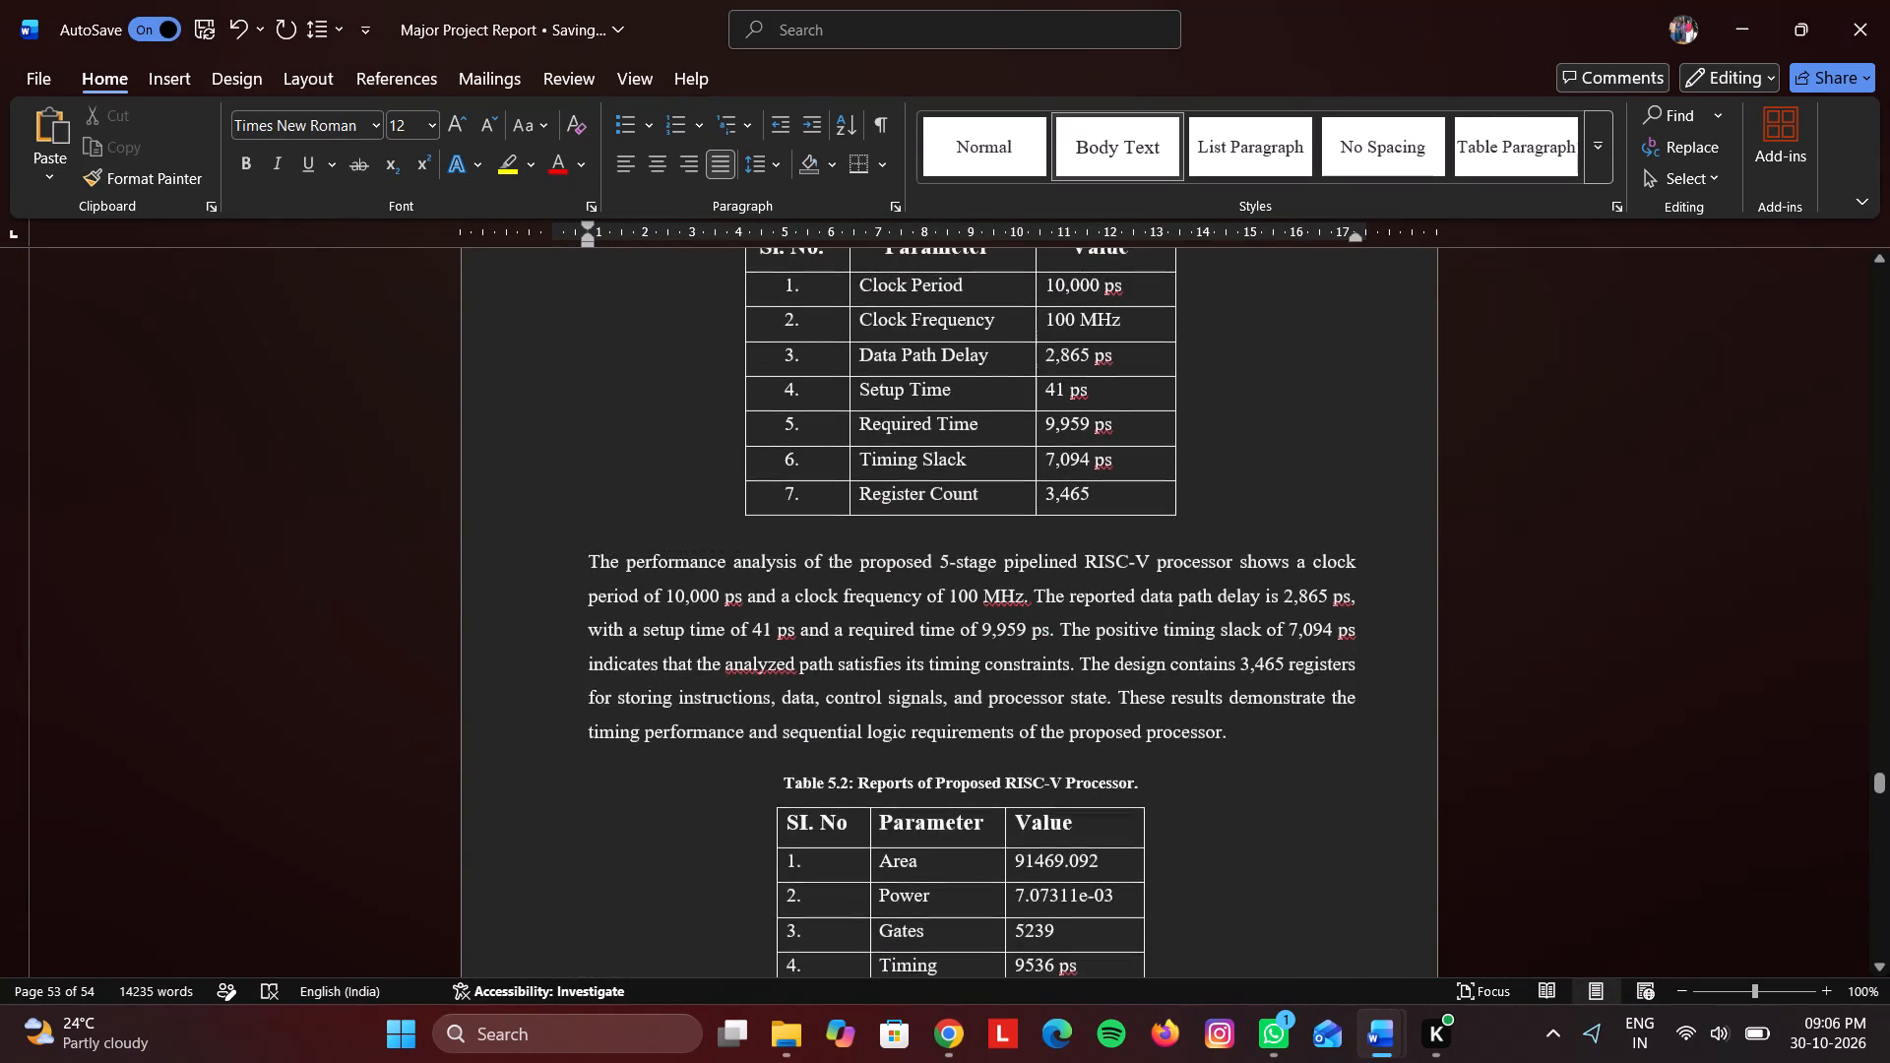
scroll(712, 851, "up", 10)
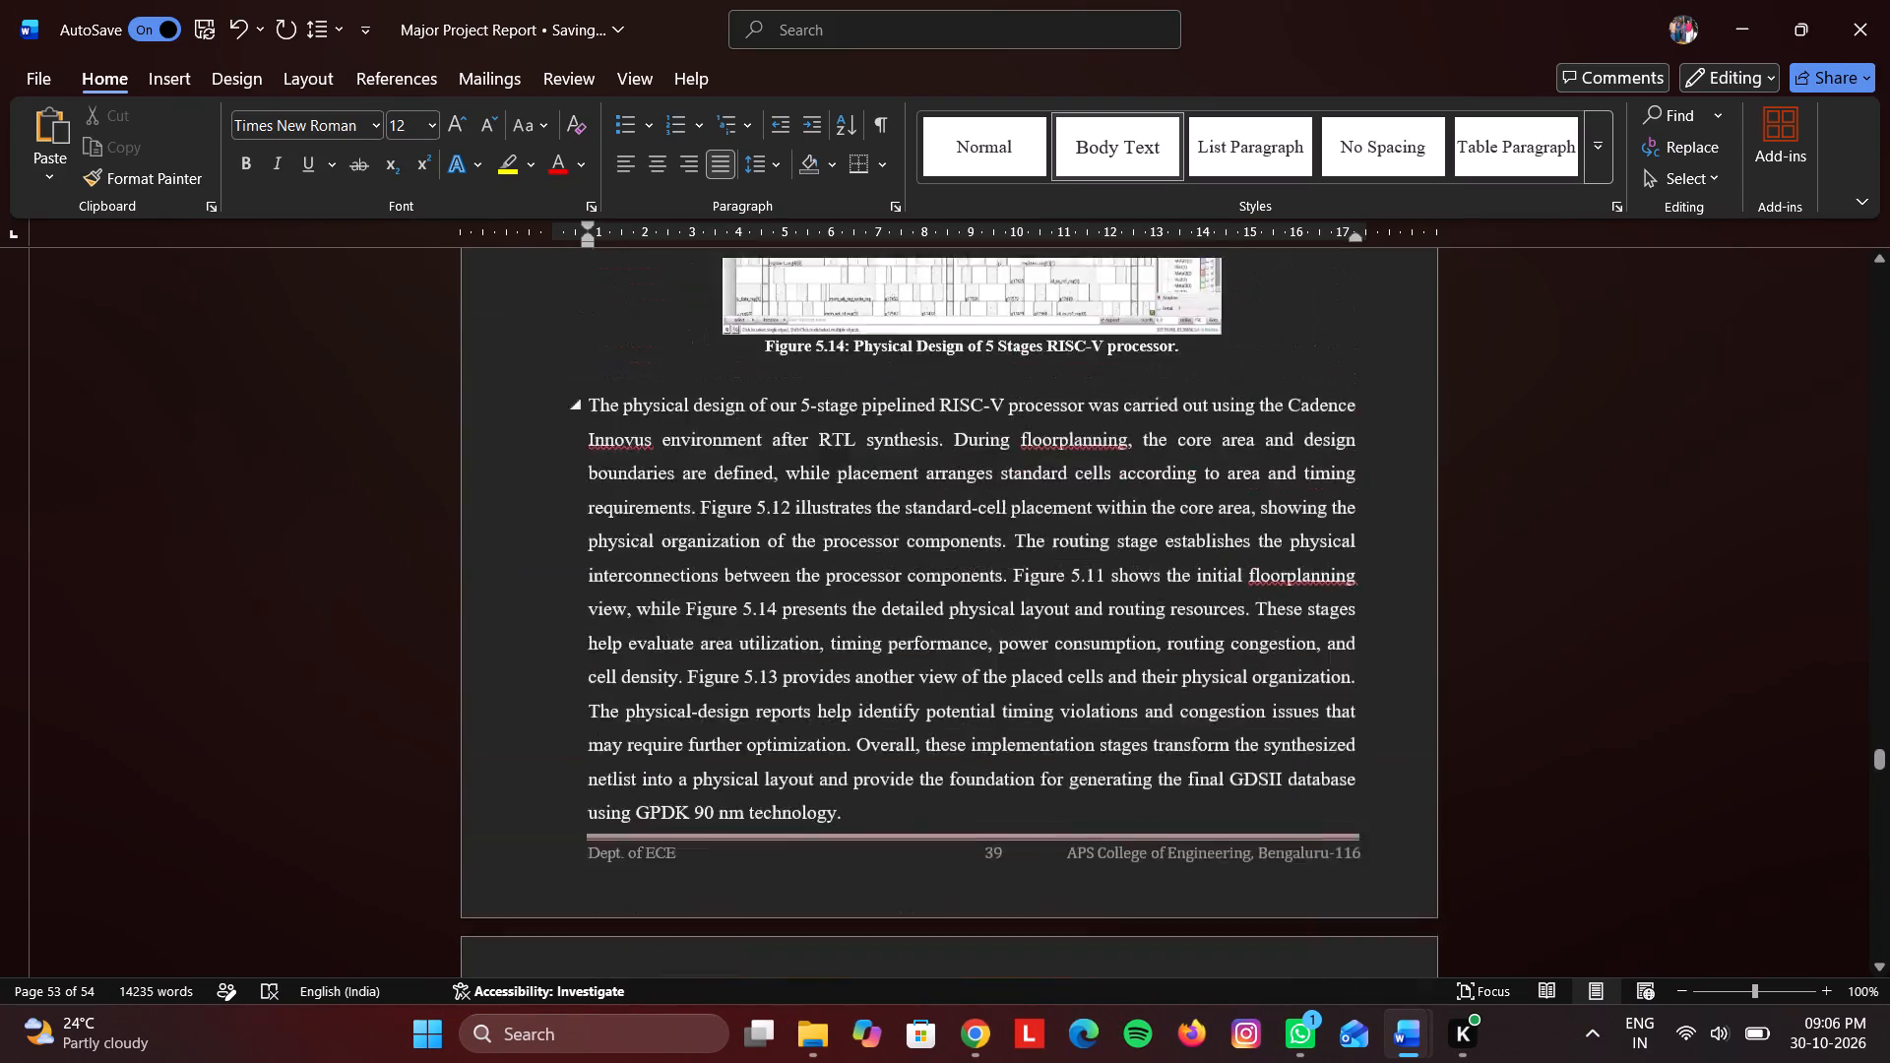
scroll(712, 851, "up", 19)
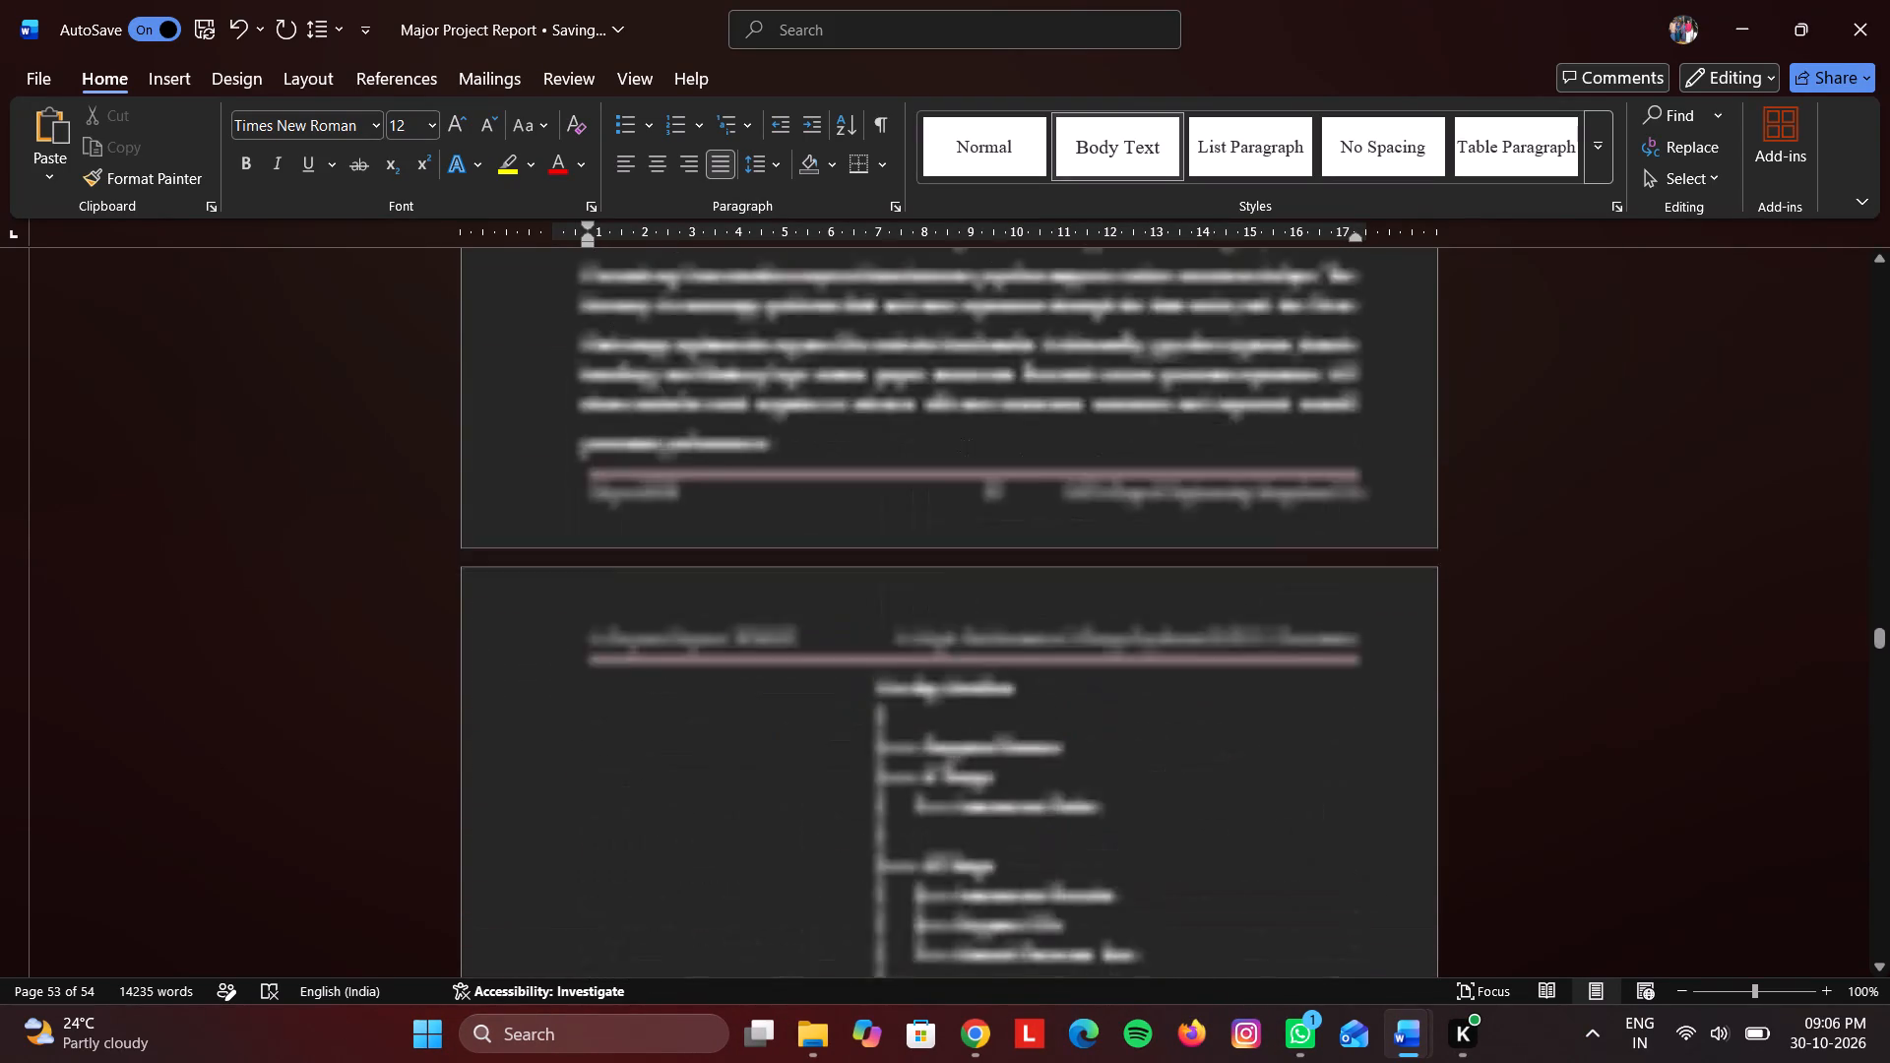
scroll(712, 851, "up", 10)
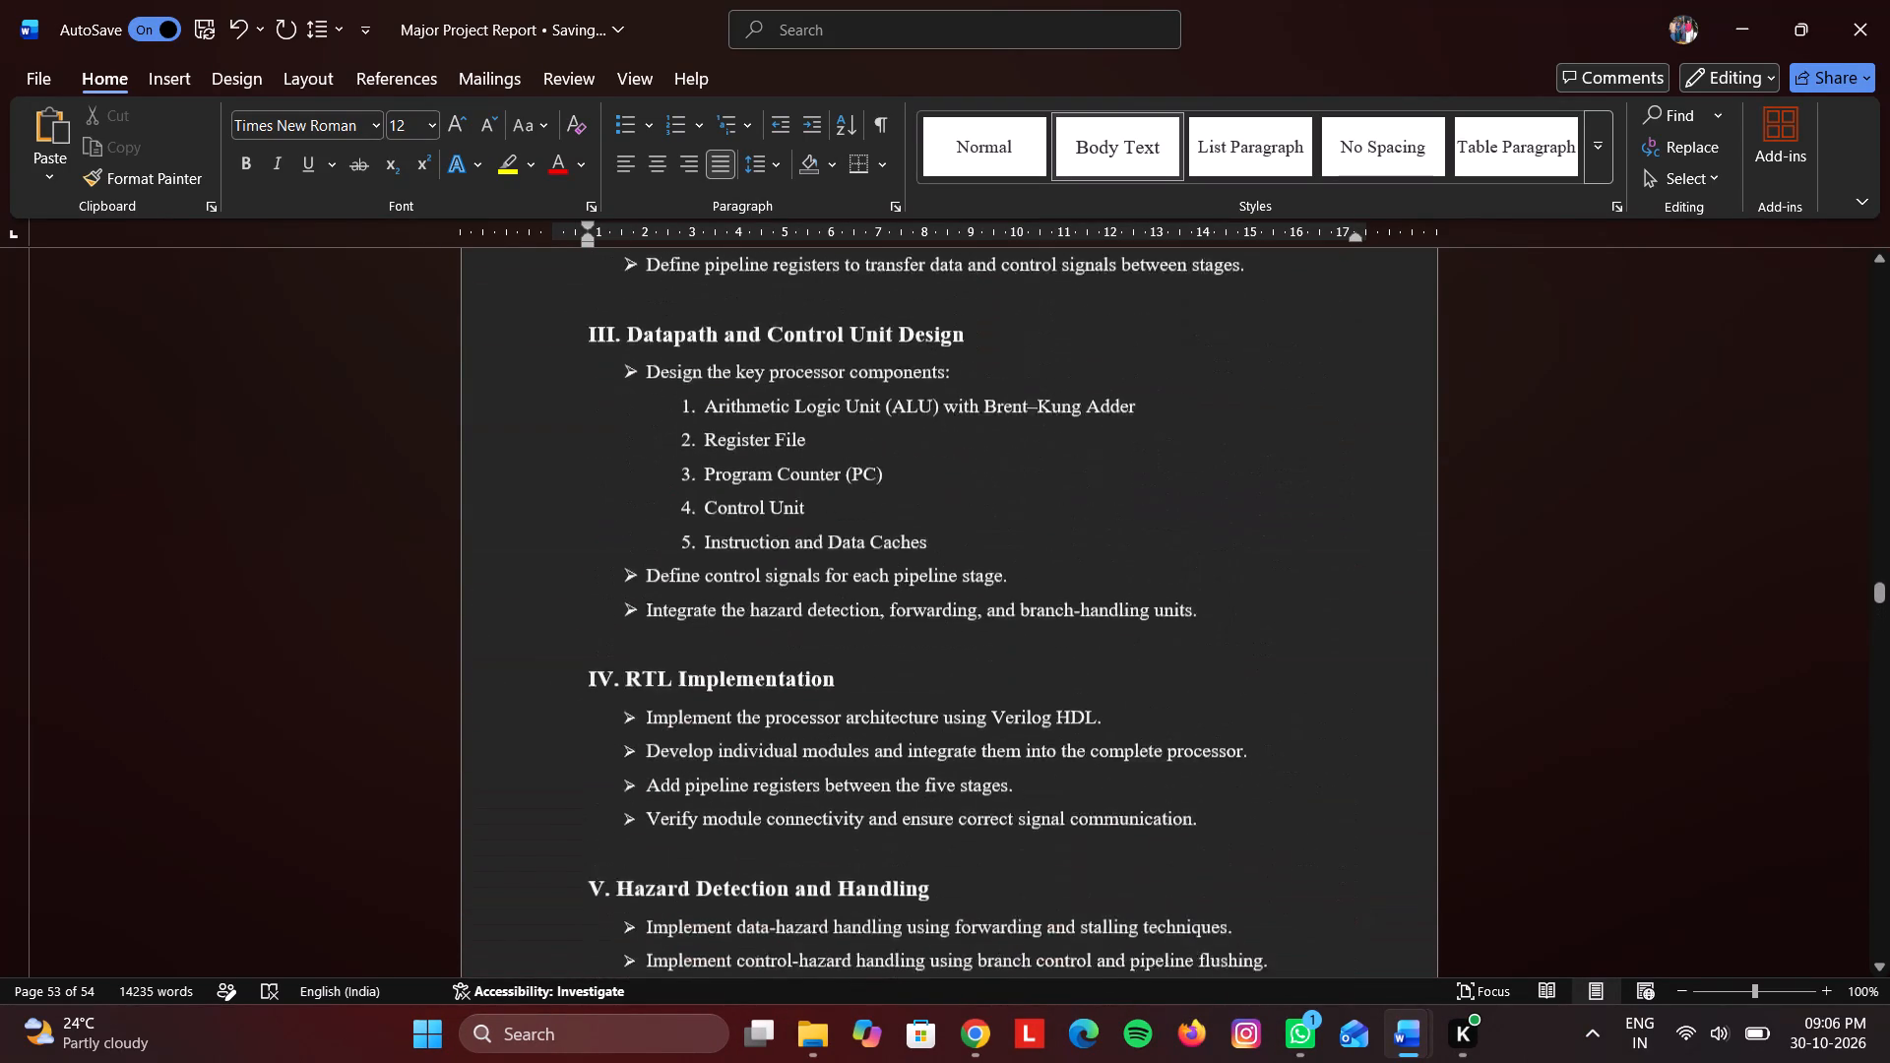
scroll(712, 851, "up", 3)
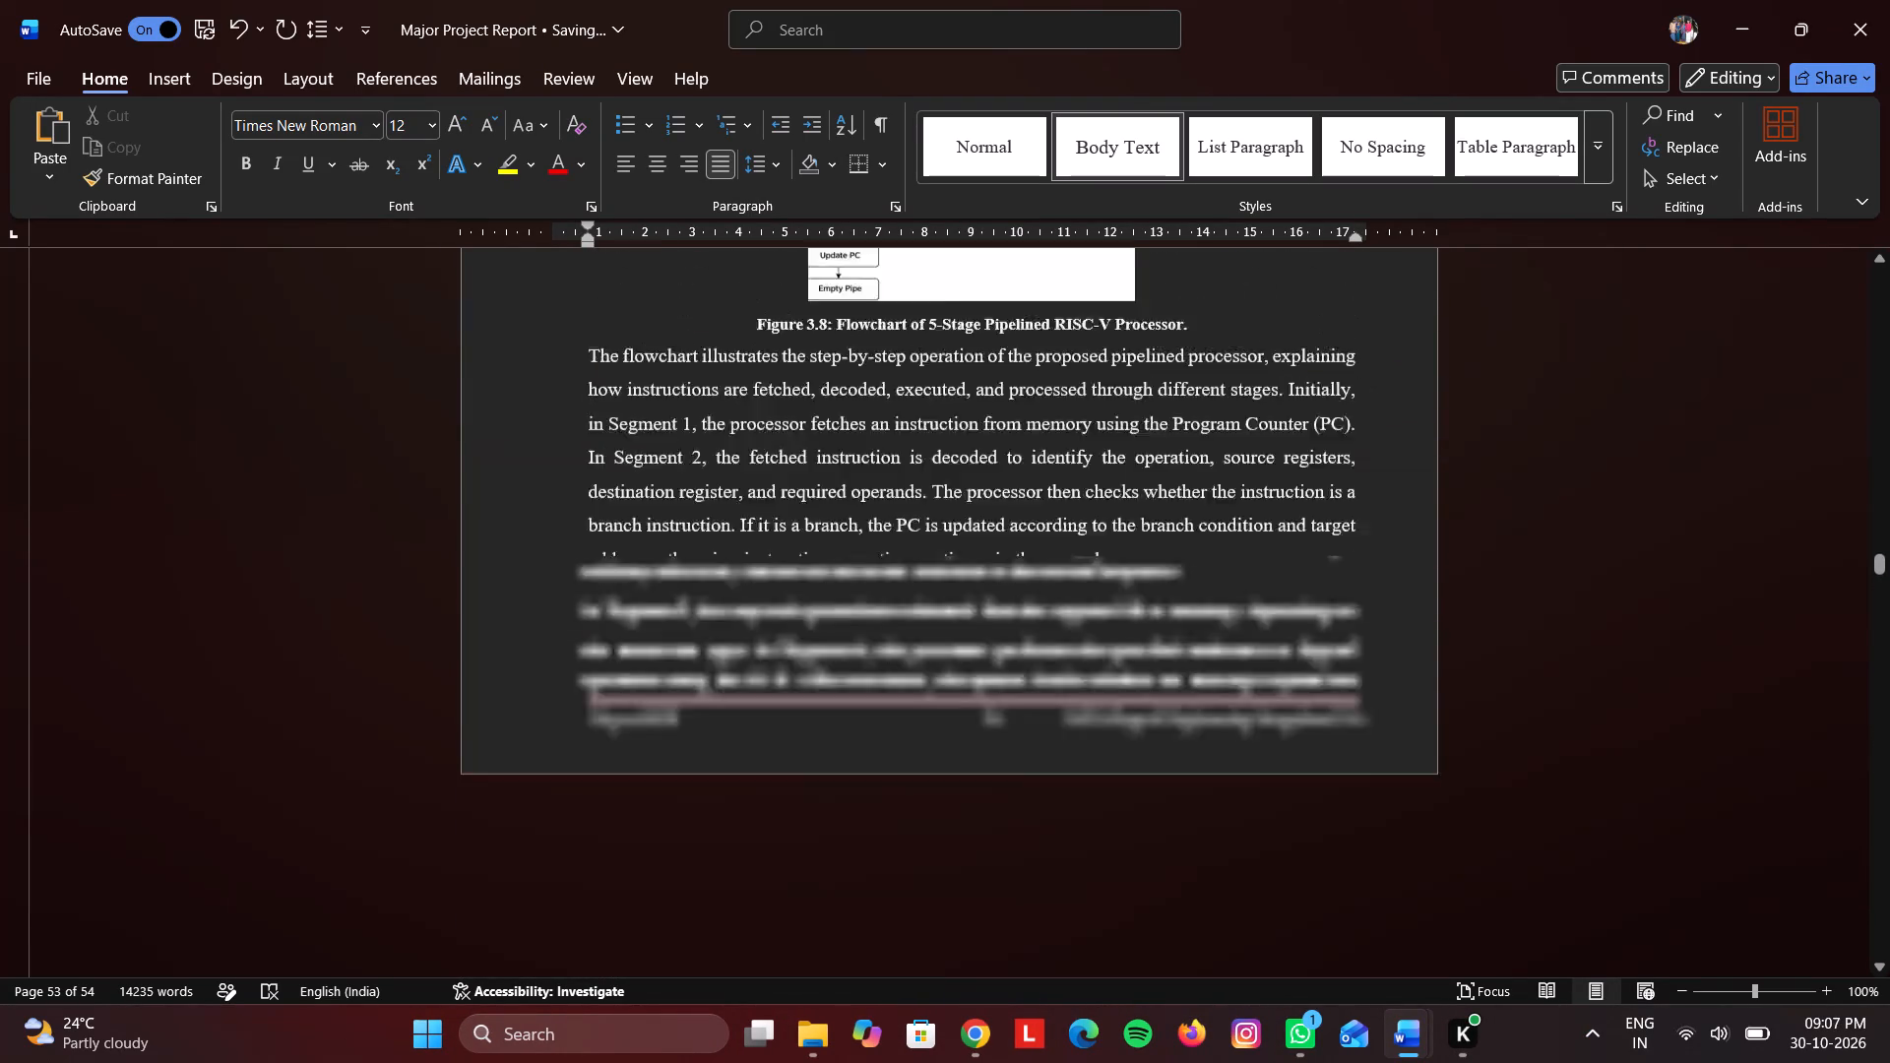
scroll(712, 851, "up", 5)
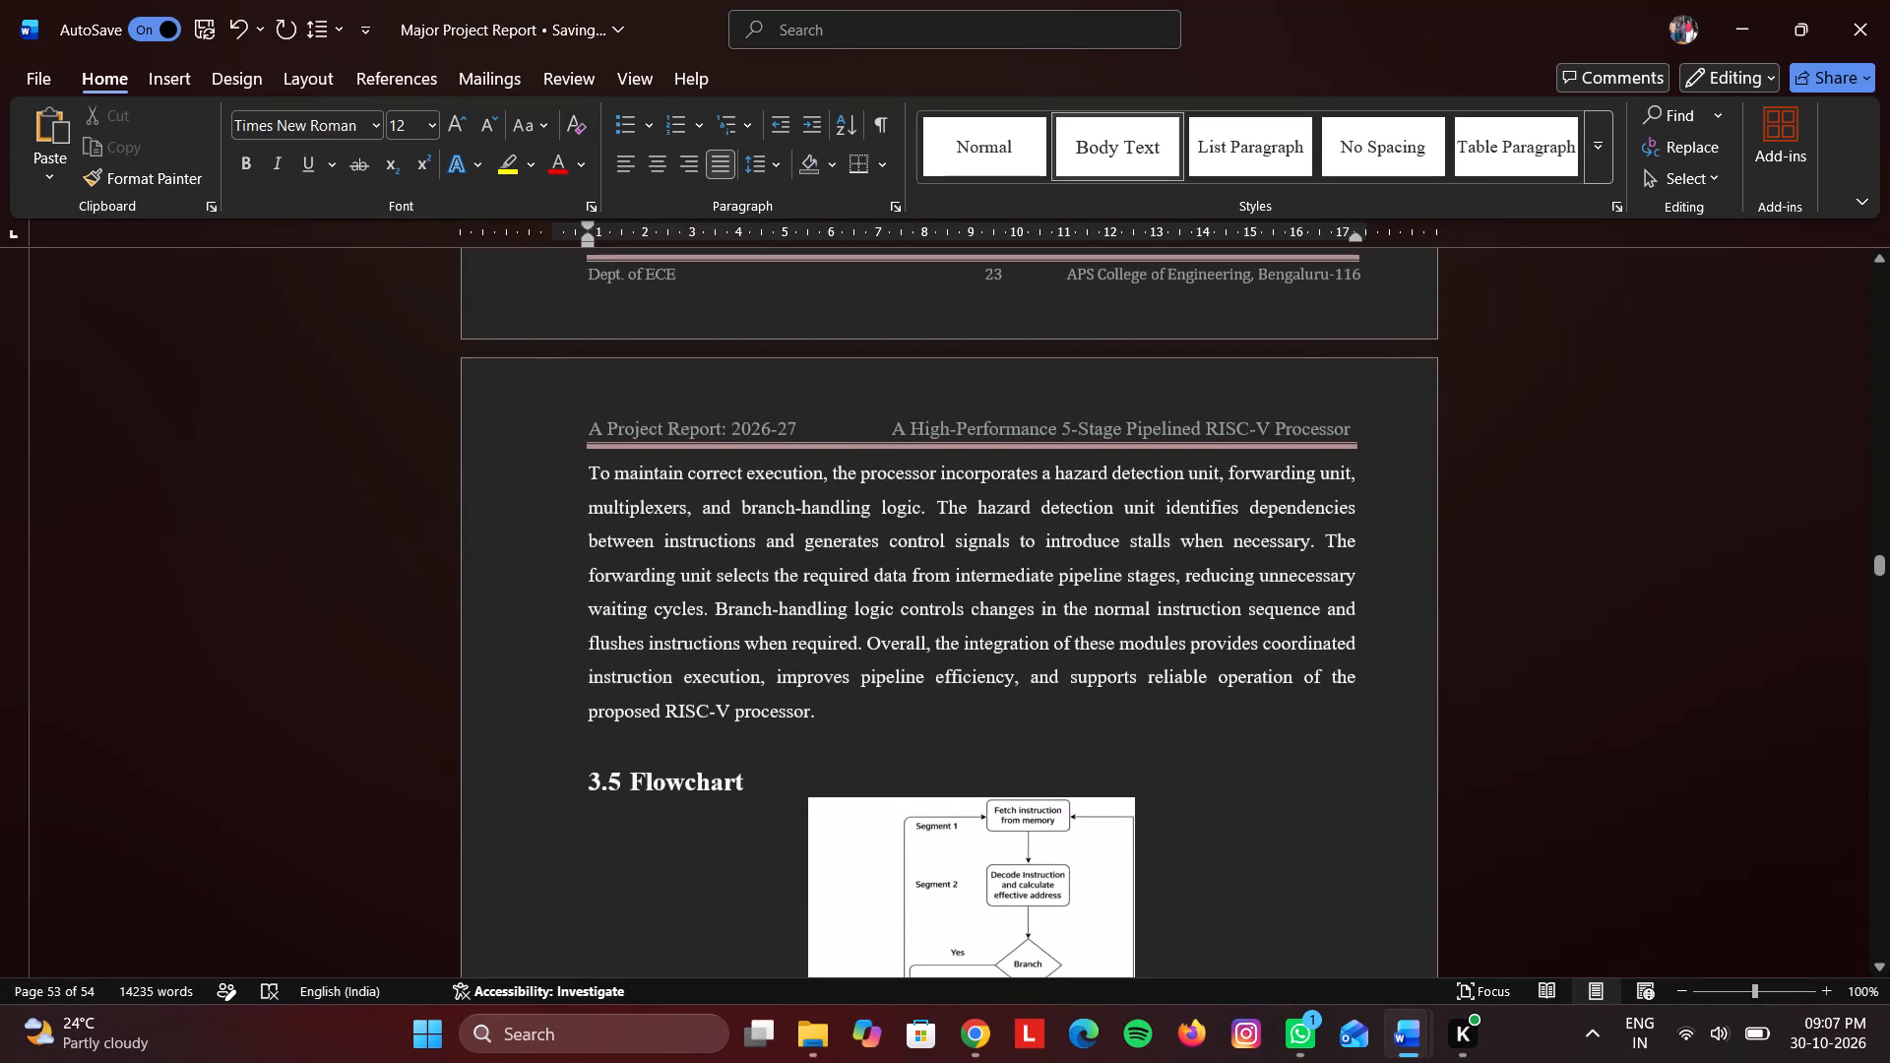
scroll(712, 851, "up", 3)
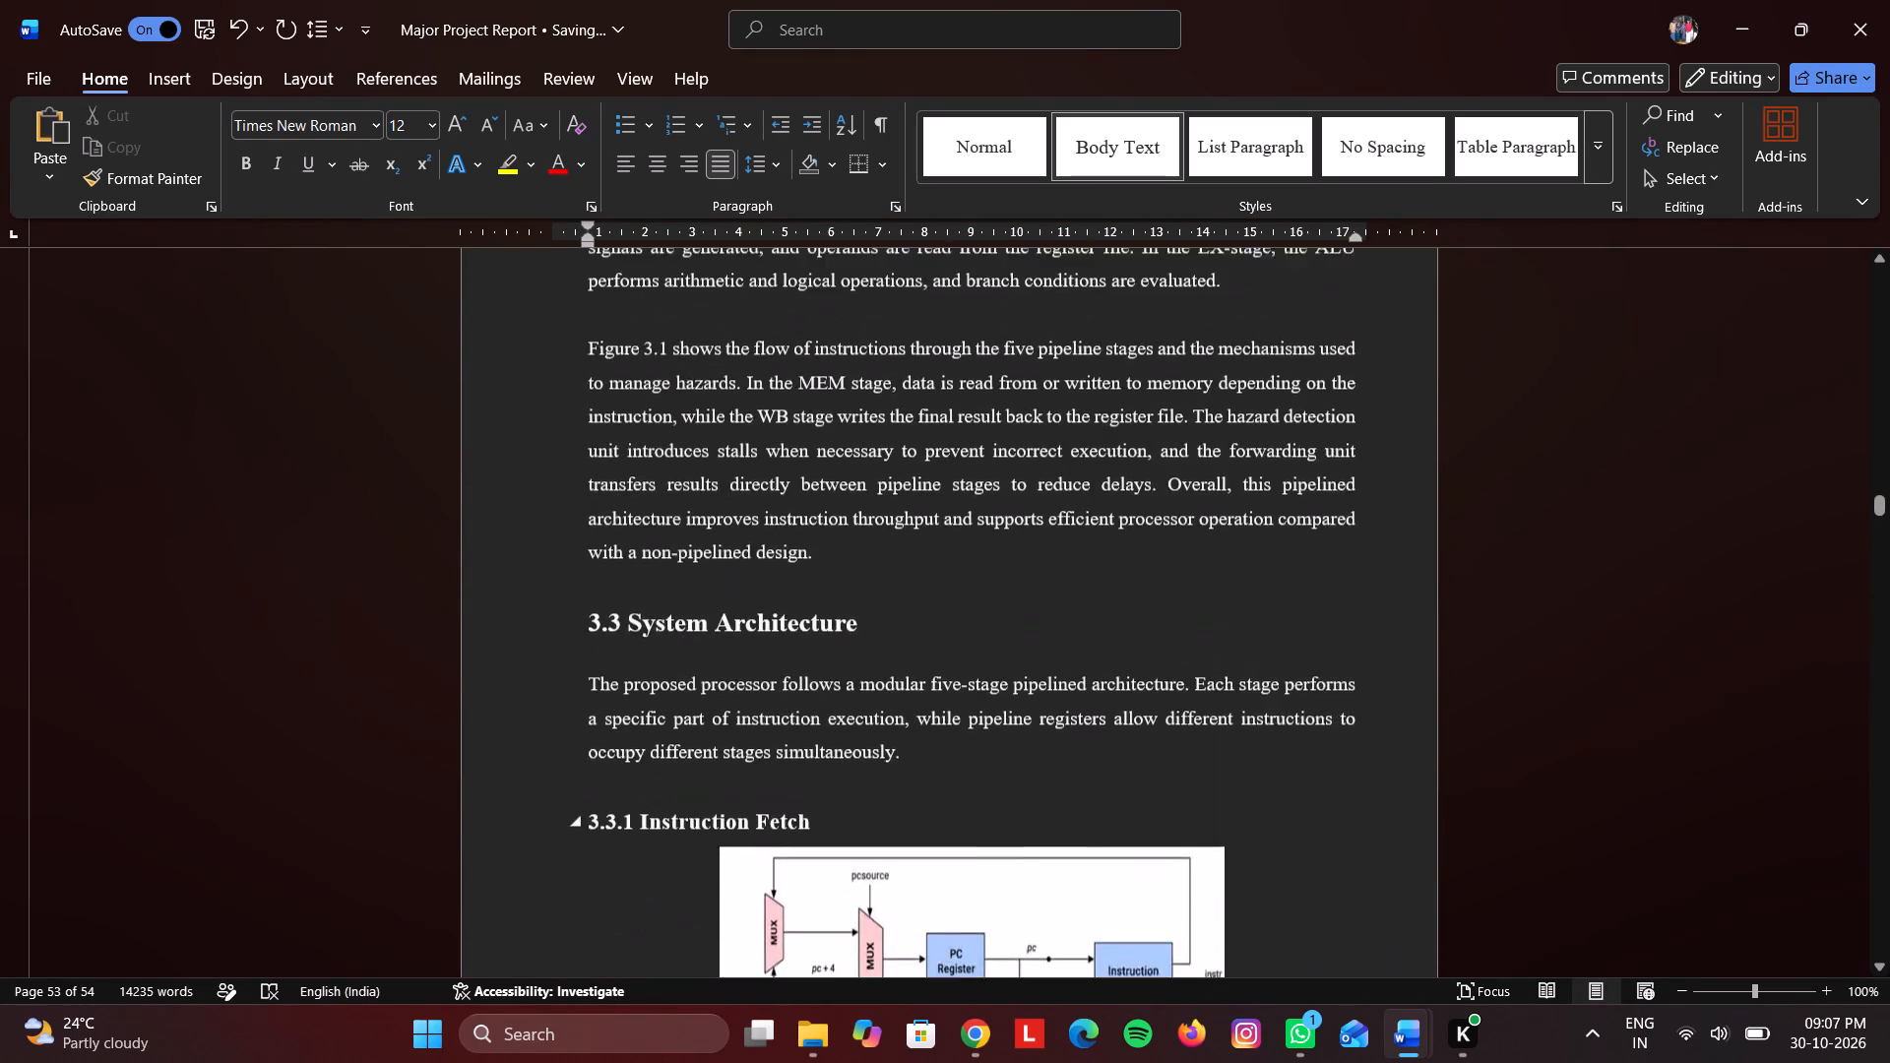
scroll(712, 851, "up", 2)
scroll(712, 851, "down", 3)
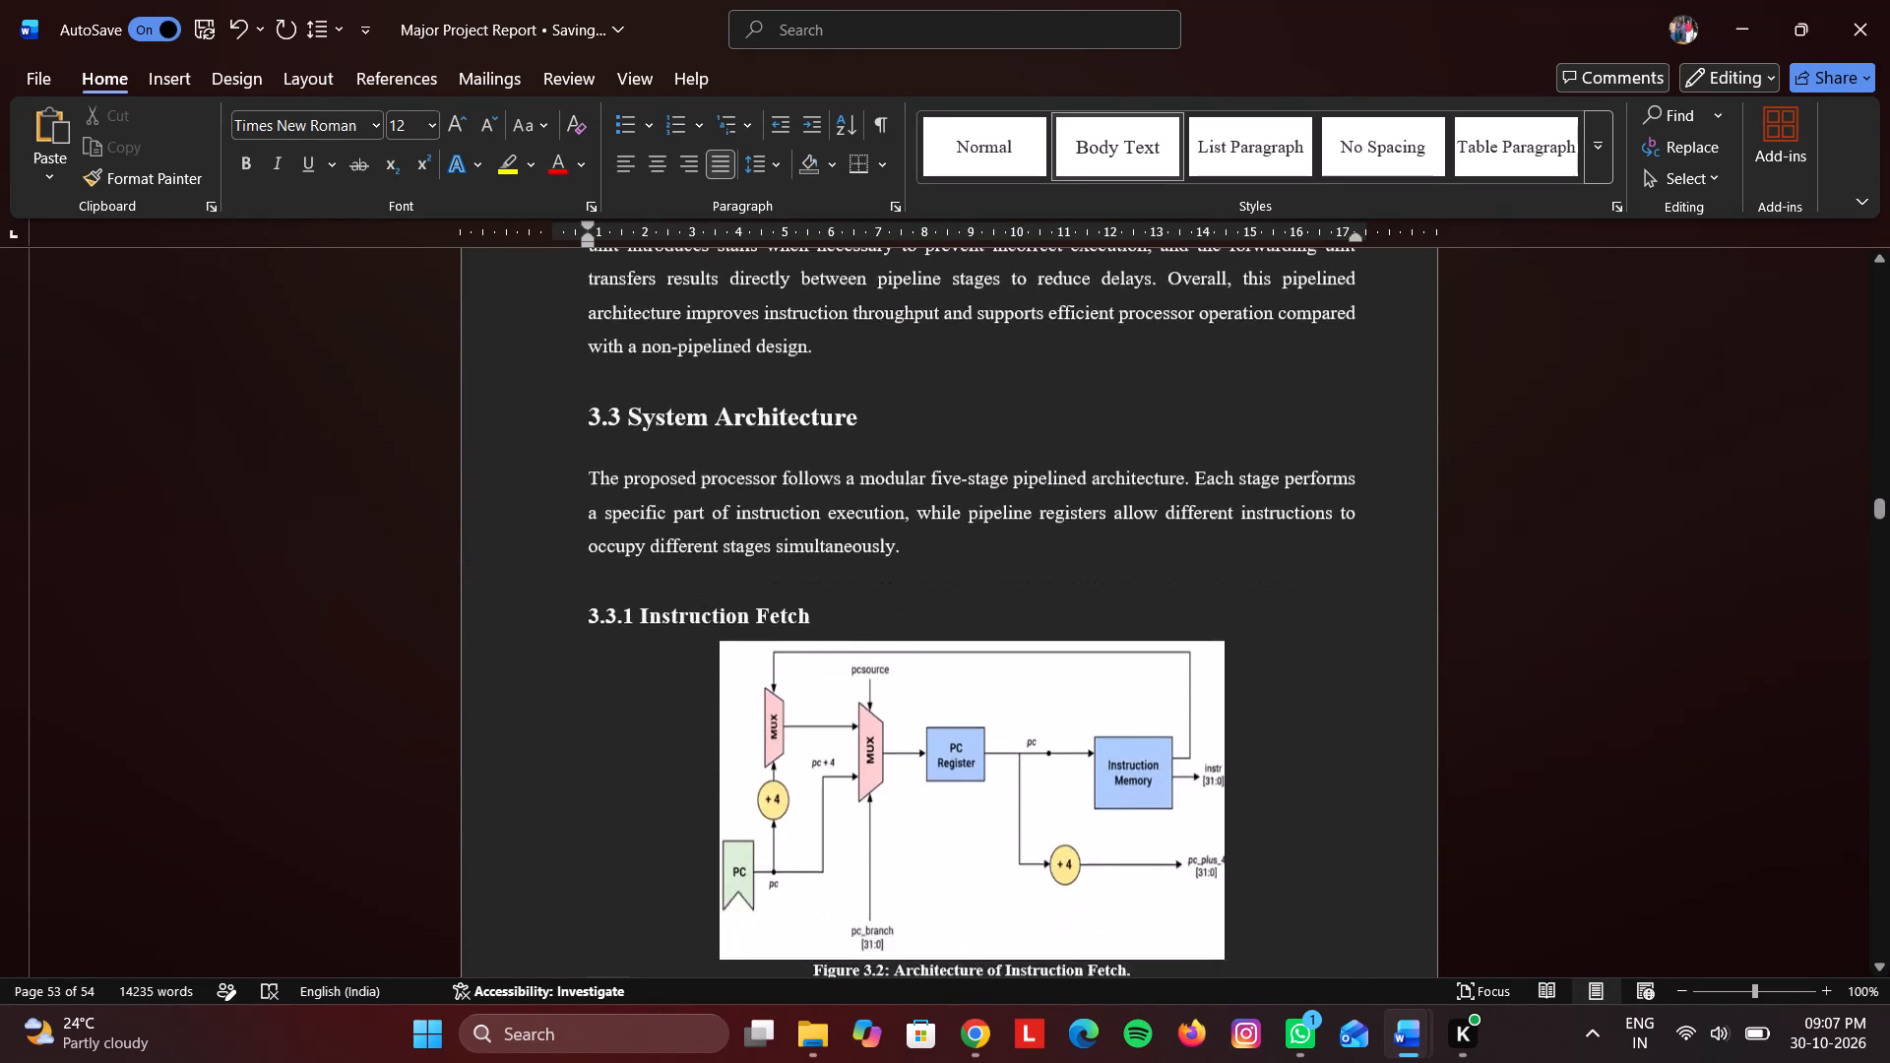
scroll(712, 851, "down", 1)
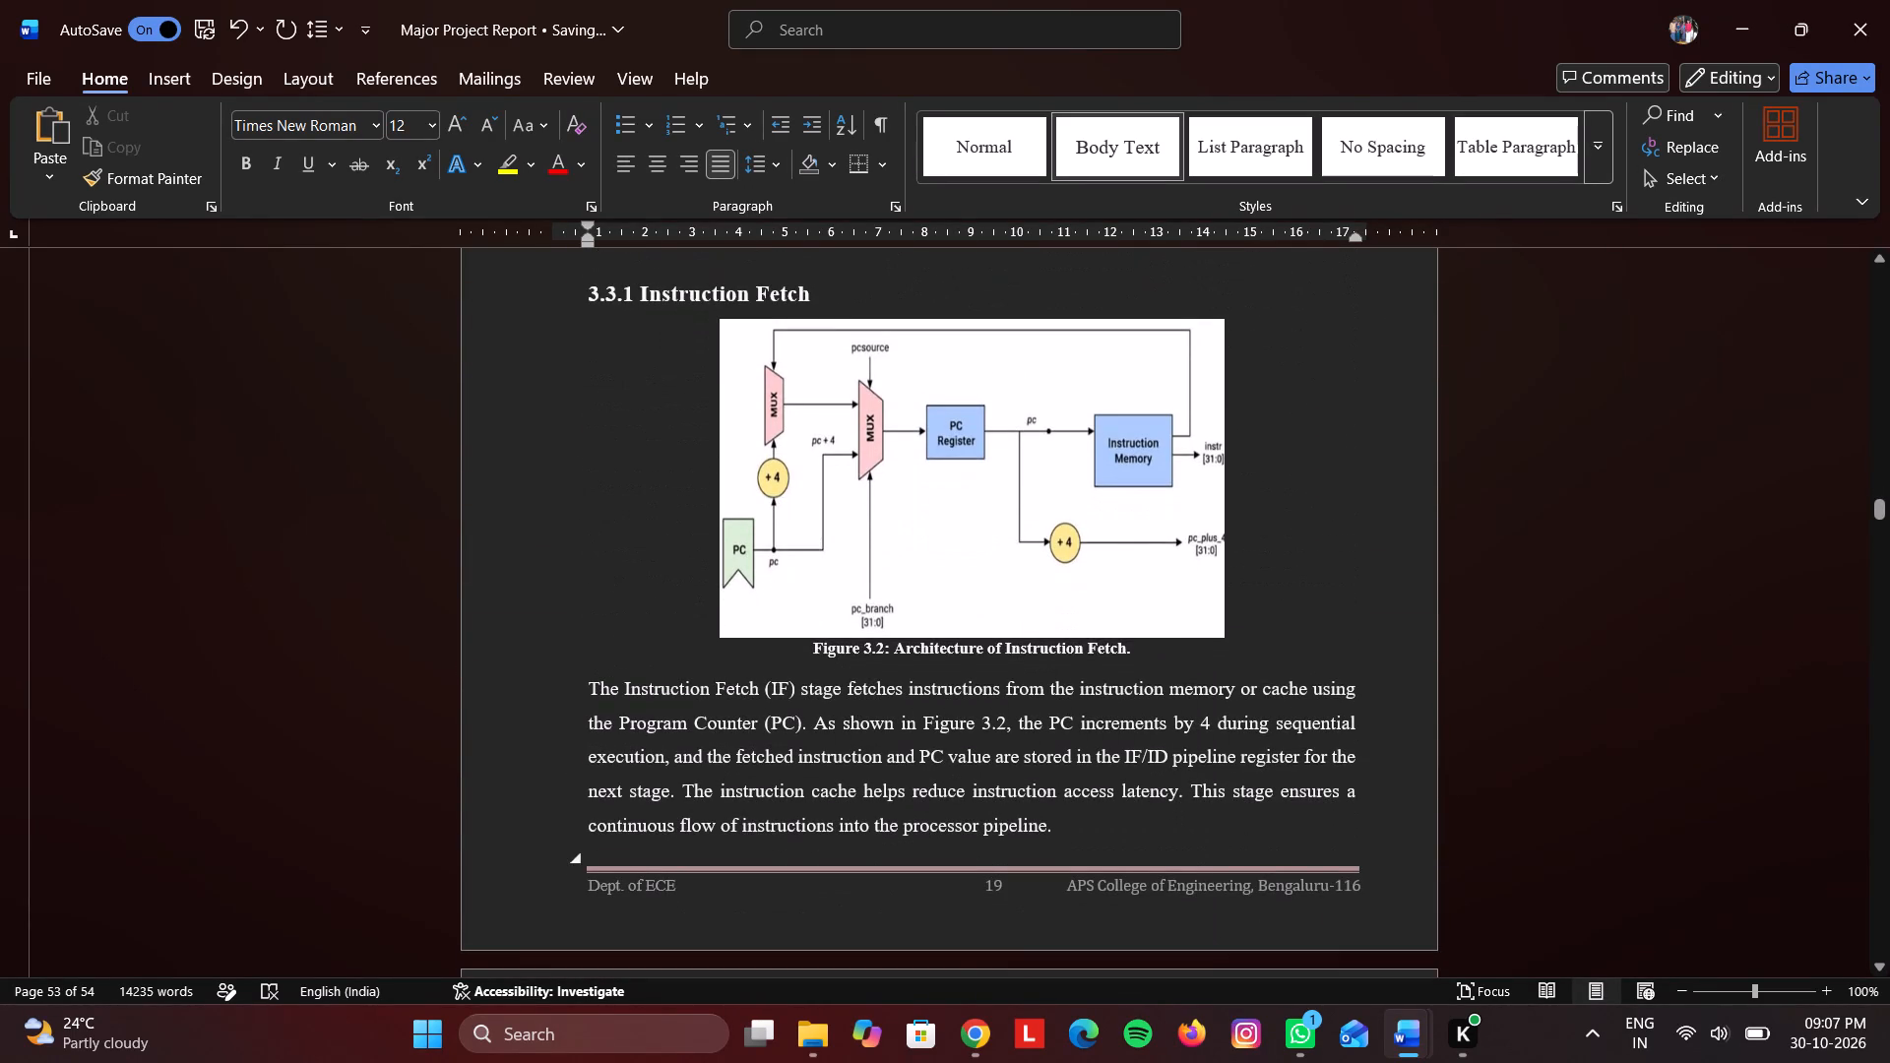
scroll(1339, 753, "down", 7)
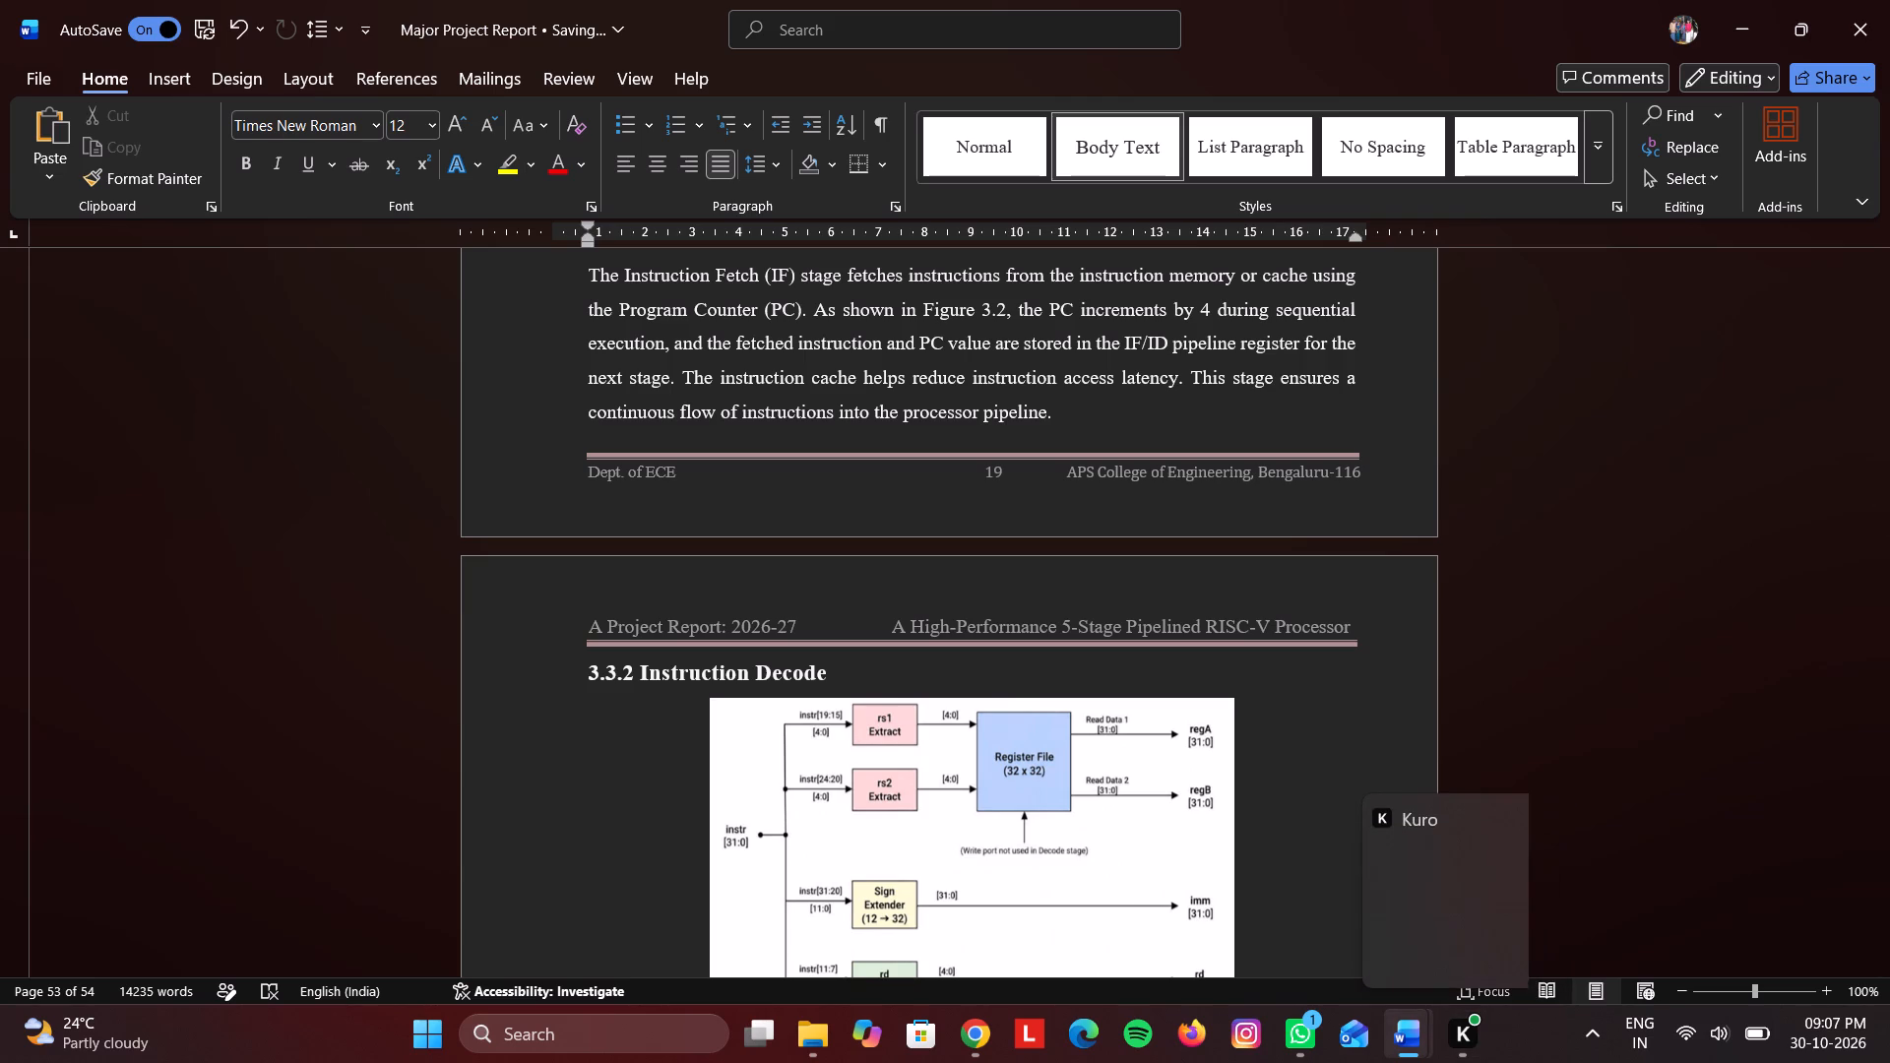
Return to the 1.4 Reference document and italicize the quoted title in reference [9], starting “Brent Kung Adder”, excluding the comma after it.
left_click(1492, 917)
scroll(913, 689, "down", 2)
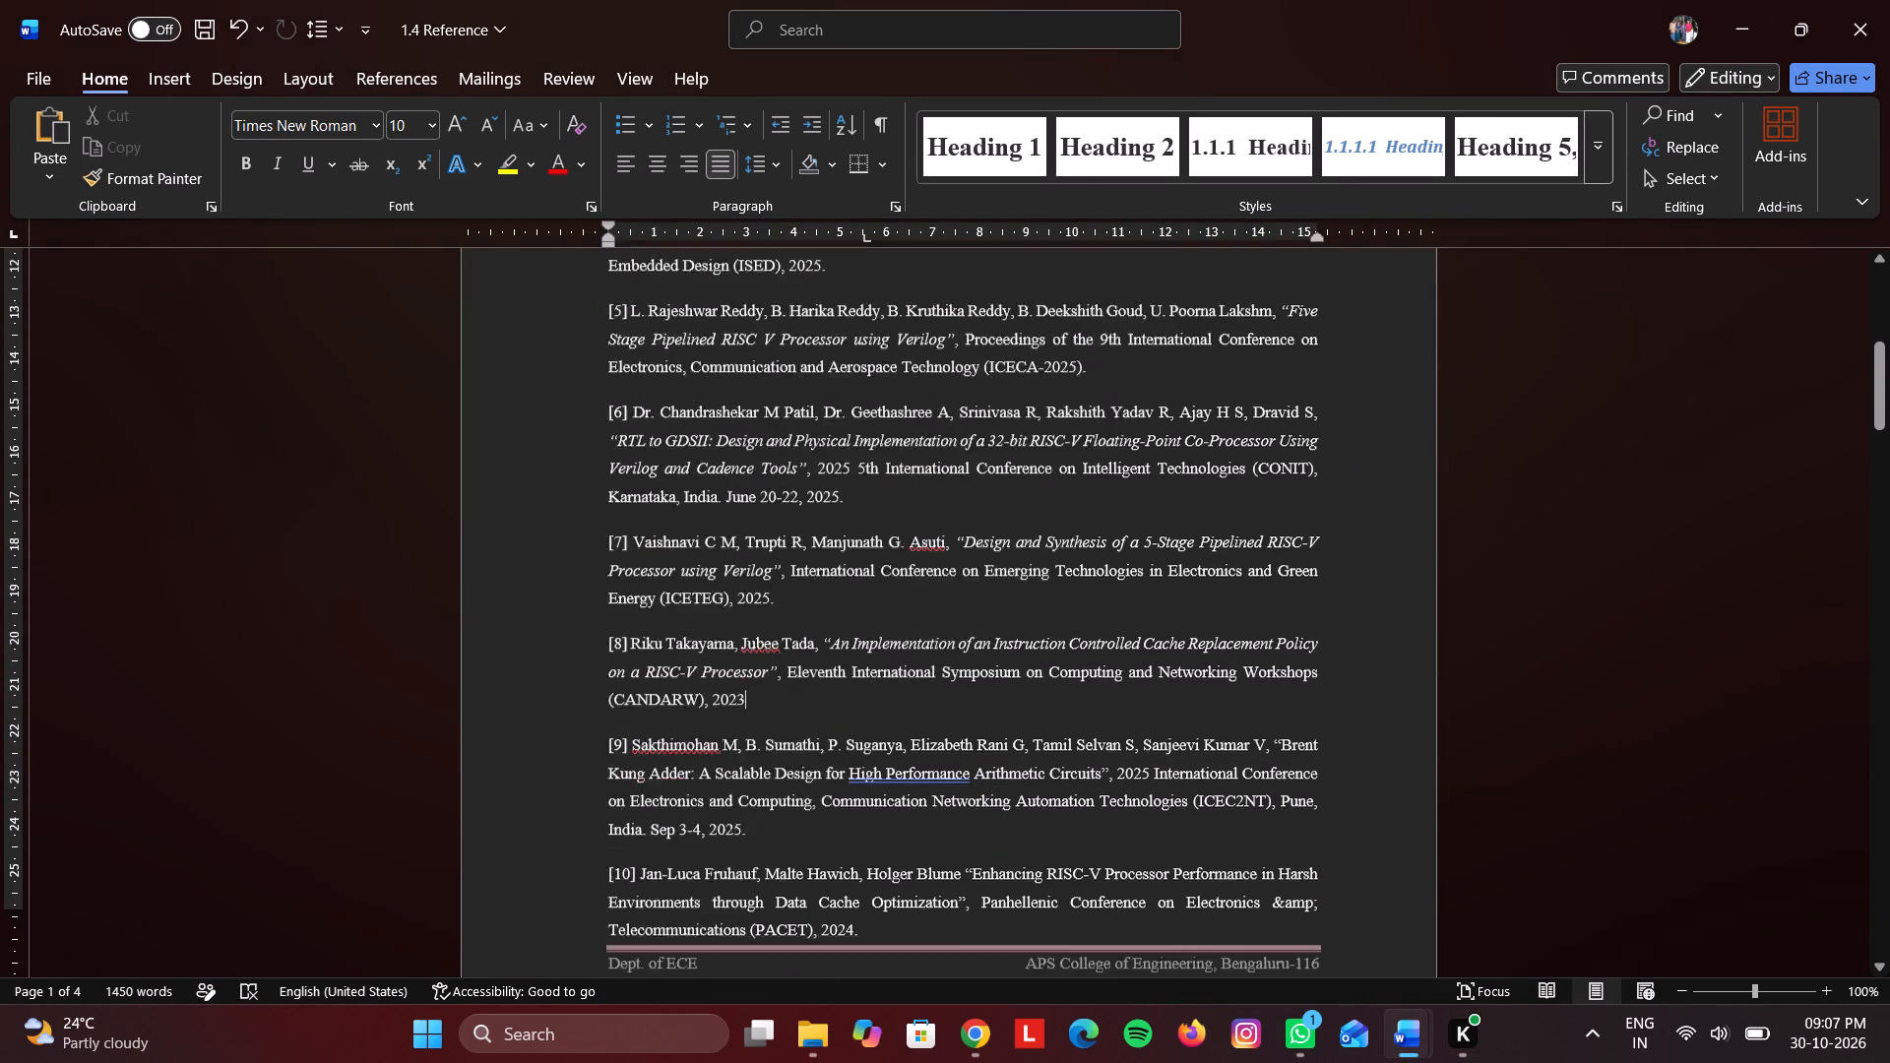
scroll(913, 689, "down", 1)
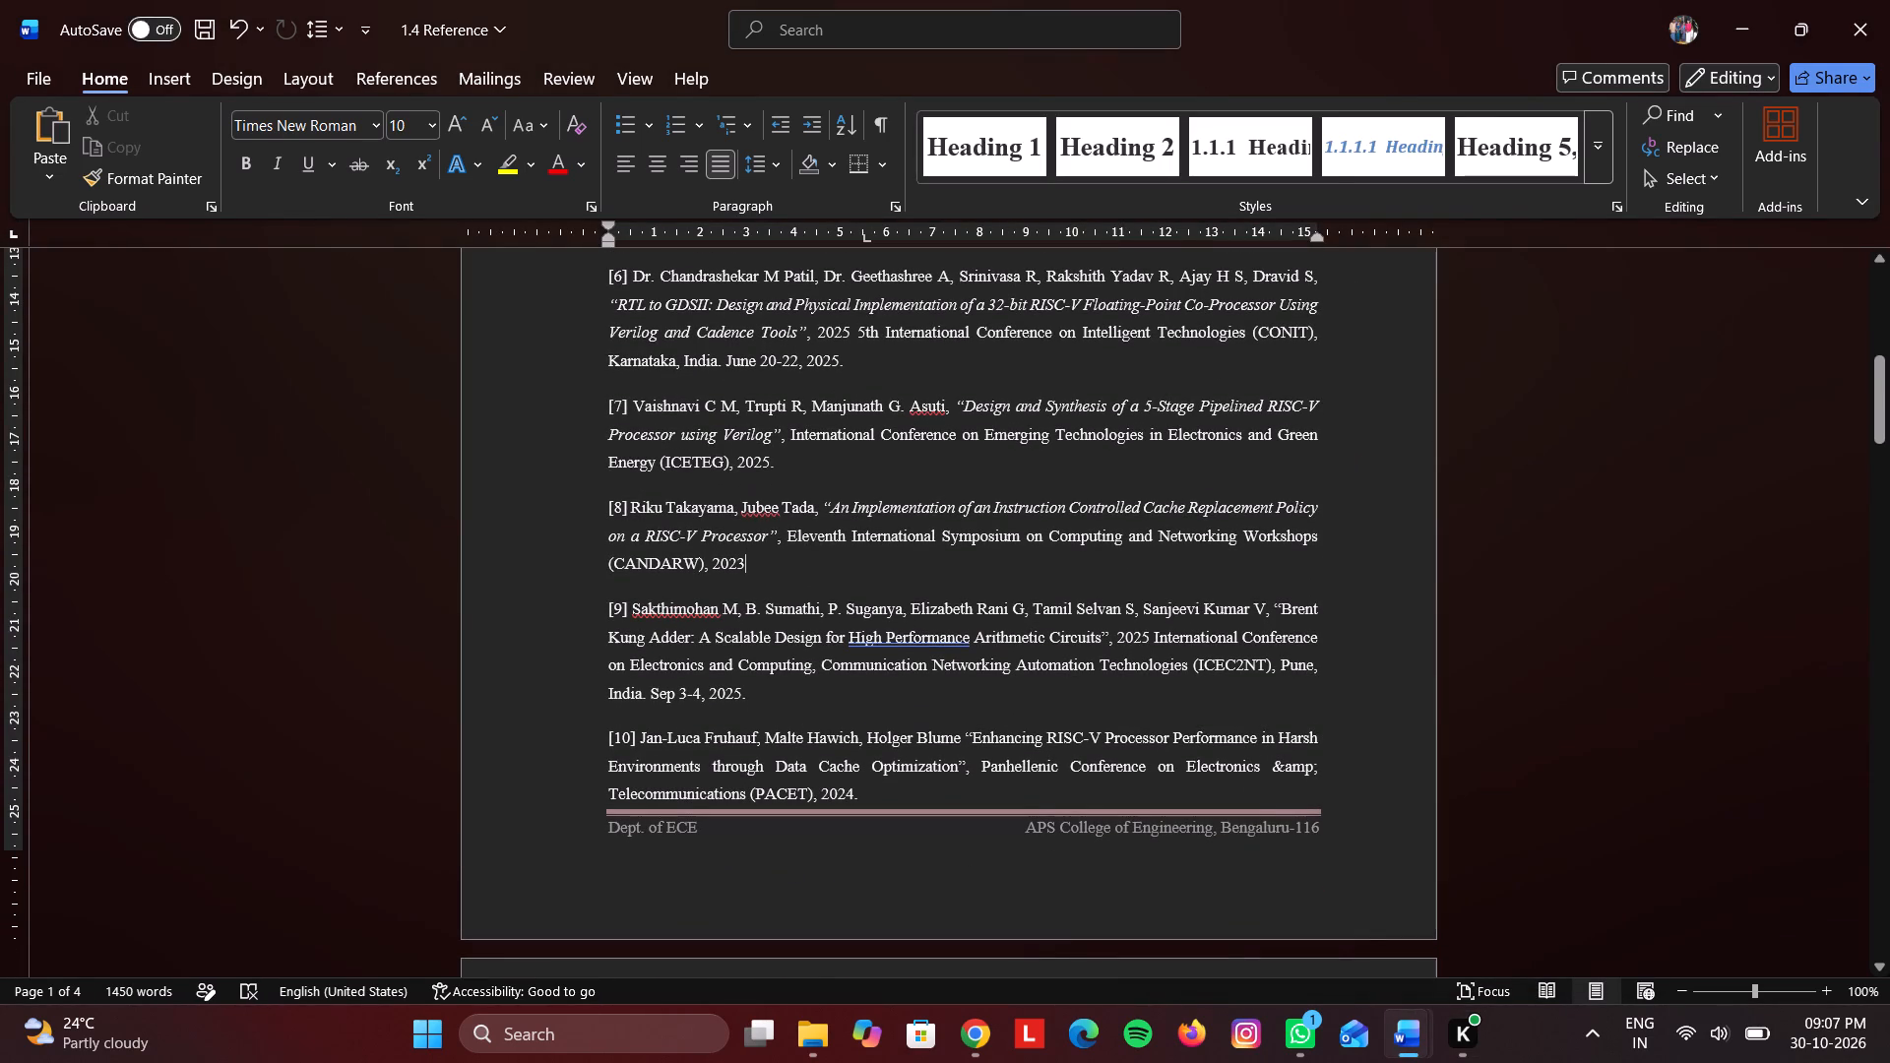
left_click_drag(1277, 608, 1122, 620)
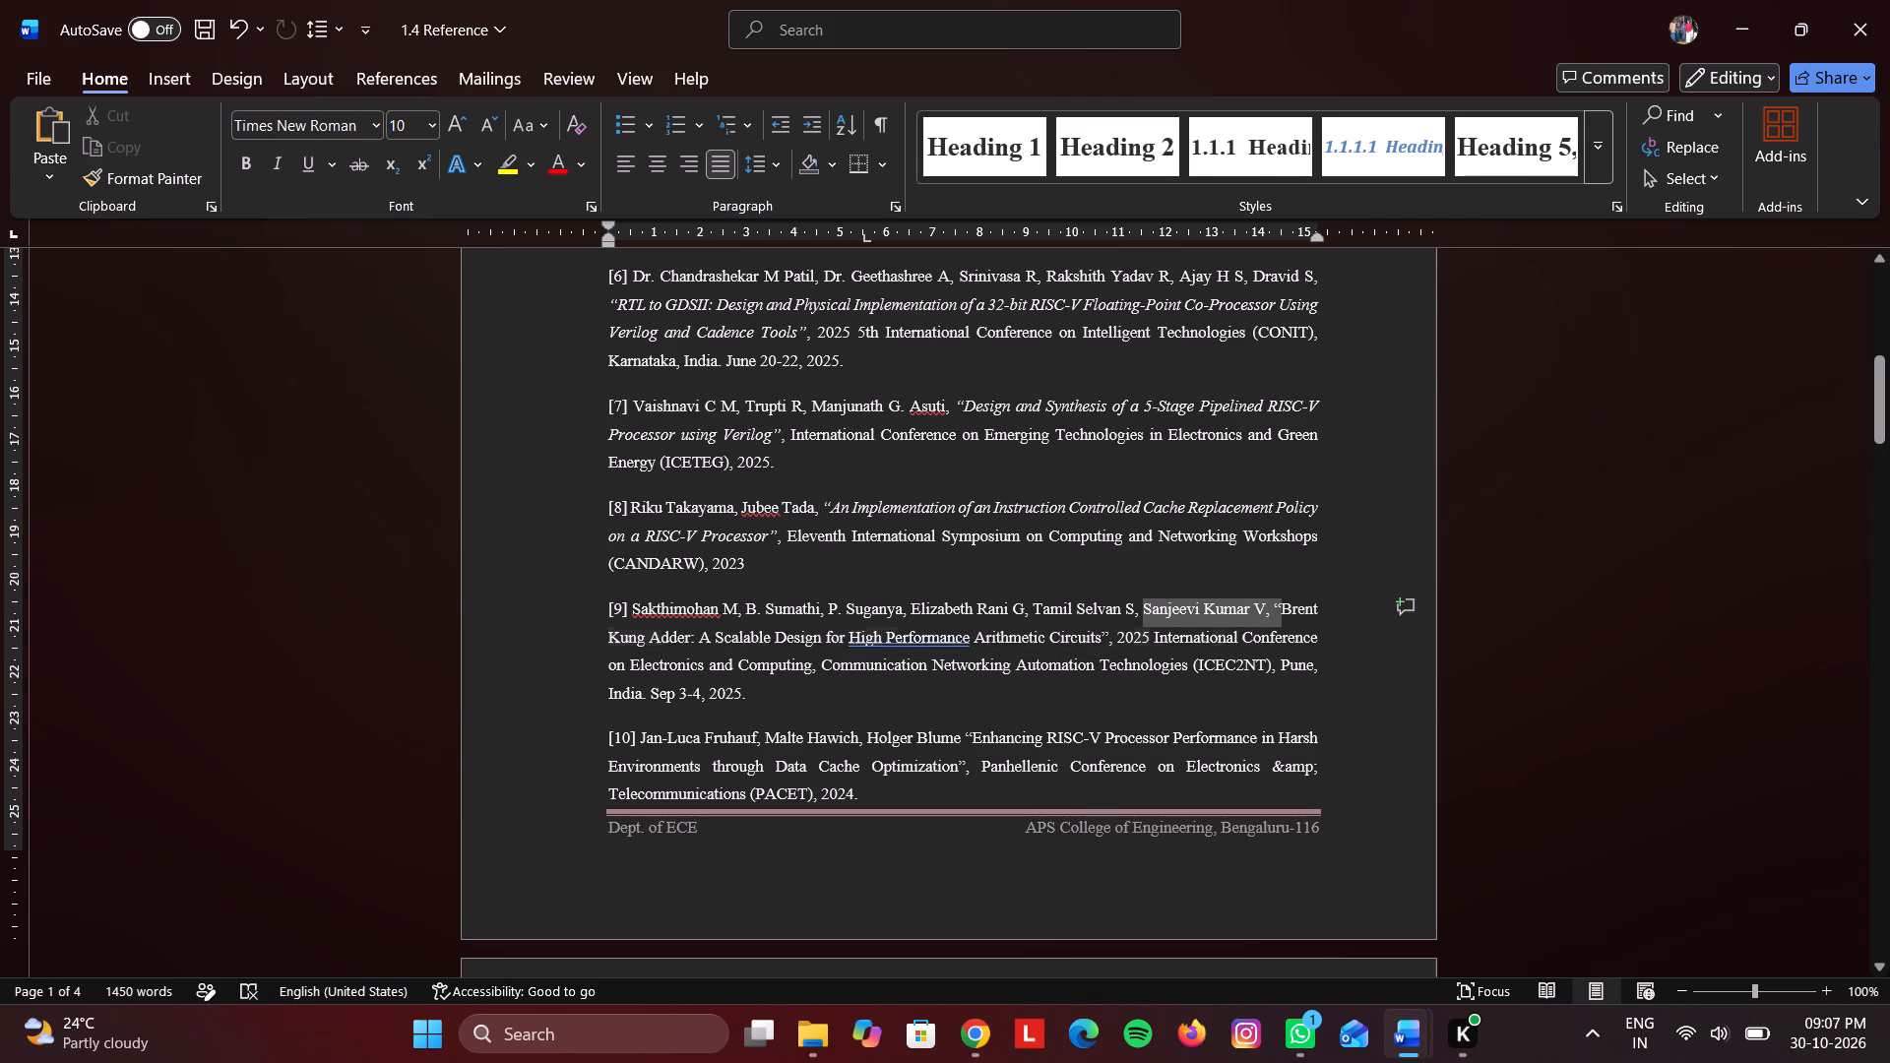
left_click_drag(1122, 620, 1106, 632)
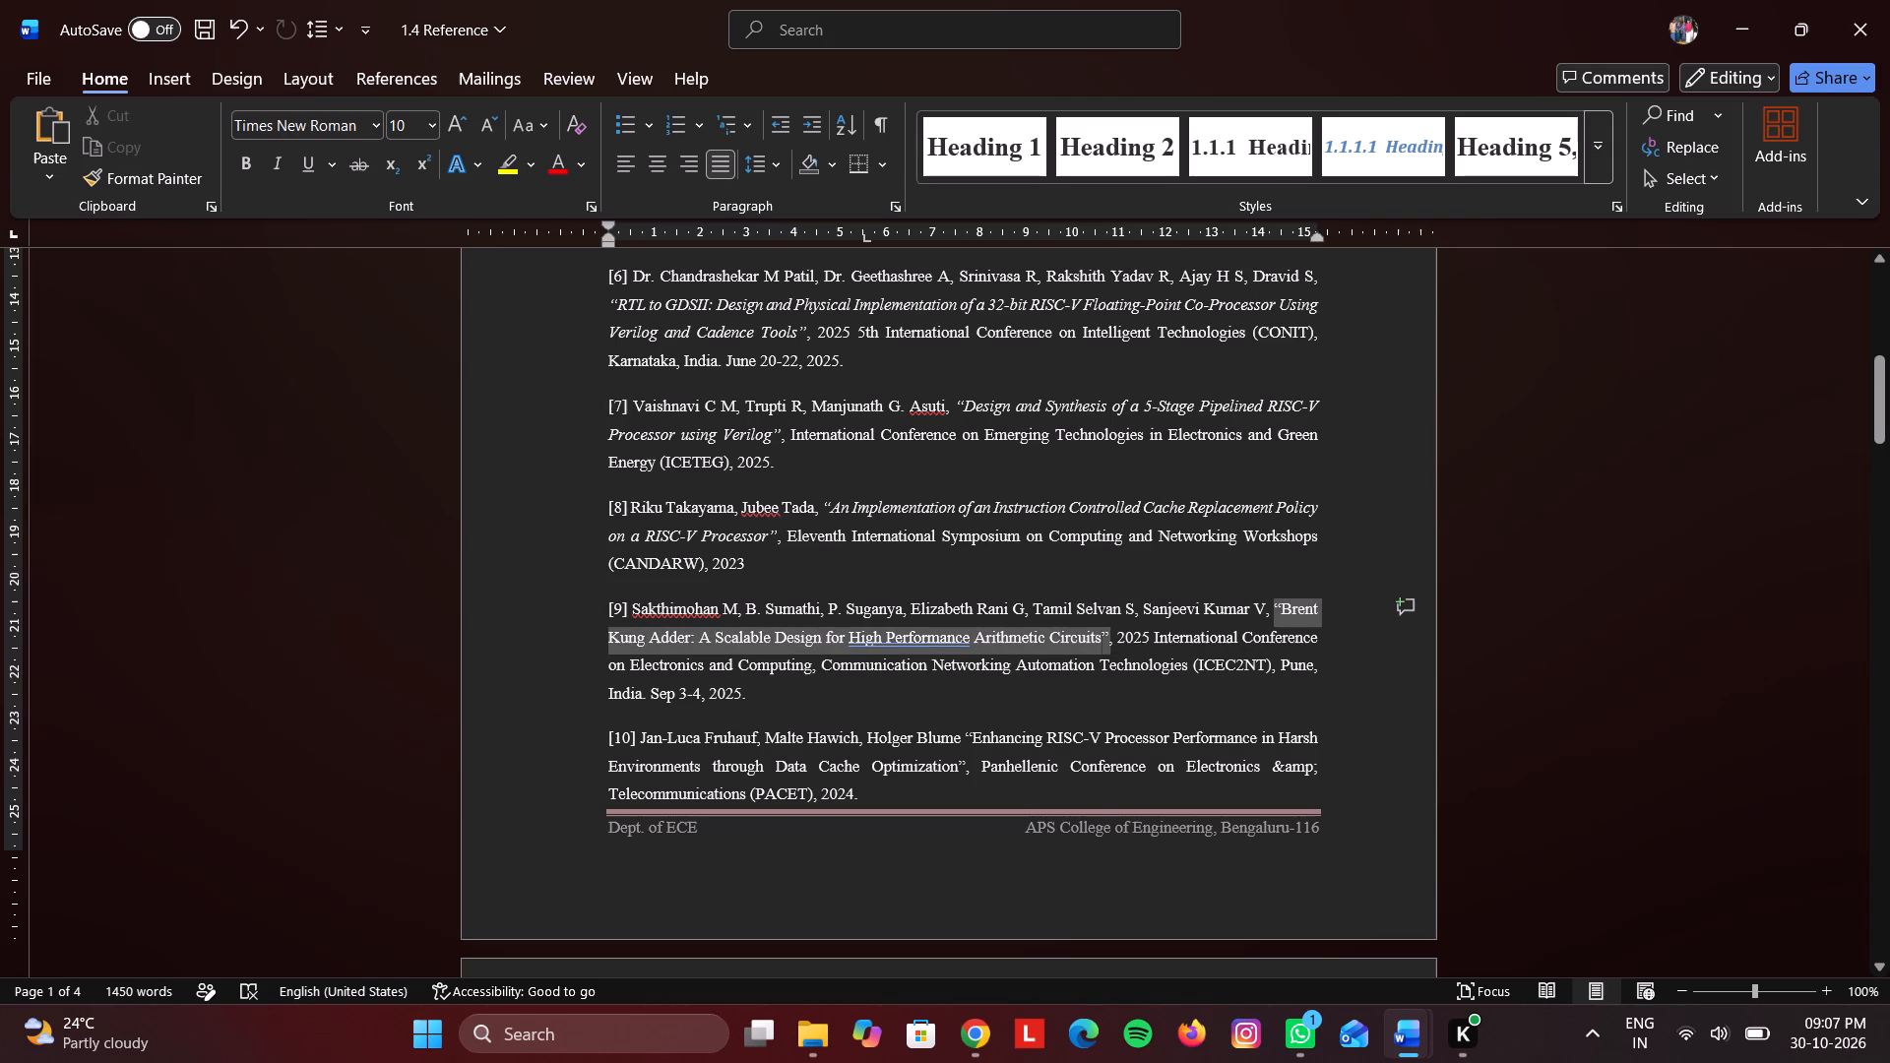
left_click_drag(1106, 632, 1106, 634)
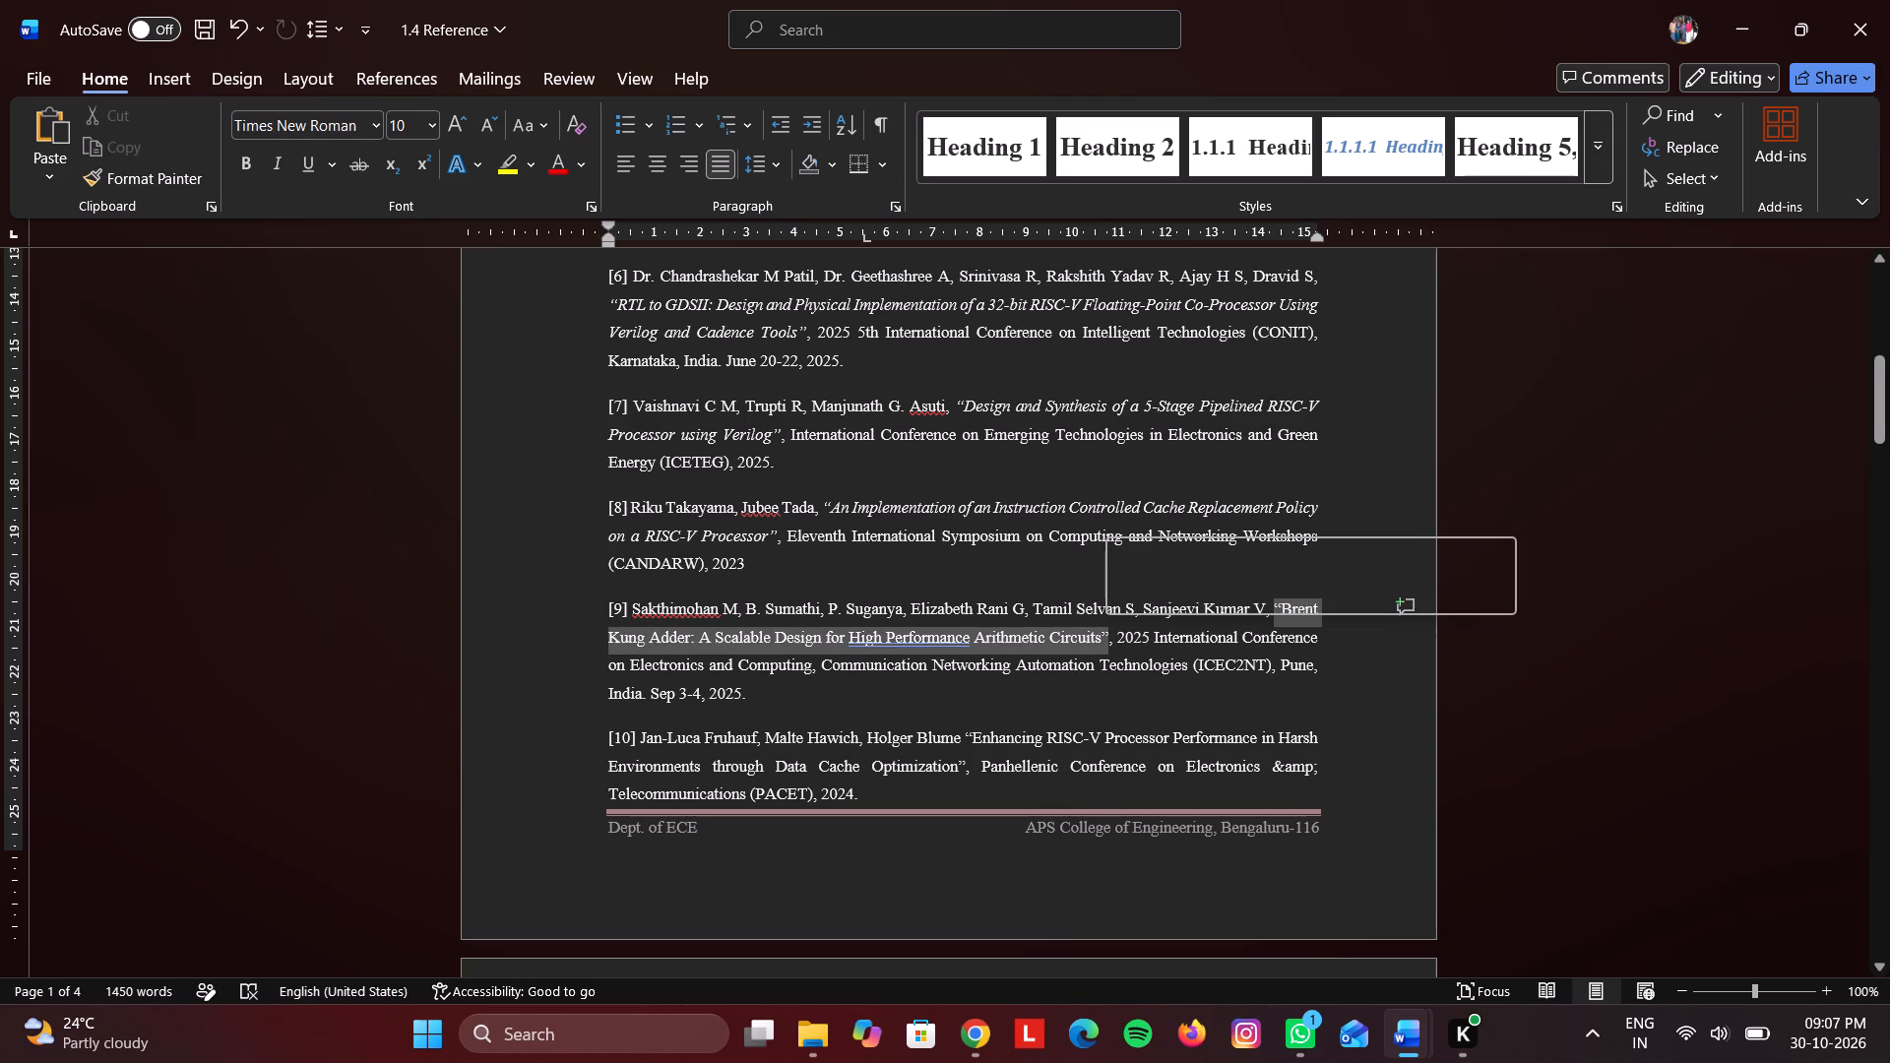
left_click(1148, 586)
Correct the flagged phrase “High Performance” in the title of reference [9] to “High-Performance”.
left_click(887, 634)
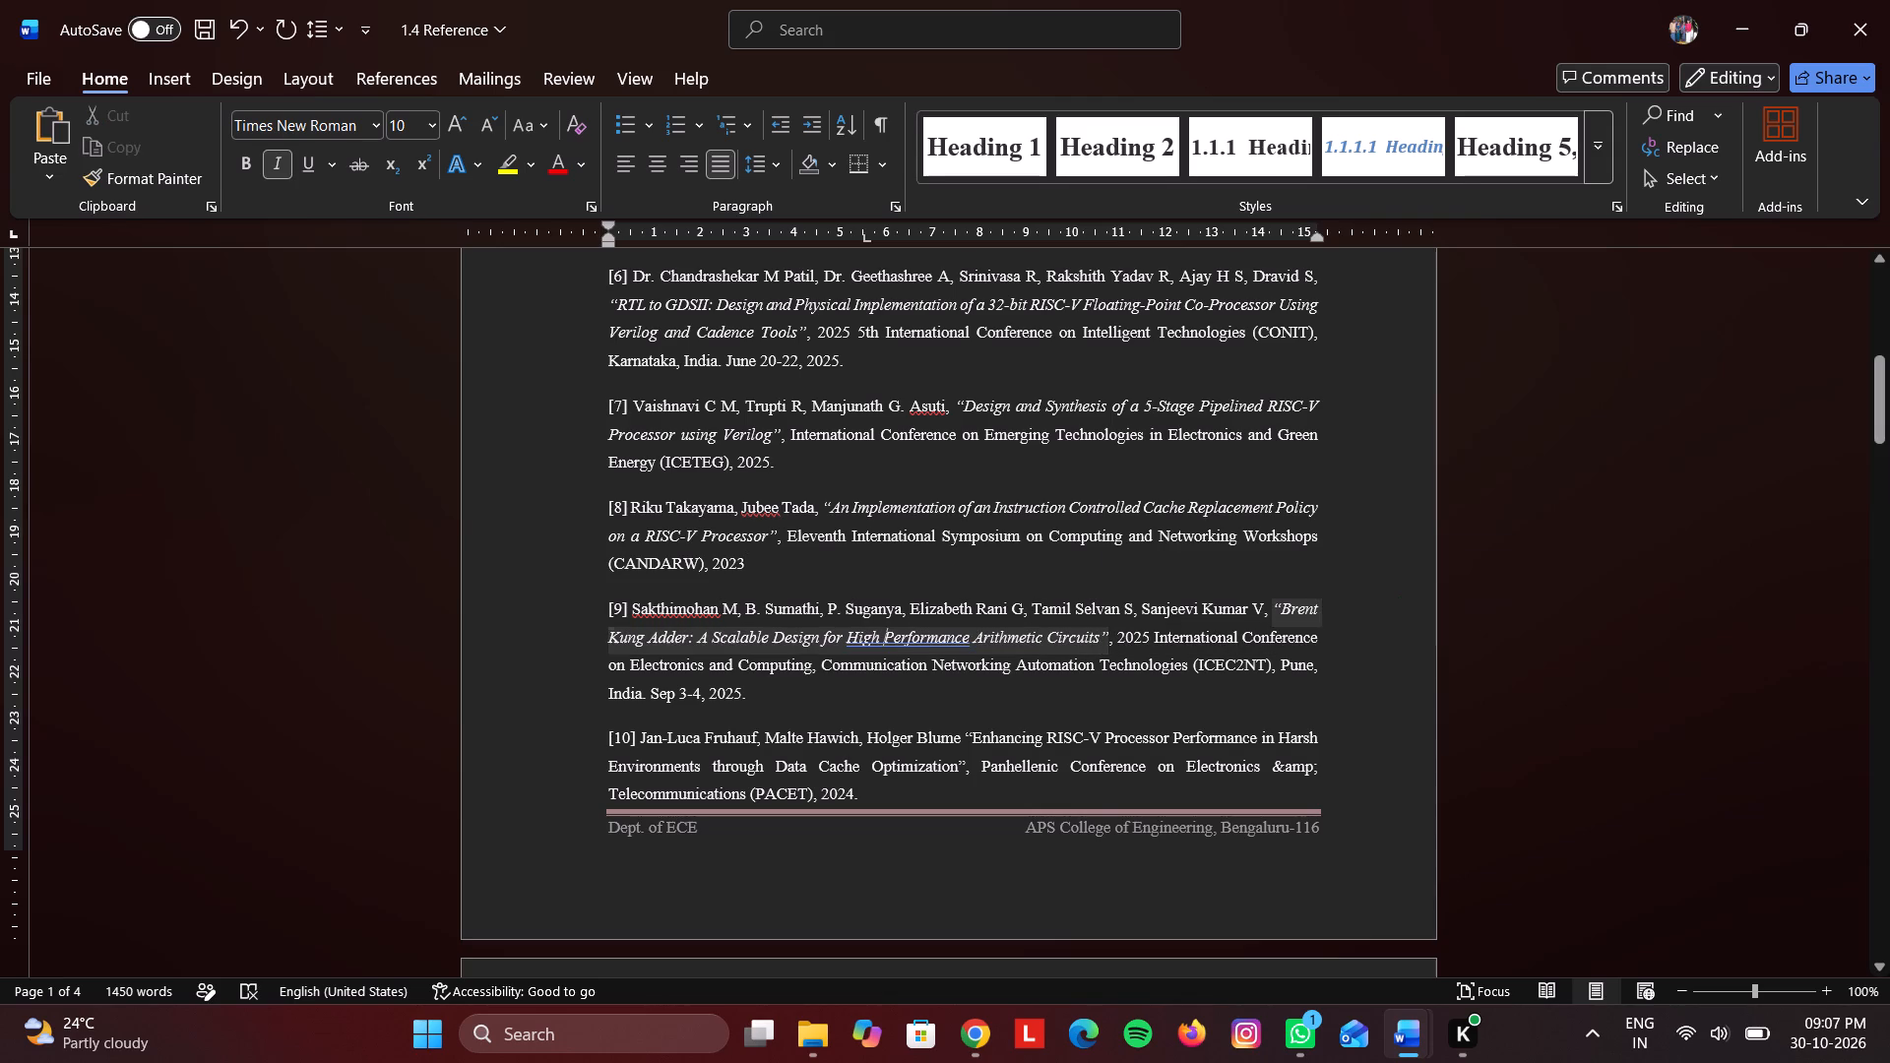
right_click(884, 633)
left_click(892, 193)
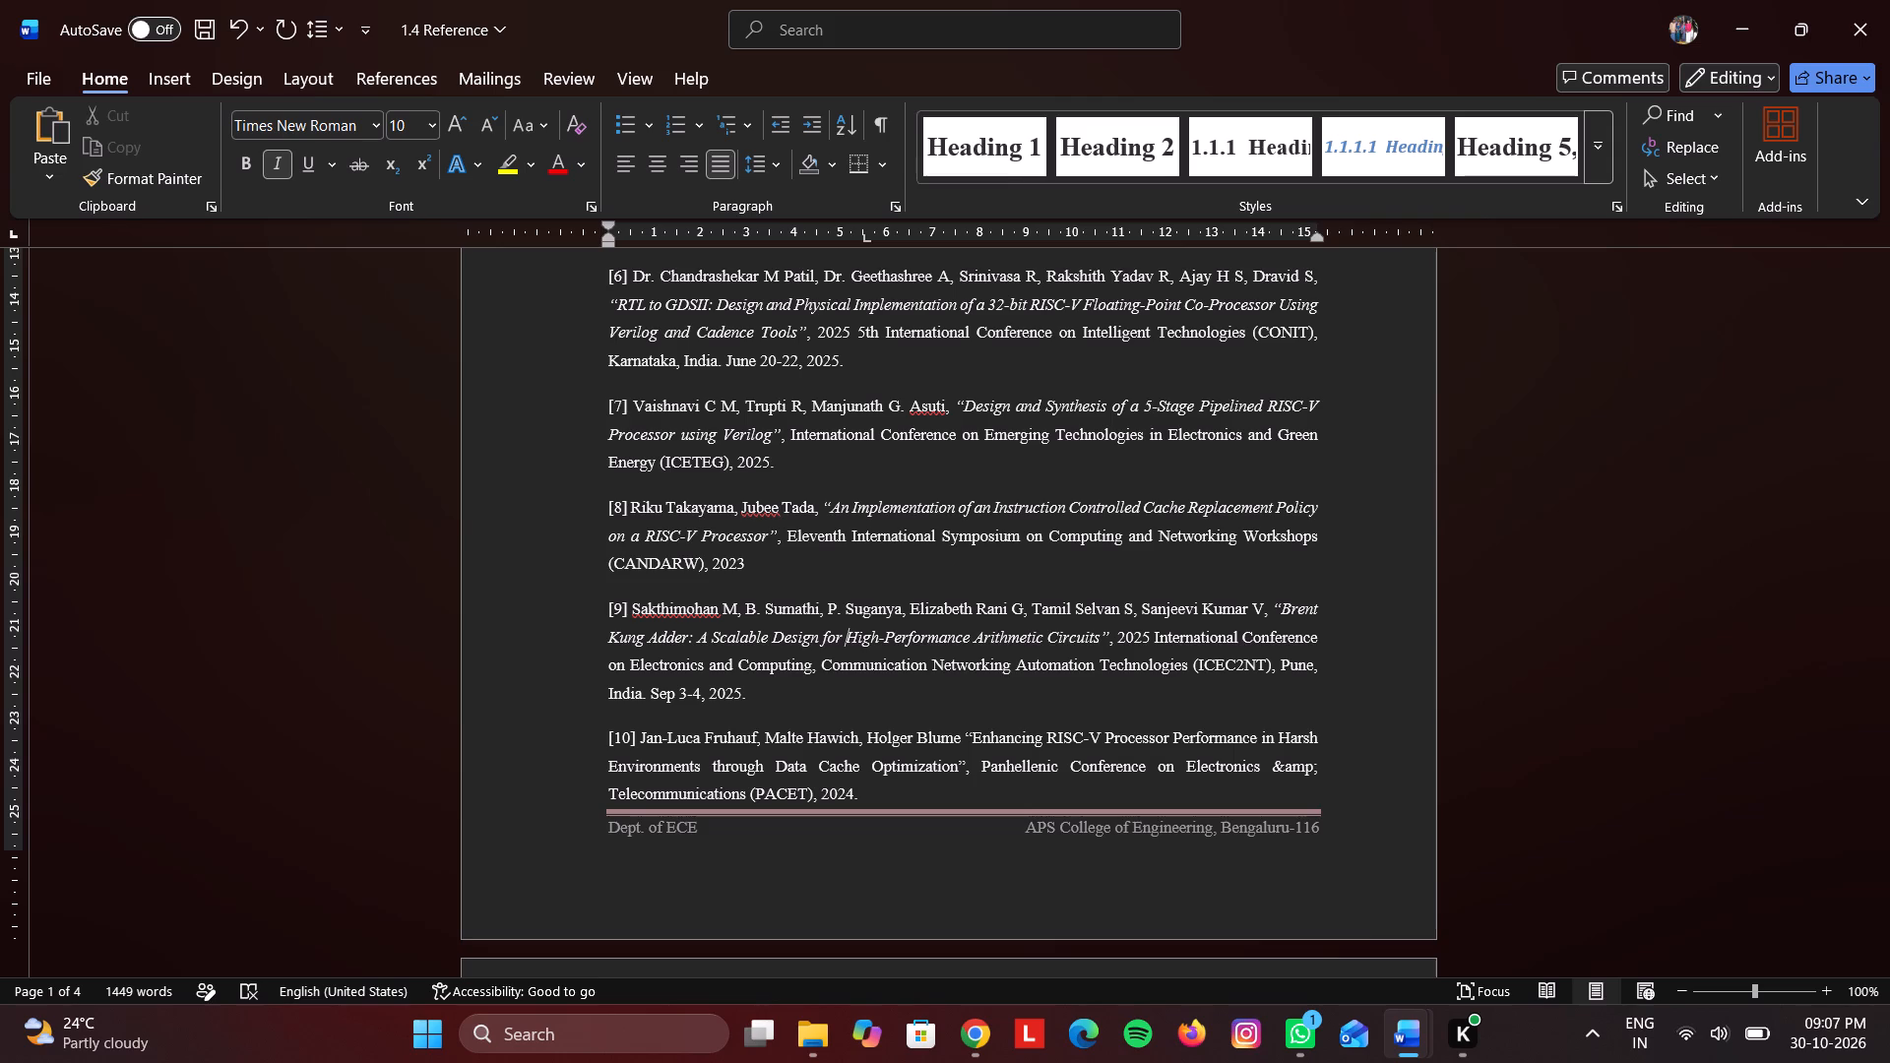
Italicize the quoted title “Enhancing RISC-V Processor Performance in Harsh Environments through Data Cache Optimization” in reference [10], excluding the comma after it.
scroll(896, 607, "down", 3)
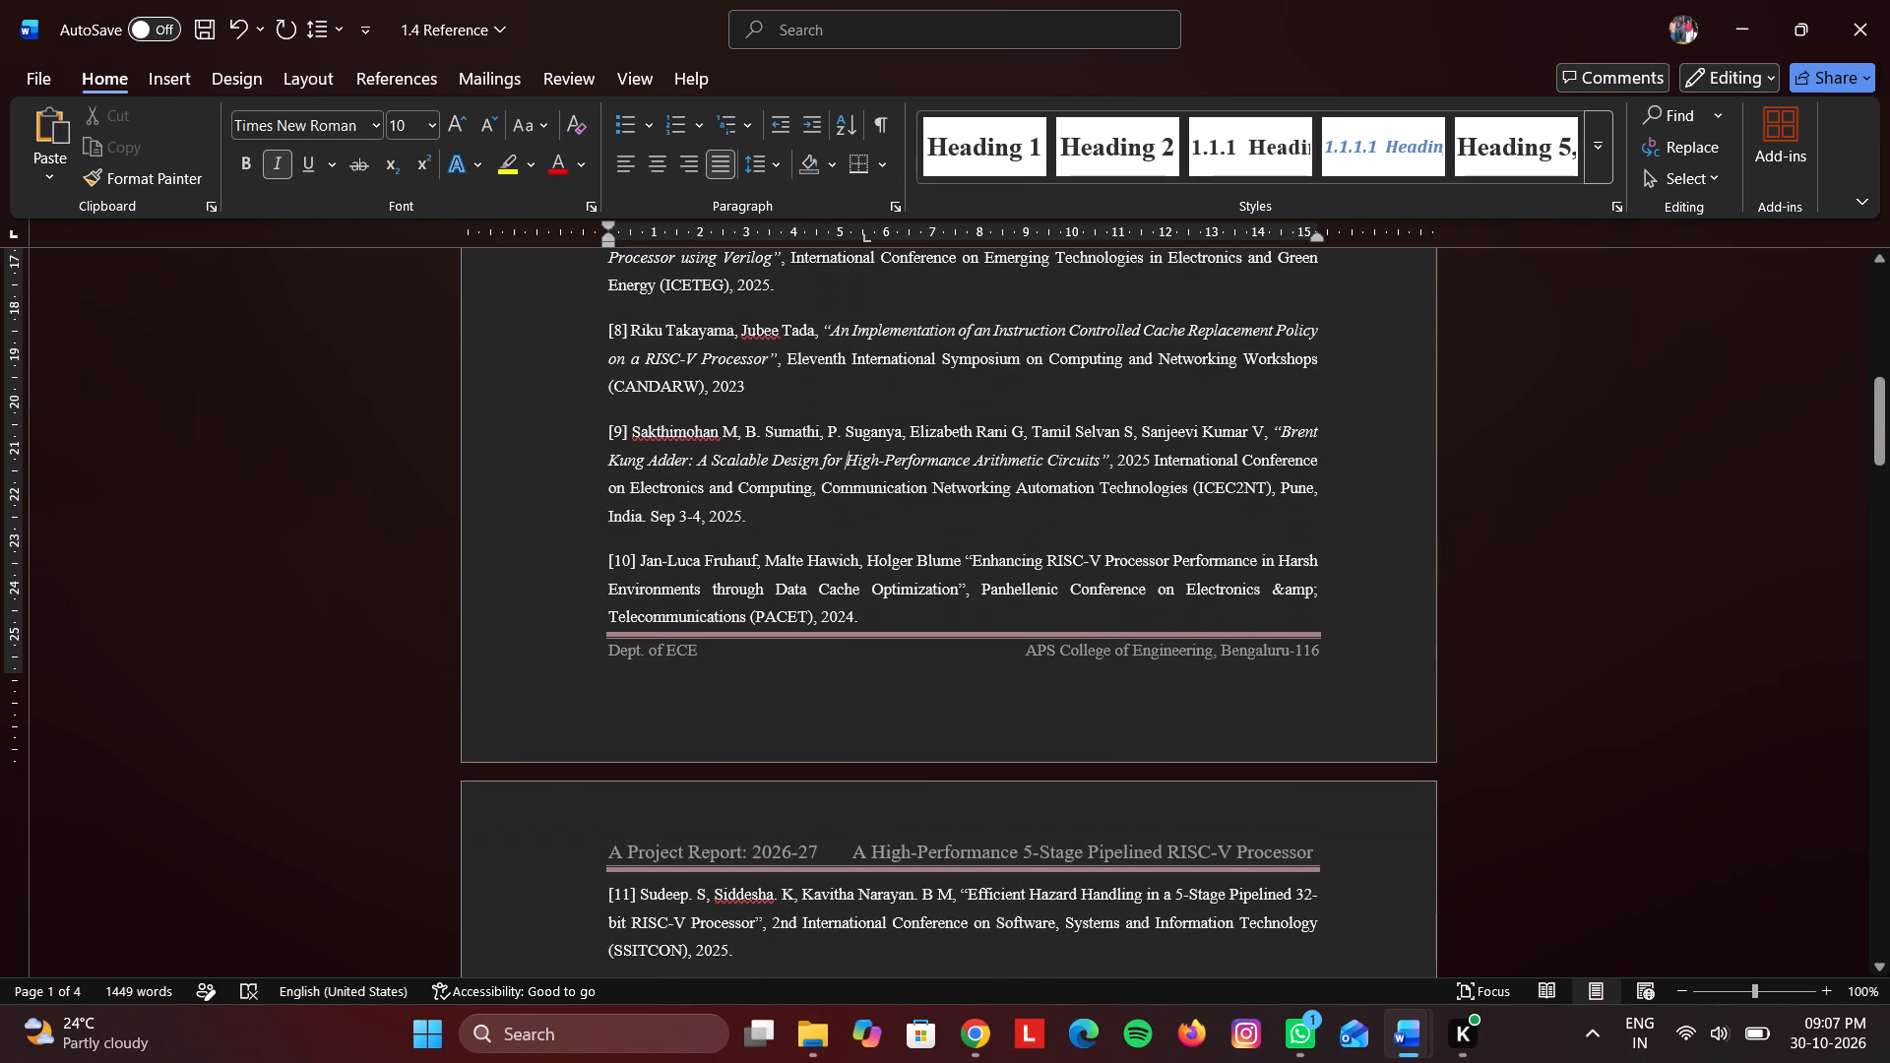
left_click_drag(970, 558, 968, 592)
left_click(966, 574)
left_click_drag(966, 567, 967, 575)
left_click_drag(967, 575, 961, 587)
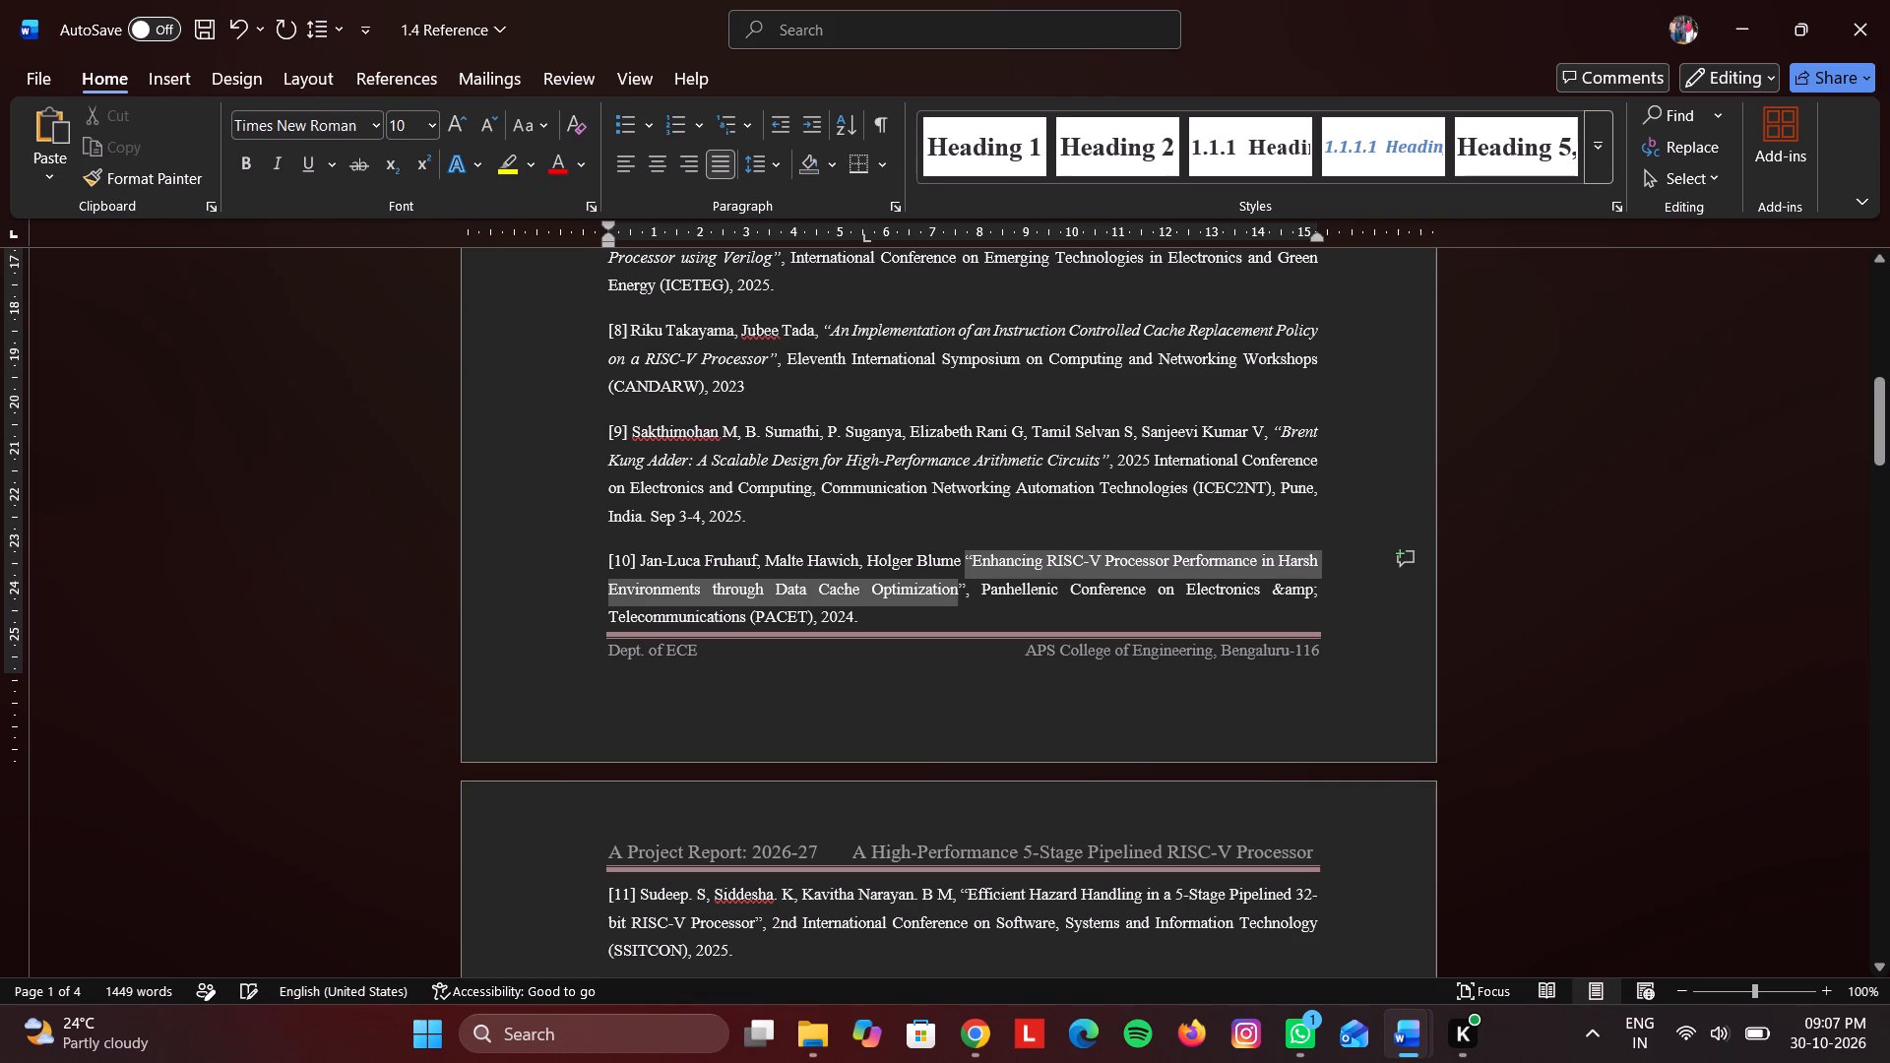
left_click_drag(961, 587, 962, 587)
left_click(1012, 547)
Italicize the quoted title “Efficient Hazard Handling in a 5-Stage Pipelined 32-bit RISC-V Processor” in reference [11], excluding the comma after it.
scroll(982, 624, "down", 3)
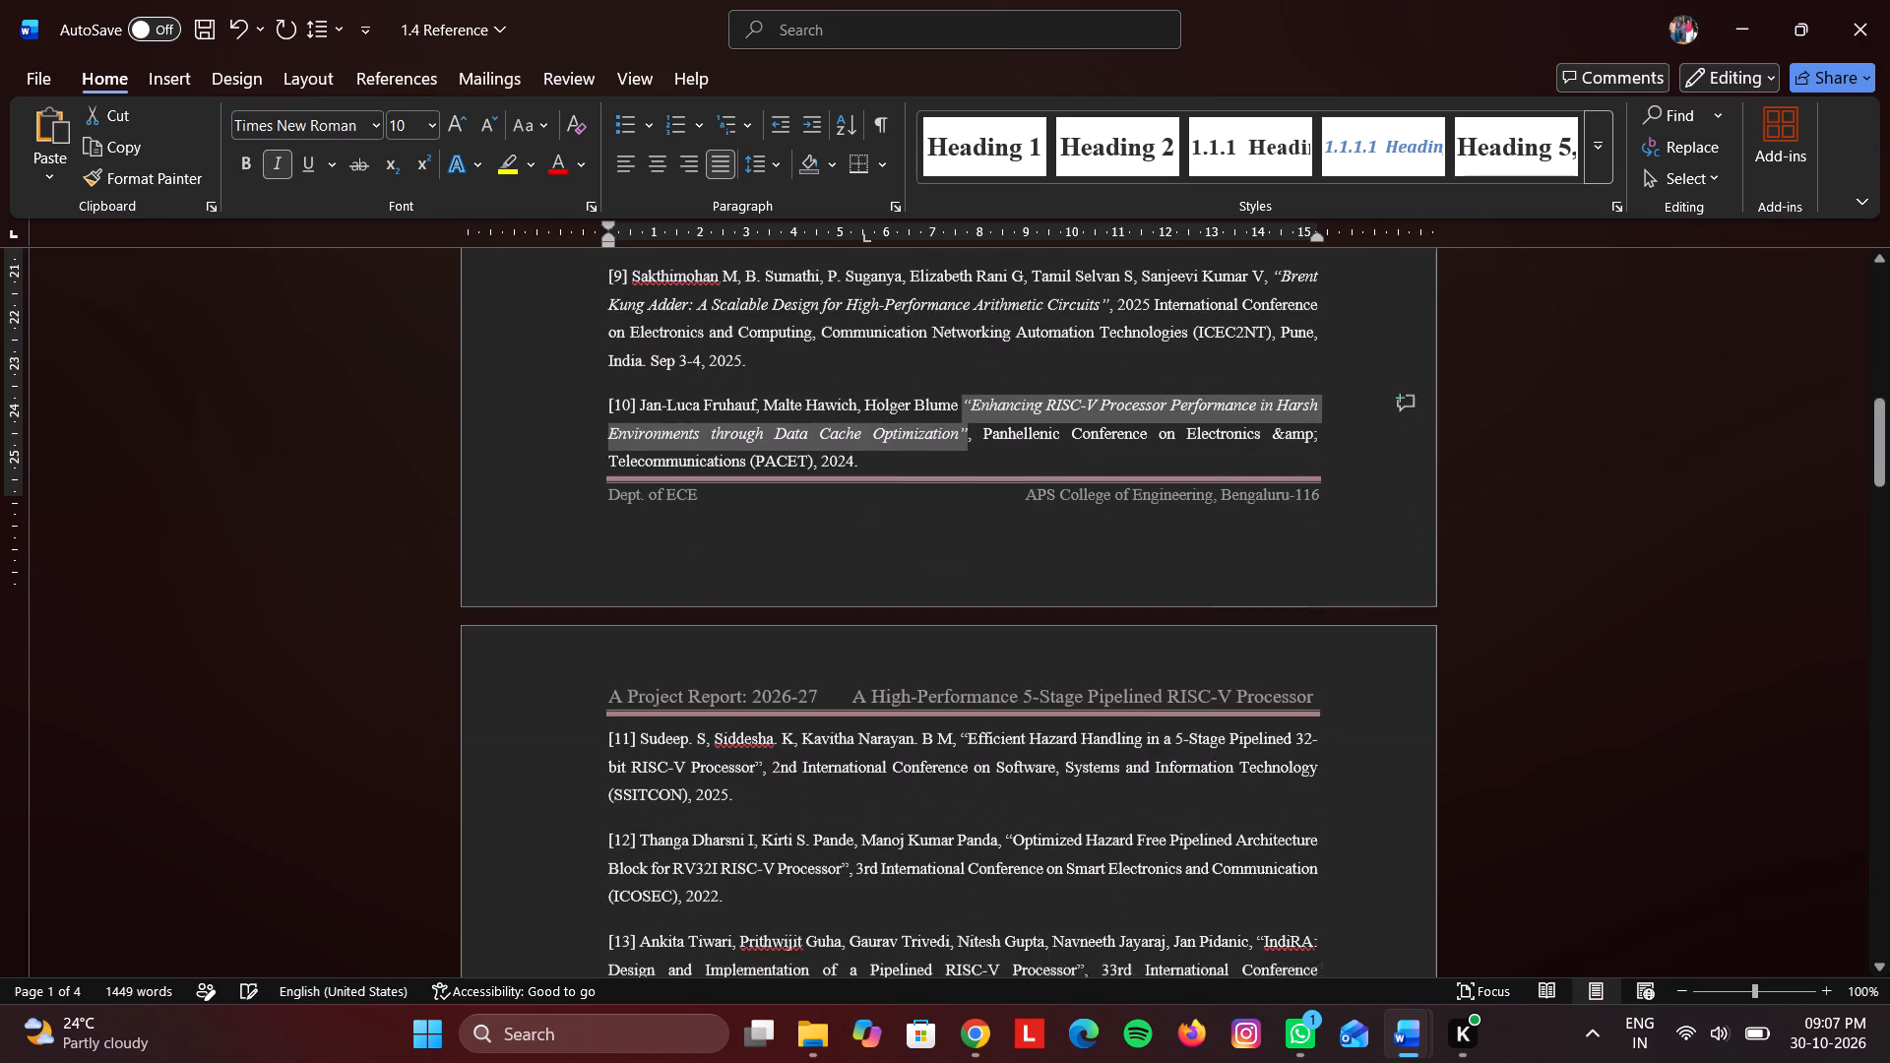
scroll(930, 701, "down", 2)
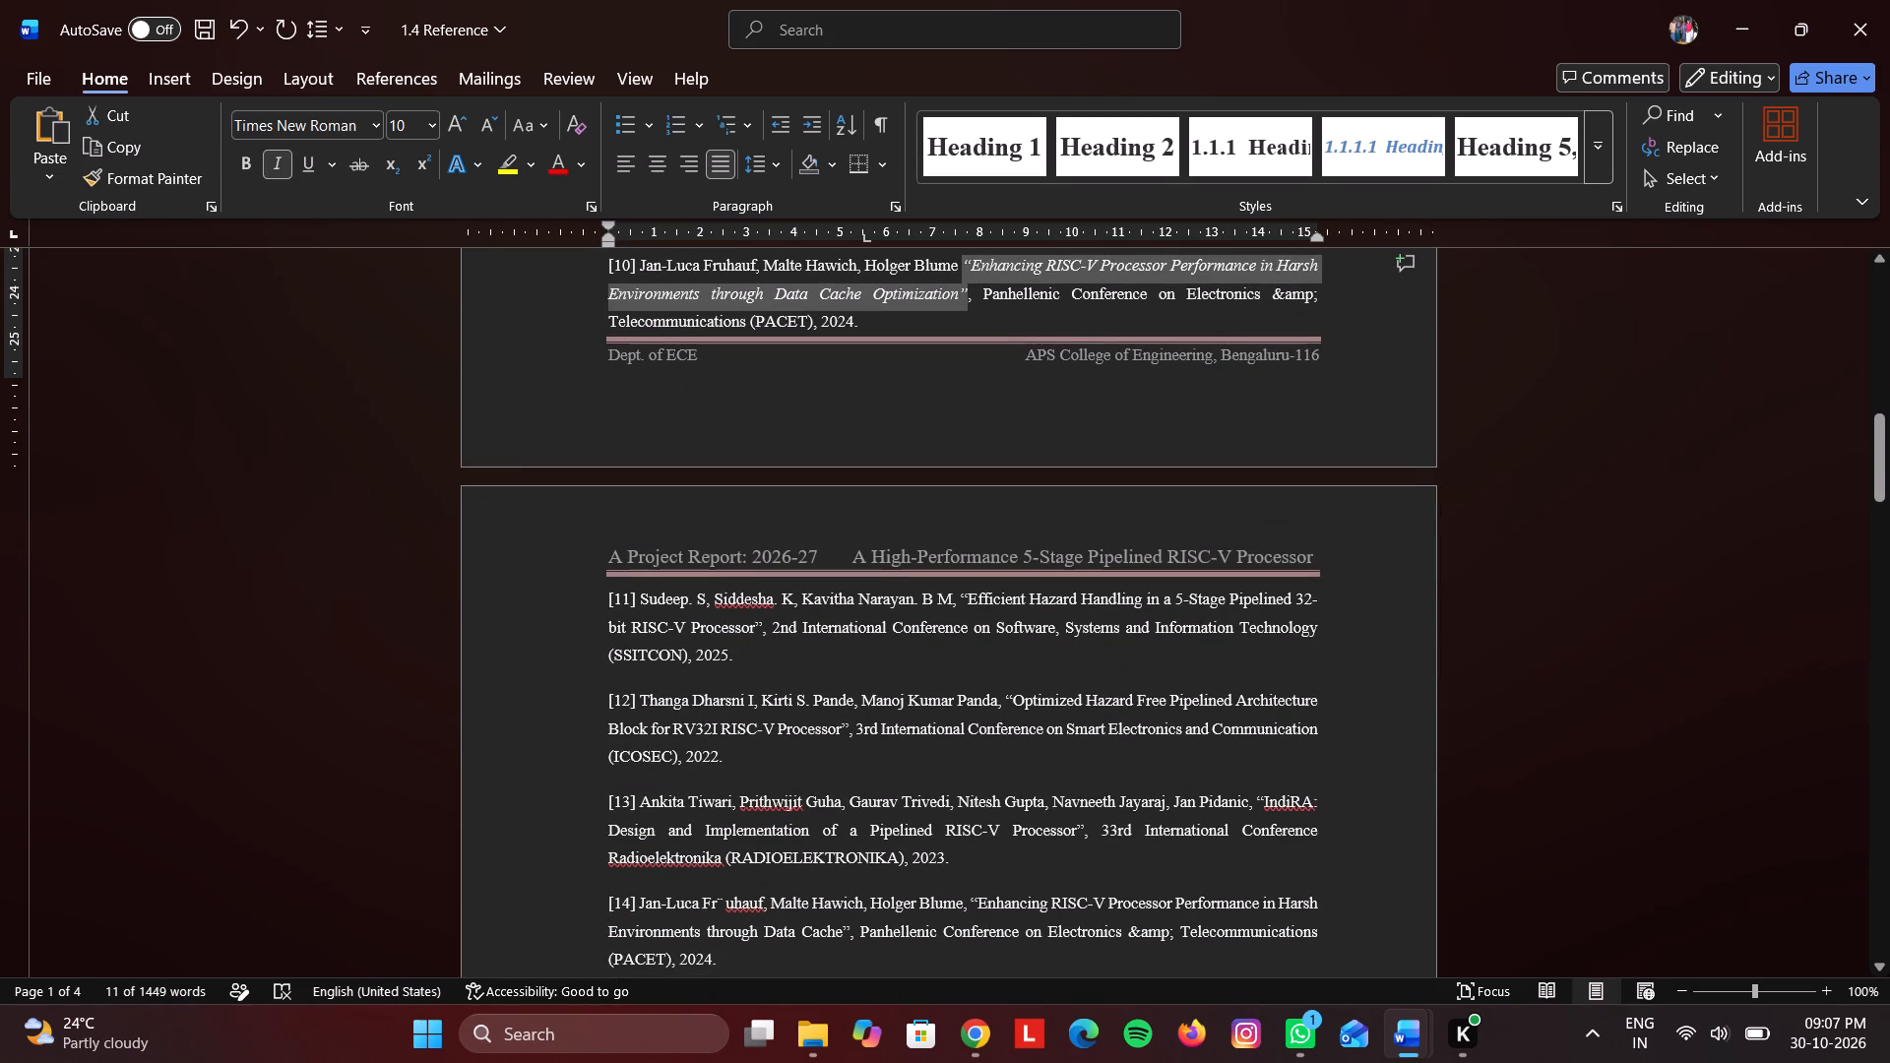
left_click_drag(965, 593, 977, 629)
left_click(972, 617)
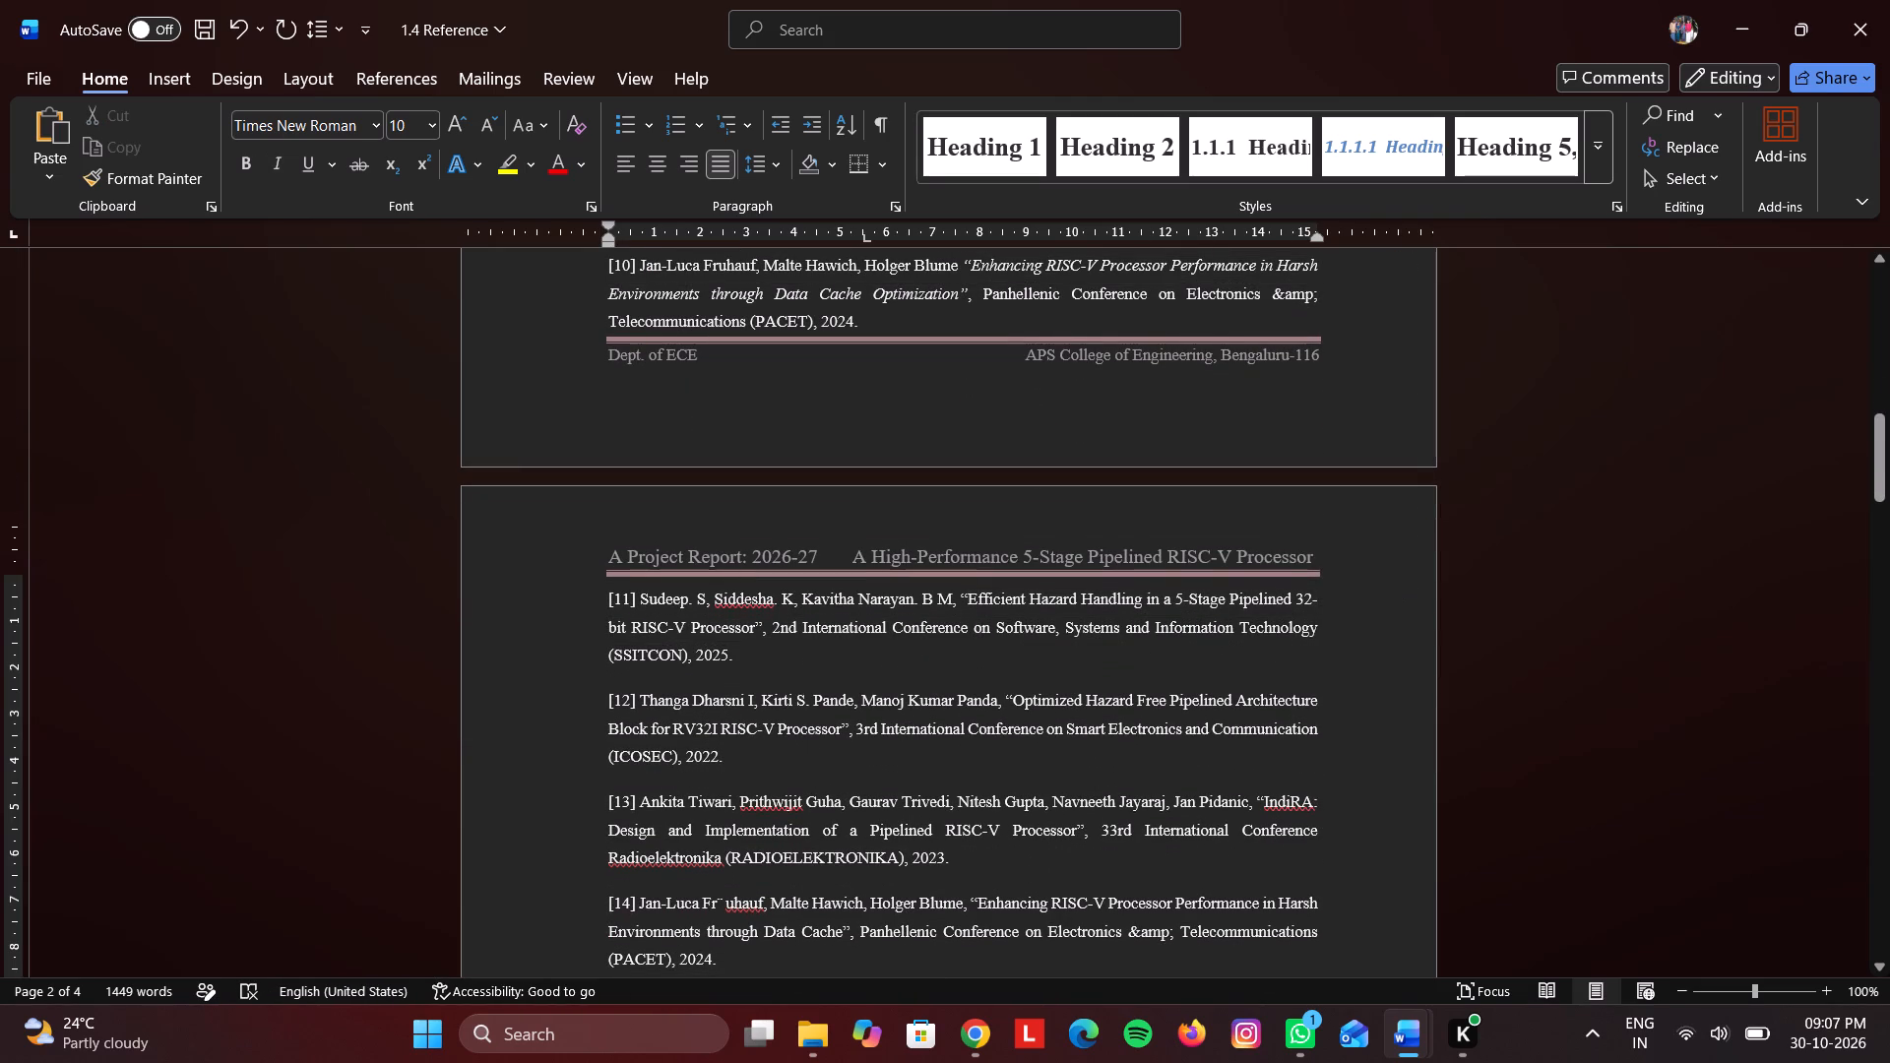
left_click_drag(962, 595, 870, 624)
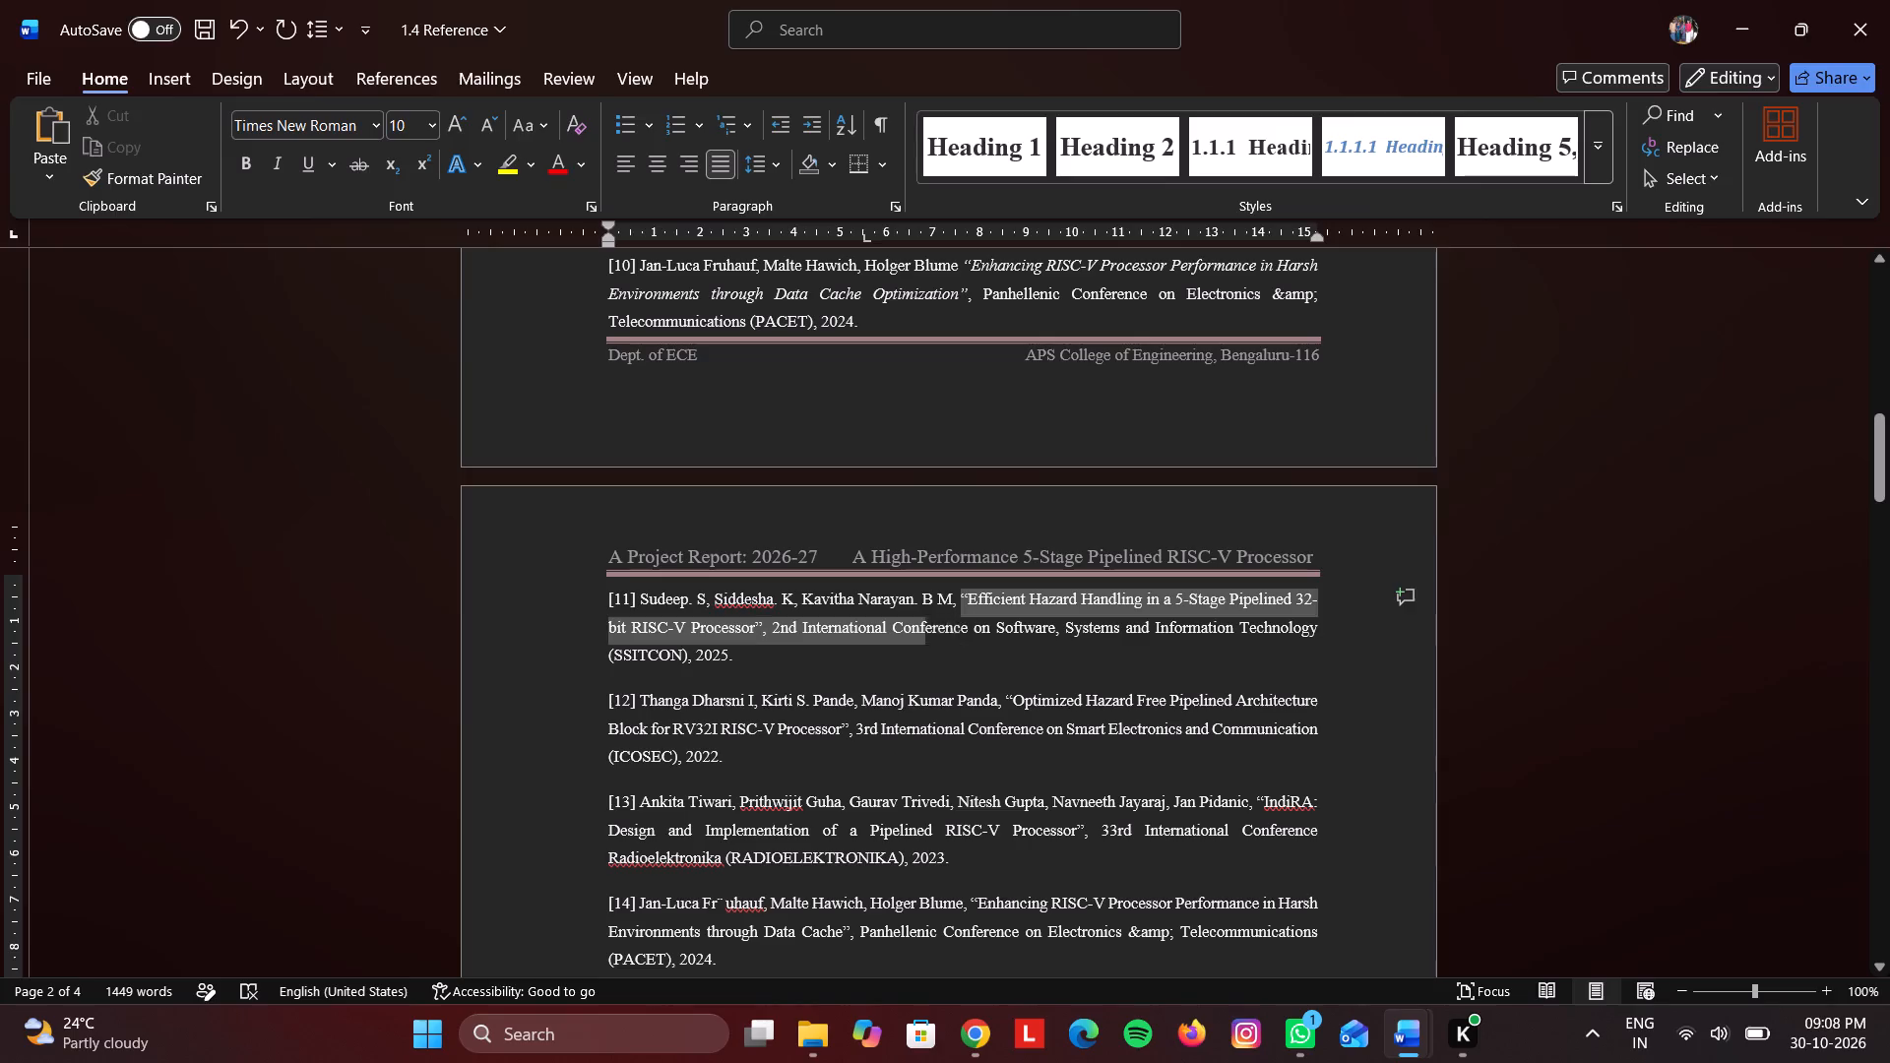
left_click_drag(870, 624, 762, 630)
left_click(804, 590)
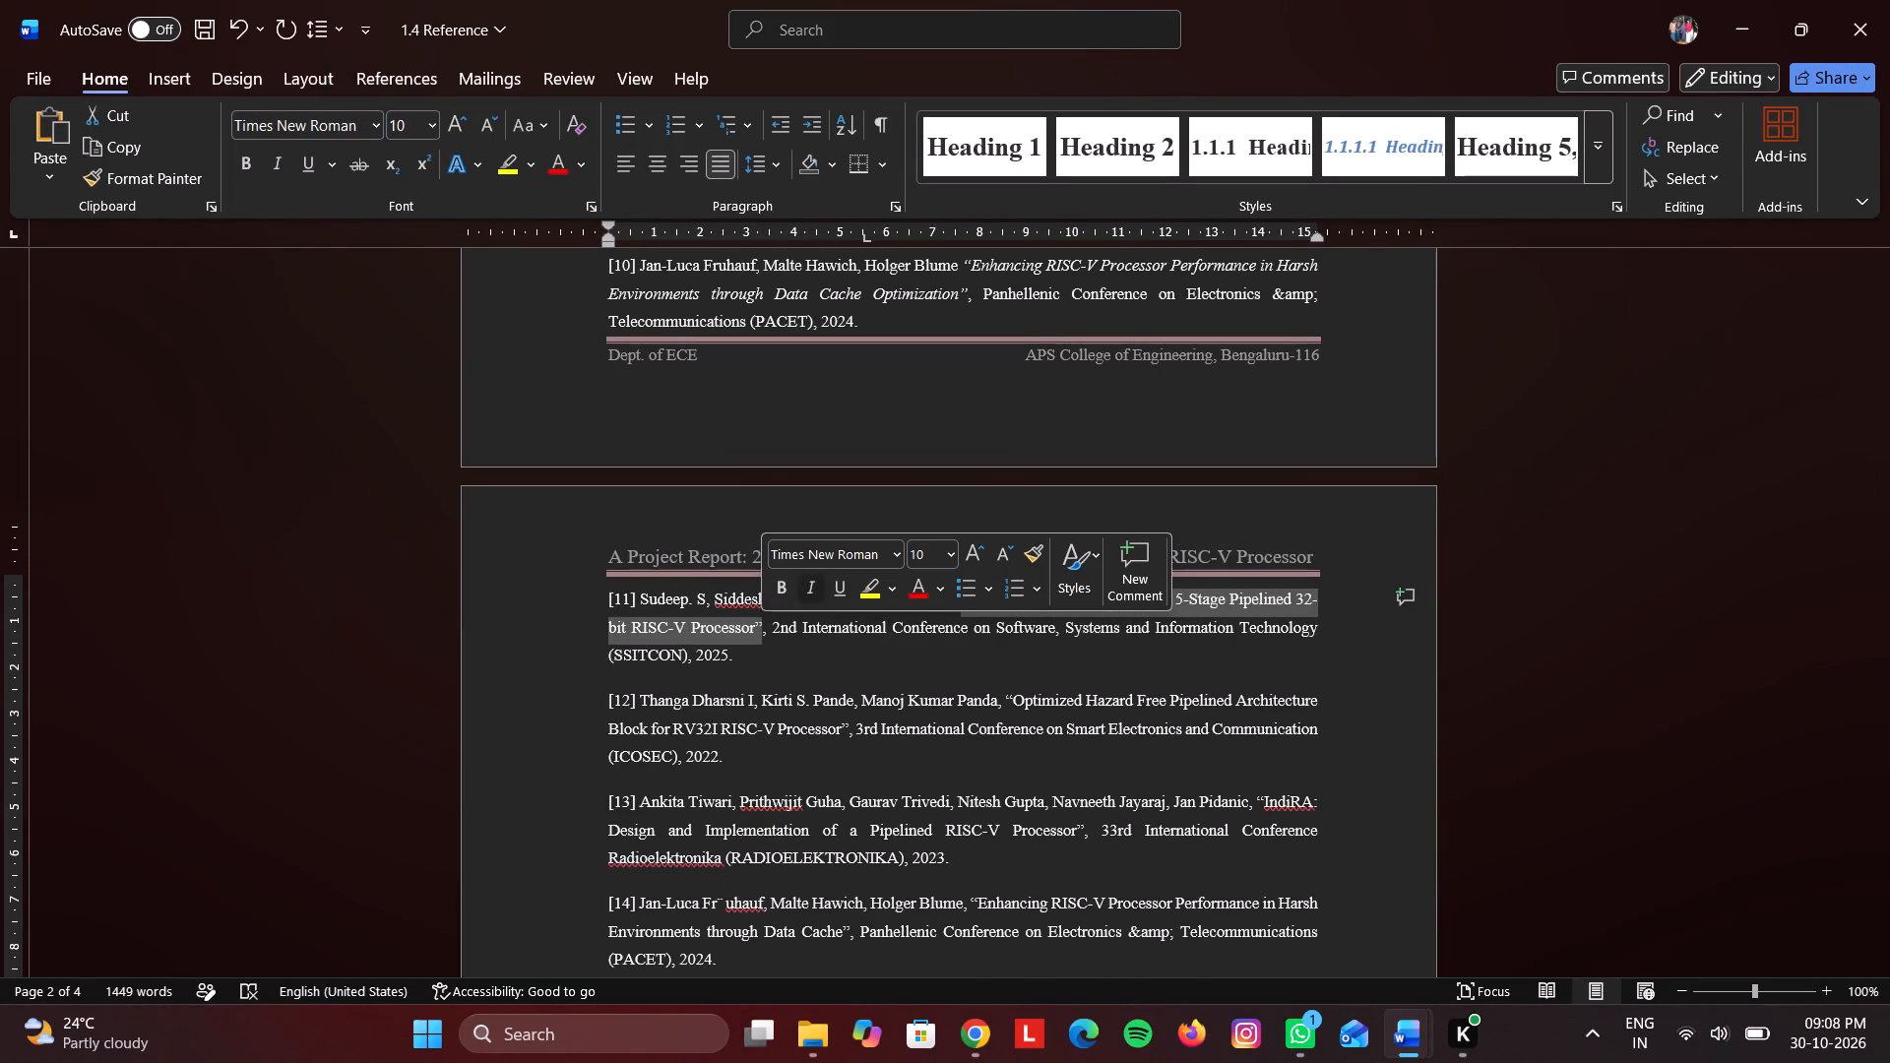
Italicize the quoted title “Optimized Hazard Free Pipelined Architecture Block for RV32I RISC-V Processor” in reference [12], excluding the comma after it.
scroll(810, 647, "down", 2)
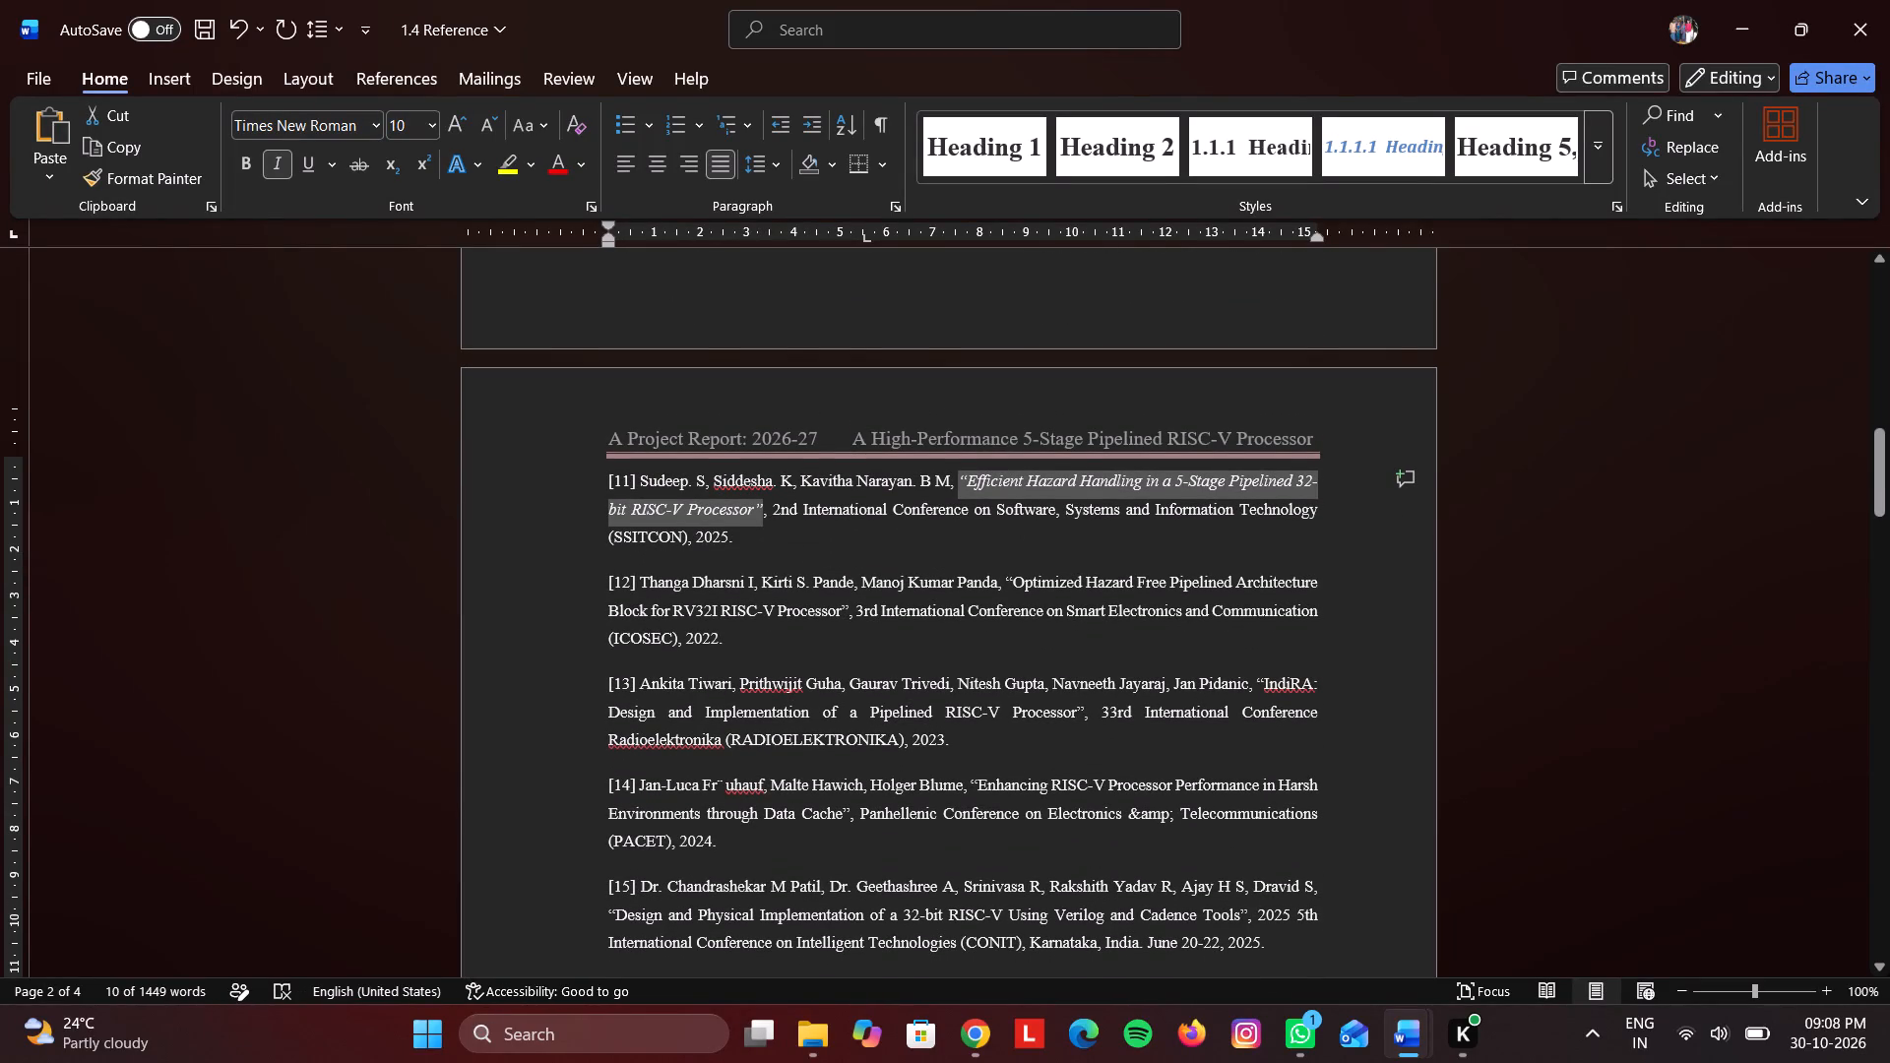
left_click_drag(1011, 576, 1016, 616)
left_click(1010, 586)
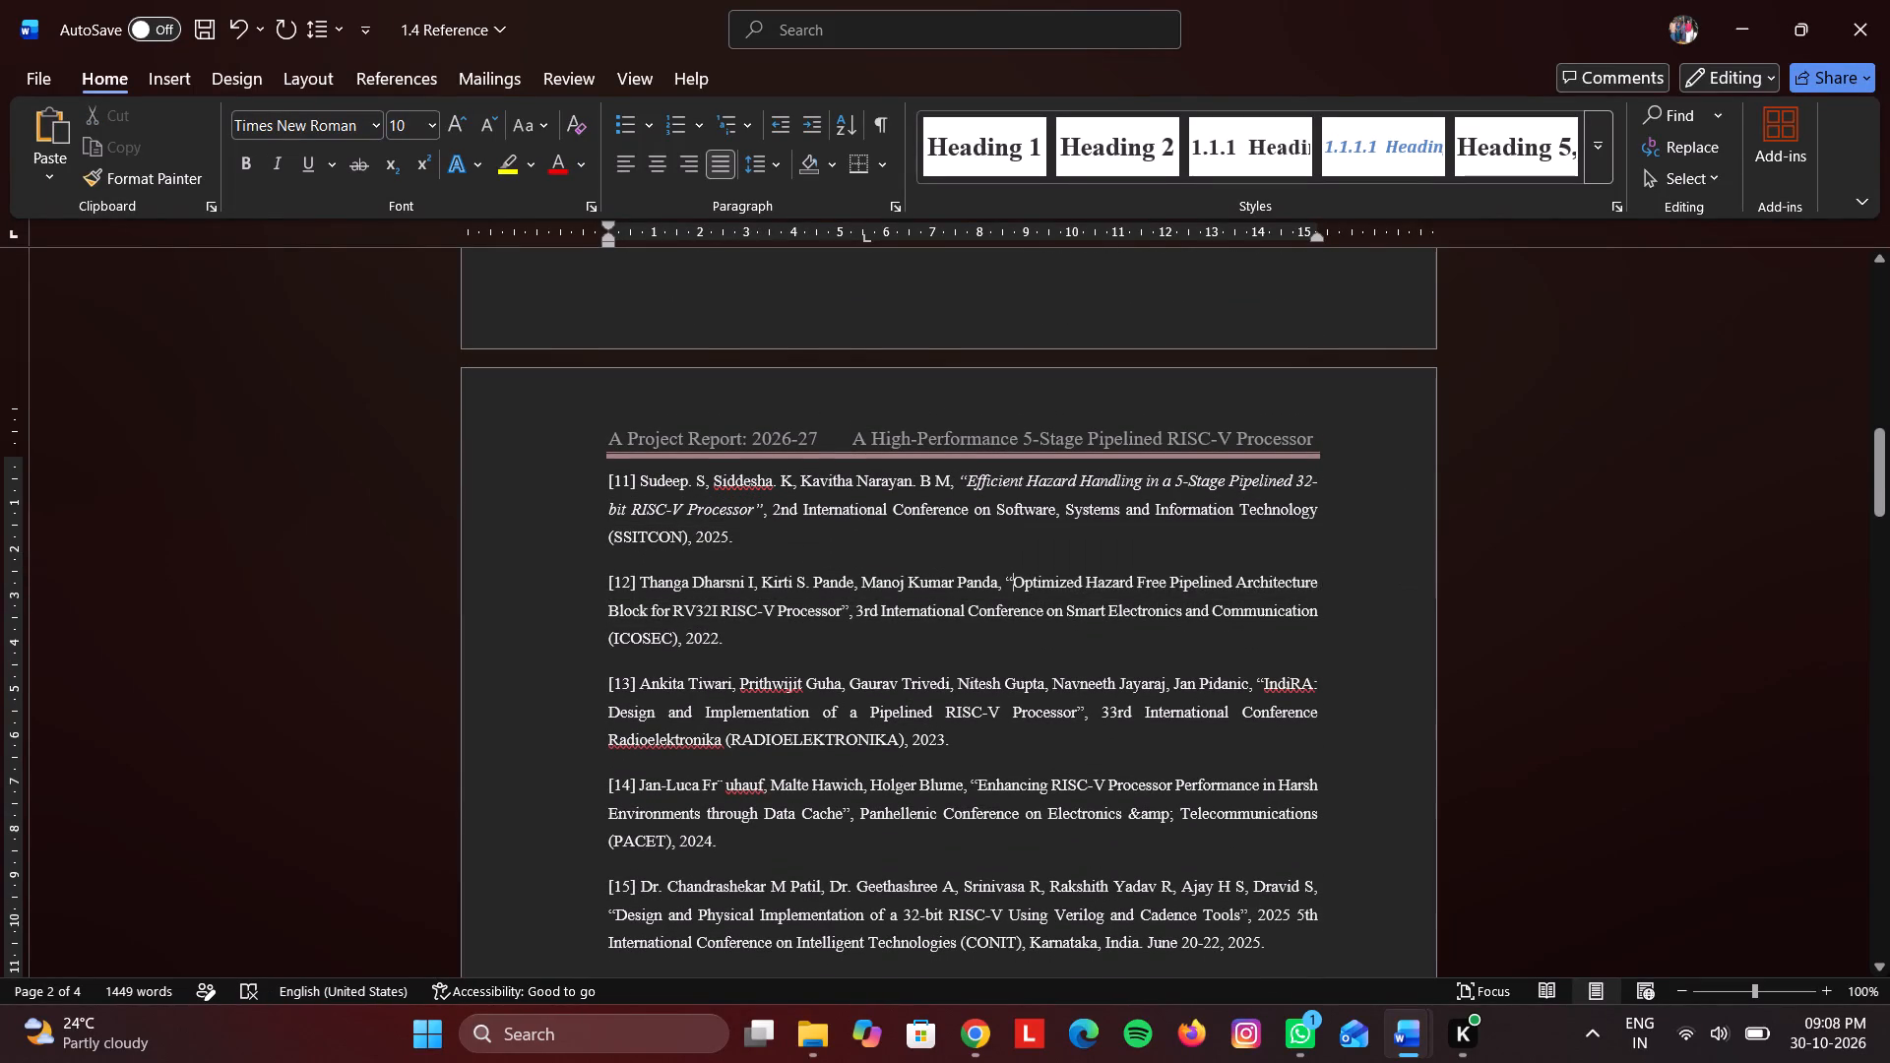
left_click_drag(1008, 581, 849, 606)
left_click(909, 556)
Italicize the quoted title “IndiRA: Design and Implementation of a Pipelined RISC-V Processor” in reference [13], excluding the comma after it.
scroll(883, 636, "down", 3)
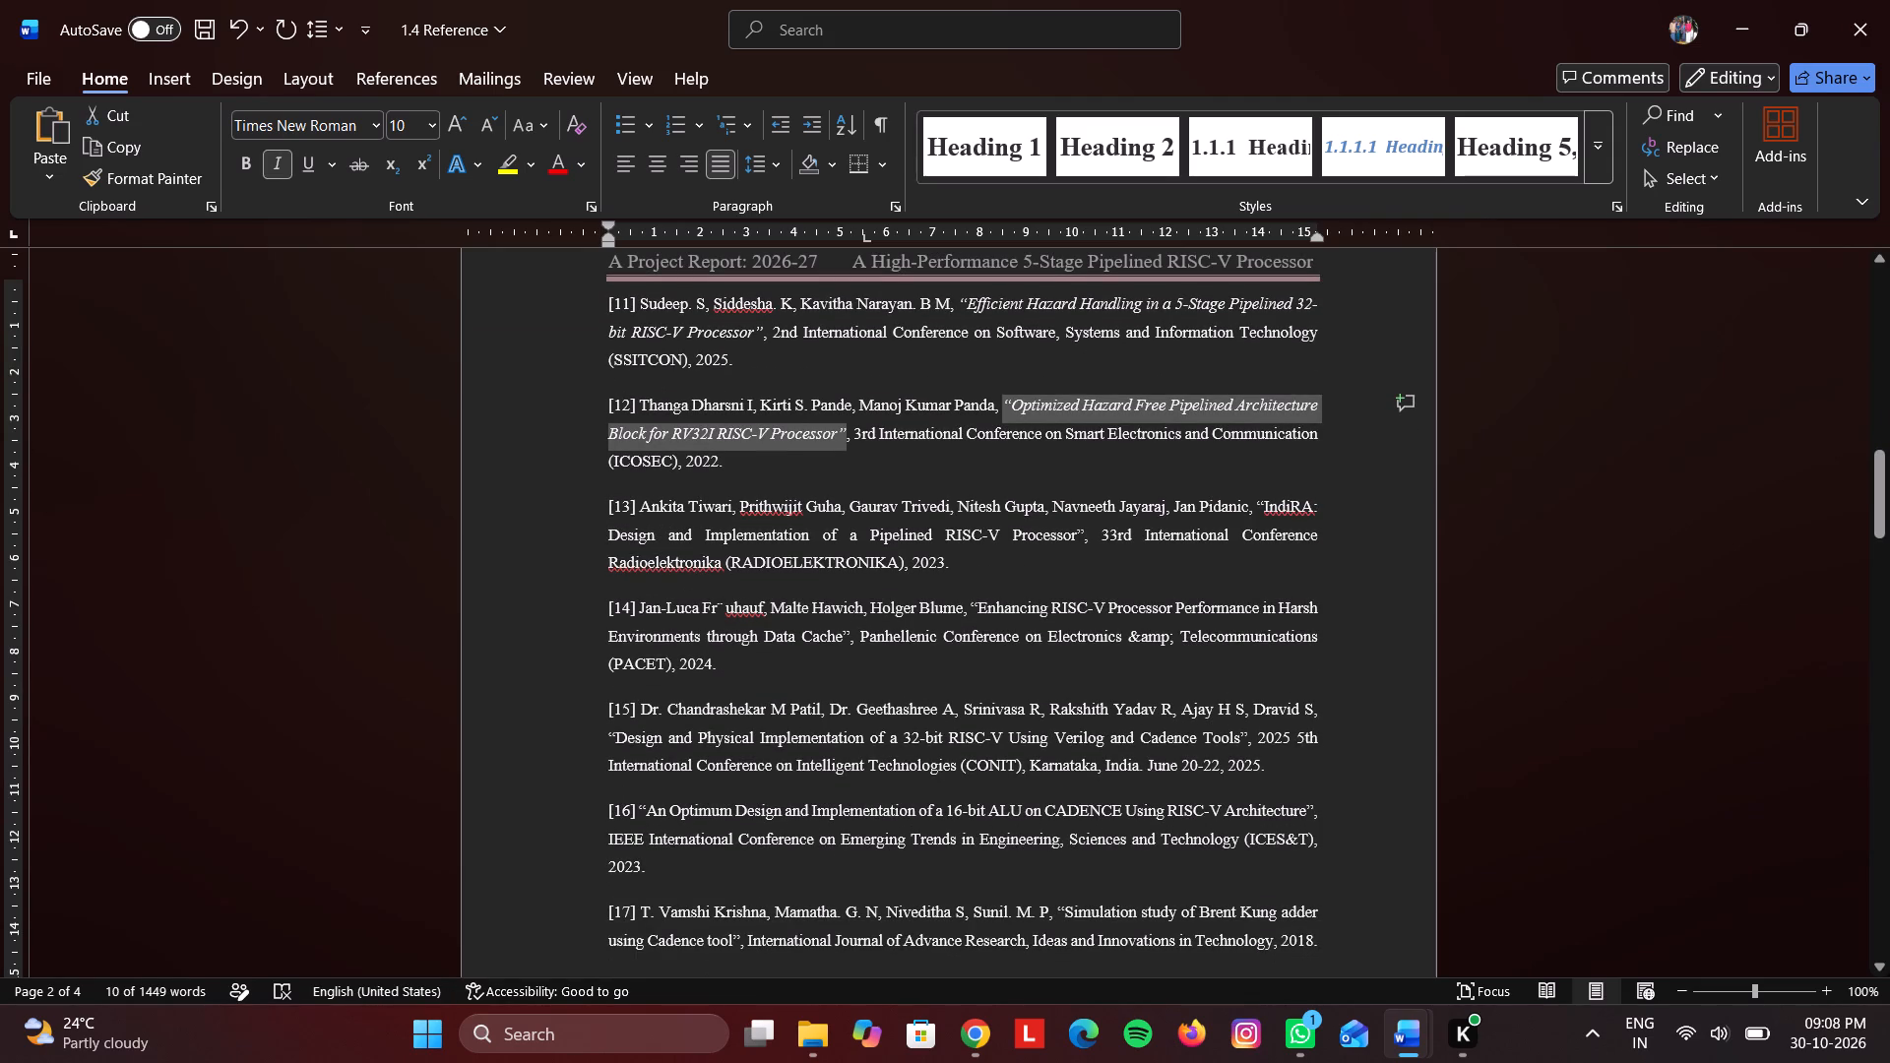
left_click_drag(1258, 506, 1083, 543)
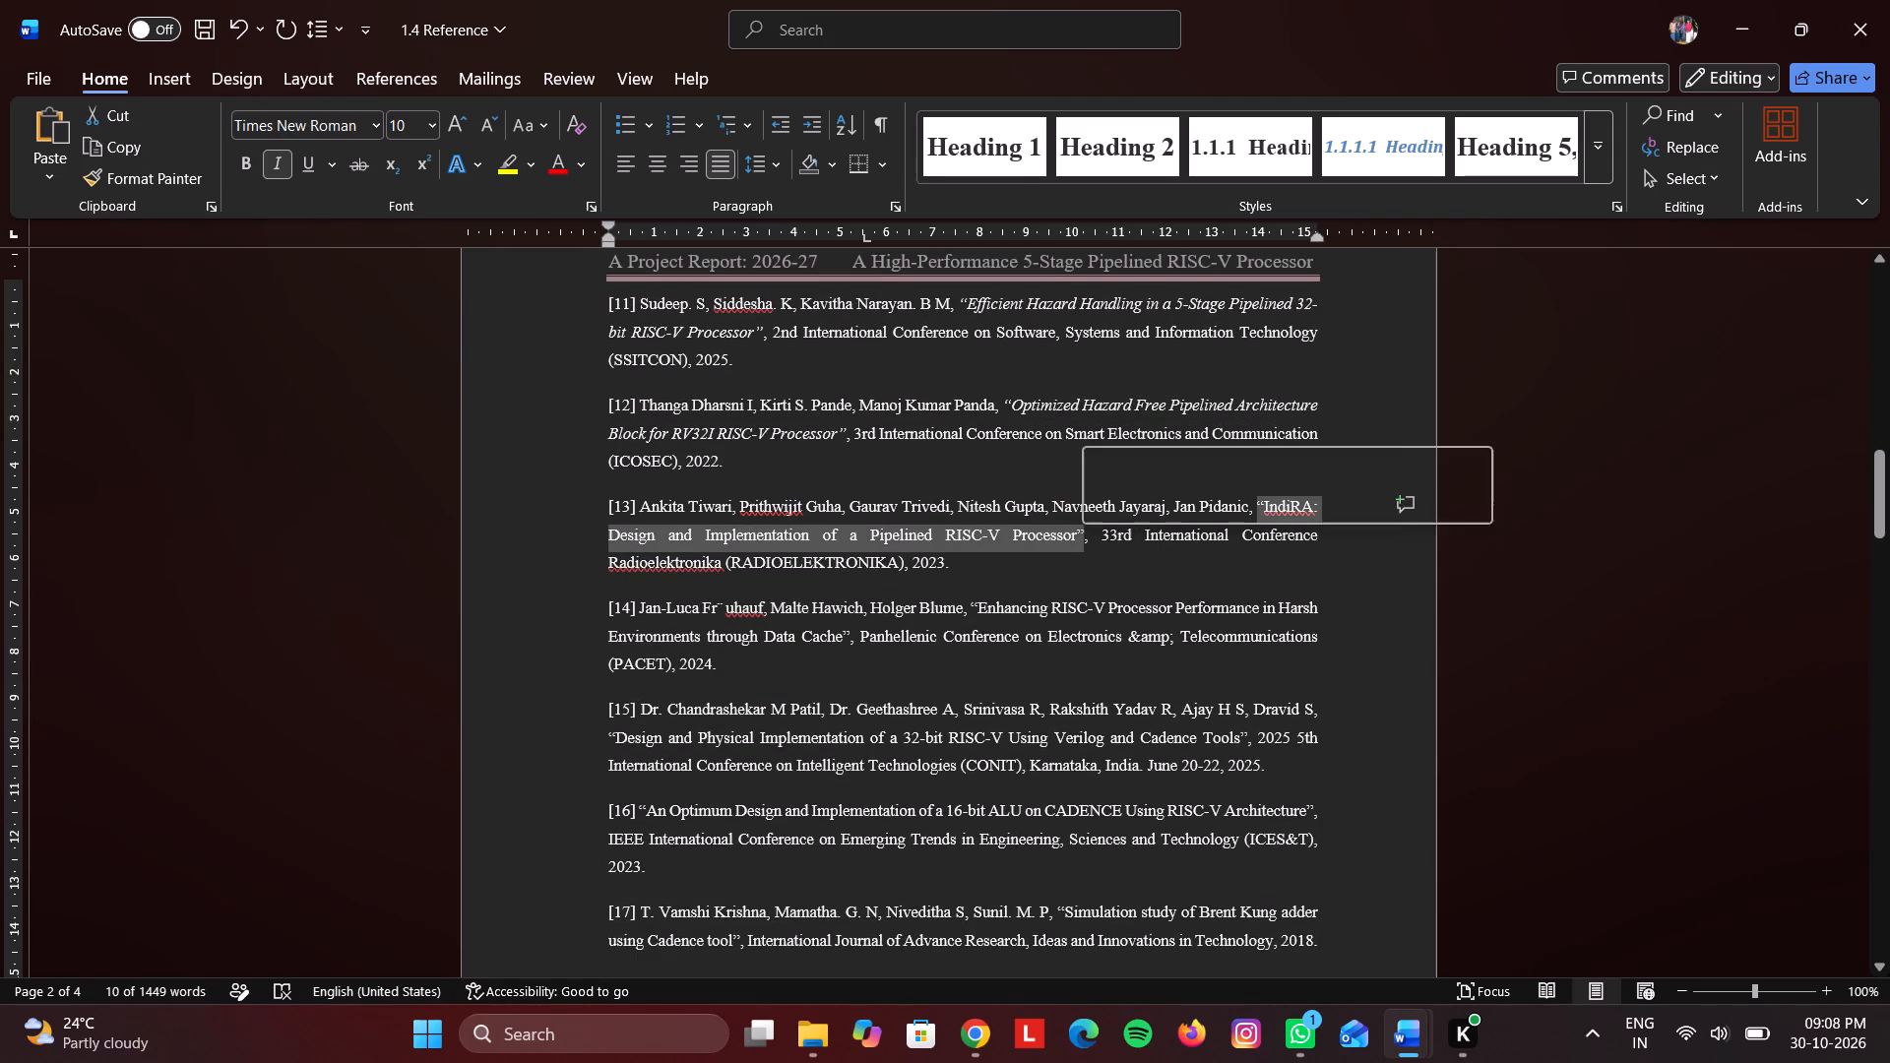
left_click(1123, 498)
Italicize the quoted title “Enhancing RISC-V Processor Performance in Harsh Environments through Data Cache” in reference [14], excluding the comma after it.
scroll(1097, 626, "down", 2)
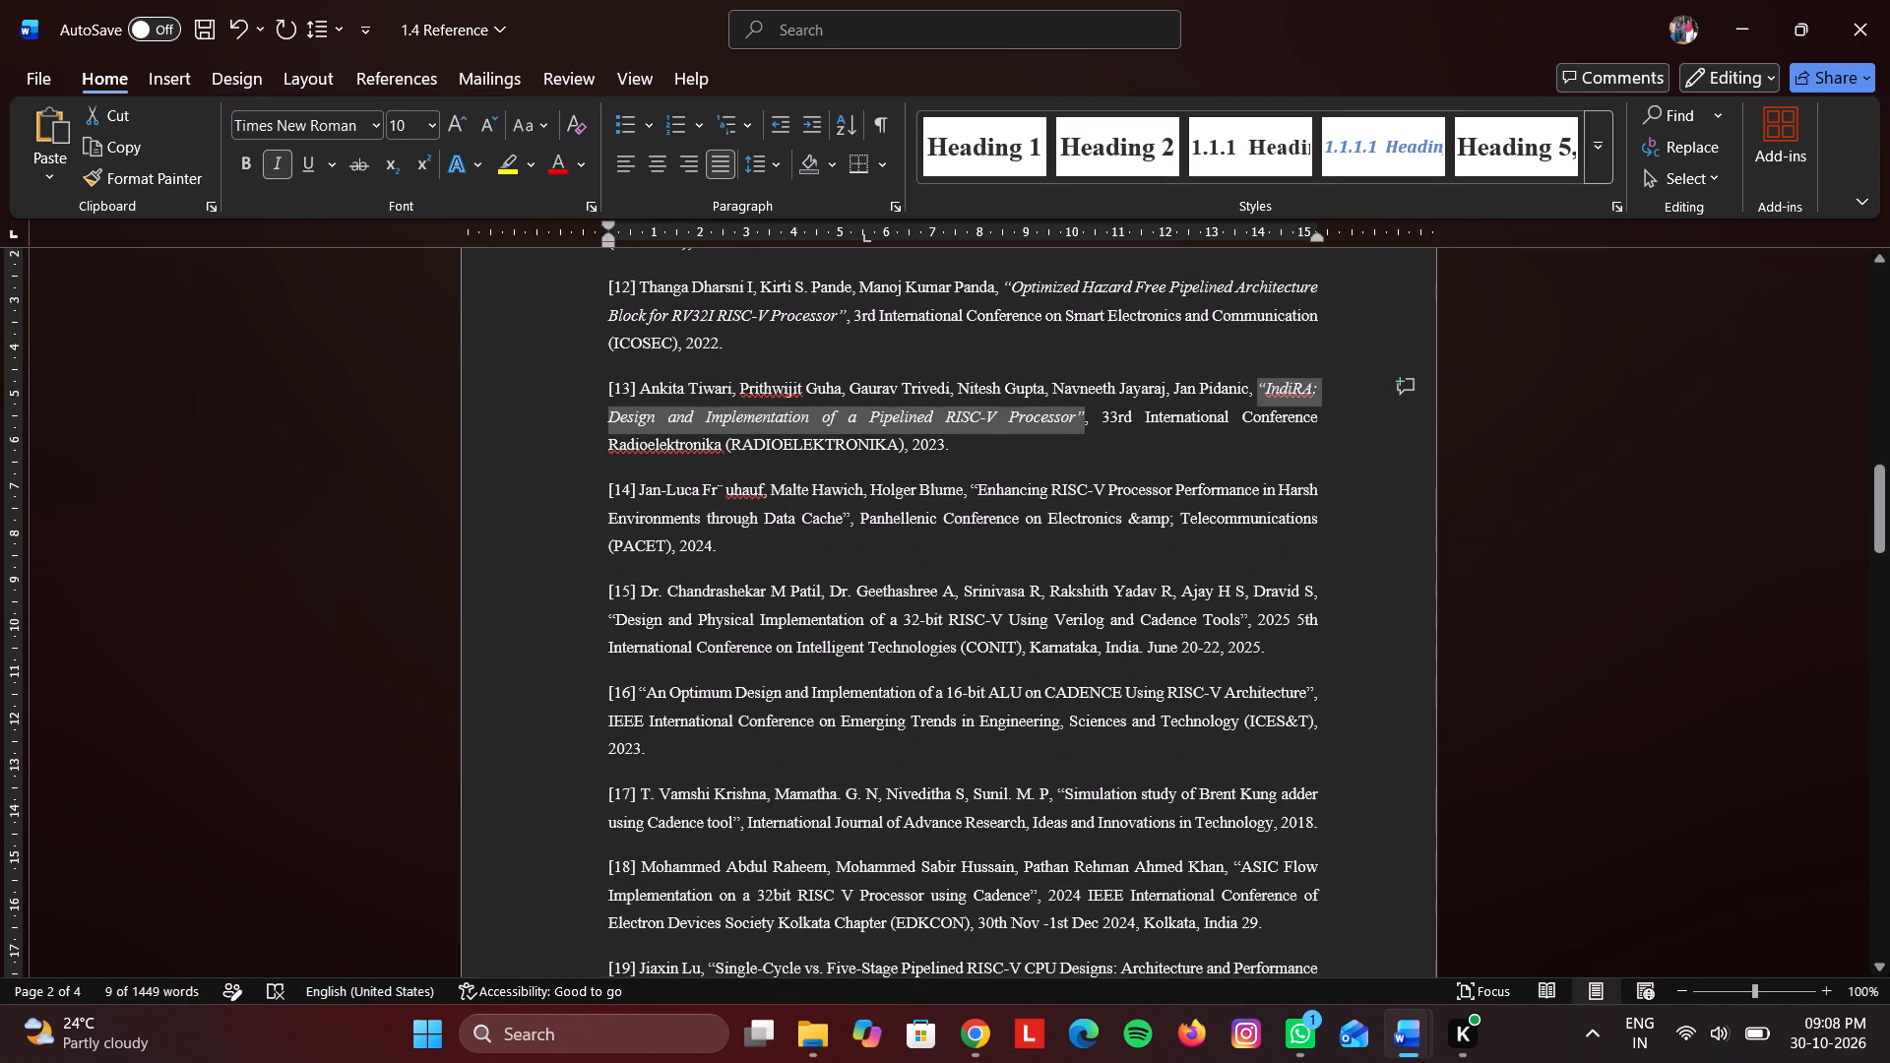
left_click_drag(972, 487, 884, 528)
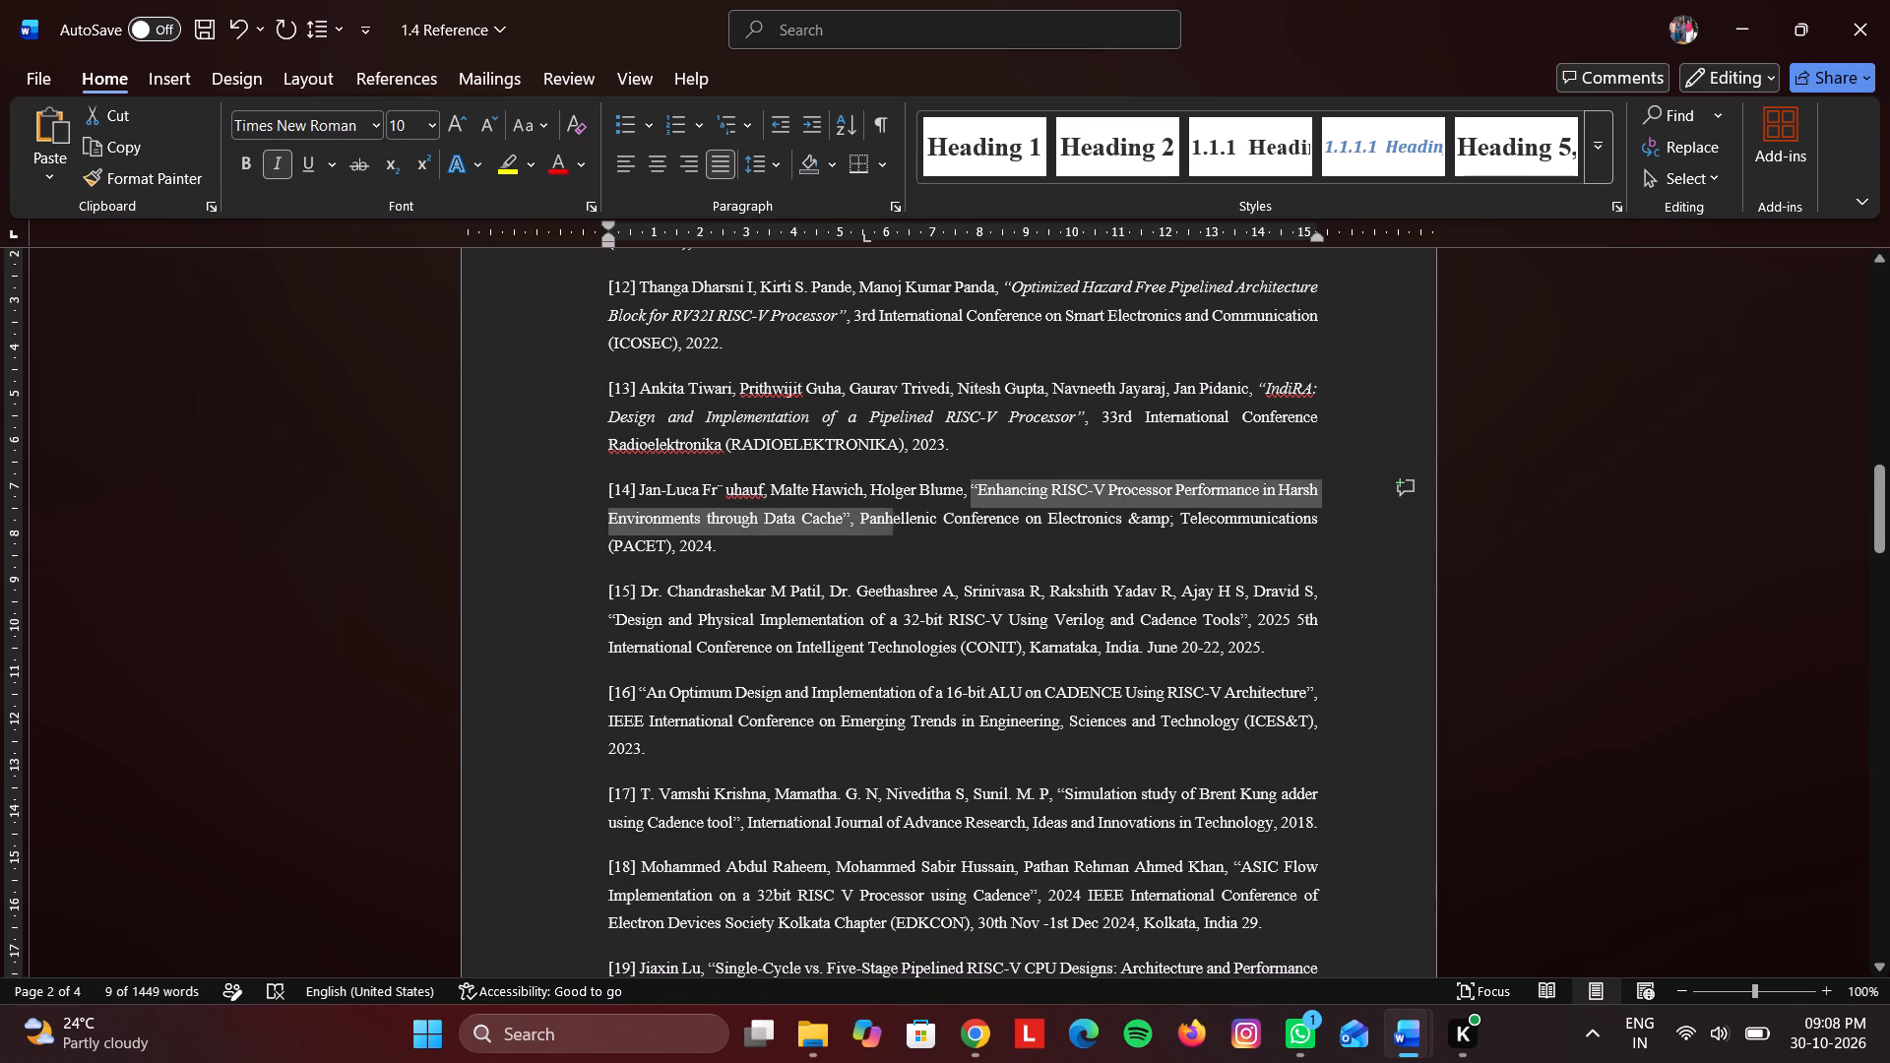
left_click_drag(884, 528, 850, 519)
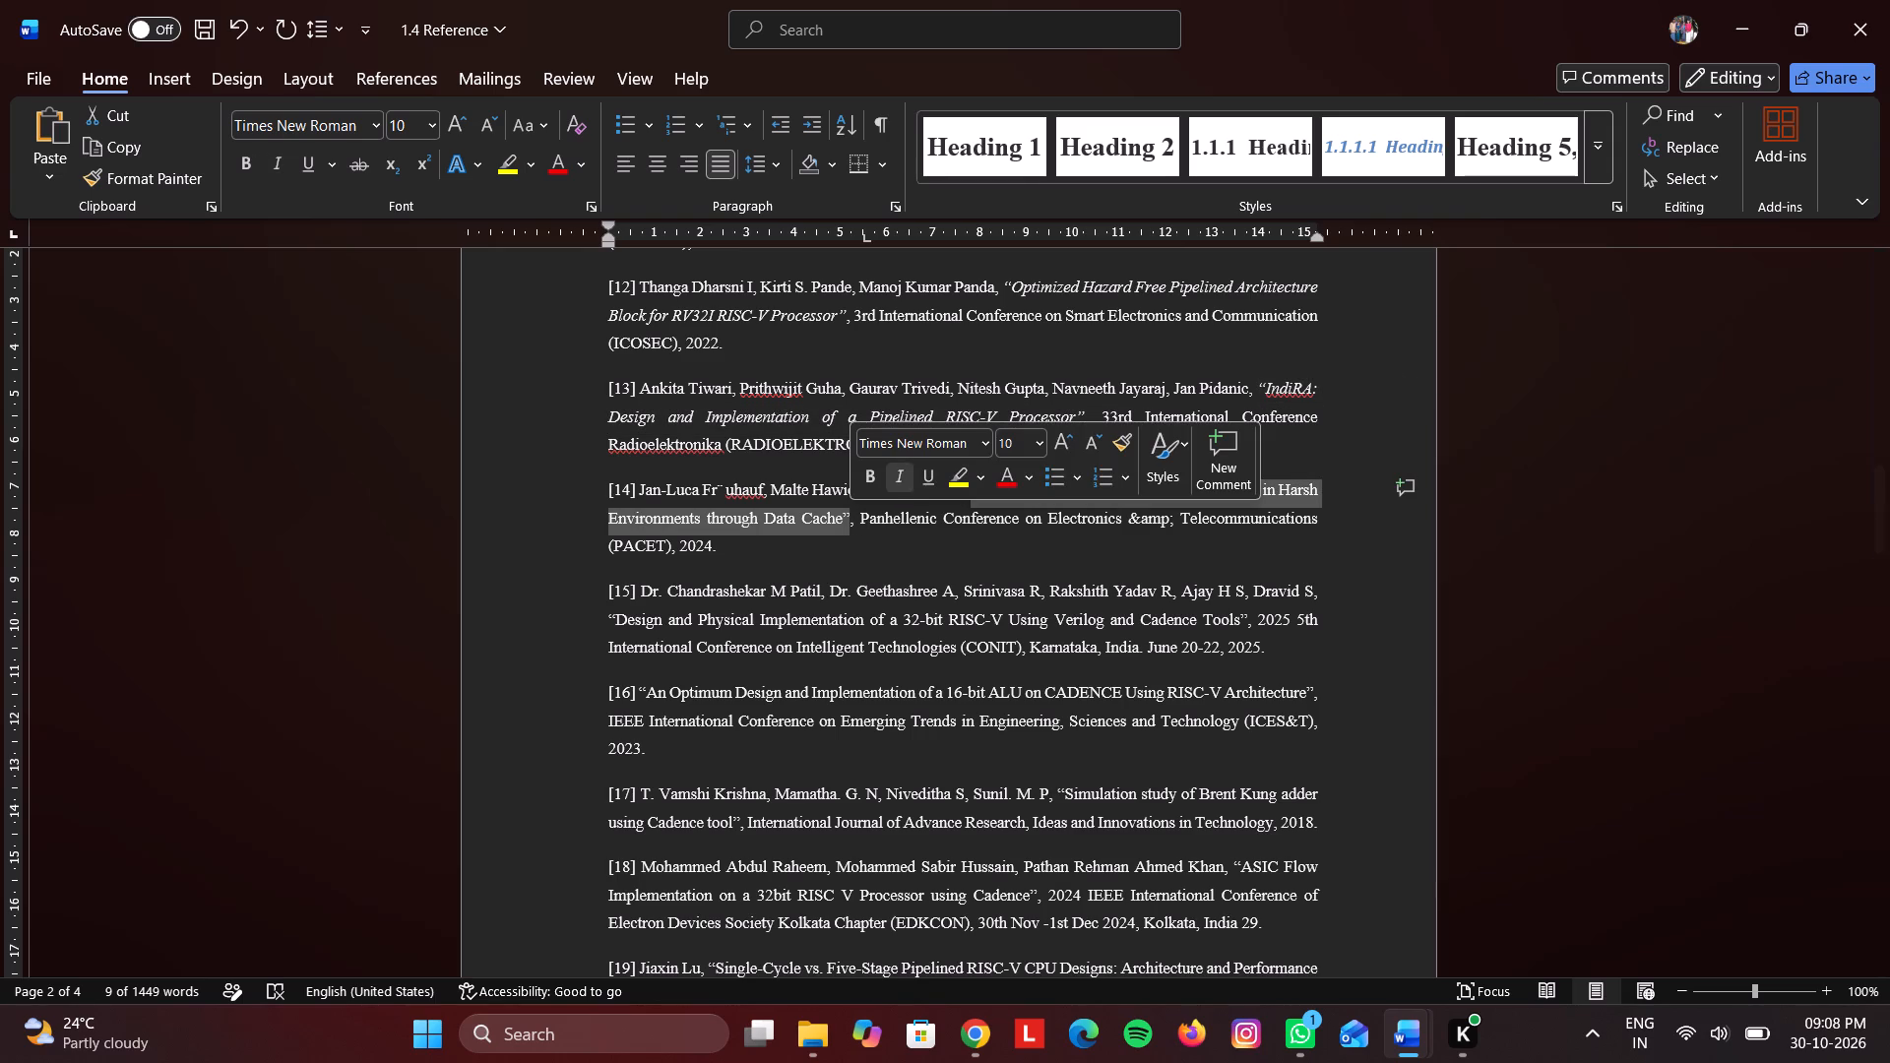
left_click(905, 481)
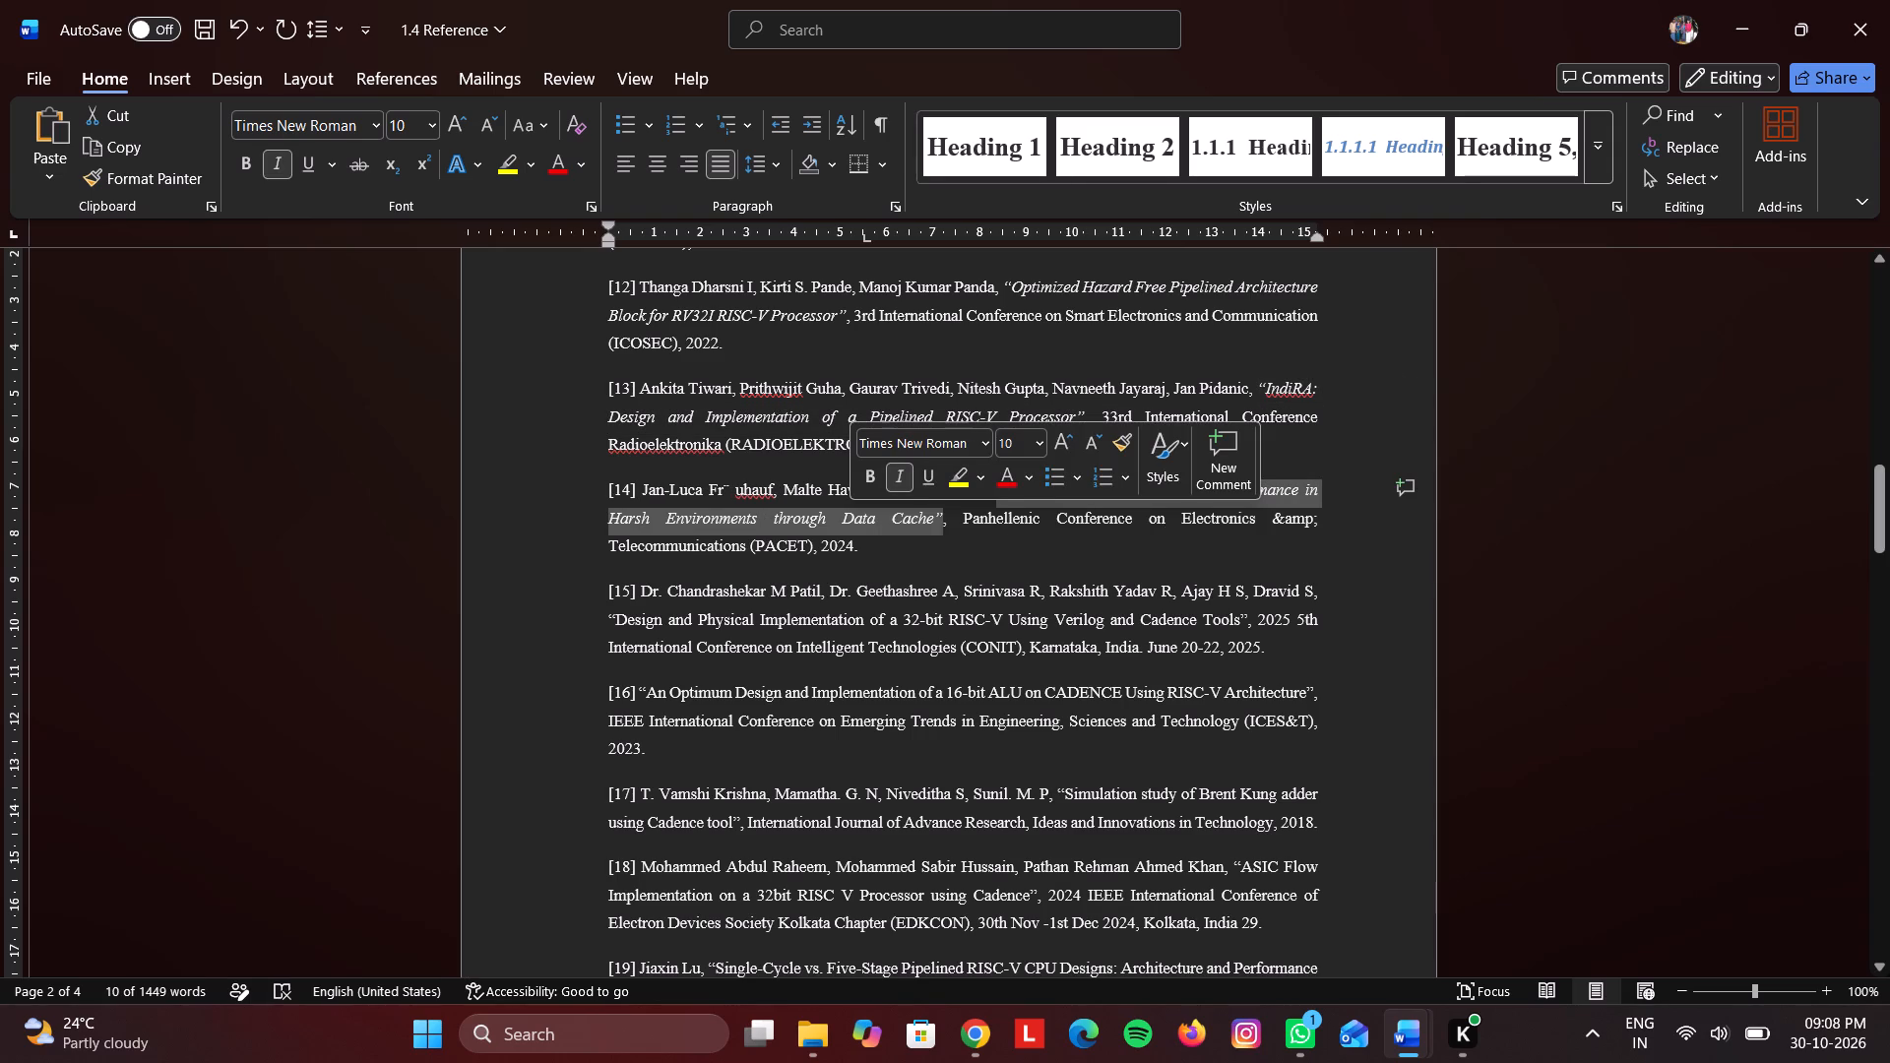
Italicize the quoted title “Design and Physical Implementation of a 32-bit RISC-V Using Verilog and Cadence Tools” in reference [15], excluding the comma after it.
scroll(907, 605, "down", 2)
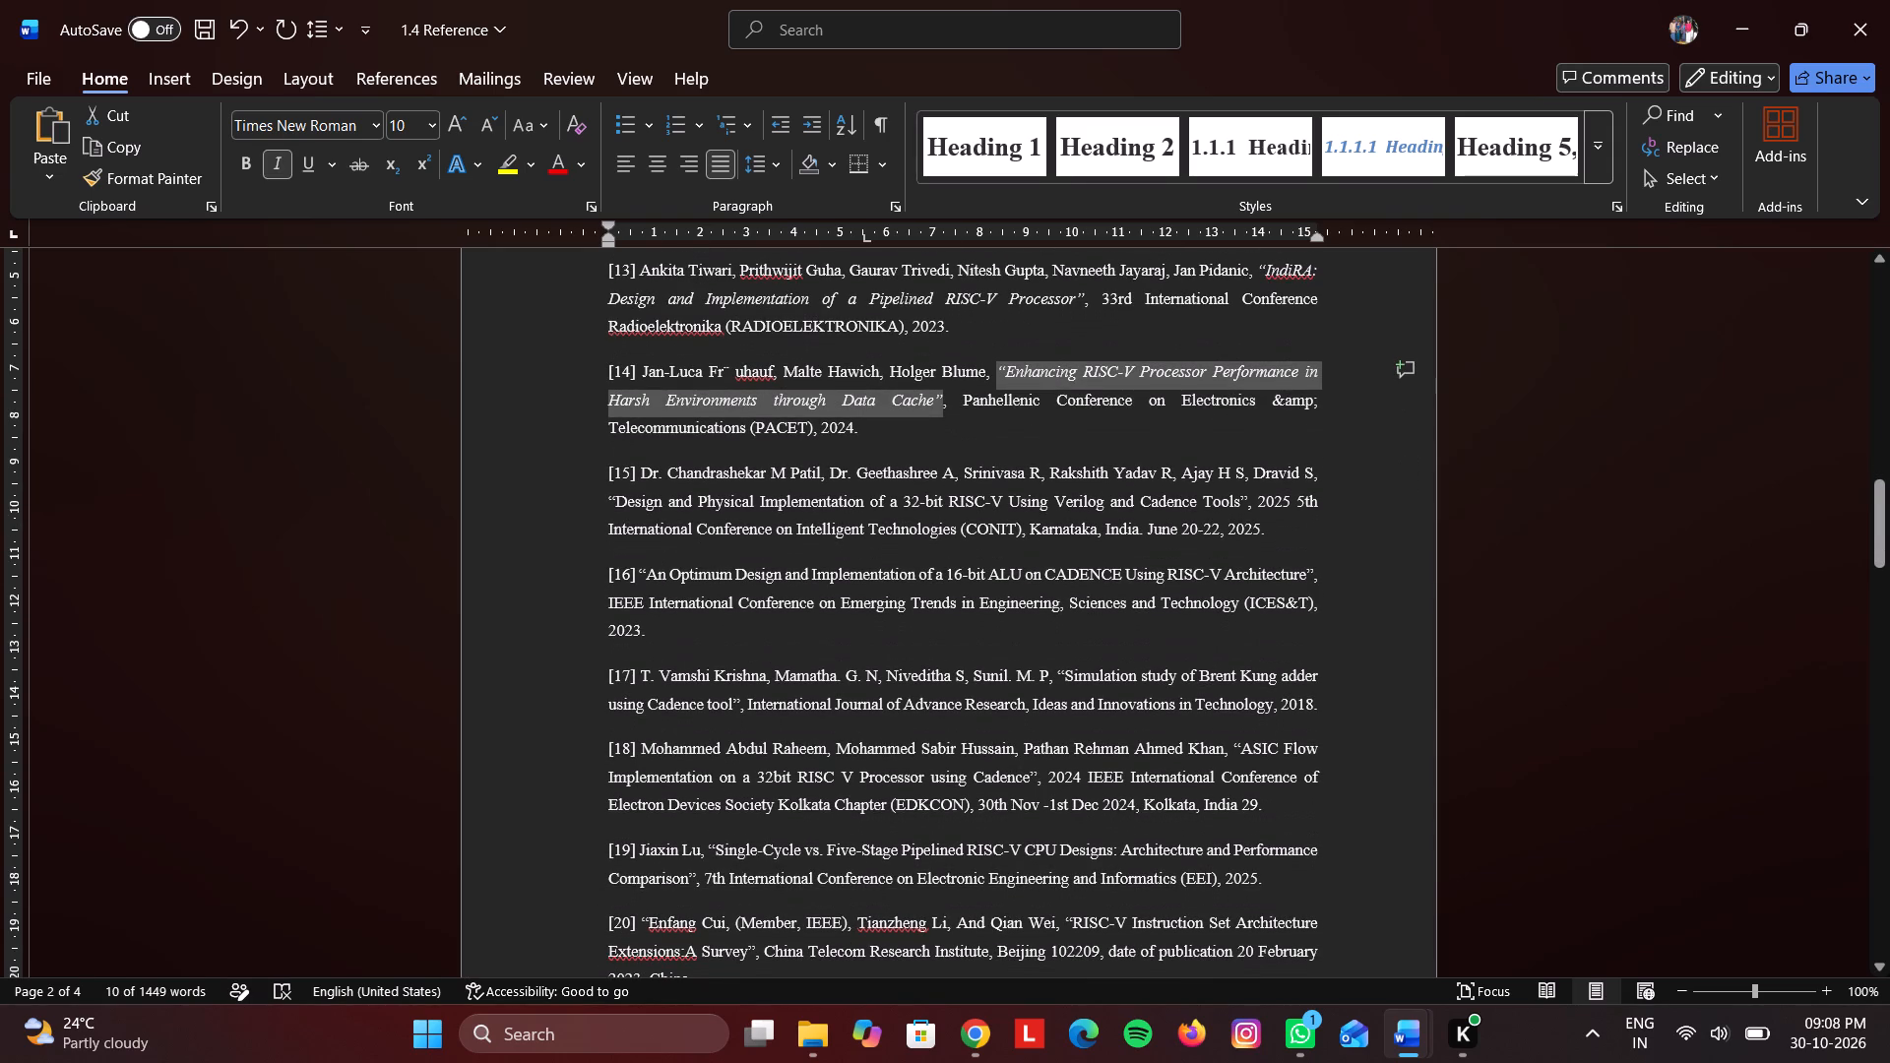
left_click_drag(604, 499, 685, 513)
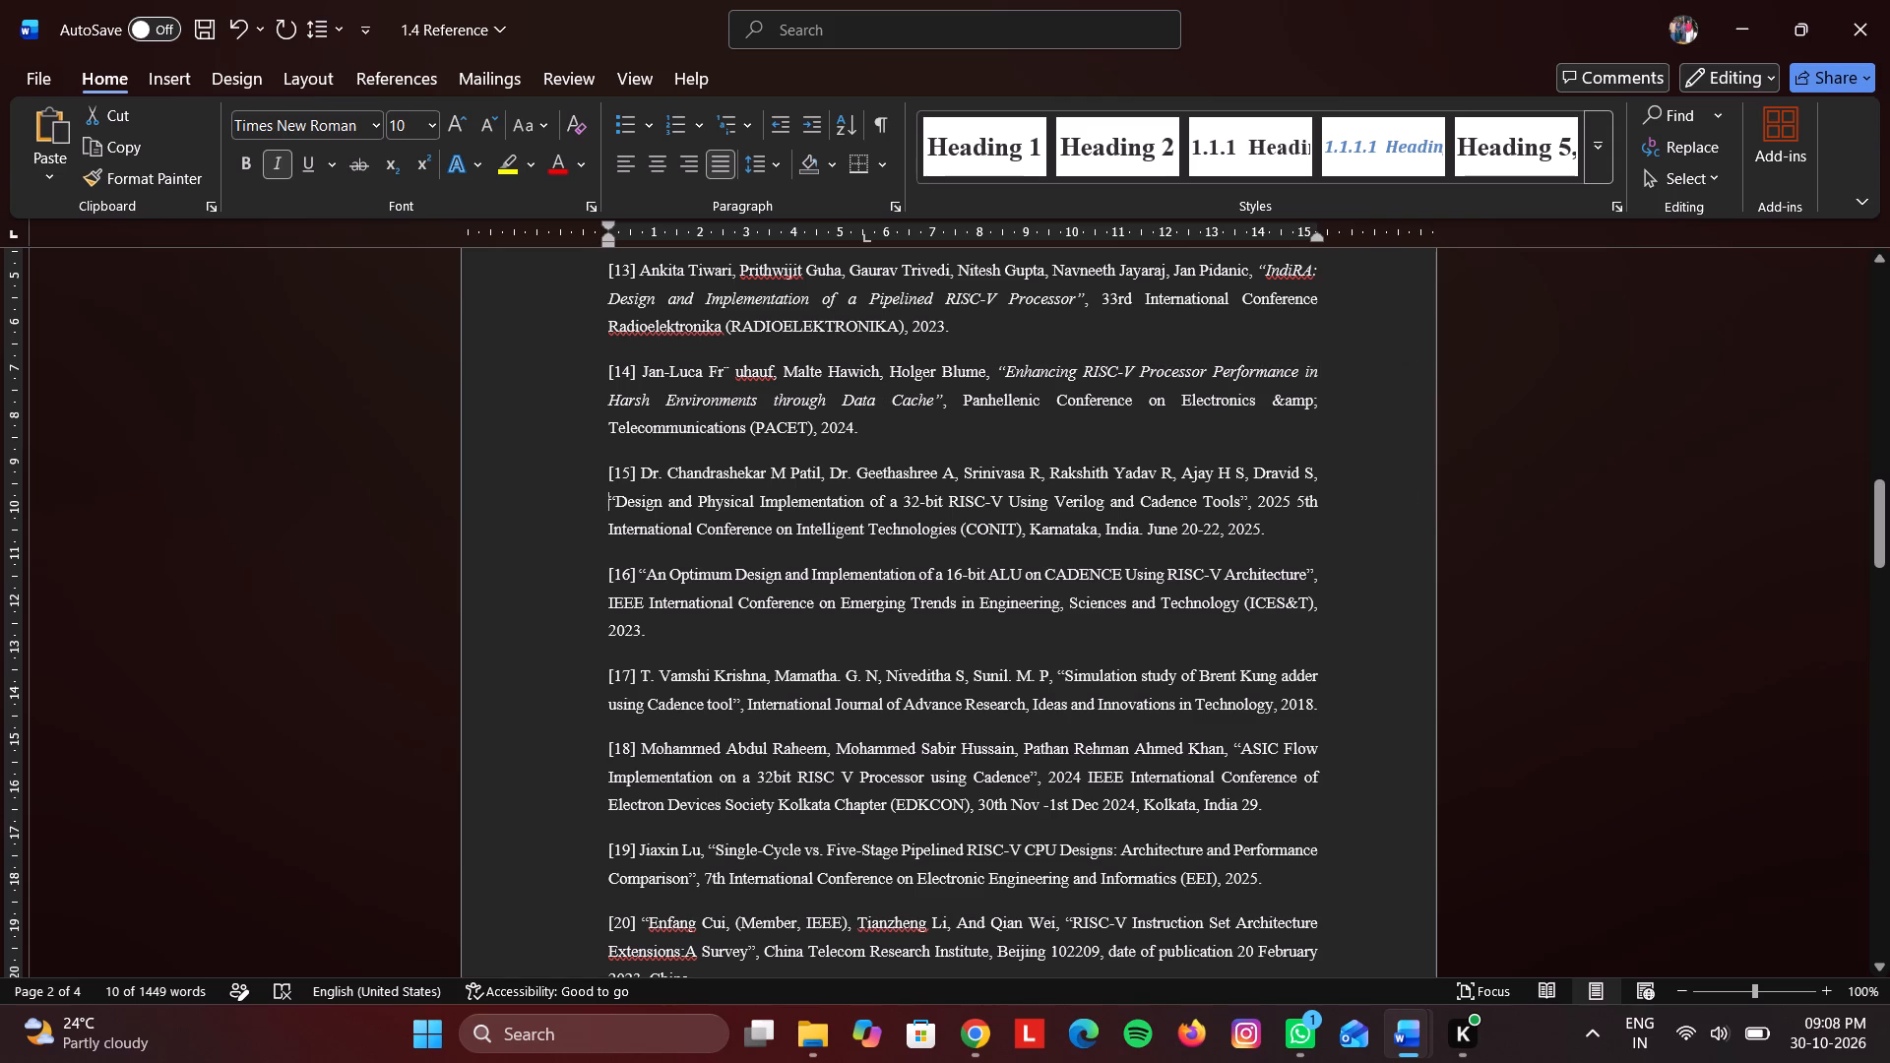
left_click_drag(685, 513, 1234, 502)
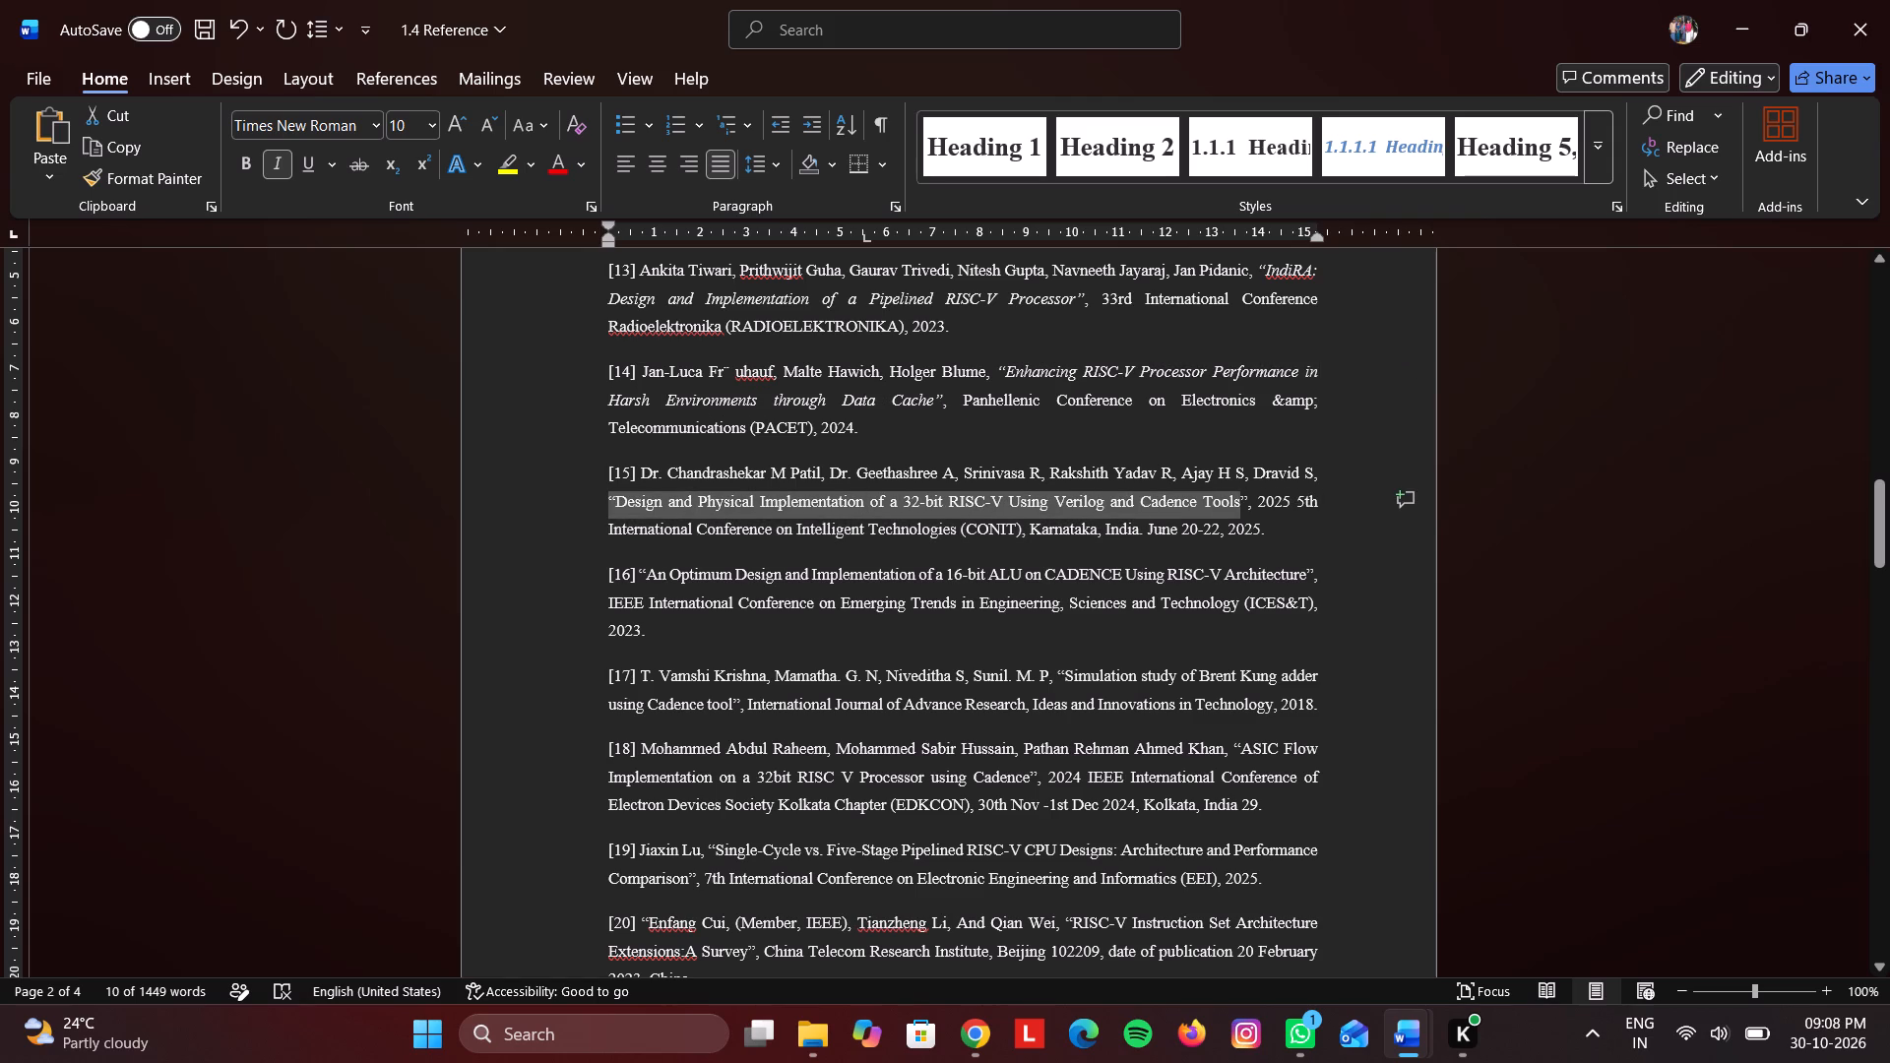
left_click_drag(1234, 502, 1243, 493)
left_click_drag(1243, 493, 1245, 495)
left_click(1307, 455)
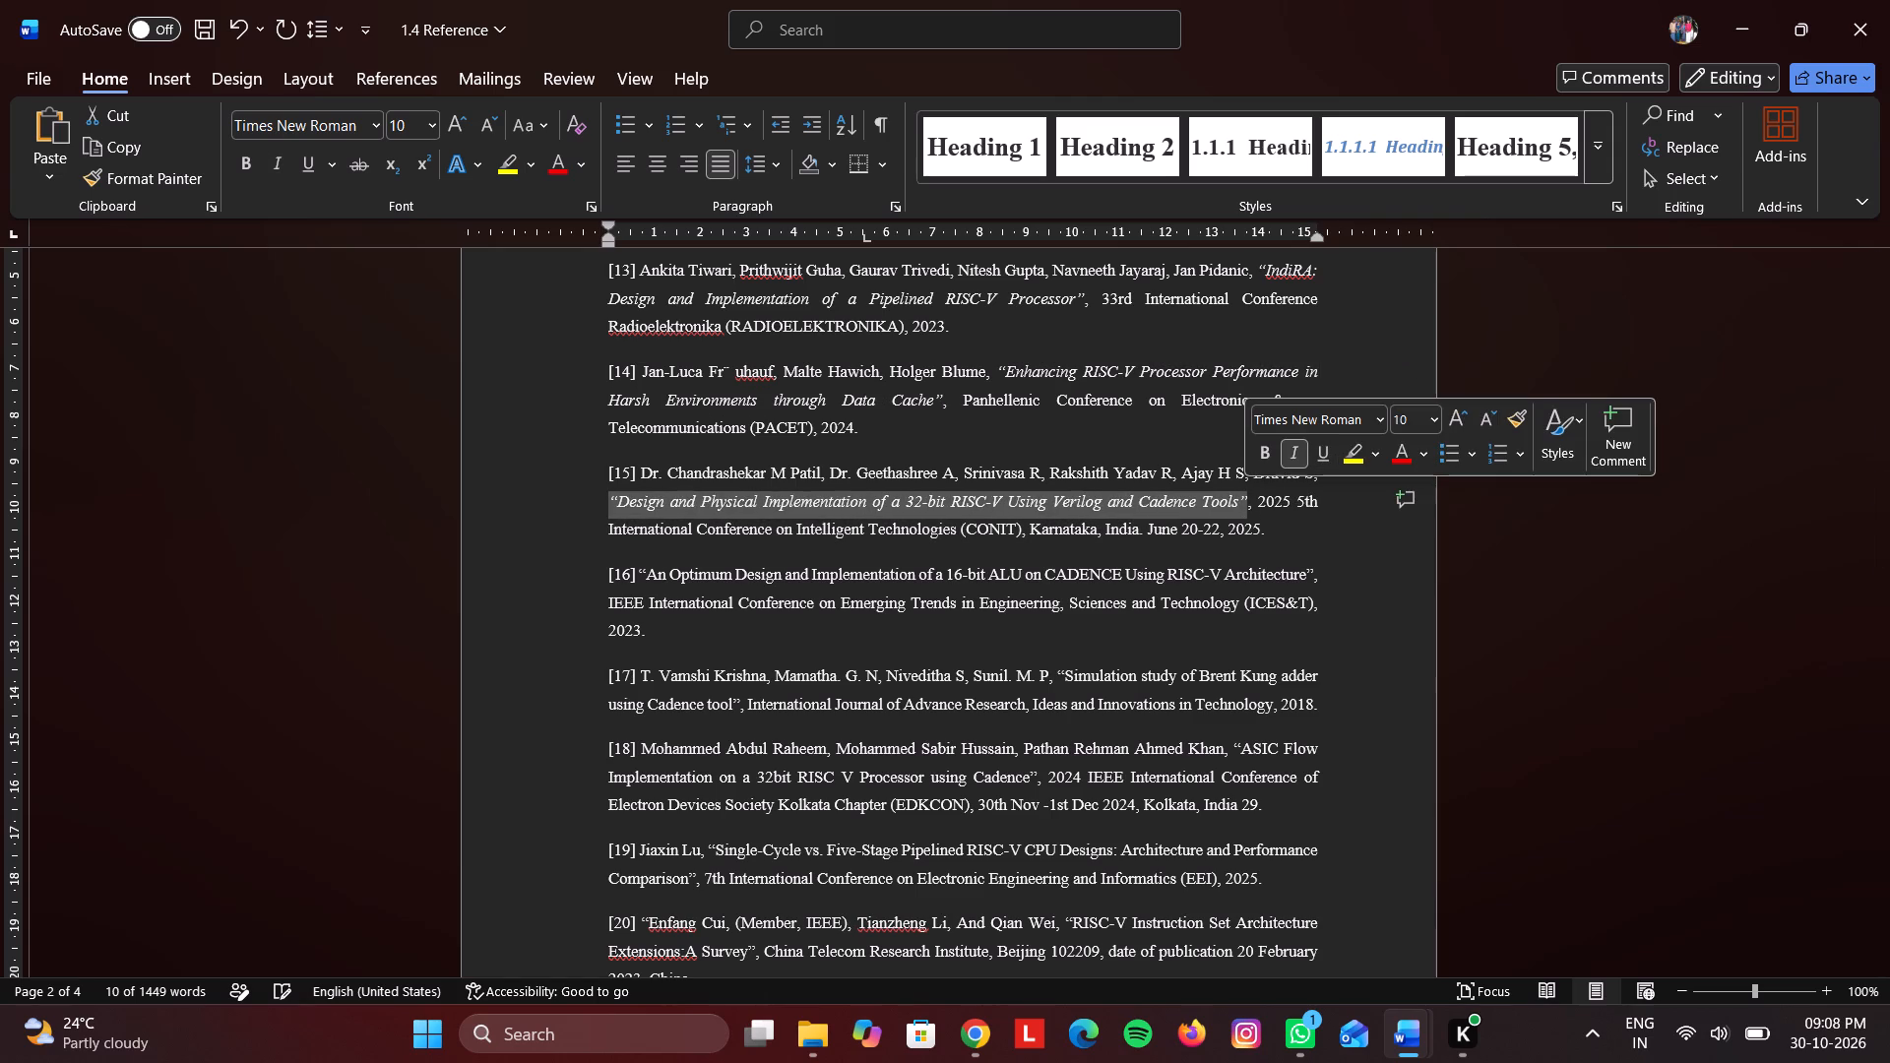
Italicize the quoted title “An Optimum Design and Implementation of a 16-bit ALU on CADENCE Using RISC-V Architecture” in reference [16], excluding the comma after it.
scroll(1256, 573, "down", 2)
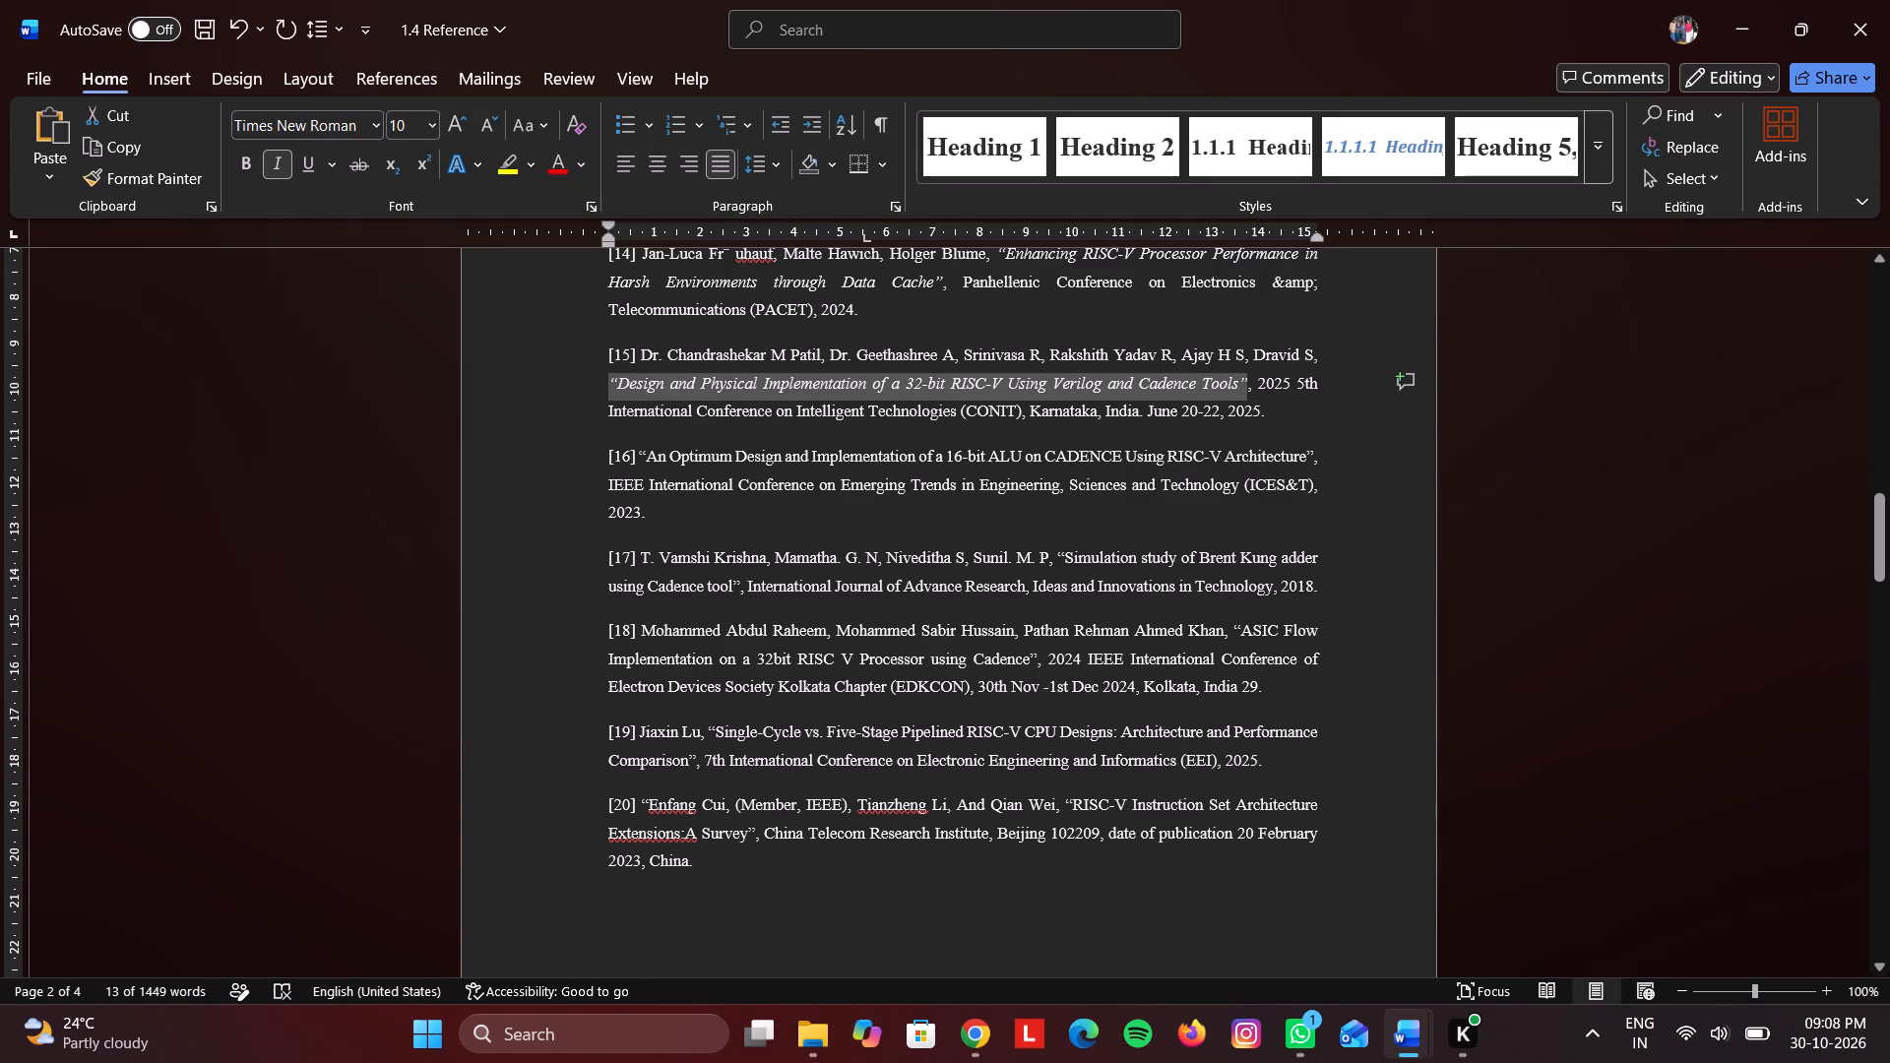
left_click_drag(638, 455, 842, 473)
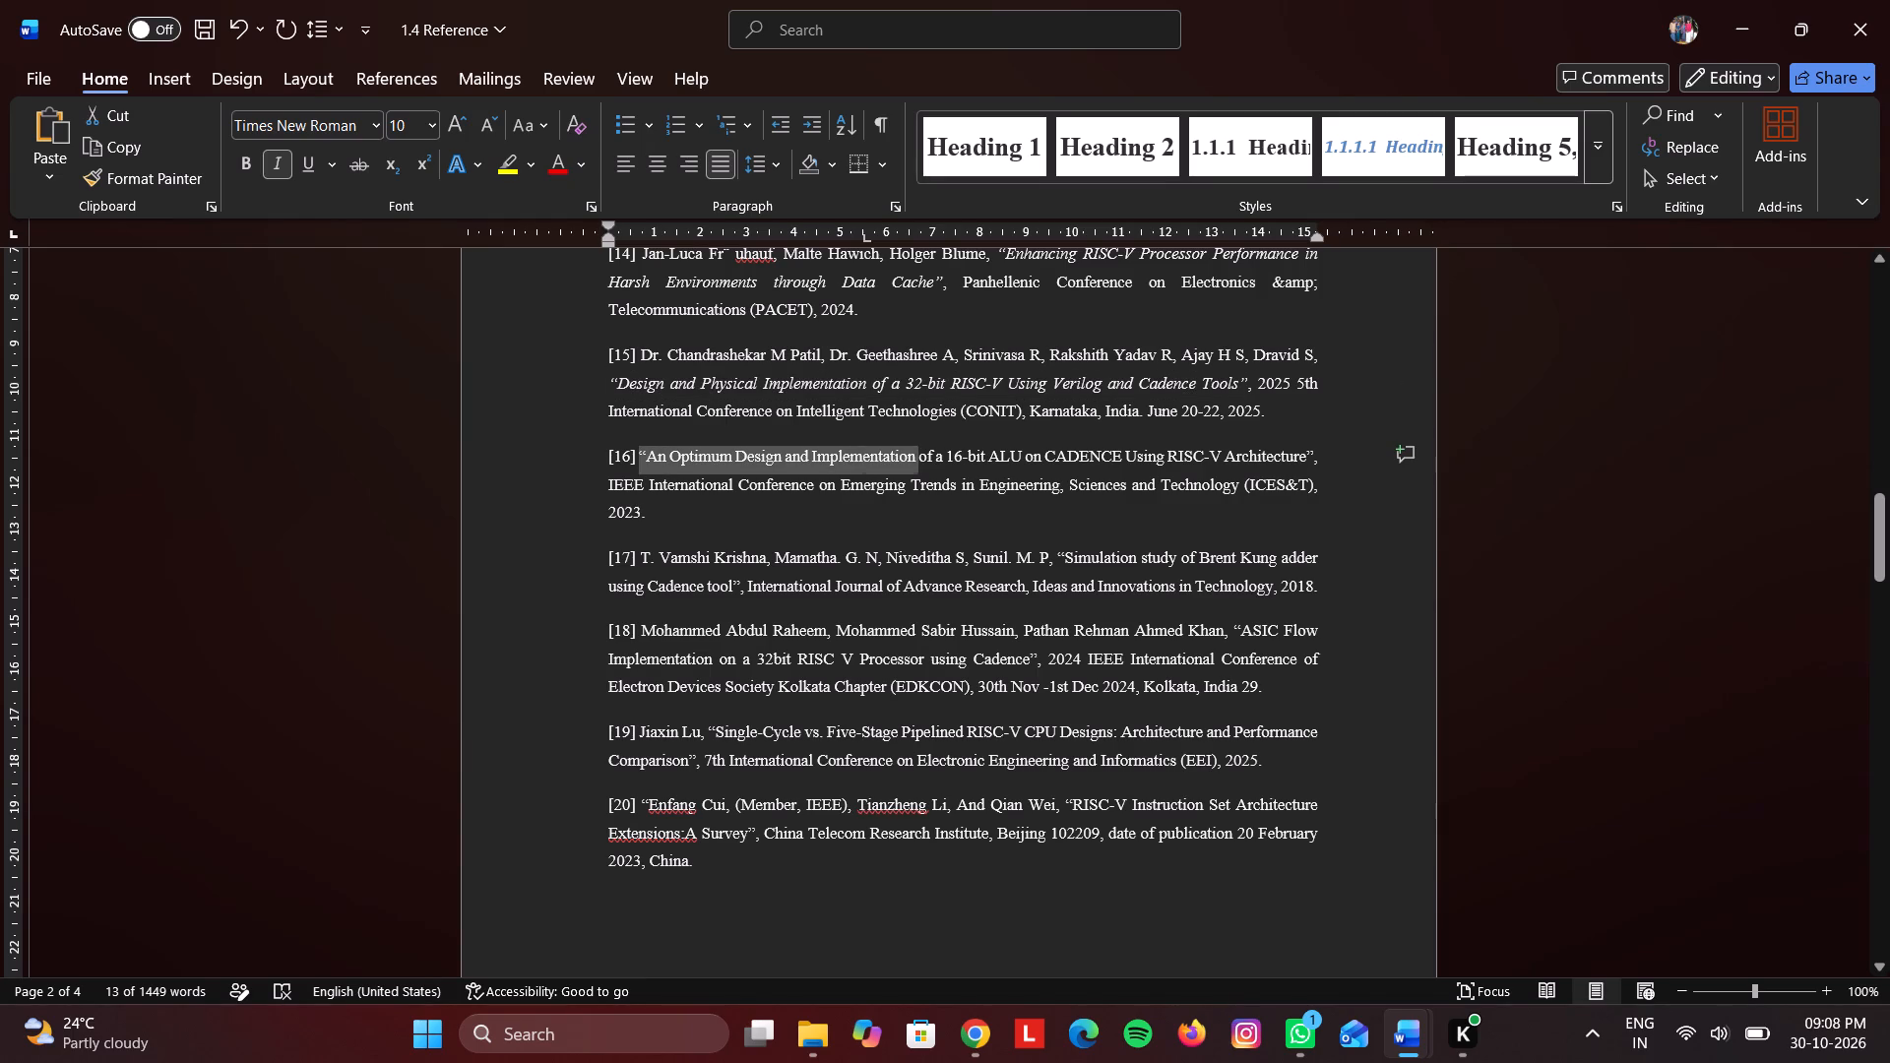
left_click_drag(842, 473, 1311, 447)
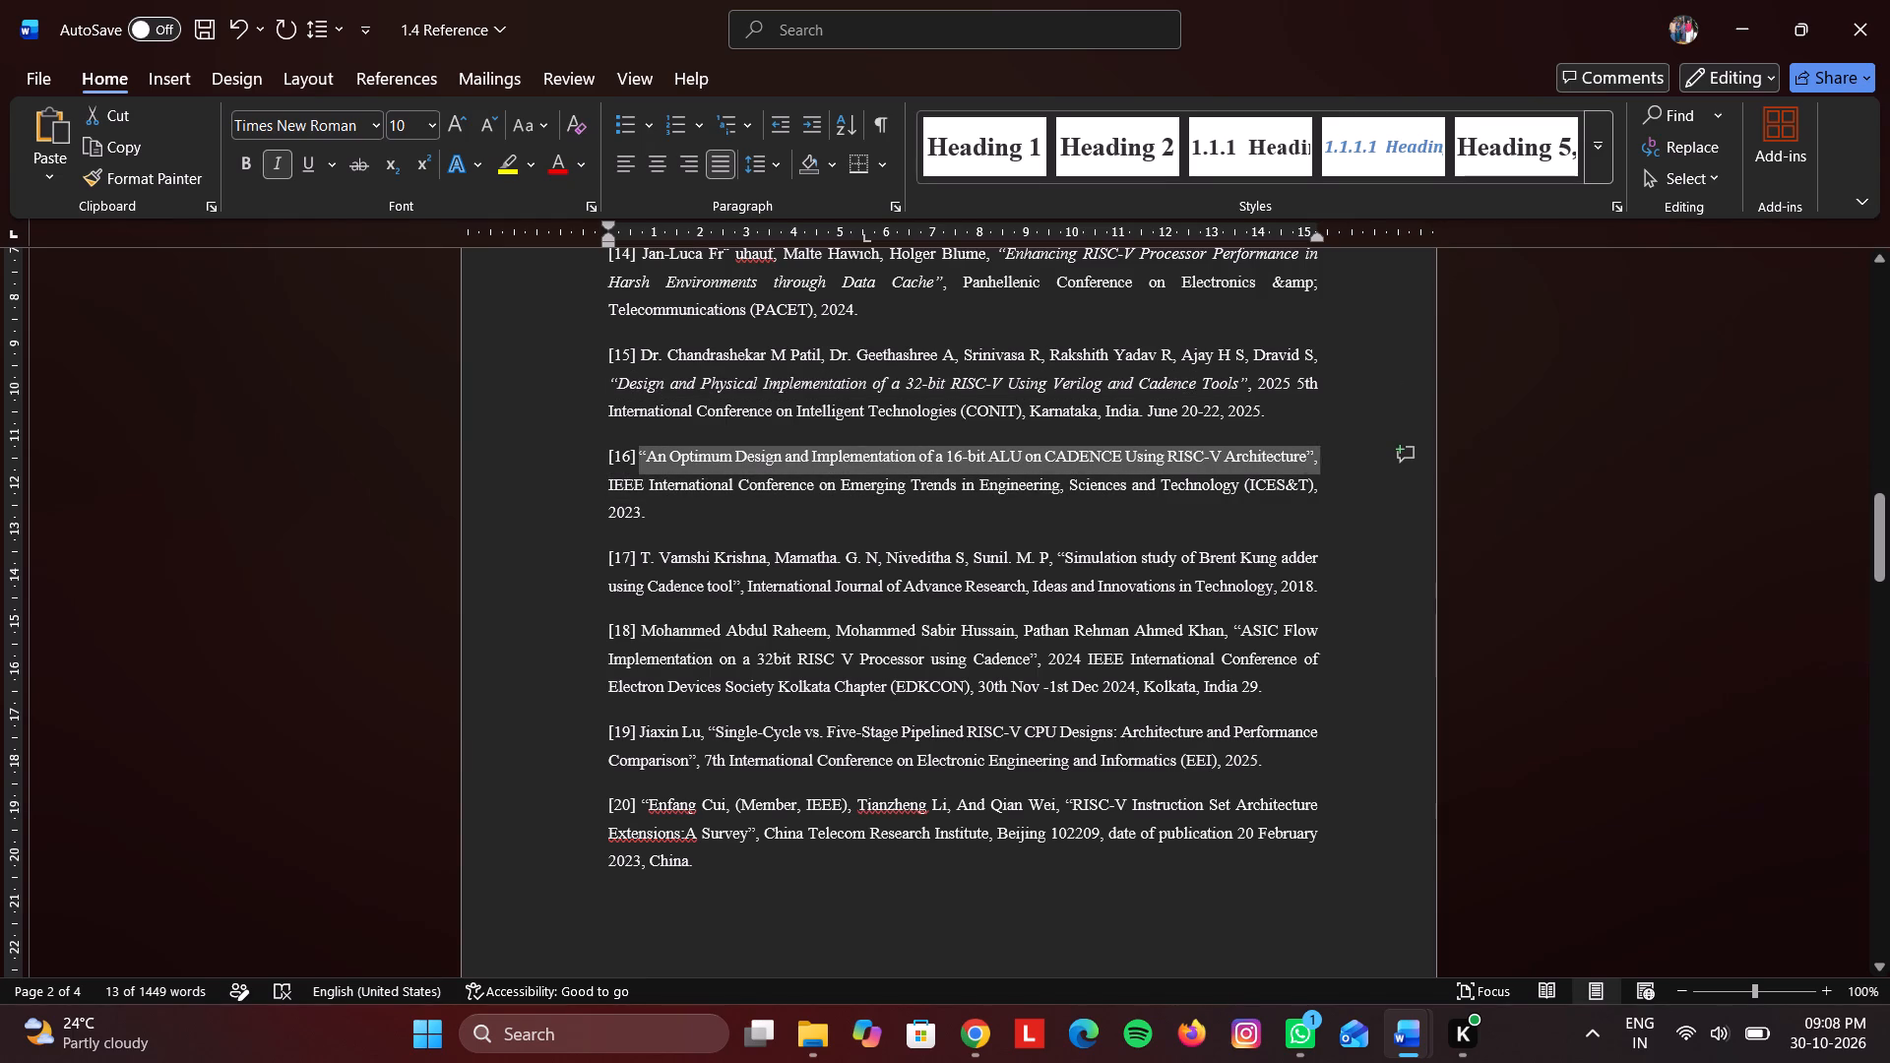
left_click_drag(1311, 447, 1309, 455)
left_click_drag(1309, 455, 1312, 454)
left_click(1359, 418)
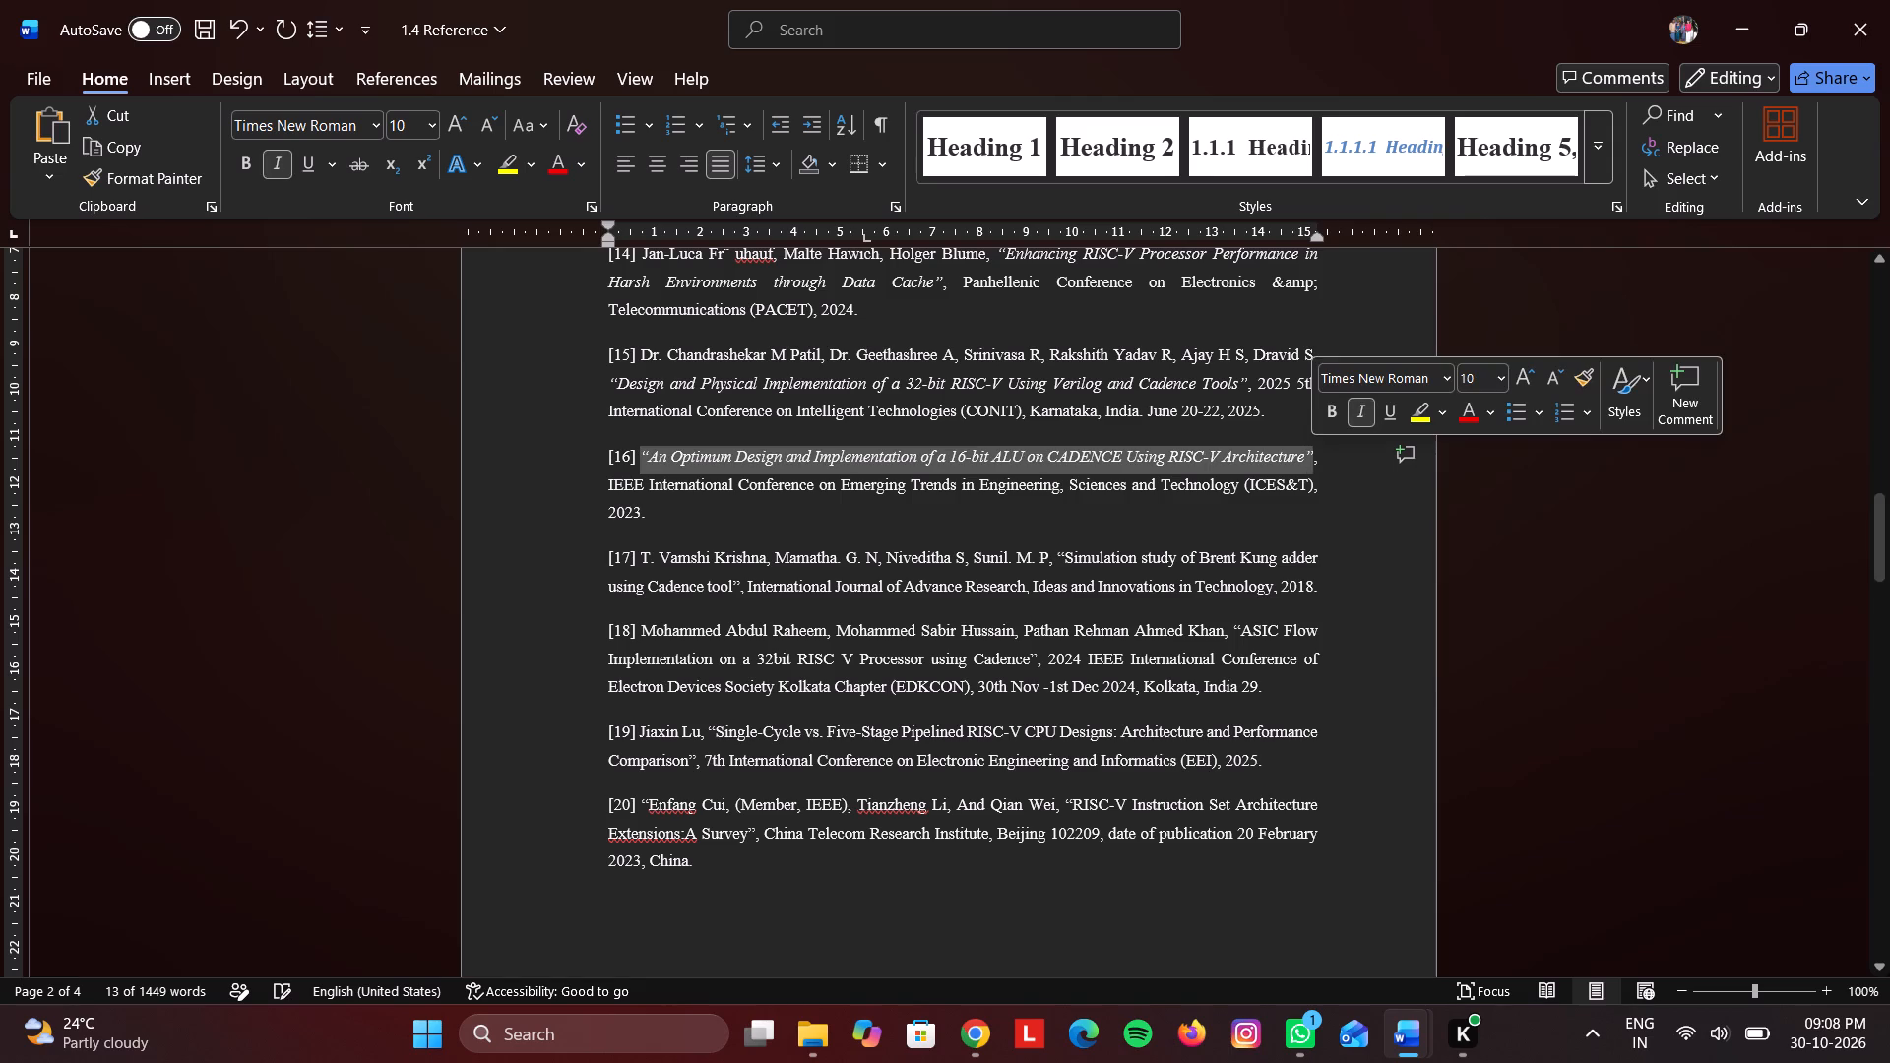
left_click(1006, 583)
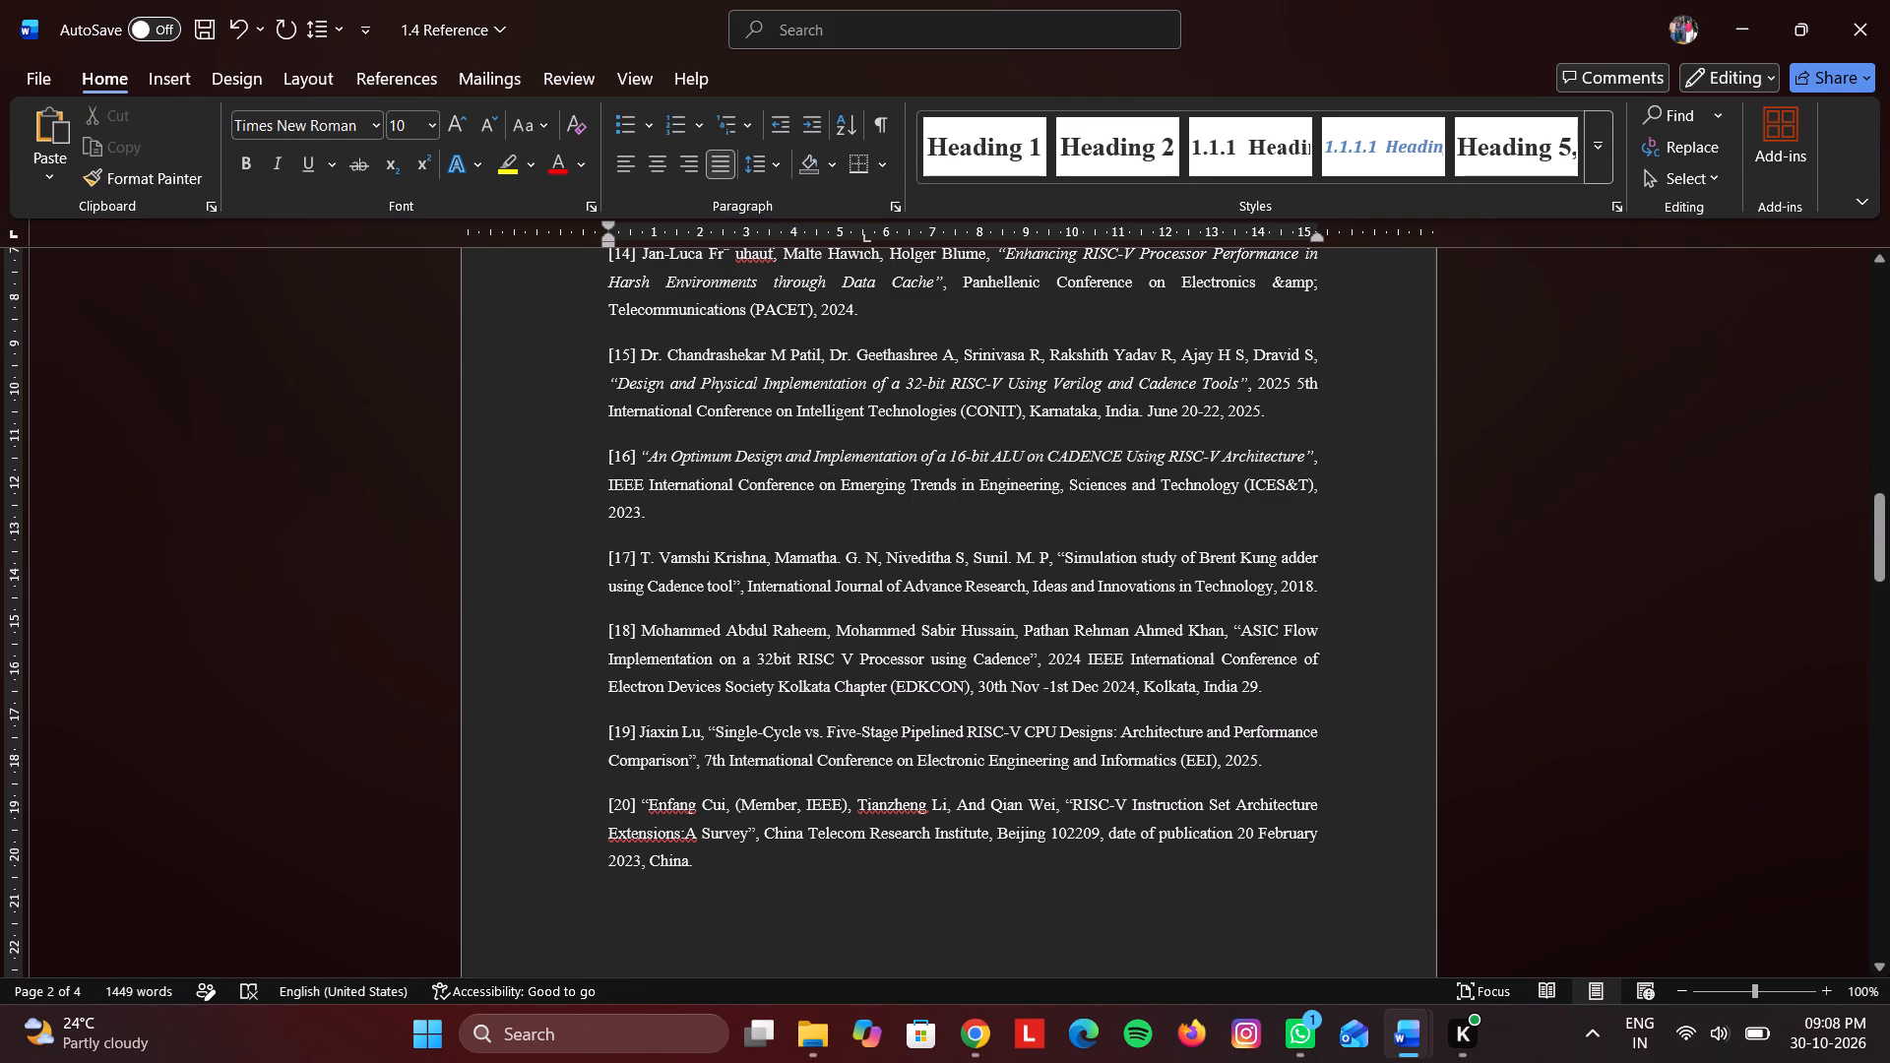
Italicize the title “Simulation study of Brent Kung adder using Cadence tool” with its closing quotation mark in reference [17], excluding the opening mark and comma.
scroll(855, 594, "down", 2)
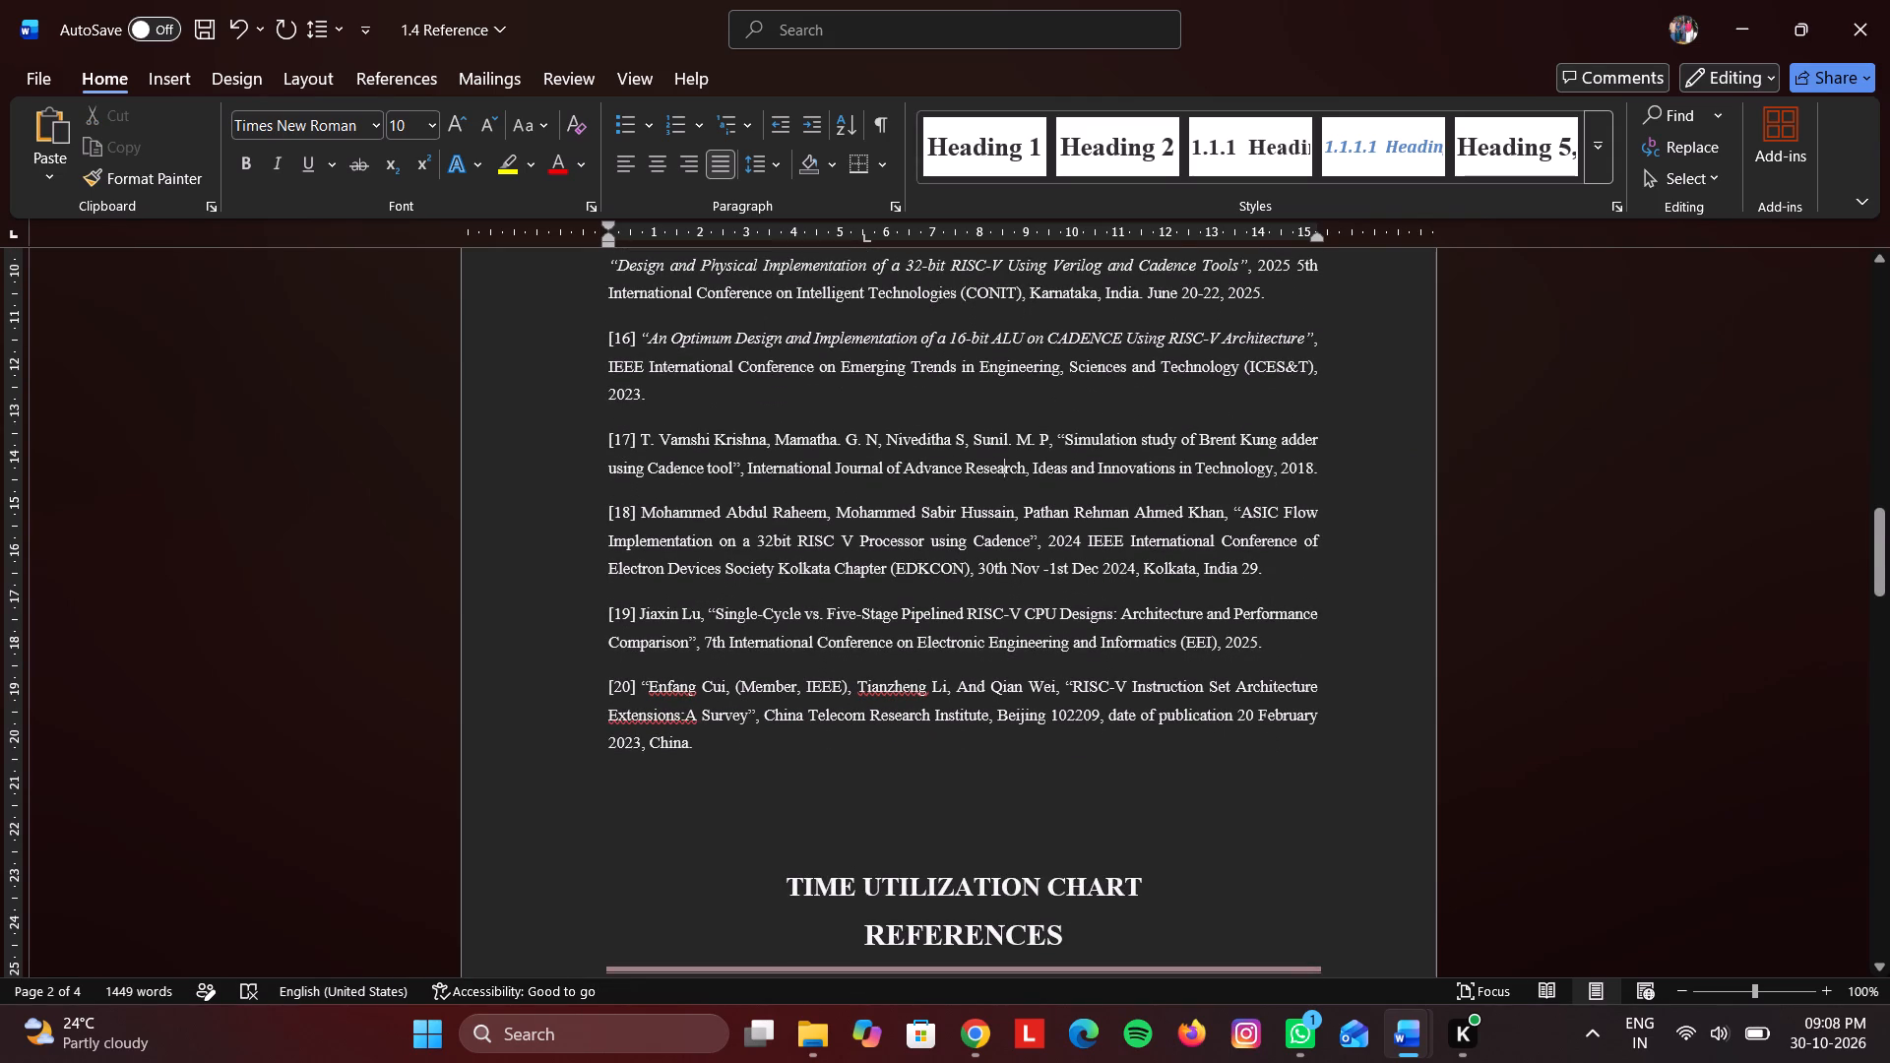
left_click_drag(1061, 437, 723, 472)
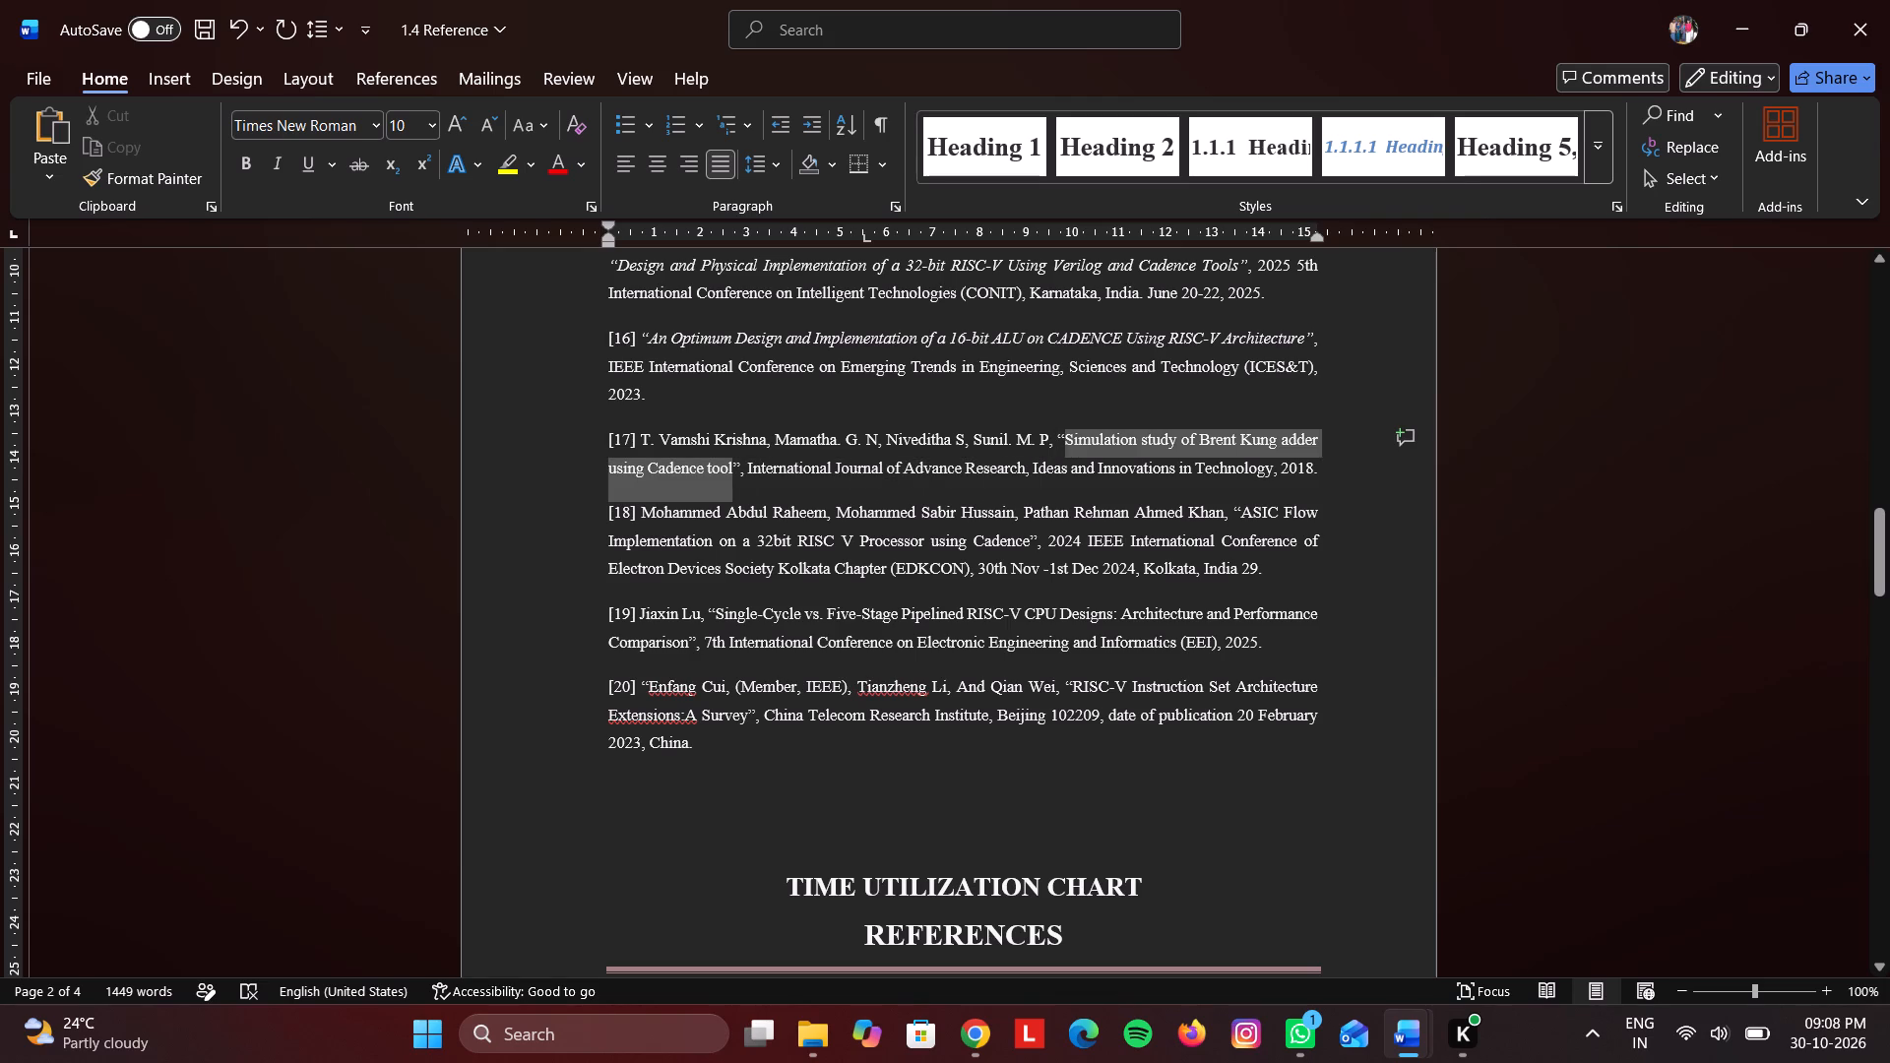
left_click_drag(723, 472, 738, 463)
left_click_drag(738, 463, 737, 463)
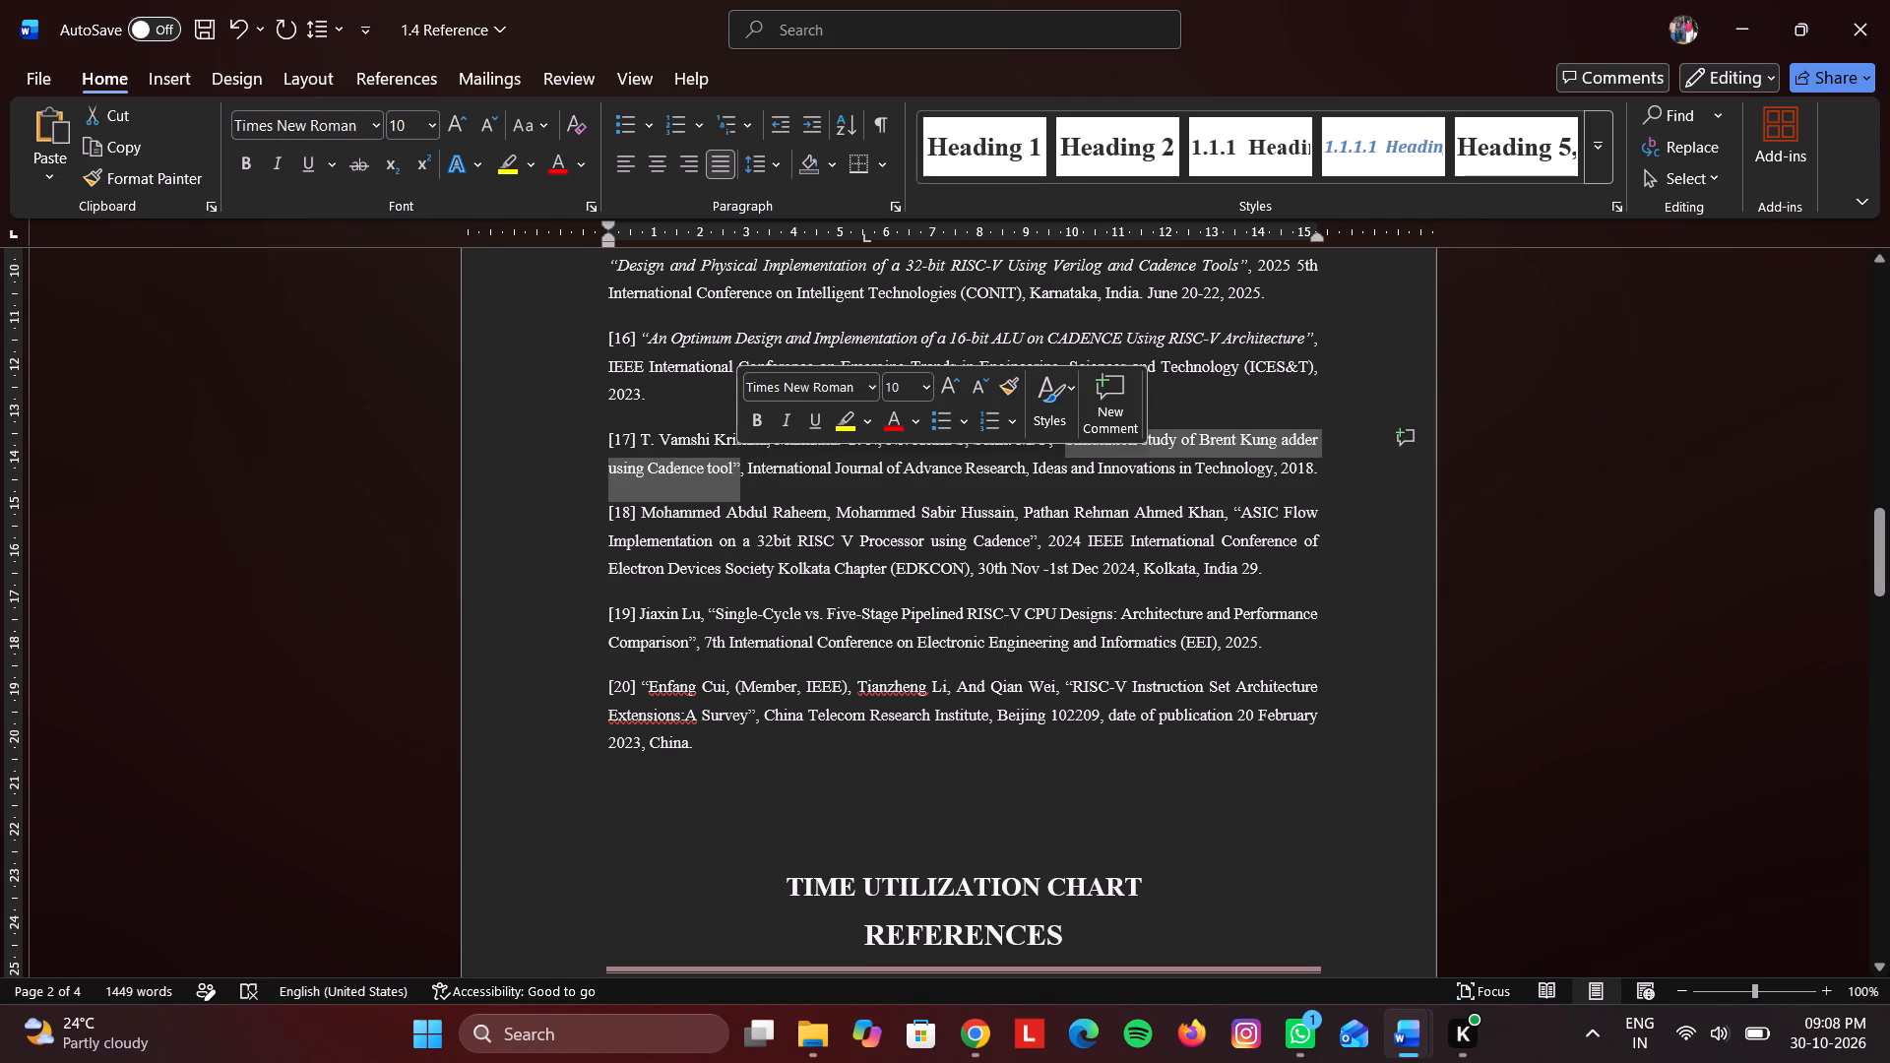
left_click(787, 422)
scroll(776, 546, "down", 1)
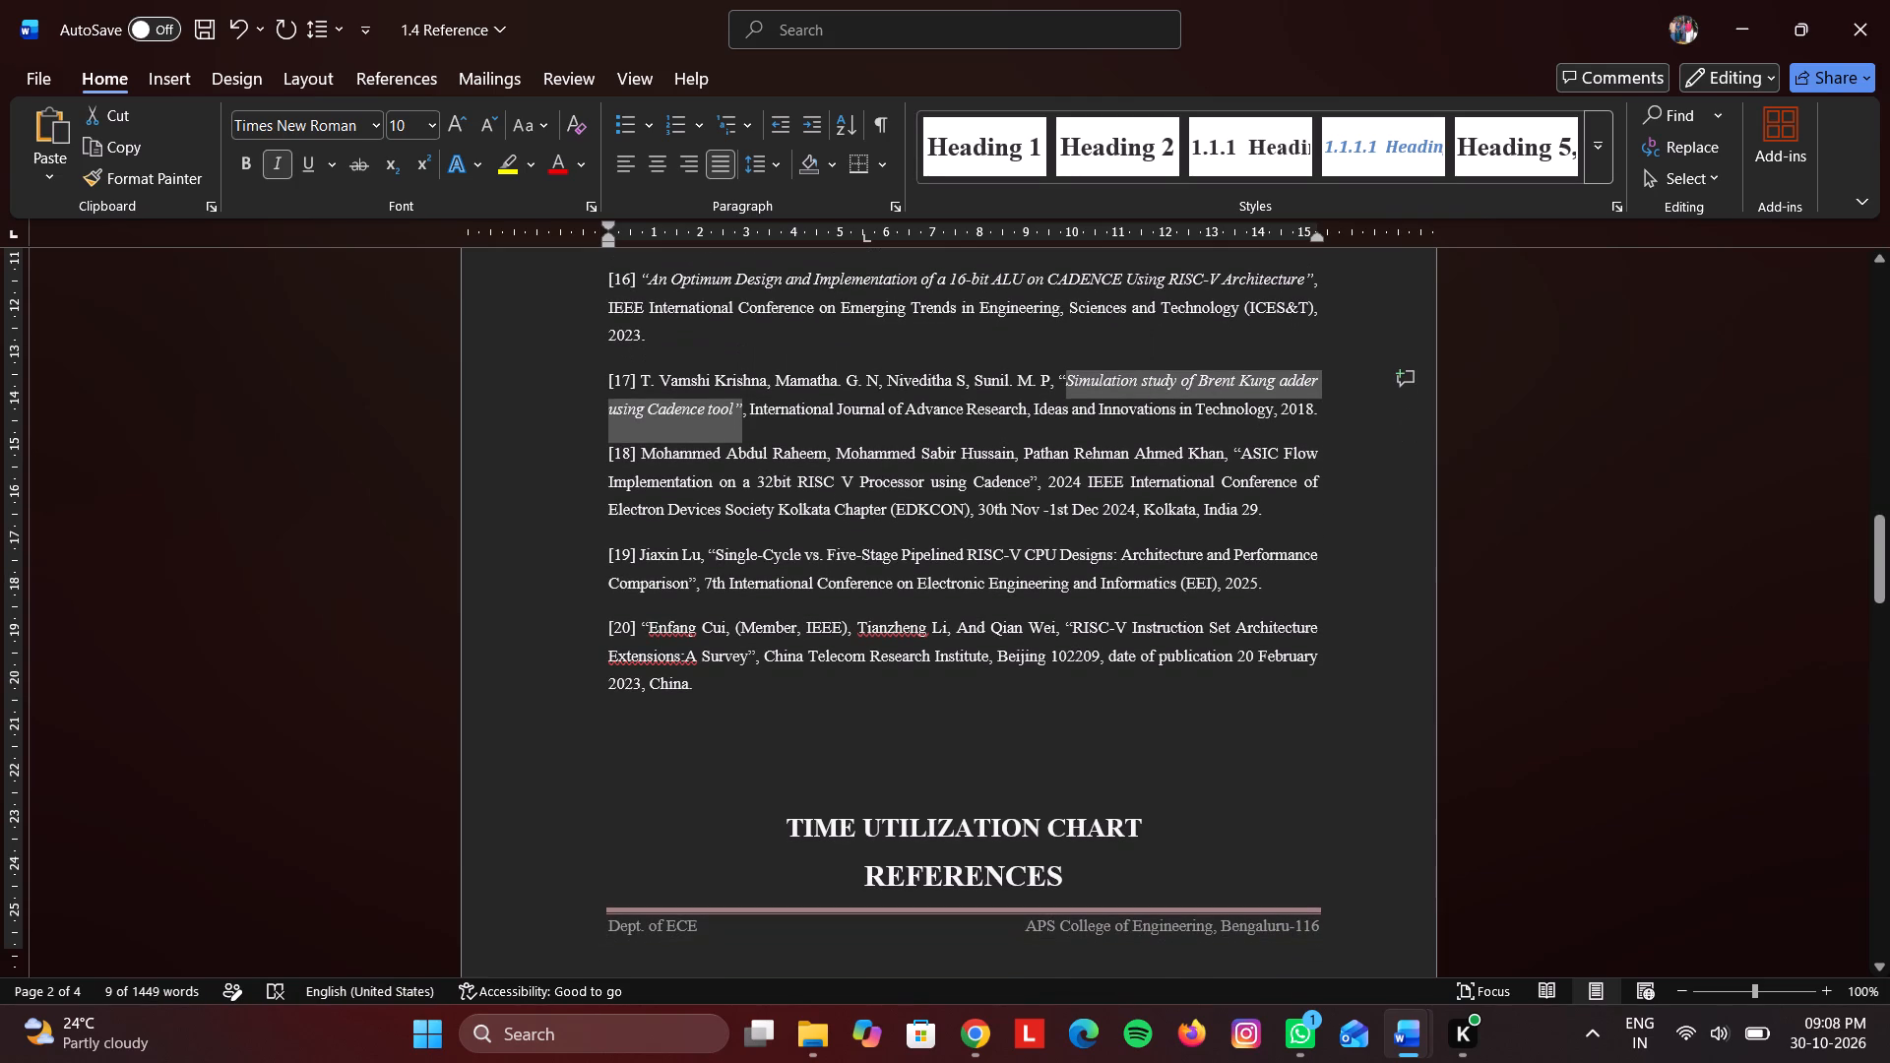
left_click(680, 525)
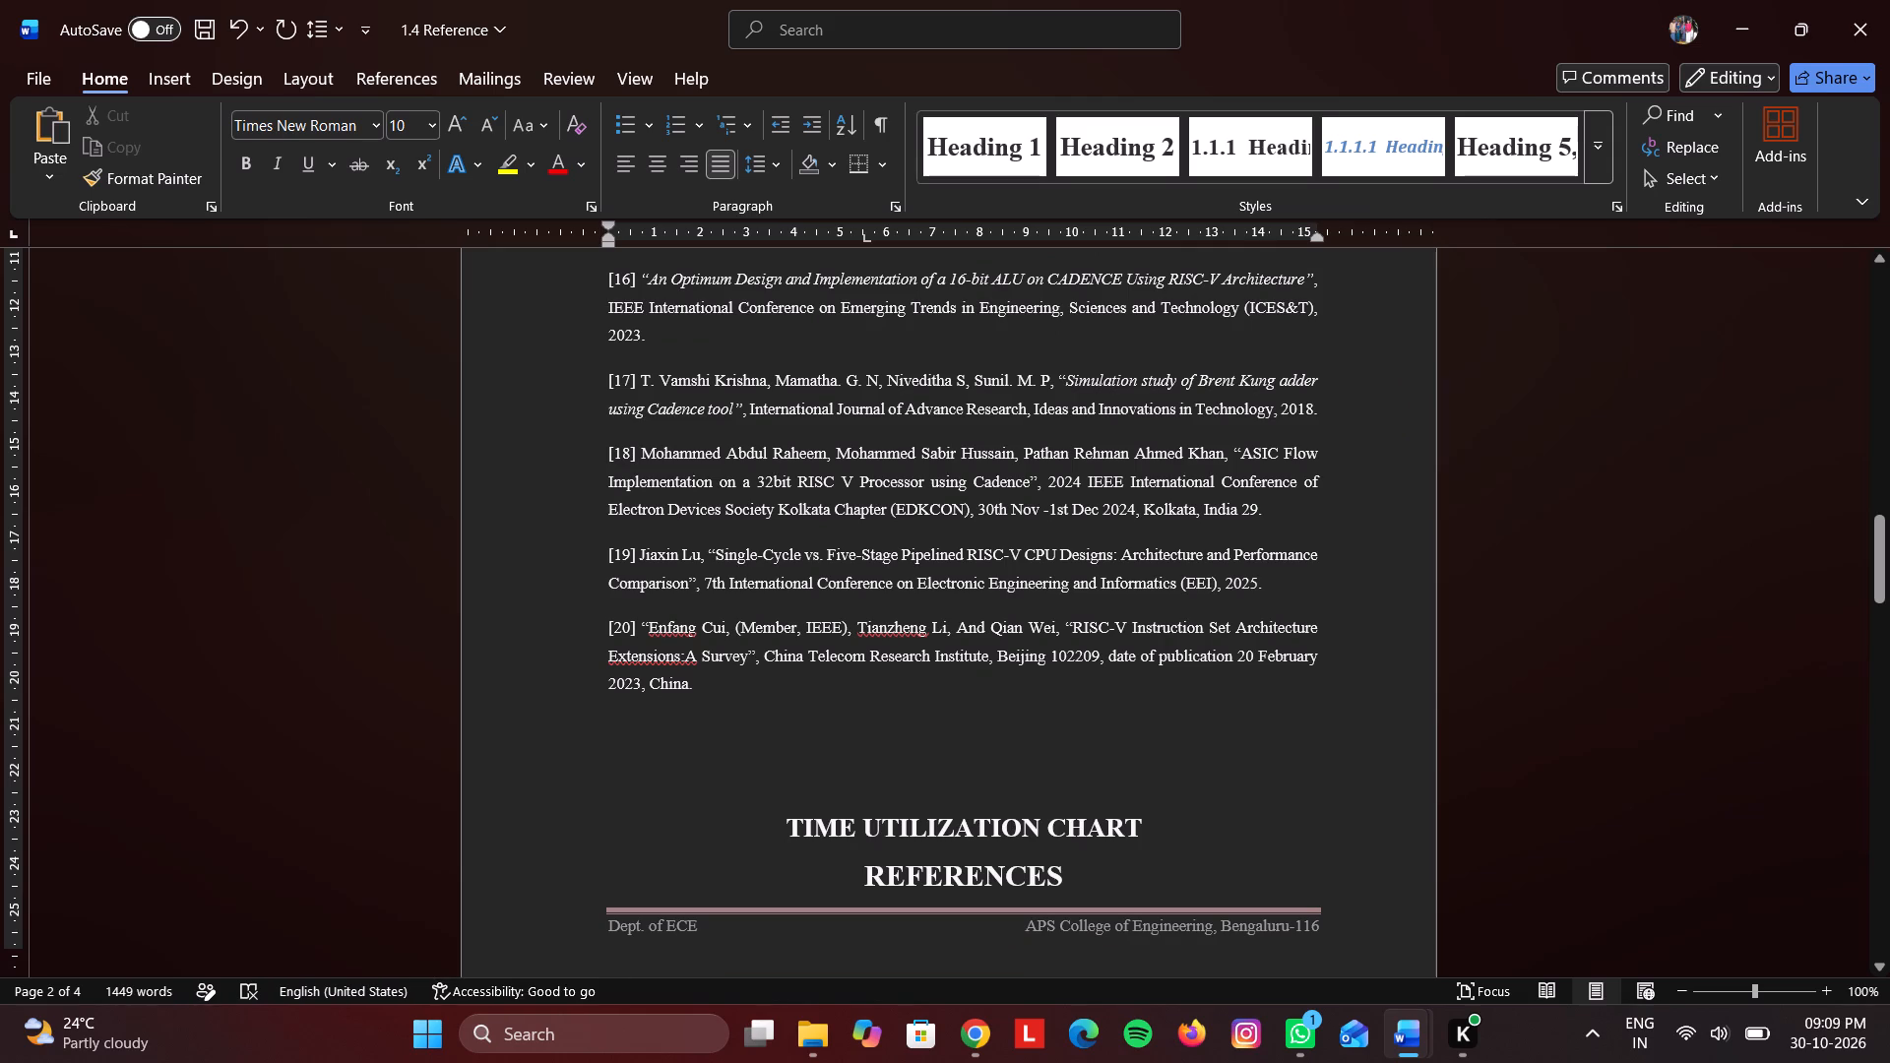
Italicize the quoted title “ASIC Flow Implementation on a 32bit RISC V Processor using Cadence” in reference [18], excluding the comma after it.
left_click_drag(1233, 451, 1038, 480)
left_click(1090, 438)
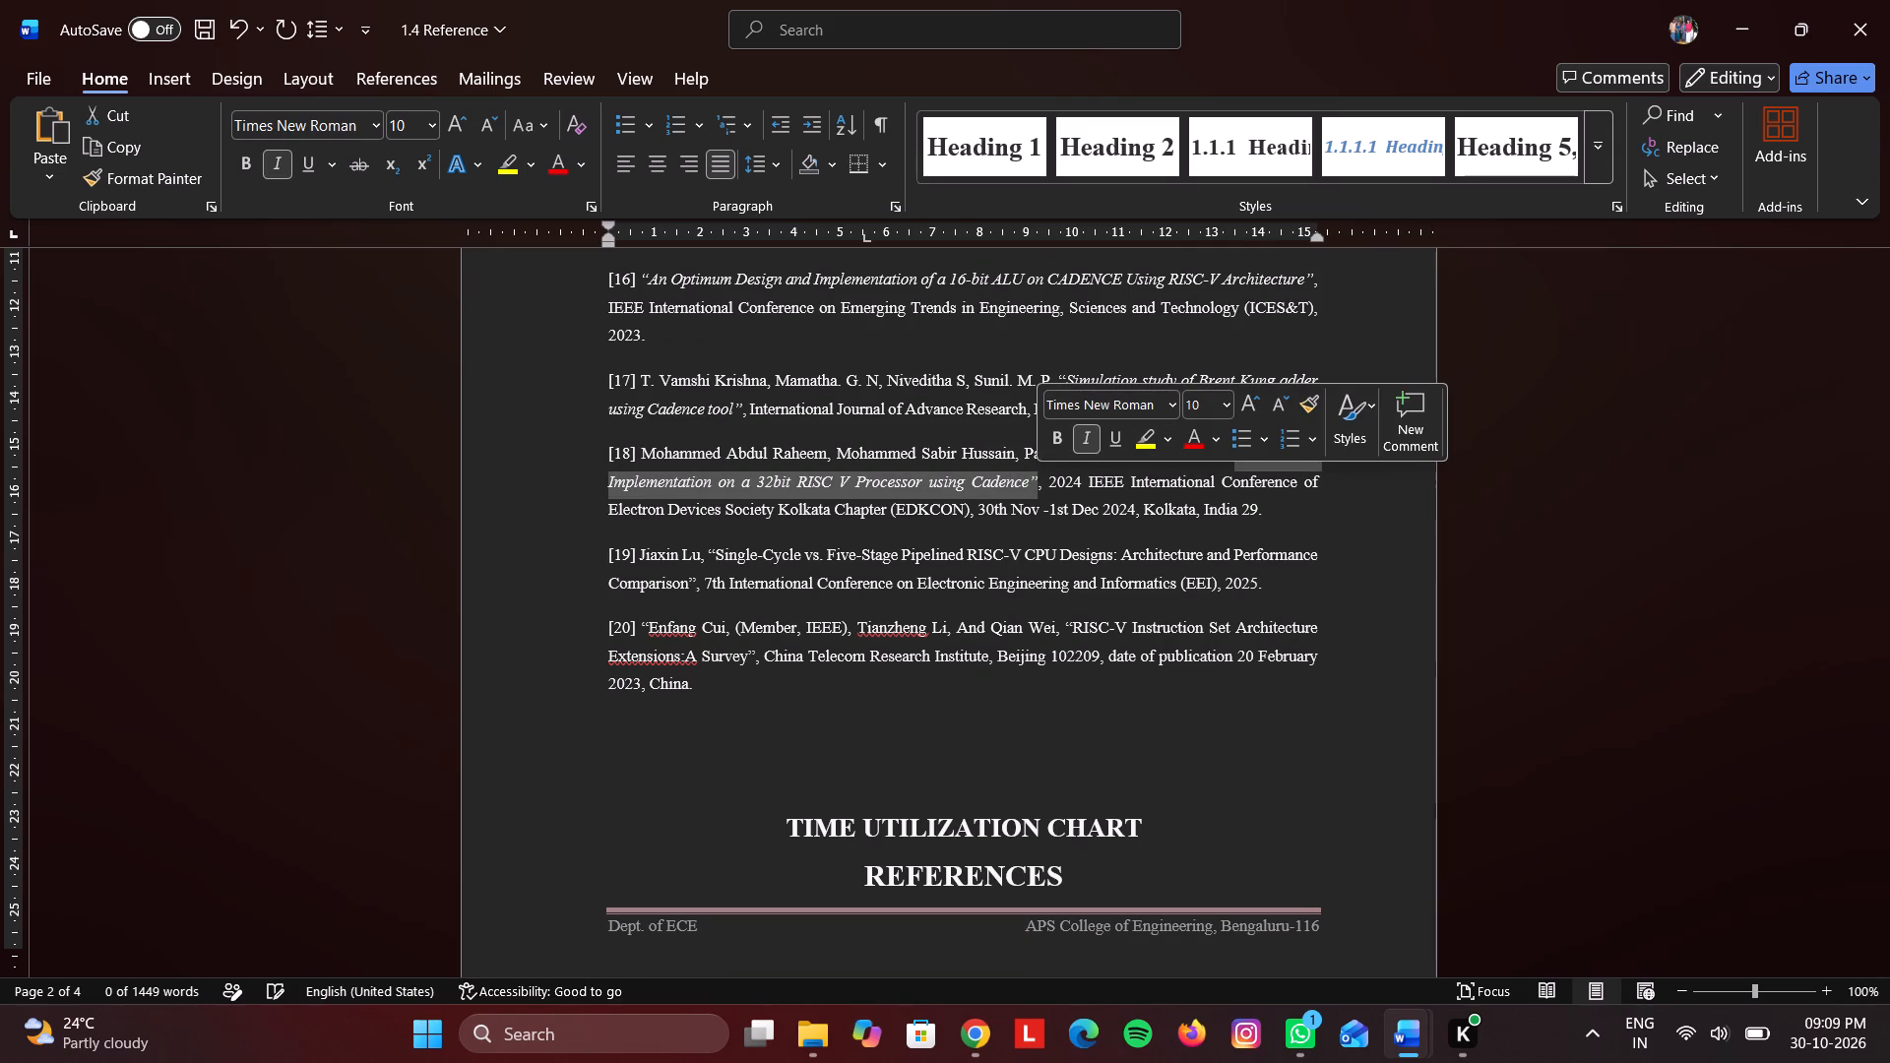
left_click(1061, 530)
Italicize the quoted title “Single-Cycle vs. Five-Stage Pipelined RISC-V CPU Designs: Architecture and Performance Comparison” in reference [19], excluding the comma after it.
scroll(1061, 530, "down", 2)
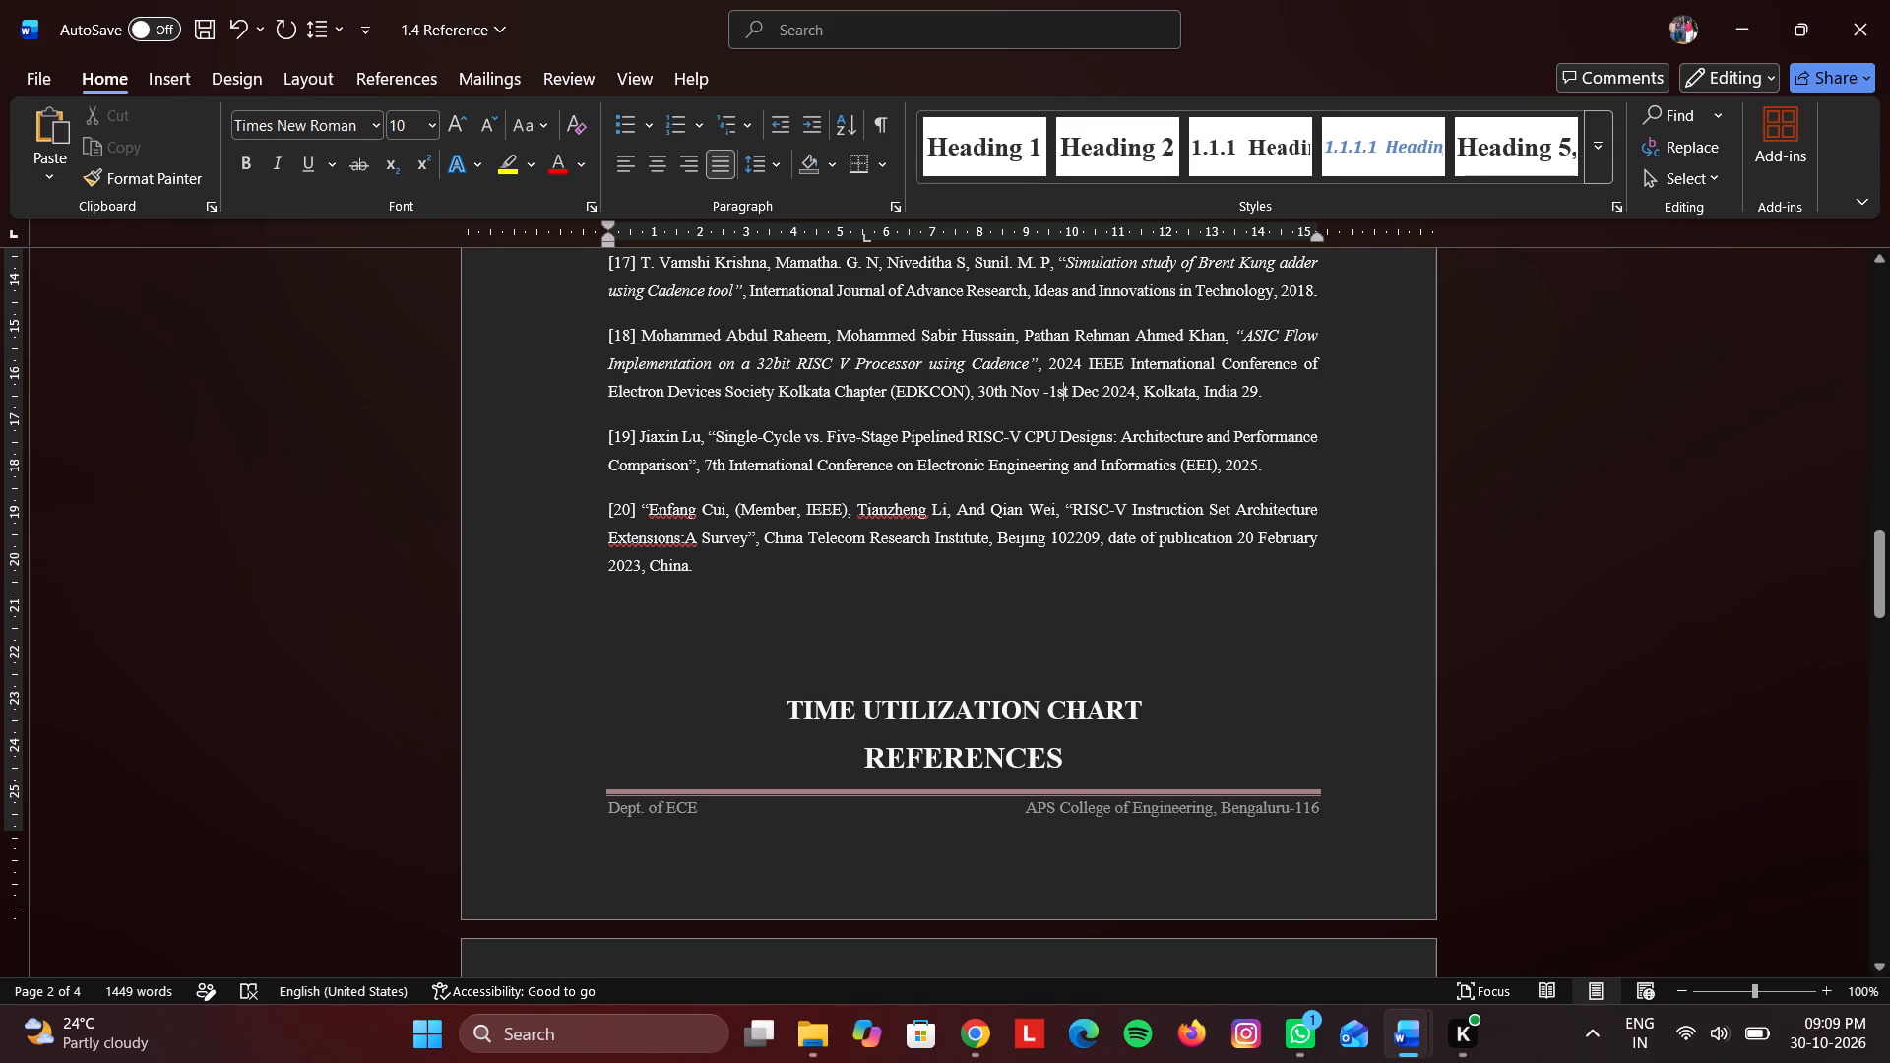
left_click_drag(711, 434, 1106, 439)
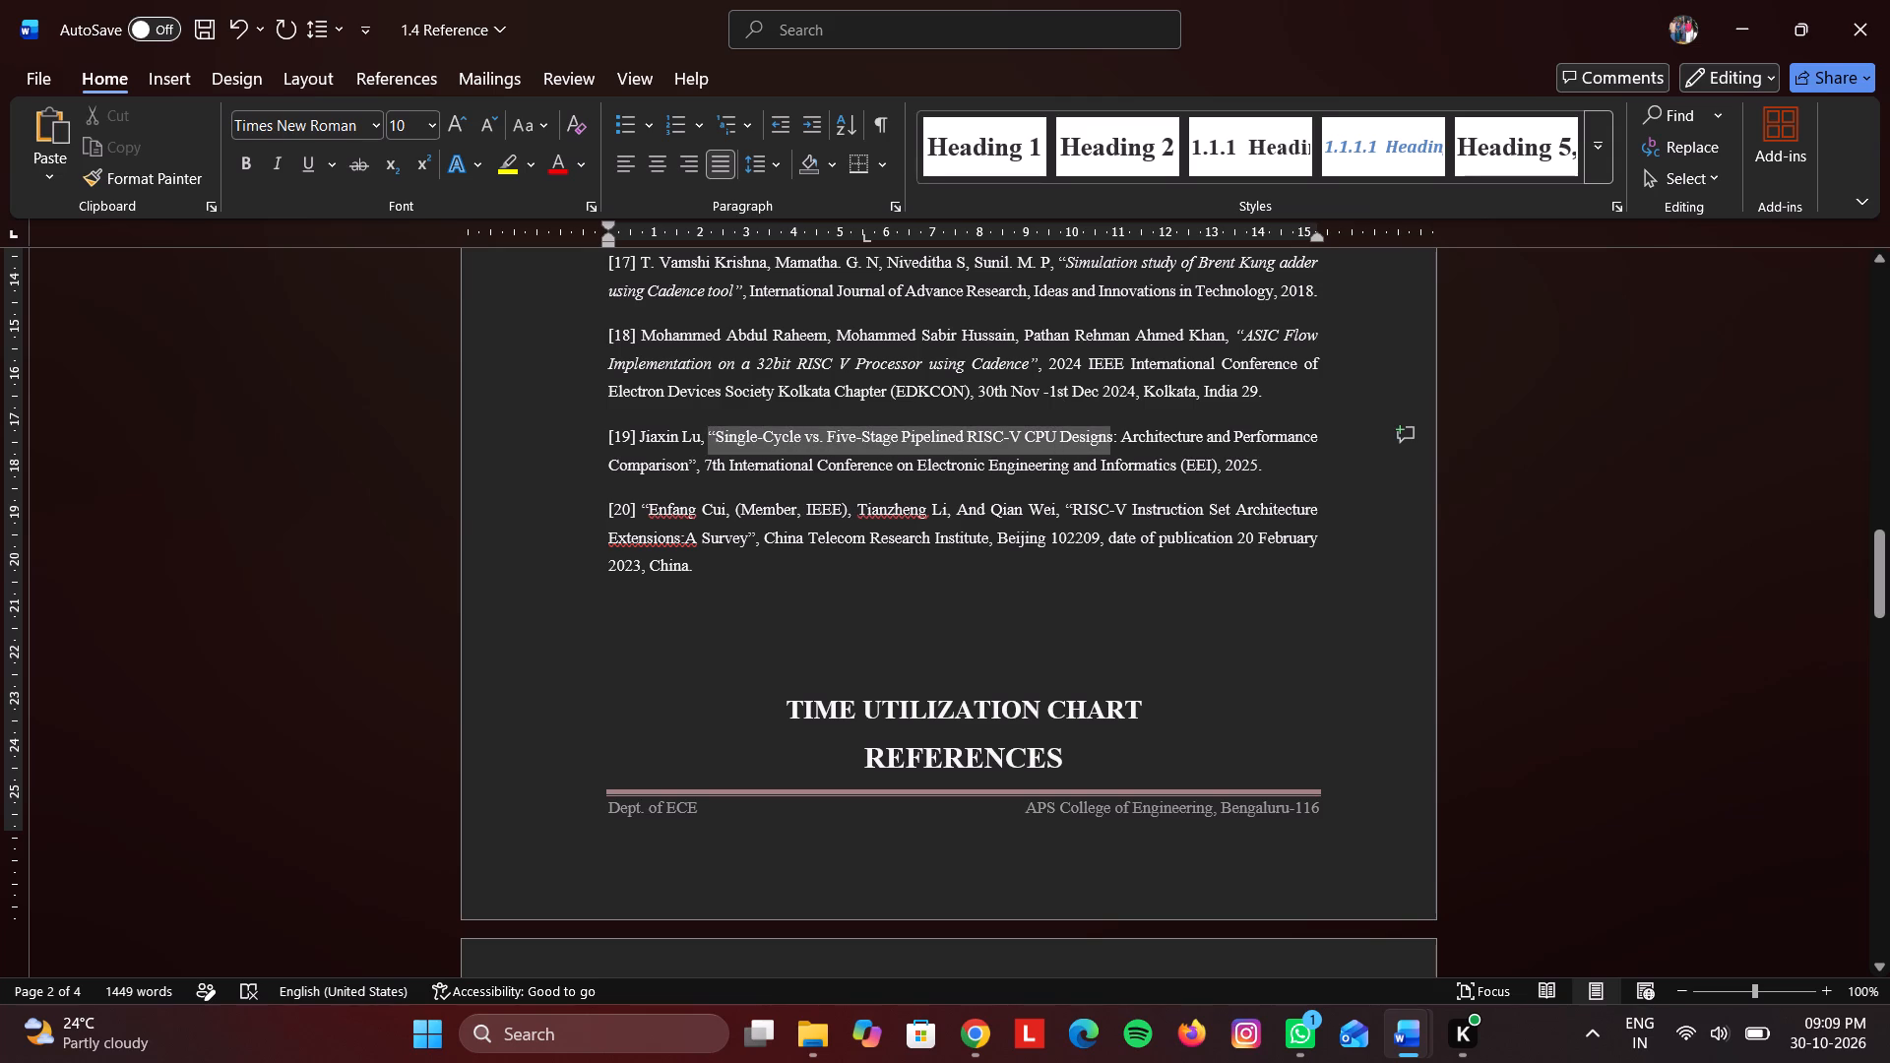
left_click_drag(1106, 439, 687, 465)
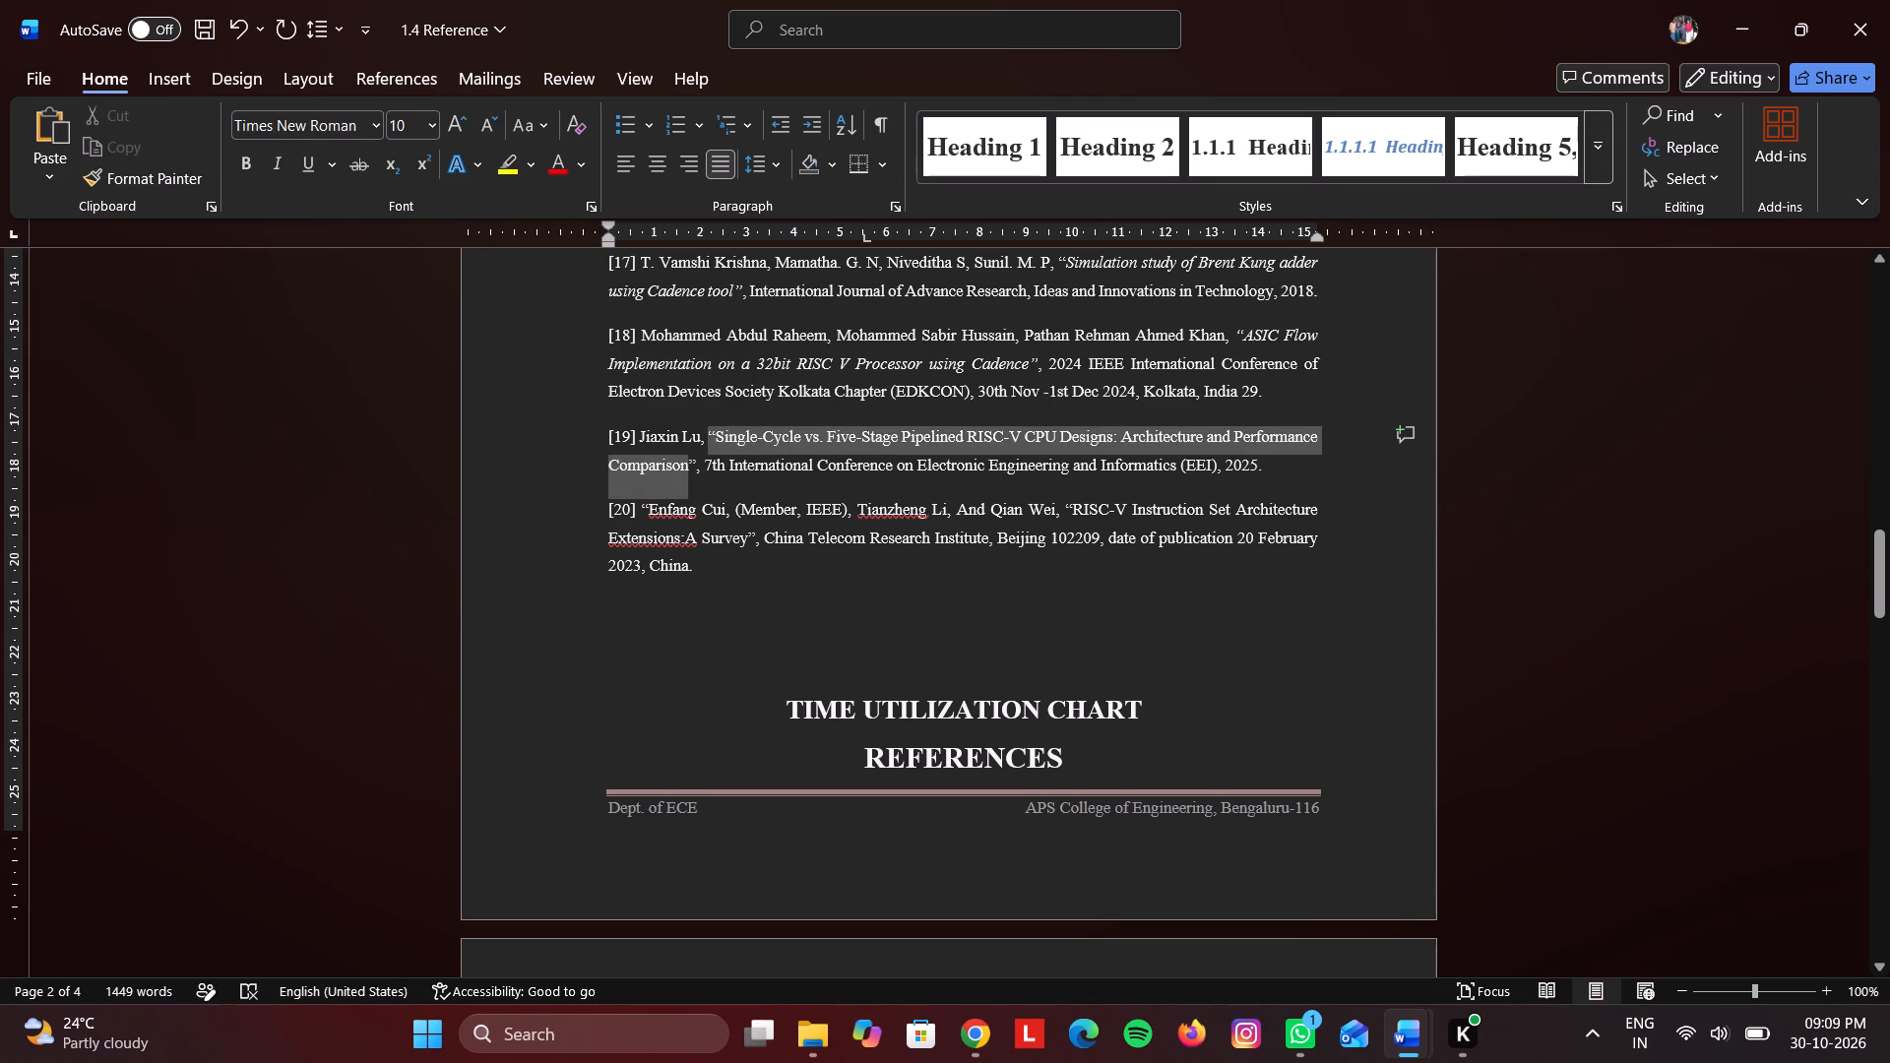
left_click_drag(687, 465, 690, 460)
left_click_drag(690, 460, 693, 461)
left_click(734, 421)
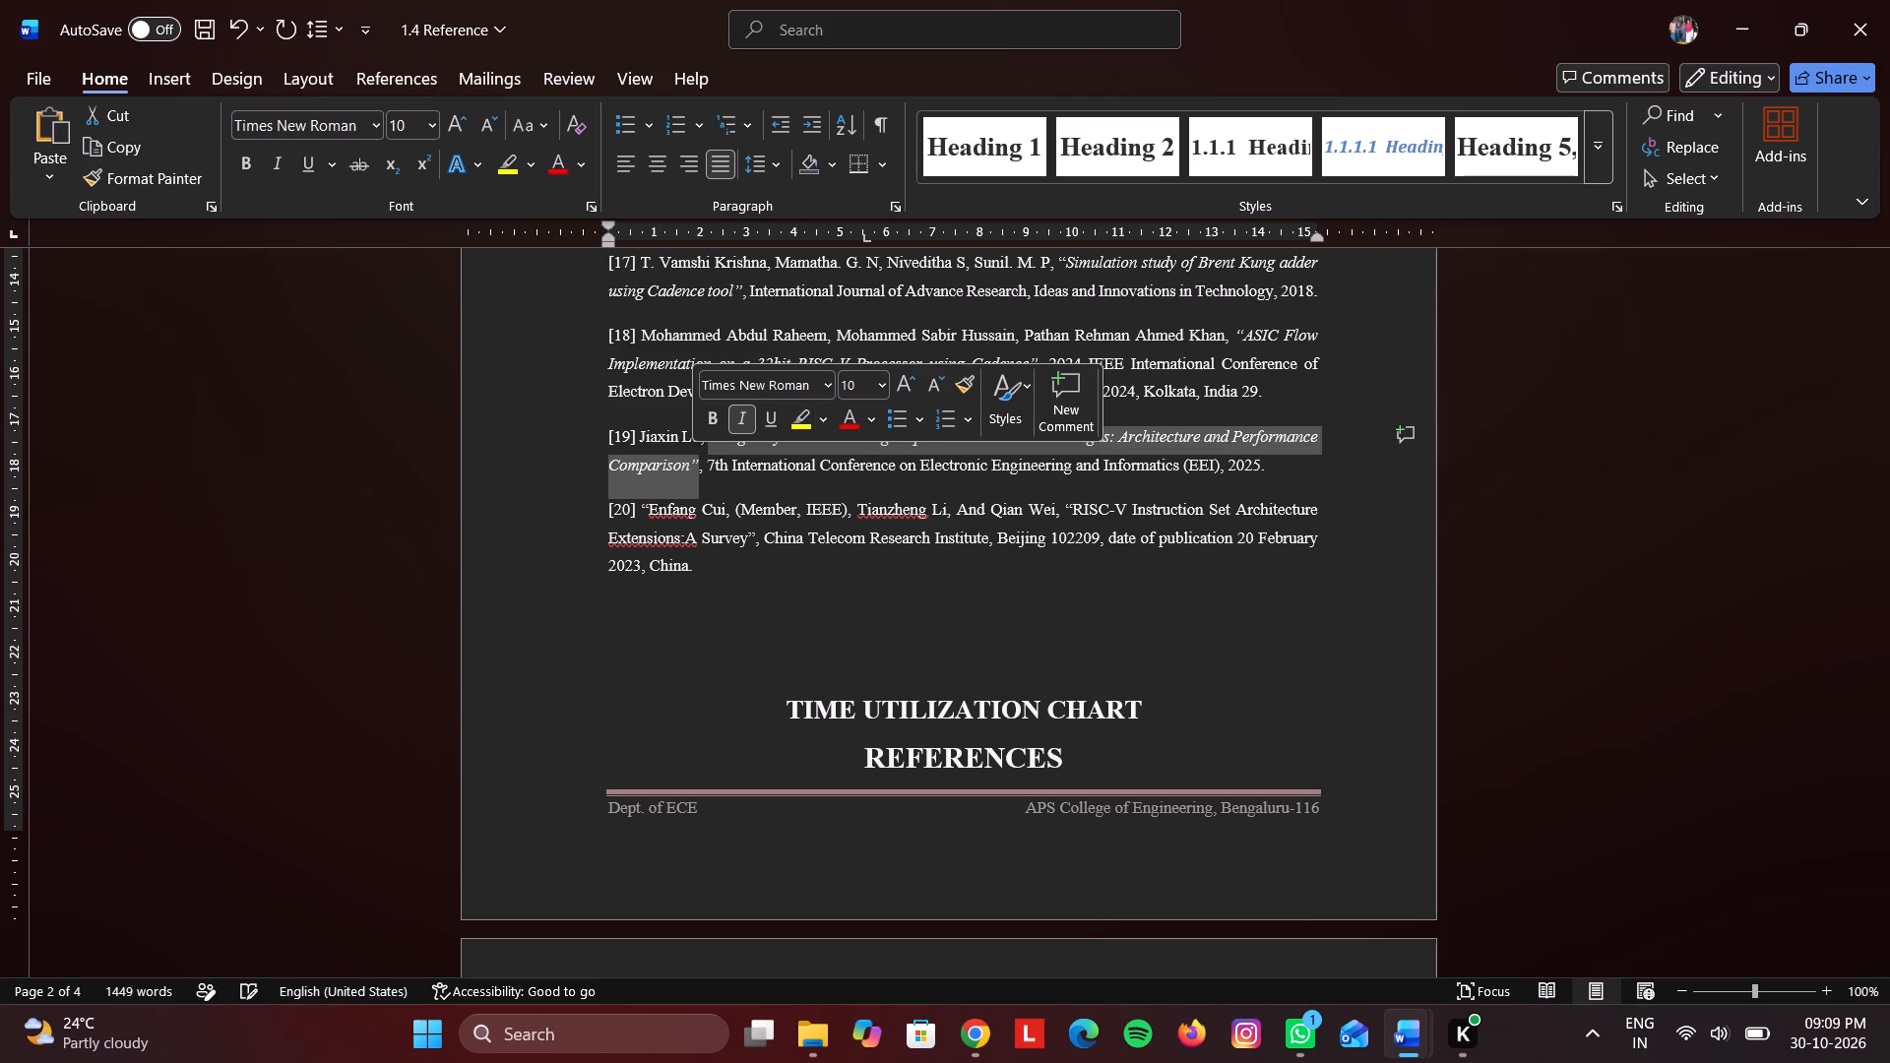
left_click(737, 549)
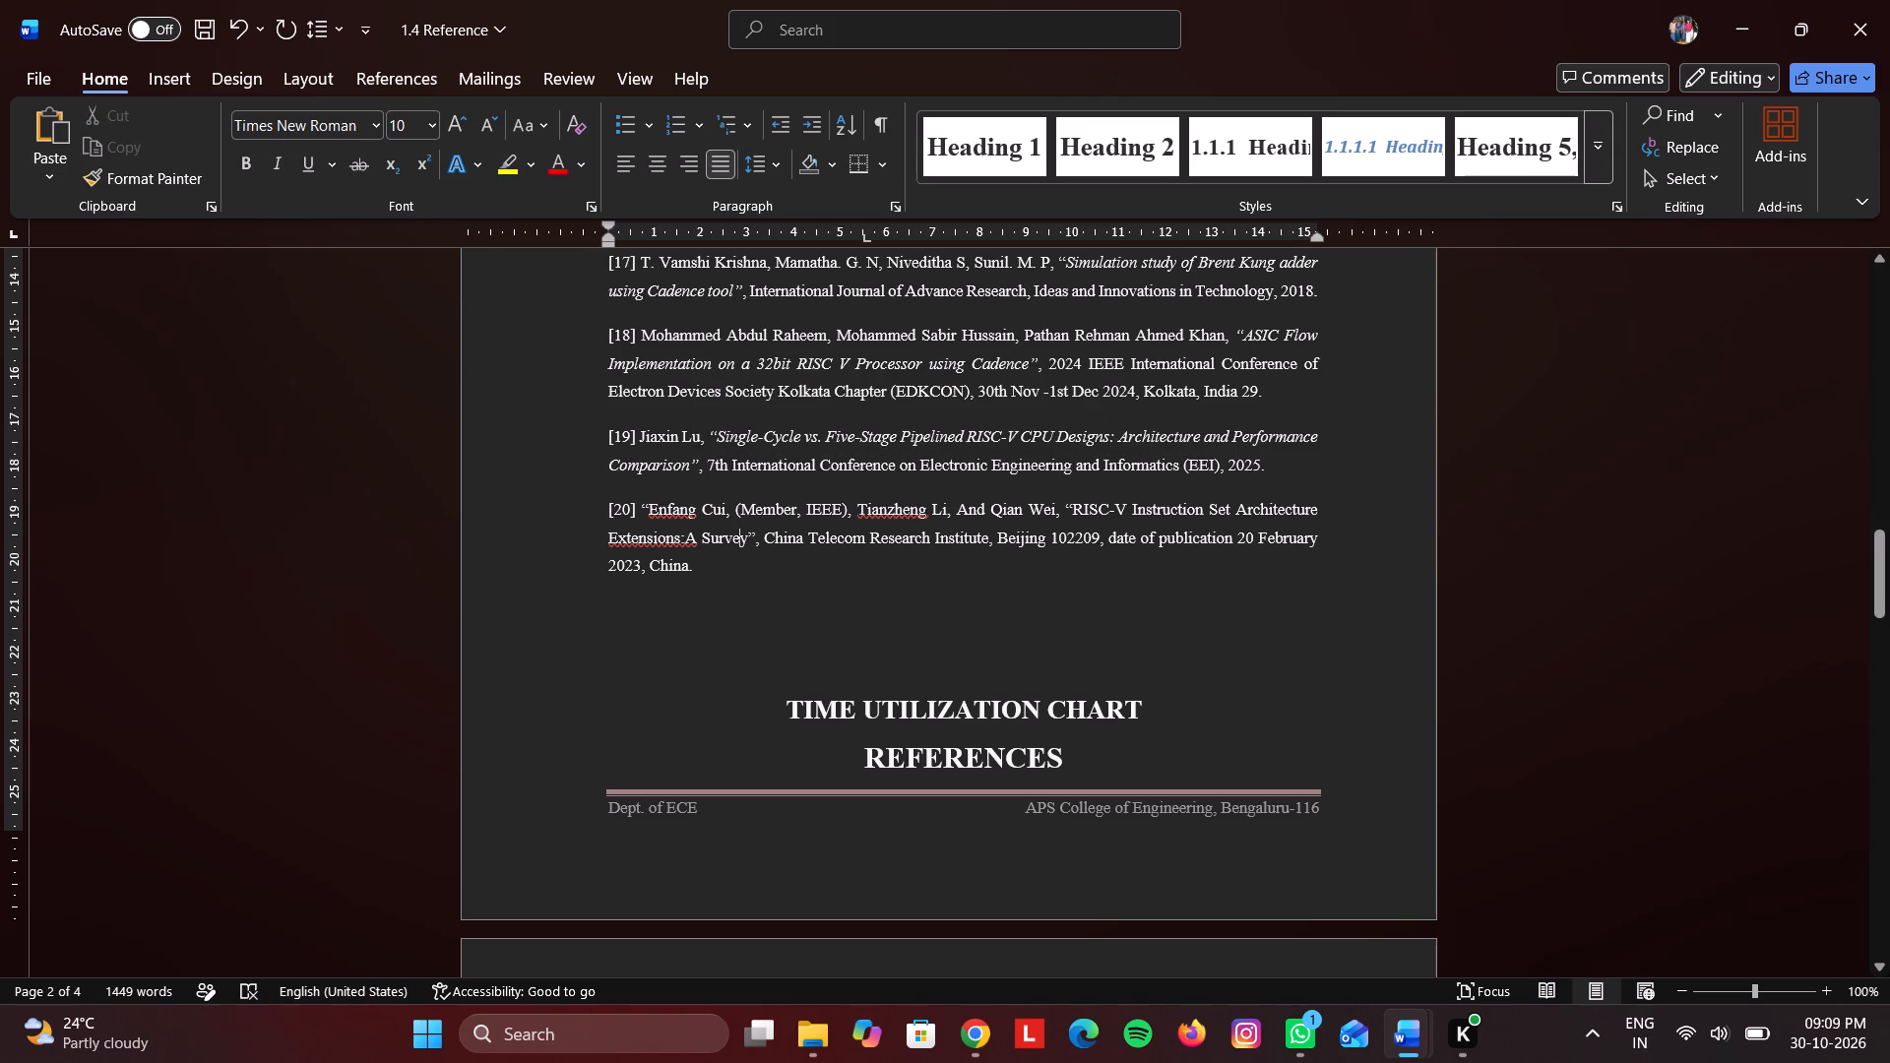
Italicize the quoted title “RISC-V Instruction Set Architecture Extensions:A Survey” in reference [20], excluding the comma after it.
left_click_drag(1065, 510, 873, 534)
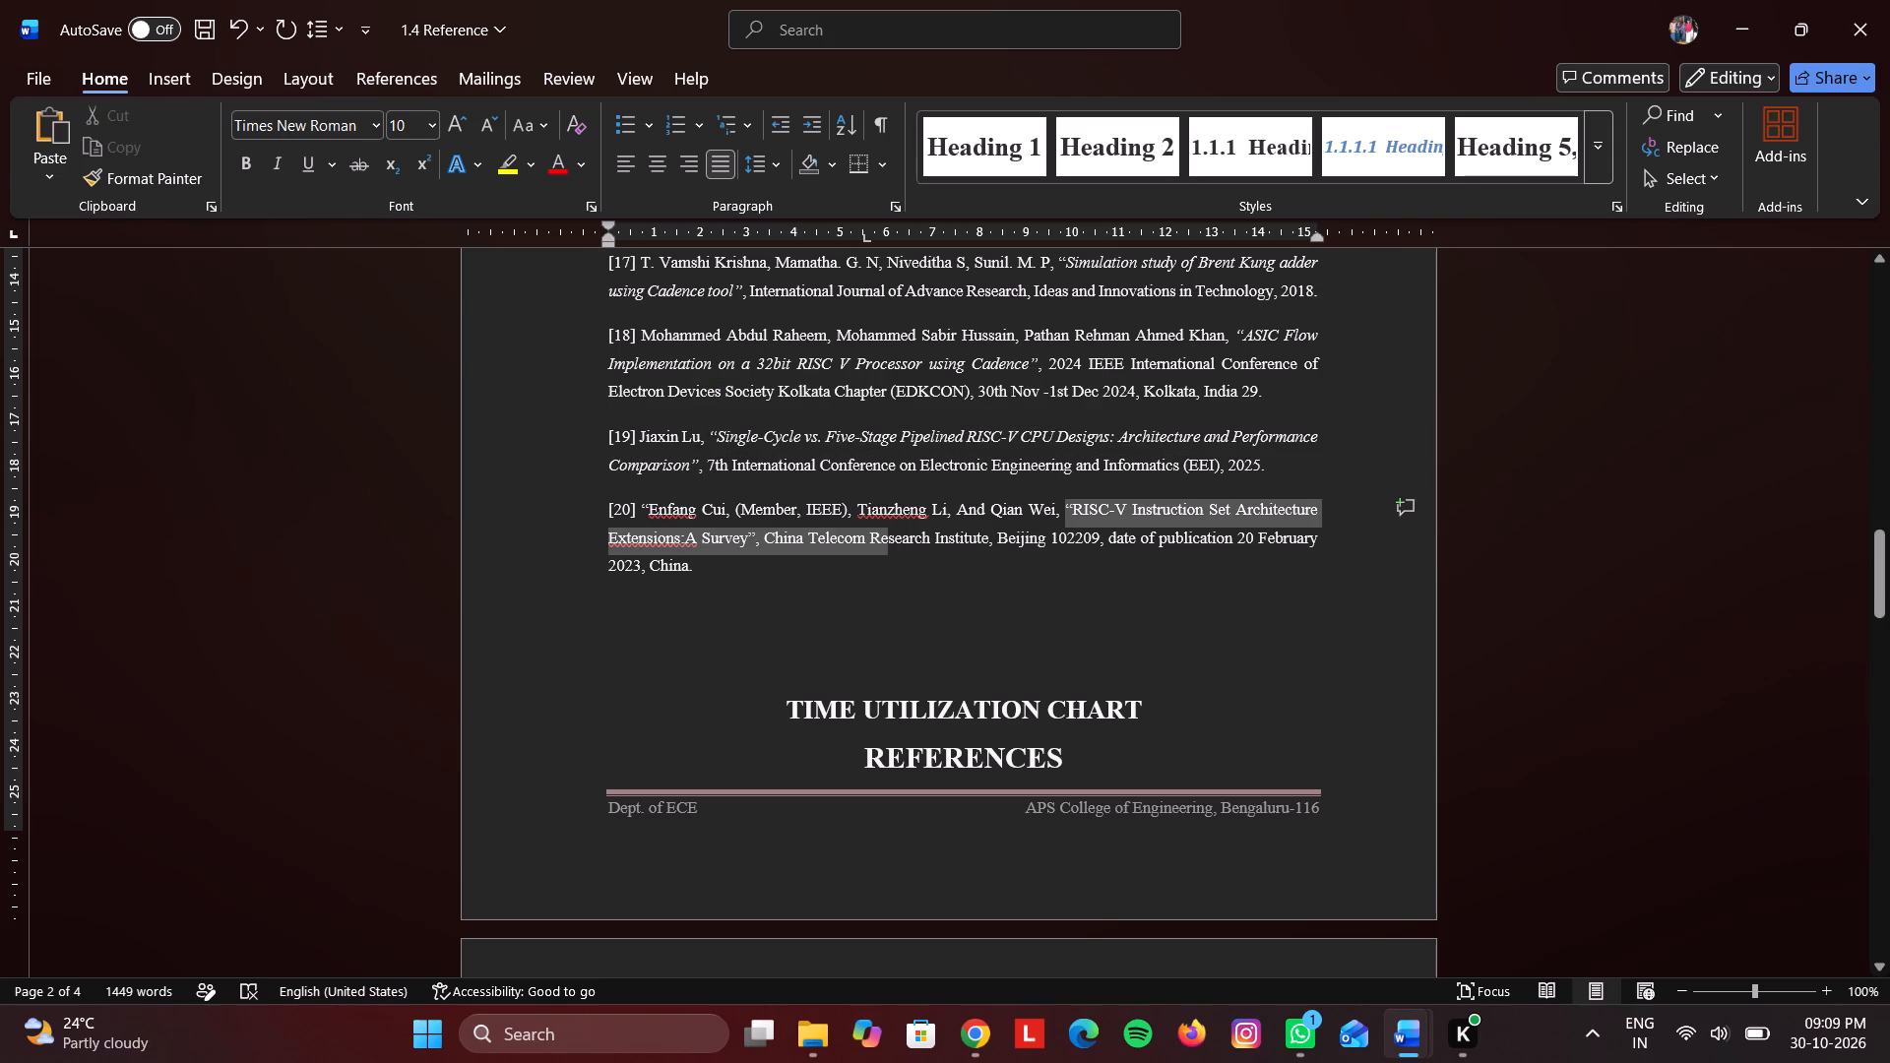
left_click_drag(873, 534, 756, 541)
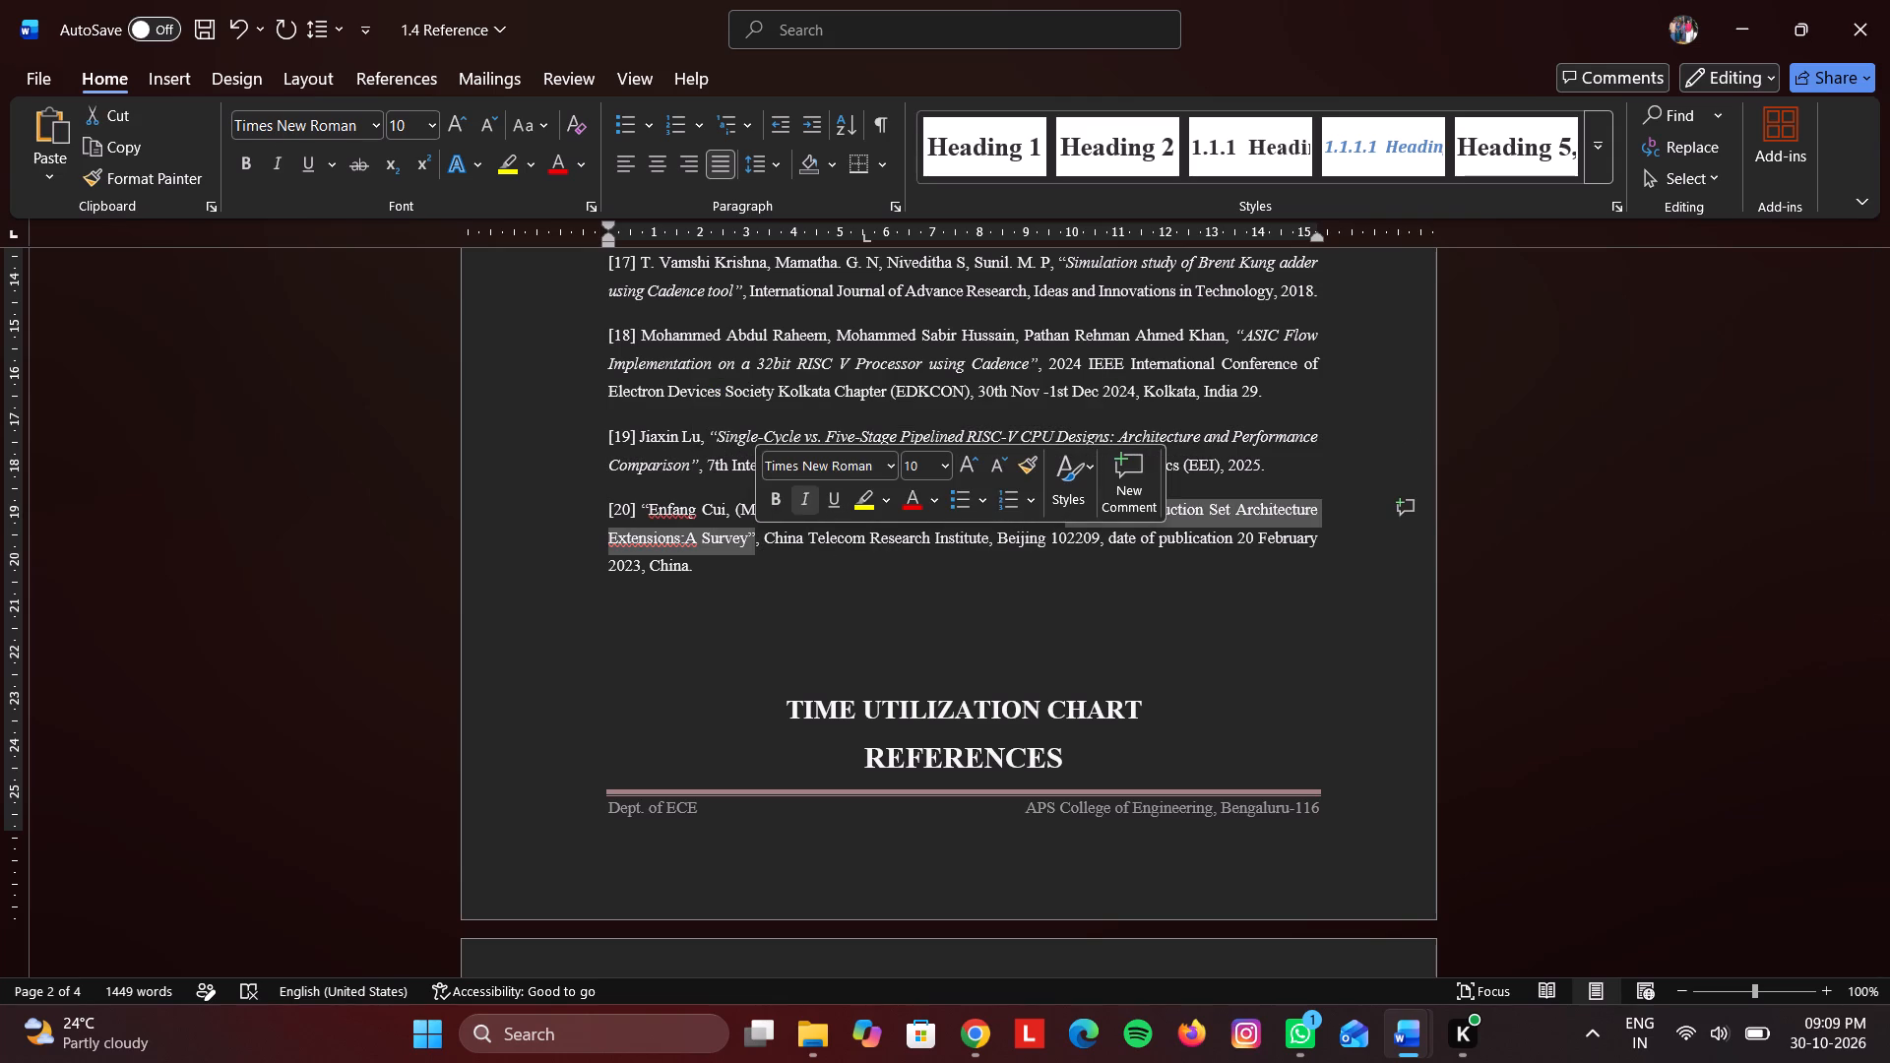
left_click(811, 500)
left_click(831, 557)
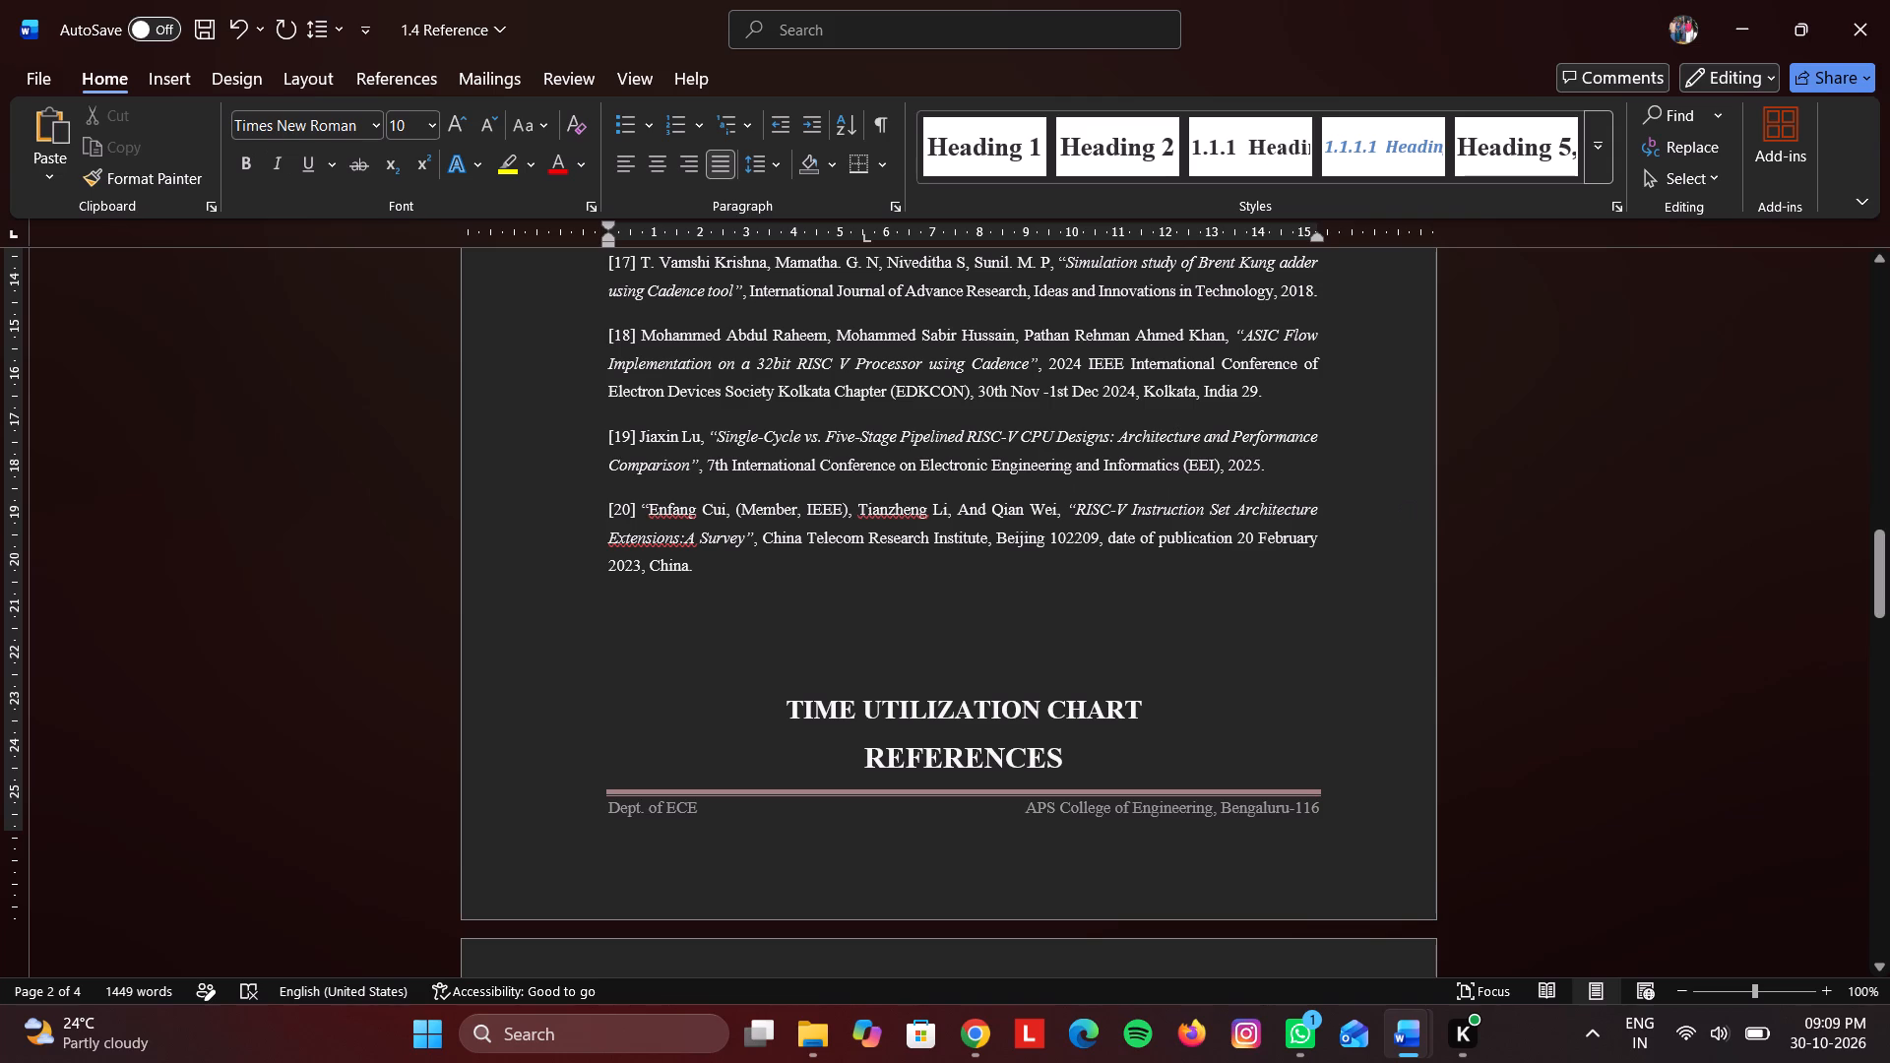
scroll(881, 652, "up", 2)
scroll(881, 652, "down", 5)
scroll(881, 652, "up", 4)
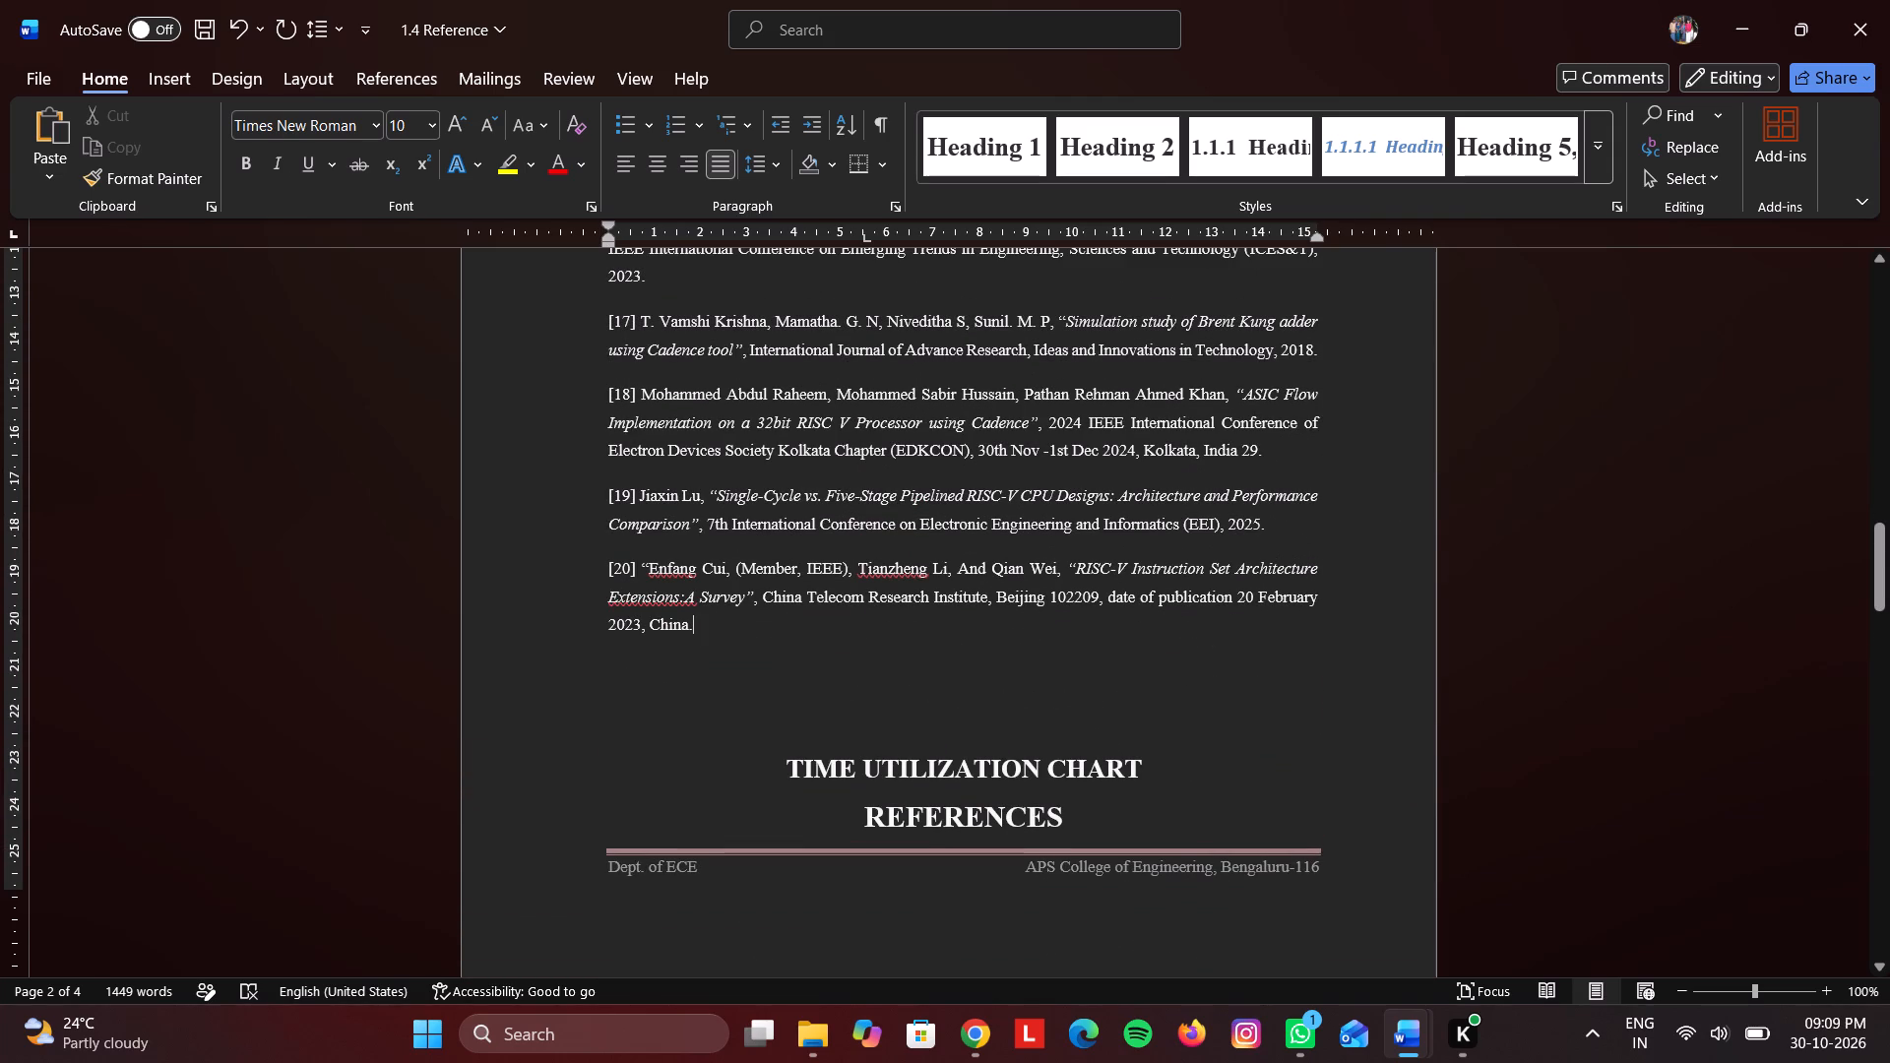
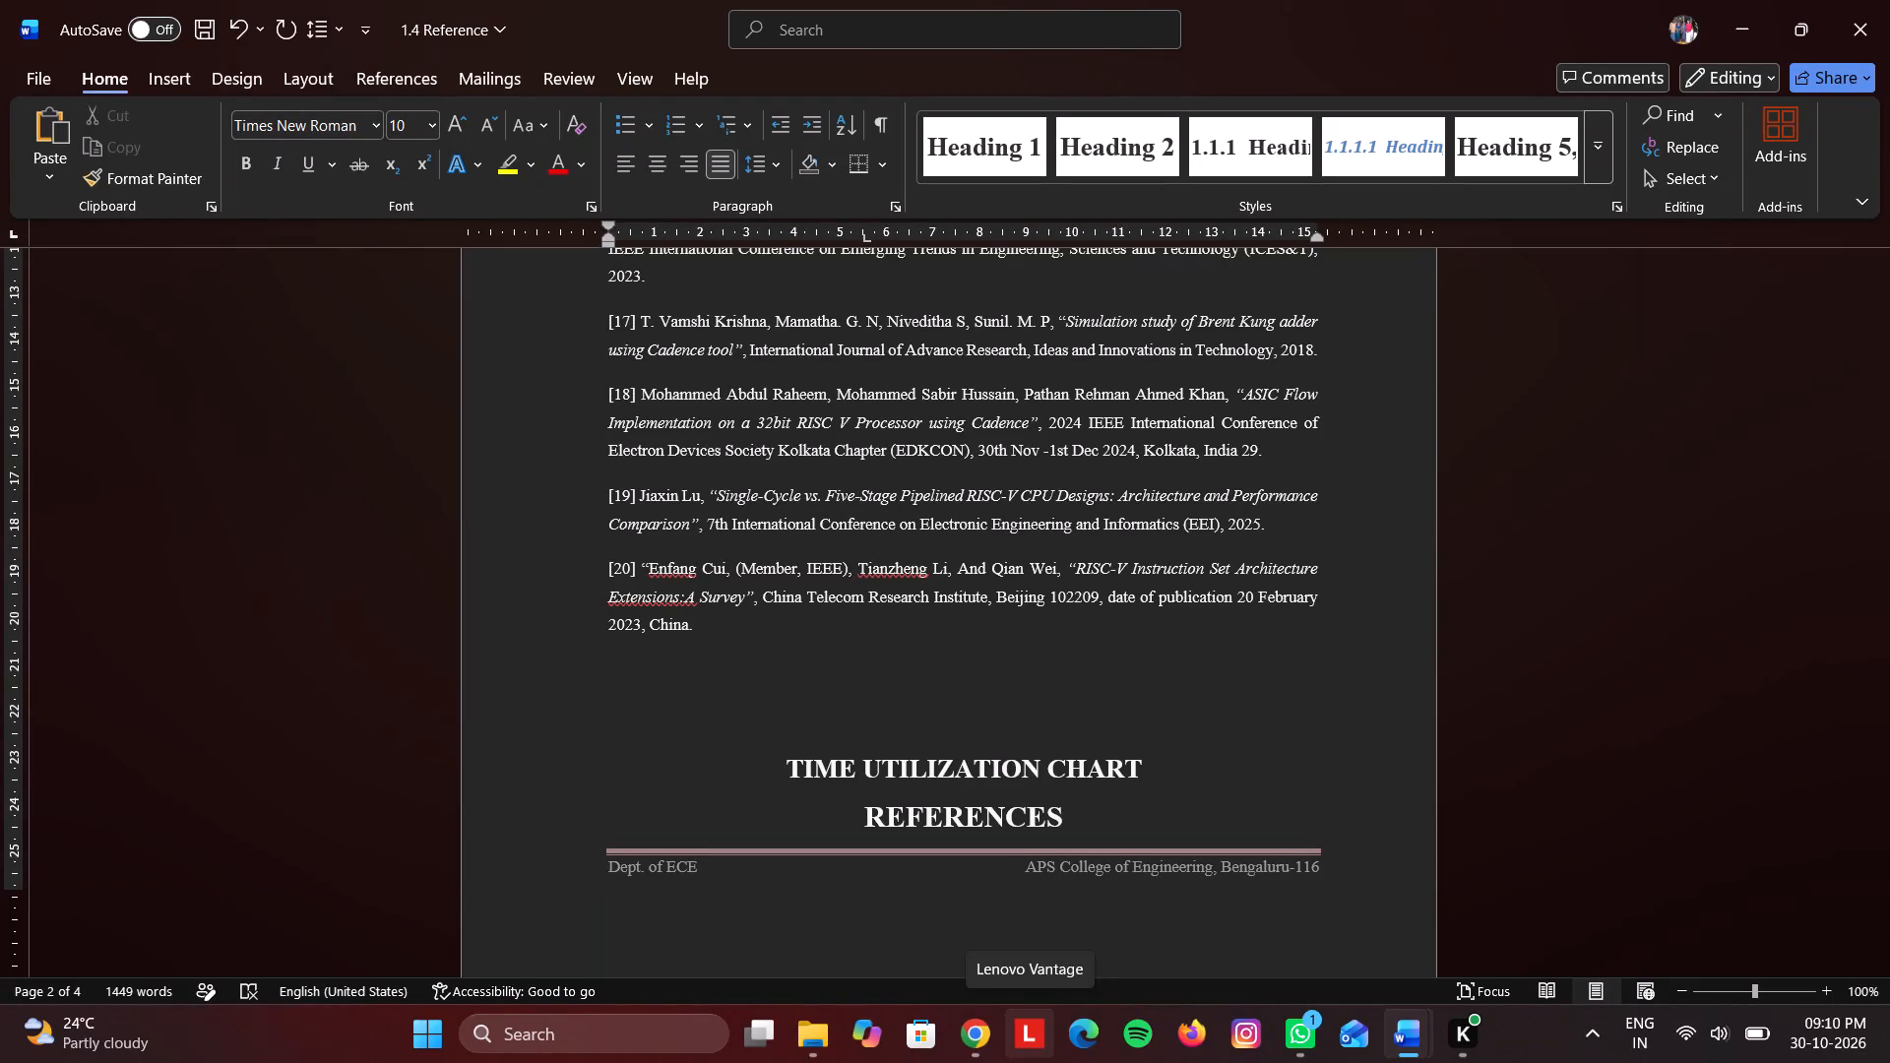
Insert two blank lines before the TIME UTILIZATION CHART heading to push it onto the following page.
scroll(934, 449, "up", 2)
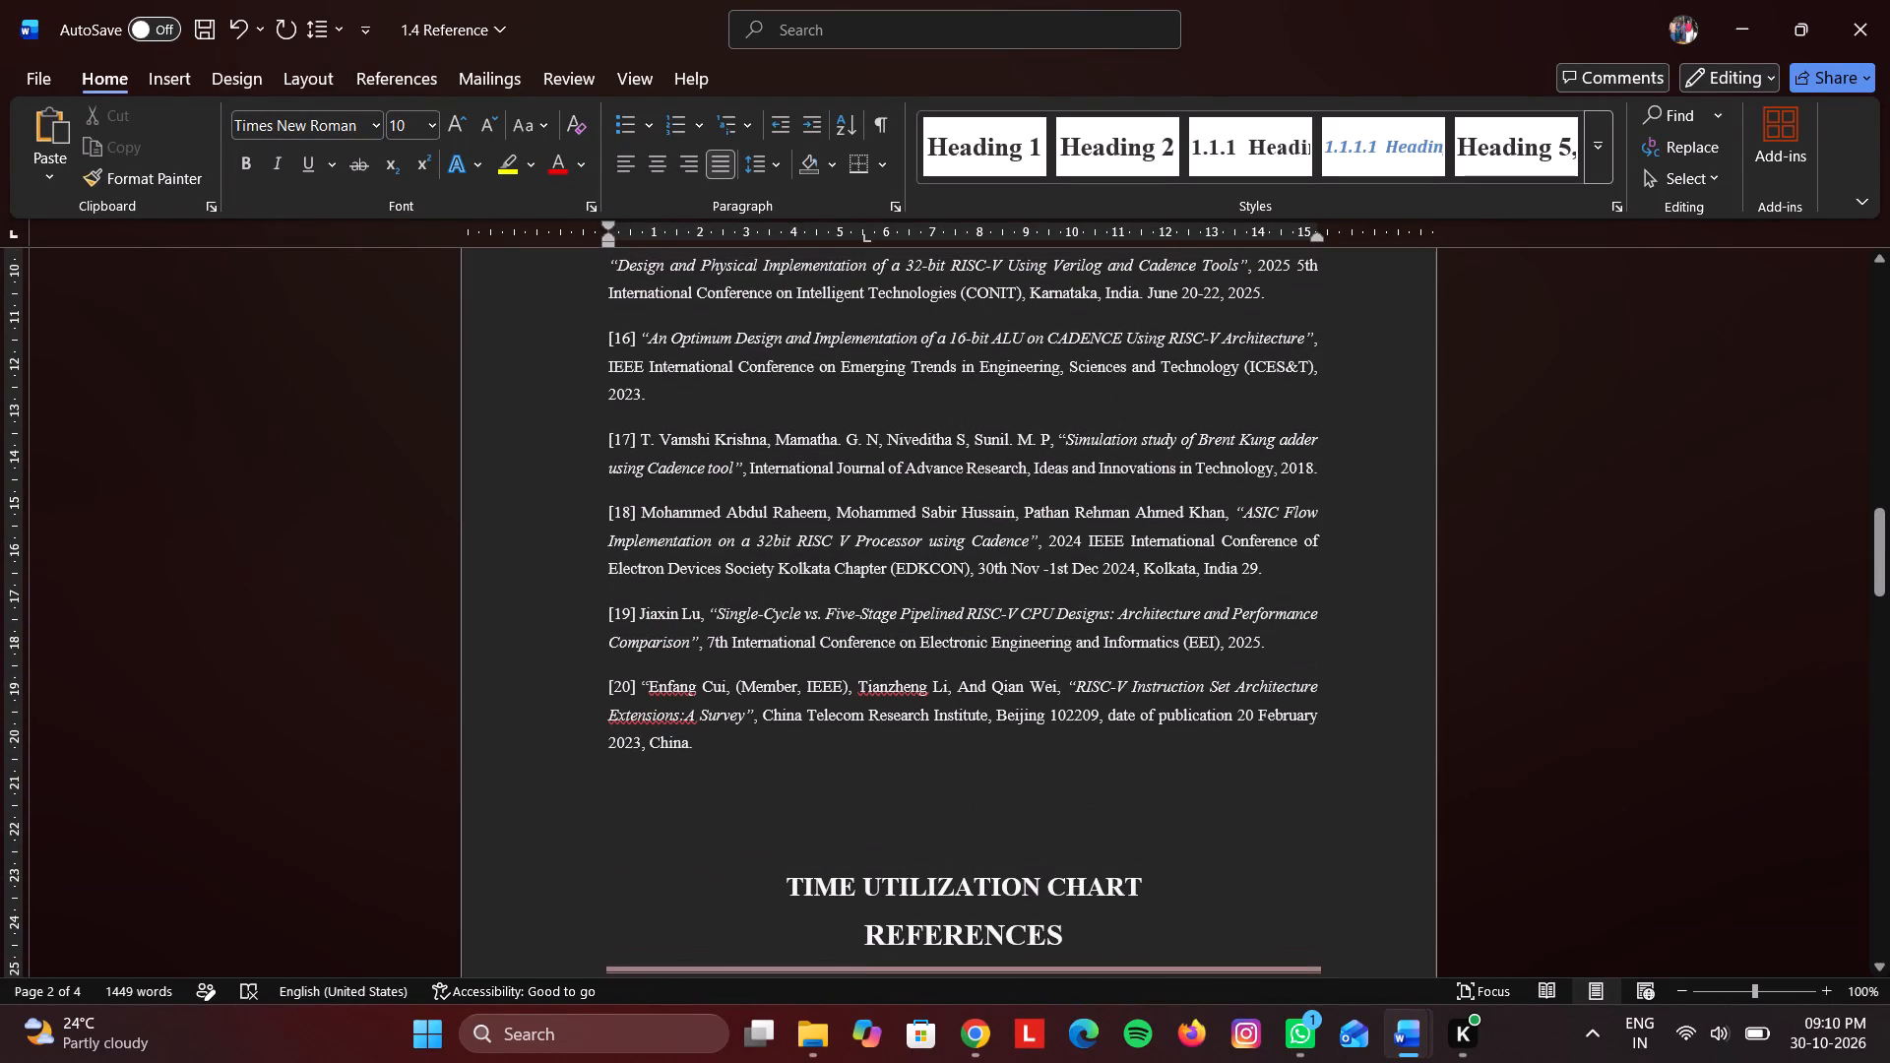
scroll(792, 446, "up", 1)
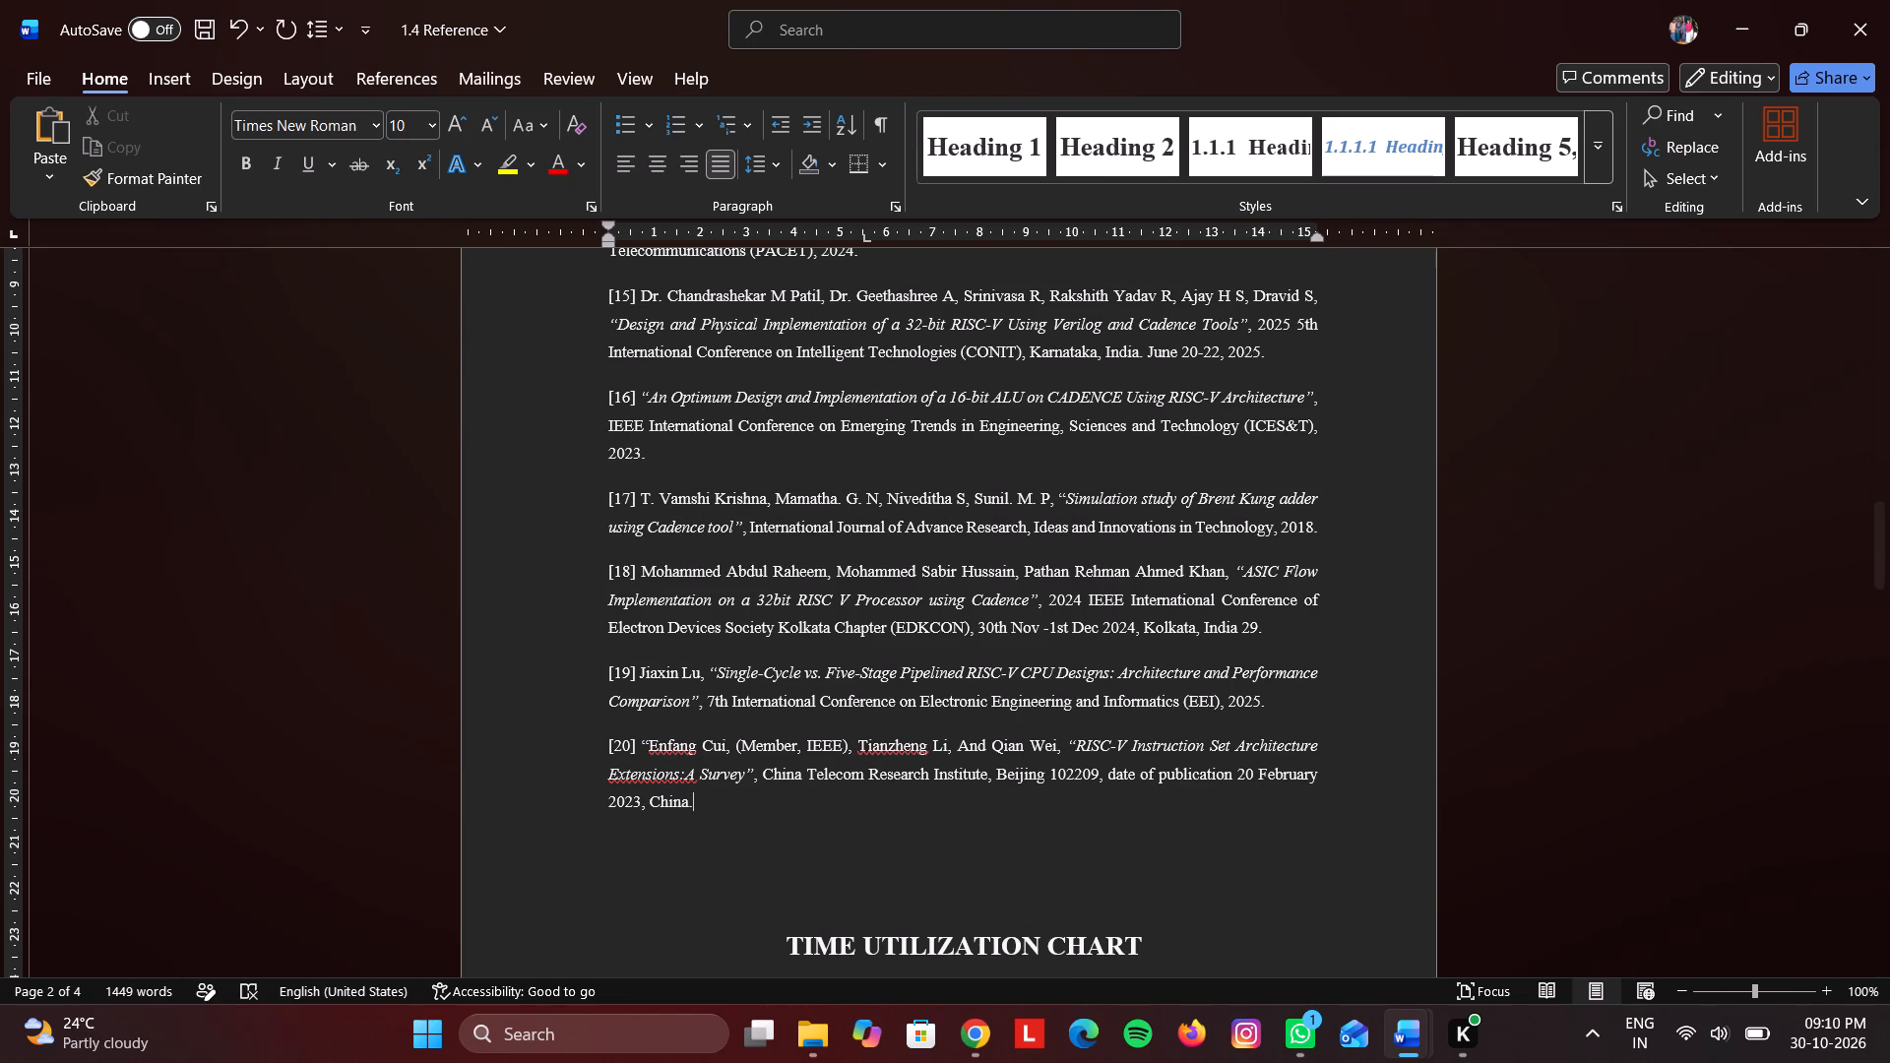
scroll(932, 527, "down", 2)
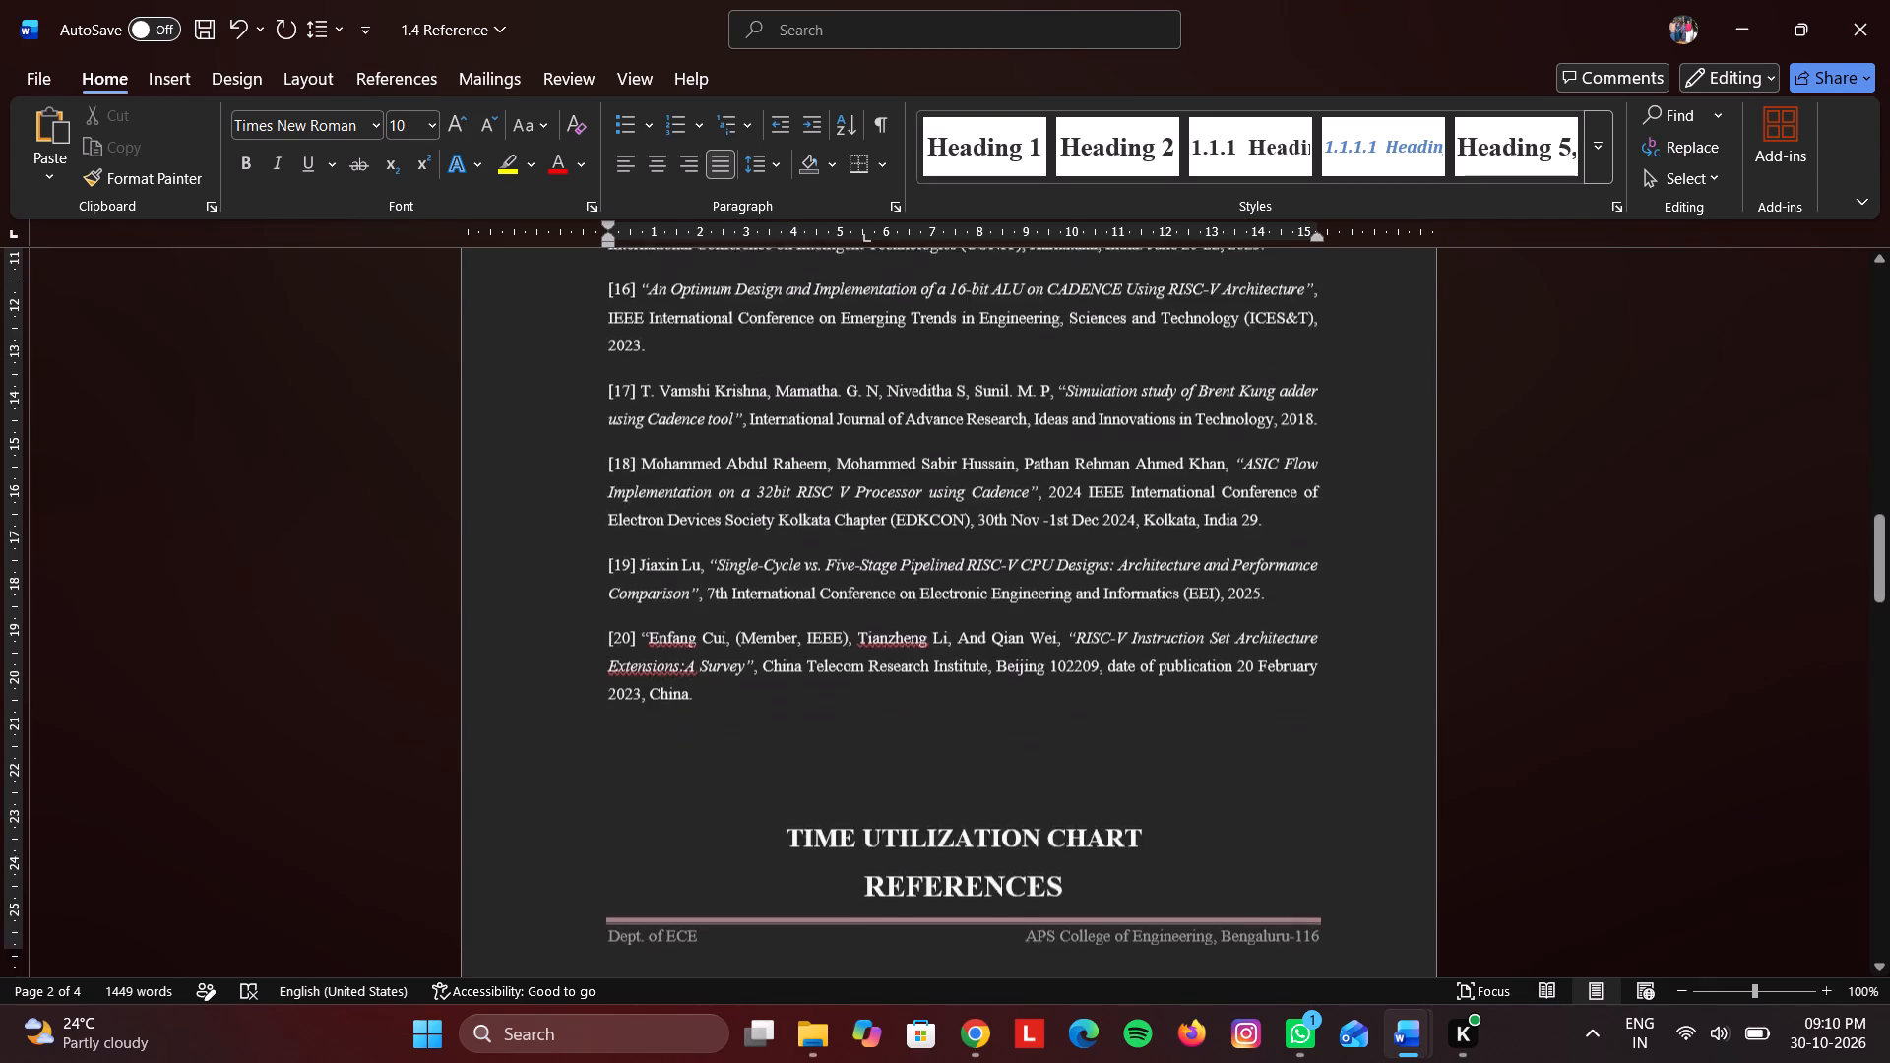
scroll(931, 530, "up", 12)
scroll(931, 530, "down", 14)
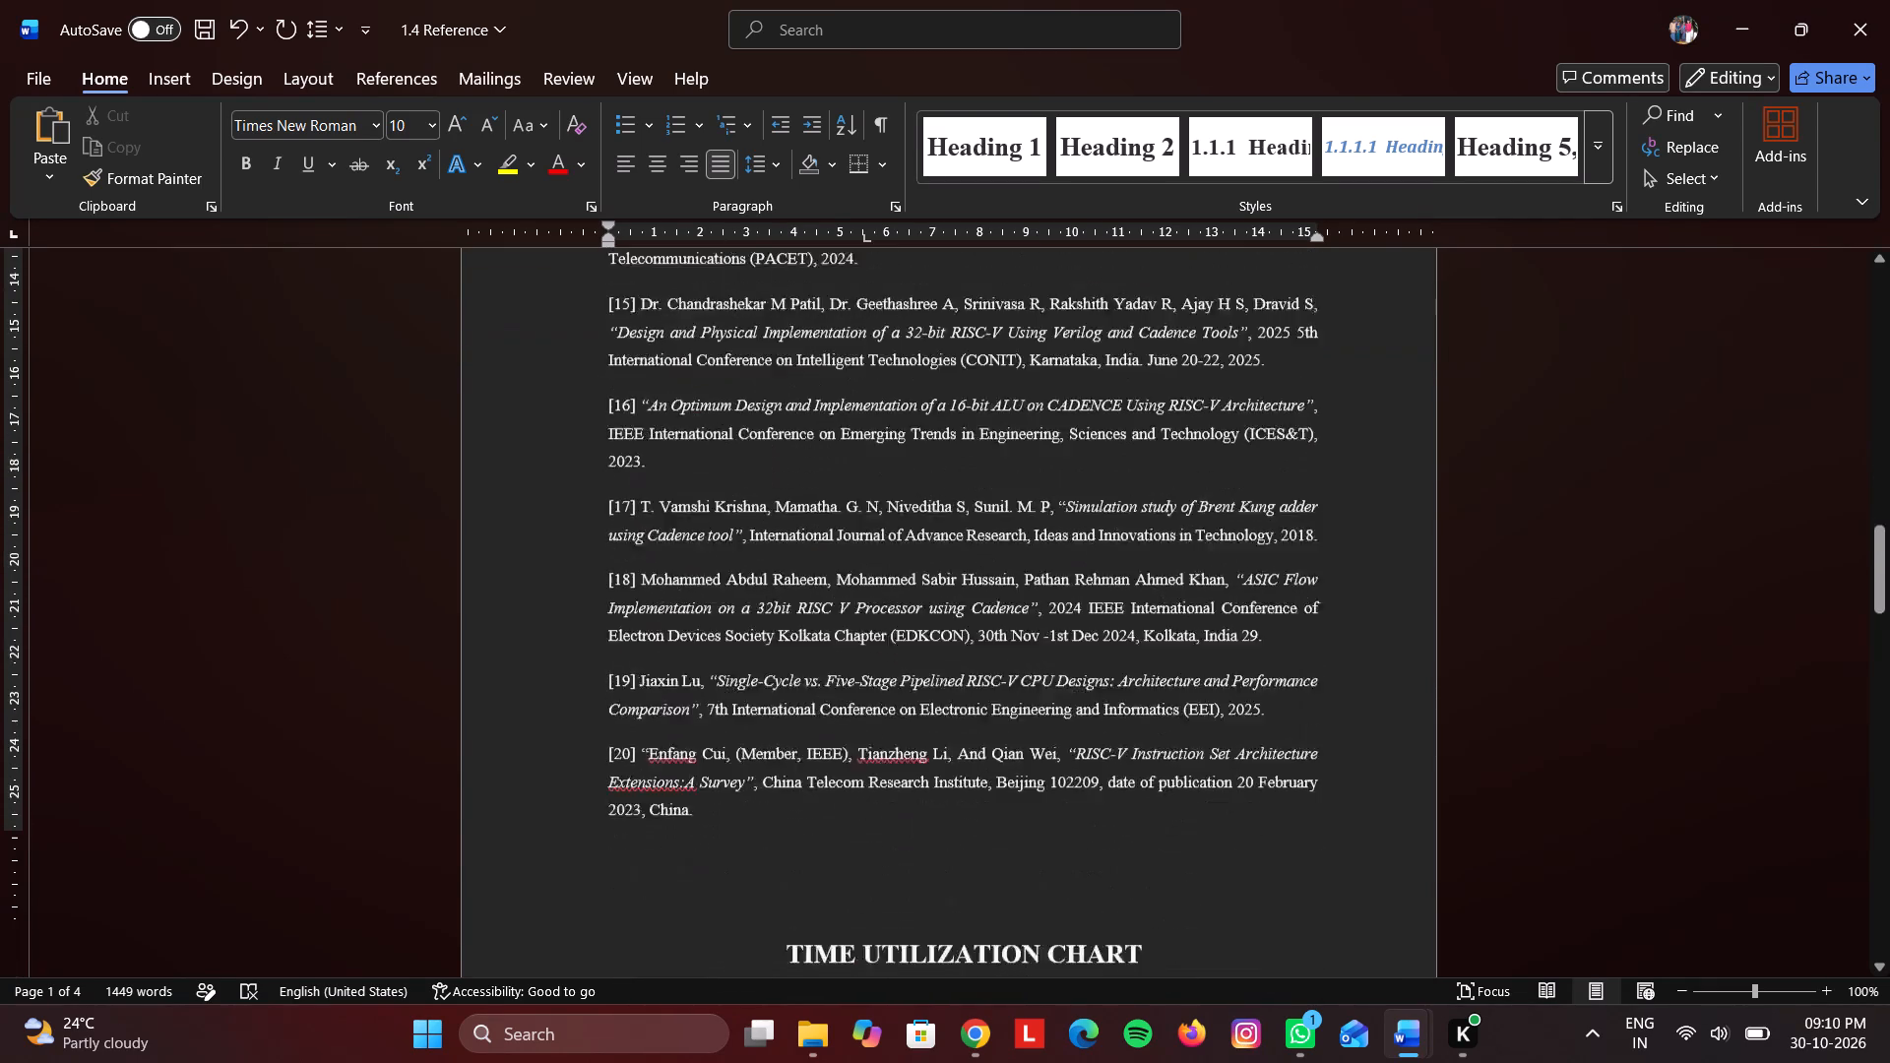
scroll(931, 530, "down", 4)
left_click(930, 439)
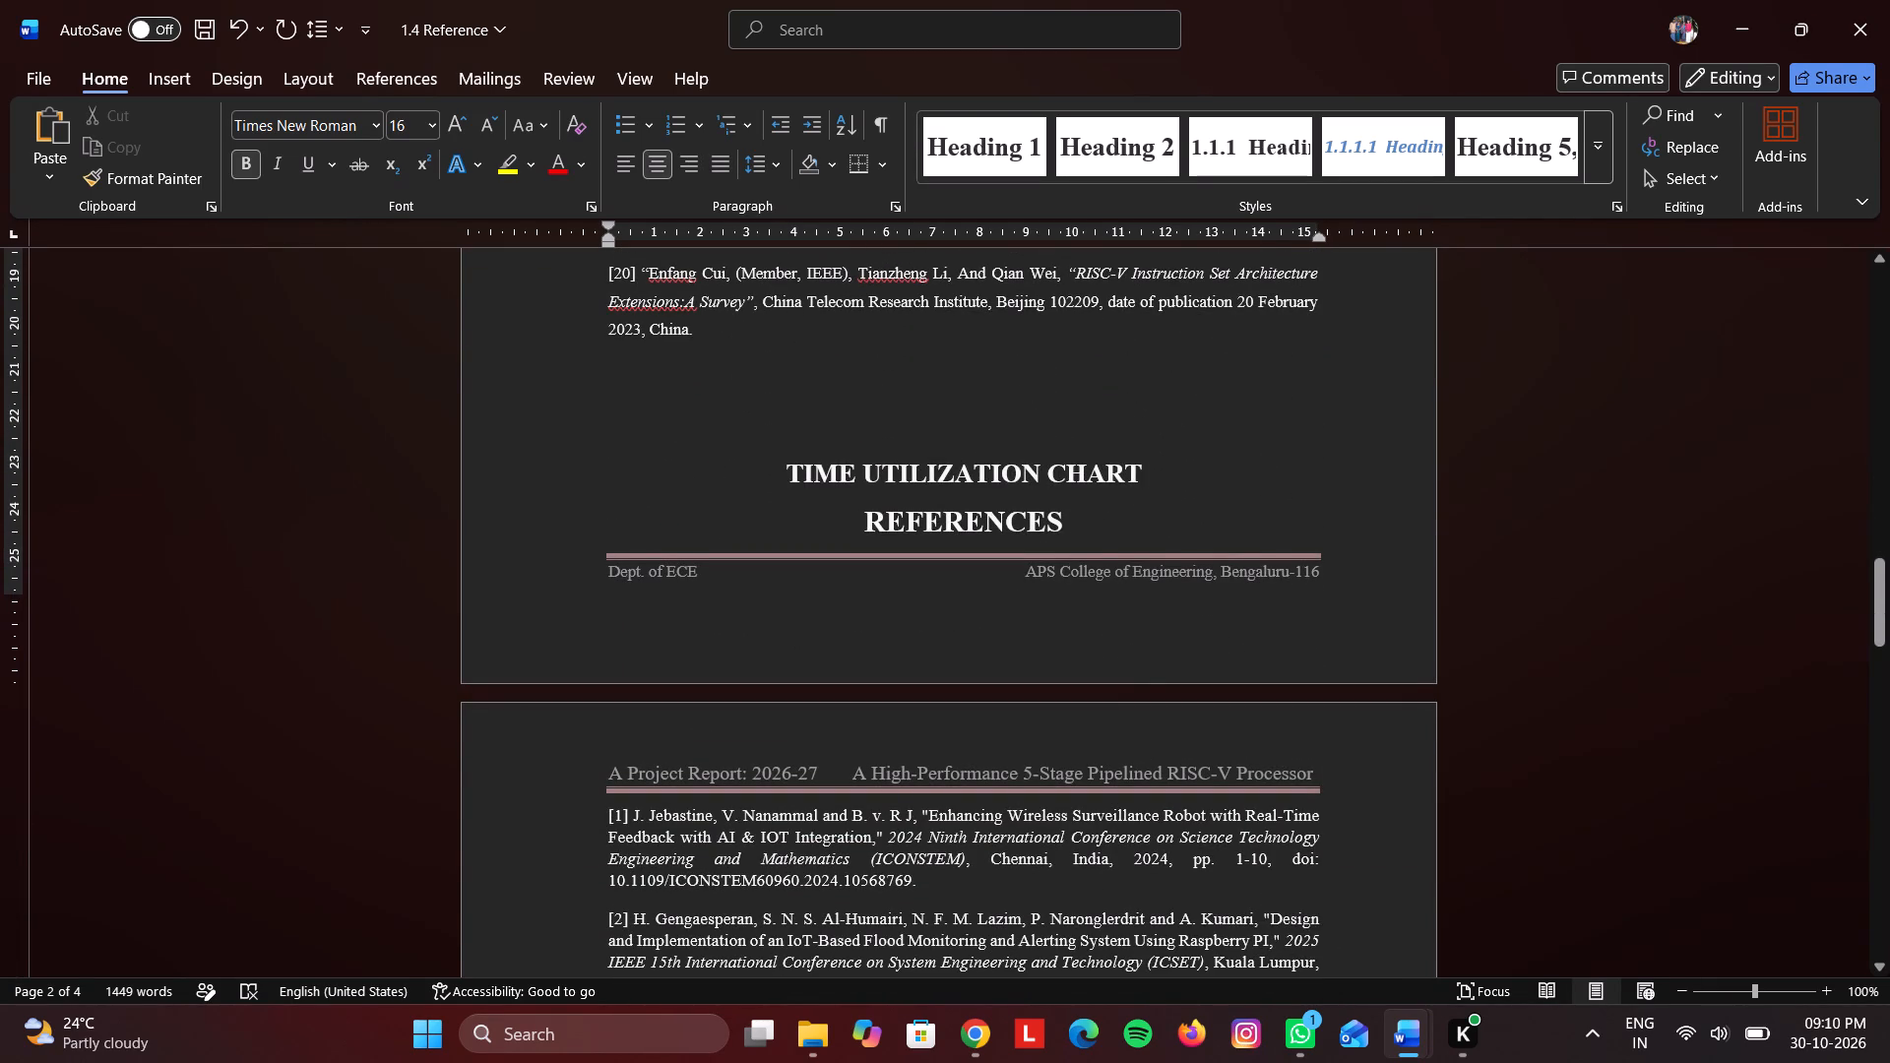
key("Return")
key("Return")
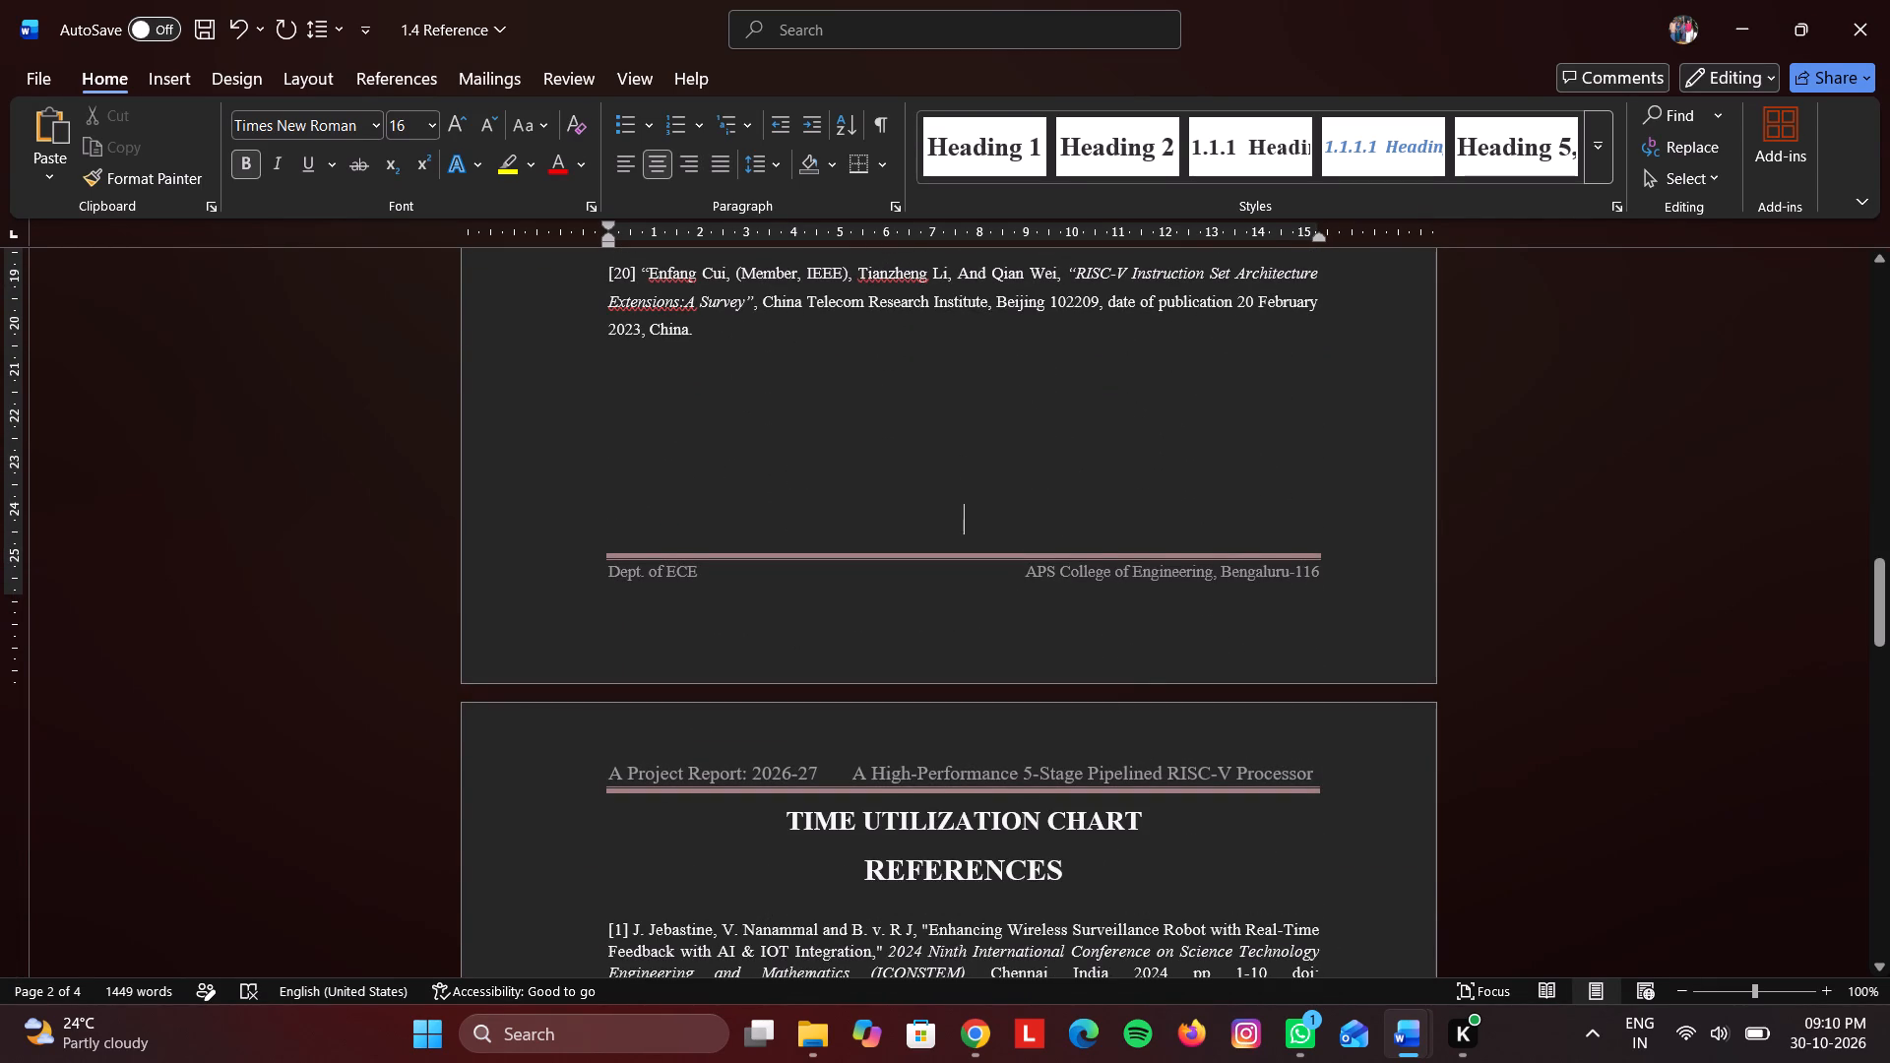
Delete the old REFERENCES heading and its whole reference list below the TIME UTILIZATION CHART heading, through the end of the document.
left_click_drag(858, 858, 901, 915)
scroll(880, 903, "down", 9)
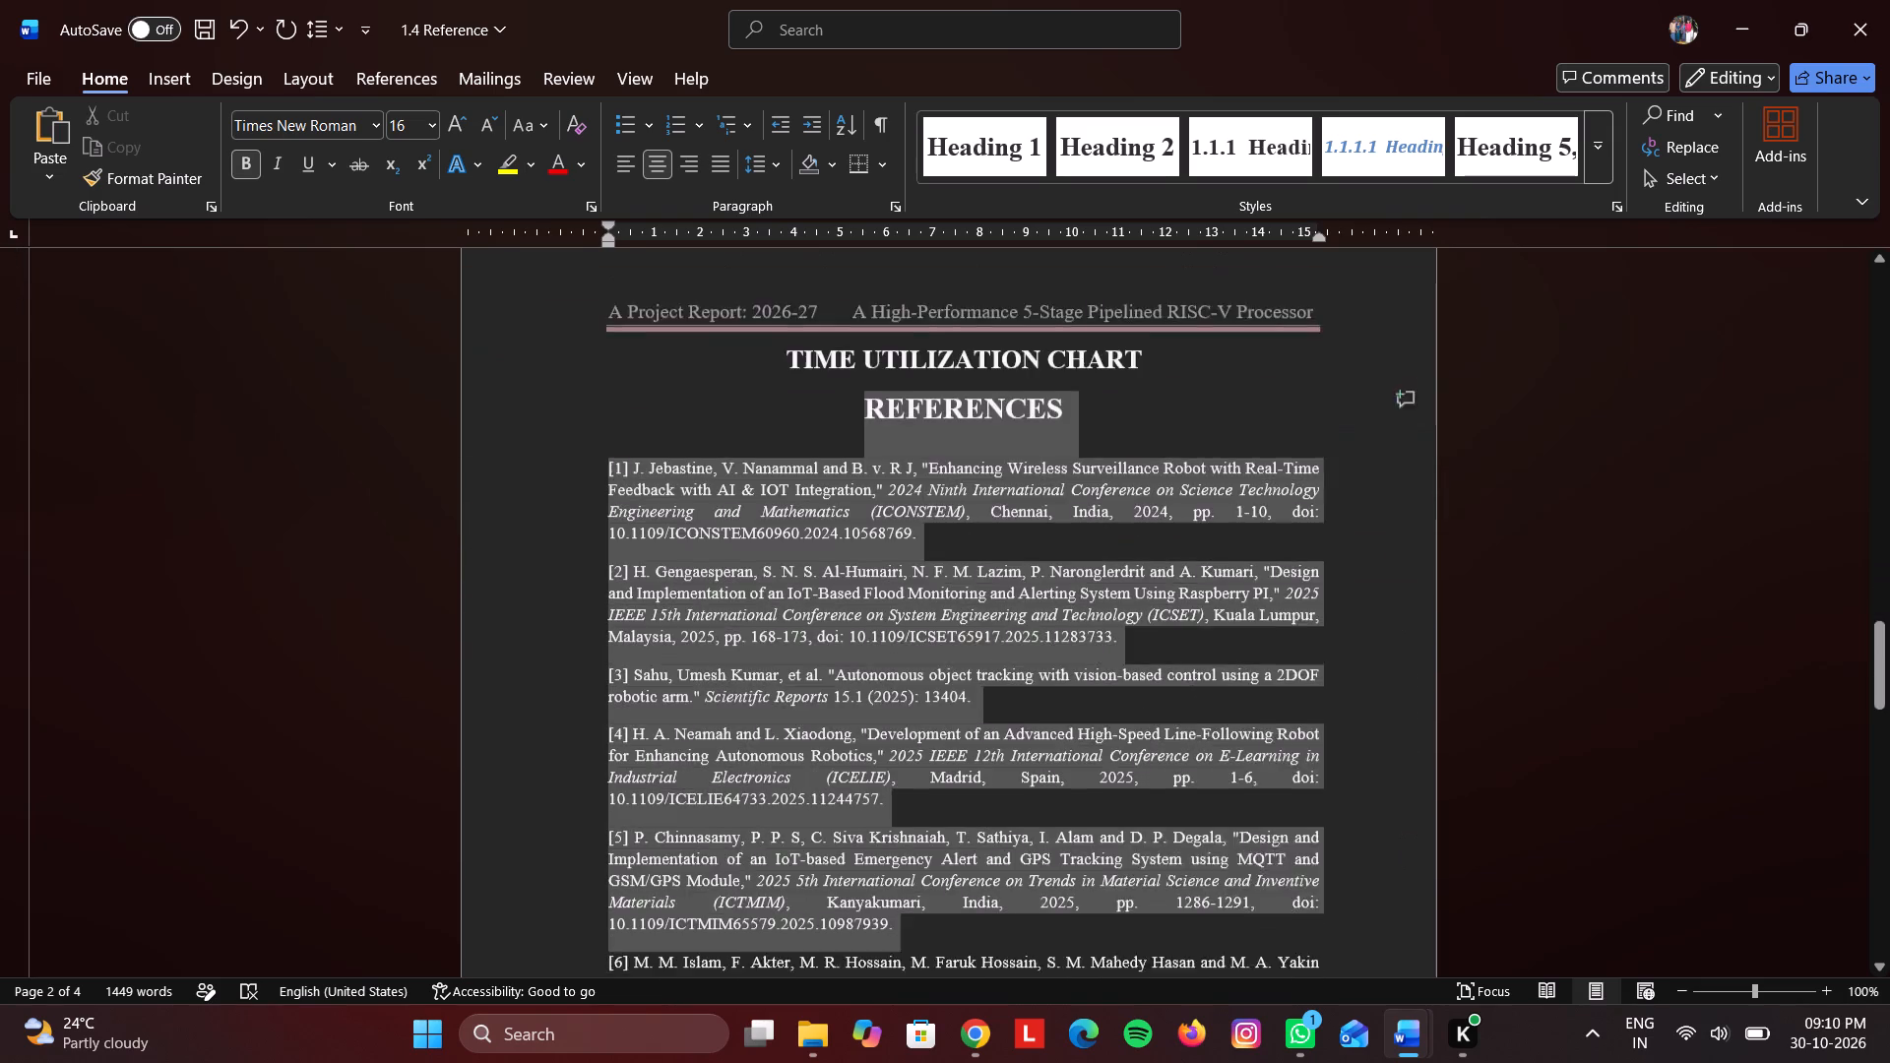
left_click_drag(901, 915, 903, 916)
scroll(902, 915, "down", 17)
scroll(903, 916, "down", 9)
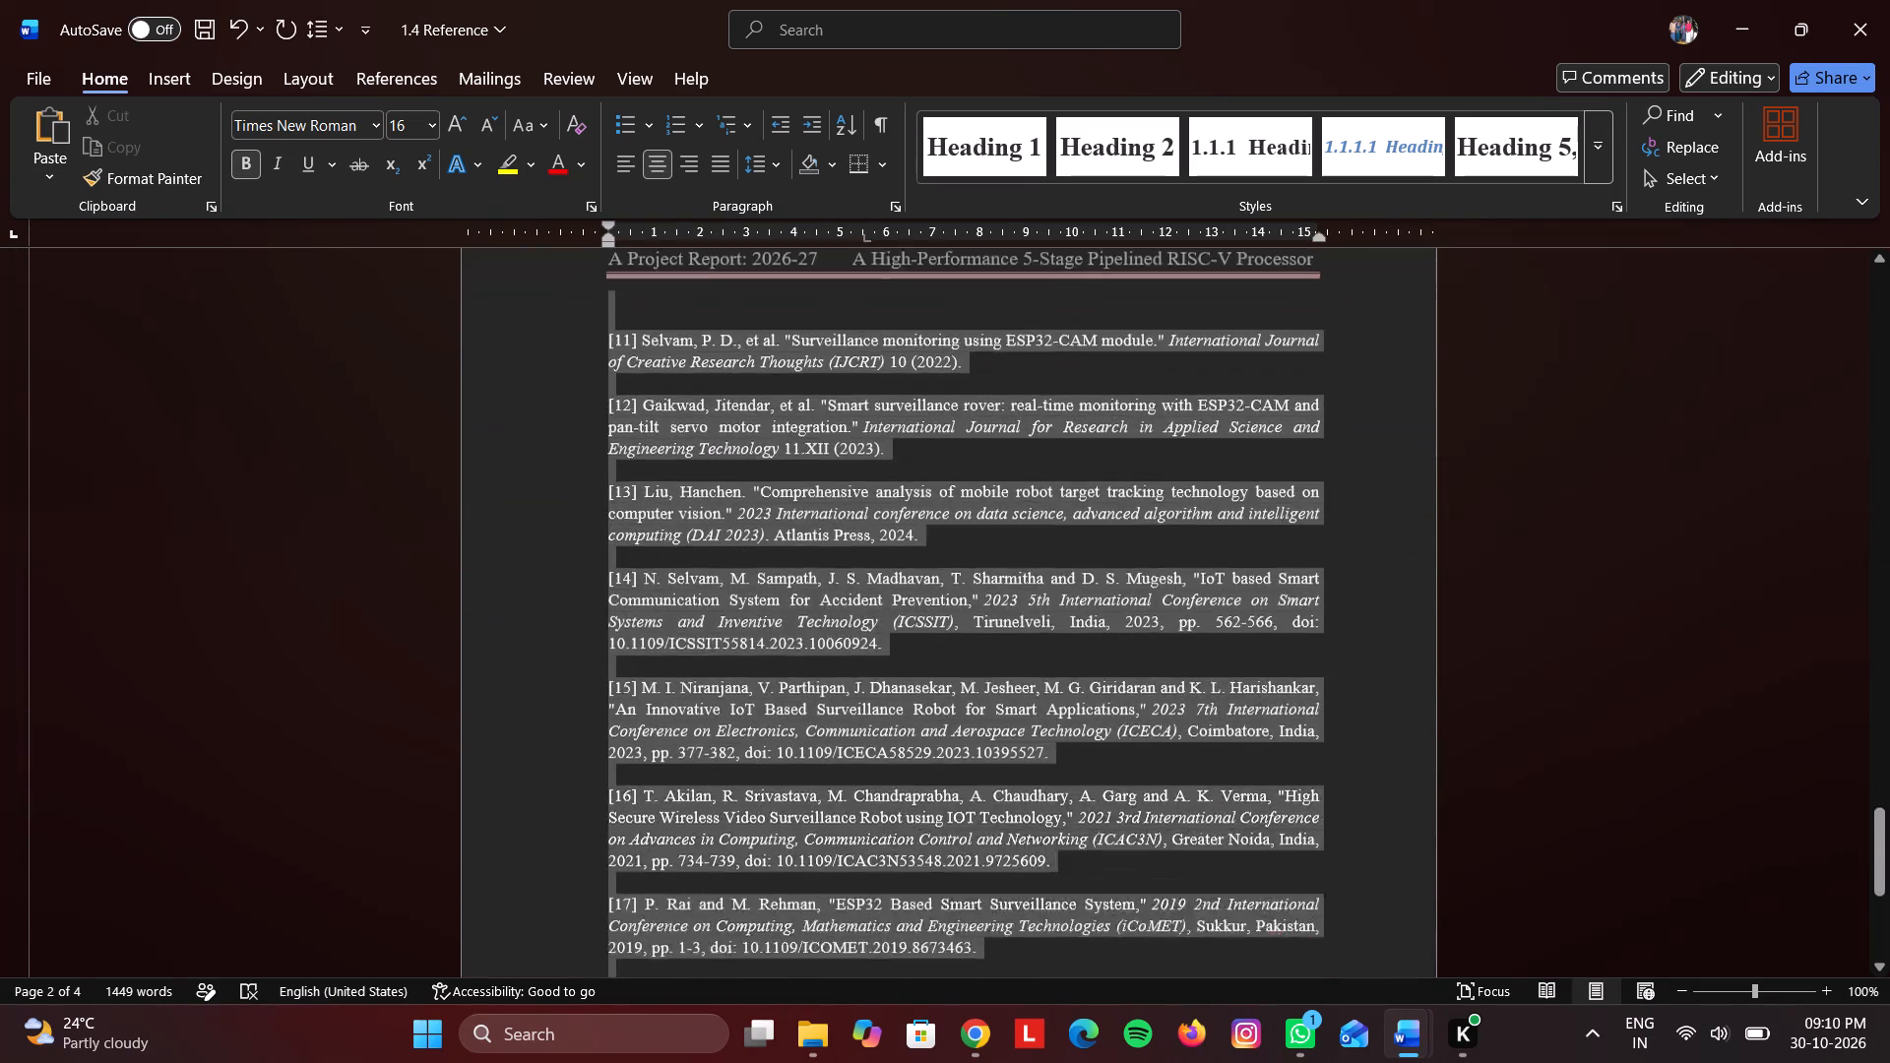
scroll(903, 916, "down", 2)
left_click_drag(903, 916, 1048, 837)
scroll(903, 916, "down", 5)
key("Delete")
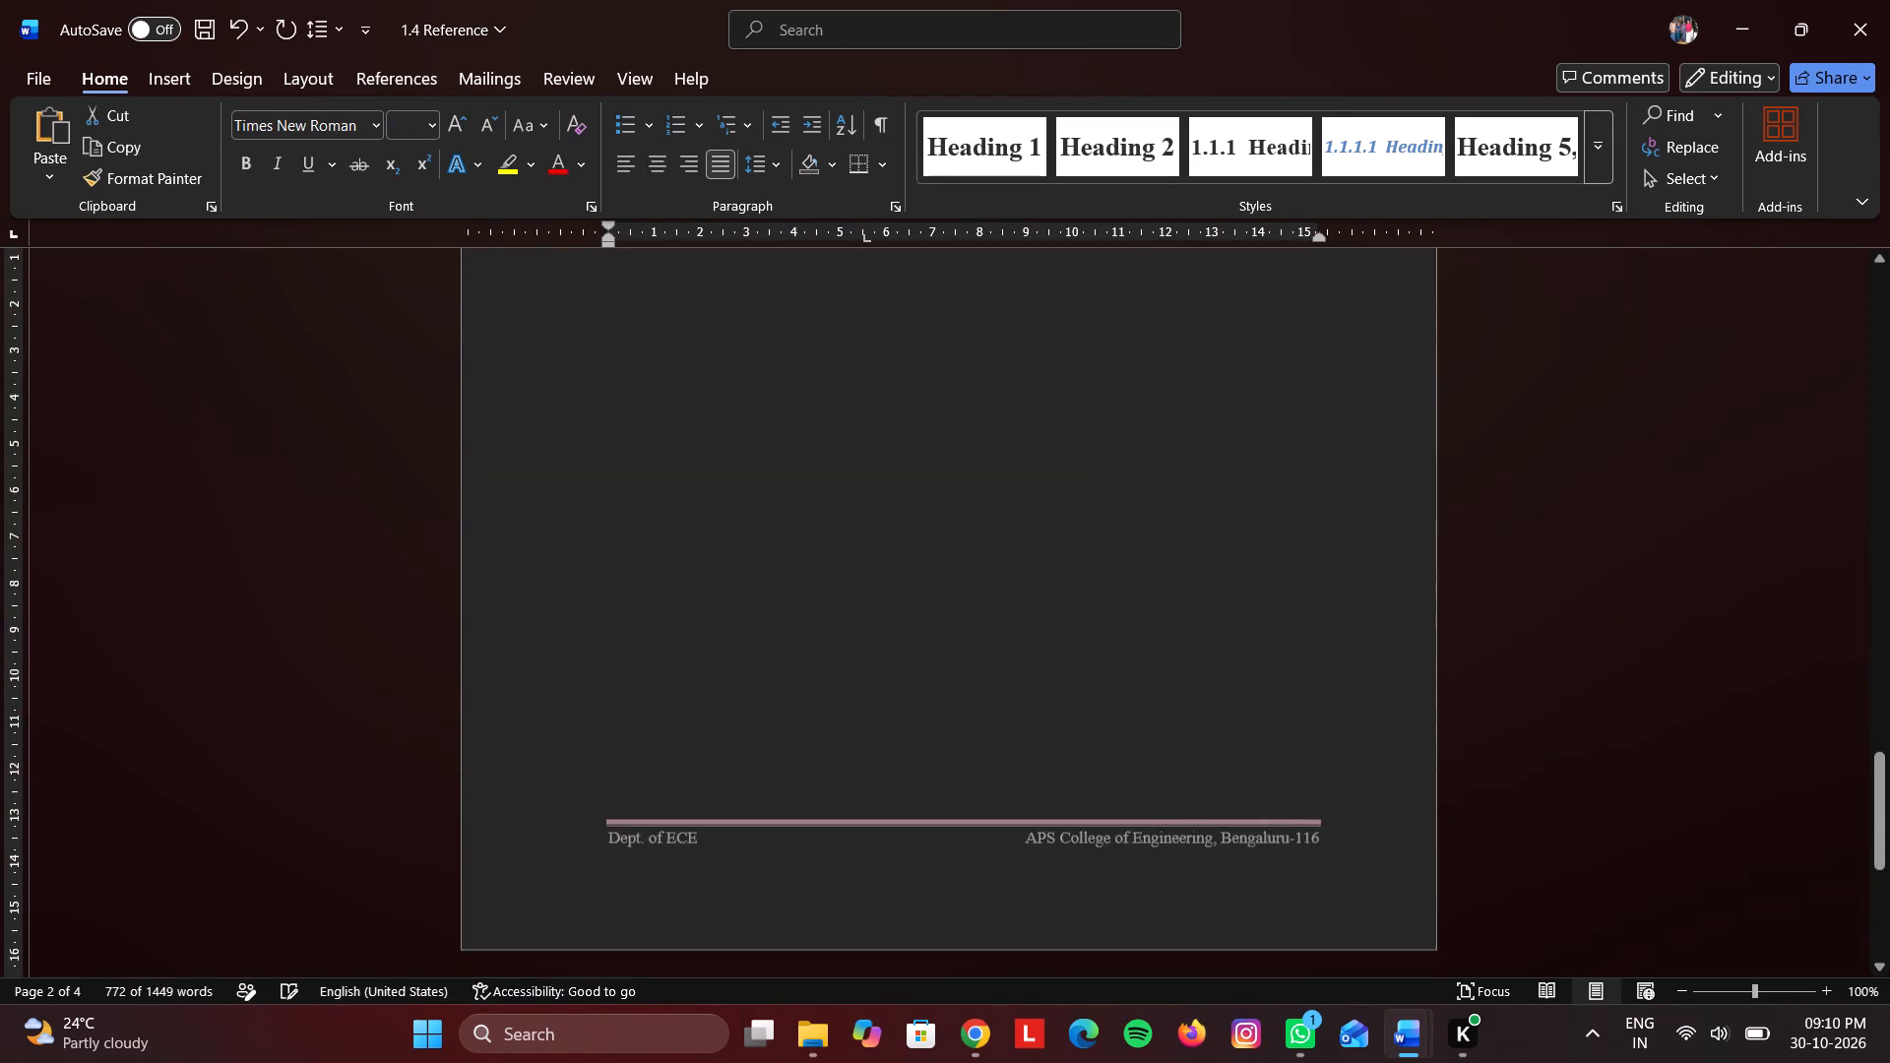
scroll(1060, 840, "up", 5)
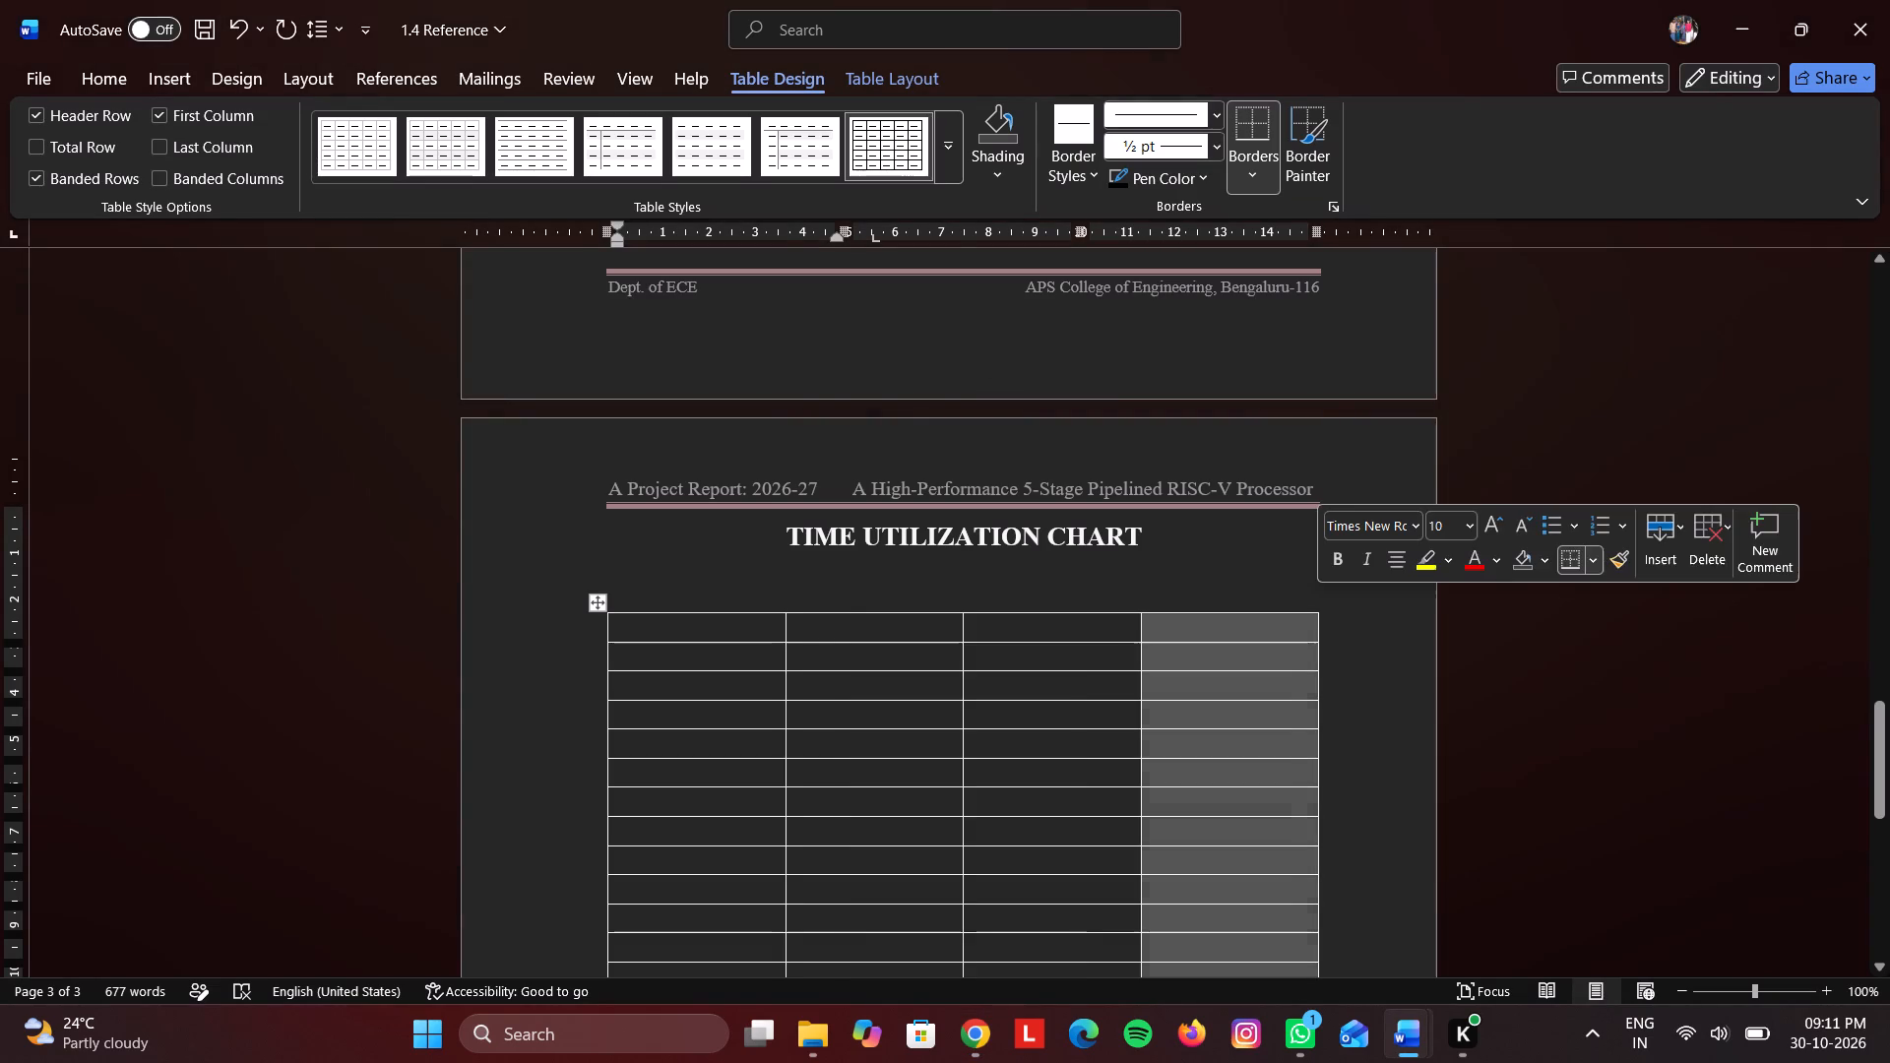
Copy the full ChatGPT time utilization table, from the Sl. No. header through row 23, Final PPT Preparation and Project Exhibition.
key("alt+Tab")
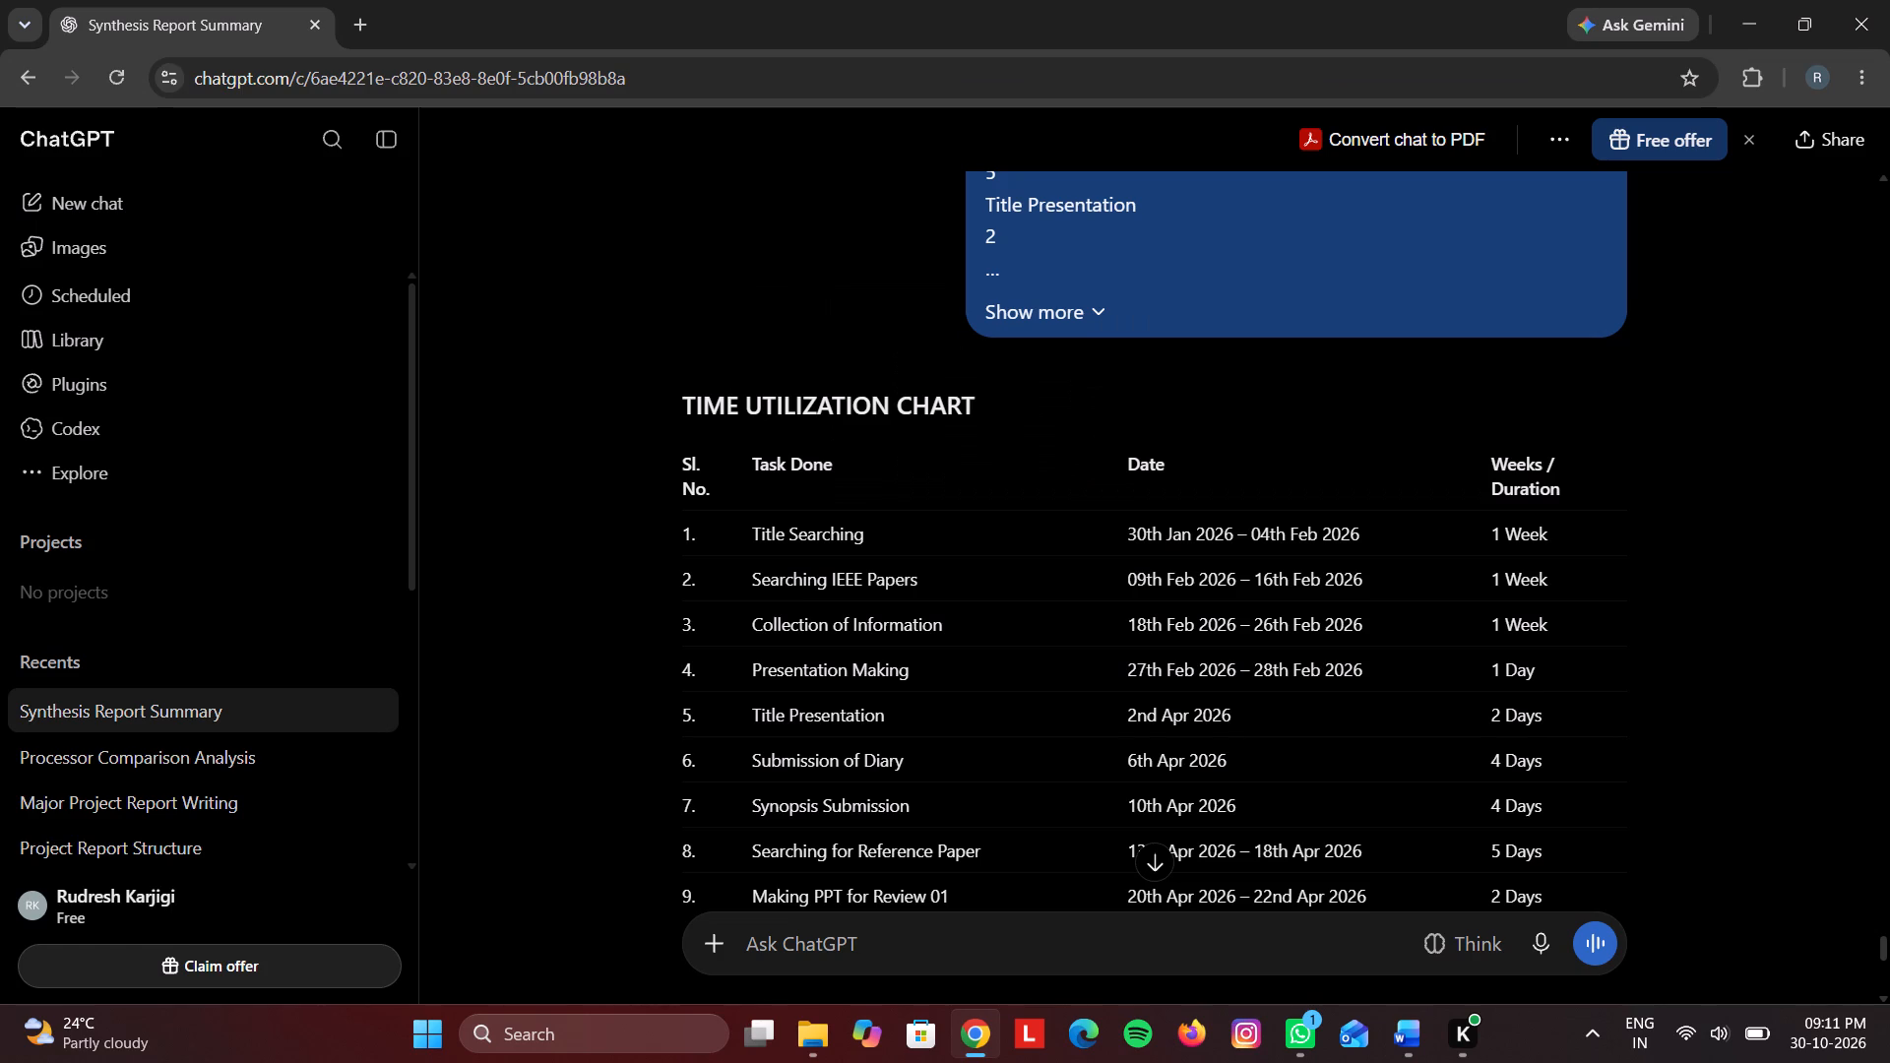
left_click_drag(674, 456, 925, 623)
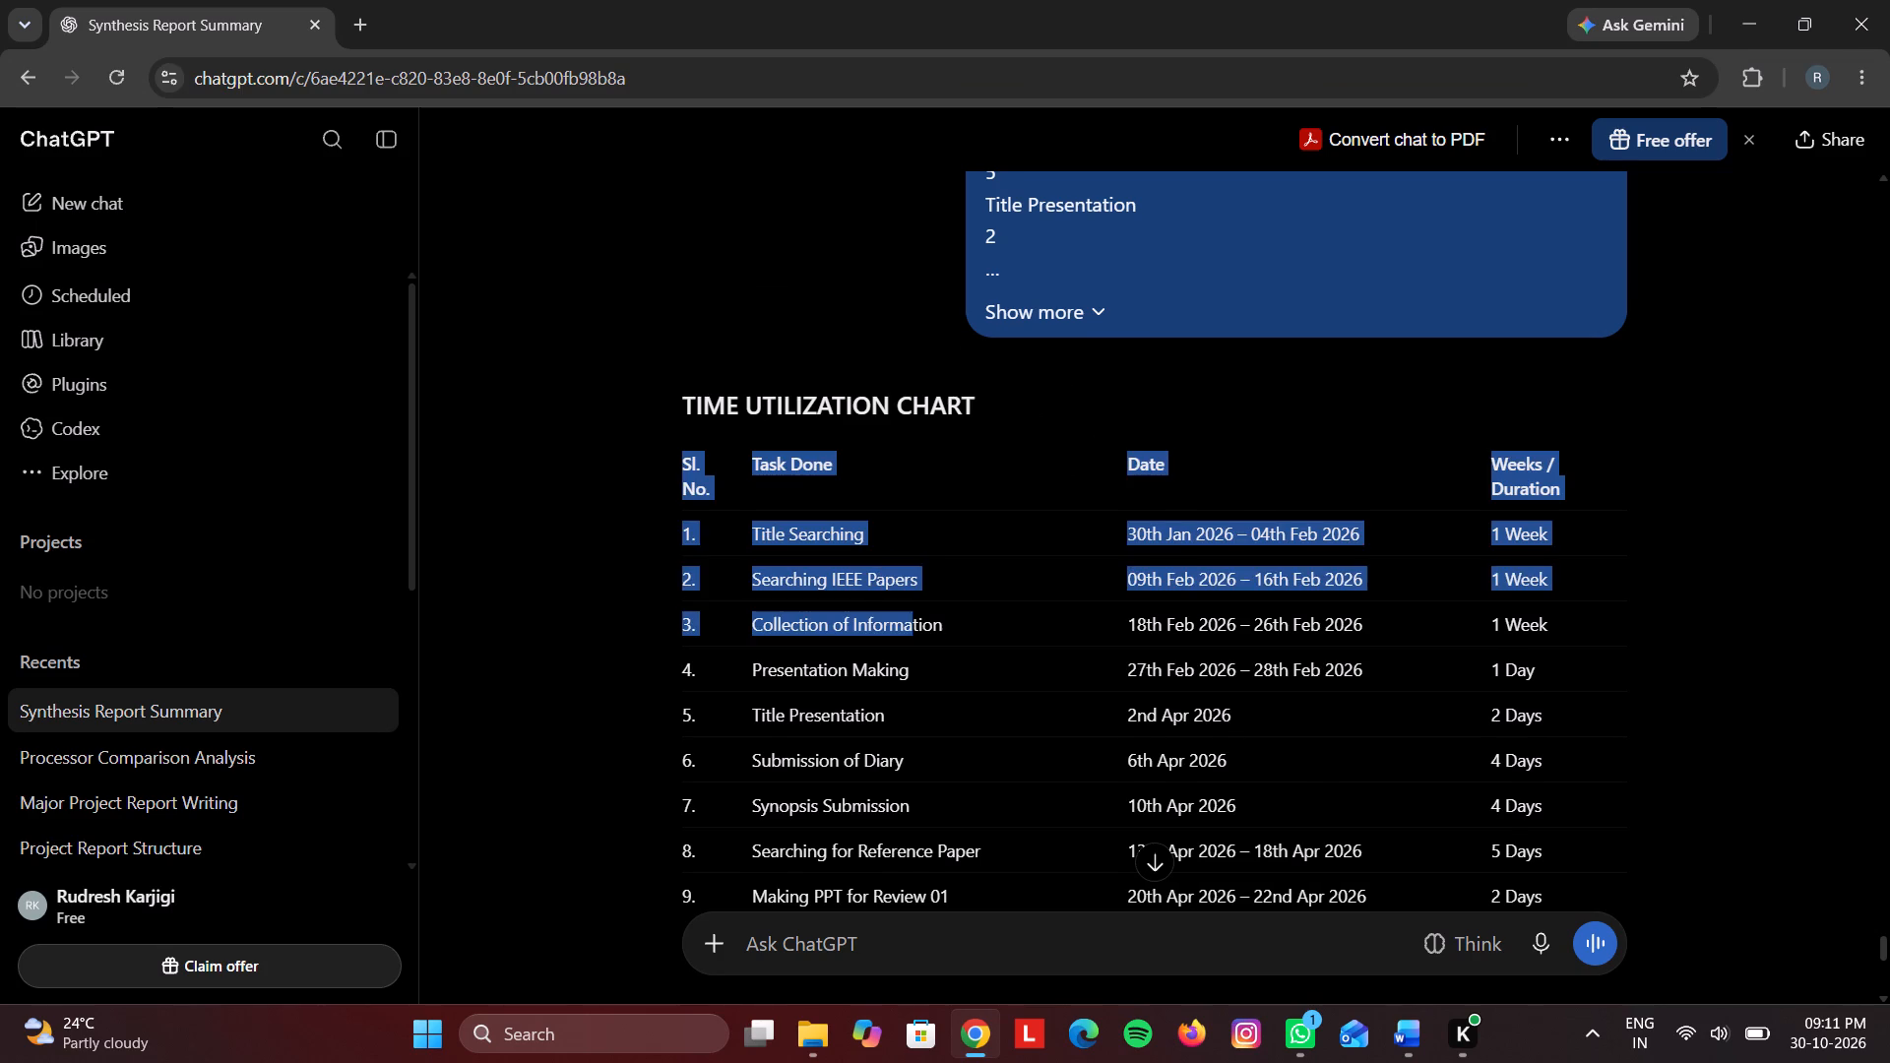
left_click_drag(925, 623, 1531, 759)
scroll(939, 635, "down", 3)
scroll(1172, 665, "down", 4)
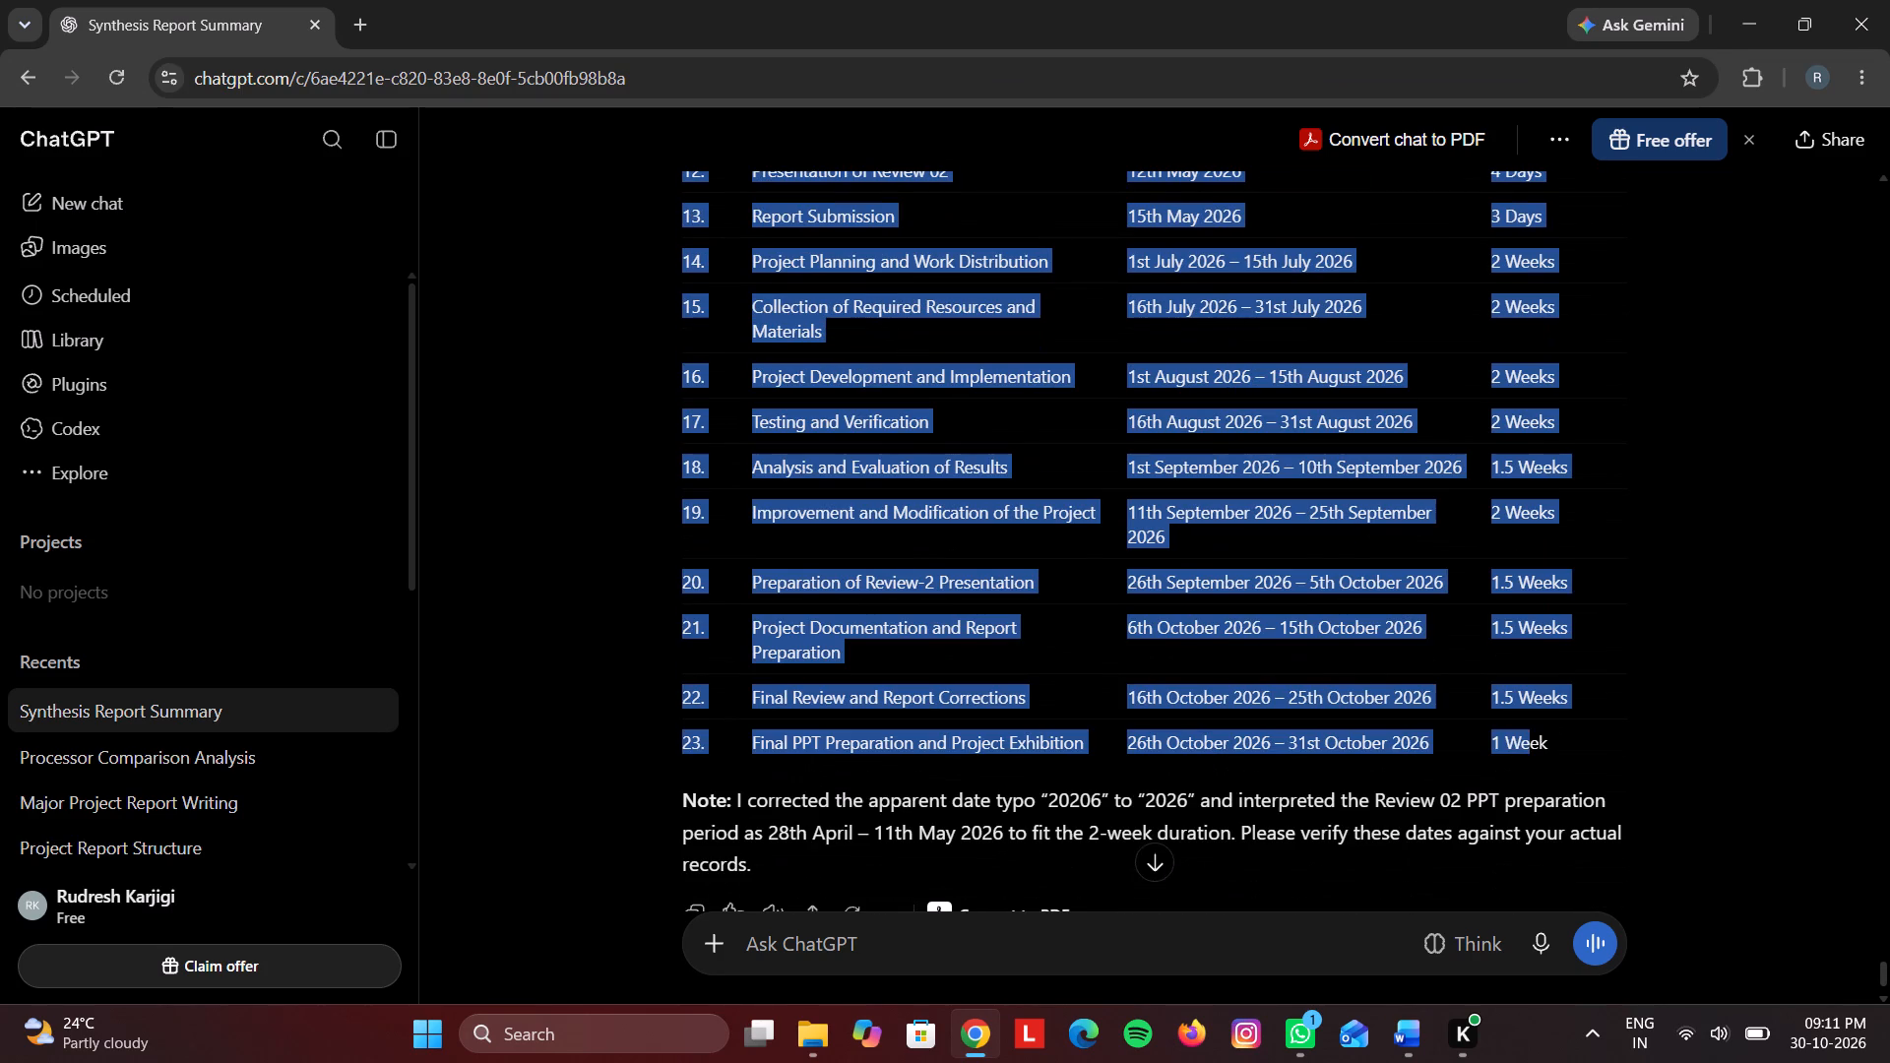
left_click_drag(1531, 759, 1548, 760)
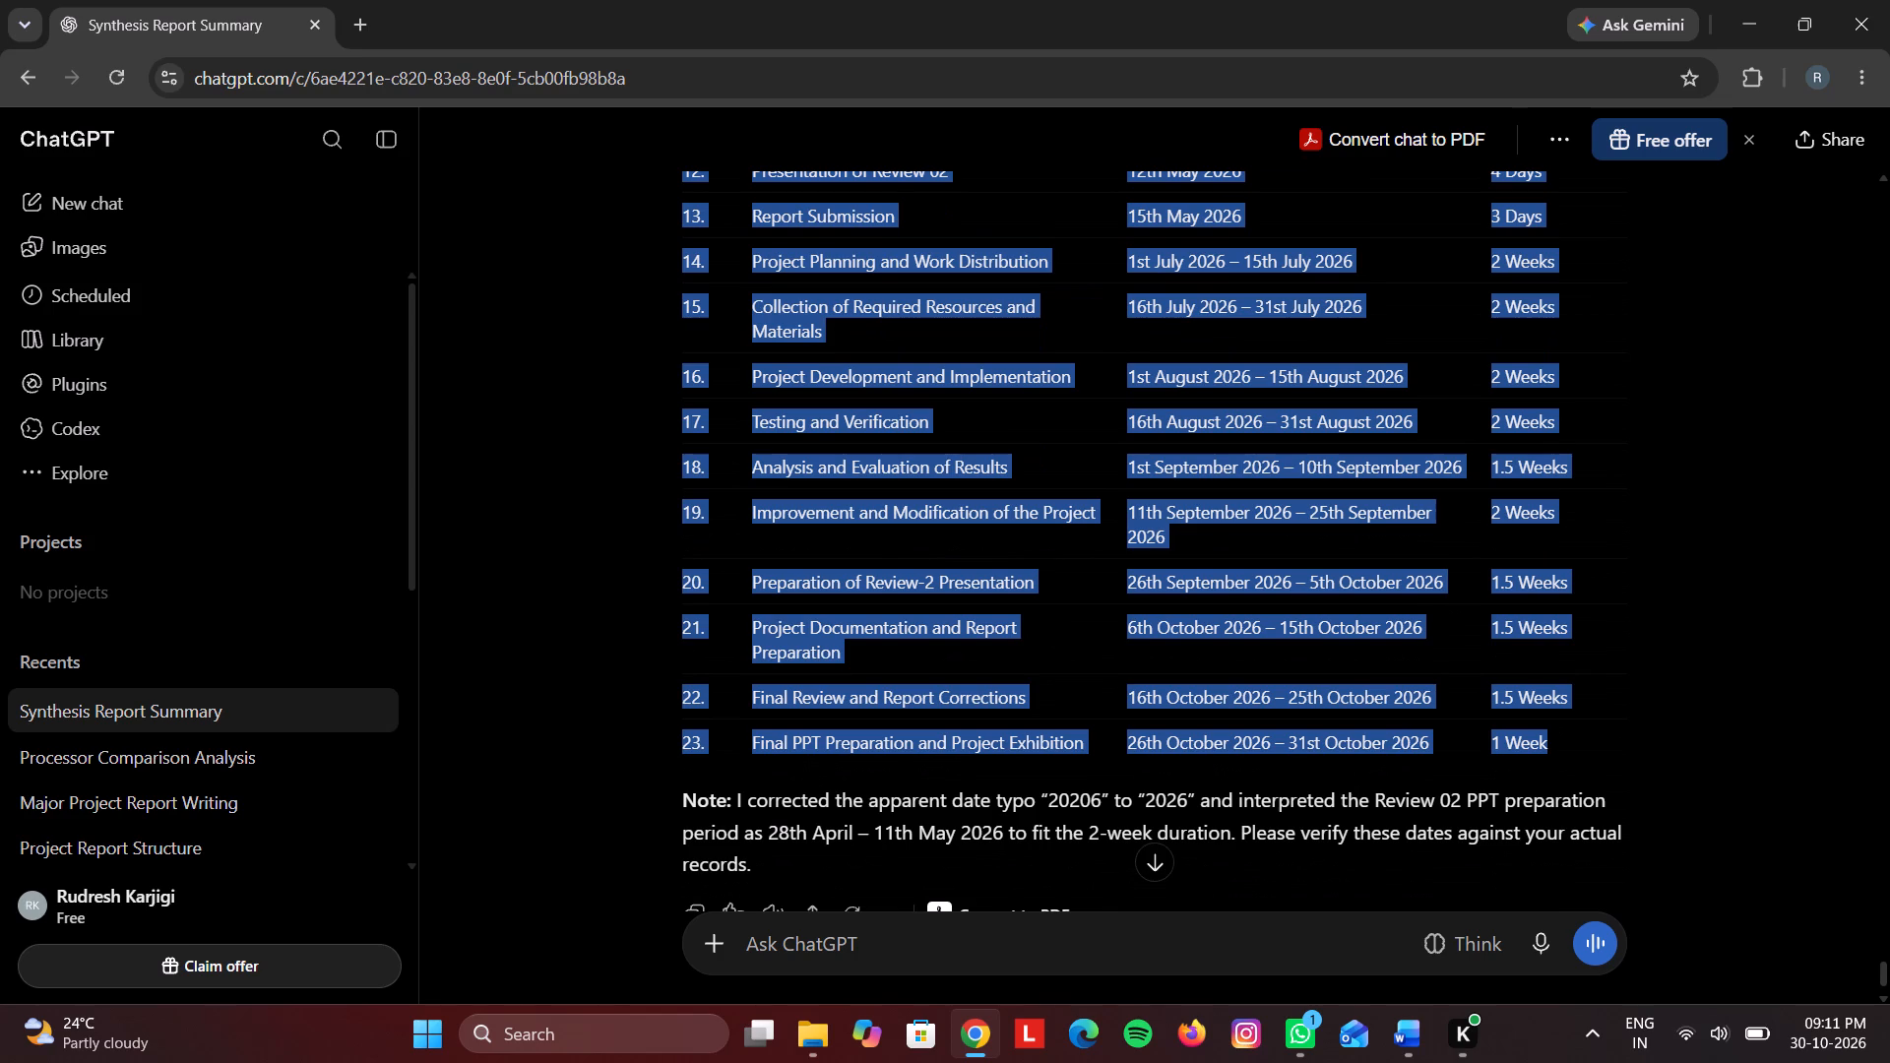
key("ctrl+c")
In the 1.4 Reference Word document, paste the copied time utilization table over the entire blank four-column table.
key("alt+Tab")
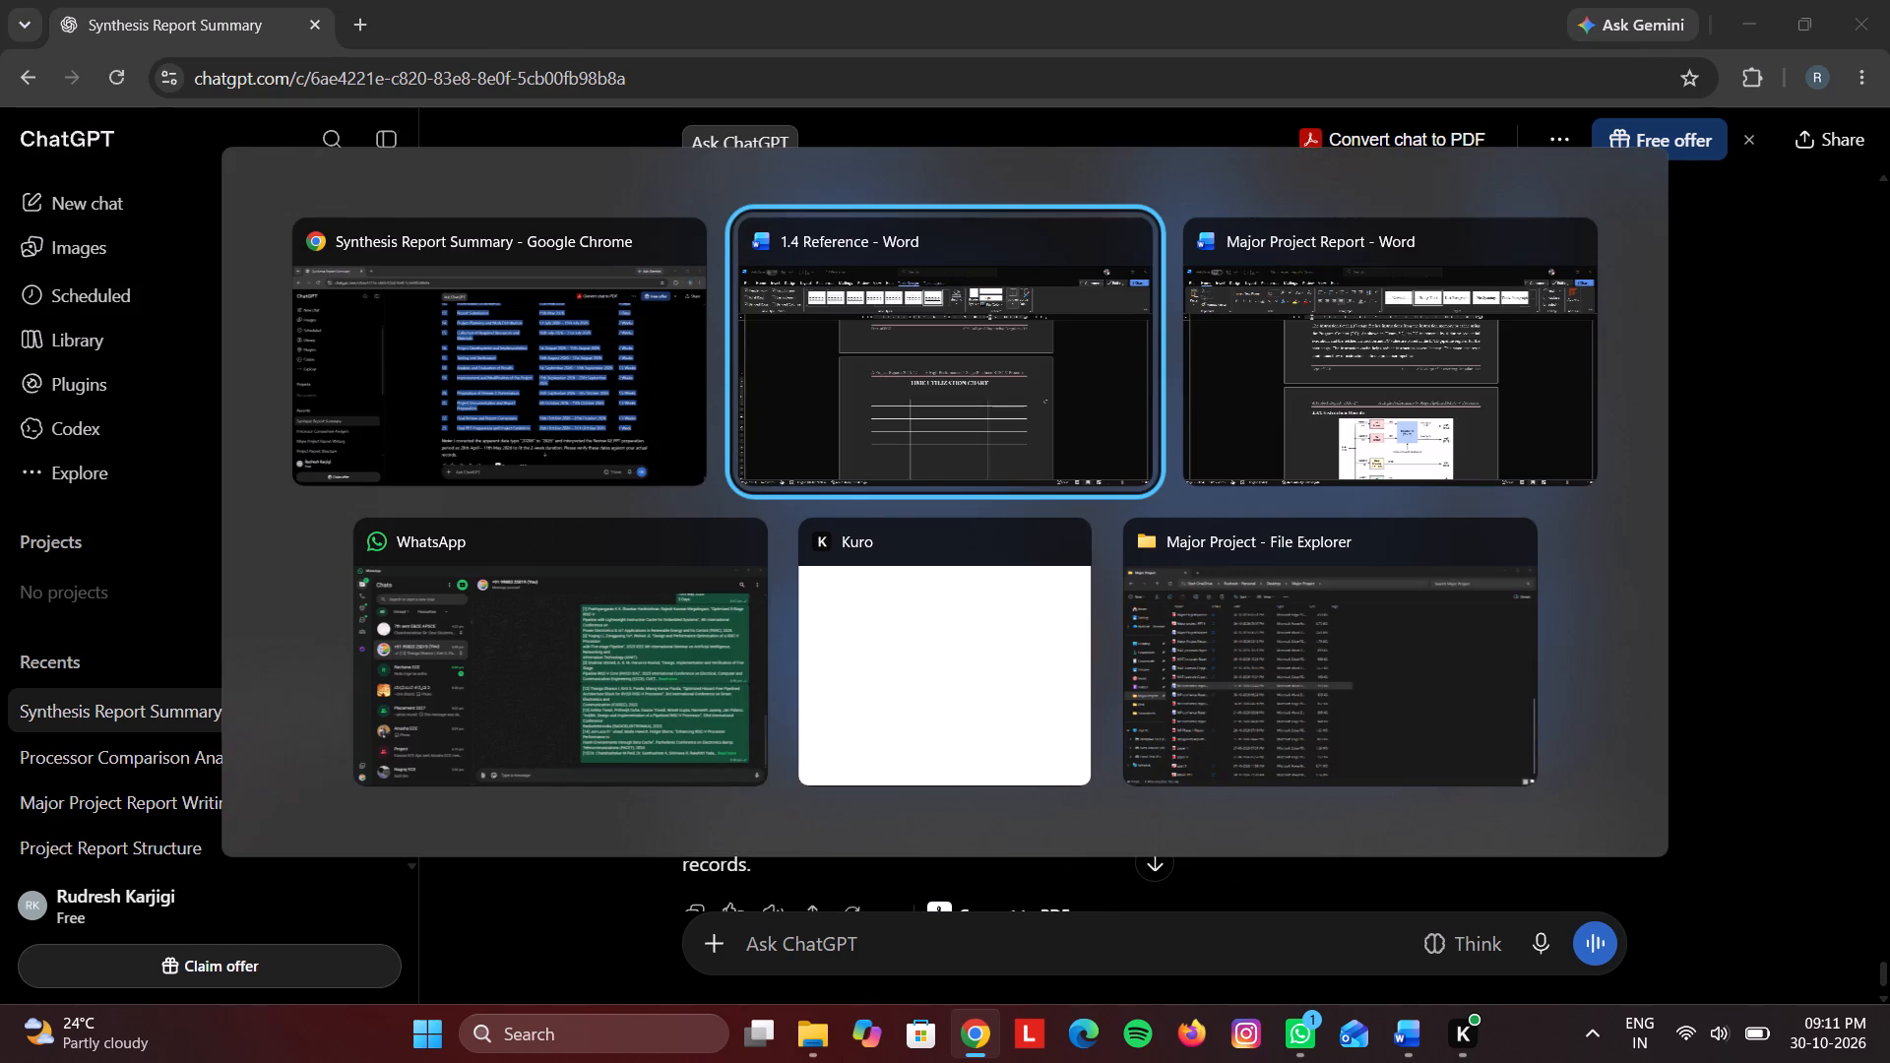
left_click(686, 629)
left_click_drag(686, 629, 749, 652)
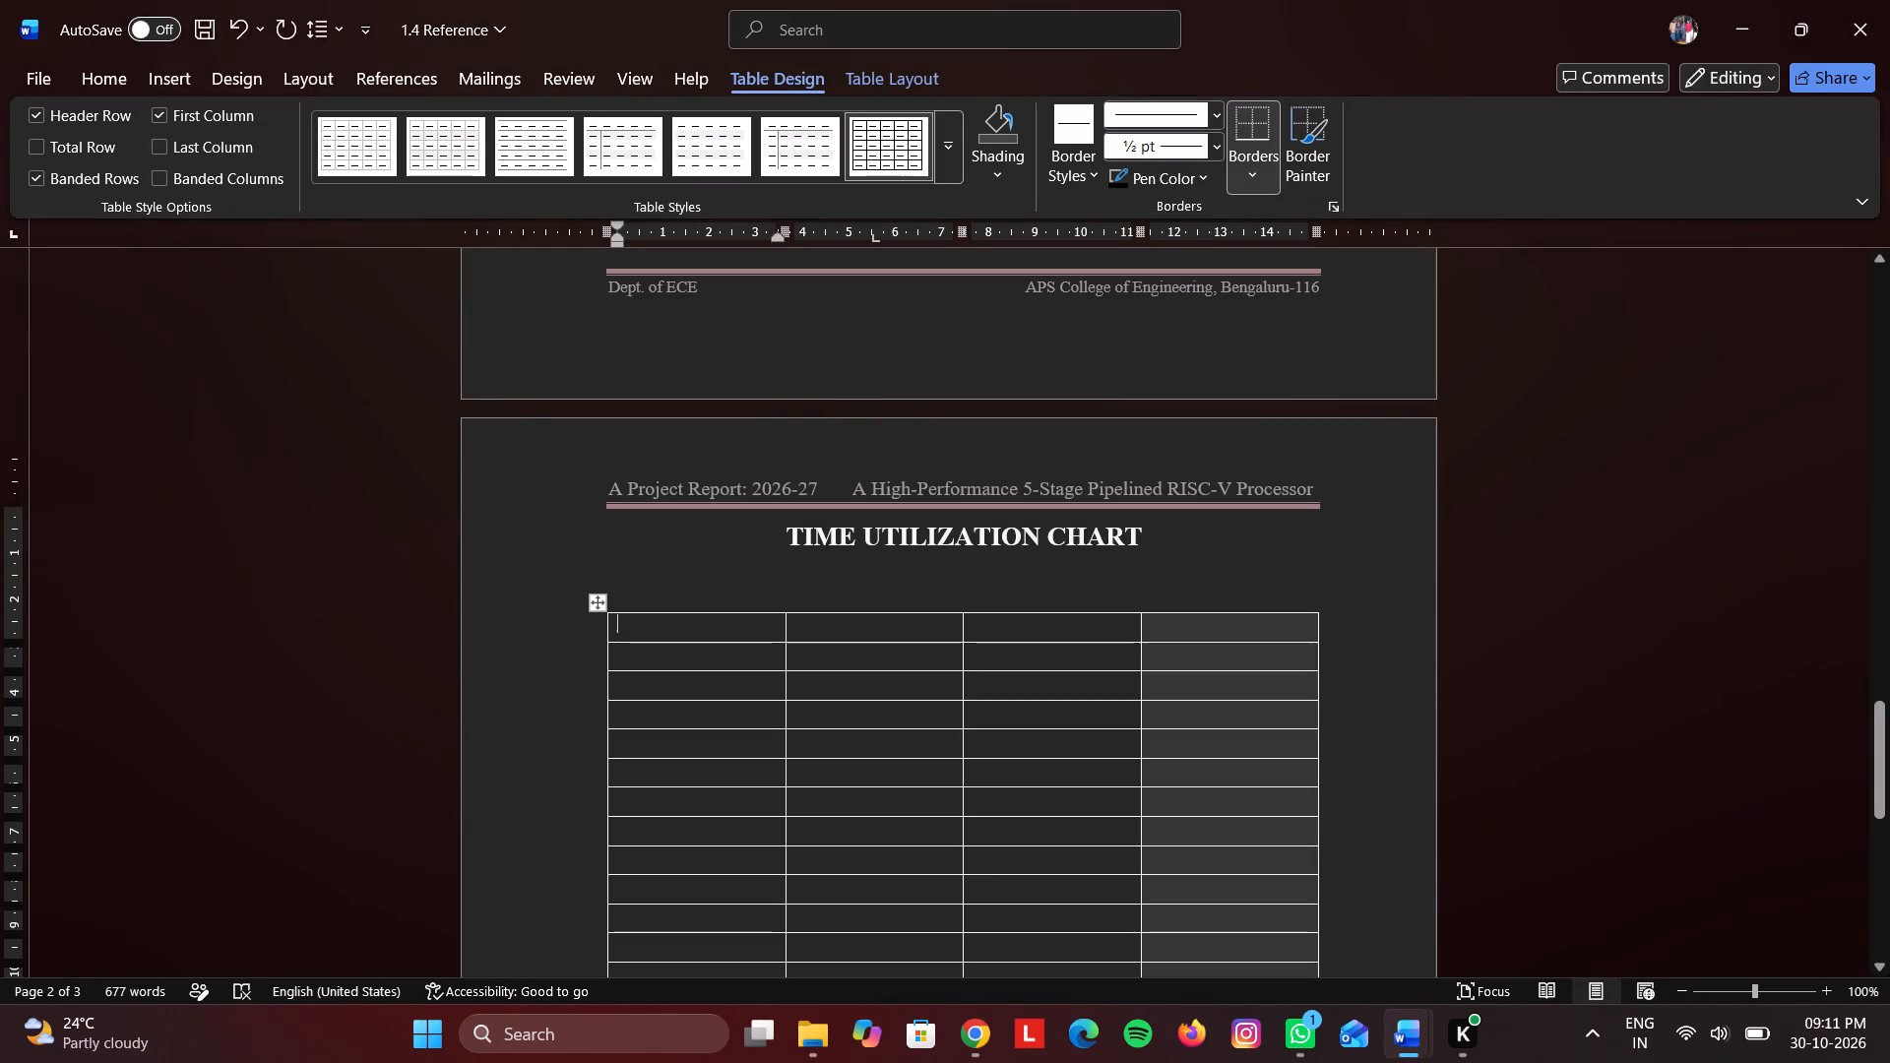
left_click_drag(749, 652, 1171, 863)
scroll(1171, 863, "down", 8)
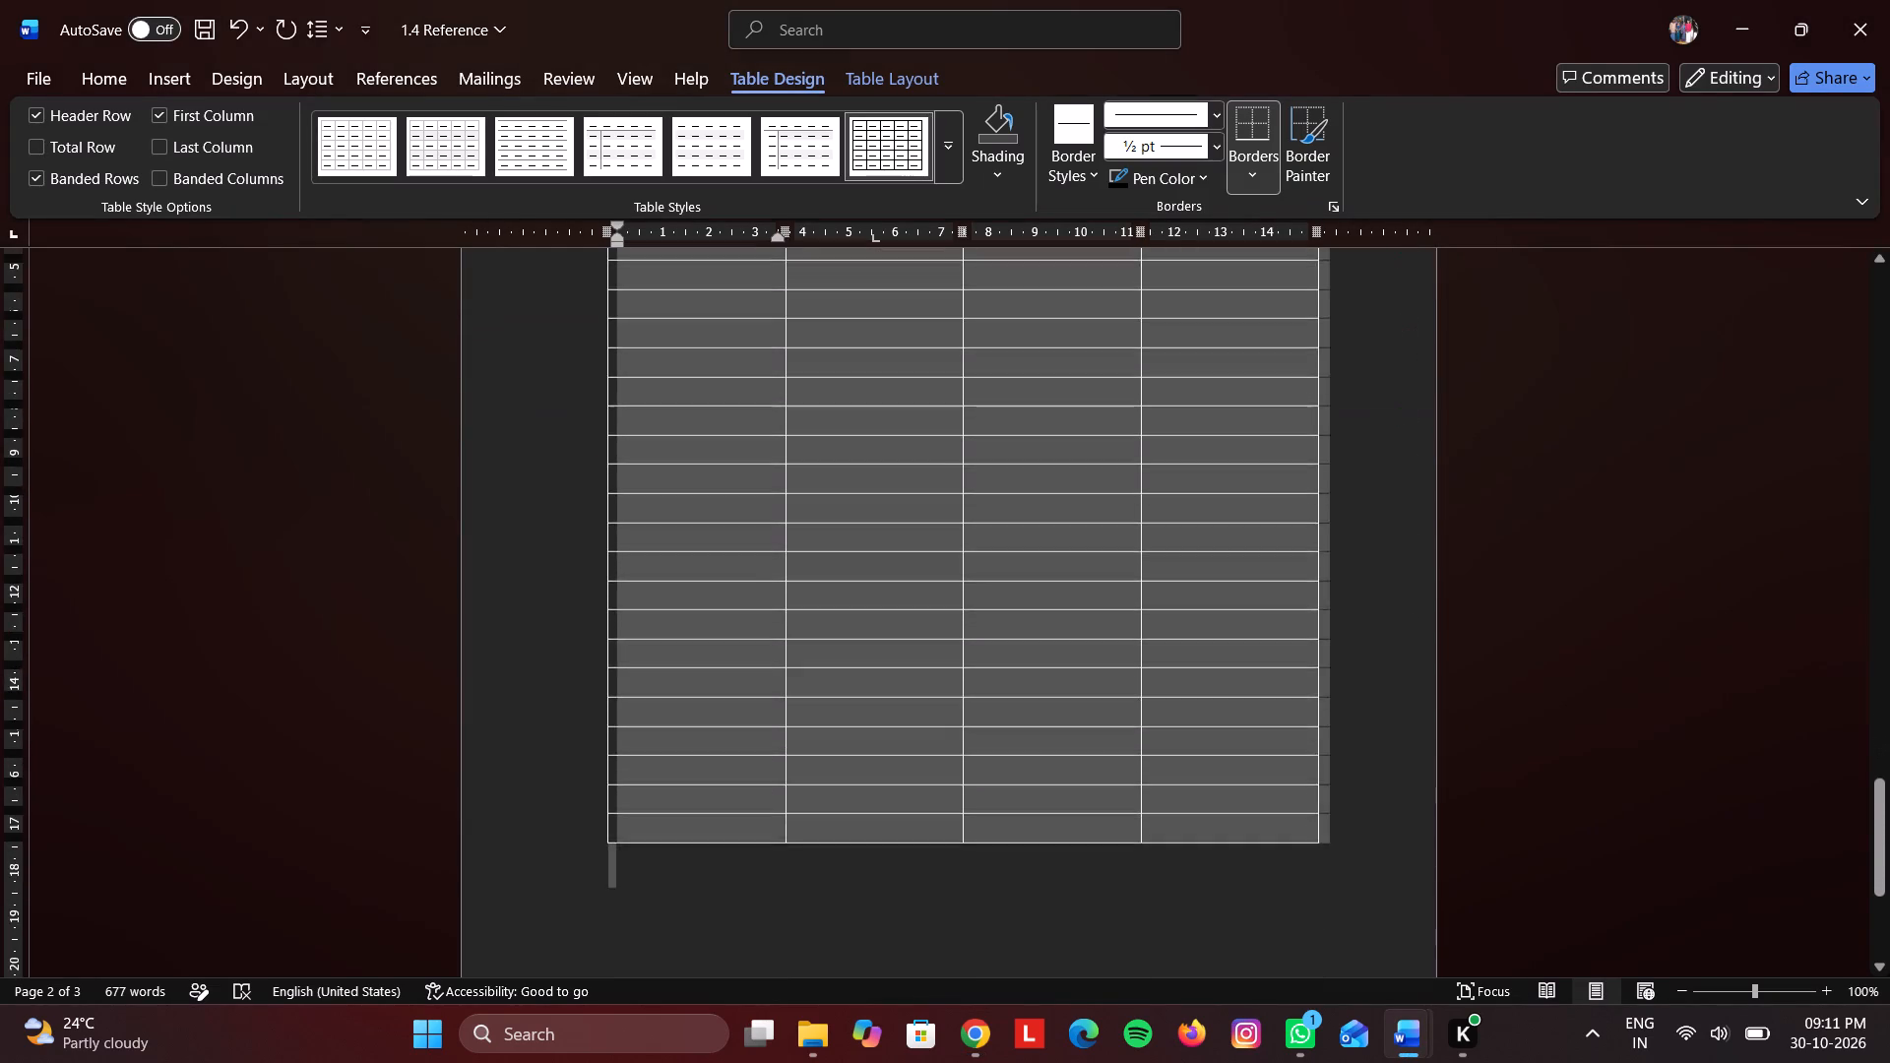
left_click_drag(1171, 863, 1245, 592)
scroll(1171, 863, "down", 4)
key("ctrl+v")
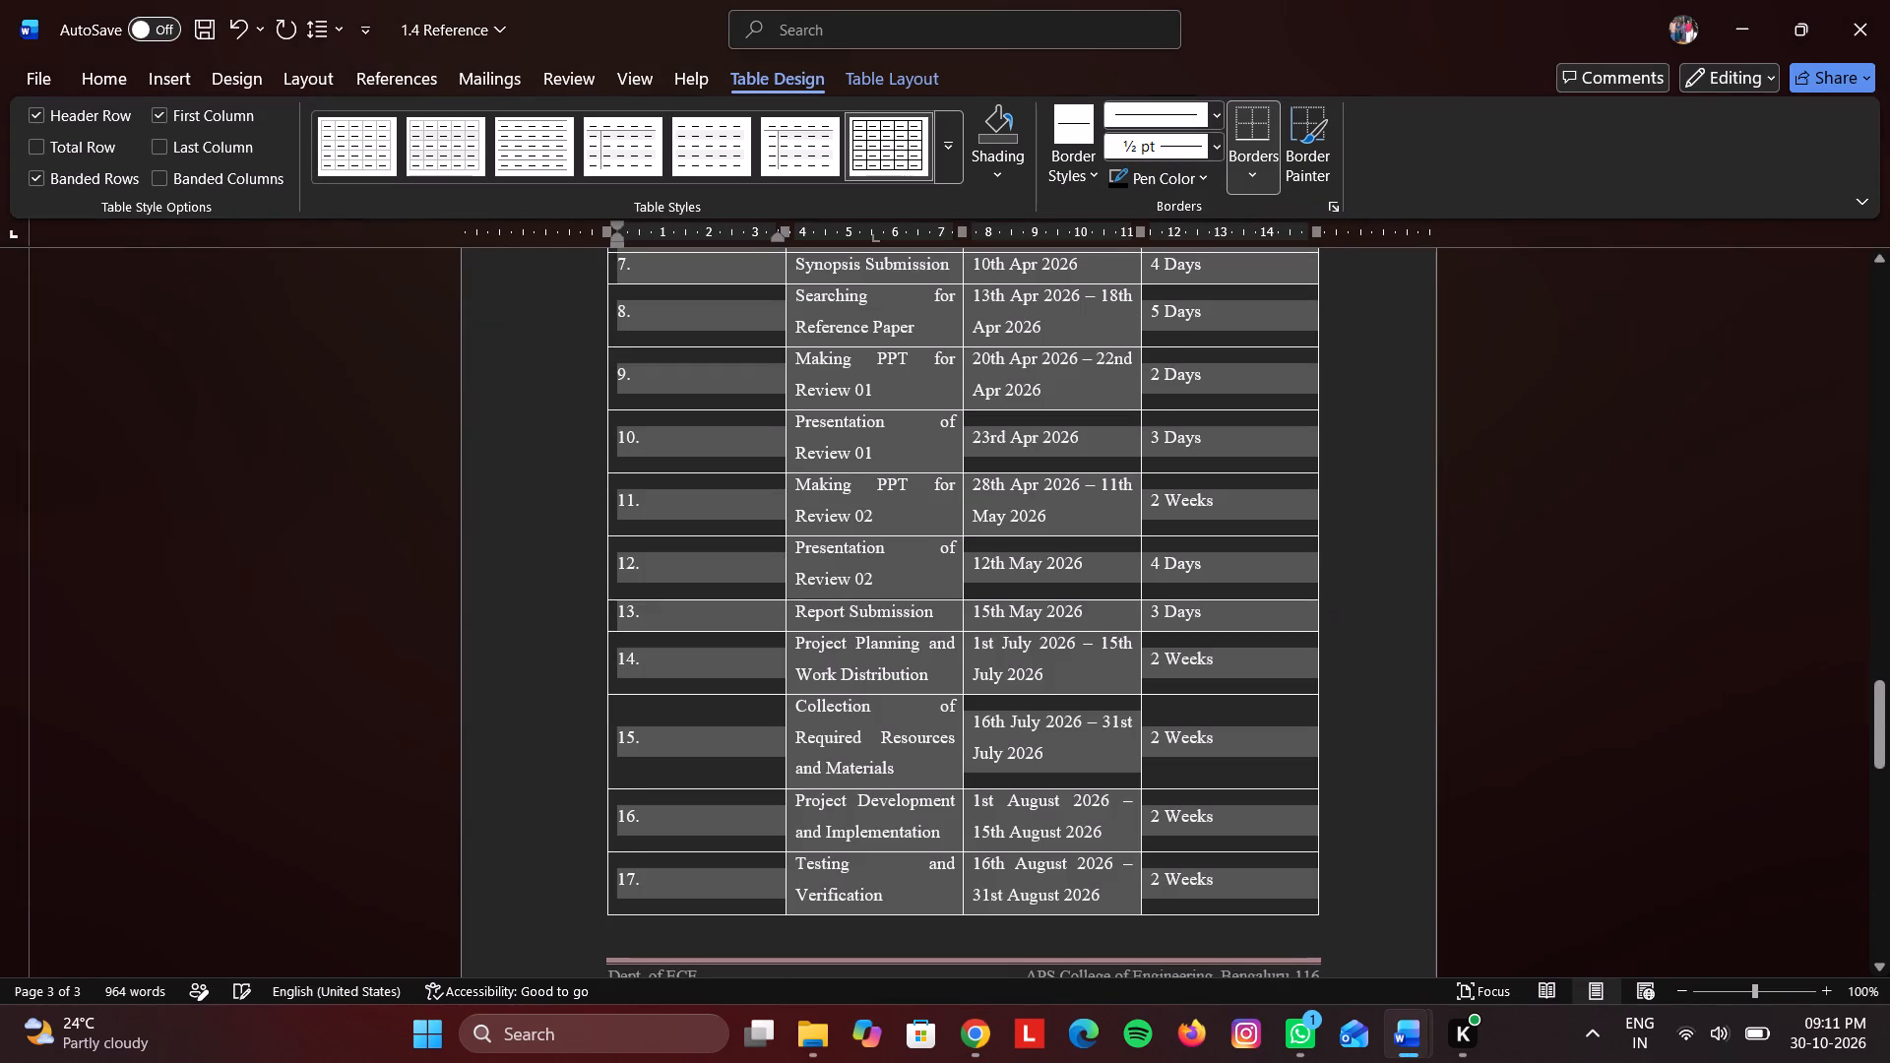
Set all text in the pasted time utilization table to Times New Roman, size 12.
scroll(1245, 592, "up", 6)
scroll(1245, 592, "down", 7)
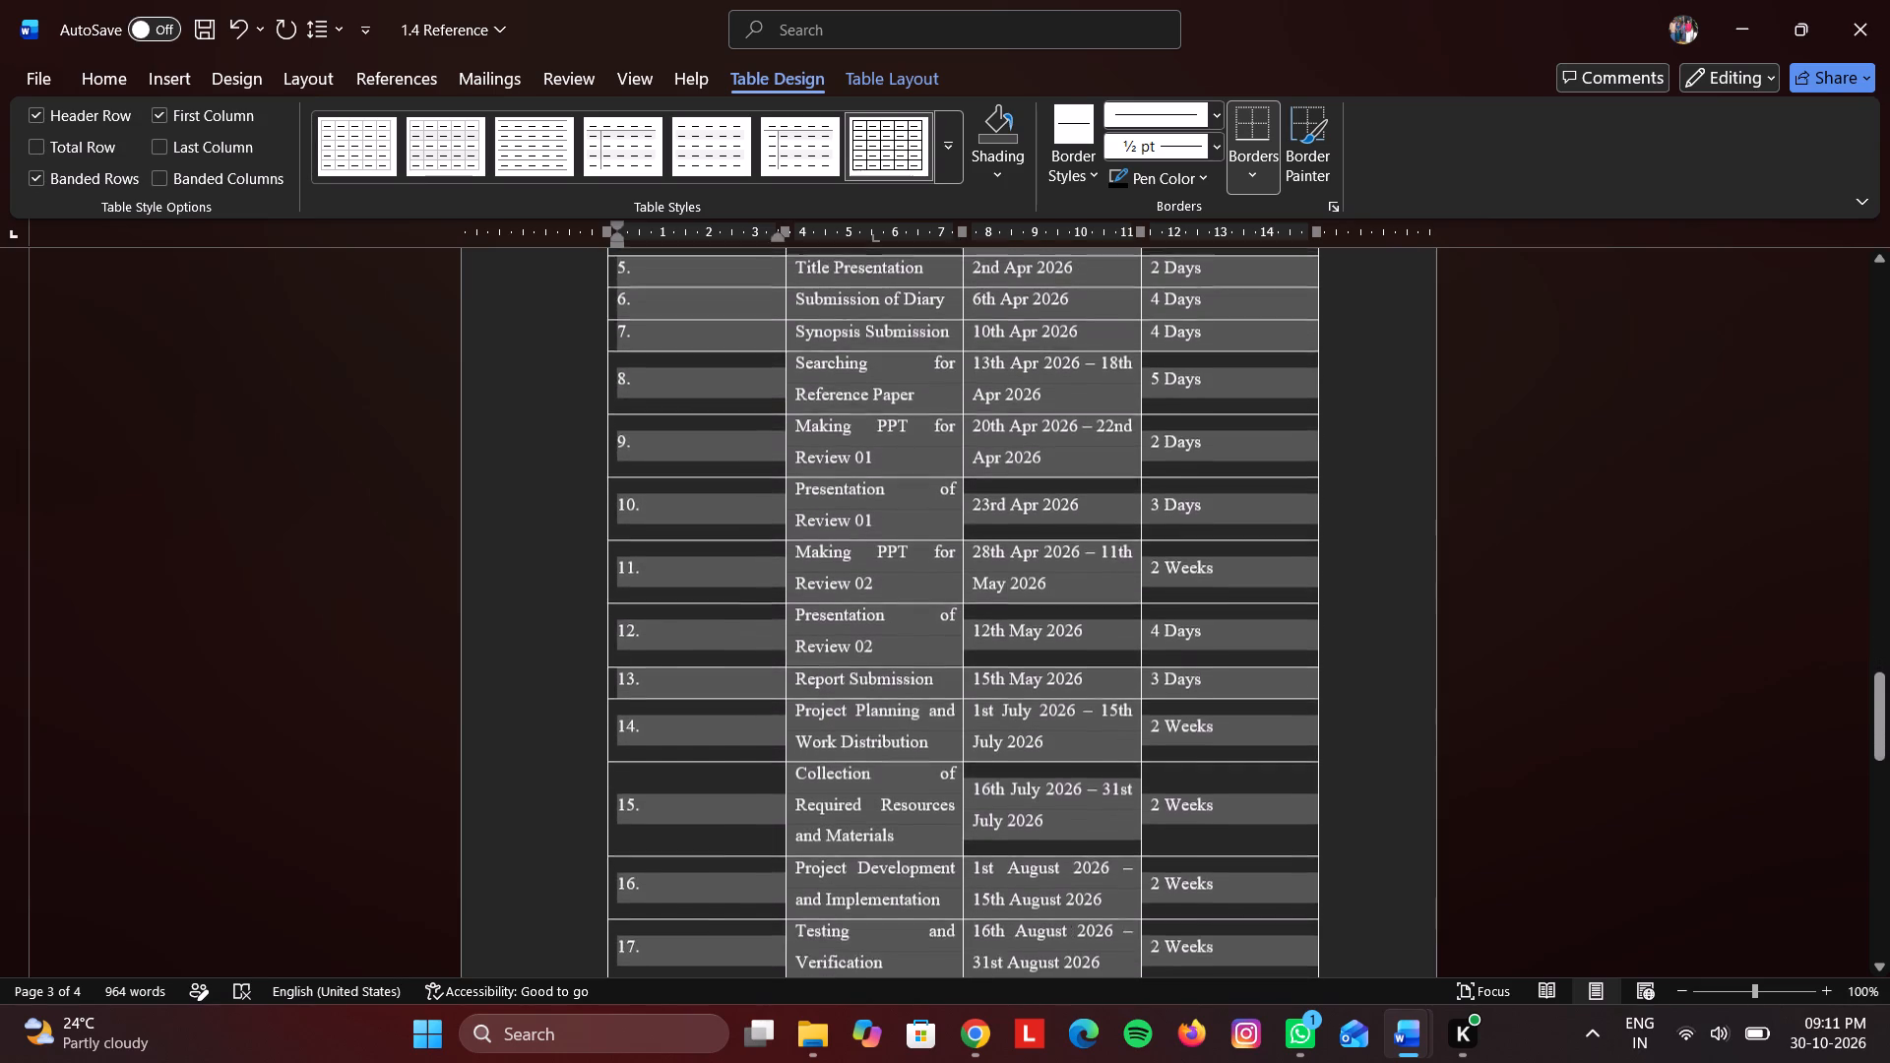
scroll(1245, 592, "down", 14)
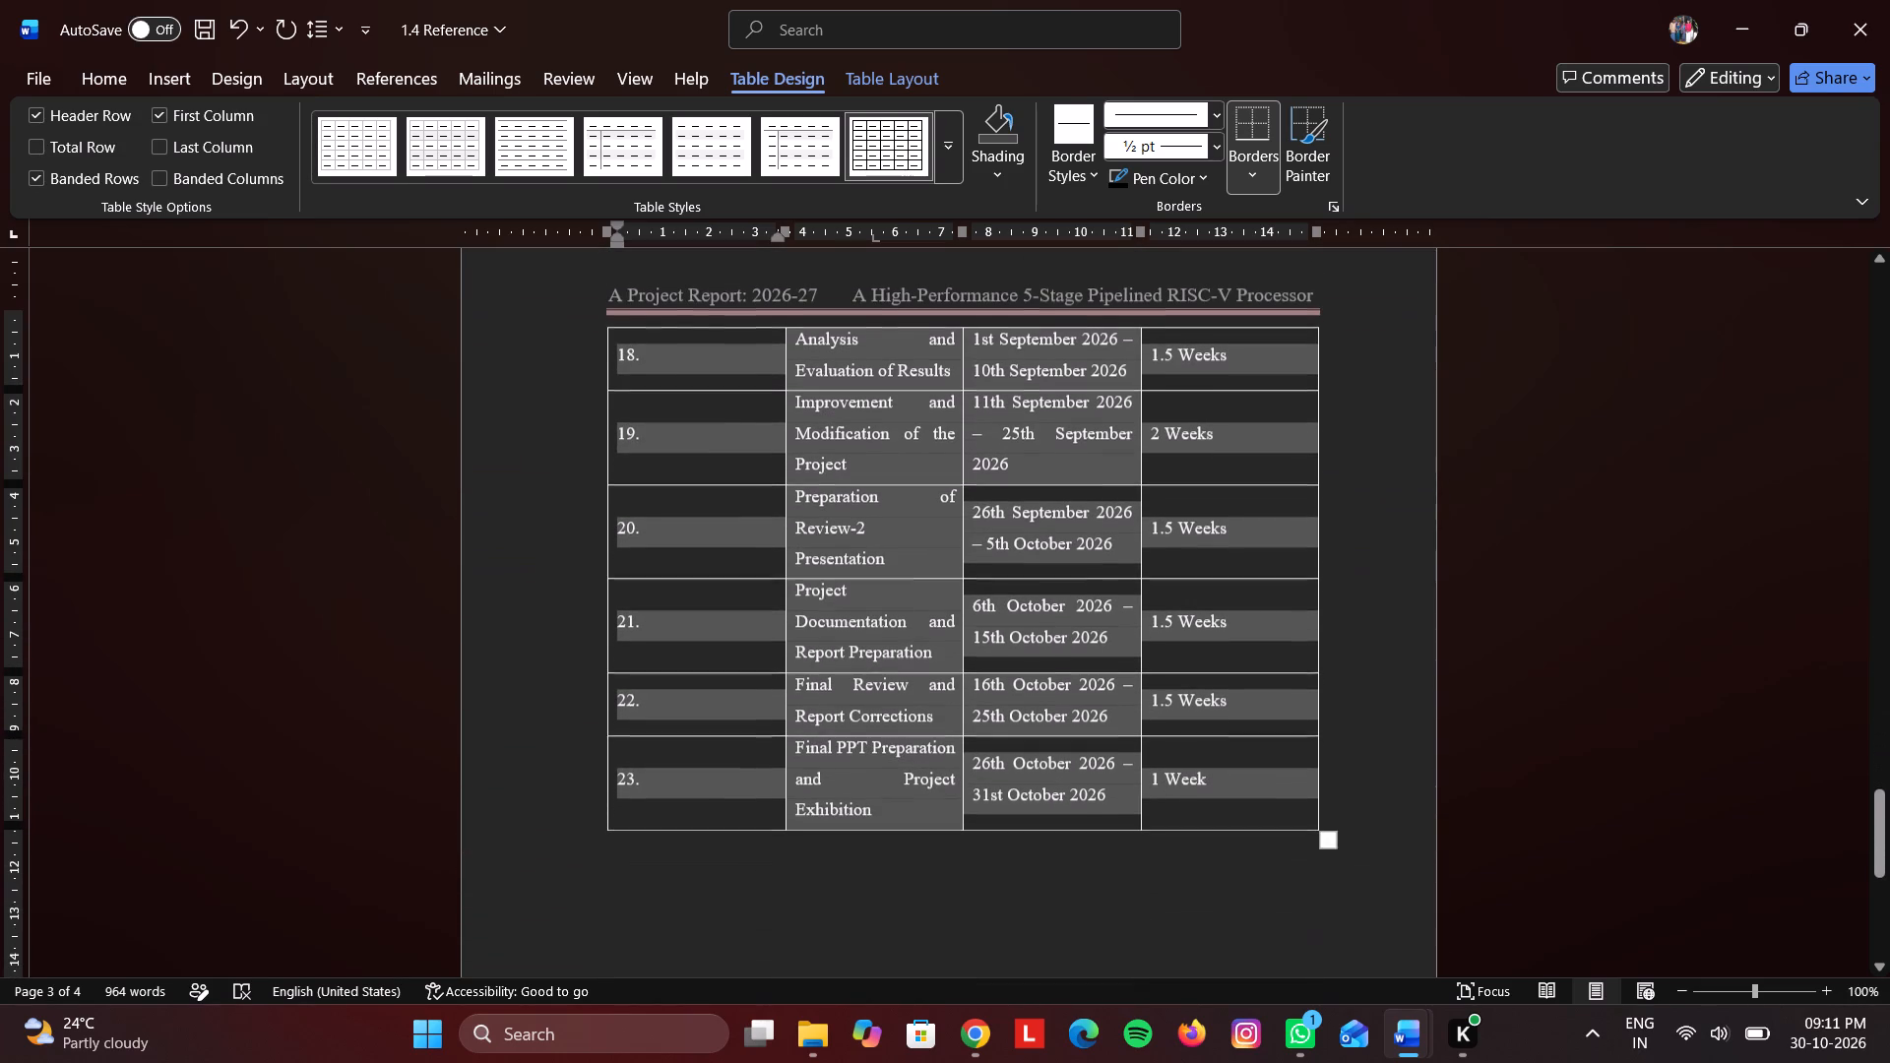
scroll(1245, 592, "up", 11)
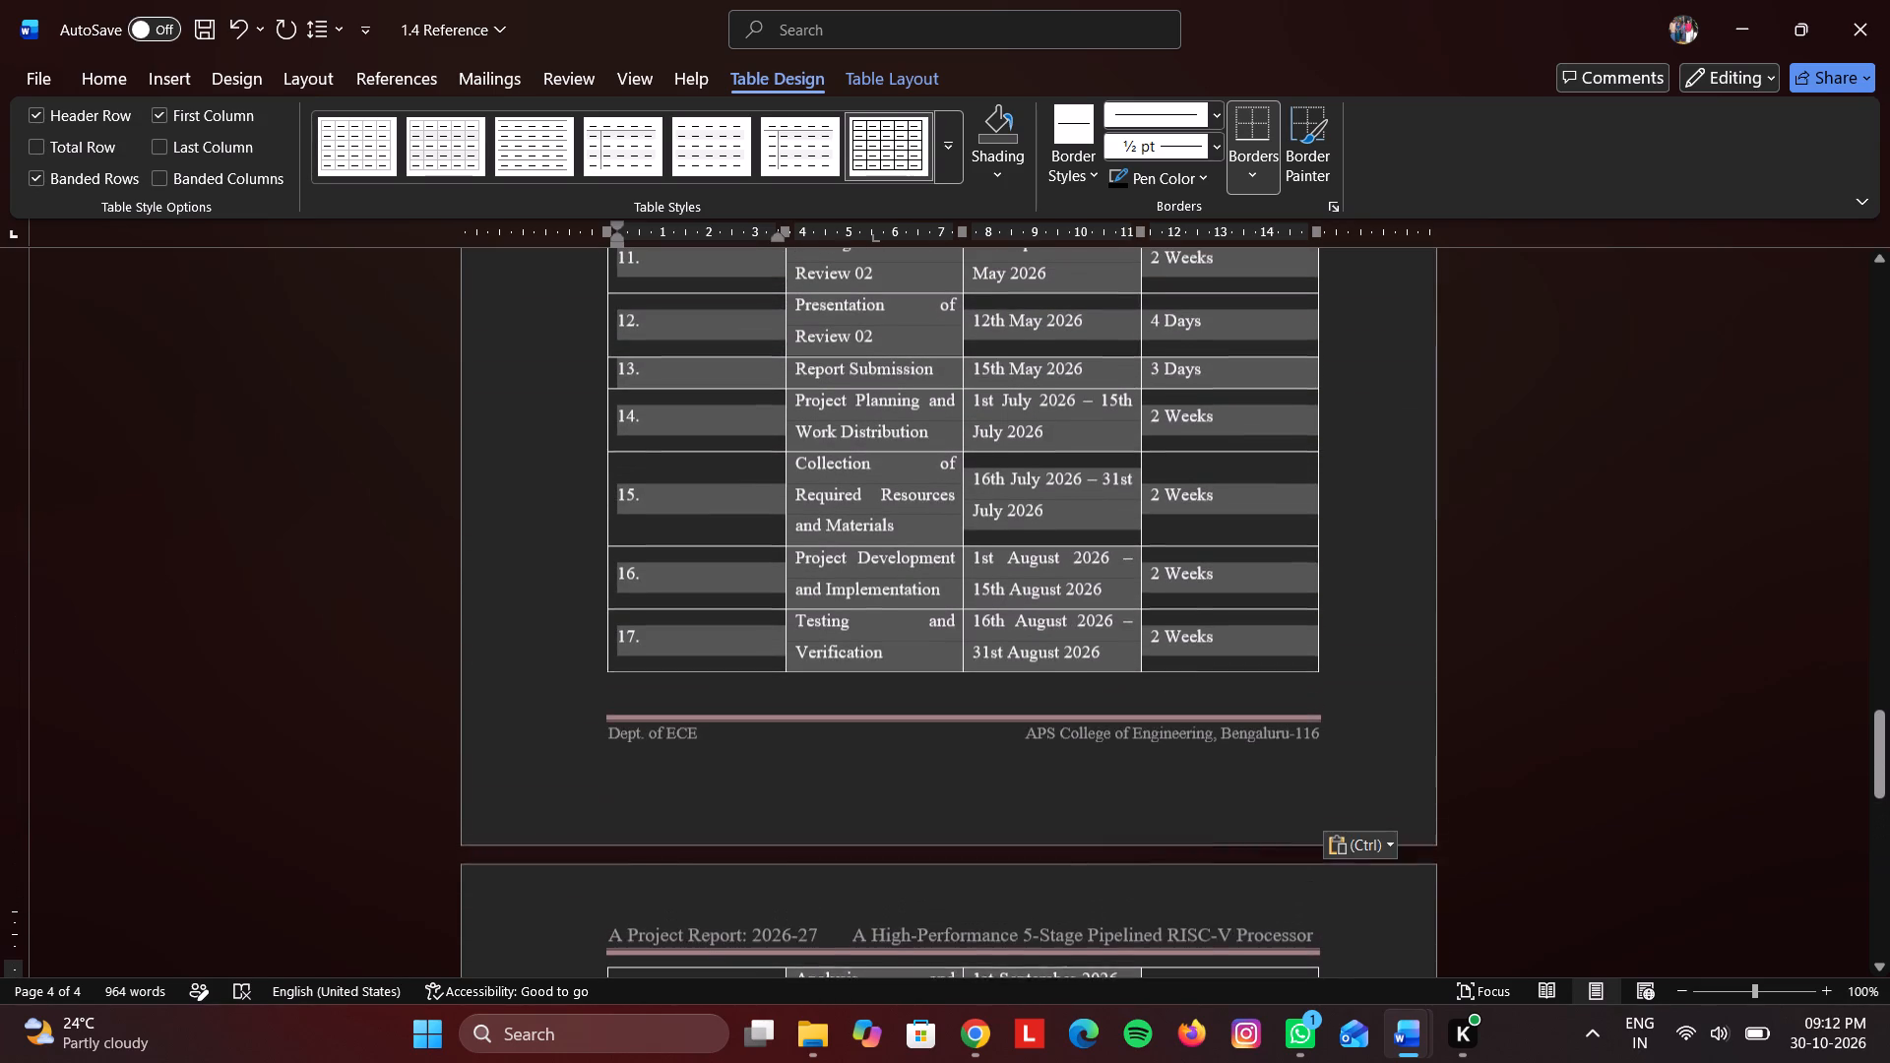
left_click(124, 71)
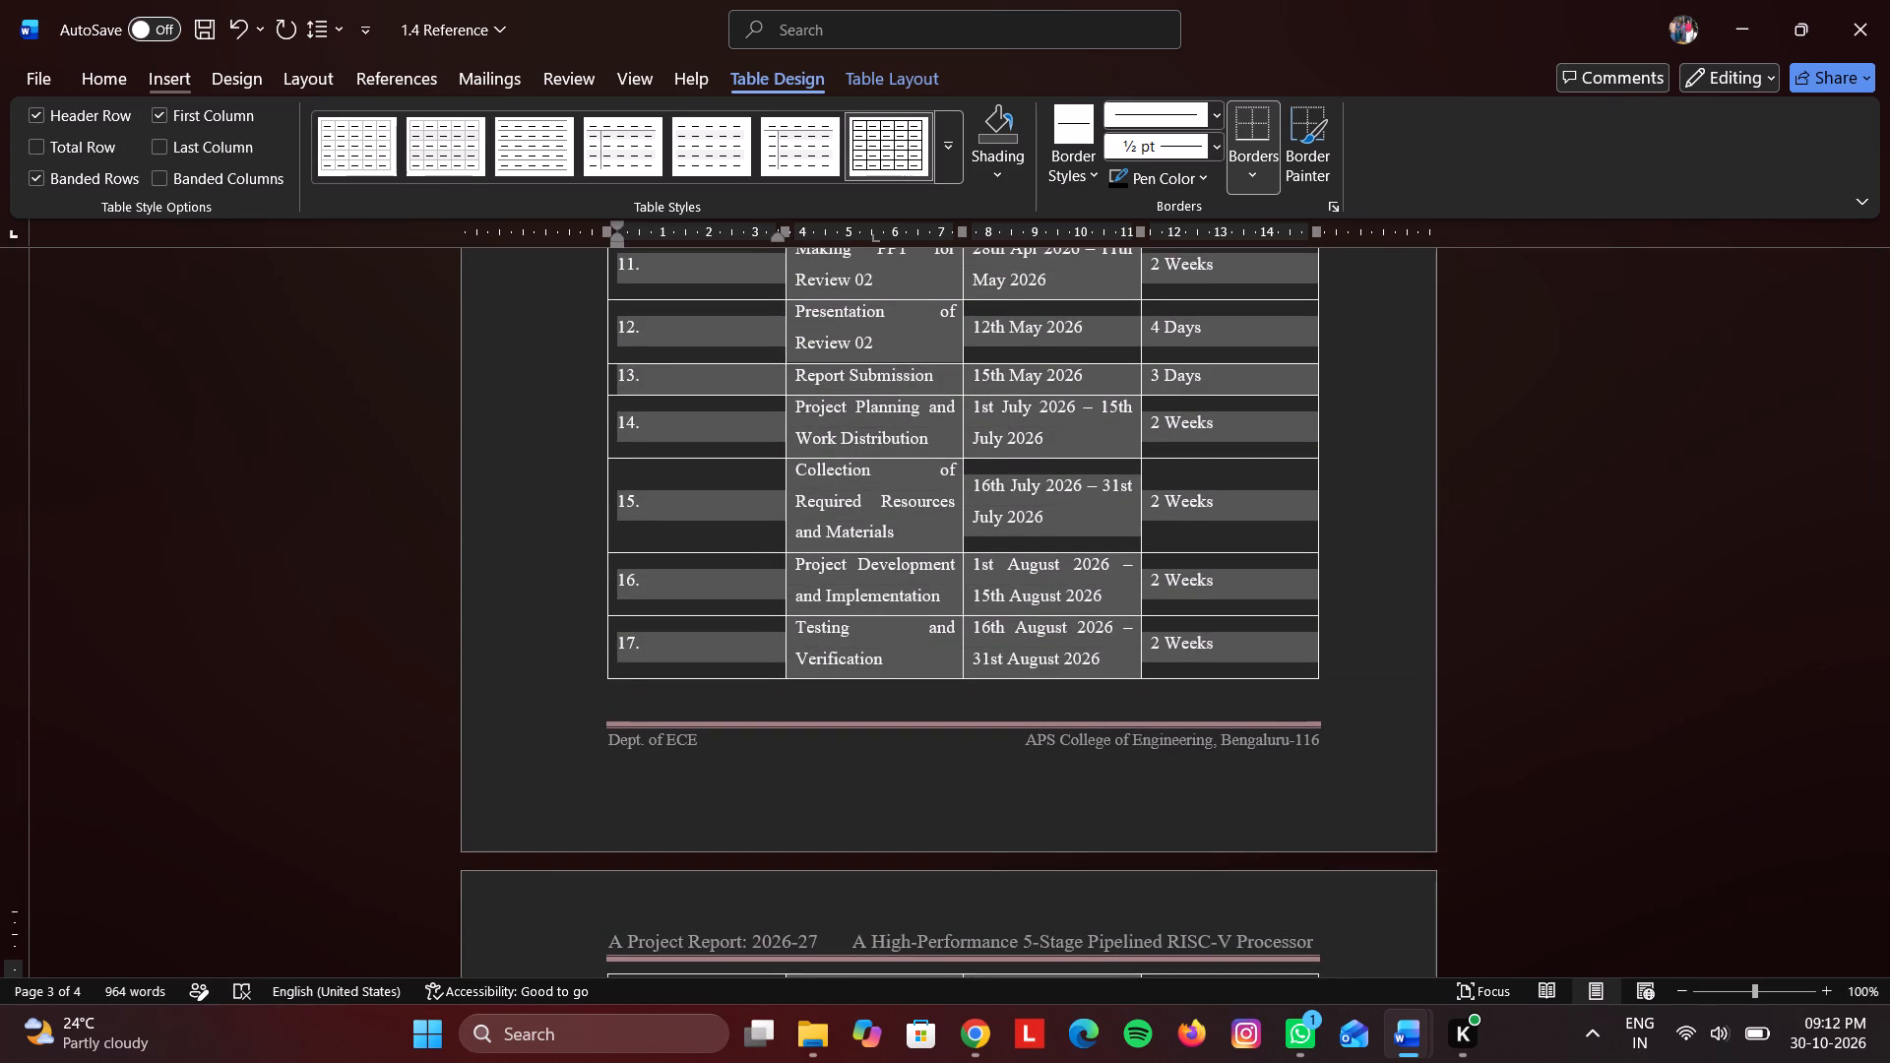
left_click(373, 121)
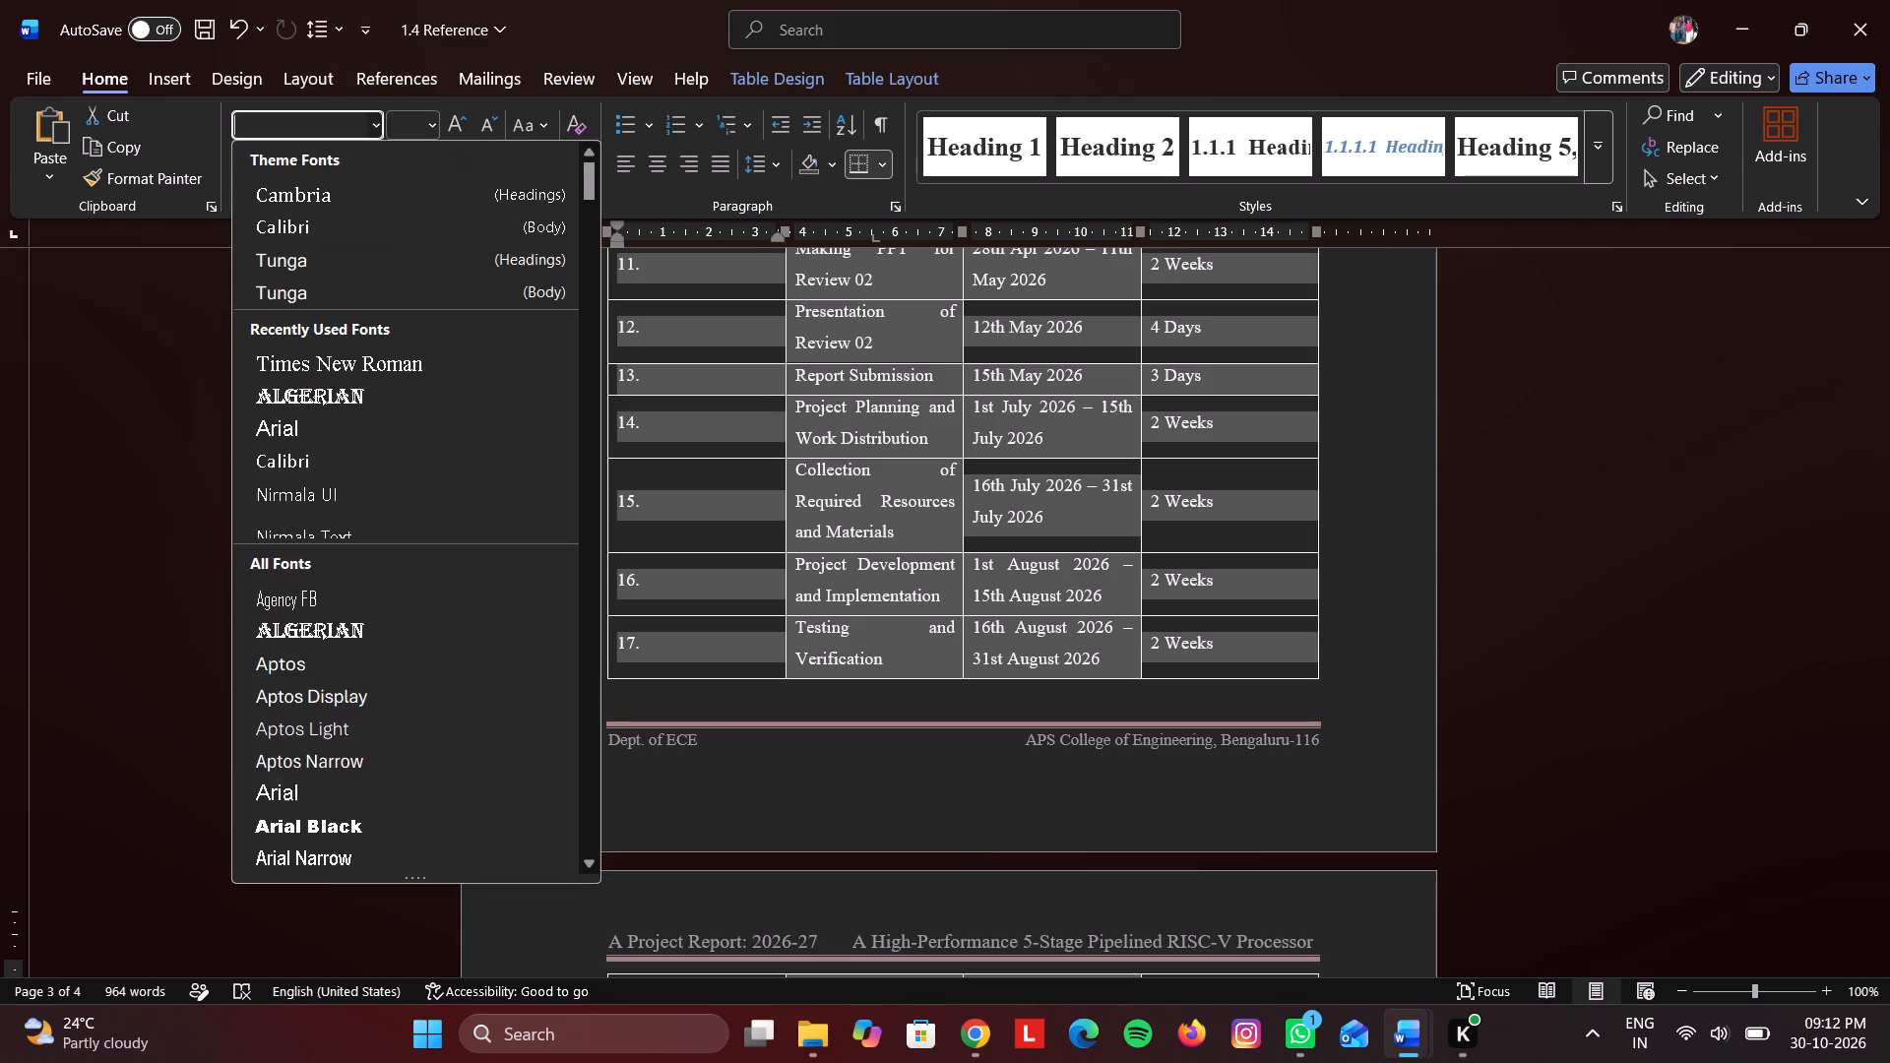
left_click(352, 349)
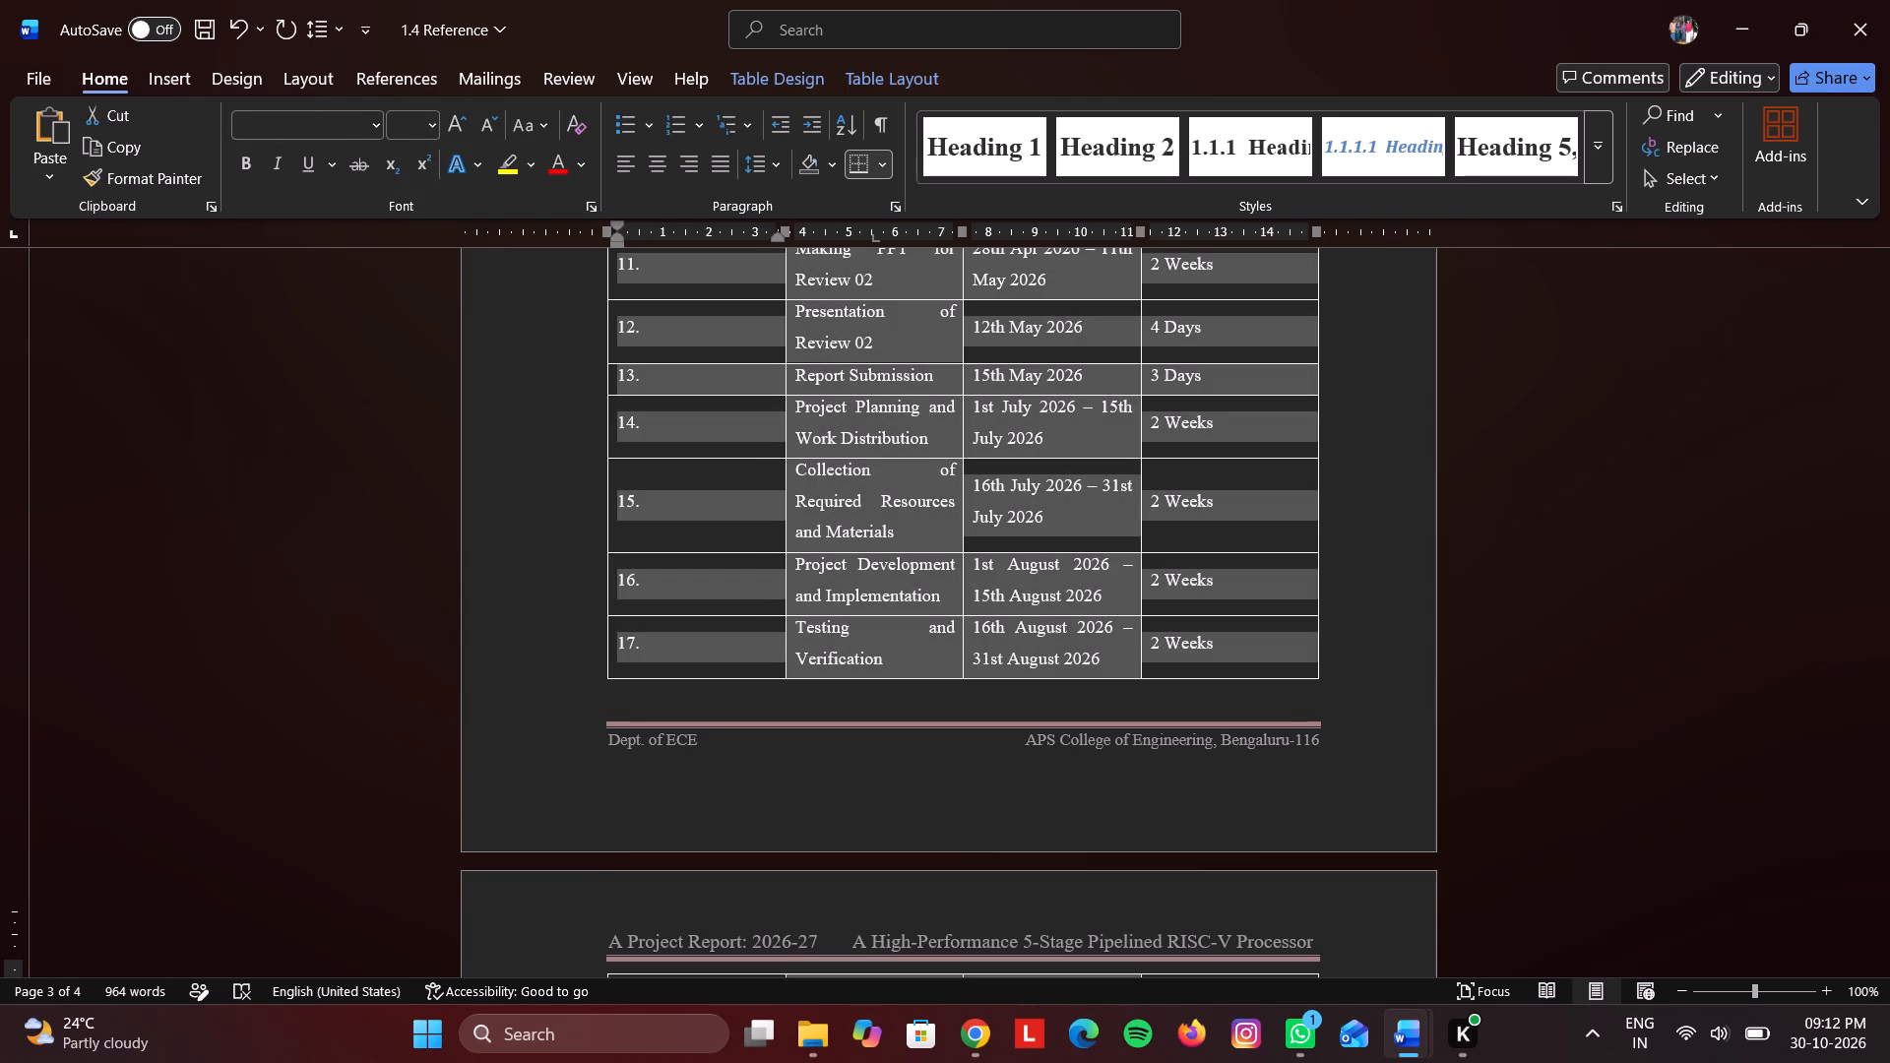
left_click(376, 128)
left_click(379, 364)
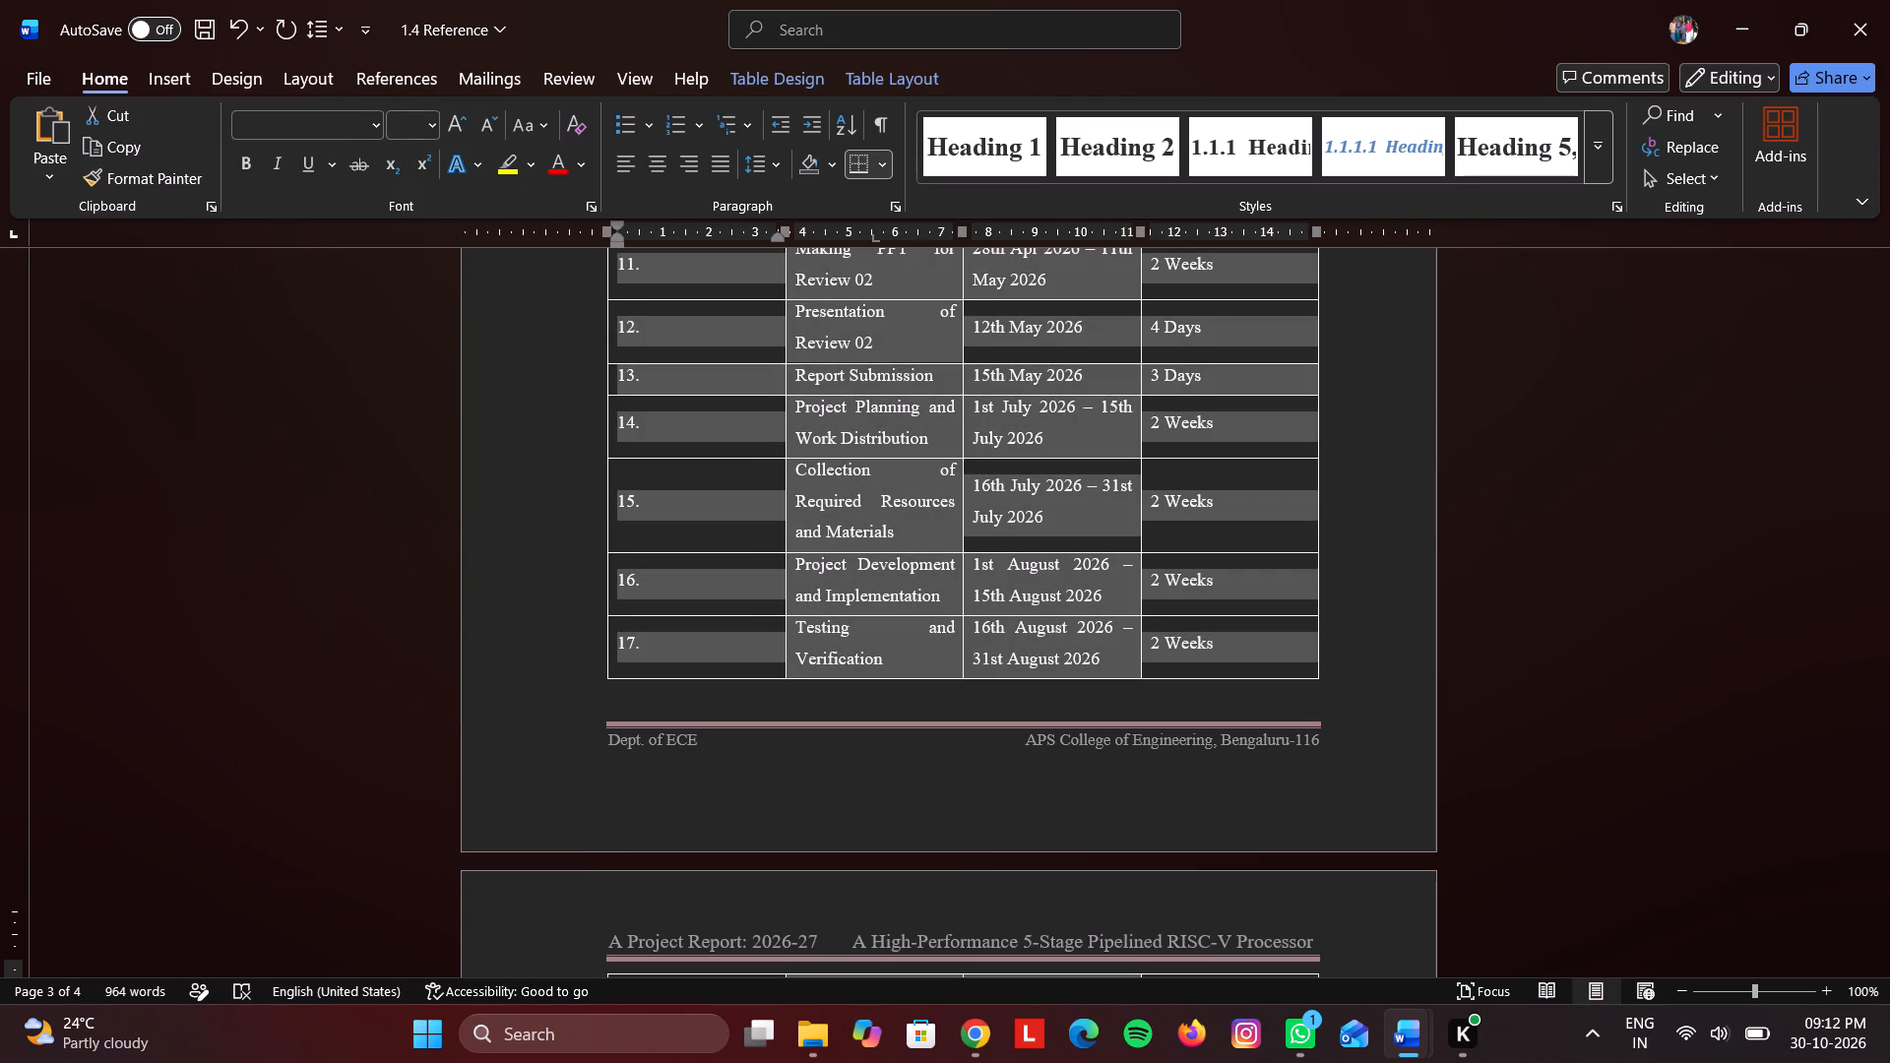
left_click(430, 121)
left_click(405, 279)
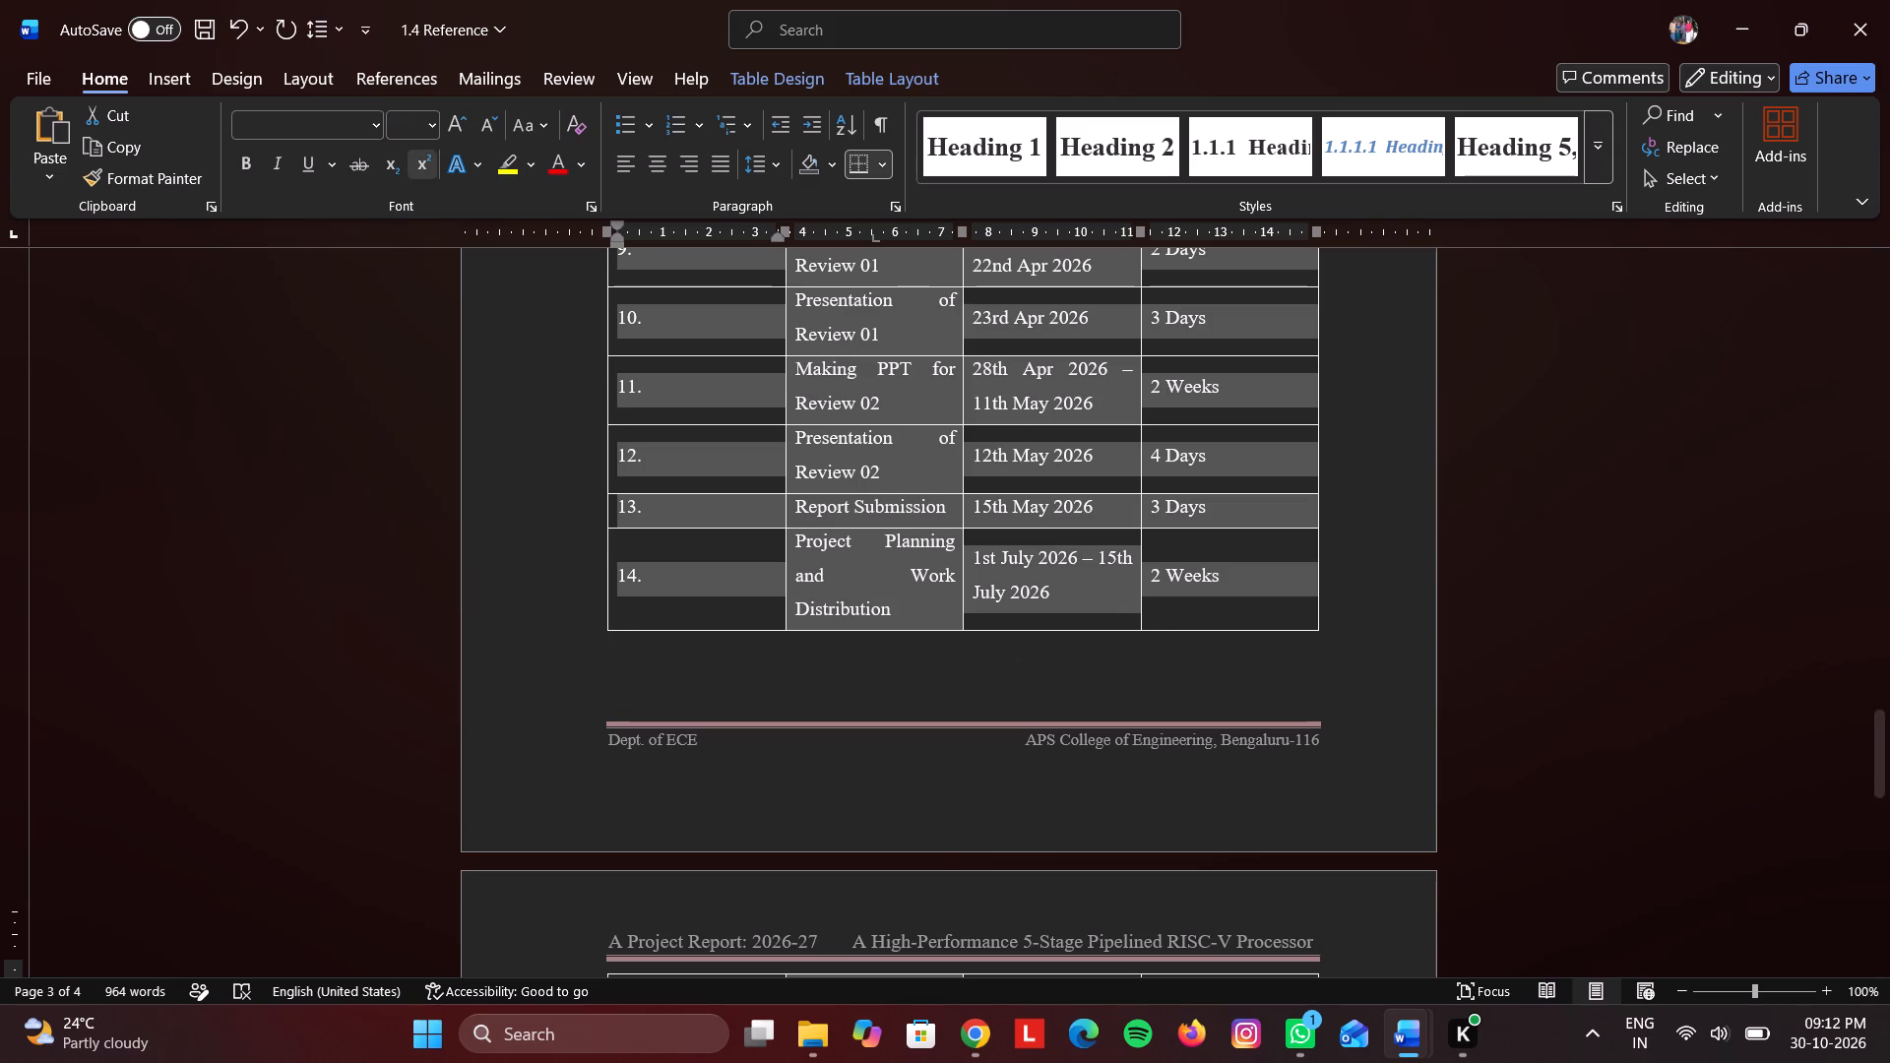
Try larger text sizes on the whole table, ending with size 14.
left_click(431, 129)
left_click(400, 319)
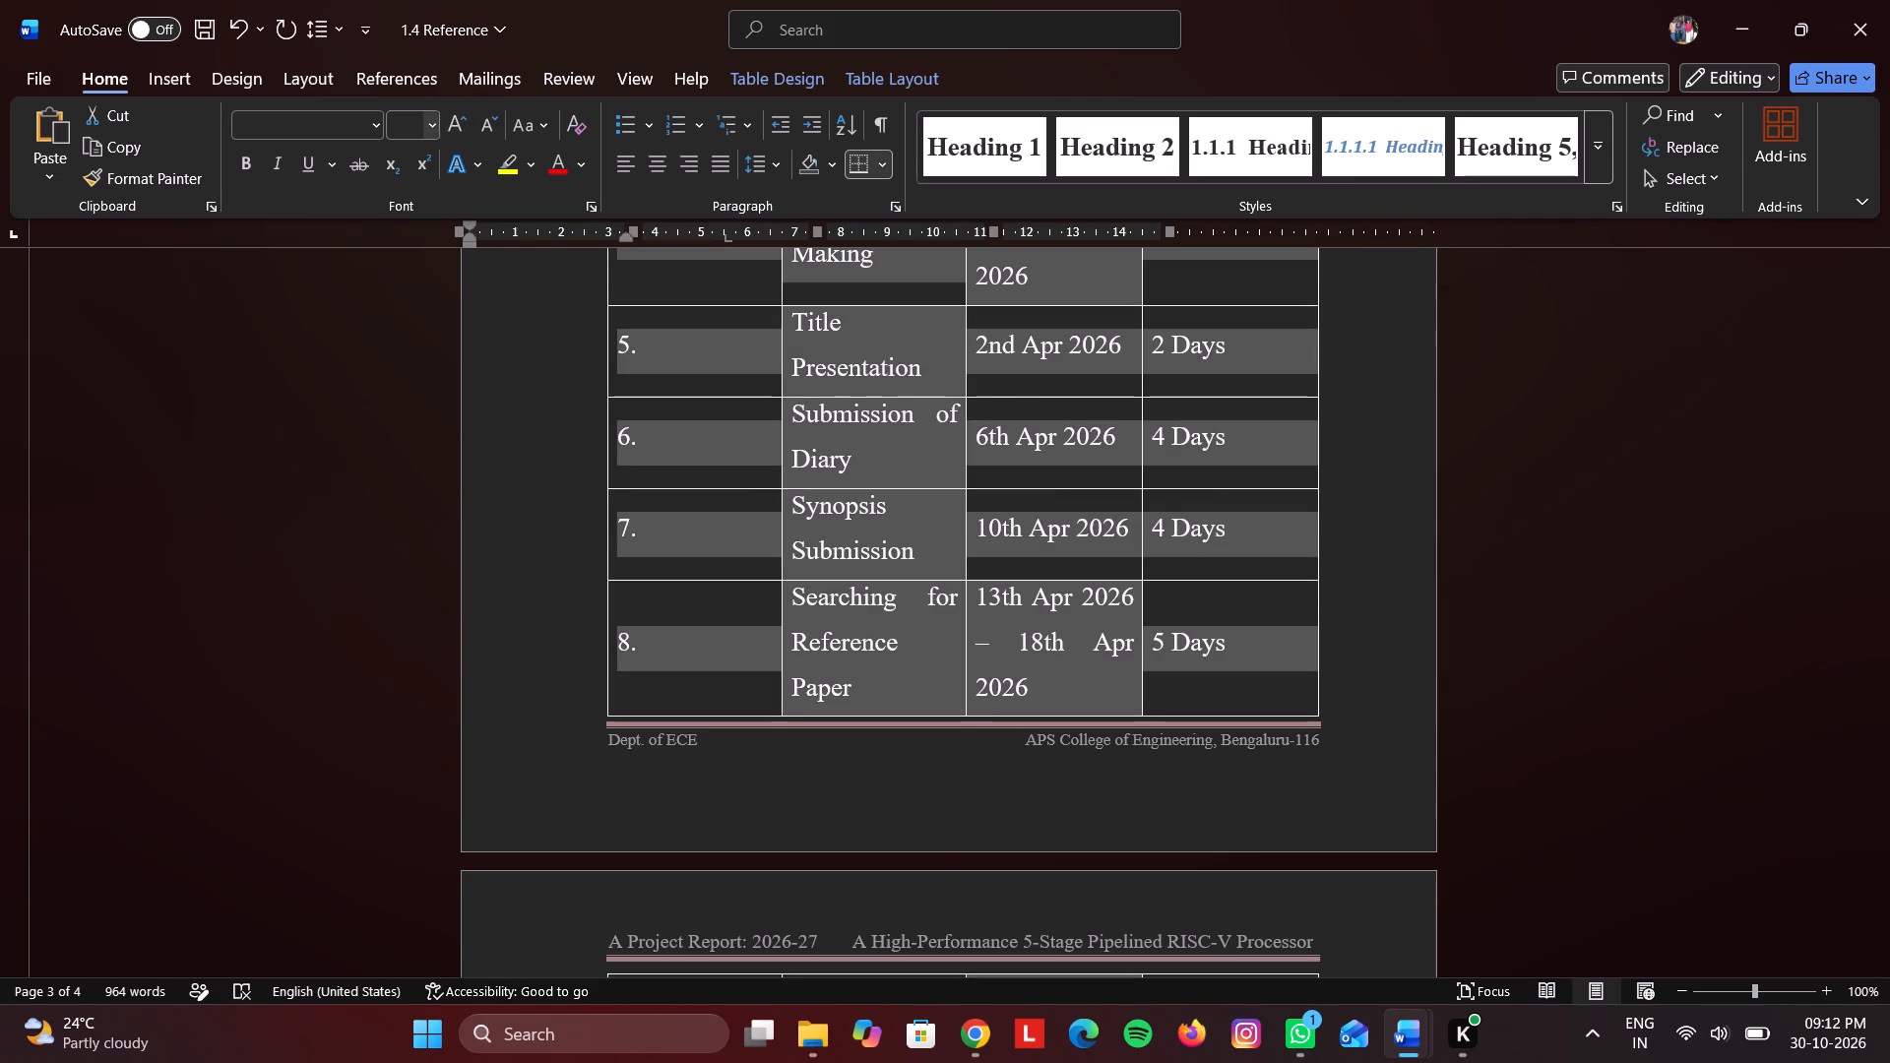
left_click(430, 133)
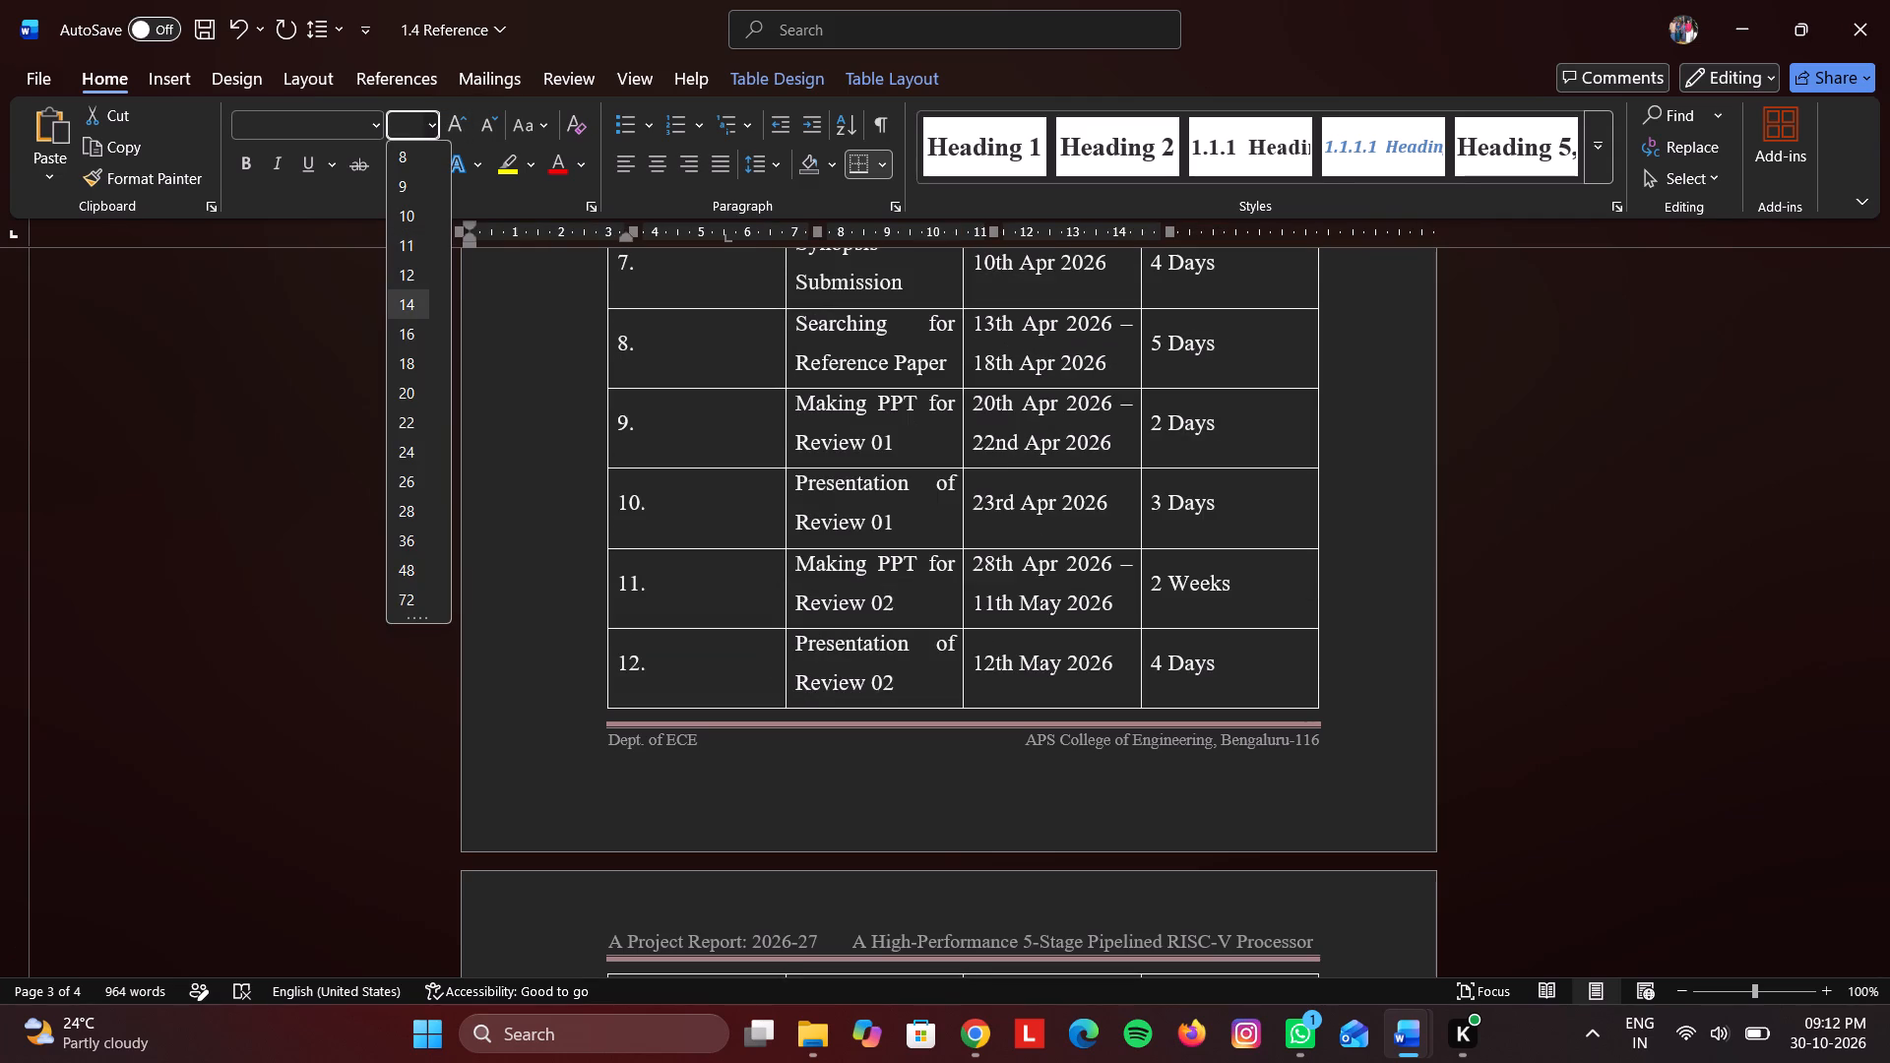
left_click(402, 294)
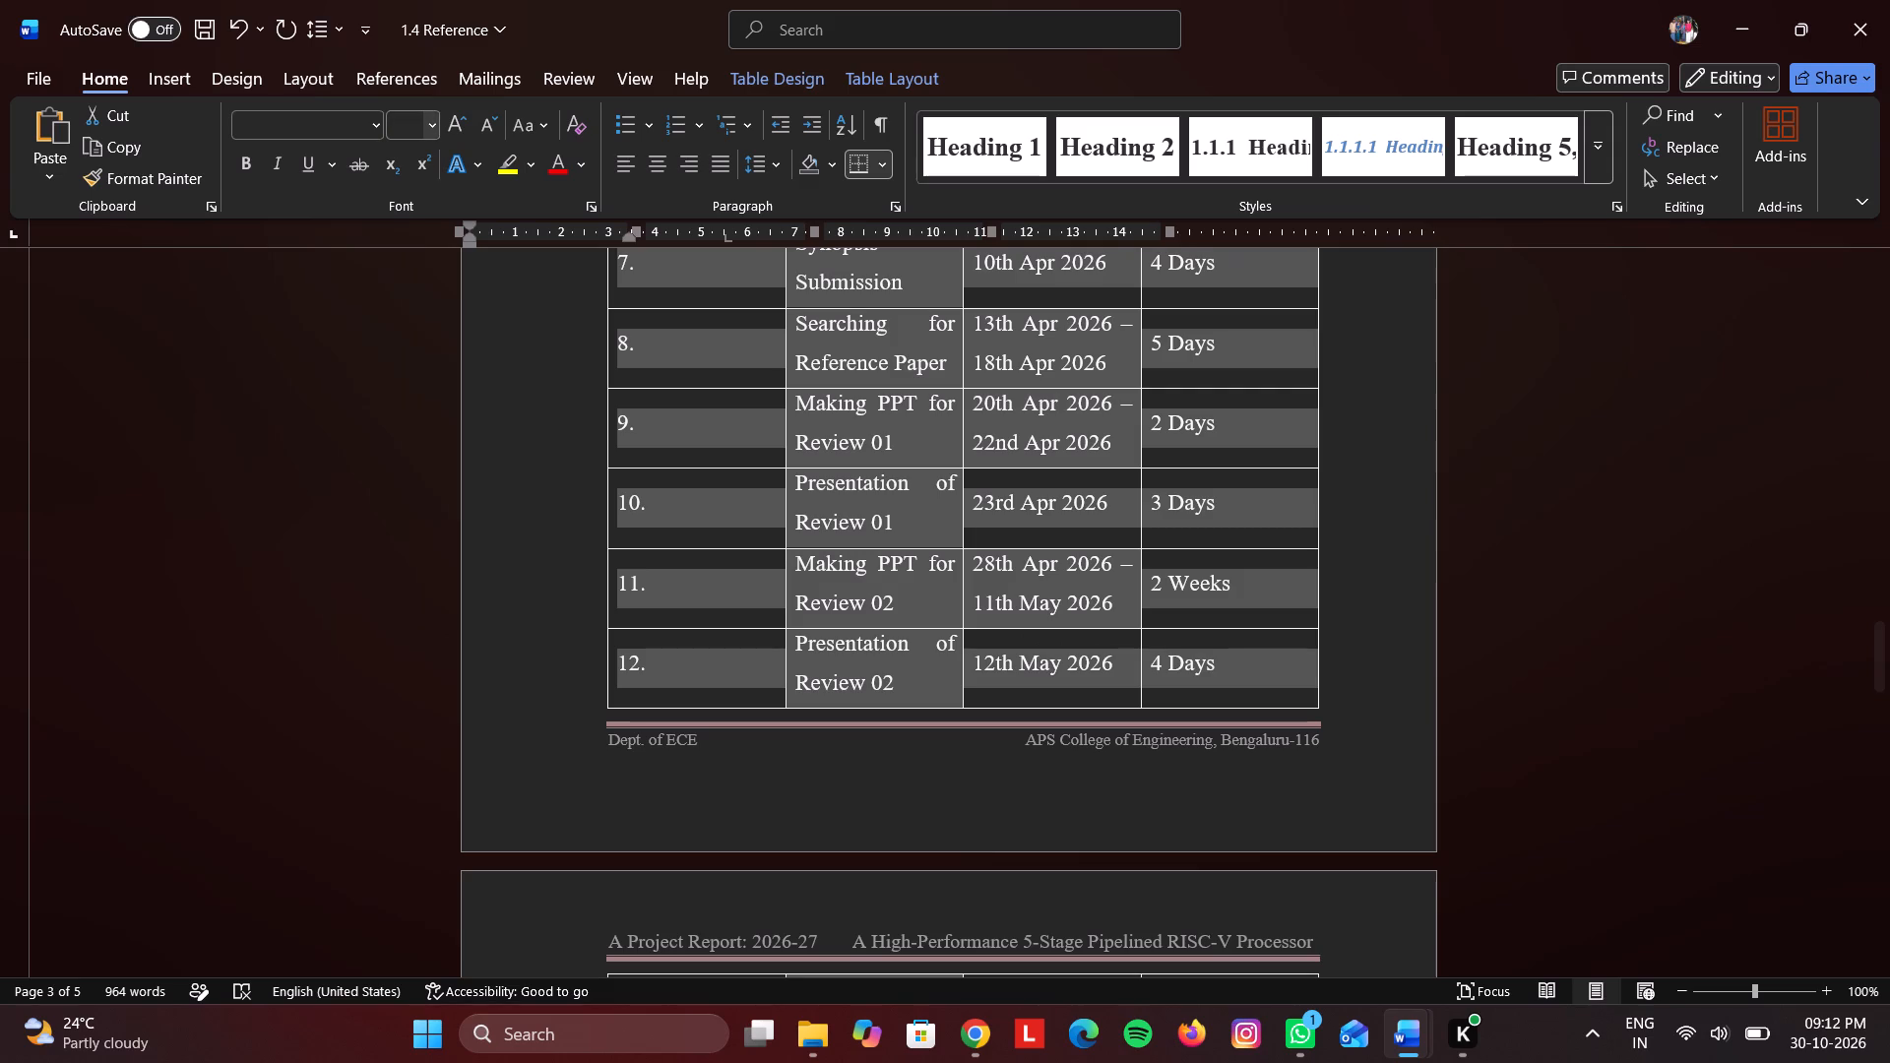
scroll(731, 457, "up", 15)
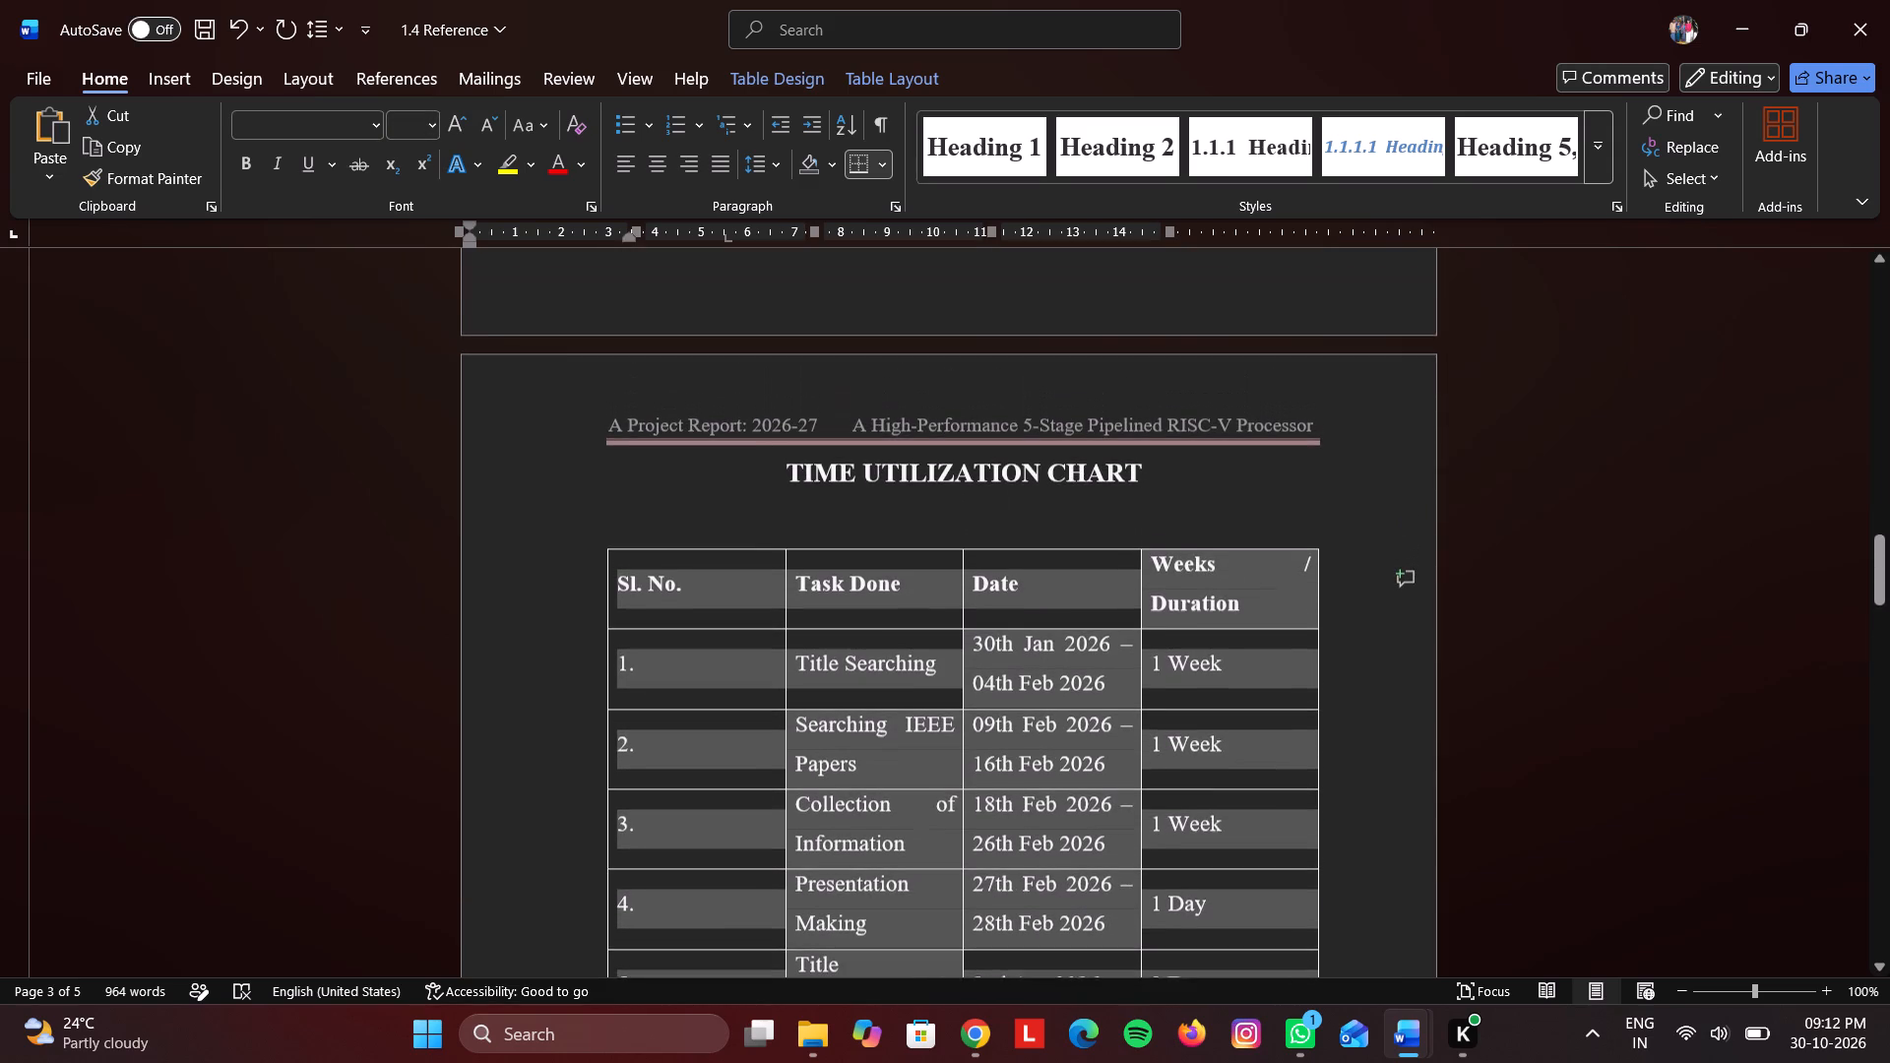
Set the text of the whole time utilization table to size 12.
left_click(426, 126)
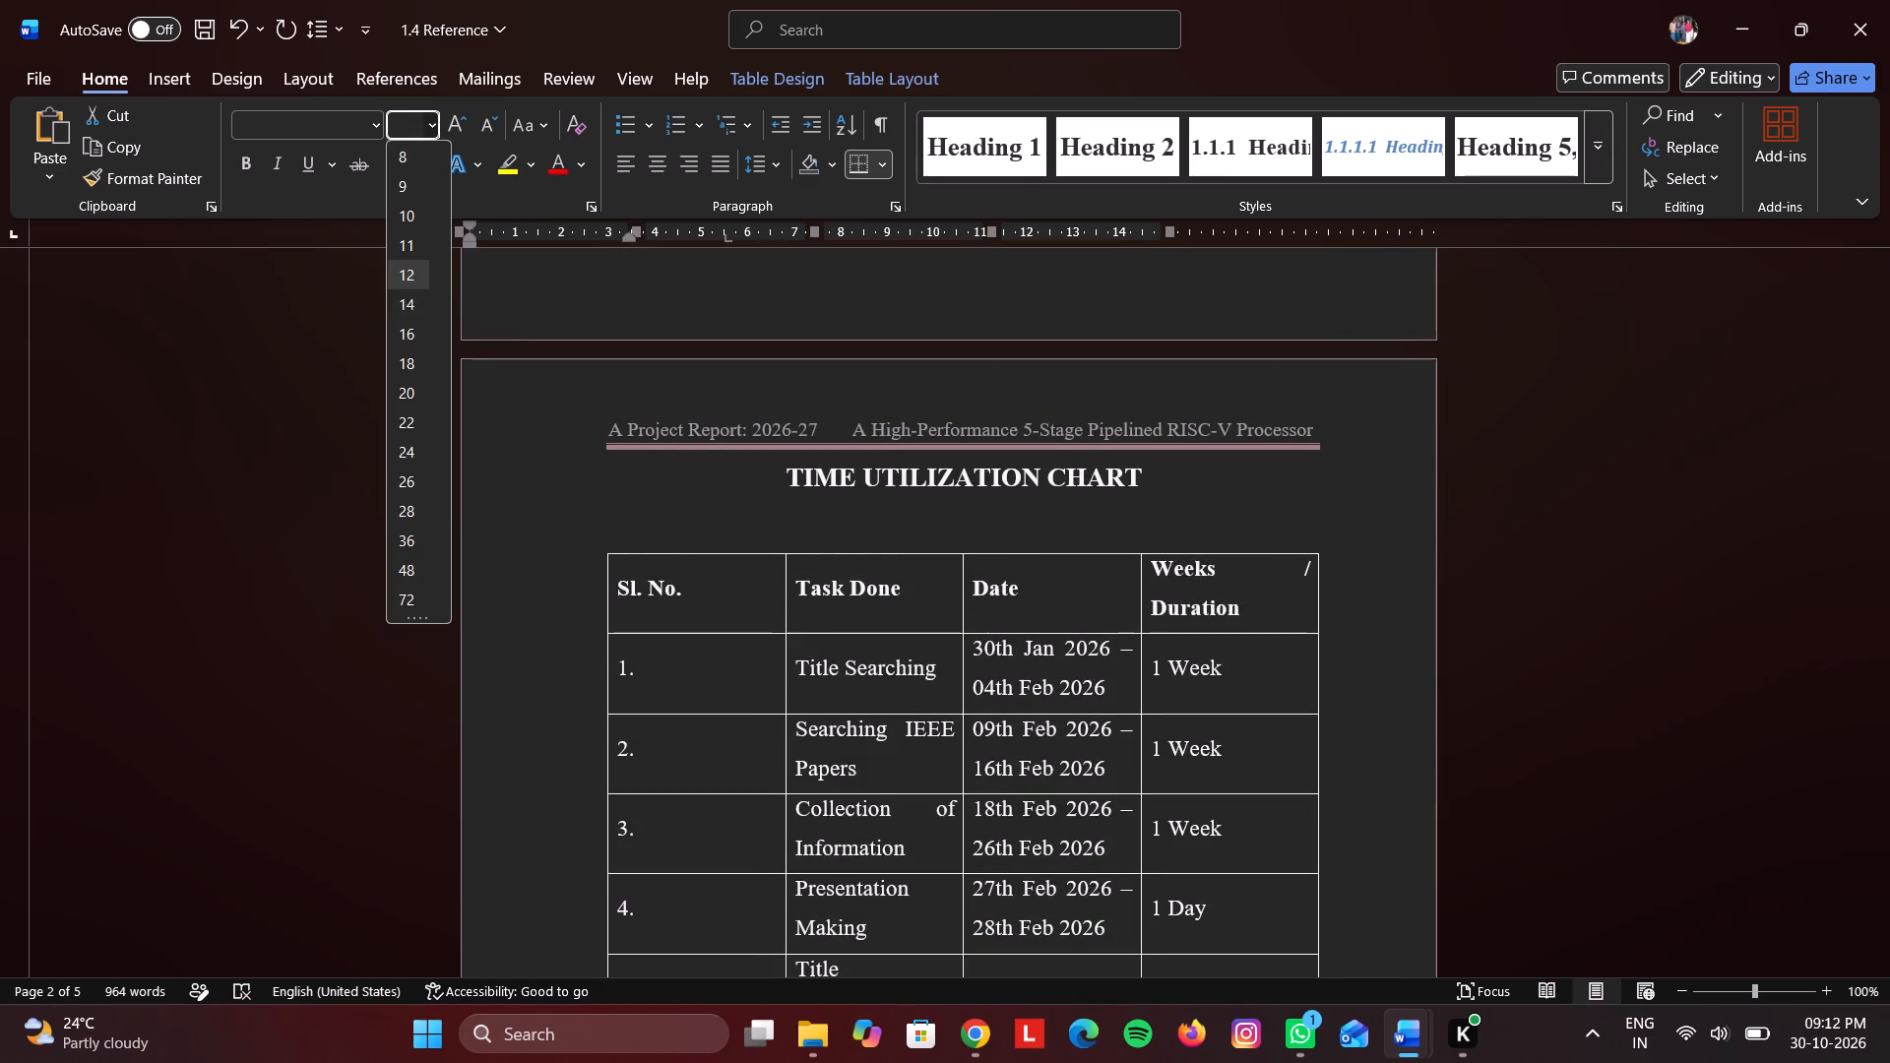
left_click(409, 271)
left_click(1029, 759)
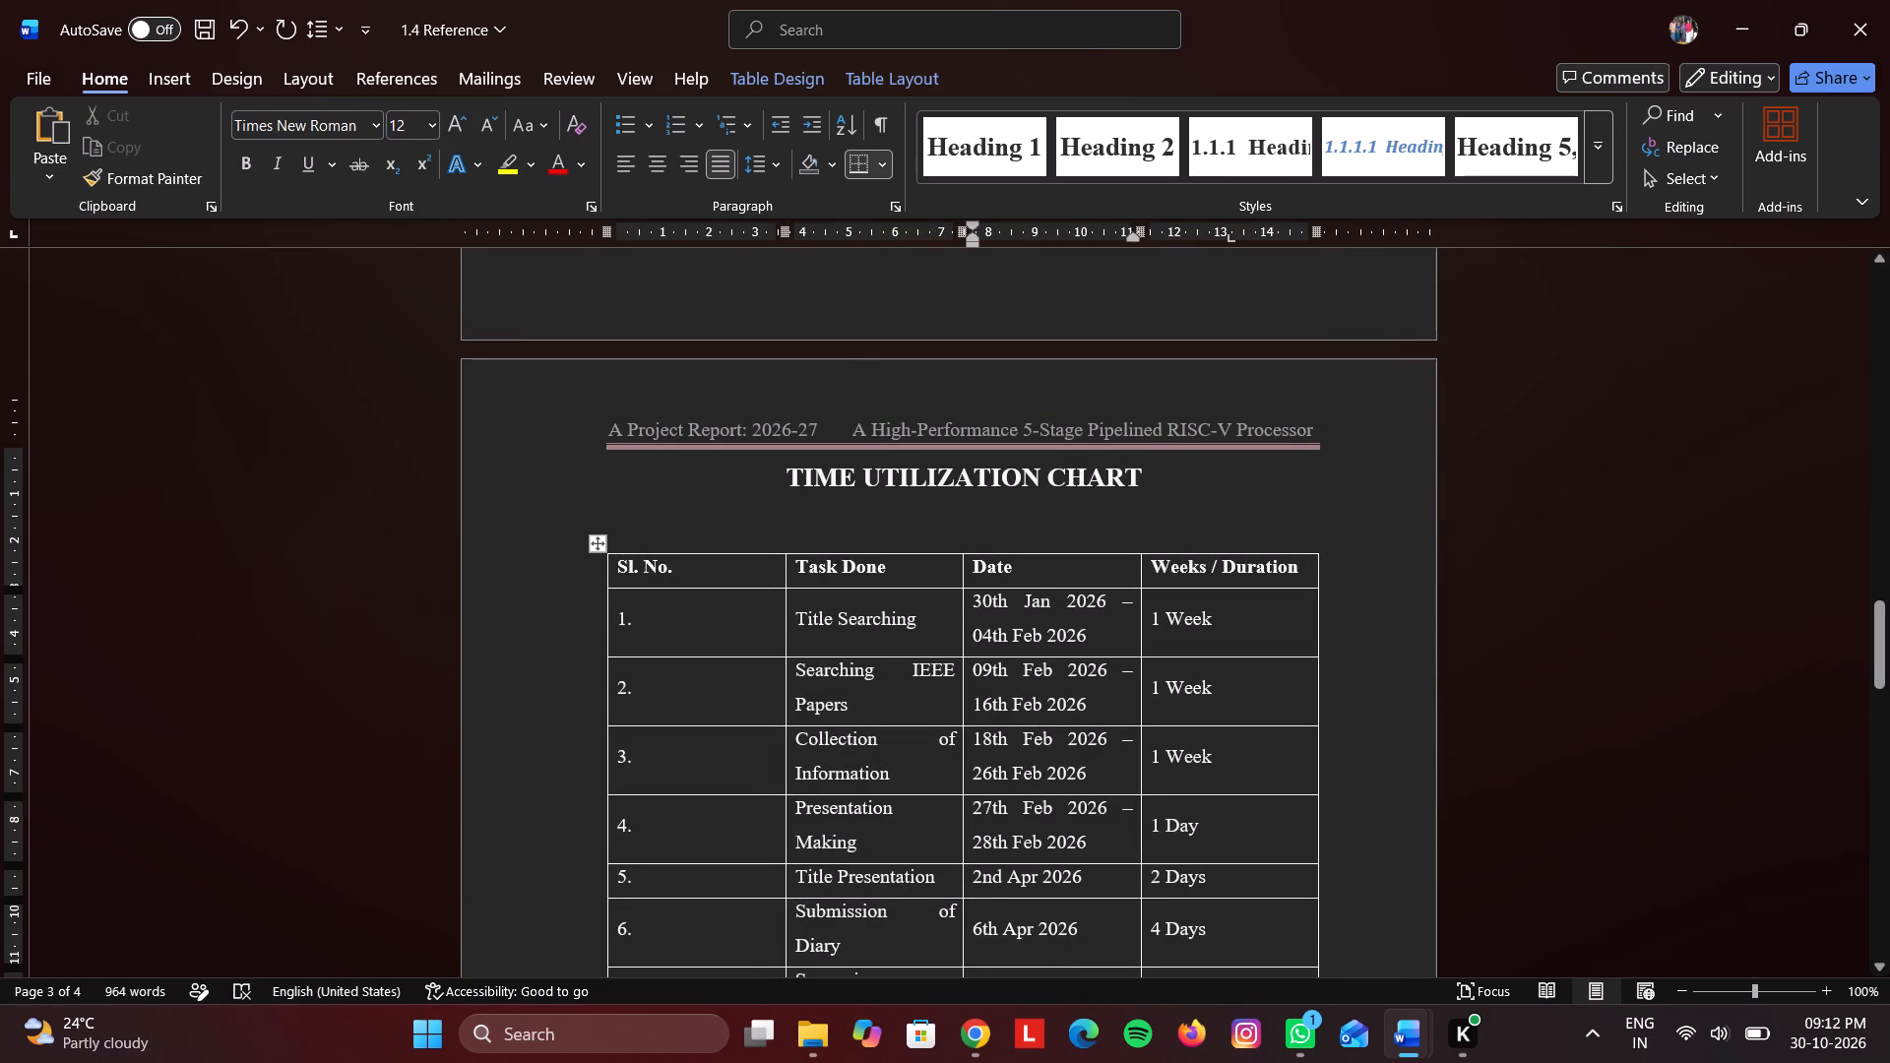
Enlarge the table's header row text, from Sl. No. through Weeks / Duration, to size 14.
left_click_drag(619, 565, 1180, 566)
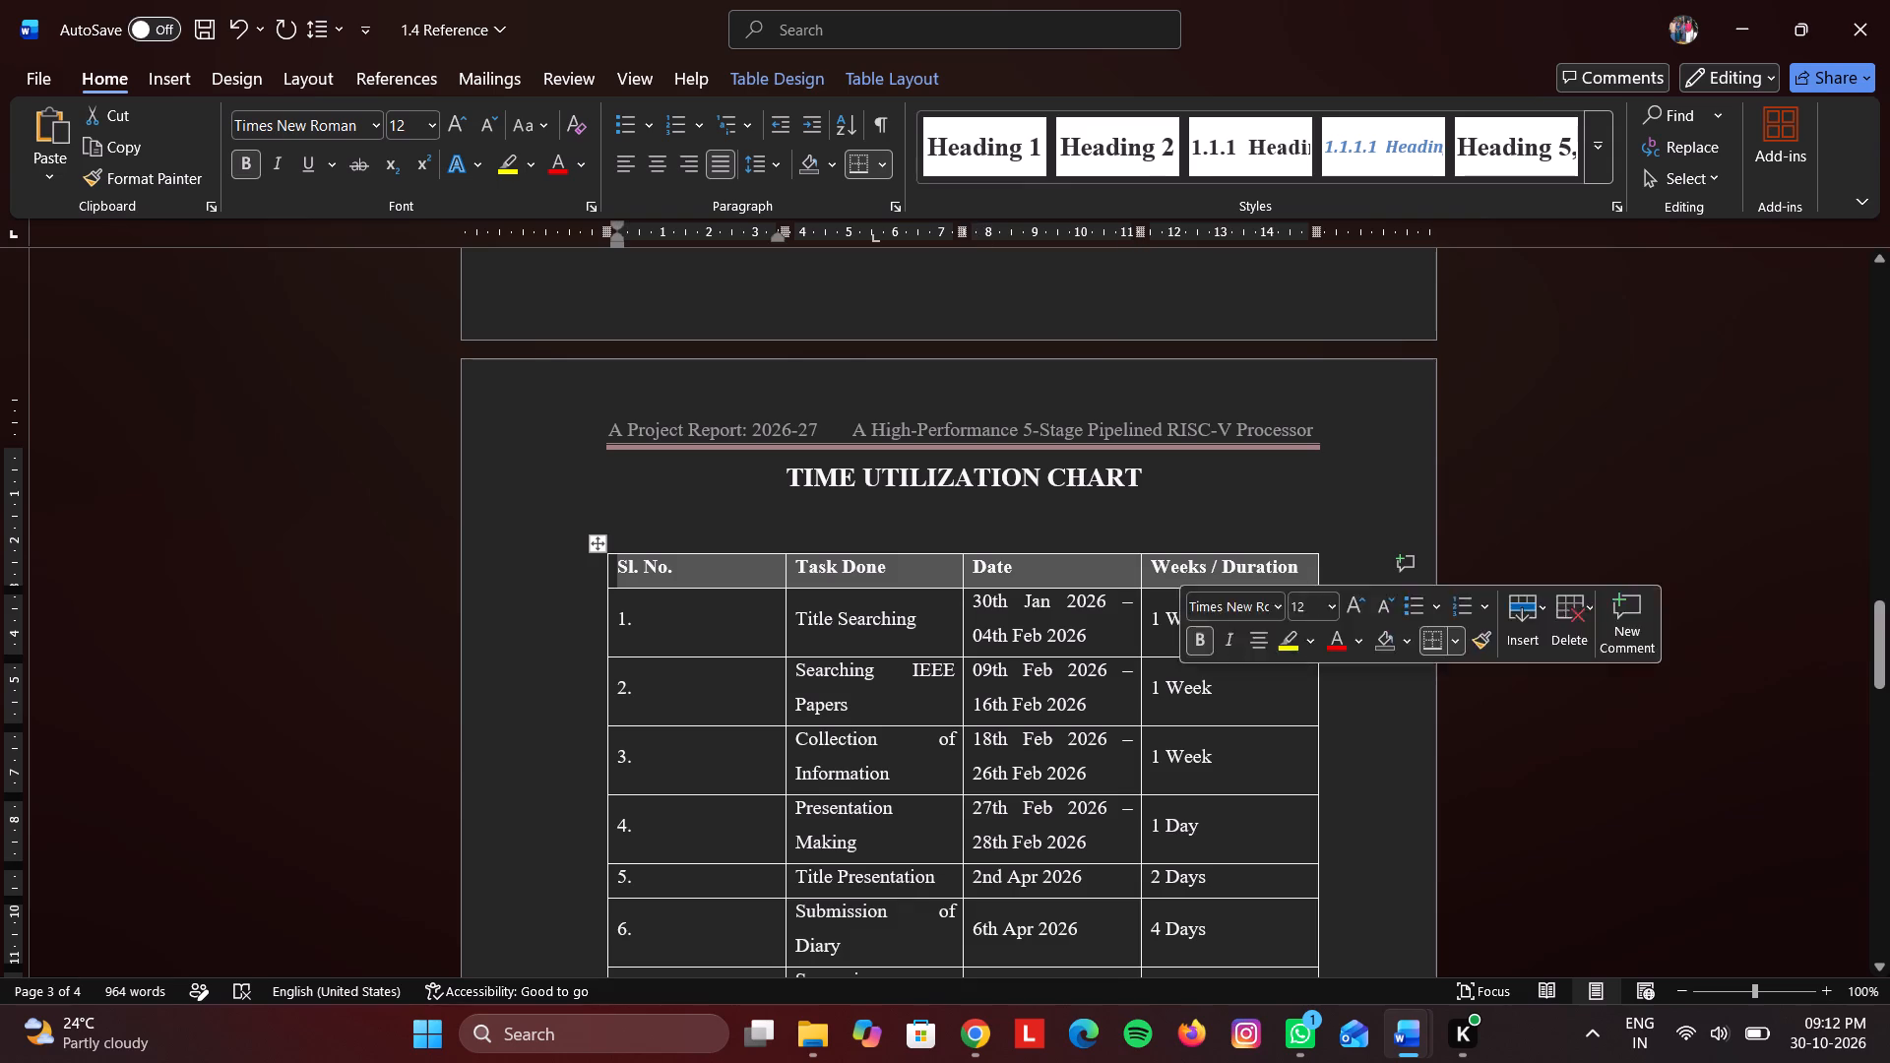
left_click(452, 119)
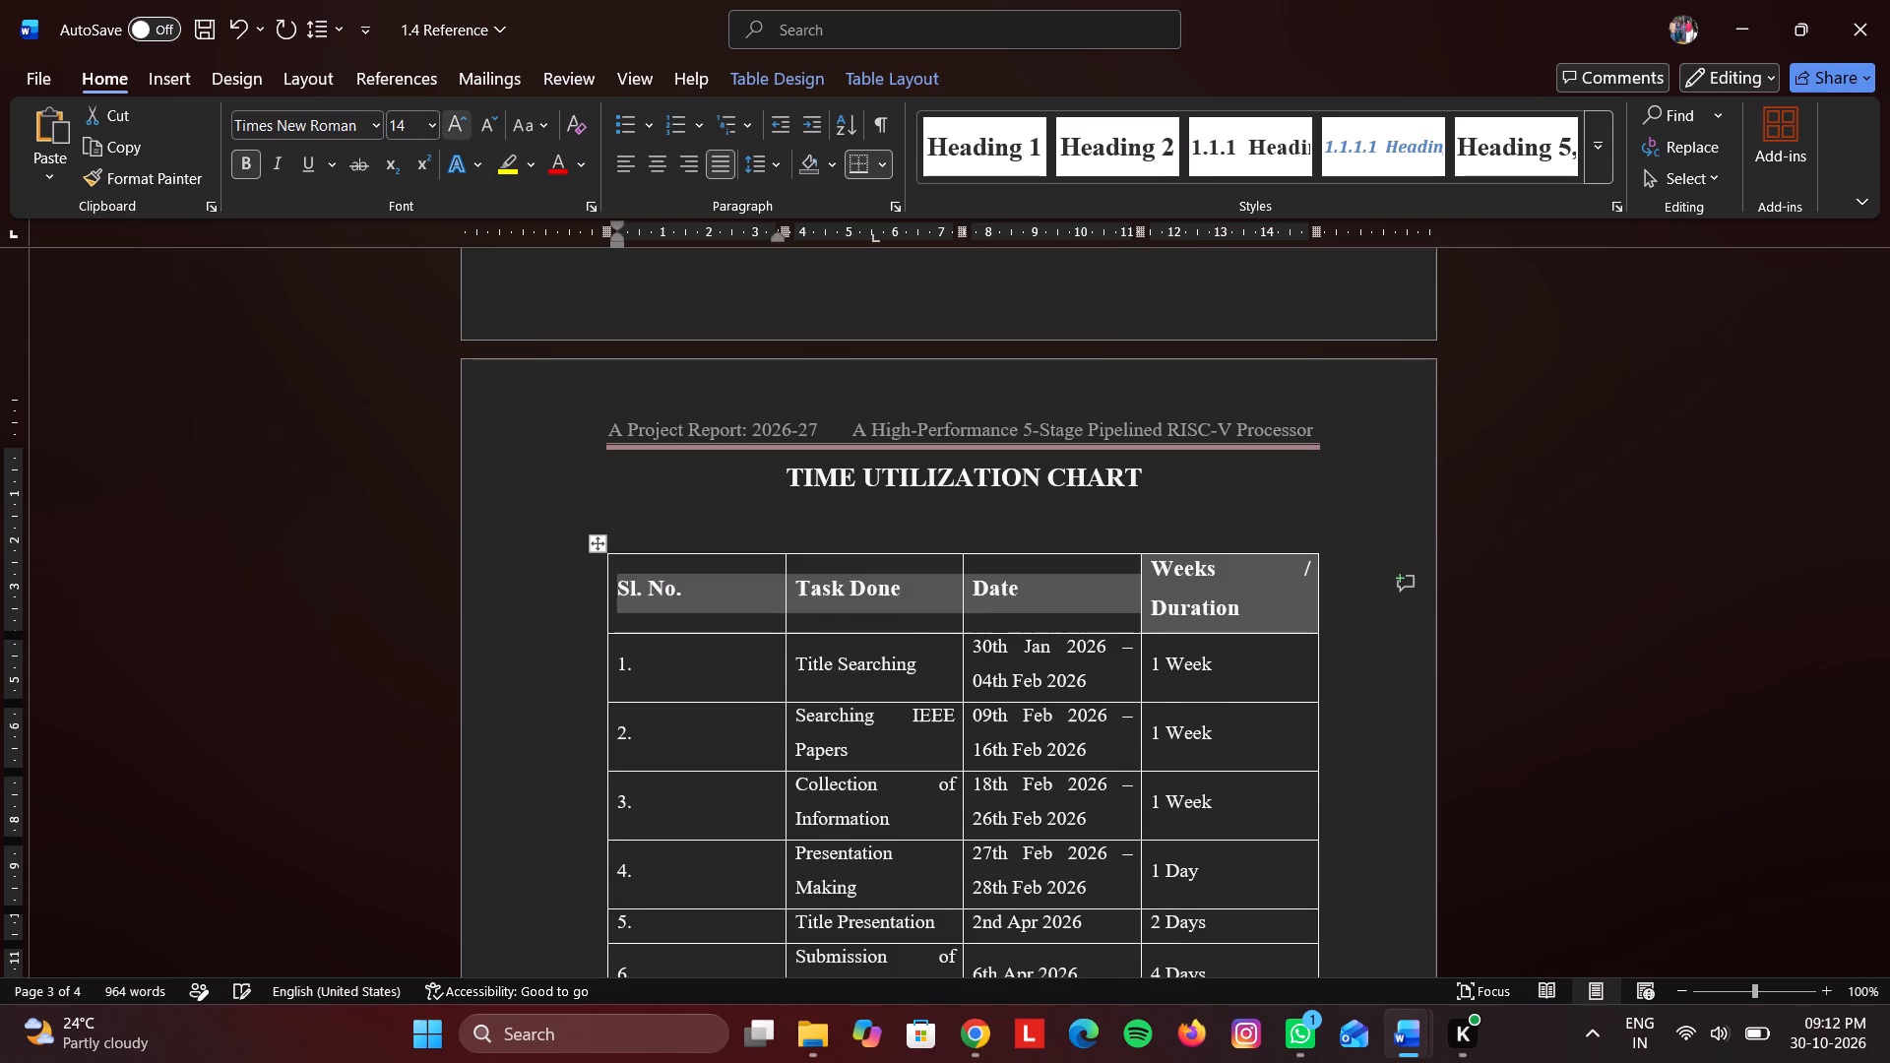
Shorten the last column's header from Weeks / Duration to Weeks.
left_click(1239, 616)
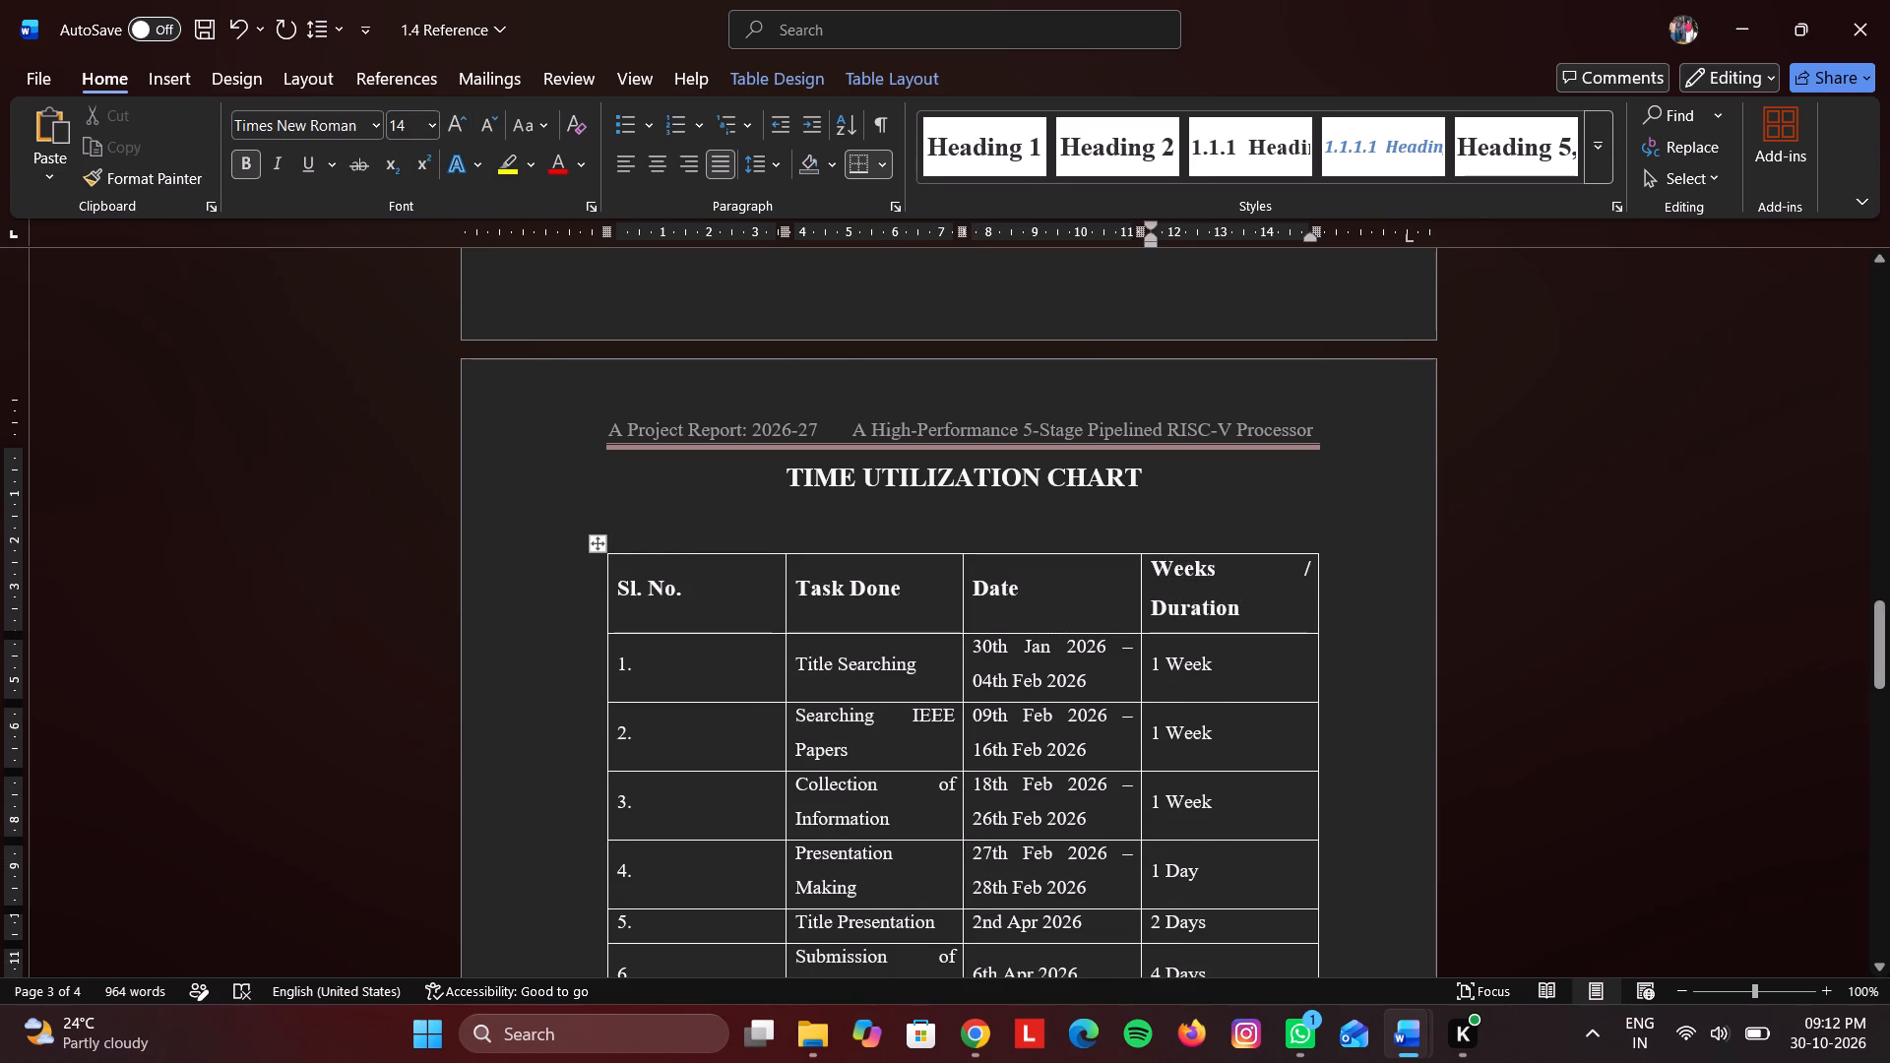
key("ctrl+alt+BackSpace")
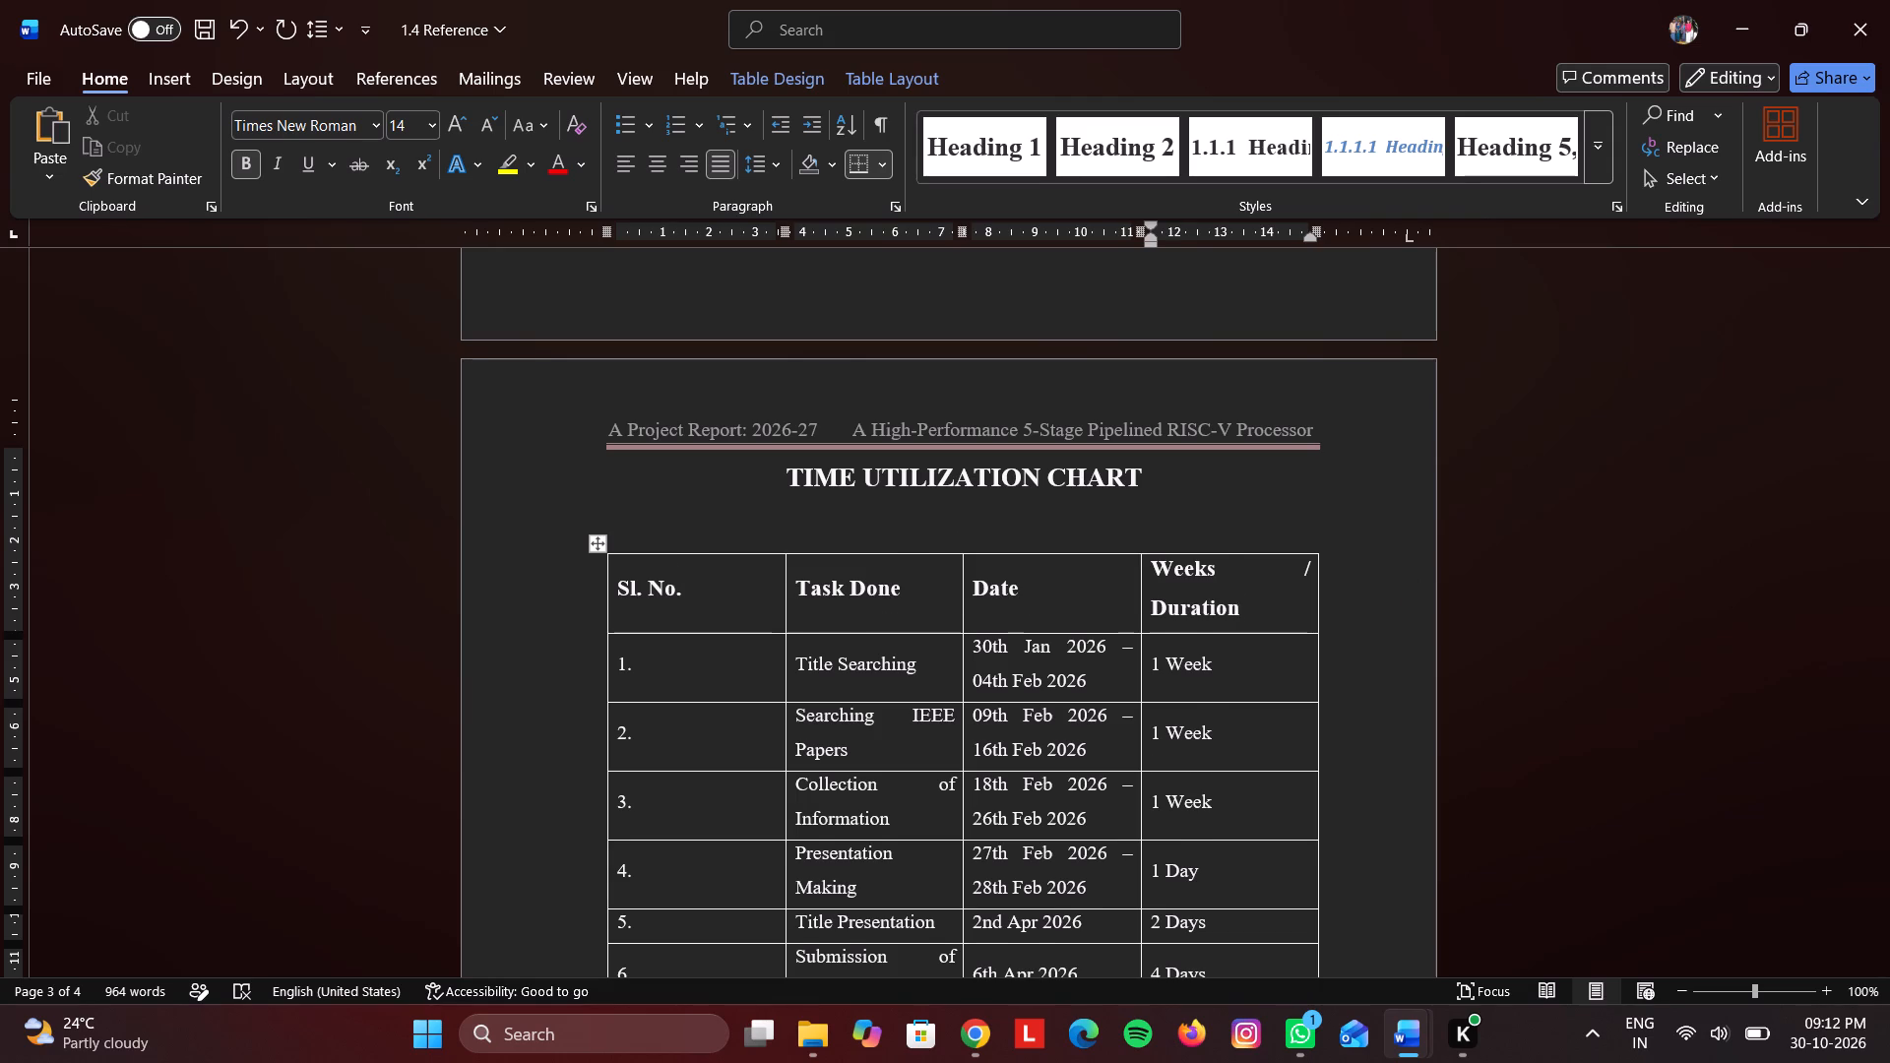
key("ctrl+BackSpace")
key("ctrl+BackSpace")
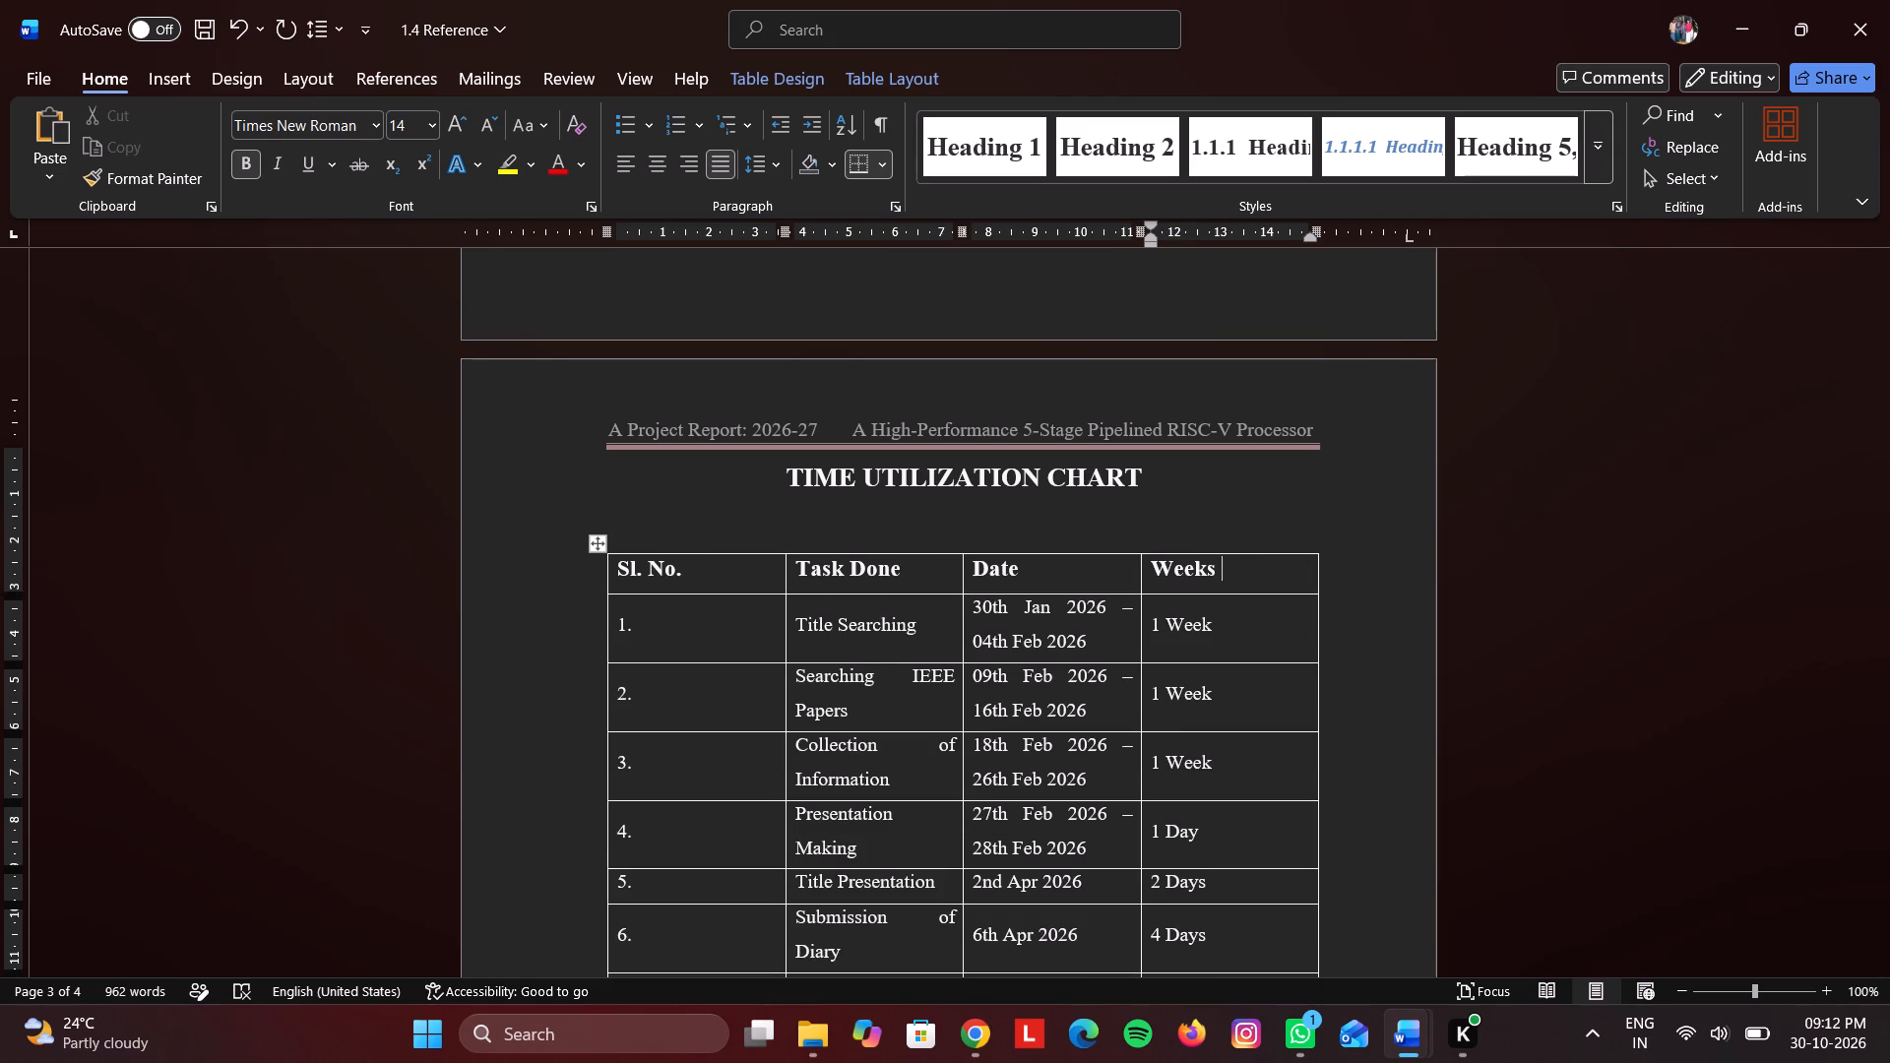
Remove the blank line between the TIME UTILIZATION CHART heading and the table, keeping the table's column layout intact.
left_click(1010, 508)
left_click(1010, 537)
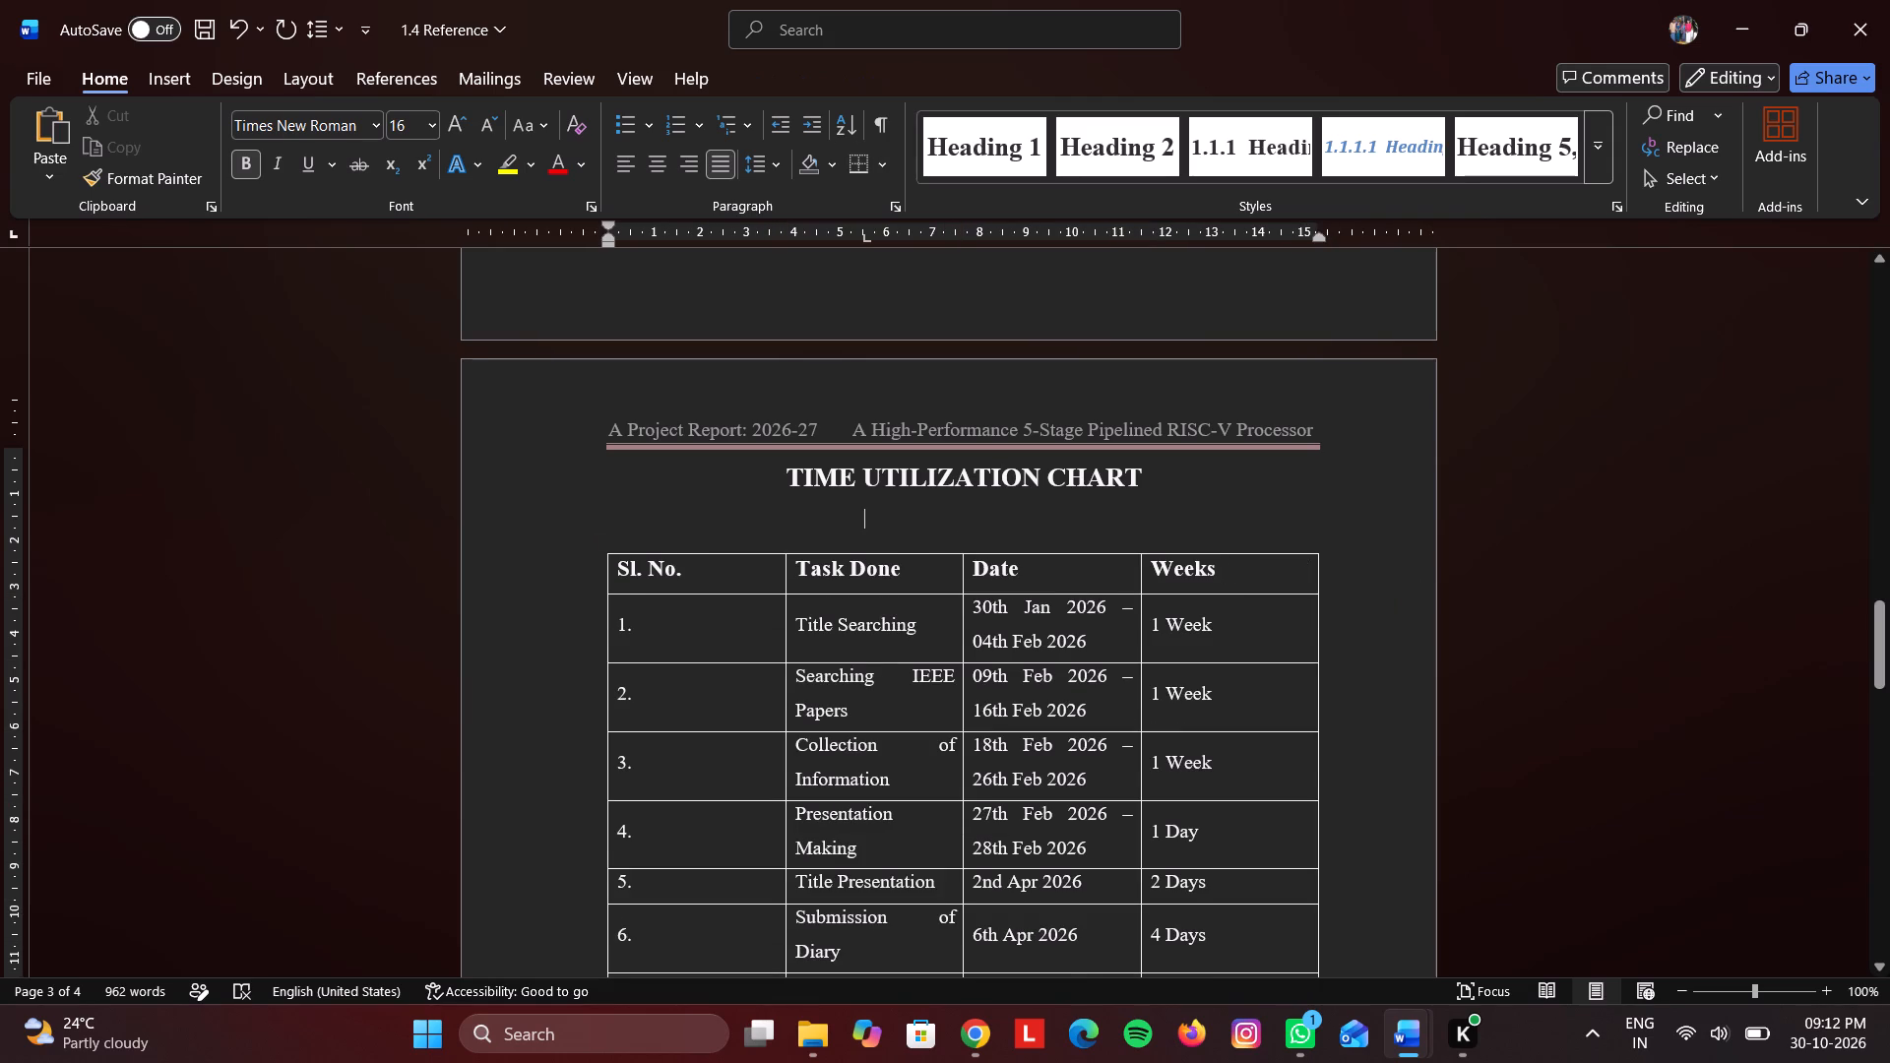
key("Delete")
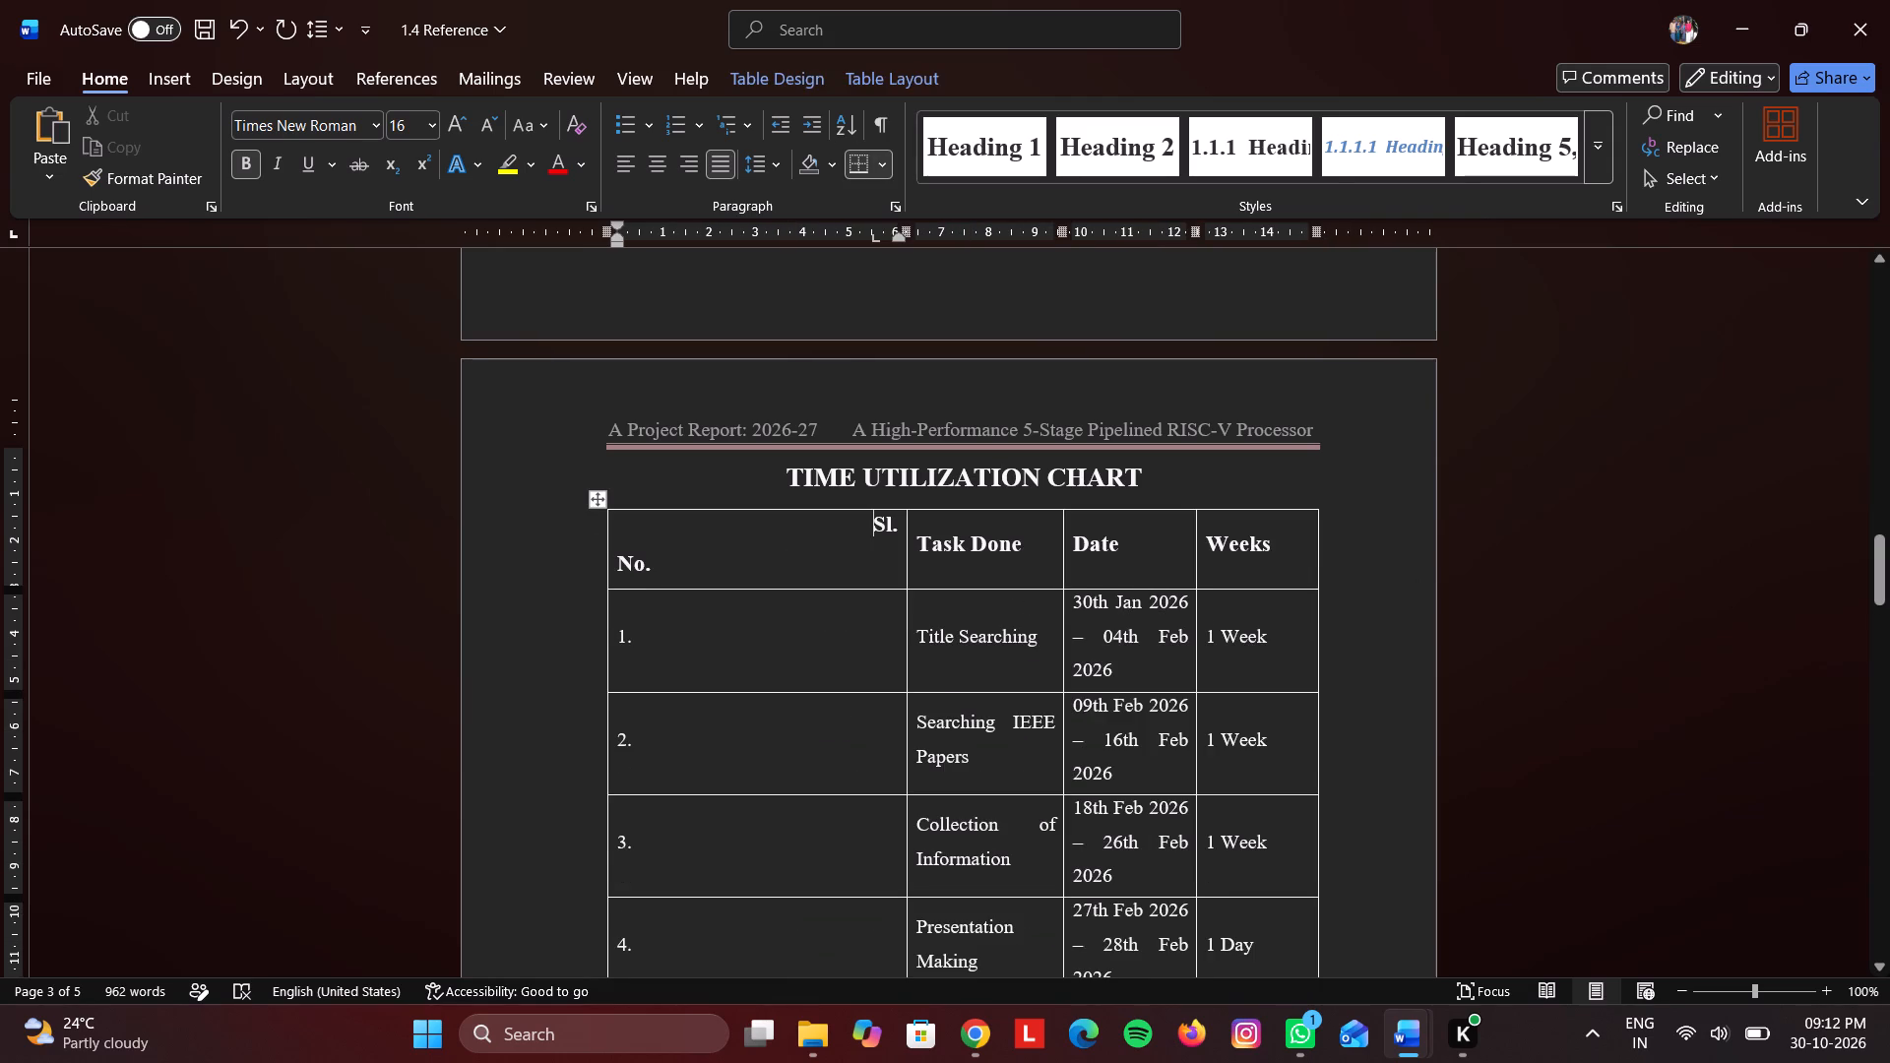
key("ctrl+z")
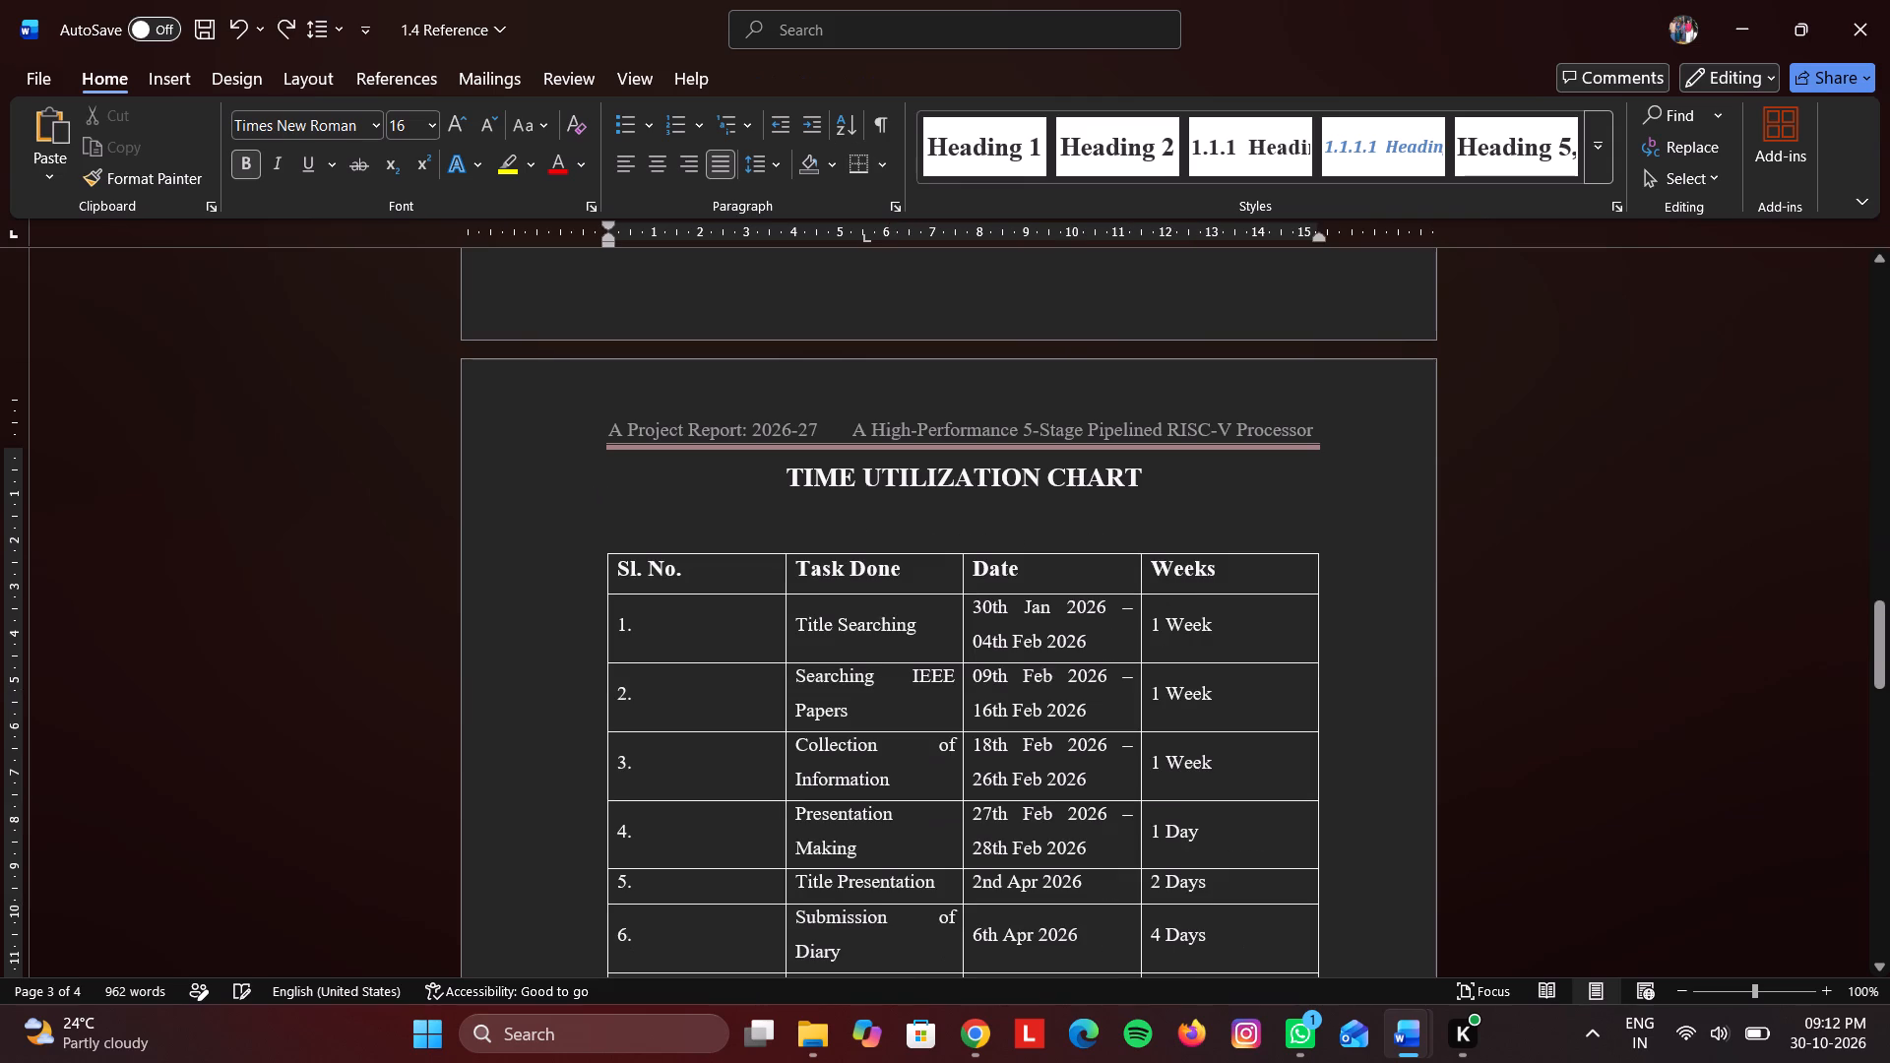
key("BackSpace")
key("BackSpace")
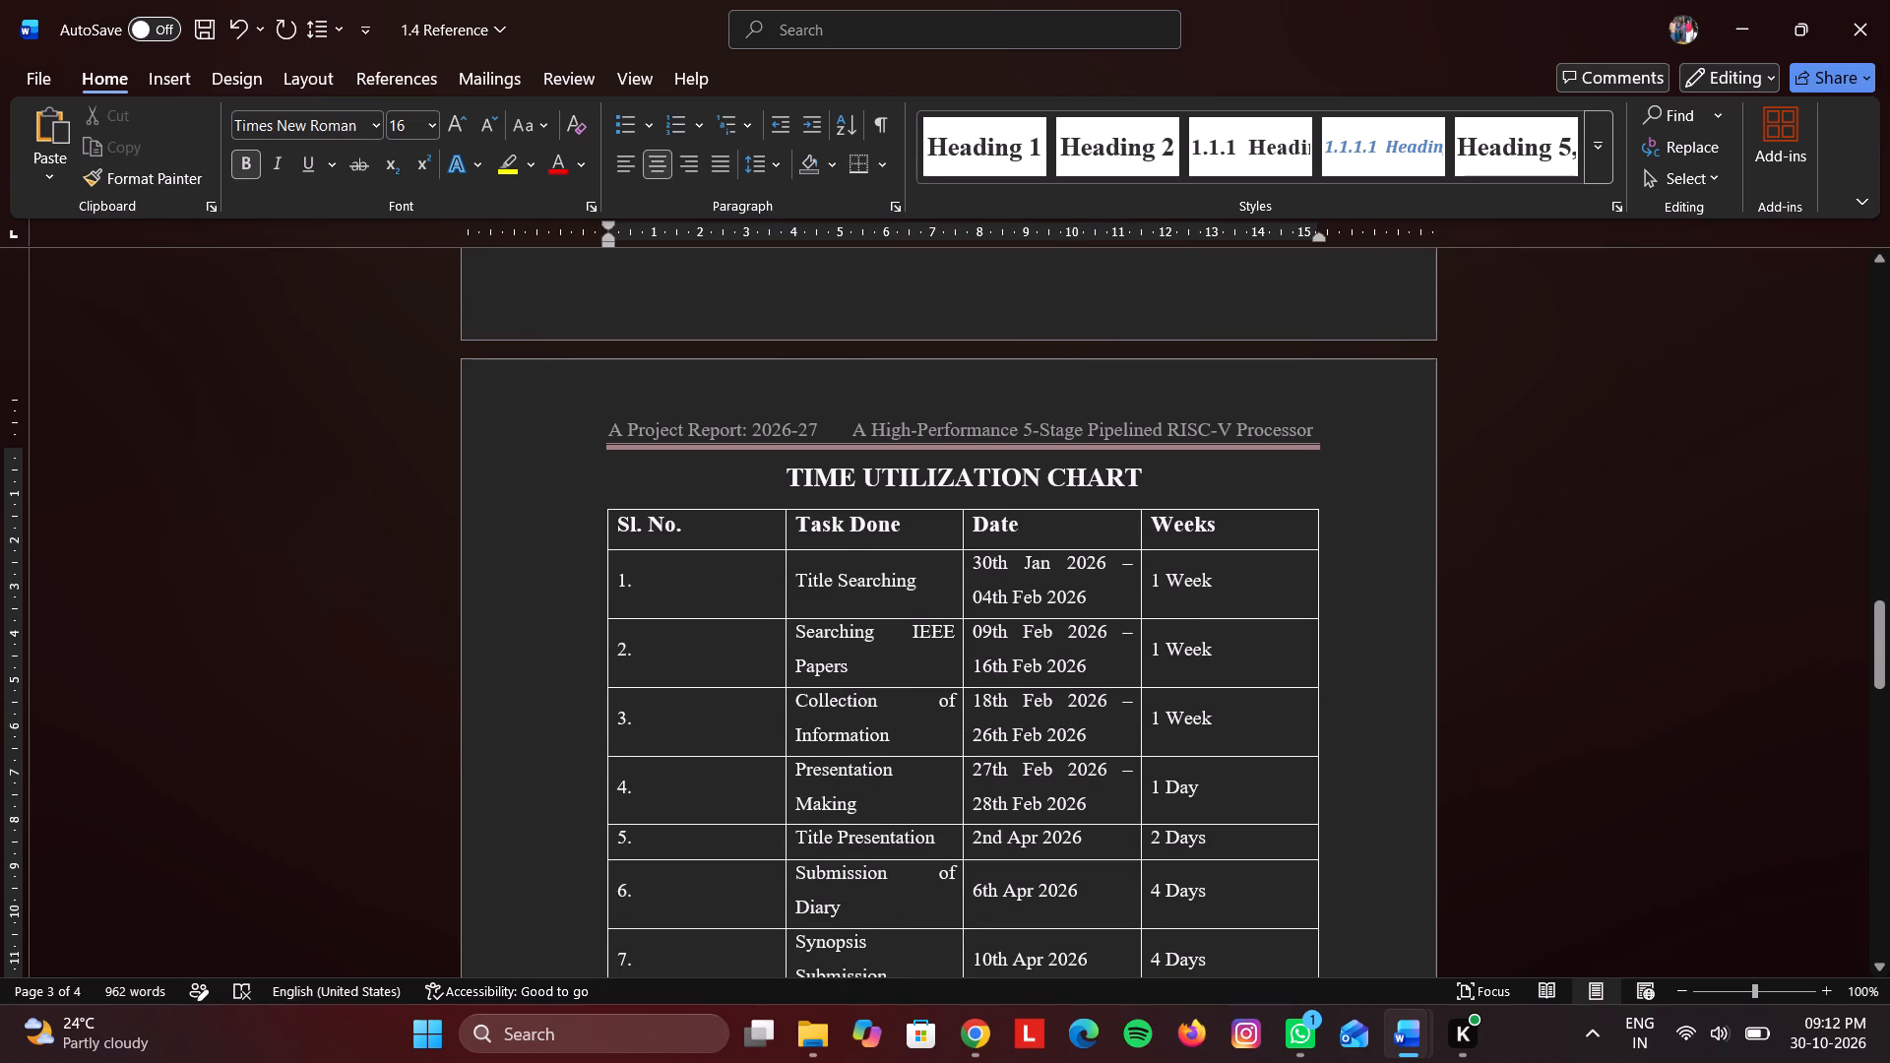
Resize the table columns to about 2 cm for Sl. No. and about 5.5 cm each for Task Done and Date.
left_click_drag(785, 593, 715, 594)
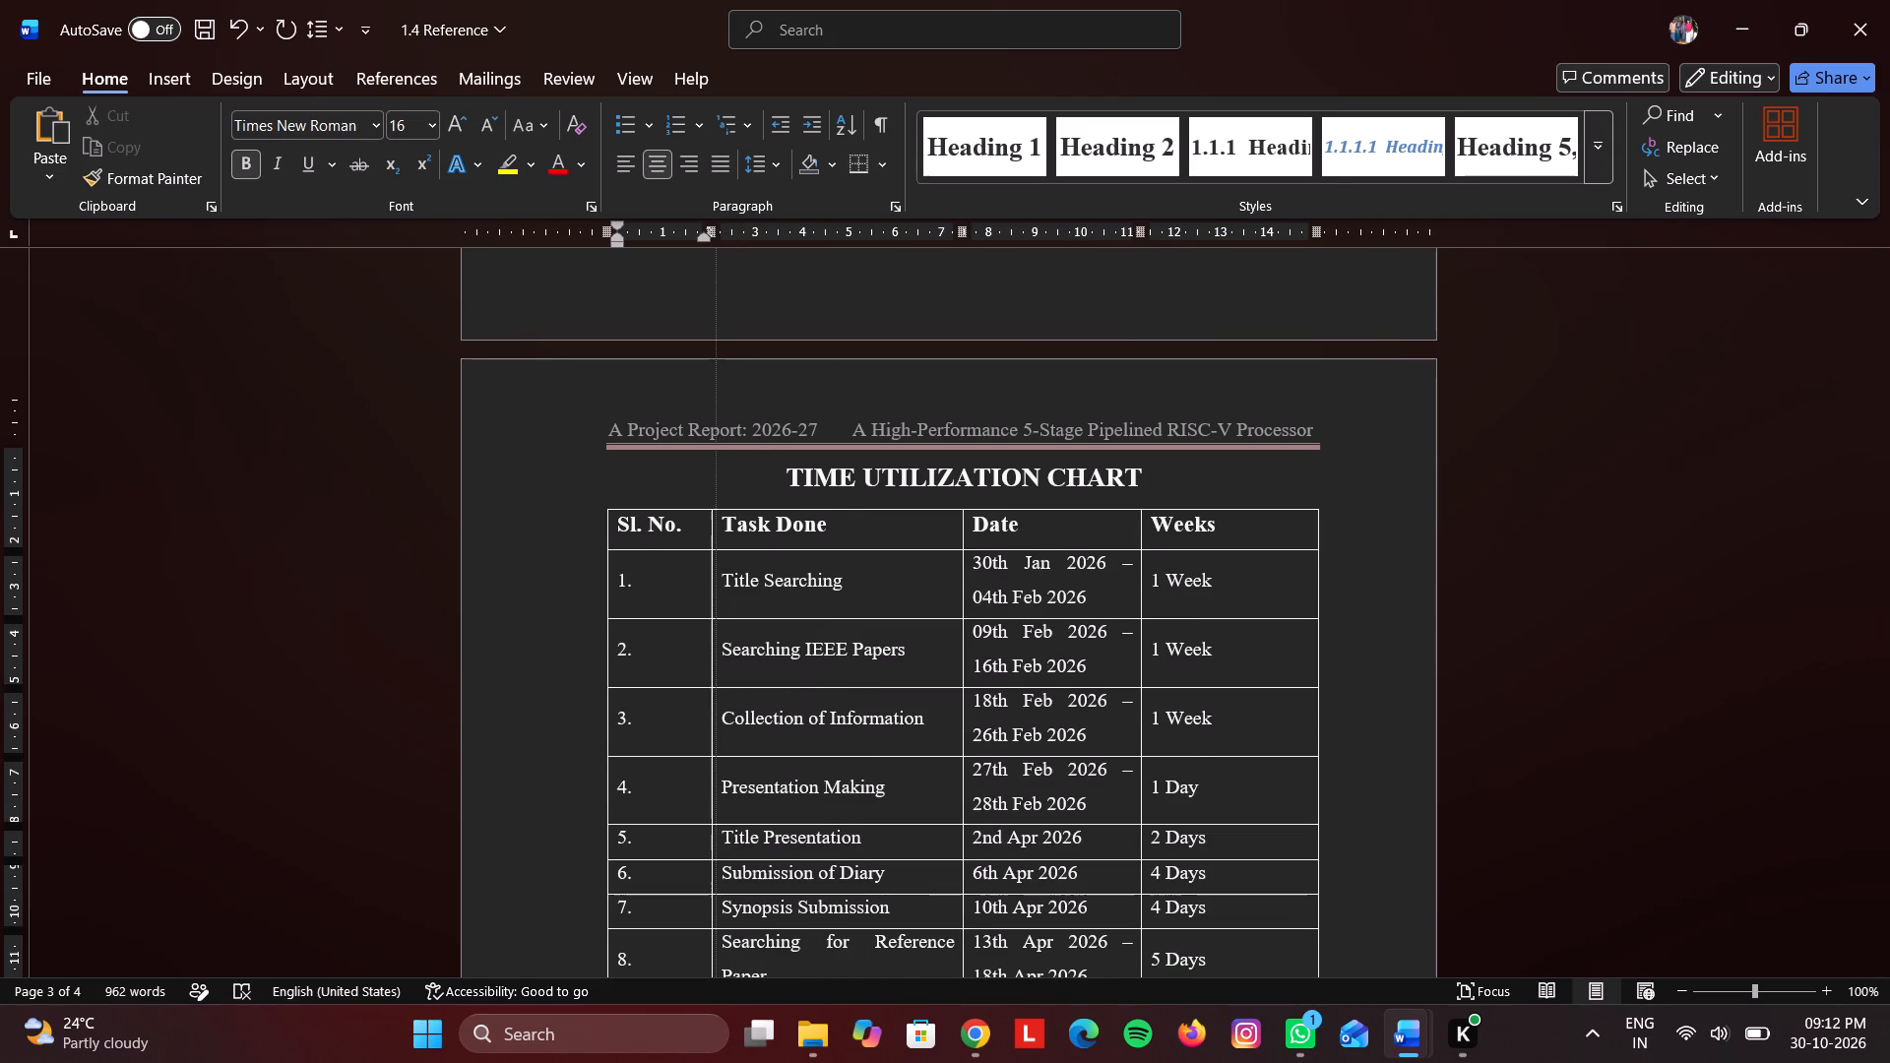
left_click_drag(715, 594, 698, 596)
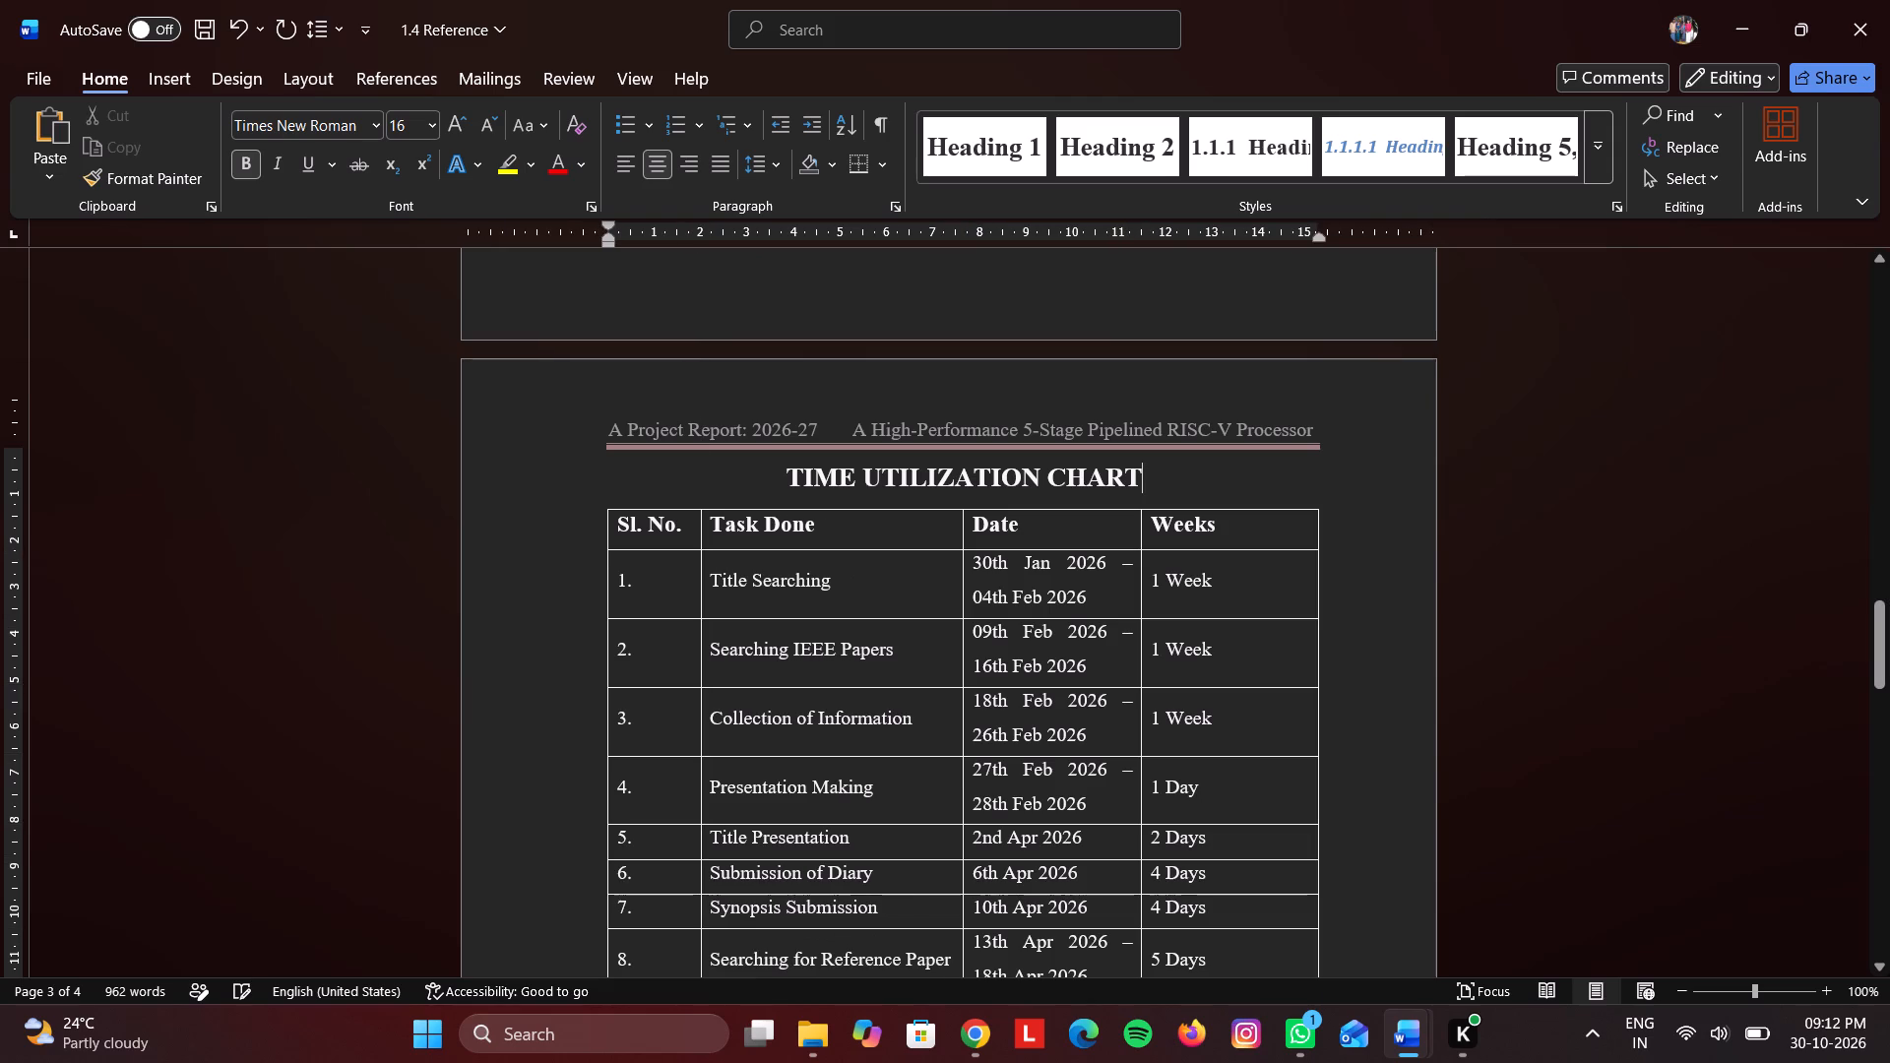
left_click_drag(961, 597, 956, 595)
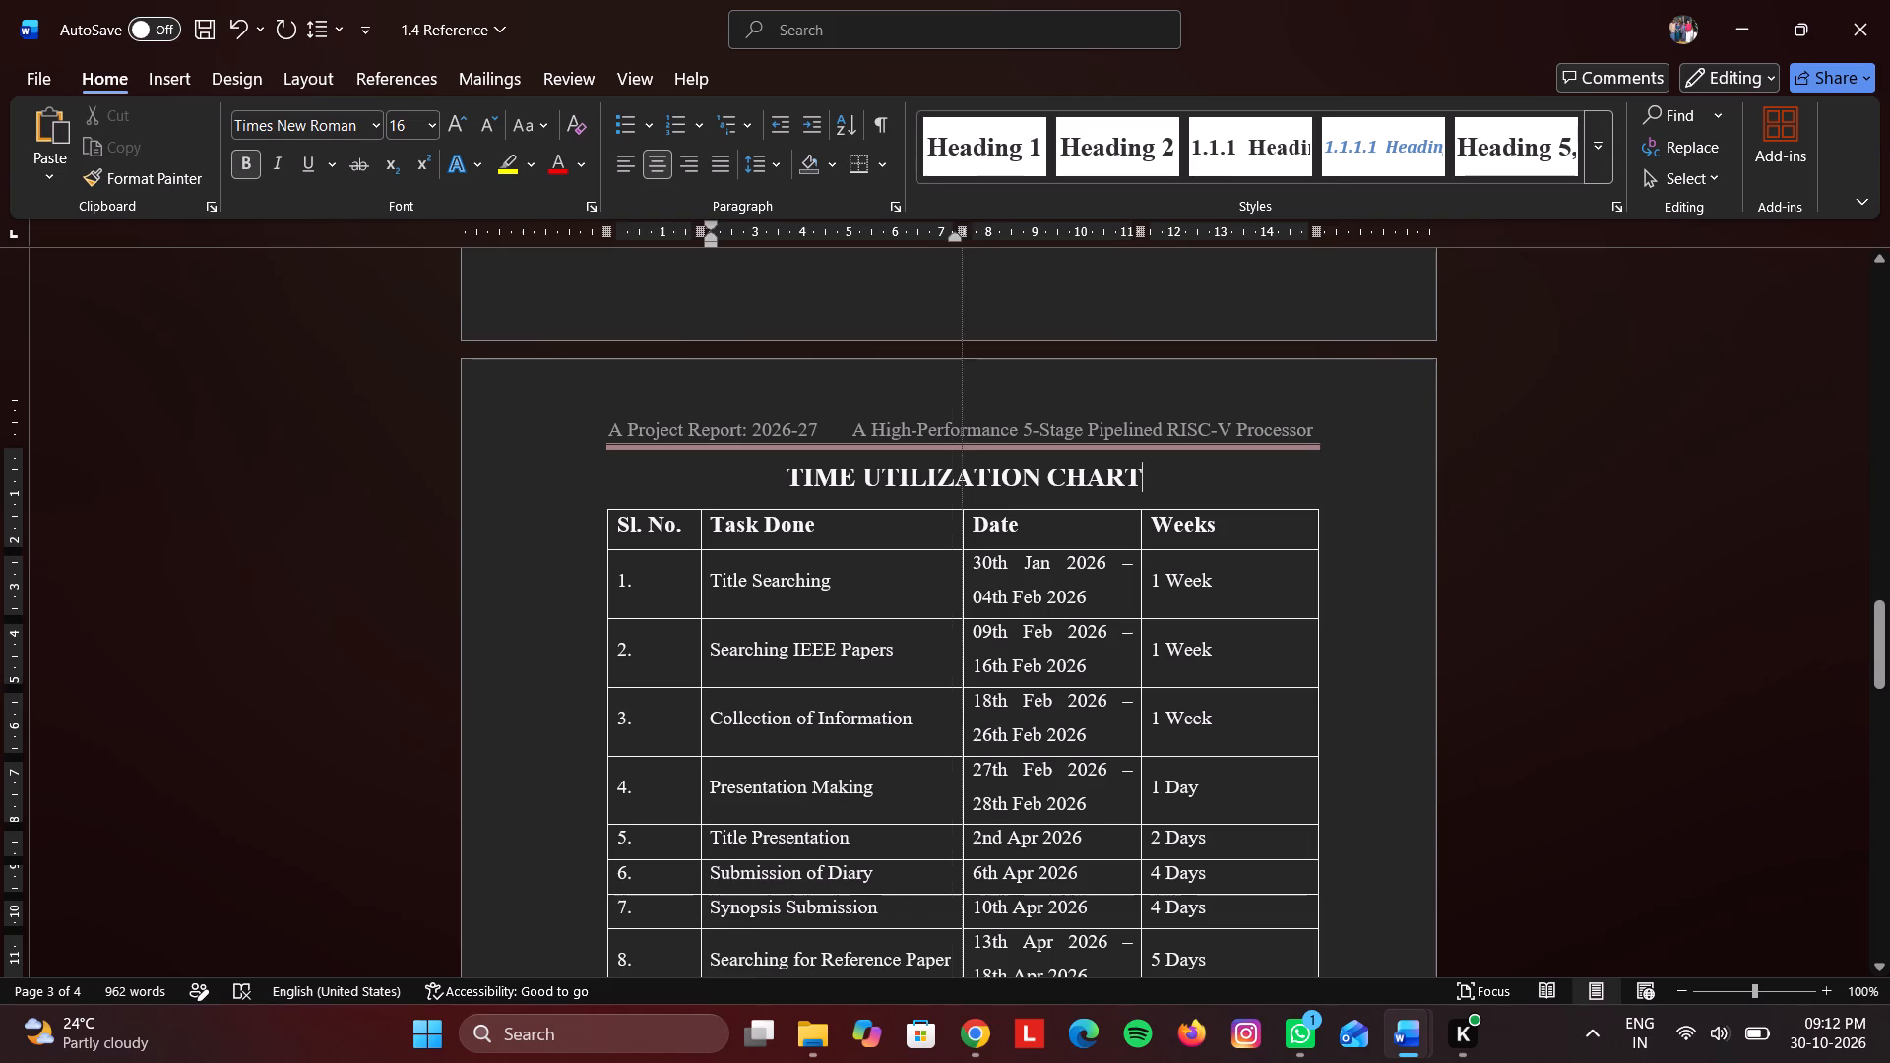
left_click_drag(956, 595, 931, 600)
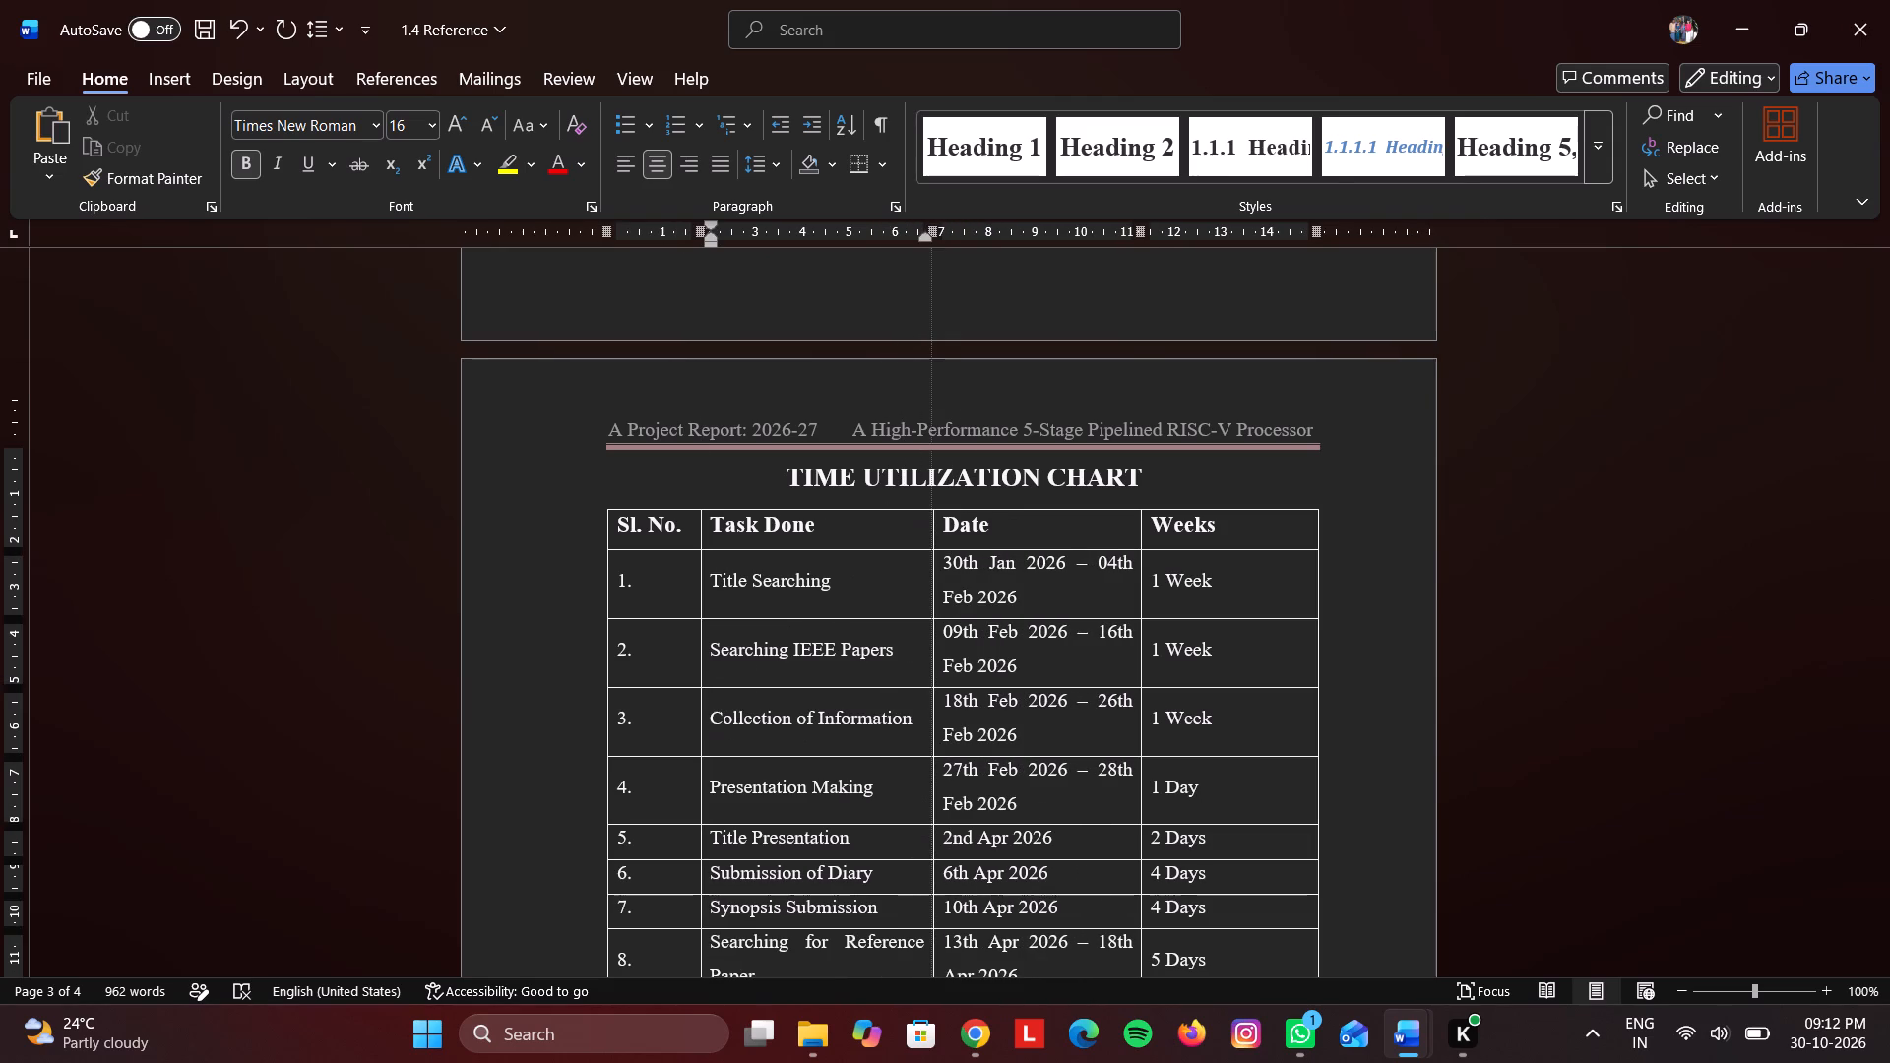
left_click_drag(931, 600, 952, 600)
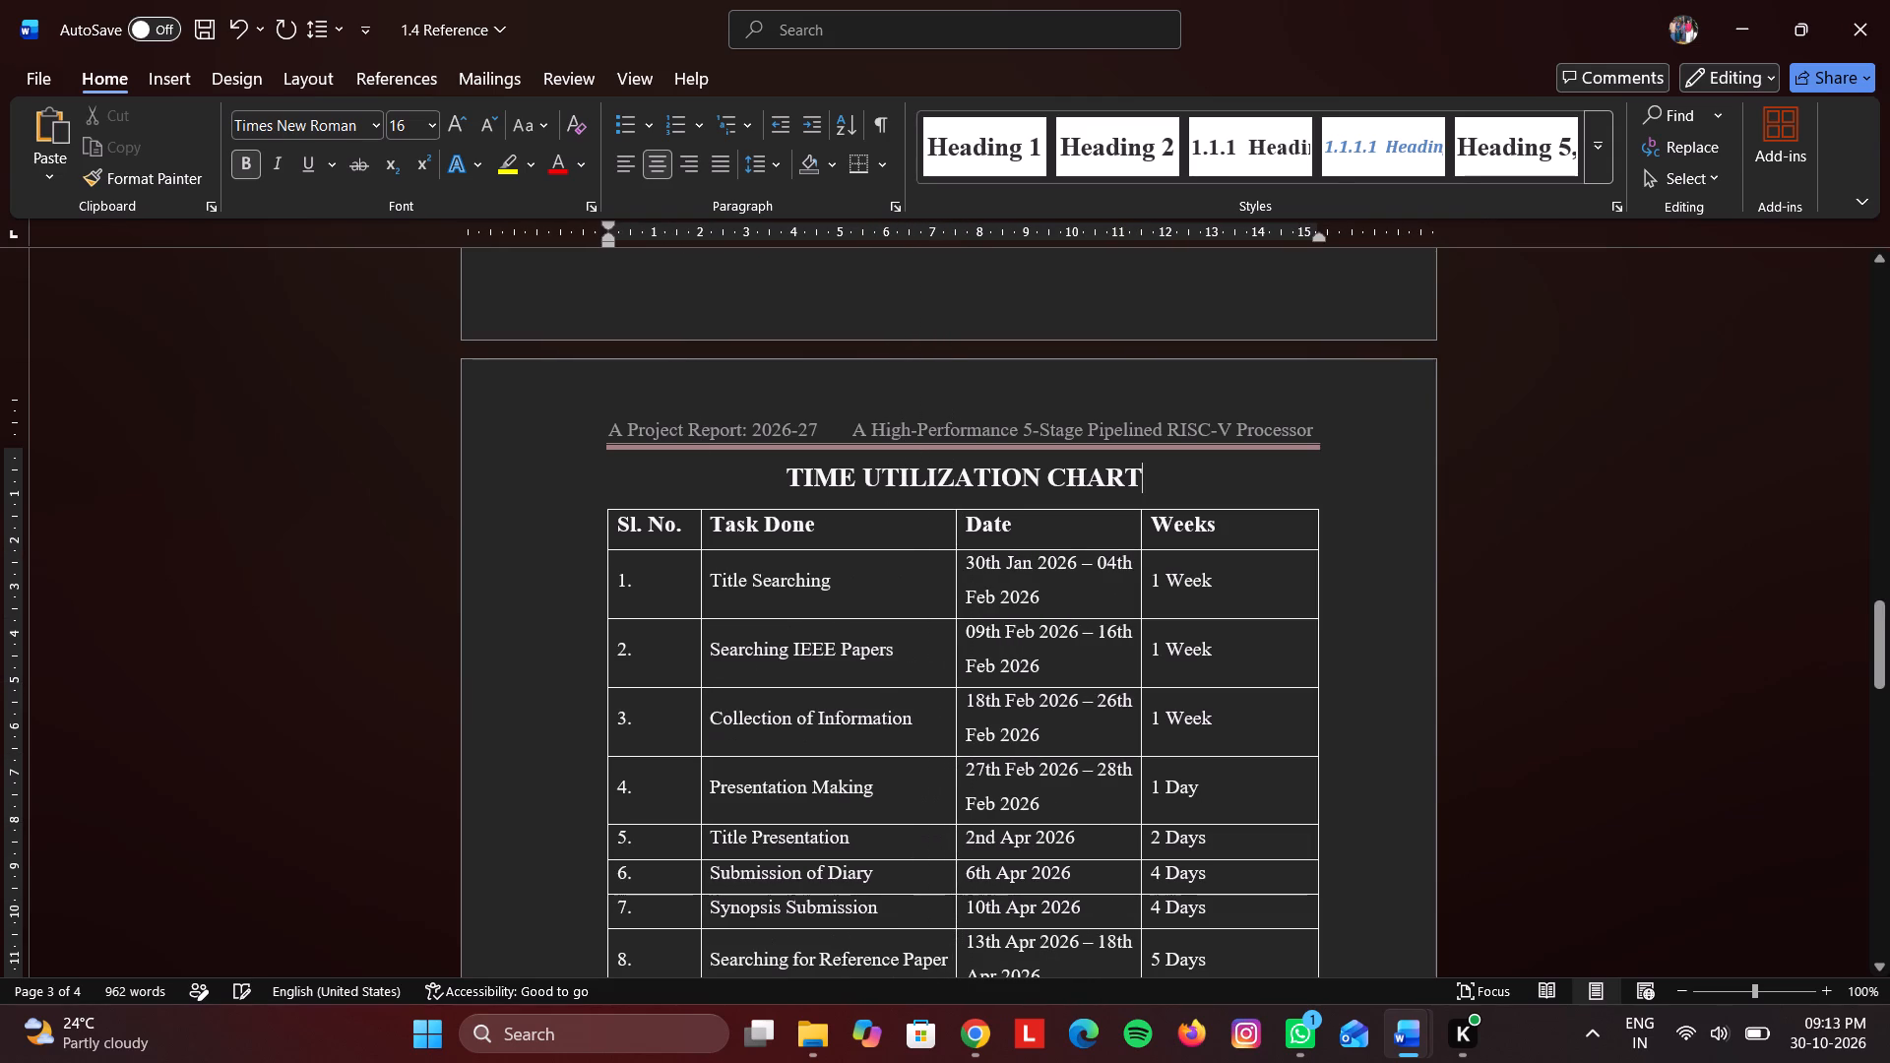
left_click_drag(1139, 592, 1153, 591)
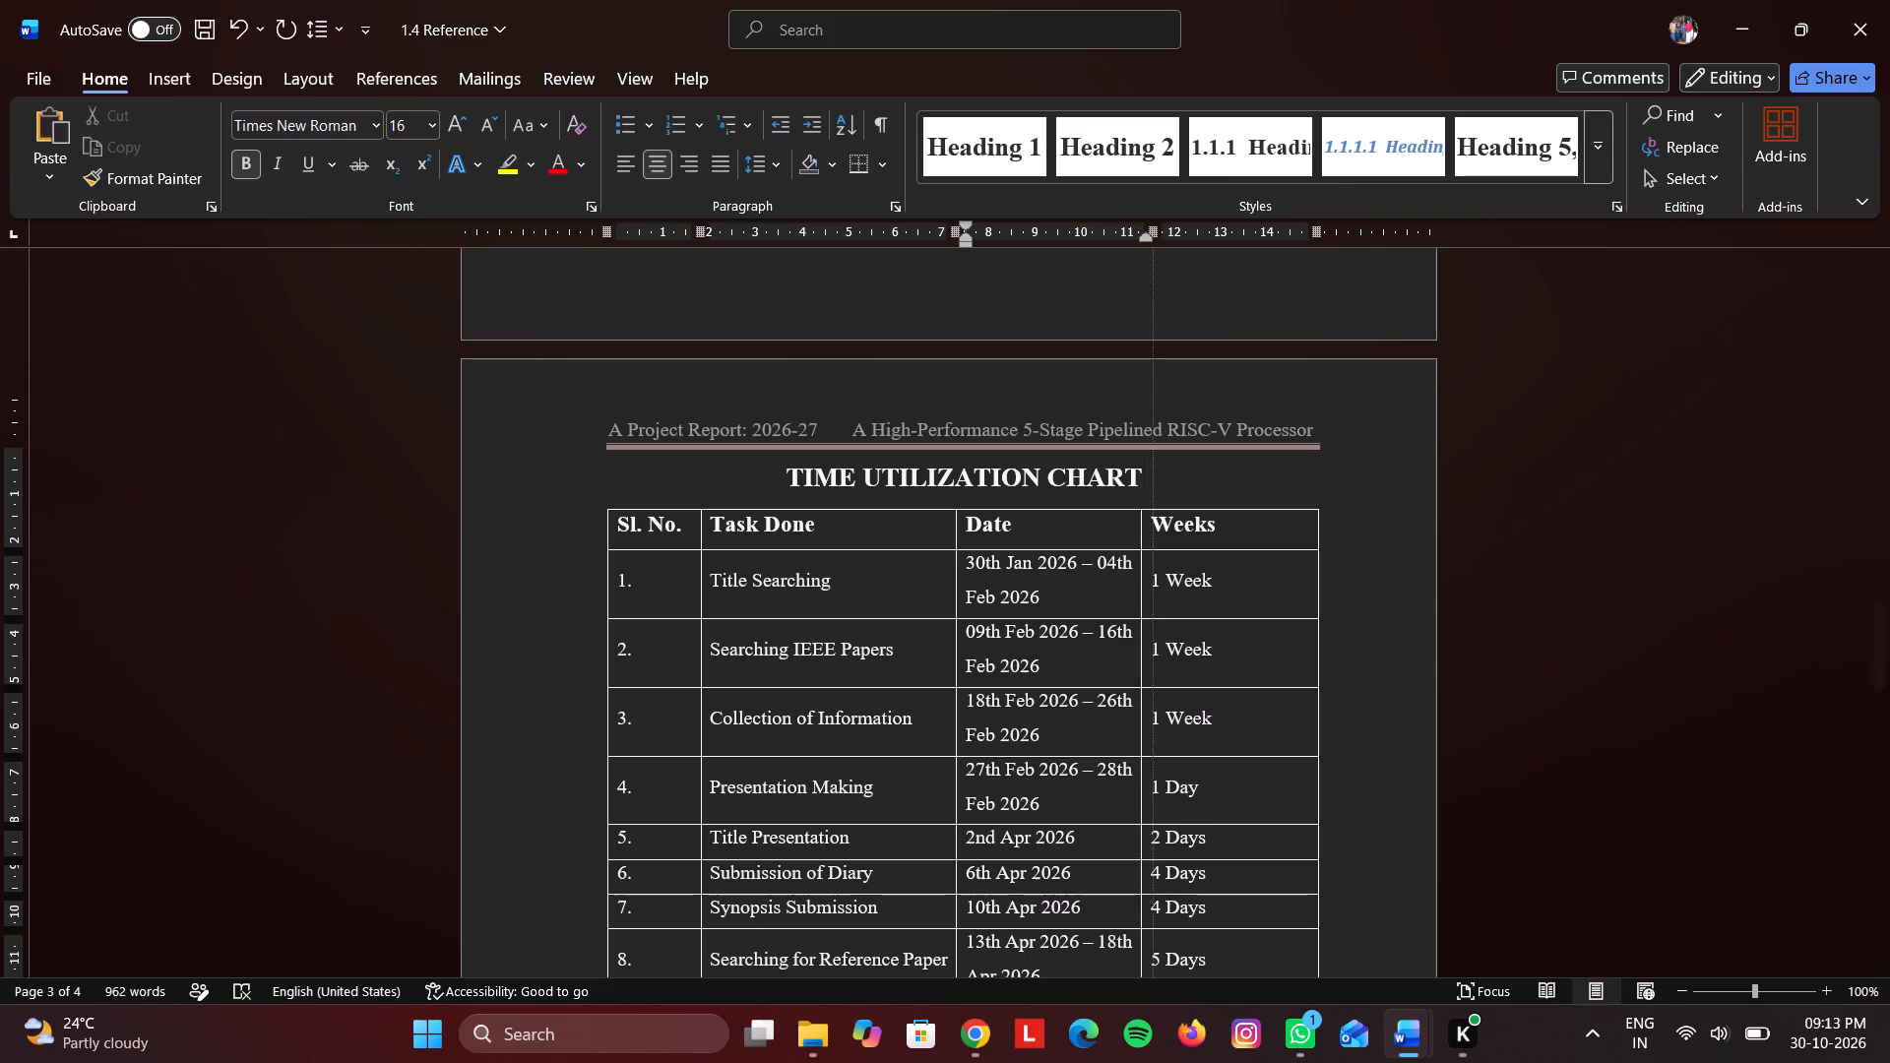
left_click_drag(1153, 591, 1208, 585)
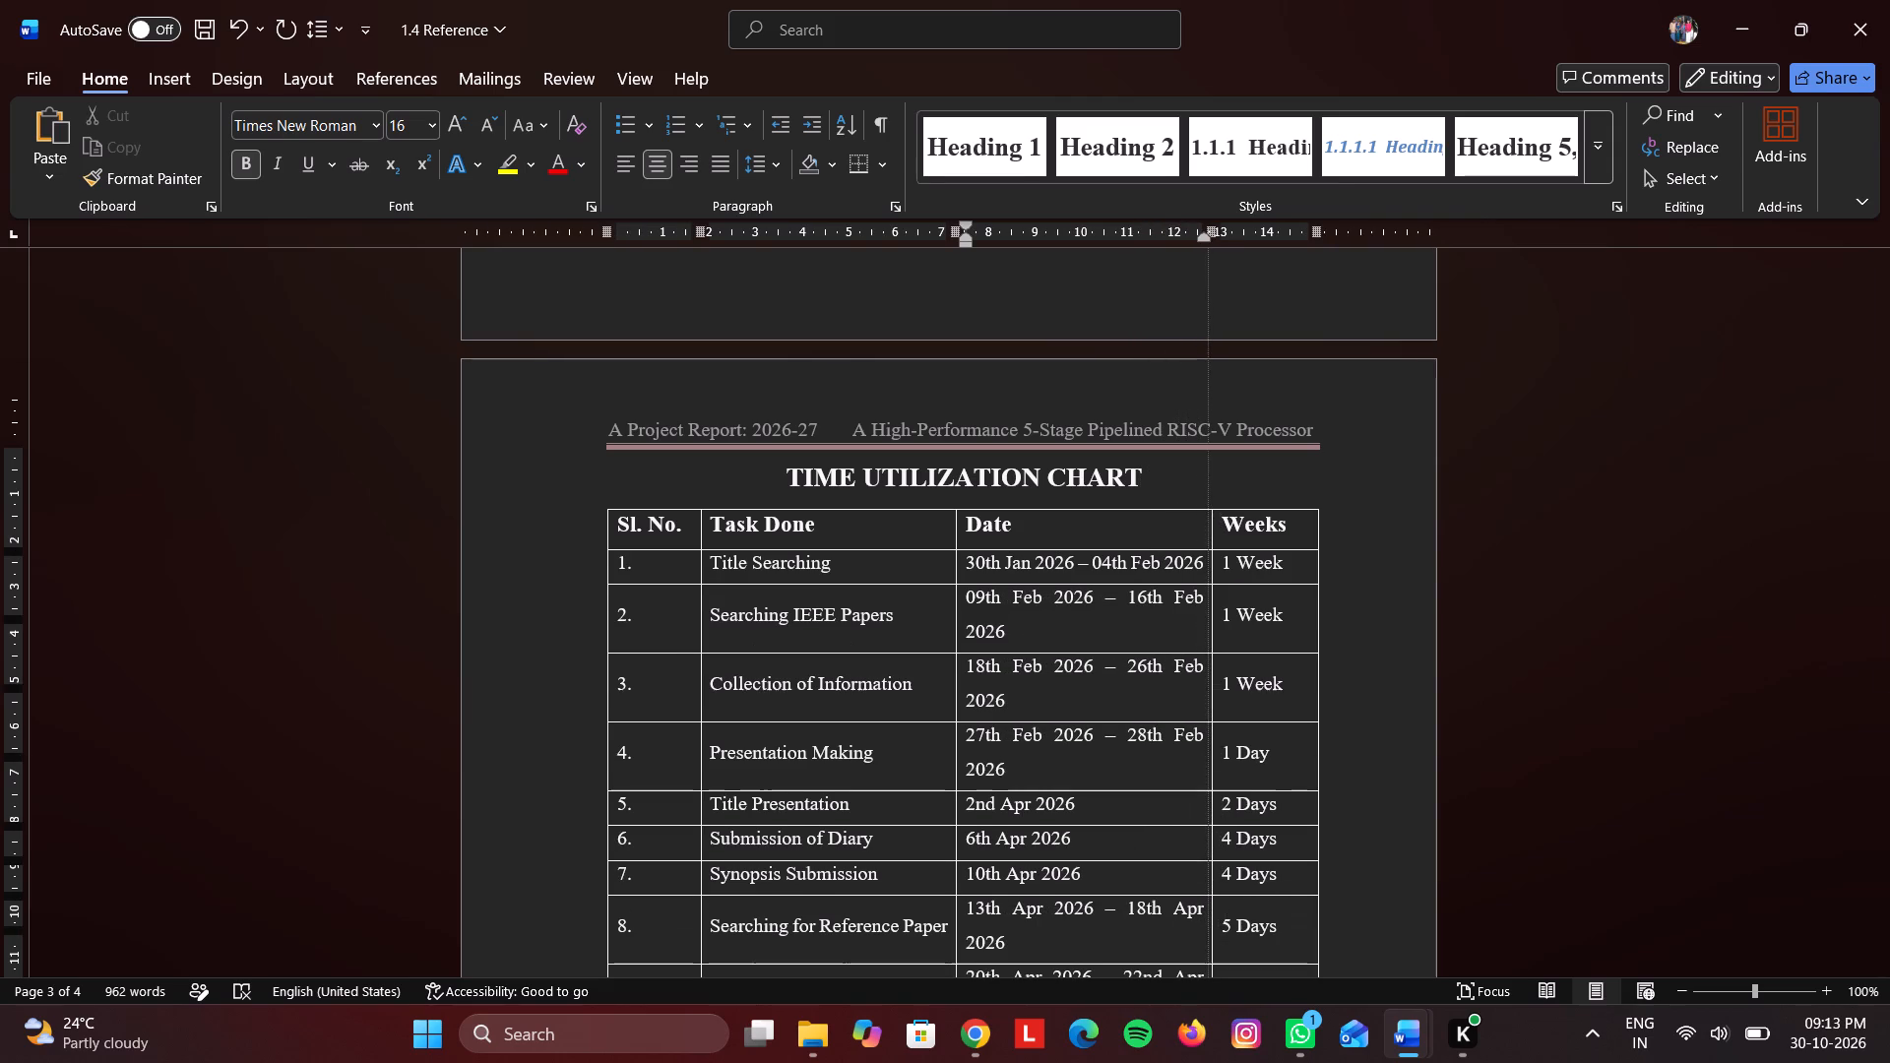
left_click_drag(1208, 585, 1213, 585)
scroll(1181, 625, "down", 3)
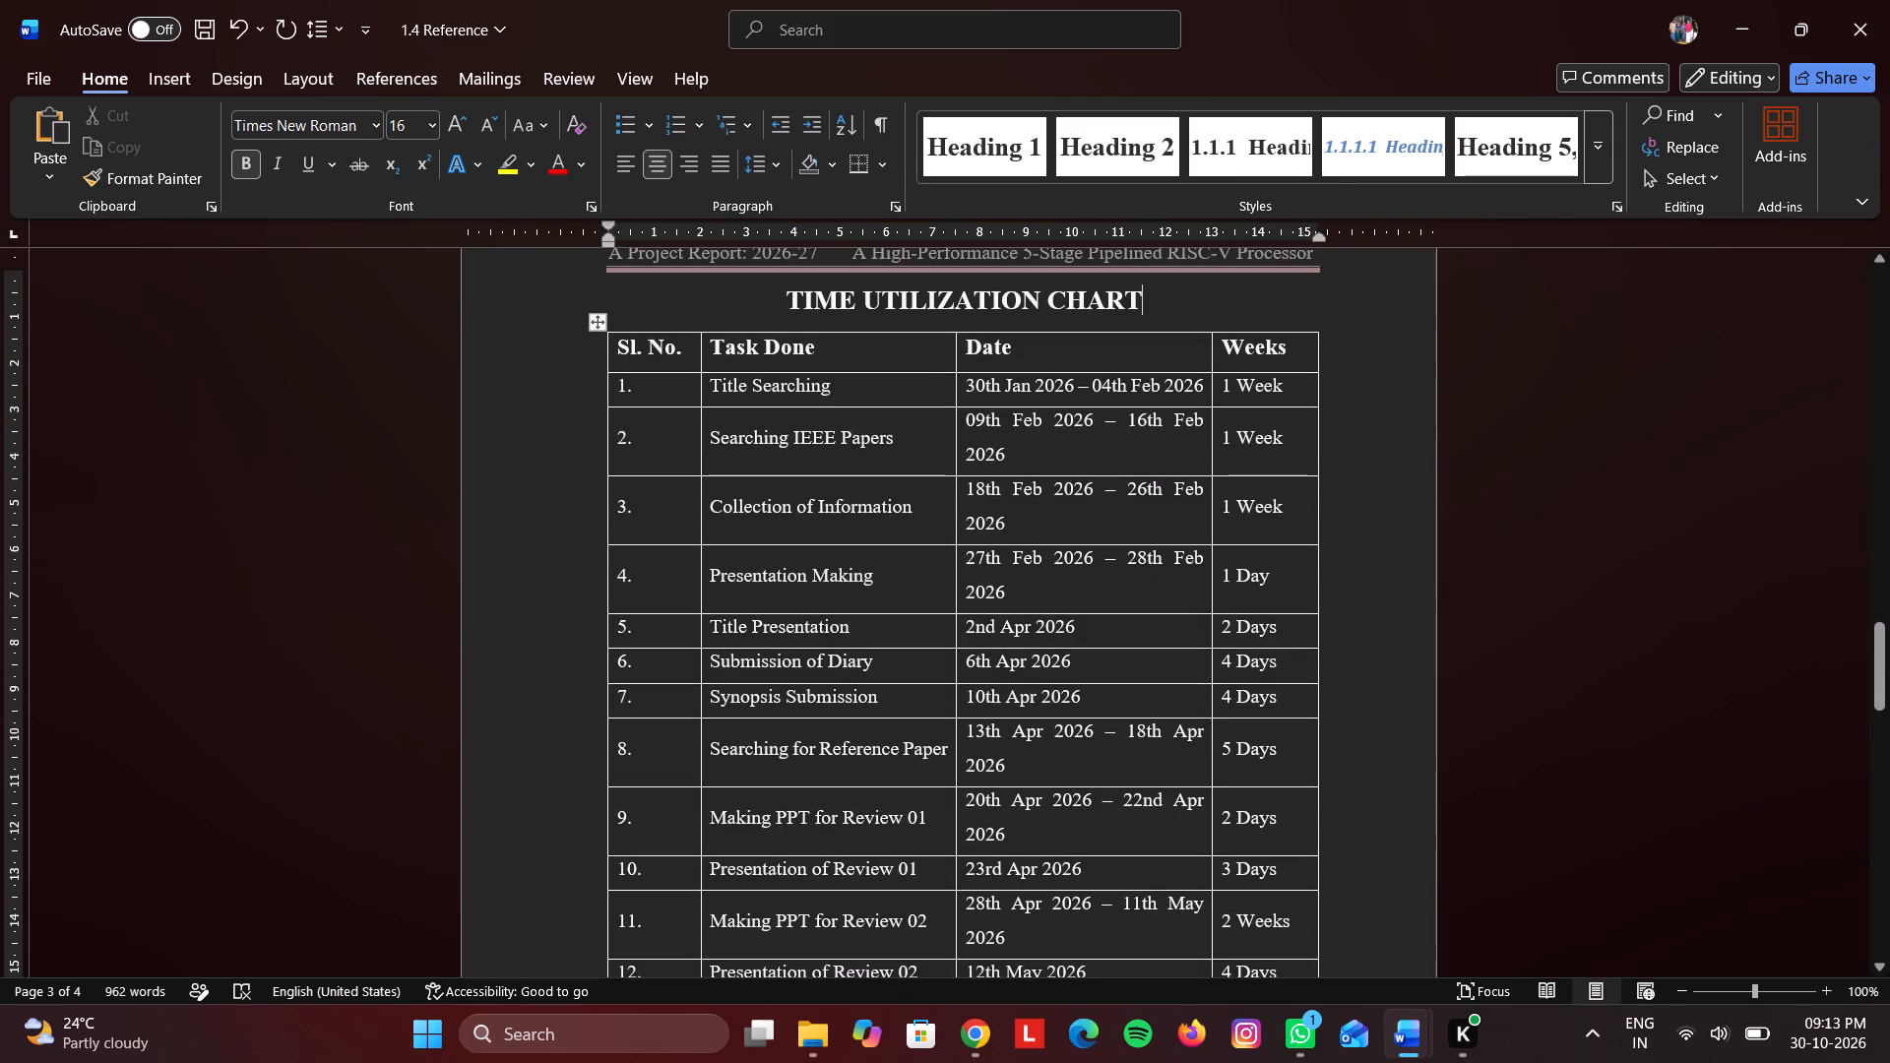
Delete the space after the dash in the Date ranges of rows 2, 3 and 4.
left_click(1122, 419)
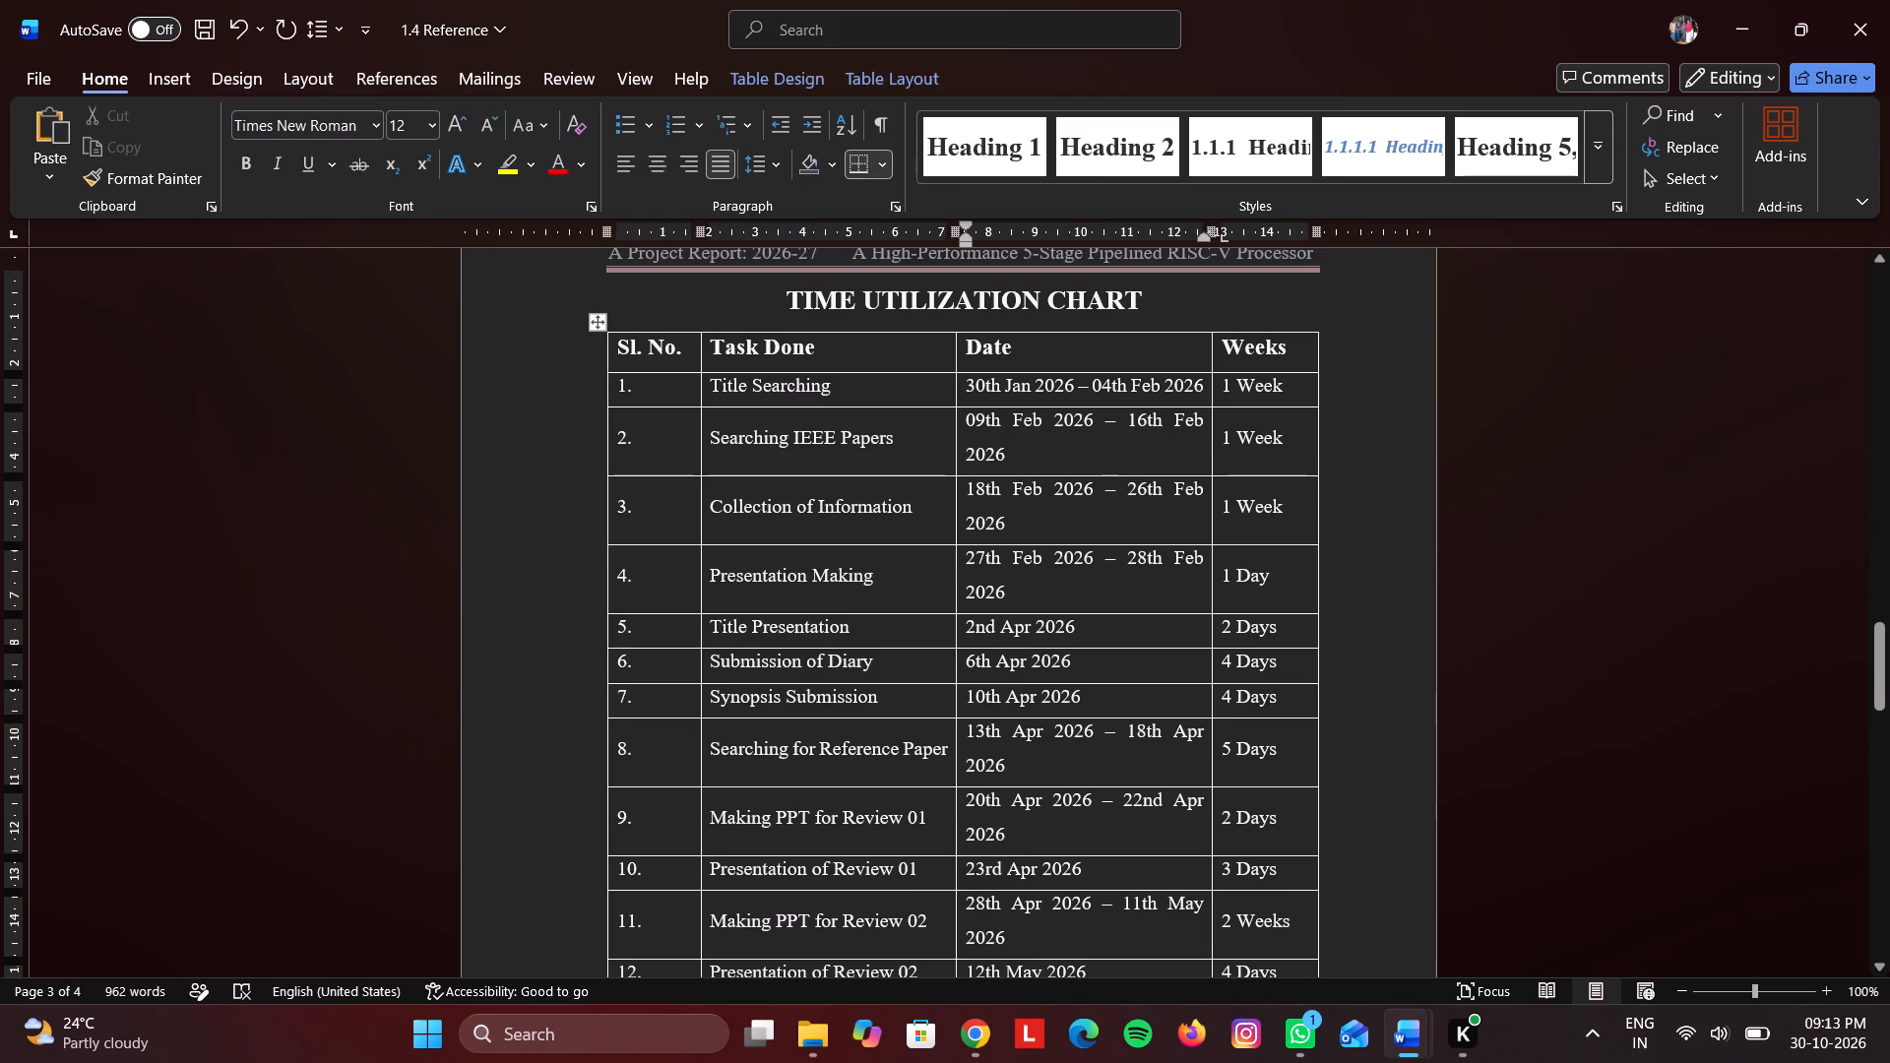
key("BackSpace")
left_click(1123, 456)
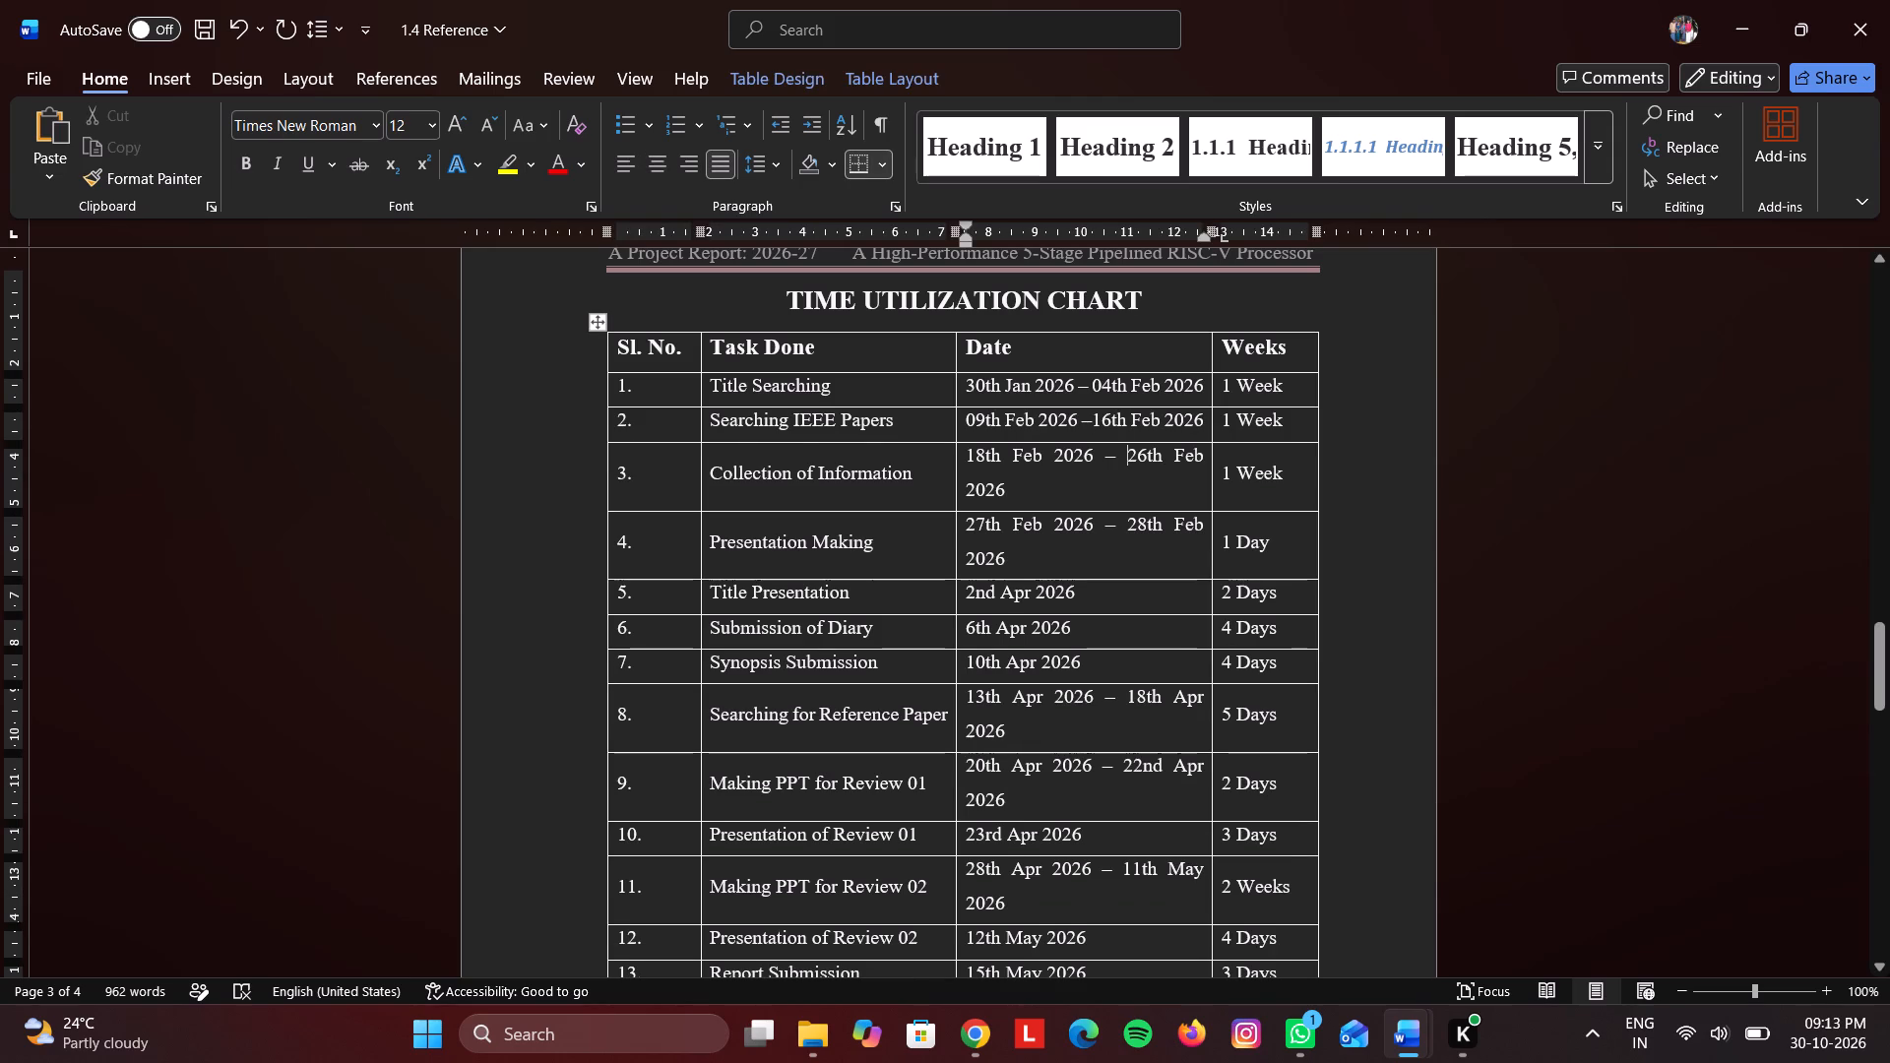
key("BackSpace")
left_click(1126, 485)
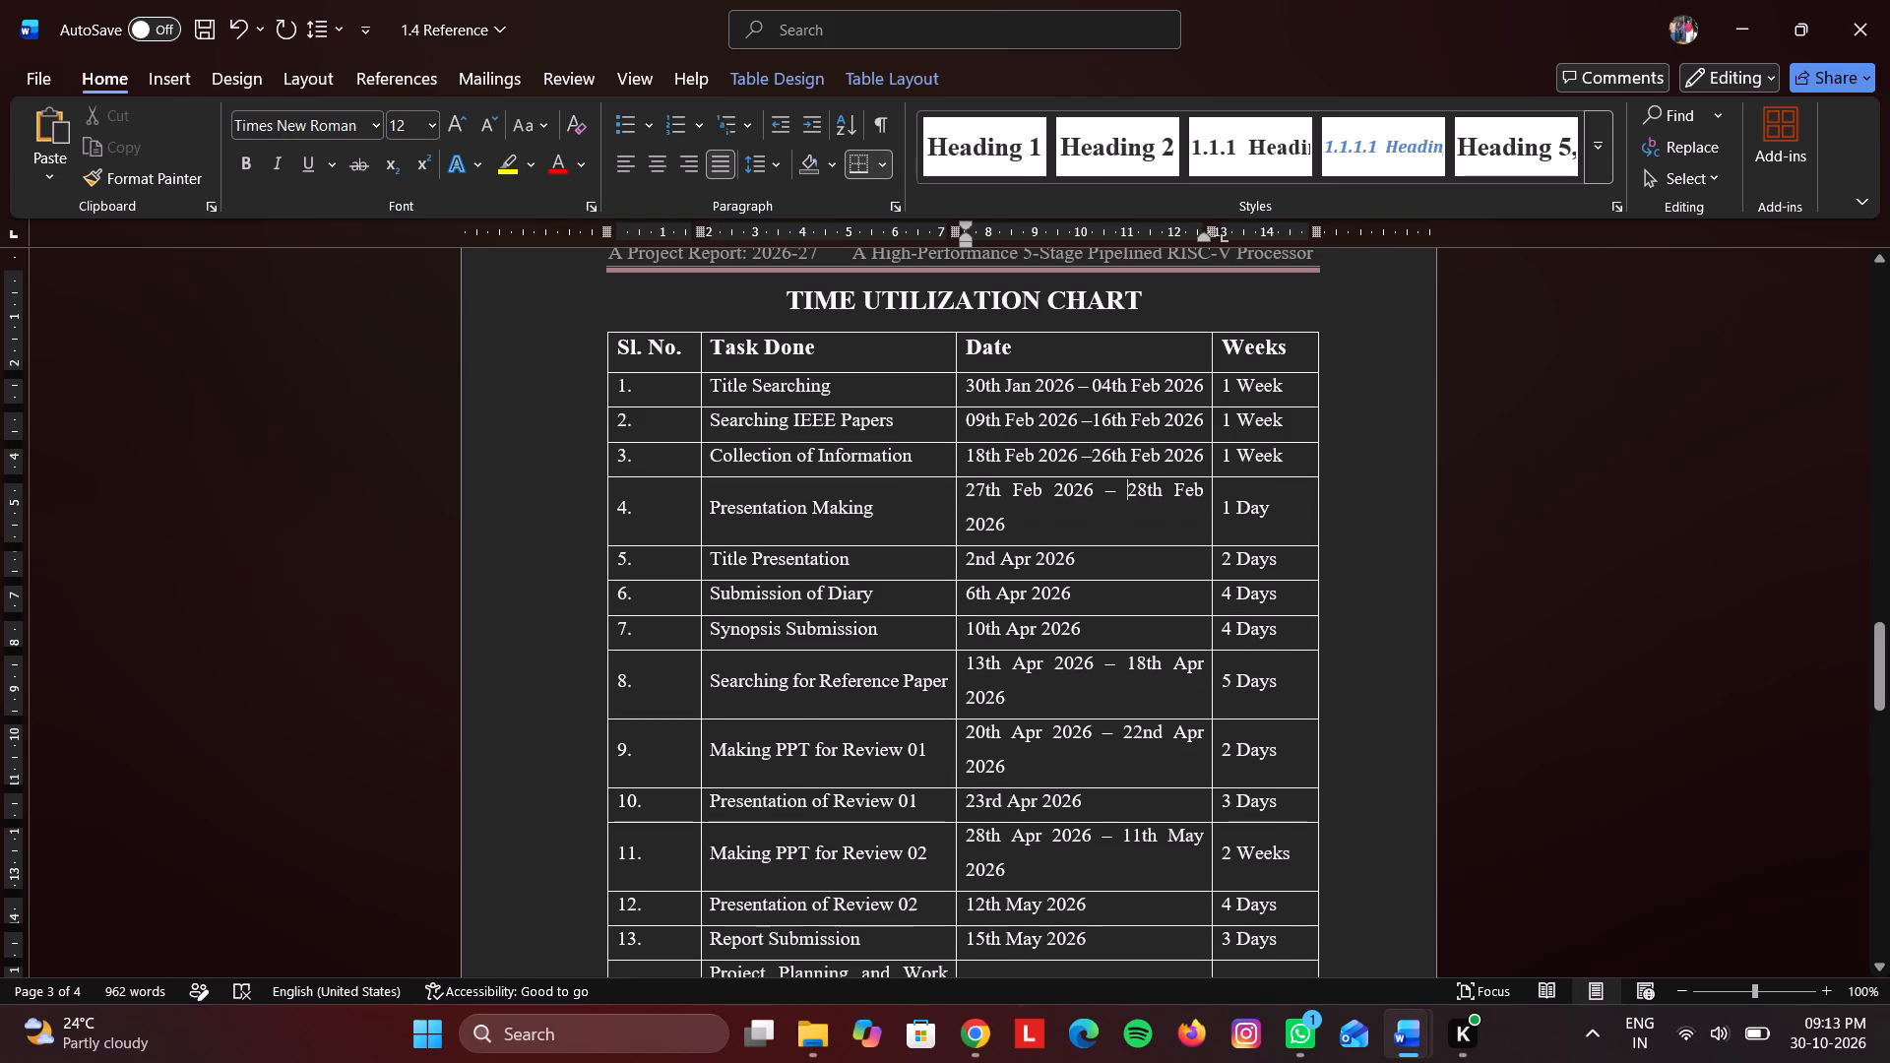
key("BackSpace")
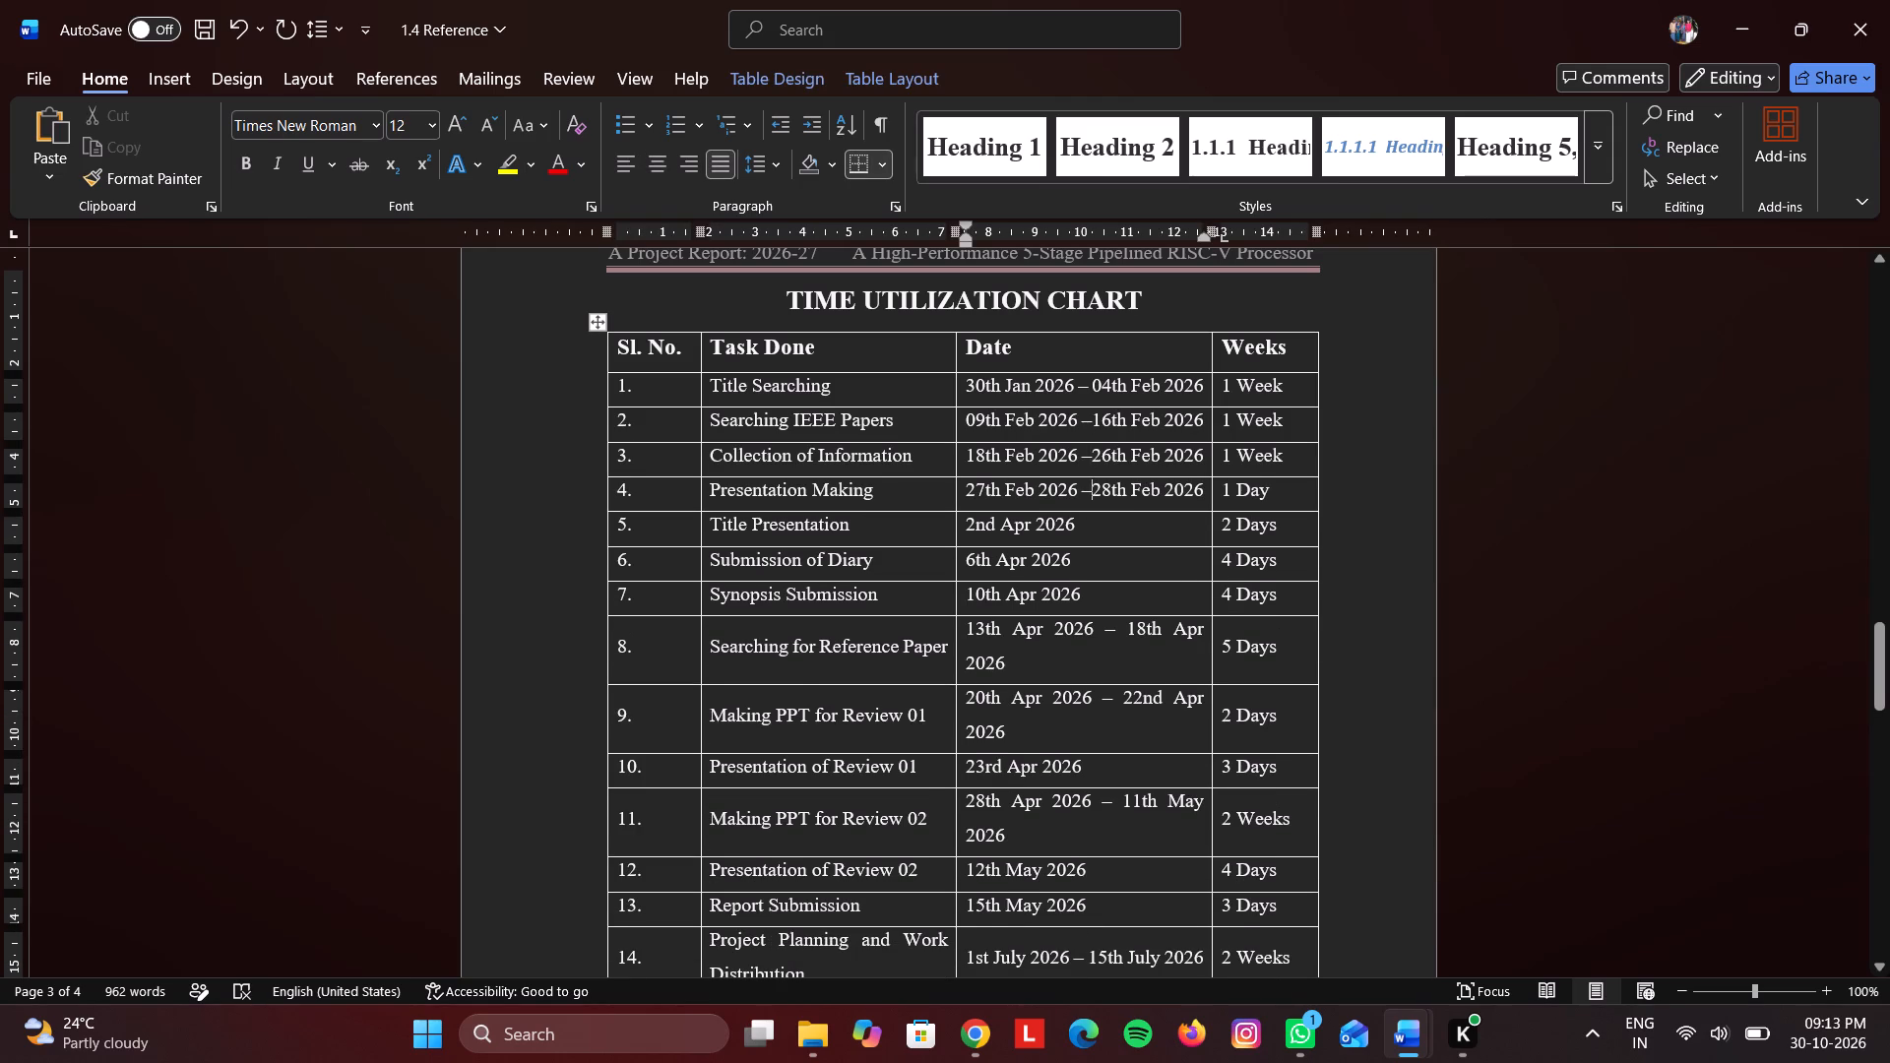
Delete the spaces on both sides of the dash in the Date ranges of rows 8, 9 and 11.
left_click(1127, 627)
key("BackSpace")
left_click(1109, 628)
key("BackSpace")
left_click(1126, 663)
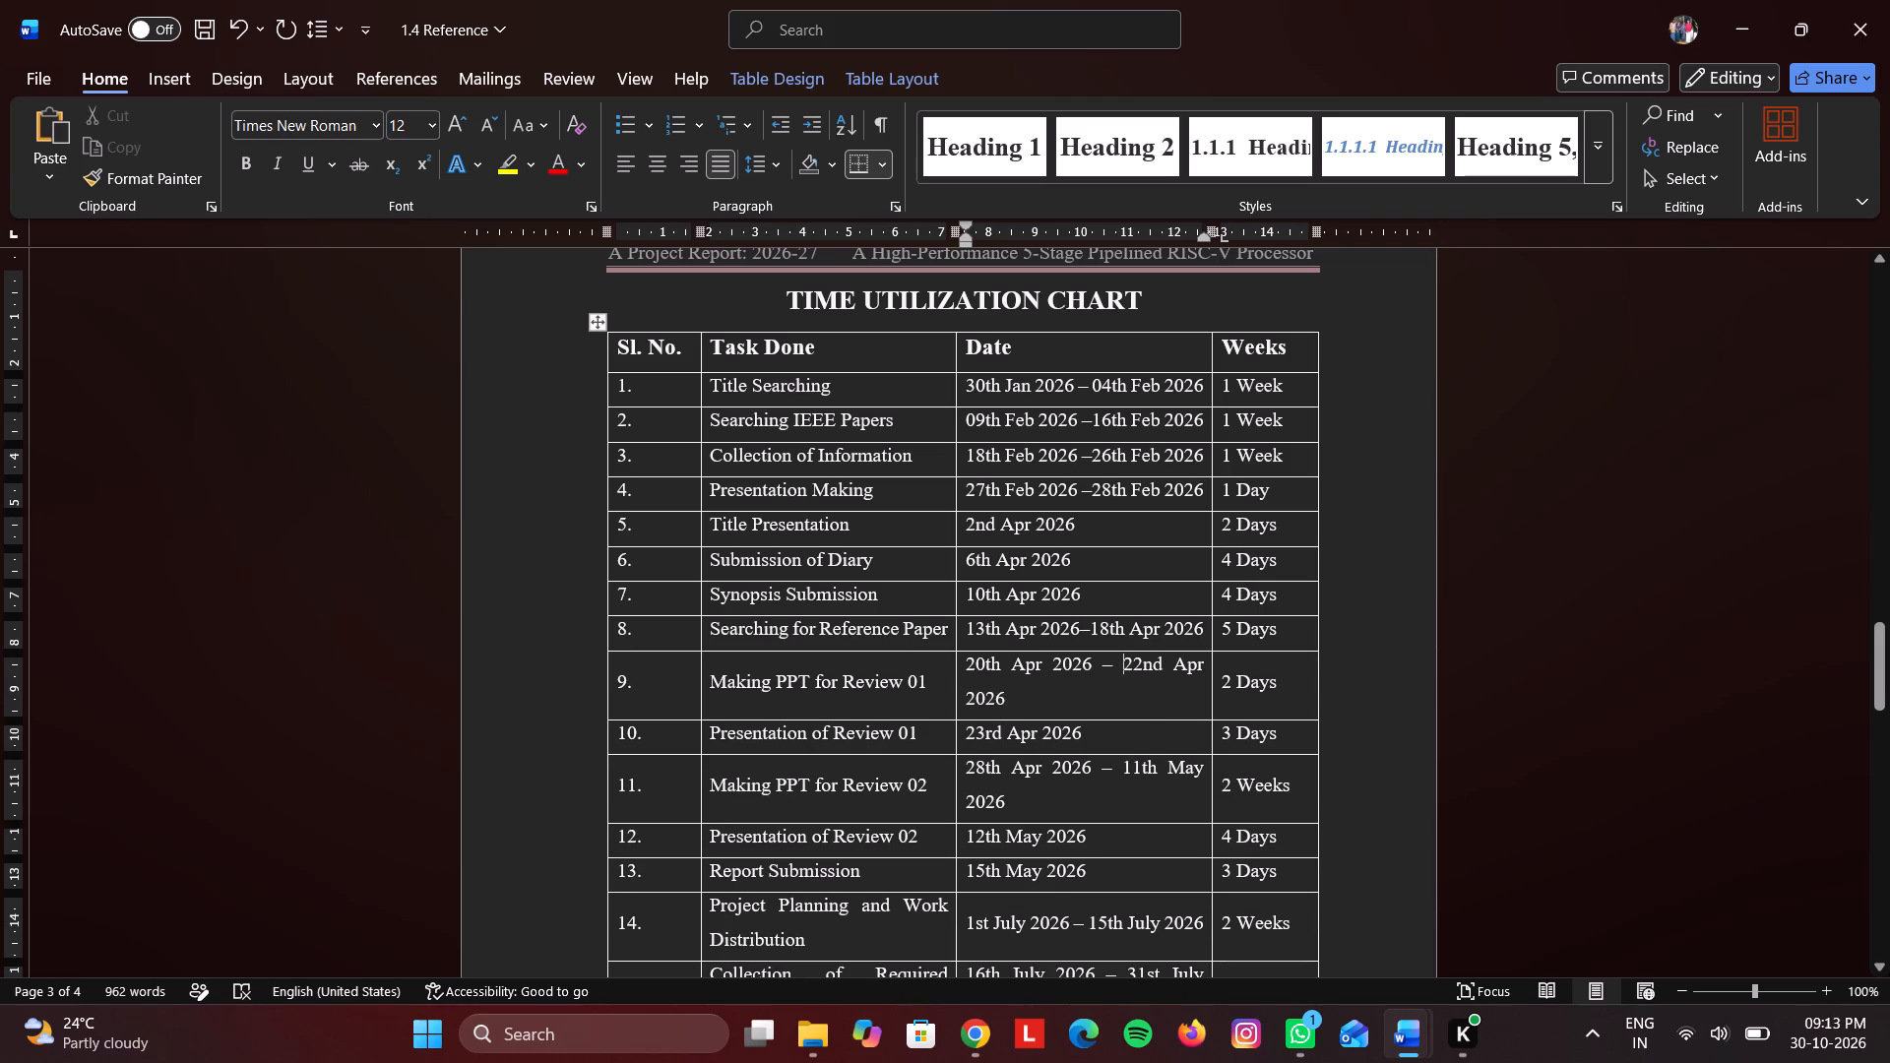
key("BackSpace")
key("Left")
key("BackSpace")
scroll(1124, 656, "down", 2)
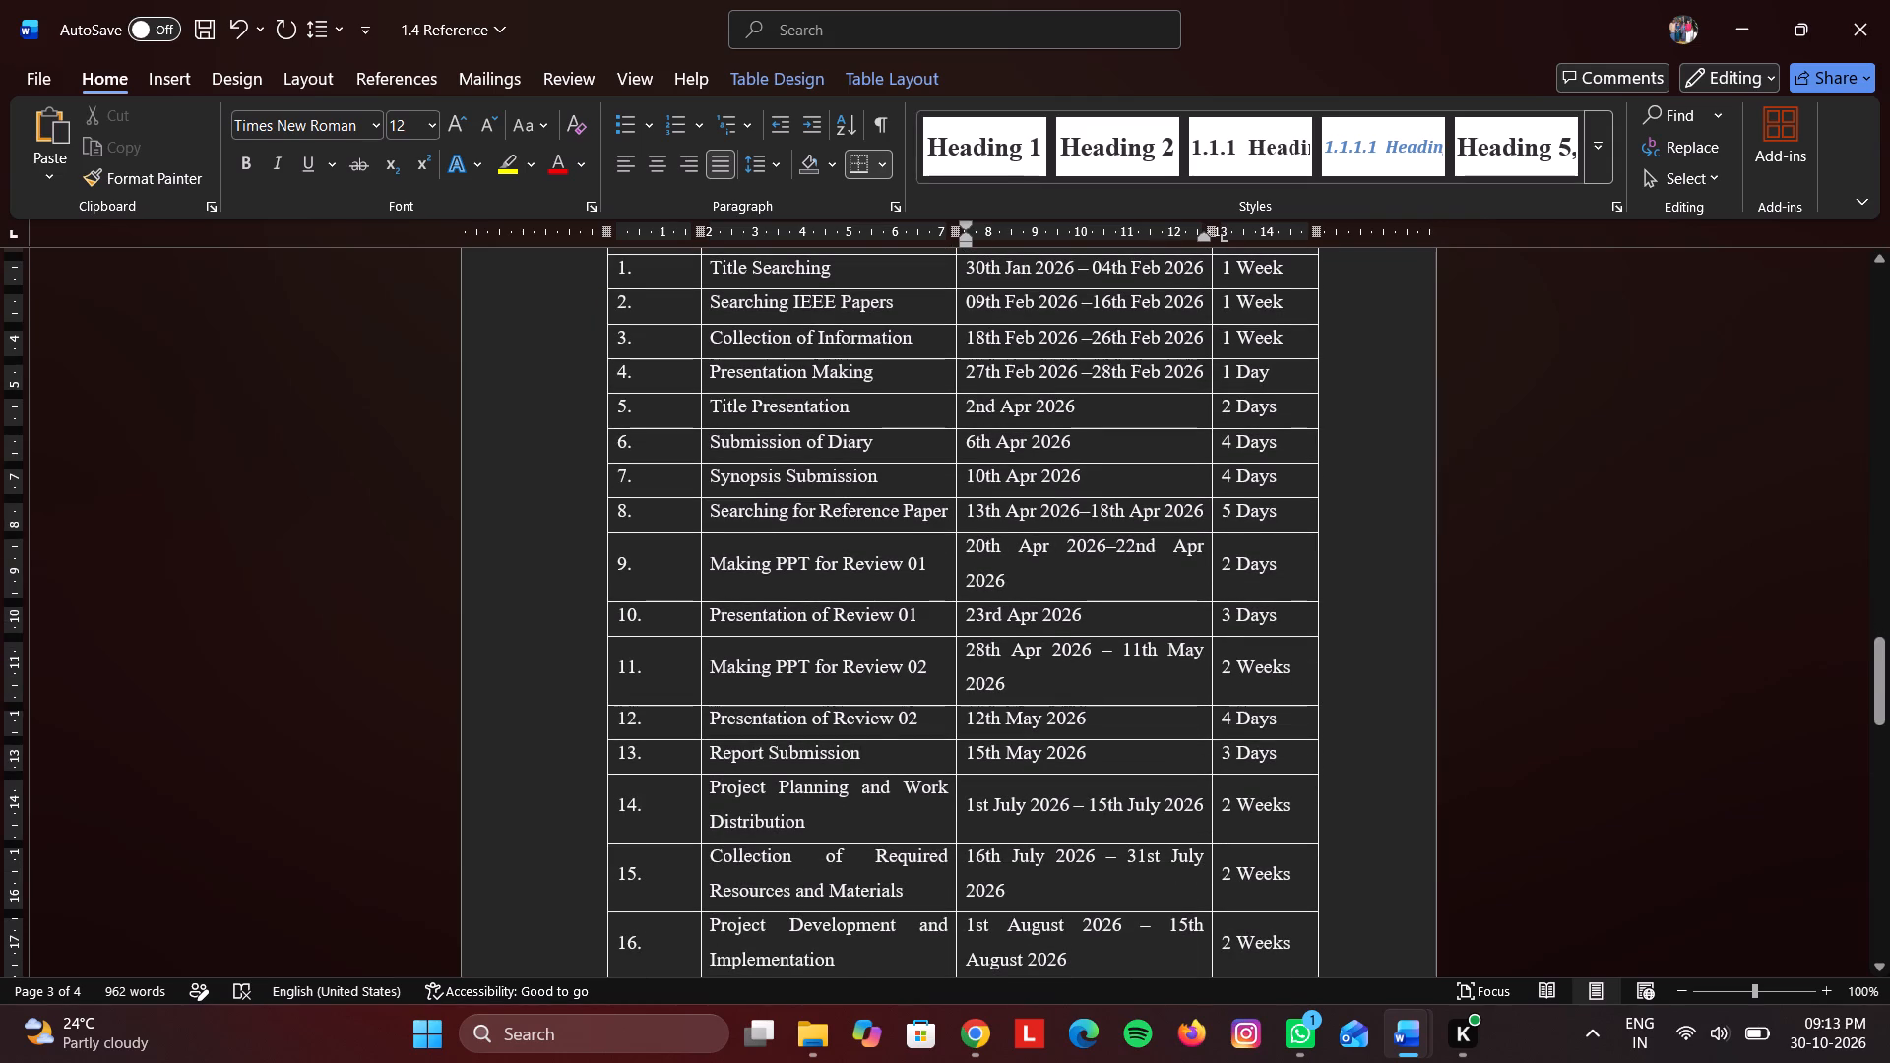
left_click(1124, 651)
key("BackSpace")
key("Left")
key("BackSpace")
Delete the space after the dash in the Date ranges of rows 14, 15 and 16, and also before it in row 15.
scroll(1088, 690, "down", 4)
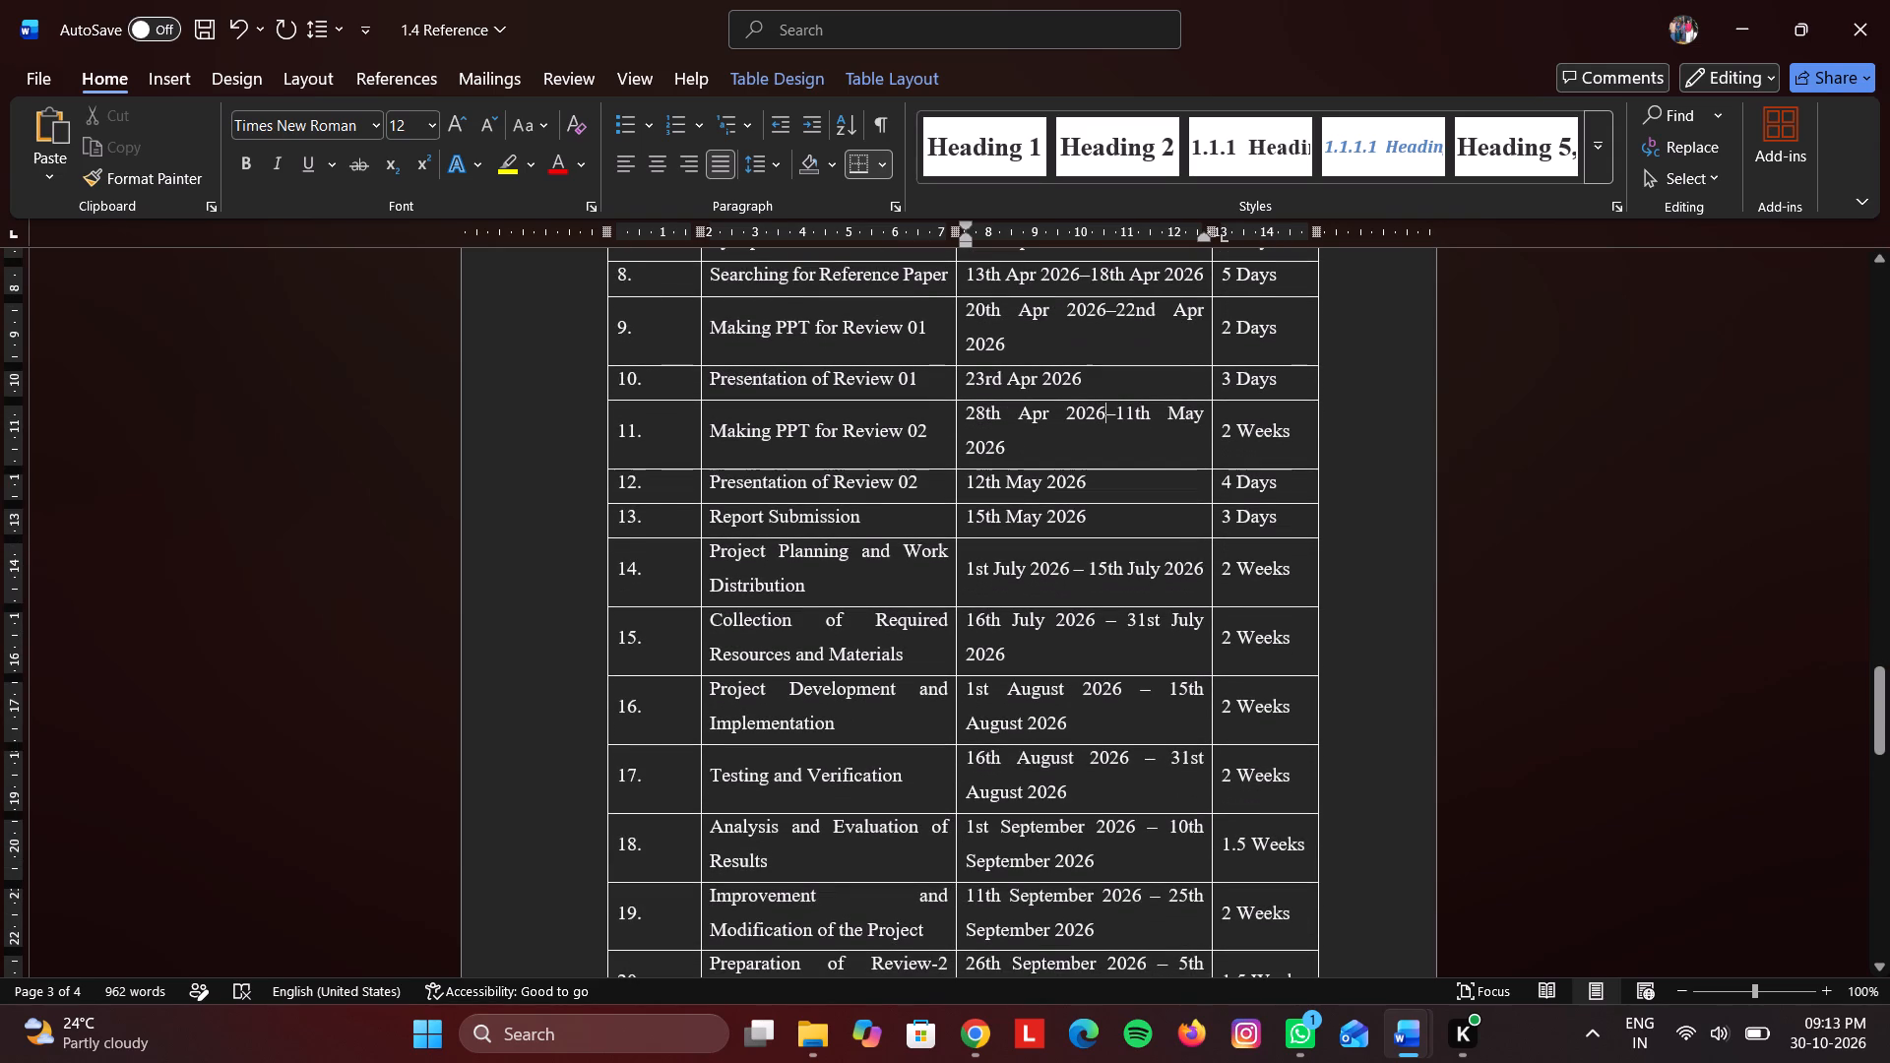
left_click(1086, 565)
key("BackSpace")
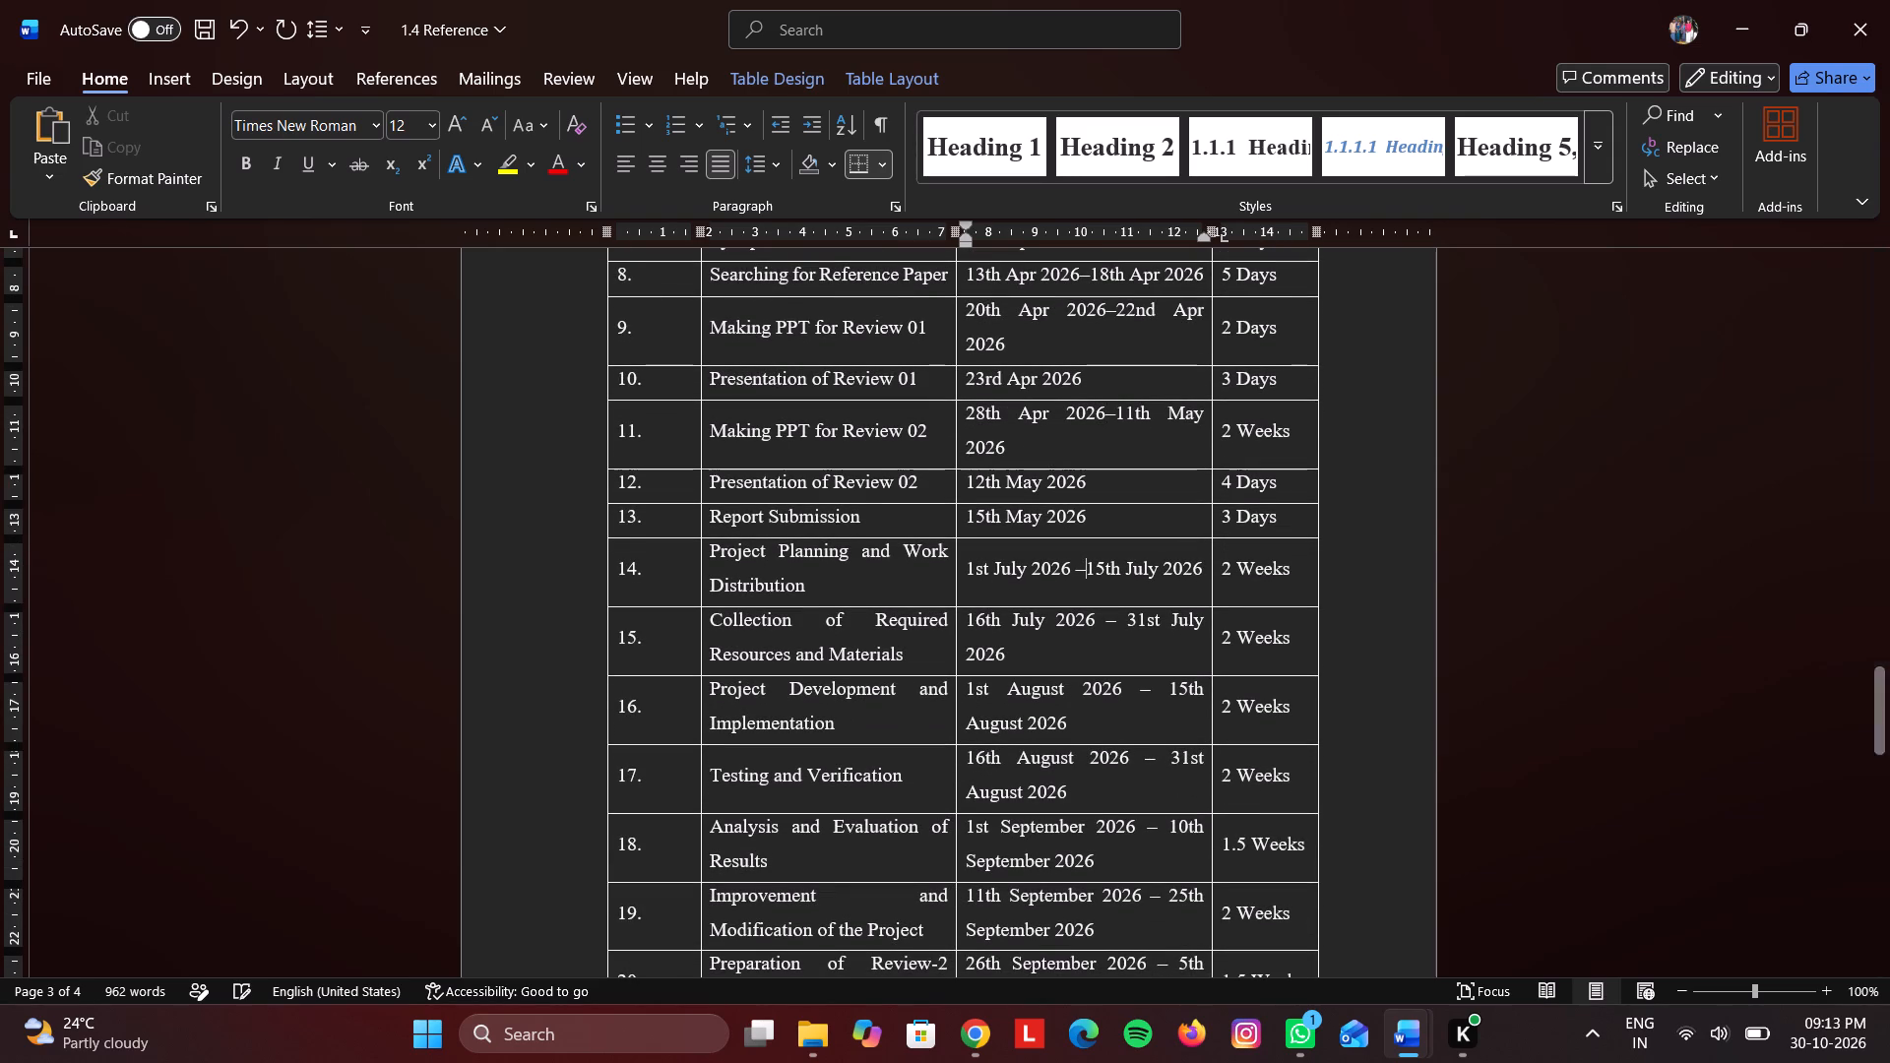
left_click(1128, 620)
key("BackSpace")
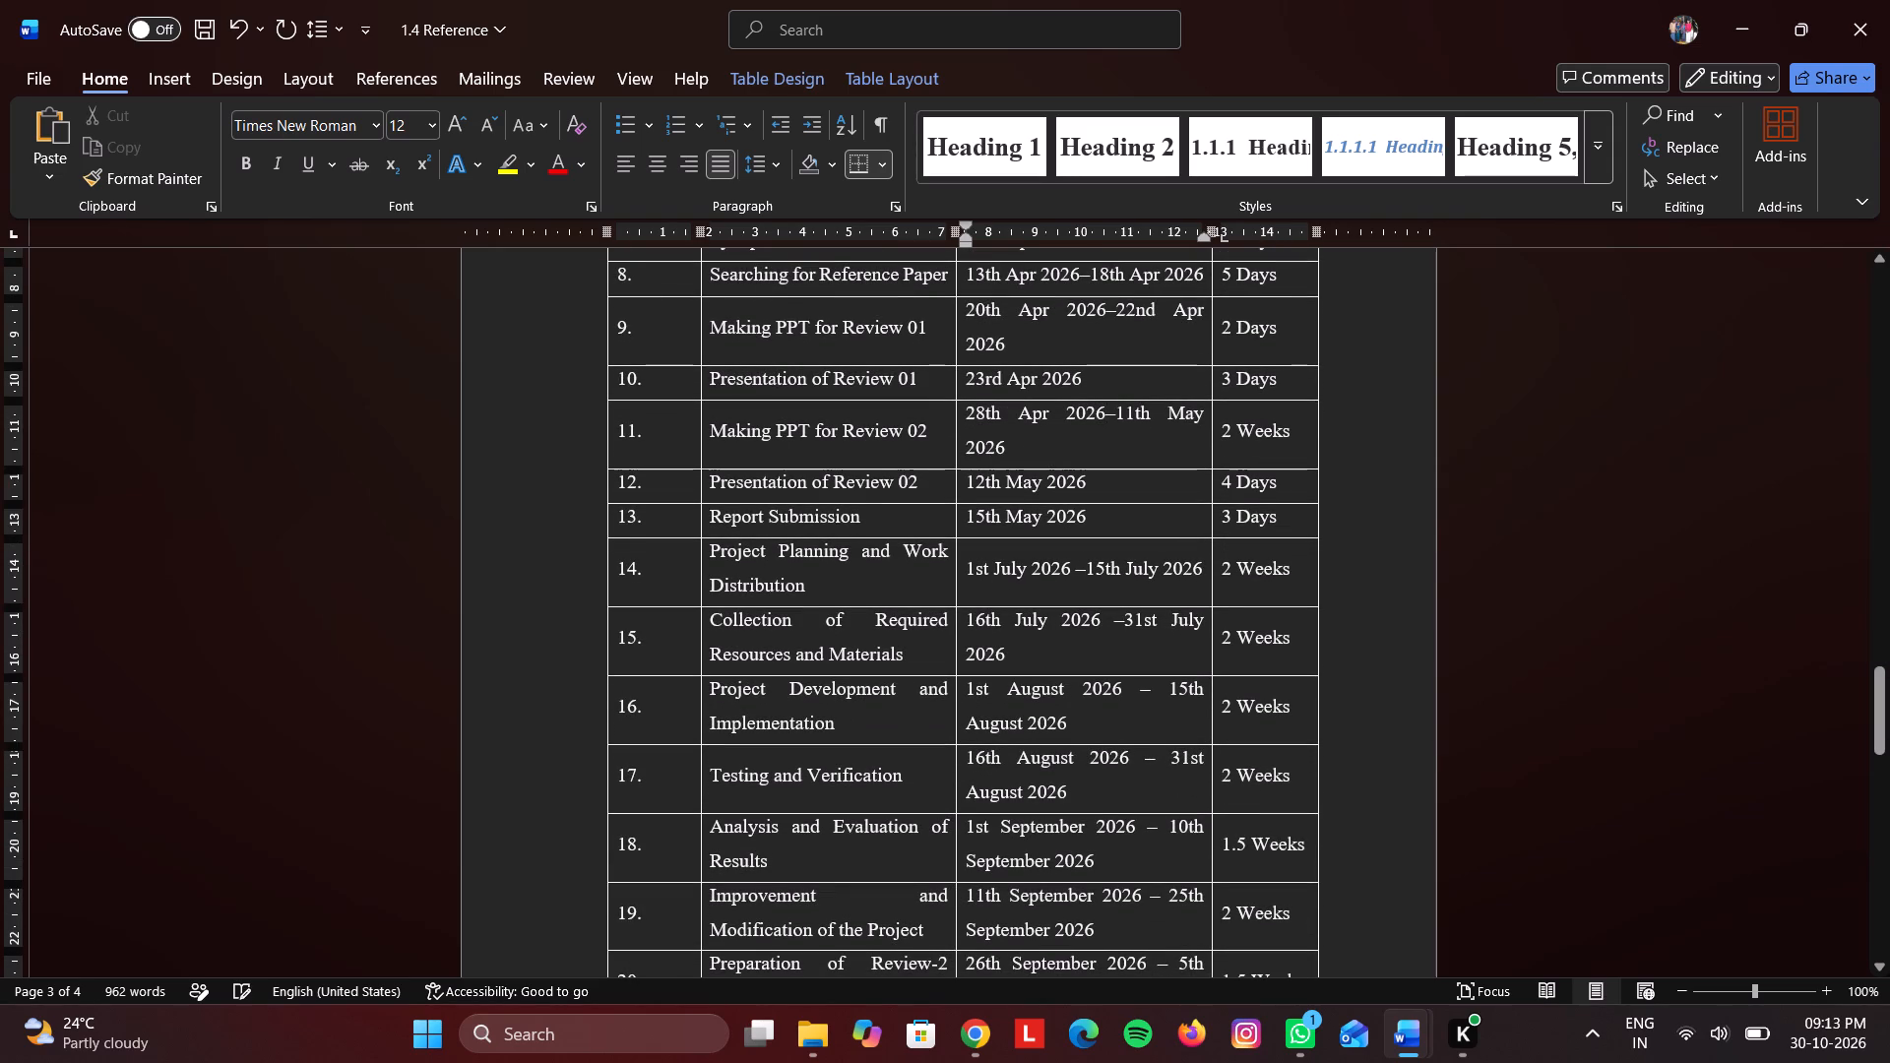
left_click(1114, 625)
key("BackSpace")
left_click(1180, 690)
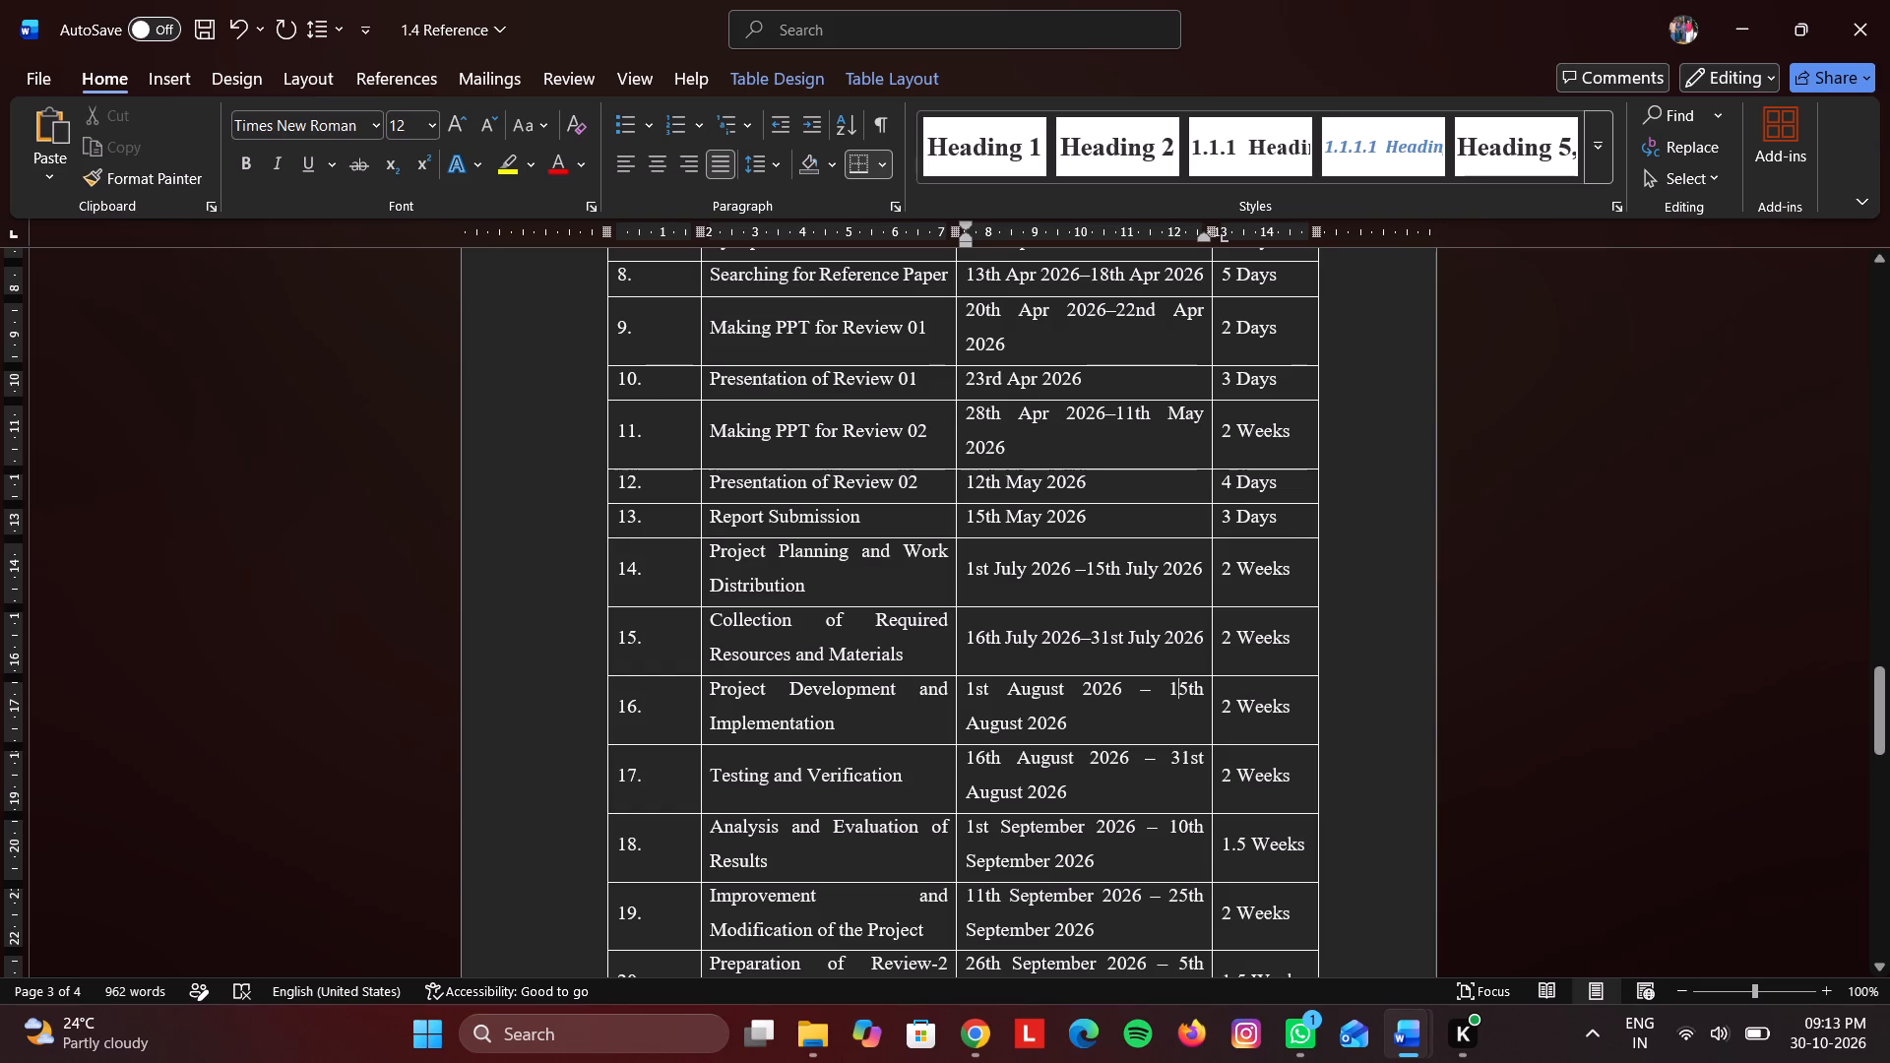
key("Left")
key("BackSpace")
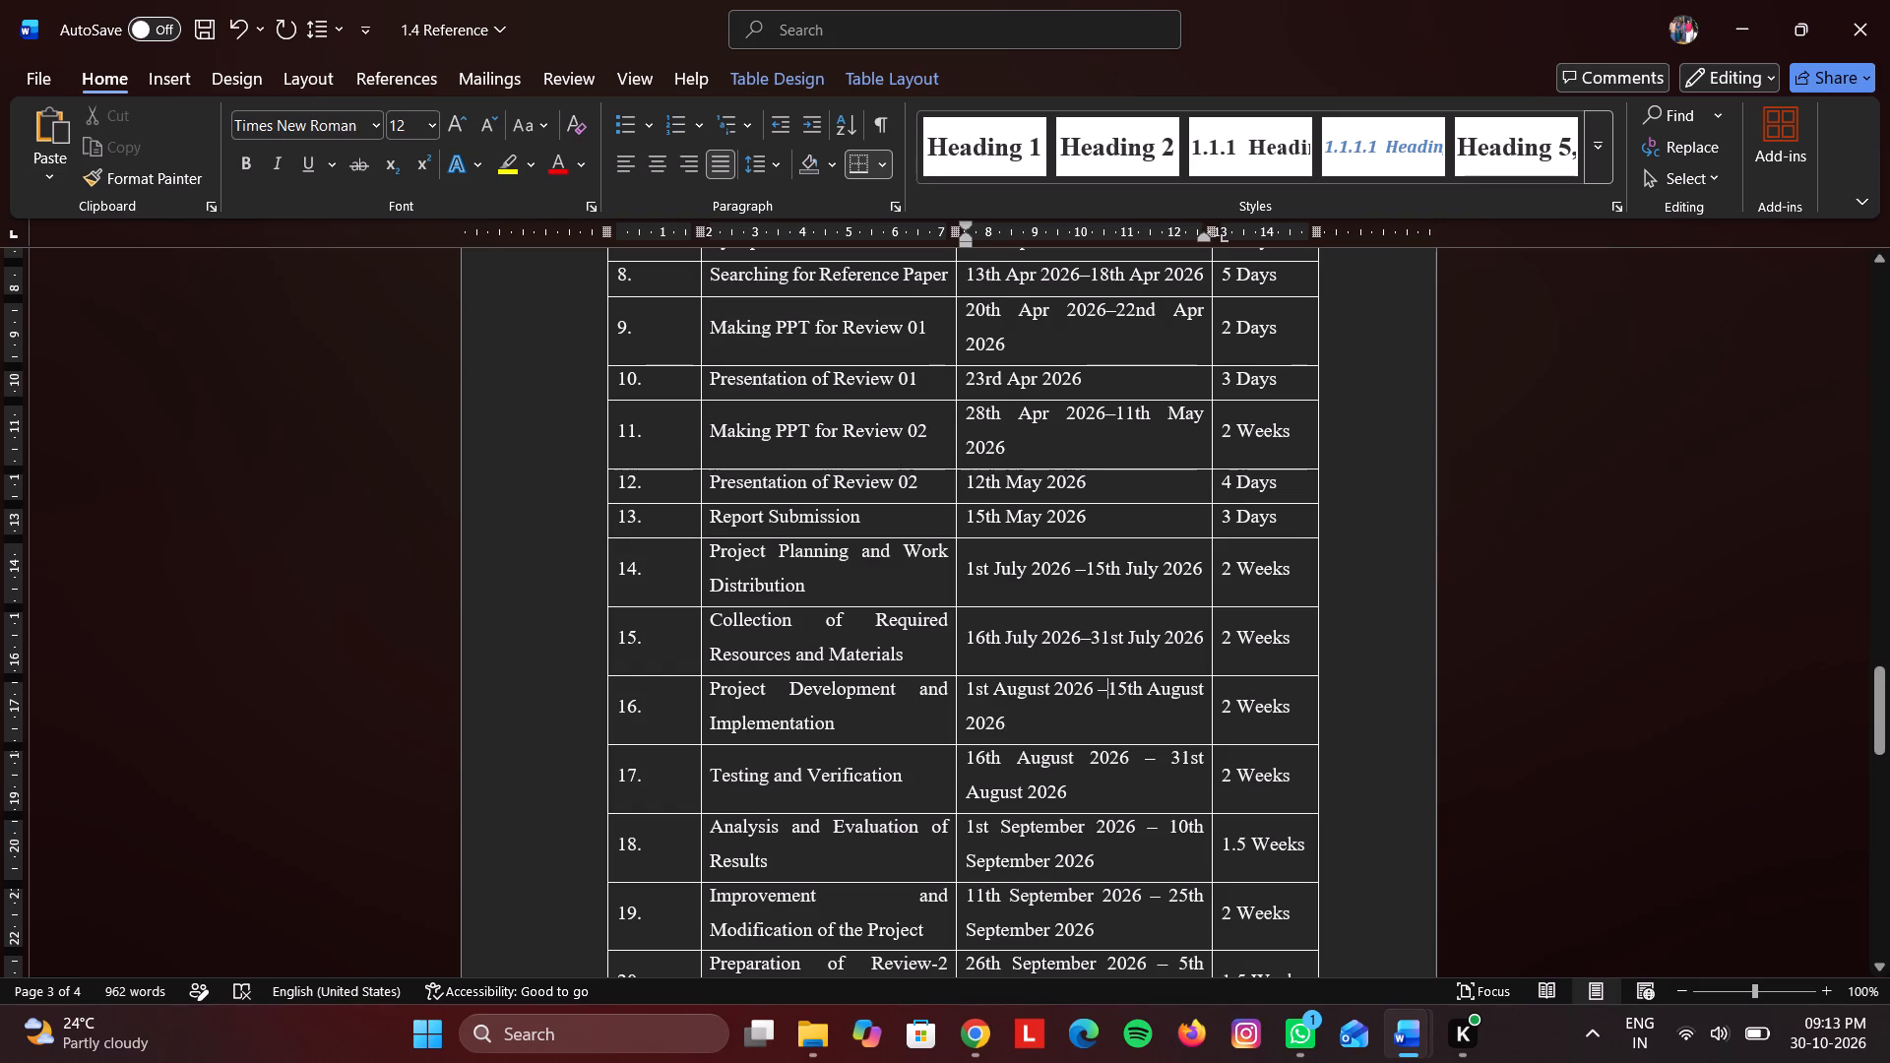
Delete the spaces on both sides of the dash in the Date ranges of rows 17 and 18.
scroll(1129, 744, "down", 1)
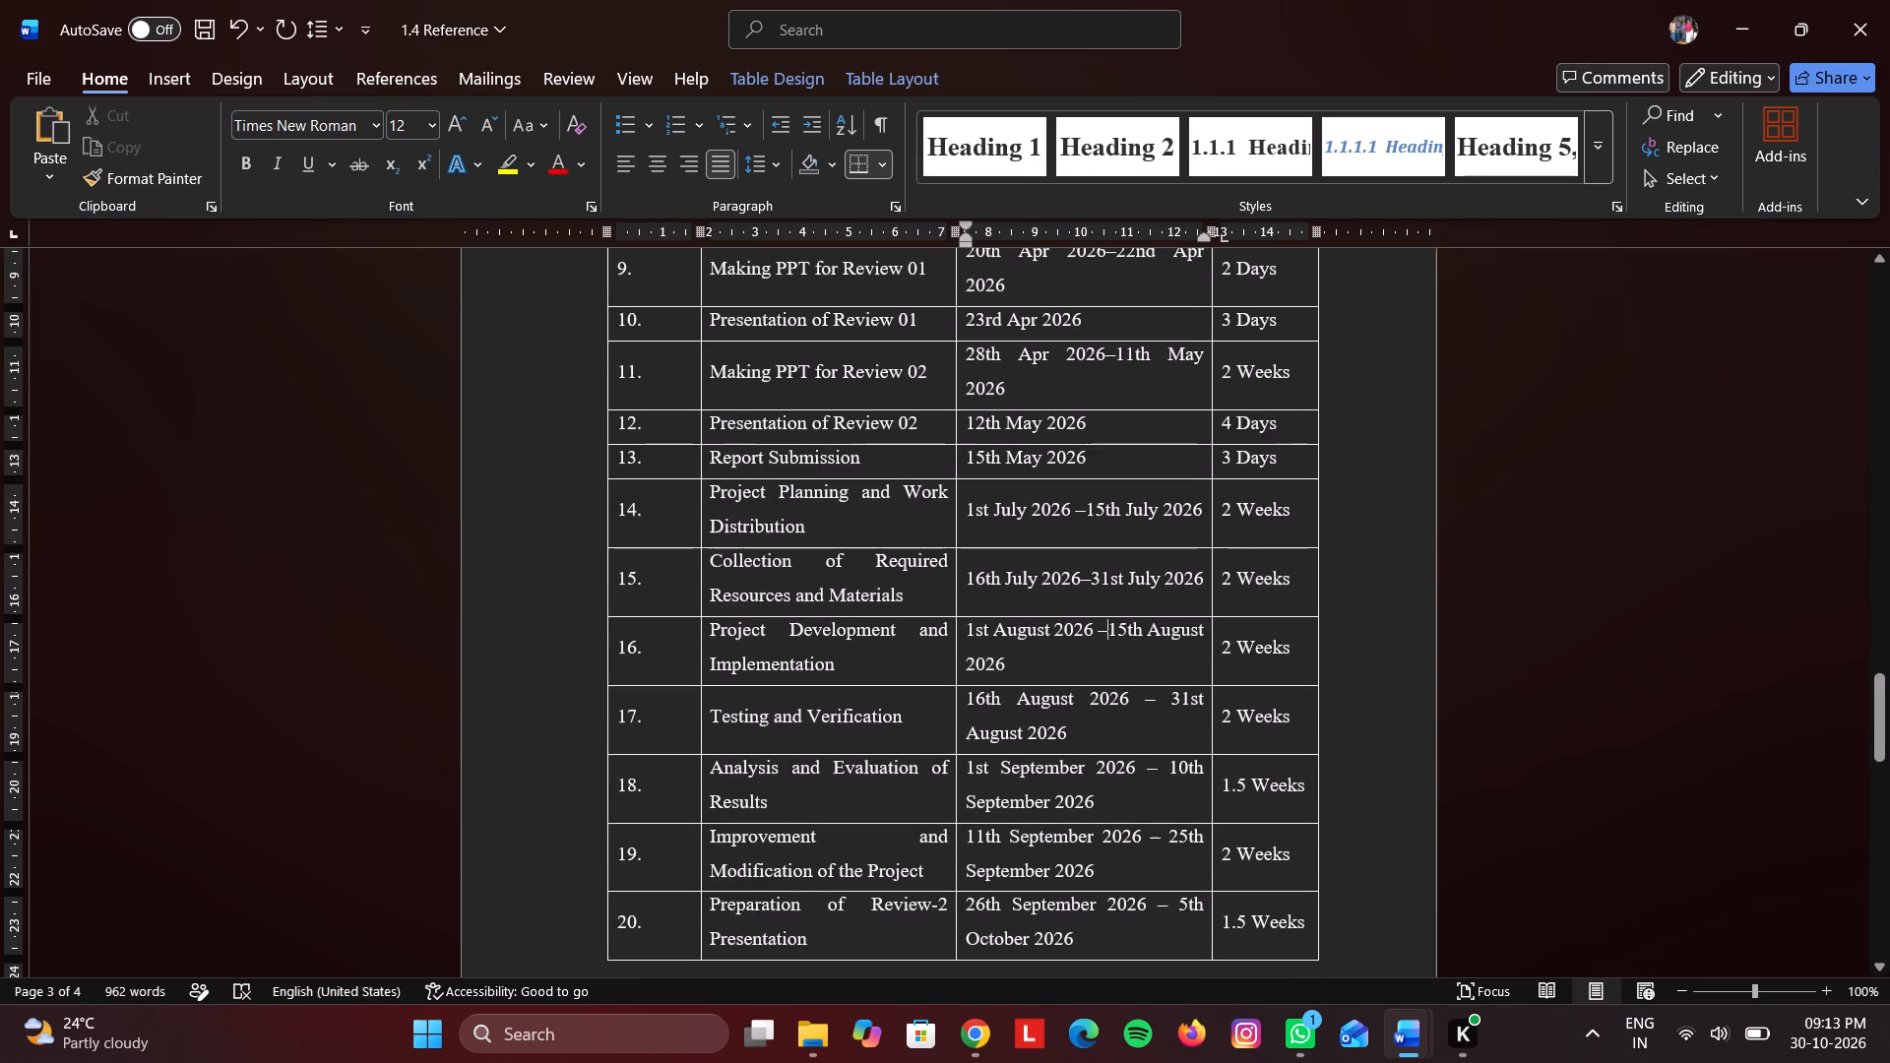
left_click(1172, 704)
key("BackSpace")
left_click(1155, 694)
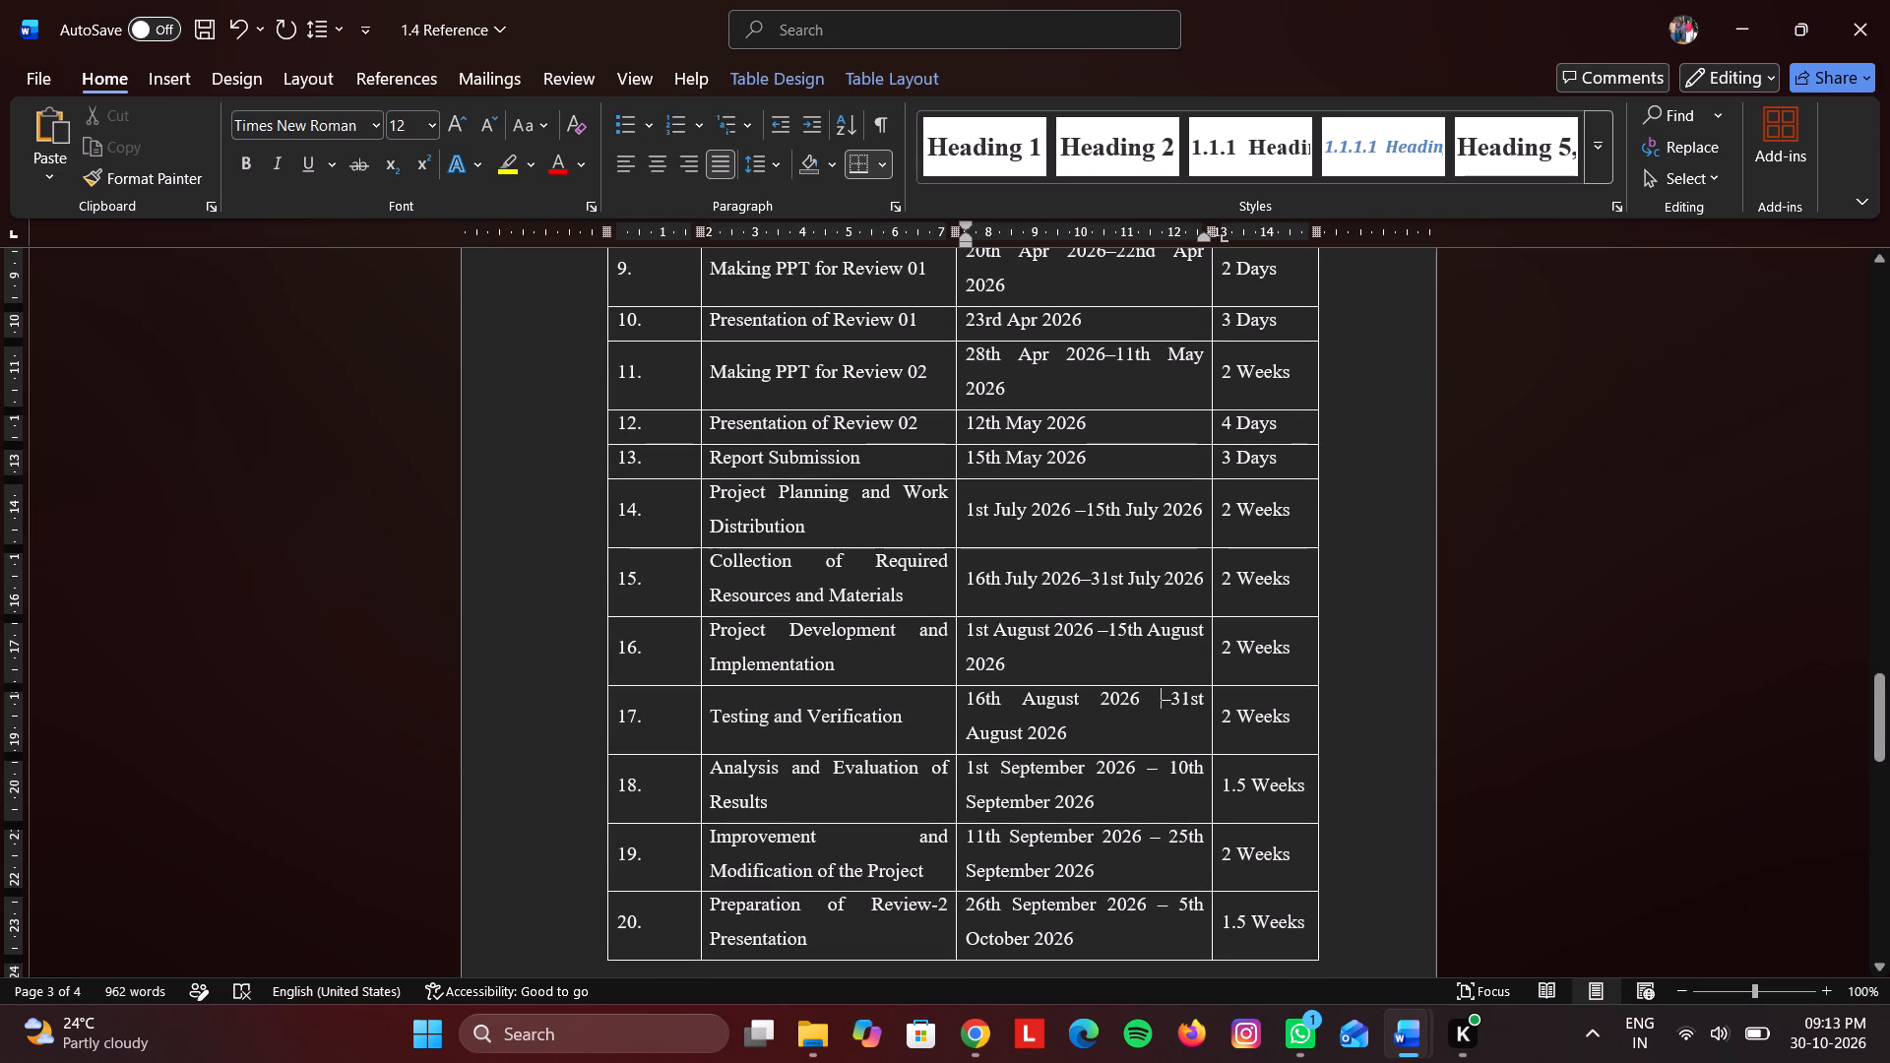
key("BackSpace")
left_click(1171, 770)
key("BackSpace")
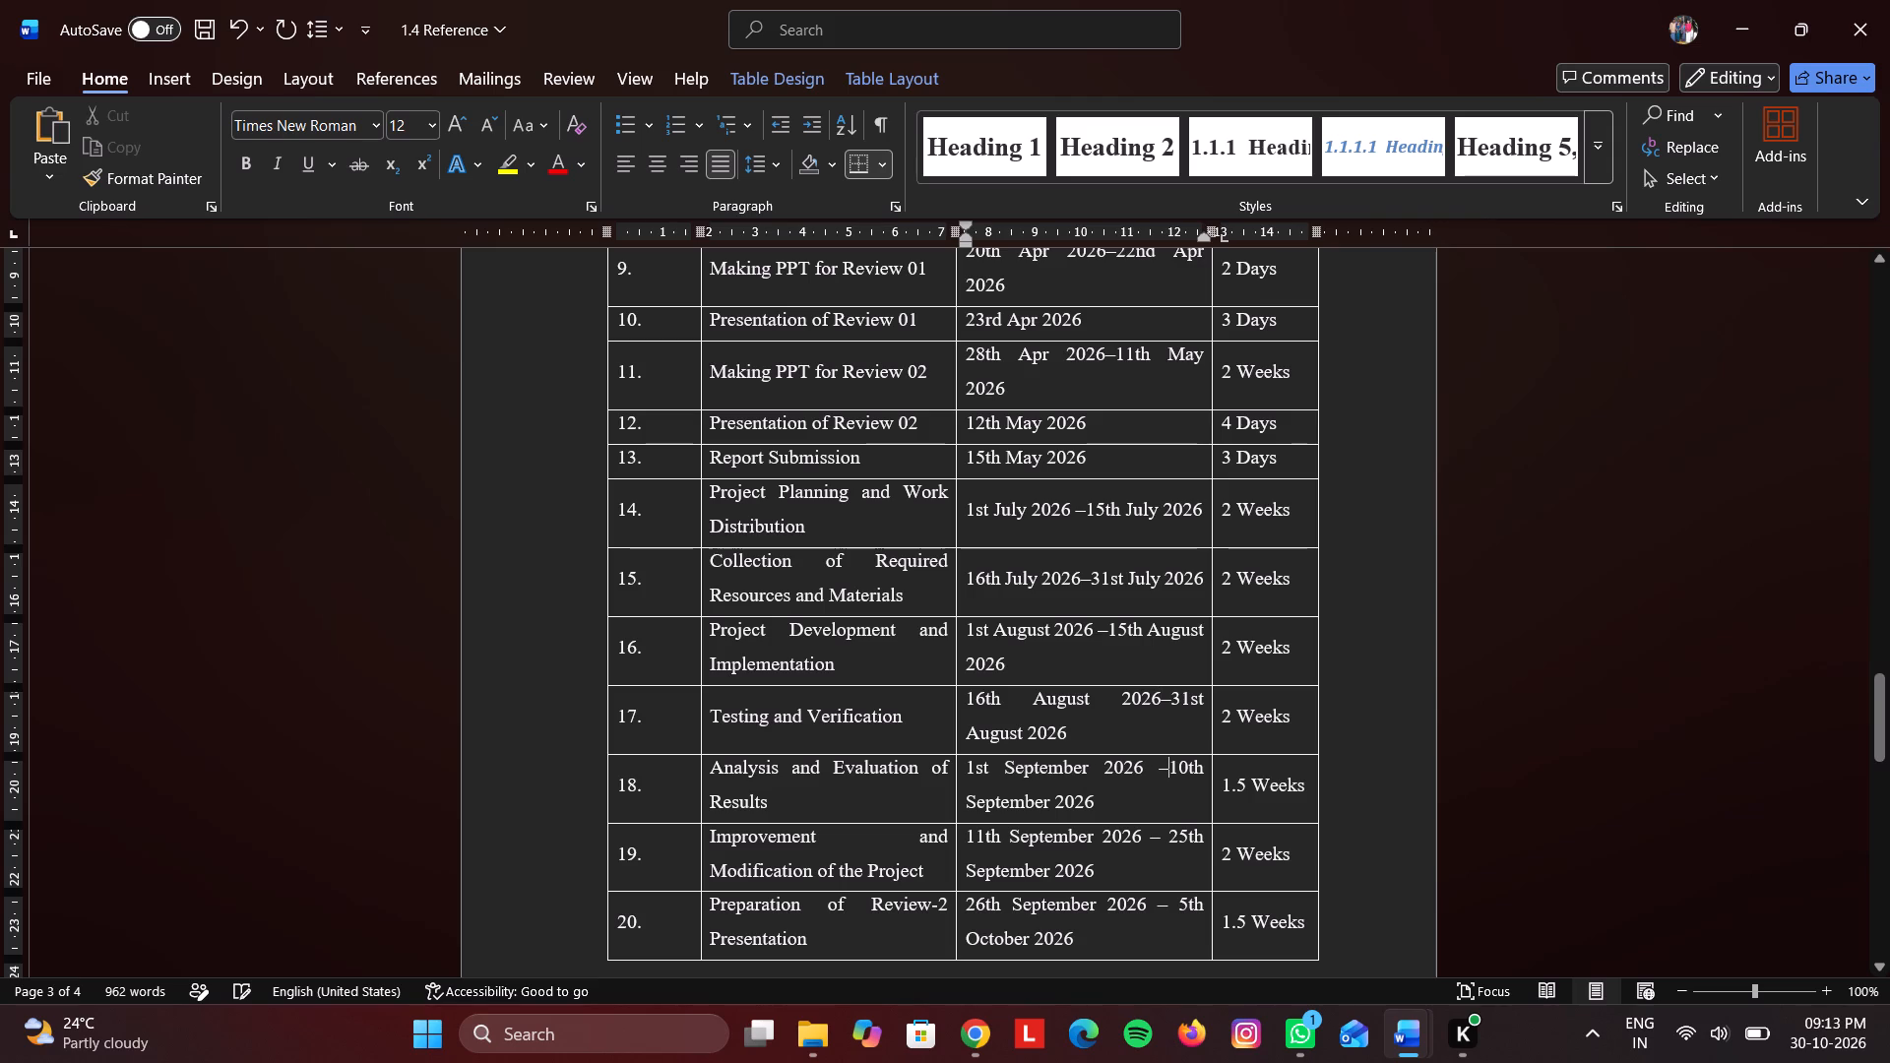
left_click(1154, 765)
key("BackSpace")
Set the line spacing of the entire time utilization table to 2.0.
scroll(1149, 812, "down", 4)
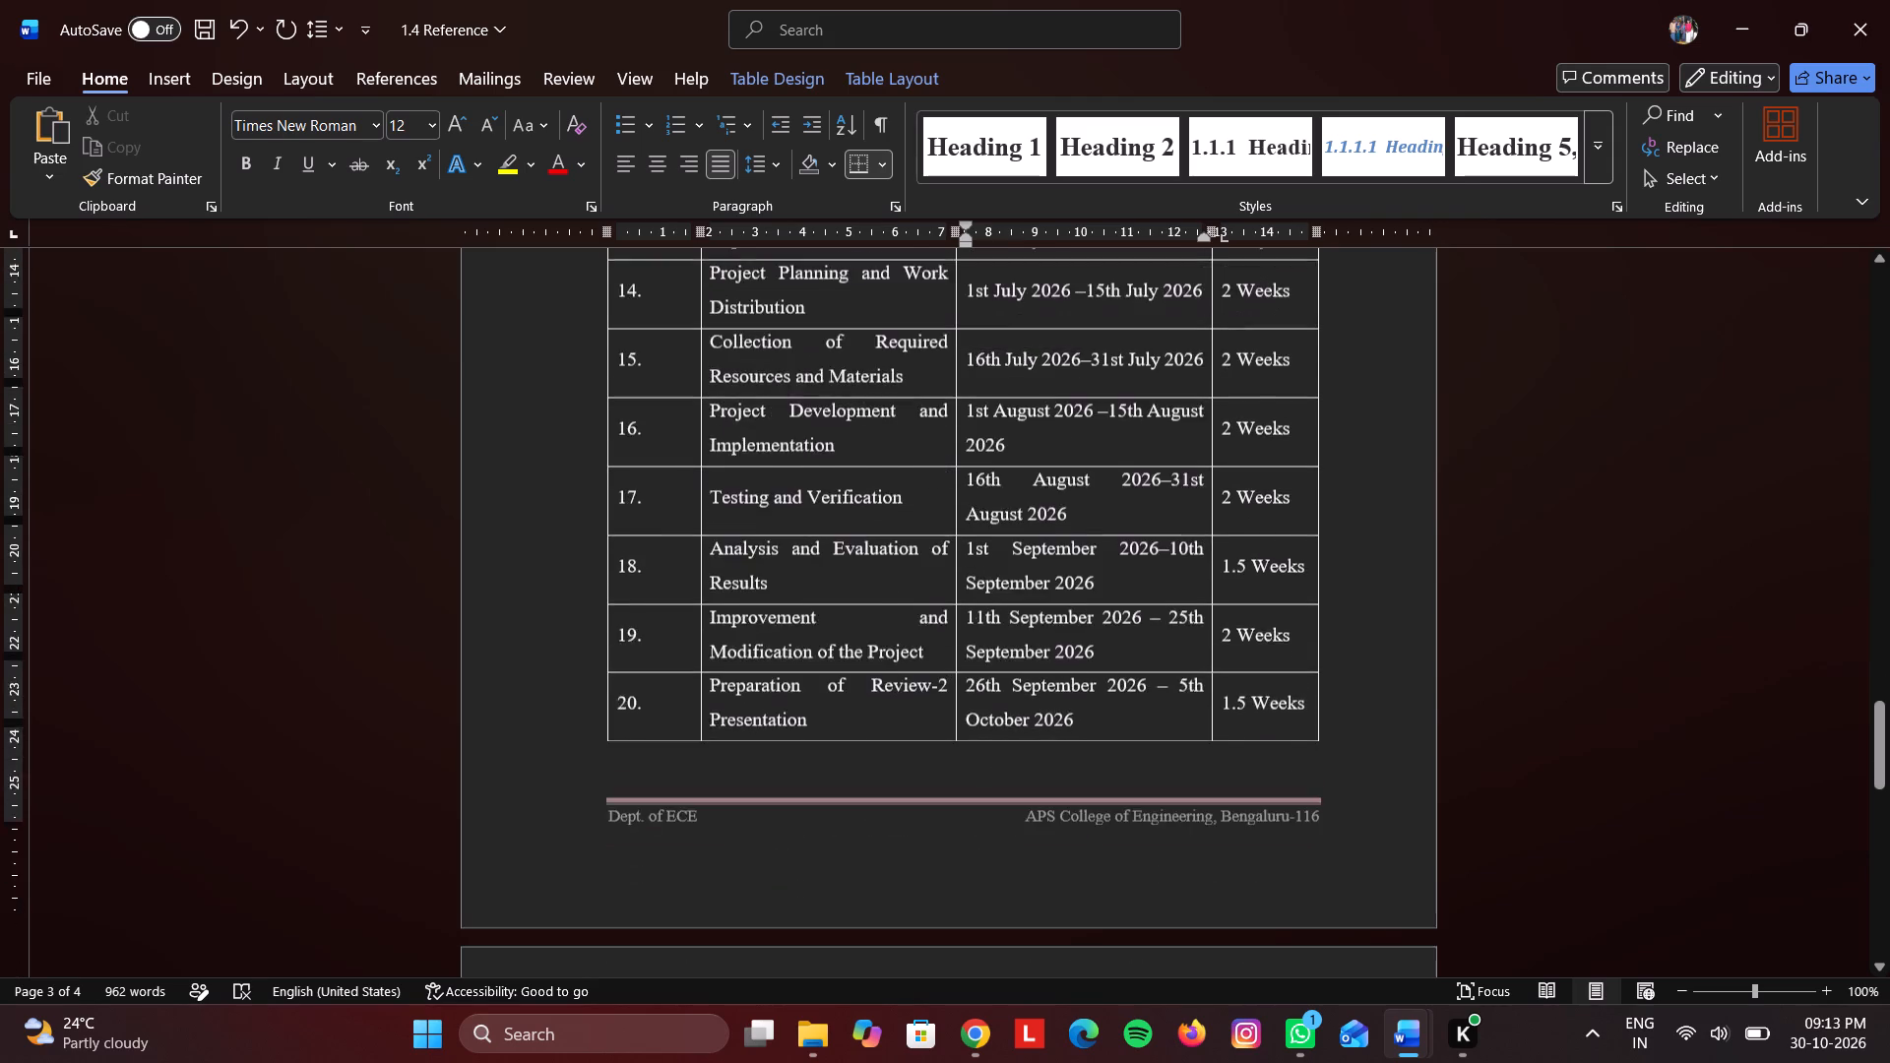
scroll(1149, 810, "down", 8)
scroll(1149, 792, "up", 1)
scroll(1149, 788, "down", 6)
scroll(1149, 788, "up", 20)
scroll(1146, 766, "up", 6)
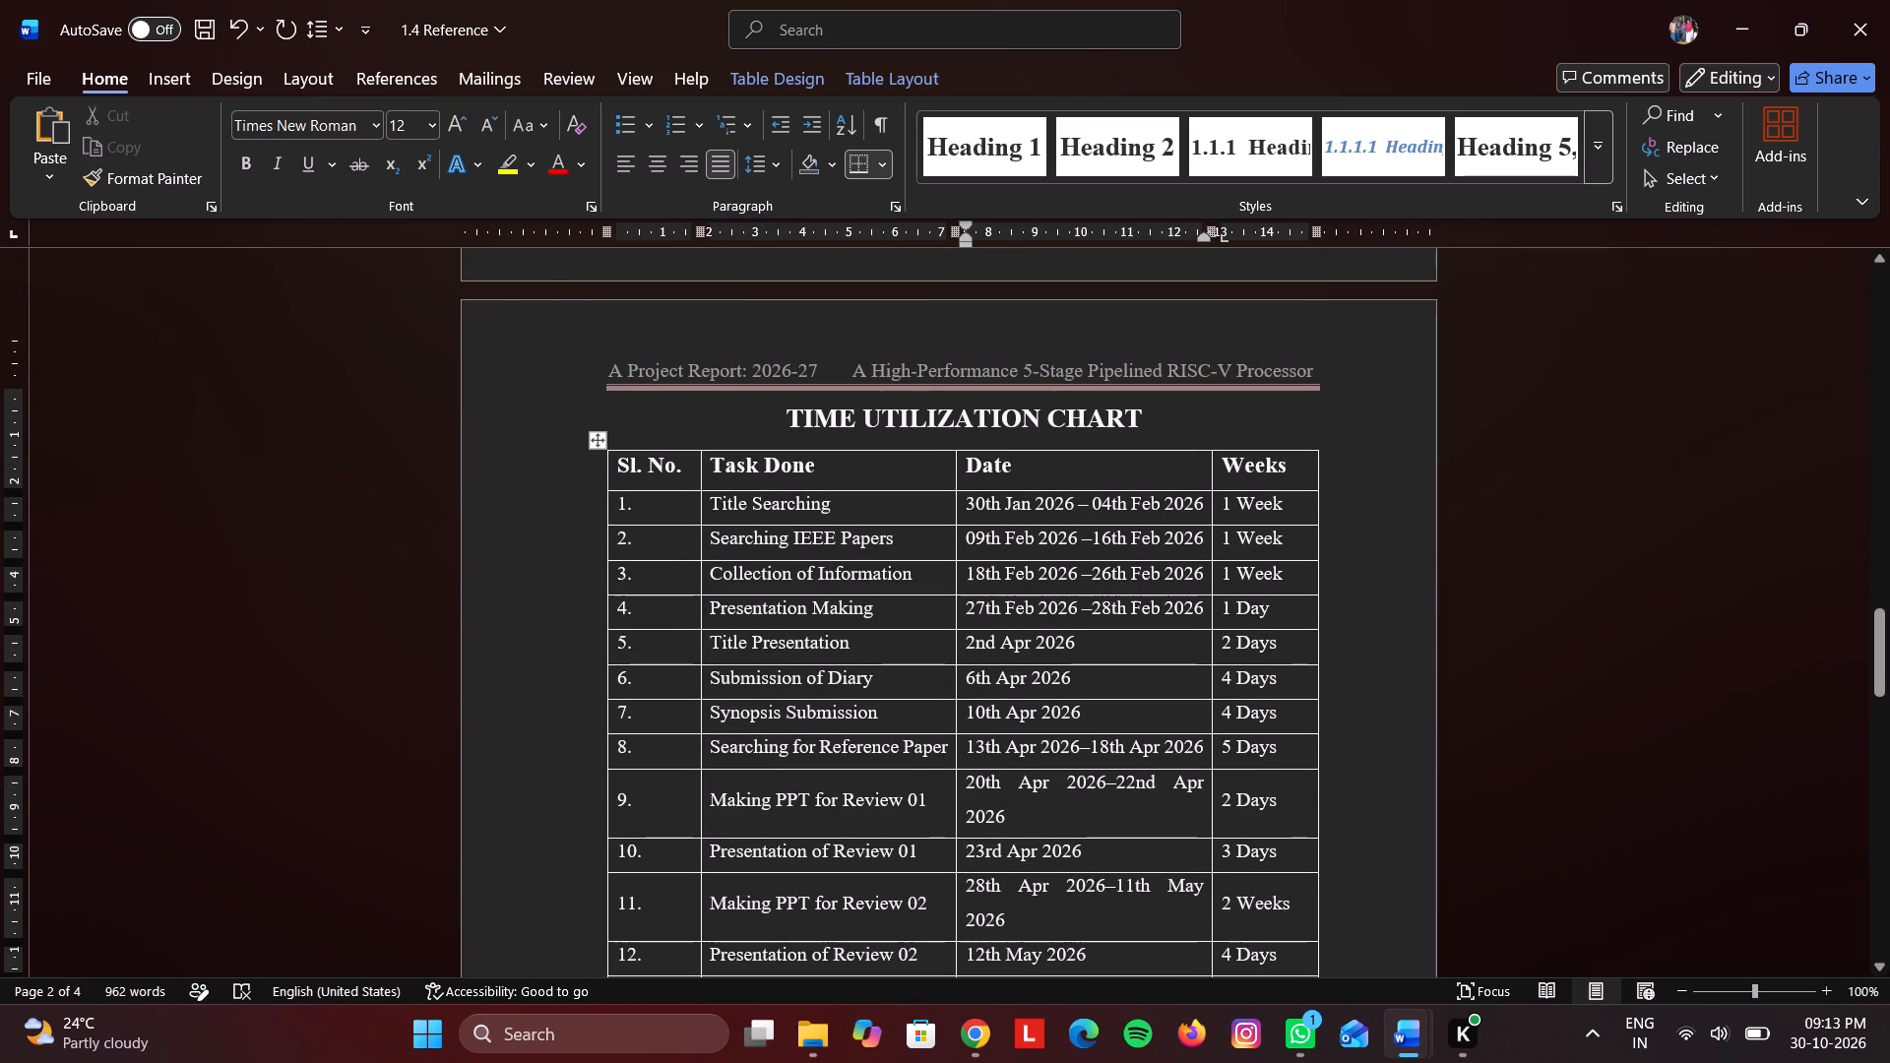
left_click(595, 440)
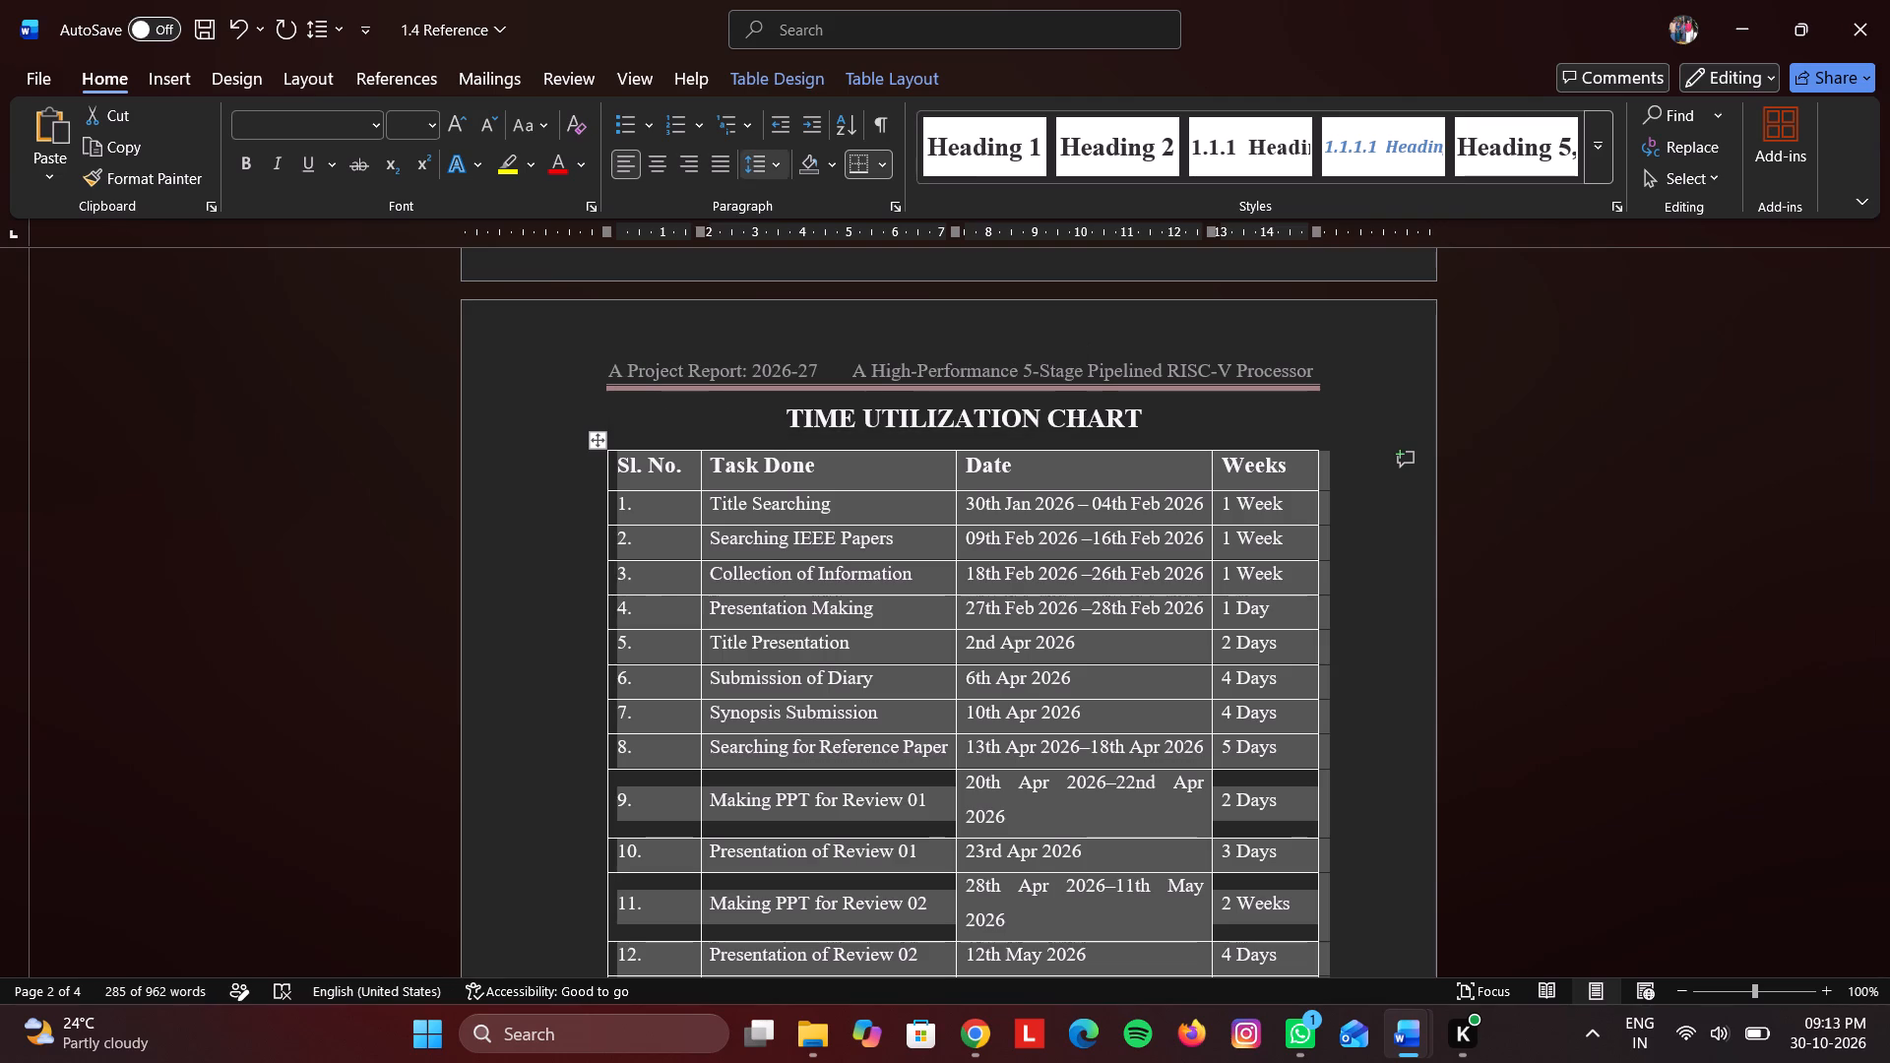
left_click(768, 163)
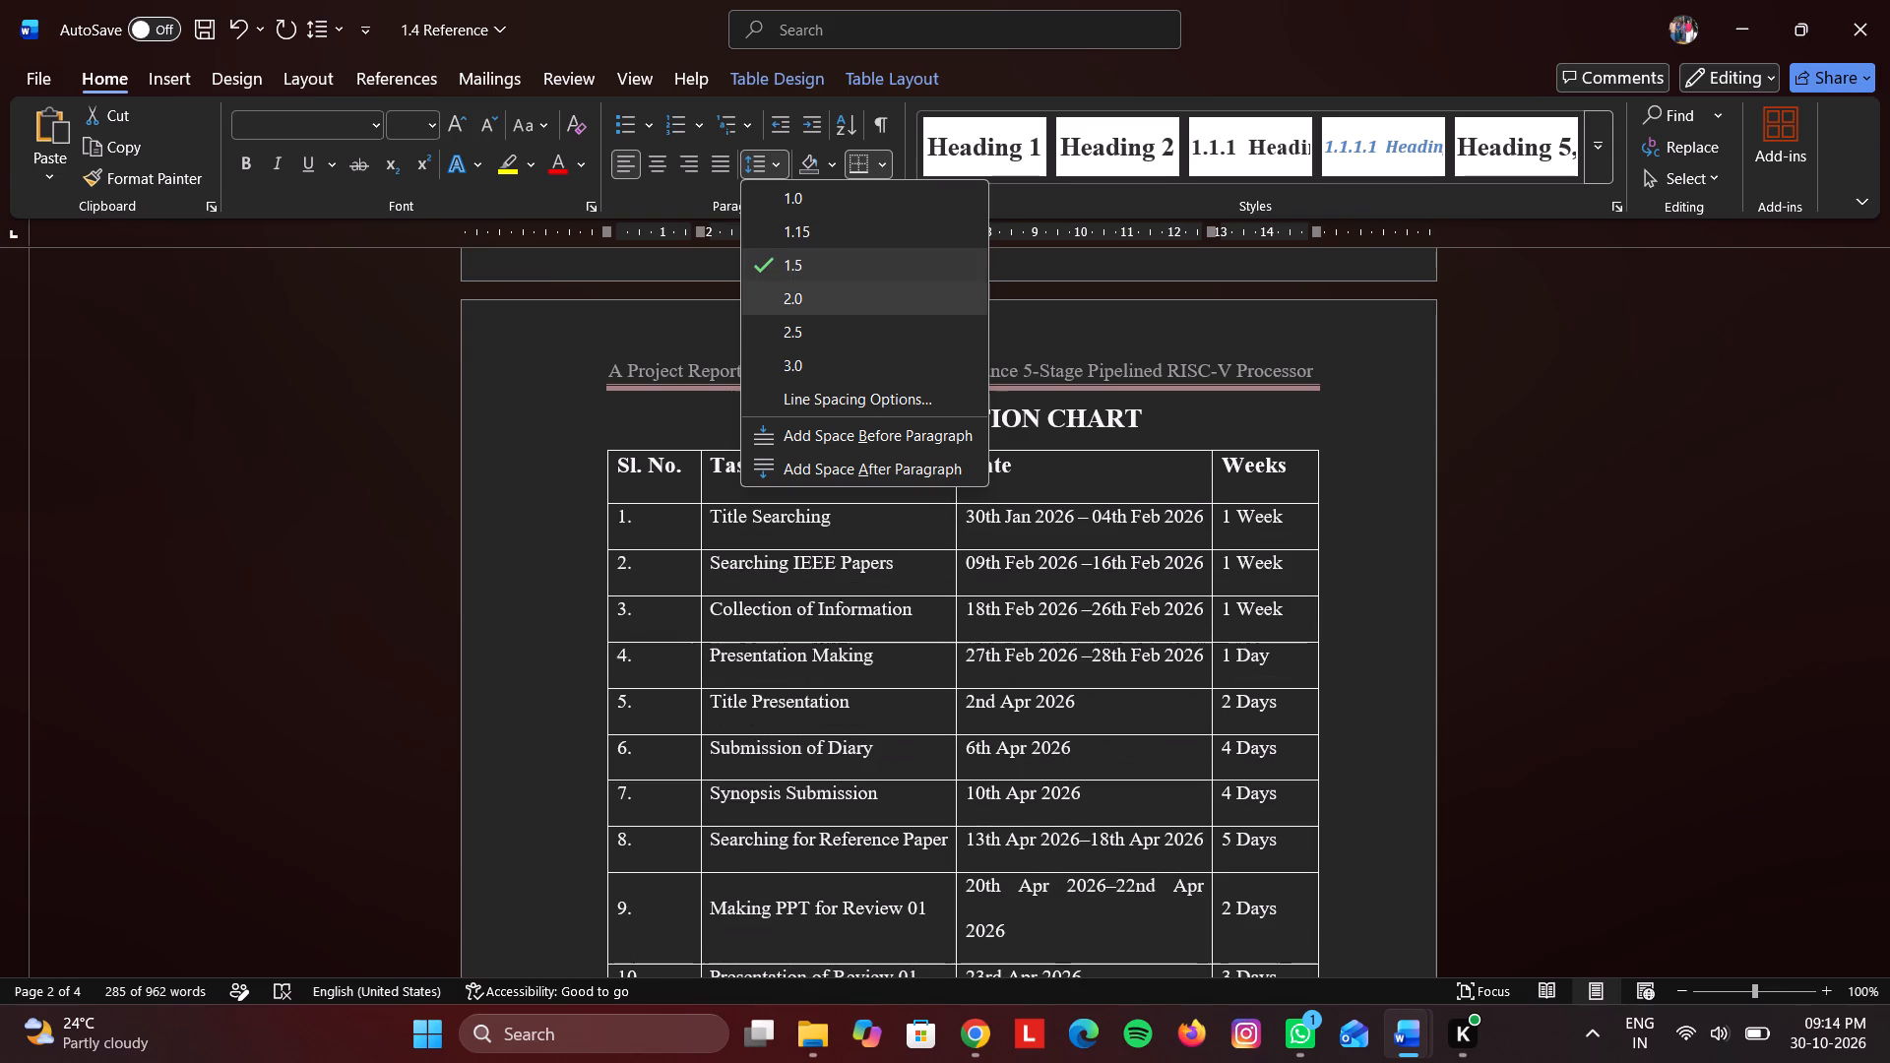
left_click(794, 289)
left_click(1036, 551)
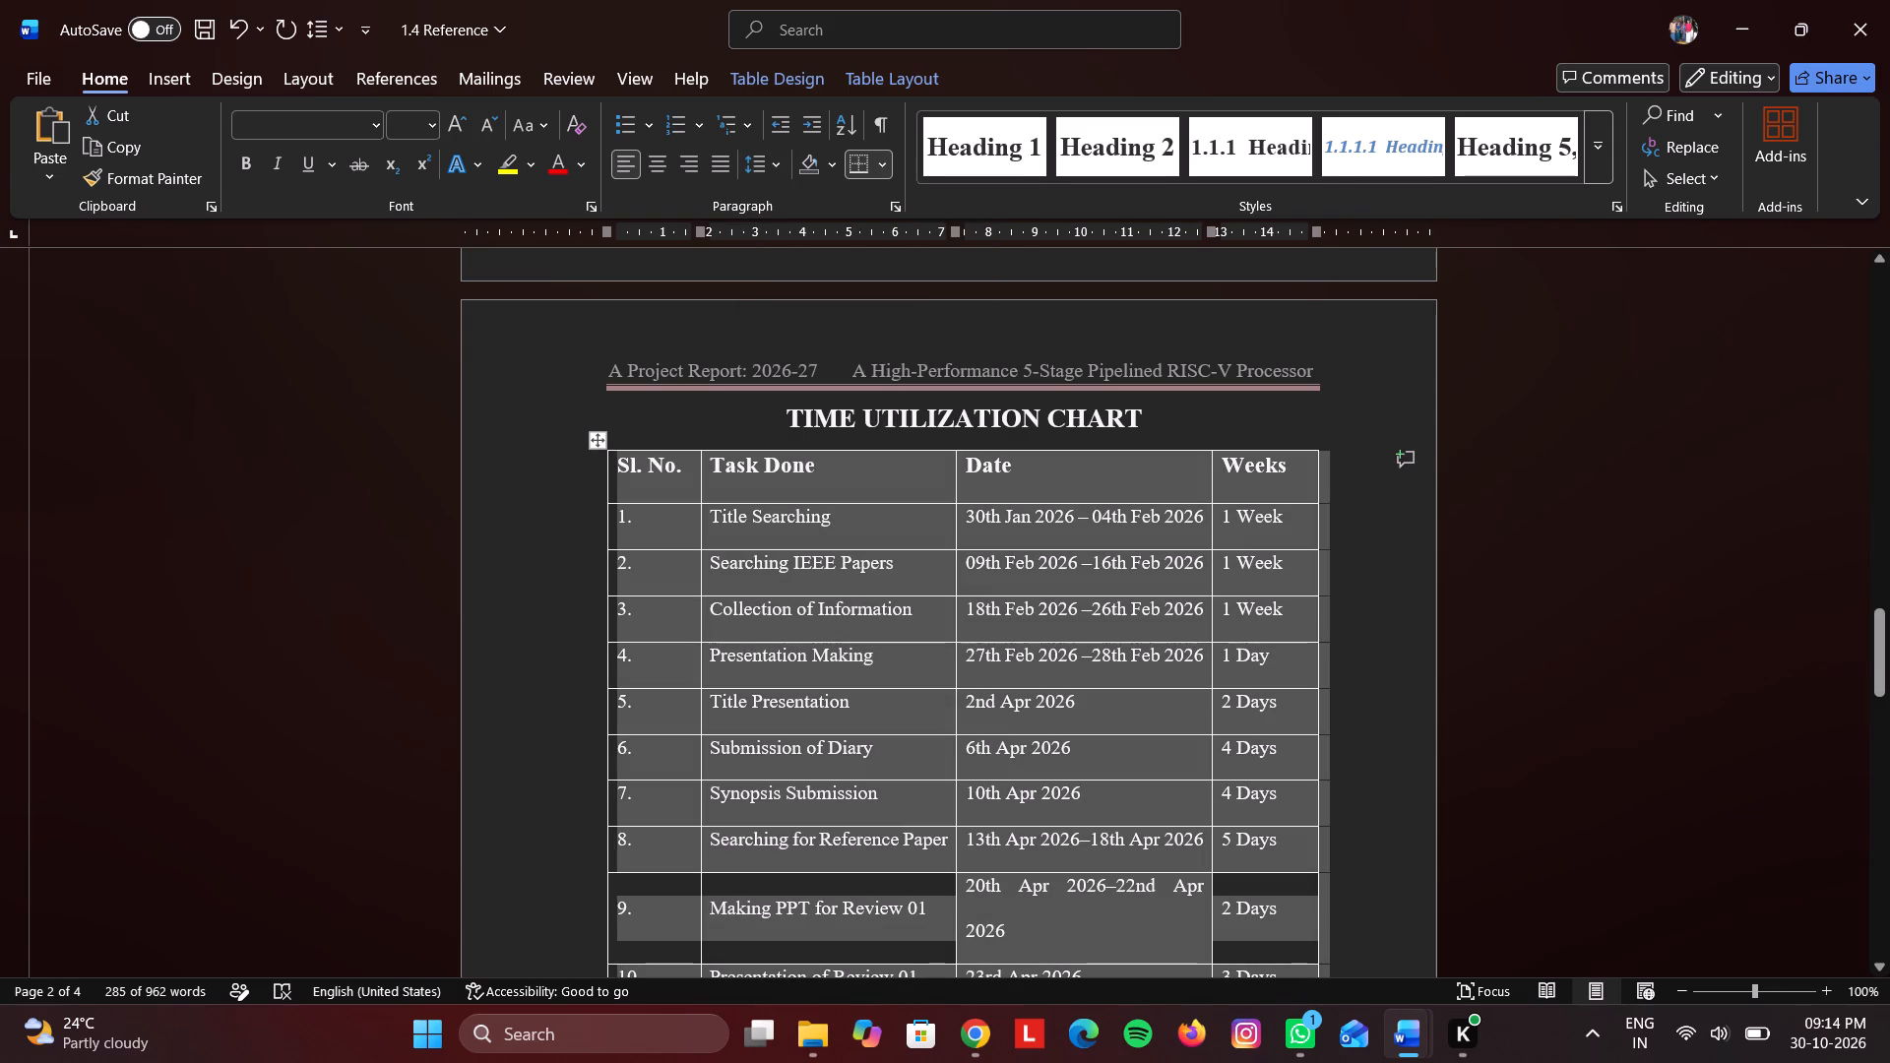
left_click(1028, 562)
Narrow the Sl. No. column to about 1.8 cm and move the Task Done–Date border to make Date about 5.7 cm wide.
scroll(1028, 562, "down", 10)
scroll(1028, 562, "up", 2)
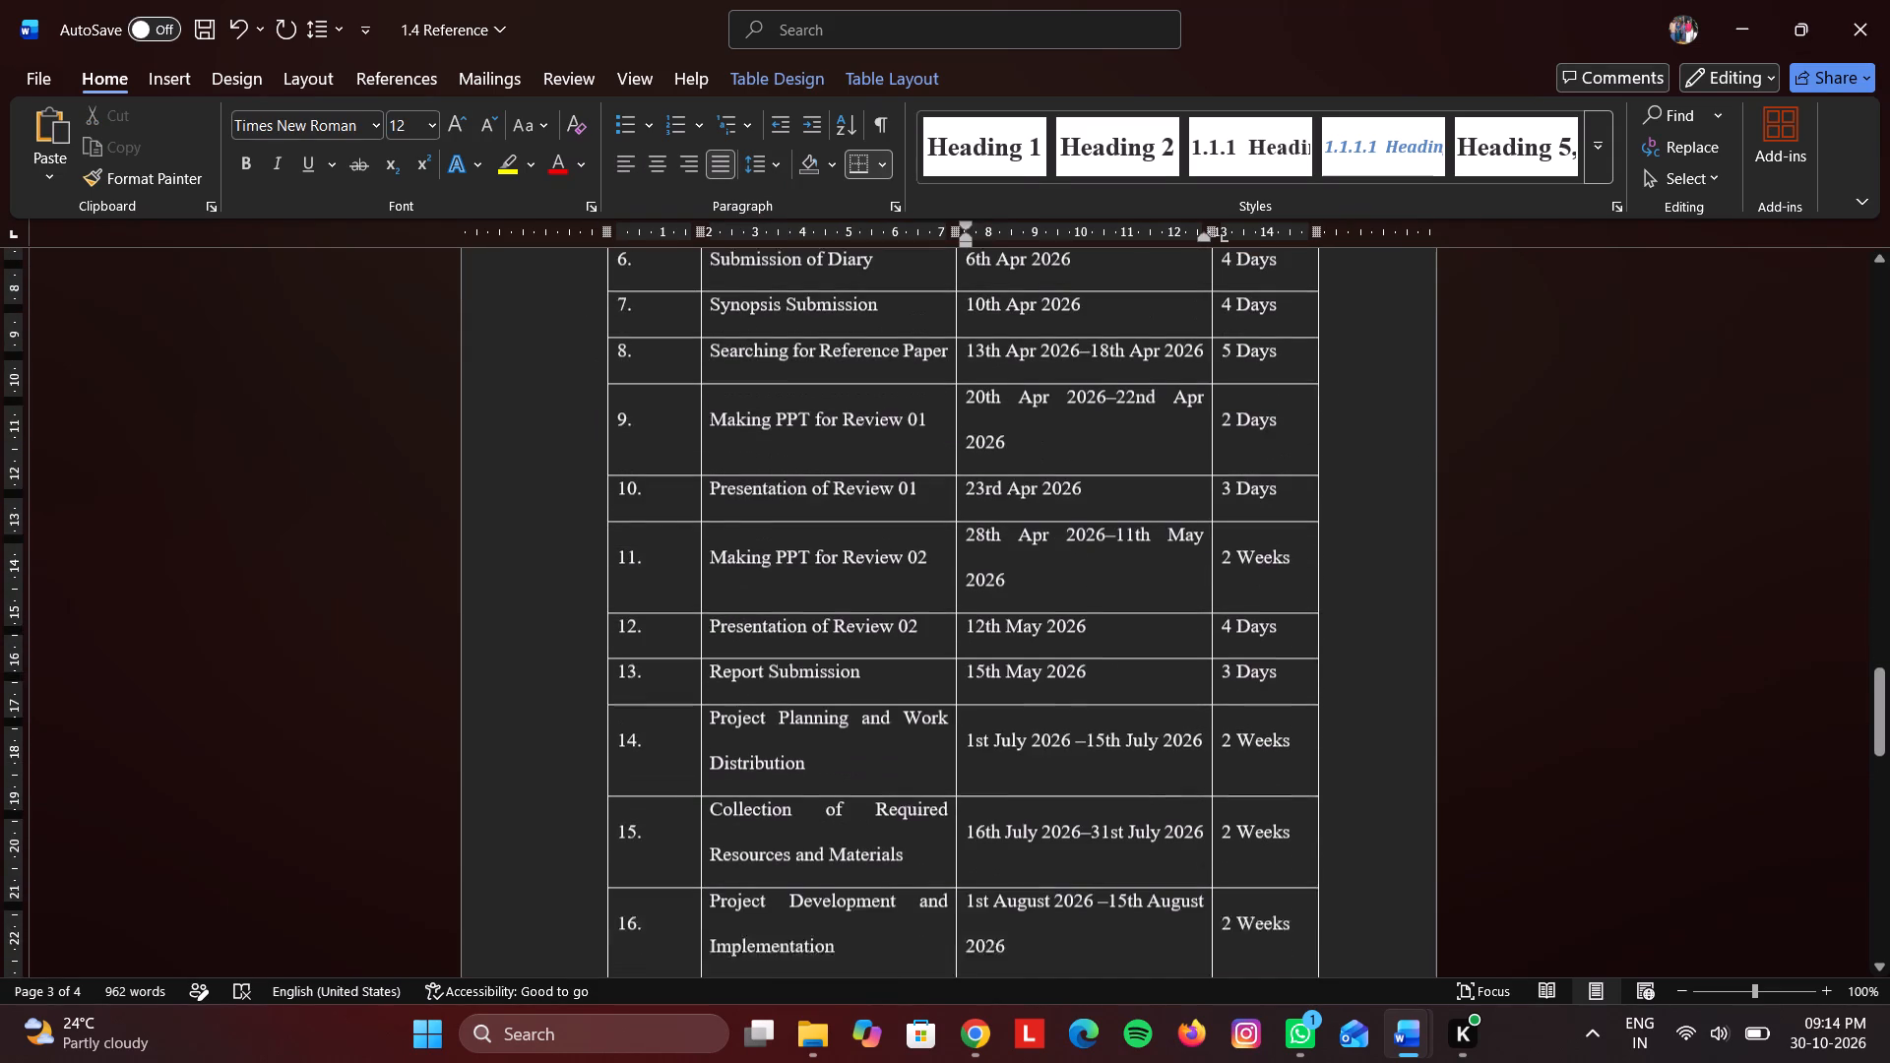
scroll(1028, 562, "up", 2)
scroll(1028, 562, "down", 3)
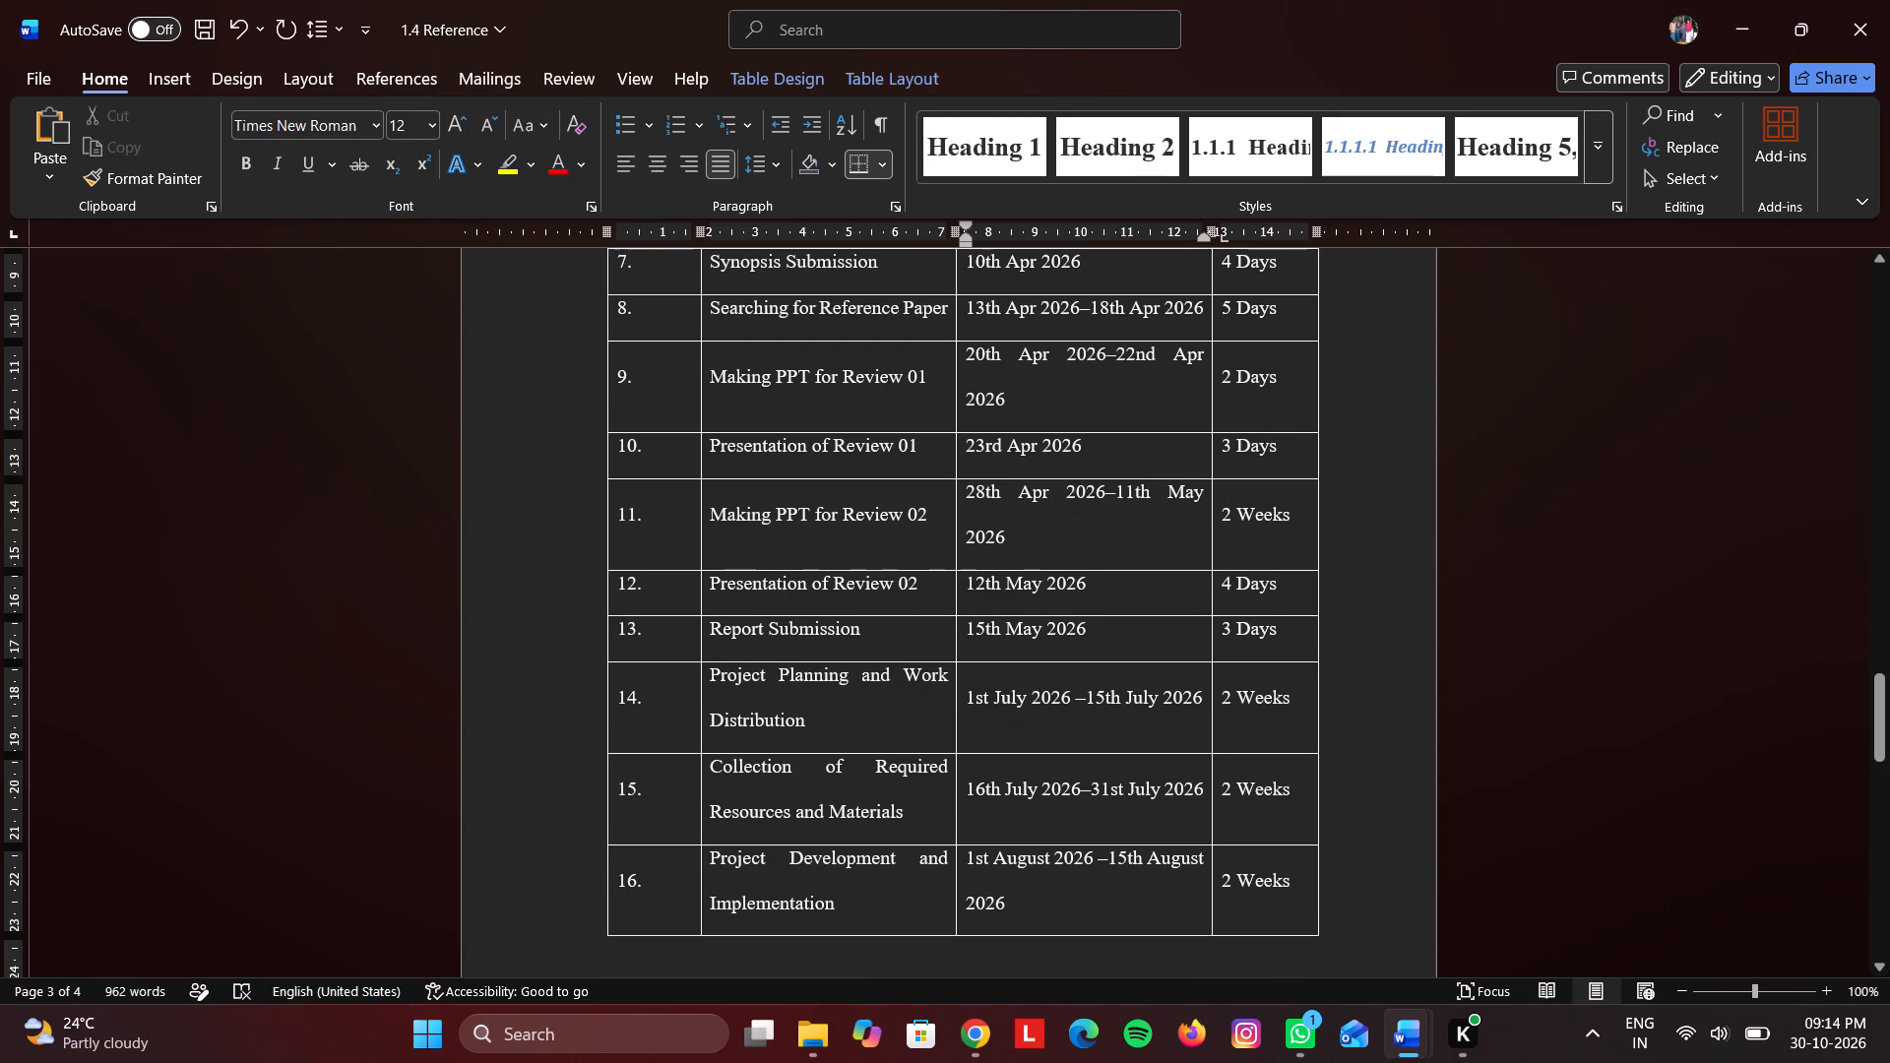
scroll(1028, 562, "up", 9)
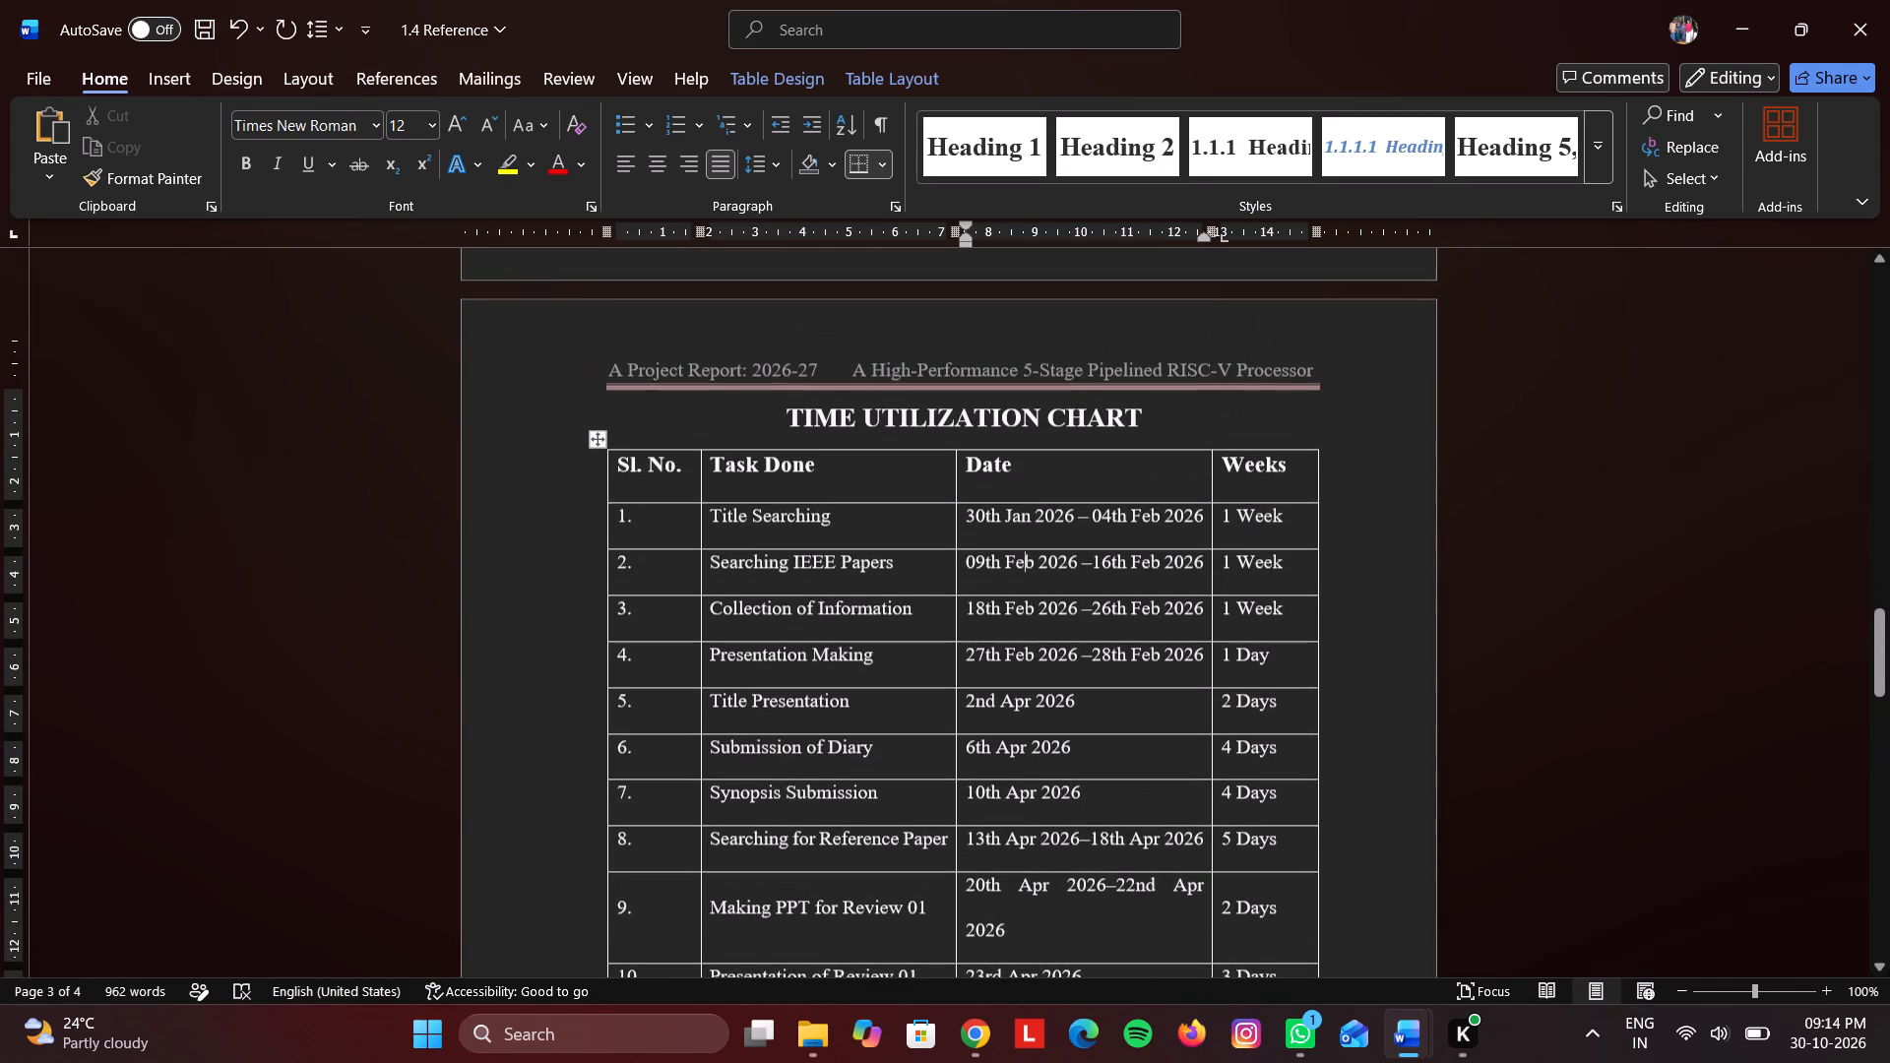
left_click_drag(698, 532, 696, 531)
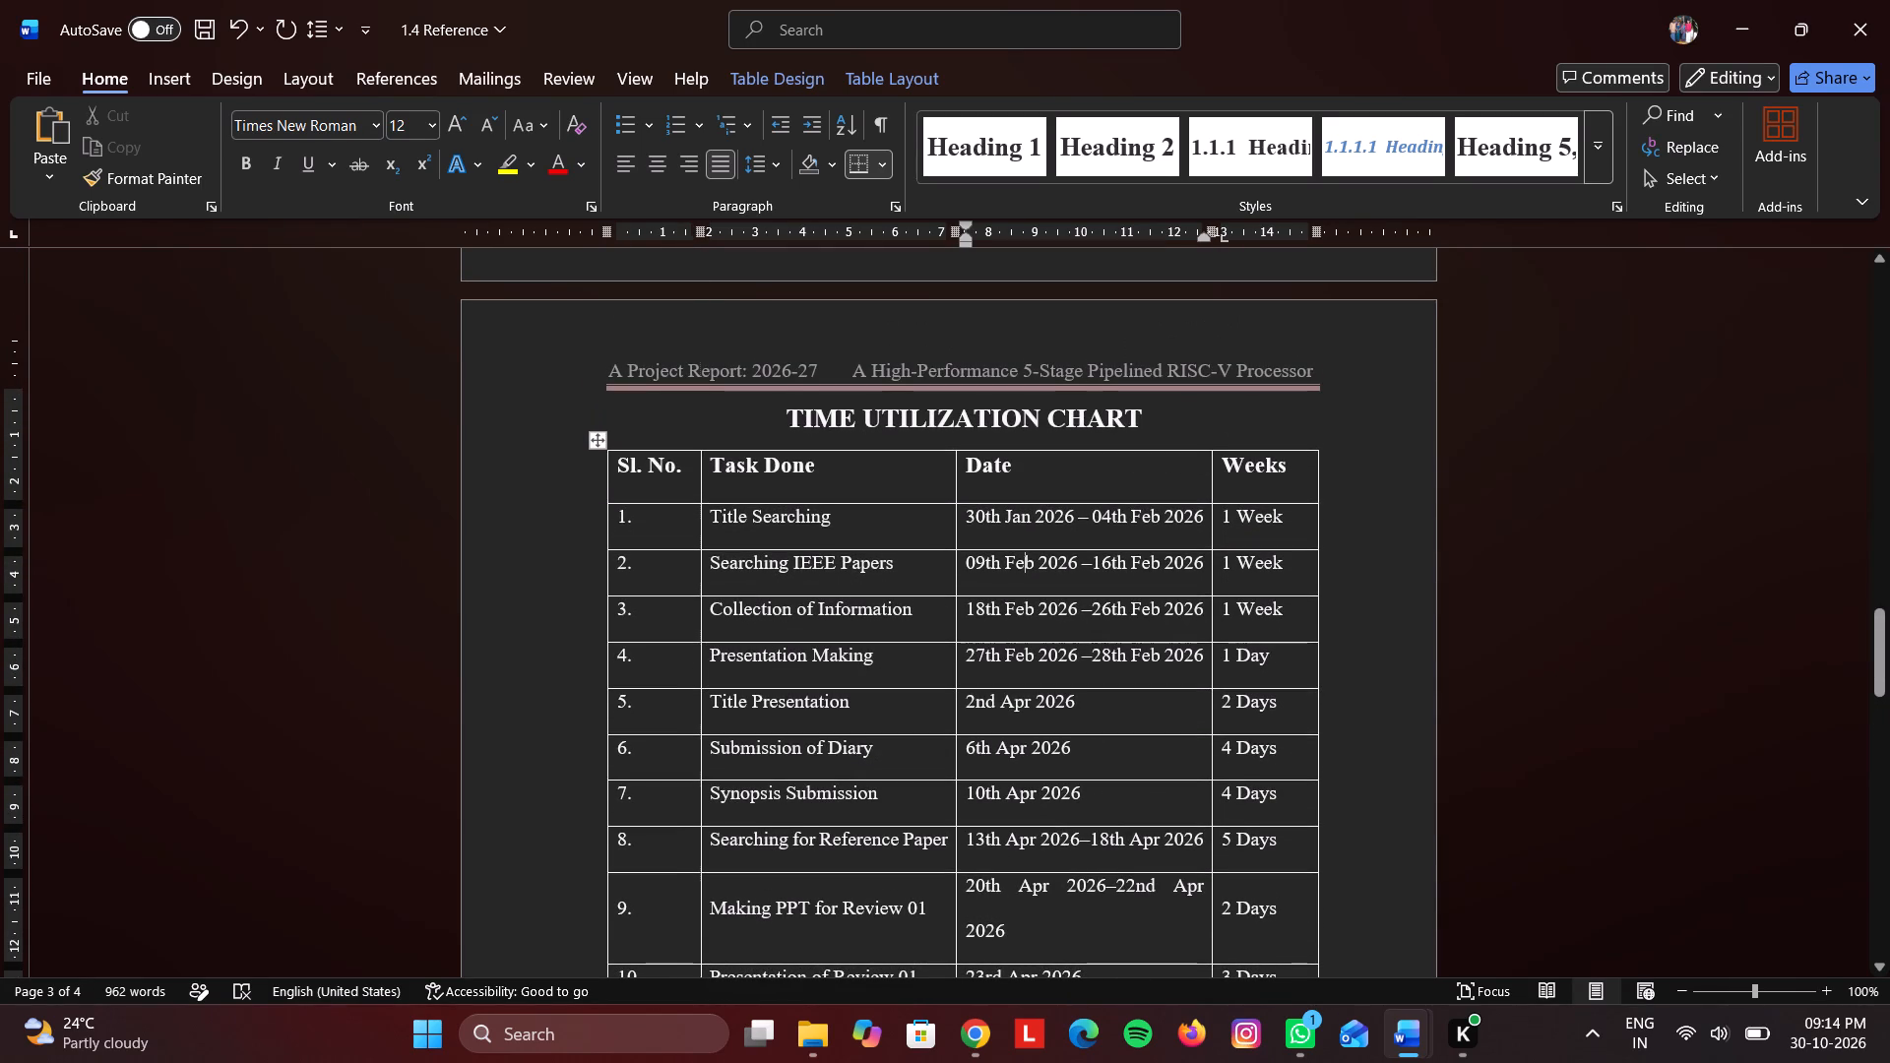
left_click_drag(696, 531, 678, 522)
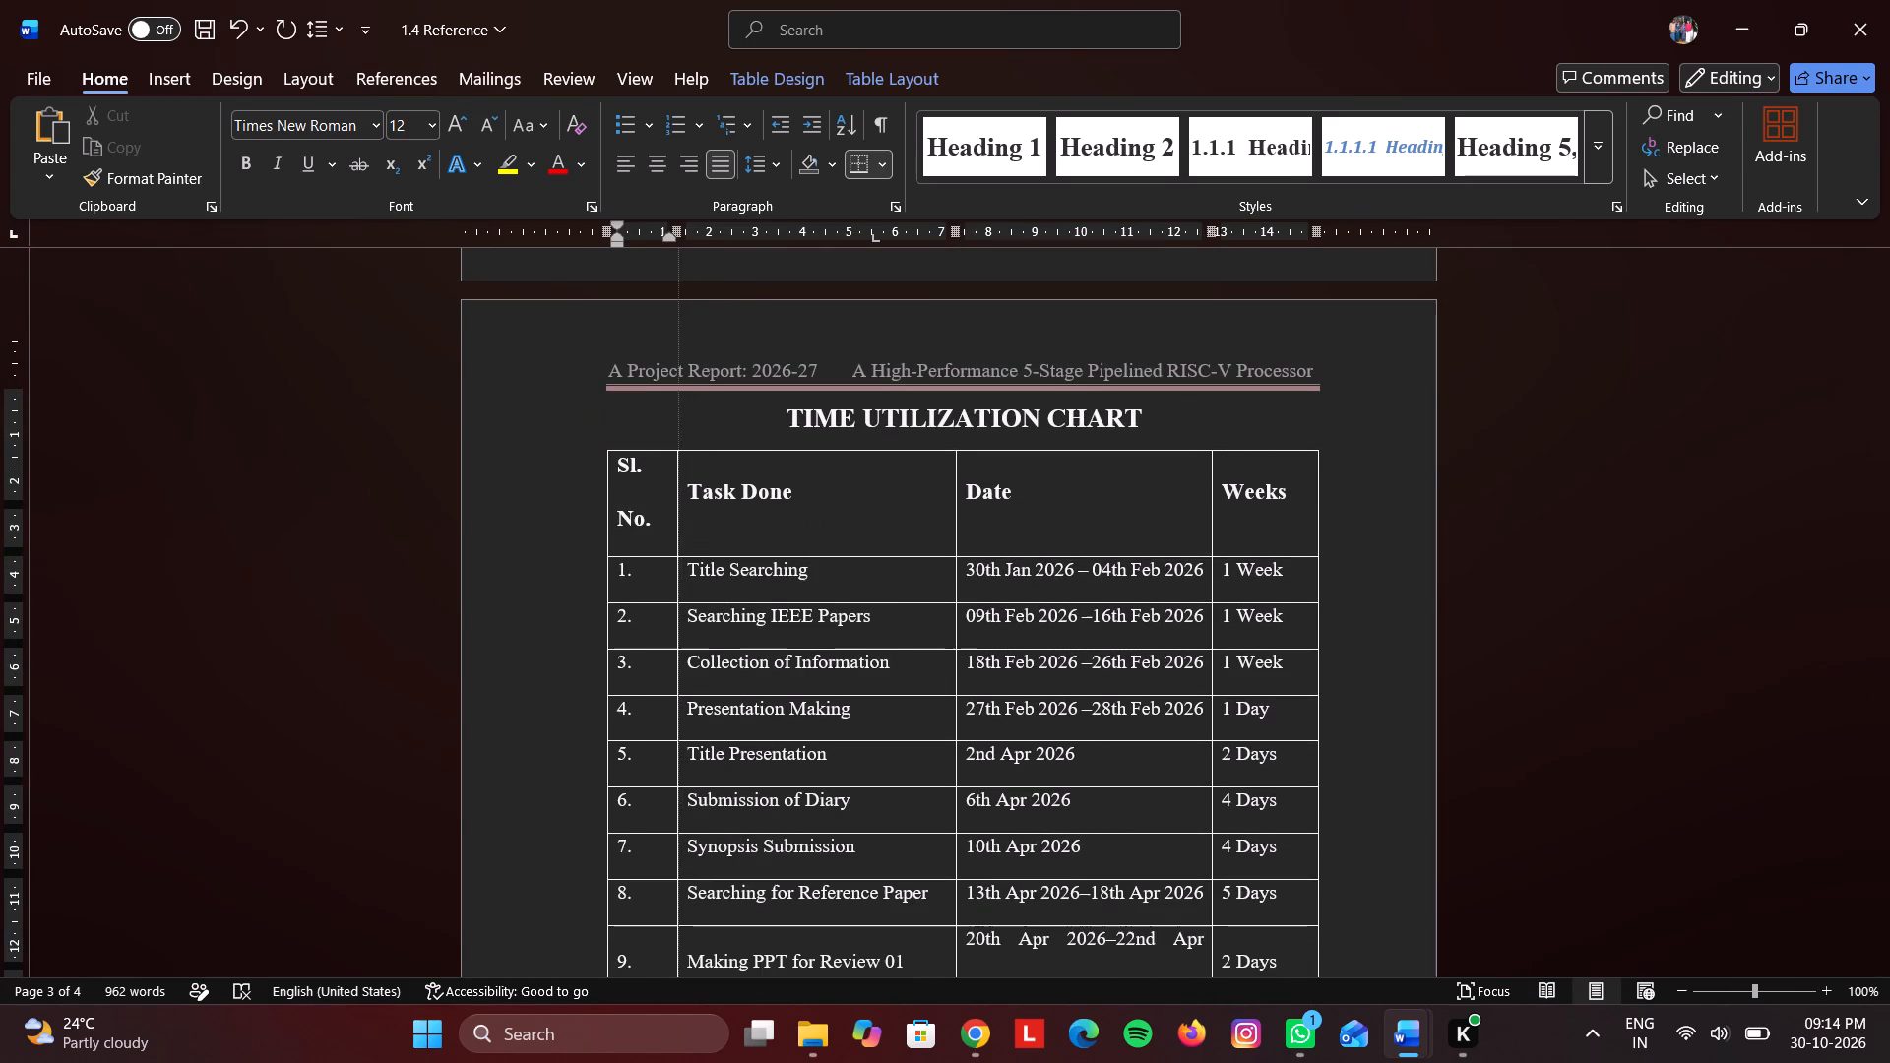
left_click_drag(678, 522, 688, 522)
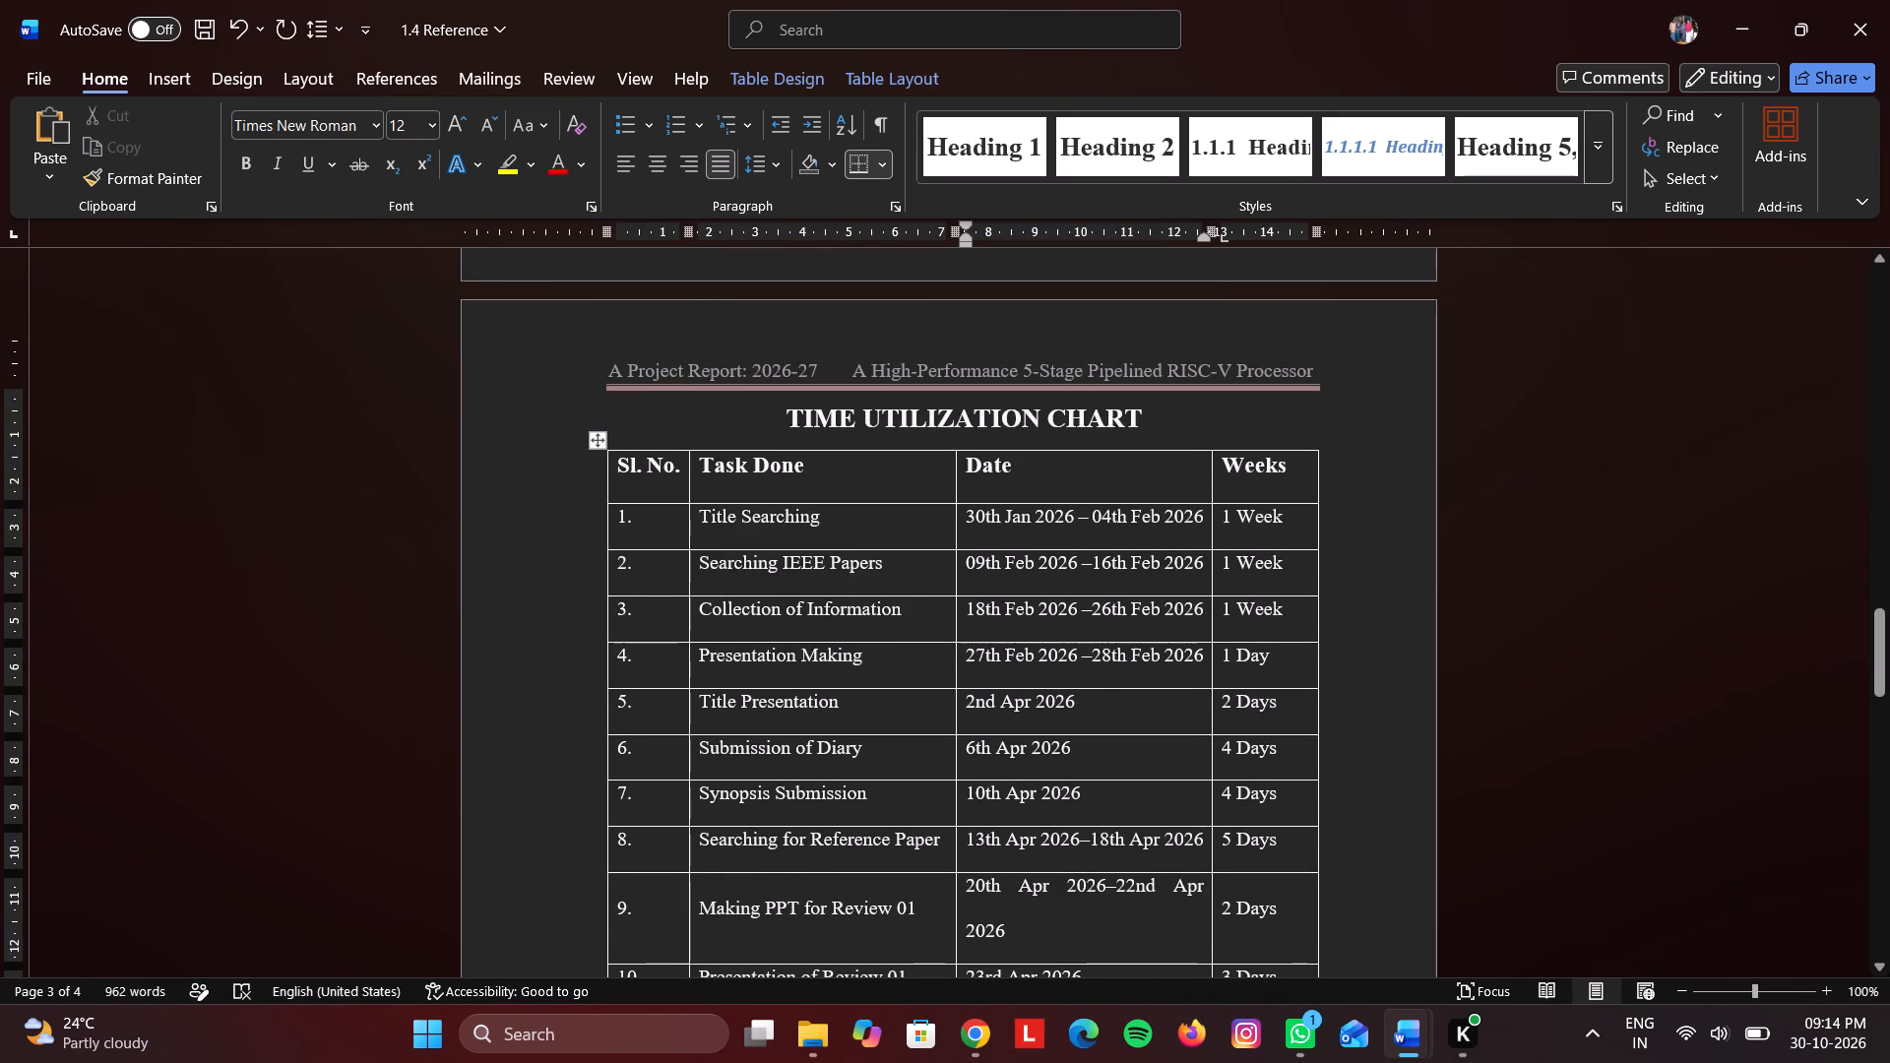
left_click(957, 536)
left_click(913, 518)
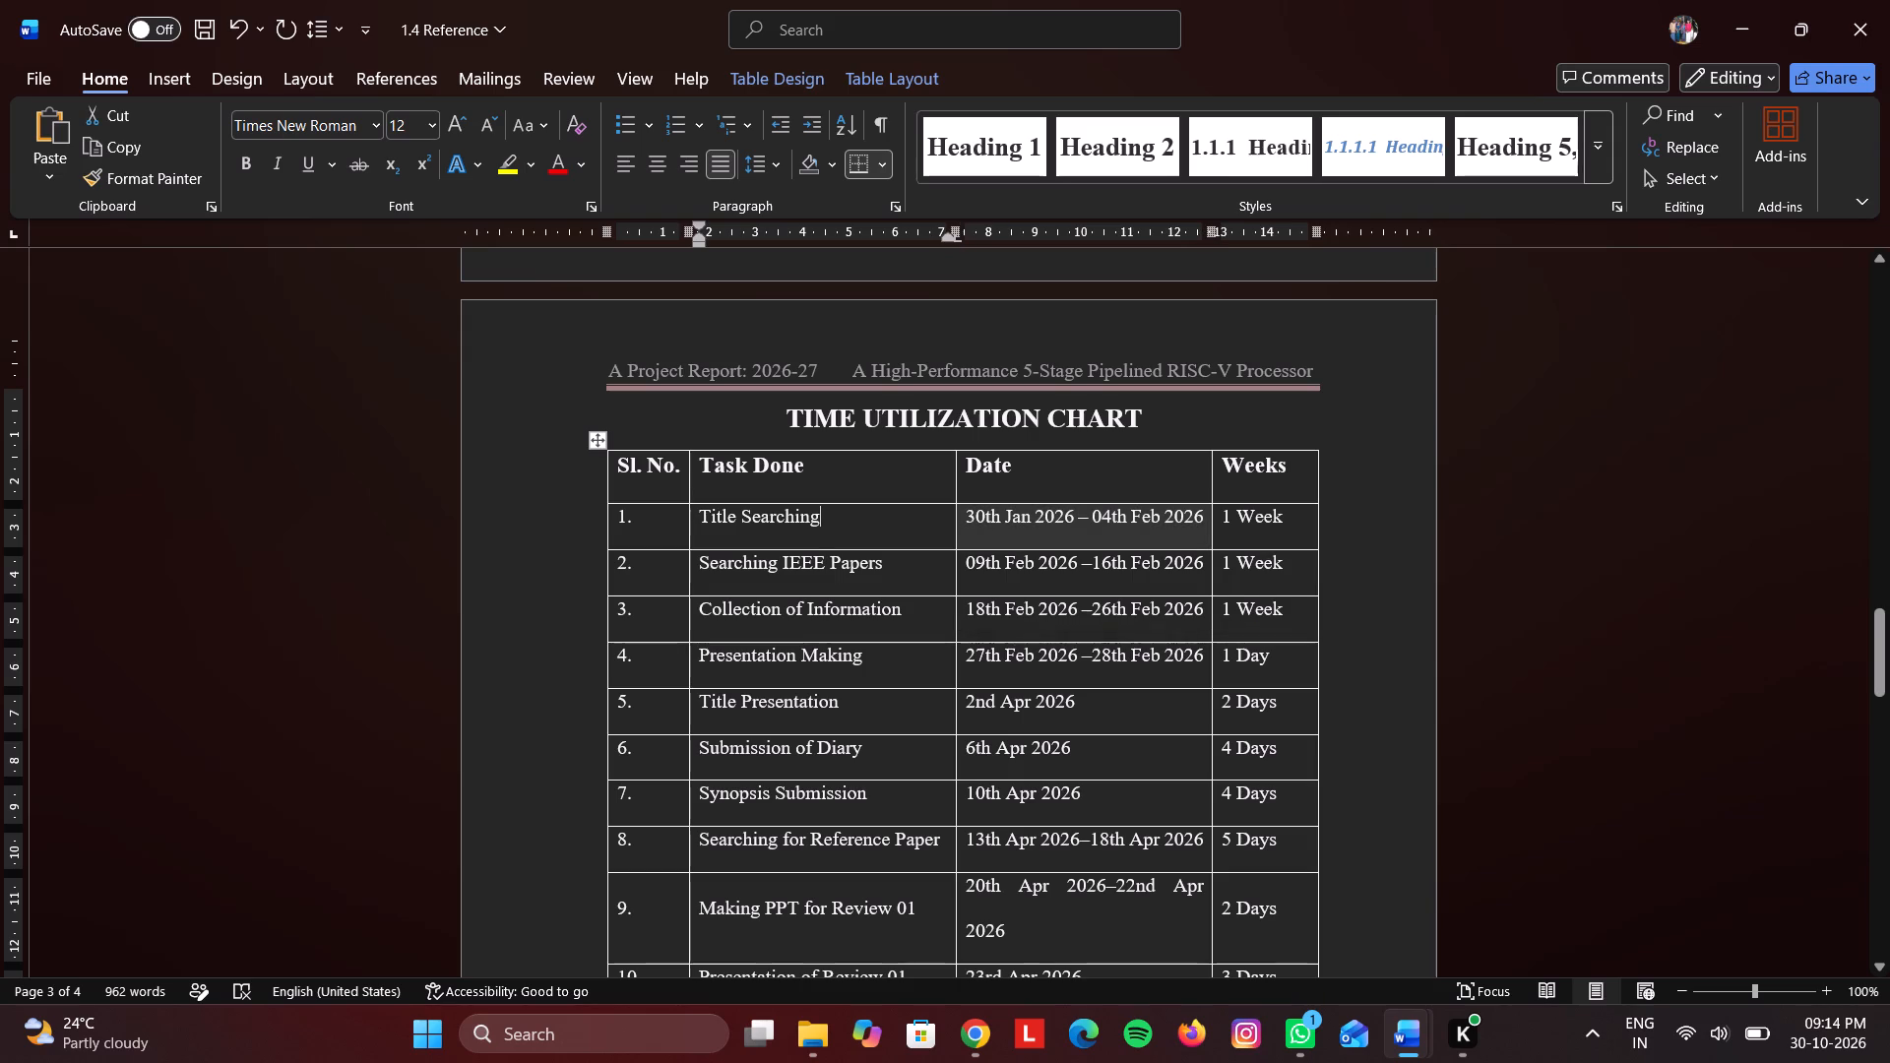
left_click(955, 526)
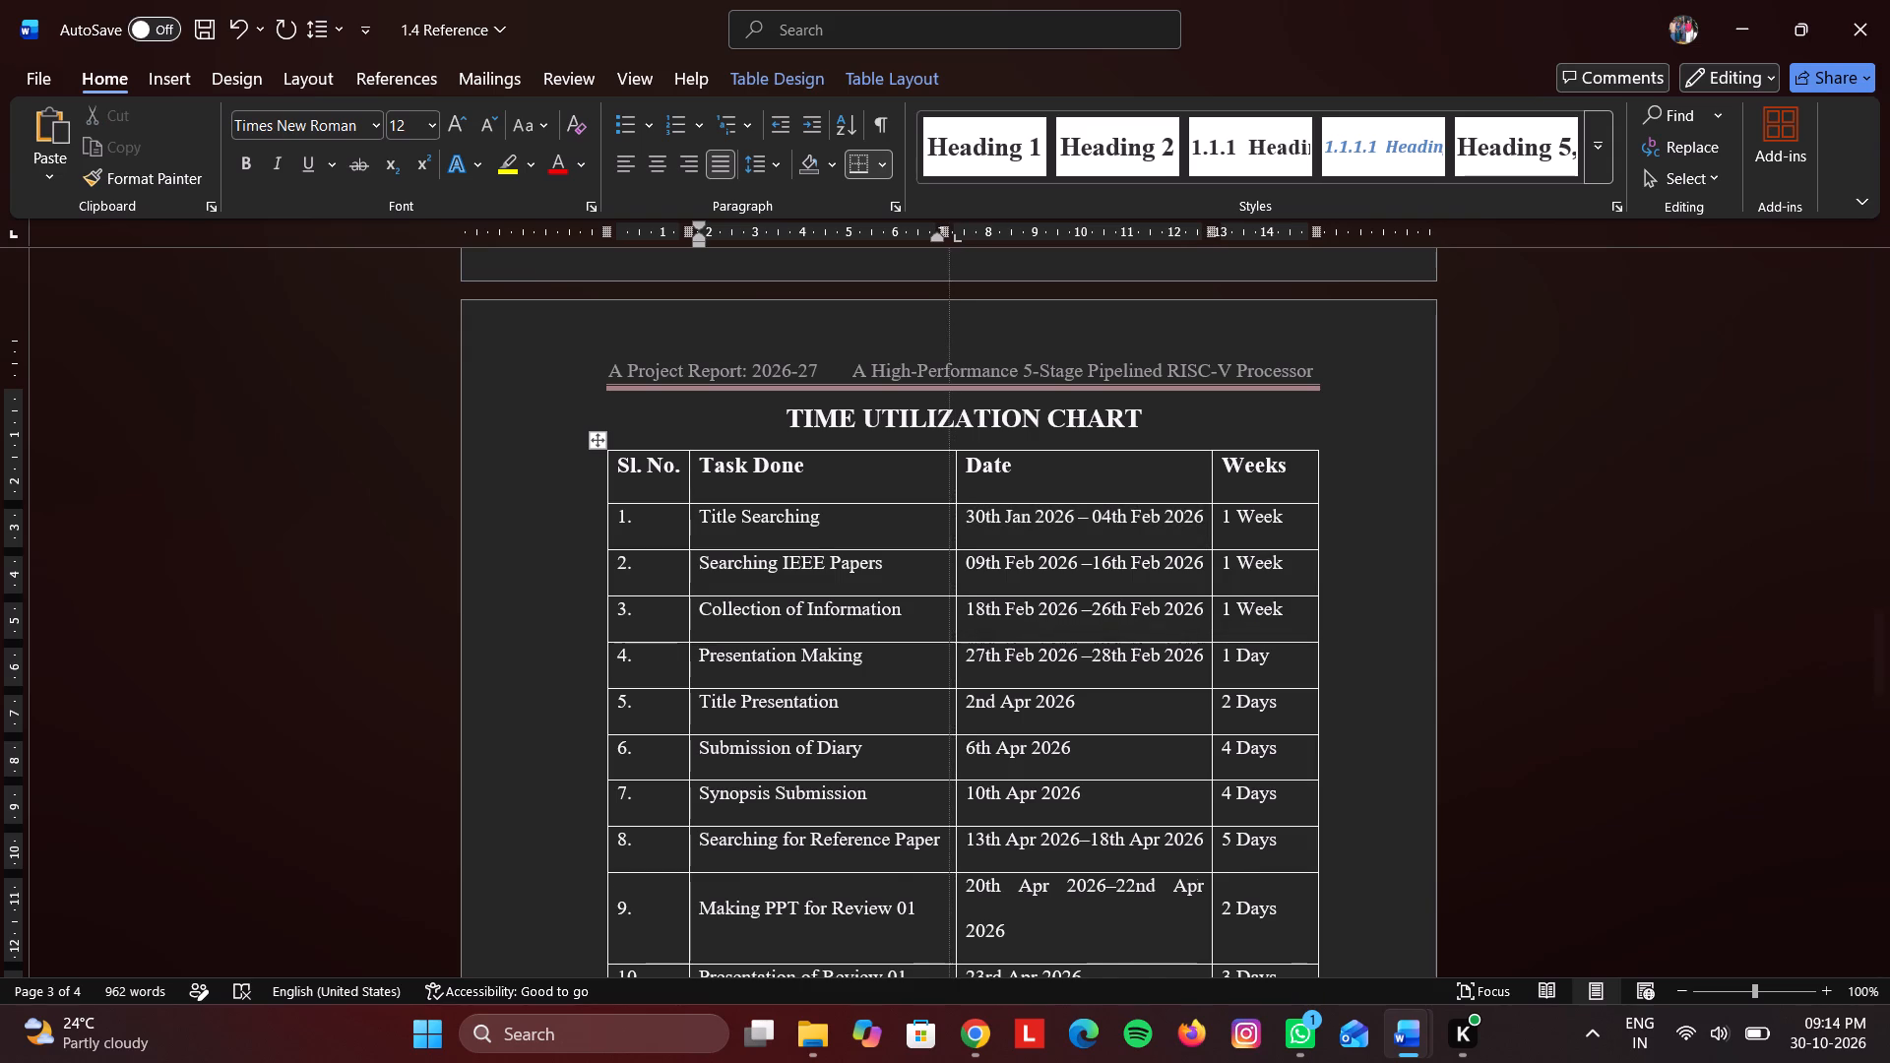
Centre the text of the table's header row, from Sl. No. through Weeks.
left_click_drag(620, 464, 770, 467)
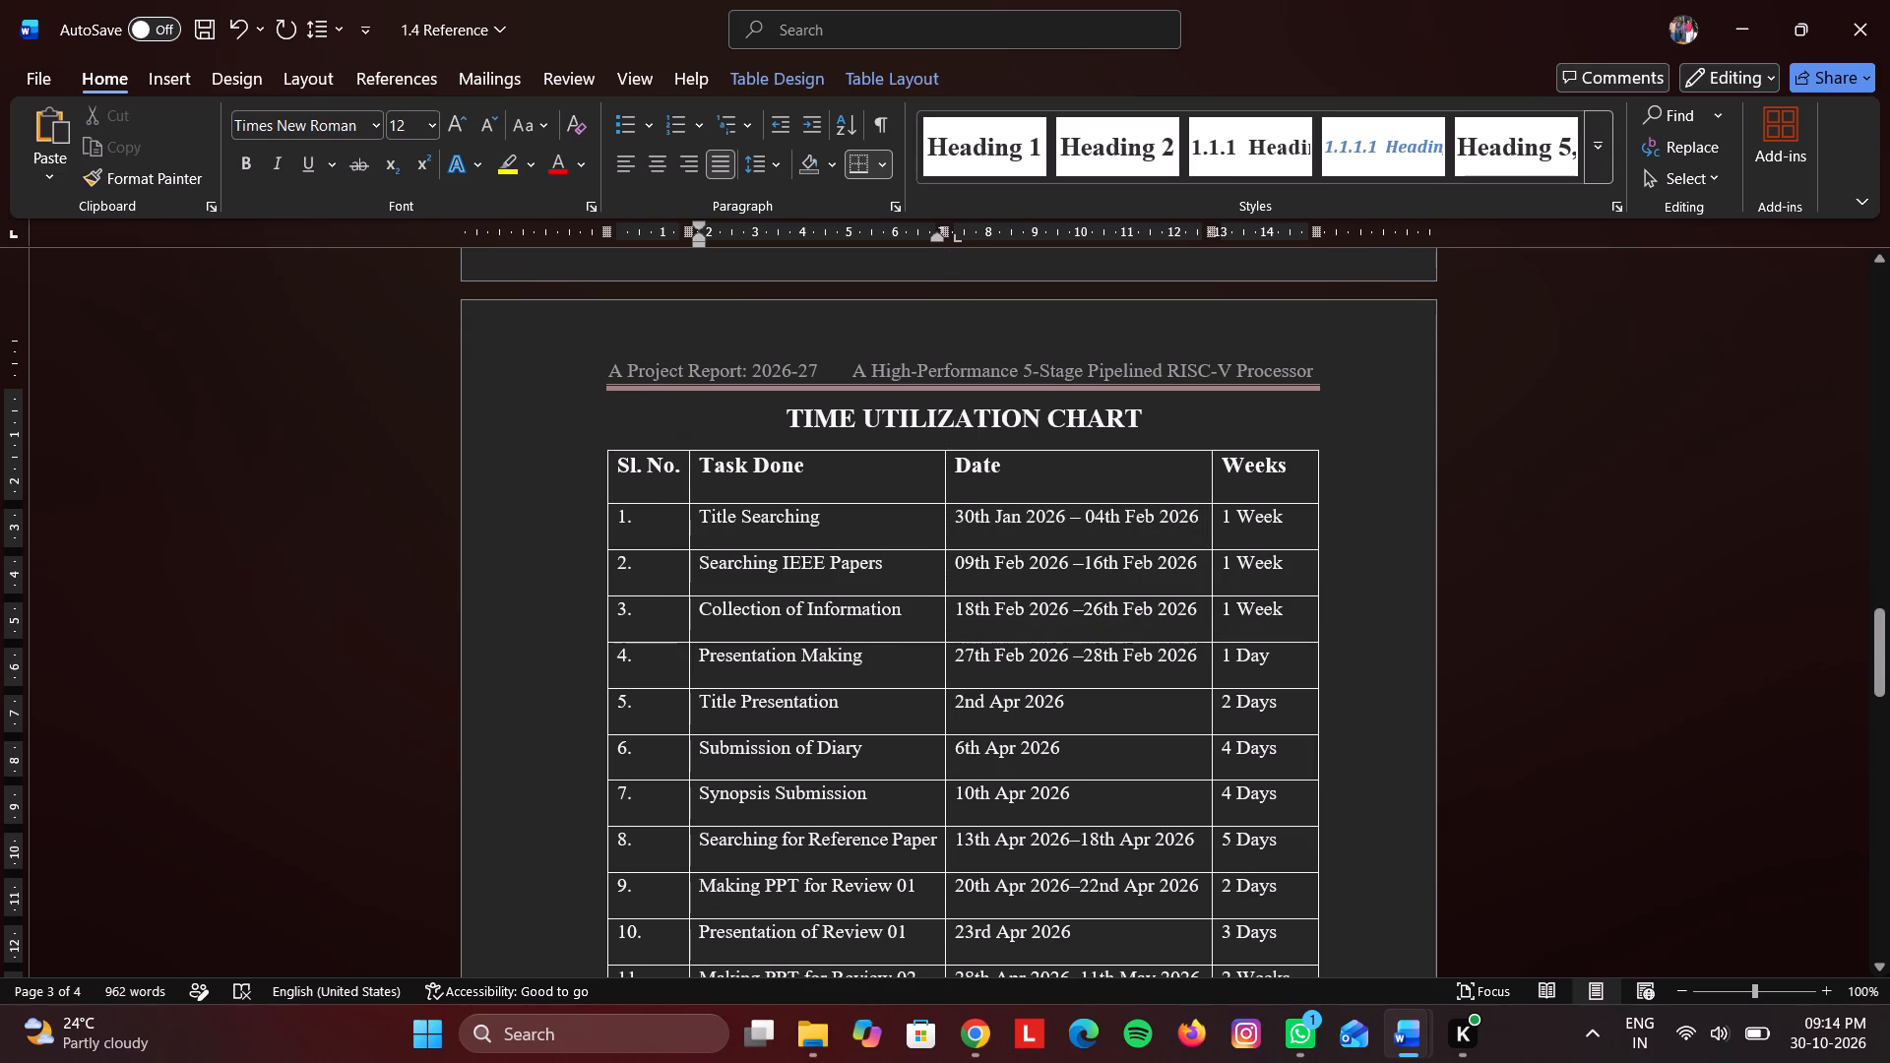
left_click_drag(770, 467, 1216, 469)
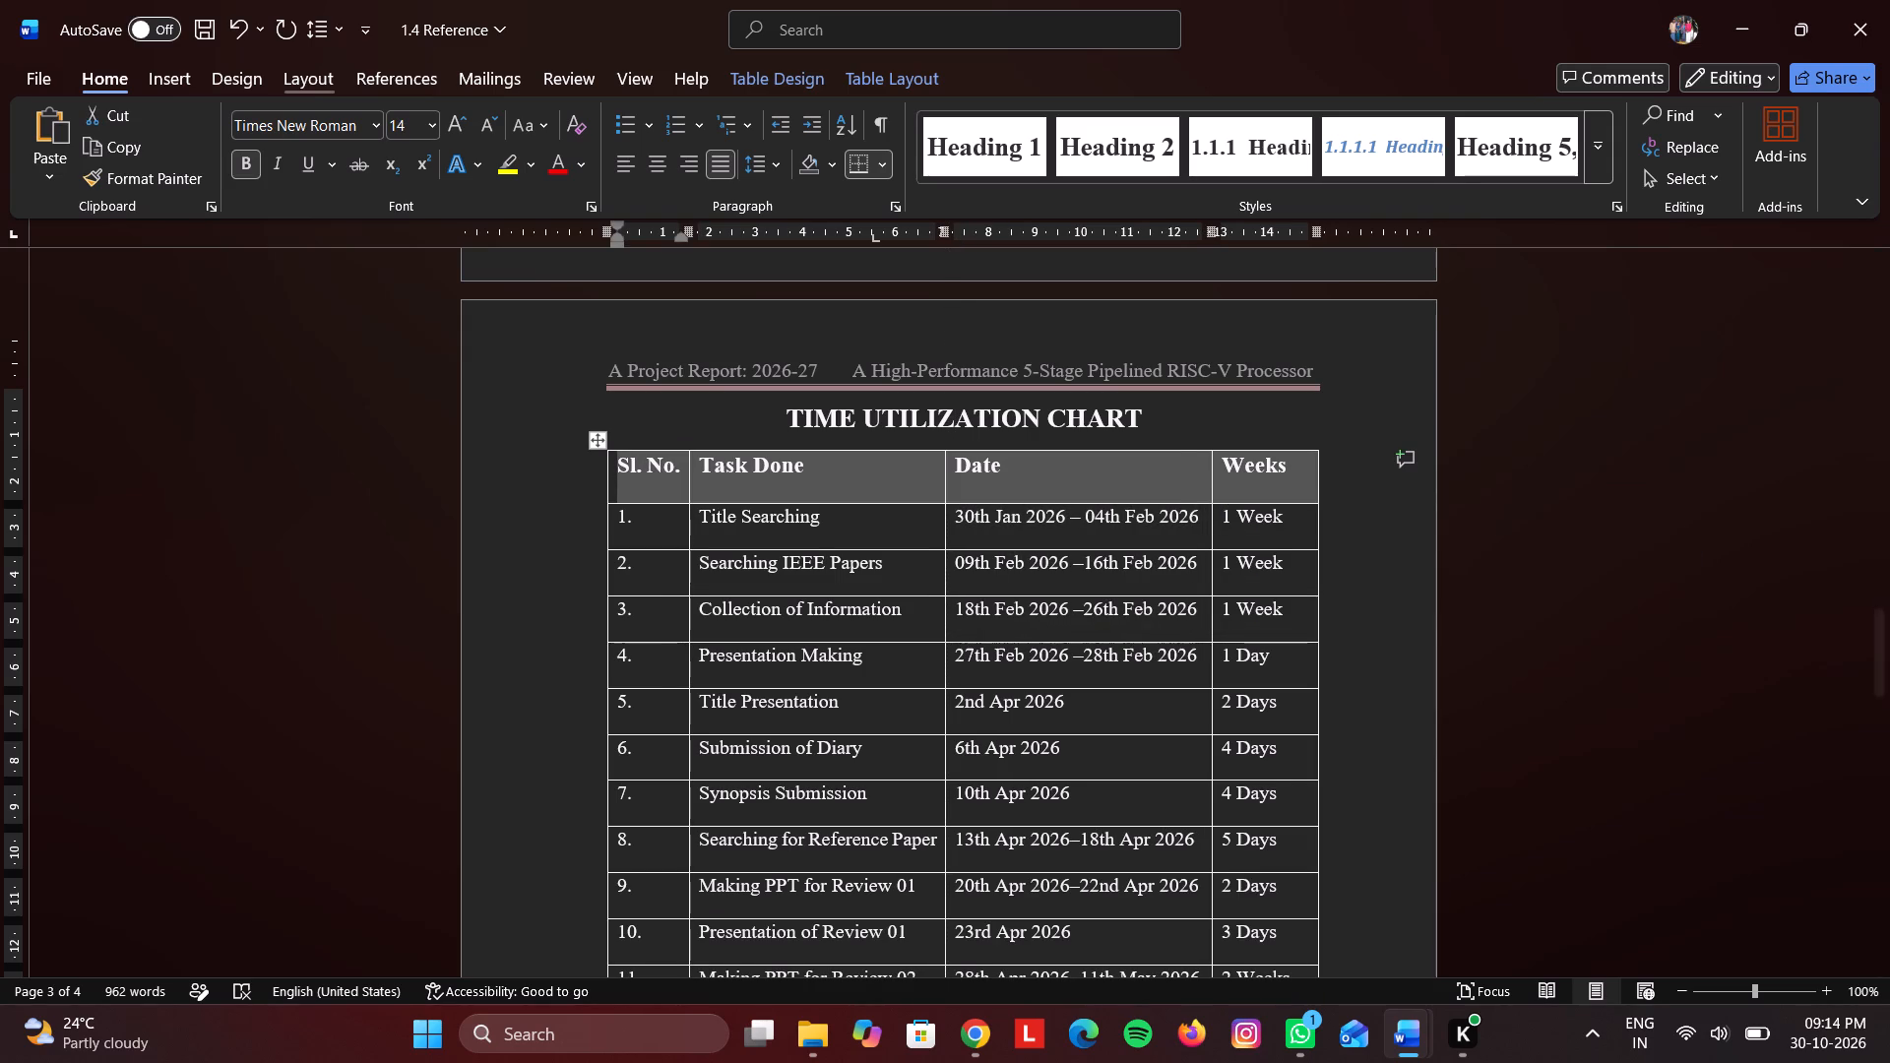
left_click(667, 170)
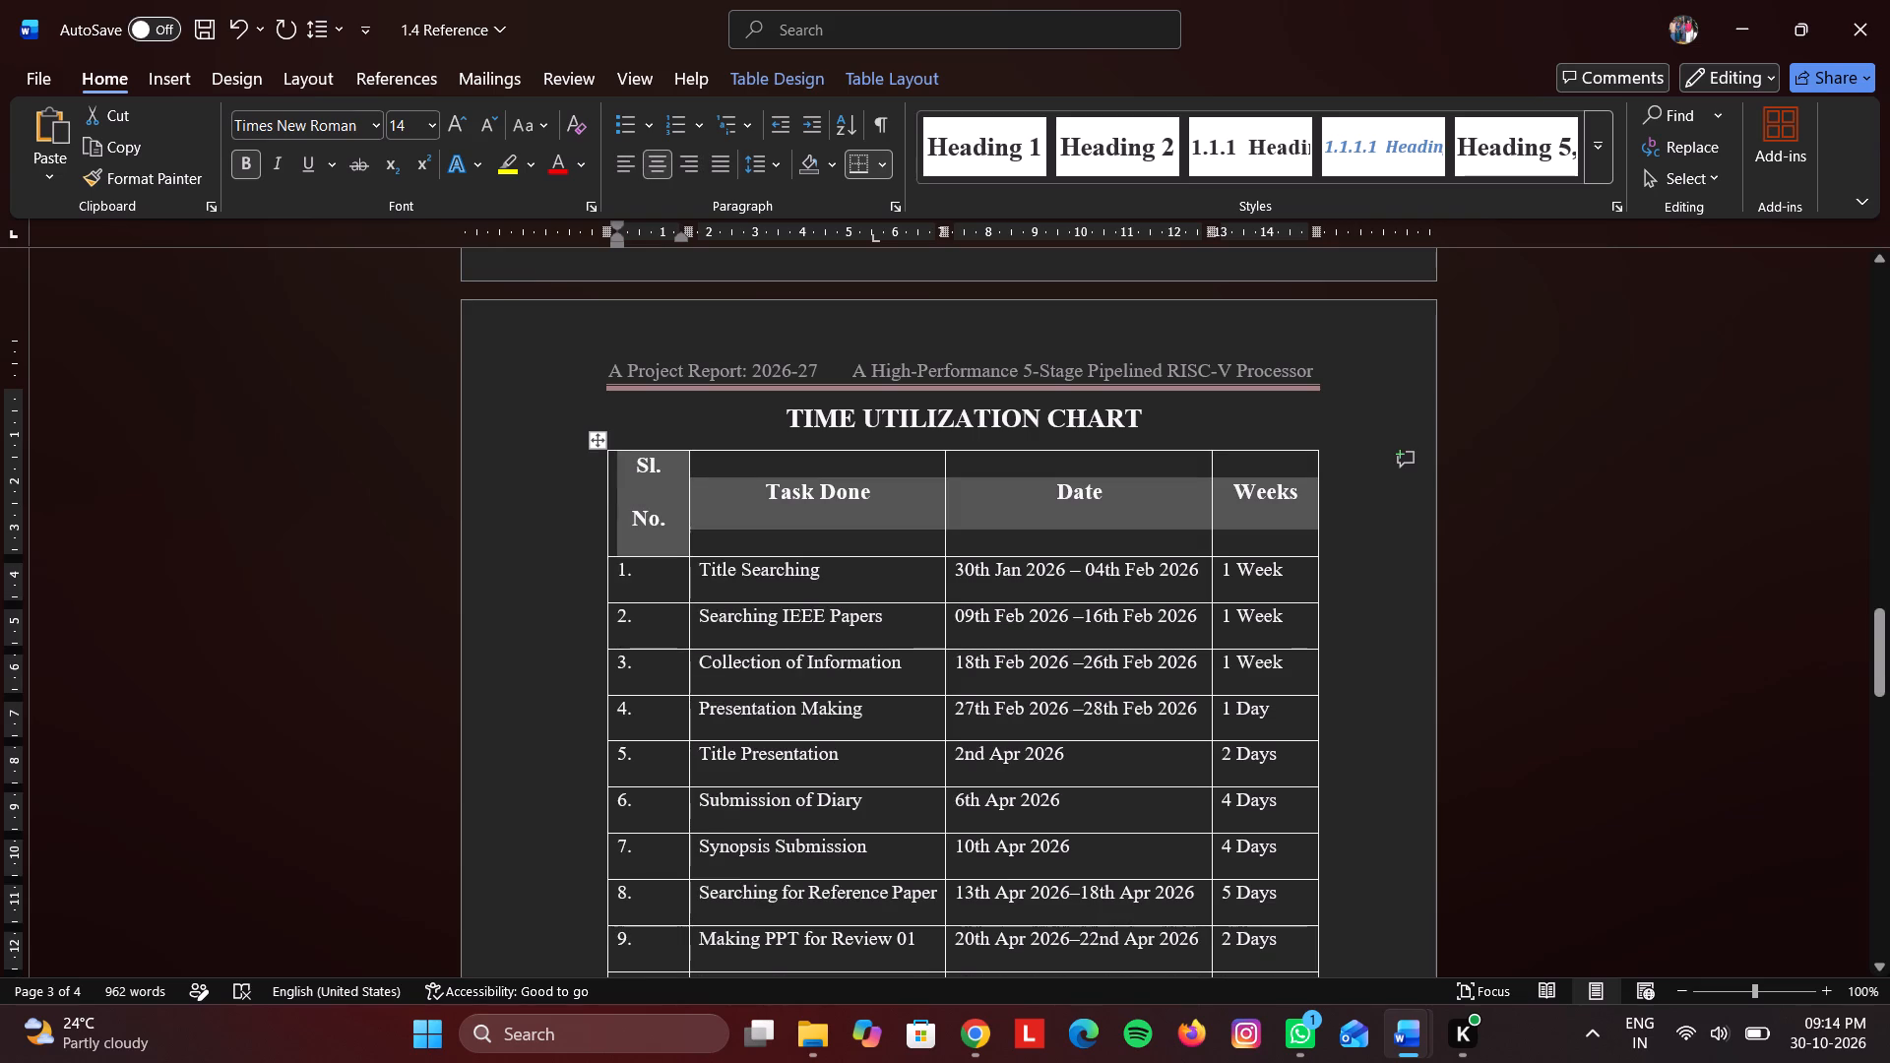
Left-align the Sl. No. header text within its cell.
left_click(672, 490)
left_click_drag(671, 522, 662, 486)
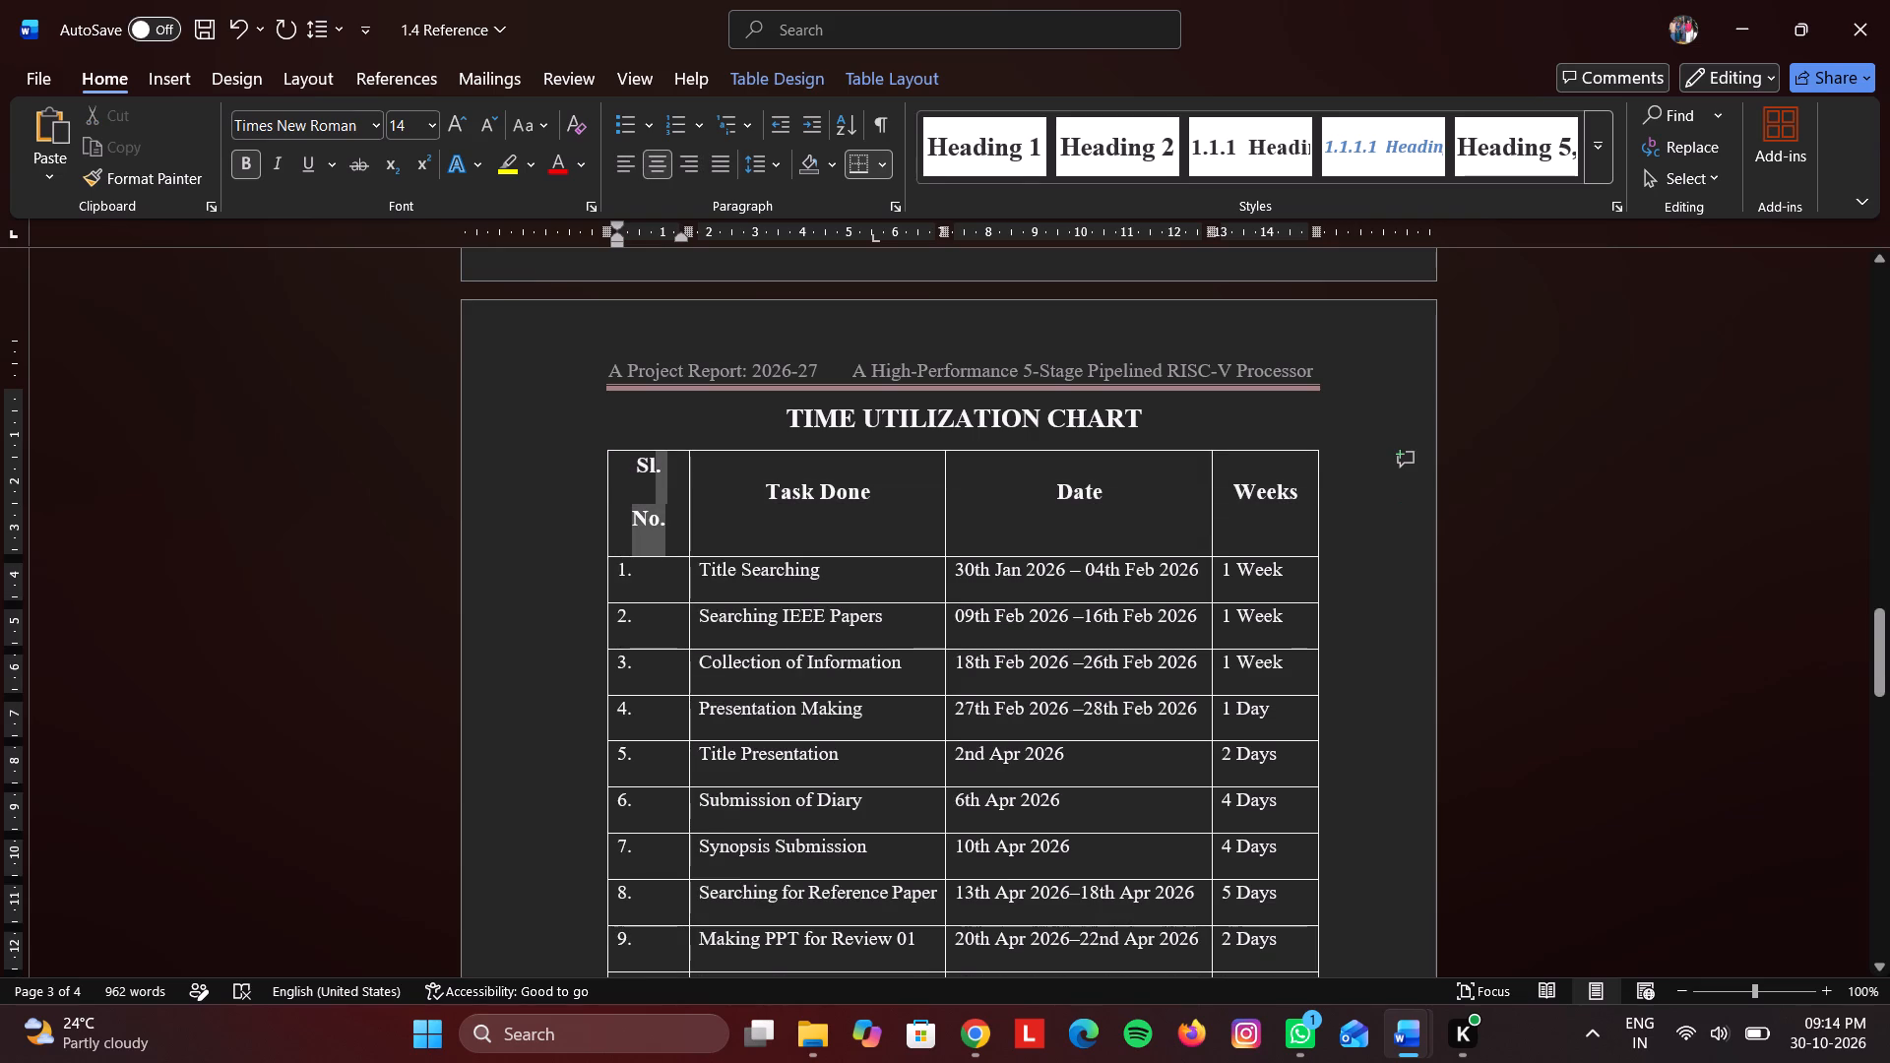
left_click_drag(662, 486, 630, 452)
left_click(629, 165)
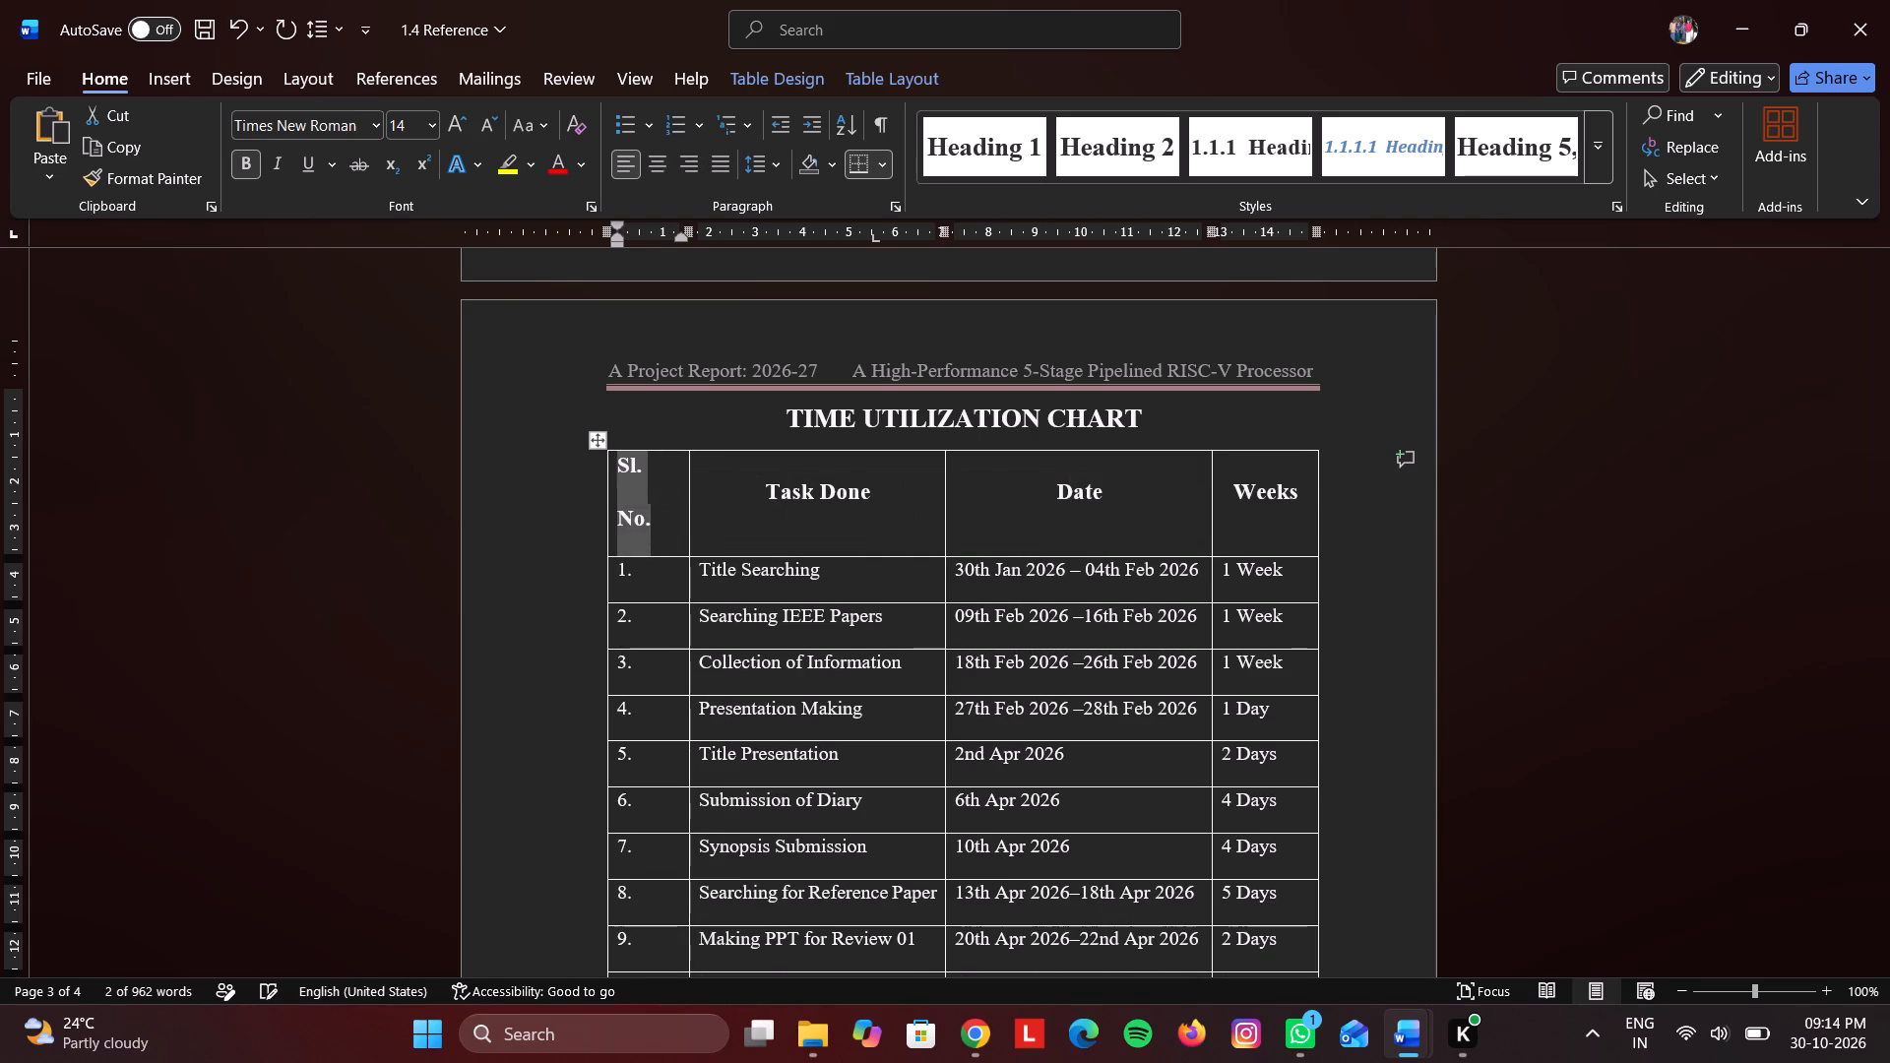
Switch the Sl. No. header cell's text from left-aligned to justified.
left_click(622, 171)
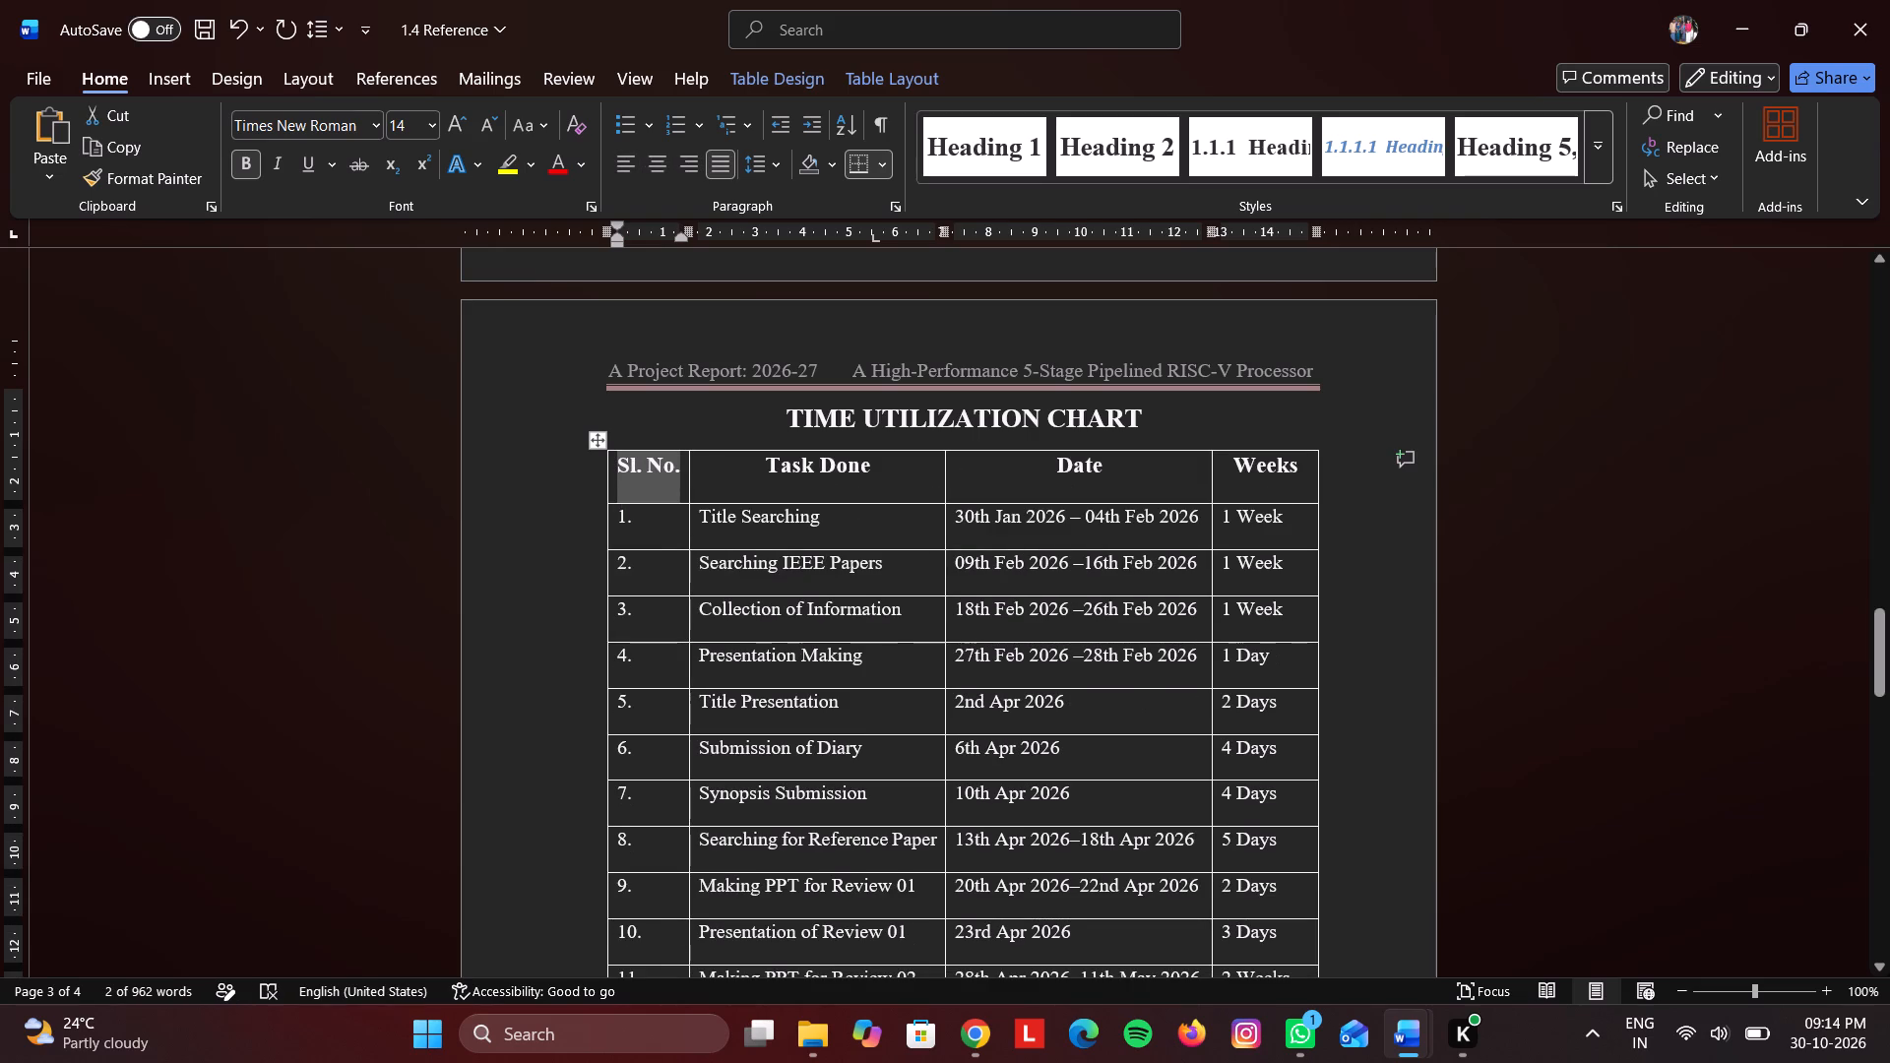
scroll(807, 520, "down", 1)
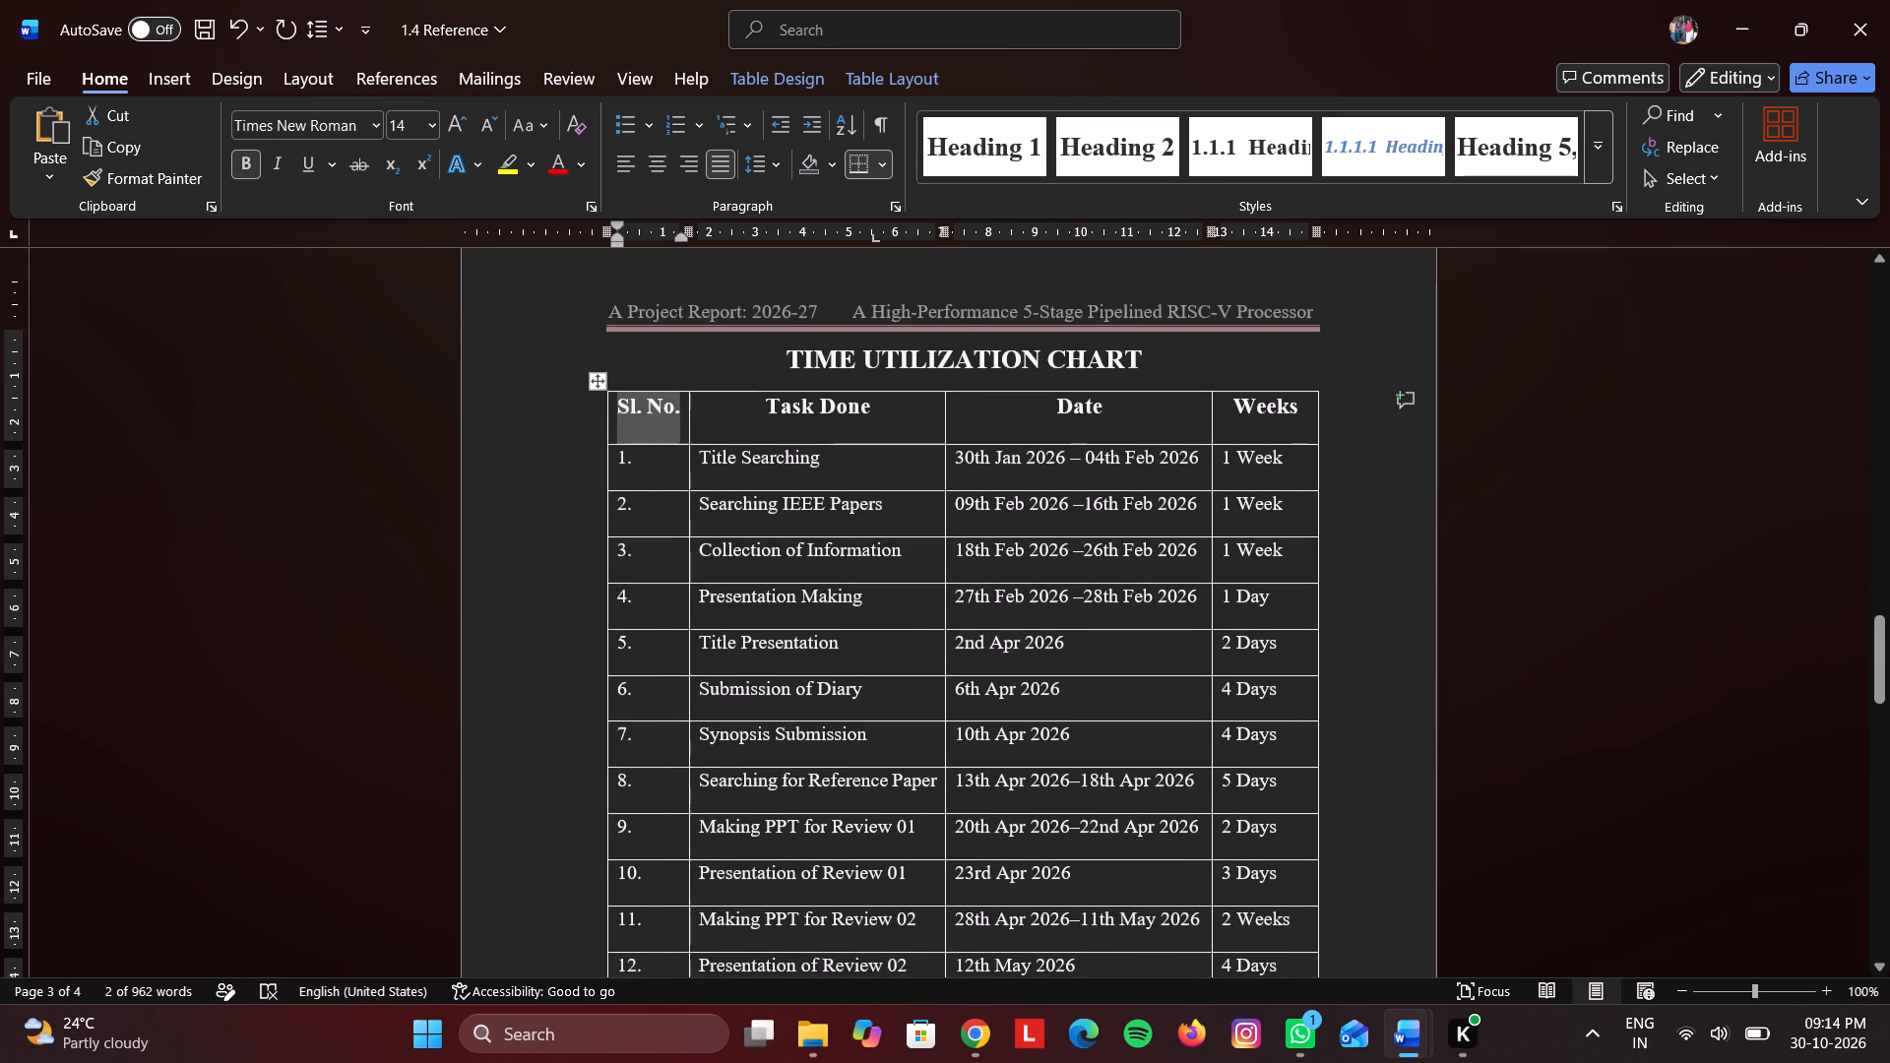
left_click(877, 595)
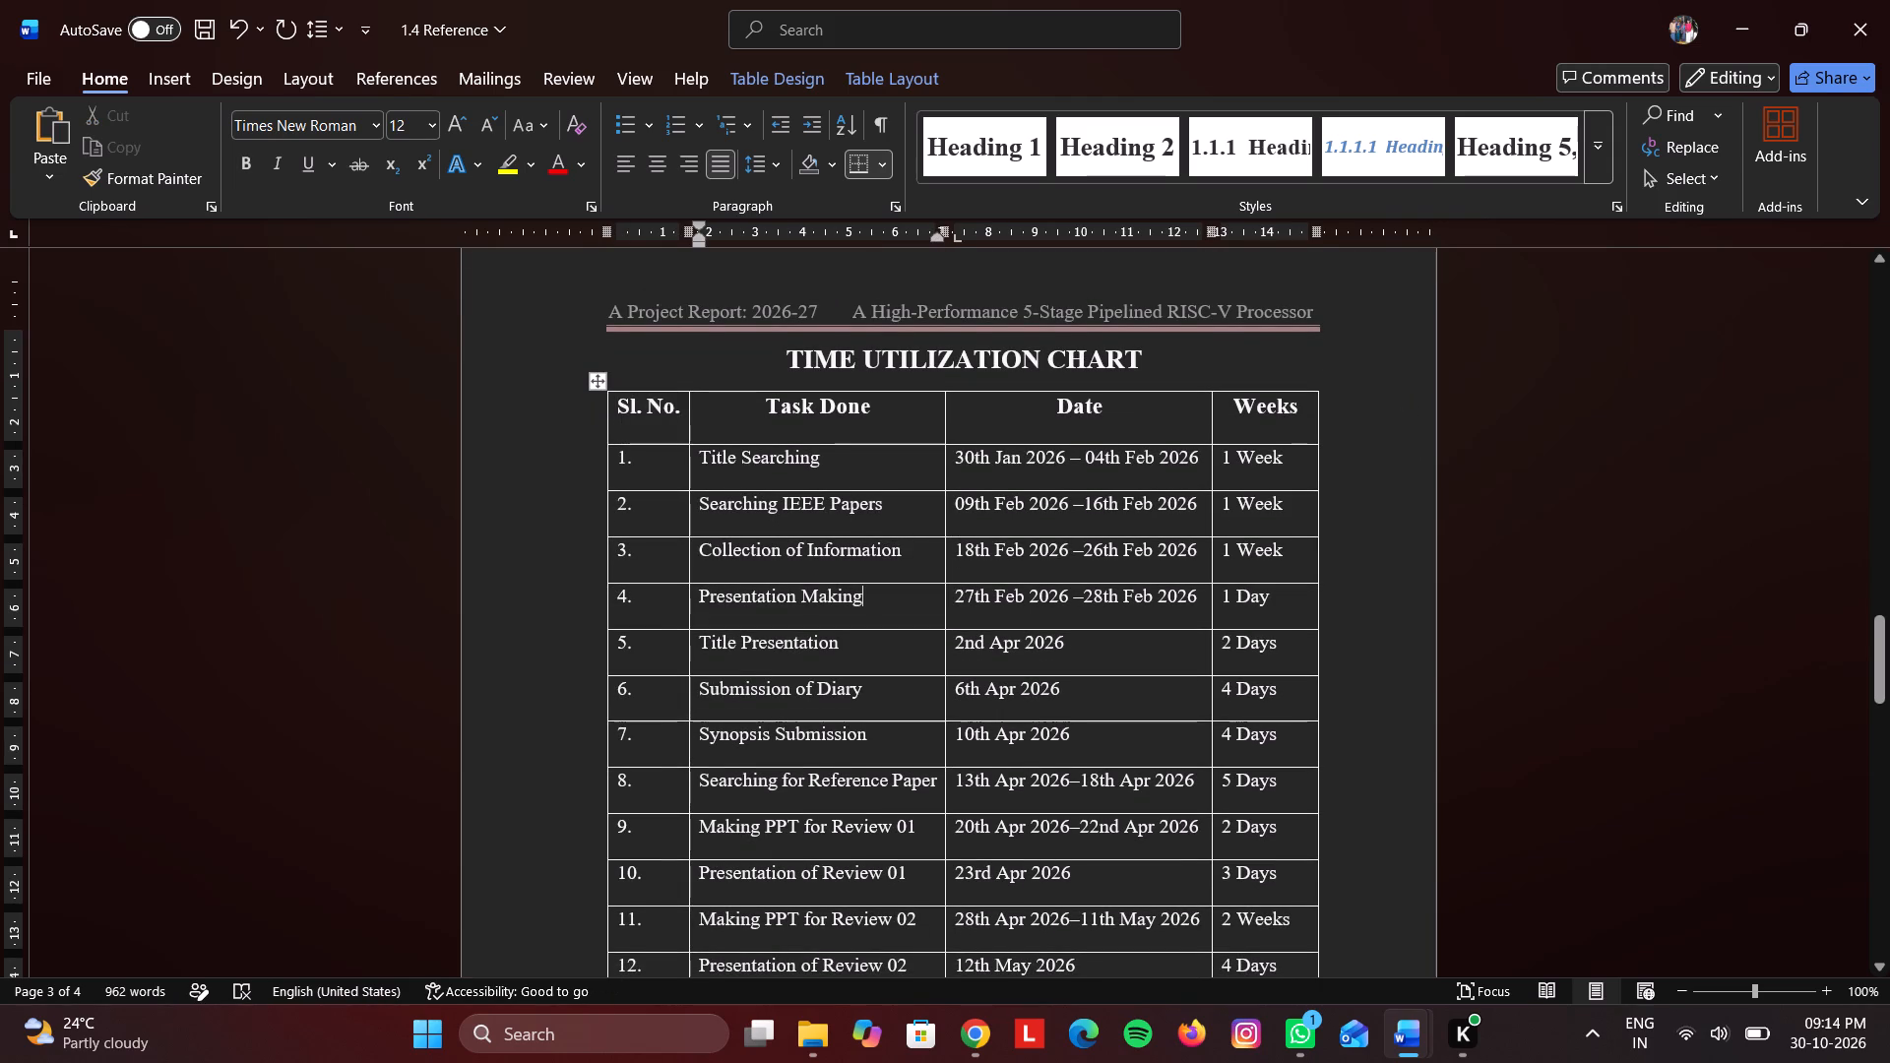
Delete the trailing period from the Sl. No. header so that it reads "Sl. No".
left_click(680, 420)
key("BackSpace")
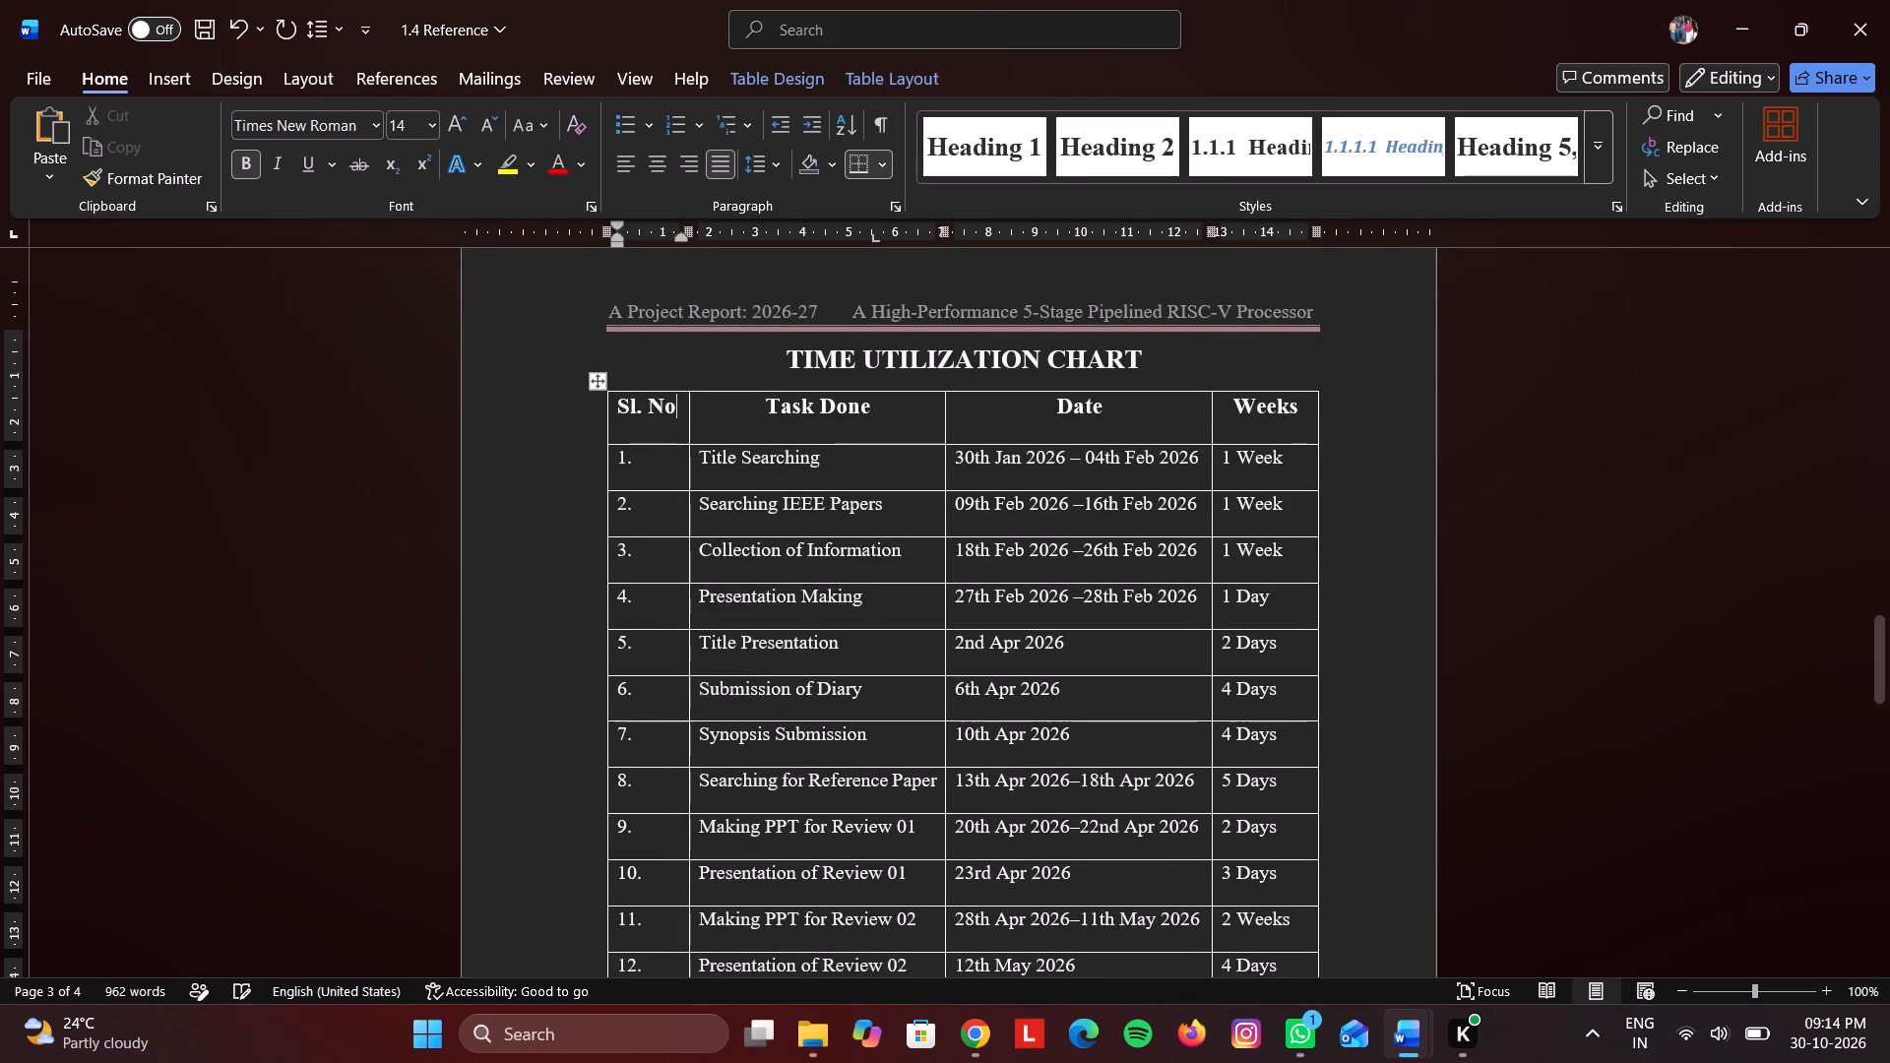
left_click(688, 429)
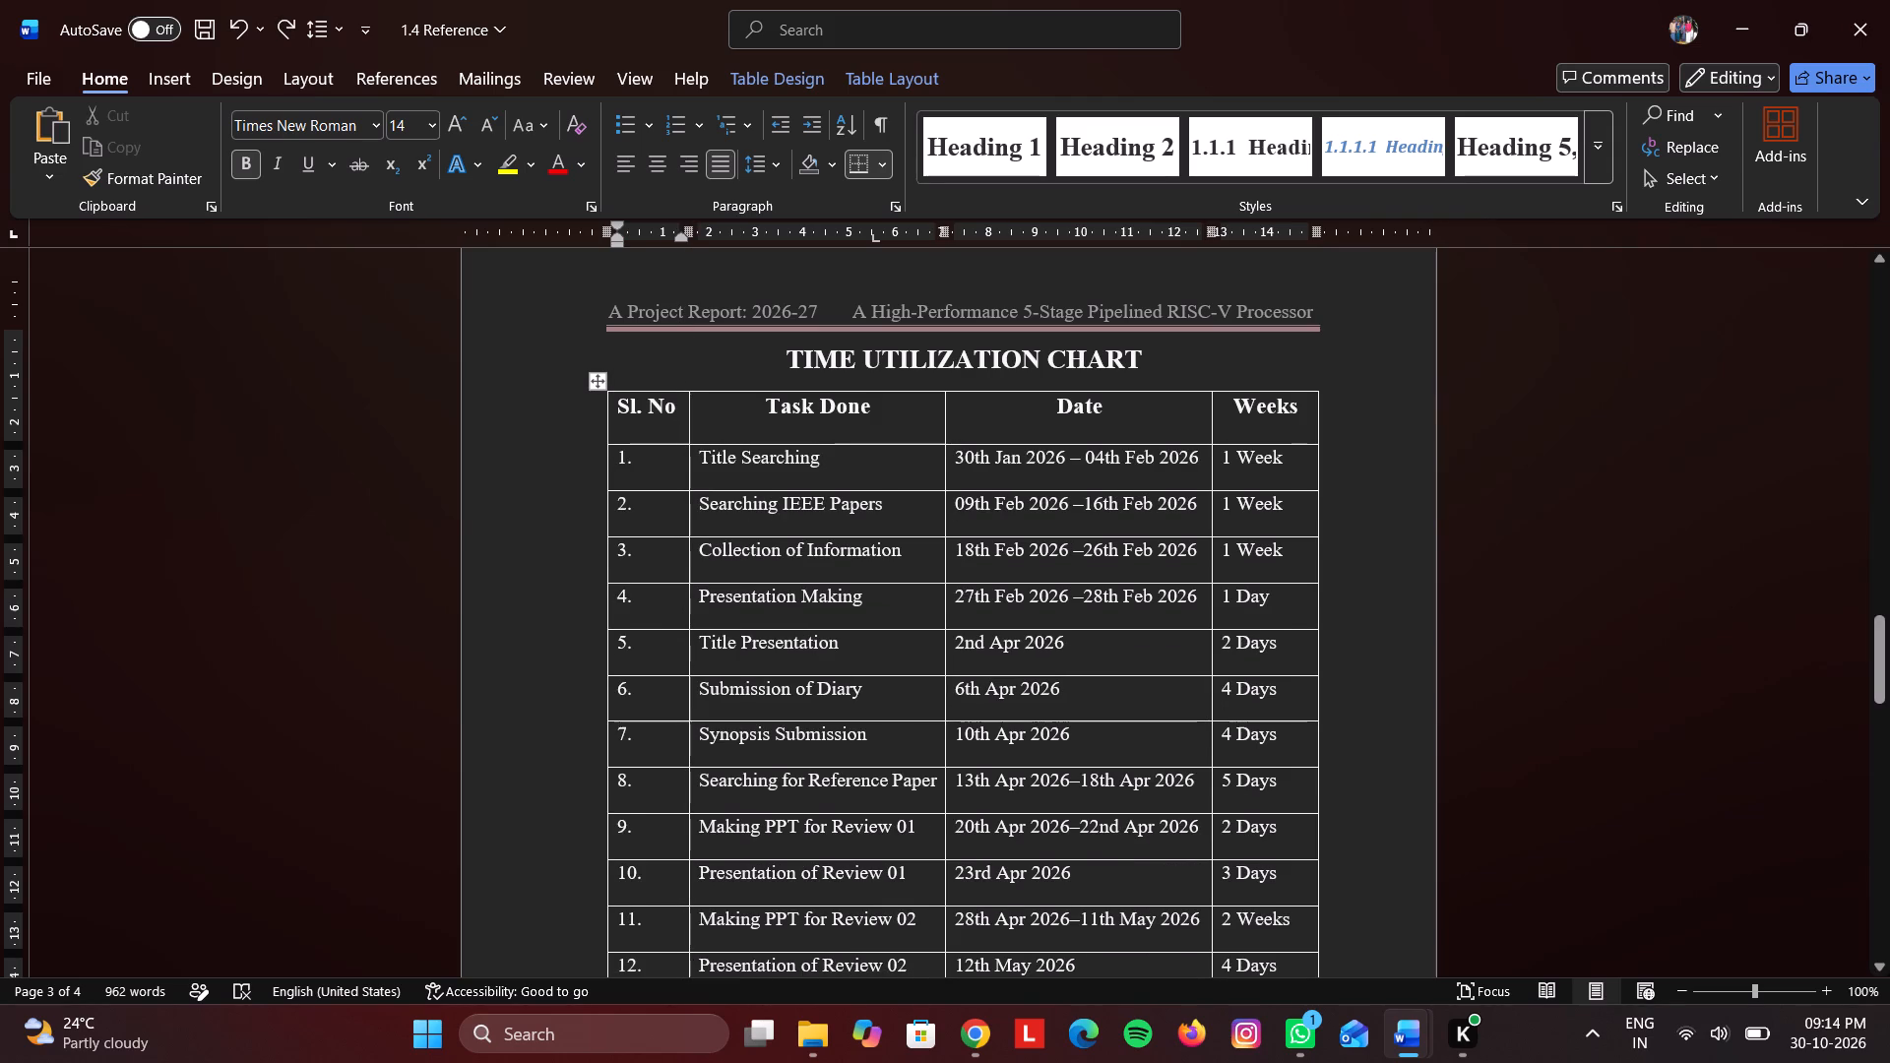
key("Right")
Review the time utilization table's rows across both pages, through row 23, for wrapping and page breaks.
scroll(992, 503, "down", 5)
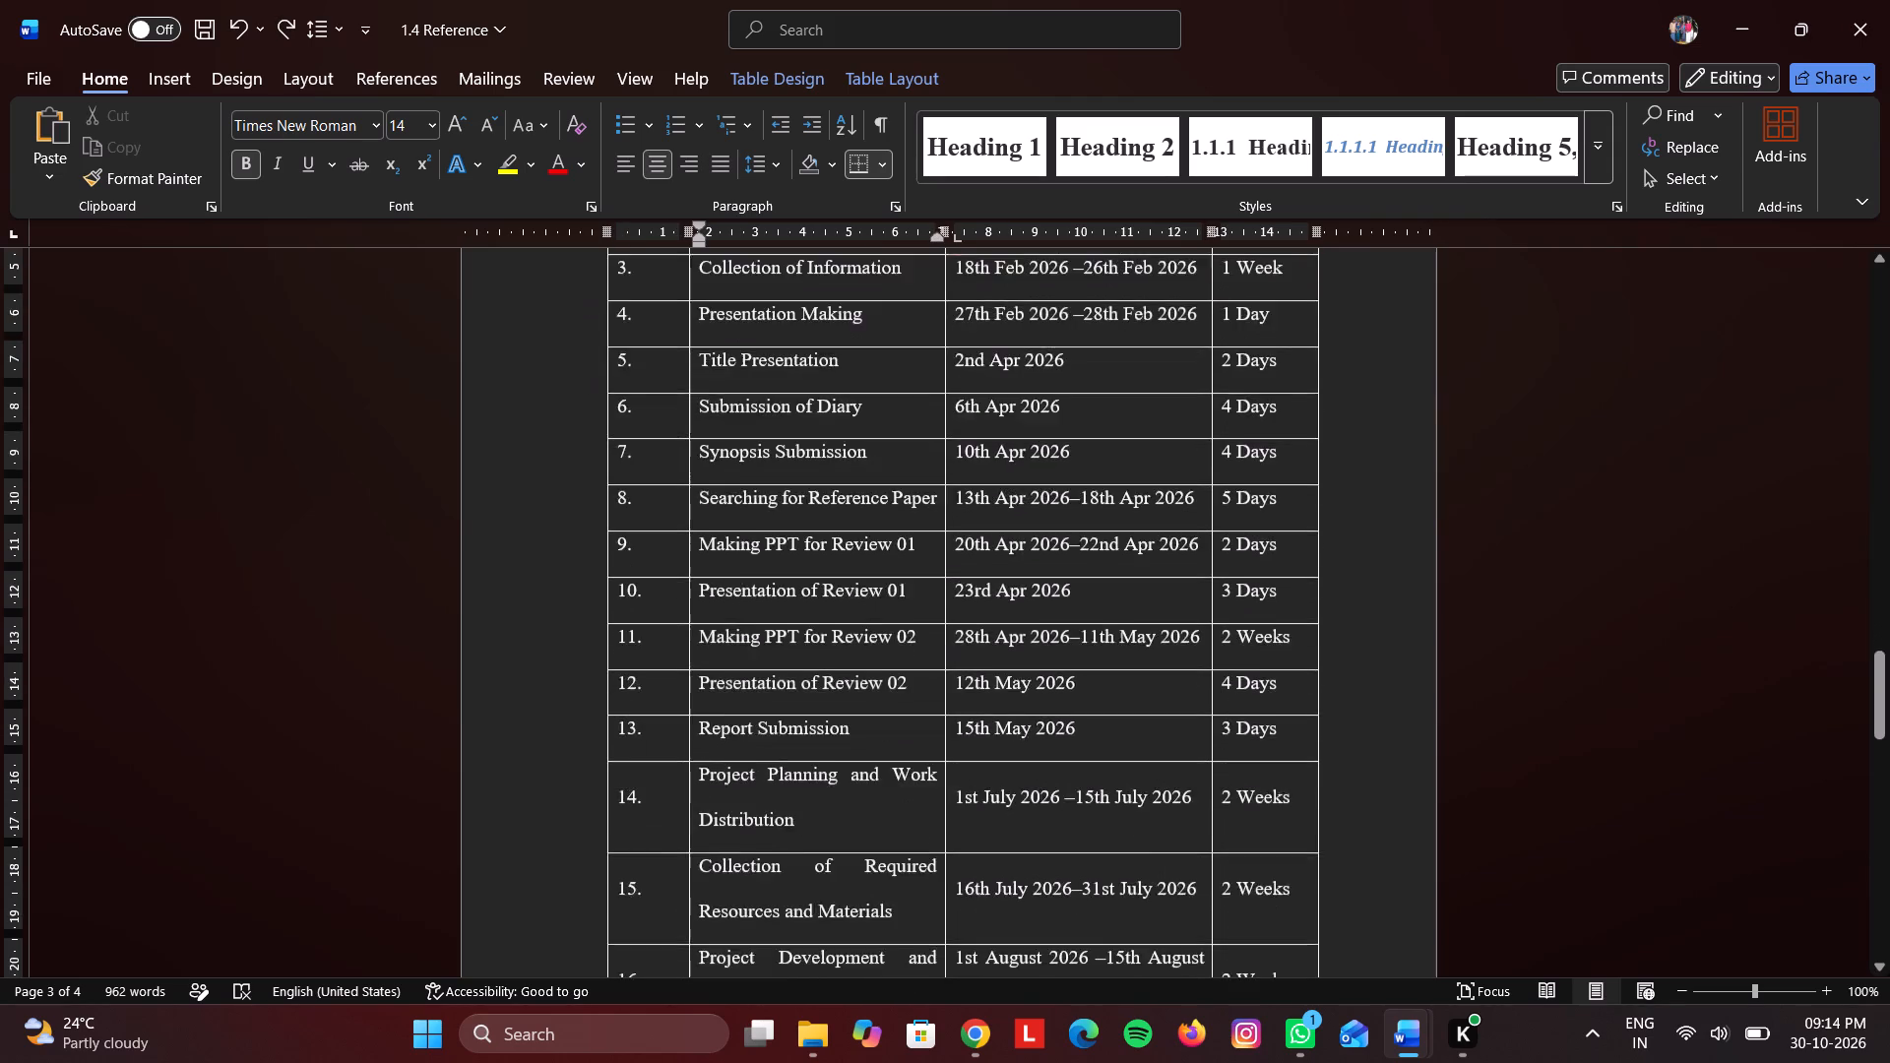
scroll(992, 503, "down", 11)
scroll(992, 503, "up", 2)
scroll(992, 503, "down", 4)
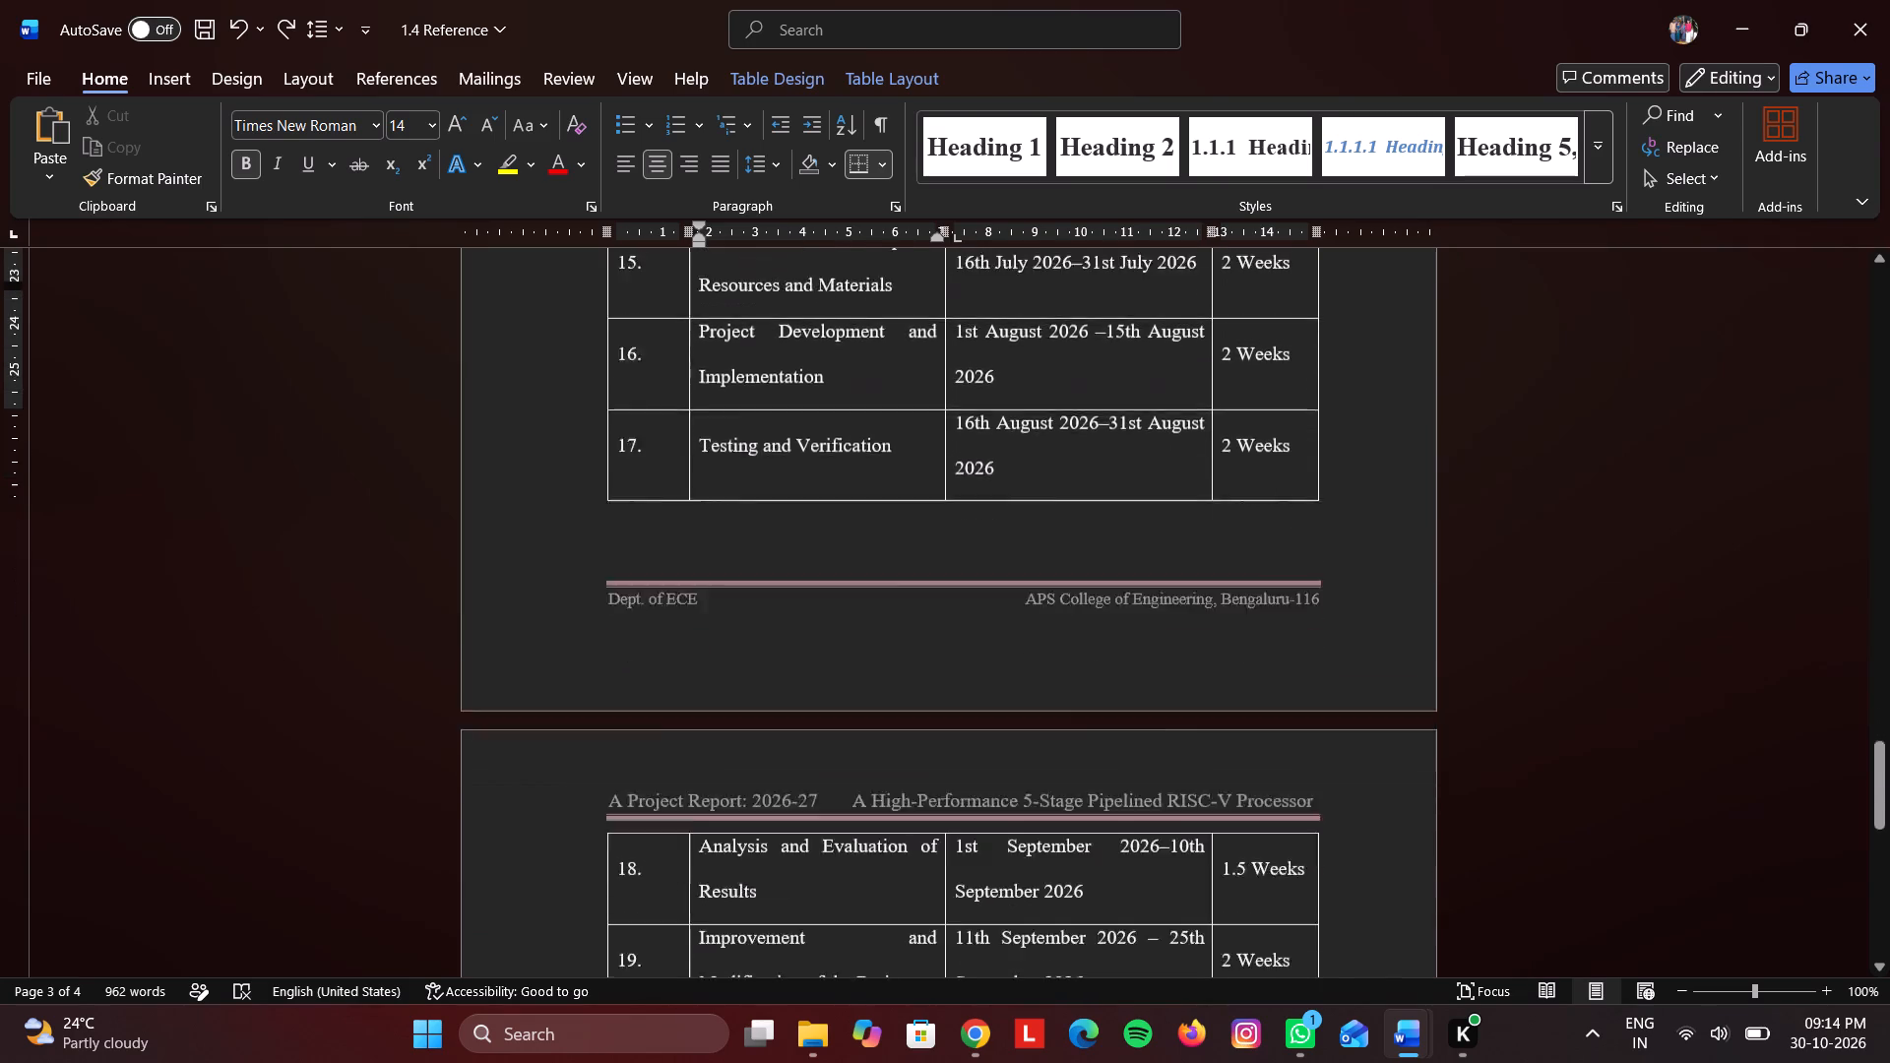
scroll(992, 503, "down", 9)
scroll(992, 503, "up", 4)
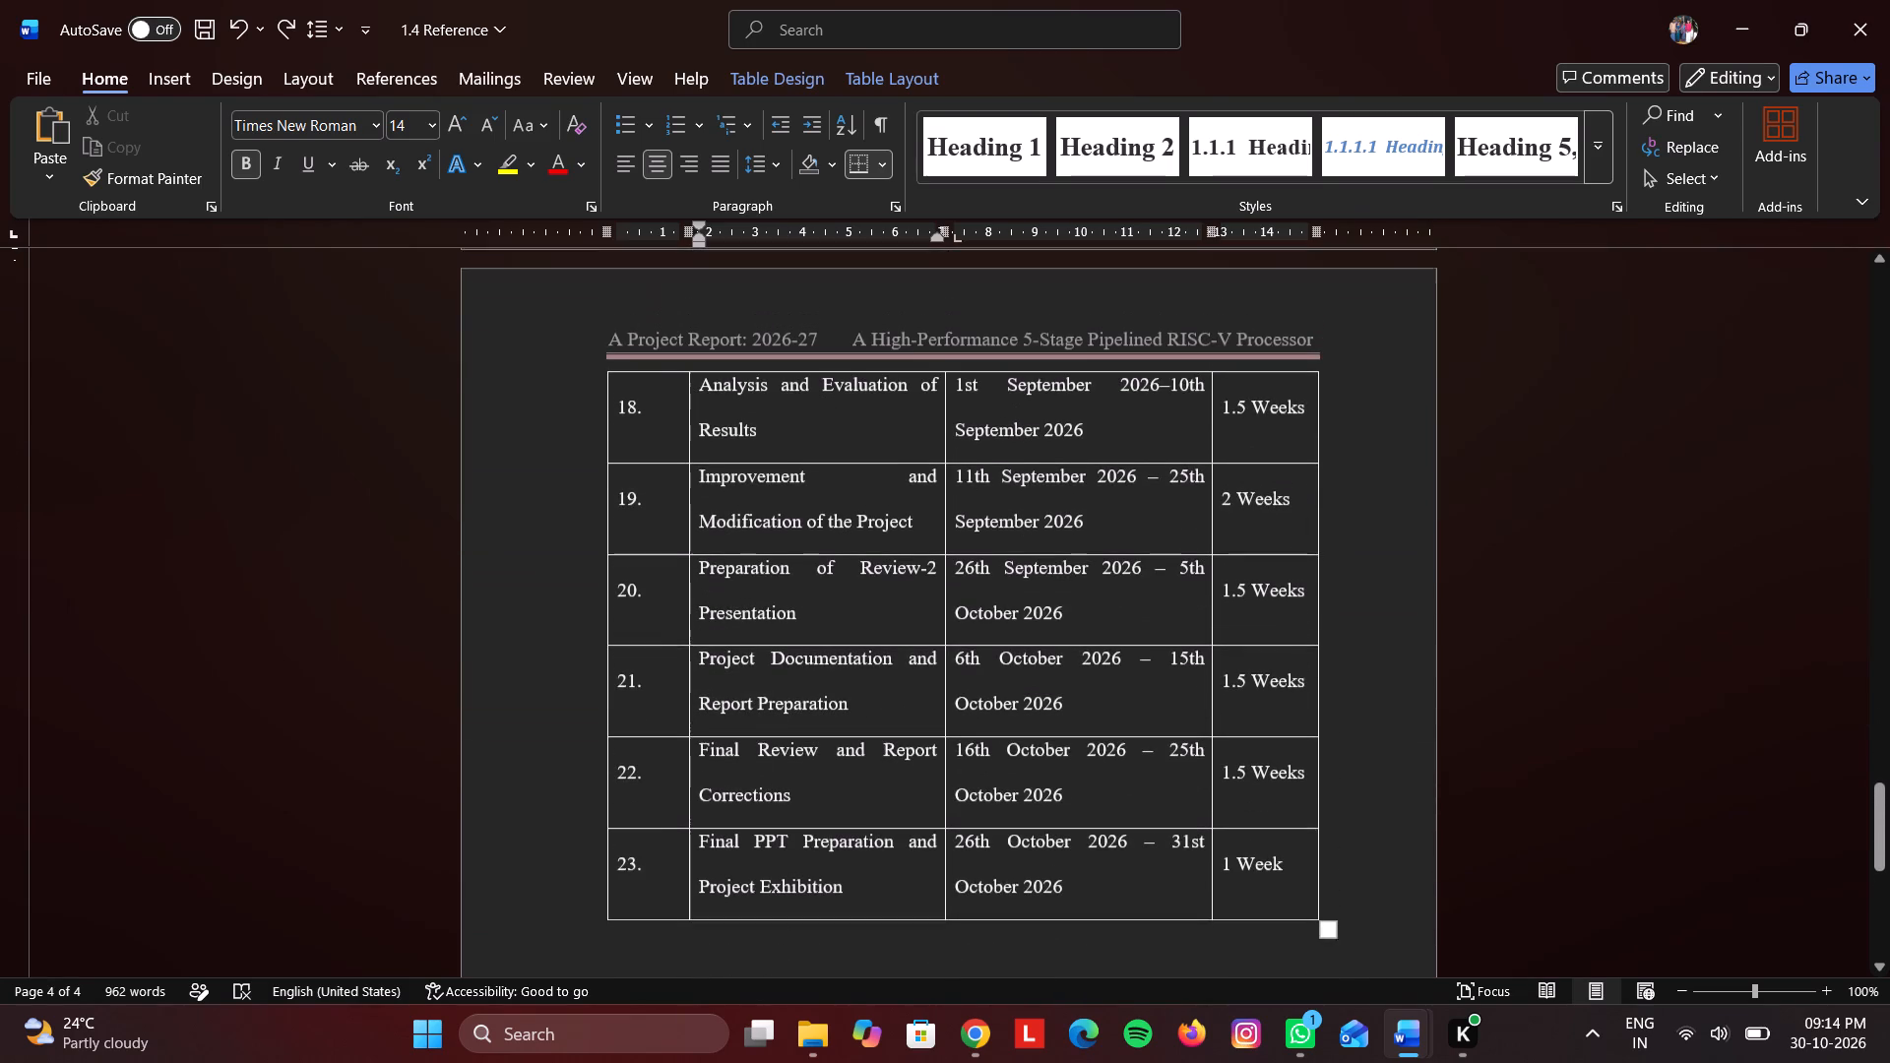
scroll(992, 503, "up", 6)
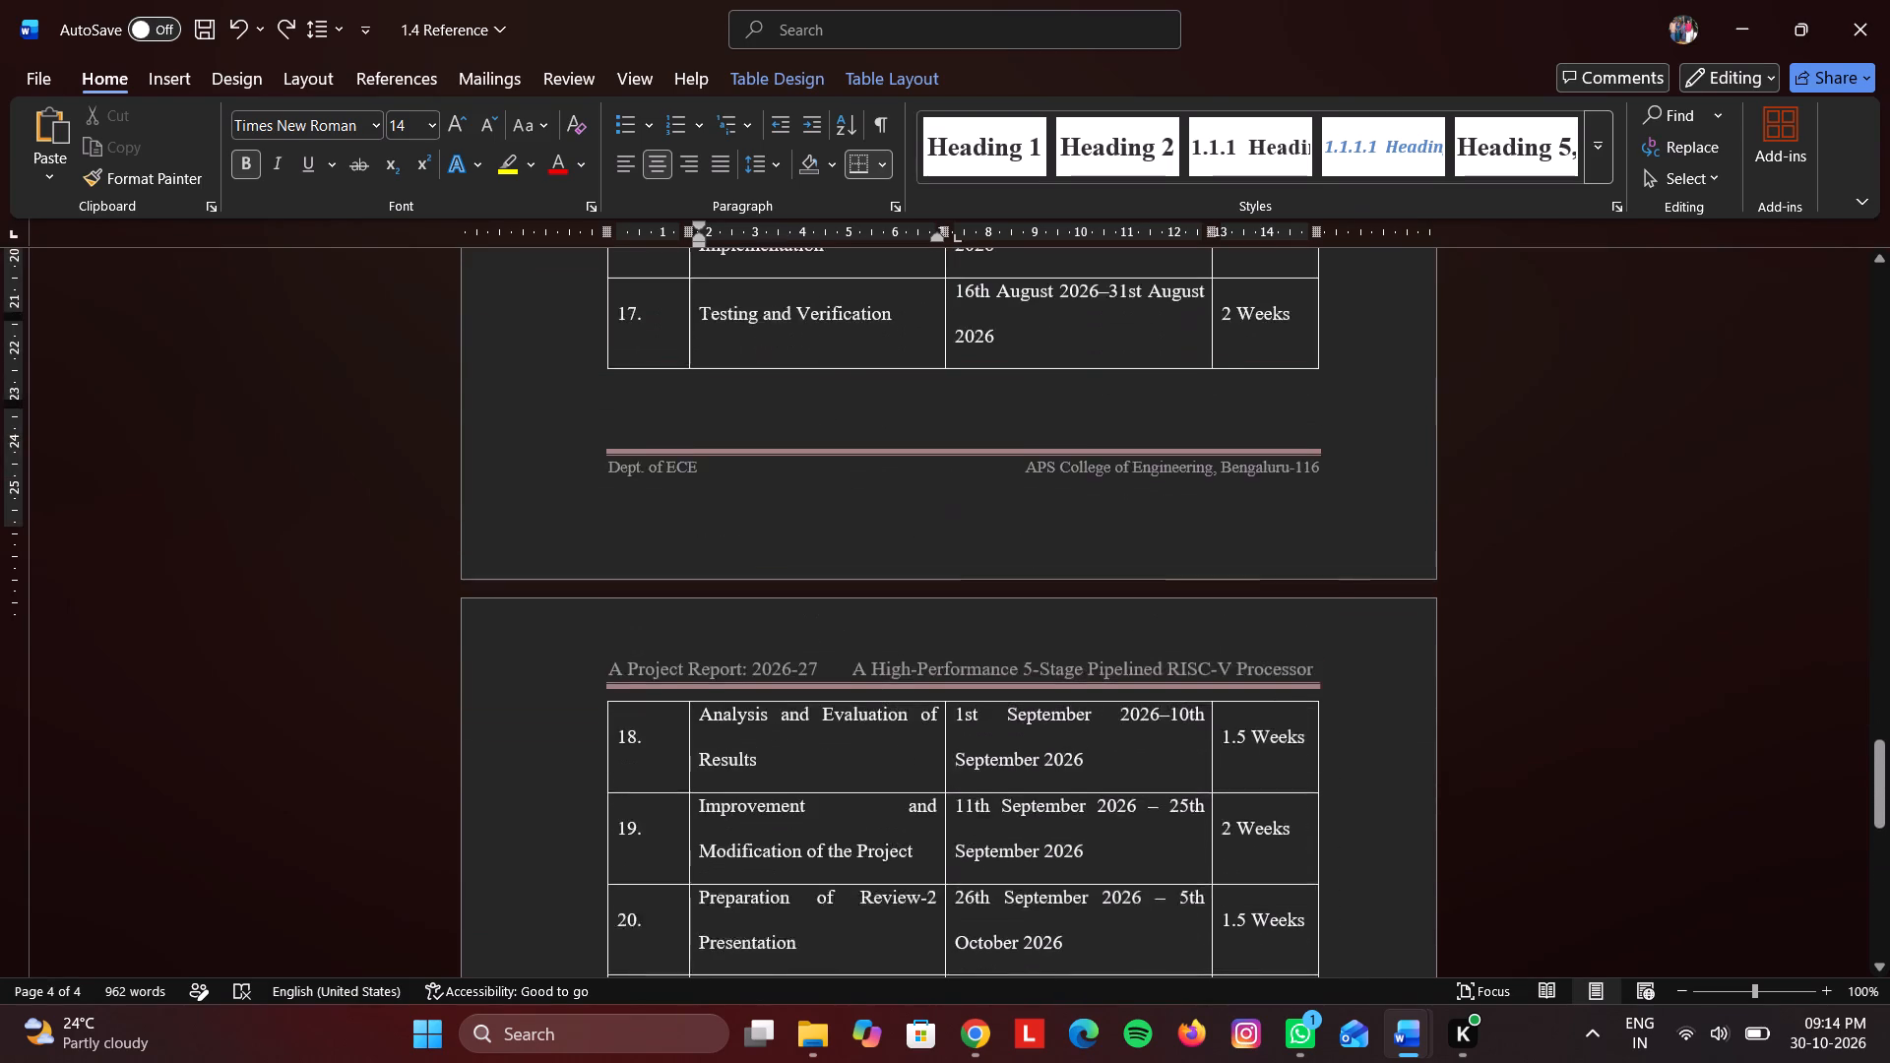
scroll(992, 503, "up", 20)
scroll(992, 503, "up", 1)
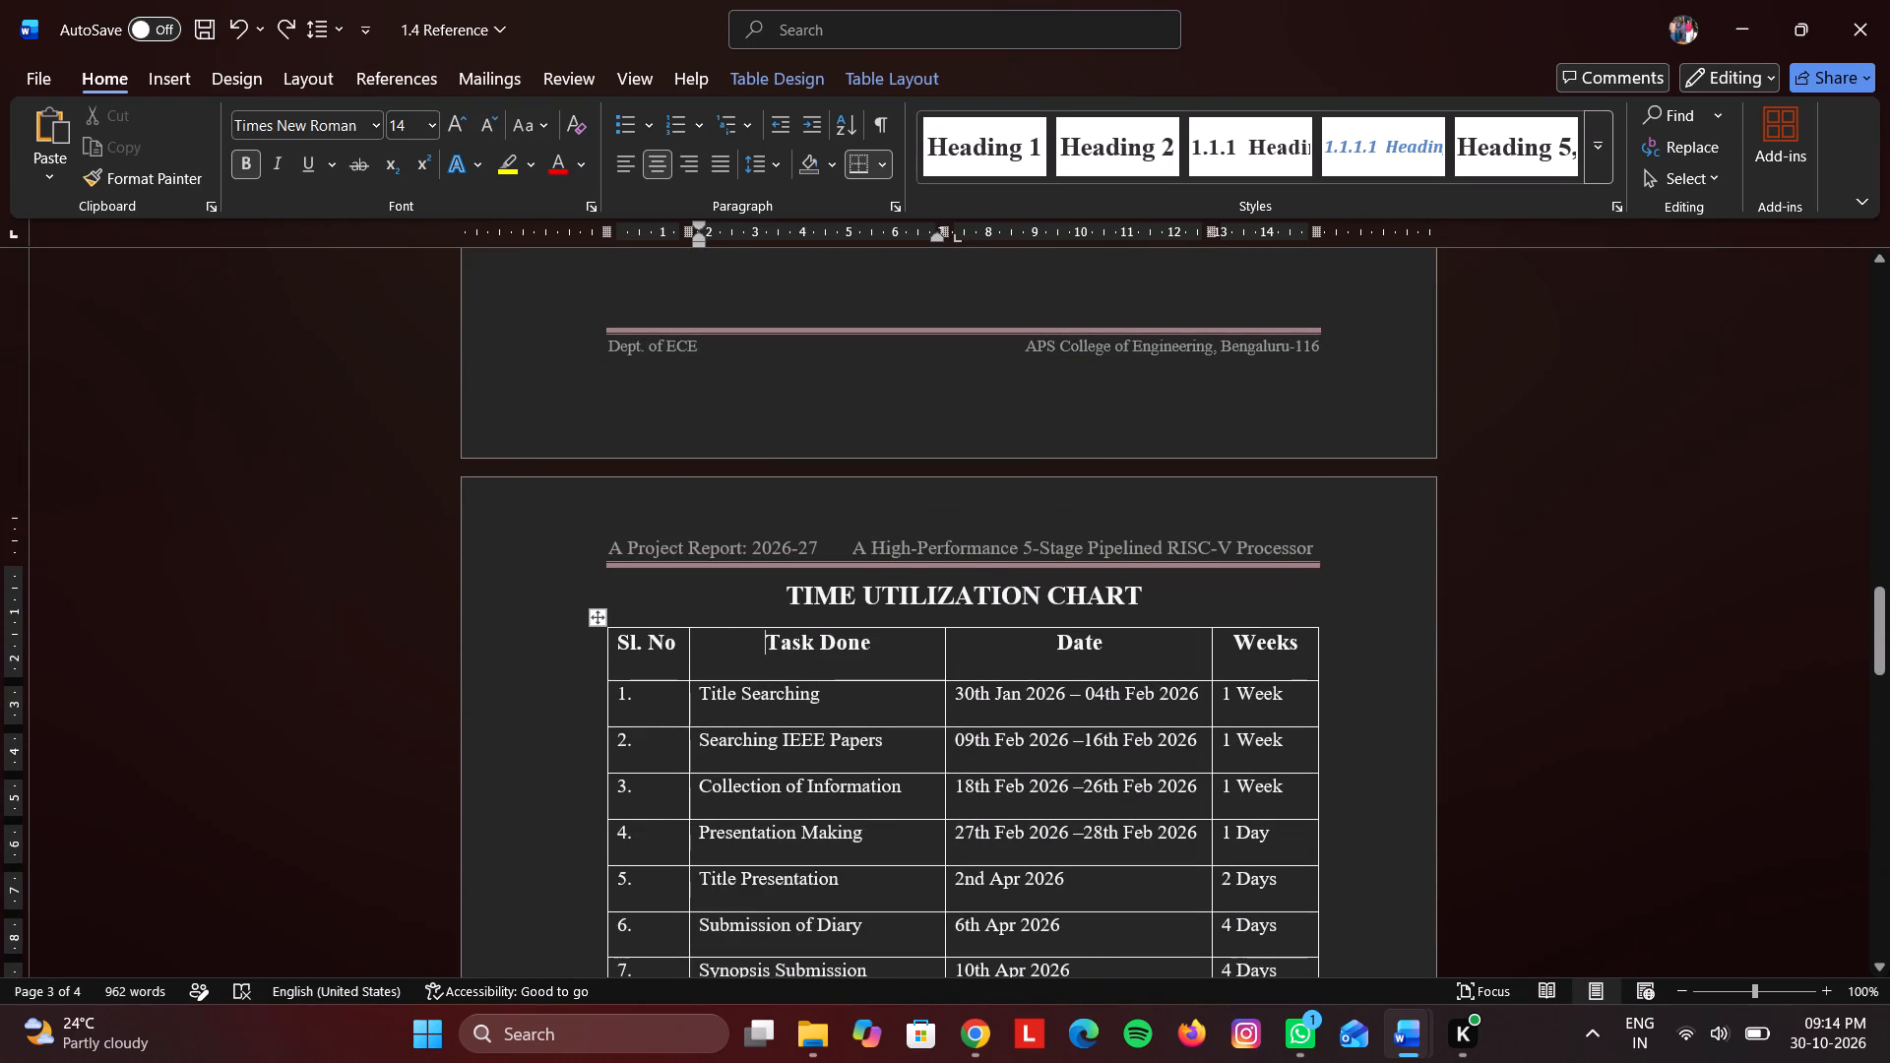
Set the line spacing of the entire time utilization table to 1.5.
left_click(598, 616)
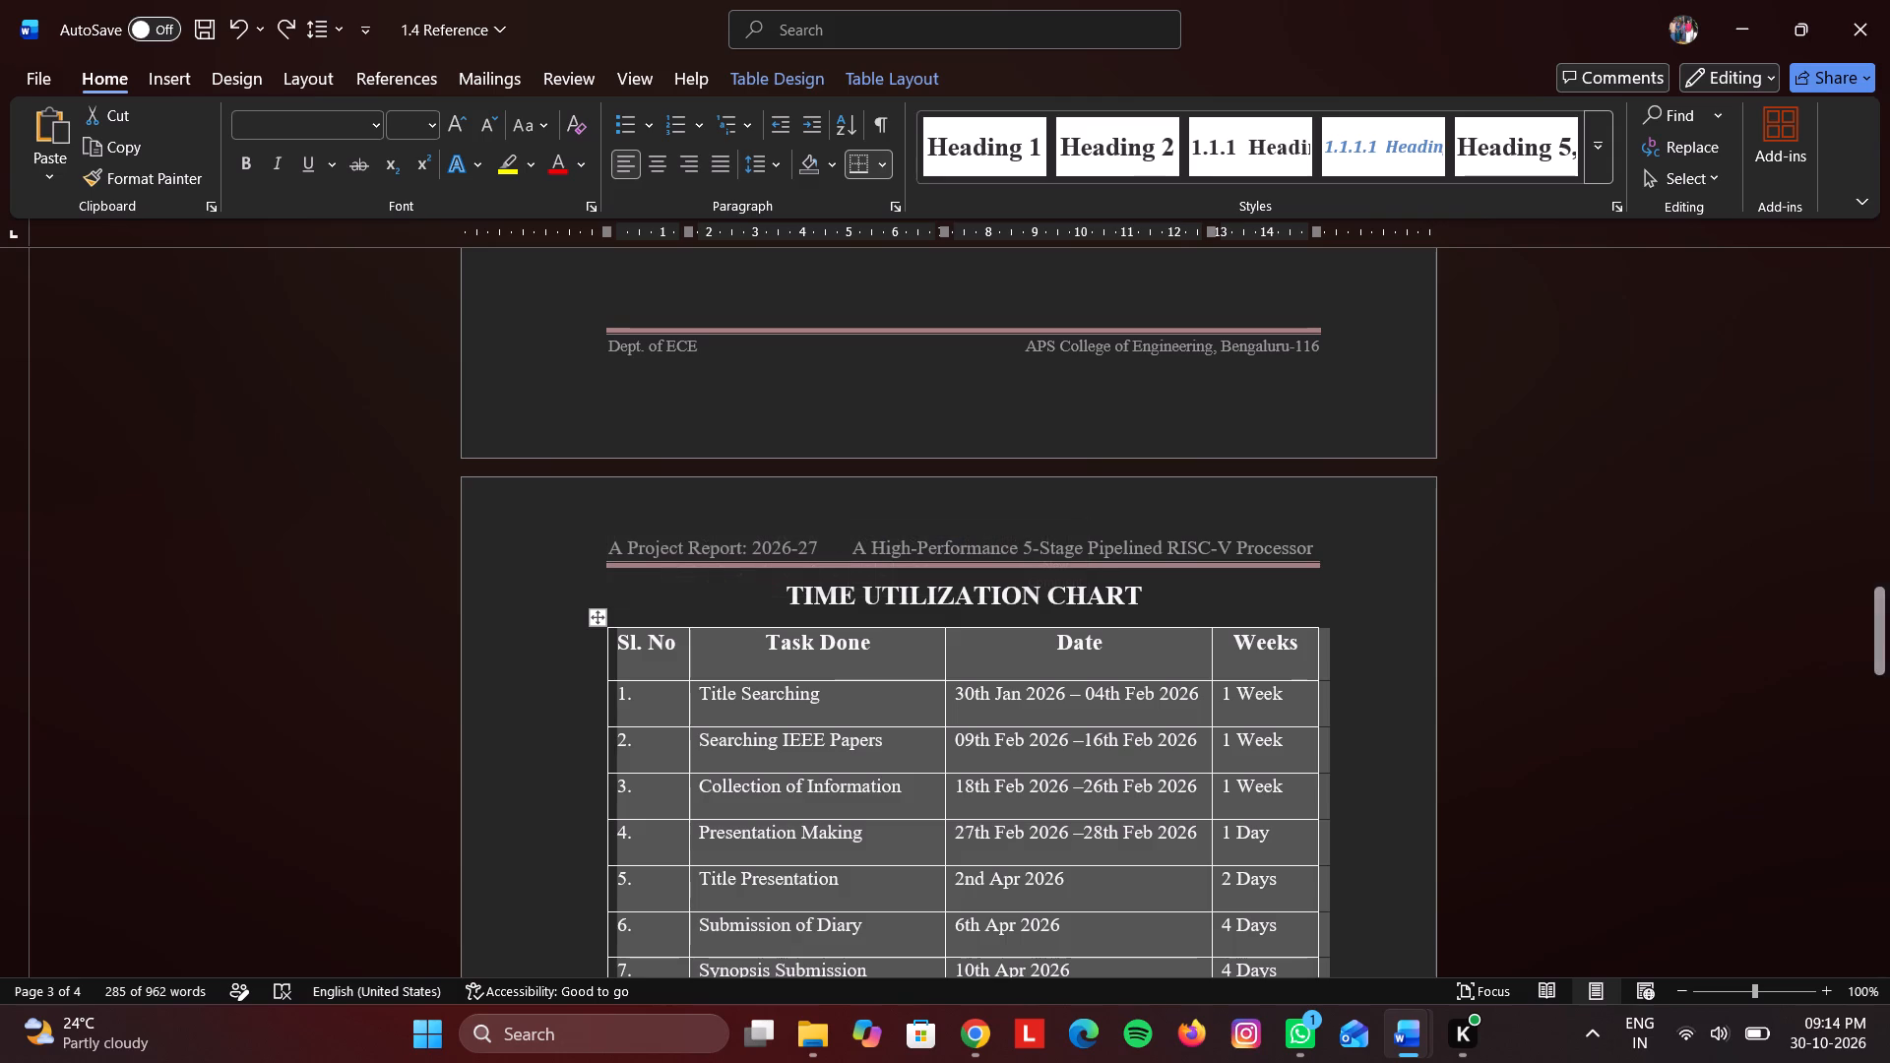
left_click(776, 164)
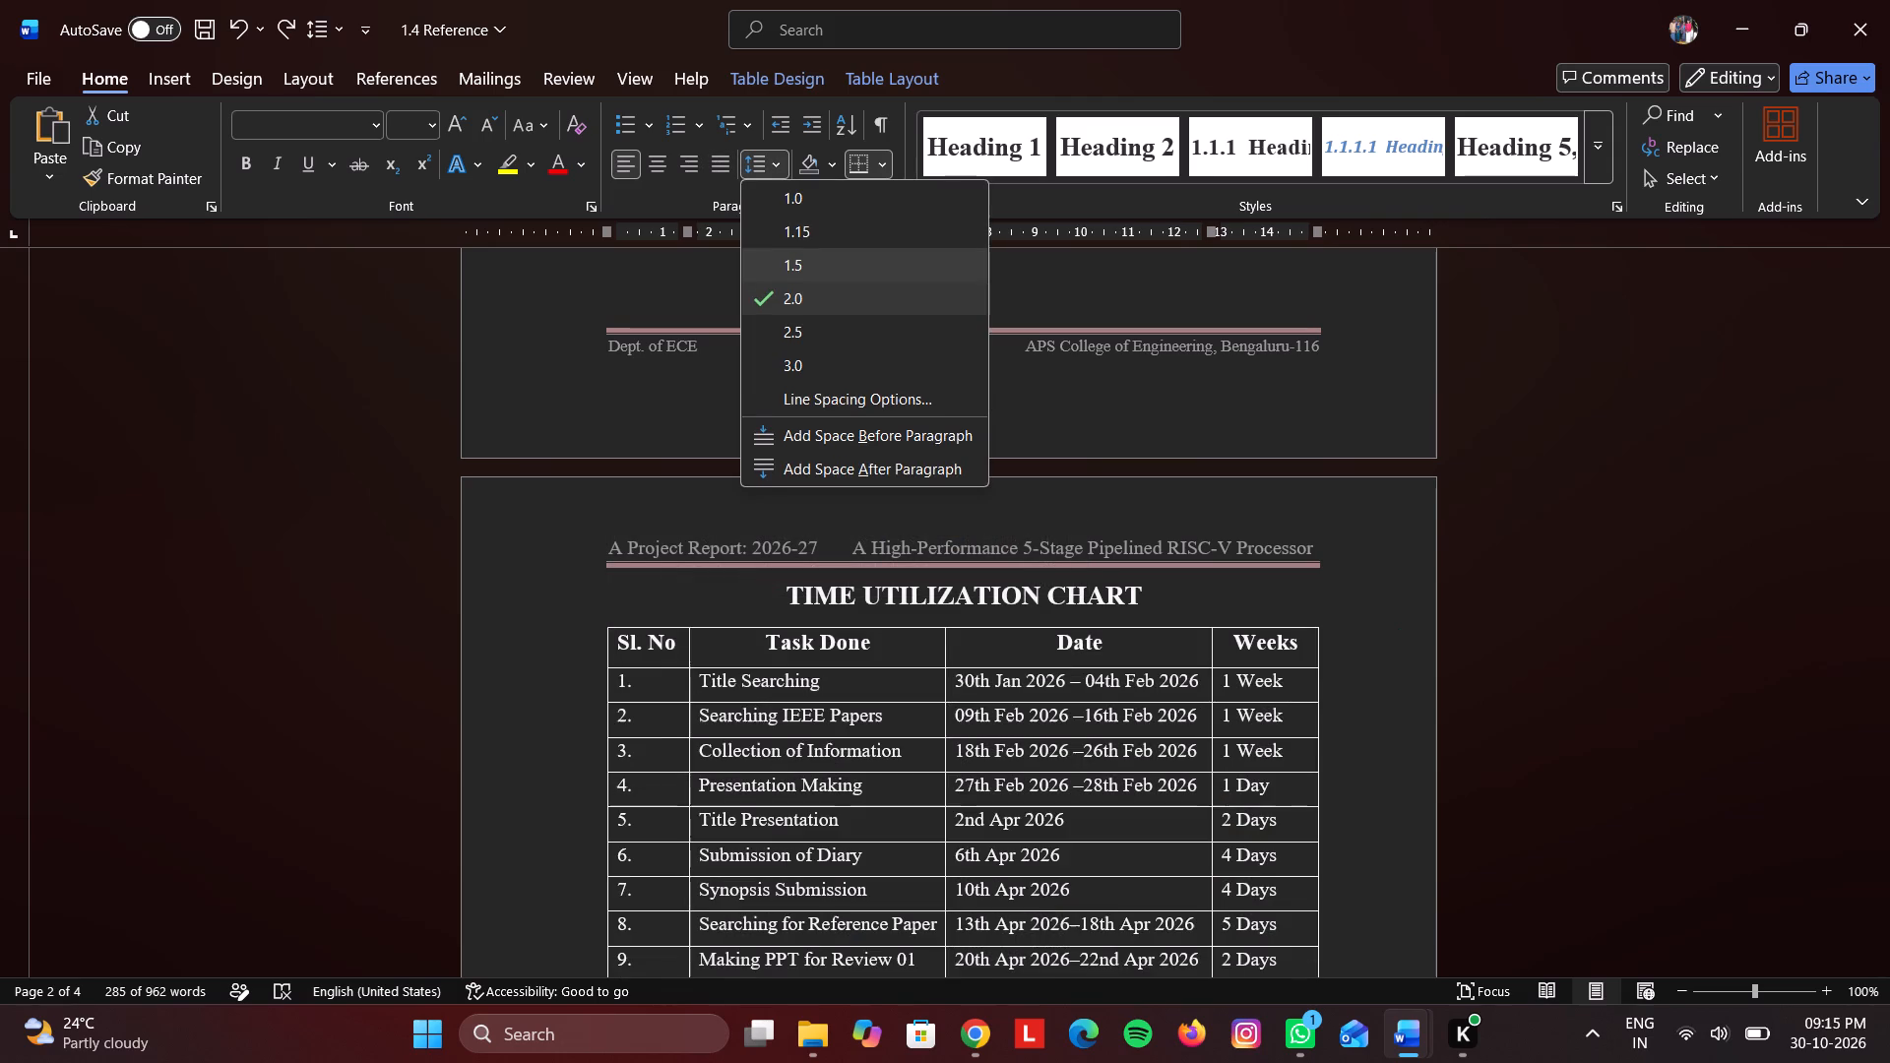
left_click(808, 270)
left_click(896, 711)
Check how the table's rows are distributed over its two pages with the new line spacing.
scroll(897, 713, "down", 10)
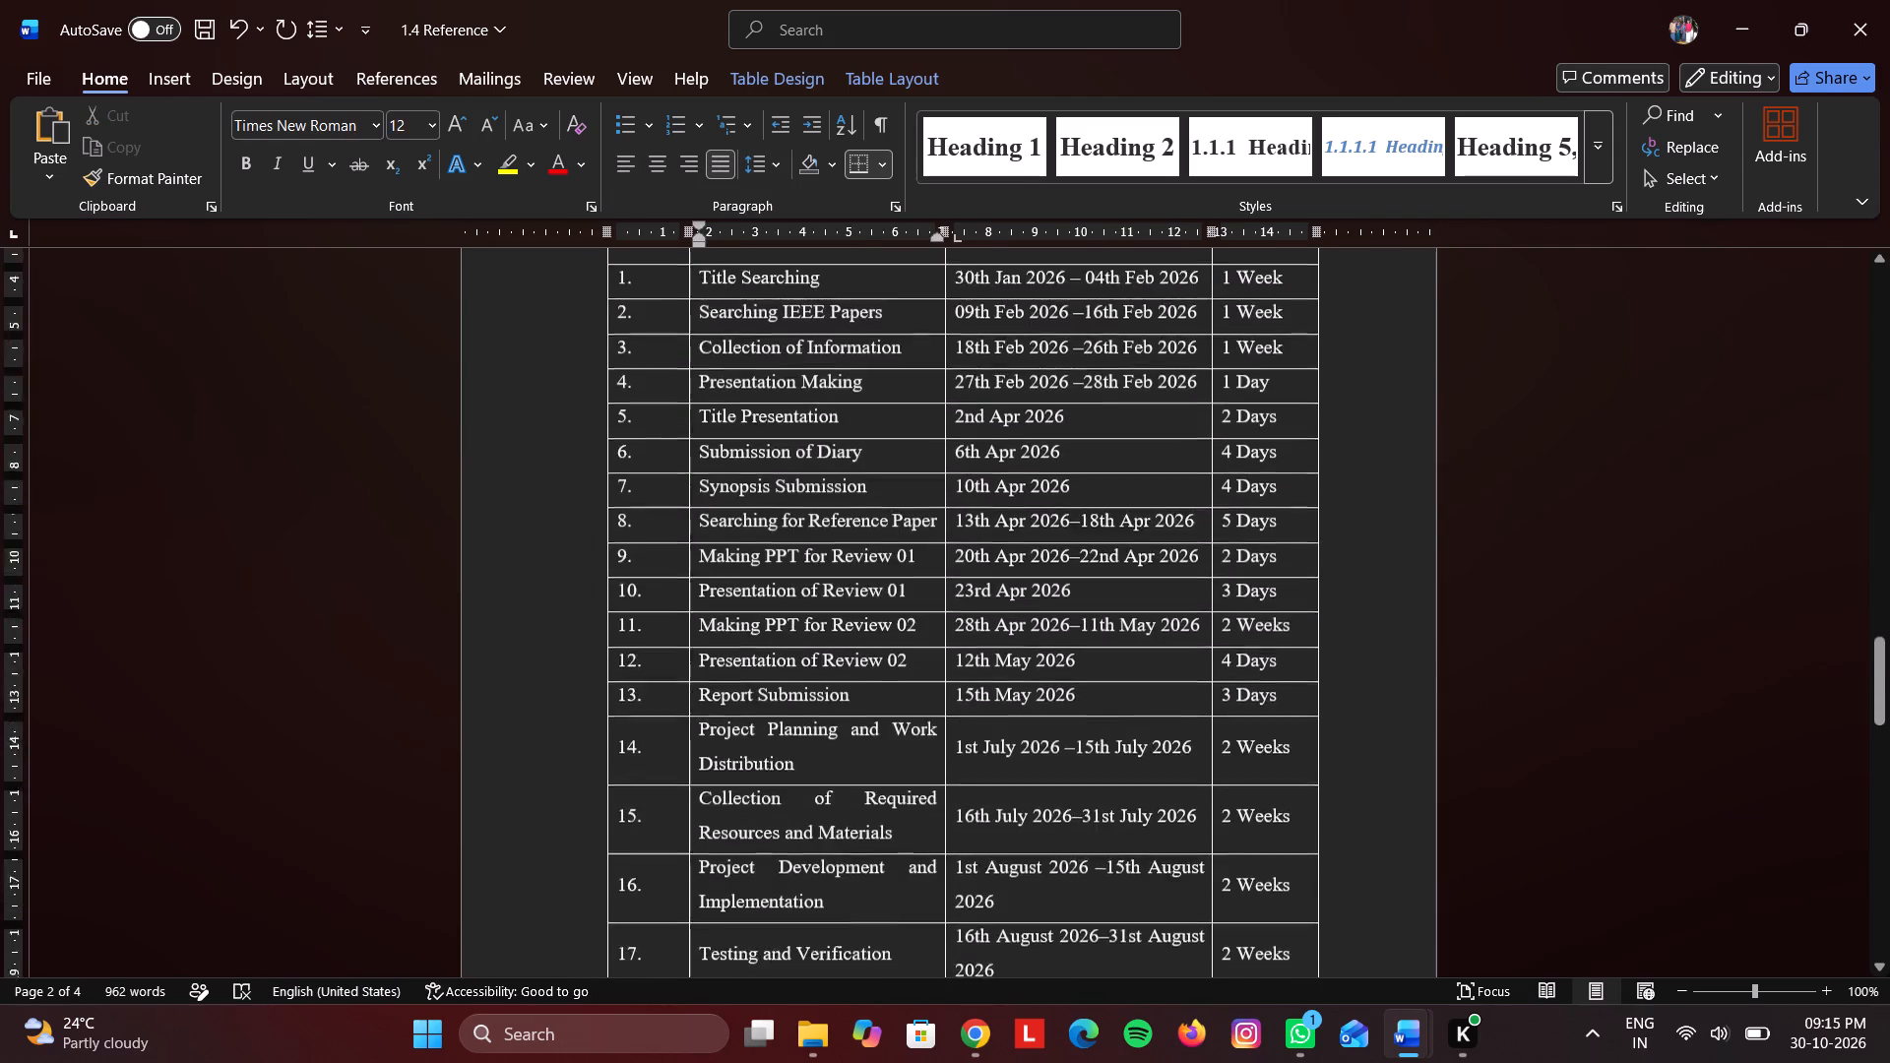
scroll(897, 713, "down", 16)
scroll(897, 713, "up", 2)
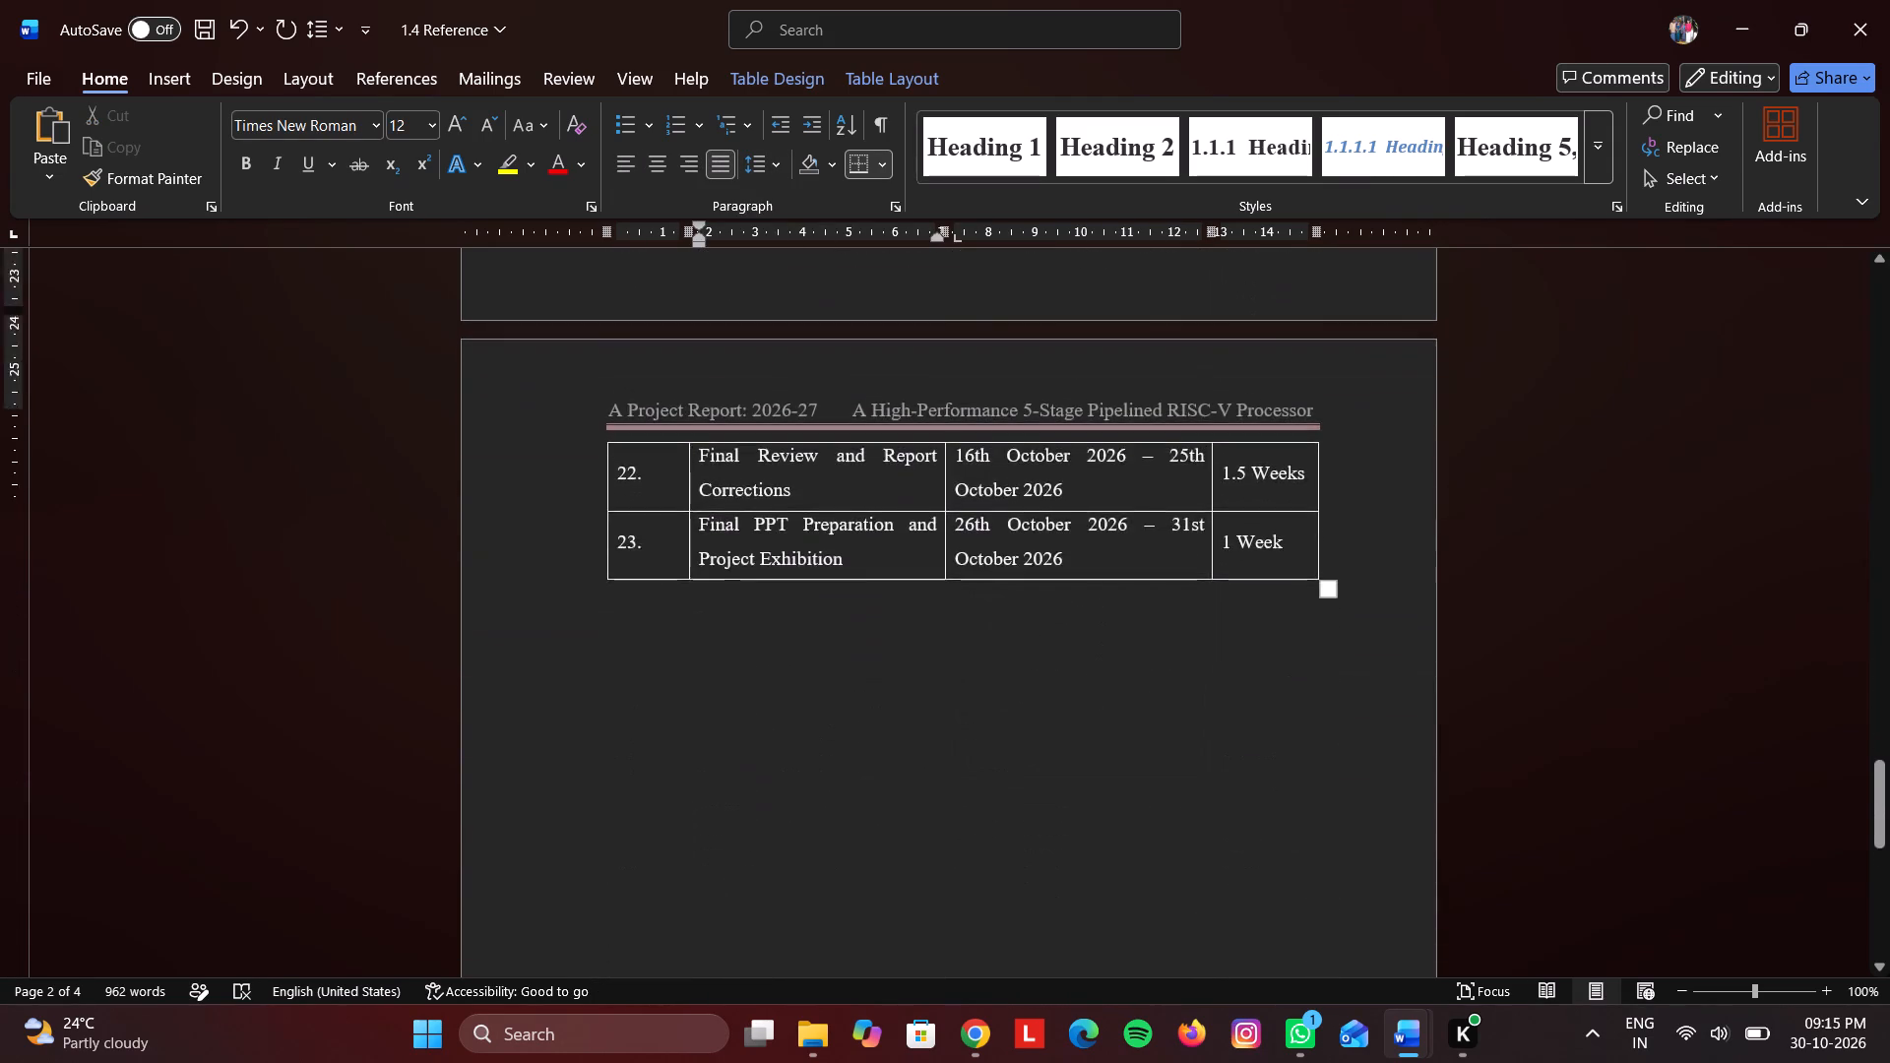
scroll(897, 713, "up", 8)
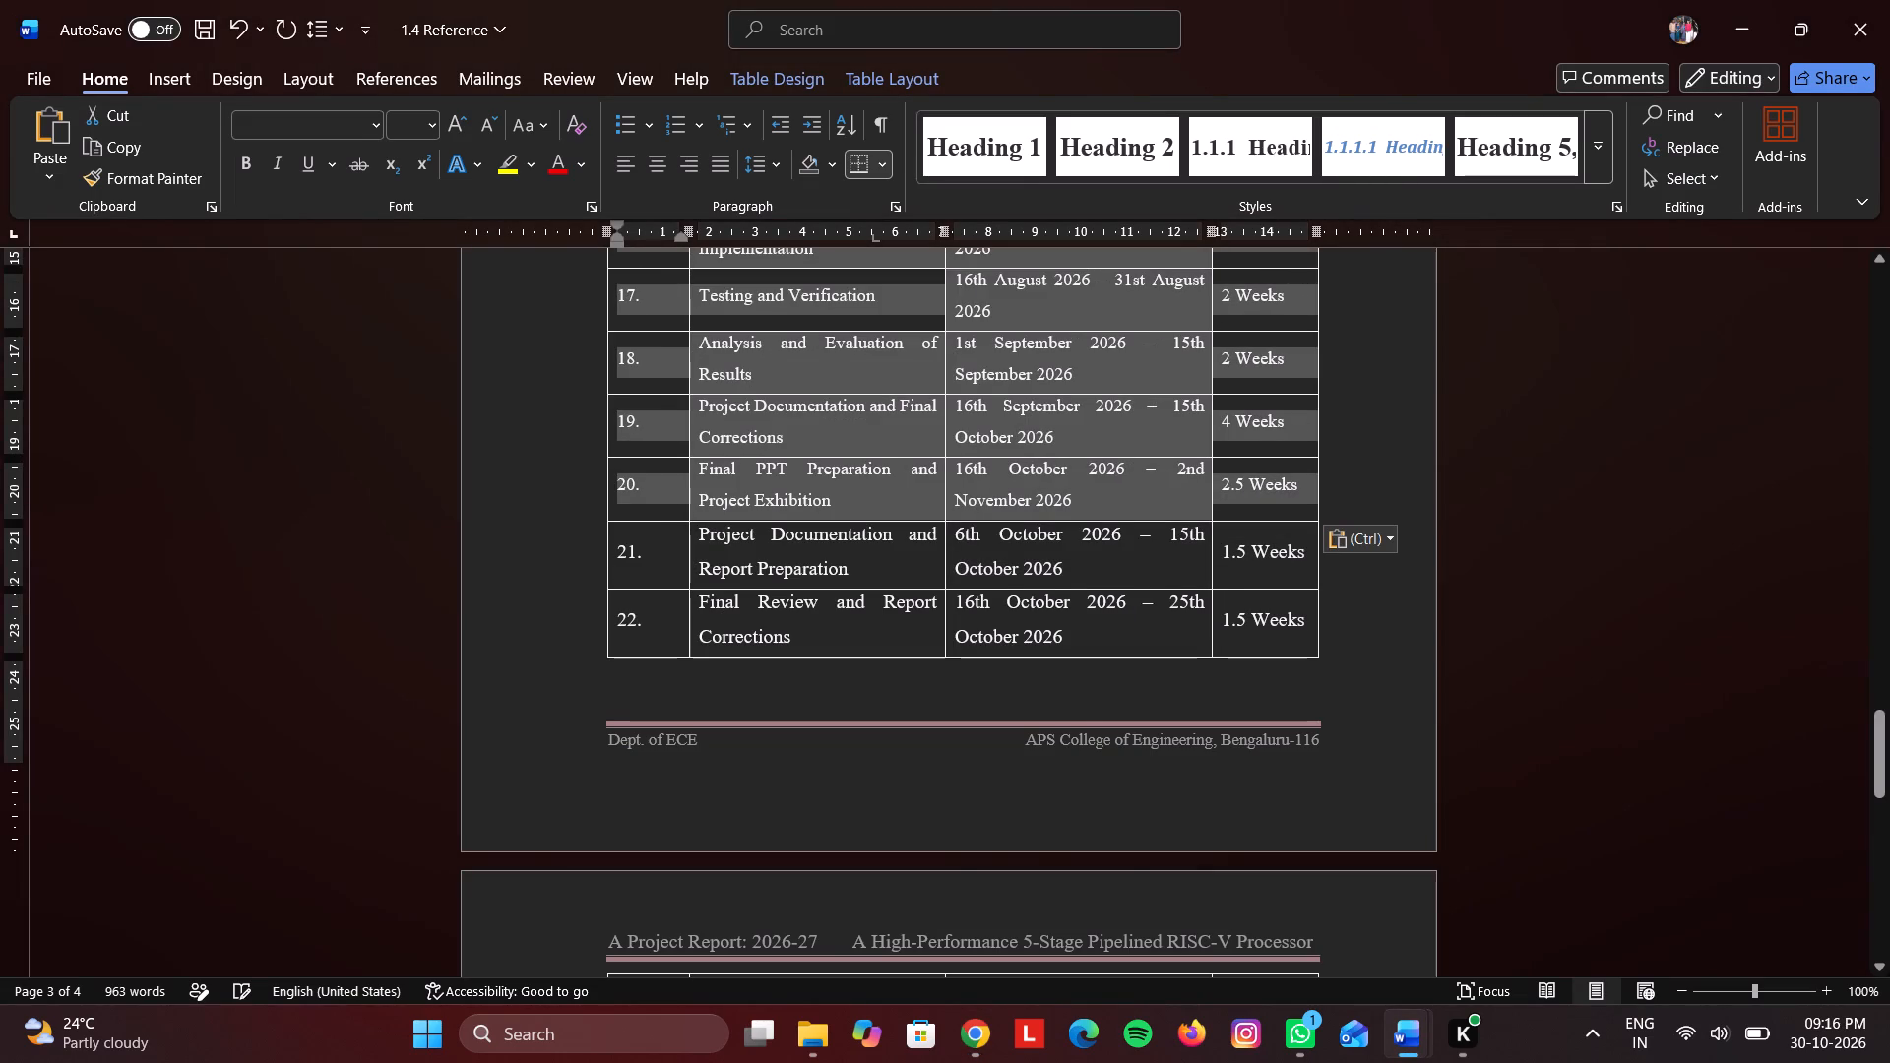
scroll(933, 617, "up", 9)
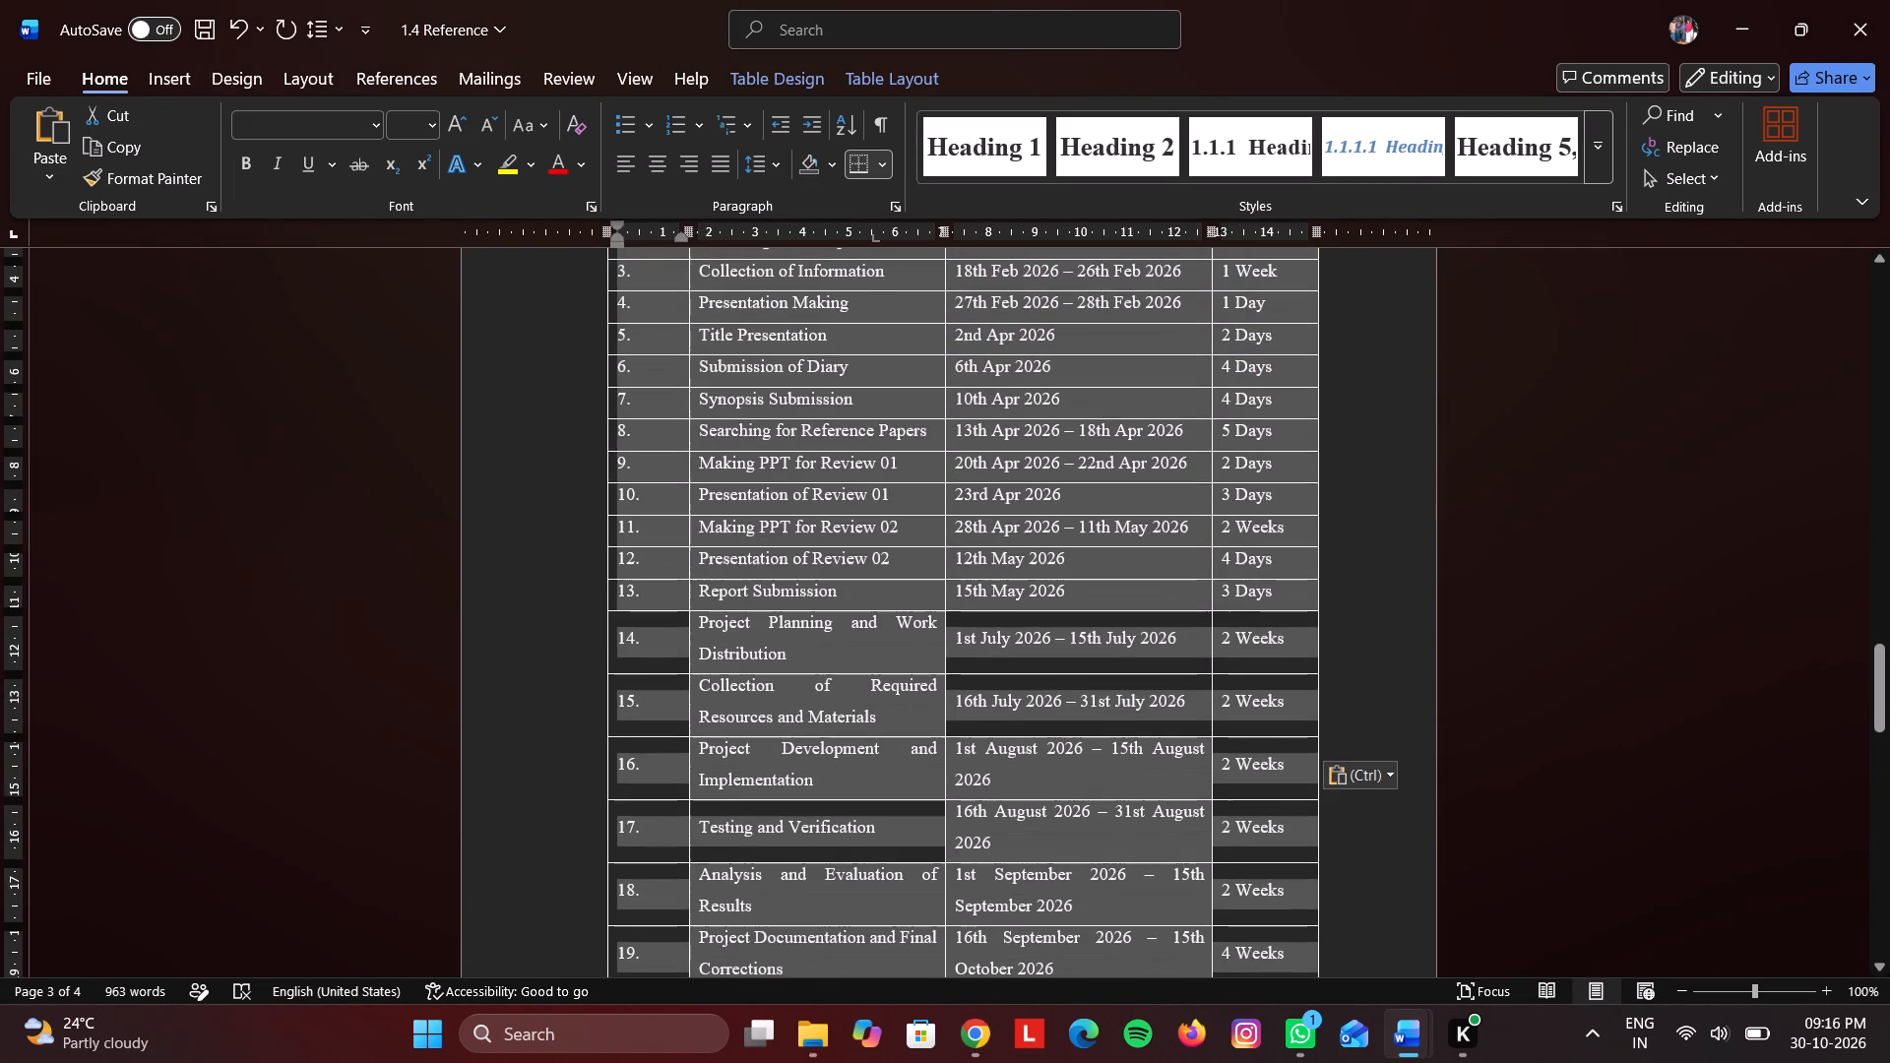
scroll(933, 617, "up", 2)
Delete the leftover rows 21 to 23 at the end of the time utilization table.
scroll(933, 617, "down", 10)
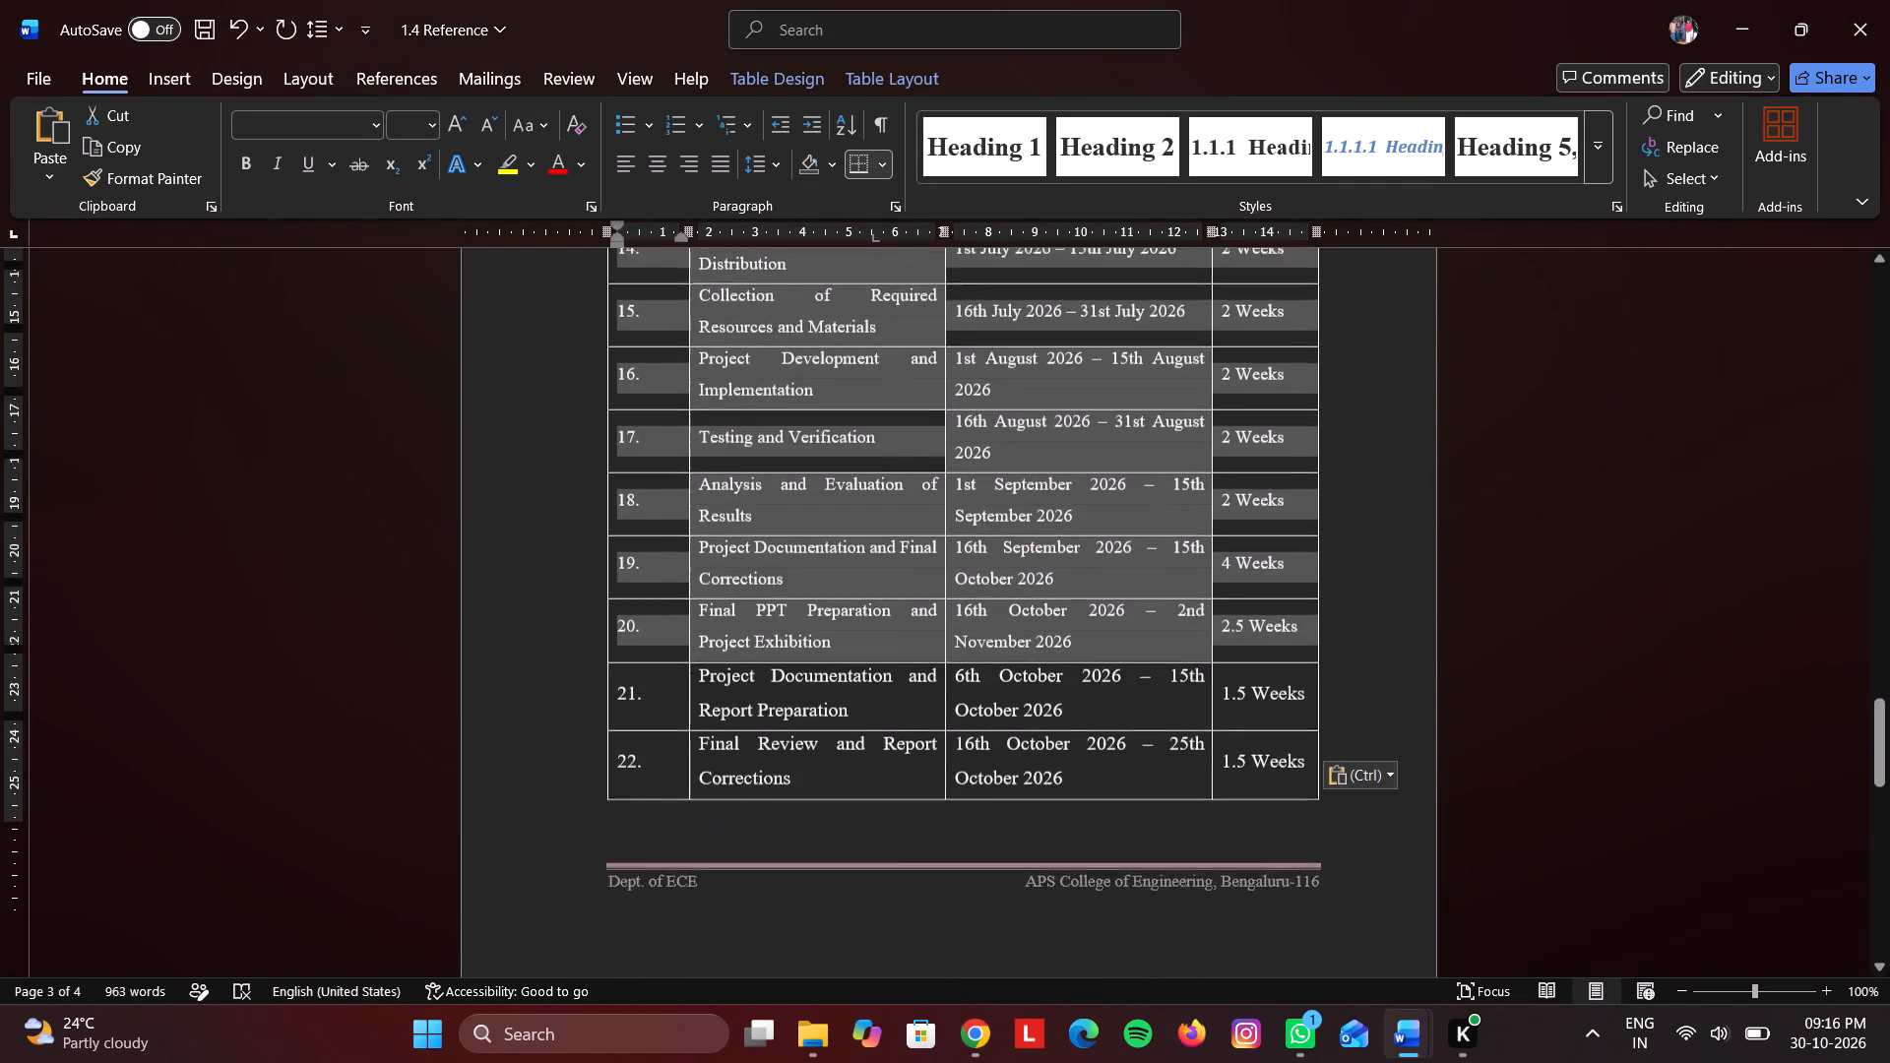
left_click_drag(618, 604, 775, 715)
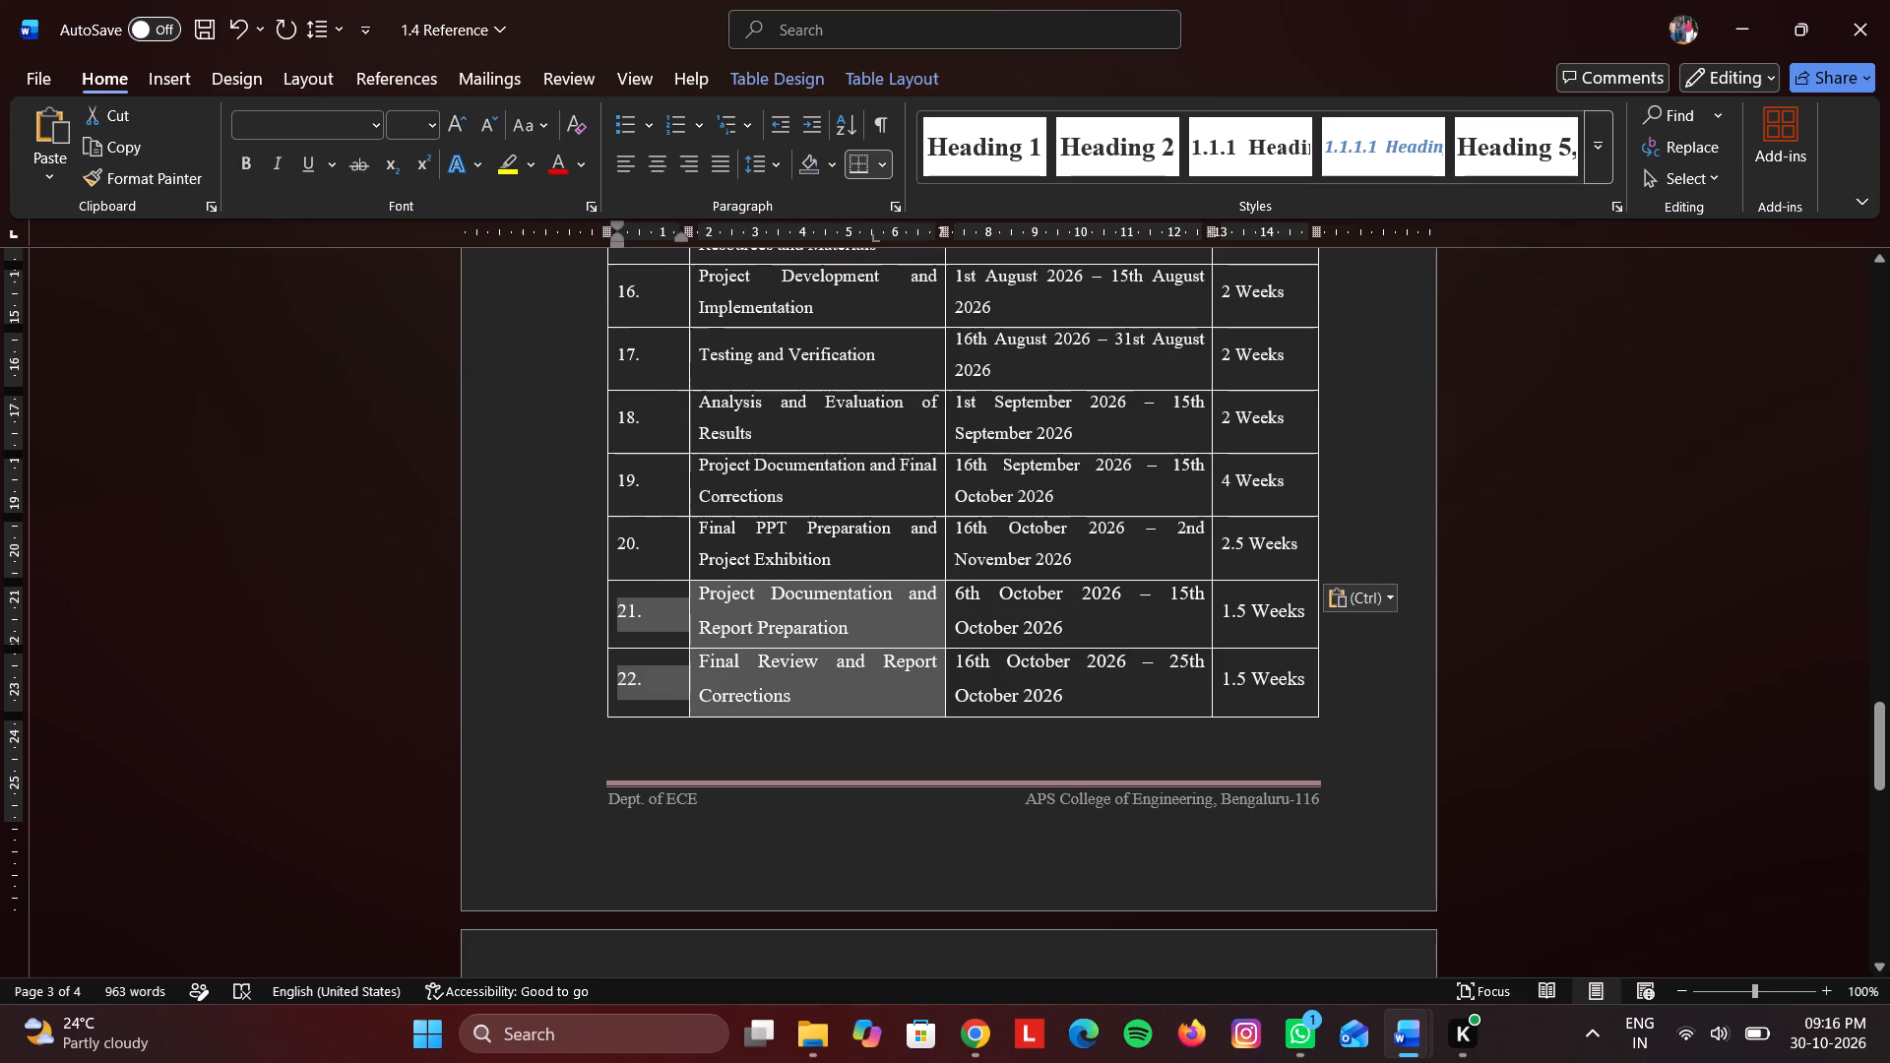
left_click_drag(775, 715, 1174, 898)
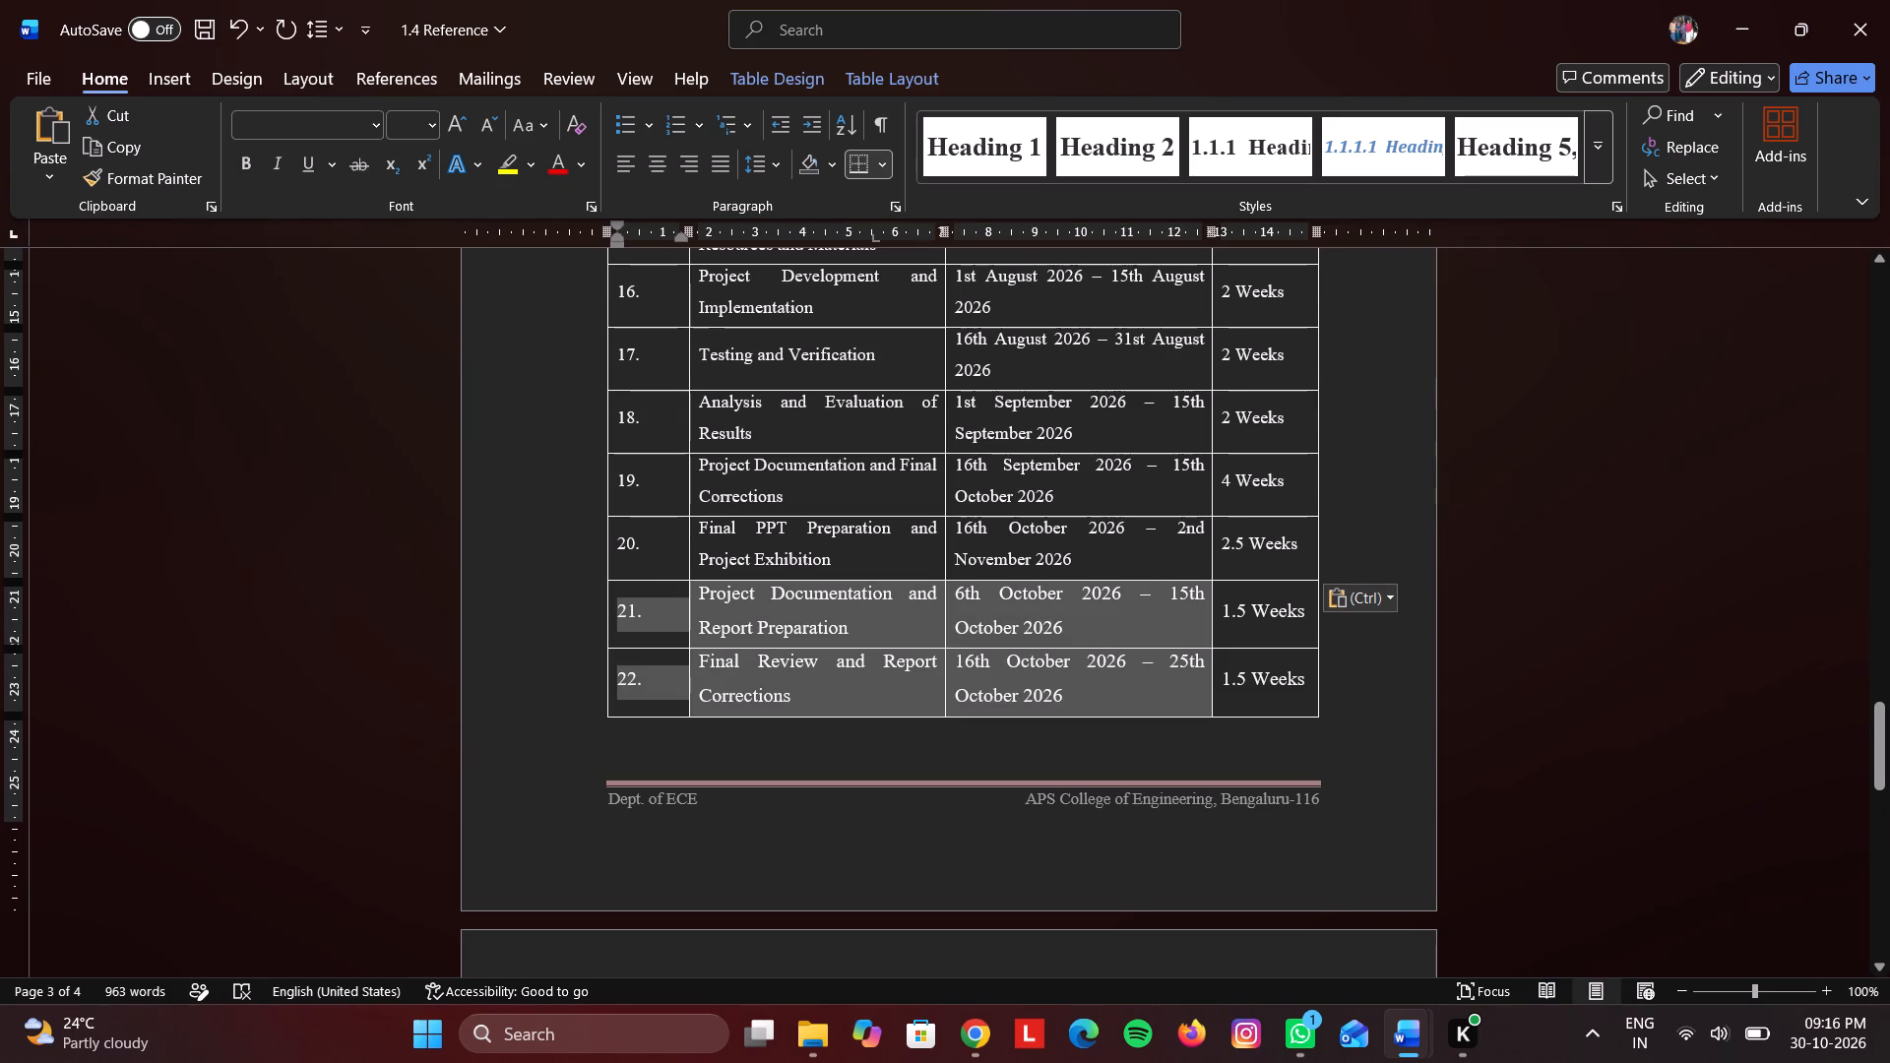
left_click_drag(1174, 898, 1258, 914)
scroll(1282, 937, "down", 3)
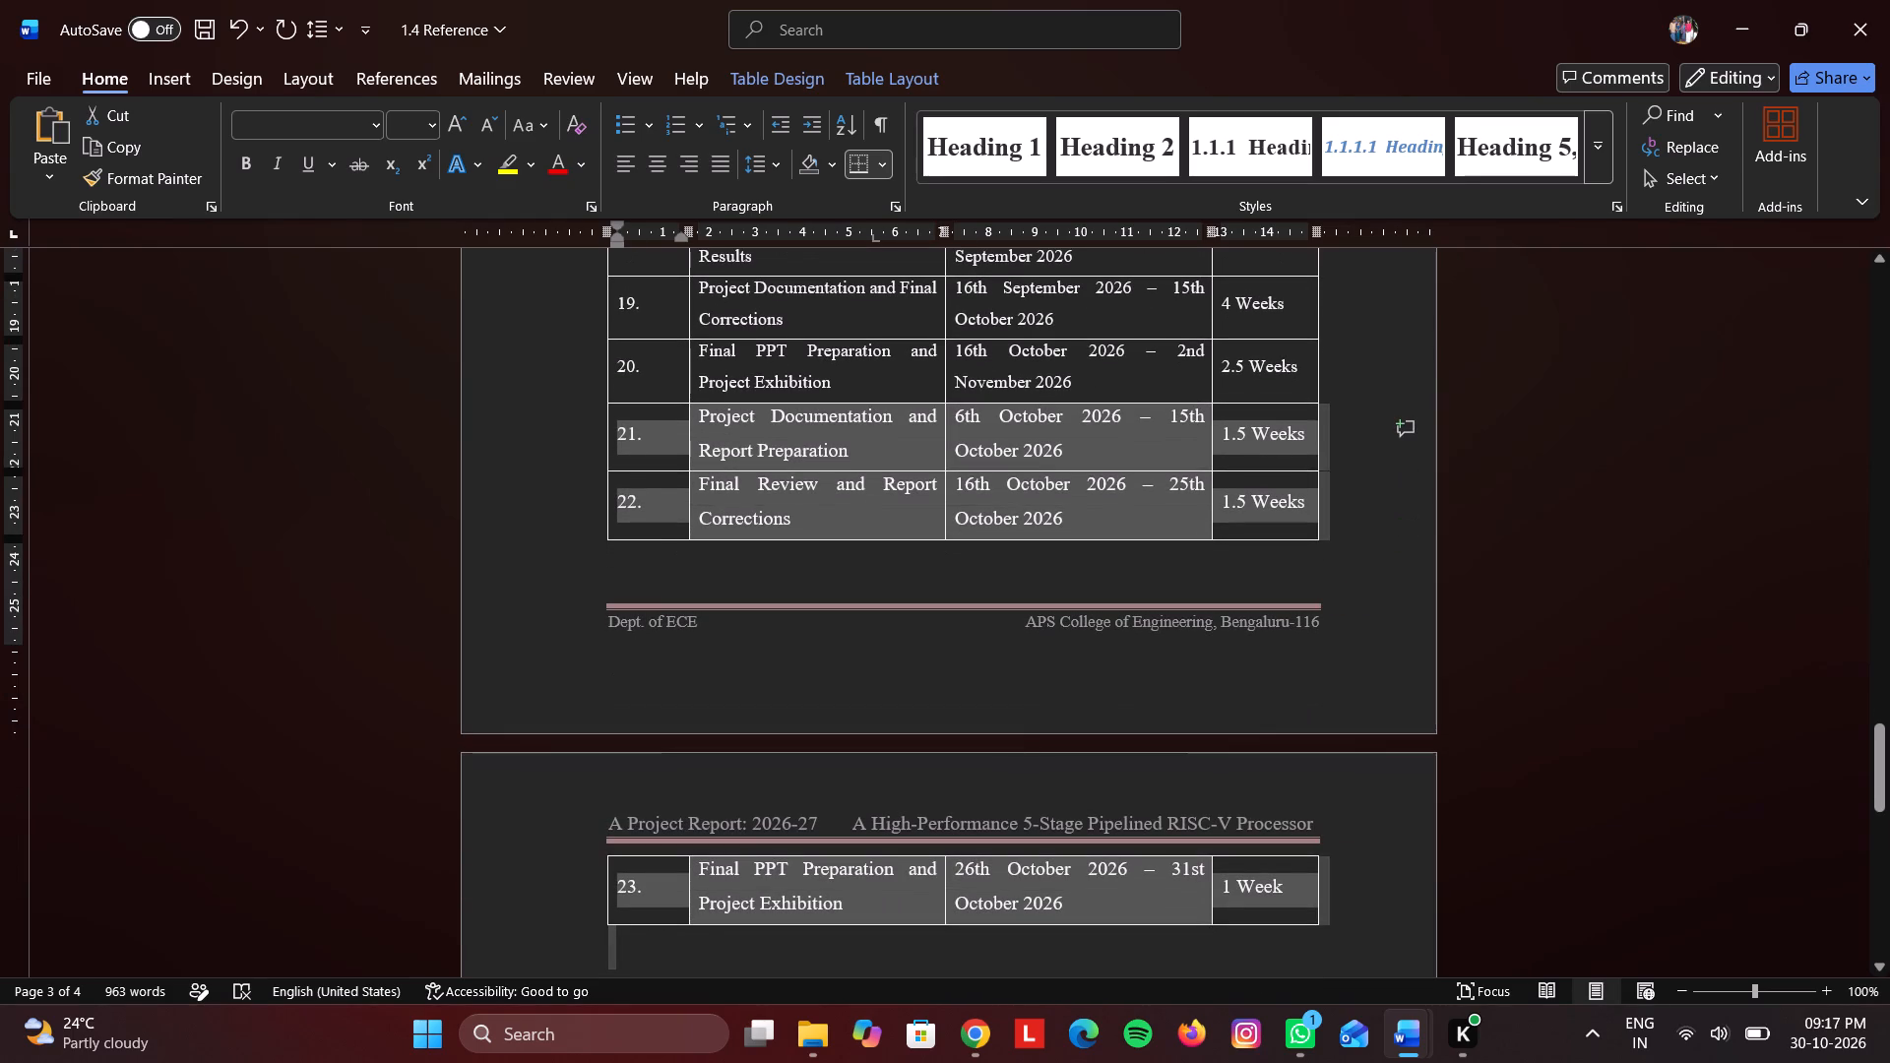
left_click_drag(1258, 914, 1255, 907)
right_click(1011, 496)
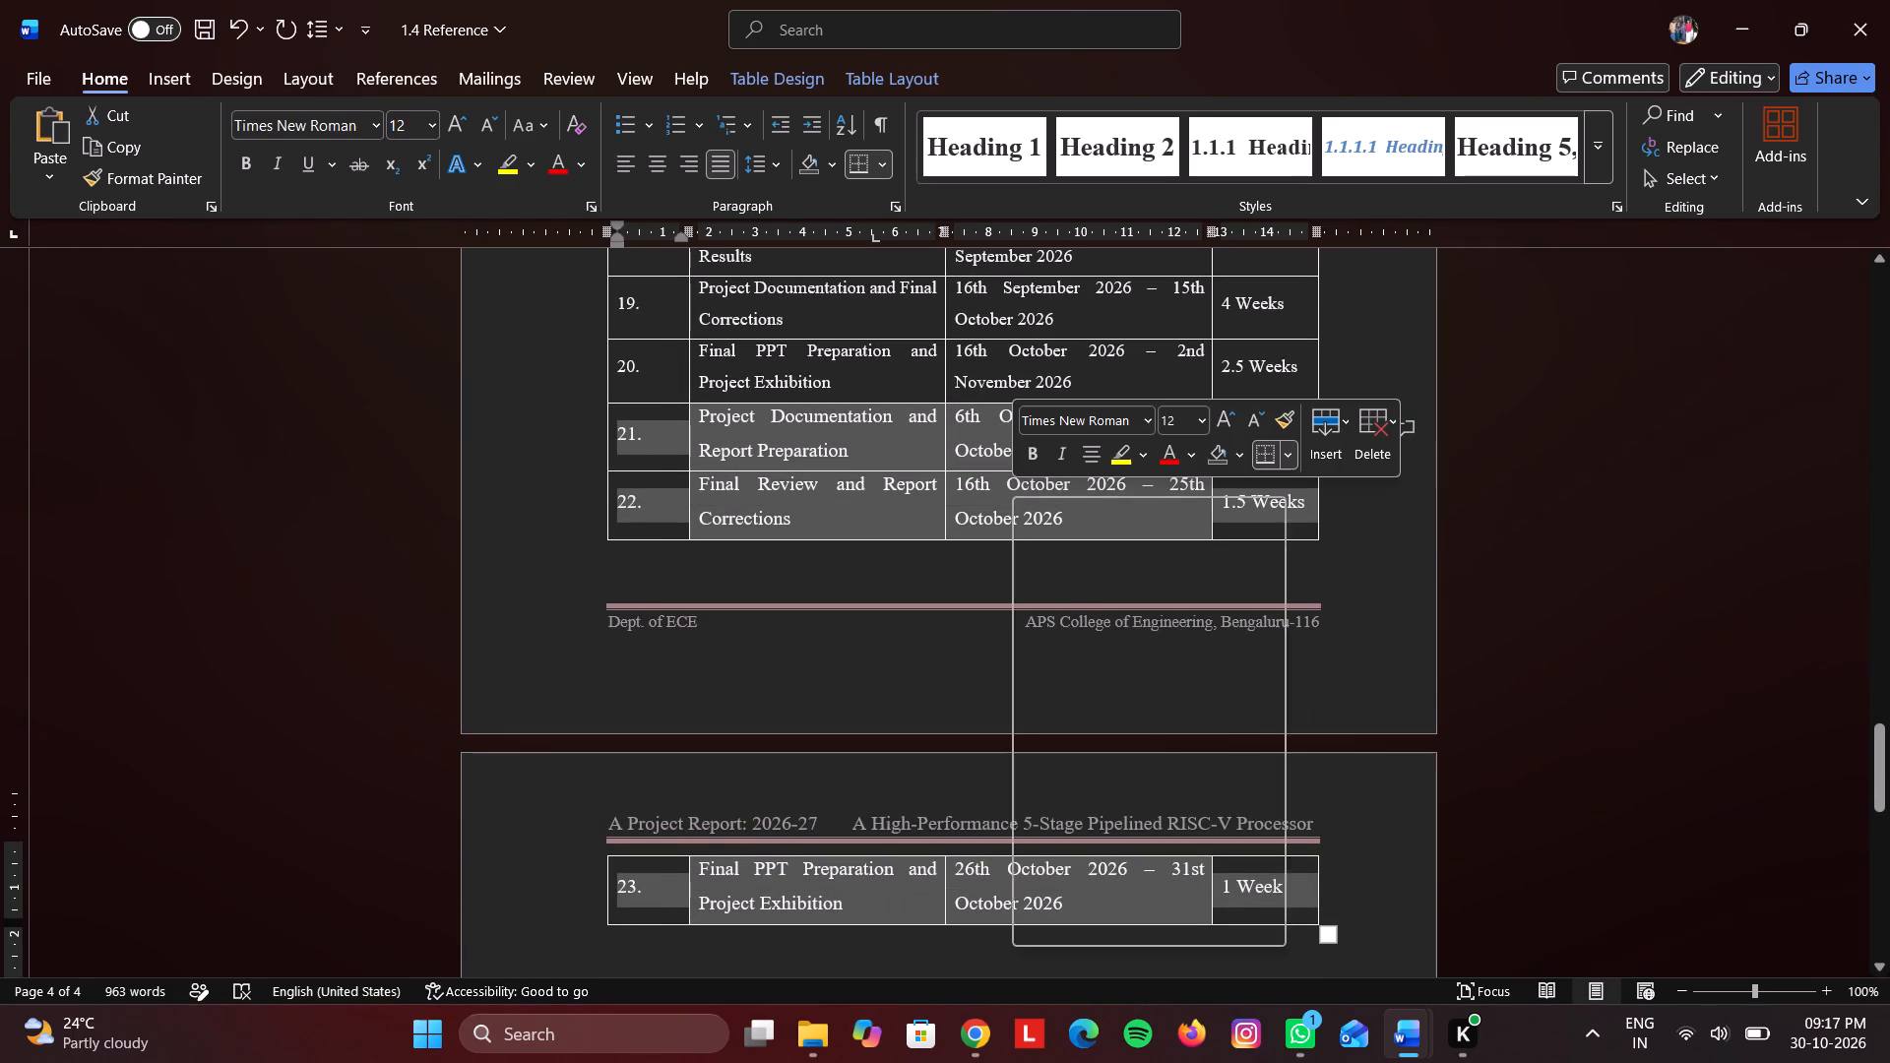
left_click(1100, 733)
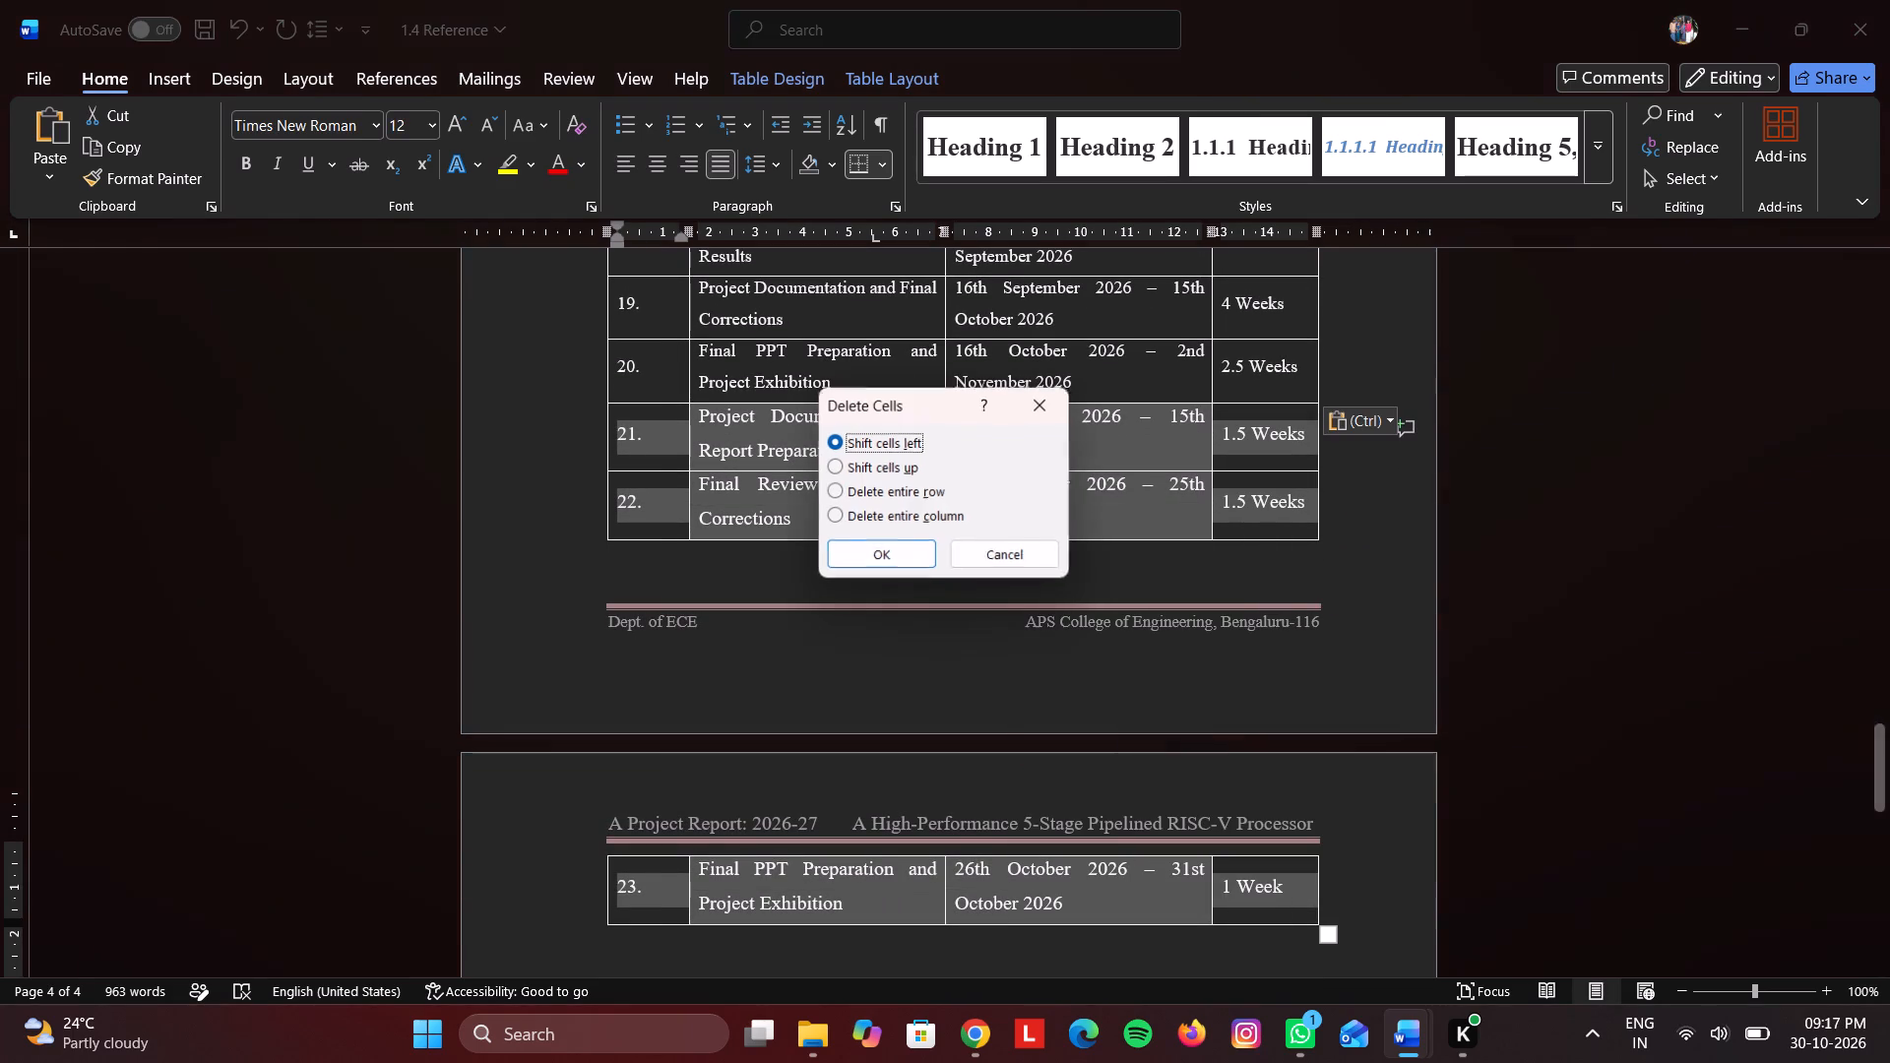
left_click(913, 565)
Review the time utilization table from header to last row, checking its entries, text size and page fit.
scroll(921, 665, "up", 2)
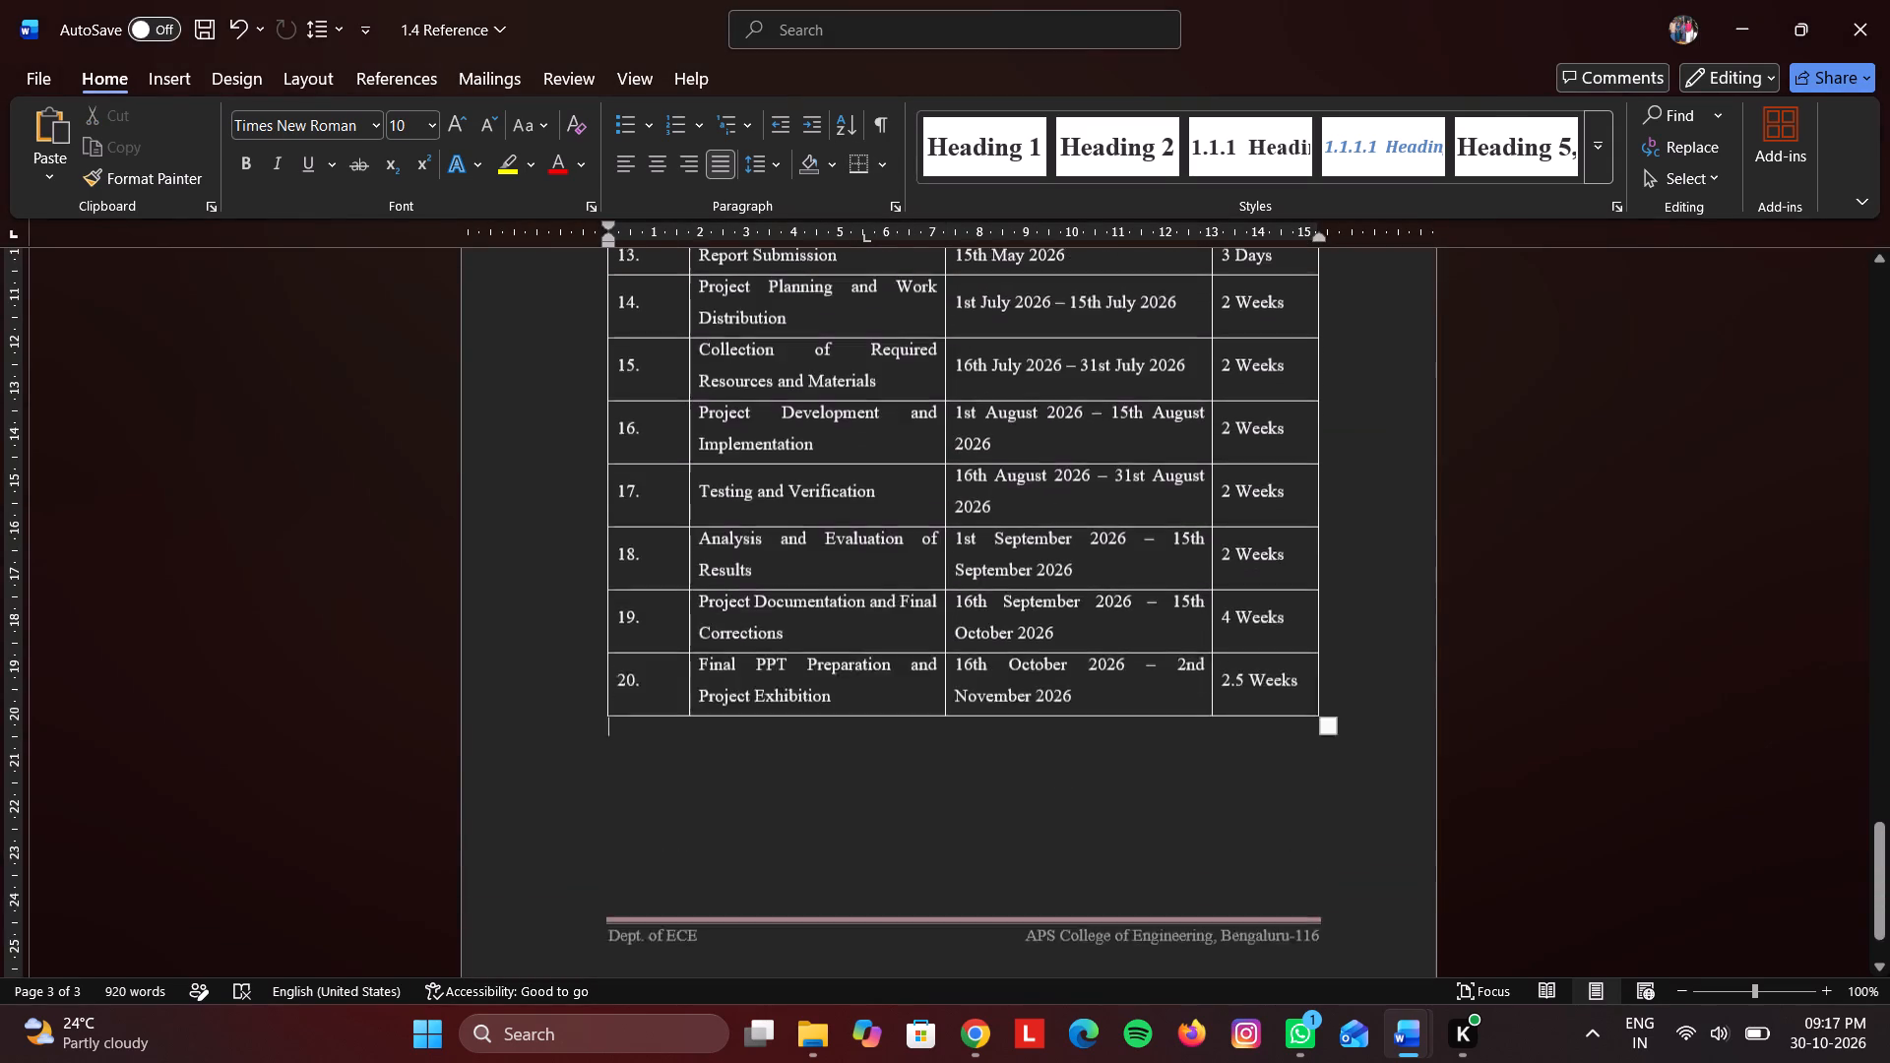
scroll(921, 665, "up", 6)
scroll(921, 665, "down", 5)
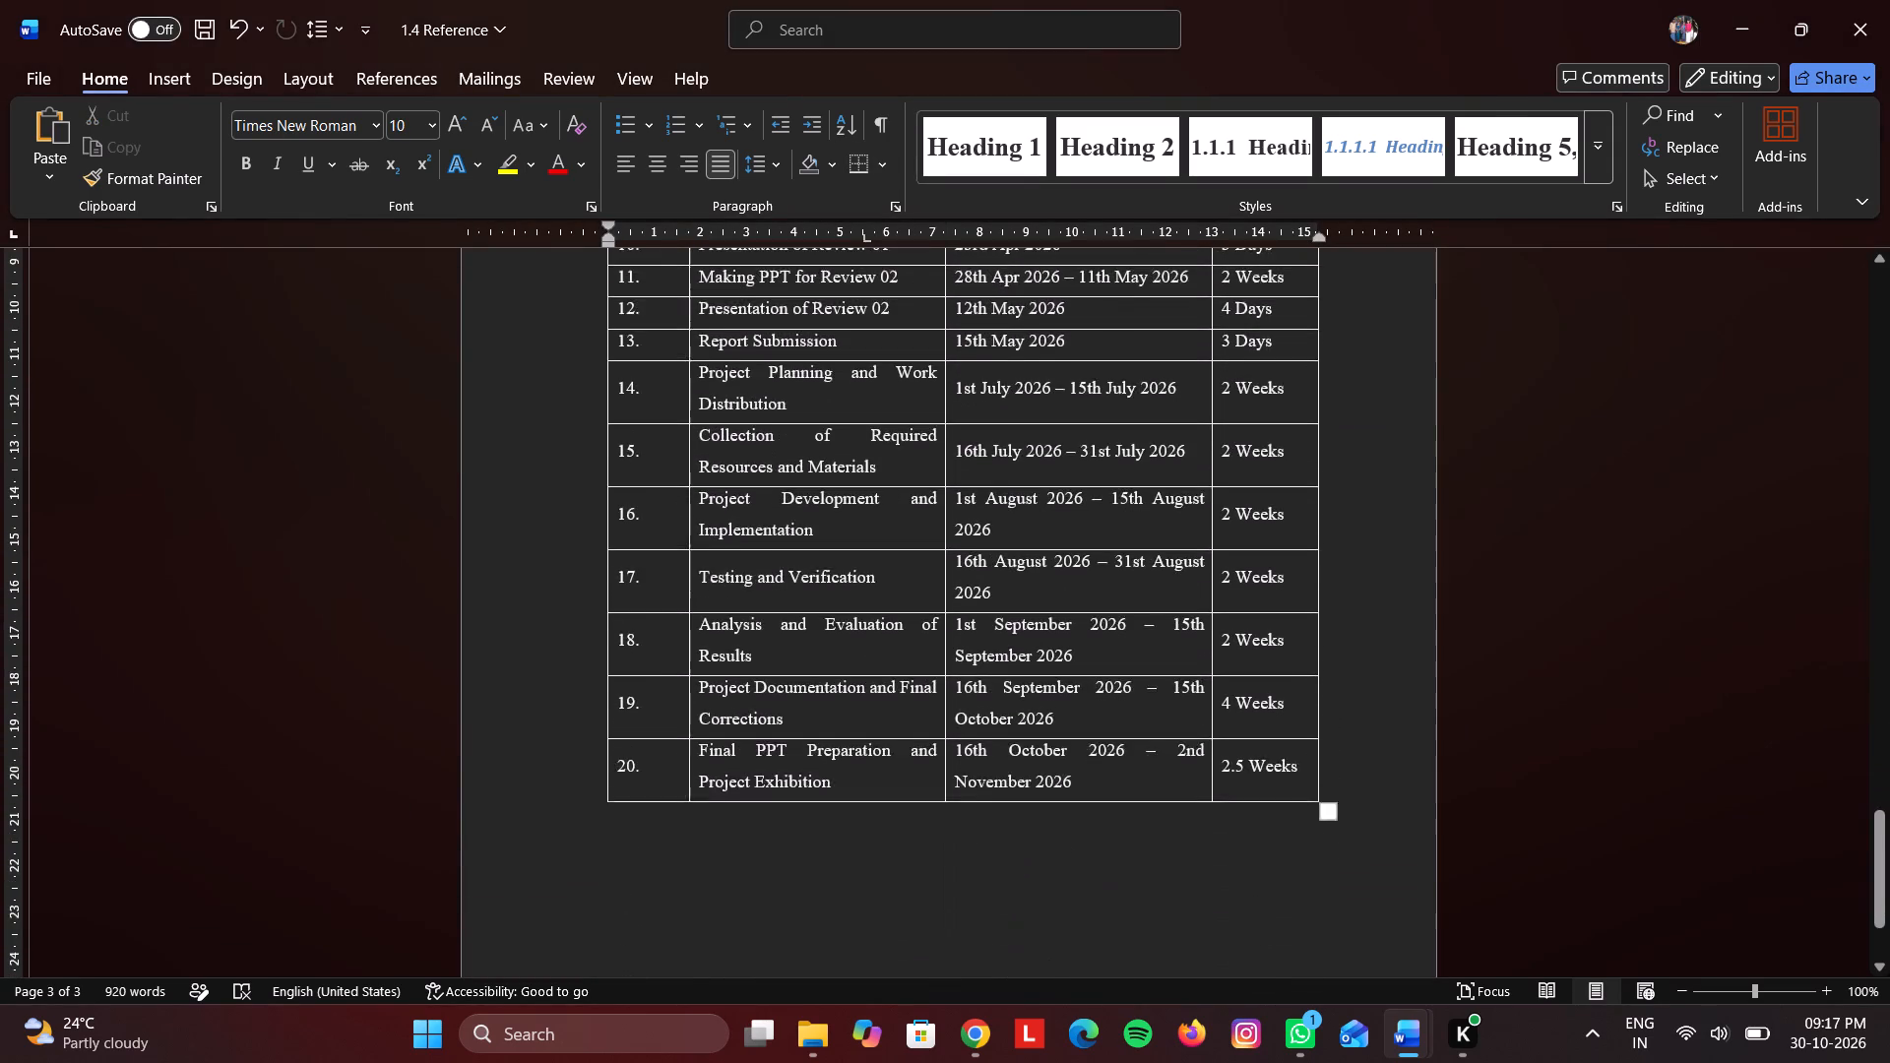
scroll(921, 665, "up", 10)
scroll(797, 648, "down", 4)
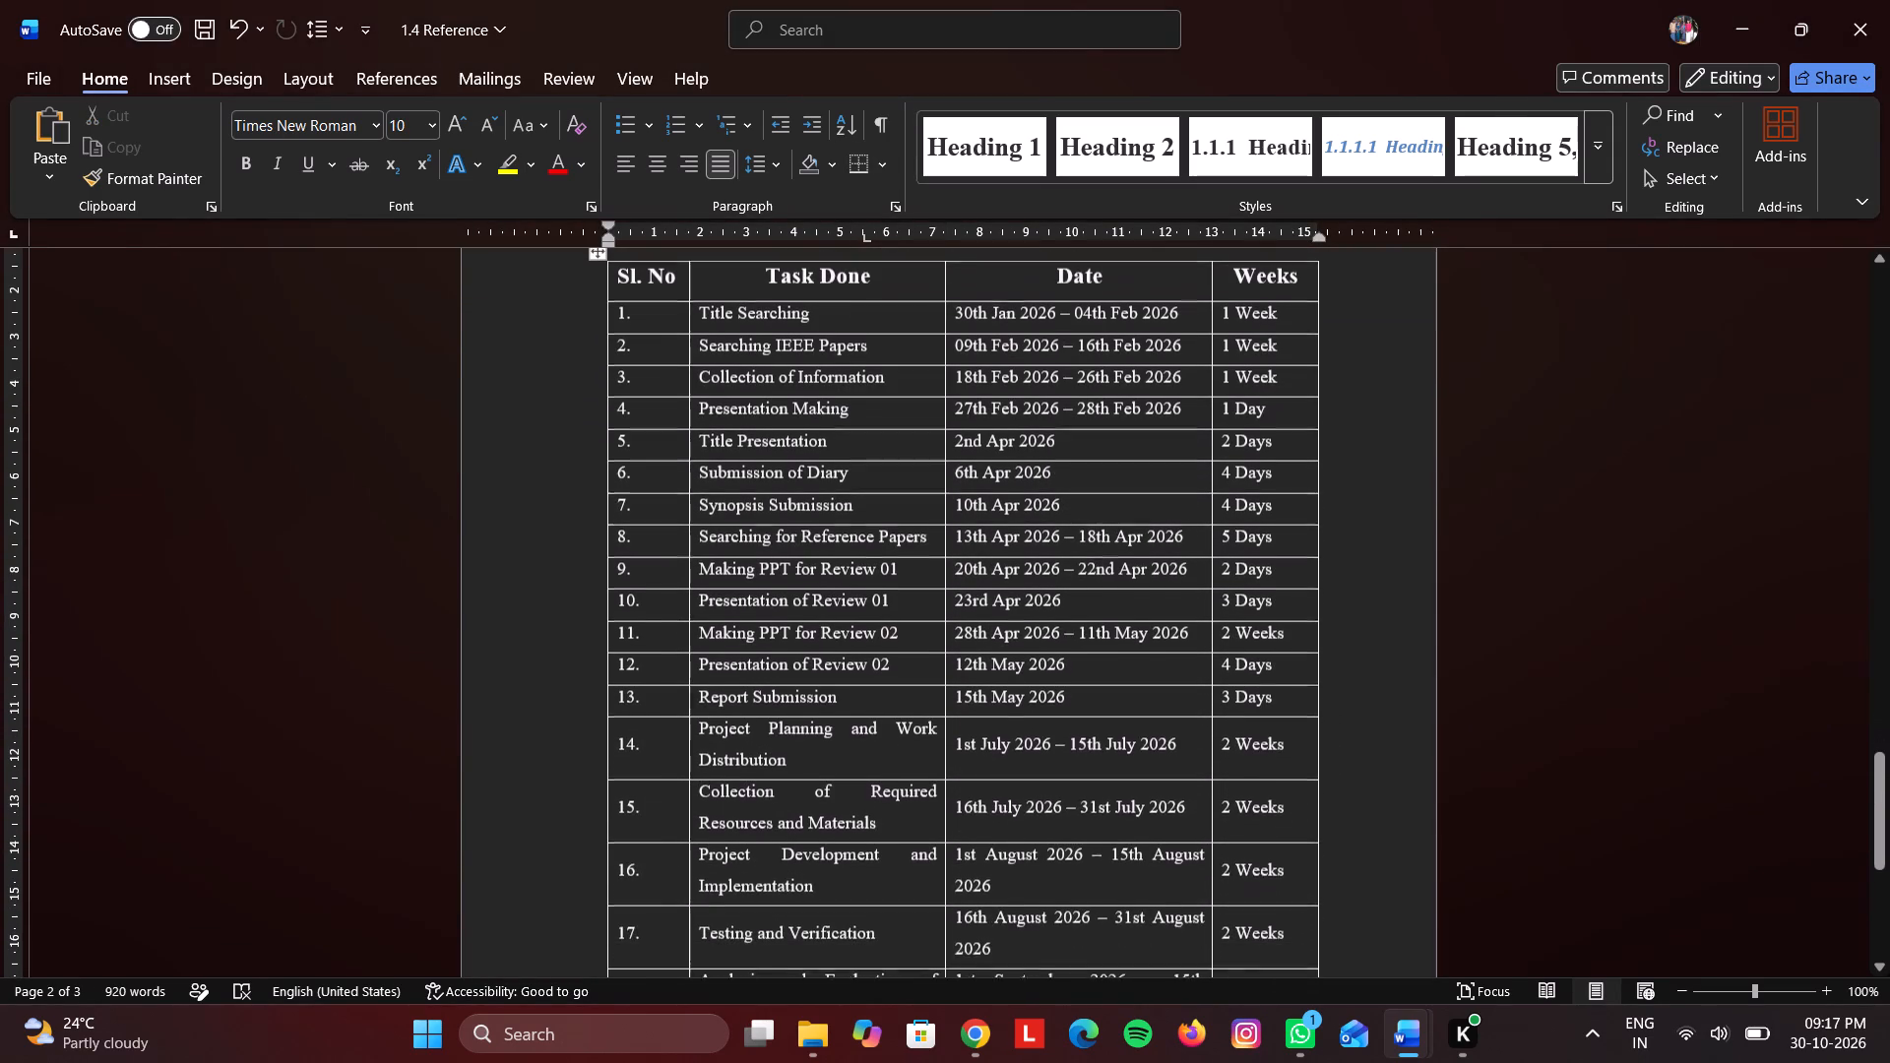
scroll(798, 649, "down", 5)
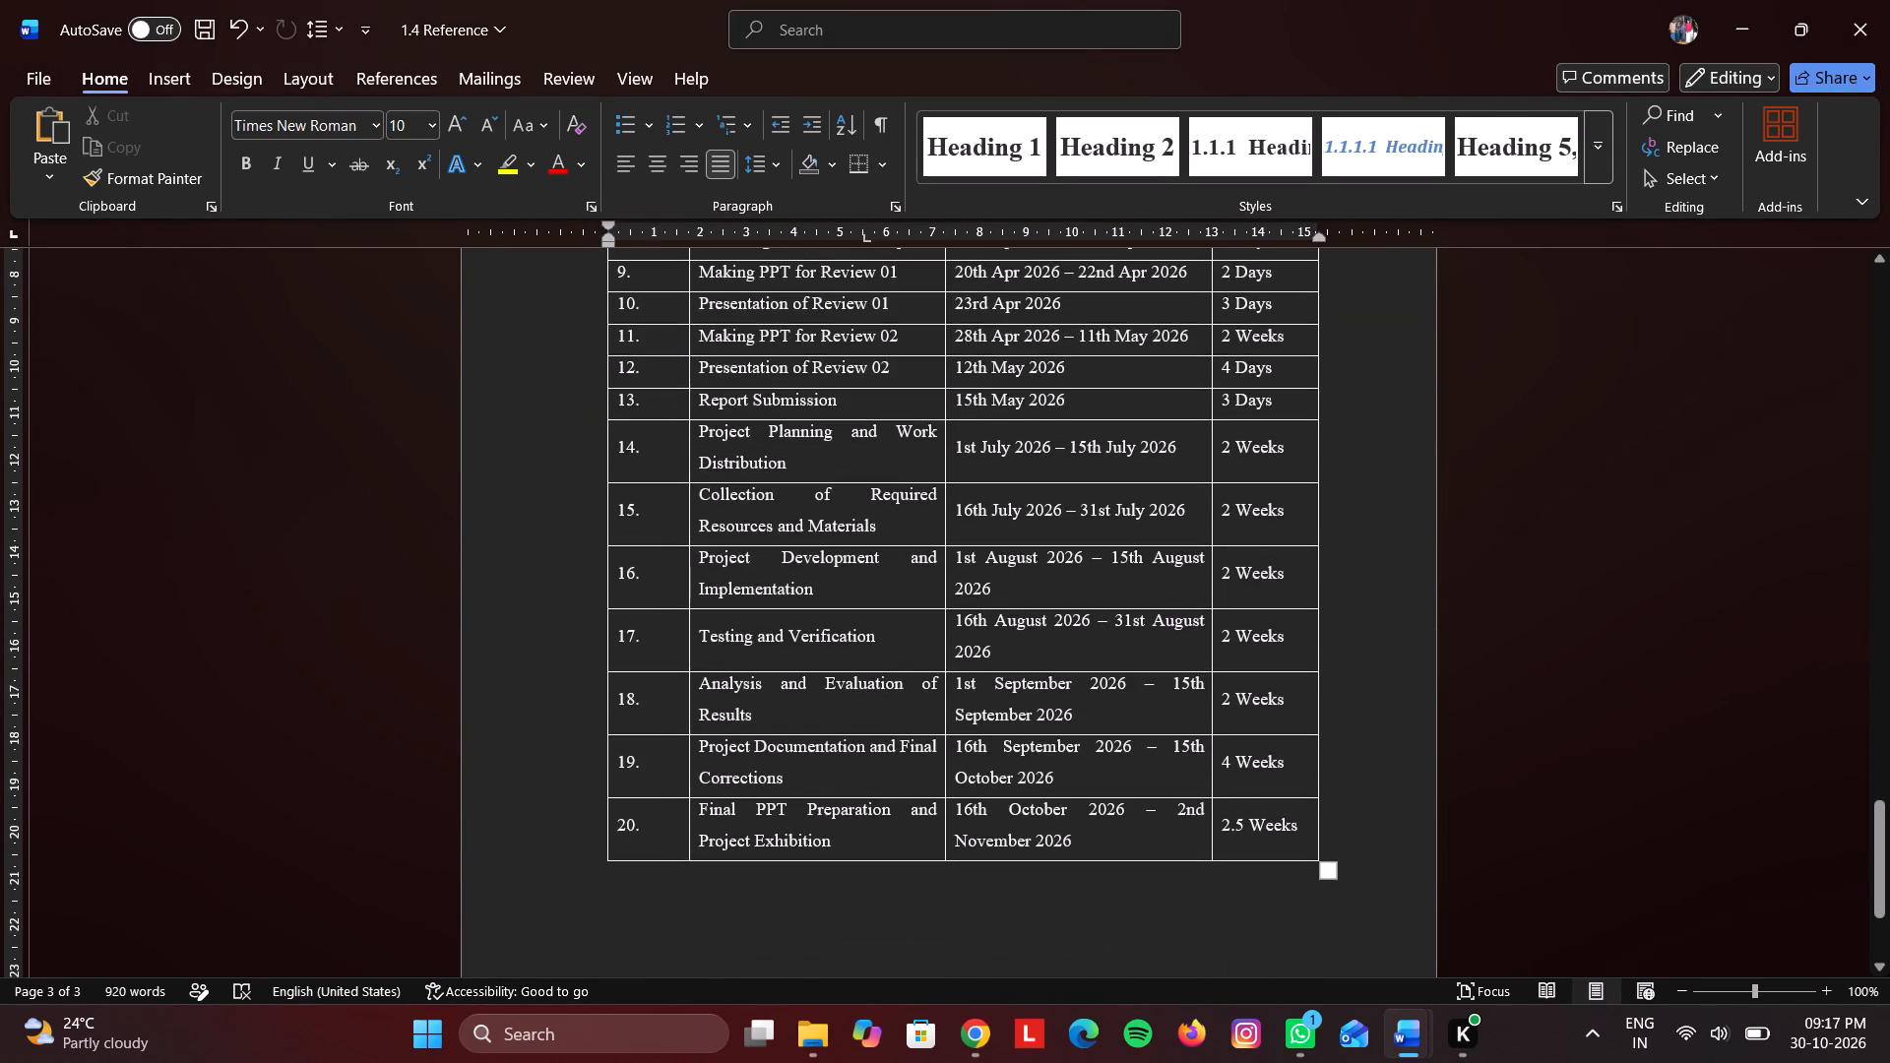
scroll(798, 649, "up", 9)
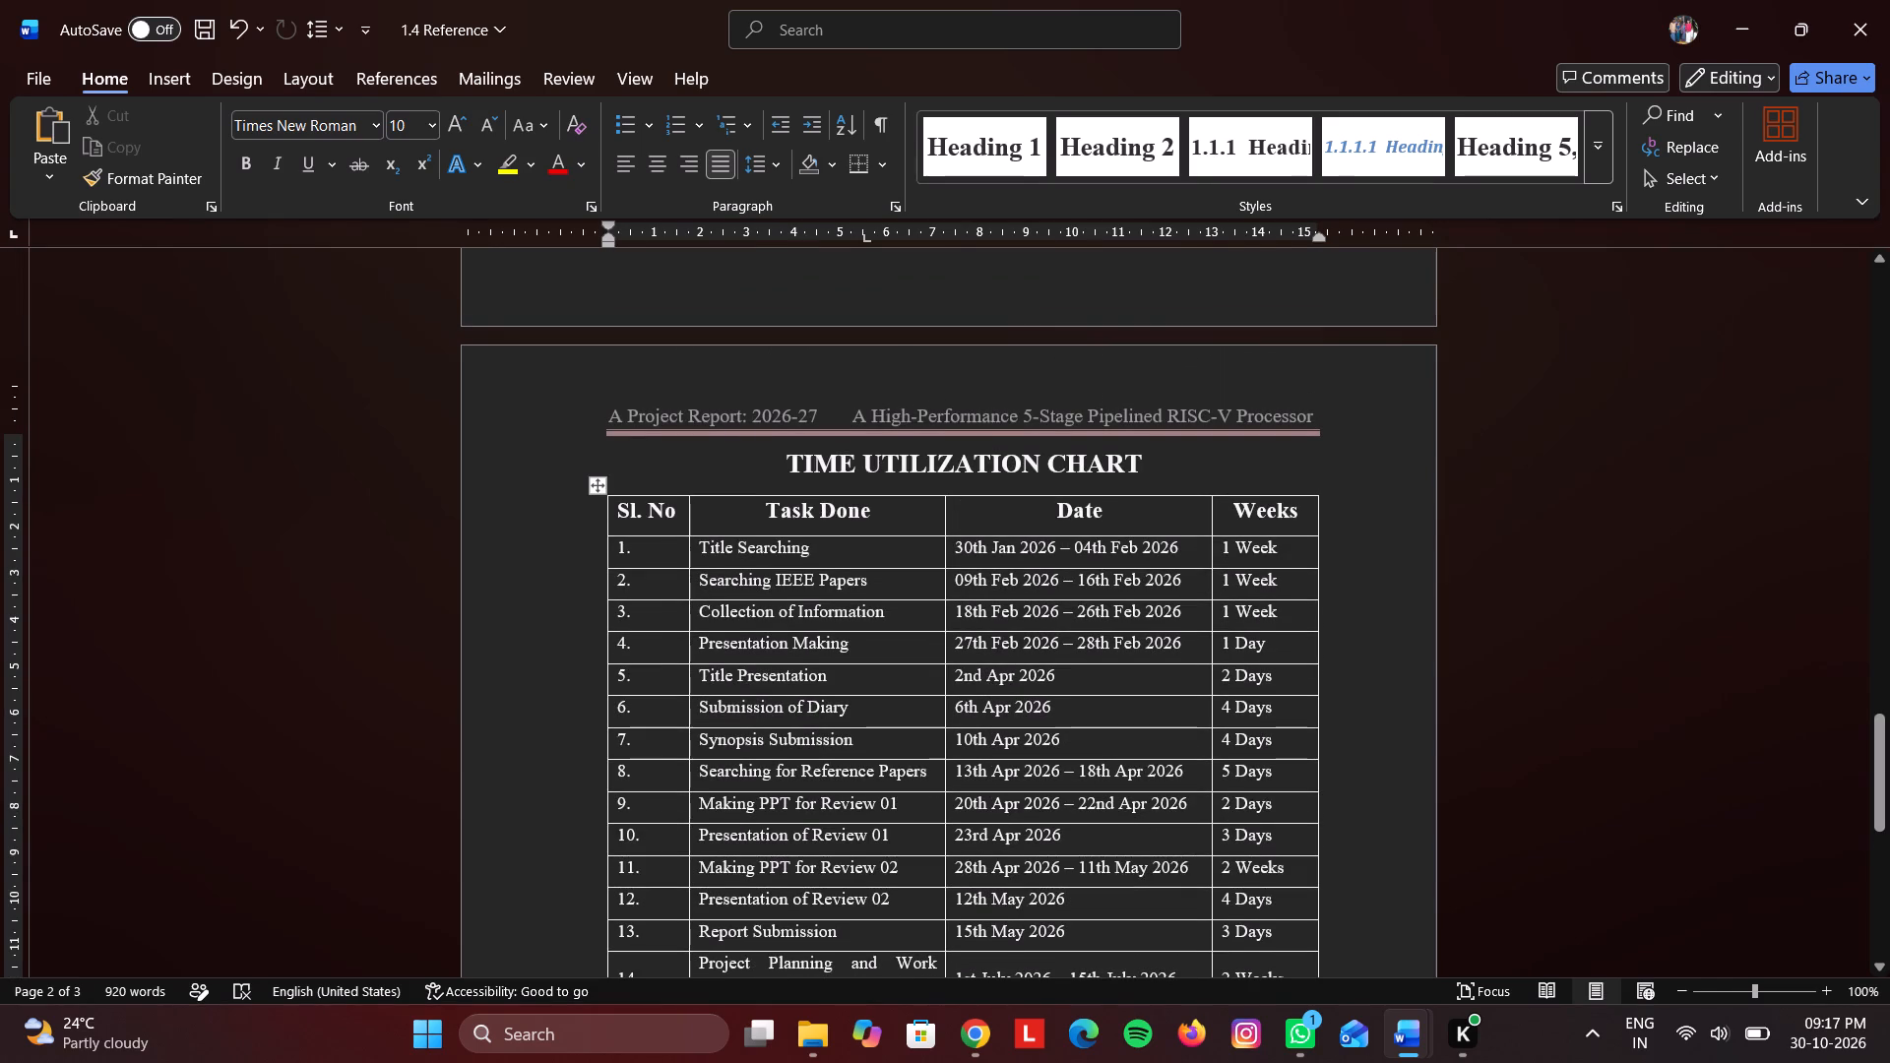
Set the text of the entire time utilization table to 14 pt and reduce it one size to 12 pt.
left_click(598, 489)
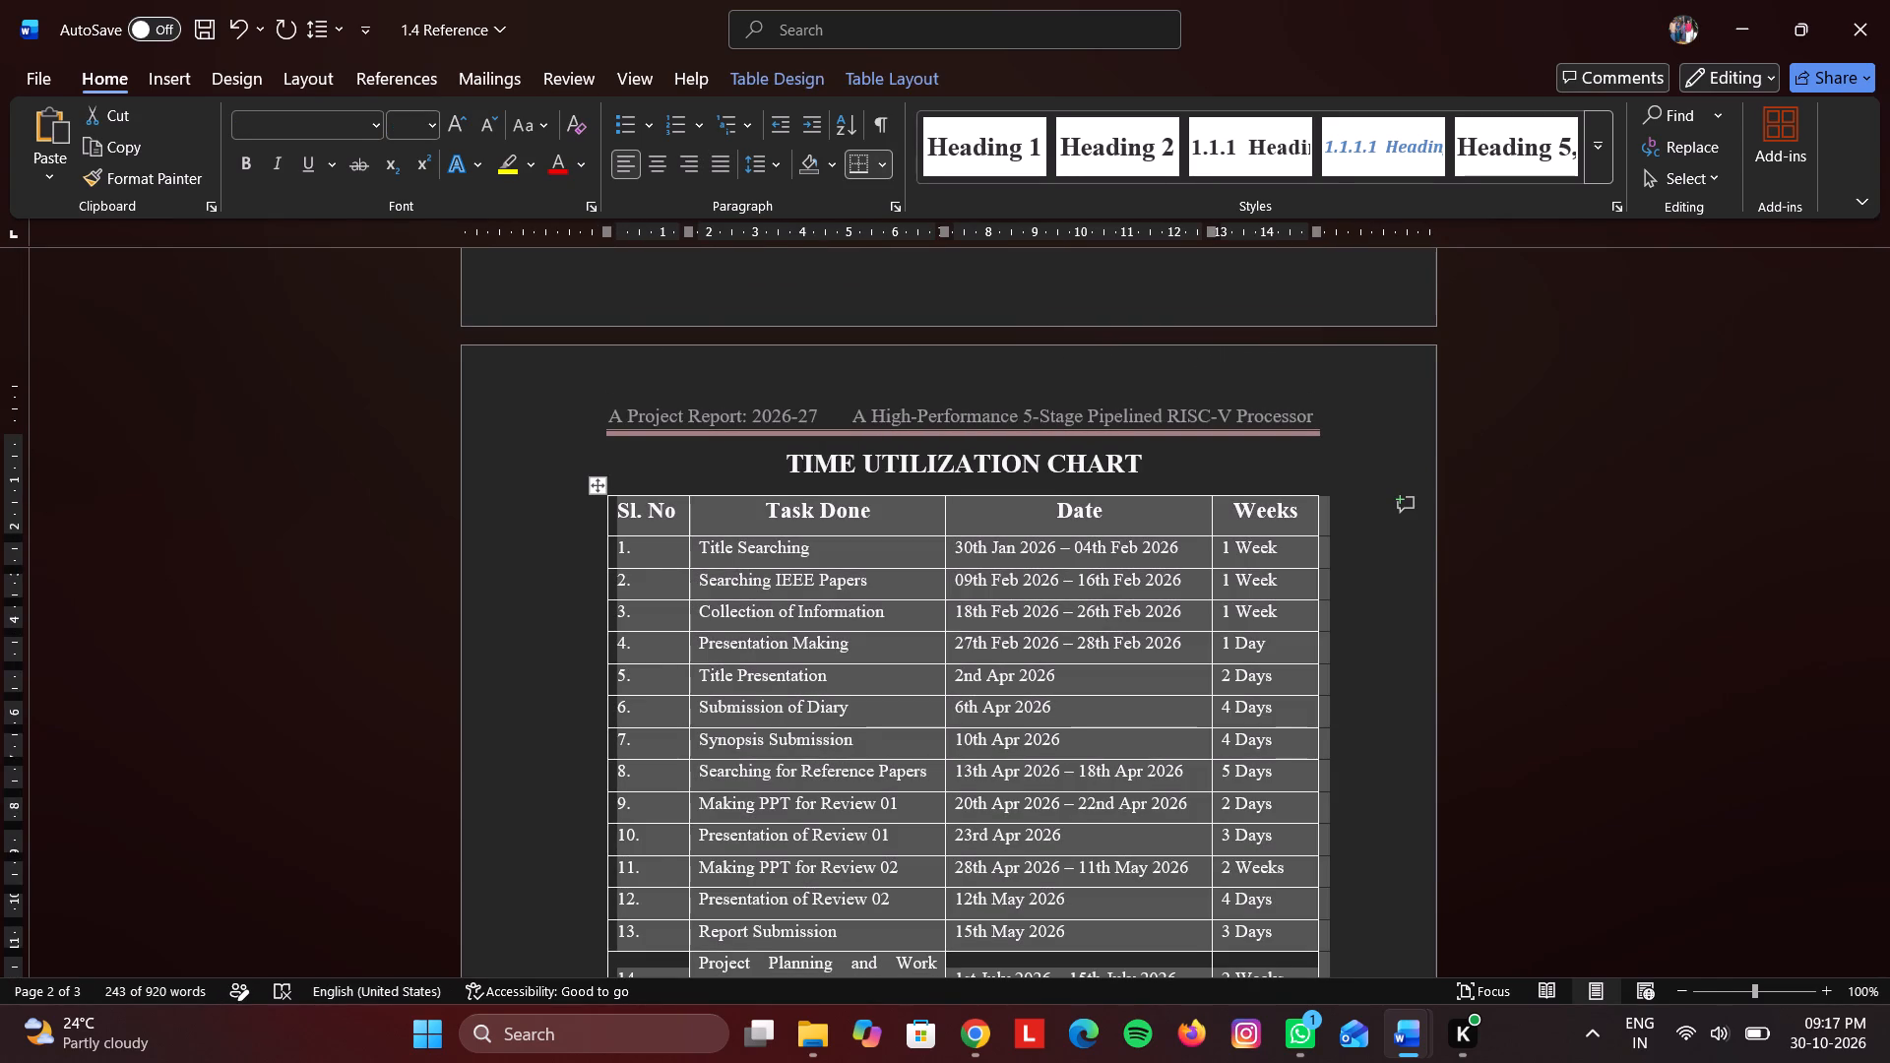
left_click(428, 124)
left_click(399, 300)
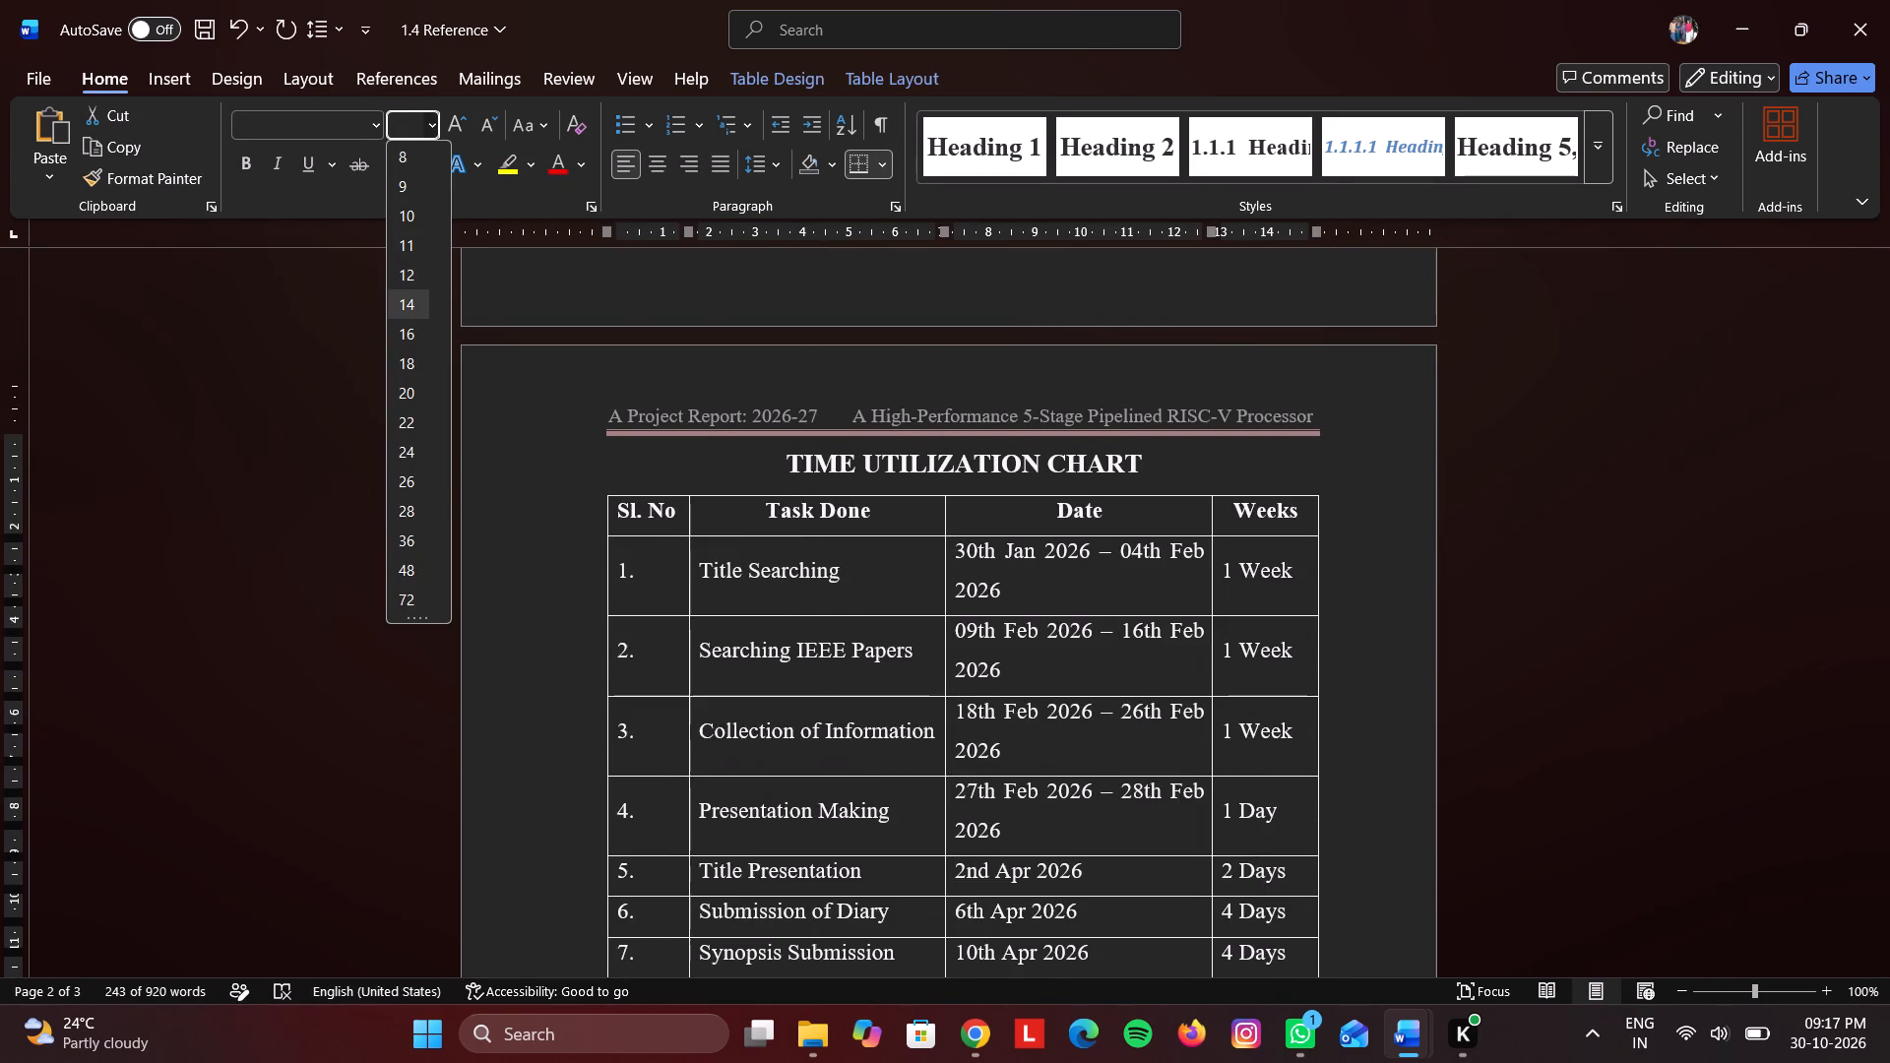
scroll(802, 774, "down", 20)
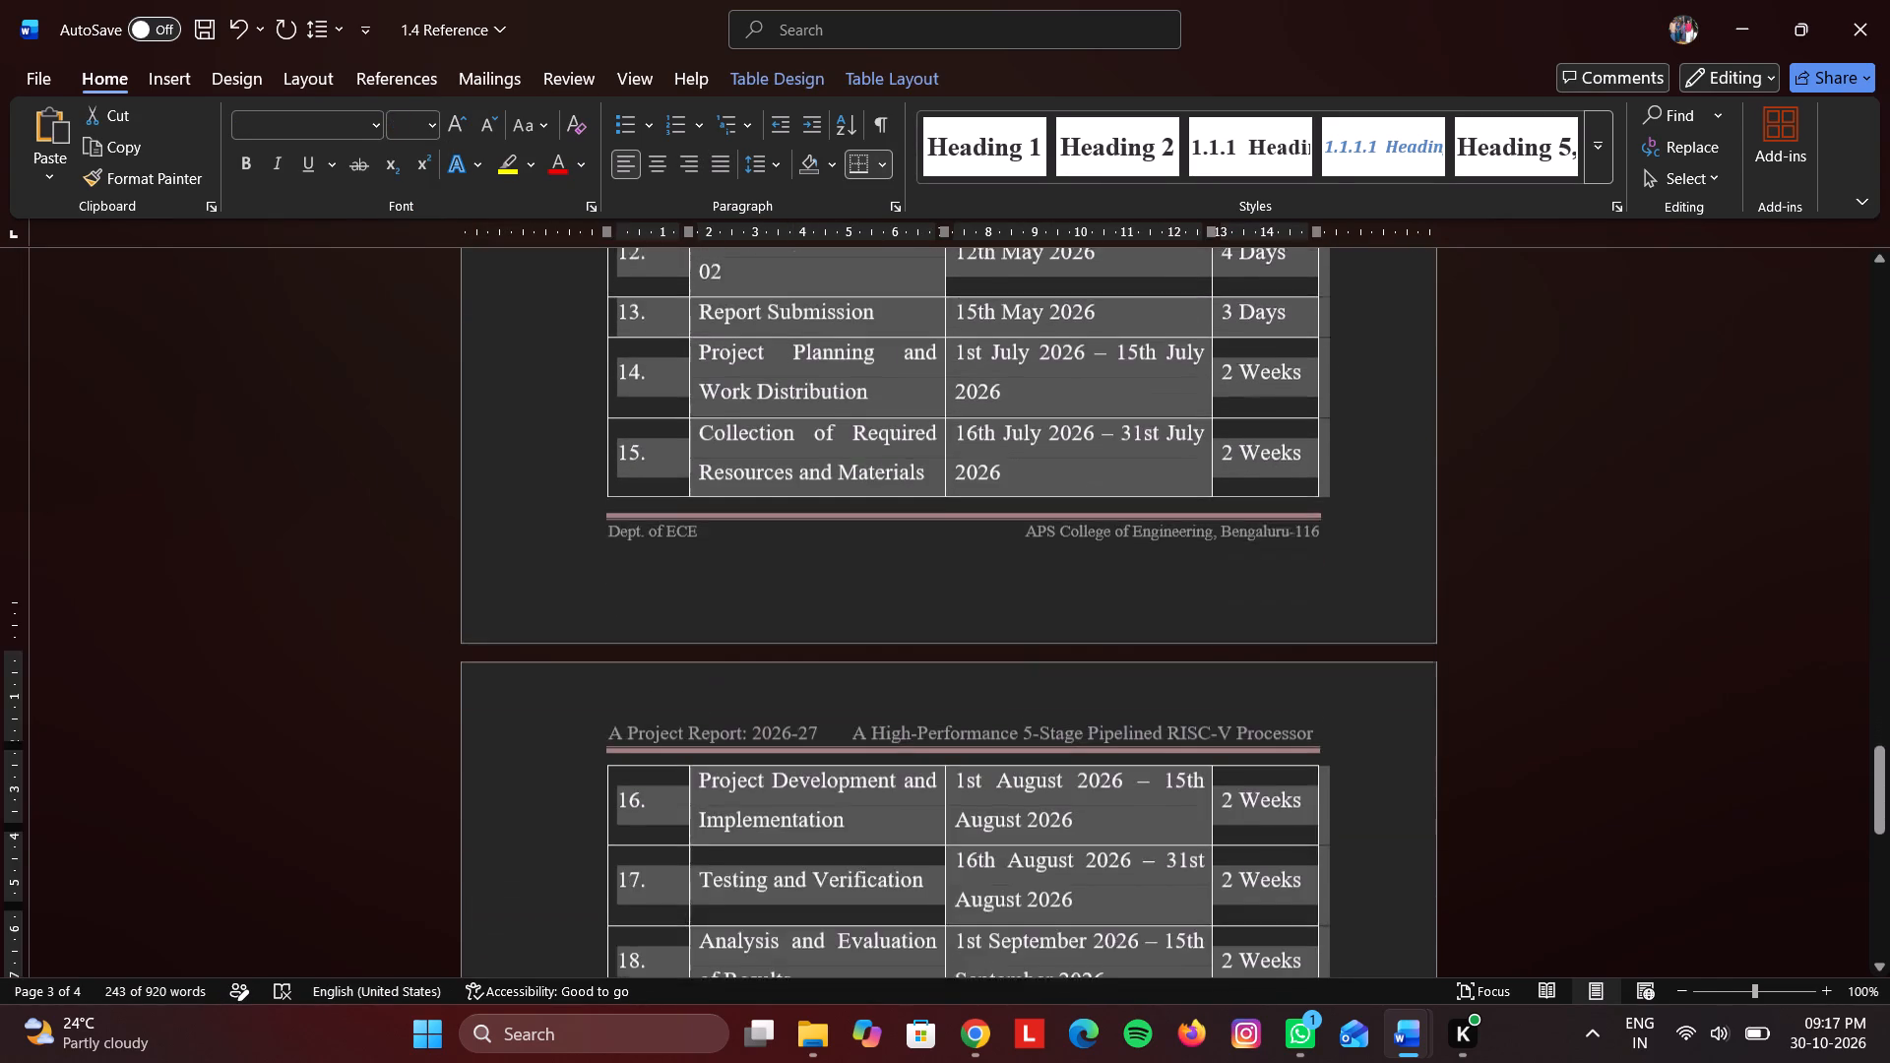
scroll(807, 780, "up", 13)
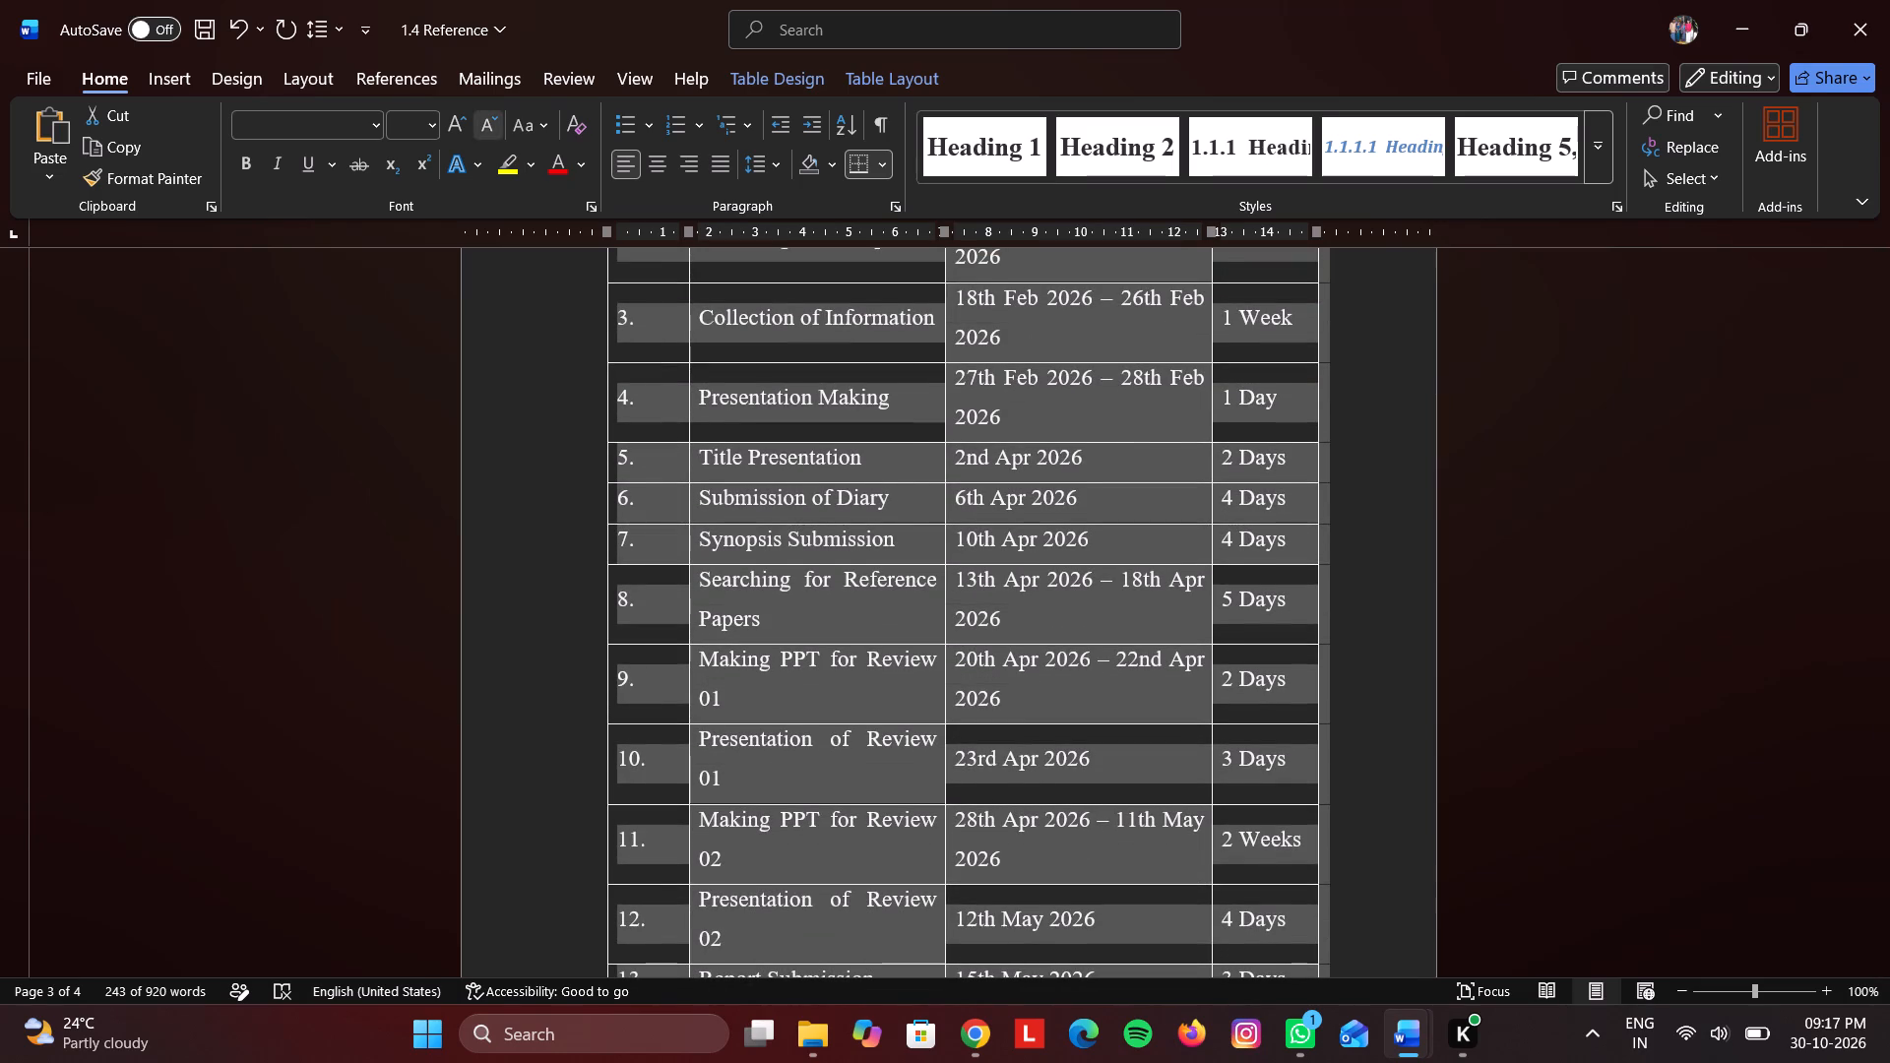
left_click(481, 117)
scroll(924, 812, "down", 7)
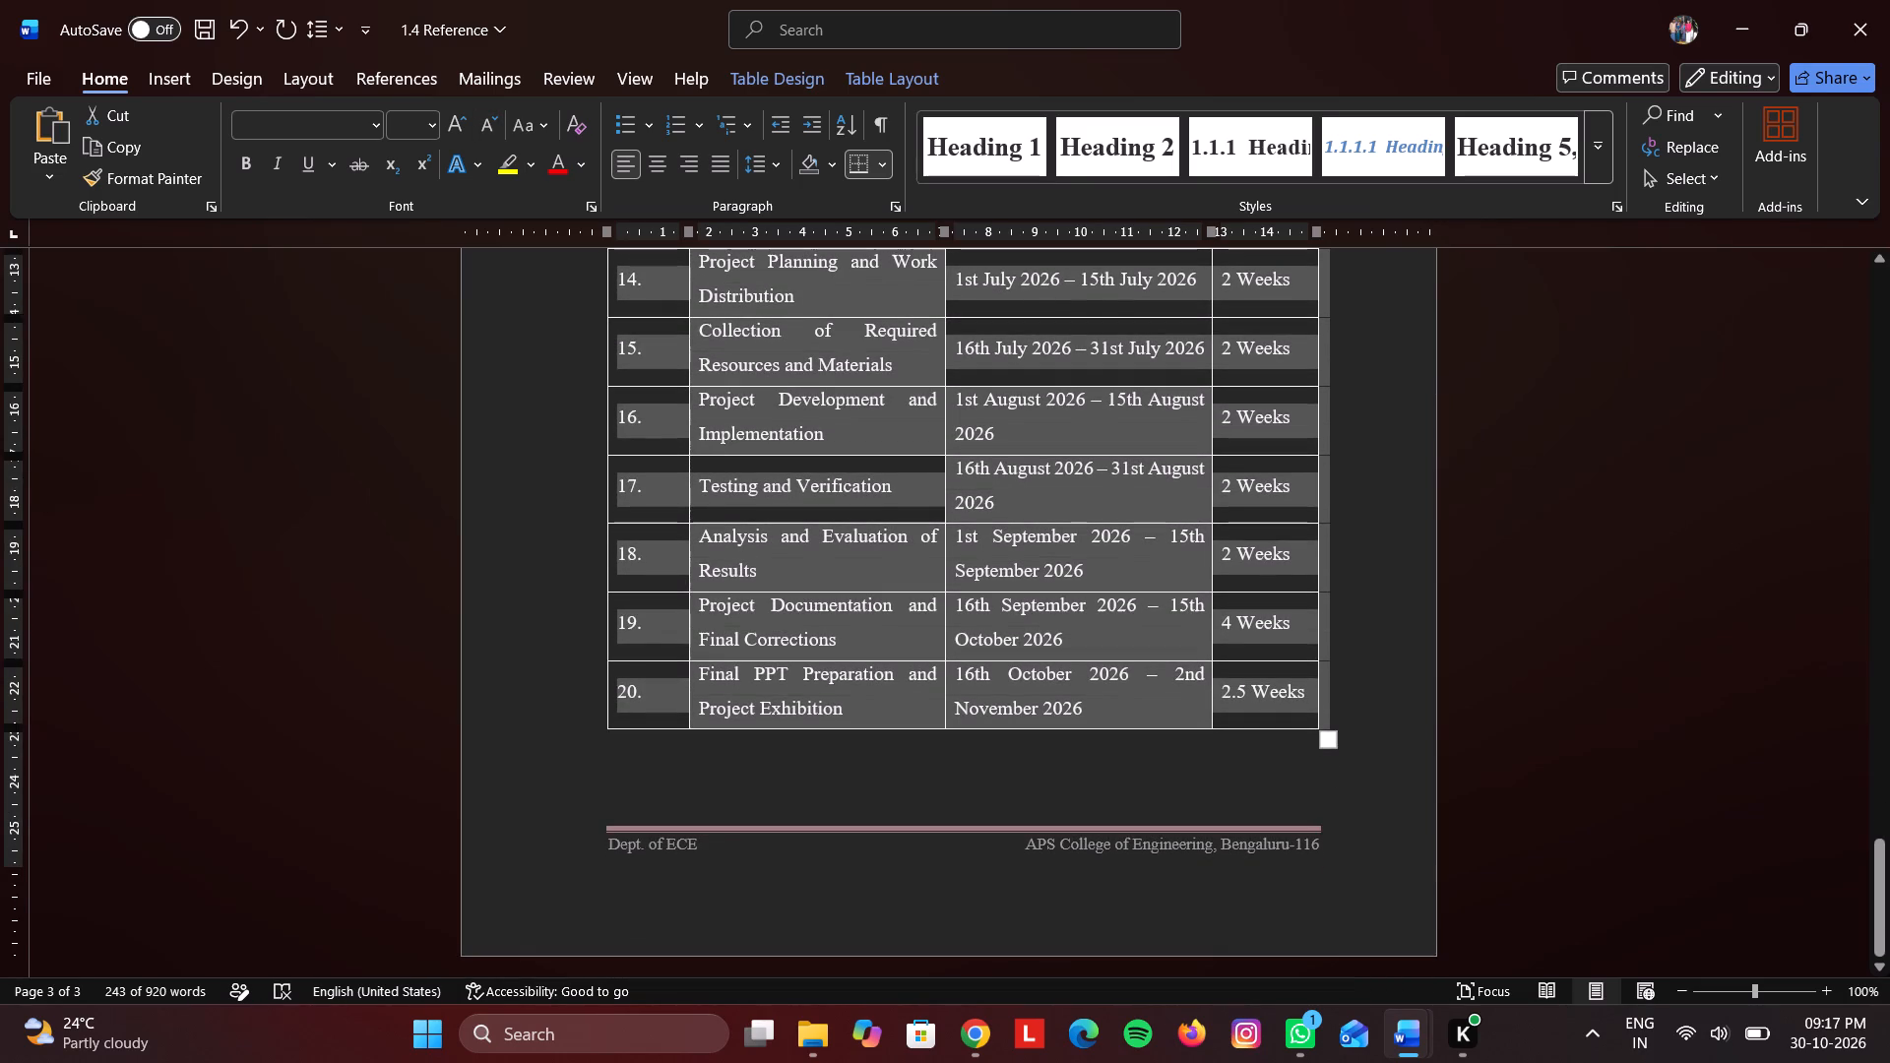
scroll(924, 812, "up", 12)
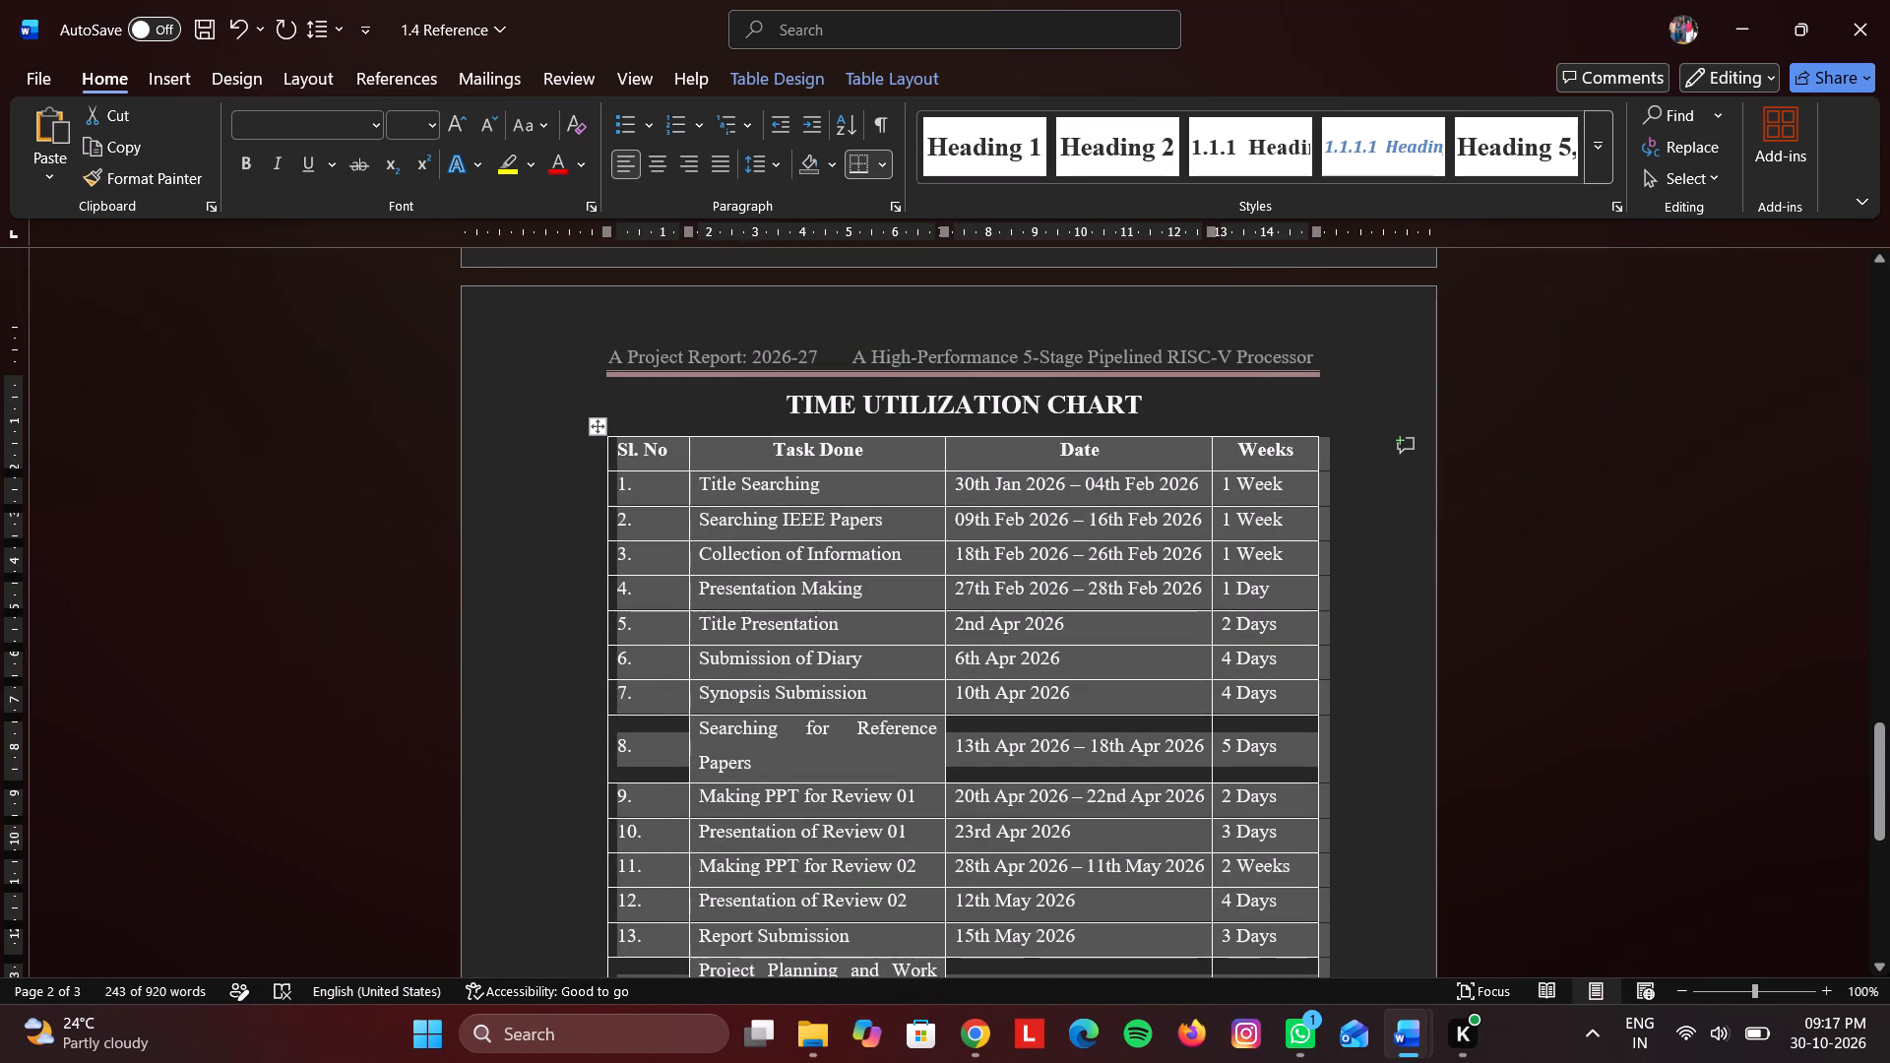
Apply 1.5 line spacing to the entire time utilization table and check its layout on the page.
left_click(772, 175)
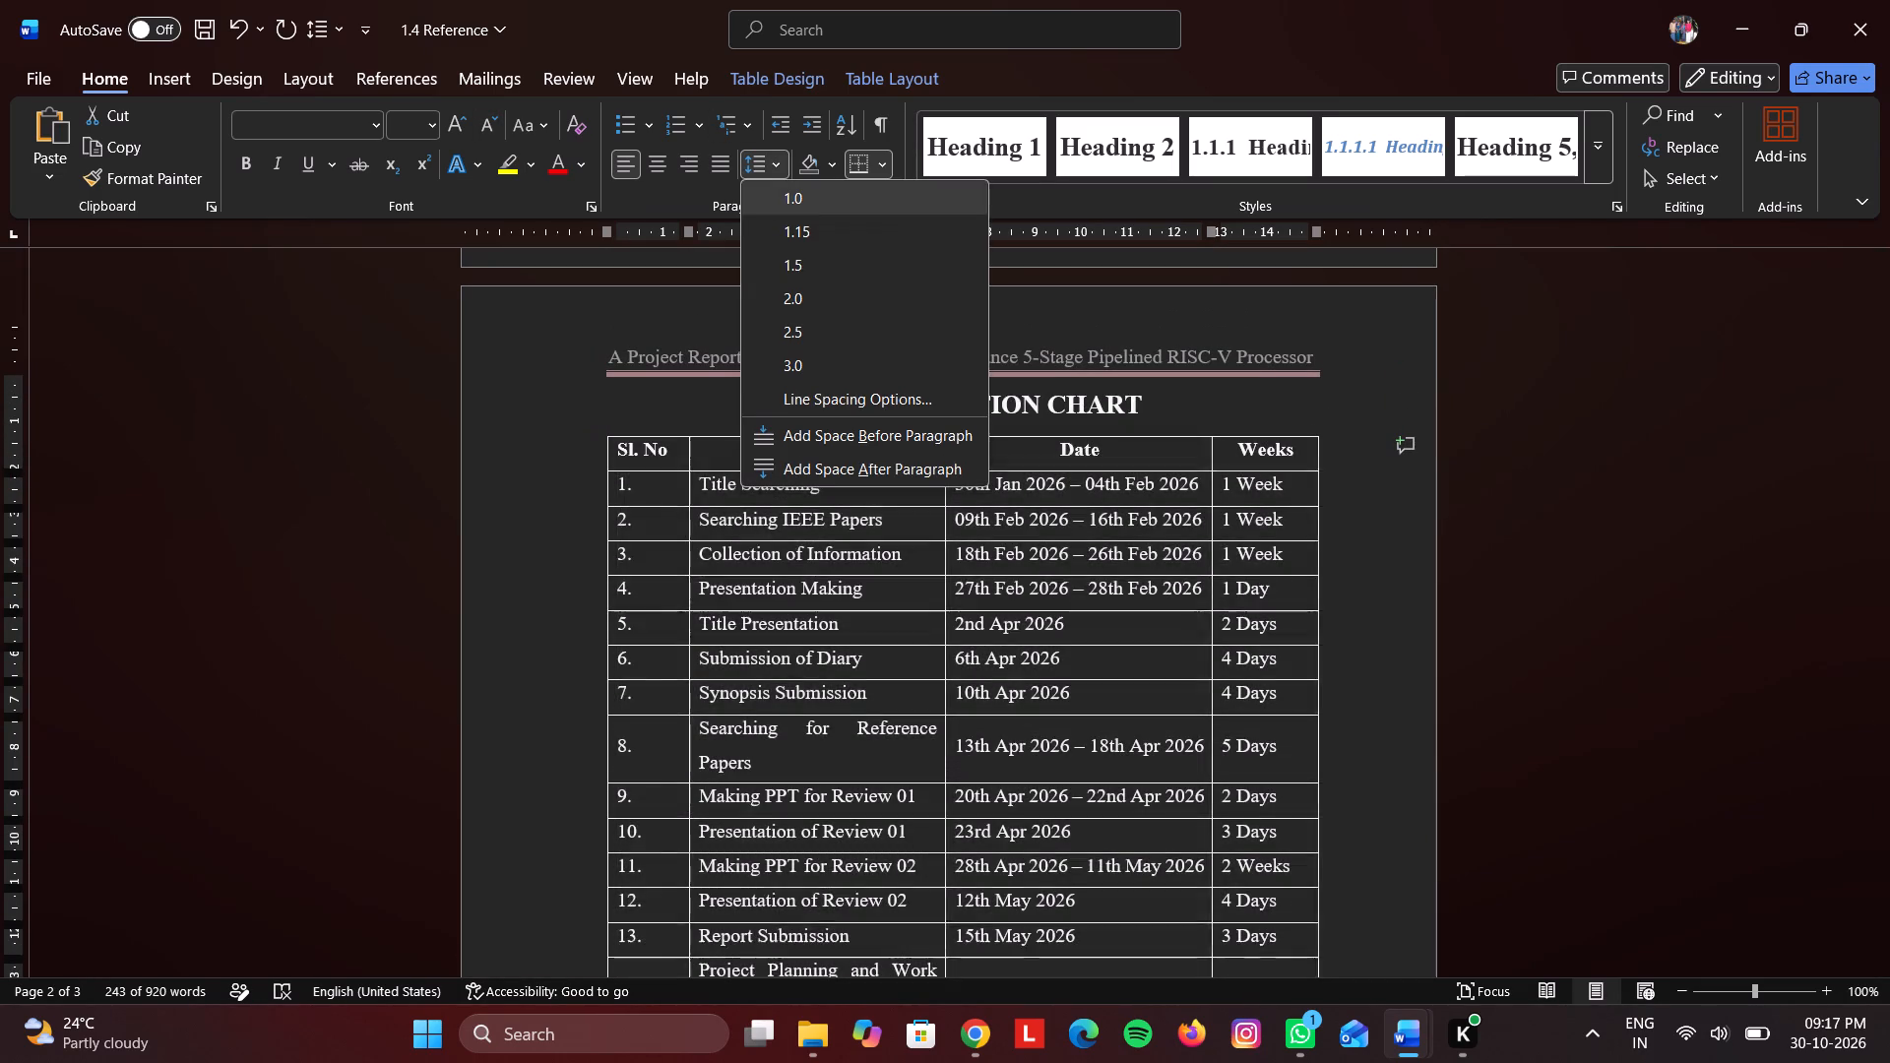
left_click(788, 269)
left_click(885, 596)
scroll(885, 596, "down", 6)
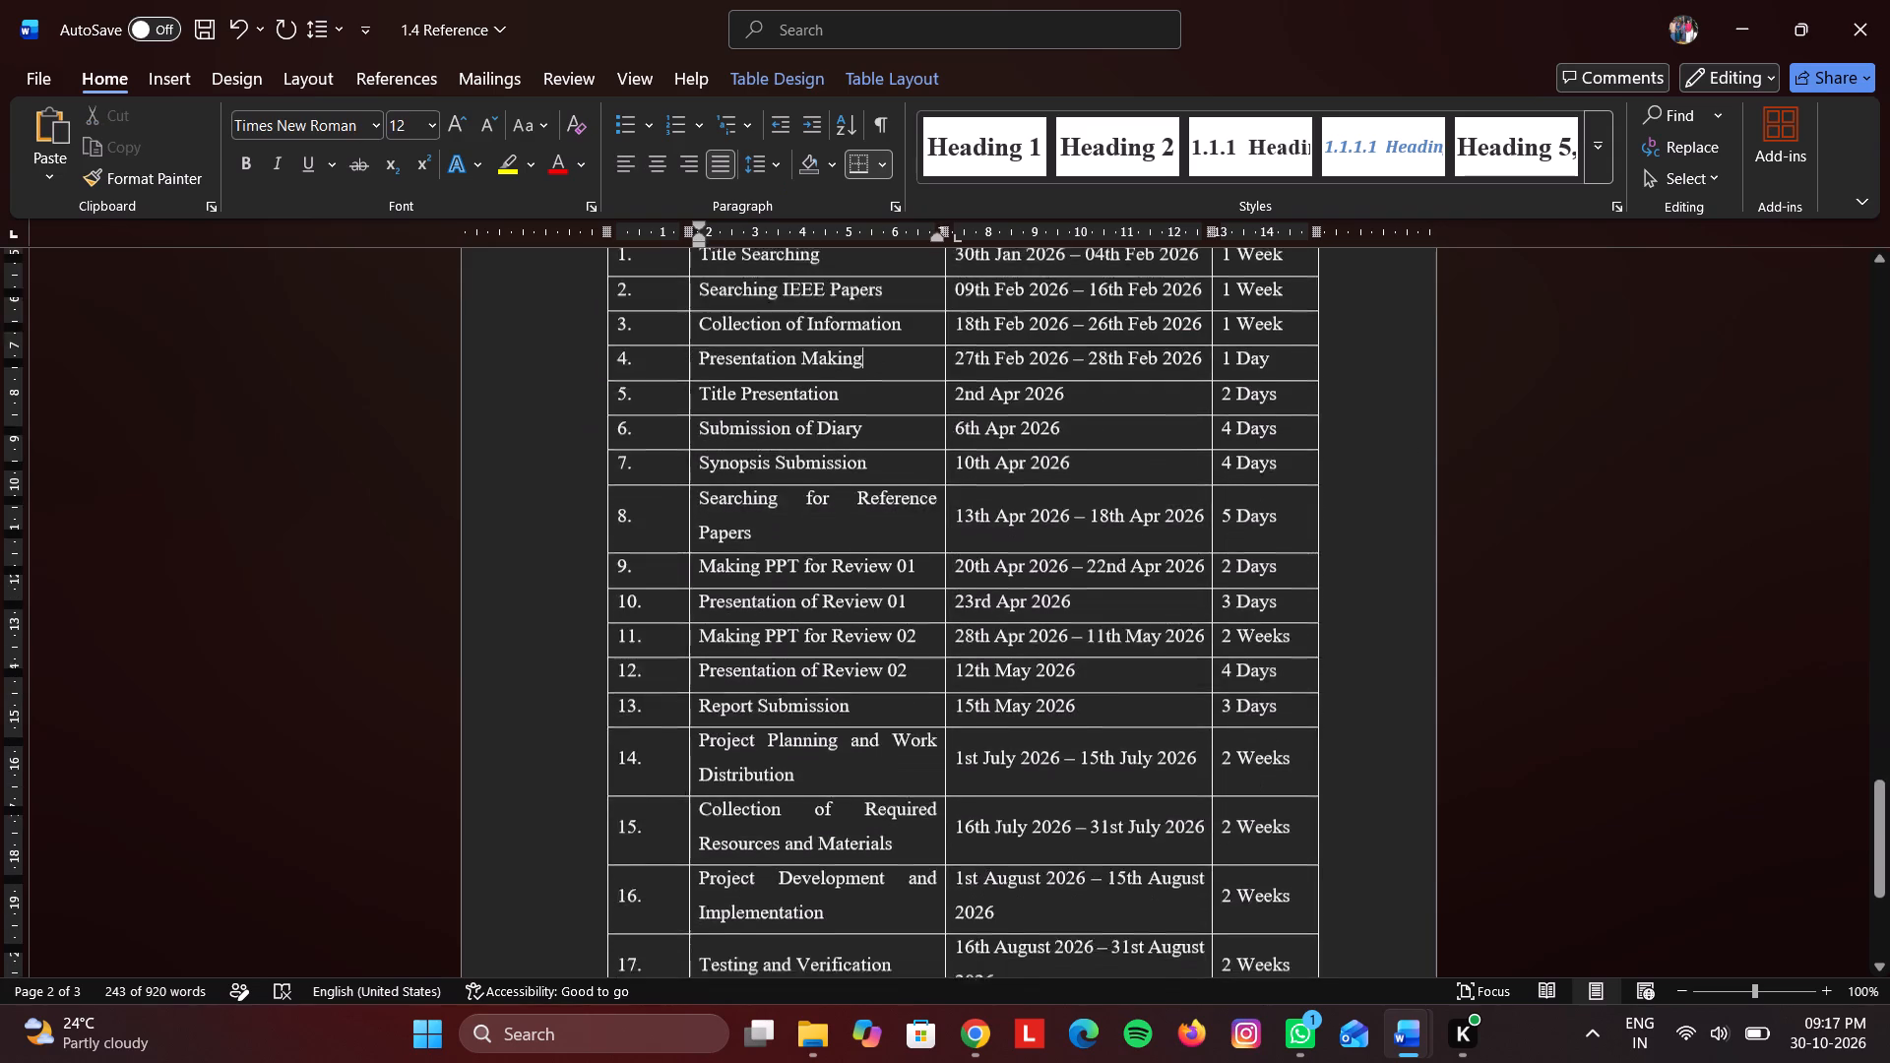
scroll(885, 596, "down", 10)
scroll(885, 596, "up", 12)
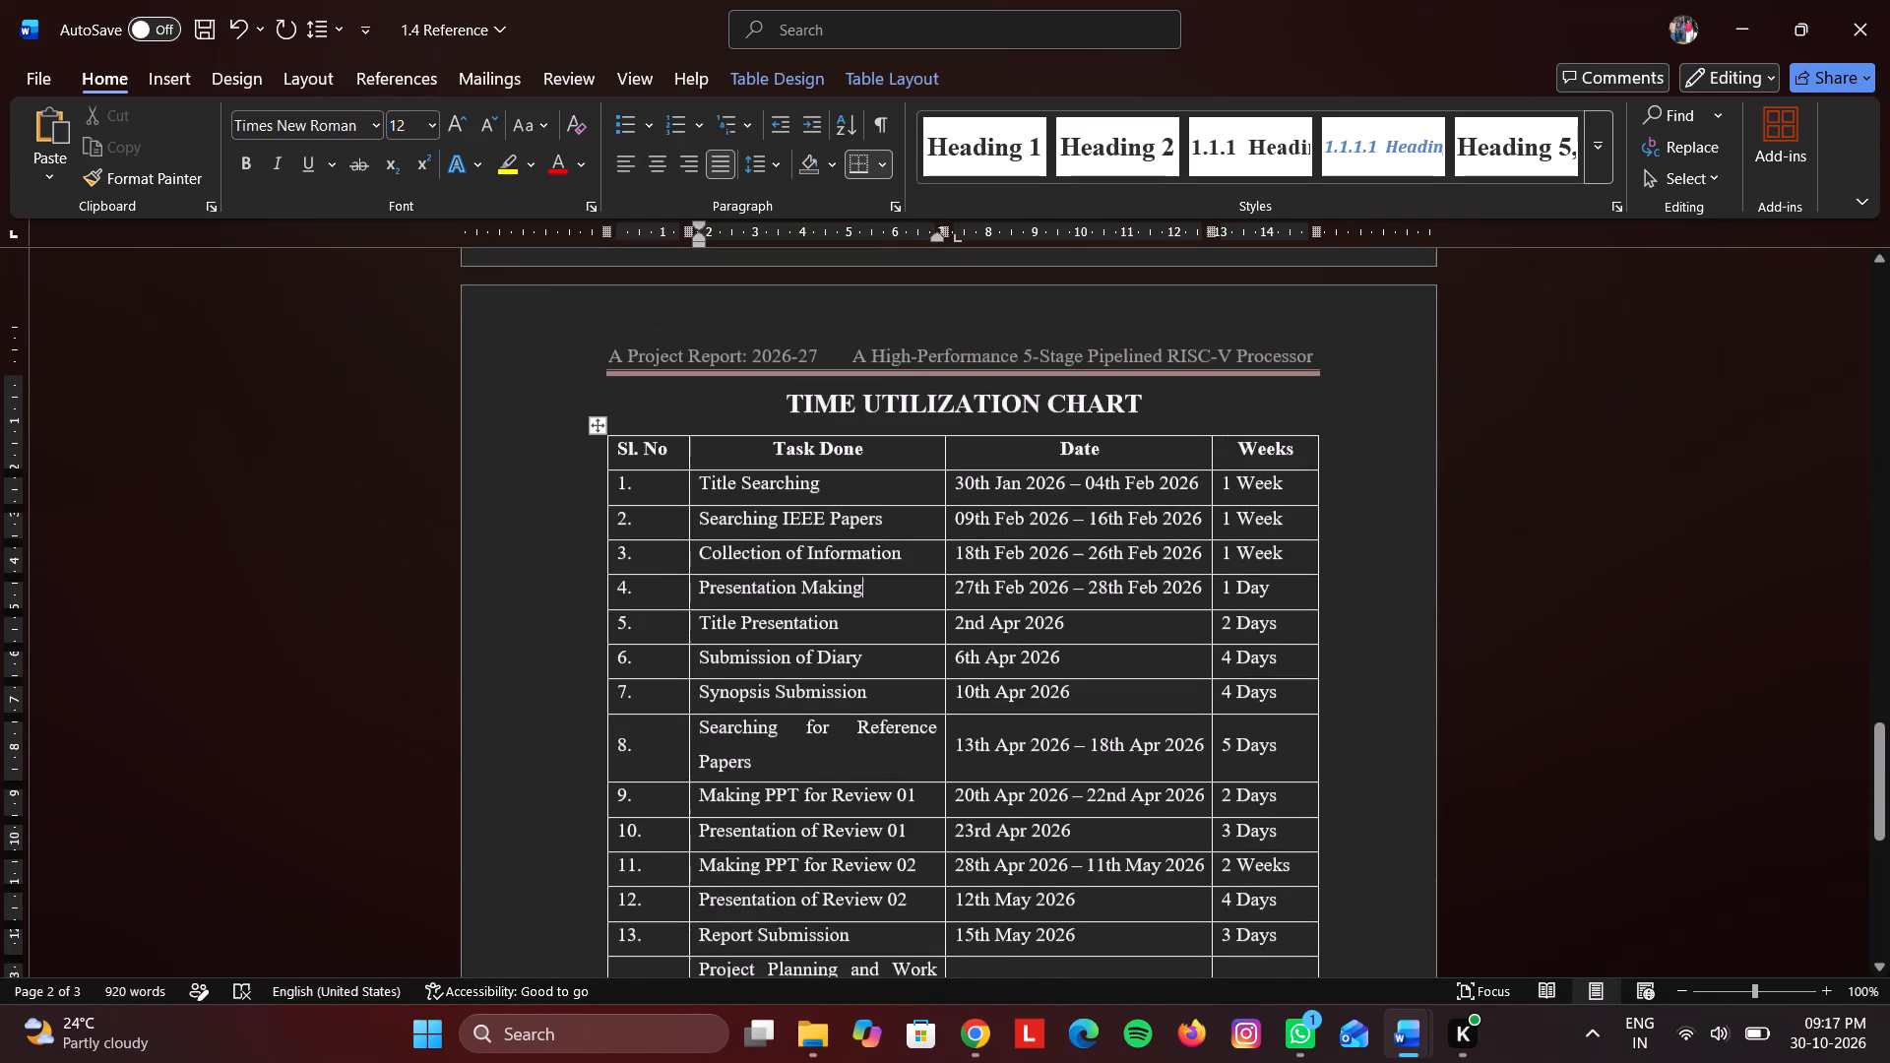
left_click(1179, 412)
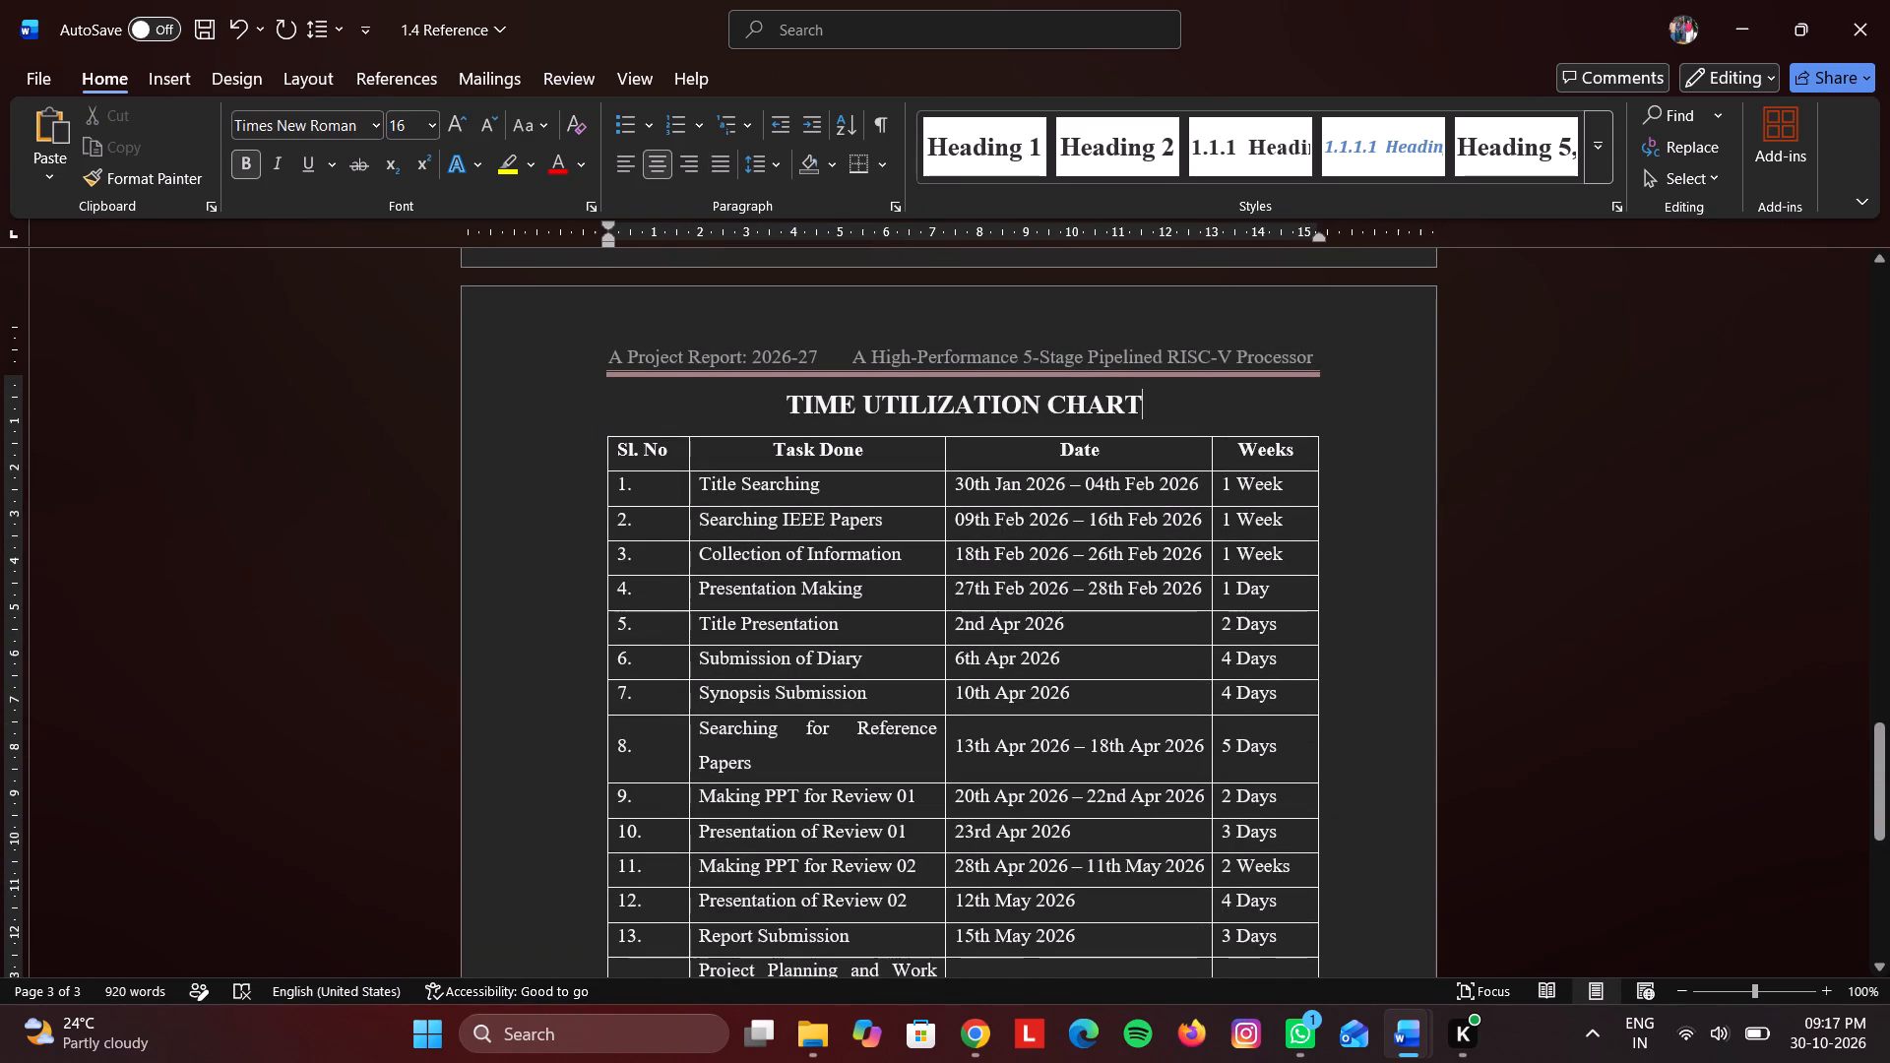
scroll(1179, 412, "down", 19)
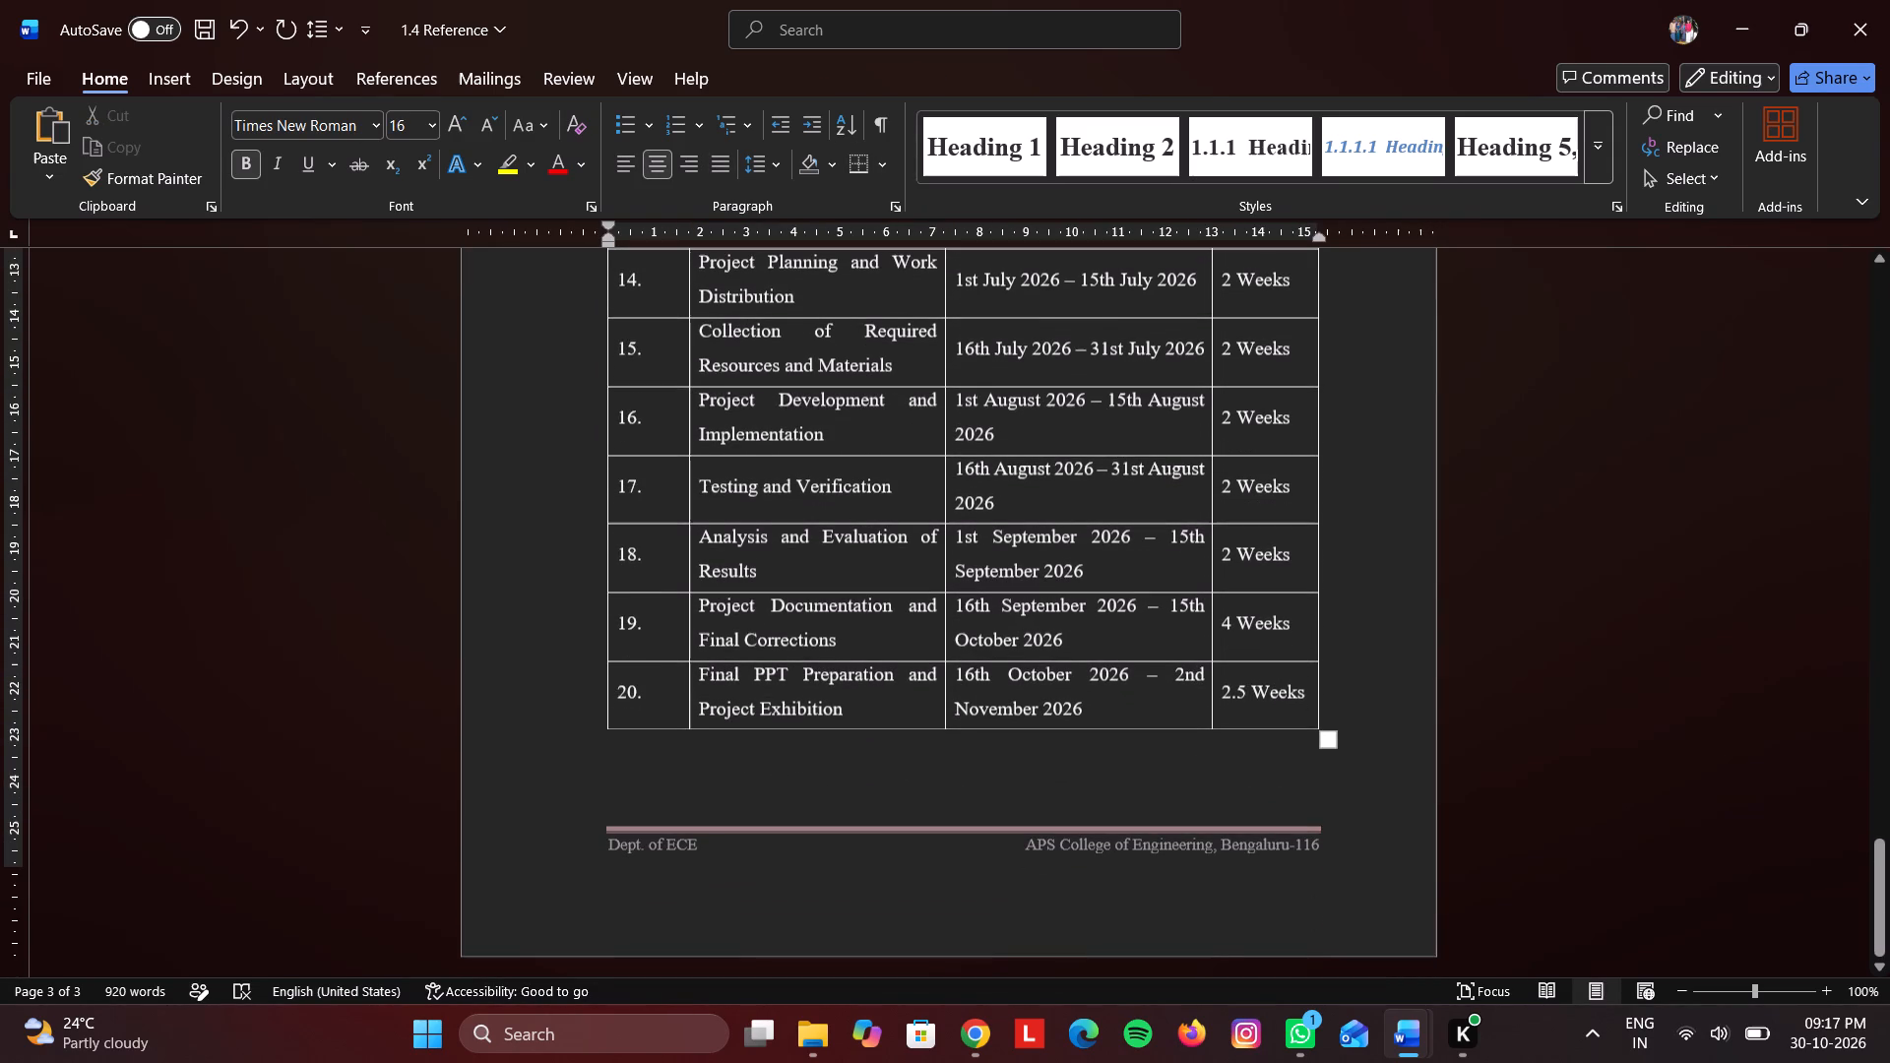
scroll(1193, 474, "down", 7)
scroll(1193, 474, "up", 16)
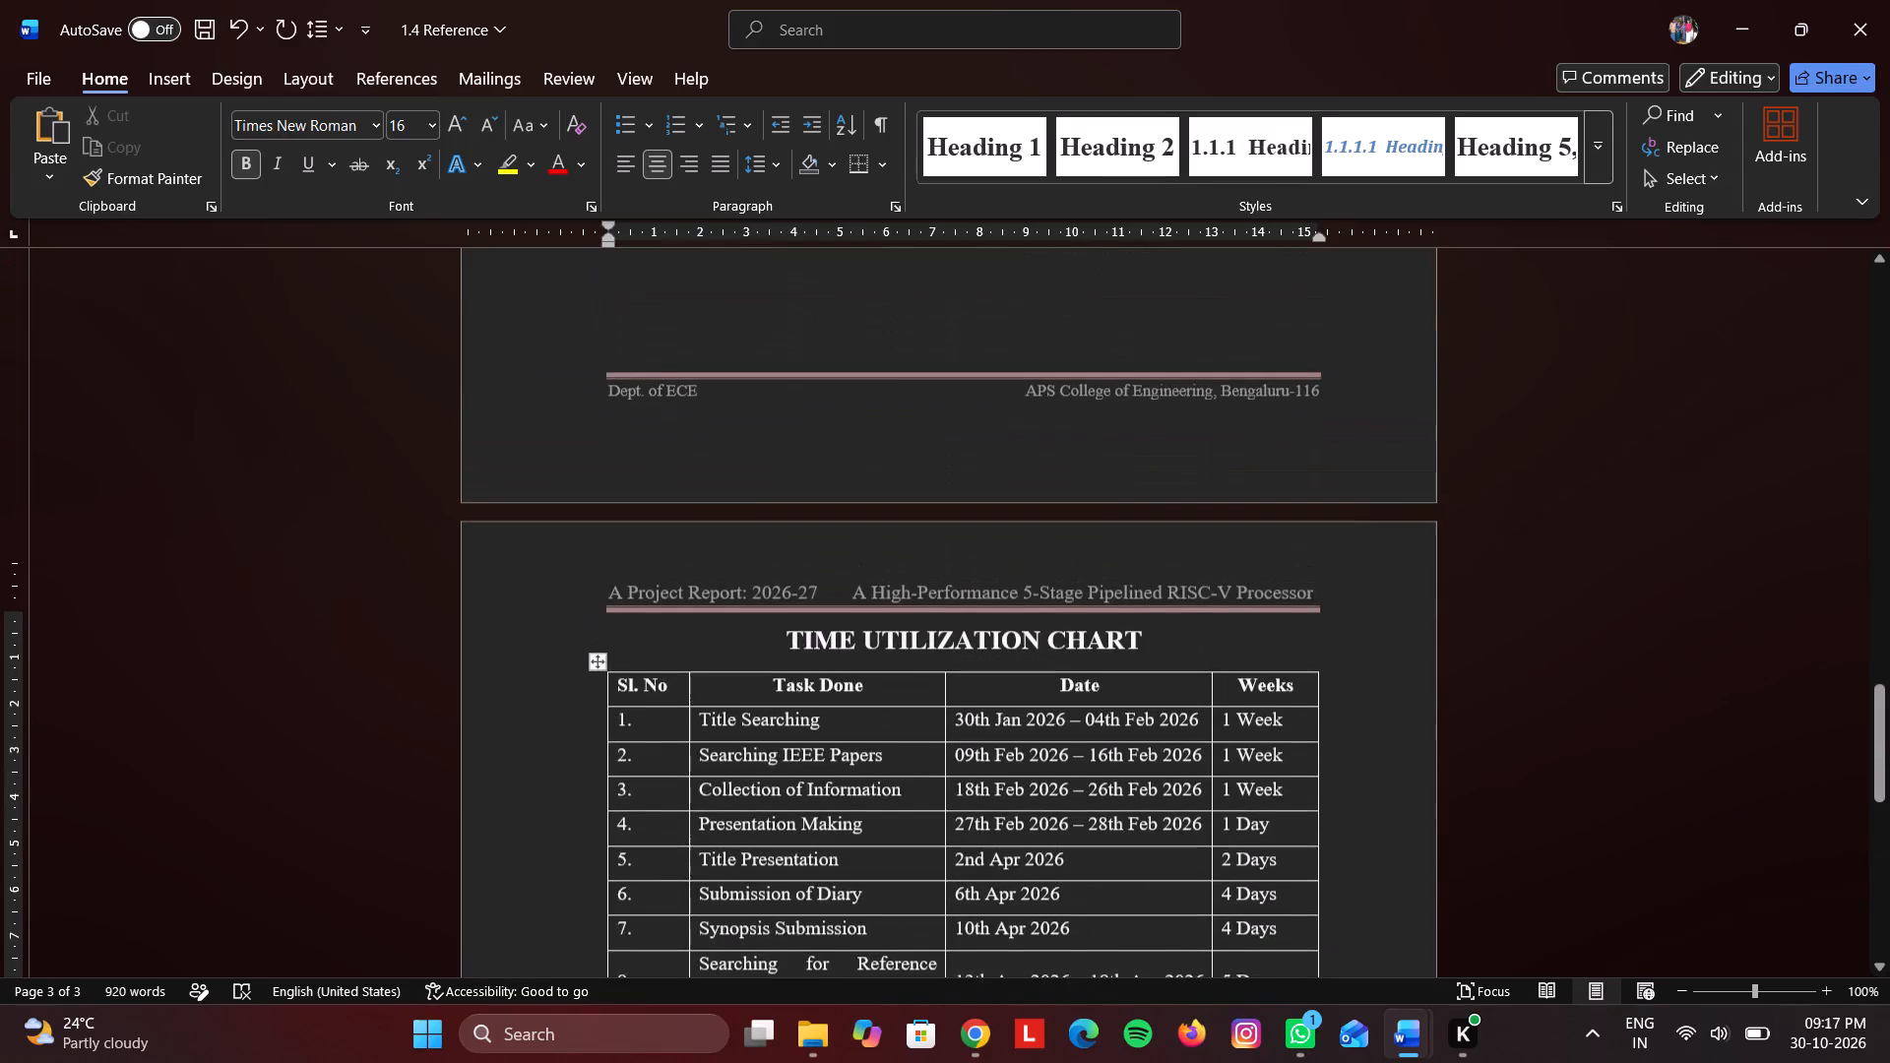
Save the document as a Word file named "Time Utilization Table" in the Major Project folder.
left_click(45, 79)
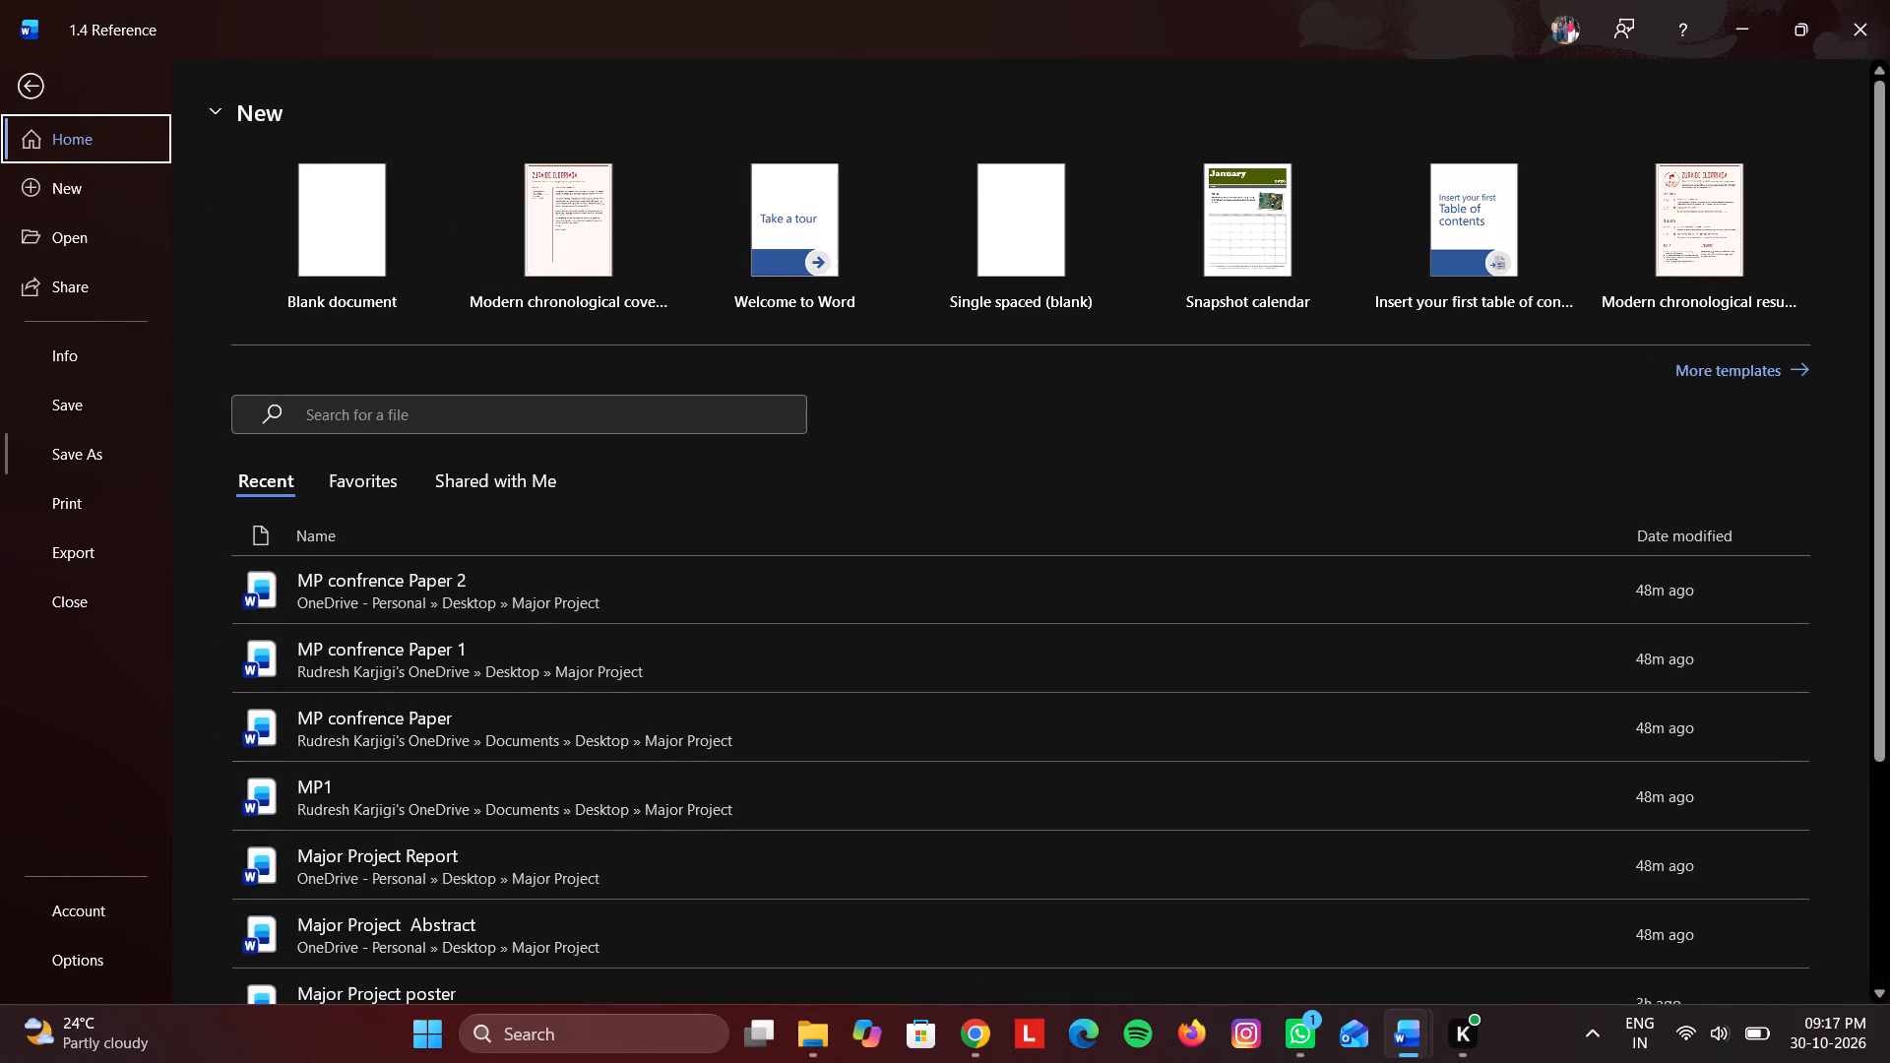
left_click(75, 447)
left_click(294, 641)
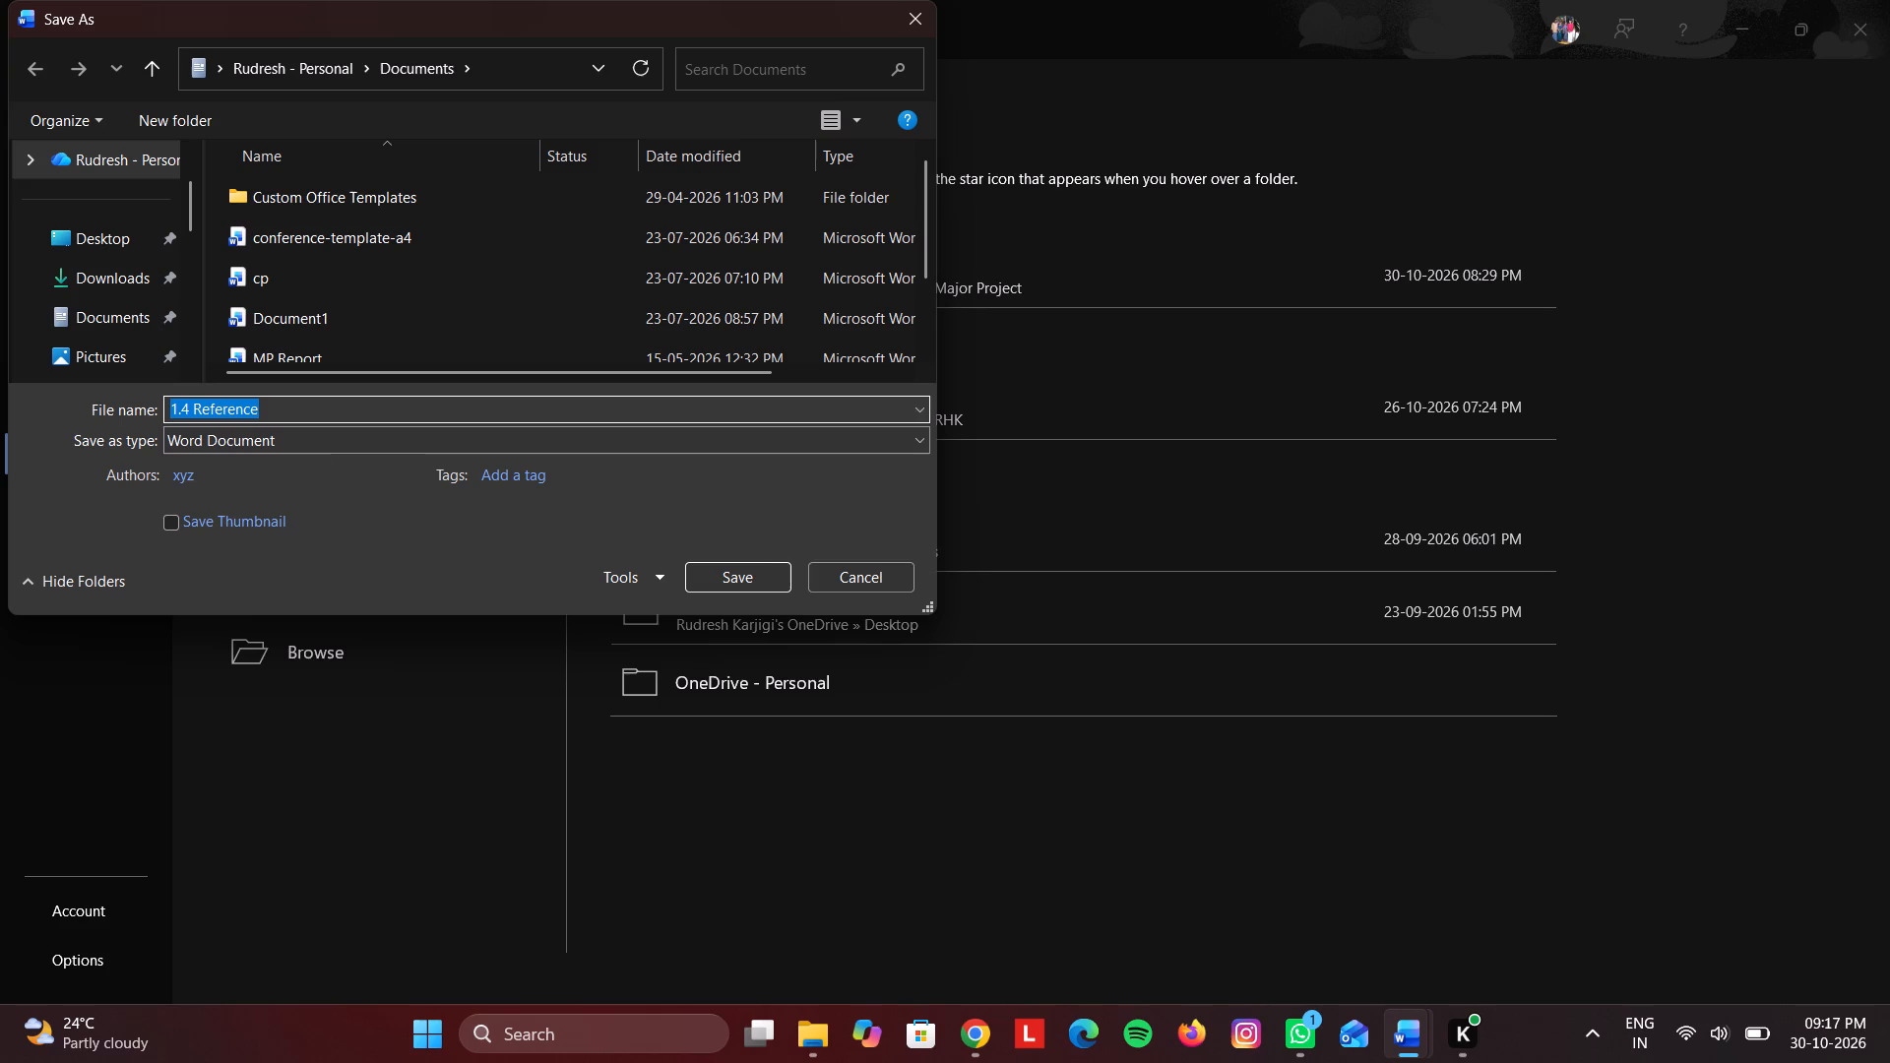
scroll(78, 281, "down", 3)
scroll(86, 248, "up", 1)
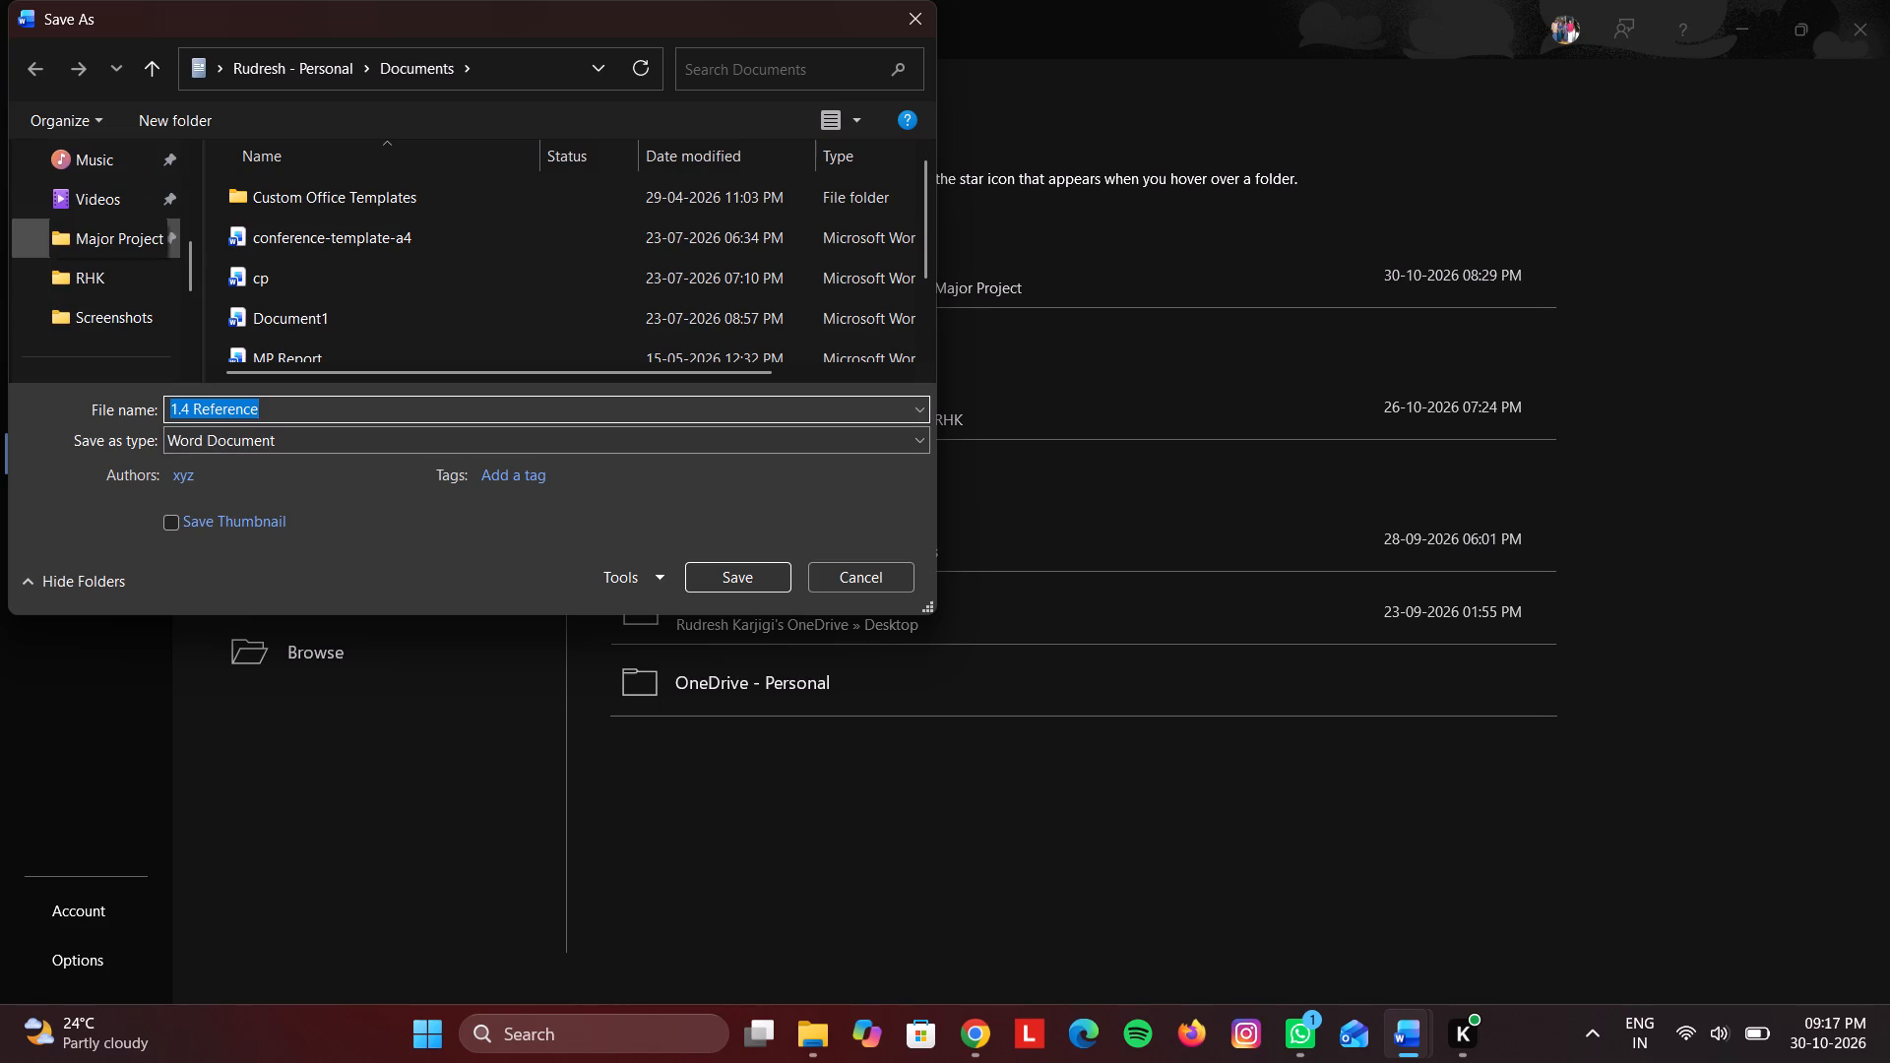
left_click(94, 237)
left_click(267, 402)
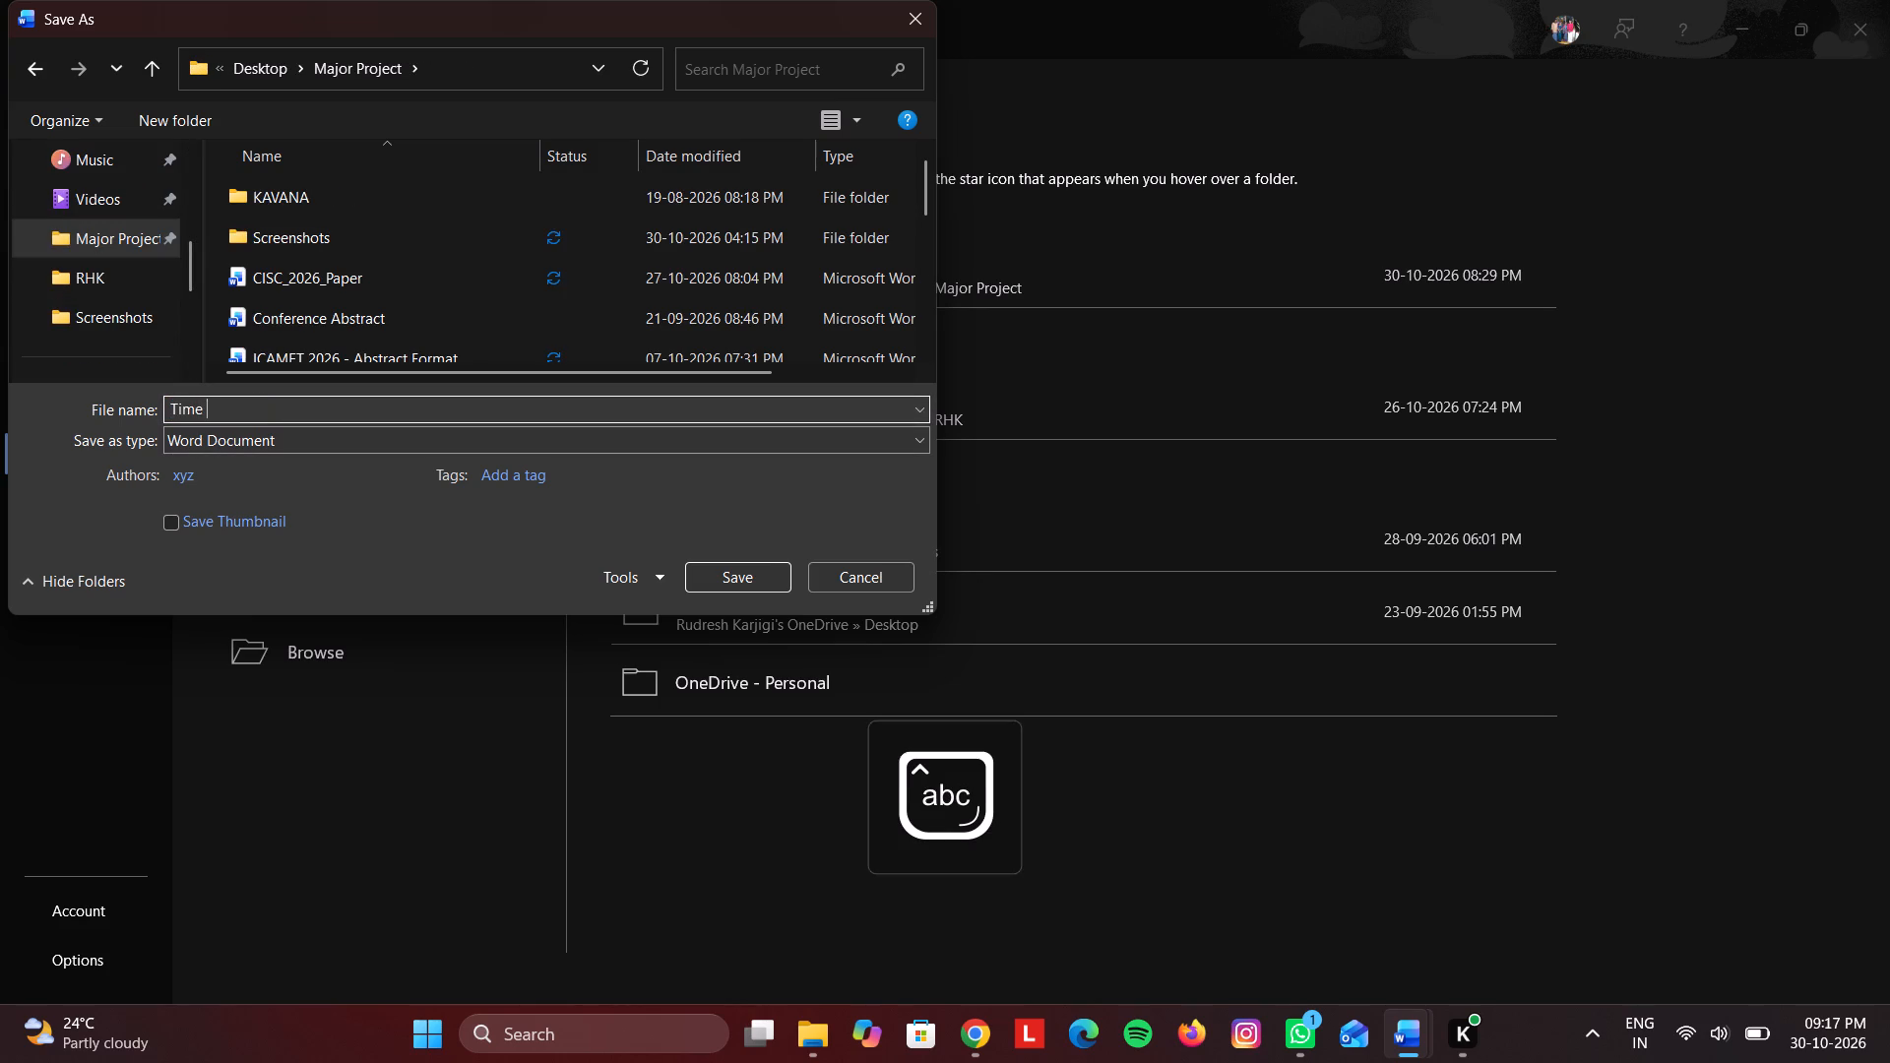
key("BackSpace")
key("BackSpace")
left_click(718, 592)
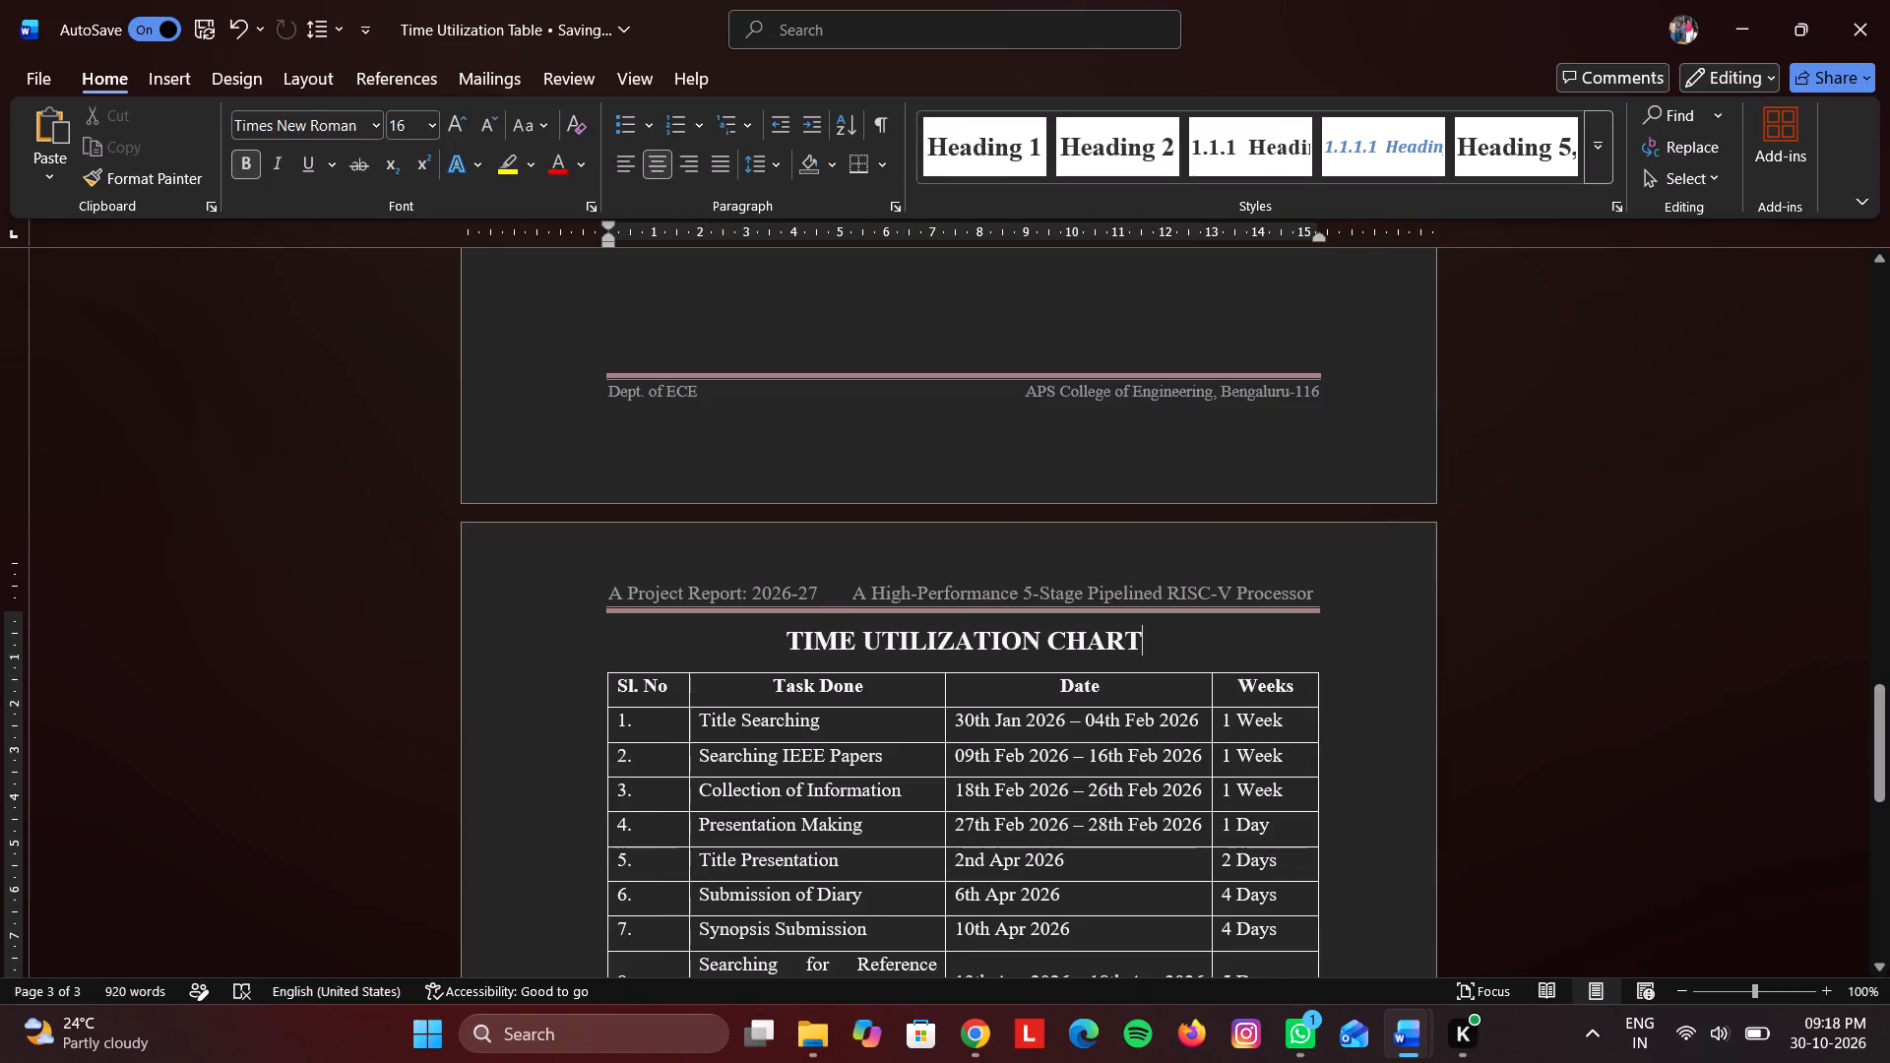
Save a PDF copy of the Time Utilization Table document in the Major Project folder.
left_click(34, 65)
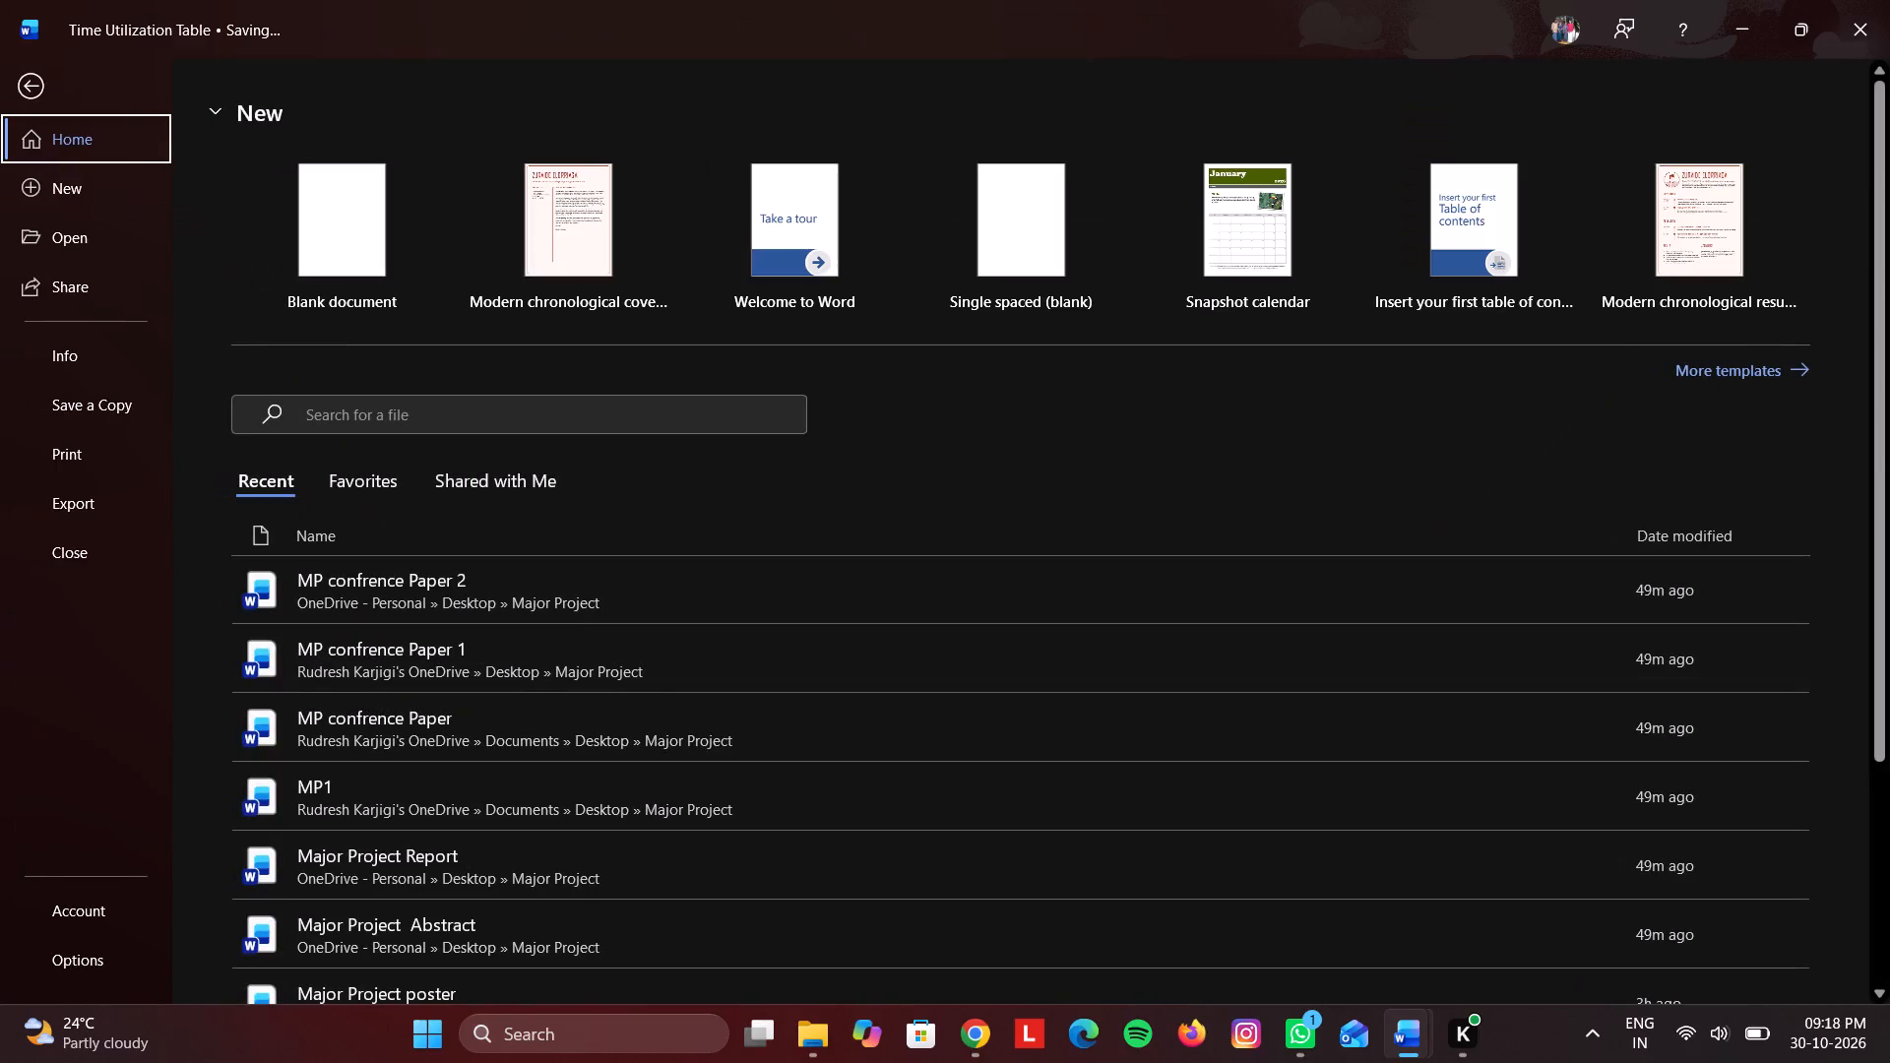
left_click(93, 419)
left_click(316, 650)
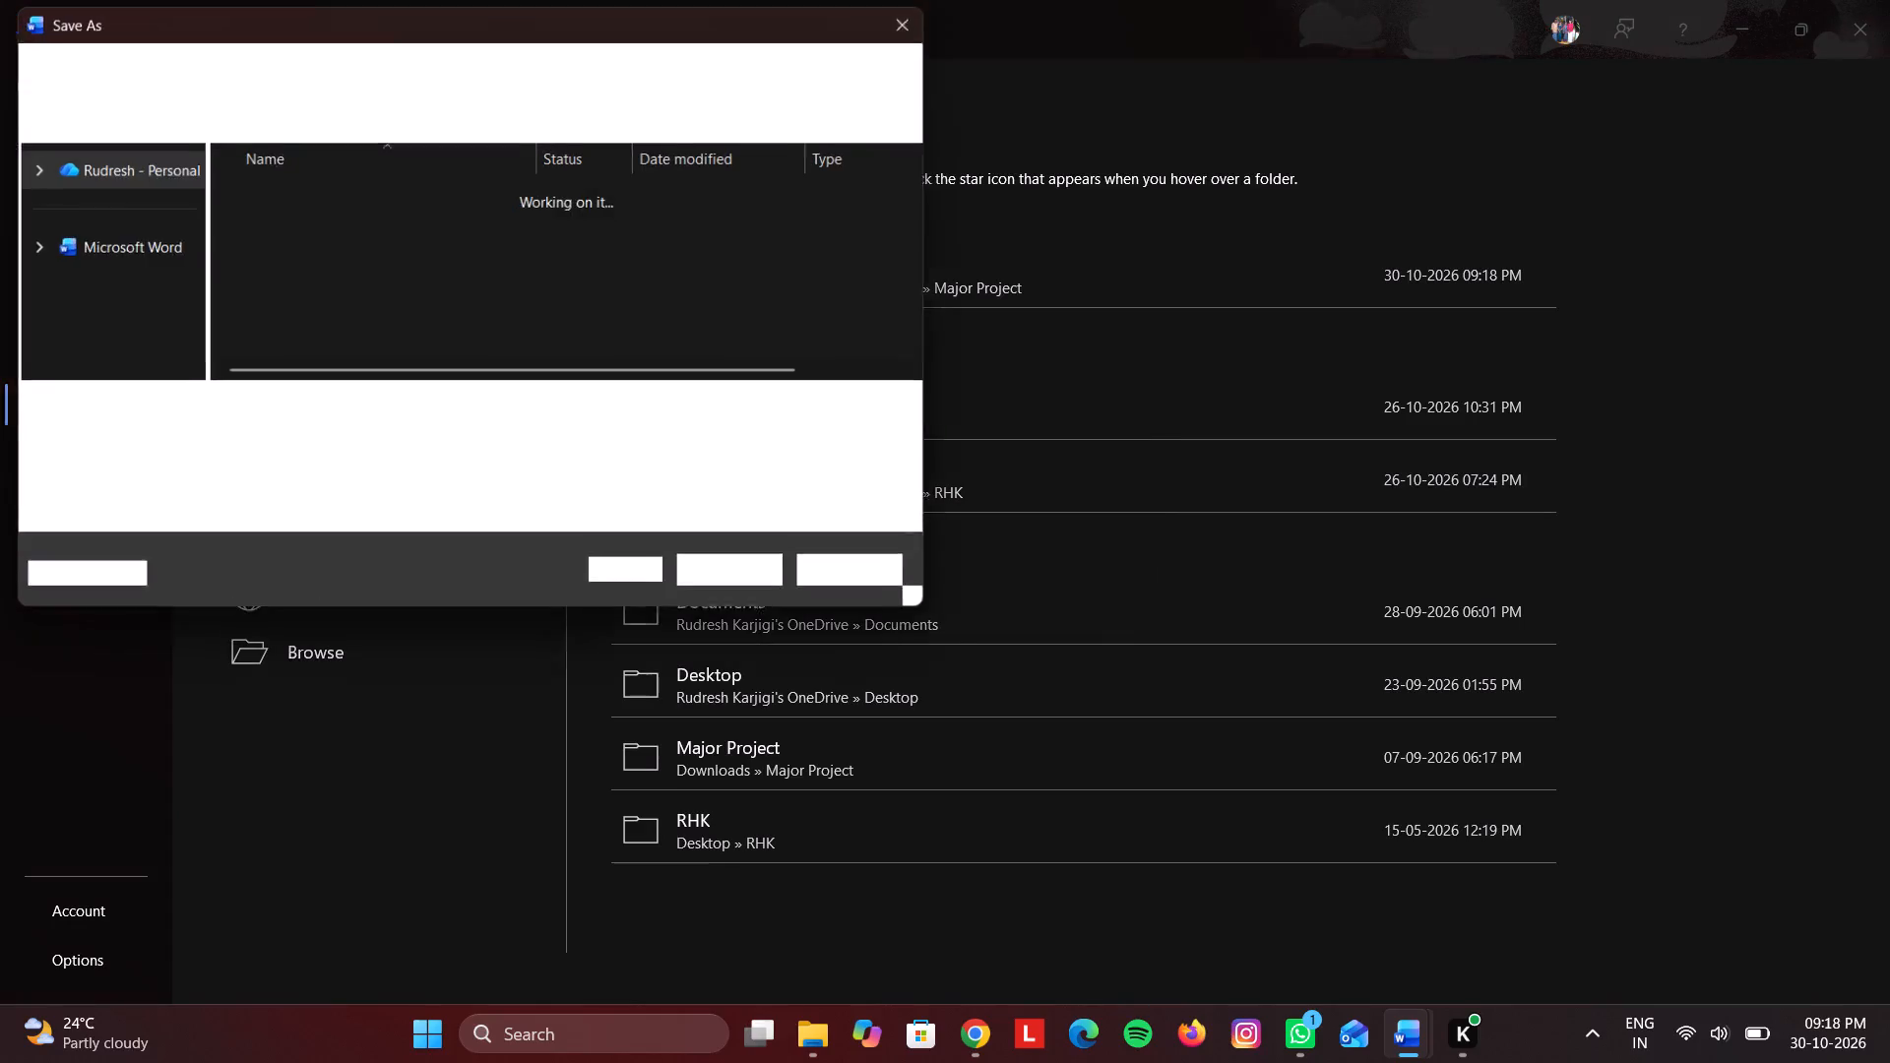
scroll(116, 297, "down", 1)
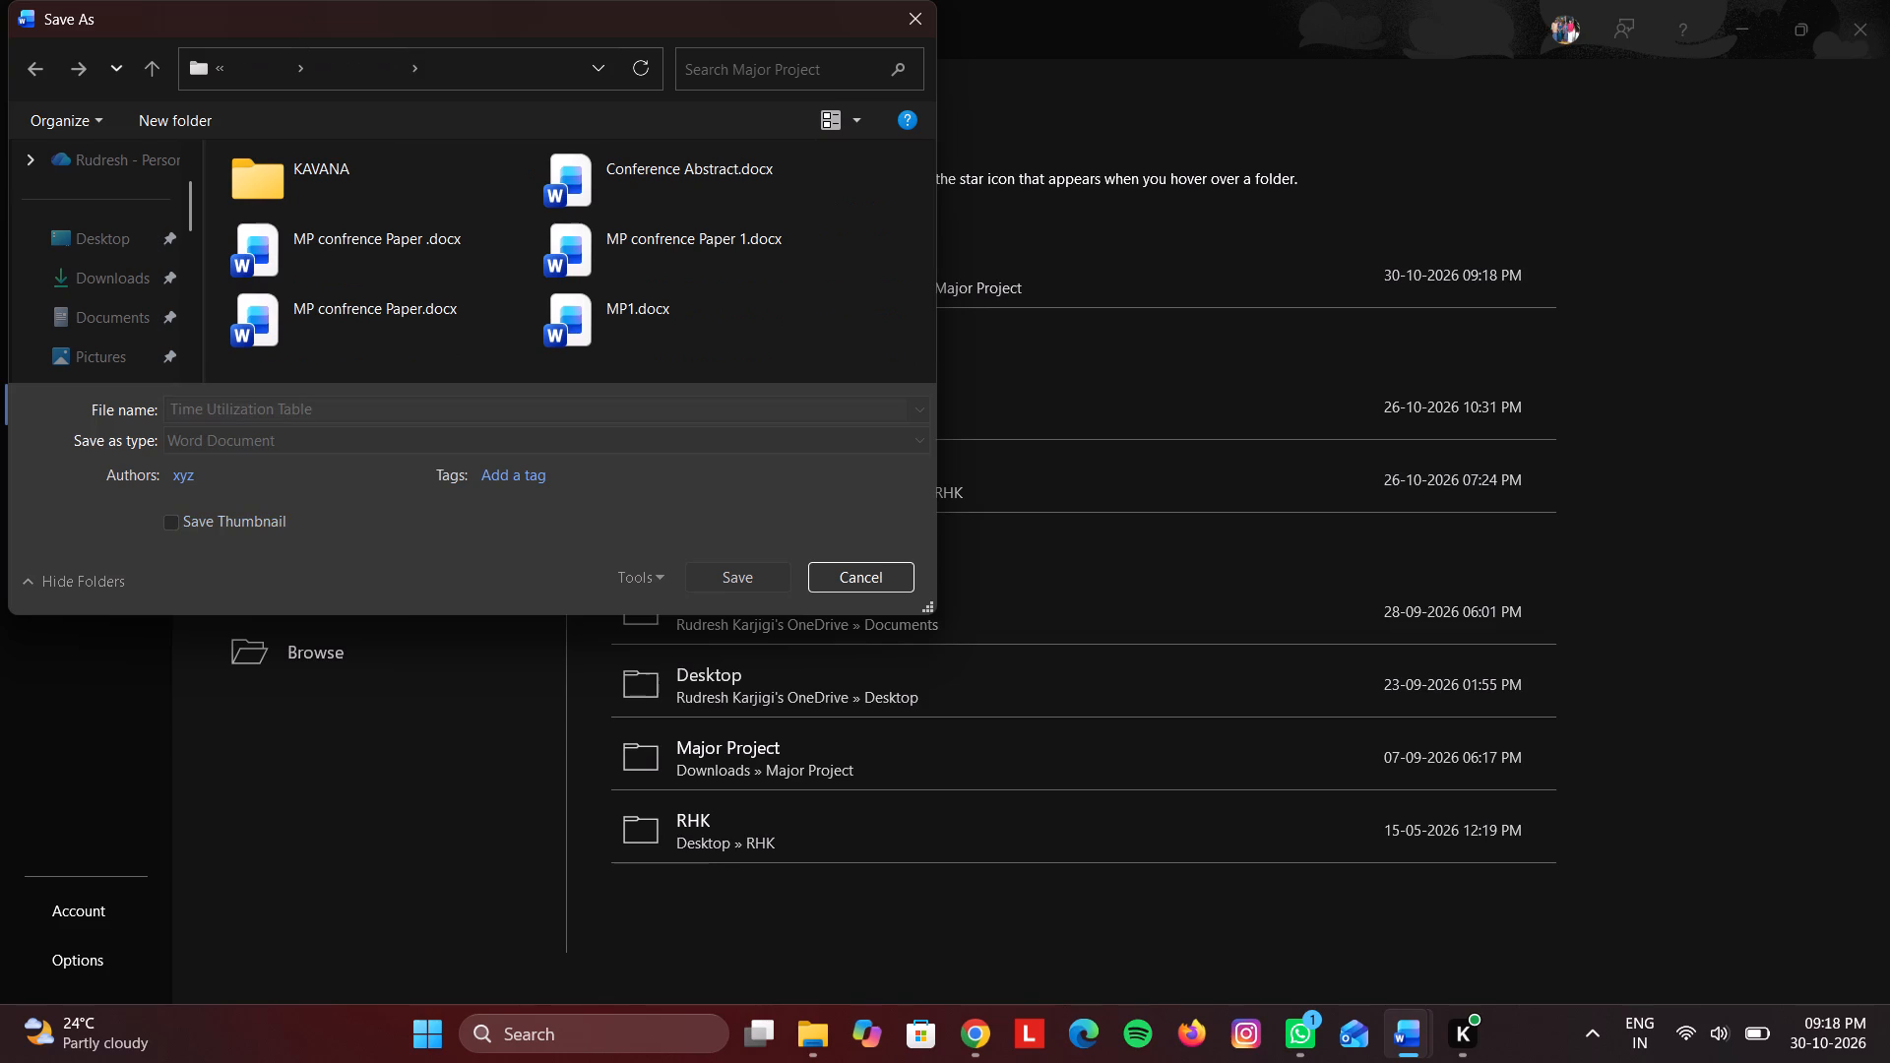
scroll(99, 306, "down", 3)
scroll(99, 306, "up", 1)
scroll(99, 306, "down", 2)
left_click(99, 306)
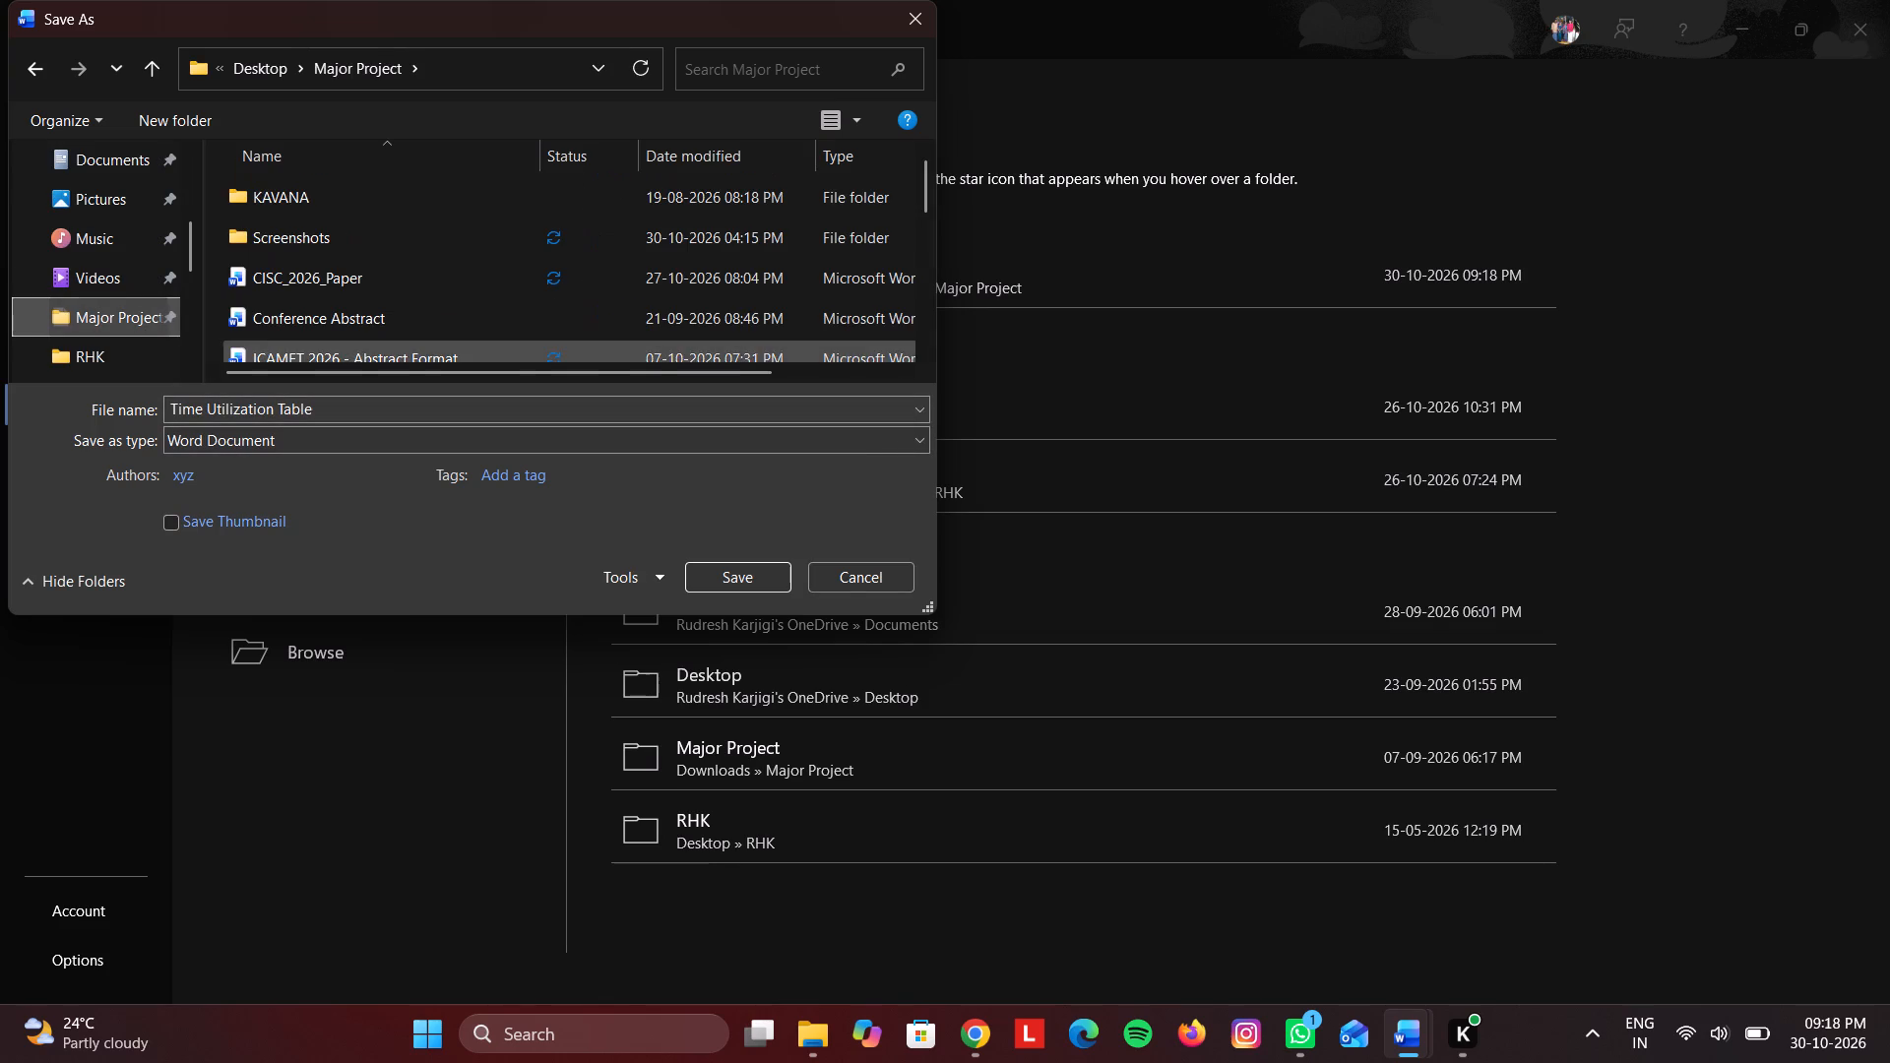
left_click(280, 444)
left_click(278, 582)
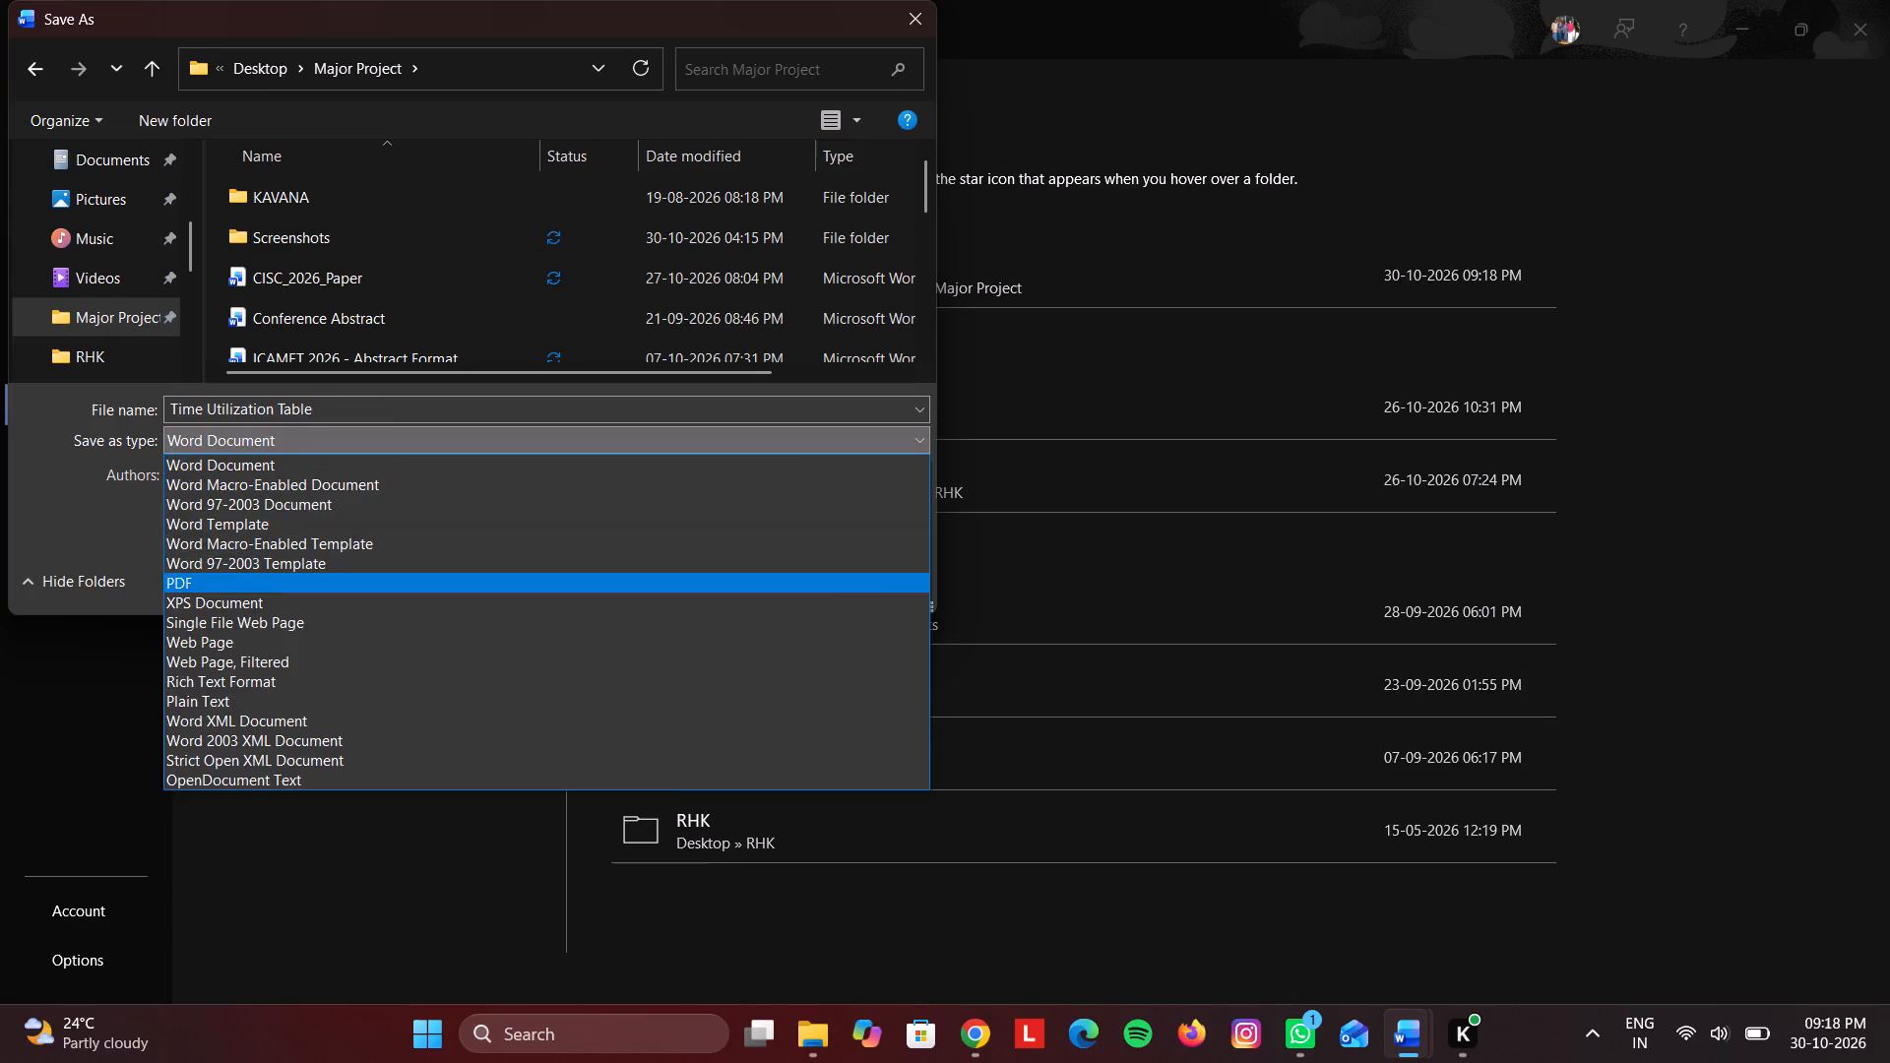
Finish saving the Time Utilization Table as a PDF in the Major Project folder and close the opened PDF.
left_click(716, 629)
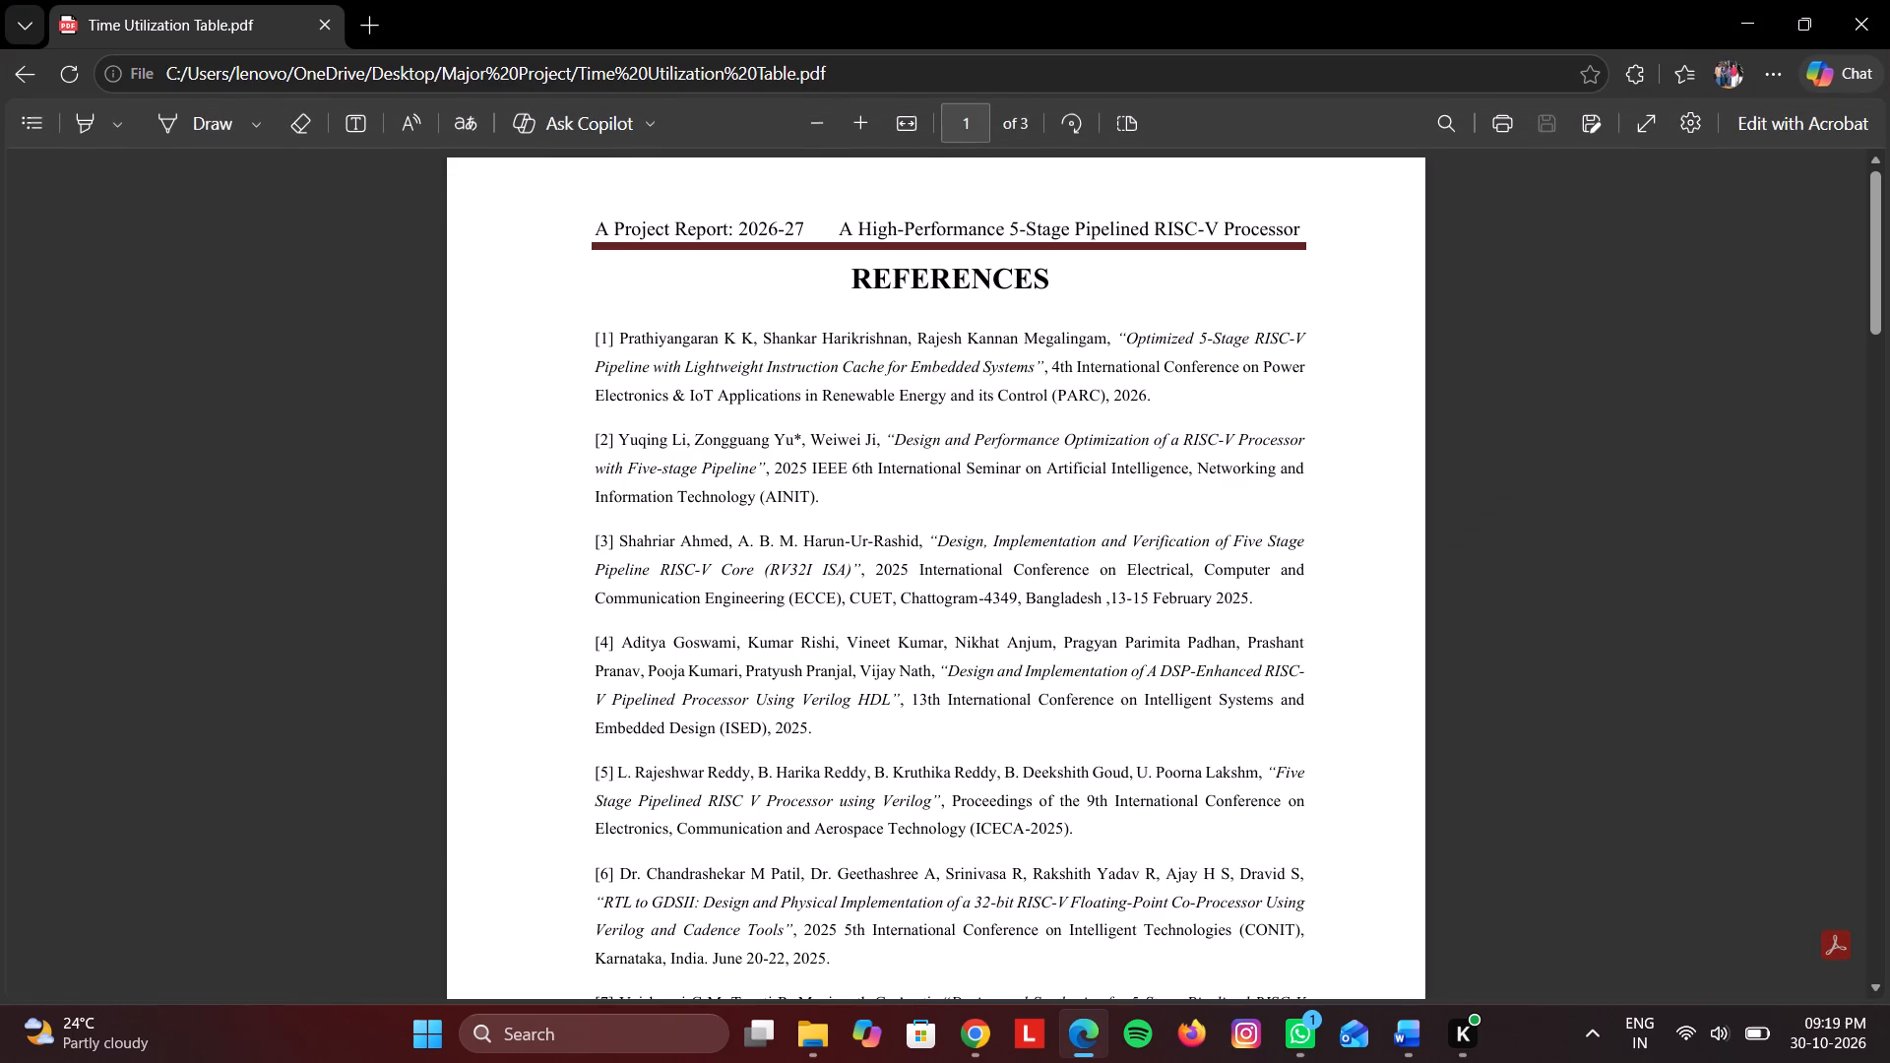
left_click(1853, 12)
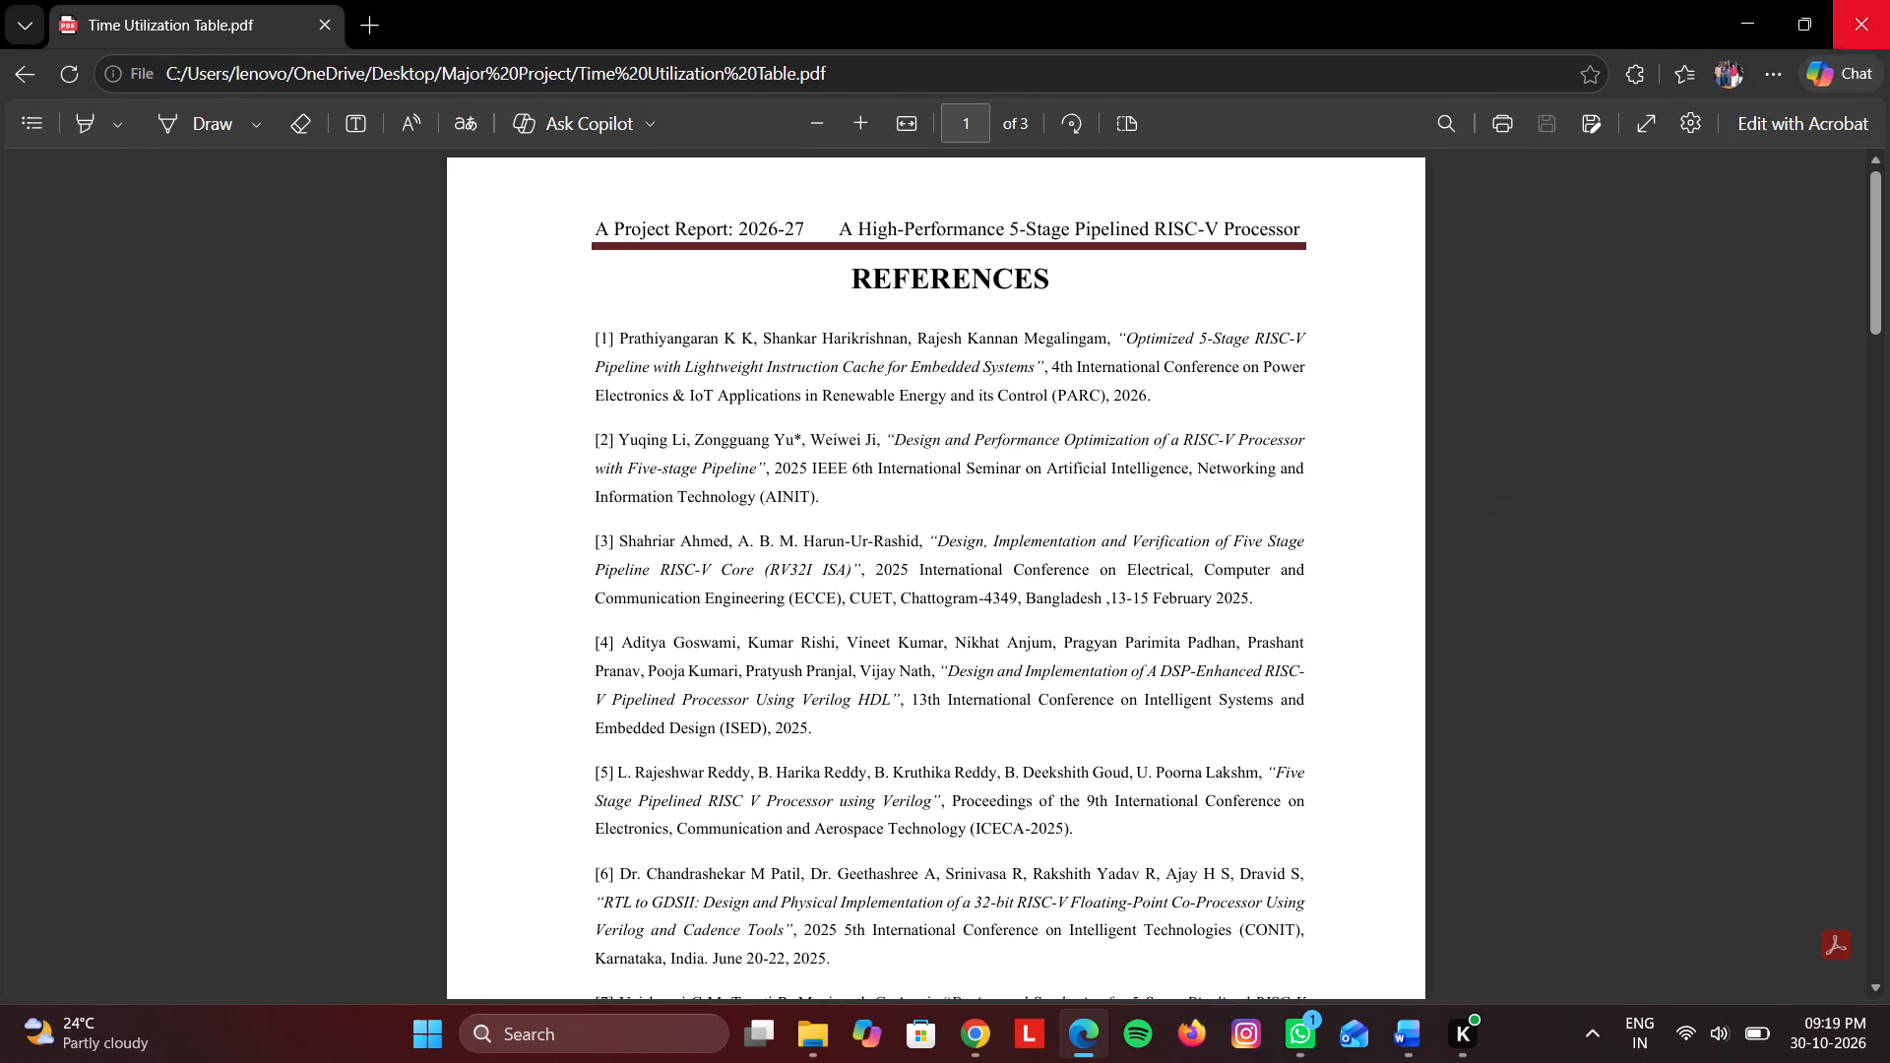
Minimize the Word window and the Chrome window showing the ChatGPT conversation.
left_click(1752, 36)
left_click(1752, 36)
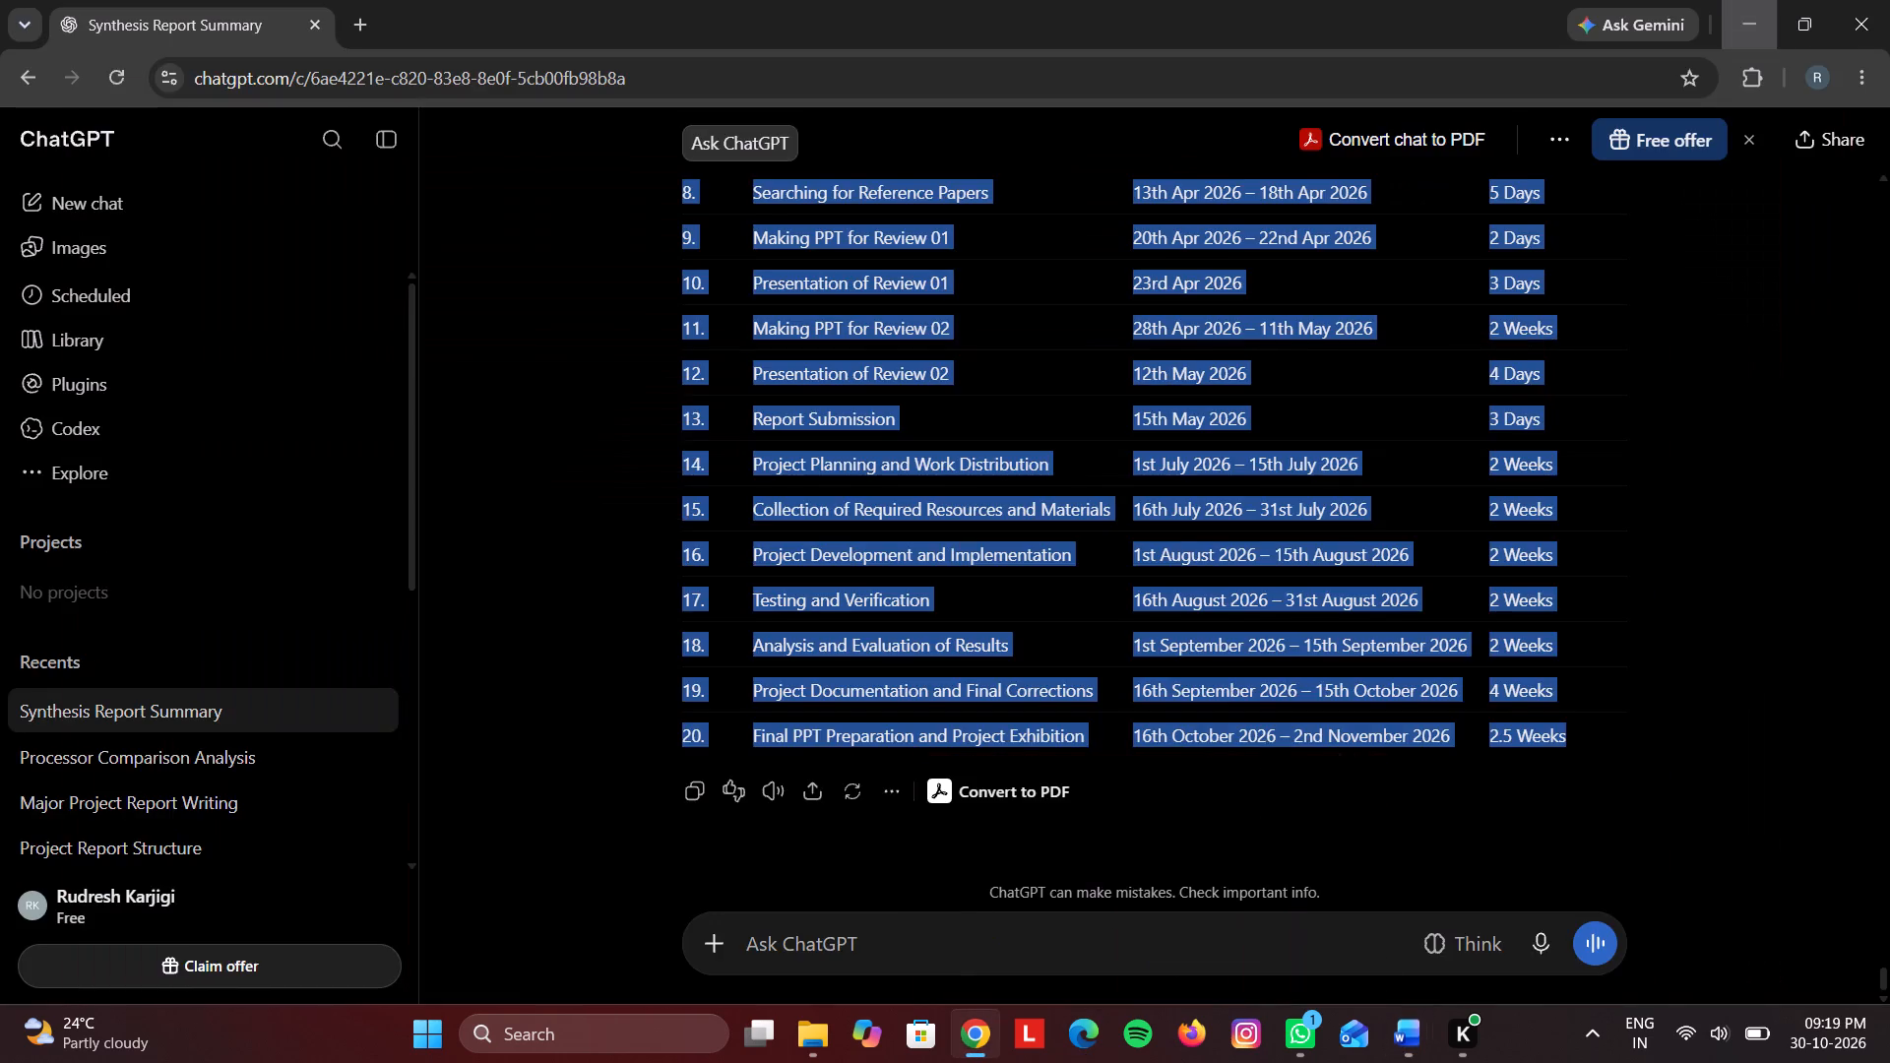
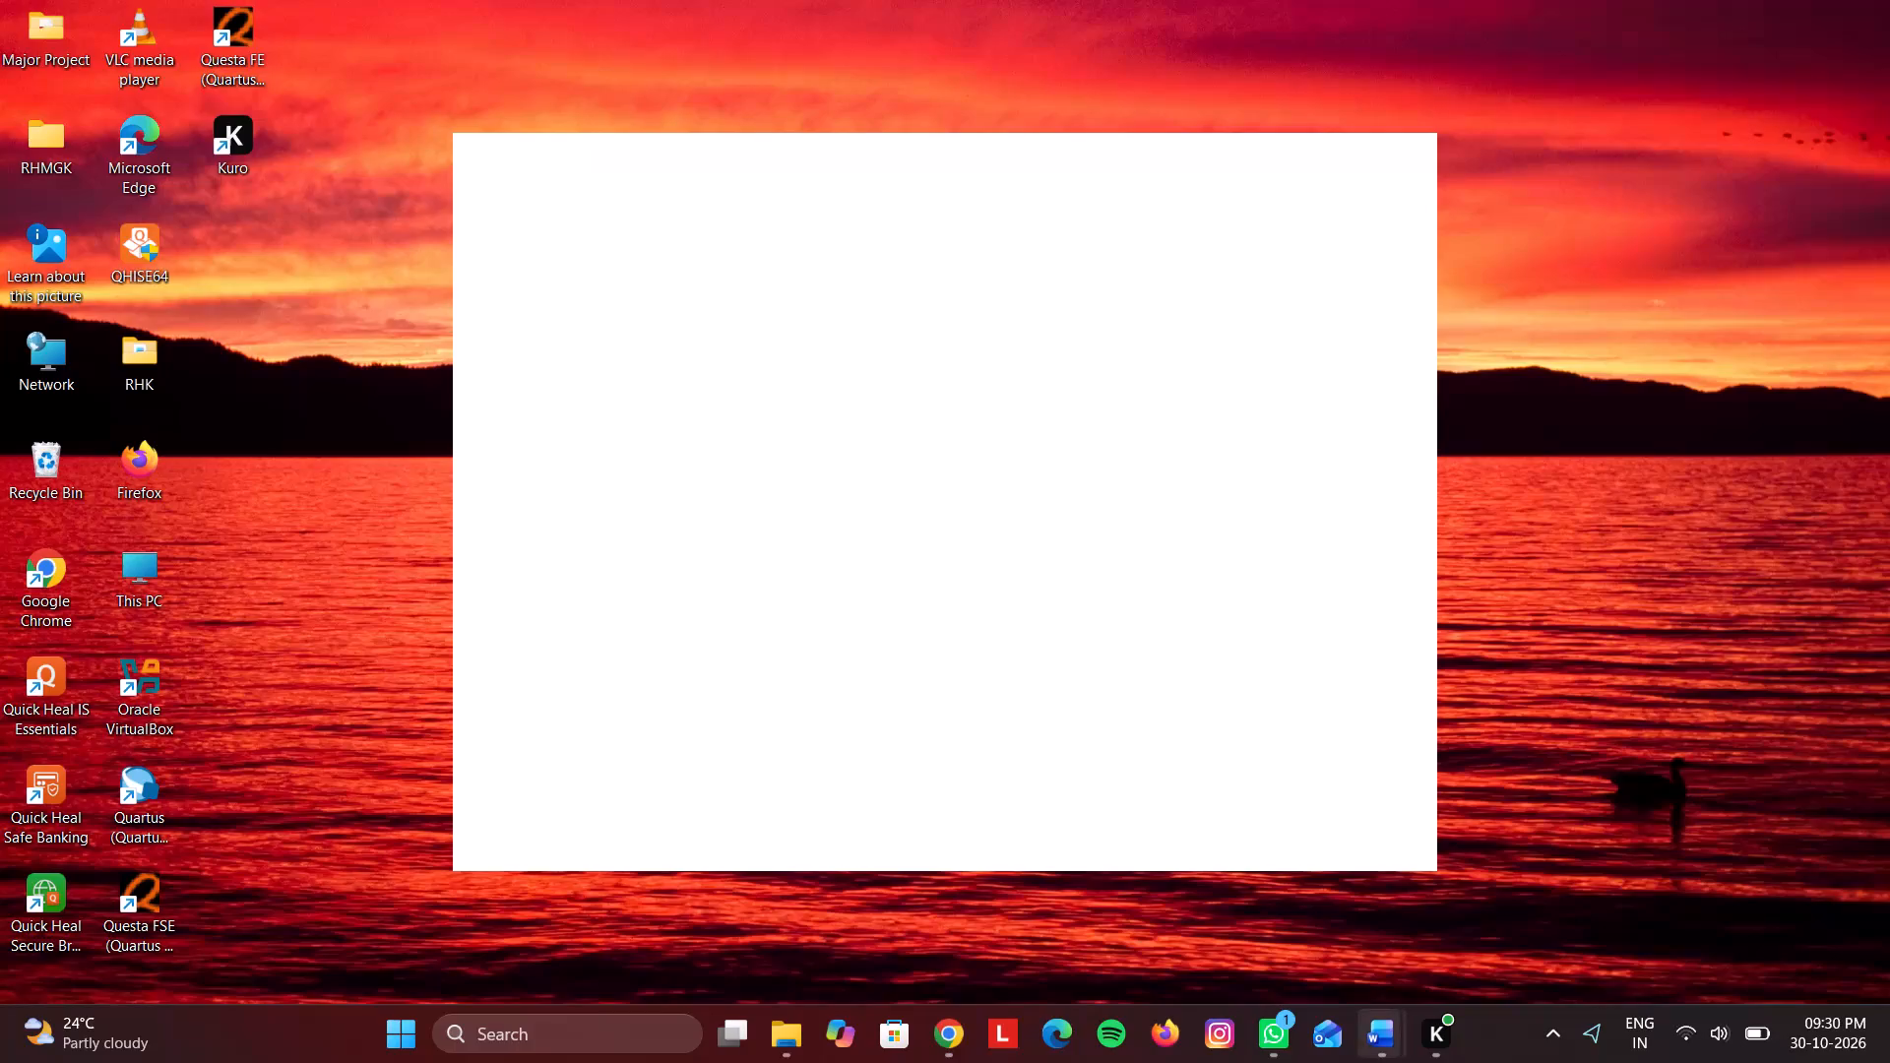
Return to the Time Utilization Table document and review the time utilization chart and the end of the preceding reference page.
left_click(1370, 1032)
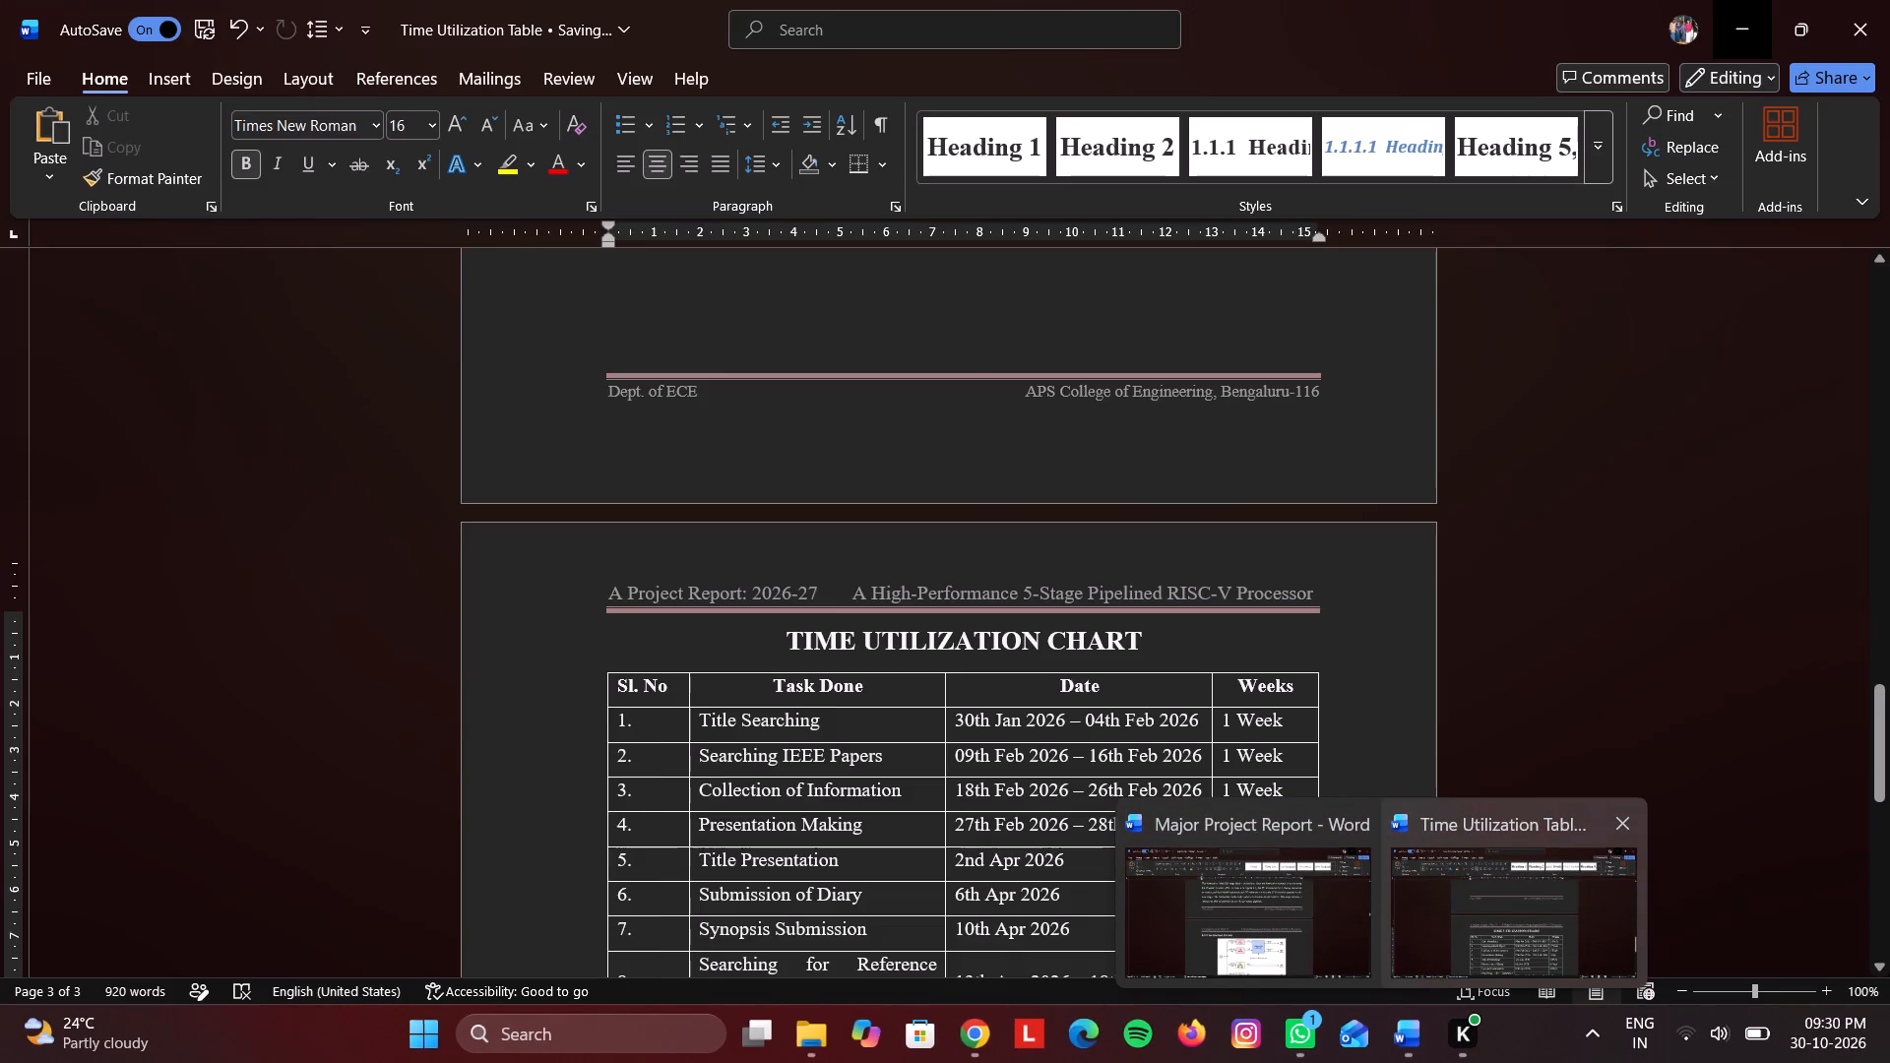
key("alt+Tab")
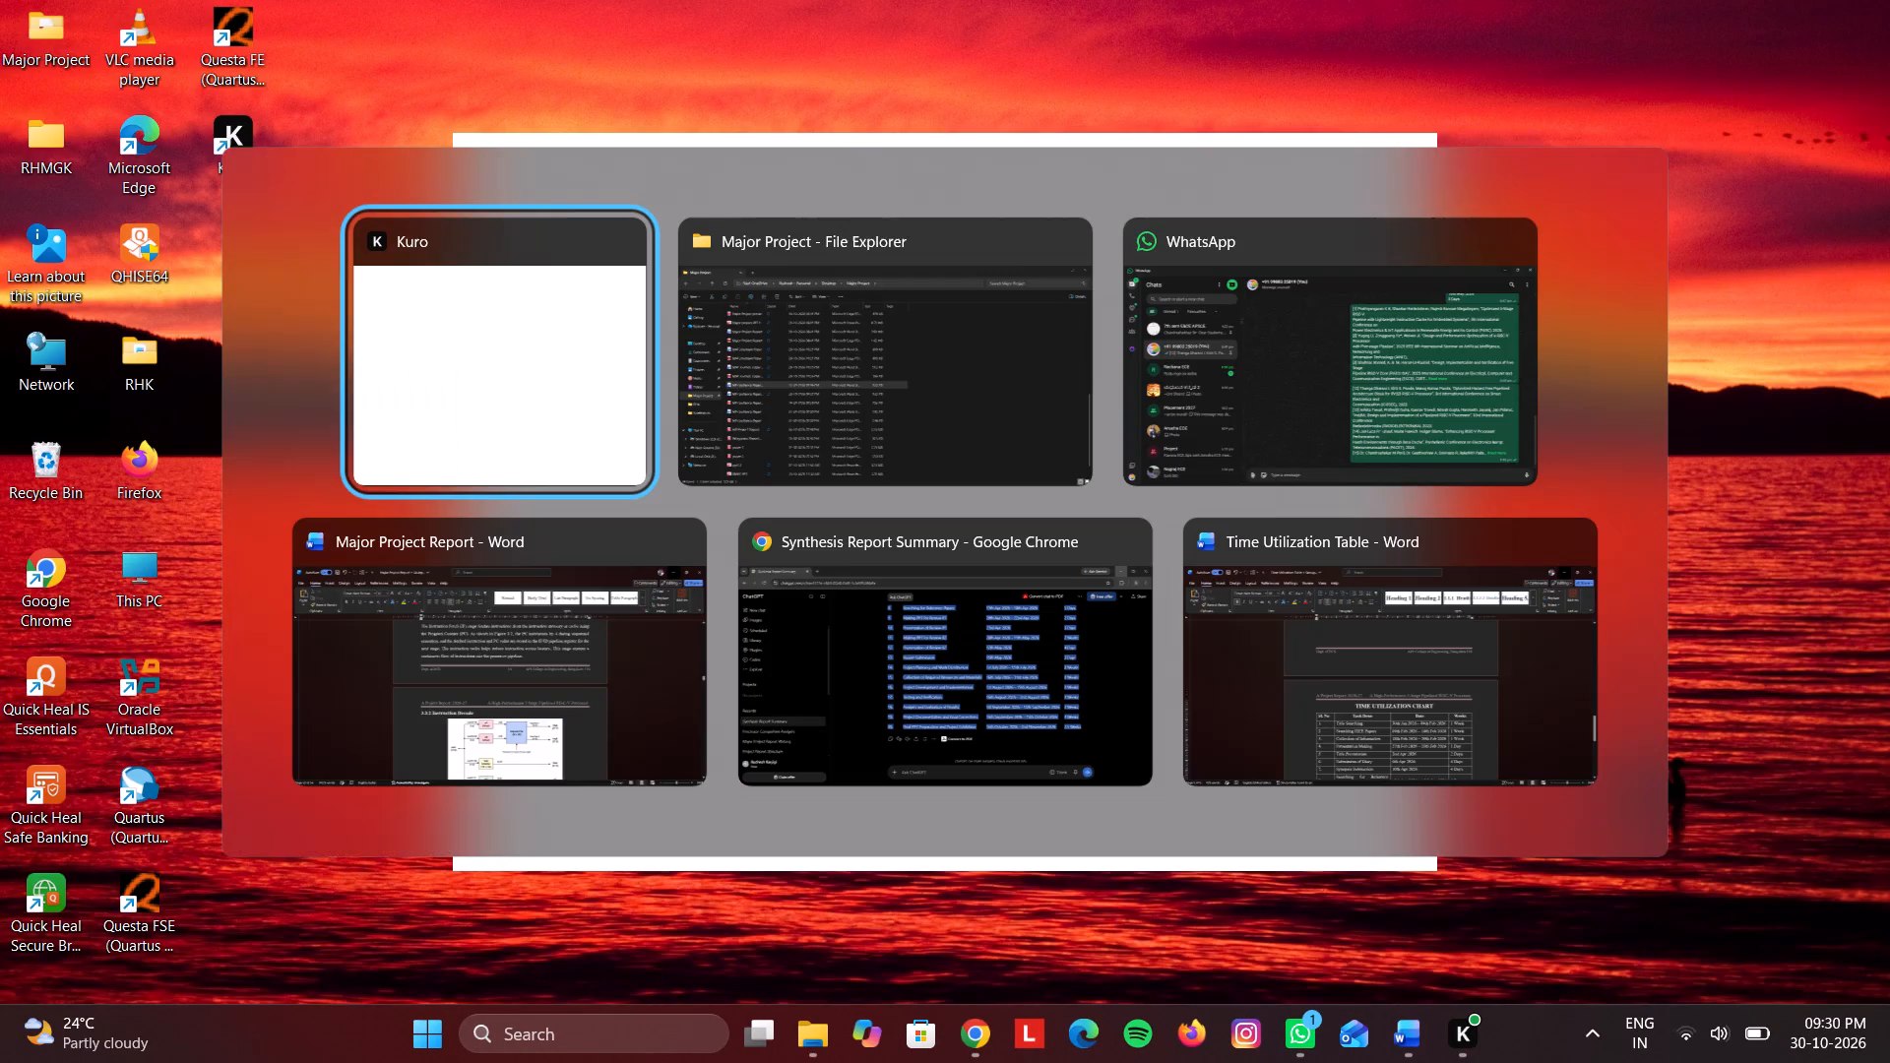
key("alt+Tab")
key("alt+Tab")
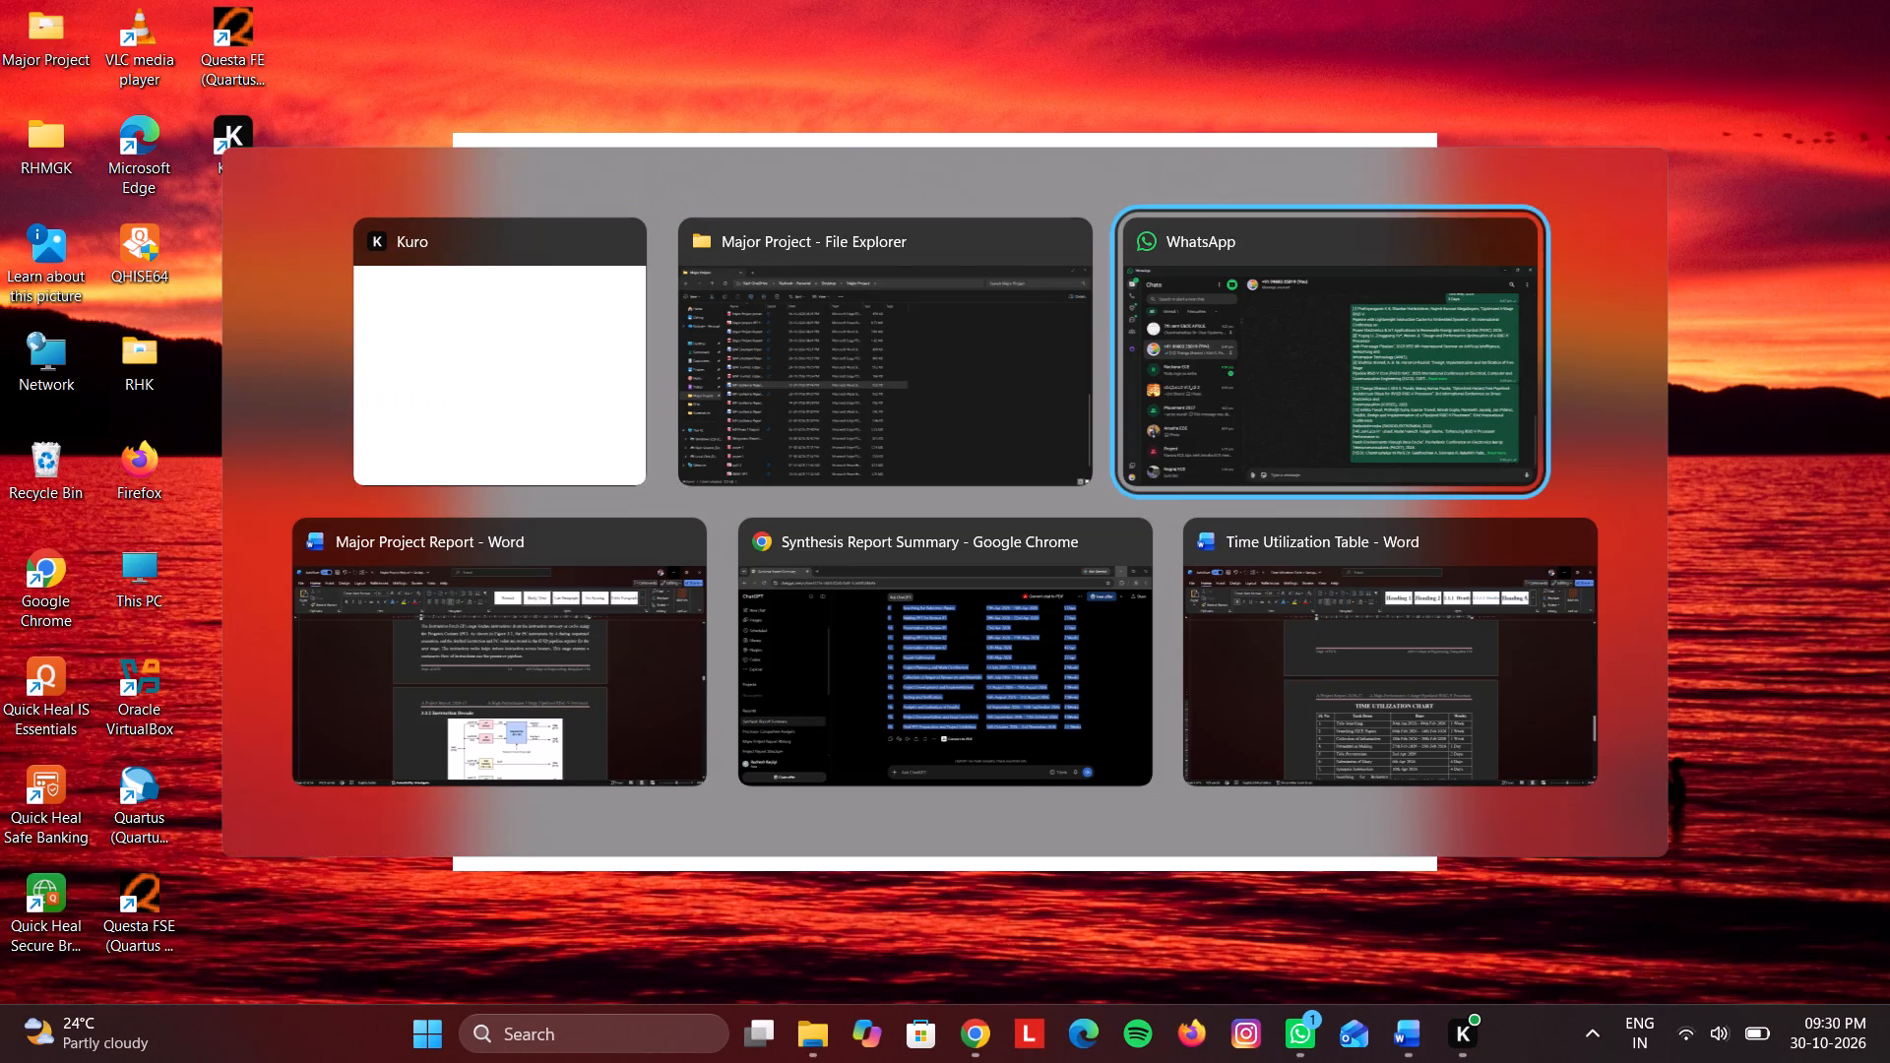
key("alt+Tab")
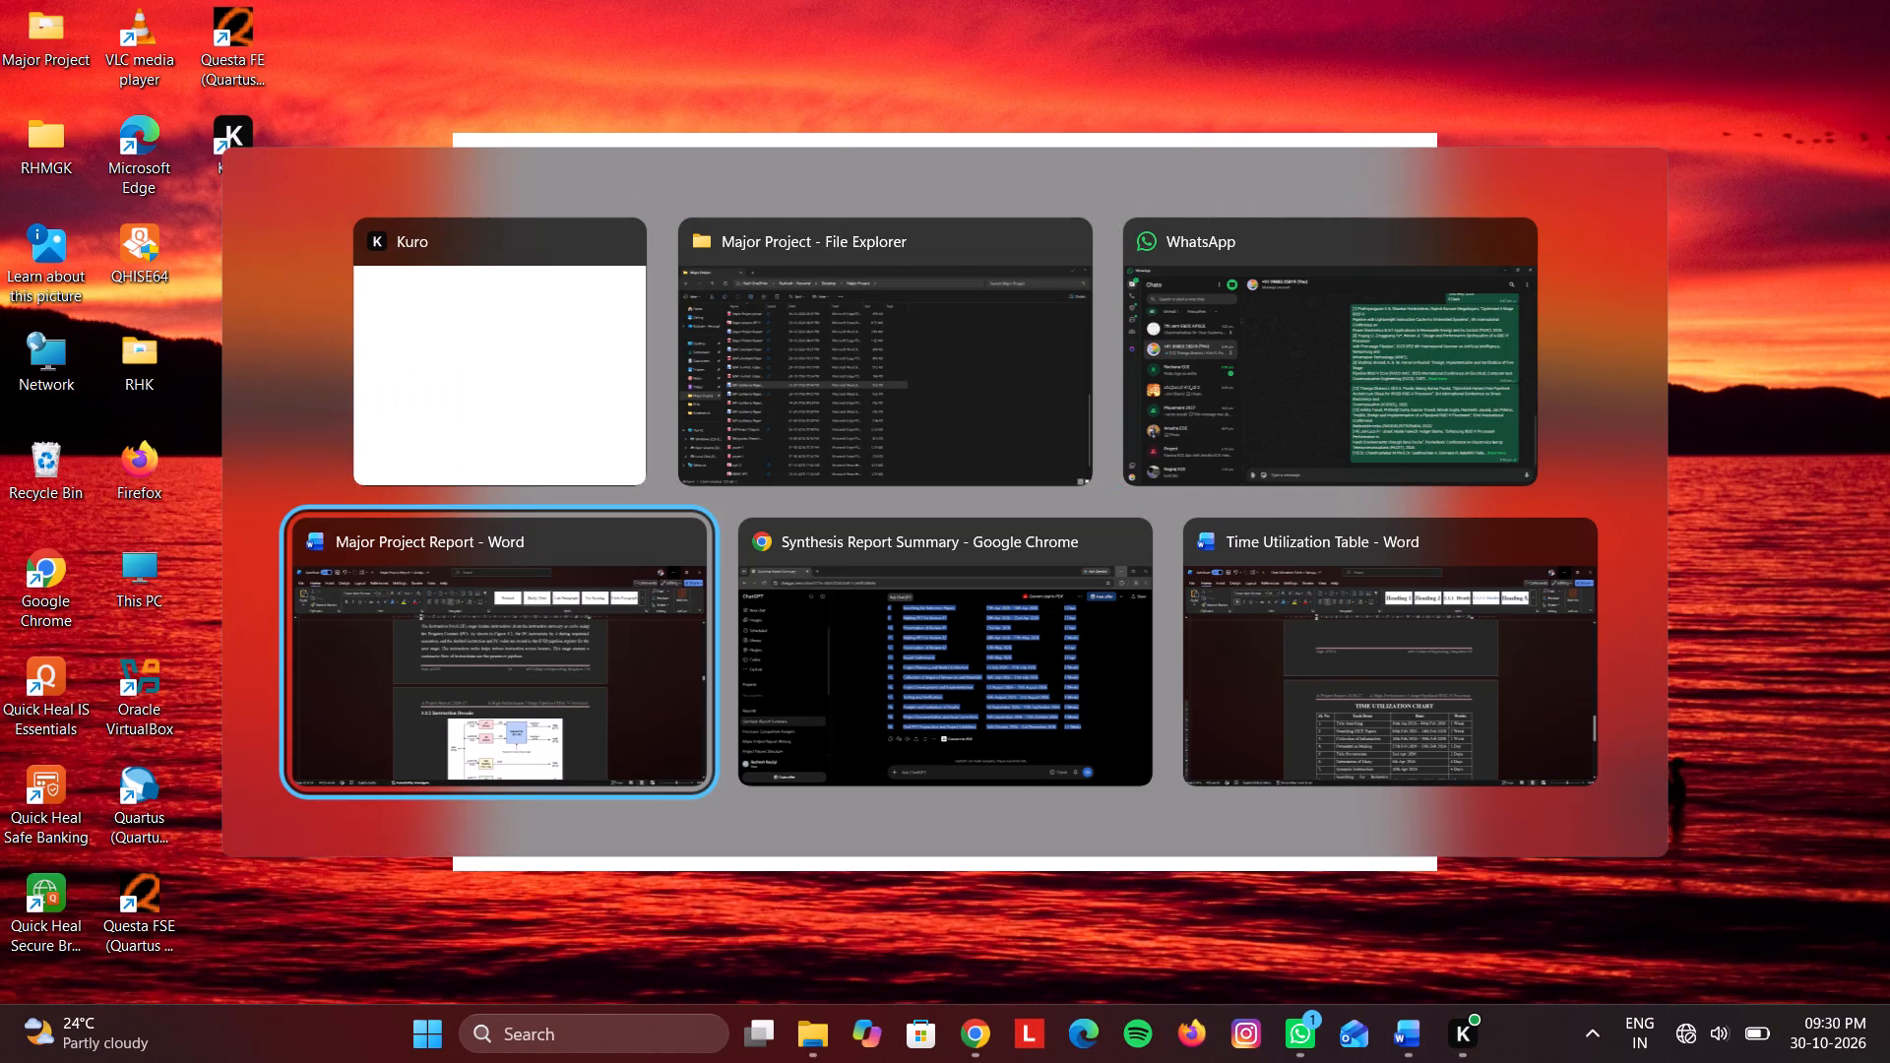
key("alt+Tab")
key("alt+Tab")
scroll(1578, 611, "down", 13)
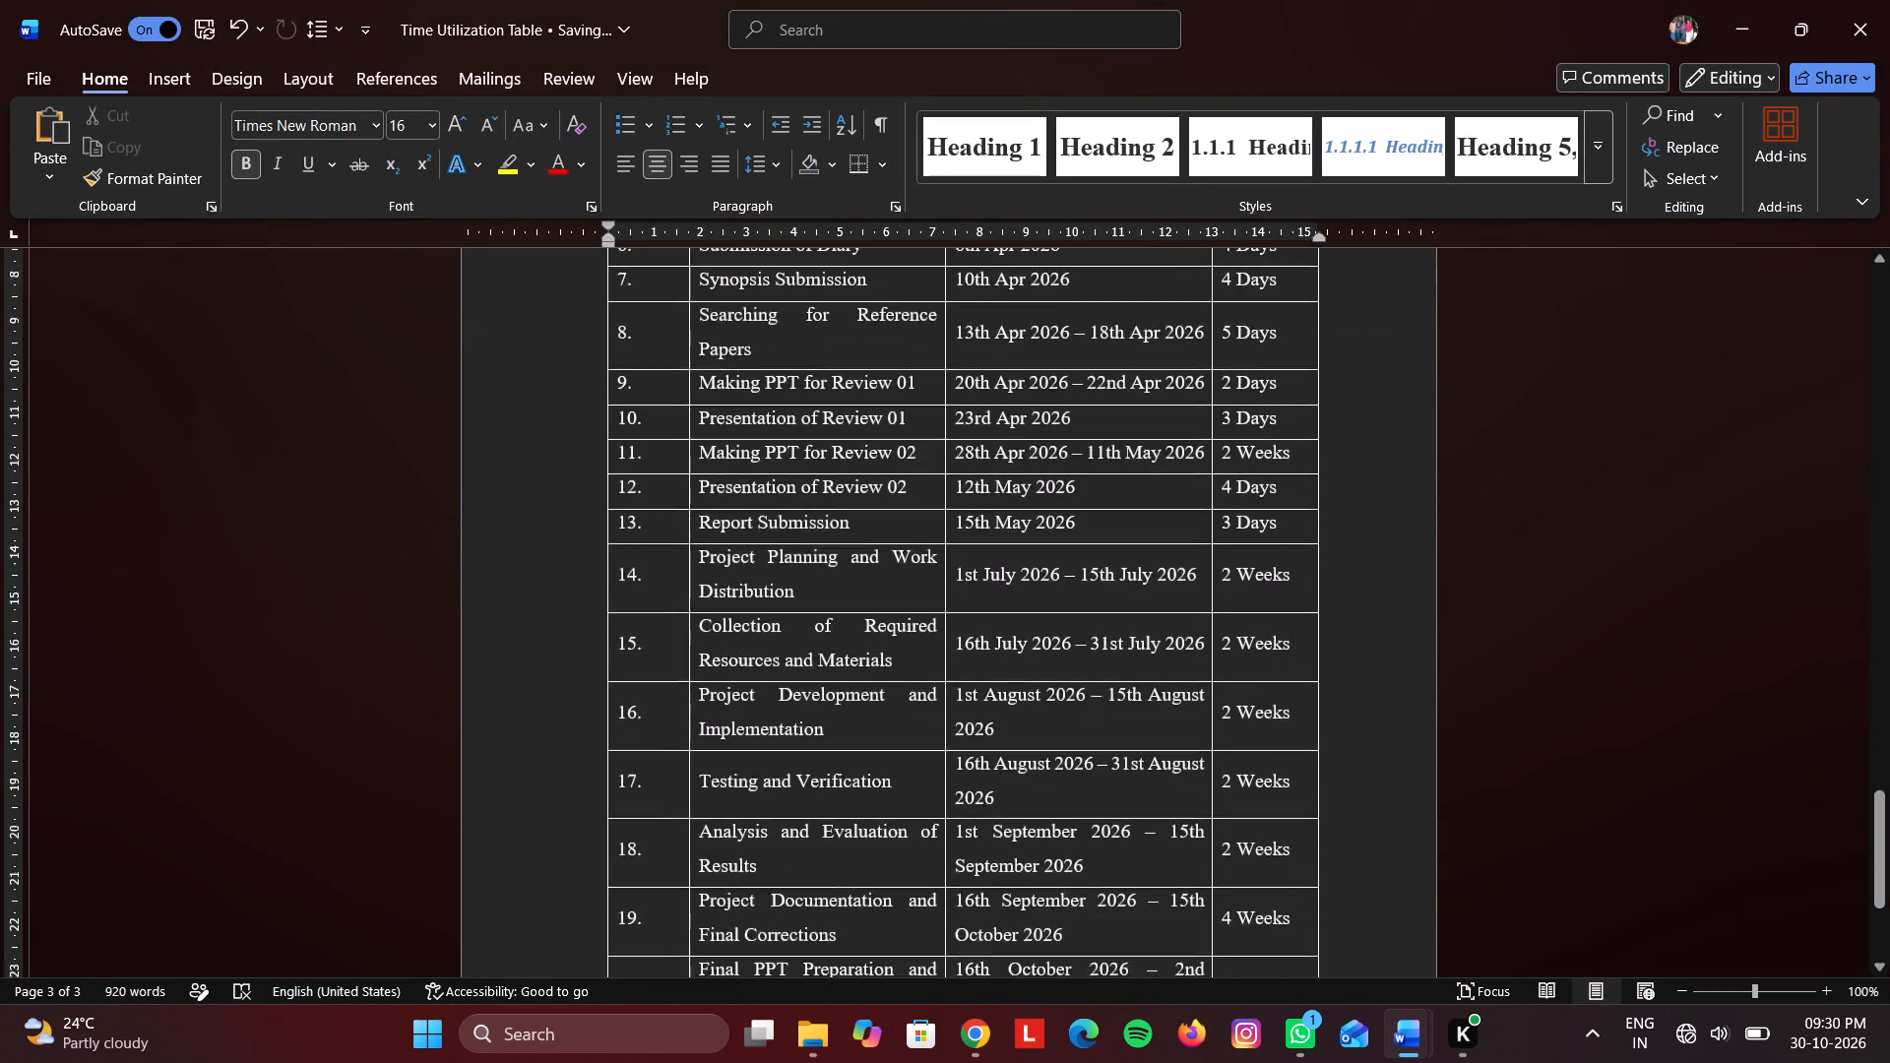
scroll(1578, 611, "down", 3)
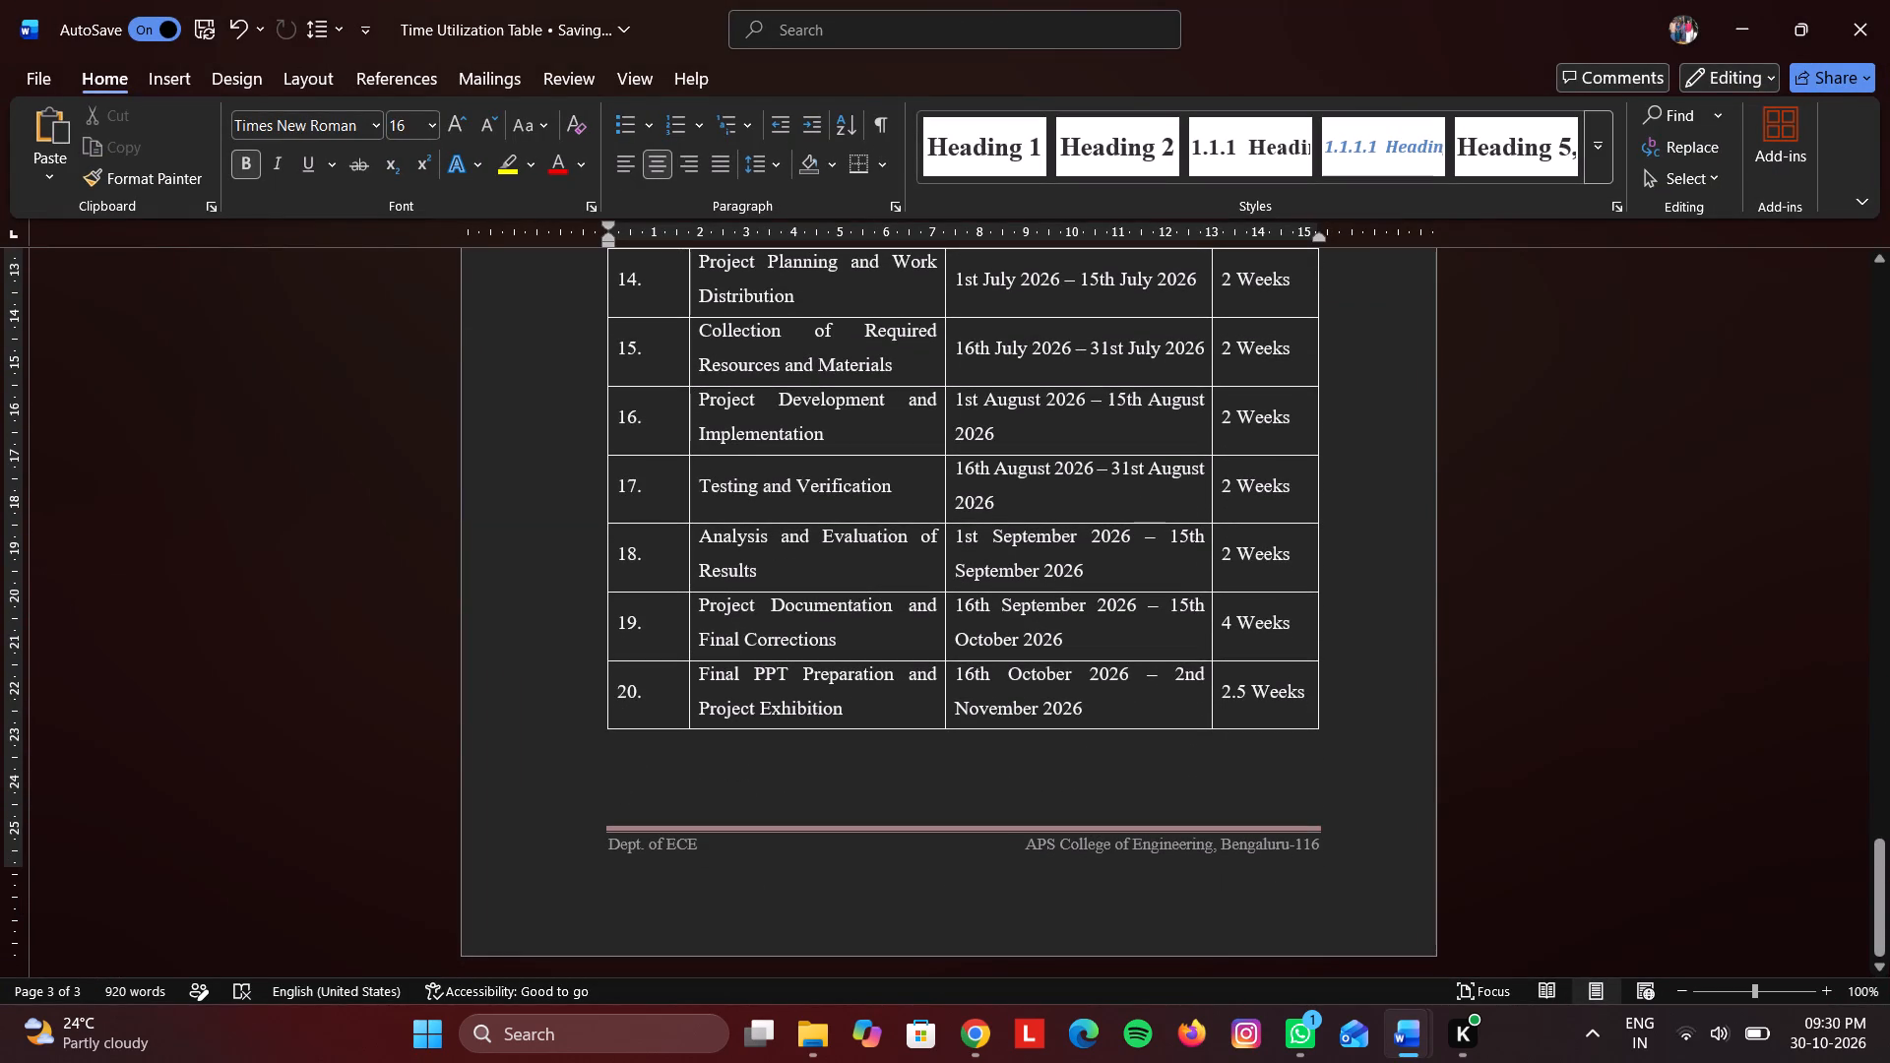
scroll(1353, 753, "up", 14)
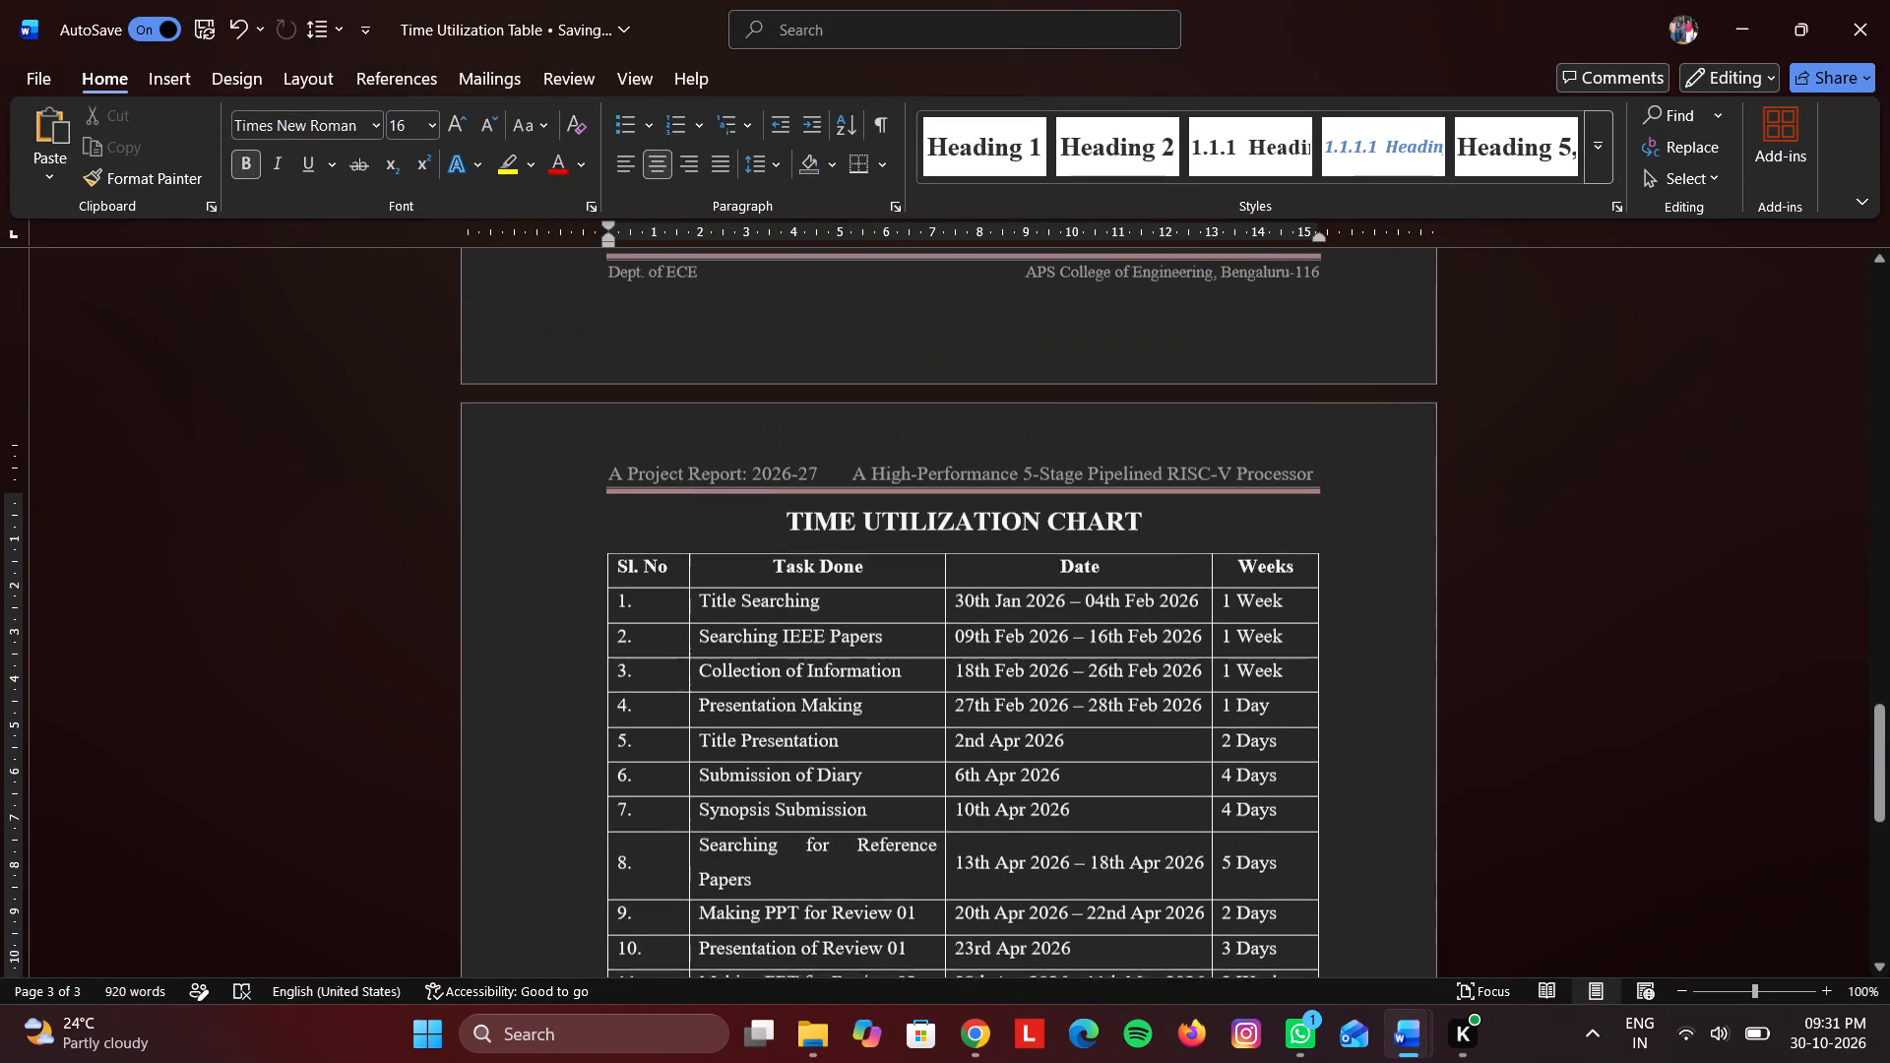
scroll(1353, 753, "up", 2)
scroll(1353, 753, "down", 5)
scroll(1353, 753, "up", 2)
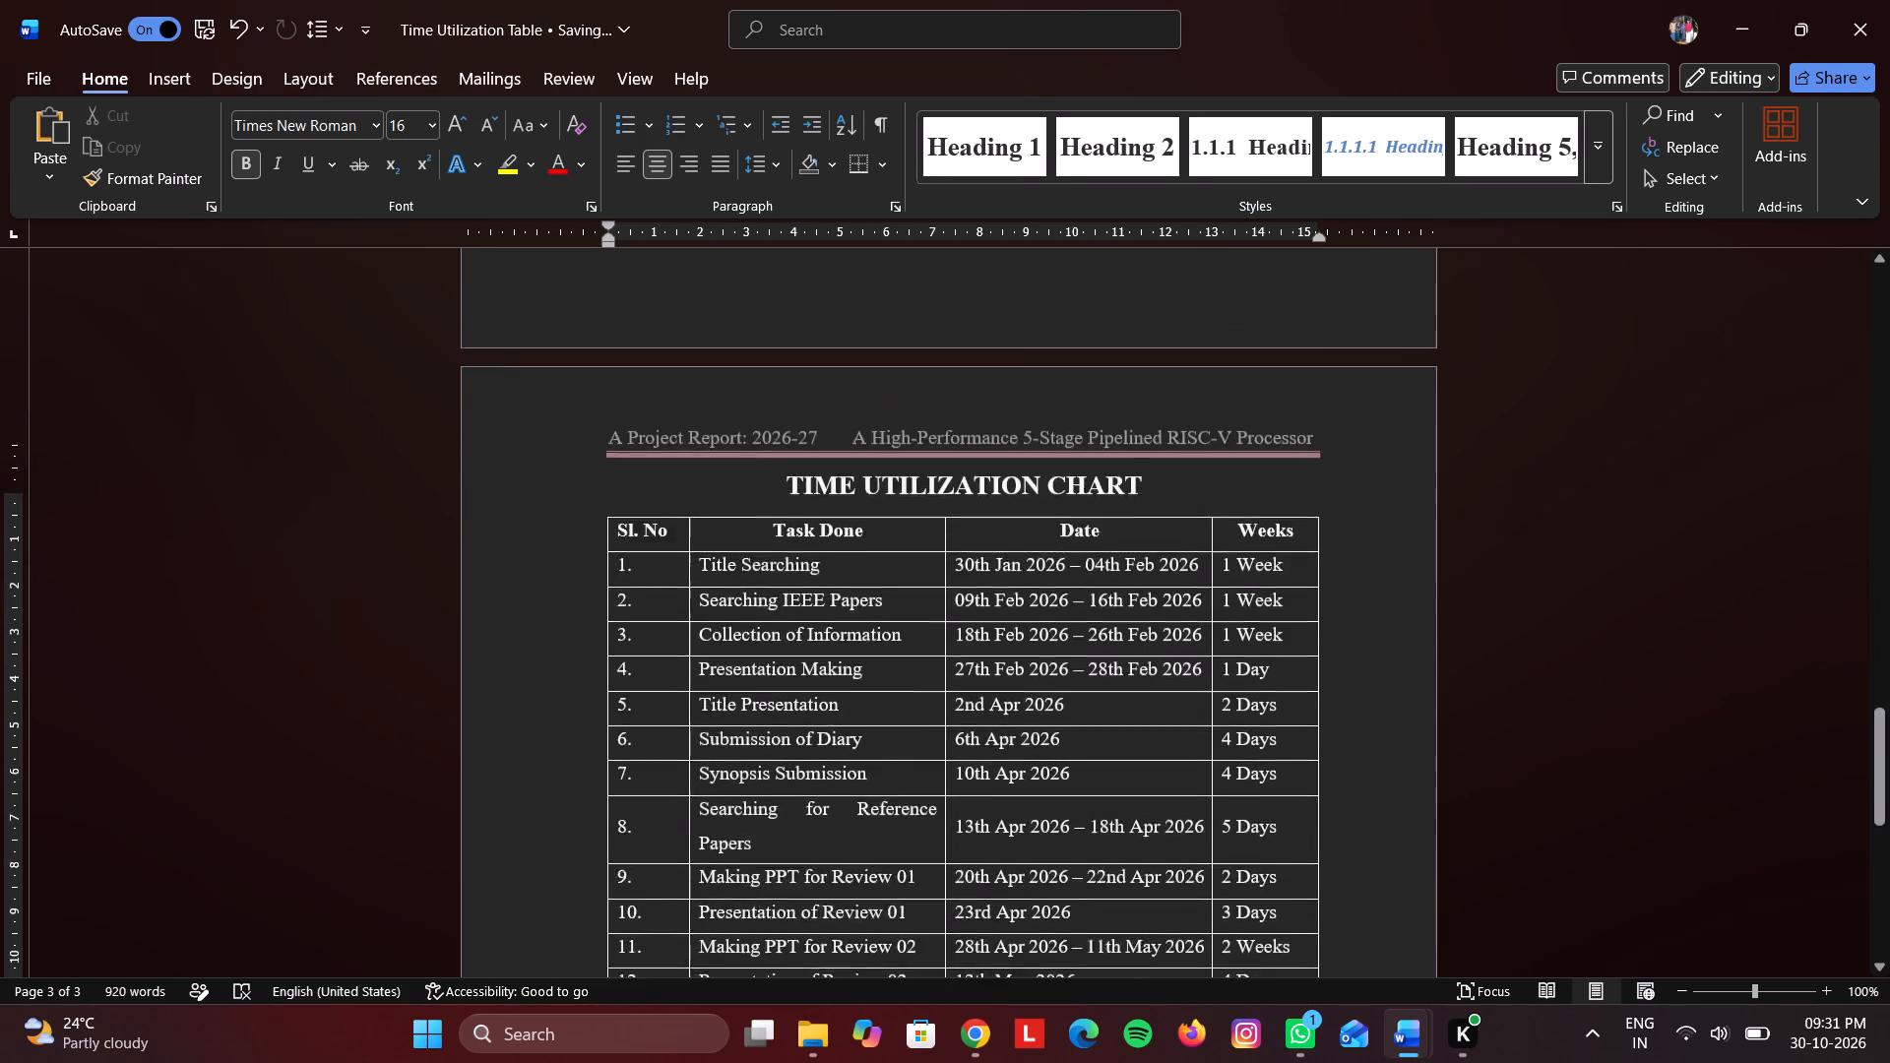
scroll(1353, 753, "up", 3)
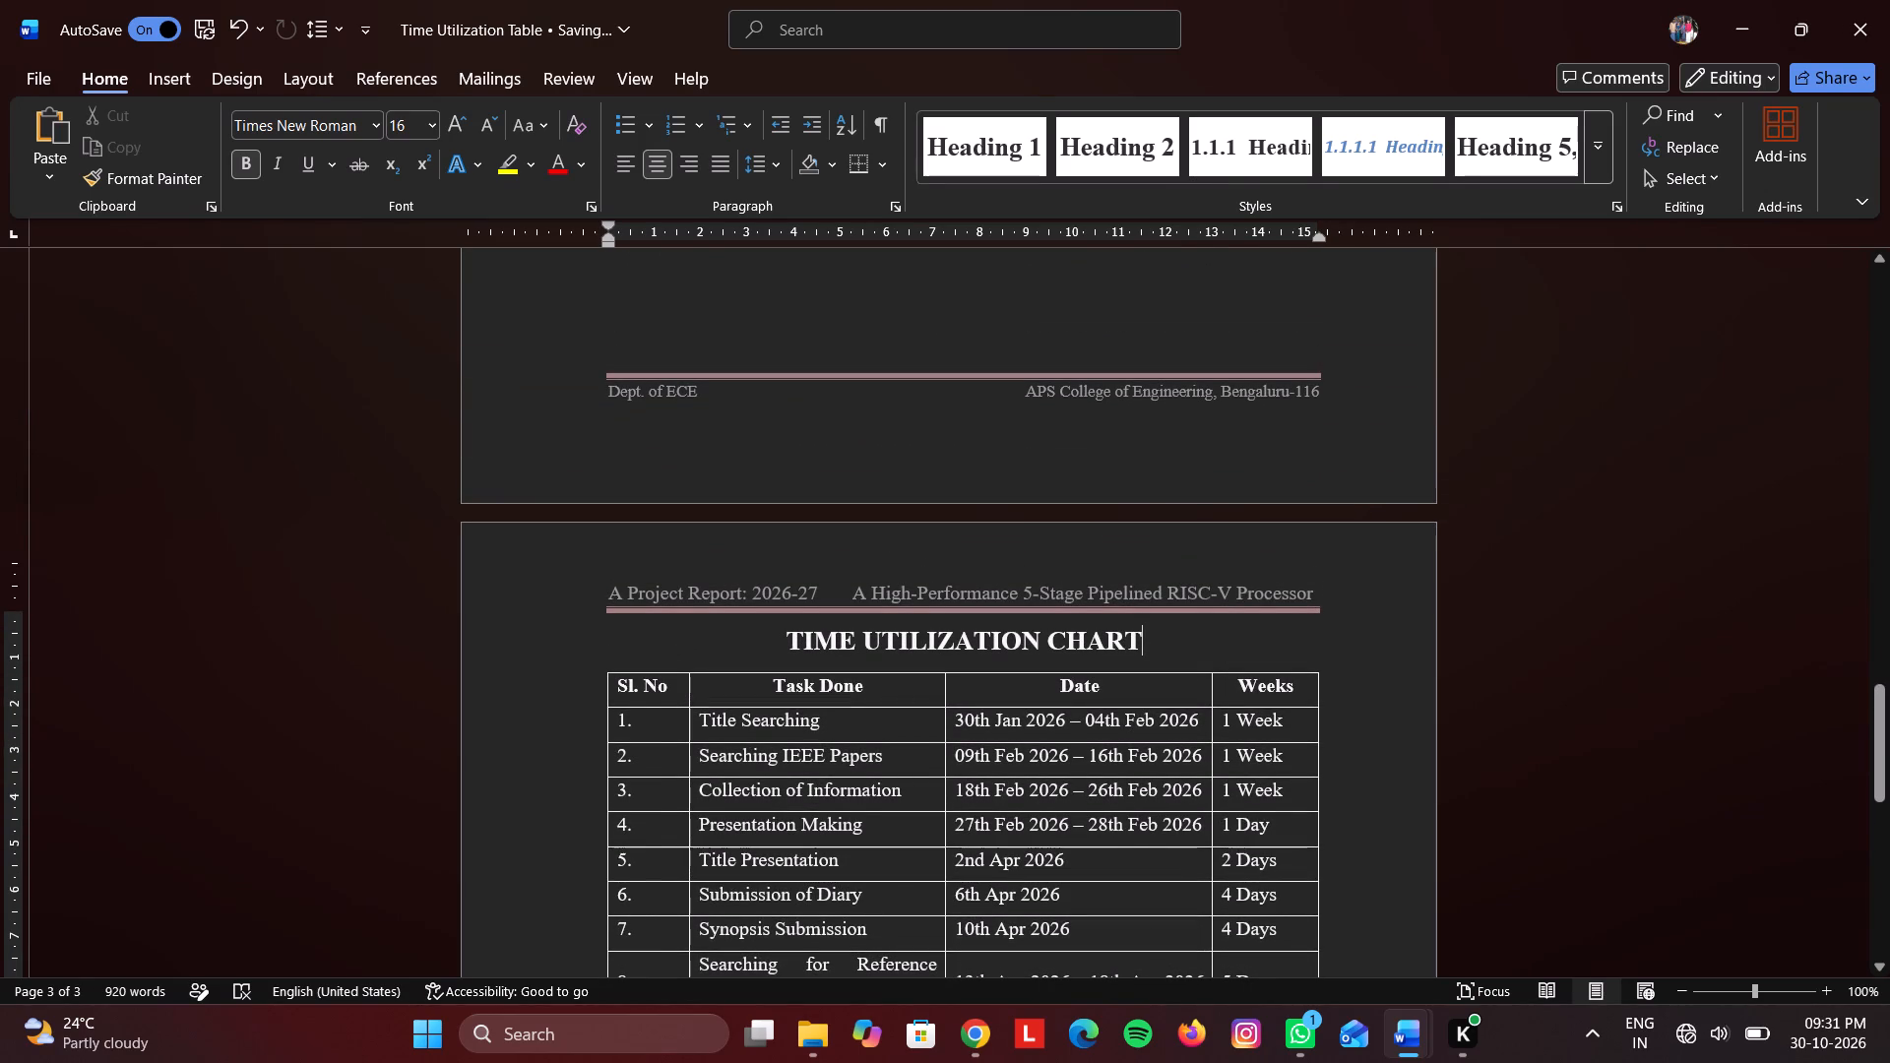
scroll(1354, 709, "up", 10)
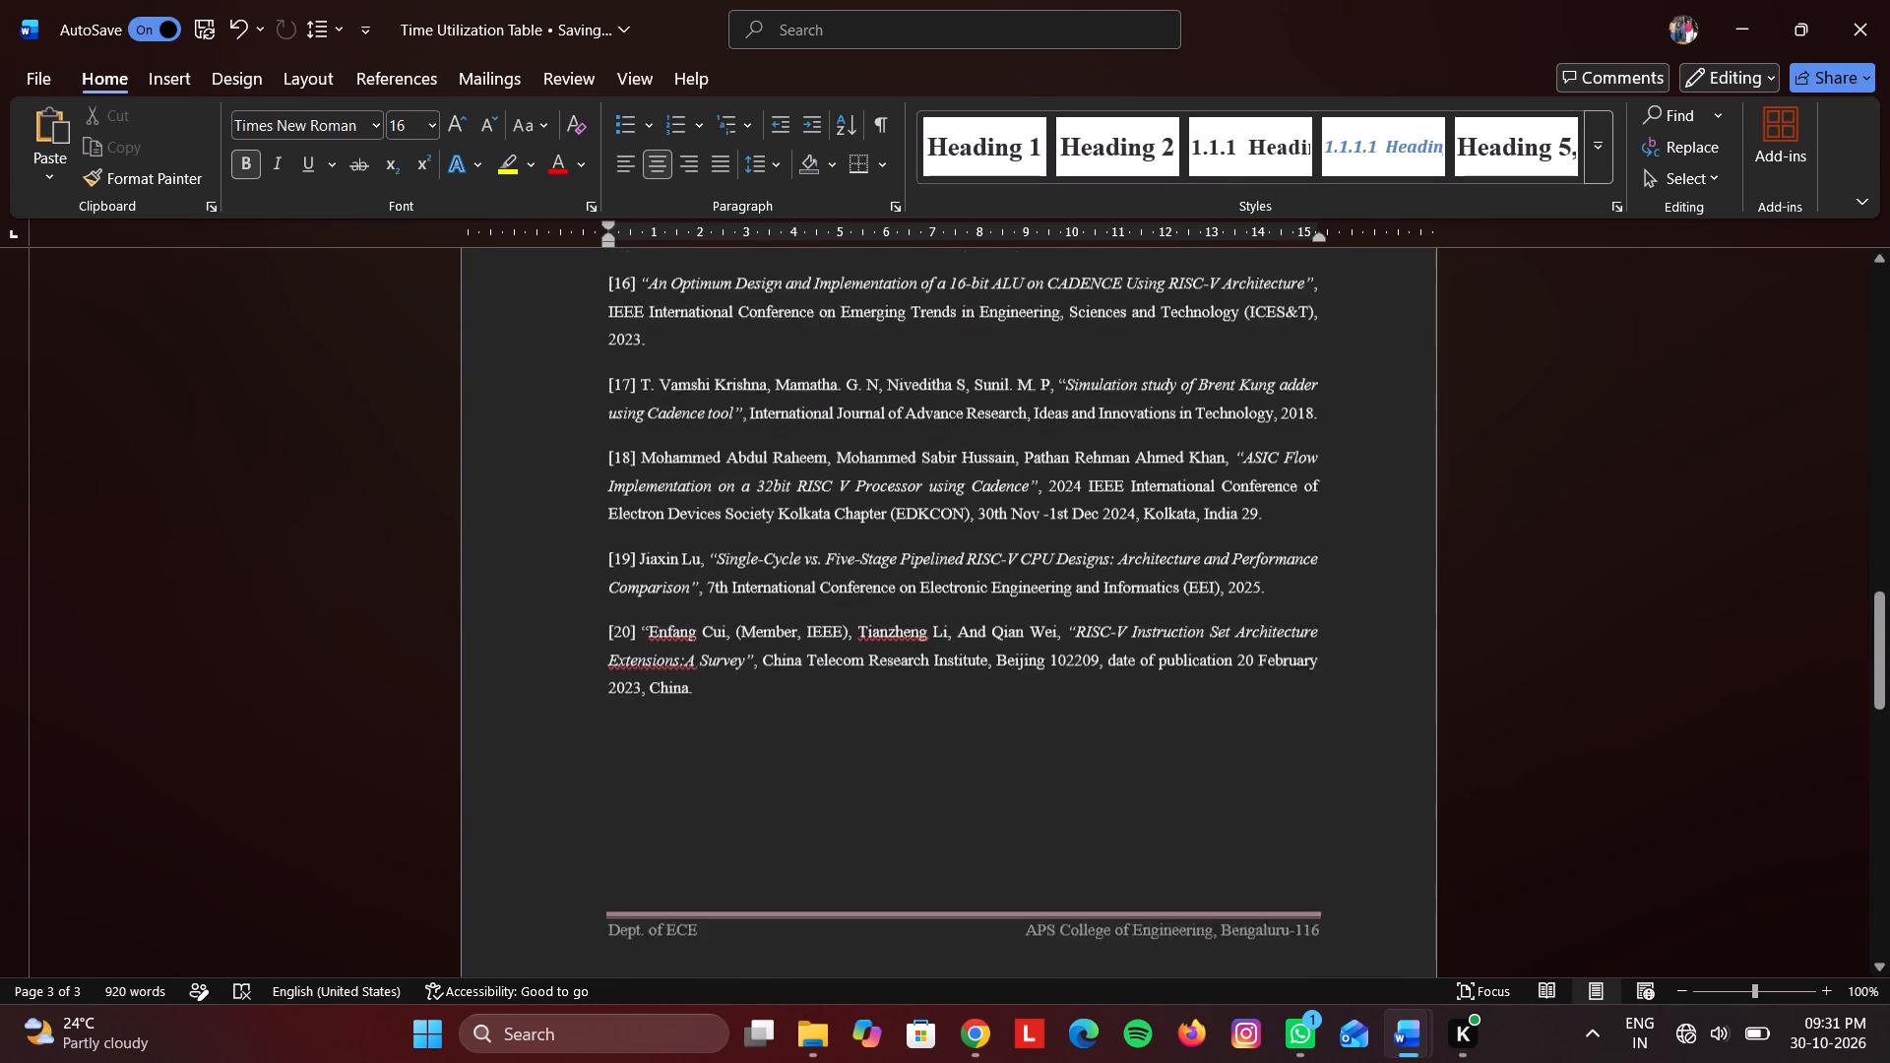
scroll(1354, 709, "up", 5)
scroll(1354, 709, "down", 16)
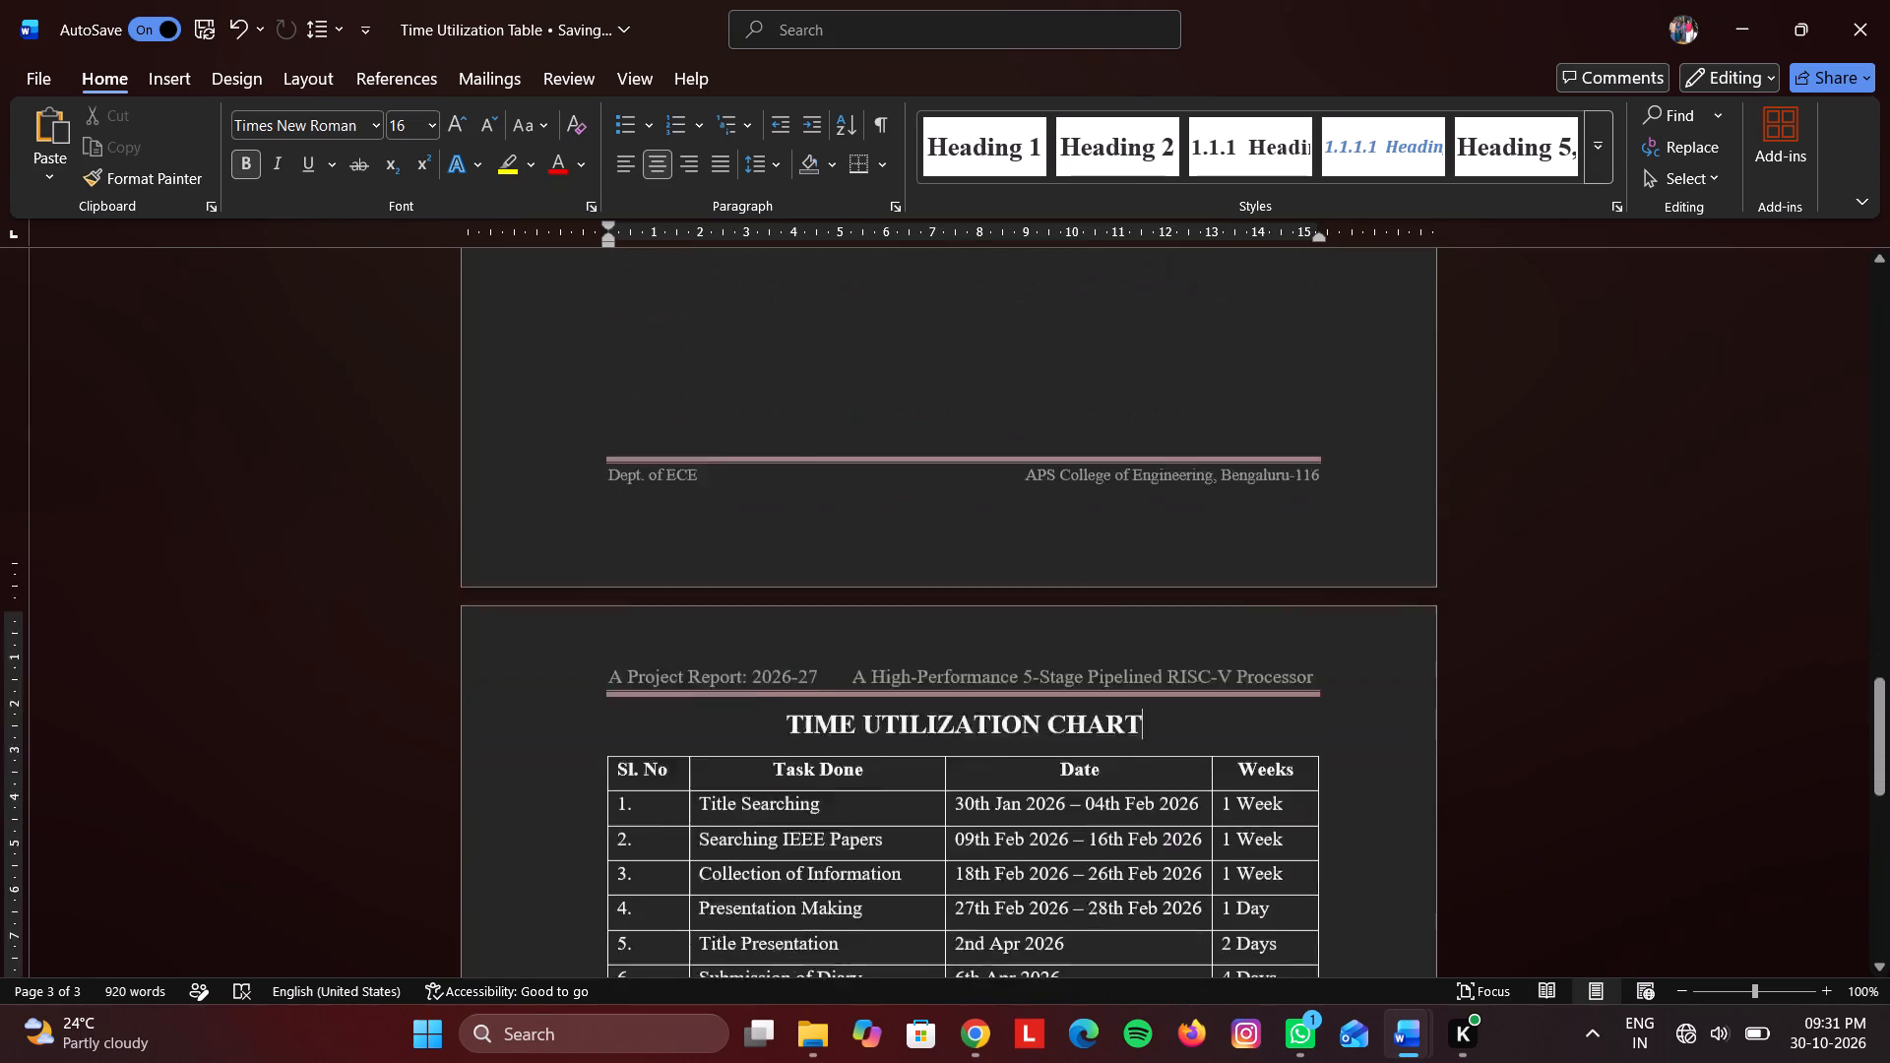
scroll(1353, 709, "down", 4)
scroll(1353, 709, "up", 7)
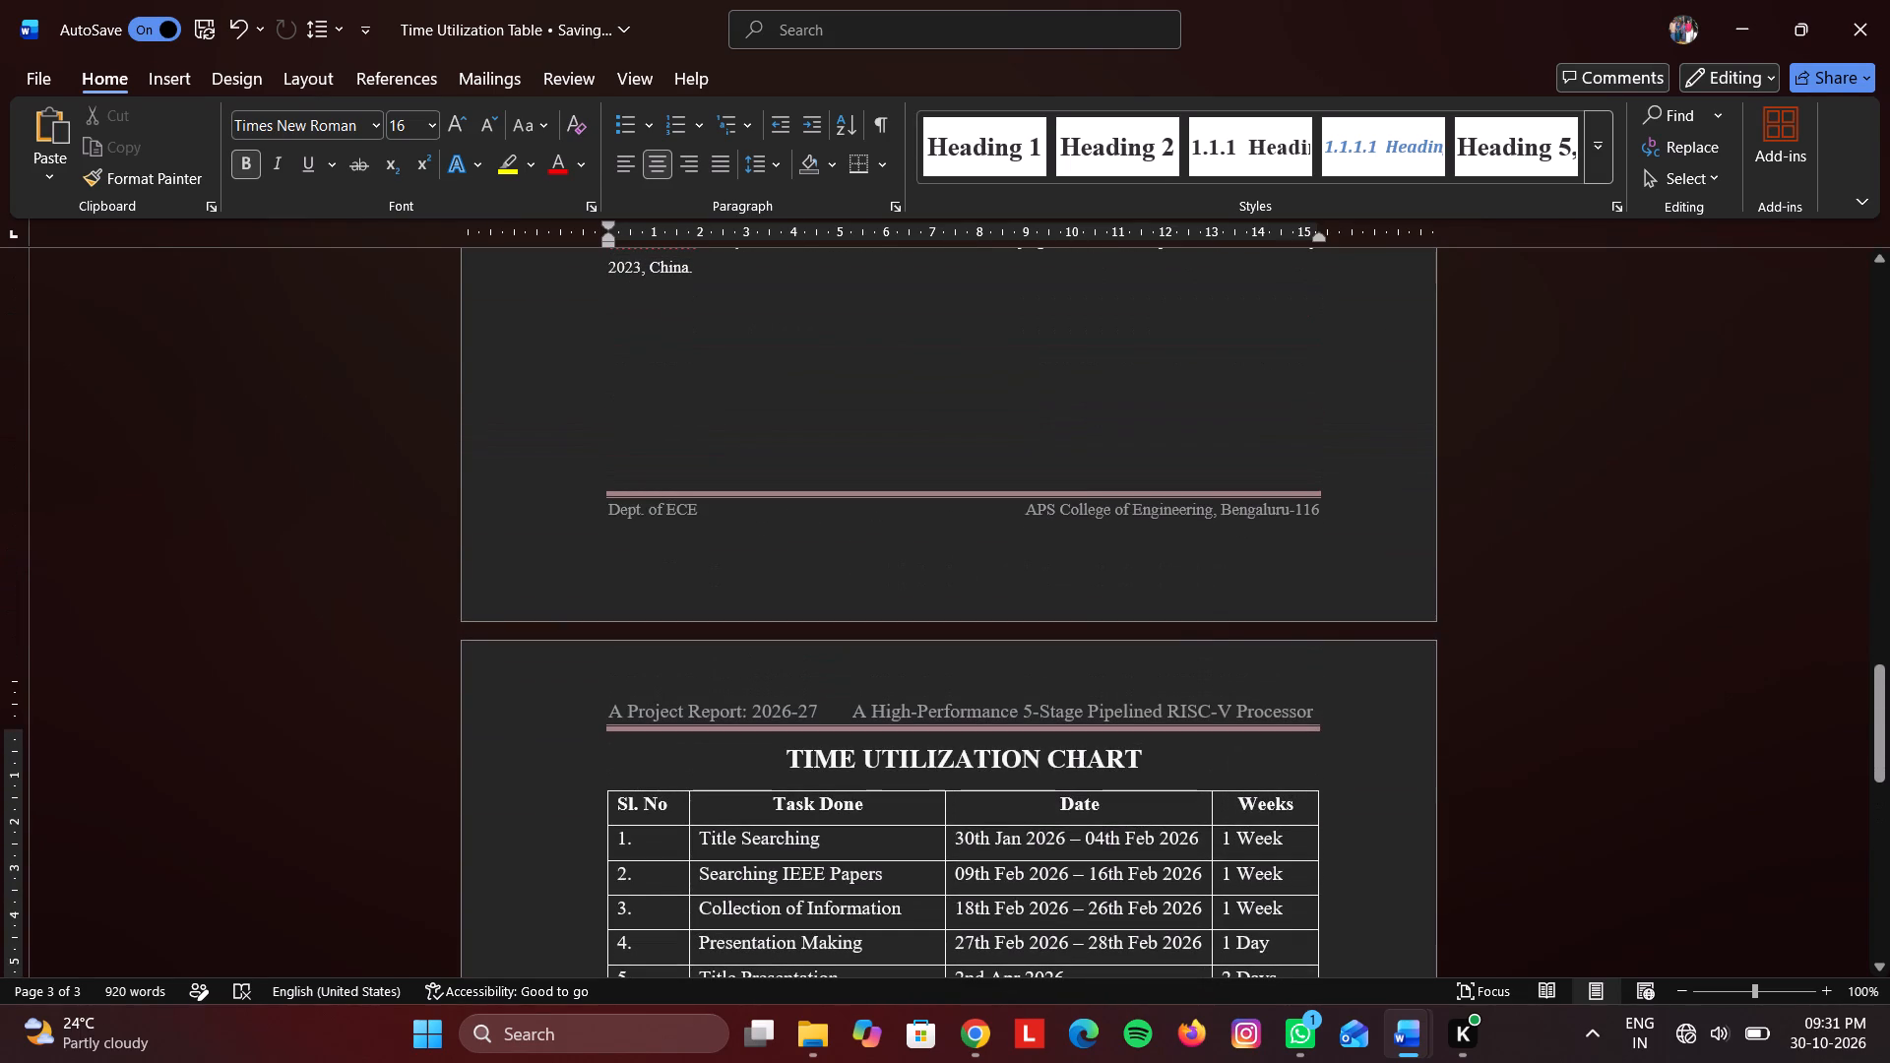
scroll(1405, 743, "down", 6)
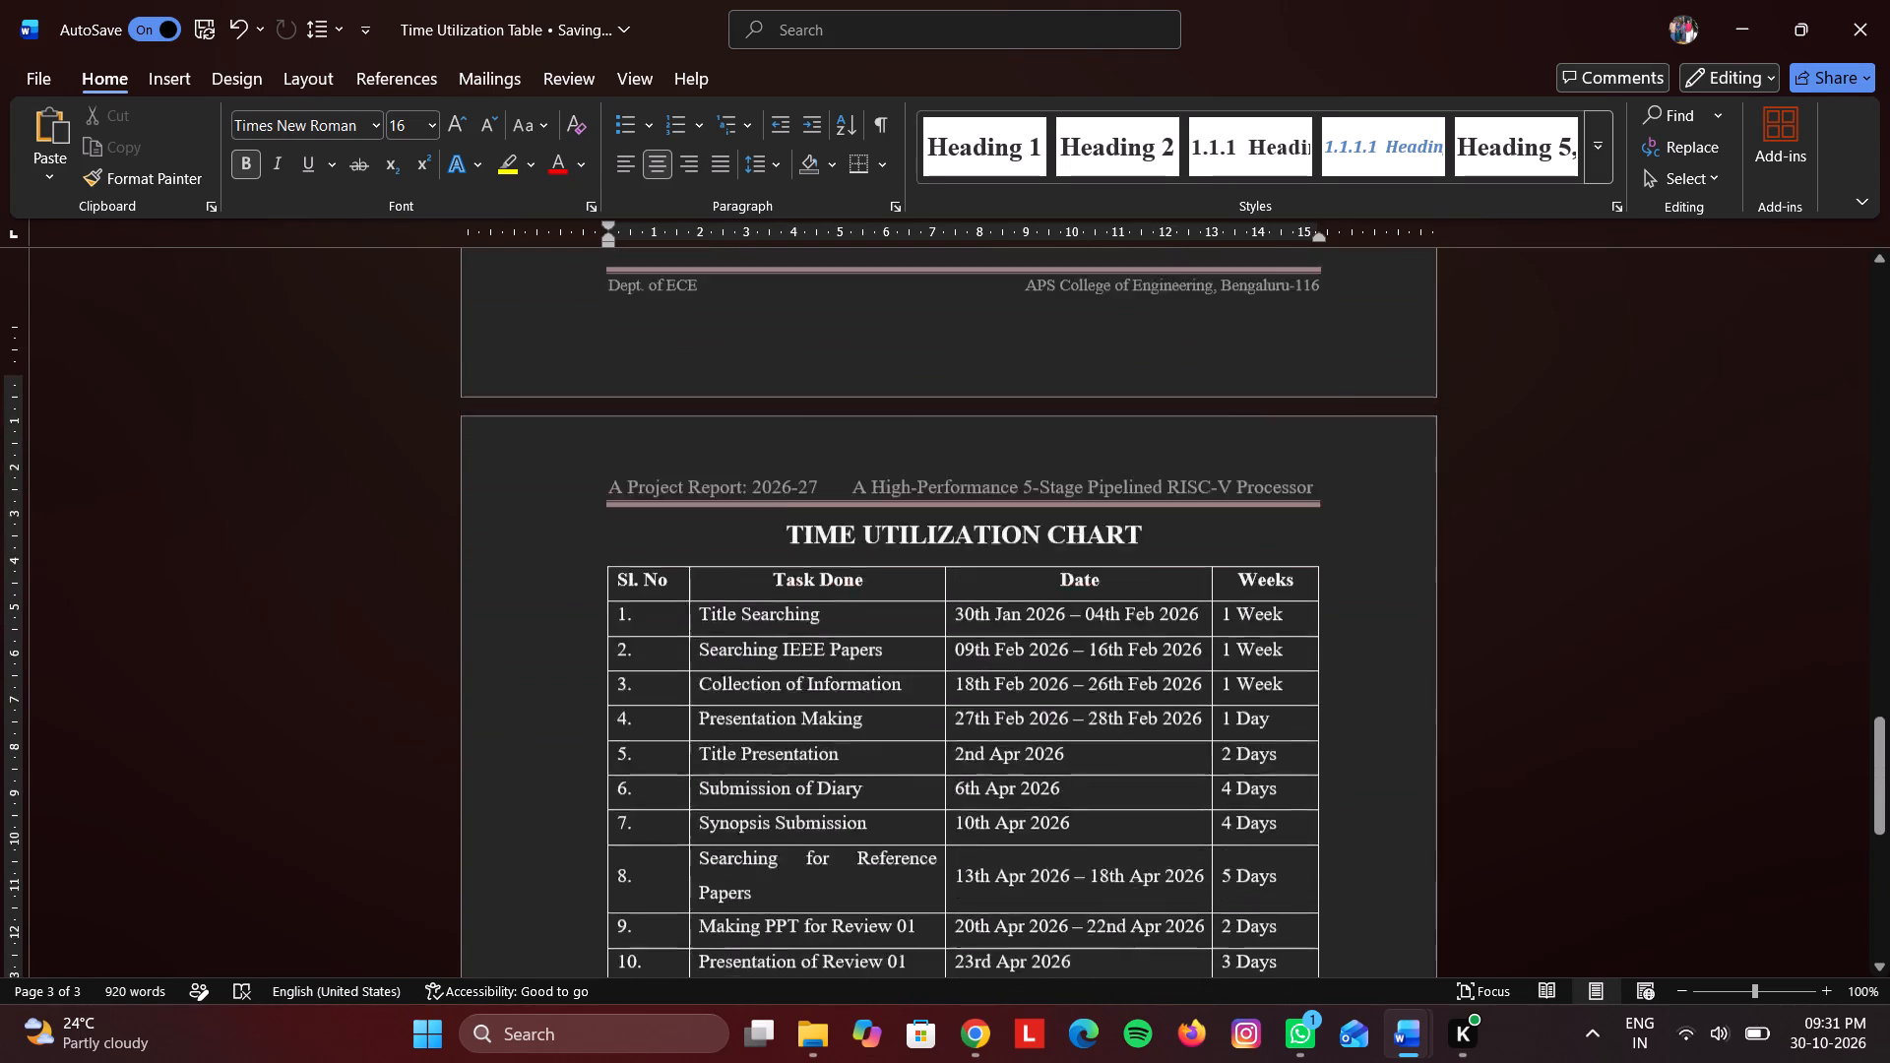
scroll(1405, 743, "down", 6)
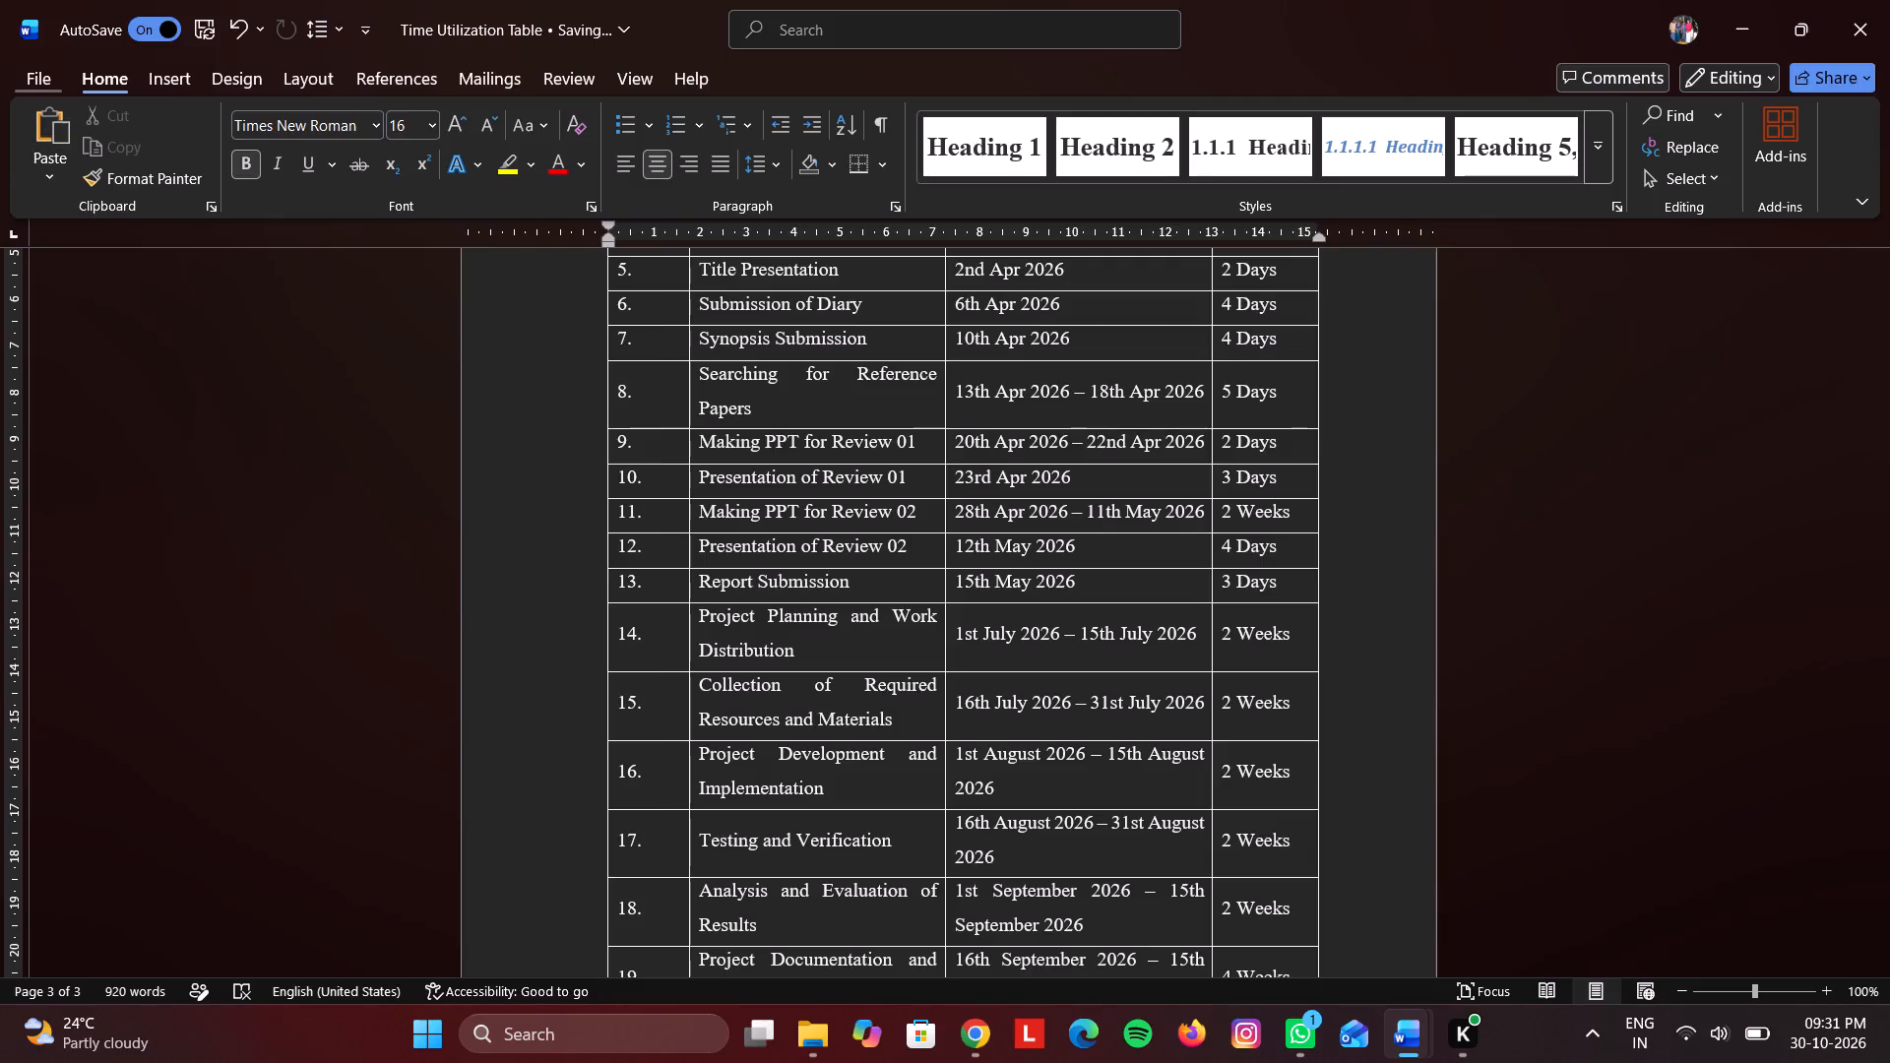
Start saving a copy of the Time Utilization Table document.
left_click(37, 89)
left_click(96, 393)
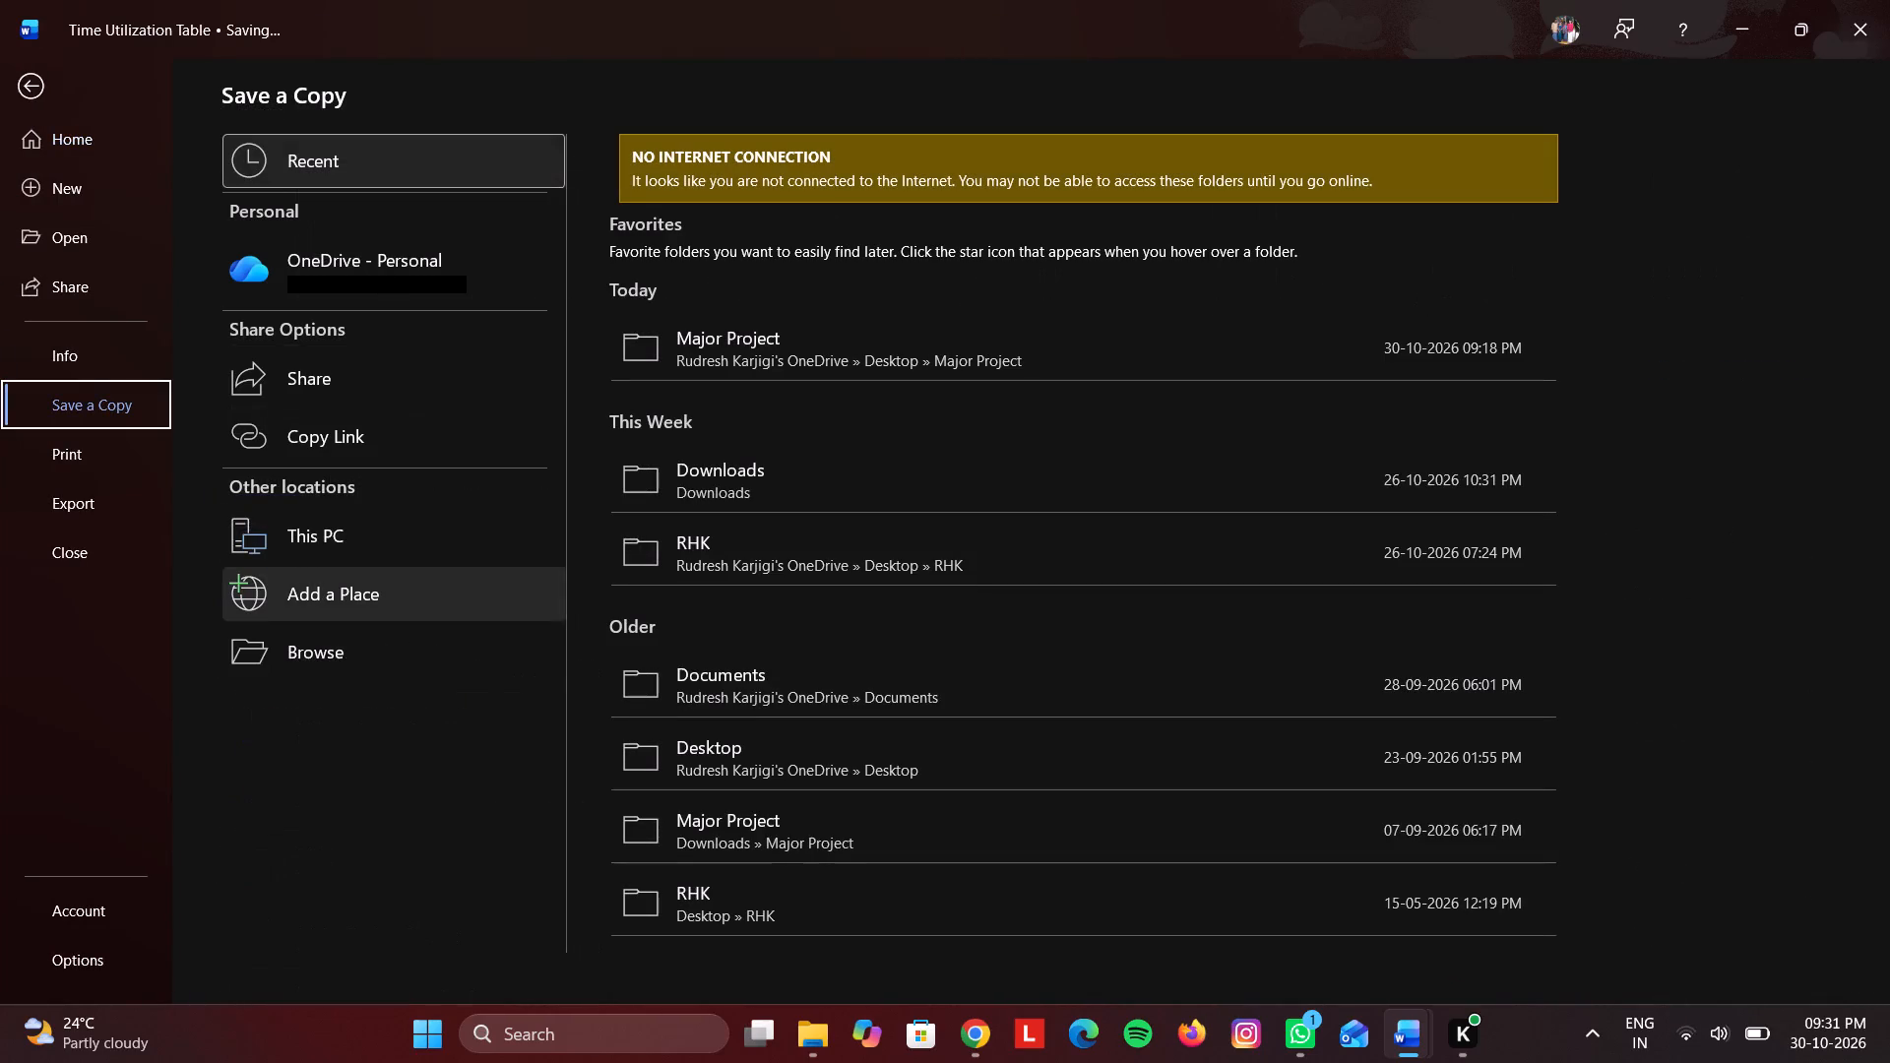
Try to connect the computer to the APSCe Wi-Fi network, turning Wi-Fi off and back on to retry.
left_click(1696, 1050)
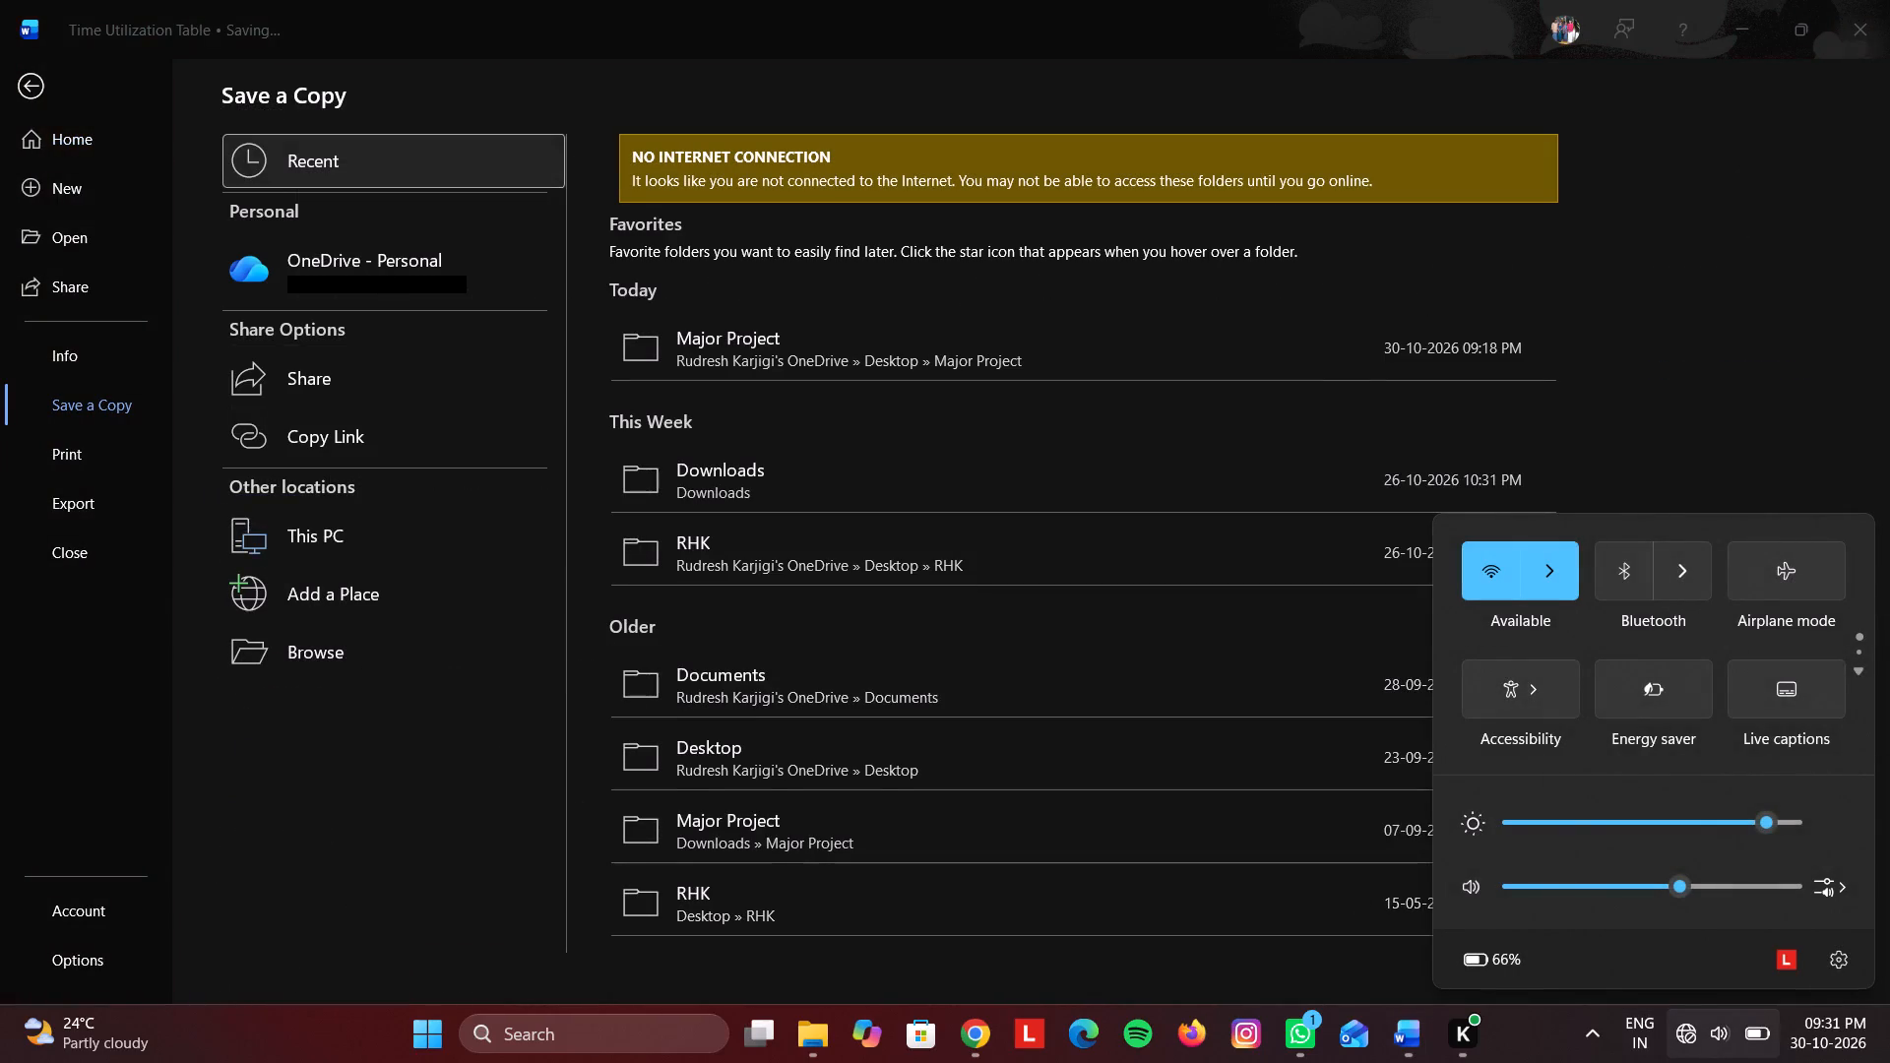
left_click(1552, 577)
left_click(1560, 583)
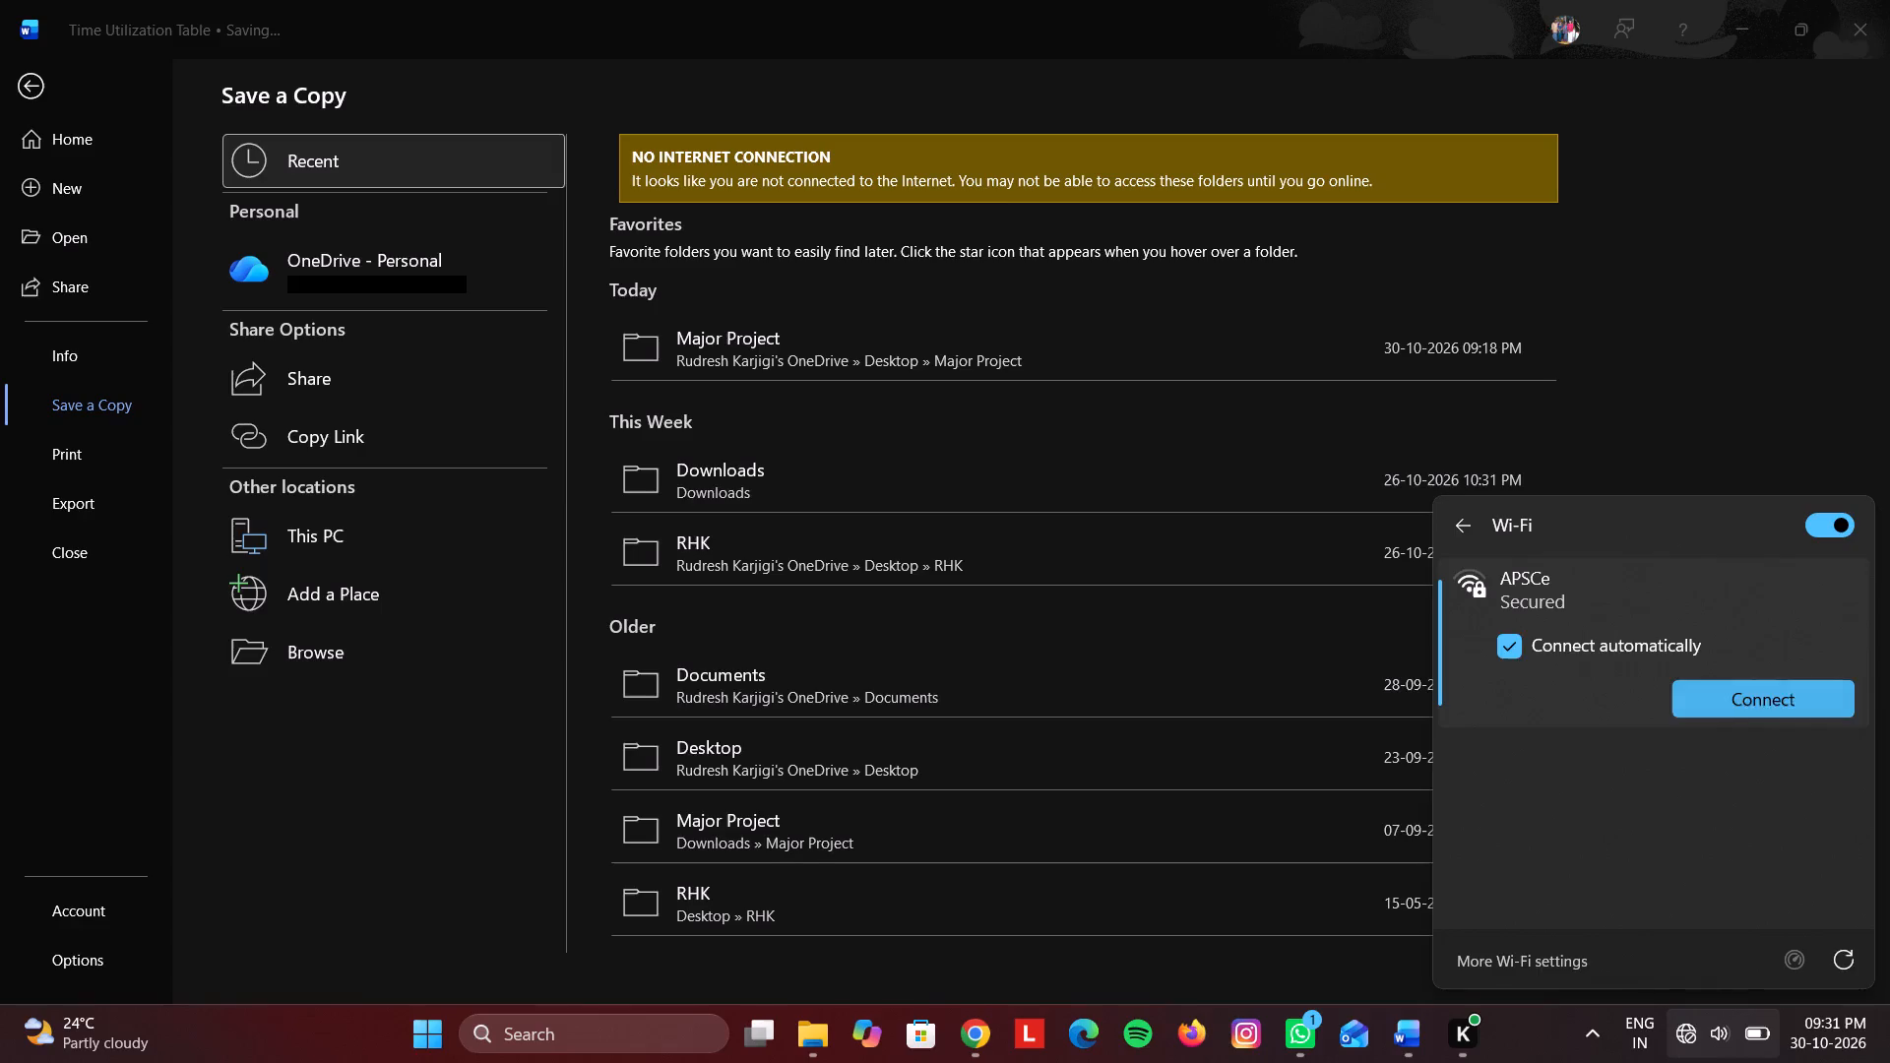
left_click(1718, 698)
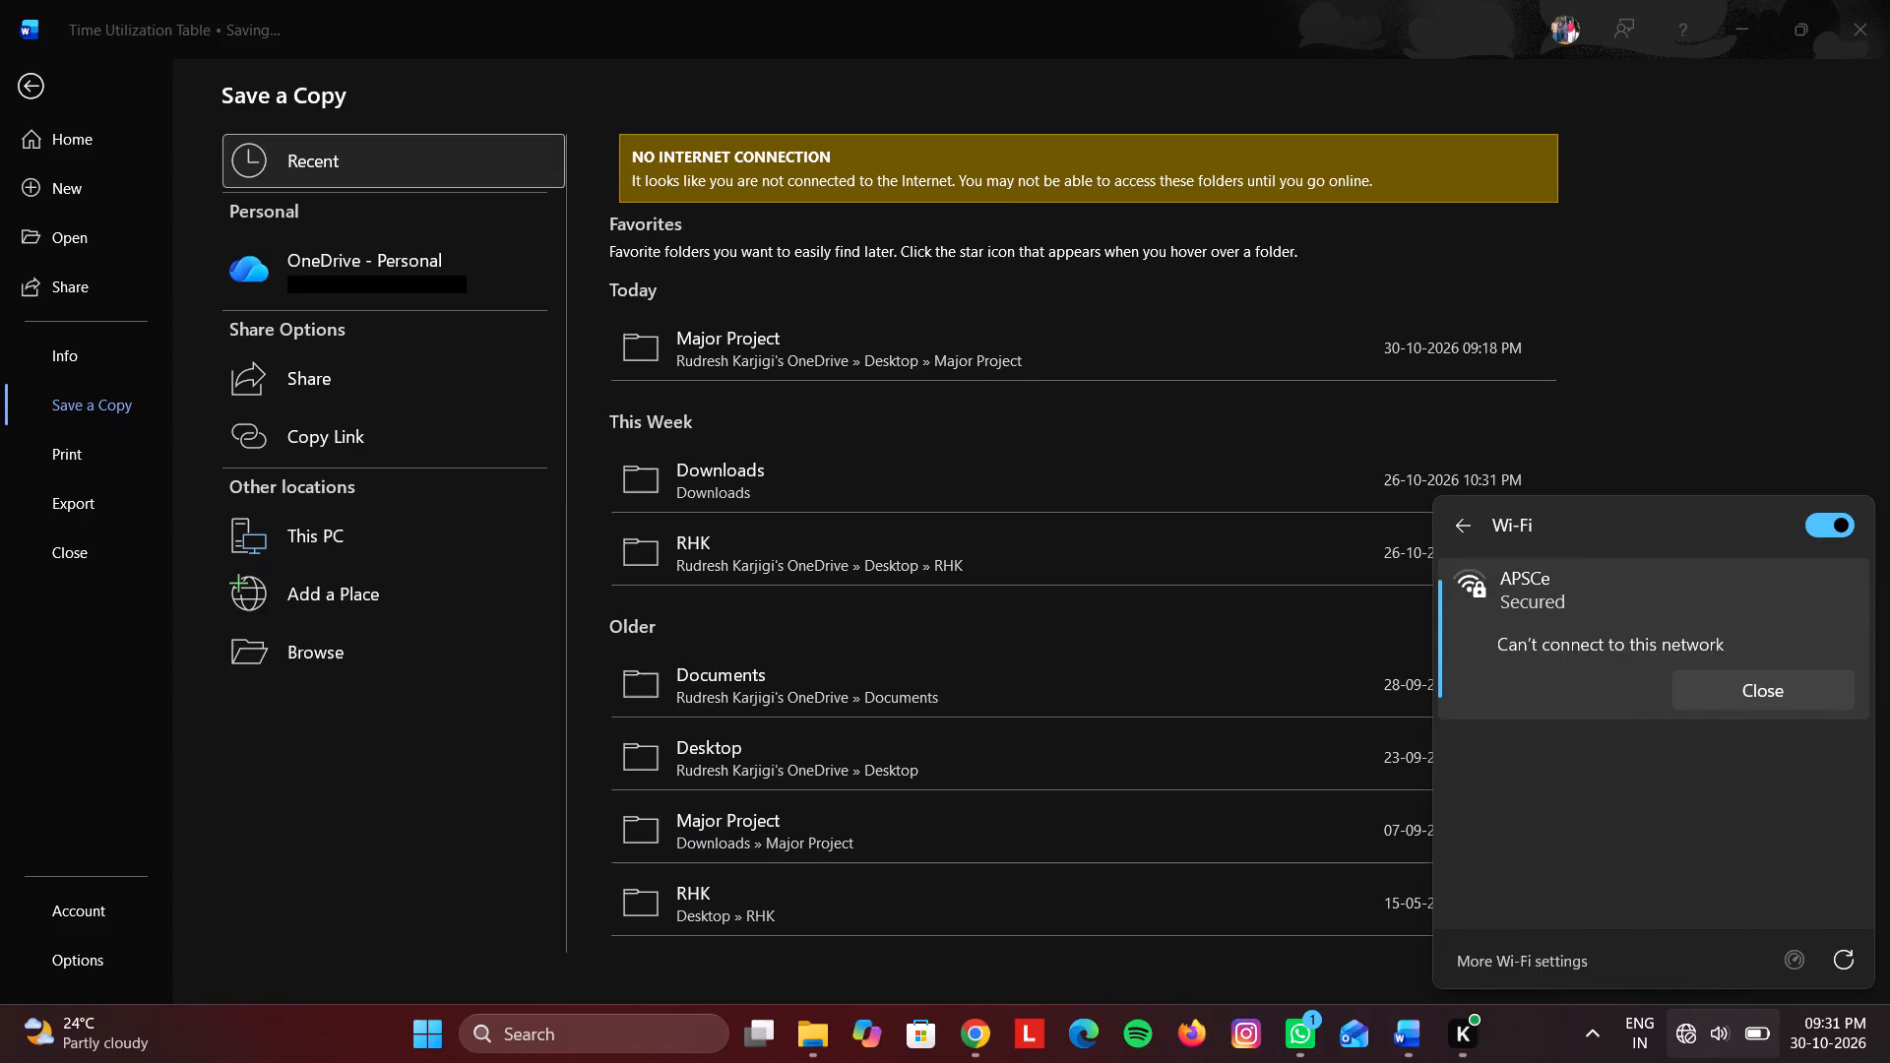
left_click(1718, 698)
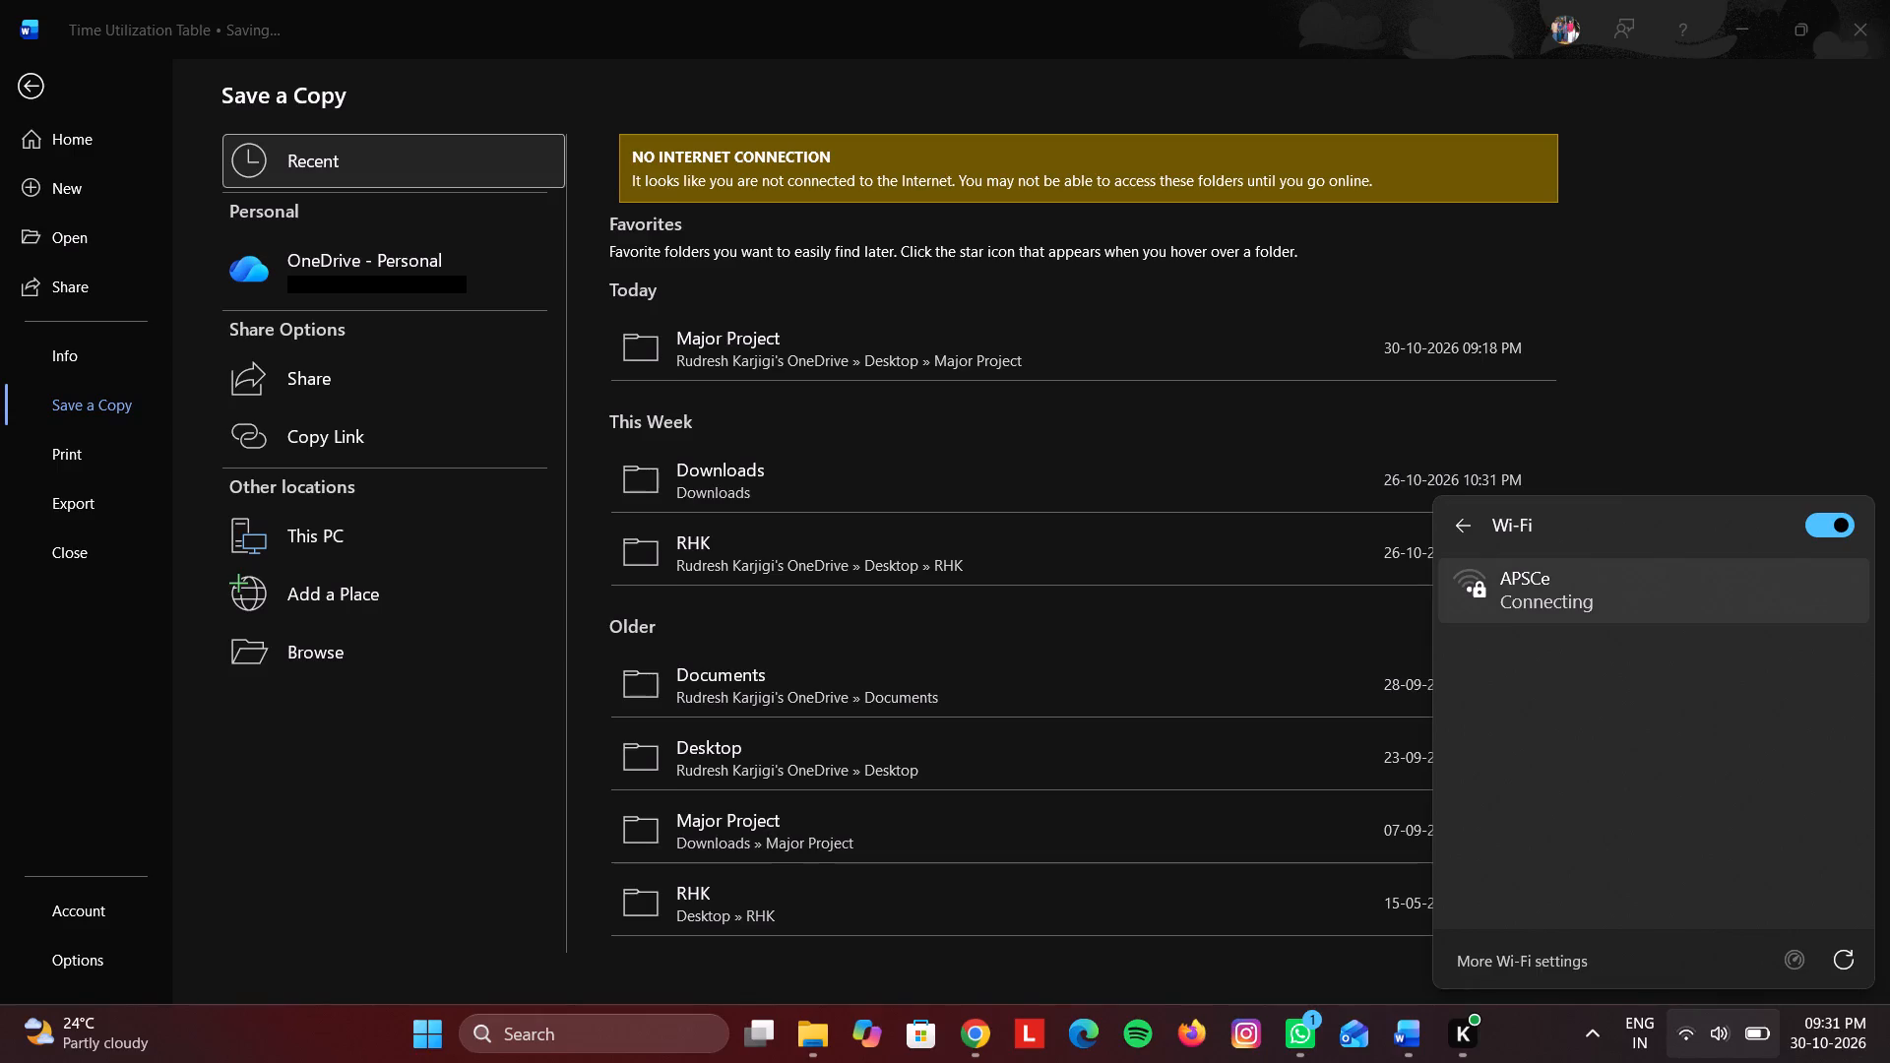
left_click(1820, 534)
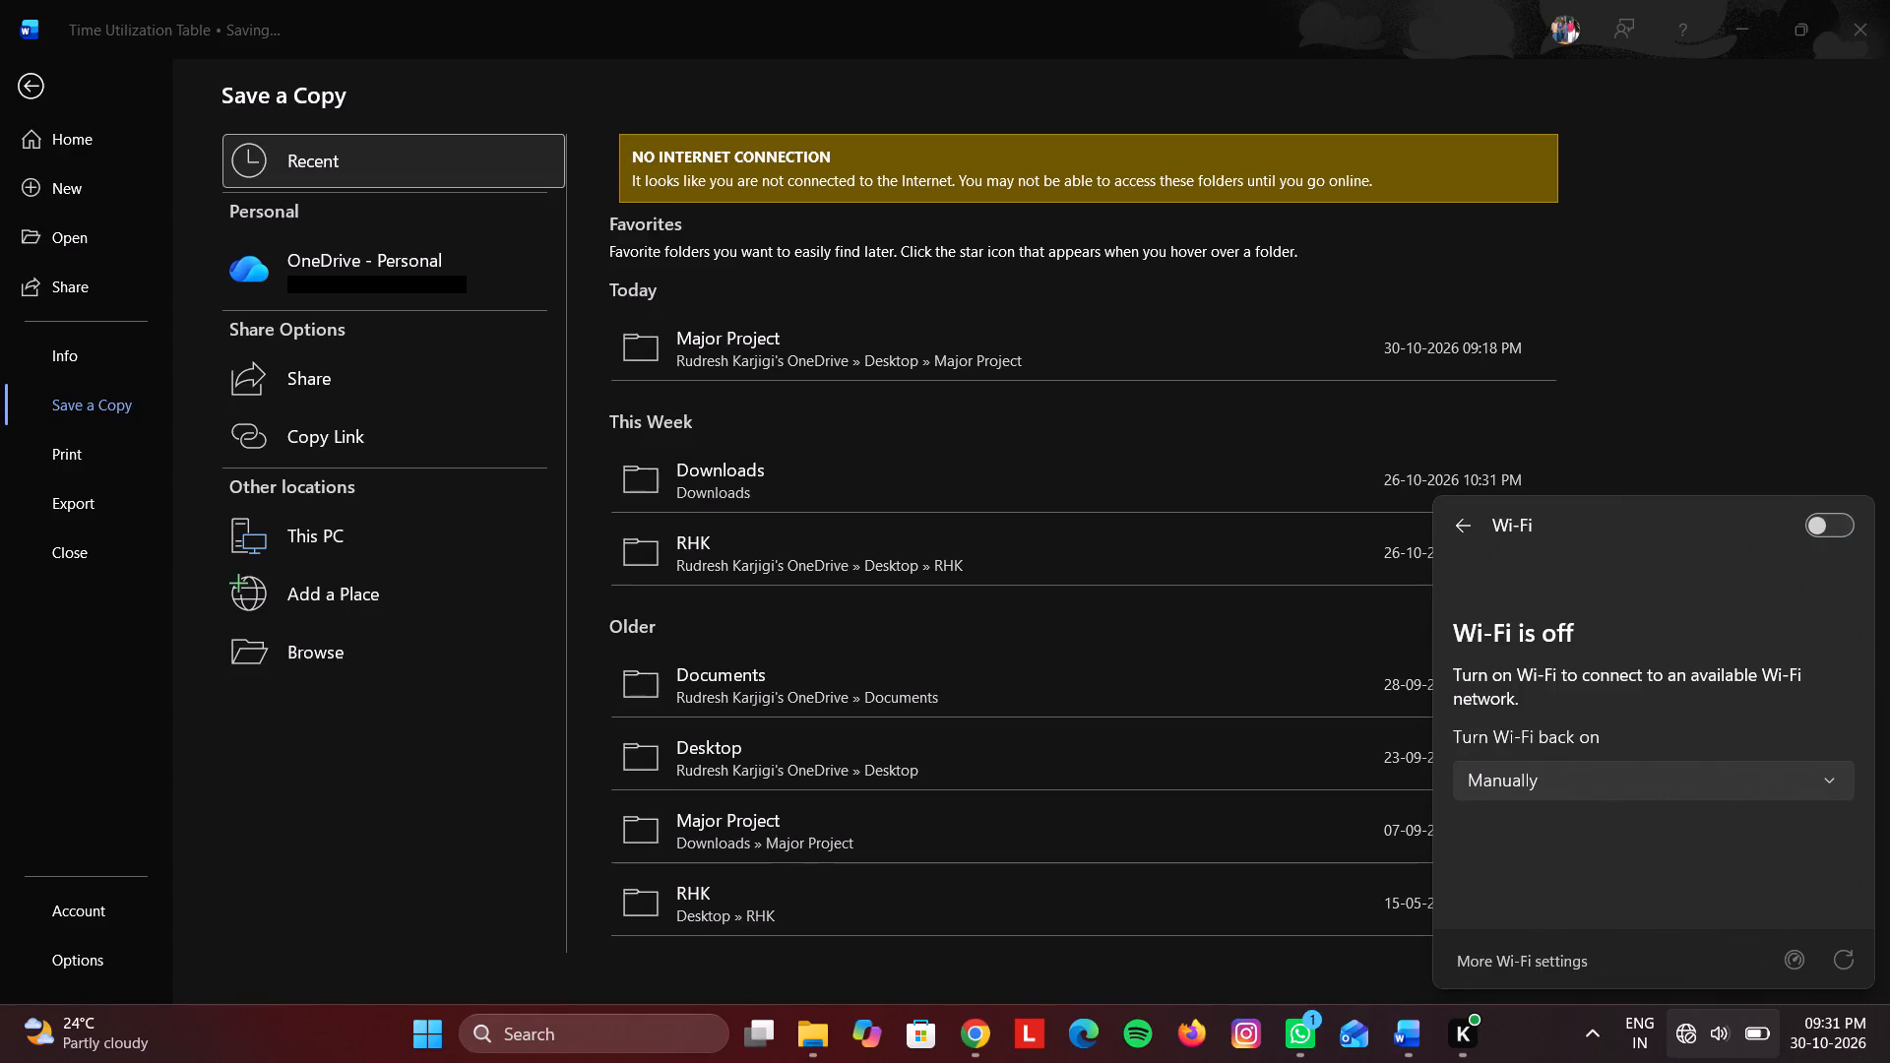
left_click(1845, 527)
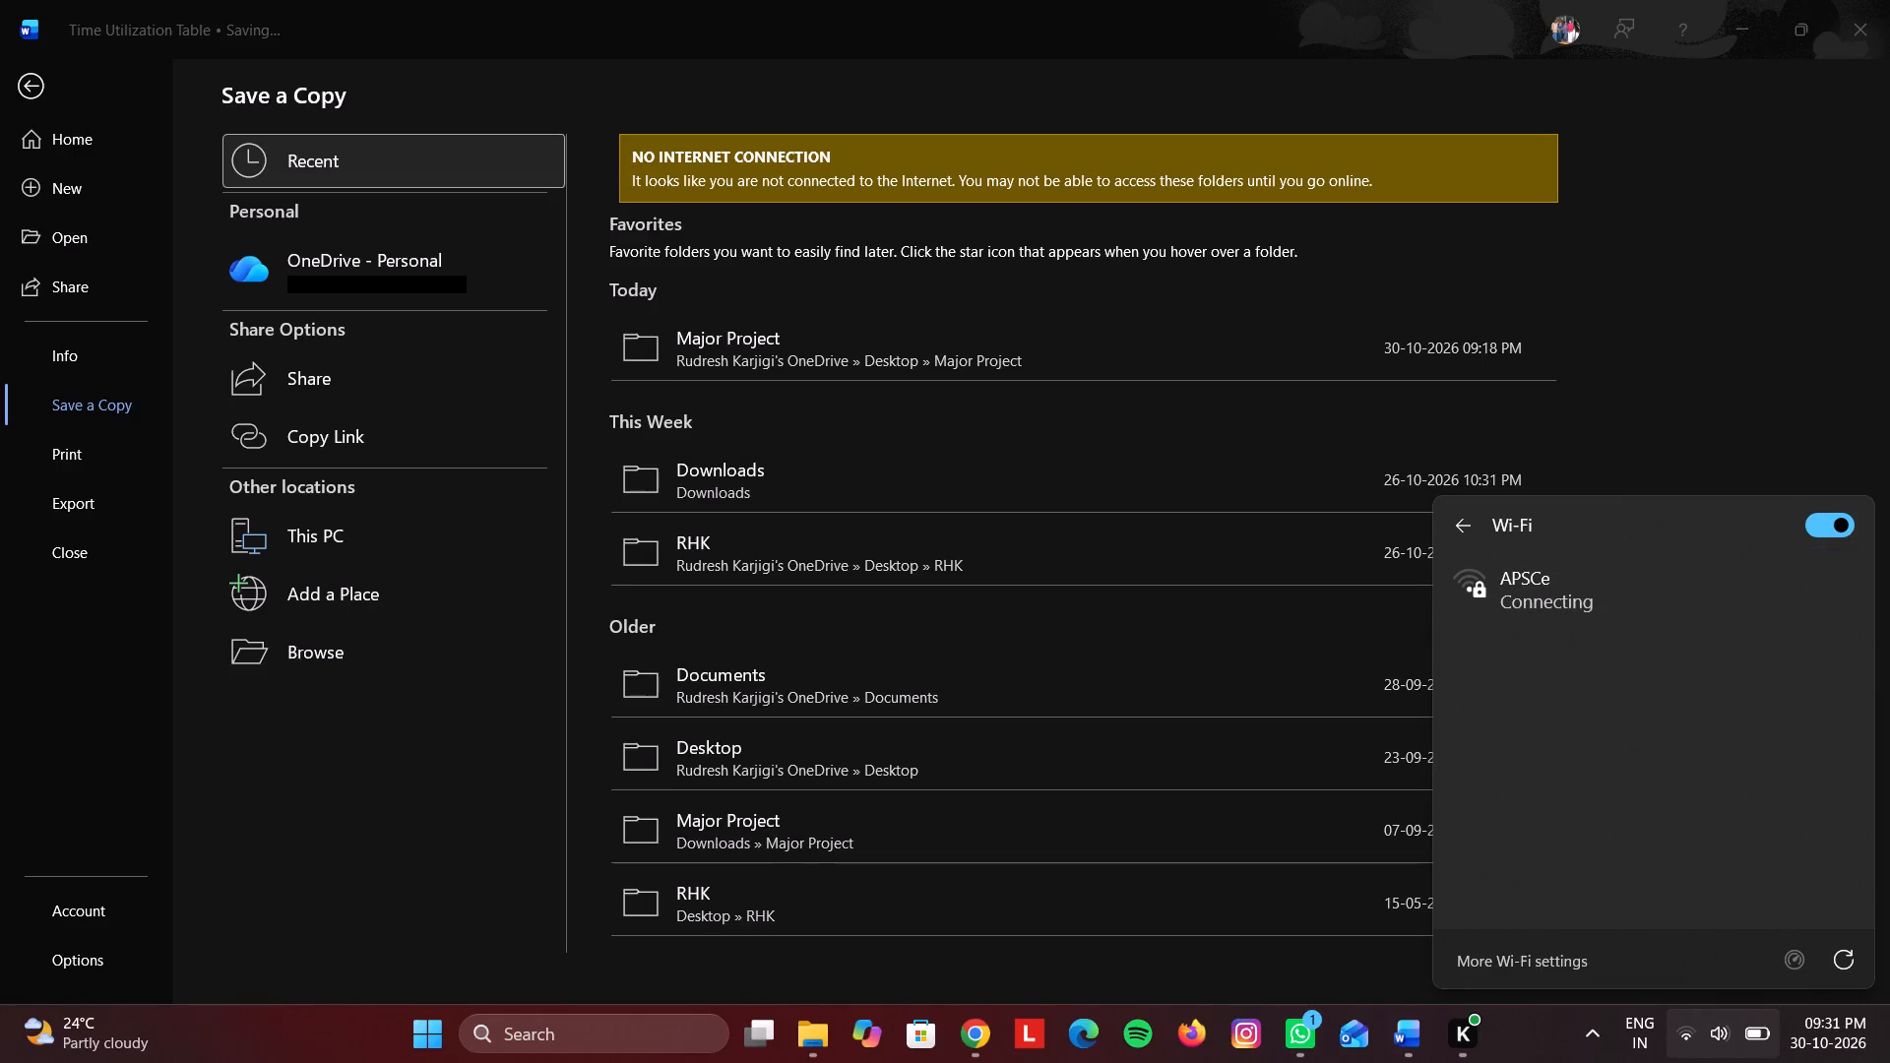
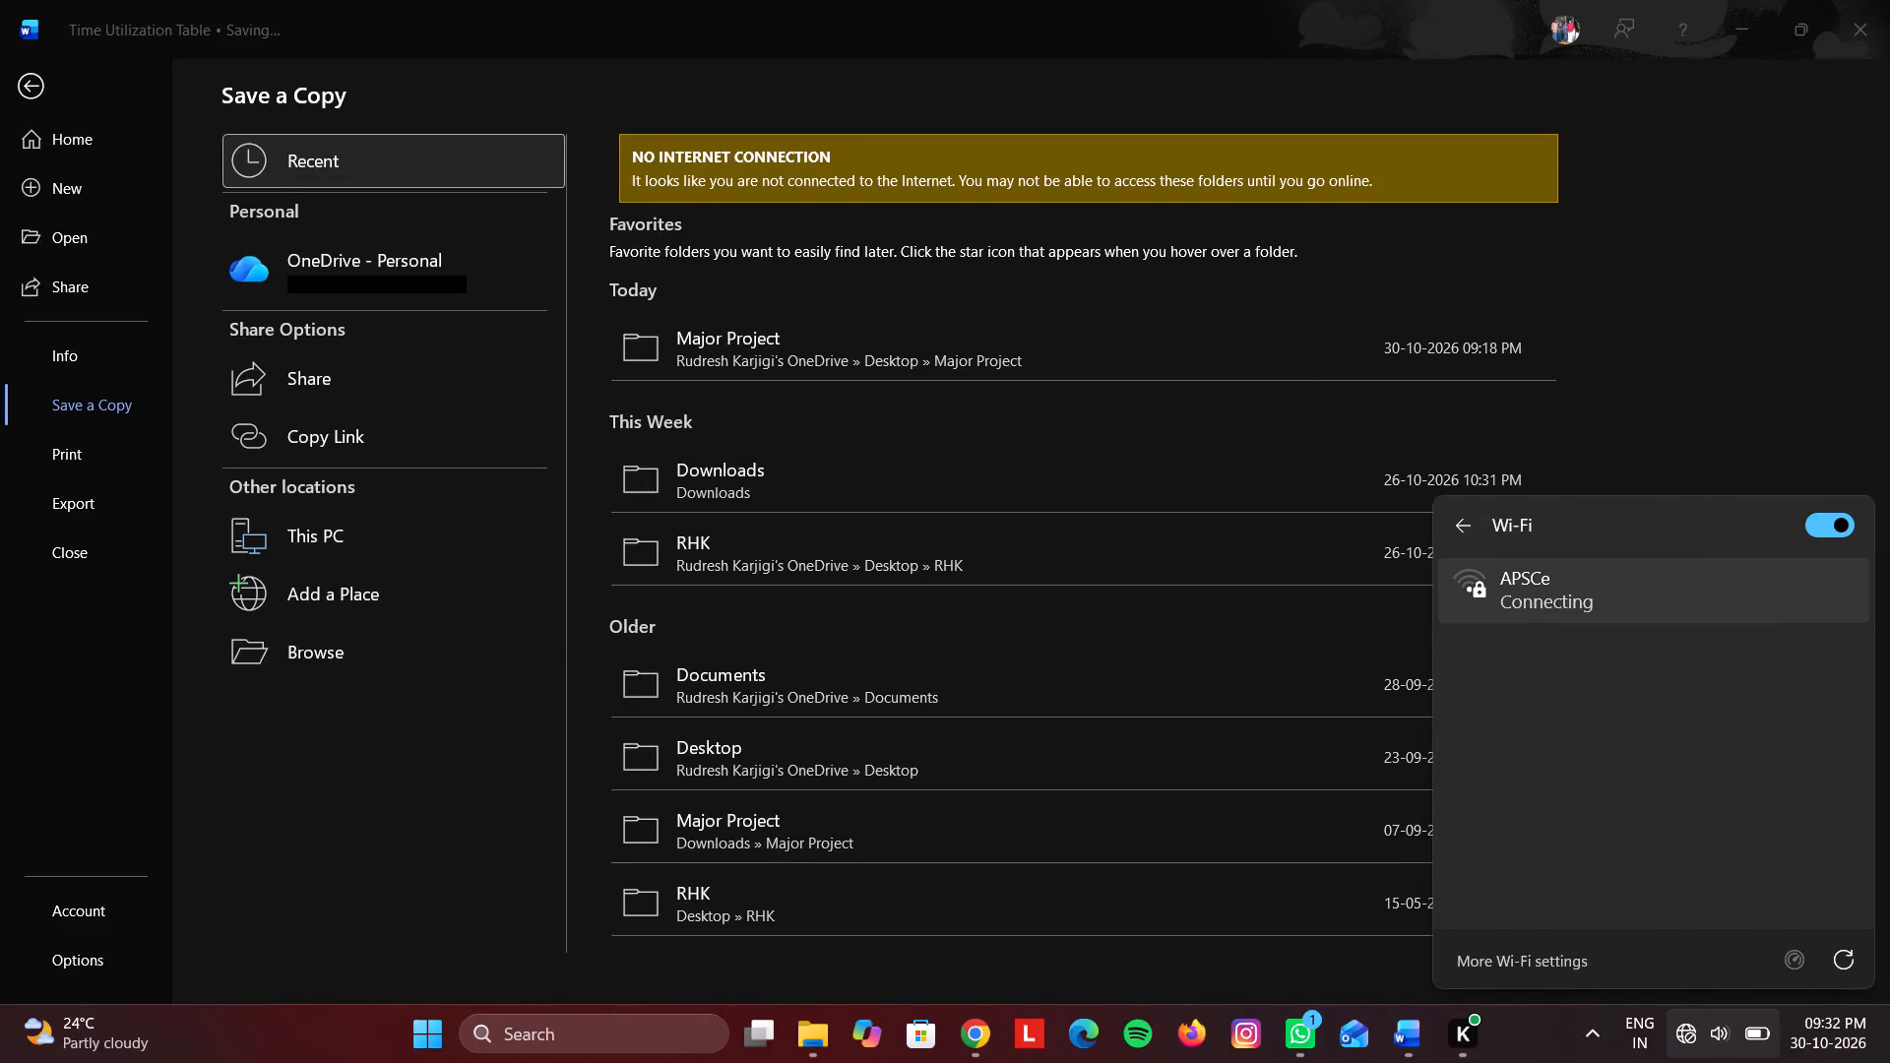
Refresh the list of available Wi-Fi networks and return to saving a copy of the document.
left_click(1856, 948)
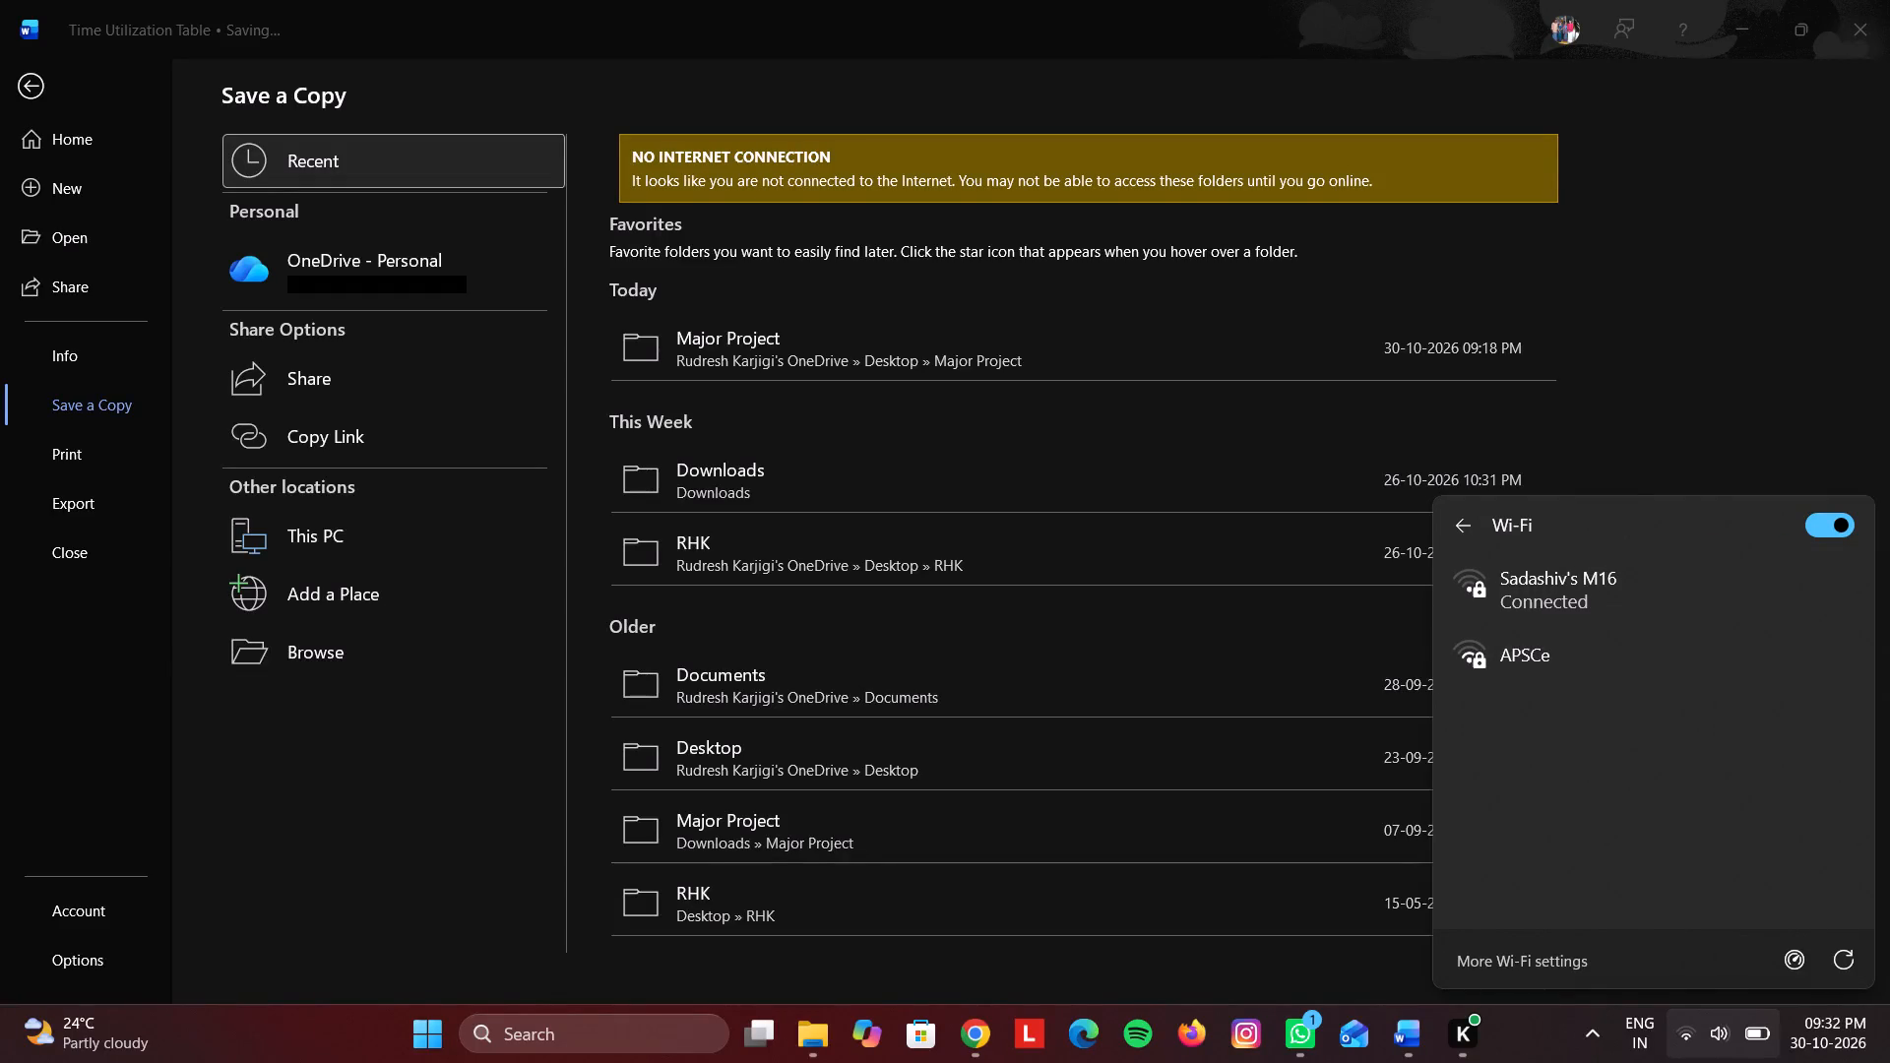
left_click(1730, 374)
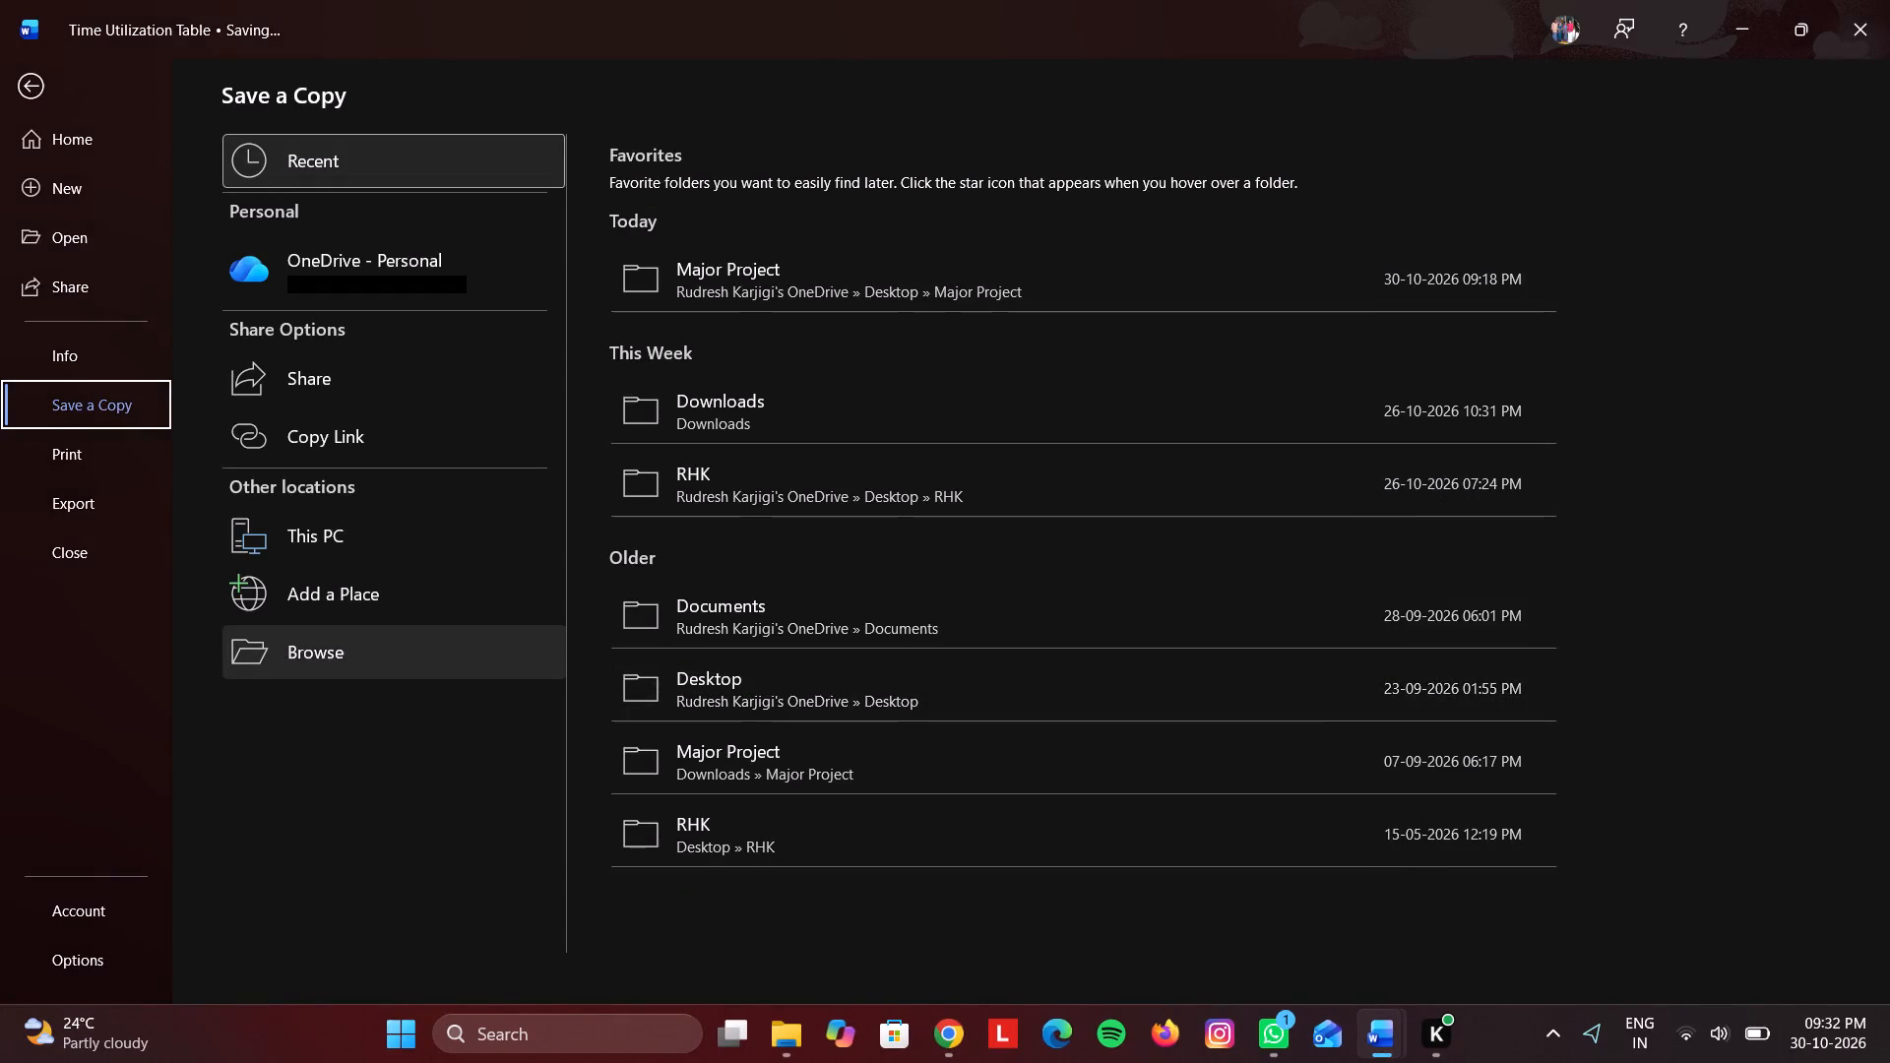
Save a Word Document copy named "Time Utilization Table" in the Major Project folder, replacing the existing file.
left_click(360, 631)
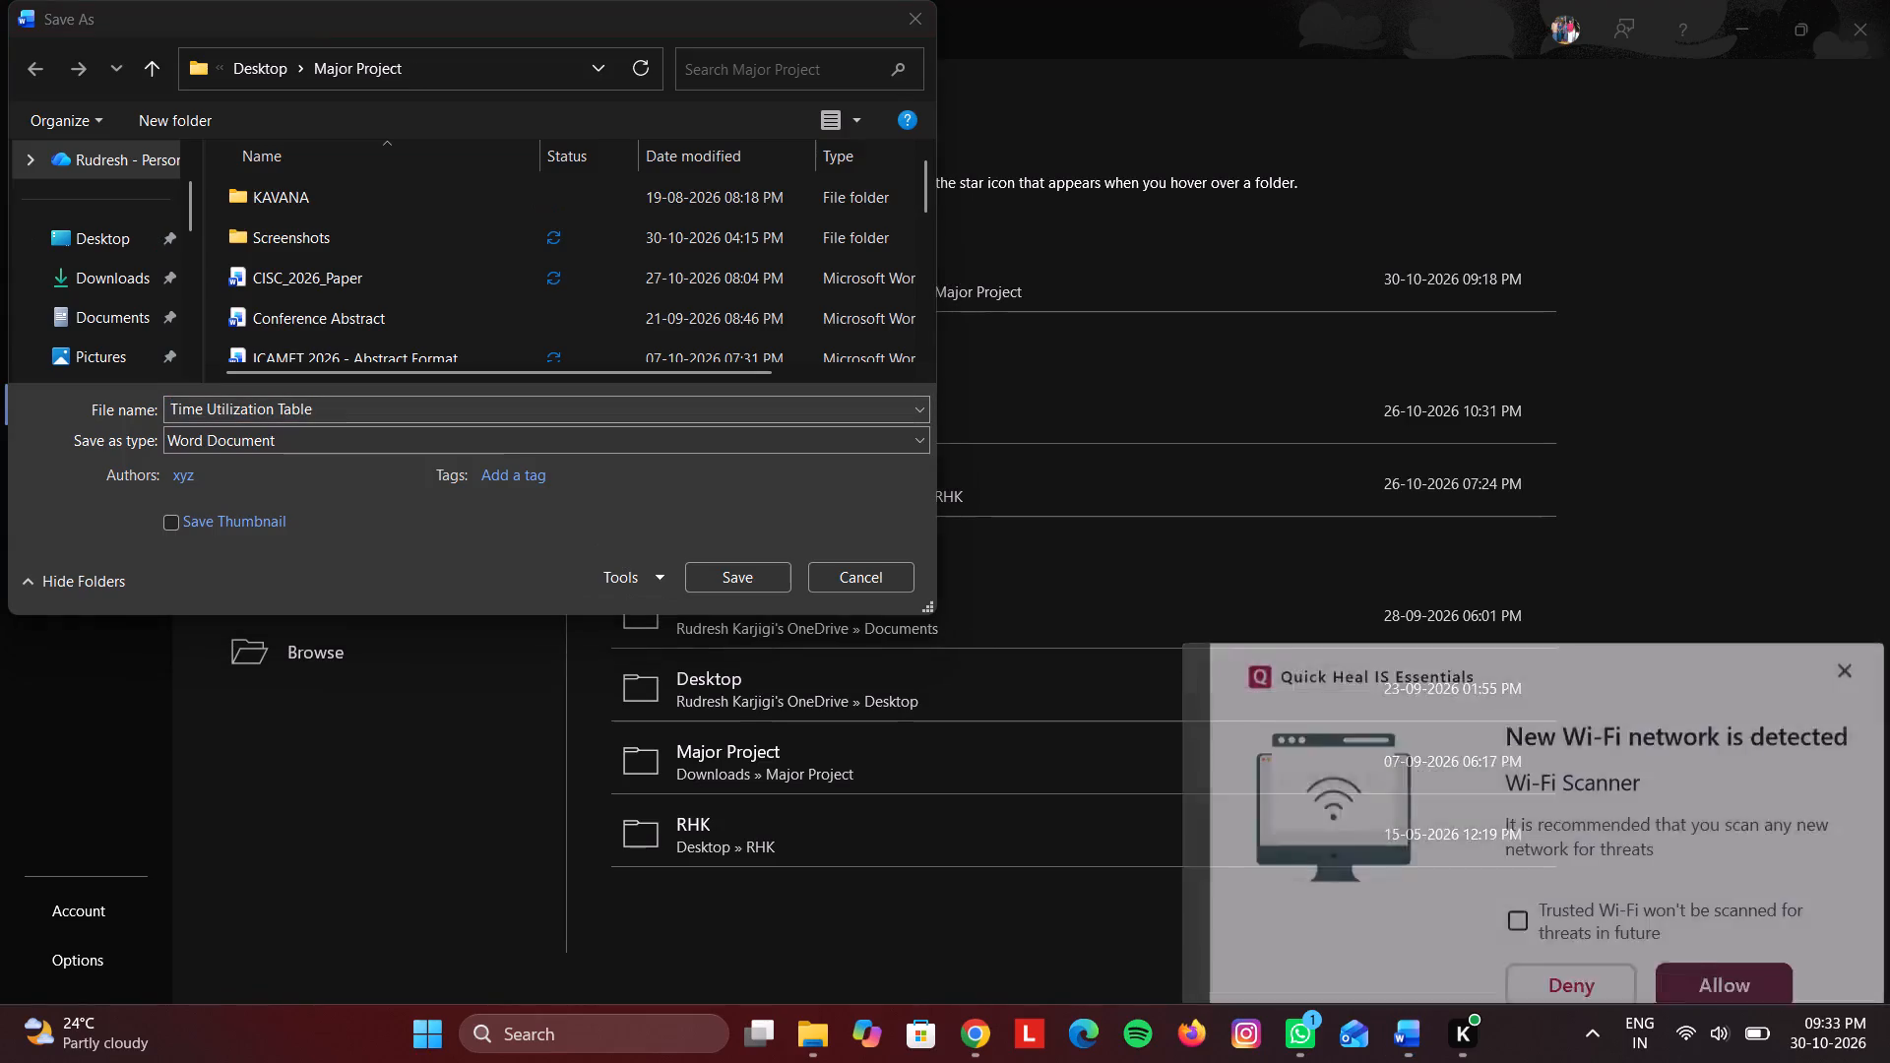
scroll(108, 327, "down", 2)
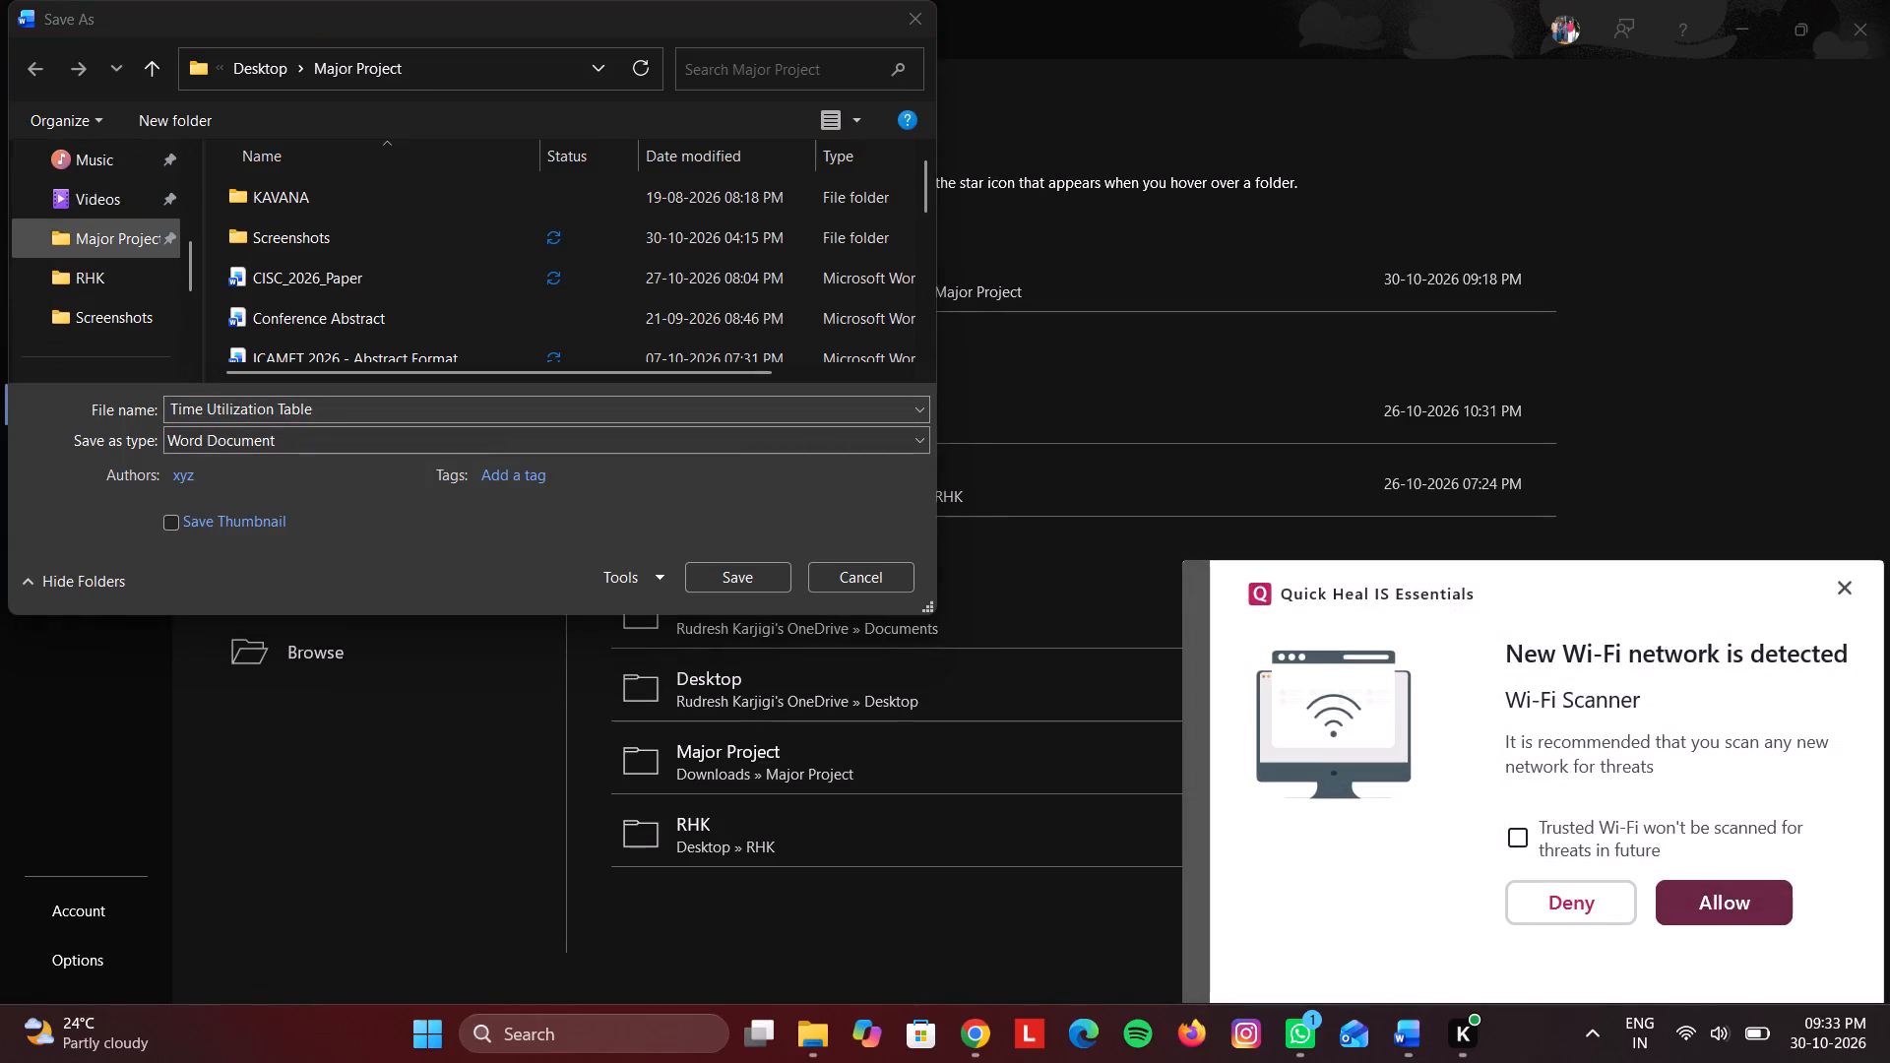
left_click(108, 248)
left_click(718, 575)
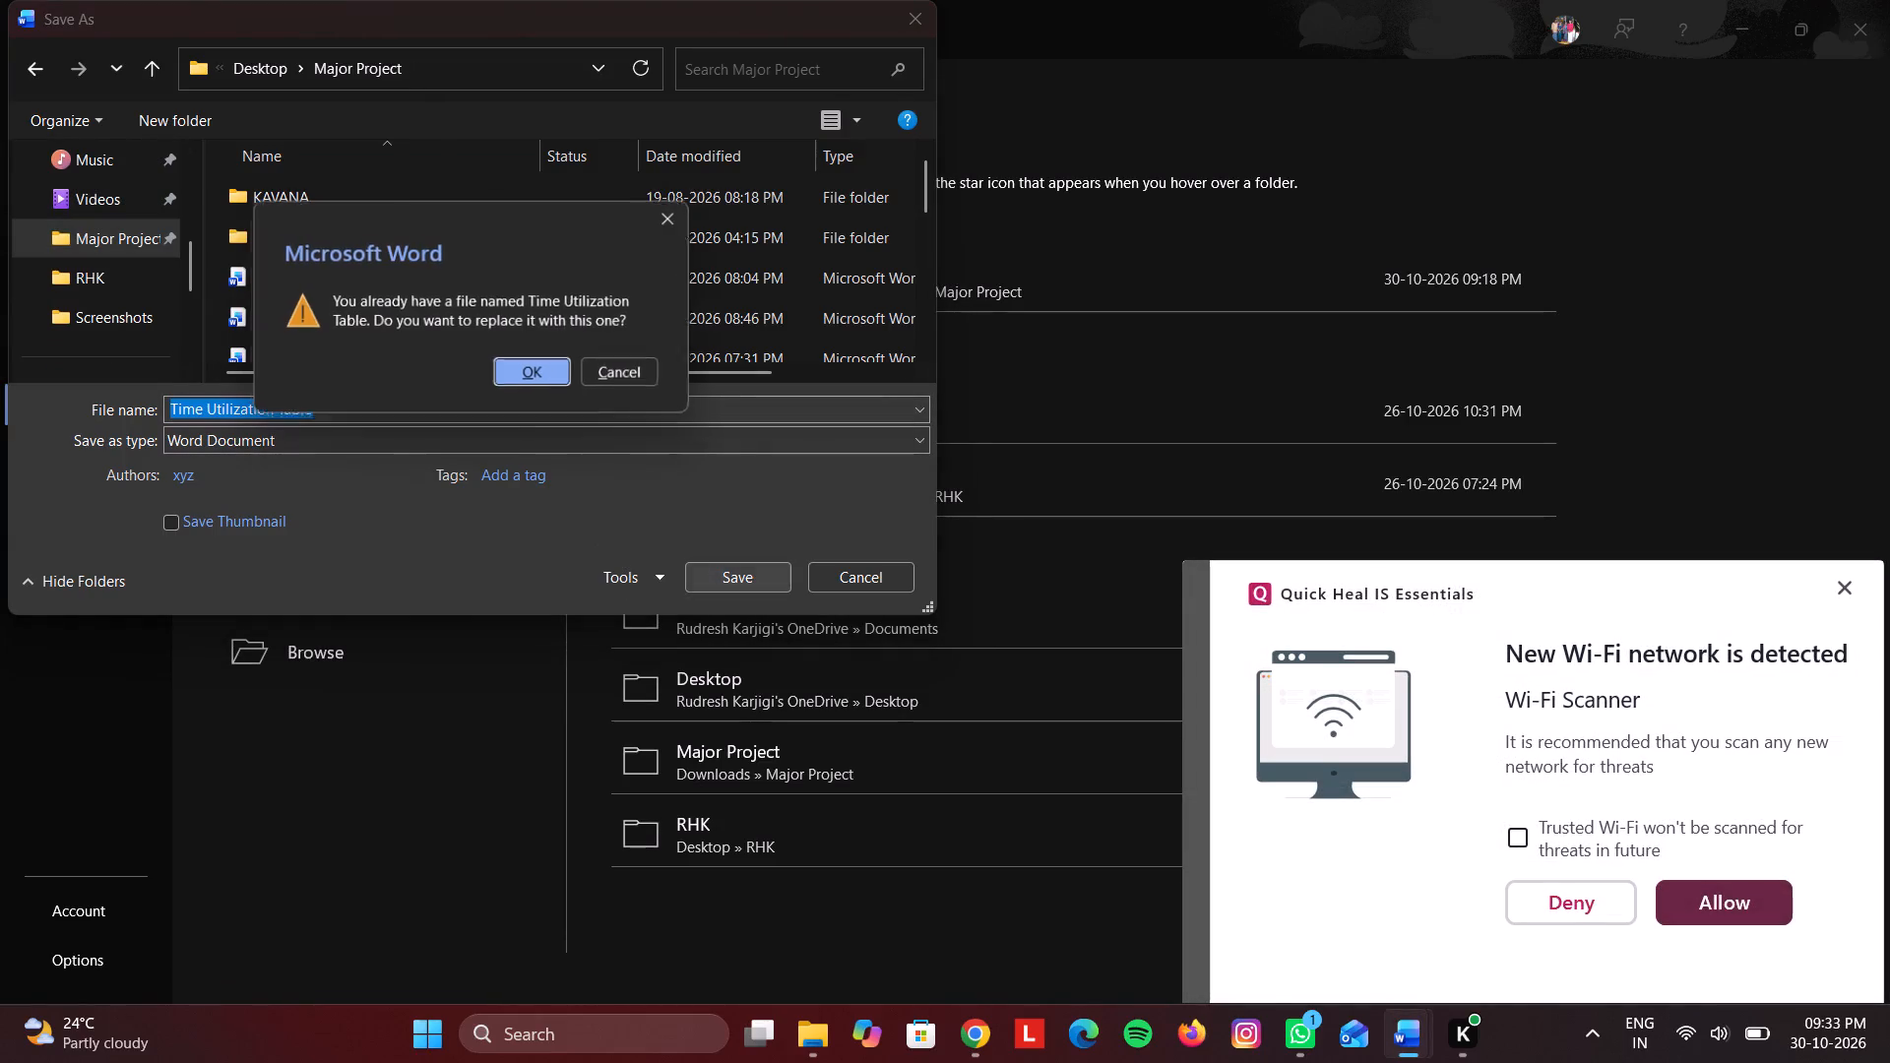
left_click(544, 373)
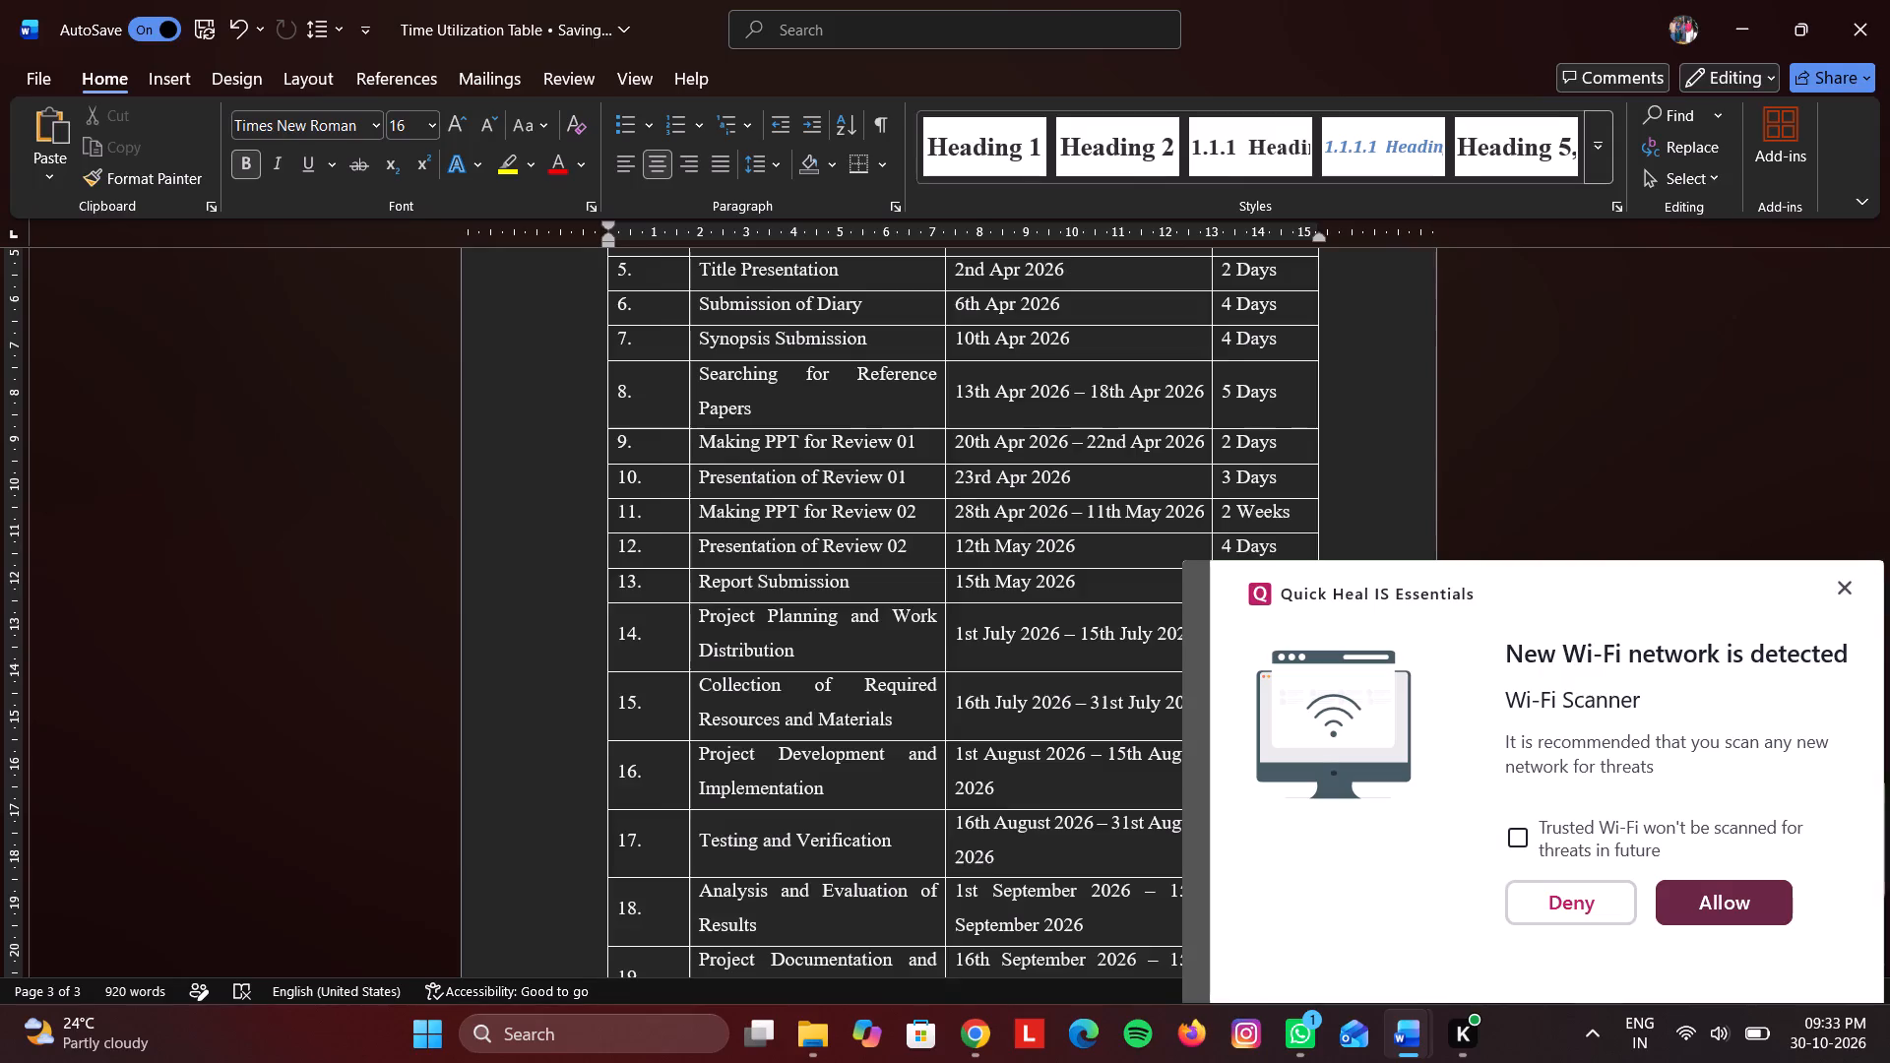
Try to browse for a folder in which to save another copy of the Time Utilization Table document.
left_click(23, 80)
left_click(94, 396)
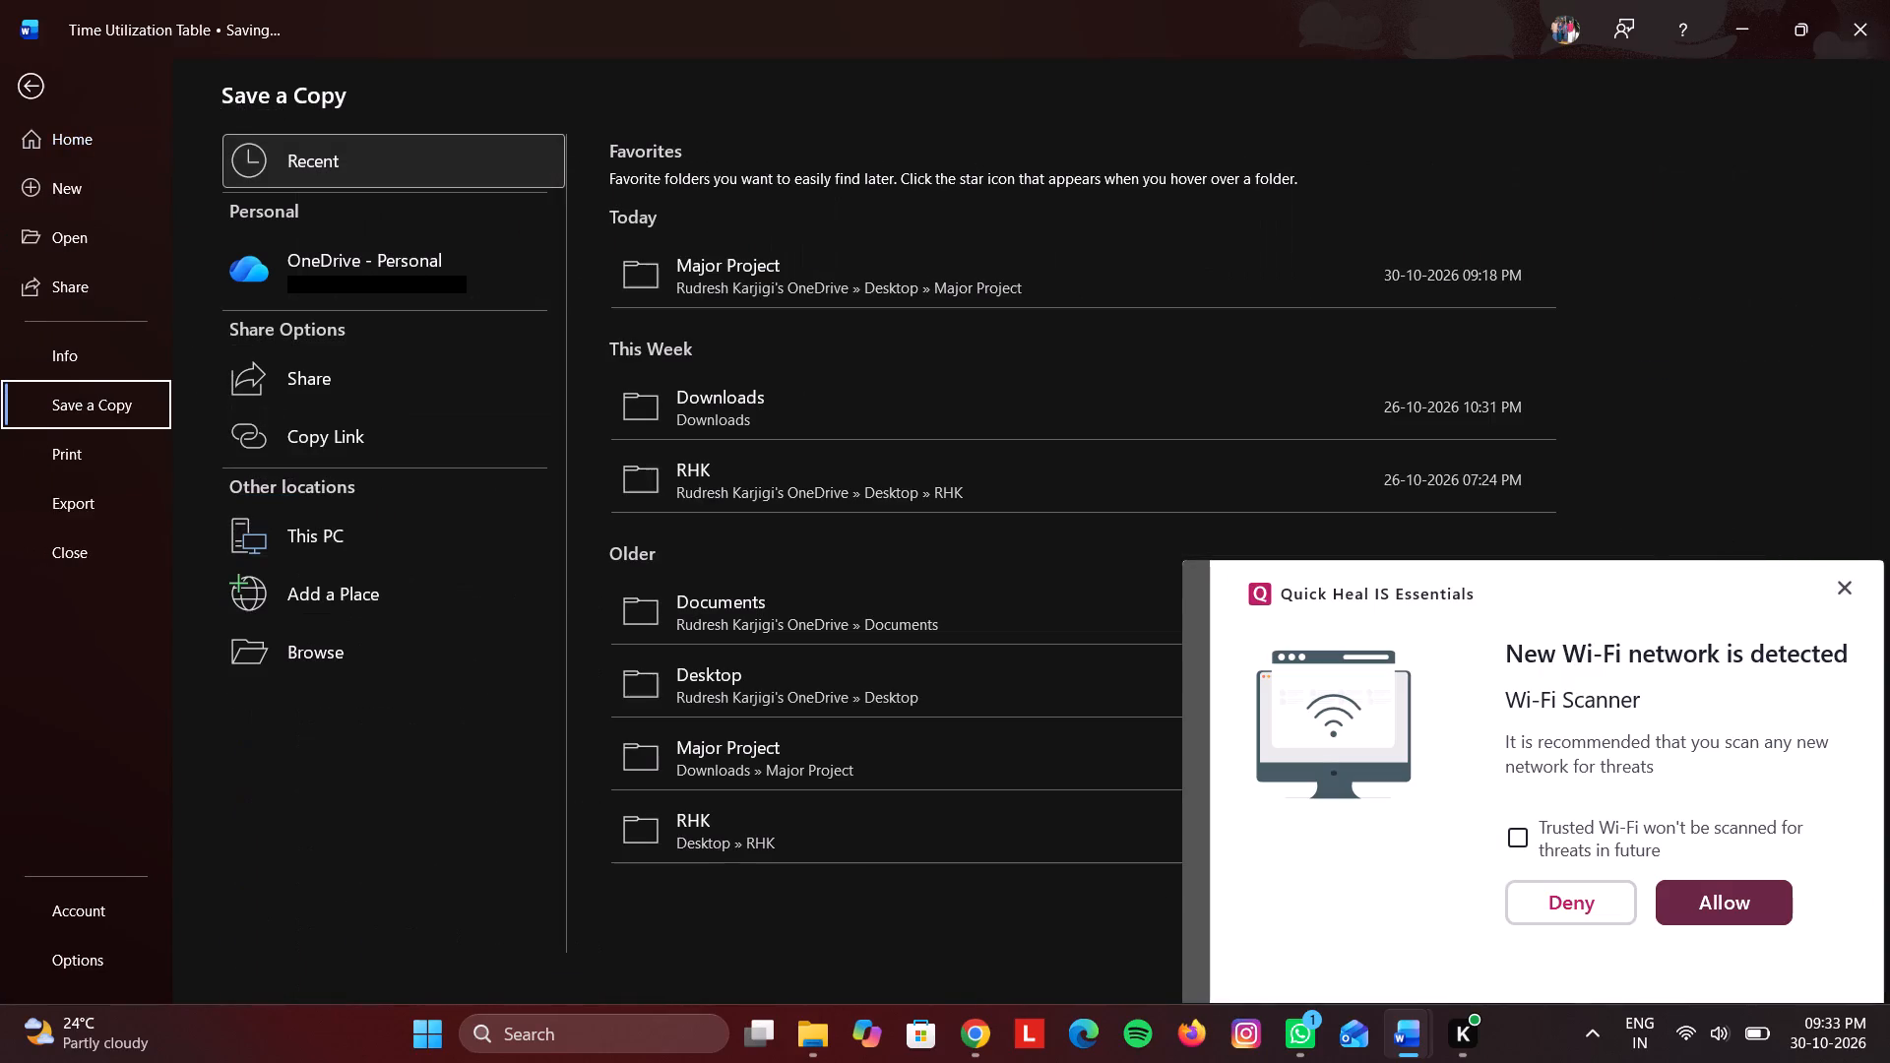
left_click(334, 659)
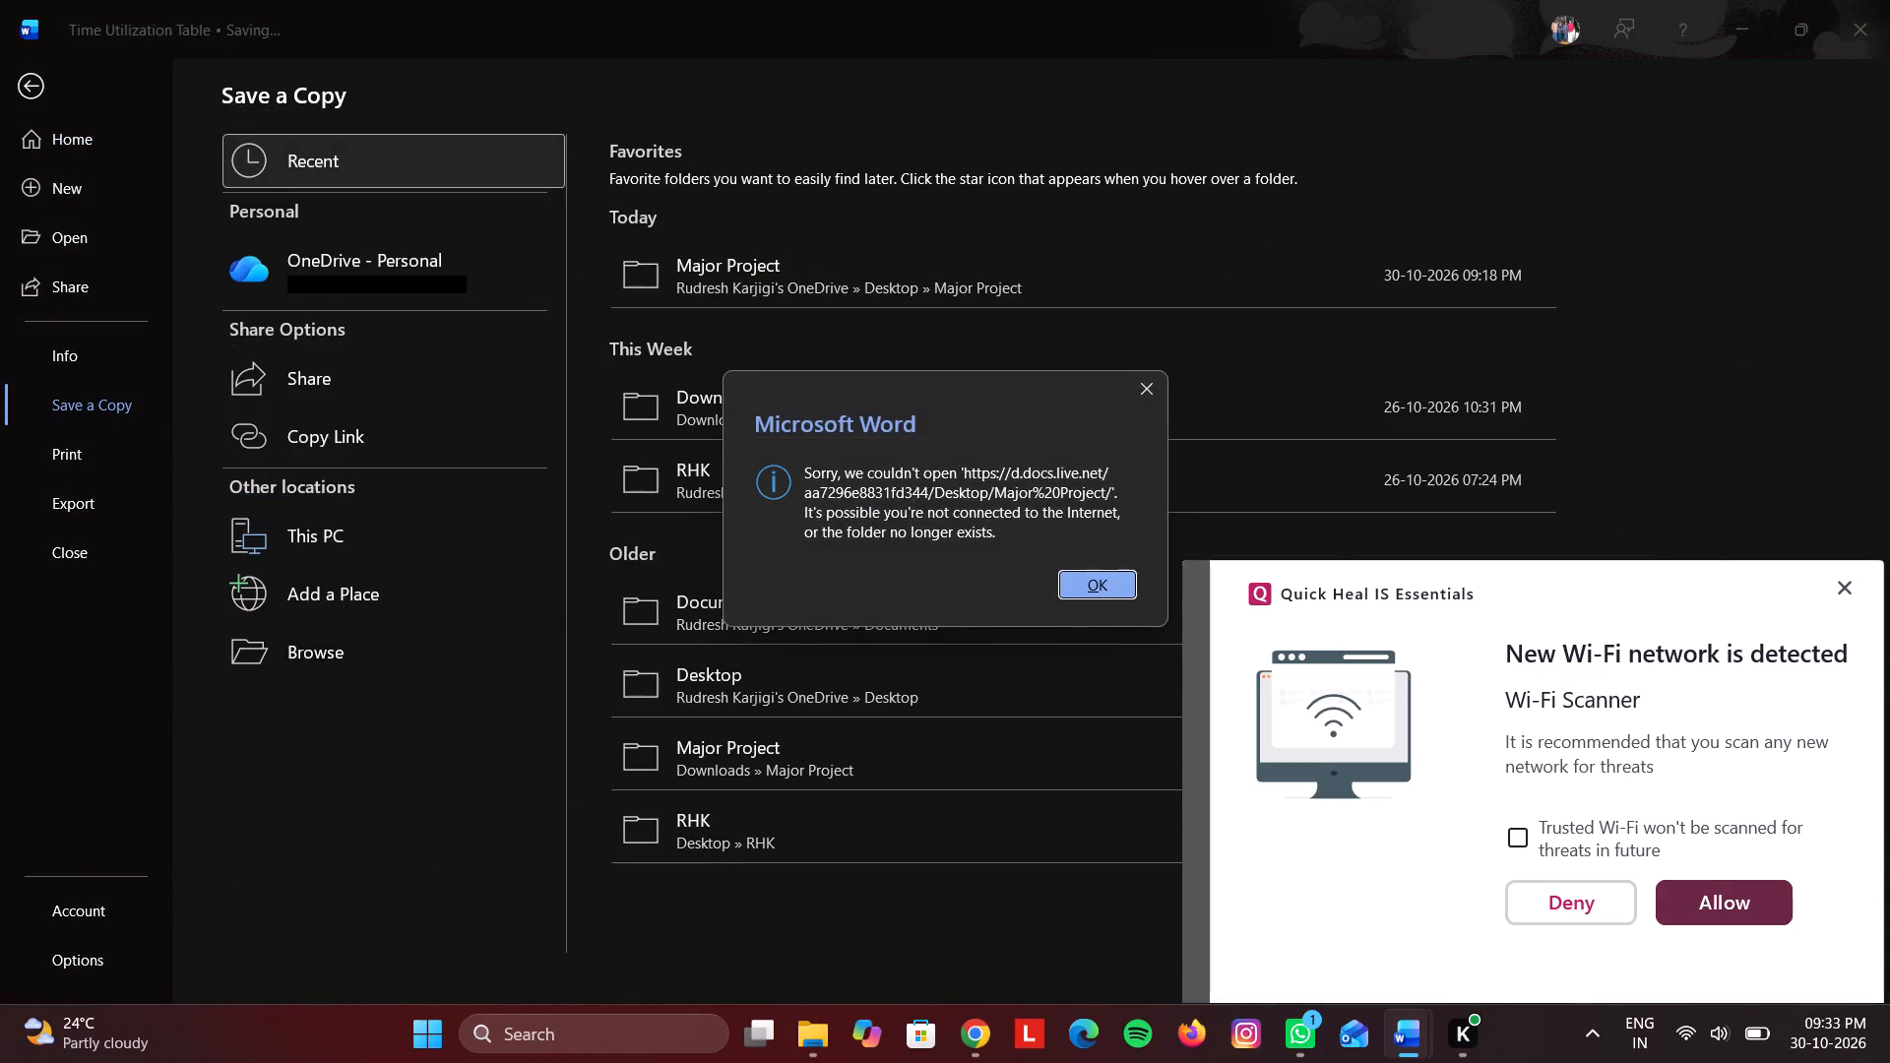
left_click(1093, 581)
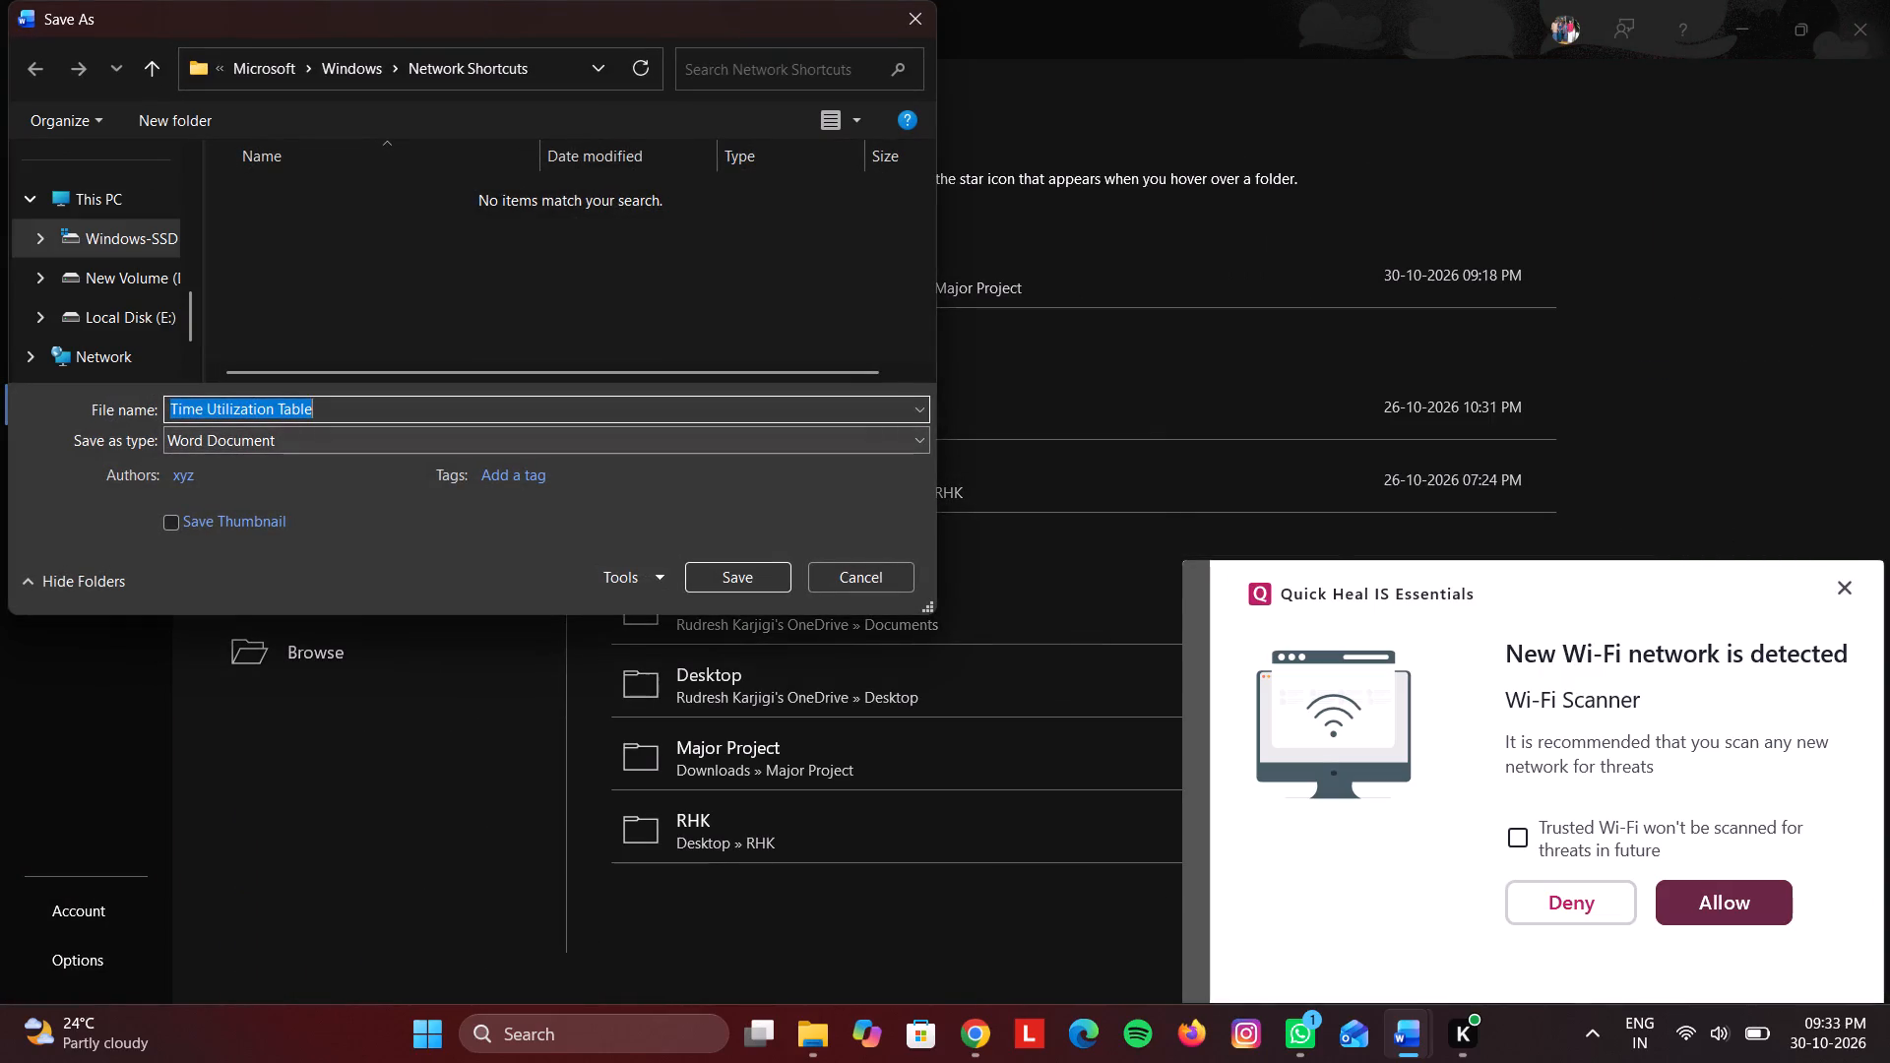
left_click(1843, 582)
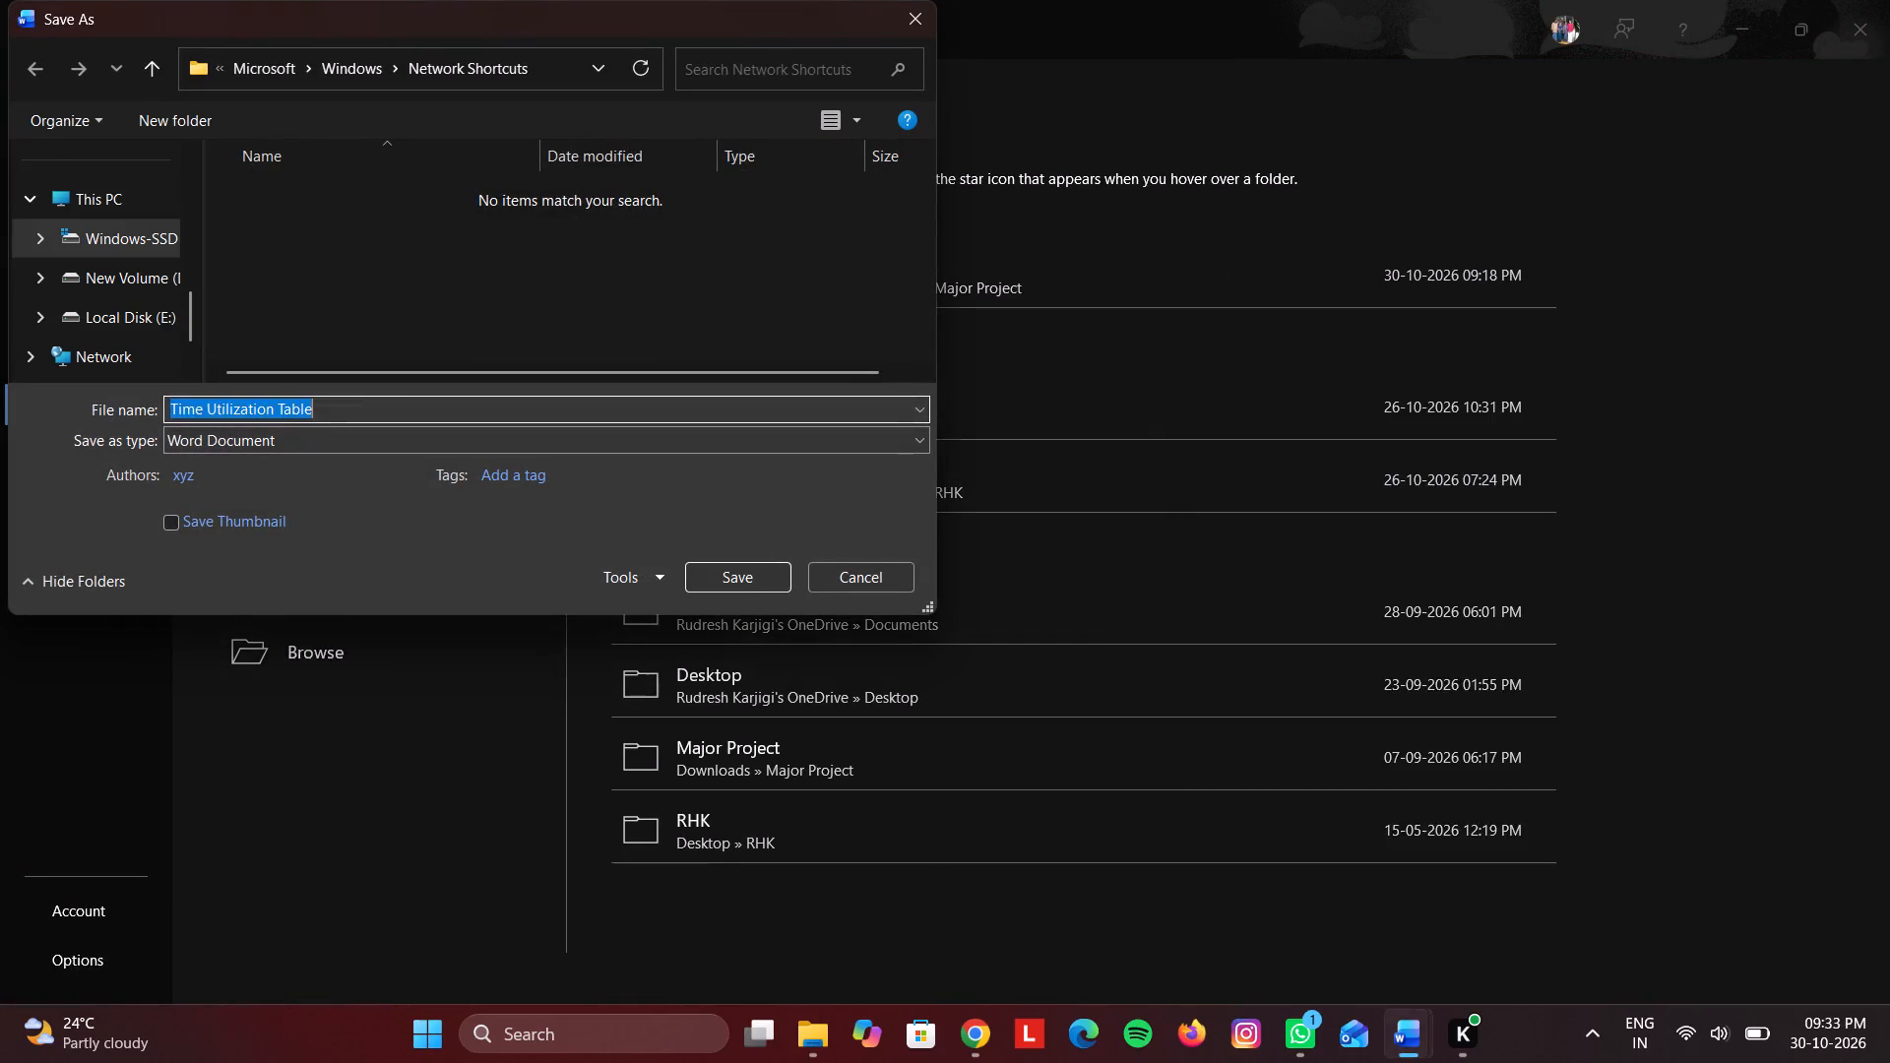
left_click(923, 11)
Save a PDF copy of the document as Time Utilization Table in the Desktop's Major Project folder, replacing the existing file.
left_click(350, 641)
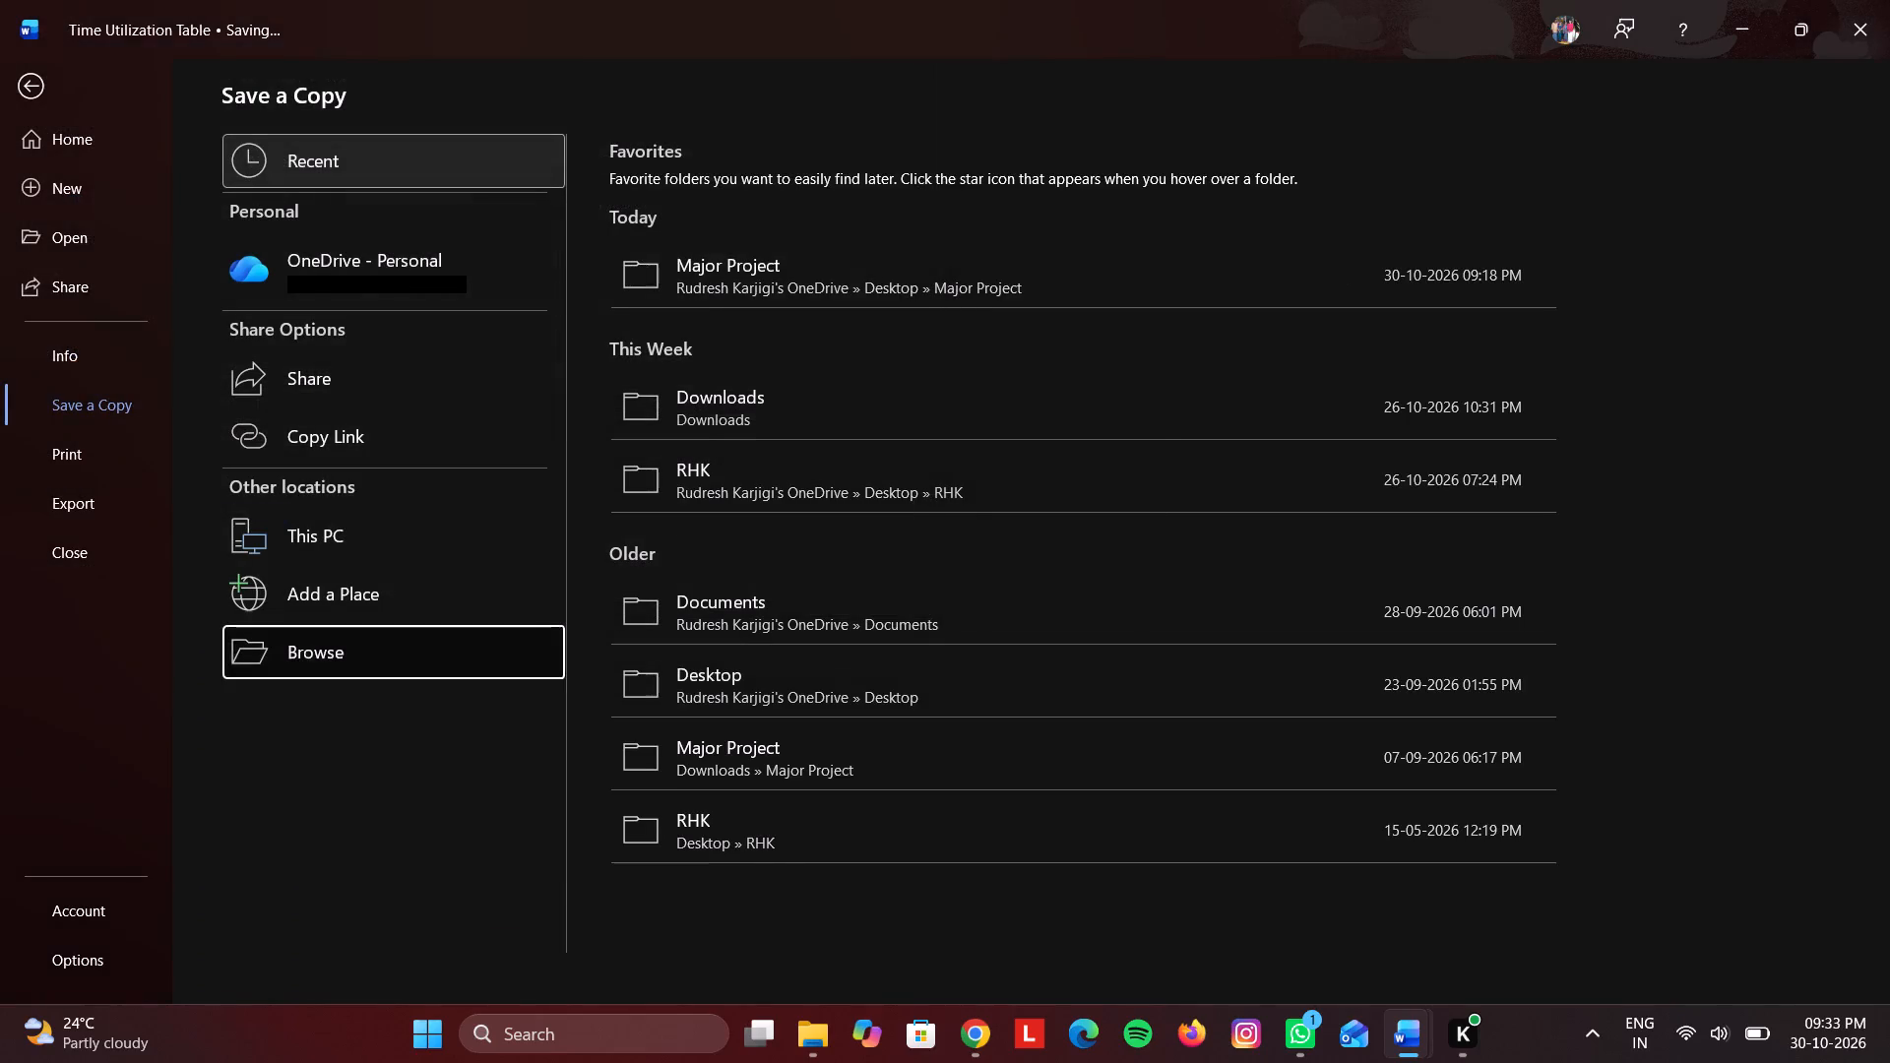
left_click(1087, 579)
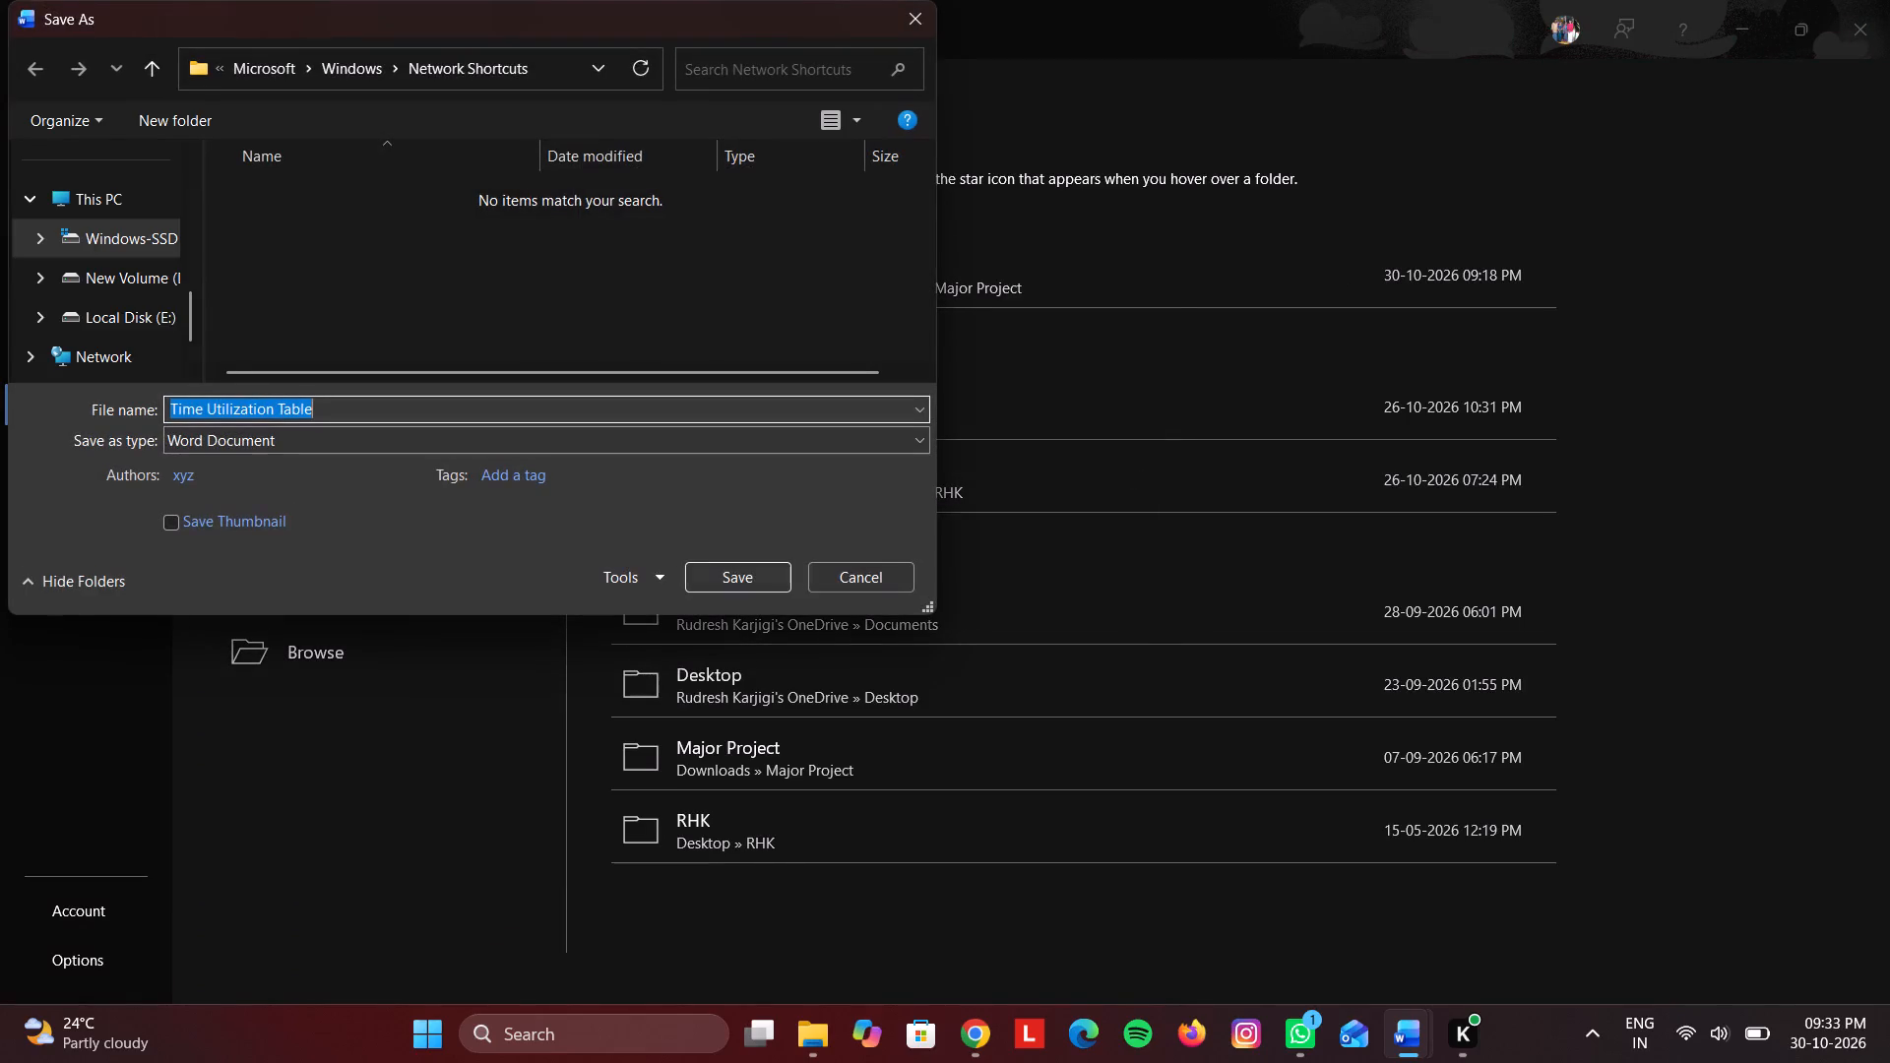
scroll(164, 319, "down", 1)
scroll(164, 319, "up", 2)
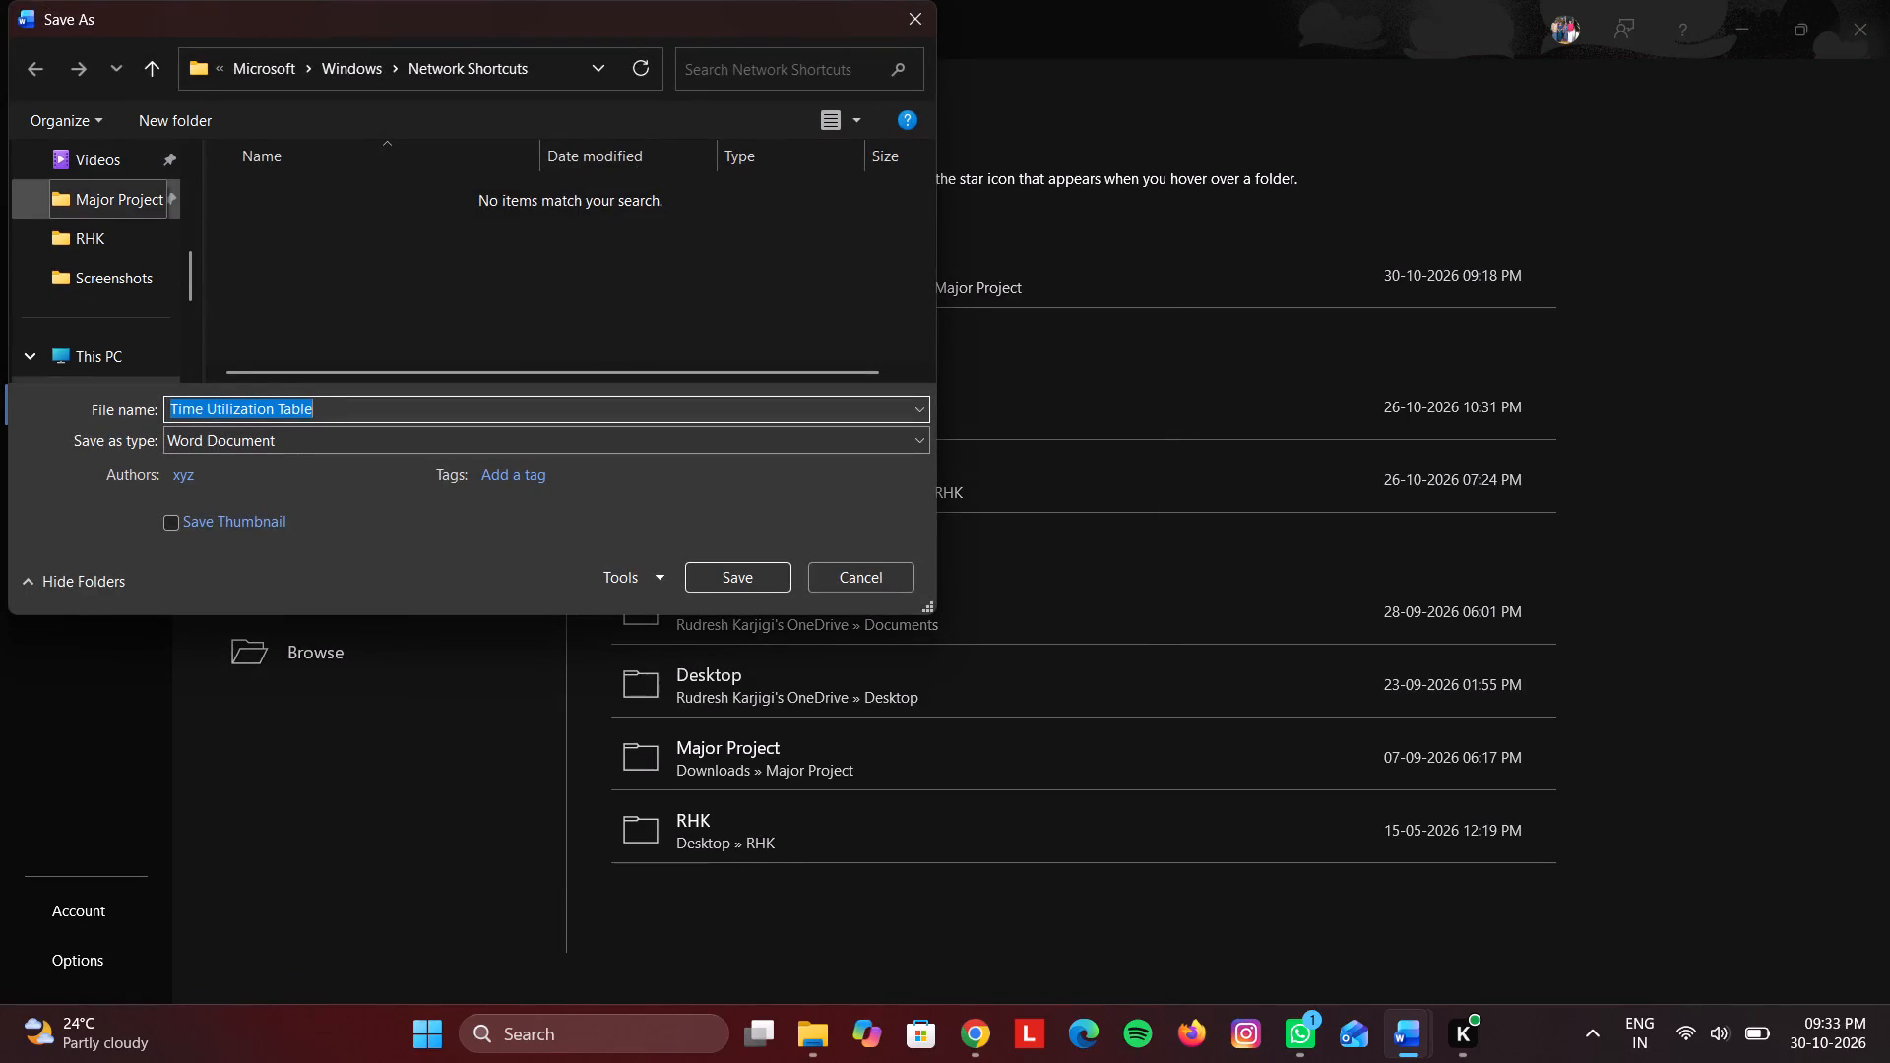
left_click(78, 213)
left_click(462, 439)
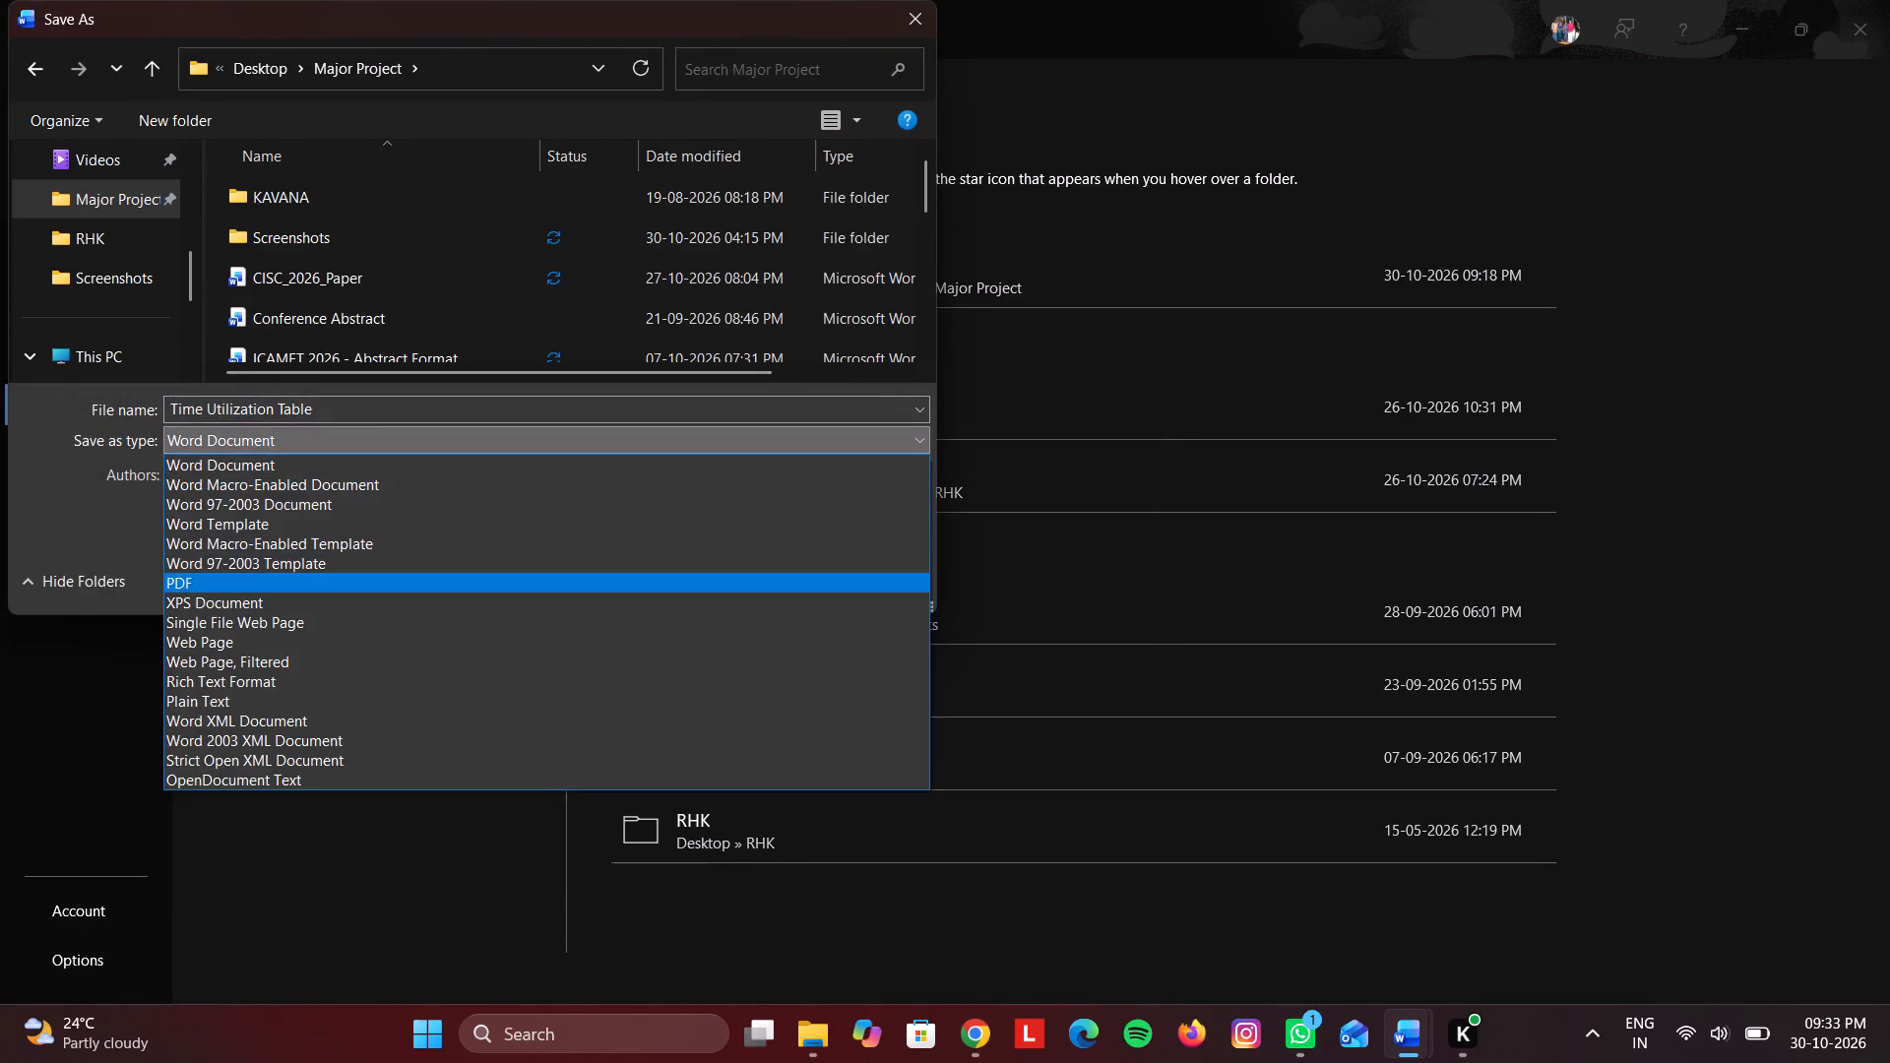
left_click(389, 583)
left_click(717, 640)
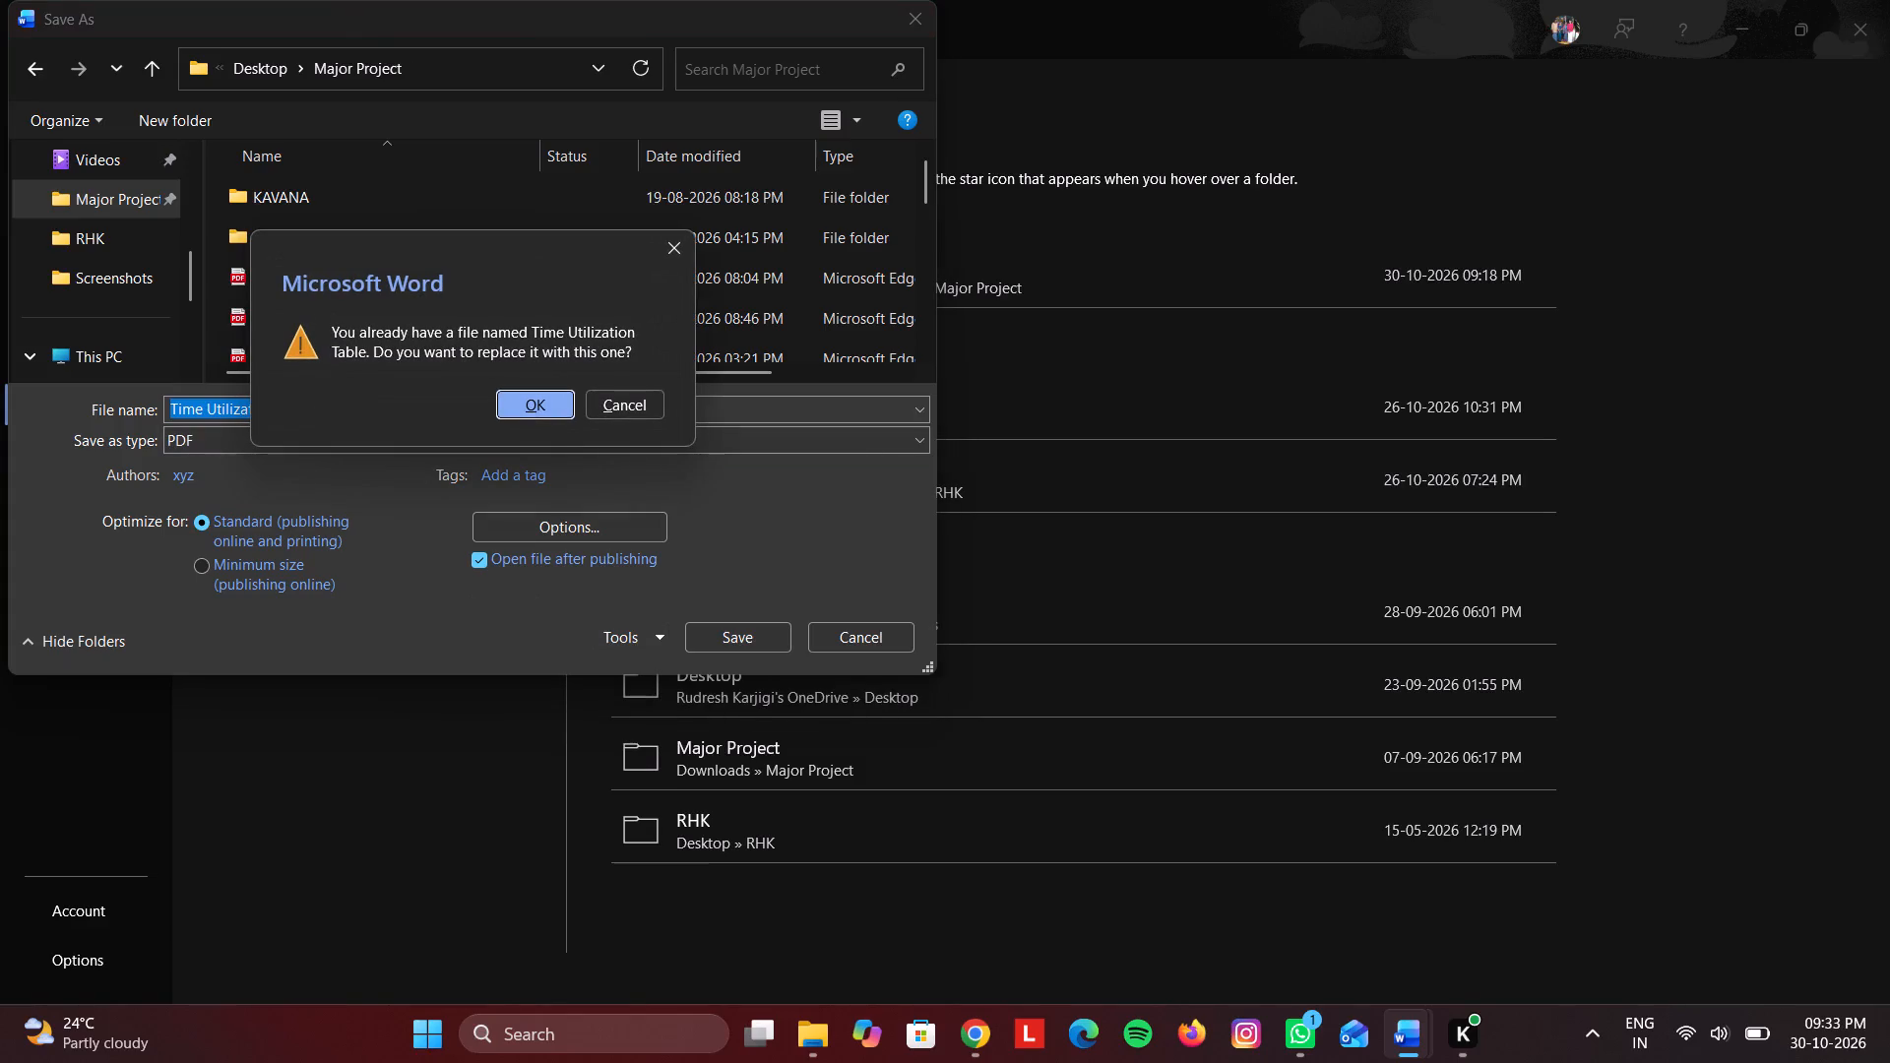
left_click(532, 404)
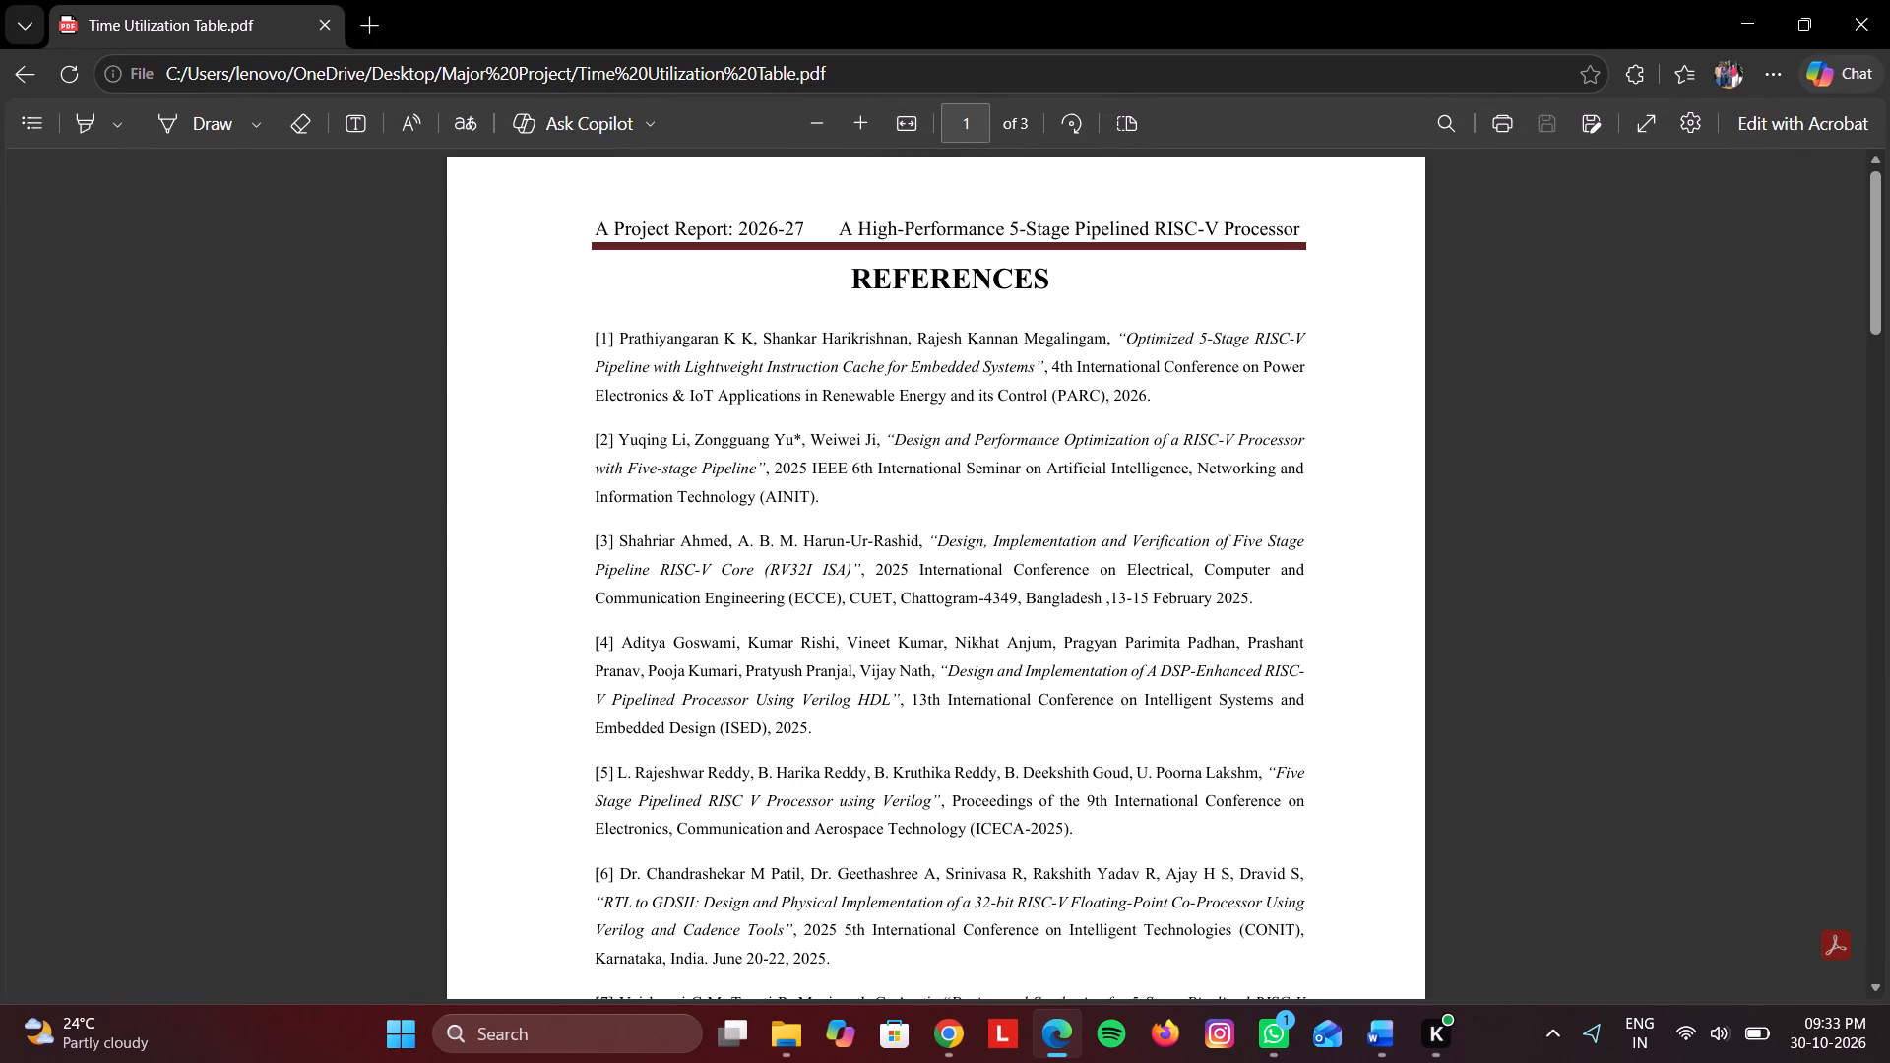
Review the exported PDF from the references through the time utilization table on the last page, and close it.
scroll(981, 578, "down", 12)
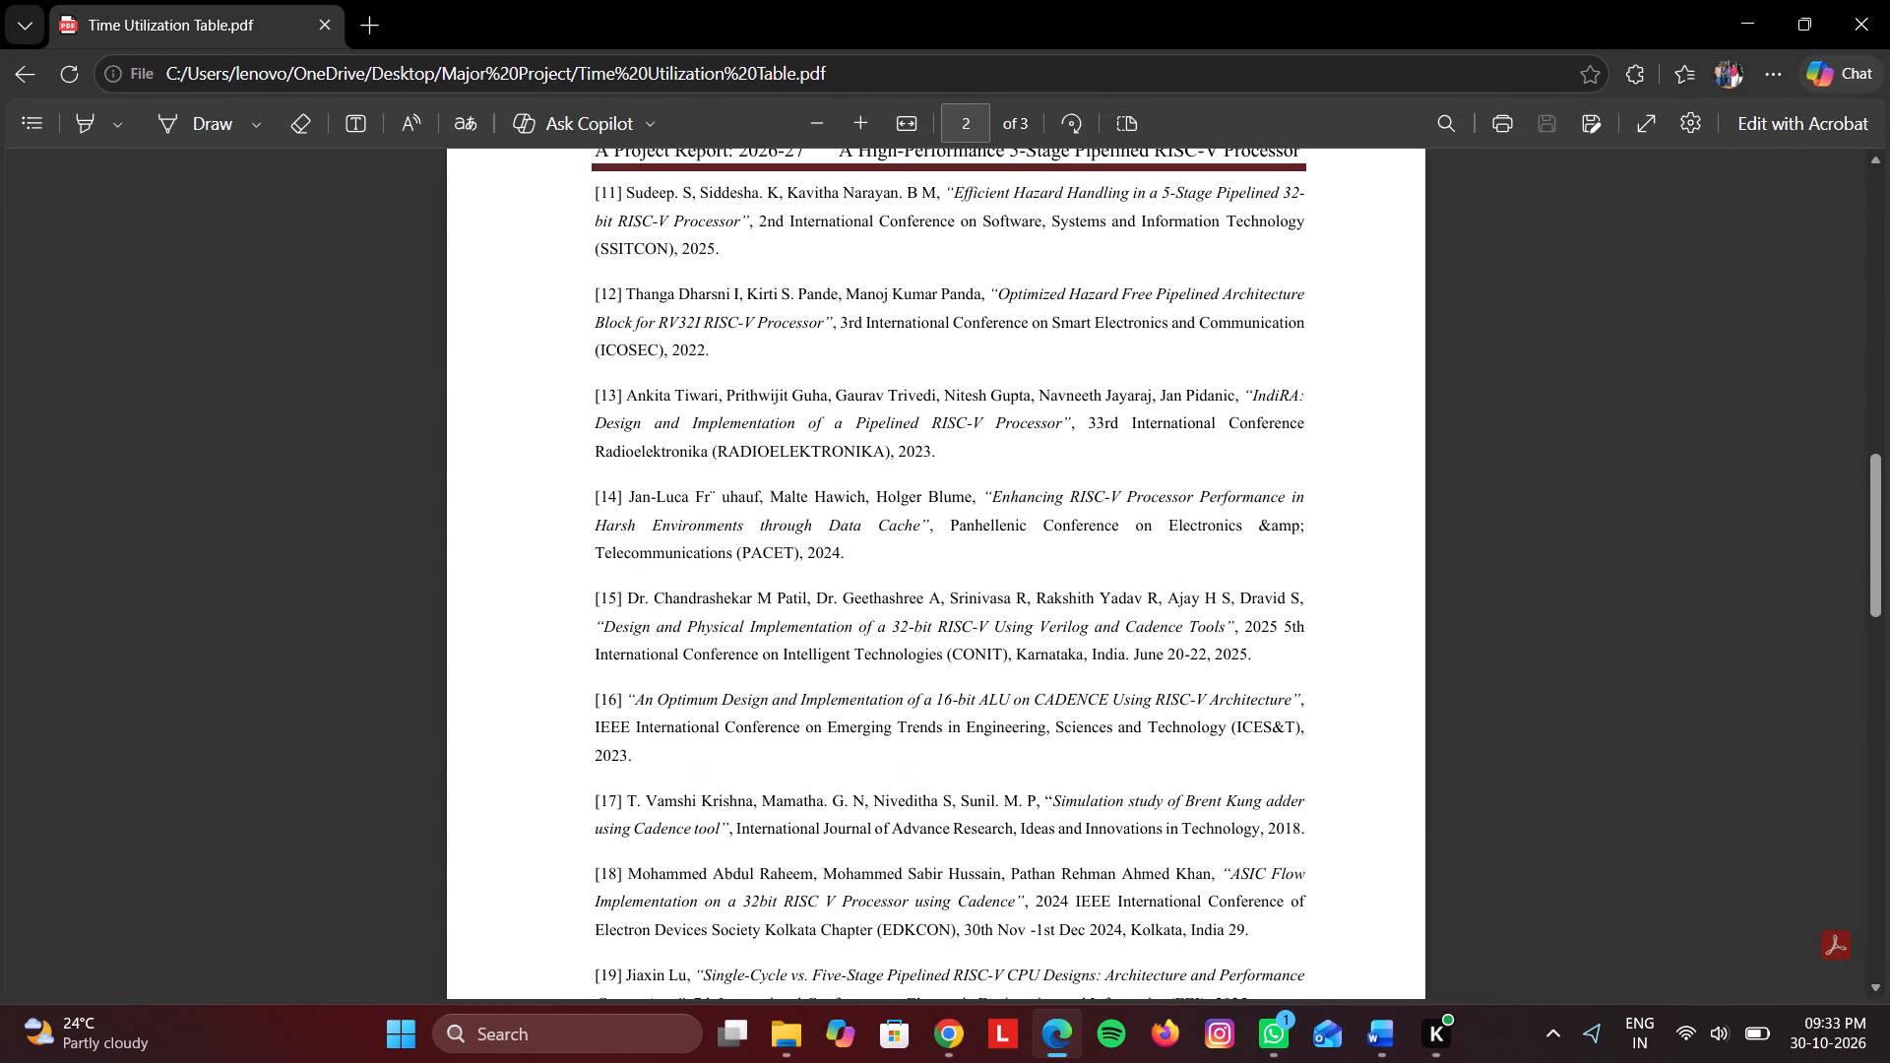
scroll(982, 554, "down", 11)
scroll(982, 554, "down", 12)
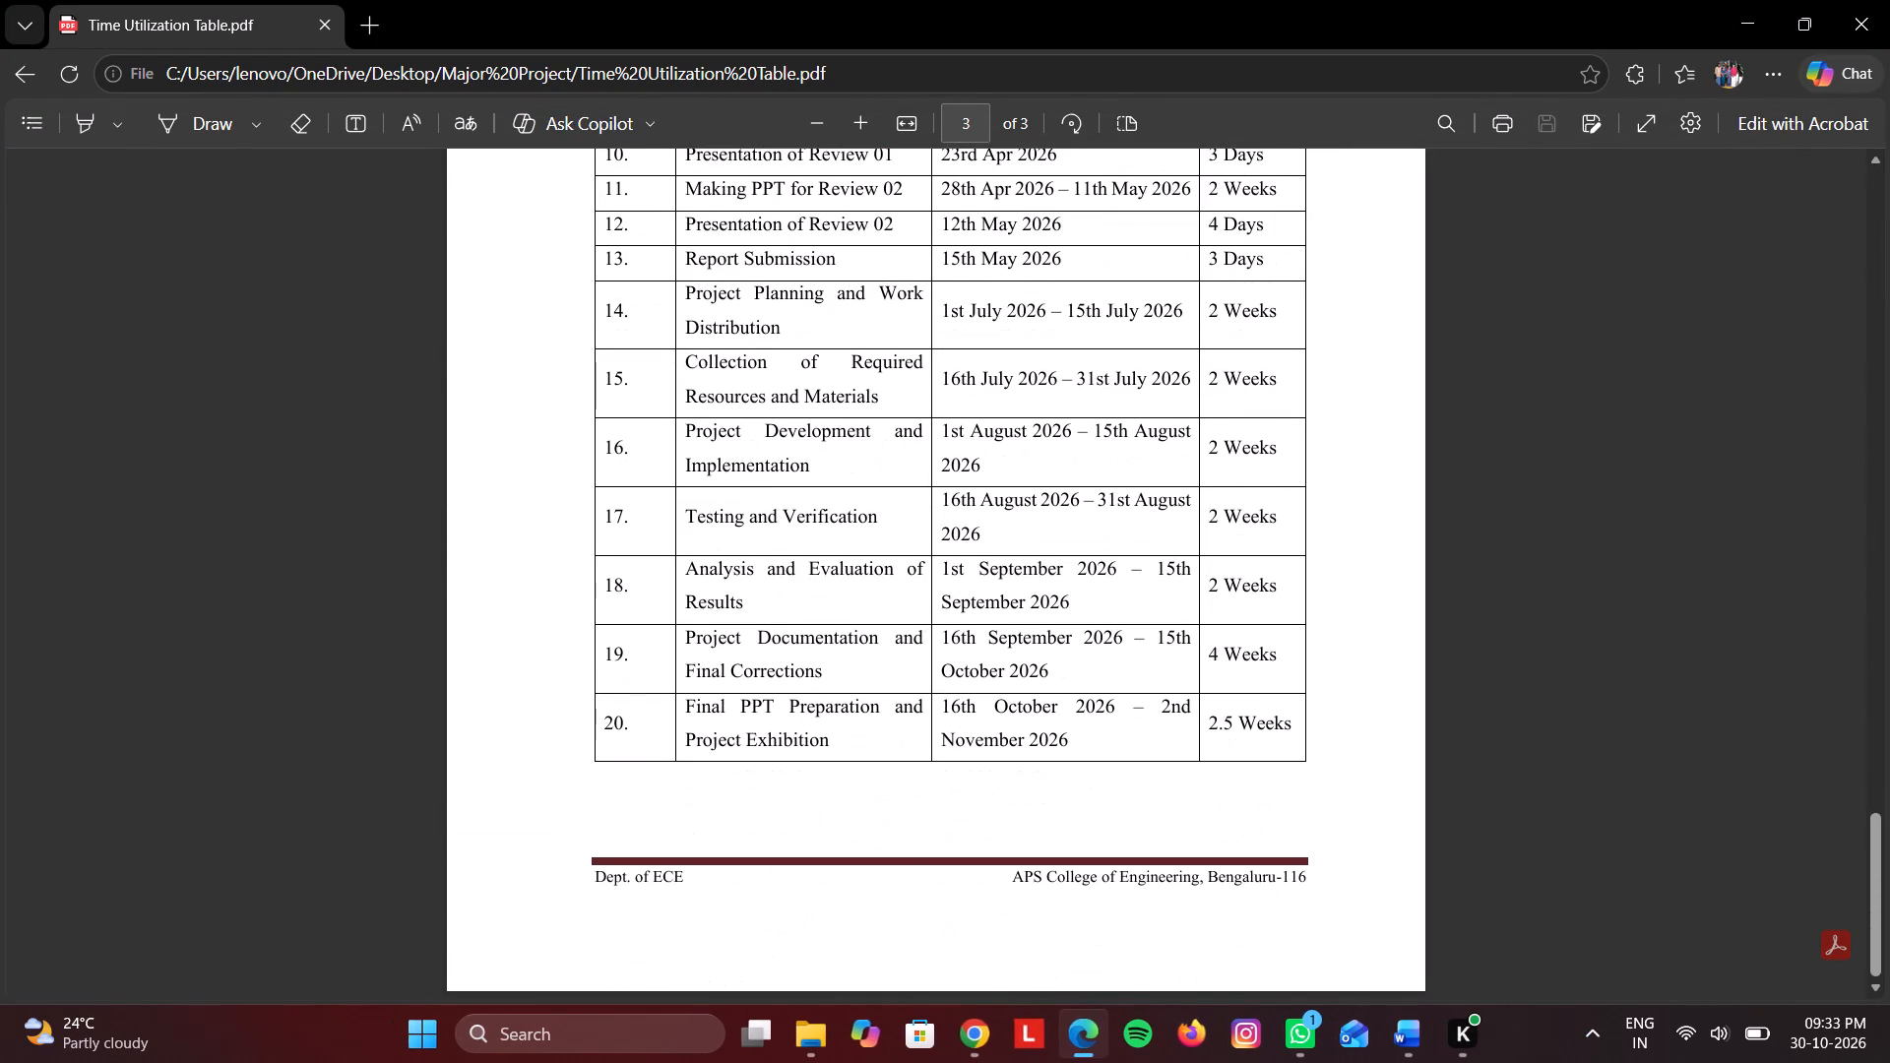
scroll(982, 554, "down", 3)
left_click(1848, 11)
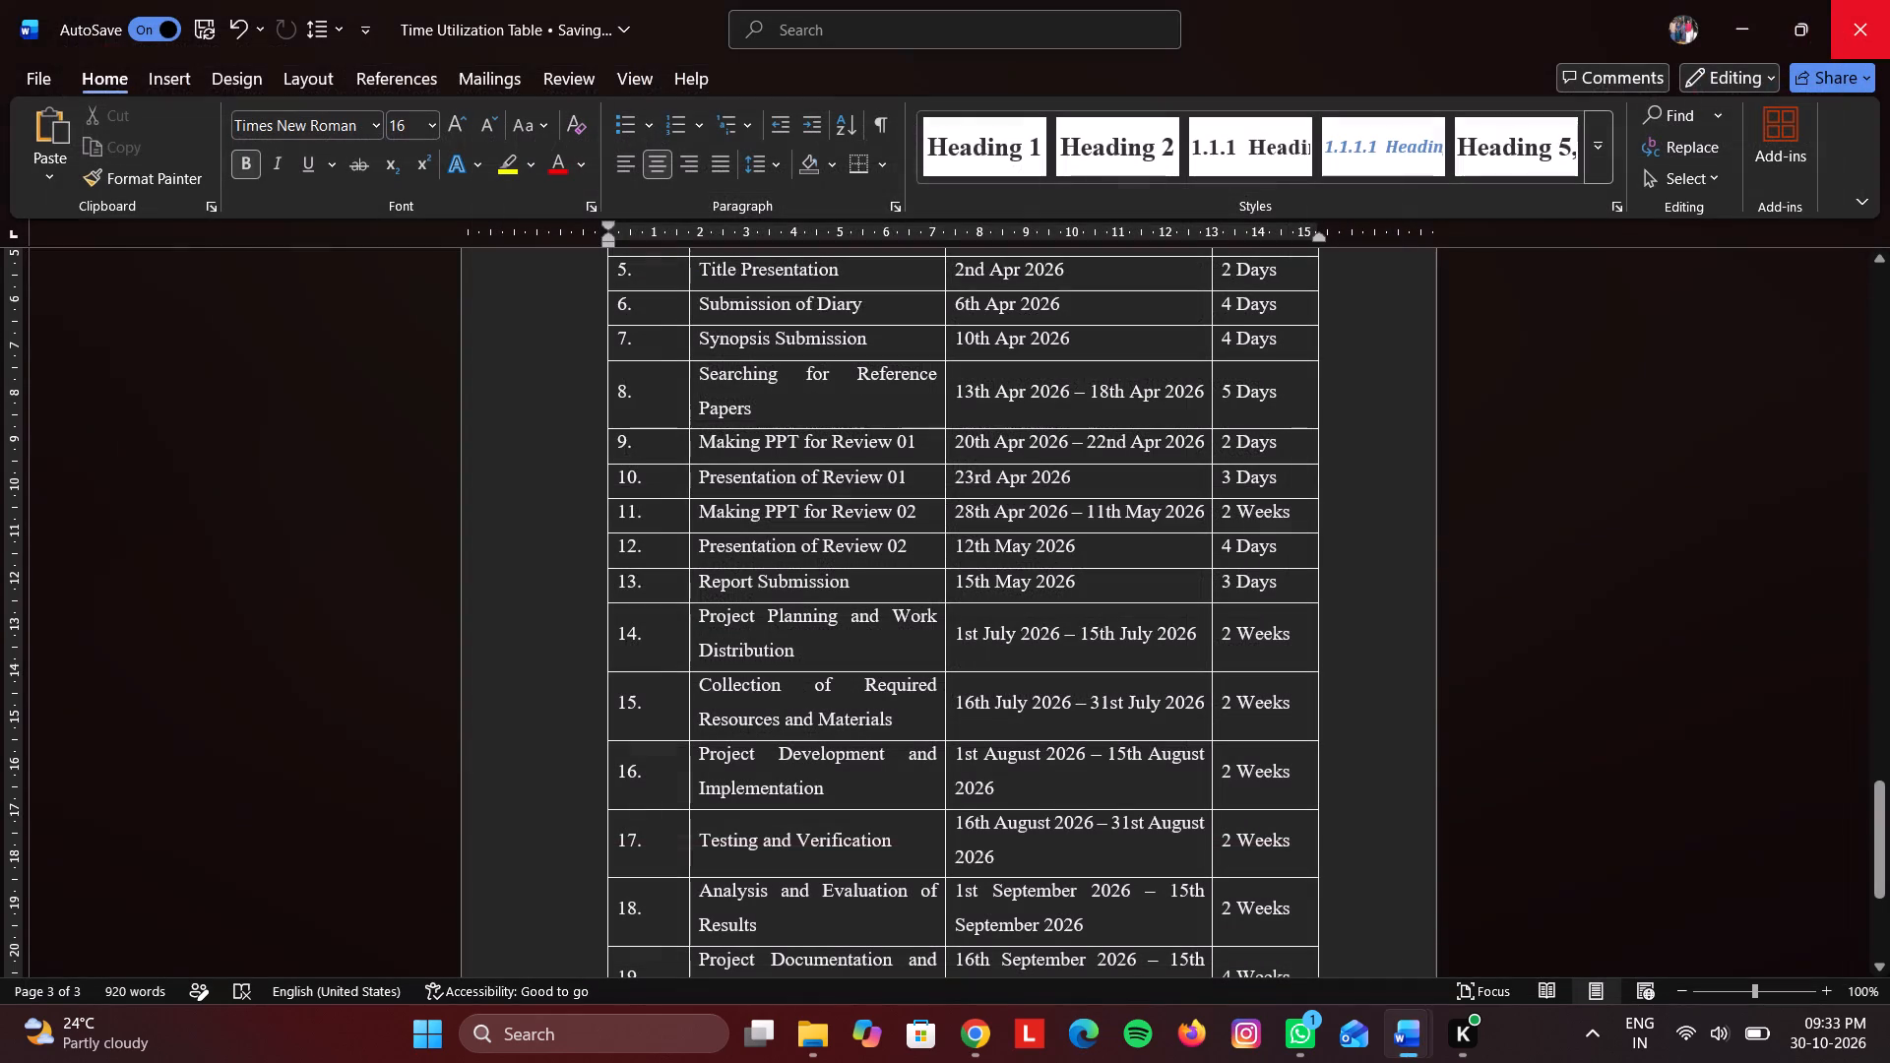